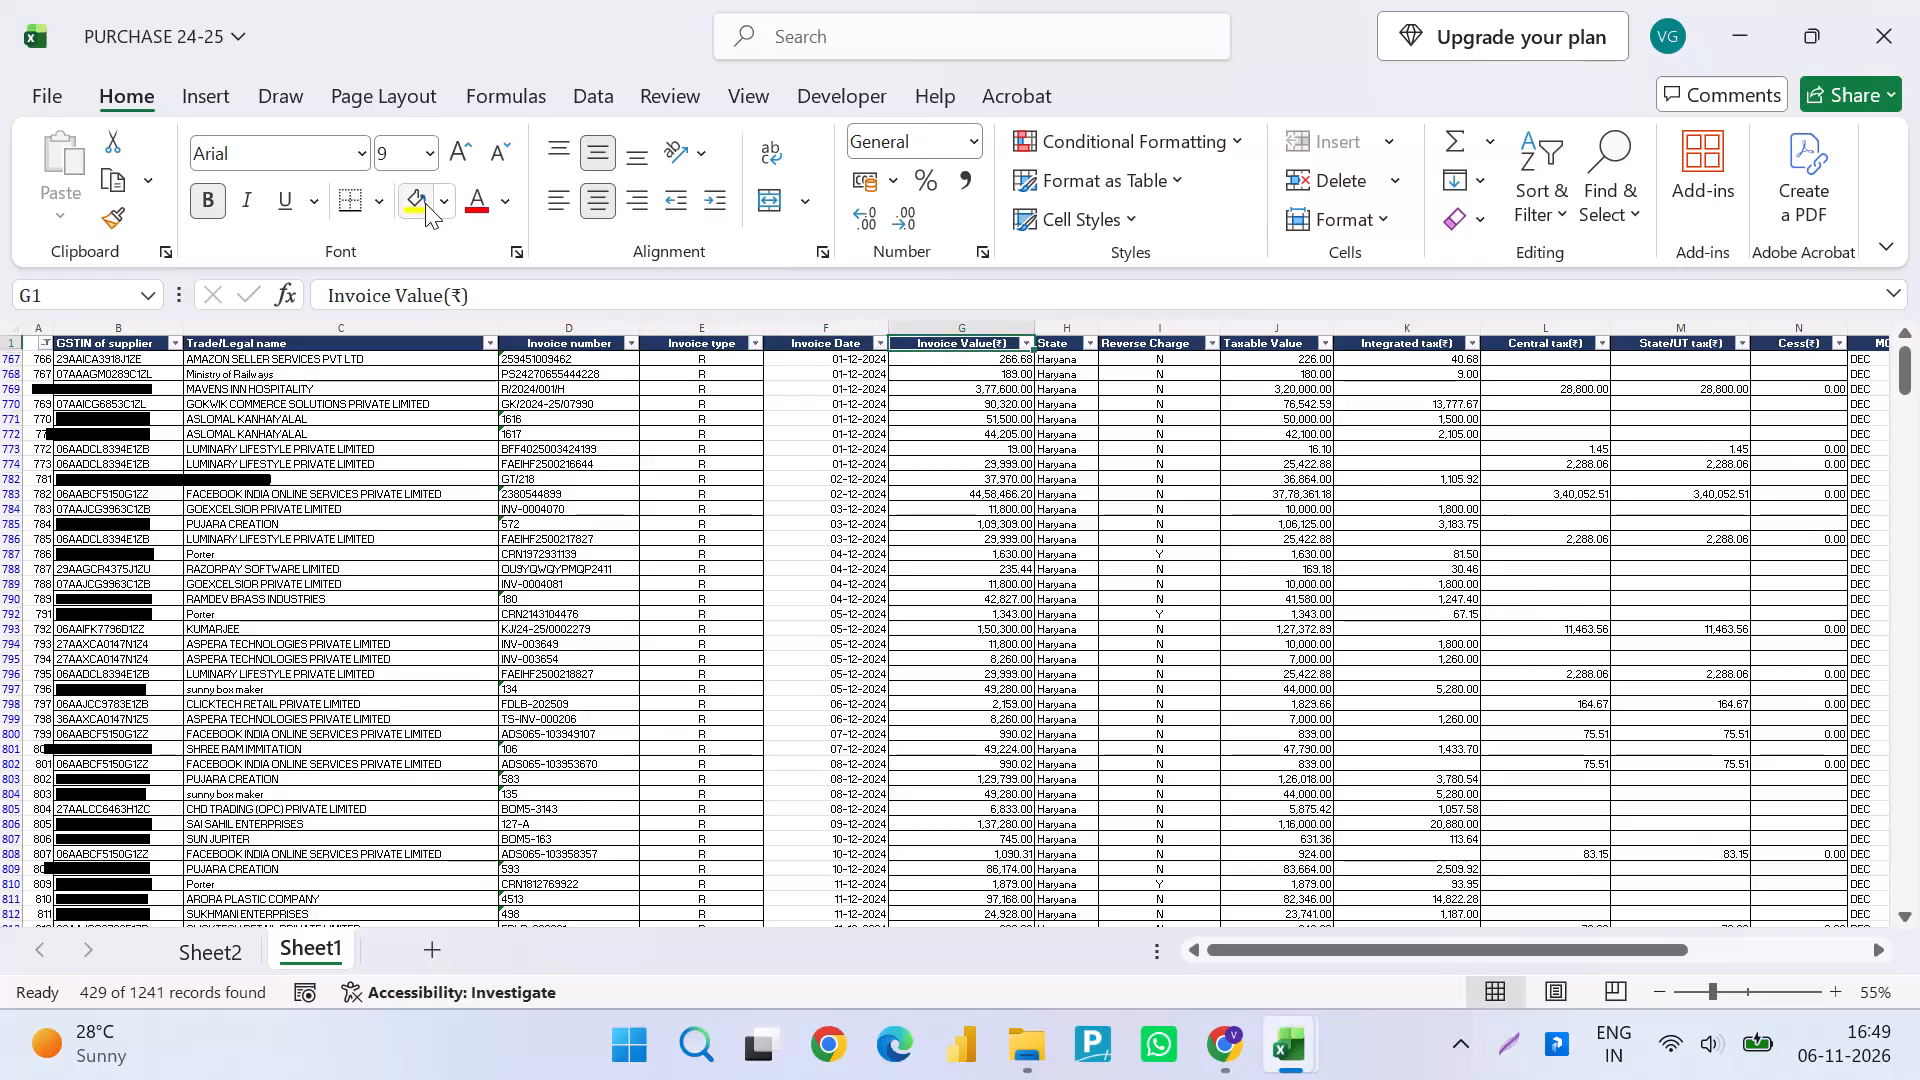
# Filter the Invoice Date column of the PURCHASE 24-25 sheet to show only 2024 (December) dates.
pyautogui.hotkey('alt', 'Down')
pyautogui.press('Escape')
pyautogui.press('Left')
pyautogui.hotkey('alt', 'Down')
pyautogui.hotkey('alt', 'Down')
pyautogui.hotkey('alt', 'Down')
pyautogui.hotkey('alt', 'Down')
pyautogui.hotkey('alt', 'Down')
pyautogui.hotkey('alt', 'Down')
pyautogui.hotkey('alt', 'Down')
pyautogui.press('Down')
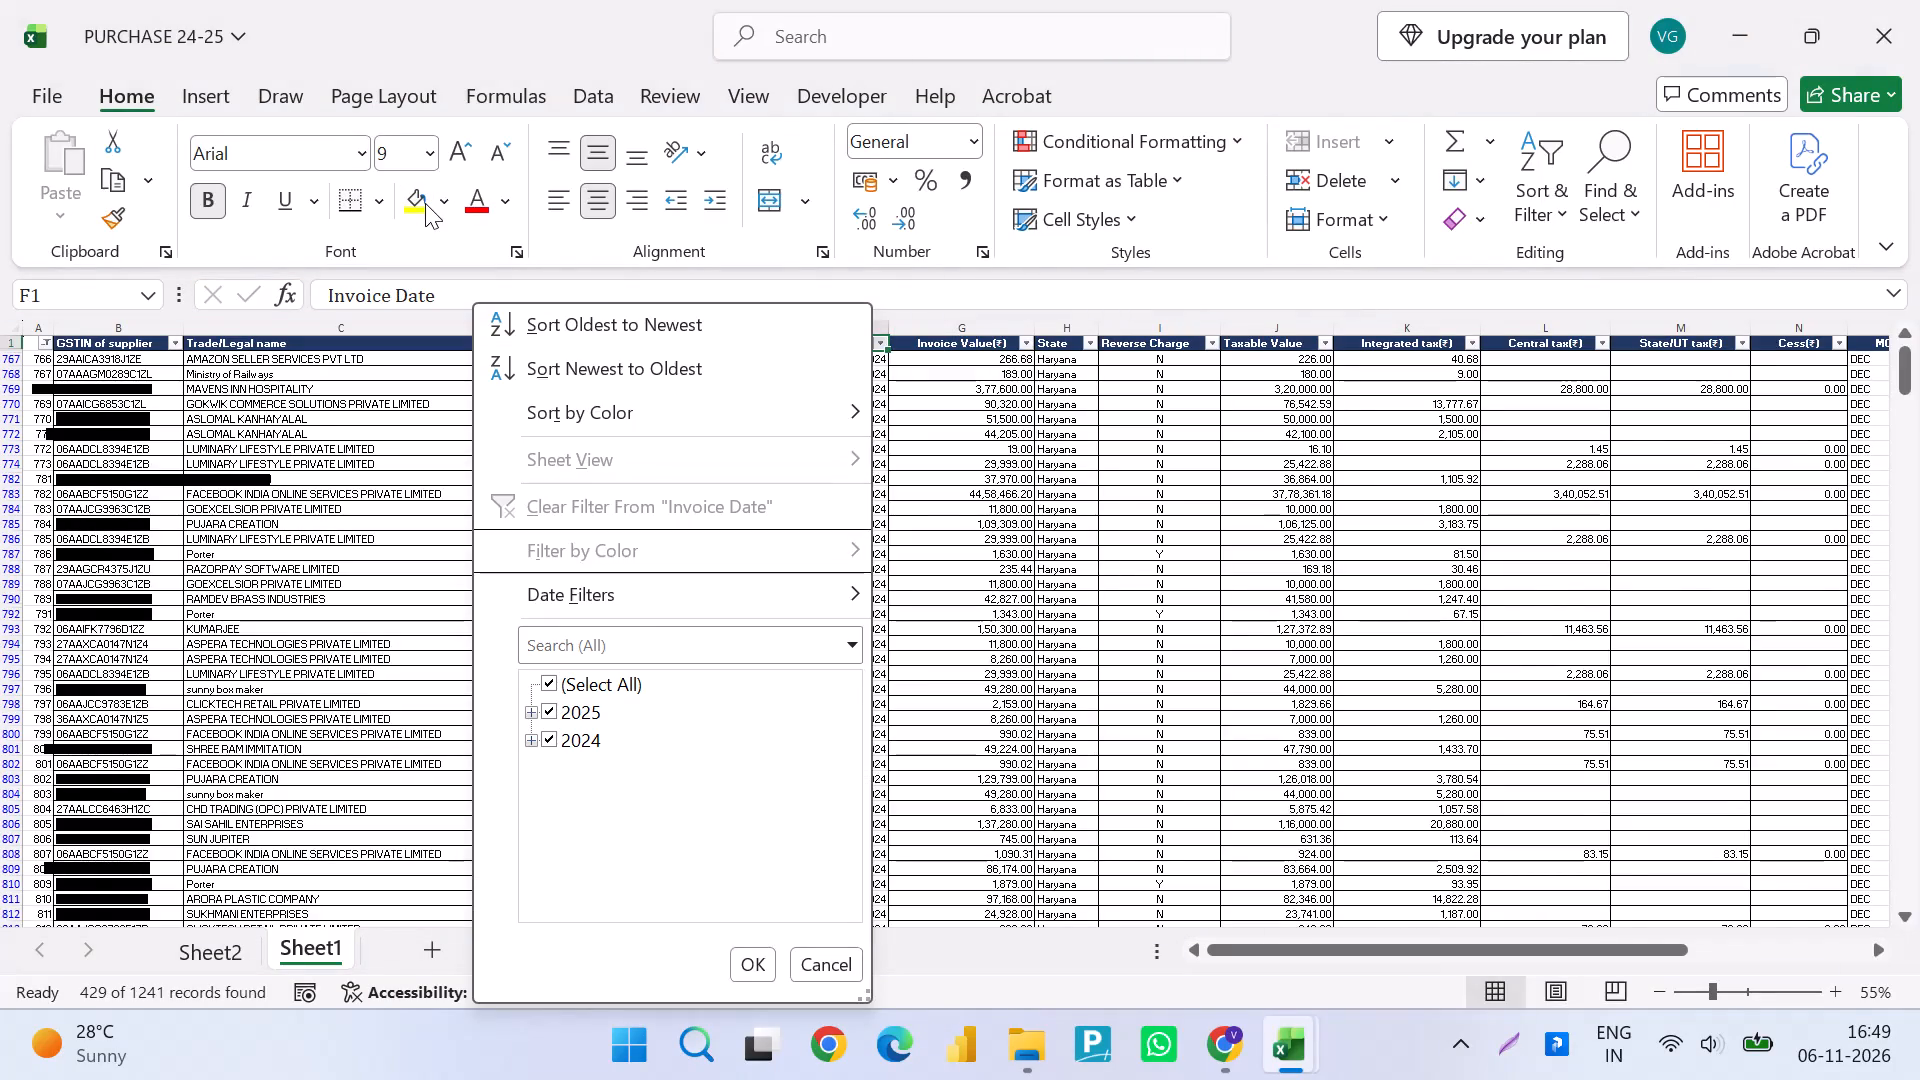
pyautogui.press('Down')
pyautogui.press('Tab')
pyautogui.press('Tab')
pyautogui.press('space')
pyautogui.press('Down')
pyautogui.press('Down')
pyautogui.press('Right')
pyautogui.press('space')
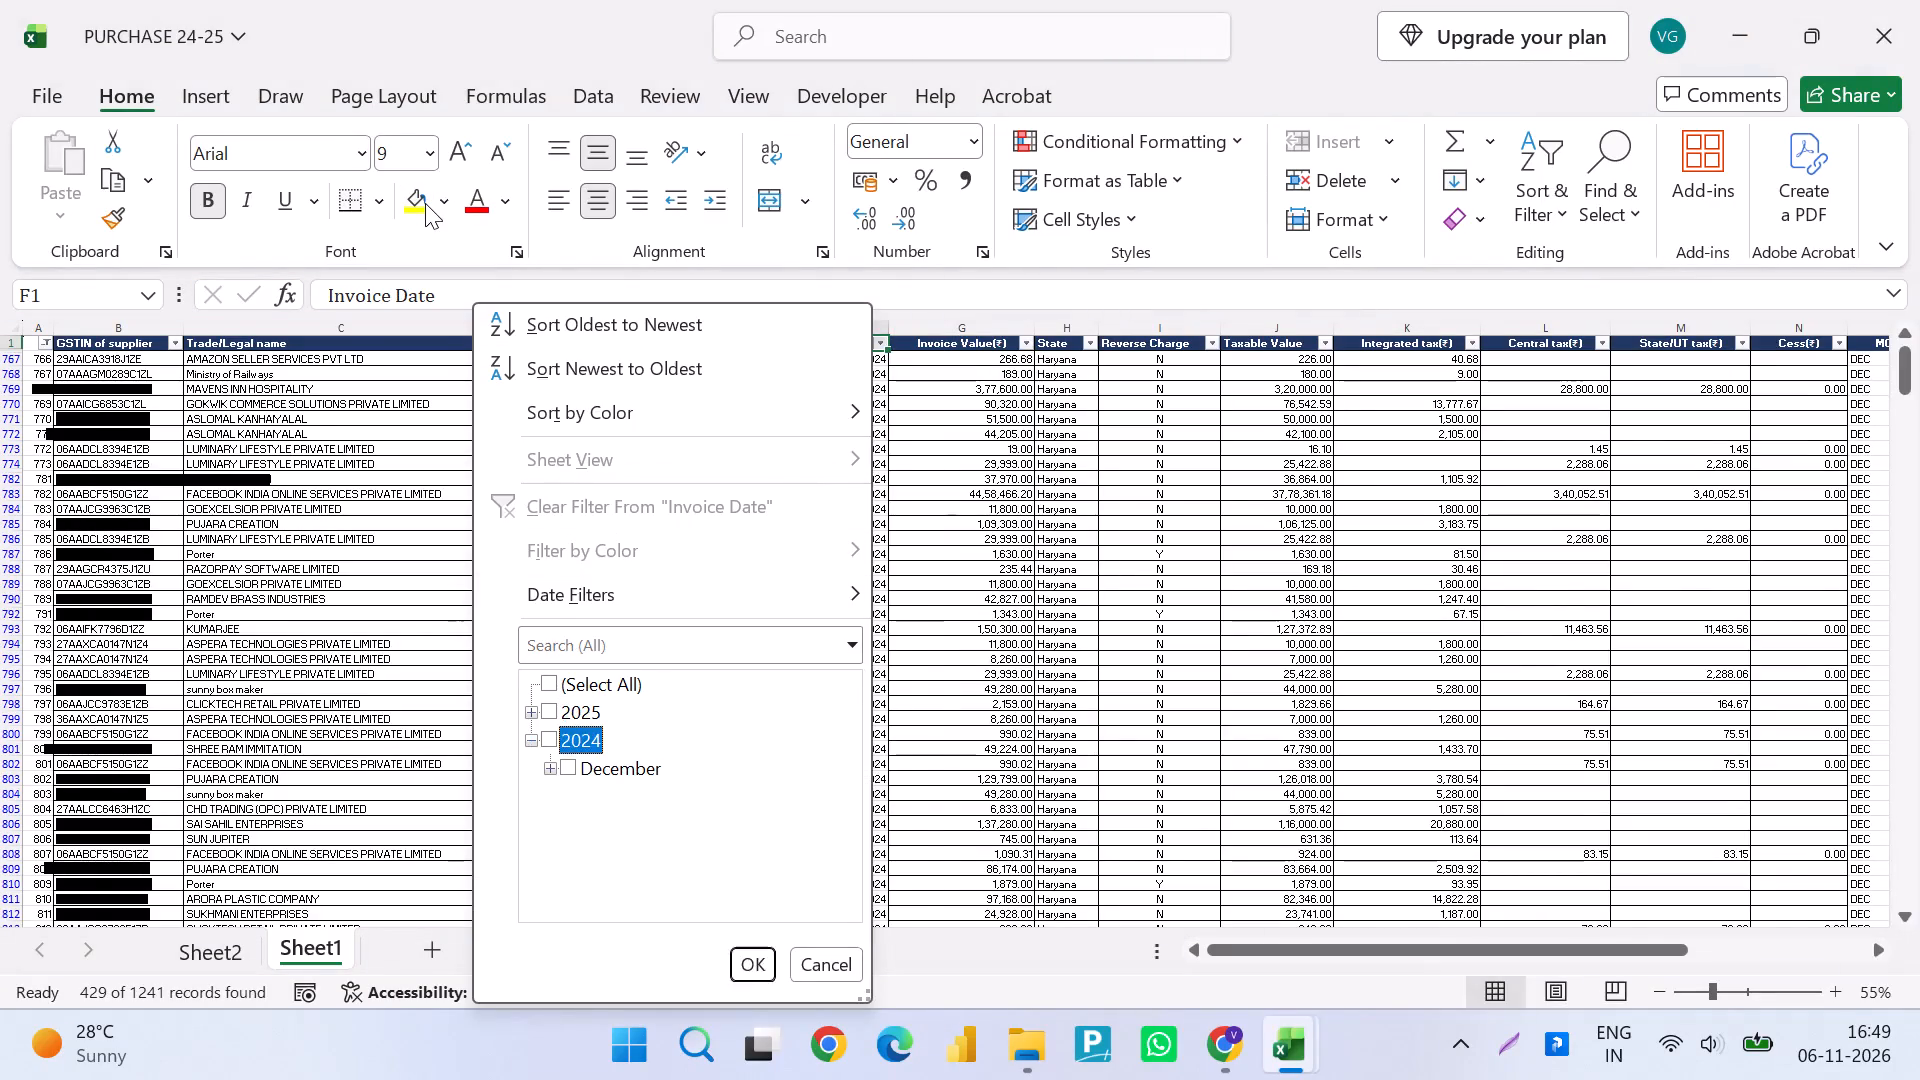
pyautogui.press('Return')
# Examine the filtered December invoice dates in PURCHASE 24-25 against the end of the invoice list in GST_REFUND_S01A.
pyautogui.press('Down')
pyautogui.press('Right')
pyautogui.press('Left')
pyautogui.hotkey('ctrl', 'shift', 'Down')
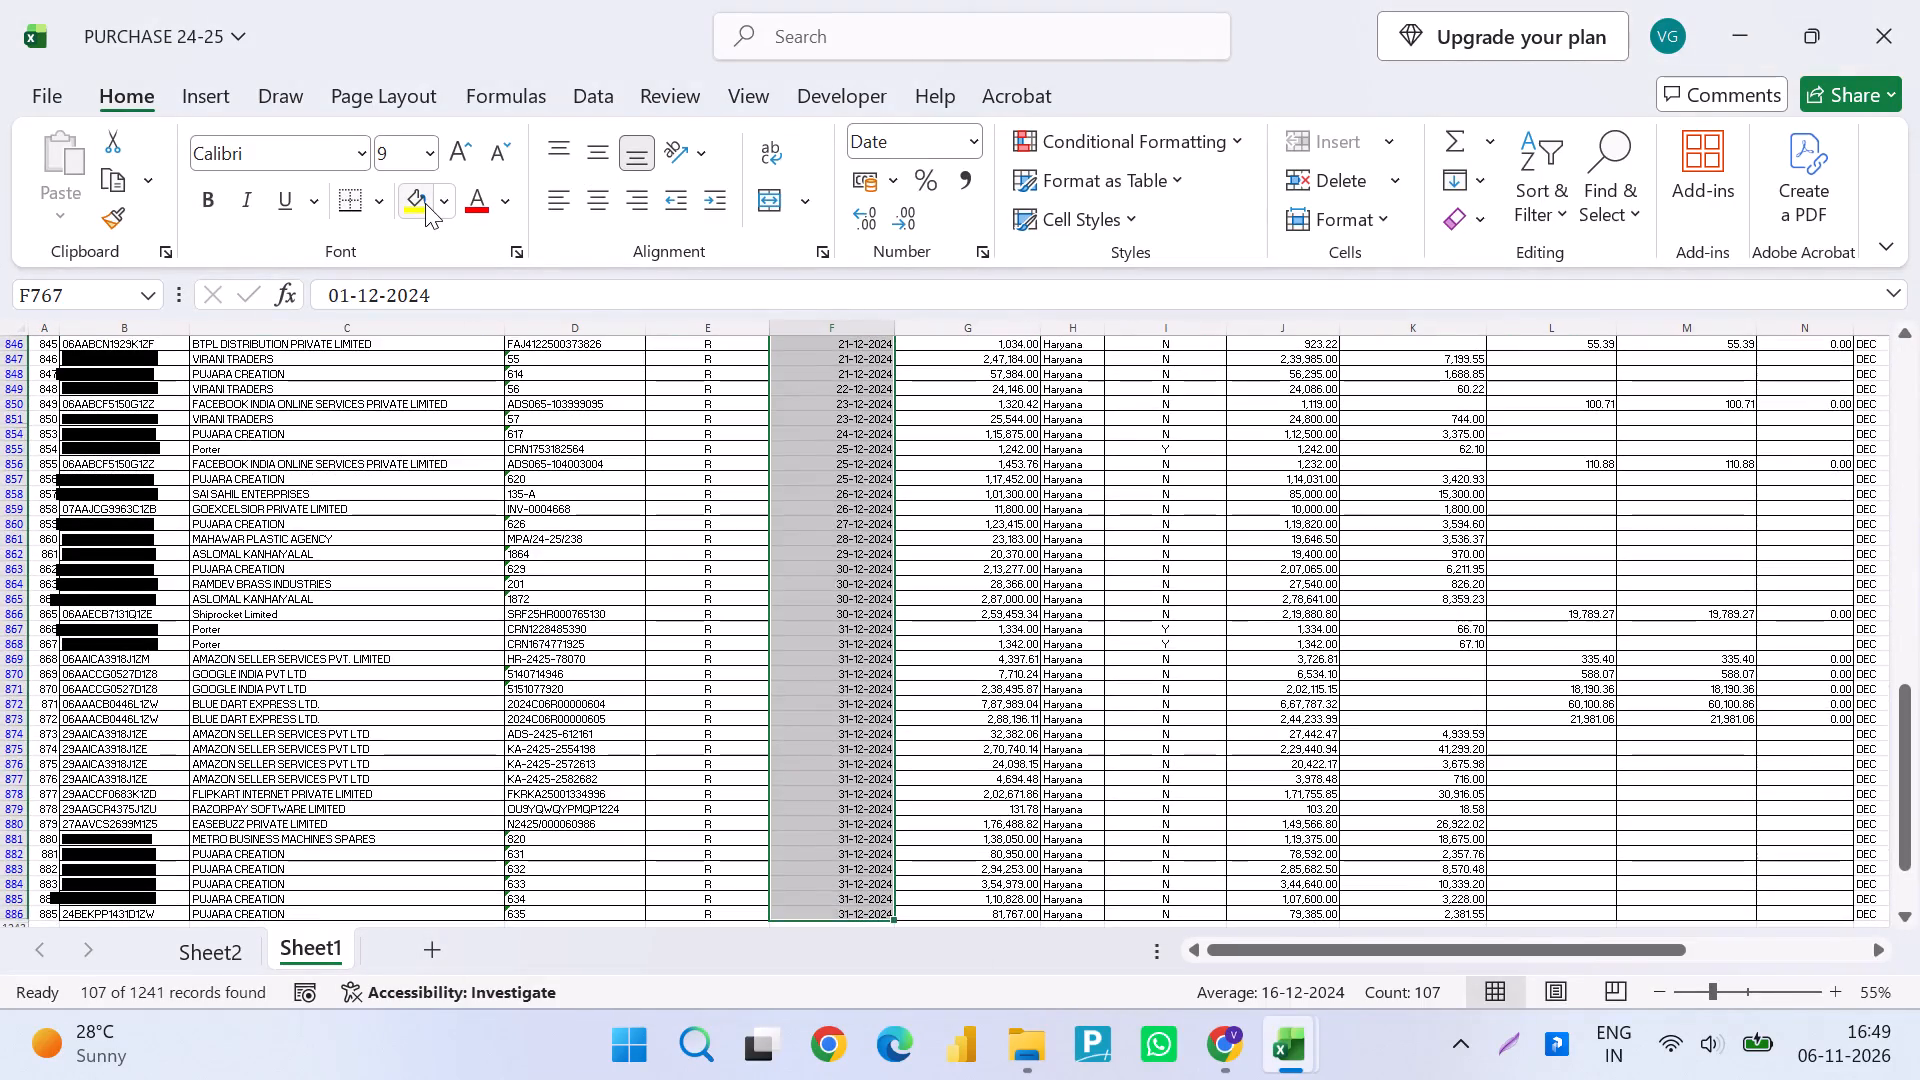
pyautogui.hotkey('alt', 'Tab')
pyautogui.hotkey('alt', 'Tab')
pyautogui.hotkey('ctrl', 'Up')
pyautogui.press('Down')
pyautogui.hotkey('alt', 'Tab')
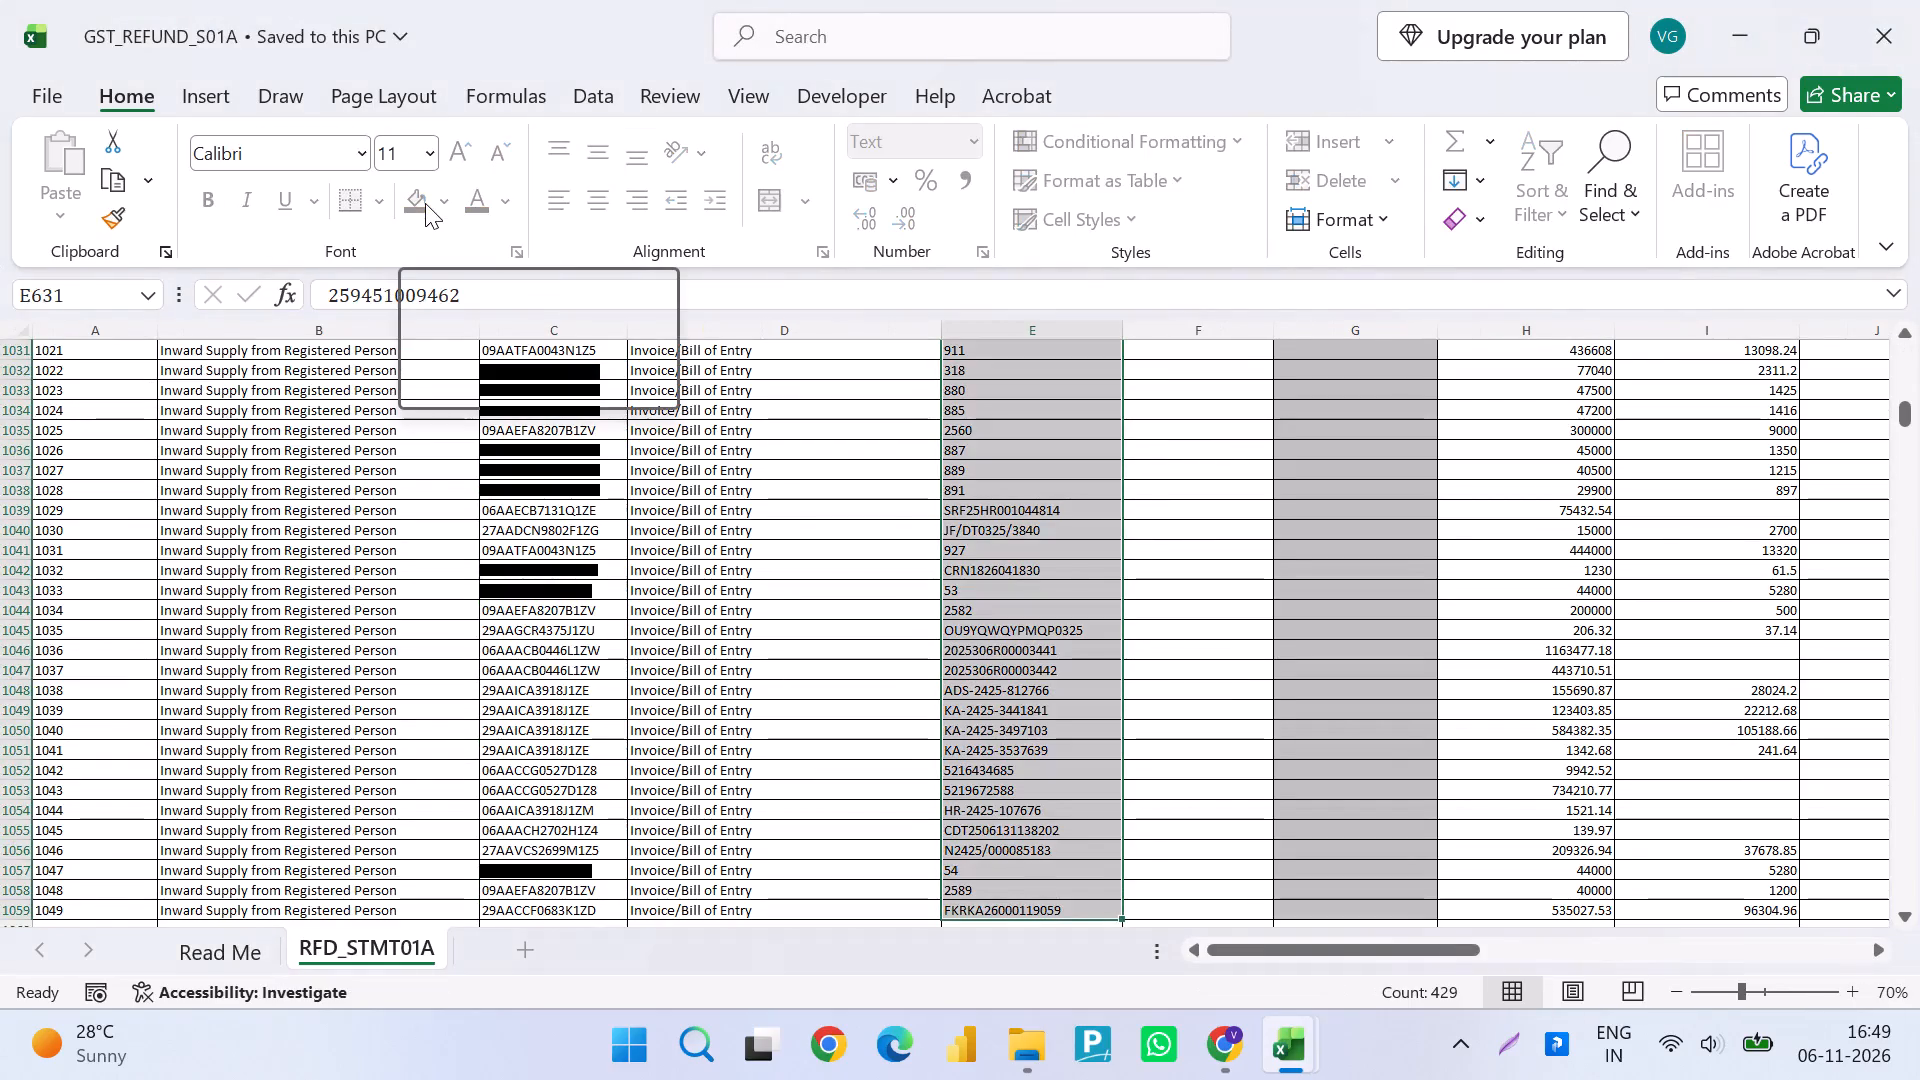
pyautogui.press('Down')
pyautogui.press('Down')
pyautogui.hotkey('ctrl', 'Down')
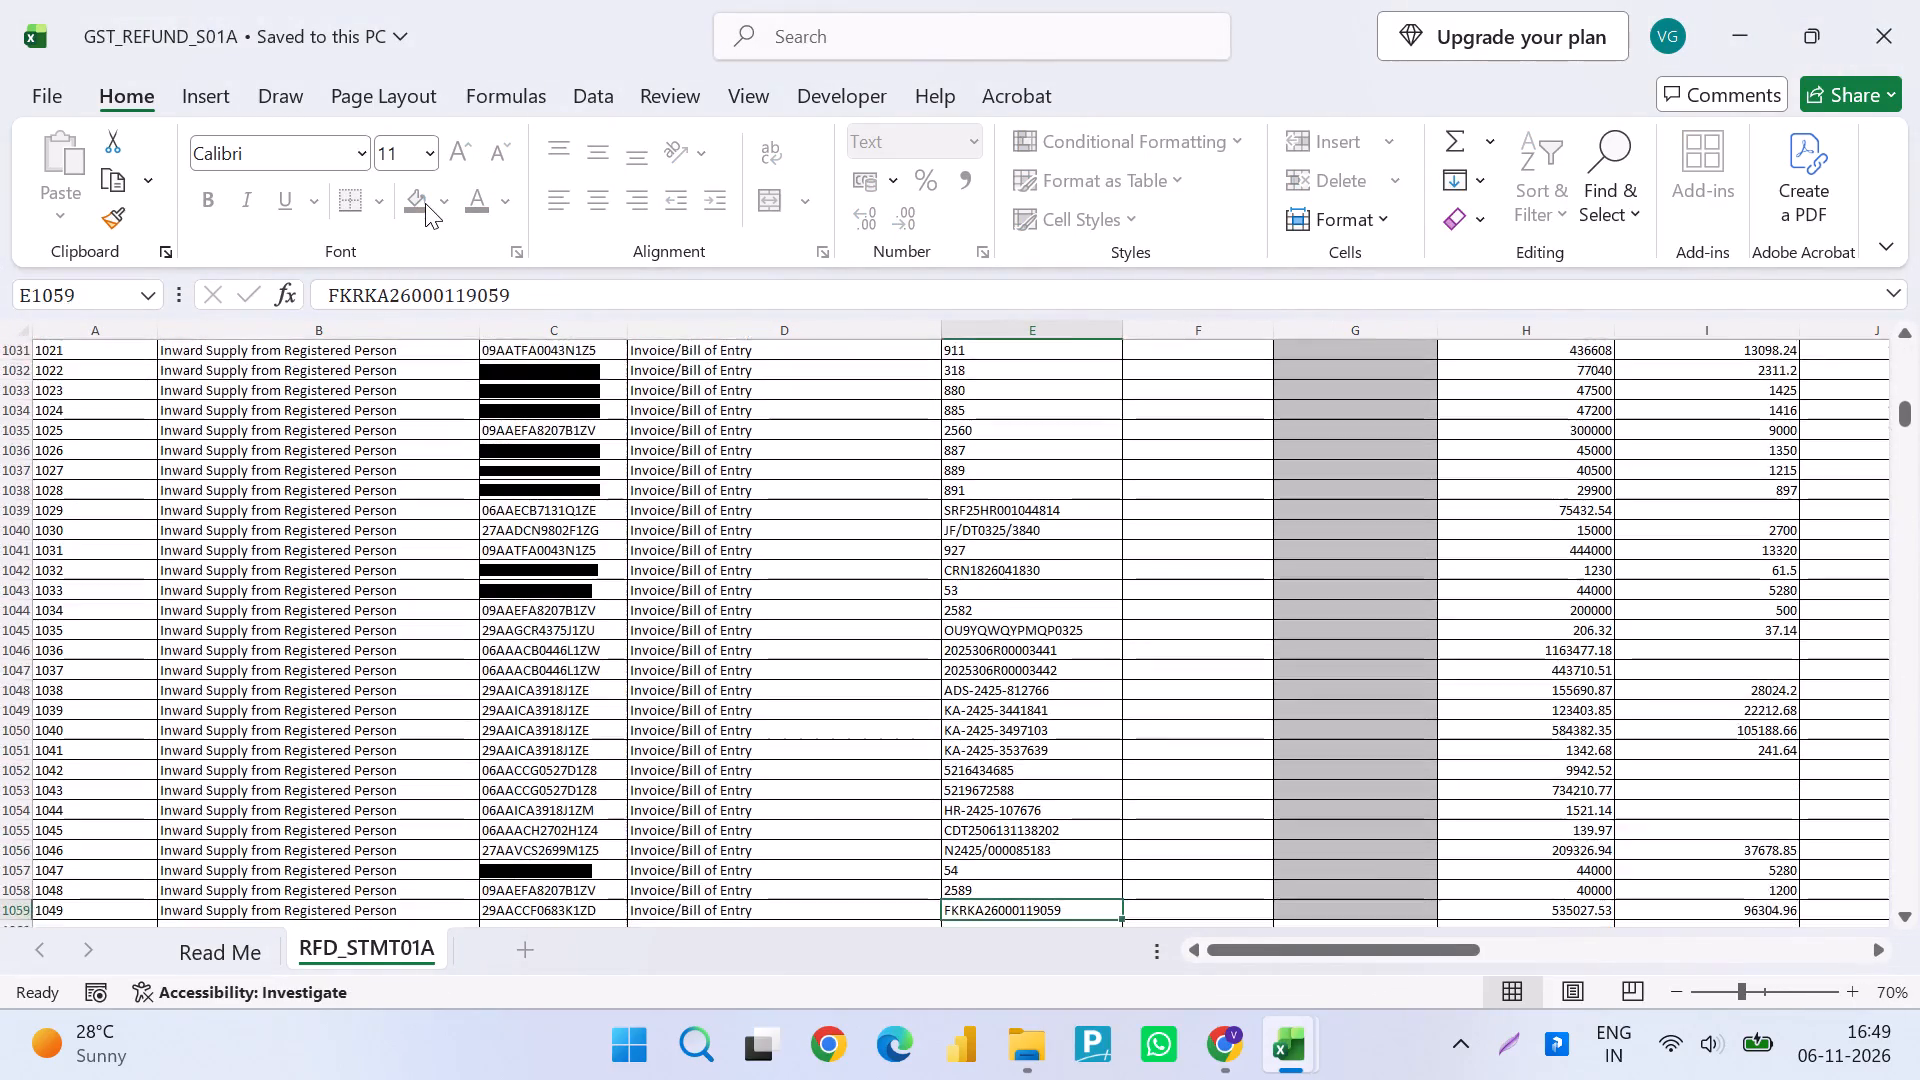
pyautogui.press('Down')
pyautogui.press('Down')
pyautogui.press('Down')
pyautogui.press('Left')
pyautogui.press('Up')
pyautogui.press('Left')
pyautogui.press('Up')
pyautogui.hotkey('alt', 'Tab')
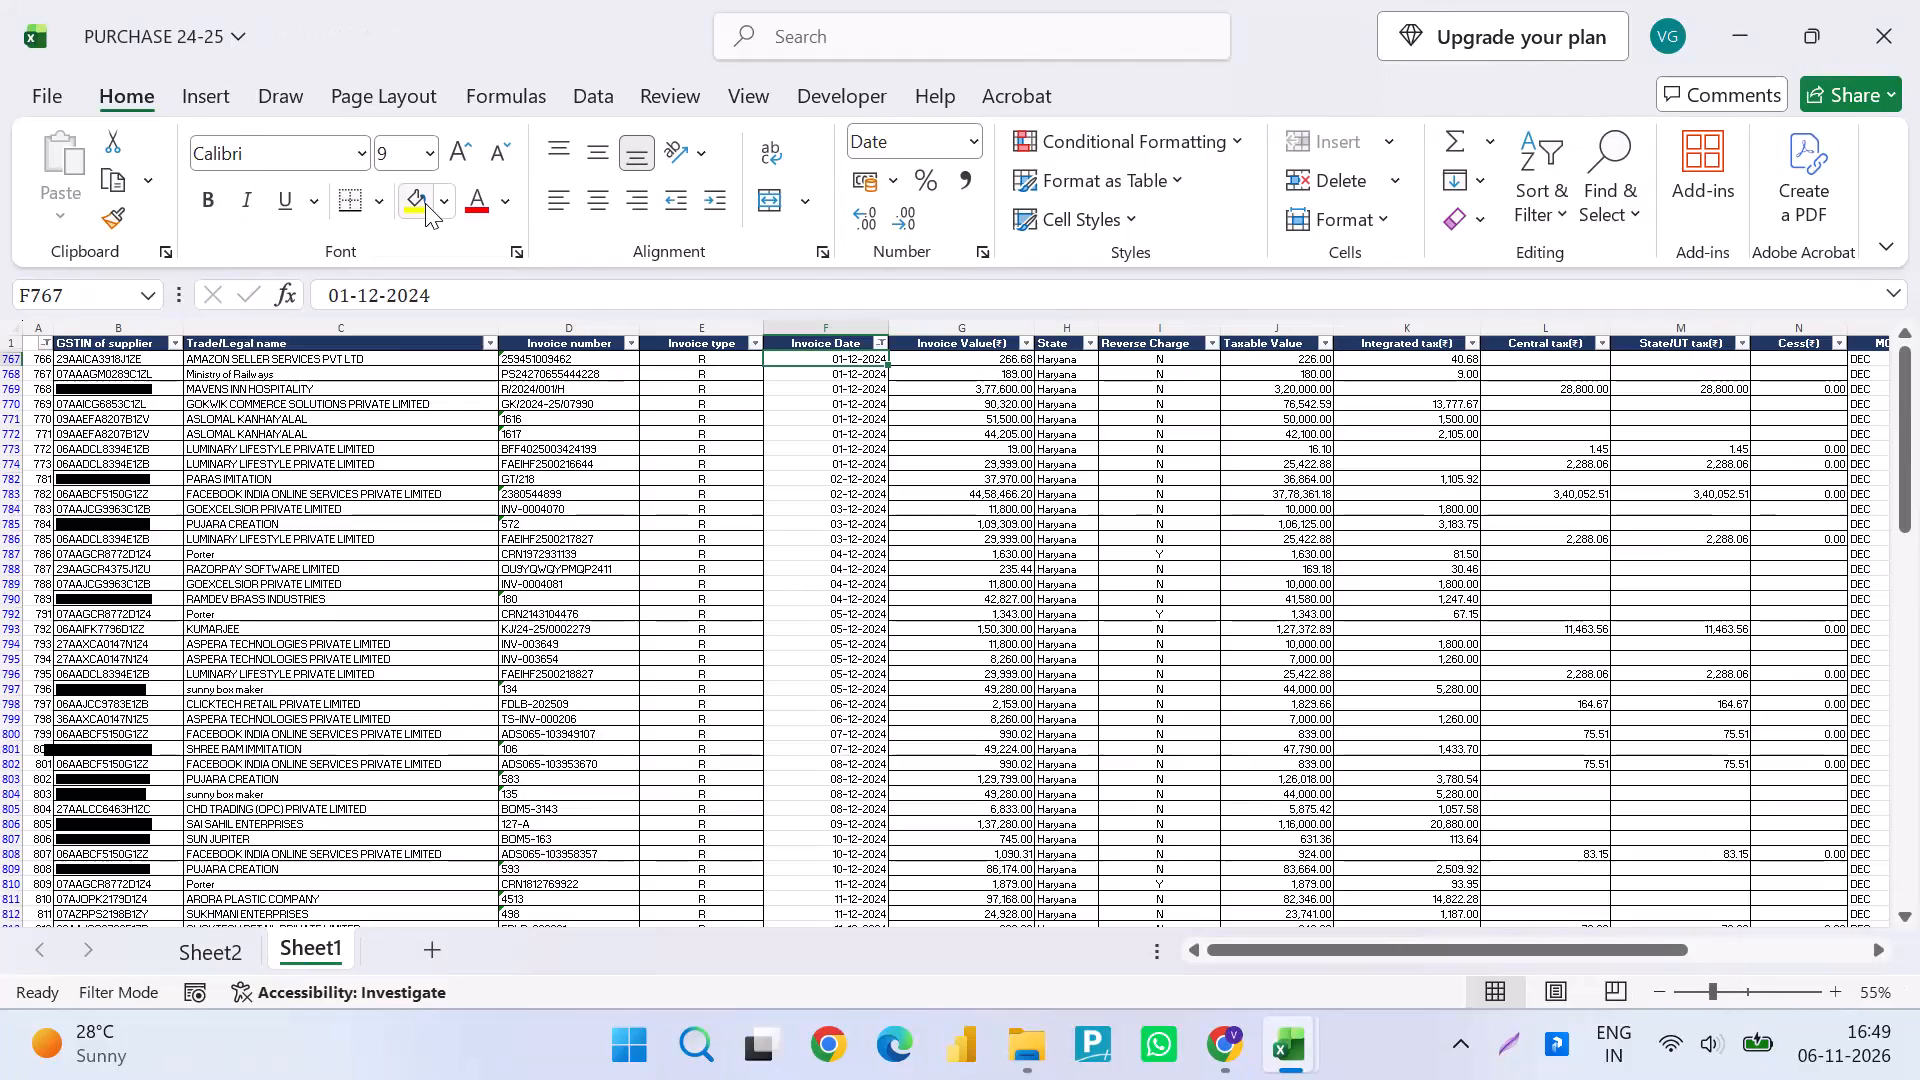
pyautogui.hotkey('alt', 'Tab')
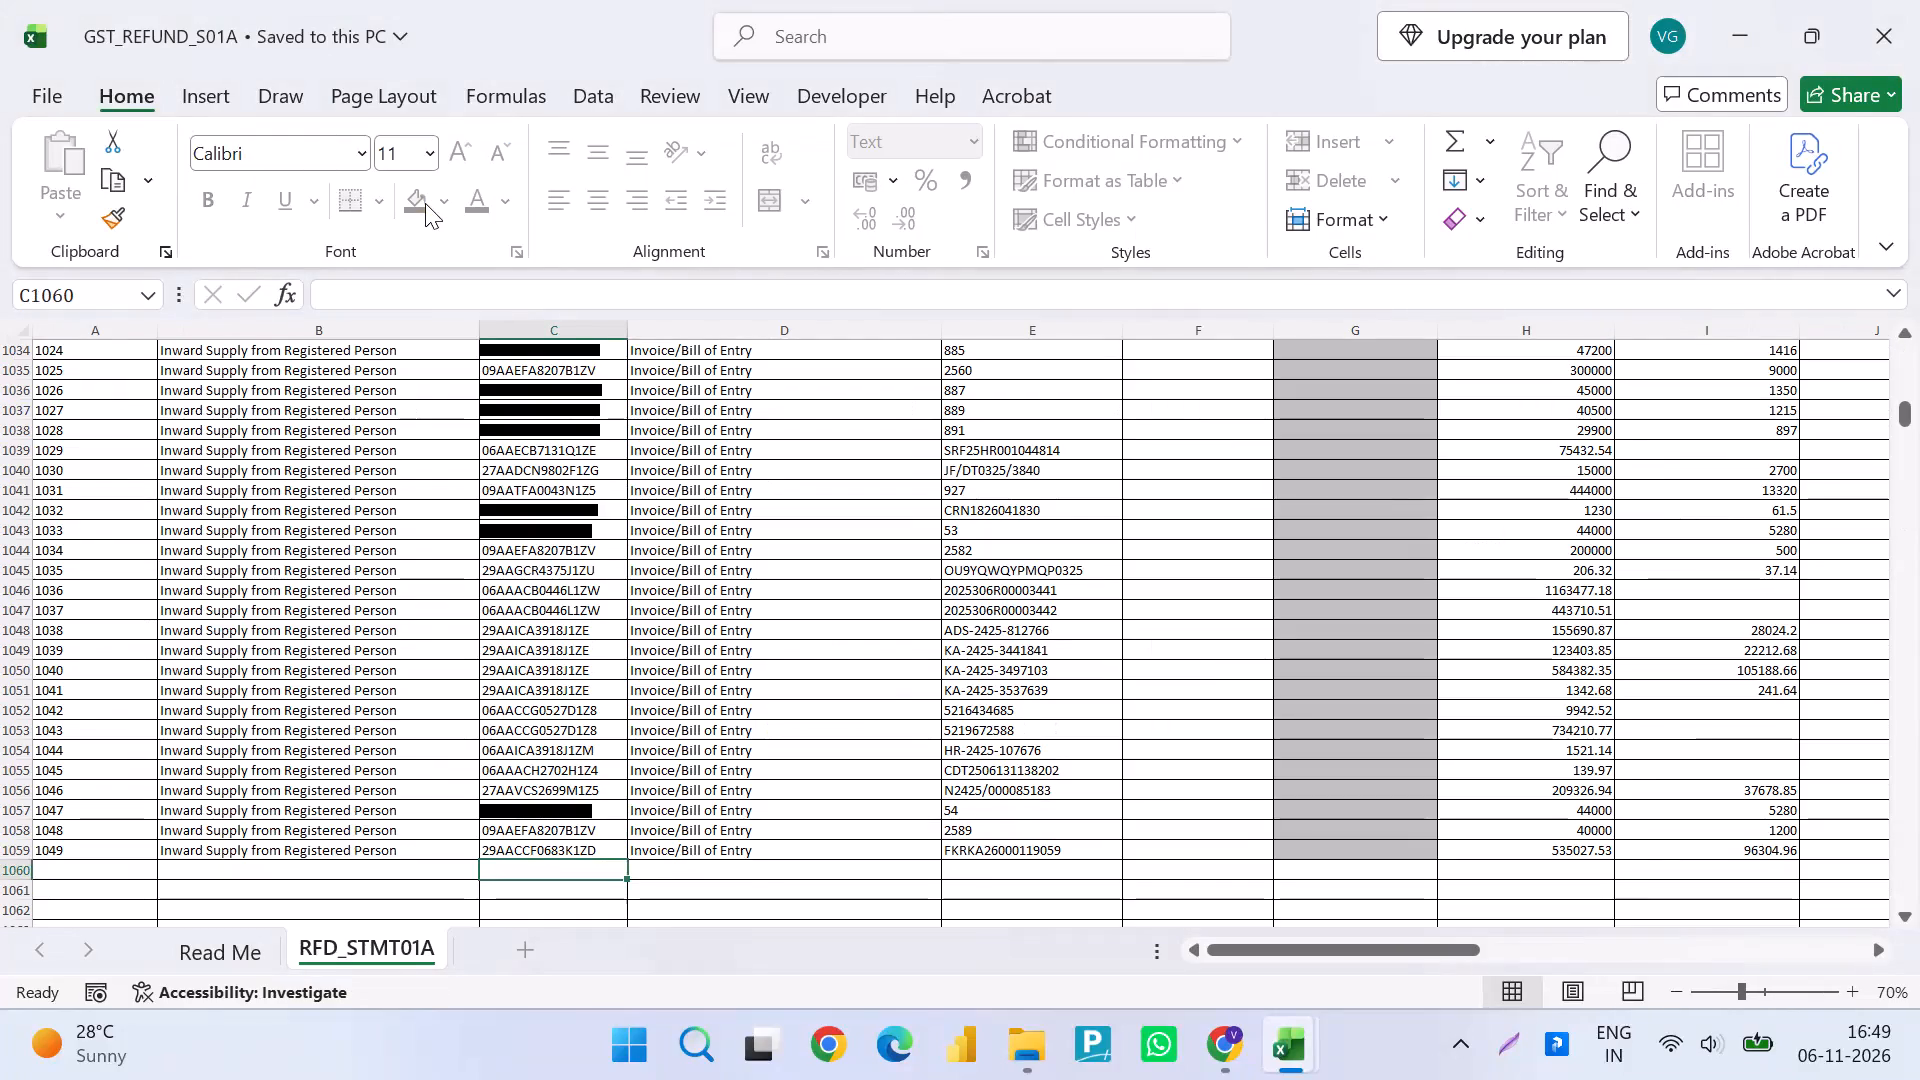
pyautogui.press('Up')
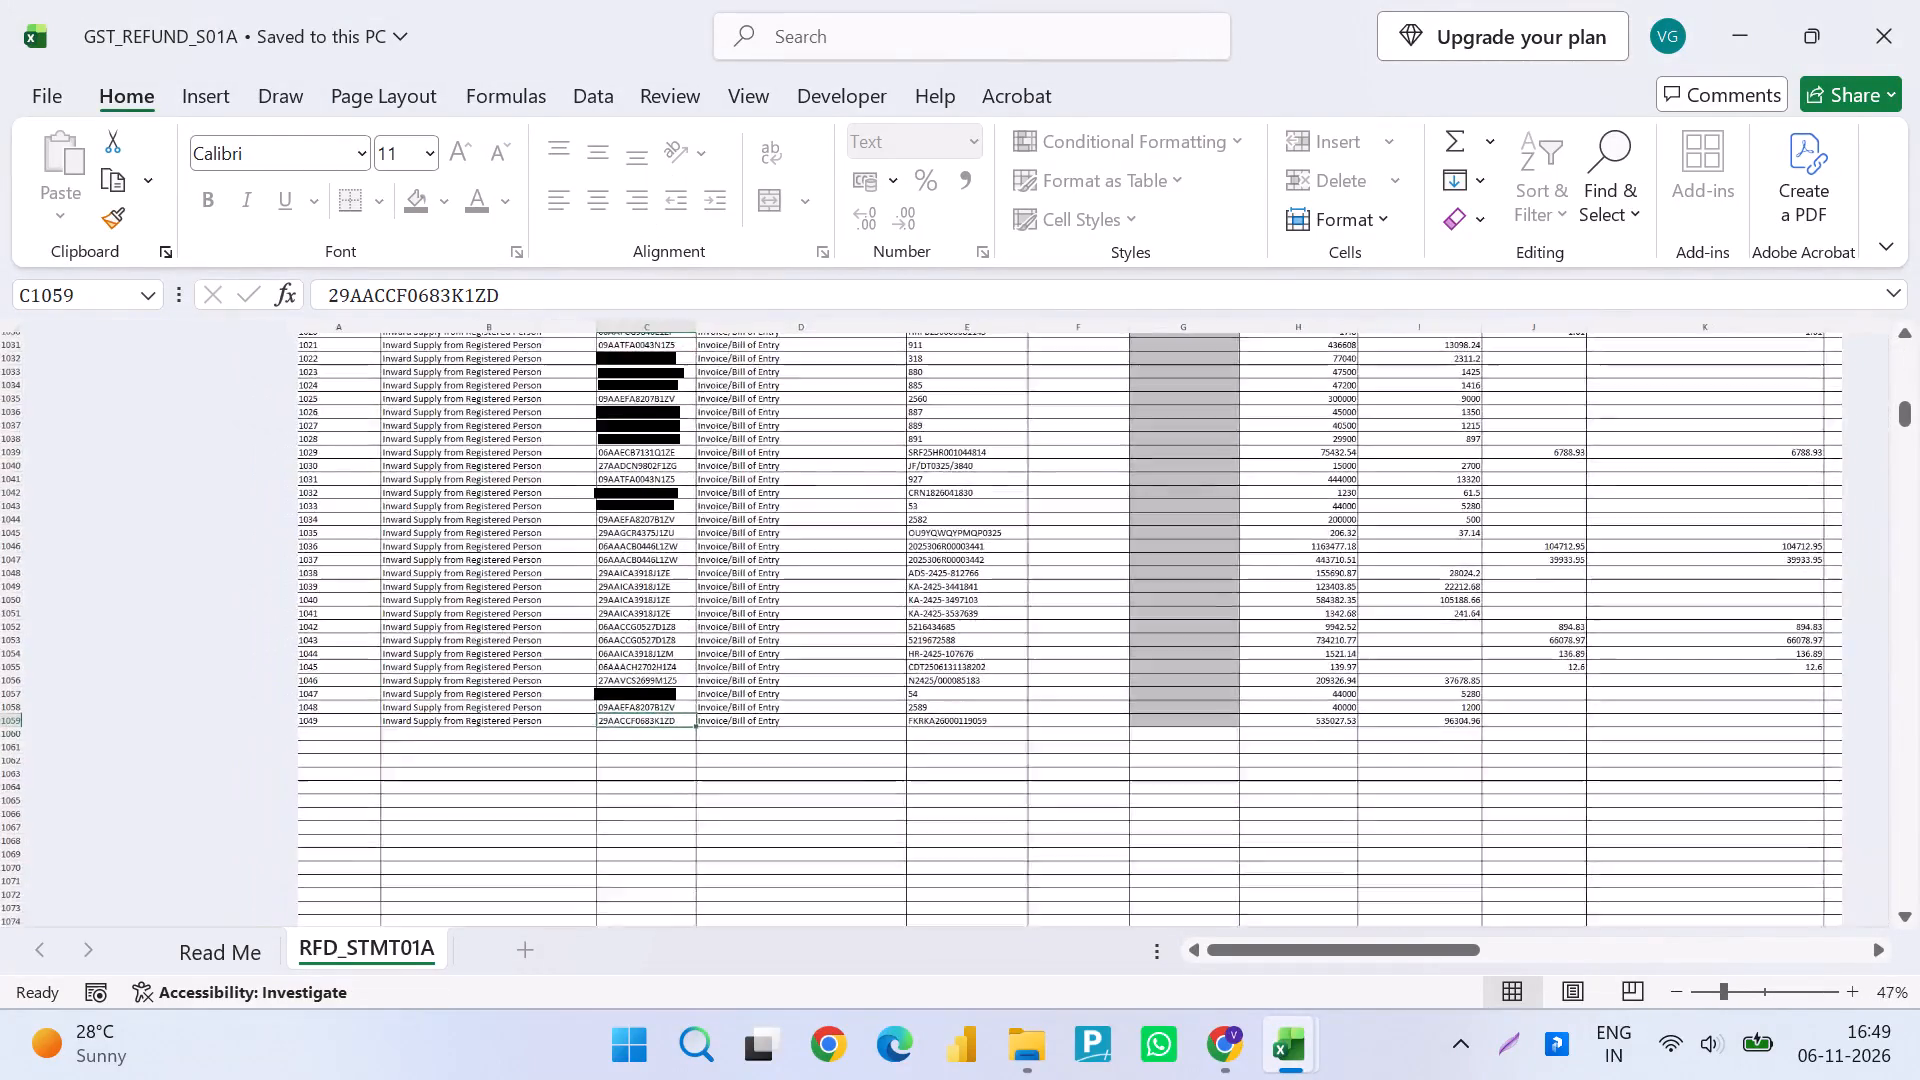
# Enter the date 01-12-2024 in cell F631 of GST_REFUND_S01A, reusing the date from the row above.
pyautogui.click(1114, 523)
pyautogui.hotkey('ctrl', 'Up')
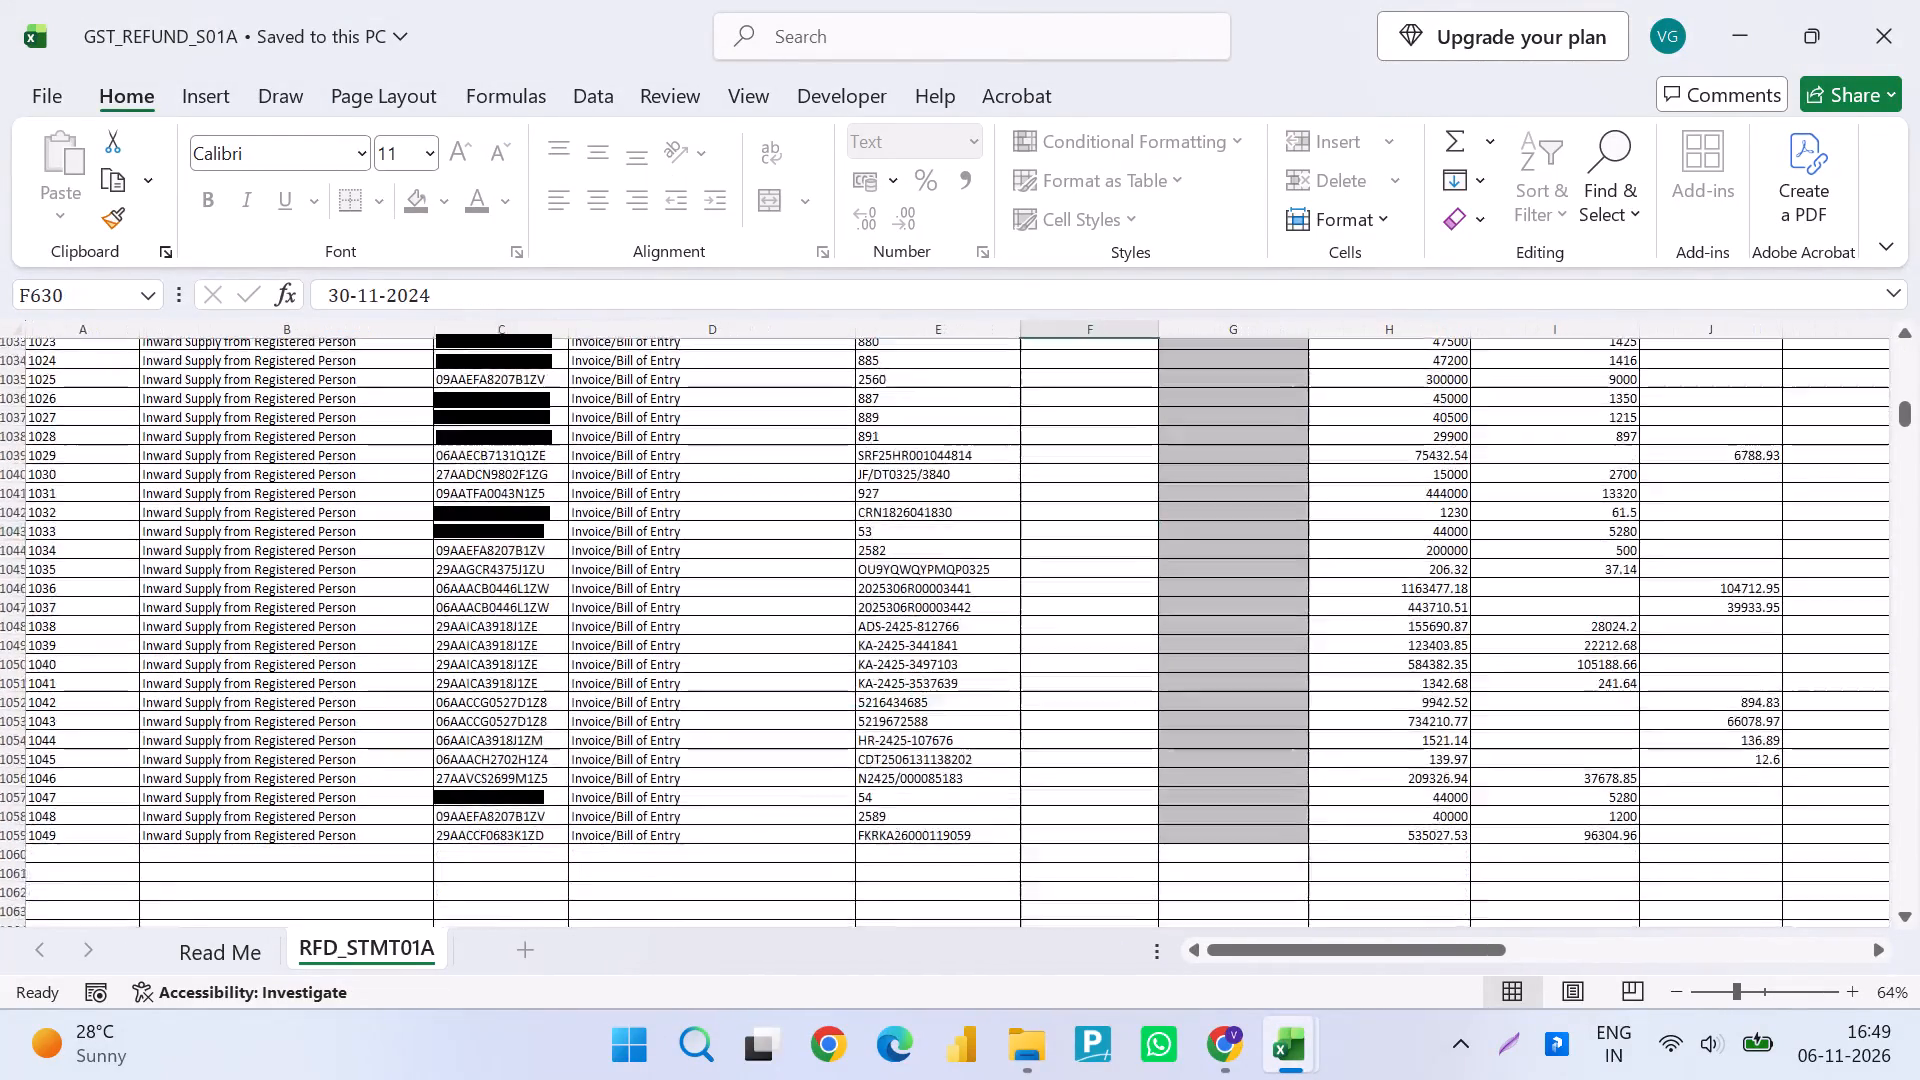
pyautogui.press('Up')
pyautogui.press('Down')
pyautogui.press('Down')
pyautogui.hotkey('ctrl', 'd')
pyautogui.press('F2')
pyautogui.press('Left')
pyautogui.hotkey('ctrl', 'Left')
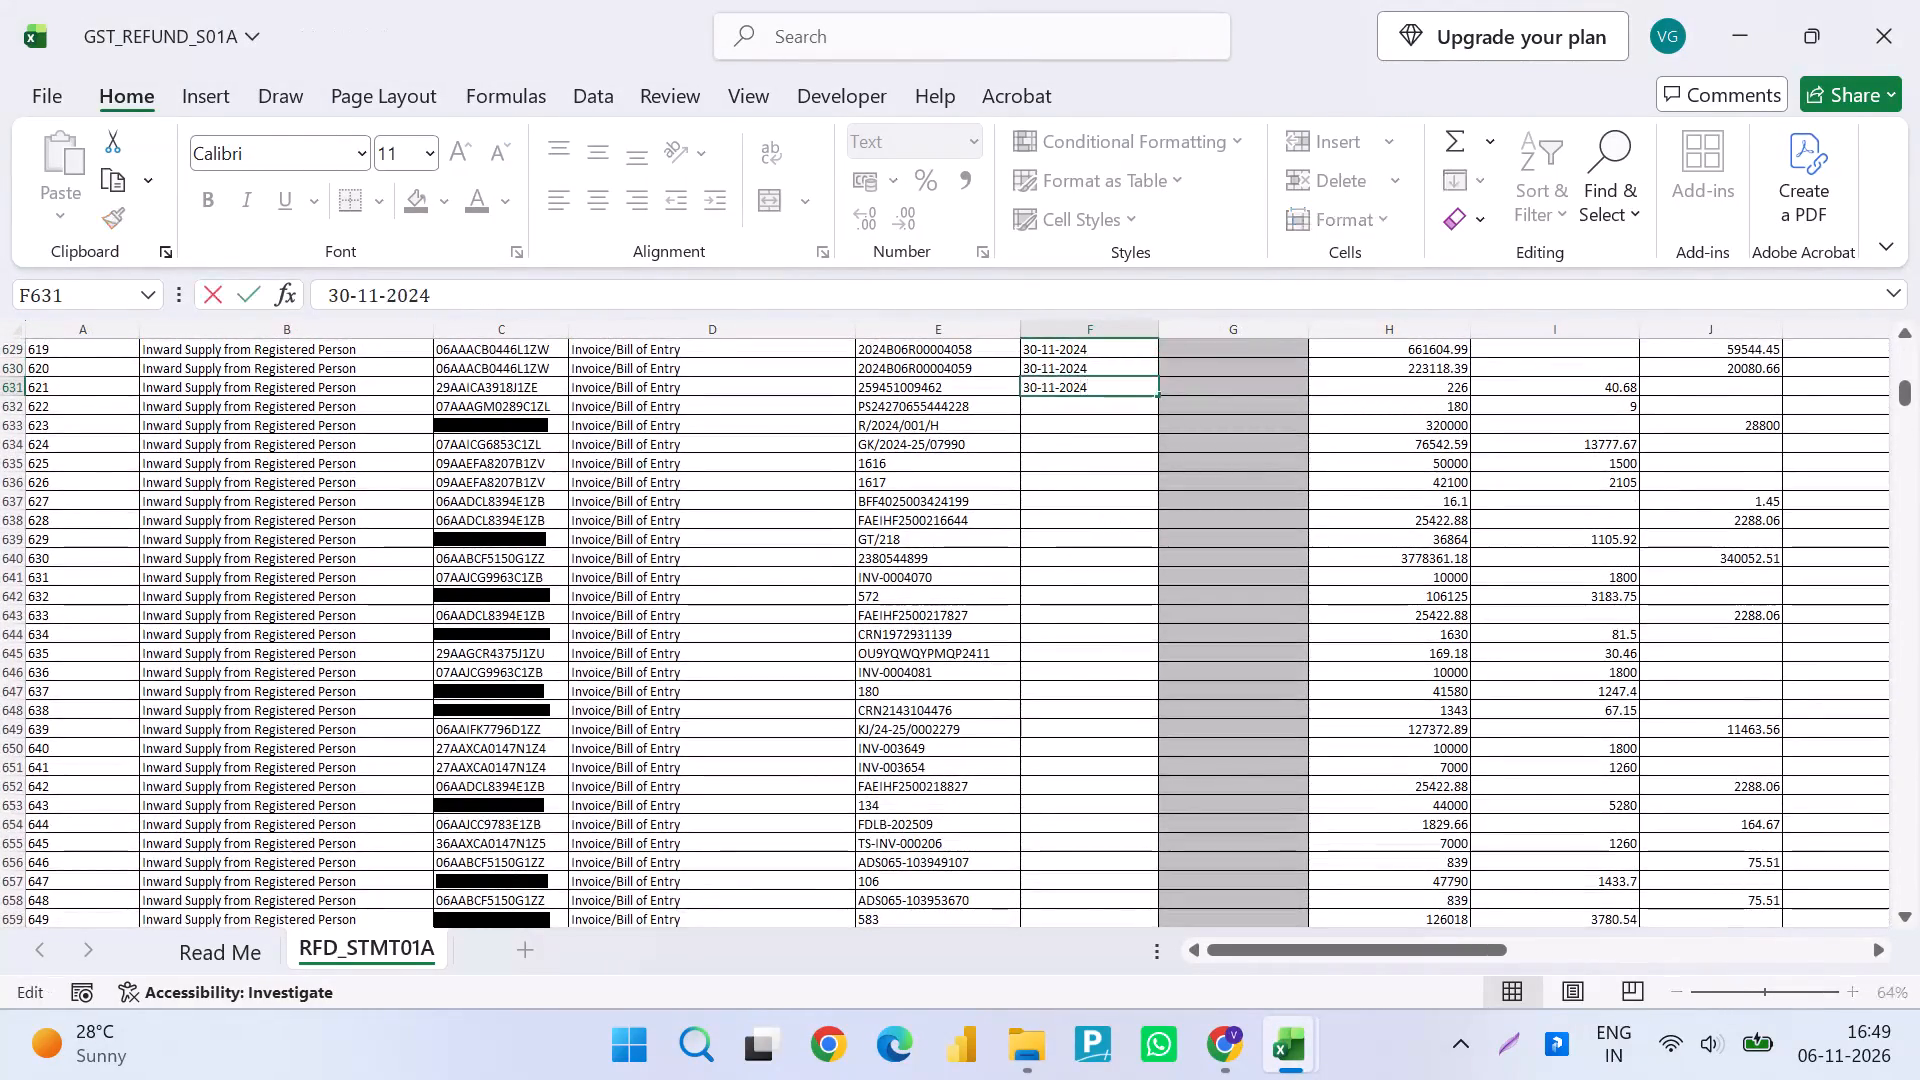
pyautogui.hotkey('ctrl', 'Left')
pyautogui.press('Left')
pyautogui.hotkey('shift', 'Right')
pyautogui.press('2')
pyautogui.press('Left')
pyautogui.press('Left')
pyautogui.press('Left')
pyautogui.hotkey('shift', 'Left')
pyautogui.hotkey('shift', 'Left')
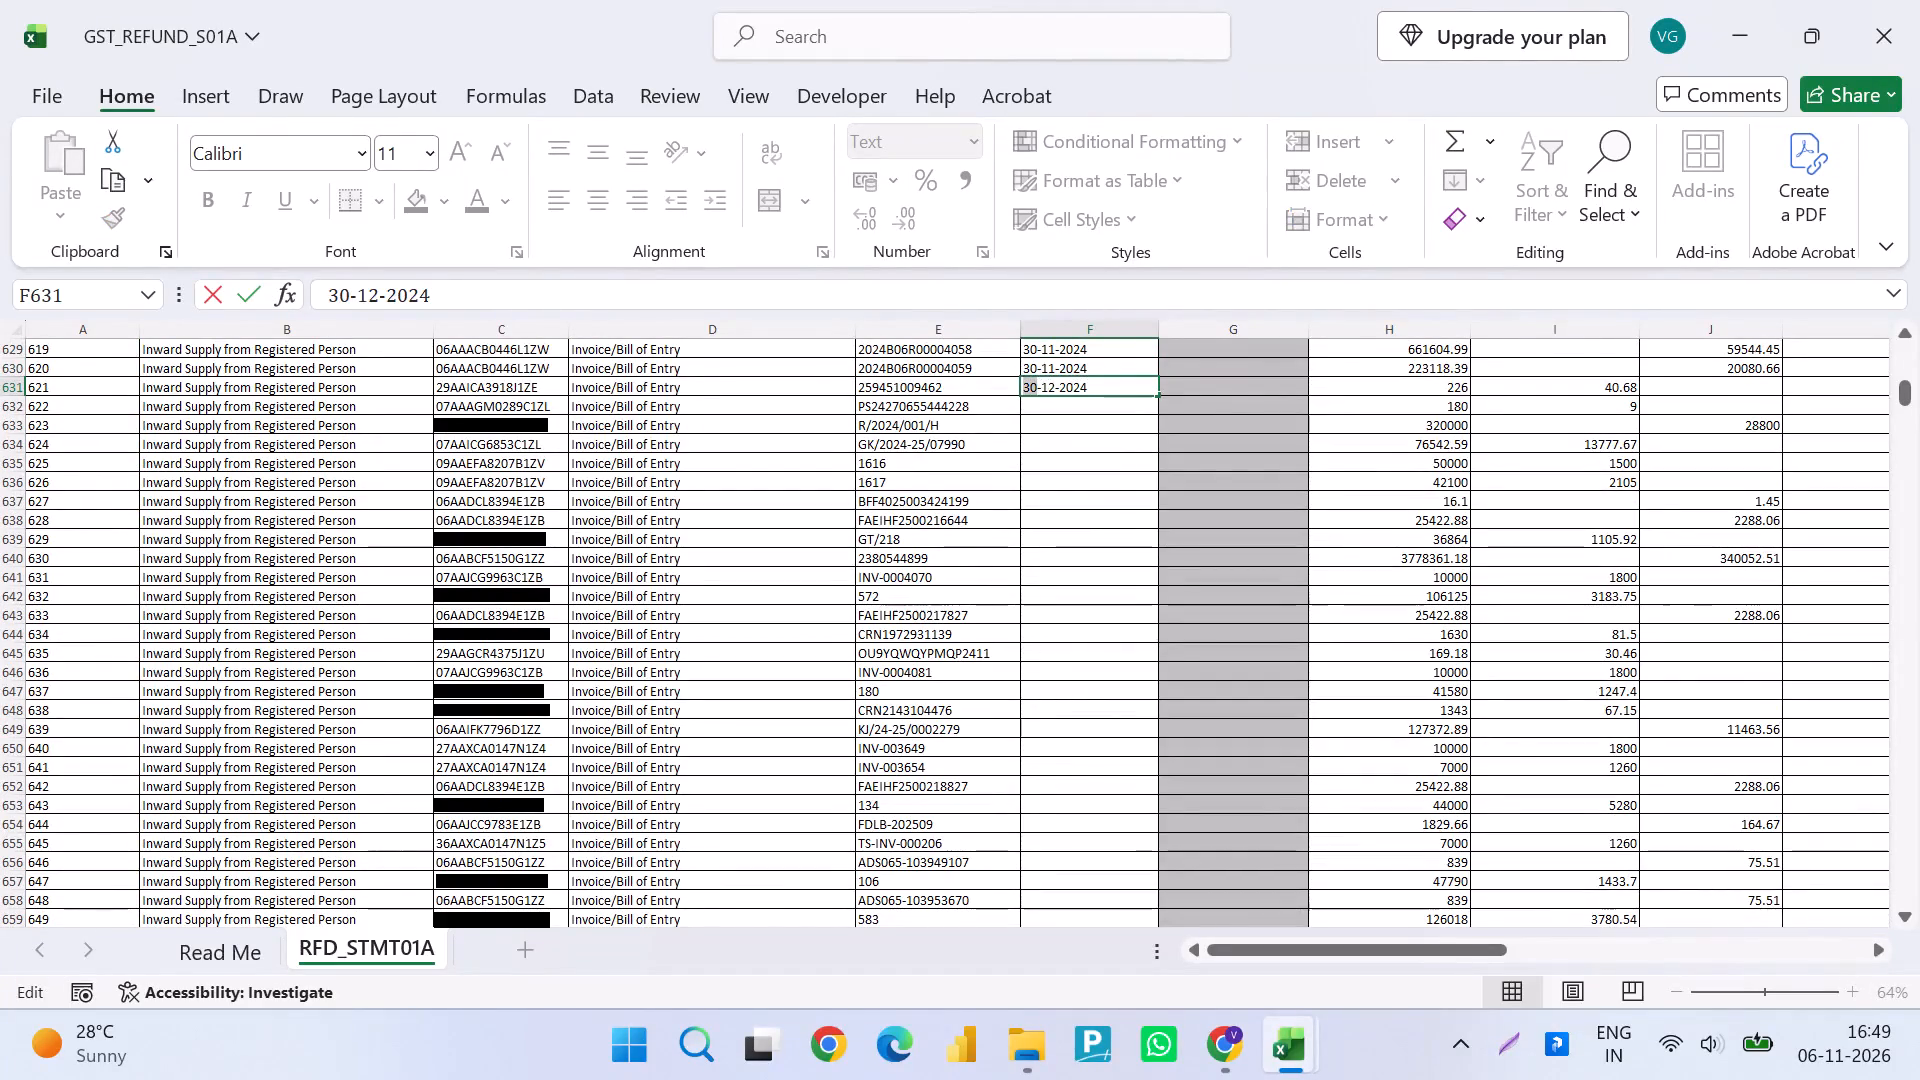
pyautogui.press('9')
pyautogui.press('BackSpace')
pyautogui.write('01')
pyautogui.press('Return')
# Check which PURCHASE 24-25 invoices are dated 01-12-2024 and fill that date down F631:F638 in GST_REFUND_S01A.
pyautogui.hotkey('alt', 'Tab')
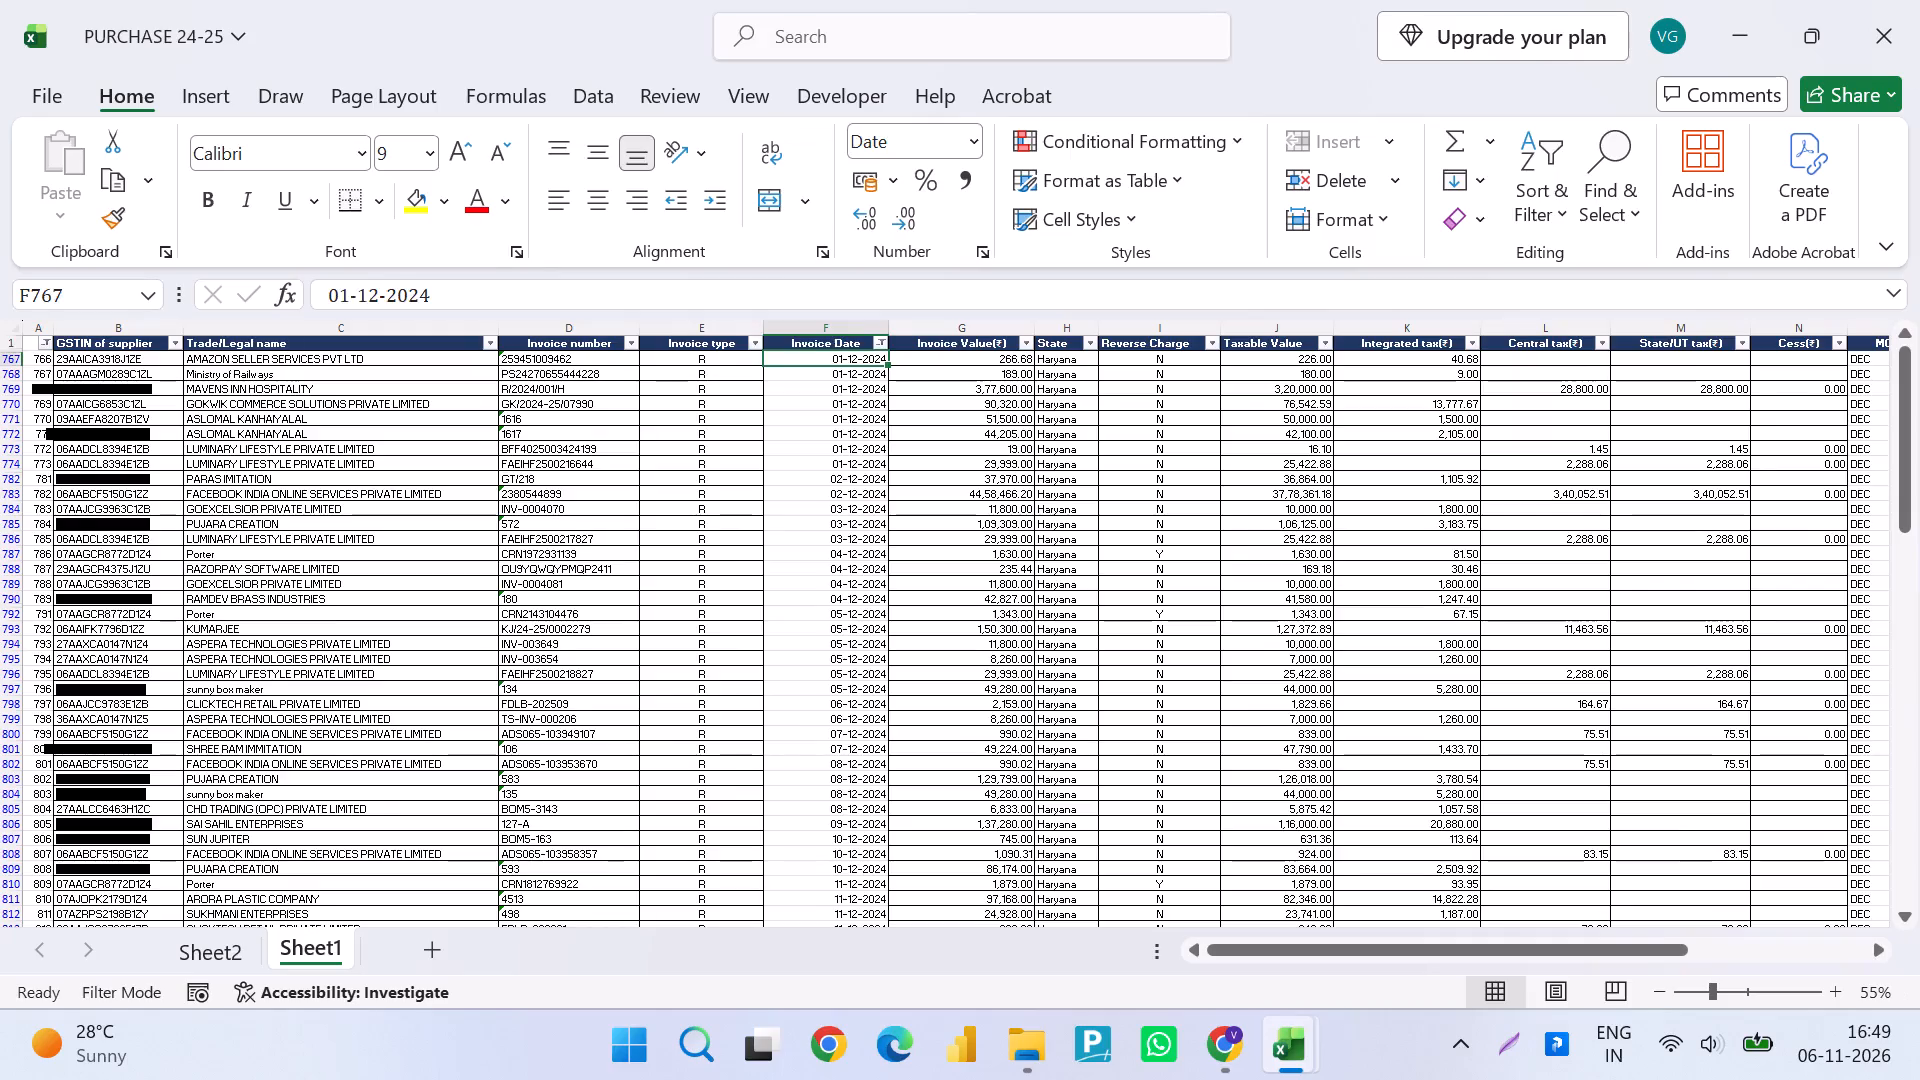
pyautogui.press('Up')
pyautogui.press('Down')
pyautogui.hotkey('shift', 'Down')
pyautogui.hotkey('shift', 'Down')
pyautogui.hotkey('shift', 'Down')
pyautogui.hotkey('shift', 'Down')
pyautogui.hotkey('shift', 'Down')
pyautogui.hotkey('shift', 'Down')
pyautogui.hotkey('shift', 'Down')
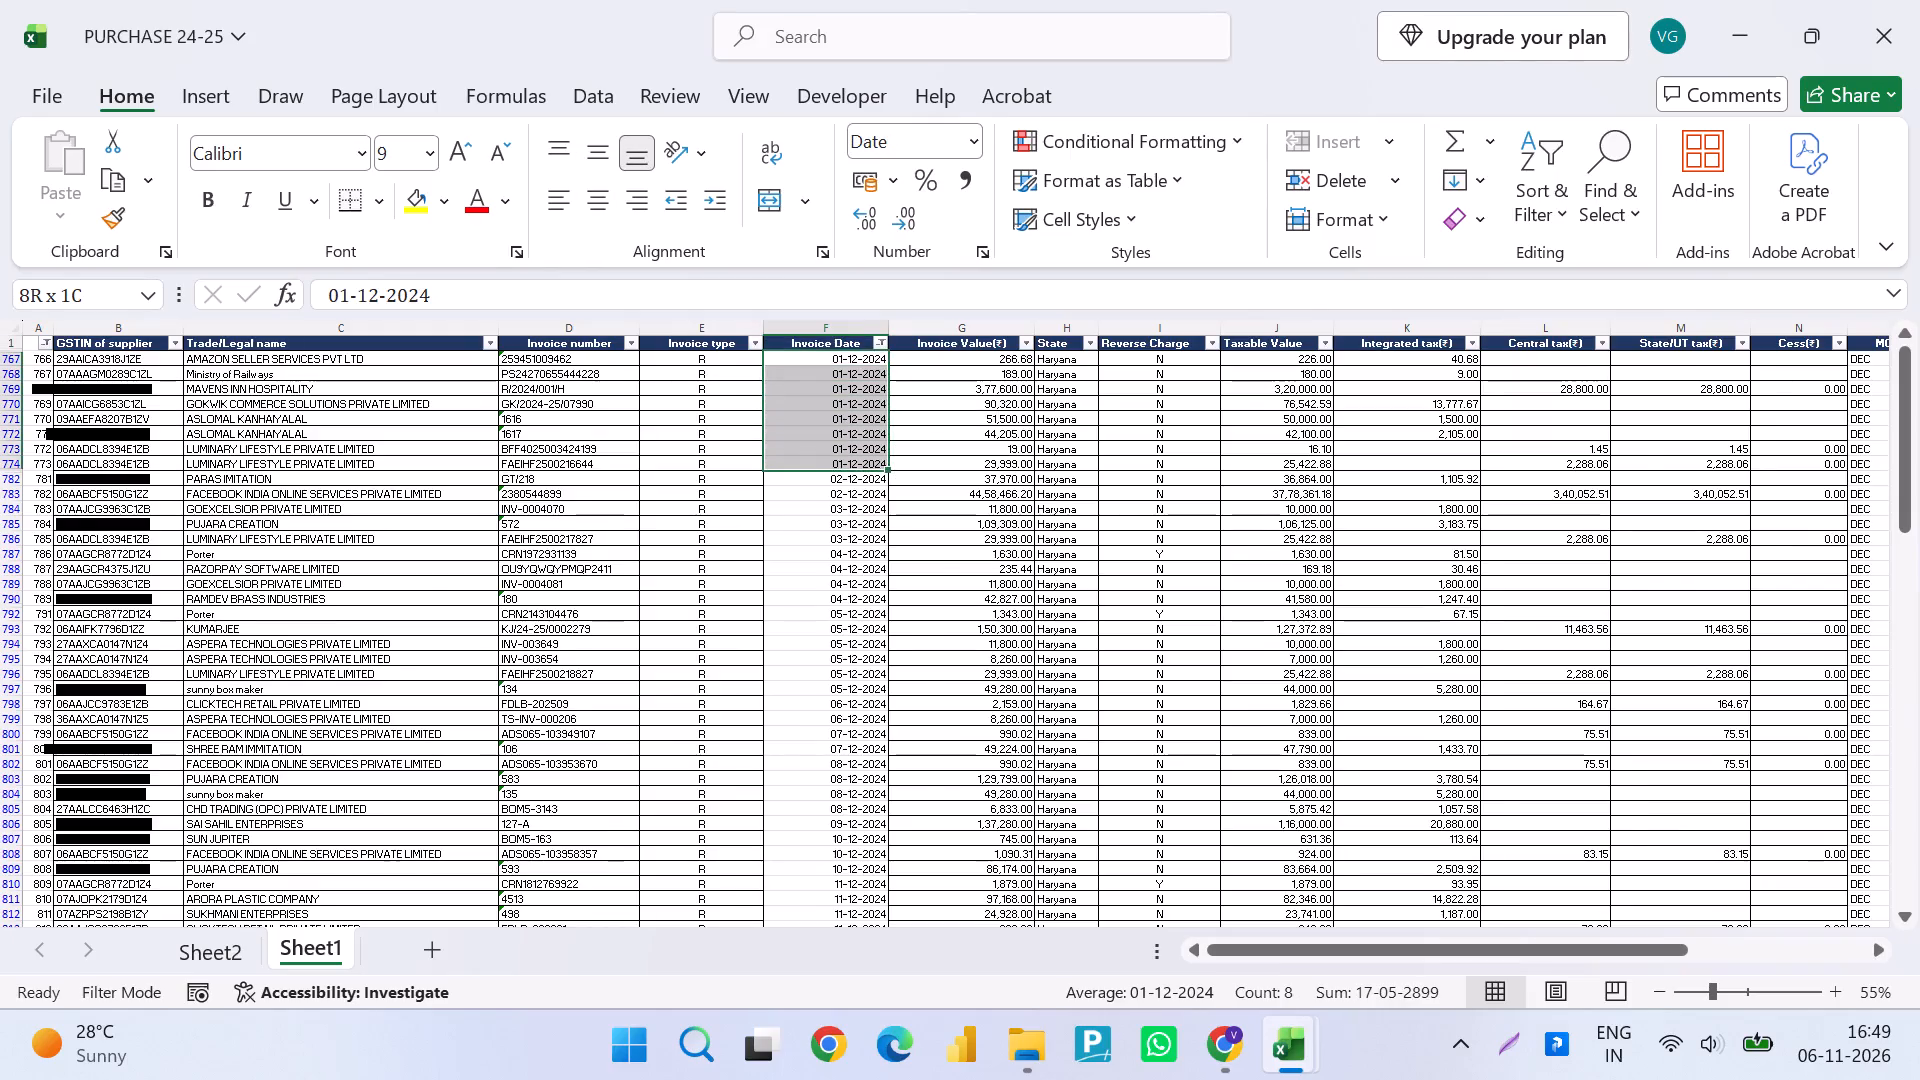
pyautogui.hotkey('alt', 'Tab')
pyautogui.press('Up')
pyautogui.hotkey('shift', 'Down')
pyautogui.hotkey('shift', 'Down')
pyautogui.hotkey('shift', 'Down')
pyautogui.hotkey('shift', 'Down')
pyautogui.hotkey('shift', 'Down')
pyautogui.hotkey('shift', 'Down')
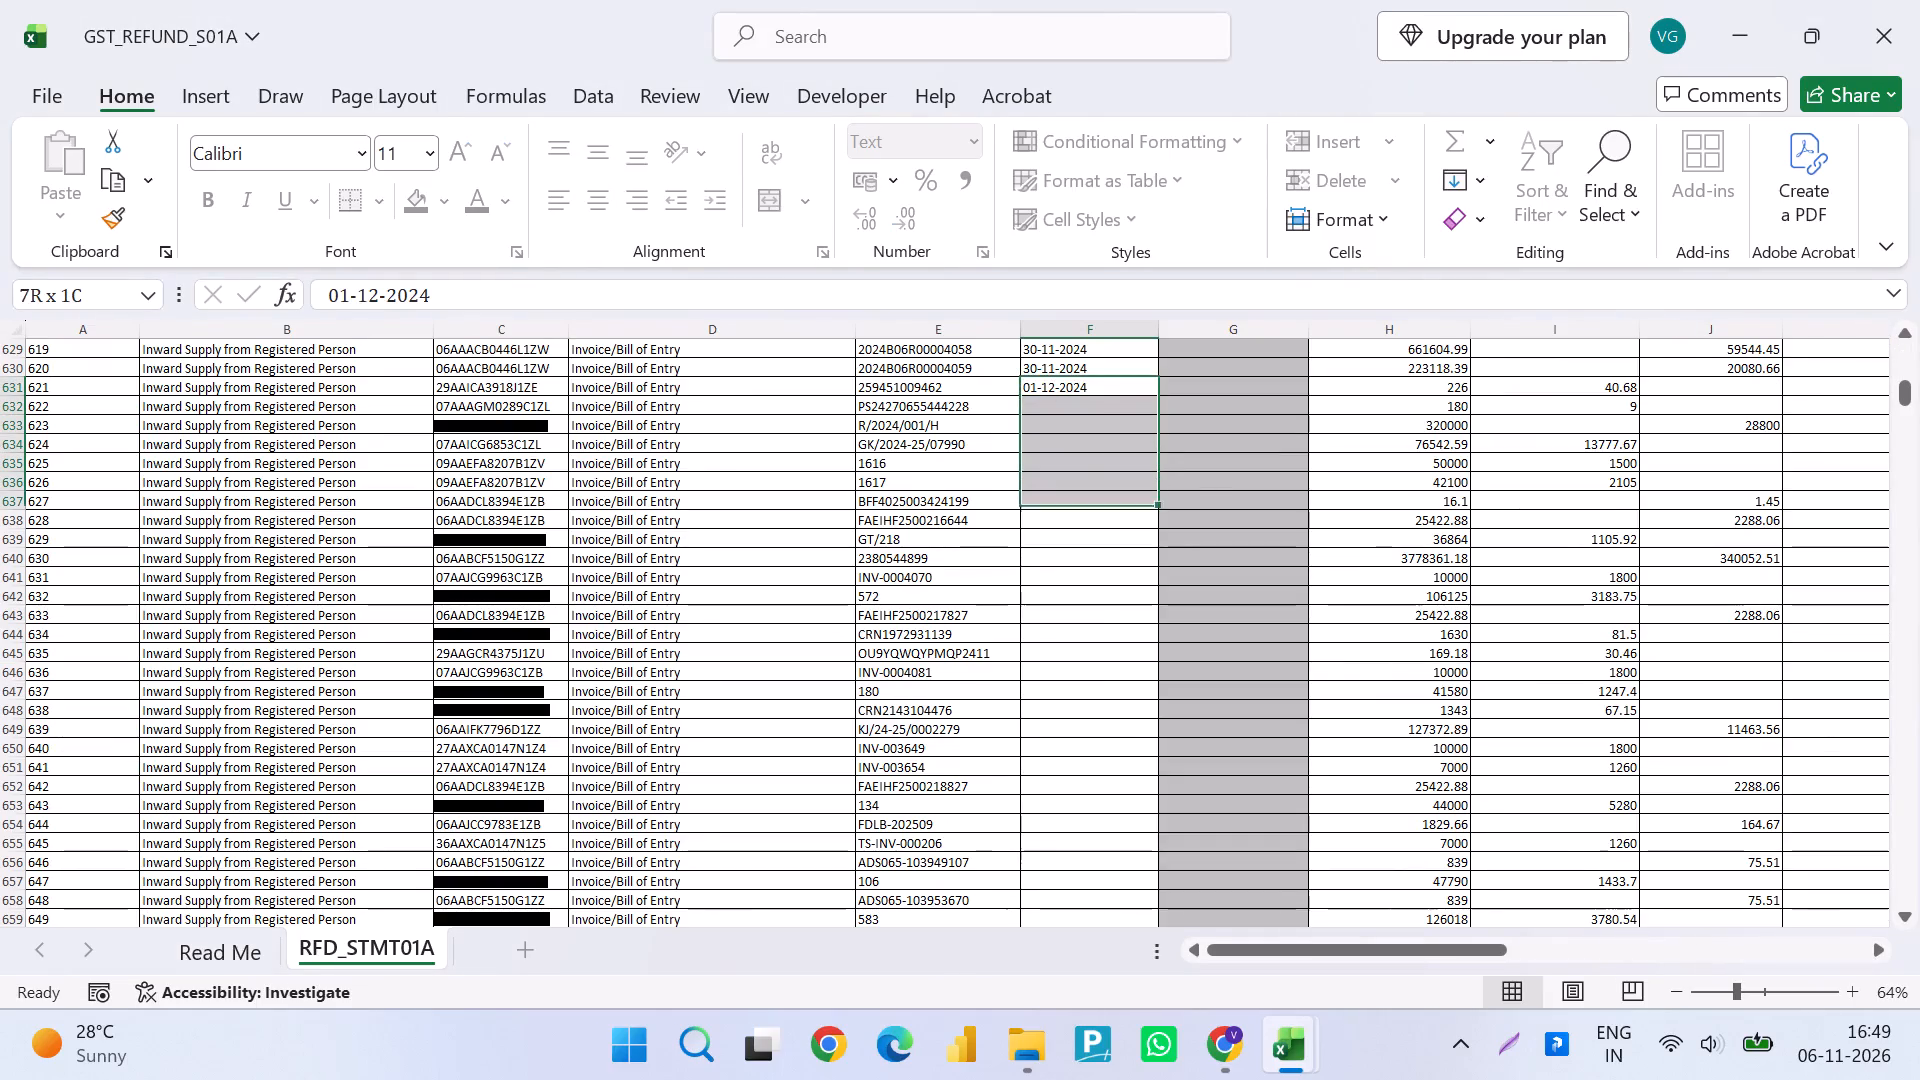
pyautogui.hotkey('shift', 'Down')
pyautogui.hotkey('ctrl', 'd')
# Check the 02-12-2024 invoices in PURCHASE 24-25 and enter 02-12-2024 in F639:F640 of GST_REFUND_S01A.
pyautogui.hotkey('alt', 'Tab')
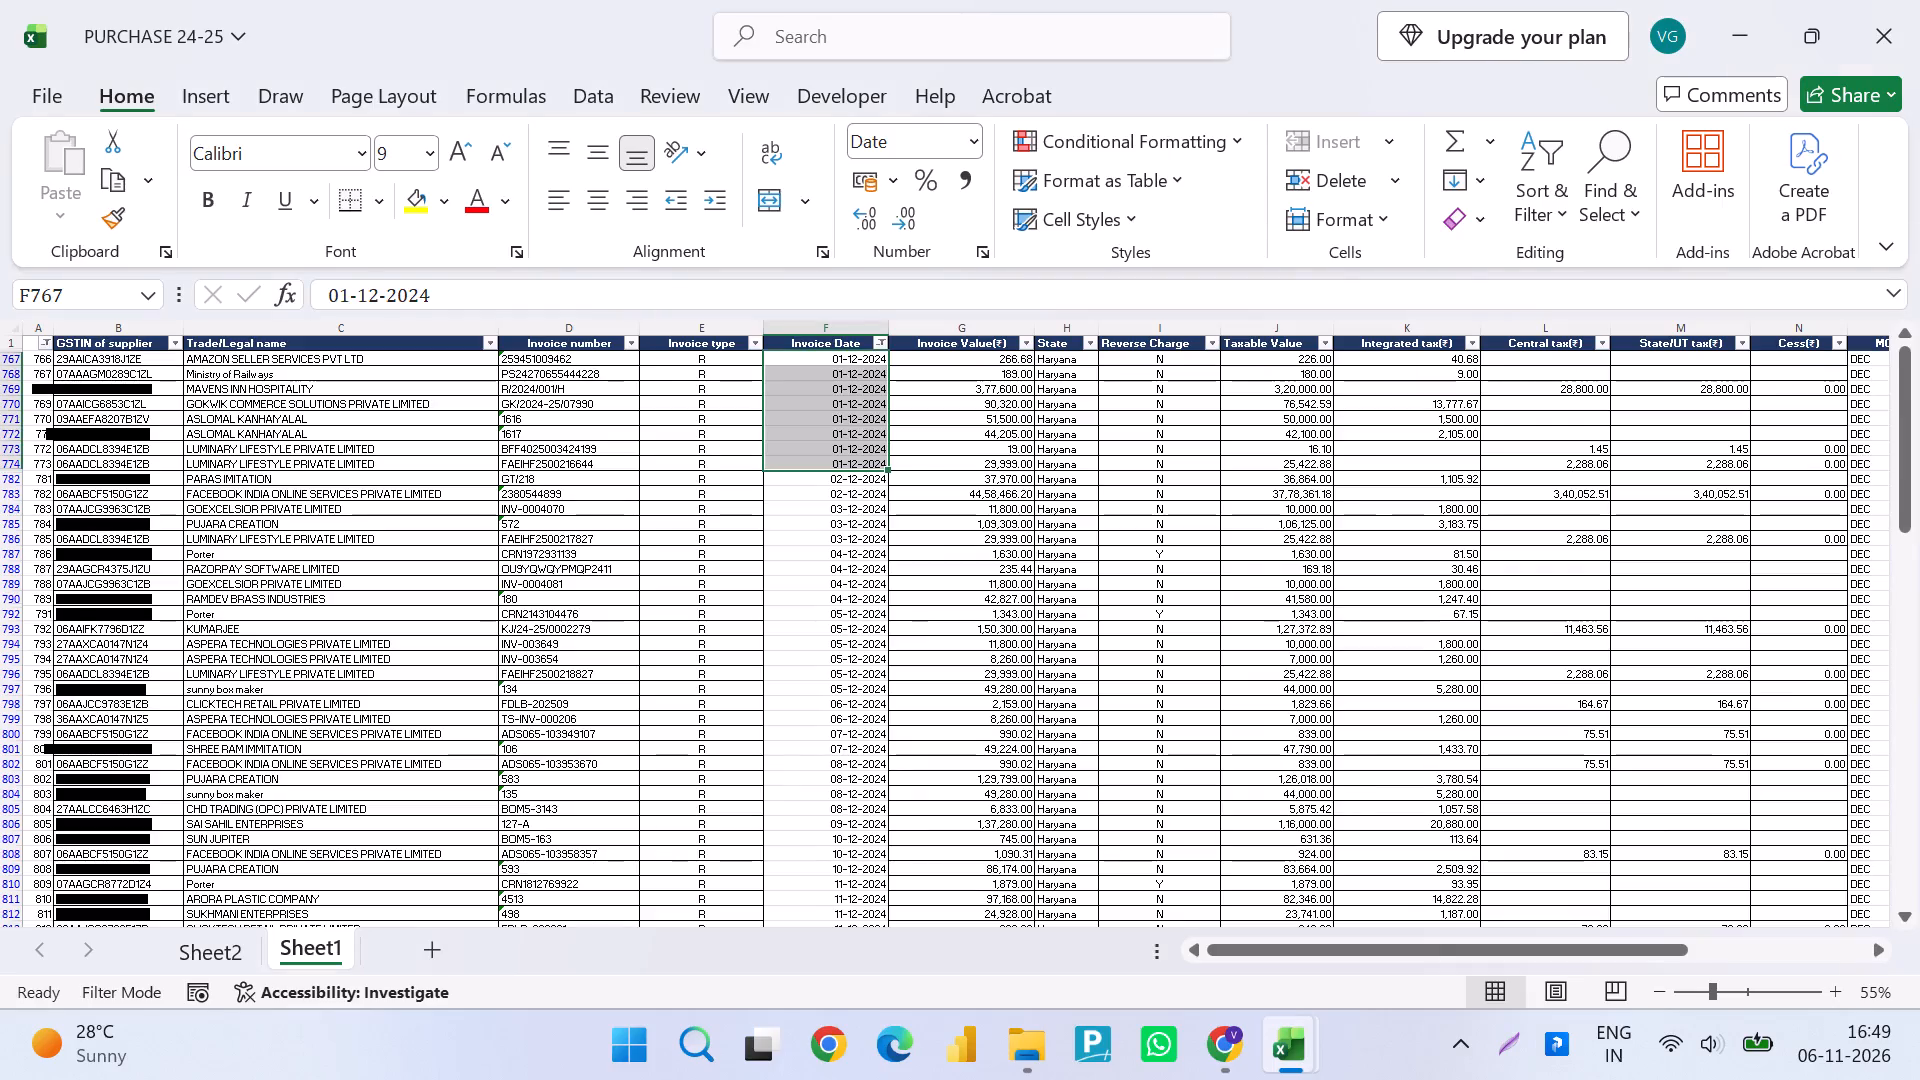
pyautogui.press('Down')
pyautogui.press('Down')
pyautogui.press('Down')
pyautogui.press('Down')
pyautogui.press('Down')
pyautogui.press('Down')
pyautogui.press('Down')
pyautogui.press('Down')
pyautogui.hotkey('shift', 'Down')
pyautogui.hotkey('shift', 'Down')
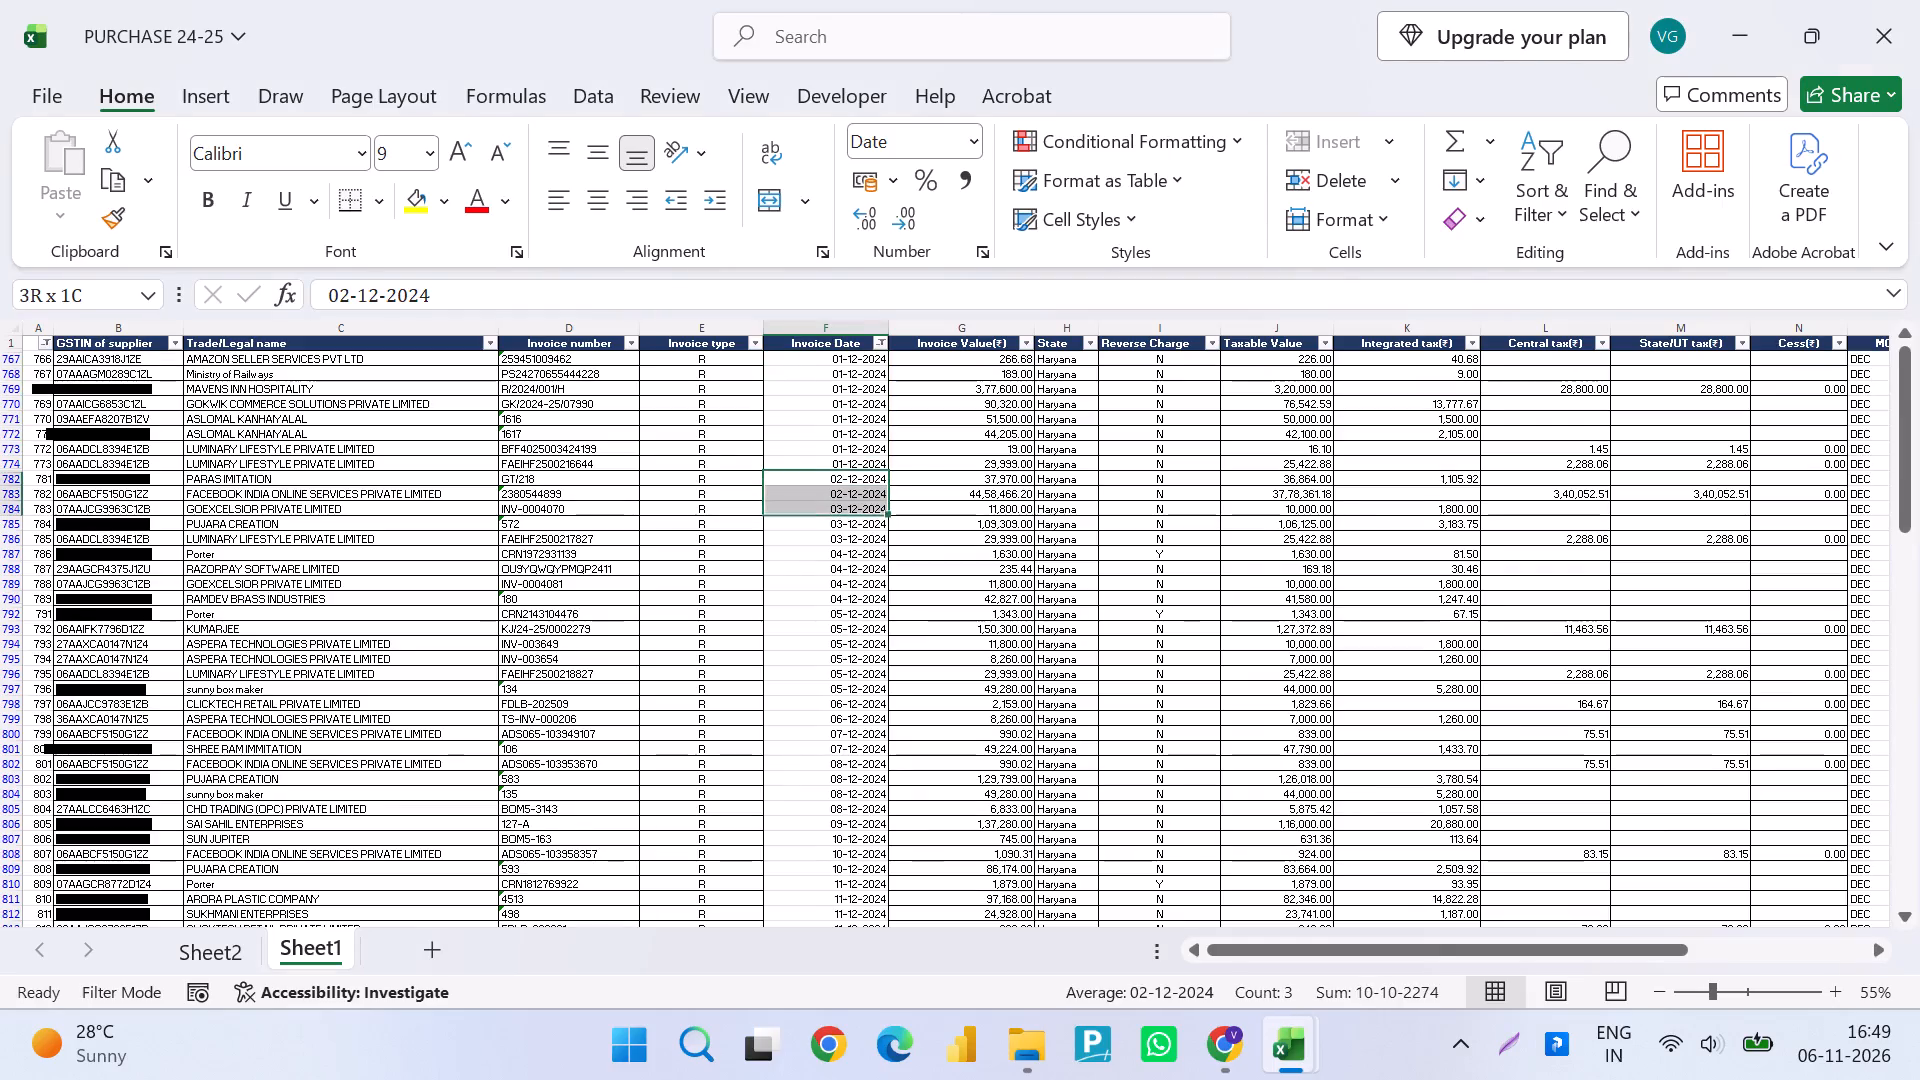
pyautogui.hotkey('shift', 'Up')
pyautogui.hotkey('alt', 'Tab')
pyautogui.press('Down')
pyautogui.press('Down')
pyautogui.press('Down')
pyautogui.press('Down')
pyautogui.press('Down')
pyautogui.press('Down')
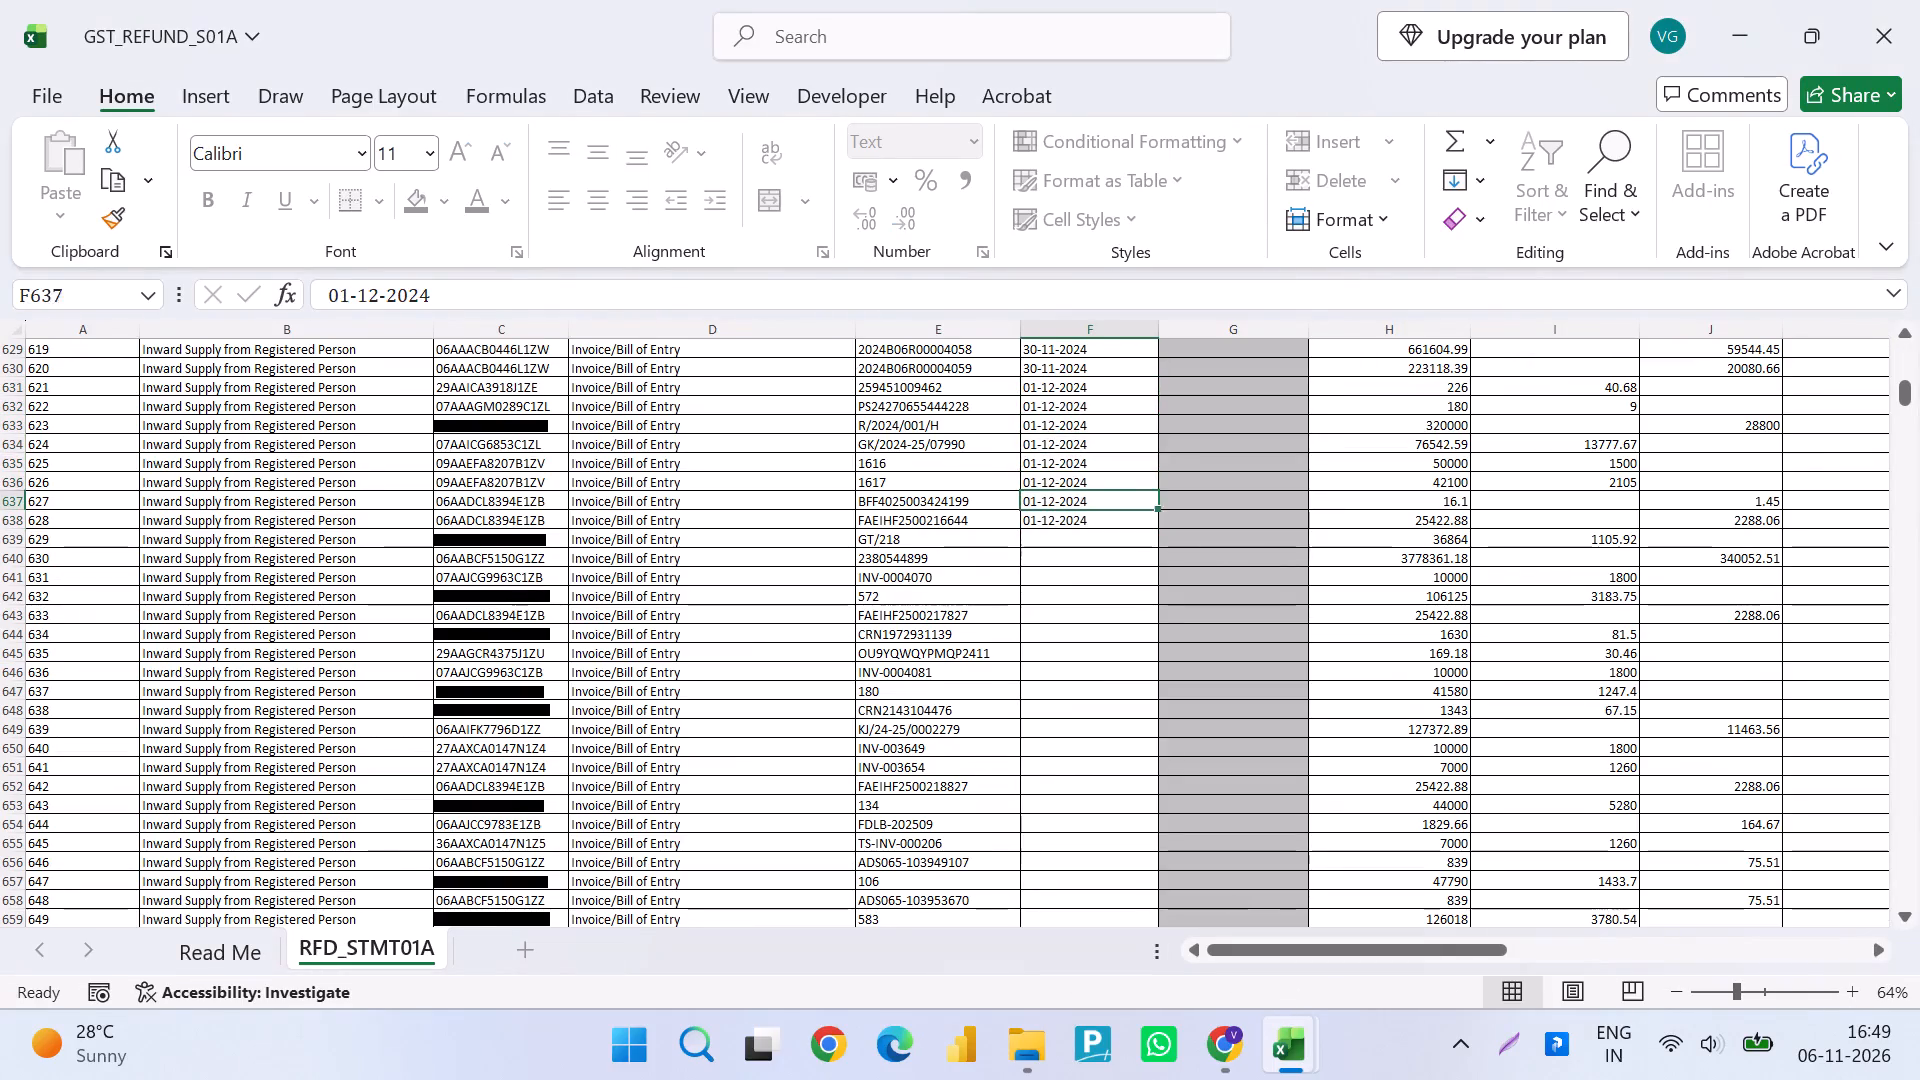
pyautogui.press('Down')
pyautogui.press('Down')
pyautogui.hotkey('ctrl', 'd')
pyautogui.press('F2')
pyautogui.press('Left')
pyautogui.hotkey('ctrl', 'Left')
pyautogui.hotkey('ctrl', 'Left')
pyautogui.hotkey('ctrl', 'Left')
pyautogui.press('Left')
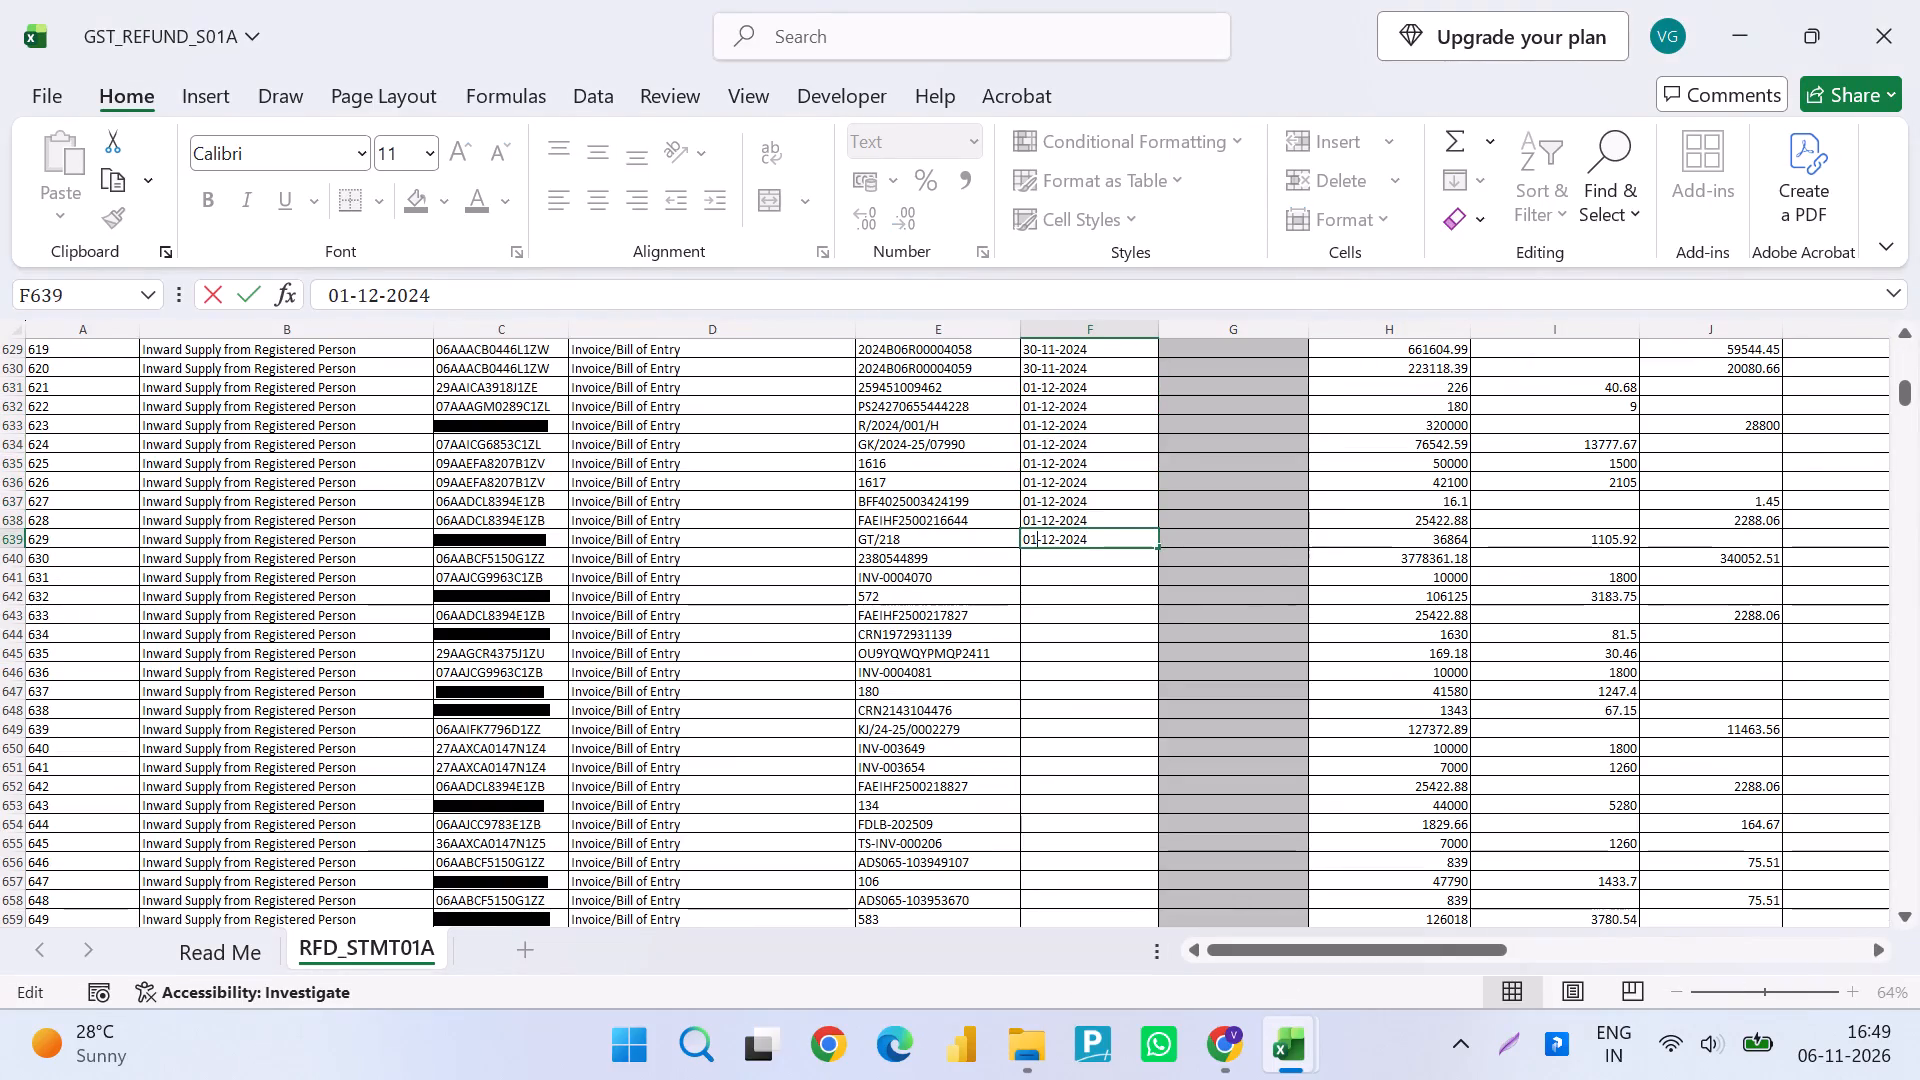
pyautogui.press('BackSpace')
pyautogui.press('2')
pyautogui.press('Return')
pyautogui.hotkey('ctrl', 'd')
# Check the 03-12-2024 invoices in PURCHASE 24-25 and enter 03-12-2024 in F641:F643 of GST_REFUND_S01A.
pyautogui.hotkey('alt', 'Tab')
pyautogui.press('Down')
pyautogui.press('Down')
pyautogui.hotkey('shift', 'Down')
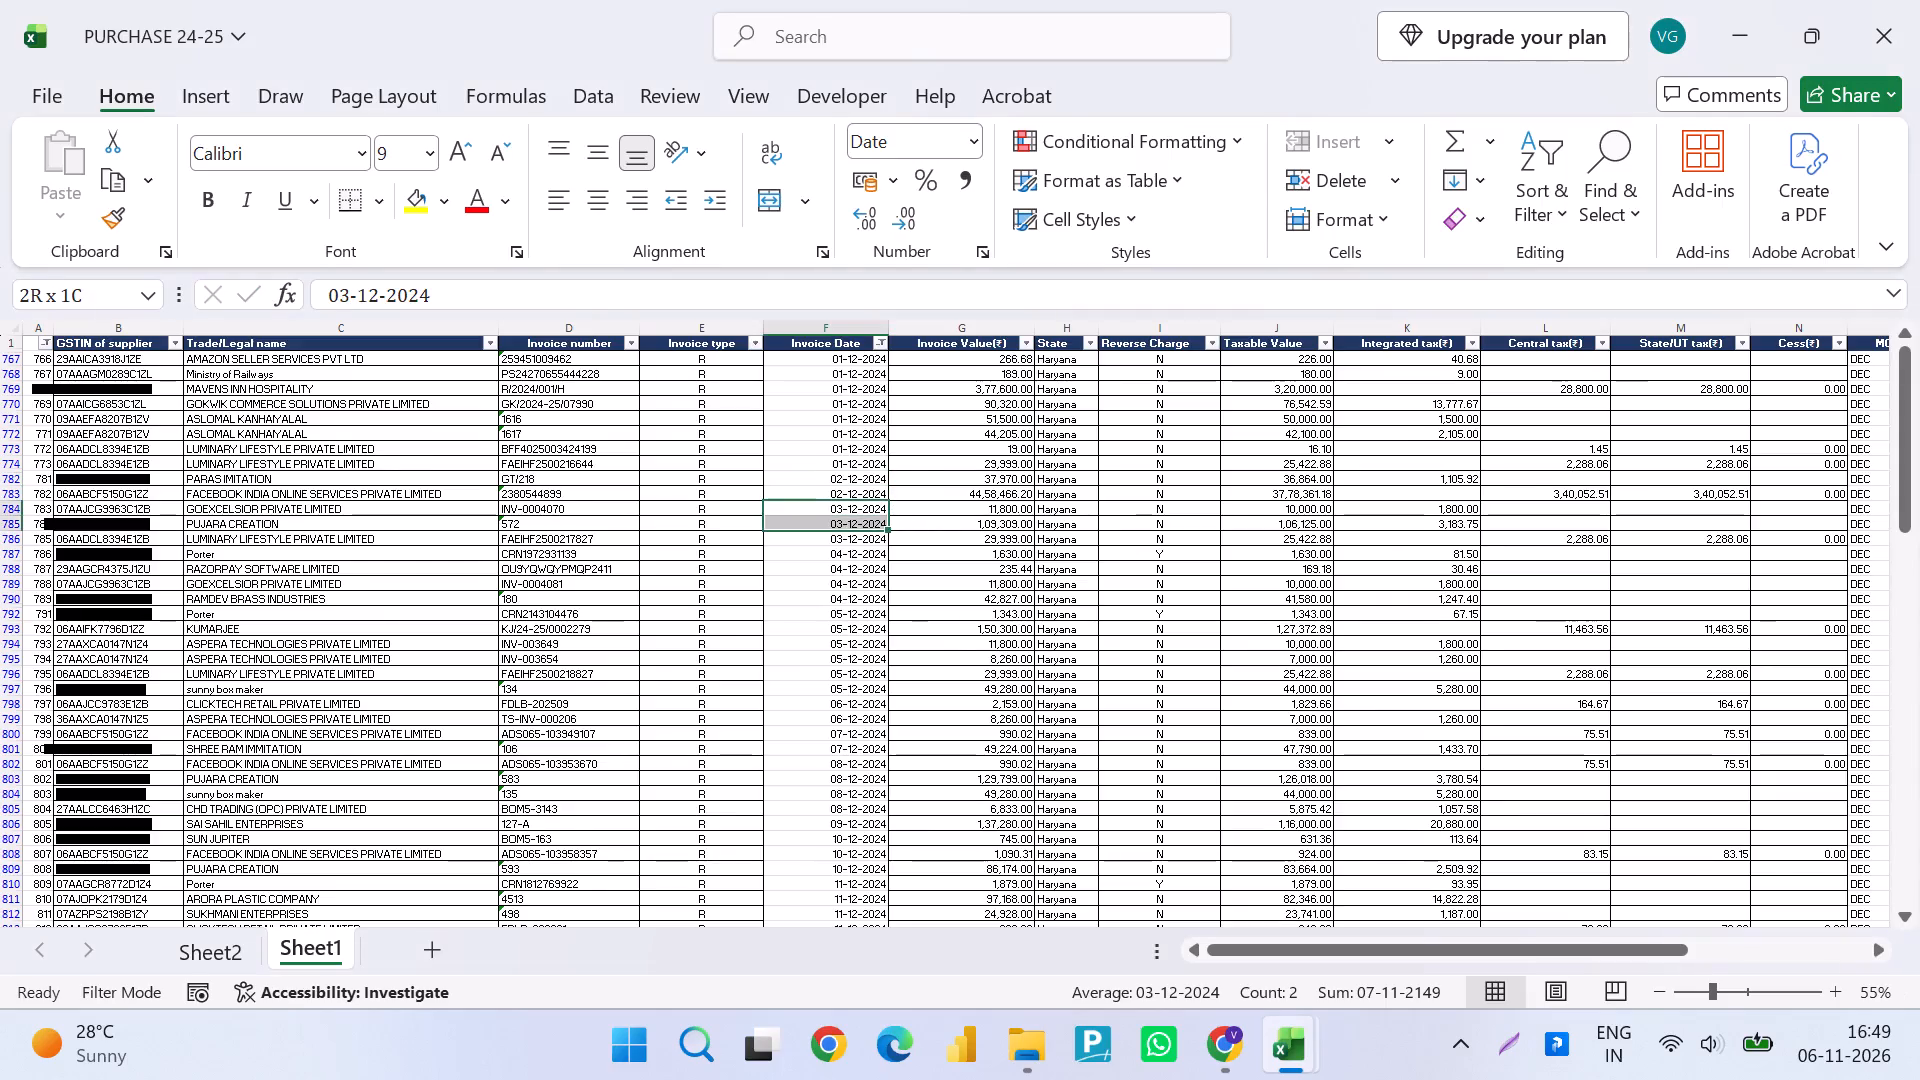
pyautogui.hotkey('shift', 'Down')
pyautogui.hotkey('alt', 'Tab')
pyautogui.hotkey('alt', 'Tab')
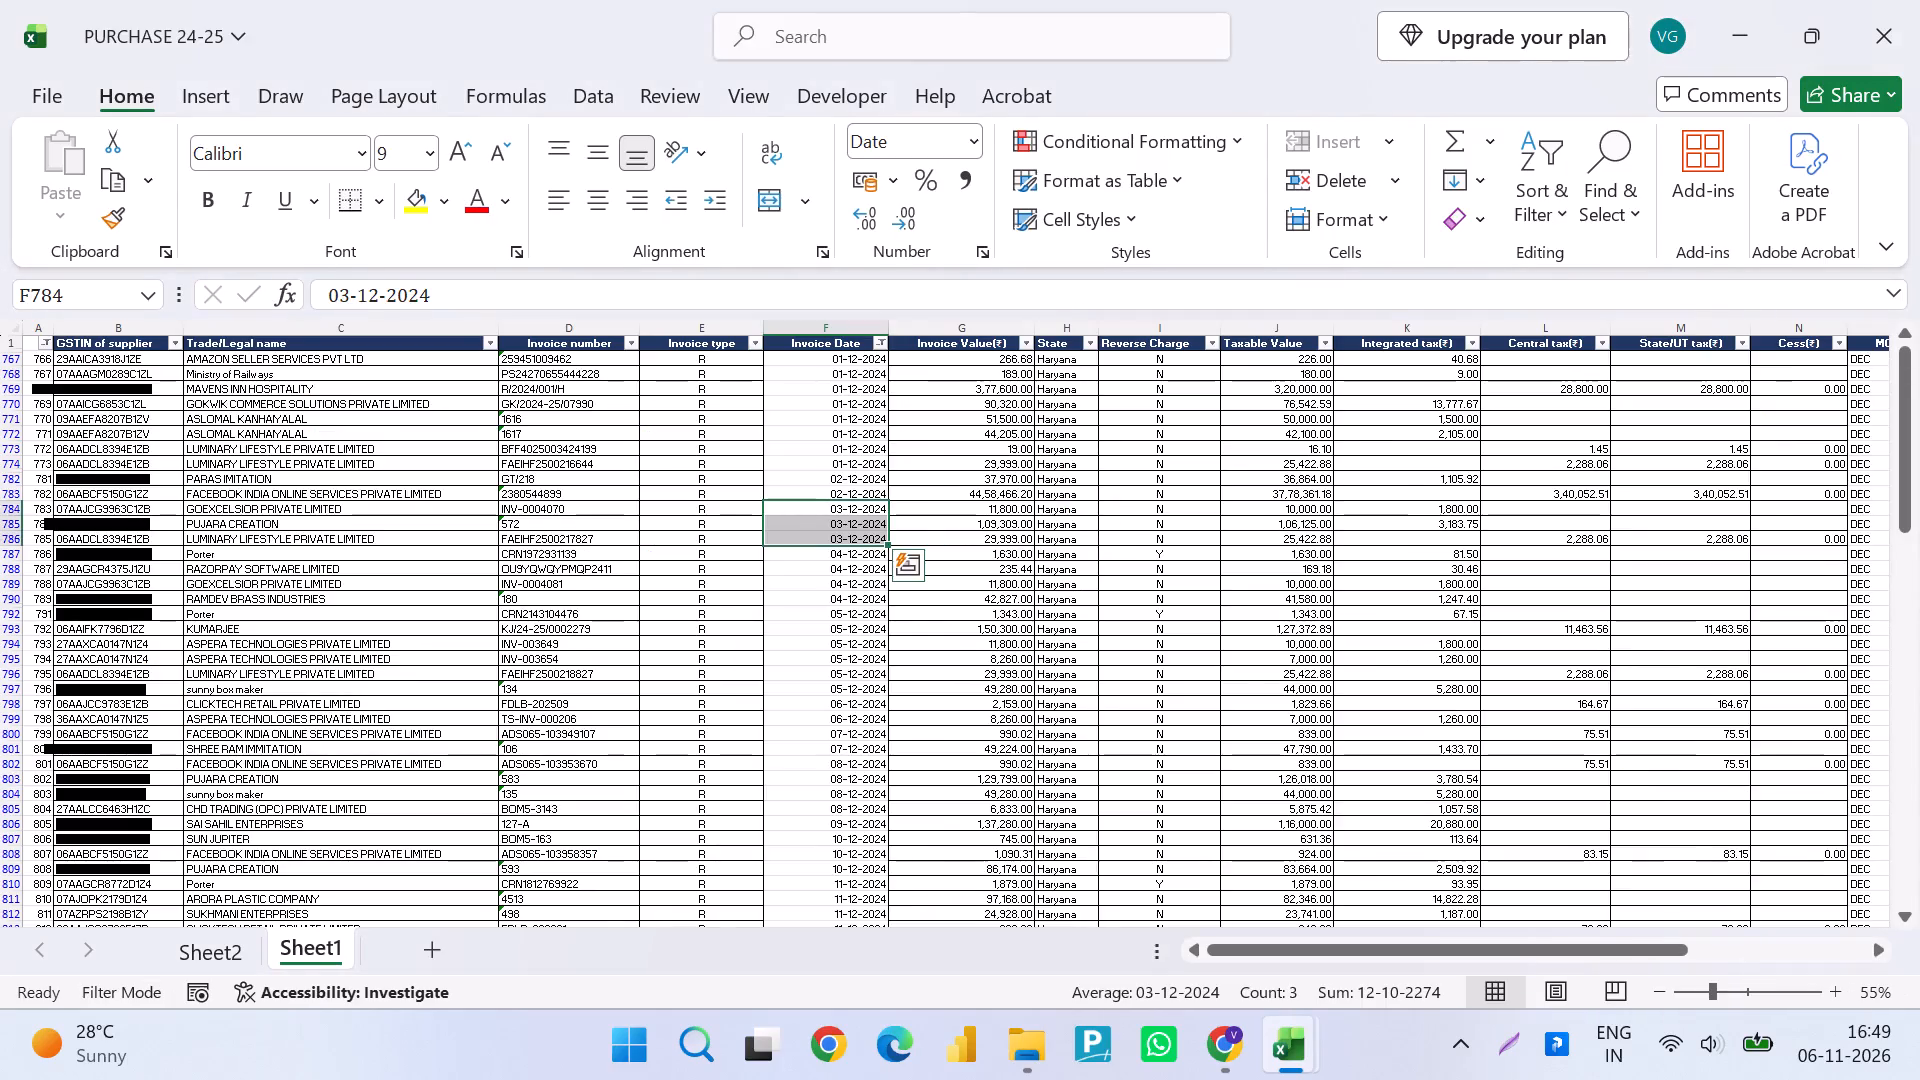
pyautogui.hotkey('alt', 'Tab')
pyautogui.press('Down')
pyautogui.hotkey('ctrl', 'd')
pyautogui.press('F2')
pyautogui.press('Left')
pyautogui.hotkey('ctrl', 'Left')
pyautogui.hotkey('ctrl', 'Left')
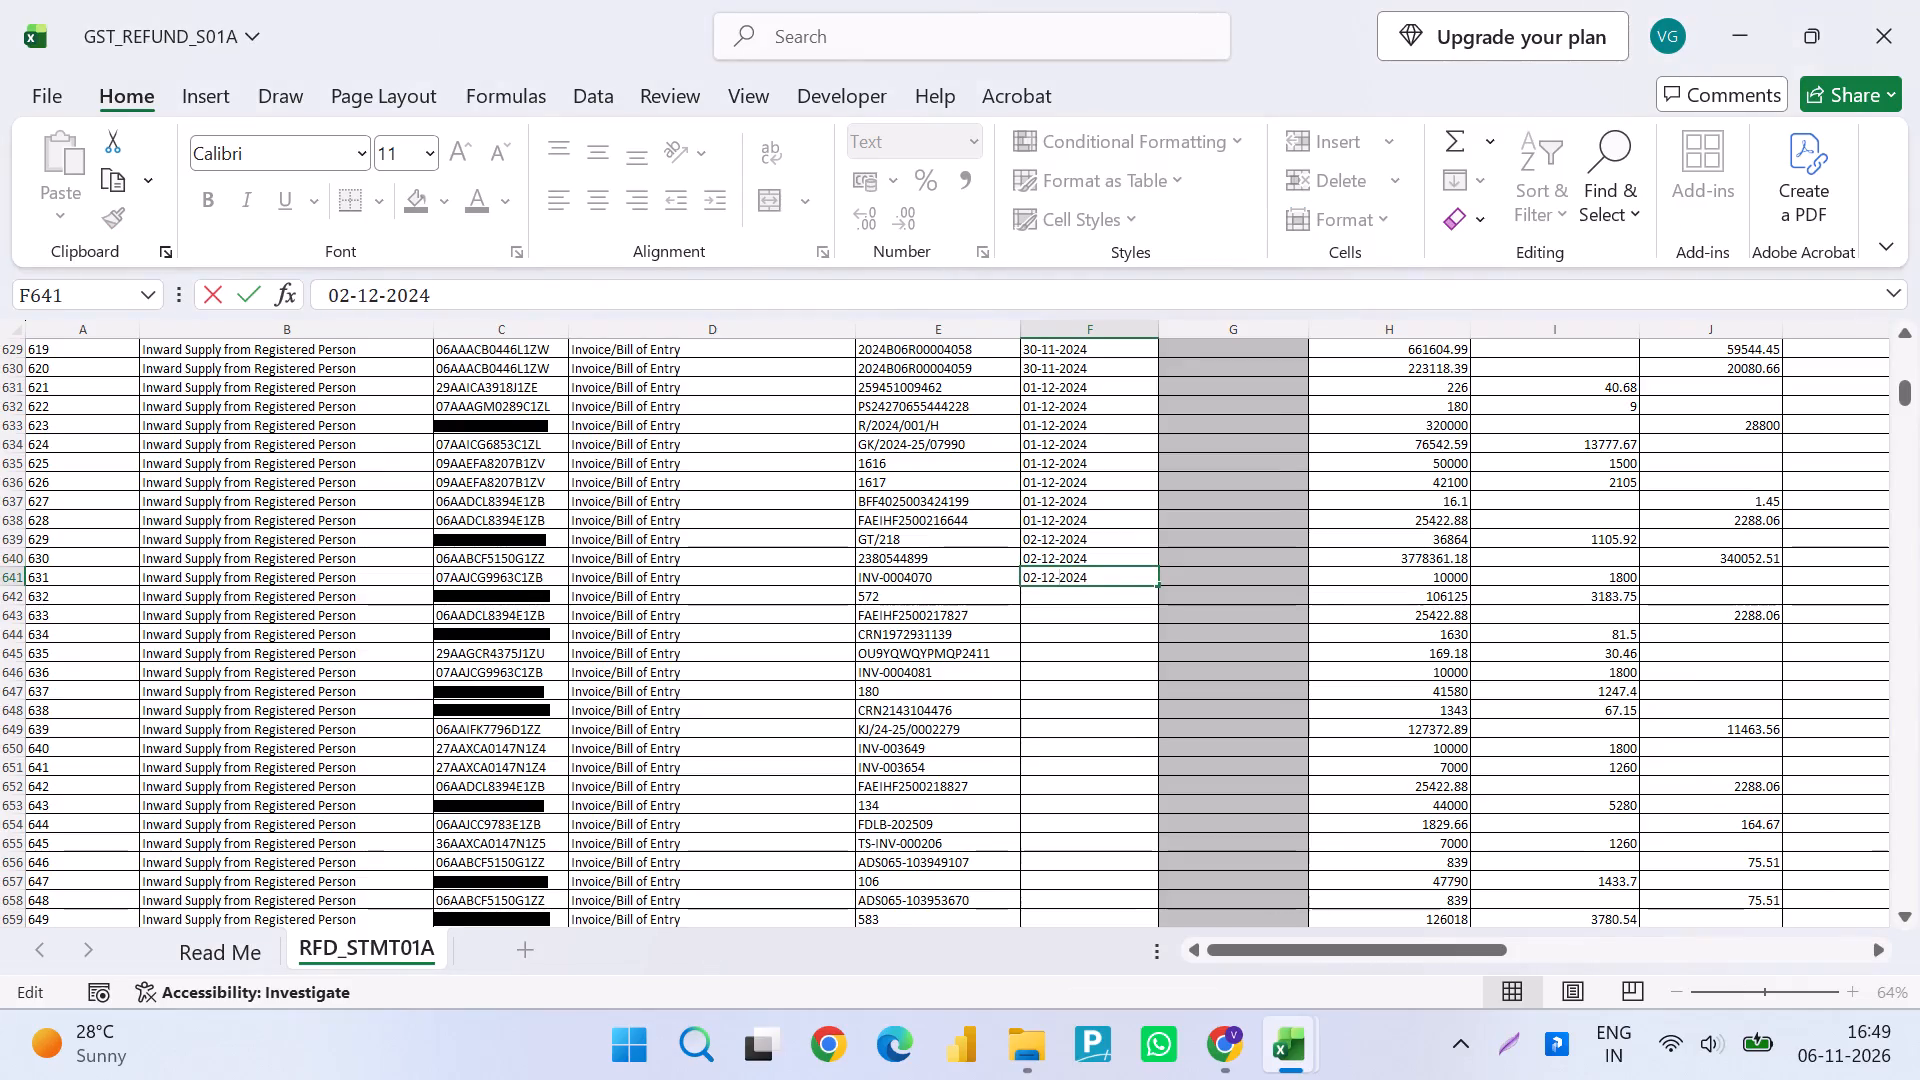
pyautogui.hotkey('ctrl', 'Left')
pyautogui.hotkey('ctrl', 'Left')
pyautogui.press('BackSpace')
pyautogui.press('3')
pyautogui.press('Return')
pyautogui.hotkey('ctrl', 'd')
pyautogui.press('Down')
pyautogui.hotkey('ctrl', 'd')
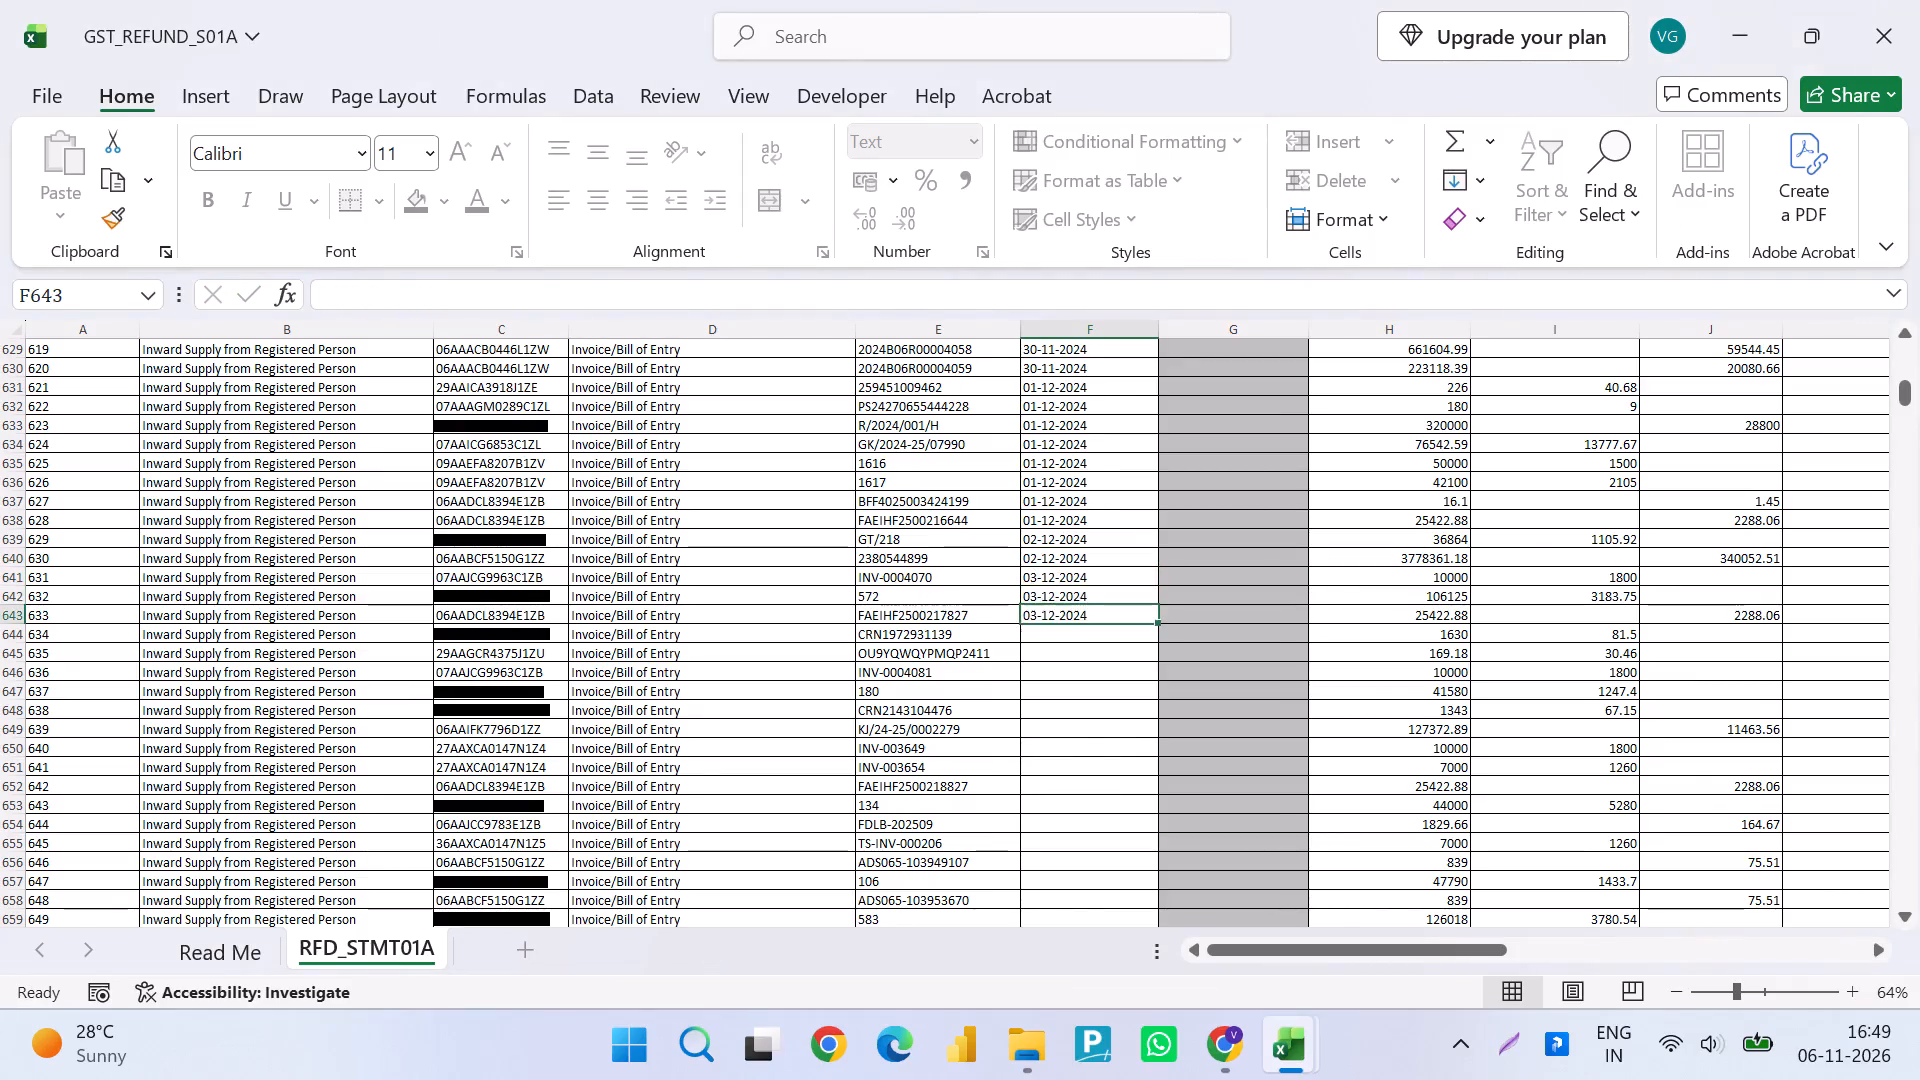
# Check the 04-12-2024 invoices in PURCHASE 24-25, and copy the dates in F641:F643 of GST_REFUND_S01A into F644:F646.
pyautogui.hotkey('alt', 'Tab')
pyautogui.press('Down')
pyautogui.press('Down')
pyautogui.press('Down')
pyautogui.hotkey('shift', 'Down')
pyautogui.hotkey('shift', 'Down')
pyautogui.hotkey('shift', 'Down')
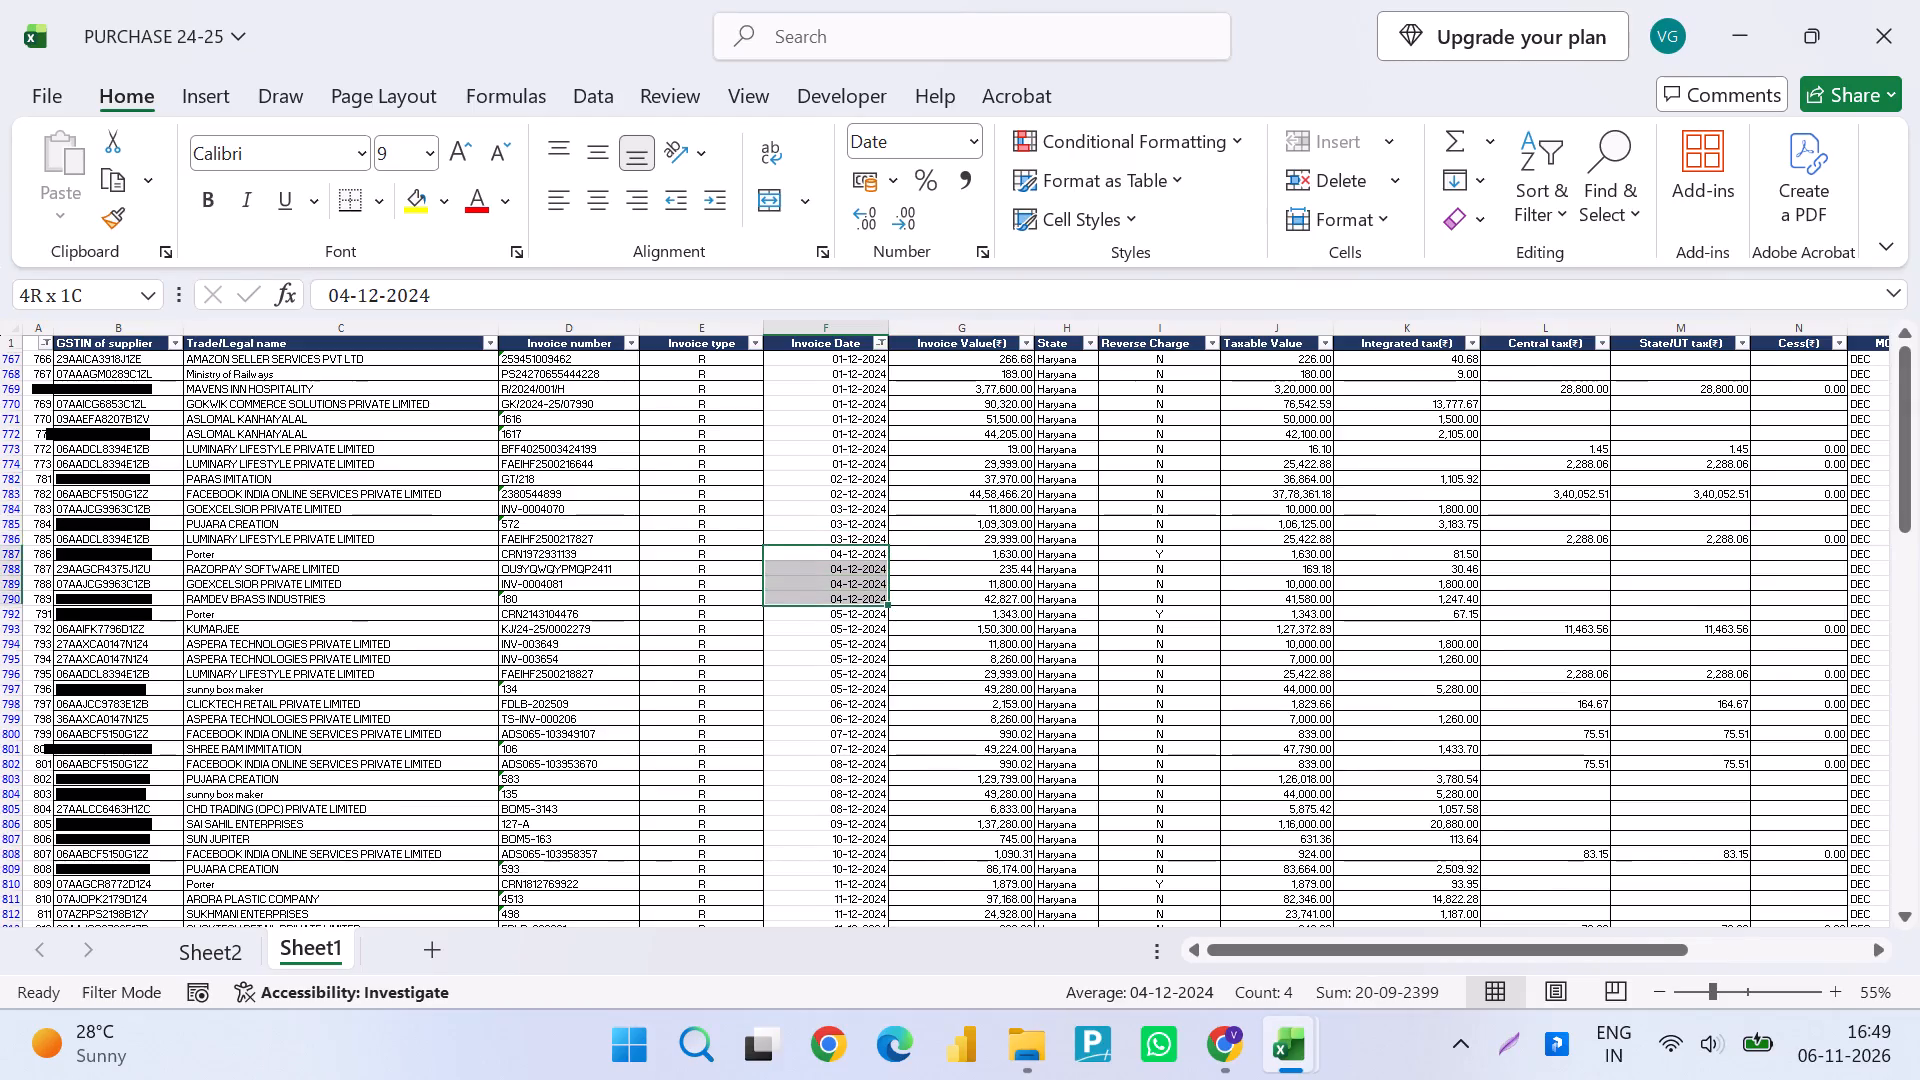
pyautogui.hotkey('alt', 'Tab')
pyautogui.hotkey('shift', 'Up')
pyautogui.hotkey('shift', 'Up')
pyautogui.hotkey('ctrl', 'c')
pyautogui.press('Down')
pyautogui.press('Down')
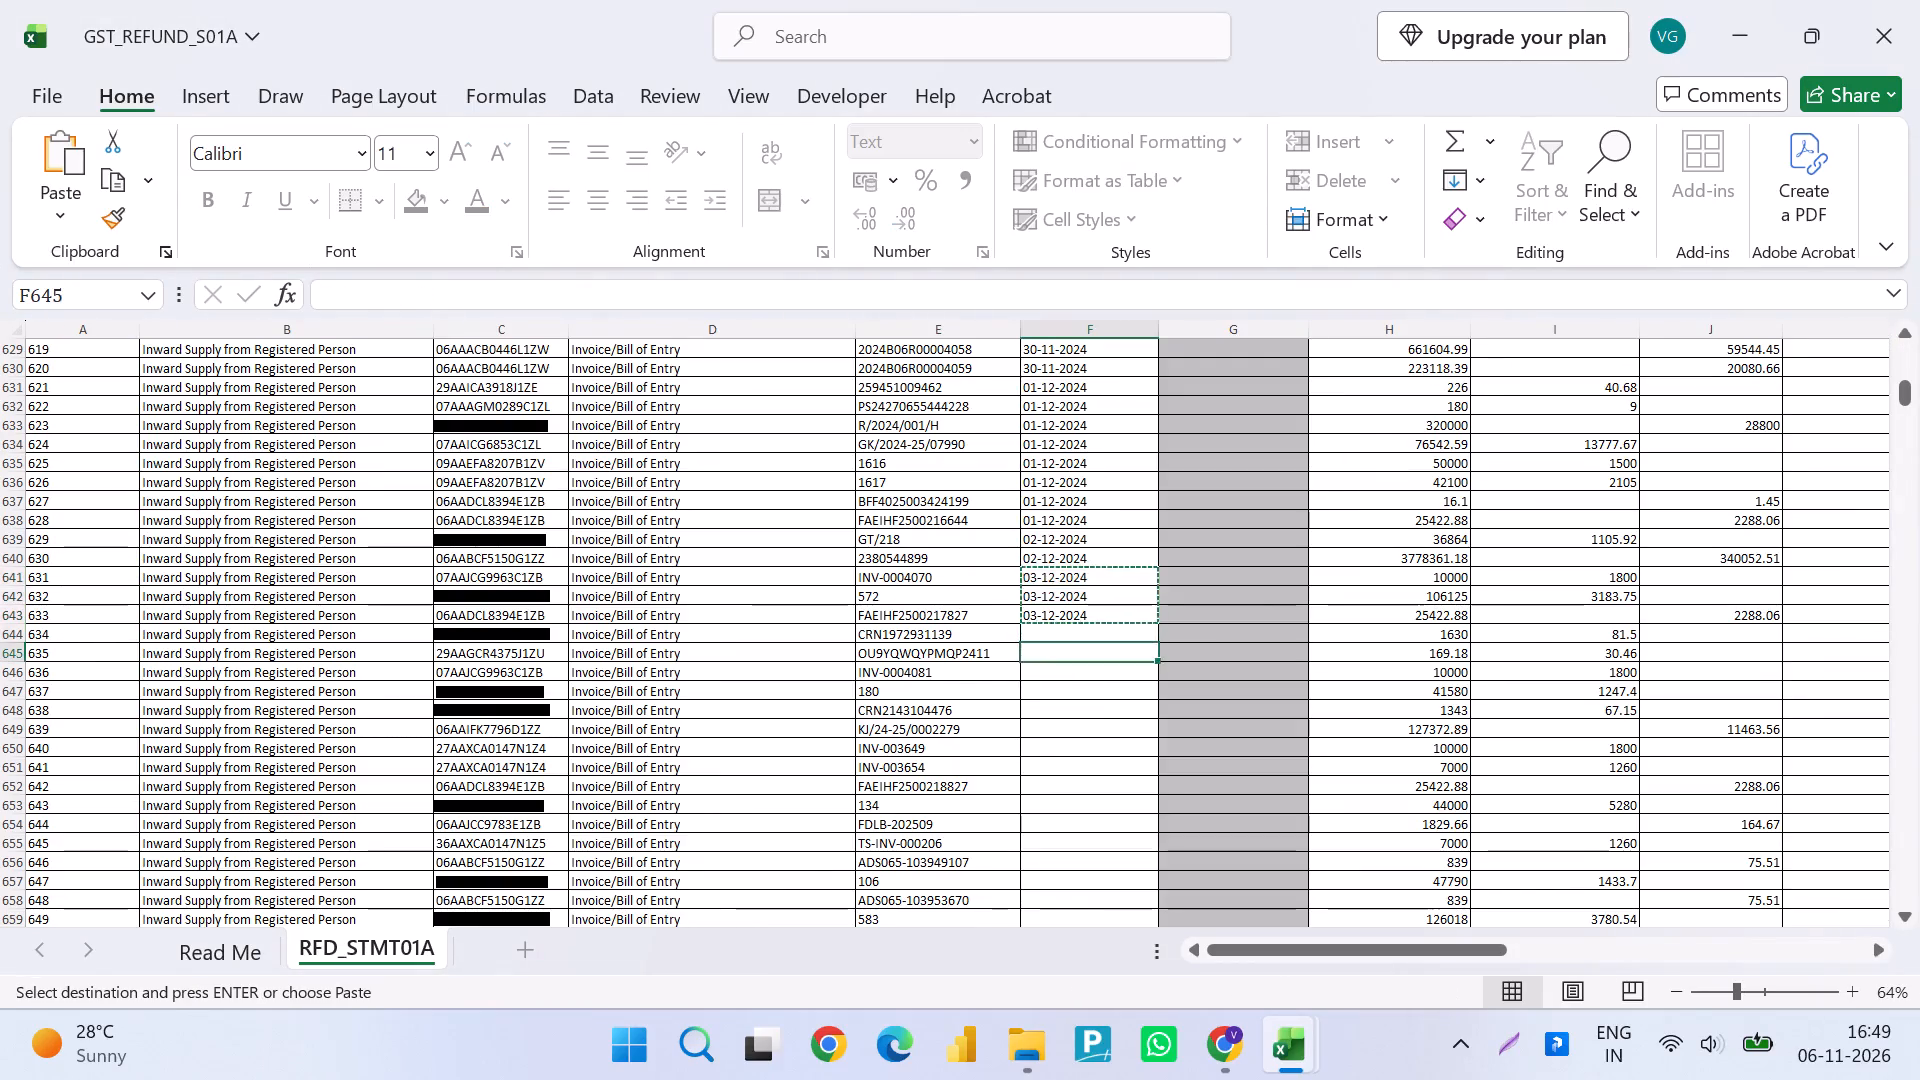
pyautogui.press('Up')
pyautogui.press('Return')
# Change F644 of GST_REFUND_S01A to 04-12-2024 and fill that date down through F647.
pyautogui.press('F2')
pyautogui.press('Left')
pyautogui.hotkey('ctrl', 'Left')
pyautogui.hotkey('ctrl', 'Left')
pyautogui.hotkey('ctrl', 'Left')
pyautogui.press('Left')
pyautogui.press('BackSpace')
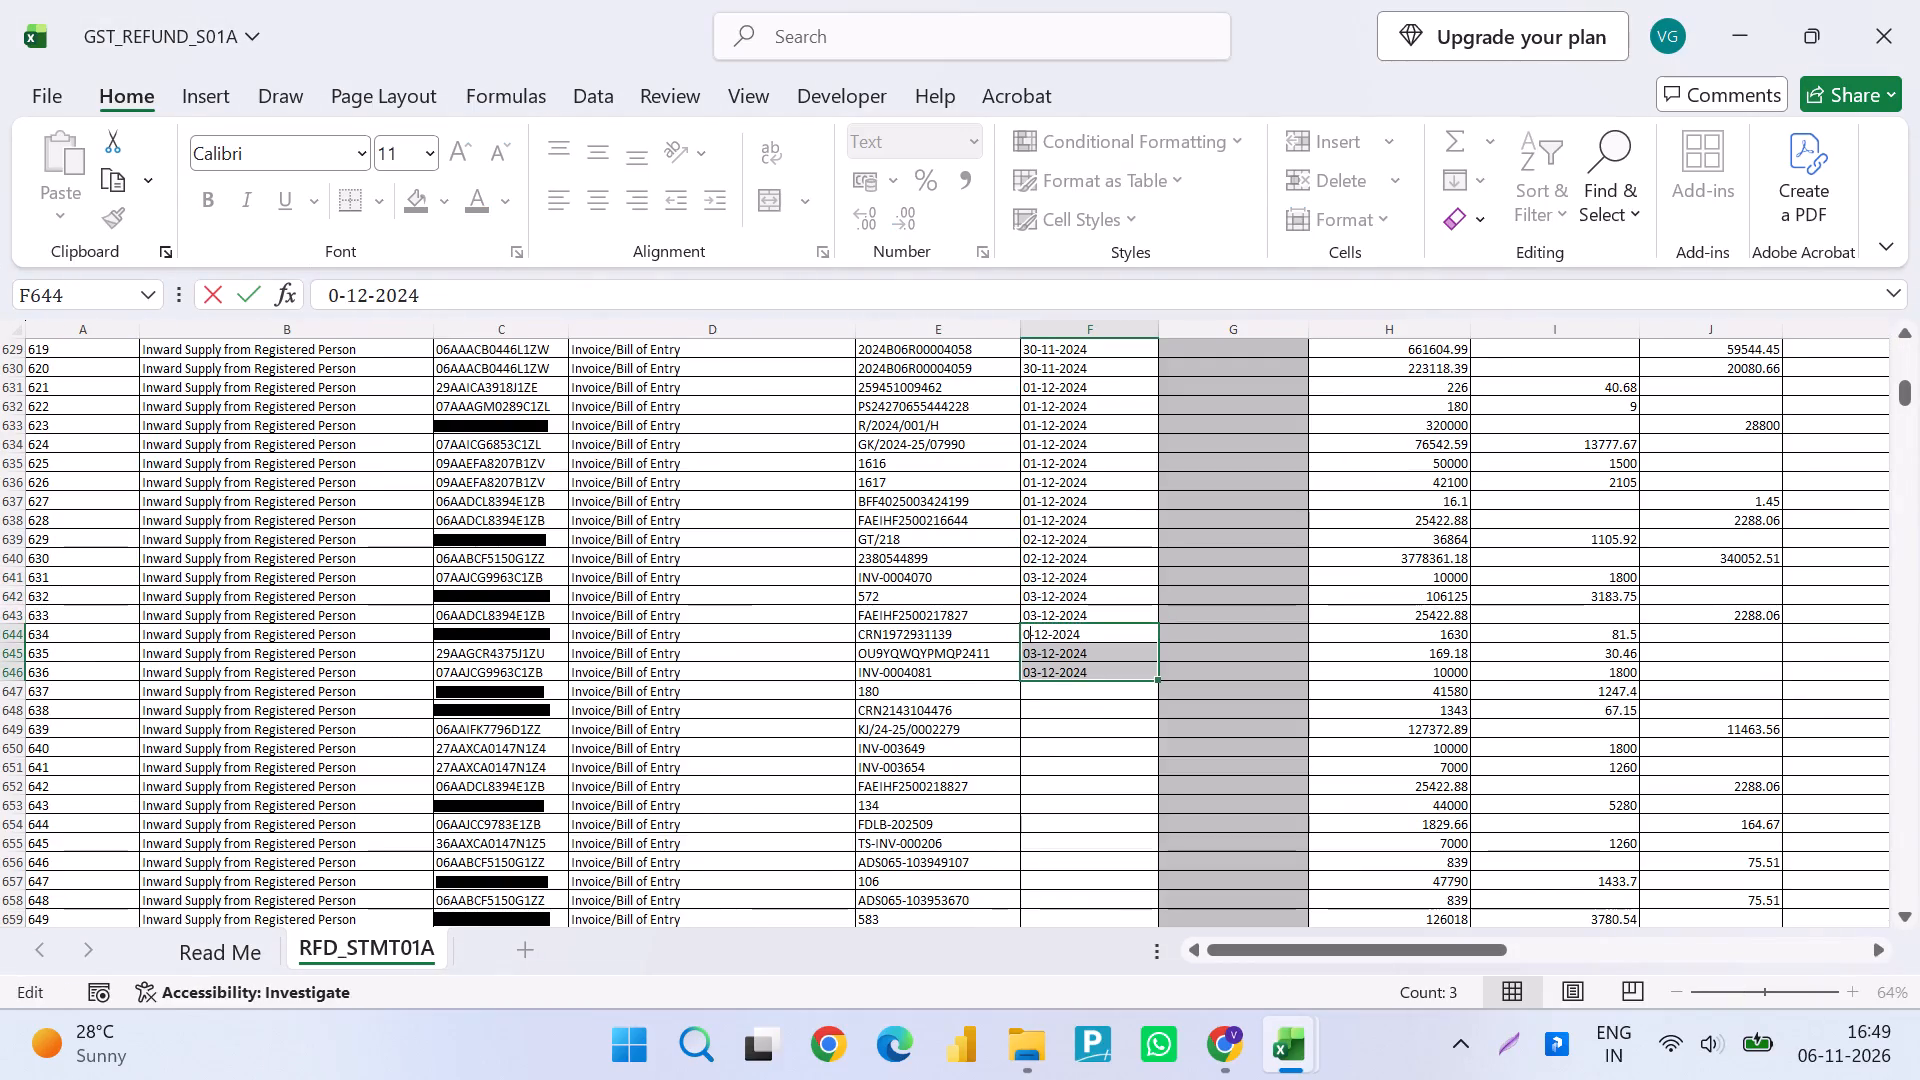
pyautogui.press('4')
pyautogui.press('Return')
pyautogui.hotkey('ctrl', 'd')
pyautogui.press('Down')
pyautogui.press('Down')
pyautogui.hotkey('ctrl', 'd')
# Check the 05-12-2024 invoices in PURCHASE 24-25, and copy the dates in F644:F647 of GST_REFUND_S01A into F648:F651.
pyautogui.hotkey('alt', 'Tab')
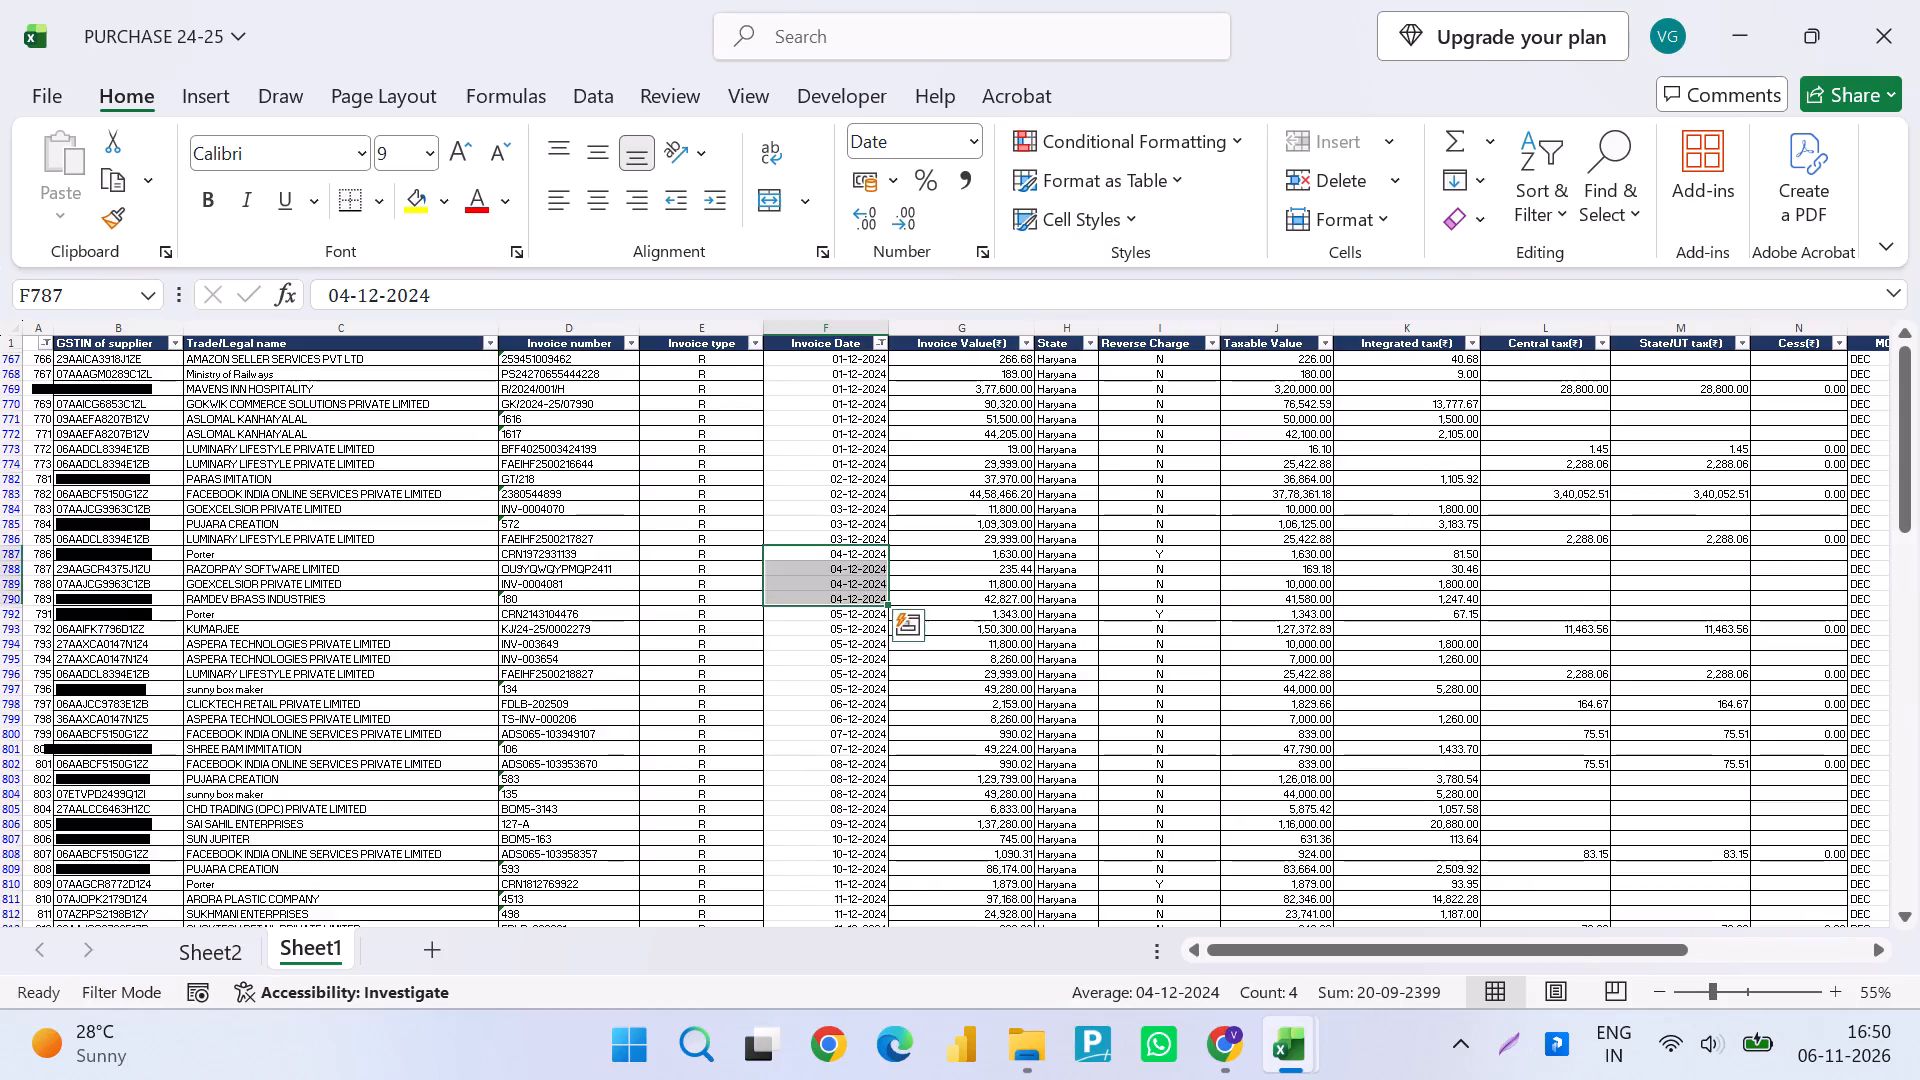
pyautogui.press('Down')
pyautogui.press('Down')
pyautogui.press('Down')
pyautogui.press('Down')
pyautogui.hotkey('shift', 'Down')
pyautogui.hotkey('shift', 'Down')
pyautogui.hotkey('shift', 'Down')
pyautogui.hotkey('shift', 'Down')
pyautogui.hotkey('shift', 'Down')
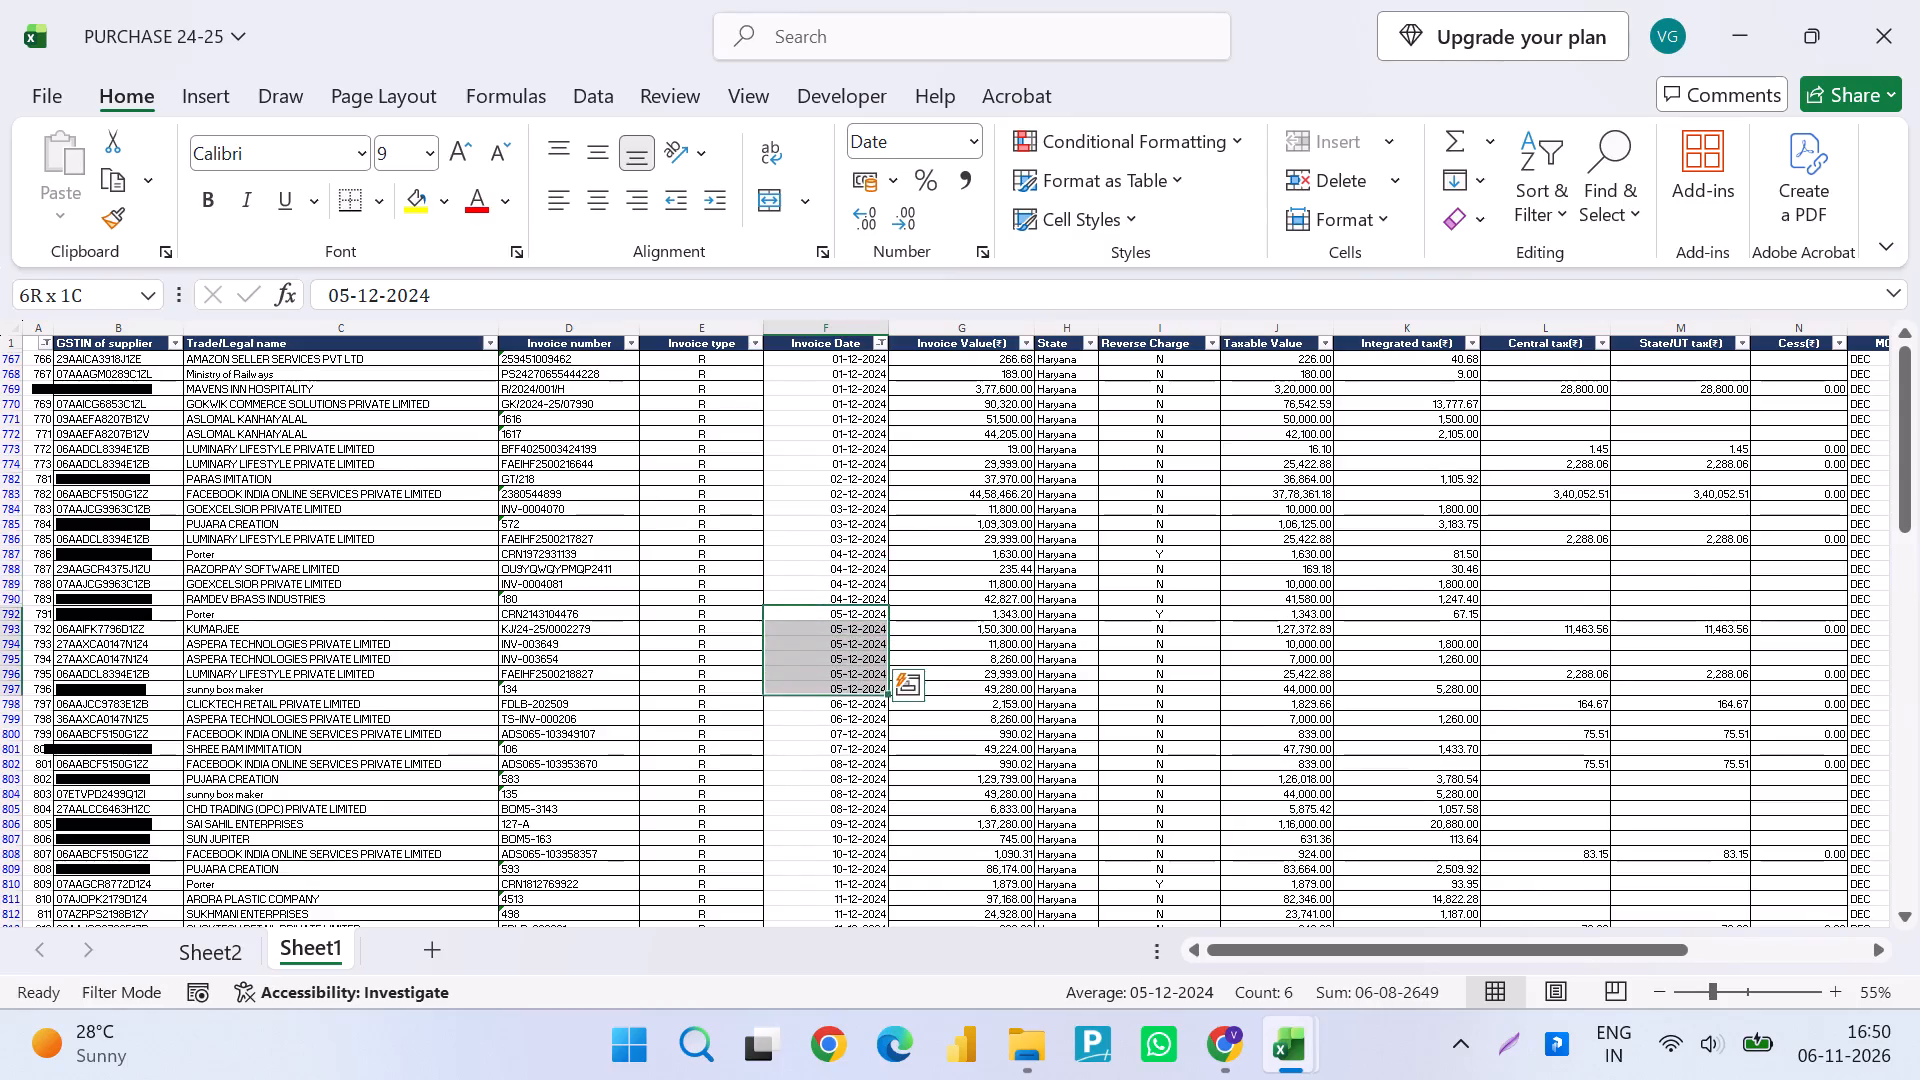
pyautogui.hotkey('alt', 'Tab')
pyautogui.hotkey('shift', 'Up')
pyautogui.hotkey('shift', 'Up')
pyautogui.hotkey('shift', 'Up')
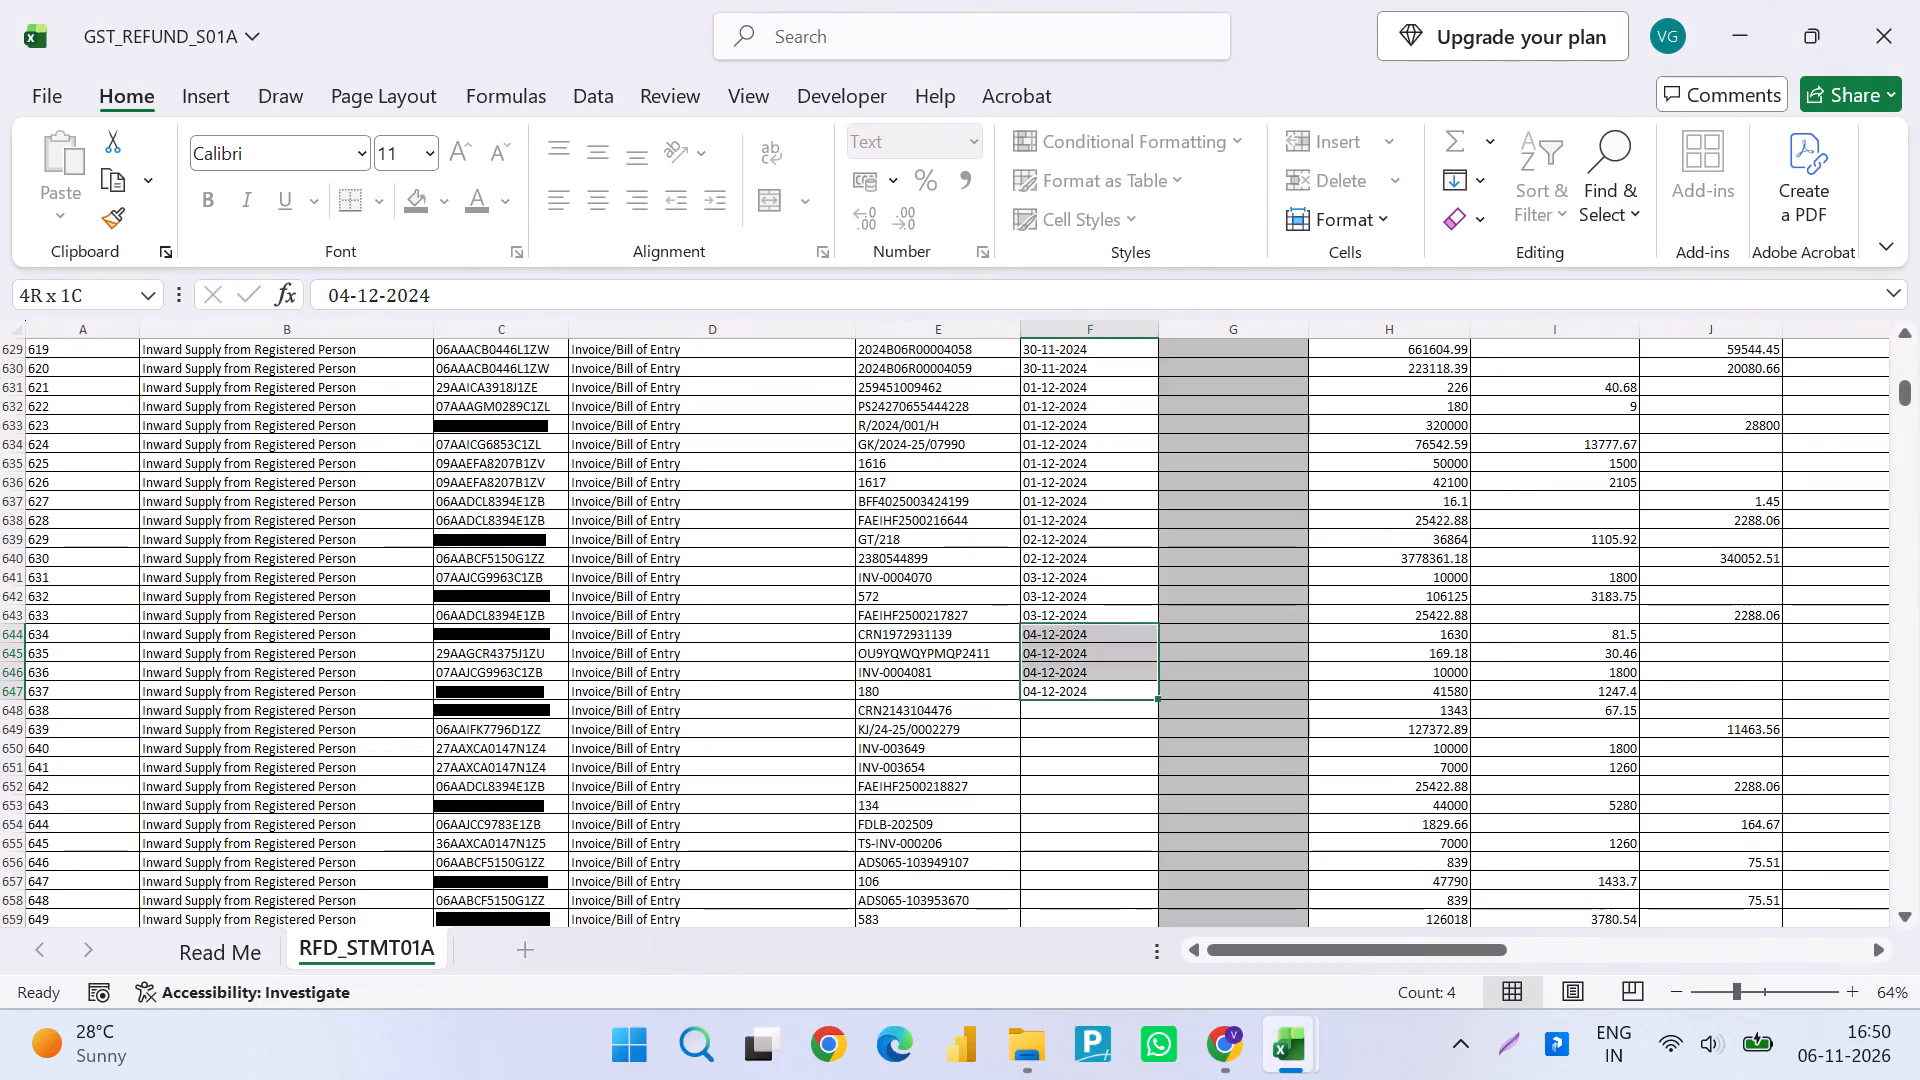
pyautogui.hotkey('ctrl', 'c')
pyautogui.press('Down')
pyautogui.press('Down')
pyautogui.press('Up')
pyautogui.press('Return')
# Extend the copied dates through F653 and change all of F648:F653 to 05-12-2024.
pyautogui.hotkey('shift', 'Down')
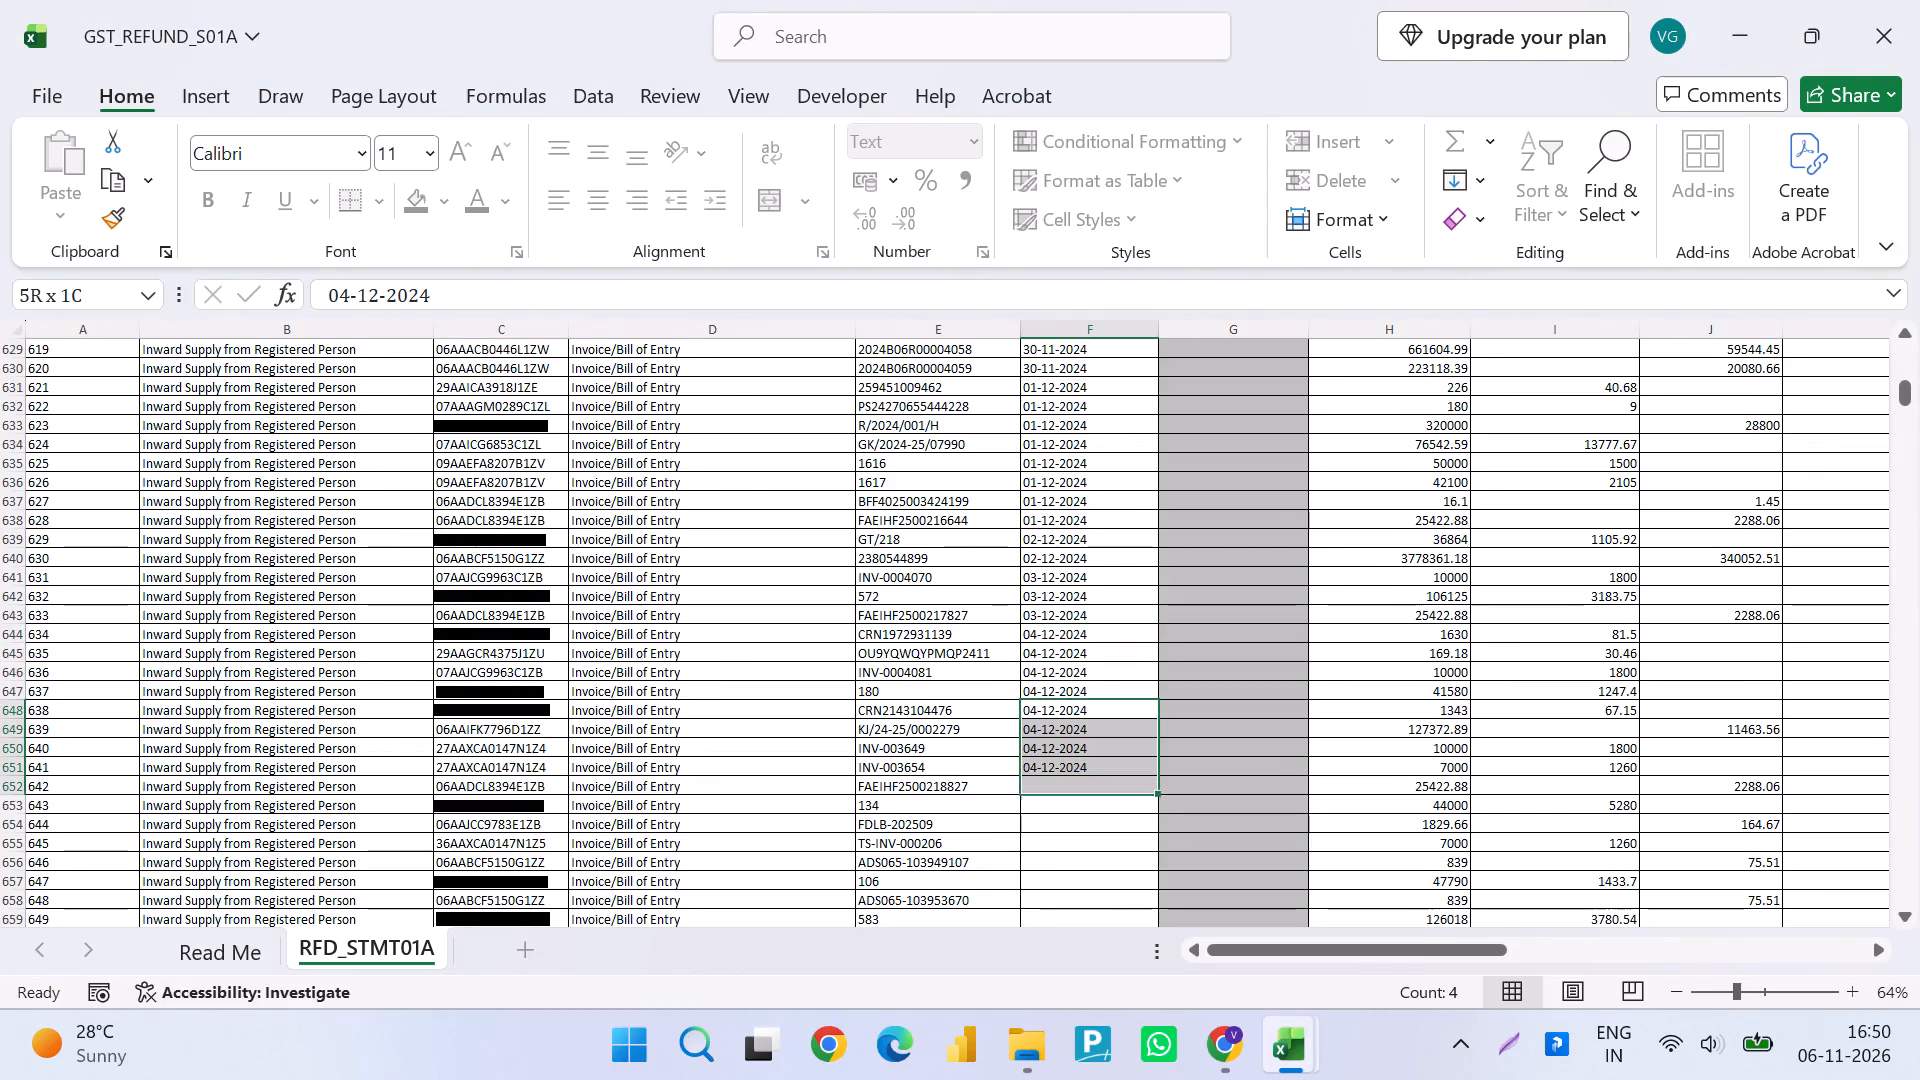
pyautogui.hotkey('shift', 'Down')
pyautogui.hotkey('ctrl', 'd')
pyautogui.press('F2')
pyautogui.hotkey('ctrl', 'Left')
pyautogui.hotkey('ctrl', 'Left')
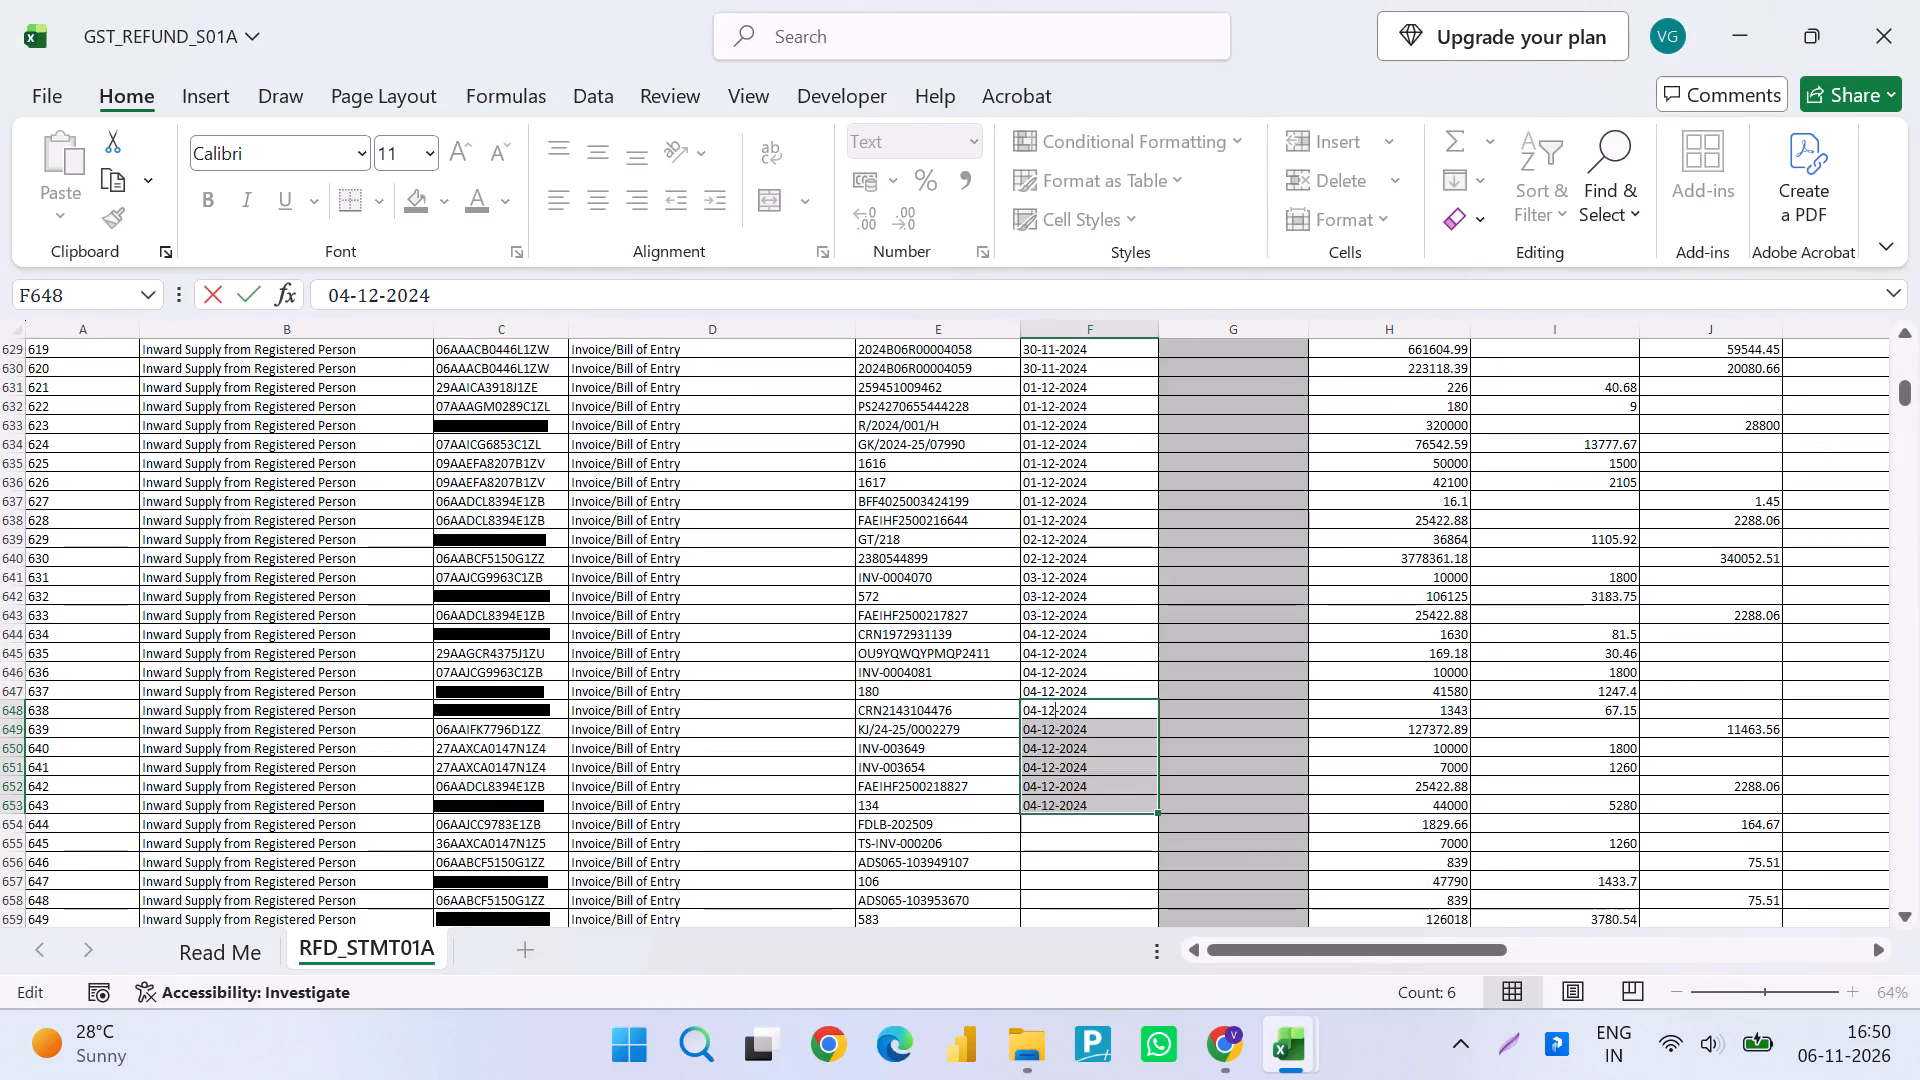
pyautogui.hotkey('ctrl', 'Left')
pyautogui.hotkey('ctrl', 'Left')
pyautogui.press('BackSpace')
pyautogui.press('5')
pyautogui.press('Return')
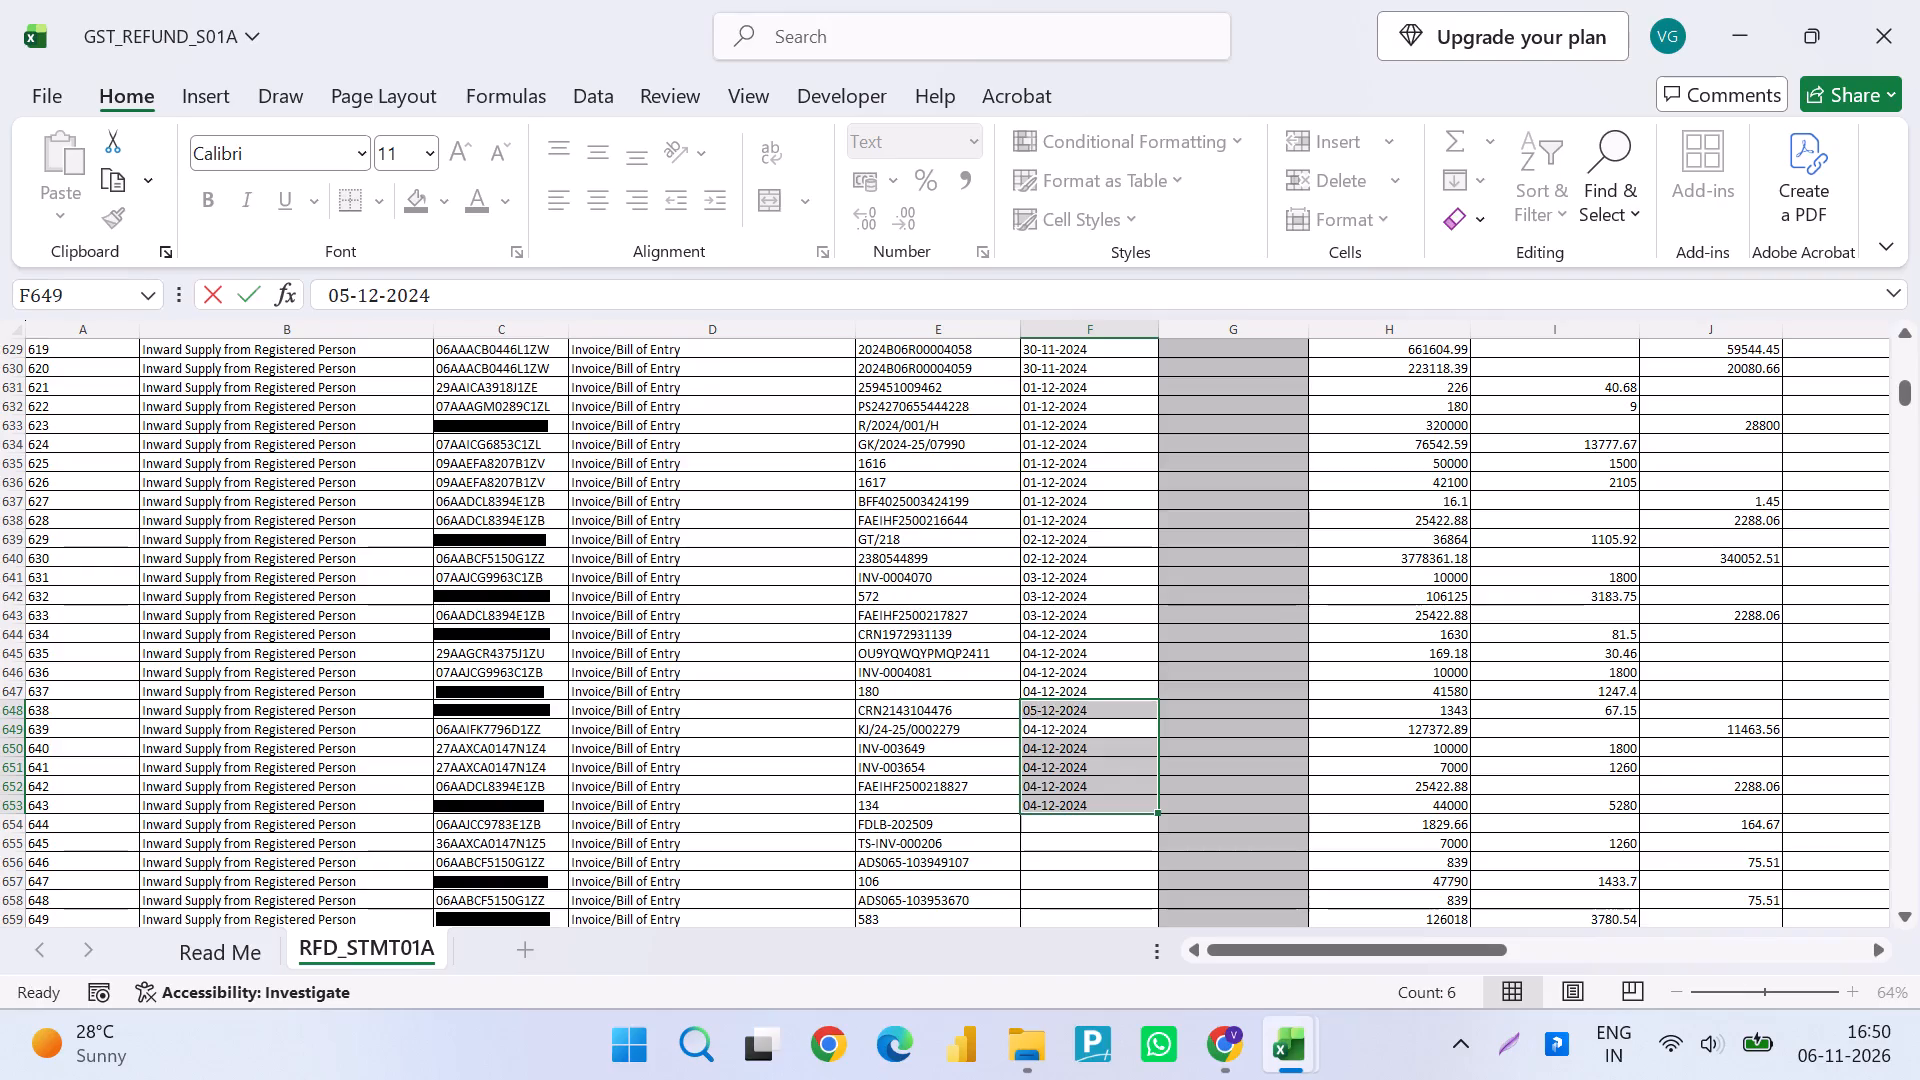
pyautogui.hotkey('alt', 'Tab')
pyautogui.hotkey('alt', 'Tab')
pyautogui.hotkey('ctrl', 'd')
# Check the 06-12-2024 invoices in PURCHASE 24-25 and enter 06-12-2024 in F654:F655 of GST_REFUND_S01A.
pyautogui.hotkey('ctrl', 'Down')
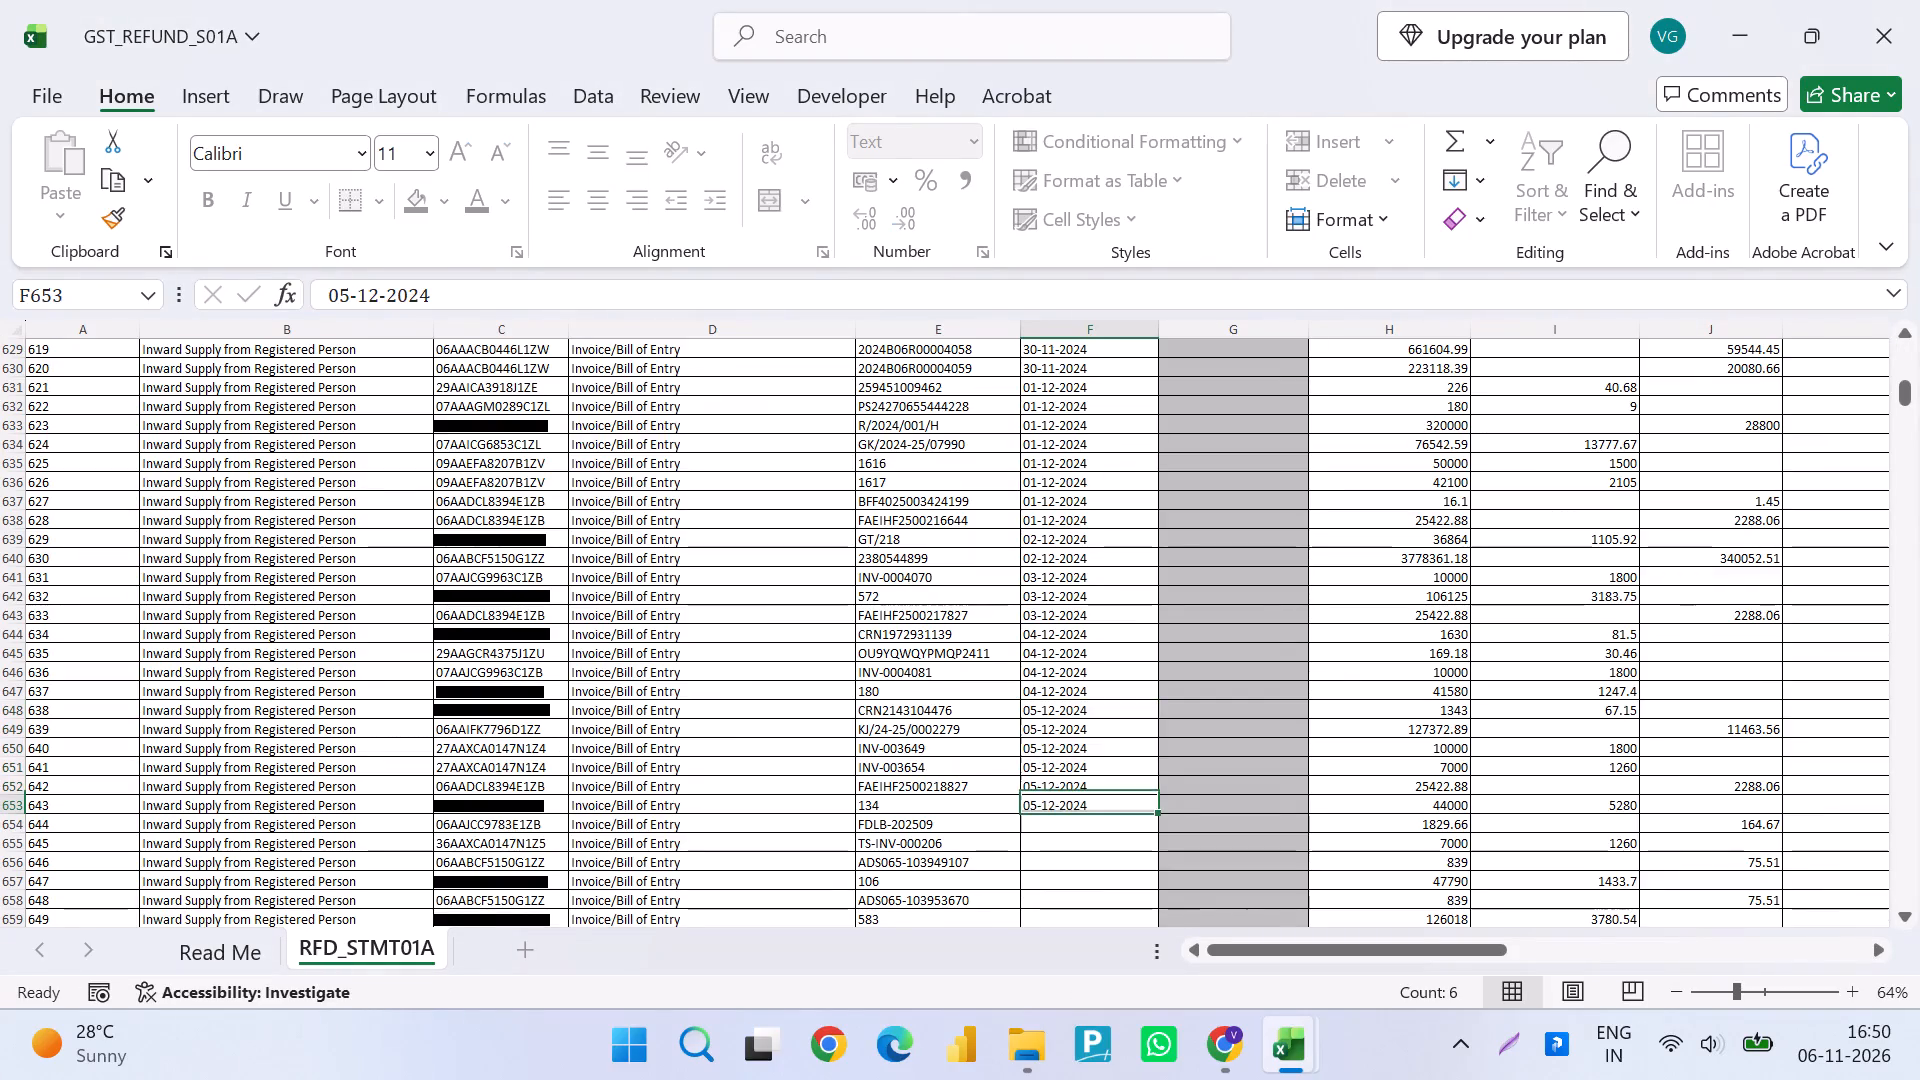
pyautogui.press('Down')
pyautogui.hotkey('alt', 'Tab')
pyautogui.press('Down')
pyautogui.press('Down')
pyautogui.press('Down')
pyautogui.press('Down')
pyautogui.press('Down')
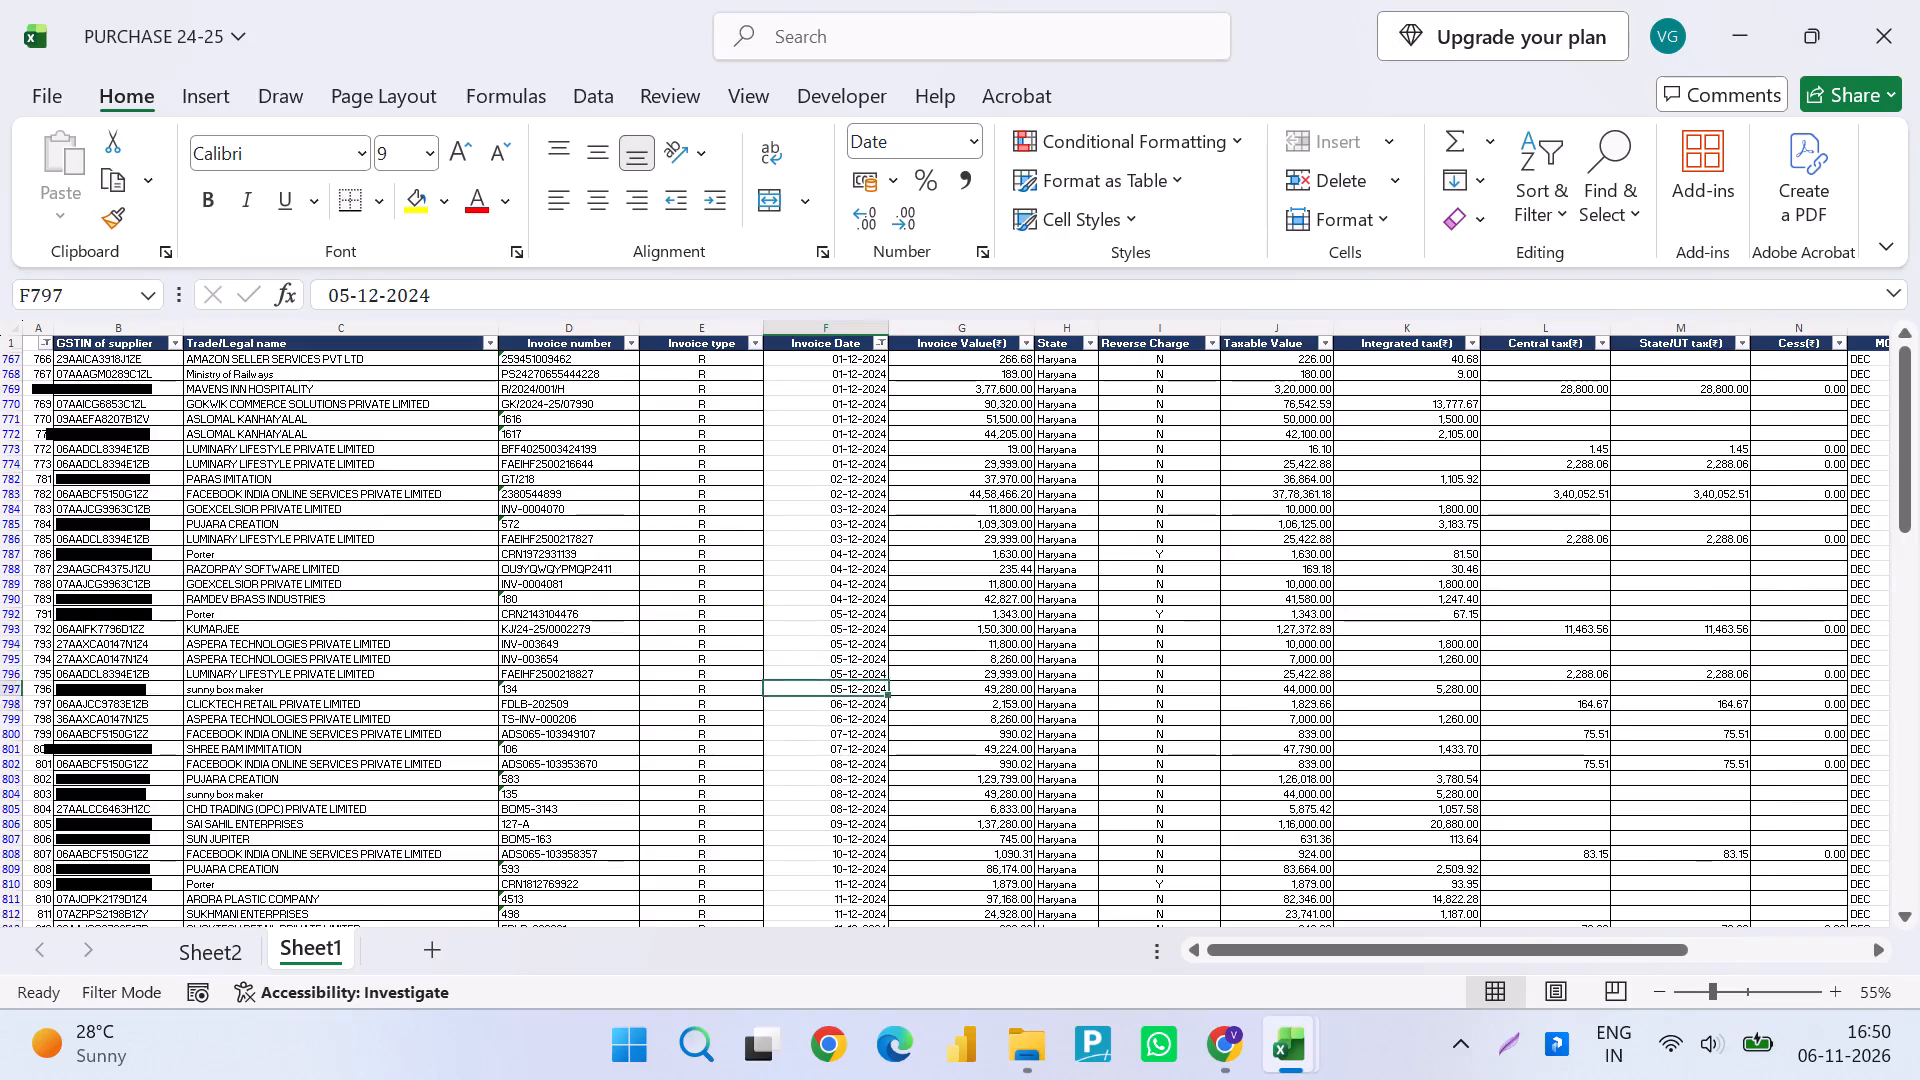
pyautogui.press('Down')
pyautogui.hotkey('alt', 'Tab')
pyautogui.hotkey('ctrl', 'd')
pyautogui.press('F2')
pyautogui.press('Left')
pyautogui.hotkey('ctrl', 'Left')
pyautogui.hotkey('ctrl', 'Left')
pyautogui.hotkey('ctrl', 'Left')
pyautogui.hotkey('ctrl', 'Left')
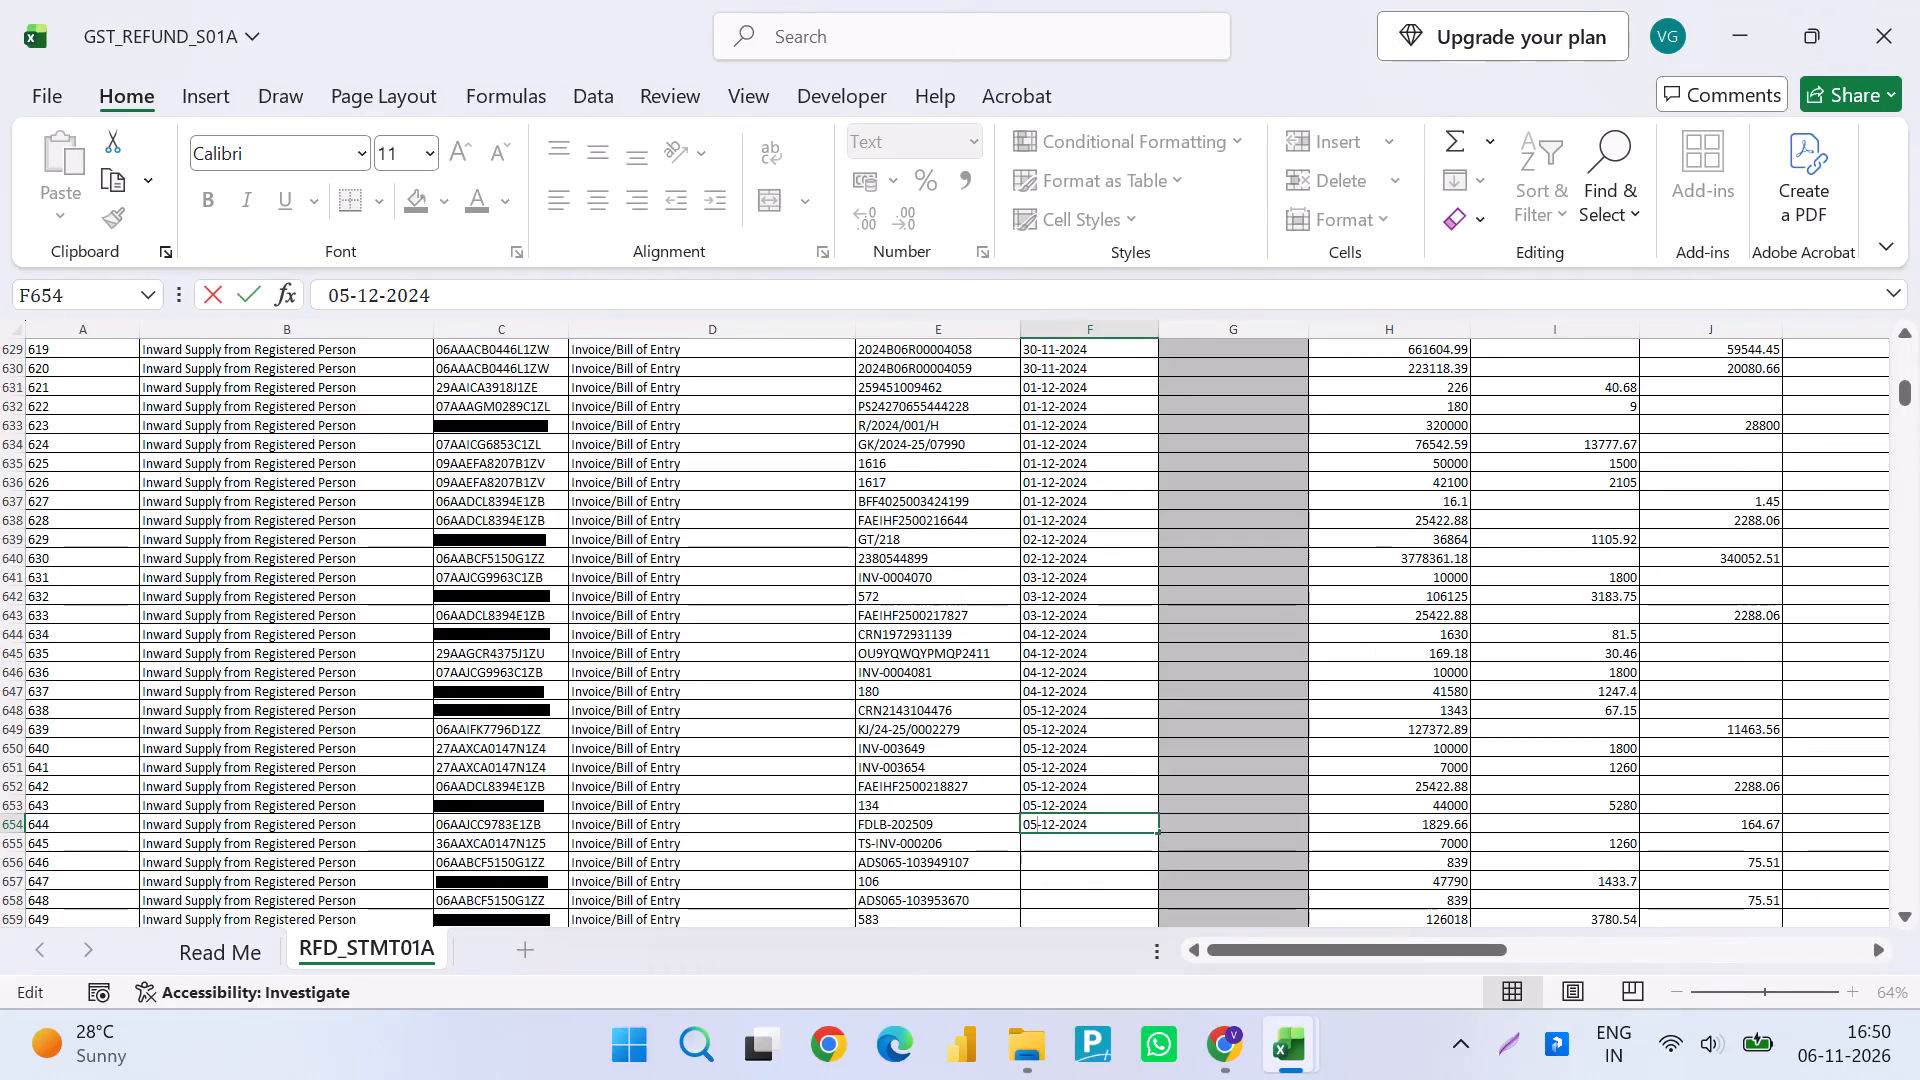
pyautogui.press('BackSpace')
pyautogui.press('6')
pyautogui.press('Return')
pyautogui.hotkey('ctrl', 'd')
# Check the 07-12-2024 invoices in PURCHASE 24-25 and enter 07-12-2024 in F656:F657 of GST_REFUND_S01A.
pyautogui.hotkey('alt', 'Tab')
pyautogui.press('Down')
pyautogui.press('Down')
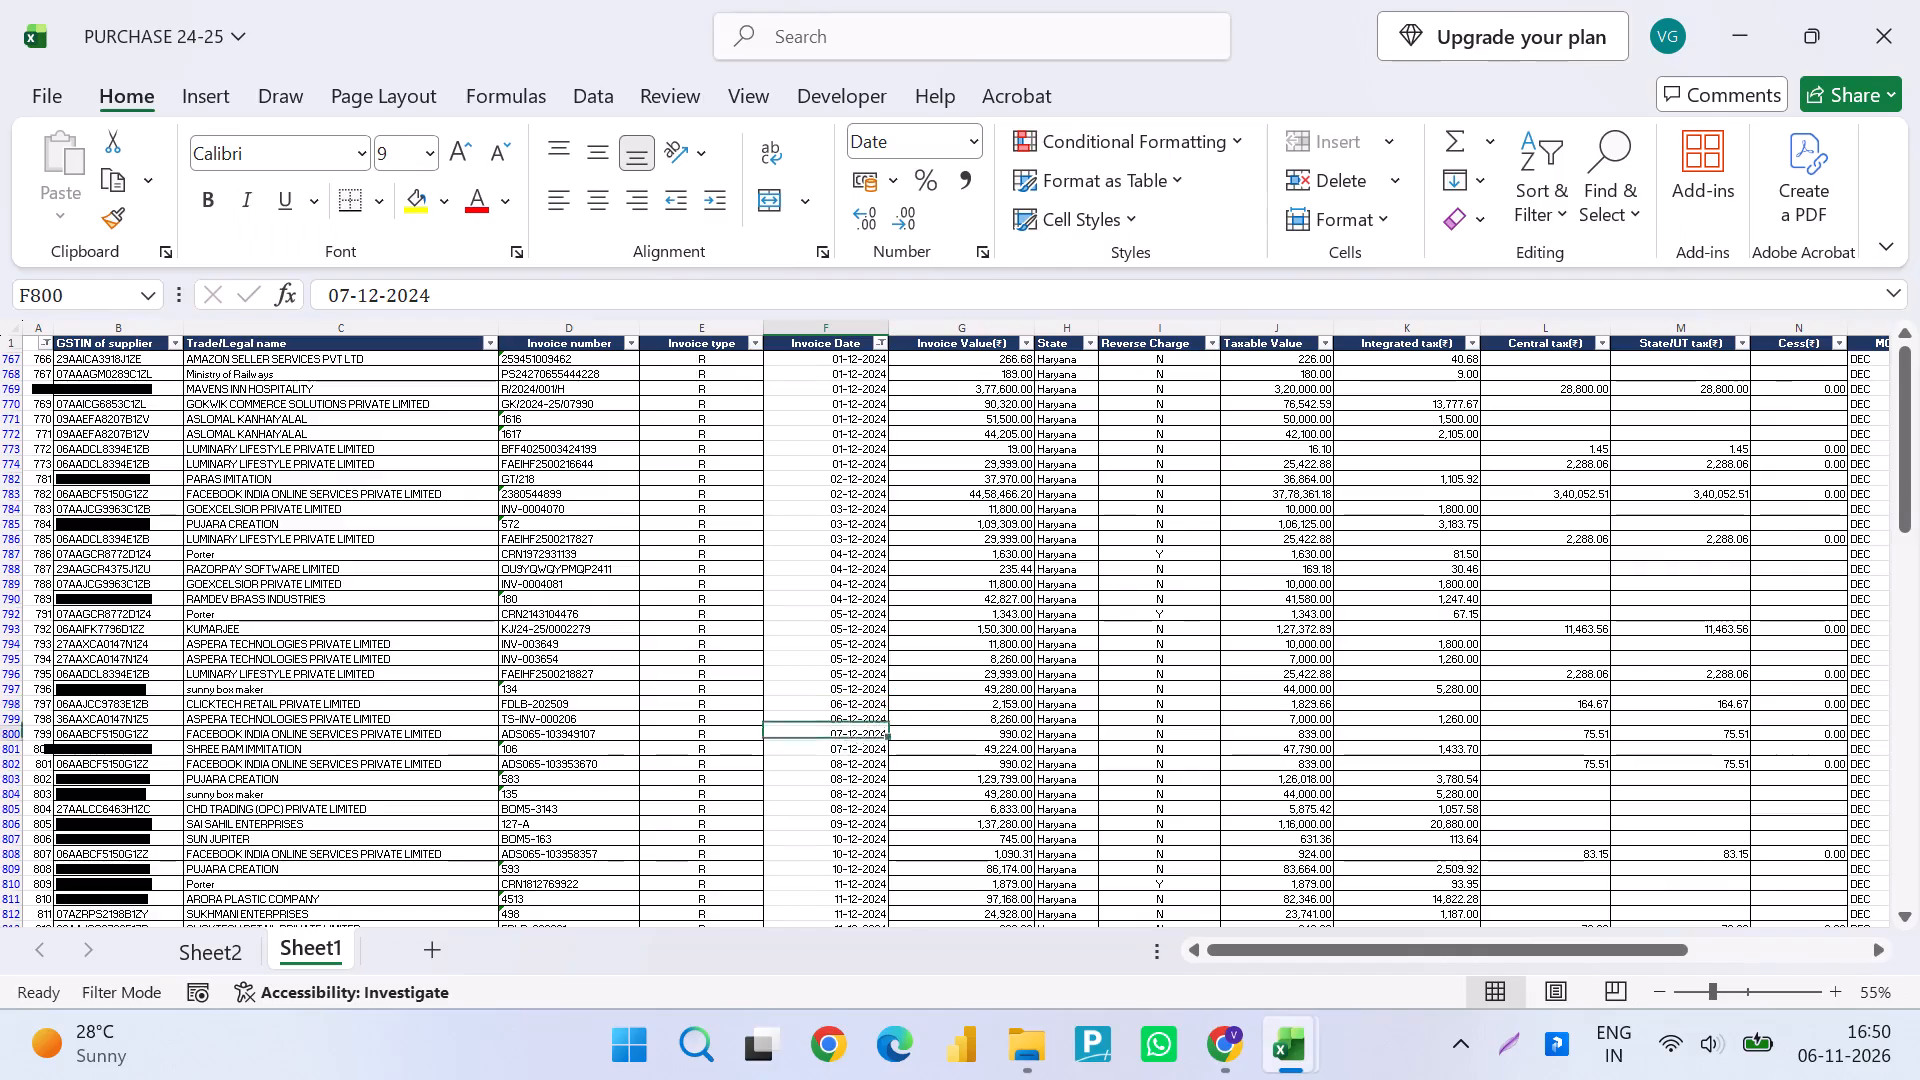
pyautogui.hotkey('shift', 'Down')
pyautogui.hotkey('alt', 'Tab')
pyautogui.hotkey('shift', 'Up')
pyautogui.hotkey('ctrl', 'c')
pyautogui.hotkey('ctrl', 'Down')
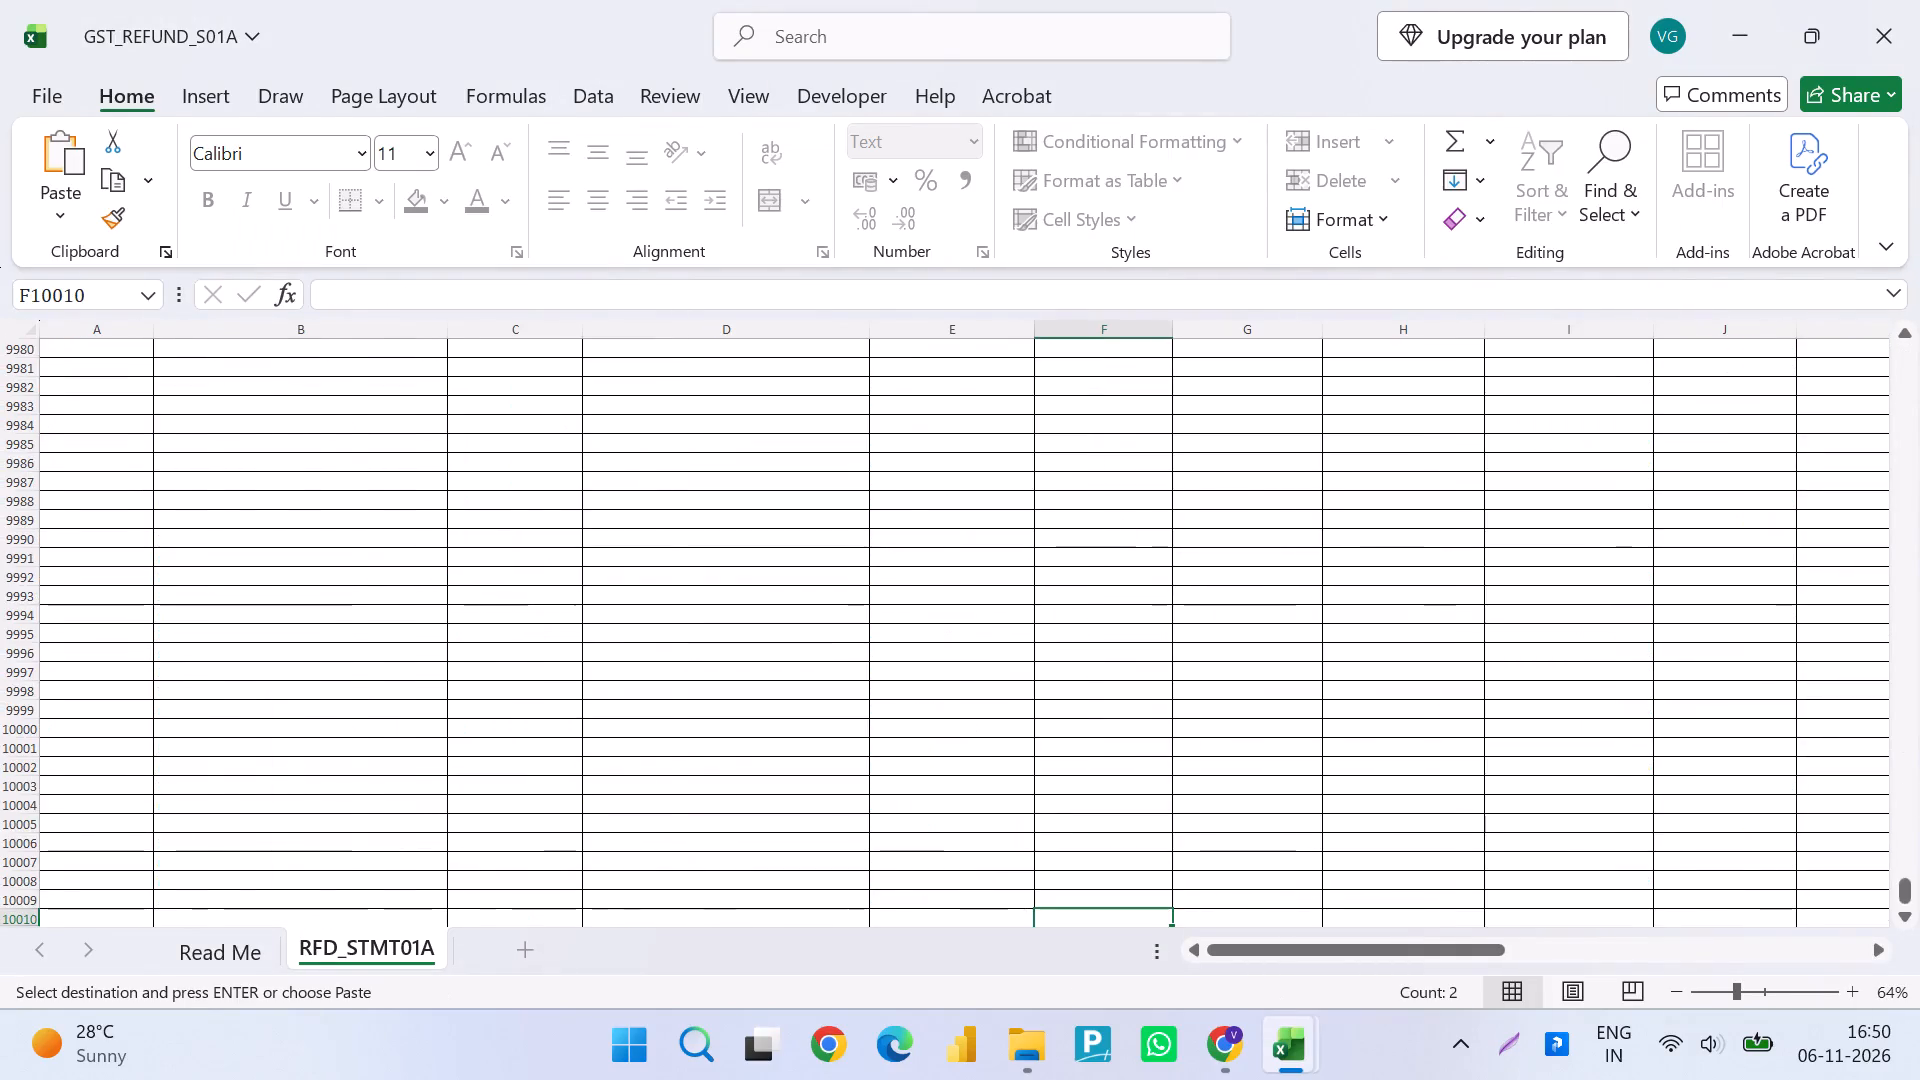
pyautogui.hotkey('ctrl', 'Up')
pyautogui.press('Down')
pyautogui.press('Return')
pyautogui.press('F2')
pyautogui.hotkey('ctrl', 'Left')
pyautogui.hotkey('ctrl', 'Left')
pyautogui.hotkey('ctrl', 'Left')
pyautogui.press('Left')
pyautogui.press('BackSpace')
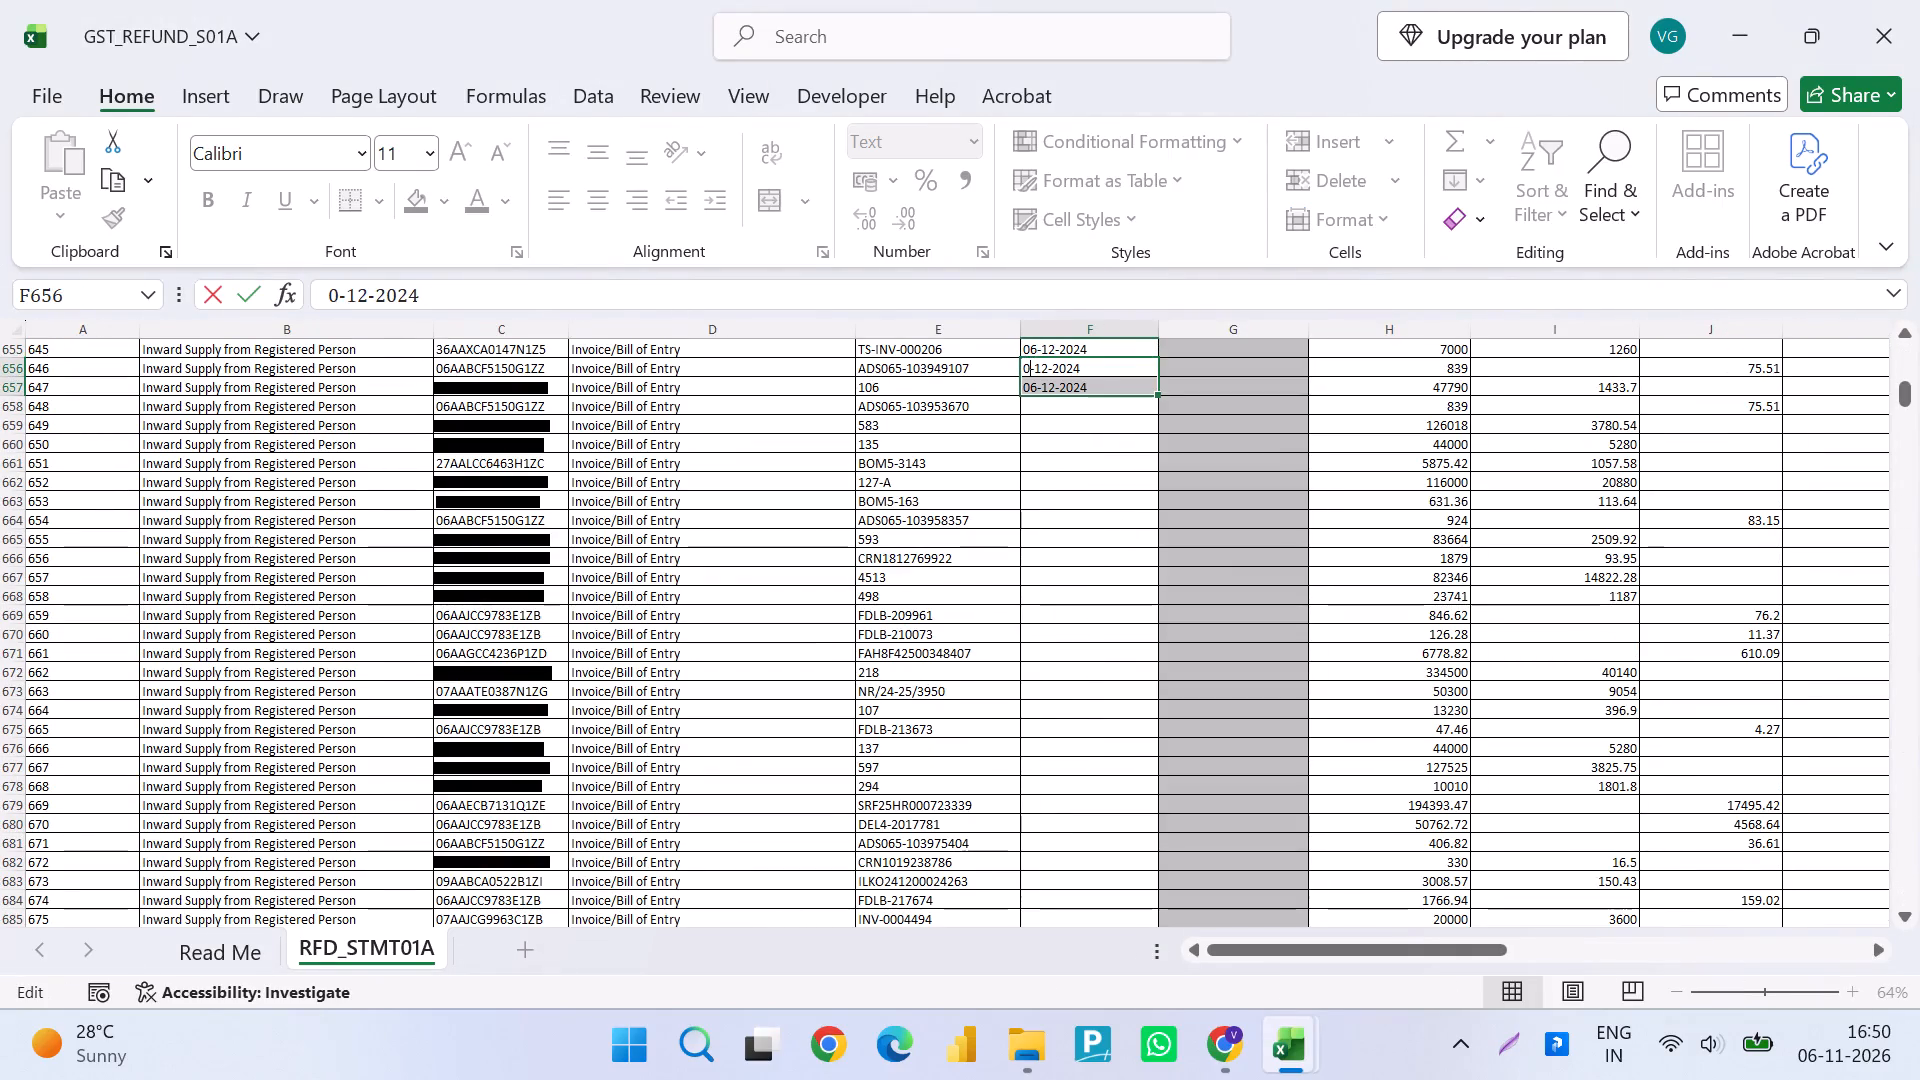
pyautogui.press('7')
pyautogui.hotkey('ctrl', 'Return')
pyautogui.hotkey('ctrl', 'd')
# Check the 08-12-2024 invoices in PURCHASE 24-25, and copy the dates in F656:F657 of GST_REFUND_S01A into F658:F659.
pyautogui.hotkey('alt', 'Tab')
pyautogui.press('Down')
pyautogui.press('Down')
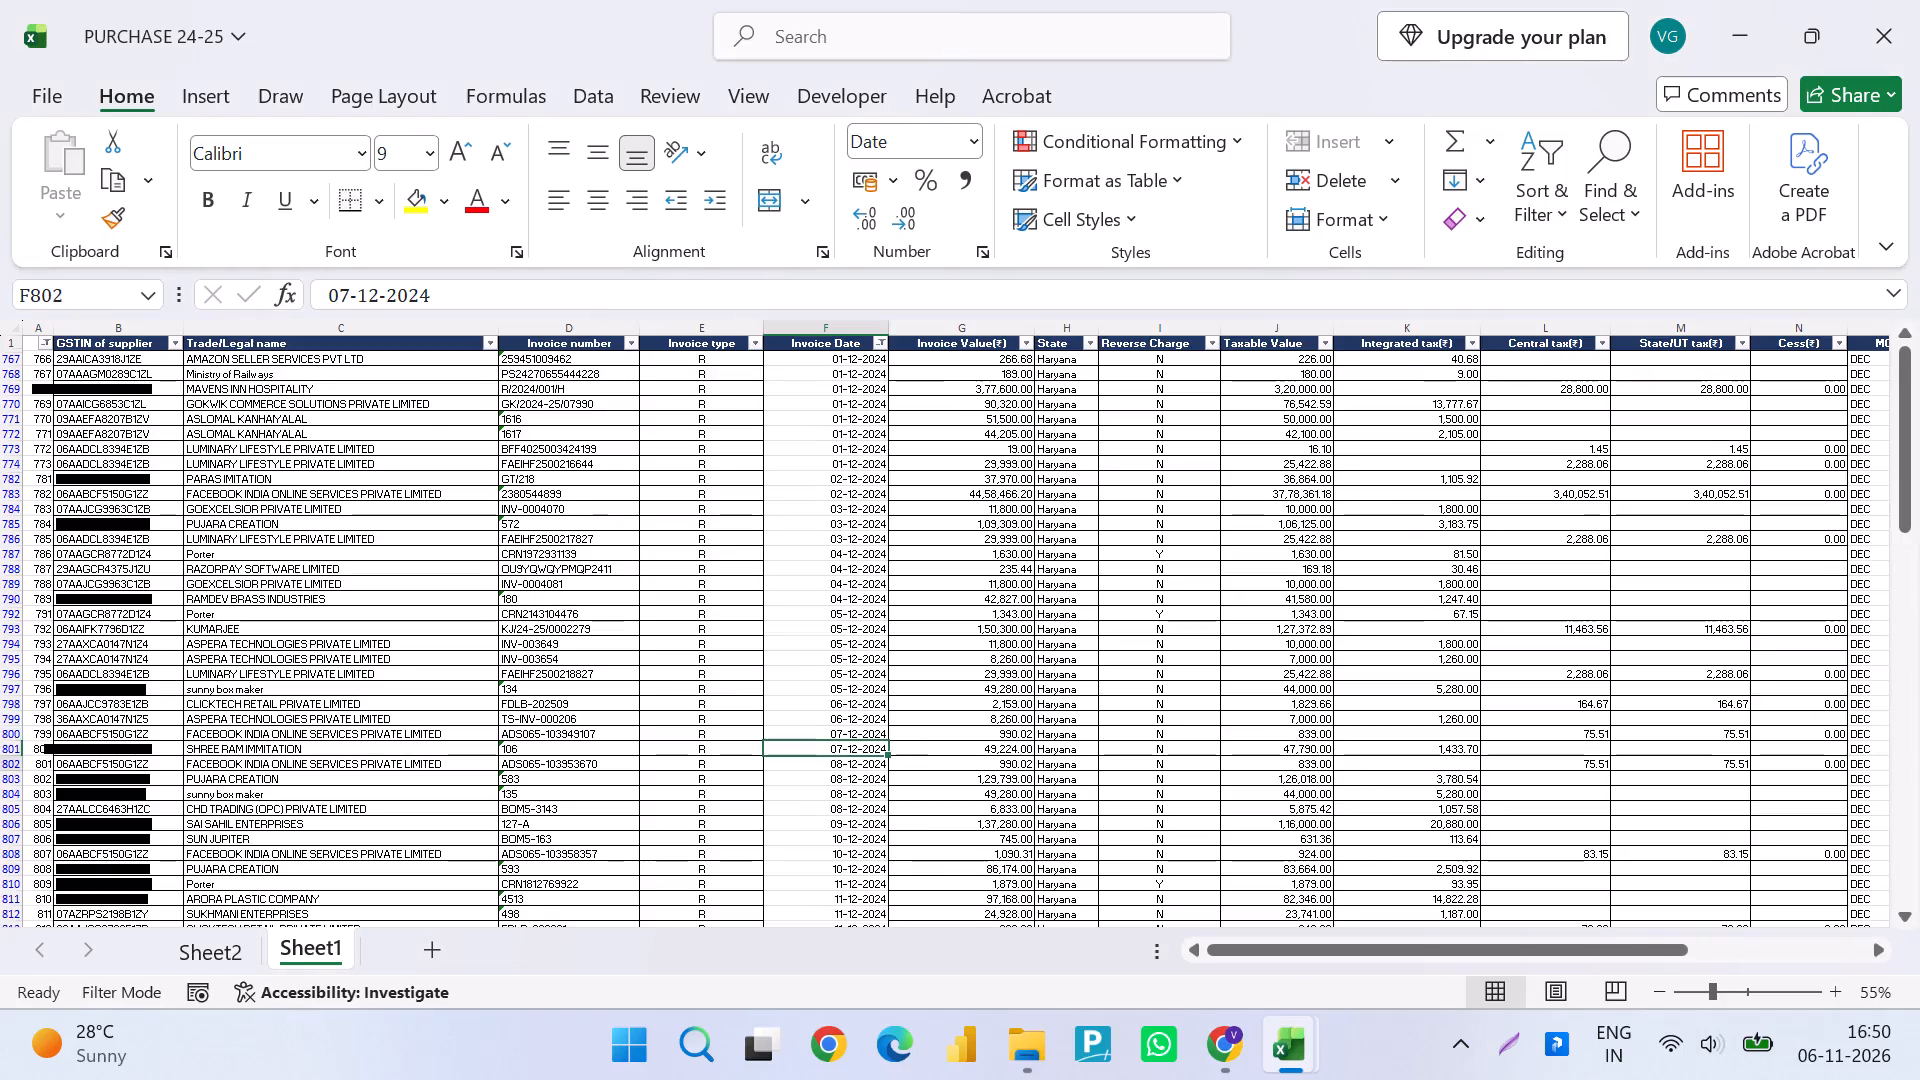
pyautogui.hotkey('shift', 'Down')
pyautogui.hotkey('shift', 'Down')
pyautogui.hotkey('shift', 'Down')
pyautogui.hotkey('shift', 'Down')
pyautogui.hotkey('shift', 'Up')
pyautogui.hotkey('alt', 'Tab')
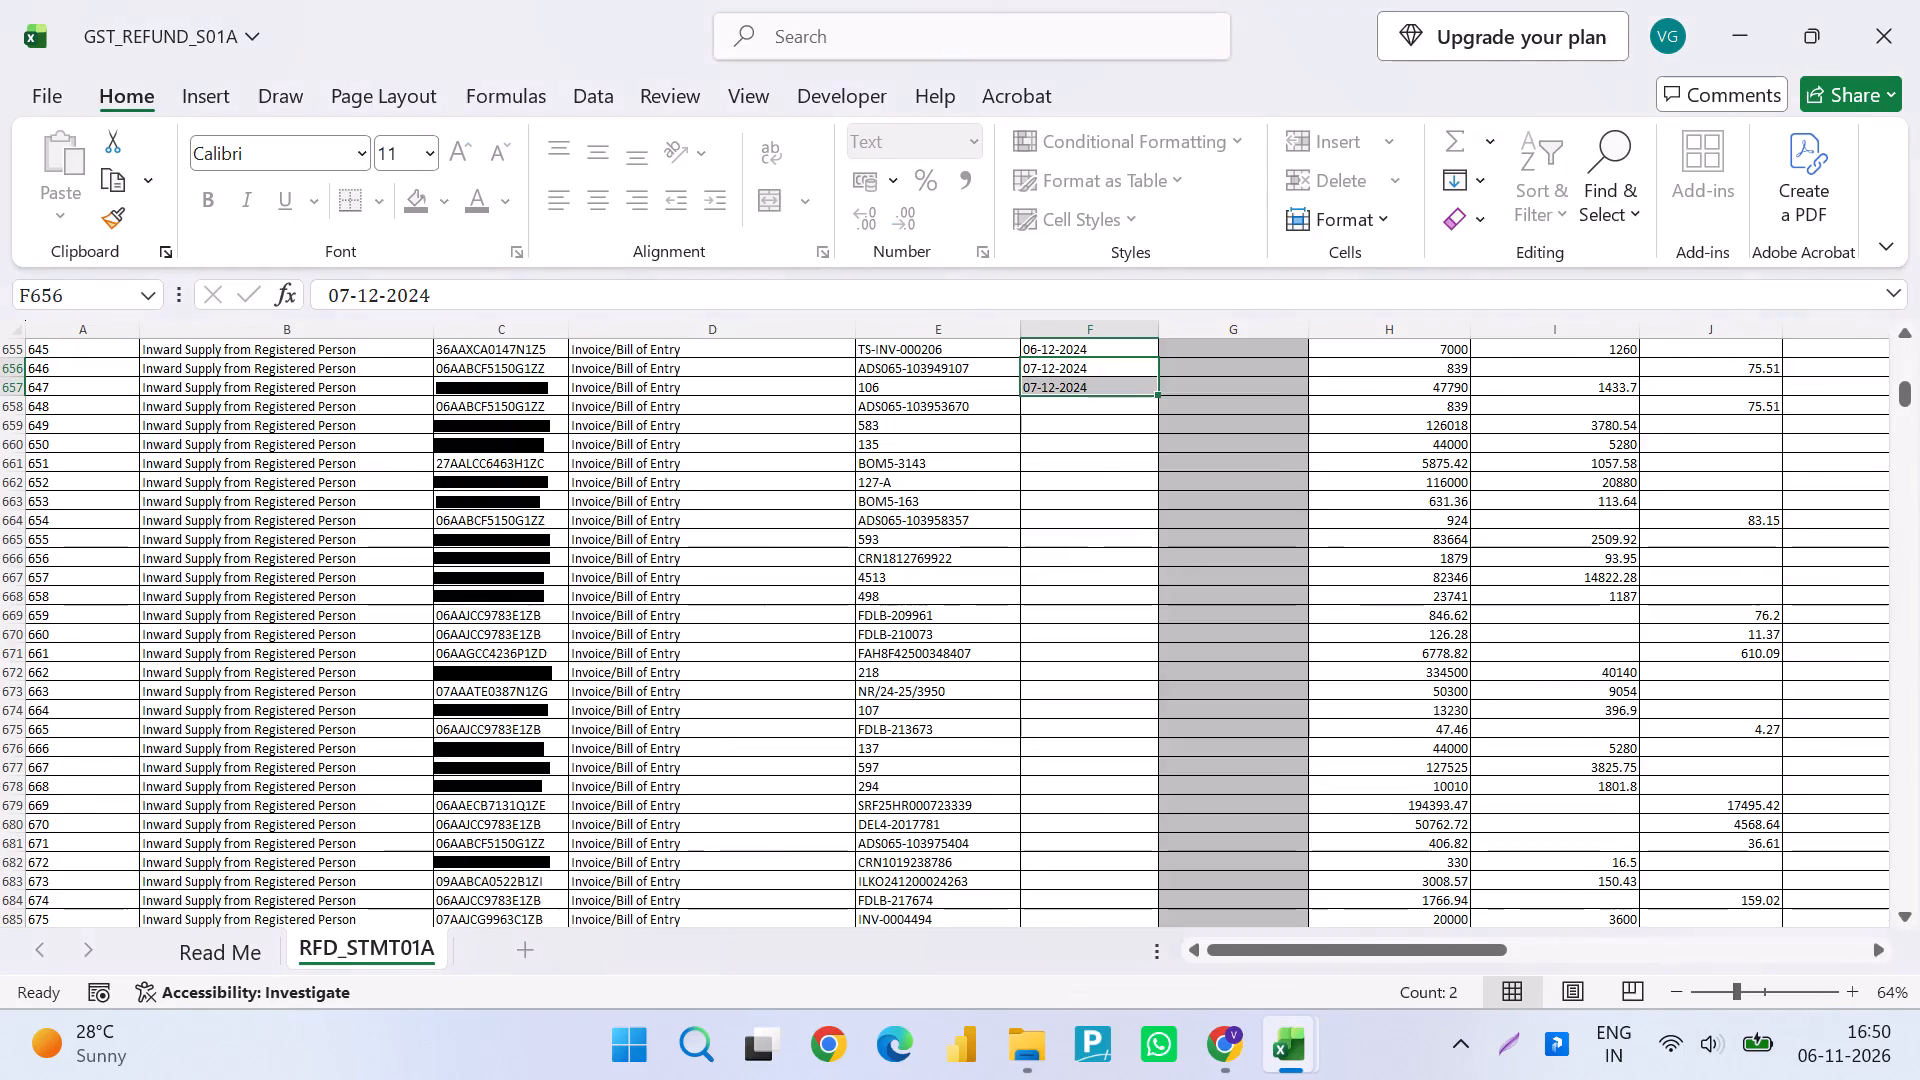
pyautogui.hotkey('ctrl', 'c')
pyautogui.press('Down')
pyautogui.press('Down')
pyautogui.press('Return')
# Change F658:F659 to 08-12-2024 and copy those dates into F660:F661.
pyautogui.press('F2')
pyautogui.press('Left')
pyautogui.hotkey('ctrl', 'Left')
pyautogui.hotkey('ctrl', 'Left')
pyautogui.press('Left')
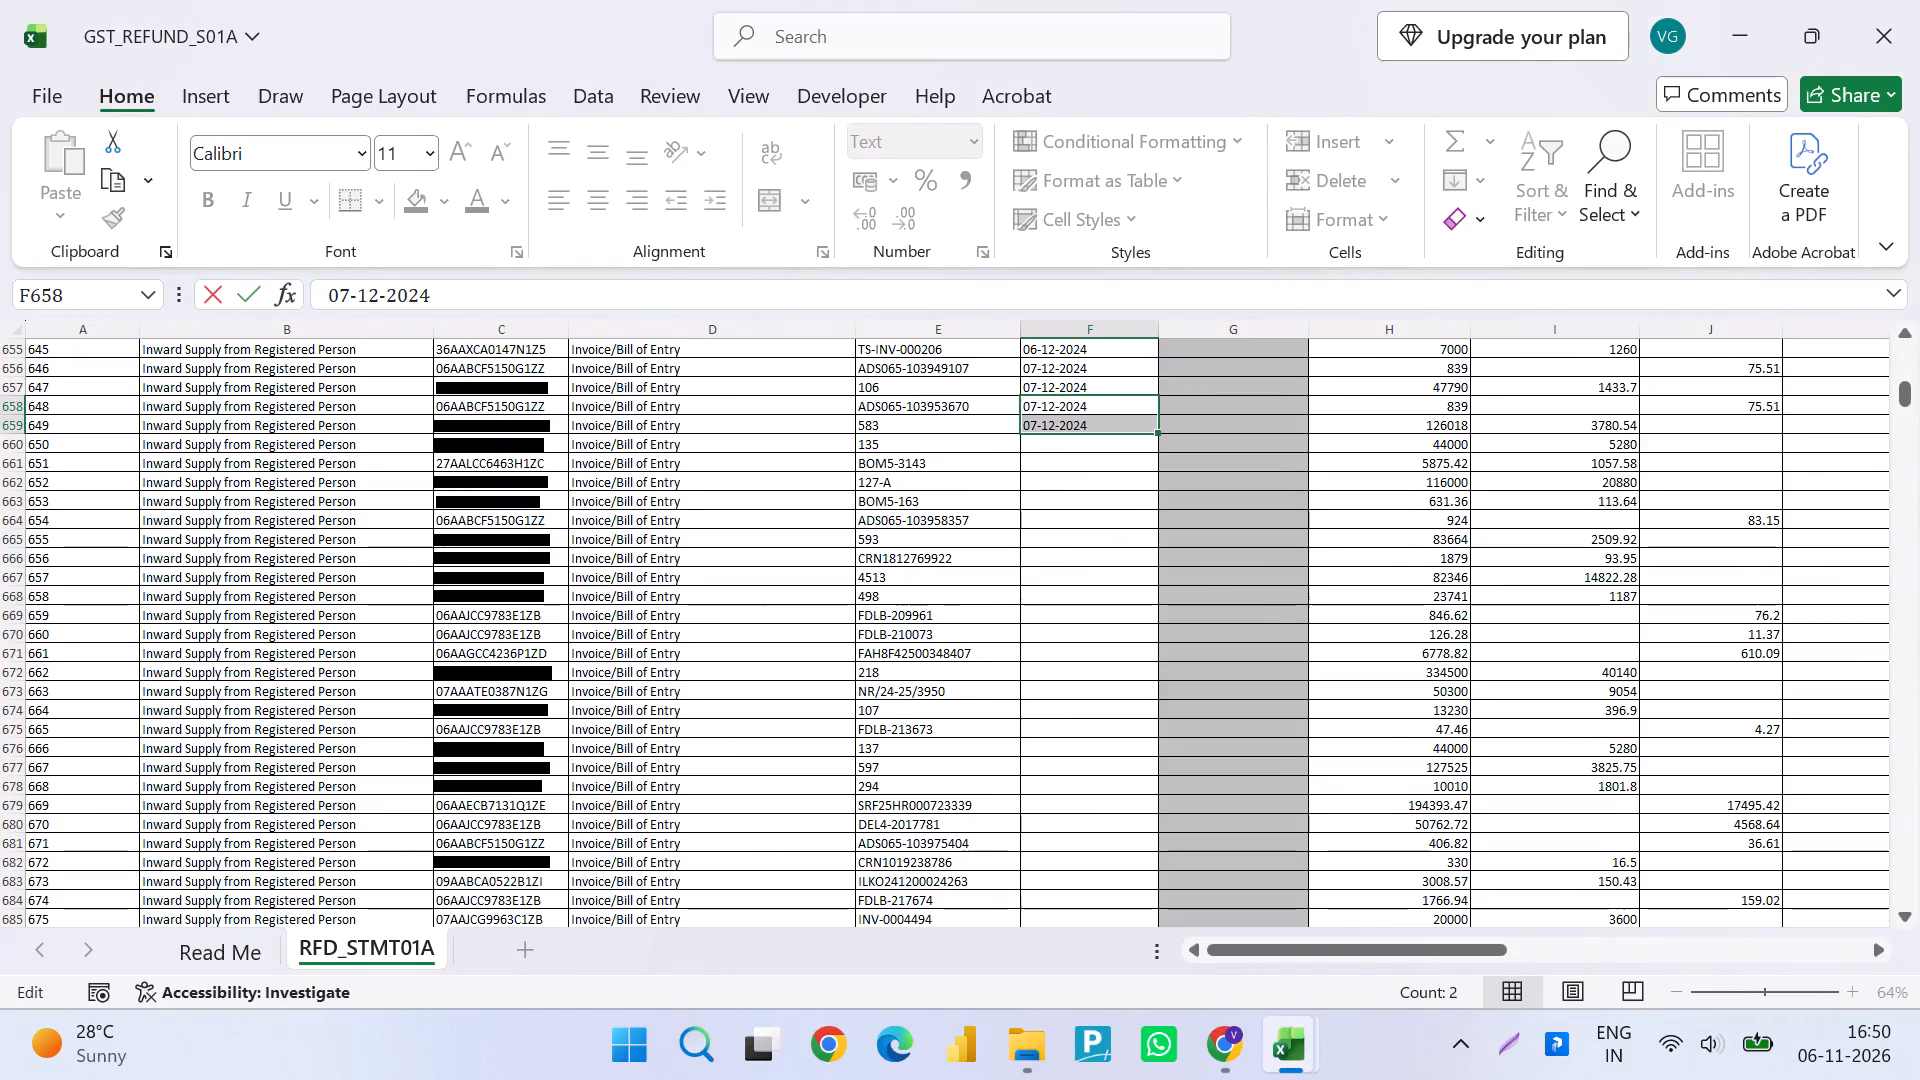
pyautogui.press('Left')
pyautogui.press('BackSpace')
pyautogui.press('BackSpace')
pyautogui.write('8-')
pyautogui.press('Return')
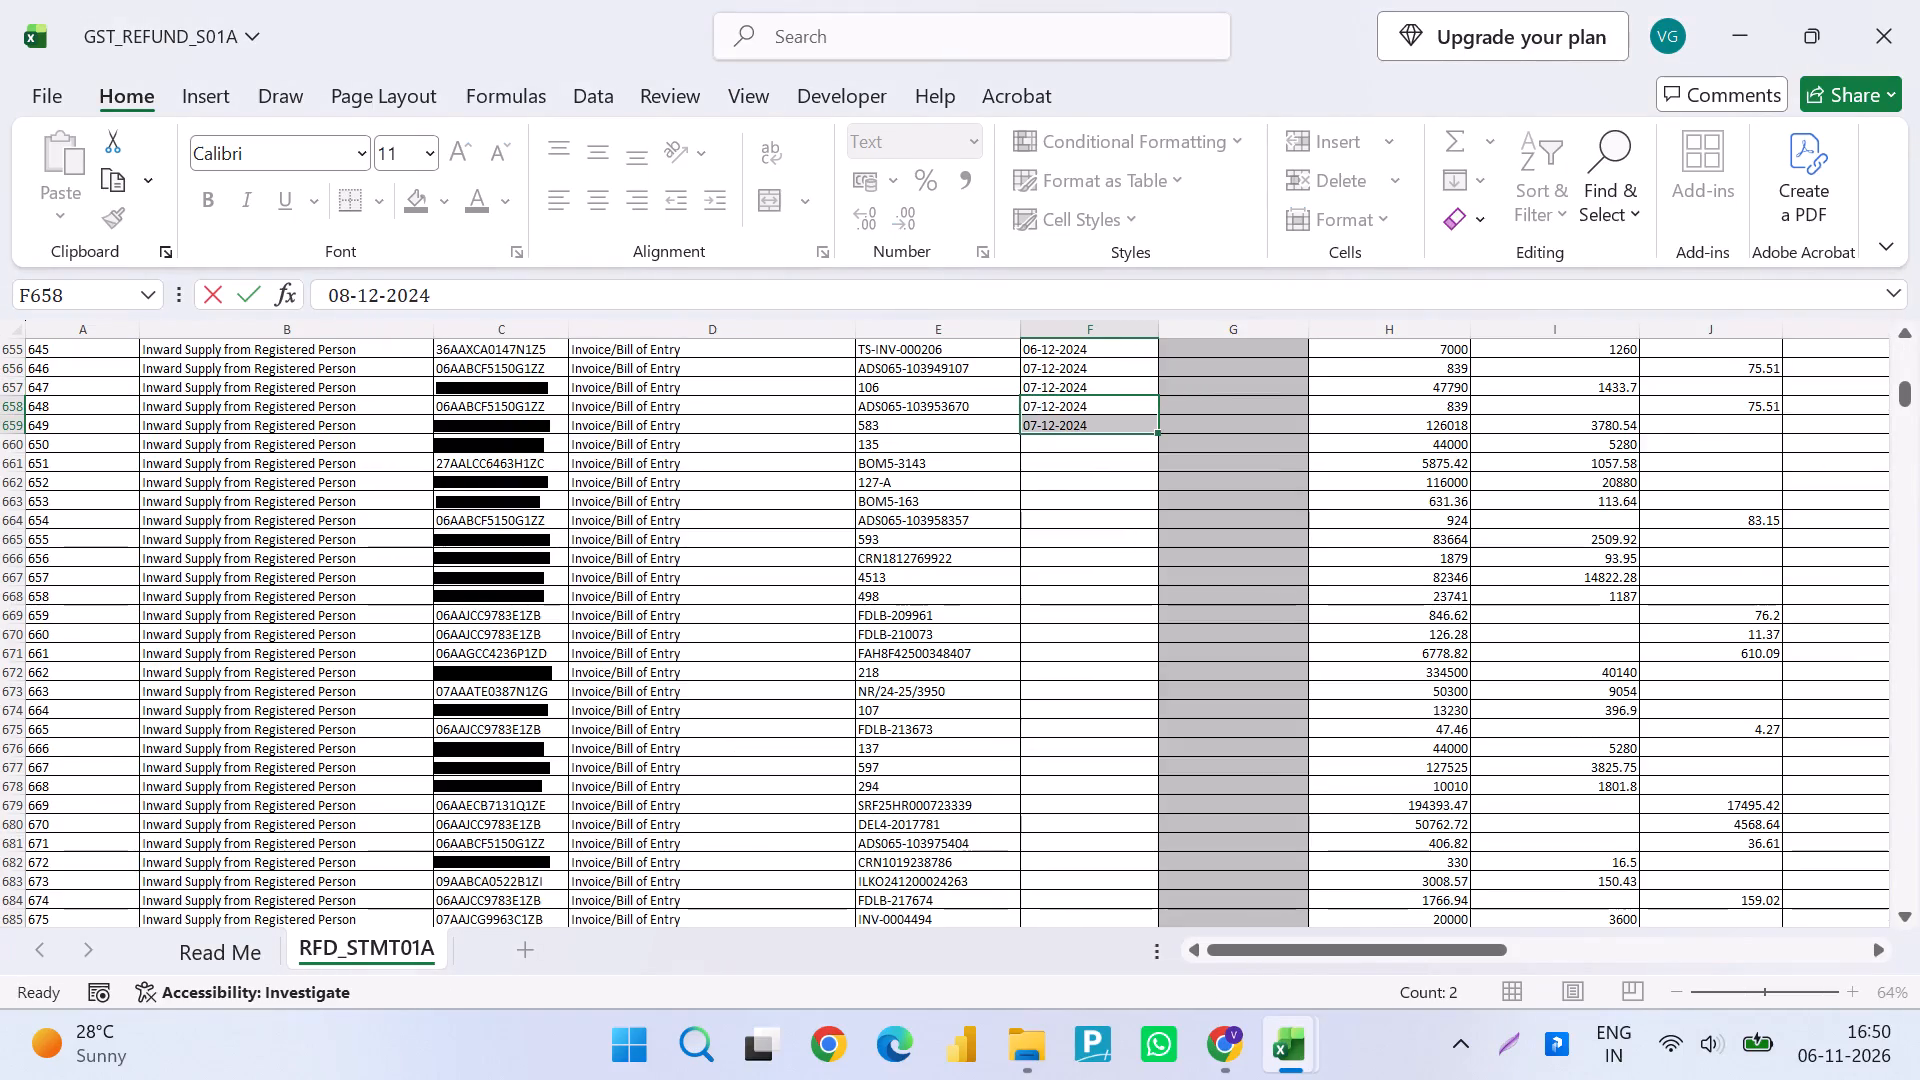
pyautogui.hotkey('ctrl', 'd')
pyautogui.hotkey('ctrl', 'c')
pyautogui.press('Down')
pyautogui.press('Down')
pyautogui.press('Up')
pyautogui.press('Return')
# Check the 09-12-2024 invoice in PURCHASE 24-25 and enter 09-12-2024 in F662 of GST_REFUND_S01A.
pyautogui.press('Down')
pyautogui.press('Down')
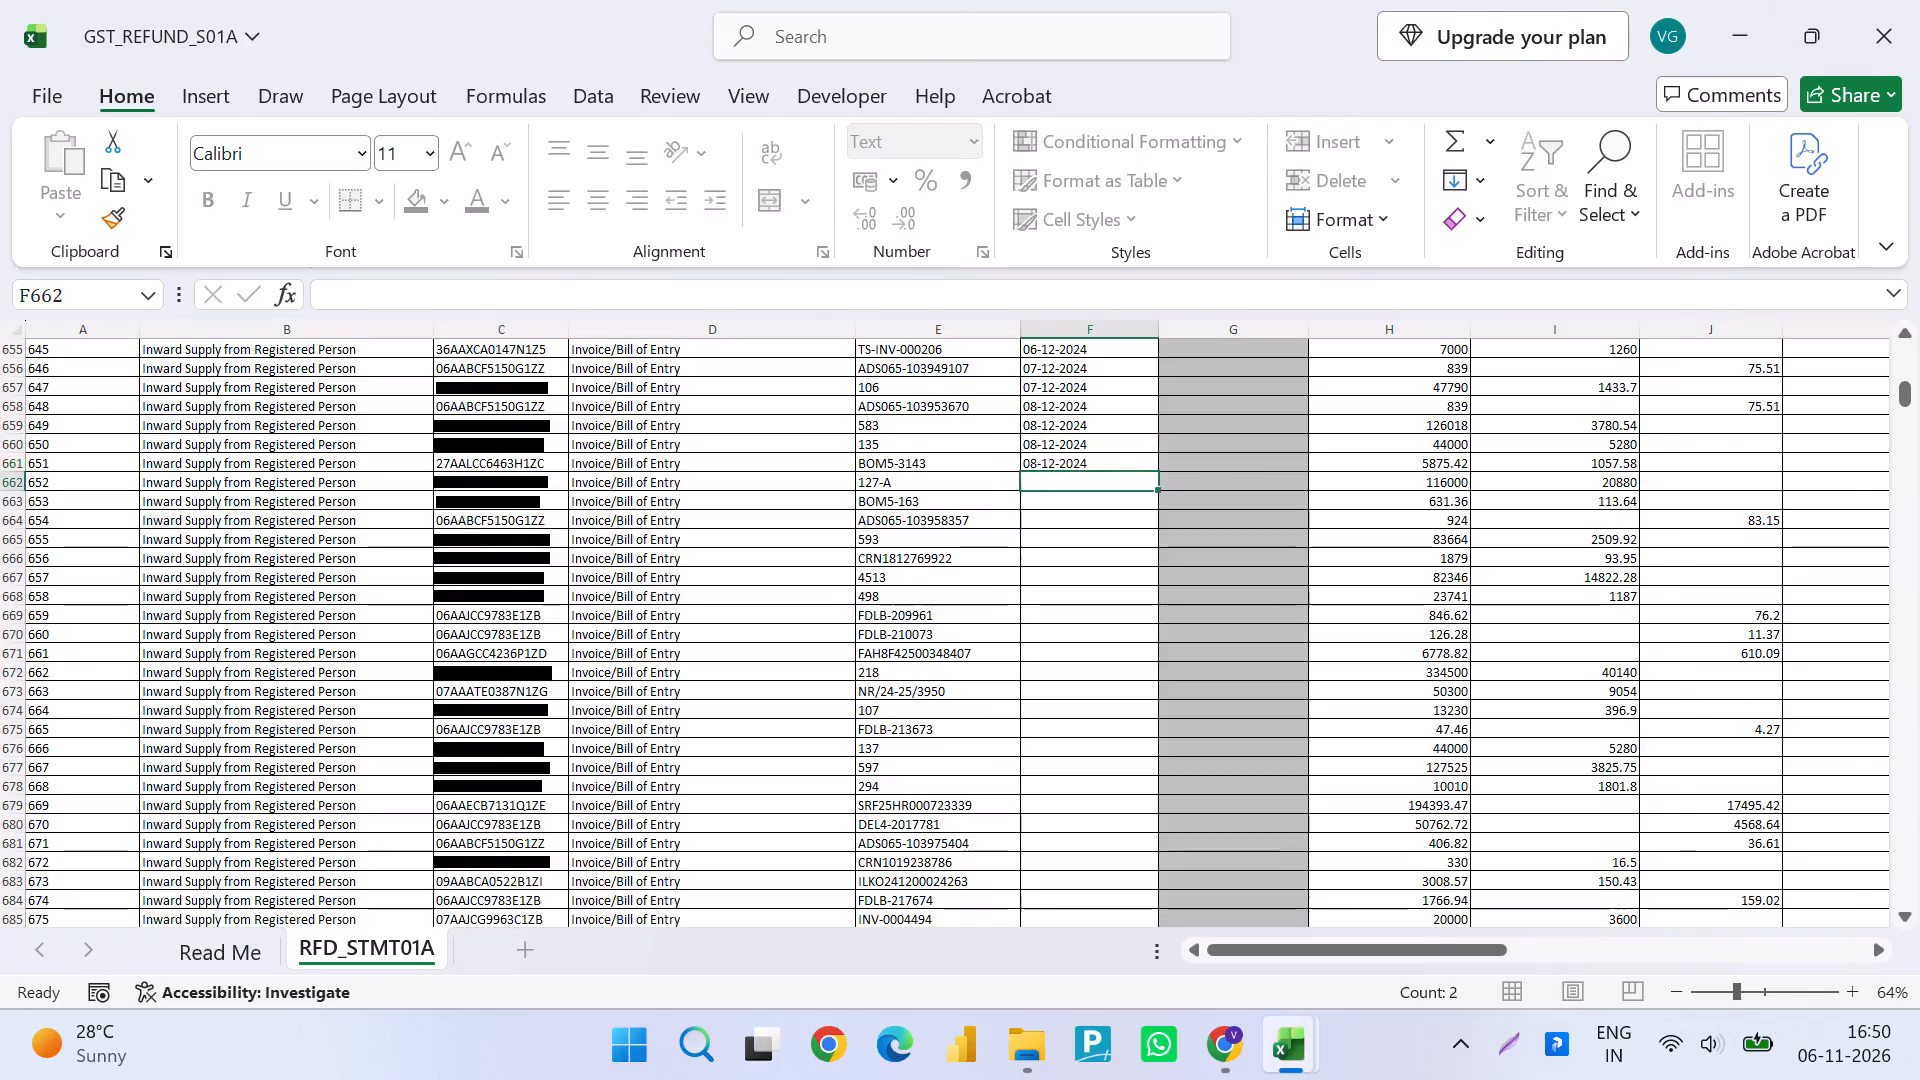
pyautogui.hotkey('alt', 'Tab')
pyautogui.press('Down')
pyautogui.press('Down')
pyautogui.press('Down')
pyautogui.press('Down')
pyautogui.hotkey('alt', 'Tab')
pyautogui.hotkey('ctrl', 'd')
pyautogui.press('F2')
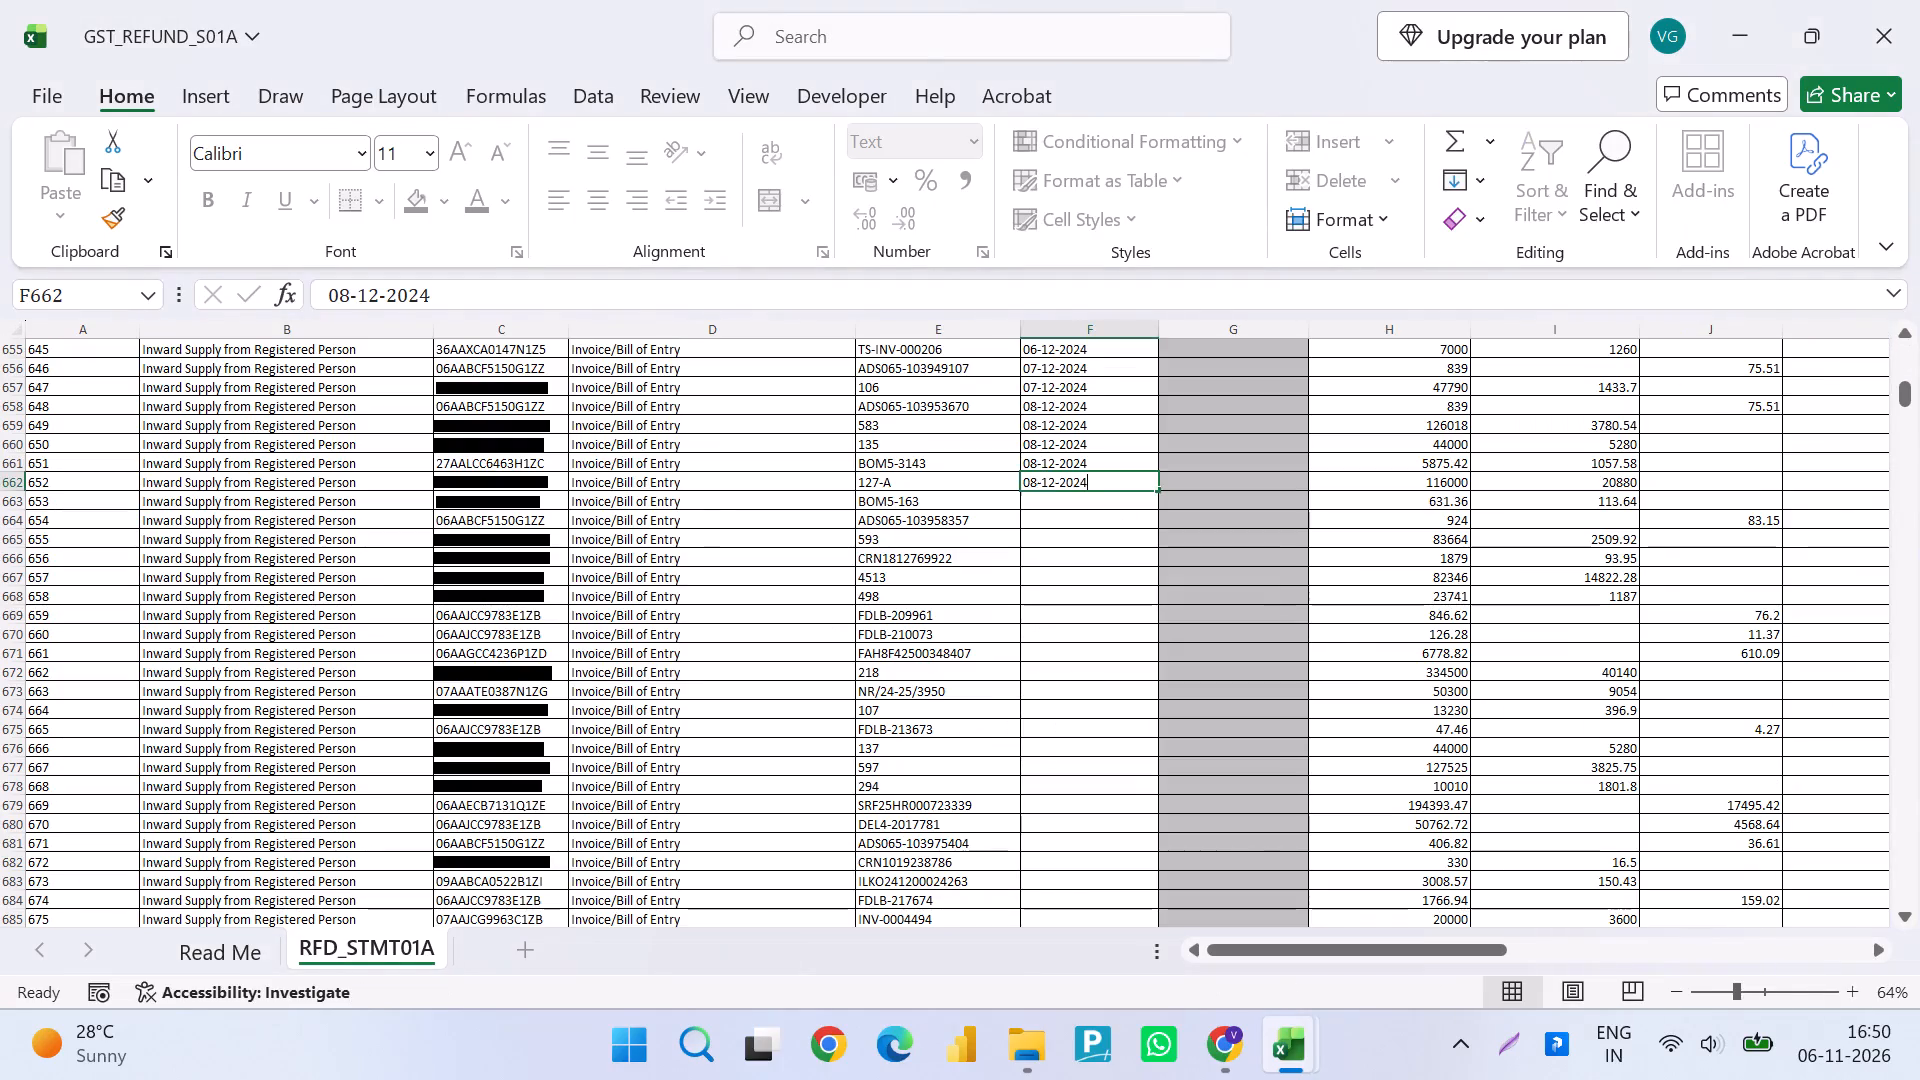
pyautogui.press('Left')
pyautogui.hotkey('ctrl', 'Left')
pyautogui.hotkey('ctrl', 'Left')
pyautogui.hotkey('ctrl', 'Left')
pyautogui.press('Left')
pyautogui.press('BackSpace')
pyautogui.press('9')
pyautogui.press('Return')
# Check the 10-12-2024 invoices in PURCHASE 24-25, and copy the date in F662 of GST_REFUND_S01A into F663.
pyautogui.hotkey('alt', 'Tab')
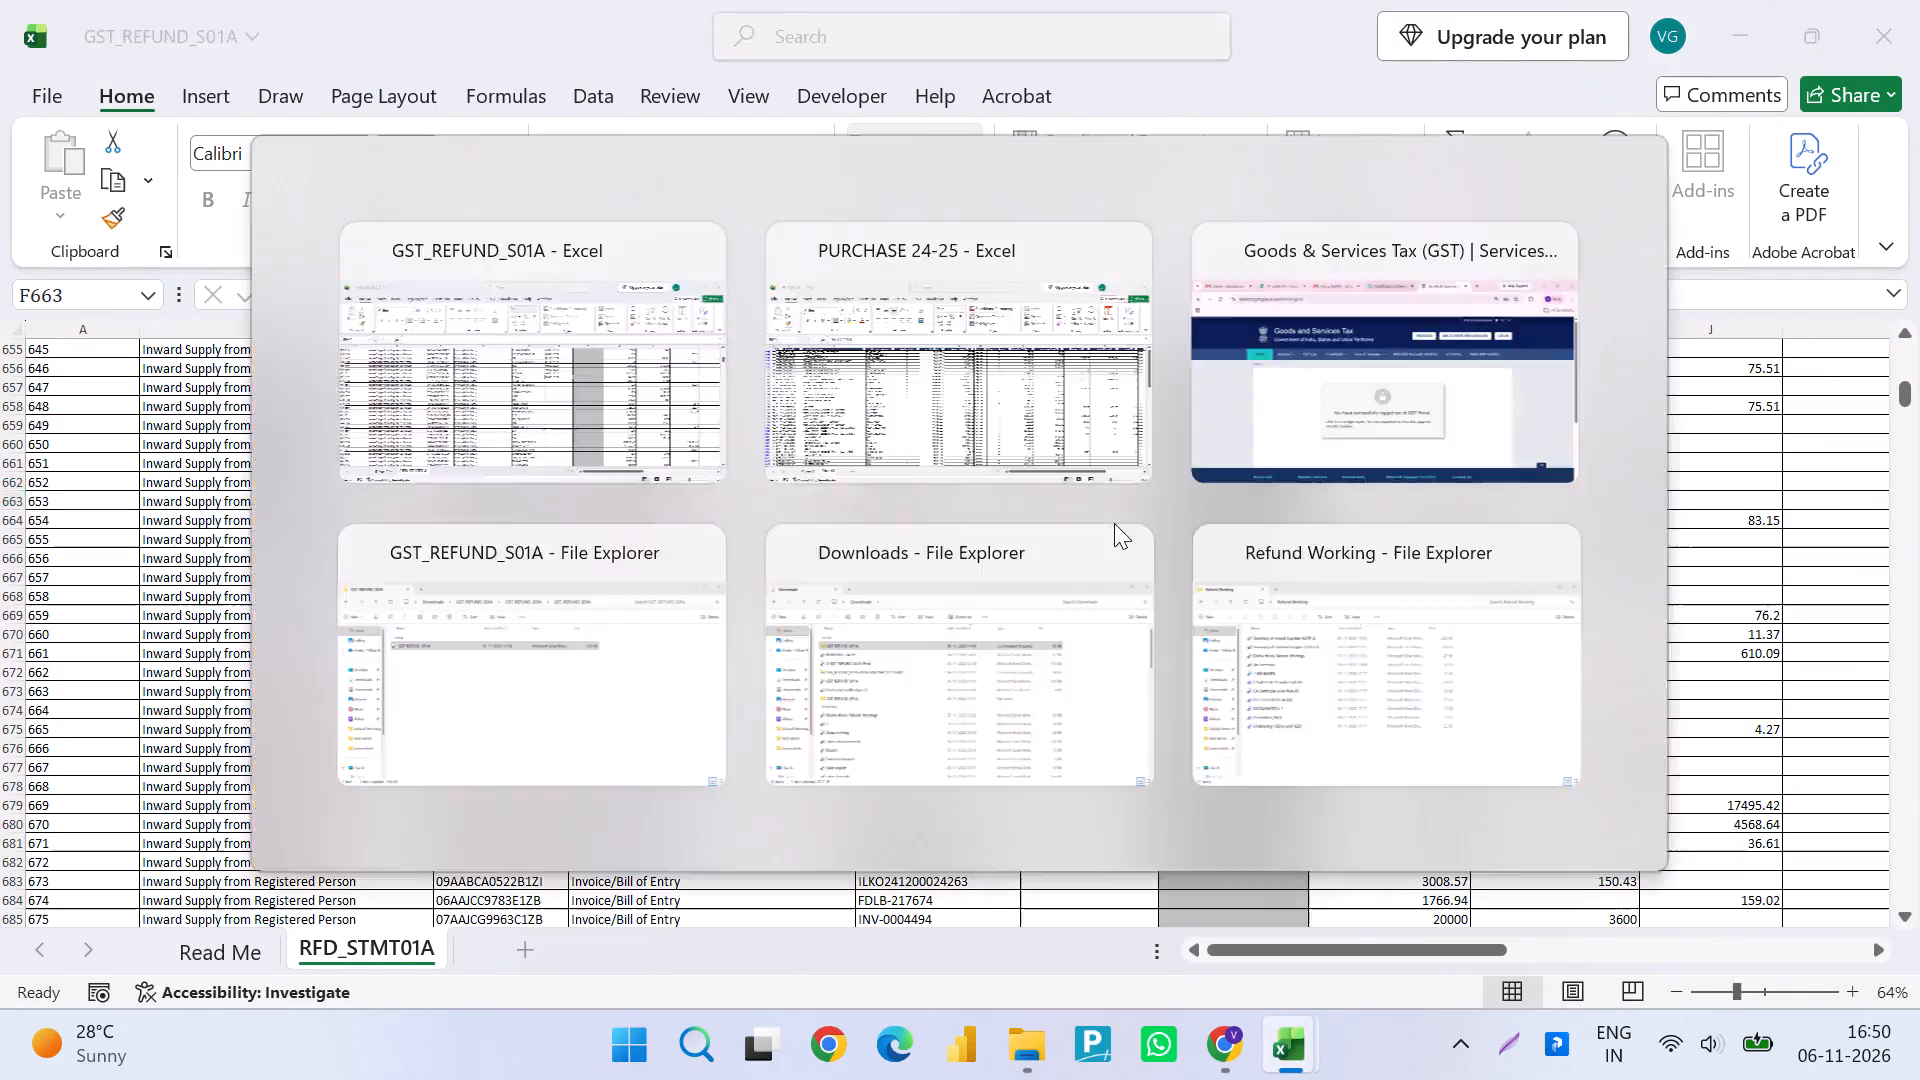
pyautogui.press('Down')
pyautogui.hotkey('shift', 'Down')
pyautogui.hotkey('shift', 'Down')
pyautogui.hotkey('alt', 'Tab')
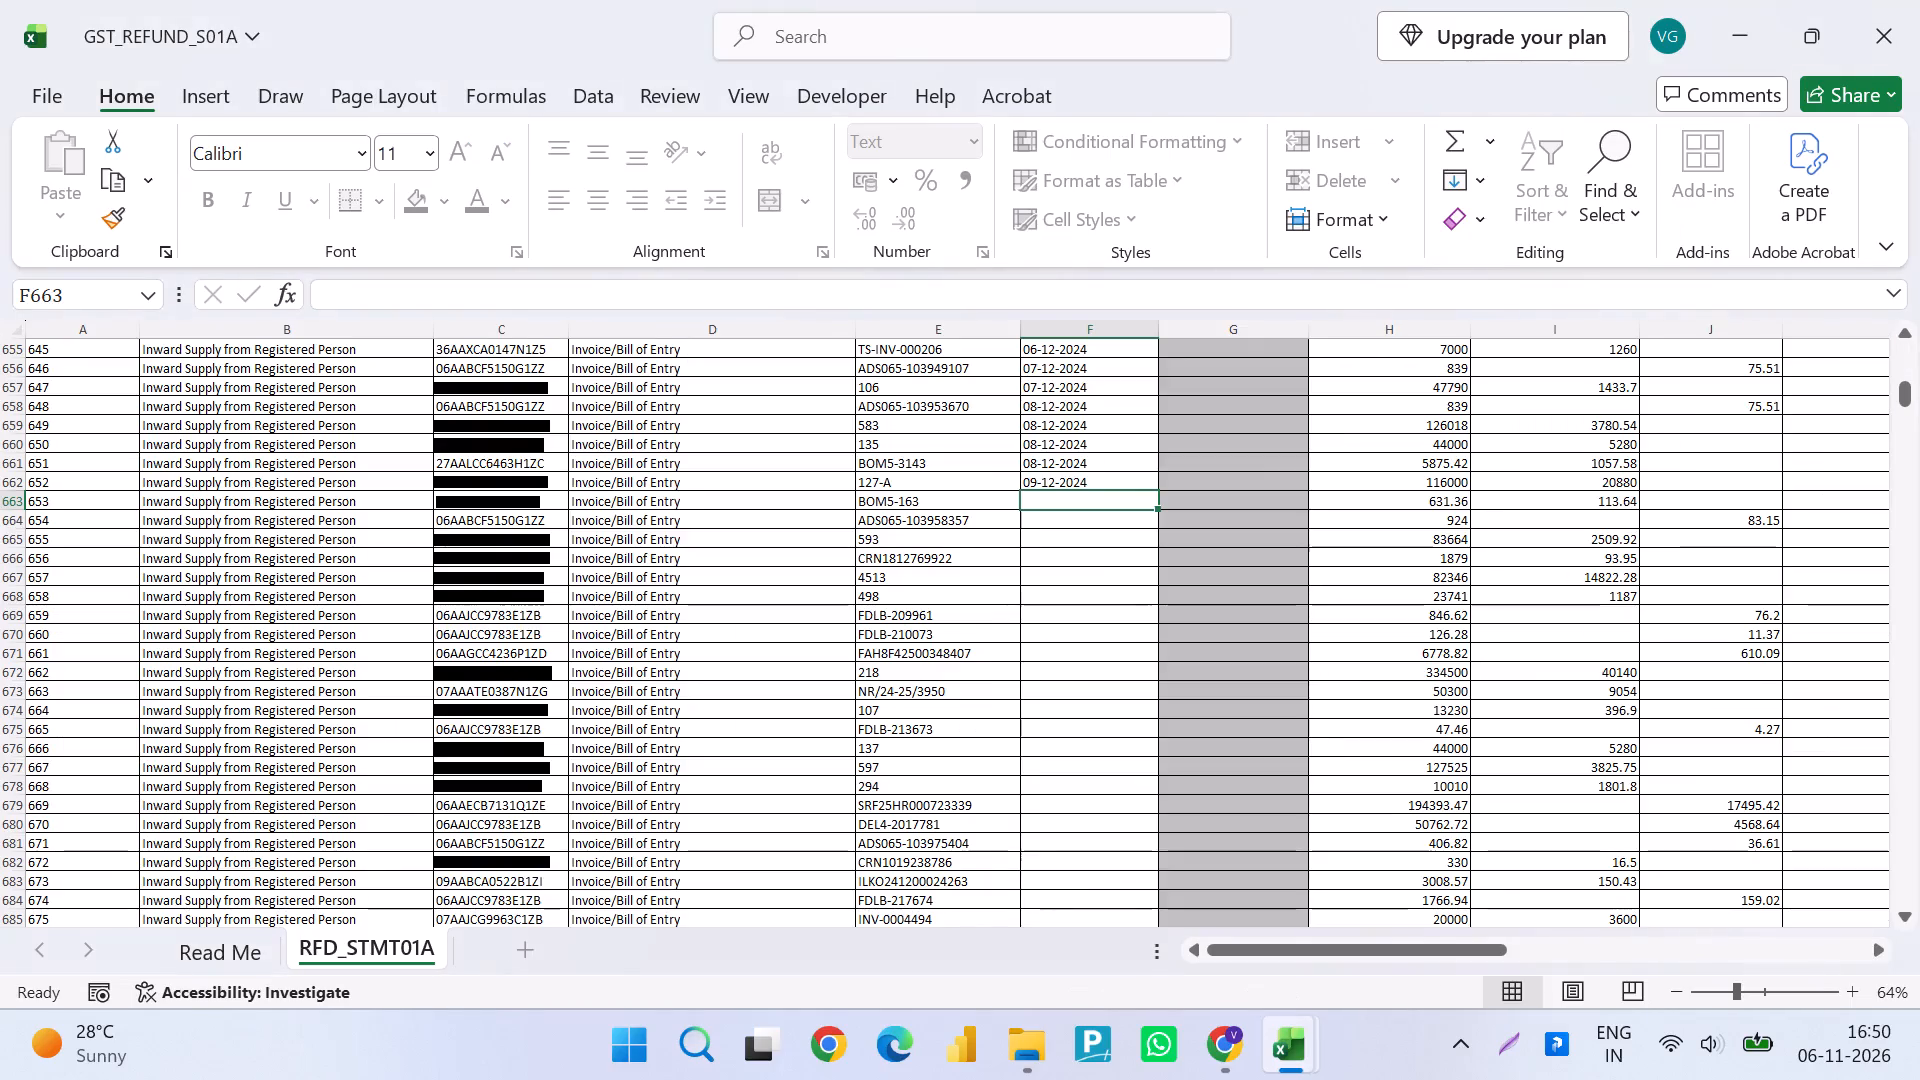
pyautogui.press('Up')
pyautogui.hotkey('ctrl', 'c')
pyautogui.press('Down')
pyautogui.press('Return')
# Change F663 to 10-12-2024 and fill that date down through F665.
pyautogui.press('F2')
pyautogui.press('Left')
pyautogui.hotkey('ctrl', 'Left')
pyautogui.hotkey('ctrl', 'Left')
pyautogui.hotkey('ctrl', 'Left')
pyautogui.hotkey('ctrl', 'Left')
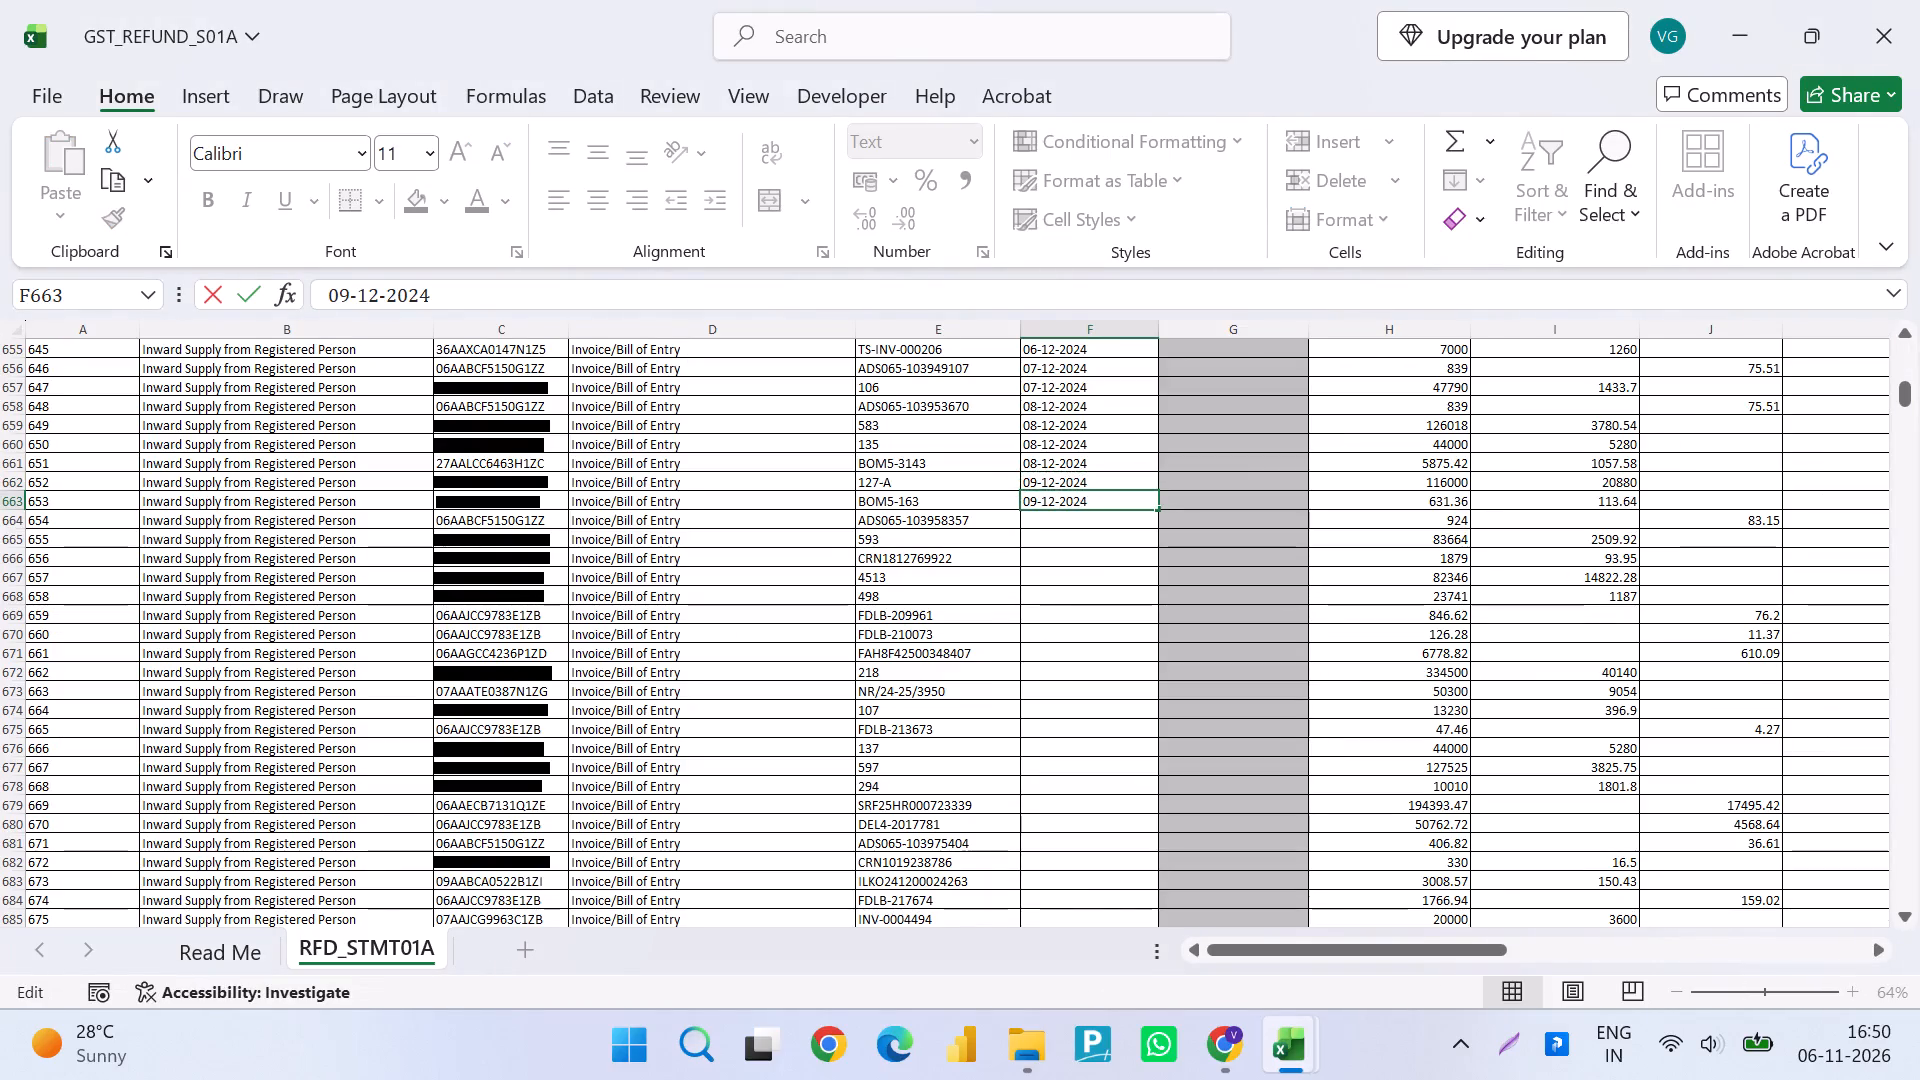
pyautogui.press('Left')
pyautogui.hotkey('shift', 'Right')
pyautogui.press('BackSpace')
pyautogui.press('BackSpace')
pyautogui.write('10')
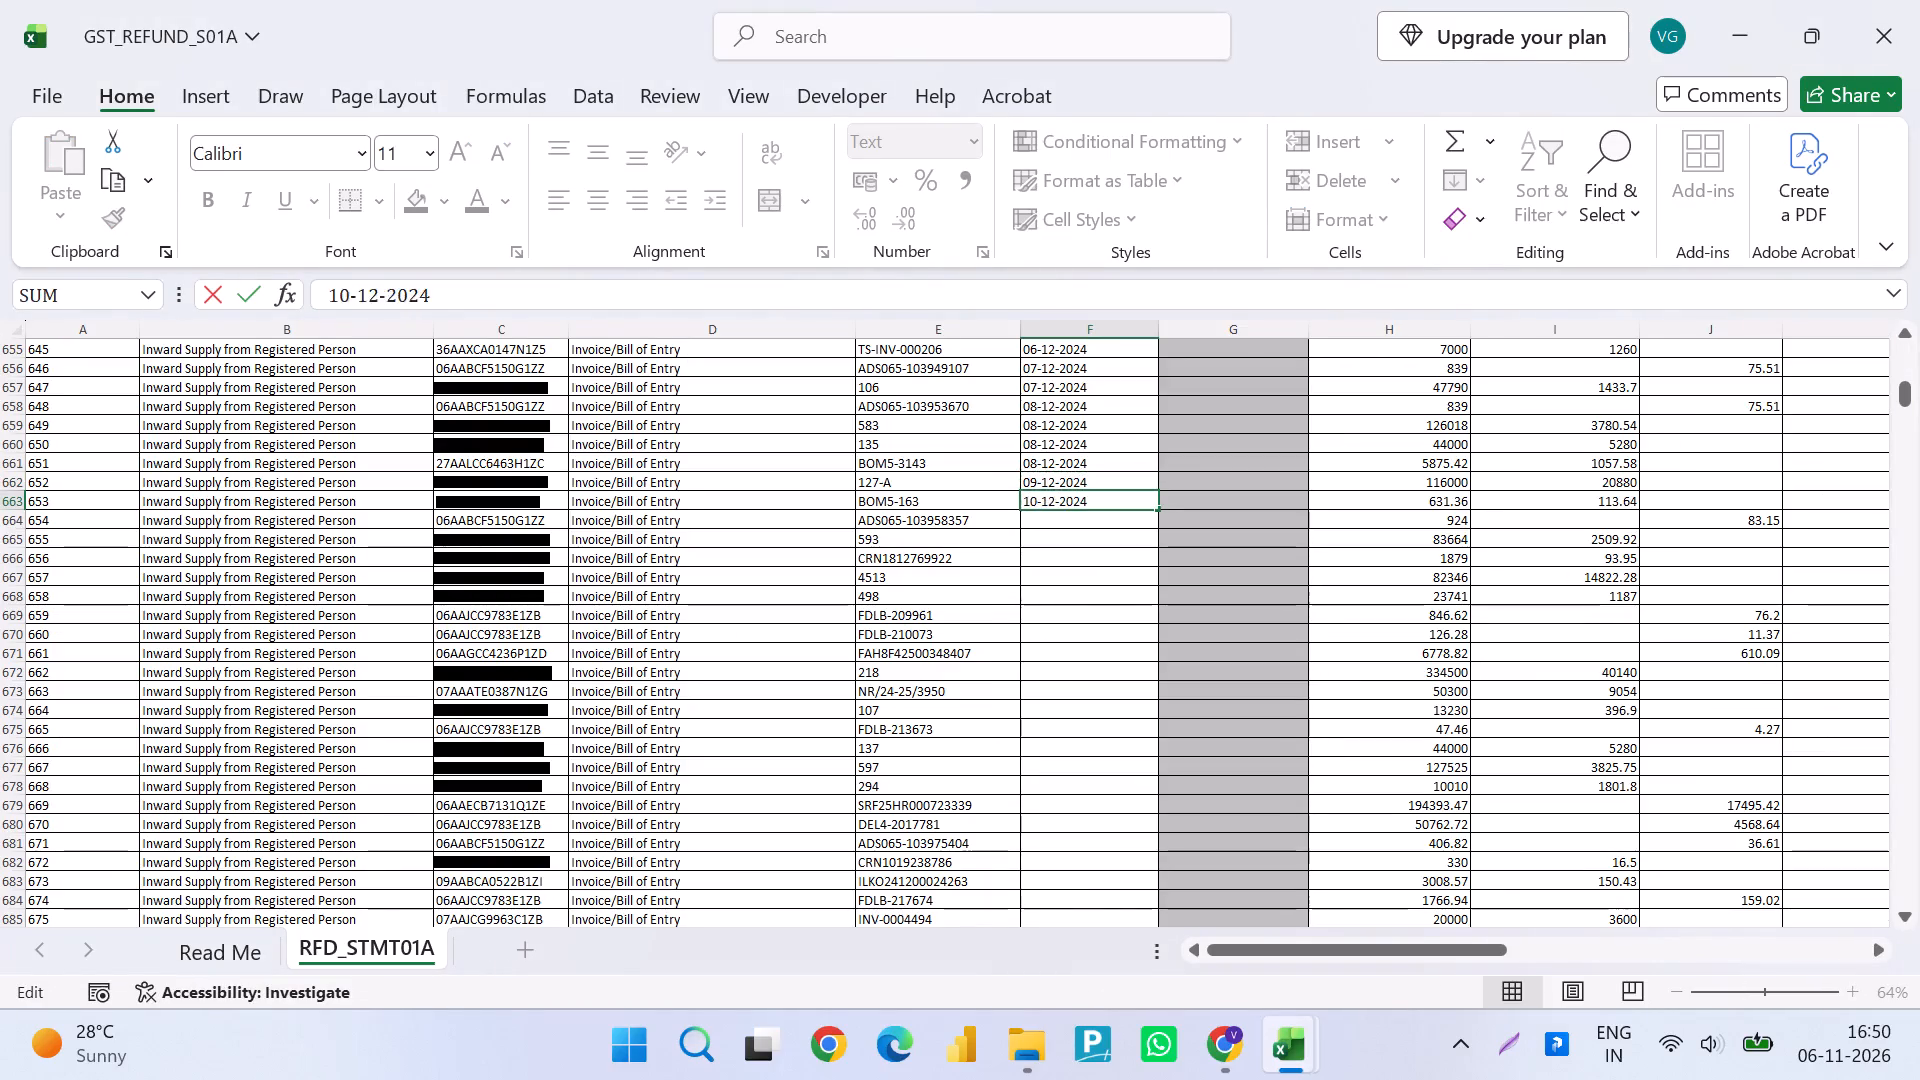
pyautogui.press('Return')
pyautogui.hotkey('ctrl', 'd')
pyautogui.press('Down')
pyautogui.hotkey('ctrl', 'd')
# Switch to PURCHASE 24-25 and examine which invoices are dated 11-12-2024, starting from row 810.
pyautogui.hotkey('alt', 'Tab')
pyautogui.press('Down')
pyautogui.press('Down')
pyautogui.press('Down')
pyautogui.hotkey('shift', 'Down')
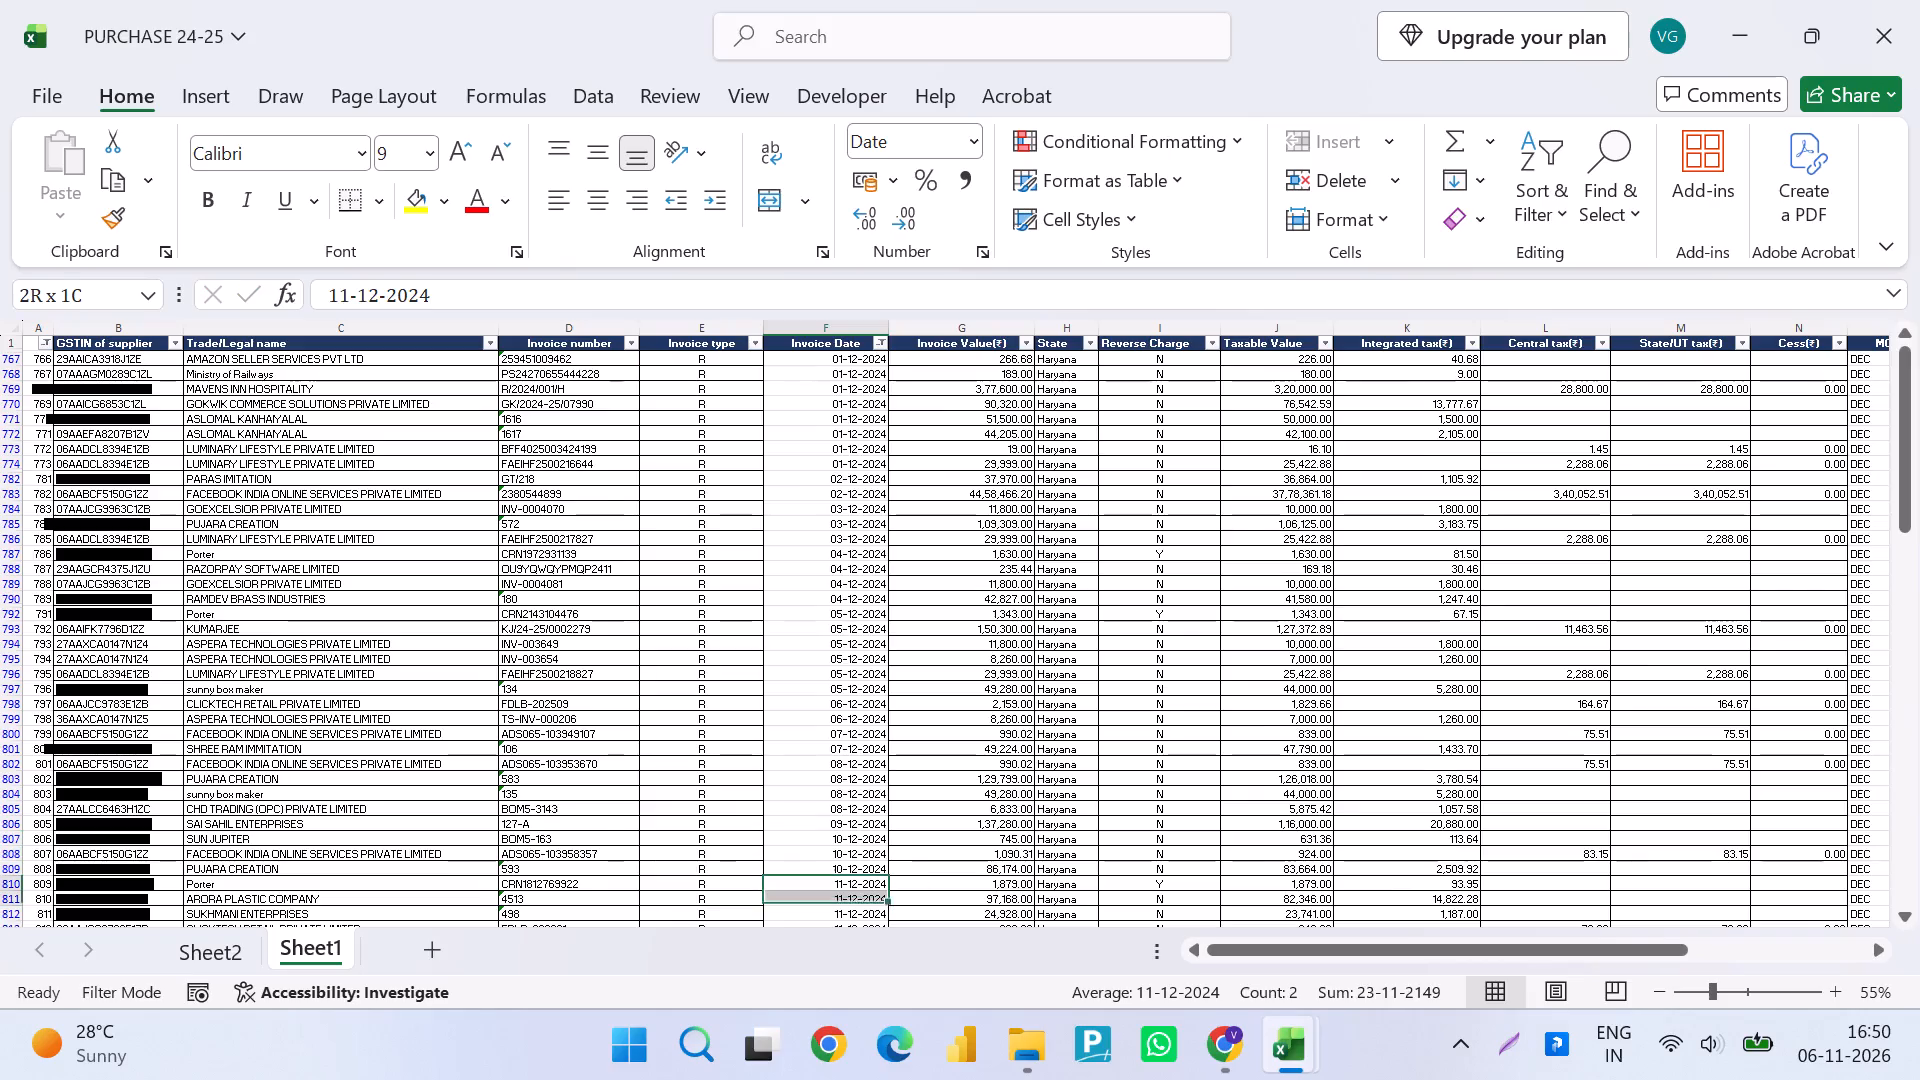
pyautogui.hotkey('shift', 'Down')
pyautogui.hotkey('shift', 'Down')
pyautogui.hotkey('shift', 'Down')
pyautogui.hotkey('shift', 'Down')
pyautogui.hotkey('shift', 'Down')
pyautogui.hotkey('shift', 'Down')
pyautogui.hotkey('shift', 'Down')
pyautogui.hotkey('shift', 'Down')
pyautogui.hotkey('shift', 'Down')
pyautogui.hotkey('shift', 'Down')
pyautogui.hotkey('shift', 'Down')
pyautogui.hotkey('shift', 'Down')
pyautogui.hotkey('shift', 'Down')
pyautogui.hotkey('shift', 'Down')
pyautogui.hotkey('shift', 'Down')
pyautogui.hotkey('shift', 'Down')
pyautogui.hotkey('shift', 'Down')
pyautogui.hotkey('shift', 'Down')
pyautogui.hotkey('shift', 'Down')
pyautogui.hotkey('shift', 'Down')
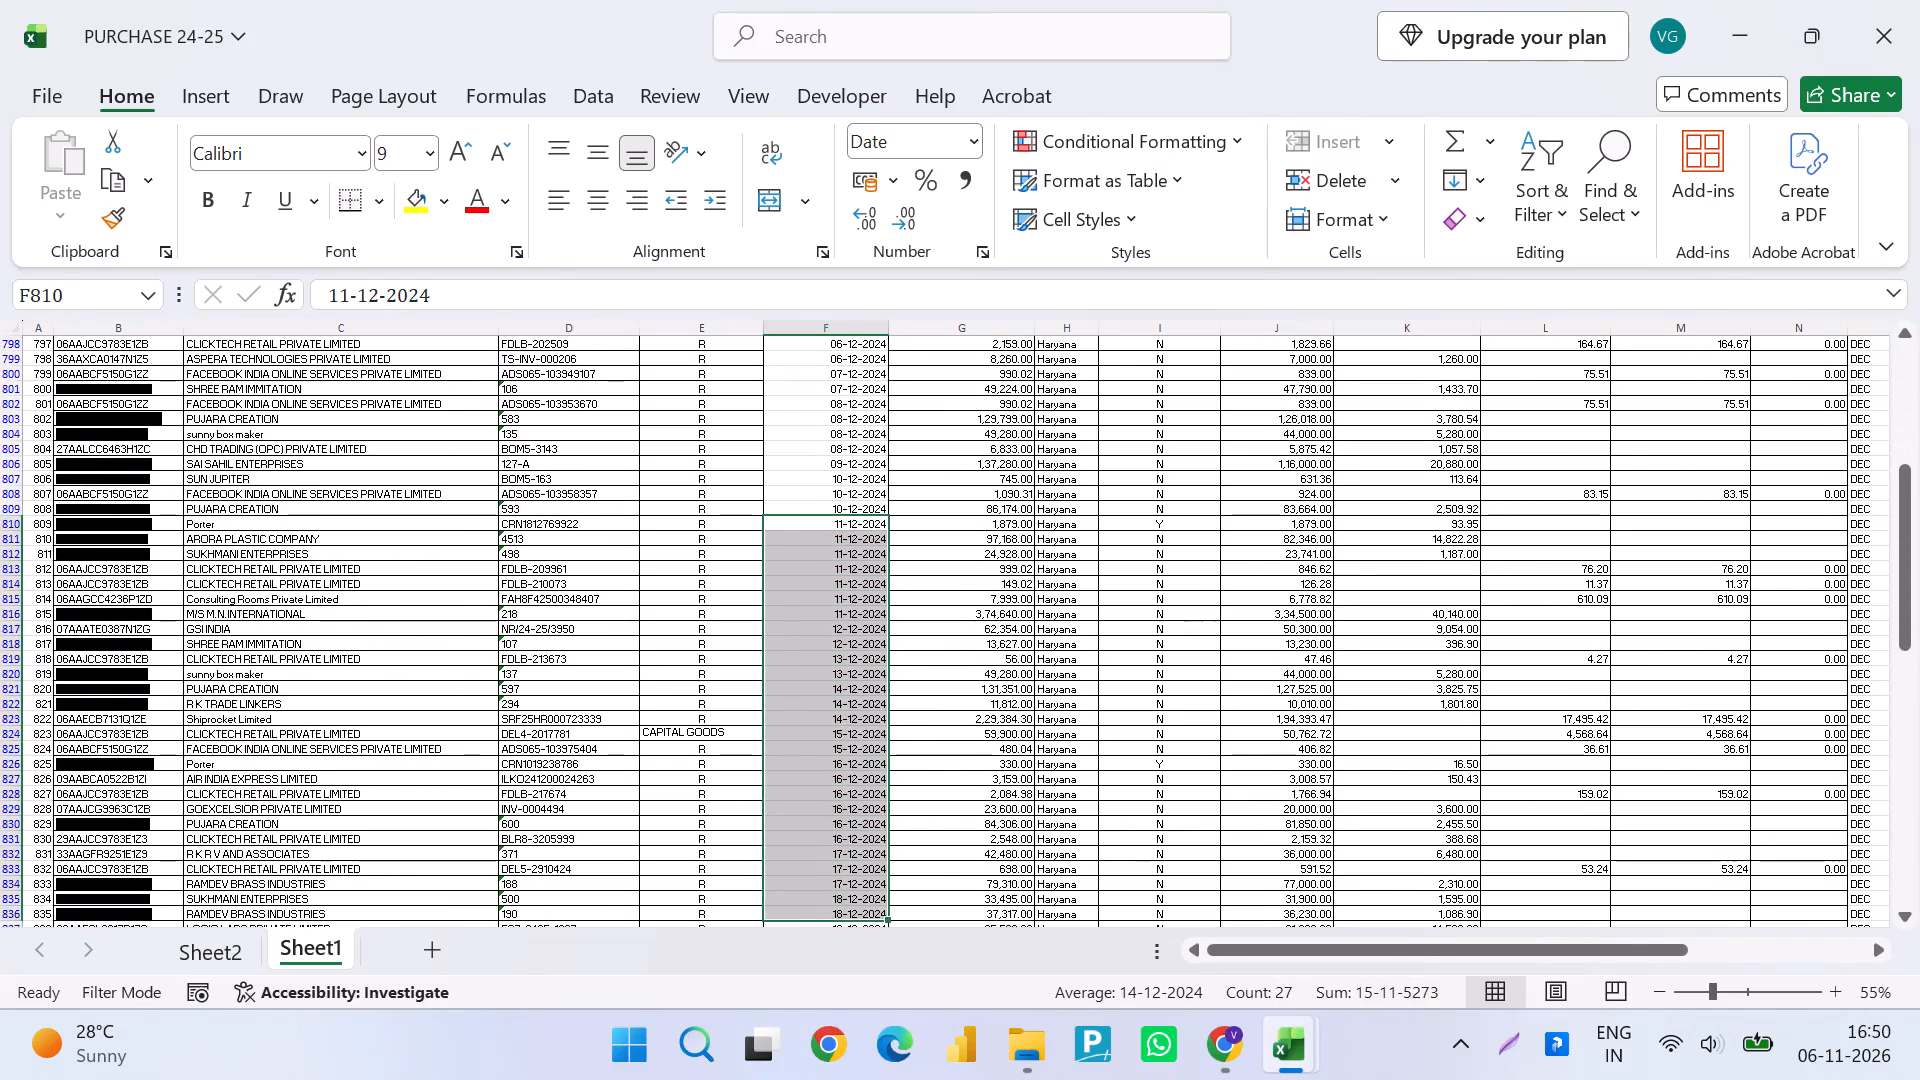
pyautogui.hotkey('shift', 'Up')
pyautogui.hotkey('shift', 'Up')
pyautogui.hotkey('shift', 'Up')
pyautogui.hotkey('shift', 'Up')
pyautogui.hotkey('shift', 'Up')
pyautogui.hotkey('shift', 'Up')
pyautogui.hotkey('shift', 'Up')
pyautogui.hotkey('shift', 'Up')
pyautogui.hotkey('shift', 'Up')
pyautogui.hotkey('shift', 'Up')
pyautogui.hotkey('shift', 'Up')
pyautogui.hotkey('shift', 'Up')
pyautogui.hotkey('shift', 'Up')
pyautogui.hotkey('shift', 'Up')
pyautogui.hotkey('shift', 'Up')
pyautogui.hotkey('shift', 'Up')
pyautogui.hotkey('shift', 'Up')
pyautogui.hotkey('shift', 'Up')
pyautogui.hotkey('shift', 'Up')
pyautogui.hotkey('shift', 'Up')
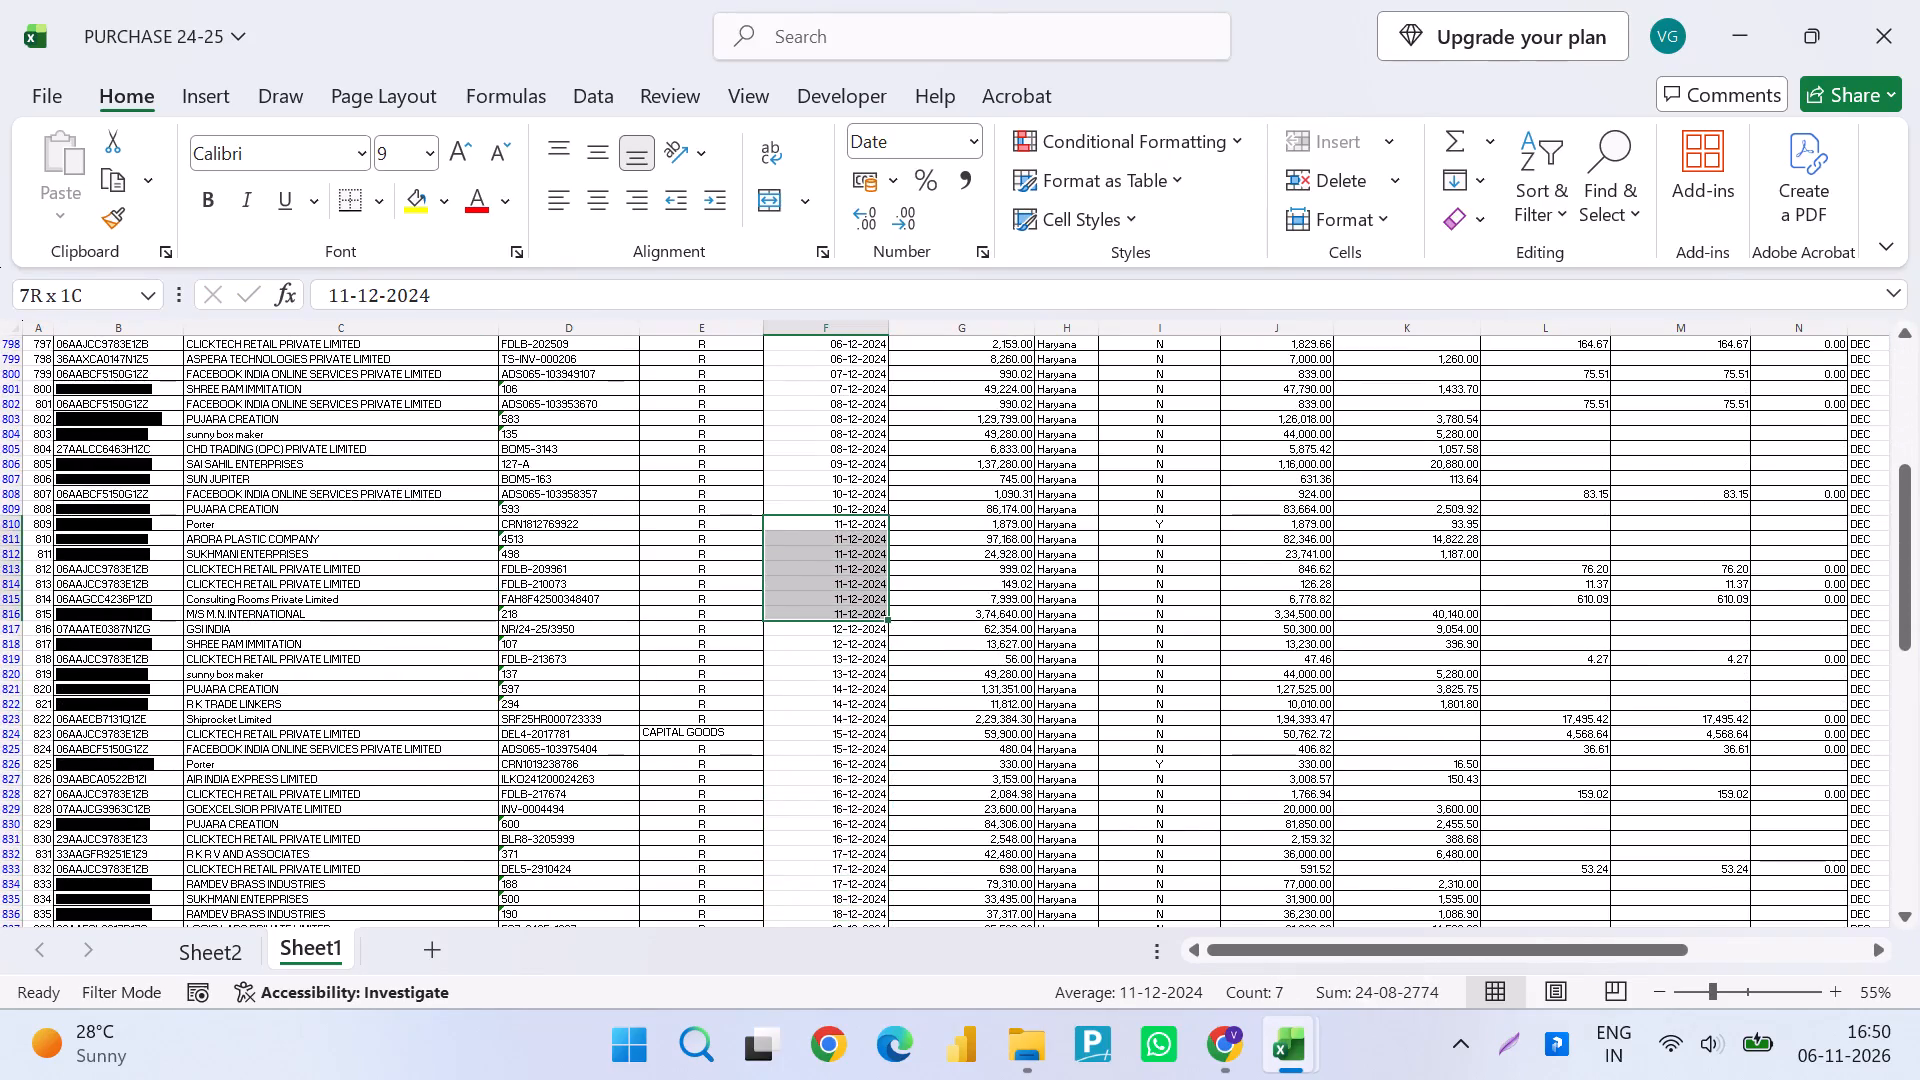
# Return to GST_REFUND_S01A, fill the date from F665 into F666 and change it to 11-12-2024.
pyautogui.hotkey('alt', 'Tab')
pyautogui.hotkey('alt', 'Tab')
pyautogui.hotkey('alt', 'Tab')
pyautogui.press('Down')
pyautogui.hotkey('ctrl', 'd')
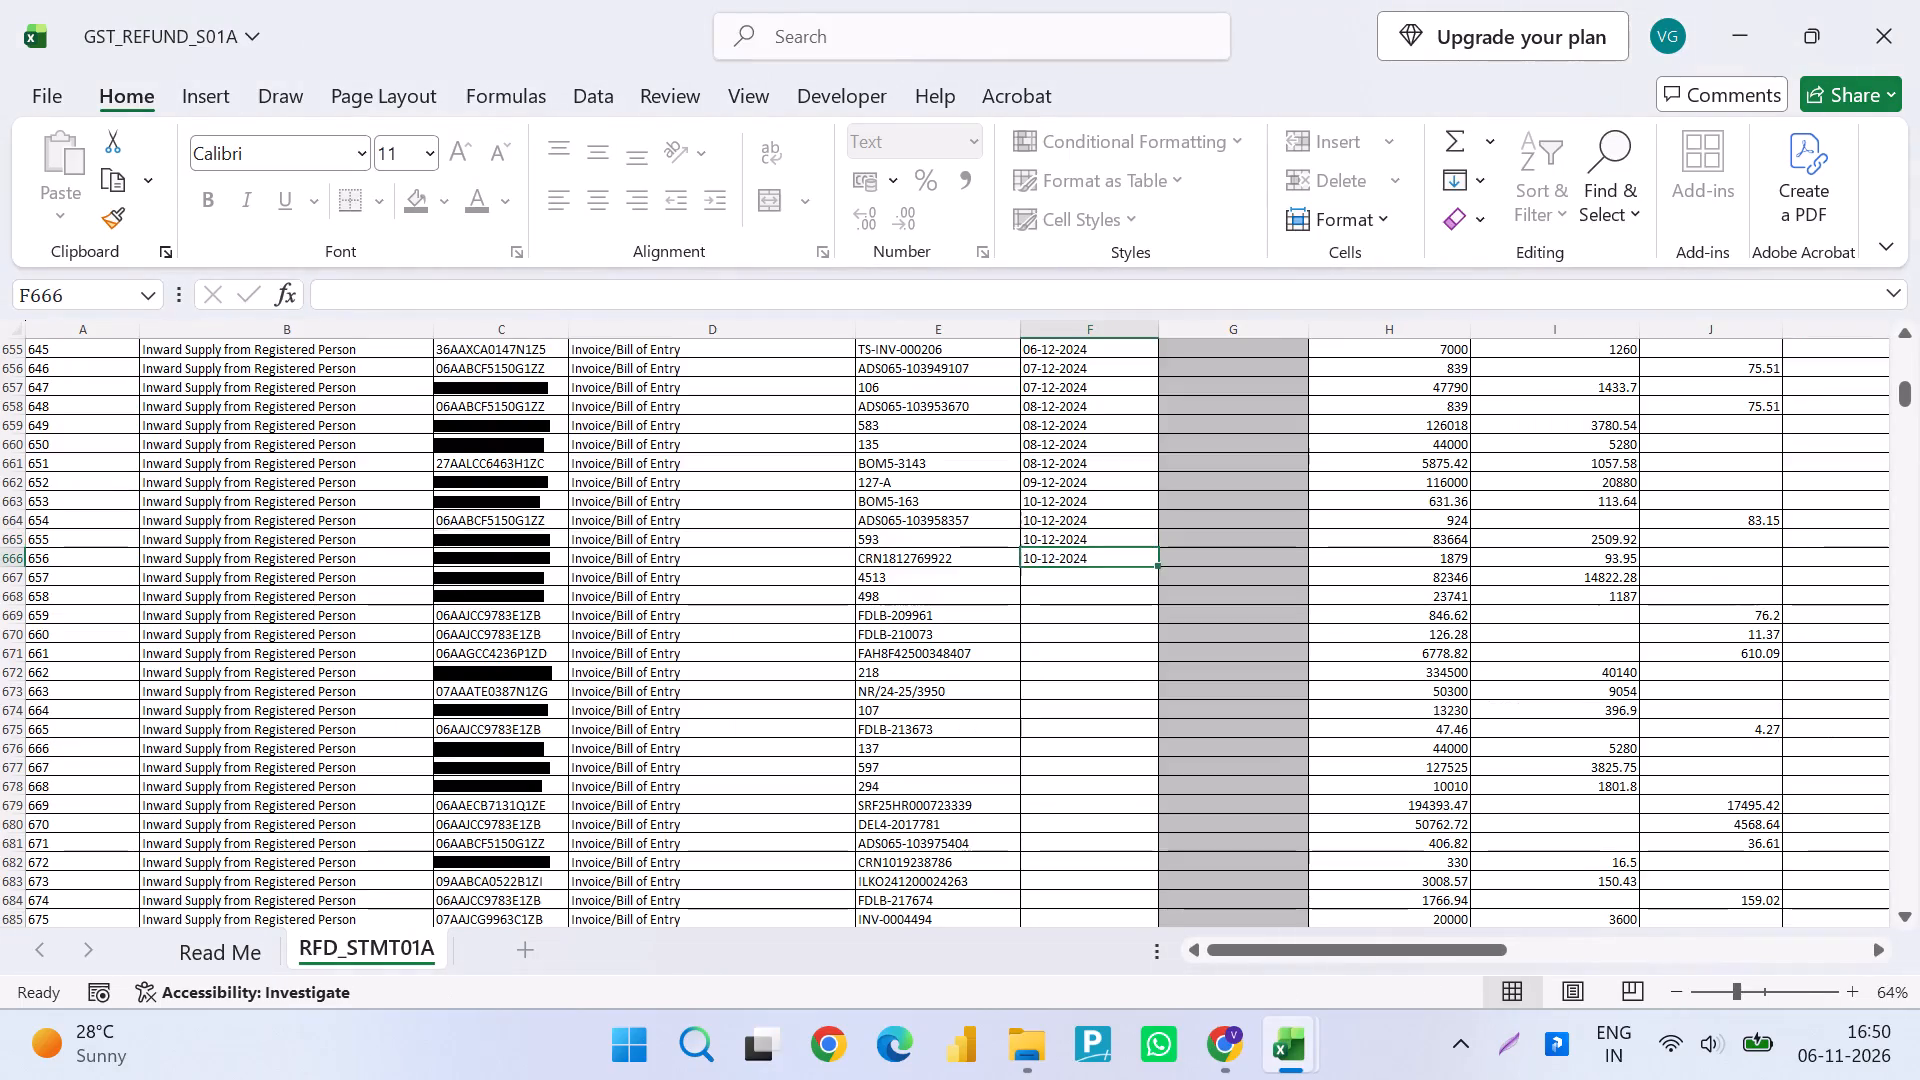
pyautogui.press('F2')
pyautogui.press('Left')
pyautogui.hotkey('ctrl', 'Left')
pyautogui.hotkey('ctrl', 'Left')
pyautogui.hotkey('ctrl', 'Left')
pyautogui.press('Left')
pyautogui.press('BackSpace')
pyautogui.press('1')
pyautogui.press('Return')
# Fill the 11-12-2024 date from F666 down through F672 in GST_REFUND_S01A.
pyautogui.hotkey('alt', 'Tab')
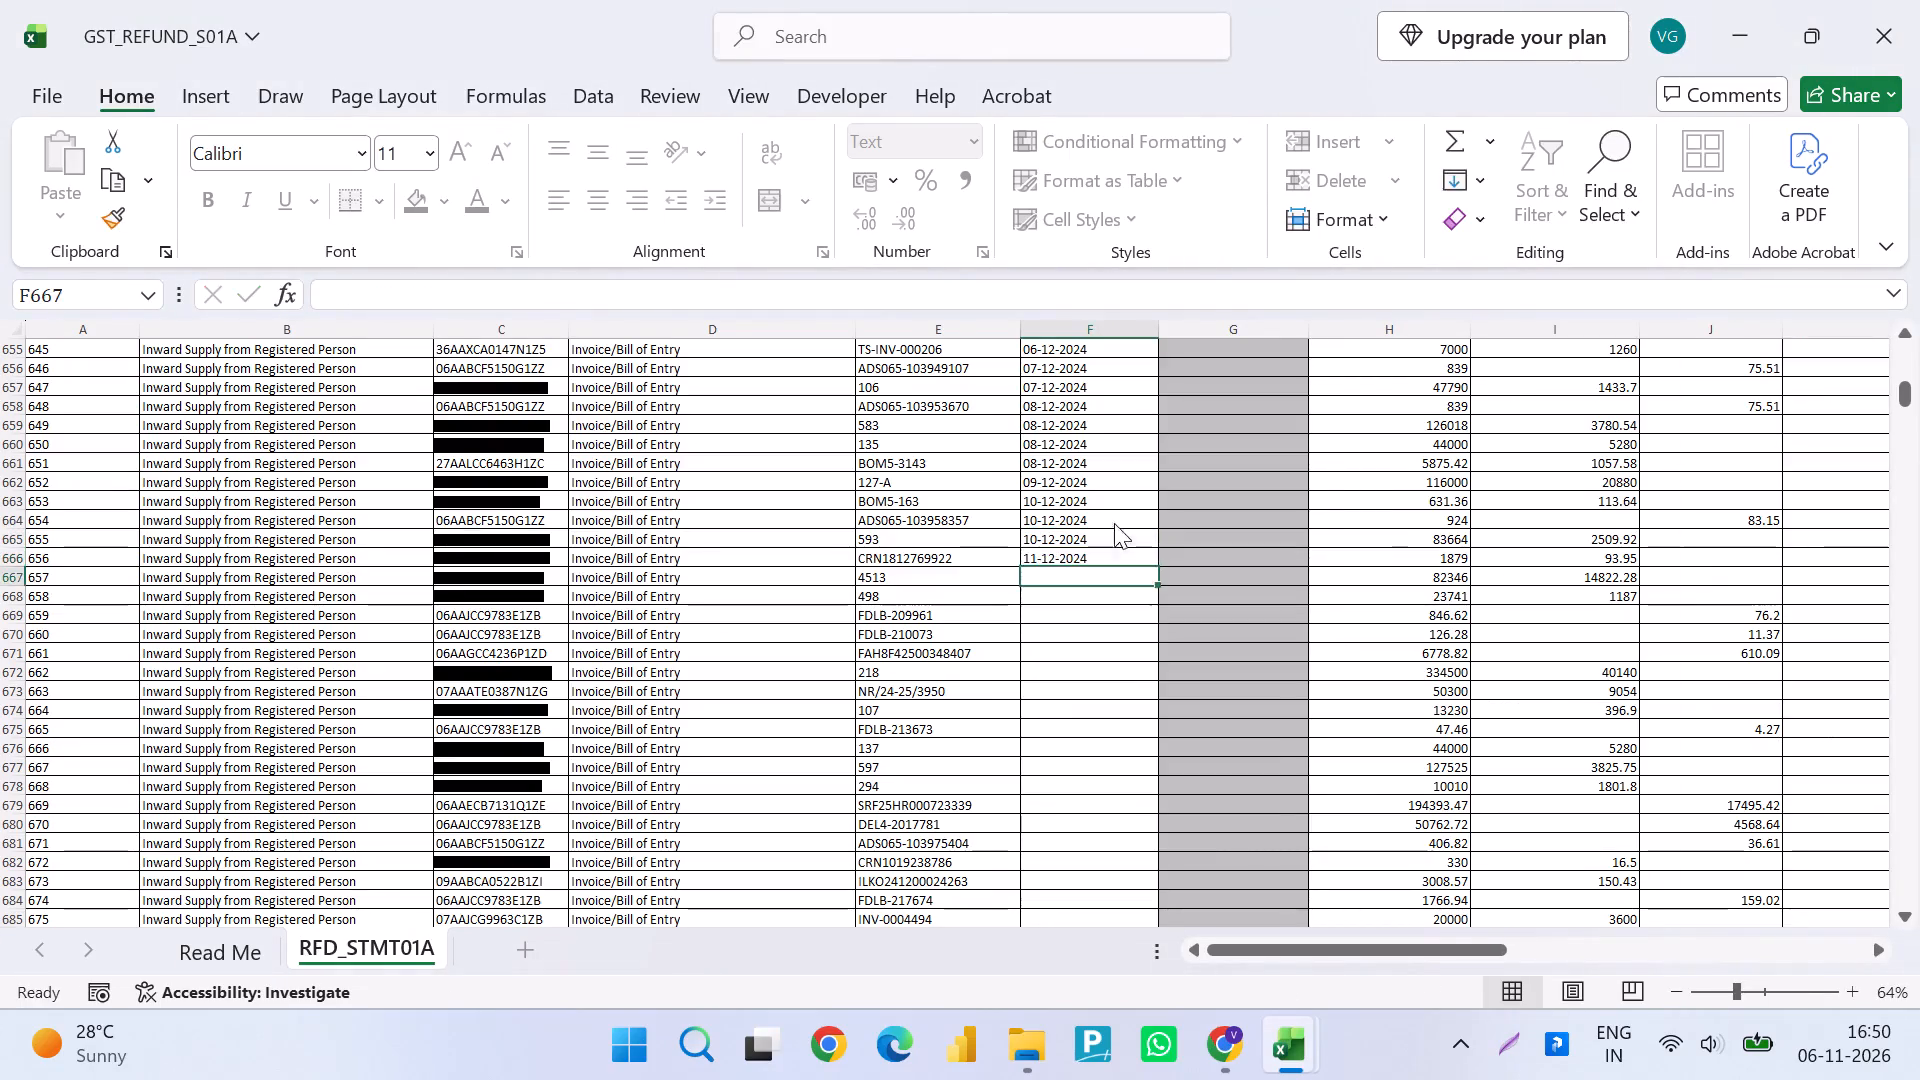
pyautogui.hotkey('alt', 'Tab')
pyautogui.press('Up')
pyautogui.hotkey('shift', 'Down')
pyautogui.hotkey('shift', 'Down')
pyautogui.hotkey('shift', 'Down')
pyautogui.hotkey('shift', 'Down')
pyautogui.hotkey('shift', 'Down')
pyautogui.hotkey('shift', 'Down')
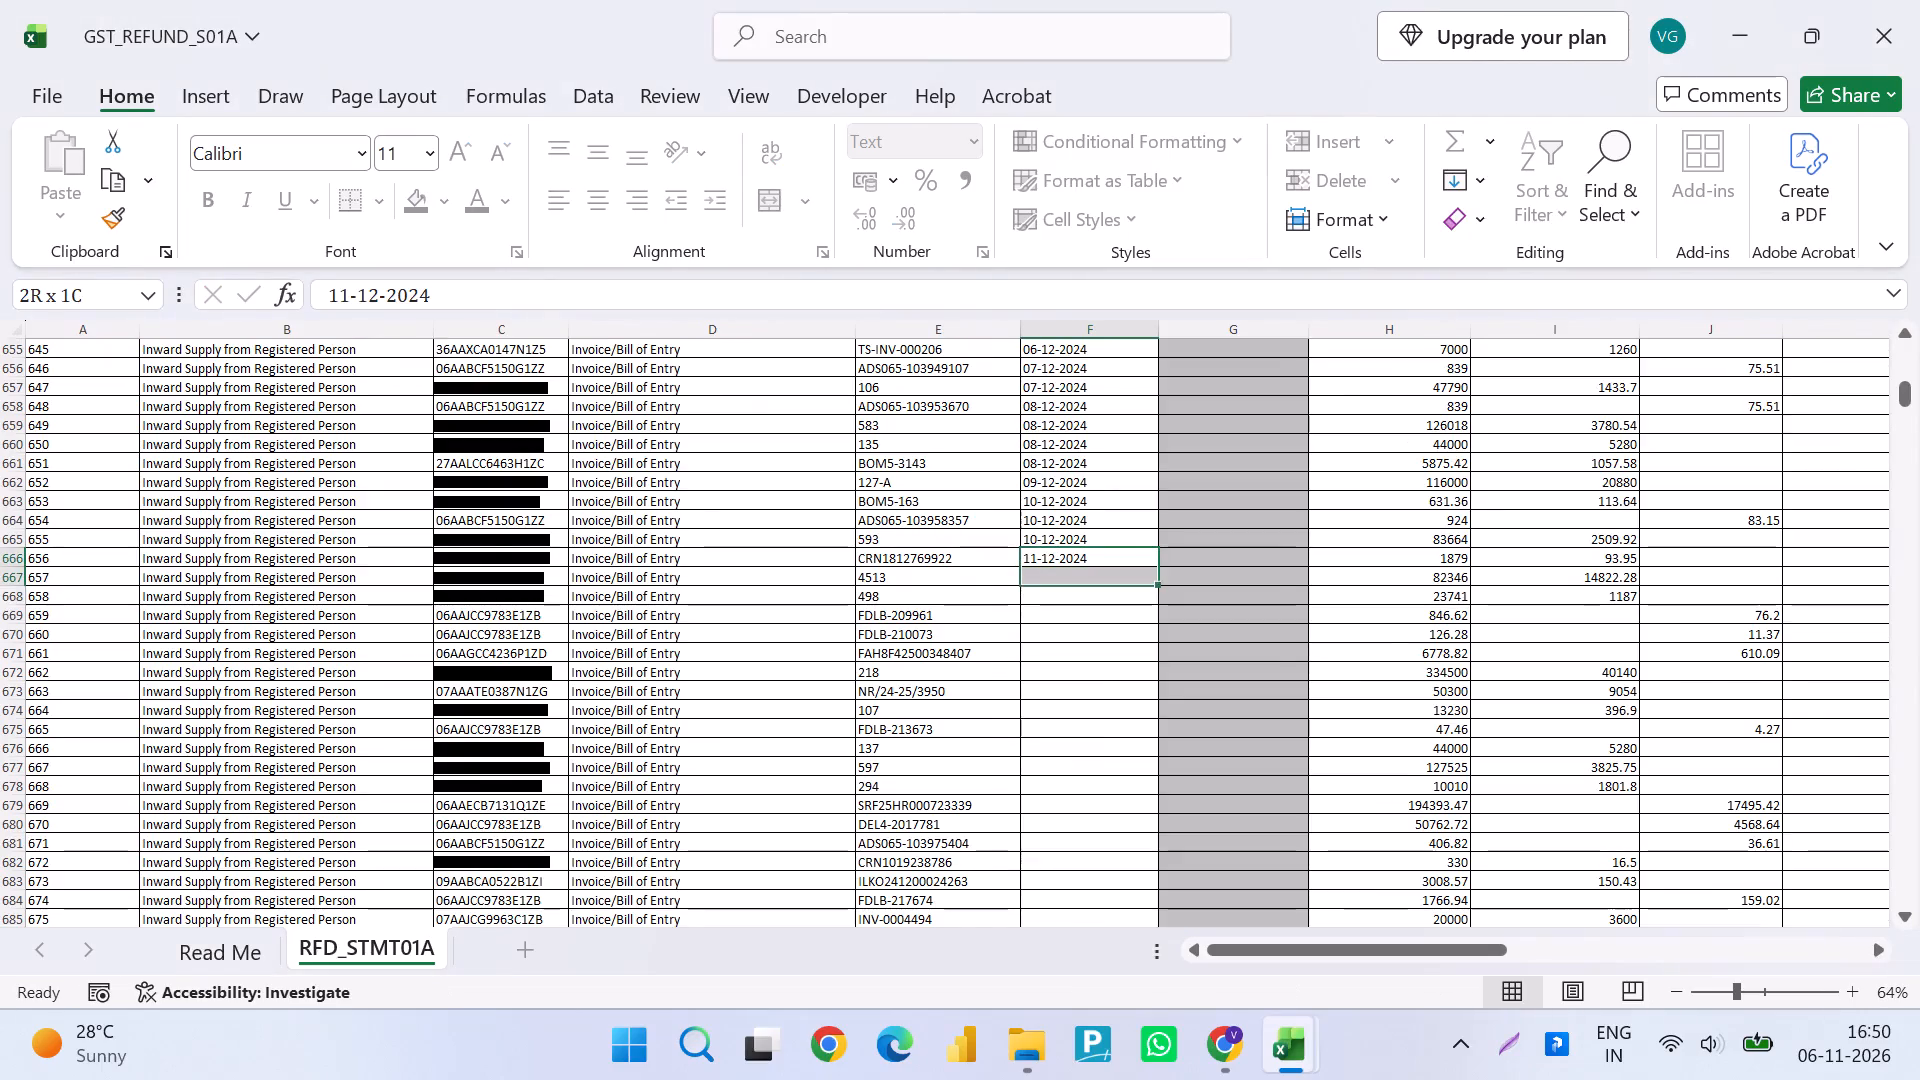
pyautogui.hotkey('ctrl', 'd')
pyautogui.press('Down')
pyautogui.hotkey('ctrl', 'd')
pyautogui.press('Down')
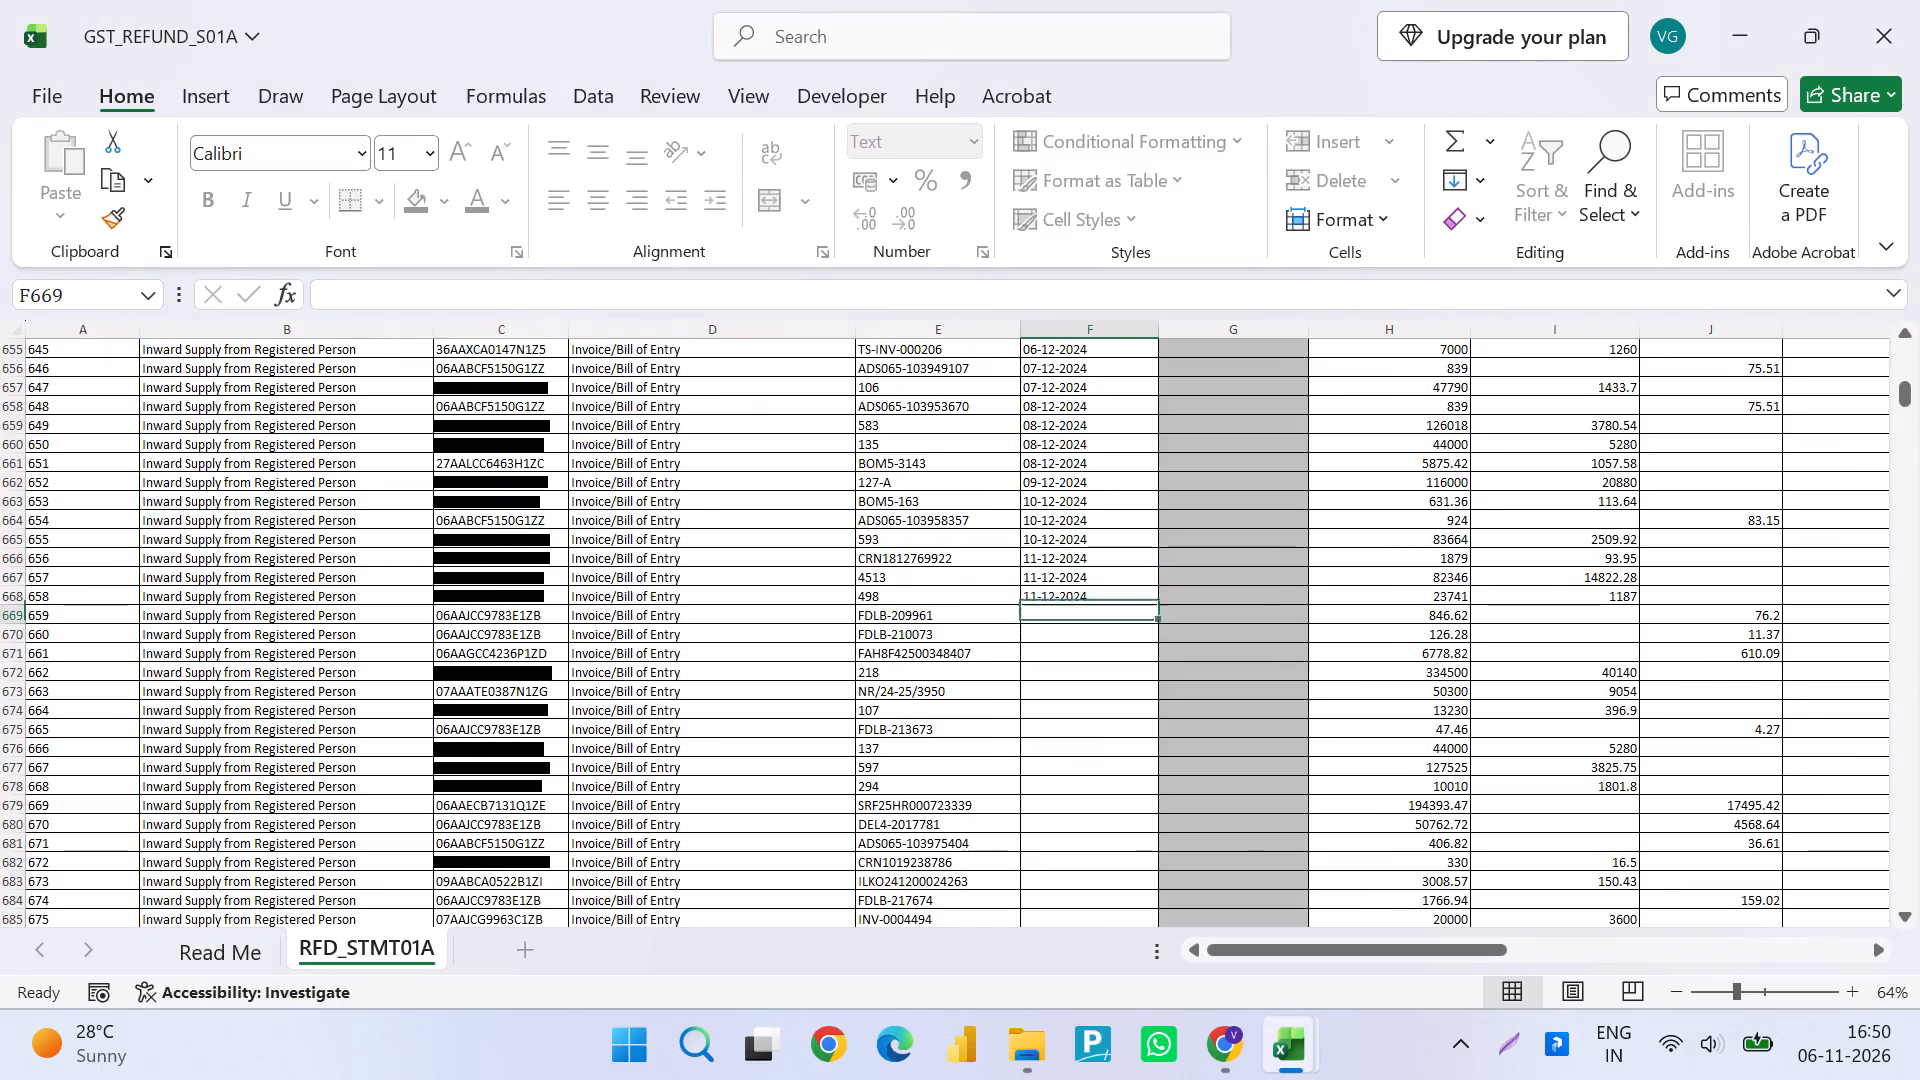
pyautogui.hotkey('ctrl', 'd')
pyautogui.press('Down')
pyautogui.hotkey('ctrl', 'd')
pyautogui.press('Down')
pyautogui.hotkey('ctrl', 'd')
pyautogui.press('Down')
pyautogui.hotkey('ctrl', 'd')
# Examine the invoices dated 12-12-2024 and 13-12-2024 in PURCHASE 24-25, starting from row 817.
pyautogui.hotkey('alt', 'Tab')
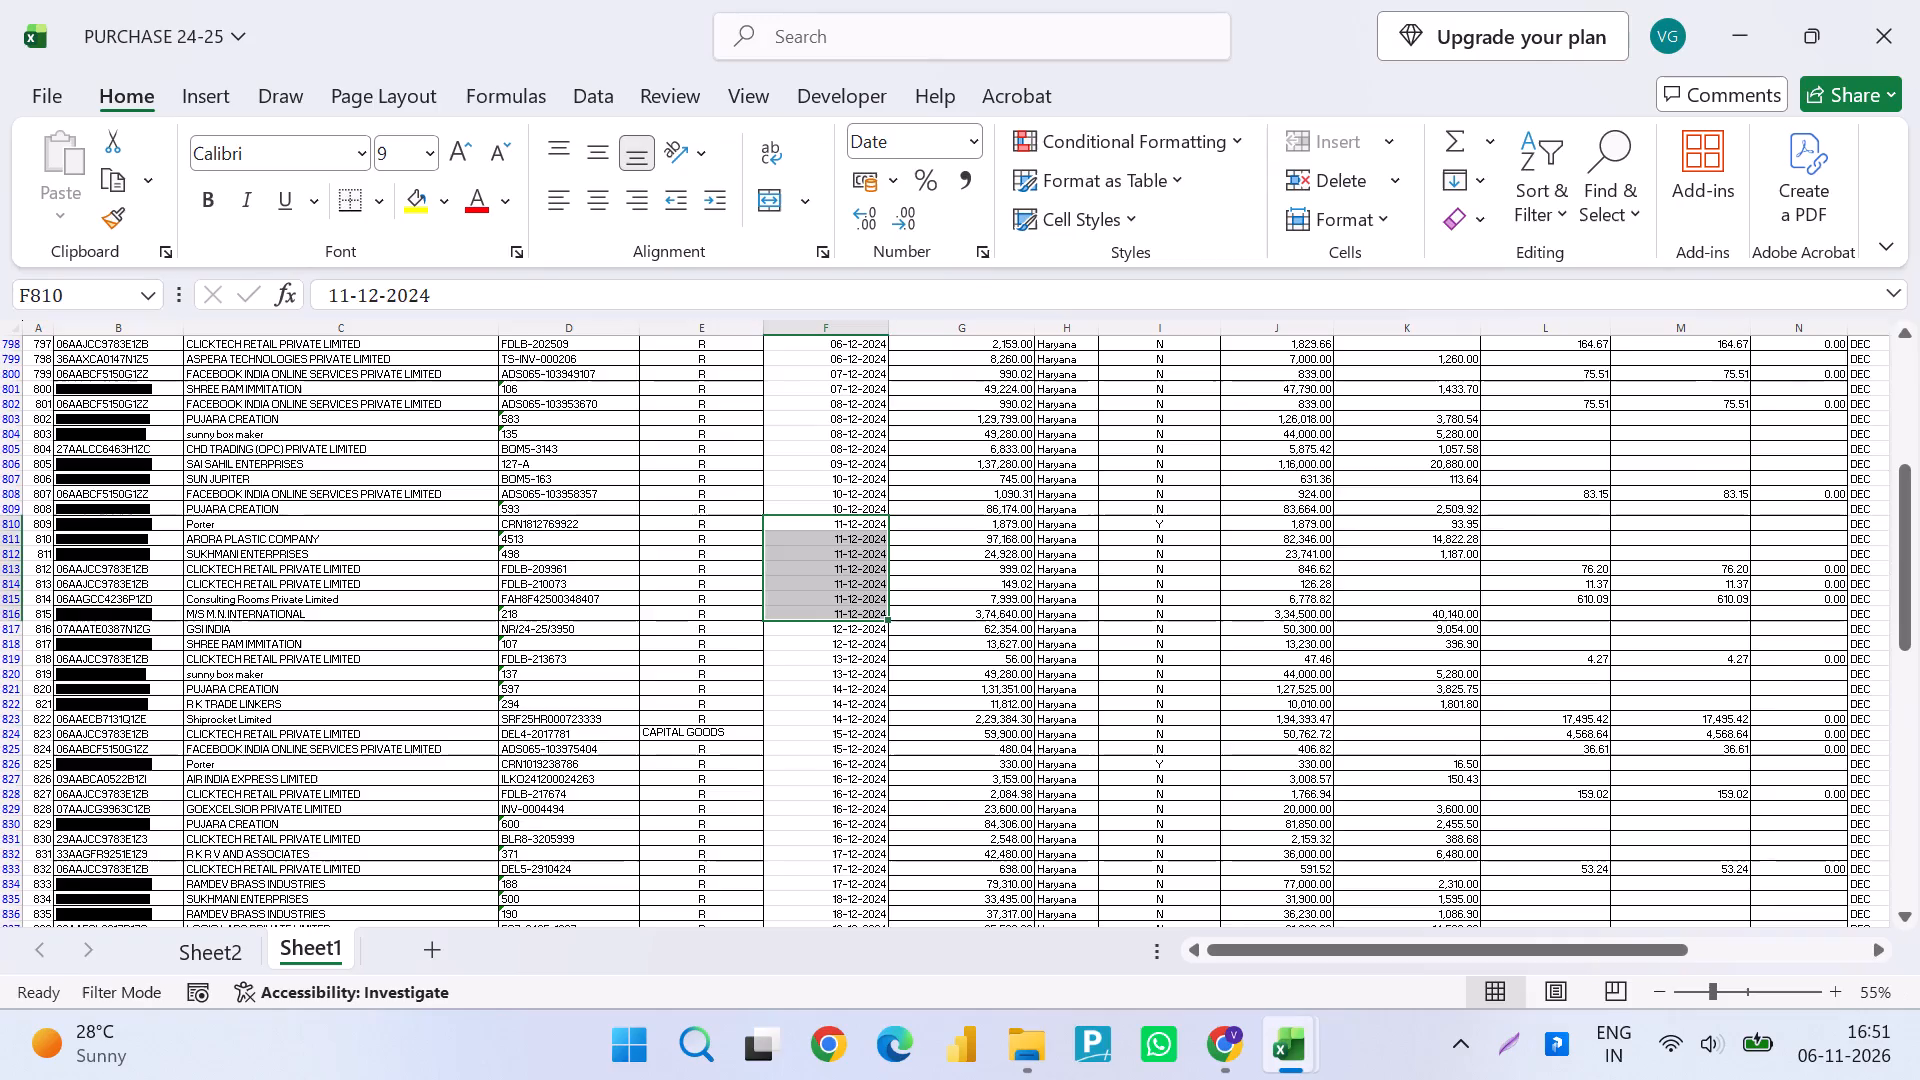
pyautogui.press('Down')
pyautogui.press('Down')
pyautogui.press('Down')
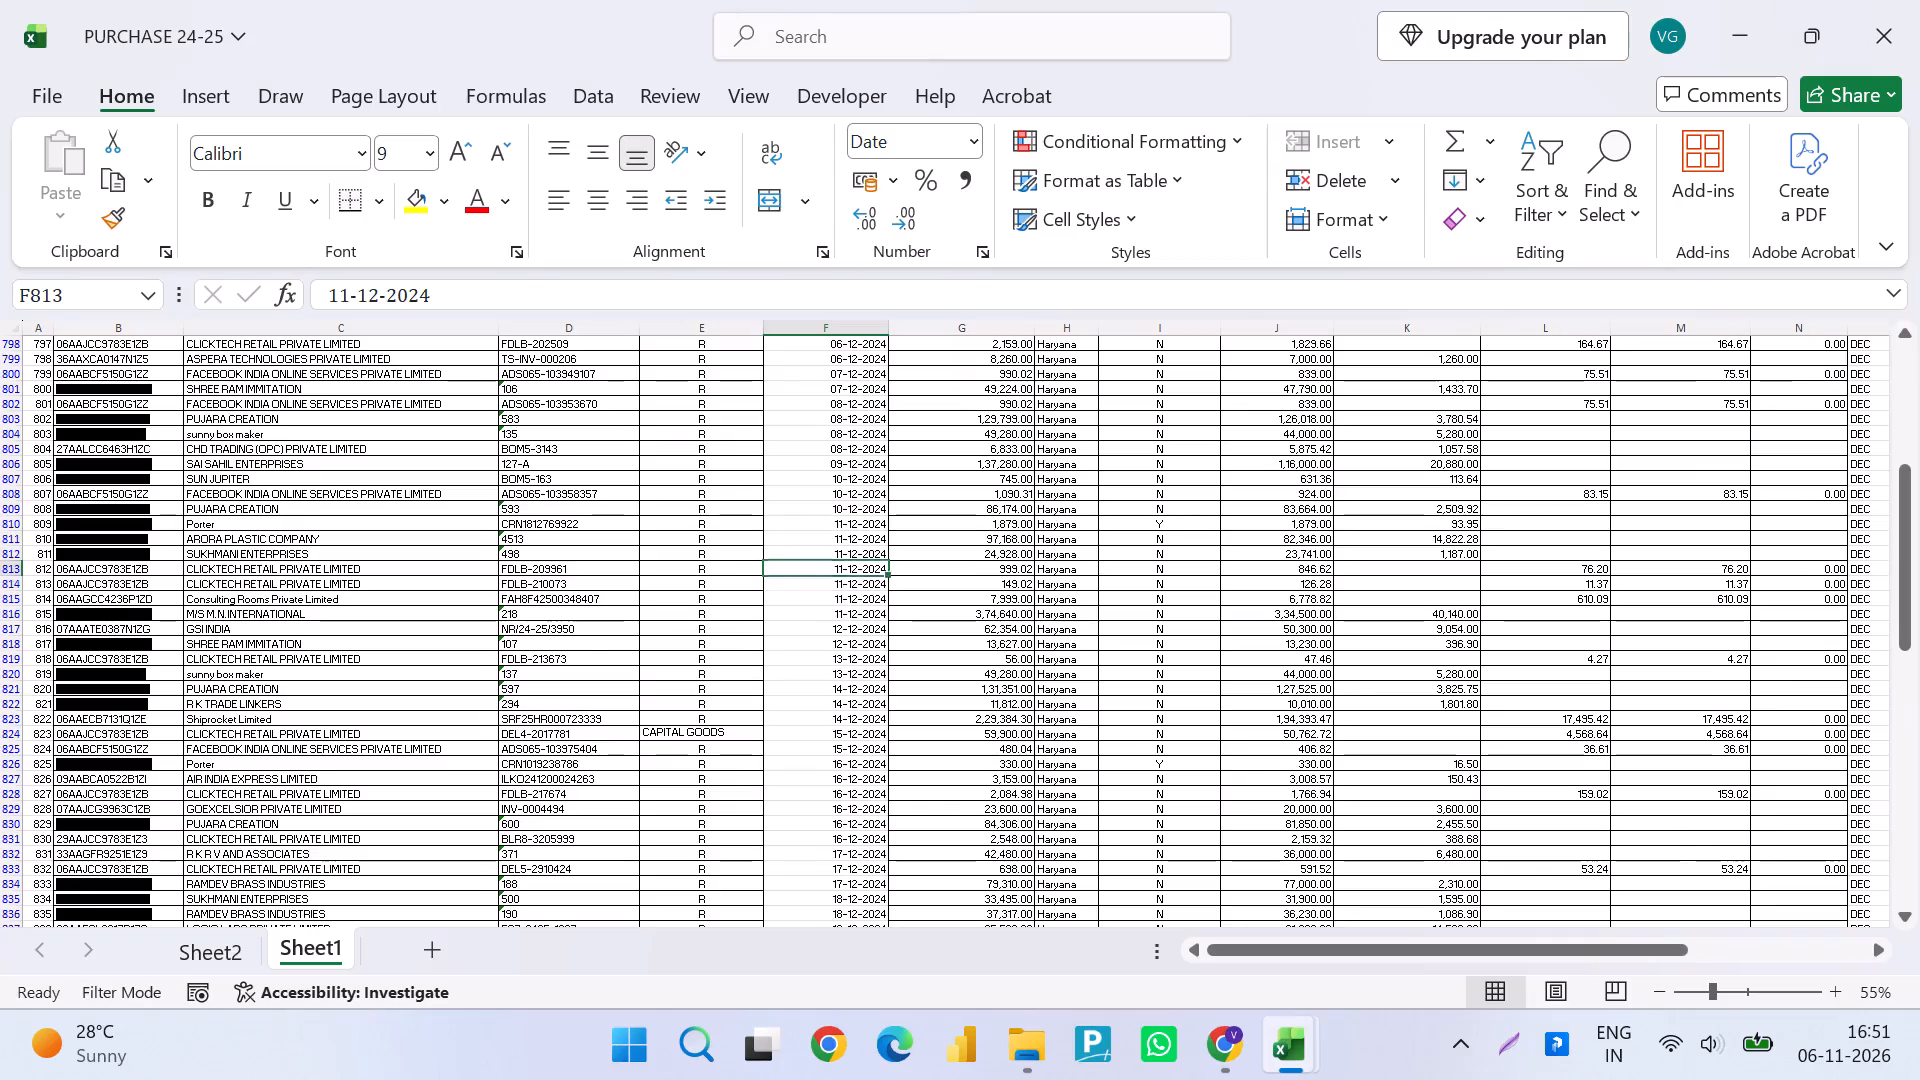
pyautogui.press('Down')
pyautogui.press('Down')
pyautogui.press('Down')
pyautogui.press('Down')
pyautogui.hotkey('shift', 'Down')
pyautogui.hotkey('shift', 'Down')
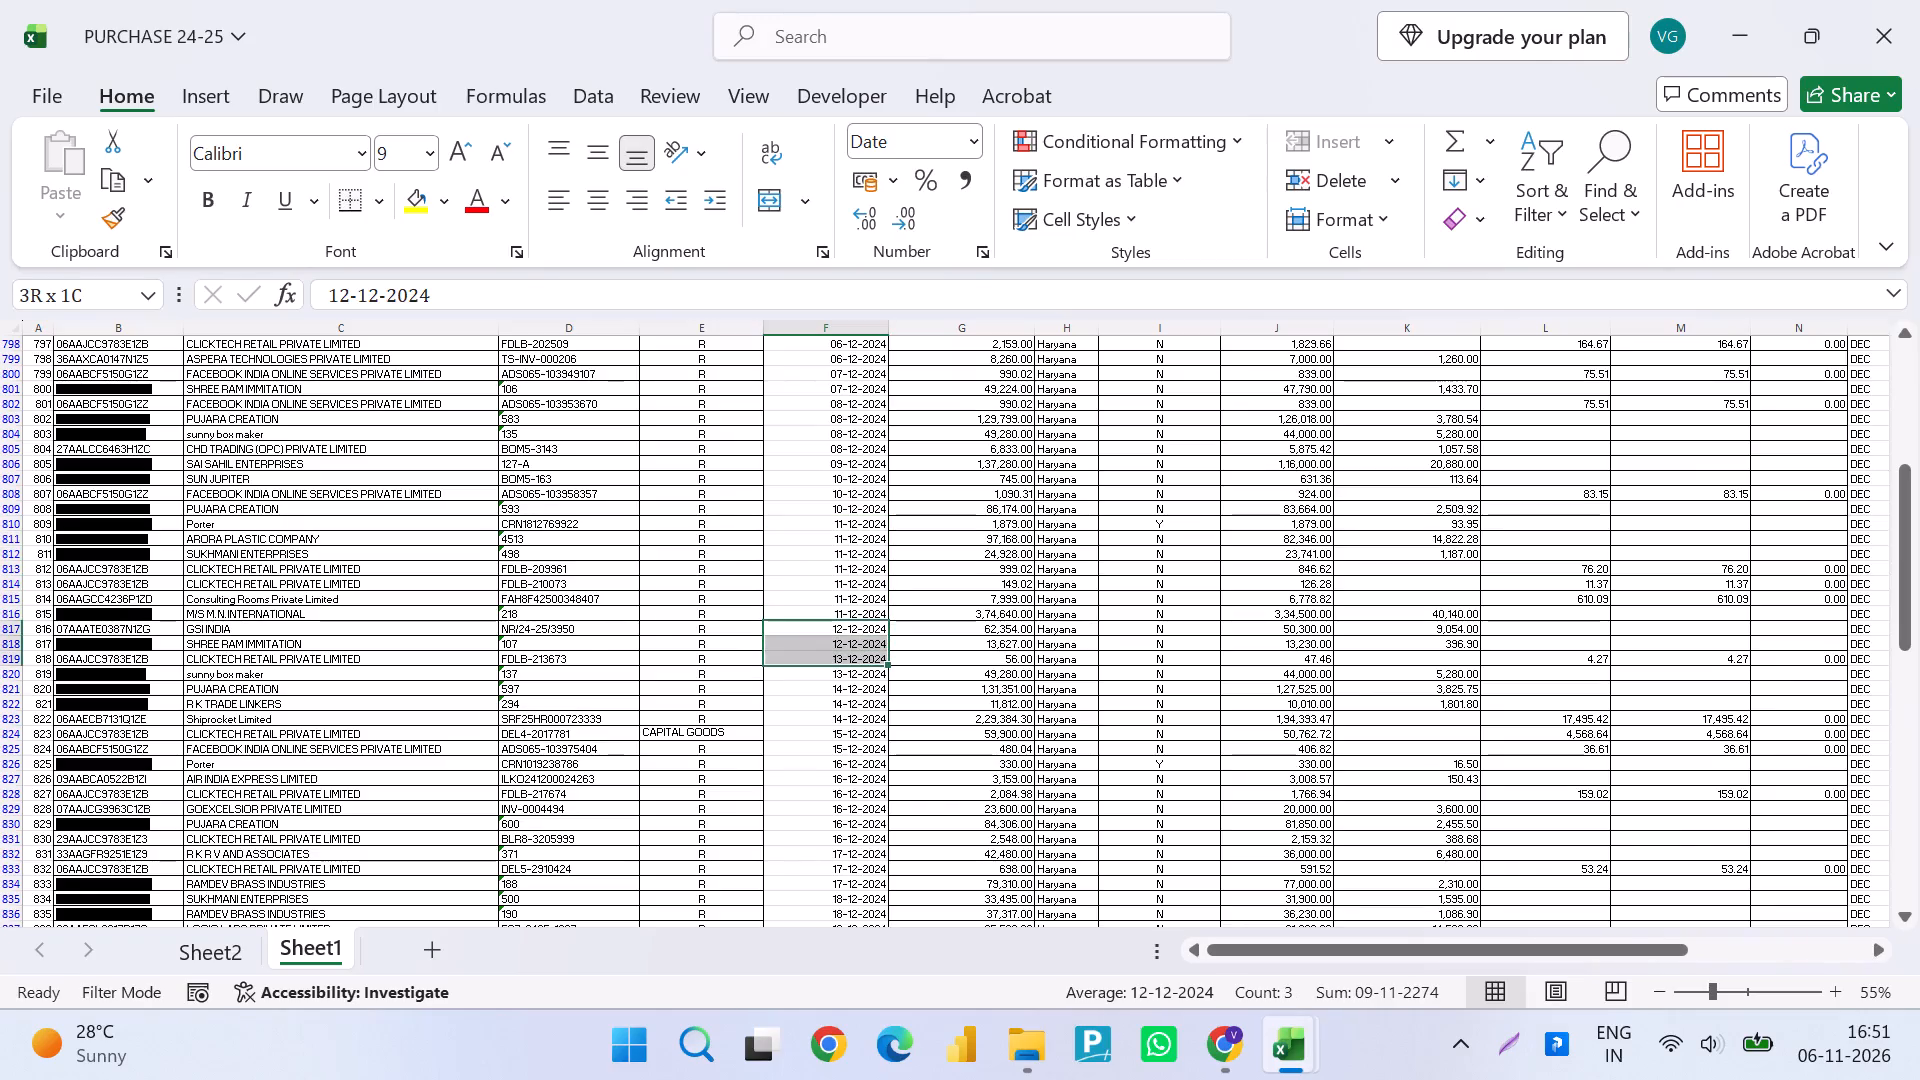
pyautogui.hotkey('shift', 'Down')
# Copy the dates in F669:F672 of GST_REFUND_S01A into F673:F676.
pyautogui.hotkey('alt', 'Tab')
pyautogui.press('Down')
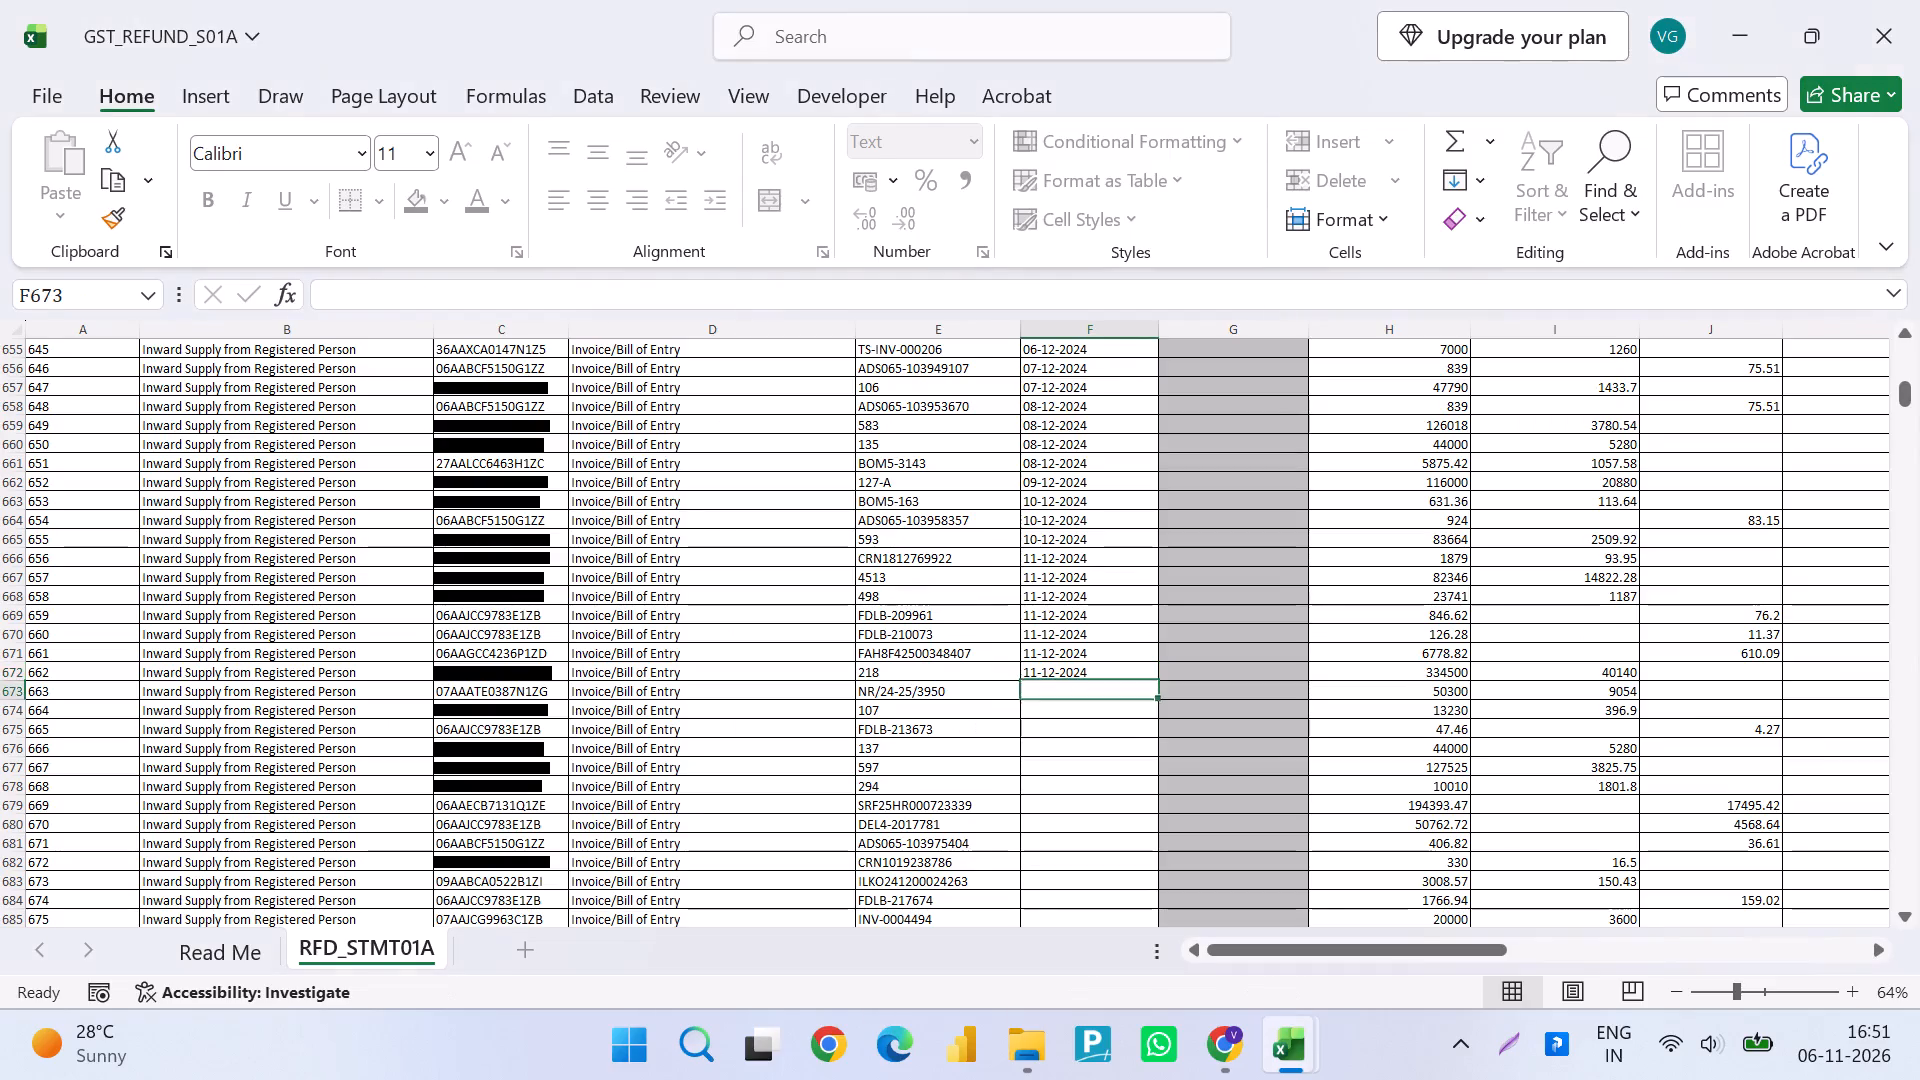
pyautogui.press('Up')
pyautogui.hotkey('shift', 'Up')
pyautogui.hotkey('shift', 'Up')
pyautogui.hotkey('shift', 'Up')
pyautogui.hotkey('ctrl', 'c')
pyautogui.press('Down')
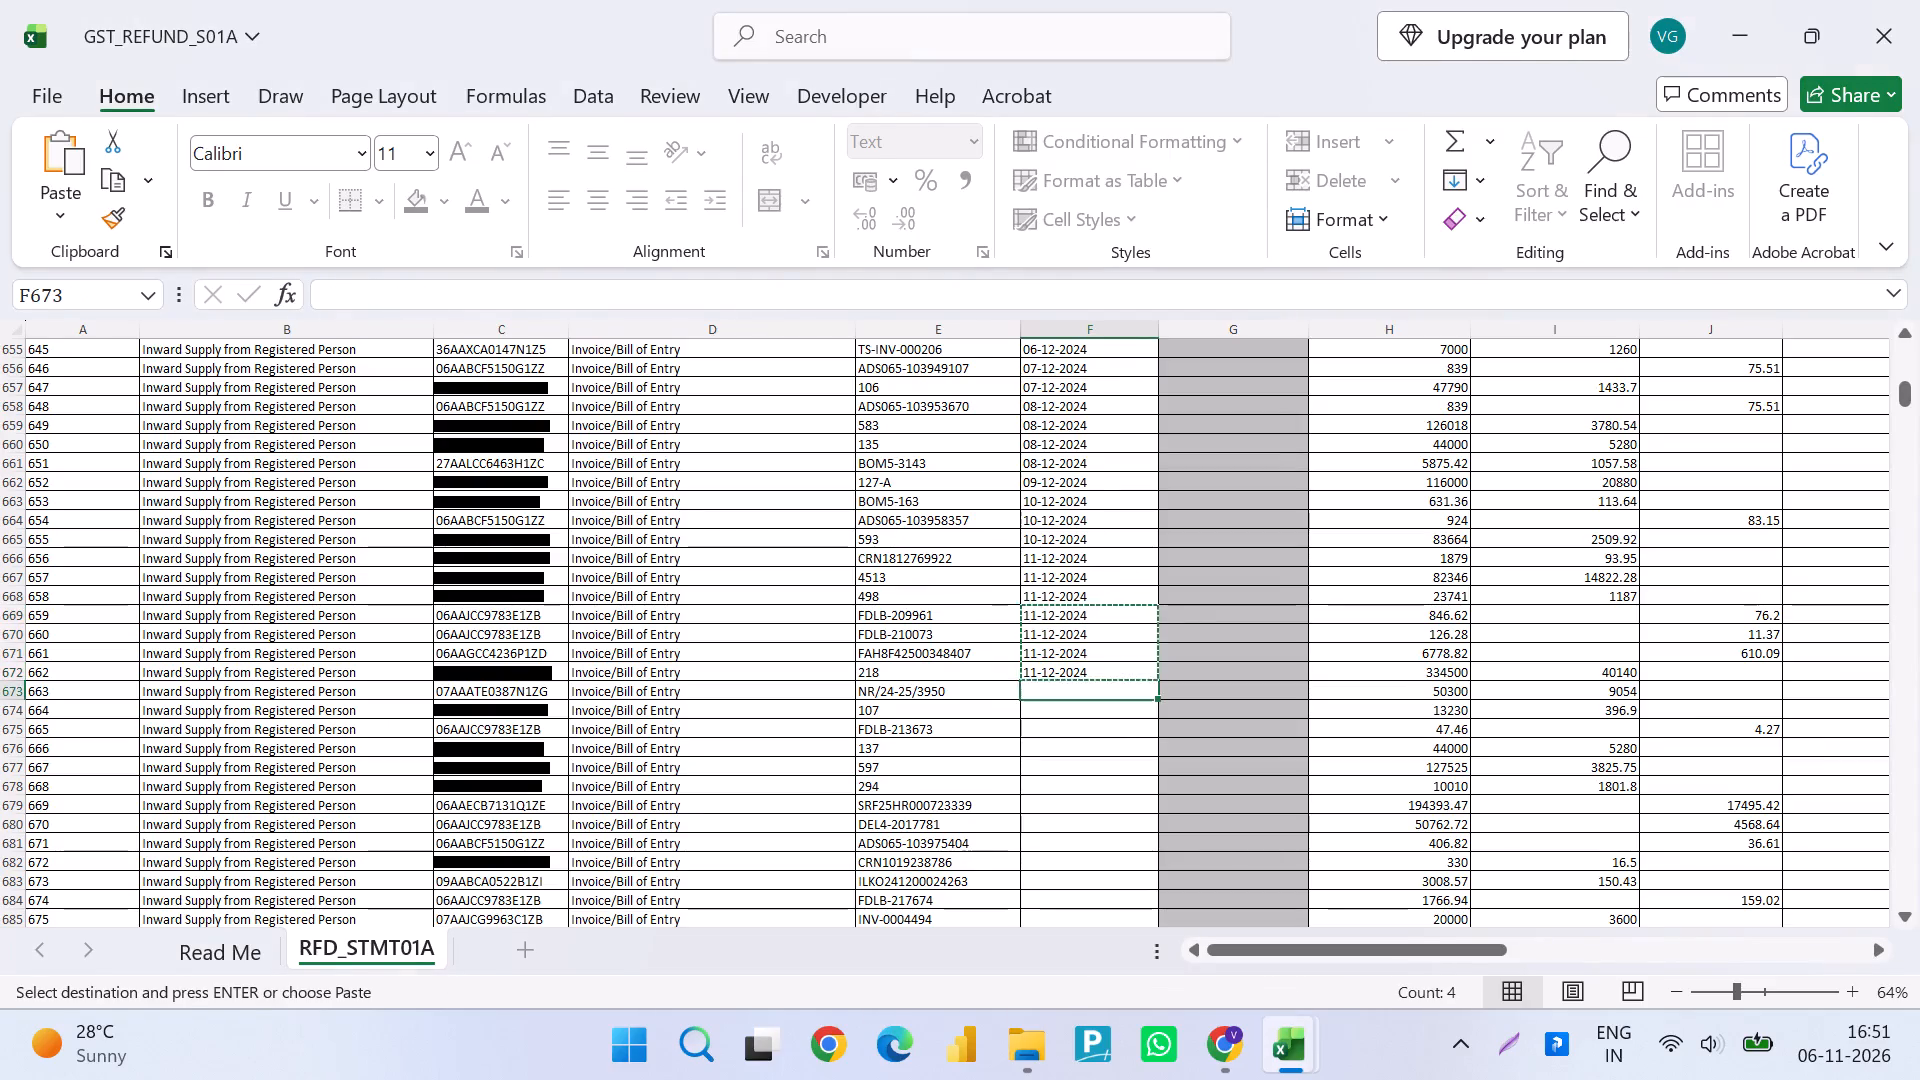
pyautogui.press('Return')
# Change F673 to 12-12-2024 and fill that date down through F676.
pyautogui.press('F2')
pyautogui.press('Left')
pyautogui.hotkey('ctrl', 'Left')
pyautogui.hotkey('ctrl', 'Left')
pyautogui.hotkey('ctrl', 'Left')
pyautogui.press('Left')
pyautogui.press('BackSpace')
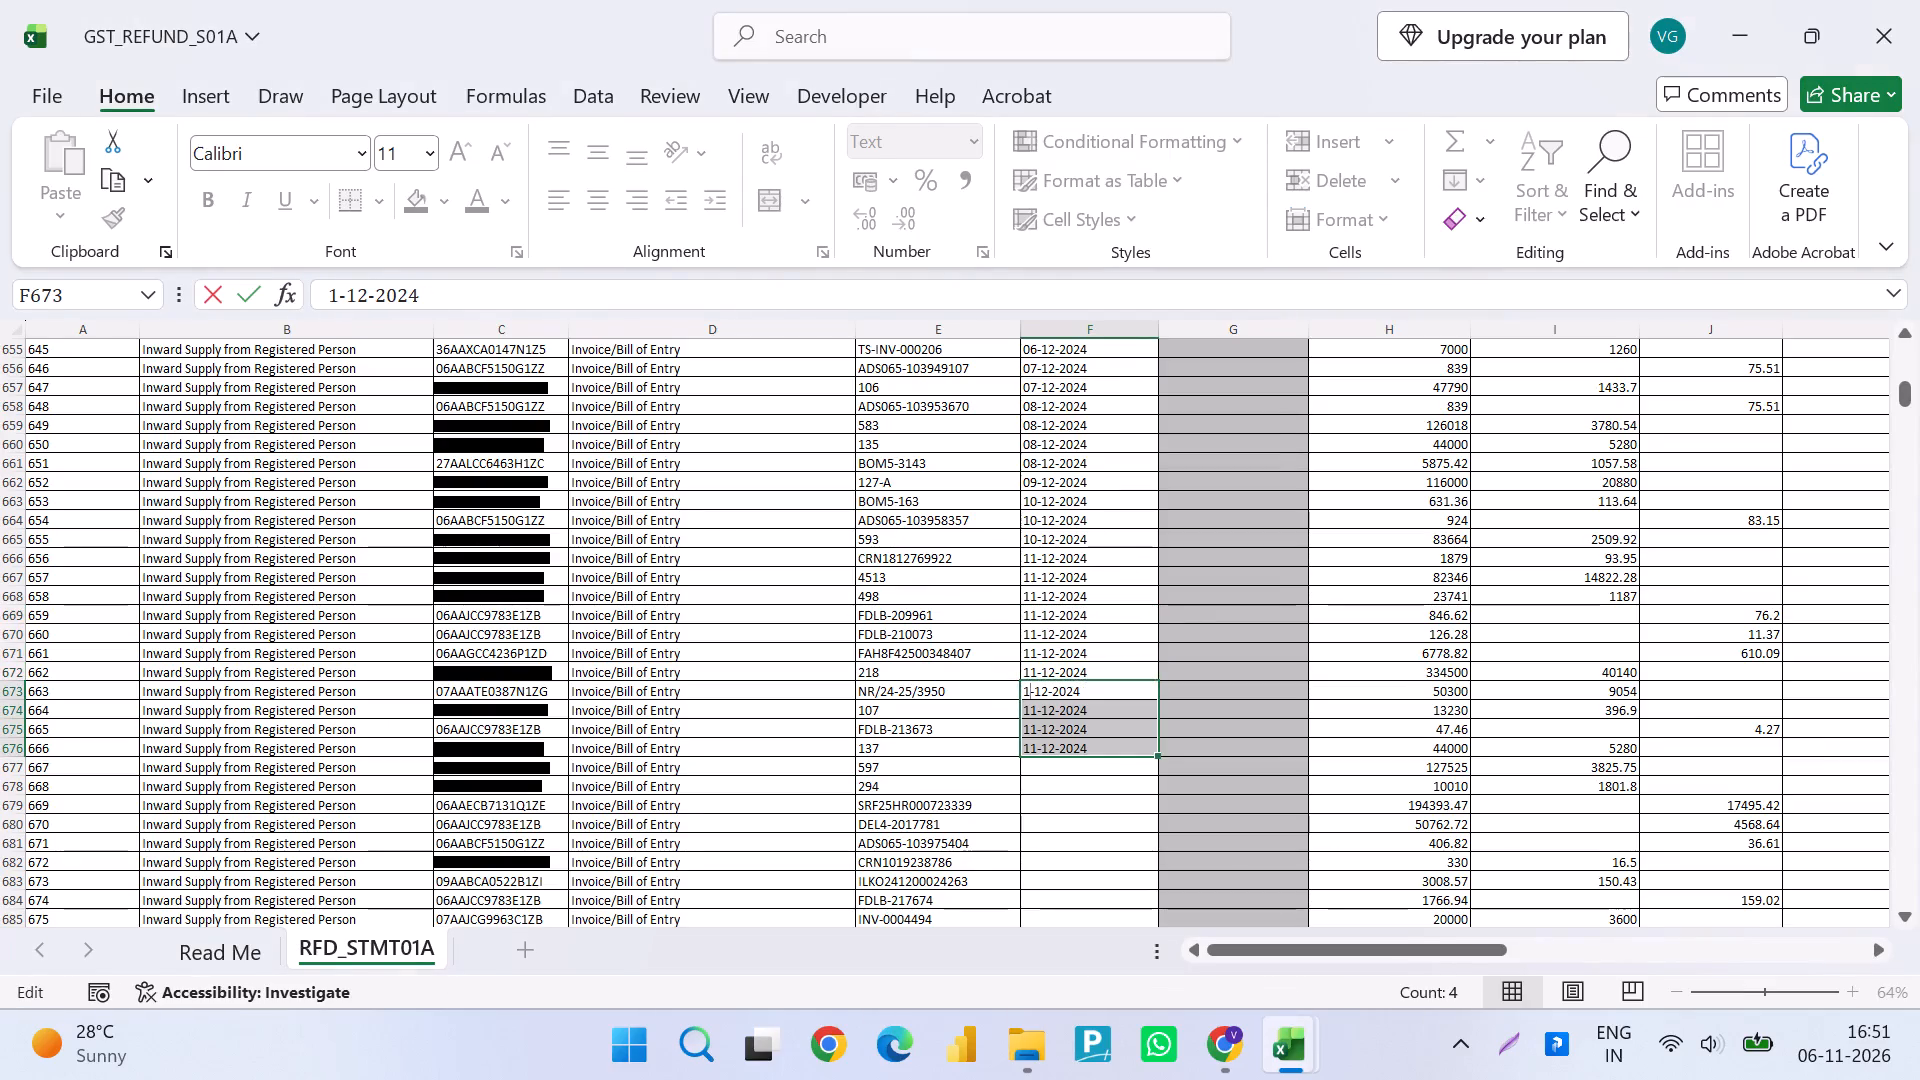
pyautogui.press('2')
pyautogui.press('Return')
pyautogui.hotkey('ctrl', 'd')
# Change F675 to 13-12-2024 and fill that date down into F676.
pyautogui.press('Down')
pyautogui.press('F2')
pyautogui.press('Left')
pyautogui.hotkey('ctrl', 'Left')
pyautogui.hotkey('ctrl', 'Left')
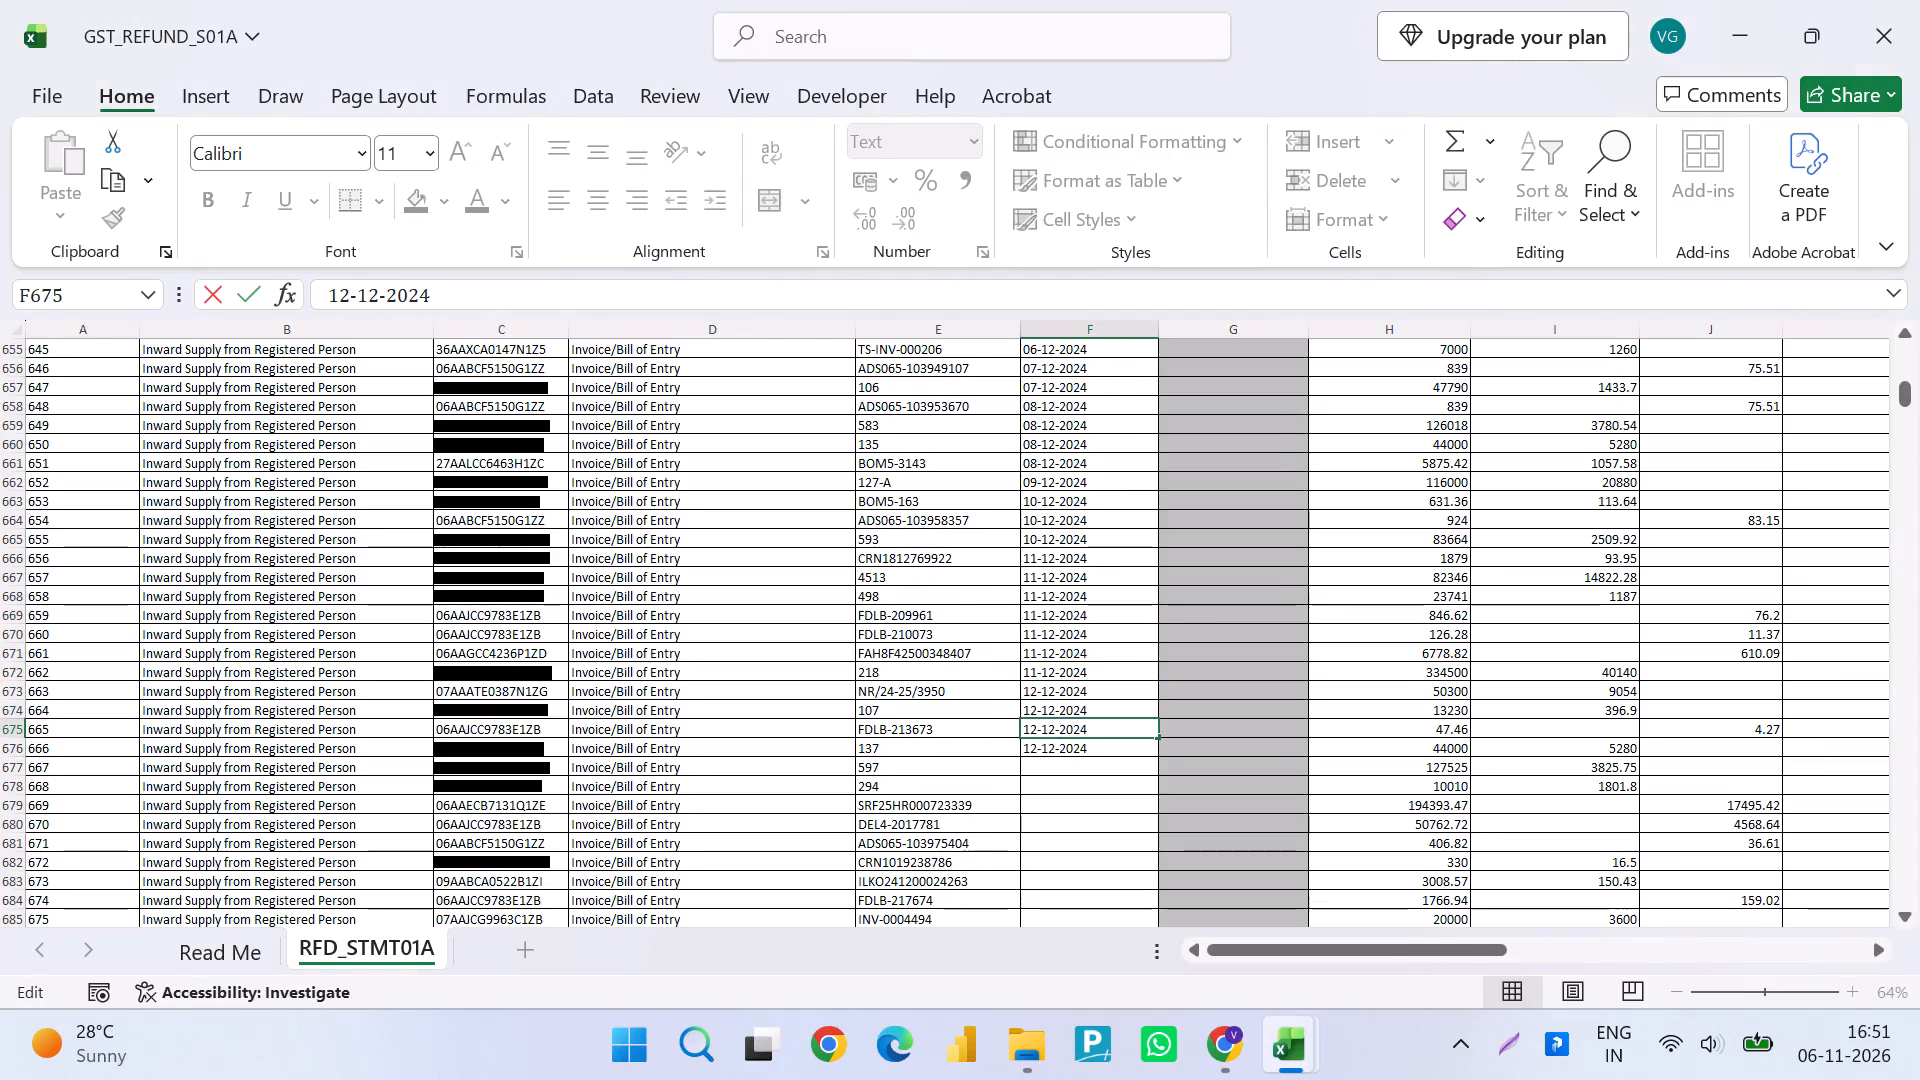
pyautogui.hotkey('ctrl', 'Left')
pyautogui.press('Left')
pyautogui.press('BackSpace')
pyautogui.press('3')
pyautogui.press('Return')
pyautogui.hotkey('ctrl', 'd')
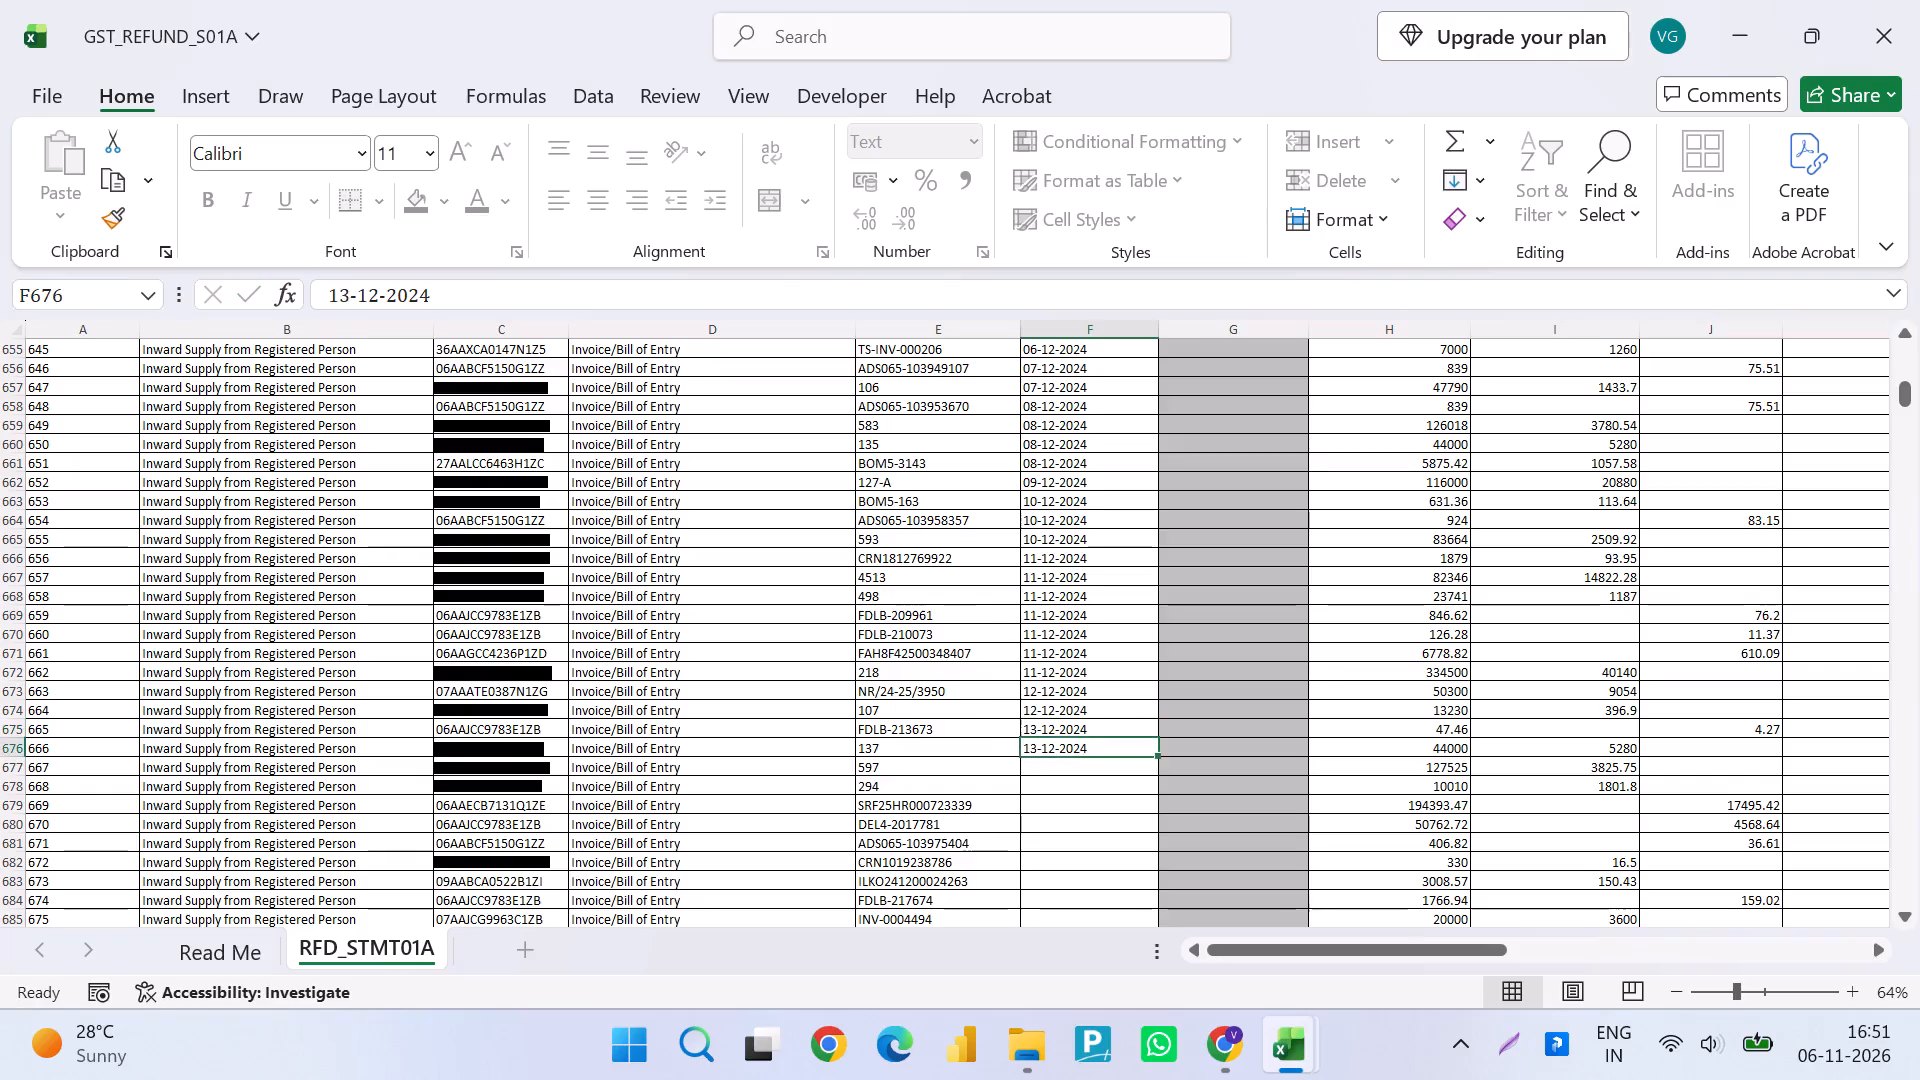
# Enter 14-12-2024 in F677 through F679 of GST_REFUND_S01A, matching the three invoices from row 821 of PURCHASE 24-25.
pyautogui.press('Down')
pyautogui.hotkey('alt', 'Tab')
pyautogui.press('Down')
pyautogui.press('Down')
pyautogui.press('Down')
pyautogui.press('Down')
pyautogui.hotkey('shift', 'Down')
pyautogui.hotkey('shift', 'Down')
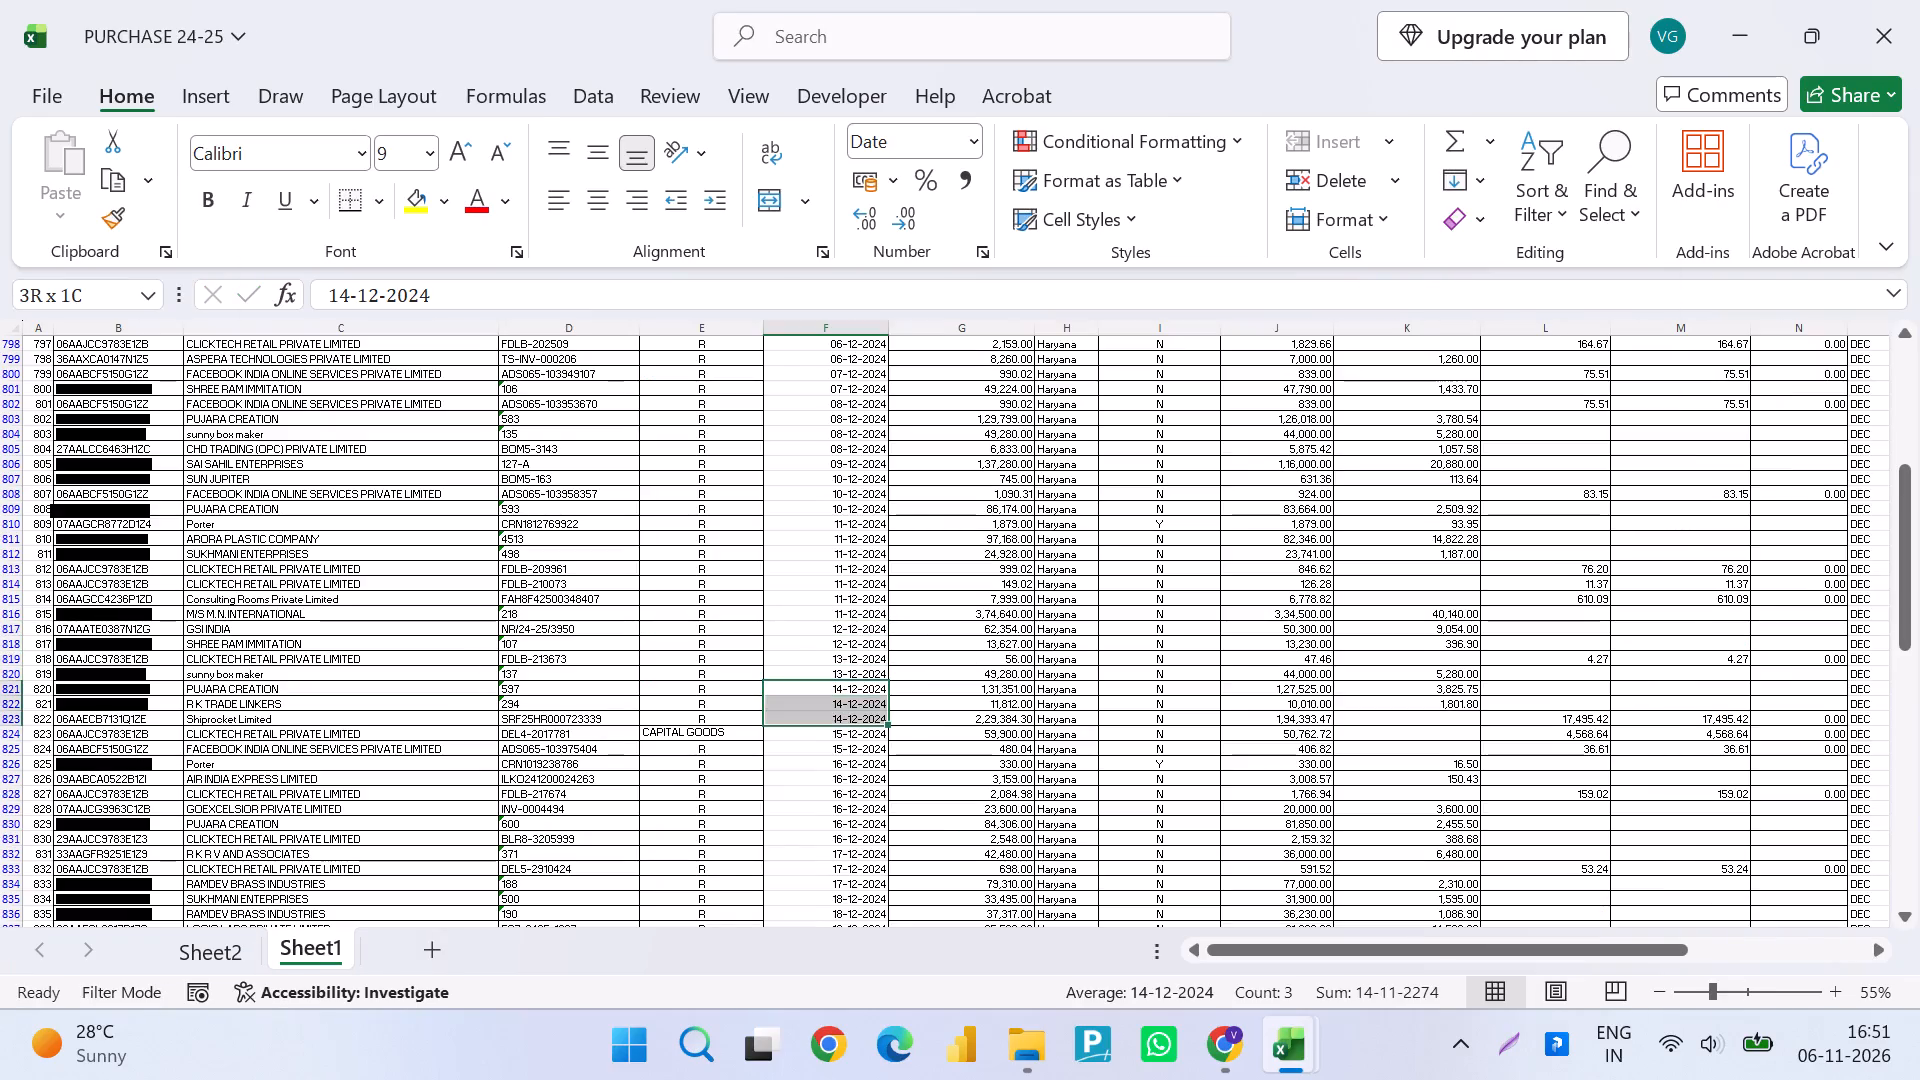
pyautogui.hotkey('alt', 'Tab')
pyautogui.hotkey('ctrl', 'd')
pyautogui.press('F2')
pyautogui.press('Left')
pyautogui.hotkey('ctrl', 'Left')
pyautogui.hotkey('ctrl', 'Left')
pyautogui.hotkey('ctrl', 'Left')
pyautogui.hotkey('ctrl', 'Left')
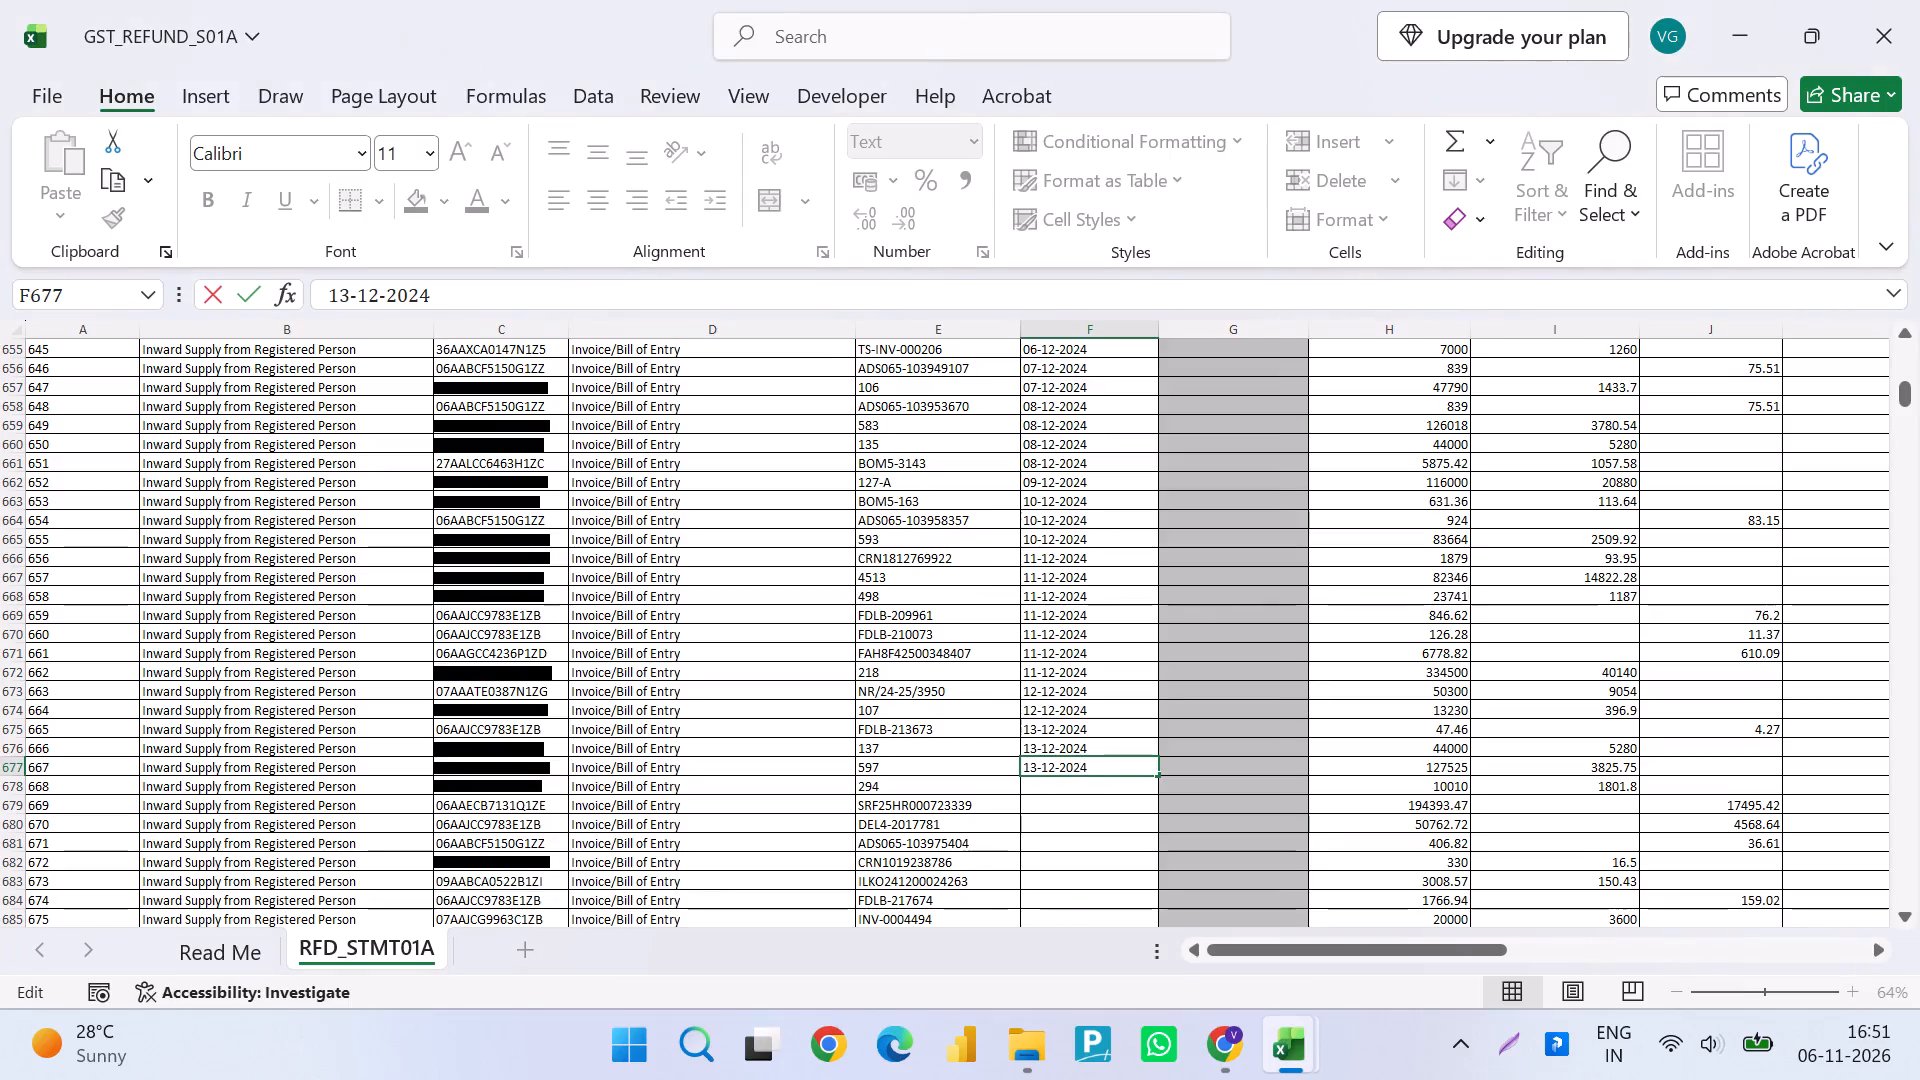
pyautogui.press('BackSpace')
pyautogui.press('4')
pyautogui.press('Return')
pyautogui.hotkey('ctrl', 'd')
pyautogui.press('Down')
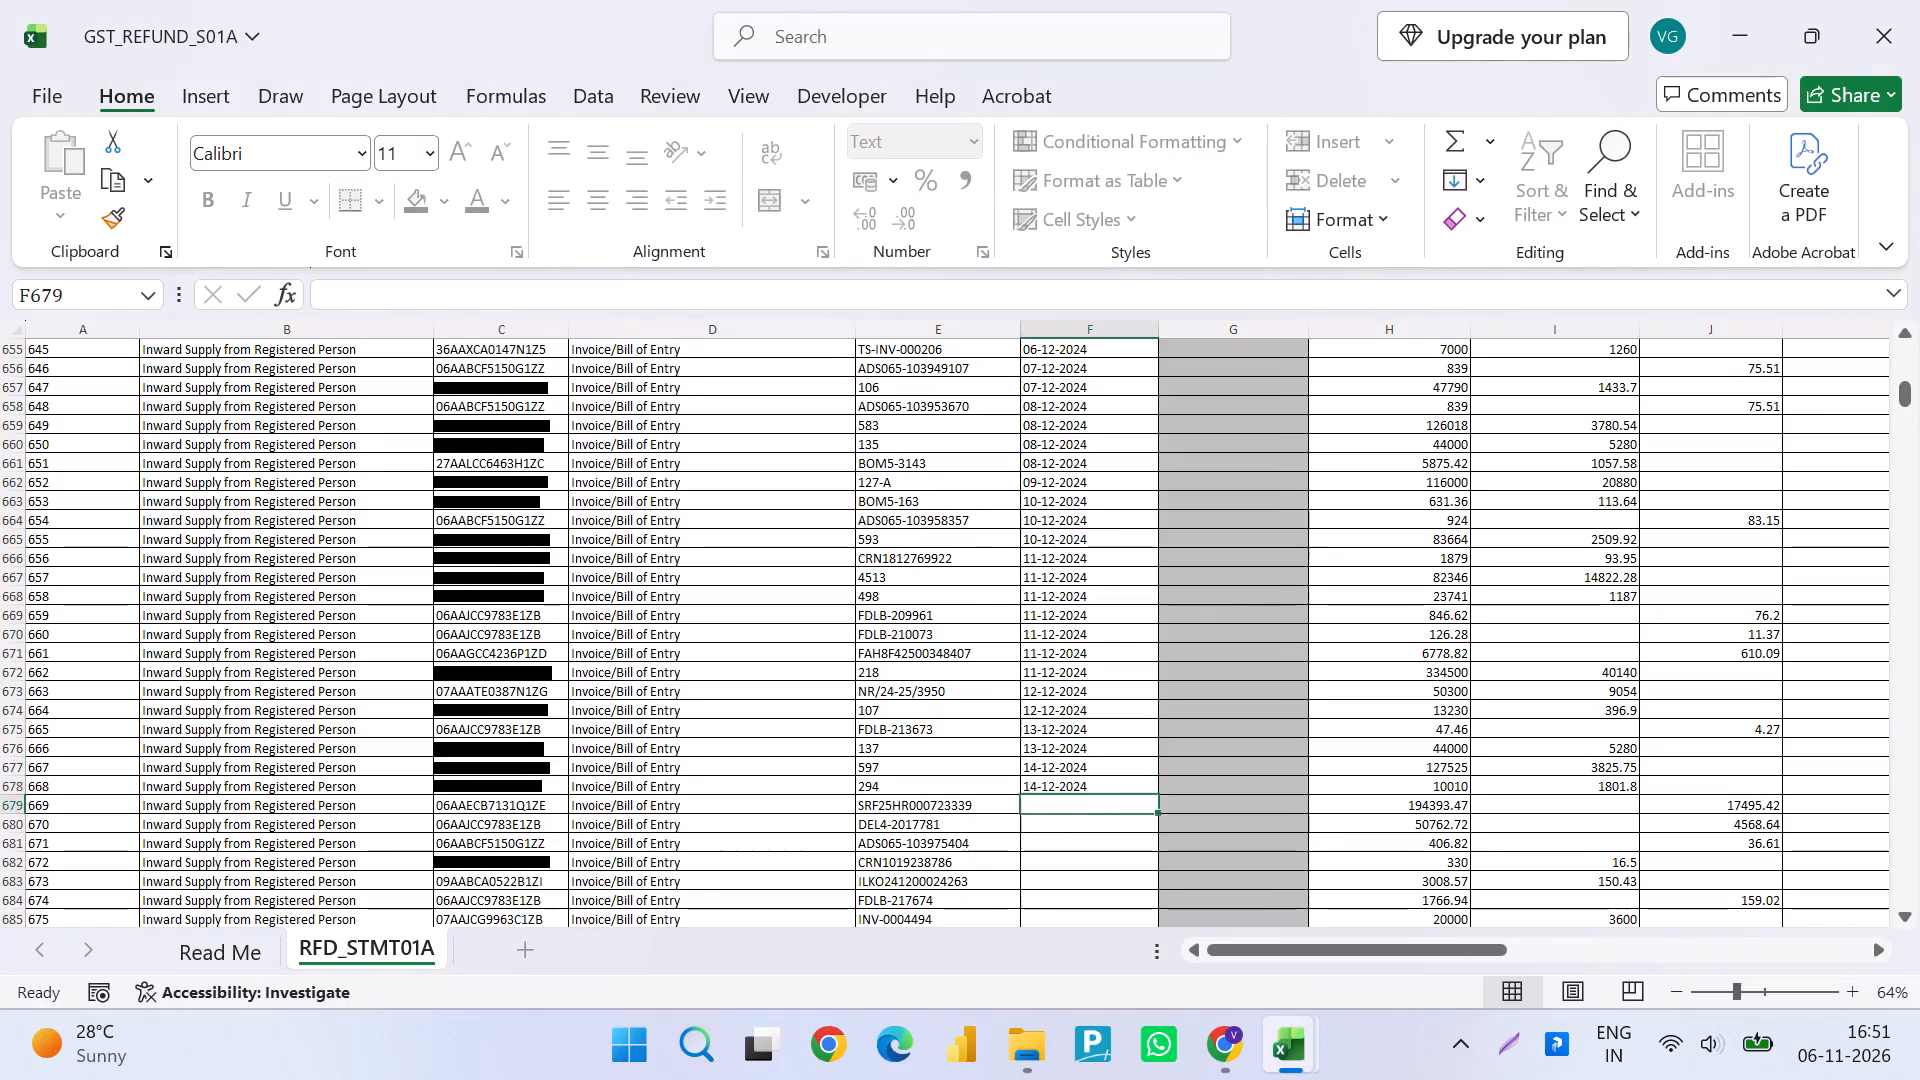
pyautogui.hotkey('ctrl', 'd')
# Enter 15-12-2024 in F680 and F681 of GST_REFUND_S01A, matching rows 824 and 825 of PURCHASE 24-25.
pyautogui.hotkey('alt', 'Tab')
pyautogui.press('Down')
pyautogui.press('Down')
pyautogui.press('Down')
pyautogui.hotkey('shift', 'Down')
pyautogui.hotkey('shift', 'Down')
pyautogui.hotkey('shift', 'Up')
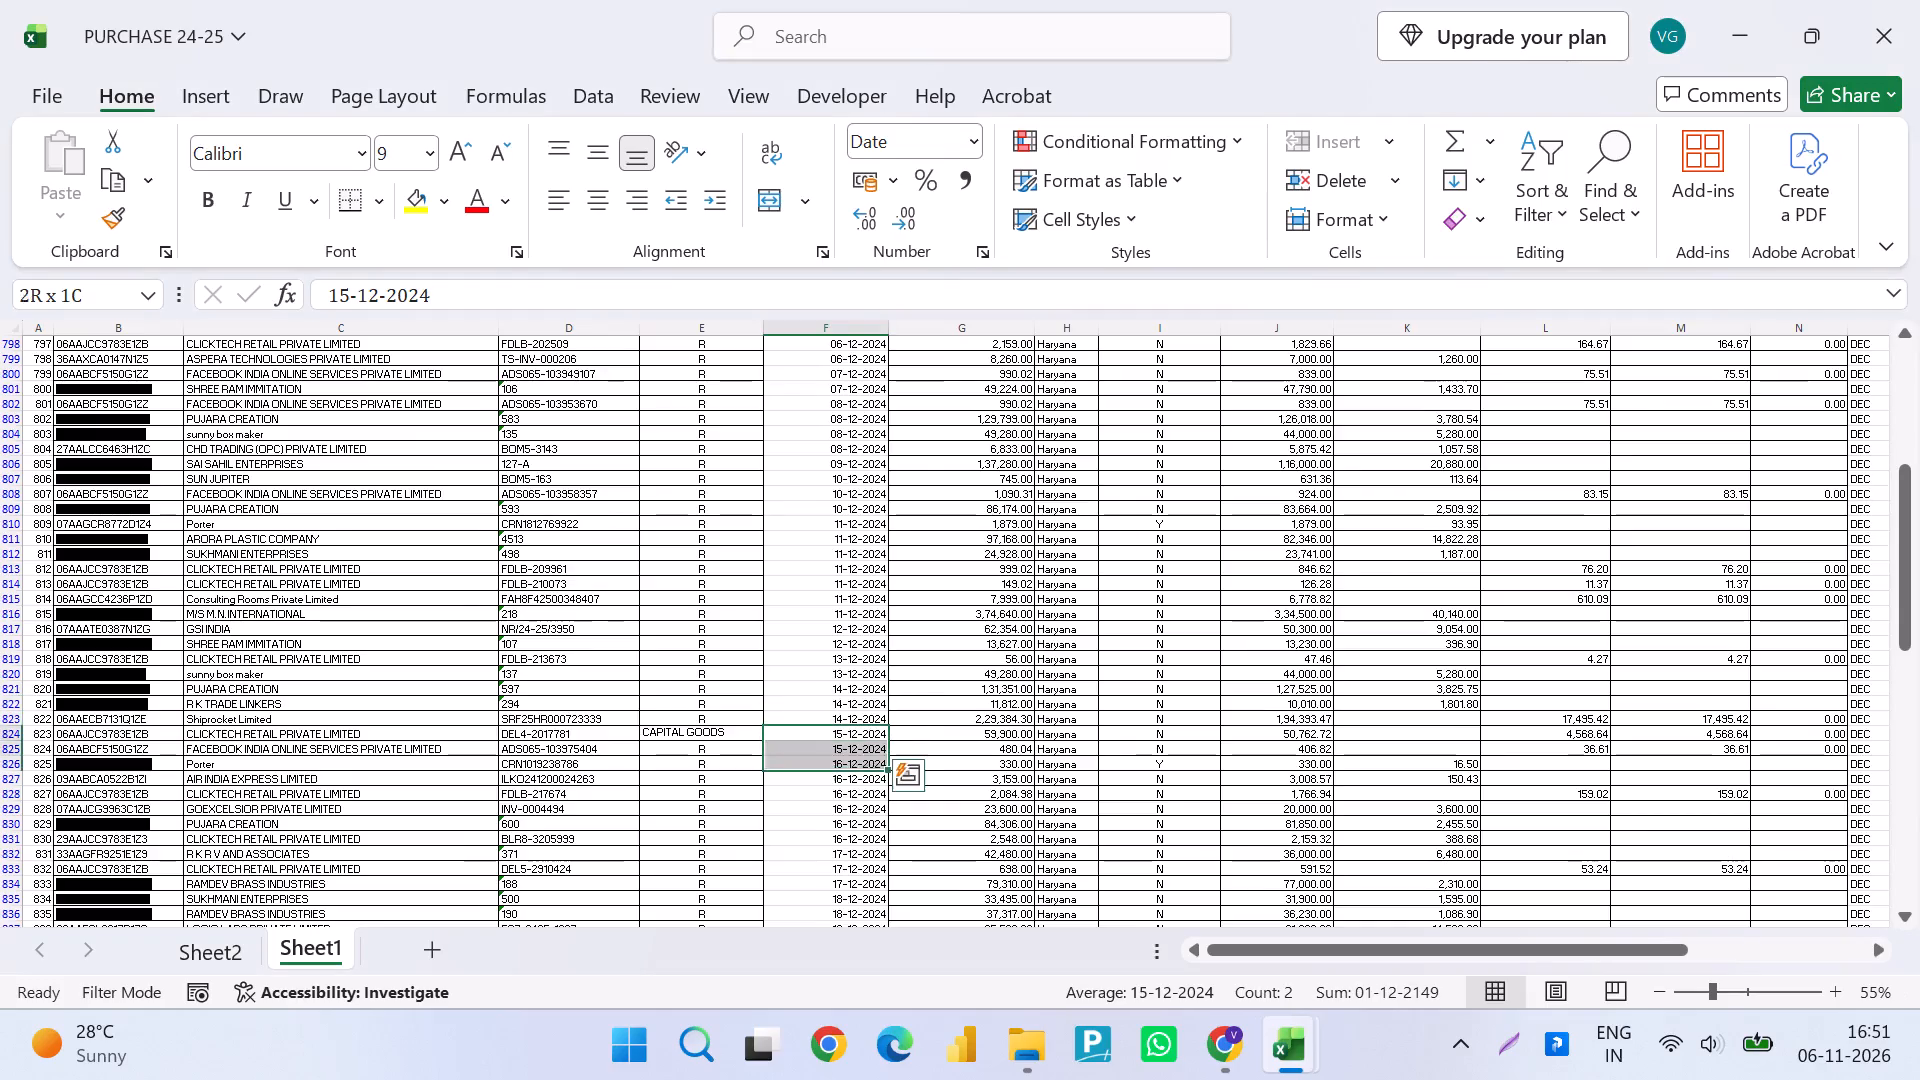
pyautogui.hotkey('alt', 'Tab')
pyautogui.hotkey('alt', 'Tab')
pyautogui.hotkey('alt', 'Tab')
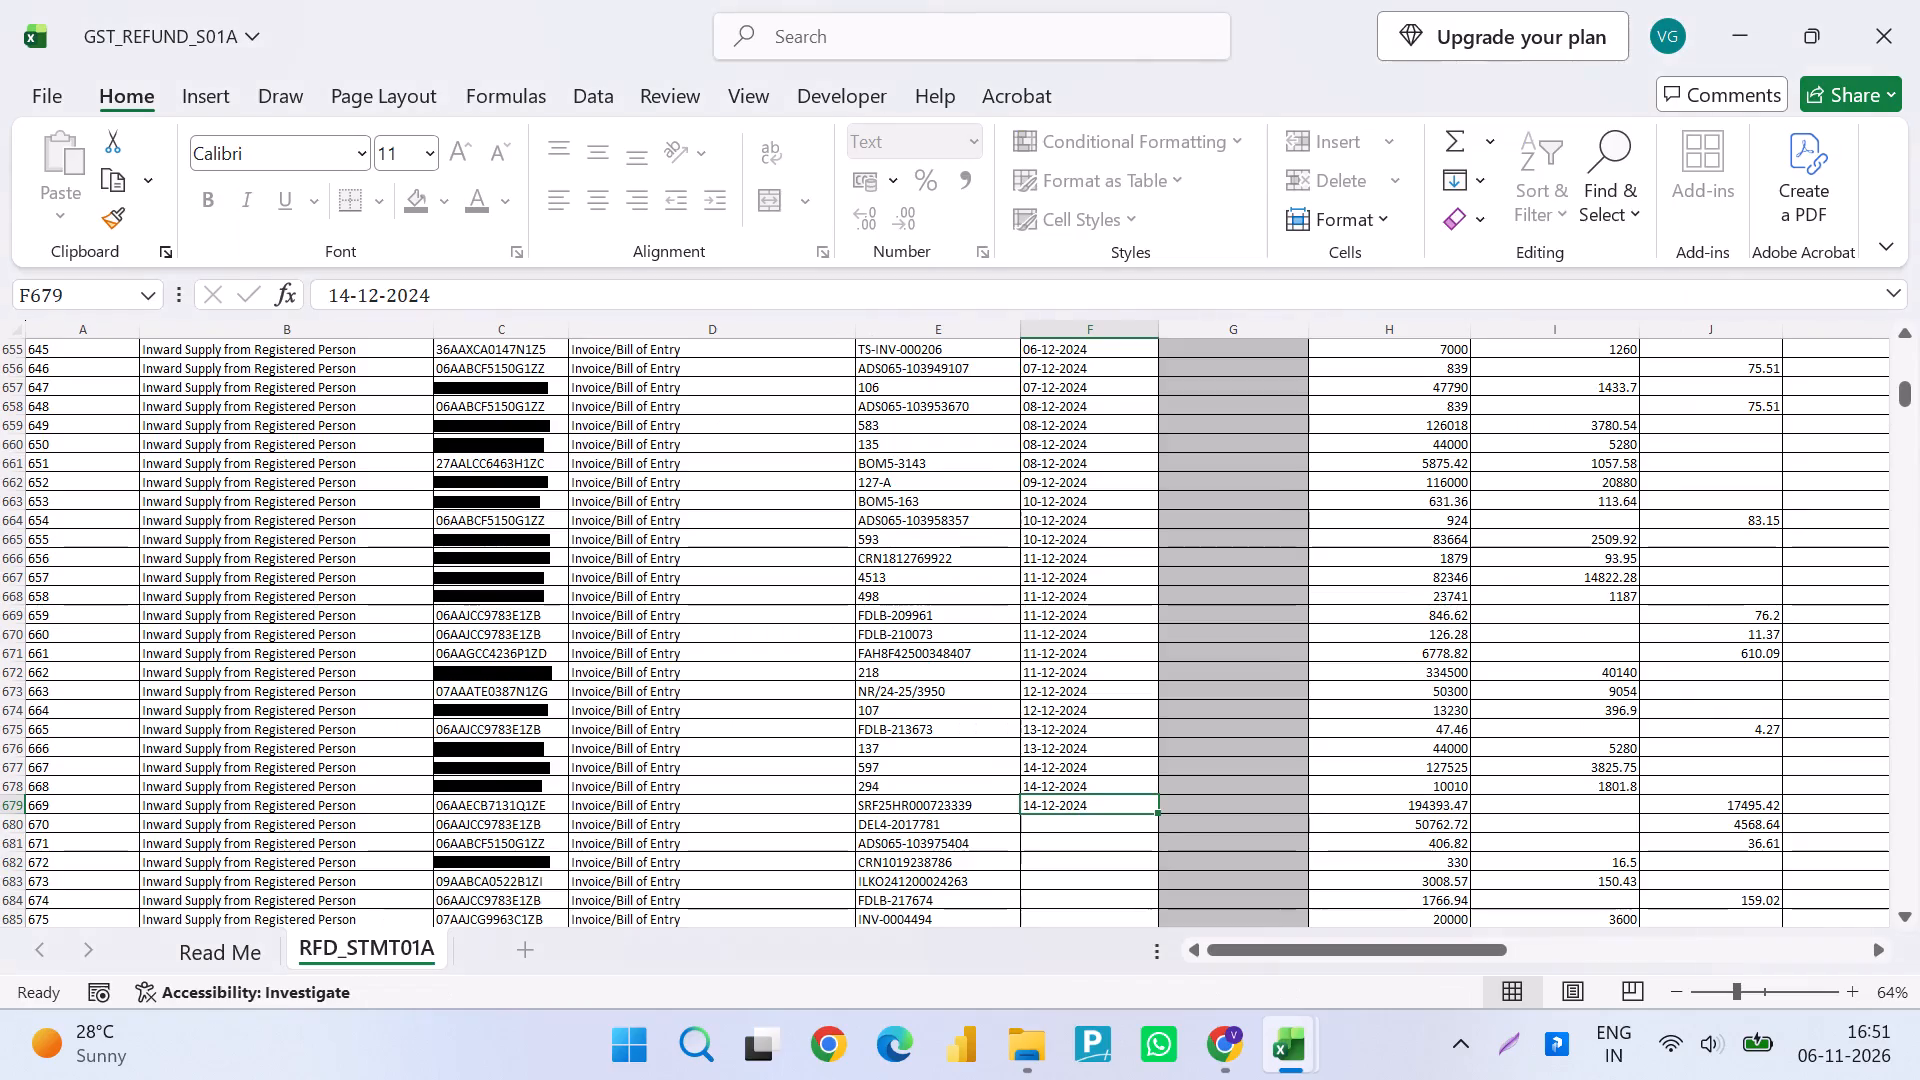
pyautogui.hotkey('ctrl', 'c')
pyautogui.press('Down')
pyautogui.press('Return')
pyautogui.press('F2')
pyautogui.press('Left')
pyautogui.hotkey('ctrl', 'Left')
pyautogui.hotkey('ctrl', 'Left')
pyautogui.hotkey('ctrl', 'Left')
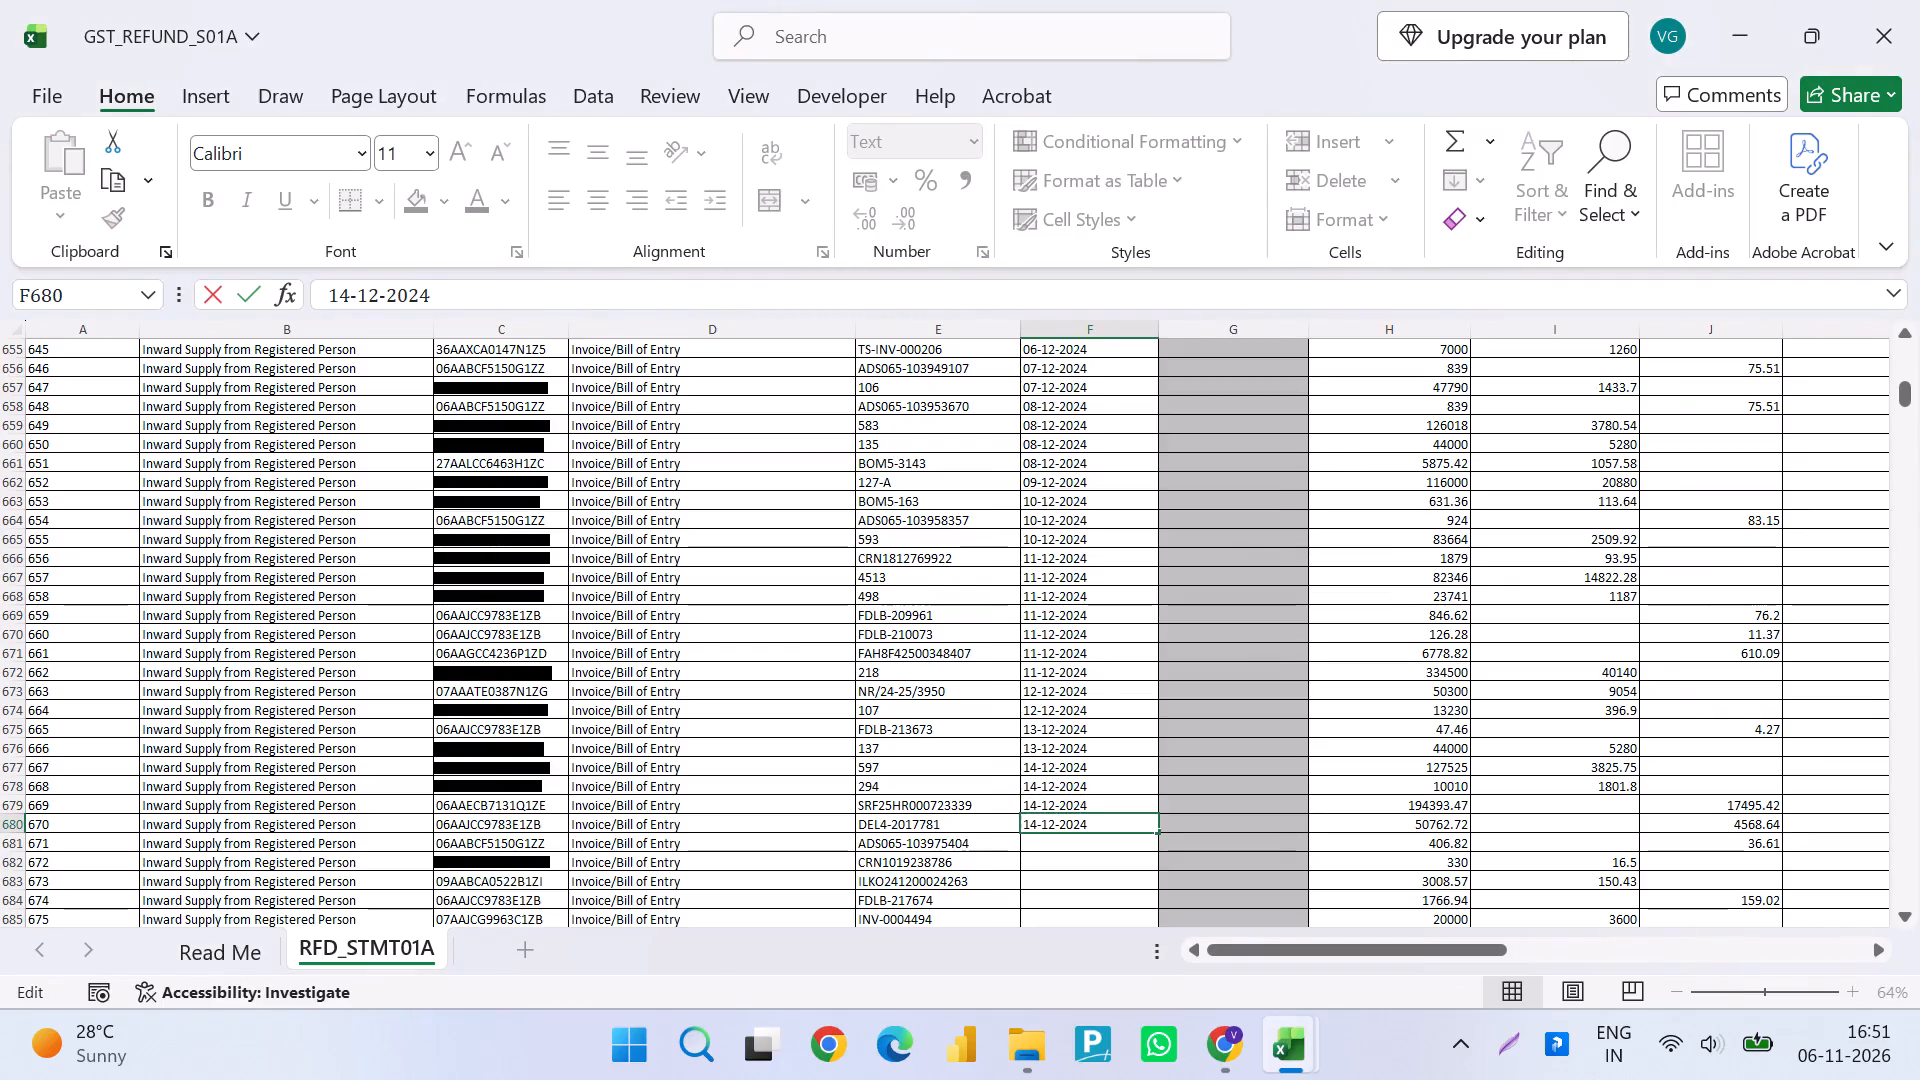
pyautogui.hotkey('ctrl', 'Left')
pyautogui.press('BackSpace')
pyautogui.press('5')
pyautogui.press('Return')
pyautogui.hotkey('ctrl', 'd')
# Check the invoices from row 826 of PURCHASE 24-25 and enter their date, 16-12-2024, in F682 of GST_REFUND_S01A.
pyautogui.hotkey('alt', 'Tab')
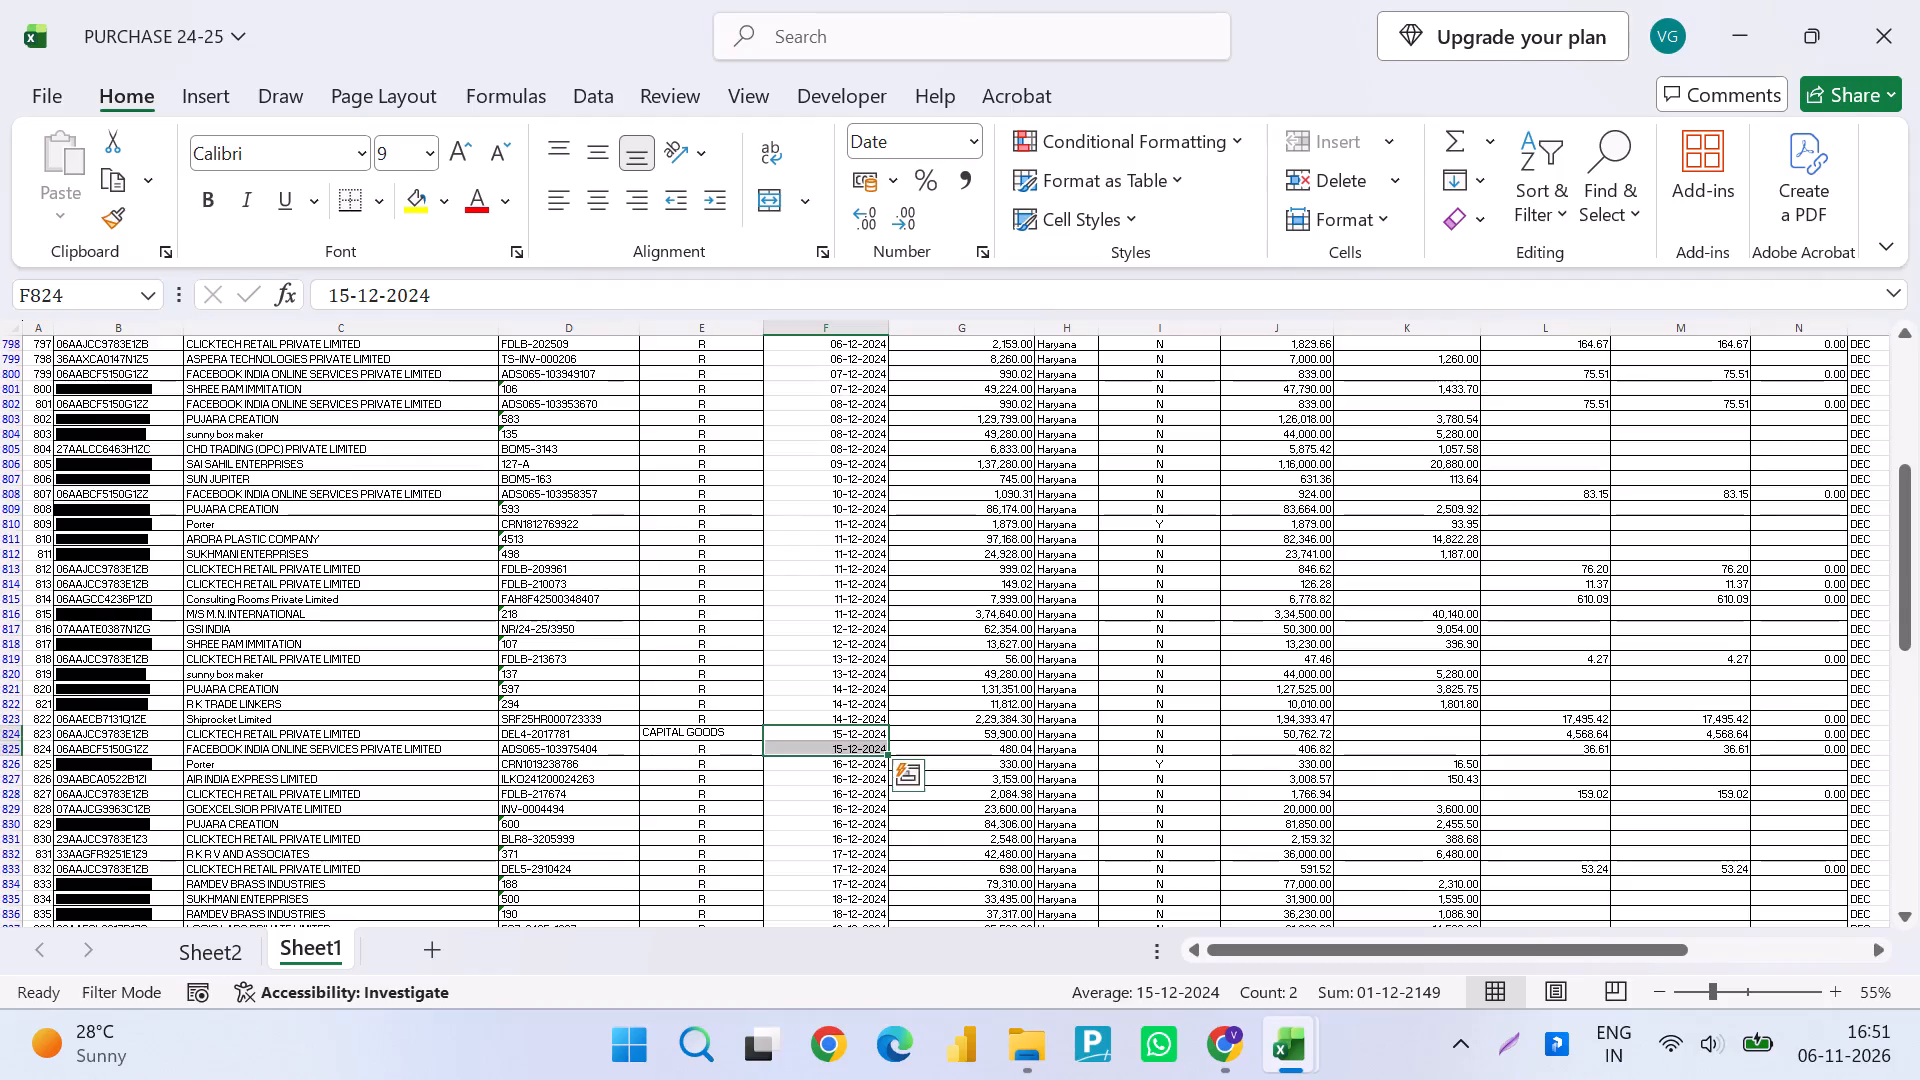
pyautogui.press('Down')
pyautogui.press('Down')
pyautogui.hotkey('shift', 'Down')
pyautogui.hotkey('shift', 'Down')
pyautogui.hotkey('shift', 'Down')
pyautogui.hotkey('shift', 'Down')
pyautogui.hotkey('shift', 'Down')
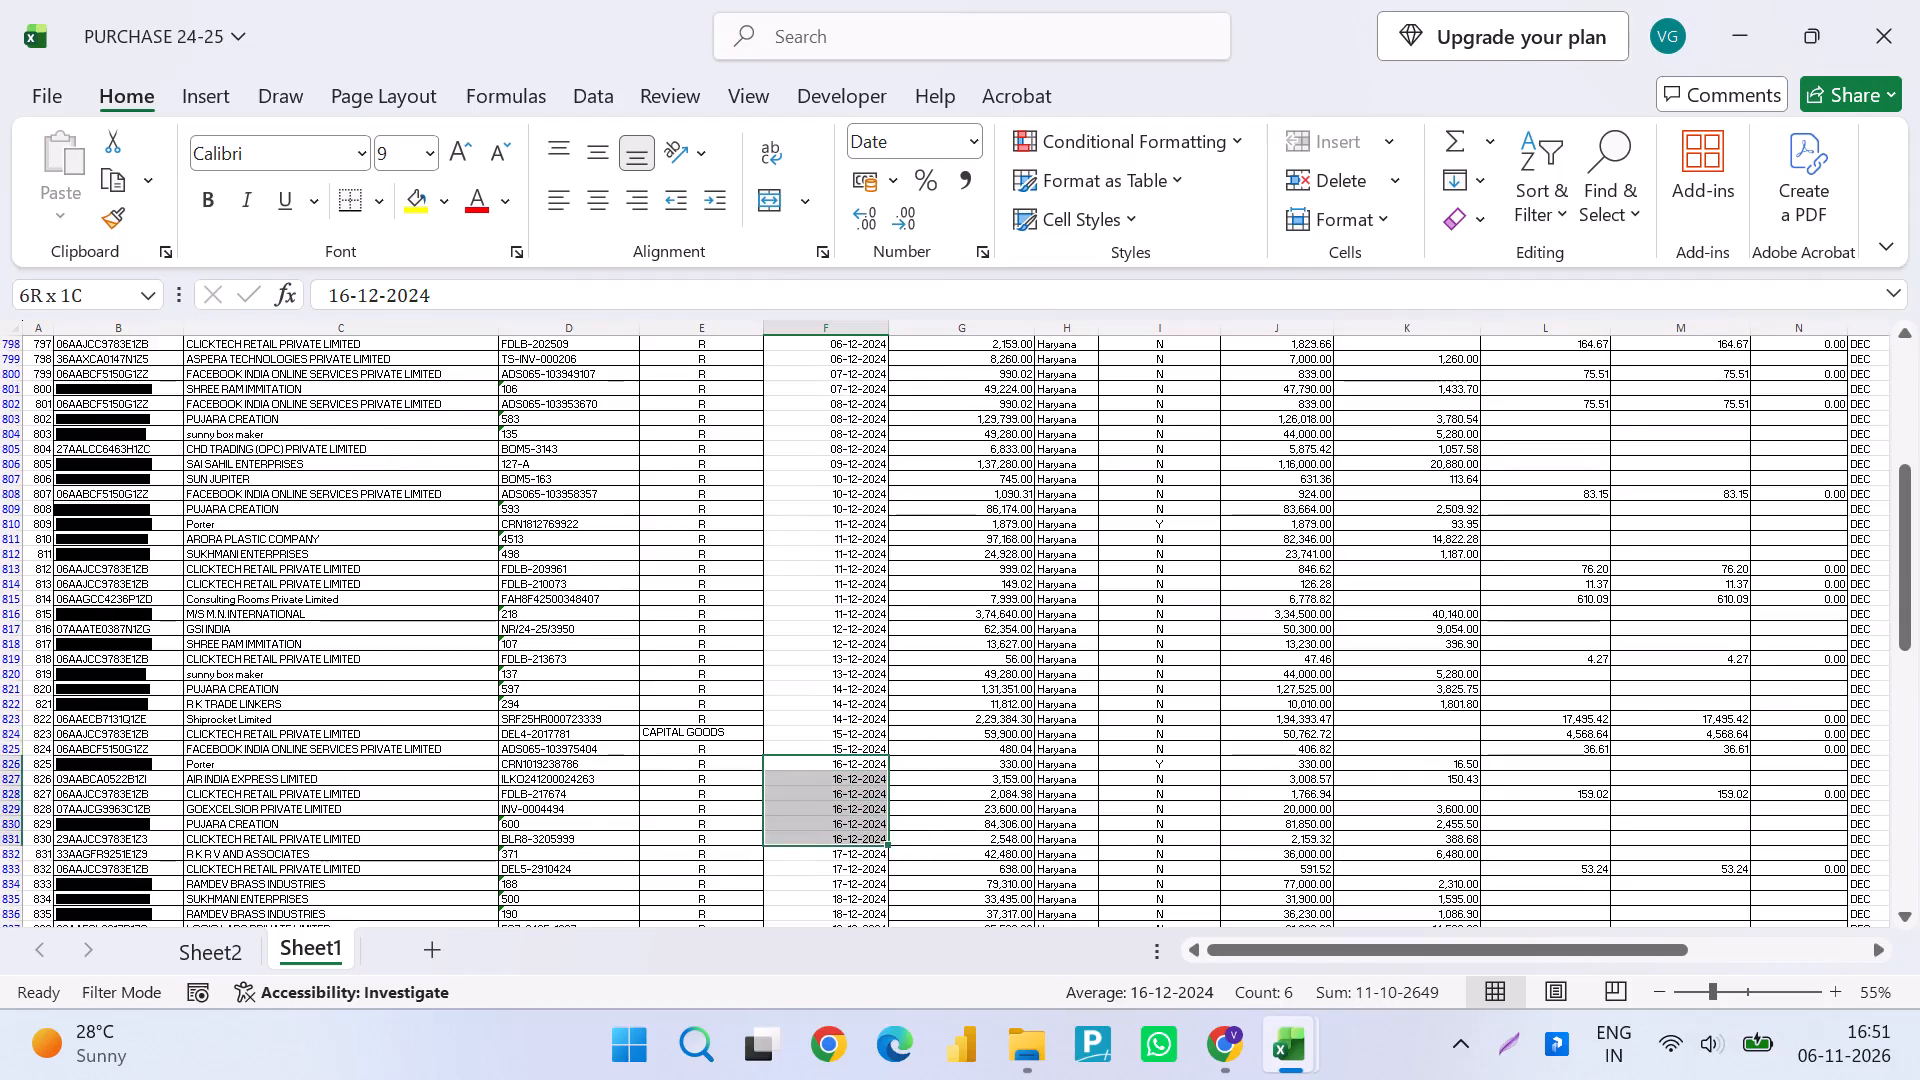
pyautogui.hotkey('alt', 'Tab')
pyautogui.hotkey('ctrl', 'c')
pyautogui.press('Down')
pyautogui.press('Return')
pyautogui.press('F2')
pyautogui.press('Left')
pyautogui.hotkey('ctrl', 'Left')
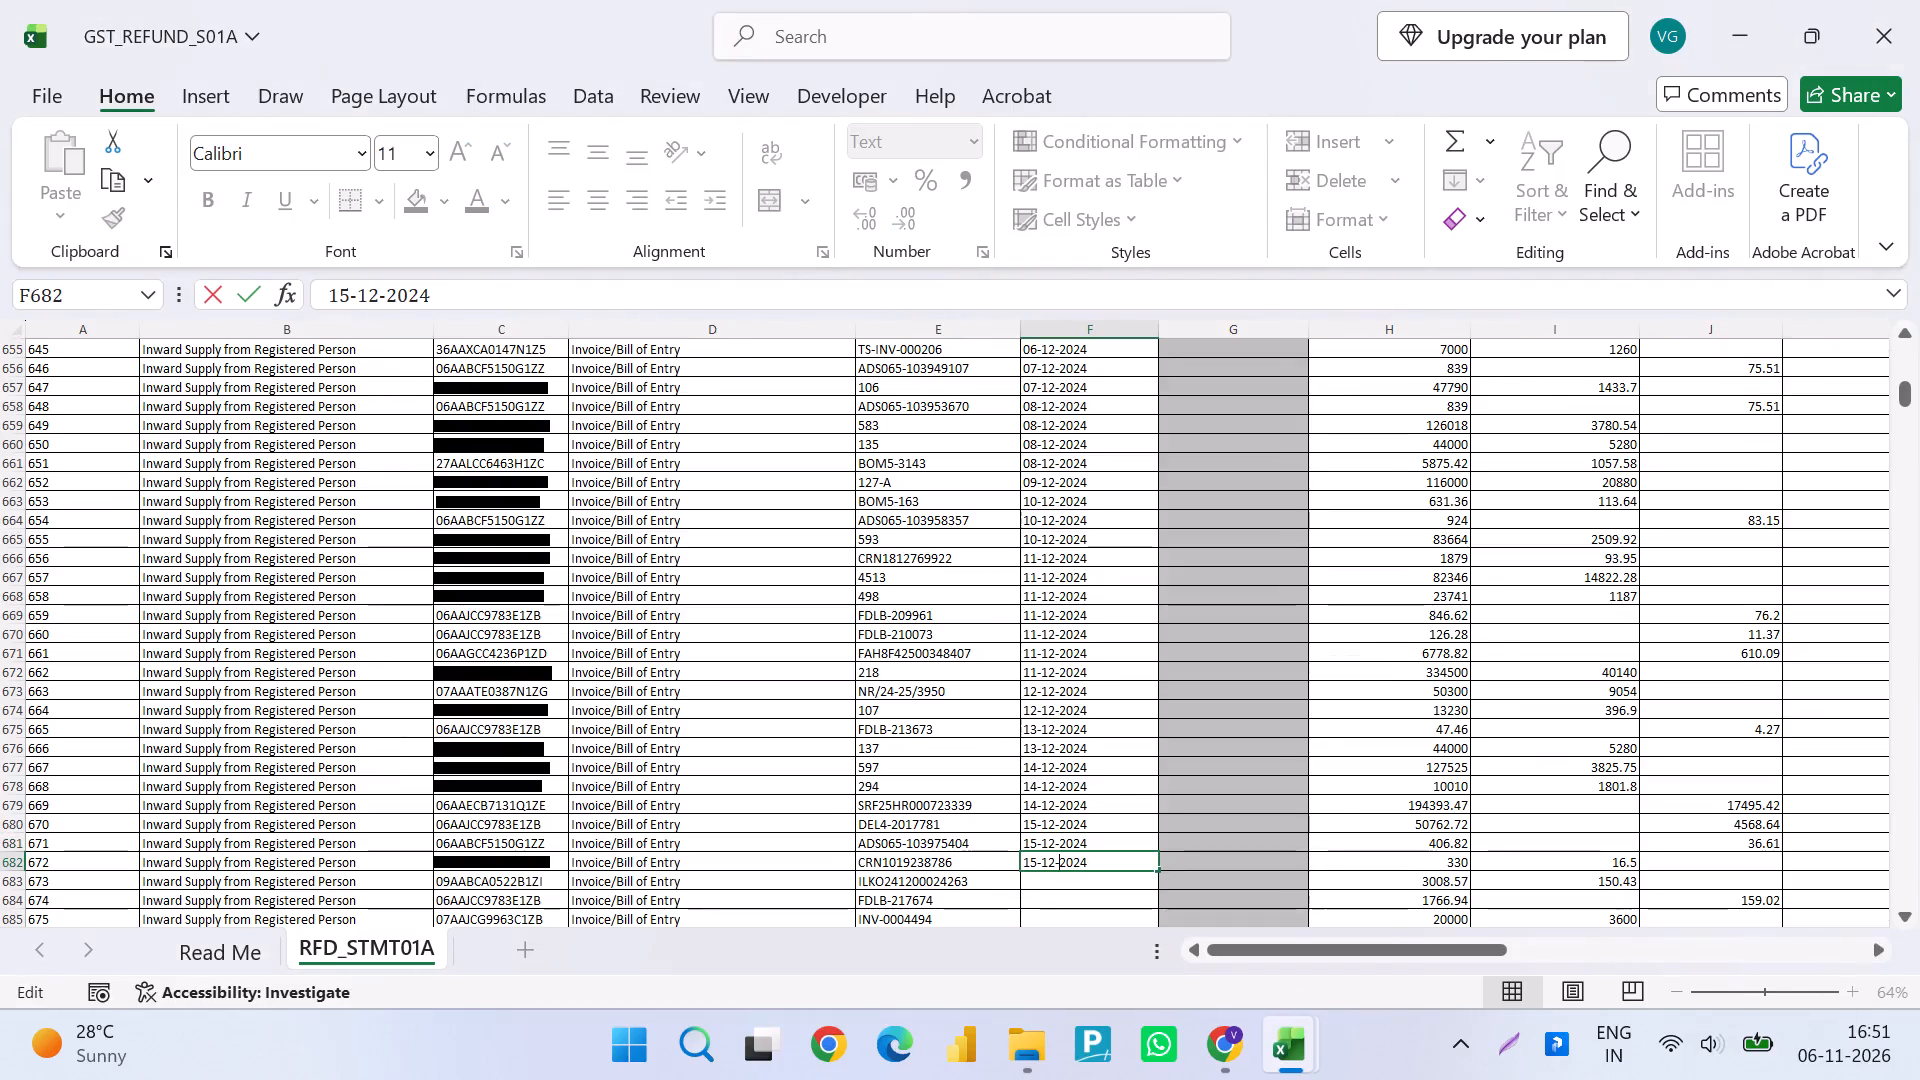
pyautogui.hotkey('ctrl', 'Left')
pyautogui.hotkey('ctrl', 'Left')
pyautogui.press('Left')
pyautogui.press('BackSpace')
pyautogui.press('6')
pyautogui.press('Return')
# Fill the 16-12-2024 date from F682 down through F689.
pyautogui.press('Up')
pyautogui.hotkey('shift', 'Down')
pyautogui.hotkey('shift', 'Down')
pyautogui.hotkey('shift', 'Down')
pyautogui.hotkey('shift', 'Down')
pyautogui.hotkey('shift', 'Down')
pyautogui.hotkey('shift', 'Down')
pyautogui.hotkey('shift', 'Down')
pyautogui.hotkey('shift', 'Down')
pyautogui.hotkey('shift', 'Down')
pyautogui.hotkey('shift', 'Down')
pyautogui.hotkey('shift', 'Down')
pyautogui.hotkey('shift', 'Down')
pyautogui.hotkey('shift', 'Down')
pyautogui.hotkey('shift', 'Down')
pyautogui.hotkey('shift', 'Down')
pyautogui.hotkey('shift', 'Down')
pyautogui.hotkey('shift', 'Down')
pyautogui.hotkey('shift', 'Down')
pyautogui.hotkey('shift', 'Down')
pyautogui.hotkey('shift', 'Down')
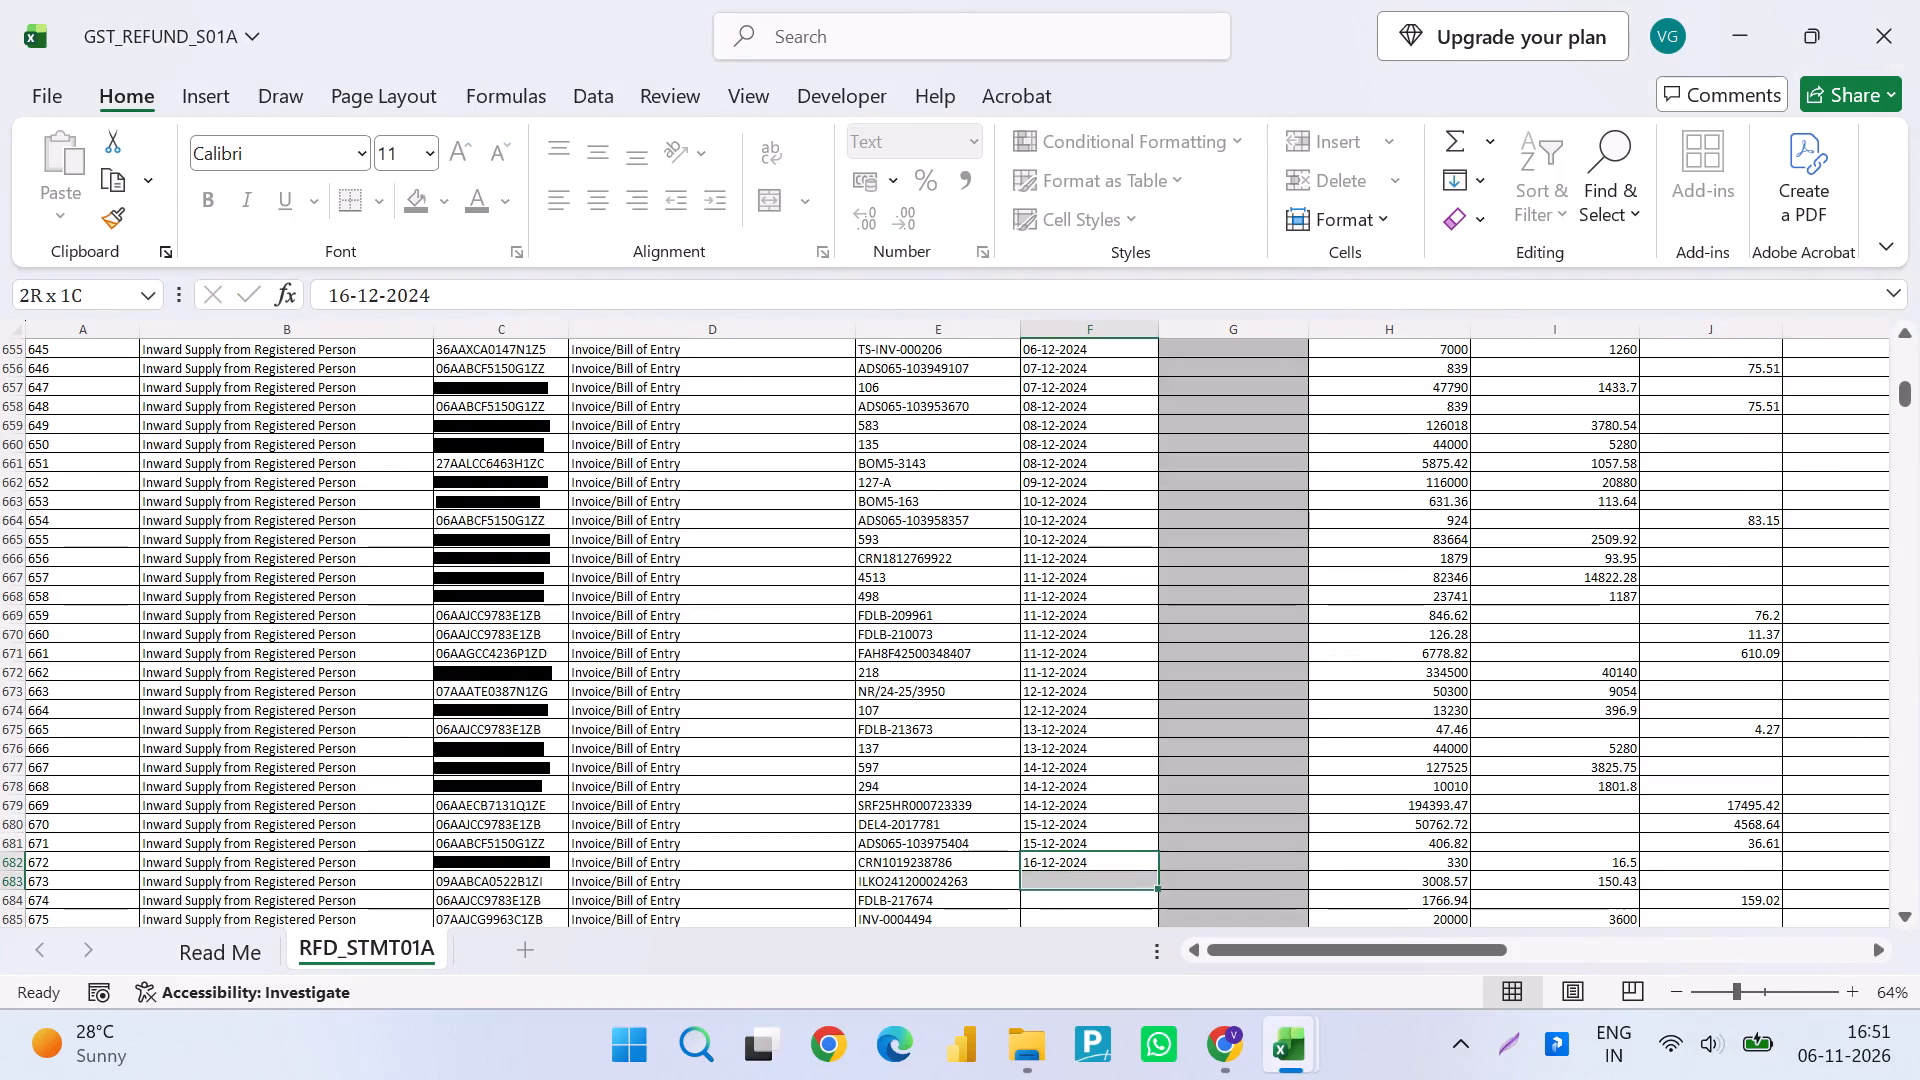
pyautogui.hotkey('shift', 'Up')
pyautogui.hotkey('shift', 'Up')
pyautogui.hotkey('shift', 'Up')
pyautogui.hotkey('shift', 'Up')
pyautogui.hotkey('shift', 'Up')
pyautogui.hotkey('shift', 'Up')
pyautogui.hotkey('shift', 'Up')
pyautogui.hotkey('shift', 'Up')
pyautogui.hotkey('shift', 'Up')
pyautogui.hotkey('shift', 'Up')
pyautogui.hotkey('shift', 'Up')
pyautogui.hotkey('shift', 'Up')
pyautogui.hotkey('shift', 'Up')
pyautogui.hotkey('shift', 'Up')
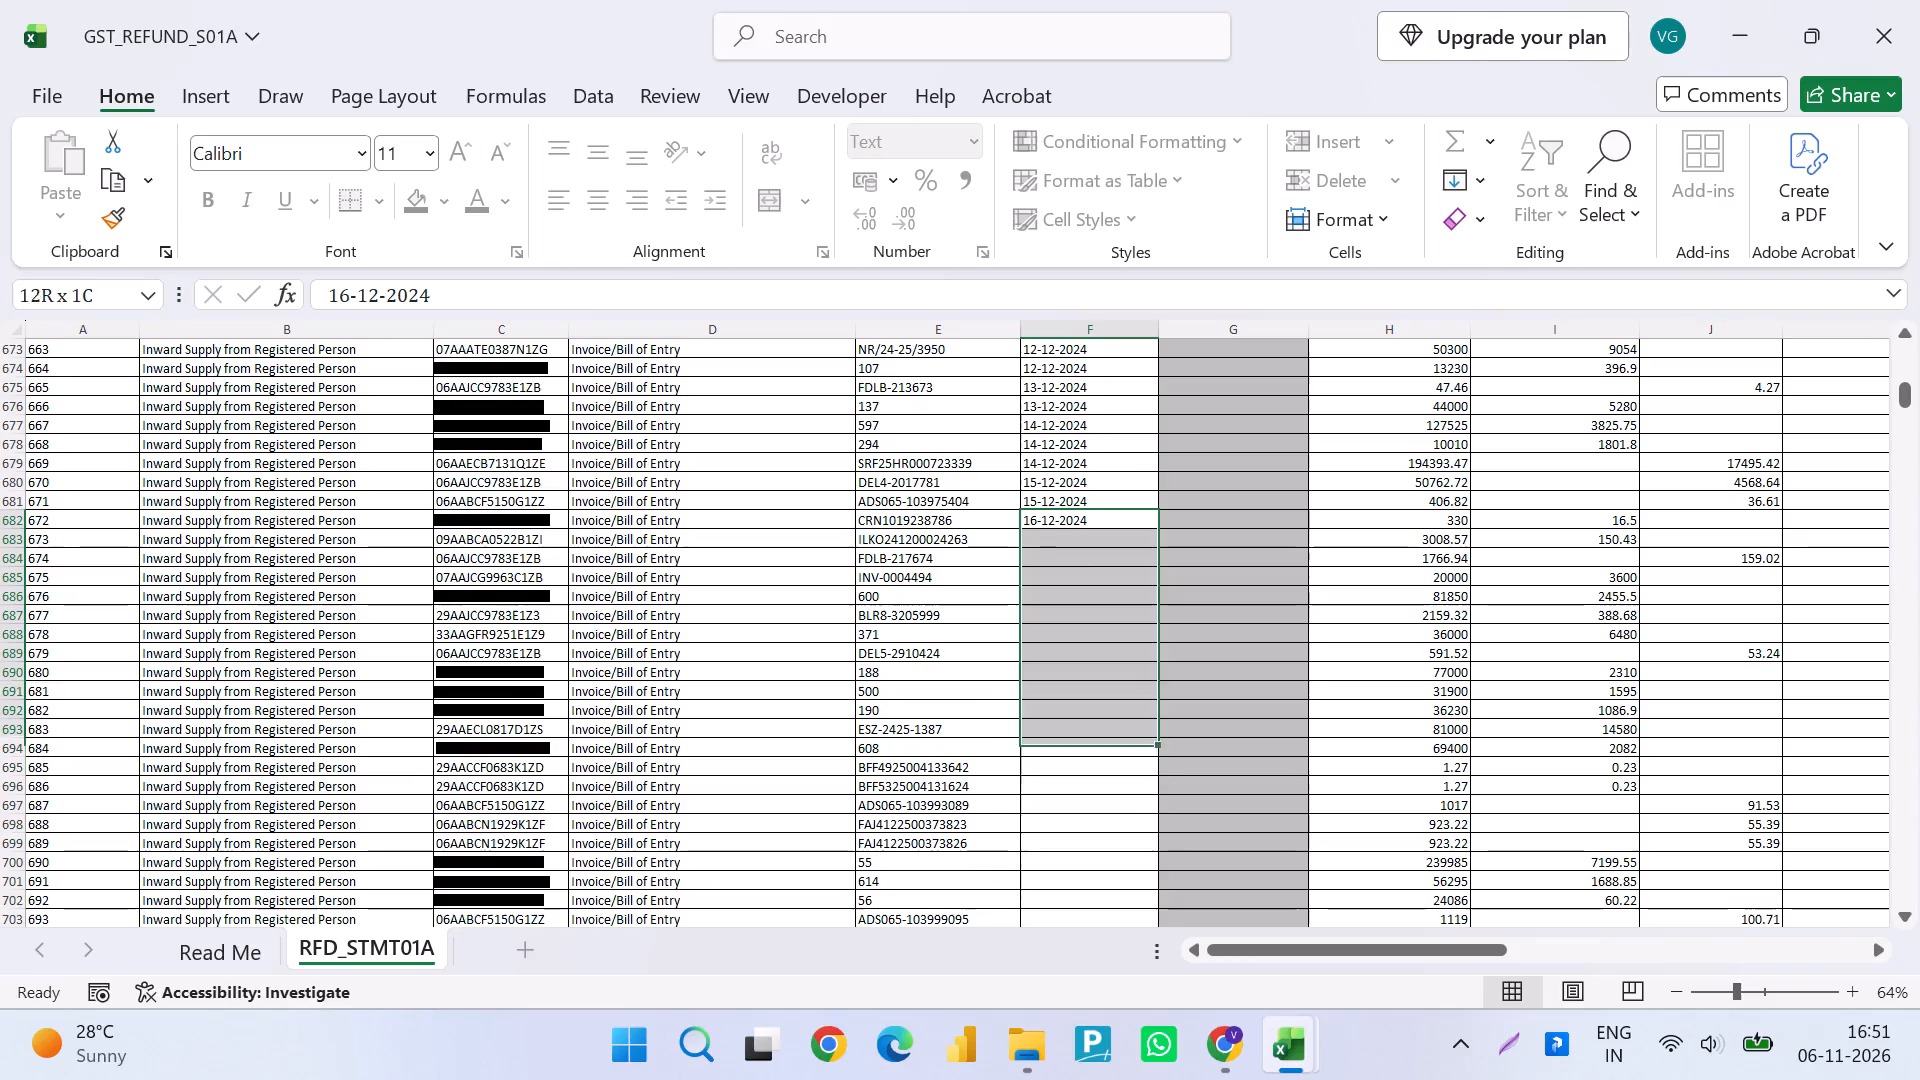
pyautogui.hotkey('ctrl', 'd')
# Change F688 to 17-12-2024 and fill that date down through F690, matching the invoices from row 832 of PURCHASE 24-25.
pyautogui.press('Down')
pyautogui.press('Down')
pyautogui.press('Down')
pyautogui.press('Down')
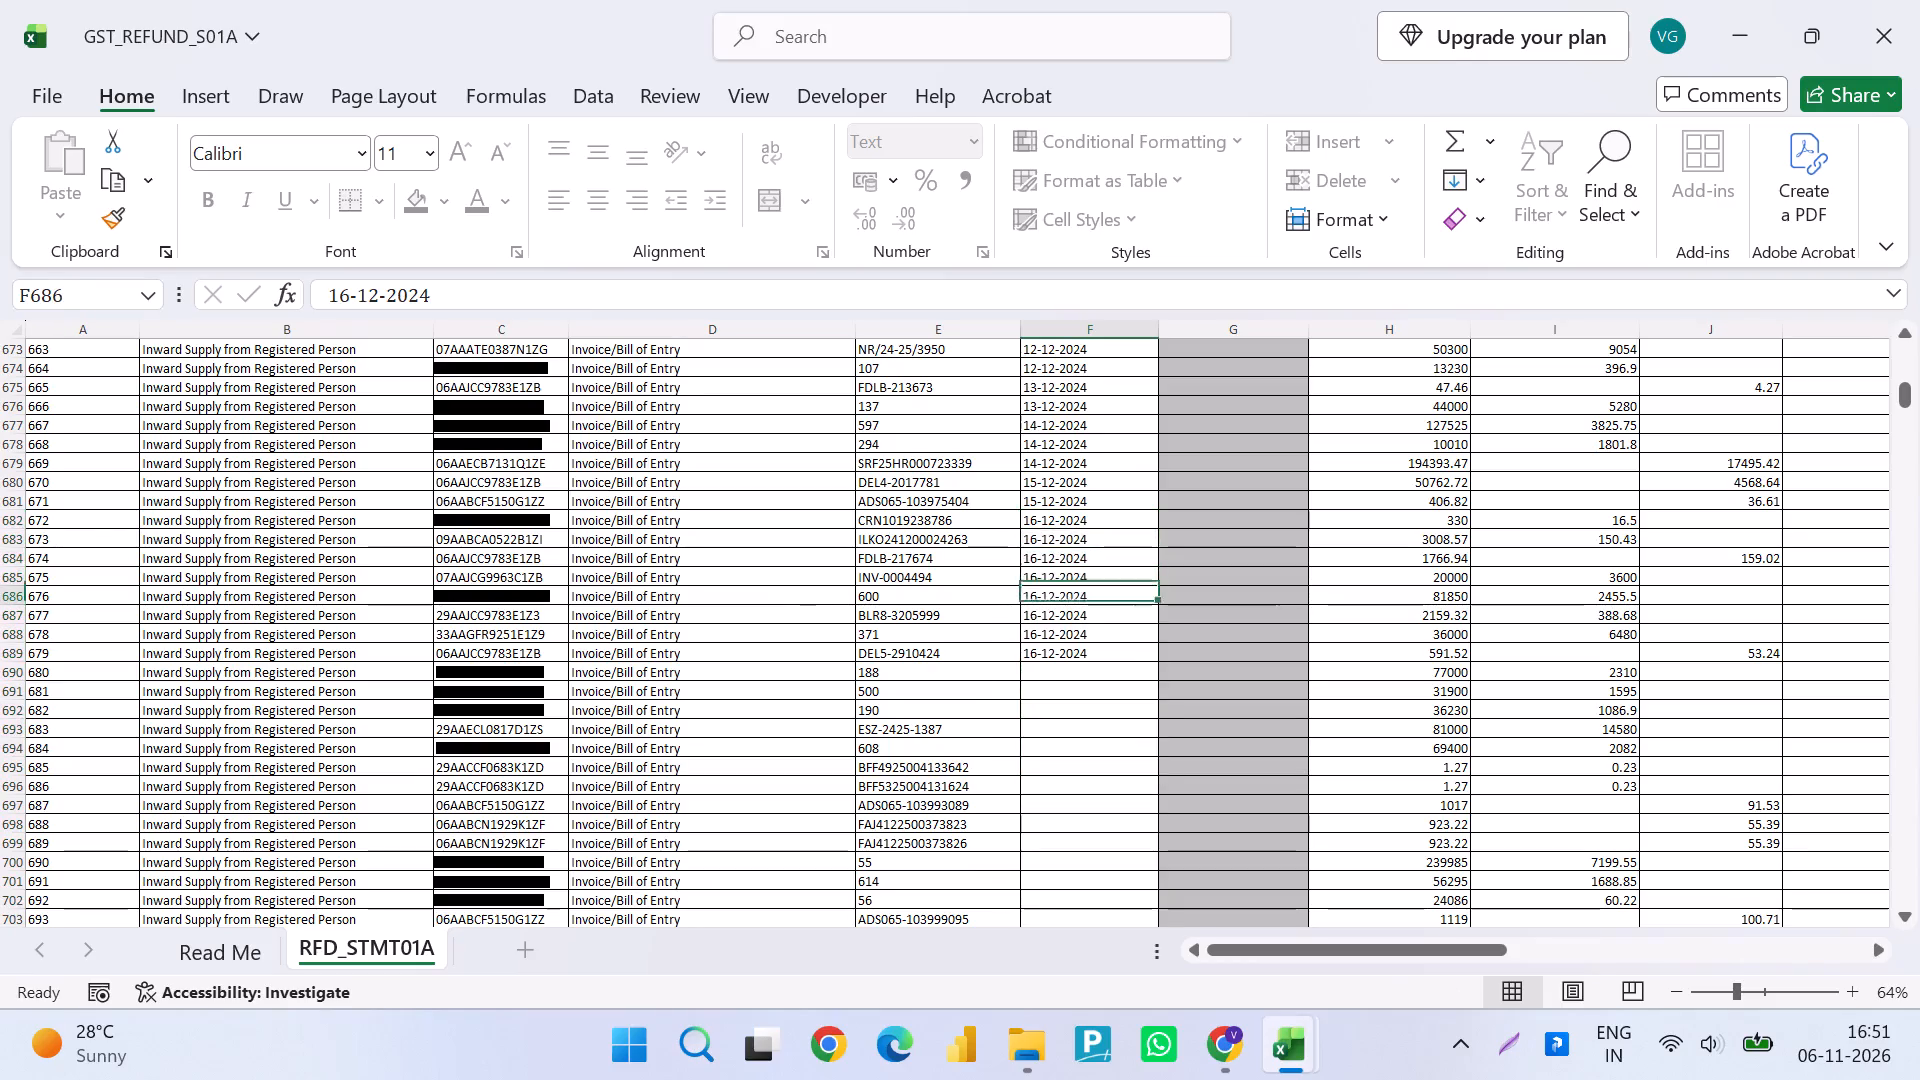
pyautogui.press('Down')
pyautogui.press('Down')
pyautogui.hotkey('alt', 'Tab')
pyautogui.press('Down')
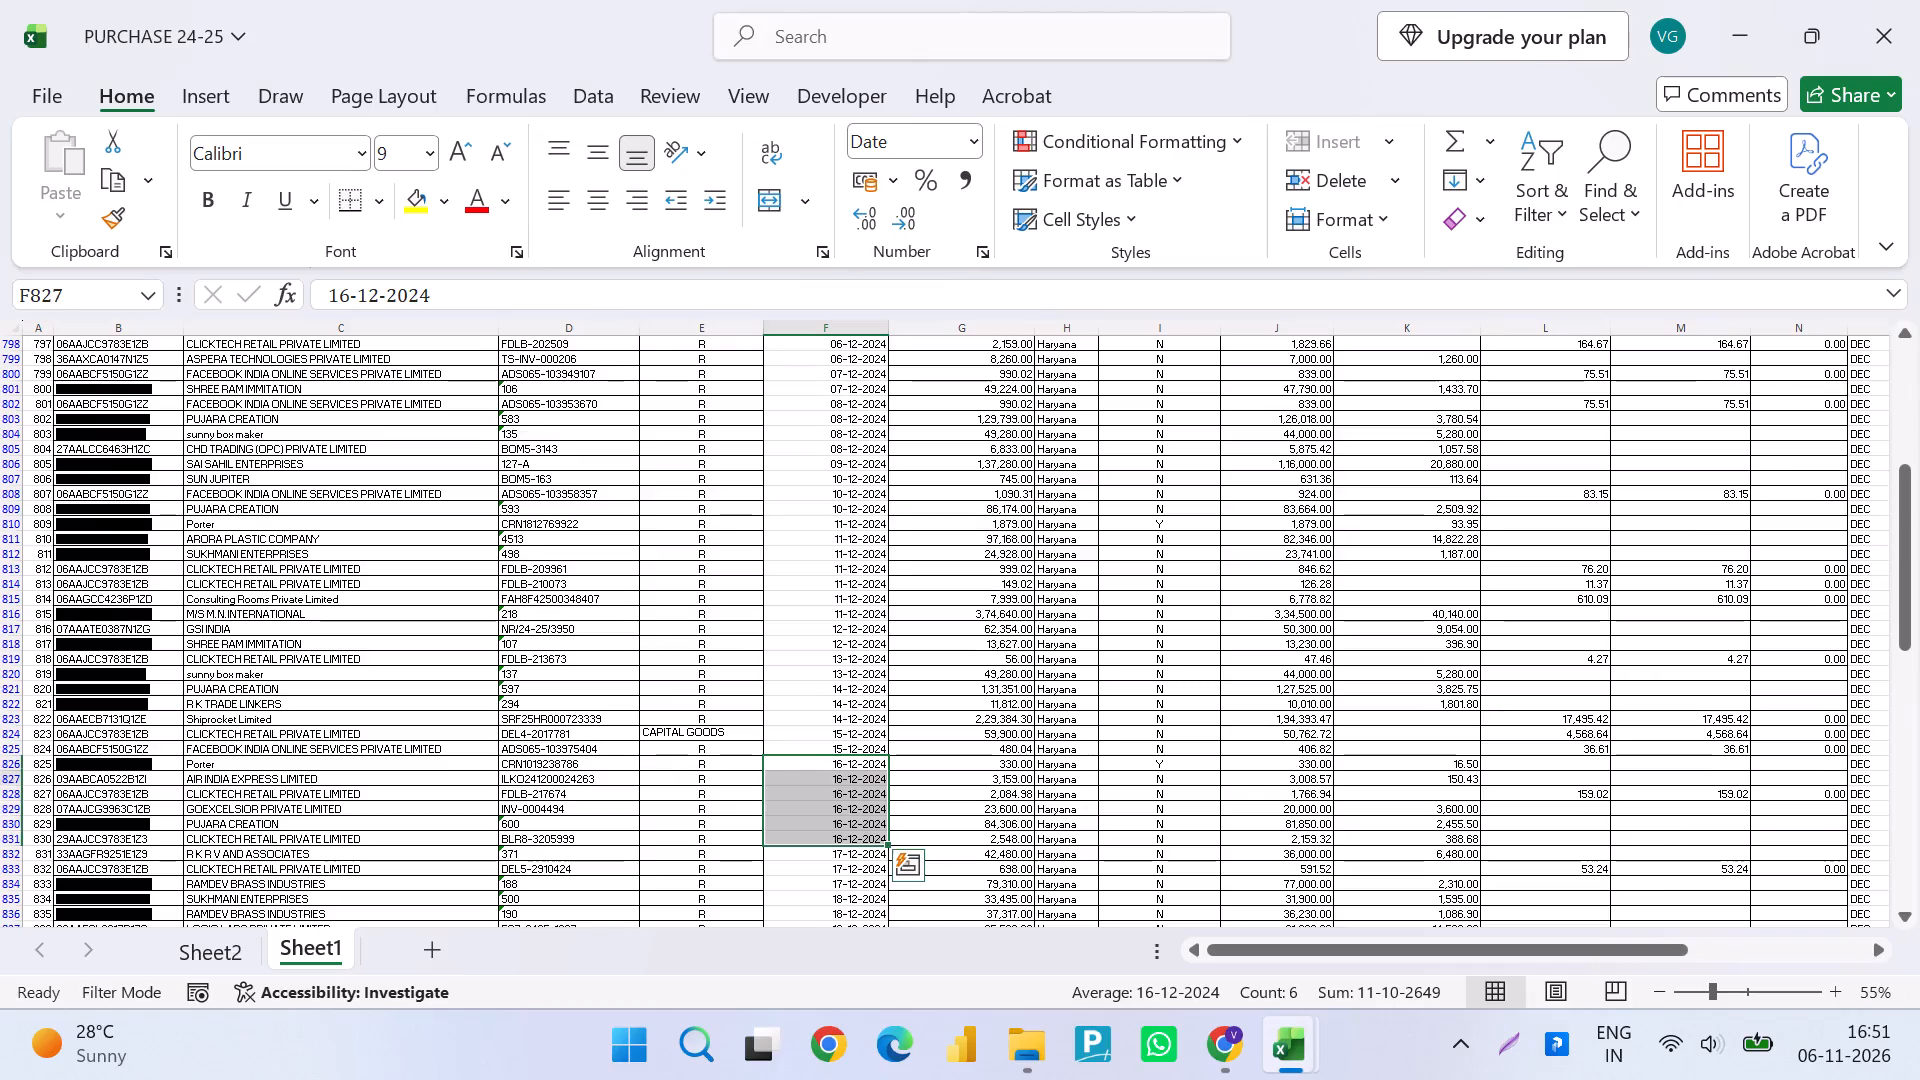
pyautogui.press('Down')
pyautogui.press('Down')
pyautogui.press('Down')
pyautogui.press('Down')
pyautogui.press('Down')
pyautogui.hotkey('shift', 'Down')
pyautogui.hotkey('shift', 'Down')
pyautogui.hotkey('alt', 'Tab')
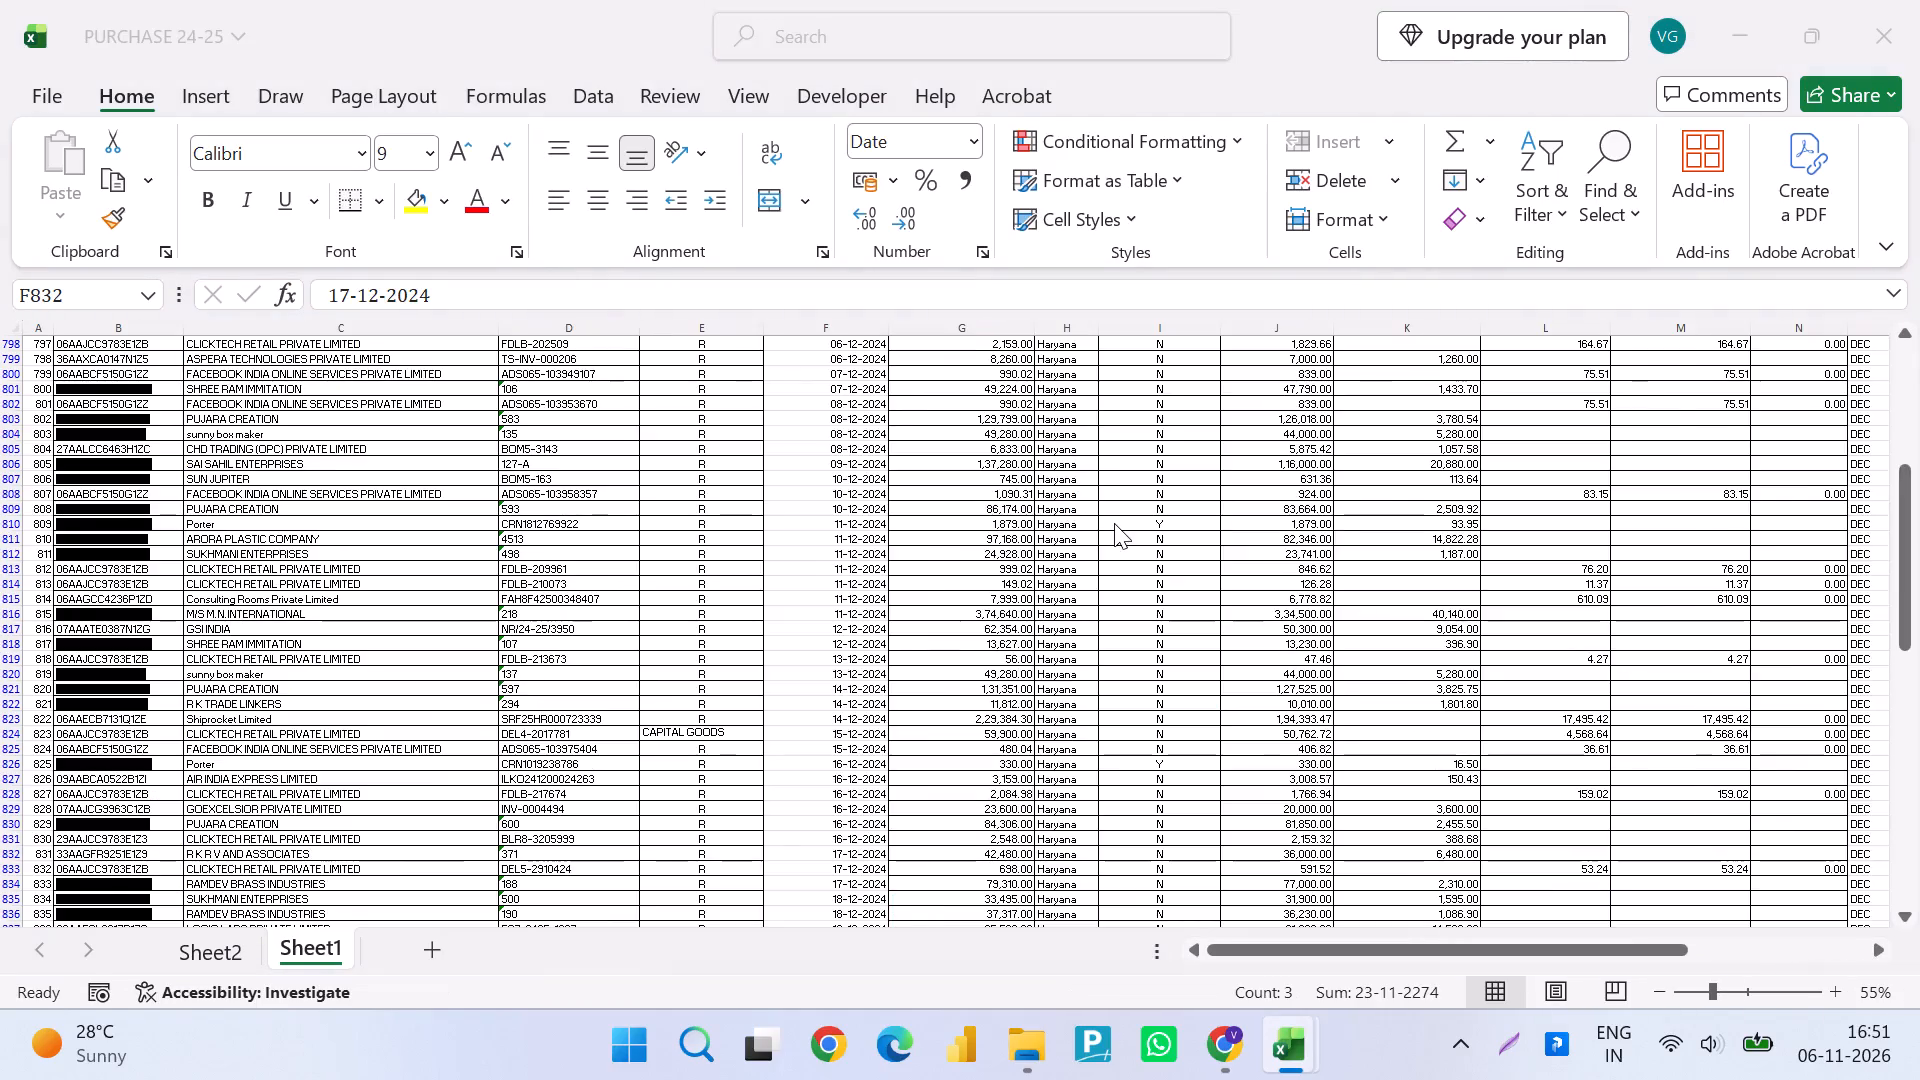
pyautogui.hotkey('alt', 'Tab')
pyautogui.hotkey('alt', 'Tab')
pyautogui.press('F2')
pyautogui.hotkey('ctrl', 'Left')
pyautogui.hotkey('ctrl', 'Left')
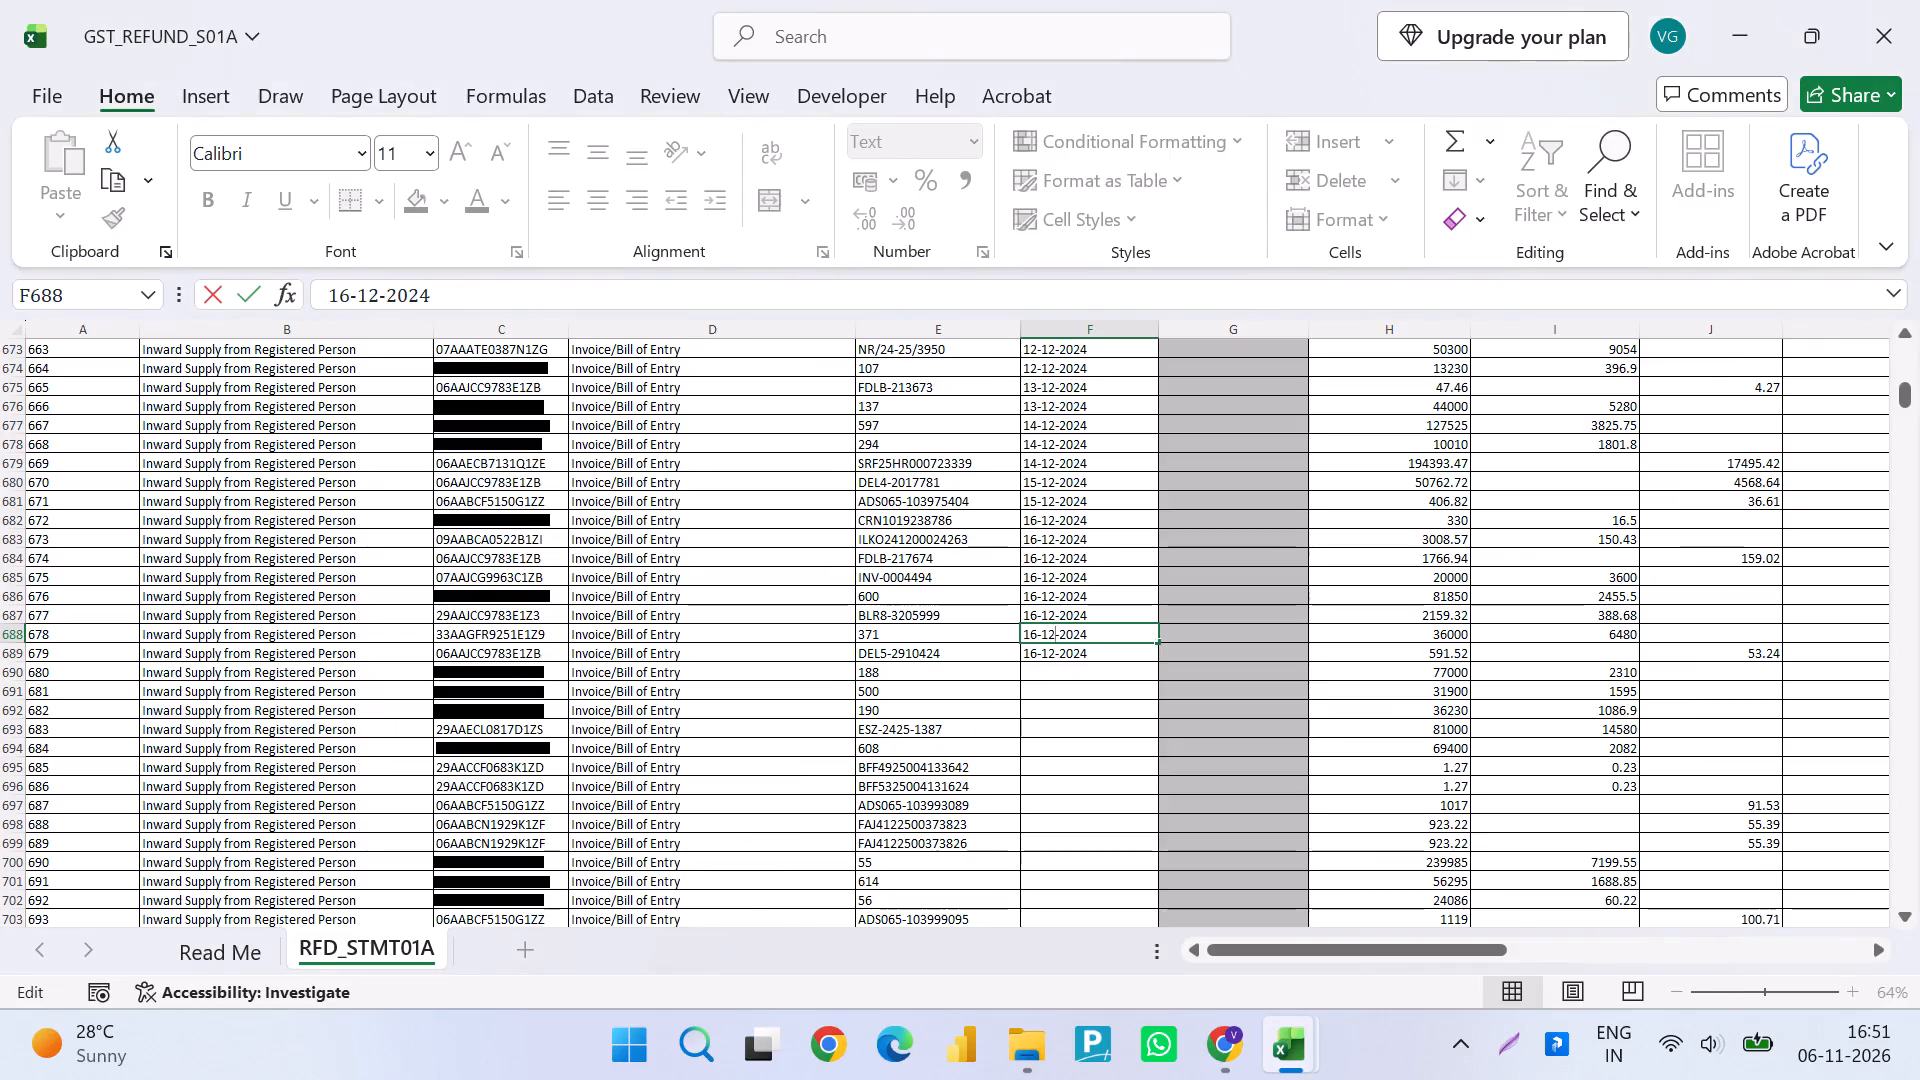
pyautogui.hotkey('ctrl', 'Left')
pyautogui.hotkey('ctrl', 'Left')
pyautogui.press('BackSpace')
pyautogui.press('7')
pyautogui.press('Return')
pyautogui.hotkey('ctrl', 'd')
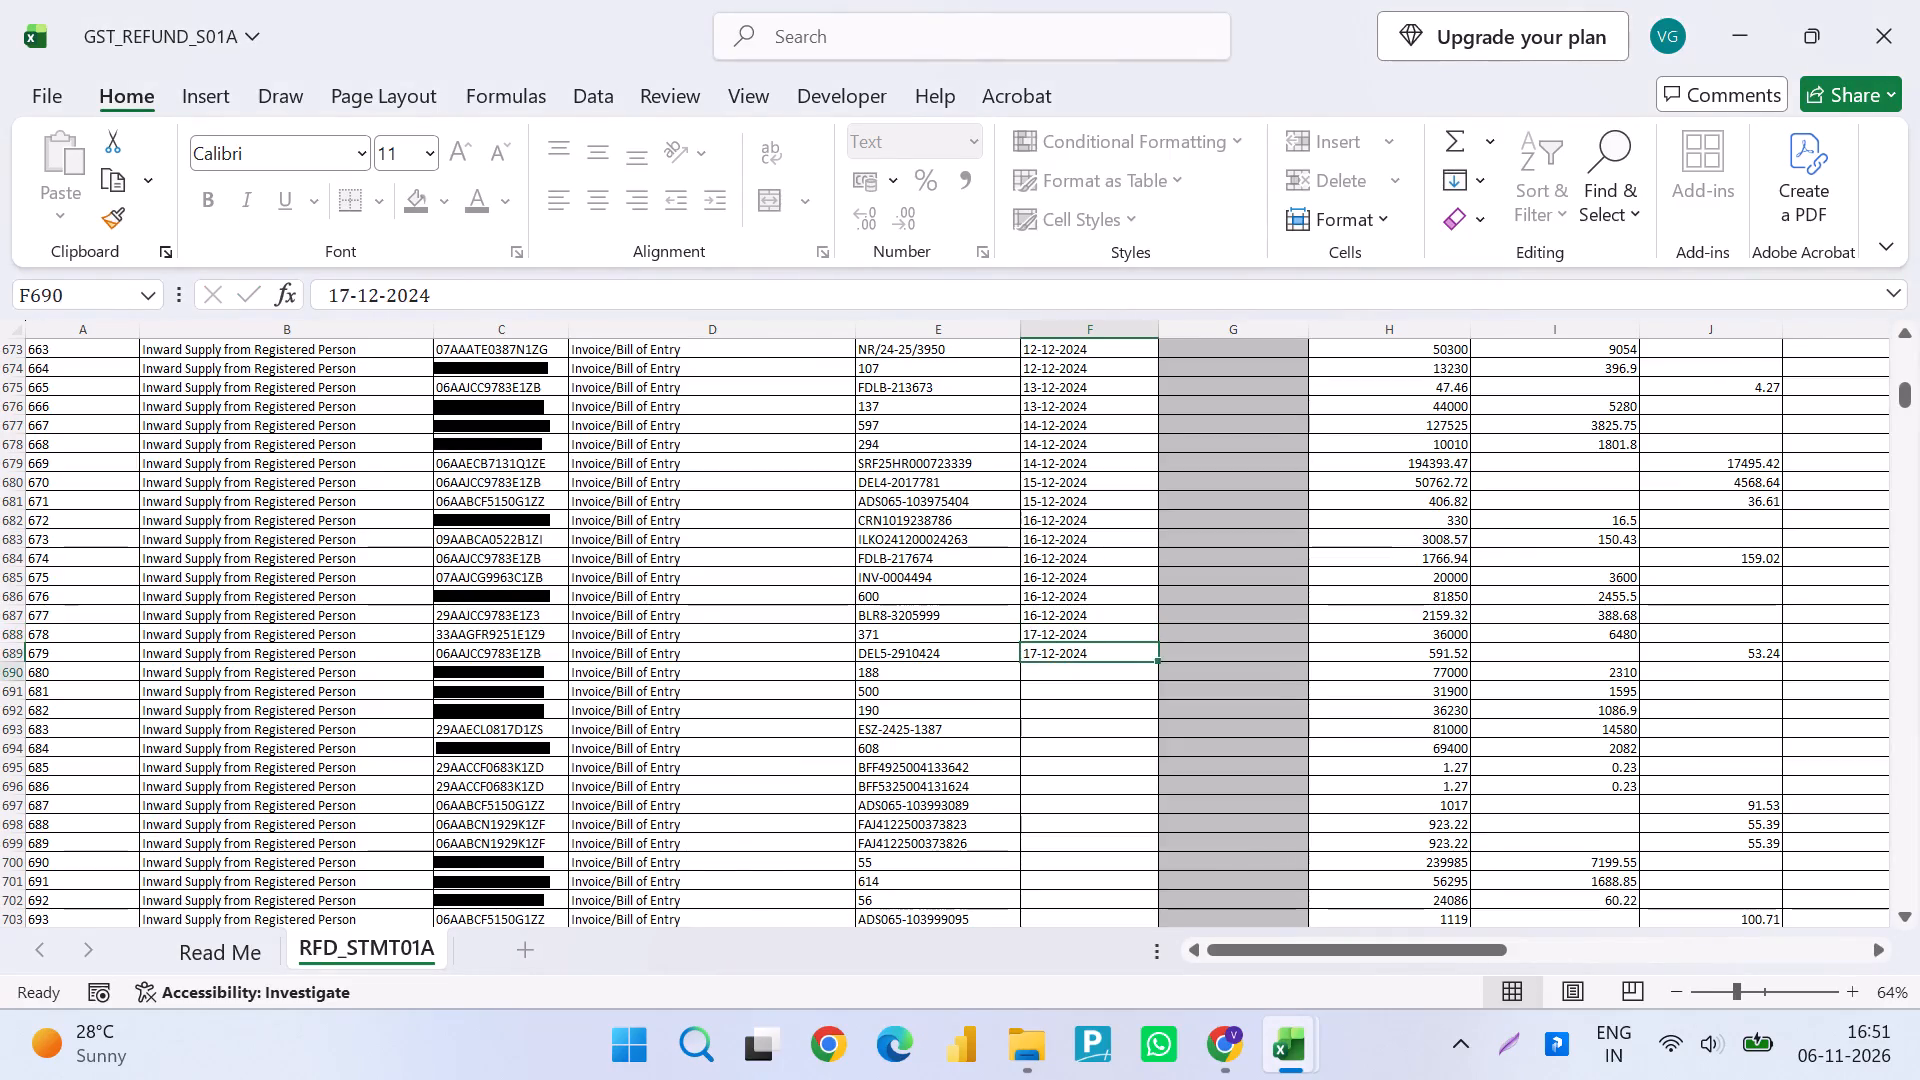
pyautogui.press('Down')
pyautogui.hotkey('ctrl', 'd')
# Examine the remaining December invoice dates from row 835 of PURCHASE 24-25 down to the last entry.
pyautogui.hotkey('alt', 'Tab')
pyautogui.press('Down')
pyautogui.press('Down')
pyautogui.press('Down')
pyautogui.hotkey('shift', 'Down')
pyautogui.hotkey('shift', 'Down')
pyautogui.hotkey('shift', 'Down')
pyautogui.hotkey('shift', 'Down')
pyautogui.hotkey('shift', 'Down')
pyautogui.hotkey('shift', 'Down')
pyautogui.hotkey('shift', 'Down')
pyautogui.hotkey('shift', 'Down')
pyautogui.hotkey('shift', 'Down')
pyautogui.hotkey('shift', 'Down')
pyautogui.hotkey('shift', 'Down')
pyautogui.hotkey('shift', 'Down')
pyautogui.hotkey('shift', 'Down')
pyautogui.hotkey('shift', 'Down')
pyautogui.hotkey('shift', 'Down')
pyautogui.hotkey('shift', 'Down')
pyautogui.hotkey('shift', 'Down')
pyautogui.hotkey('shift', 'Down')
pyautogui.hotkey('shift', 'Down')
pyautogui.hotkey('shift', 'Down')
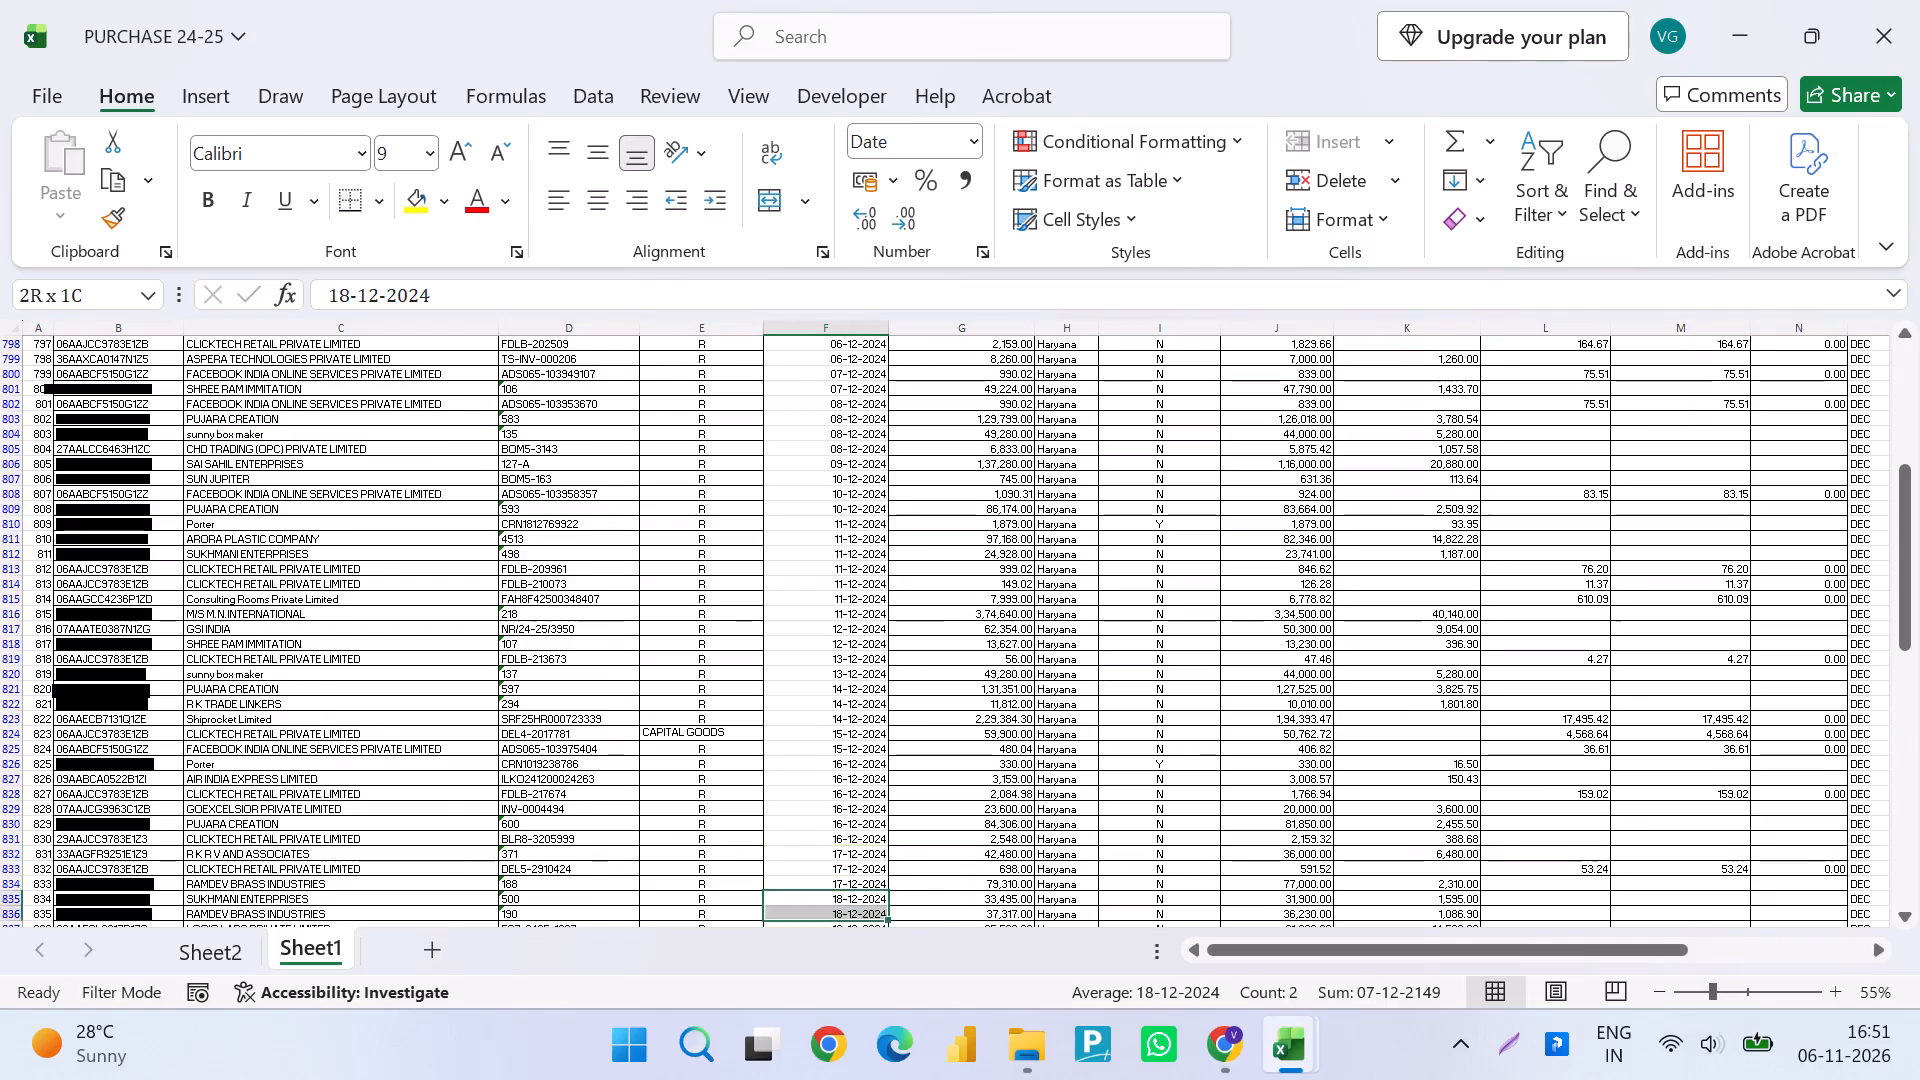
pyautogui.hotkey('ctrl', 'shift', 'Down')
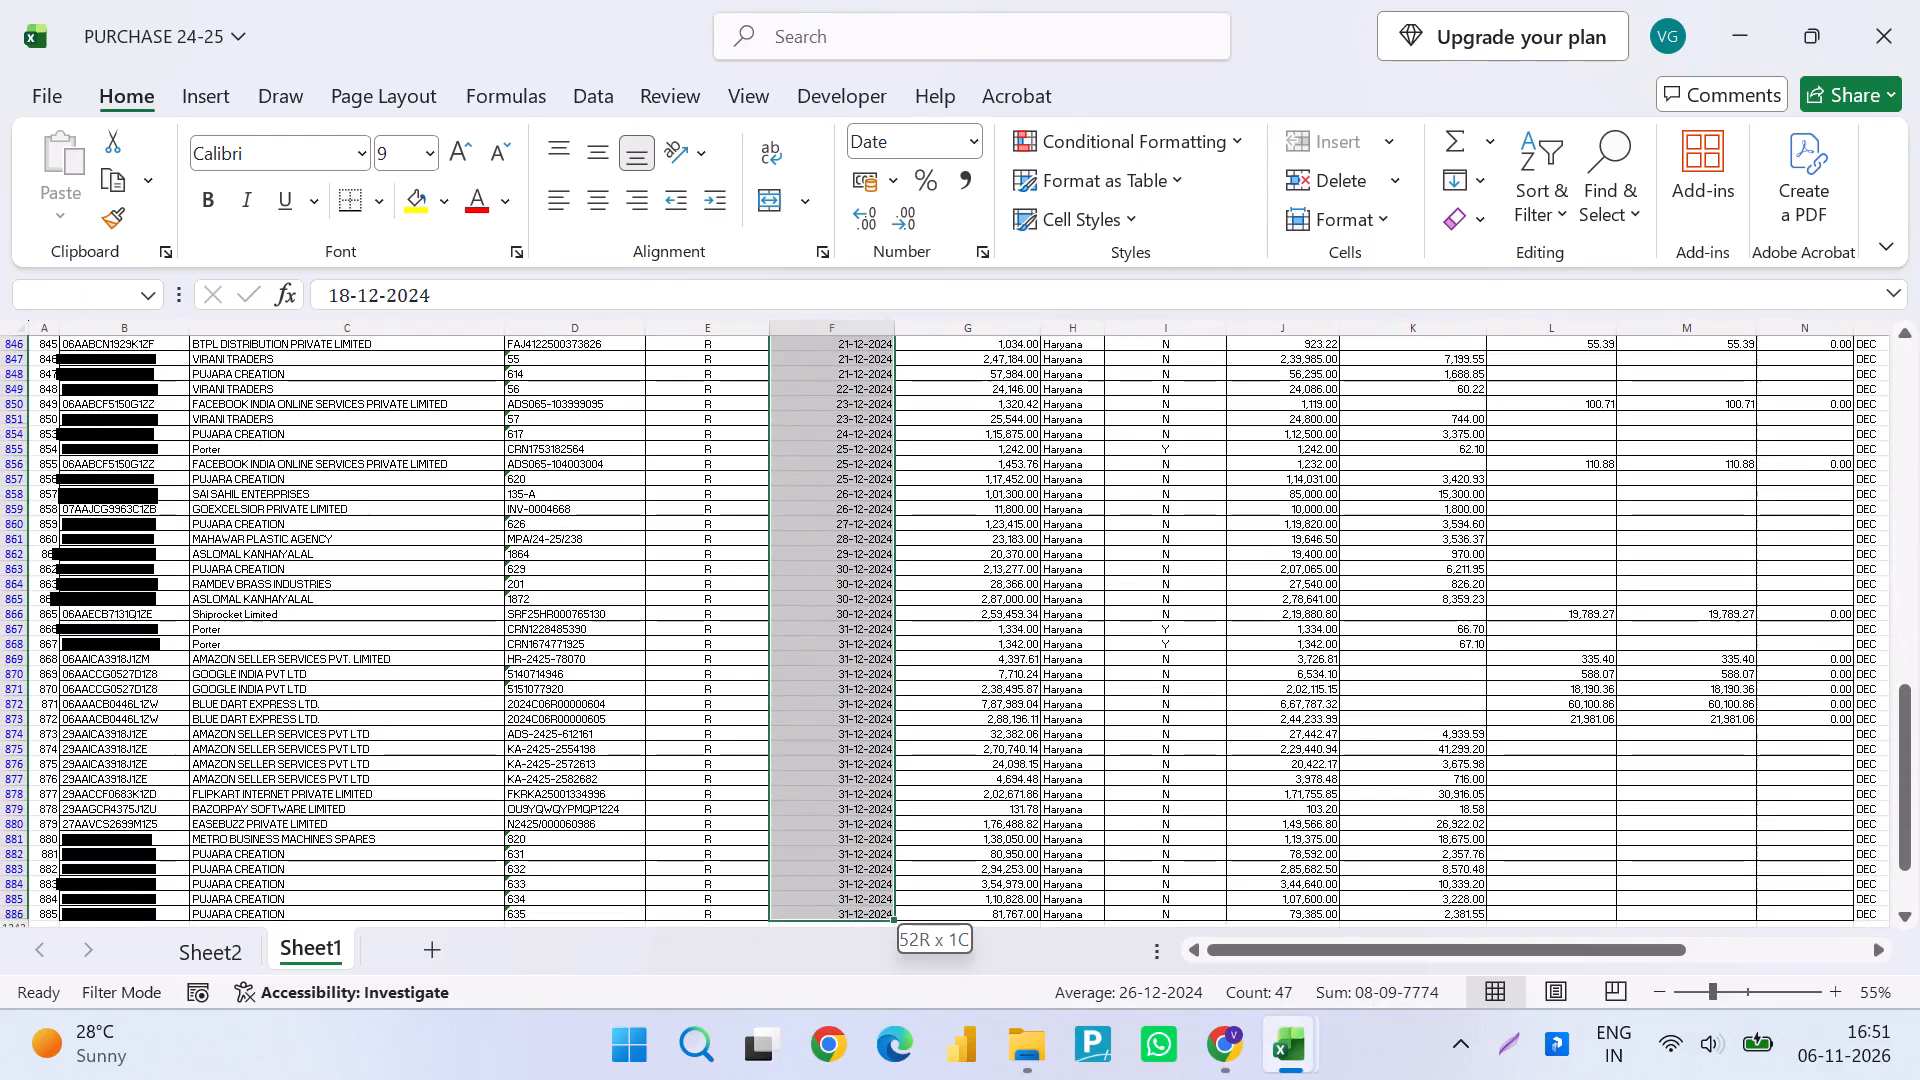
pyautogui.scroll(1, 1114, 523)
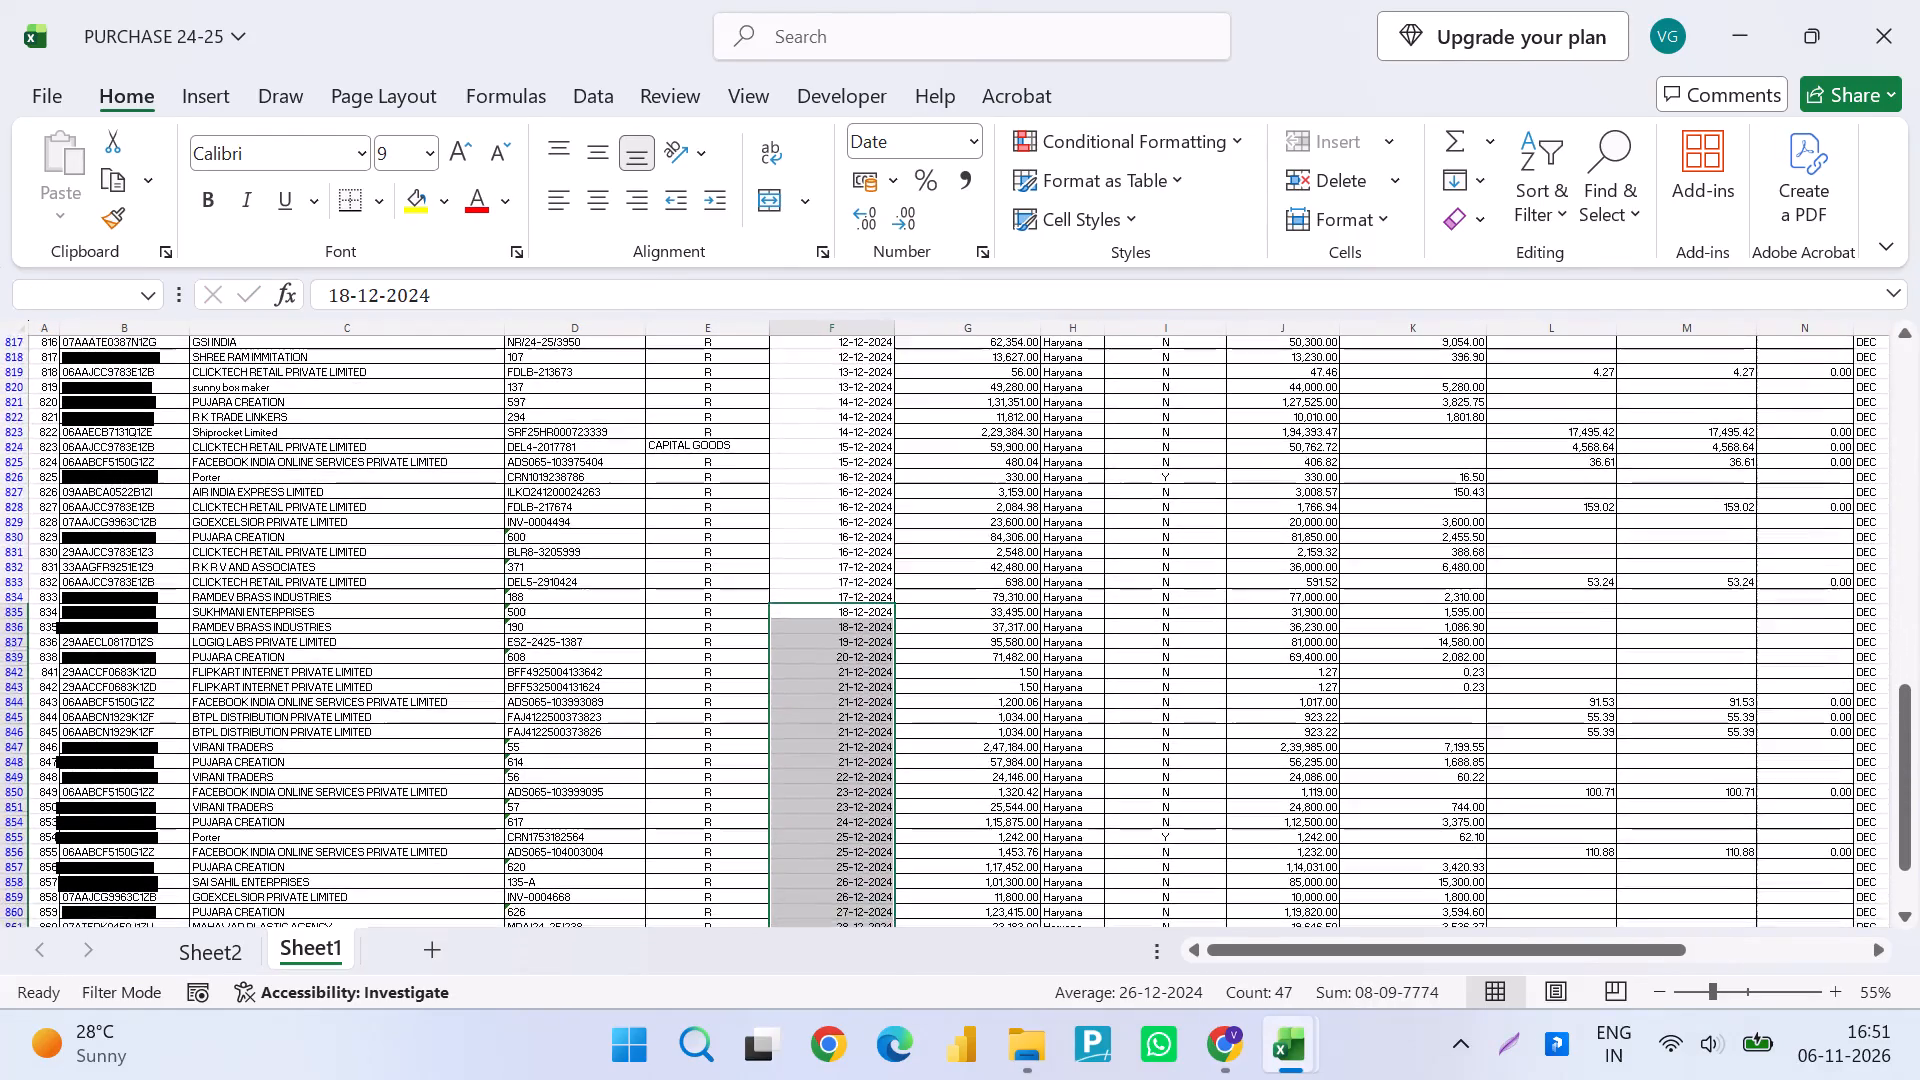
pyautogui.scroll(1, 1114, 523)
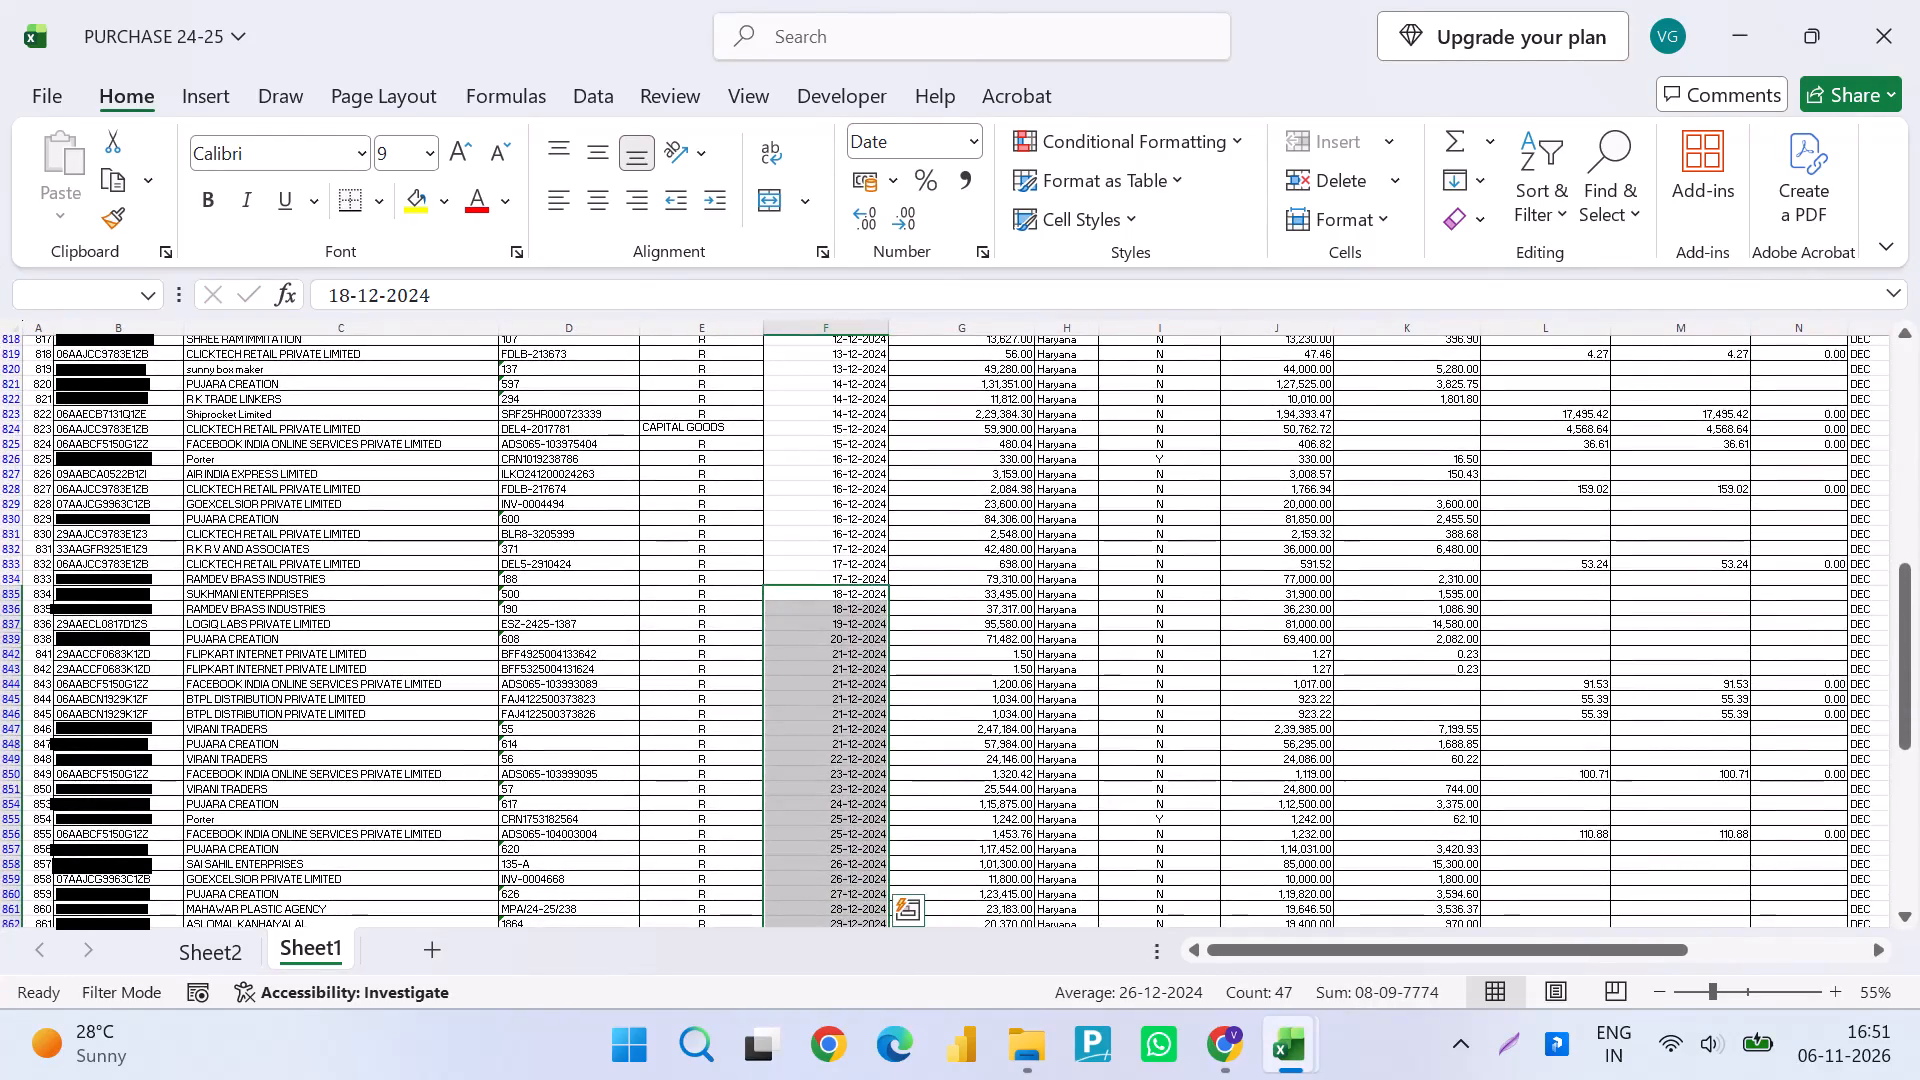
# Copy the dates in F688:F690 of GST_REFUND_S01A into F691:F693.
pyautogui.hotkey('alt', 'Tab')
pyautogui.hotkey('shift', 'Up')
pyautogui.hotkey('shift', 'Up')
pyautogui.hotkey('ctrl', 'c')
pyautogui.press('Down')
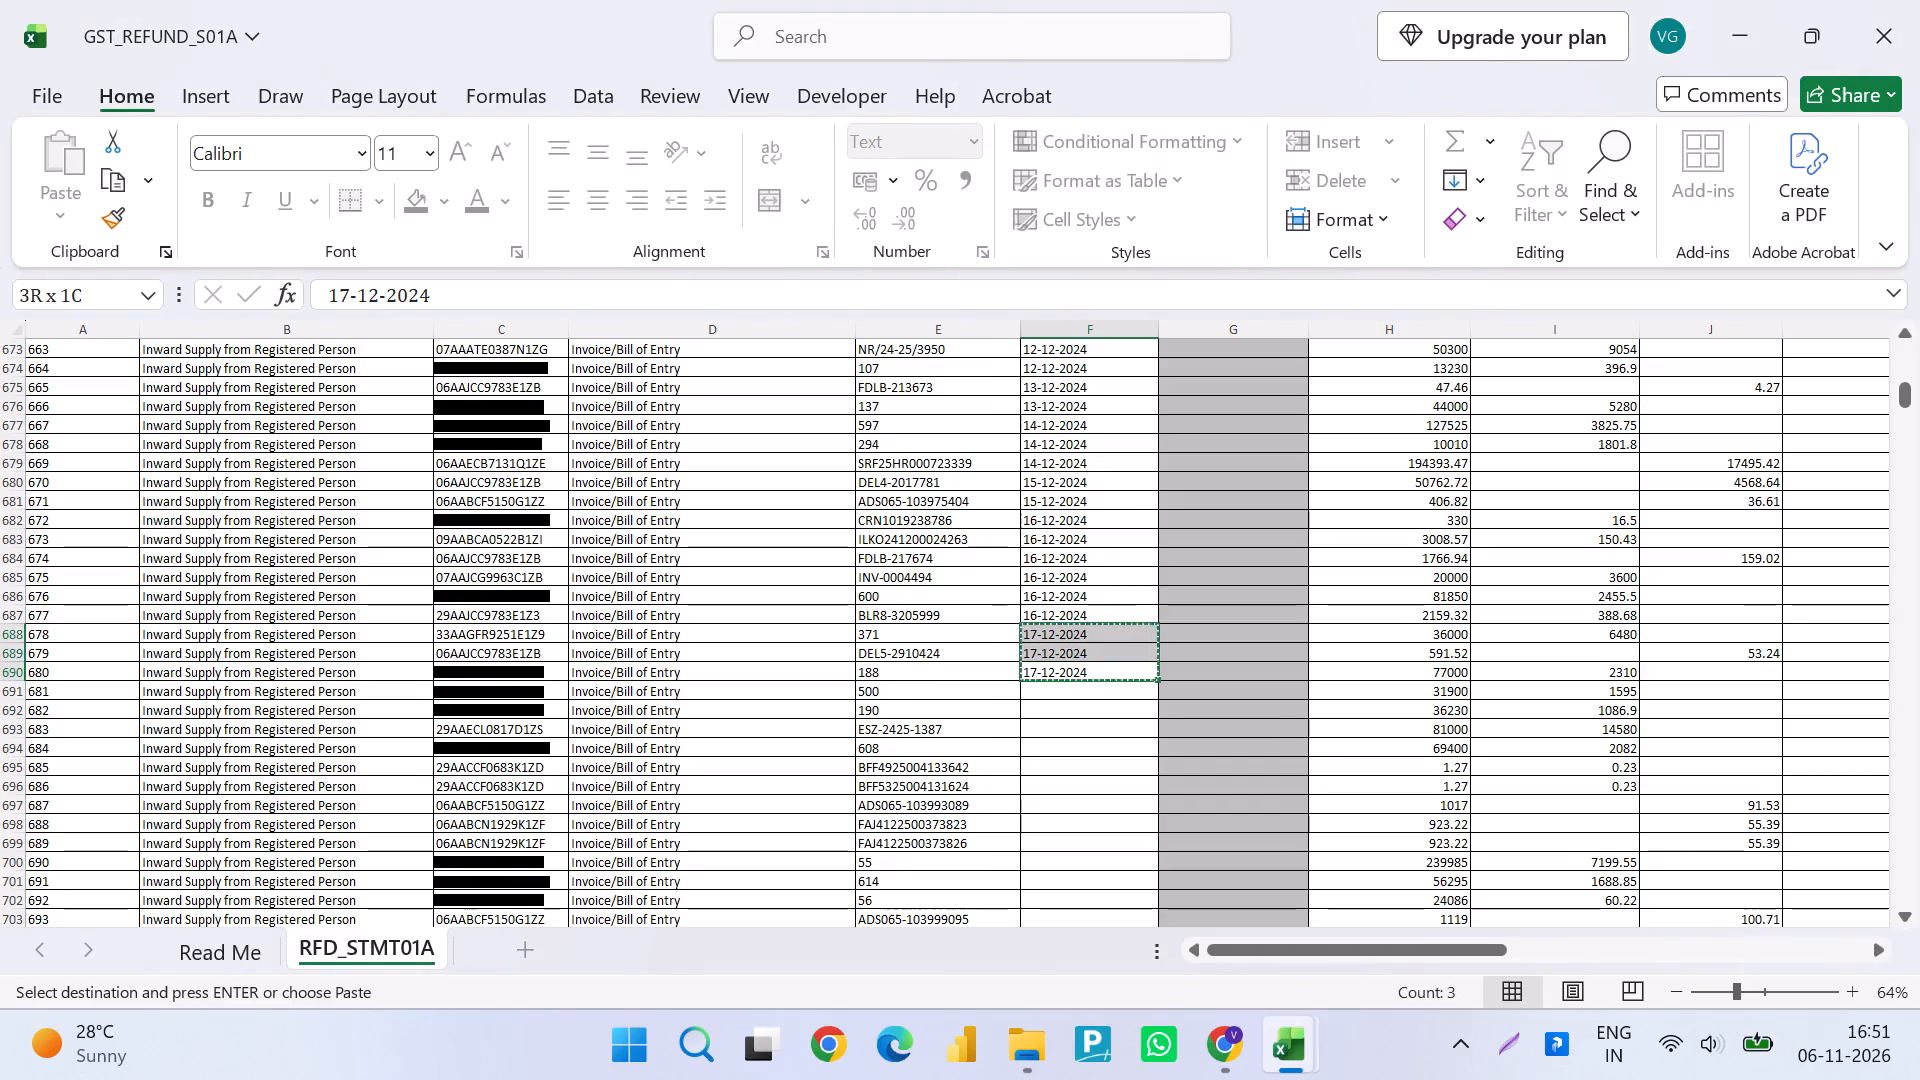
pyautogui.press('Down')
pyautogui.press('Up')
pyautogui.press('Return')
# Change F691 to 18-12-2024 and fill that date down through F693.
pyautogui.press('F2')
pyautogui.press('Left')
pyautogui.hotkey('ctrl', 'Left')
pyautogui.hotkey('ctrl', 'Left')
pyautogui.hotkey('ctrl', 'Left')
pyautogui.hotkey('ctrl', 'Left')
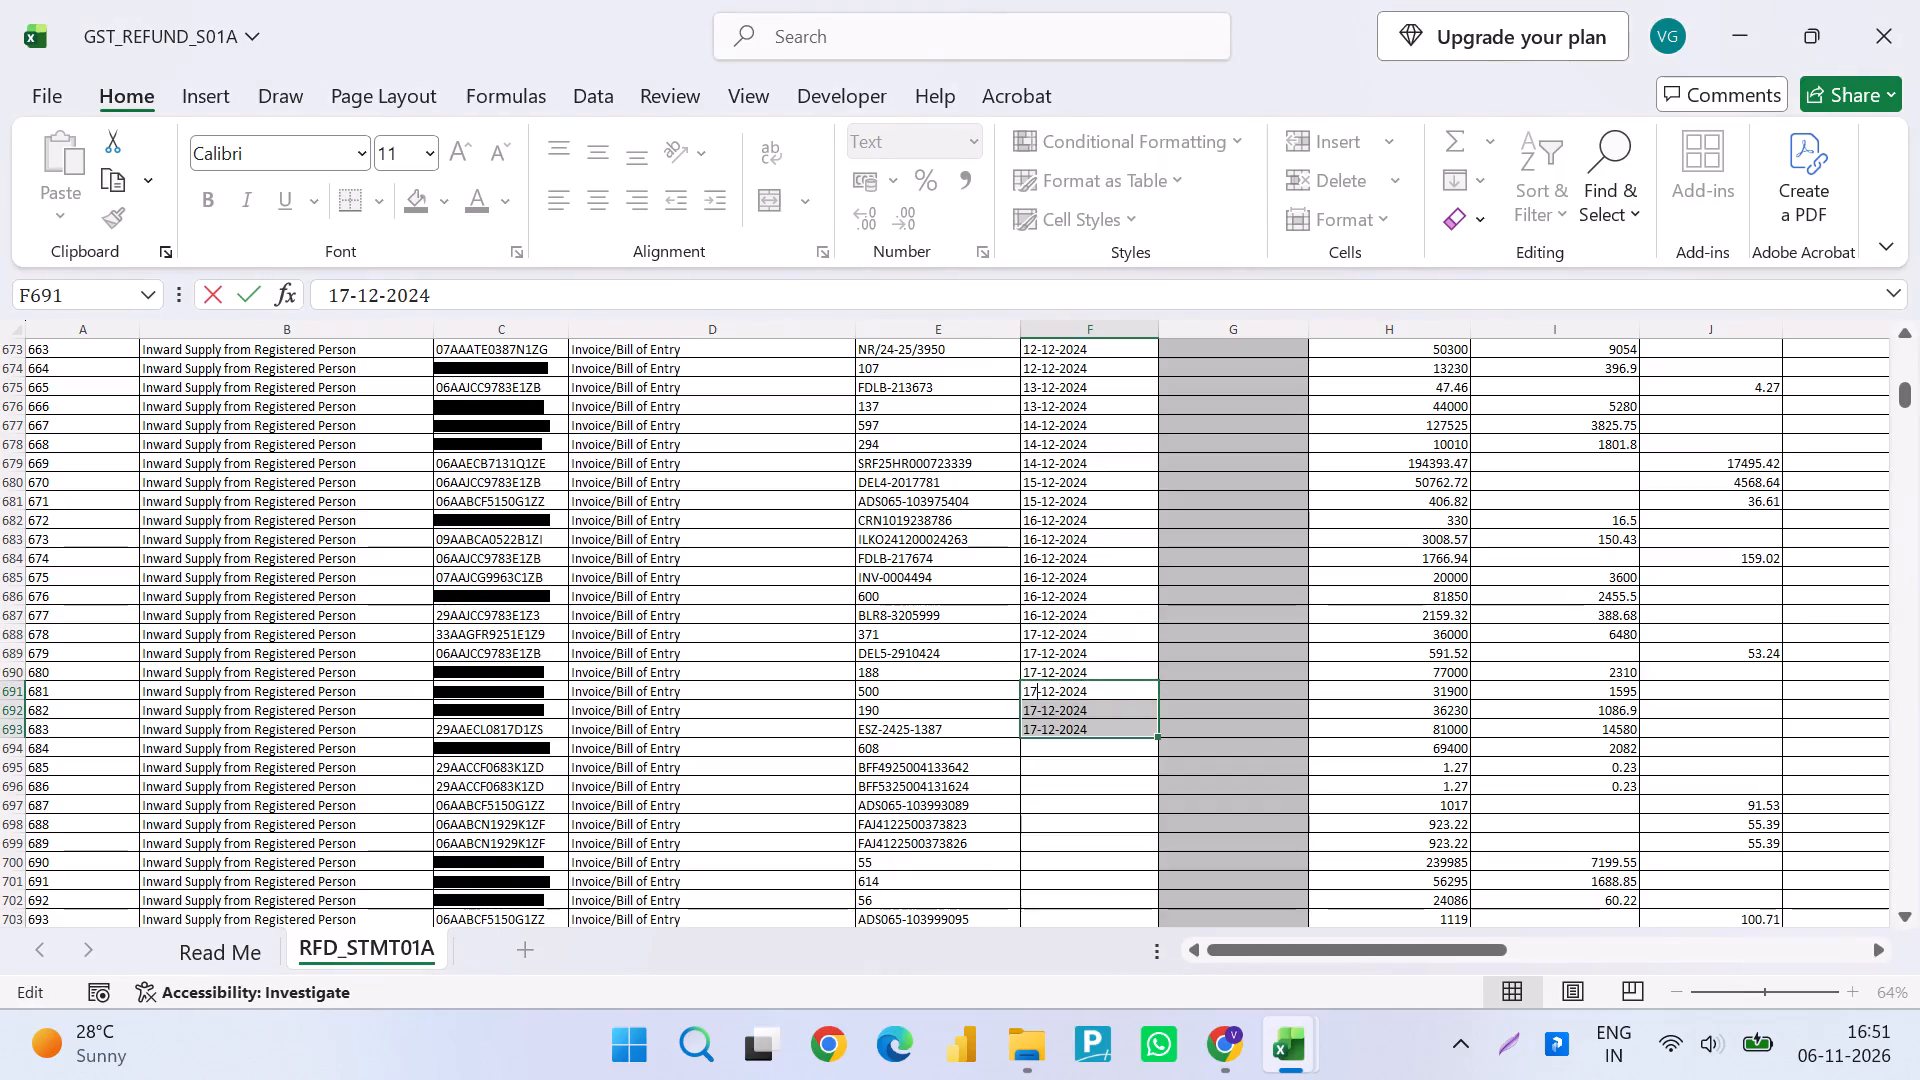
pyautogui.press('BackSpace')
pyautogui.press('8')
pyautogui.press('Return')
pyautogui.hotkey('ctrl', 'd')
# Change the date in F693, for invoice ESZ-2425-1387, to 19-12-2024.
pyautogui.press('Down')
pyautogui.press('Down')
pyautogui.press('F2')
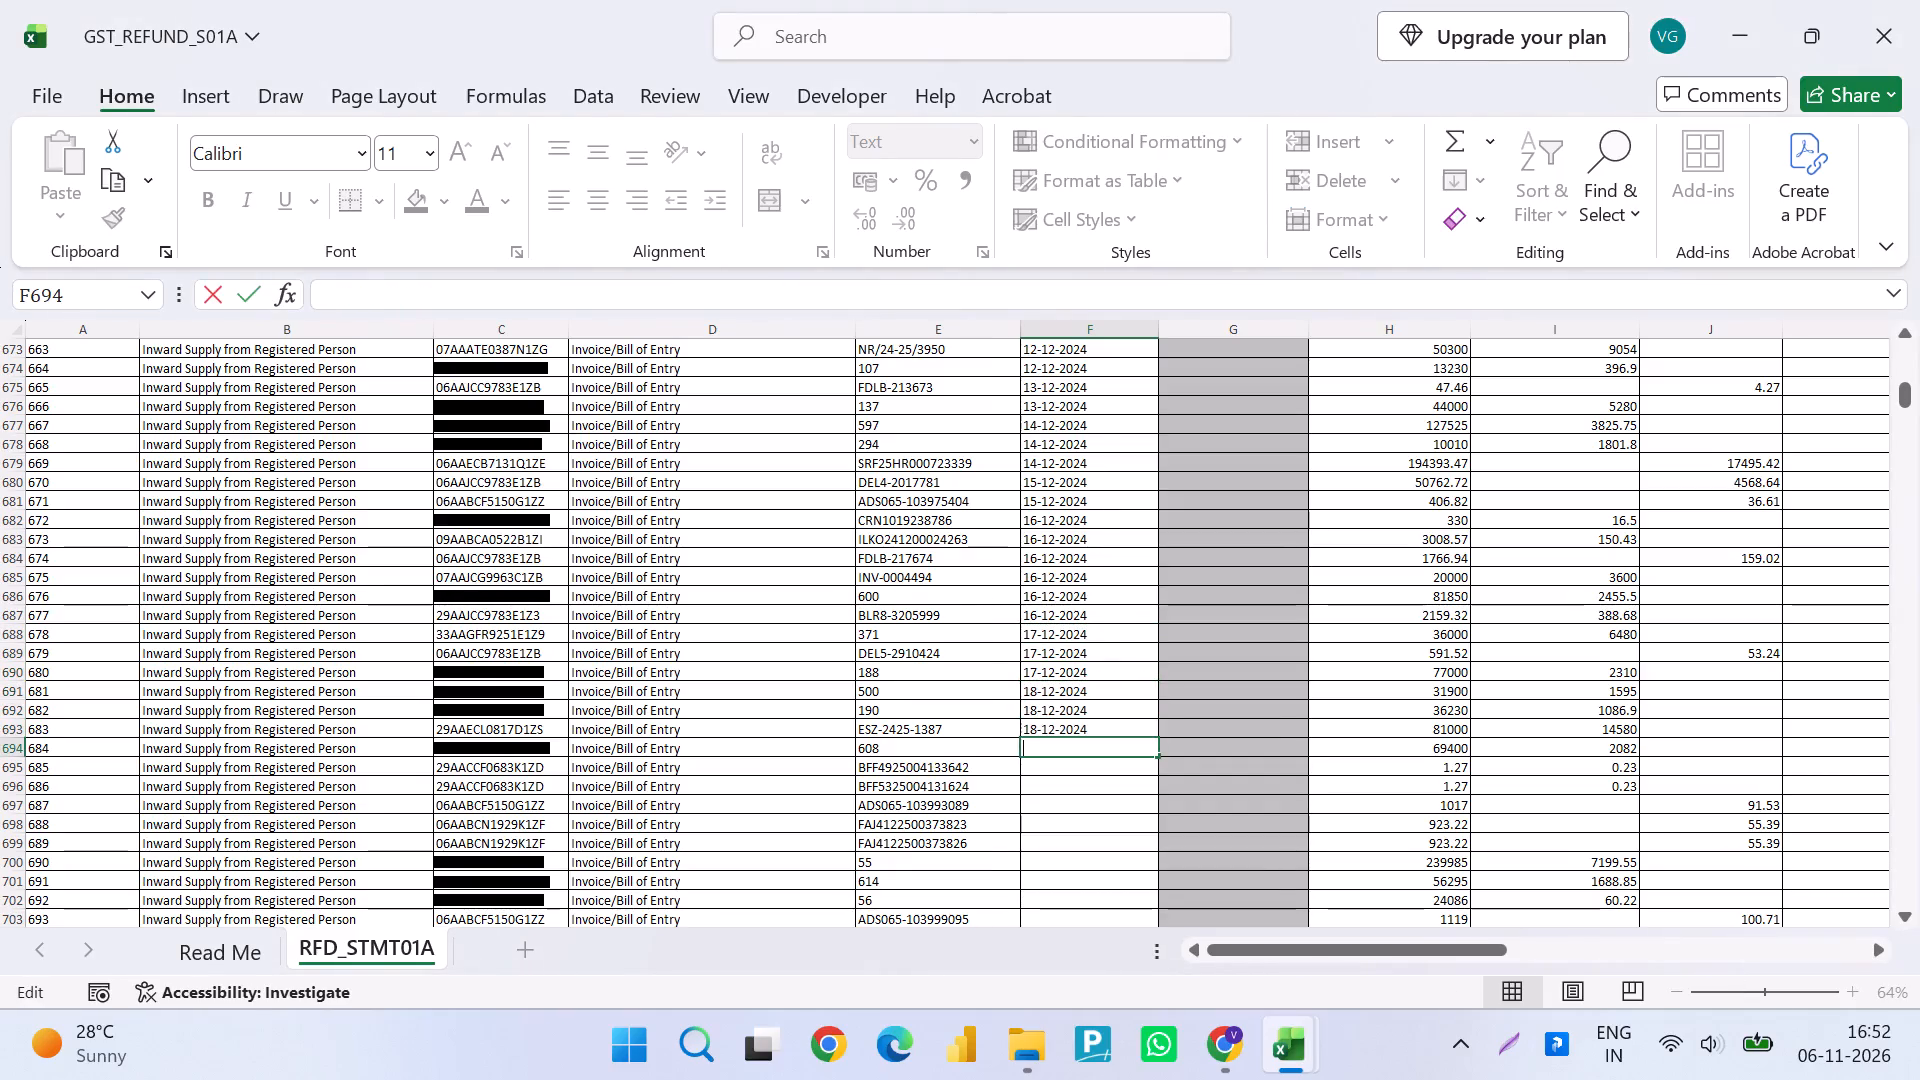
pyautogui.press('Escape')
pyautogui.press('Up')
pyautogui.press('F2')
pyautogui.press('Left')
pyautogui.hotkey('ctrl', 'Left')
pyautogui.hotkey('ctrl', 'Left')
pyautogui.hotkey('ctrl', 'Left')
pyautogui.hotkey('ctrl', 'Left')
pyautogui.press('BackSpace')
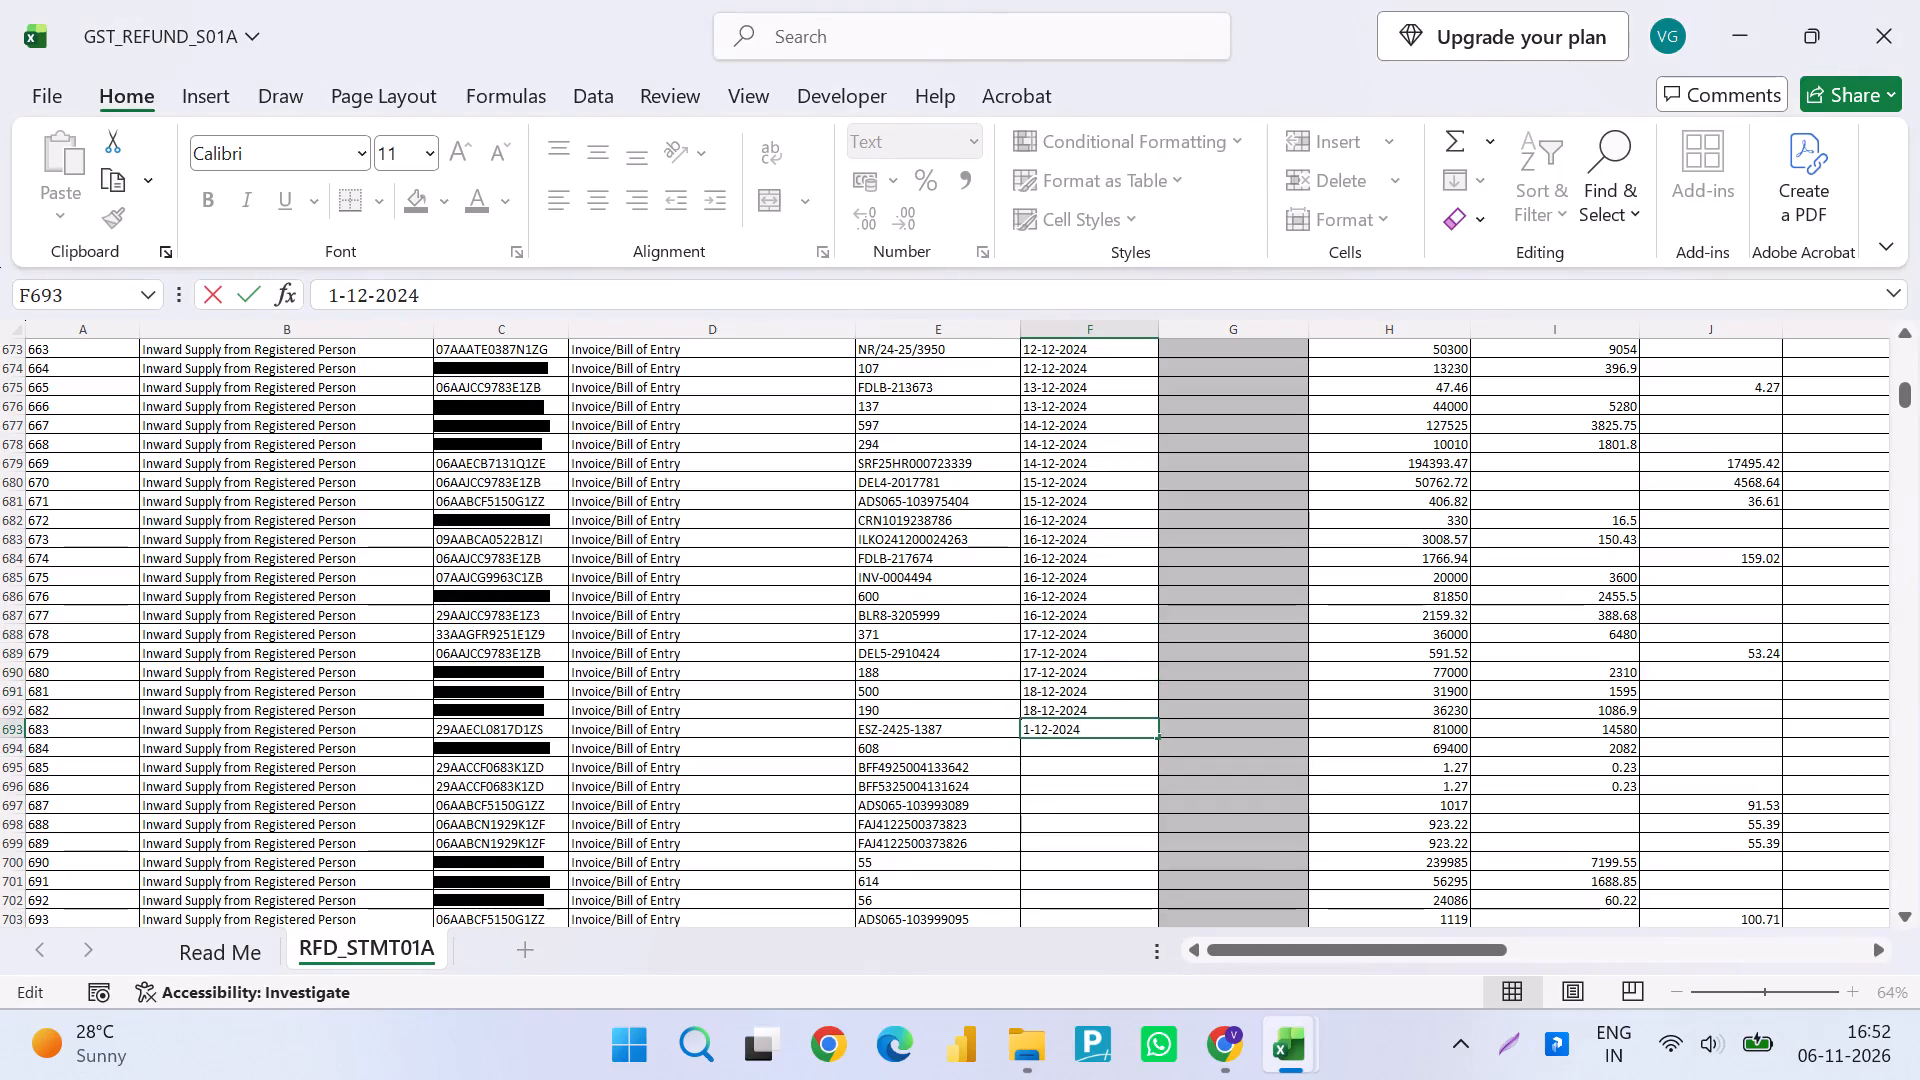
pyautogui.press('9')
pyautogui.press('Return')
# Check PURCHASE 24-25 for invoice 608, fill the date above into F694 of GST_REFUND_S01A and change it to 20-12-2024.
pyautogui.hotkey('alt', 'Tab')
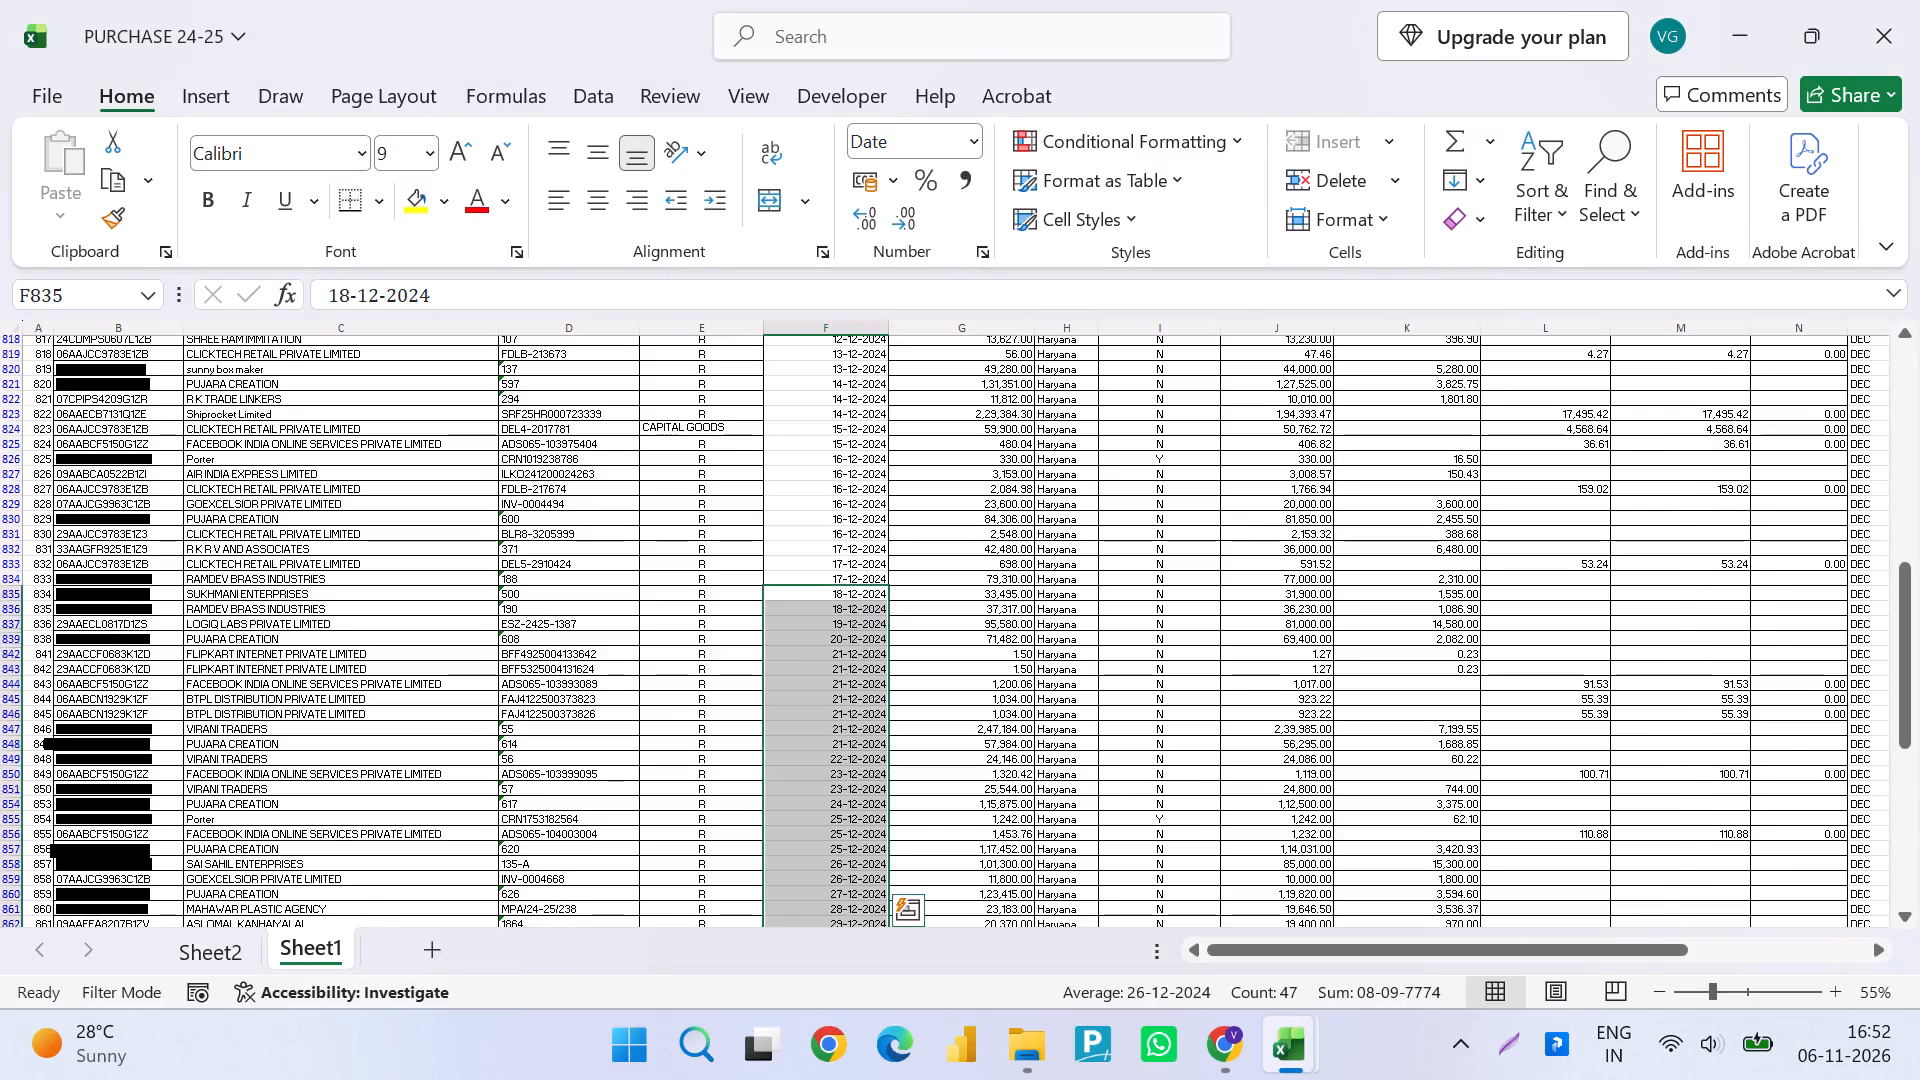
pyautogui.hotkey('alt', 'Tab')
pyautogui.press('Down')
pyautogui.press('Up')
pyautogui.hotkey('ctrl', 'd')
pyautogui.press('F2')
pyautogui.press('Left')
pyautogui.hotkey('ctrl', 'Left')
pyautogui.hotkey('ctrl', 'Left')
pyautogui.hotkey('ctrl', 'Left')
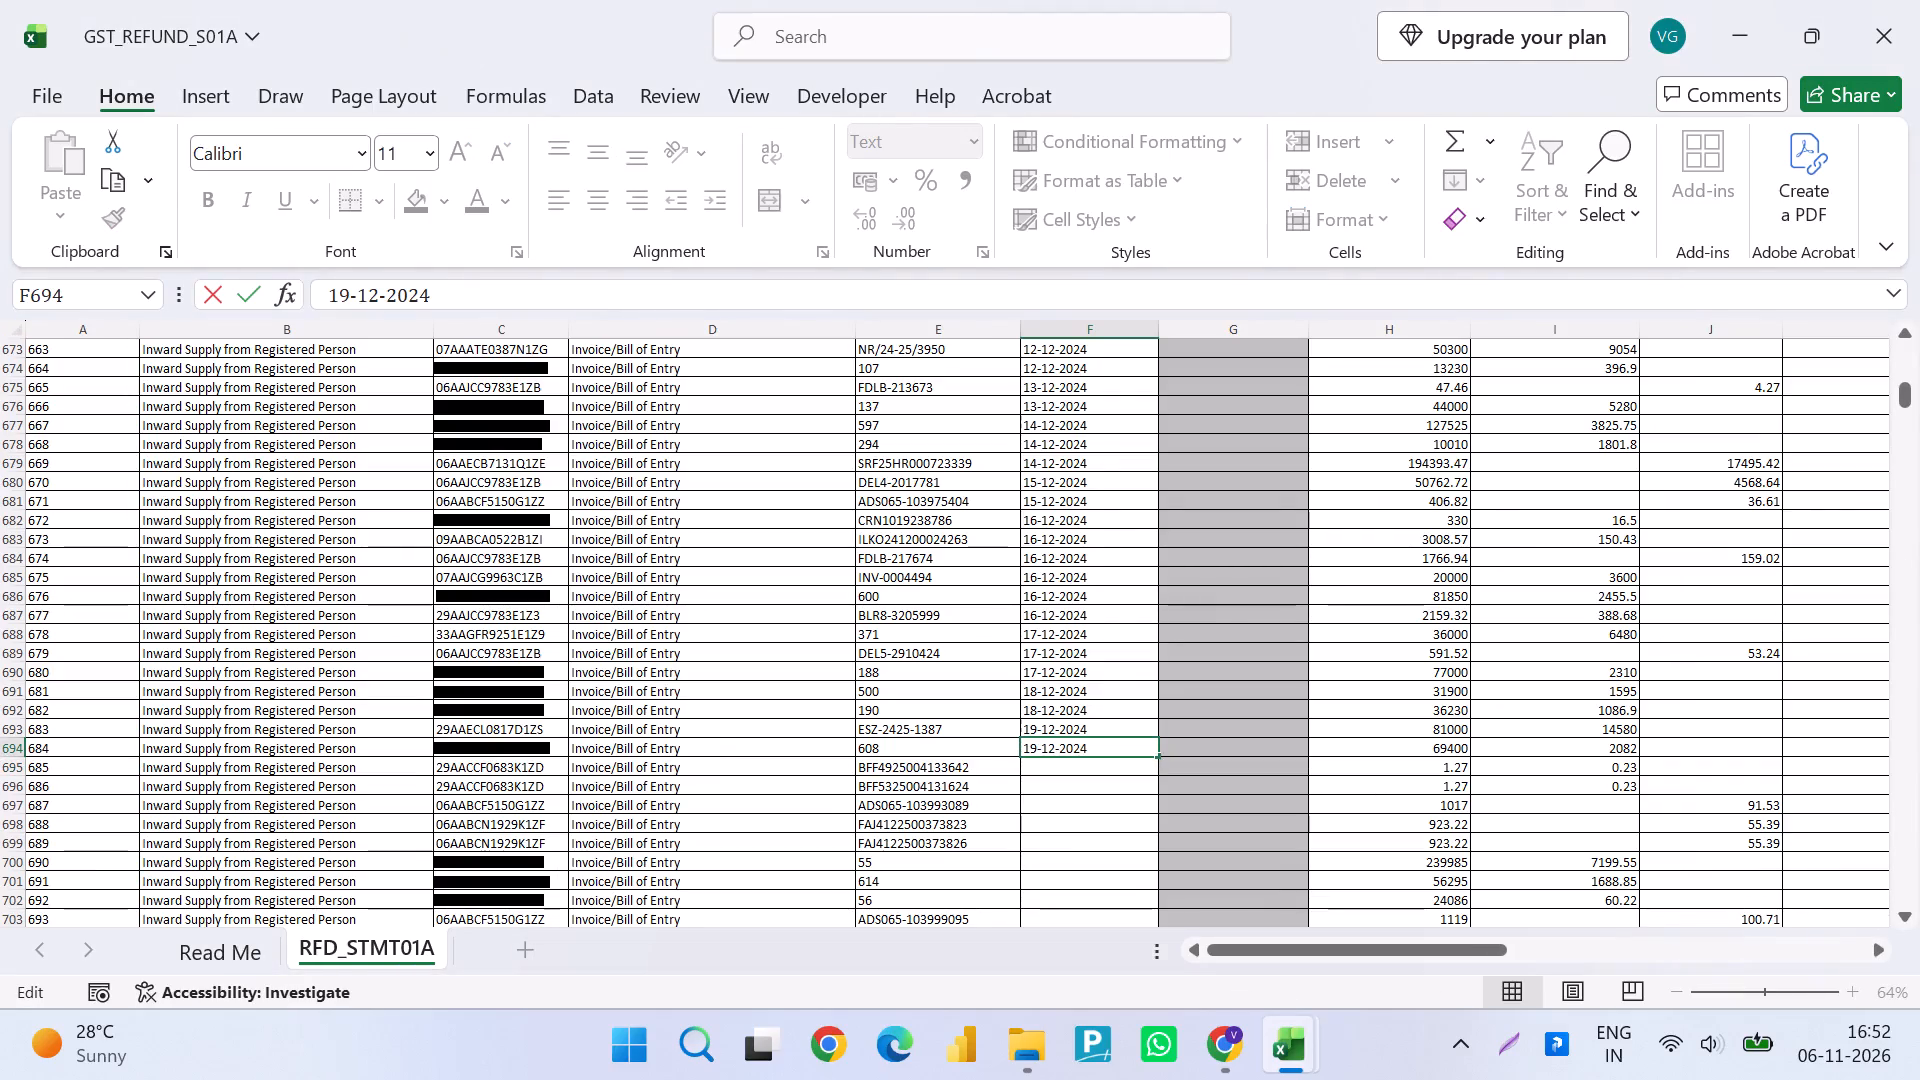
pyautogui.hotkey('ctrl', 'Left')
pyautogui.hotkey('ctrl', 'Left')
pyautogui.hotkey('shift', 'Right')
pyautogui.hotkey('shift', 'Right')
pyautogui.write('20')
pyautogui.press('Return')
# Examine the run of same-dated invoices in rows 842 to 848 of PURCHASE 24-25, then return to GST_REFUND_S01A.
pyautogui.hotkey('alt', 'Tab')
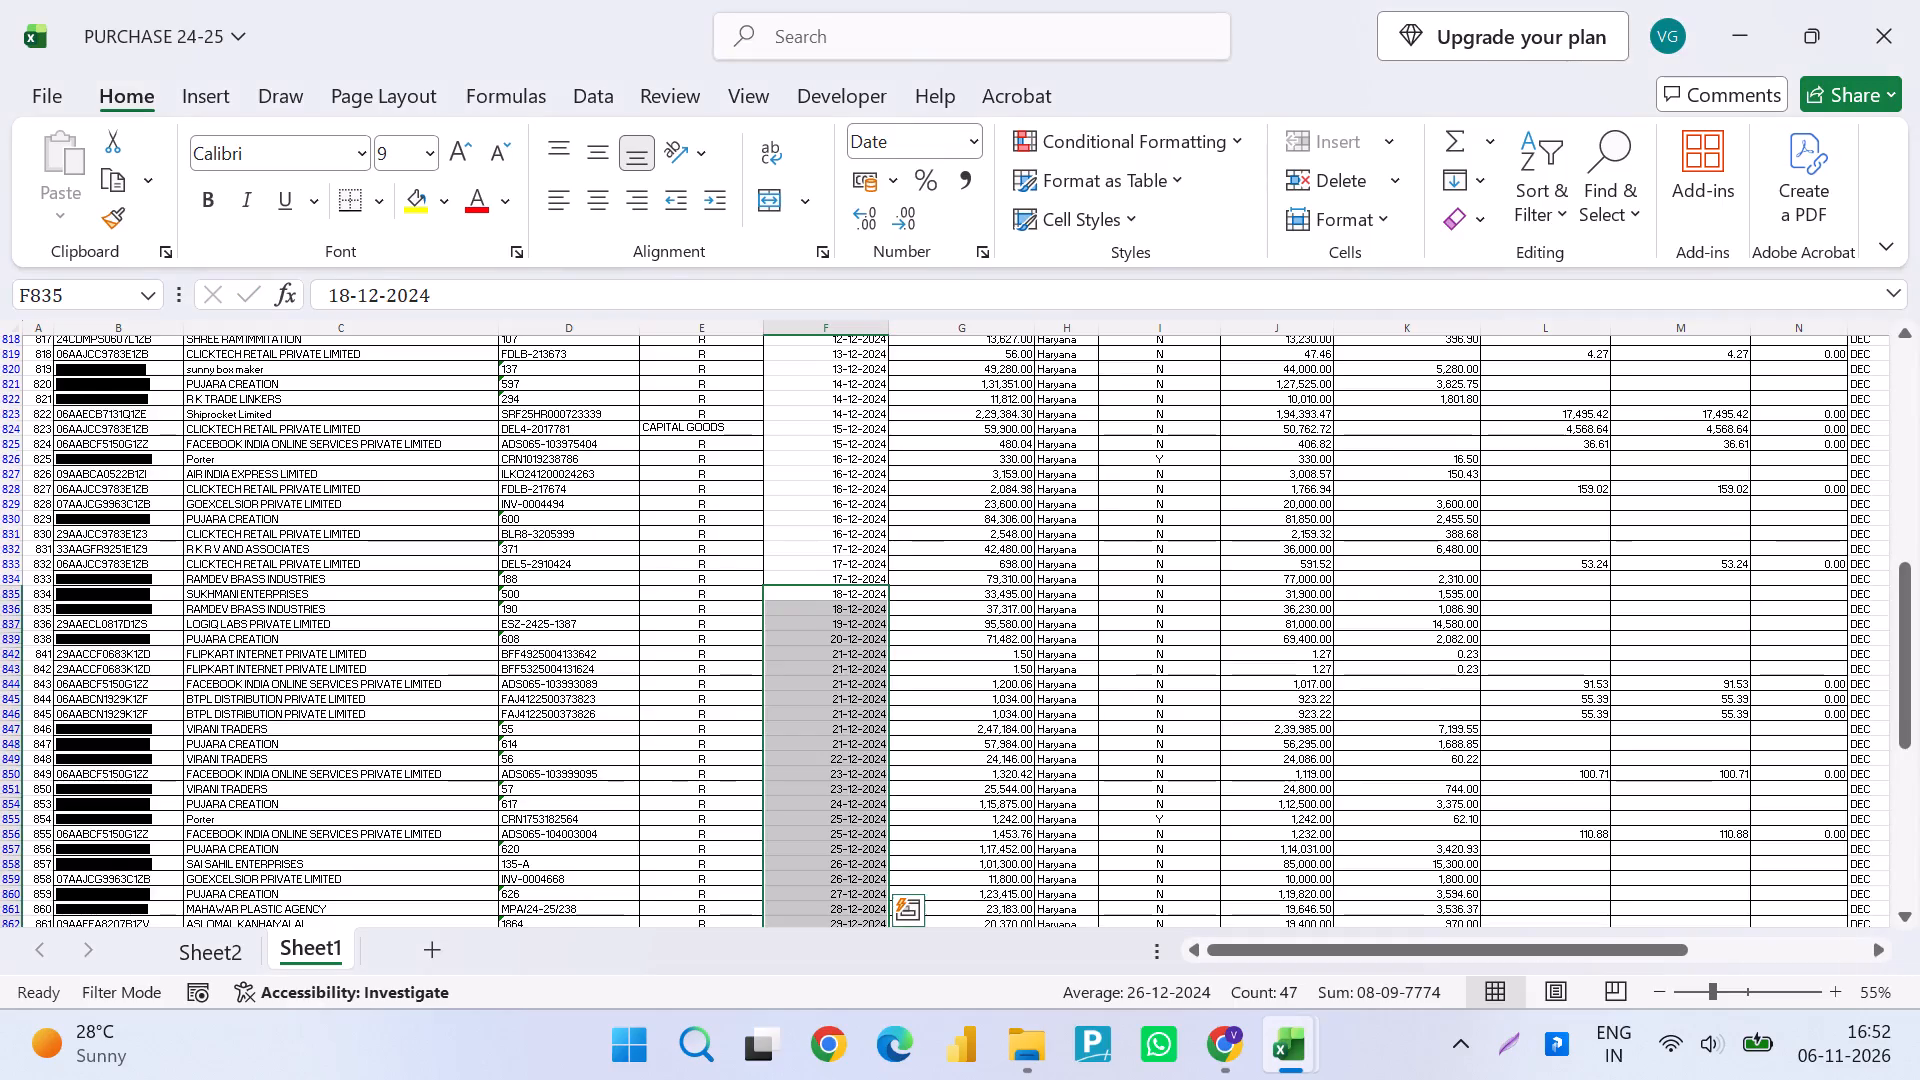
pyautogui.click(856, 653)
pyautogui.hotkey('shift', 'Down')
pyautogui.hotkey('shift', 'Down')
pyautogui.hotkey('shift', 'Down')
pyautogui.hotkey('shift', 'Down')
pyautogui.hotkey('shift', 'Down')
pyautogui.hotkey('shift', 'Down')
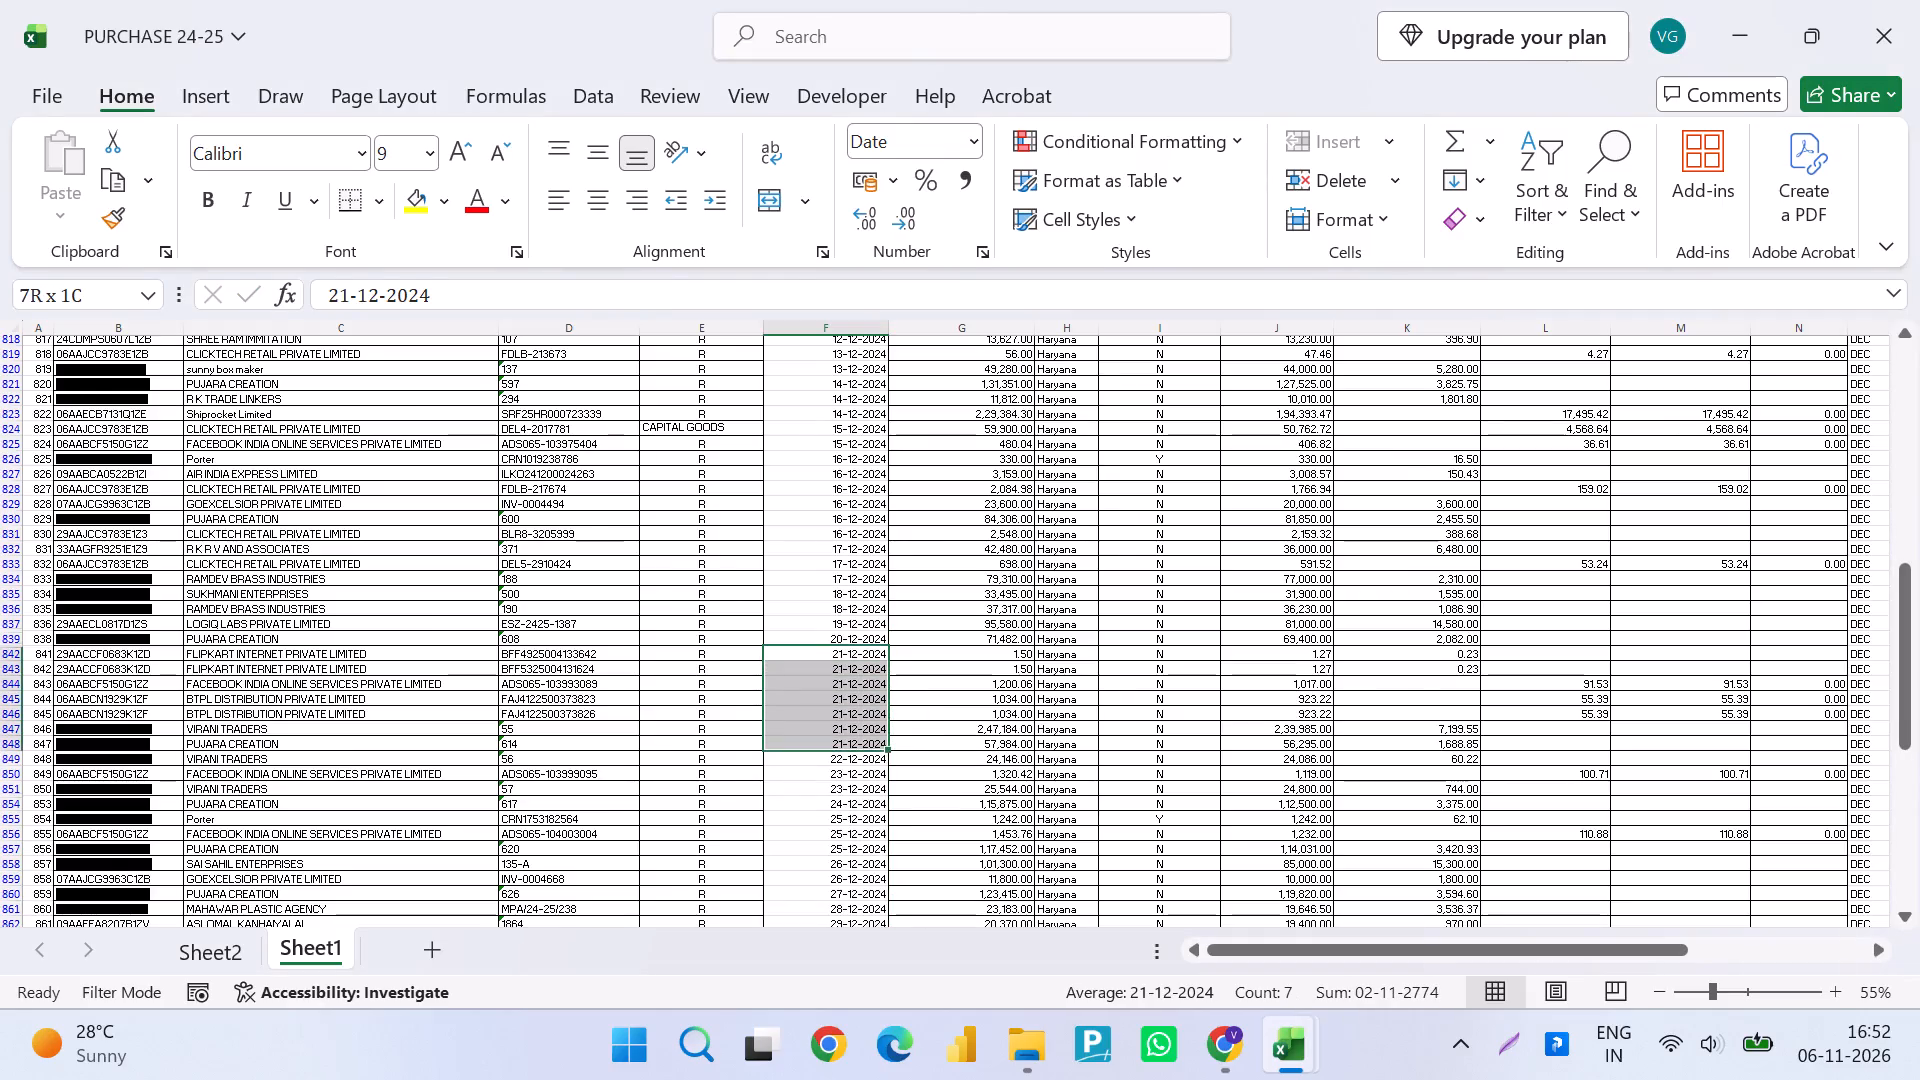
pyautogui.hotkey('alt', 'Tab')
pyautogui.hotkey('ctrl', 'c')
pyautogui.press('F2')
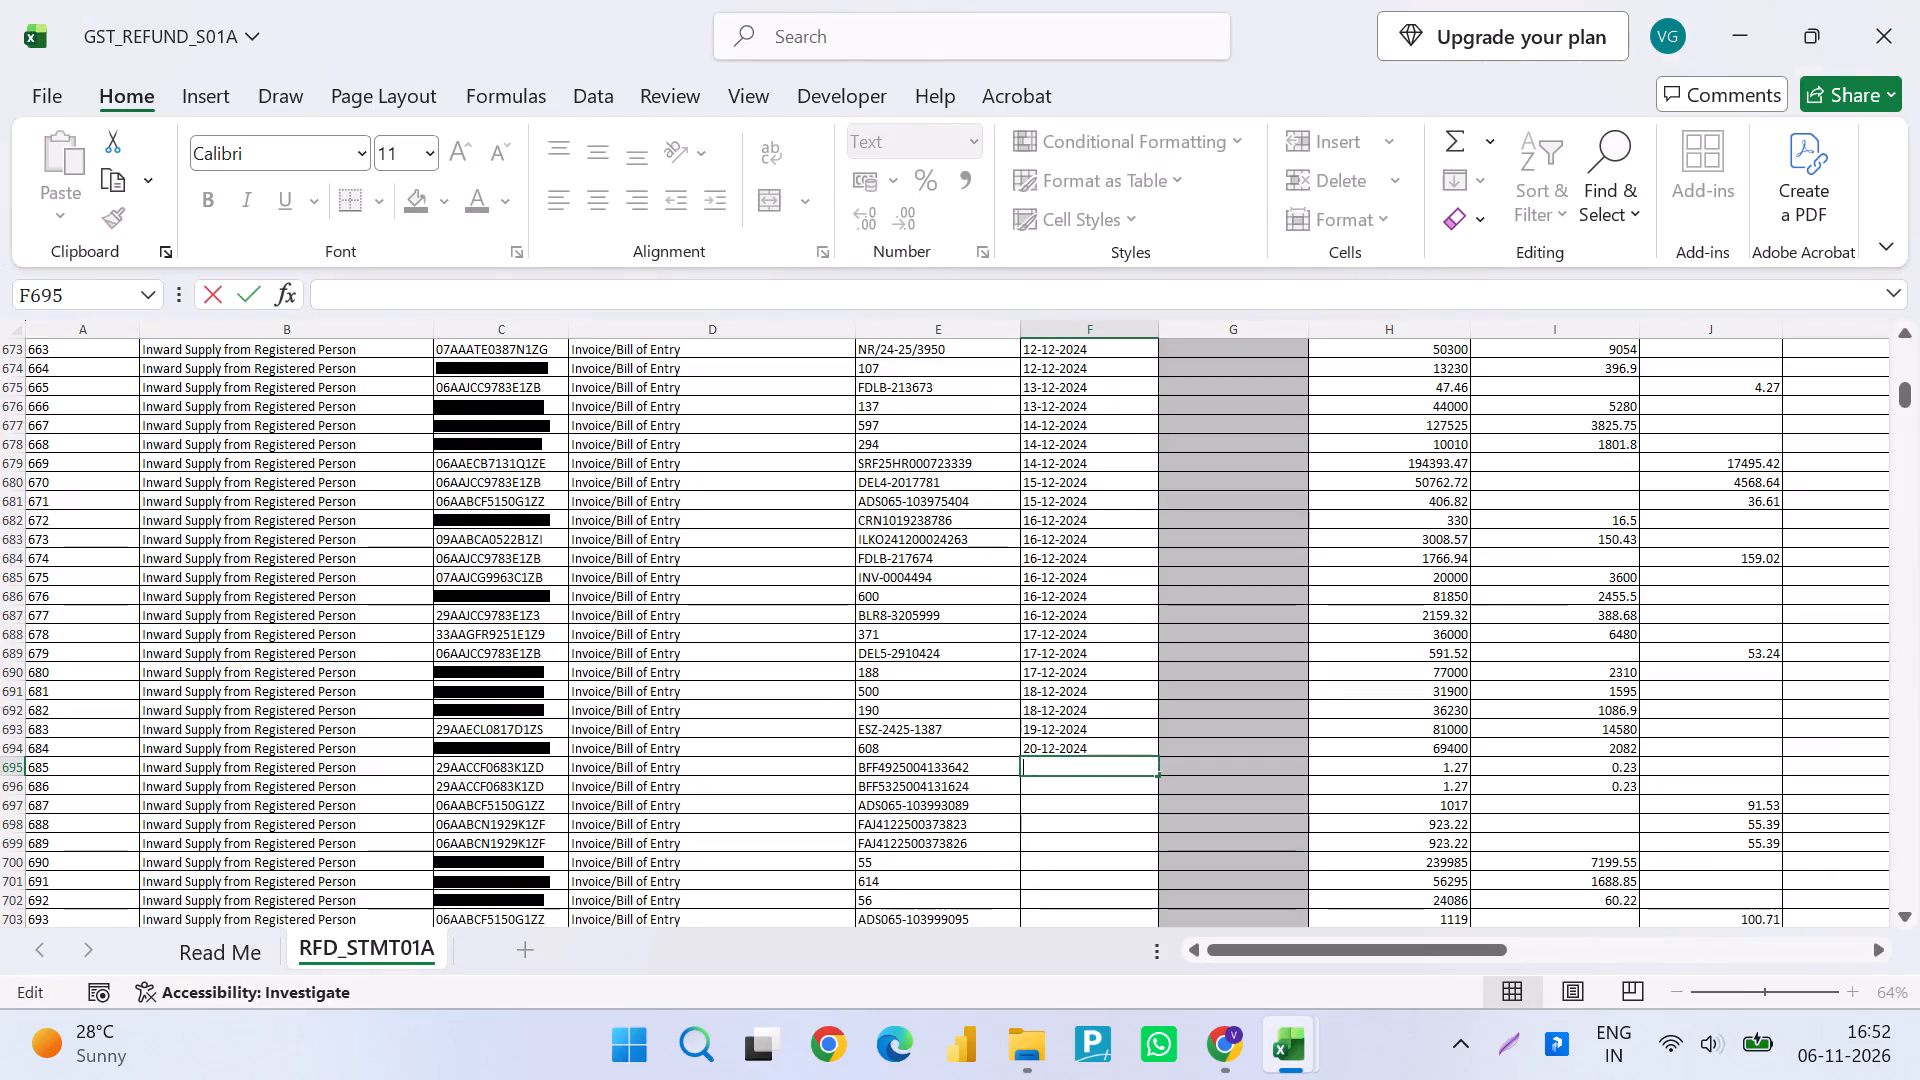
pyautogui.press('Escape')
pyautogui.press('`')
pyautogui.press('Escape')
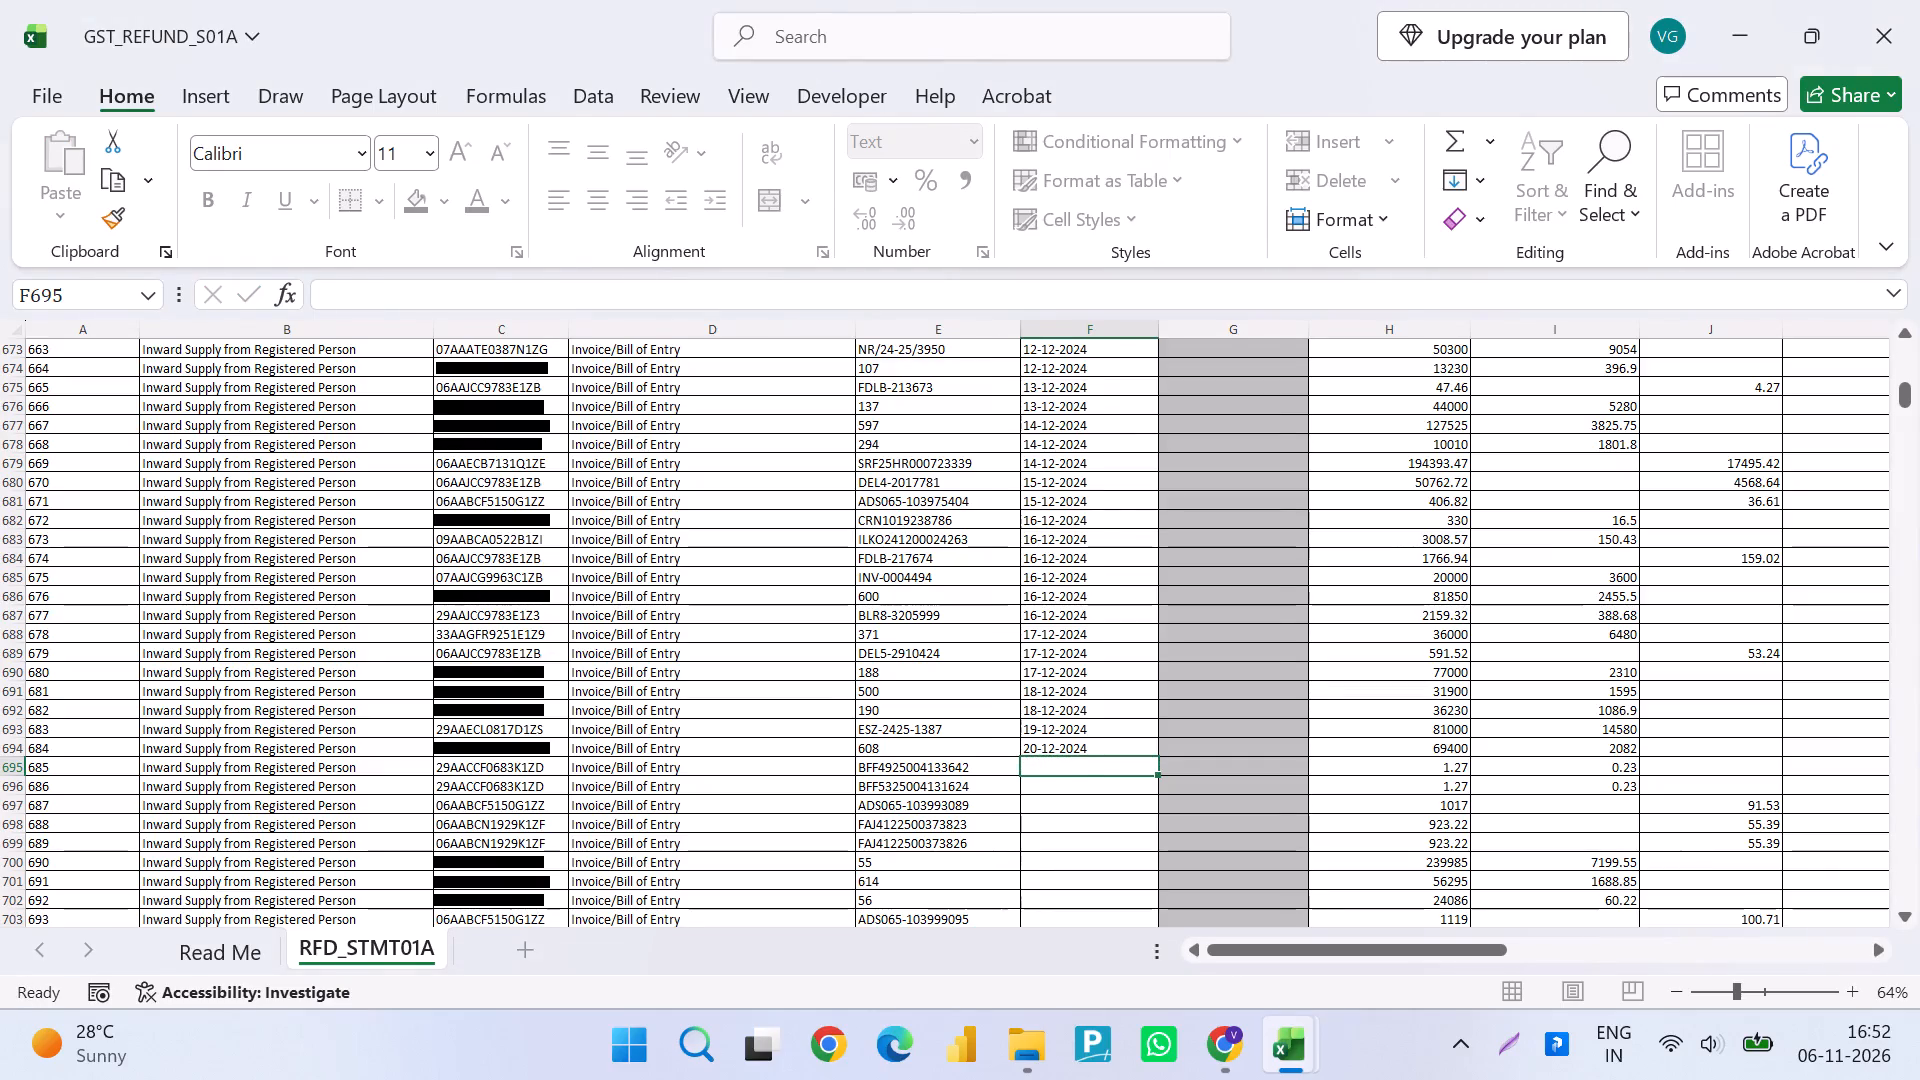
pyautogui.hotkey('ctrl', 'd')
pyautogui.press('F2')
pyautogui.press('Left')
pyautogui.hotkey('ctrl', 'Left')
pyautogui.hotkey('ctrl', 'Left')
pyautogui.hotkey('ctrl', 'Left')
pyautogui.press('Left')
pyautogui.press('Left')
pyautogui.press('BackSpace')
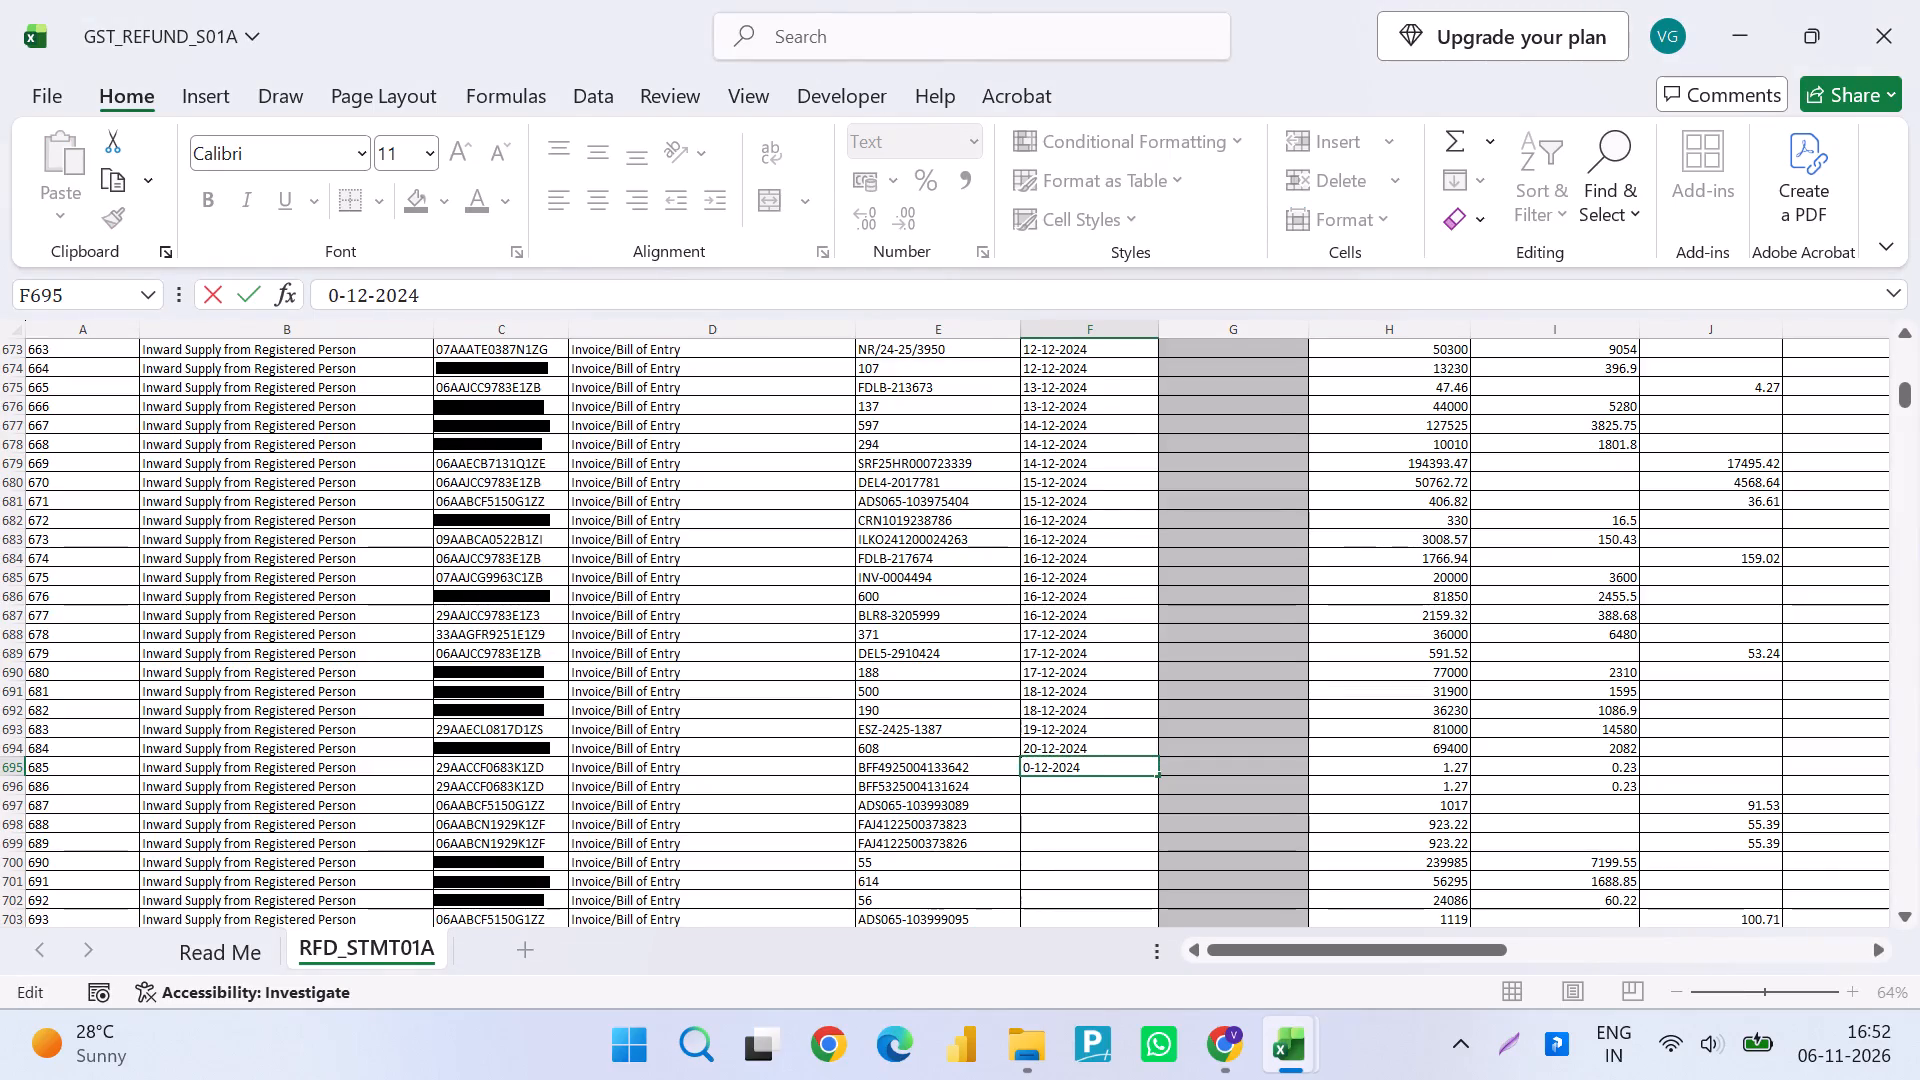
pyautogui.press('Delete')
pyautogui.write('21')
pyautogui.press('Return')
# Fill the 21-12-2024 date from F695 down through F701.
pyautogui.hotkey('ctrl', 'd')
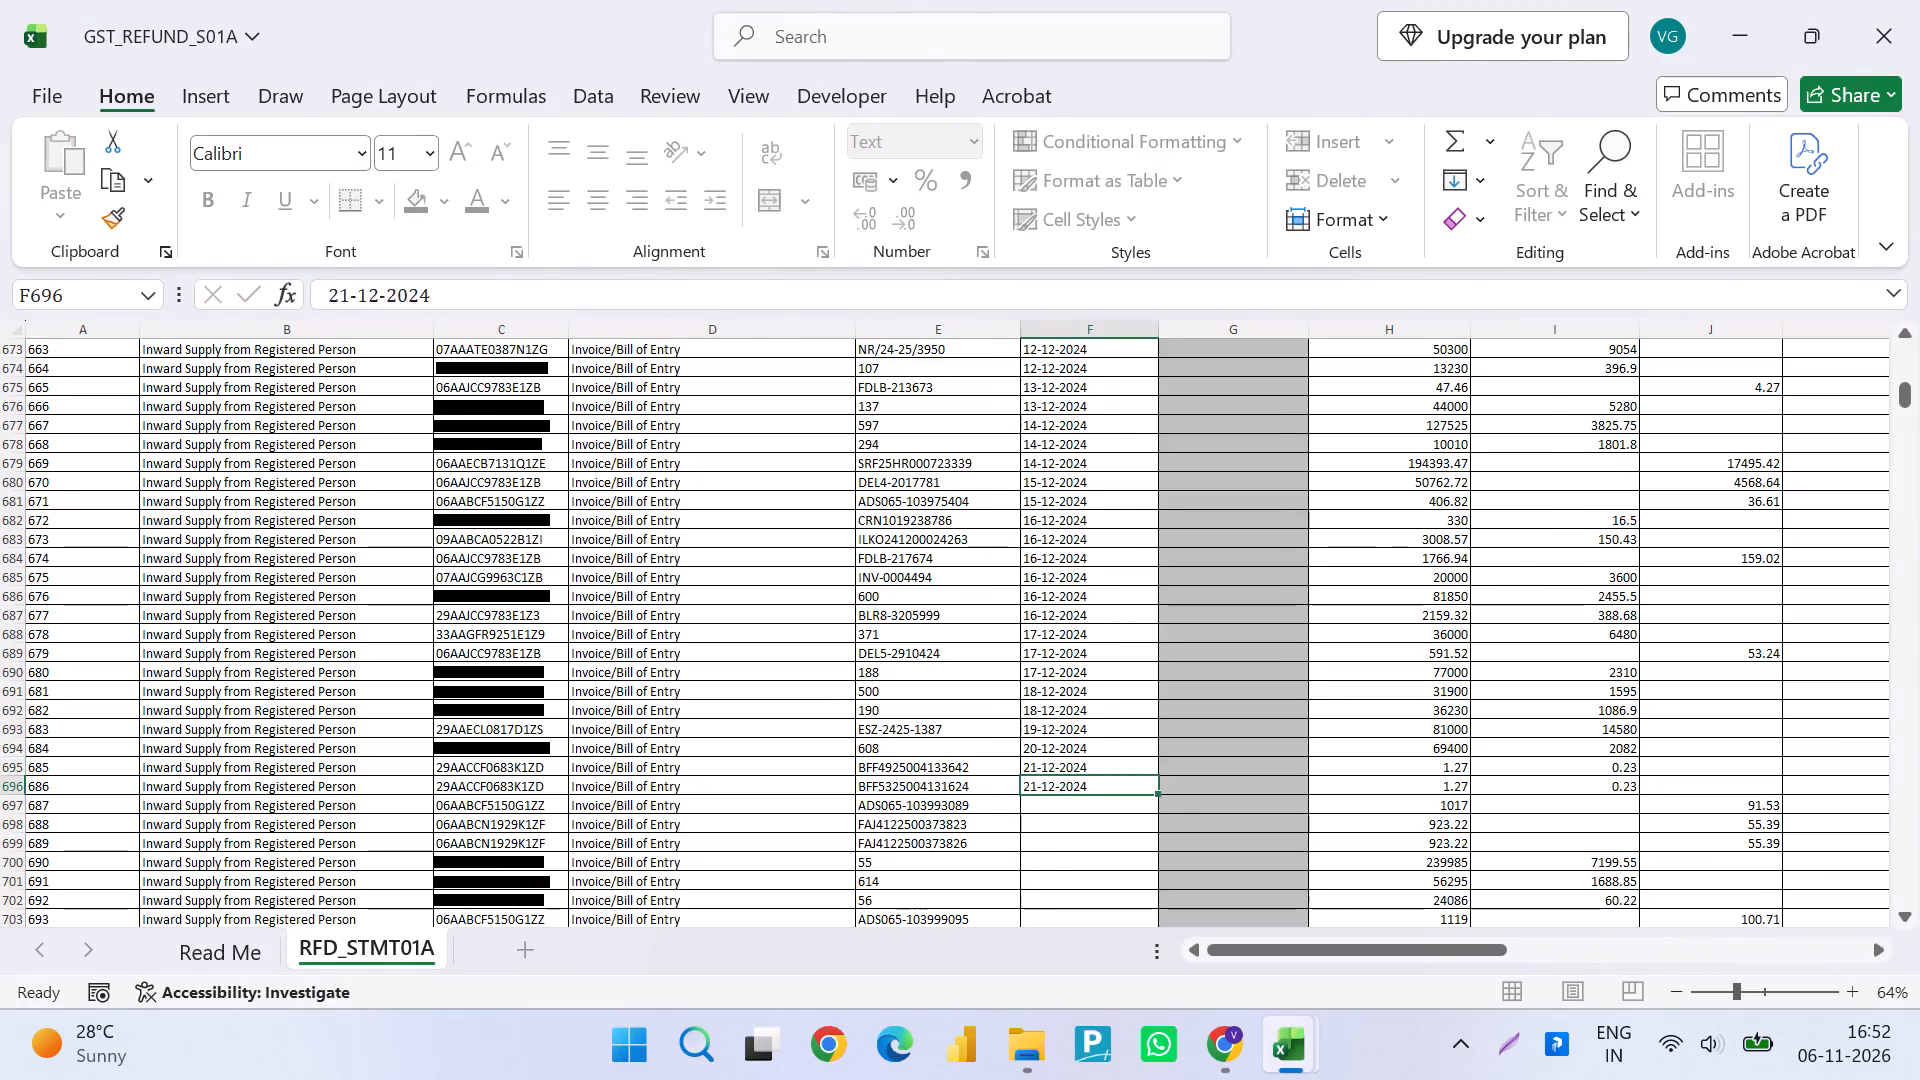
pyautogui.press('Down')
pyautogui.hotkey('ctrl', 'd')
pyautogui.press('Down')
pyautogui.hotkey('ctrl', 'd')
pyautogui.press('Down')
pyautogui.hotkey('ctrl', 'd')
pyautogui.press('Down')
pyautogui.hotkey('ctrl', 'd')
pyautogui.press('Down')
pyautogui.hotkey('ctrl', 'd')
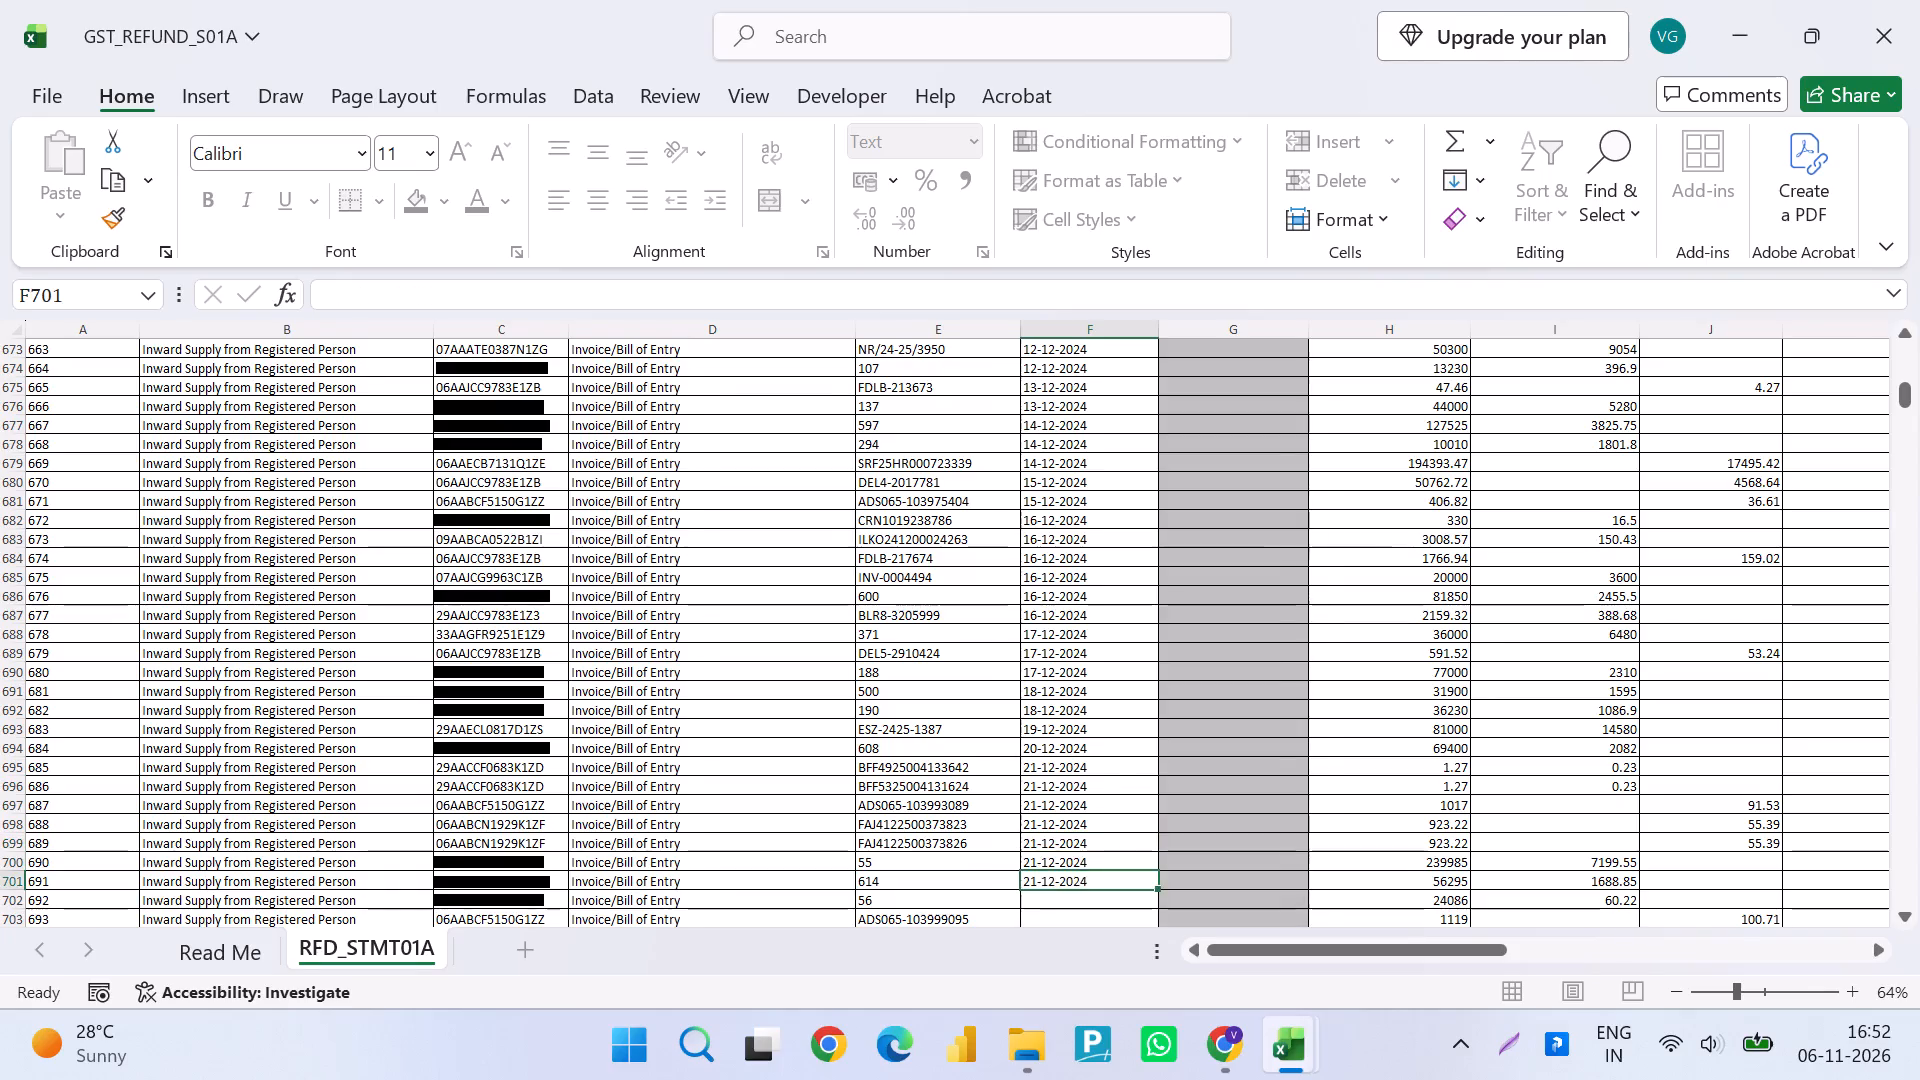
# Check row 849 of PURCHASE 24-25 for invoice 56 and enter its date, 22-12-2024, in F702 of GST_REFUND_S01A.
pyautogui.hotkey('alt', 'Tab')
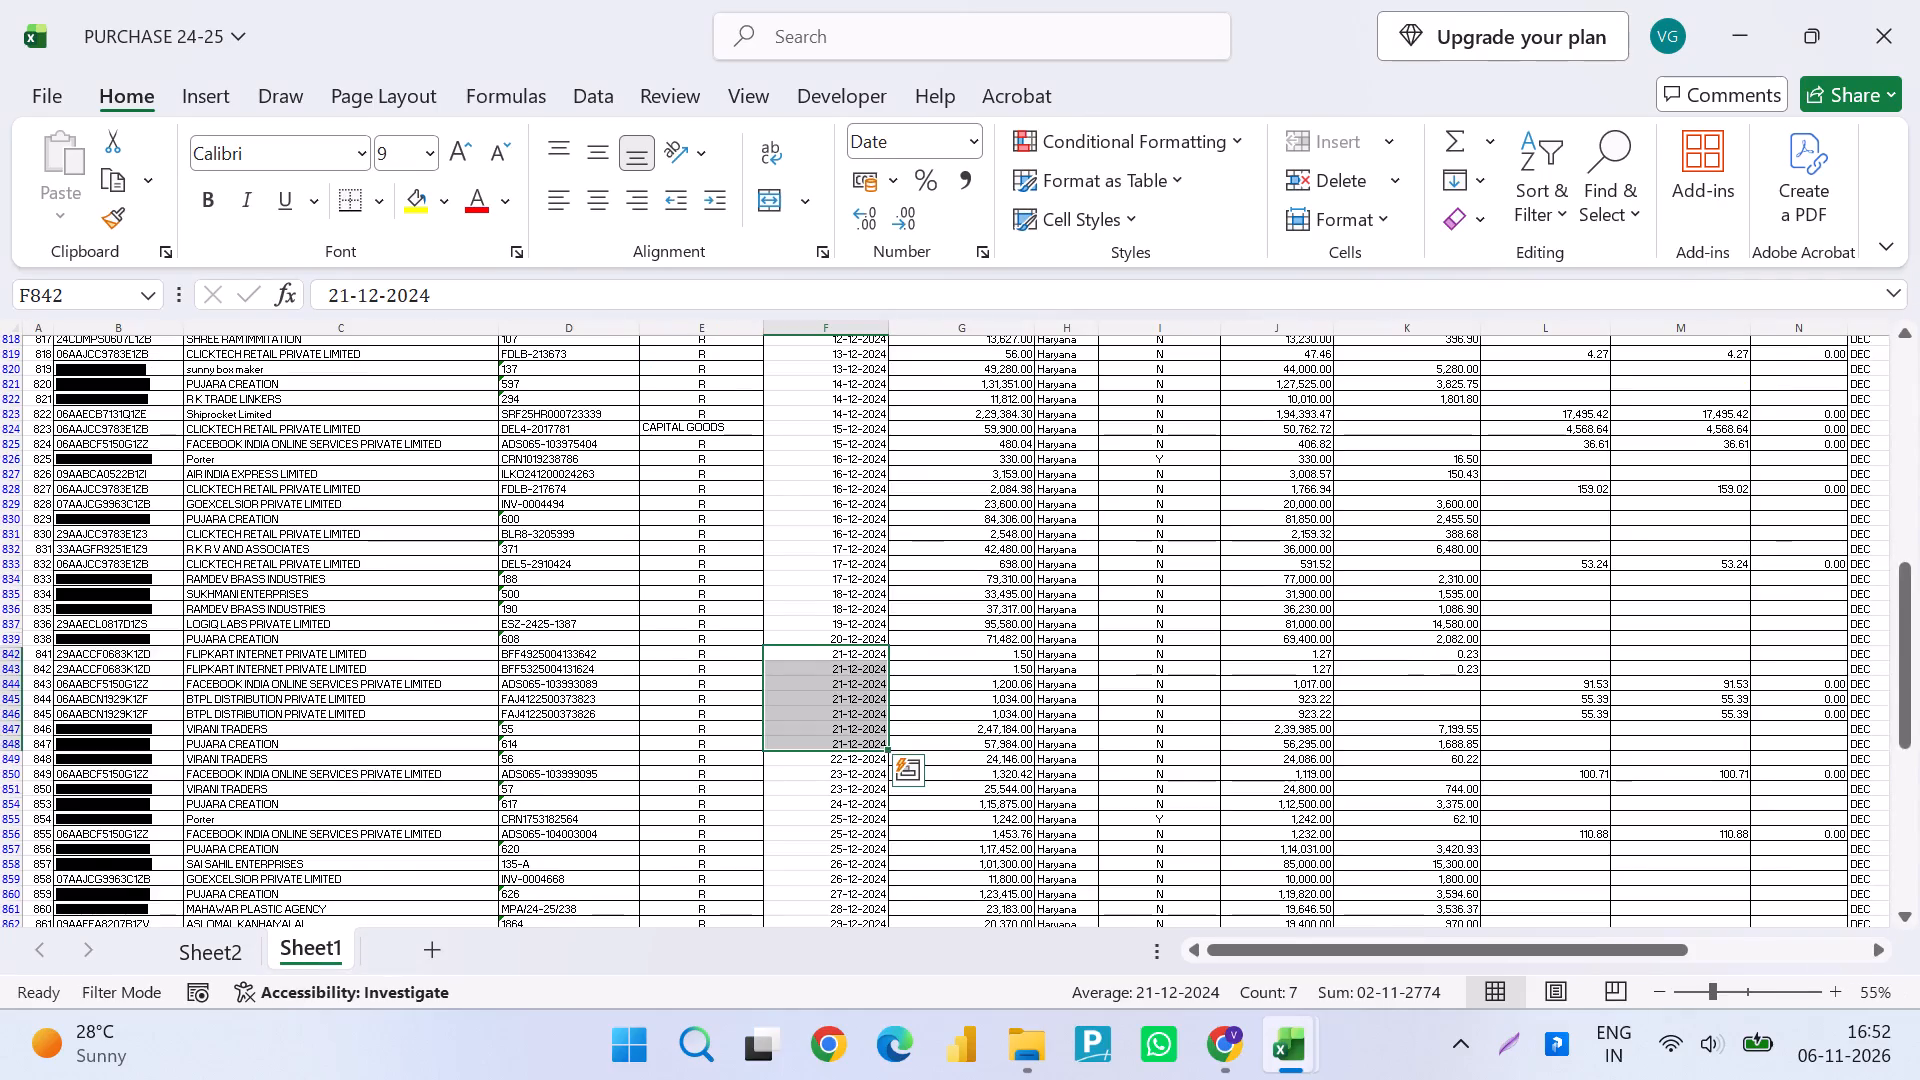
pyautogui.press('Down')
pyautogui.press('Down')
pyautogui.press('Down')
pyautogui.press('Down')
pyautogui.press('Down')
pyautogui.press('Down')
pyautogui.hotkey('alt', 'Tab')
pyautogui.press('Down')
pyautogui.hotkey('ctrl', 'd')
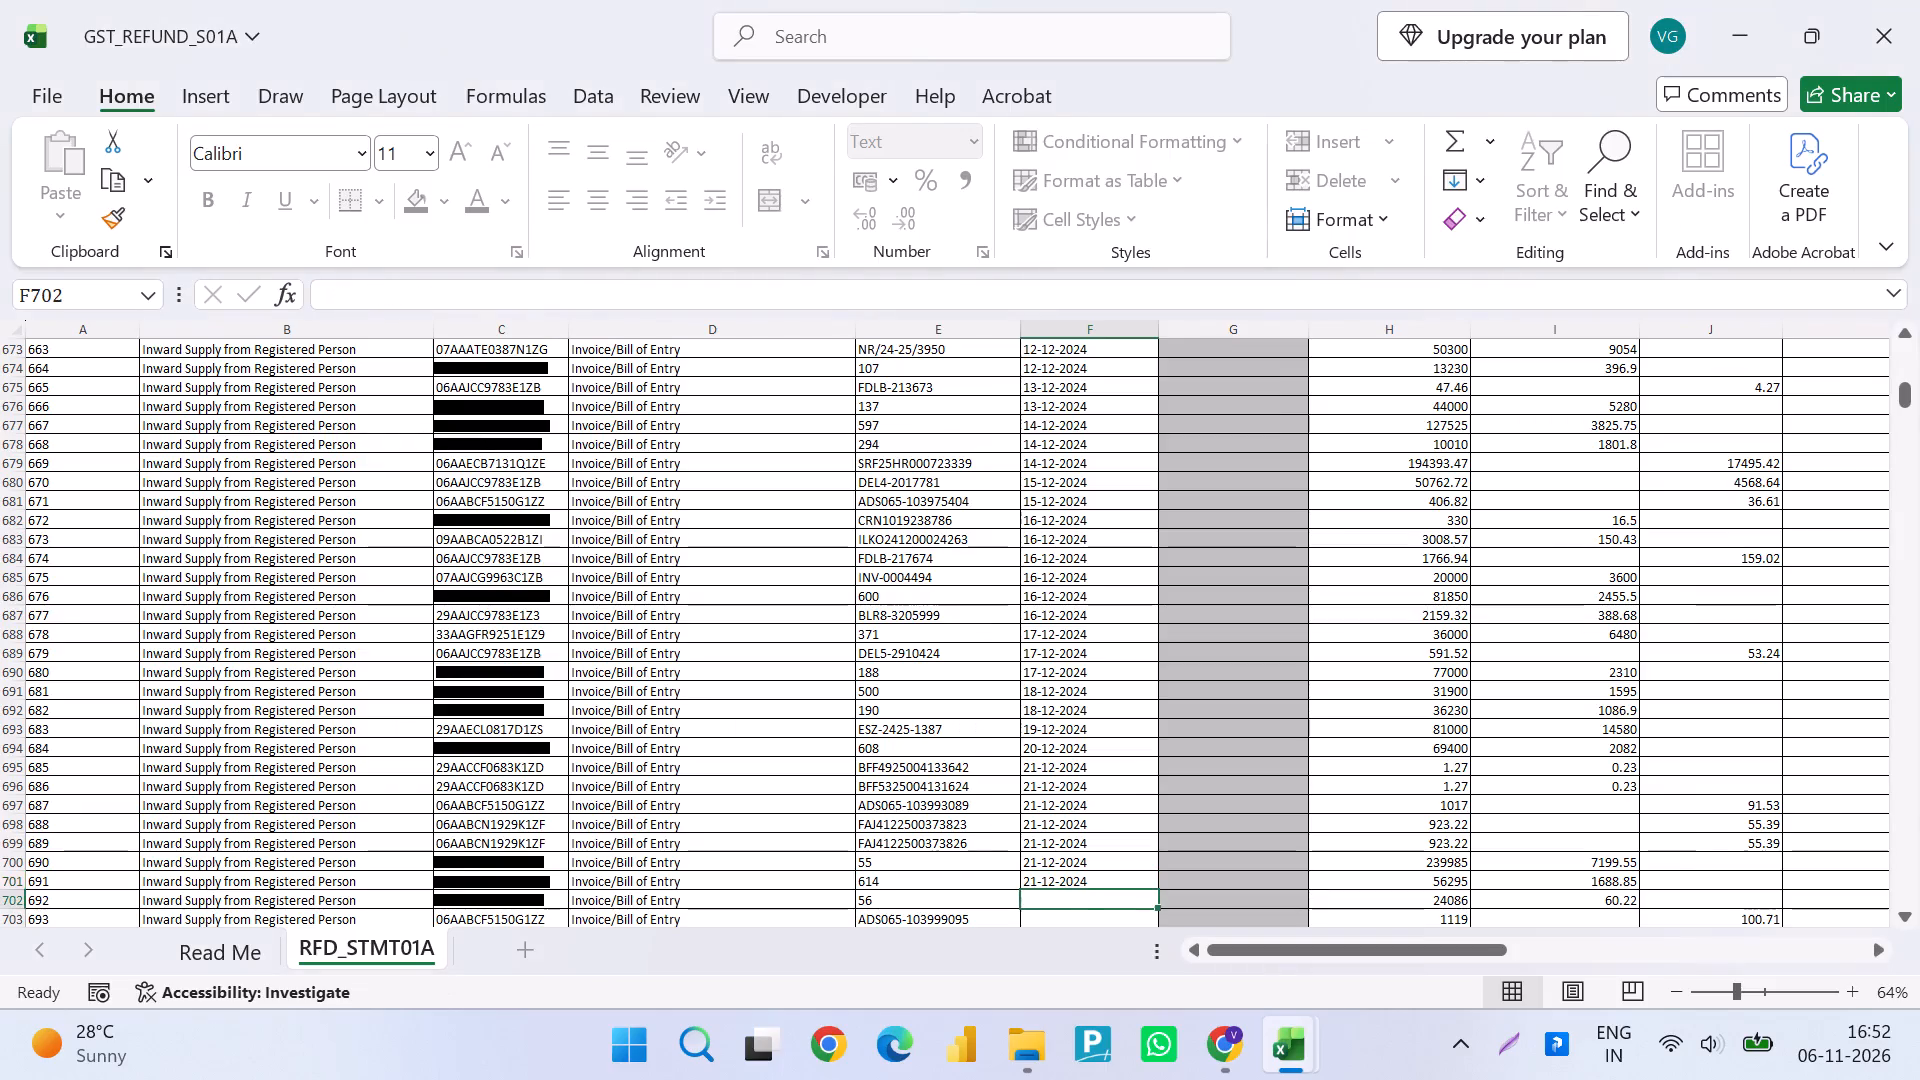
pyautogui.press('F2')
pyautogui.press('Left')
pyautogui.hotkey('ctrl', 'Left')
pyautogui.hotkey('ctrl', 'Left')
pyautogui.hotkey('ctrl', 'Left')
pyautogui.press('Left')
pyautogui.press('BackSpace')
pyautogui.press('2')
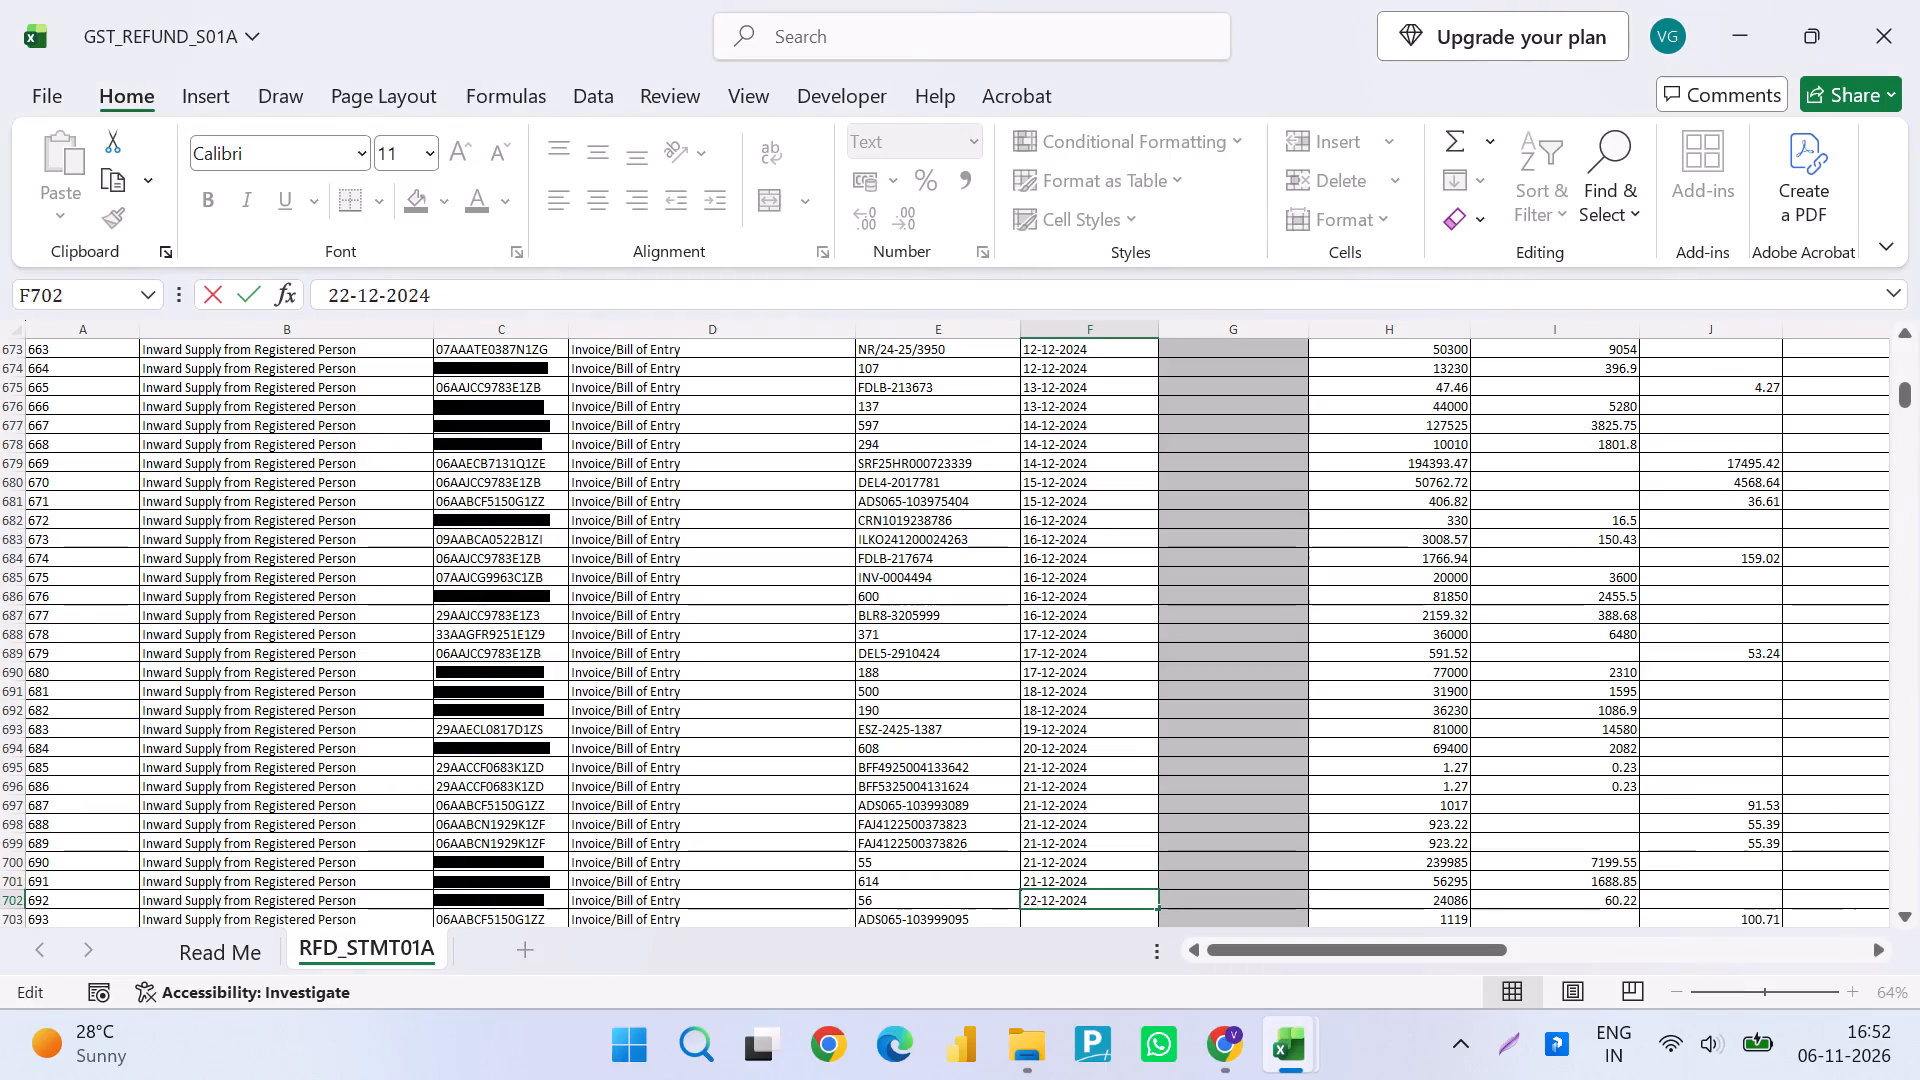
pyautogui.press('Return')
# Check row 850 of PURCHASE 24-25 and enter 23-12-2024 in F703 and F704 of GST_REFUND_S01A.
pyautogui.hotkey('alt', 'Tab')
pyautogui.click(840, 771)
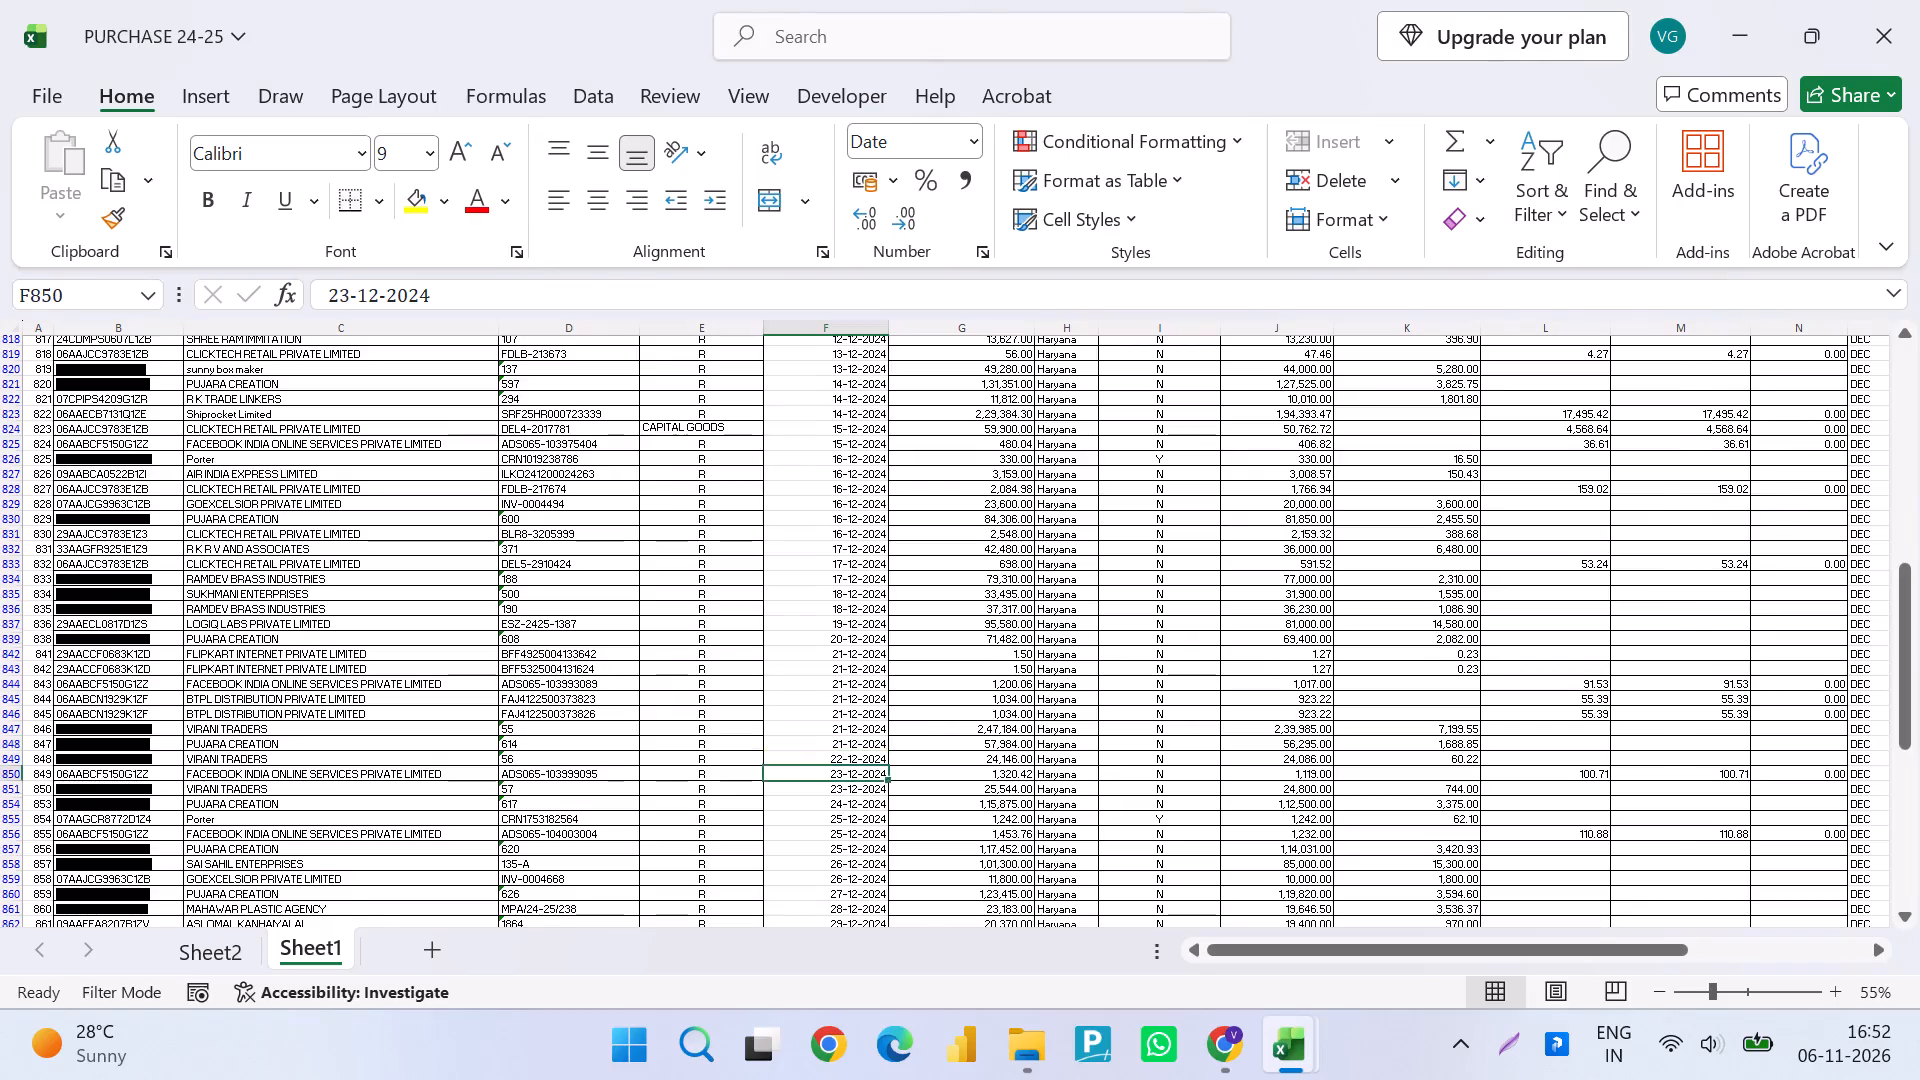
pyautogui.hotkey('alt', 'Tab')
pyautogui.hotkey('ctrl', 'd')
pyautogui.press('F2')
pyautogui.press('Left')
pyautogui.hotkey('ctrl', 'Left')
pyautogui.hotkey('ctrl', 'Left')
pyautogui.hotkey('ctrl', 'Left')
pyautogui.press('Left')
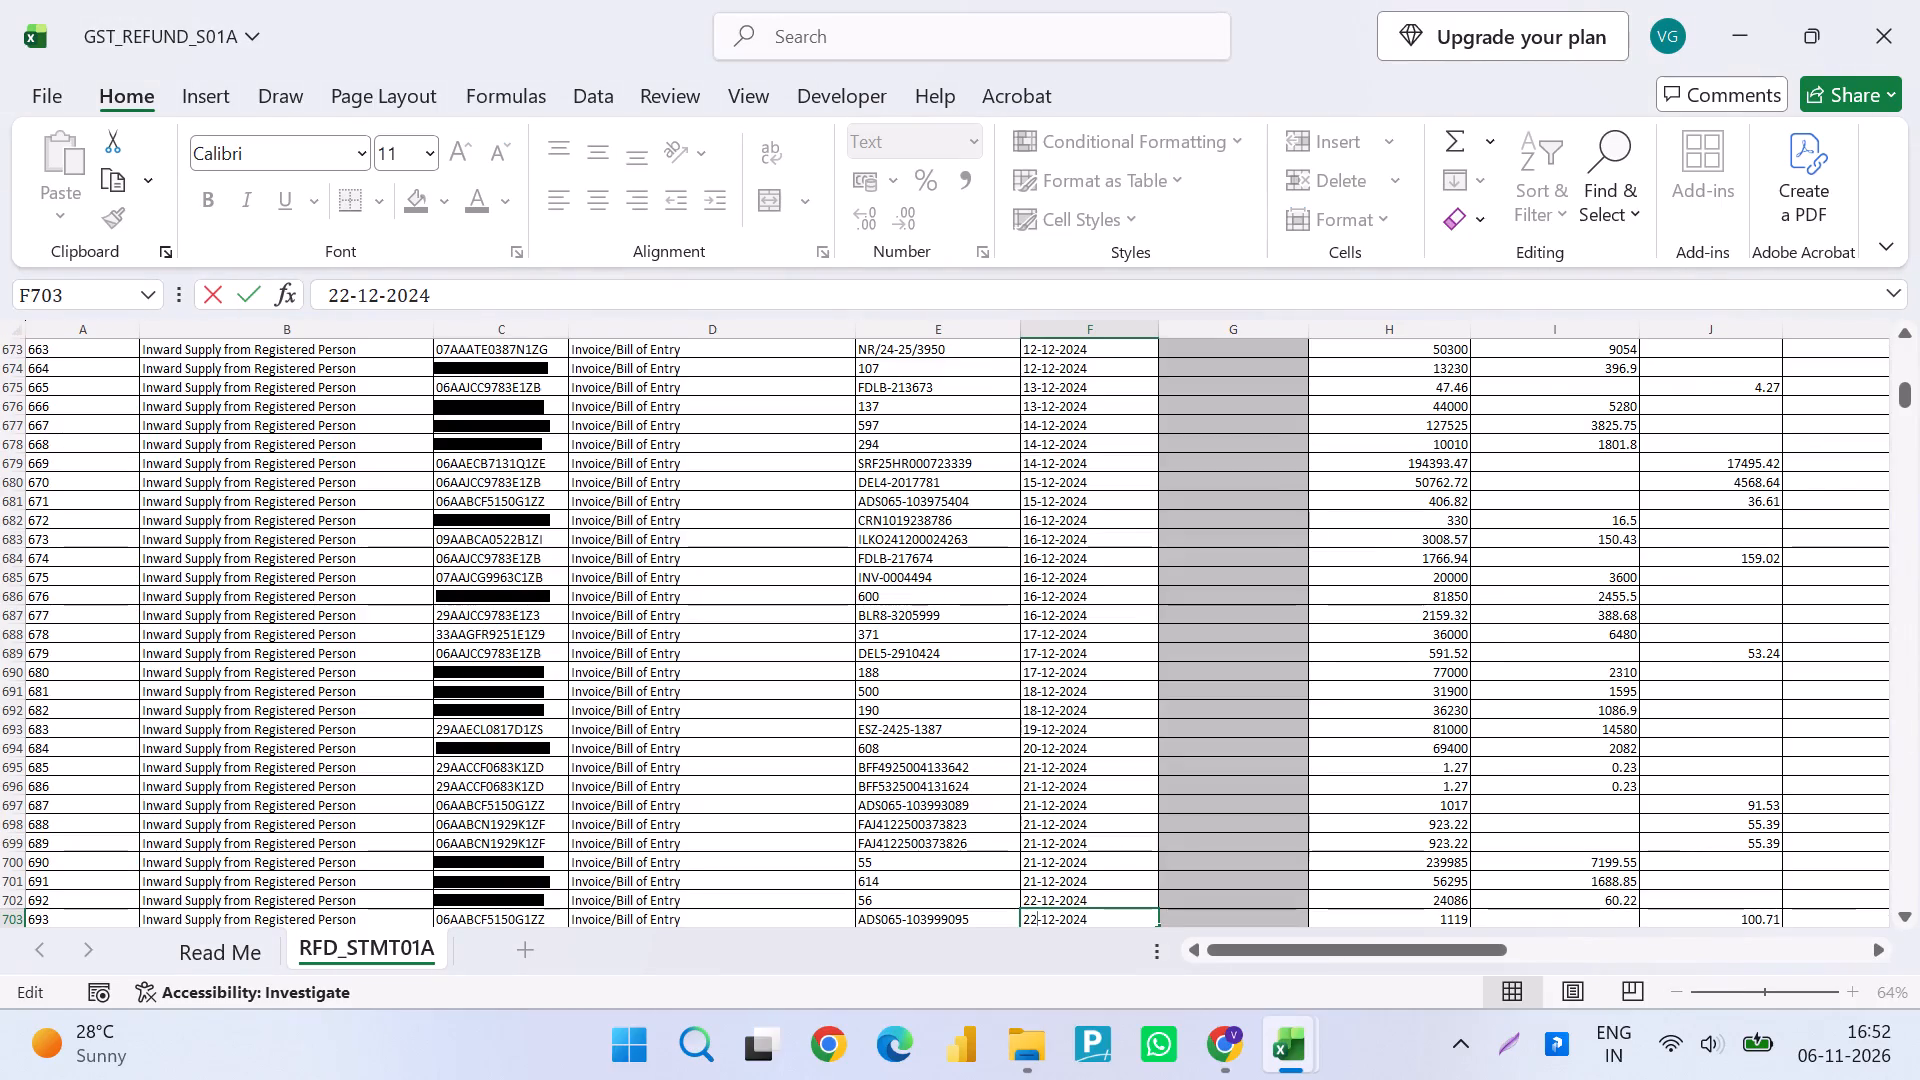
pyautogui.press('BackSpace')
pyautogui.press('3')
pyautogui.press('Return')
pyautogui.hotkey('ctrl', 'd')
# Check row 854 of PURCHASE 24-25 for invoice 617 and enter its date, 24-12-2024, in F705 of GST_REFUND_S01A.
pyautogui.hotkey('alt', 'Tab')
pyautogui.scroll(-1, 840, 771)
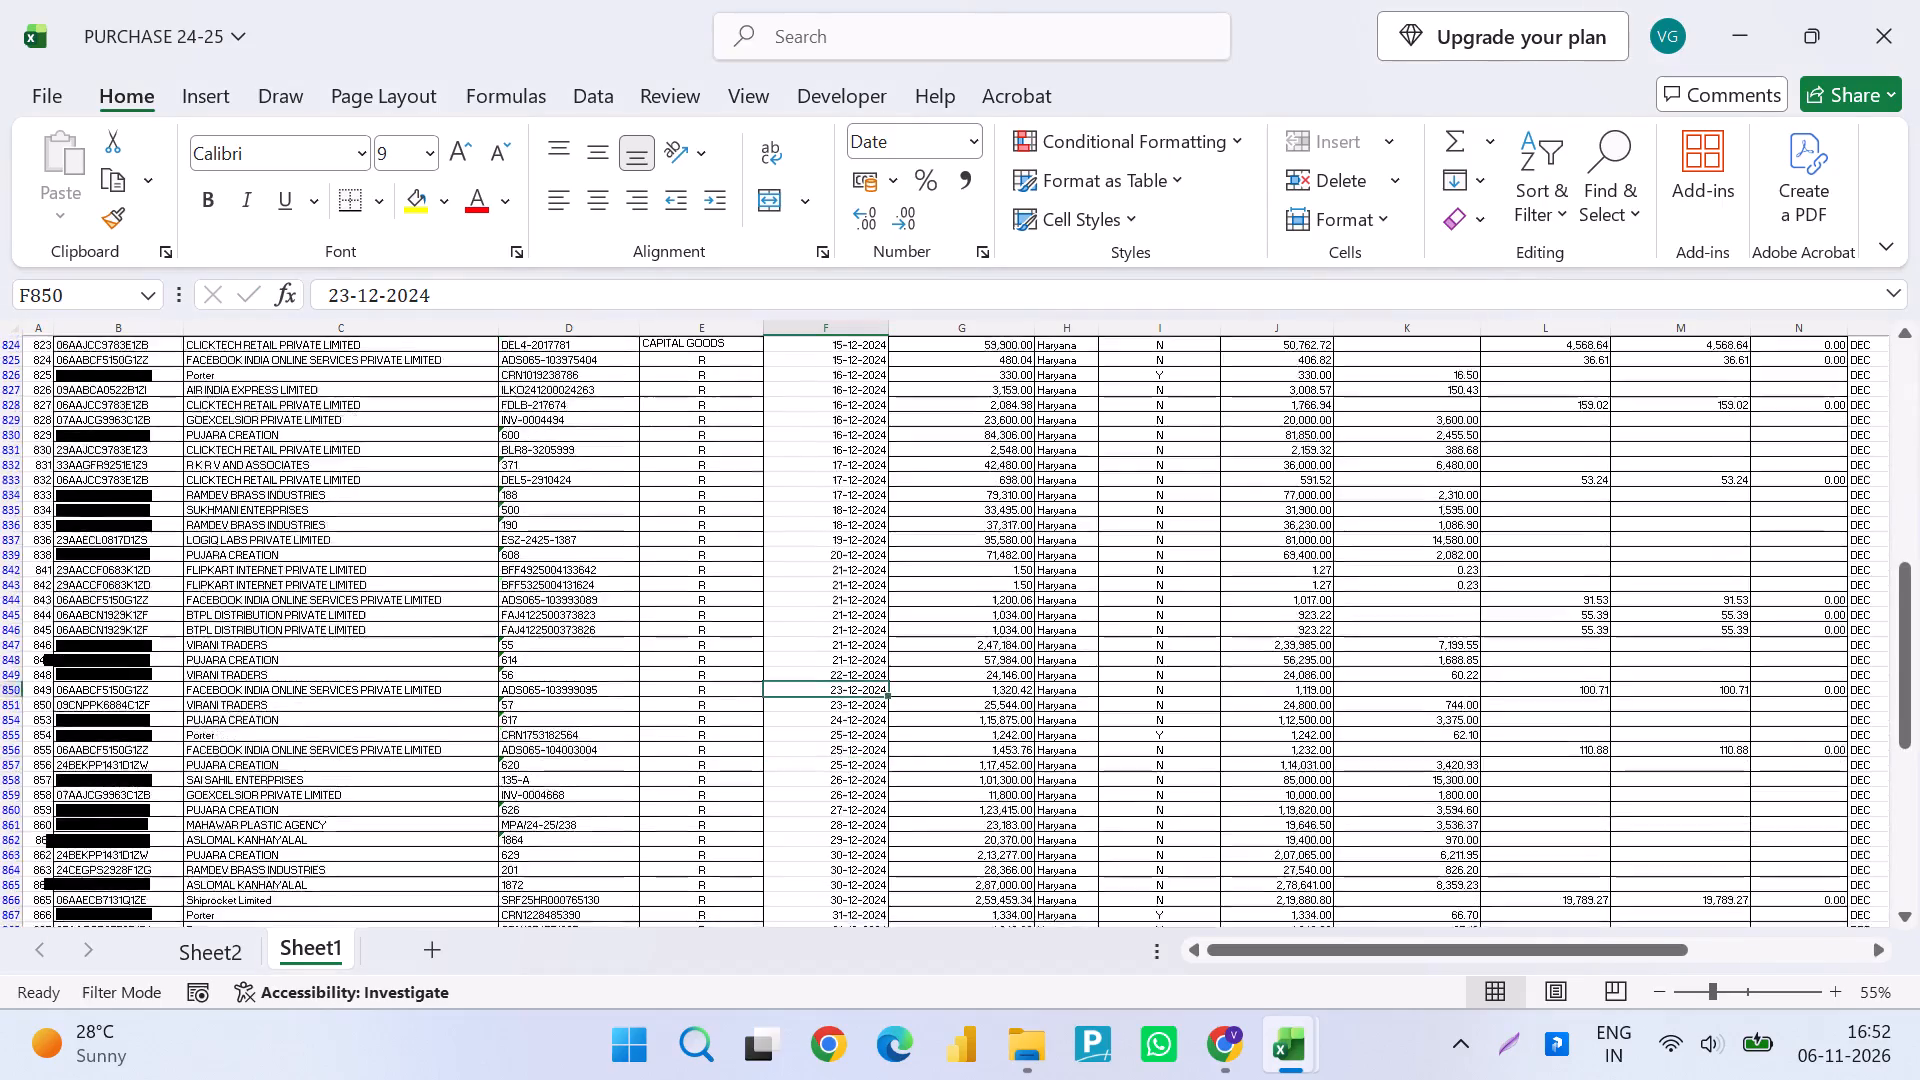
pyautogui.scroll(-1, 840, 771)
pyautogui.click(844, 514)
pyautogui.hotkey('alt', 'Tab')
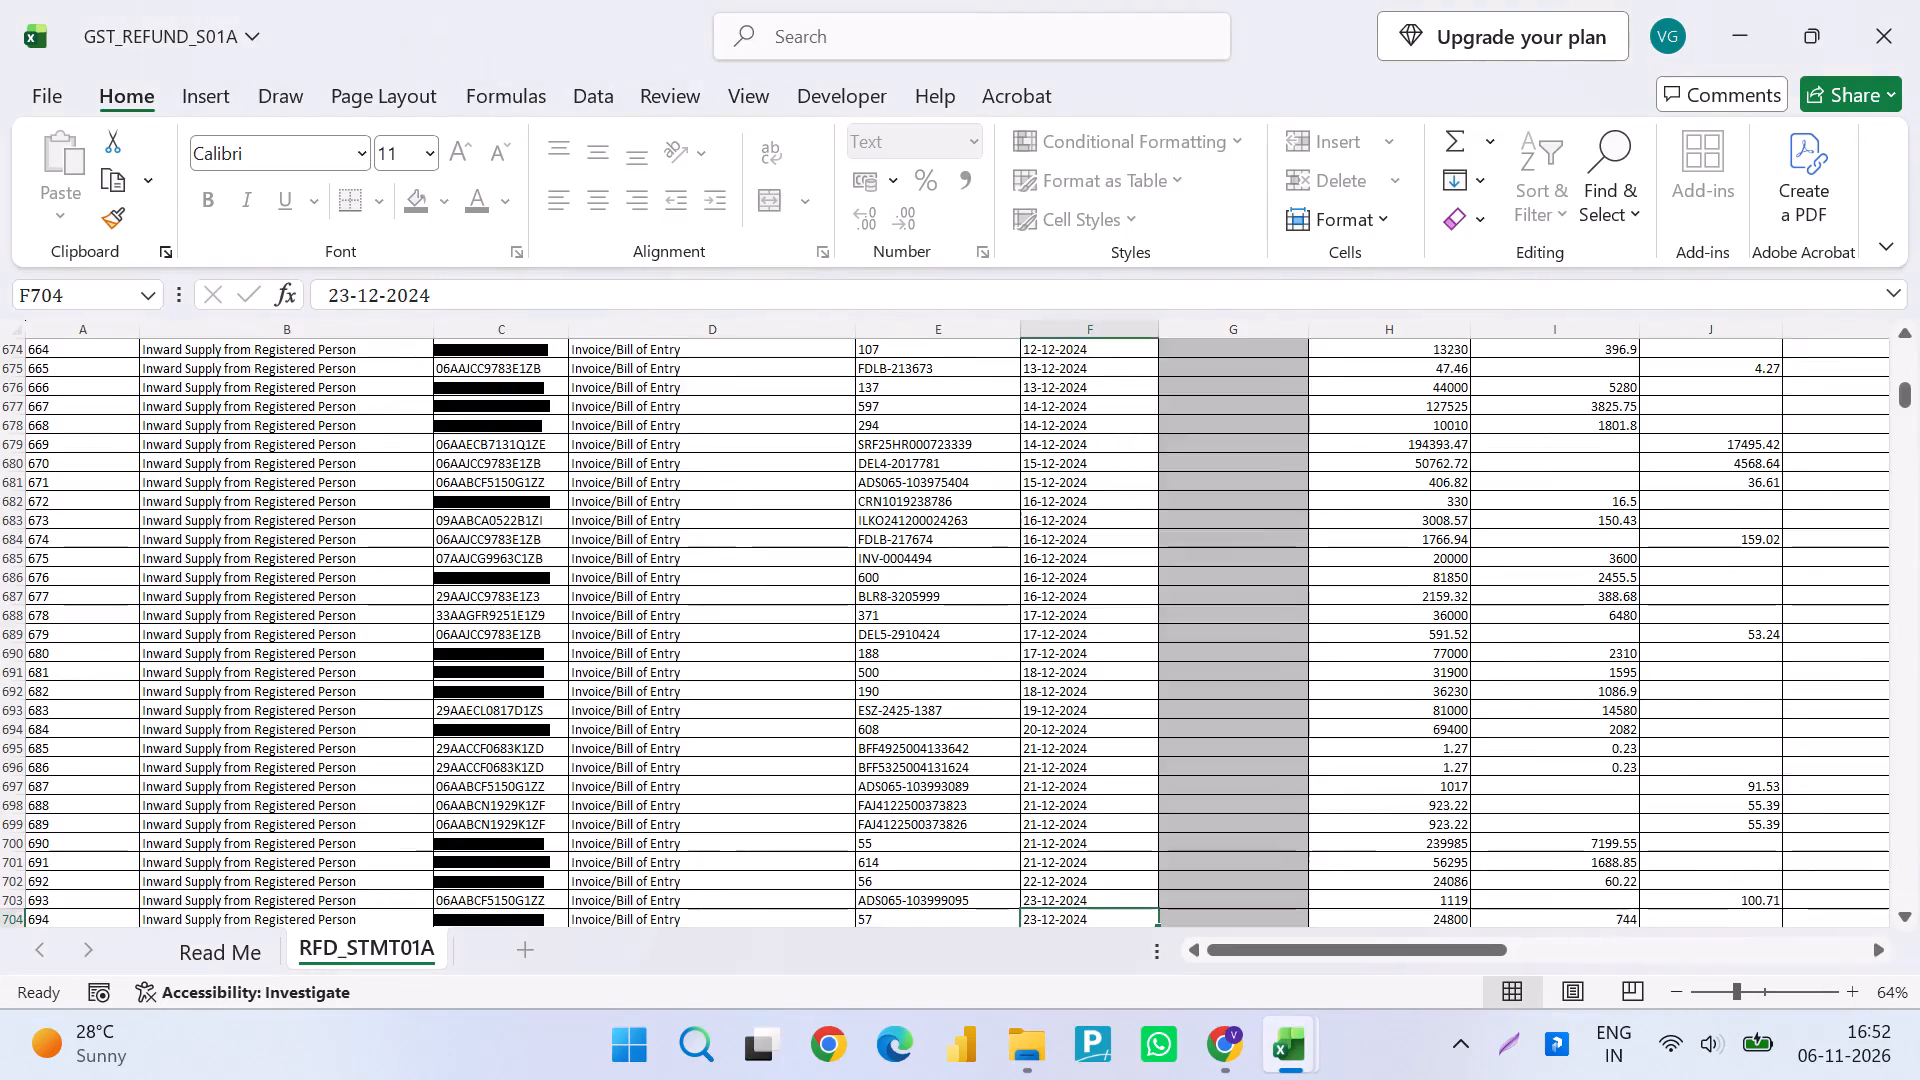
pyautogui.press('Down')
pyautogui.hotkey('ctrl', 'd')
pyautogui.press('F2')
pyautogui.press('Left')
pyautogui.hotkey('ctrl', 'Left')
pyautogui.hotkey('ctrl', 'Left')
pyautogui.hotkey('ctrl', 'Left')
pyautogui.press('Left')
pyautogui.press('BackSpace')
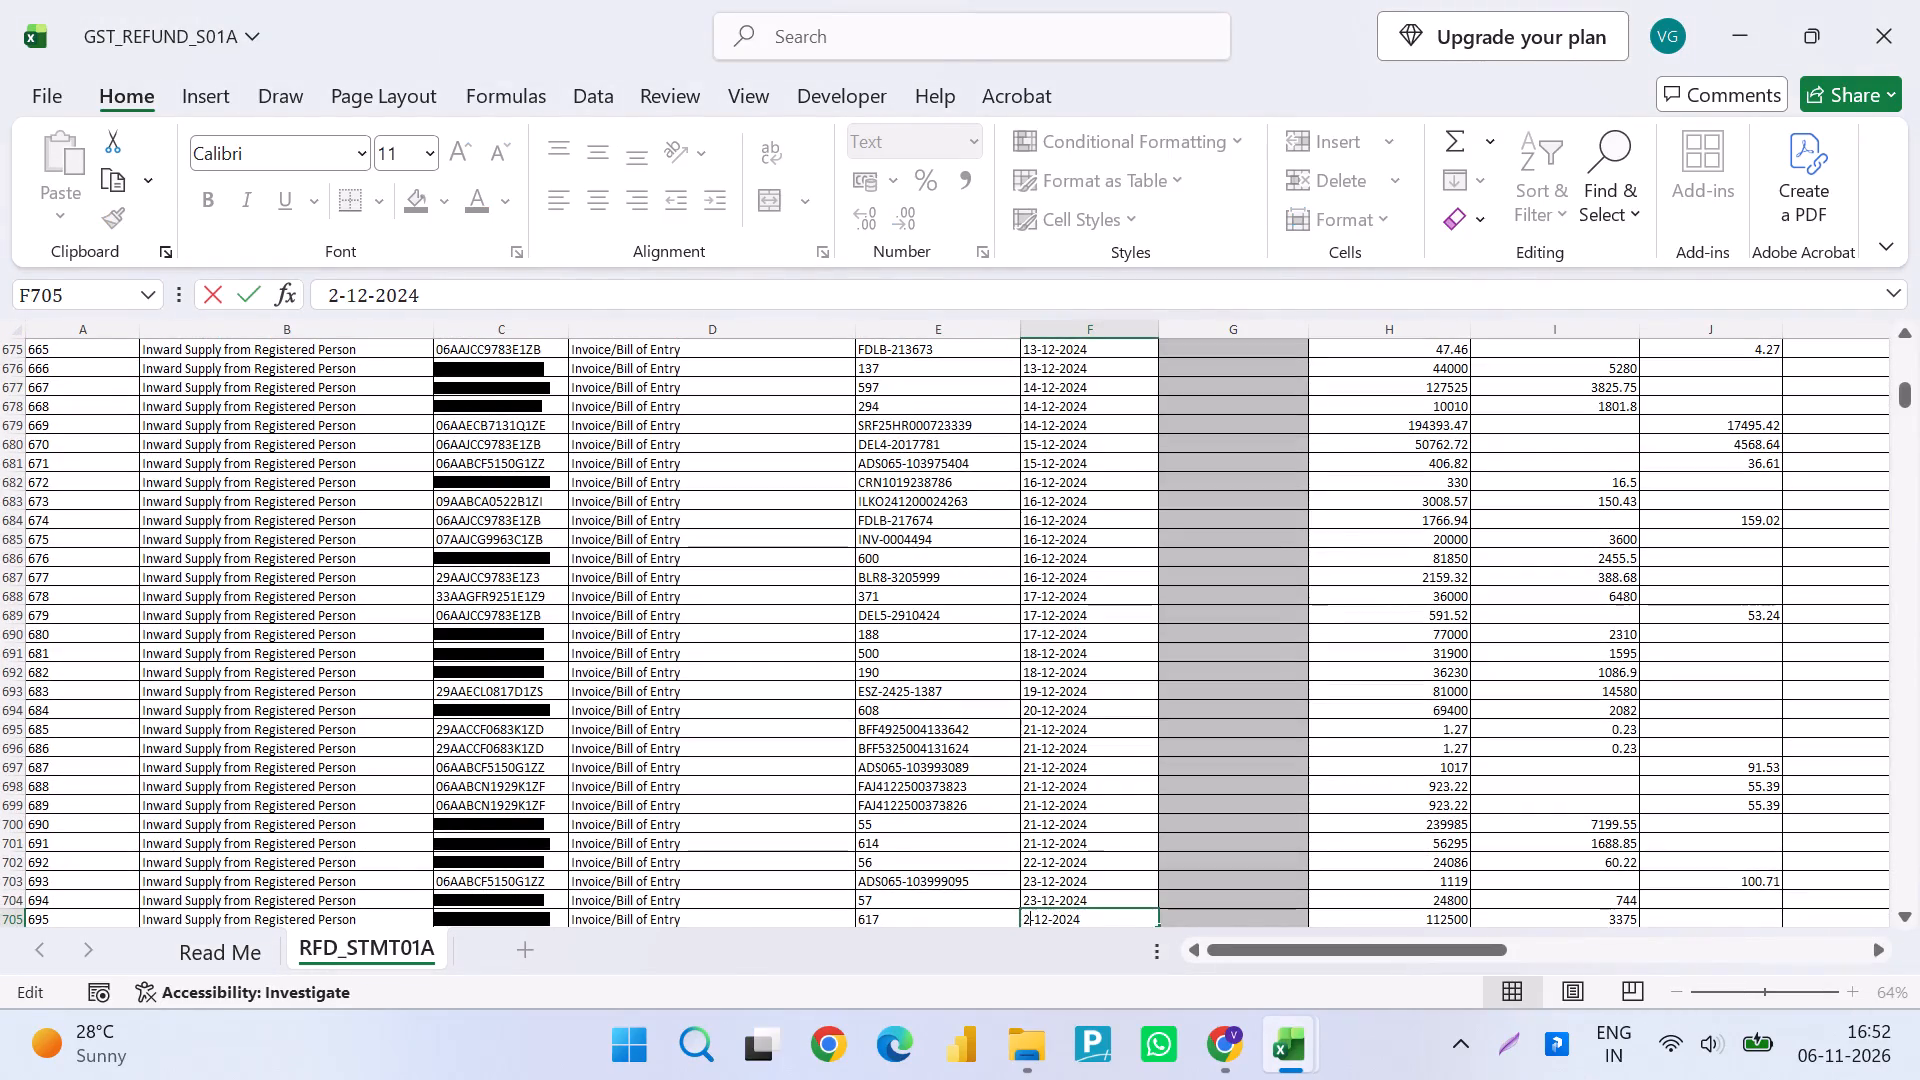
pyautogui.press('4')
pyautogui.press('Return')
pyautogui.hotkey('ctrl', 'd')
pyautogui.press('F2')
pyautogui.hotkey('ctrl', 'Left')
pyautogui.hotkey('ctrl', 'Left')
pyautogui.hotkey('ctrl', 'Left')
pyautogui.hotkey('ctrl', 'Left')
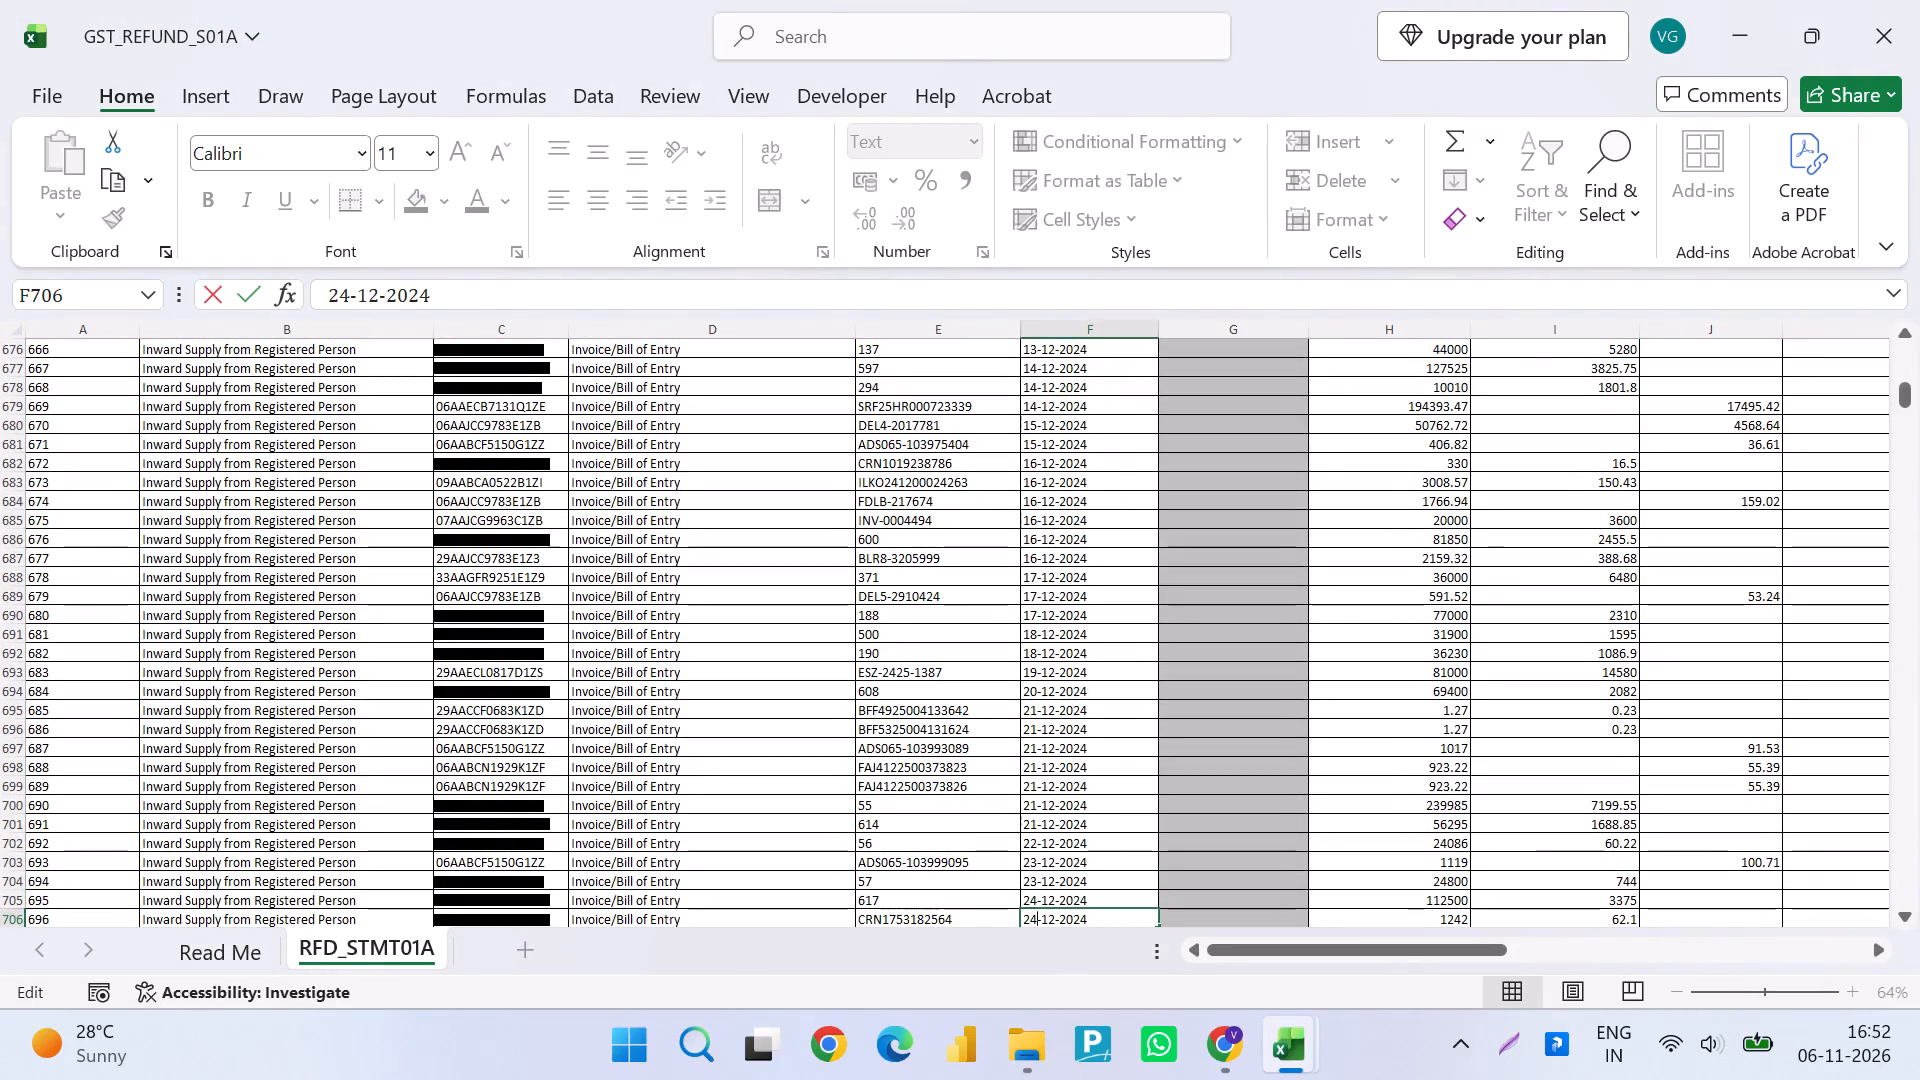
pyautogui.press('BackSpace')
pyautogui.press('5')
pyautogui.press('Return')
# Check rows 855 to 857 of PURCHASE 24-25 and fill 25-12-2024 into F707 and F708 of GST_REFUND_S01A.
pyautogui.hotkey('alt', 'Tab')
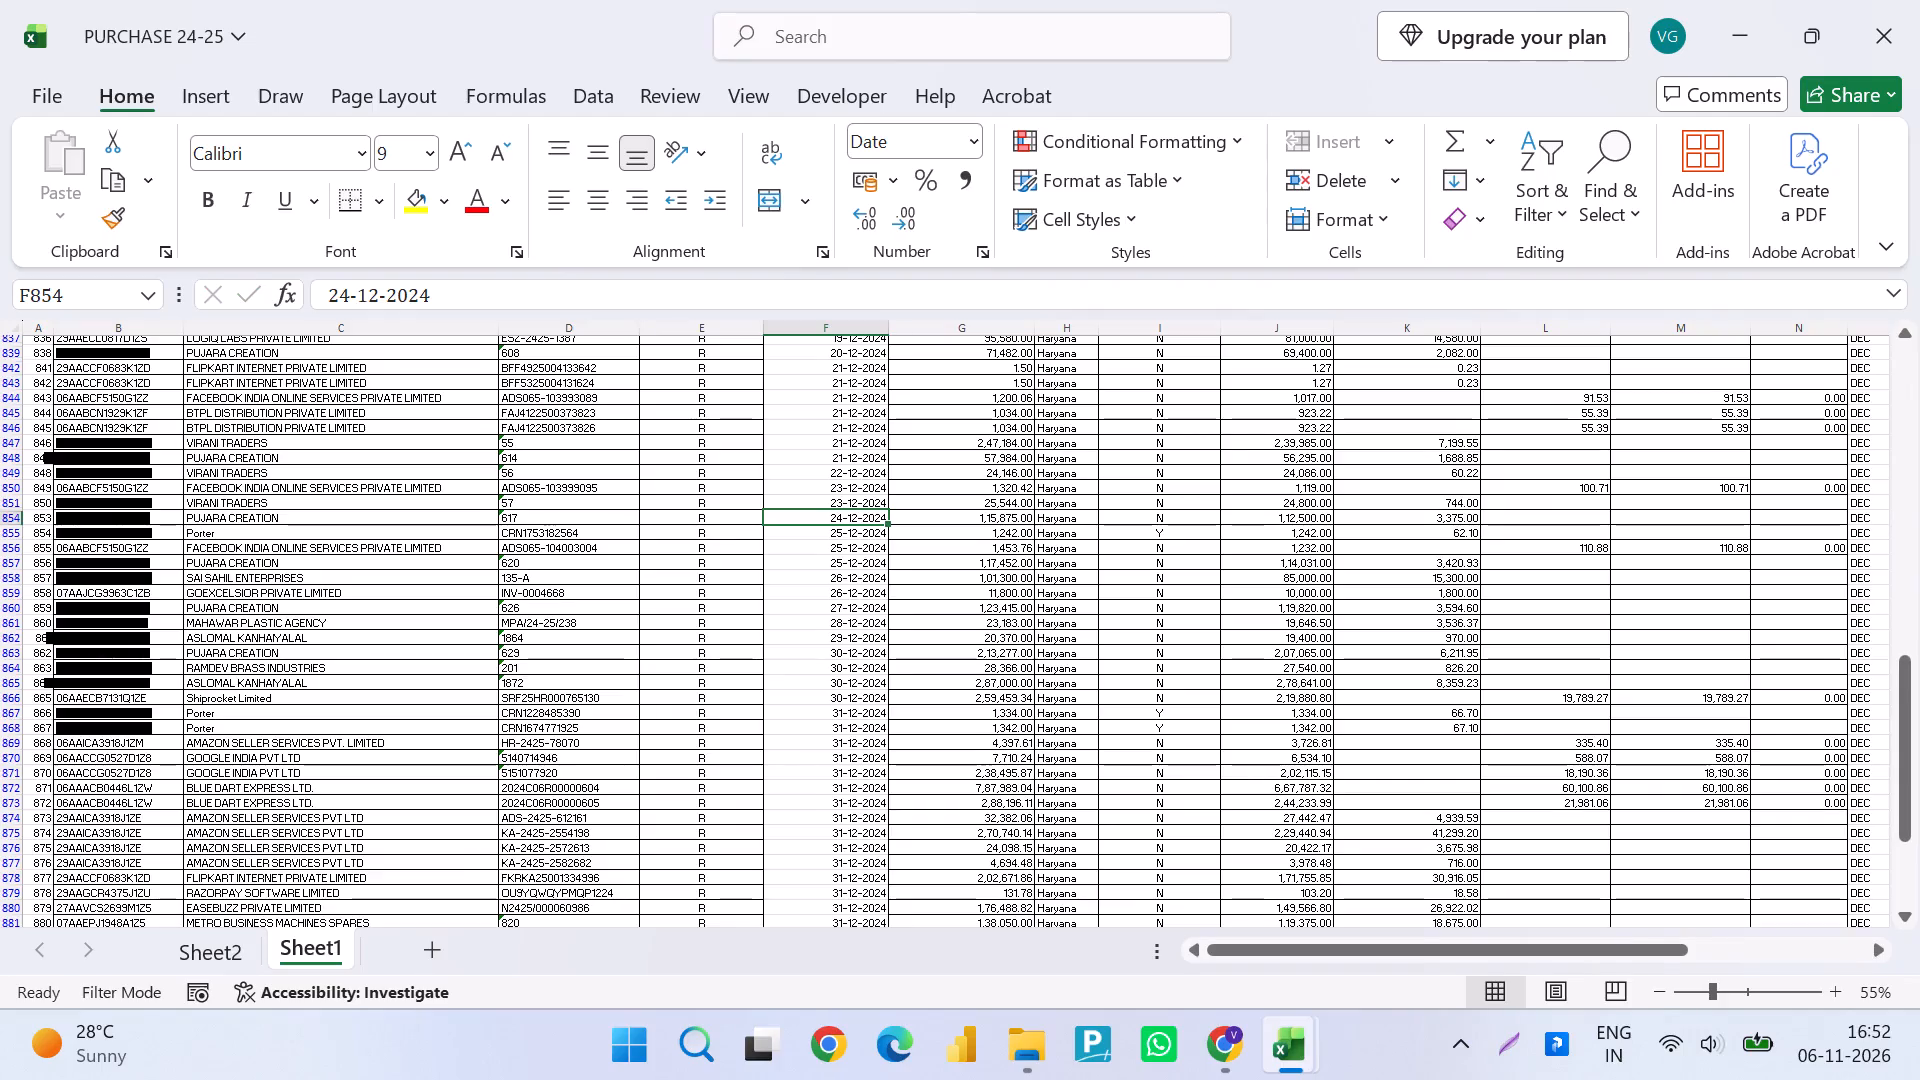
pyautogui.click(850, 538)
pyautogui.hotkey('shift', 'Down')
pyautogui.hotkey('shift', 'Down')
pyautogui.hotkey('alt', 'Tab')
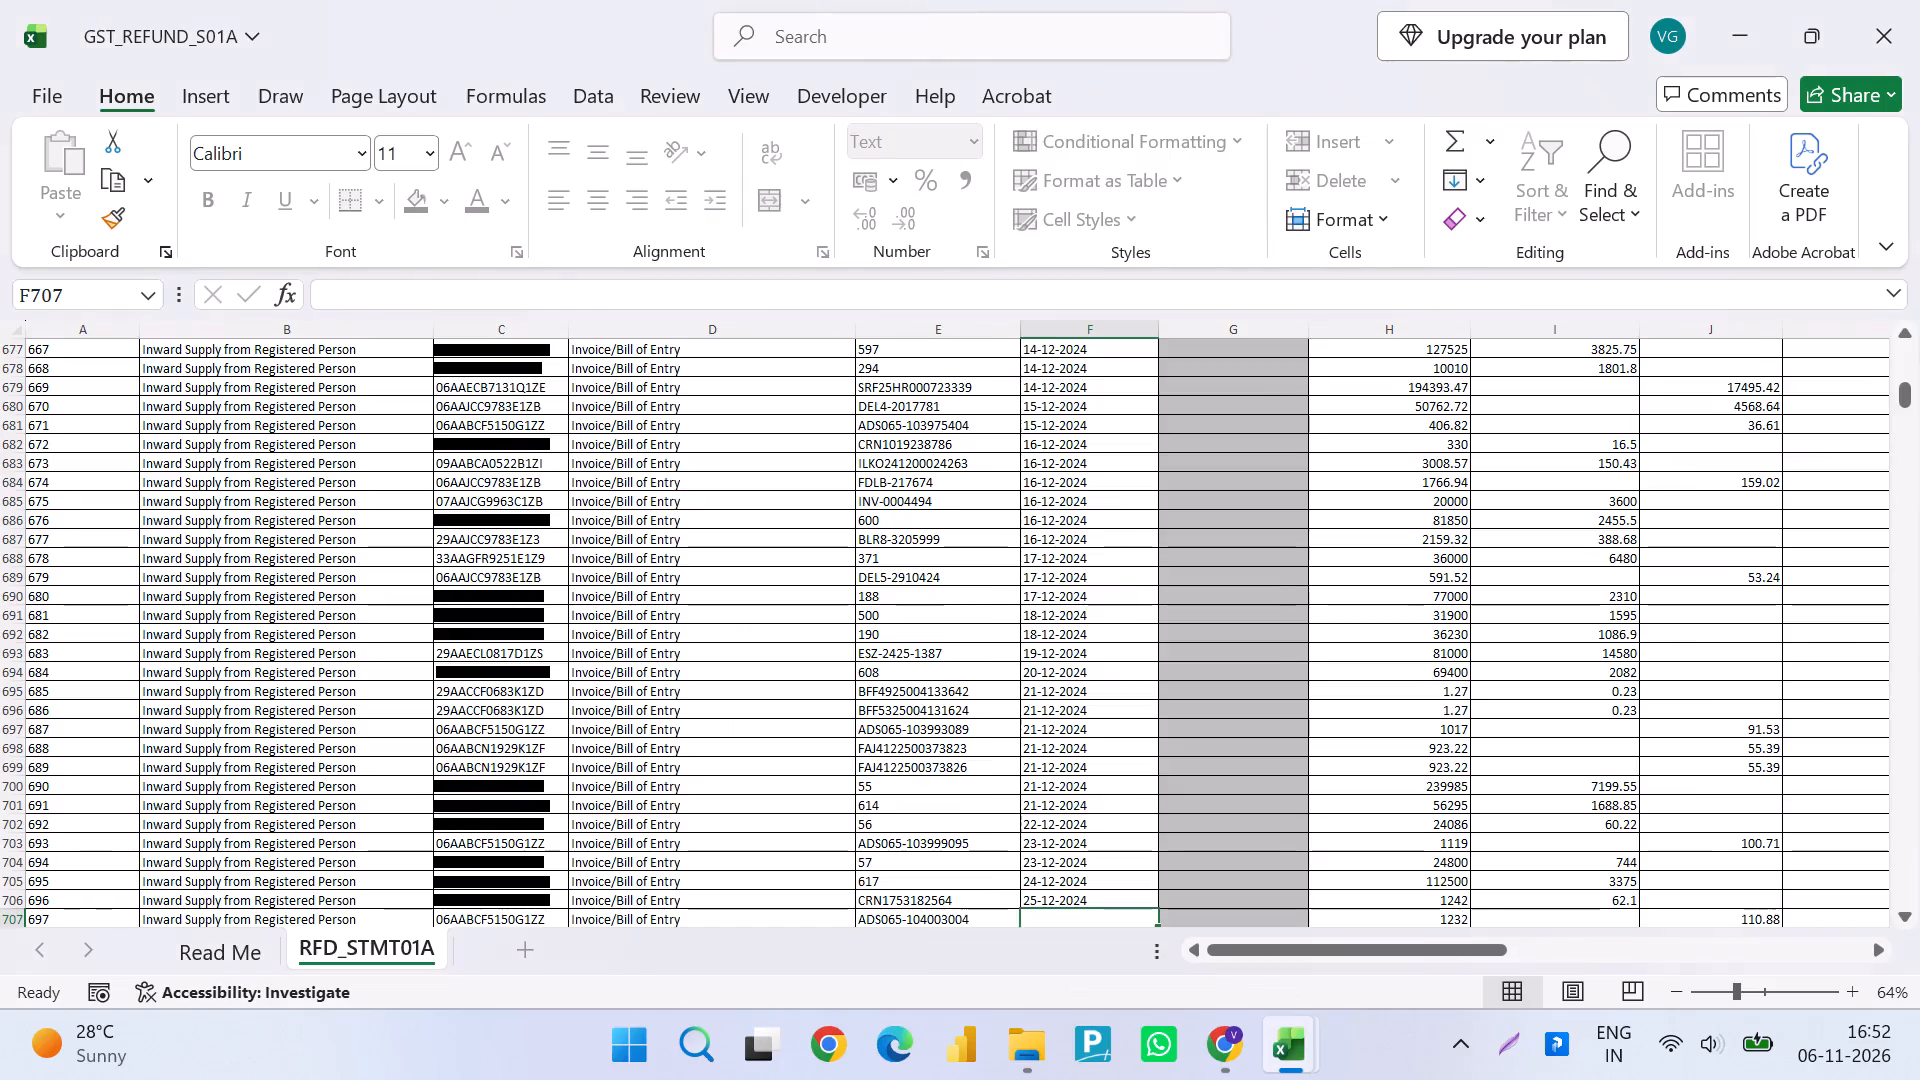
pyautogui.hotkey('ctrl', 'd')
pyautogui.press('Down')
pyautogui.hotkey('ctrl', 'd')
# Check rows 858 and 859 of PURCHASE 24-25 and enter 26-12-2024 in F709 and F710 of GST_REFUND_S01A.
pyautogui.hotkey('alt', 'Tab')
pyautogui.press('Down')
pyautogui.press('Down')
pyautogui.hotkey('shift', 'Down')
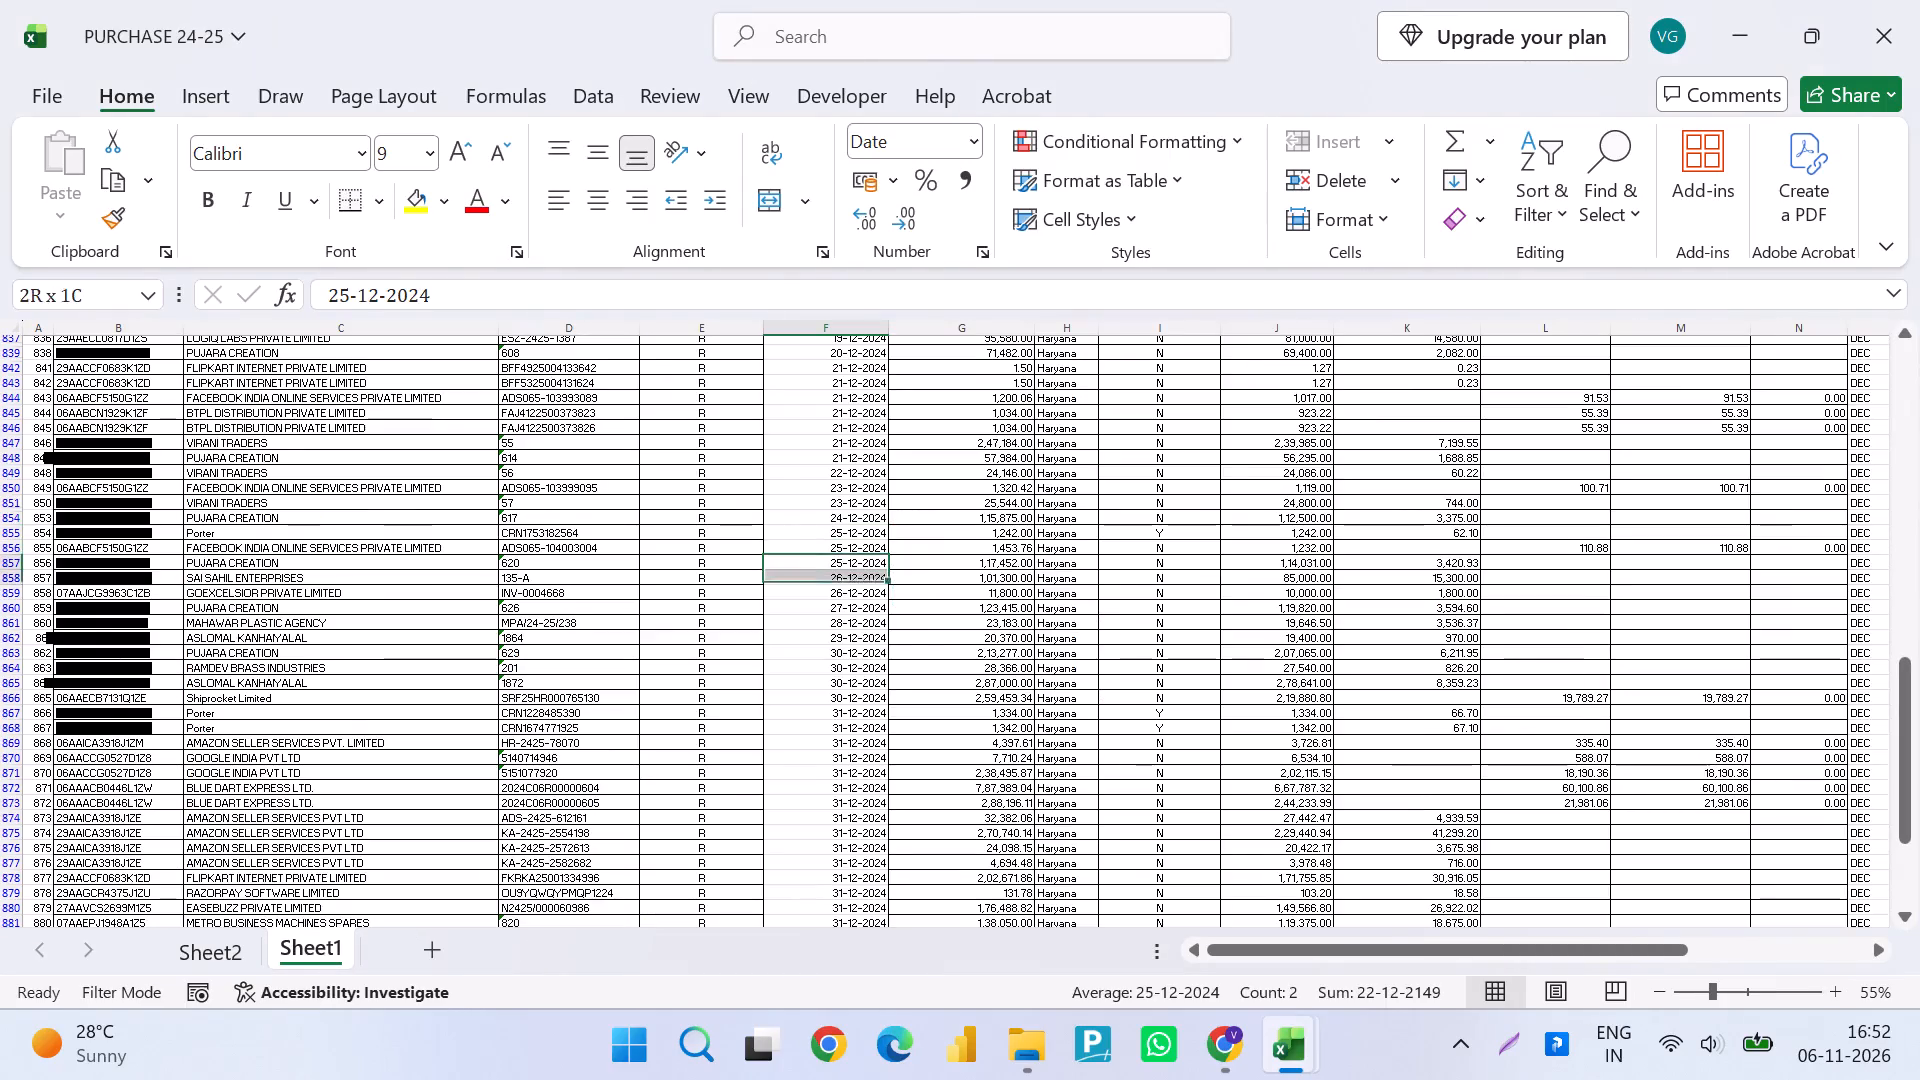
pyautogui.press('Down')
pyautogui.hotkey('shift', 'Down')
pyautogui.hotkey('alt', 'Tab')
pyautogui.press('Down')
pyautogui.hotkey('ctrl', 'd')
pyautogui.press('F2')
pyautogui.press('Left')
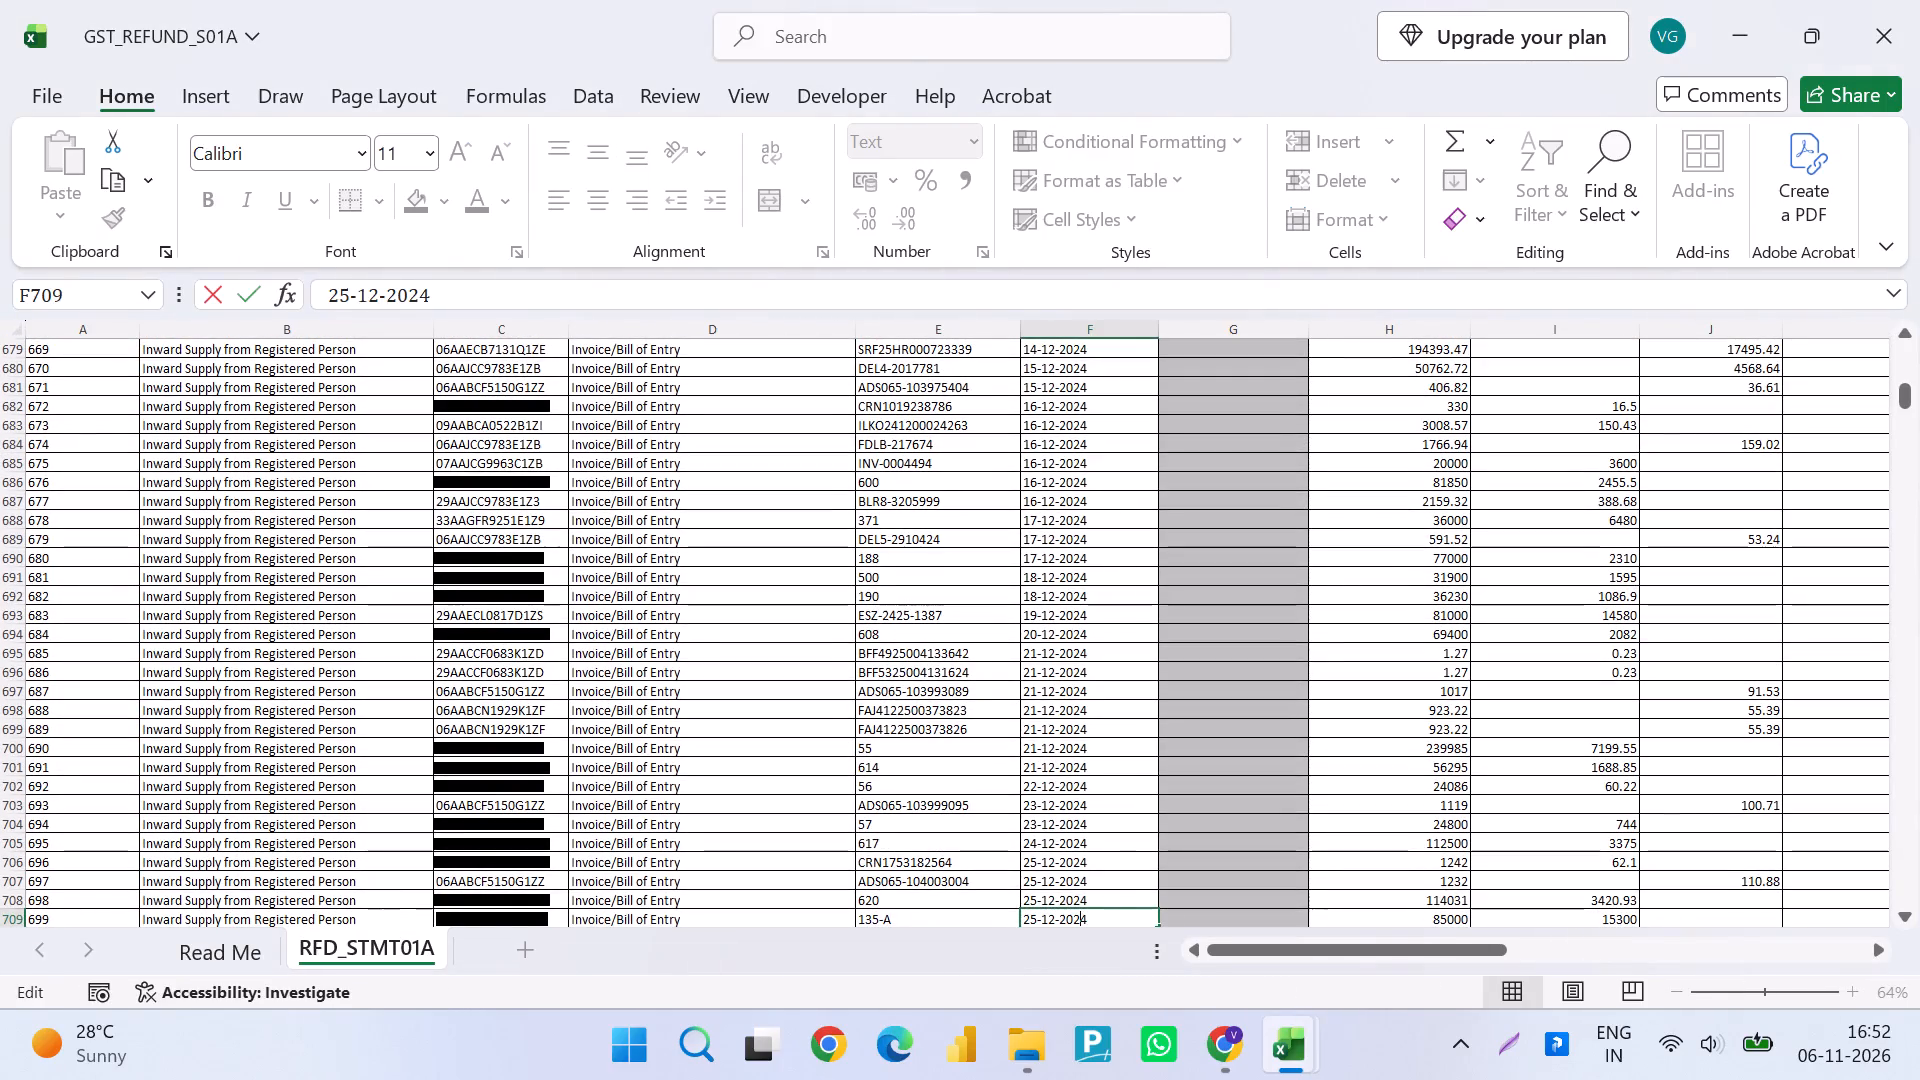
pyautogui.hotkey('ctrl', 'Left')
pyautogui.hotkey('ctrl', 'Left')
pyautogui.hotkey('ctrl', 'Left')
pyautogui.hotkey('ctrl', 'Left')
pyautogui.press('BackSpace')
pyautogui.press('6')
pyautogui.press('Return')
pyautogui.hotkey('ctrl', 'd')
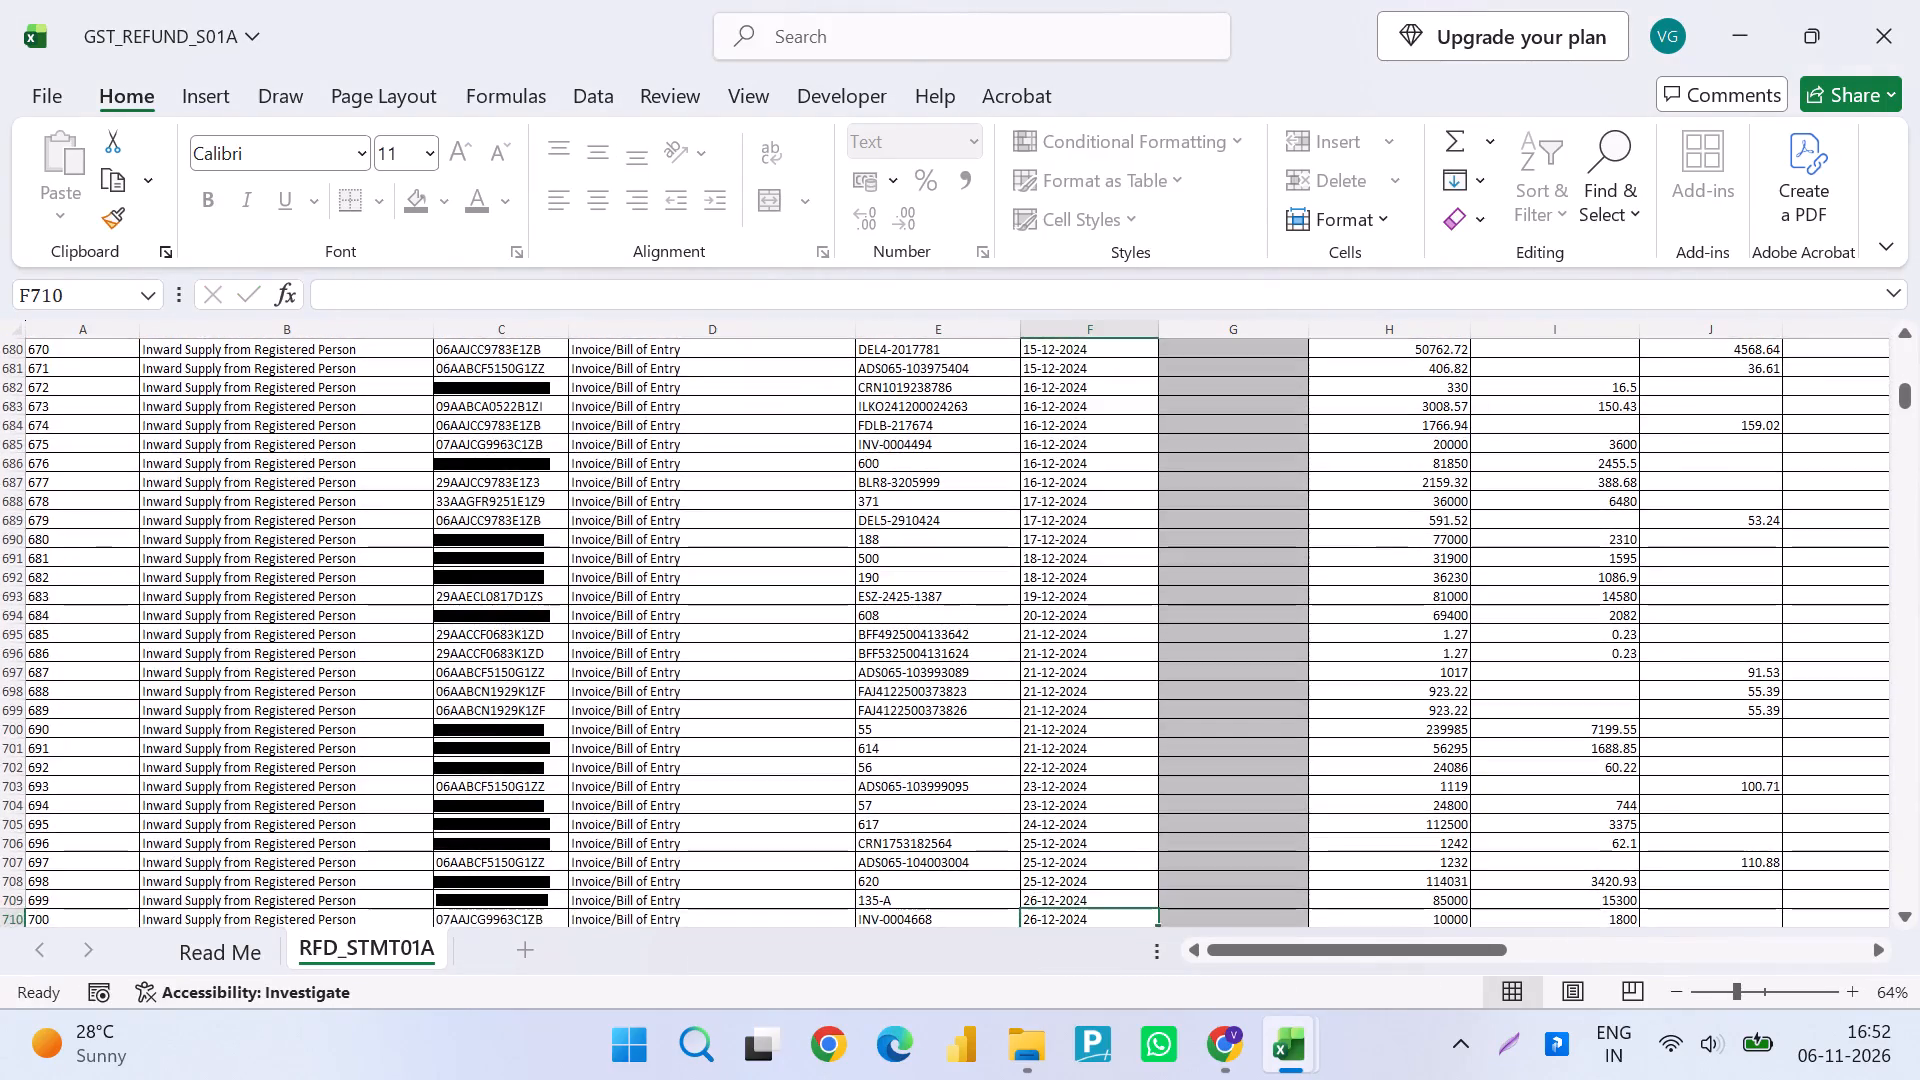
# Check the date of invoice 626 in PURCHASE 24-25 and enter 27-12-2024 in F711 of GST_REFUND_S01A.
pyautogui.hotkey('alt', 'Tab')
pyautogui.hotkey('alt', 'Tab')
pyautogui.press('Down')
pyautogui.hotkey('ctrl', 'd')
pyautogui.press('F2')
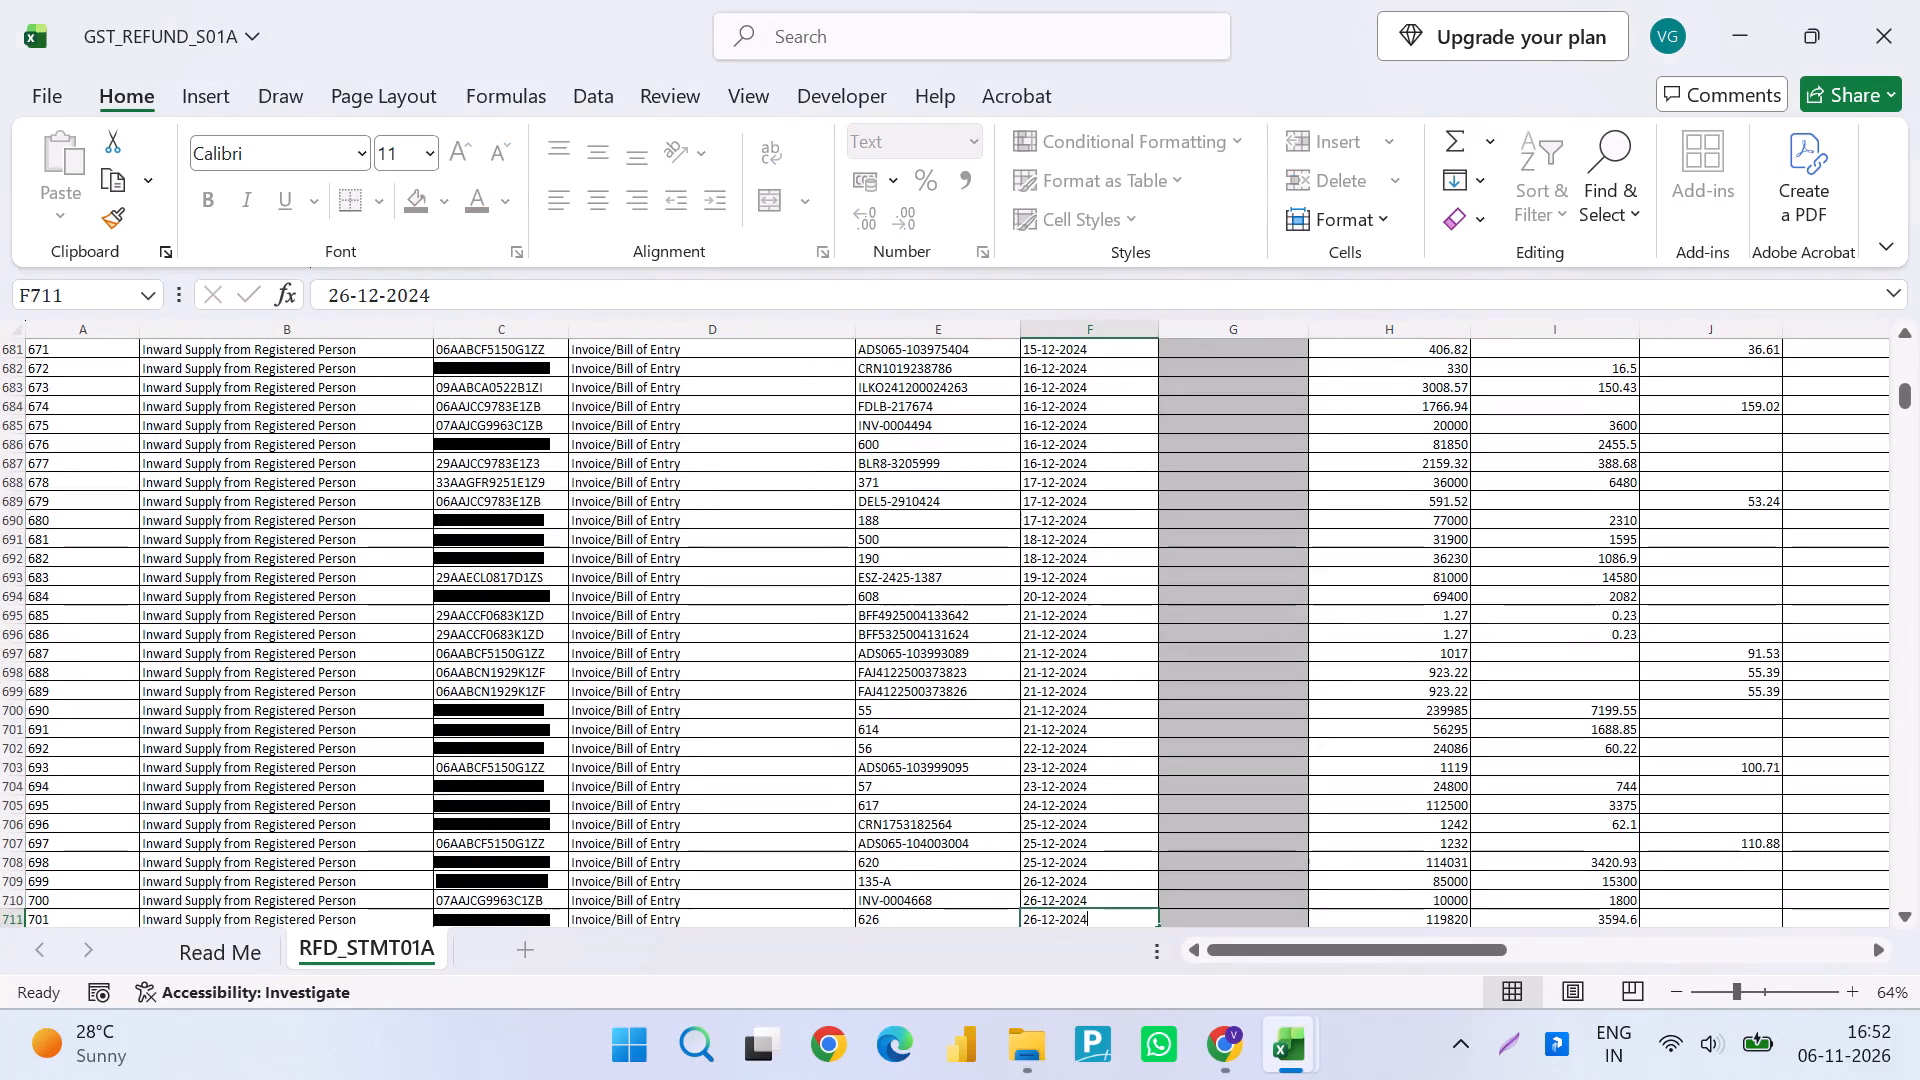
pyautogui.press('Left')
pyautogui.hotkey('ctrl', 'Left')
pyautogui.hotkey('ctrl', 'Left')
pyautogui.hotkey('ctrl', 'Left')
pyautogui.press('Left')
pyautogui.press('BackSpace')
pyautogui.press('7')
pyautogui.press('Return')
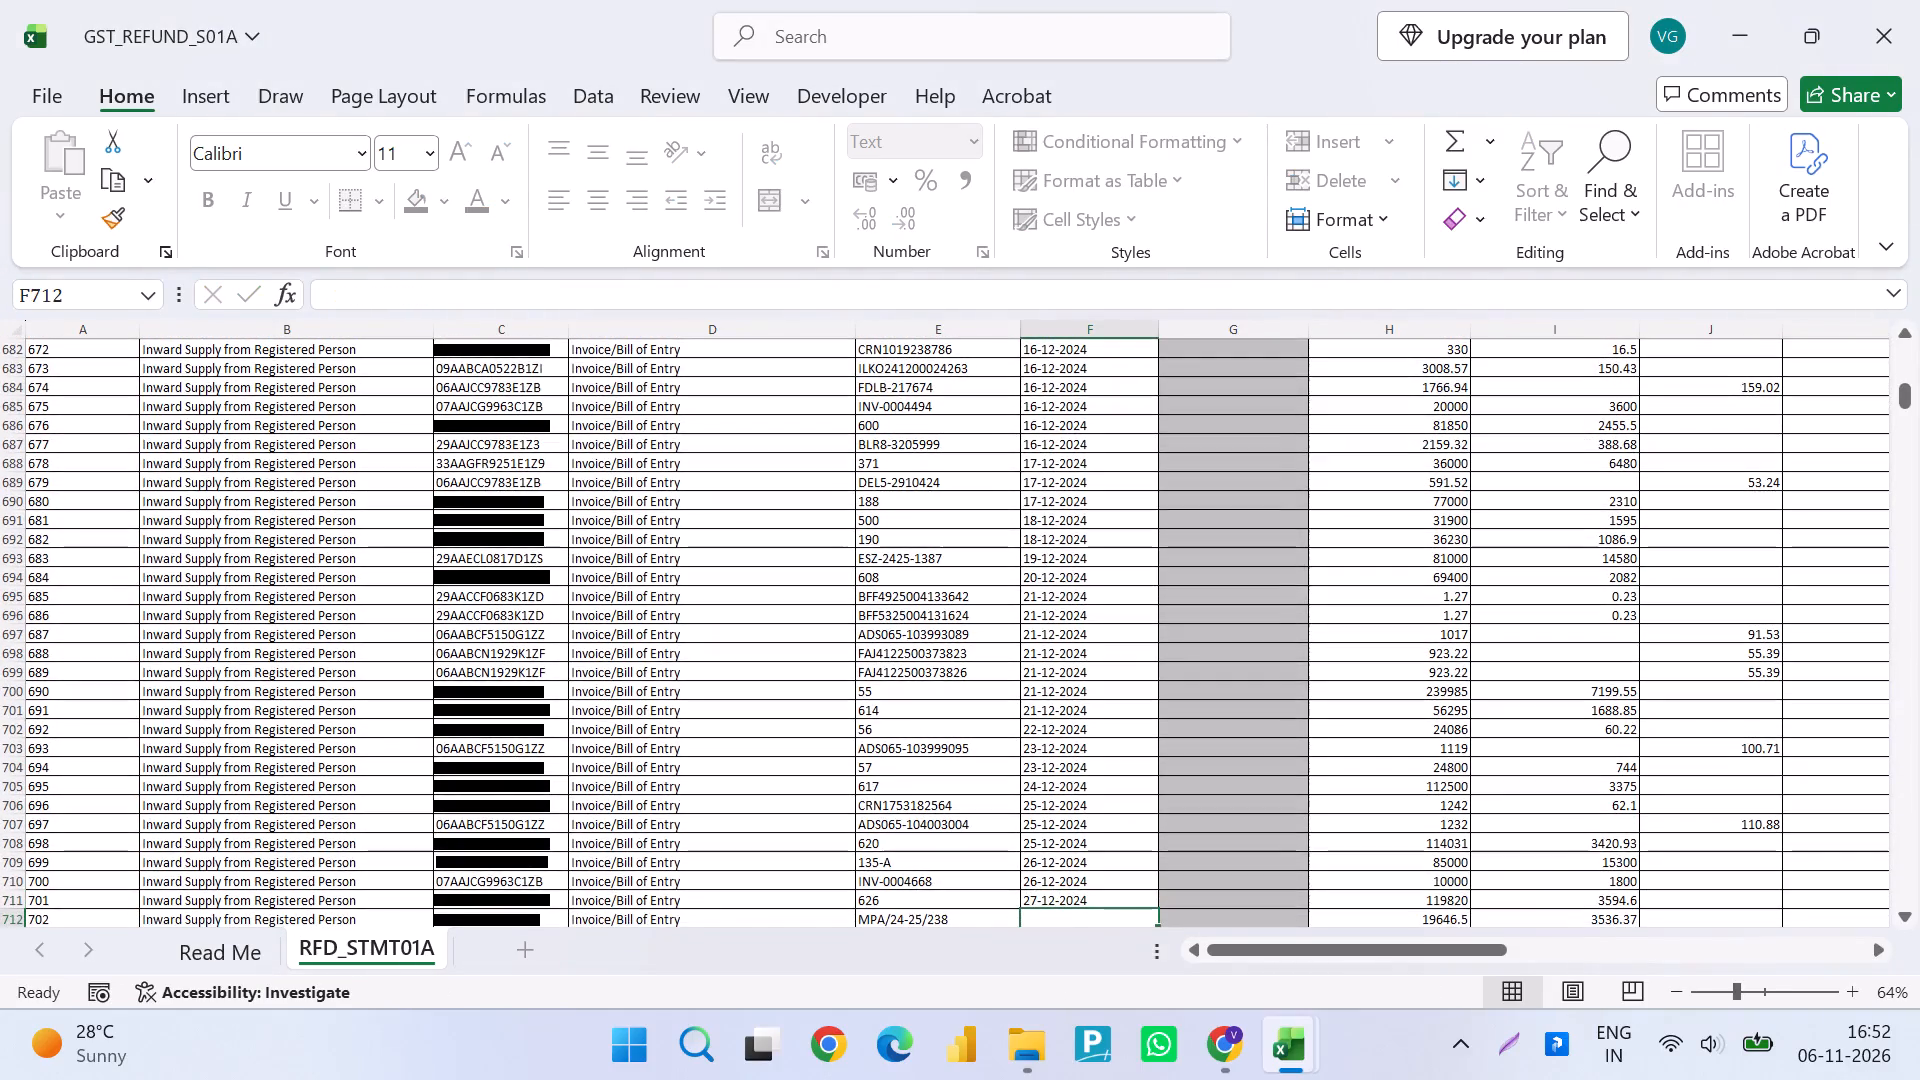
# Enter 28-12-2024 in F712, checking PURCHASE 24-25 down to row 862, and fill that date down into F713.
pyautogui.hotkey('ctrl', 'd')
pyautogui.press('F2')
pyautogui.press('Left')
pyautogui.hotkey('ctrl', 'Left')
pyautogui.hotkey('ctrl', 'Left')
pyautogui.hotkey('ctrl', 'Left')
pyautogui.hotkey('ctrl', 'Left')
pyautogui.press('BackSpace')
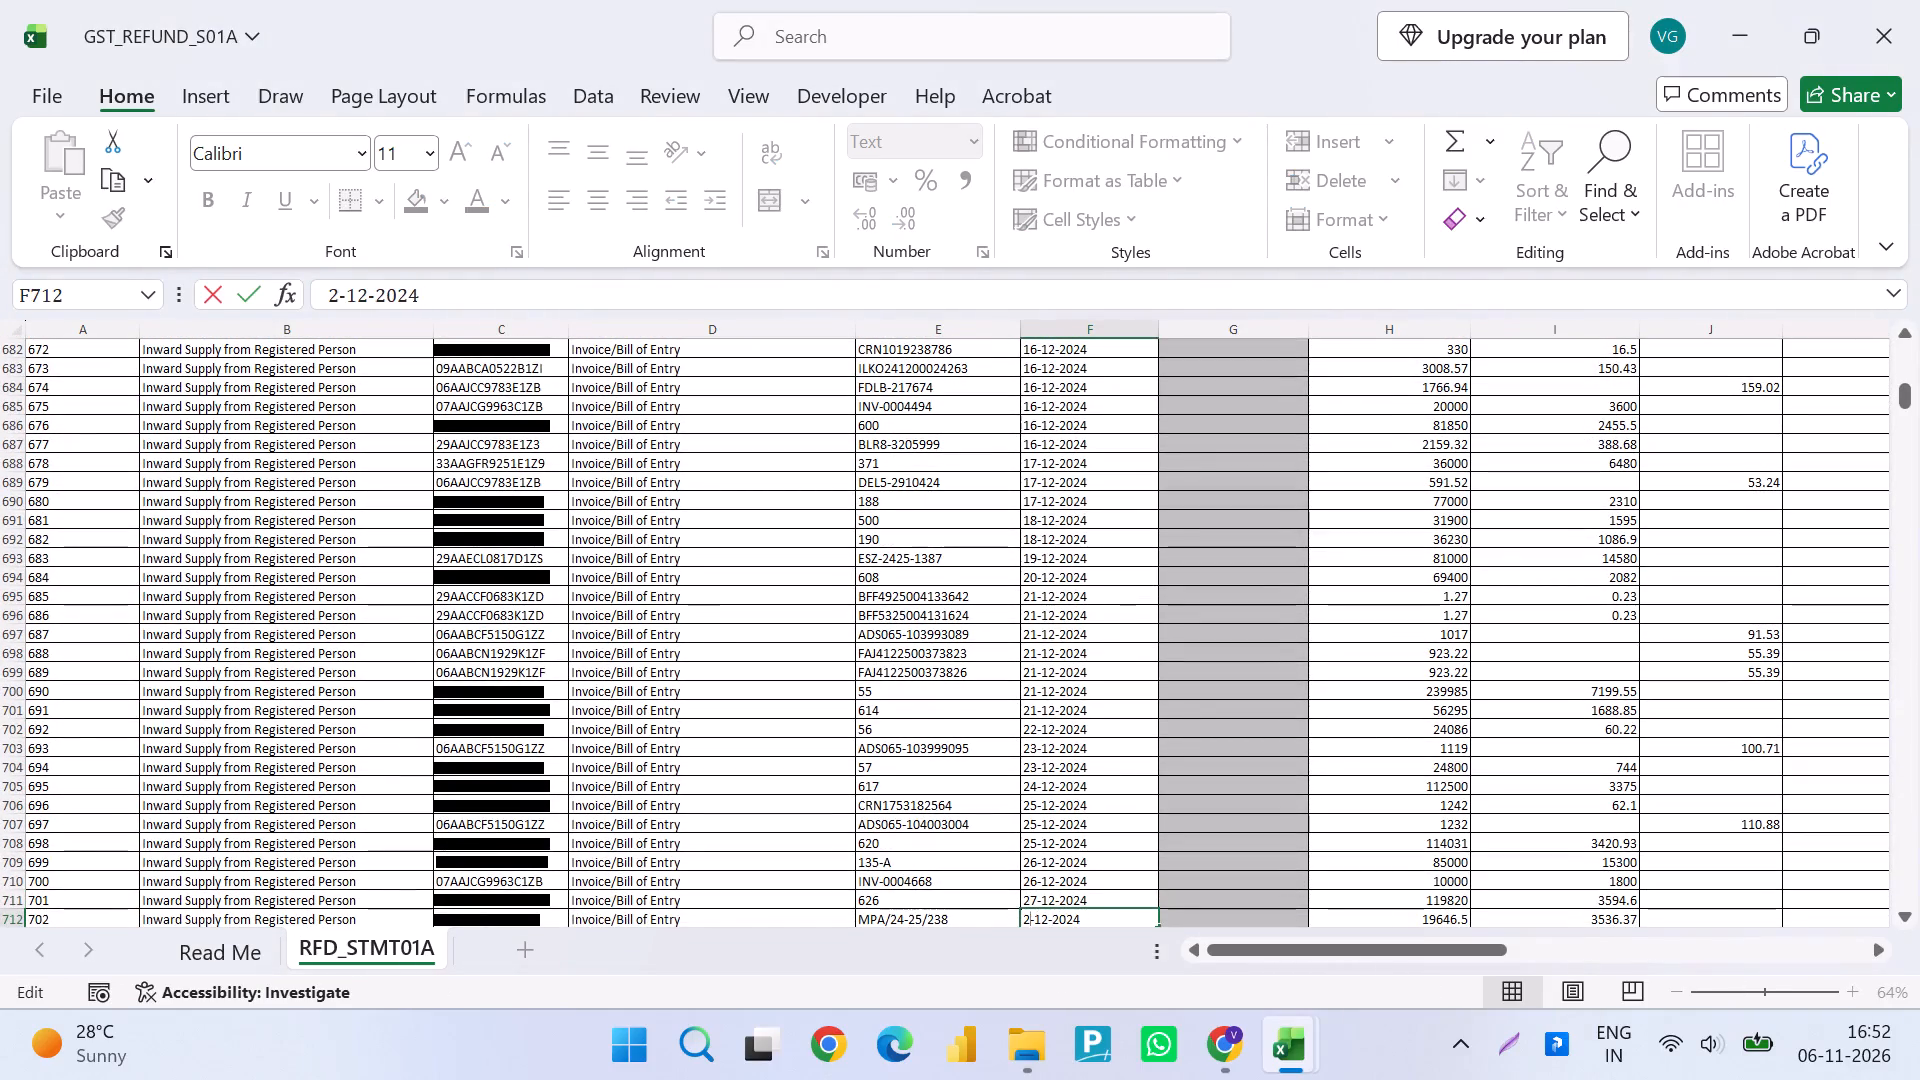
pyautogui.press('8')
pyautogui.hotkey('alt', 'Tab')
pyautogui.press('Return')
pyautogui.press('Down')
pyautogui.press('Down')
pyautogui.press('Down')
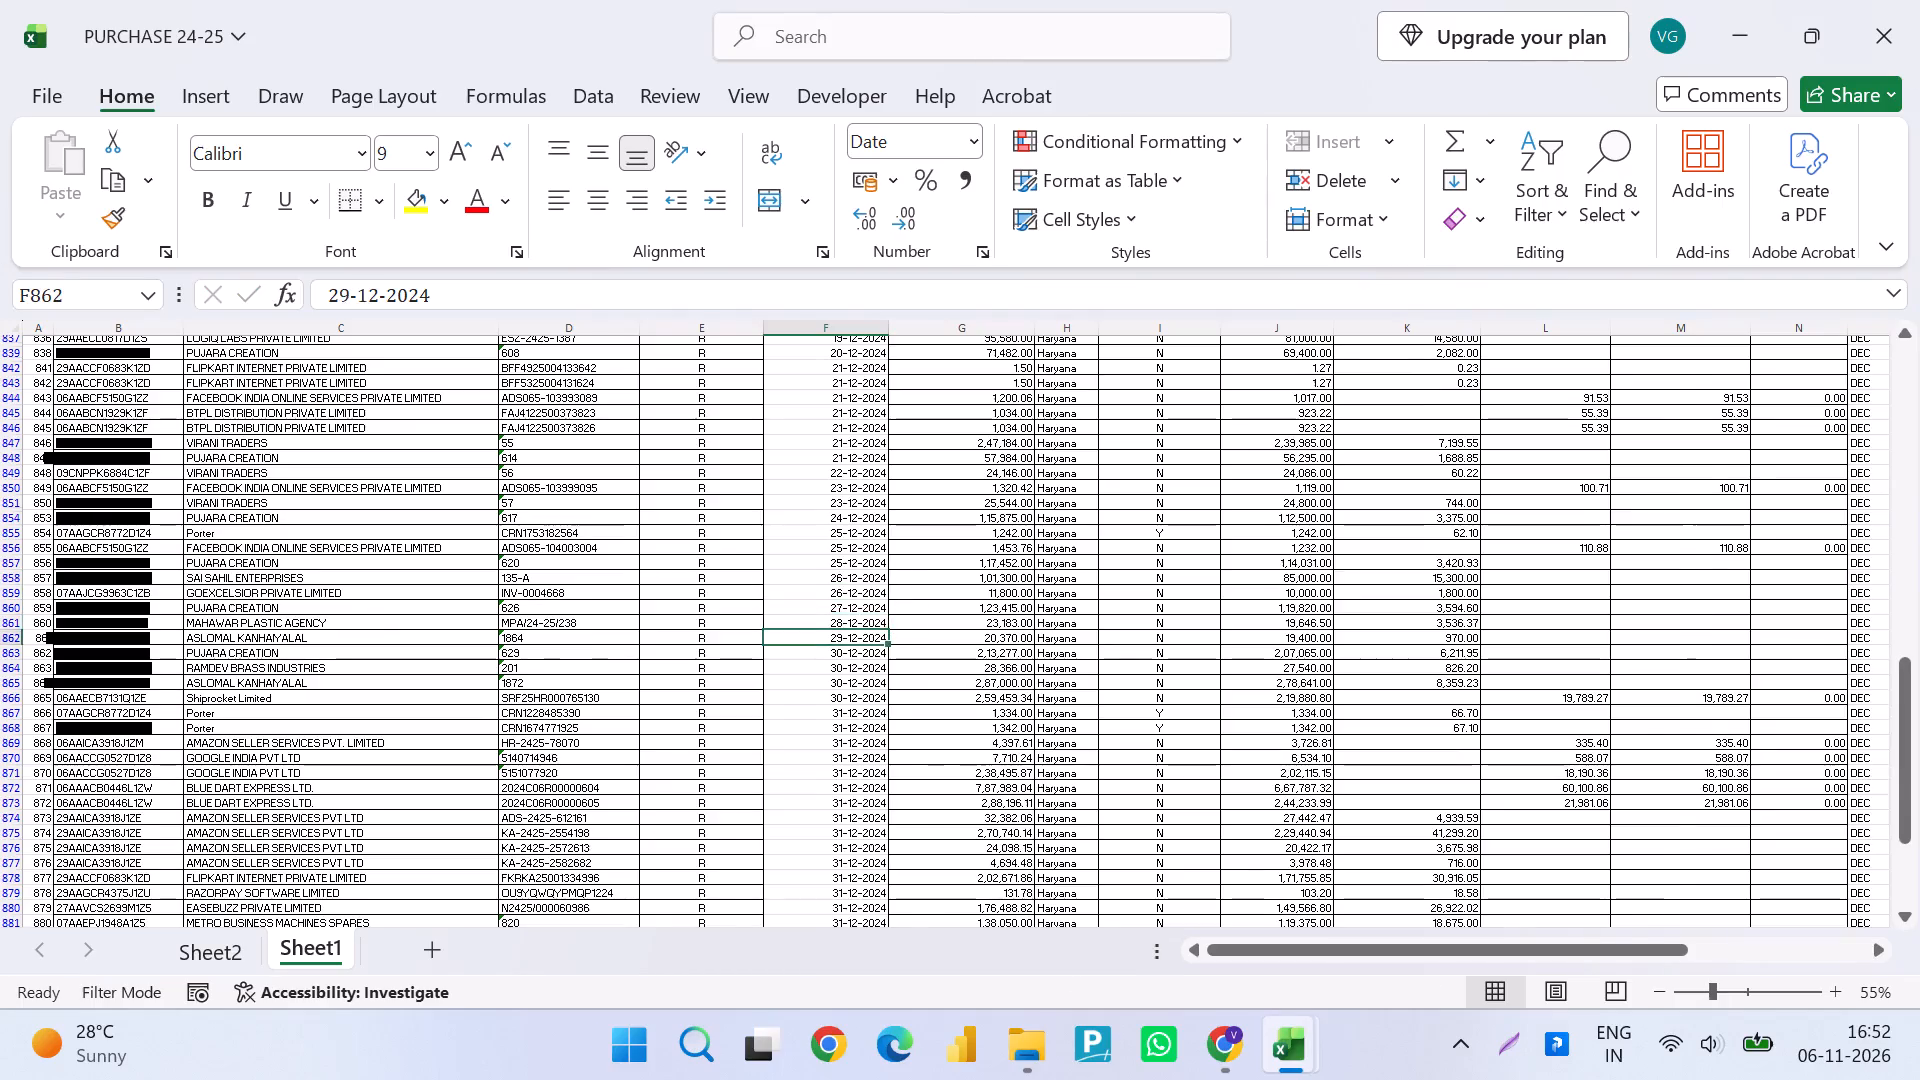
pyautogui.hotkey('alt', 'Tab')
pyautogui.press('Return')
pyautogui.hotkey('ctrl', 'd')
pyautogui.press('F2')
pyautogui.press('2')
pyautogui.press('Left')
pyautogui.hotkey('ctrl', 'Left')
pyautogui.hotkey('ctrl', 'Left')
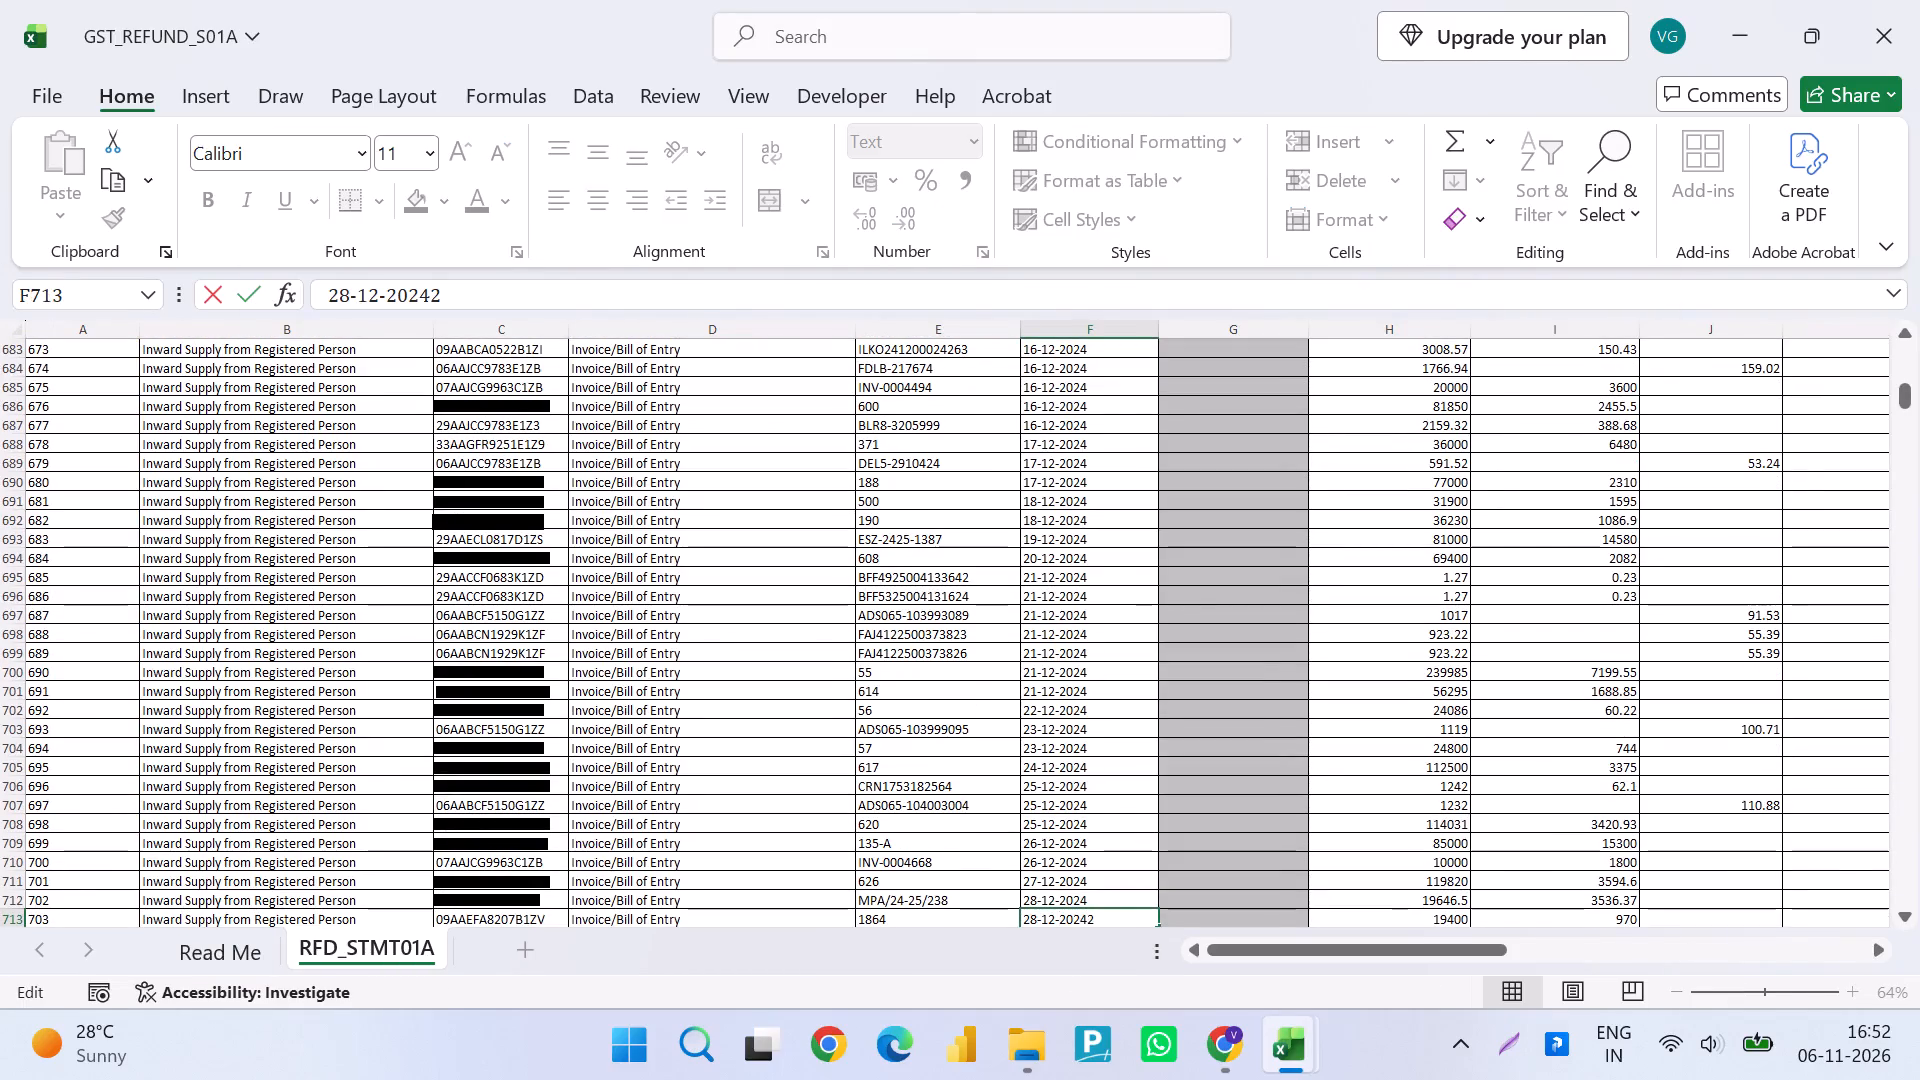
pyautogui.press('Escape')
# Change the date in F713, for invoice 1864, to 29-12-2024.
pyautogui.press('F2')
pyautogui.press('Left')
pyautogui.hotkey('ctrl', 'Left')
pyautogui.hotkey('ctrl', 'Left')
pyautogui.hotkey('ctrl', 'Left')
pyautogui.hotkey('ctrl', 'Left')
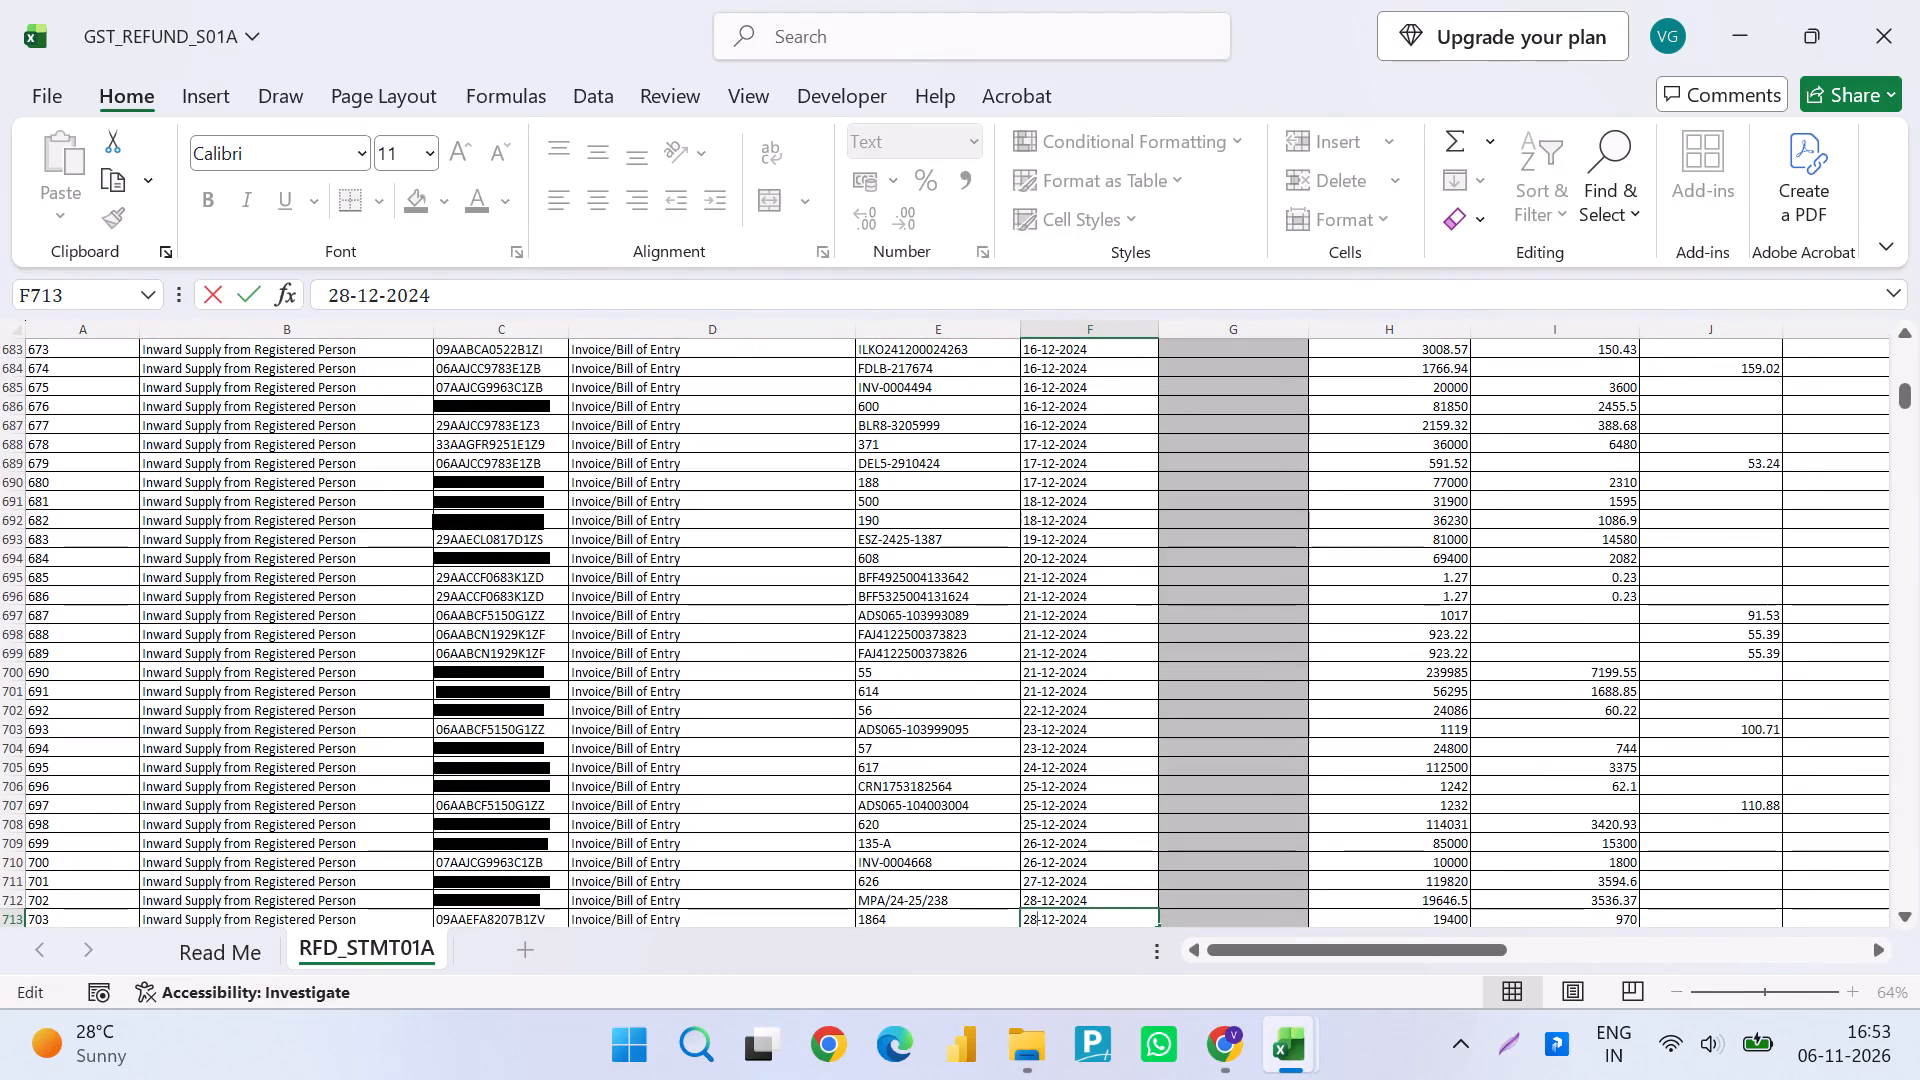
pyautogui.press('BackSpace')
pyautogui.press('9')
pyautogui.press('Return')
# Check rows 863 to 866 of PURCHASE 24-25 and enter 30-12-2024 in F714 of GST_REFUND_S01A, for invoice 629.
pyautogui.hotkey('alt', 'Tab')
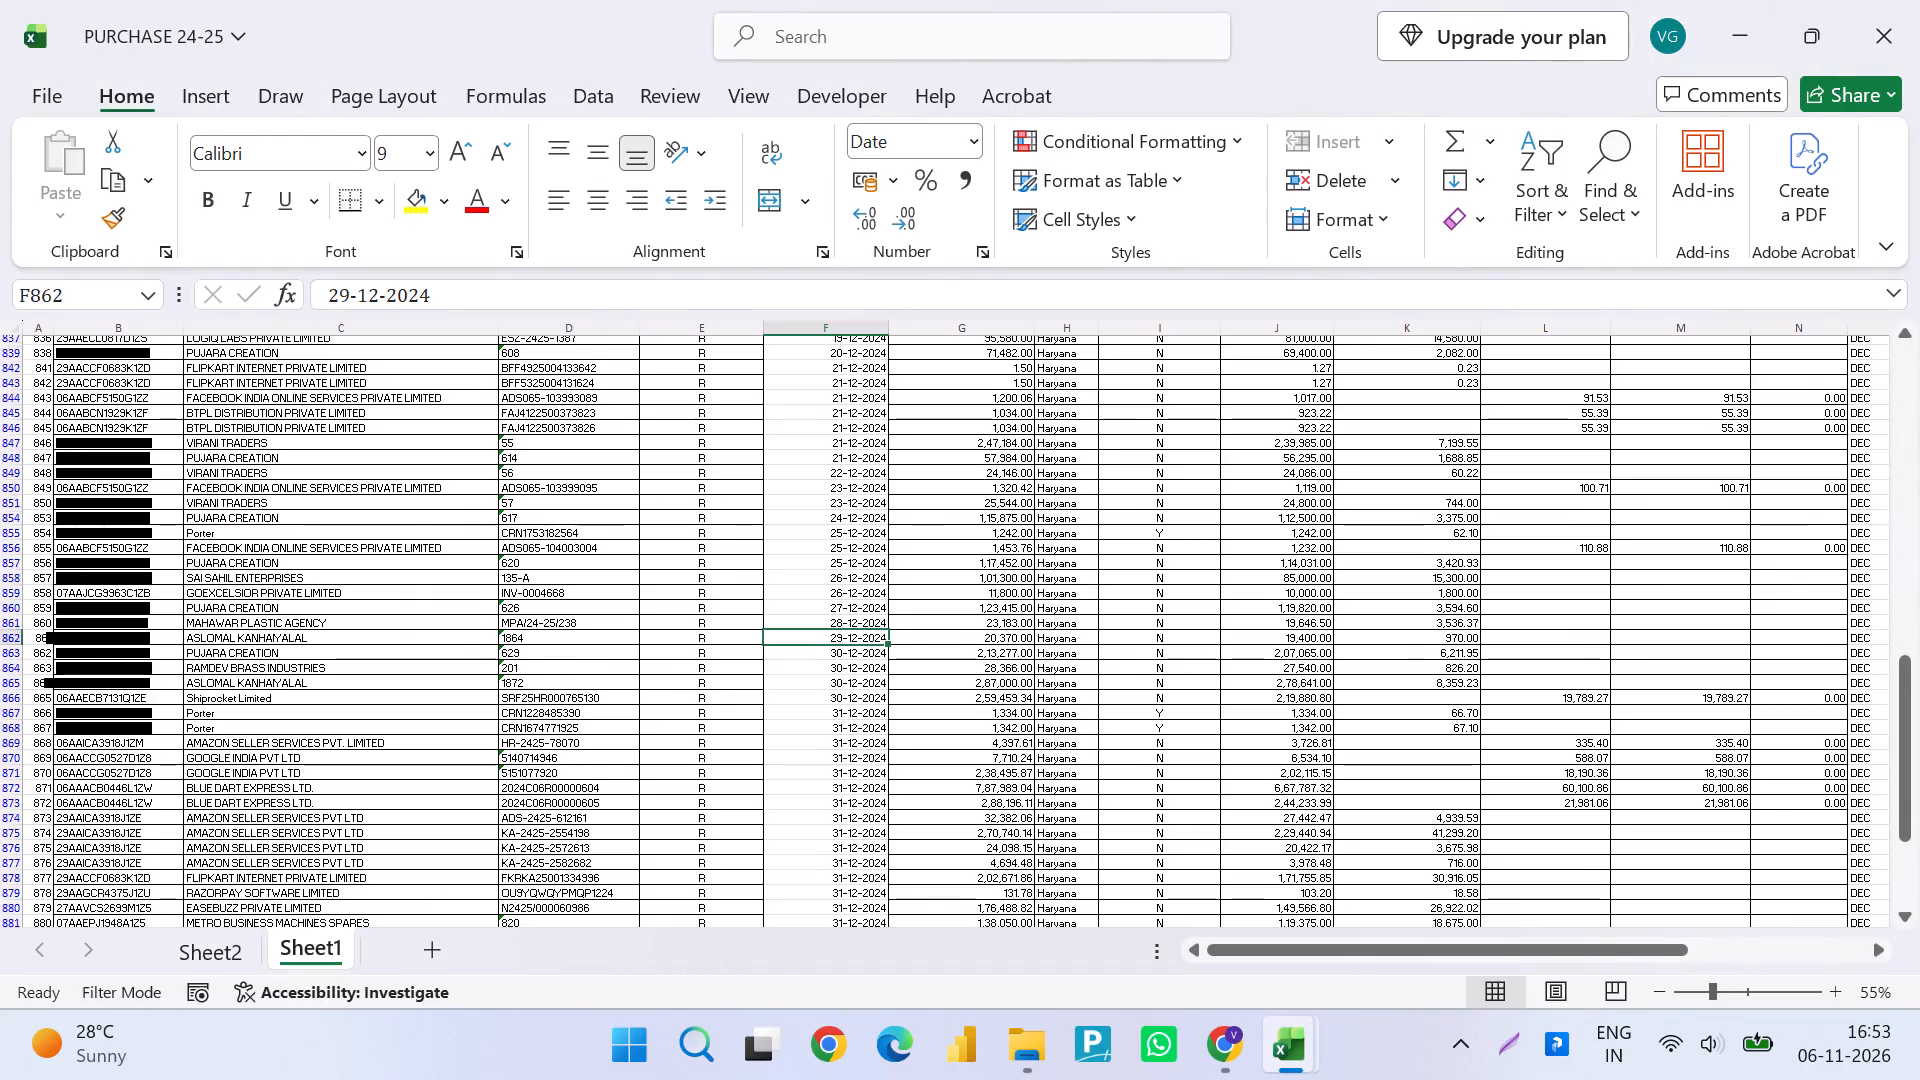
pyautogui.press('Down')
pyautogui.hotkey('shift', 'Down')
pyautogui.hotkey('shift', 'Down')
pyautogui.hotkey('shift', 'Down')
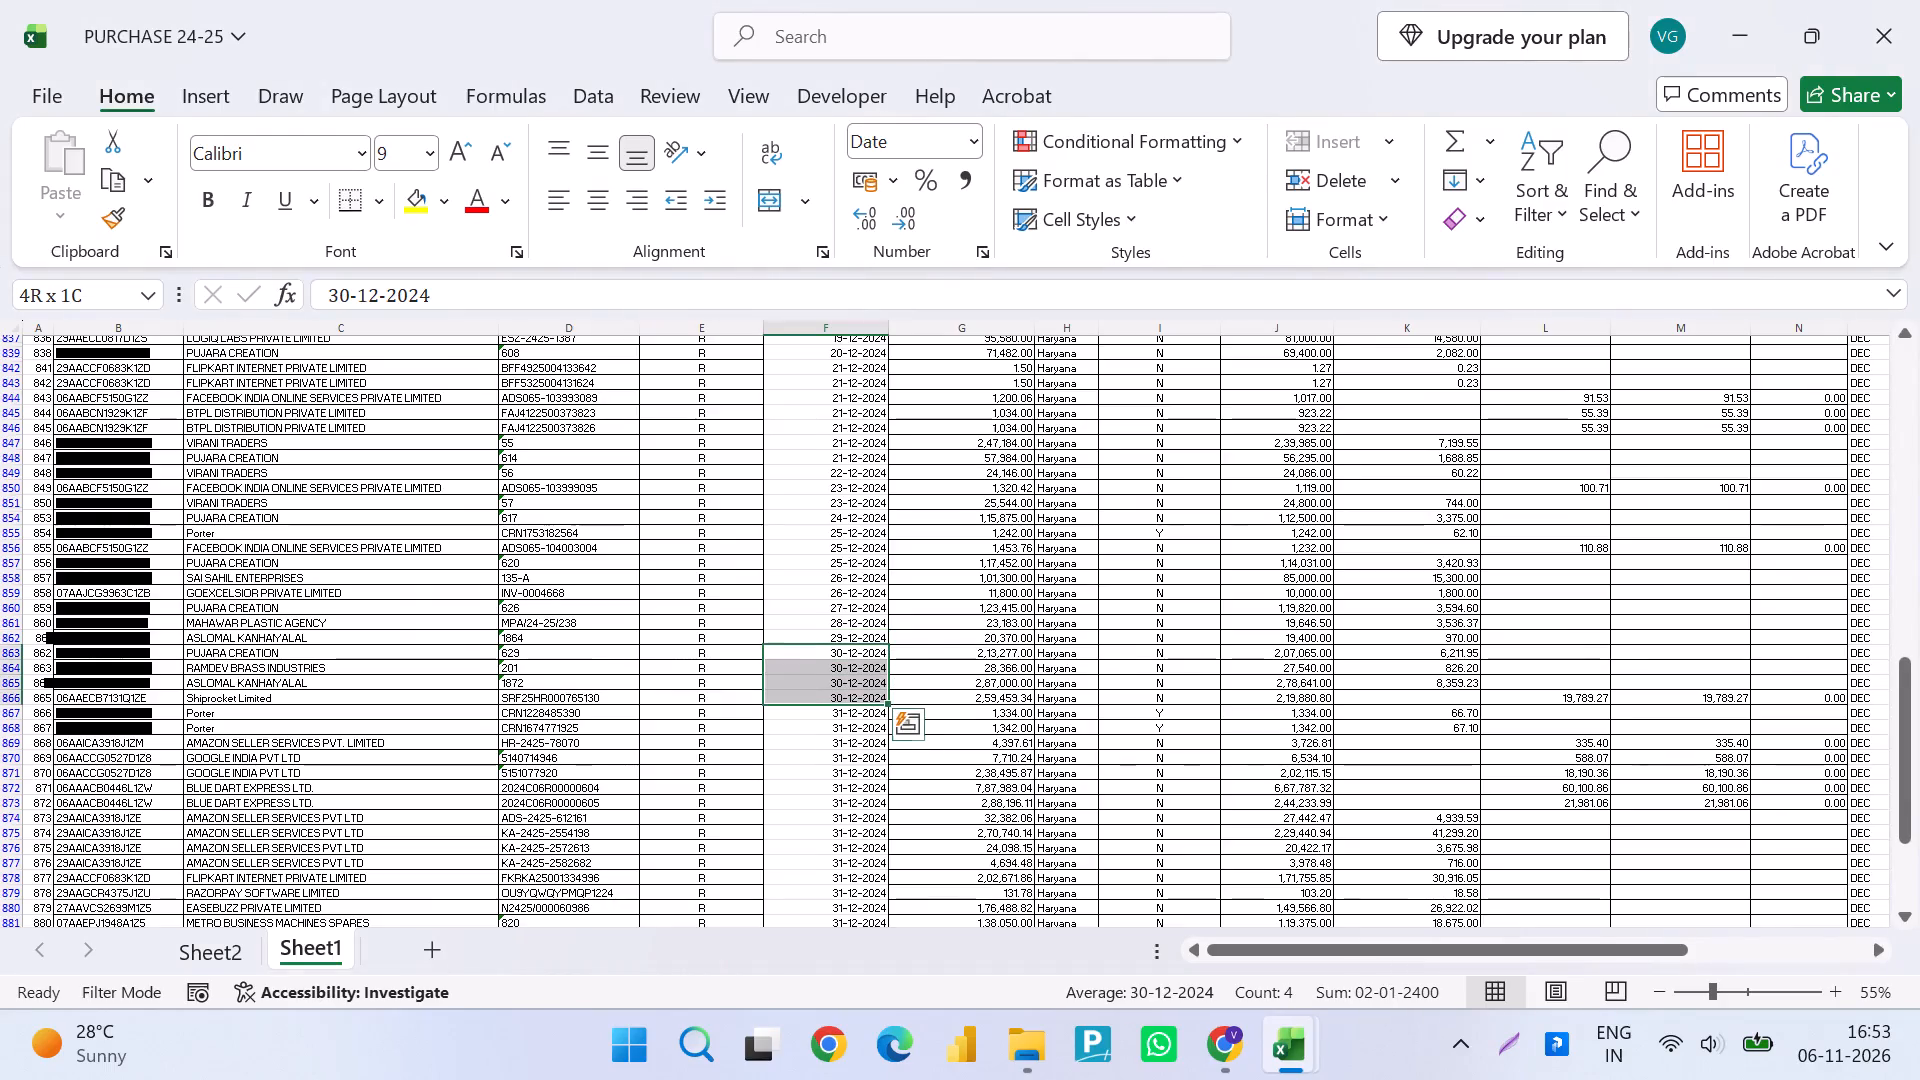
pyautogui.hotkey('alt', 'Tab')
pyautogui.scroll(-3, 960, 845)
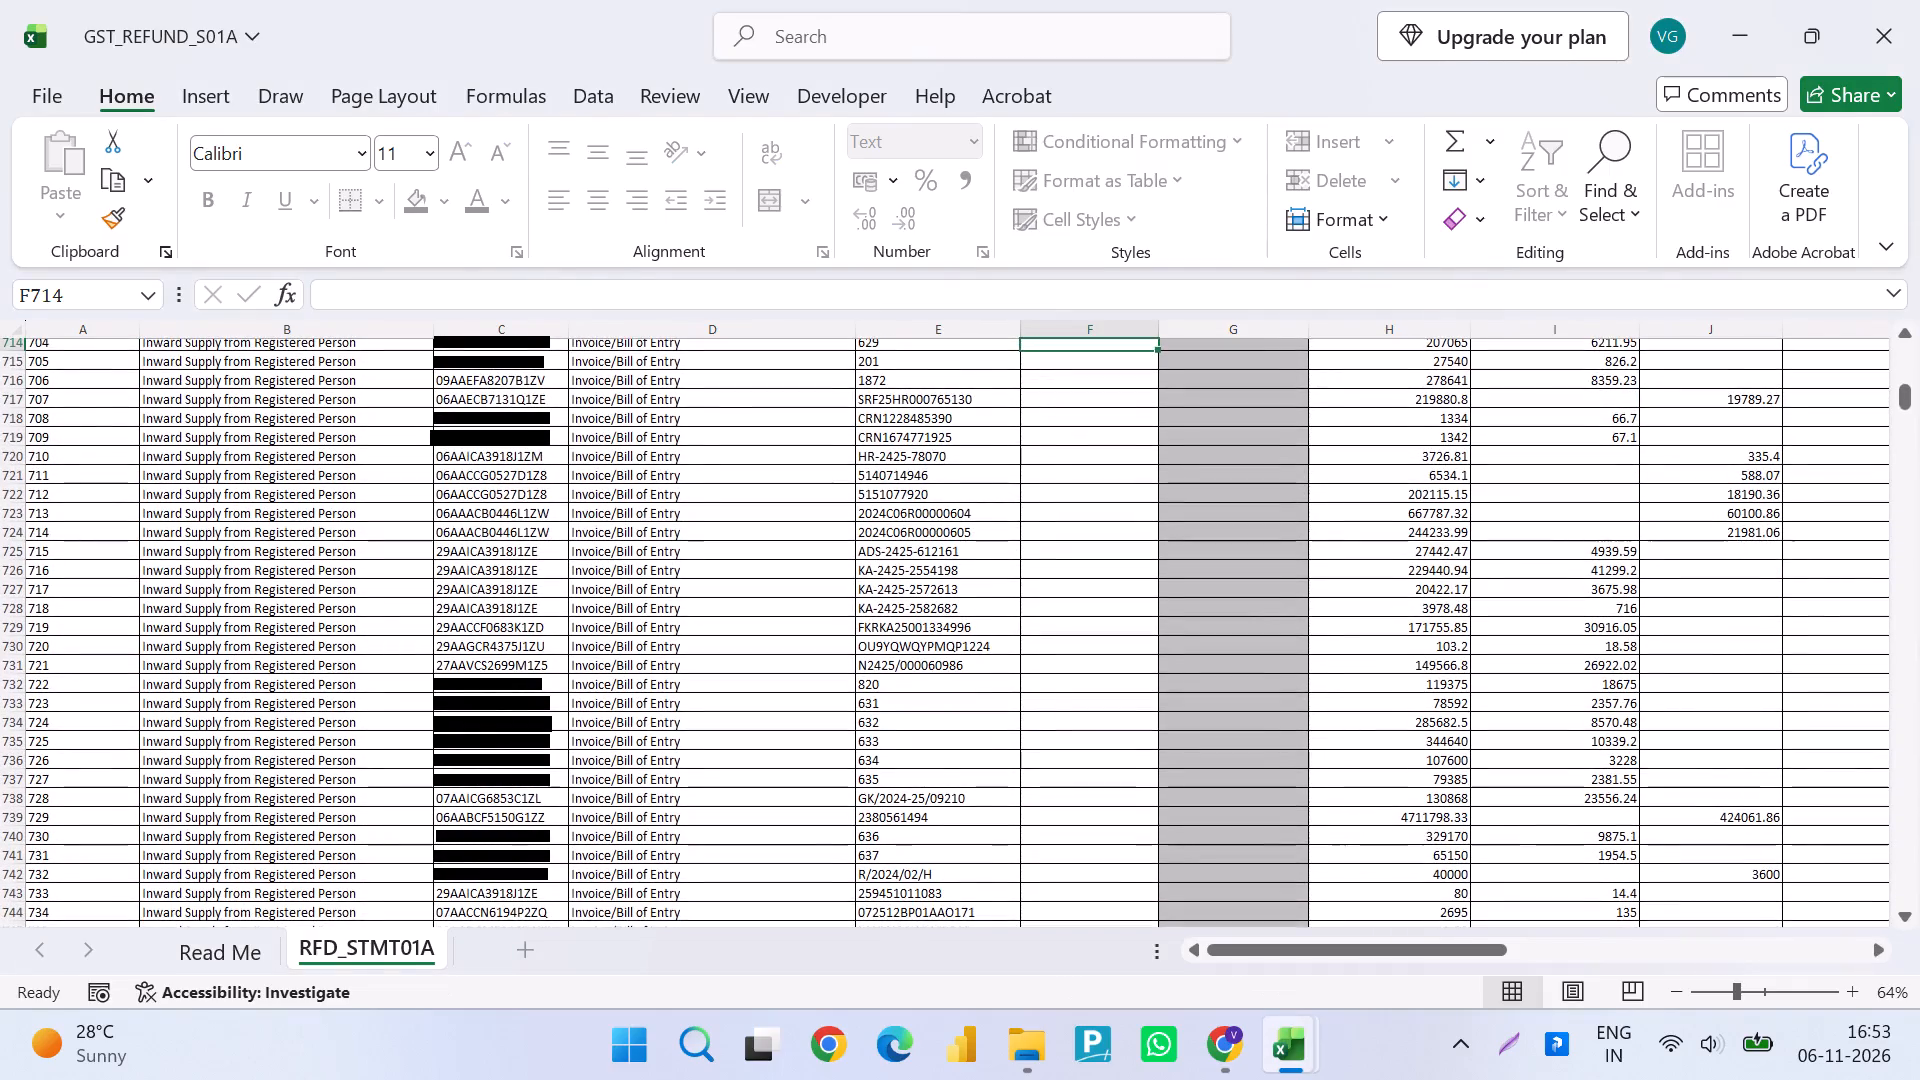
pyautogui.press('Down')
pyautogui.press('Up')
pyautogui.press('Down')
pyautogui.press('Up')
pyautogui.press('Up')
pyautogui.press('Up')
pyautogui.press('Down')
pyautogui.press('Down')
pyautogui.hotkey('ctrl', 'd')
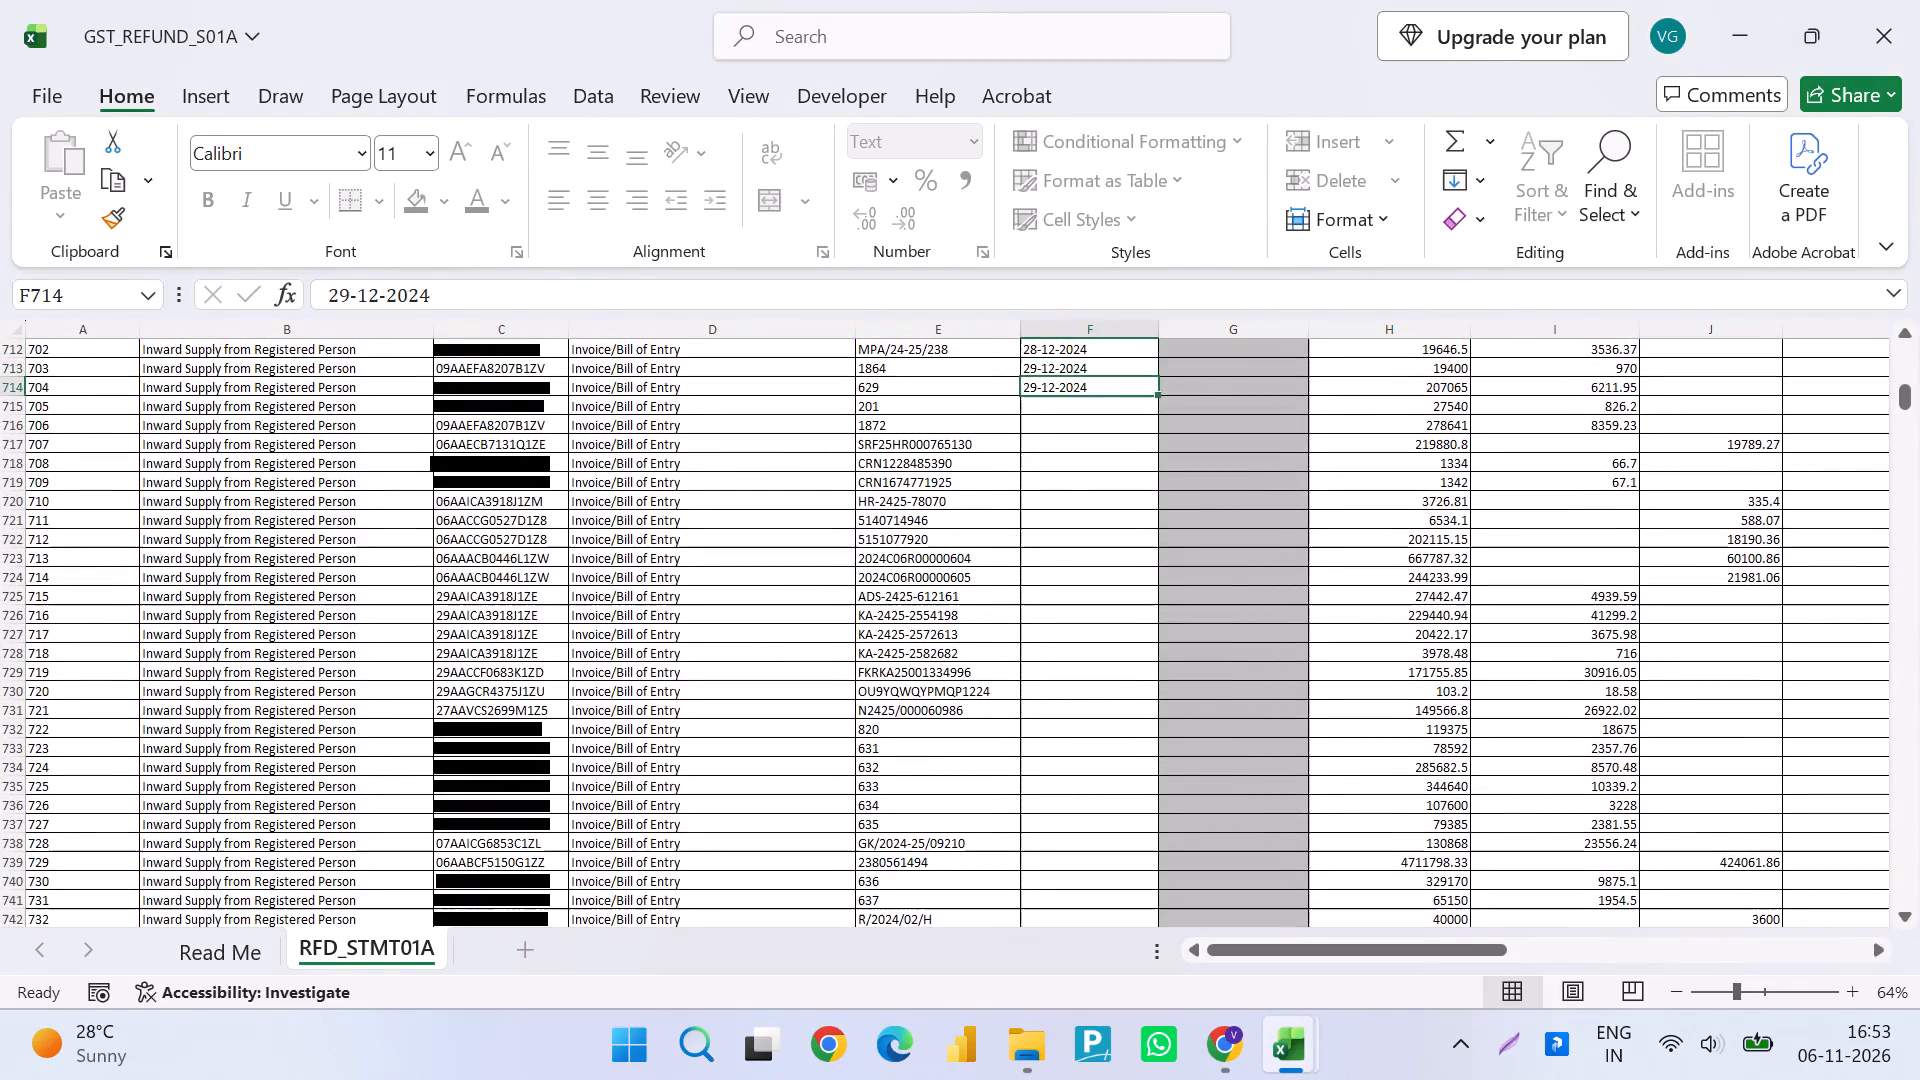
pyautogui.press('F2')
pyautogui.press('Left')
pyautogui.hotkey('ctrl', 'Left')
pyautogui.hotkey('ctrl', 'Left')
pyautogui.hotkey('ctrl', 'Left')
pyautogui.hotkey('ctrl', 'Left')
pyautogui.press('BackSpace')
pyautogui.press('BackSpace')
pyautogui.write('30')
pyautogui.press('Return')
# Fill the 30-12-2024 date from F714 down through F717.
pyautogui.hotkey('ctrl', 'd')
pyautogui.press('Down')
pyautogui.hotkey('ctrl', 'd')
pyautogui.press('Down')
pyautogui.hotkey('ctrl', 'd')
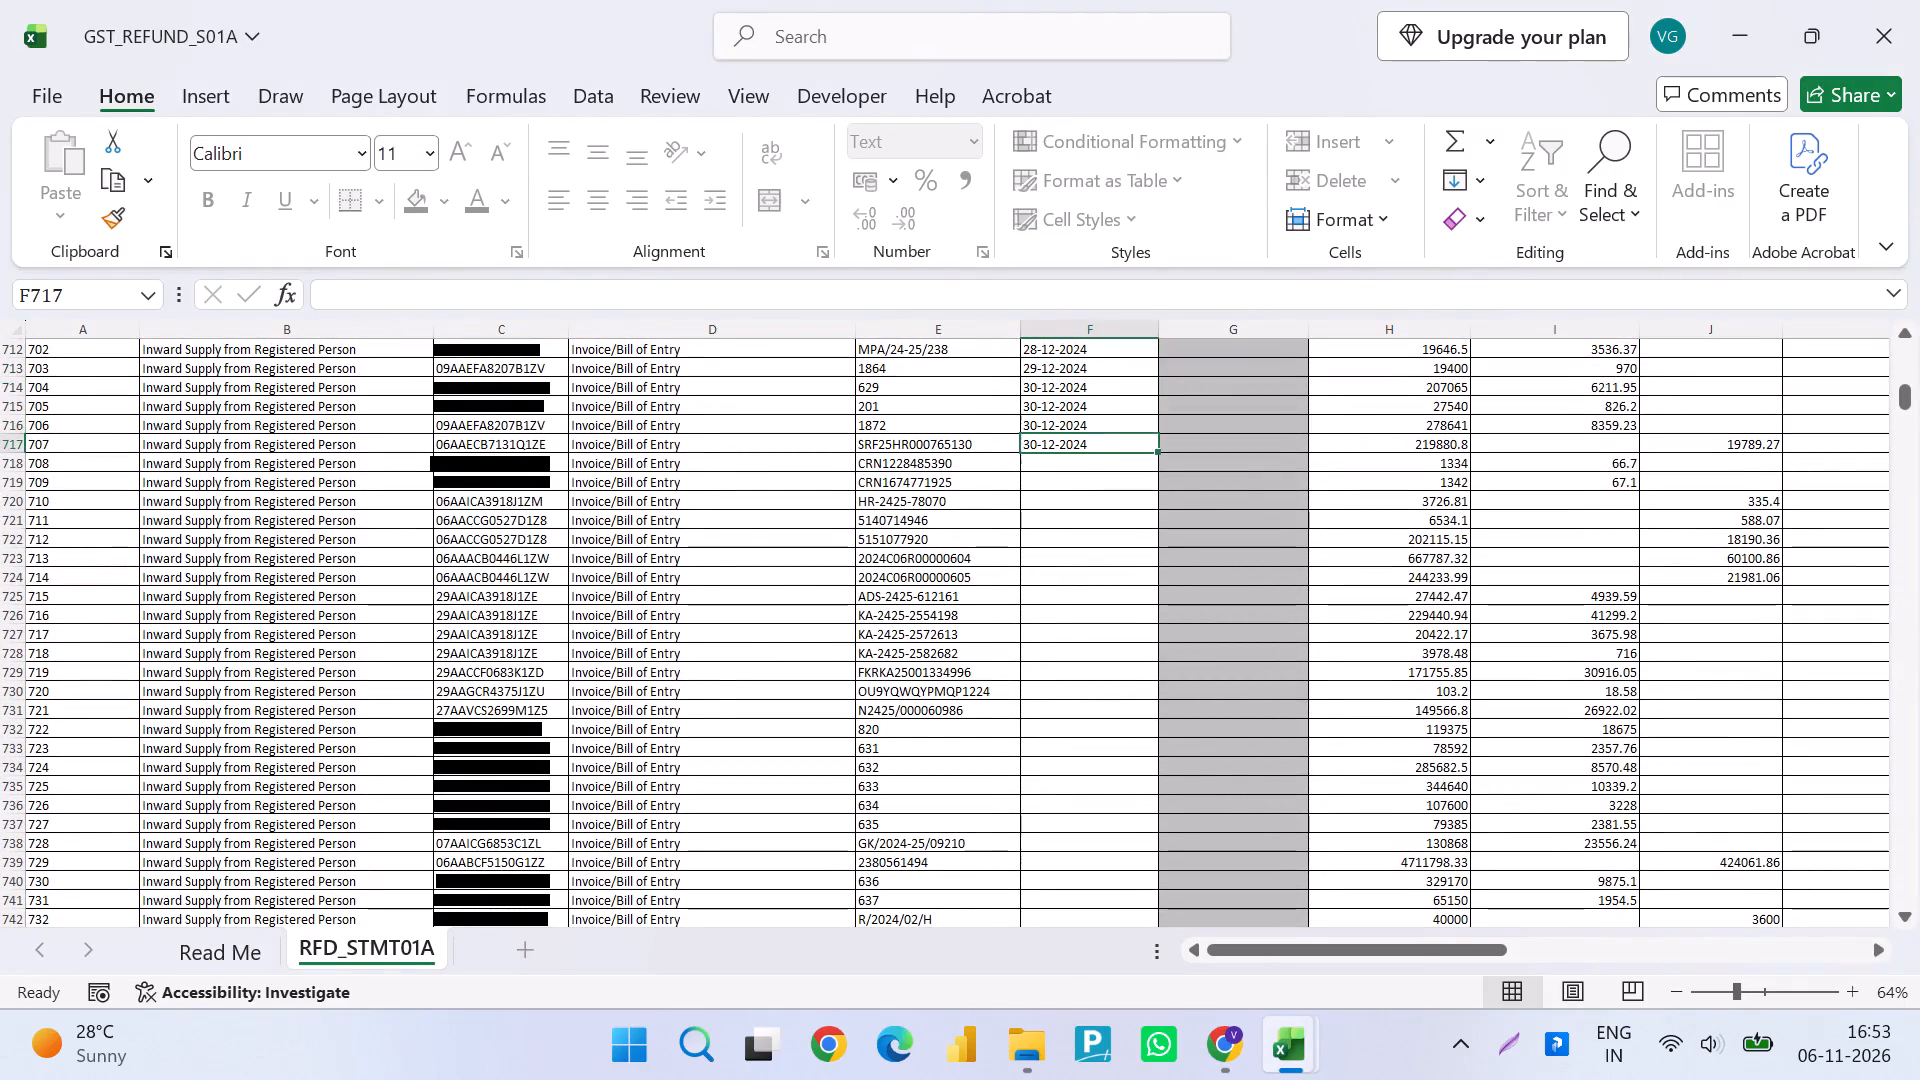
pyautogui.hotkey('alt', 'Tab')
pyautogui.press('Down')
pyautogui.press('Down')
pyautogui.press('Down')
pyautogui.press('Down')
pyautogui.hotkey('shift', 'Down')
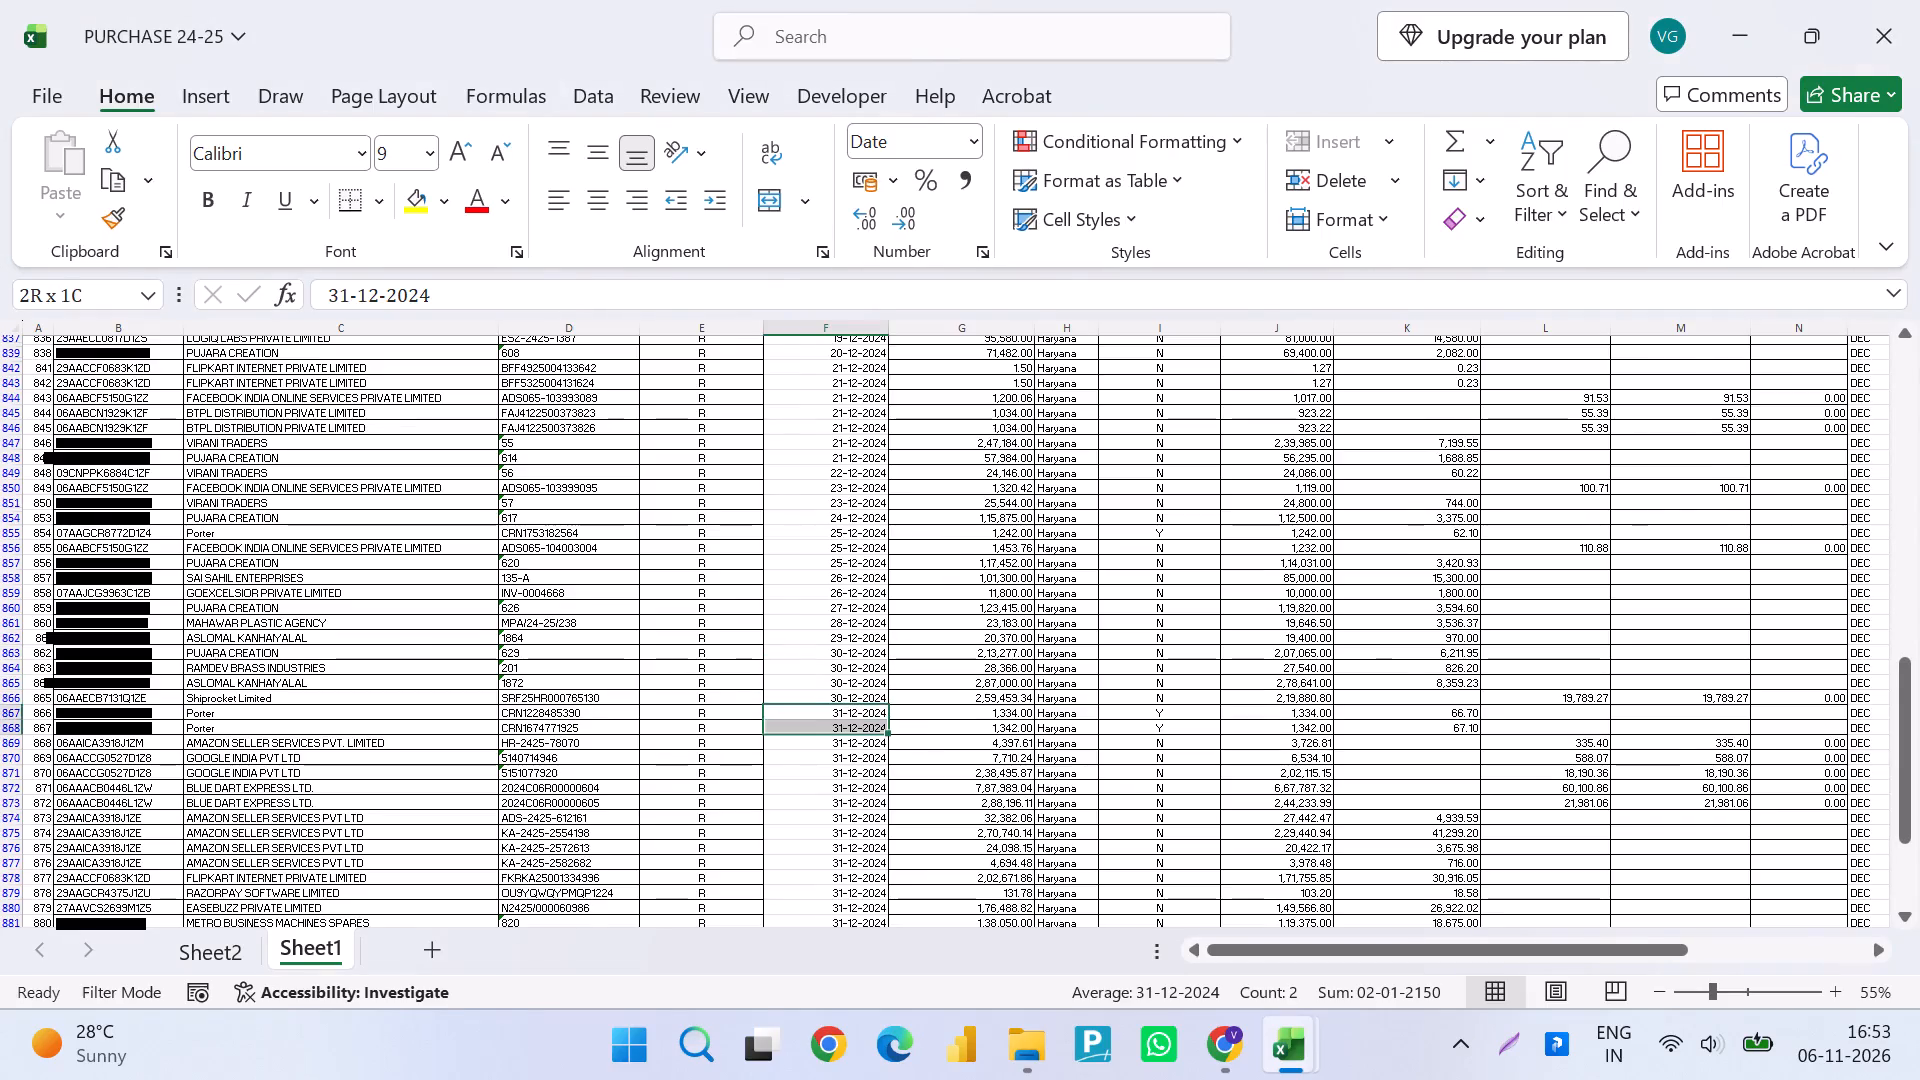
pyautogui.hotkey('alt', 'Tab')
pyautogui.hotkey('alt', 'Tab')
pyautogui.hotkey('alt', 'Tab')
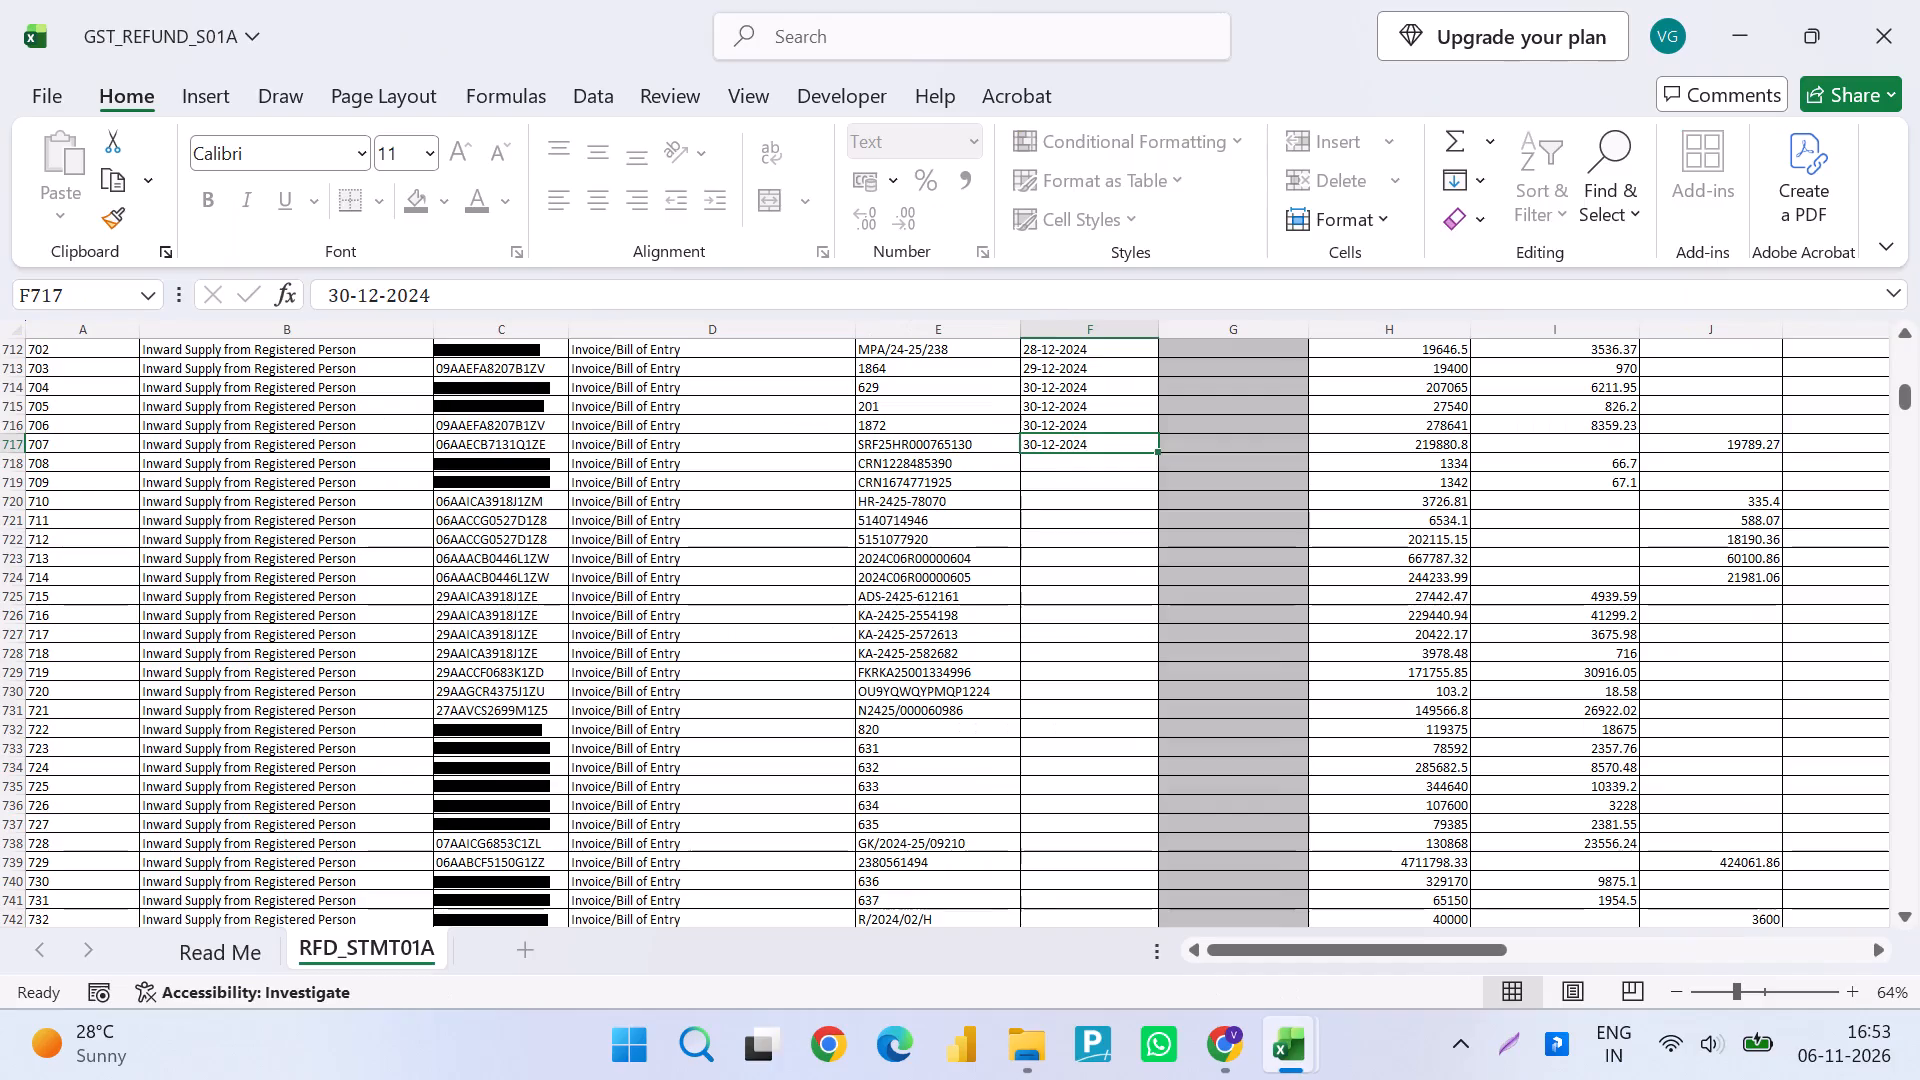
pyautogui.press('Down')
pyautogui.hotkey('ctrl', 'd')
pyautogui.press('F2')
pyautogui.press('Left')
pyautogui.hotkey('ctrl', 'Left')
pyautogui.hotkey('ctrl', 'Left')
pyautogui.hotkey('ctrl', 'Left')
pyautogui.hotkey('ctrl', 'Left')
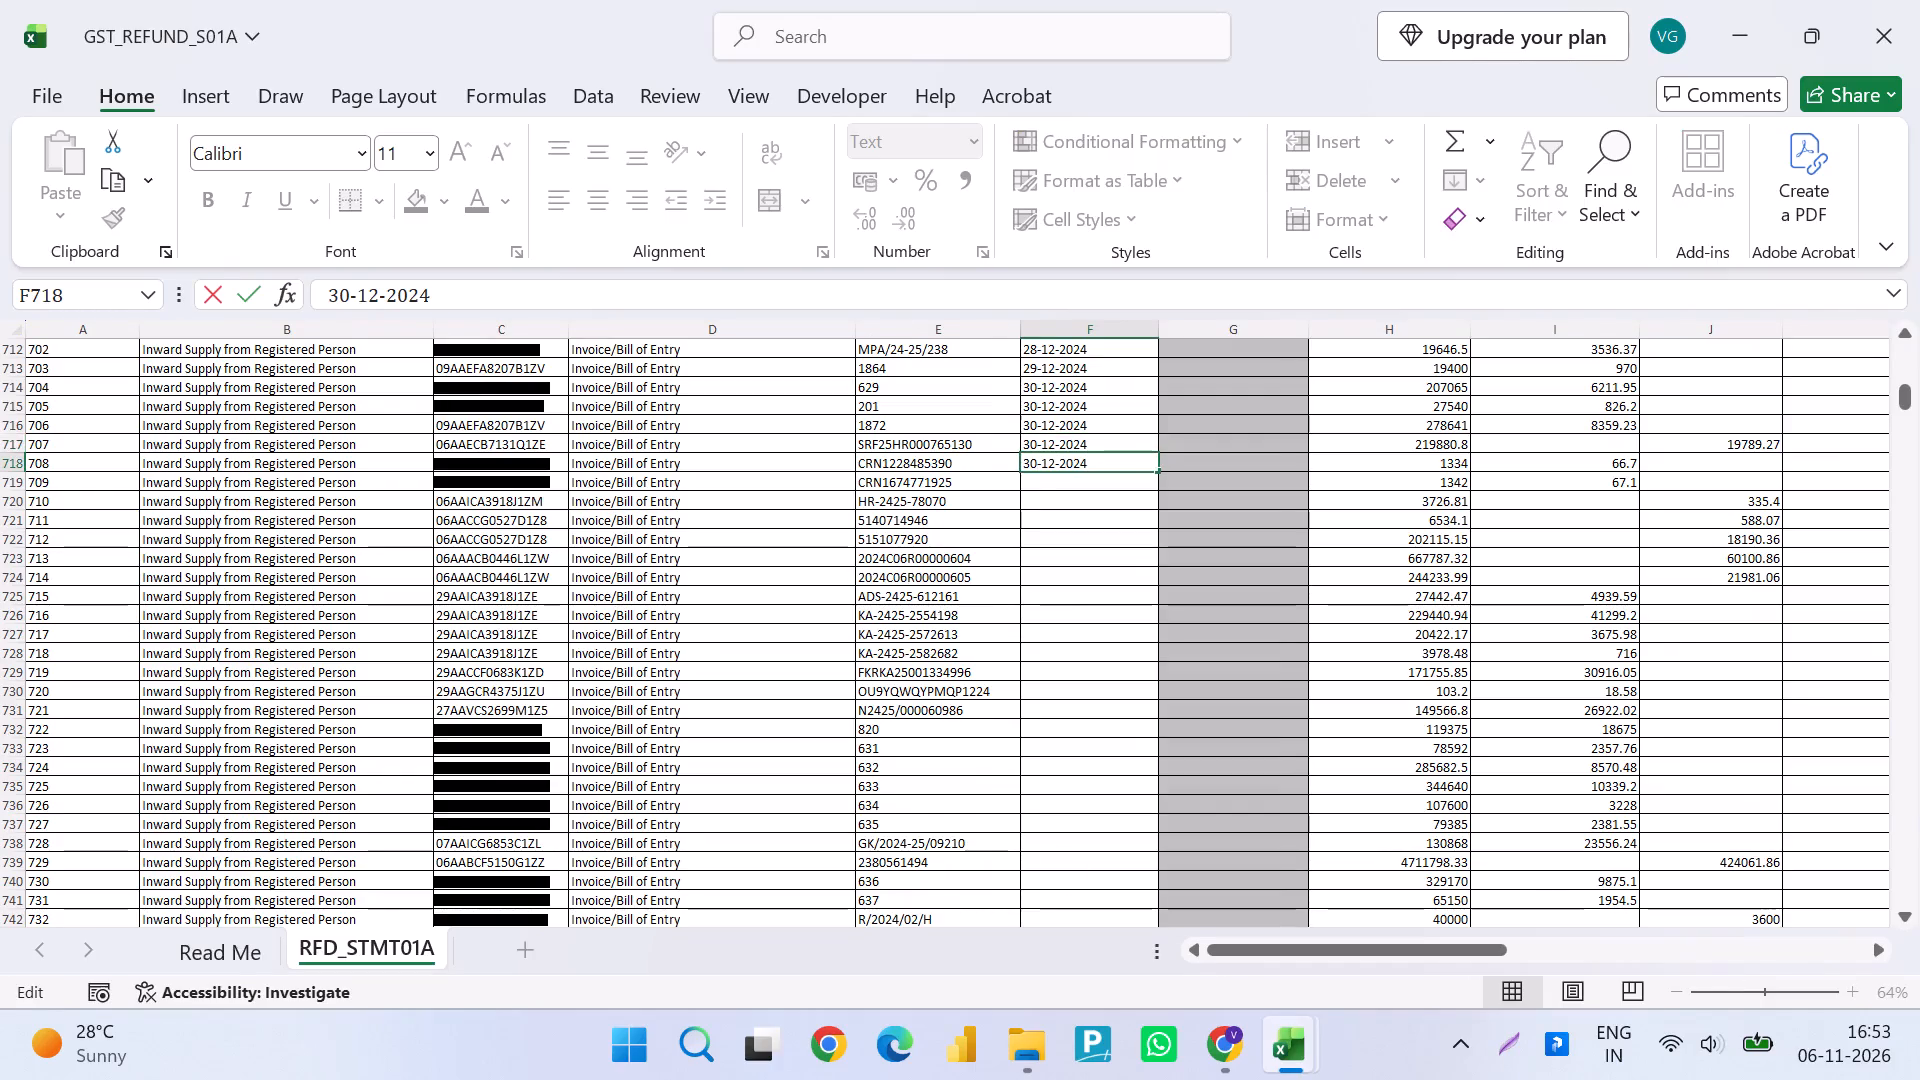
pyautogui.press('BackSpace')
pyautogui.press('1')
pyautogui.press('Return')
# Check the last December rows of PURCHASE 24-25 and fill 31-12-2024 from F718 down through F737 of GST_REFUND_S01A.
pyautogui.hotkey('alt', 'Tab')
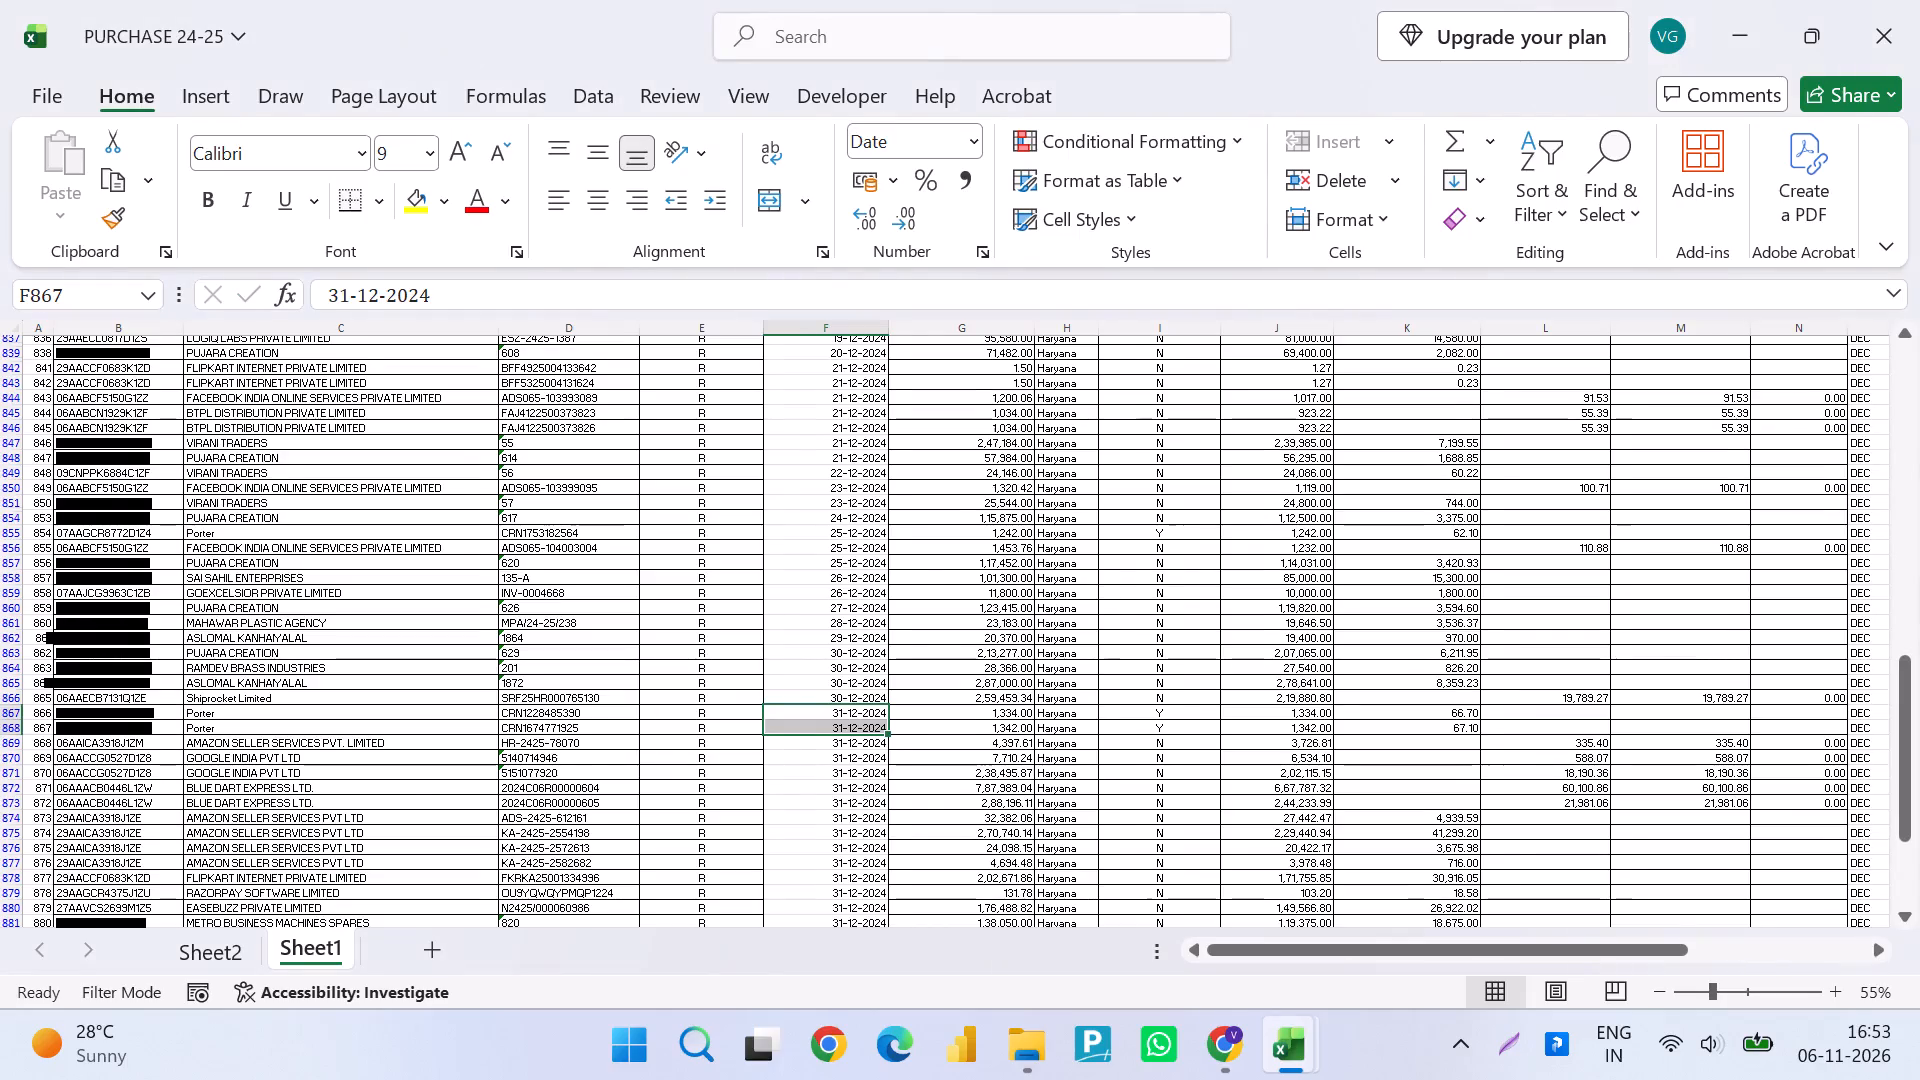
pyautogui.hotkey('ctrl', 'Down')
pyautogui.hotkey('alt', 'Tab')
pyautogui.press('Up')
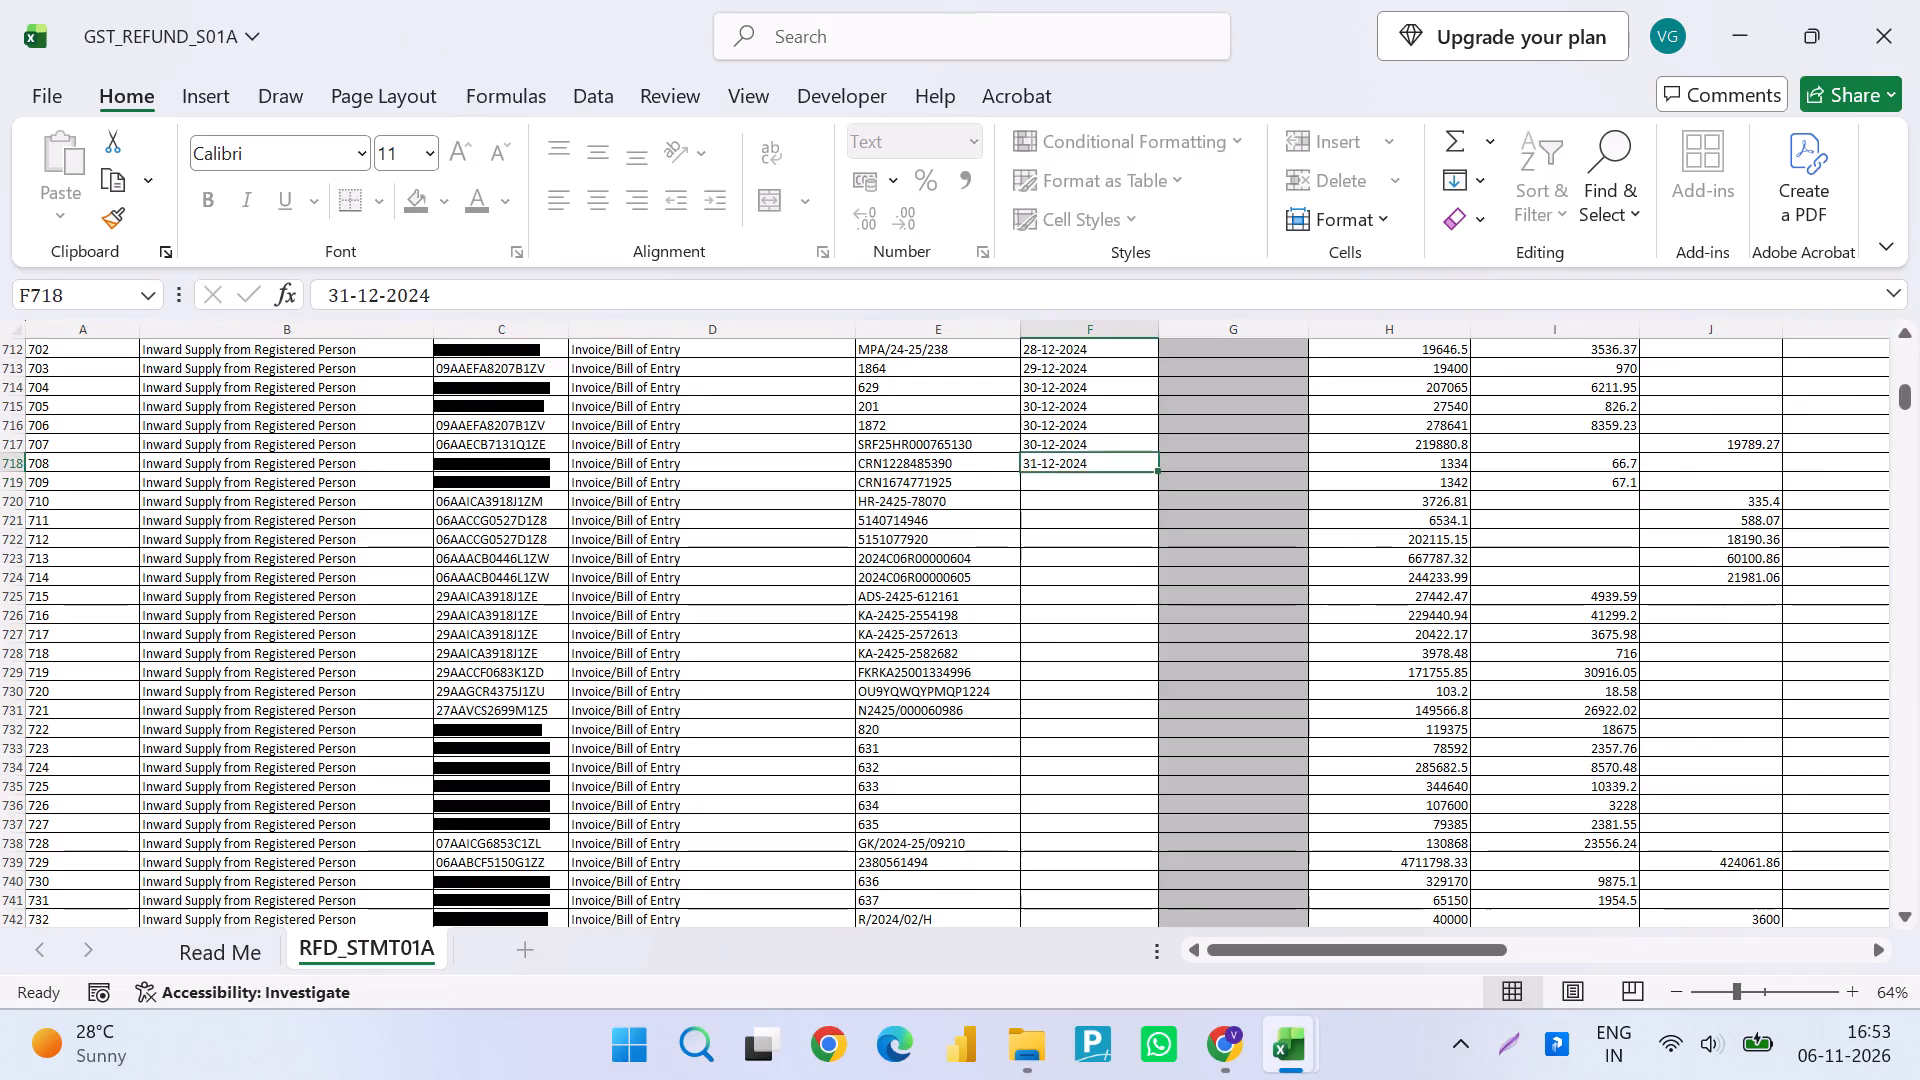
pyautogui.hotkey('shift', 'Down')
pyautogui.hotkey('shift', 'Down')
pyautogui.hotkey('shift', 'Down')
pyautogui.hotkey('shift', 'Down')
pyautogui.hotkey('shift', 'Down')
pyautogui.hotkey('shift', 'Down')
pyautogui.hotkey('shift', 'Down')
pyautogui.hotkey('shift', 'Down')
pyautogui.hotkey('shift', 'Down')
pyautogui.hotkey('shift', 'Down')
pyautogui.hotkey('shift', 'Down')
pyautogui.hotkey('shift', 'Down')
pyautogui.hotkey('shift', 'Down')
pyautogui.hotkey('shift', 'Down')
pyautogui.hotkey('shift', 'Down')
pyautogui.hotkey('shift', 'Down')
pyautogui.hotkey('shift', 'Down')
pyautogui.hotkey('shift', 'Down')
pyautogui.hotkey('shift', 'Down')
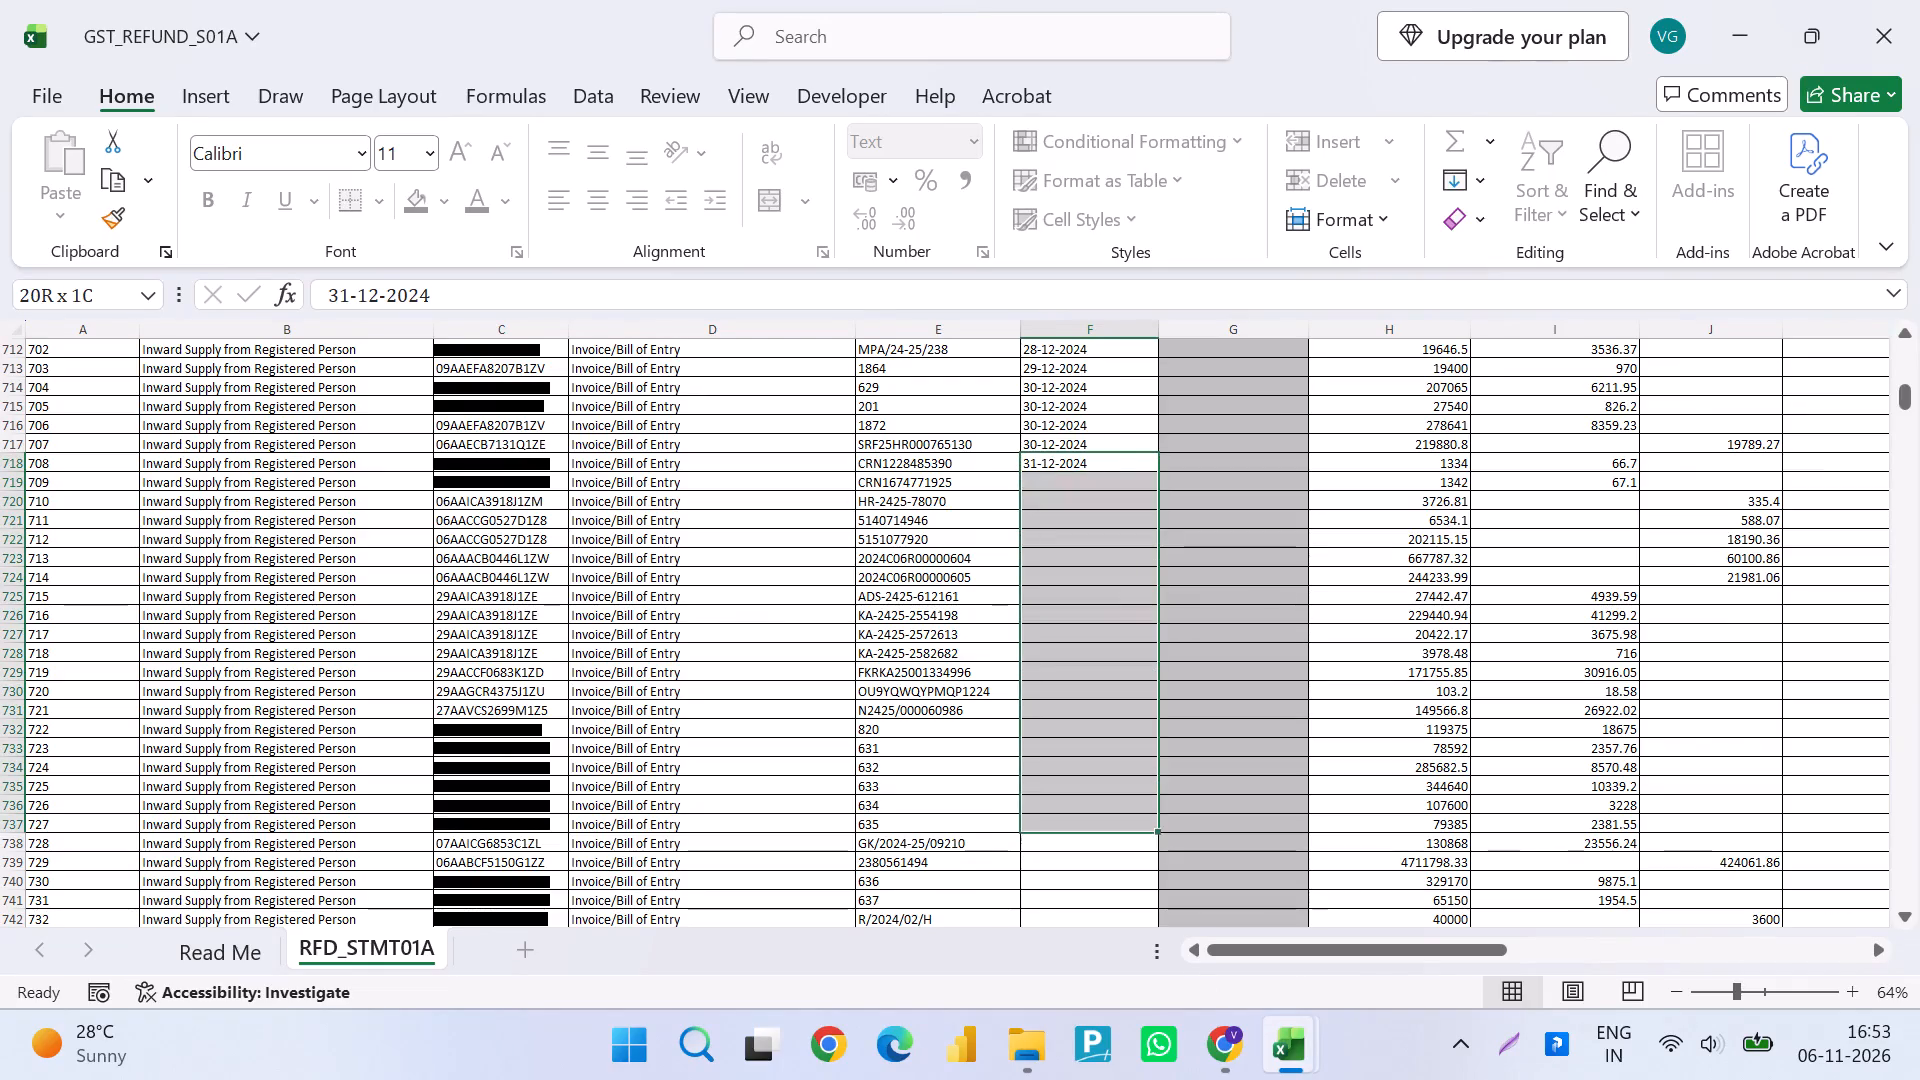
pyautogui.hotkey('shift', 'Down')
pyautogui.hotkey('shift', 'Up')
pyautogui.hotkey('ctrl', 'd')
# Highlight all visible December 2024 rows, from row 767 through 886 of PURCHASE 24-25, with yellow fill.
pyautogui.hotkey('alt', 'Tab')
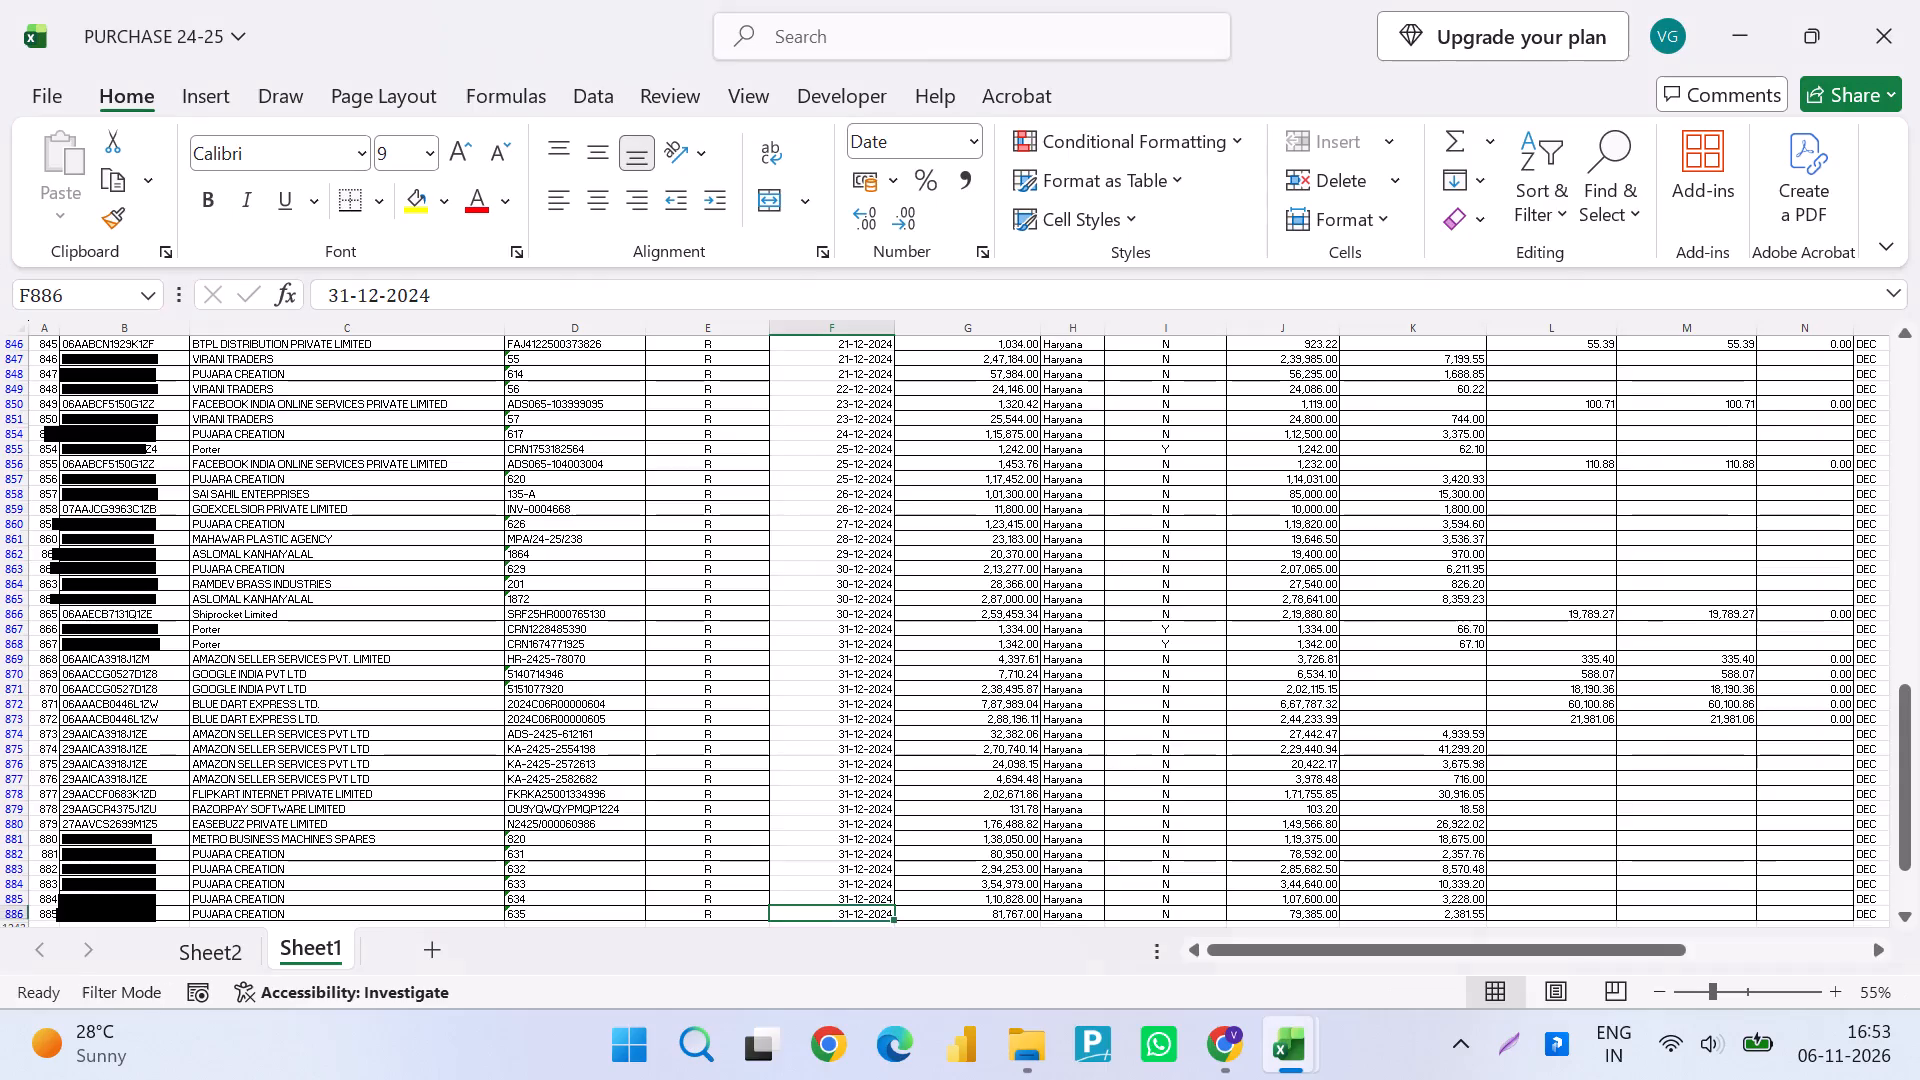
pyautogui.click(874, 636)
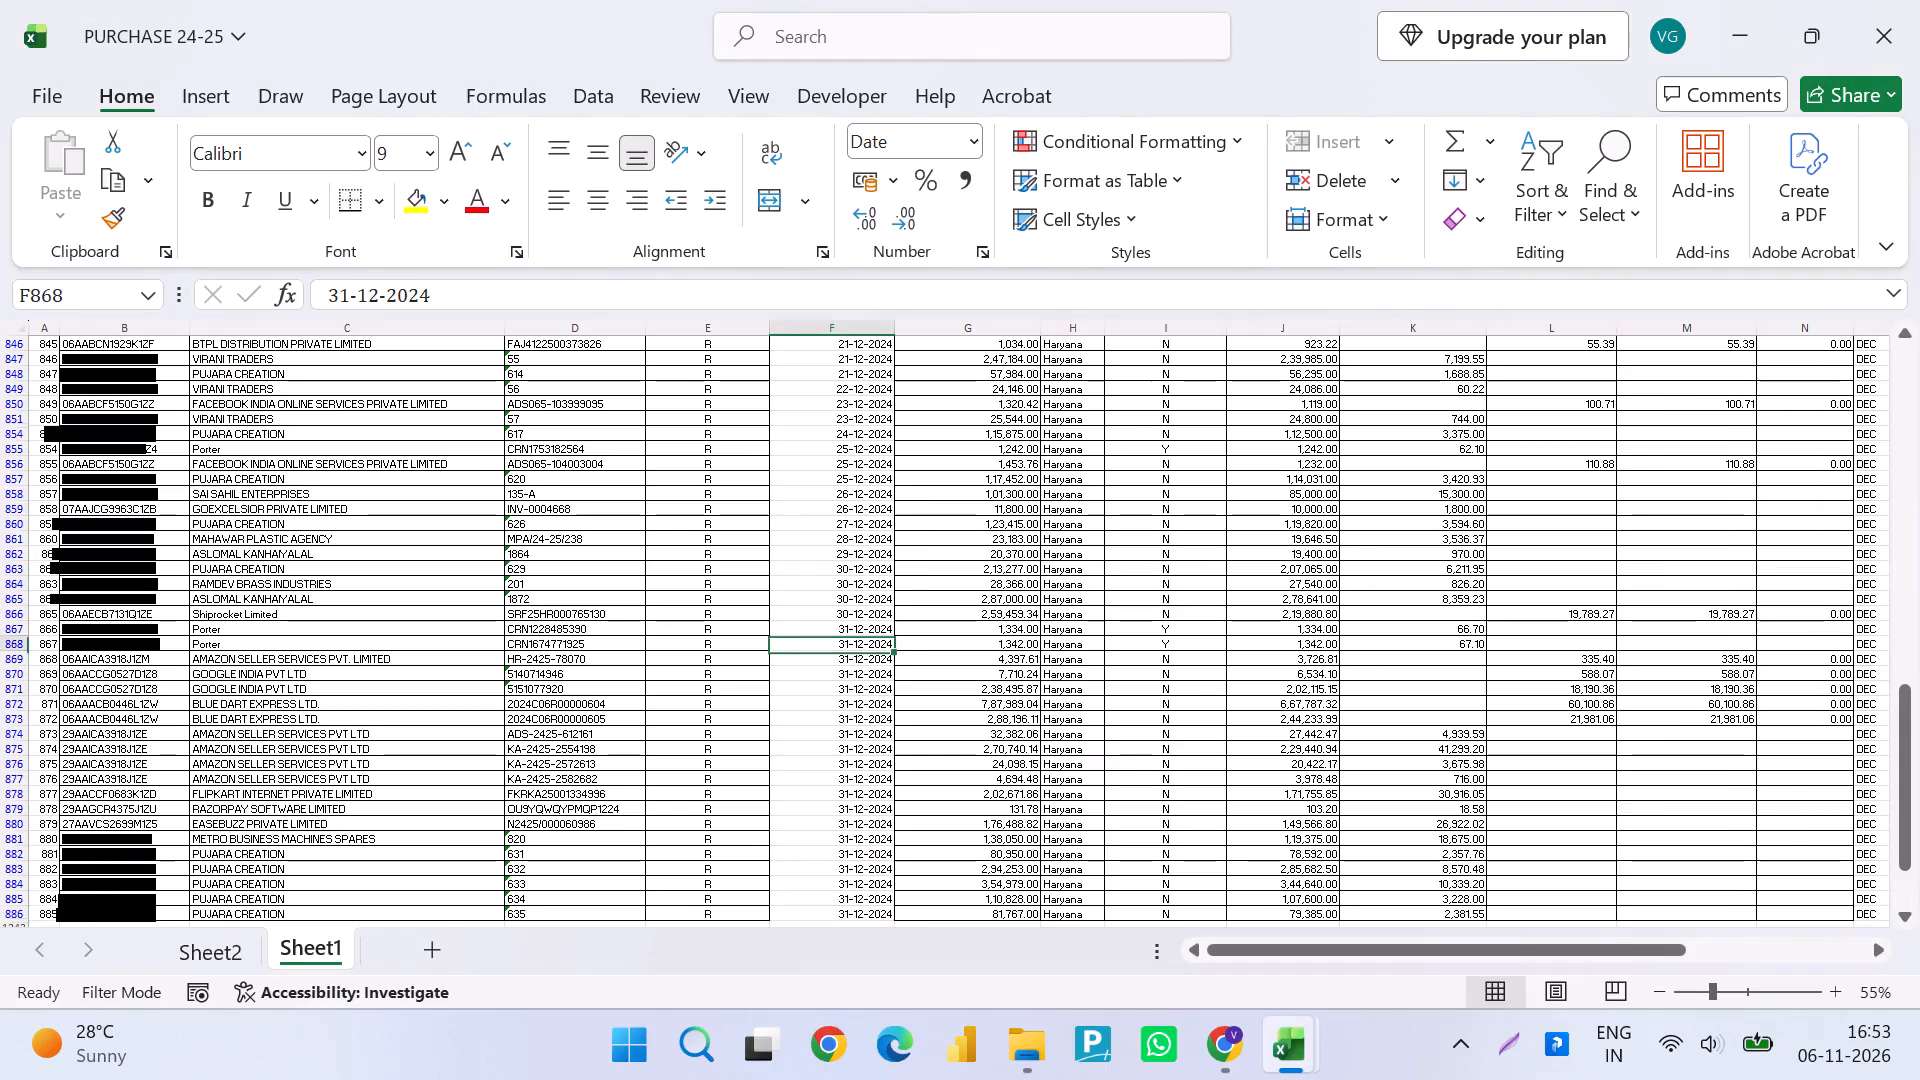
pyautogui.hotkey('ctrl', 'shift', 'Down')
pyautogui.hotkey('ctrl', 'Up')
pyautogui.press('Left')
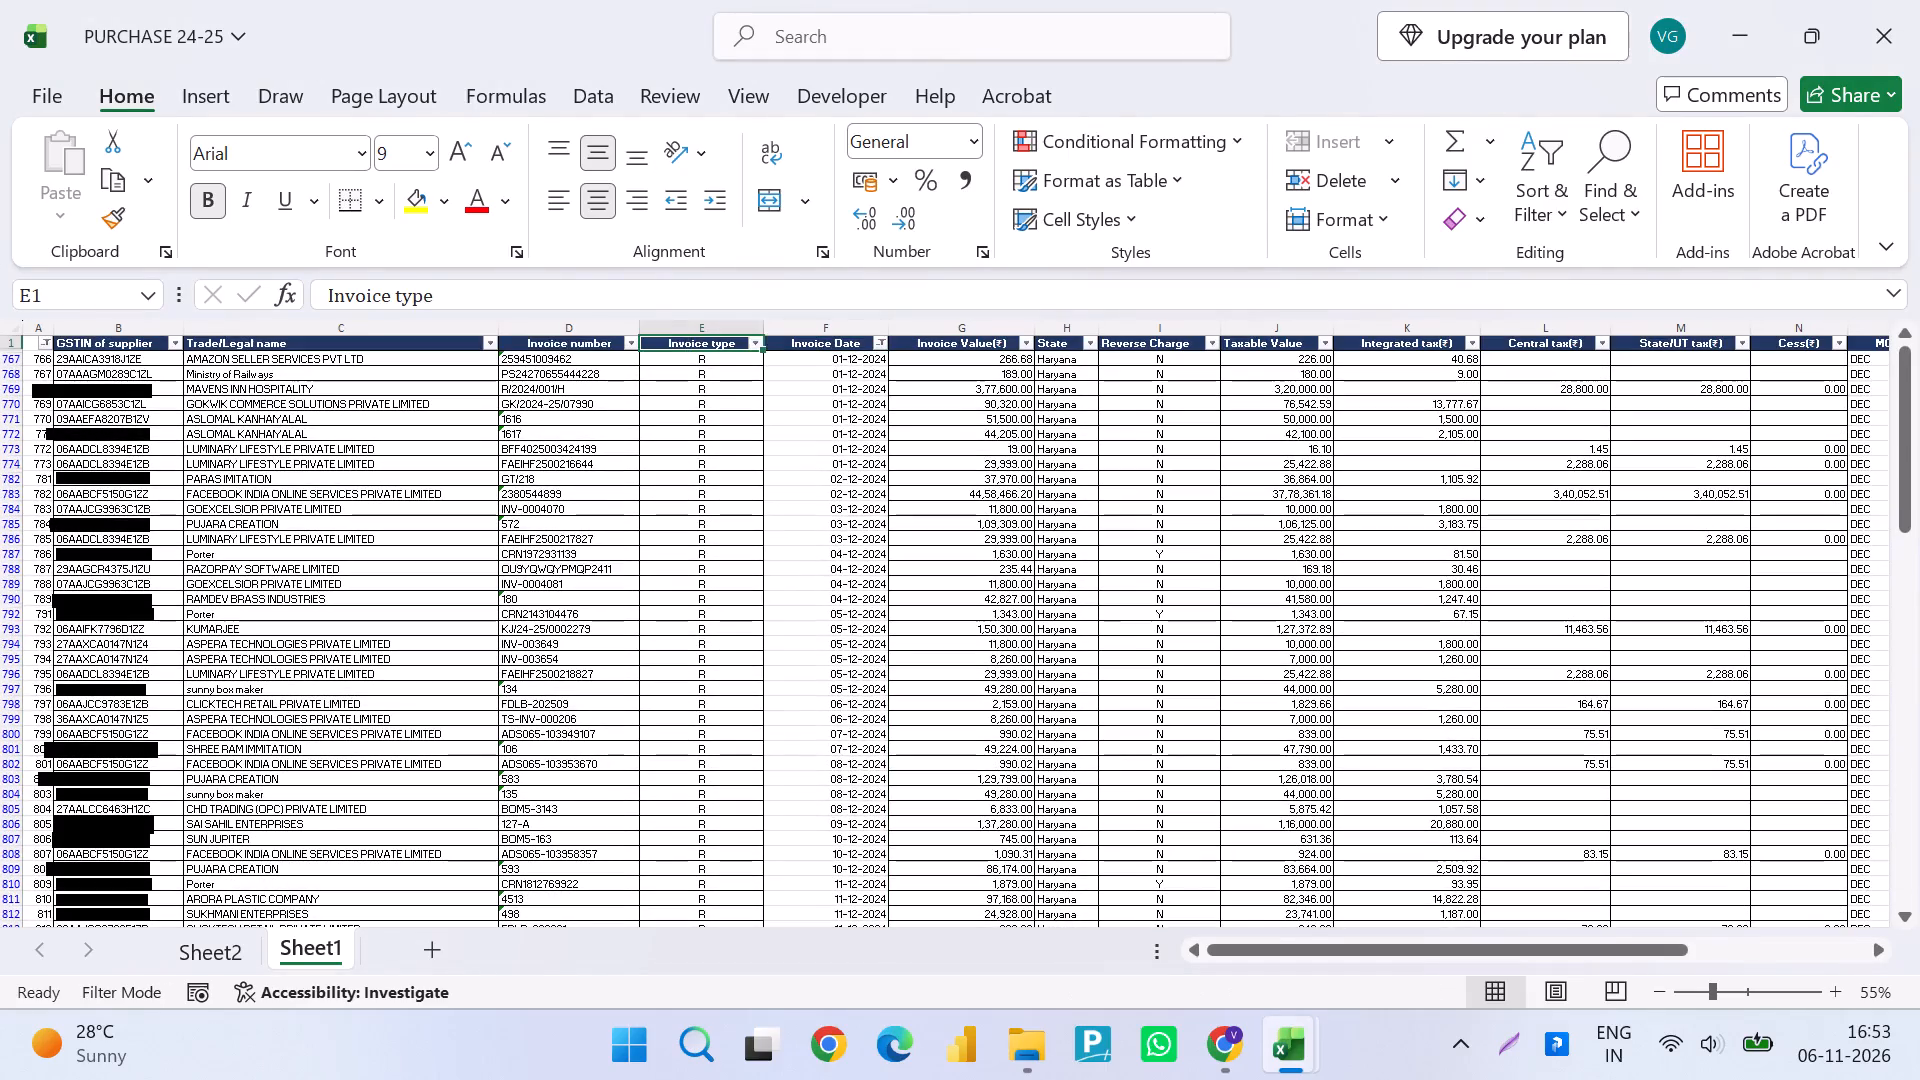
pyautogui.press('Left')
pyautogui.press('Left')
pyautogui.press('Left')
pyautogui.press('Down')
pyautogui.press('Left')
pyautogui.hotkey('ctrl', 'shift', 'Right')
pyautogui.hotkey('ctrl', 'shift', 'Down')
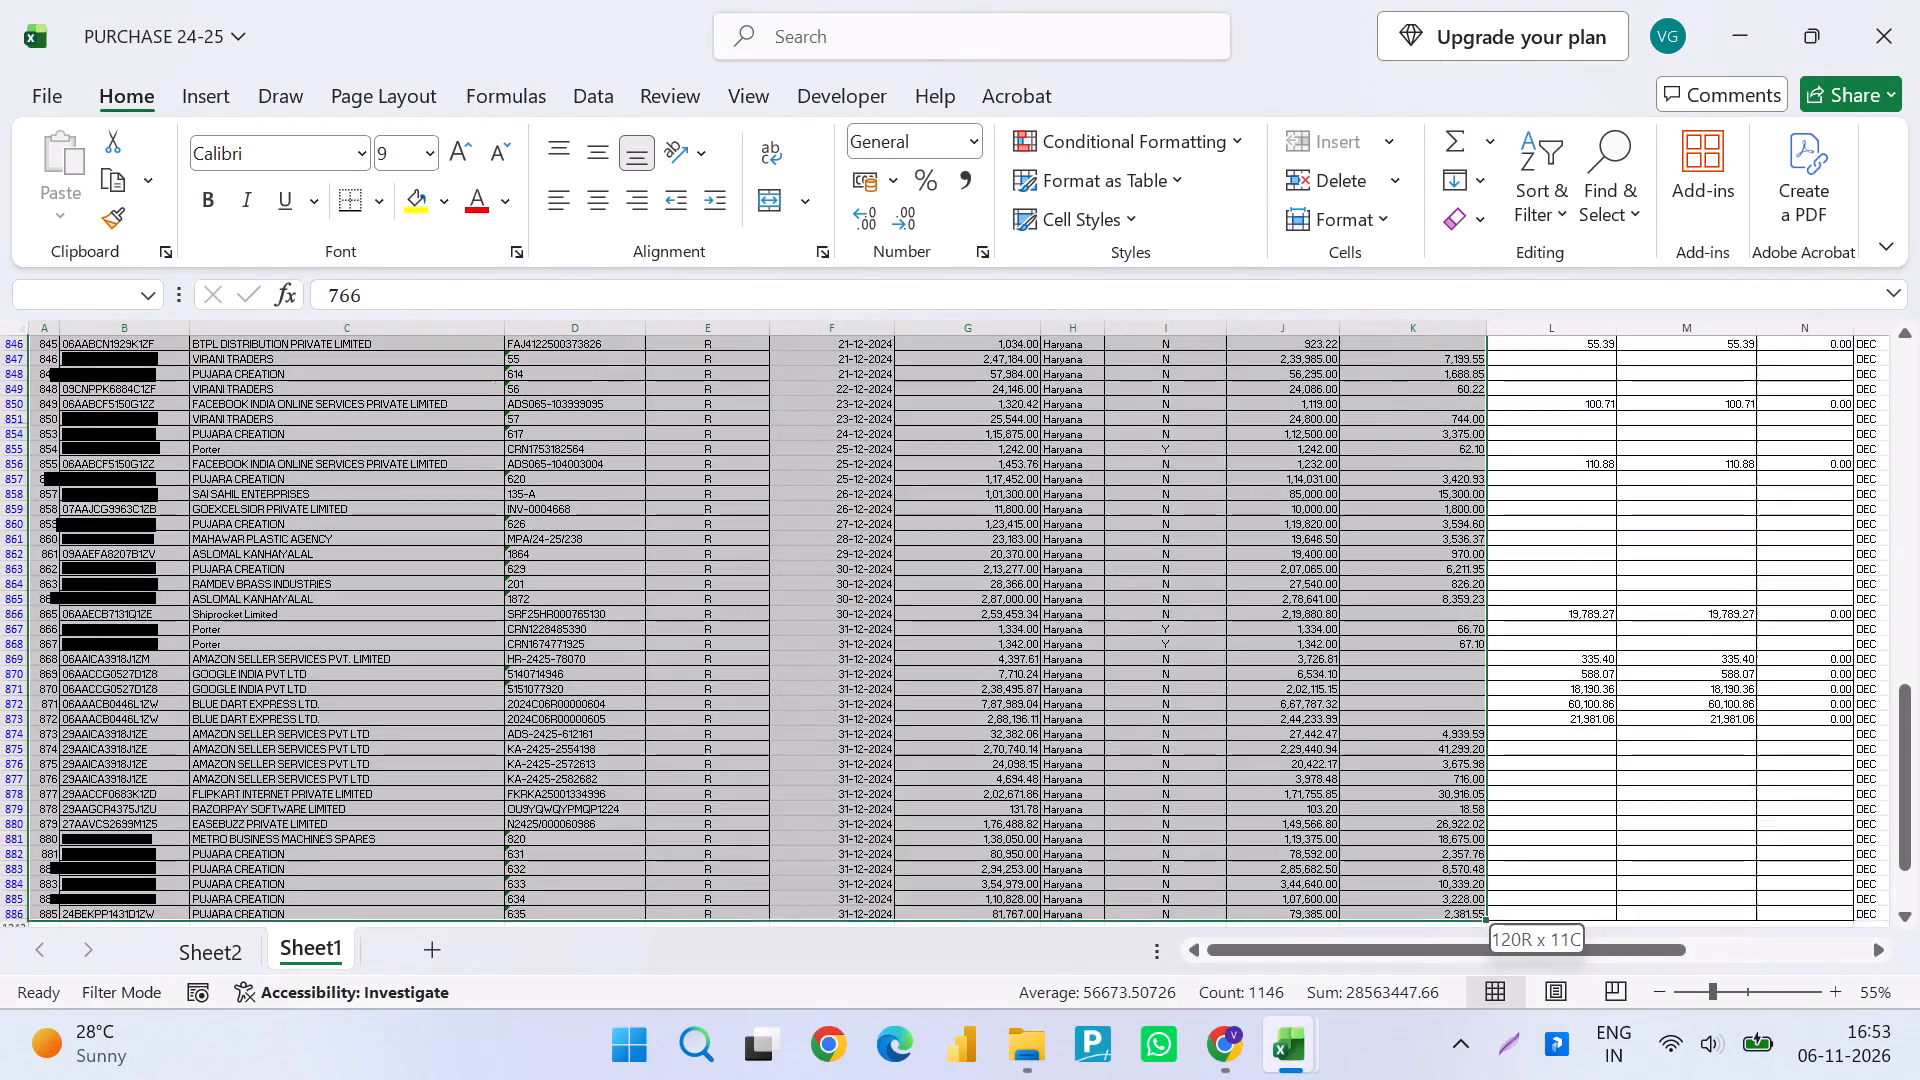
pyautogui.hotkey('shift', 'space')
pyautogui.hotkey('alt', ';')
pyautogui.click(416, 200)
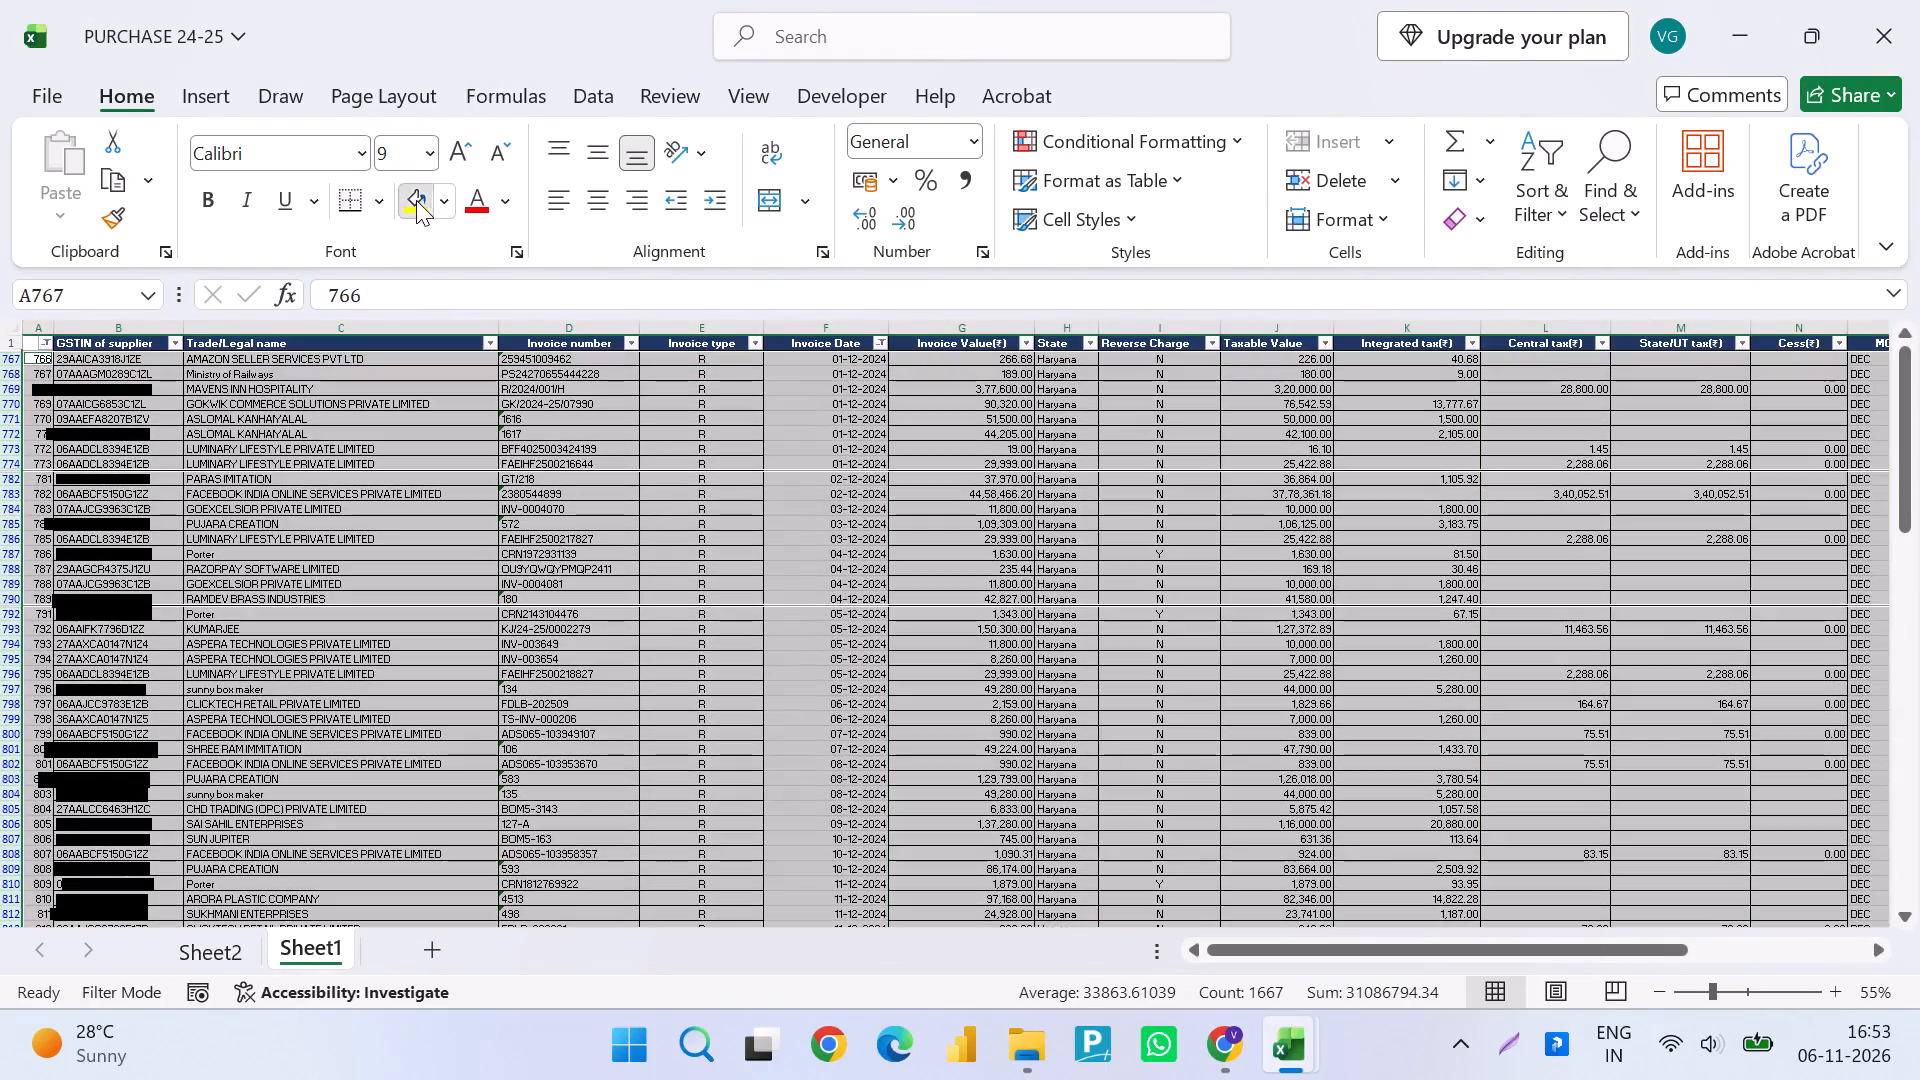
# Widen the Invoice Date filter of PURCHASE 24-25 from December 2024 to all dates.
pyautogui.hotkey('ctrl', 'Up')
pyautogui.press('Right')
pyautogui.press('Right')
pyautogui.press('Right')
pyautogui.press('Right')
pyautogui.press('Right')
pyautogui.press('Right')
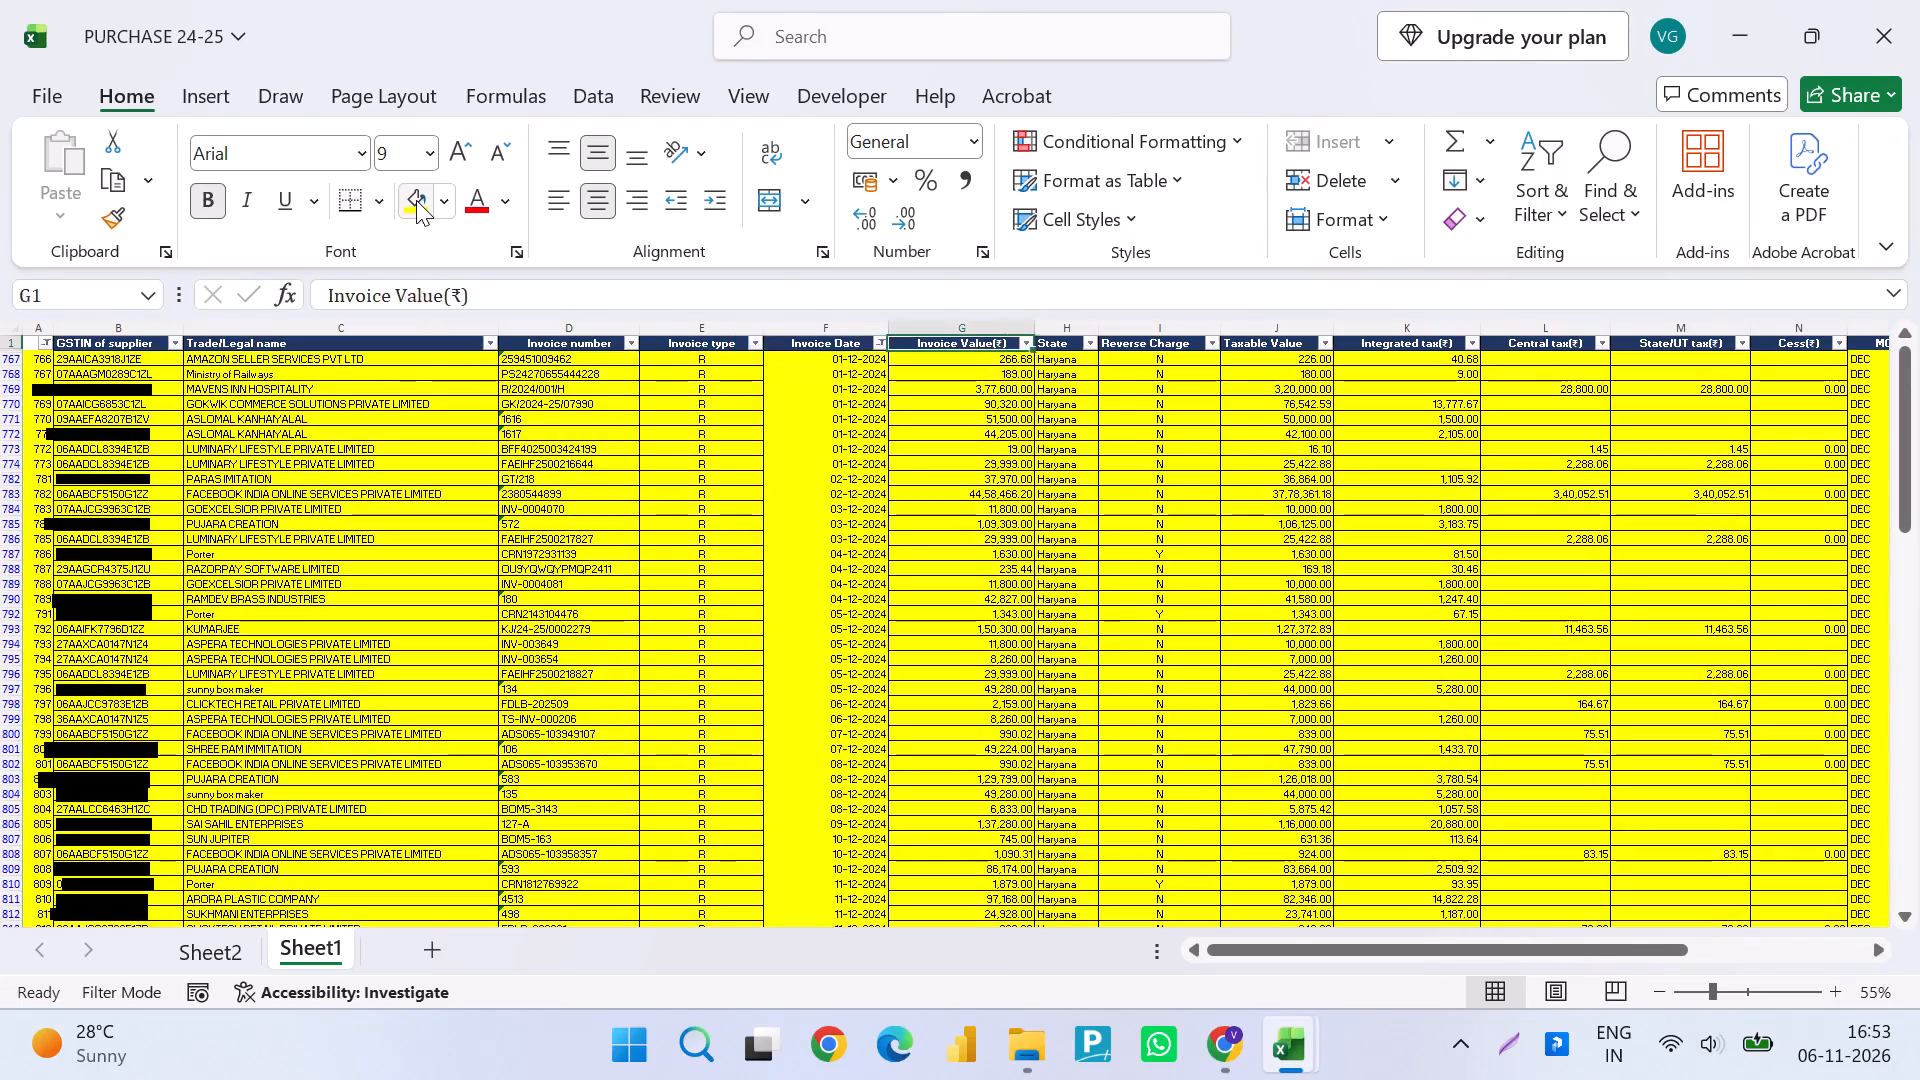
pyautogui.press('Escape')
pyautogui.press('Left')
pyautogui.hotkey('alt', 'Down')
pyautogui.hotkey('alt', 'Down')
pyautogui.hotkey('alt', 'Down')
pyautogui.hotkey('alt', 'Down')
pyautogui.hotkey('alt', 'Down')
pyautogui.hotkey('alt', 'Down')
pyautogui.hotkey('alt', 'Down')
pyautogui.hotkey('alt', 'Down')
pyautogui.hotkey('alt', 'Down')
pyautogui.press('Down')
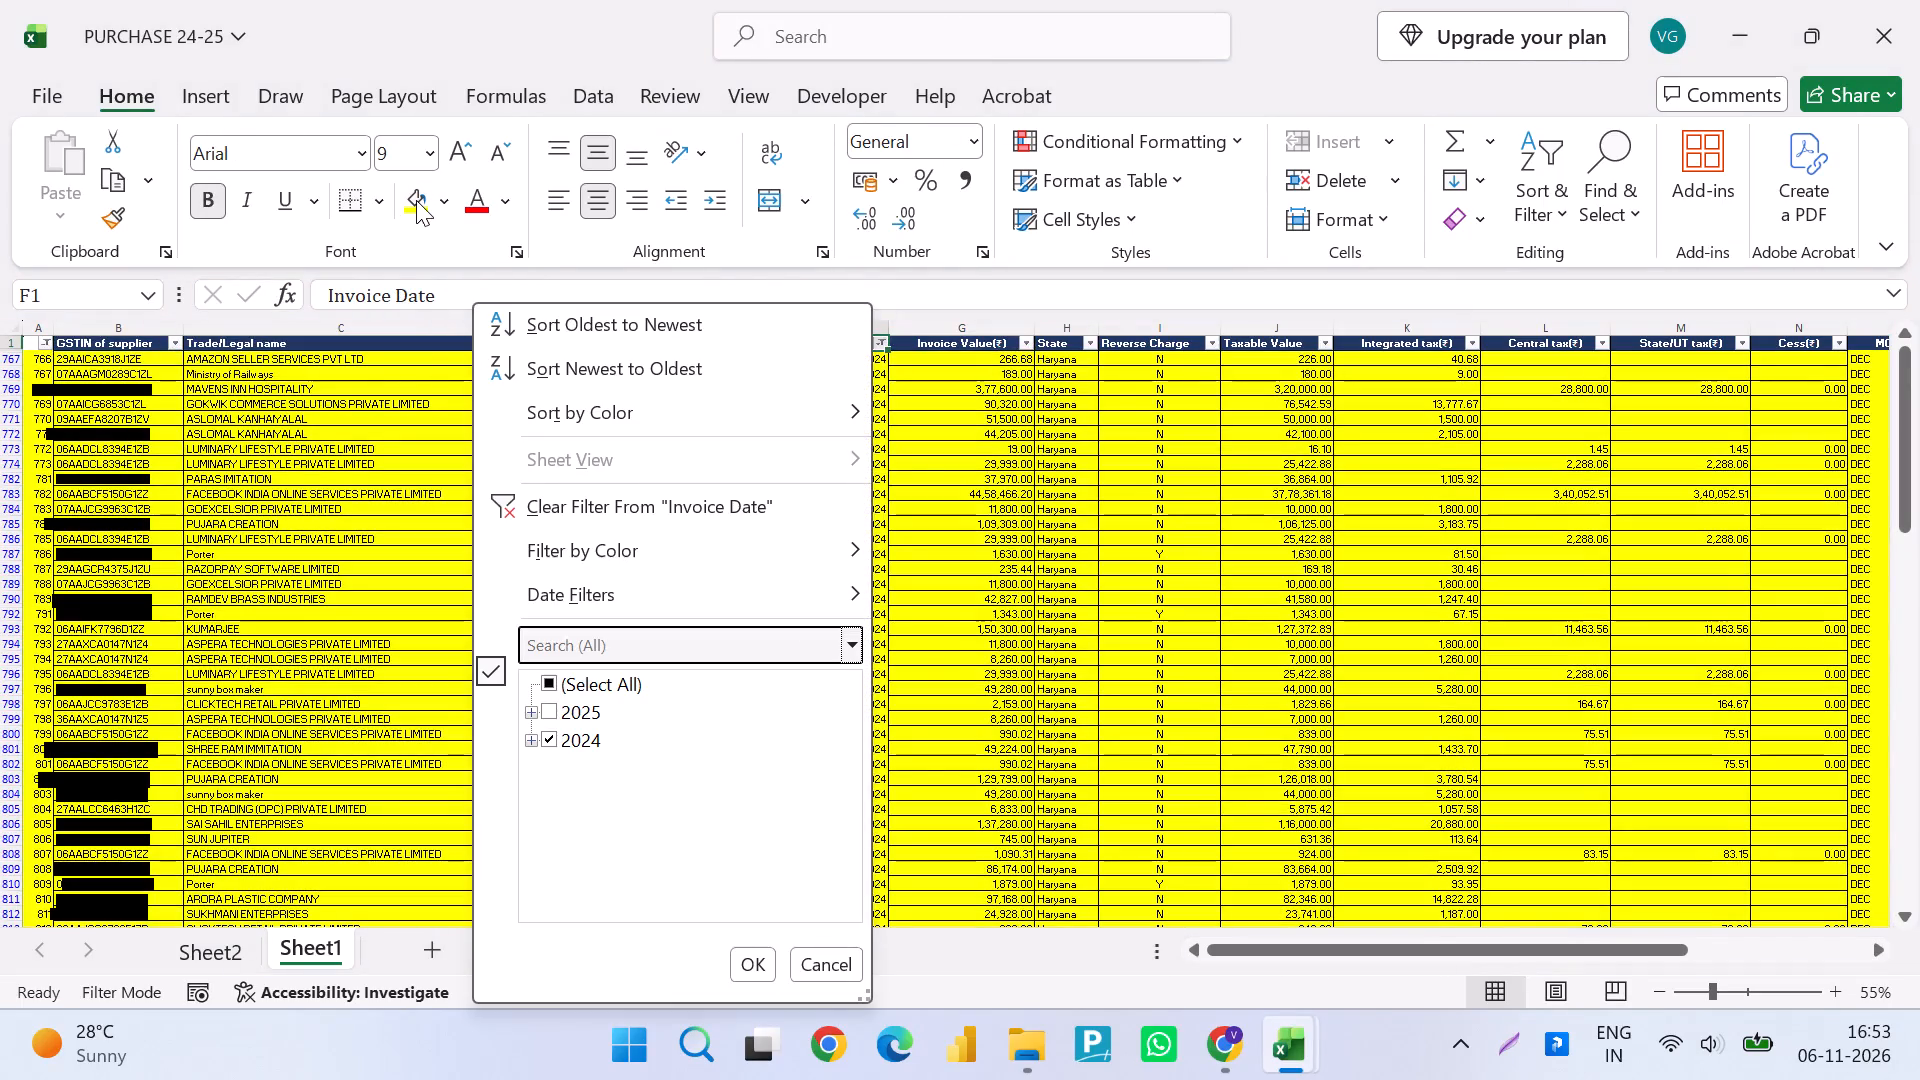
pyautogui.press('Down')
pyautogui.press('Tab')
pyautogui.press('Return')
pyautogui.press('Tab')
pyautogui.press('space')
pyautogui.press('Return')
pyautogui.press('Down')
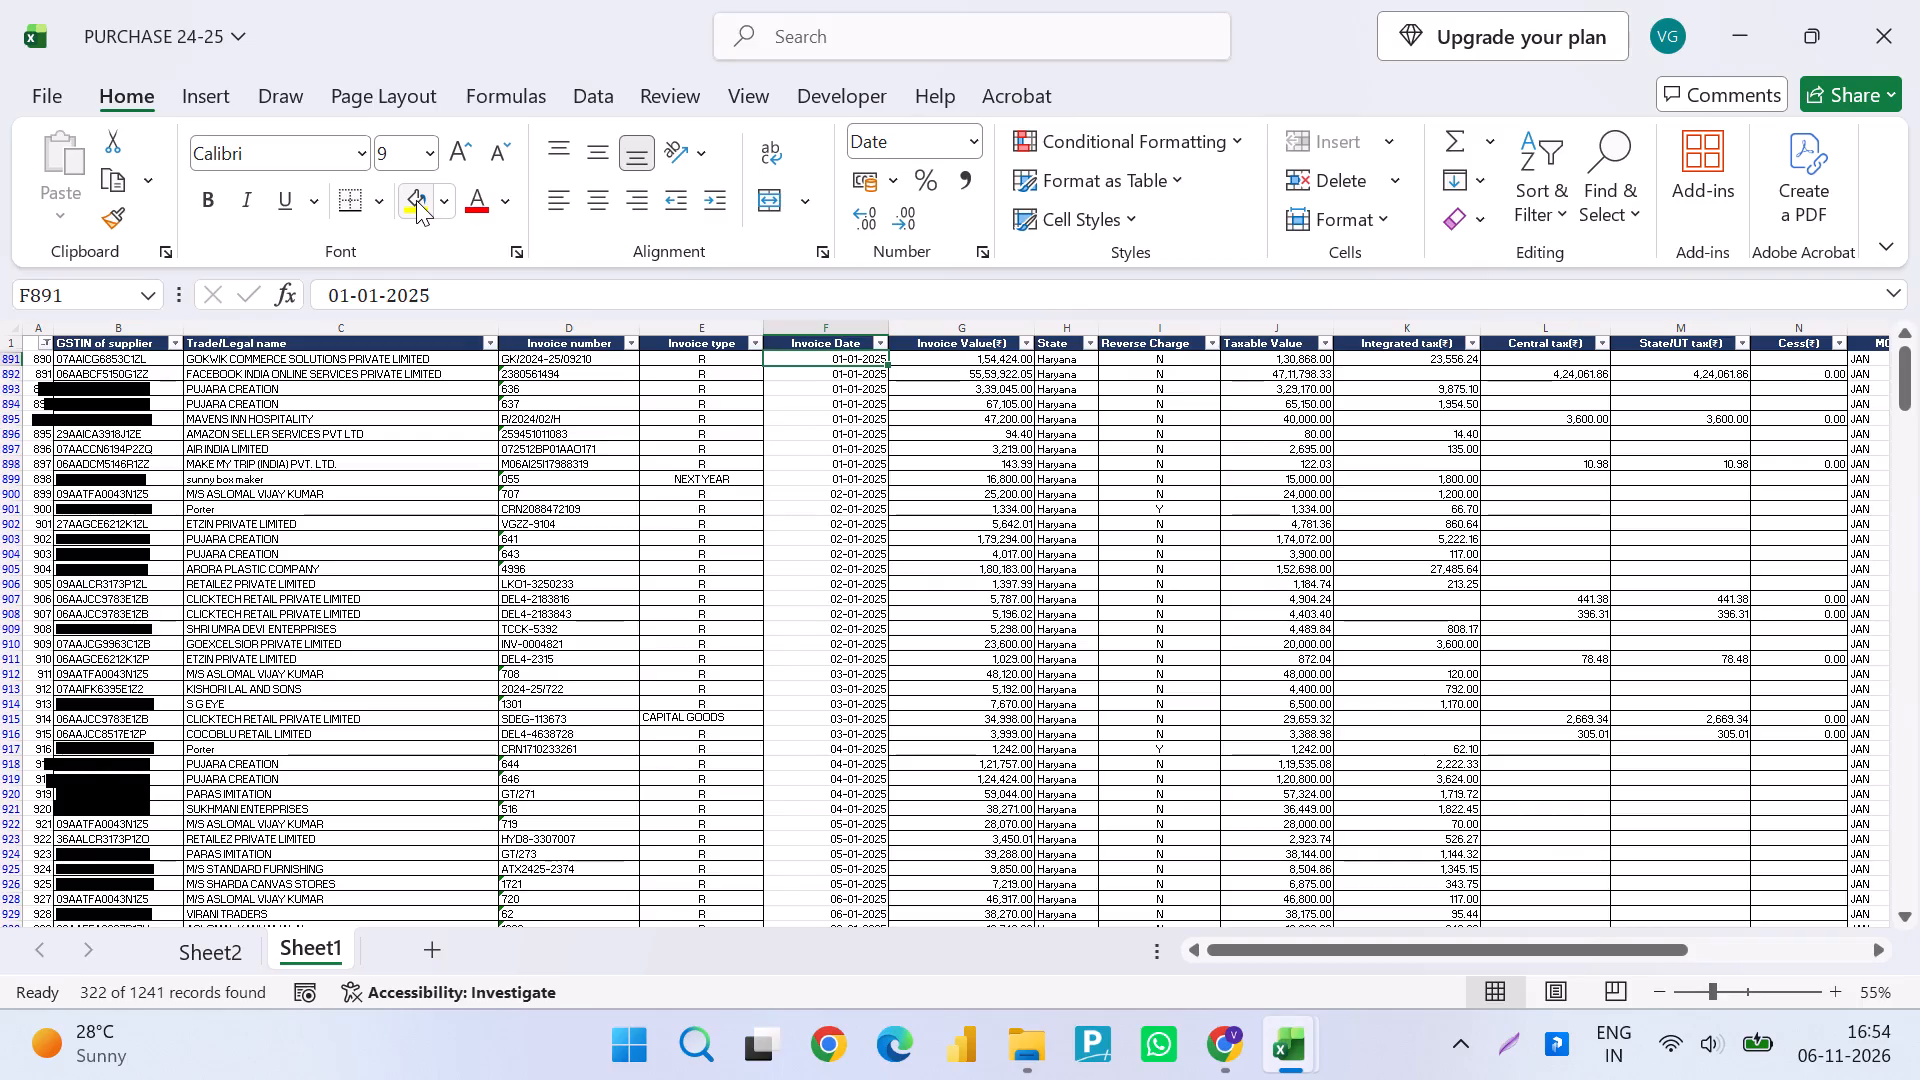
# Filter the Invoice Date column of PURCHASE 24-25 to January 2025 only.
pyautogui.hotkey('ctrl', 'shift', 'Down')
pyautogui.hotkey('ctrl', 'Up')
pyautogui.press('Down')
pyautogui.press('Left')
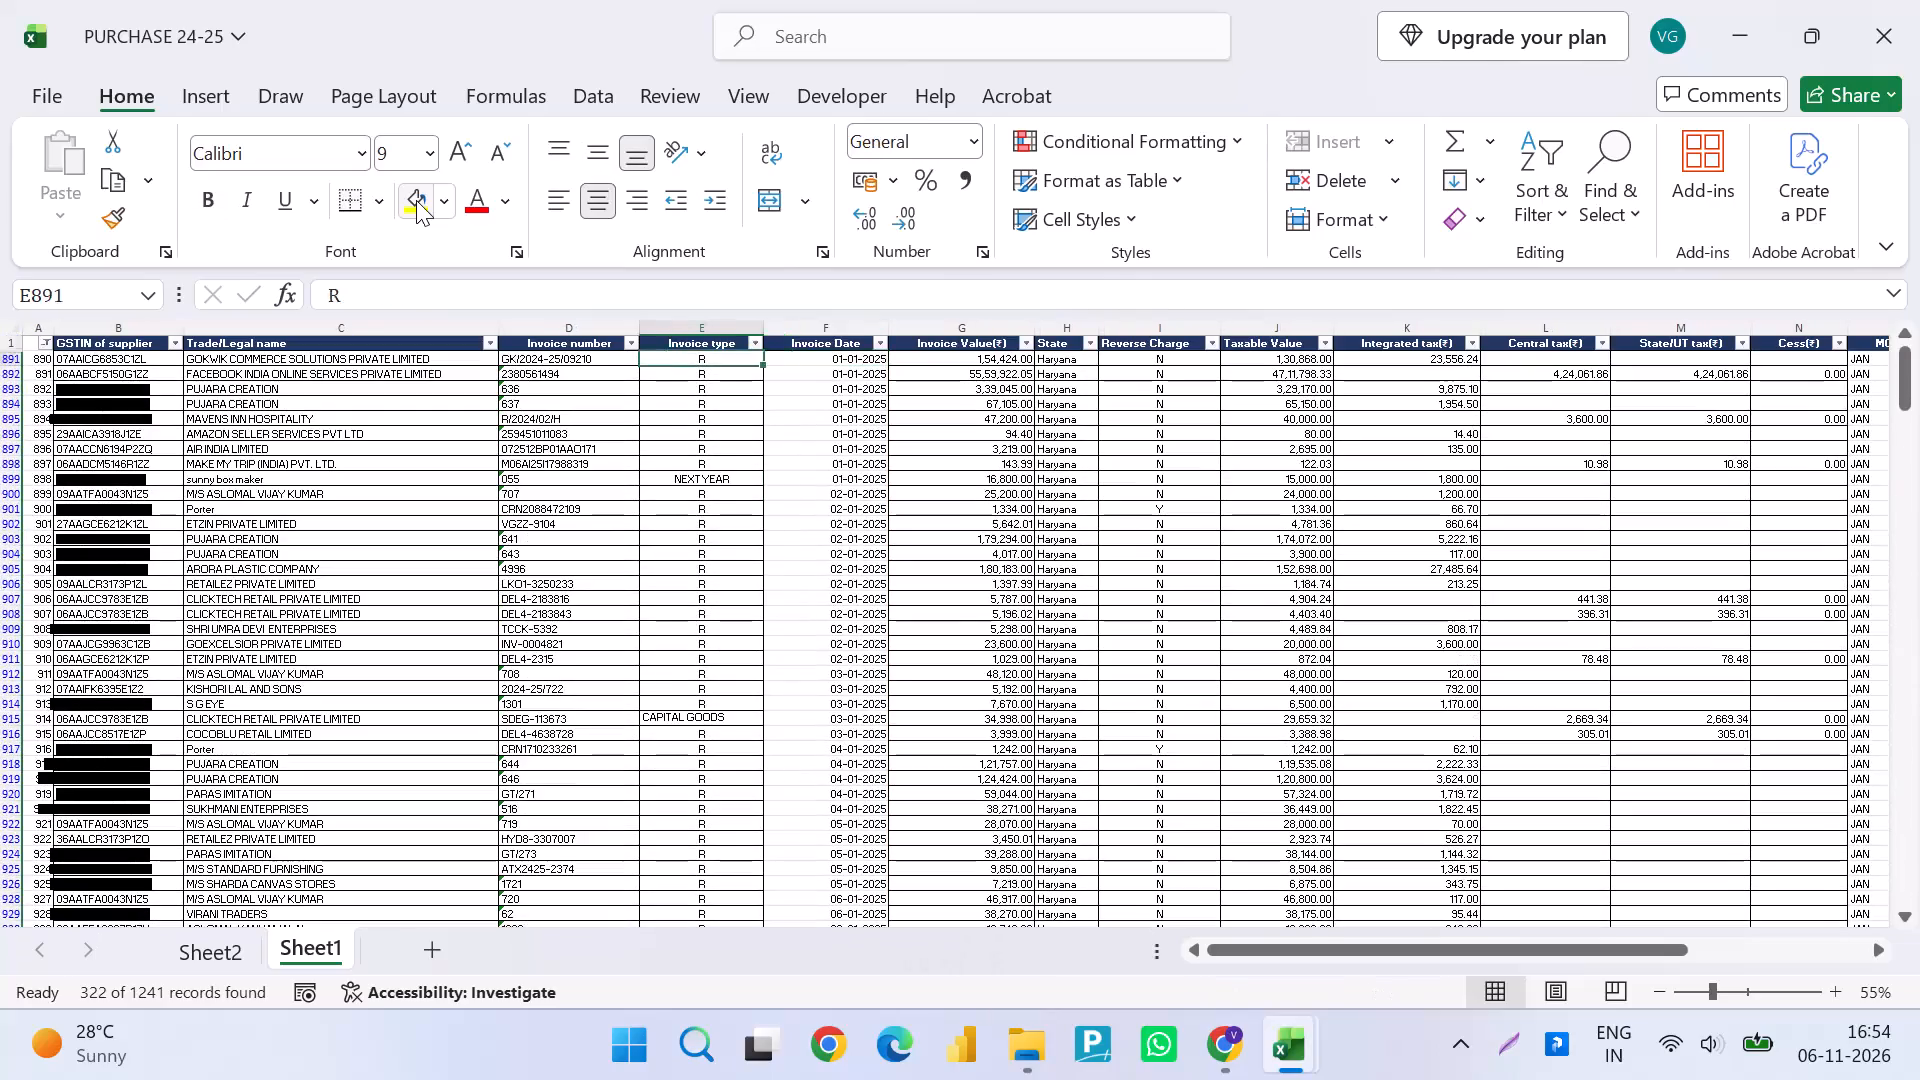
pyautogui.press('Up')
pyautogui.press('Right')
pyautogui.hotkey('alt', 'Down')
pyautogui.hotkey('alt', 'Down')
pyautogui.hotkey('alt', 'Down')
pyautogui.hotkey('alt', 'Down')
pyautogui.hotkey('alt', 'Down')
pyautogui.hotkey('alt', 'Down')
pyautogui.hotkey('alt', 'Down')
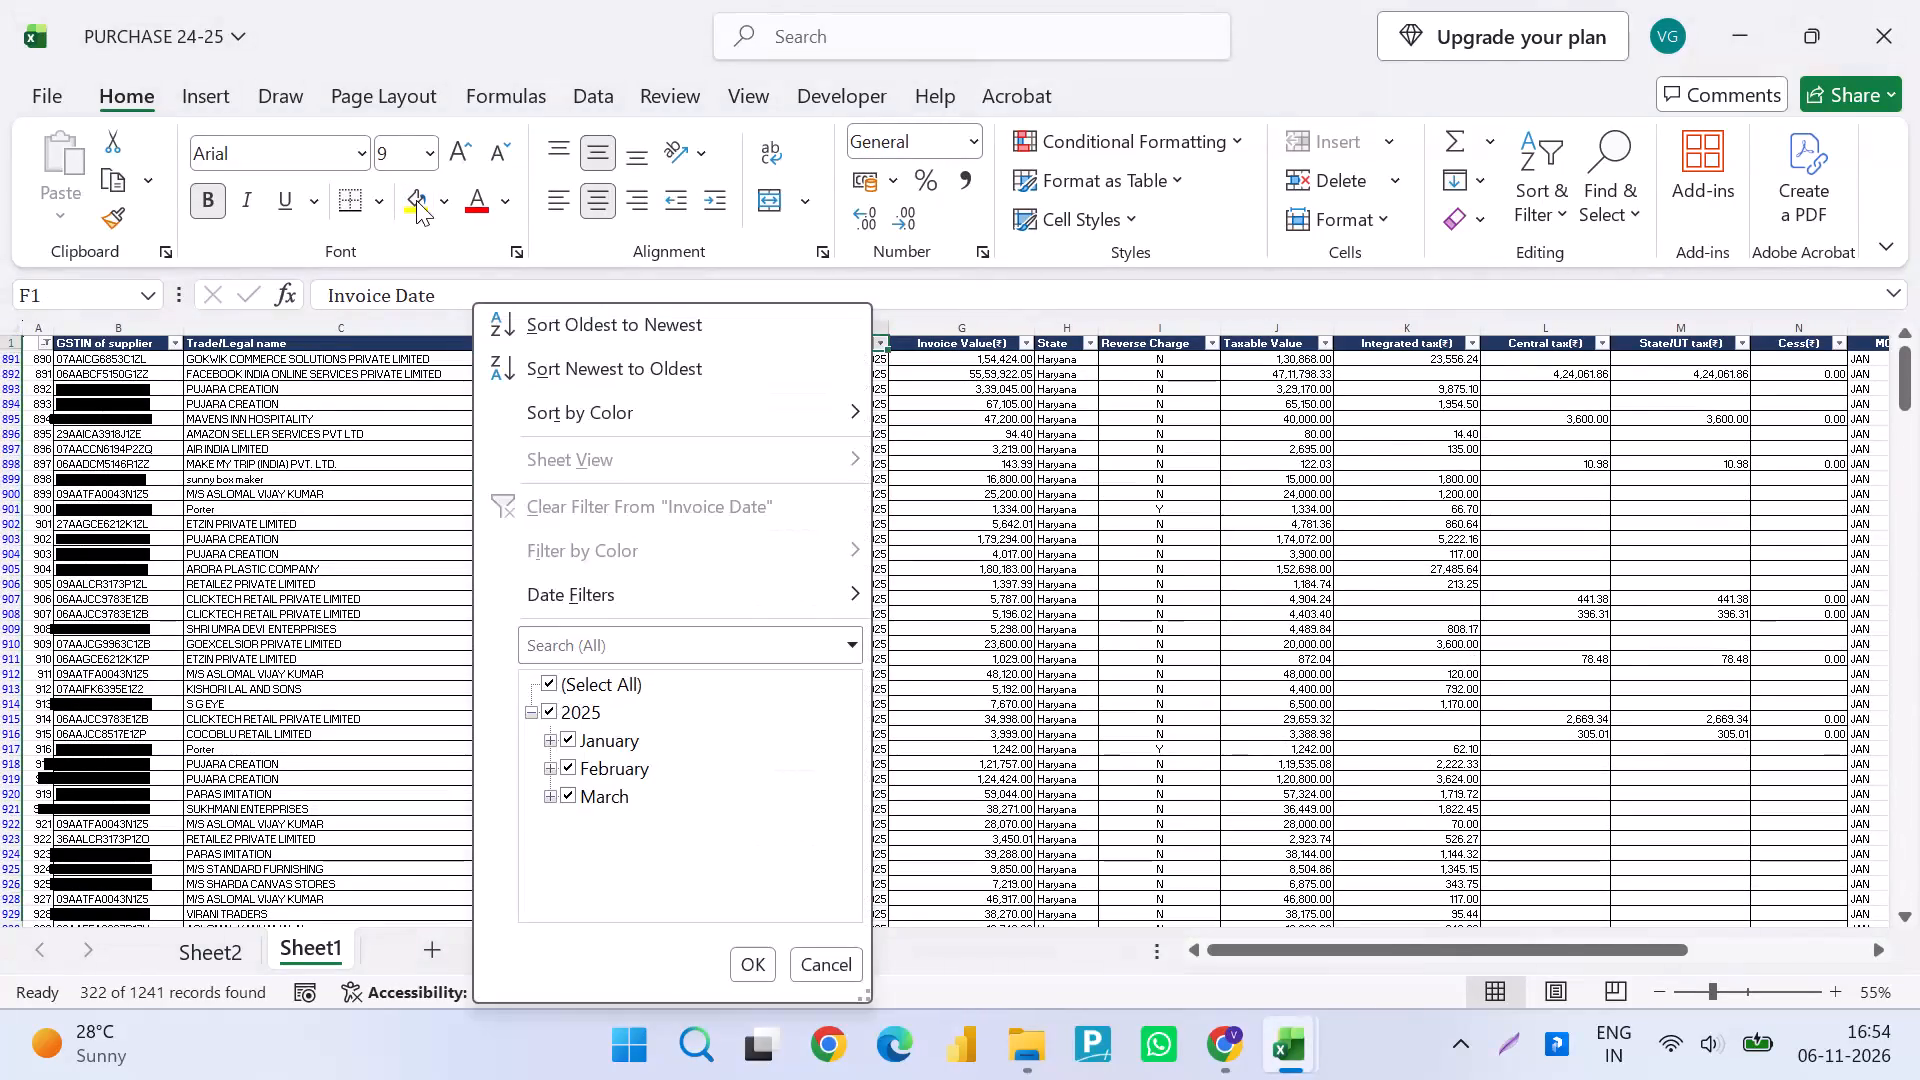
pyautogui.press('Tab')
pyautogui.press('Tab')
pyautogui.press('Tab')
pyautogui.press('space')
pyautogui.press('Down')
pyautogui.press('Down')
pyautogui.press('space')
pyautogui.press('Return')
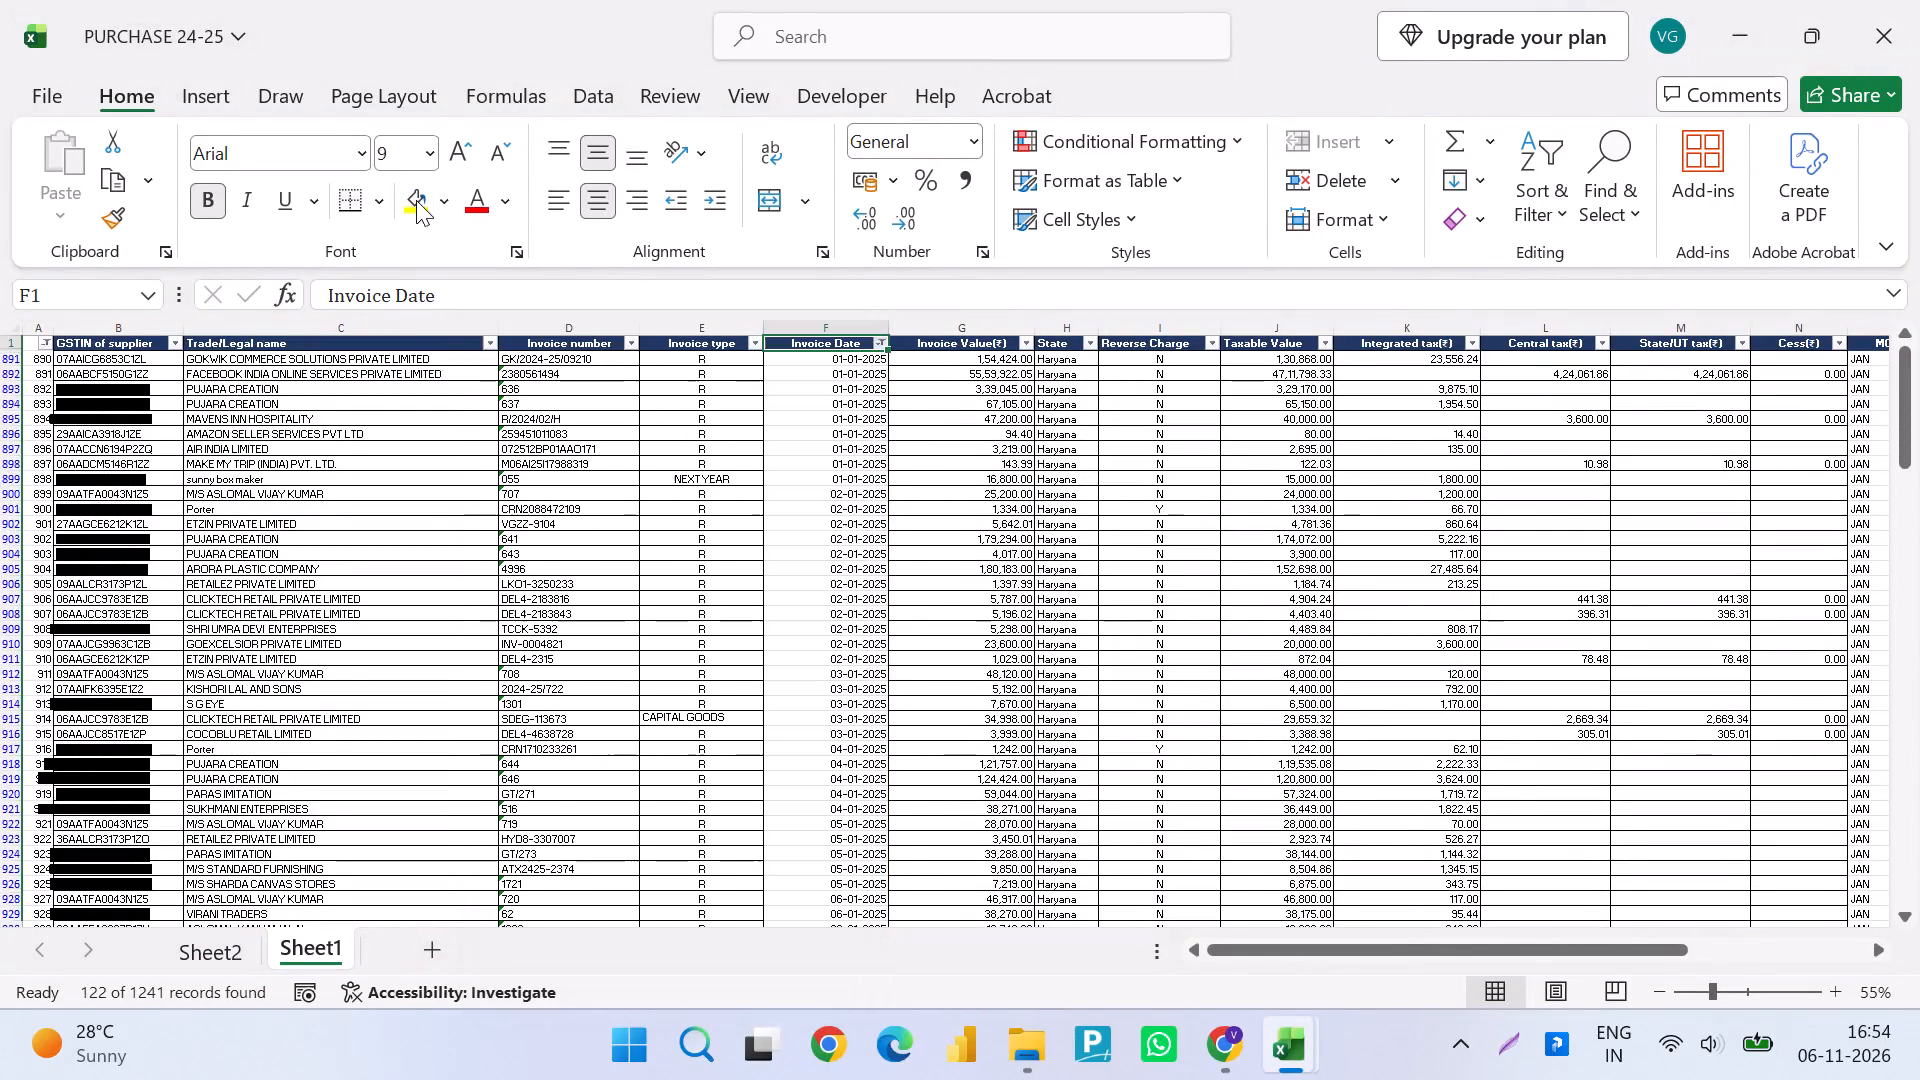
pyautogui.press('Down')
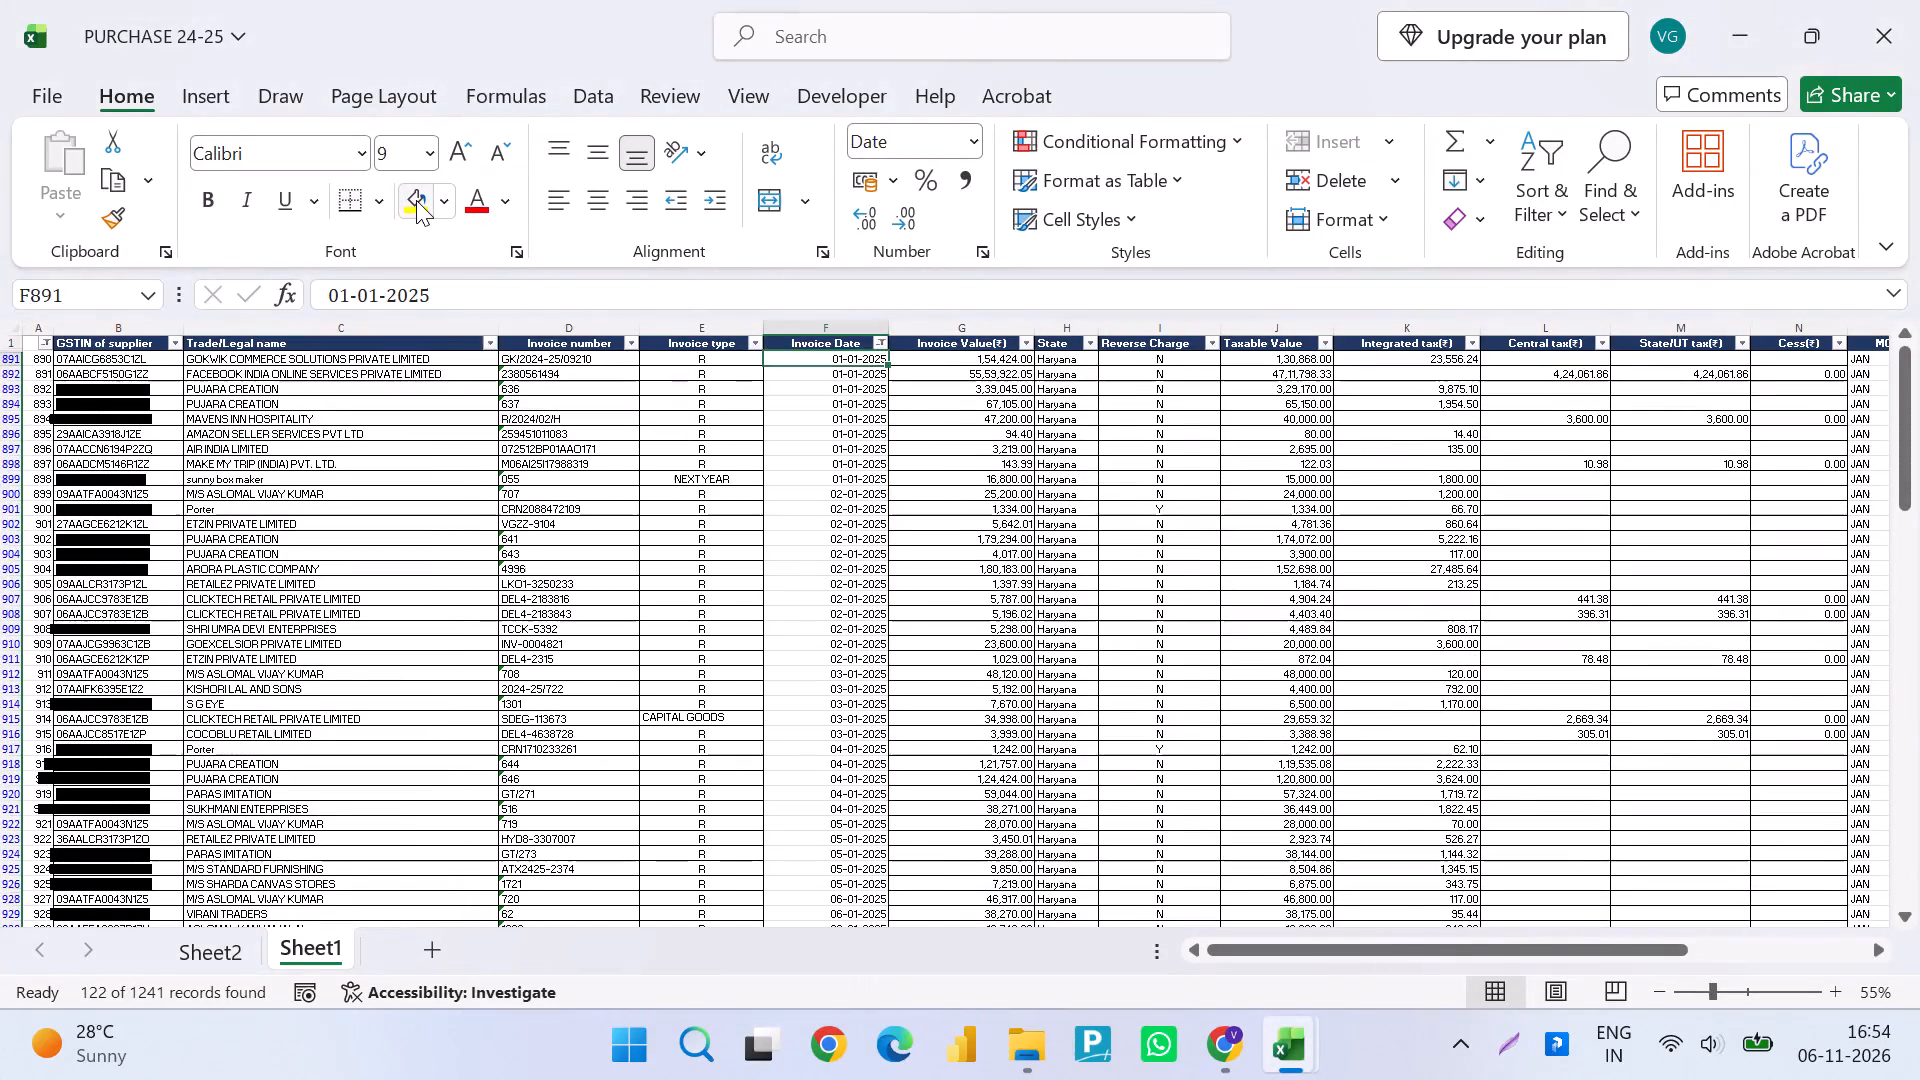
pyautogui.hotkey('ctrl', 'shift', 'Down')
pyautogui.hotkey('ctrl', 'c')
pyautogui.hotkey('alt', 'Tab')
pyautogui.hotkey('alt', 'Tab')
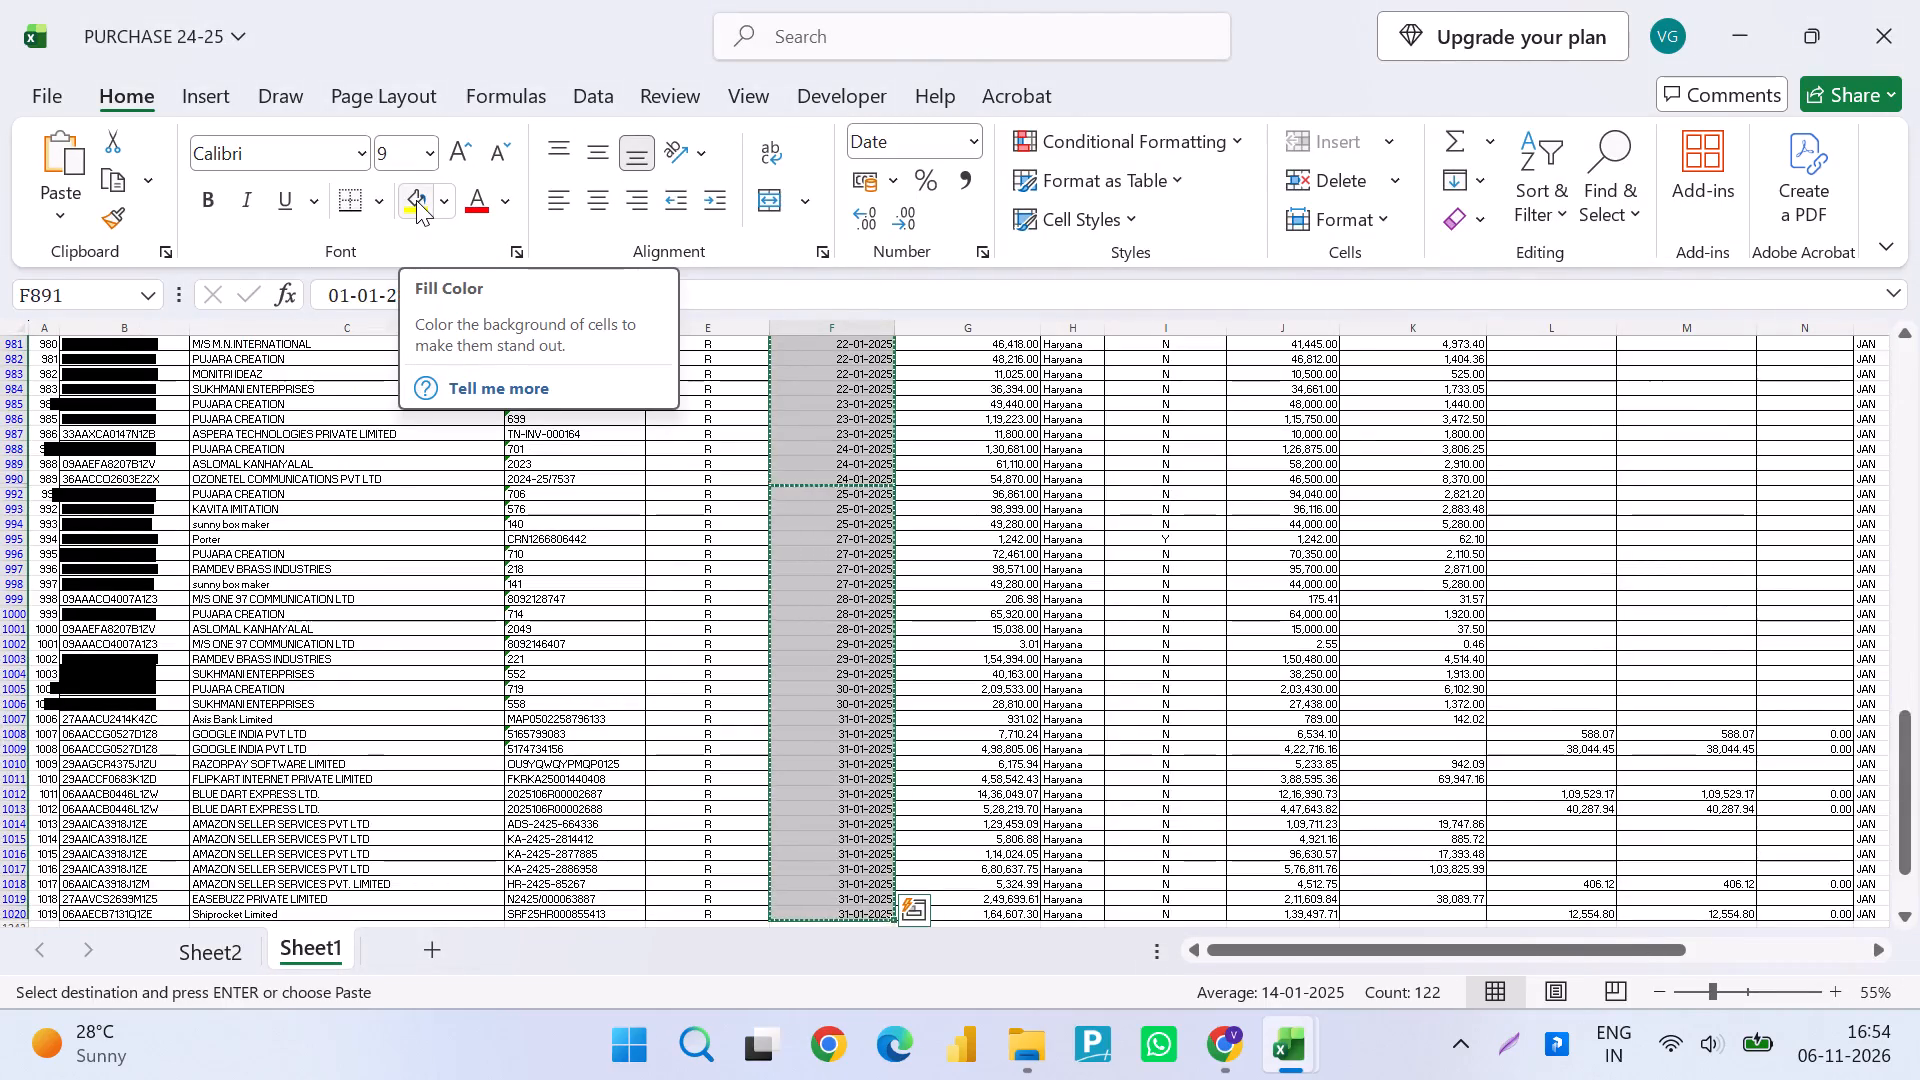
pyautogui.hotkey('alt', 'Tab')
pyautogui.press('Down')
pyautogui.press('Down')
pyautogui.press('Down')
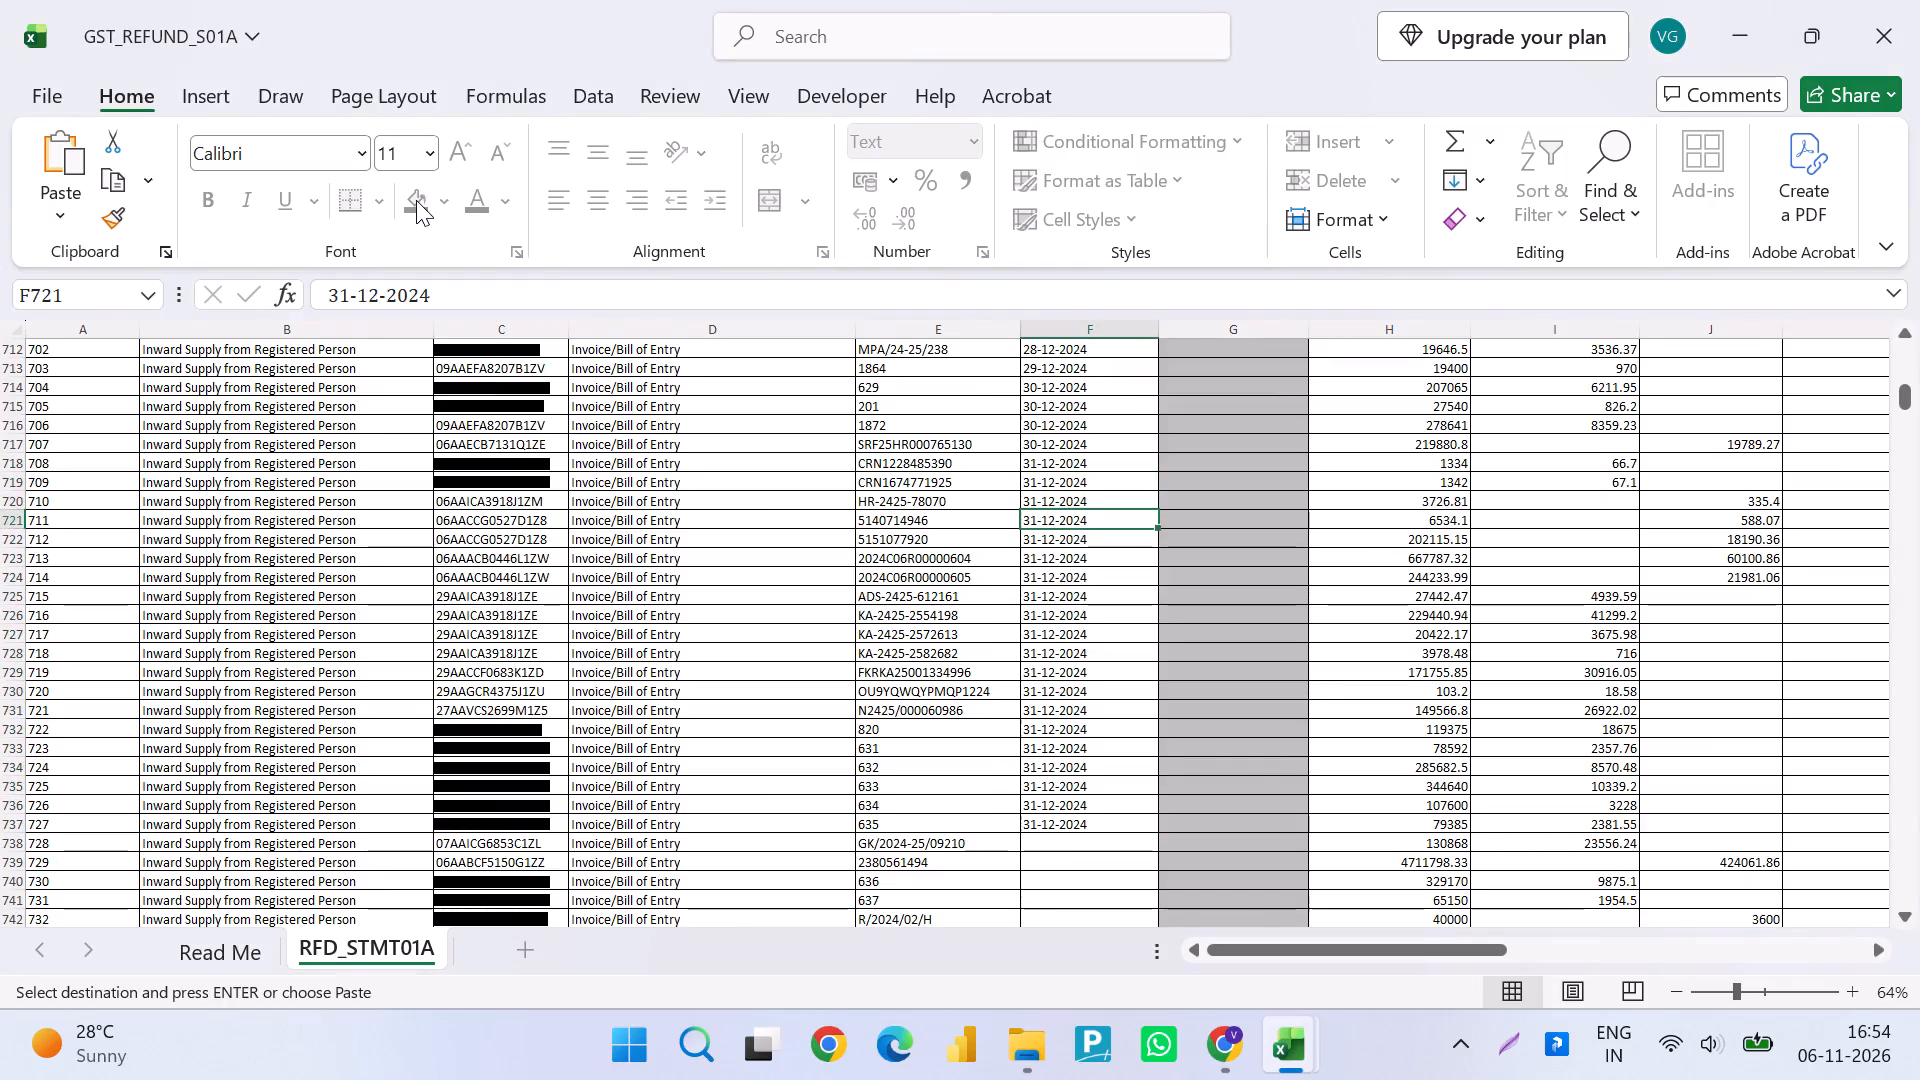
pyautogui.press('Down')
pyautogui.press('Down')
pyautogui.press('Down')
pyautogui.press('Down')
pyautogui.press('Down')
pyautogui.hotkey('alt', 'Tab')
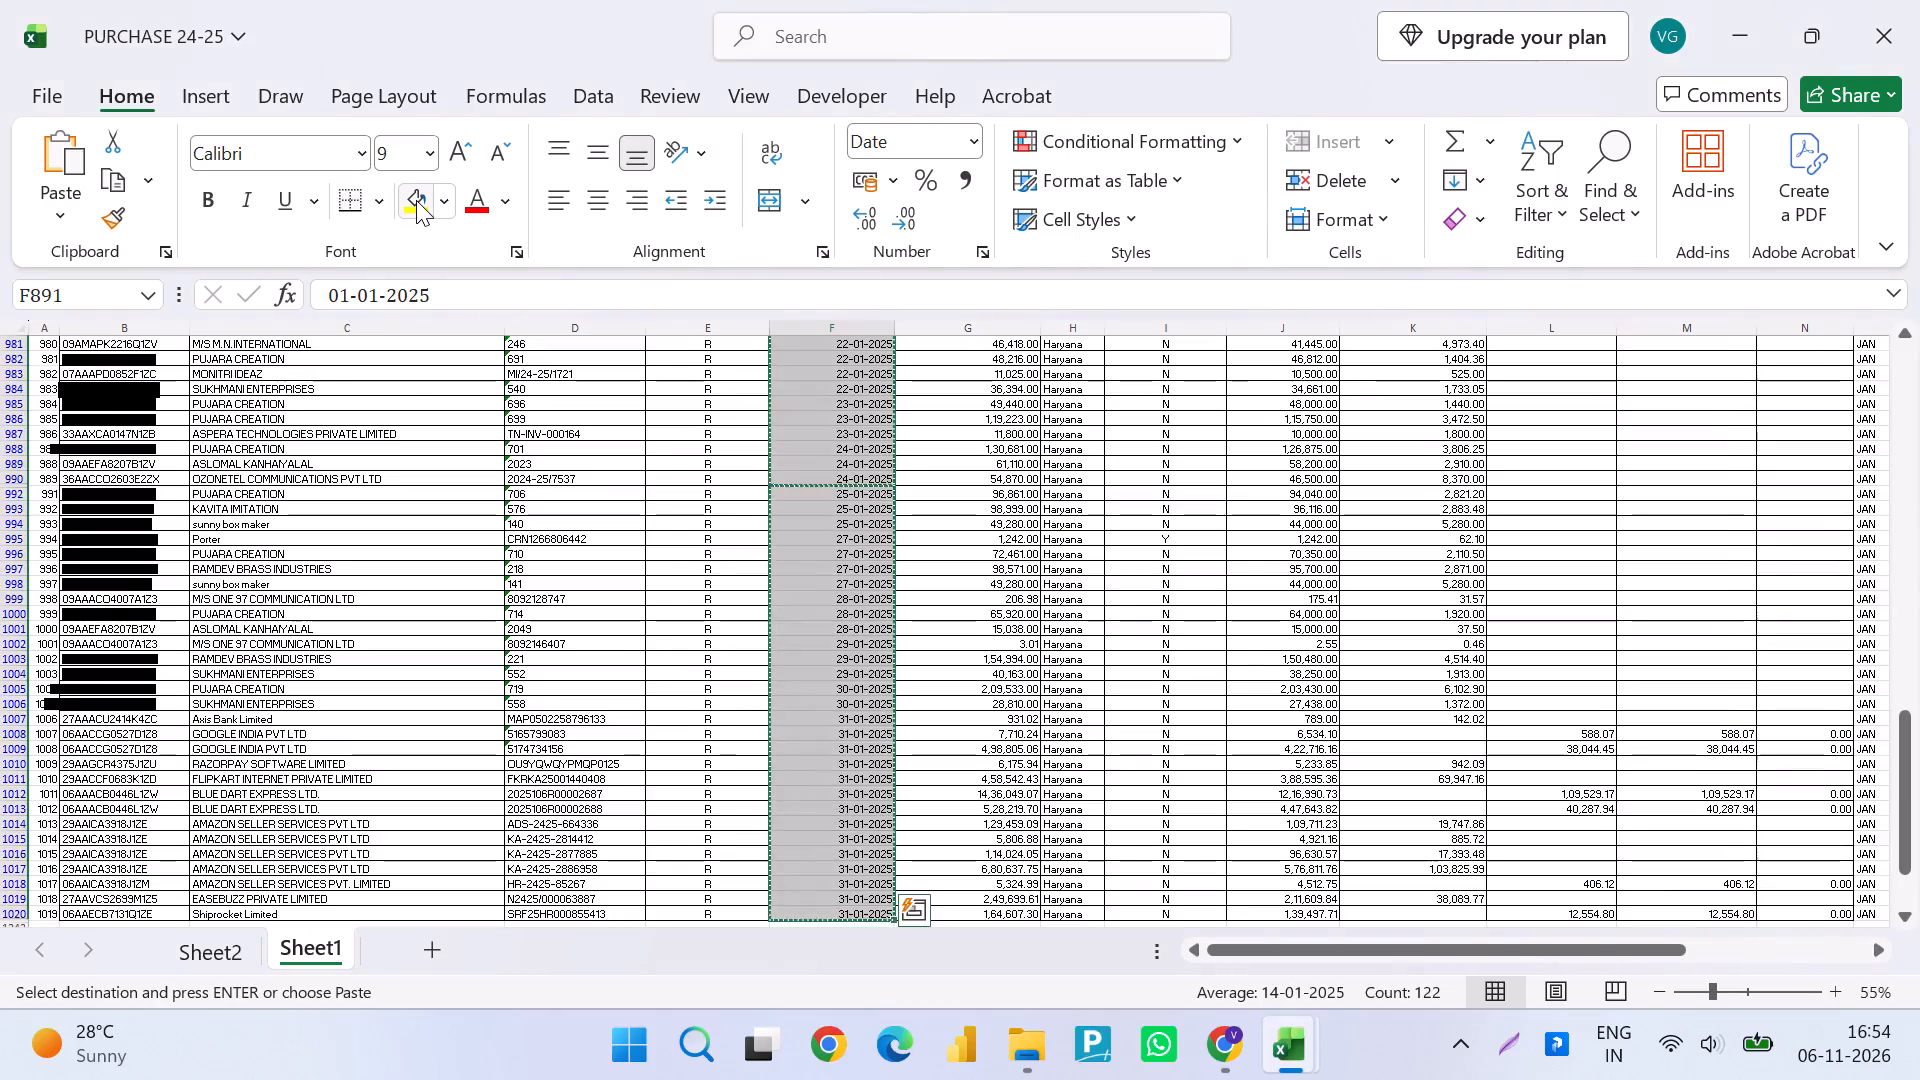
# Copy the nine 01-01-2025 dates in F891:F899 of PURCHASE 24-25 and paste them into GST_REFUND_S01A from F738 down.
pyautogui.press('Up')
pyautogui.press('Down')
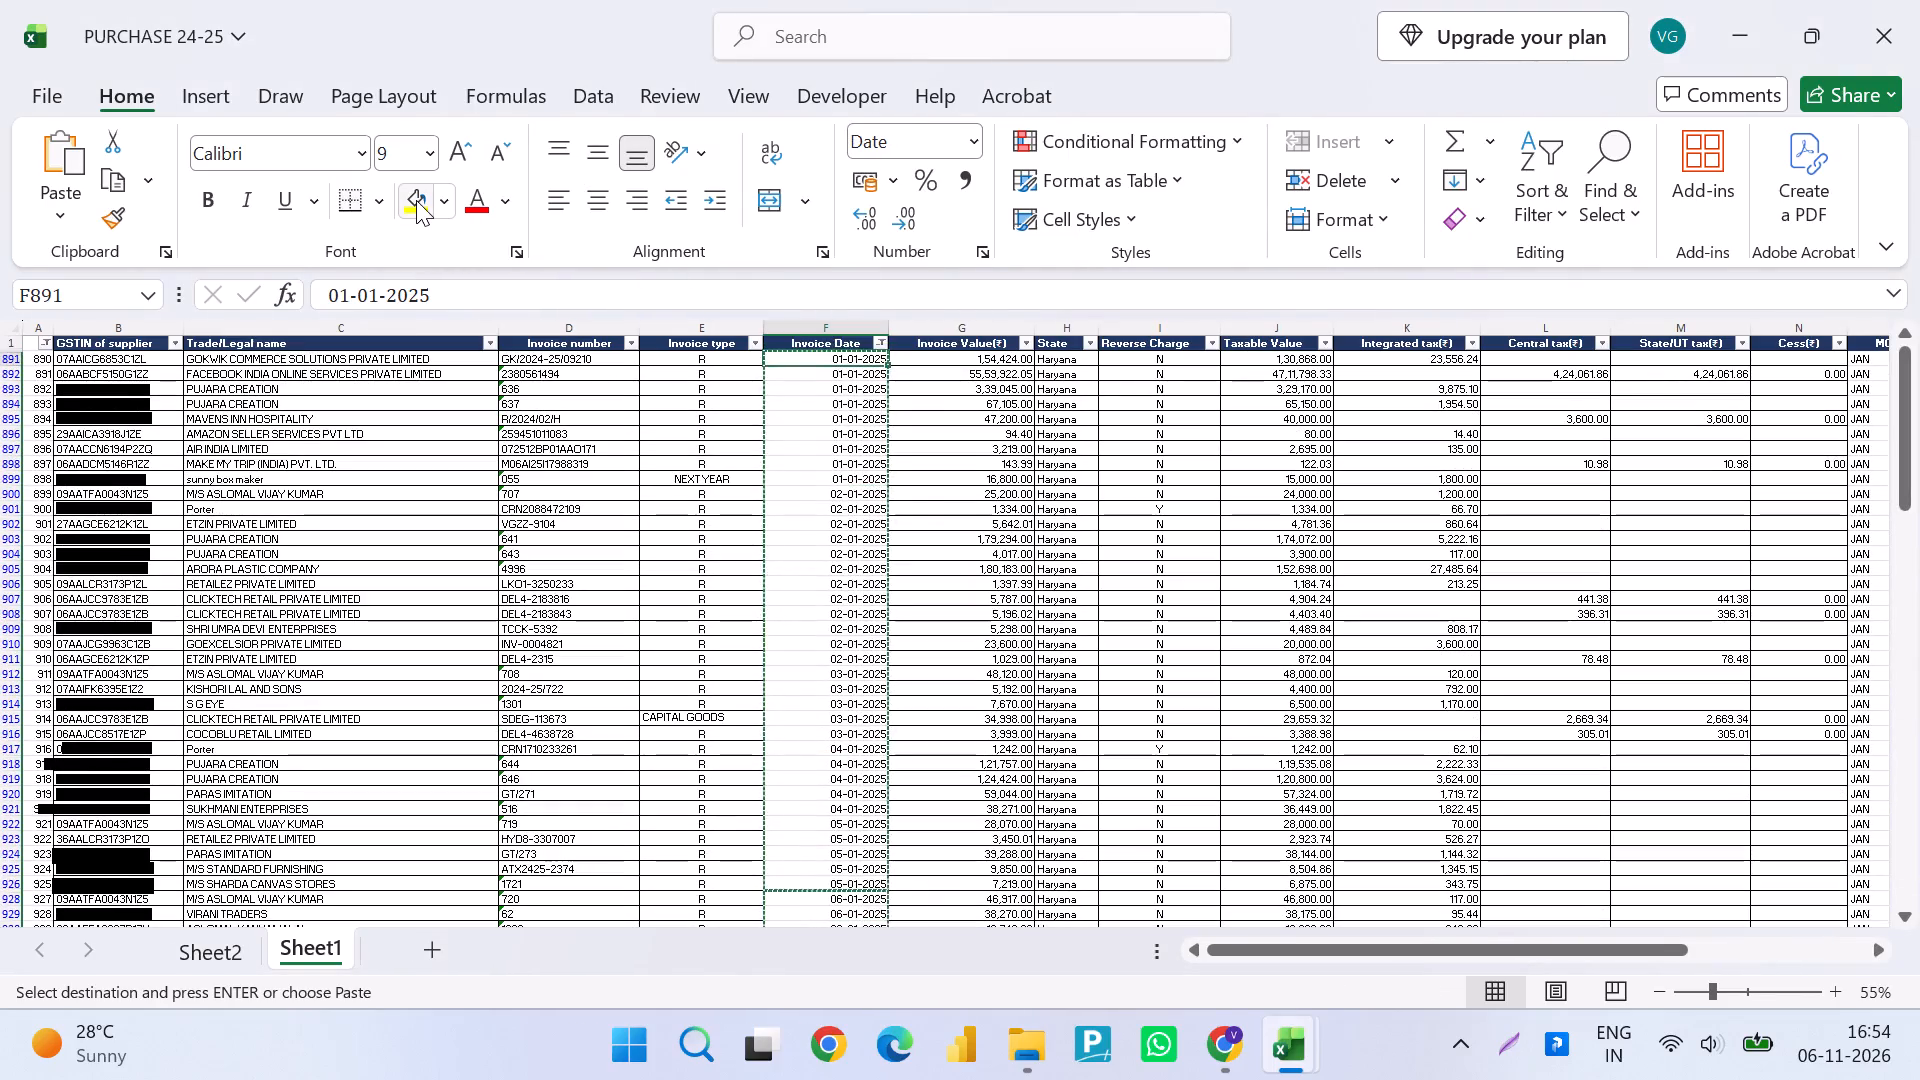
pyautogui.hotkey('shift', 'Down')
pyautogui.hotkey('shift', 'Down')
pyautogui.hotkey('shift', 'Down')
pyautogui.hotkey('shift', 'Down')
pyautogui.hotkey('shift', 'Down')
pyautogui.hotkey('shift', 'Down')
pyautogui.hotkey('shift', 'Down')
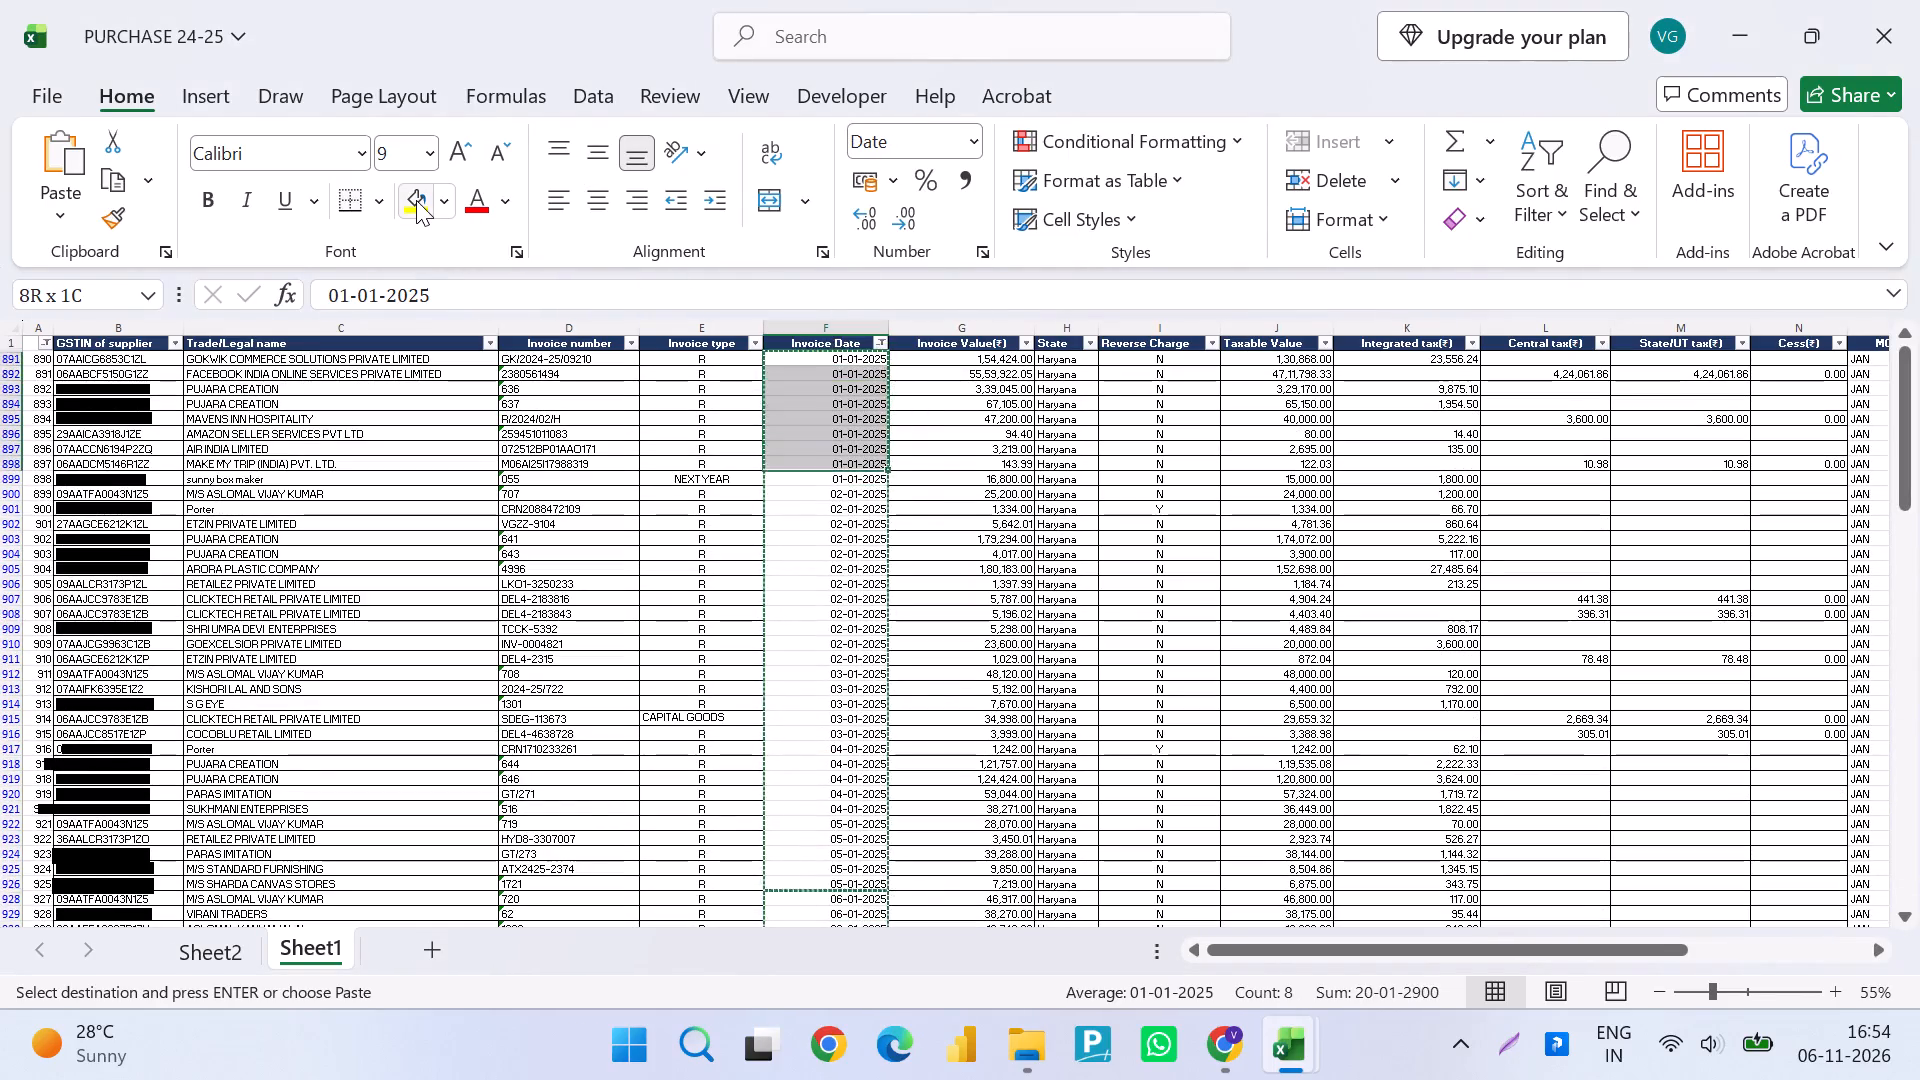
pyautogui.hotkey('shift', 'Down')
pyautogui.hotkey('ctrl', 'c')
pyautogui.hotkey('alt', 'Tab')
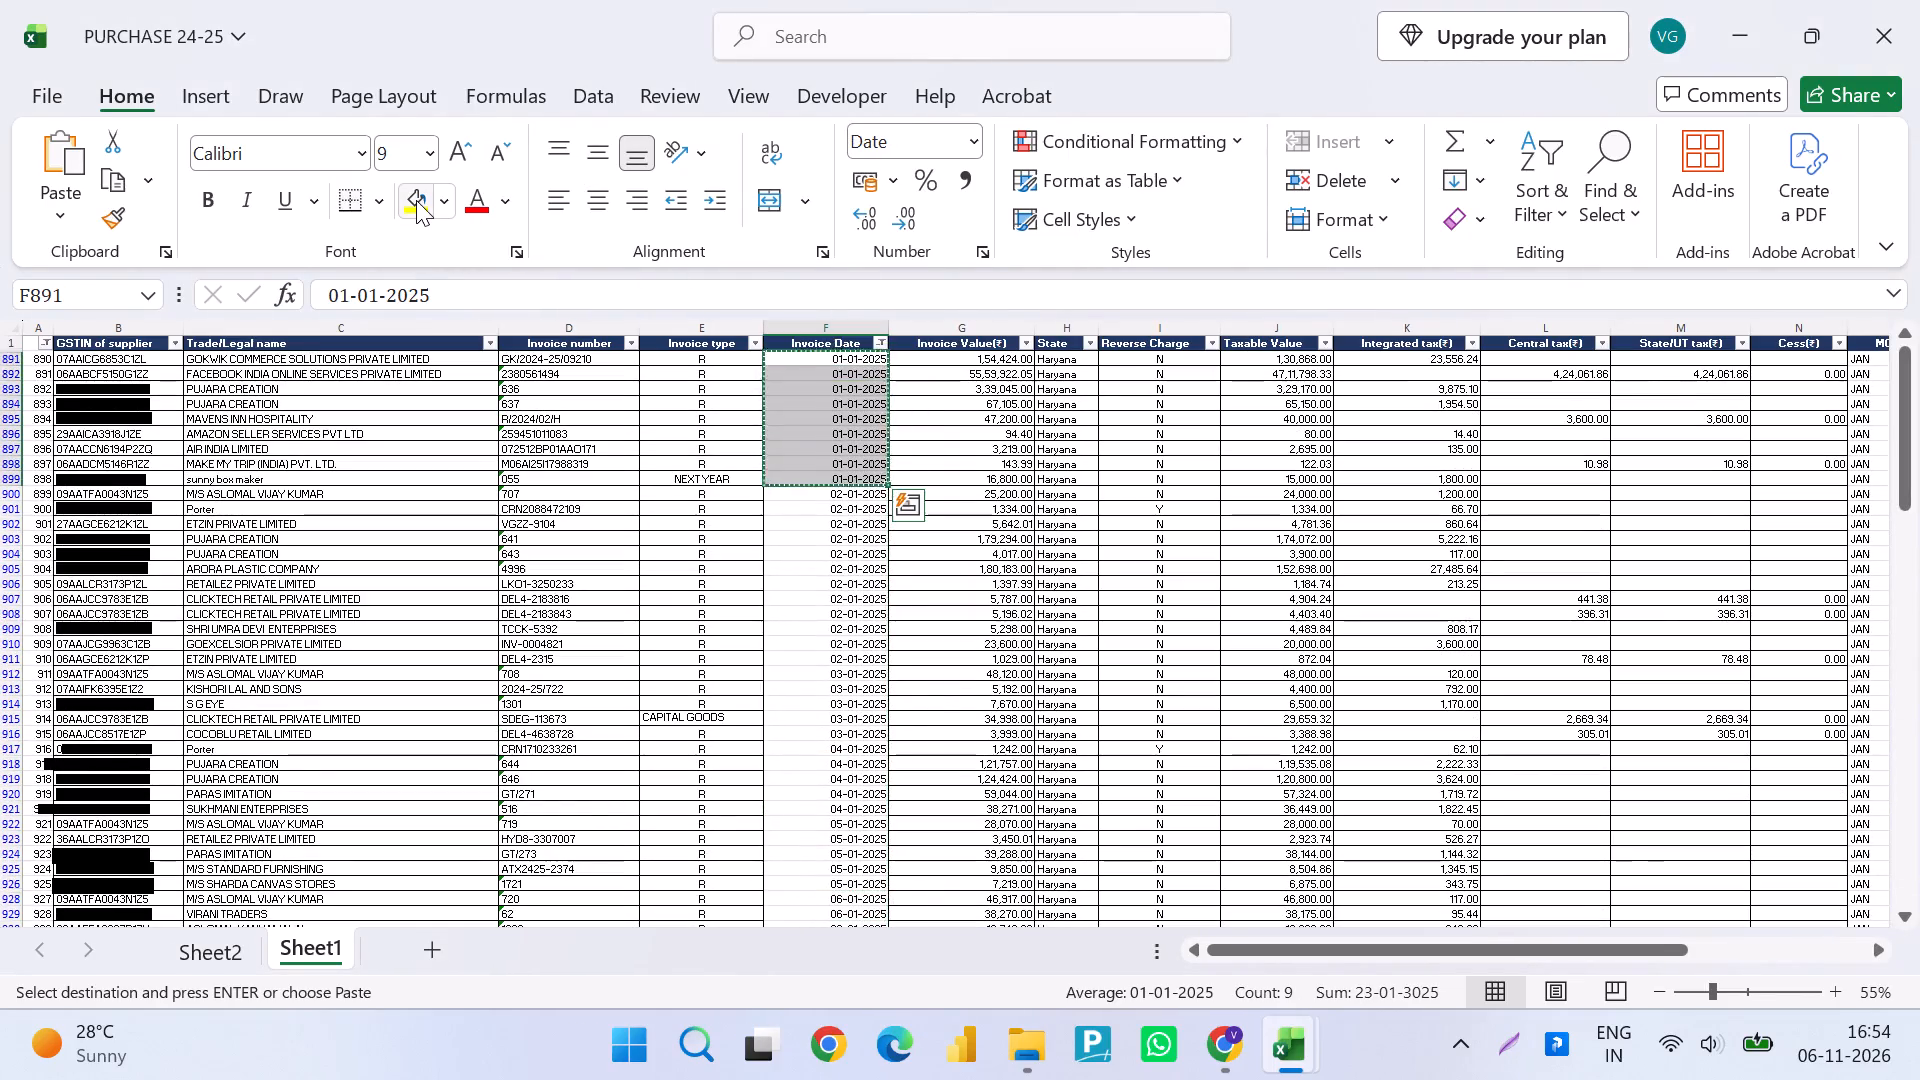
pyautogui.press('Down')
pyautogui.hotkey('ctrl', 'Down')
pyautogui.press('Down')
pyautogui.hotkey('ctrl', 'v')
# Fill F738, for invoice GK/2024-25/09210, from the cell above and change its date to 01-01-2025.
pyautogui.press('Up')
pyautogui.press('Down')
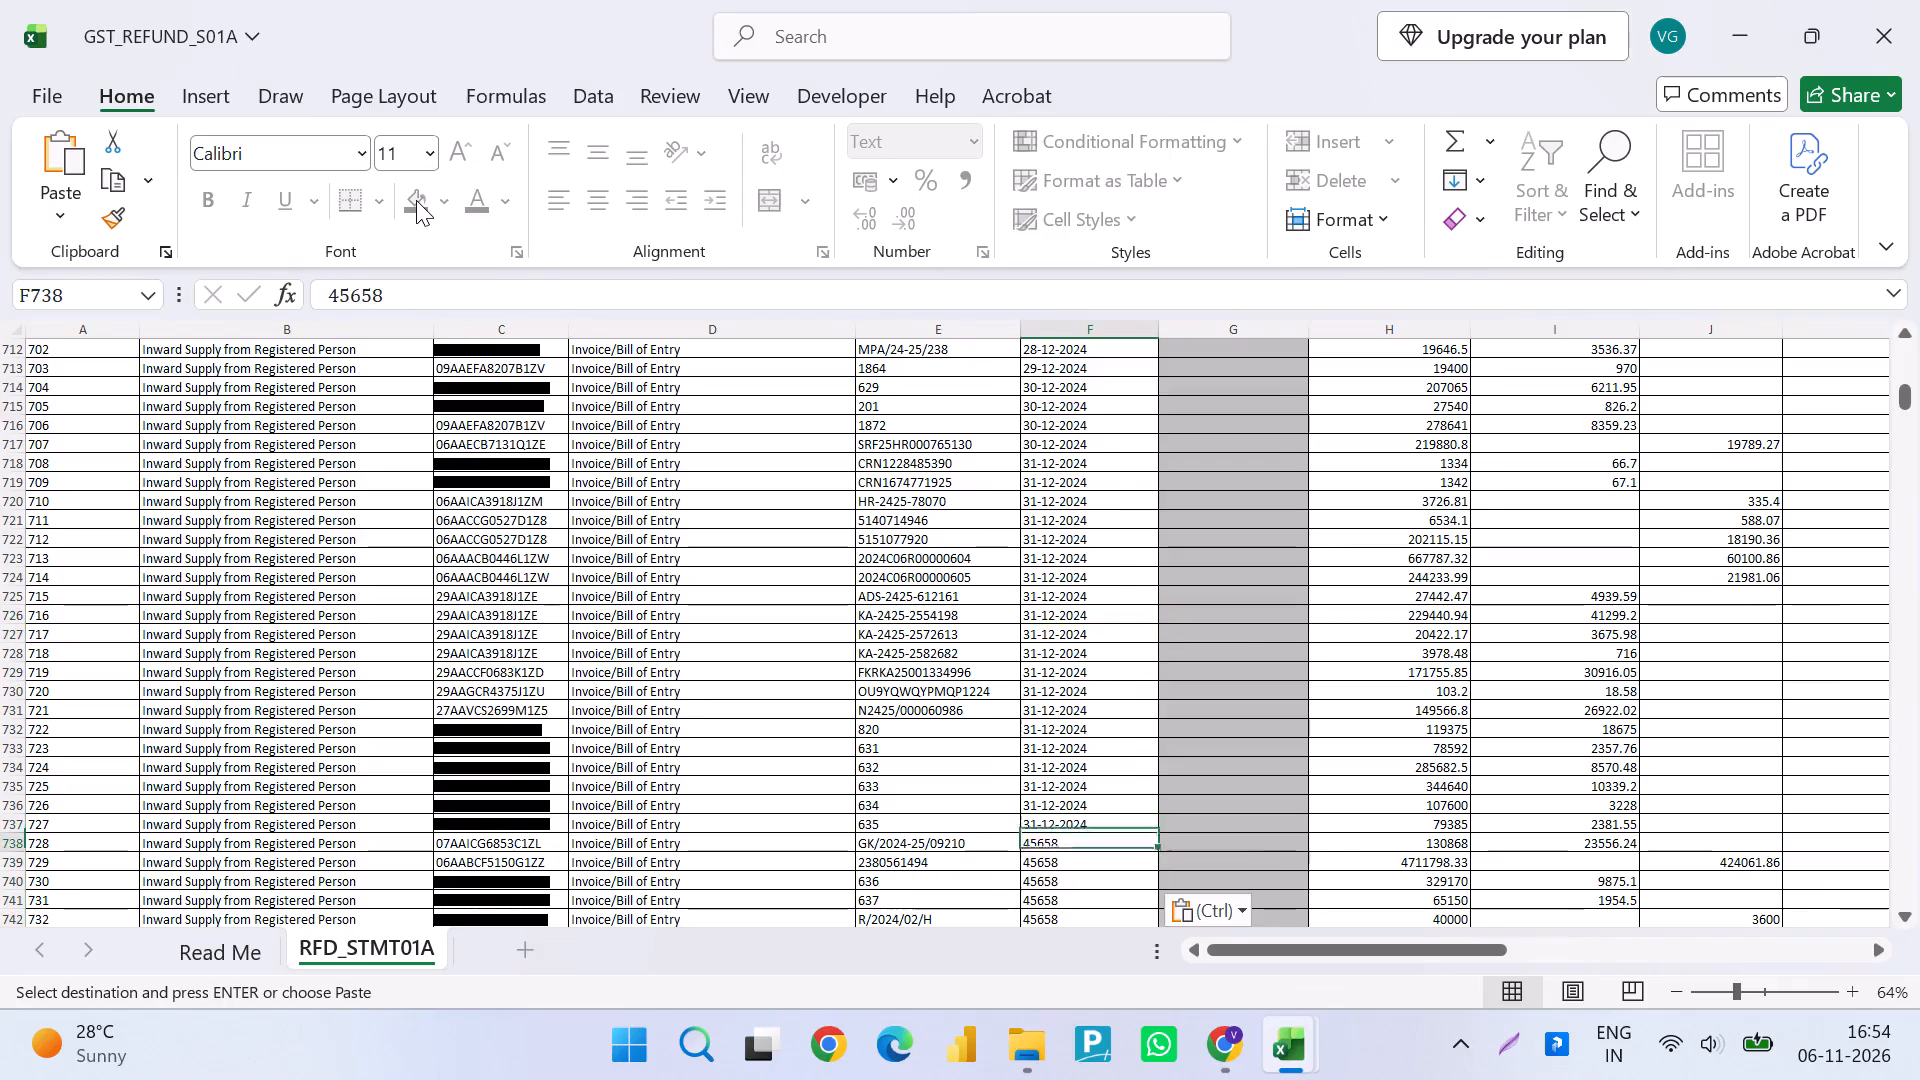
pyautogui.hotkey('ctrl', 'd')
pyautogui.press('F2')
pyautogui.press('Left')
pyautogui.press('Right')
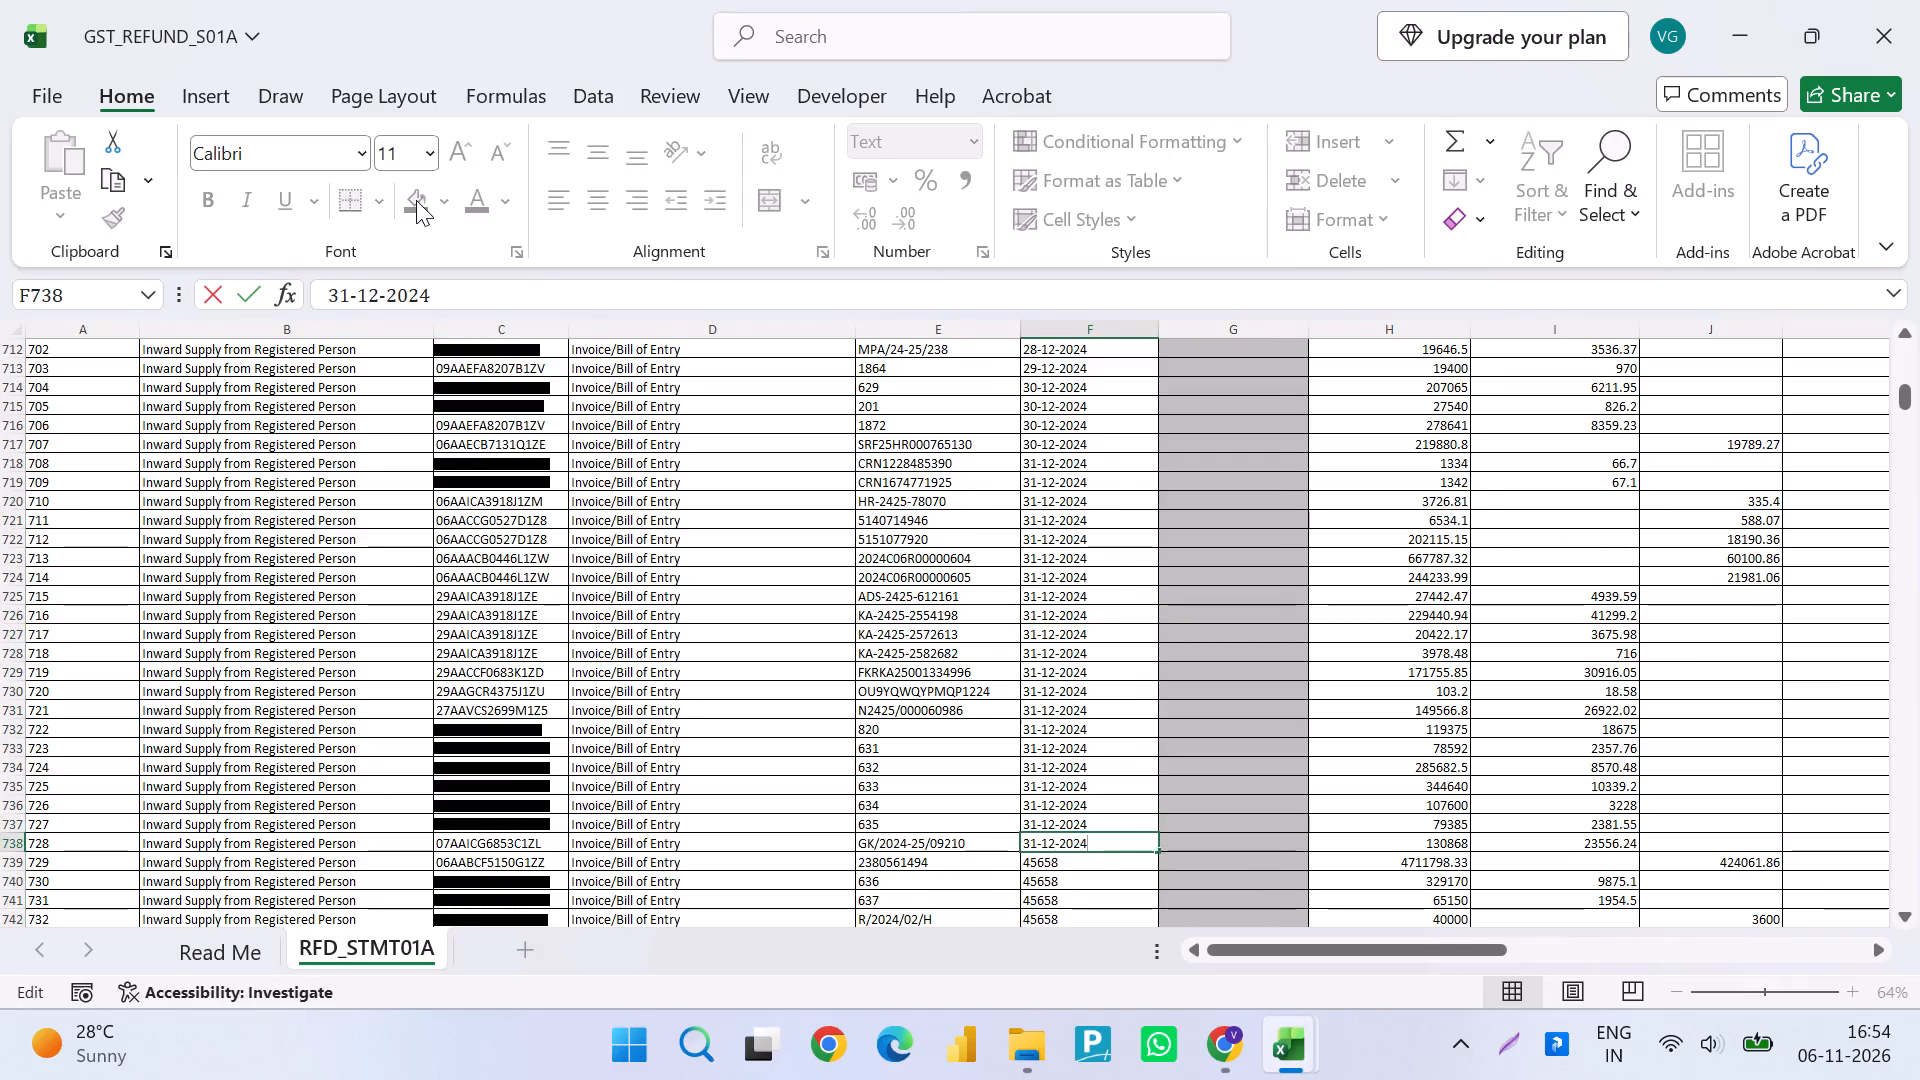
pyautogui.press('BackSpace')
pyautogui.press('5')
pyautogui.press('Left')
pyautogui.press('Left')
pyautogui.press('Left')
pyautogui.press('Left')
pyautogui.press('Left')
pyautogui.press('BackSpace')
pyautogui.press('Left')
pyautogui.press('0')
pyautogui.press('Left')
pyautogui.press('Left')
pyautogui.press('Left')
pyautogui.press('Left')
pyautogui.press('Left')
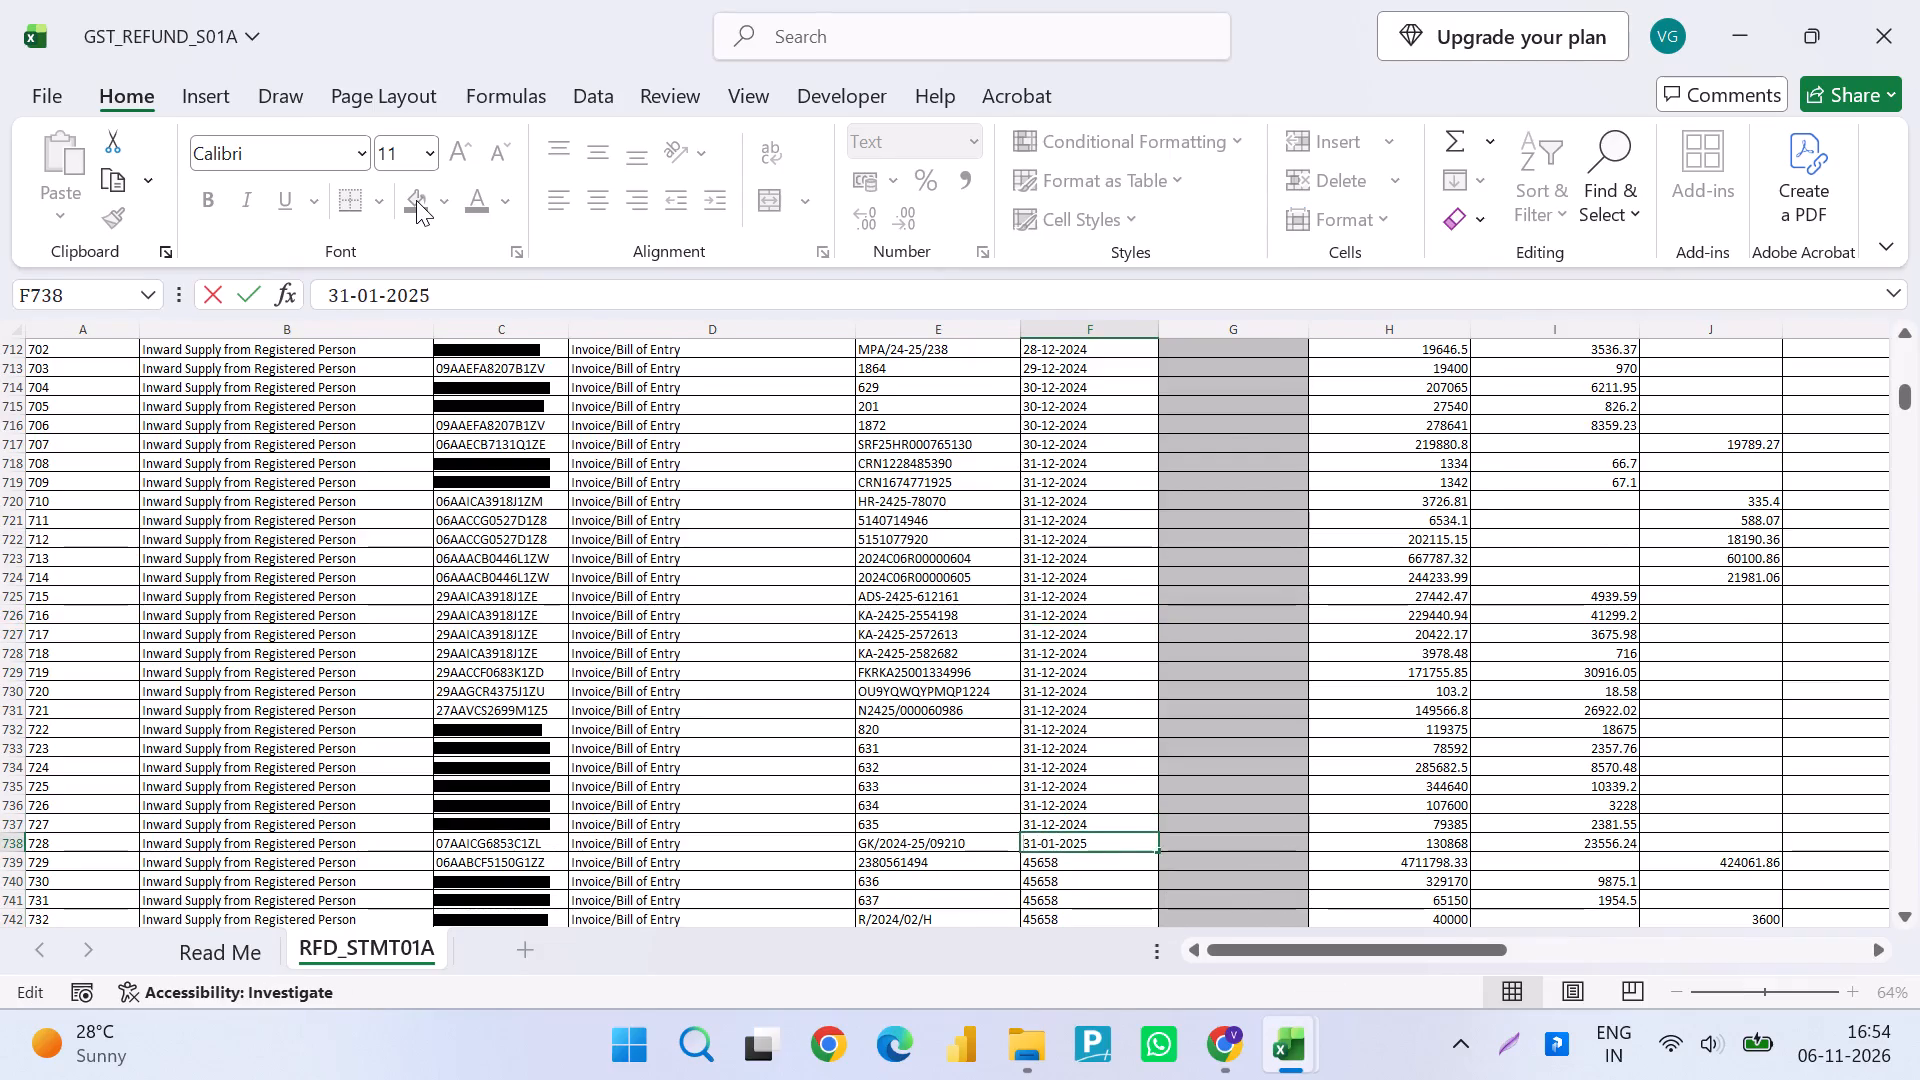
pyautogui.press('Delete')
pyautogui.press('0')
pyautogui.press('Return')
# Fill the 01-01-2025 date from F738 down through F746, replacing the pasted serial numbers.
pyautogui.press('Up')
pyautogui.hotkey('ctrl', 'shift', 'Down')
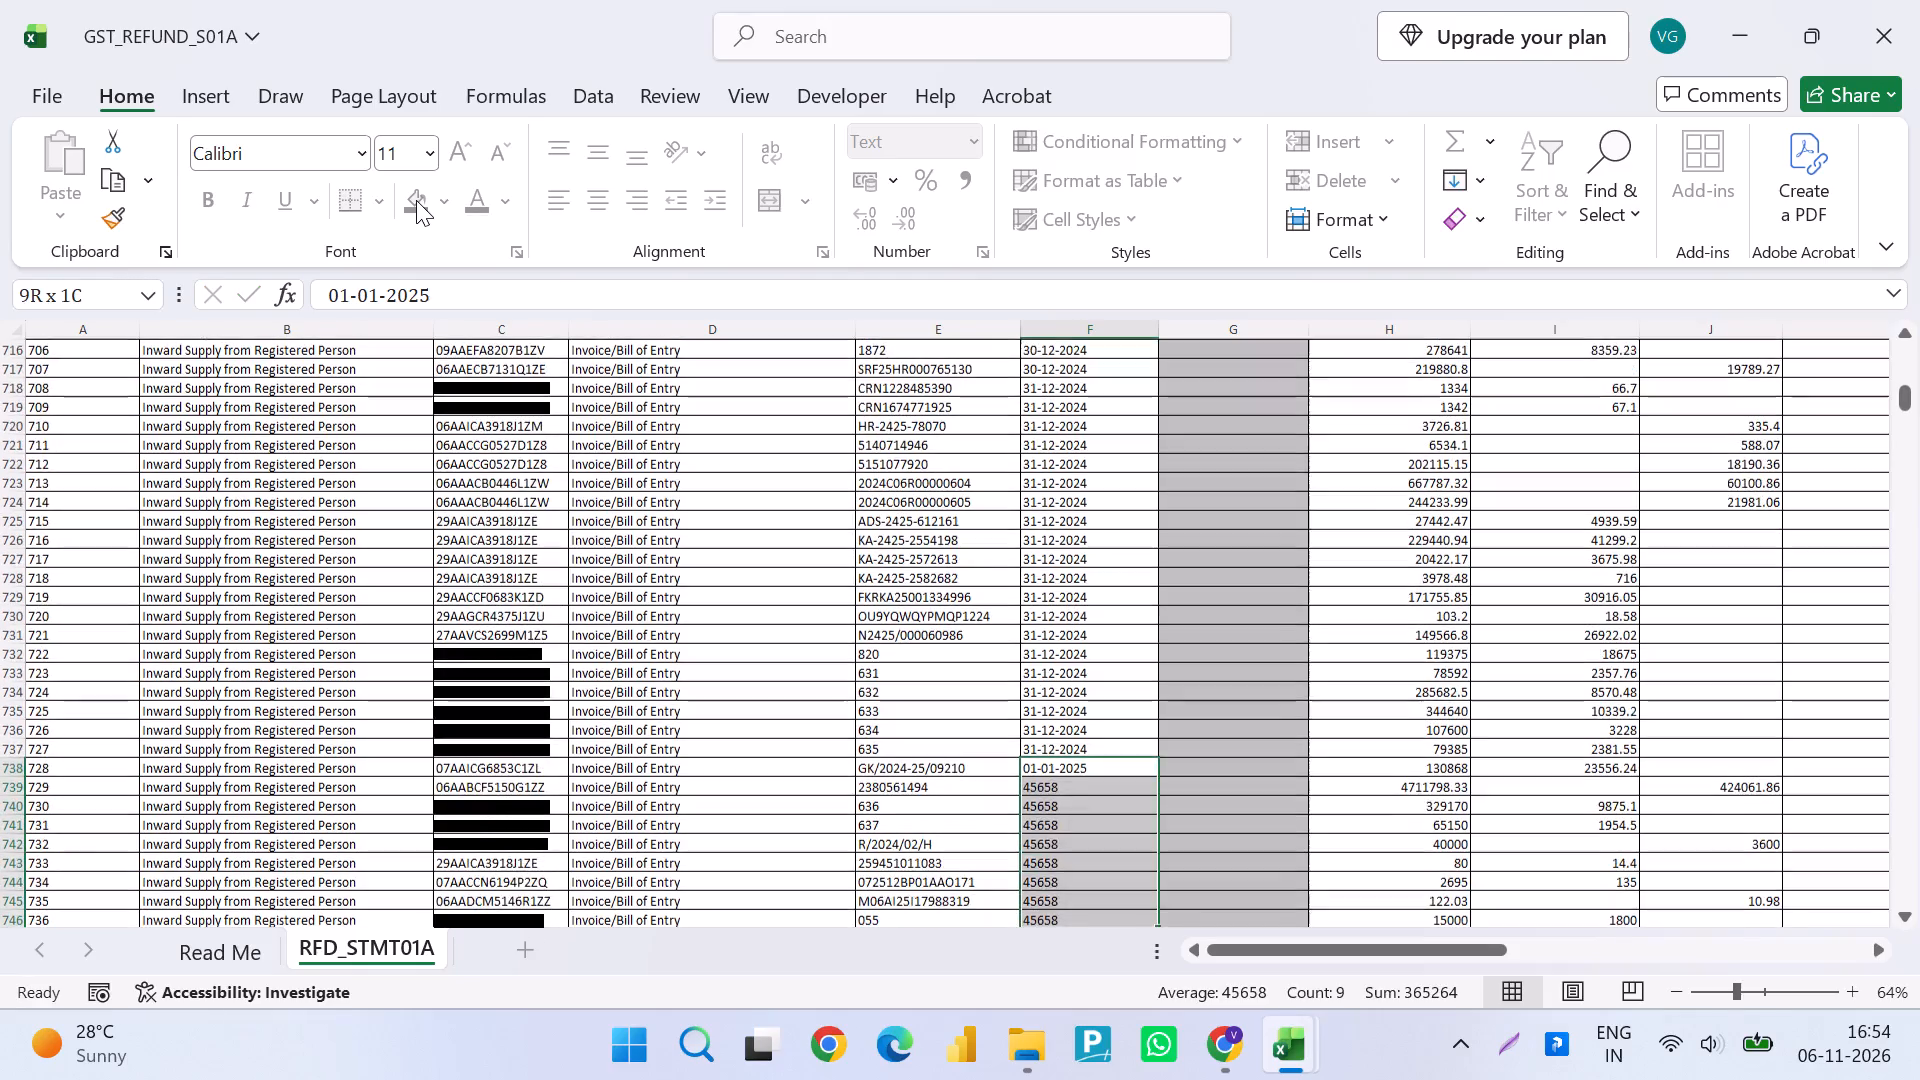
pyautogui.hotkey('ctrl', 'd')
# Switch to PURCHASE 24-25 and highlight rows 891 to 899, dated 01-01-2025, in yellow.
pyautogui.hotkey('alt', 'Tab')
pyautogui.press('Down')
pyautogui.press('Down')
pyautogui.press('Down')
pyautogui.press('Down')
pyautogui.press('Down')
pyautogui.press('Down')
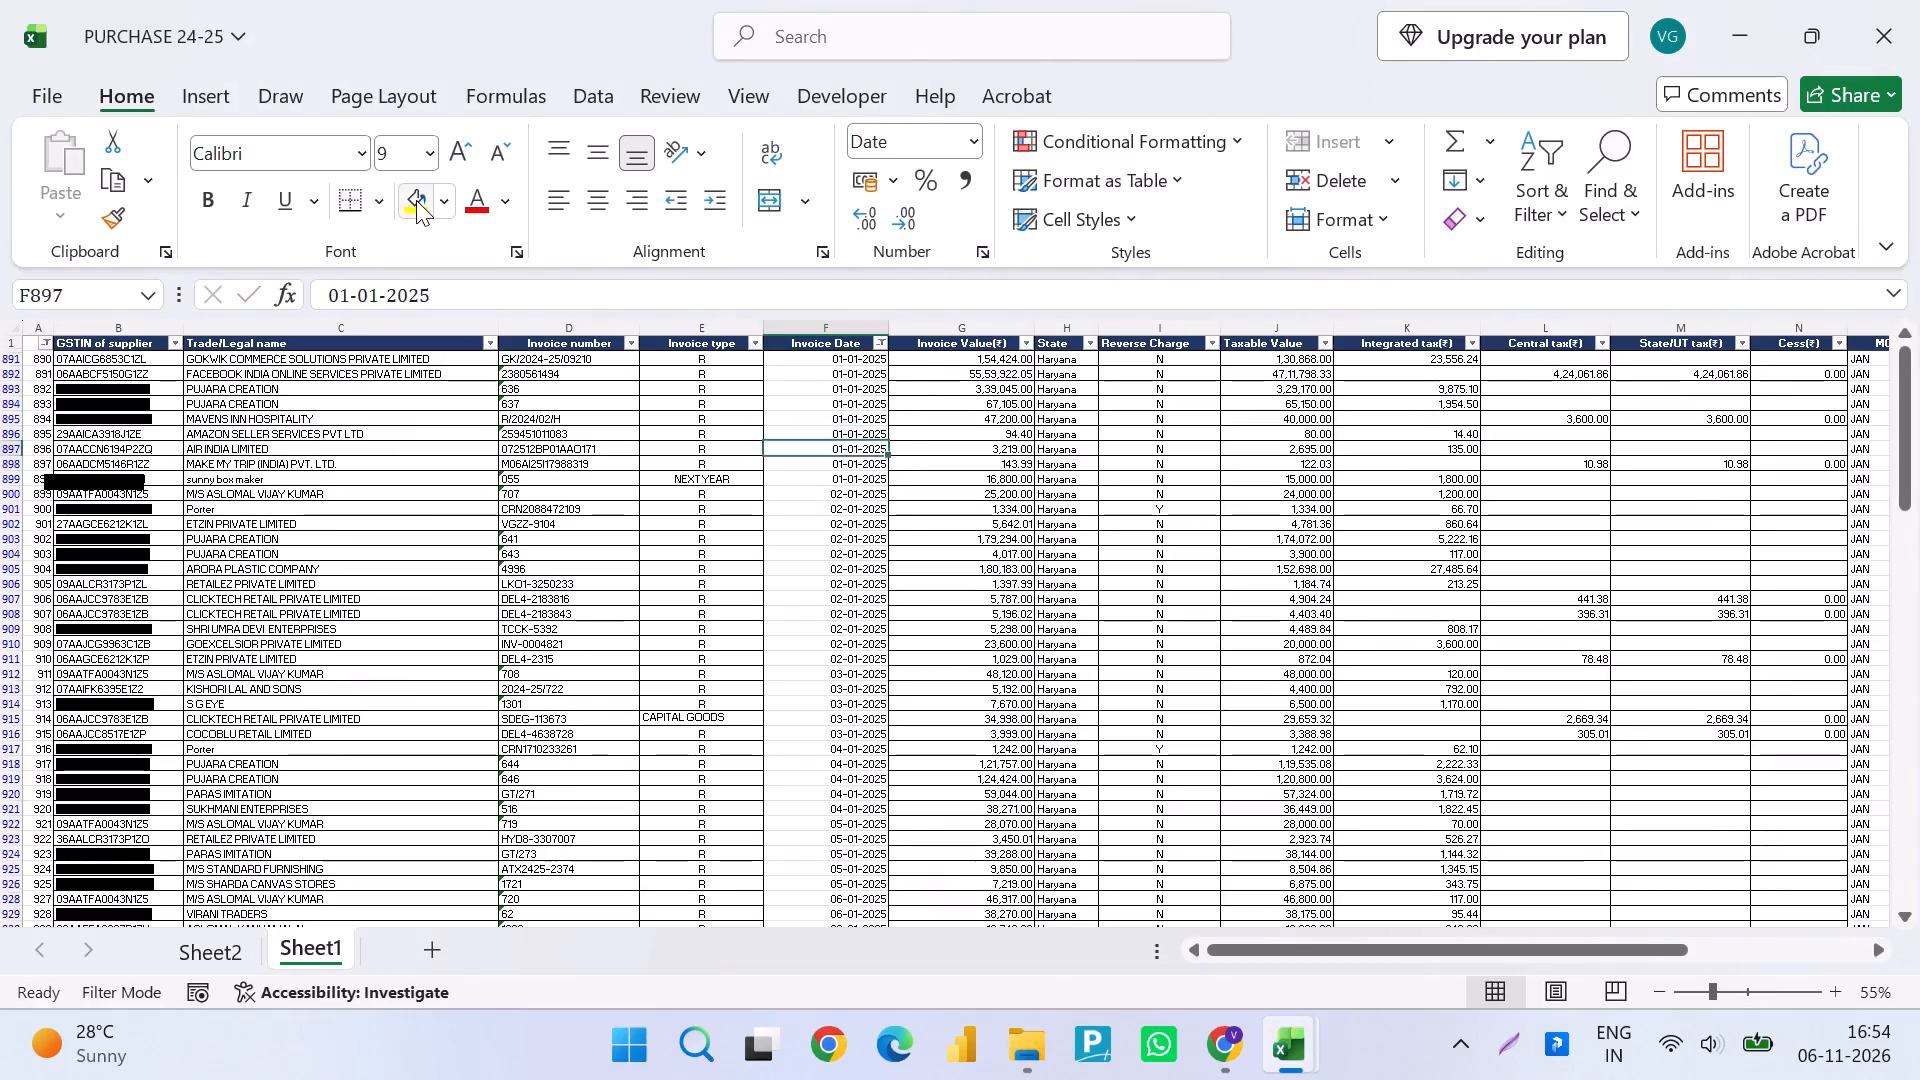
pyautogui.press('Down')
pyautogui.press('Down')
pyautogui.press('Left')
pyautogui.press('Left')
pyautogui.press('Left')
pyautogui.press('Left')
pyautogui.press('Left')
pyautogui.press('Left')
pyautogui.hotkey('ctrl', 'shift', 'Right')
pyautogui.hotkey('ctrl', 'shift', 'Up')
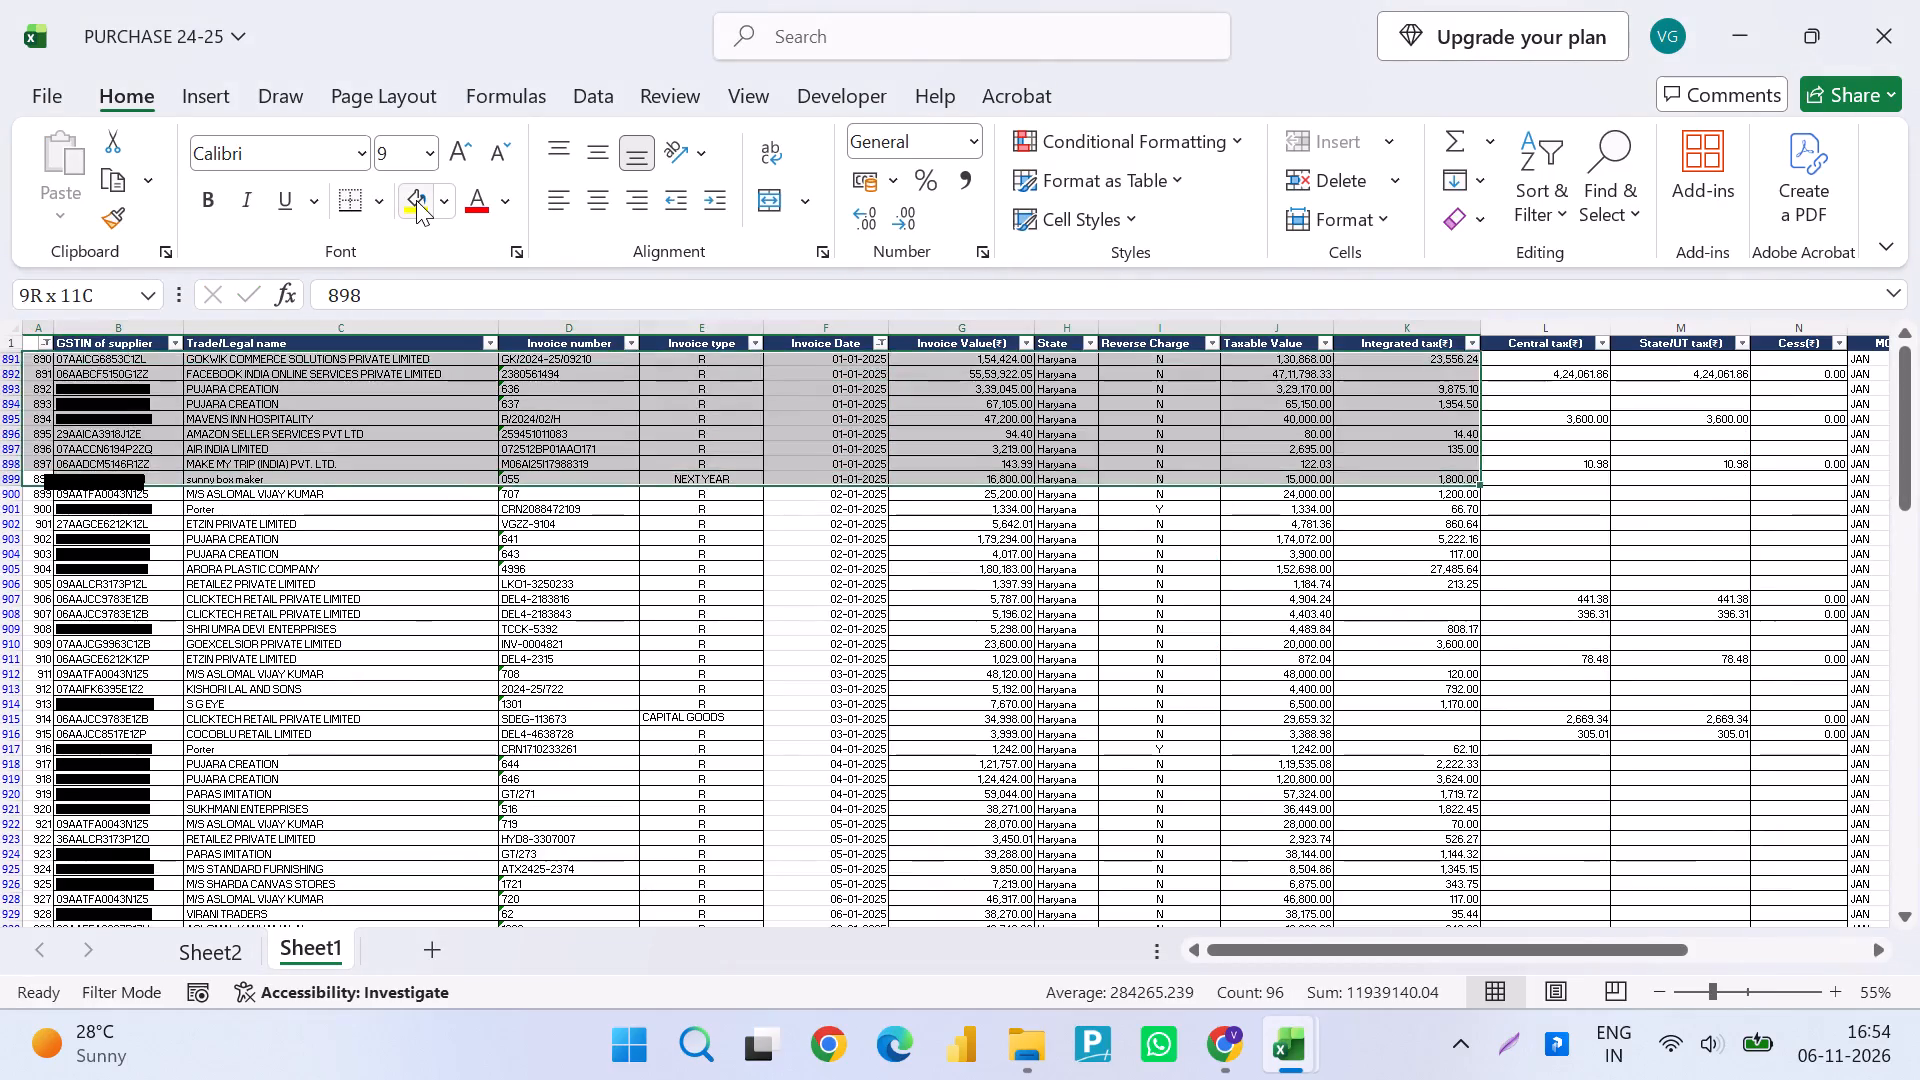
pyautogui.hotkey('ctrl', 'shift', 'Right')
pyautogui.hotkey('shift', 'space')
pyautogui.click(416, 203)
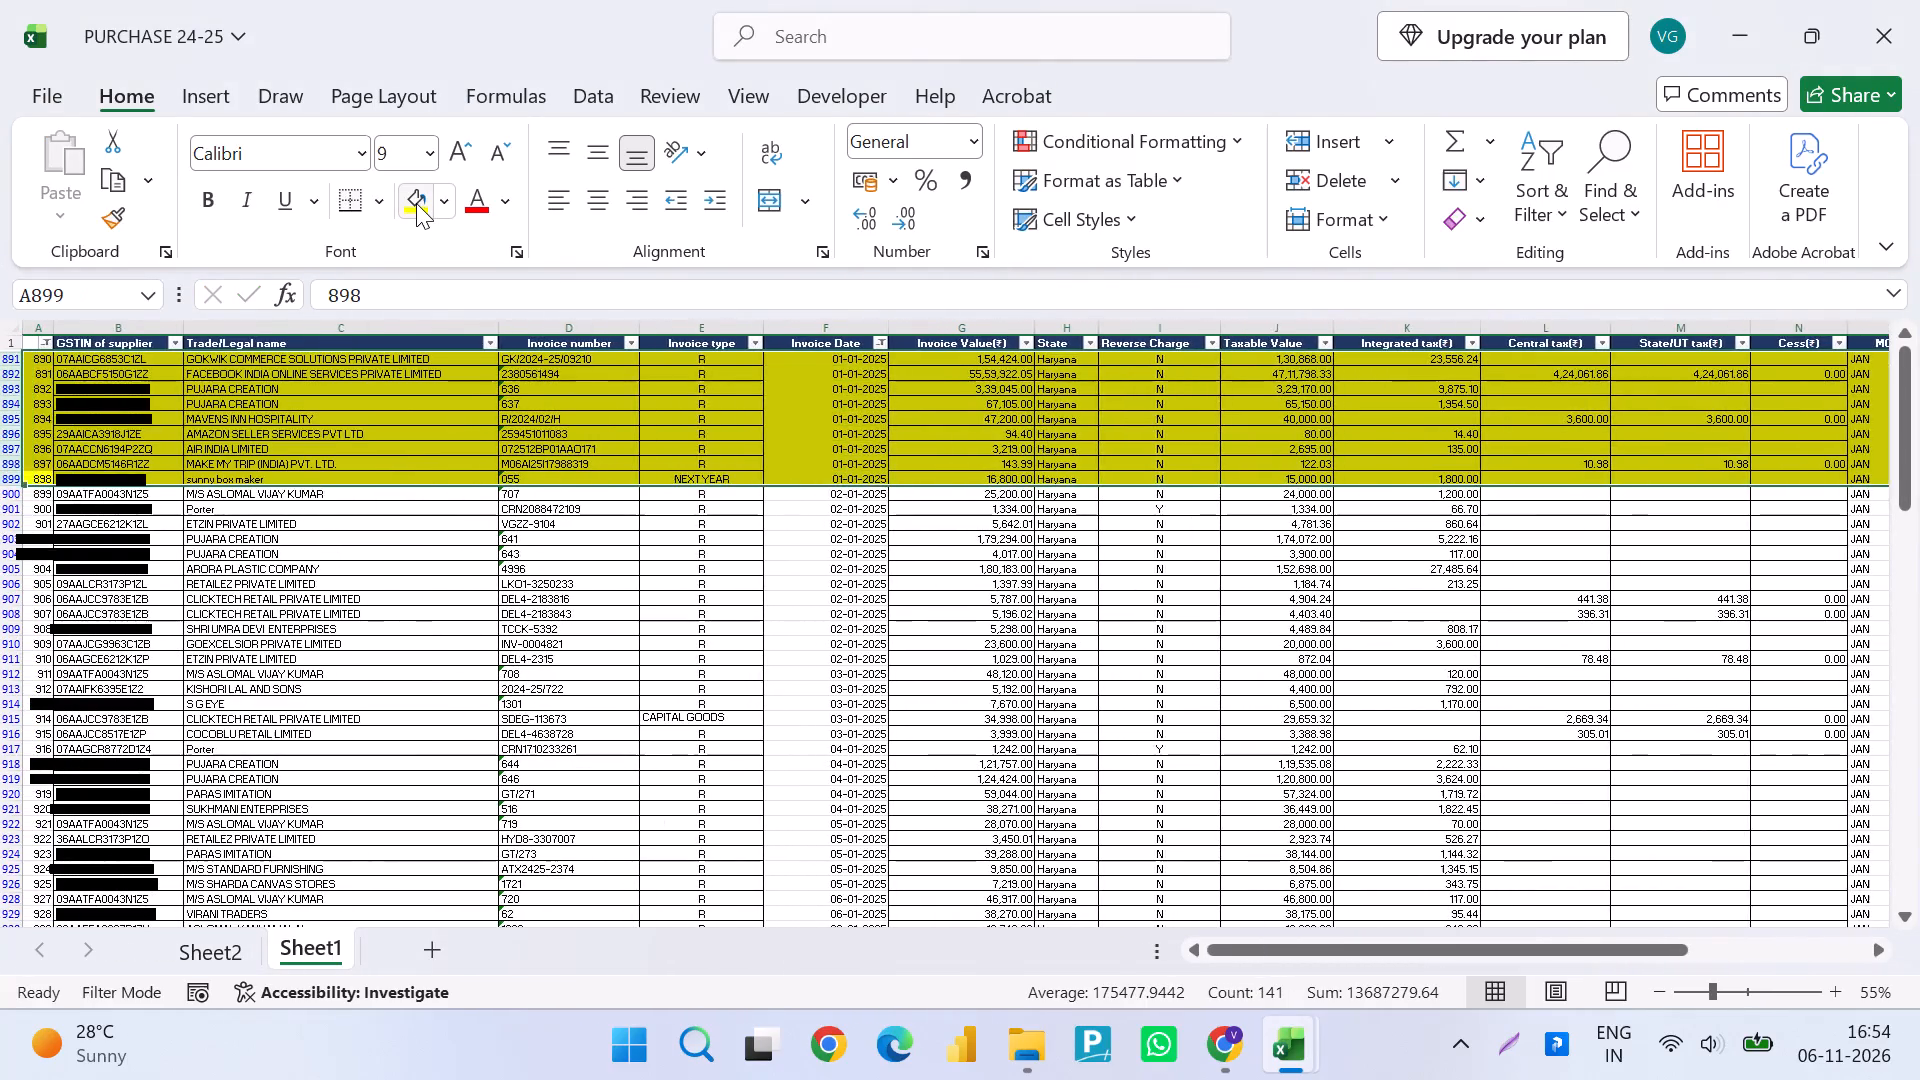
# Highlight rows 900 to 911 of PURCHASE 24-25, dated 02-01-2025, in yellow.
pyautogui.press('Down')
pyautogui.press('Down')
pyautogui.press('Down')
pyautogui.press('Down')
pyautogui.press('Down')
pyautogui.press('Down')
pyautogui.press('Down')
pyautogui.press('Down')
pyautogui.press('Down')
pyautogui.press('Down')
pyautogui.press('Up')
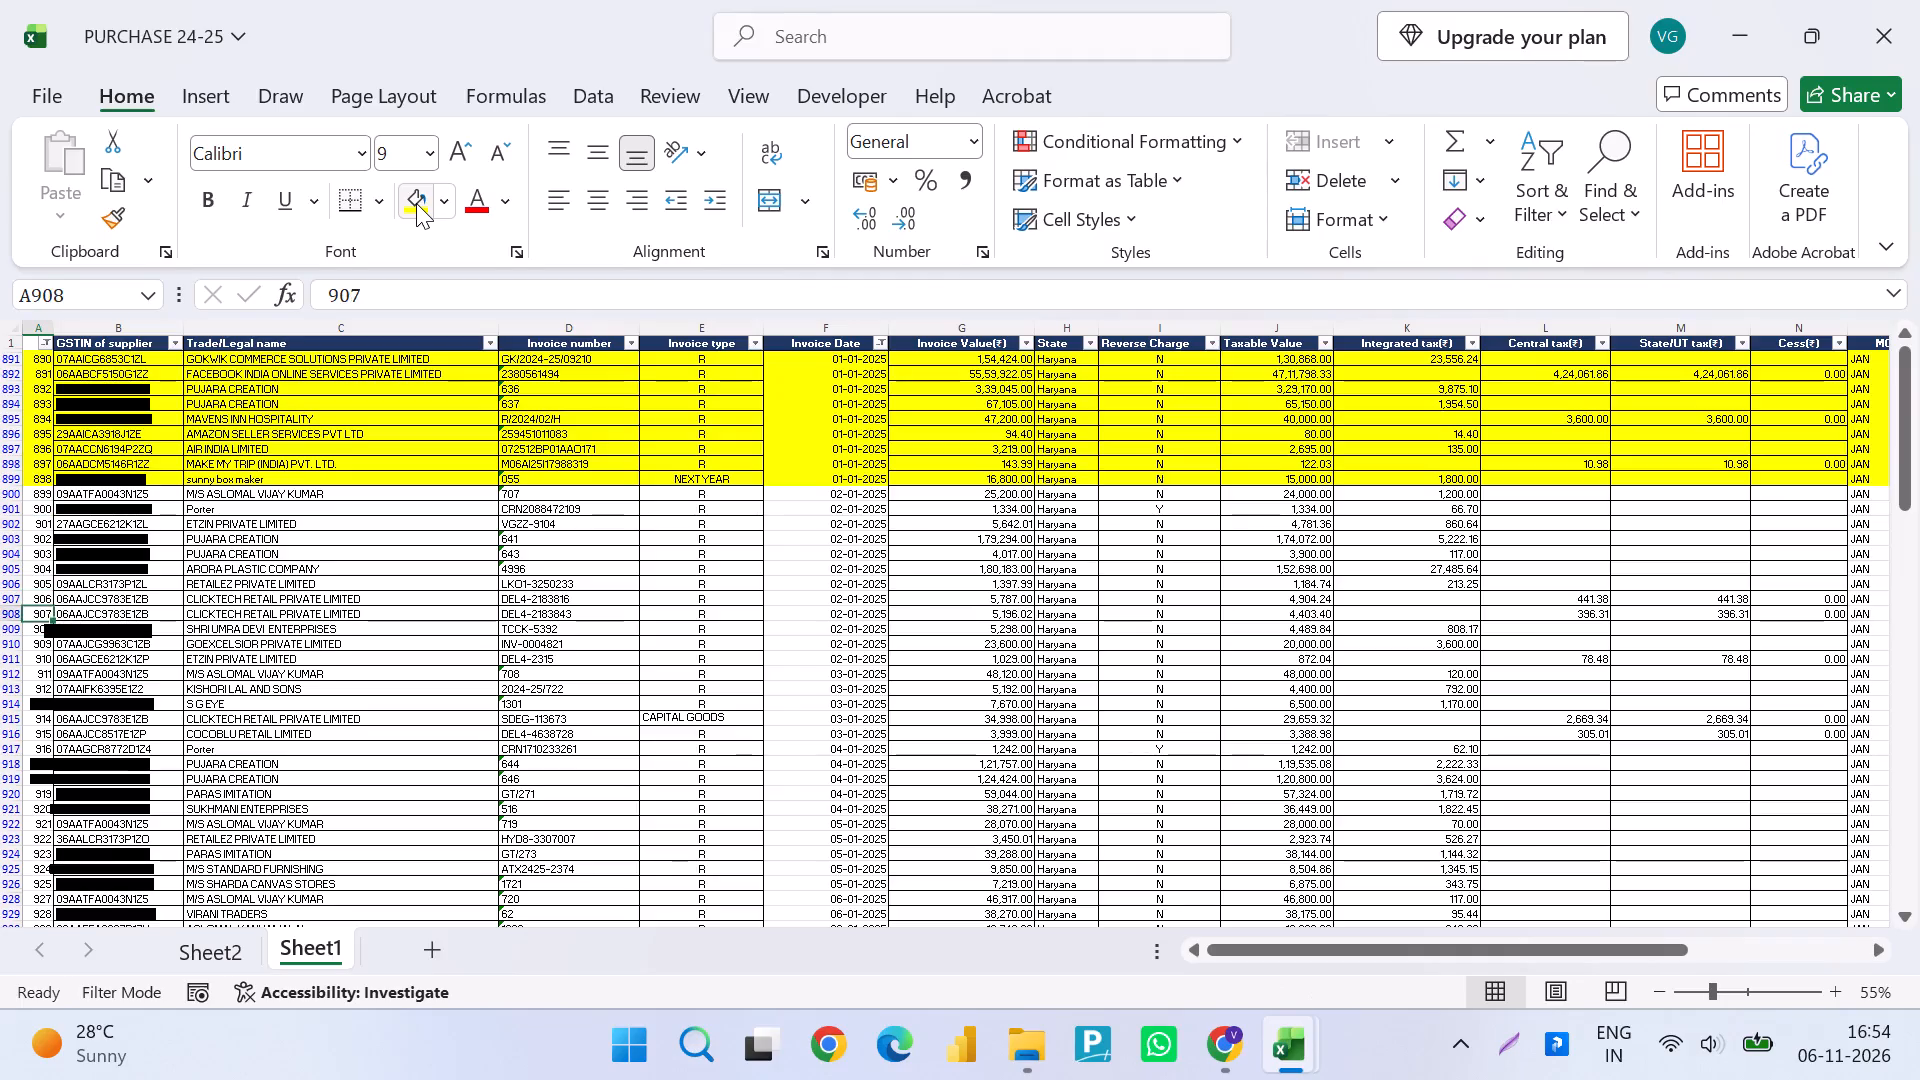
pyautogui.press('Right')
pyautogui.press('Right')
pyautogui.press('Right')
pyautogui.press('Right')
pyautogui.press('Right')
pyautogui.press('Down')
pyautogui.press('Down')
pyautogui.press('Down')
pyautogui.hotkey('shift', 'space')
pyautogui.hotkey('shift', 'Up')
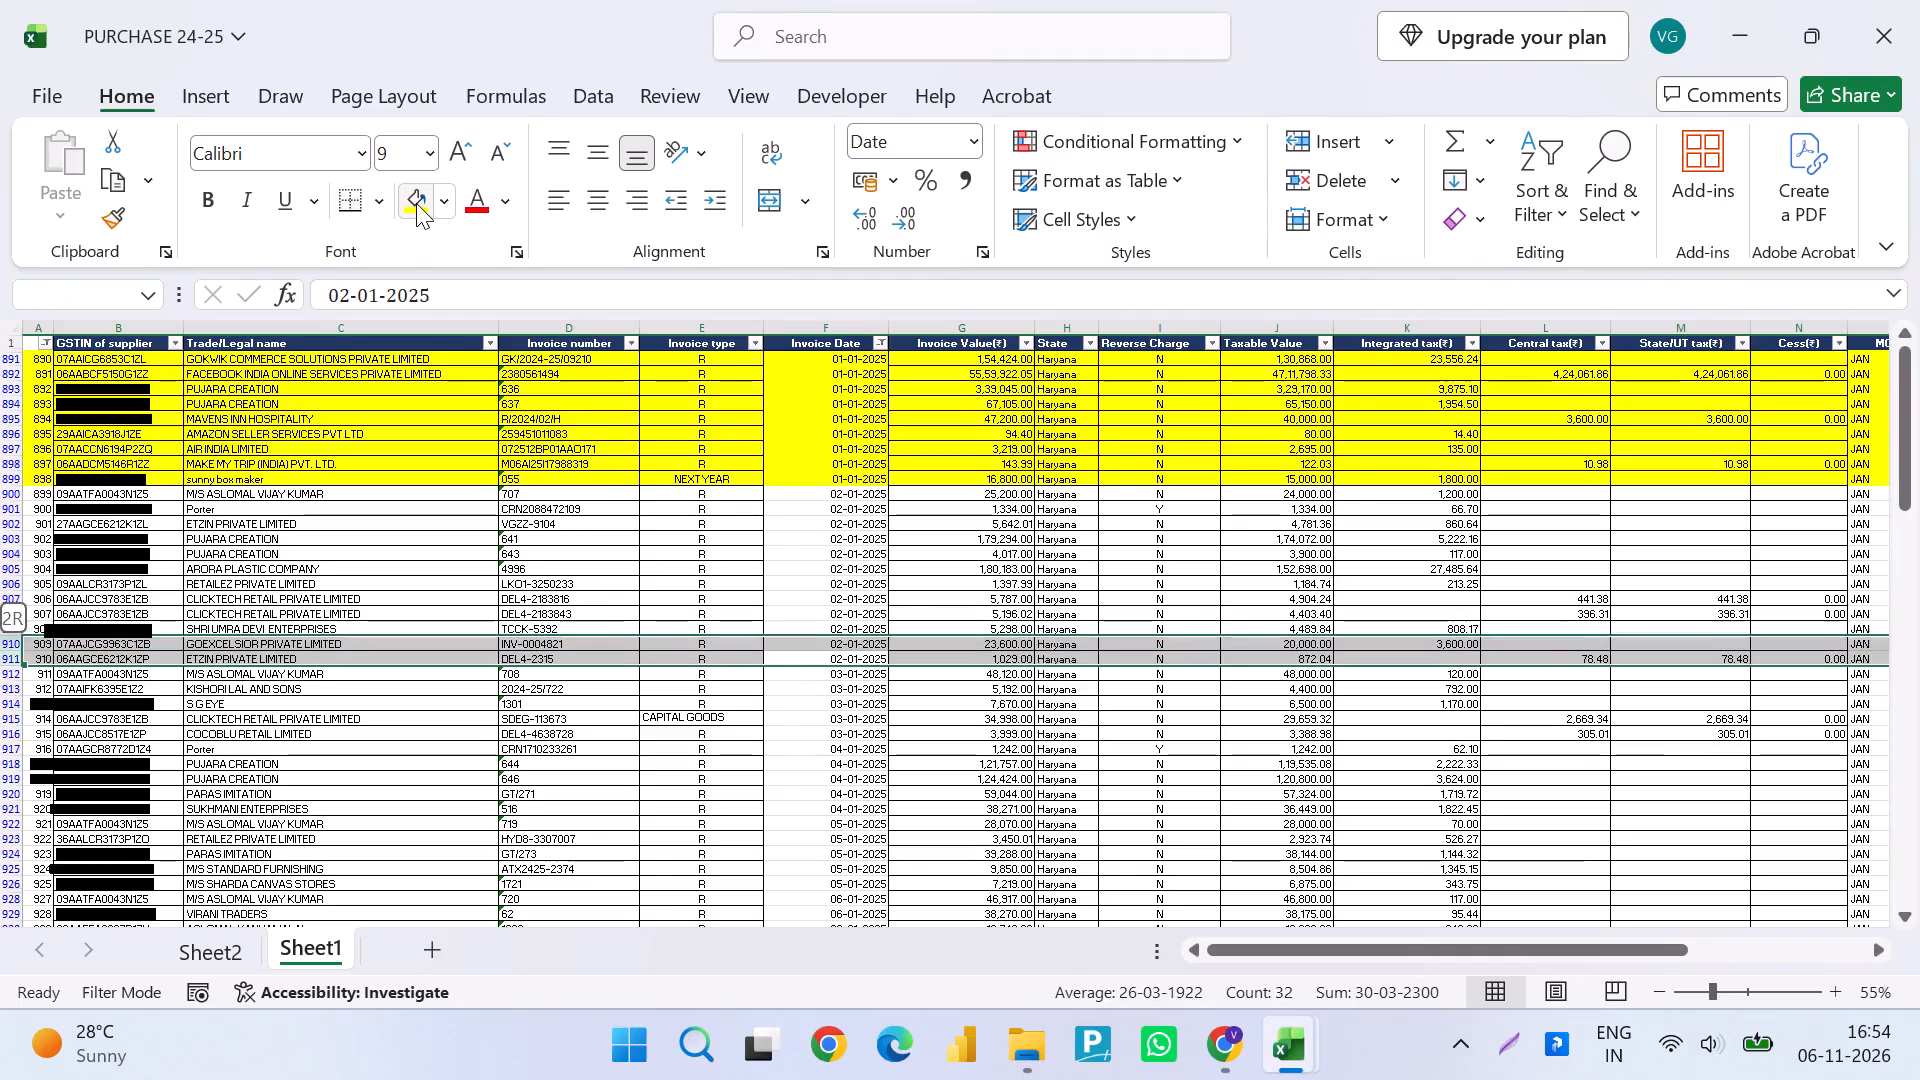
pyautogui.hotkey('shift', 'Up')
pyautogui.hotkey('shift', 'Up')
pyautogui.hotkey('shift', 'Up')
pyautogui.hotkey('shift', 'Up')
pyautogui.hotkey('shift', 'Up')
pyautogui.hotkey('shift', 'Up')
pyautogui.hotkey('shift', 'Up')
pyautogui.hotkey('shift', 'Up')
pyautogui.hotkey('shift', 'Up')
pyautogui.hotkey('shift', 'Up')
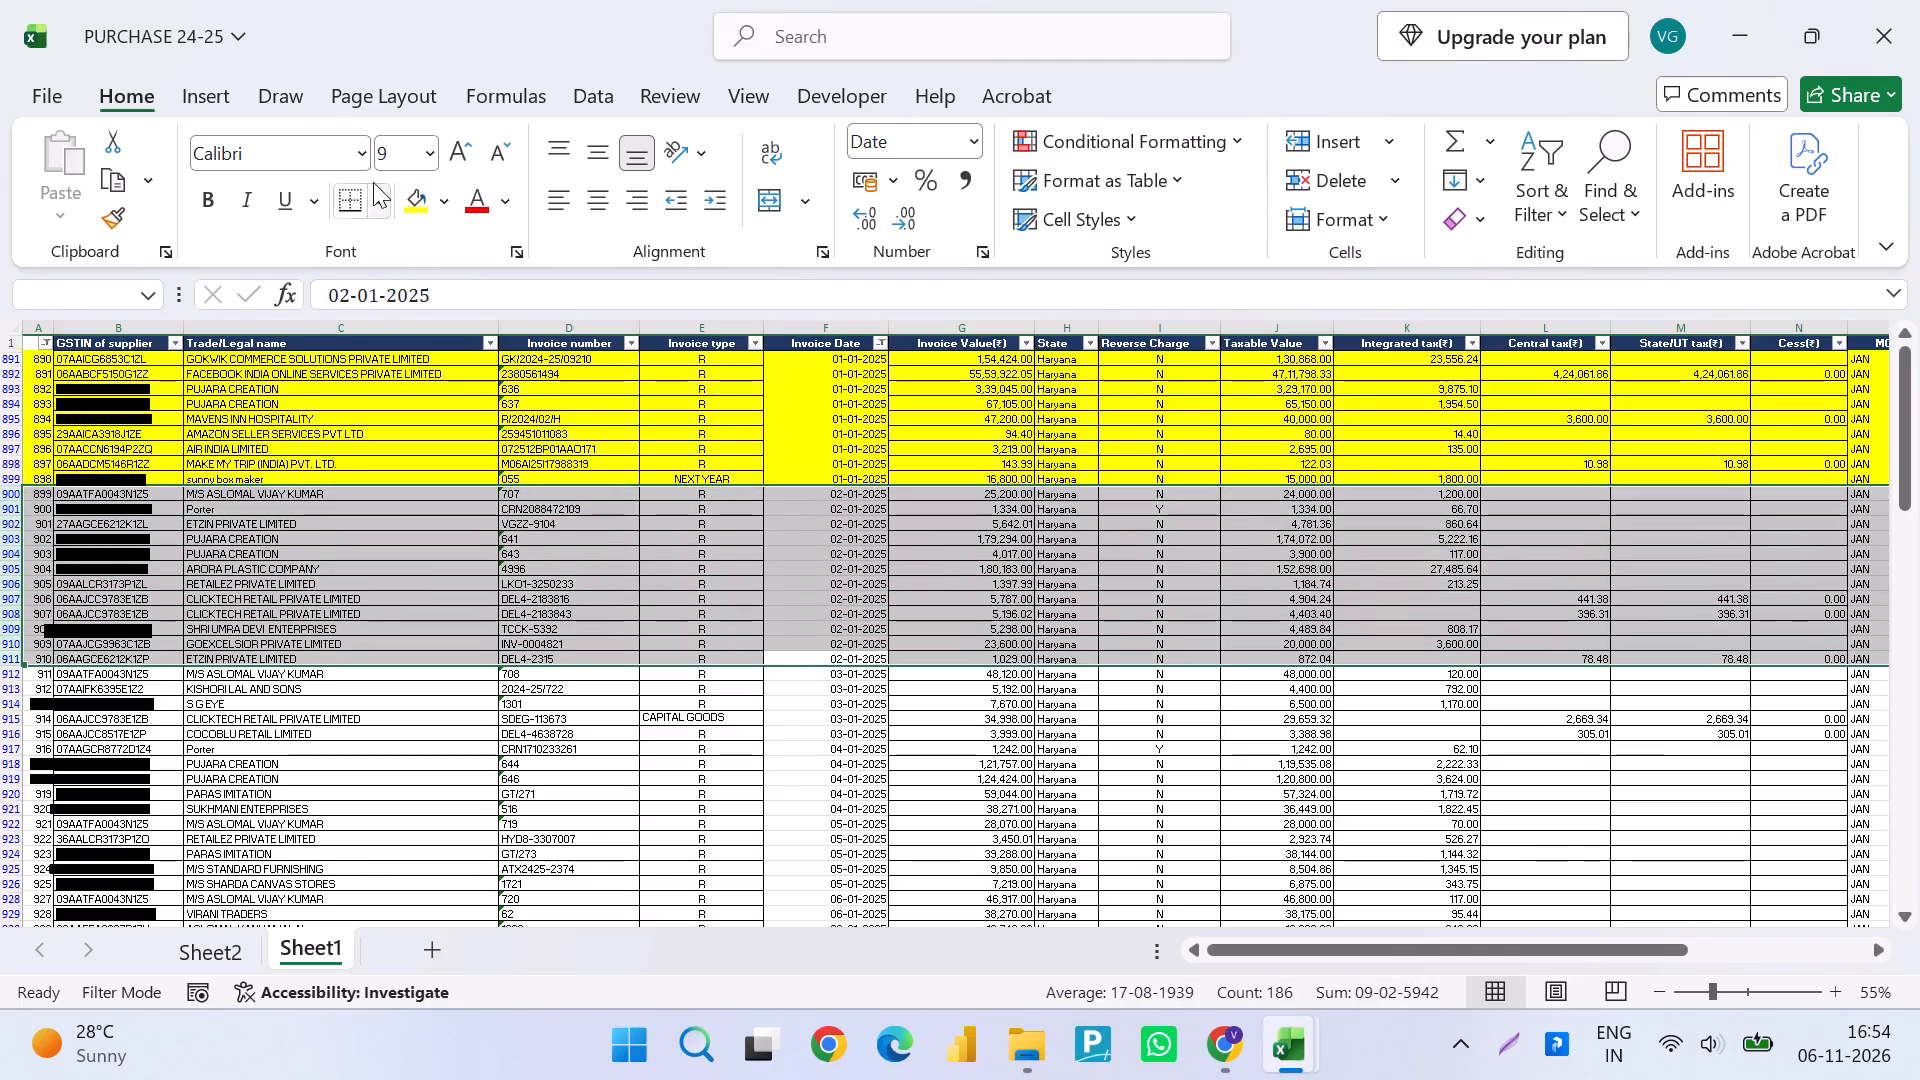
pyautogui.click(403, 193)
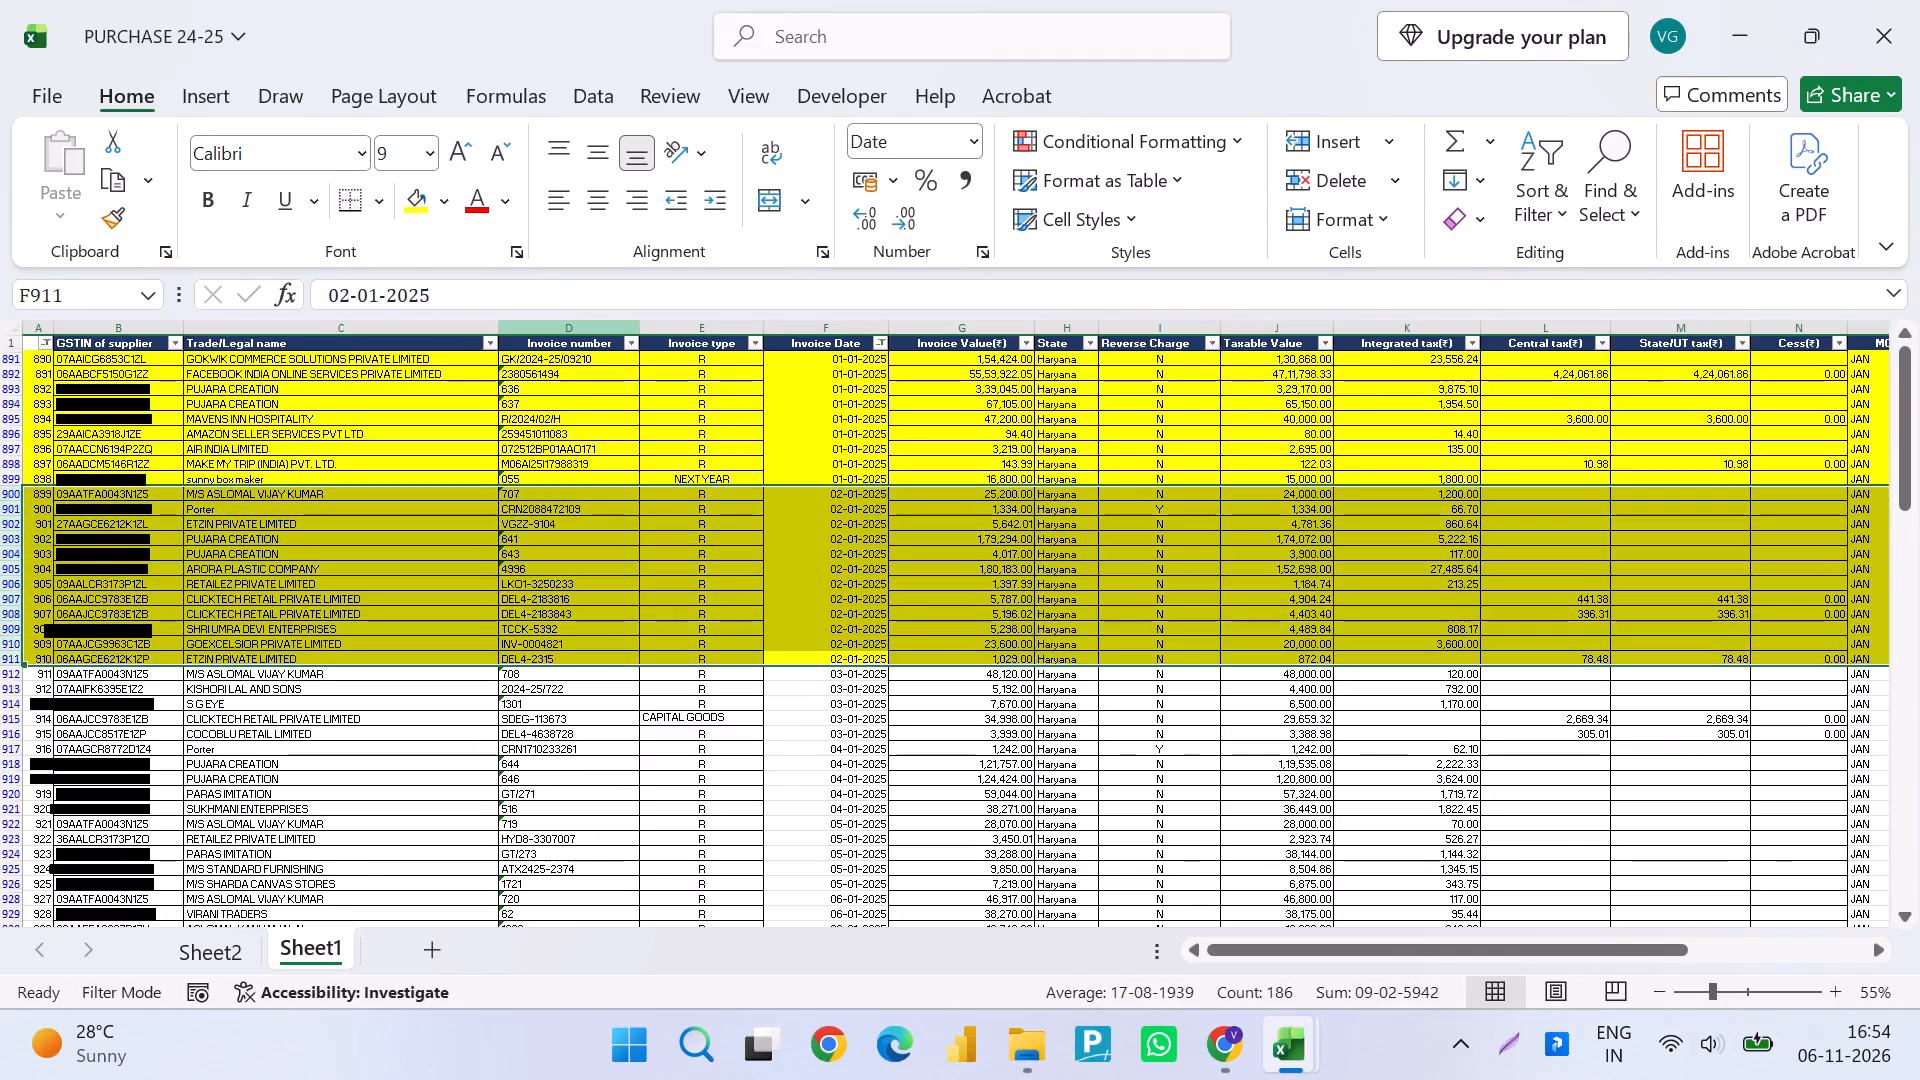
# Select the 02-01-2025 dates in F900:F911 to check how many there are.
pyautogui.click(800, 496)
pyautogui.hotkey('shift', 'Down')
pyautogui.hotkey('shift', 'Up')
pyautogui.hotkey('shift', 'Down')
pyautogui.hotkey('shift', 'Down')
pyautogui.hotkey('shift', 'Down')
pyautogui.hotkey('shift', 'Down')
pyautogui.hotkey('shift', 'Down')
pyautogui.hotkey('shift', 'Down')
pyautogui.hotkey('shift', 'Down')
pyautogui.hotkey('shift', 'Down')
pyautogui.hotkey('shift', 'Down')
pyautogui.hotkey('shift', 'Down')
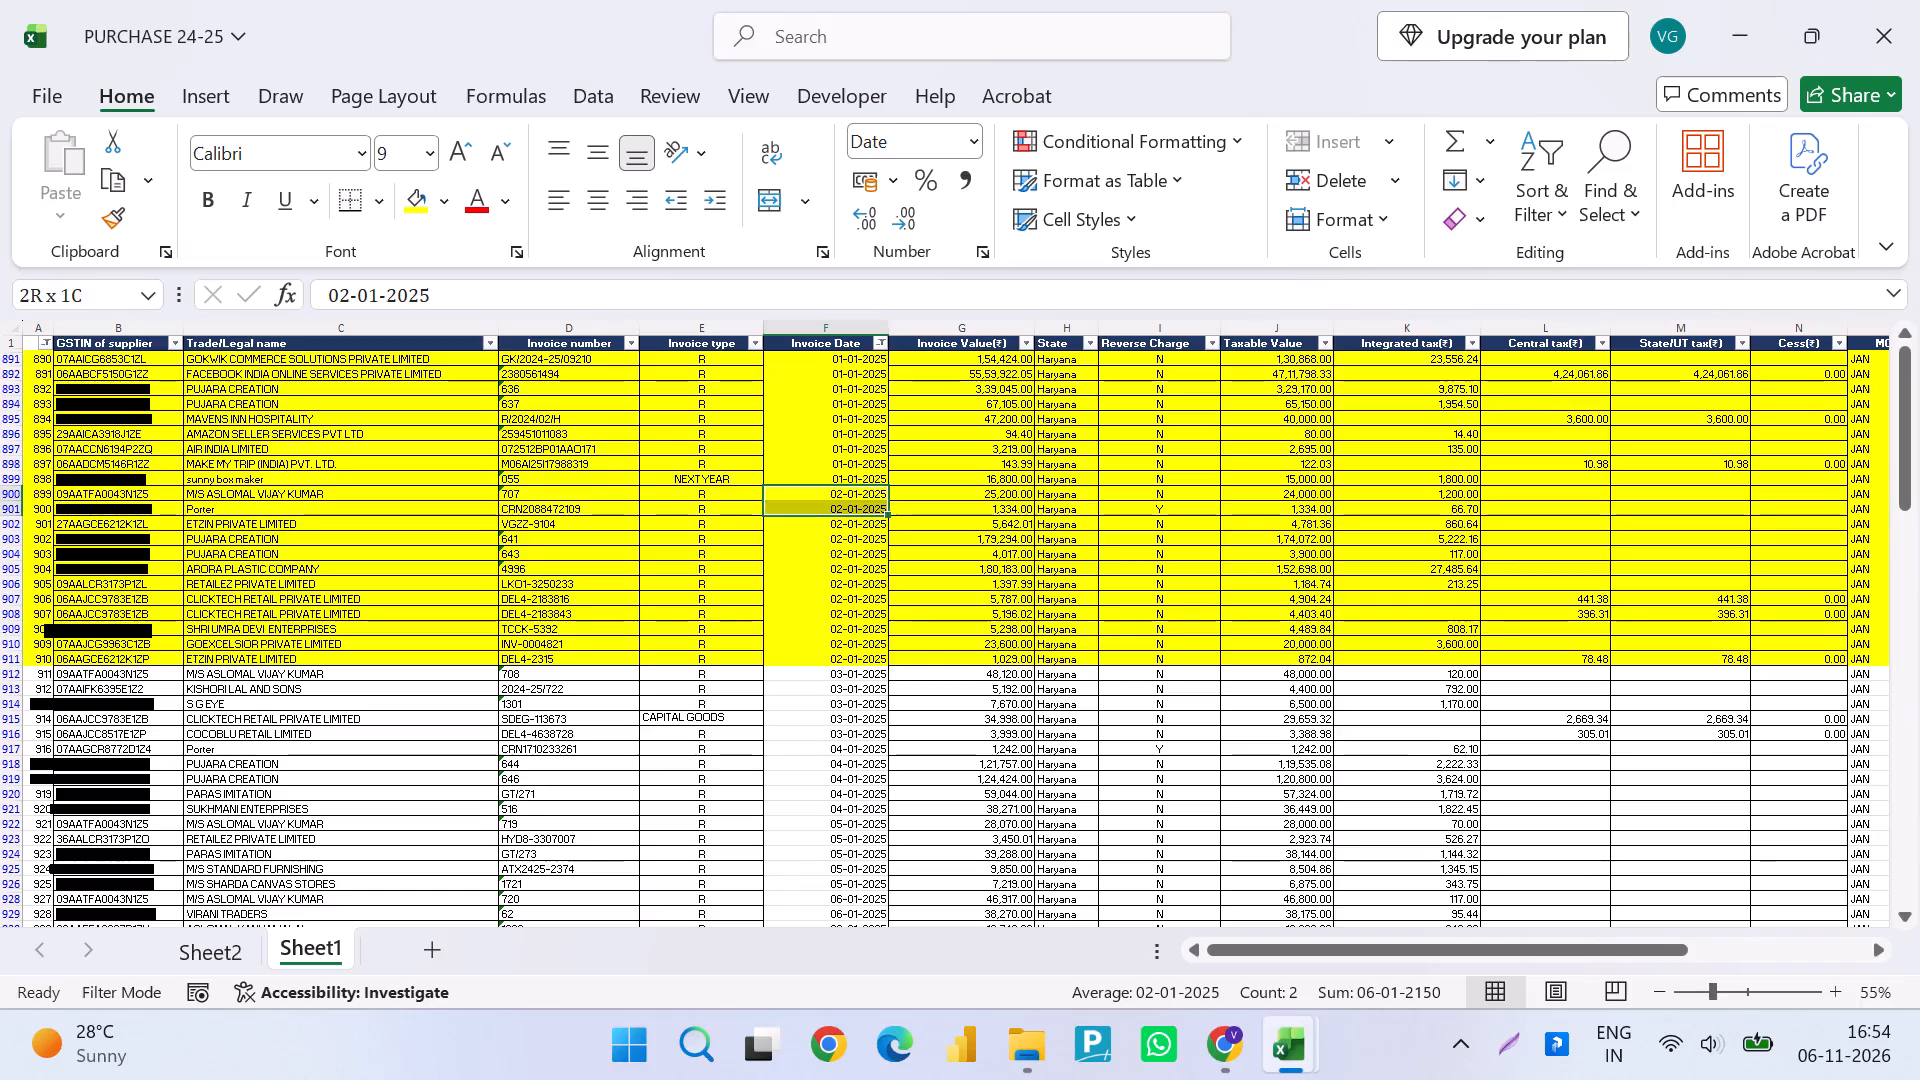
pyautogui.hotkey('shift', 'Down')
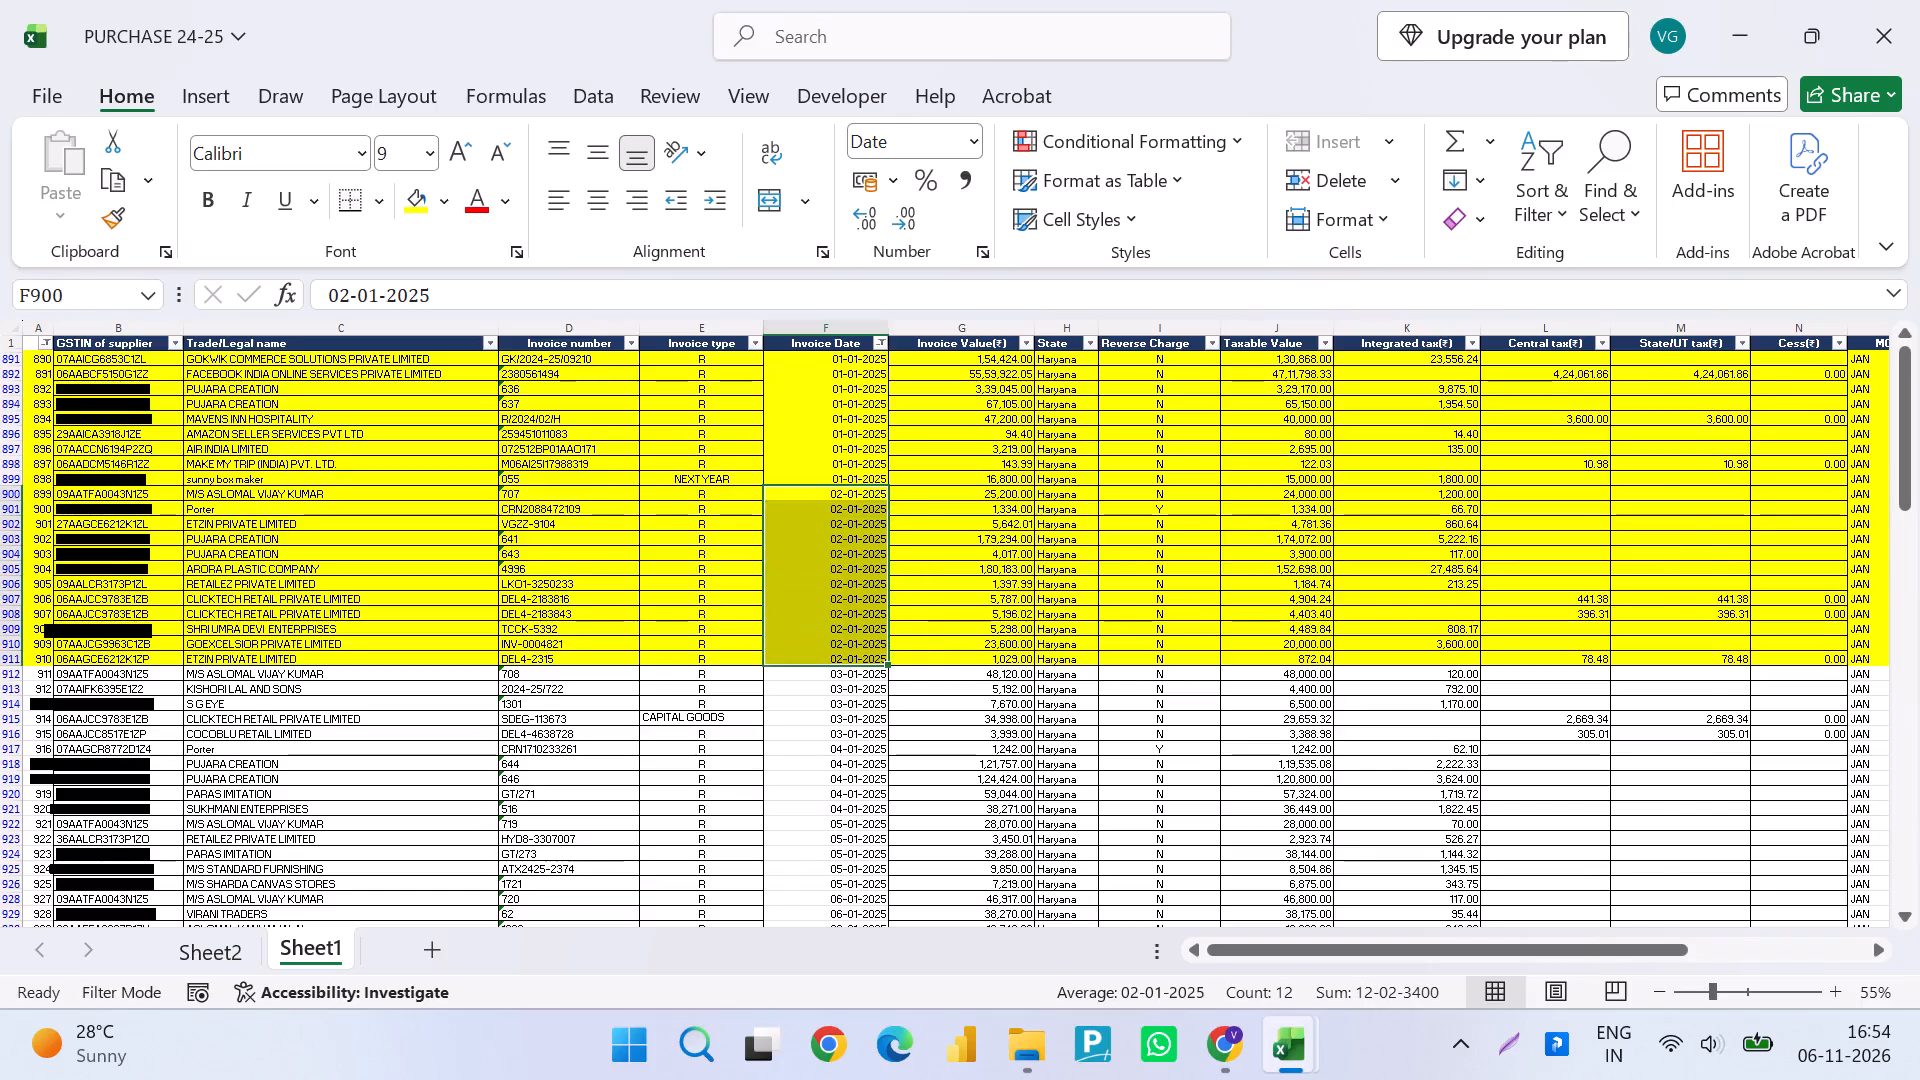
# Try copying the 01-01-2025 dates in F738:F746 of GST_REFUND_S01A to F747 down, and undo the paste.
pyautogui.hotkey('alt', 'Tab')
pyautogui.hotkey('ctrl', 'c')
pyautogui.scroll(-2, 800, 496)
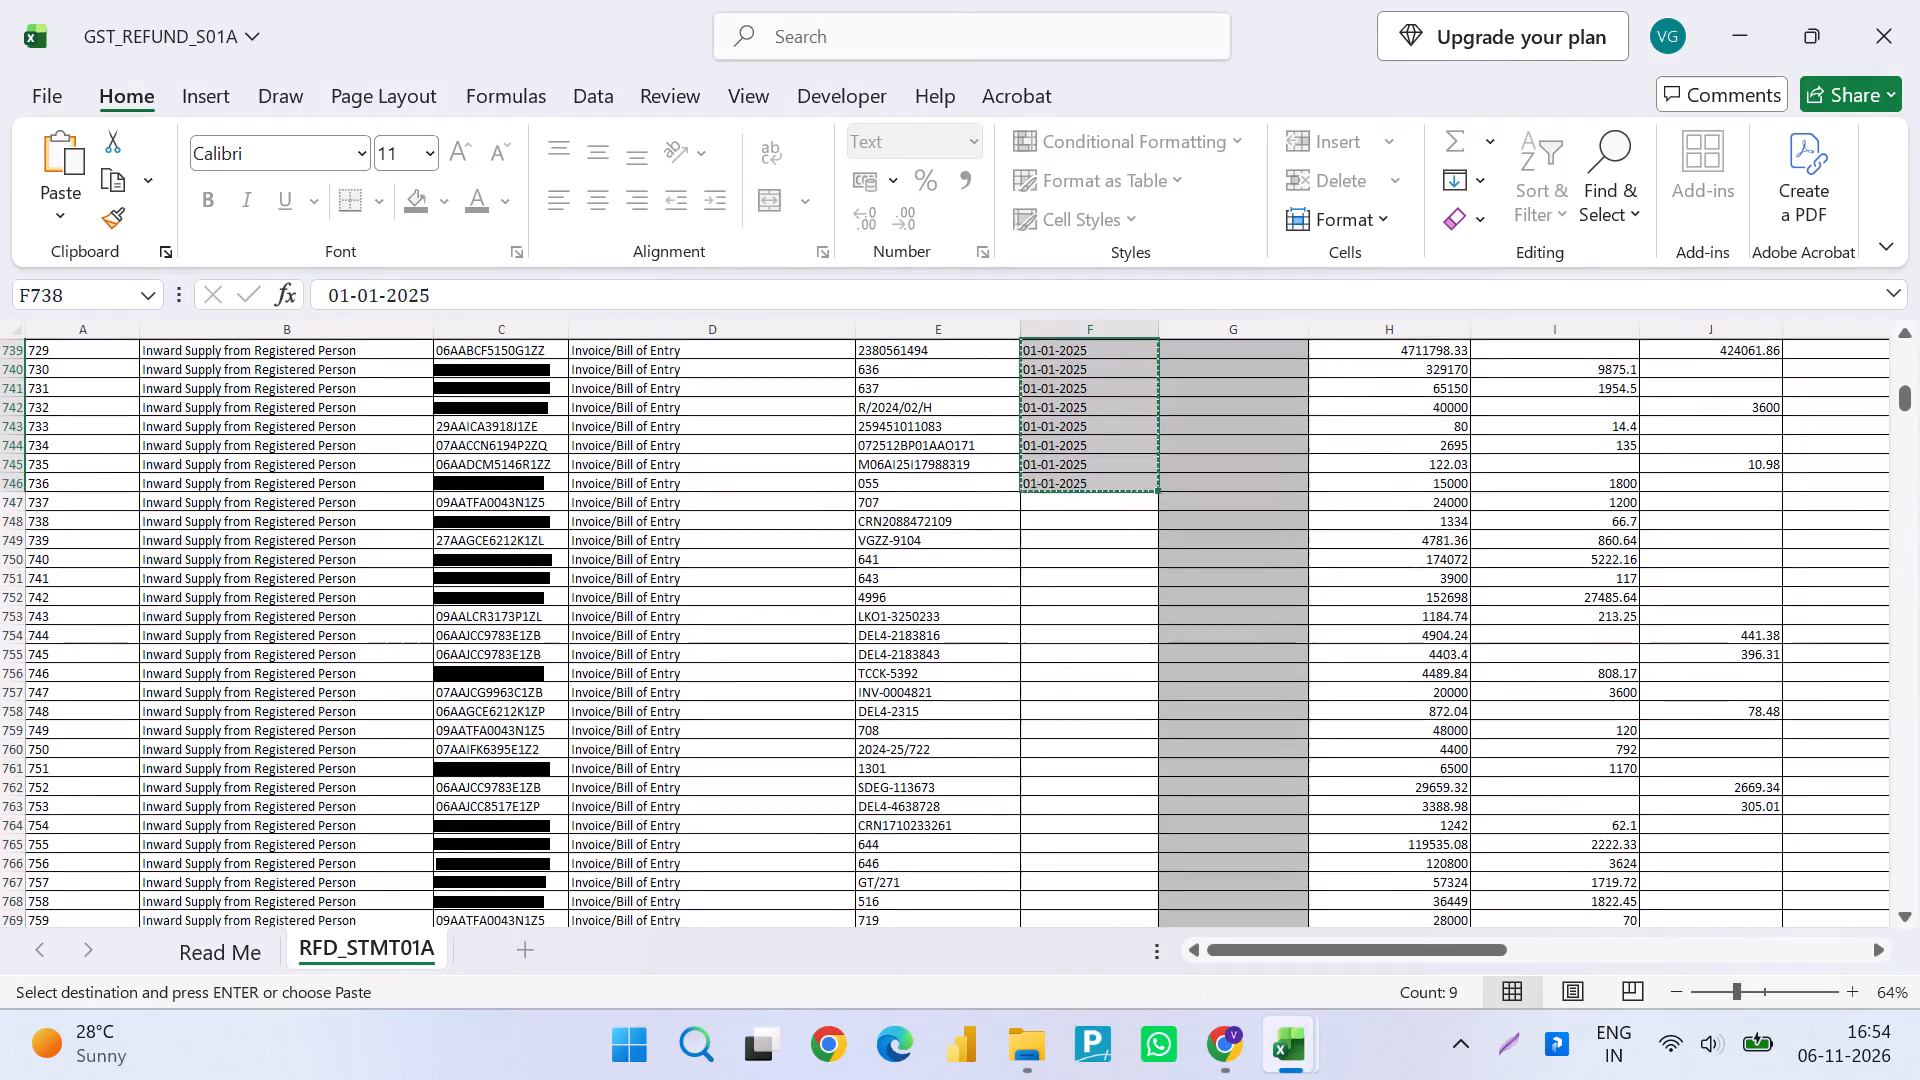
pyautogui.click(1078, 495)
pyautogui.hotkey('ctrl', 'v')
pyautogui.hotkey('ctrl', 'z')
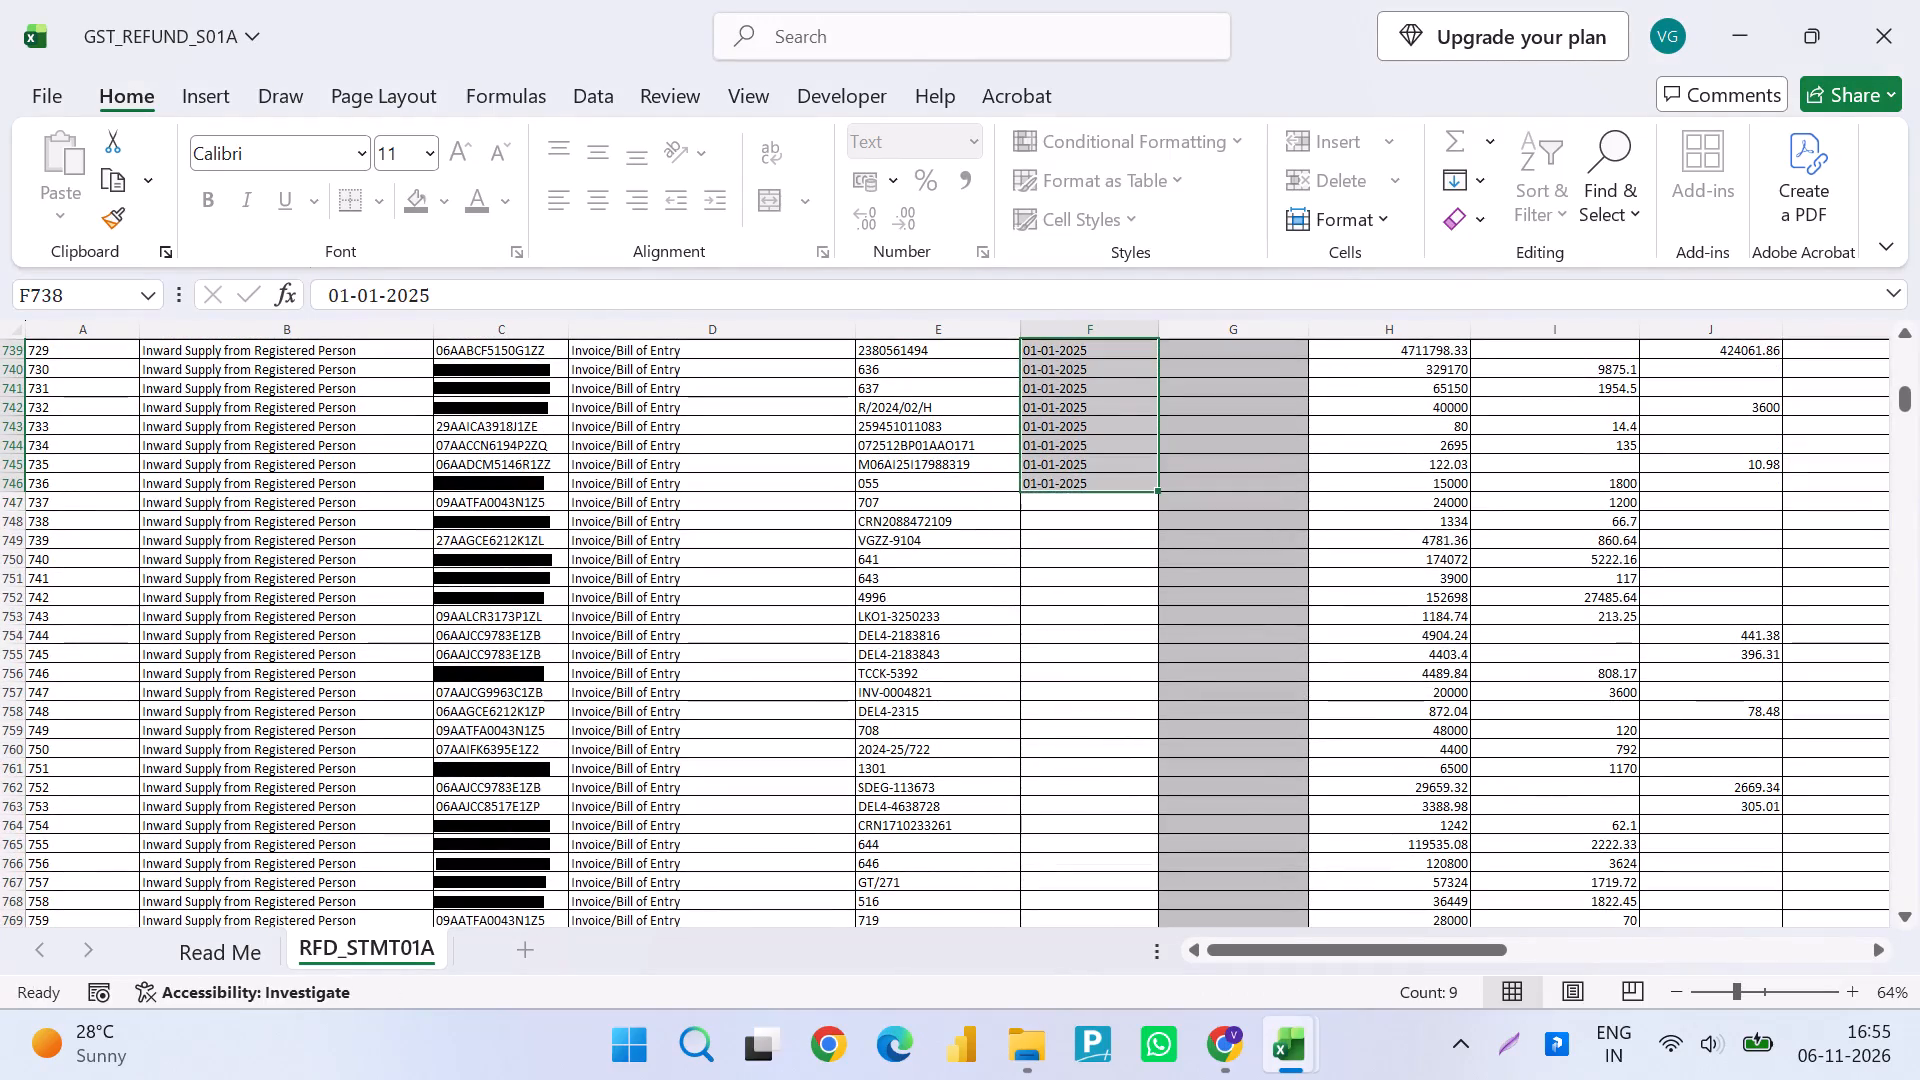
# Copy the nine 01-01-2025 dates in F738:F746 and paste them from F747 down.
pyautogui.hotkey('ctrl', 'c')
pyautogui.press('Down')
pyautogui.press('Down')
pyautogui.press('Down')
pyautogui.press('Down')
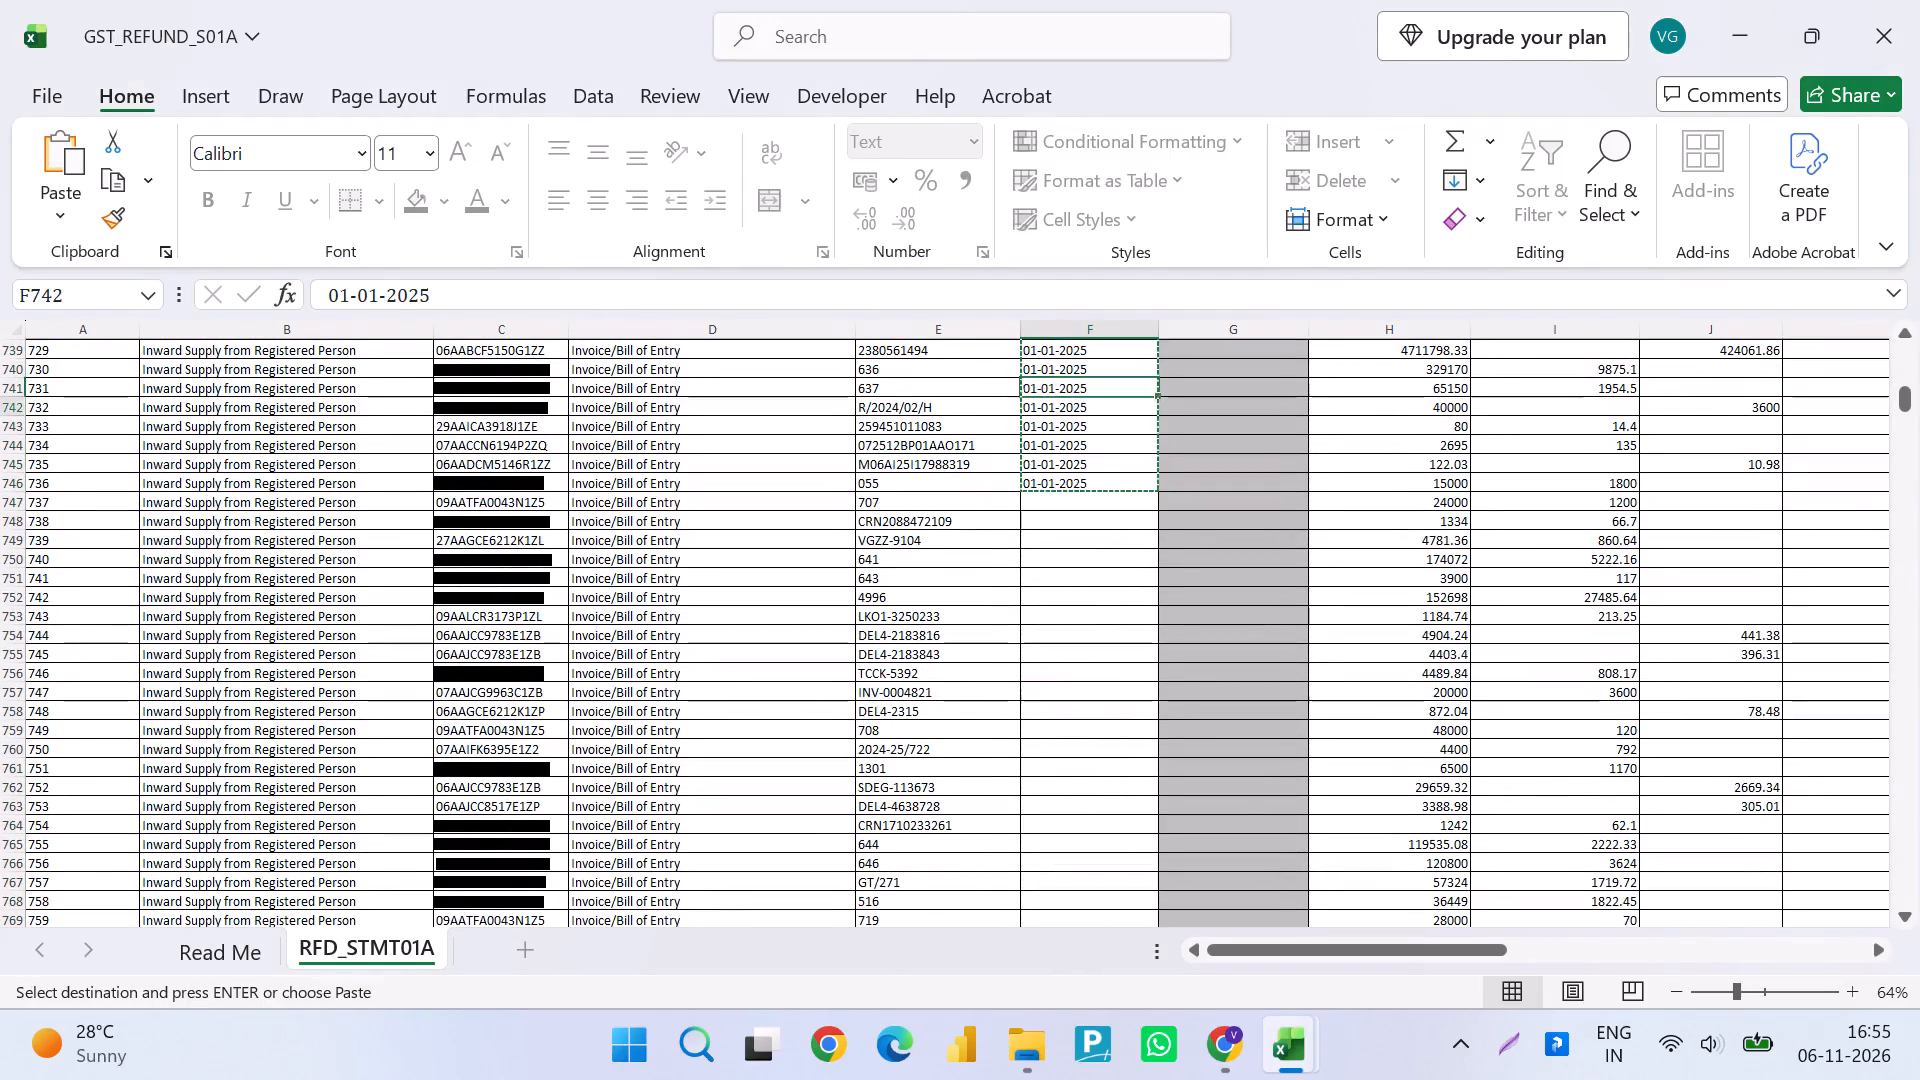
pyautogui.press('Down')
pyautogui.press('Down')
pyautogui.press('Down')
pyautogui.press('Down')
pyautogui.press('Down')
pyautogui.press('Return')
# Change the date in F747, for invoice 707, to 02-01-2025.
pyautogui.press('F2')
pyautogui.press('Left')
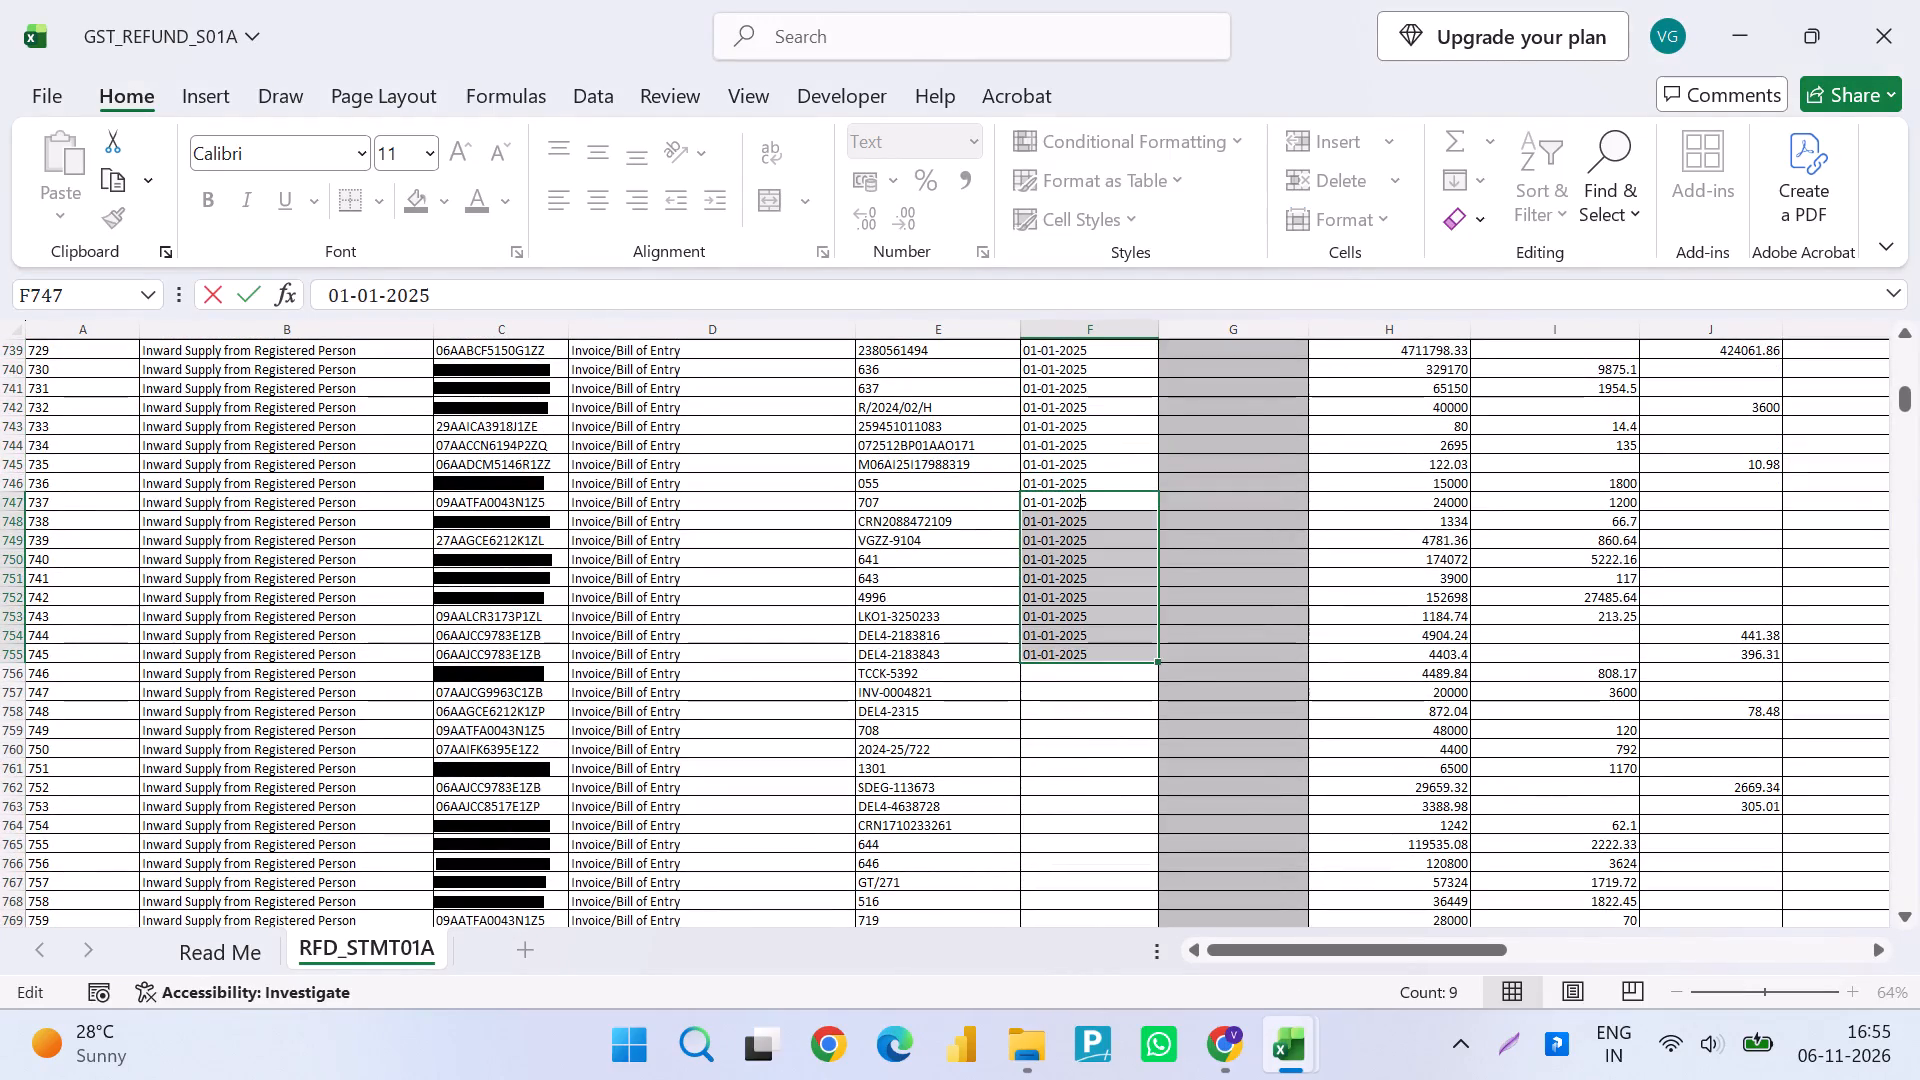
pyautogui.hotkey('ctrl', 'Left')
pyautogui.hotkey('ctrl', 'Left')
pyautogui.hotkey('ctrl', 'Left')
pyautogui.press('Left')
pyautogui.hotkey('shift', 'Left')
pyautogui.press('2')
pyautogui.press('Return')
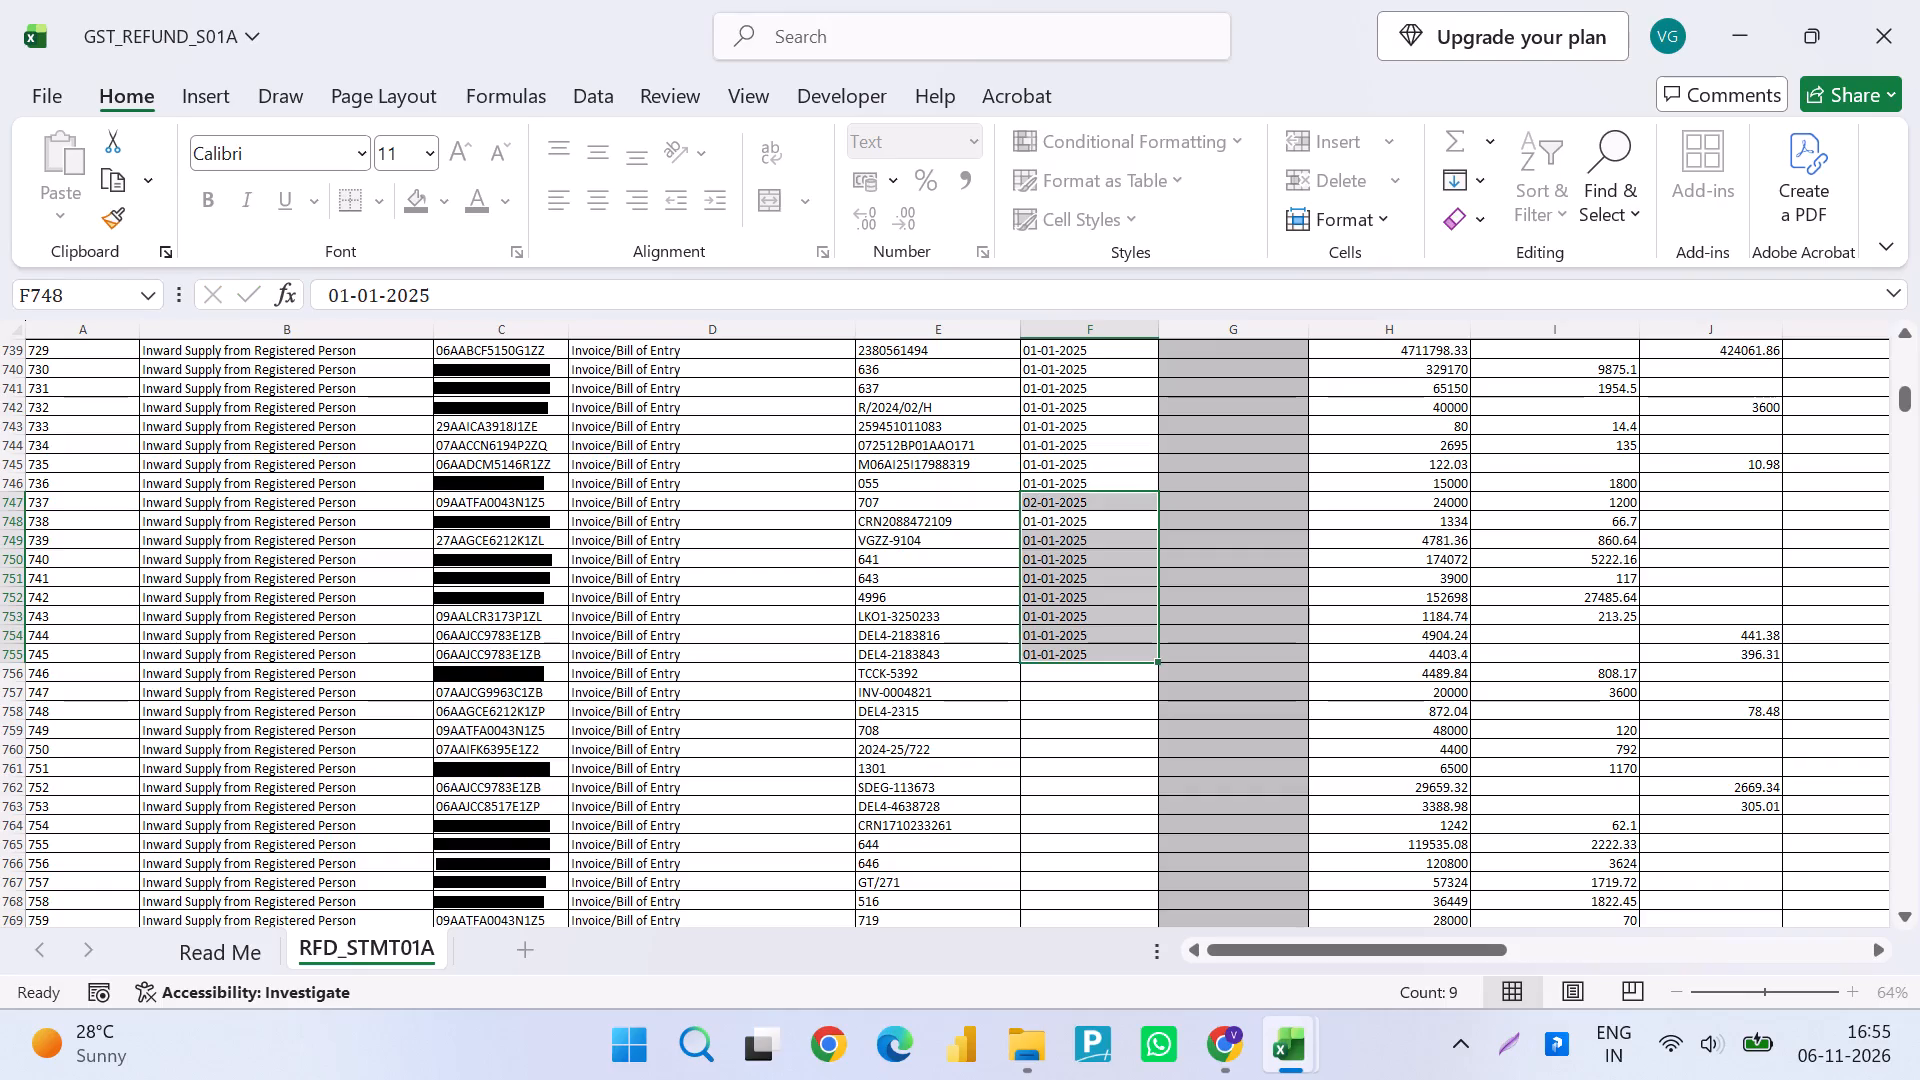
# Fill the 02-01-2025 date from F747 down through F758, the row of invoice DEL4-2315.
pyautogui.hotkey('ctrl', 'd')
pyautogui.hotkey('shift', 'Down')
pyautogui.hotkey('shift', 'Down')
pyautogui.hotkey('shift', 'Down')
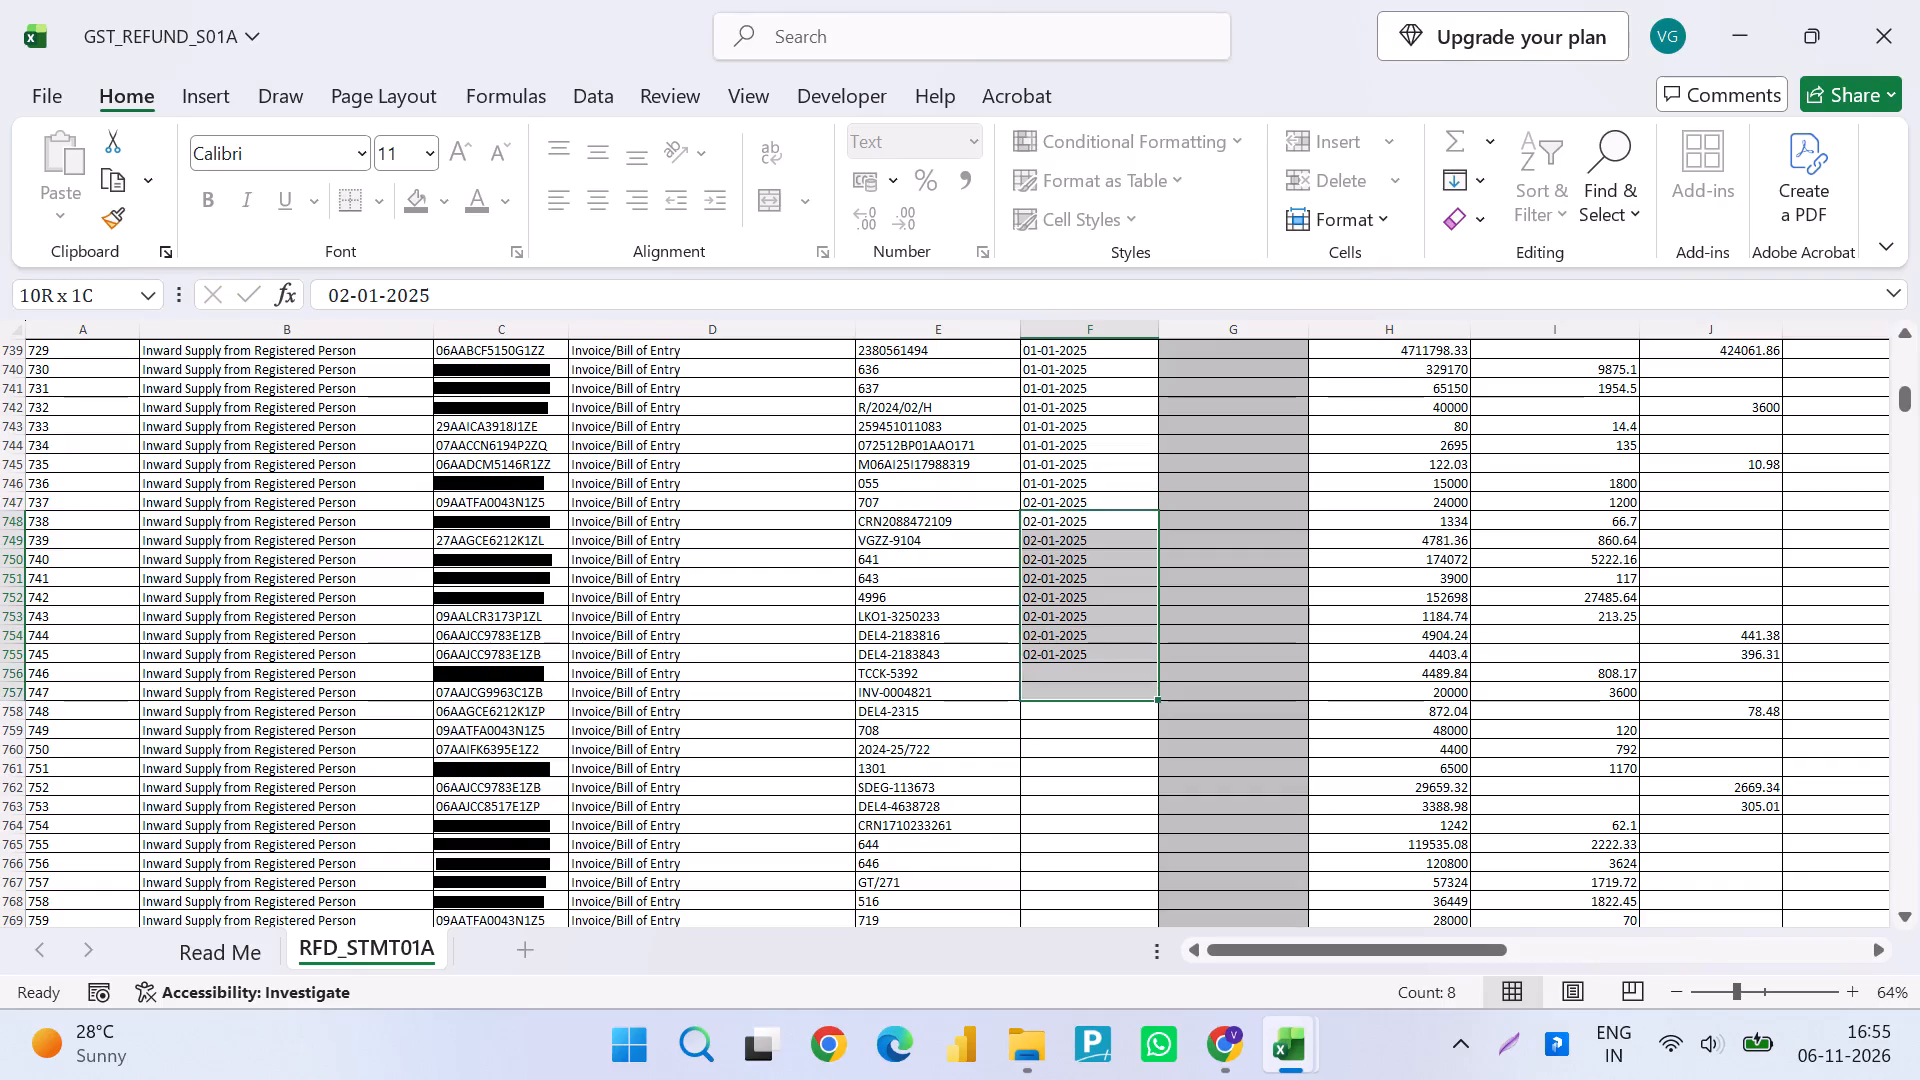
pyautogui.hotkey('ctrl', 'd')
pyautogui.hotkey('shift', 'Down')
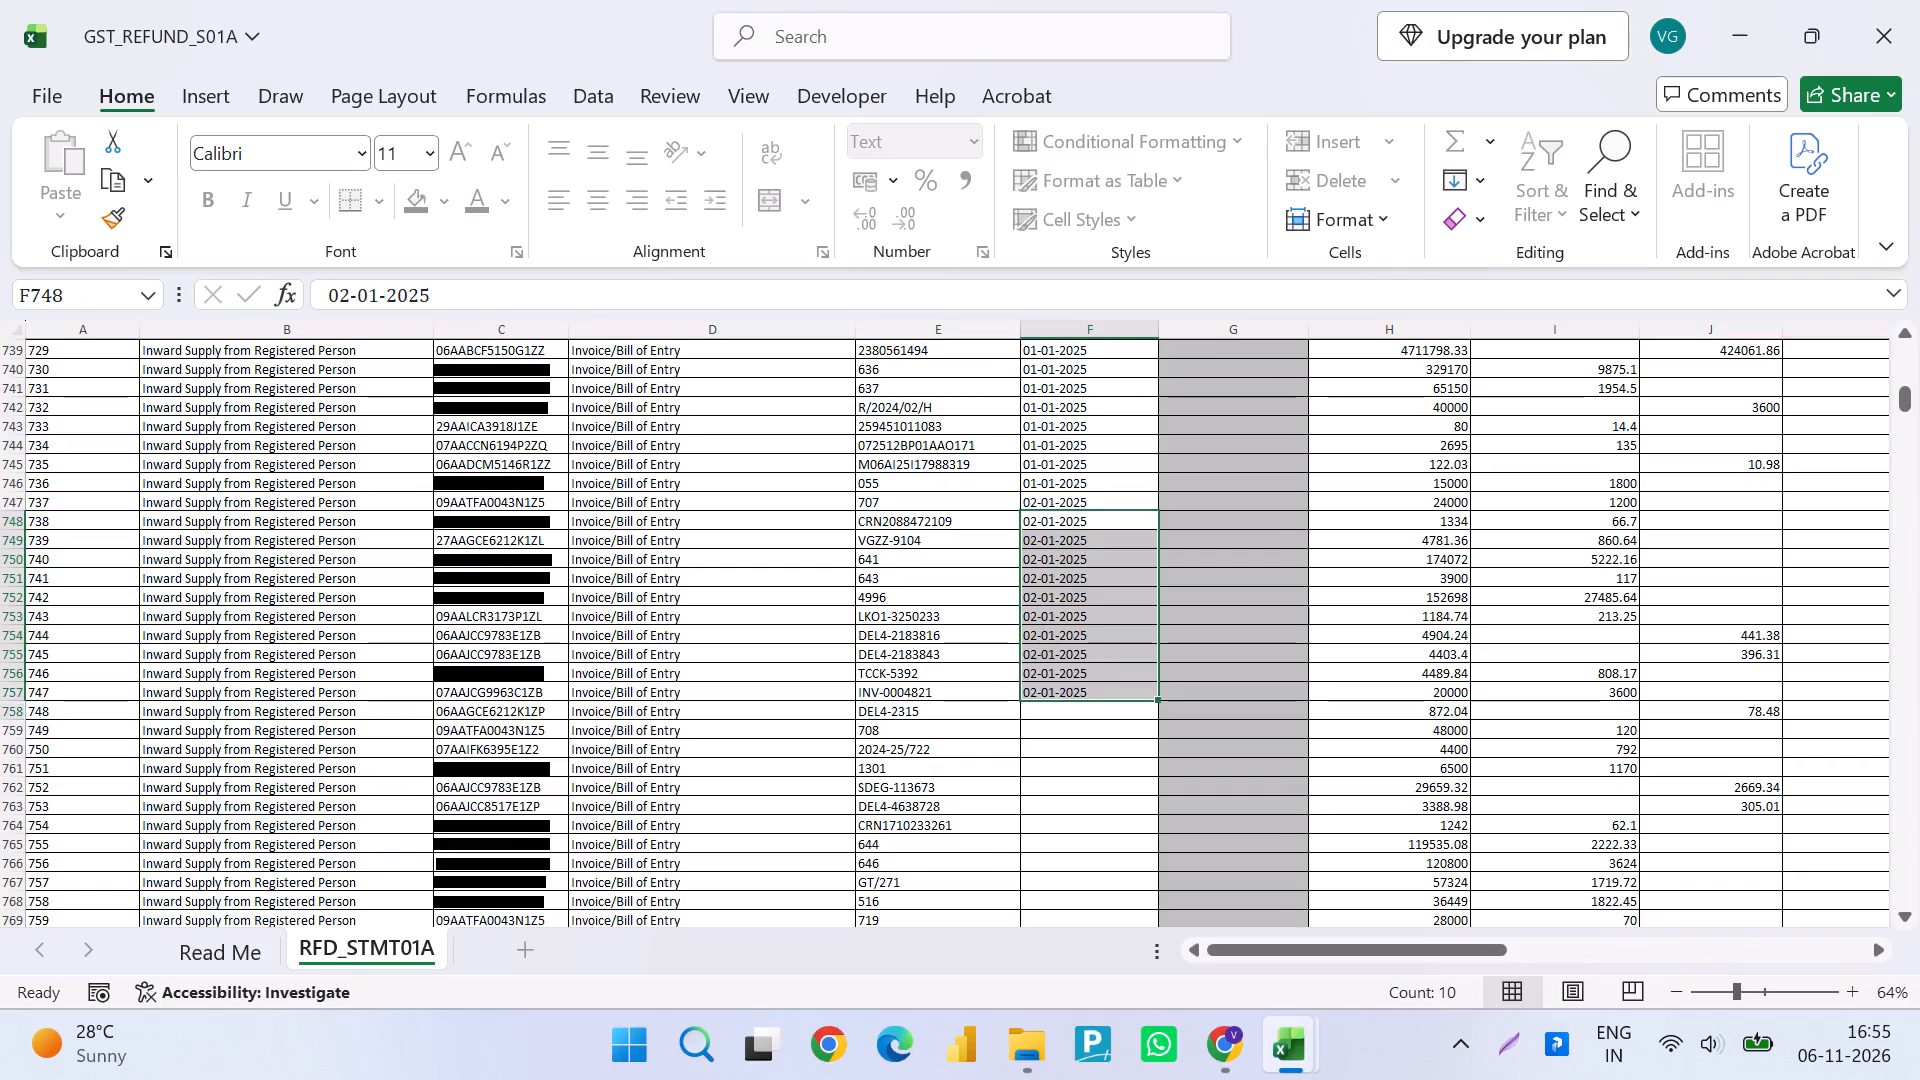
pyautogui.hotkey('ctrl', 'd')
pyautogui.press('Down')
# Reapply the filter in PURCHASE 24-25 from the Invoice type column to hide the yellow rows, and go to F912.
pyautogui.hotkey('alt', 'Tab')
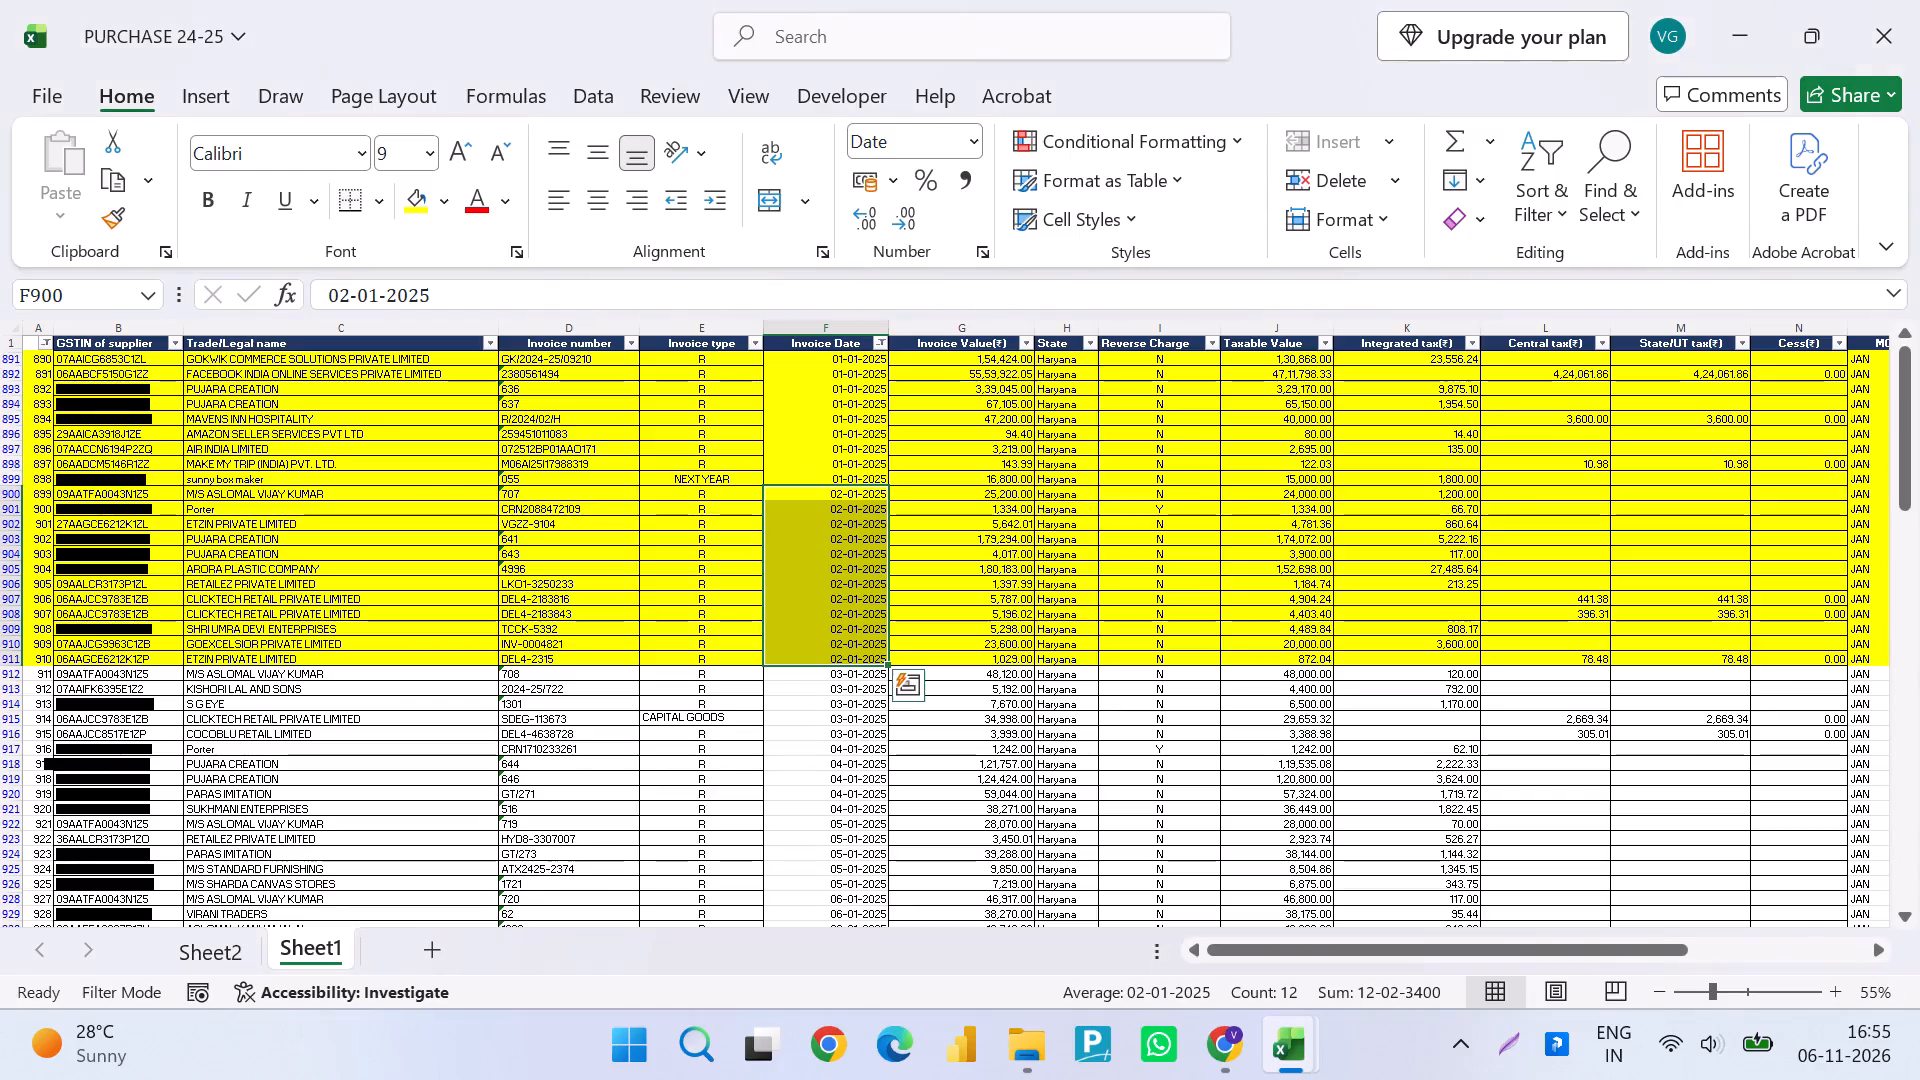
pyautogui.hotkey('ctrl', 'Up')
pyautogui.press('Left')
pyautogui.hotkey('alt', 'Down')
pyautogui.hotkey('alt', 'Down')
pyautogui.hotkey('alt', 'Down')
pyautogui.hotkey('alt', 'Down')
pyautogui.hotkey('alt', 'Down')
pyautogui.hotkey('alt', 'Down')
pyautogui.hotkey('alt', 'Down')
pyautogui.hotkey('alt', 'Down')
pyautogui.hotkey('alt', 'Down')
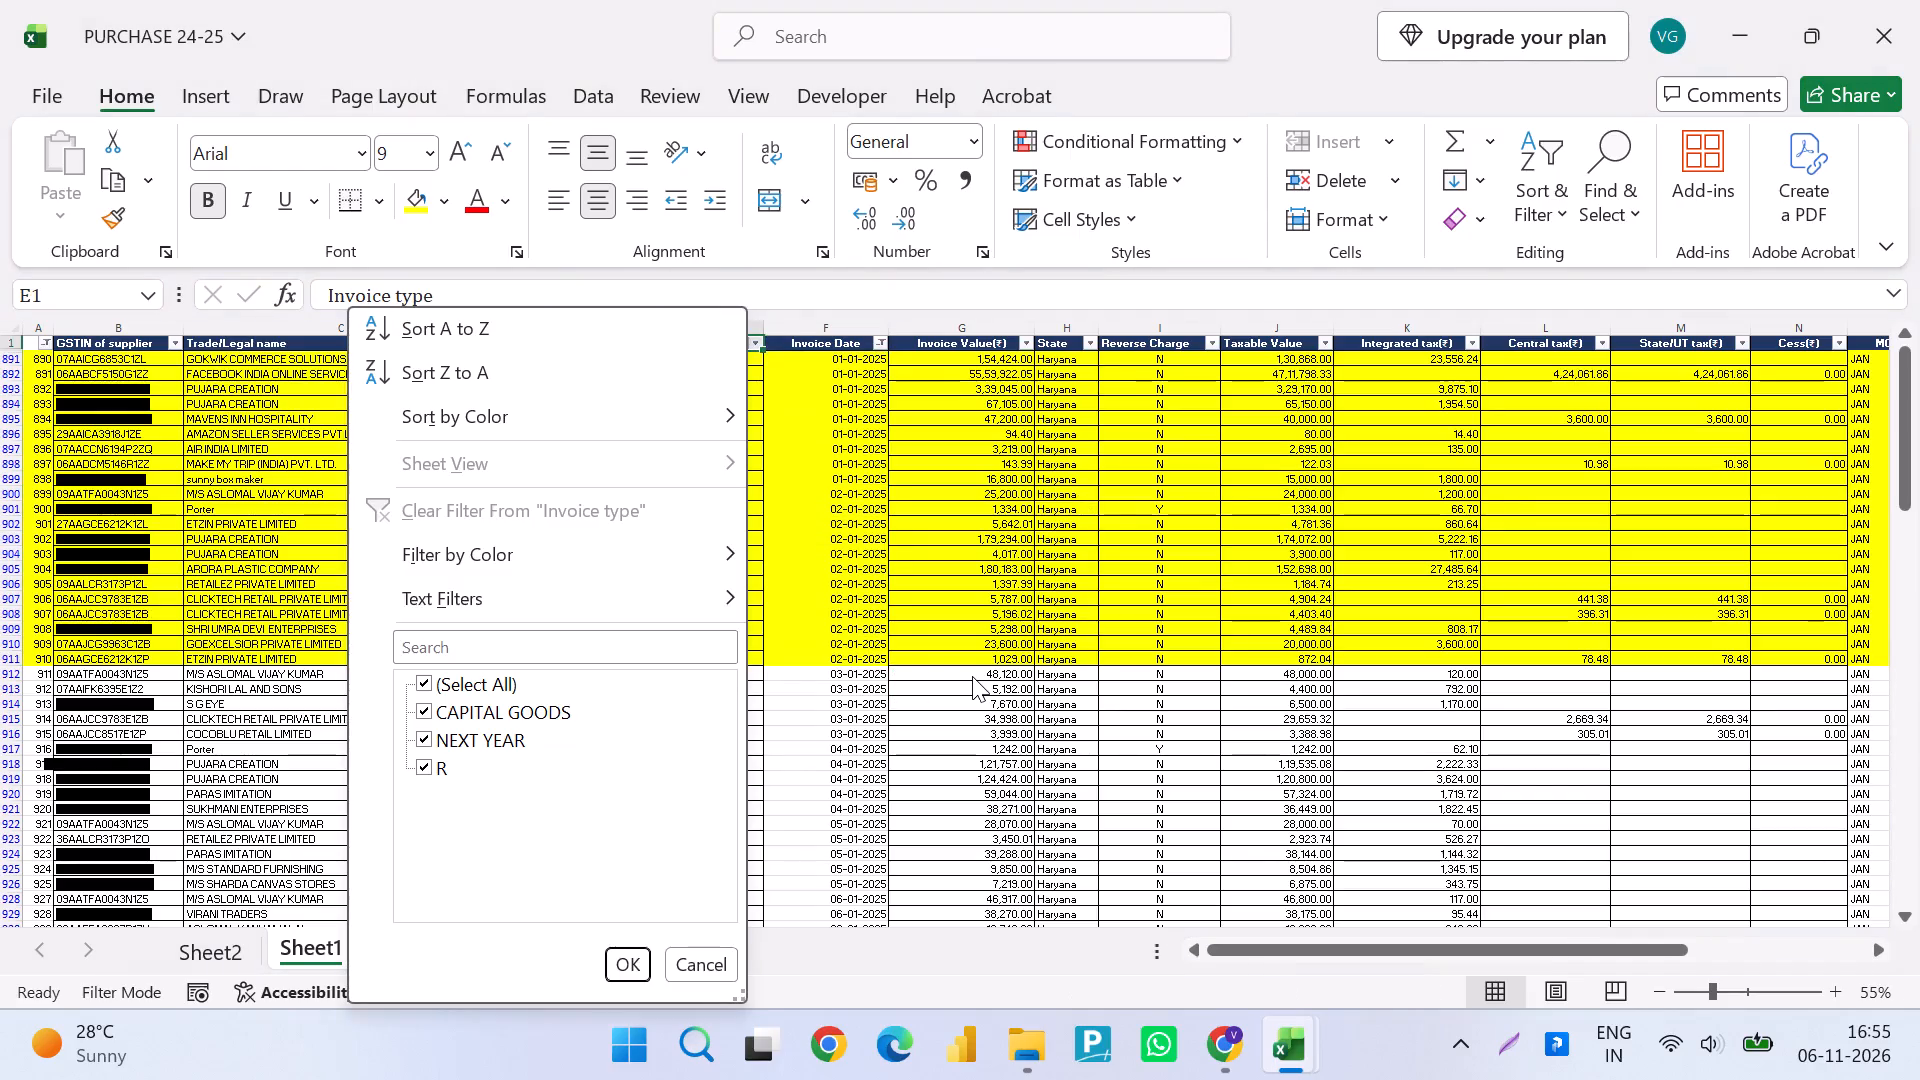
pyautogui.press('Tab')
pyautogui.press('Return')
pyautogui.press('Down')
pyautogui.press('Right')
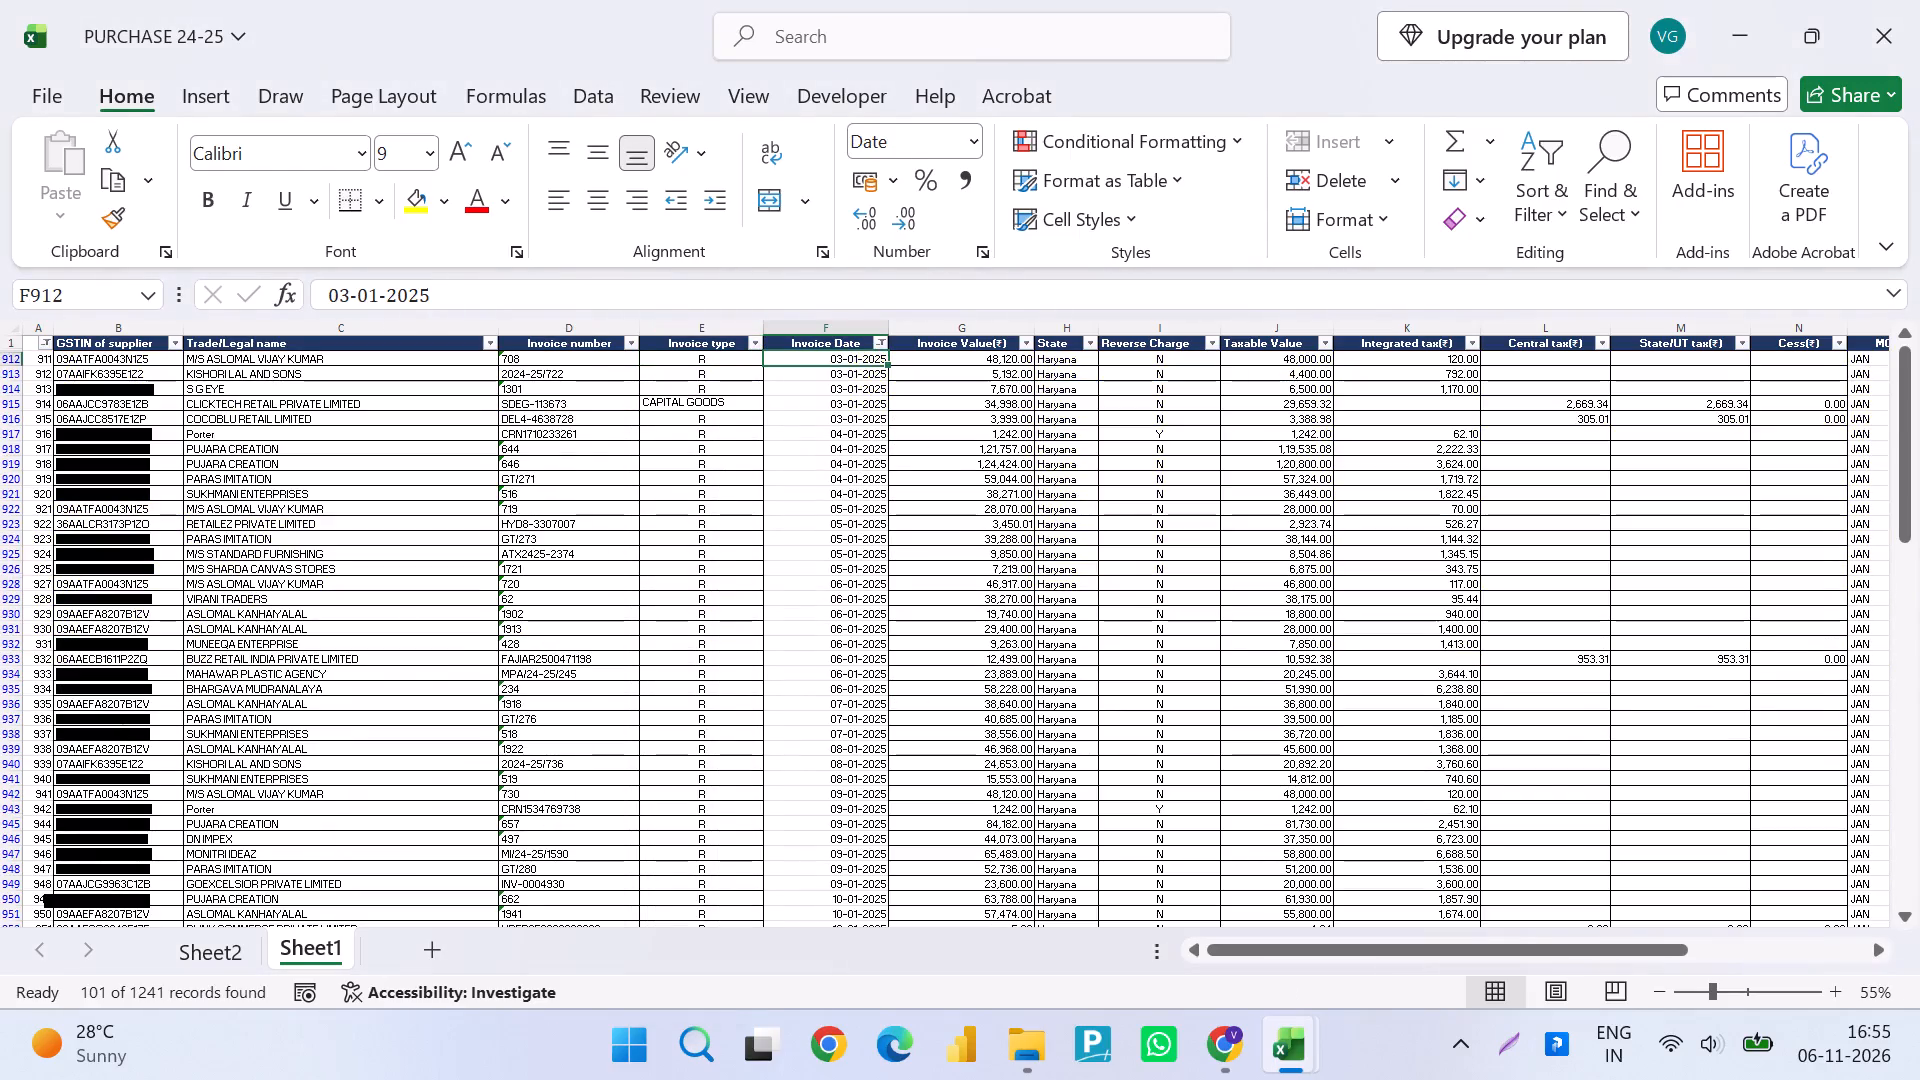
# Select the 03-01-2025 dates in F912:F916 of PURCHASE 24-25 and compare them with the next empty date rows in GST_REFUND_S01A.
pyautogui.hotkey('shift', 'Down')
pyautogui.hotkey('shift', 'Down')
pyautogui.hotkey('shift', 'Down')
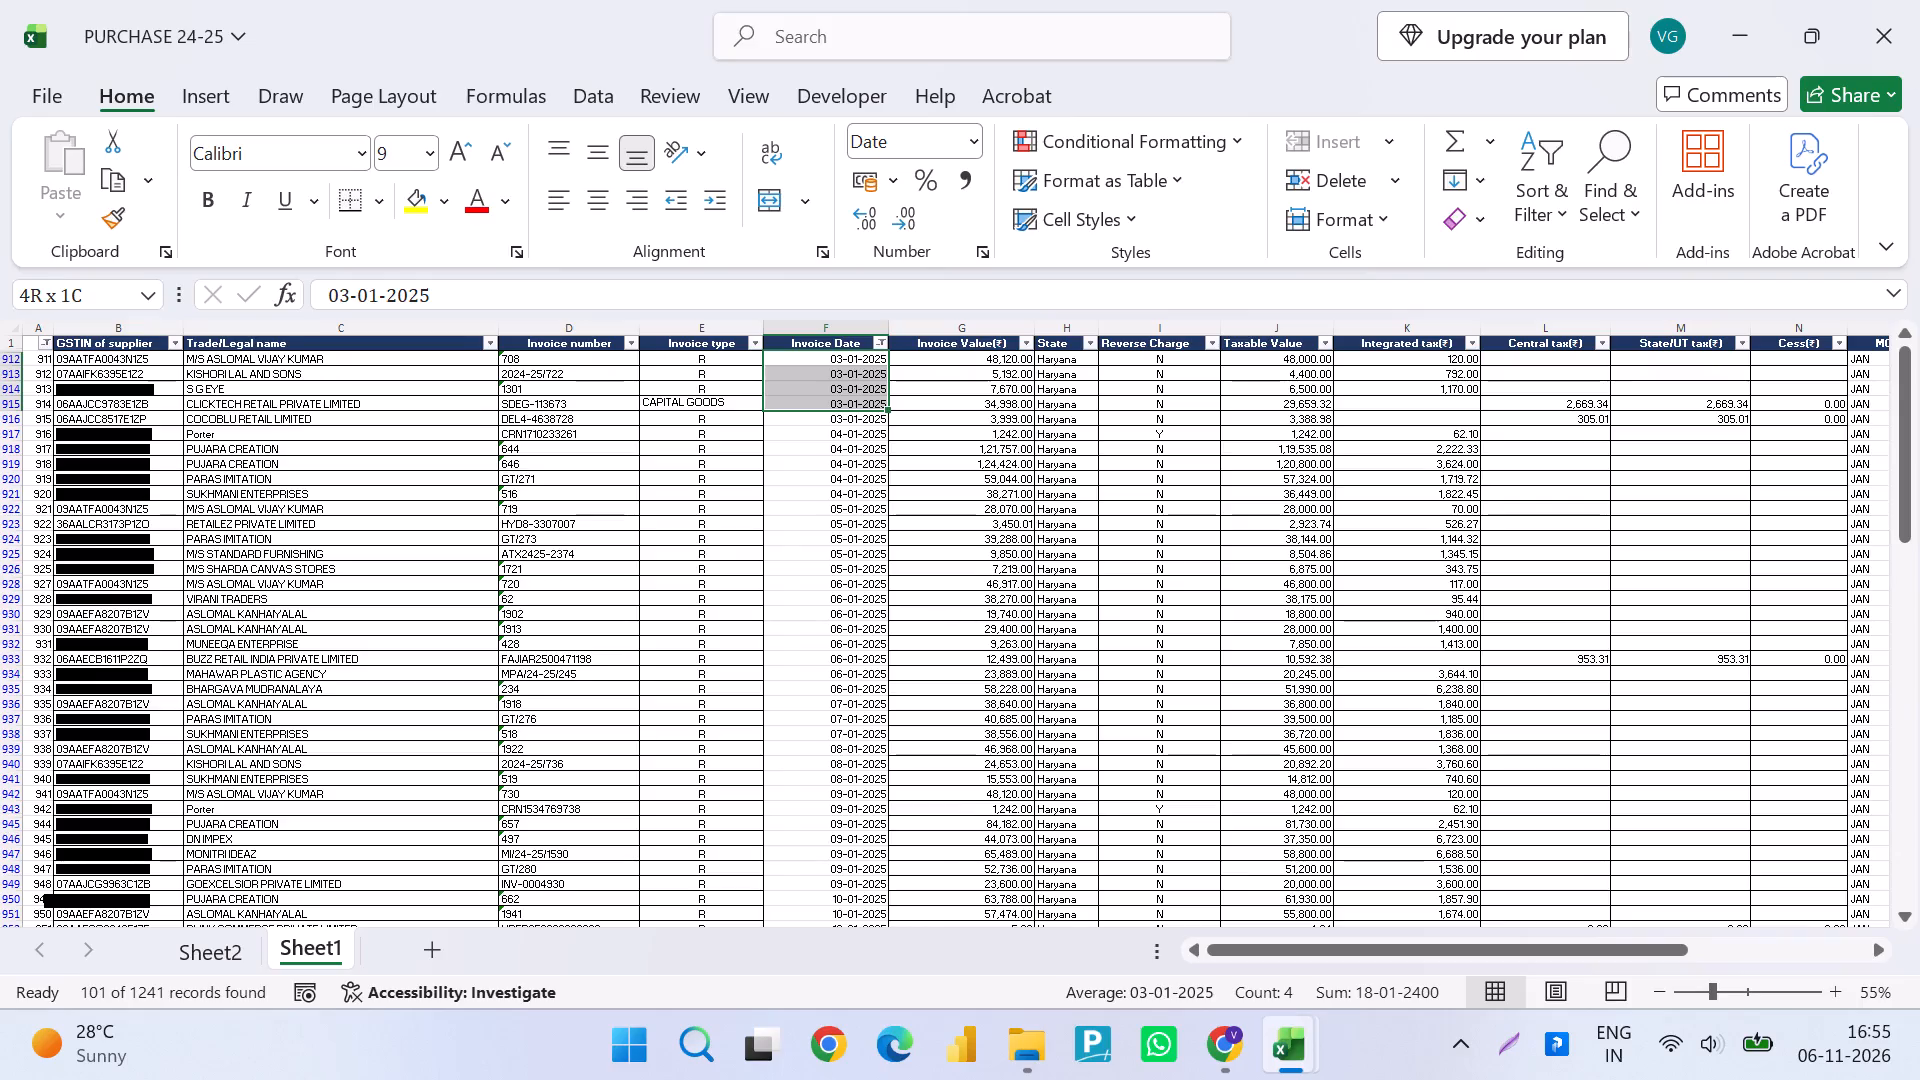
pyautogui.hotkey('shift', 'Down')
pyautogui.hotkey('alt', 'Tab')
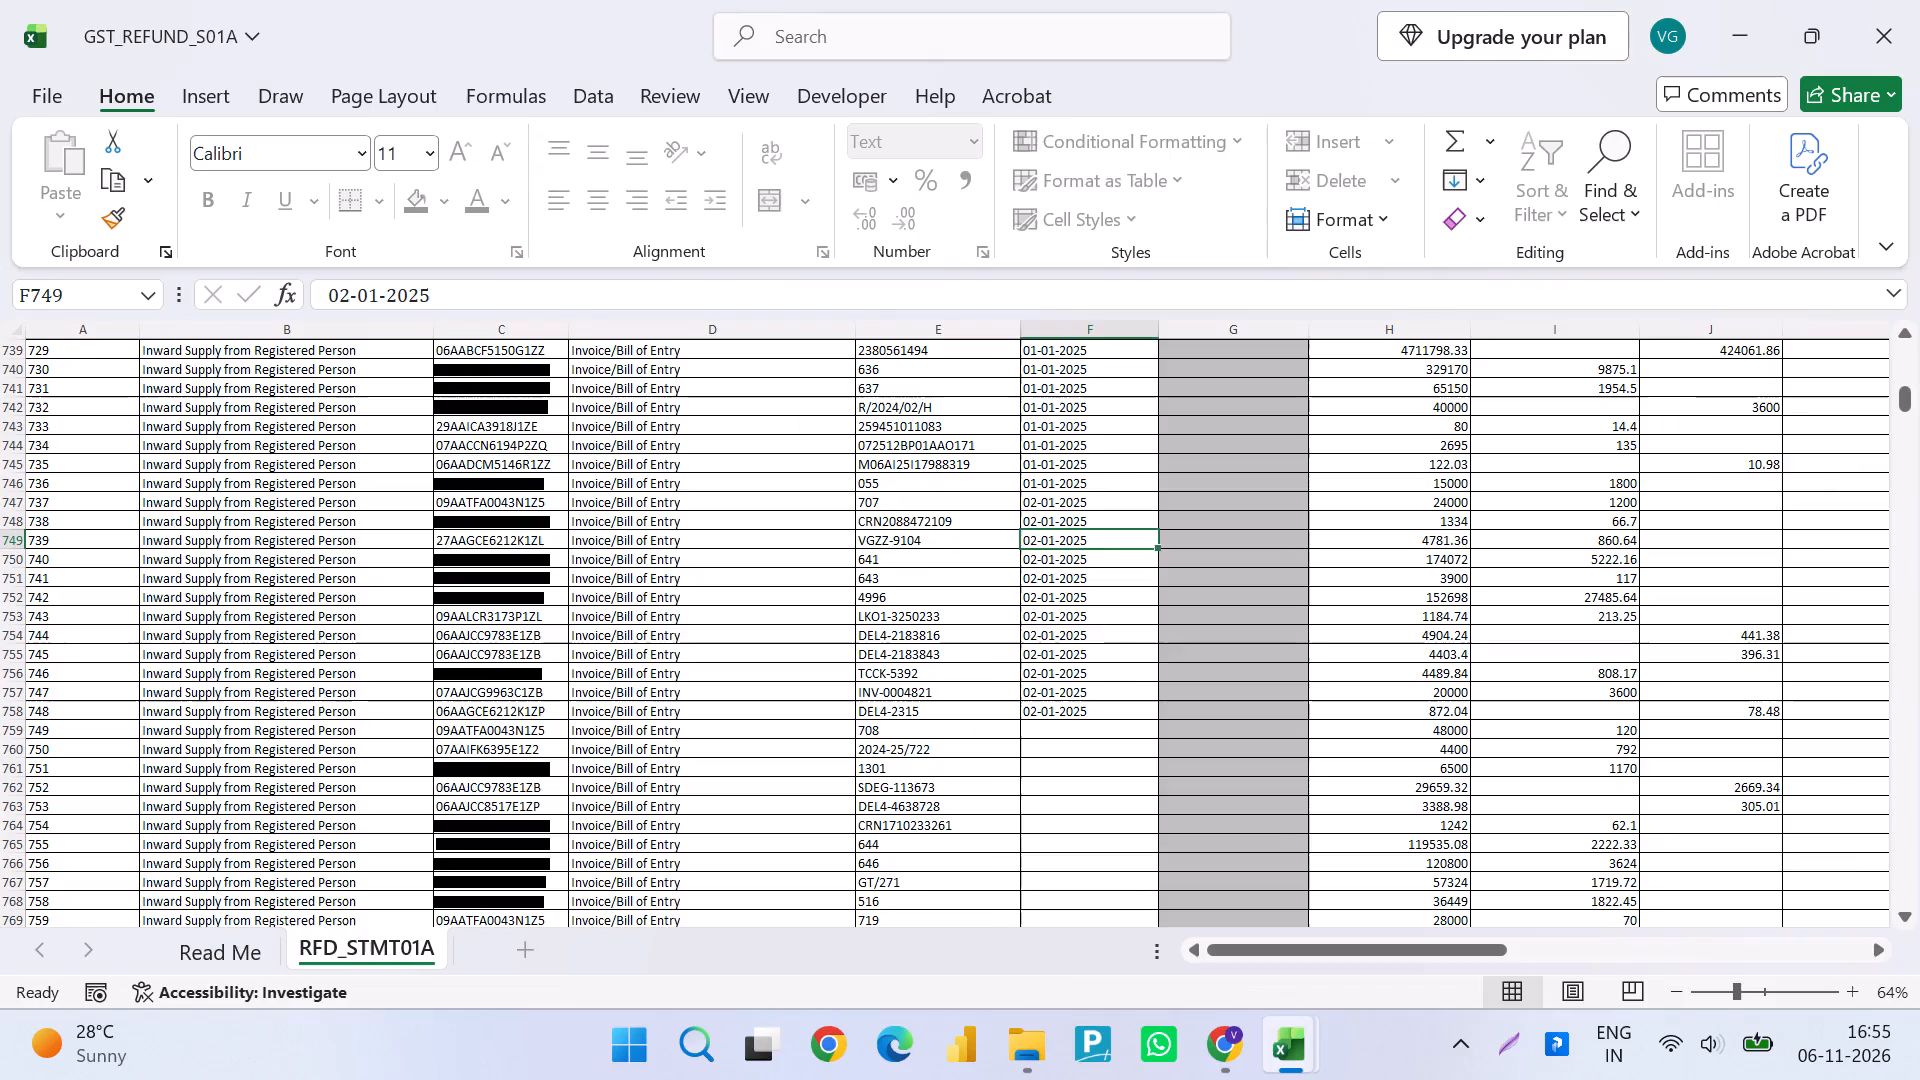
pyautogui.press('Down')
pyautogui.press('Down')
pyautogui.press('Down')
pyautogui.press('Down')
pyautogui.press('Down')
pyautogui.press('Down')
pyautogui.press('Down')
pyautogui.press('Down')
pyautogui.press('Down')
pyautogui.hotkey('alt', 'Tab')
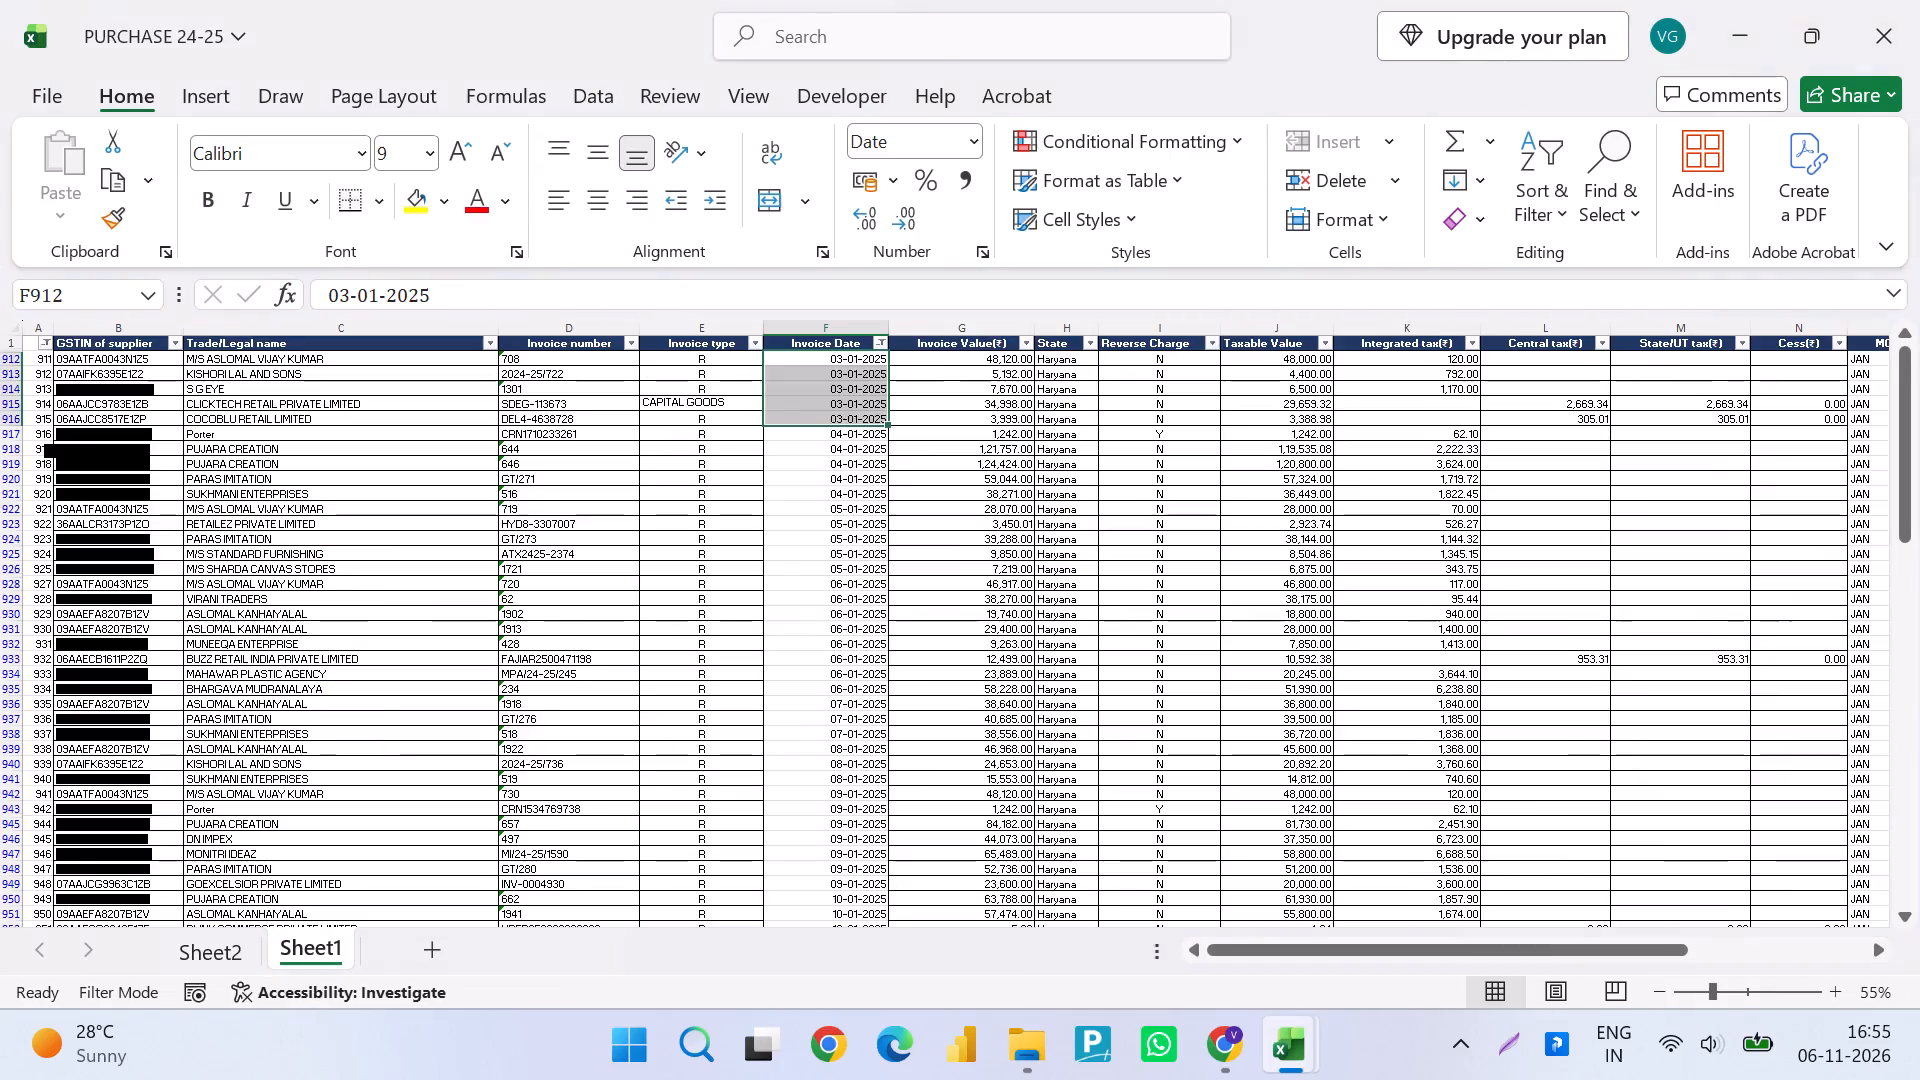
pyautogui.press('Up')
pyautogui.press('Down')
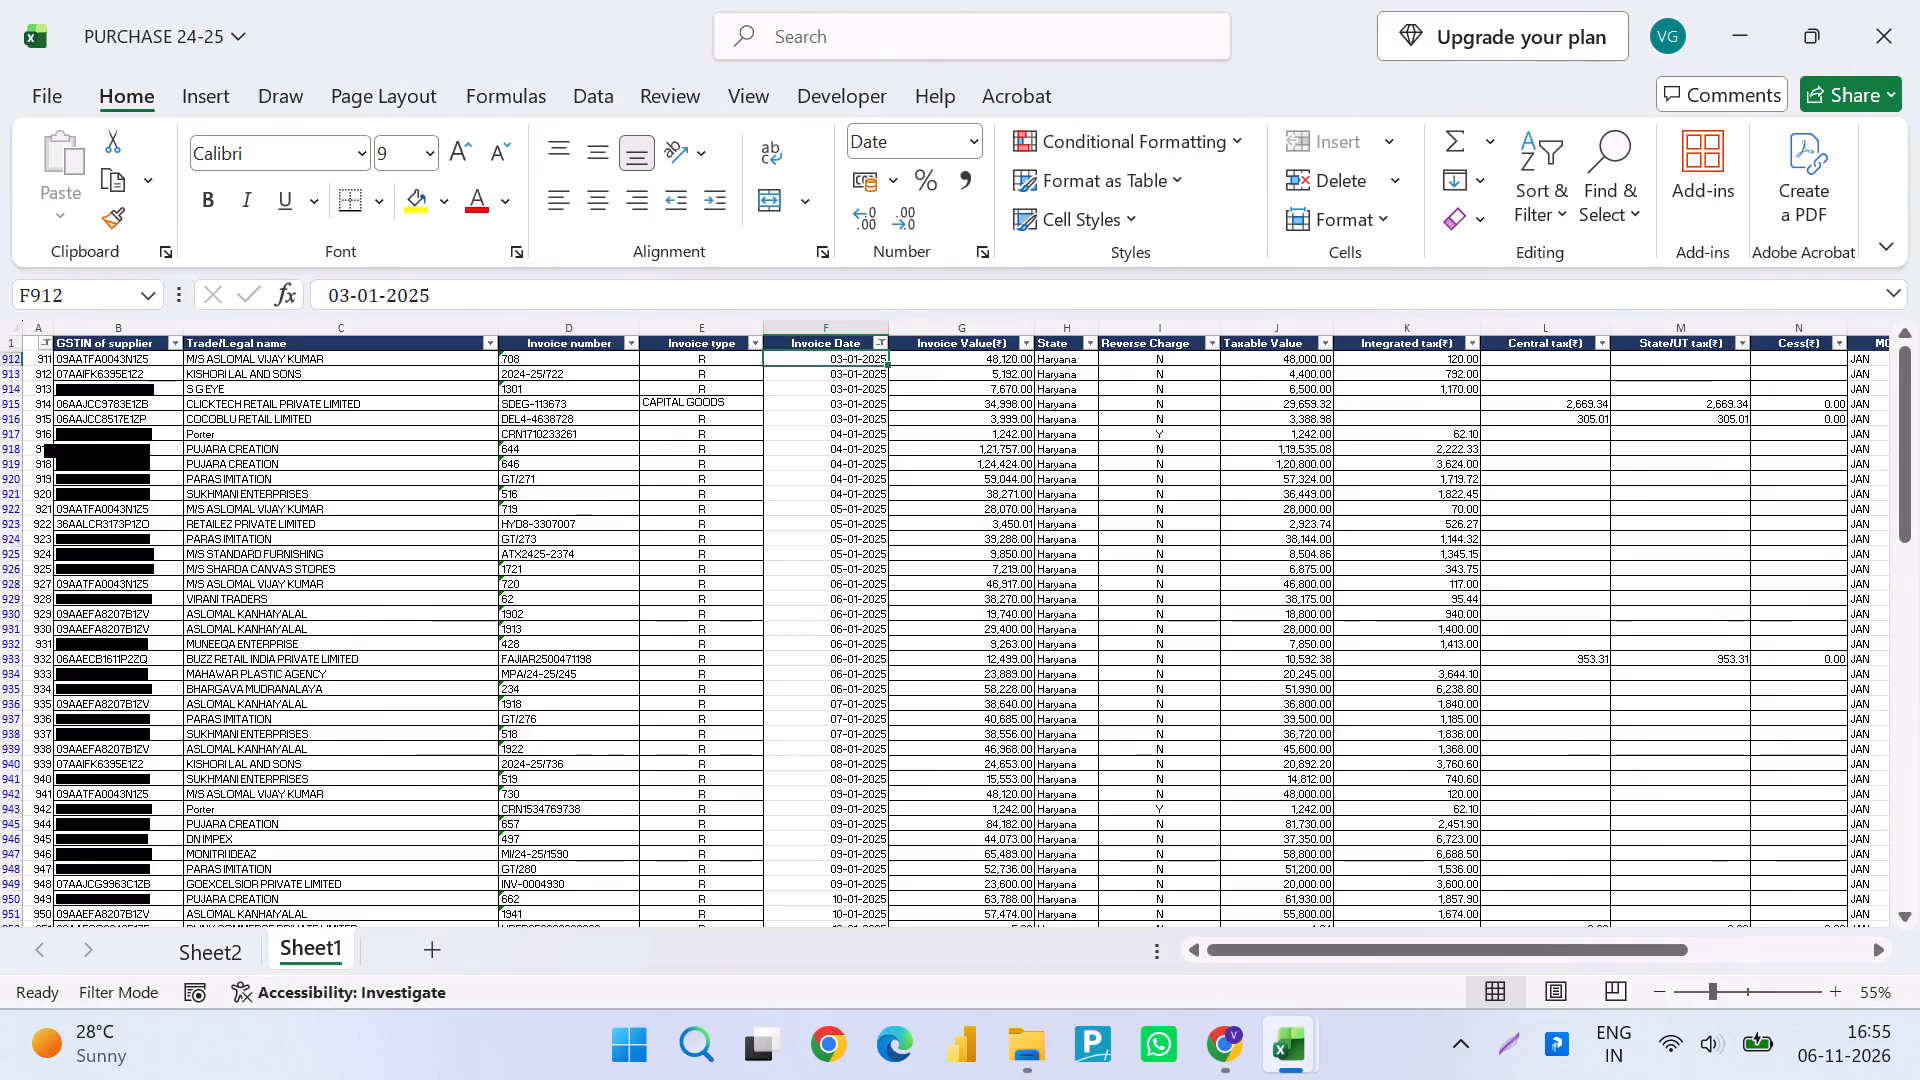
pyautogui.hotkey('shift', 'Down')
pyautogui.hotkey('shift', 'Down')
pyautogui.hotkey('shift', 'Down')
pyautogui.hotkey('shift', 'Down')
pyautogui.hotkey('alt', 'Tab')
pyautogui.hotkey('alt', 'Tab')
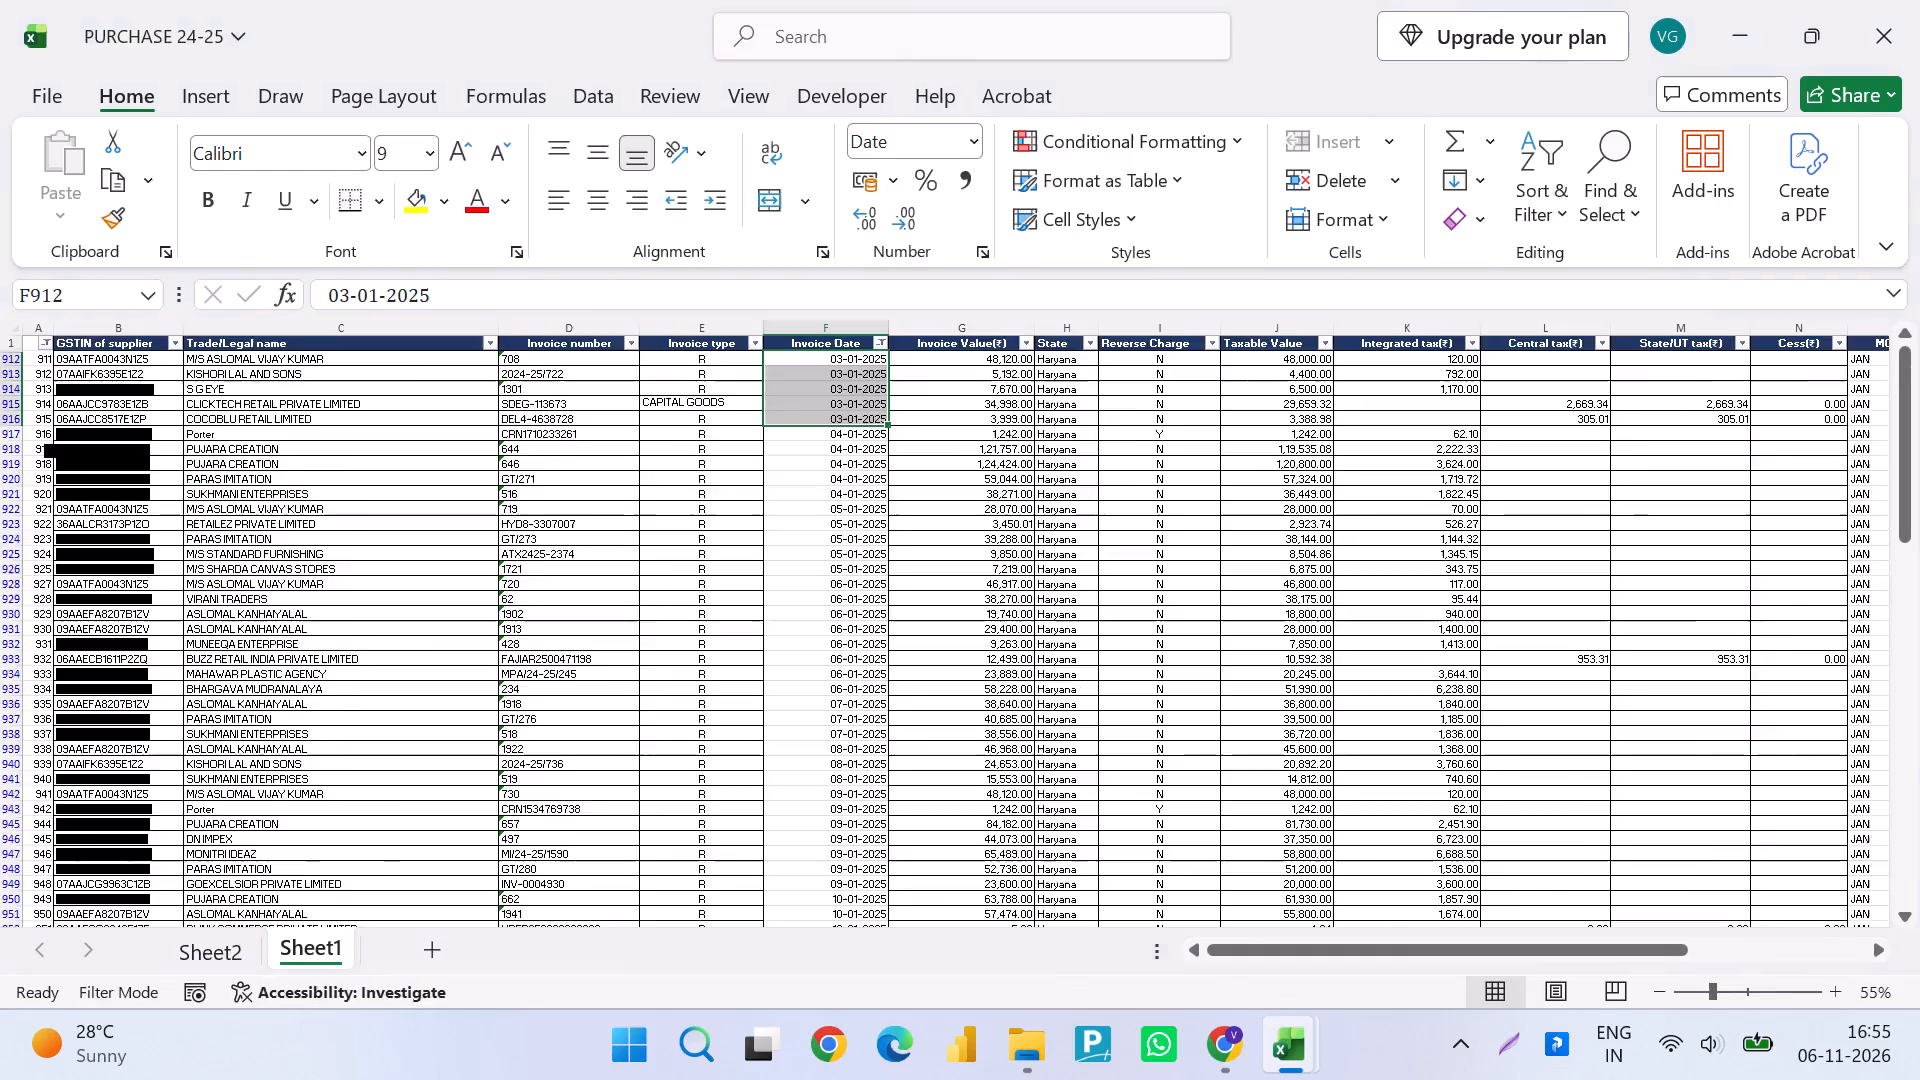
pyautogui.hotkey('alt', 'Tab')
pyautogui.hotkey('alt', 'Tab')
pyautogui.hotkey('alt', 'Tab')
# Fill F759 of GST_REFUND_S01A, for invoice 708, from the cell above and change its date to 03-01-2025.
pyautogui.press('Down')
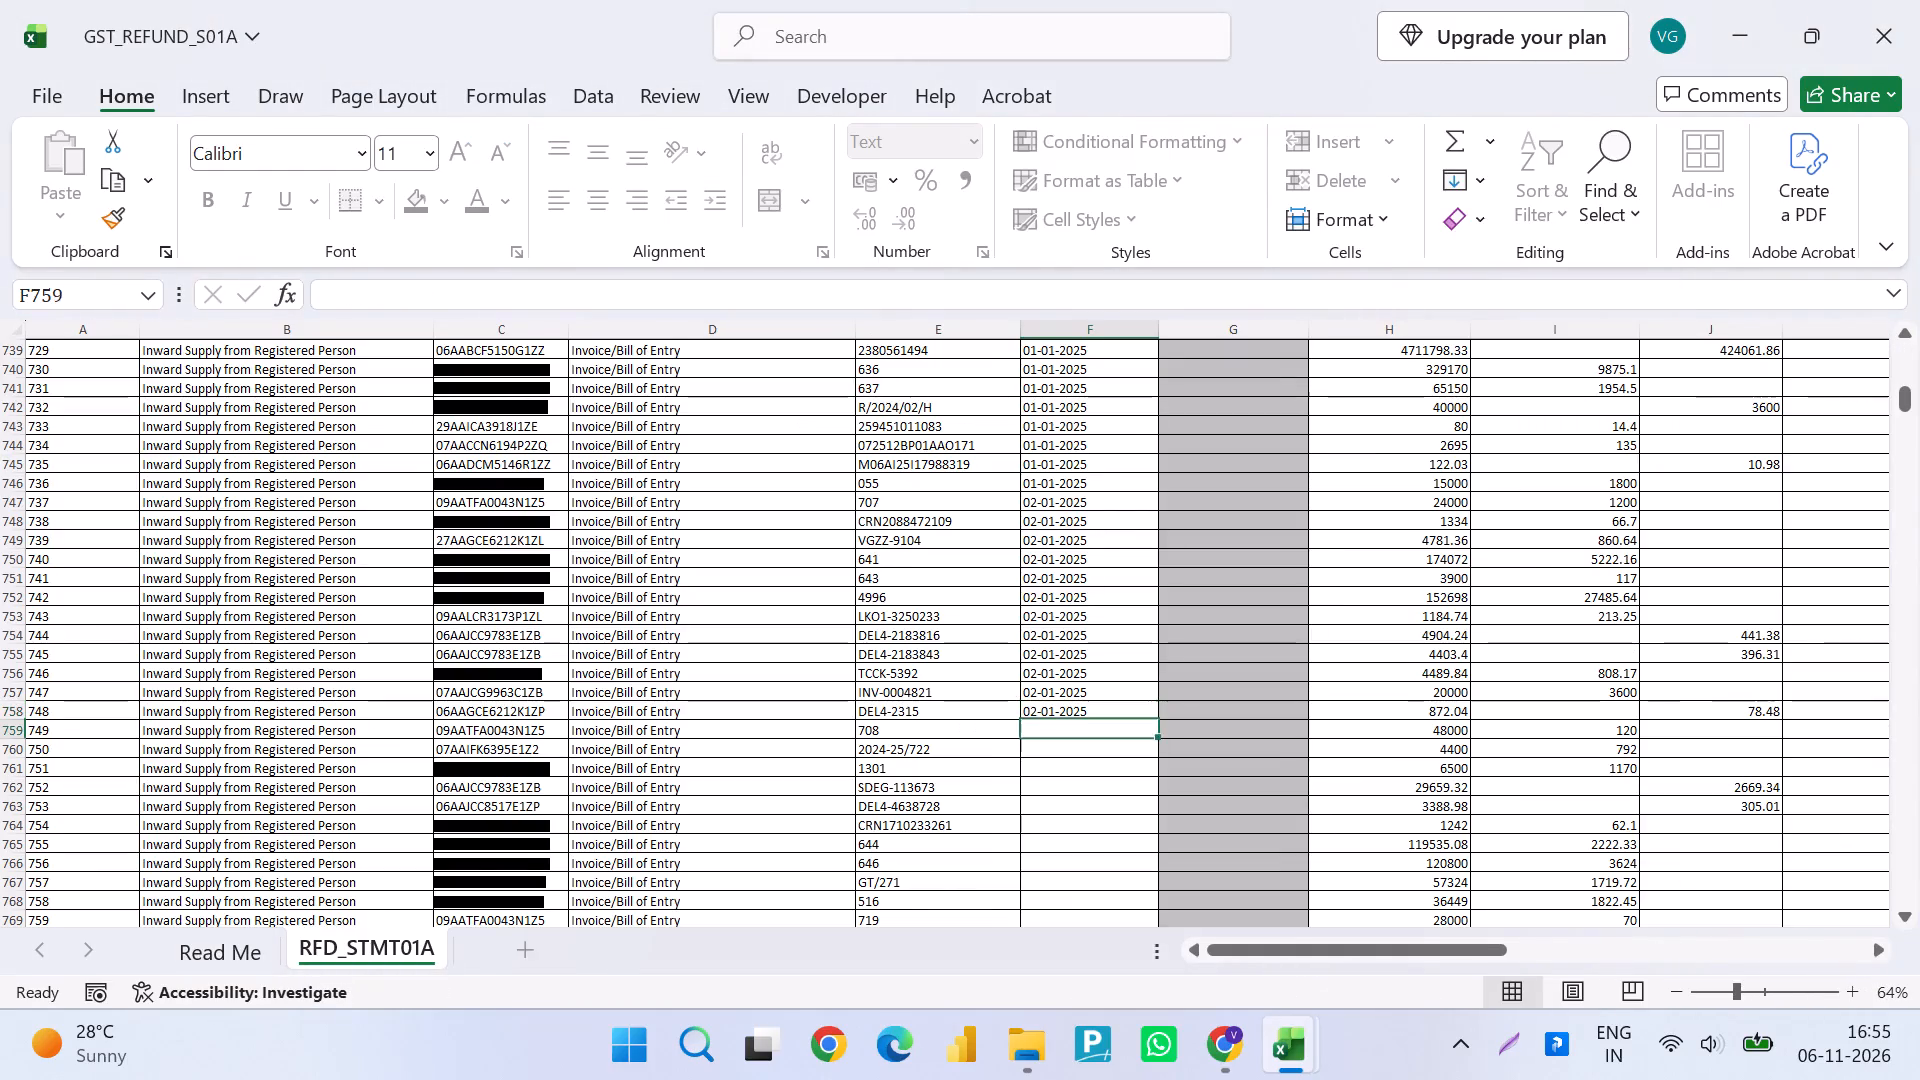
pyautogui.hotkey('ctrl', 'd')
pyautogui.press('F2')
pyautogui.hotkey('ctrl', 'Left')
pyautogui.hotkey('ctrl', 'Left')
pyautogui.hotkey('ctrl', 'Left')
pyautogui.hotkey('ctrl', 'Left')
pyautogui.press('BackSpace')
pyautogui.press('3')
pyautogui.press('Return')
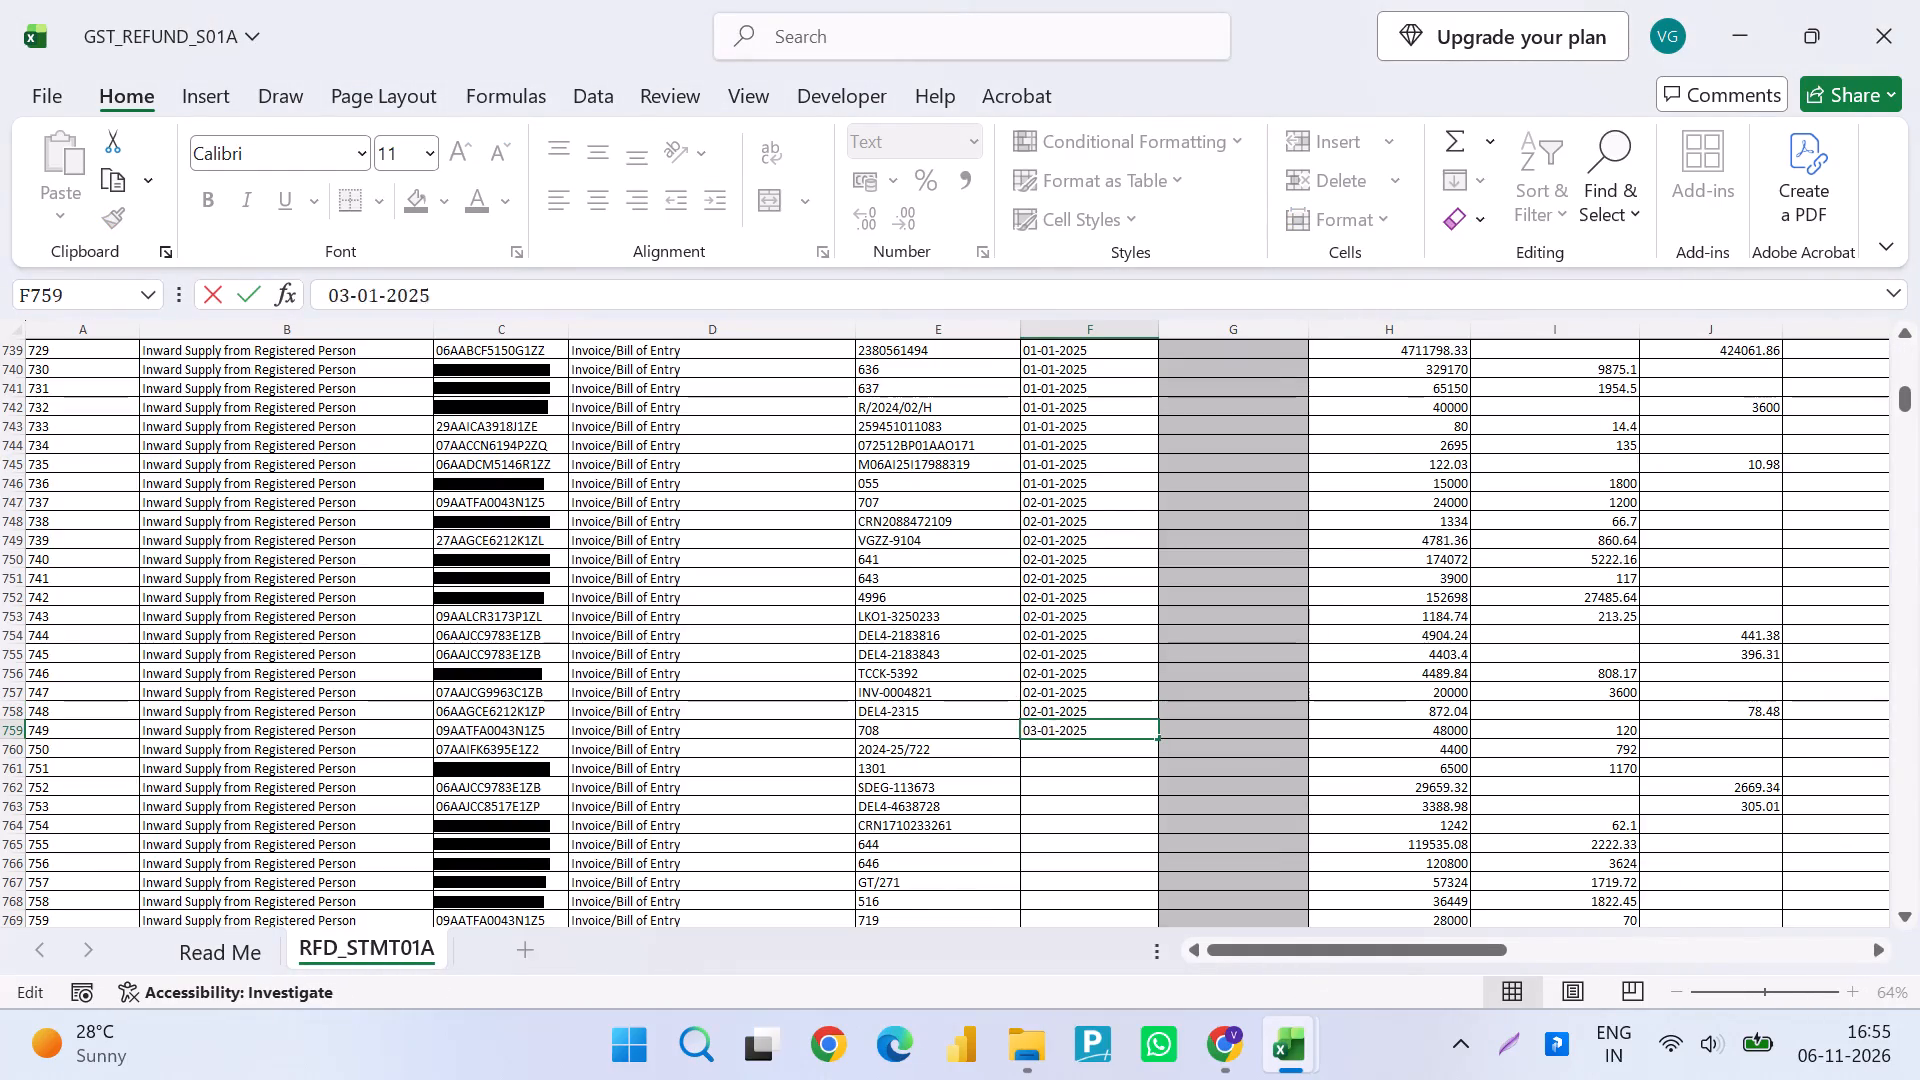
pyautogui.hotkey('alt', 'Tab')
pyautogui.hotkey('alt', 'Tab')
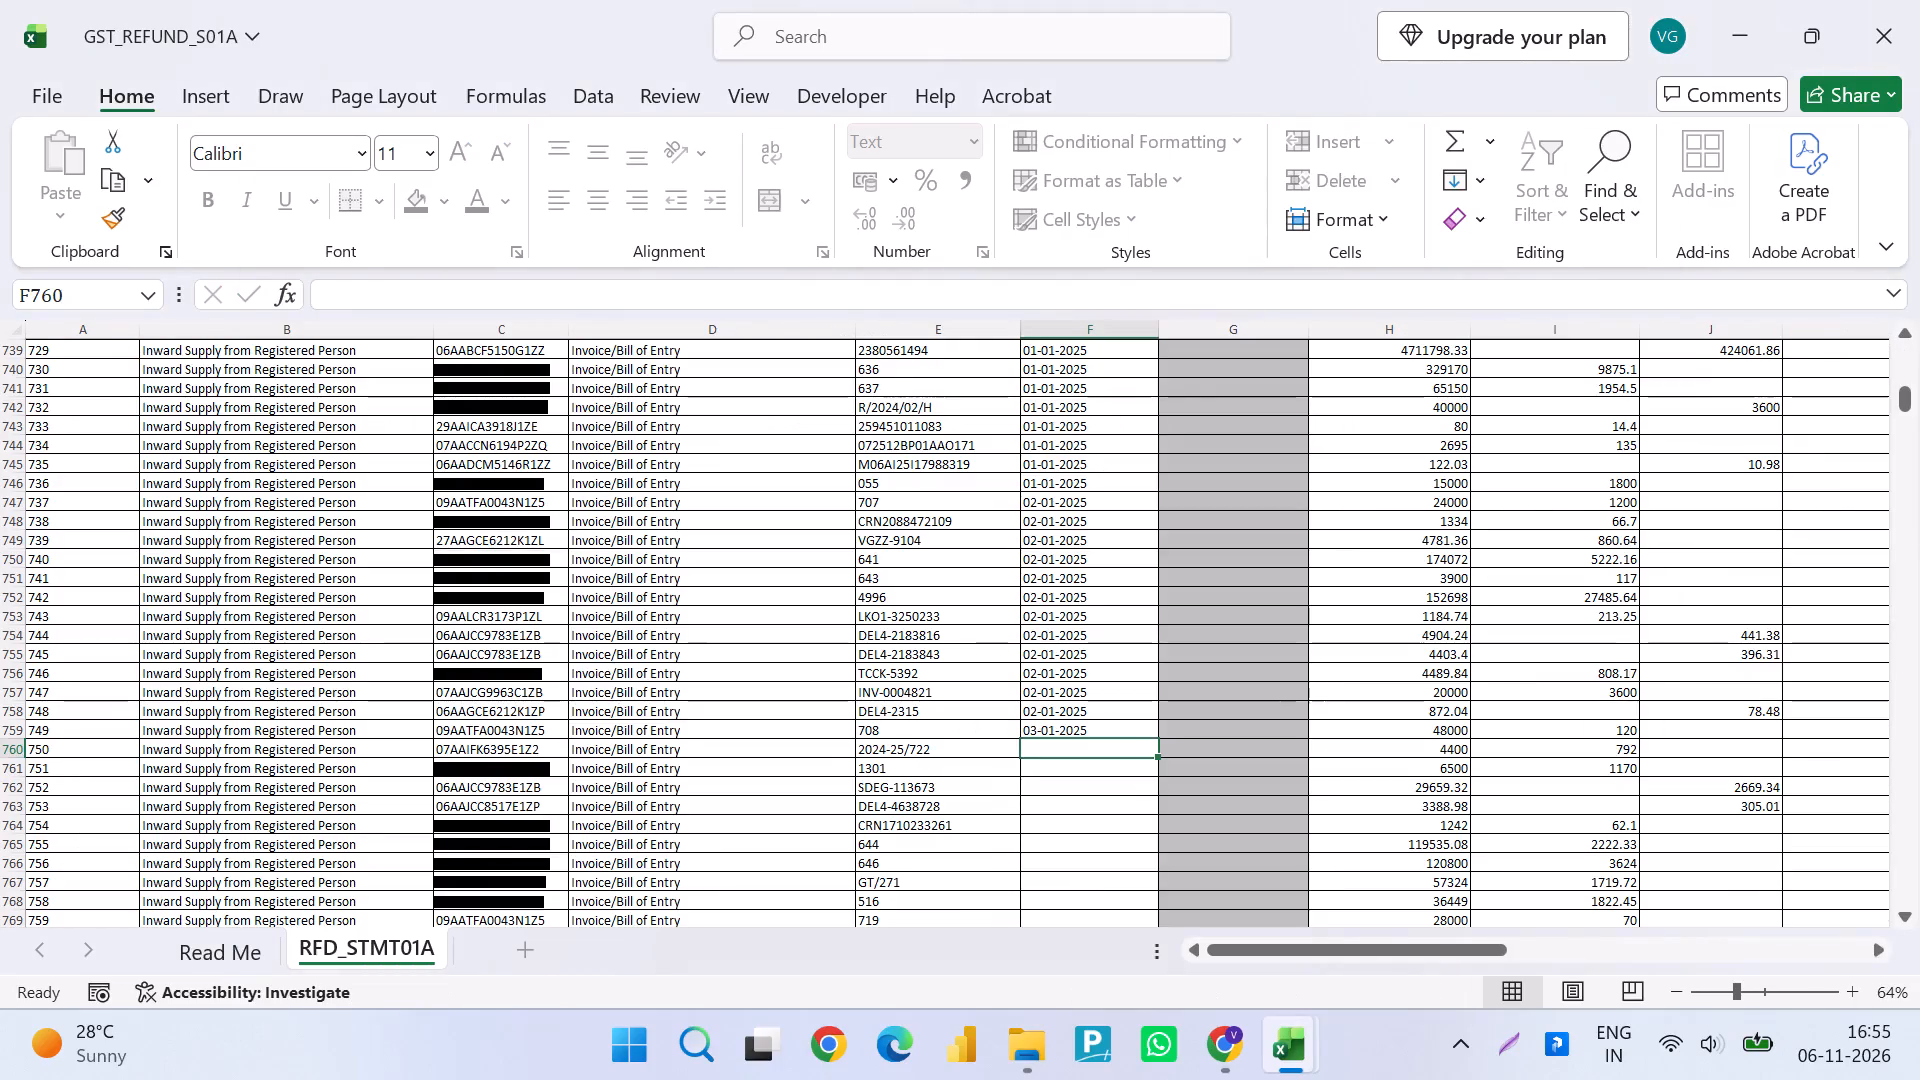
# Fill the 03-01-2025 date from F759 down through F763, the row of invoice DEL4-4638728.
pyautogui.press('Up')
pyautogui.hotkey('shift', 'Down')
pyautogui.hotkey('shift', 'Down')
pyautogui.hotkey('shift', 'Down')
pyautogui.hotkey('shift', 'Down')
pyautogui.hotkey('ctrl', 'd')
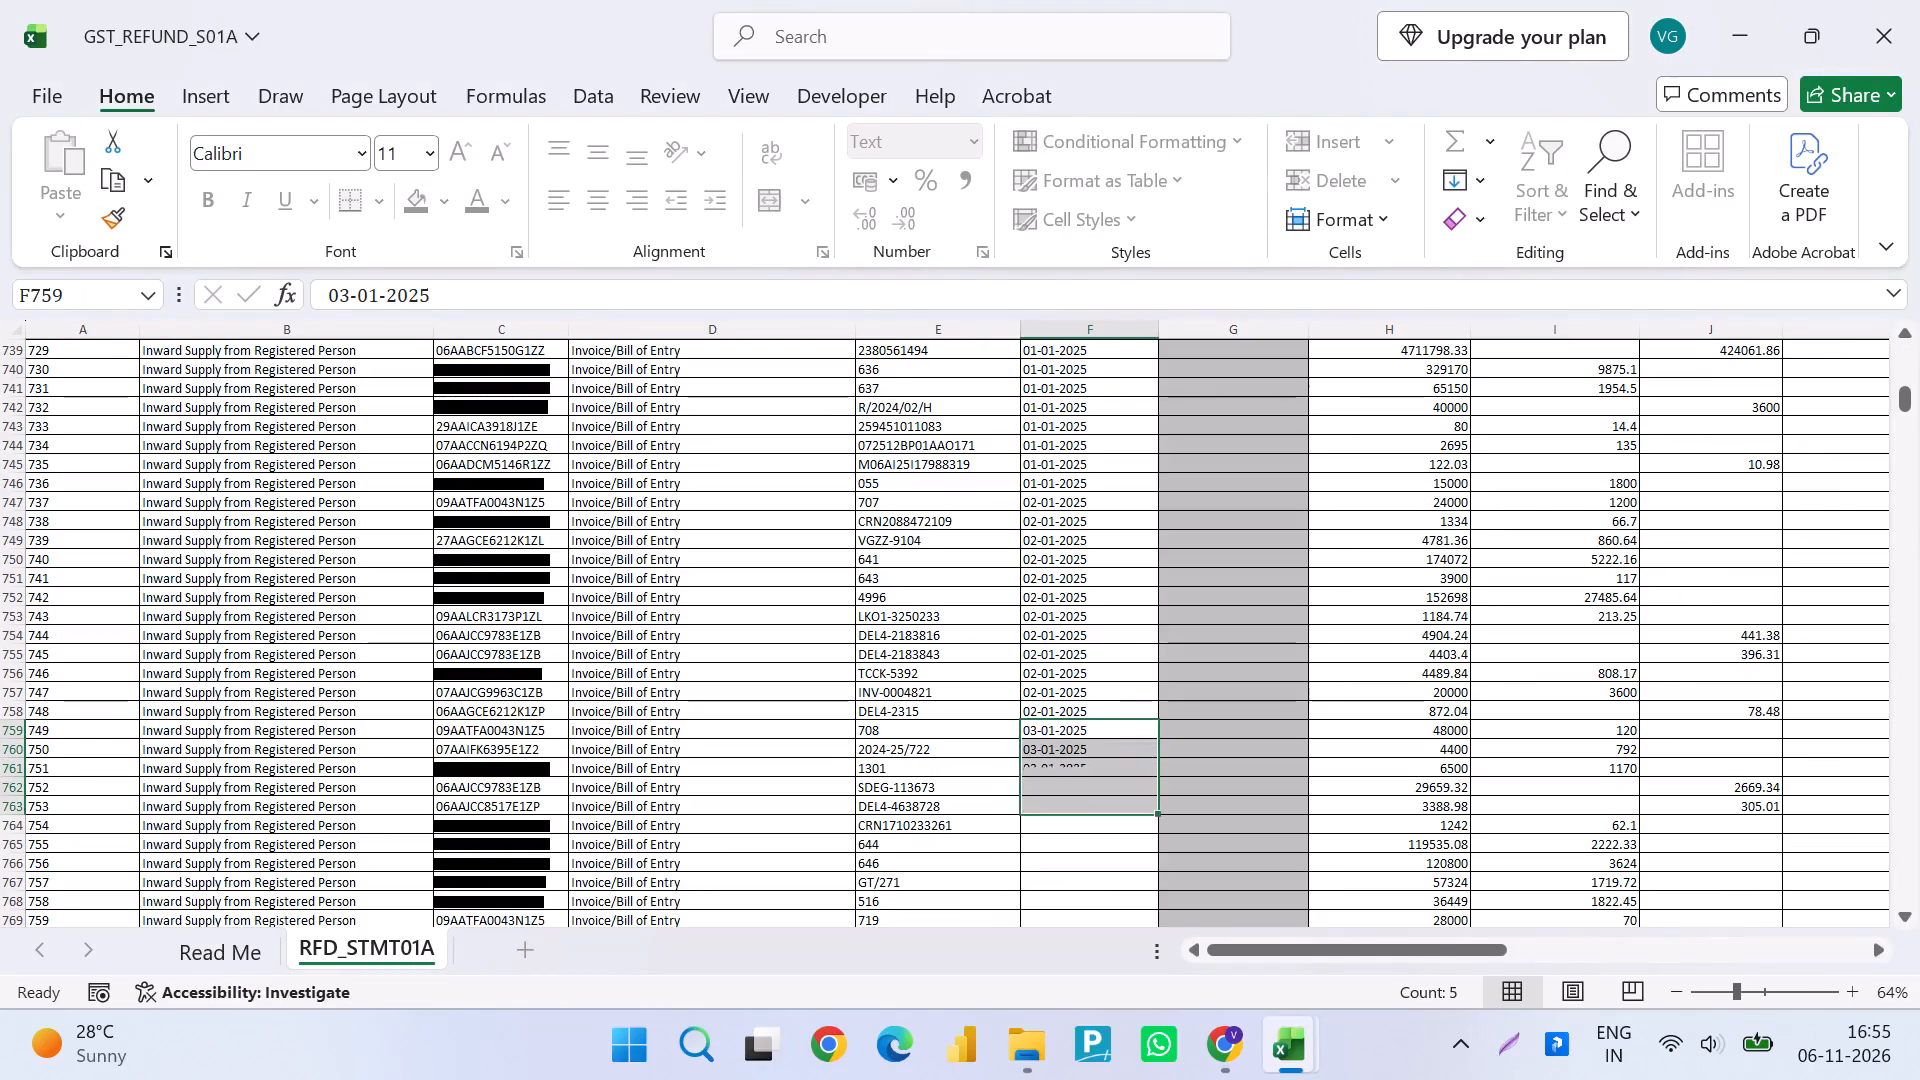
# Switch to PURCHASE 24-25 and select the 04-01-2025 dates in F917:F921 to see which invoices they cover.
pyautogui.hotkey('alt', 'Tab')
pyautogui.press('Down')
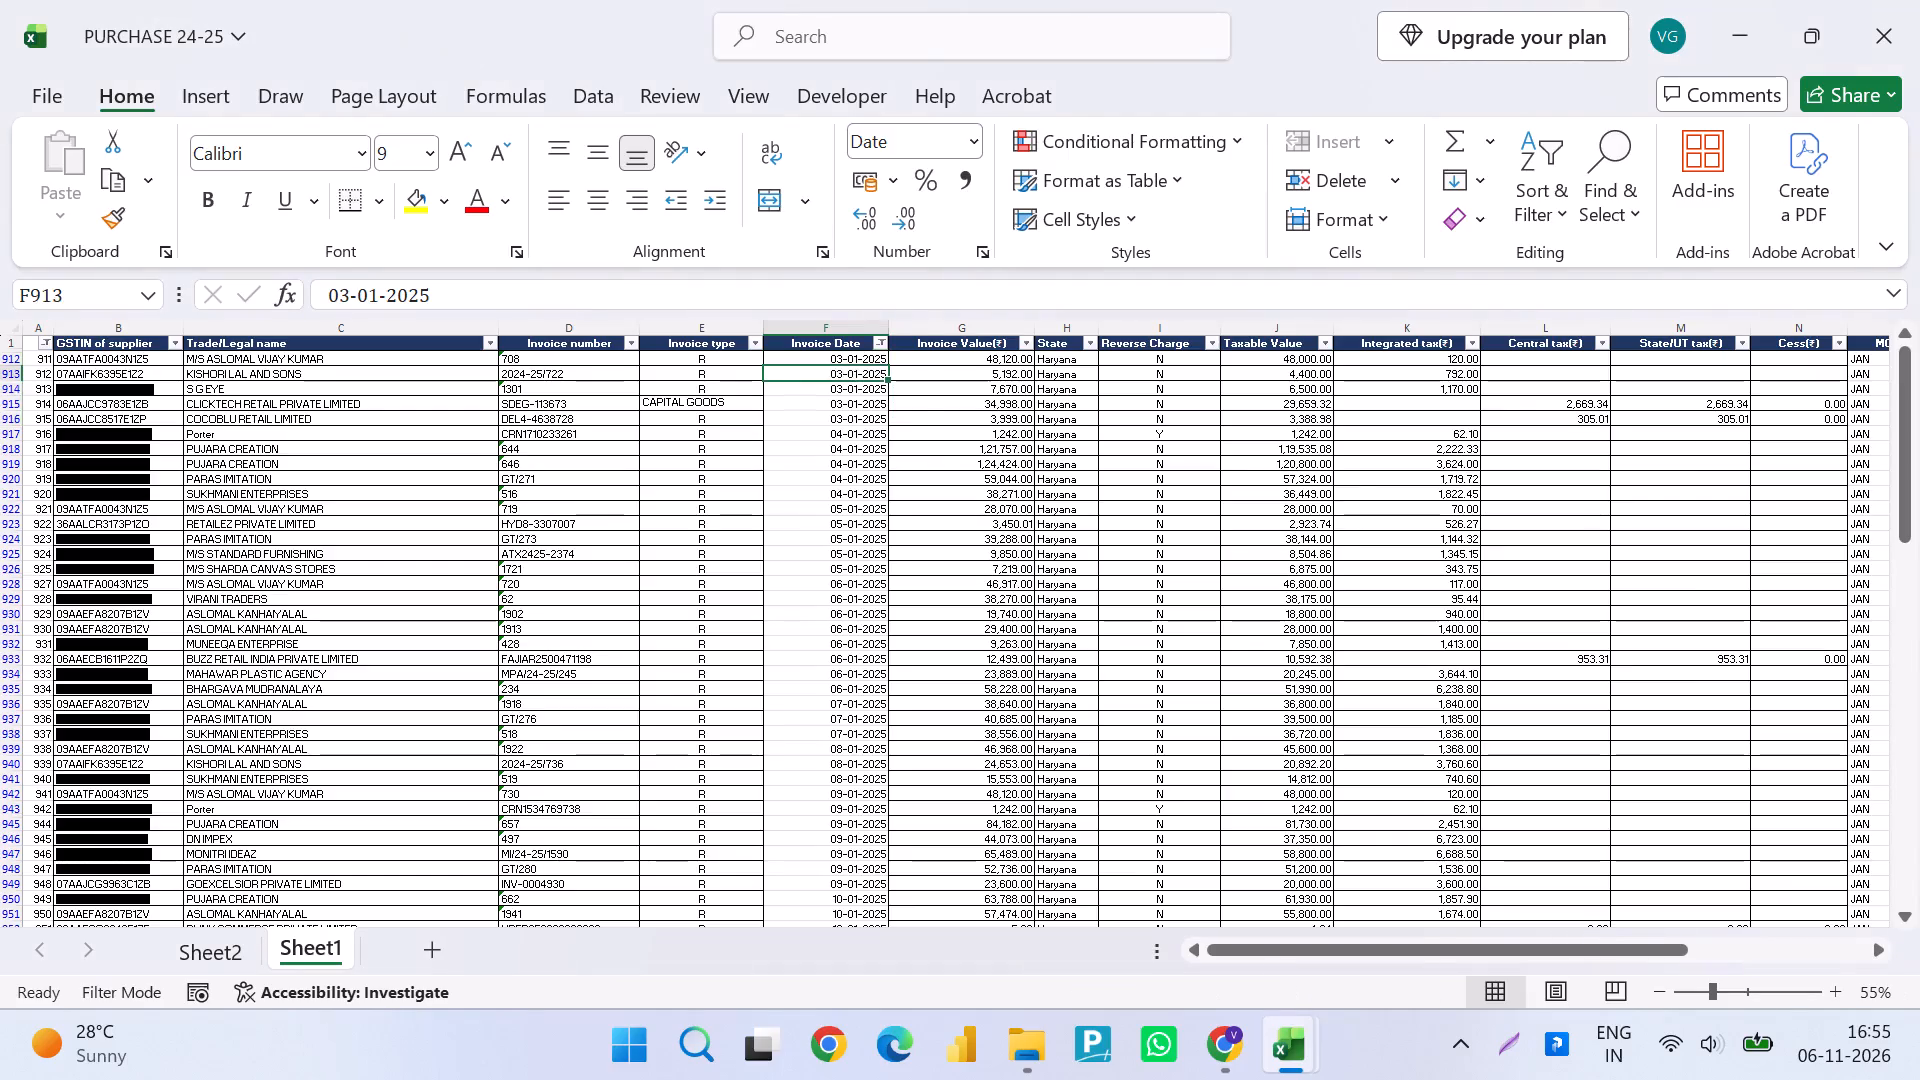
pyautogui.press('Down')
pyautogui.press('Down')
pyautogui.press('Down')
pyautogui.press('Down')
pyautogui.hotkey('shift', 'Down')
pyautogui.hotkey('shift', 'Down')
pyautogui.hotkey('shift', 'Down')
pyautogui.hotkey('shift', 'Down')
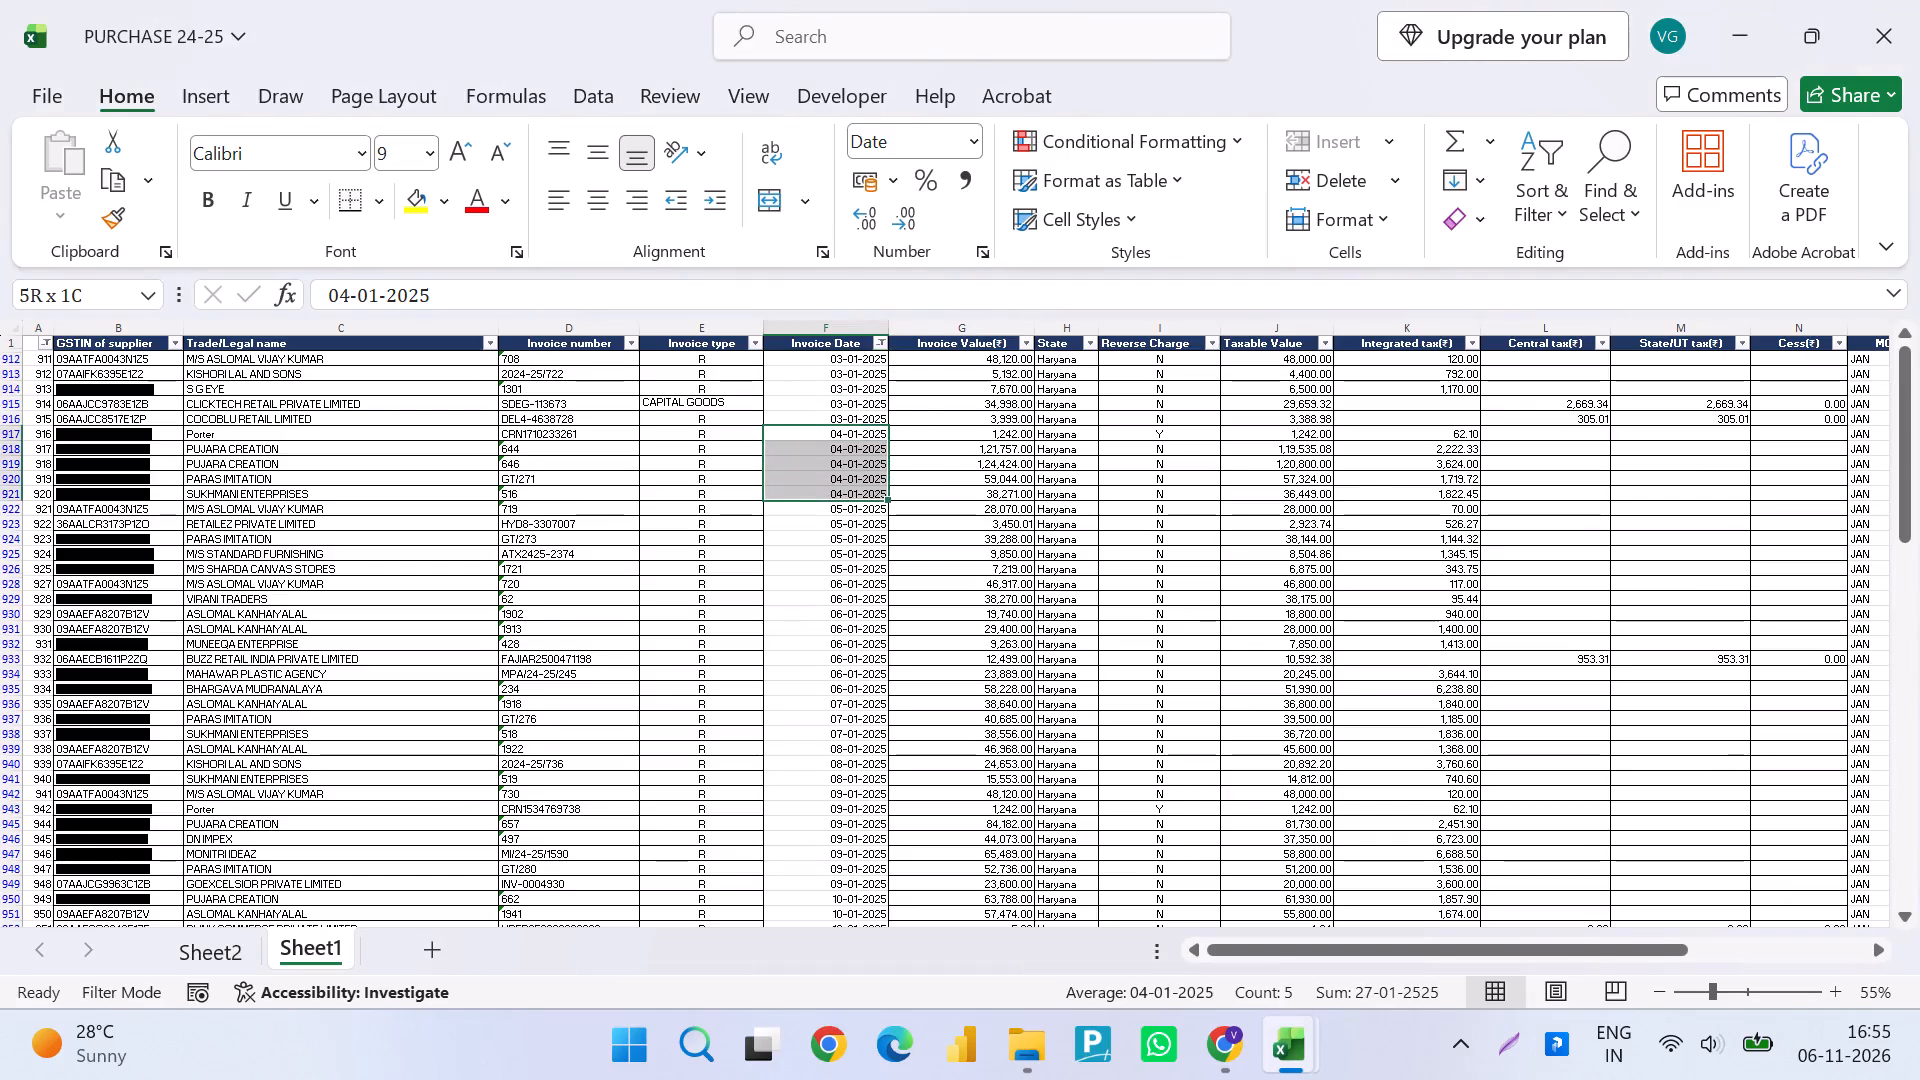
pyautogui.hotkey('alt', 'Tab')
pyautogui.hotkey('ctrl', 'c')
pyautogui.press('Down')
pyautogui.press('Down')
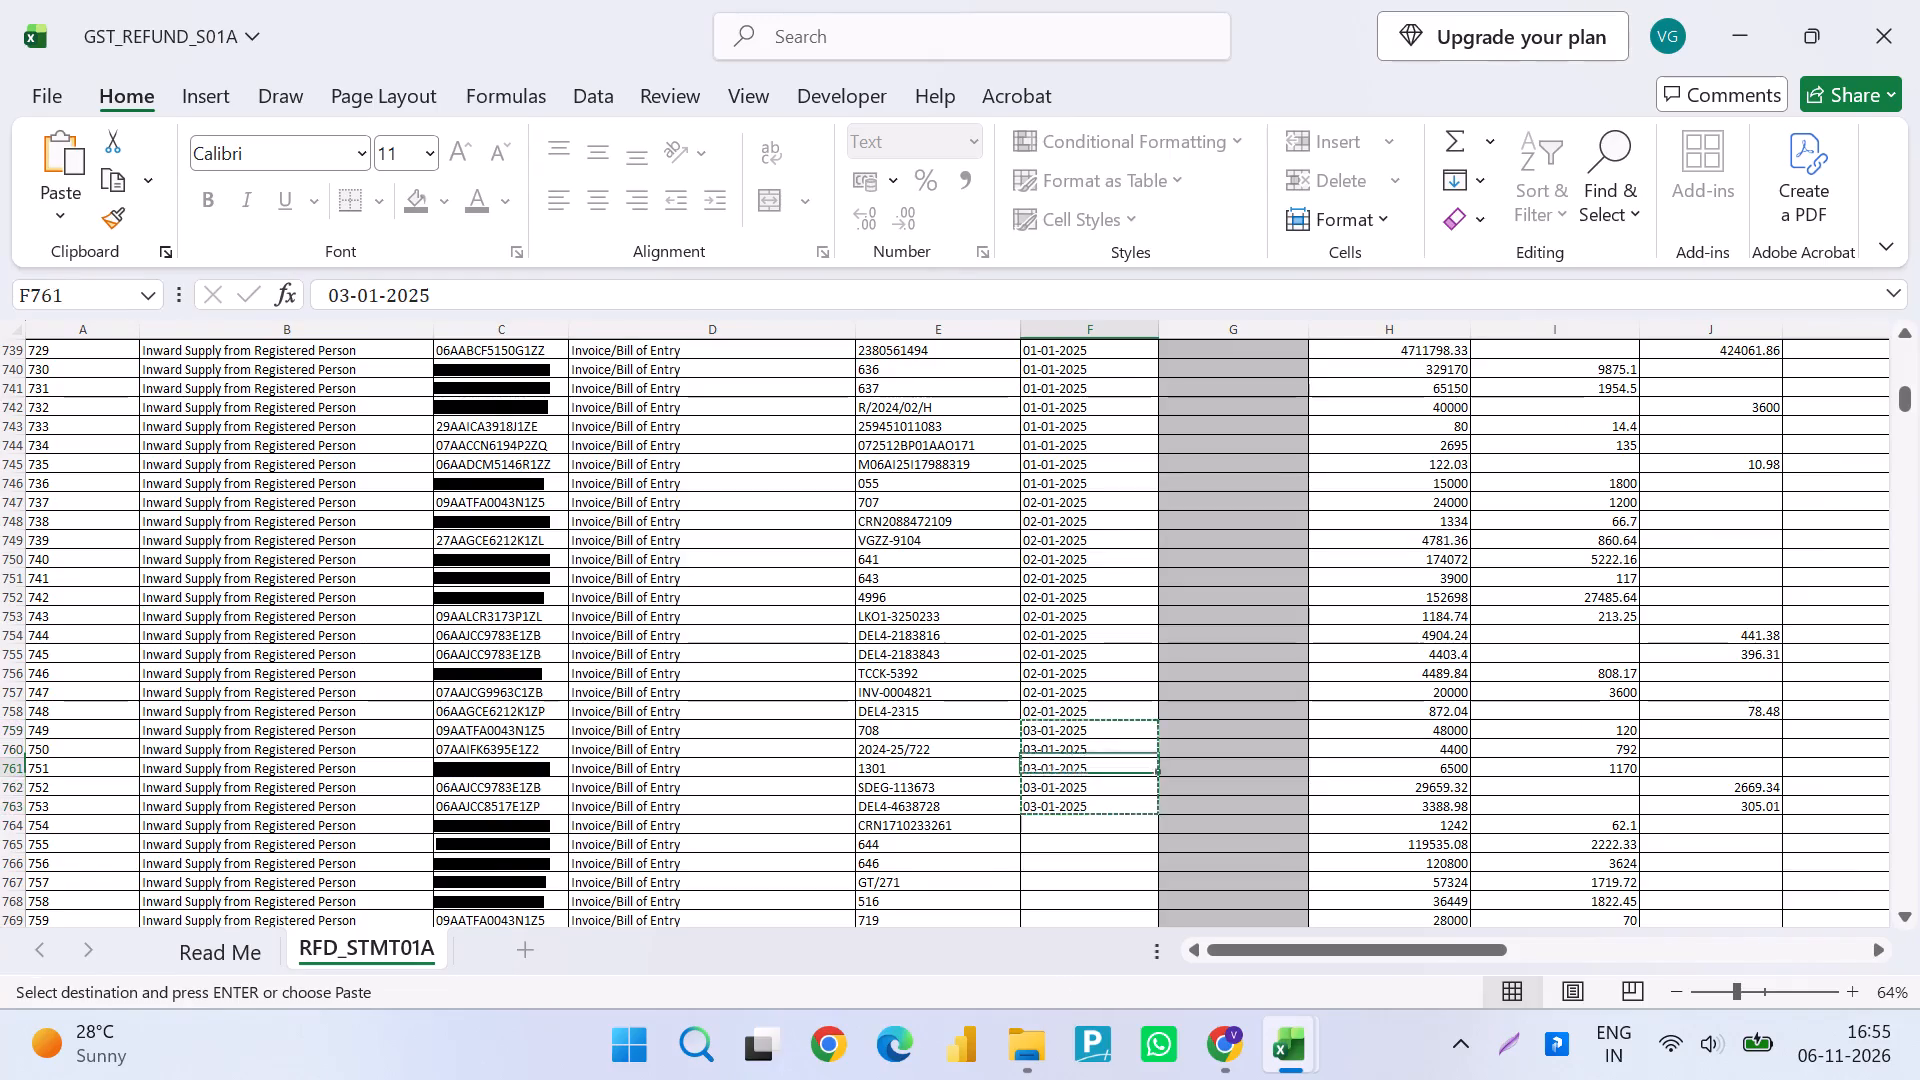
pyautogui.press('Down')
pyautogui.press('Down')
pyautogui.press('Down')
pyautogui.press('Return')
# Change the date in F764 to 04-01-2025 and fill it down through F768.
pyautogui.press('F2')
pyautogui.hotkey('ctrl', 'Left')
pyautogui.hotkey('ctrl', 'Left')
pyautogui.hotkey('ctrl', 'Left')
pyautogui.press('Left')
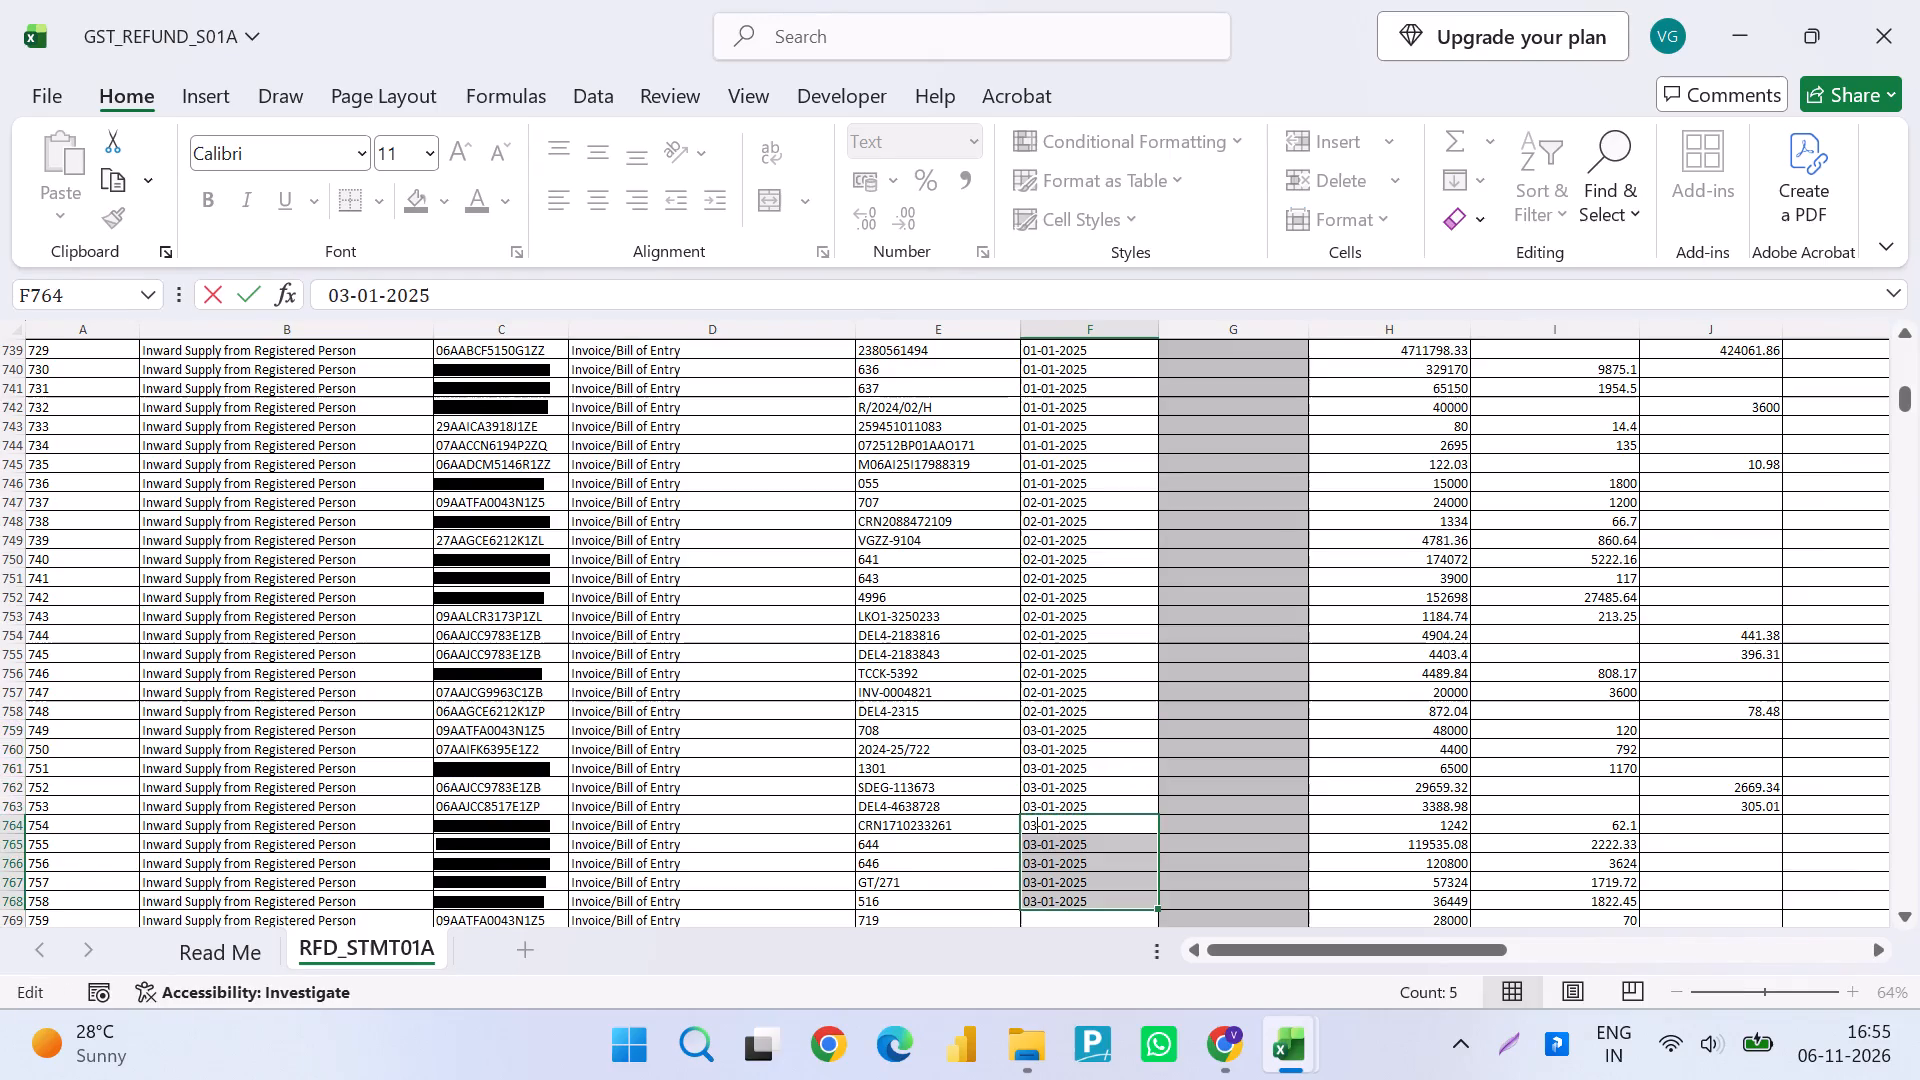
pyautogui.press('BackSpace')
pyautogui.press('4')
pyautogui.press('Return')
pyautogui.hotkey('ctrl', 'd')
# Switch to PURCHASE 24-25 and select the 05-01-2025 dates from F922 down to see which invoices they cover.
pyautogui.hotkey('alt', 'Tab')
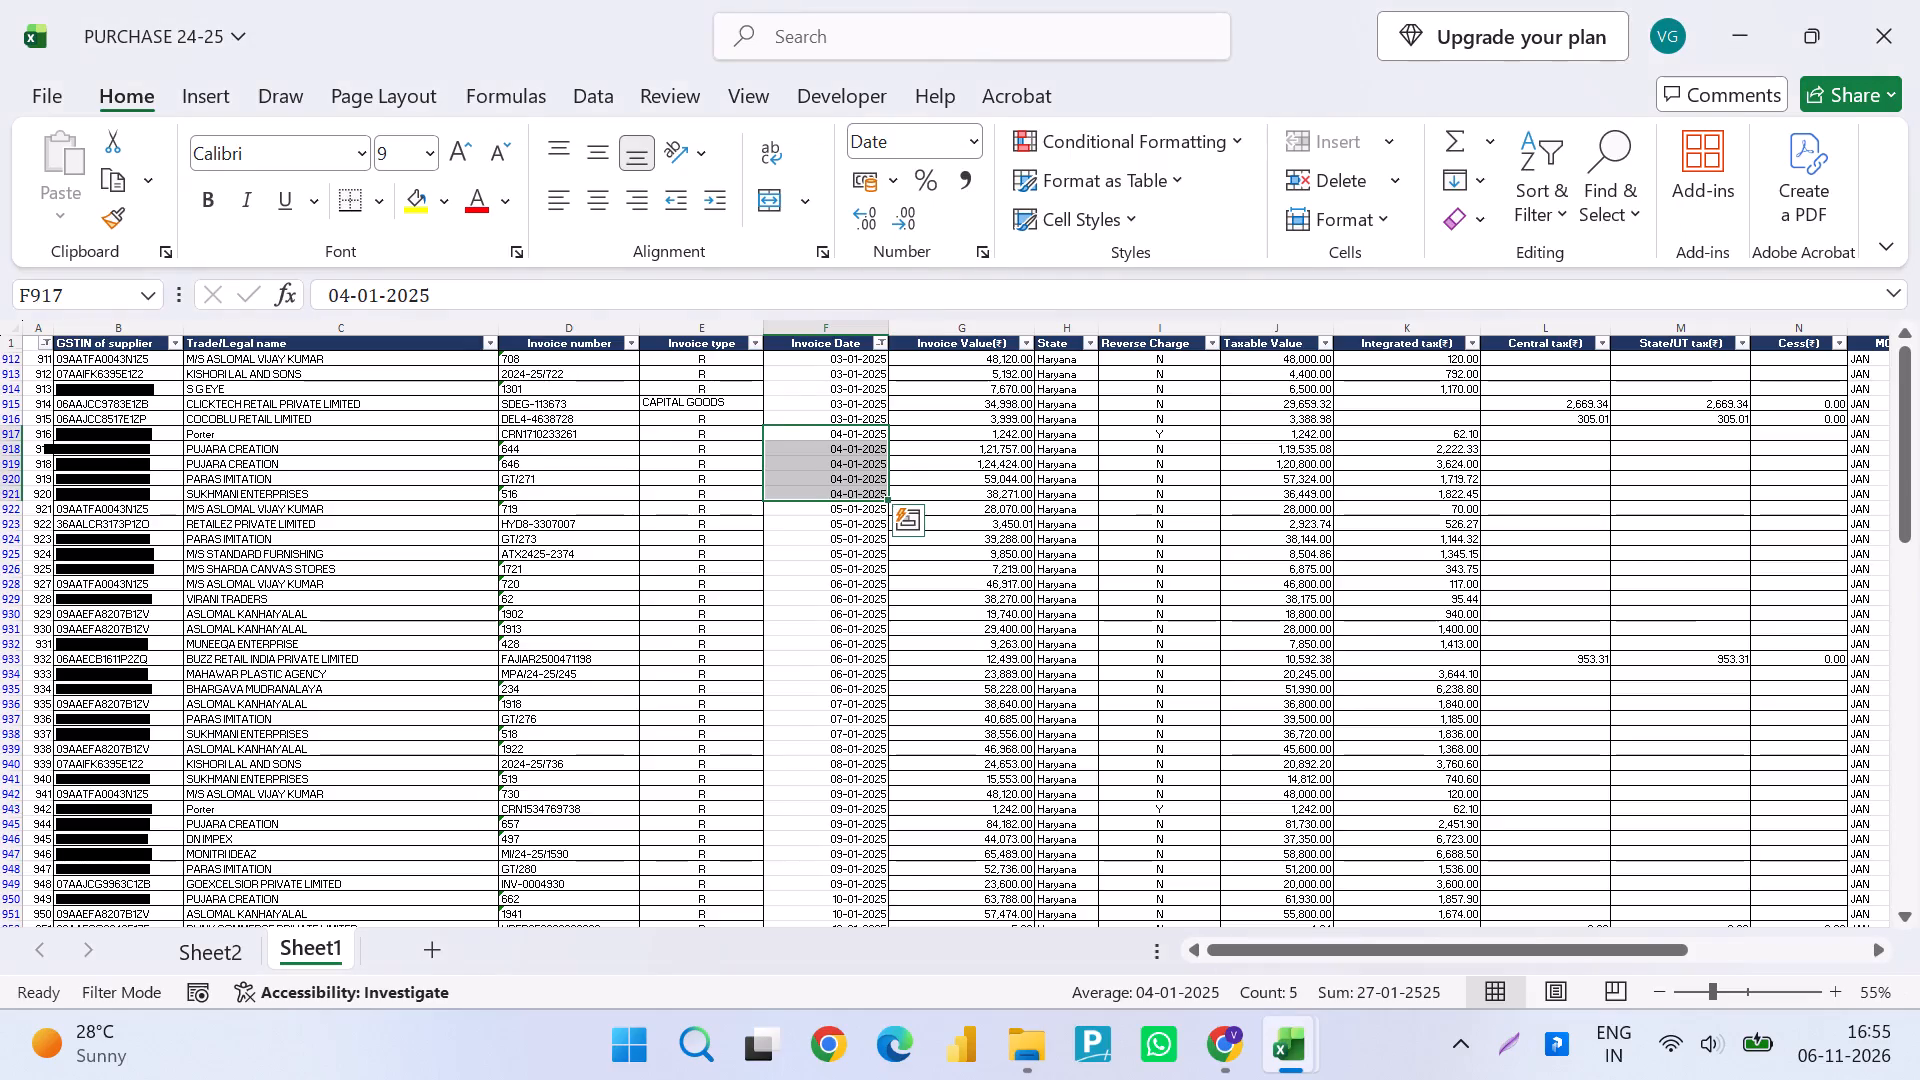
pyautogui.press('Down')
pyautogui.press('Down')
pyautogui.press('Down')
pyautogui.press('Down')
pyautogui.press('Down')
pyautogui.hotkey('shift', 'Down')
pyautogui.hotkey('shift', 'Down')
pyautogui.hotkey('shift', 'Down')
pyautogui.hotkey('shift', 'Down')
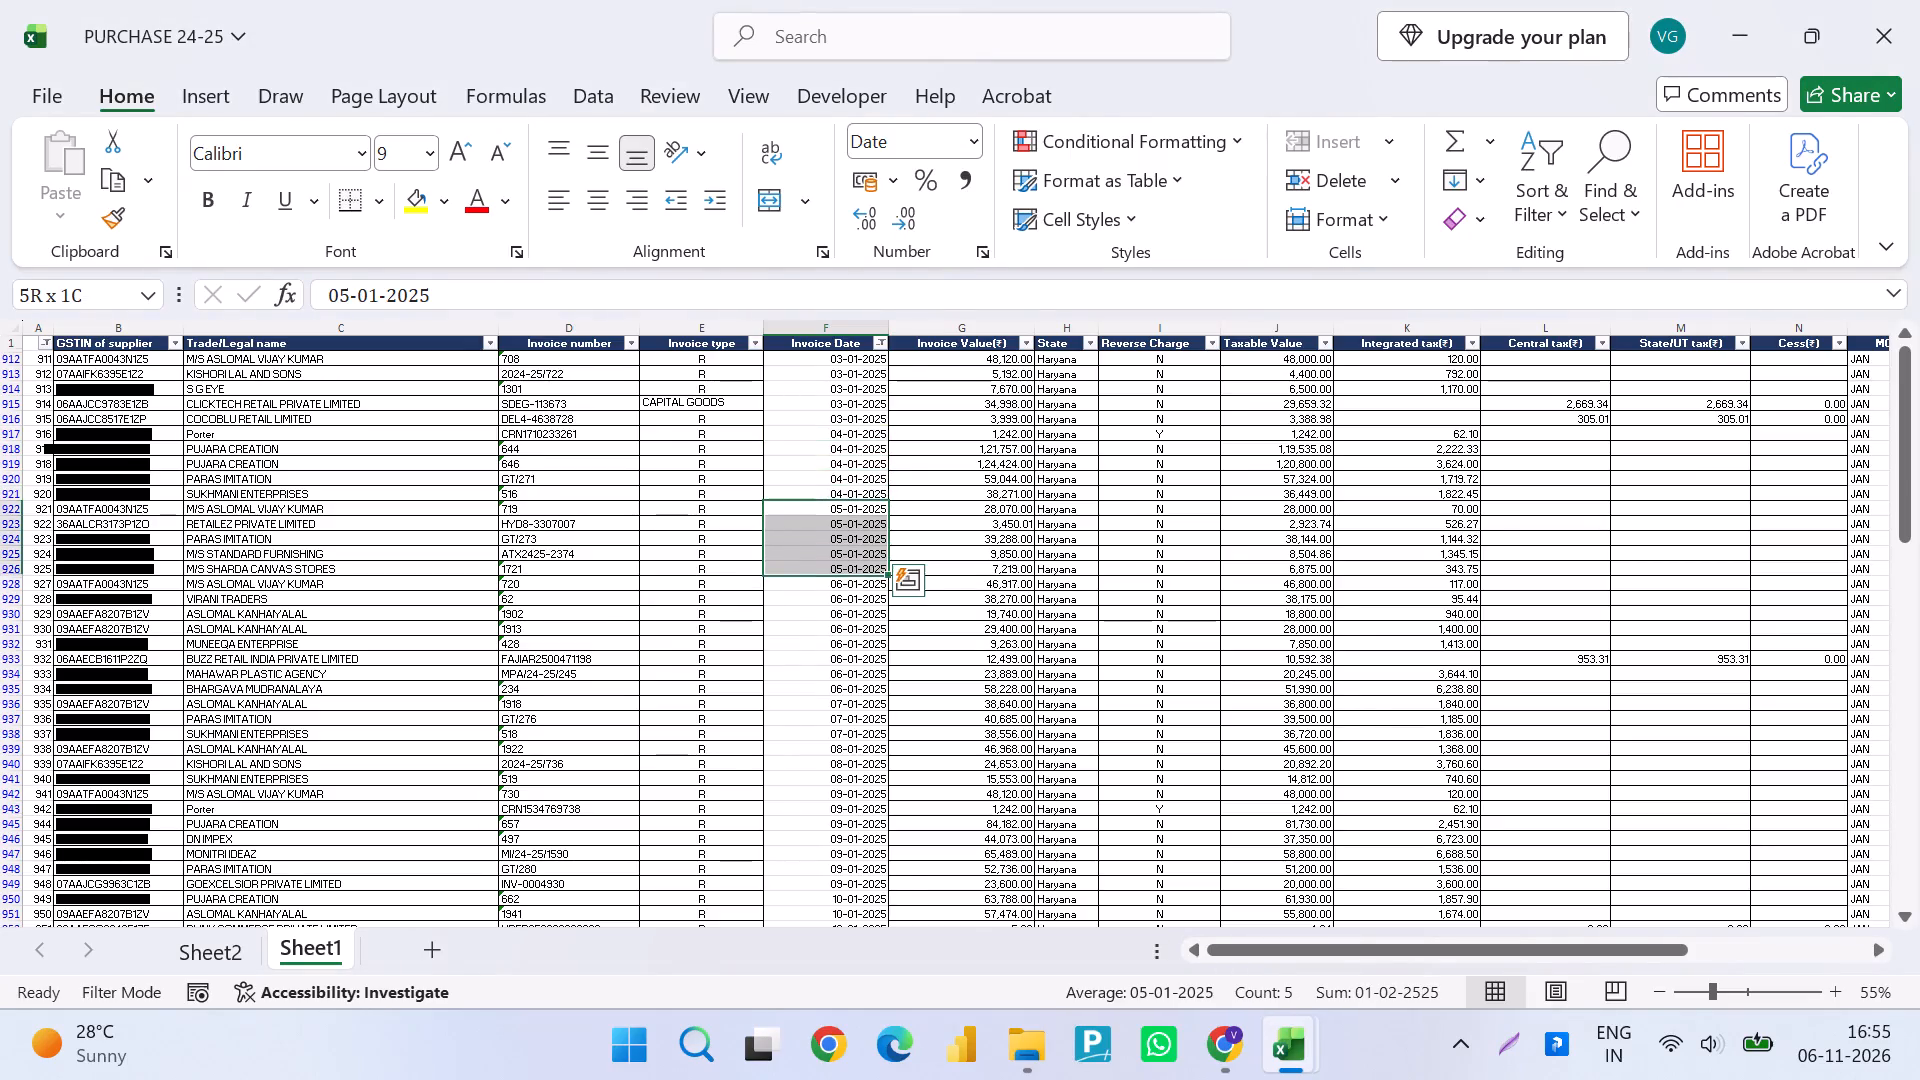
# Copy the dates in F764:F768 of GST_REFUND_S01A into F769:F773, from invoice 719 to 1721.
pyautogui.hotkey('alt', 'Tab')
pyautogui.hotkey('ctrl', 'c')
pyautogui.press('Down')
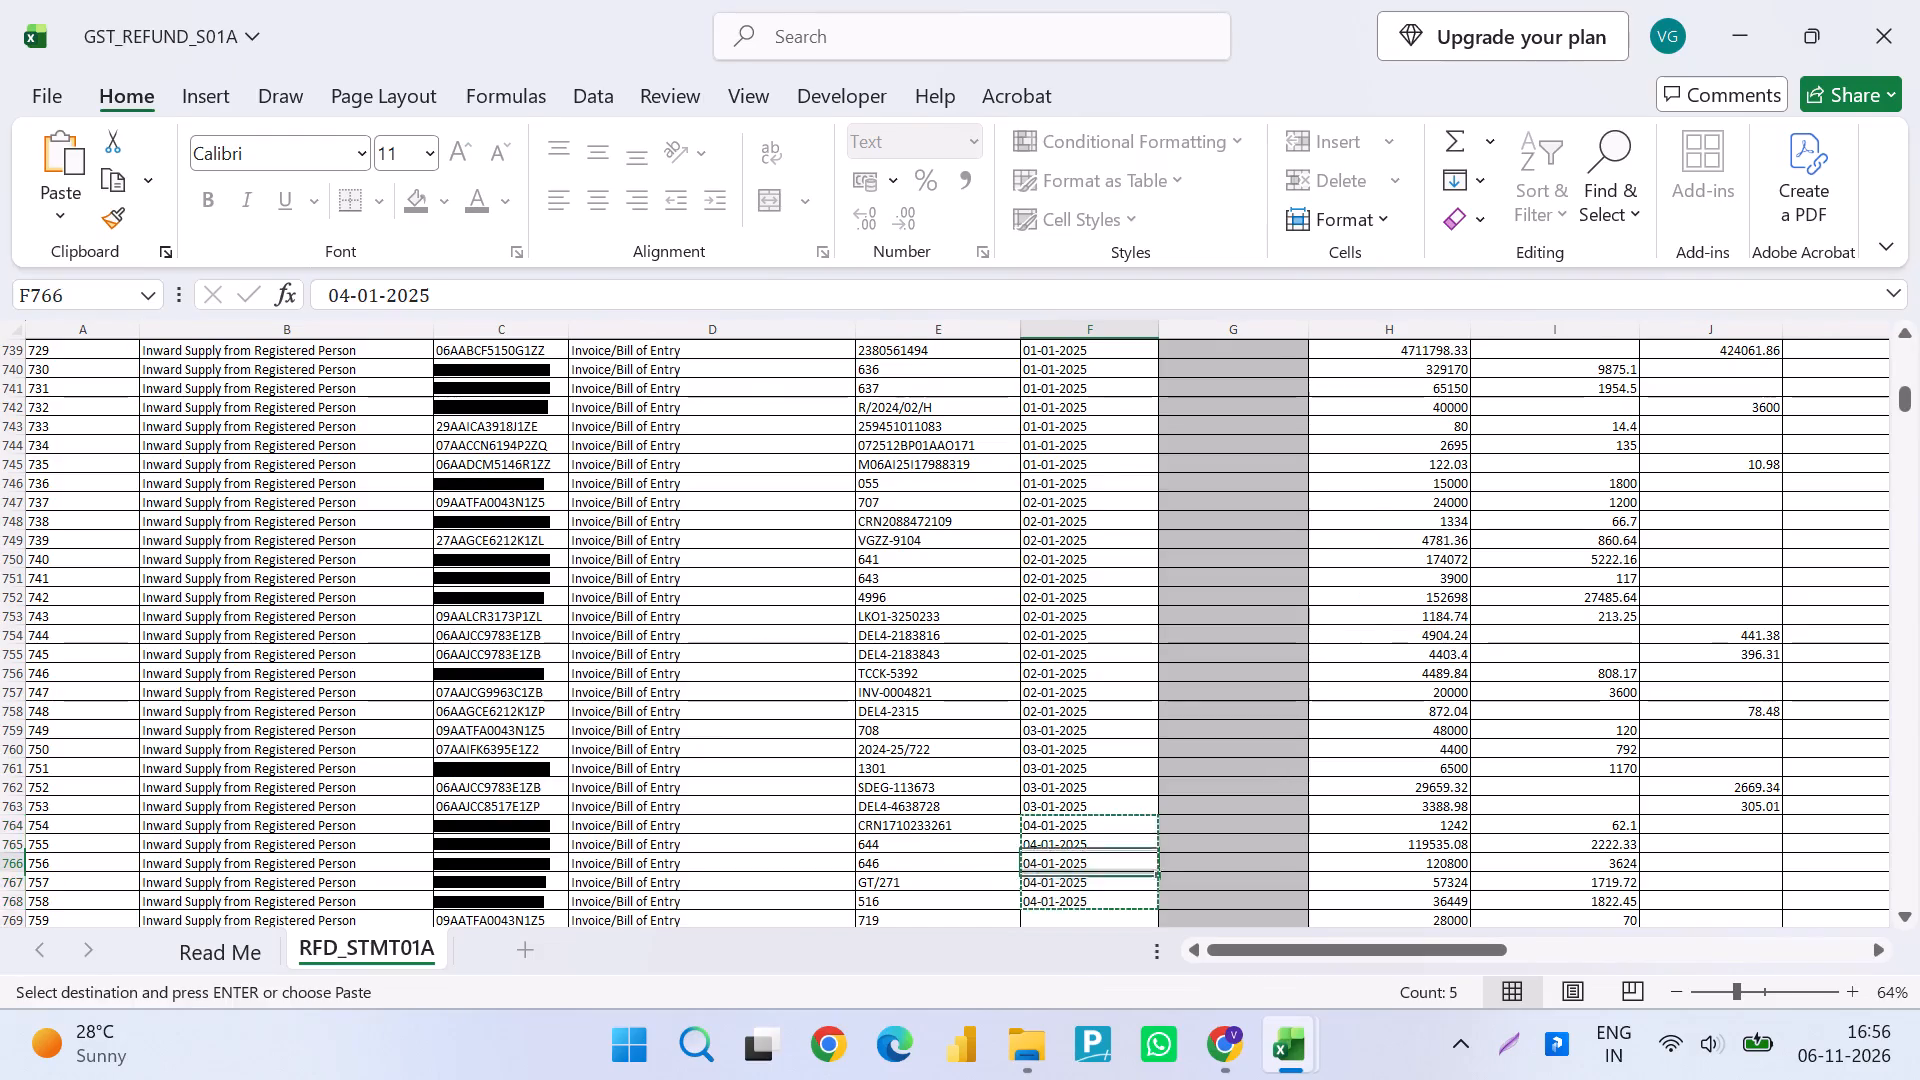
pyautogui.press('Down')
pyautogui.press('Down')
pyautogui.press('Down')
pyautogui.press('Return')
# Change the date in F769 to 05-01-2025 and fill it down through F773.
pyautogui.hotkey('alt', 'Tab')
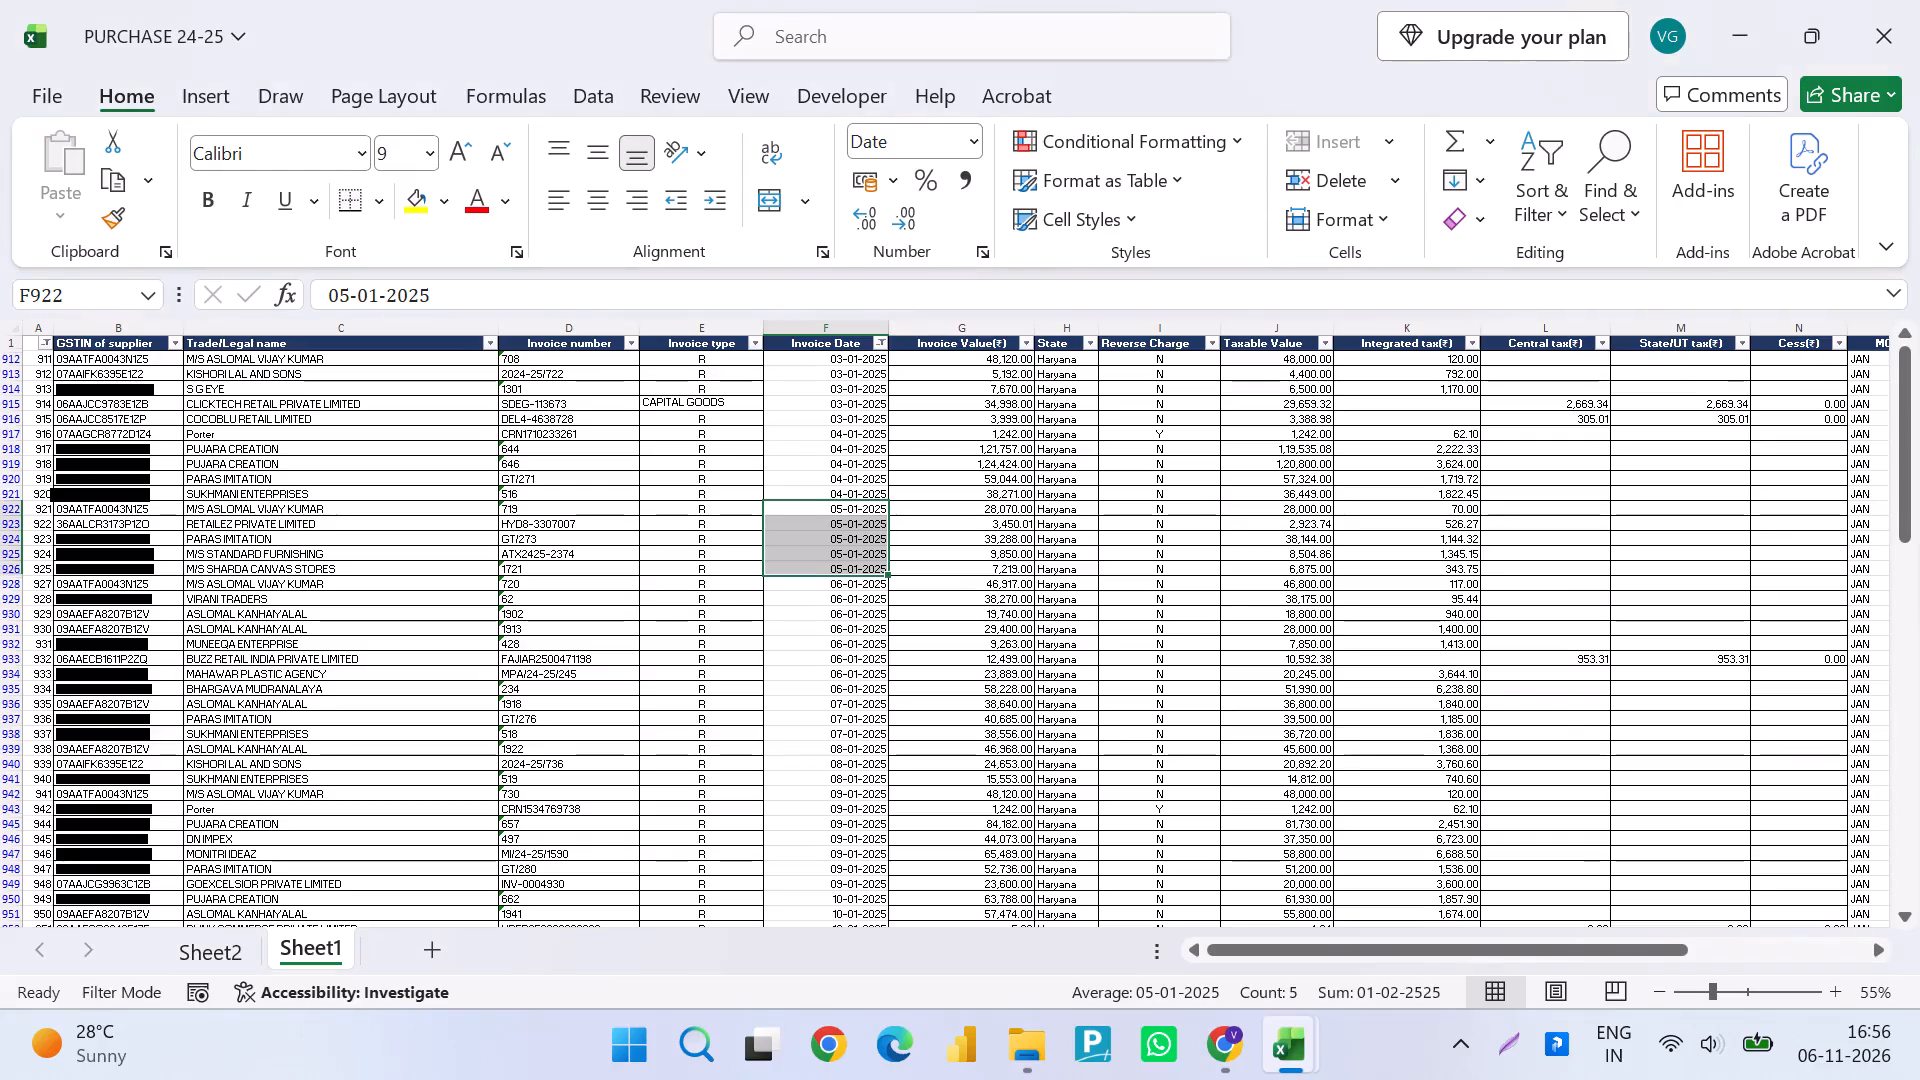
pyautogui.hotkey('alt', 'Tab')
pyautogui.press('F2')
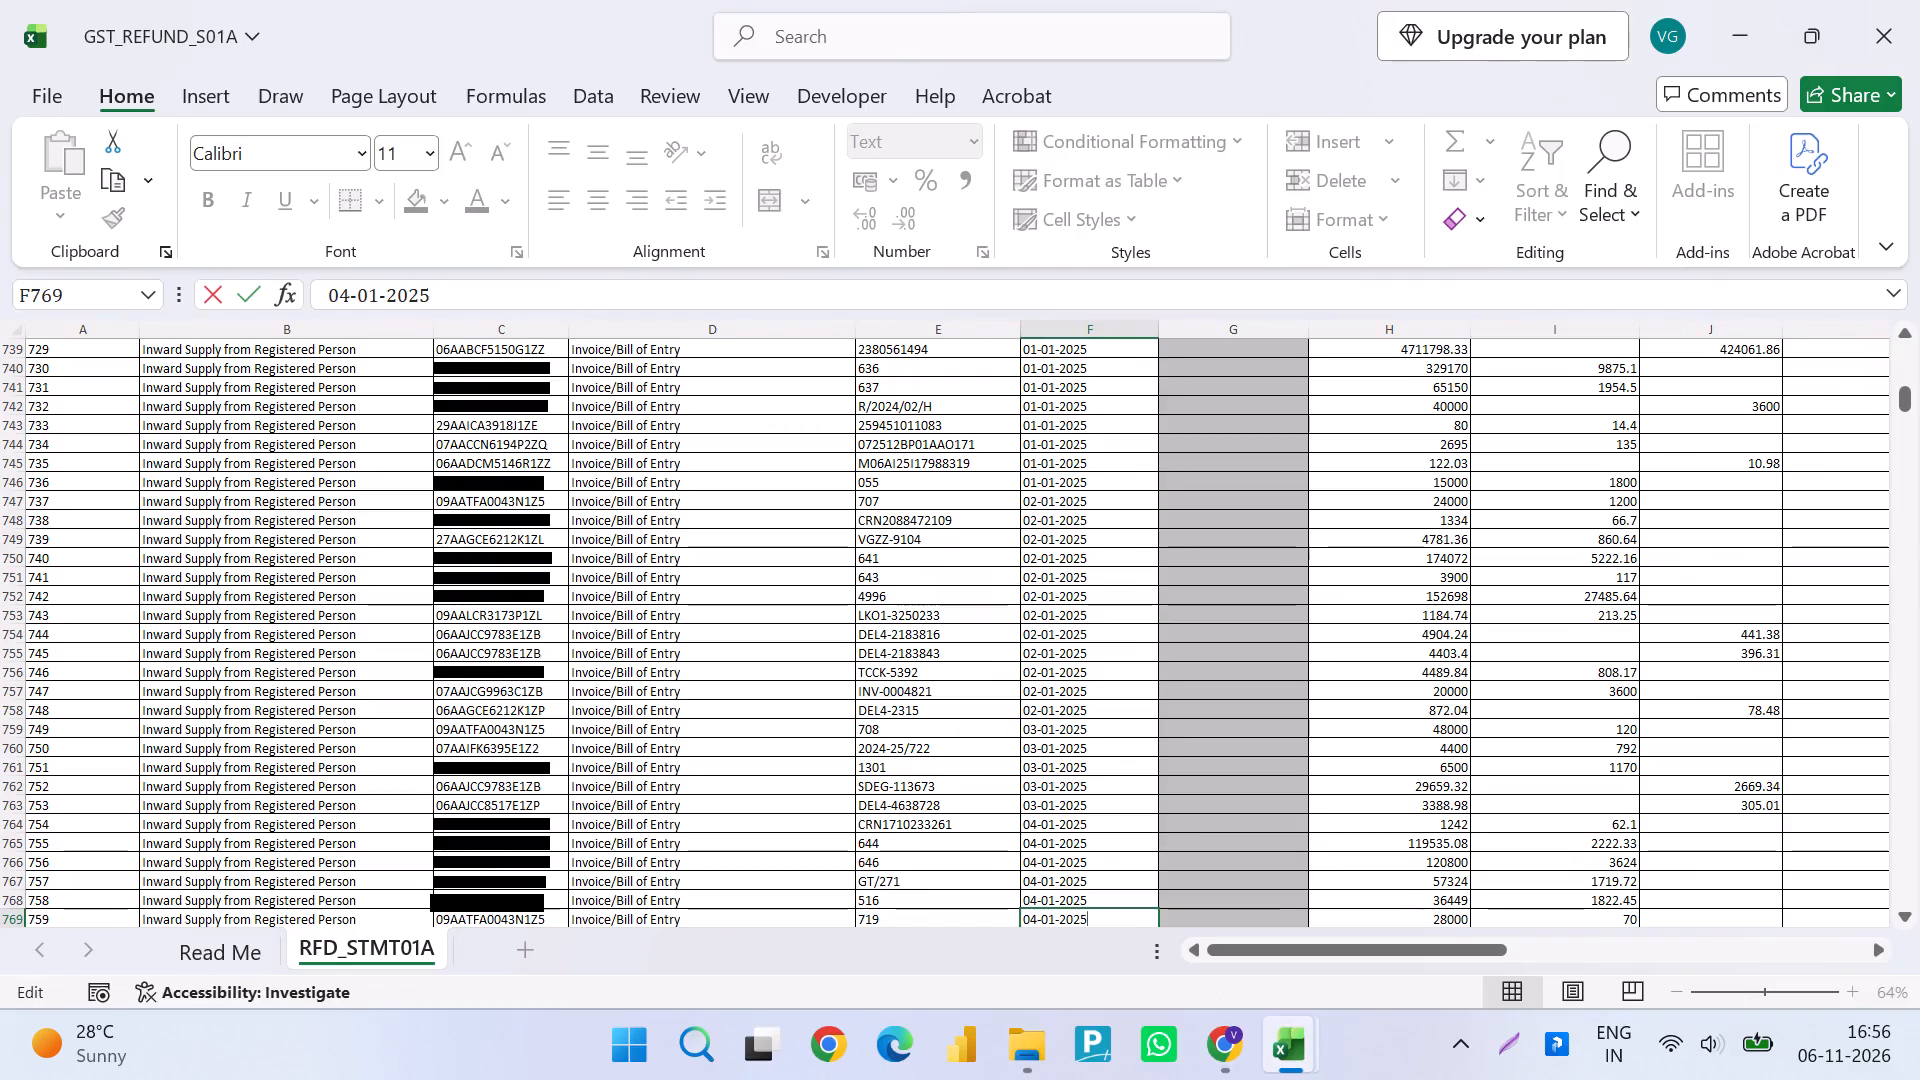
pyautogui.hotkey('ctrl', 'Left')
pyautogui.hotkey('ctrl', 'Left')
pyautogui.hotkey('ctrl', 'Left')
pyautogui.hotkey('ctrl', 'Left')
pyautogui.press('BackSpace')
pyautogui.press('5')
pyautogui.press('Return')
pyautogui.hotkey('ctrl', 'd')
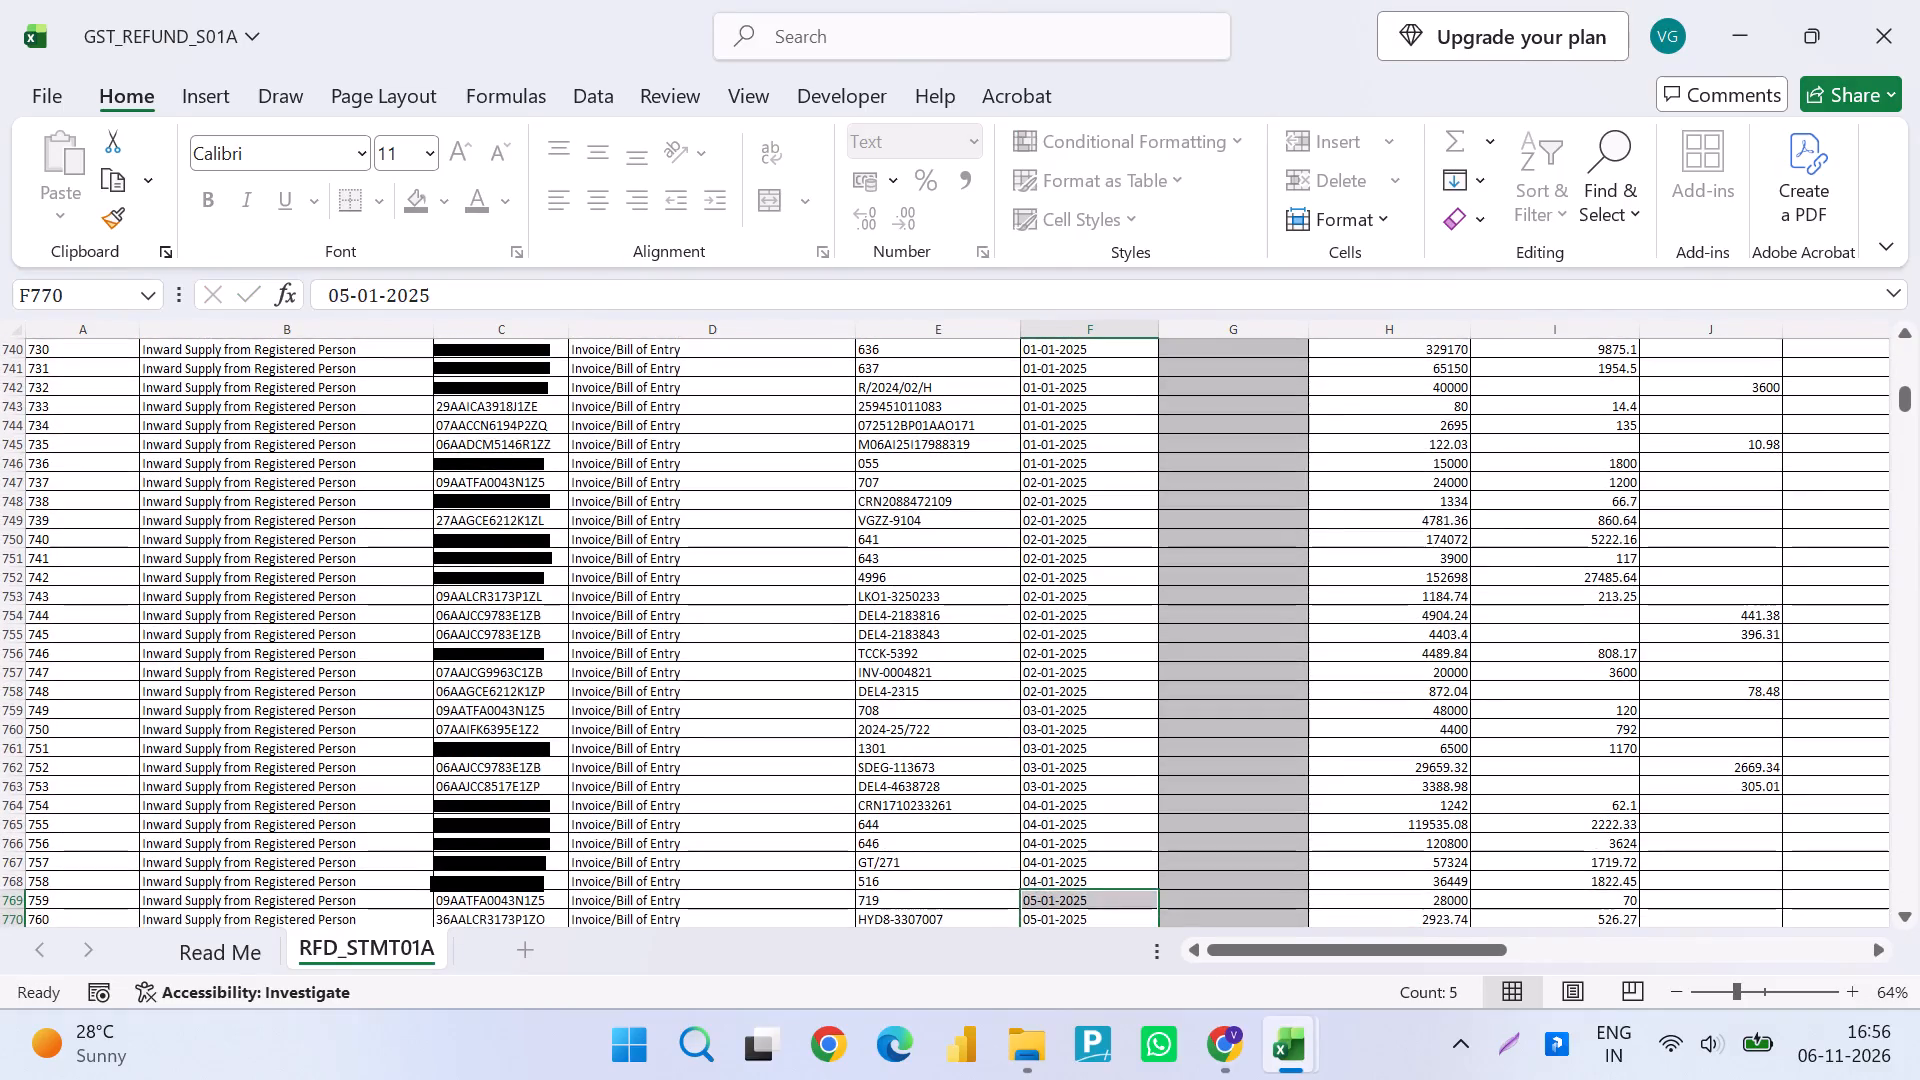
# Select the 06-01-2025 dates in F928:F935 of PURCHASE 24-25 to see which invoices they cover.
pyautogui.scroll(-3, 972, 676)
pyautogui.hotkey('alt', 'Tab')
pyautogui.press('Down')
pyautogui.press('Down')
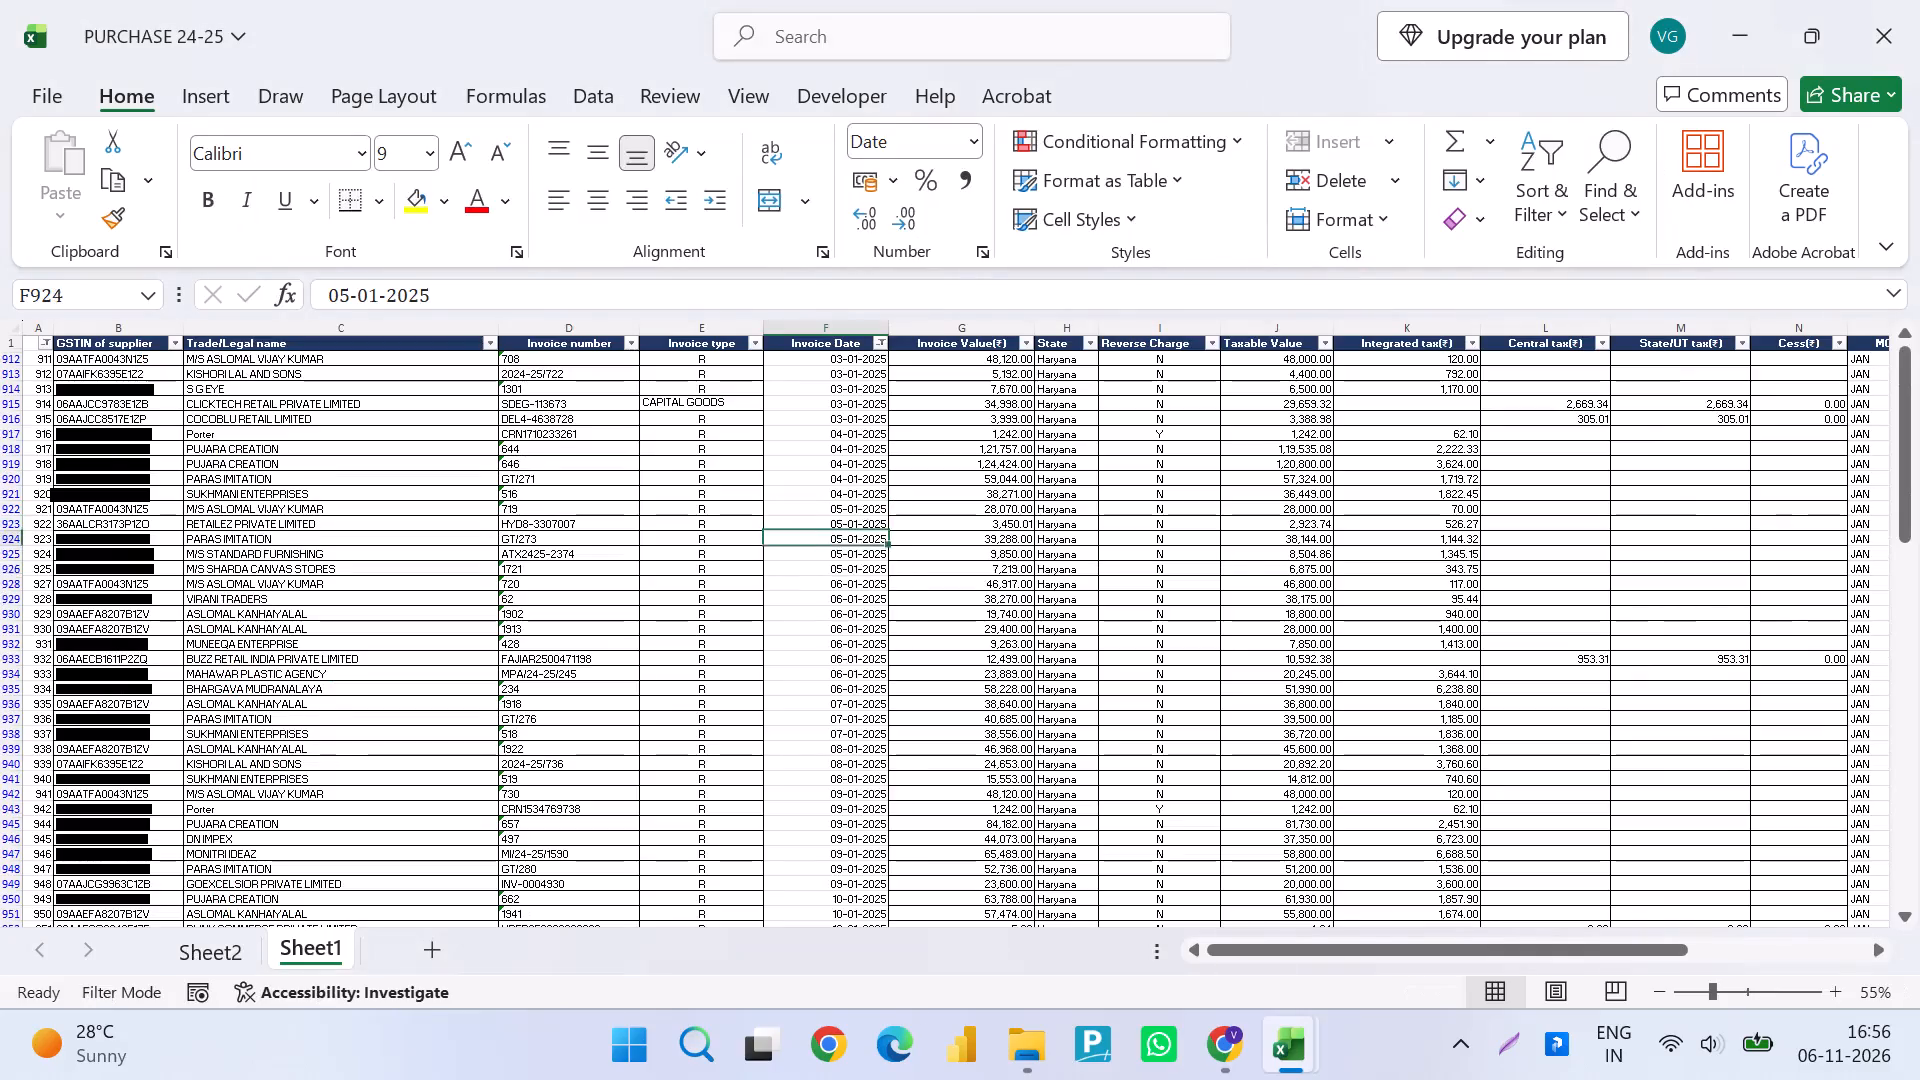
pyautogui.press('Down')
pyautogui.press('Down')
pyautogui.press('Down')
pyautogui.hotkey('shift', 'Down')
pyautogui.hotkey('shift', 'Down')
pyautogui.hotkey('shift', 'Down')
pyautogui.hotkey('shift', 'Down')
pyautogui.hotkey('shift', 'Down')
pyautogui.hotkey('shift', 'Down')
pyautogui.hotkey('shift', 'Down')
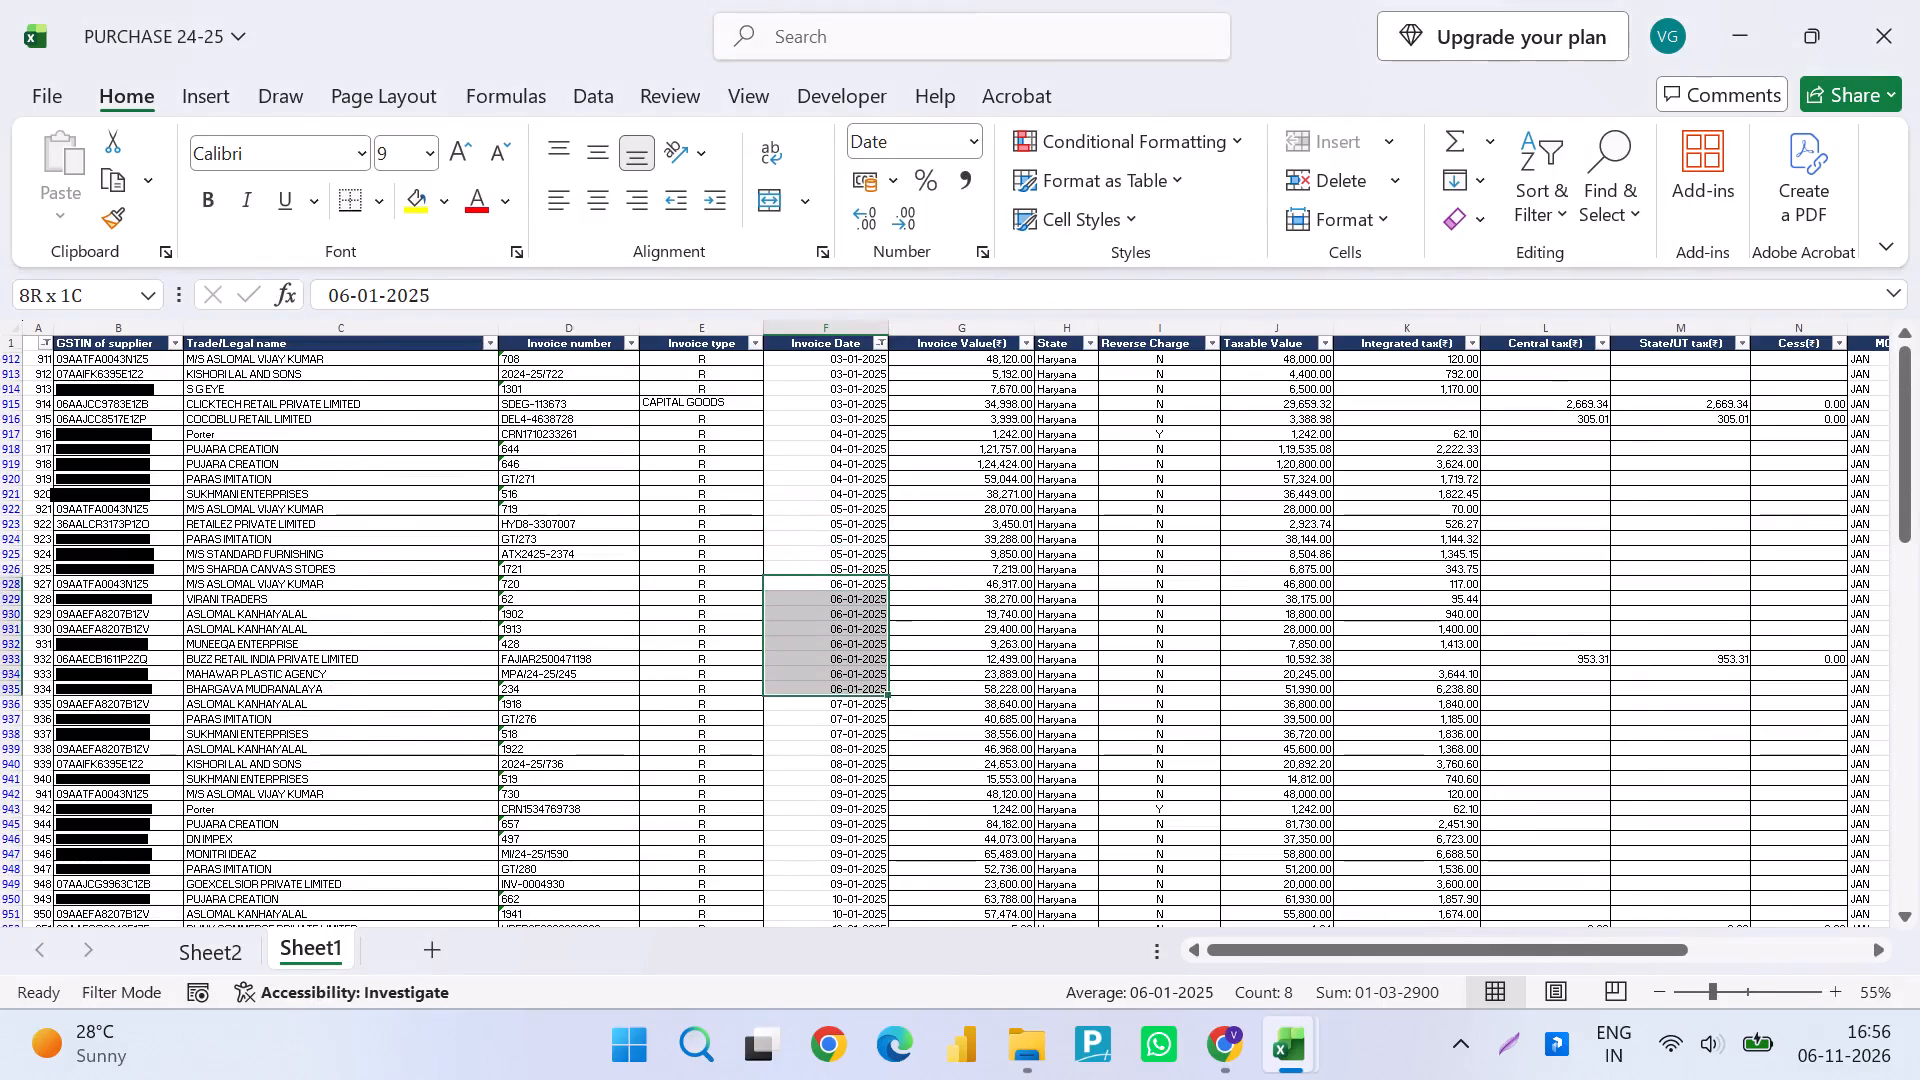
# Copy the dates in F769:F773 of GST_REFUND_S01A into the cells from F774 to F778.
pyautogui.hotkey('alt', 'Tab')
pyautogui.hotkey('ctrl', 'c')
pyautogui.press('Down')
pyautogui.press('Down')
pyautogui.press('Down')
pyautogui.press('Down')
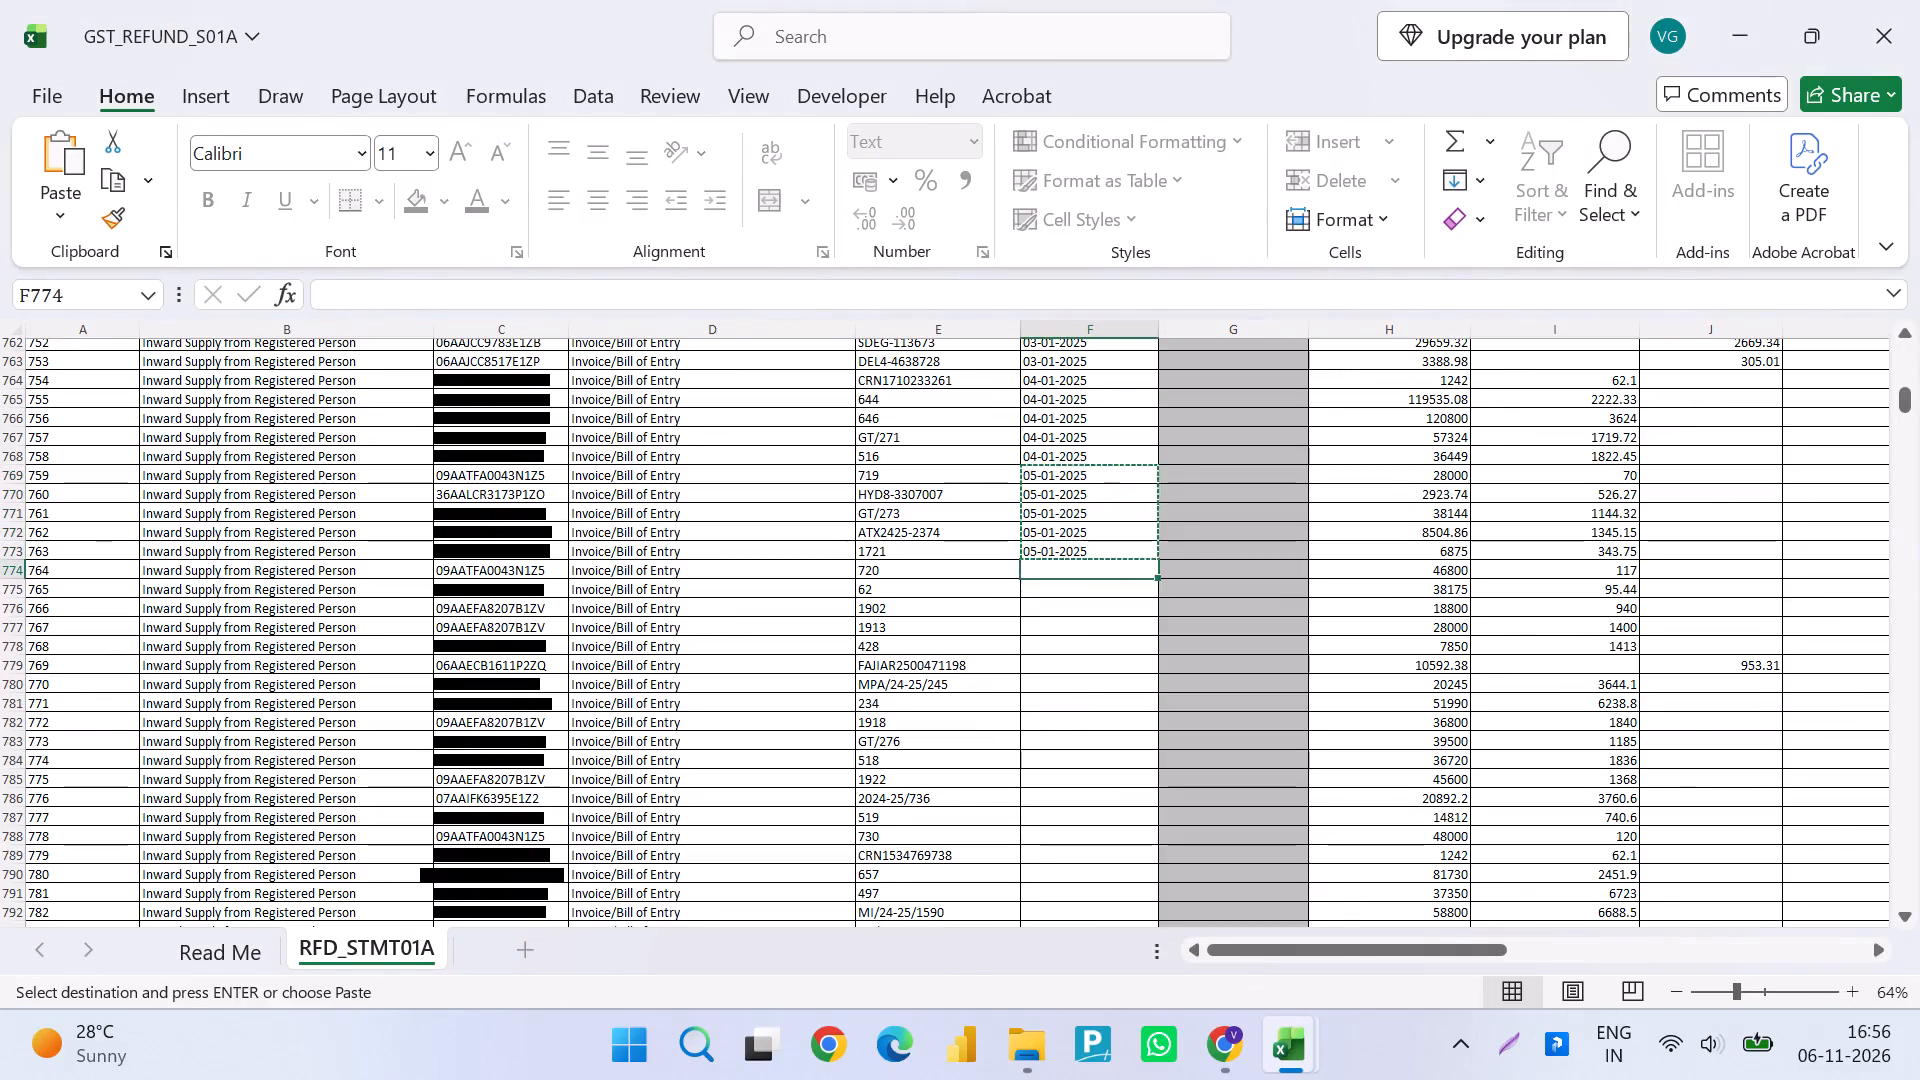
pyautogui.press('Return')
# Change the date in F774, for invoice 720, to 06-01-2025 and fill it down through F778.
pyautogui.hotkey('alt', 'Tab')
pyautogui.hotkey('alt', 'Tab')
pyautogui.press('F2')
pyautogui.hotkey('ctrl', 'Left')
pyautogui.hotkey('ctrl', 'Left')
pyautogui.hotkey('ctrl', 'Left')
pyautogui.hotkey('ctrl', 'Left')
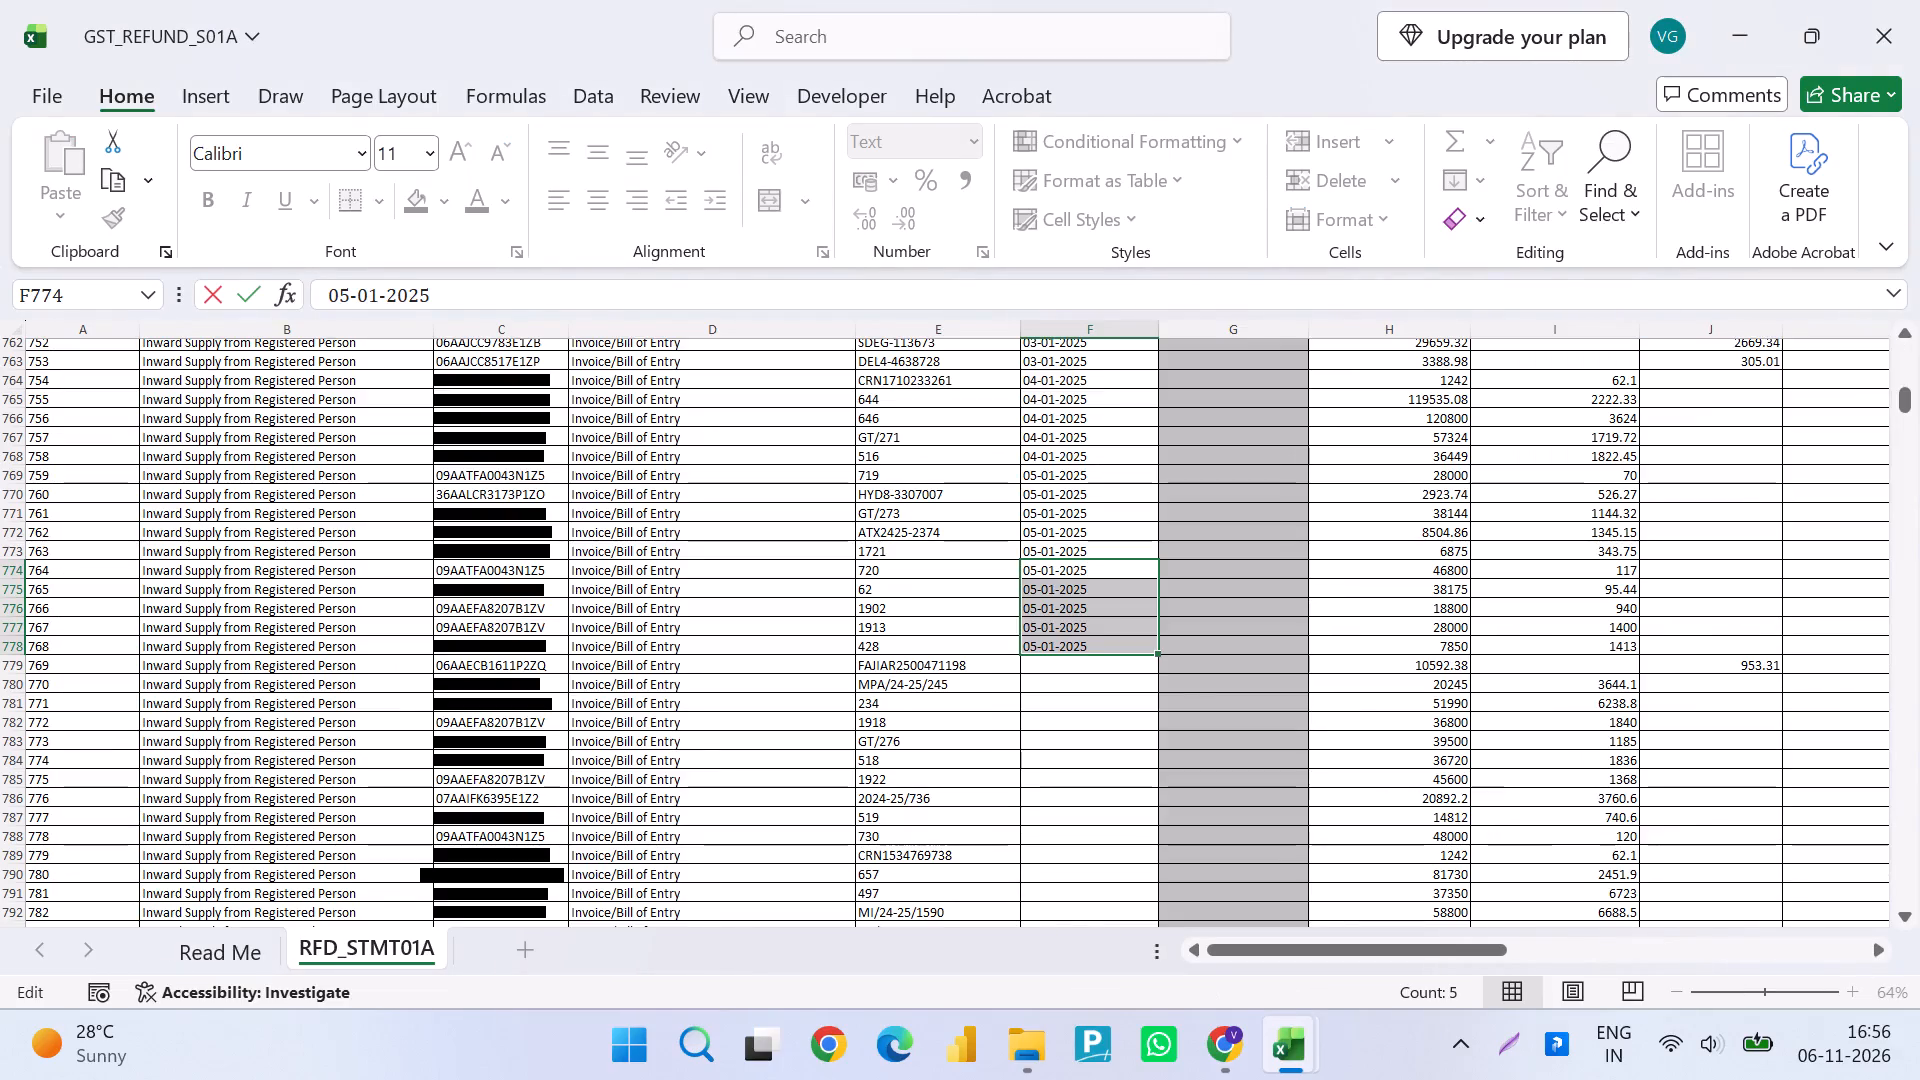
pyautogui.press('BackSpace')
pyautogui.press('6')
pyautogui.press('Return')
pyautogui.hotkey('ctrl', 'd')
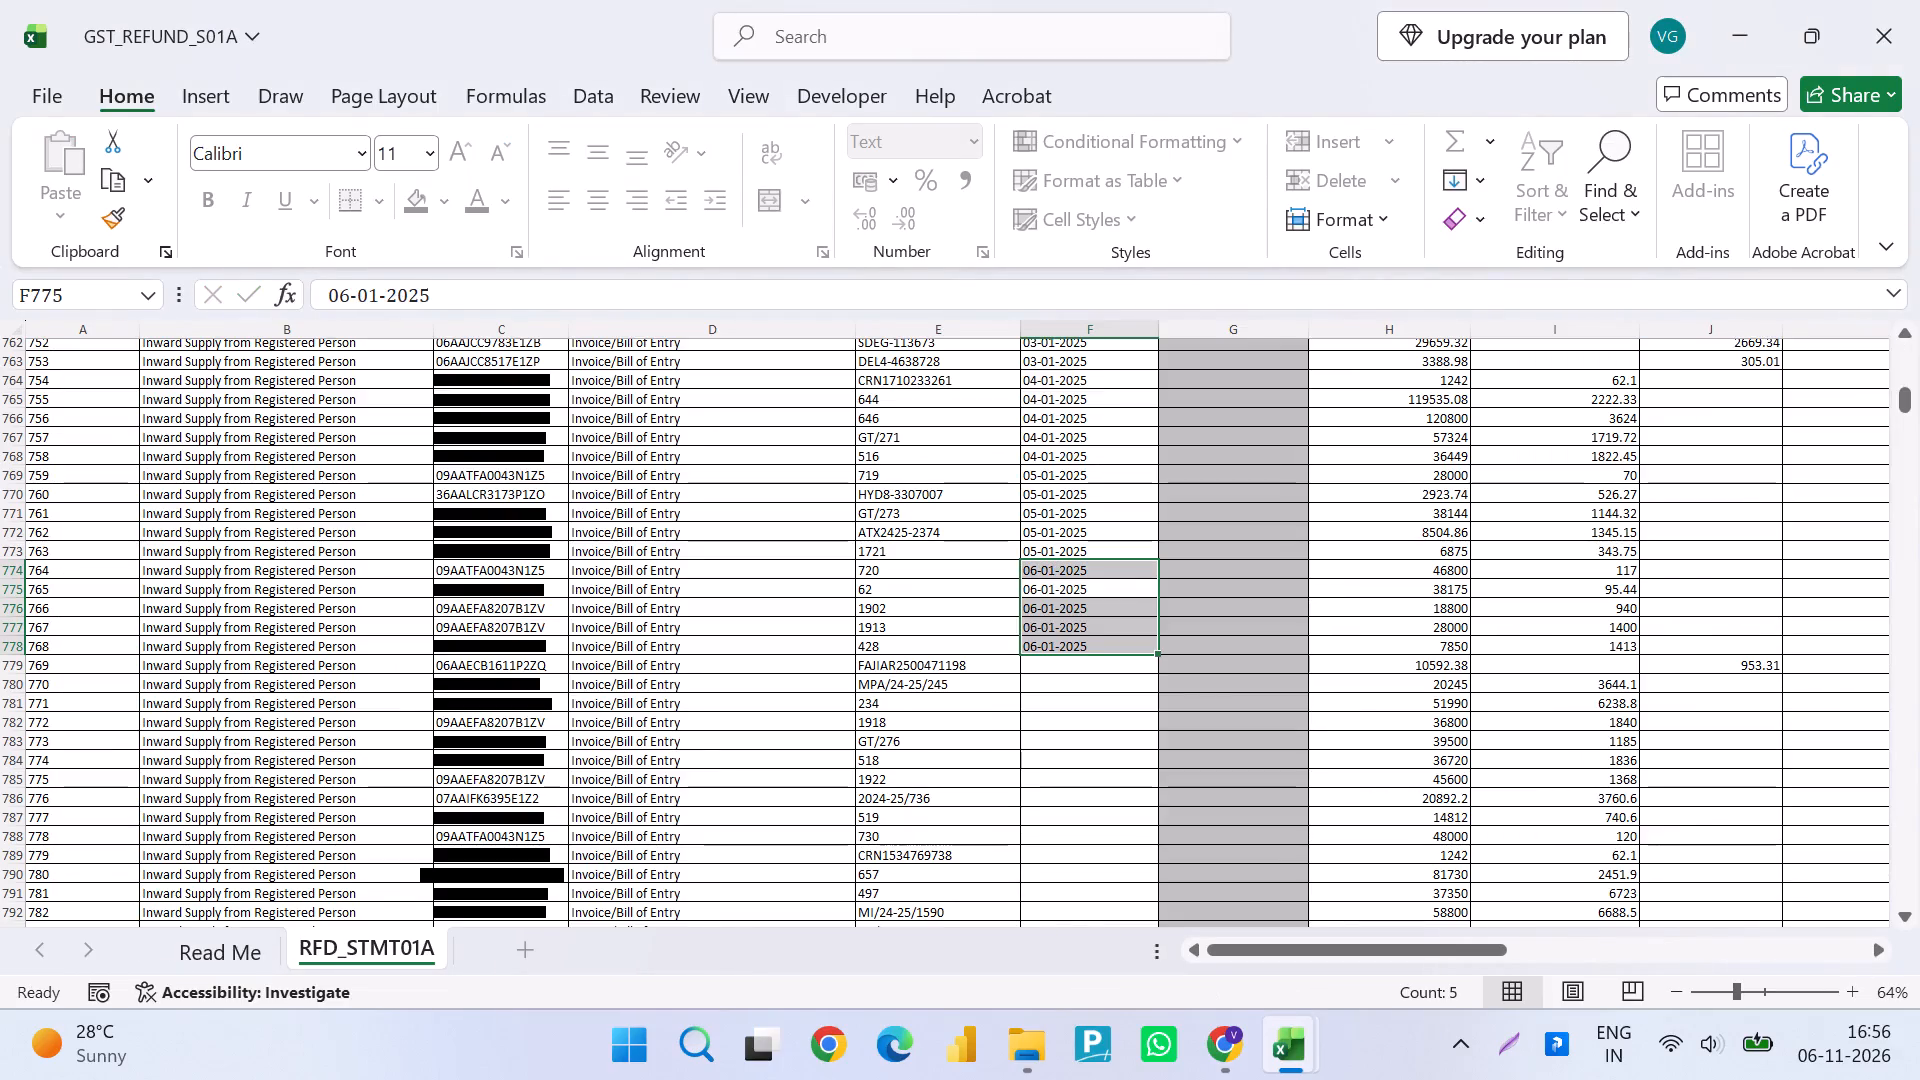
# Extend the 06-01-2025 date from F774 down through F781, the row of invoice 234.
pyautogui.hotkey('alt', 'Tab')
pyautogui.hotkey('alt', 'Tab')
pyautogui.hotkey('shift', 'Down')
pyautogui.hotkey('shift', 'Down')
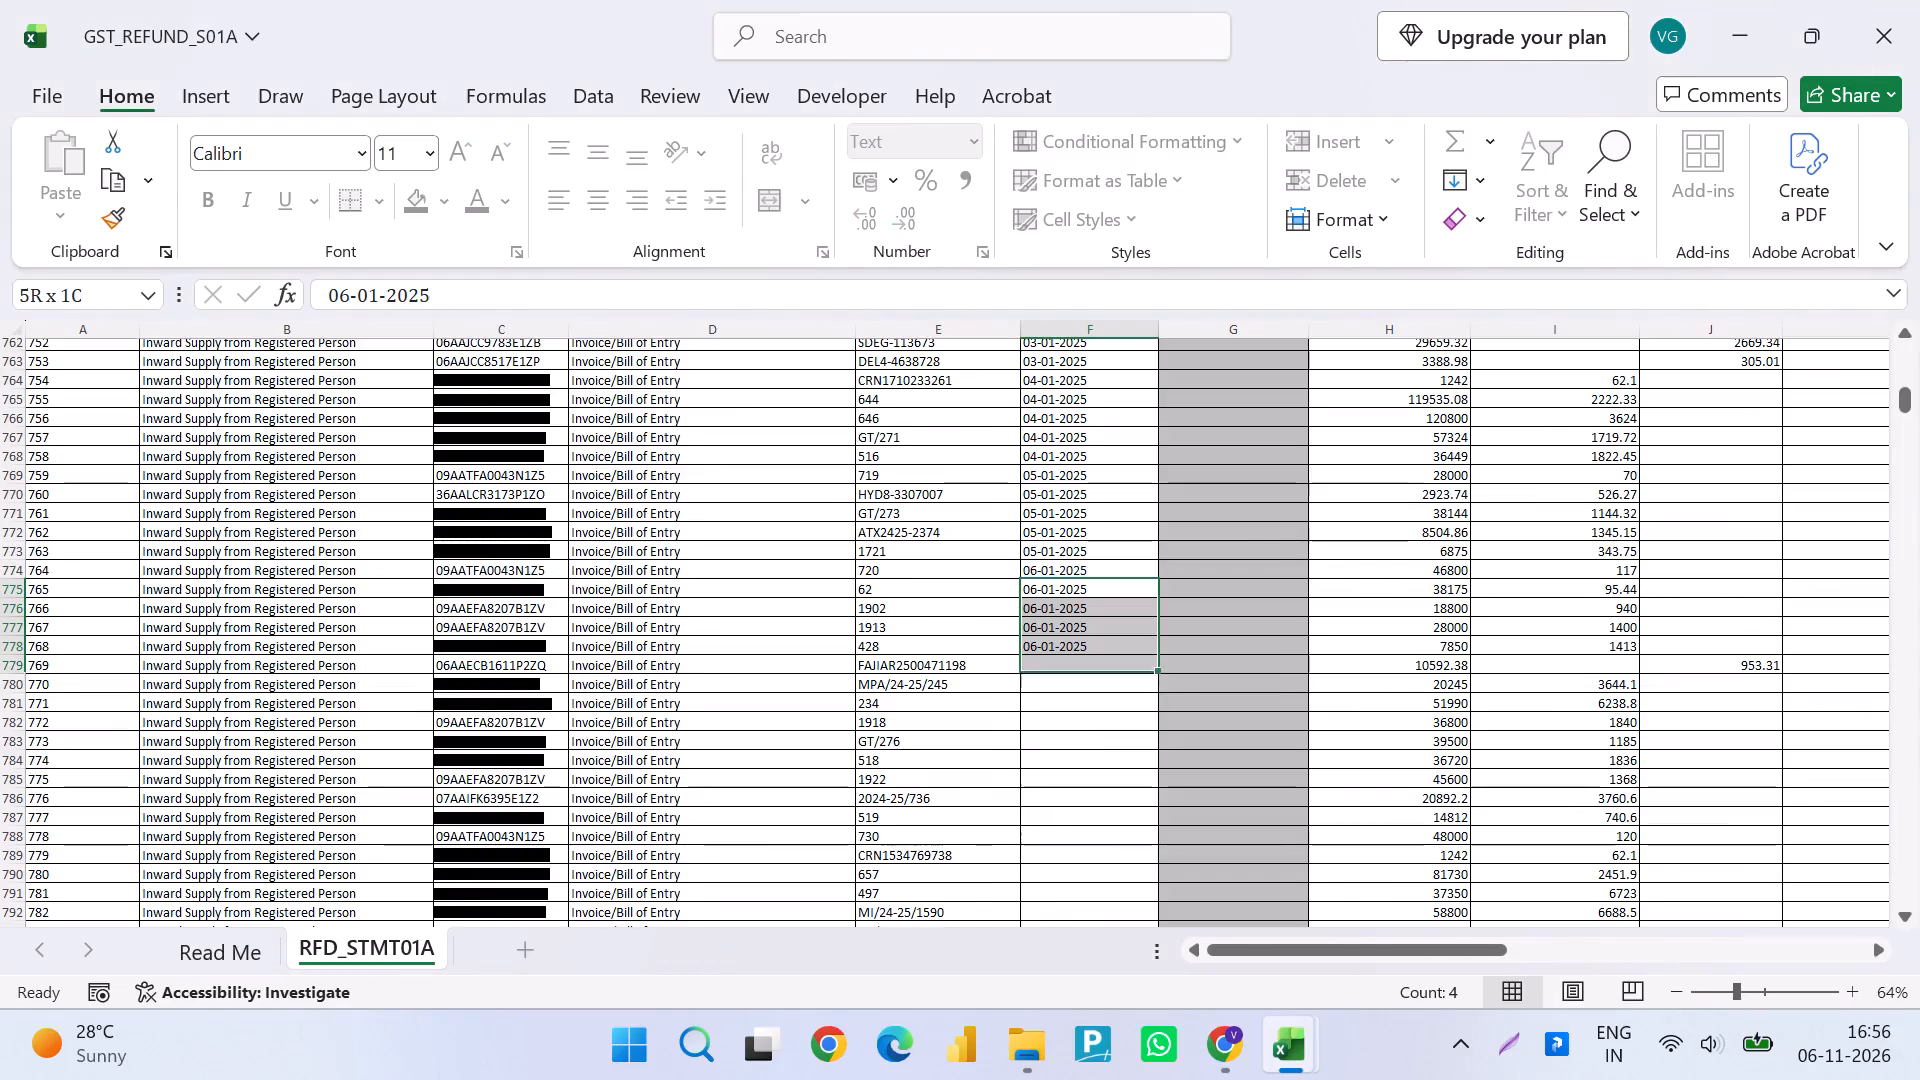
pyautogui.hotkey('shift', 'Down')
pyautogui.press('Up')
pyautogui.hotkey('shift', 'Down')
pyautogui.hotkey('shift', 'Down')
pyautogui.hotkey('shift', 'Down')
pyautogui.hotkey('shift', 'Down')
pyautogui.hotkey('shift', 'Down')
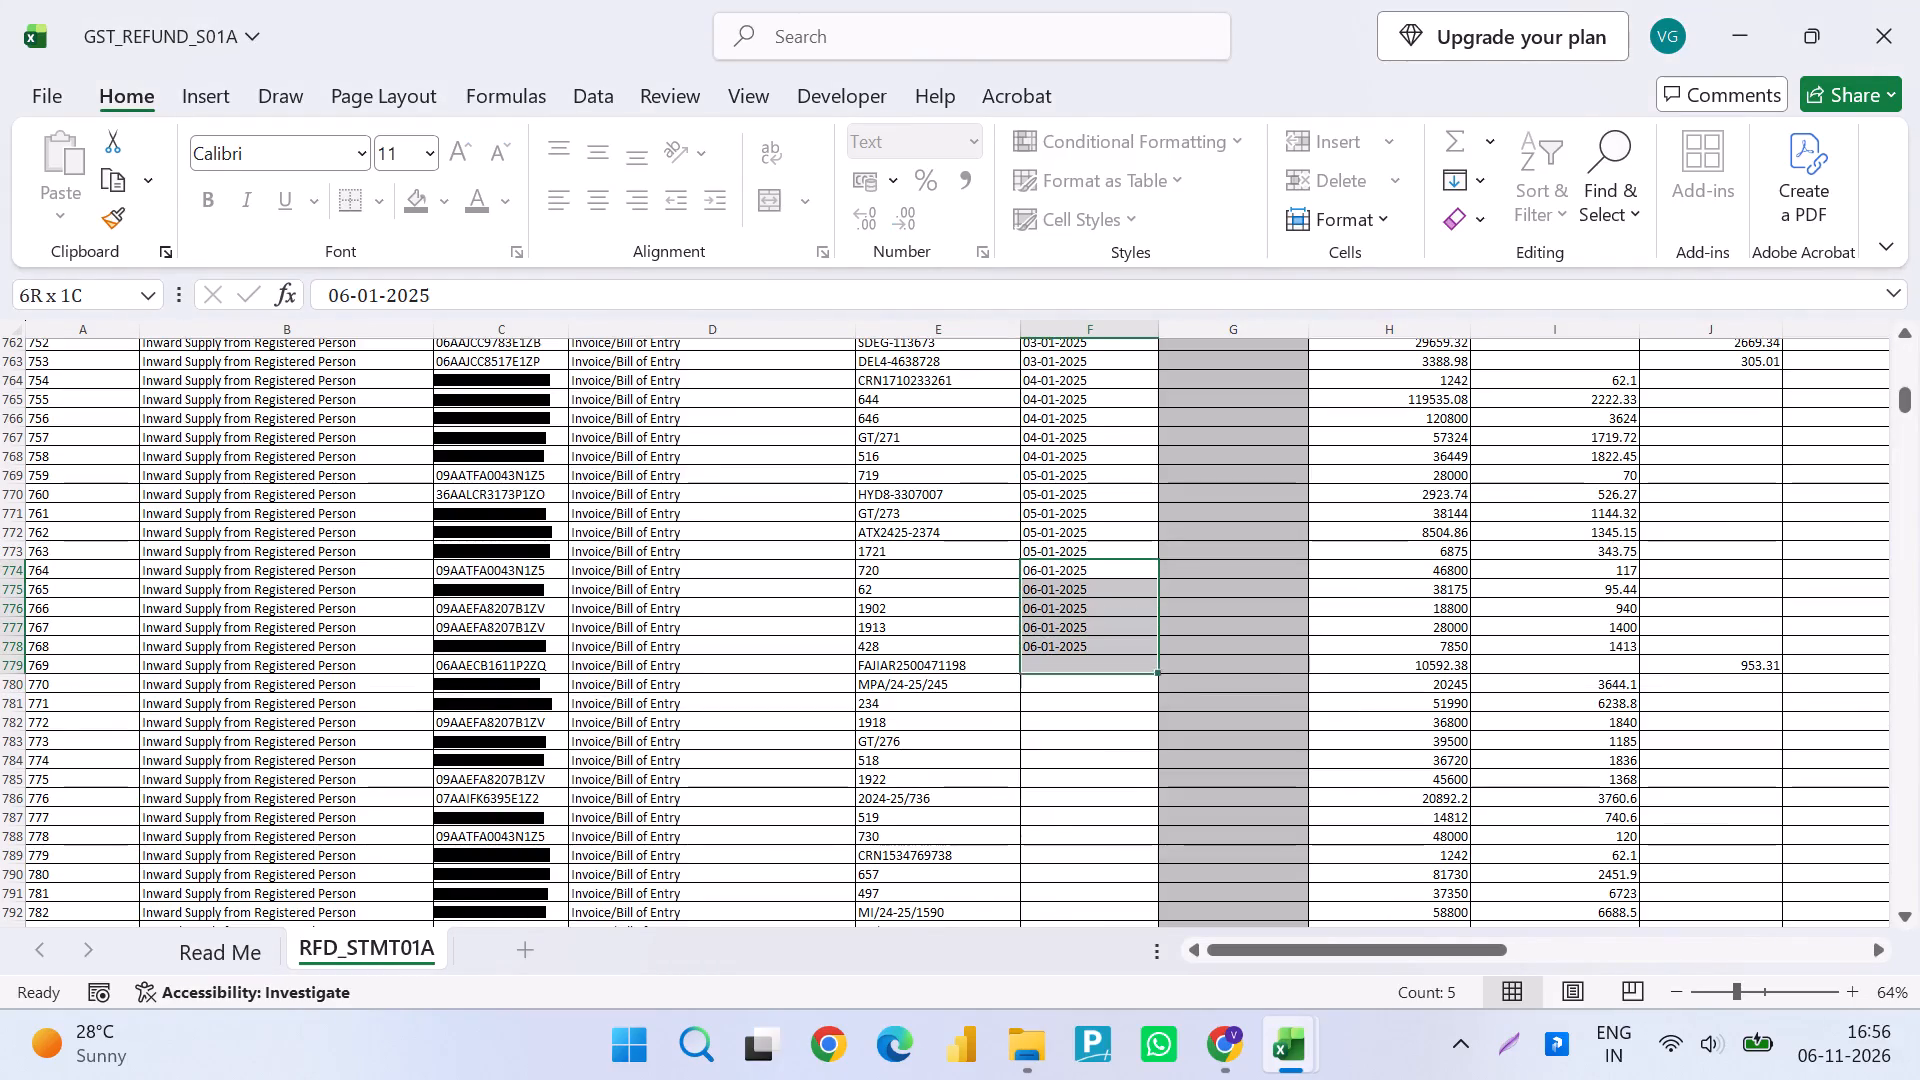
pyautogui.hotkey('shift', 'Down')
pyautogui.hotkey('shift', 'Down')
pyautogui.hotkey('ctrl', 'd')
# Highlight the visible rows 912 to 935 of PURCHASE 24-25 in yellow, selecting only the visible cells.
pyautogui.hotkey('alt', 'Tab')
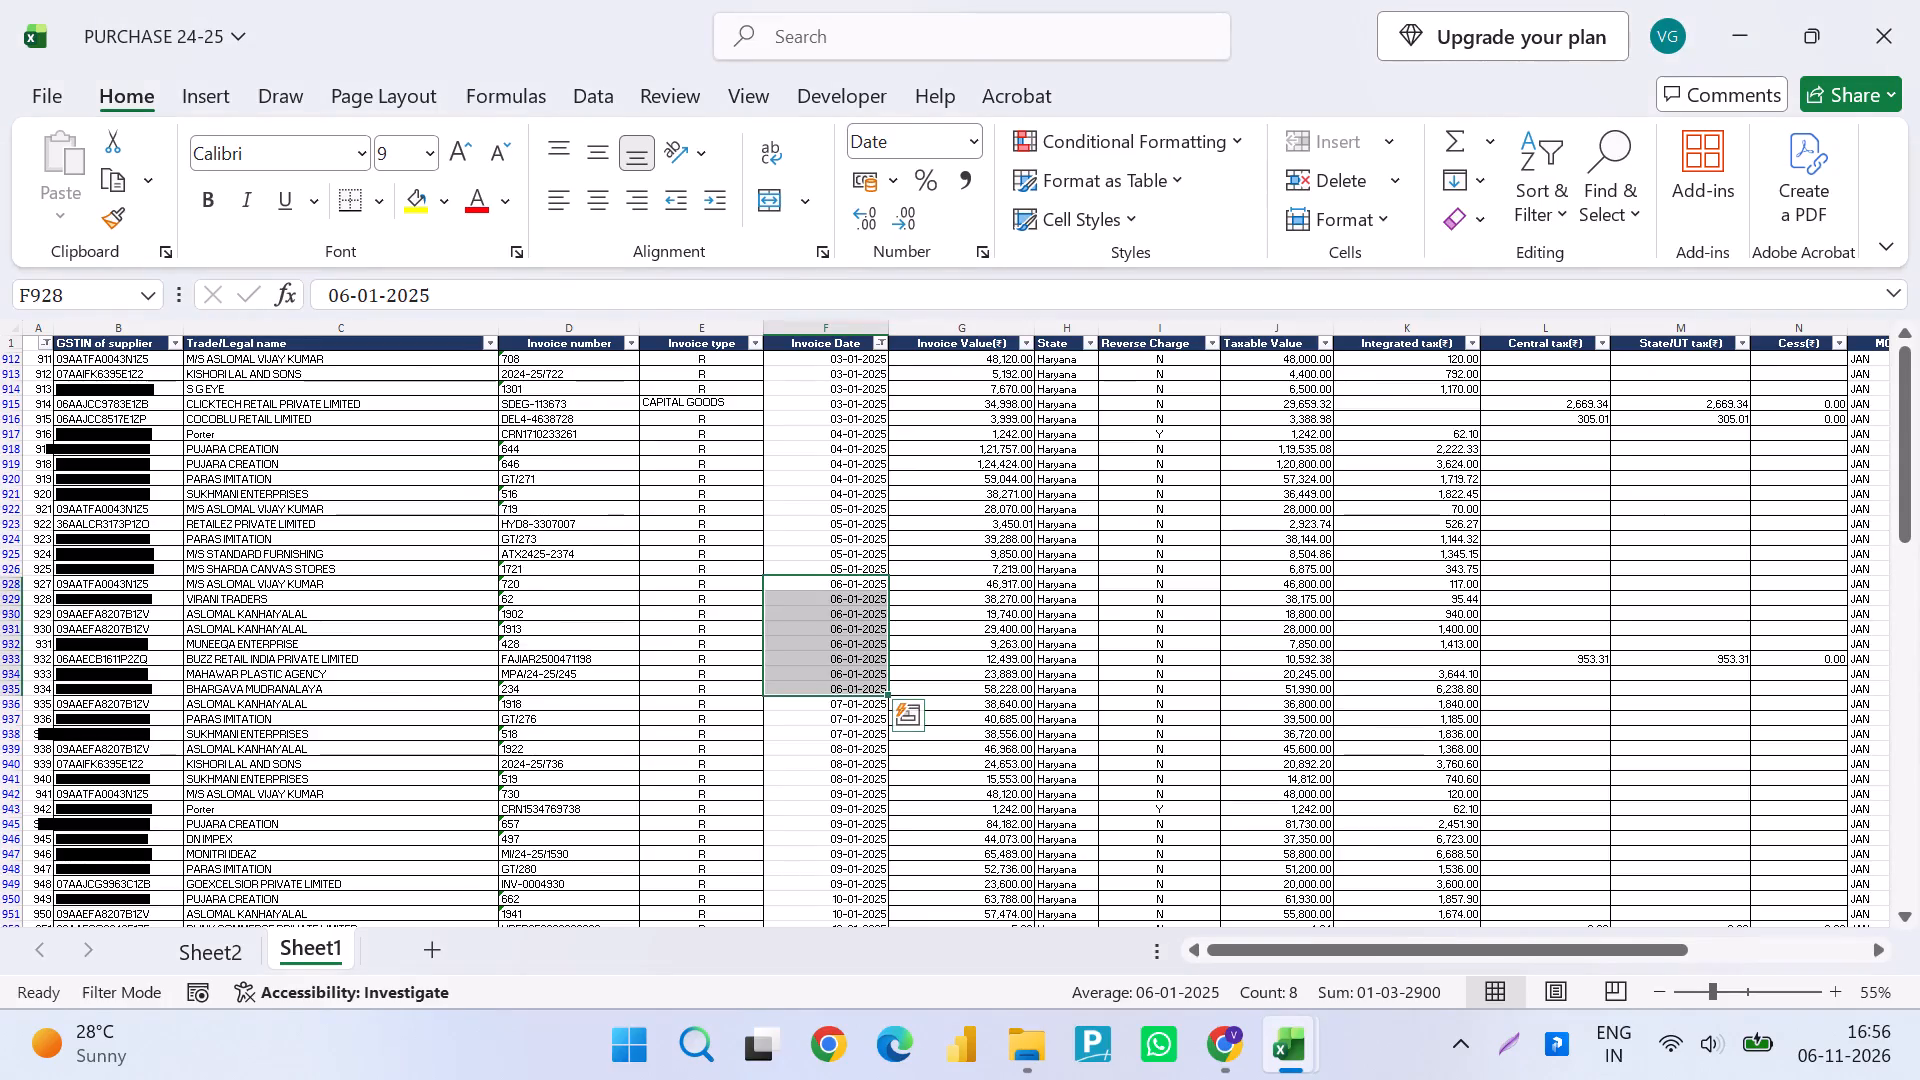
pyautogui.click(712, 695)
pyautogui.hotkey('ctrl', 'Left')
pyautogui.hotkey('ctrl', 'Left')
pyautogui.hotkey('ctrl', 'Left')
pyautogui.hotkey('ctrl', 'shift', 'Right')
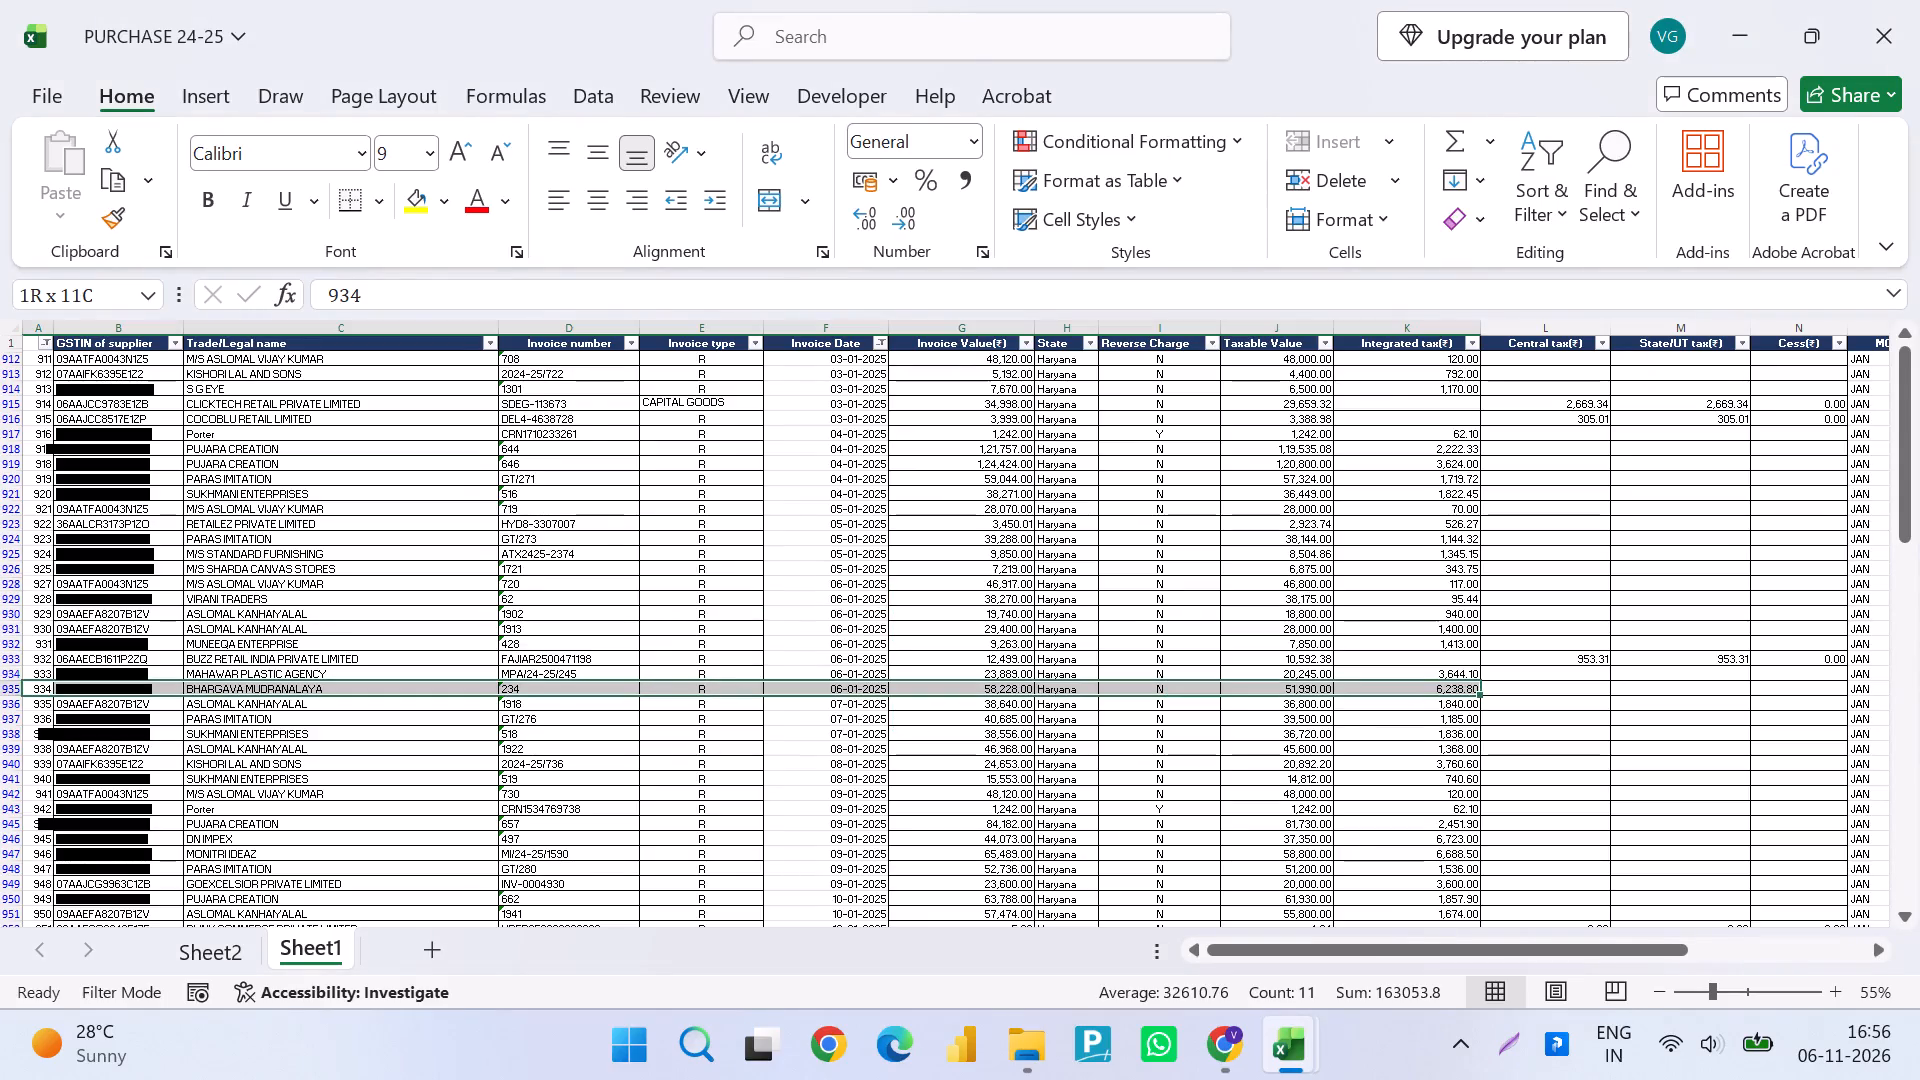
pyautogui.hotkey('shift', 'space')
pyautogui.hotkey('ctrl', 'shift', 'Up')
pyautogui.hotkey('shift', 'Down')
pyautogui.hotkey('shift', 'Up')
pyautogui.hotkey('shift', 'Up')
pyautogui.hotkey('shift', 'Down')
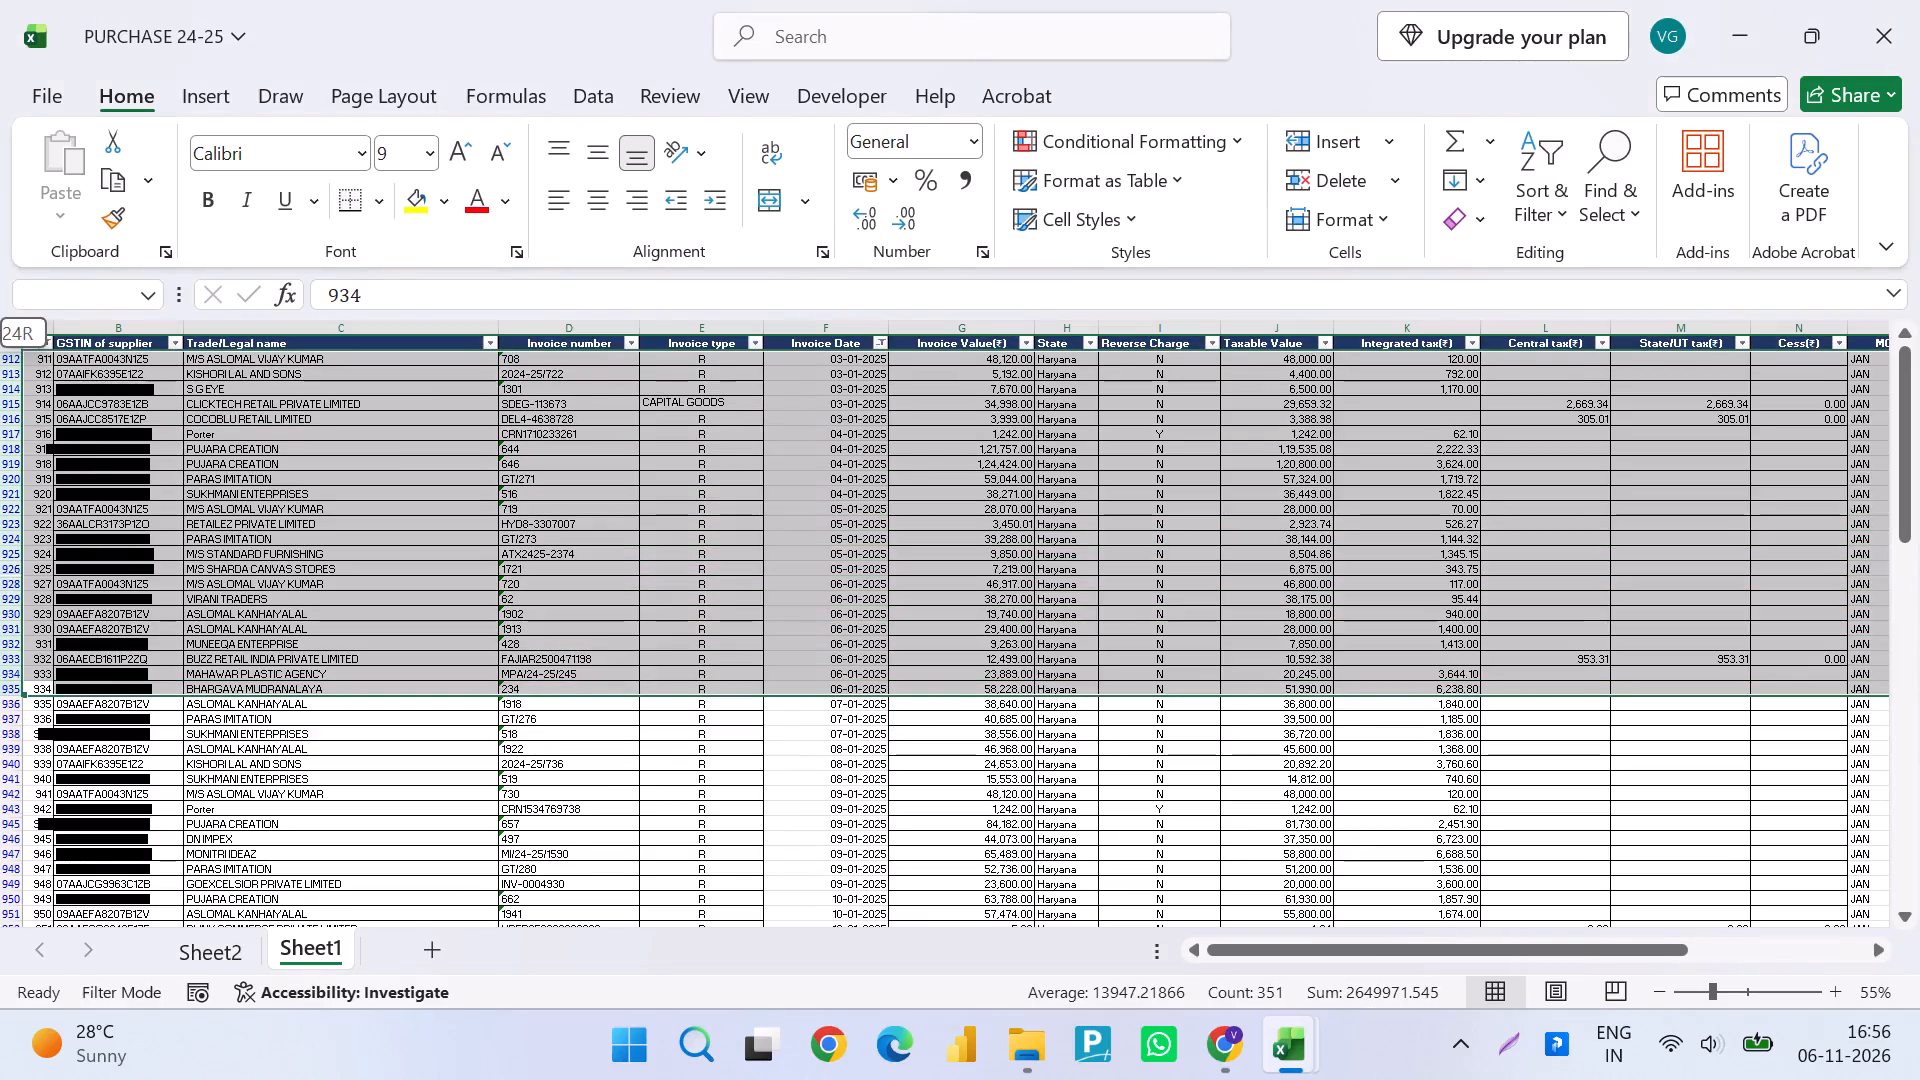
pyautogui.hotkey('alt', ';')
pyautogui.click(411, 204)
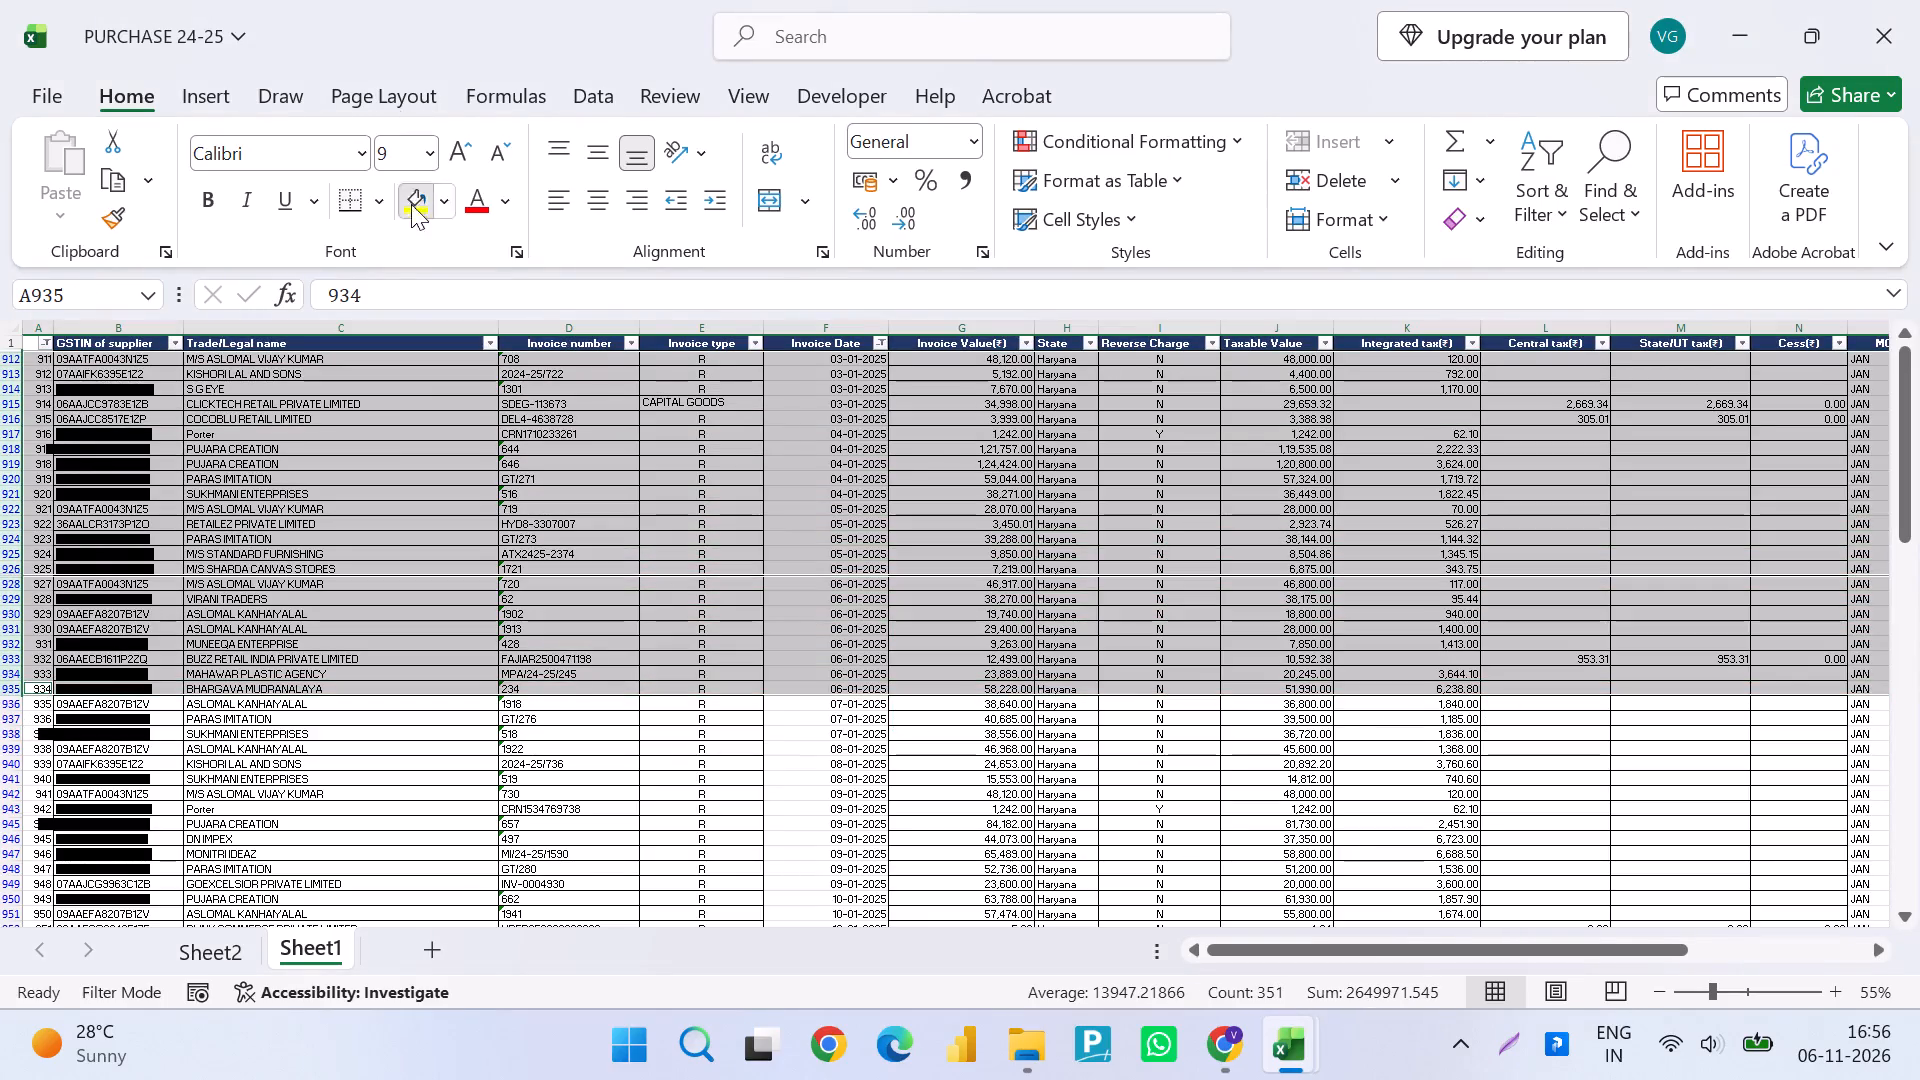
# Reapply the filter in PURCHASE 24-25 from the Invoice Value column to hide the newly highlighted yellow rows.
pyautogui.hotkey('ctrl', 'Up')
pyautogui.hotkey('alt', 'Down')
pyautogui.press('Escape')
pyautogui.press('Up')
pyautogui.press('Right')
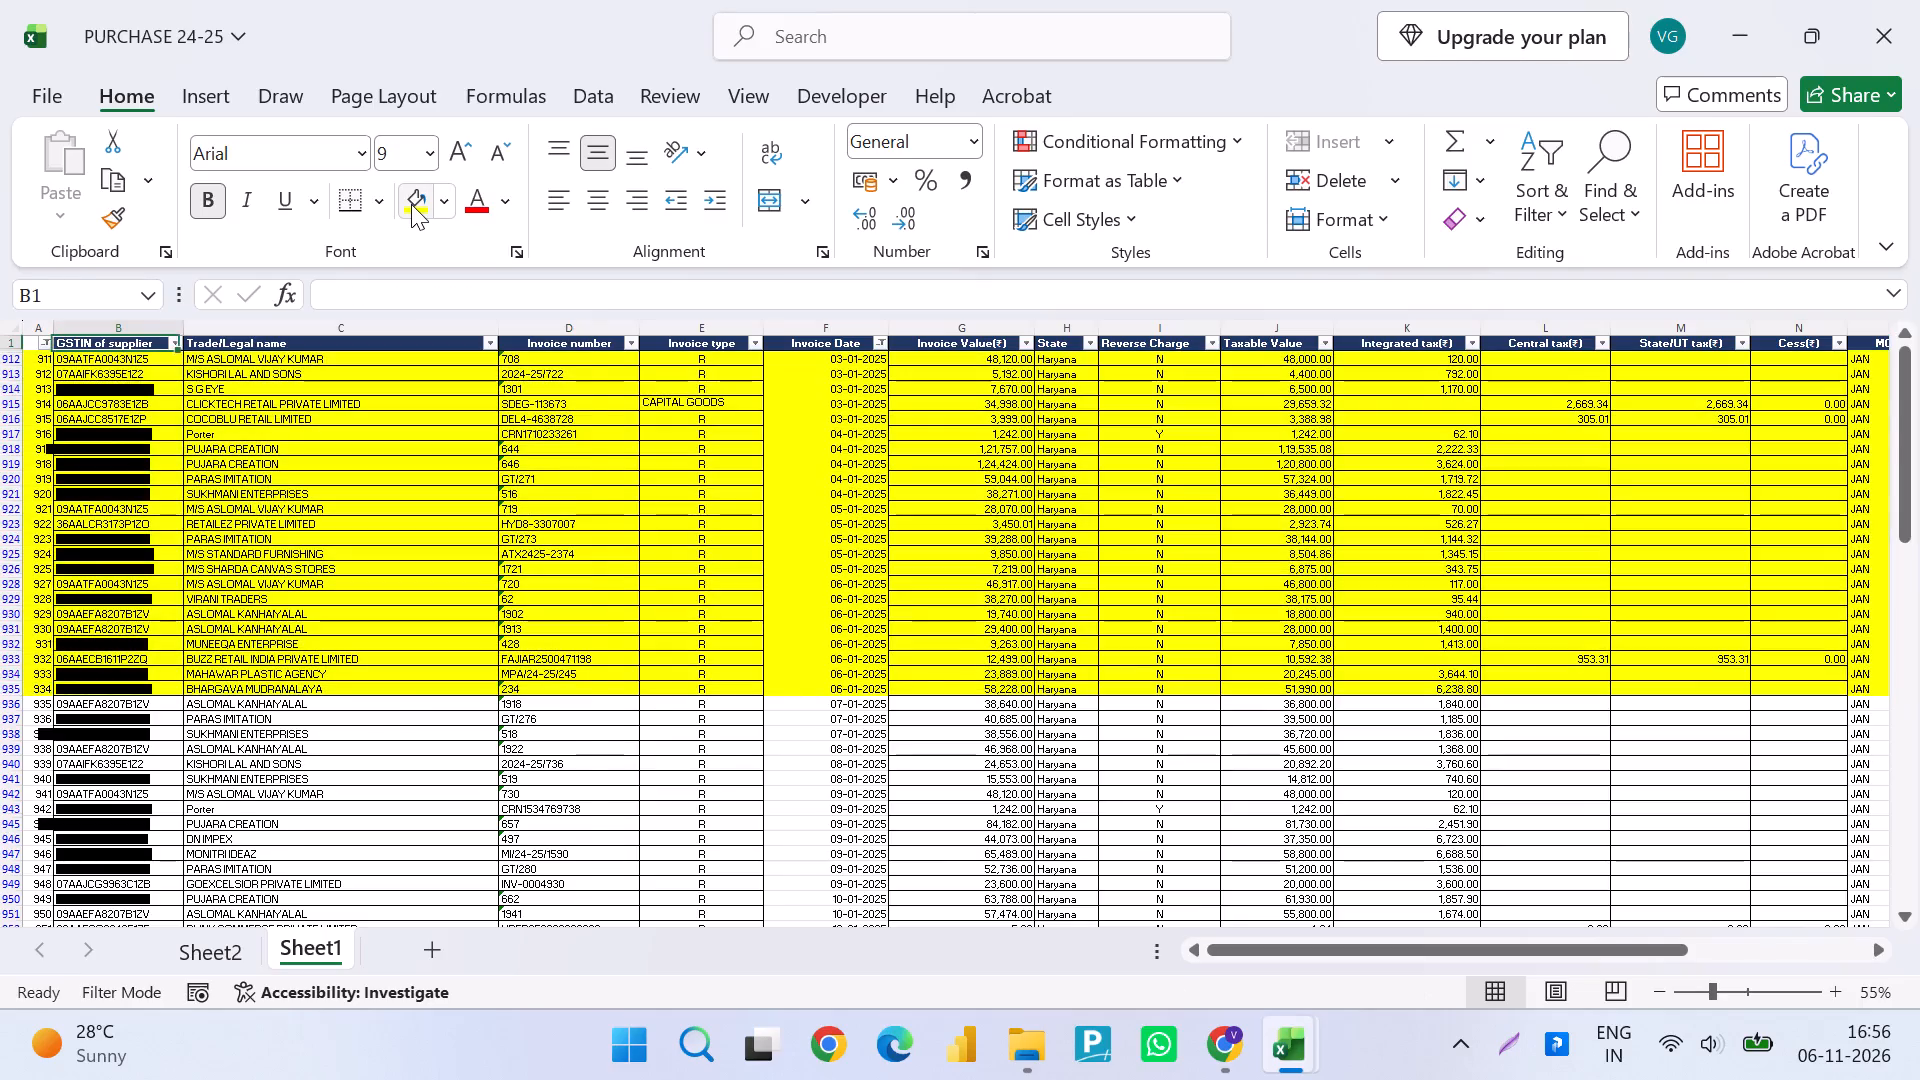
pyautogui.hotkey('alt', 'Down')
pyautogui.press('Escape')
pyautogui.press('Right')
pyautogui.press('Right')
pyautogui.press('Right')
pyautogui.press('Right')
pyautogui.hotkey('alt', 'Down')
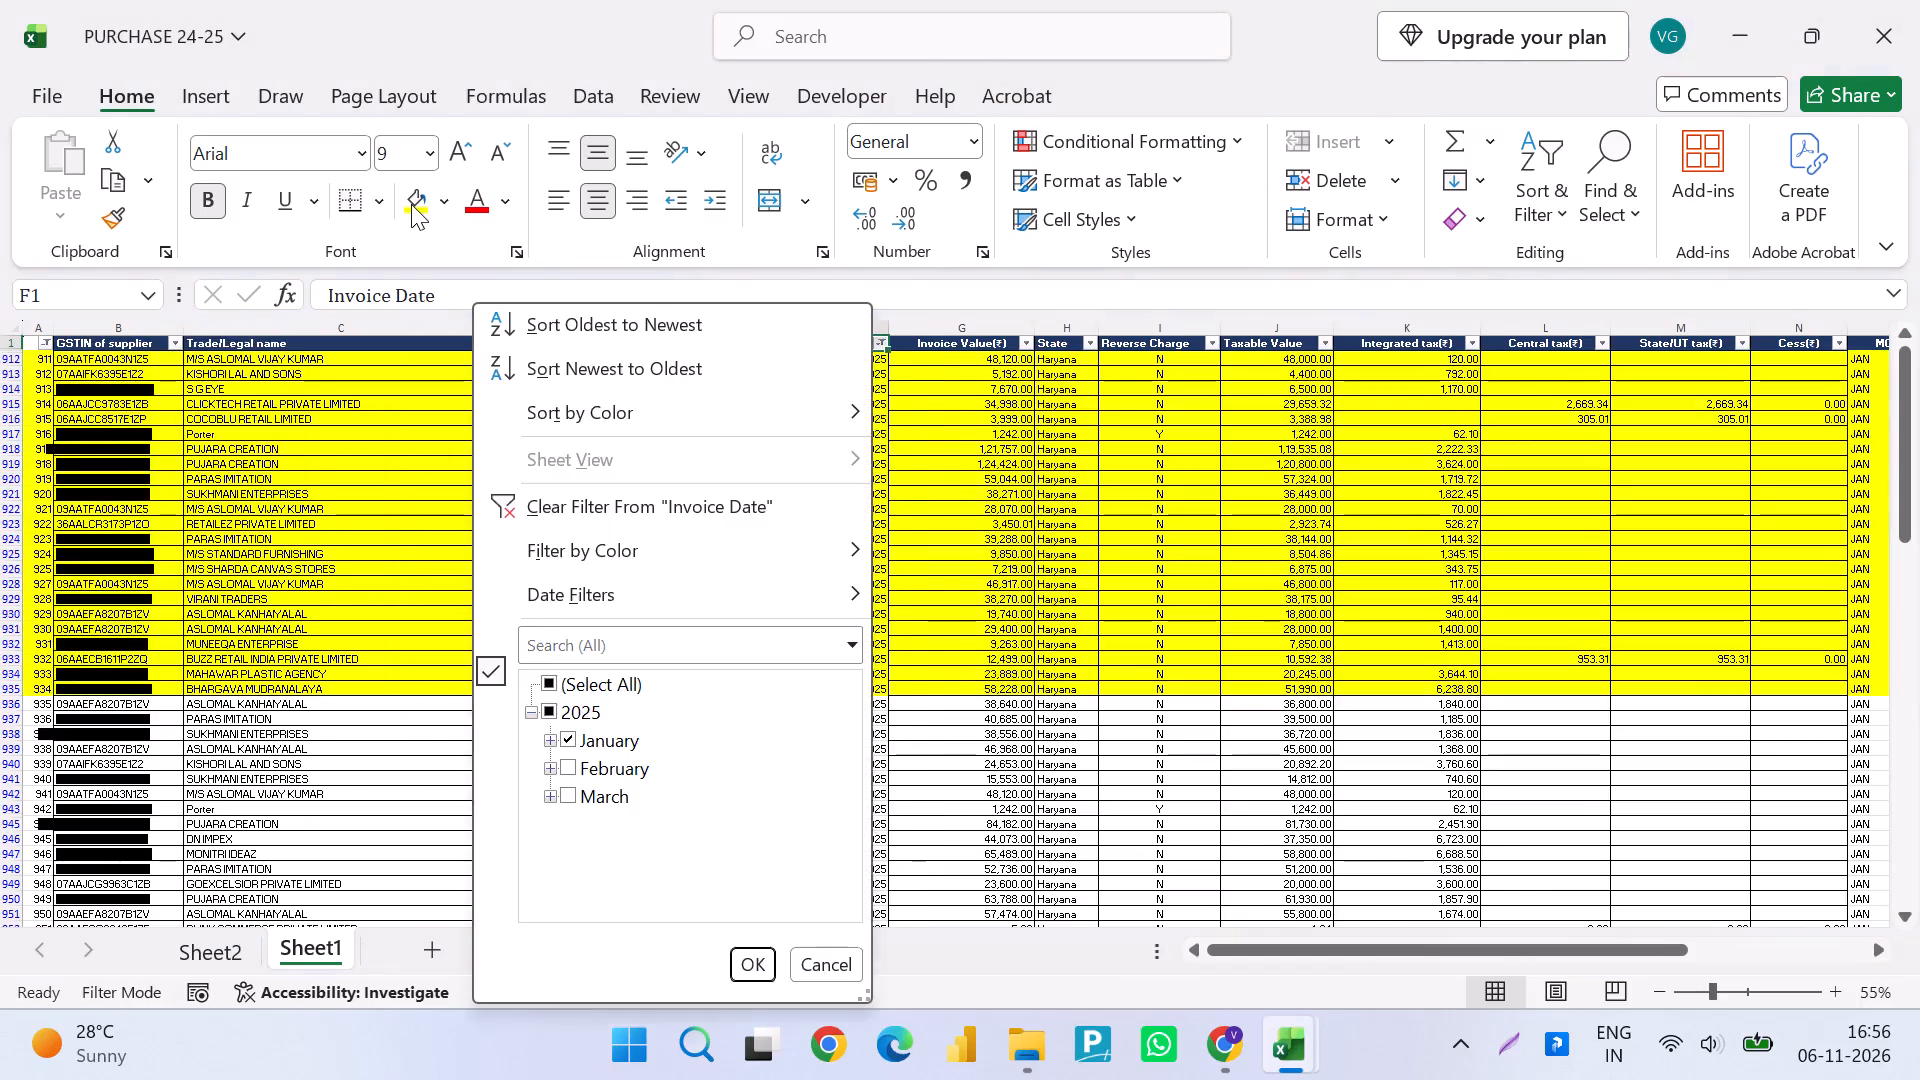
pyautogui.press('Escape')
pyautogui.press('Right')
pyautogui.hotkey('alt', 'Down')
pyautogui.hotkey('alt', 'Down')
pyautogui.hotkey('alt', 'Down')
pyautogui.hotkey('alt', 'Down')
pyautogui.hotkey('alt', 'Down')
pyautogui.hotkey('alt', 'Down')
pyautogui.hotkey('alt', 'Down')
pyautogui.hotkey('alt', 'Down')
pyautogui.hotkey('alt', 'Down')
pyautogui.hotkey('alt', 'Down')
pyautogui.hotkey('alt', 'Down')
pyautogui.press('Return')
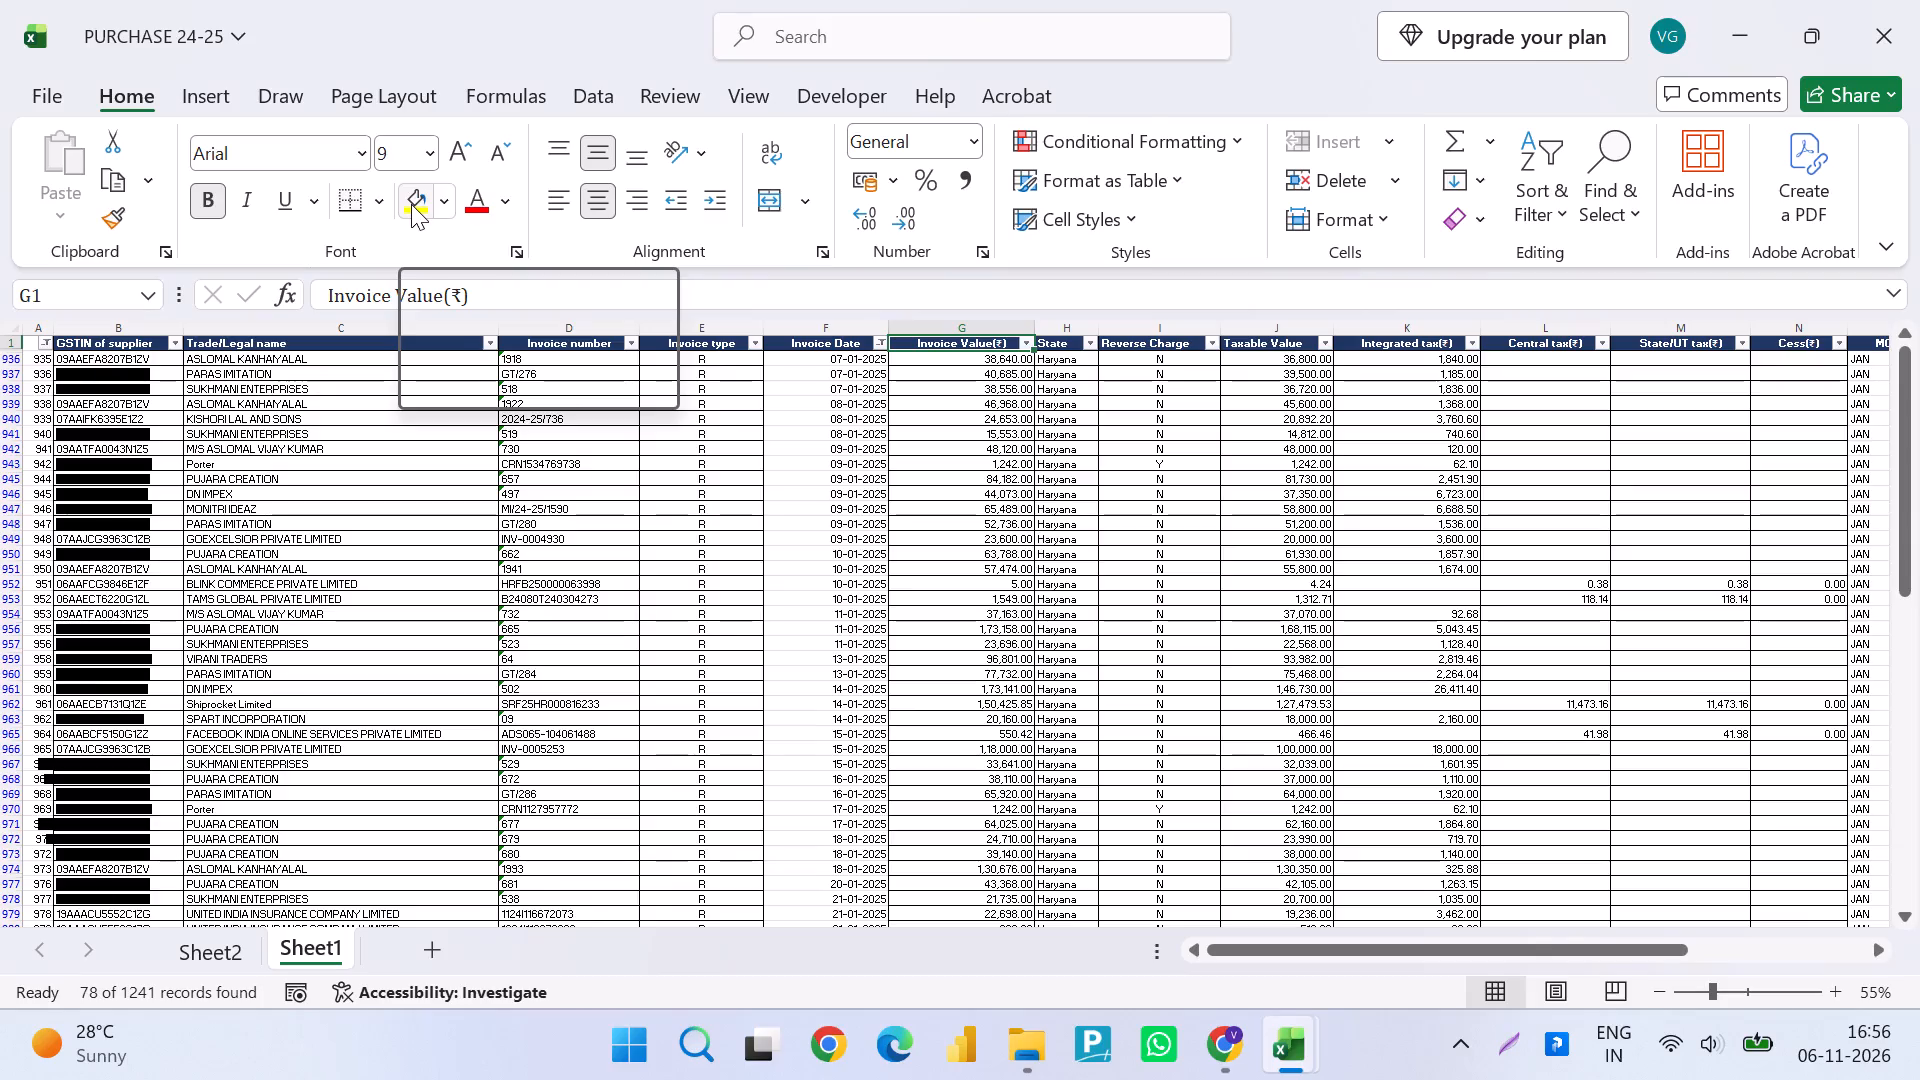
# Select the 07-01-2025 invoice dates in rows 936 to 938 of PURCHASE 24-25 as the next batch for GST_REFUND_S01A.
pyautogui.press('Right')
pyautogui.hotkey('alt', 'Tab')
pyautogui.press('Down')
pyautogui.press('Down')
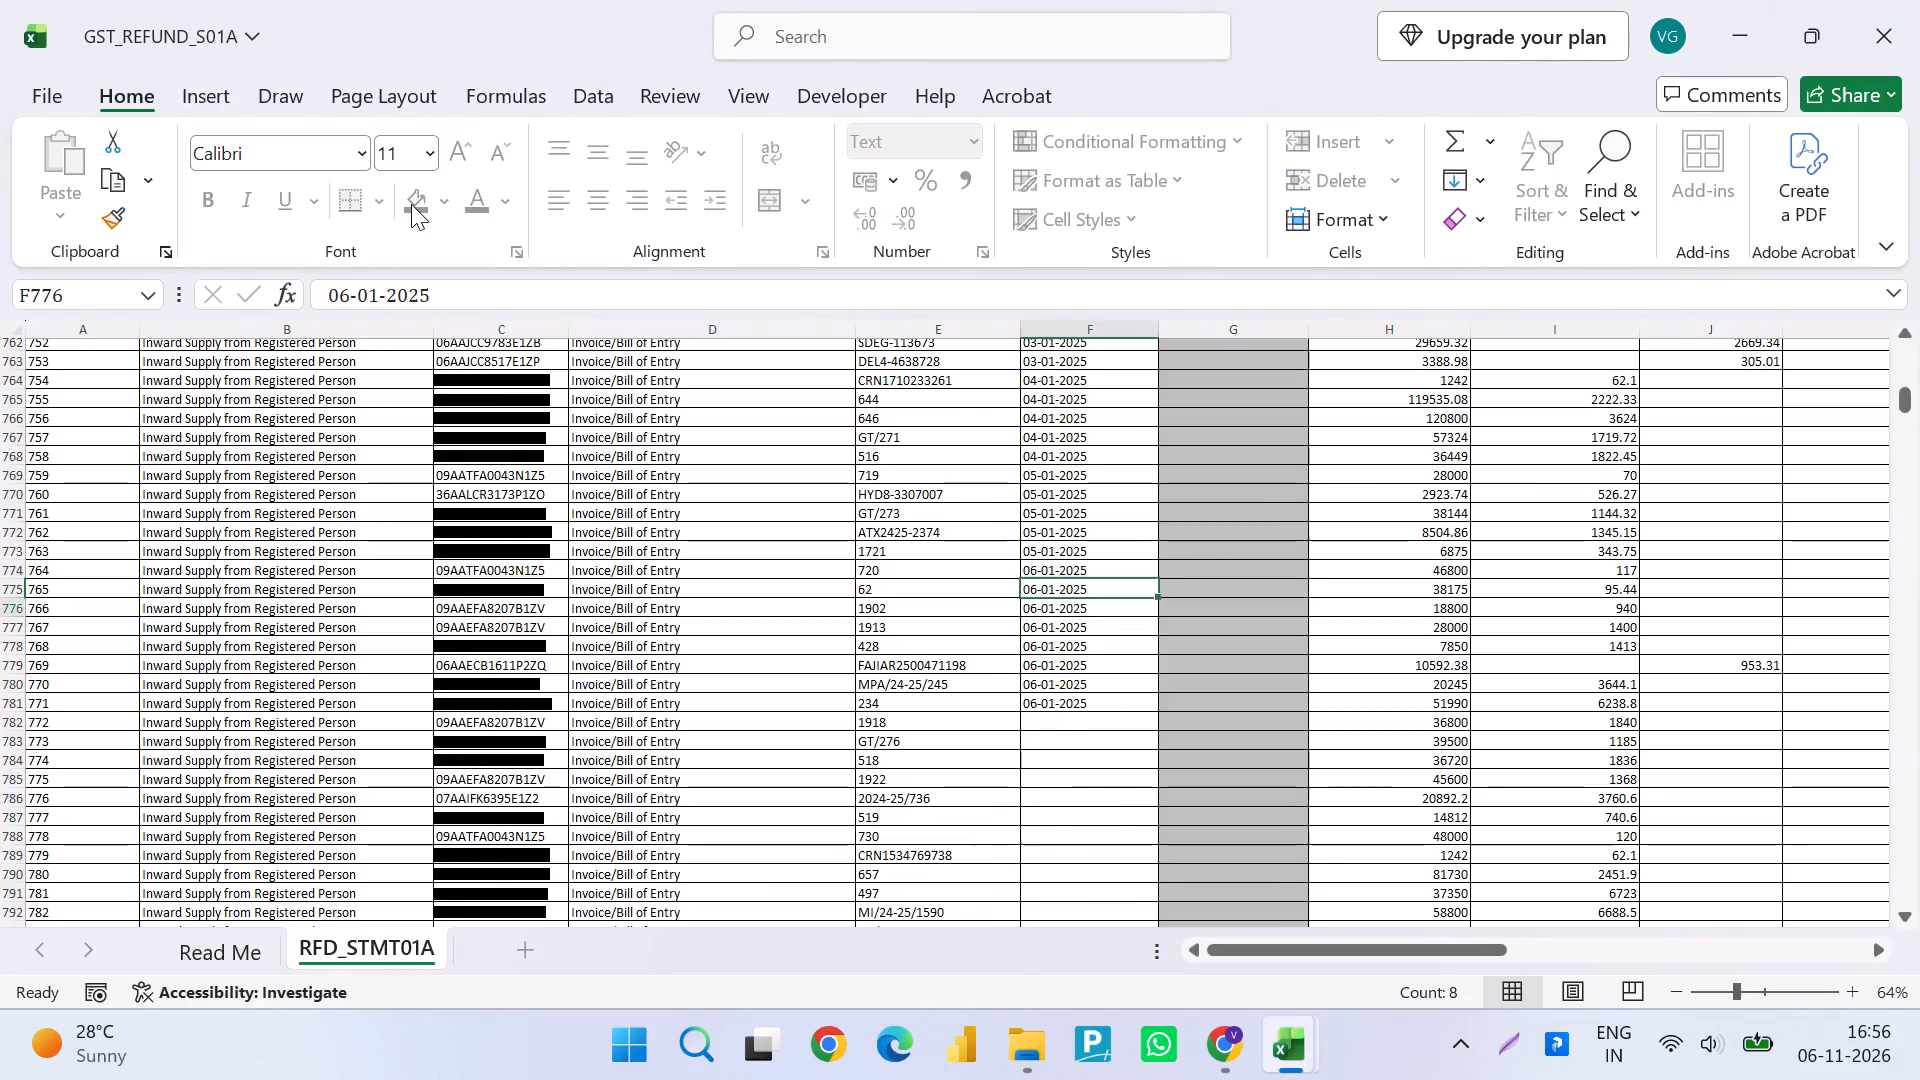
pyautogui.press('Down')
pyautogui.press('Down')
pyautogui.press('Down')
pyautogui.press('Down')
pyautogui.press('Down')
pyautogui.press('Down')
pyautogui.hotkey('alt', 'Tab')
pyautogui.press('Up')
pyautogui.press('Right')
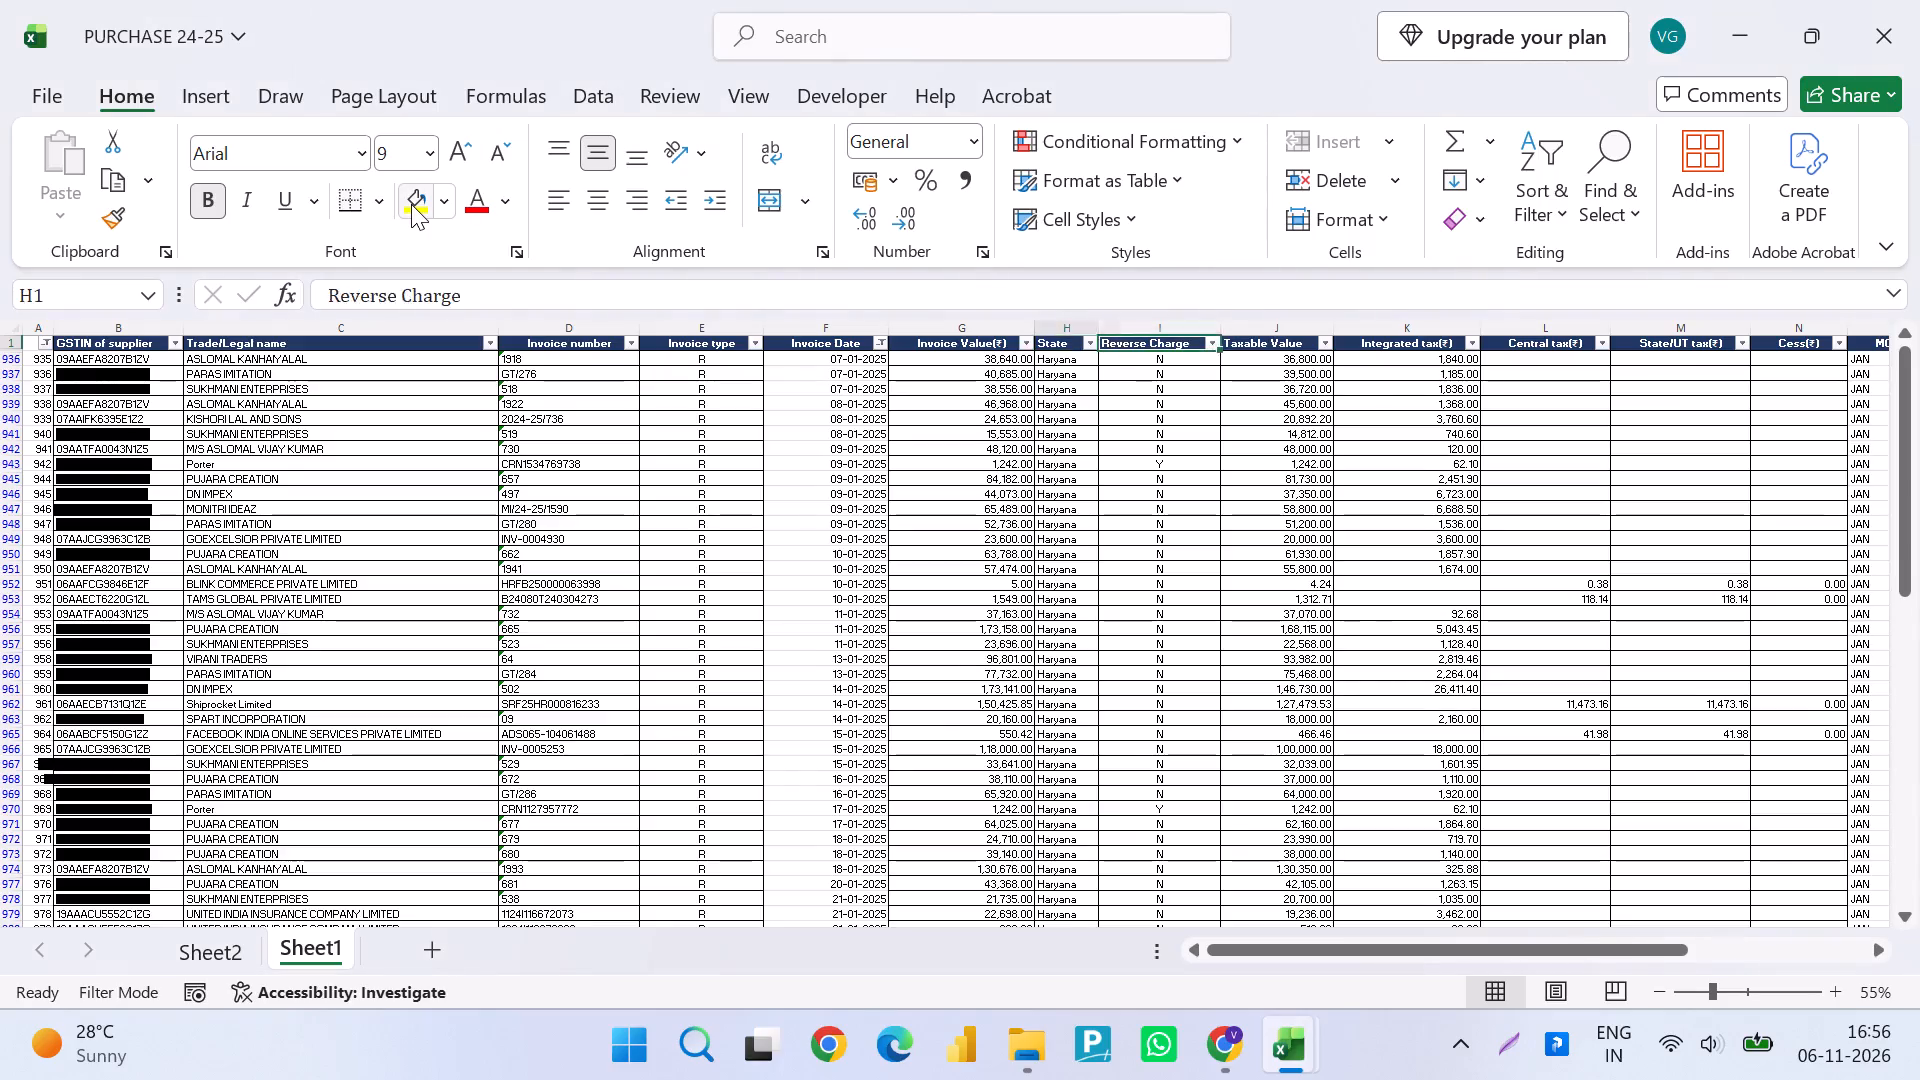
pyautogui.press('Left')
pyautogui.press('Down')
pyautogui.press('Left')
pyautogui.press('Left')
pyautogui.hotkey('shift', 'Down')
pyautogui.hotkey('shift', 'Down')
pyautogui.hotkey('shift', 'Down')
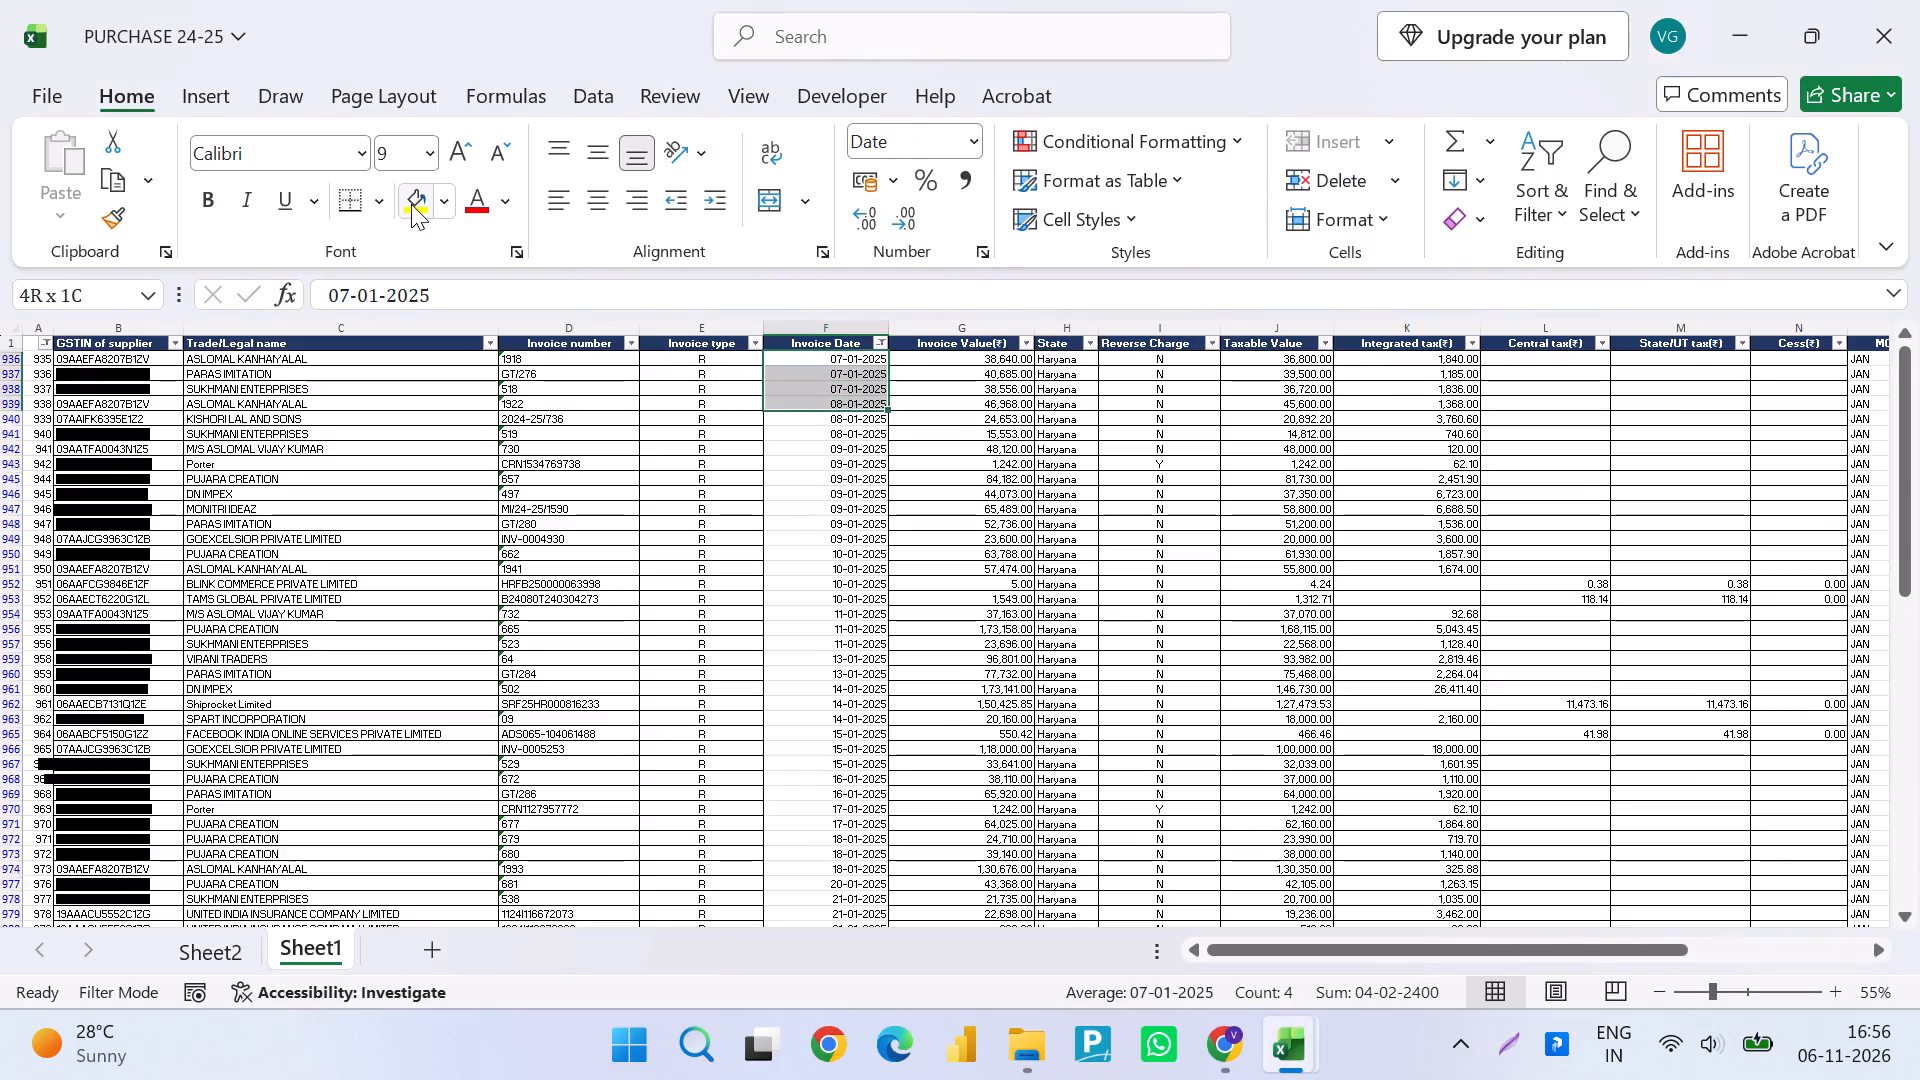
pyautogui.hotkey('shift', 'Up')
pyautogui.hotkey('alt', 'Tab')
pyautogui.hotkey('alt', 'Tab')
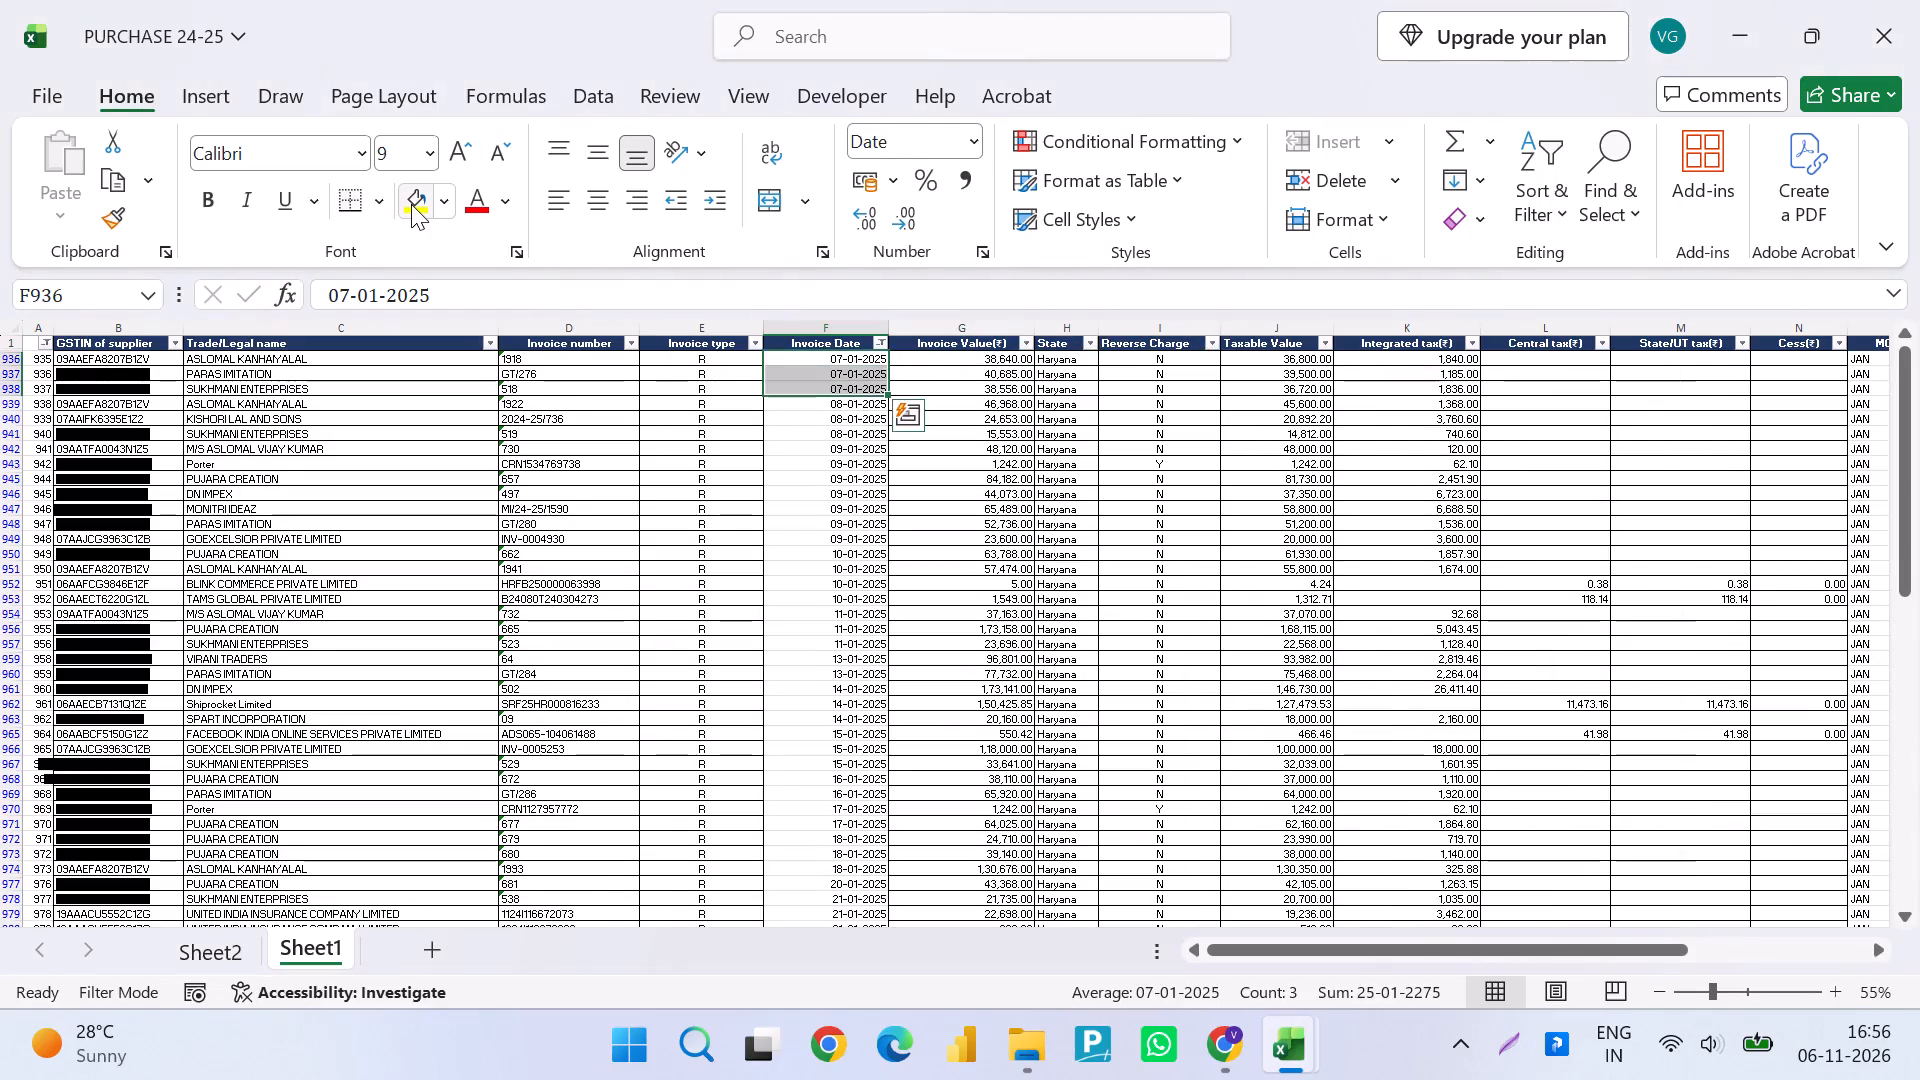
# In GST_REFUND_S01A, enter the date 07-01-2025 in F782, for invoice 1918, and fill it down through F784.
pyautogui.hotkey('alt', 'Tab')
pyautogui.press('Down')
pyautogui.press('Up')
pyautogui.hotkey('ctrl', 'd')
pyautogui.press('F2')
pyautogui.press('Left')
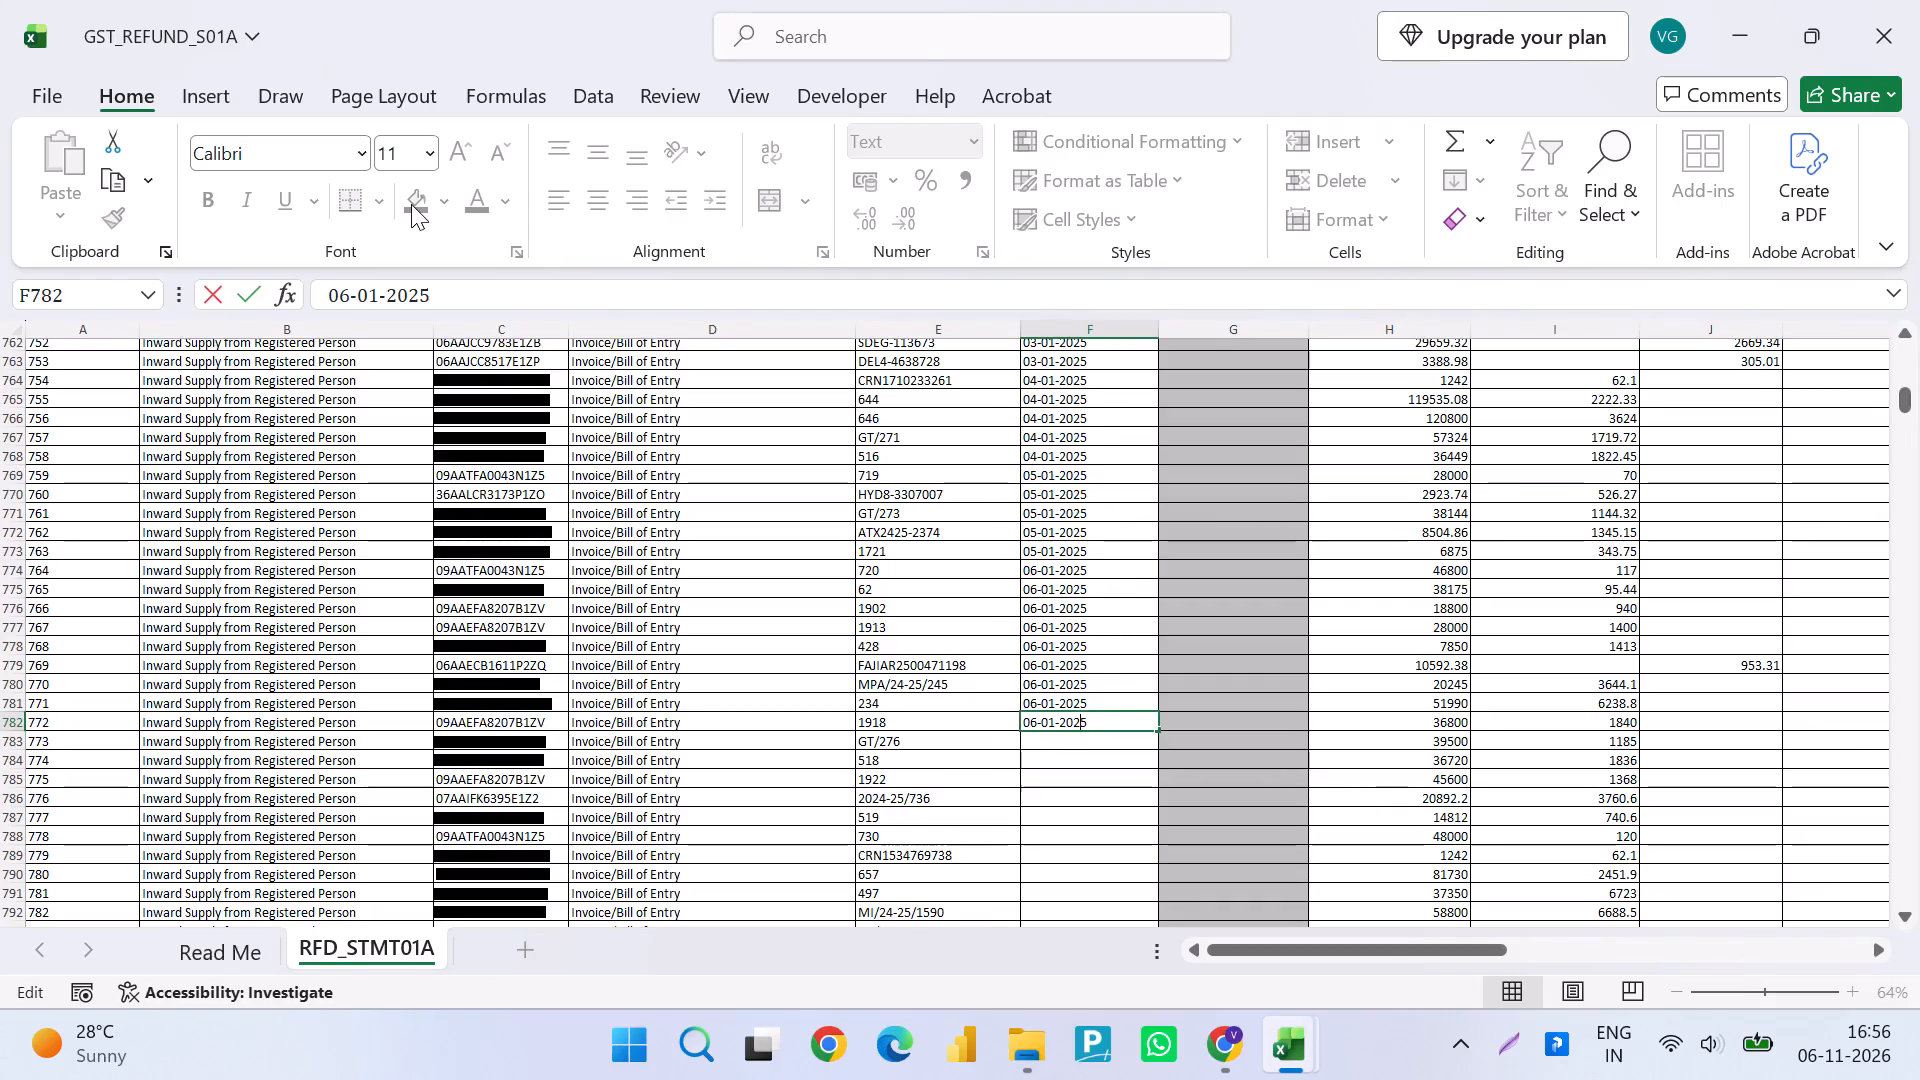
pyautogui.hotkey('ctrl', 'Left')
pyautogui.hotkey('ctrl', 'Left')
pyautogui.hotkey('ctrl', 'Left')
pyautogui.press('Left')
pyautogui.press('Left')
pyautogui.press('Delete')
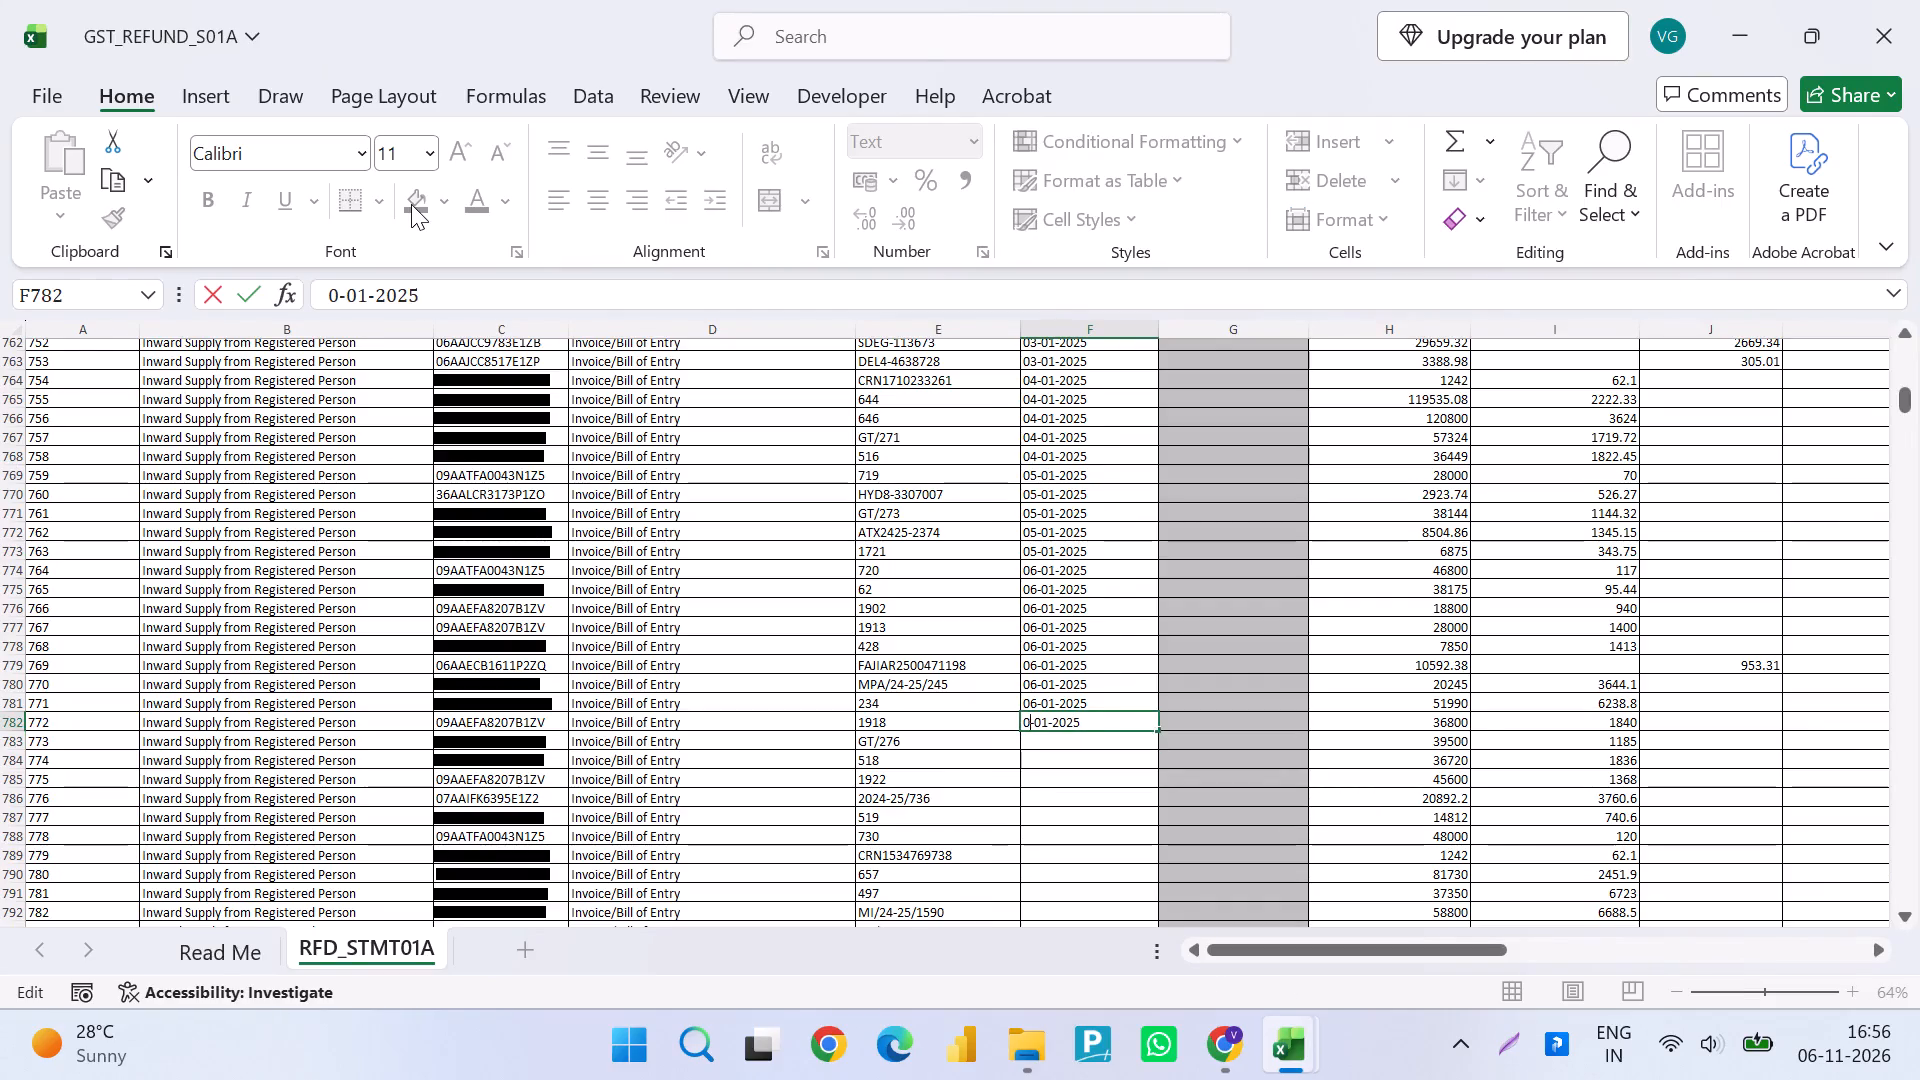
pyautogui.press('8')
pyautogui.press('BackSpace')
pyautogui.press('7')
pyautogui.press('Return')
pyautogui.hotkey('ctrl', 'd')
pyautogui.press('Down')
pyautogui.hotkey('ctrl', 'd')
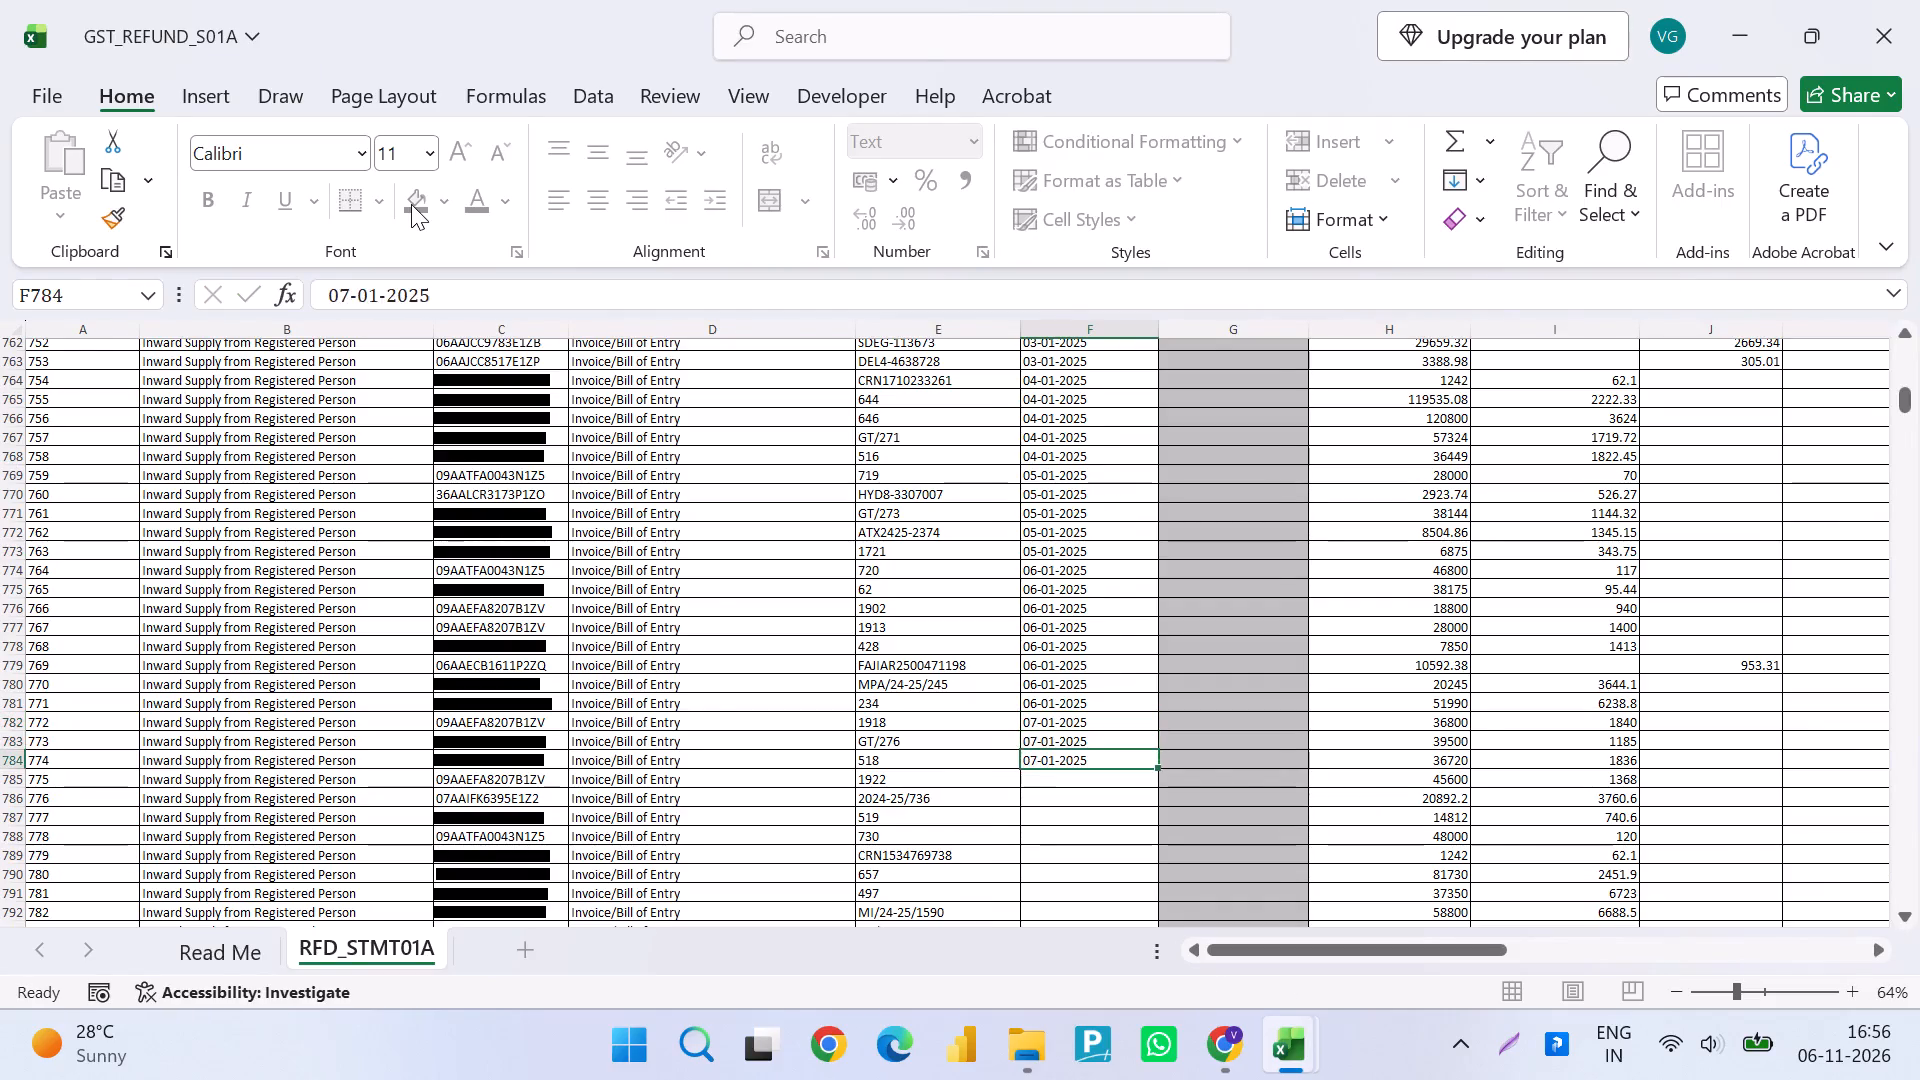
# Highlight the entire rows 936 to 938 of PURCHASE 24-25 in yellow.
pyautogui.hotkey('alt', 'Tab')
pyautogui.hotkey('shift', 'space')
pyautogui.click(410, 191)
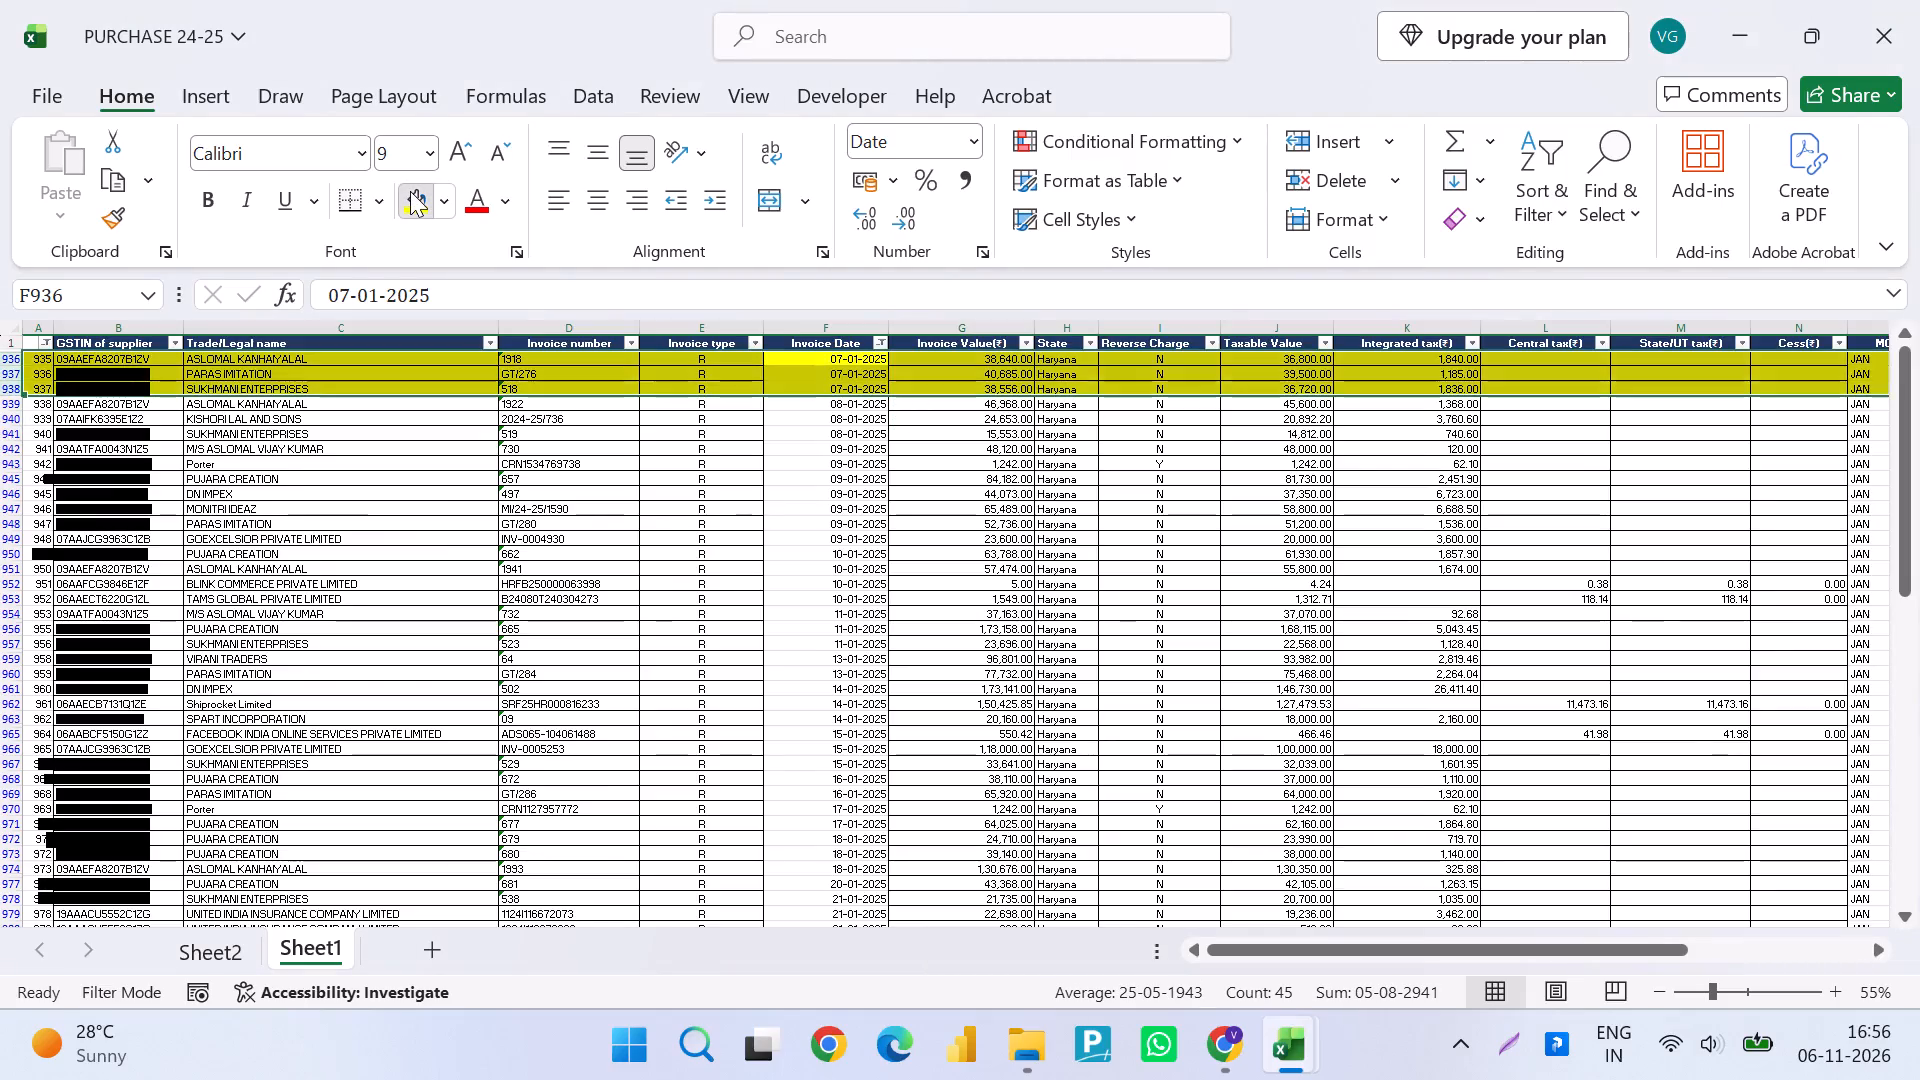
# Reapply the filter in PURCHASE 24-25 from the Invoice Date column to hide the newly highlighted yellow rows.
pyautogui.press('Up')
pyautogui.hotkey('alt', 'Down')
pyautogui.hotkey('alt', 'Down')
pyautogui.hotkey('alt', 'Down')
pyautogui.hotkey('alt', 'Down')
pyautogui.hotkey('alt', 'Down')
pyautogui.hotkey('alt', 'Down')
pyautogui.hotkey('alt', 'Down')
pyautogui.hotkey('alt', 'Down')
pyautogui.hotkey('alt', 'Down')
pyautogui.hotkey('alt', 'Down')
pyautogui.press('Tab')
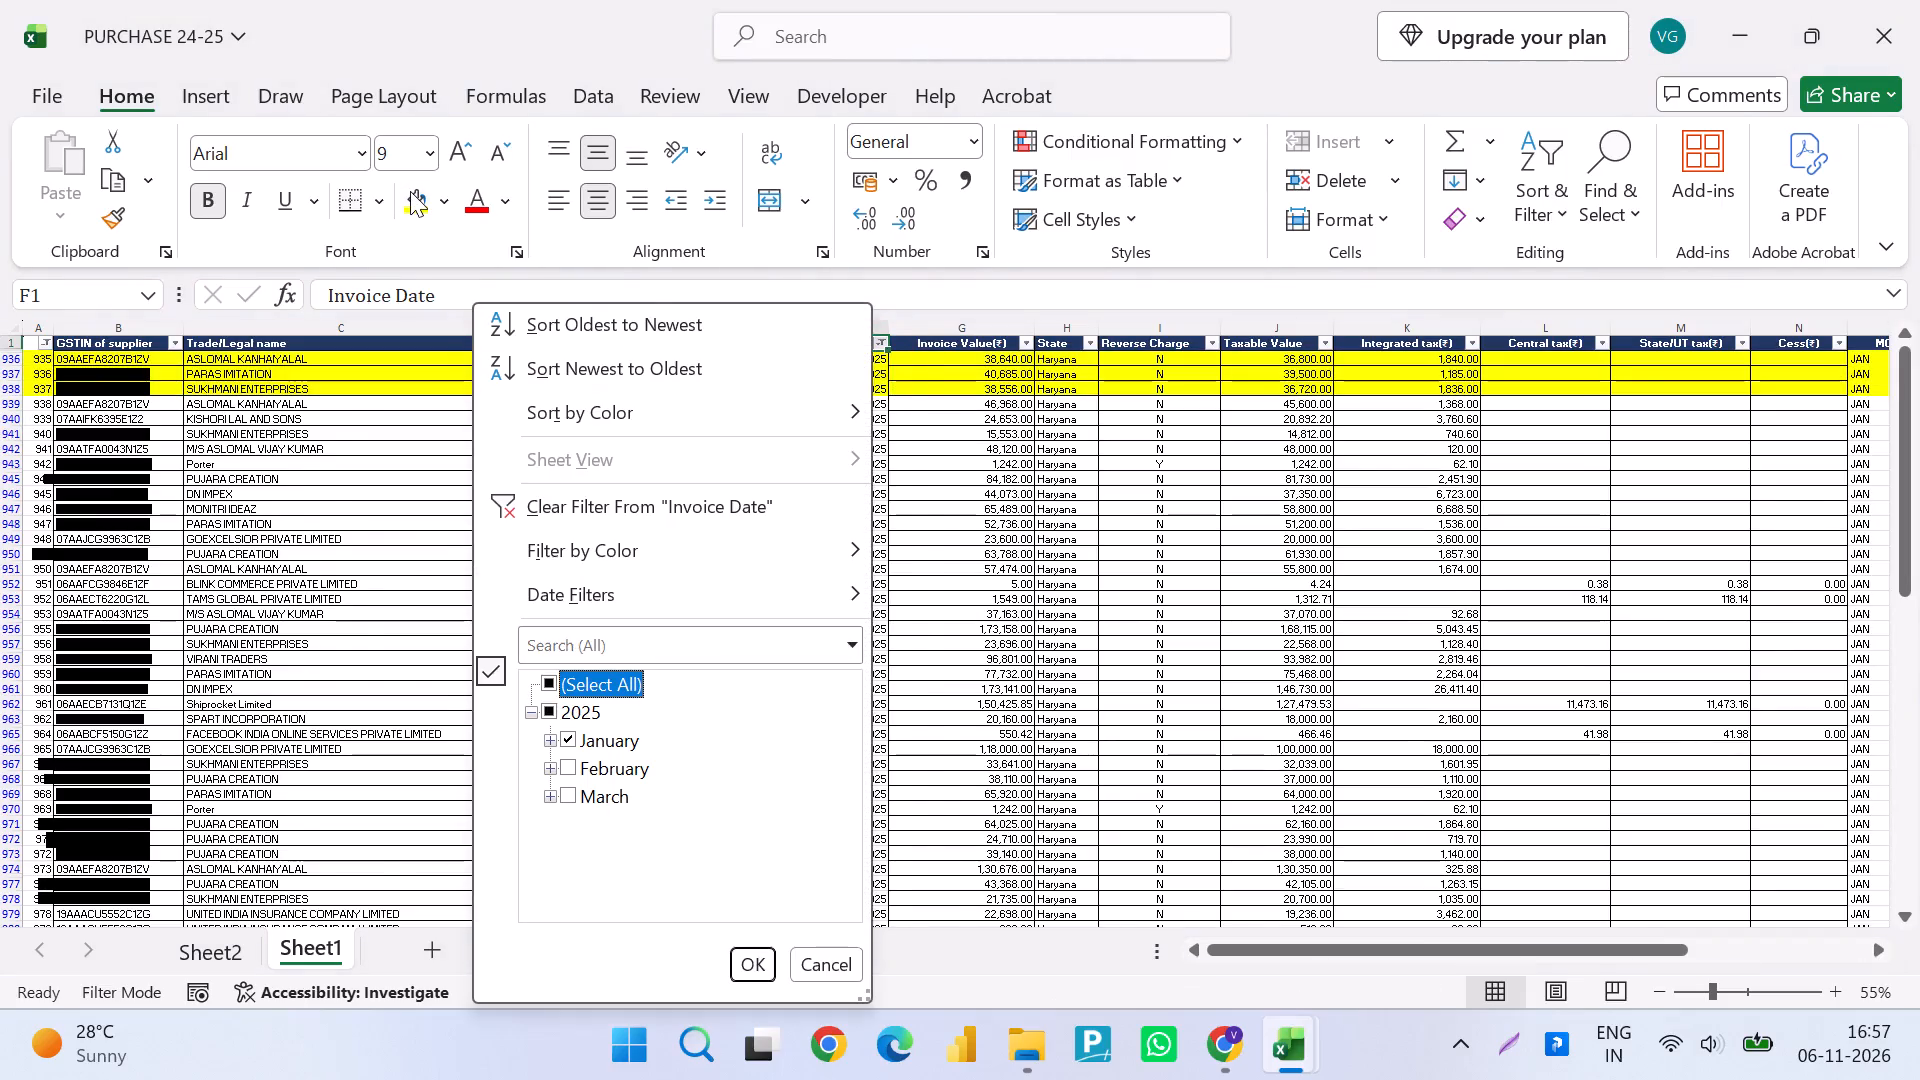
pyautogui.press('Return')
pyautogui.press('Down')
pyautogui.hotkey('ctrl', 'shift', 'Down')
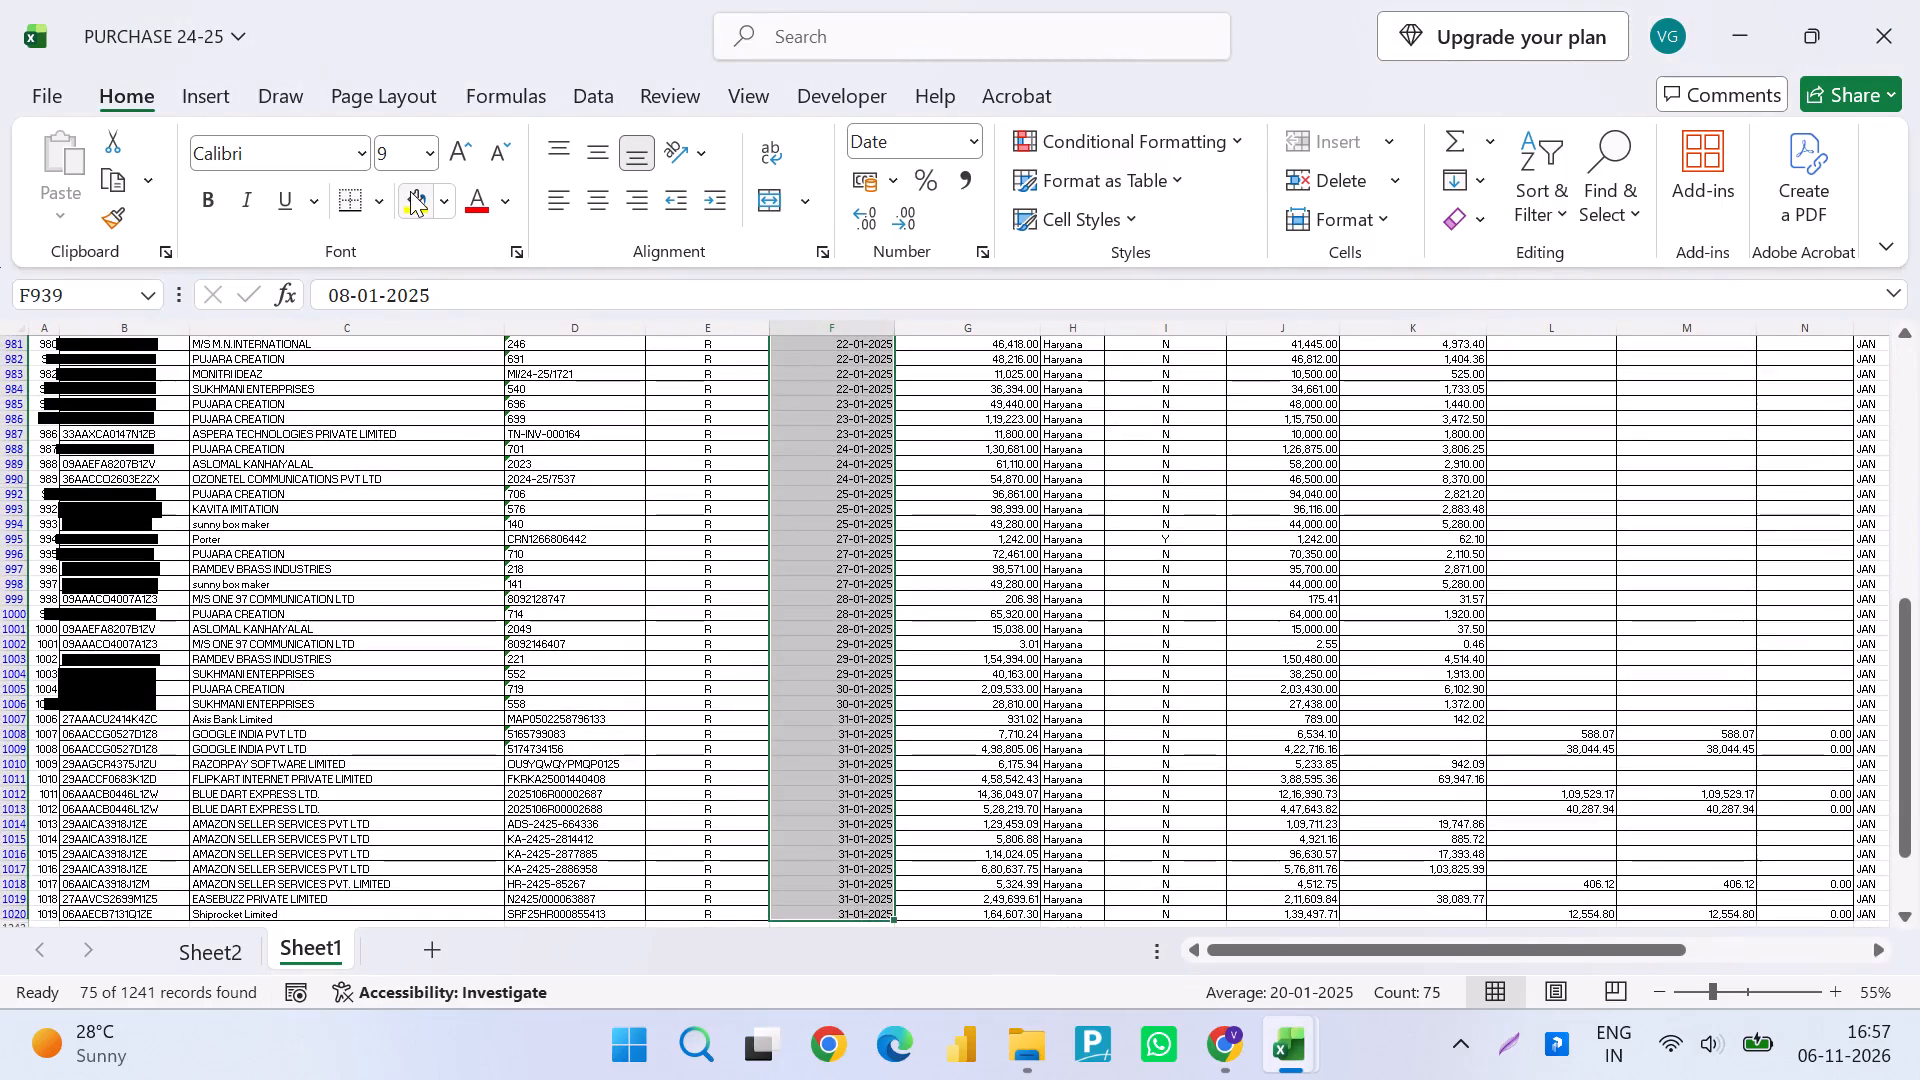
pyautogui.press('Up')
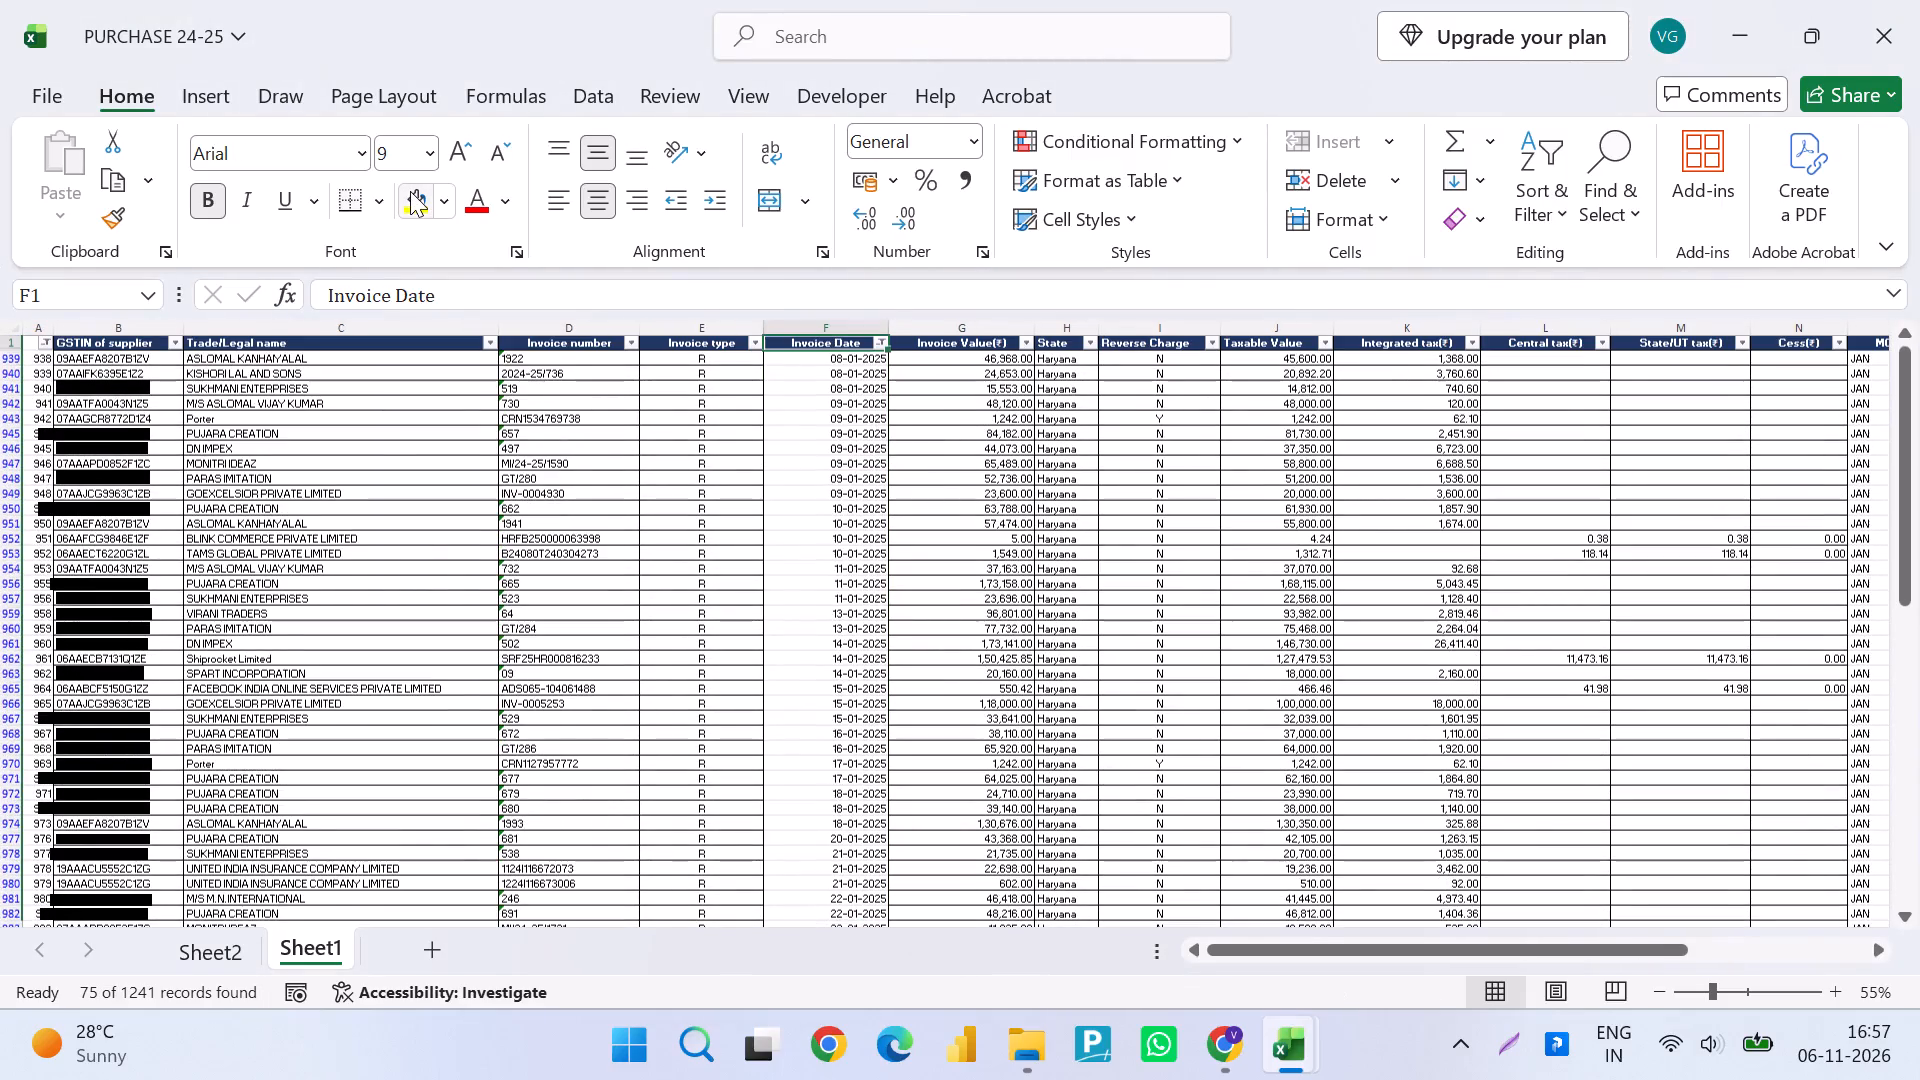
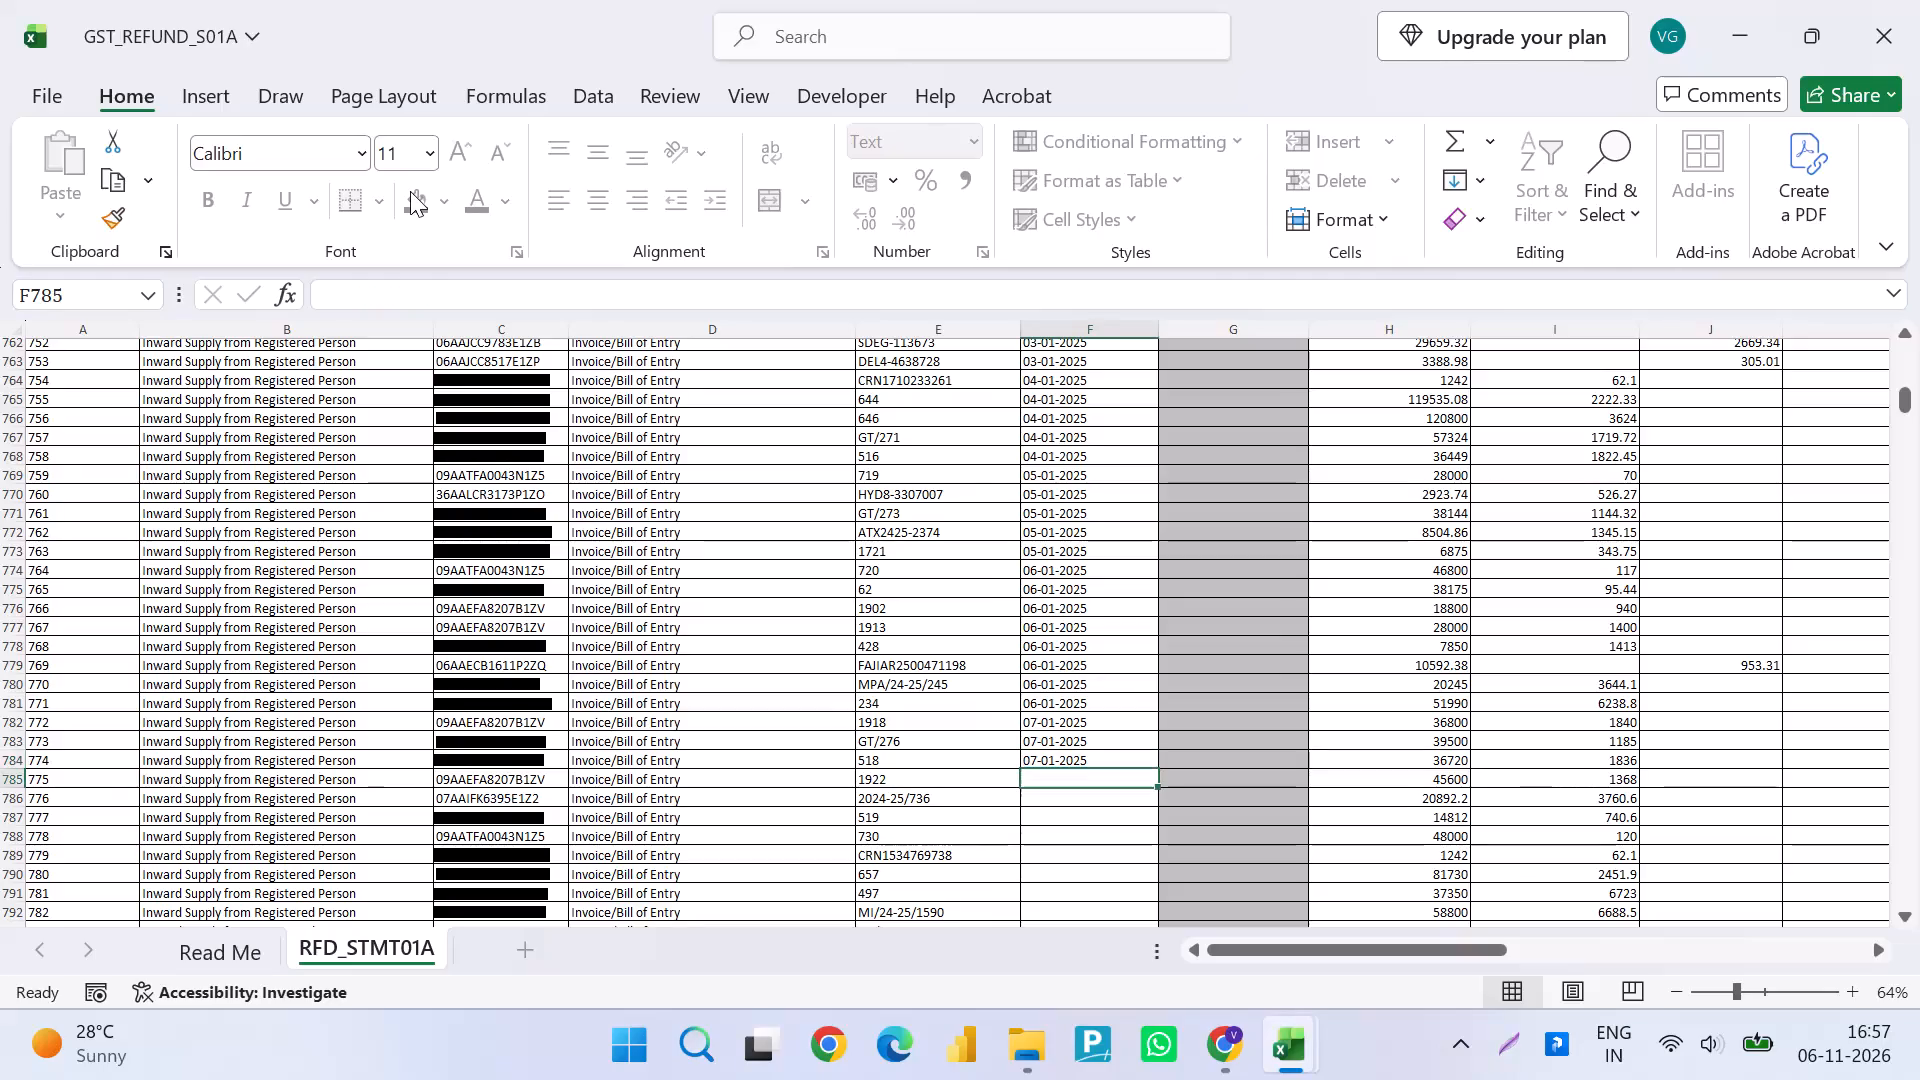
# In GST_REFUND_S01A, enter the date 08-01-2025 in F785, for invoice 1922, and fill it down through F787.
pyautogui.hotkey('ctrl', 'd')
pyautogui.press('F2')
pyautogui.press('Left')
pyautogui.hotkey('ctrl', 'Left')
pyautogui.hotkey('ctrl', 'Left')
pyautogui.hotkey('ctrl', 'Left')
pyautogui.press('Left')
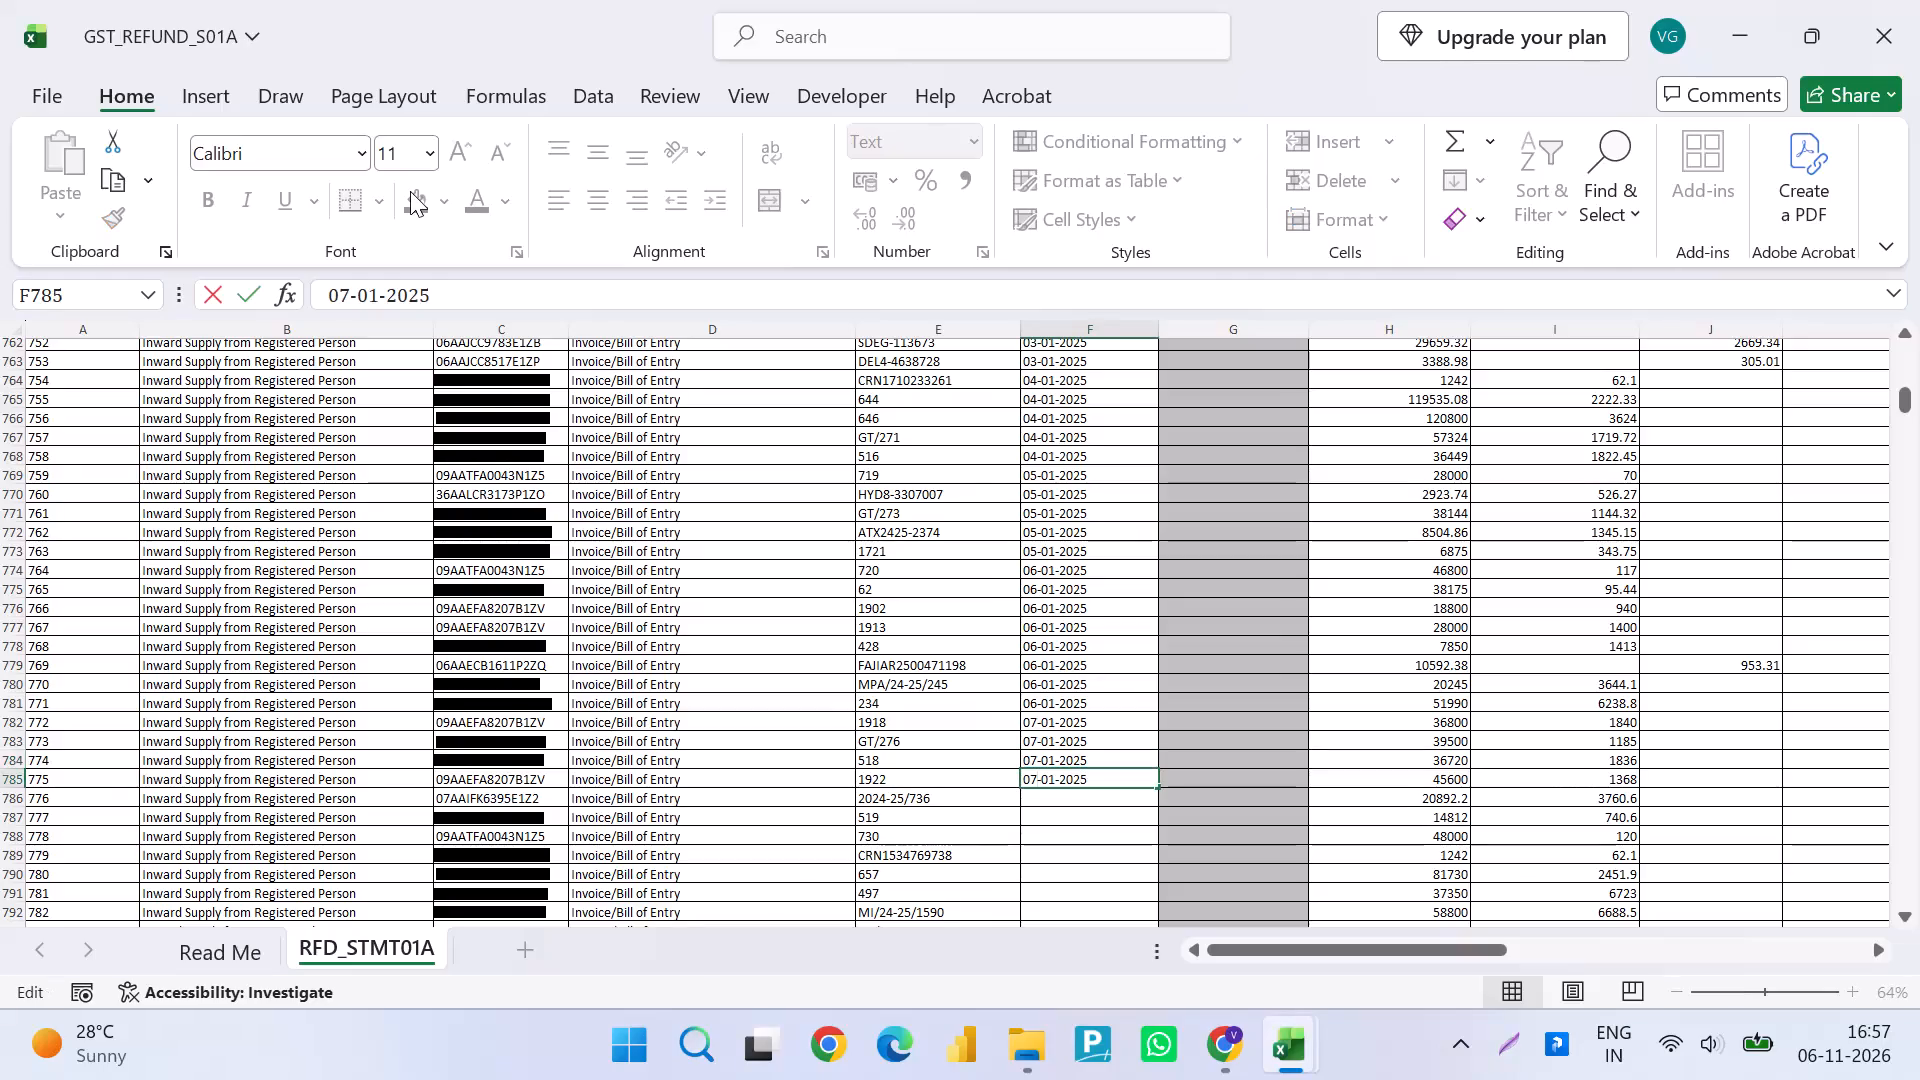
pyautogui.press('BackSpace')
pyautogui.press('8')
pyautogui.press('Return')
pyautogui.hotkey('ctrl', 'd')
pyautogui.press('Down')
pyautogui.hotkey('ctrl', 'd')
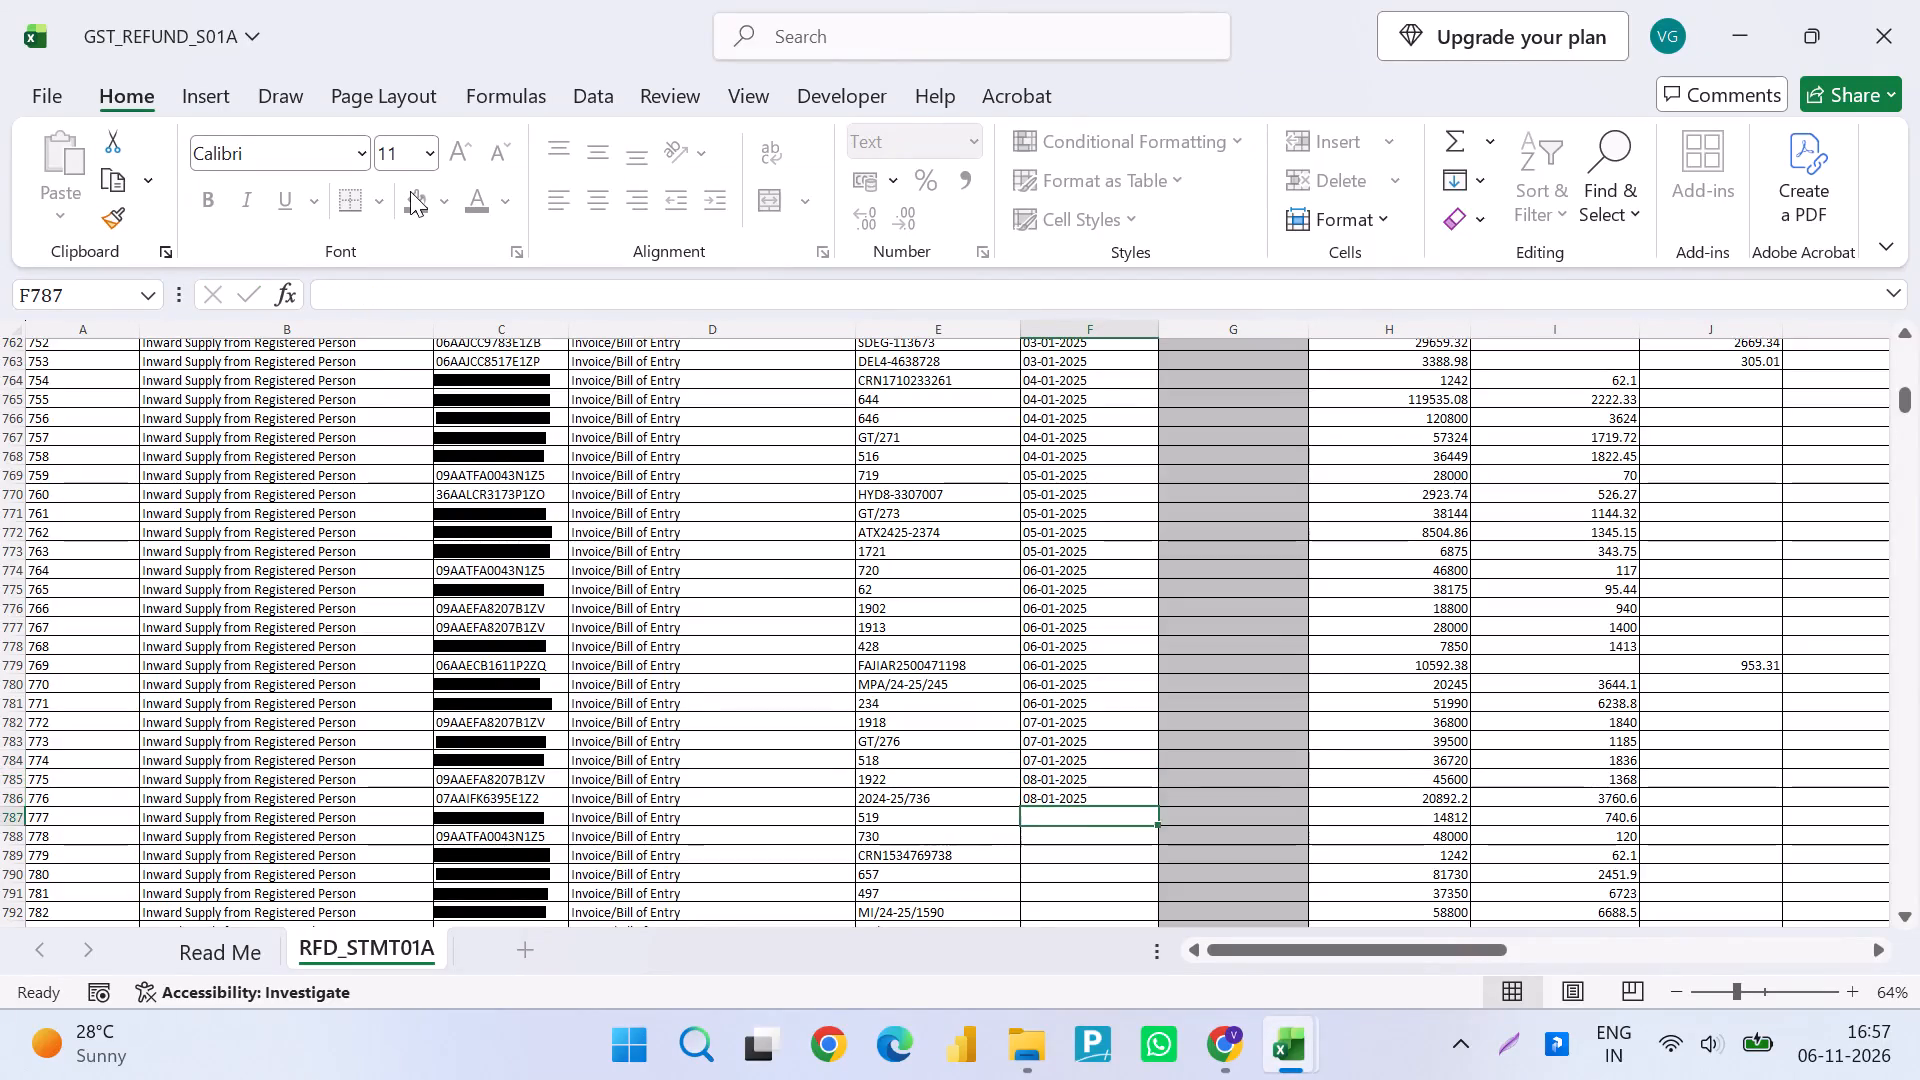
# Highlight the entire rows 939 to 941 of PURCHASE 24-25 in yellow.
pyautogui.hotkey('alt', 'Tab')
pyautogui.press('Down')
pyautogui.hotkey('shift', 'space')
pyautogui.hotkey('shift', 'Down')
pyautogui.hotkey('shift', 'Down')
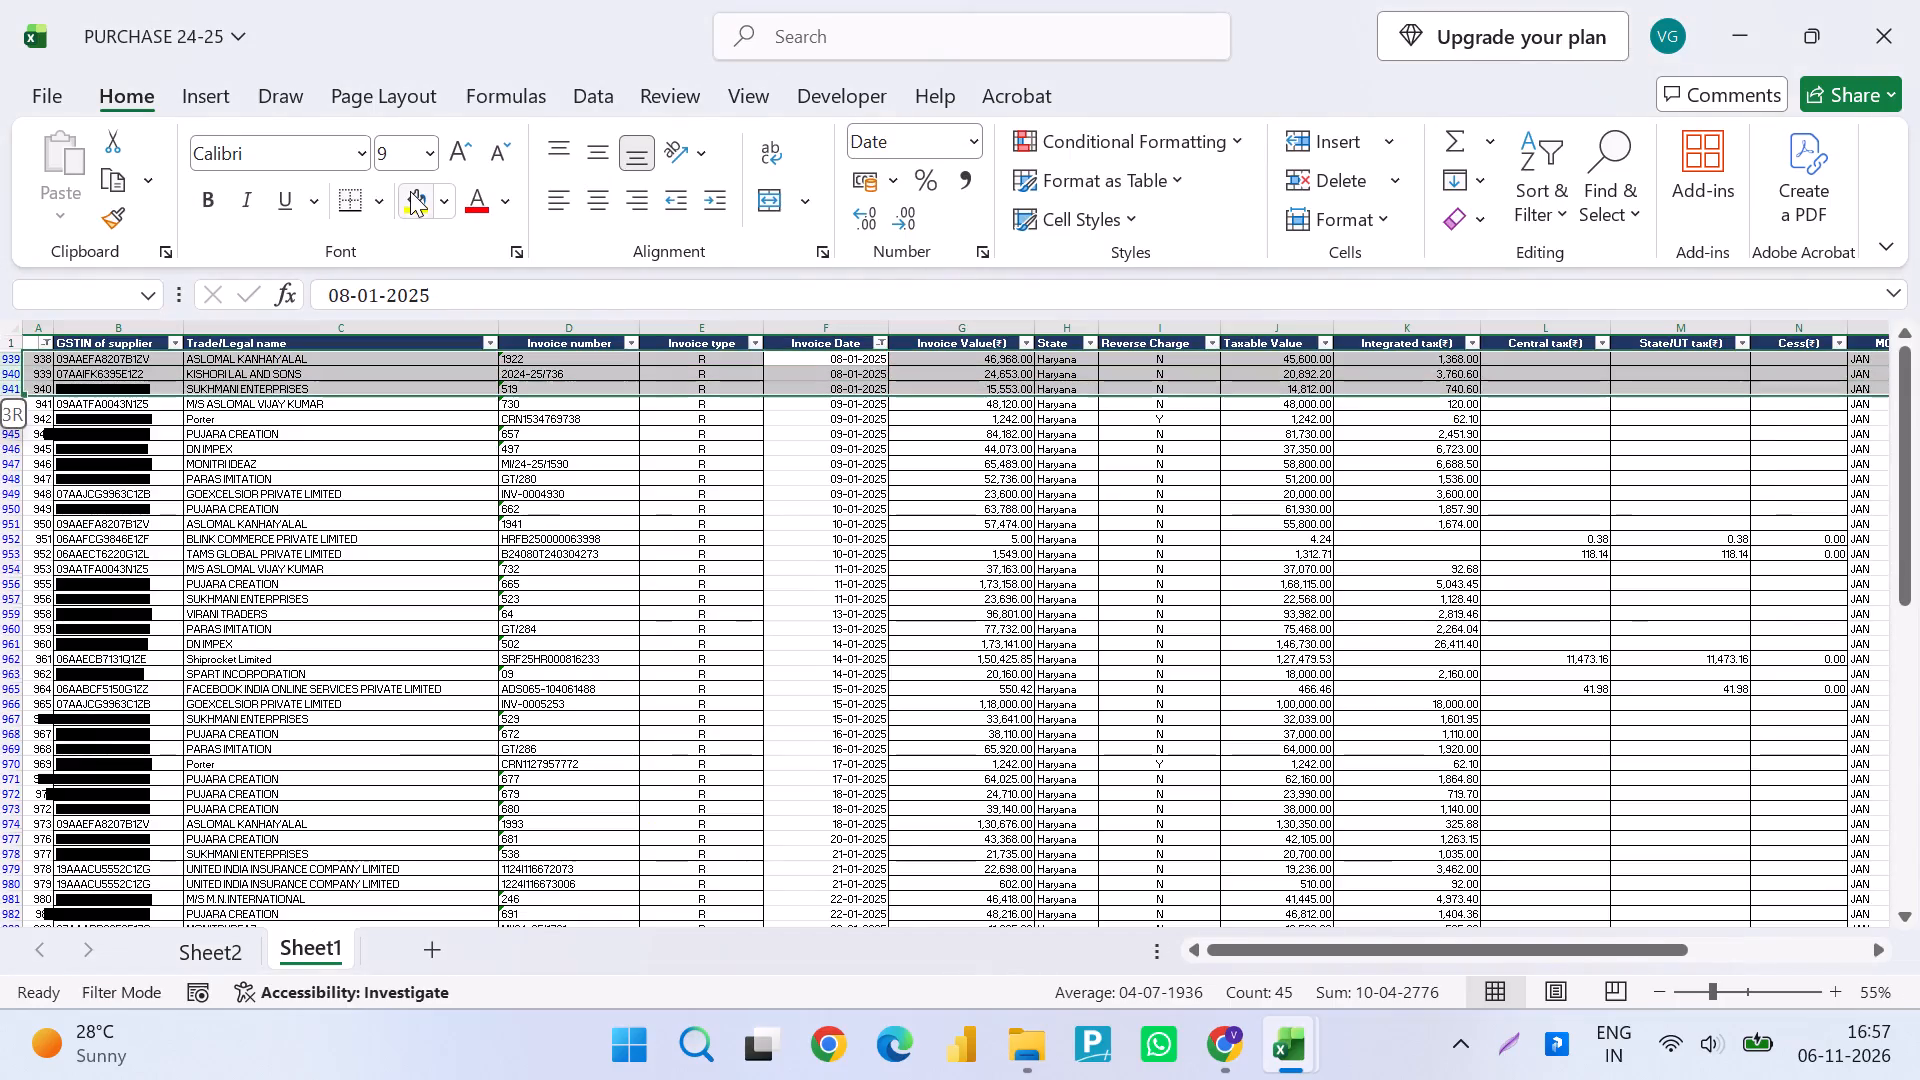
pyautogui.click(408, 194)
# Reapply the filter in PURCHASE 24-25 from the Invoice Value column to hide the newly highlighted yellow rows.
pyautogui.press('Down')
pyautogui.press('Up')
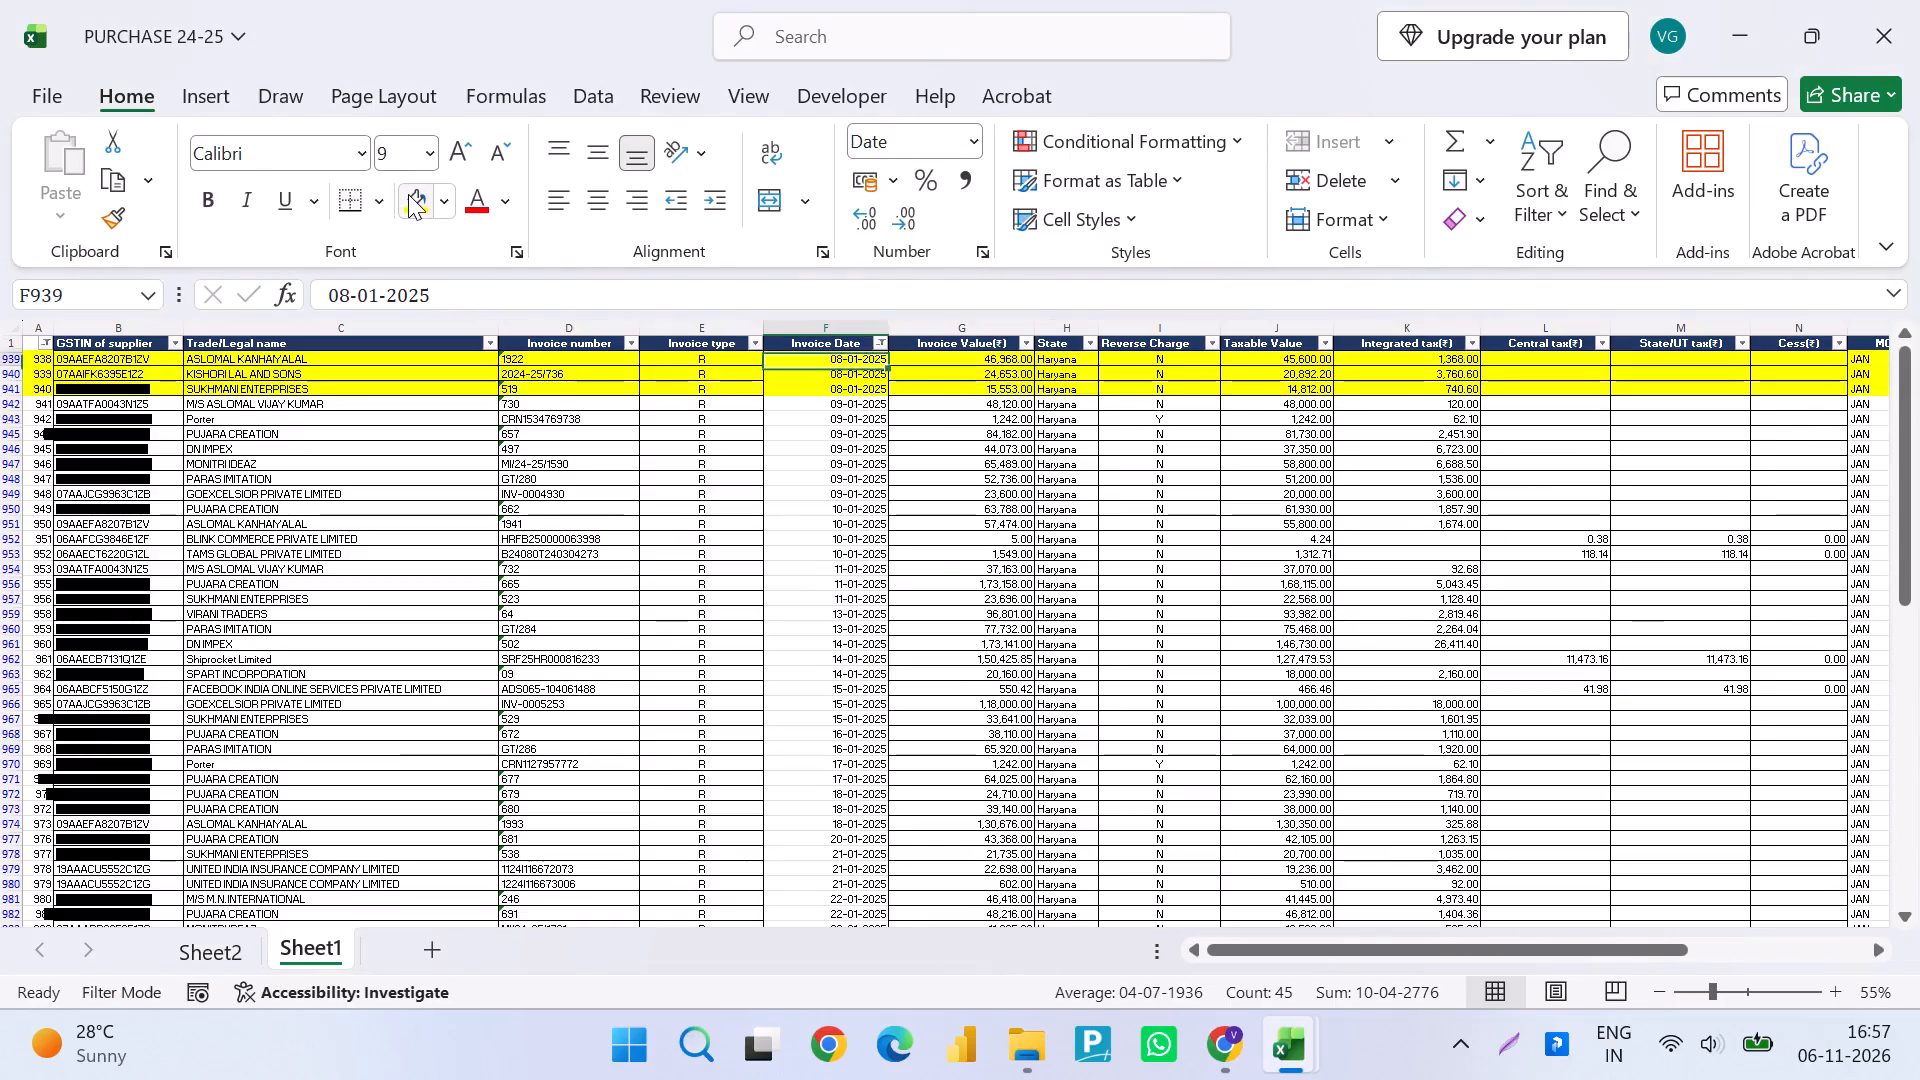
pyautogui.press('Up')
pyautogui.hotkey('alt', 'Down')
pyautogui.press('Escape')
pyautogui.press('Right')
pyautogui.hotkey('alt', 'Down')
pyautogui.hotkey('alt', 'Down')
pyautogui.hotkey('alt', 'Down')
pyautogui.hotkey('alt', 'Down')
pyautogui.hotkey('alt', 'Down')
pyautogui.hotkey('alt', 'Down')
pyautogui.hotkey('alt', 'Down')
pyautogui.hotkey('alt', 'Down')
pyautogui.hotkey('alt', 'Down')
pyautogui.hotkey('alt', 'Down')
pyautogui.hotkey('alt', 'Down')
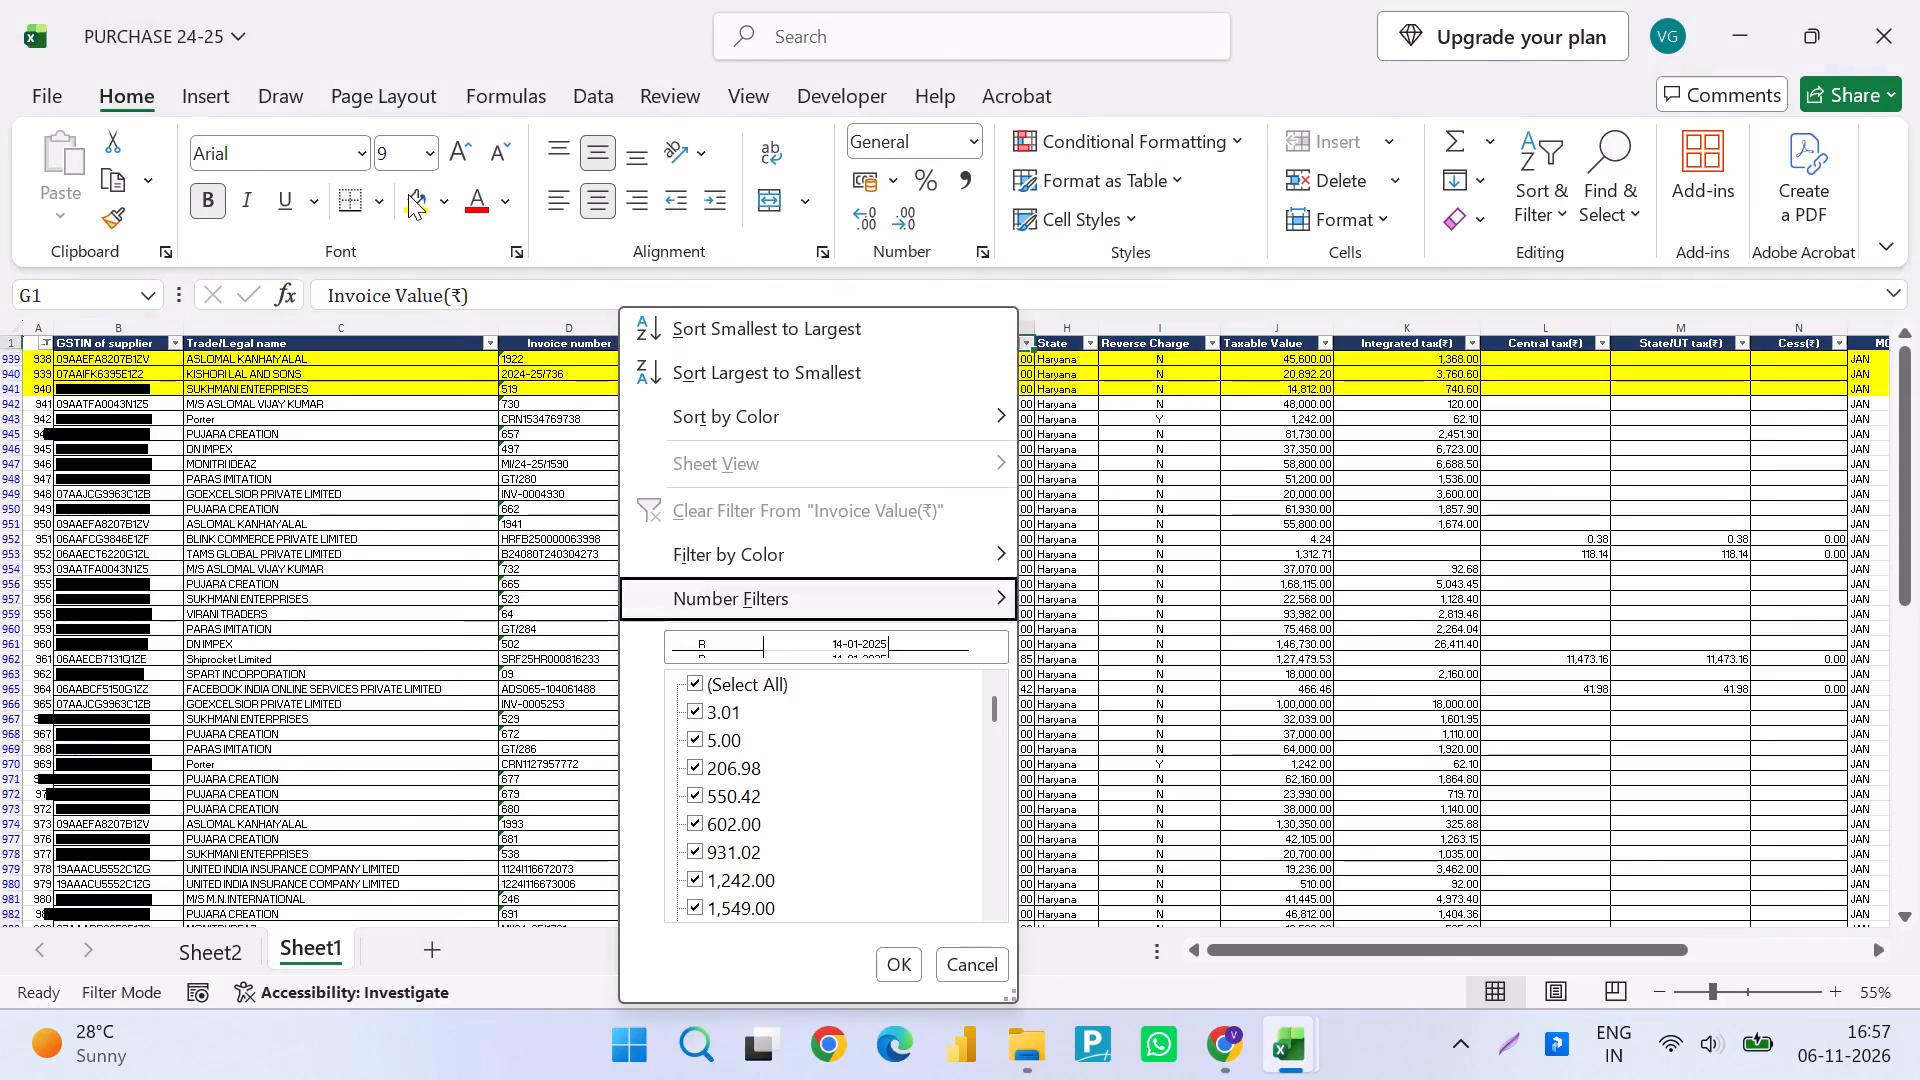
pyautogui.press('Tab')
pyautogui.press('Return')
# Select the 09-01-2025 invoice dates in rows 942 to 949 of PURCHASE 24-25 as the next batch for GST_REFUND_S01A.
pyautogui.press('Down')
pyautogui.press('Left')
pyautogui.hotkey('shift', 'Down')
pyautogui.hotkey('shift', 'Down')
pyautogui.hotkey('shift', 'Down')
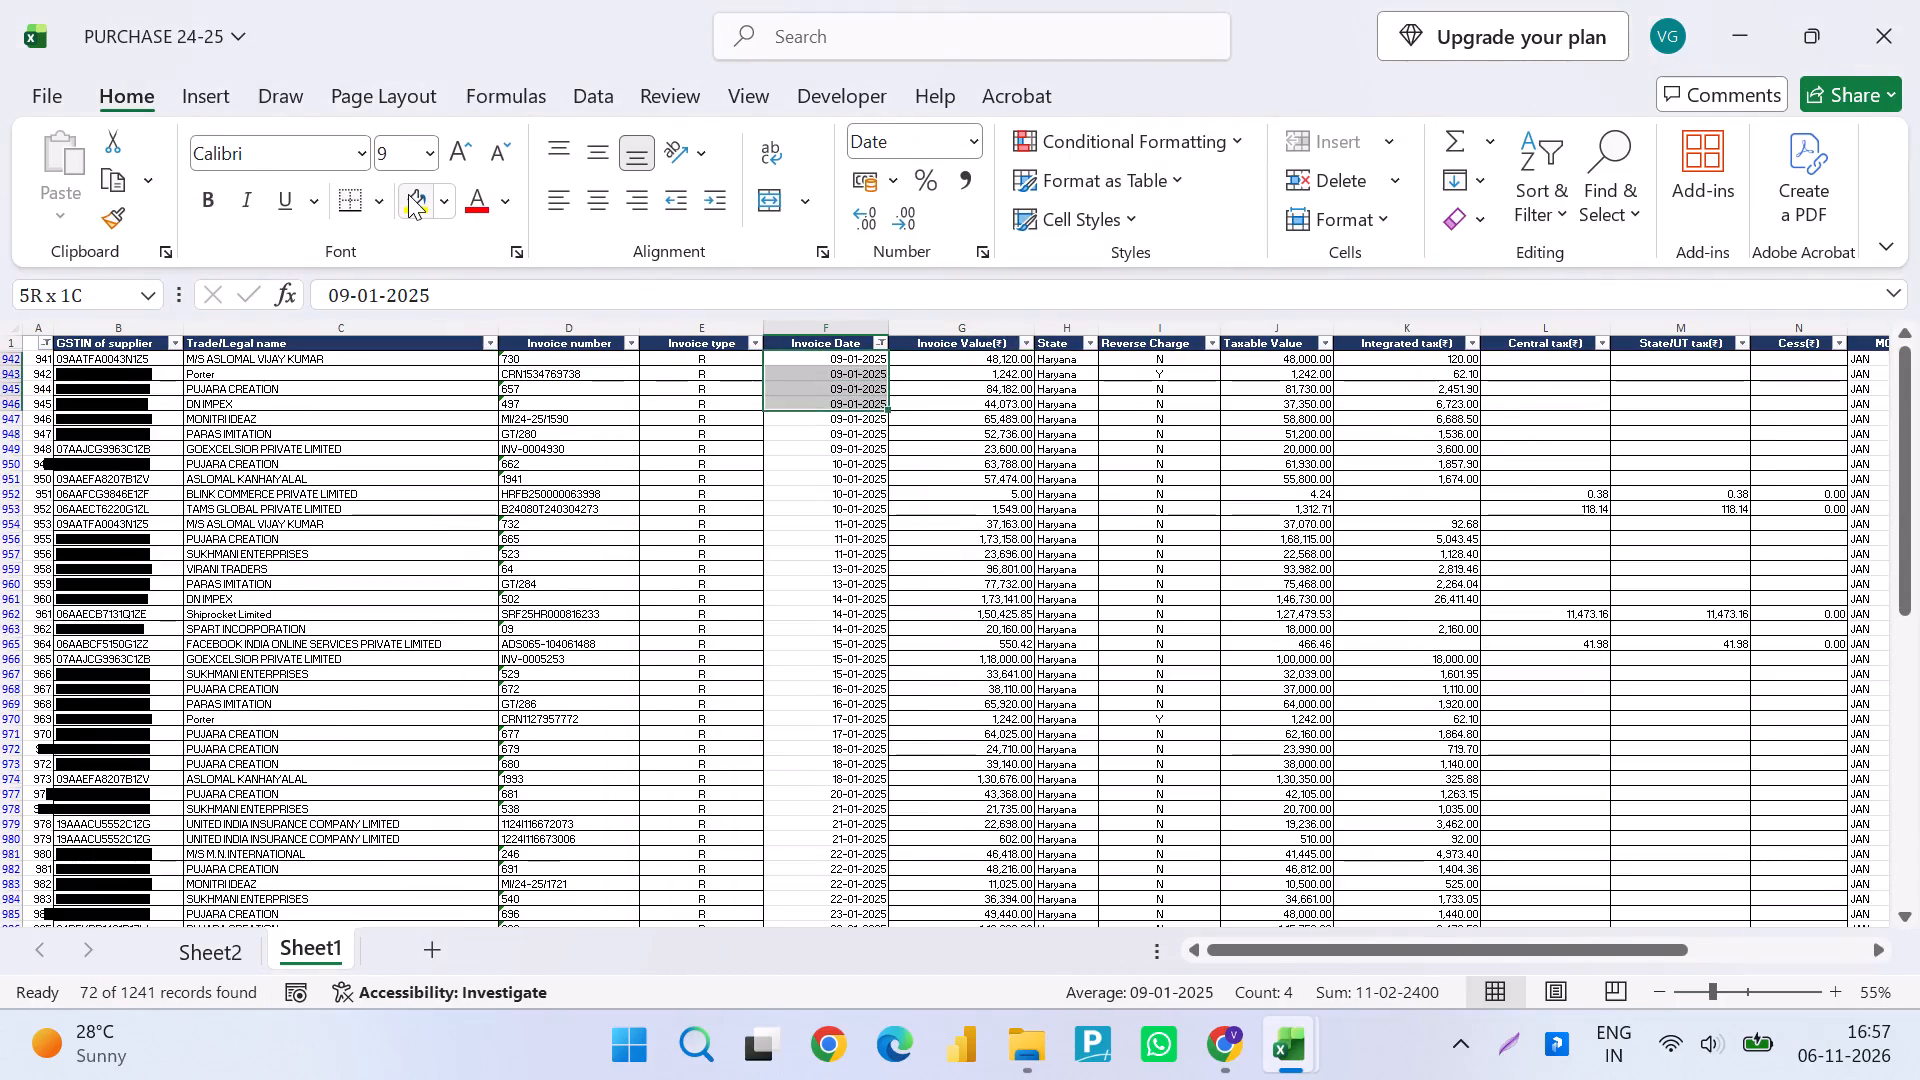
pyautogui.hotkey('shift', 'Down')
pyautogui.hotkey('shift', 'Down')
pyautogui.hotkey('shift', 'Down')
# In GST_REFUND_S01A, copy the date from F787 into F788, for invoice 730, and change it to 09-01-2025.
pyautogui.hotkey('alt', 'Tab')
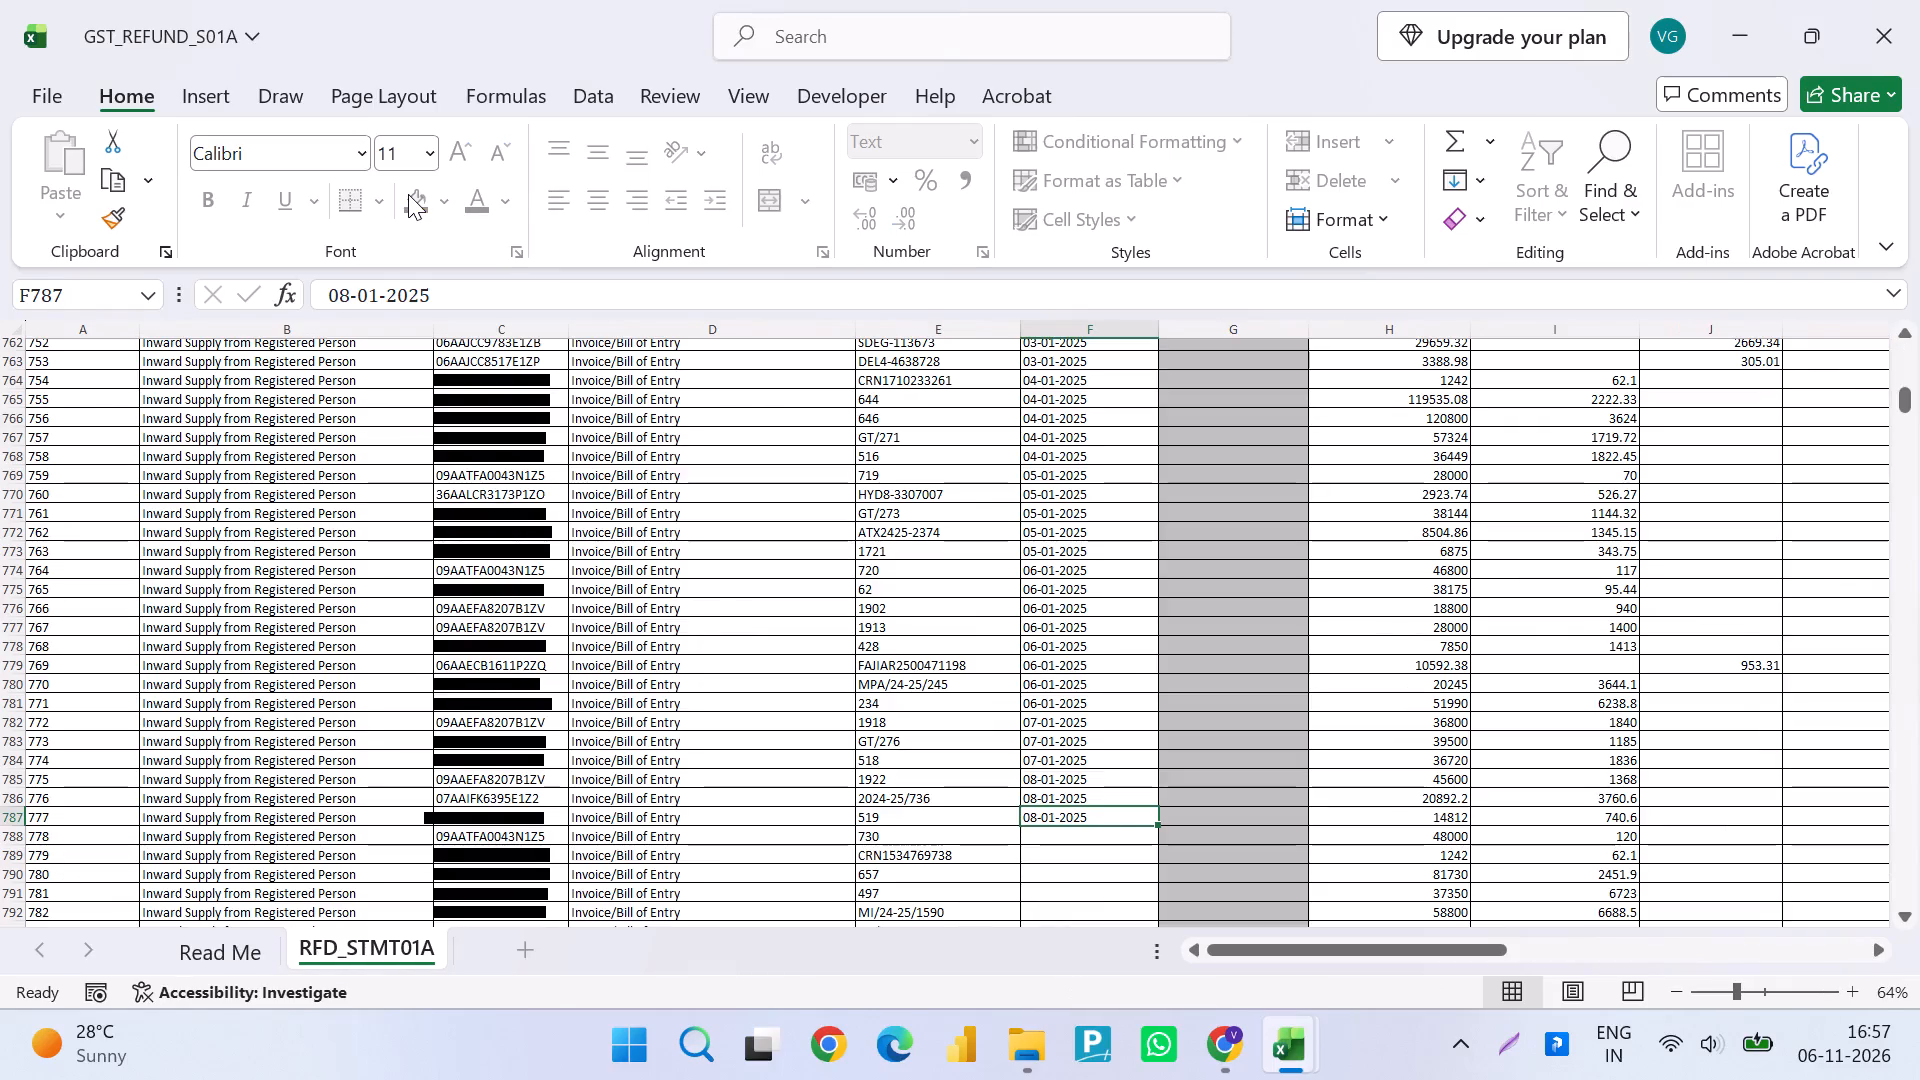
pyautogui.hotkey('ctrl', 'c')
pyautogui.press('Down')
pyautogui.press('Return')
pyautogui.hotkey('ctrl', 'Left')
pyautogui.hotkey('ctrl', 'Left')
pyautogui.hotkey('ctrl', 'Left')
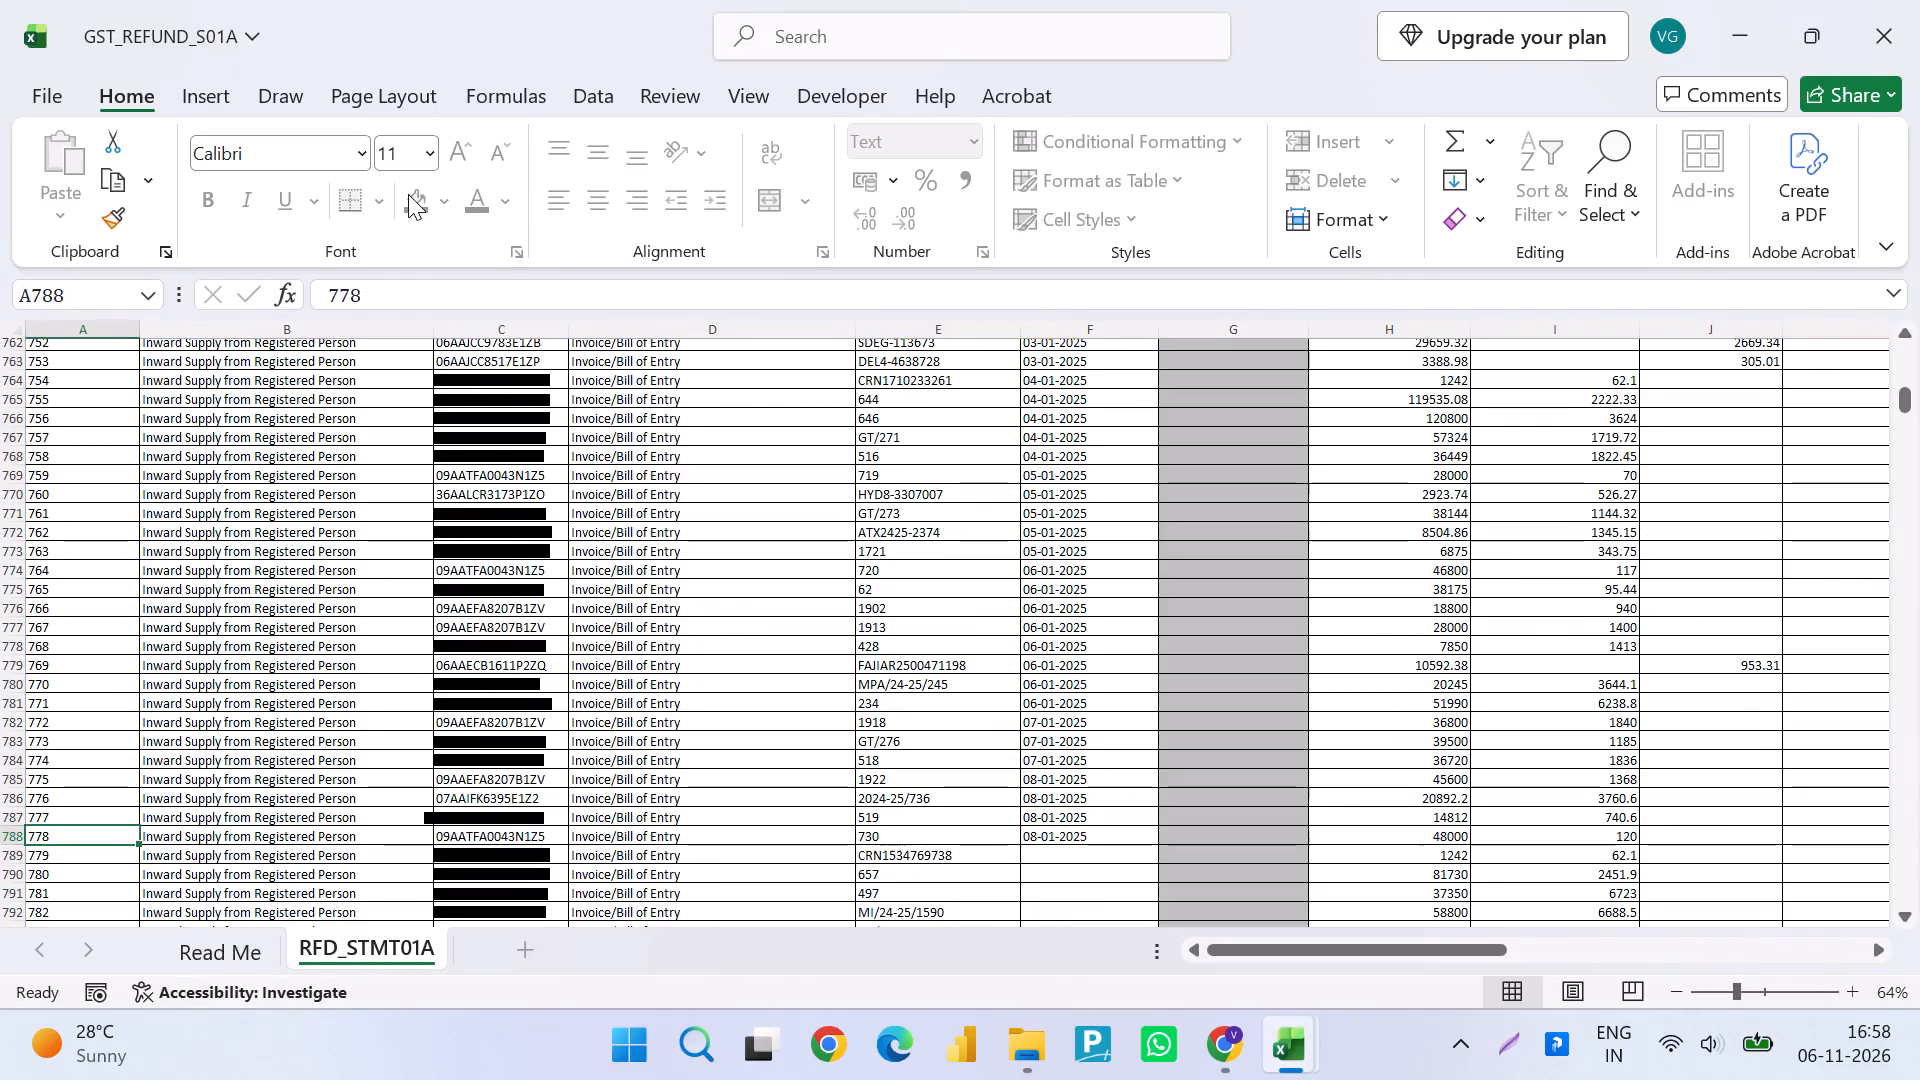
pyautogui.press('Right')
pyautogui.press('Right')
pyautogui.press('Right')
pyautogui.press('Right')
pyautogui.press('Right')
pyautogui.press('F2')
pyautogui.hotkey('alt', 'Tab')
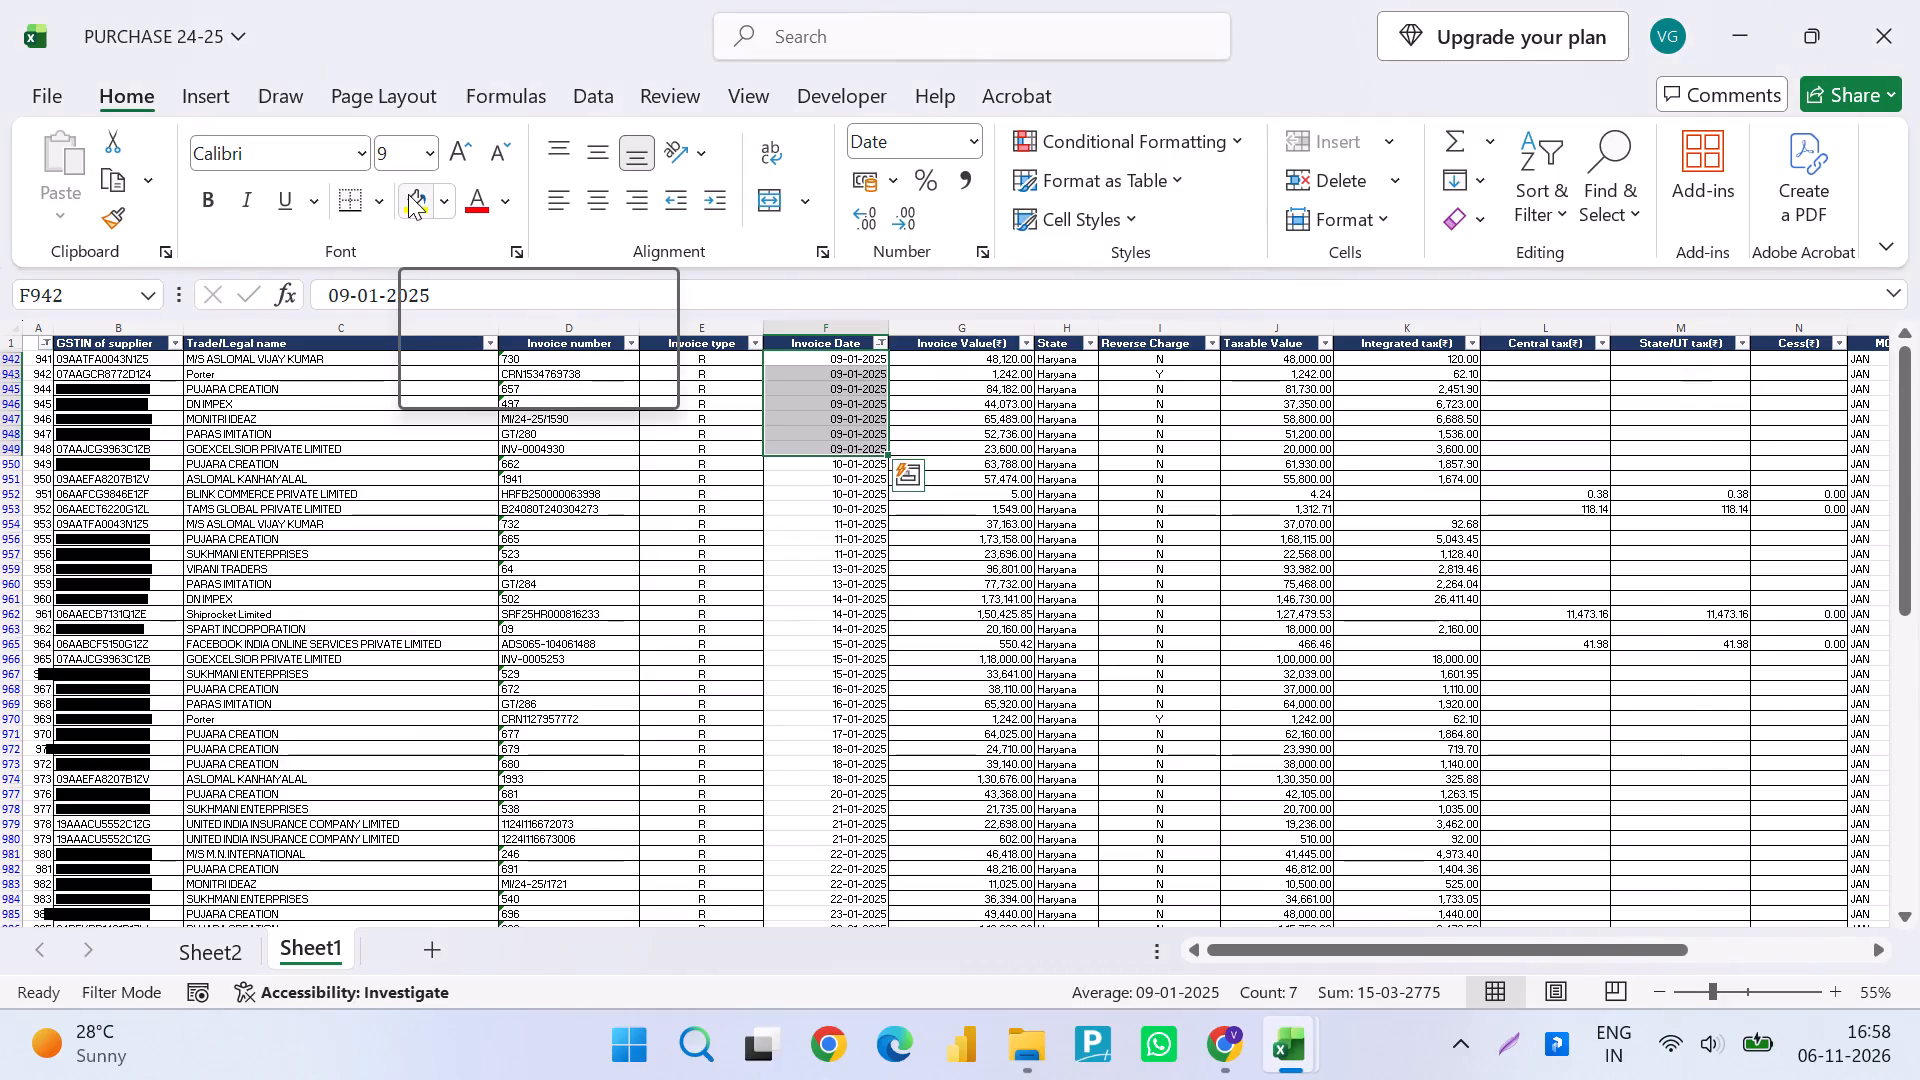
pyautogui.hotkey('alt', 'Tab')
pyautogui.hotkey('alt', 'Tab')
pyautogui.hotkey('alt', 'Tab')
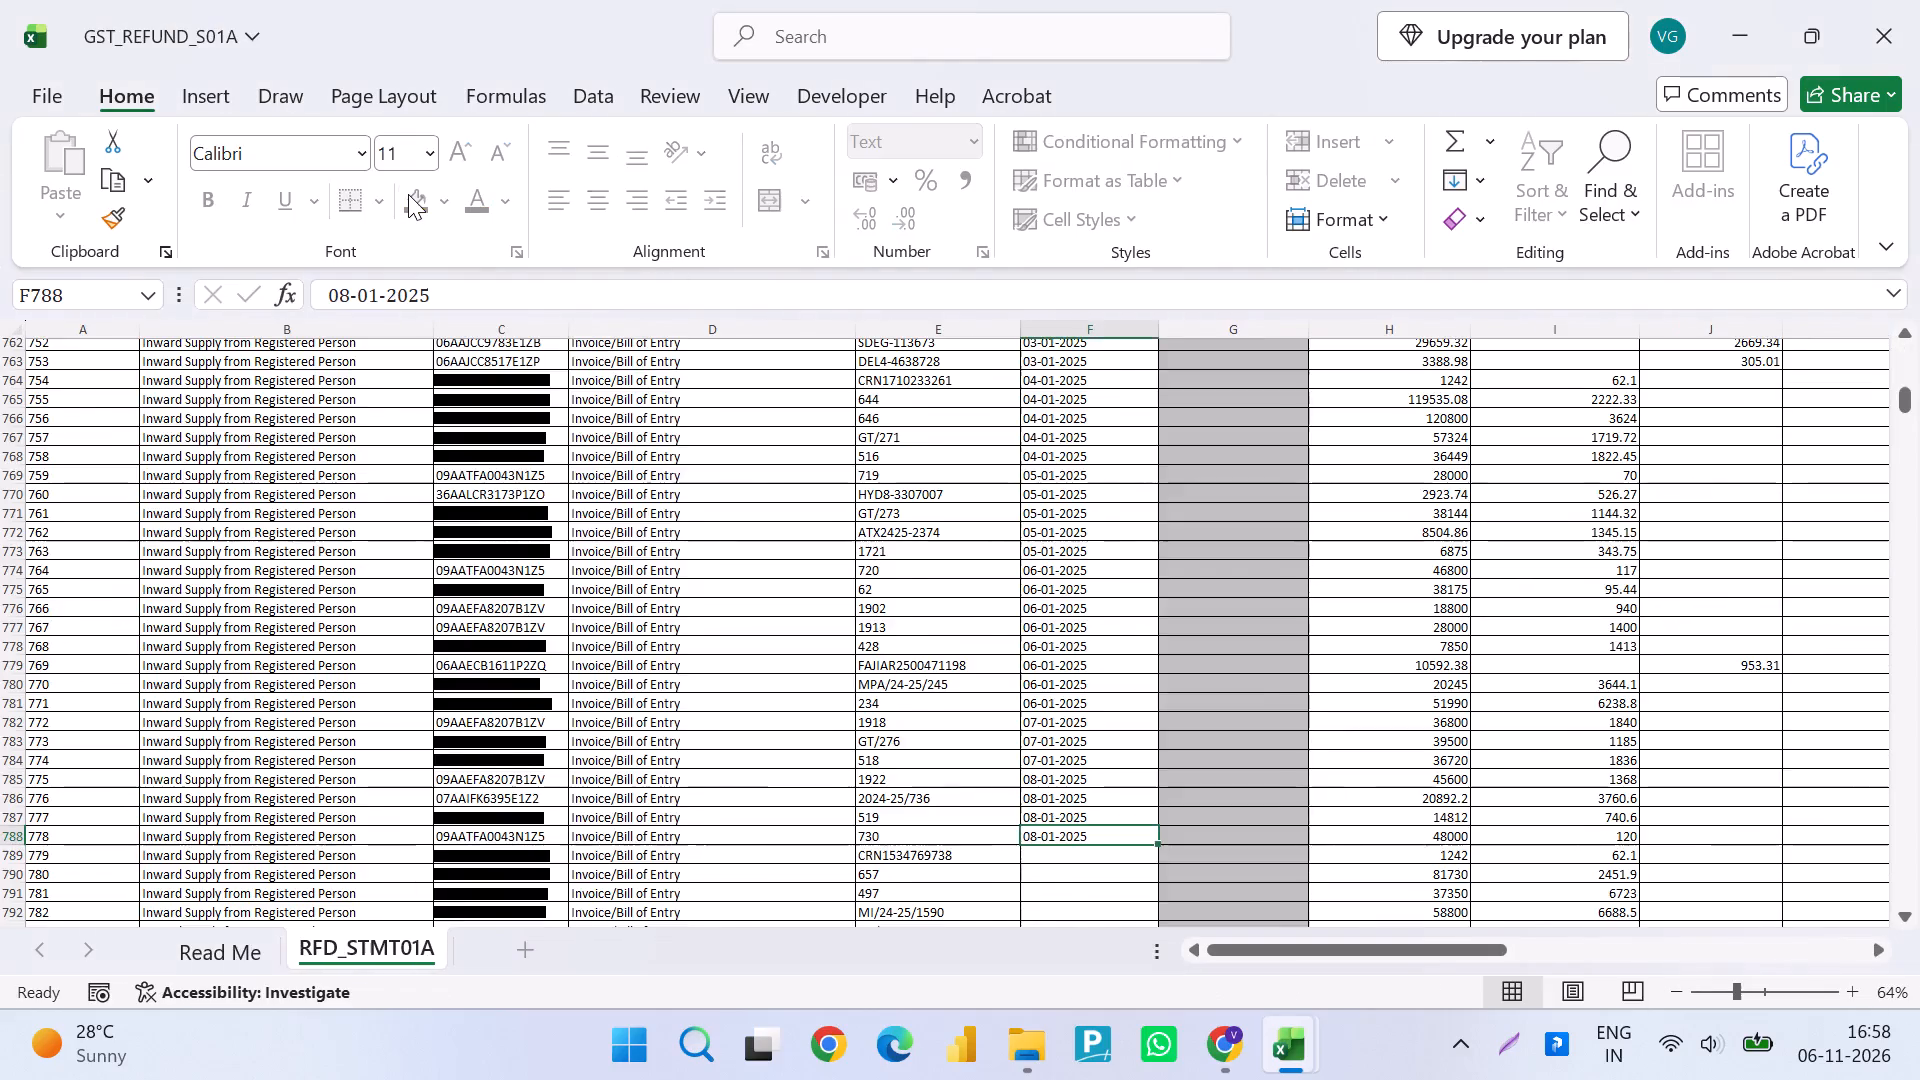
pyautogui.hotkey('alt', 'Tab')
pyautogui.hotkey('alt', 'Tab')
pyautogui.press('F2')
pyautogui.hotkey('ctrl', 'Left')
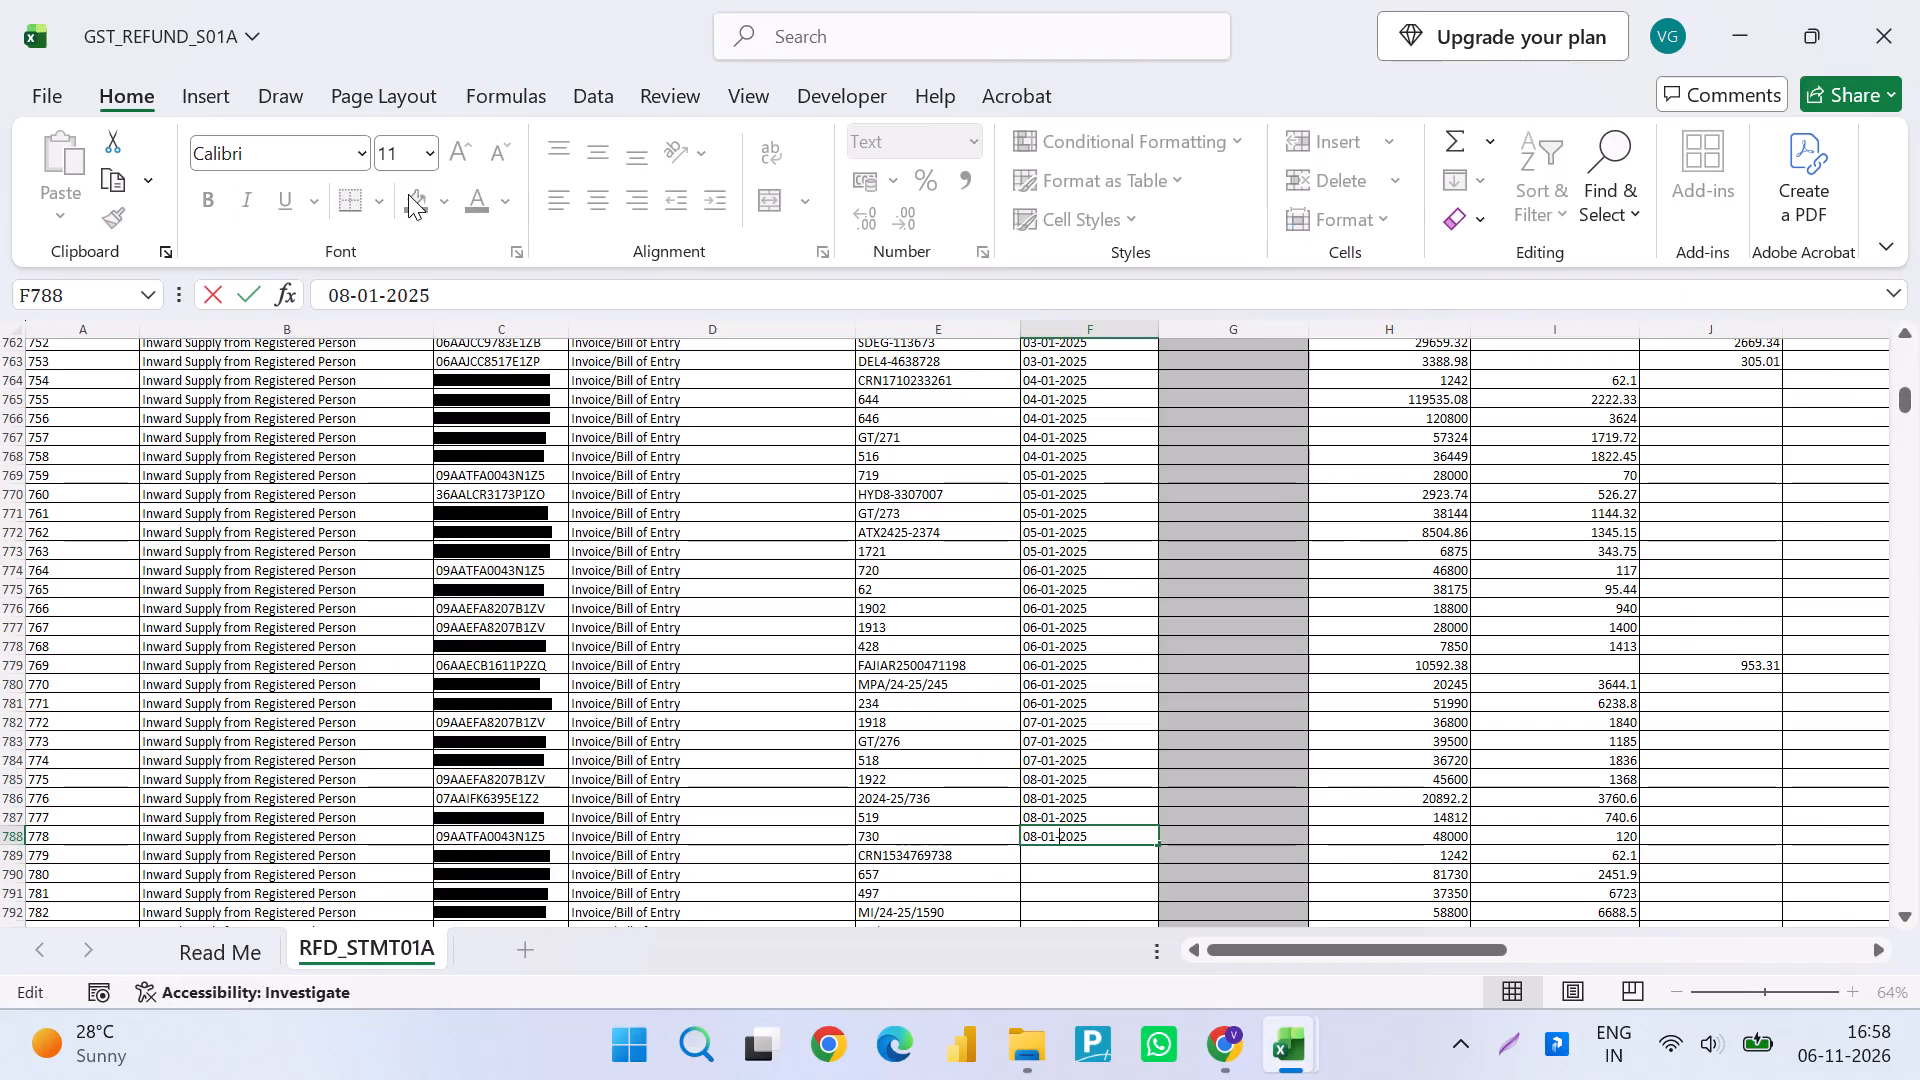
pyautogui.hotkey('ctrl', 'Left')
pyautogui.hotkey('ctrl', 'Left')
pyautogui.hotkey('ctrl', 'Left')
pyautogui.press('BackSpace')
pyautogui.press('9')
pyautogui.press('Return')
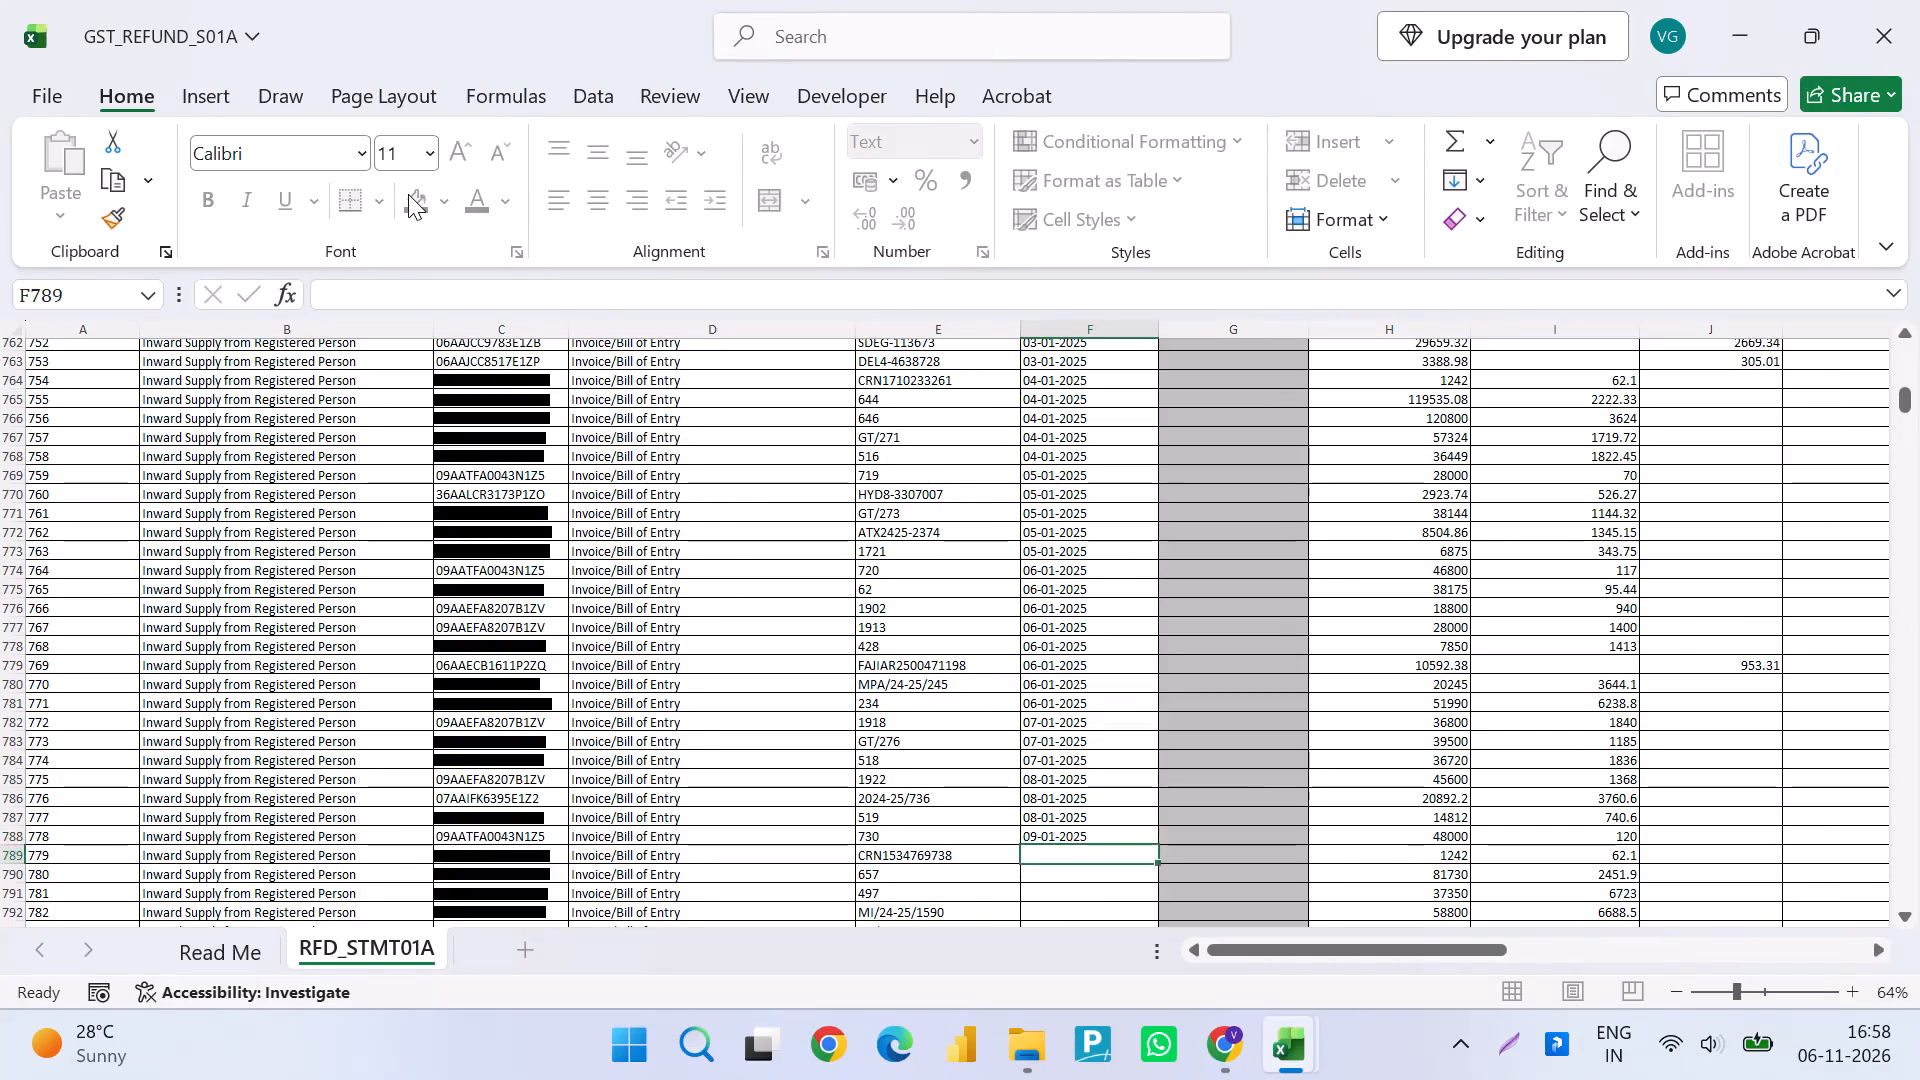
# Fill the date 09-01-2025 from F788 down through F794, for invoice INV-0004930.
pyautogui.press('Up')
pyautogui.hotkey('alt', 'Tab')
pyautogui.hotkey('alt', 'Tab')
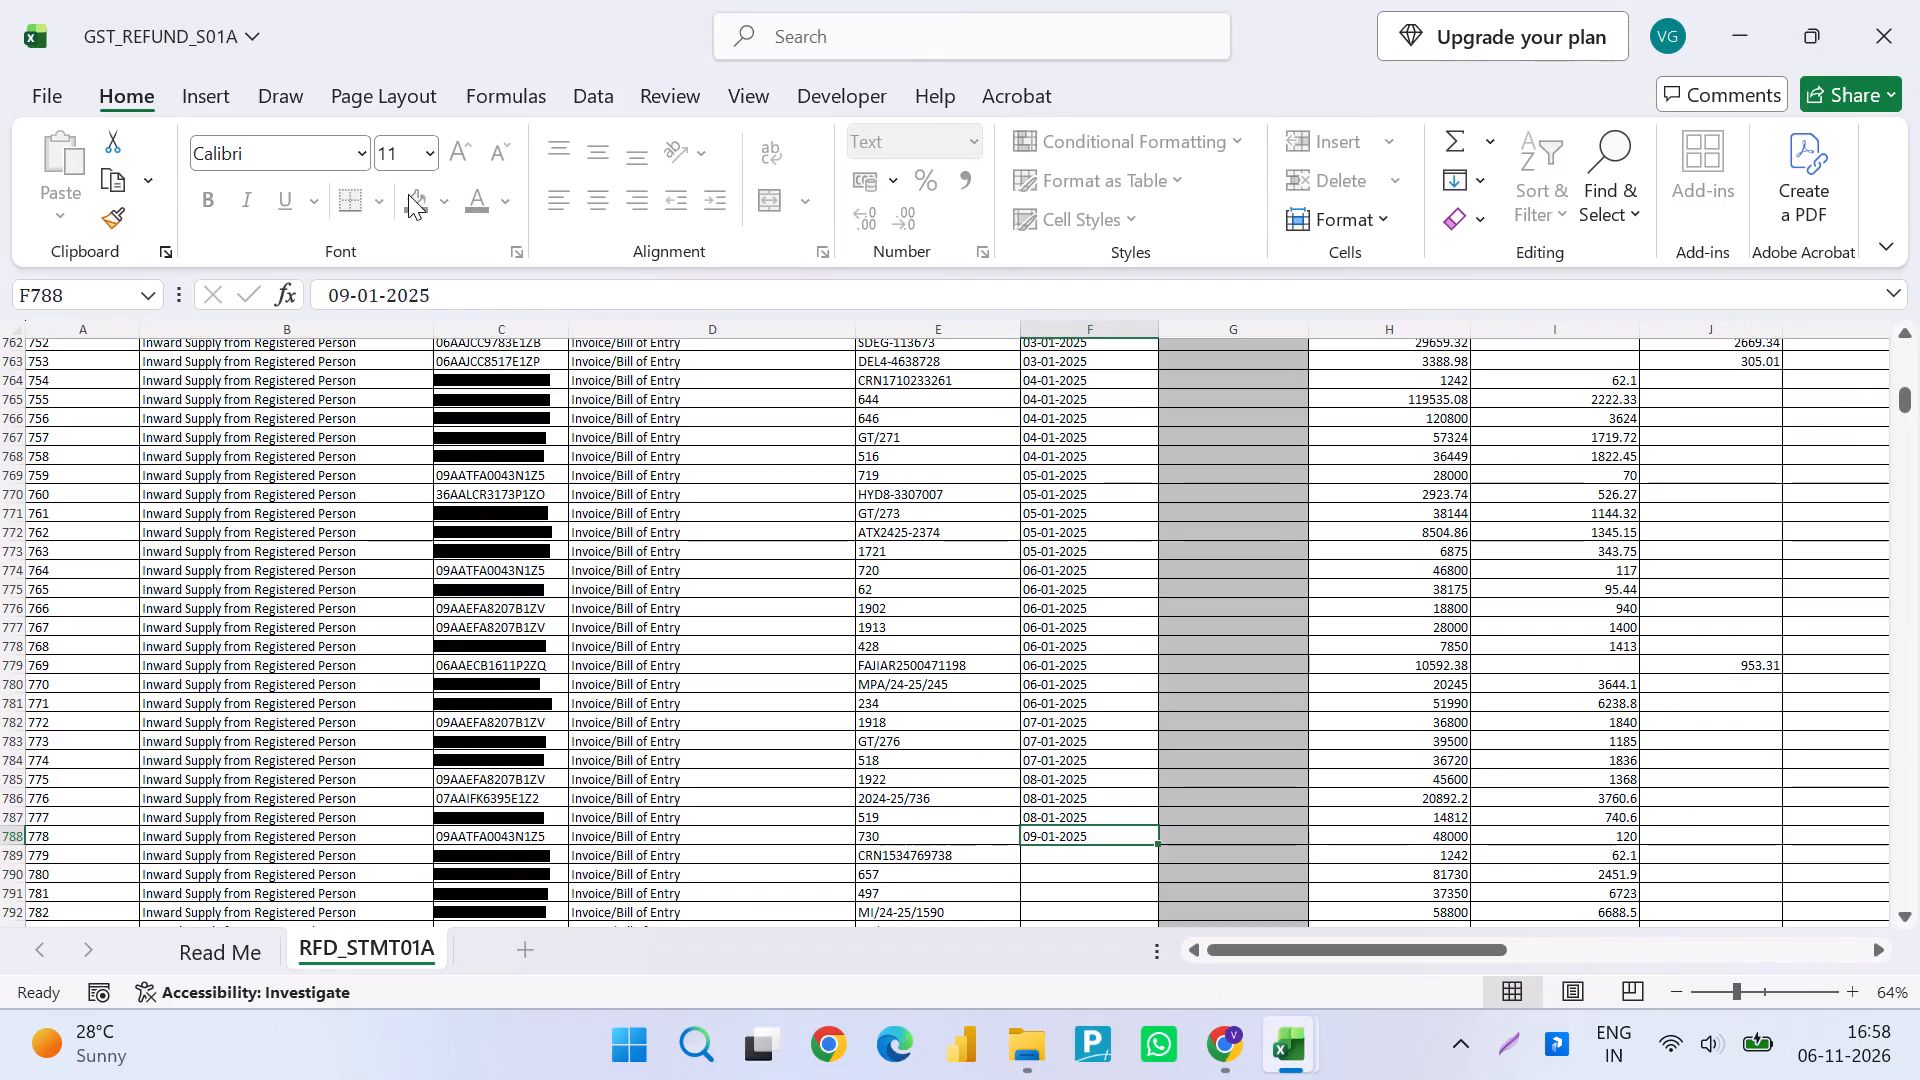
pyautogui.hotkey('shift', 'Down')
pyautogui.hotkey('shift', 'Down')
pyautogui.hotkey('shift', 'Down')
pyautogui.hotkey('shift', 'Down')
pyautogui.hotkey('shift', 'Down')
pyautogui.hotkey('shift', 'Down')
pyautogui.hotkey('ctrl', 'd')
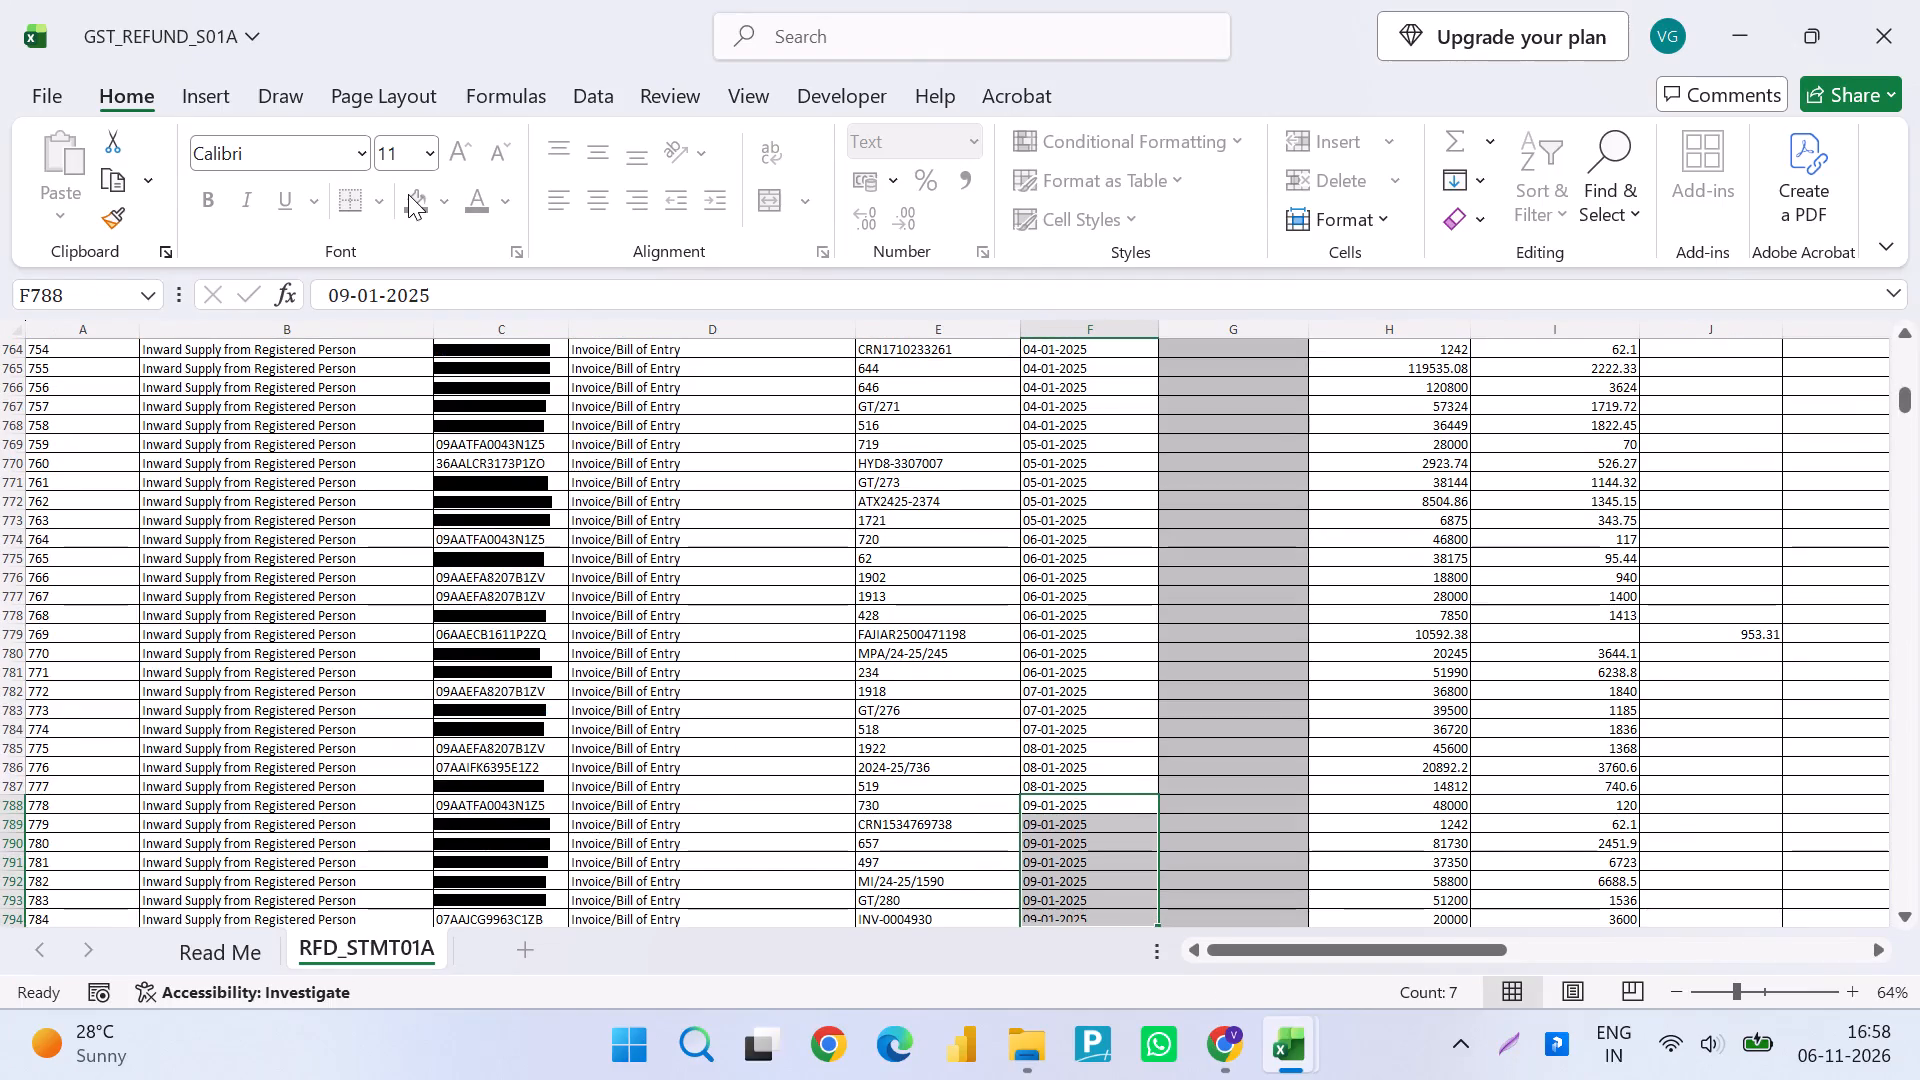
pyautogui.scroll(-3, 408, 194)
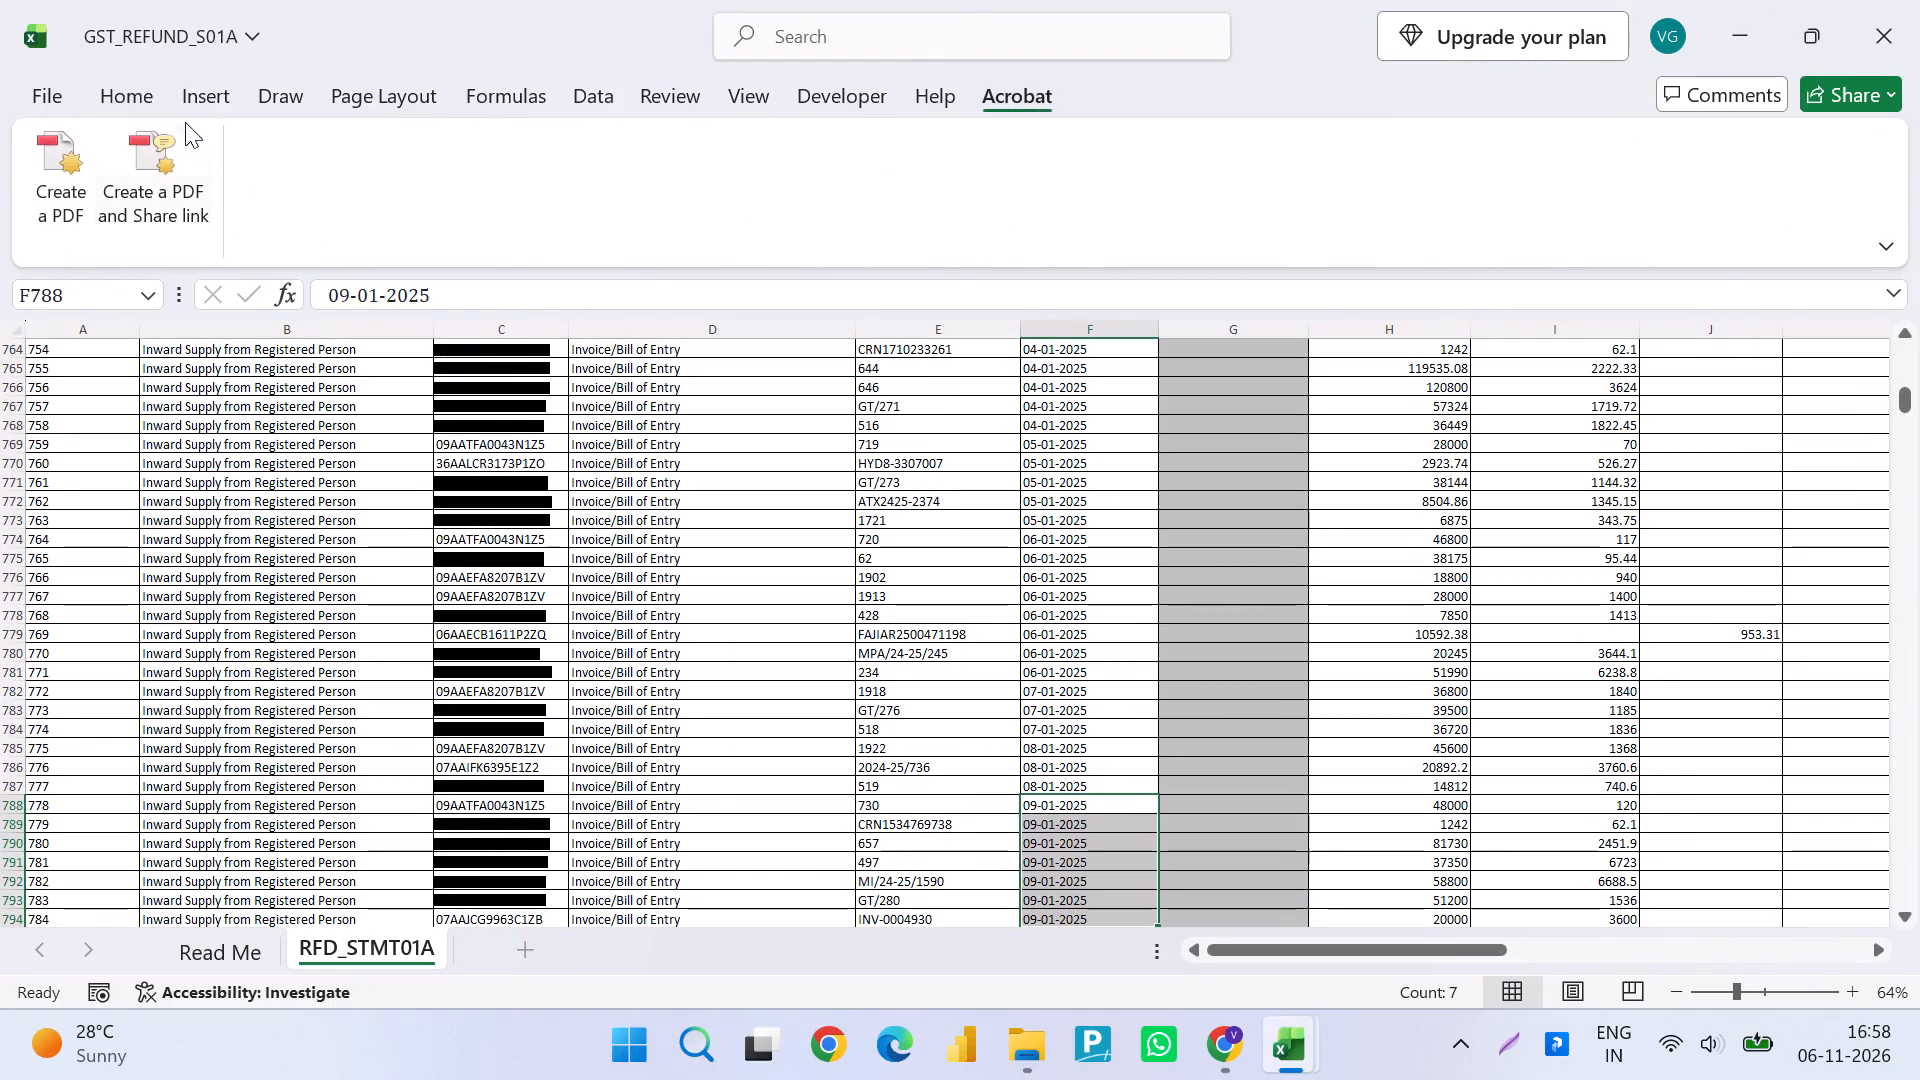
pyautogui.click(152, 88)
pyautogui.scroll(-4, 1035, 606)
# Highlight the entire visible rows 942 to 949 of PURCHASE 24-25 in yellow.
pyautogui.hotkey('alt', 'Tab')
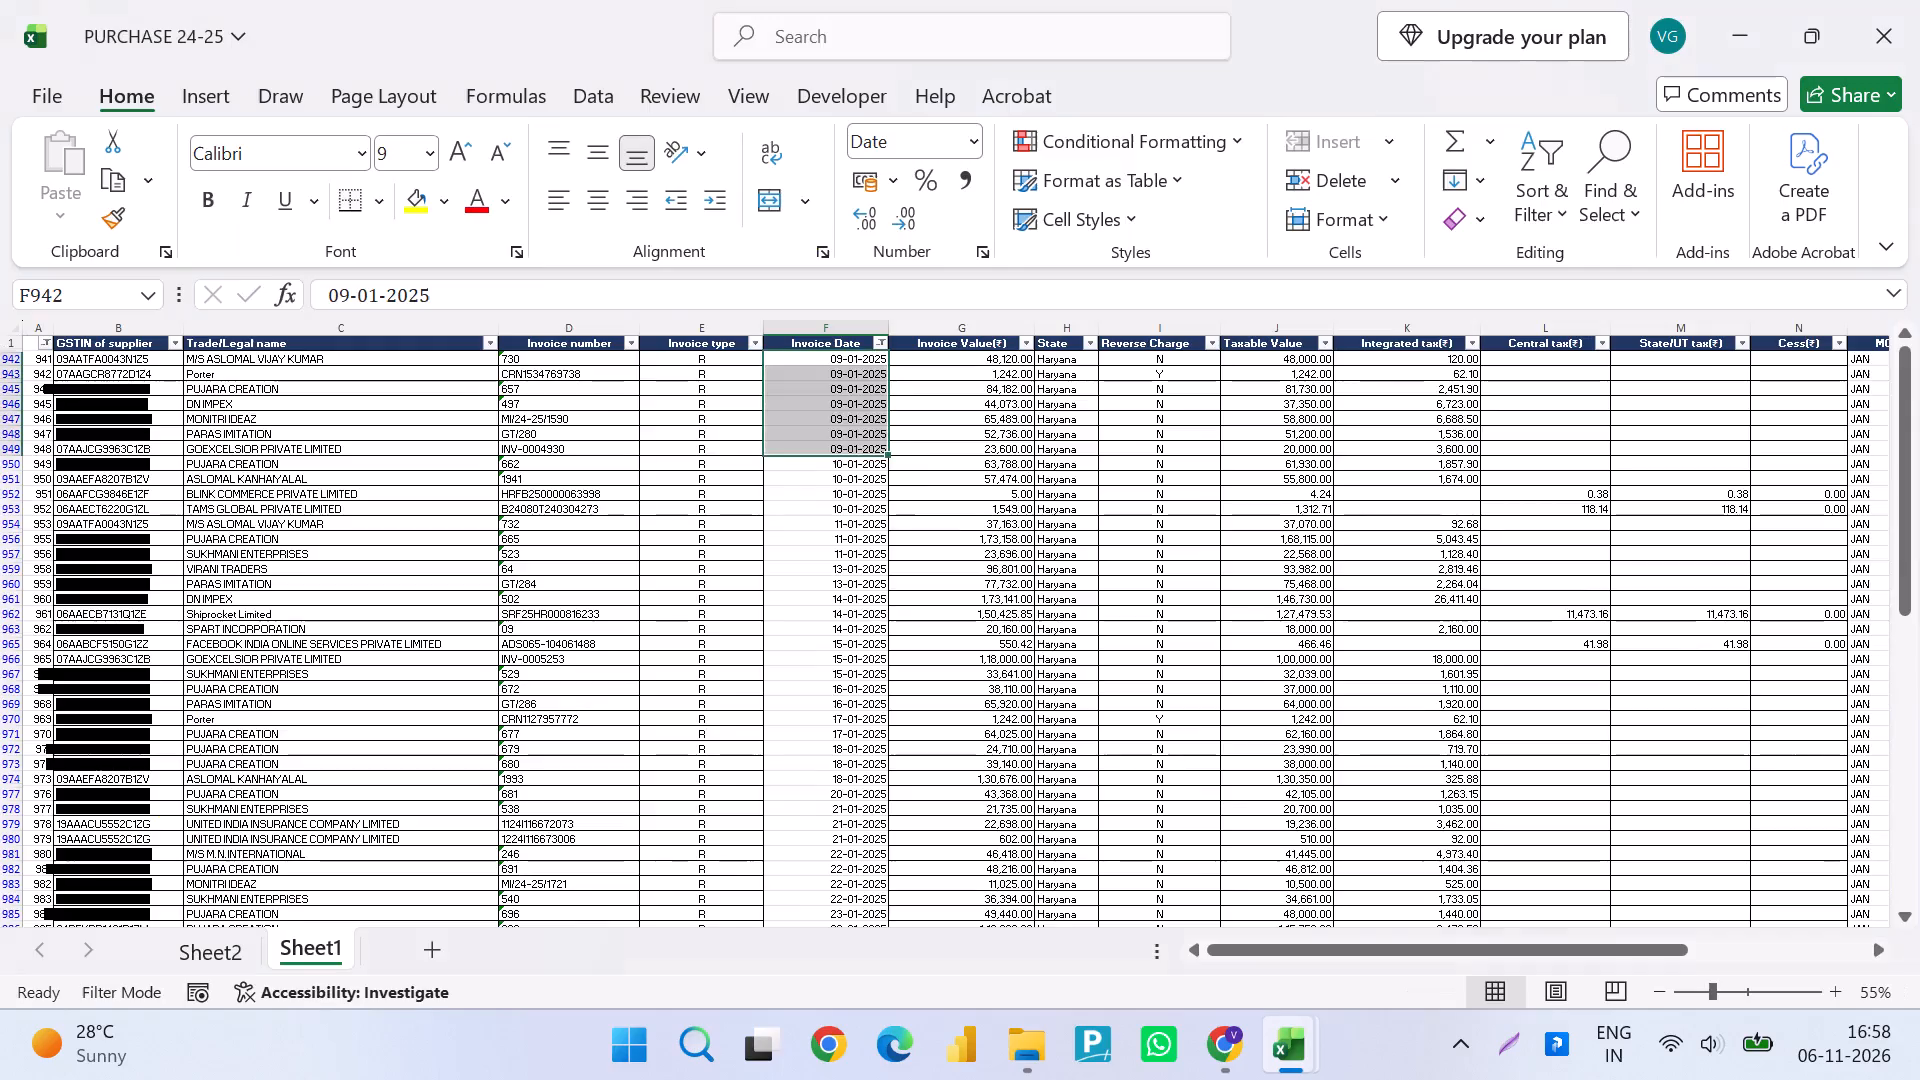
pyautogui.hotkey('shift', 'space')
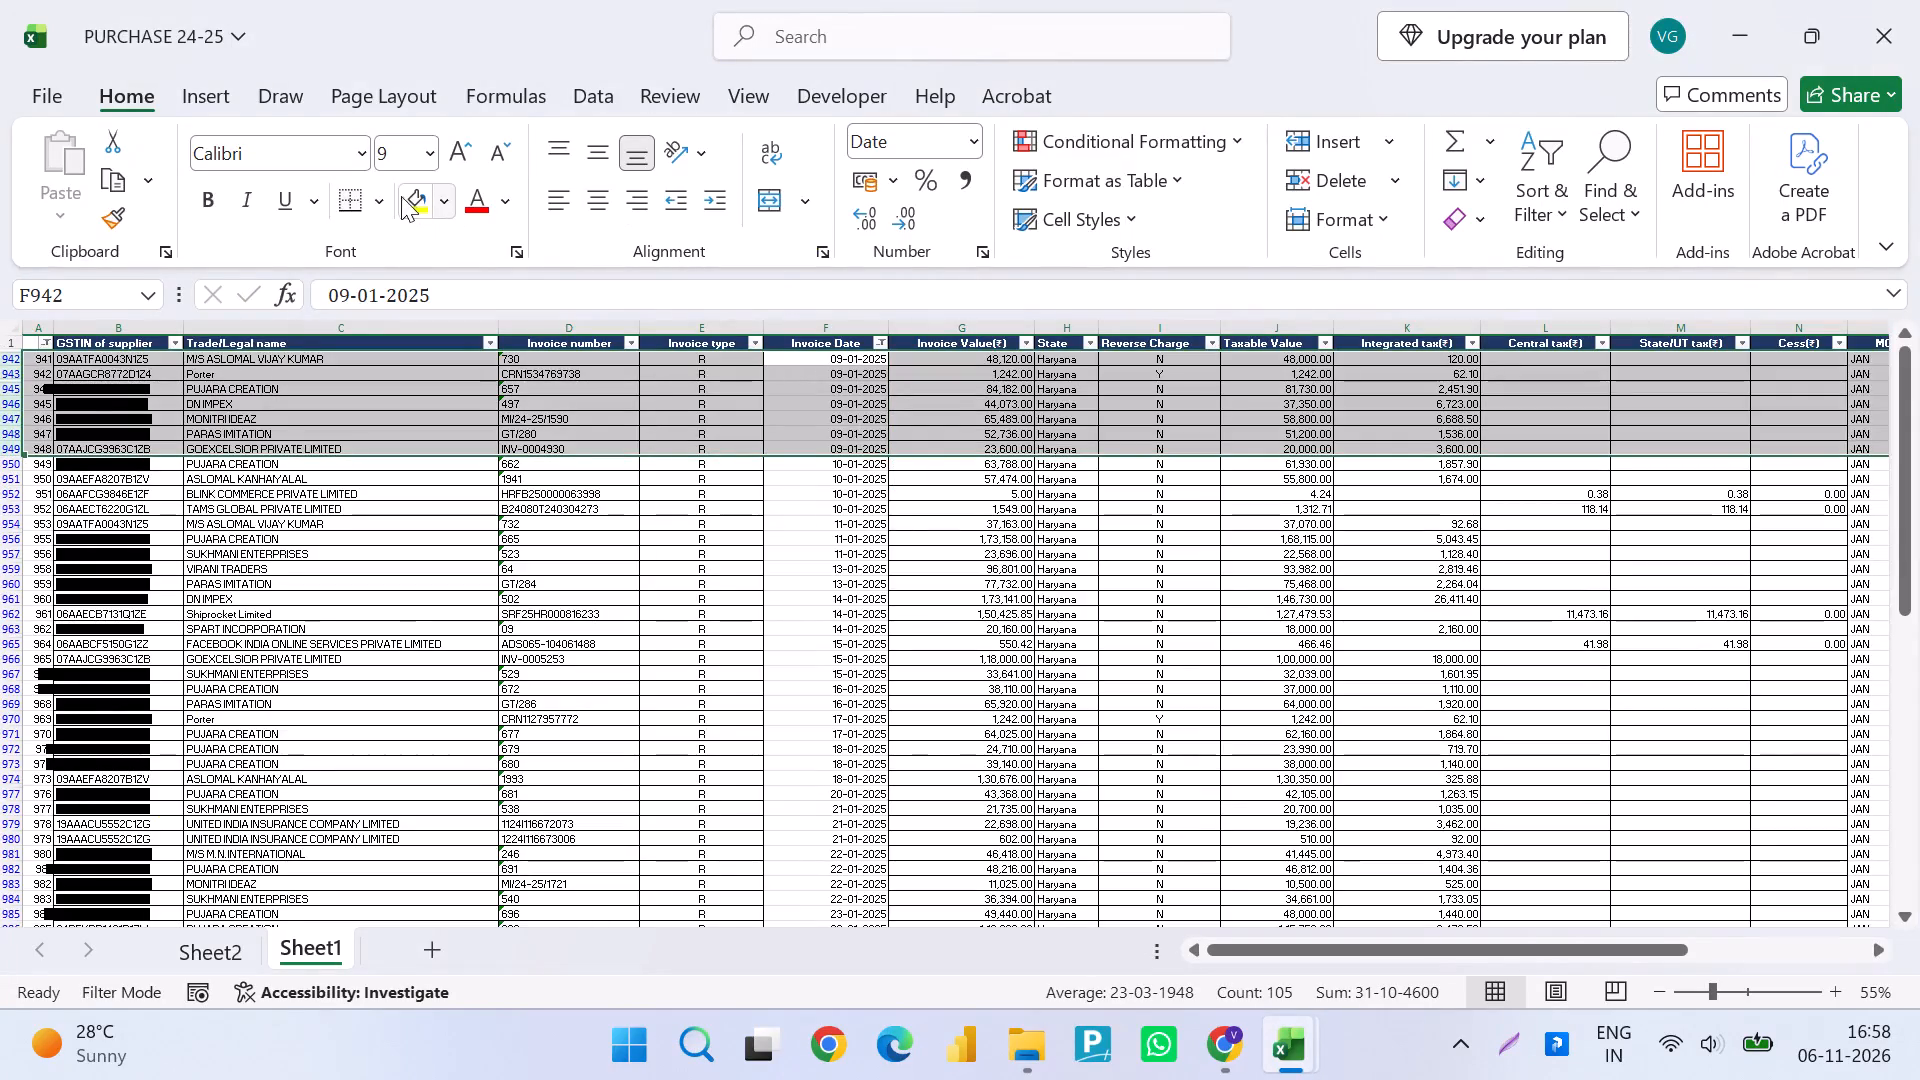
pyautogui.click(399, 195)
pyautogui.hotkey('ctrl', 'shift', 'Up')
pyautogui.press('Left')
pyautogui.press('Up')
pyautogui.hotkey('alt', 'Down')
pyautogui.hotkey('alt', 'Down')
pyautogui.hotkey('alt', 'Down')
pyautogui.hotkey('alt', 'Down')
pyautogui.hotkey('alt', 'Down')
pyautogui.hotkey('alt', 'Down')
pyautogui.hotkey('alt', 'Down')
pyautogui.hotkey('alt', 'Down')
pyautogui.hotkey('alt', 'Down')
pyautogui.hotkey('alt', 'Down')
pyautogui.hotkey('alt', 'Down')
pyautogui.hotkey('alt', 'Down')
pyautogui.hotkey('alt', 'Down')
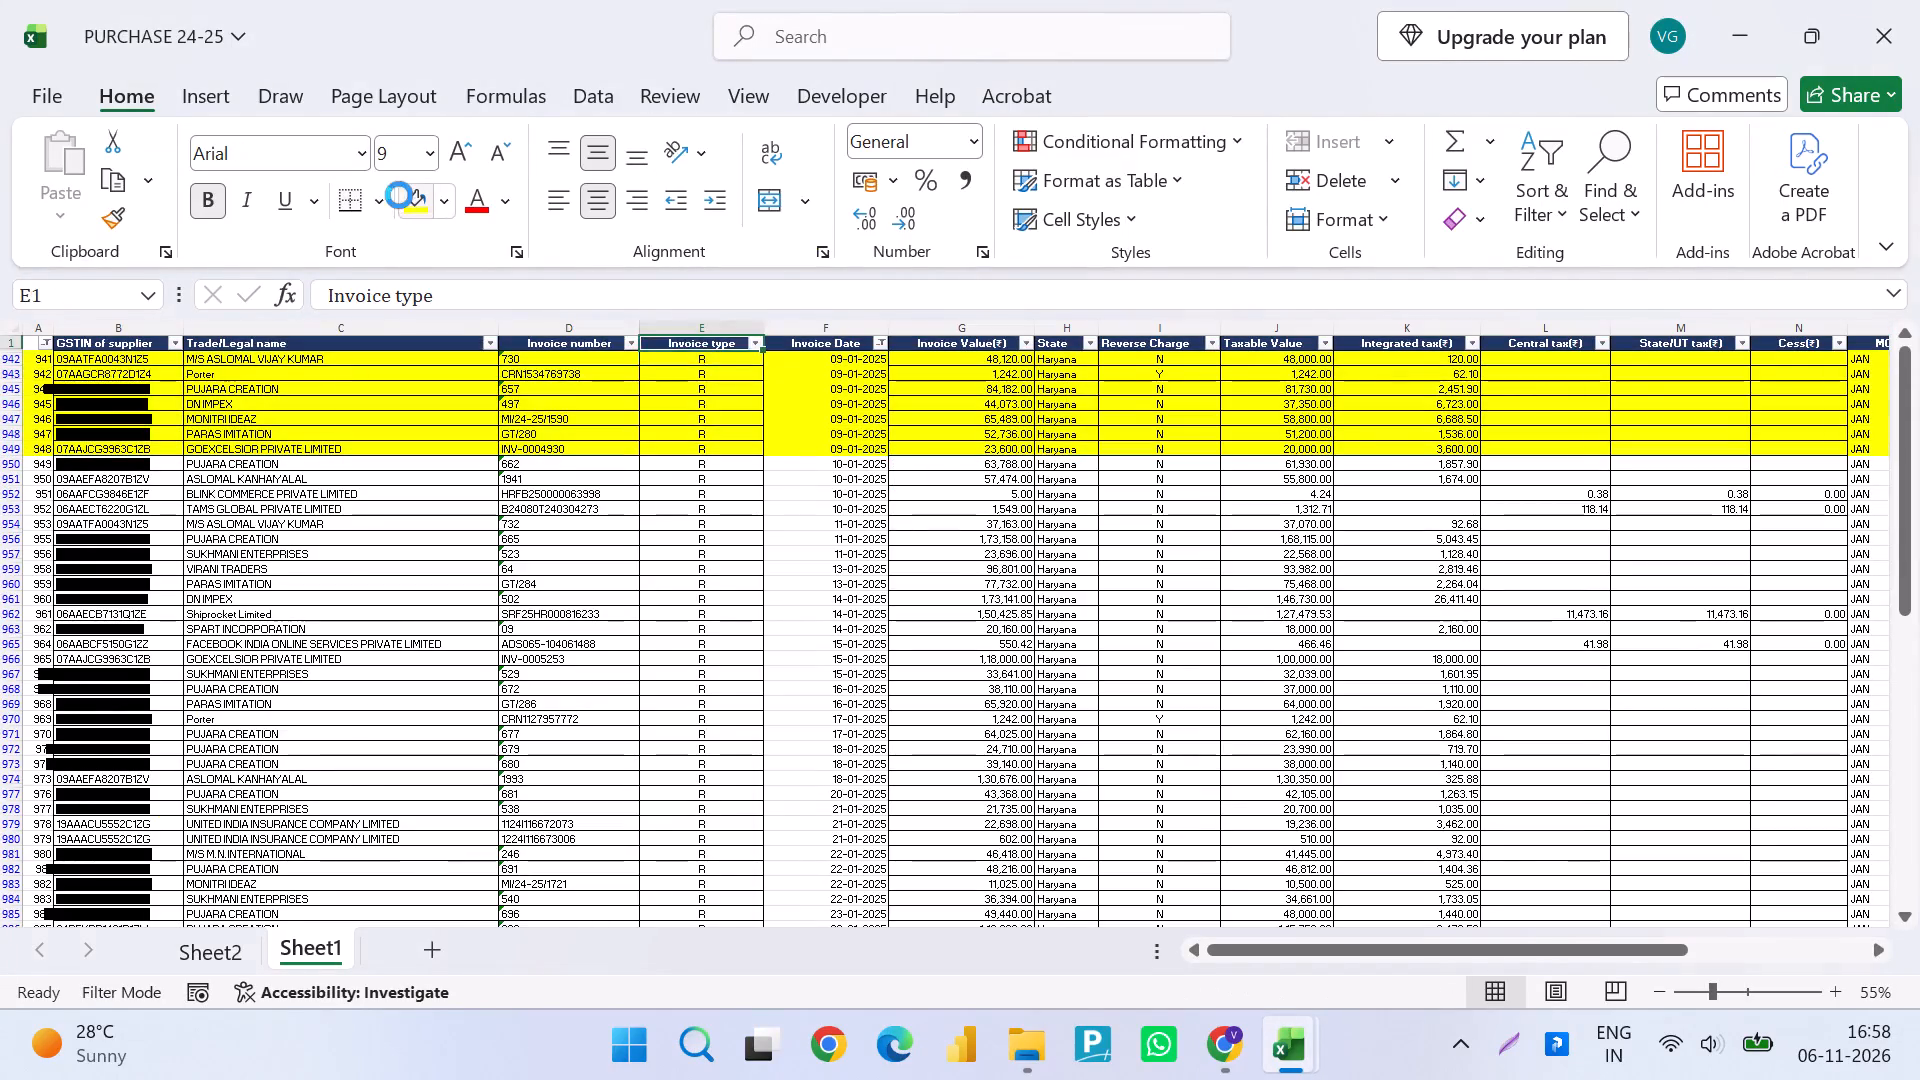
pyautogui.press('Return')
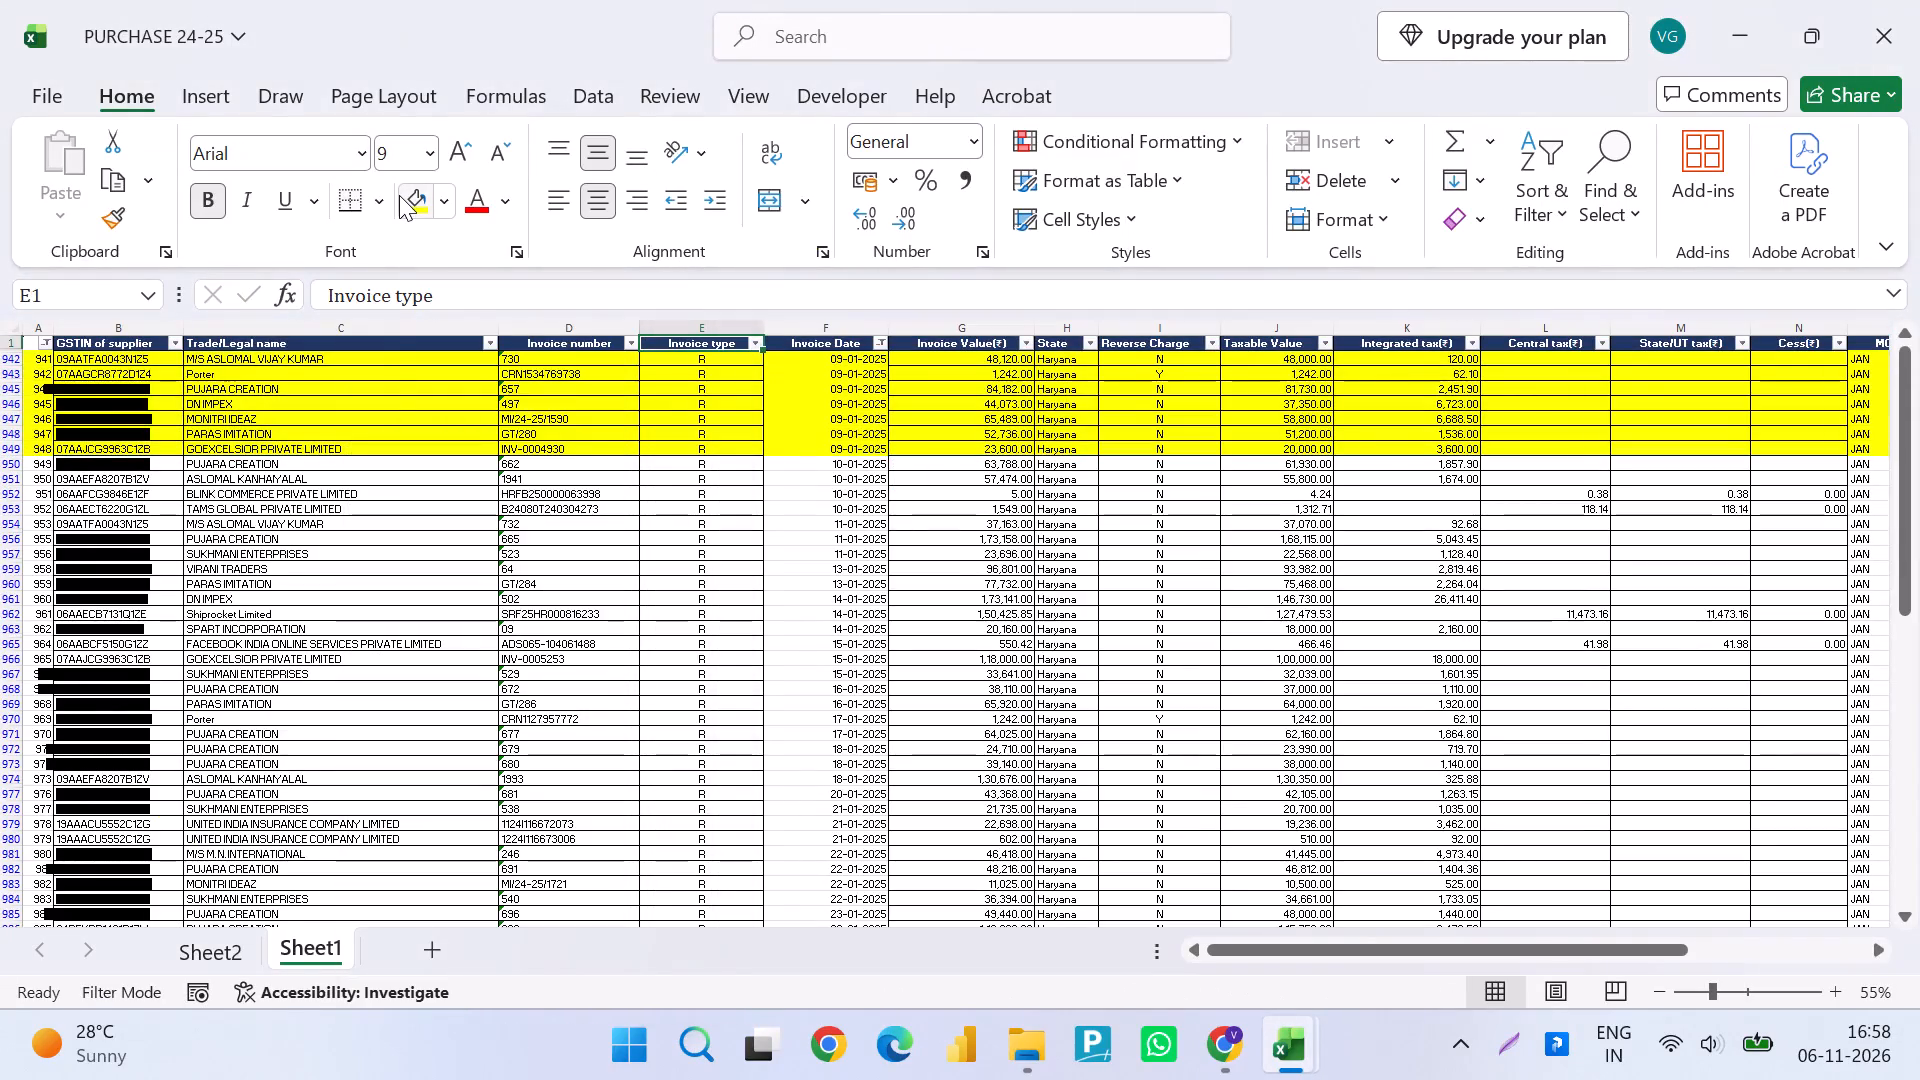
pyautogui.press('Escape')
# Reapply the filter in PURCHASE 24-25 from the Trade/Legal name column to hide the newly highlighted yellow rows.
pyautogui.press('Down')
pyautogui.press('Up')
pyautogui.press('Left')
pyautogui.press('Left')
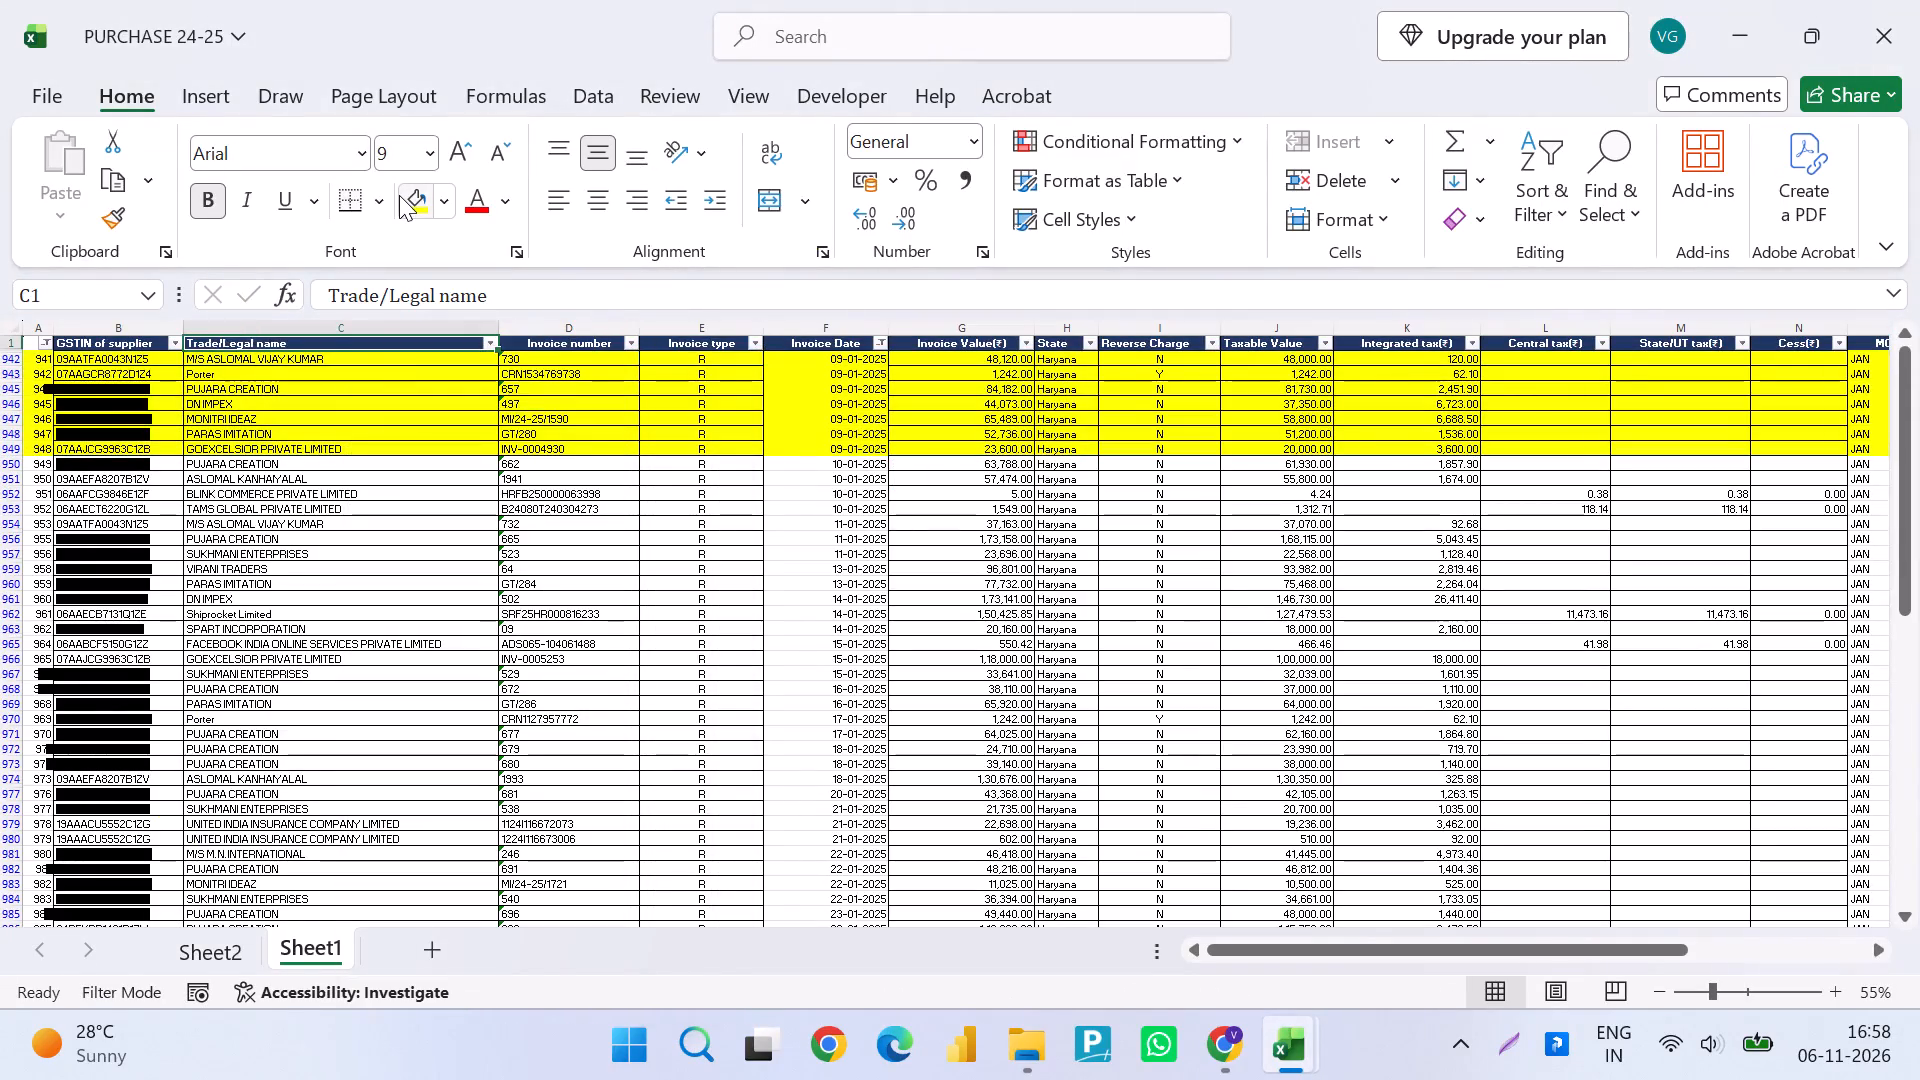
pyautogui.hotkey('alt', 'Down')
pyautogui.hotkey('alt', 'Down')
pyautogui.hotkey('alt', 'Down')
pyautogui.hotkey('alt', 'Down')
pyautogui.hotkey('alt', 'Down')
pyautogui.hotkey('alt', 'Down')
pyautogui.hotkey('alt', 'Down')
pyautogui.hotkey('alt', 'Down')
pyautogui.hotkey('alt', 'Down')
pyautogui.hotkey('alt', 'Down')
pyautogui.hotkey('alt', 'Down')
pyautogui.press('Return')
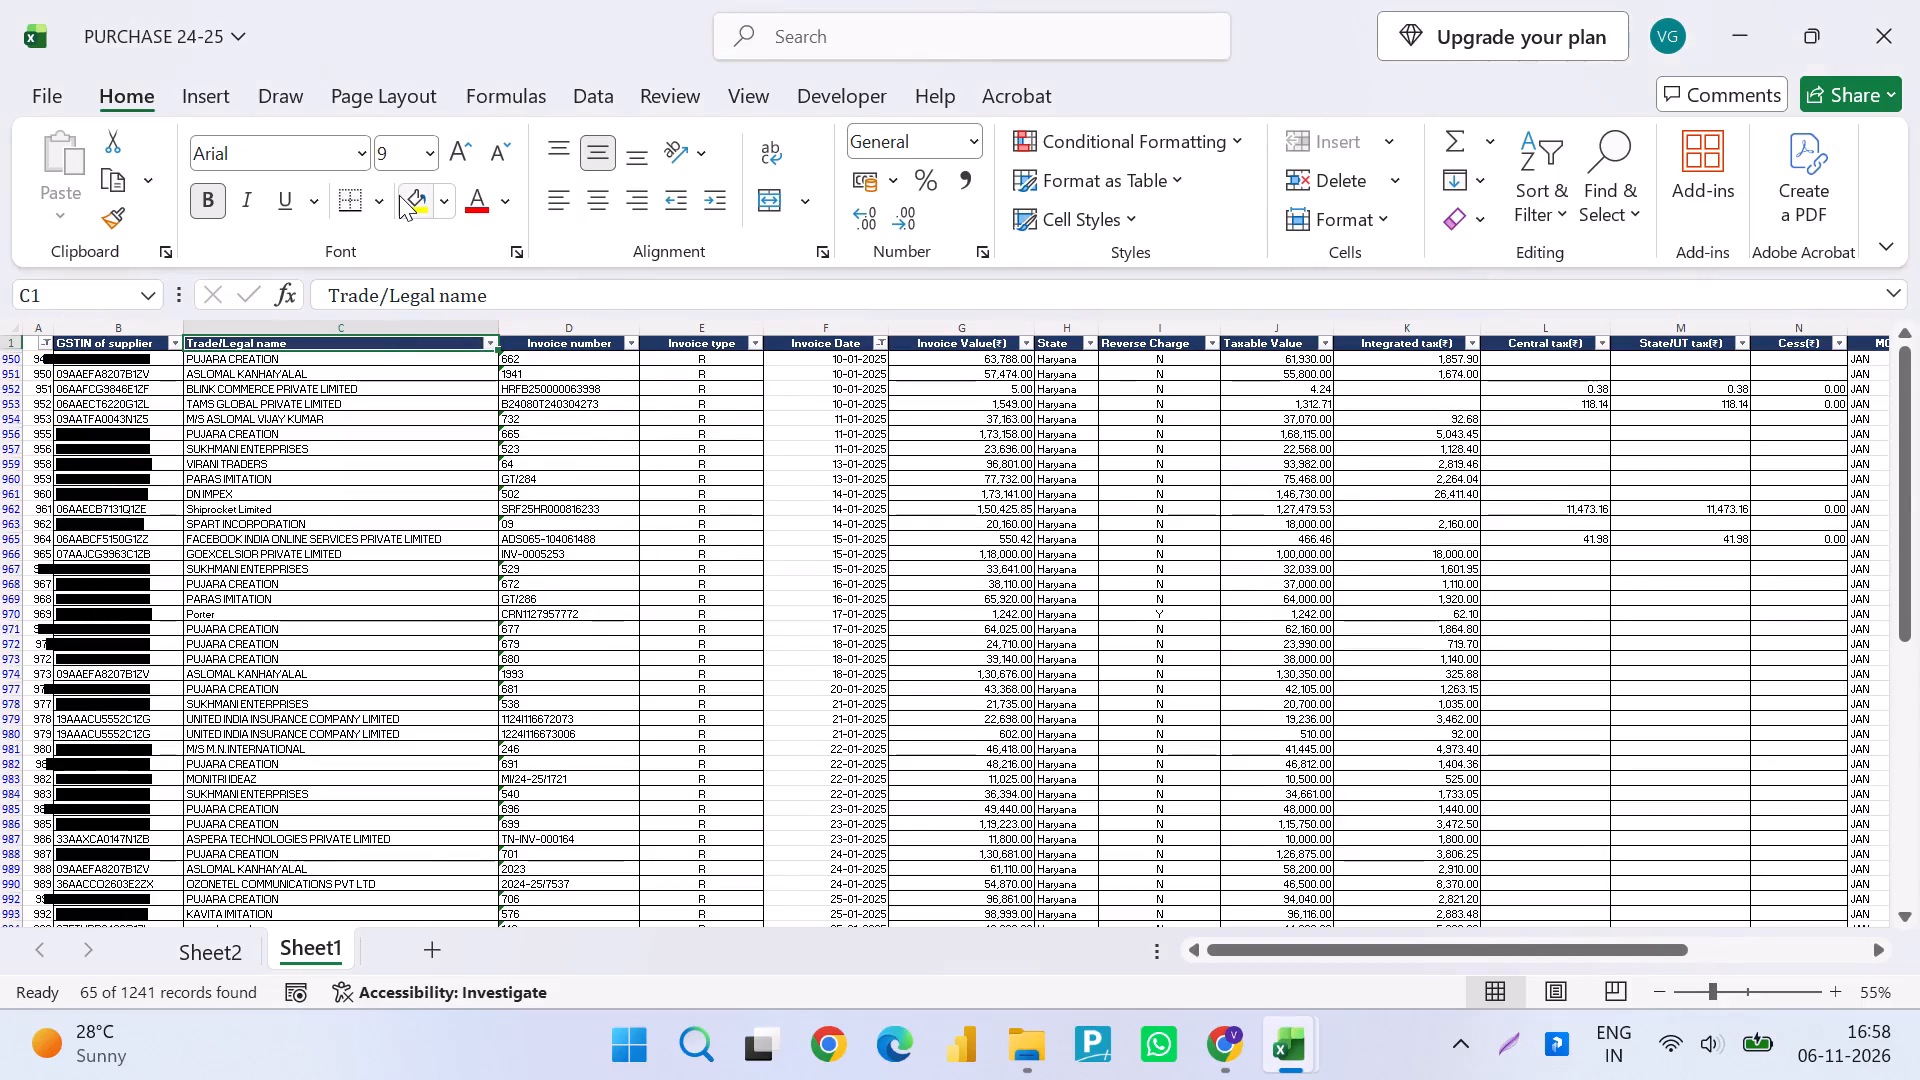
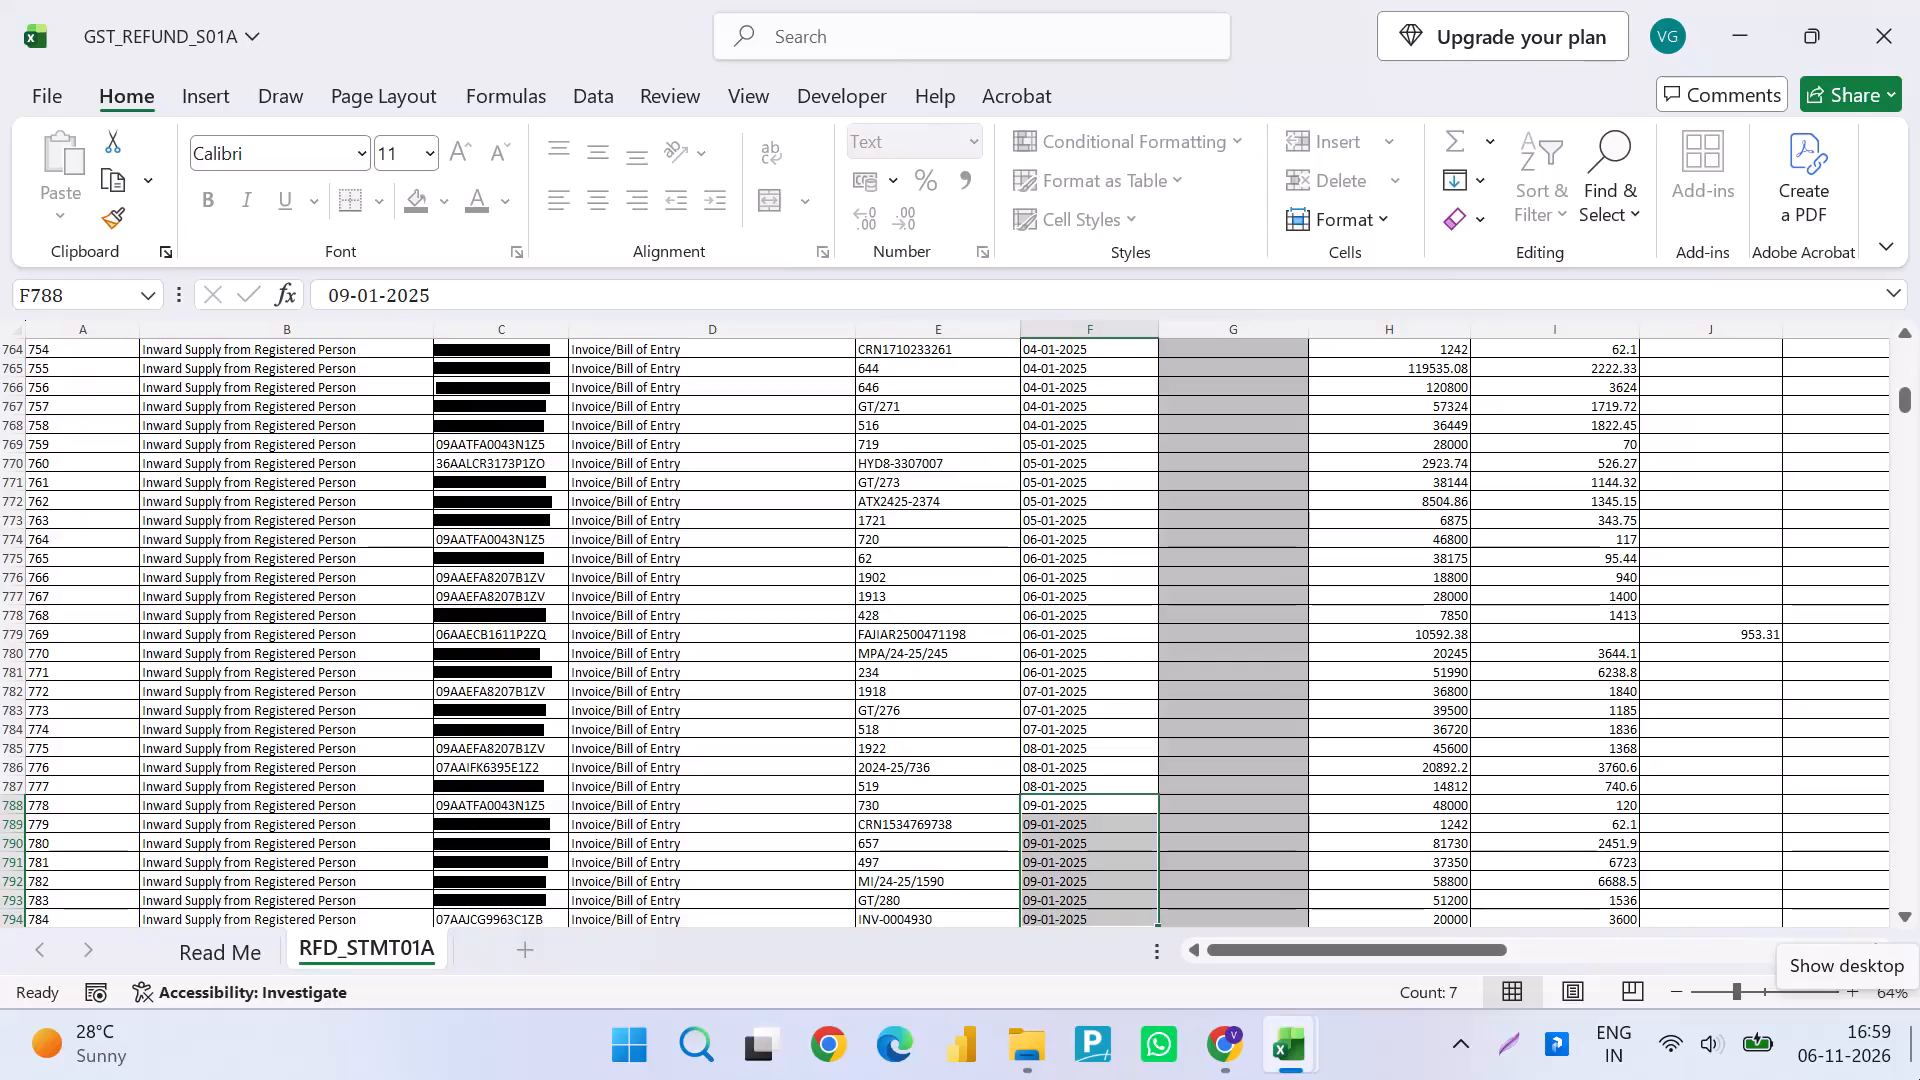
# Find the first blank invoice date in GST_REFUND_S01A, then select the matching 10-01-2025 dates in F950:F953 of PURCHASE 24-25.
pyautogui.press('Down')
pyautogui.hotkey('ctrl', 'Down')
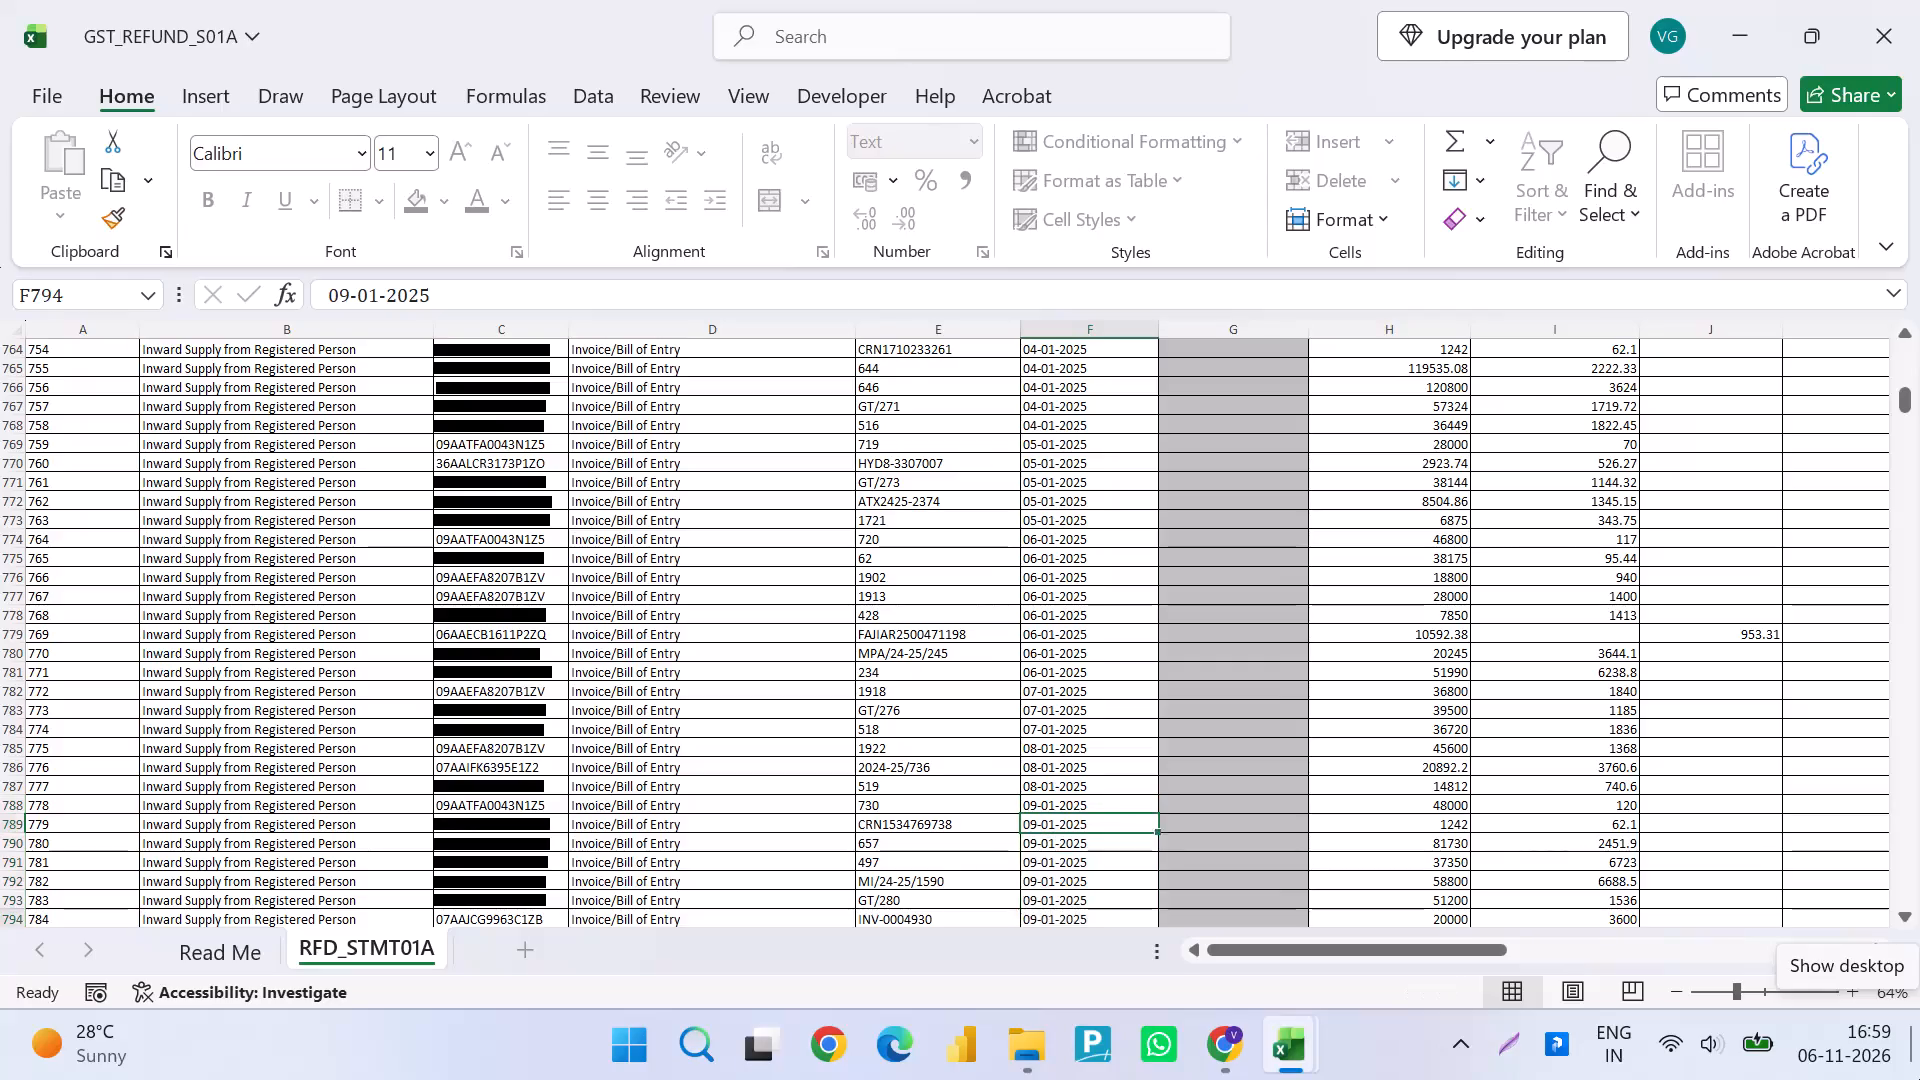
pyautogui.press('Down')
pyautogui.press('Down')
pyautogui.press('Down')
pyautogui.press('Down')
pyautogui.press('Down')
pyautogui.press('Down')
pyautogui.press('Down')
pyautogui.press('Left')
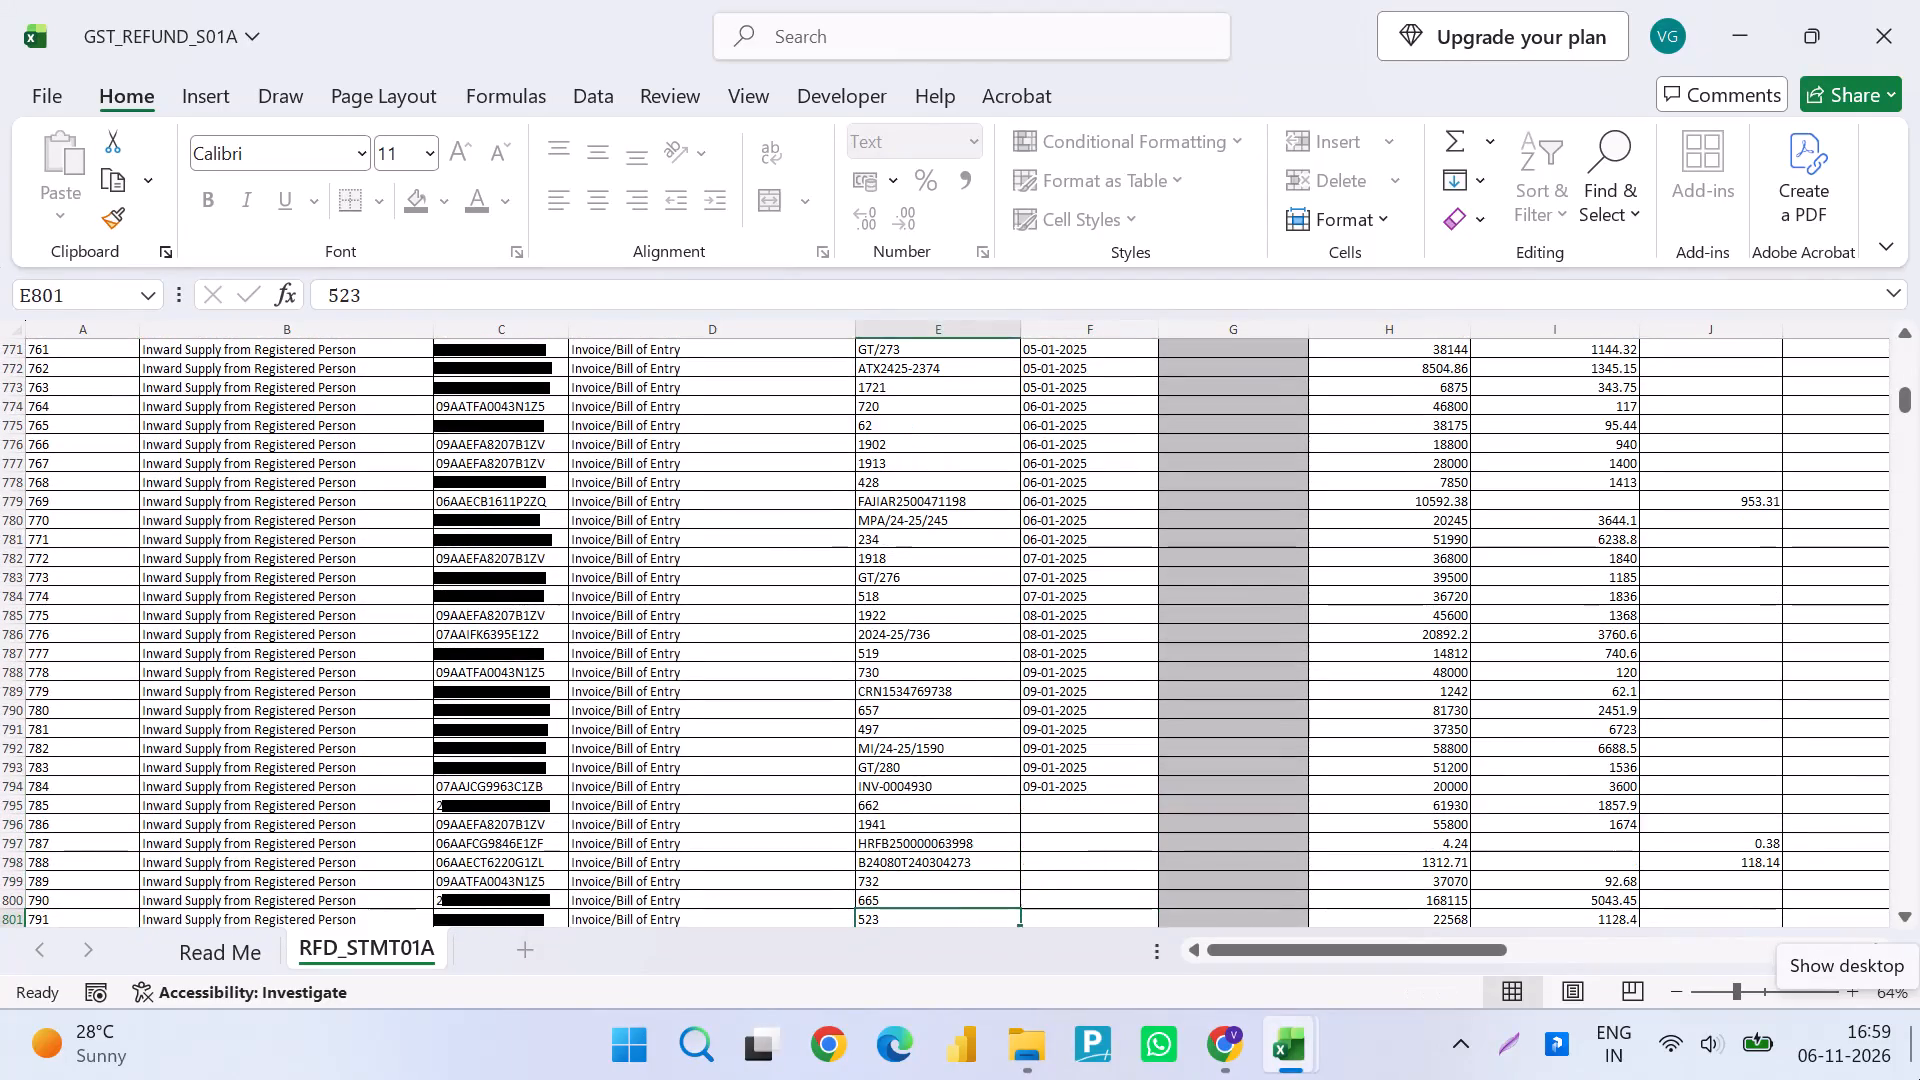
pyautogui.hotkey('ctrl', 'Down')
pyautogui.press('Right')
pyautogui.hotkey('ctrl', 'Up')
pyautogui.hotkey('alt', 'Tab')
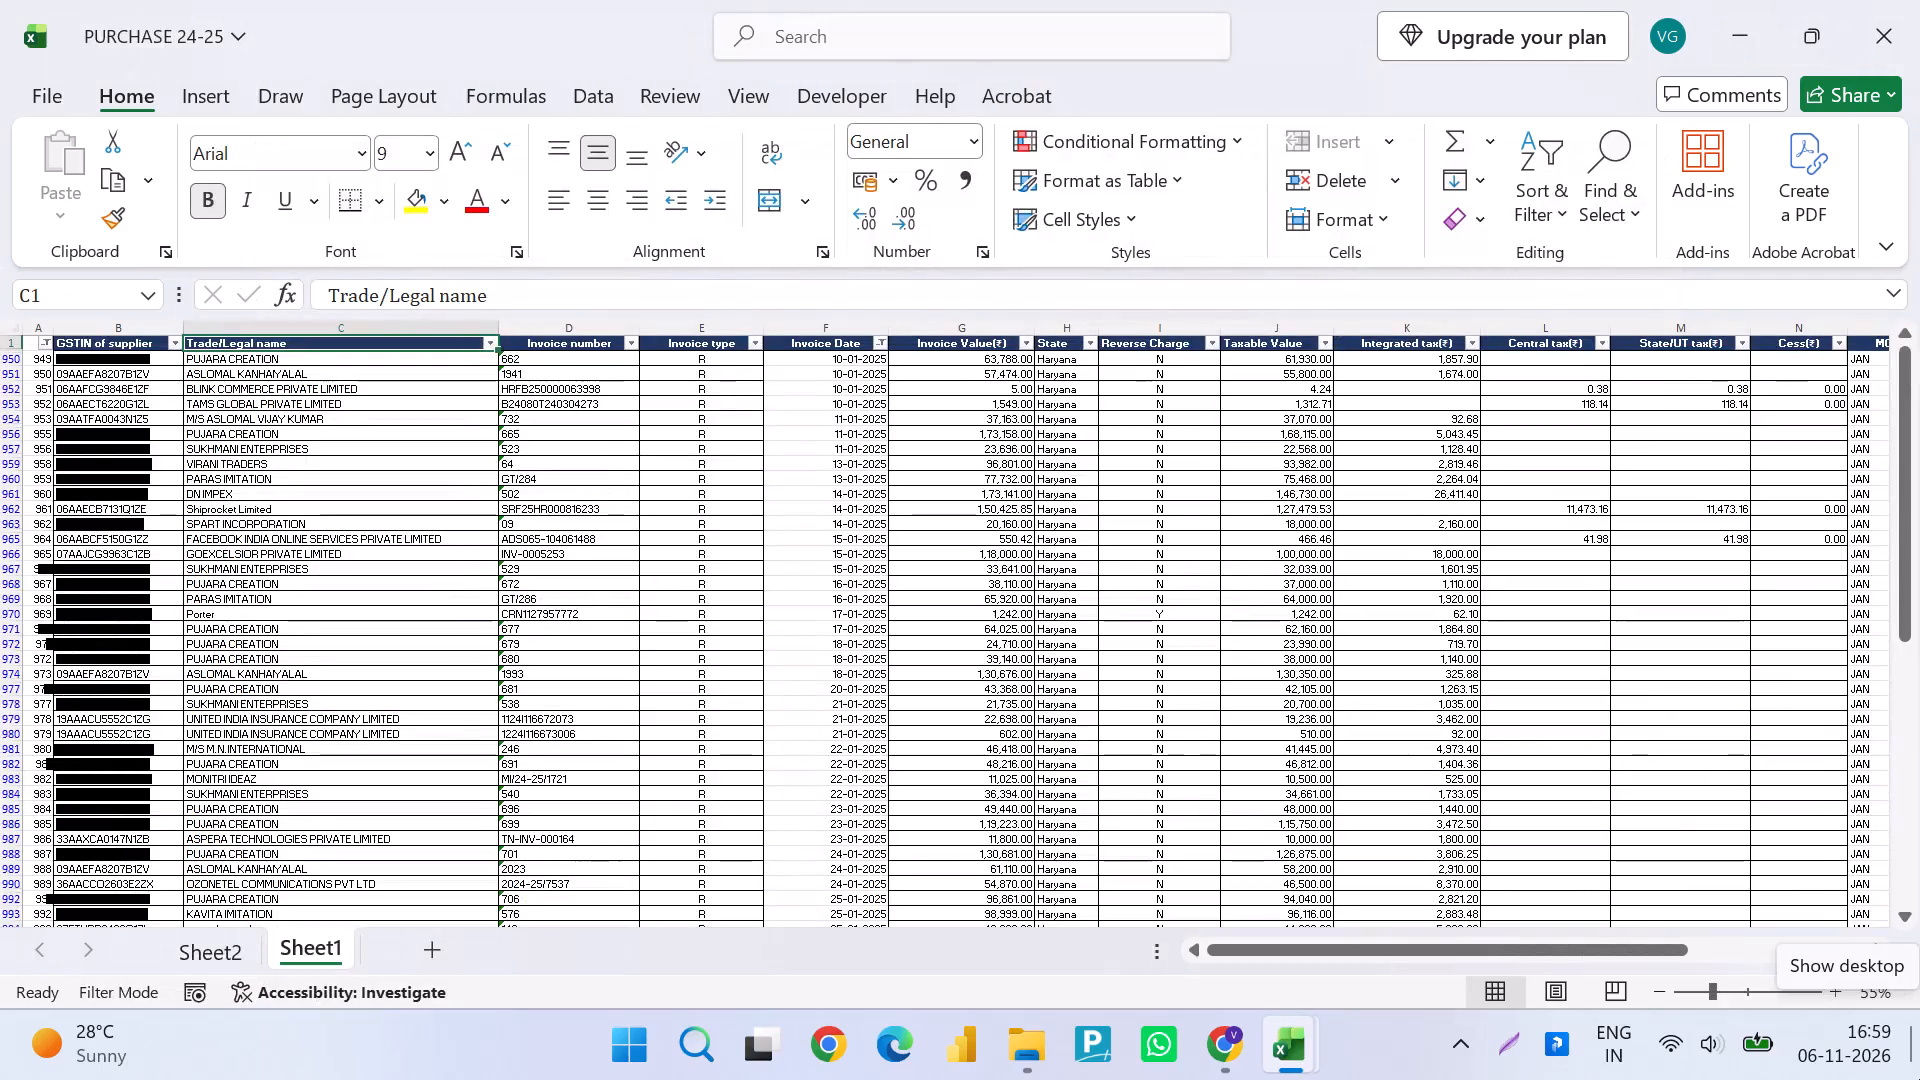
pyautogui.press('Up')
pyautogui.press('Up')
pyautogui.press('Up')
pyautogui.press('Right')
pyautogui.press('Down')
pyautogui.press('Right')
pyautogui.press('Right')
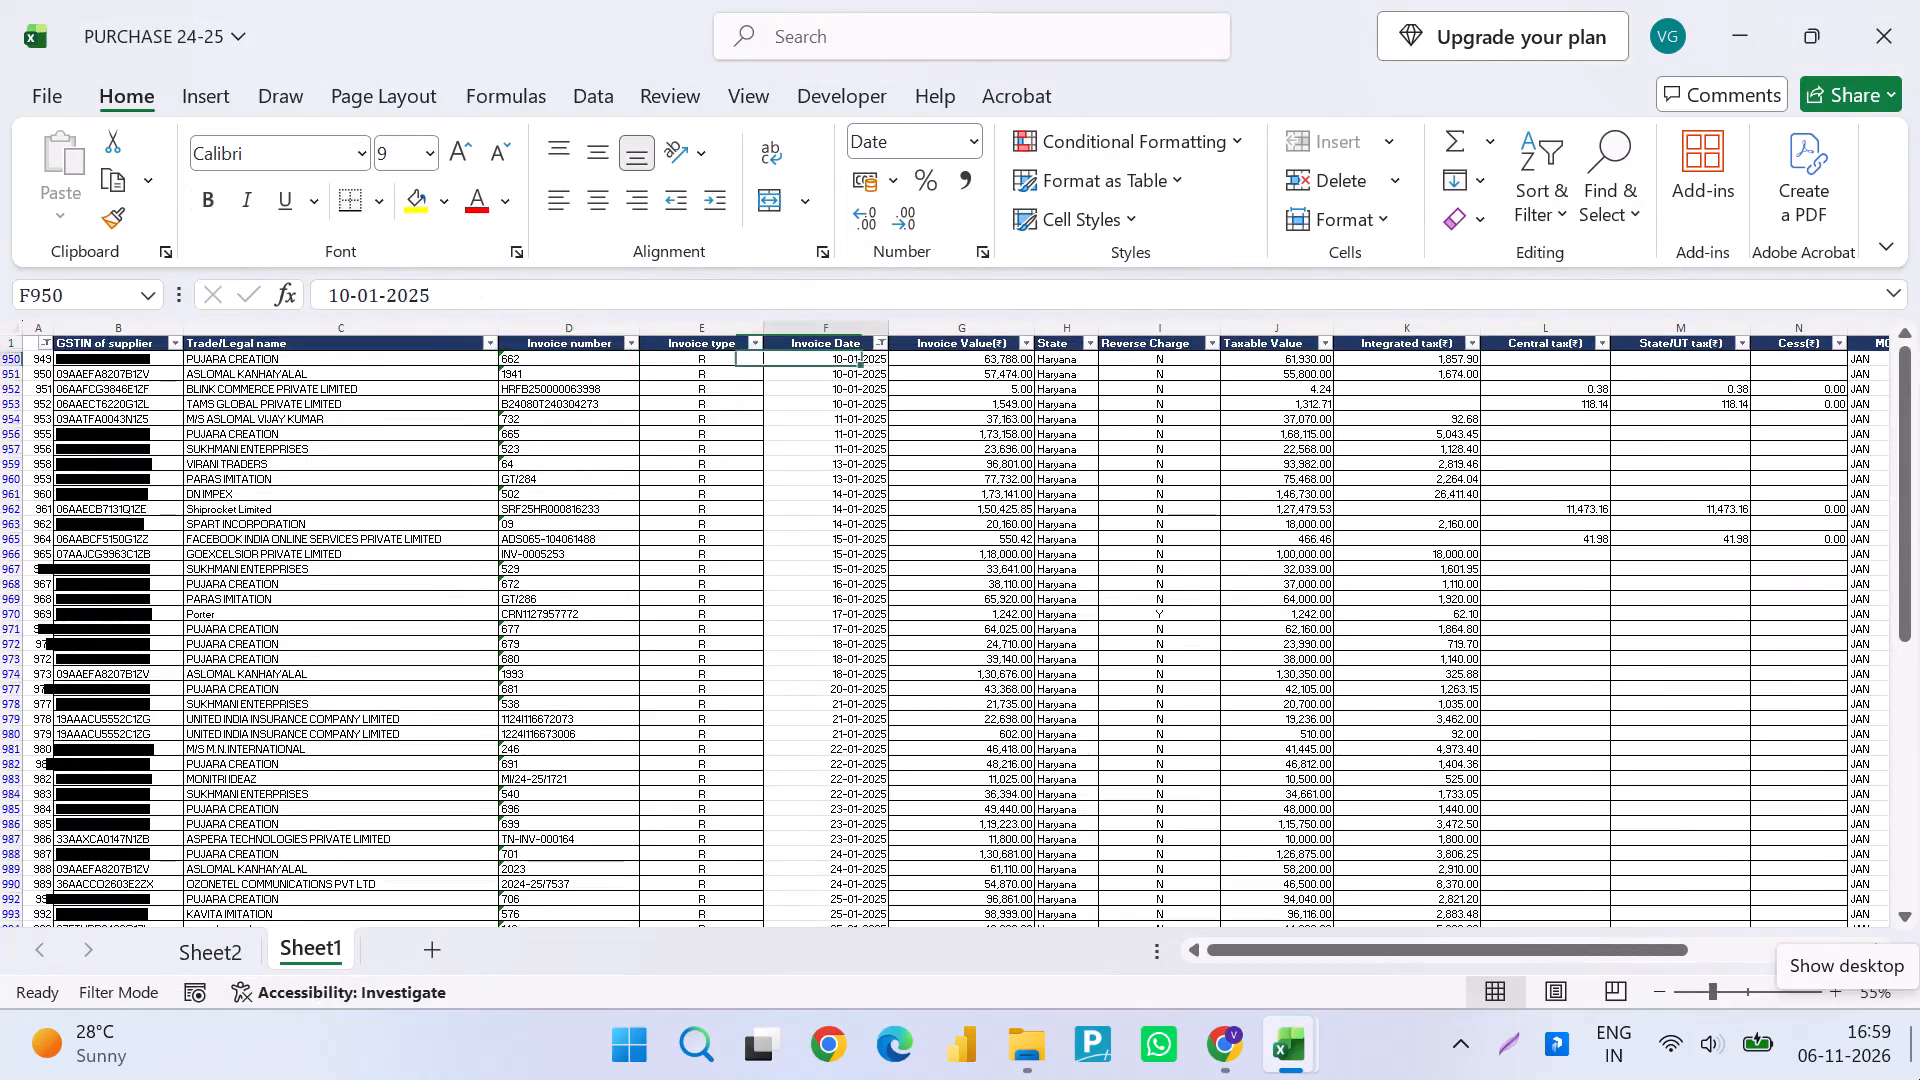
pyautogui.hotkey('shift', 'Down')
pyautogui.hotkey('shift', 'Down')
pyautogui.hotkey('shift', 'Down')
pyautogui.hotkey('shift', 'Down')
pyautogui.hotkey('shift', 'Up')
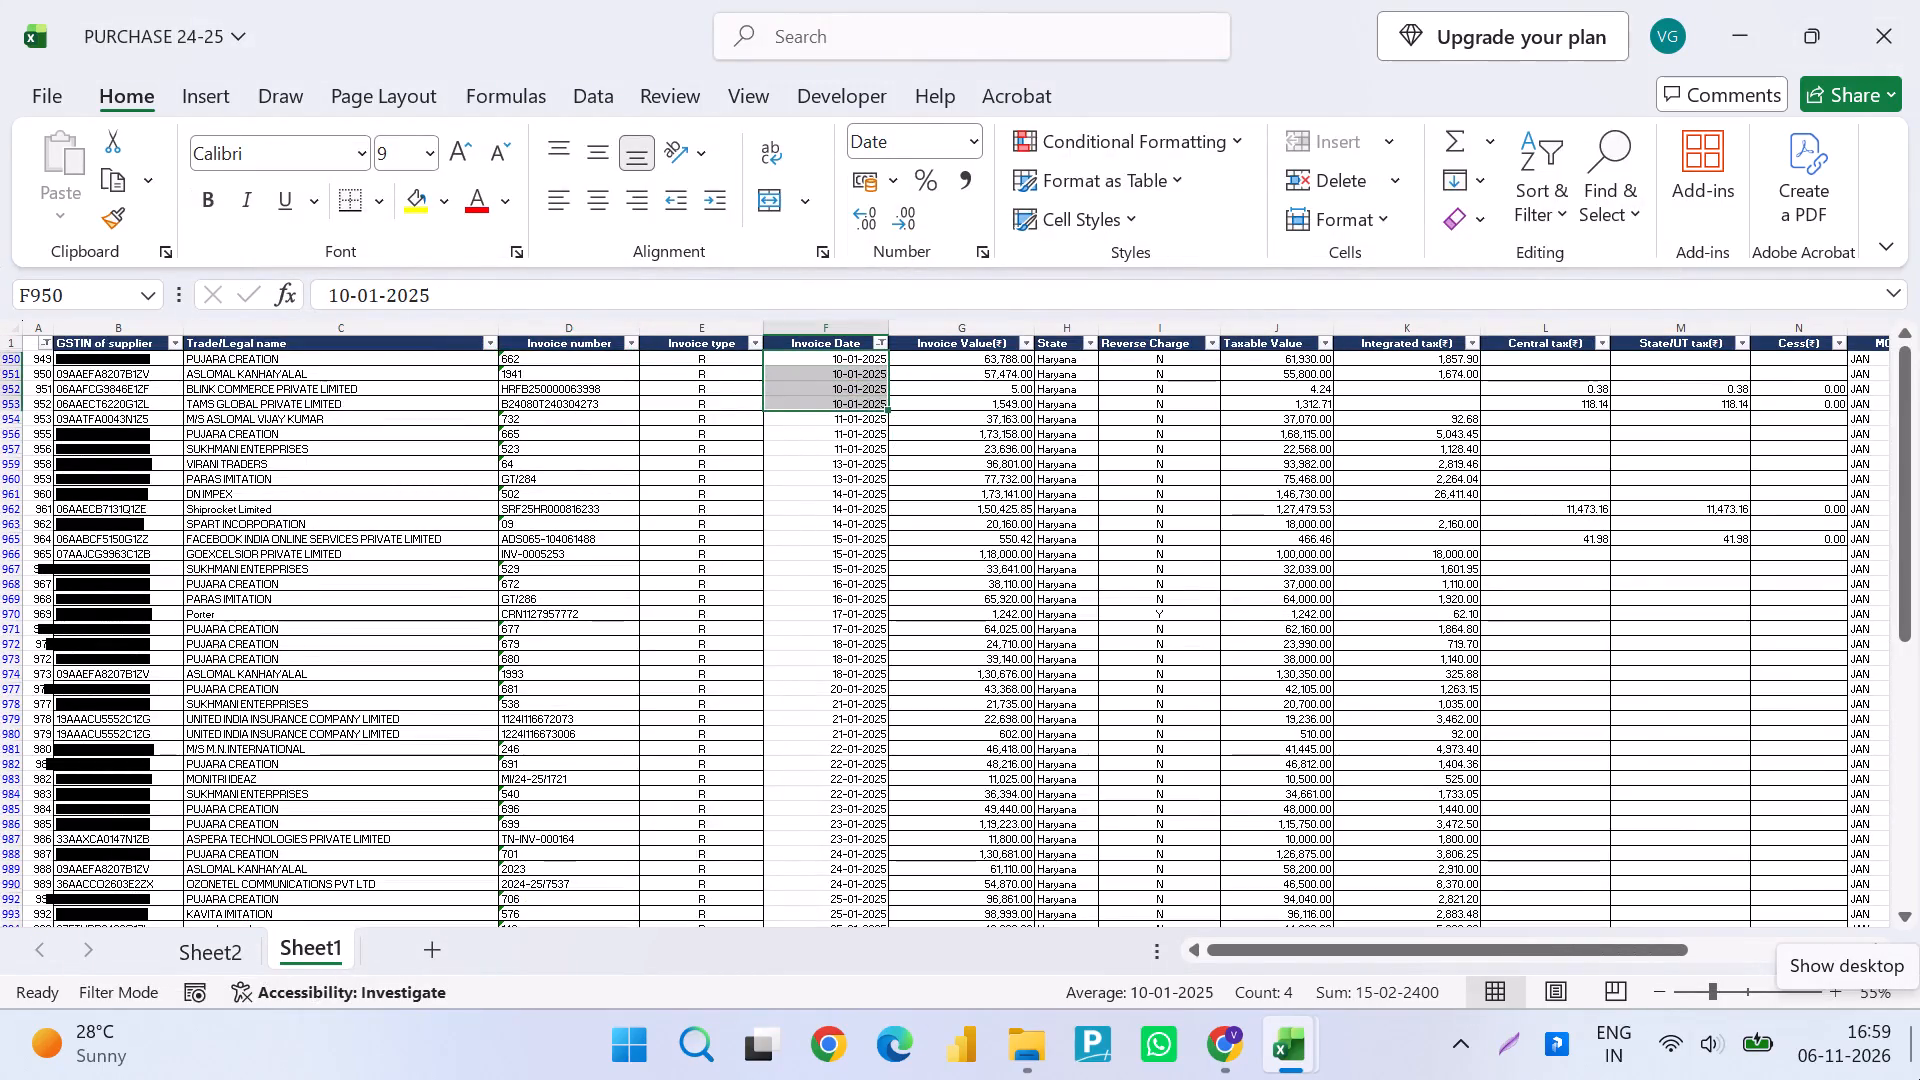
# In GST_REFUND_S01A, copy the four dates in F791:F794 and paste them into F795:F798.
pyautogui.hotkey('alt', 'Tab')
pyautogui.hotkey('shift', 'Up')
pyautogui.hotkey('shift', 'Up')
pyautogui.hotkey('shift', 'Up')
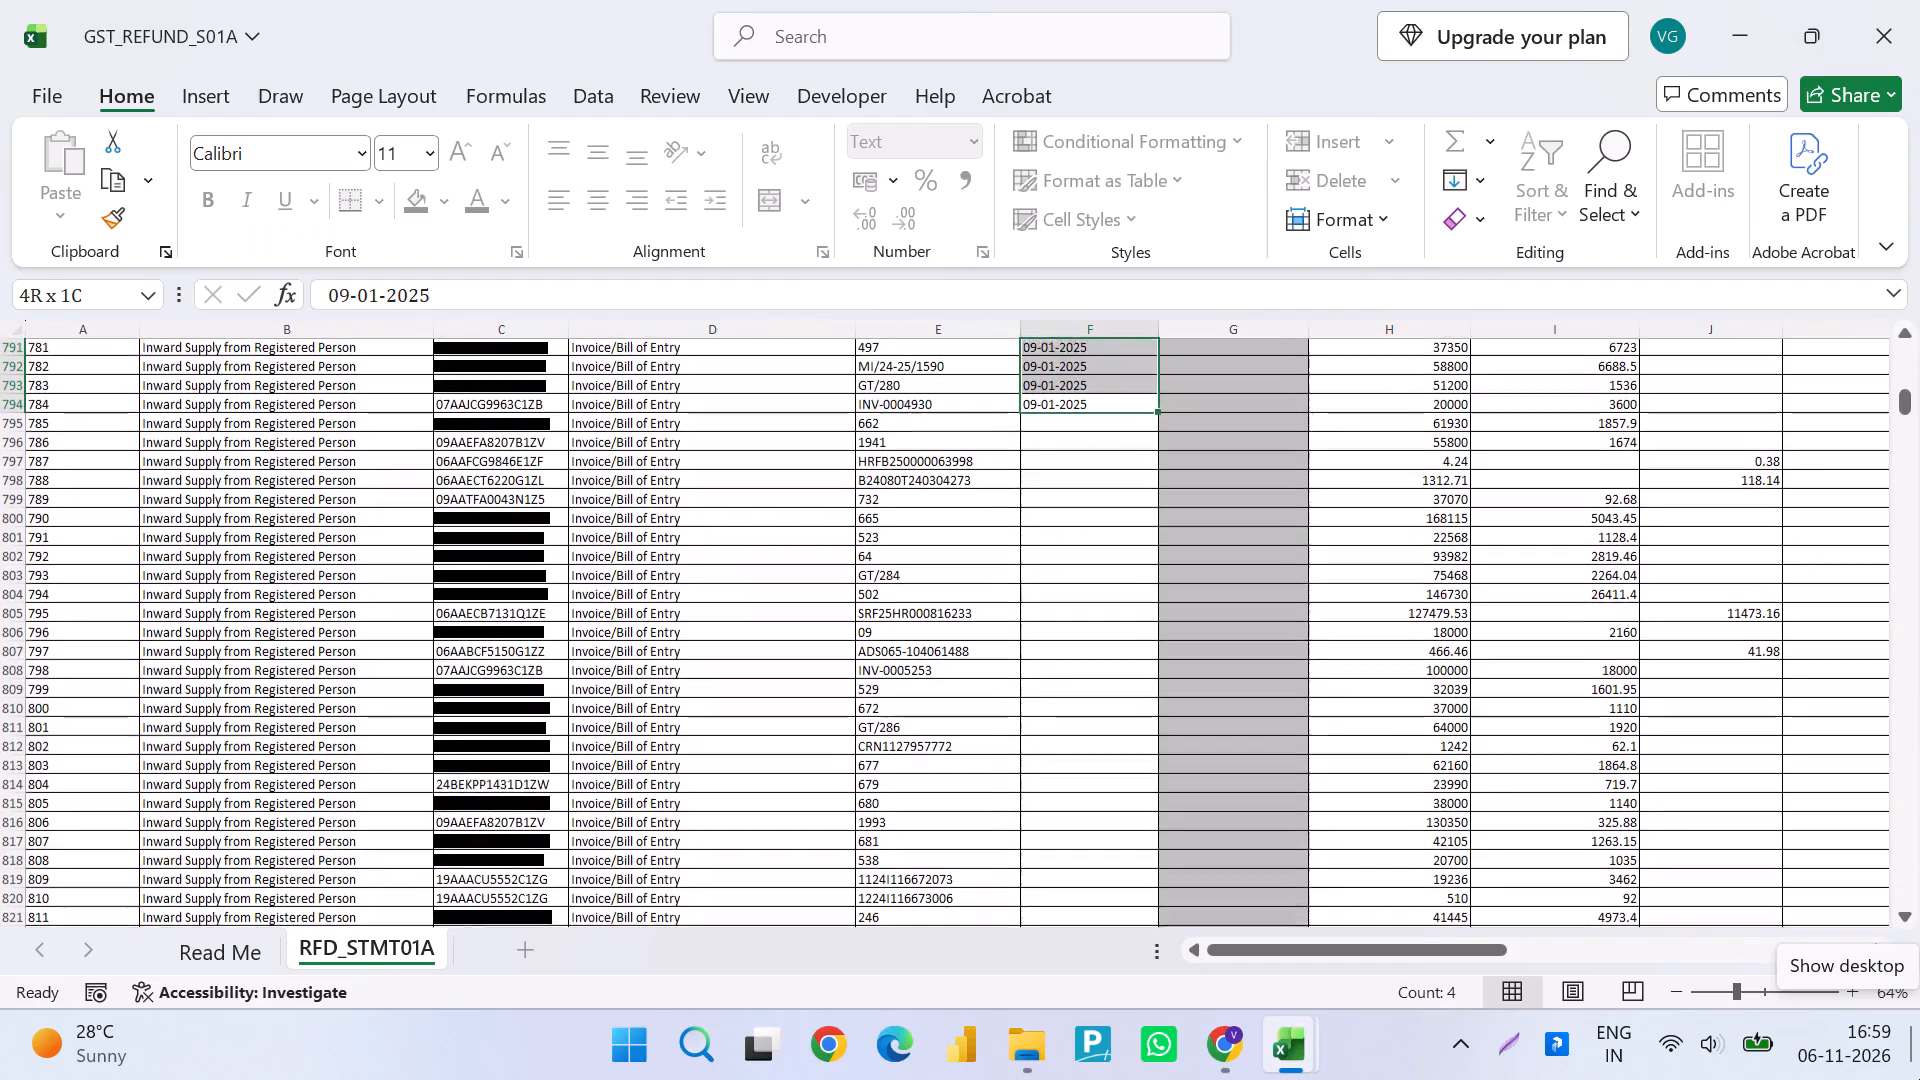
pyautogui.hotkey('ctrl', 'c')
pyautogui.press('Down')
pyautogui.press('Down')
pyautogui.press('Up')
pyautogui.press('Up')
pyautogui.press('Return')
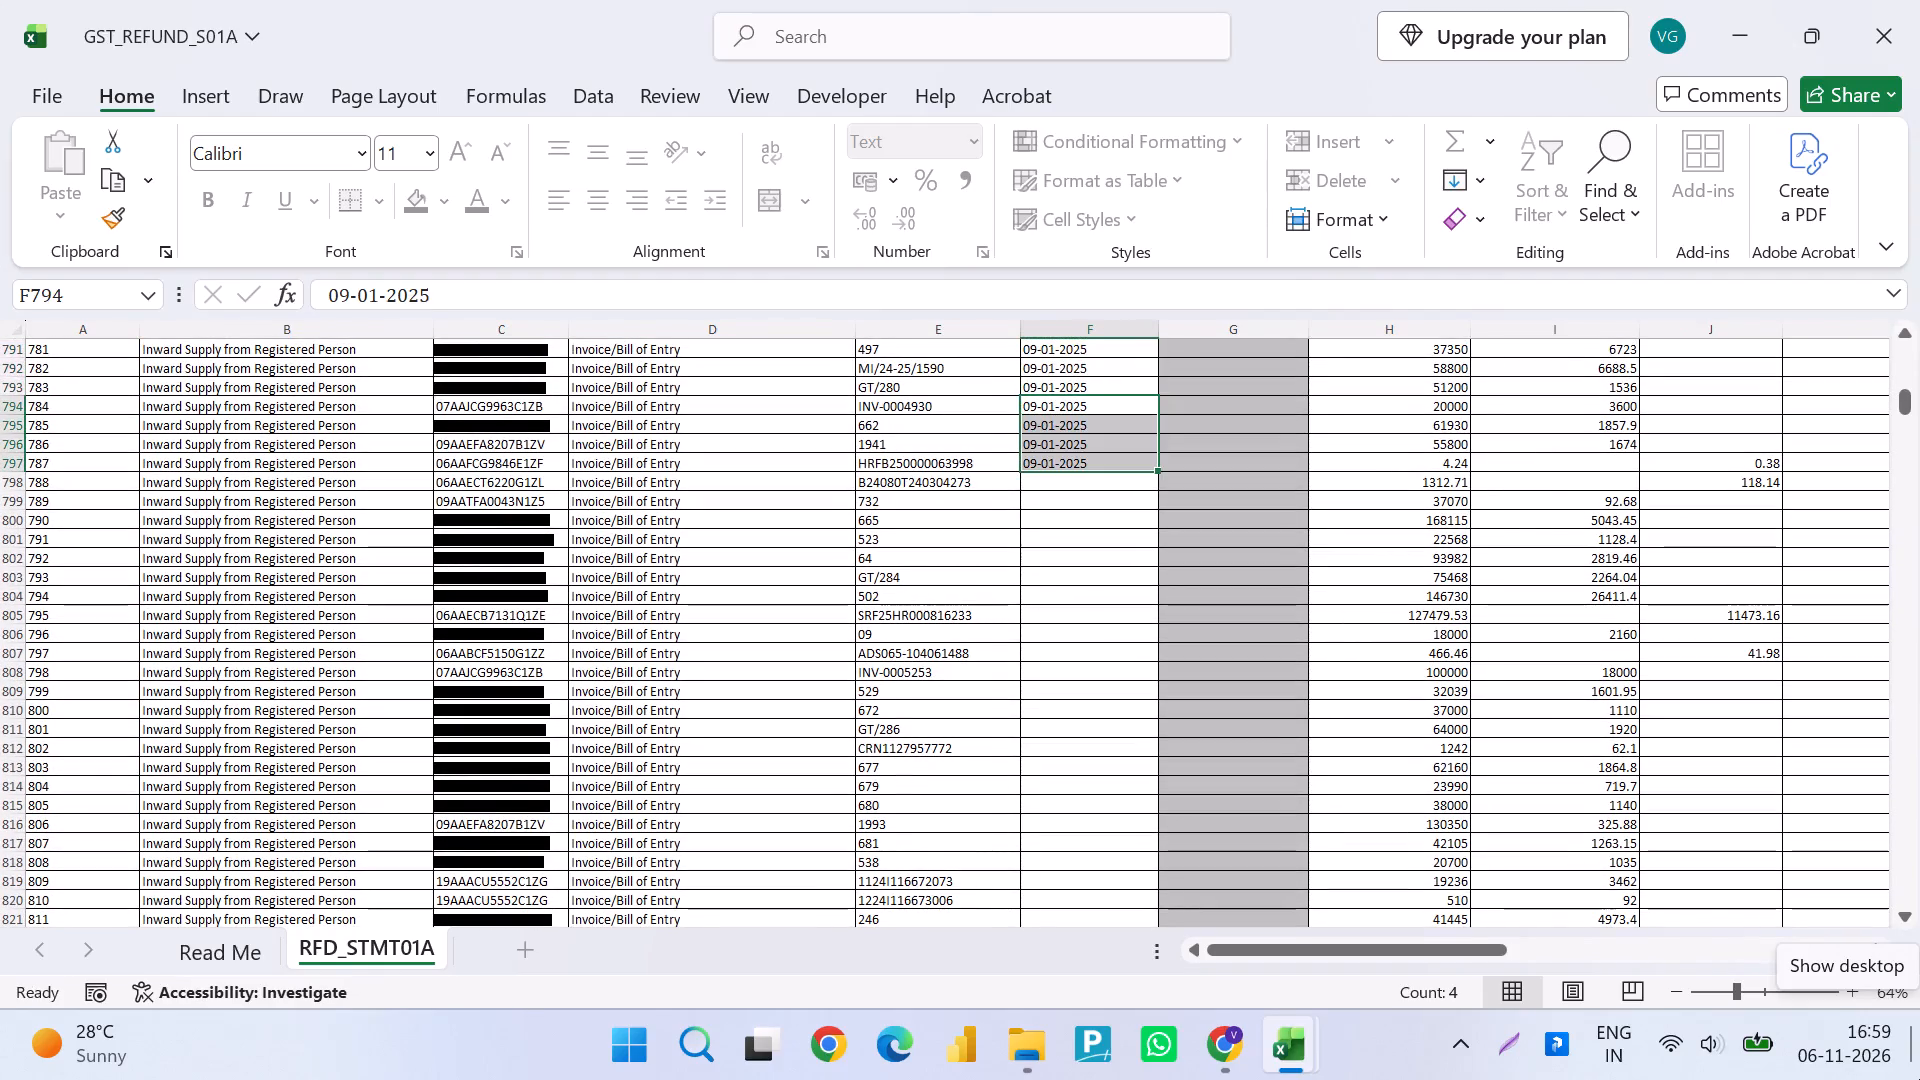
pyautogui.hotkey('ctrl', 'z')
pyautogui.press('Down')
pyautogui.press('Return')
# Change the date in F795, for invoice 662, to 10-01-2025 and fill it down through F798.
pyautogui.press('F2')
pyautogui.press('Left')
pyautogui.hotkey('ctrl', 'Left')
pyautogui.hotkey('ctrl', 'Left')
pyautogui.hotkey('ctrl', 'Left')
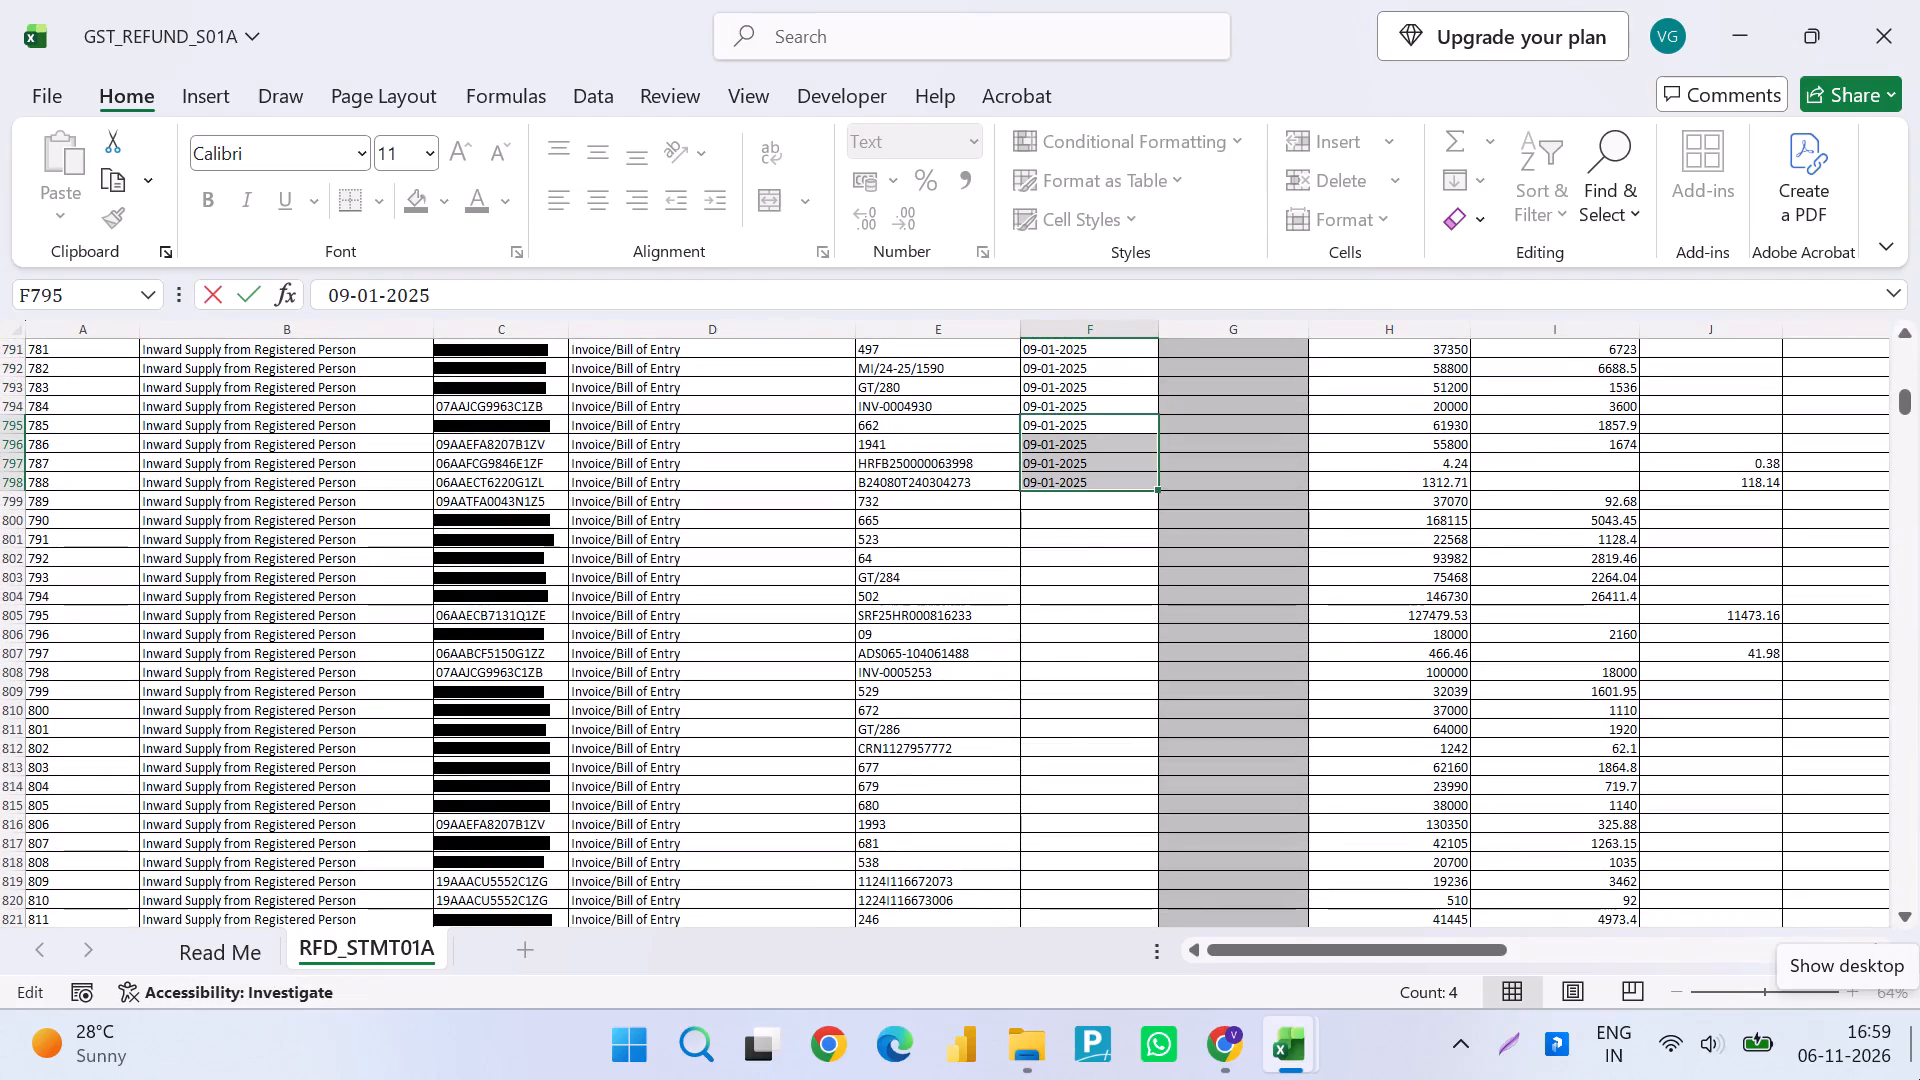
pyautogui.hotkey('ctrl', 'Left')
pyautogui.hotkey('ctrl', 'Left')
pyautogui.hotkey('shift', 'Right')
pyautogui.hotkey('shift', 'Right')
pyautogui.write('10')
pyautogui.press('Return')
pyautogui.hotkey('ctrl', 'd')
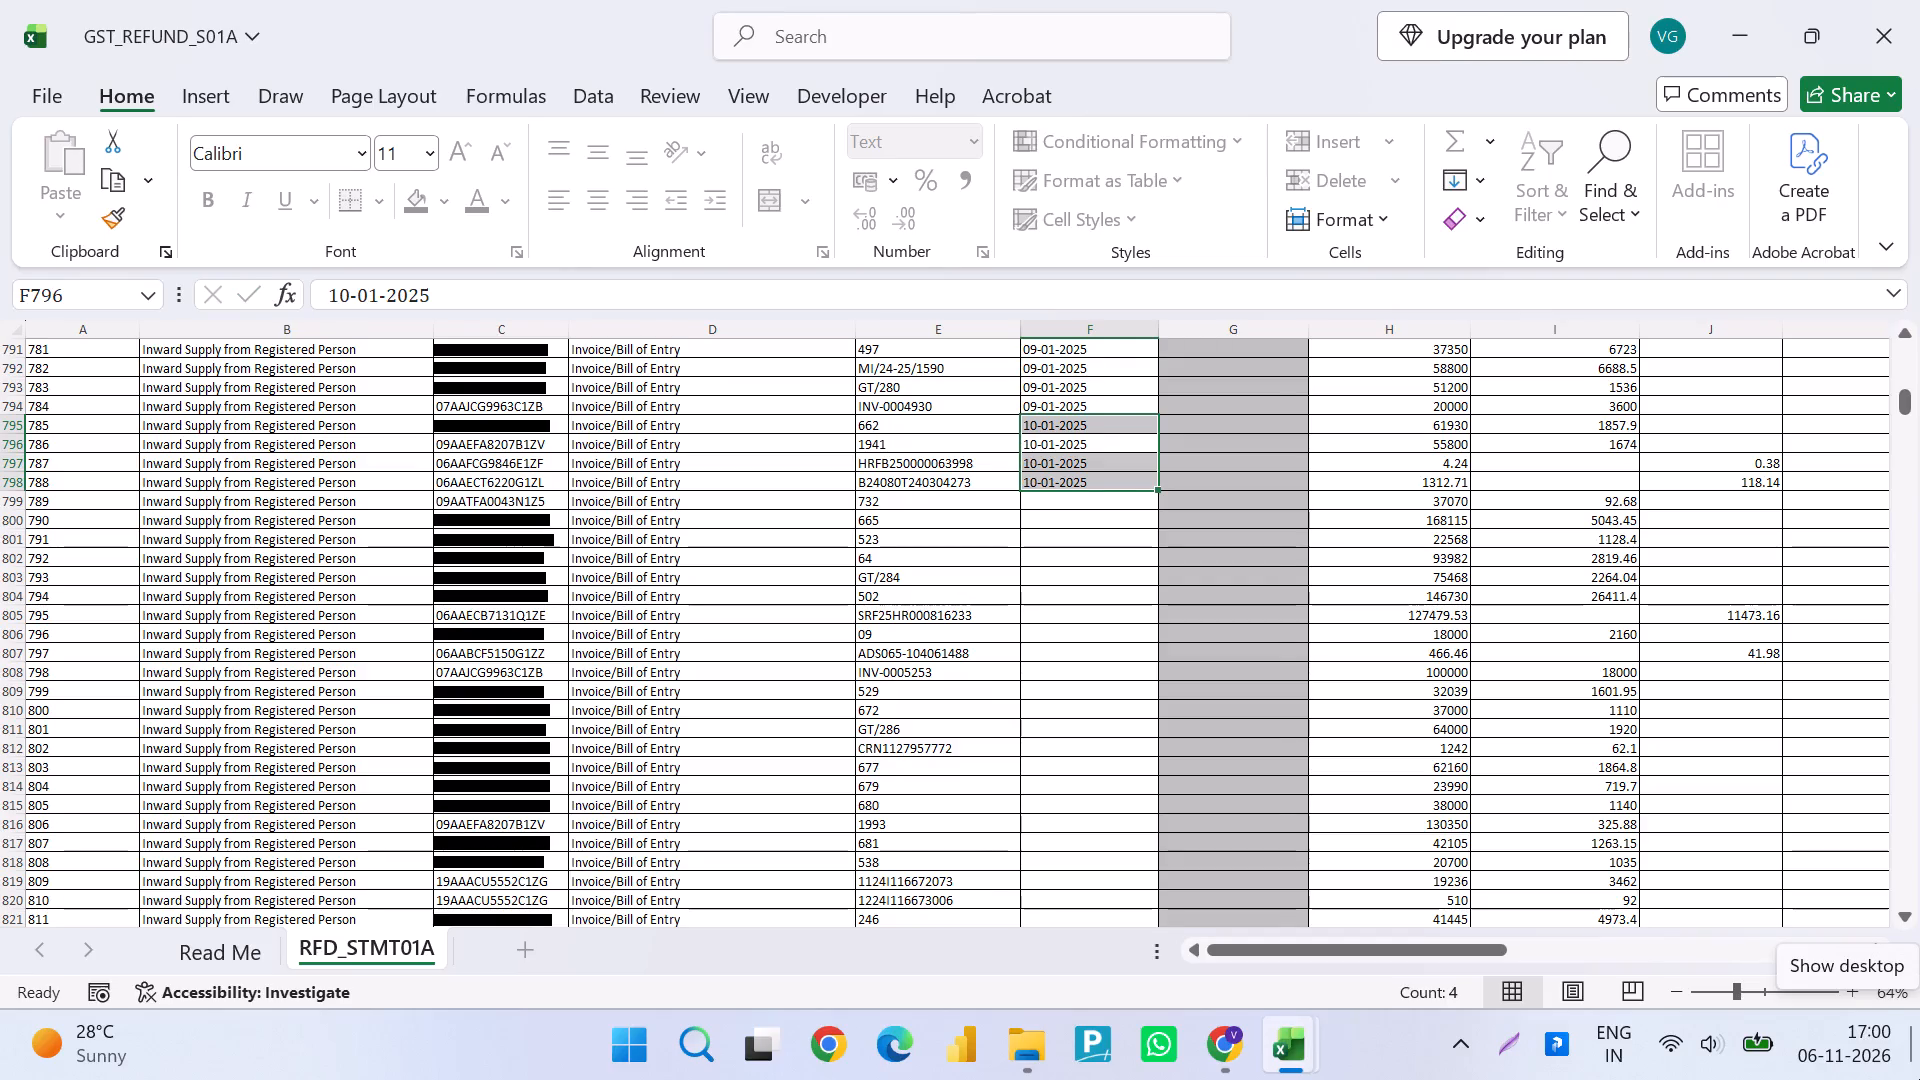
# Check the 11-01-2025 rows from 954 in PURCHASE 24-25, then copy F795:F798 of GST_REFUND_S01A into F799:F802.
pyautogui.hotkey('alt', 'Tab')
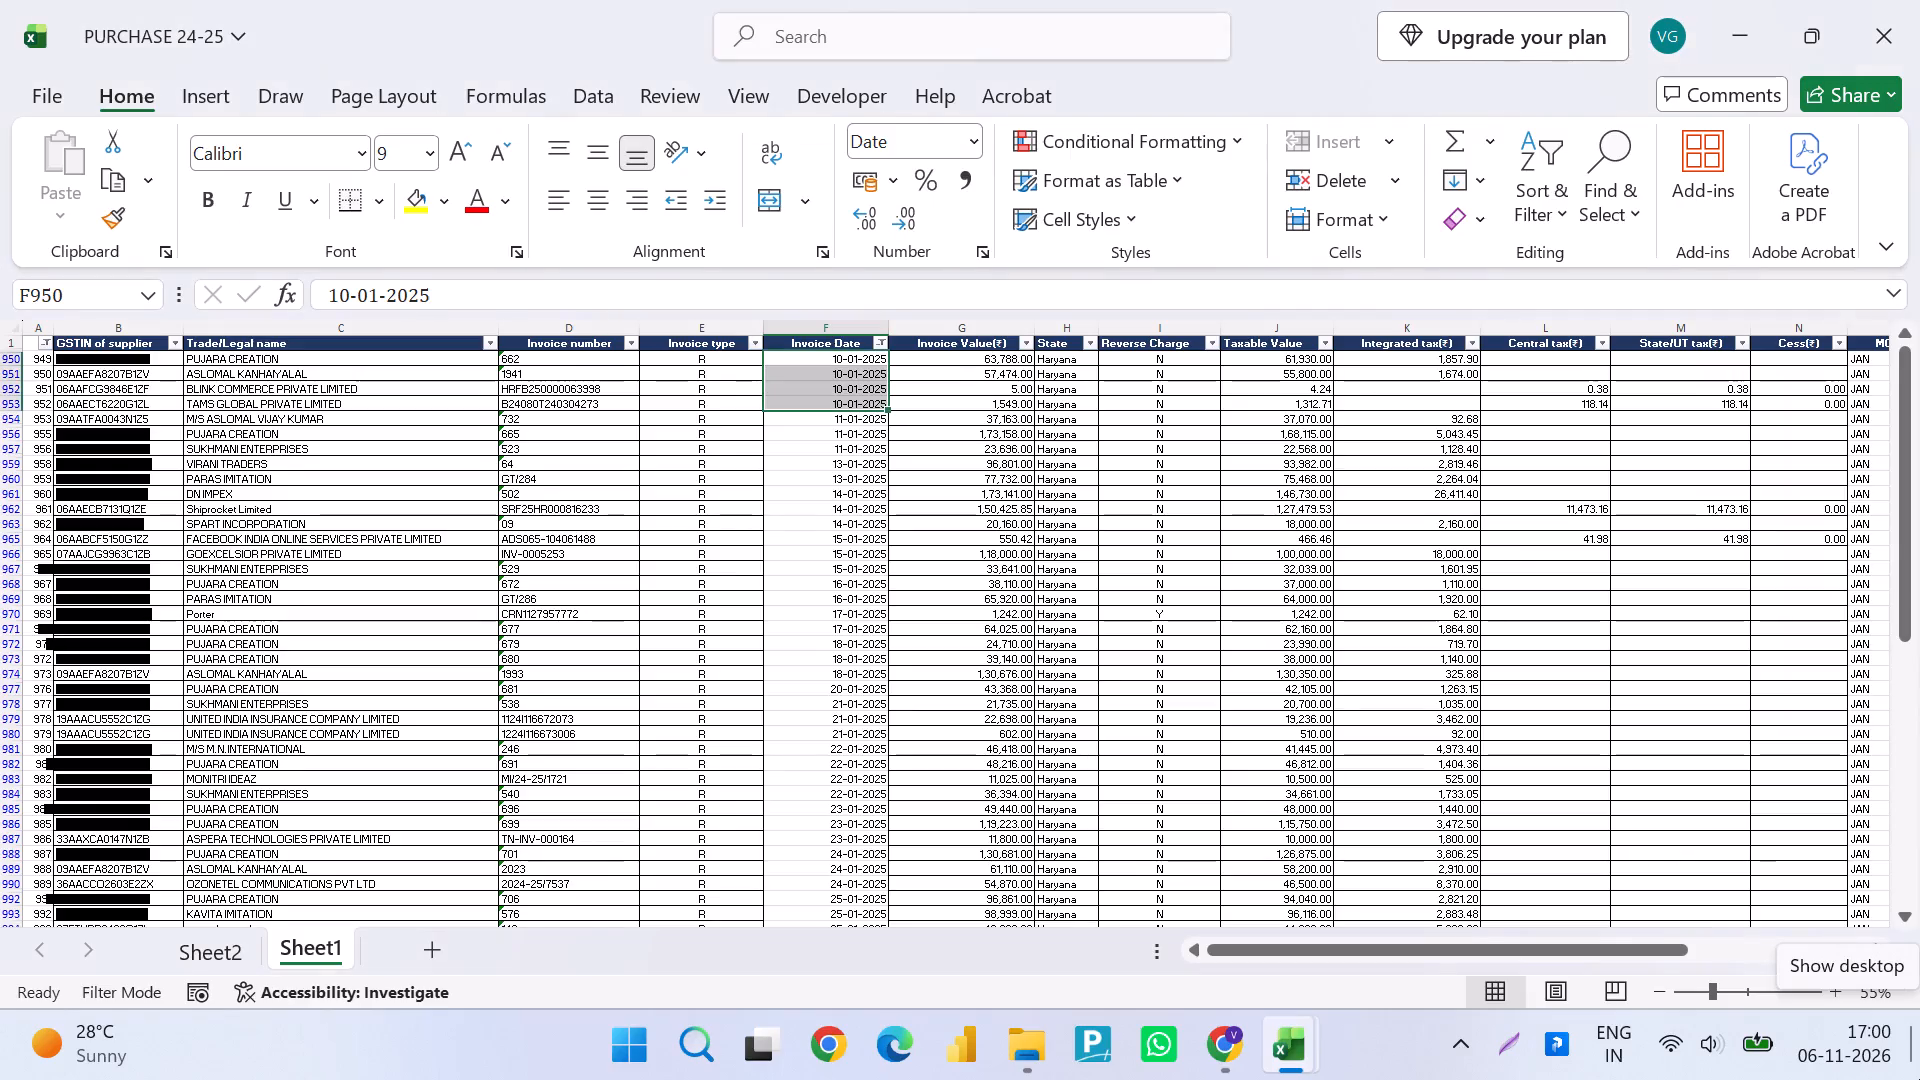
pyautogui.press('Down')
pyautogui.press('Down')
pyautogui.press('Down')
pyautogui.press('Down')
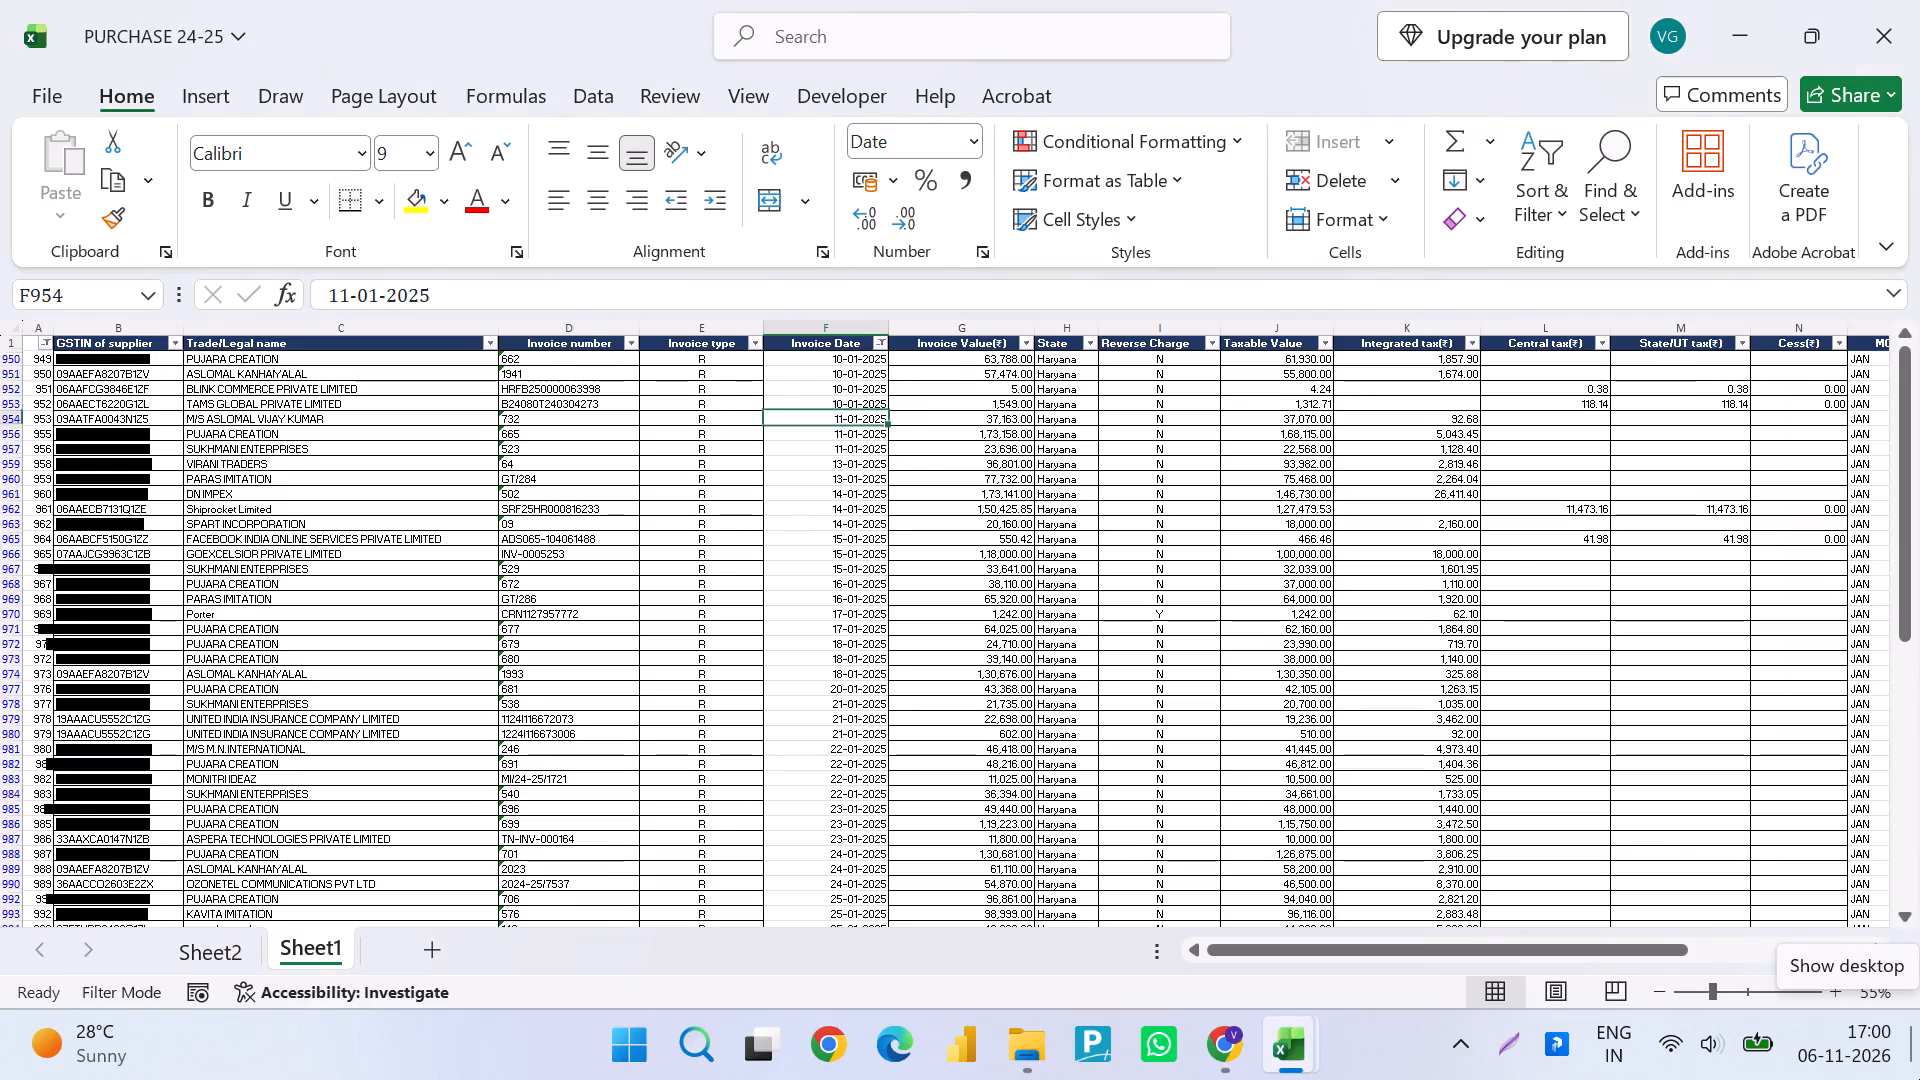
pyautogui.hotkey('shift', 'Down')
pyautogui.hotkey('shift', 'Down')
pyautogui.hotkey('shift', 'Down')
pyautogui.hotkey('shift', 'Up')
pyautogui.hotkey('alt', 'Tab')
pyautogui.hotkey('ctrl', 'c')
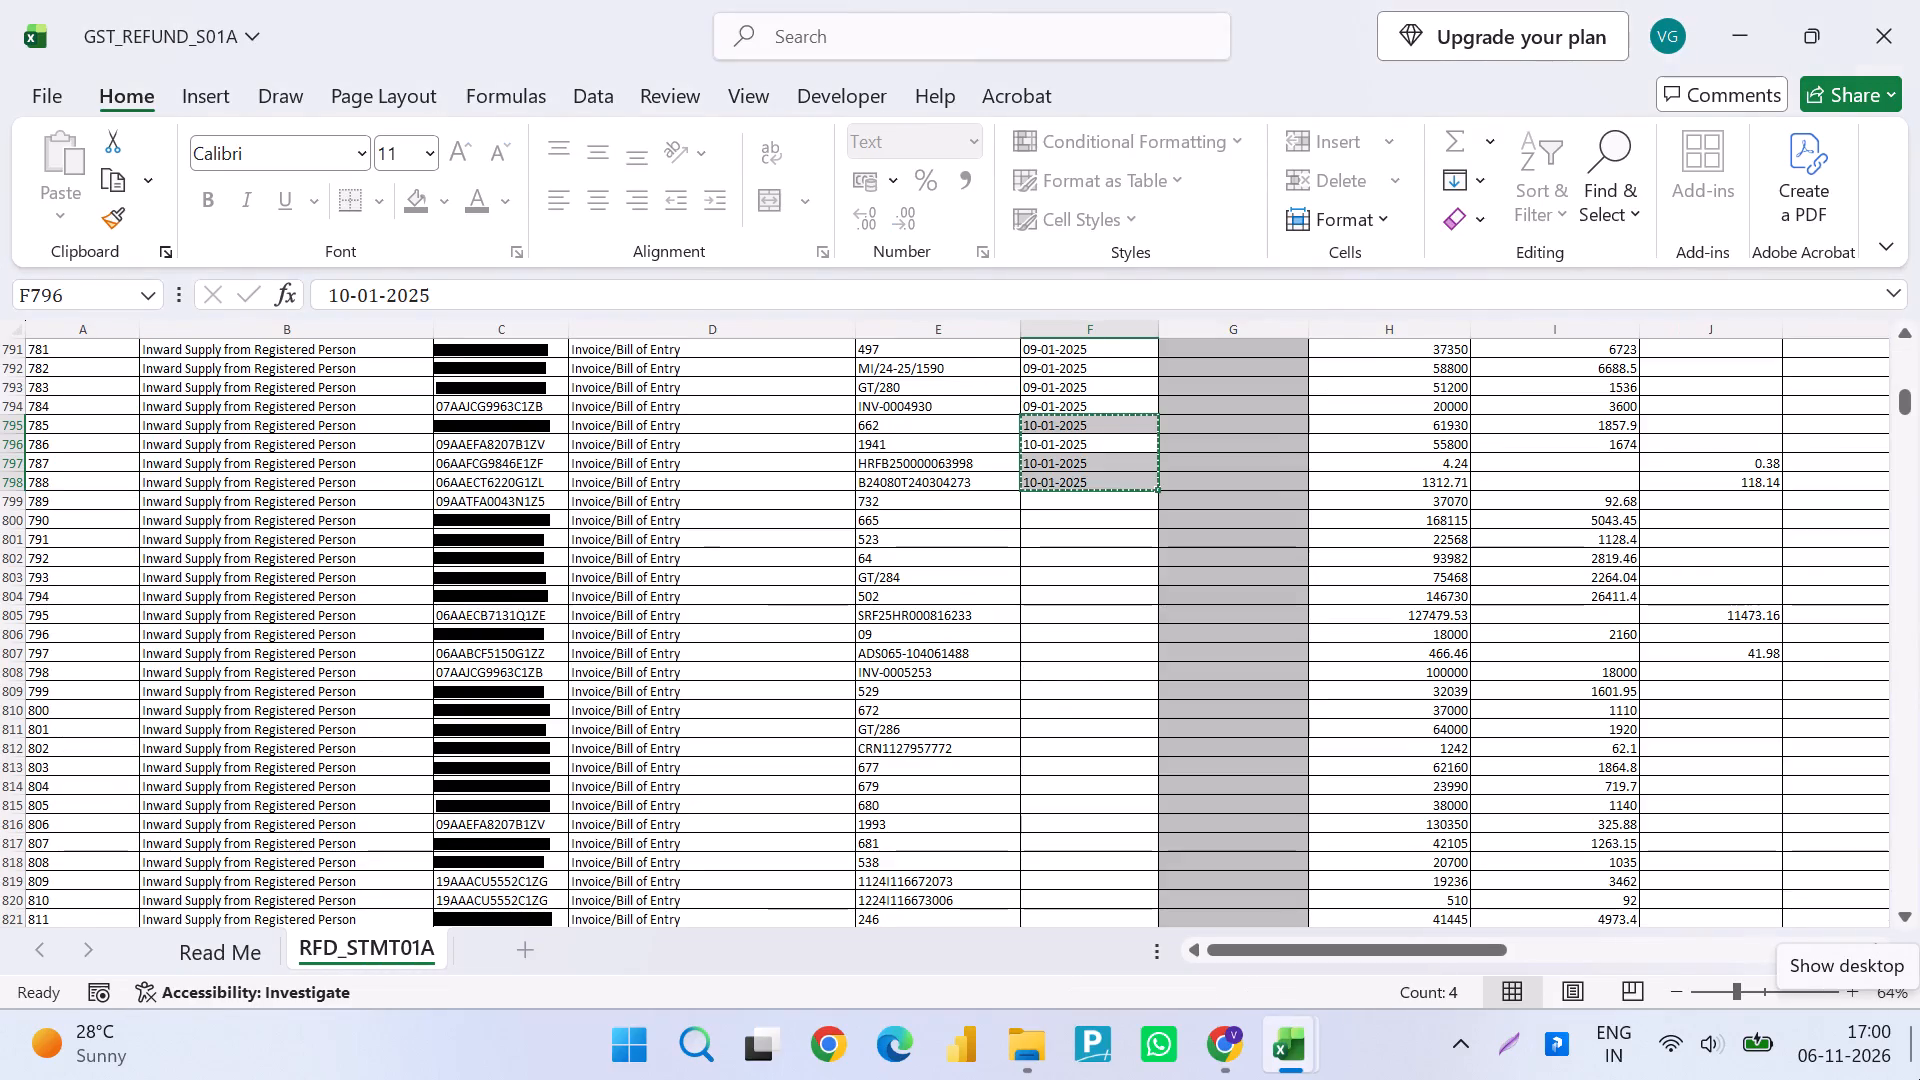
pyautogui.press('Down')
pyautogui.press('Down')
pyautogui.press('Down')
pyautogui.press('Return')
# Change the date in F799, for invoice 732, to 11-01-2025 and fill it down through F802.
pyautogui.press('F2')
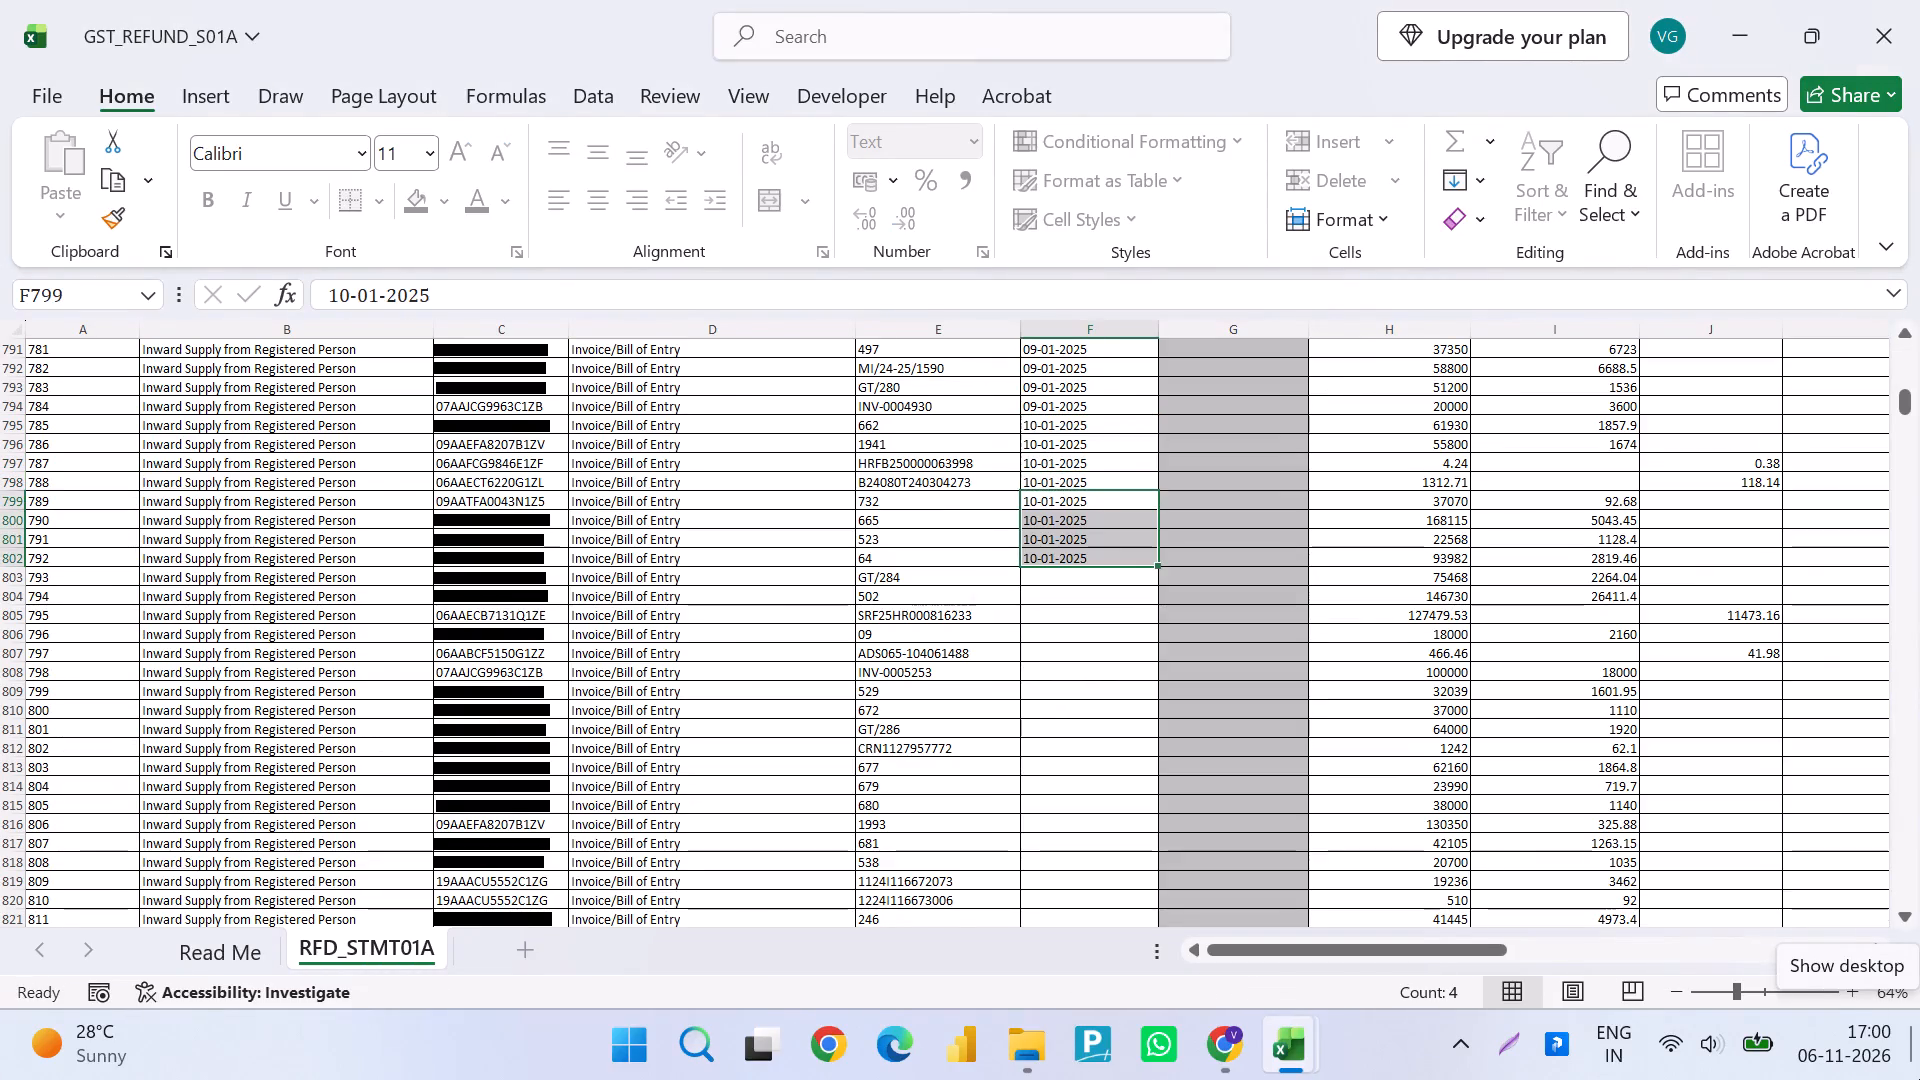
pyautogui.hotkey('ctrl', 'Left')
pyautogui.hotkey('ctrl', 'Left')
pyautogui.hotkey('ctrl', 'Left')
pyautogui.hotkey('ctrl', 'Left')
pyautogui.press('BackSpace')
pyautogui.press('1')
pyautogui.press('Return')
pyautogui.hotkey('ctrl', 'd')
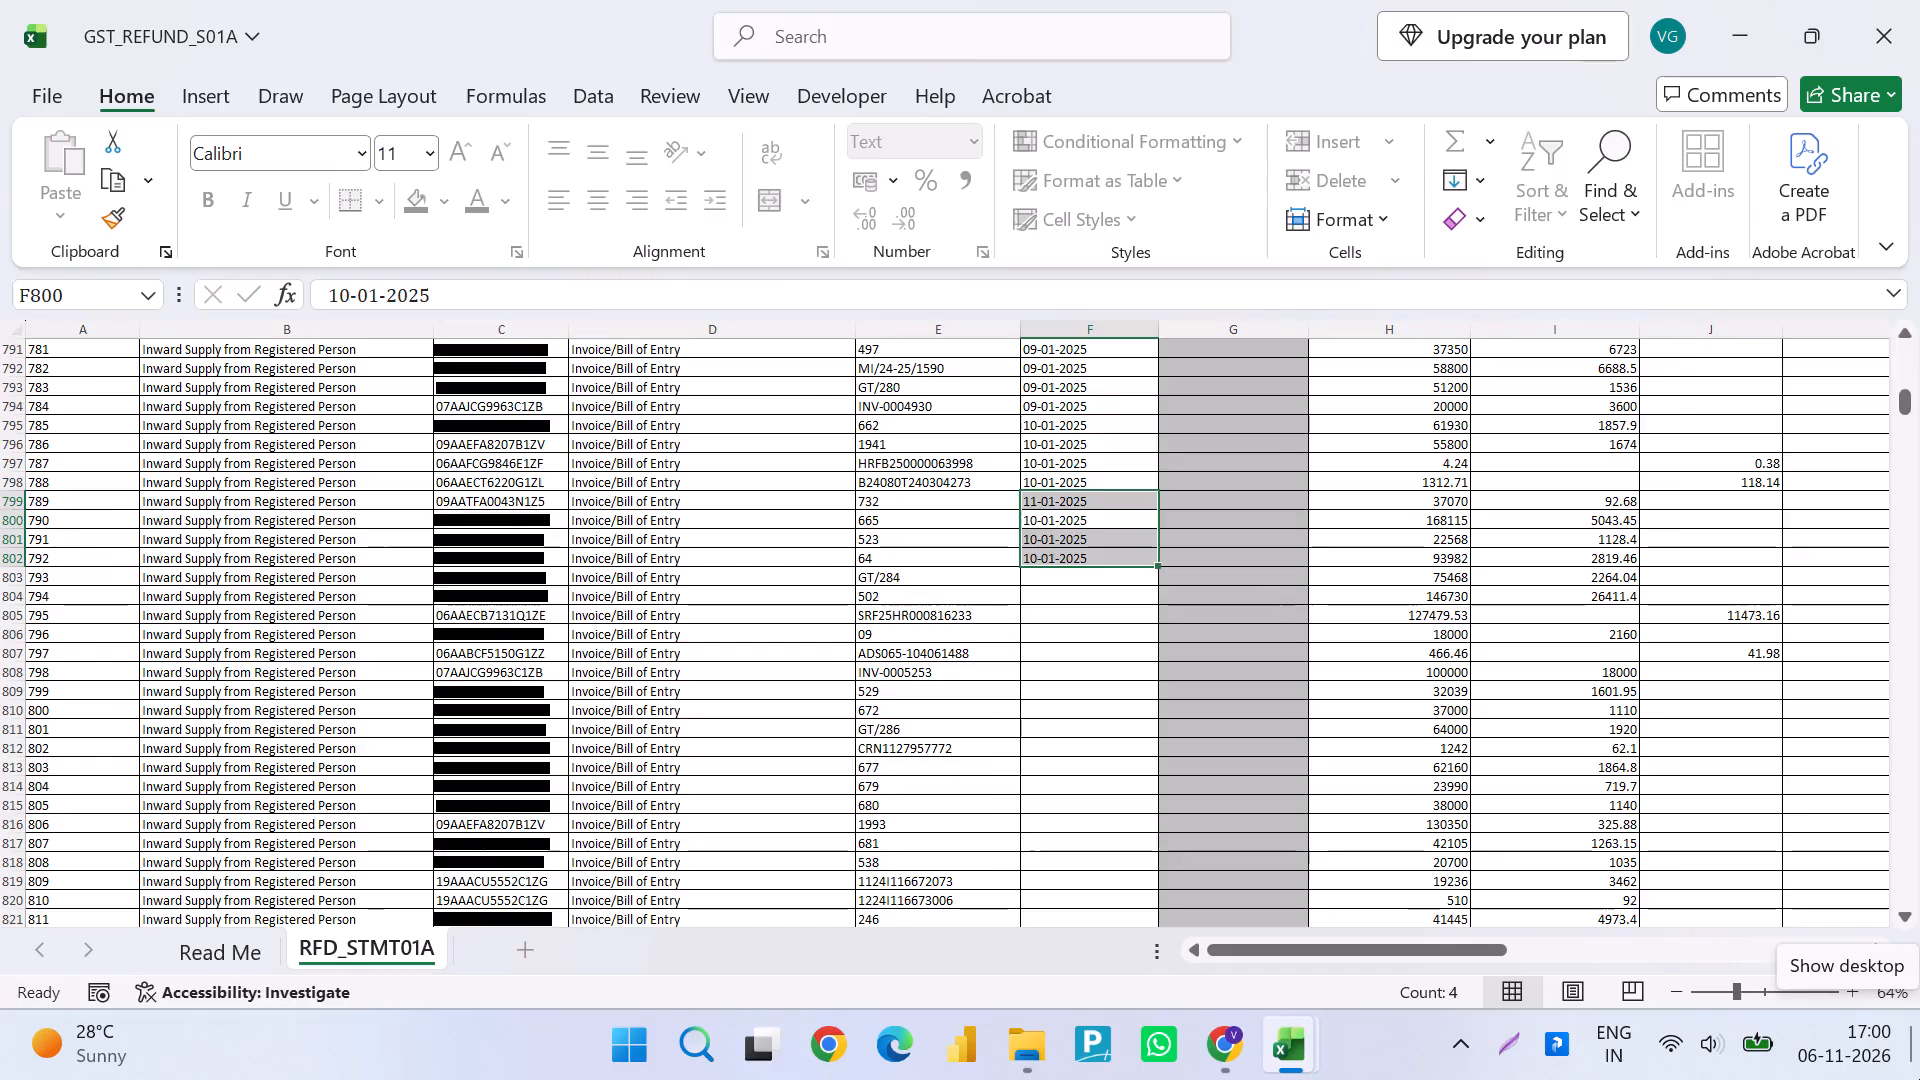
# Using the PURCHASE 24-25 date for invoice 64, change F802 of GST_REFUND_S01A to 13-01-2025 and fill it into F803, for invoice GT/284.
pyautogui.hotkey('alt', 'Tab')
pyautogui.press('Down')
pyautogui.press('Down')
pyautogui.press('Down')
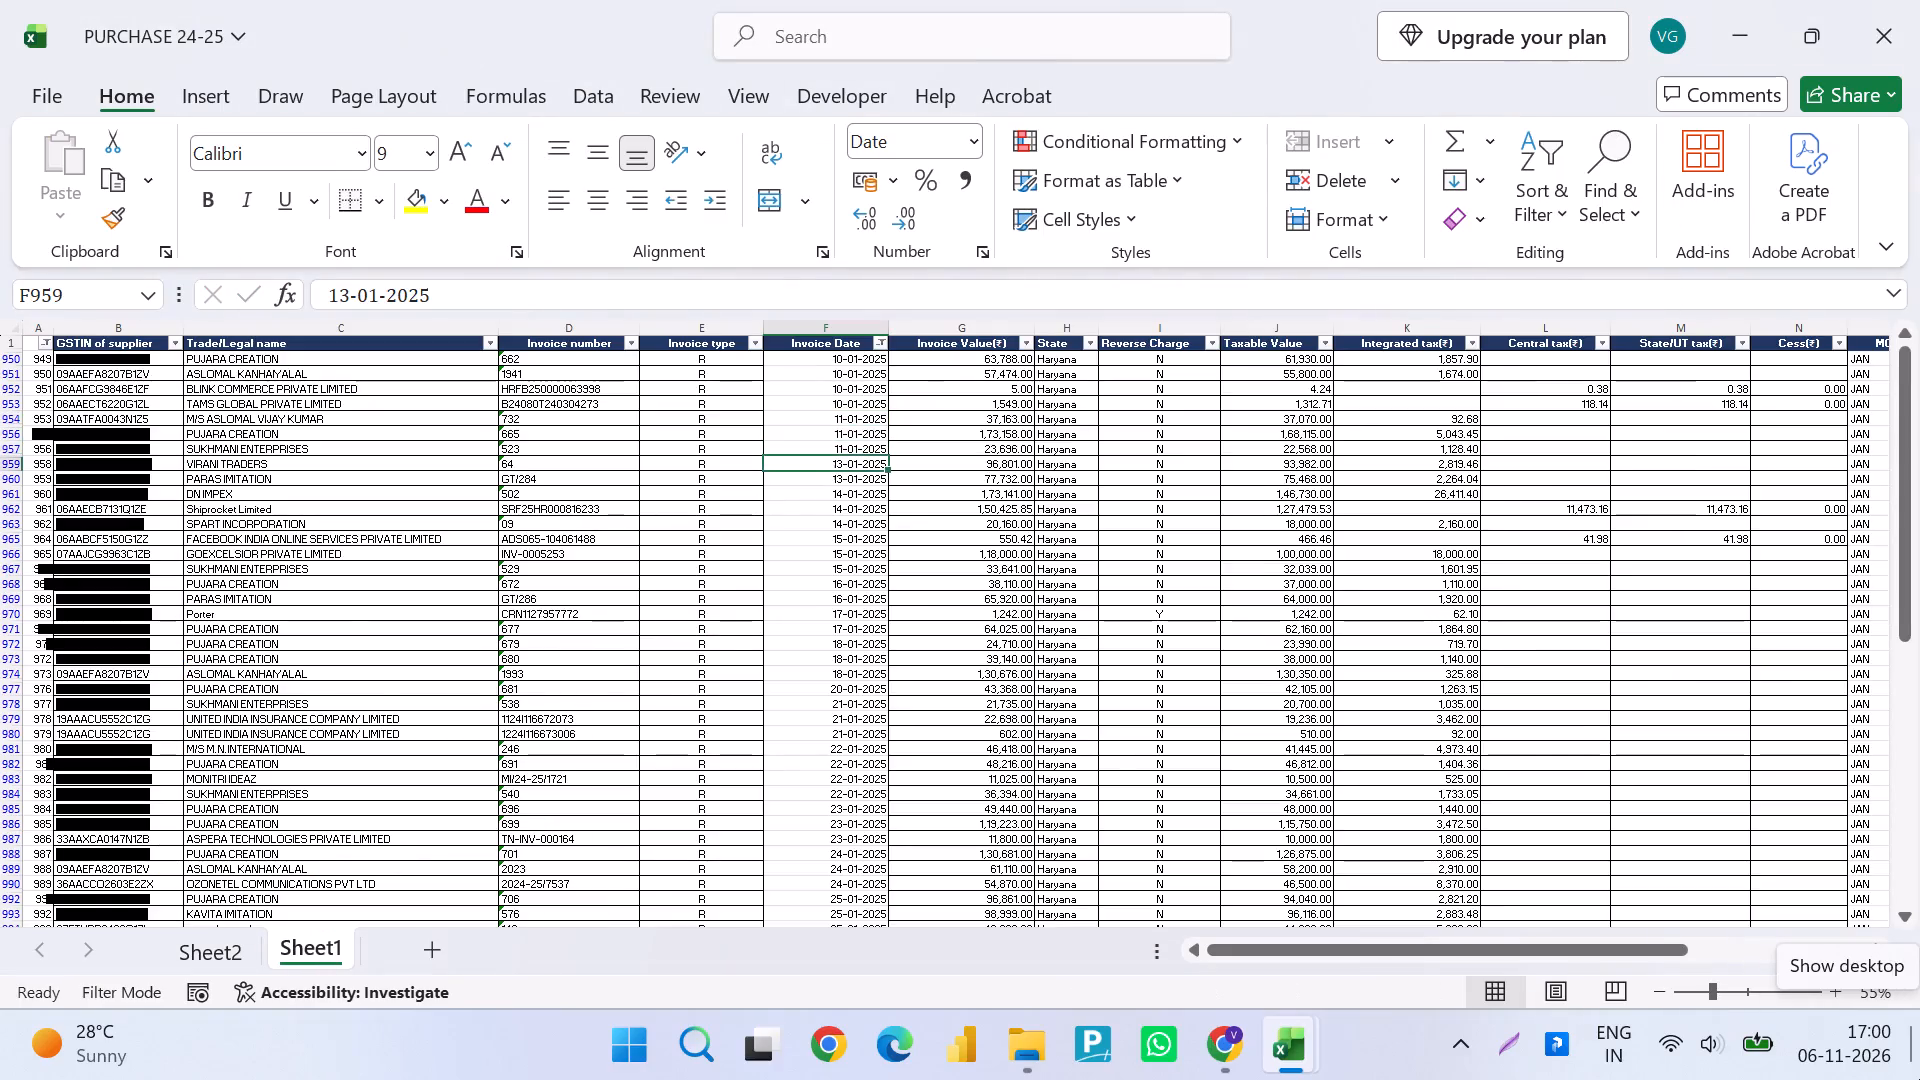
pyautogui.hotkey('alt', 'Tab')
pyautogui.press('Down')
pyautogui.press('Down')
pyautogui.press('Down')
pyautogui.press('Up')
pyautogui.press('F2')
pyautogui.press('Left')
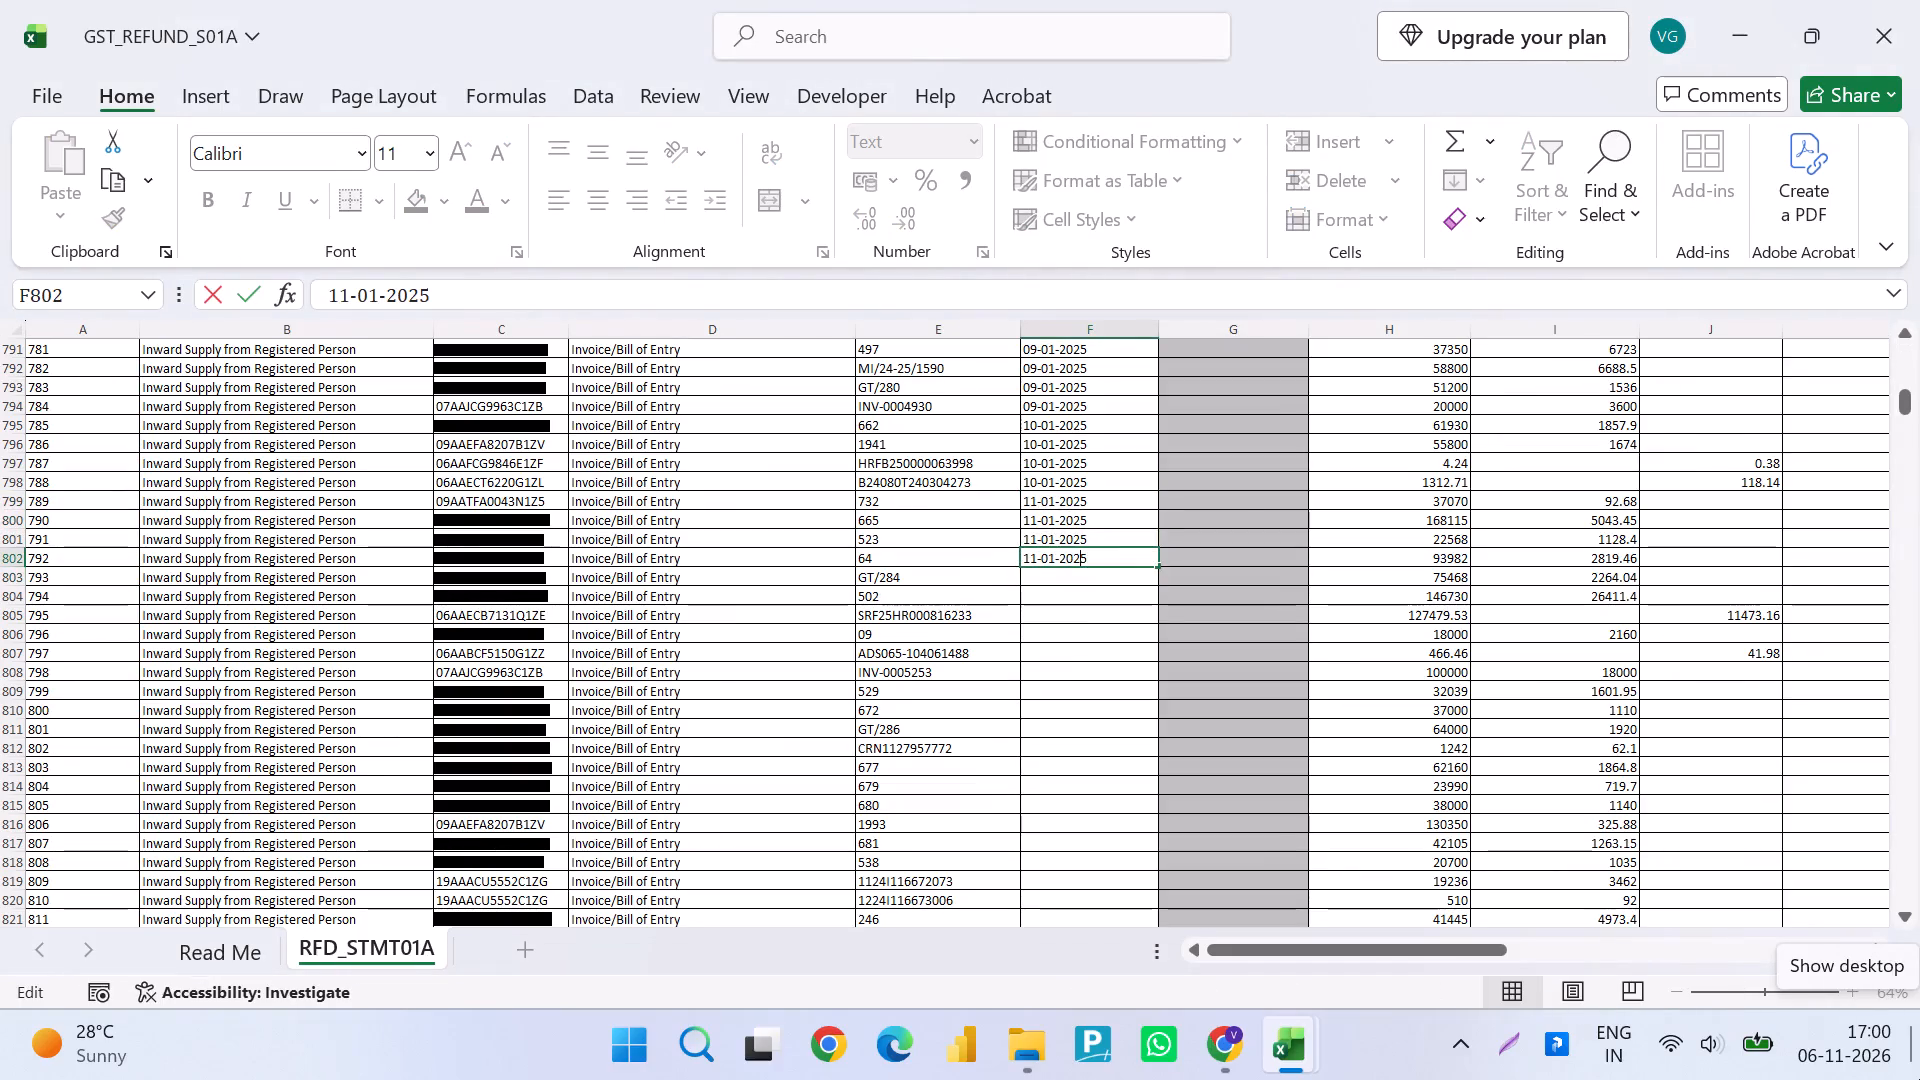
pyautogui.hotkey('ctrl', 'Left')
pyautogui.hotkey('ctrl', 'Left')
pyautogui.hotkey('ctrl', 'Left')
pyautogui.press('Left')
pyautogui.press('BackSpace')
pyautogui.press('3')
pyautogui.press('Return')
pyautogui.hotkey('ctrl', 'd')
# Check the next dates from F961 in PURCHASE 24-25, then copy F803 of GST_REFUND_S01A into F804, for invoice 502, and change it to 14-01-2025.
pyautogui.hotkey('alt', 'Tab')
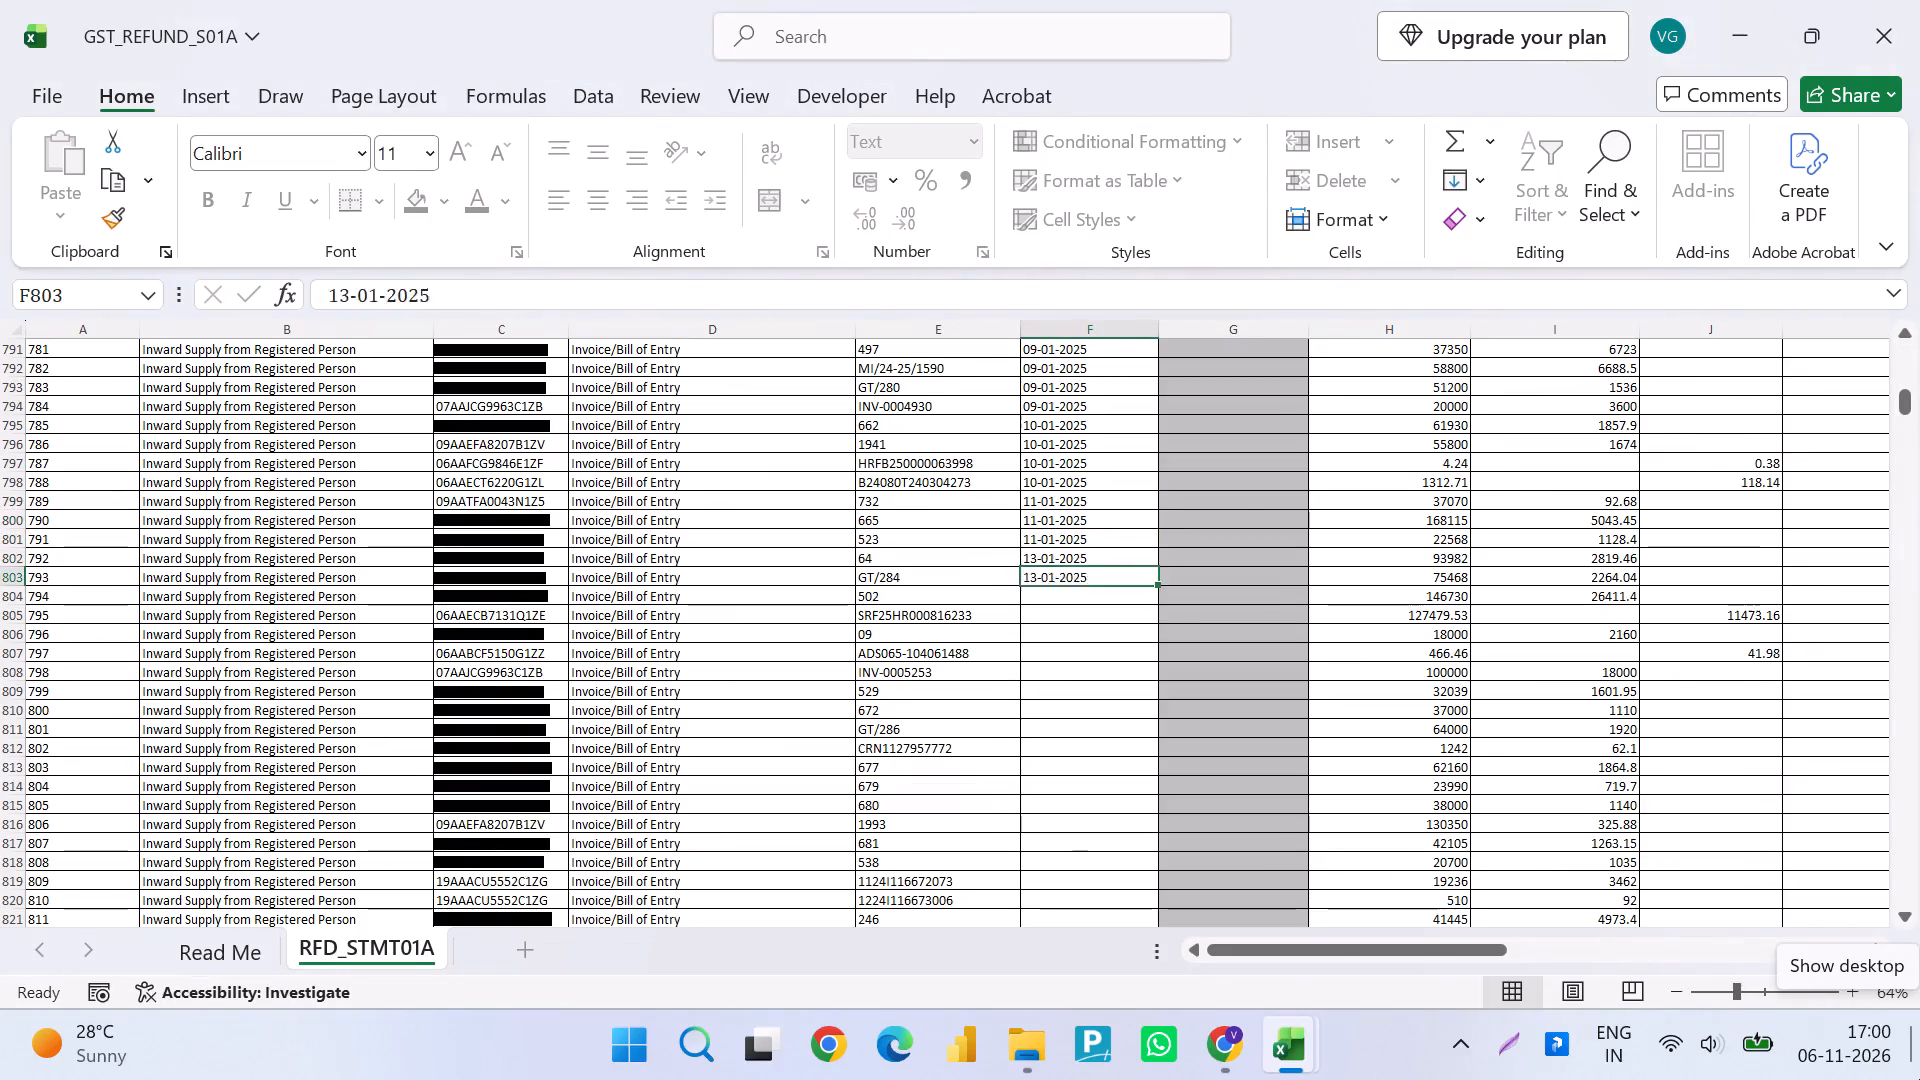
pyautogui.press('Down')
pyautogui.press('Down')
pyautogui.hotkey('shift', 'Down')
pyautogui.hotkey('shift', 'Down')
pyautogui.hotkey('alt', 'Tab')
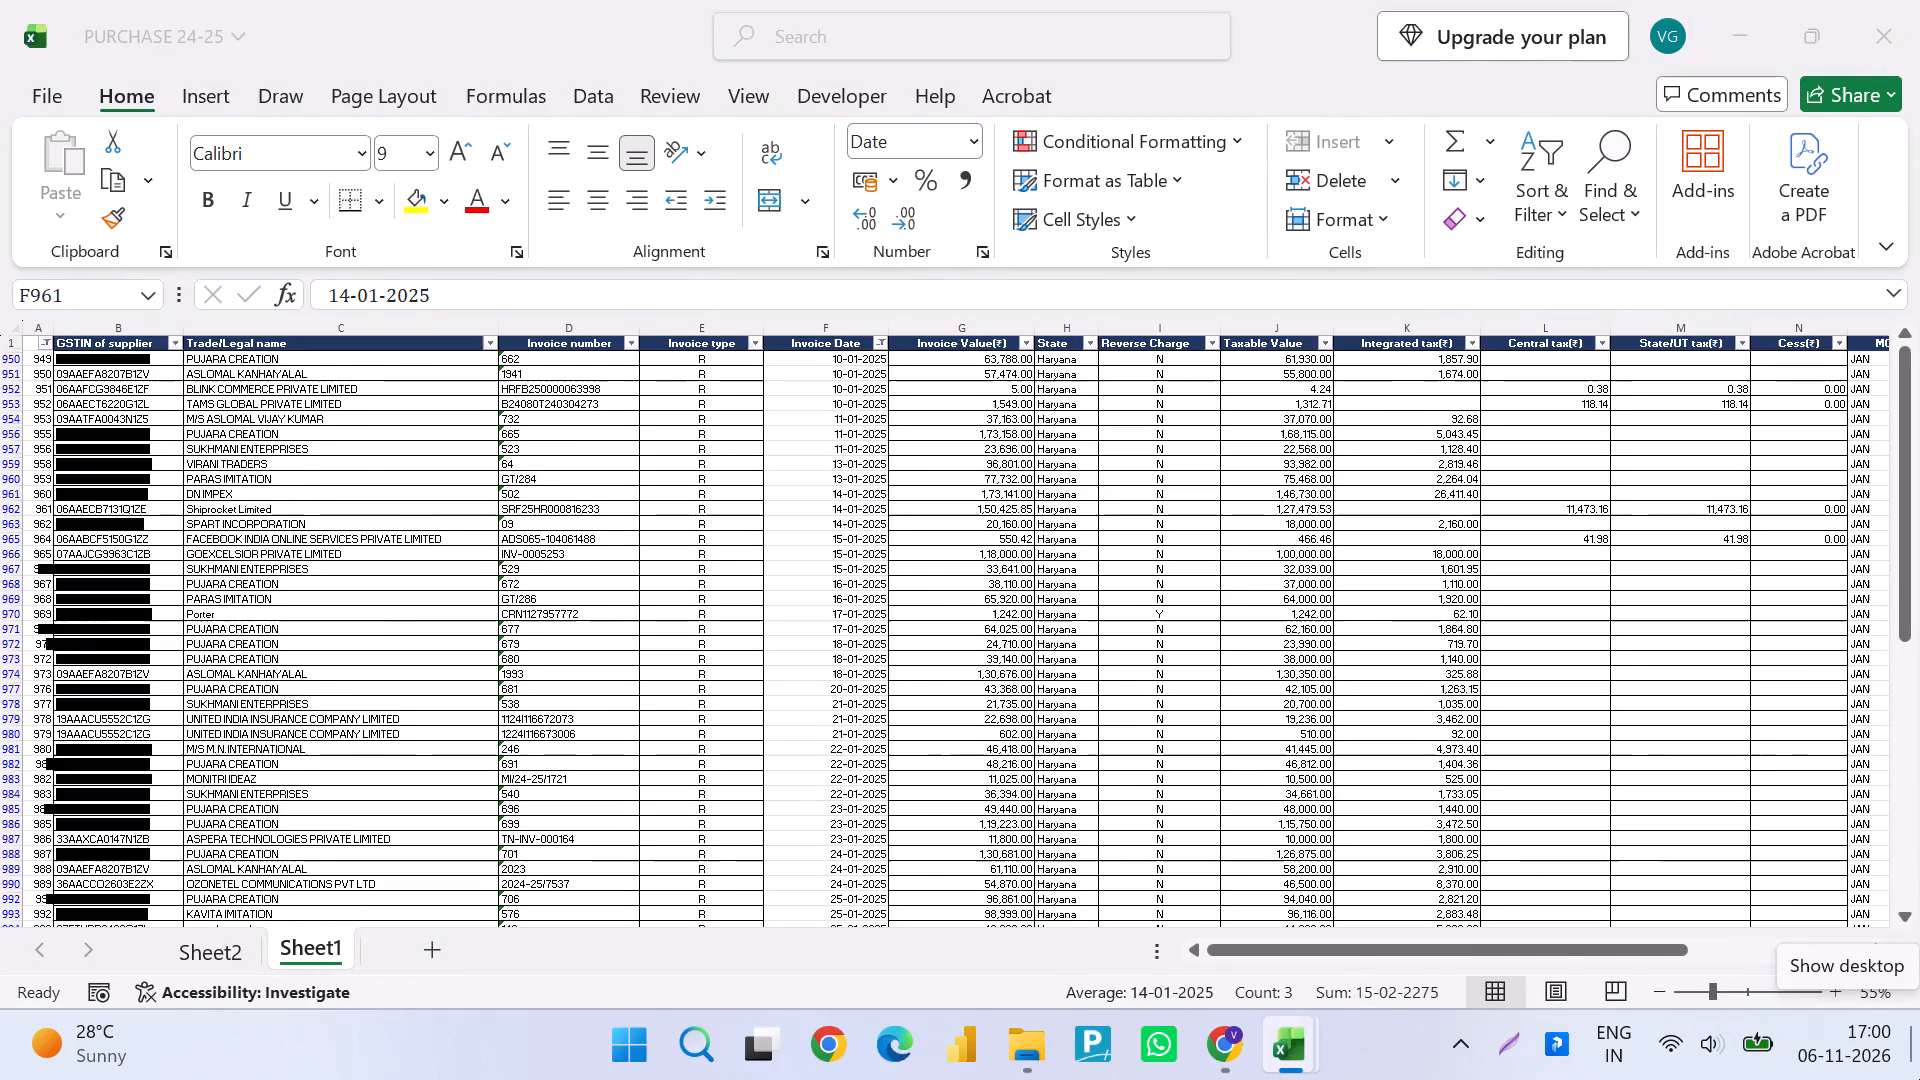
pyautogui.hotkey('alt', 'Tab')
pyautogui.hotkey('alt', 'Tab')
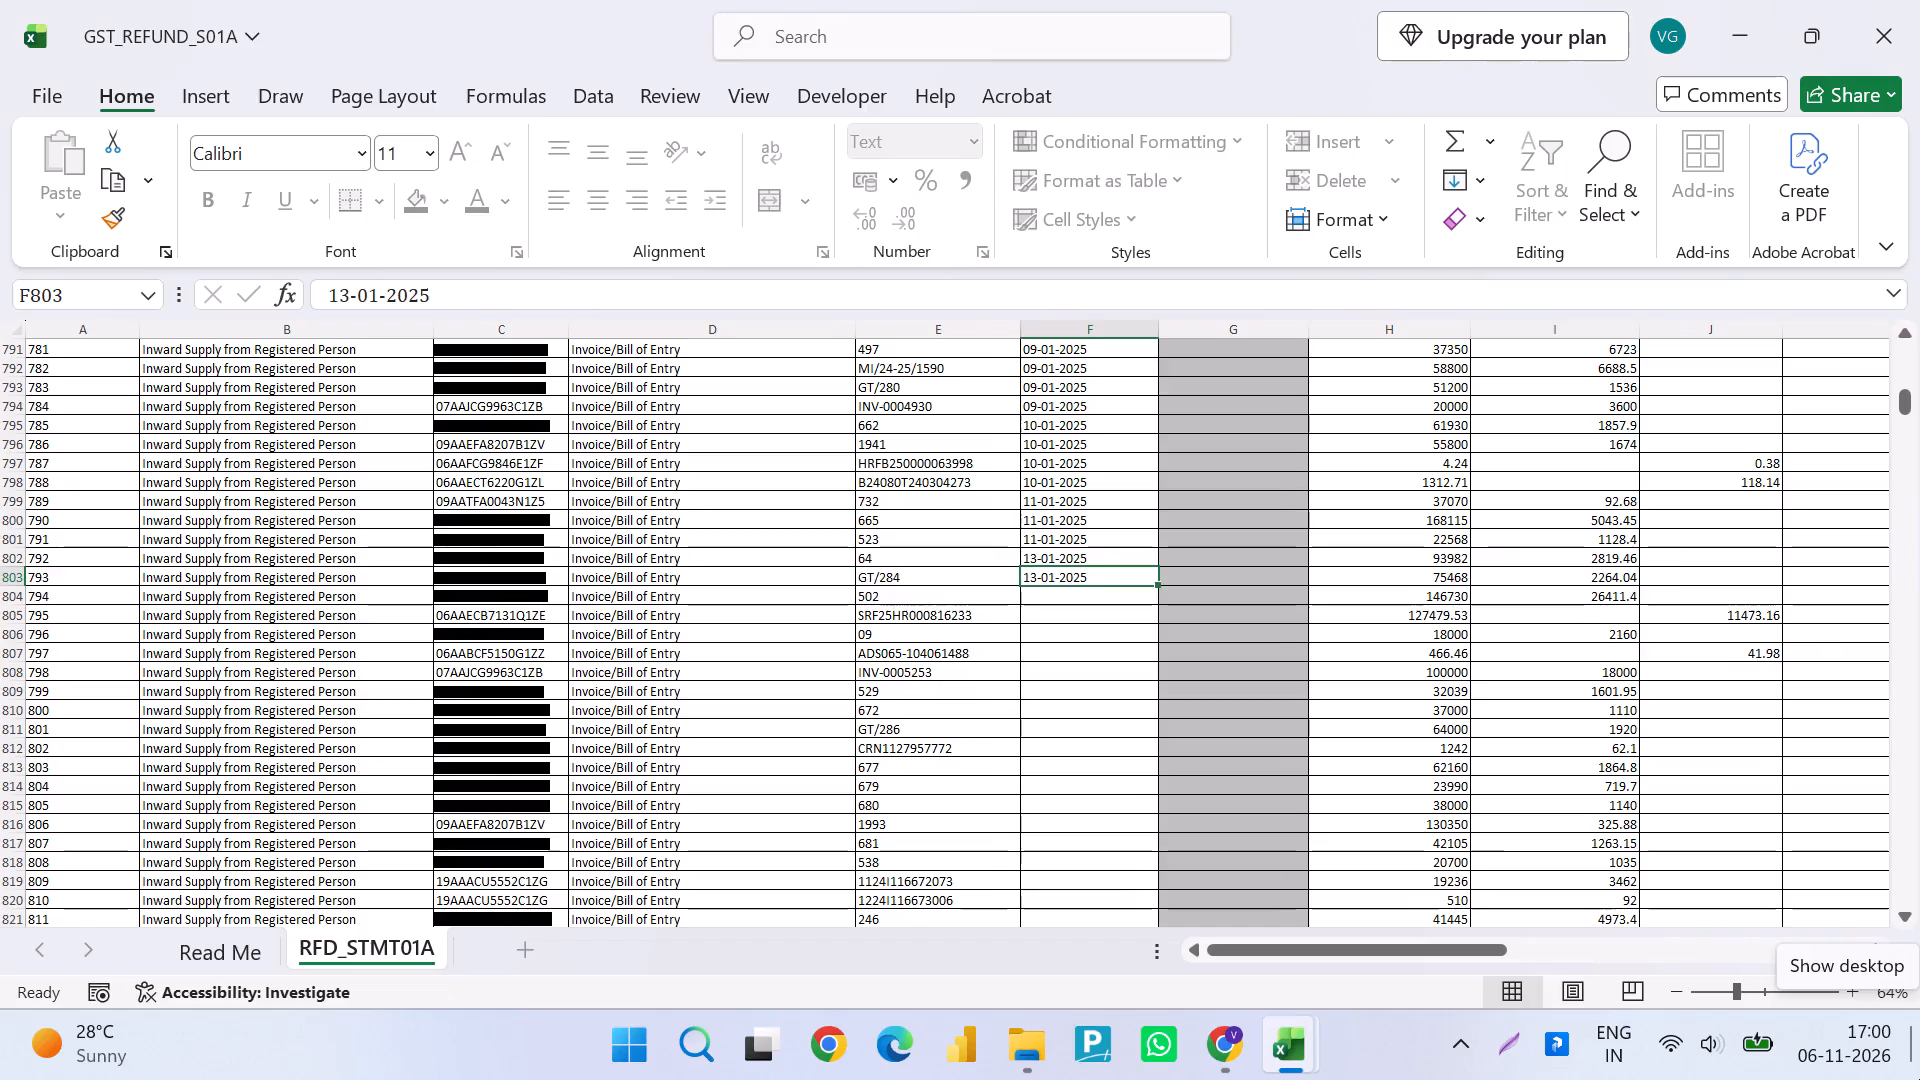
pyautogui.press('Down')
pyautogui.hotkey('ctrl', 'd')
pyautogui.press('F2')
pyautogui.hotkey('ctrl', 'Left')
pyautogui.hotkey('ctrl', 'Left')
pyautogui.hotkey('ctrl', 'Left')
pyautogui.hotkey('ctrl', 'Left')
pyautogui.press('BackSpace')
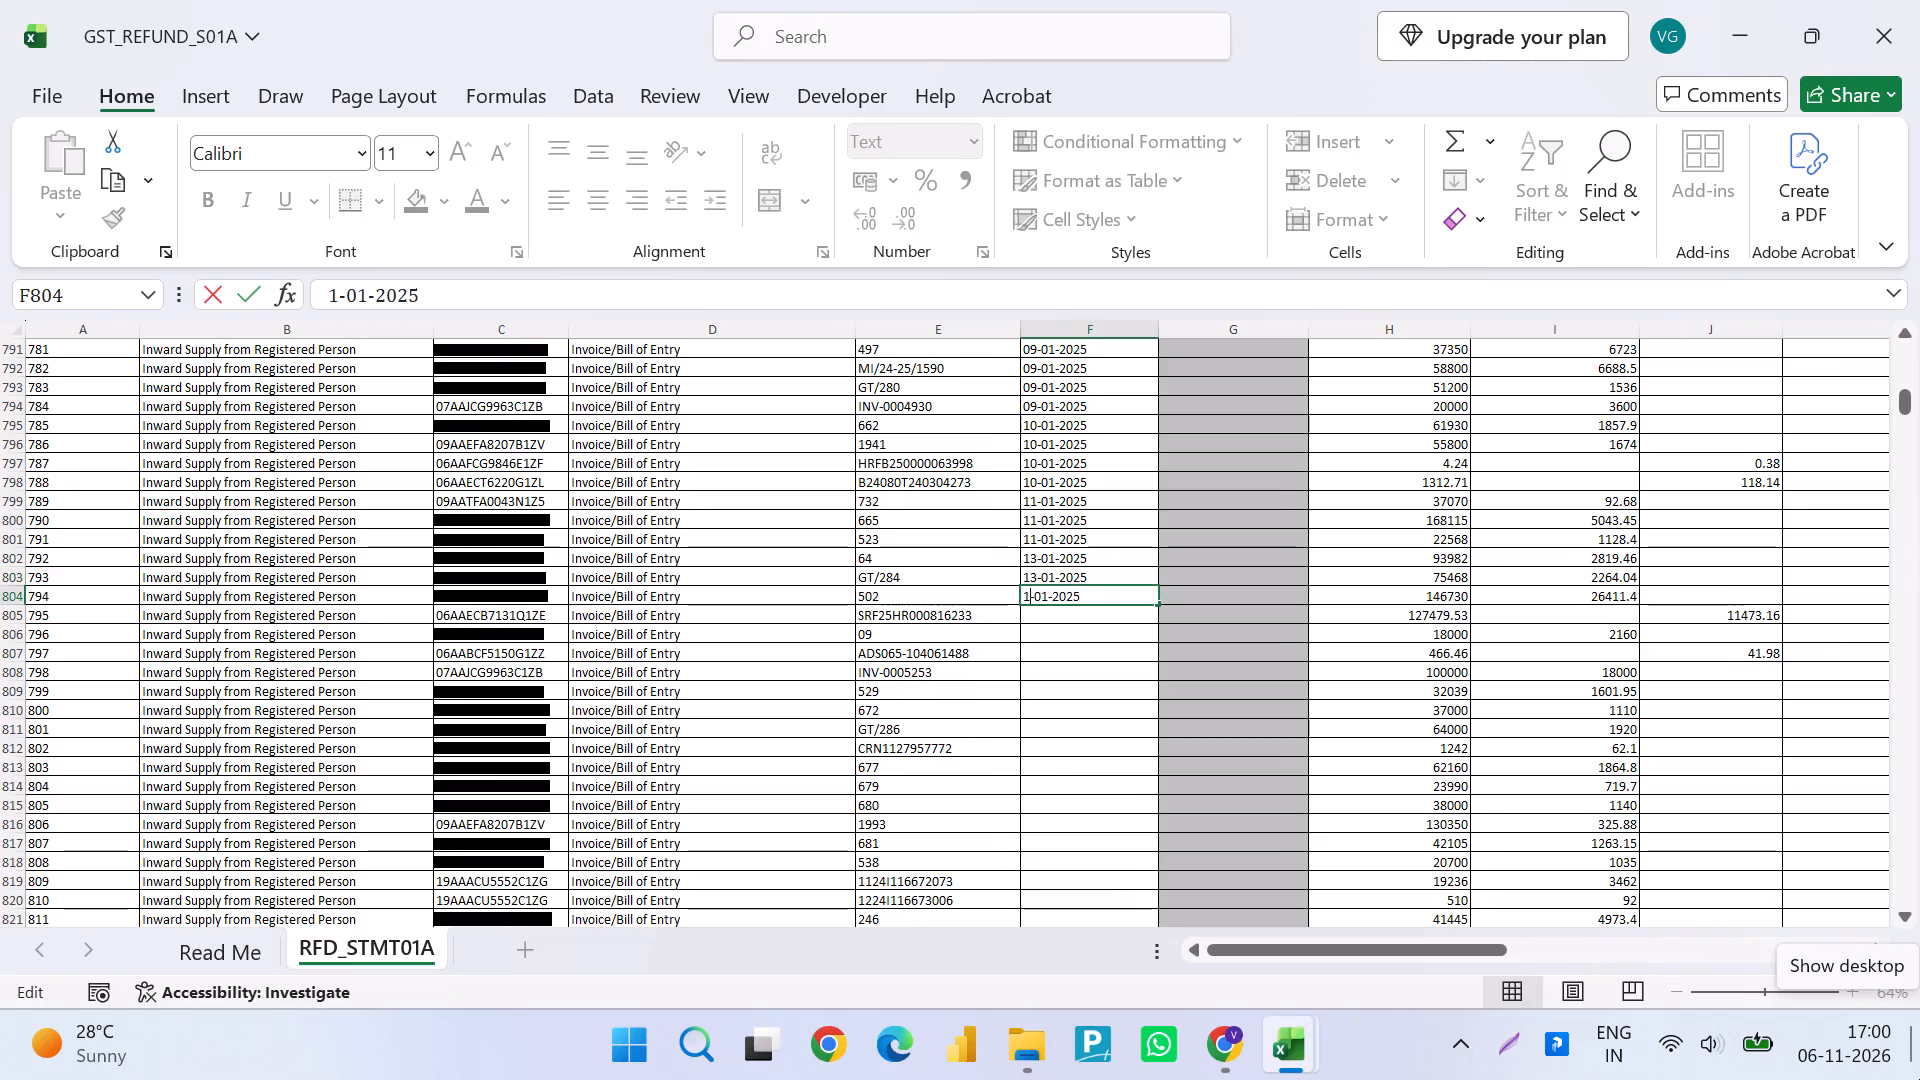
pyautogui.press('4')
pyautogui.press('Return')
# Fill the date 14-01-2025 from F804 down through F806, for invoice 09.
pyautogui.hotkey('ctrl', 'd')
pyautogui.press('Down')
pyautogui.hotkey('ctrl', 'd')
# Check the 15-01-2025 rows from 964 in PURCHASE 24-25, then copy F804:F806 of GST_REFUND_S01A into F807:F809.
pyautogui.hotkey('alt', 'Tab')
pyautogui.press('Down')
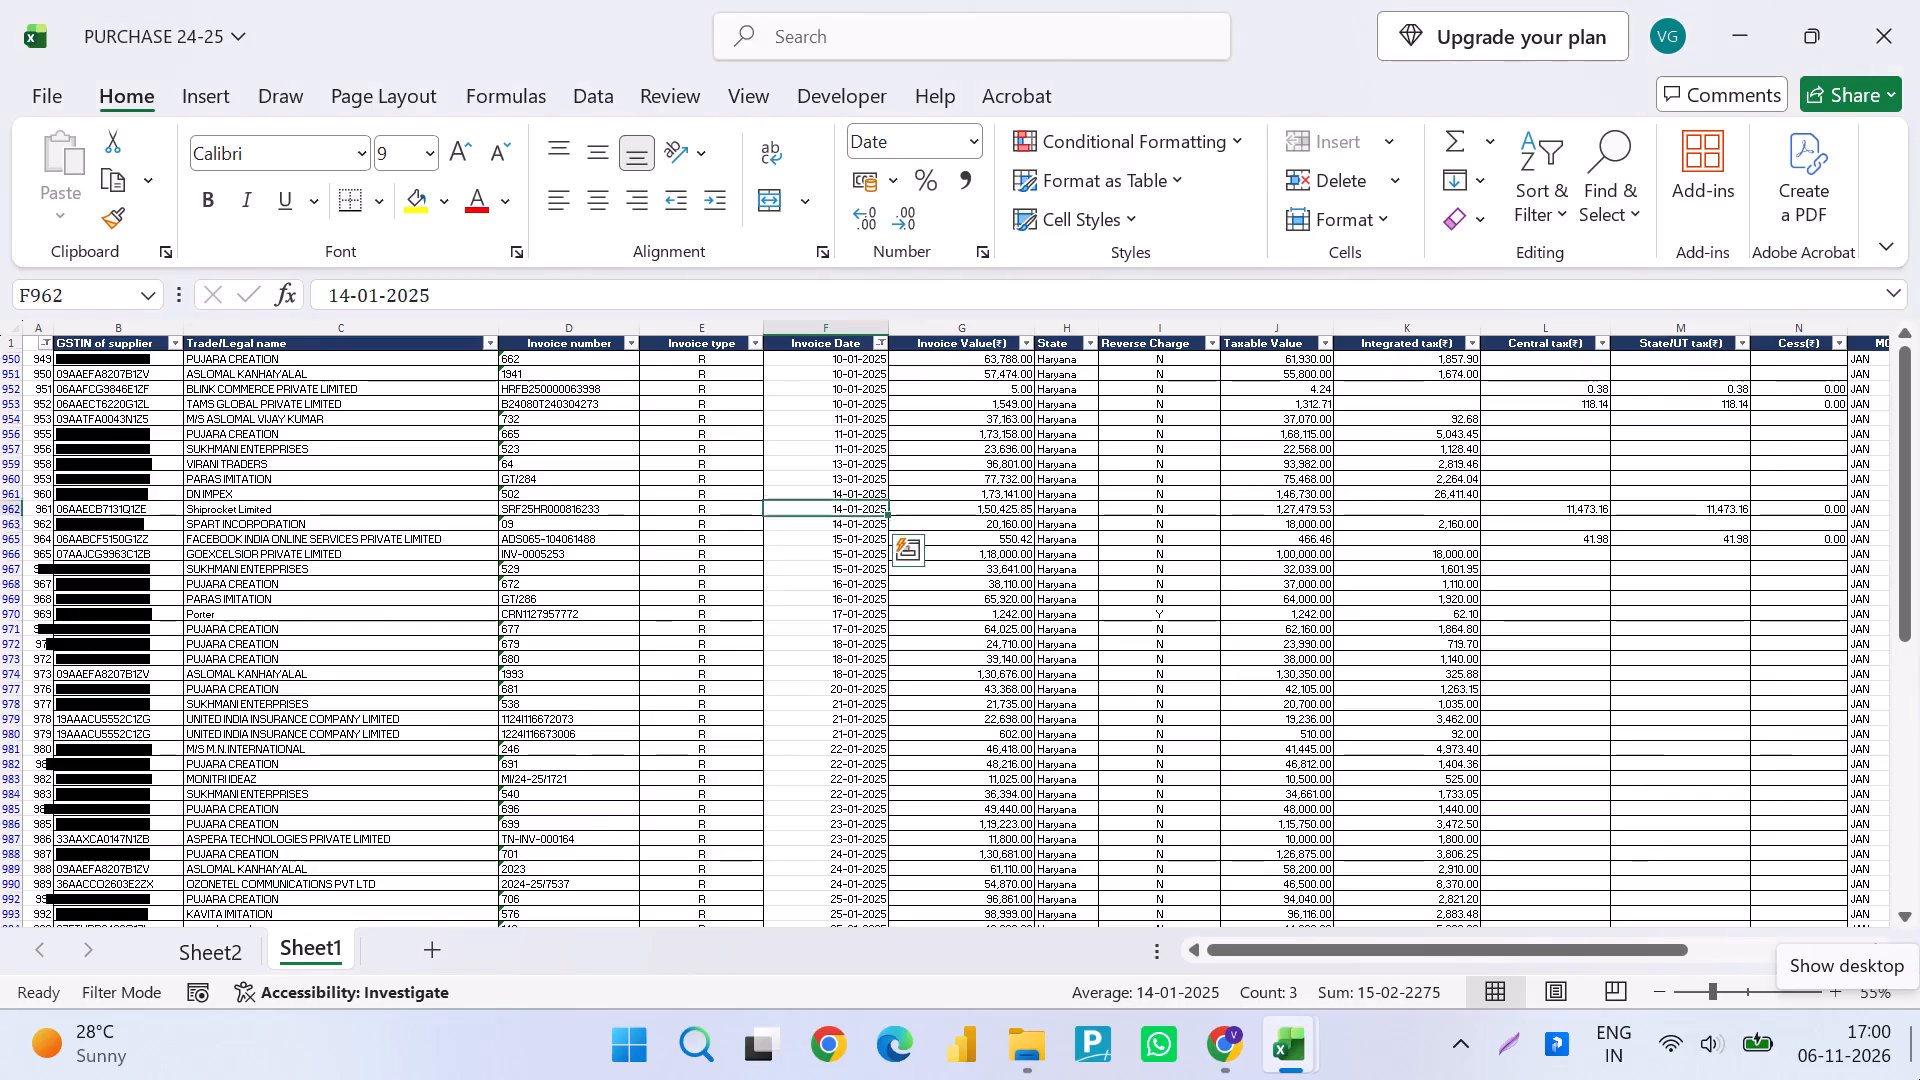
pyautogui.press('Down')
pyautogui.press('Down')
pyautogui.hotkey('shift', 'Down')
pyautogui.hotkey('shift', 'Down')
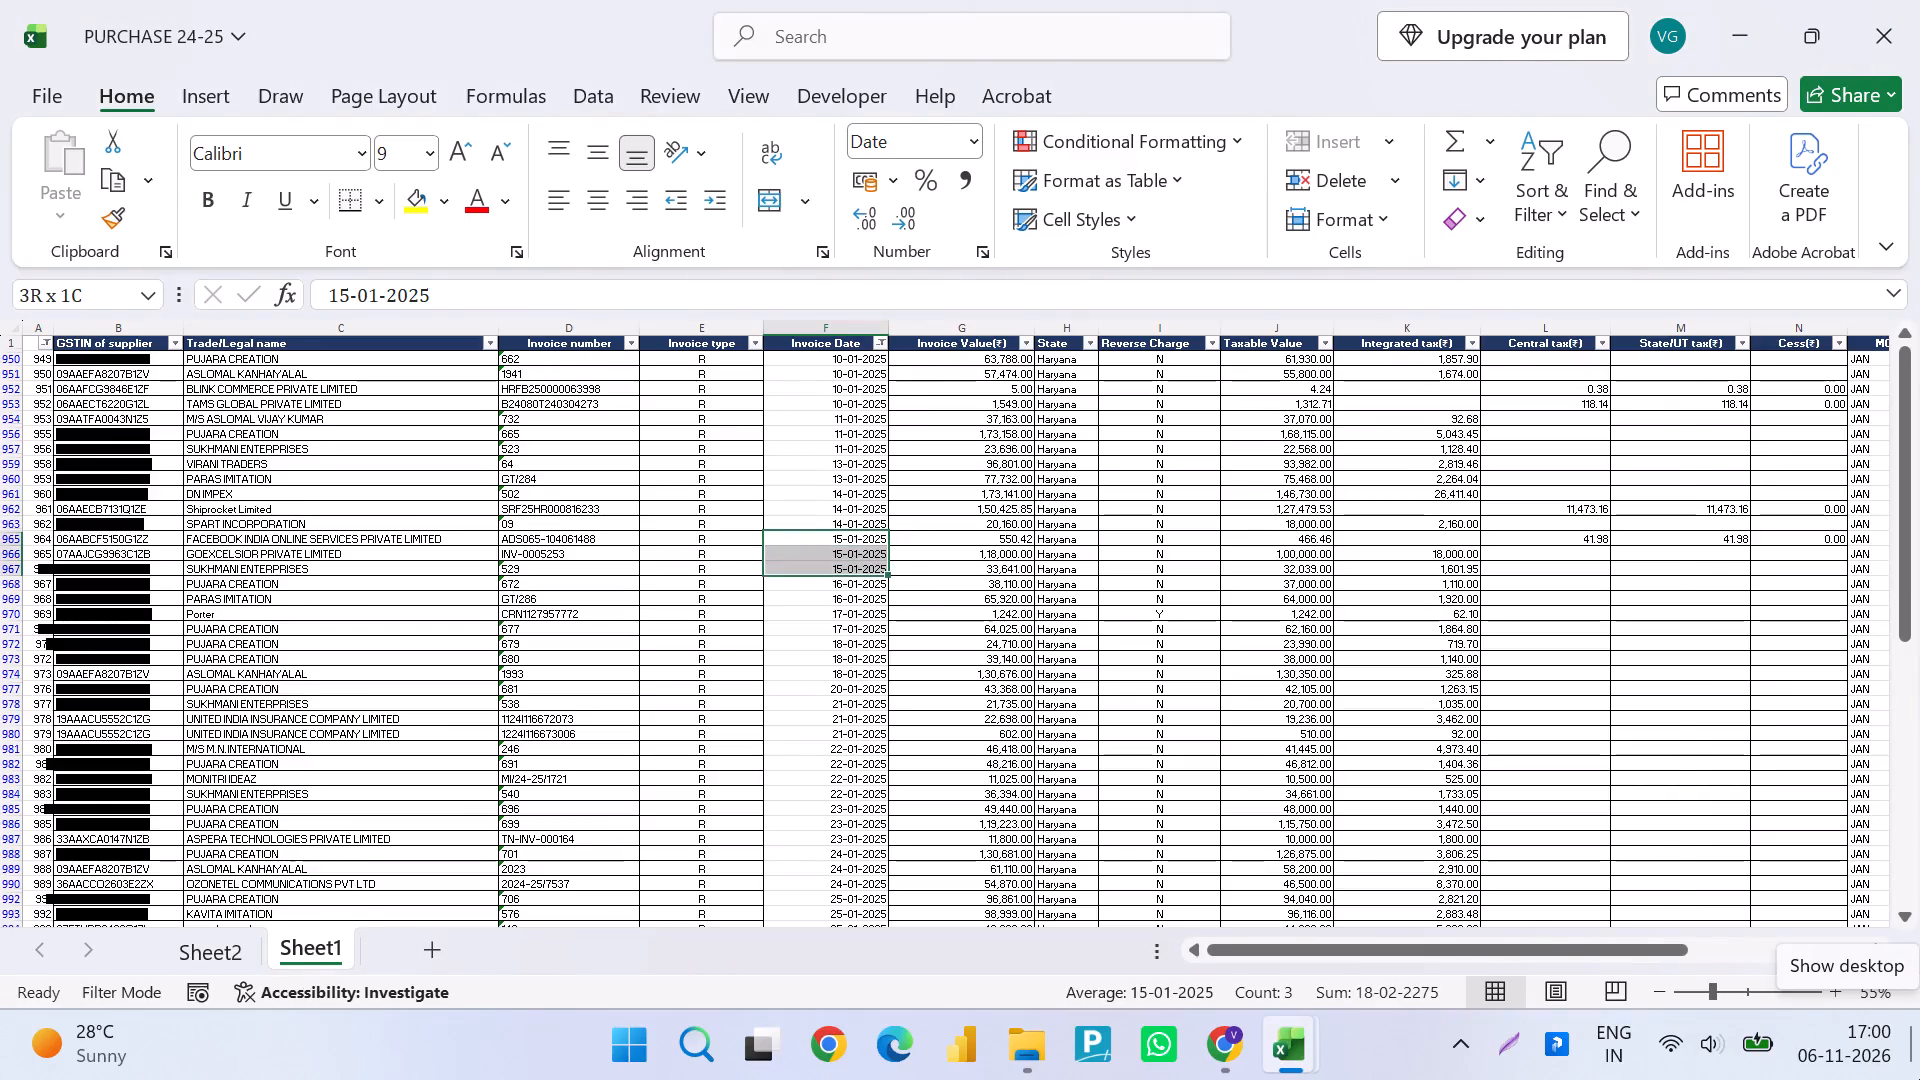
pyautogui.hotkey('alt', 'Tab')
pyautogui.hotkey('alt', 'Tab')
pyautogui.hotkey('alt', 'Tab')
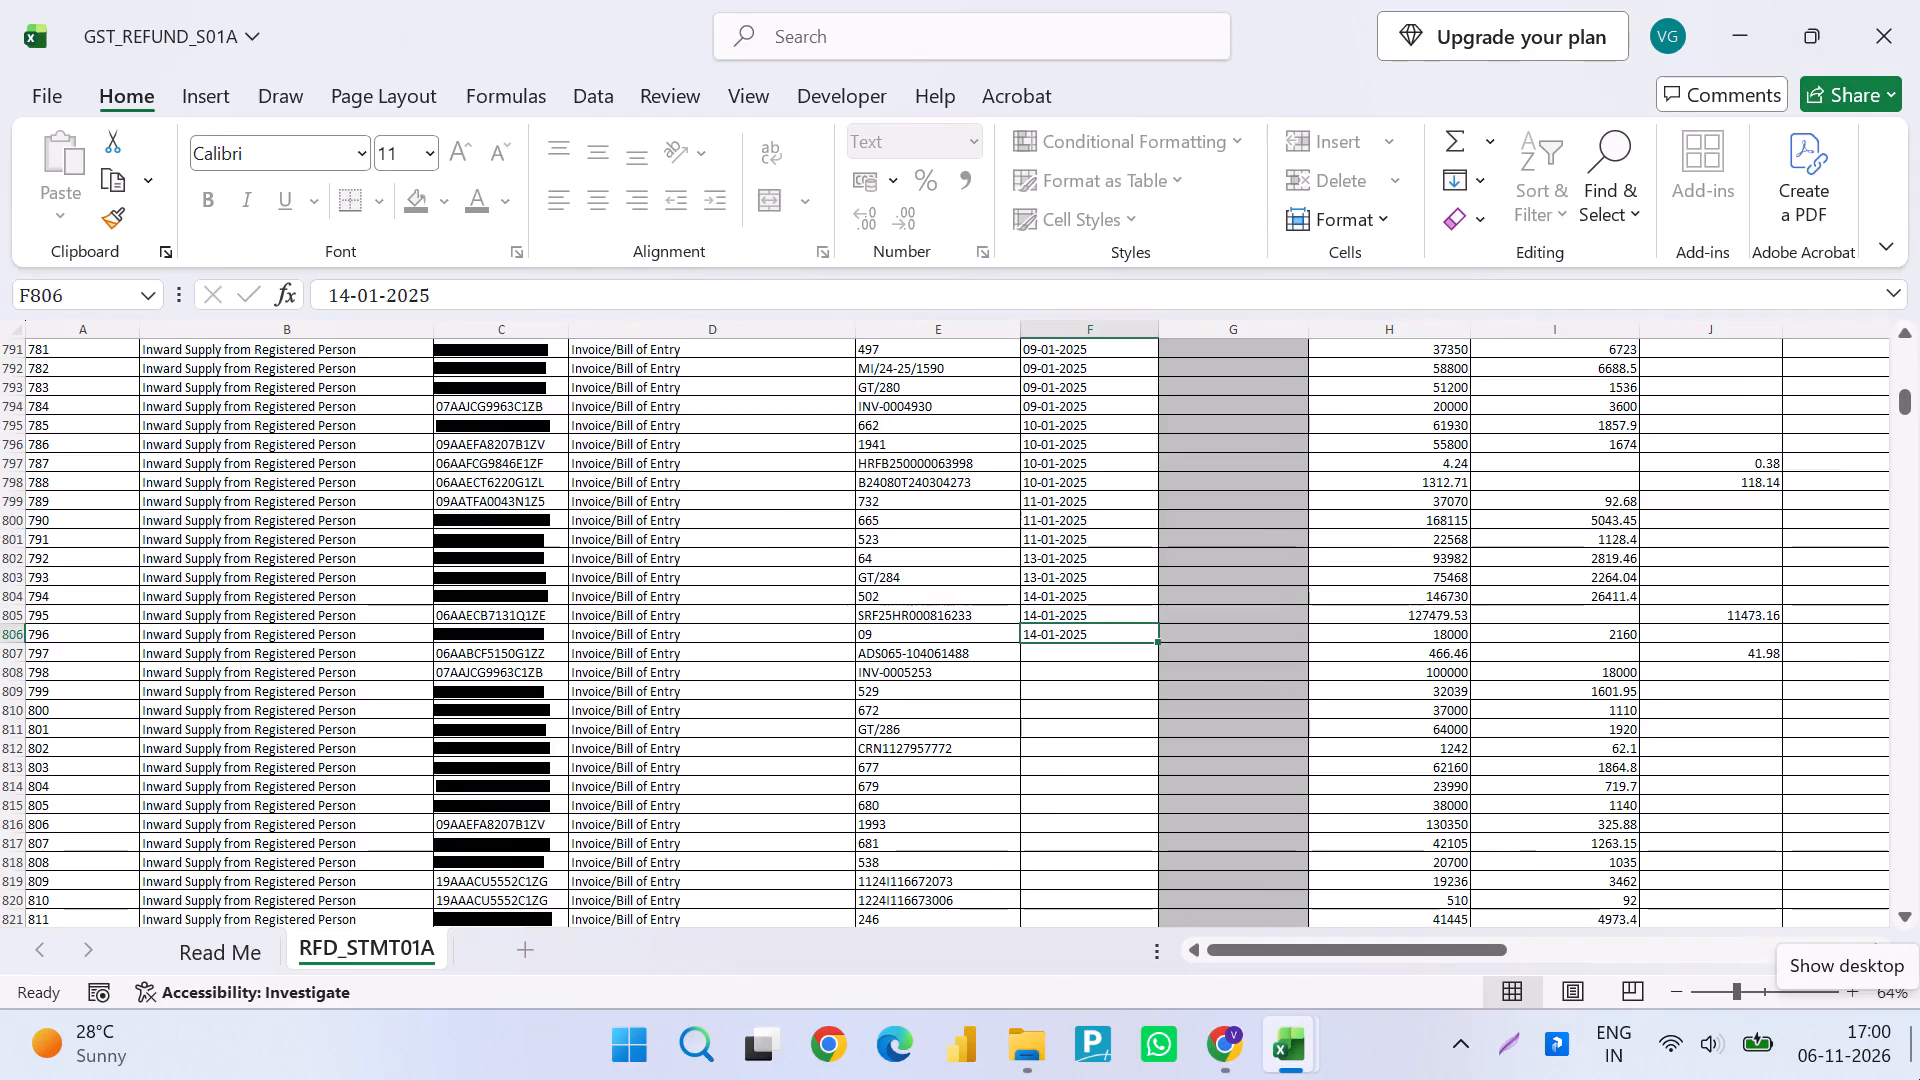
pyautogui.hotkey('shift', 'Up')
pyautogui.hotkey('shift', 'Up')
pyautogui.hotkey('ctrl', 'c')
pyautogui.press('Down')
pyautogui.press('Return')
pyautogui.press('F2')
pyautogui.press('Left')
pyautogui.hotkey('ctrl', 'Left')
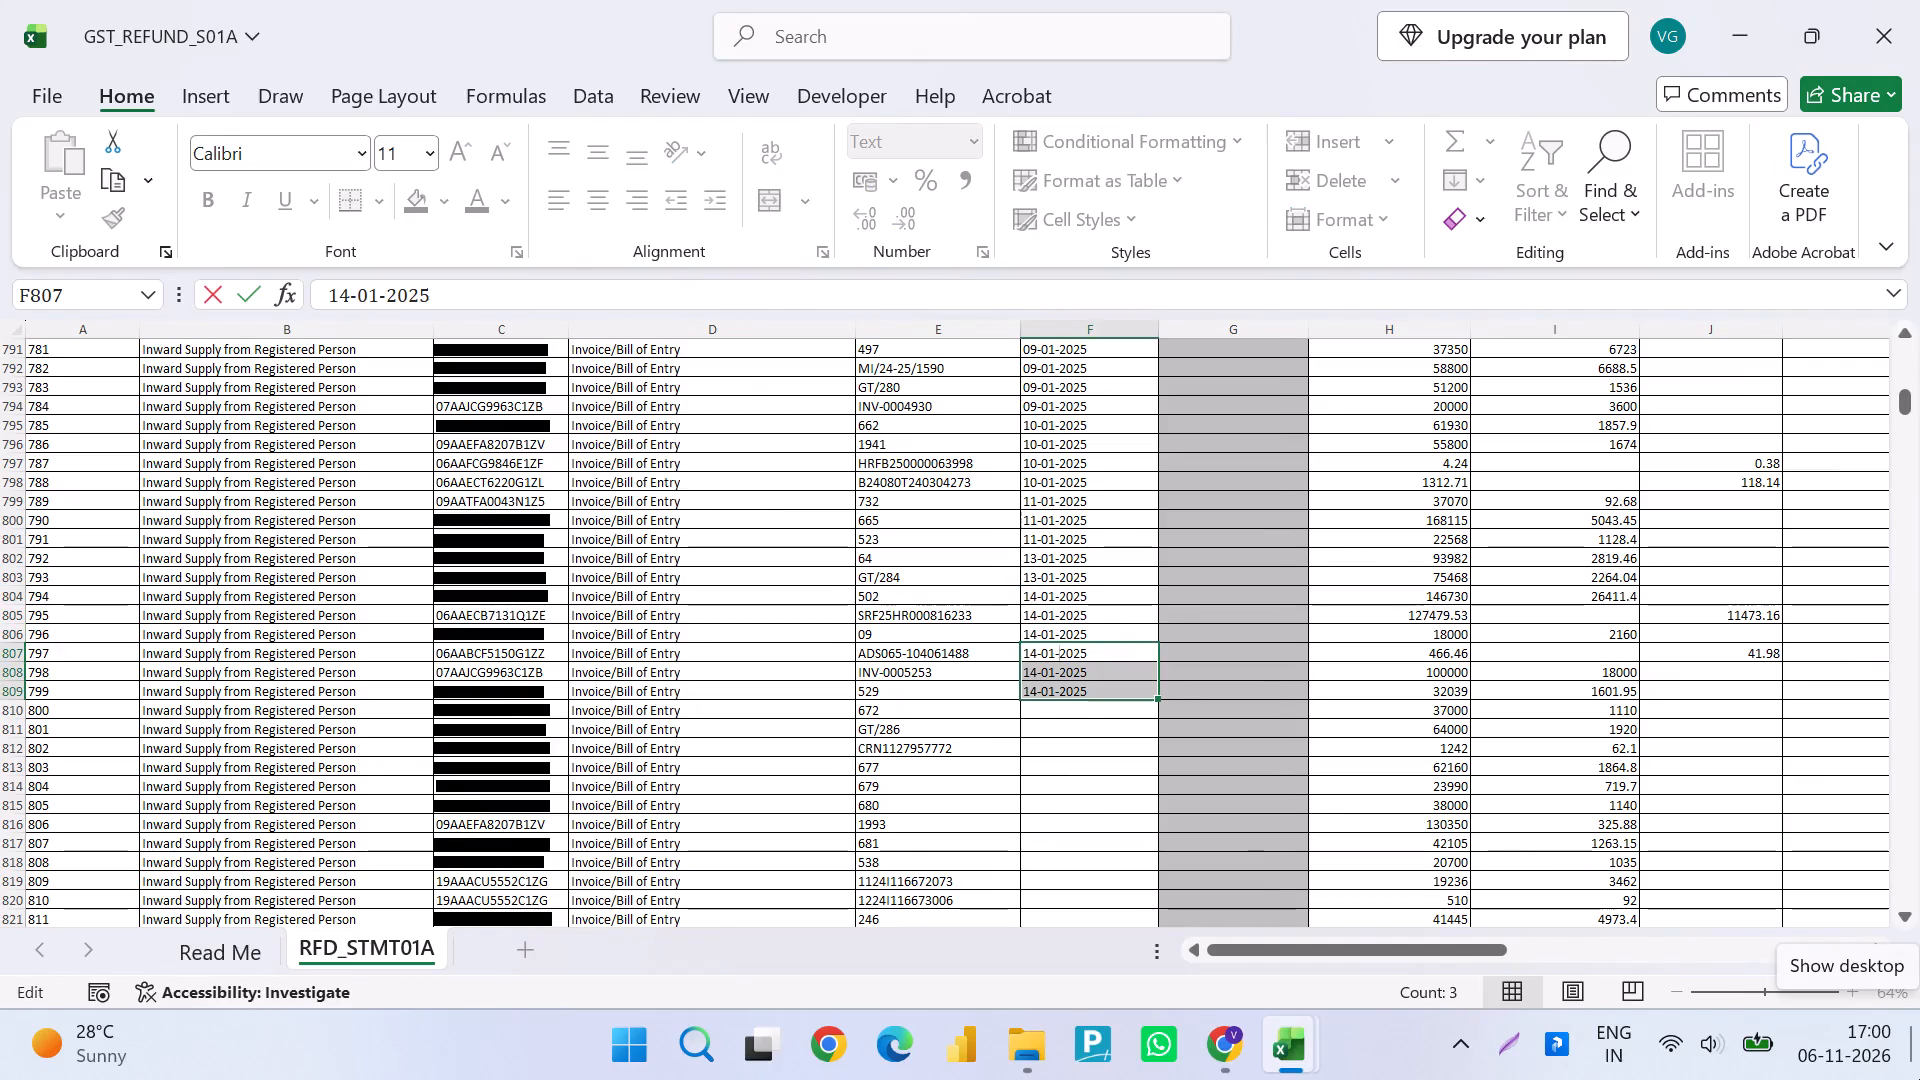
pyautogui.hotkey('ctrl', 'Left')
pyautogui.hotkey('ctrl', 'Left')
pyautogui.hotkey('ctrl', 'Left')
pyautogui.press('BackSpace')
pyautogui.press('5')
pyautogui.press('Return')
pyautogui.hotkey('ctrl', 'd')
# Check the next PURCHASE 24-25 dates, copy F809 of GST_REFUND_S01A into F810, change it to 16-01-2025, and fill it into F811, for invoice GT/286.
pyautogui.hotkey('alt', 'Tab')
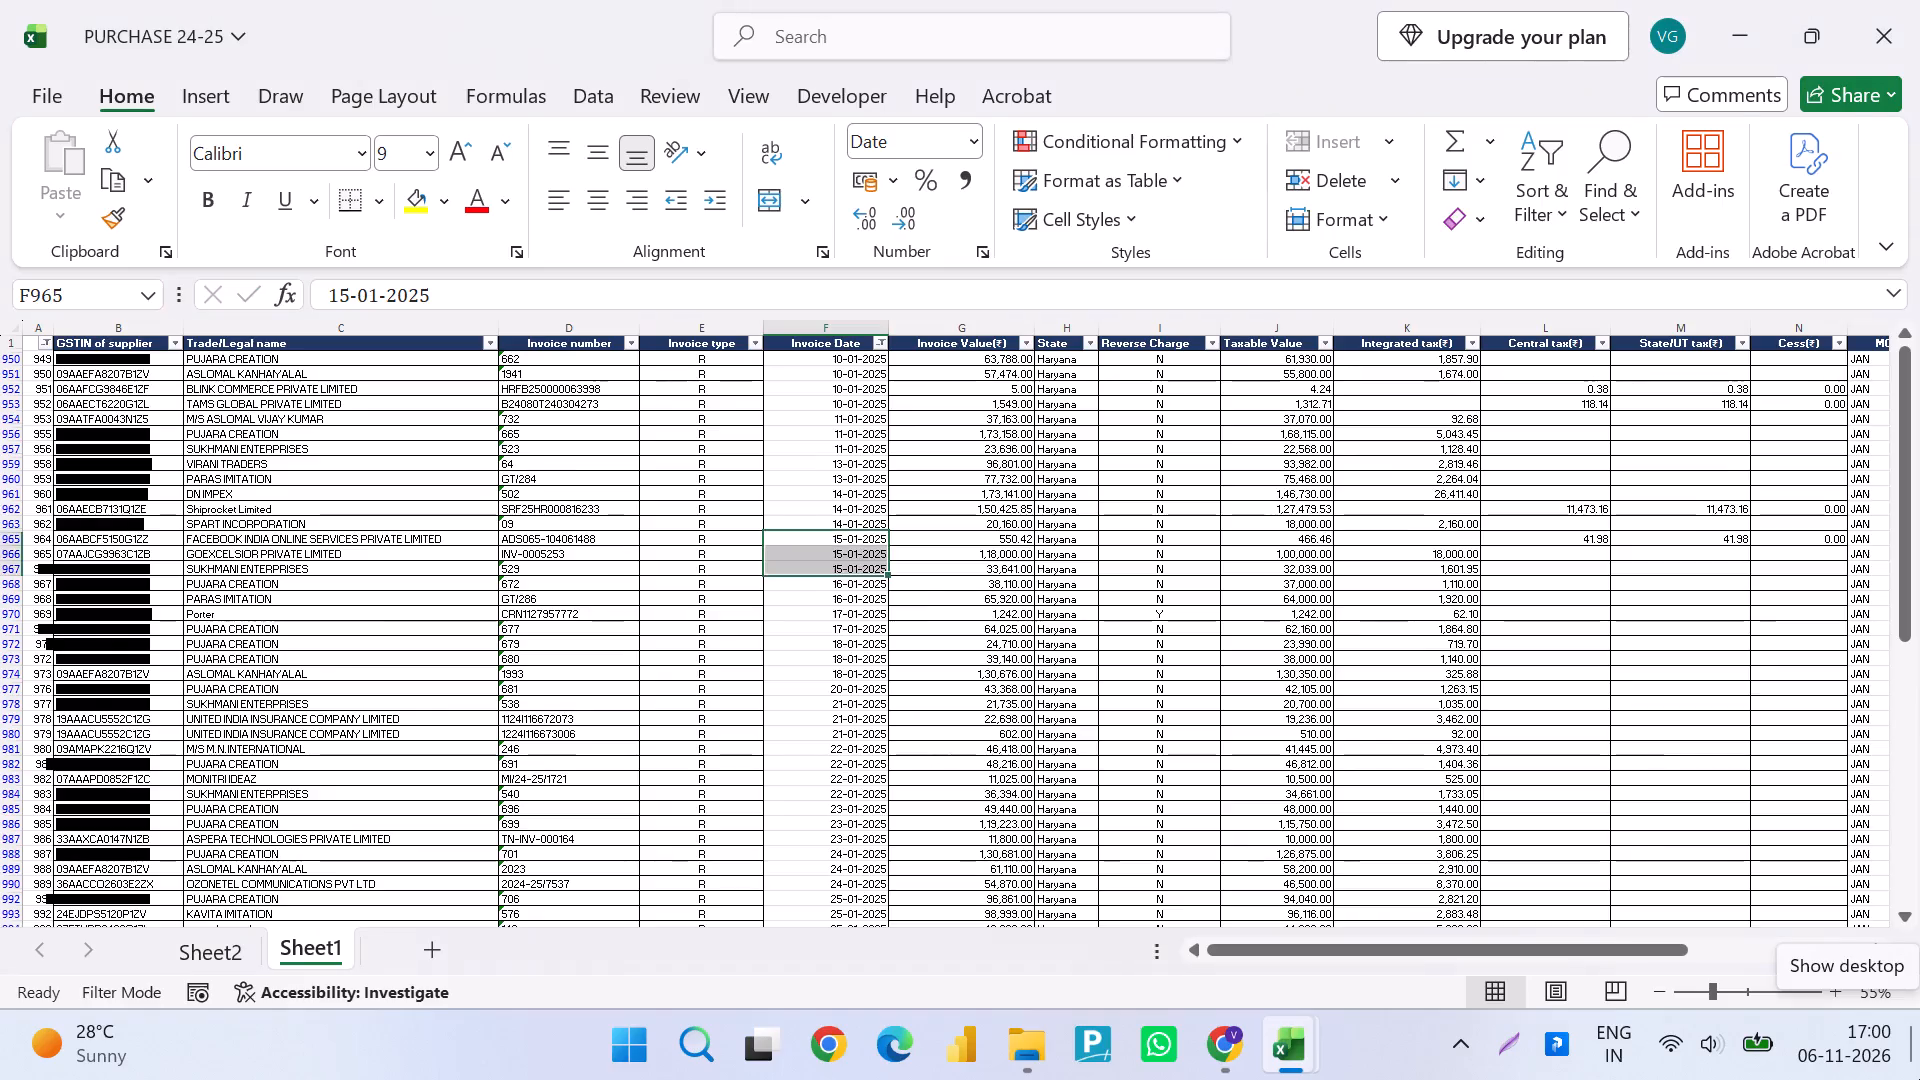
pyautogui.press('Down')
pyautogui.press('Down')
pyautogui.press('Down')
pyautogui.hotkey('shift', 'Down')
pyautogui.hotkey('alt', 'Tab')
pyautogui.press('Down')
pyautogui.press('Down')
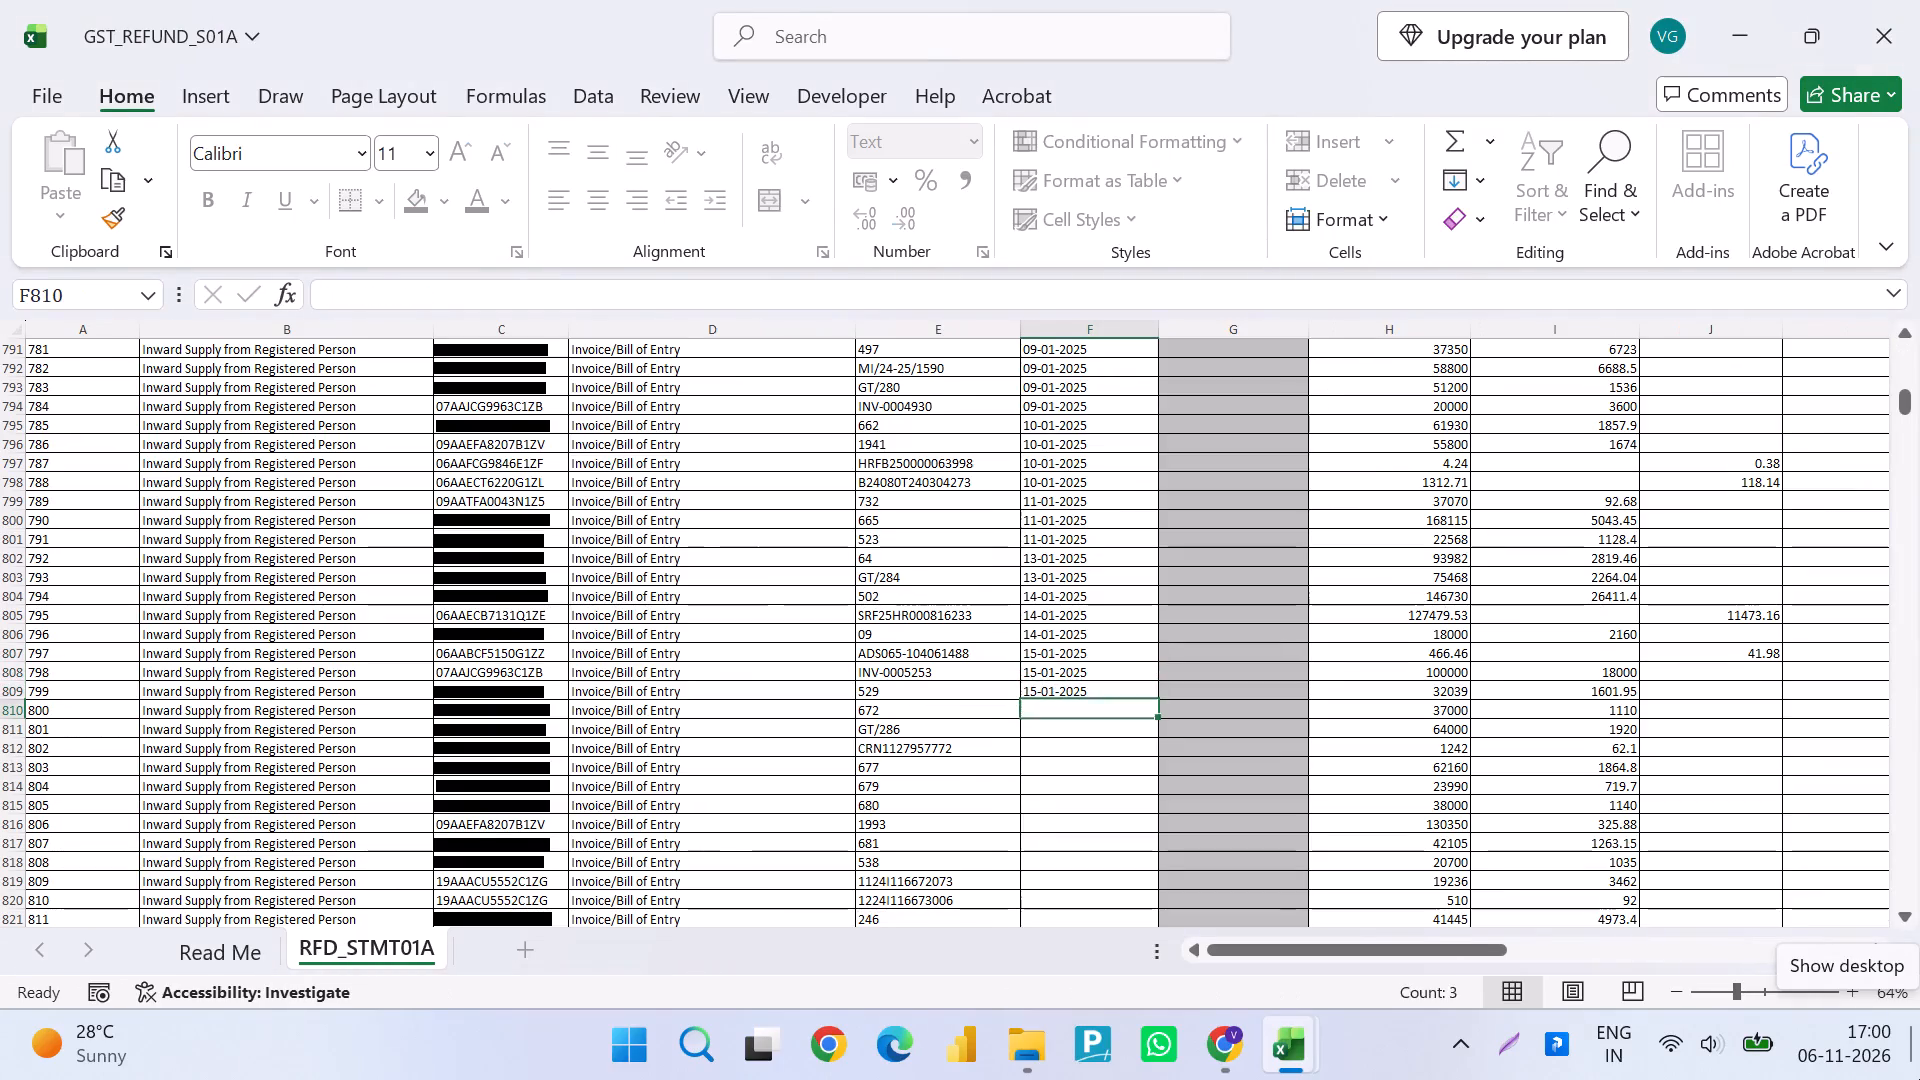
pyautogui.hotkey('ctrl', 'd')
pyautogui.press('F2')
pyautogui.press('Left')
pyautogui.hotkey('ctrl', 'Left')
pyautogui.hotkey('ctrl', 'Left')
pyautogui.hotkey('ctrl', 'Left')
pyautogui.hotkey('ctrl', 'Left')
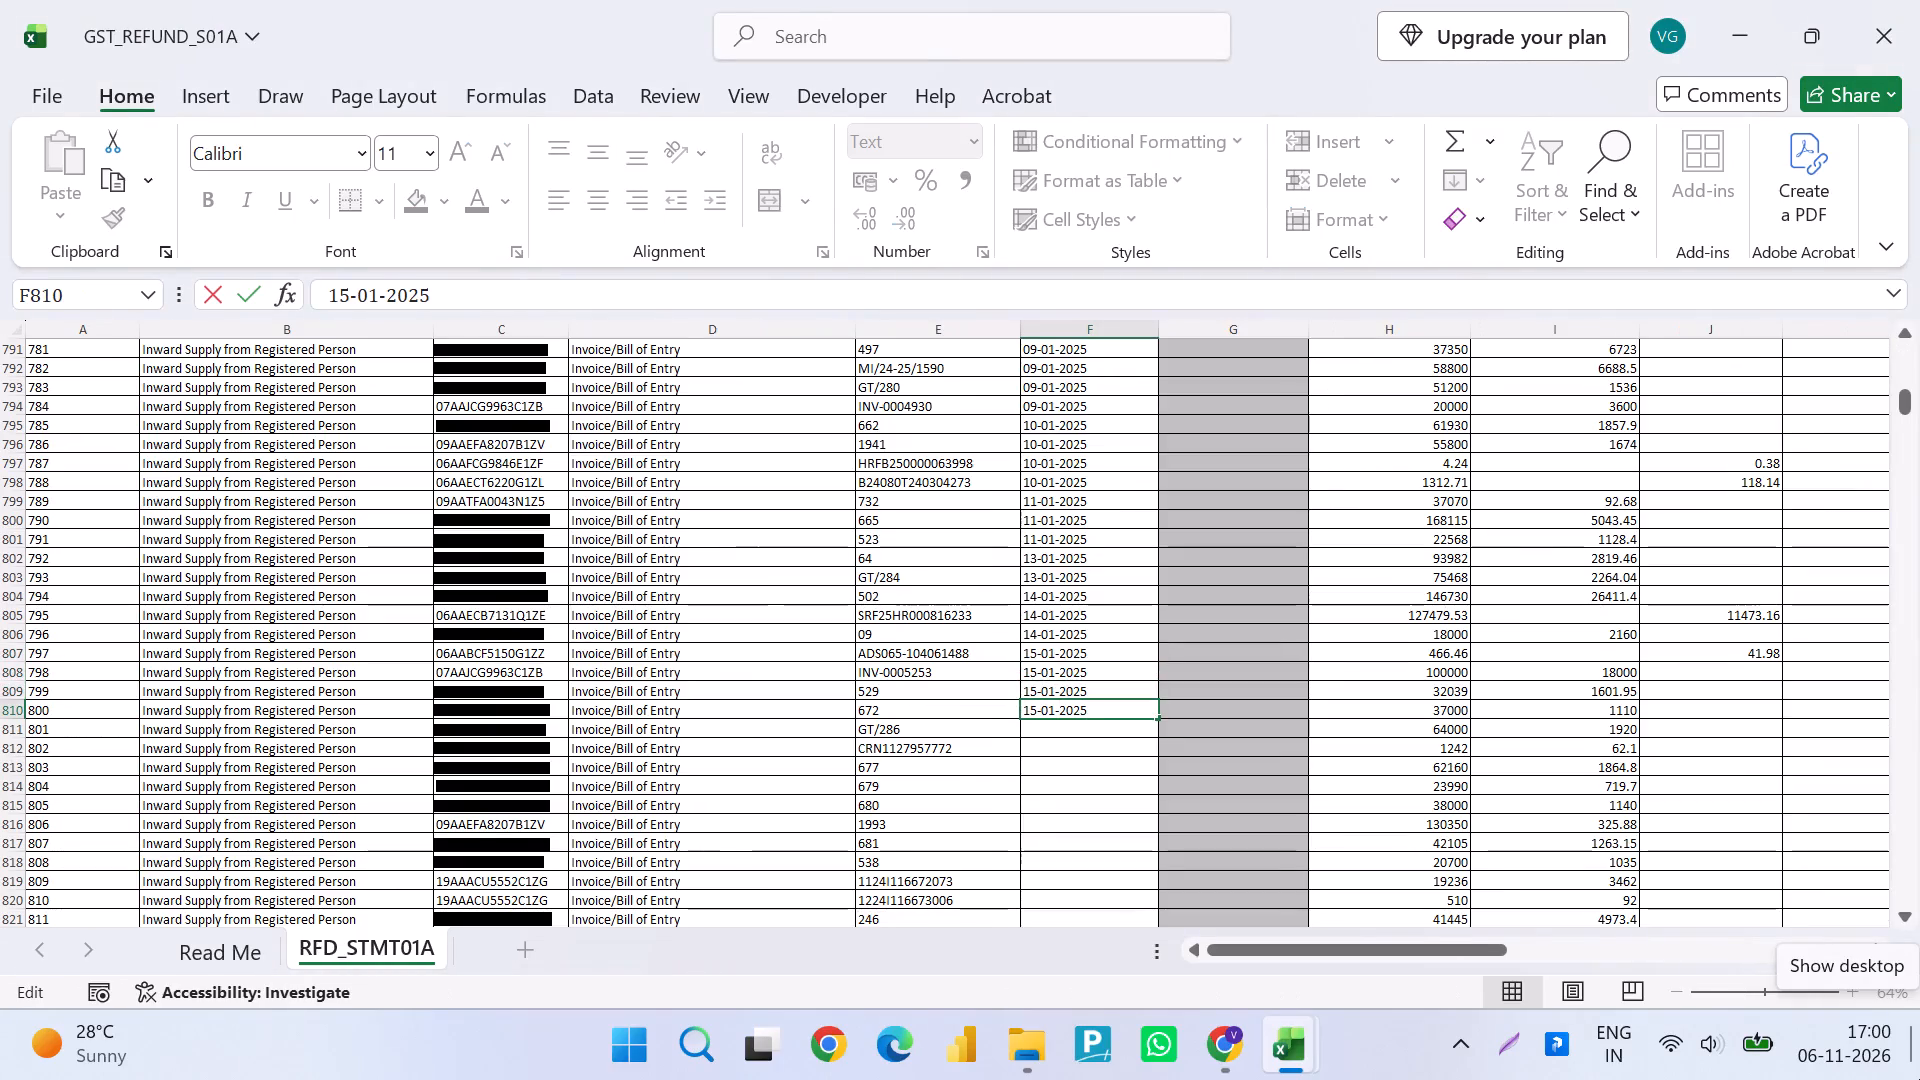
pyautogui.press('BackSpace')
pyautogui.press('6')
pyautogui.press('Return')
pyautogui.hotkey('ctrl', 'd')
# Check the 17-01-2025 rows from 970 in PURCHASE 24-25, then copy F810:F811 of GST_REFUND_S01A into F812:F813.
pyautogui.hotkey('alt', 'Tab')
pyautogui.press('Down')
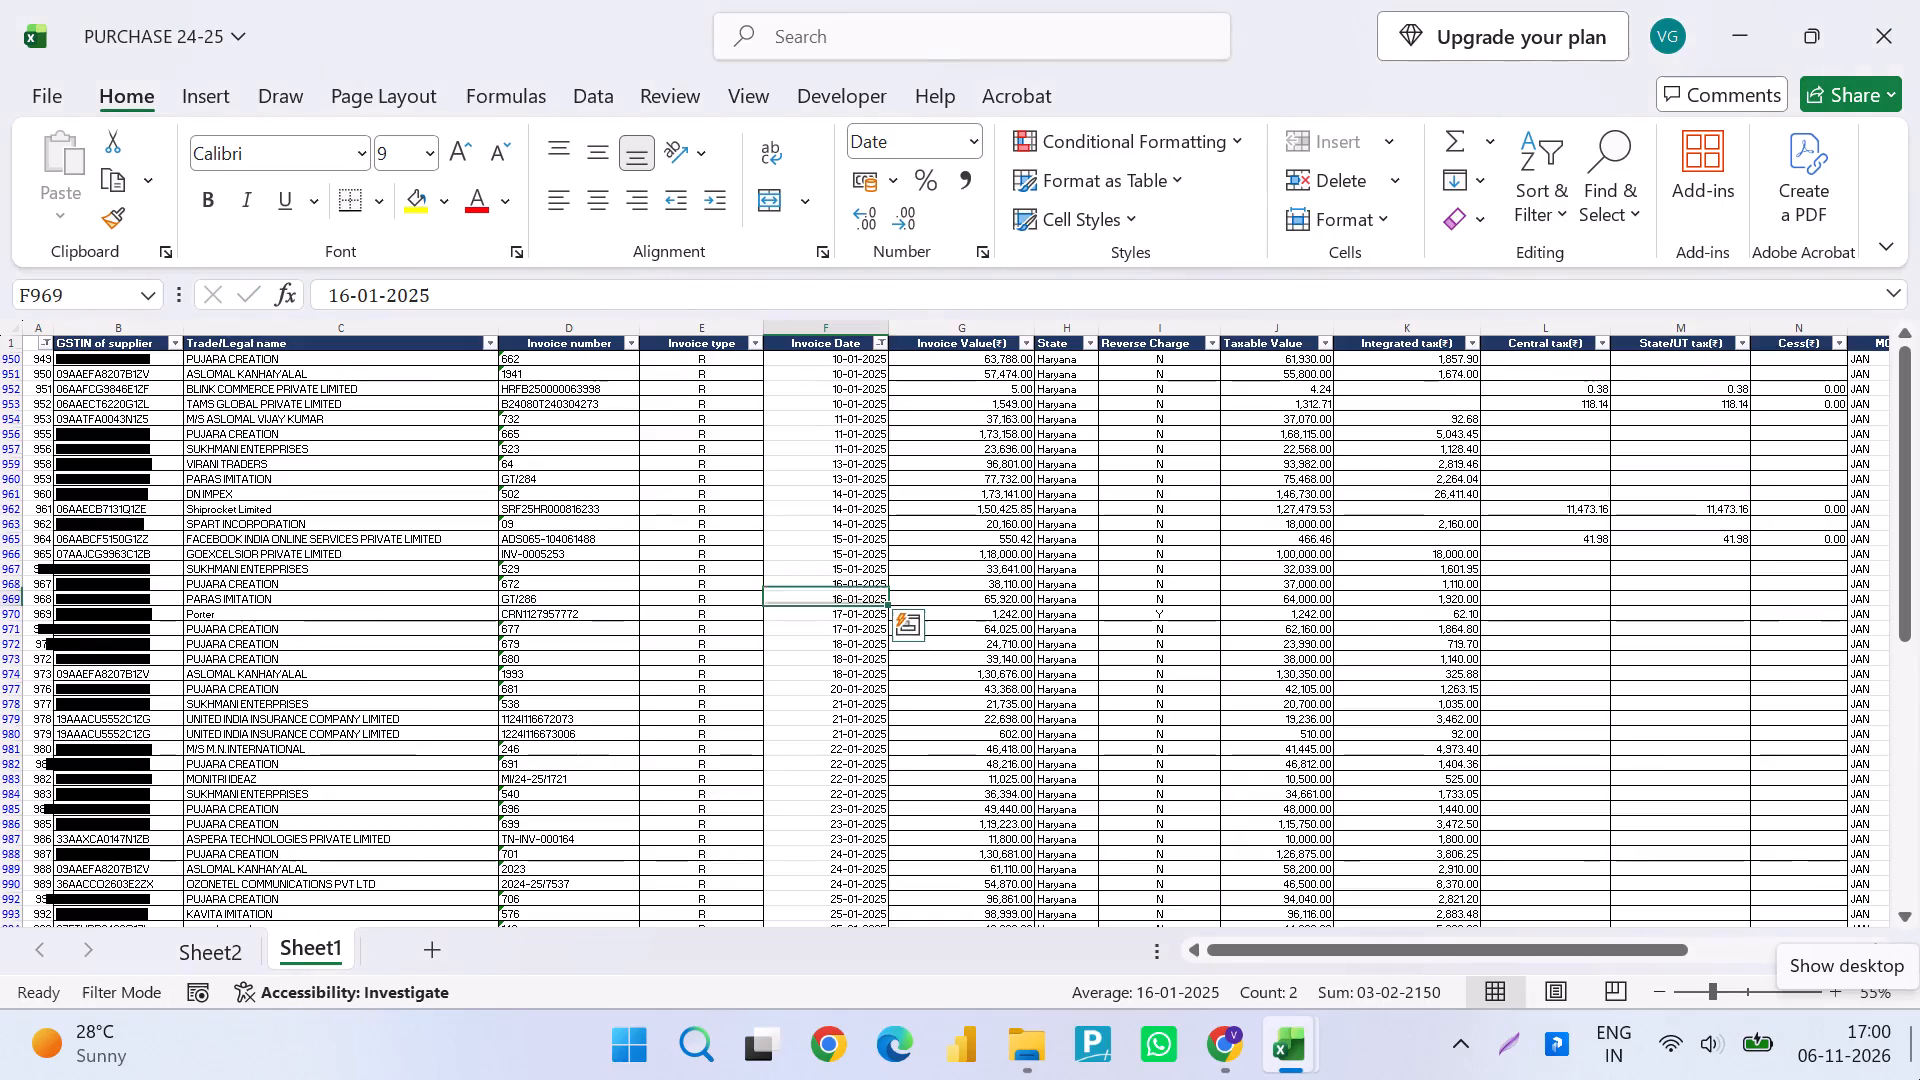
pyautogui.press('Down')
pyautogui.hotkey('shift', 'Down')
pyautogui.hotkey('alt', 'Tab')
pyautogui.hotkey('alt', 'Tab')
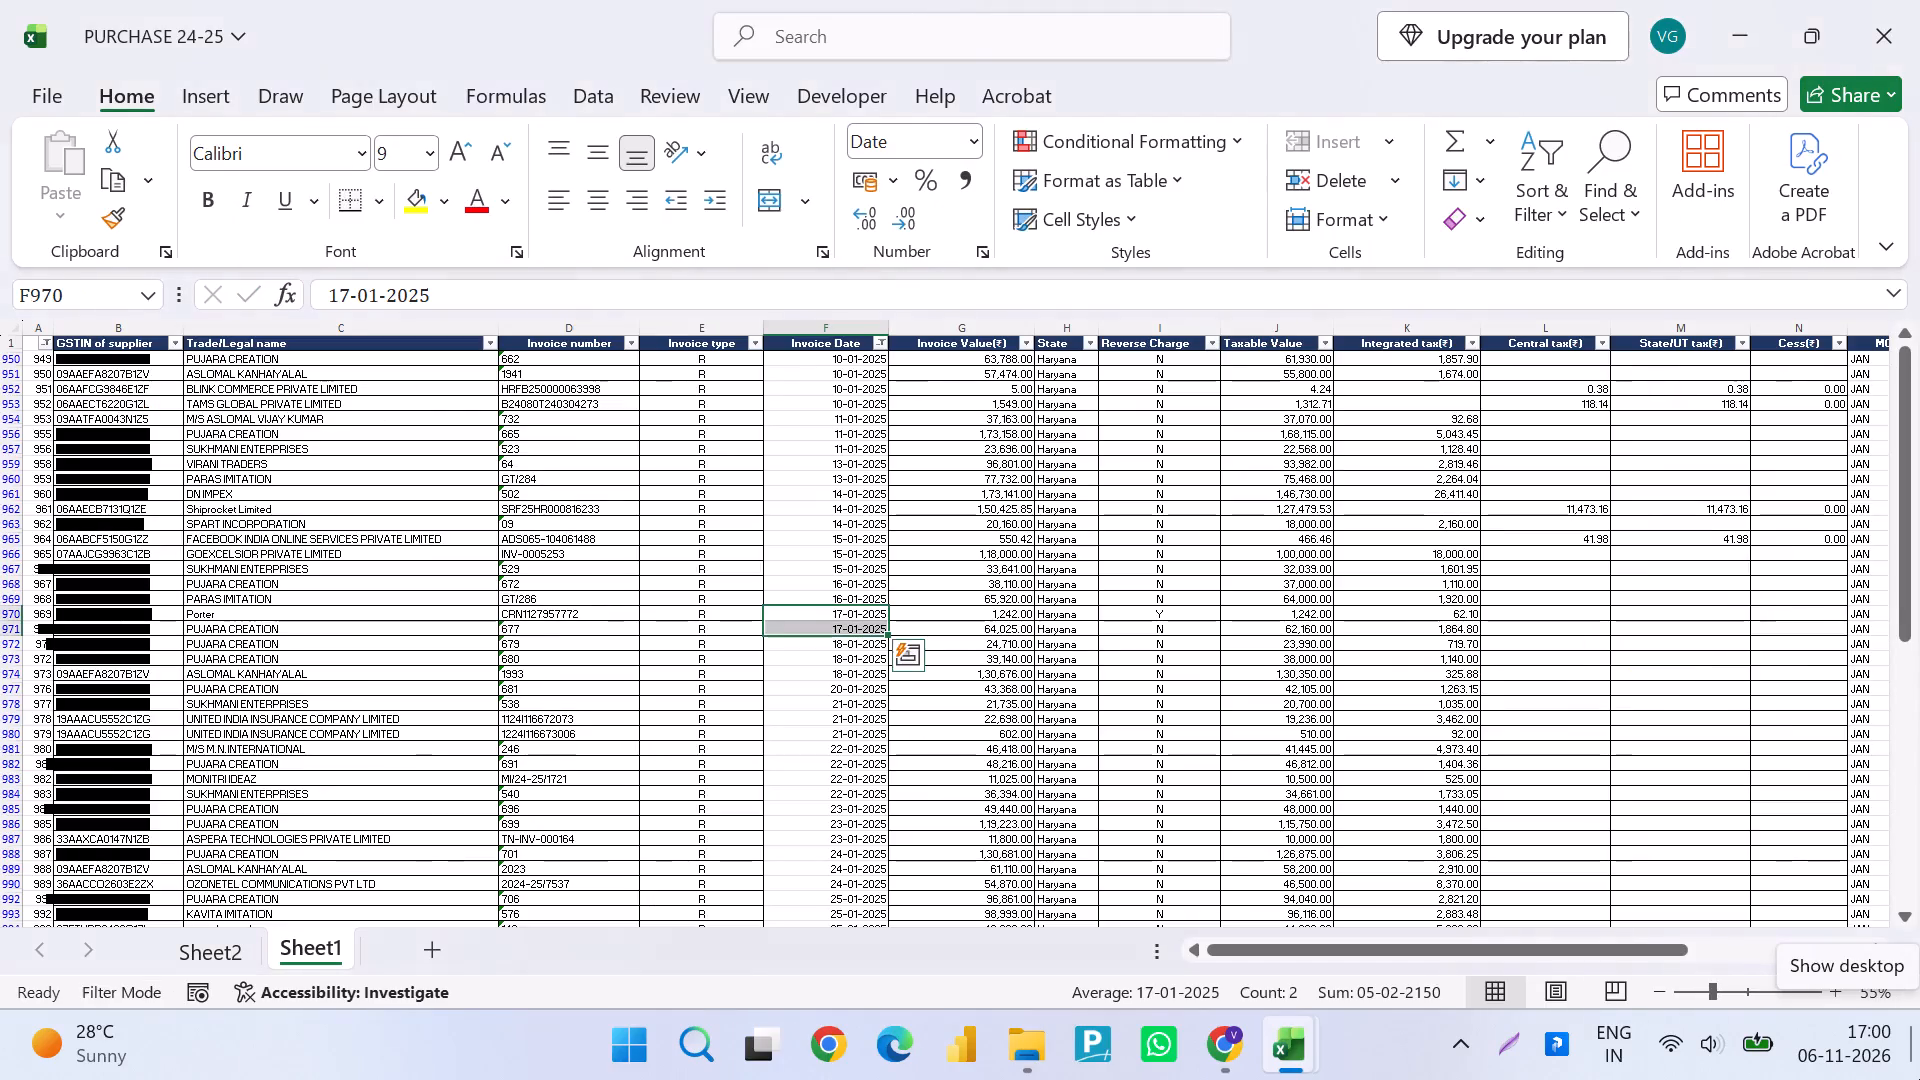
pyautogui.hotkey('alt', 'Tab')
pyautogui.hotkey('shift', 'Up')
pyautogui.hotkey('ctrl', 'c')
pyautogui.press('Down')
pyautogui.press('Return')
pyautogui.press('F2')
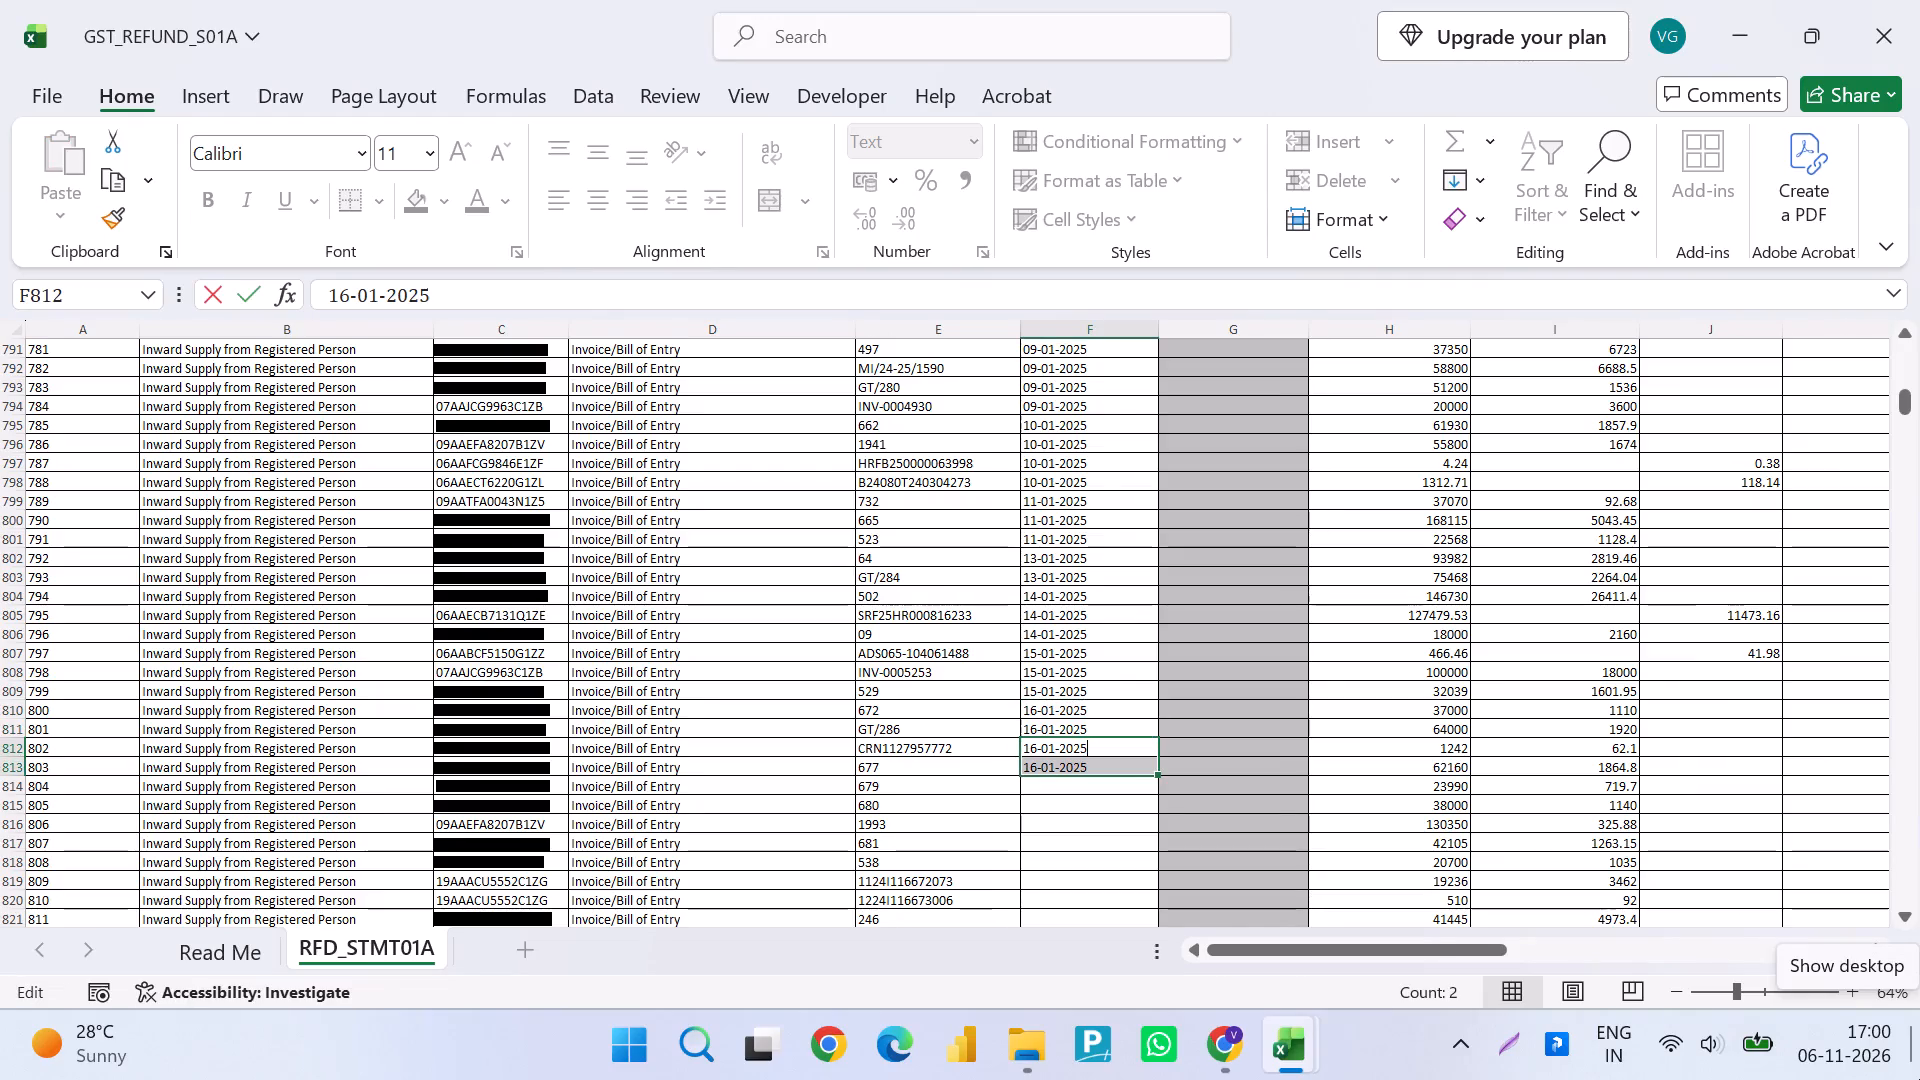
pyautogui.press('Left')
pyautogui.hotkey('ctrl', 'Left')
pyautogui.hotkey('ctrl', 'Left')
pyautogui.hotkey('ctrl', 'Left')
pyautogui.press('Left')
pyautogui.press('BackSpace')
pyautogui.press('7')
pyautogui.press('Return')
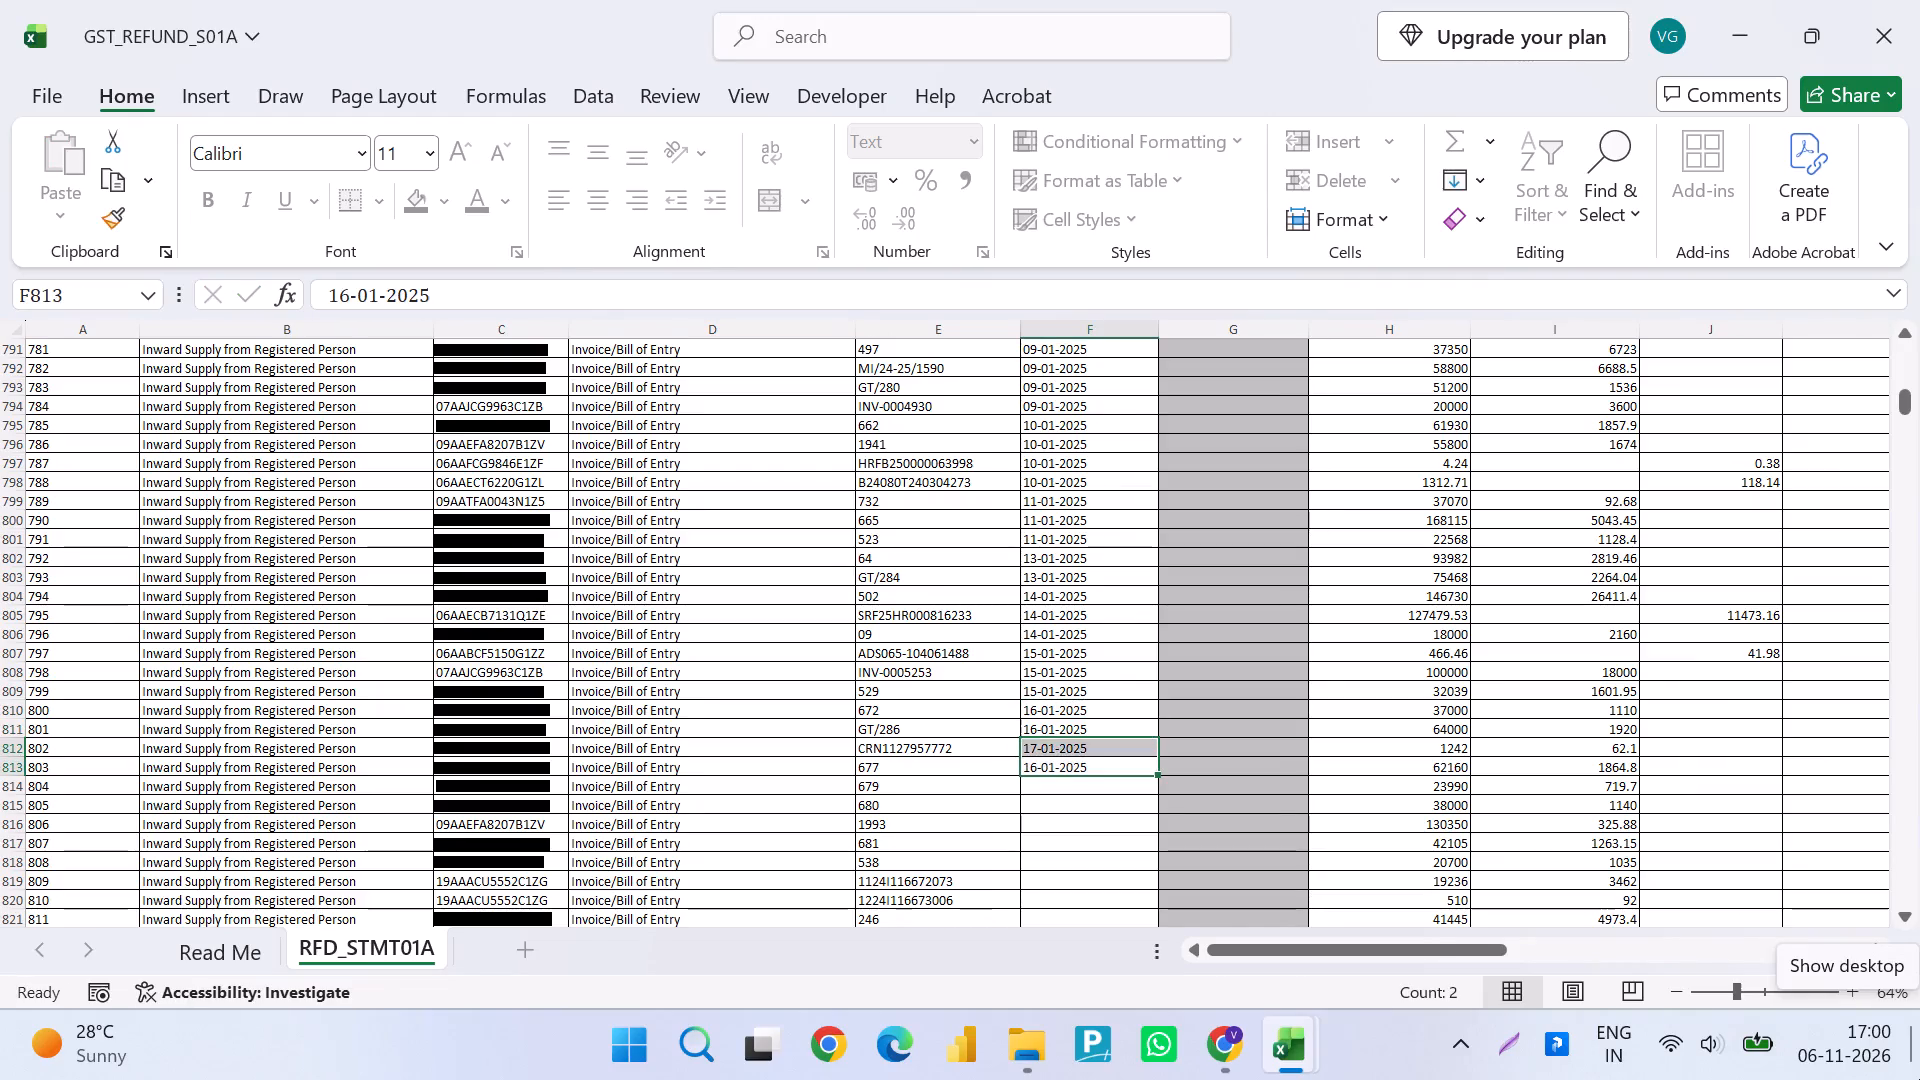
pyautogui.hotkey('ctrl', 'd')
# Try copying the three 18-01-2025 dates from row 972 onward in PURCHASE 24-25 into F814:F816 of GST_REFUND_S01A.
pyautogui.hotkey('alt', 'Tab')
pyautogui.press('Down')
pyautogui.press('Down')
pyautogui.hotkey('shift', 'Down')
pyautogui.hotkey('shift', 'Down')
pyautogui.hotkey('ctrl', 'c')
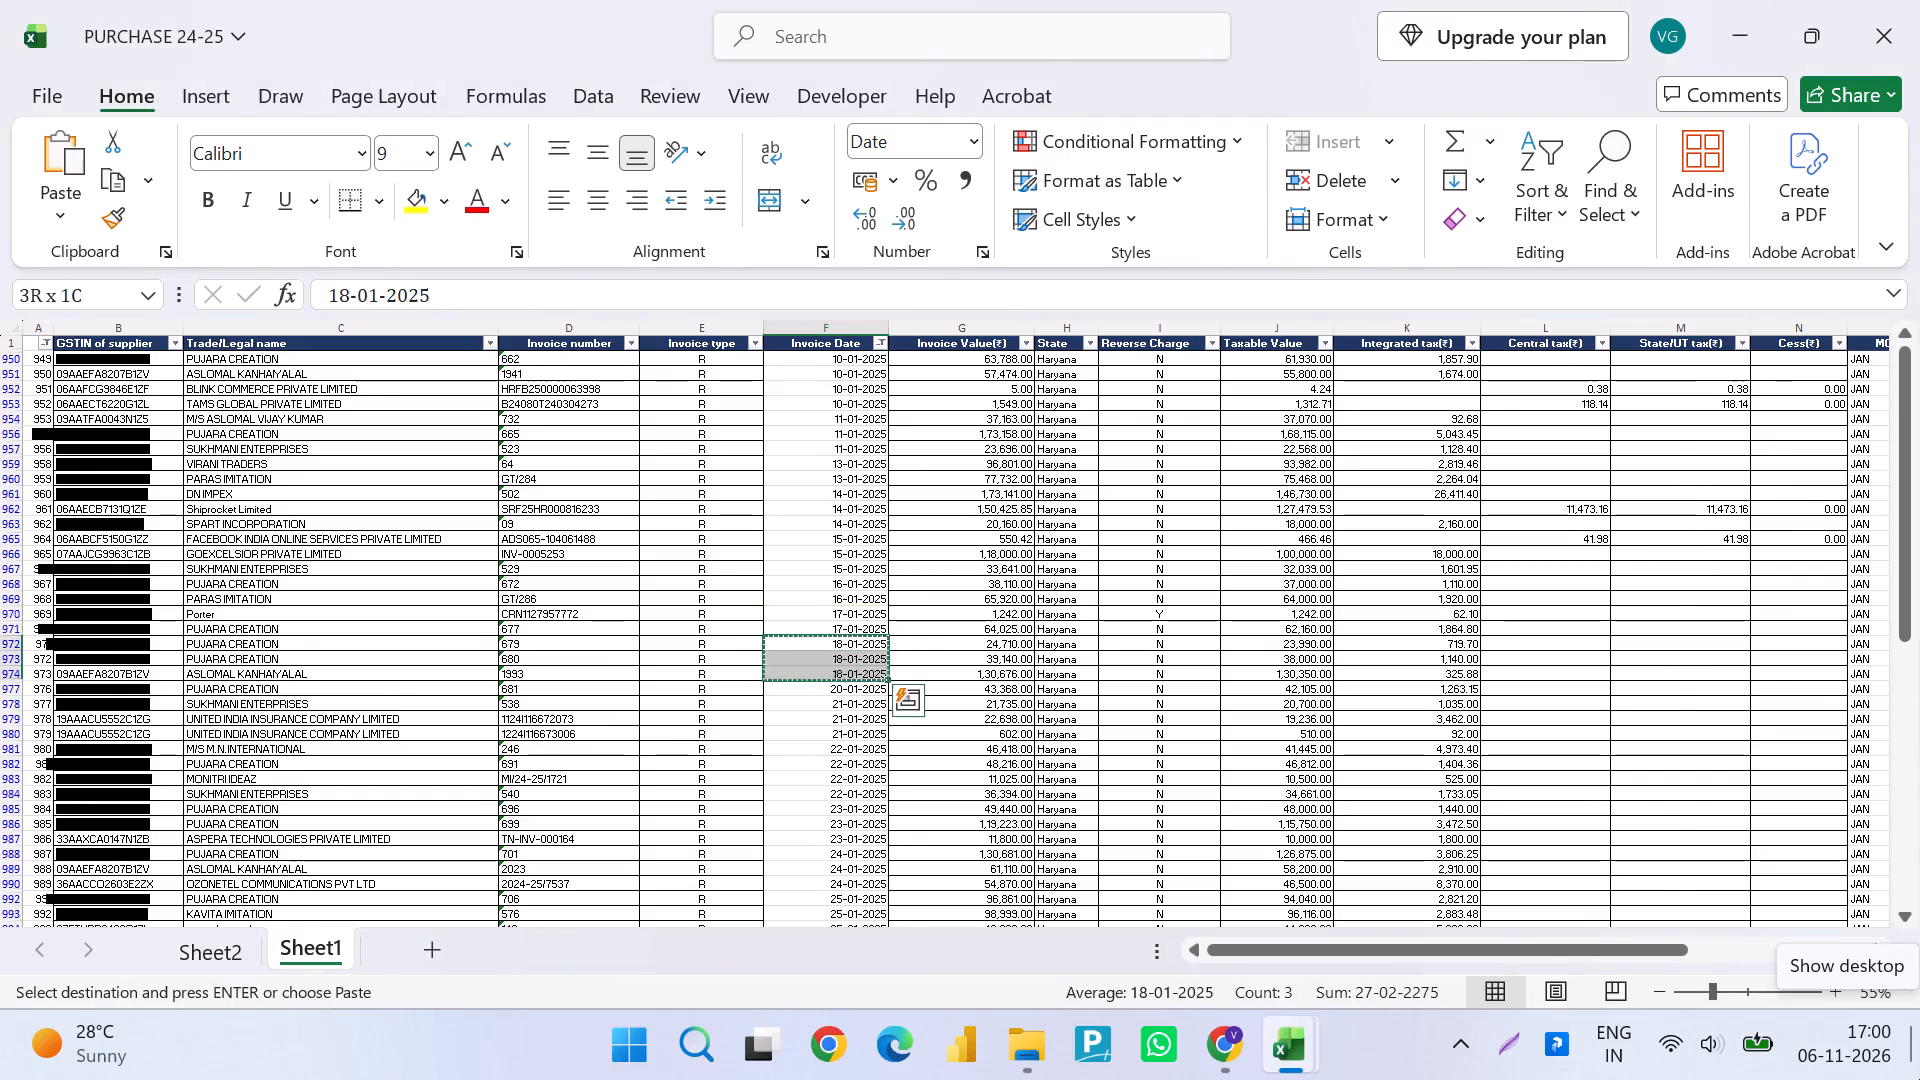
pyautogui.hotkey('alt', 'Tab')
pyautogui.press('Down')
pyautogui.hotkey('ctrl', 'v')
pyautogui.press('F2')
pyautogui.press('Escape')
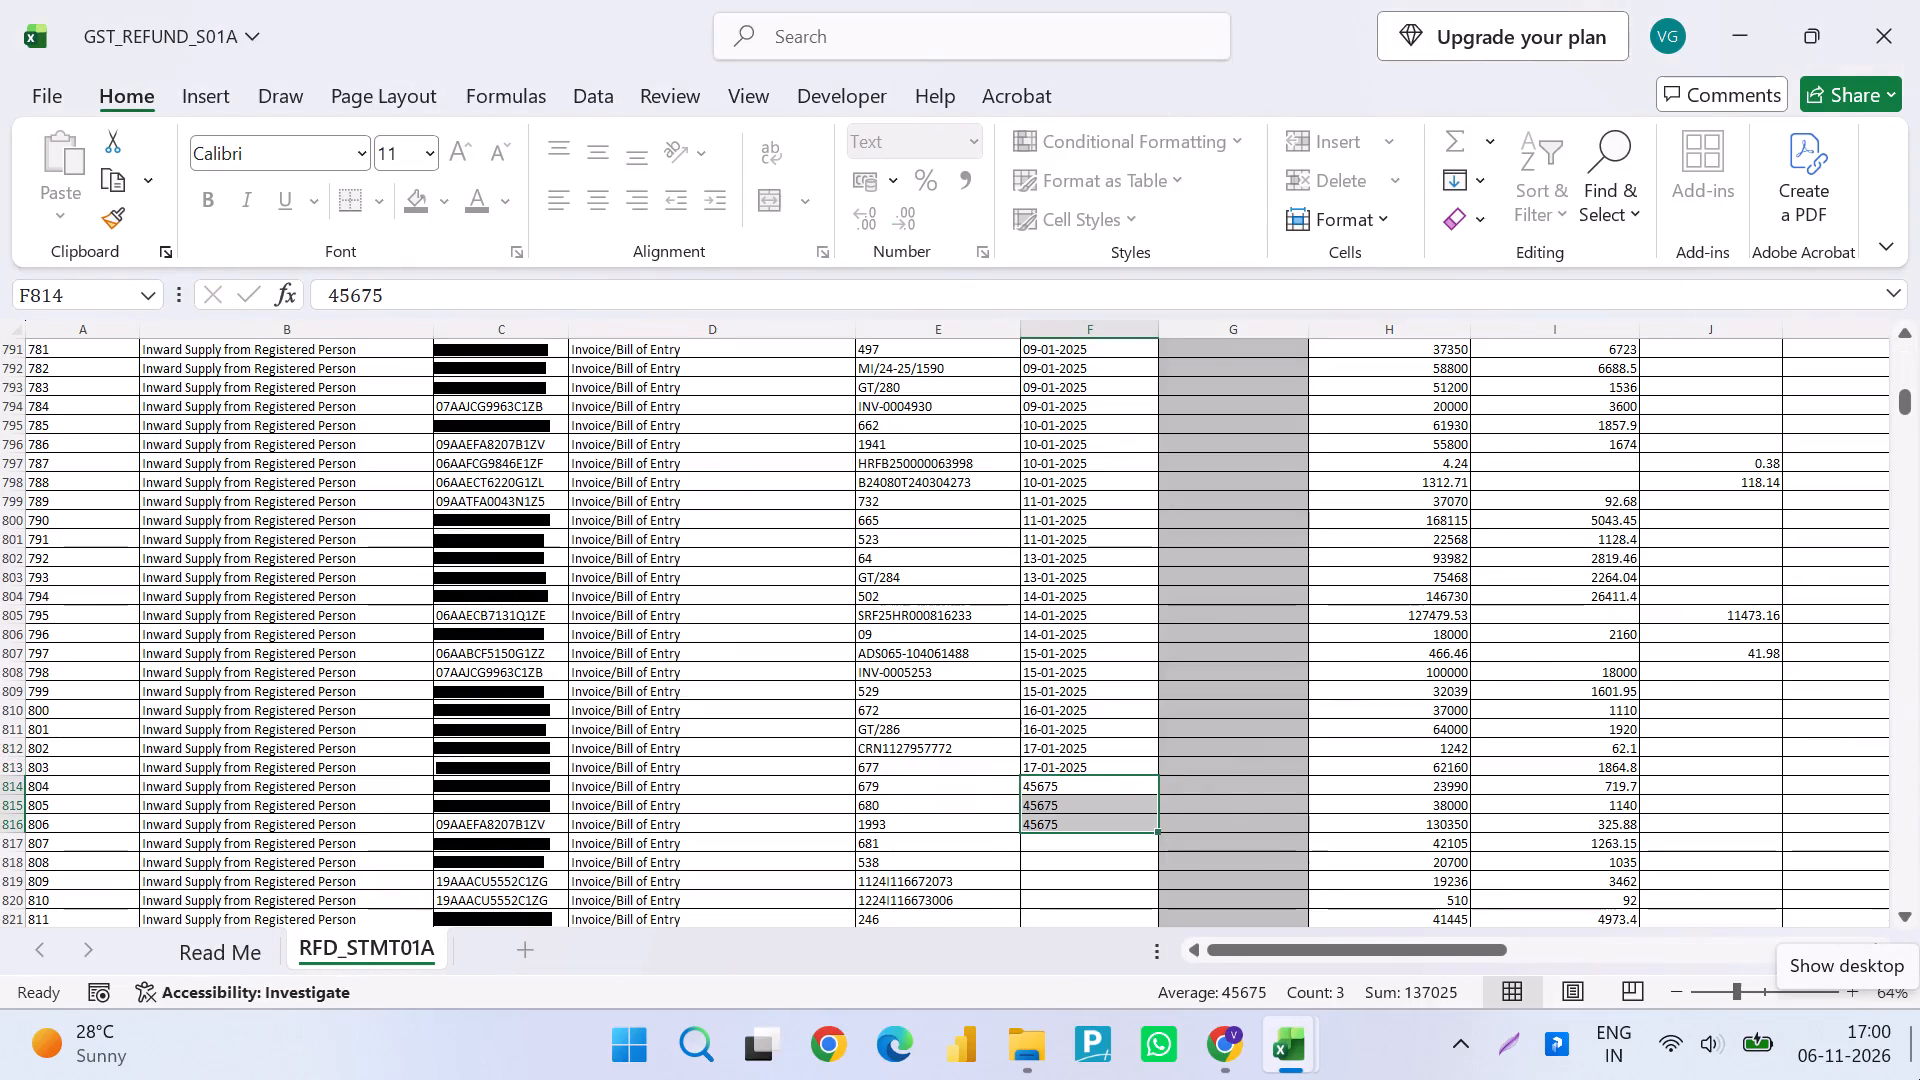
# Fill the date 17-01-2025 from F813 down through F816, replacing the pasted values.
pyautogui.press('Up')
pyautogui.press('Down')
pyautogui.press('Up')
pyautogui.hotkey('ctrl', 'shift', 'Down')
pyautogui.hotkey('ctrl', 'd')
# Change the date in F814, for invoice 679, to 18-01-2025 and fill it down through F816.
pyautogui.press('Down')
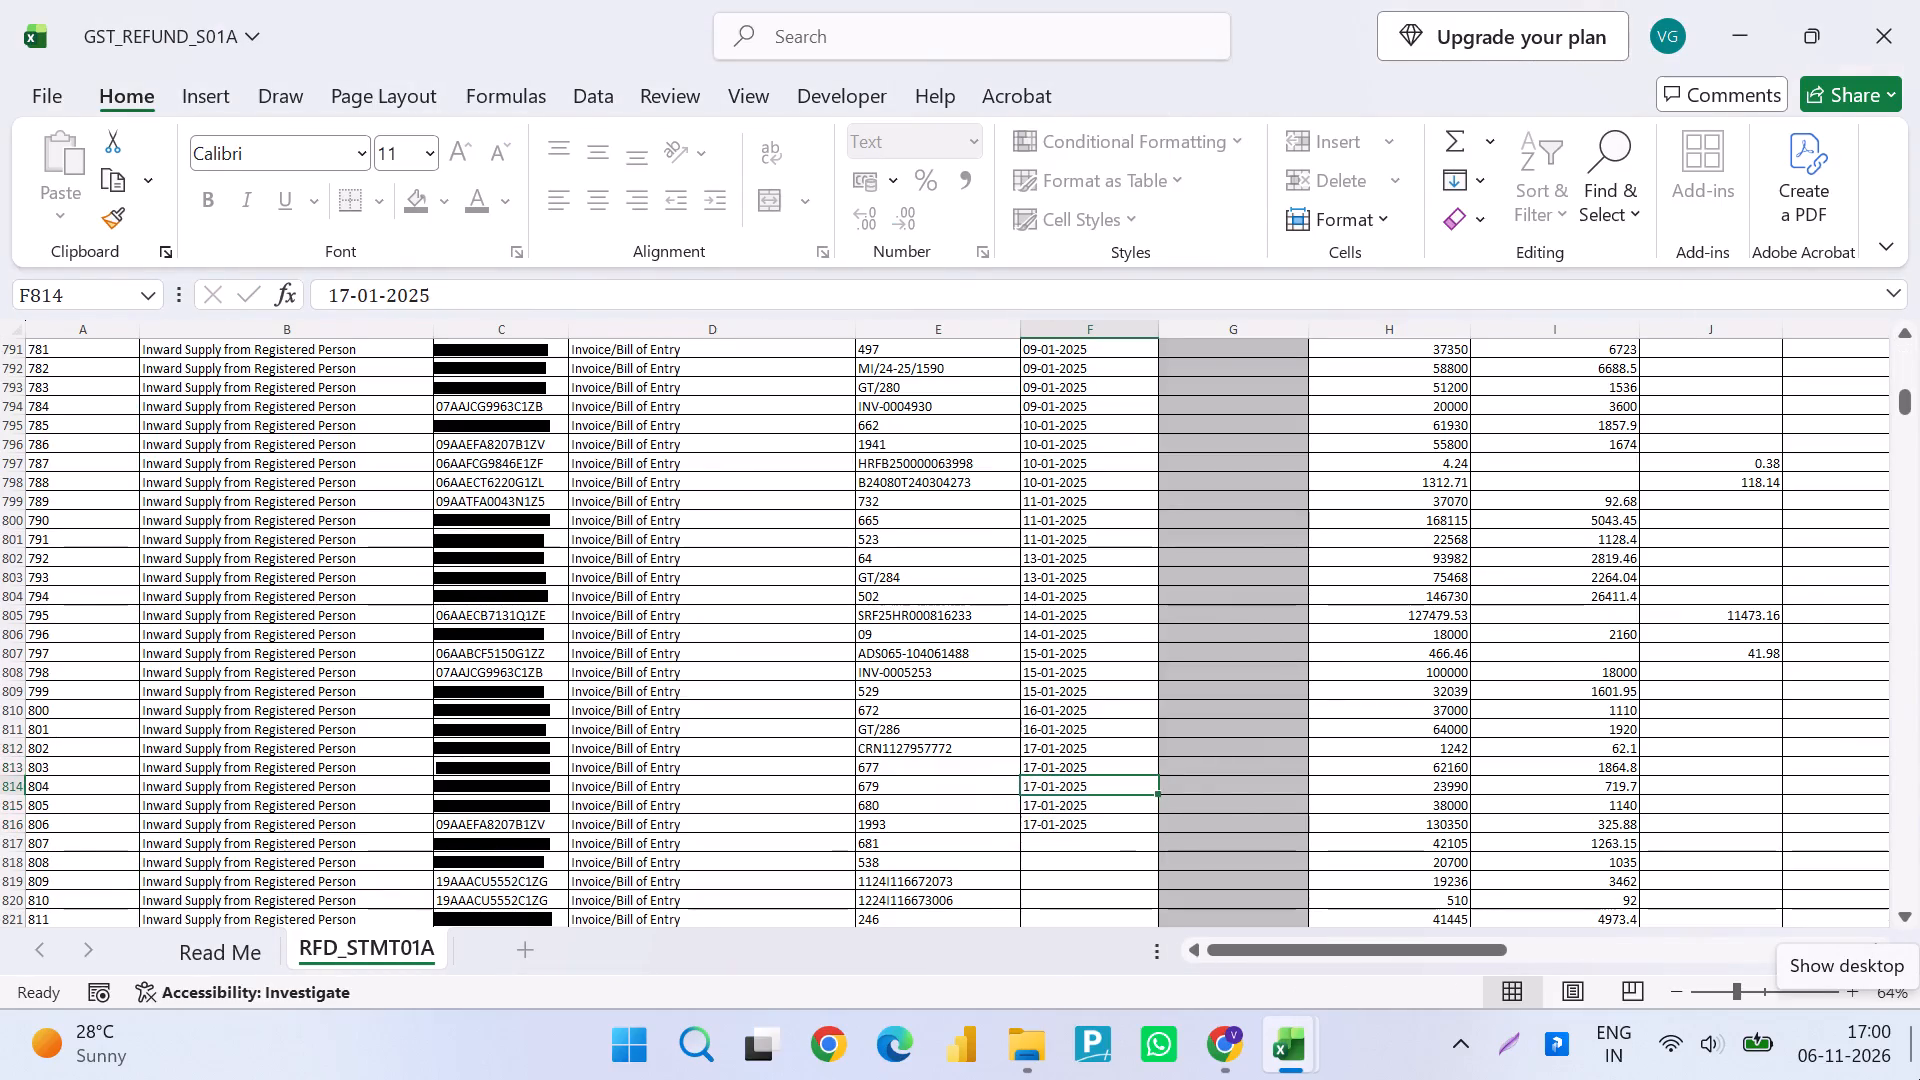
pyautogui.press('F2')
pyautogui.press('Left')
pyautogui.hotkey('ctrl', 'Left')
pyautogui.hotkey('ctrl', 'Left')
pyautogui.hotkey('ctrl', 'Left')
pyautogui.press('Left')
pyautogui.press('BackSpace')
pyautogui.press('8')
pyautogui.press('Return')
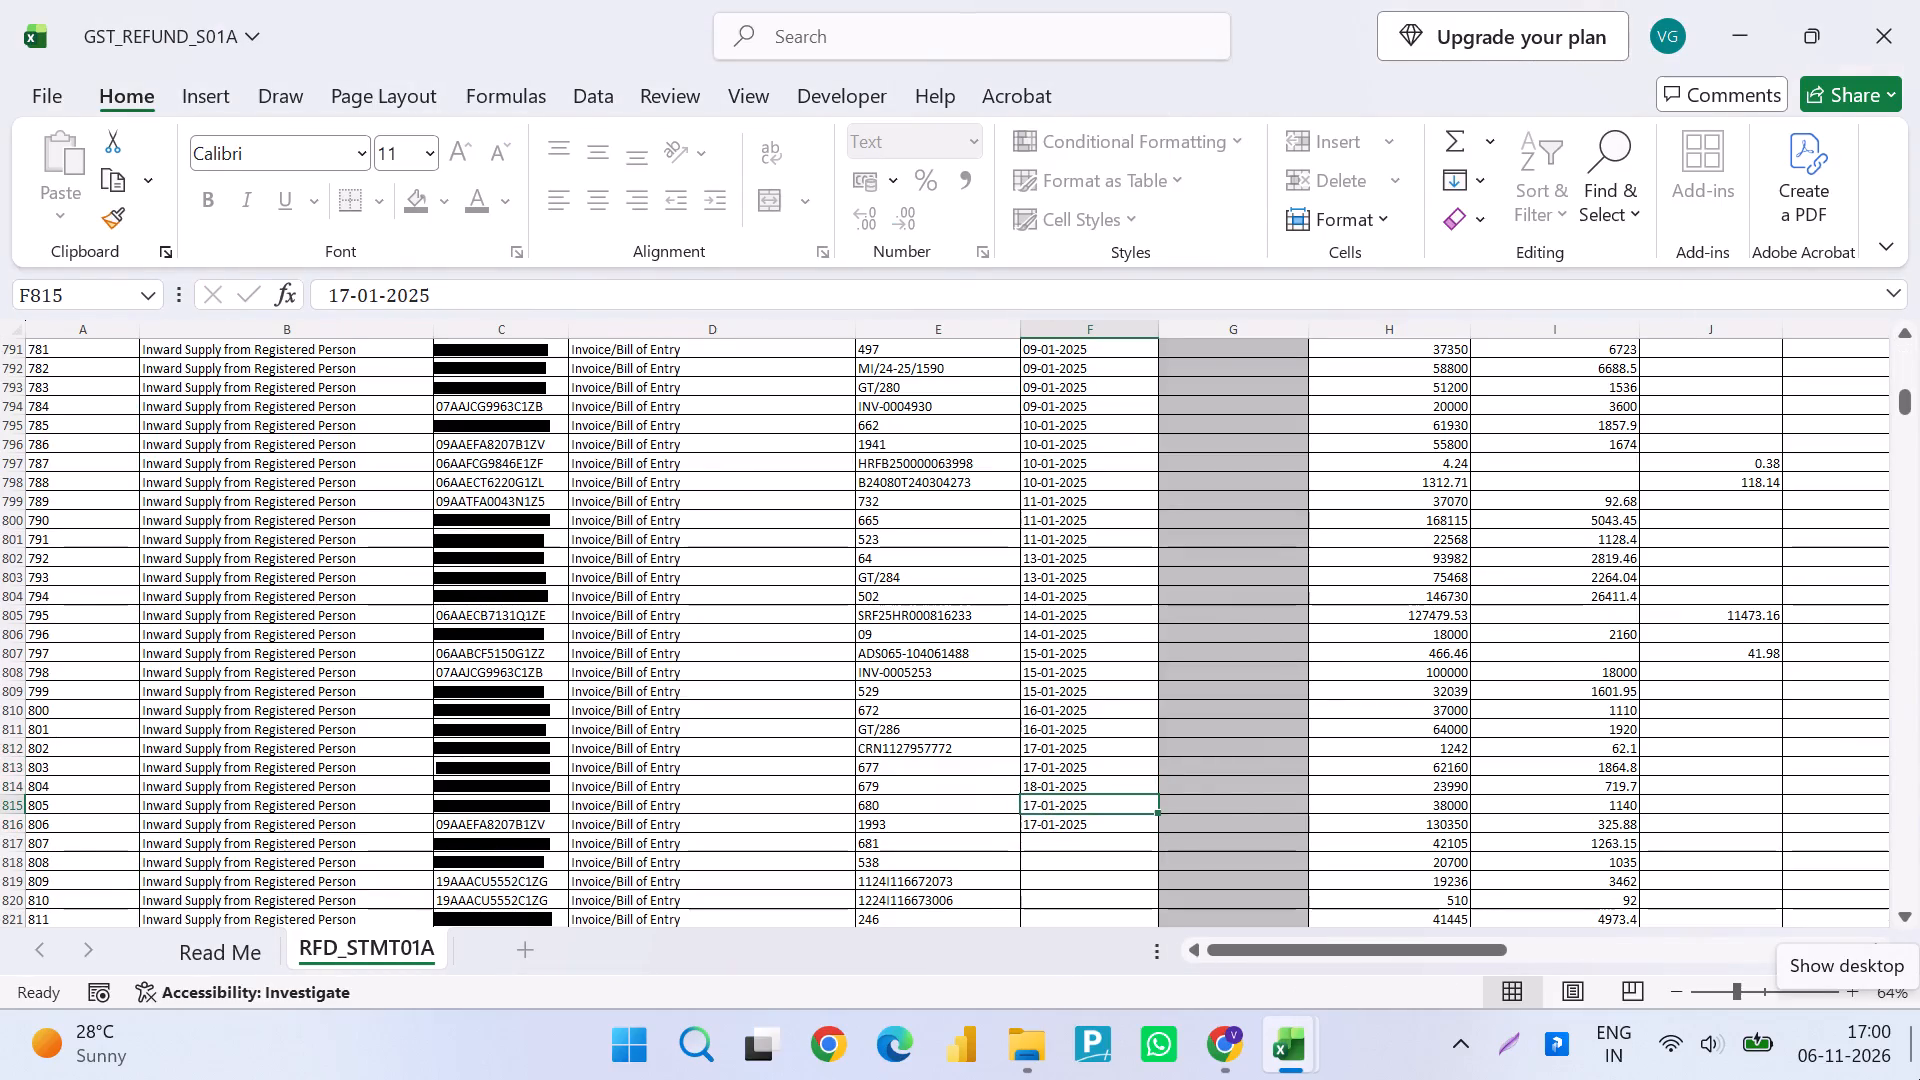
pyautogui.hotkey('ctrl', 'd')
pyautogui.press('Down')
pyautogui.hotkey('ctrl', 'd')
# Check the next invoice date in row 977 of PURCHASE 24-25, then fill F816 of GST_REFUND_S01A down into F817.
pyautogui.hotkey('alt', 'Tab')
pyautogui.press('Down')
pyautogui.press('Down')
pyautogui.press('Down')
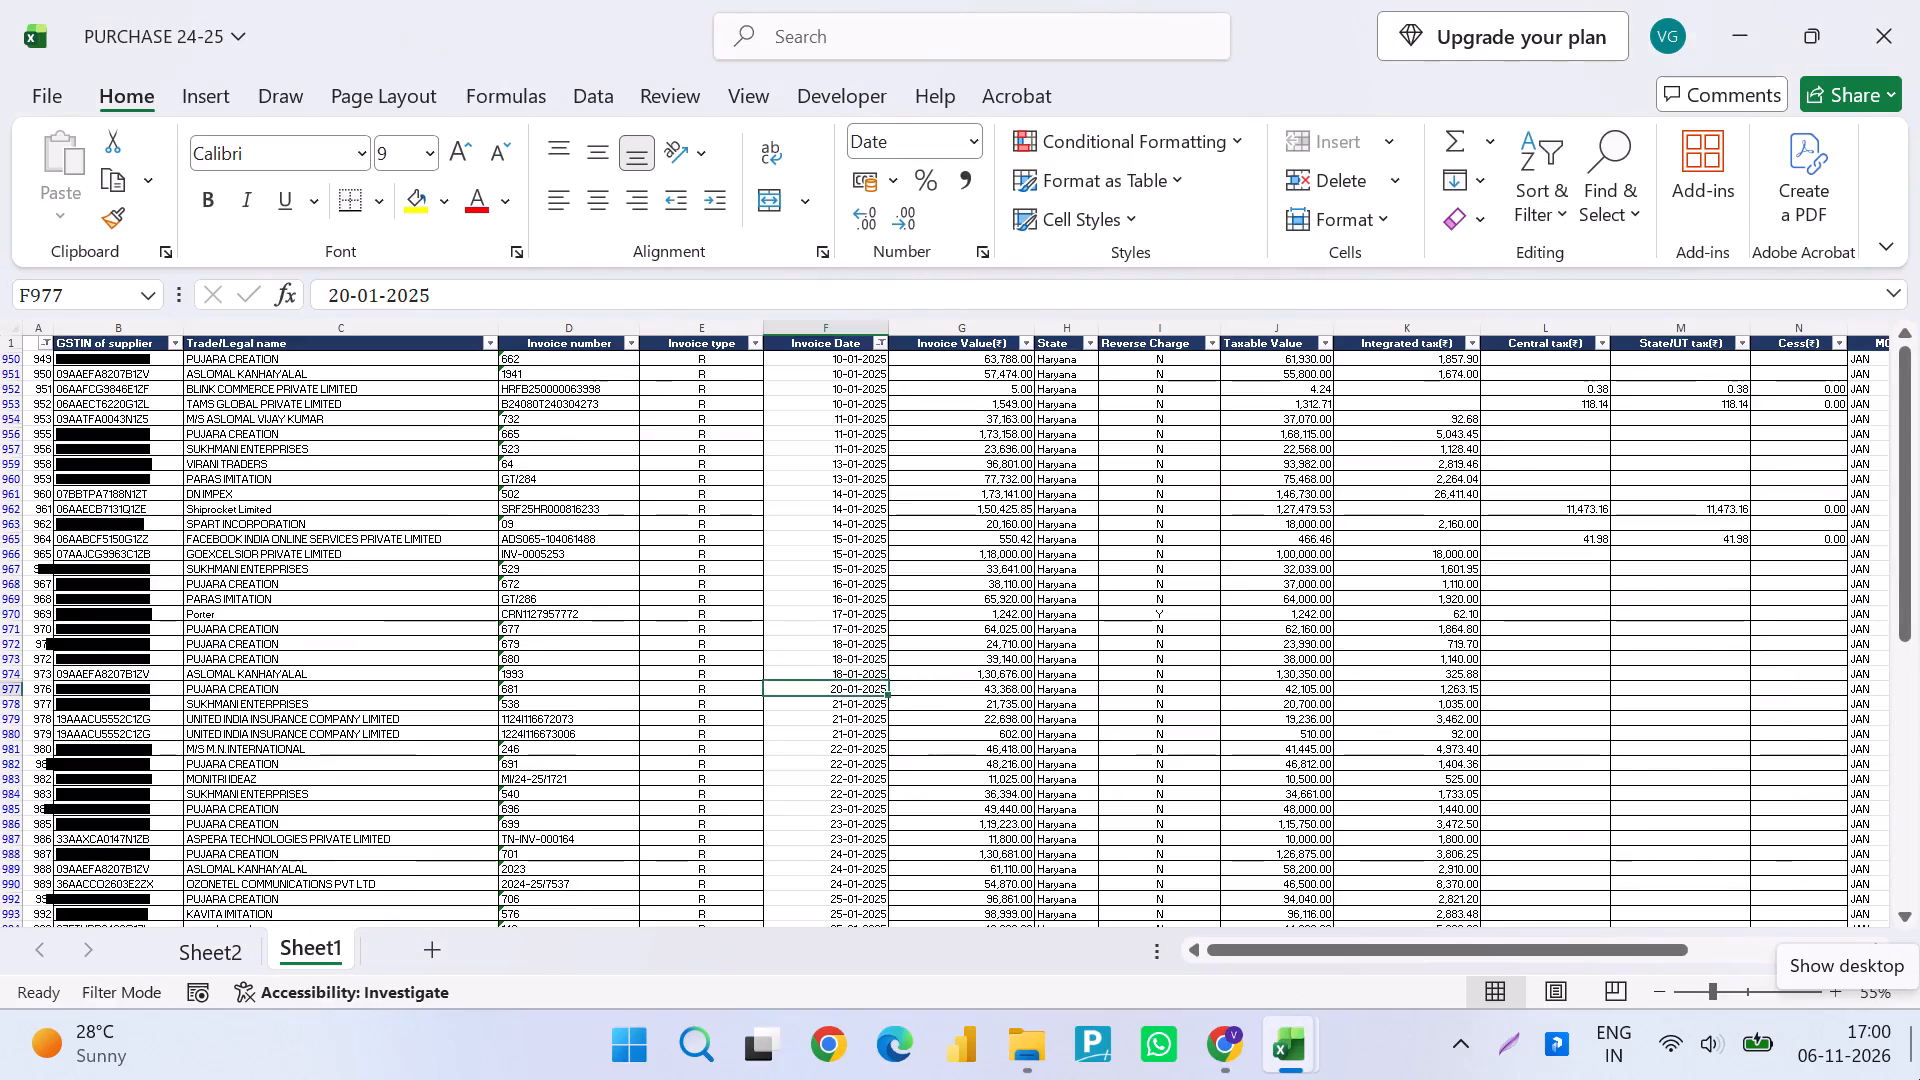
pyautogui.hotkey('alt', 'Tab')
pyautogui.press('Down')
pyautogui.hotkey('ctrl', 'x')
pyautogui.press('F2')
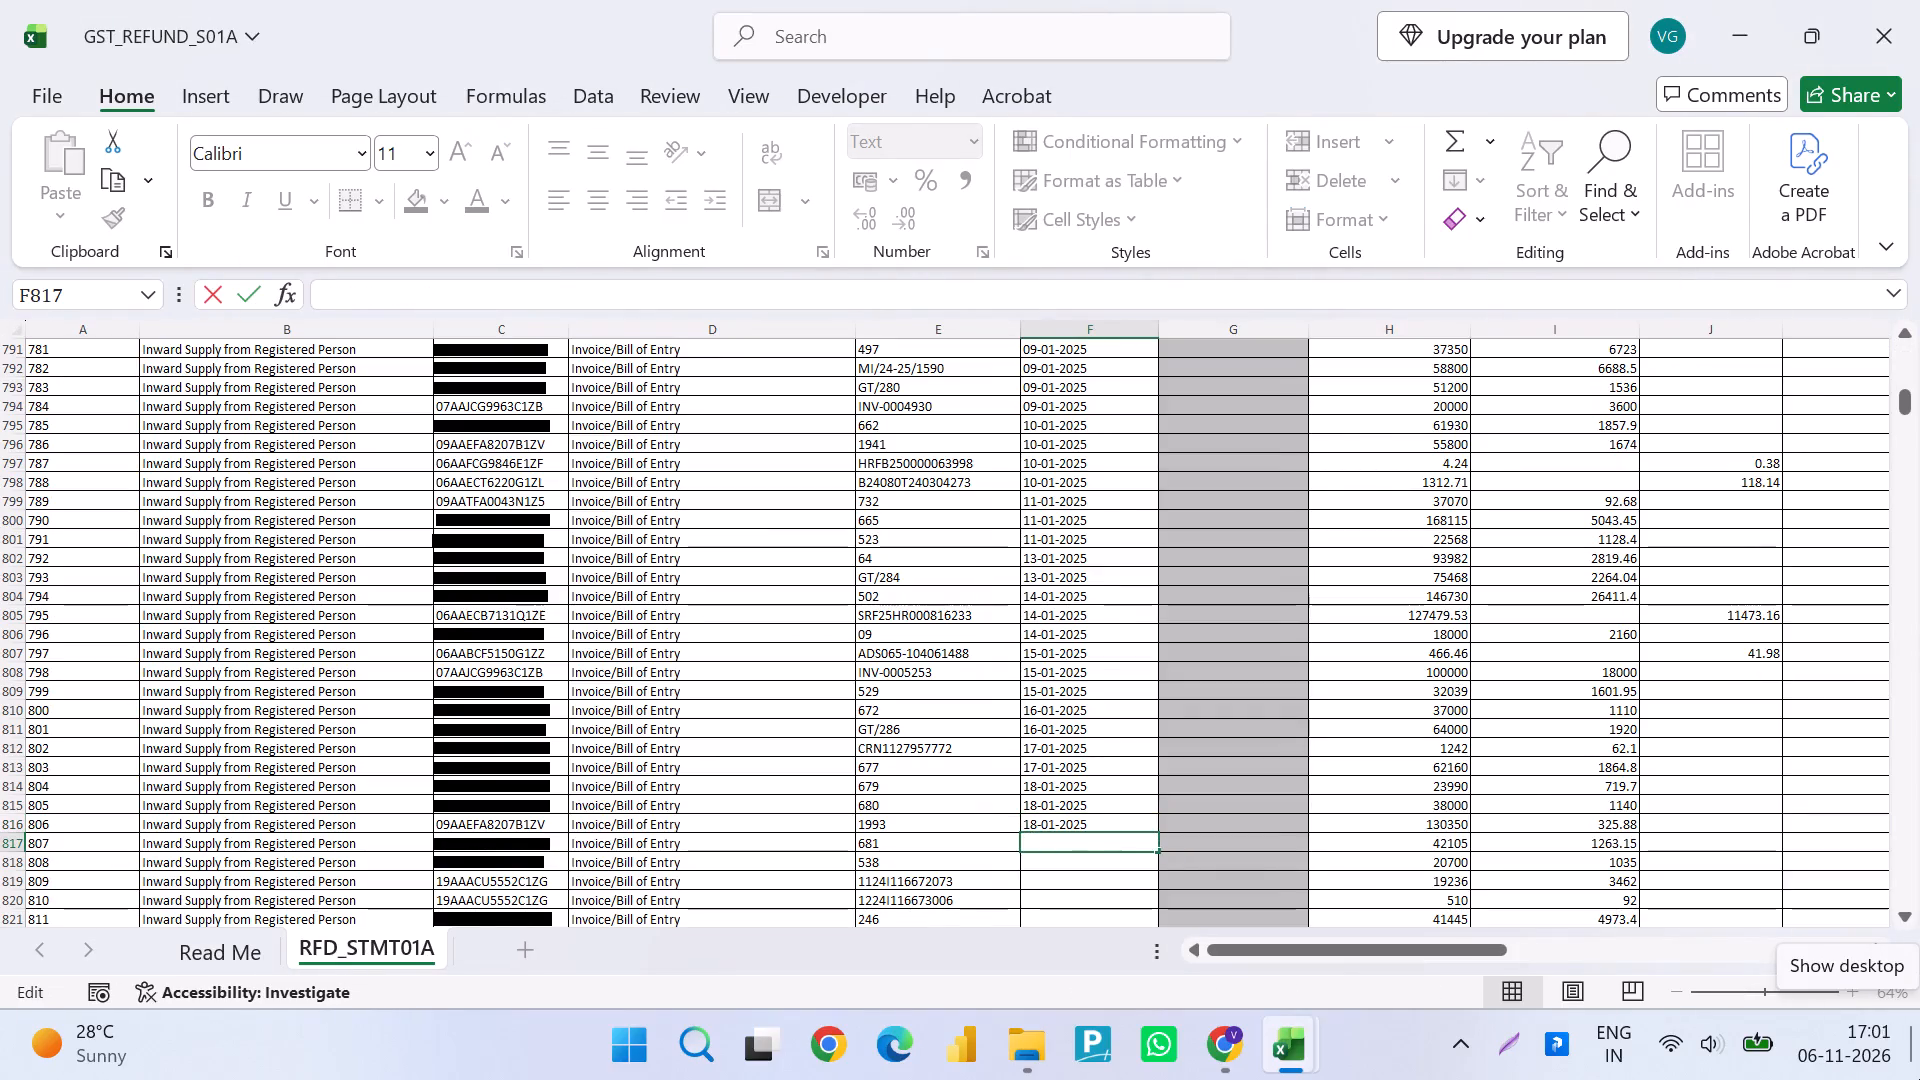
pyautogui.press('Escape')
pyautogui.hotkey('ctrl', 'd')
# Change the date in F817, for invoice 681, to 20-01-2025.
pyautogui.press('F2')
pyautogui.hotkey('ctrl', 'Left')
pyautogui.hotkey('ctrl', 'Left')
pyautogui.hotkey('ctrl', 'Left')
pyautogui.hotkey('ctrl', 'Left')
pyautogui.hotkey('ctrl', 'Left')
pyautogui.hotkey('shift', 'Right')
pyautogui.hotkey('shift', 'Right')
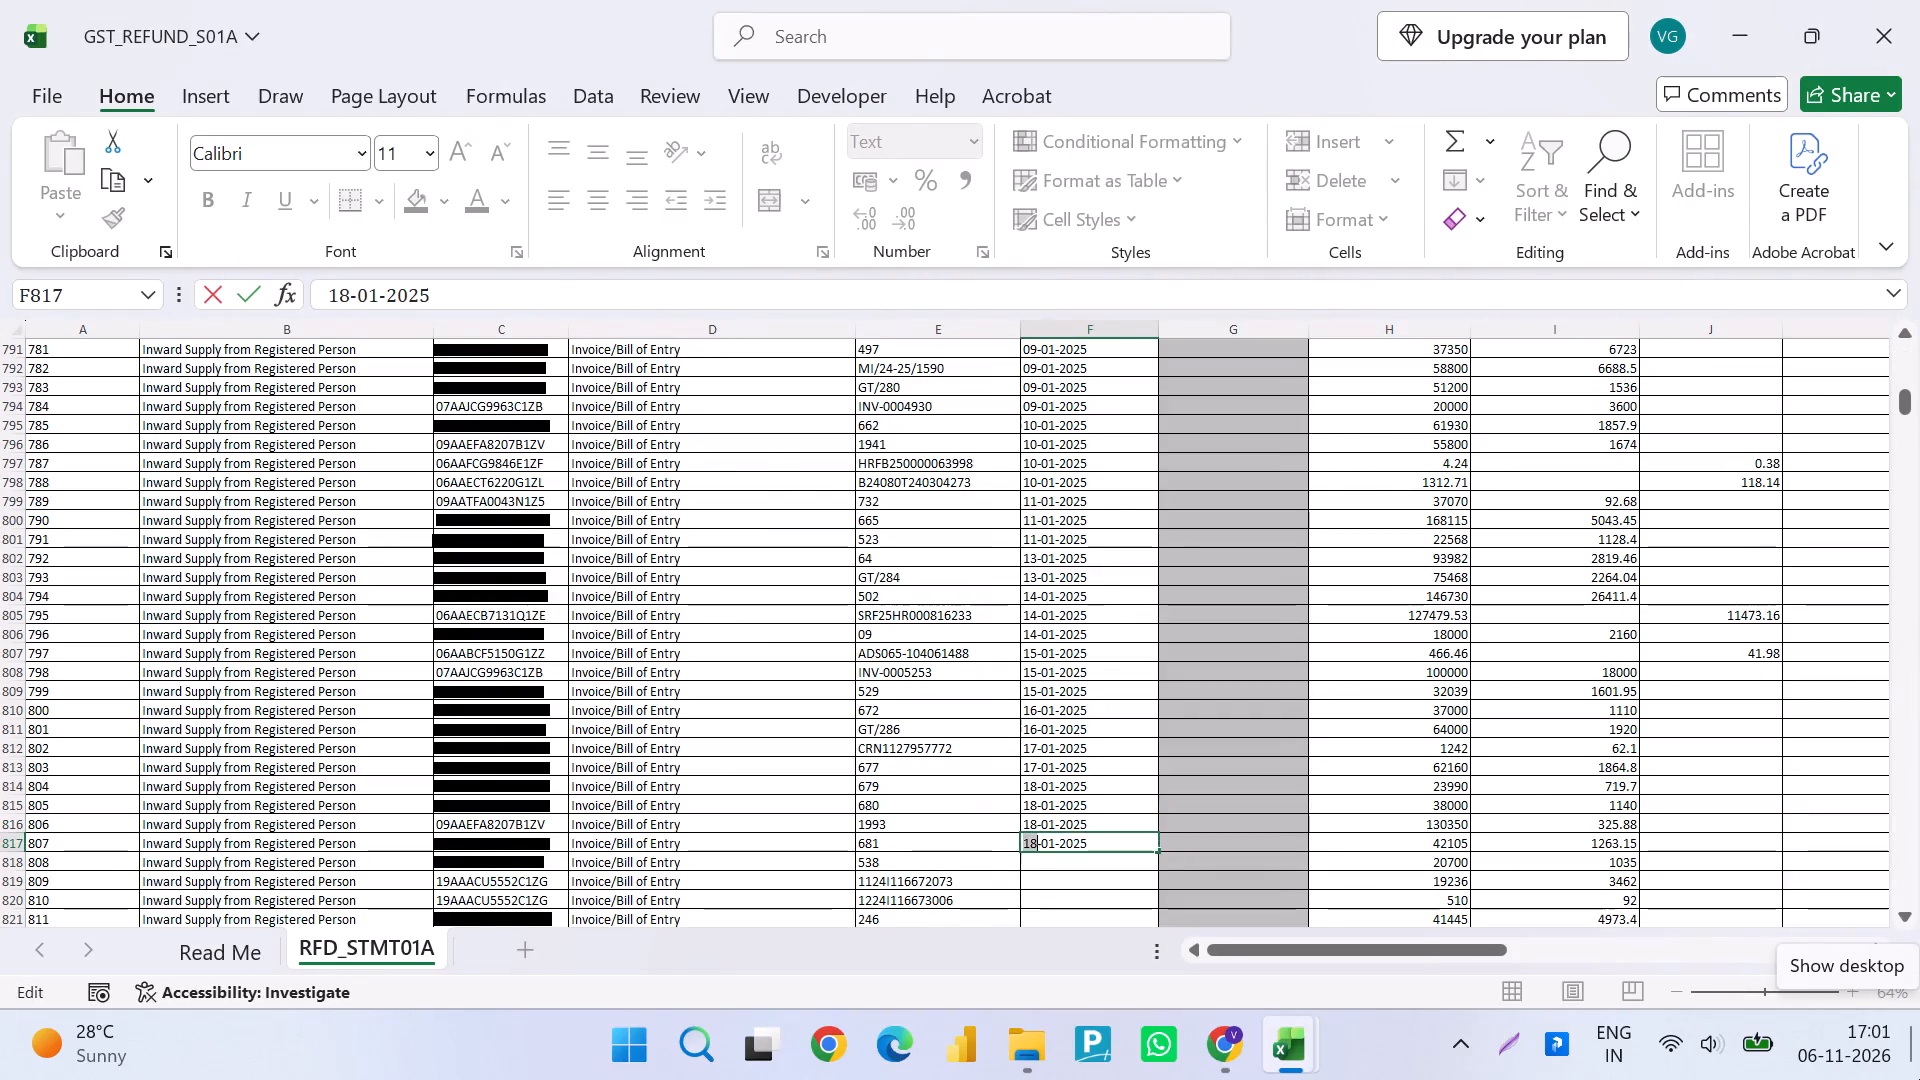
pyautogui.write('20')
pyautogui.press('Return')
# Check the 21-01-2025 rows from 978 in PURCHASE 24-25, then copy F814:F816 of GST_REFUND_S01A into F818:F820.
pyautogui.hotkey('alt', 'Tab')
pyautogui.press('Down')
pyautogui.hotkey('shift', 'Down')
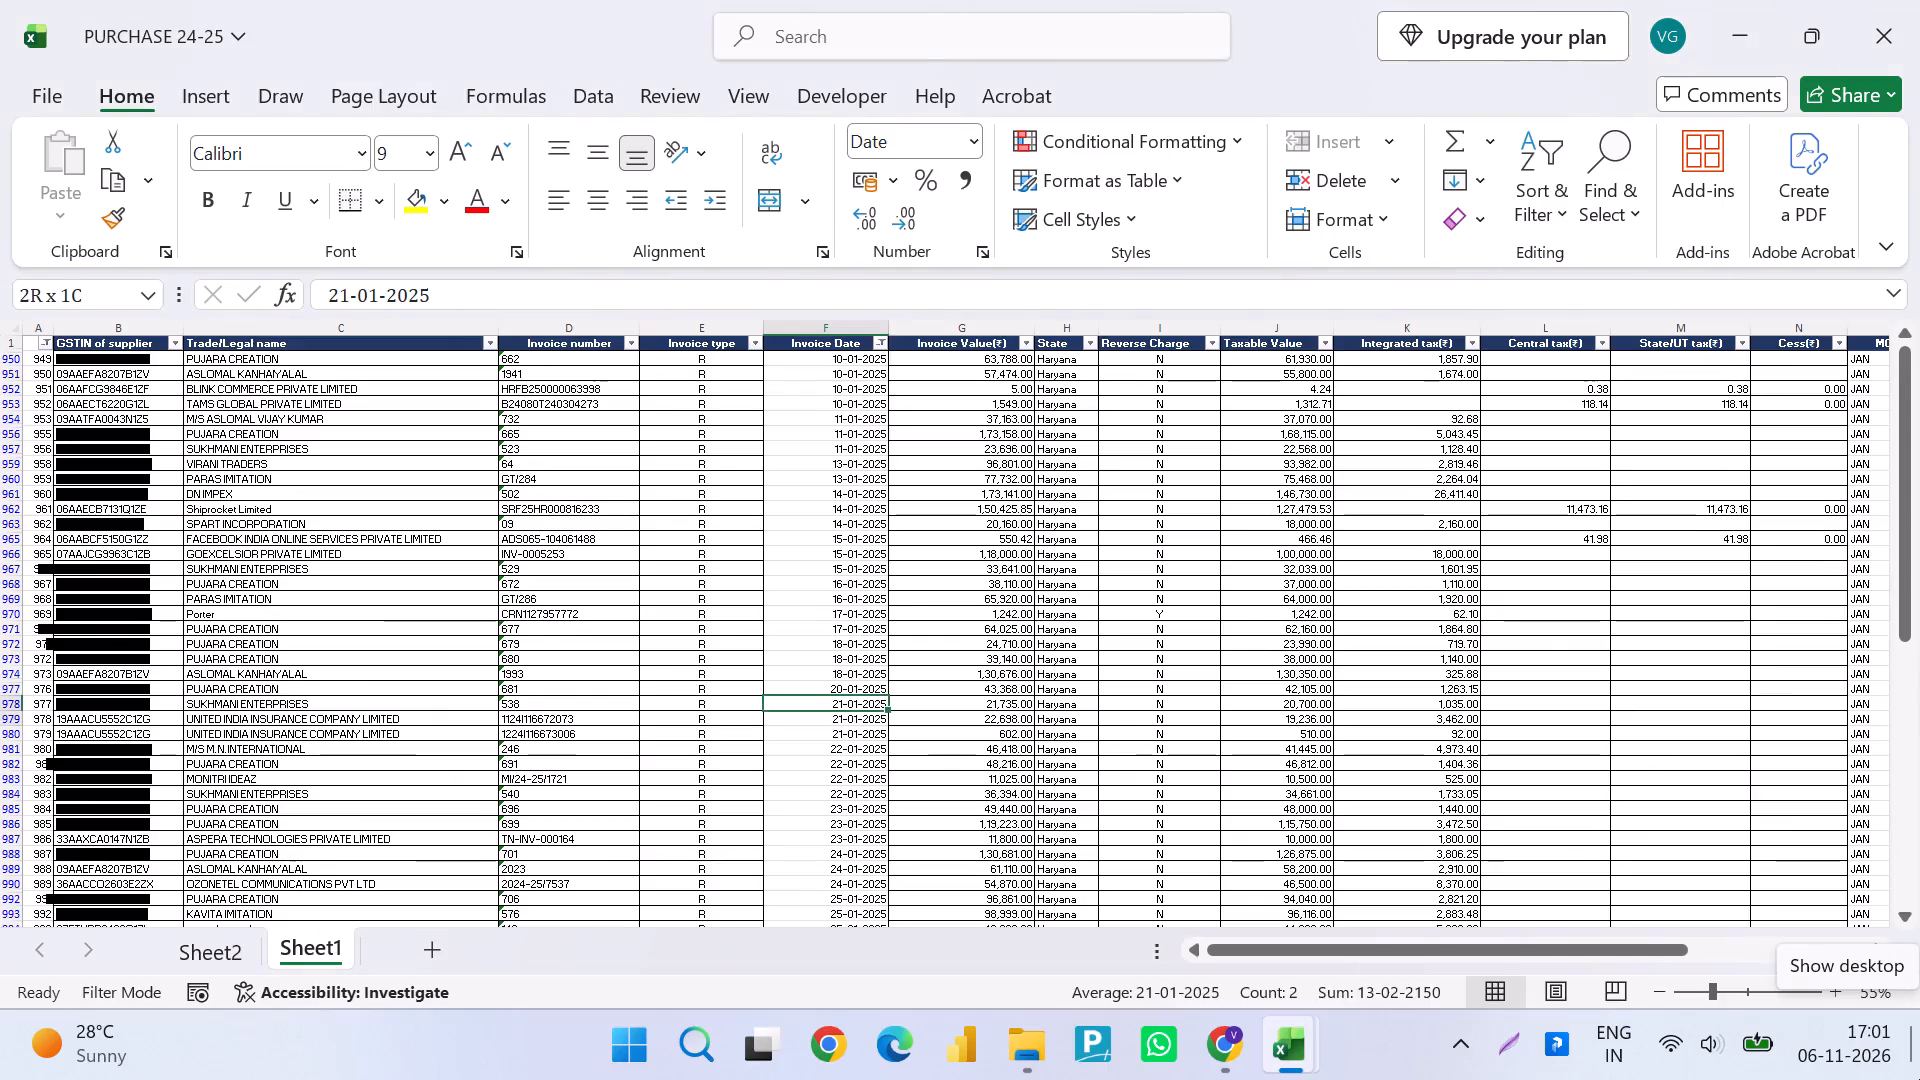
pyautogui.hotkey('shift', 'Down')
pyautogui.hotkey('shift', 'Down')
pyautogui.hotkey('shift', 'Up')
pyautogui.hotkey('alt', 'Tab')
pyautogui.press('Up')
pyautogui.press('Up')
pyautogui.hotkey('shift', 'Up')
pyautogui.hotkey('shift', 'Up')
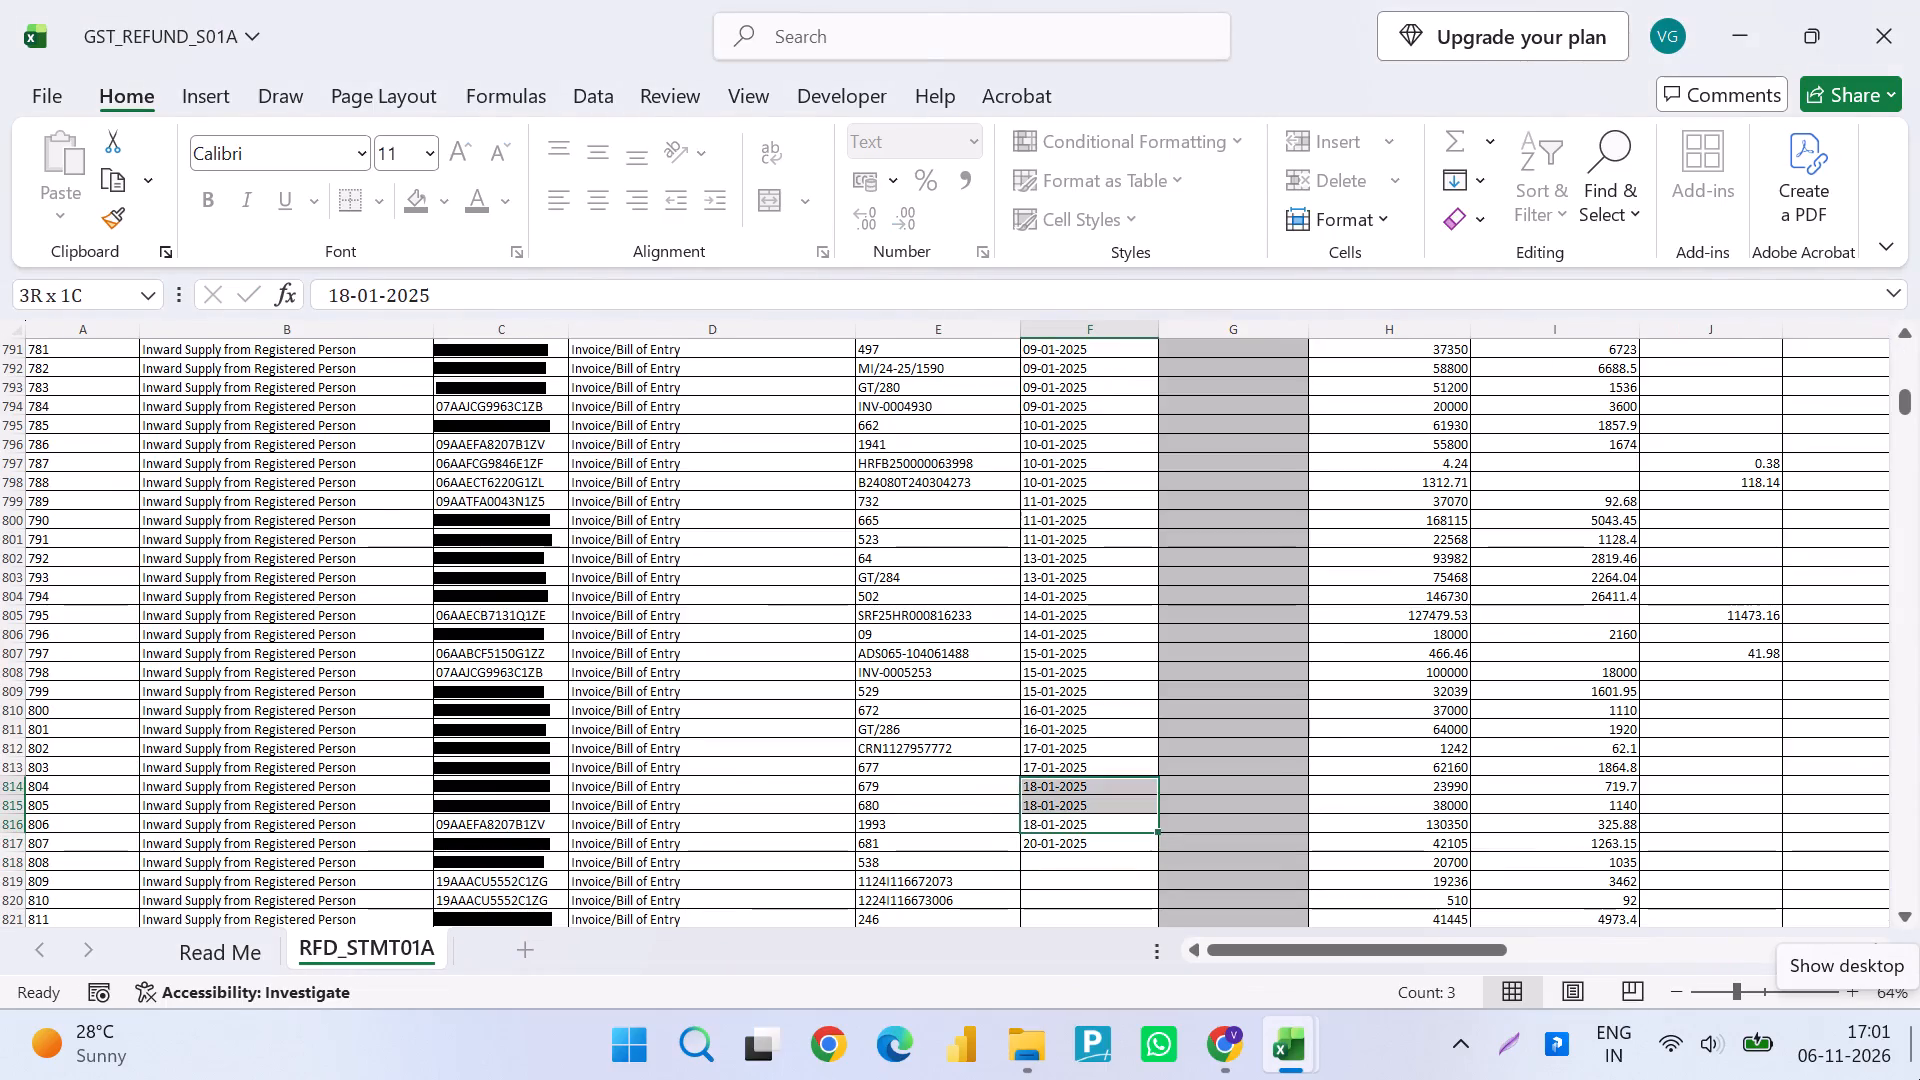
pyautogui.hotkey('ctrl', 'c')
pyautogui.hotkey('ctrl', 'Down')
pyautogui.press('Down')
pyautogui.press('Return')
# Change the date in F818, for invoice 538, to 21-01-2025 and fill it down through F820.
pyautogui.press('F2')
pyautogui.press('Left')
pyautogui.hotkey('ctrl', 'Left')
pyautogui.hotkey('ctrl', 'Left')
pyautogui.hotkey('ctrl', 'Left')
pyautogui.hotkey('ctrl', 'Left')
pyautogui.hotkey('ctrl', 'Left')
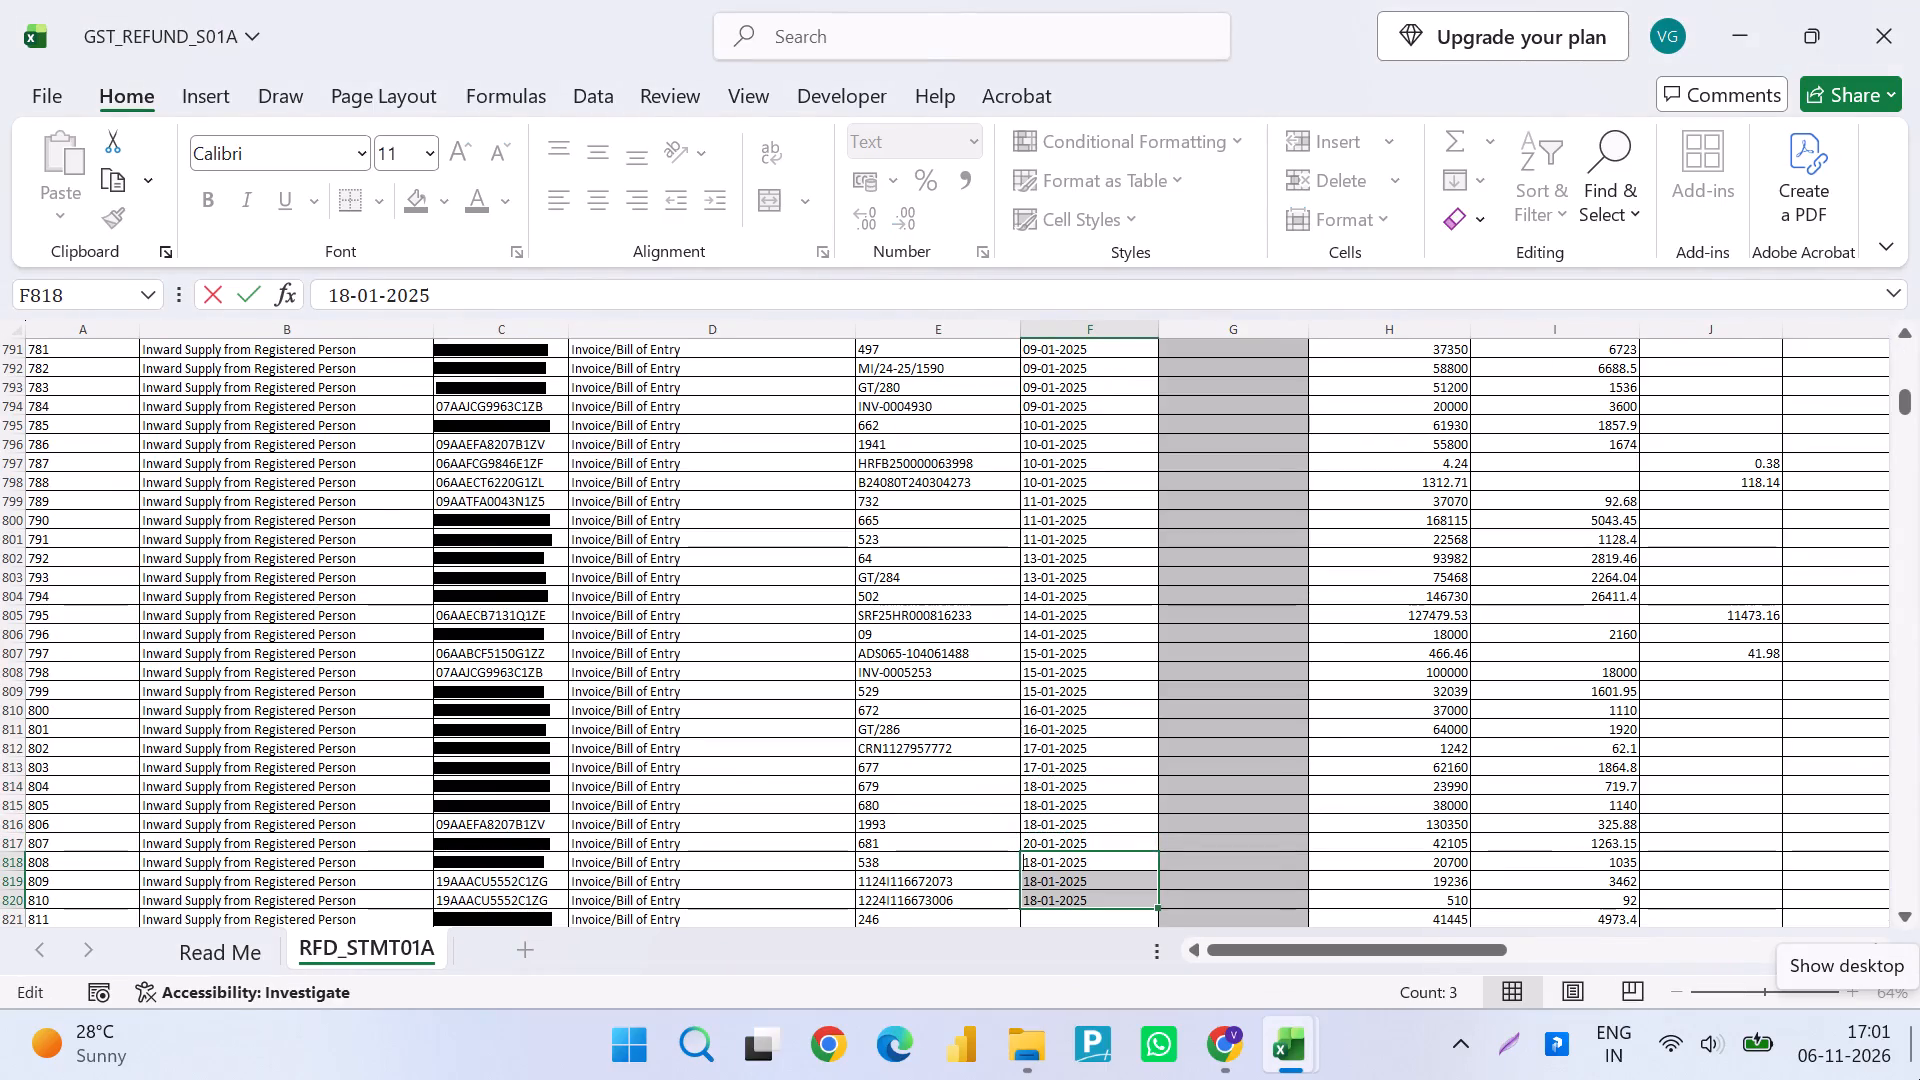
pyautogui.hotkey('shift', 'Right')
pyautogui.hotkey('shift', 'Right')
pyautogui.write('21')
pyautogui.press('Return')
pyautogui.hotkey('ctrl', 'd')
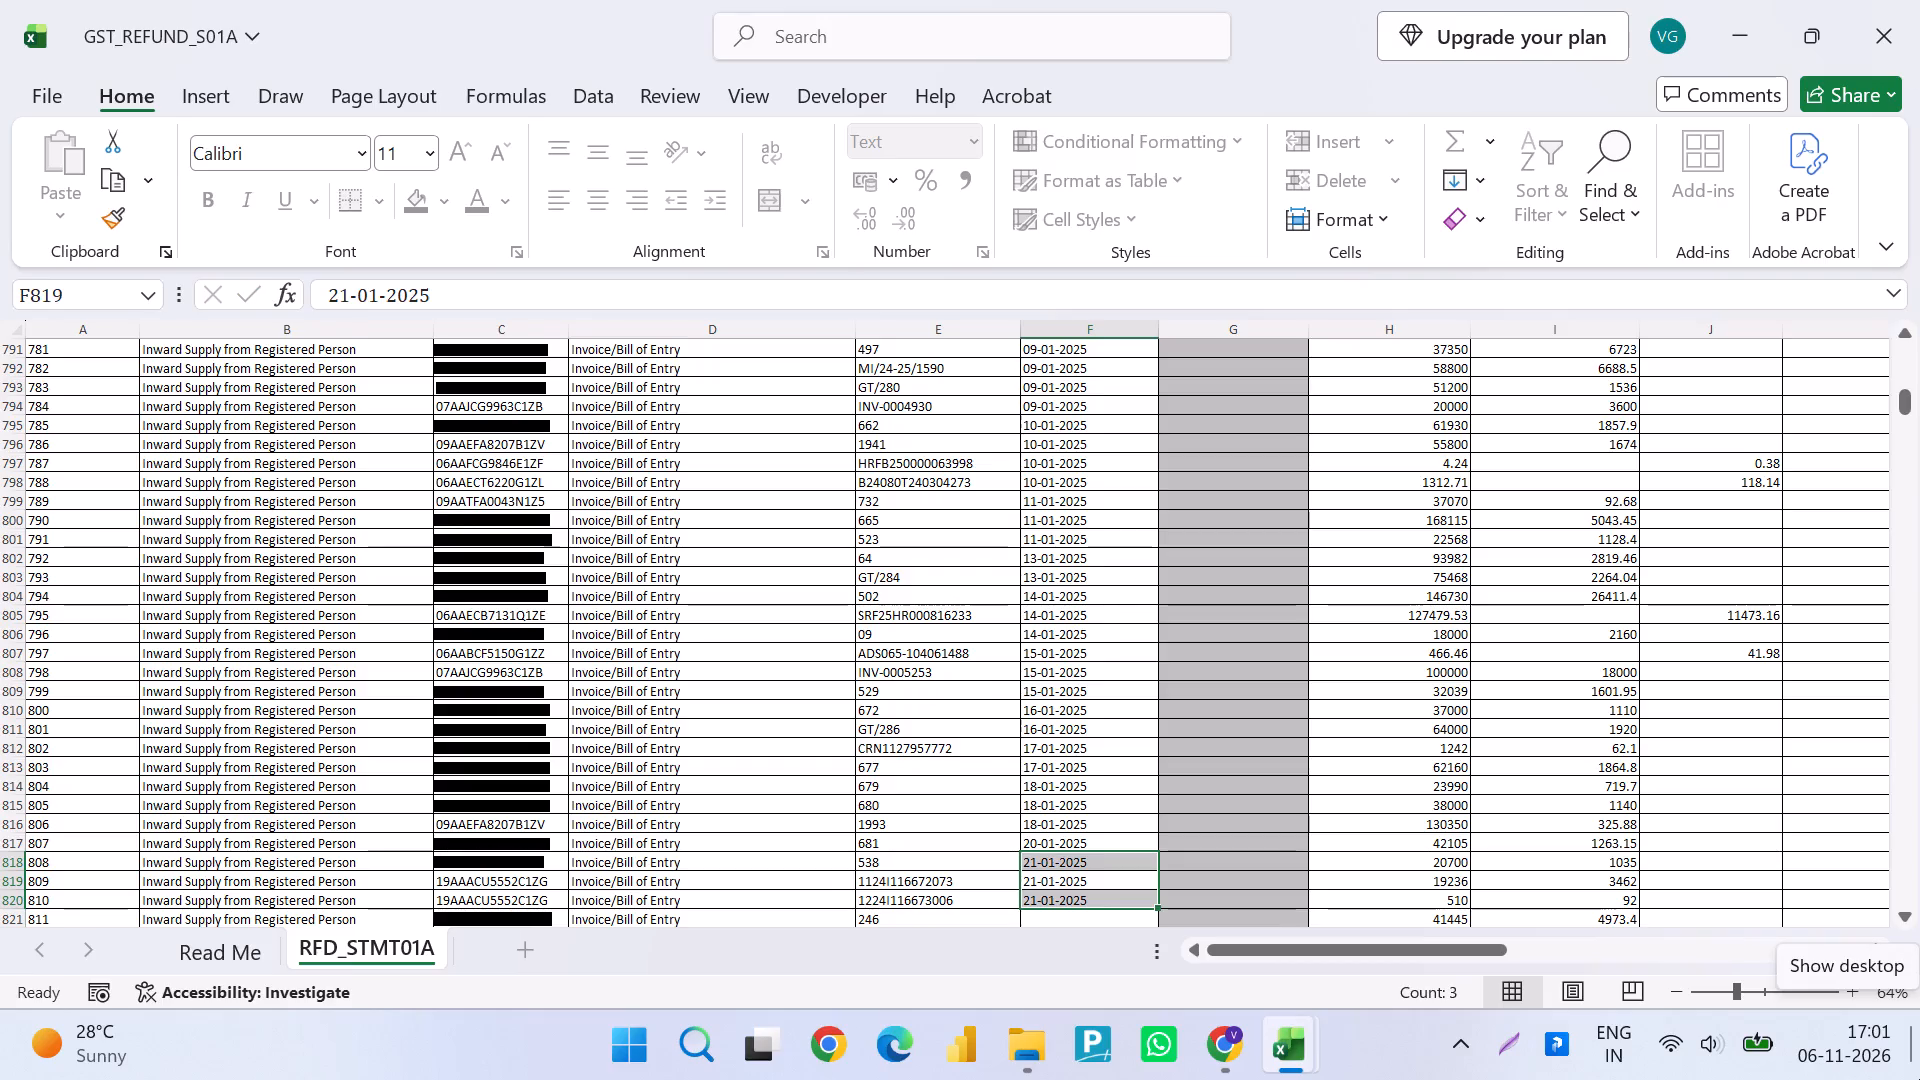
# In PURCHASE 24-25, highlight the visible invoice rows 950 to 980 with yellow fill, selecting visible cells only.
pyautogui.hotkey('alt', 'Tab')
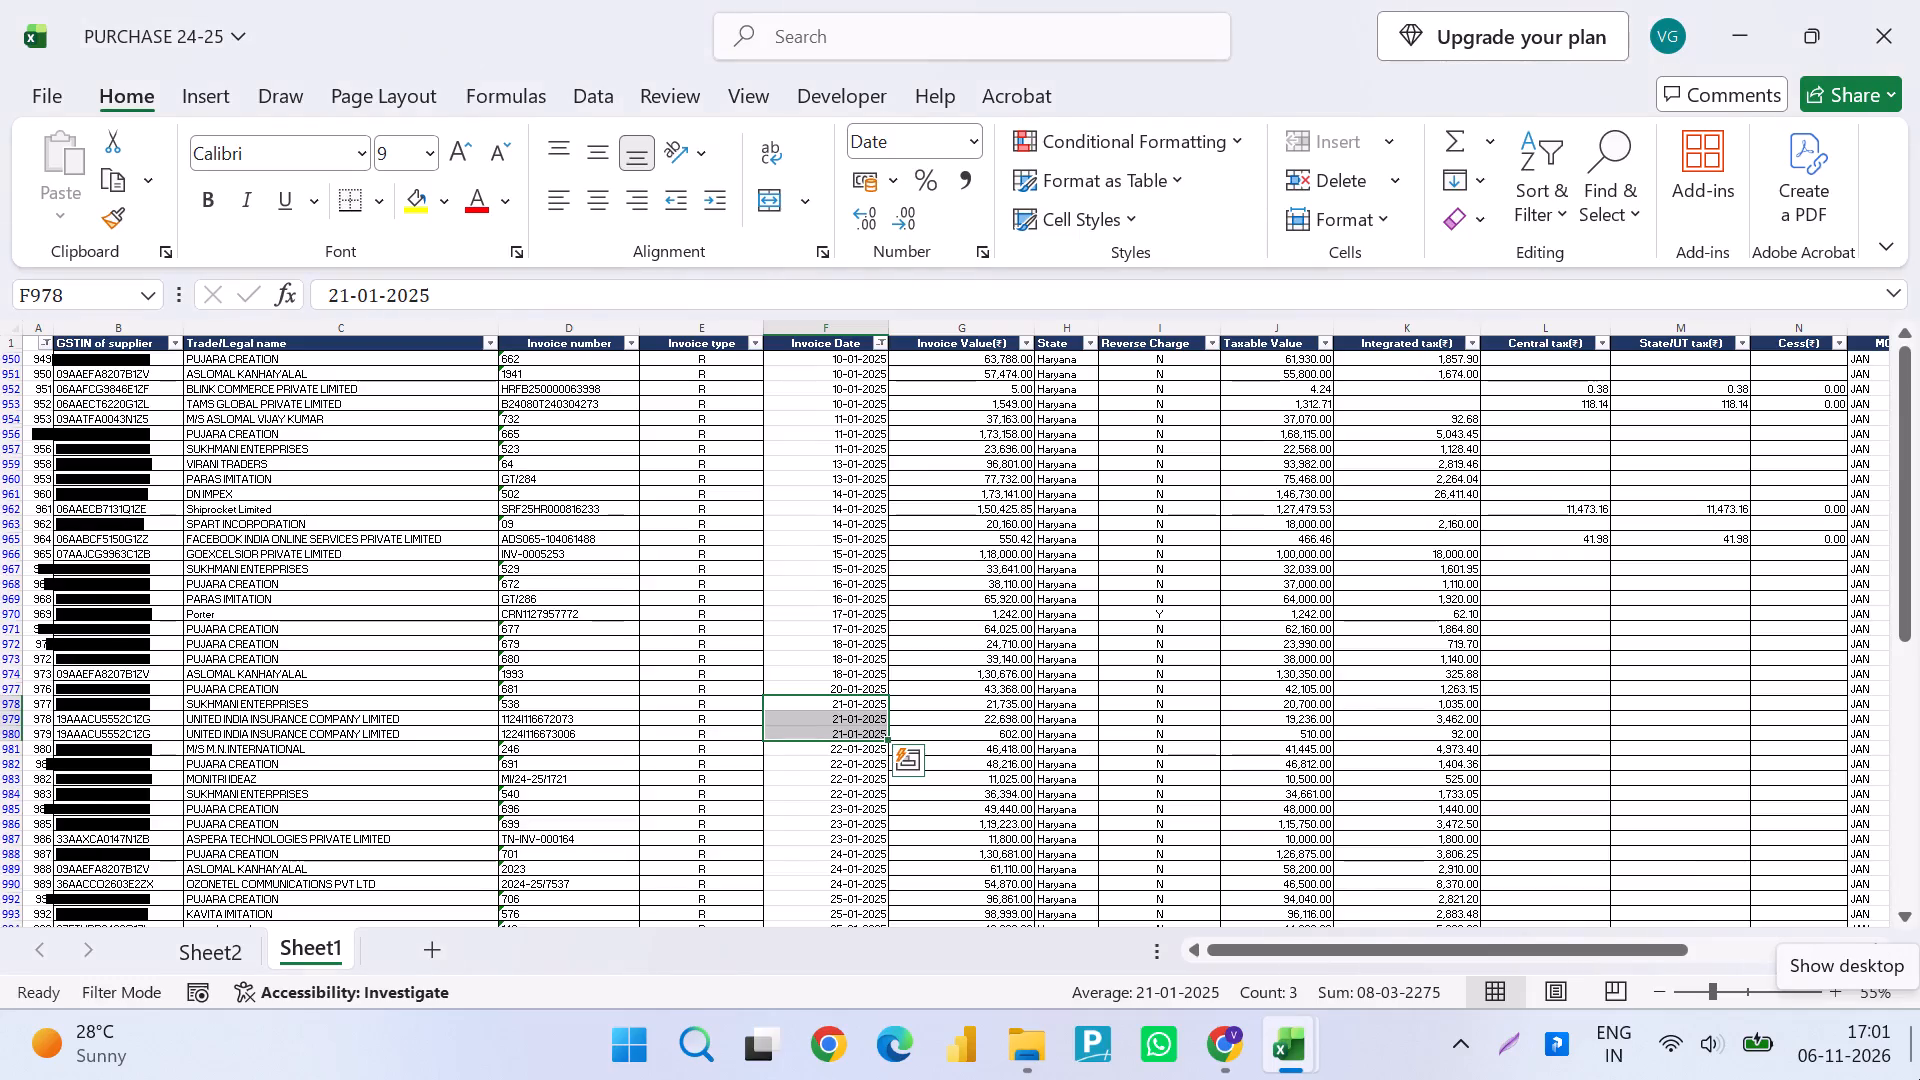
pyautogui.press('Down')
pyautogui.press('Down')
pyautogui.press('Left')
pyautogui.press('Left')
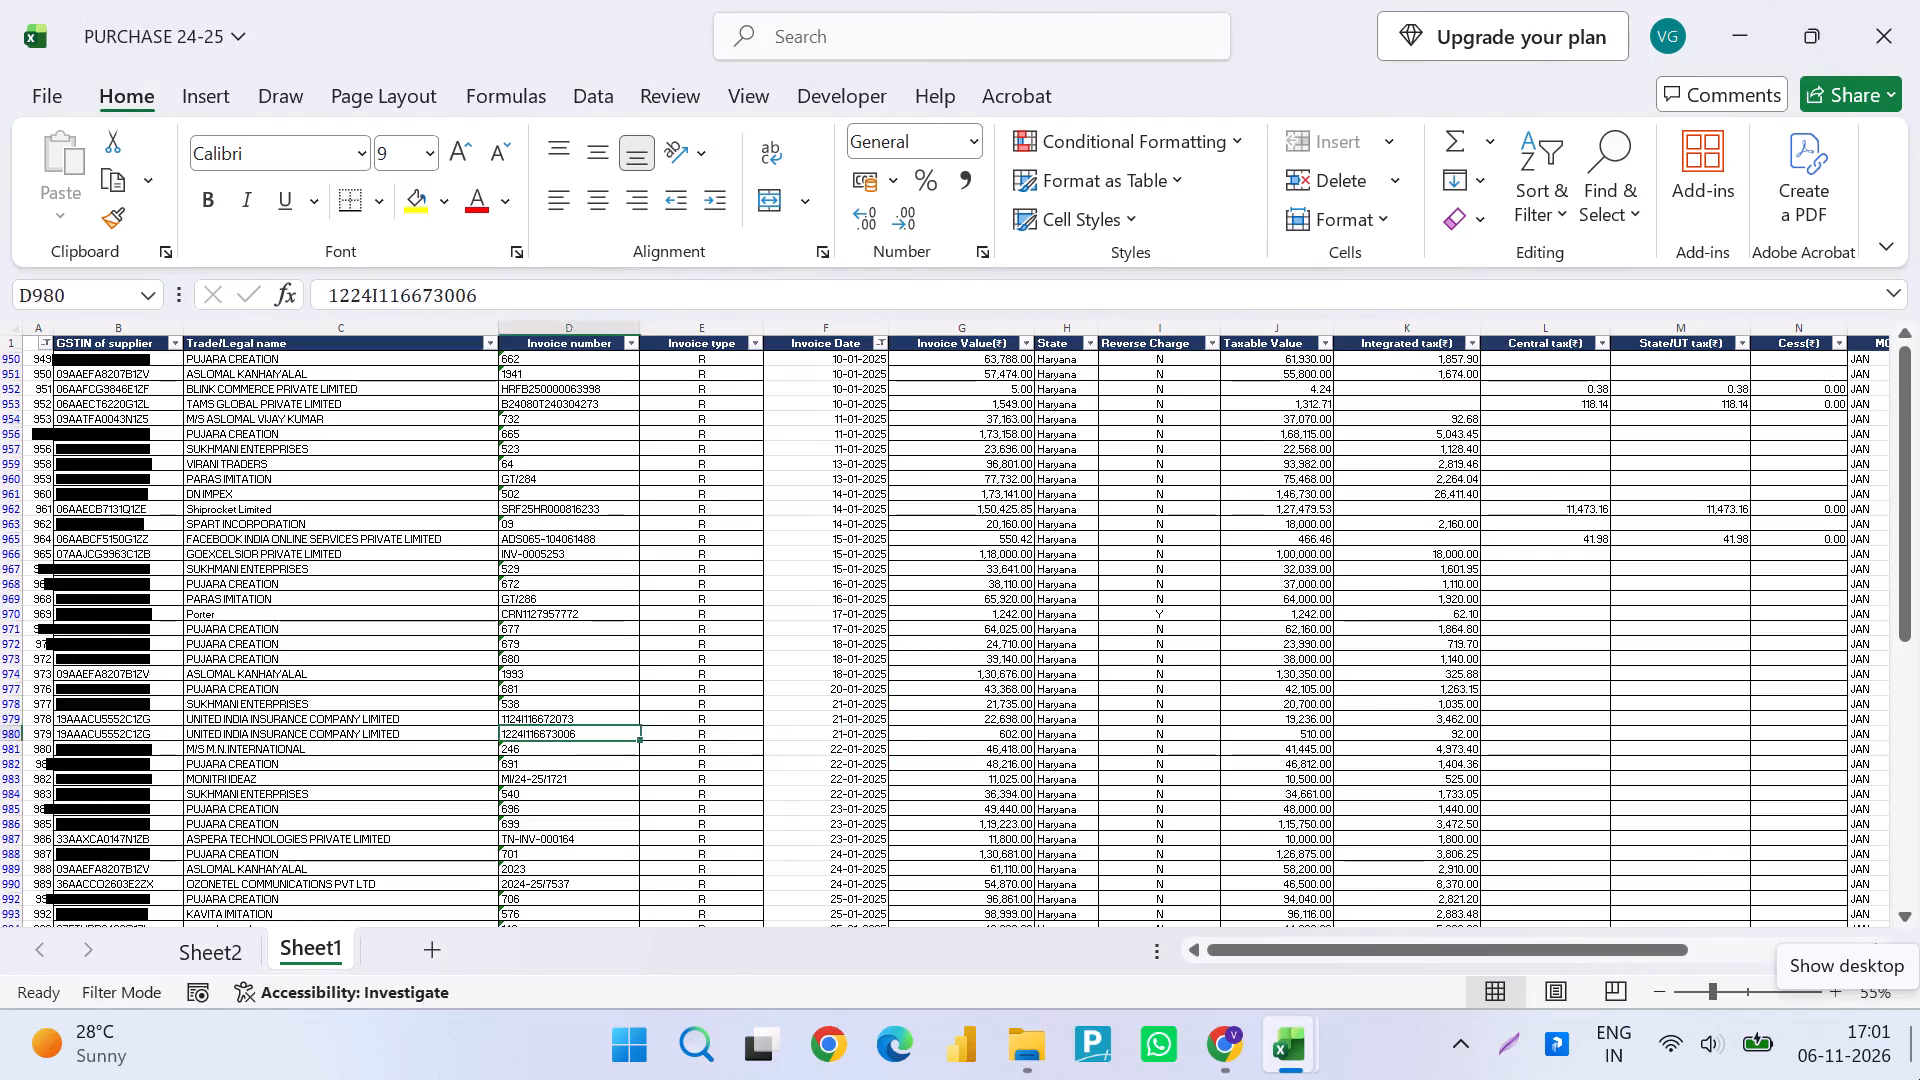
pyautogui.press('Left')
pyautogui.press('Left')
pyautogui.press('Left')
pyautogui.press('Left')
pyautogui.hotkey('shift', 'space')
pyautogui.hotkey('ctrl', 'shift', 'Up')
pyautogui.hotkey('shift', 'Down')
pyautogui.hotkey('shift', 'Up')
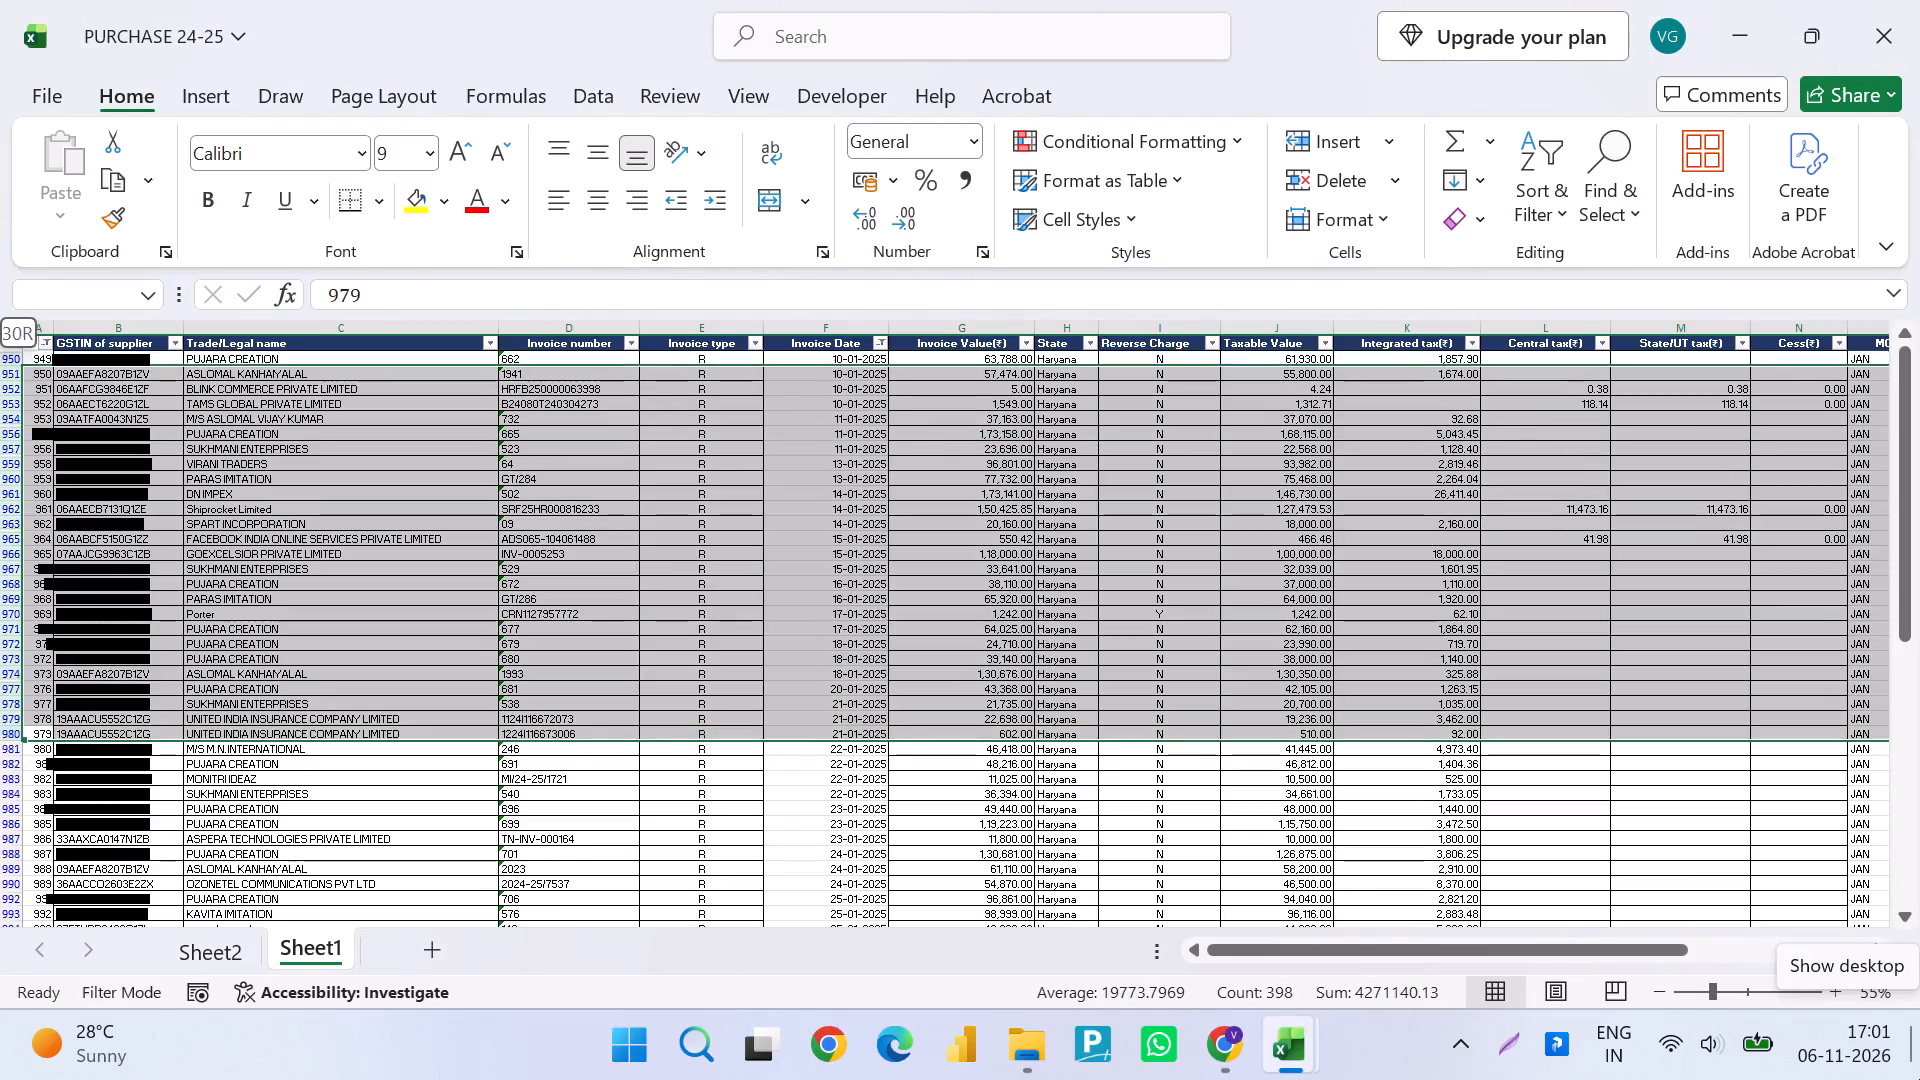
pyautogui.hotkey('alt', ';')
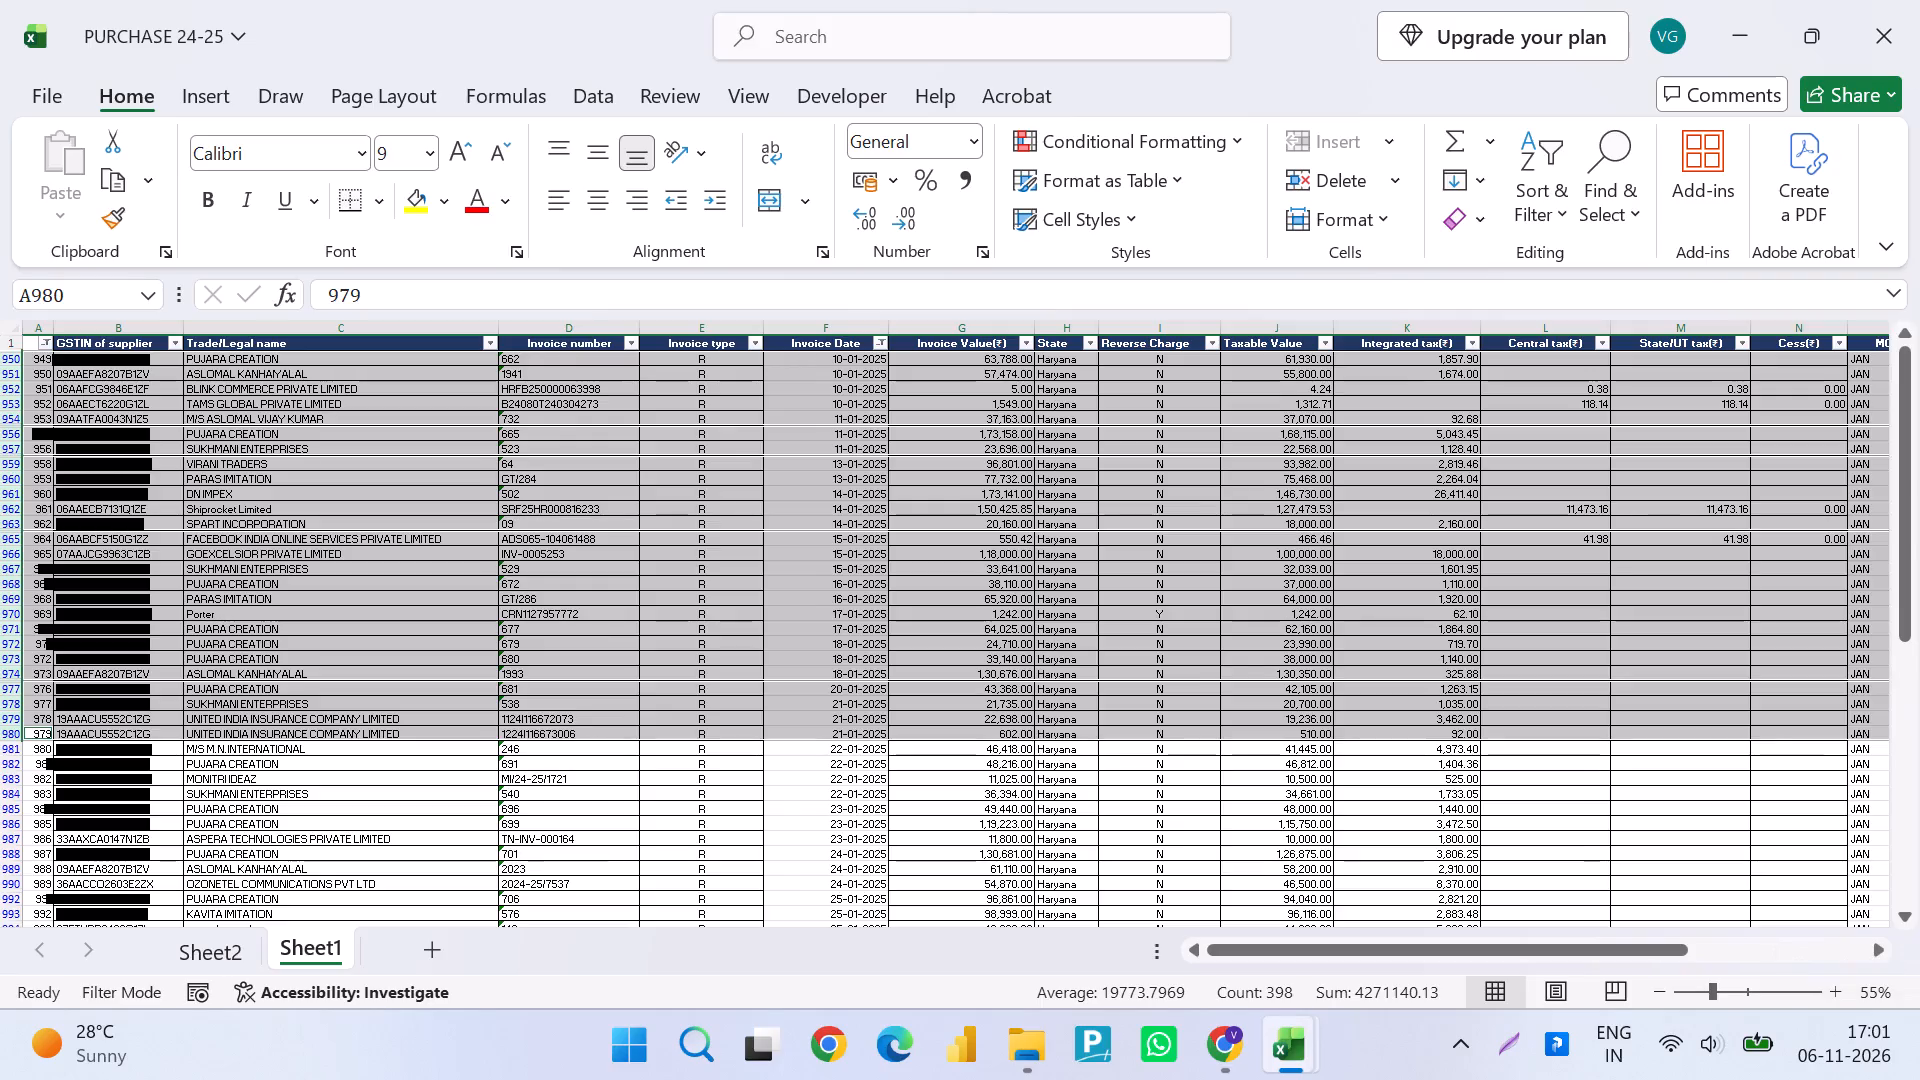
pyautogui.click(420, 204)
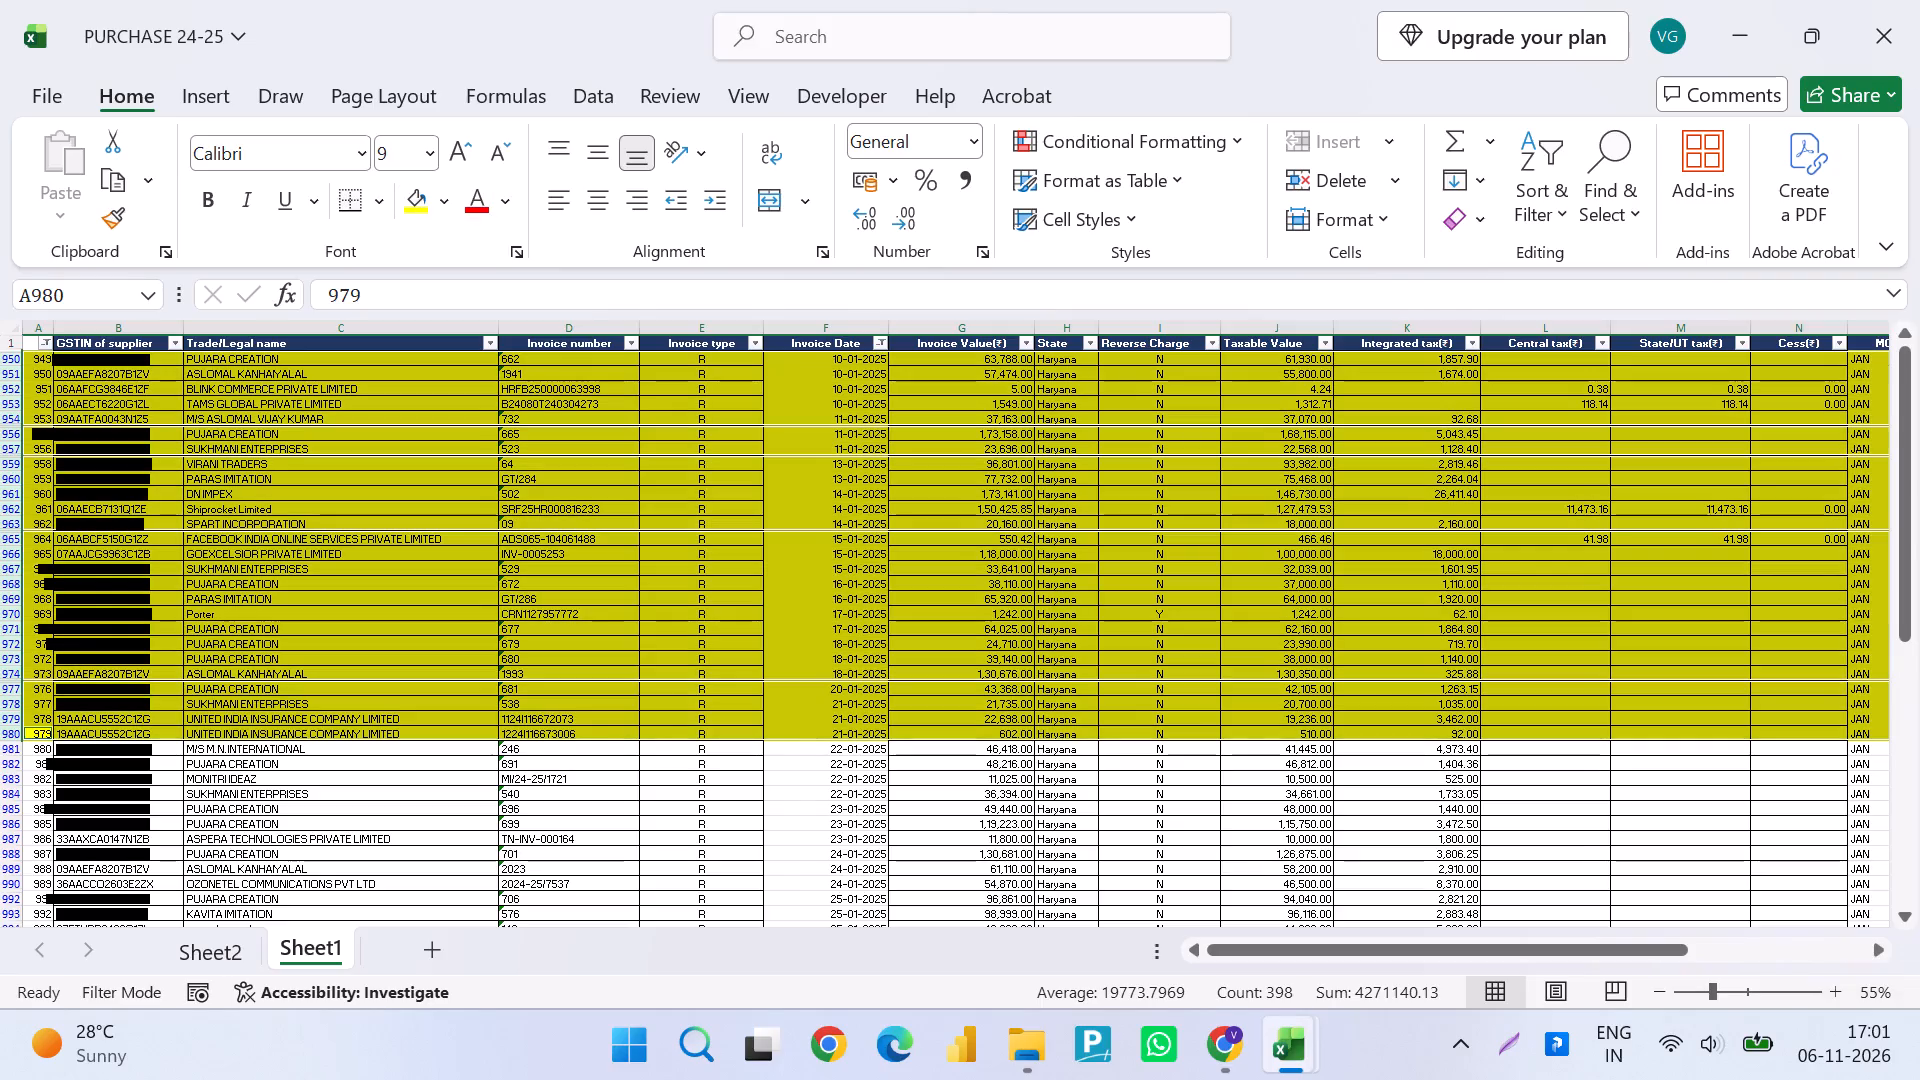
# Filter the Trade/Legal name column by colour to show only the rows with no fill.
pyautogui.hotkey('ctrl', 'Up')
pyautogui.press('Right')
pyautogui.press('Right')
pyautogui.press('Up')
pyautogui.hotkey('alt', 'Down')
pyautogui.hotkey('alt', 'Down')
pyautogui.hotkey('alt', 'Down')
pyautogui.hotkey('alt', 'Down')
pyautogui.hotkey('alt', 'Down')
pyautogui.hotkey('alt', 'Down')
pyautogui.hotkey('alt', 'Down')
pyautogui.hotkey('alt', 'Down')
pyautogui.hotkey('alt', 'Down')
pyautogui.hotkey('alt', 'Down')
pyautogui.hotkey('alt', 'Down')
pyautogui.hotkey('alt', 'Down')
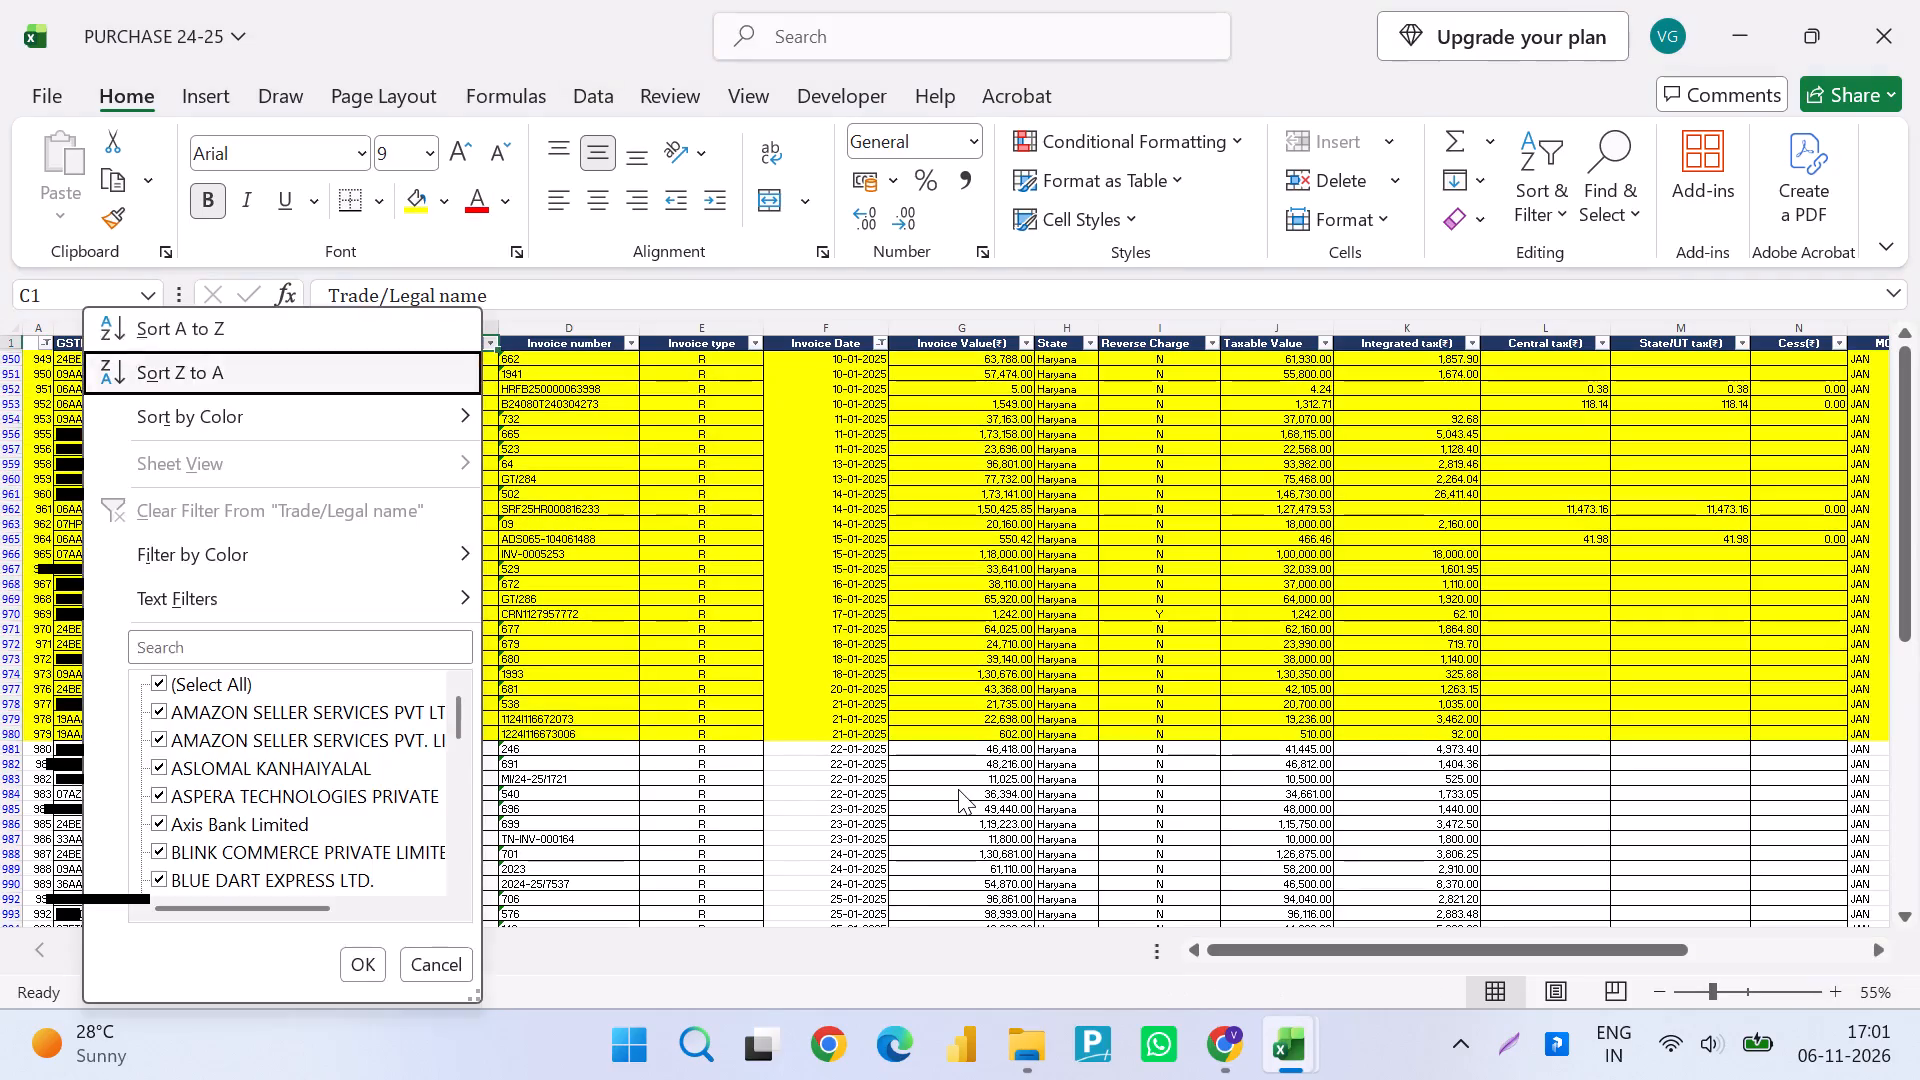
pyautogui.press('Return')
pyautogui.rightClick(1149, 1069)
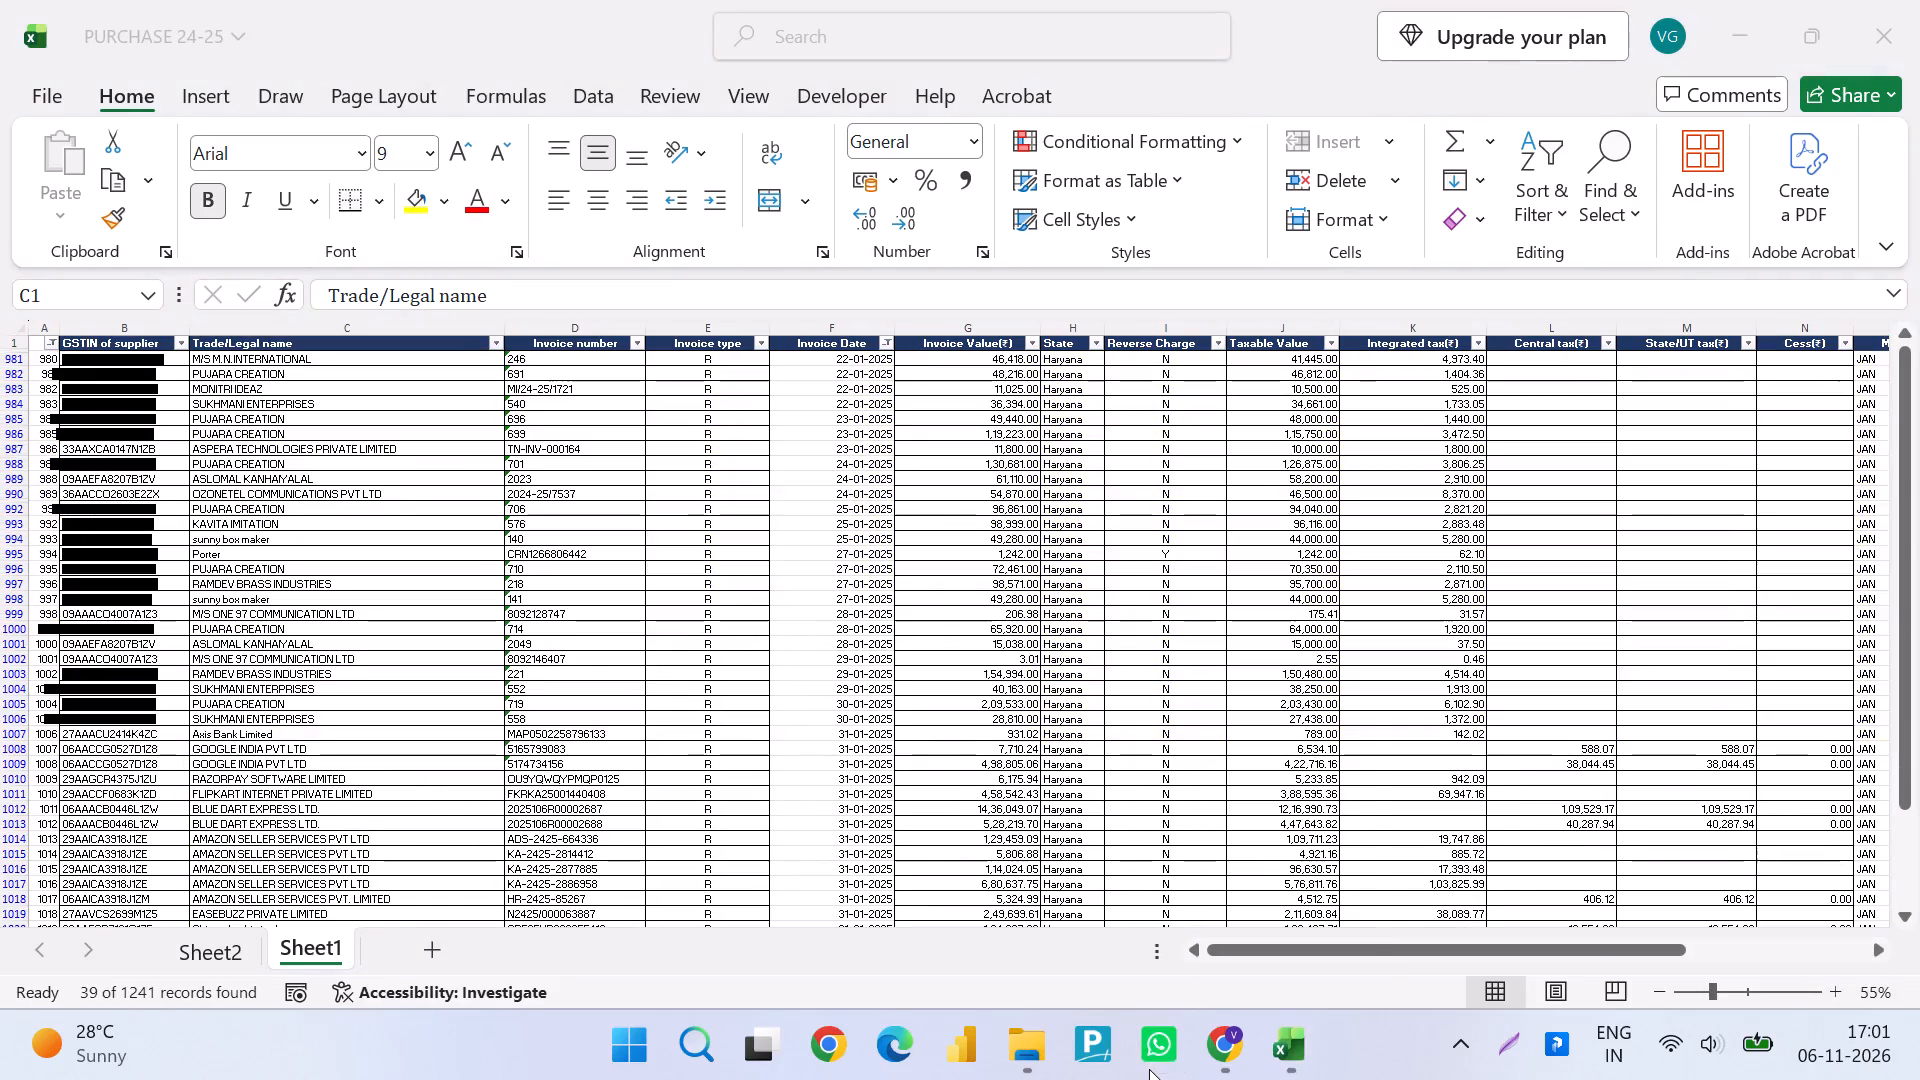
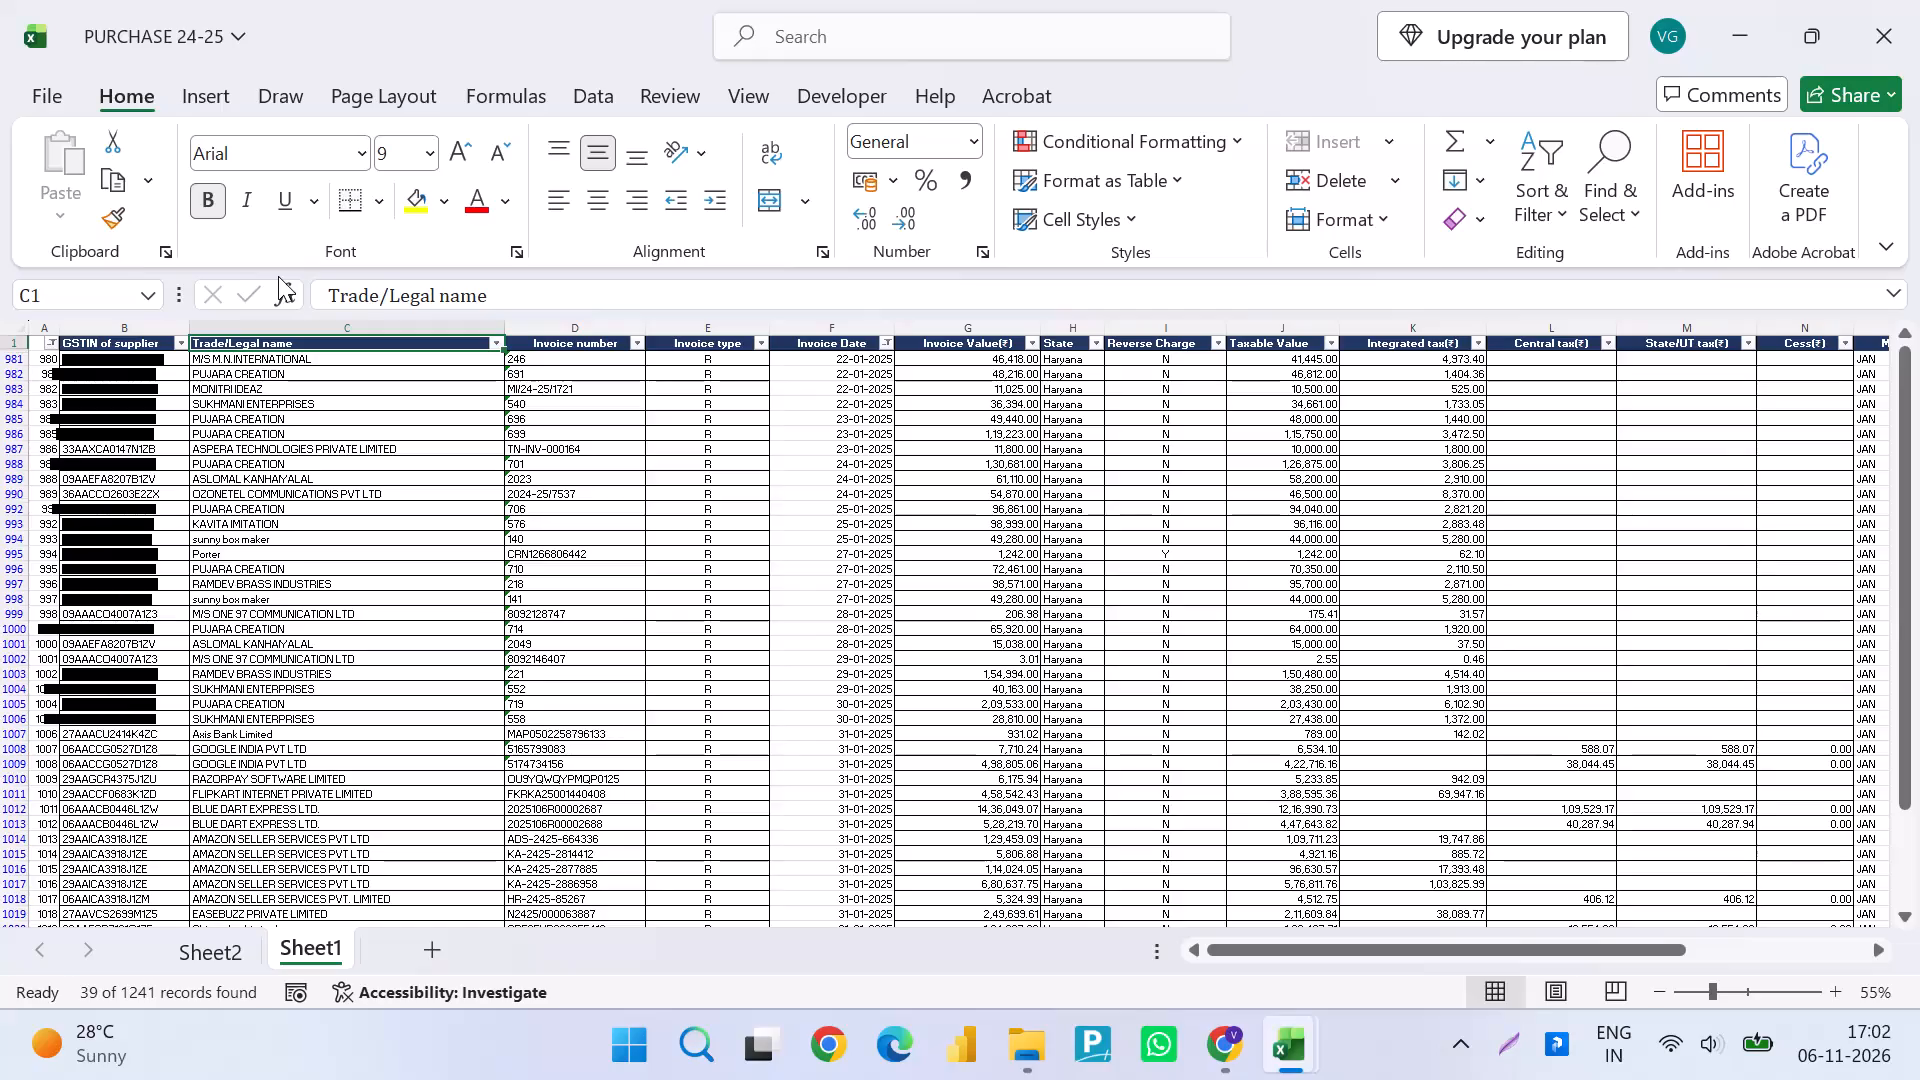
# Switch from PURCHASE 24-25 back to the RFD_STMT01A sheet of GST_REFUND_S01A to continue with the invoice dates.
pyautogui.hotkey('alt', 'Tab')
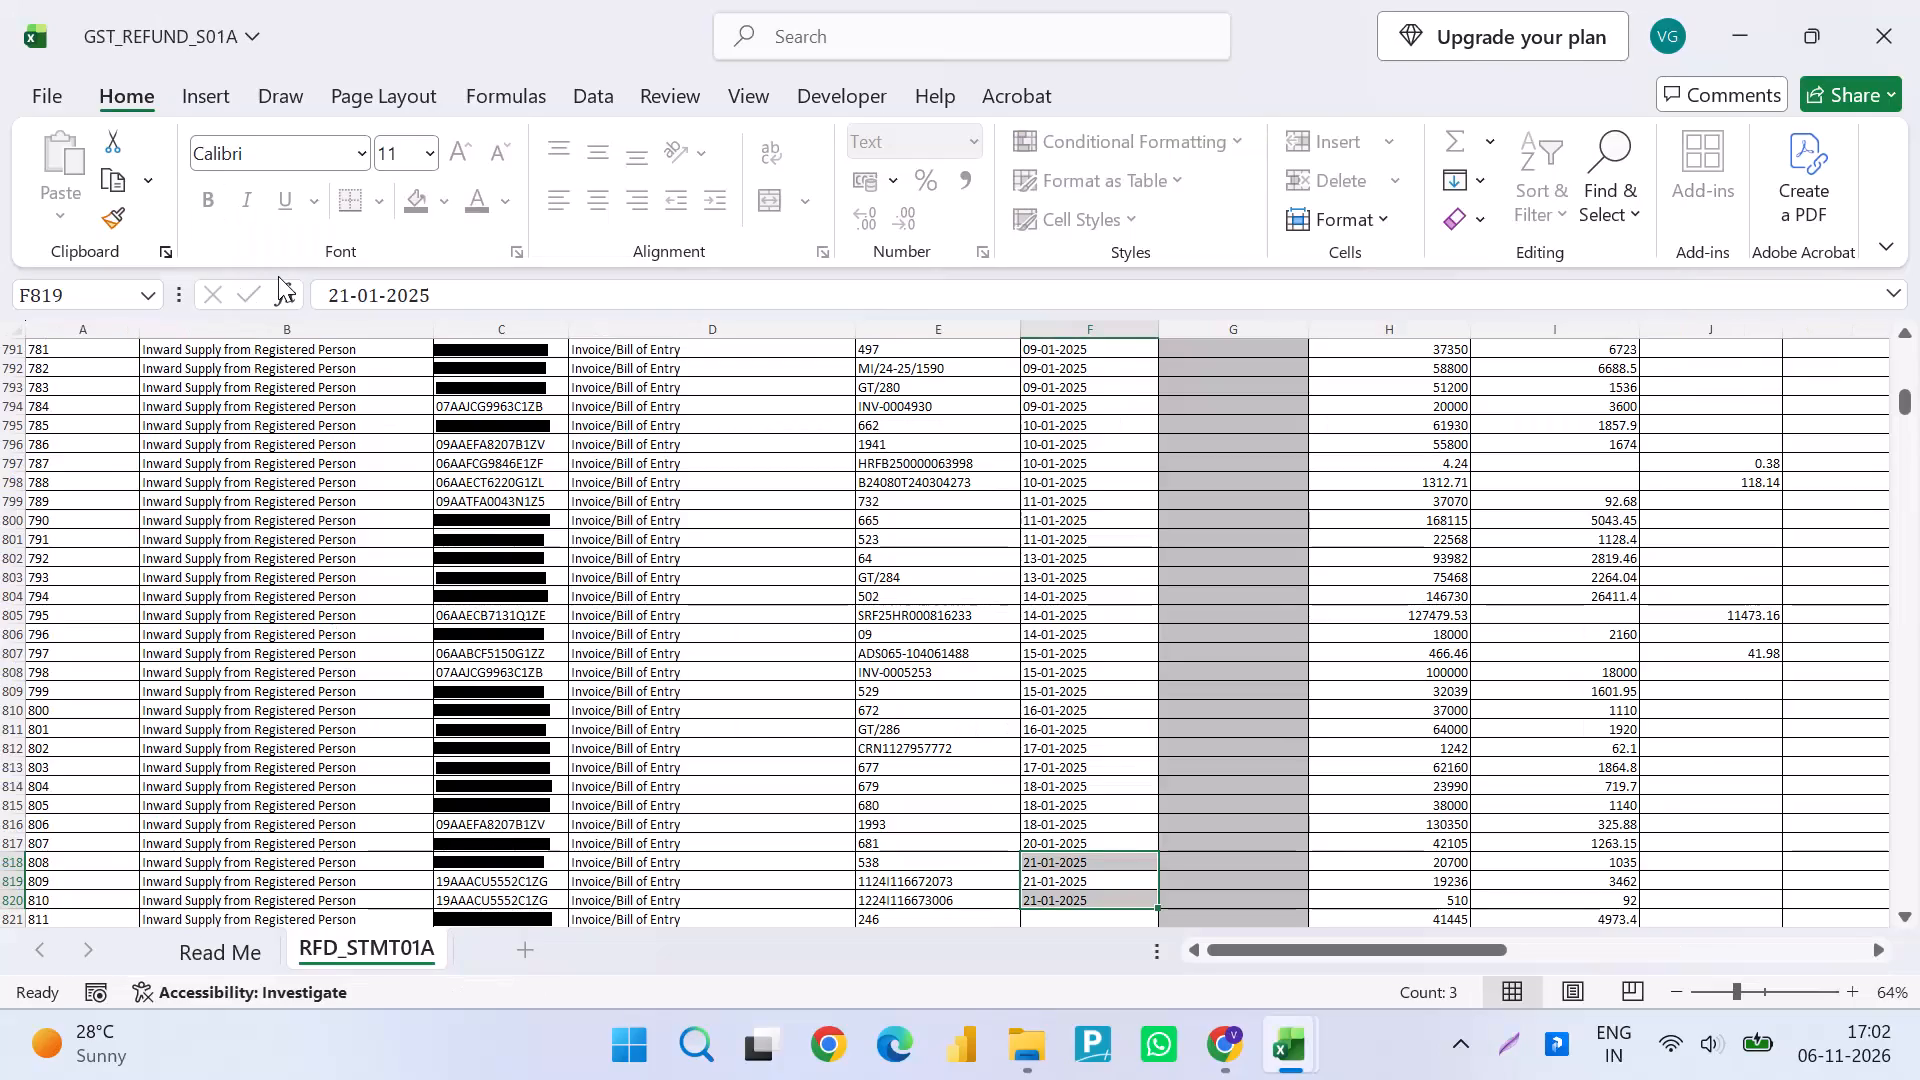
# Check the block of 22-01-2025 invoice dates in PURCHASE 24-25 from row 981 to row 984.
pyautogui.press('Down')
pyautogui.press('Down')
pyautogui.press('Left')
pyautogui.hotkey('ctrl', 'Down')
pyautogui.press('Right')
pyautogui.press('Up')
pyautogui.press('Up')
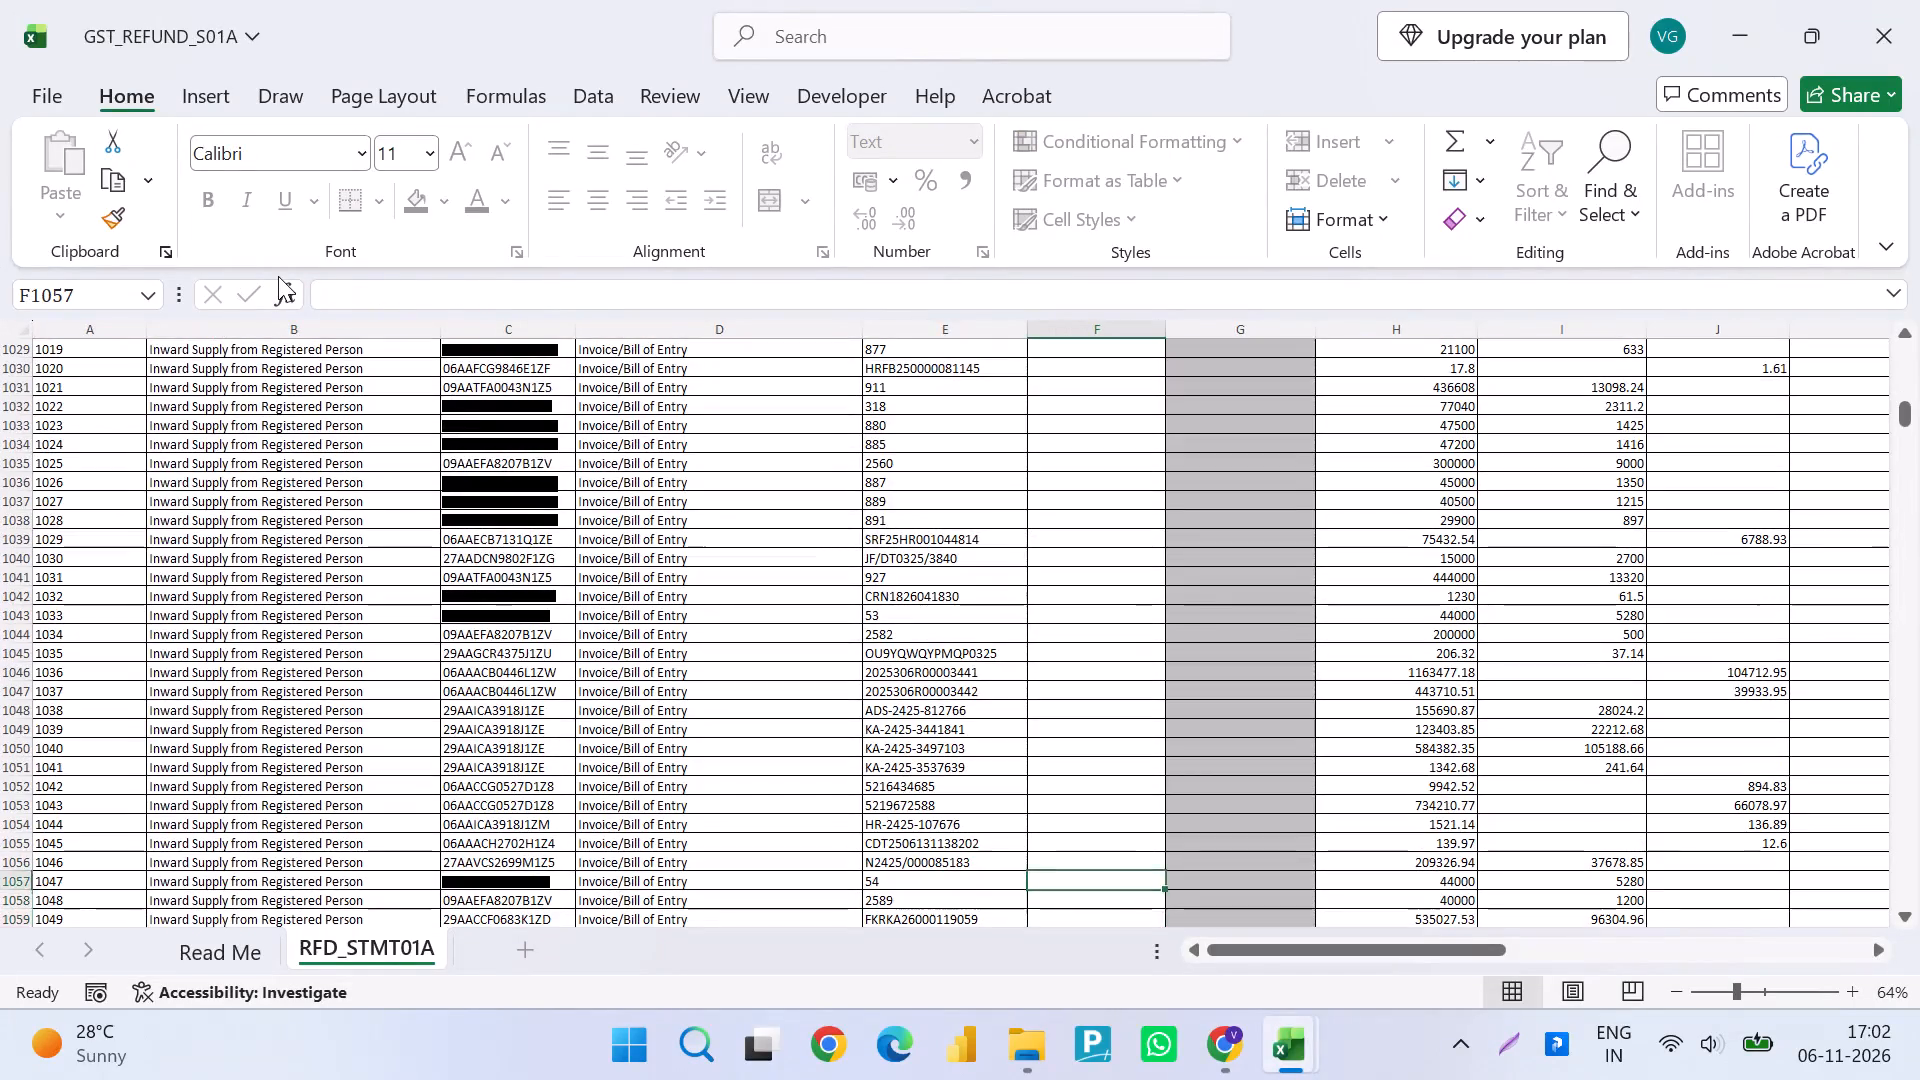
pyautogui.hotkey('ctrl', 'Up')
pyautogui.press('Down')
pyautogui.hotkey('alt', 'Tab')
pyautogui.press('Up')
pyautogui.press('Right')
pyautogui.press('Right')
pyautogui.press('Right')
pyautogui.press('Down')
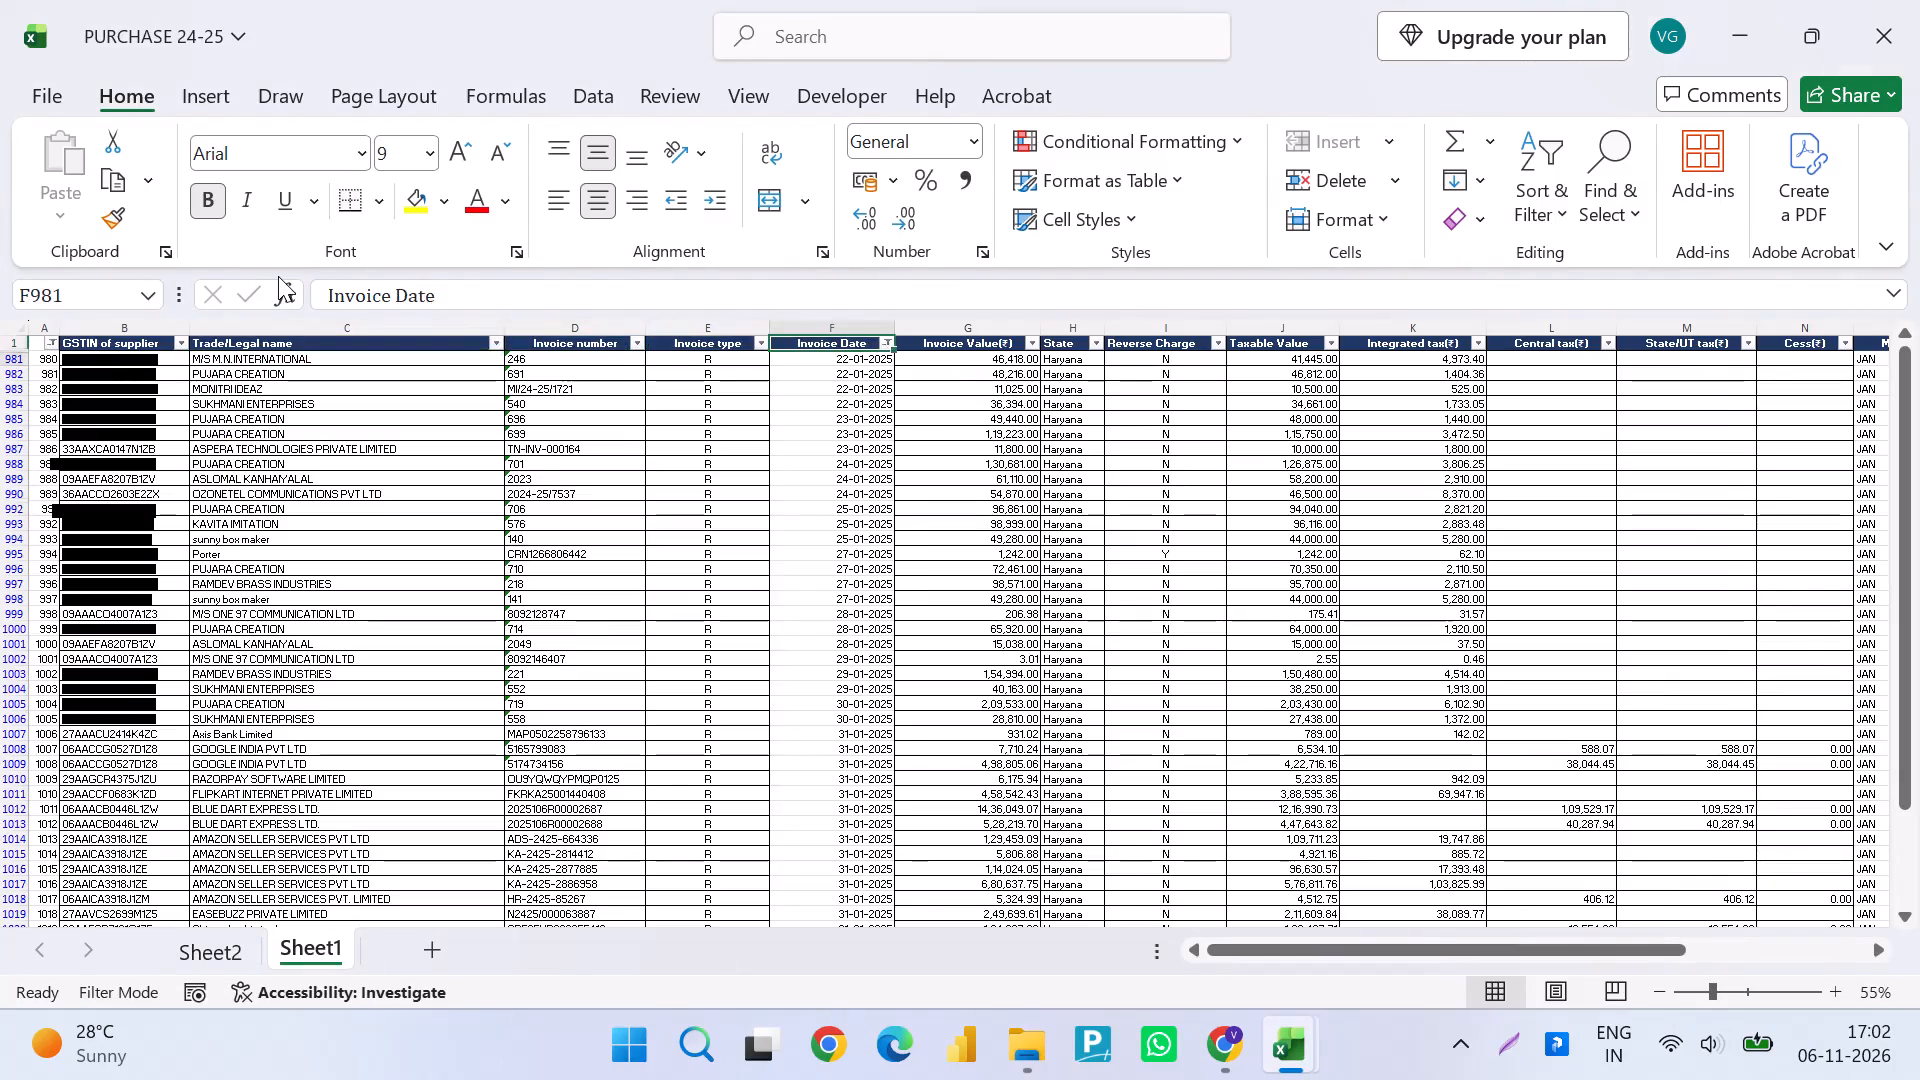
pyautogui.hotkey('shift', 'Down')
pyautogui.hotkey('shift', 'Down')
pyautogui.hotkey('shift', 'Down')
pyautogui.hotkey('shift', 'Down')
pyautogui.hotkey('shift', 'Up')
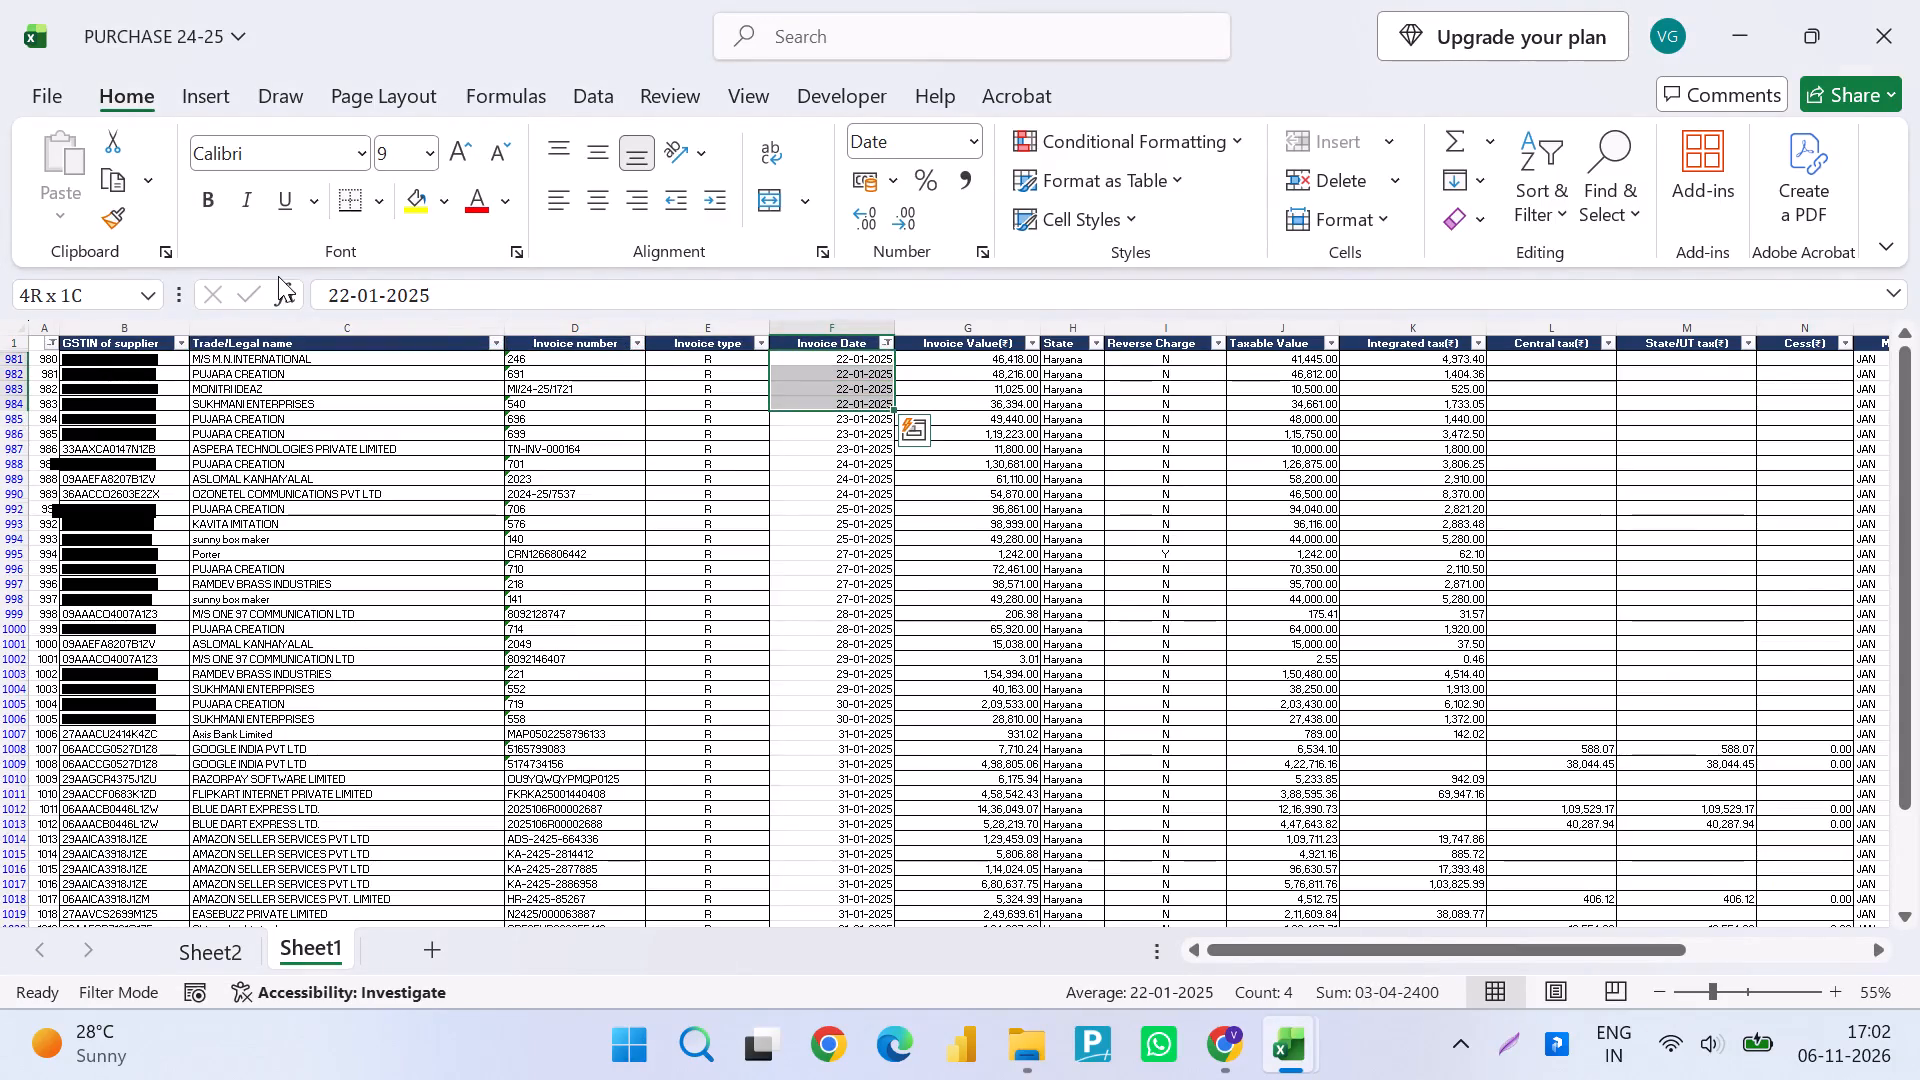
pyautogui.hotkey('alt', 'Tab')
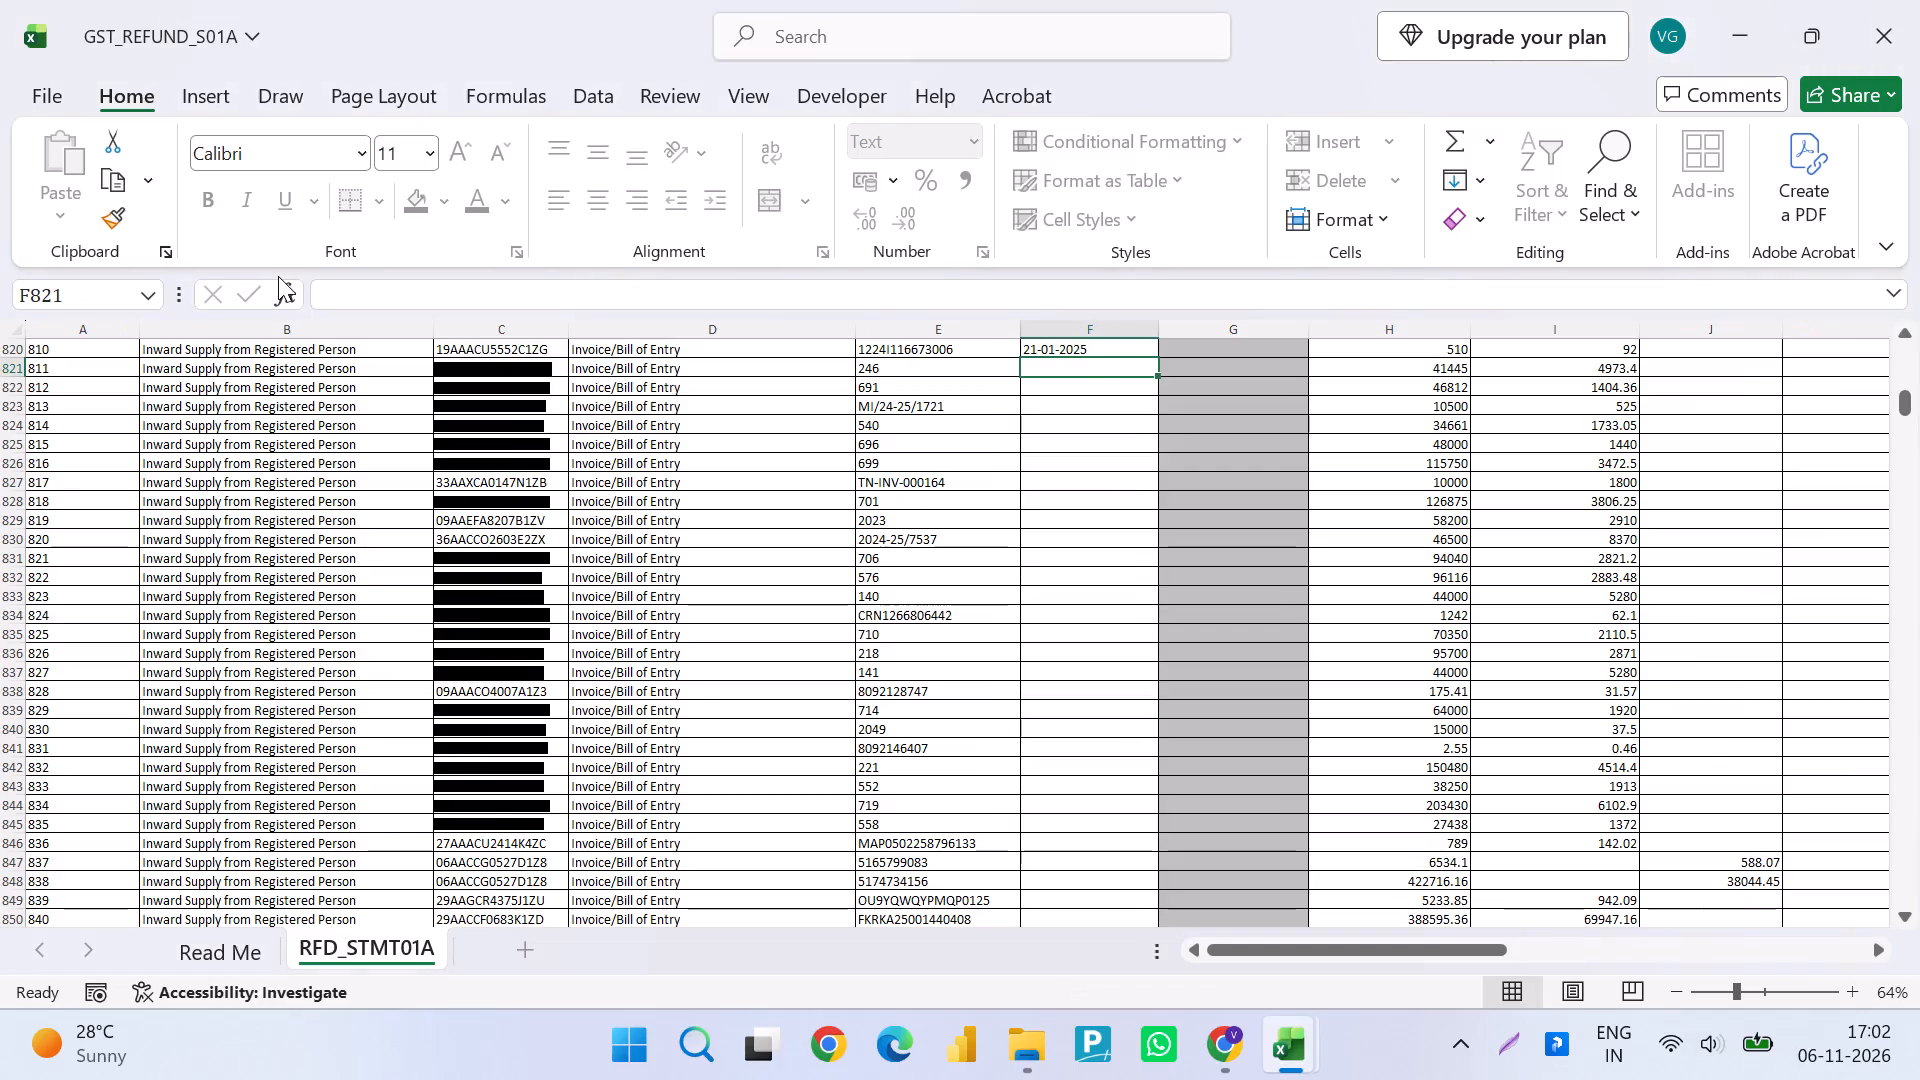
# Fill F820 of GST_REFUND_S01A down into F821, for invoice 246, and change its date to 22-01-2025.
pyautogui.hotkey('ctrl', 'd')
pyautogui.press('F2')
pyautogui.press('Left')
pyautogui.hotkey('ctrl', 'Left')
pyautogui.hotkey('ctrl', 'Left')
pyautogui.hotkey('ctrl', 'Left')
pyautogui.press('Left')
pyautogui.hotkey('shift', 'Right')
pyautogui.hotkey('shift', 'Left')
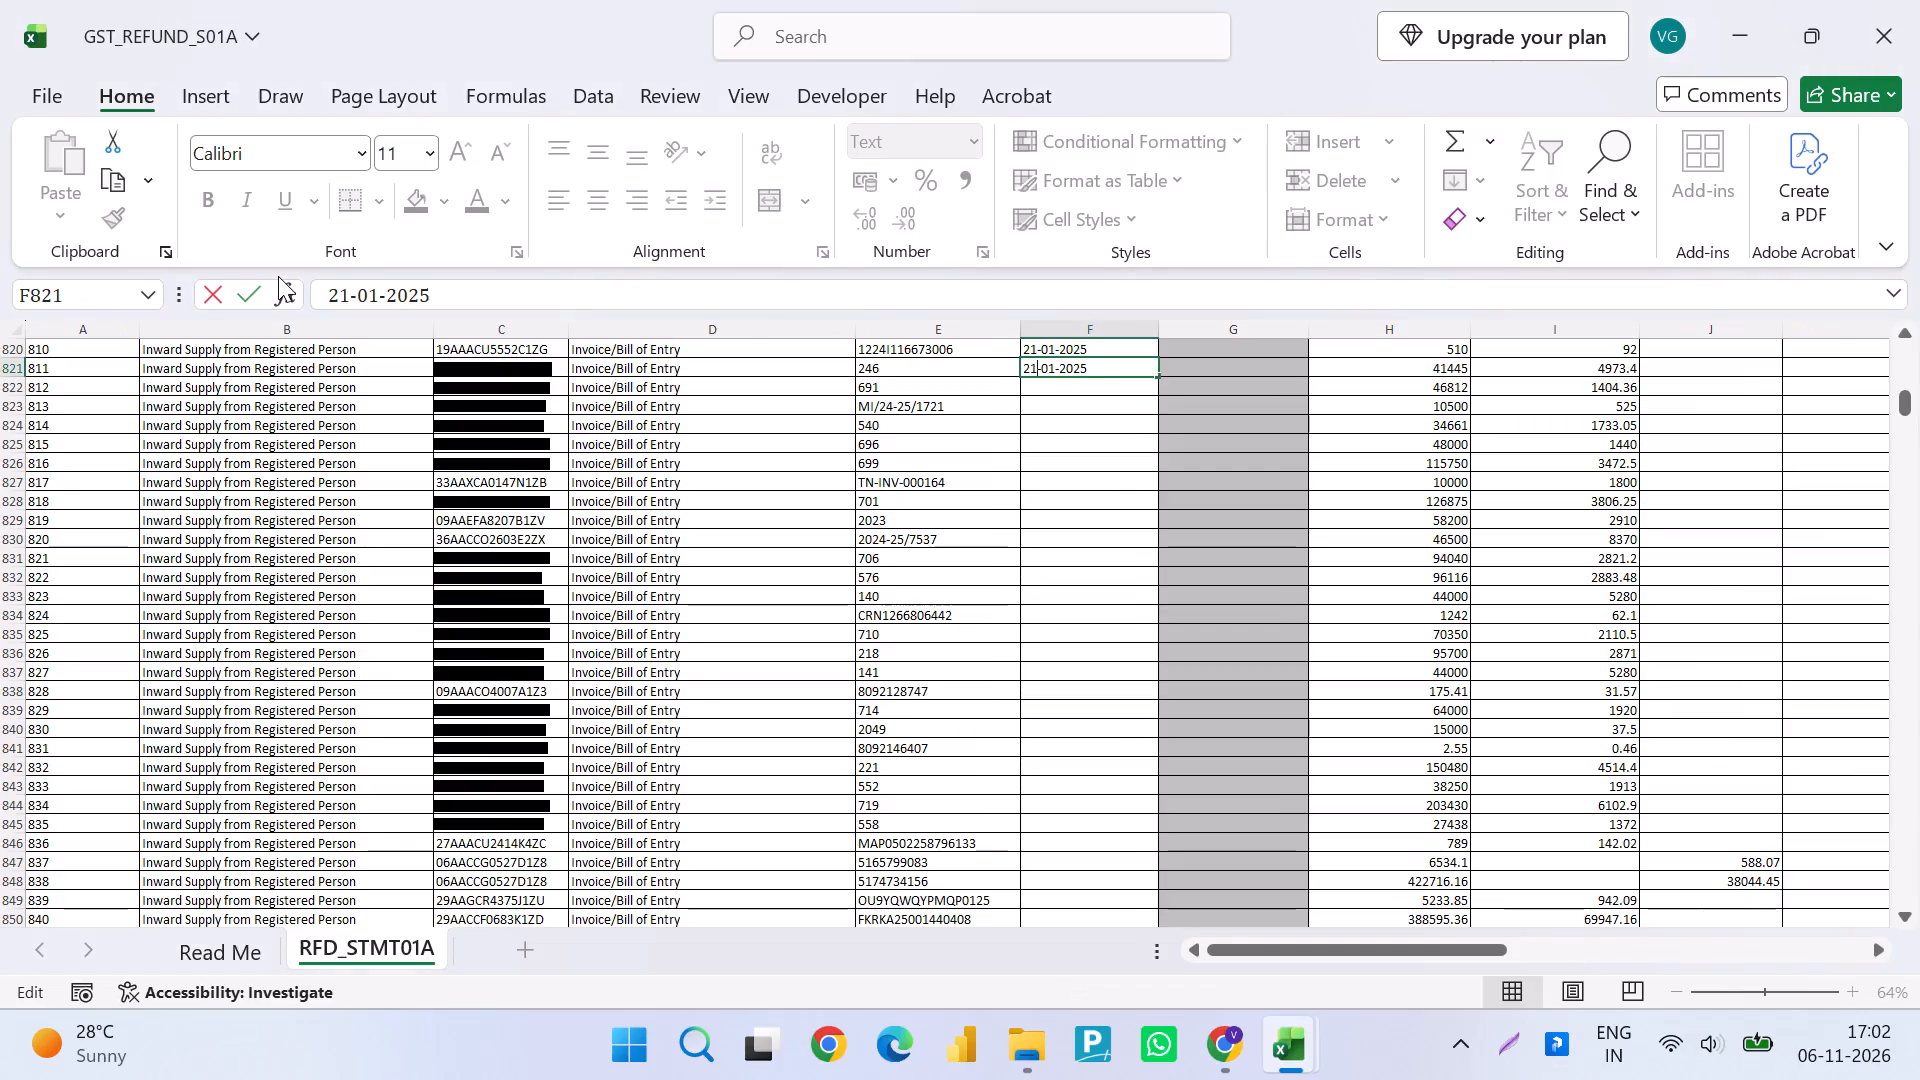
pyautogui.hotkey('shift', 'Left')
pyautogui.press('2')
pyautogui.press('Return')
# Fill the 22-01-2025 date from F821 down through F824, one row at a time.
pyautogui.hotkey('ctrl', 'd')
pyautogui.press('Down')
pyautogui.hotkey('ctrl', 'd')
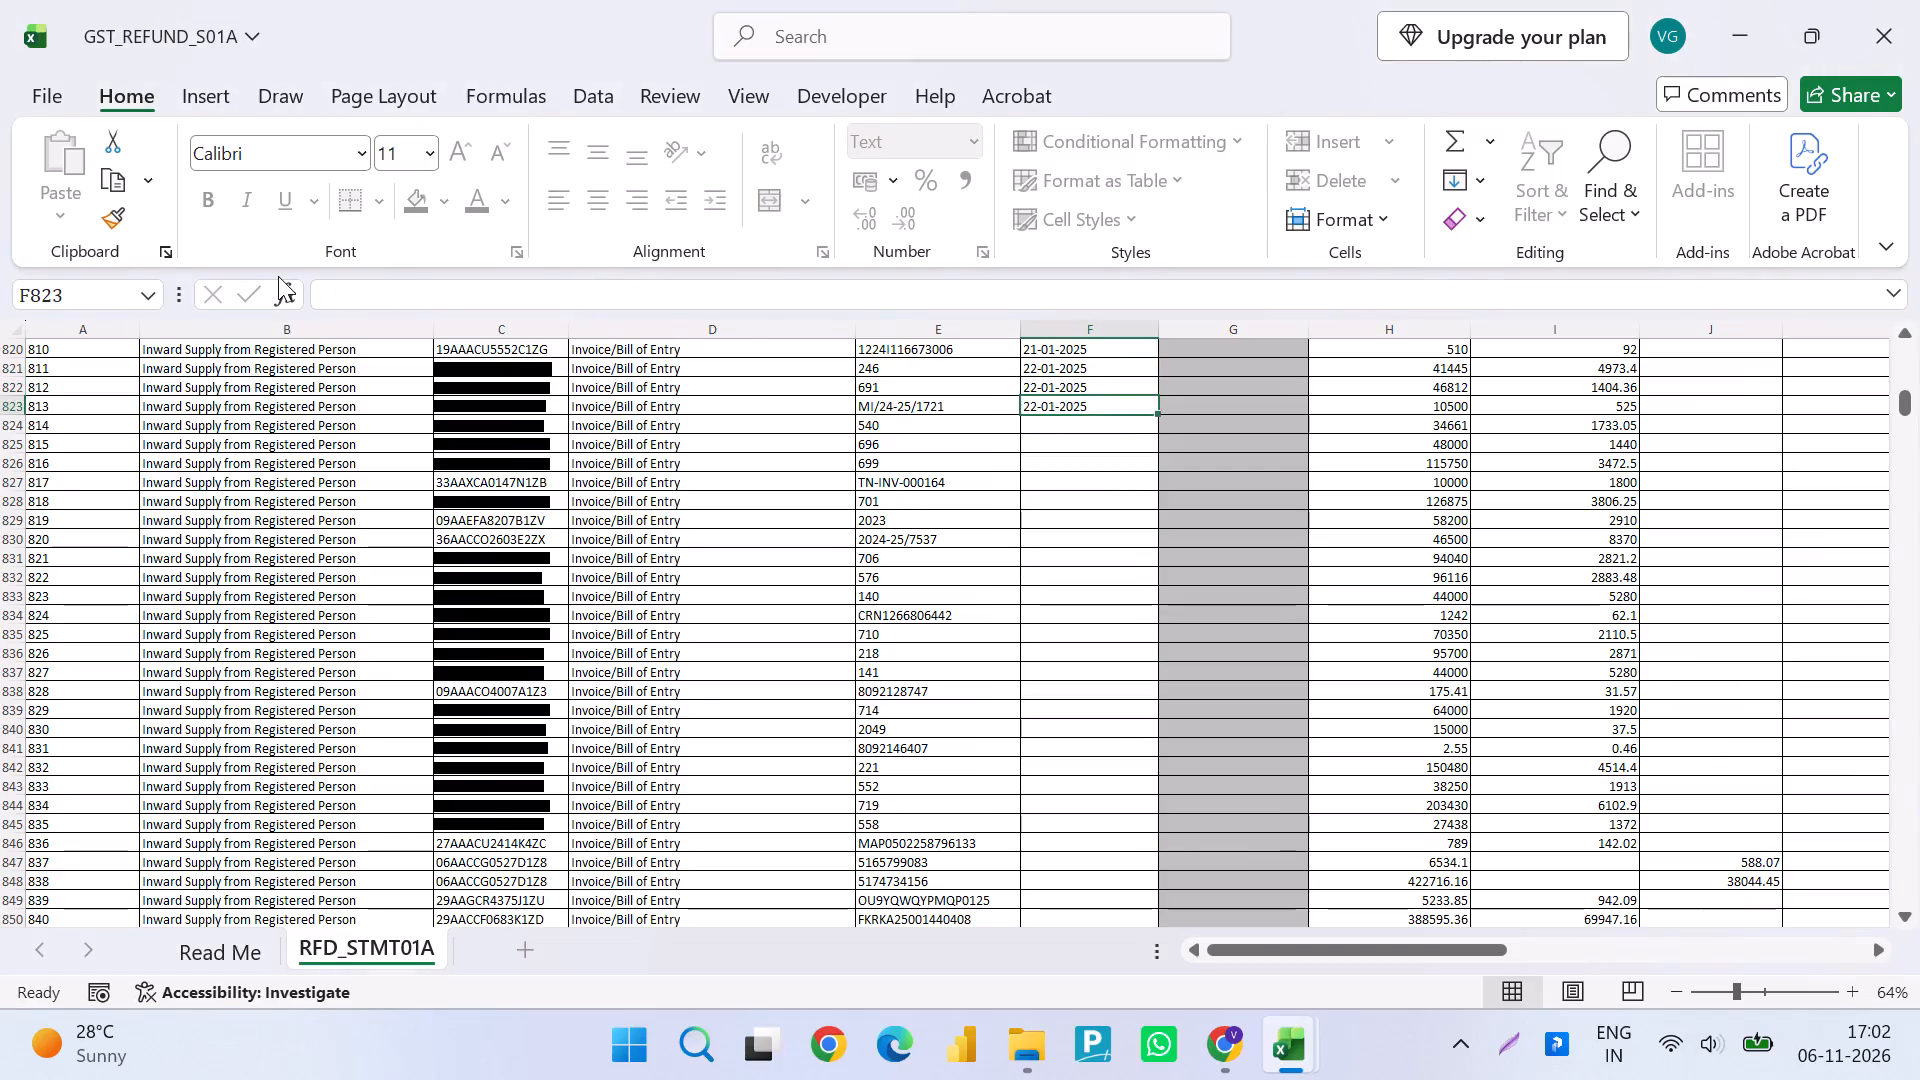
pyautogui.press('Down')
pyautogui.hotkey('ctrl', 'd')
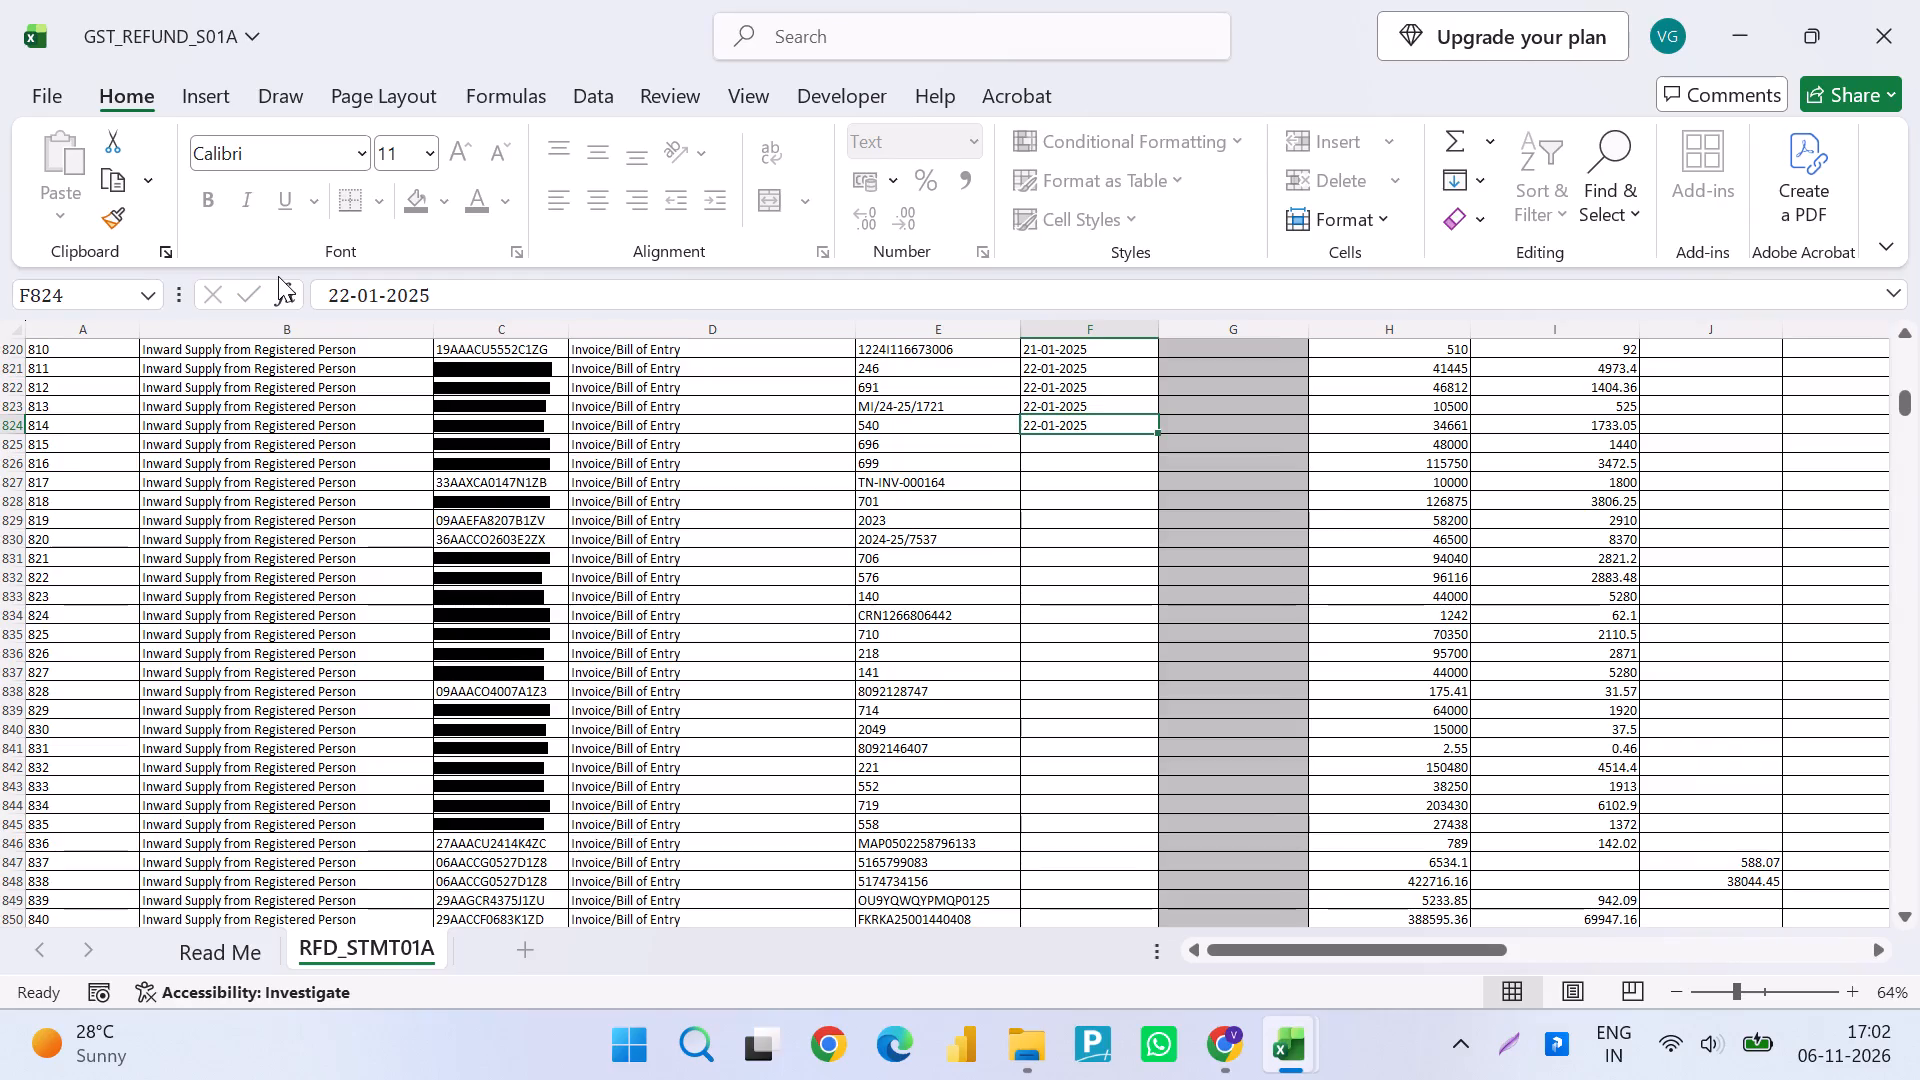
# Check the 23-01-2025 rows 985 to 987 in PURCHASE 24-25, then copy F822:F824 of GST_REFUND_S01A into F825:F827.
pyautogui.press('Down')
pyautogui.hotkey('alt', 'Tab')
pyautogui.press('Down')
pyautogui.press('Down')
pyautogui.press('Down')
pyautogui.press('Down')
pyautogui.hotkey('shift', 'Down')
pyautogui.hotkey('shift', 'Down')
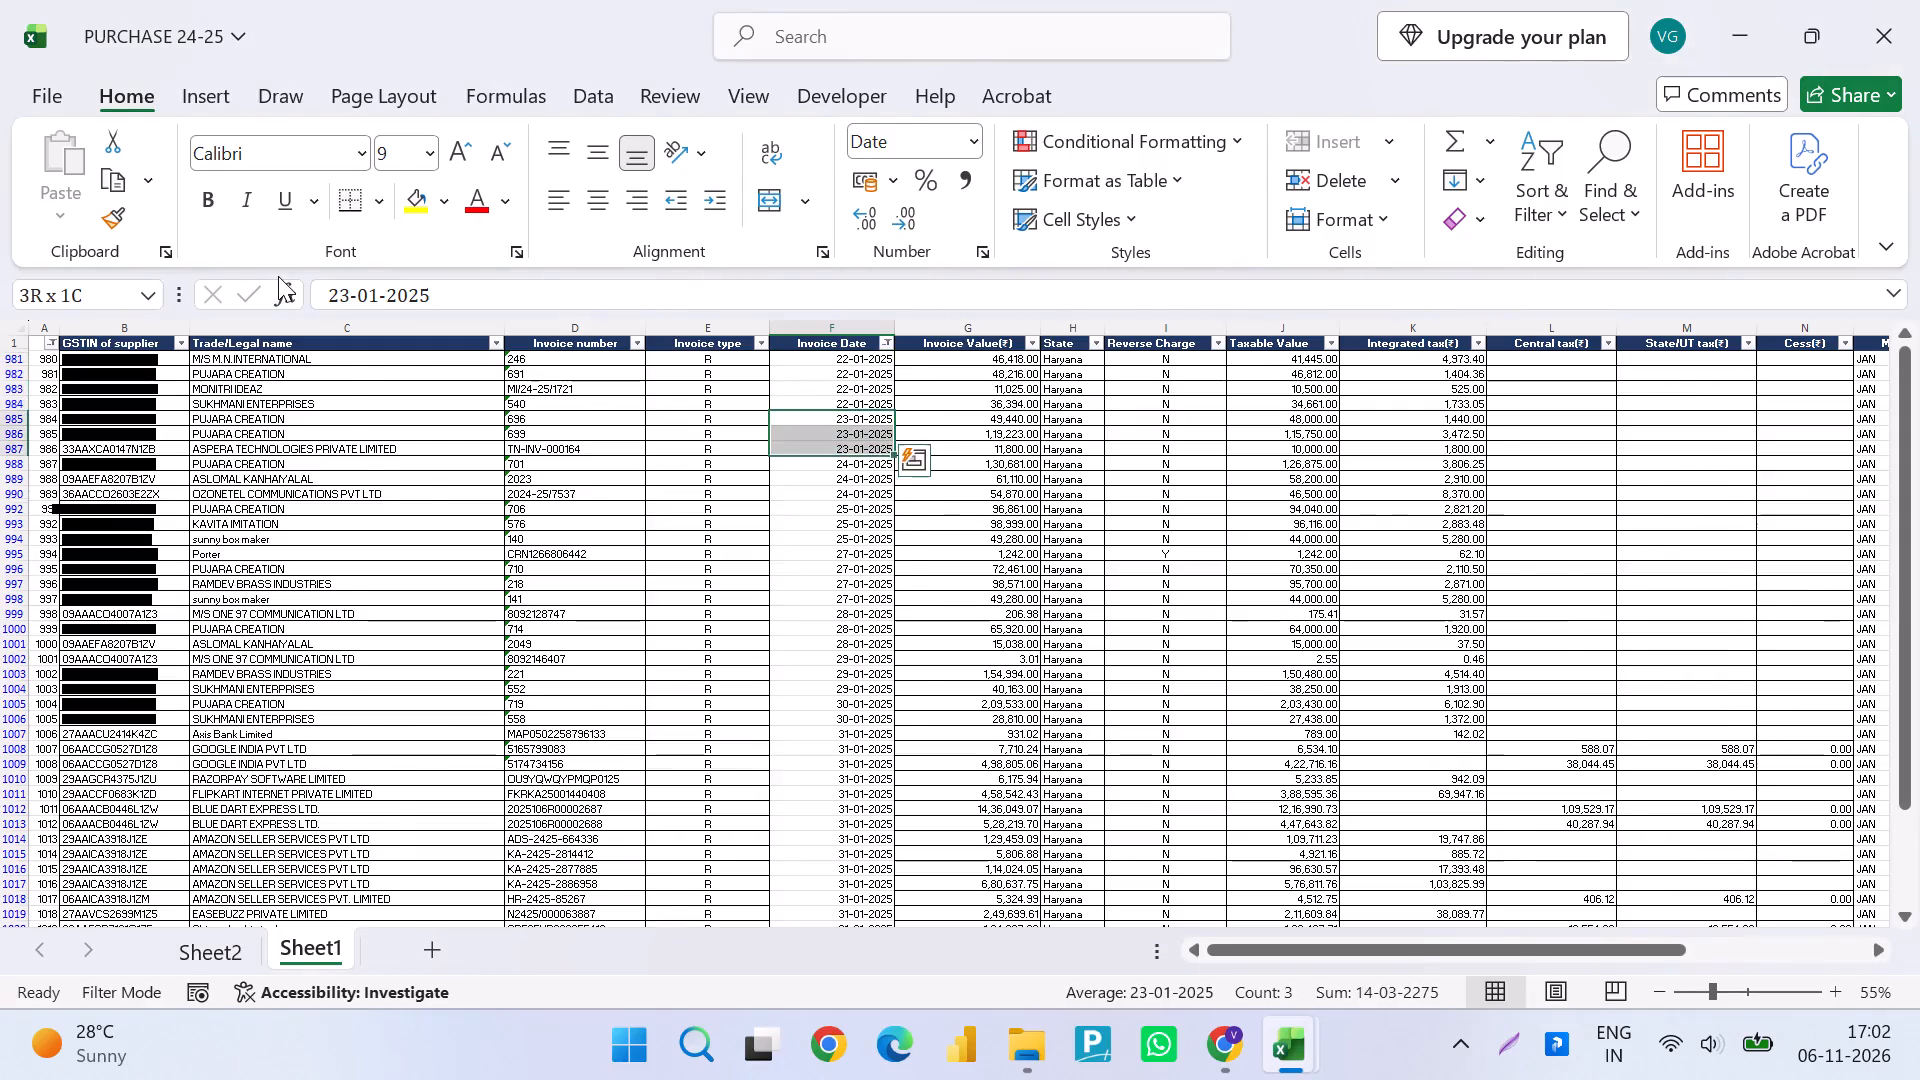
pyautogui.hotkey('alt', 'Tab')
pyautogui.hotkey('alt', 'Tab')
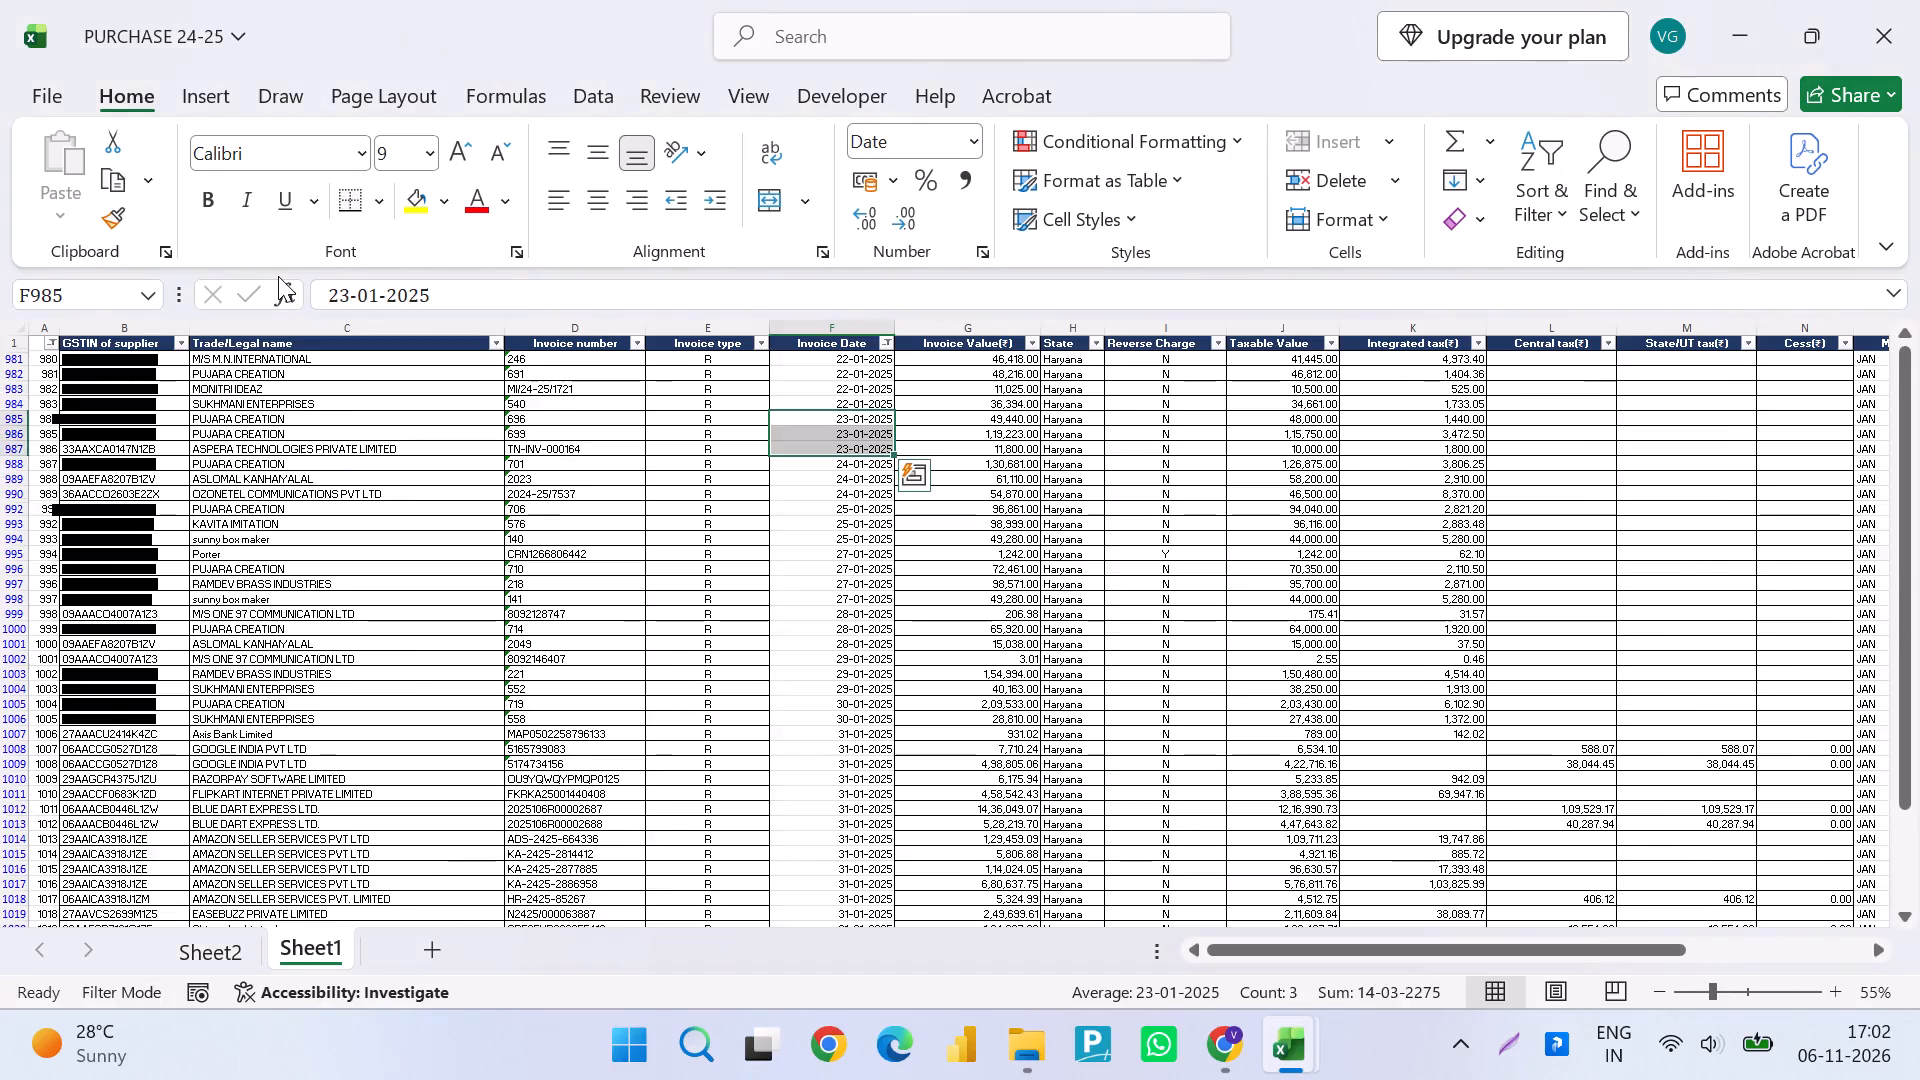
pyautogui.hotkey('alt', 'Tab')
pyautogui.press('Up')
pyautogui.hotkey('shift', 'Up')
pyautogui.hotkey('shift', 'Up')
pyautogui.hotkey('ctrl', 'c')
pyautogui.press('Down')
pyautogui.press('Down')
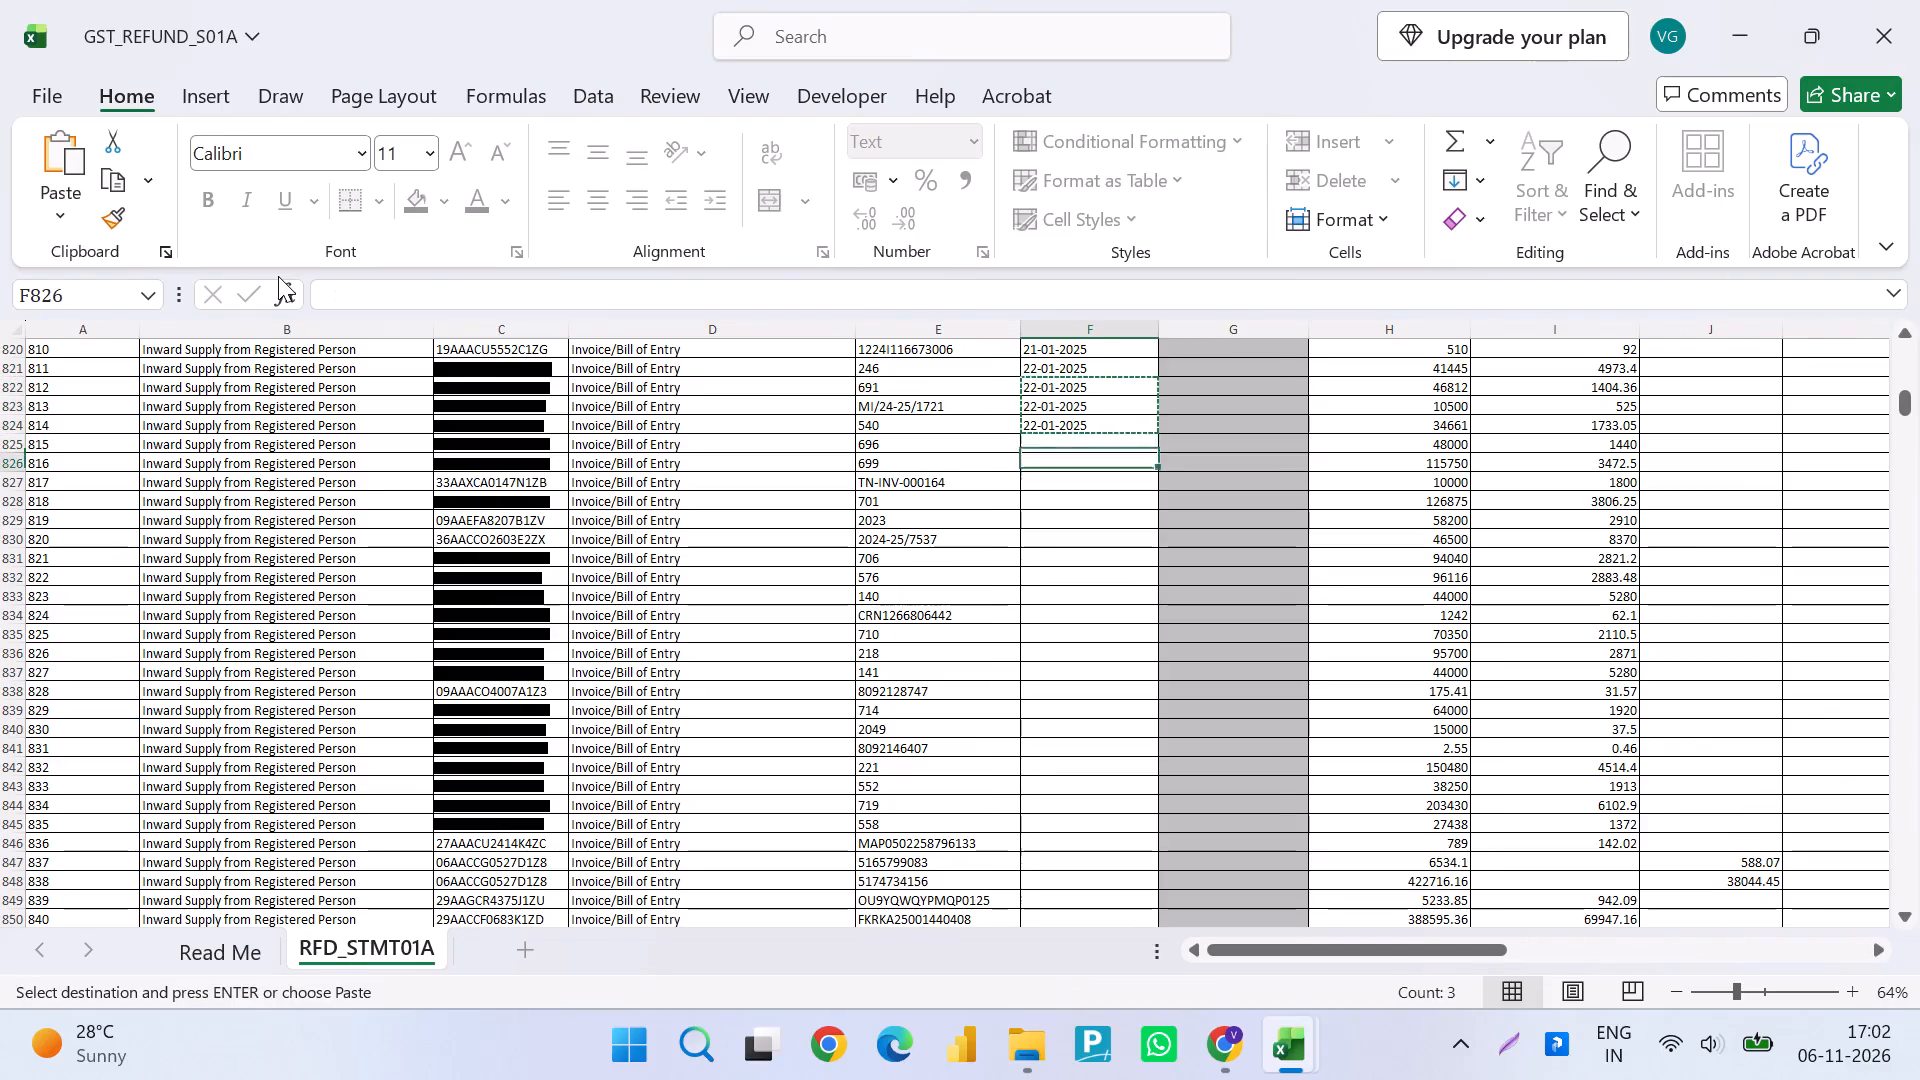
pyautogui.press('Up')
pyautogui.press('Return')
# Change the date in F825, for invoice 696, to 23-01-2025 and fill it down through F827.
pyautogui.press('F2')
pyautogui.press('Left')
pyautogui.hotkey('ctrl', 'Left')
pyautogui.hotkey('ctrl', 'Left')
pyautogui.hotkey('ctrl', 'Left')
pyautogui.hotkey('ctrl', 'Left')
pyautogui.press('BackSpace')
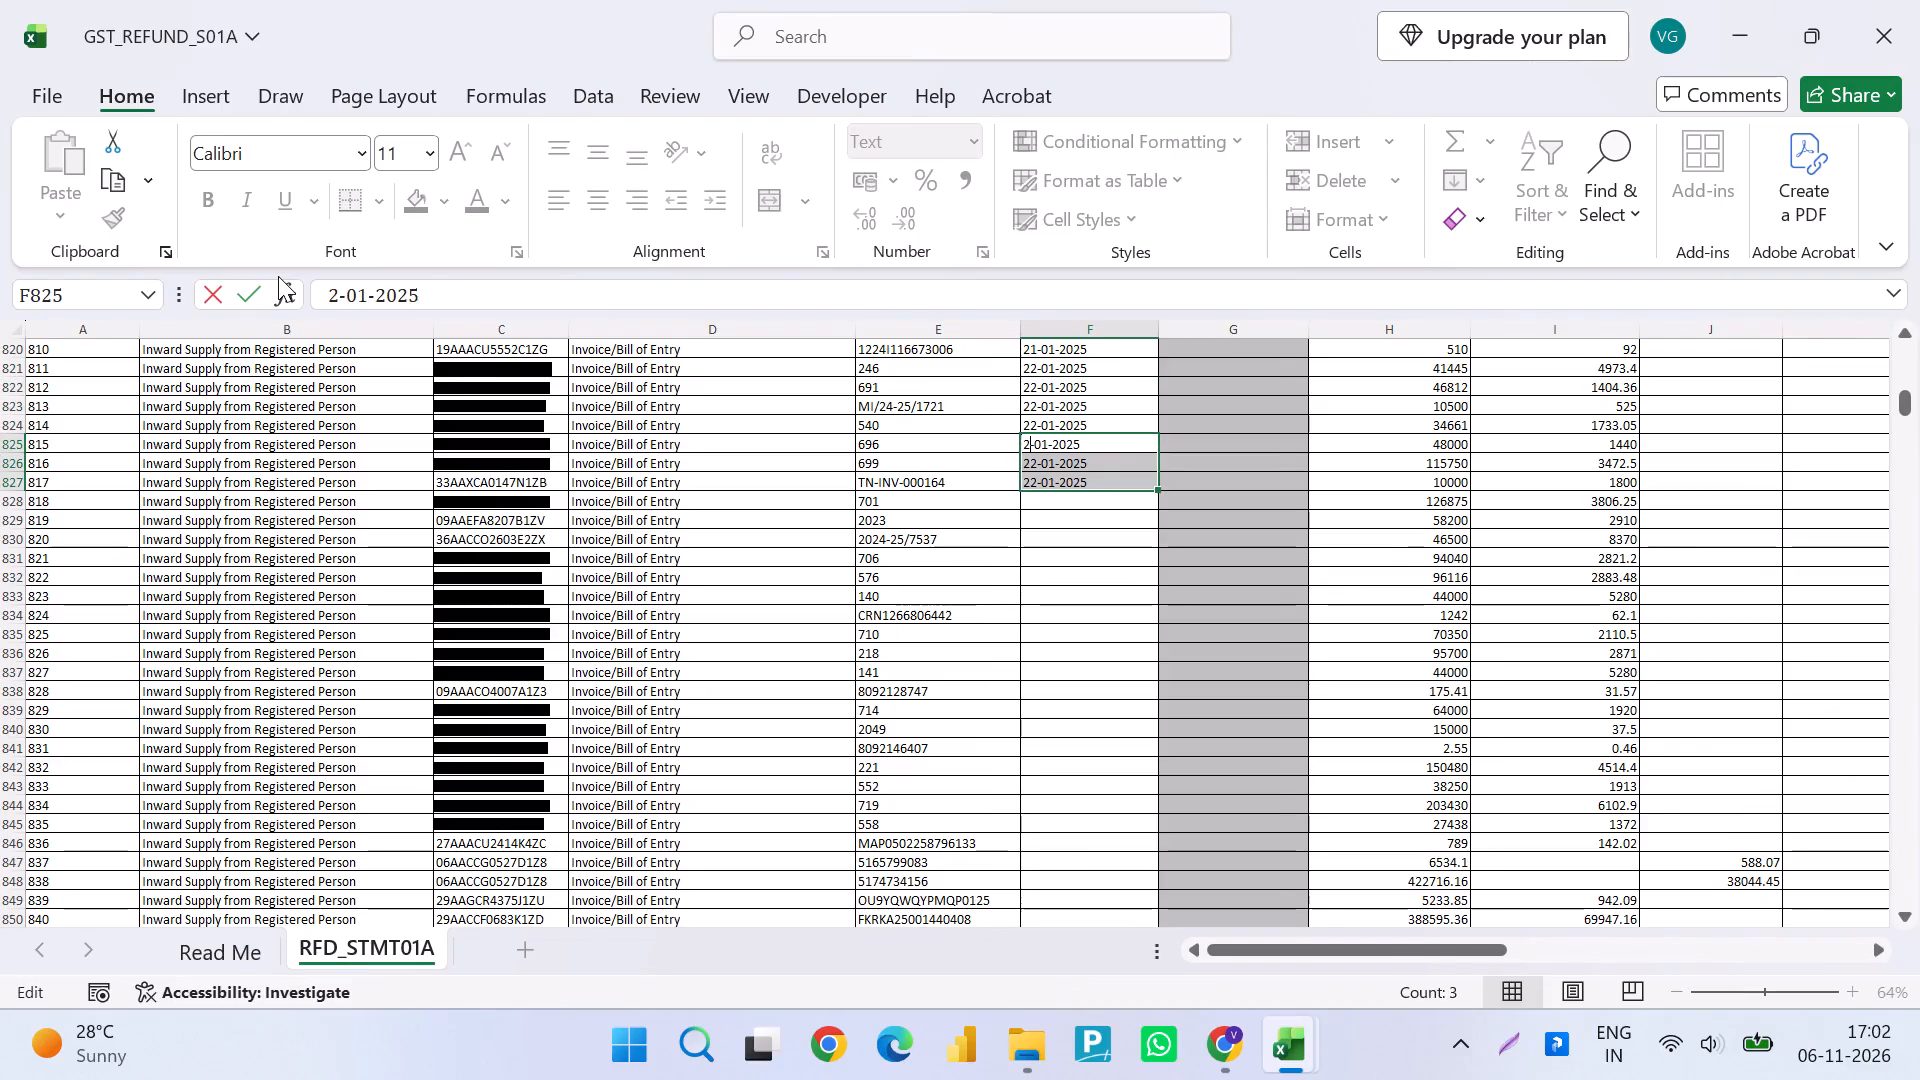
pyautogui.press('3')
pyautogui.press('Return')
pyautogui.hotkey('ctrl', 'd')
# Check the 24-01-2025 rows from 988 in PURCHASE 24-25, then copy F825:F827 of GST_REFUND_S01A into F828:F830.
pyautogui.hotkey('alt', 'Tab')
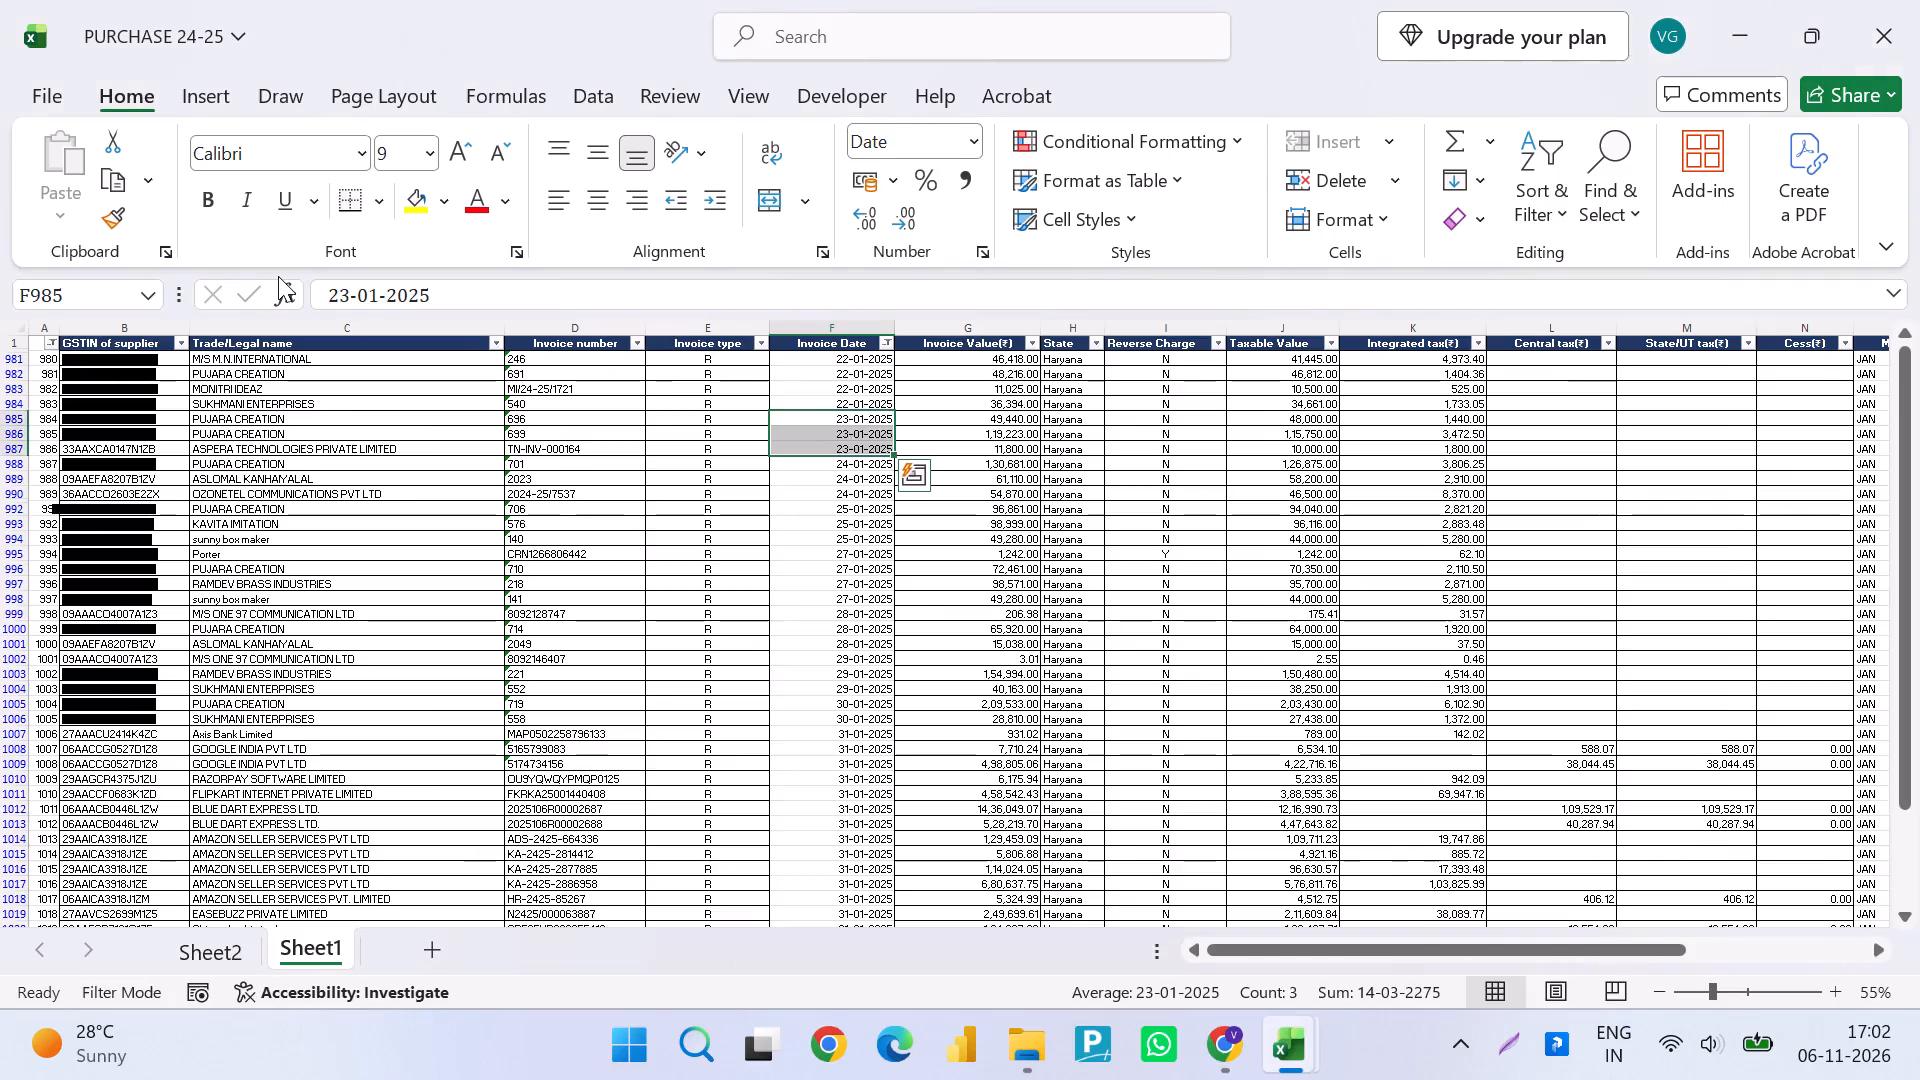
pyautogui.press('Down')
pyautogui.press('Down')
pyautogui.press('Down')
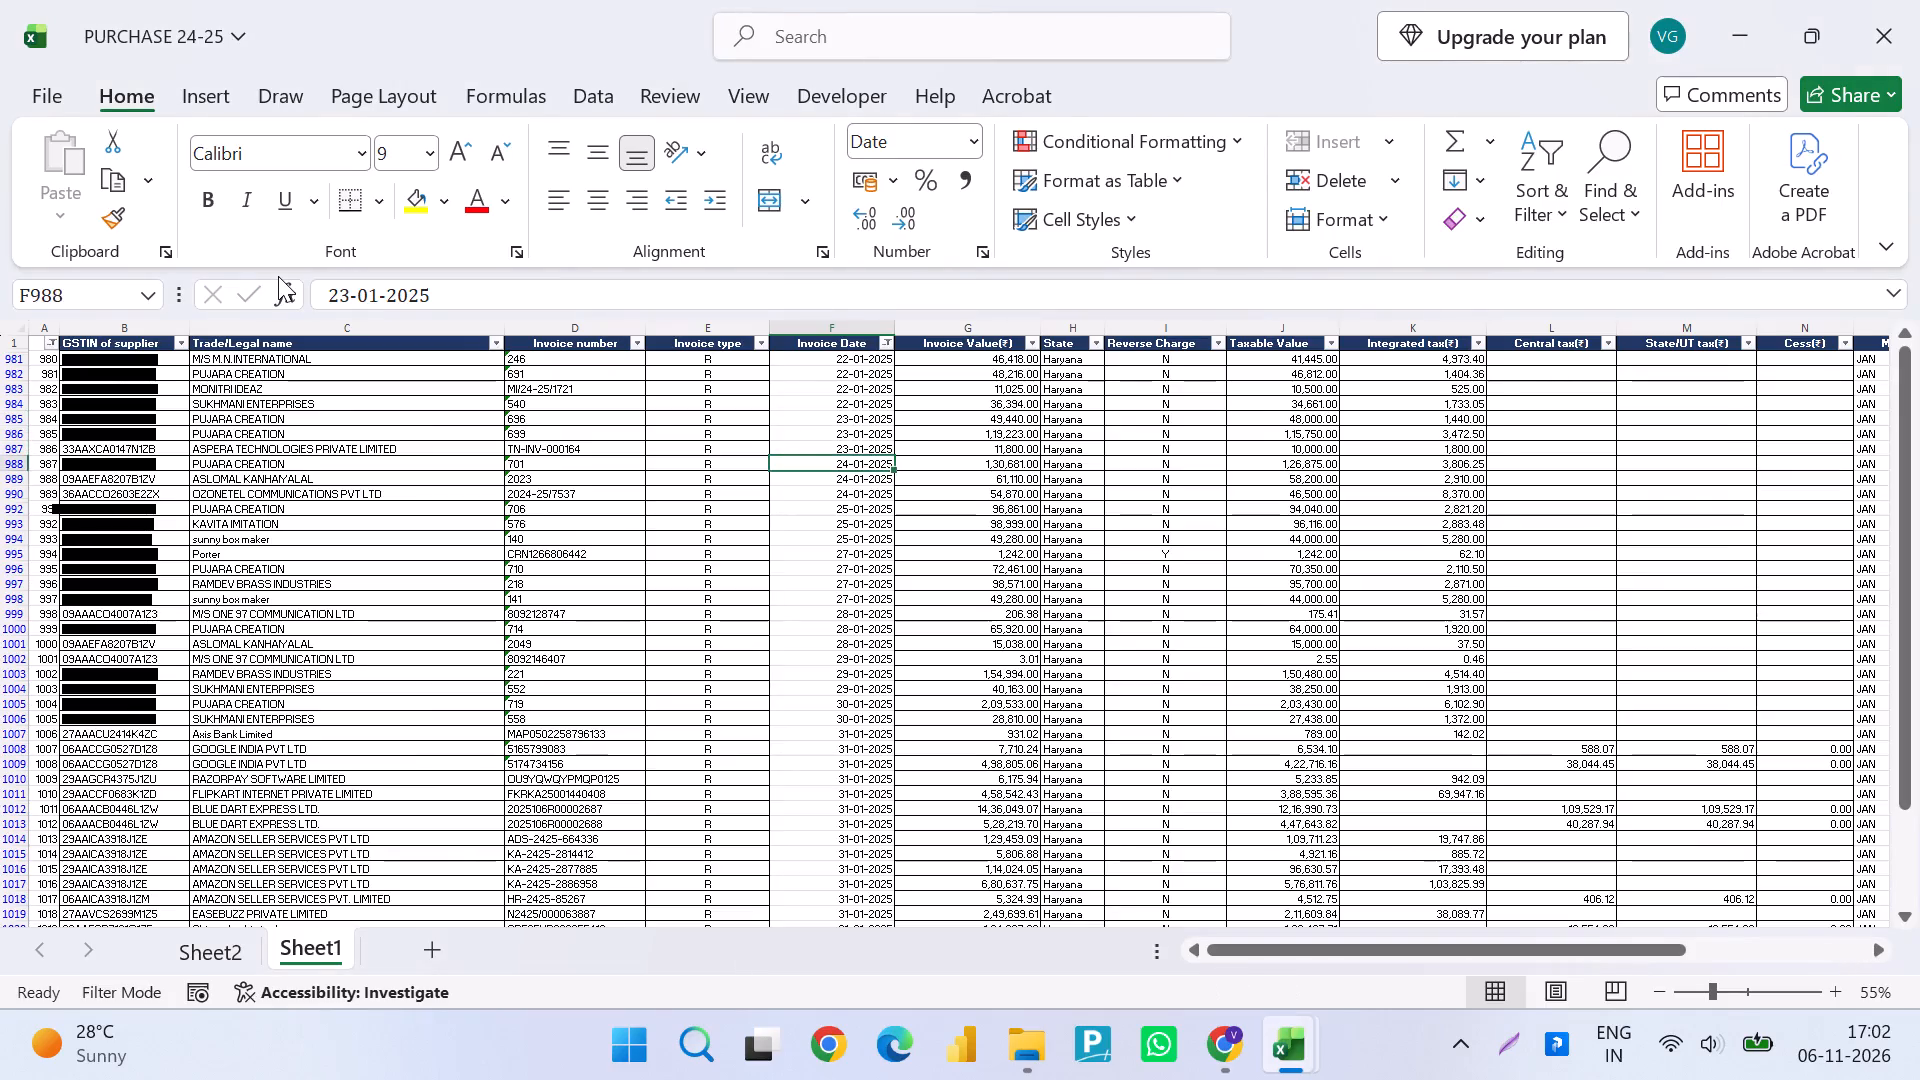
pyautogui.hotkey('shift', 'Down')
pyautogui.hotkey('shift', 'Down')
pyautogui.hotkey('alt', 'Tab')
pyautogui.hotkey('ctrl', 'c')
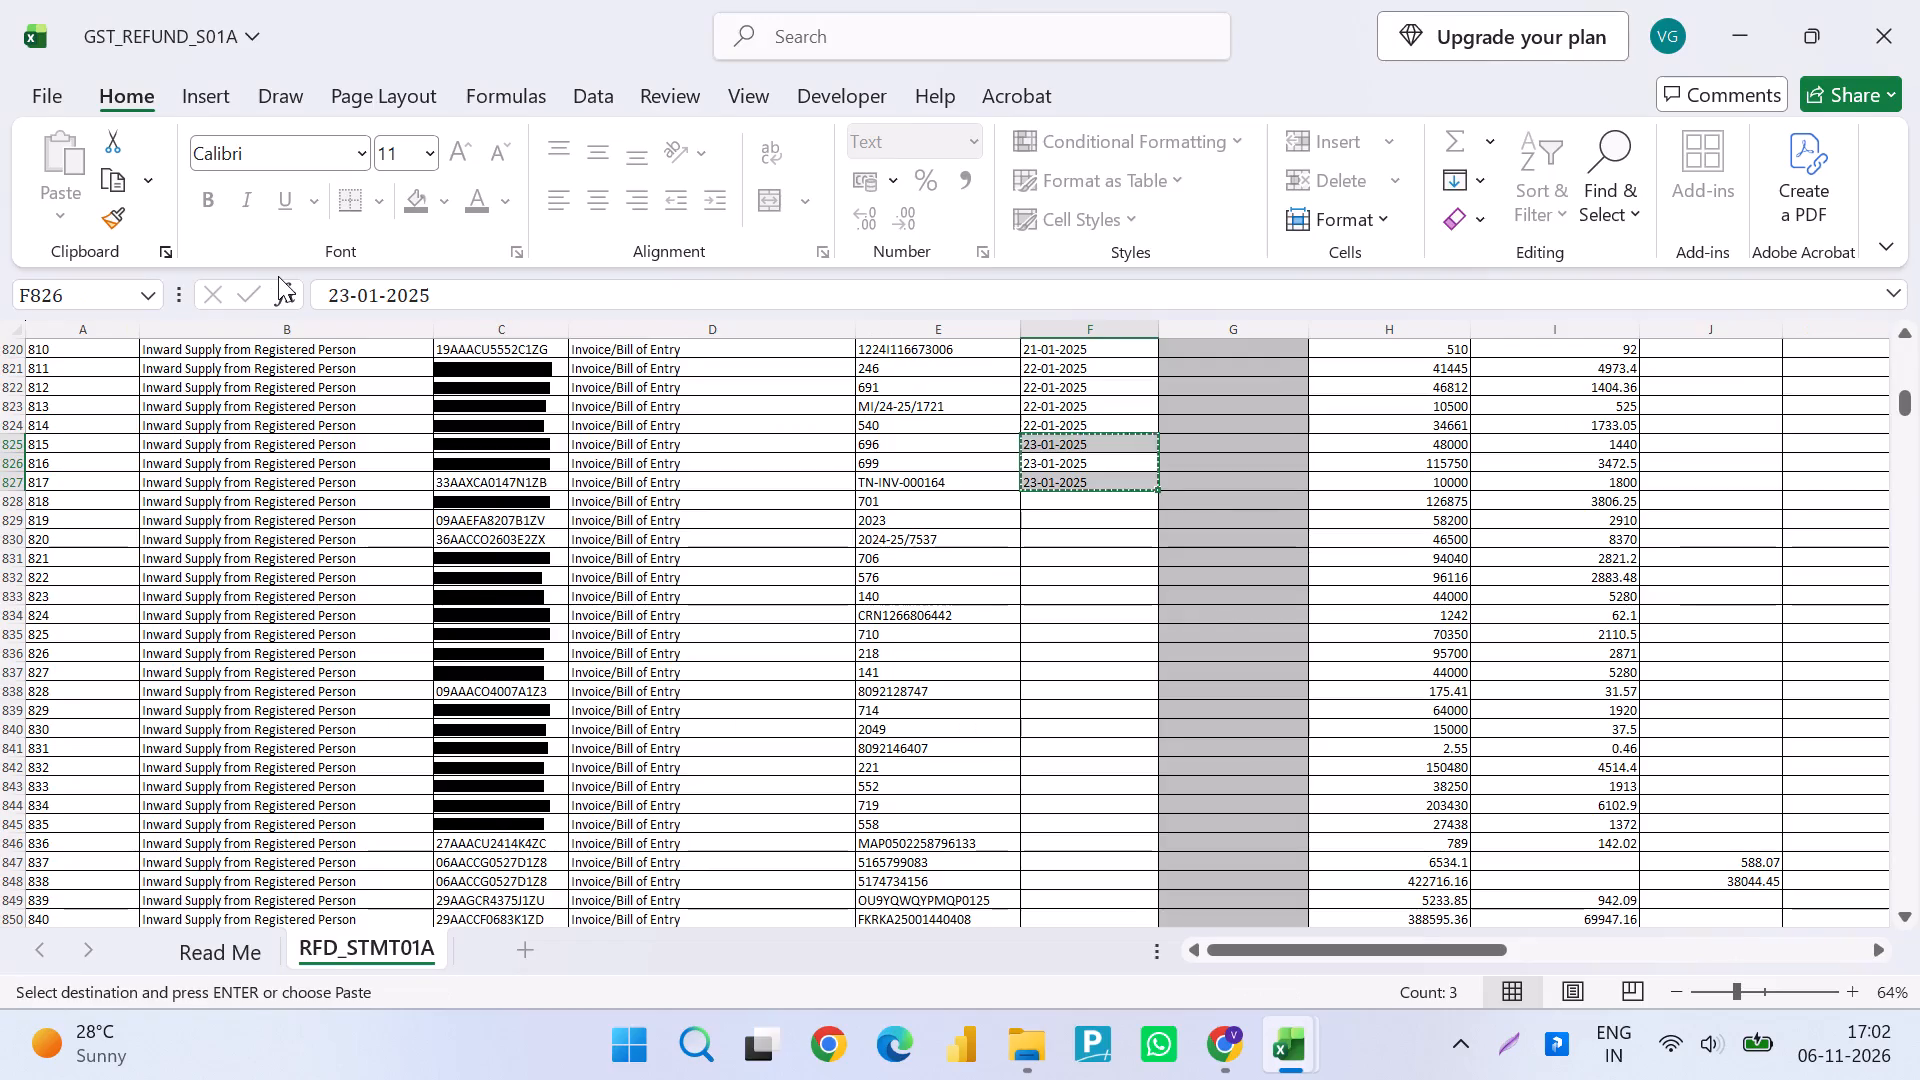
pyautogui.press('Down')
pyautogui.press('Down')
pyautogui.press('Return')
# Change the date in F828, for invoice 701, to 24-01-2025 and fill it down through F830.
pyautogui.press('F2')
pyautogui.press('Left')
pyautogui.hotkey('ctrl', 'Left')
pyautogui.hotkey('ctrl', 'Left')
pyautogui.hotkey('ctrl', 'Left')
pyautogui.press('Left')
pyautogui.press('BackSpace')
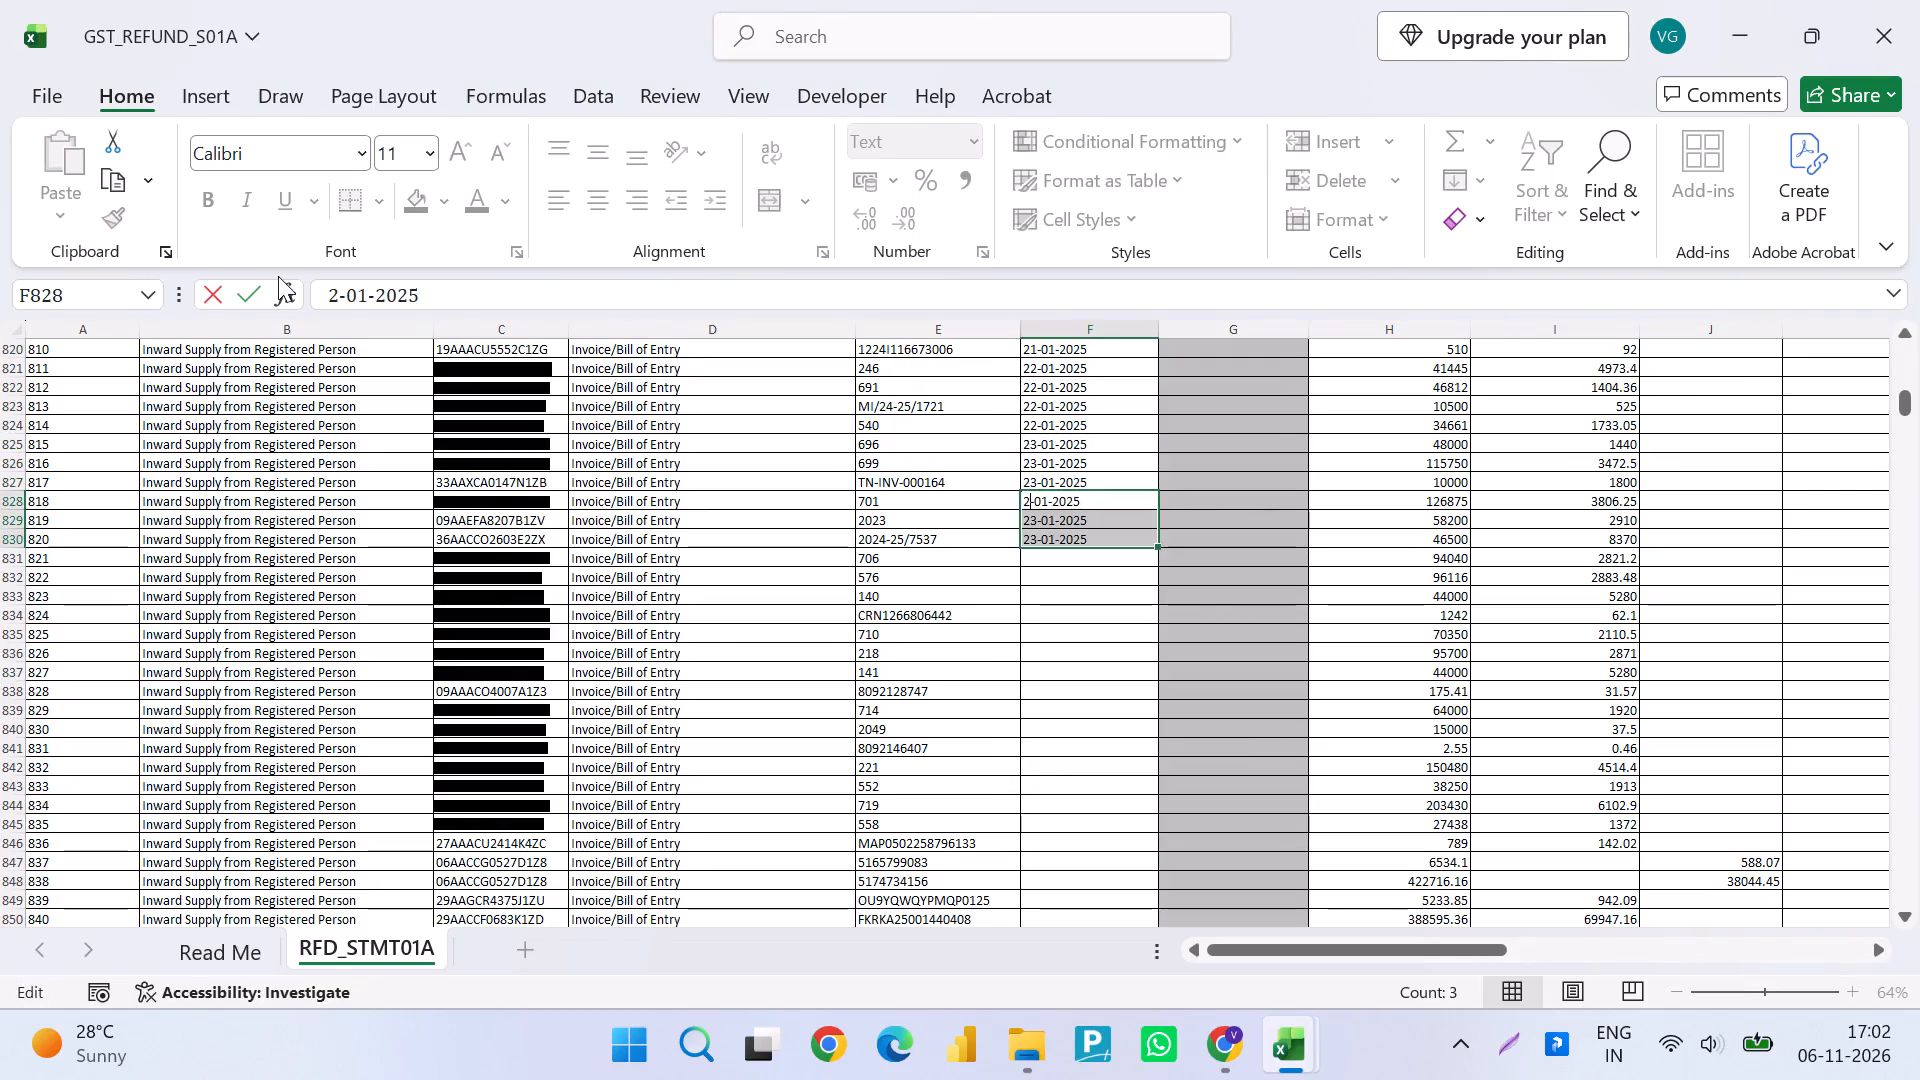
pyautogui.press('4')
pyautogui.press('Return')
pyautogui.hotkey('ctrl', 'd')
# Check the 25-01-2025 rows from 992 in PURCHASE 24-25, then copy F828:F830 of GST_REFUND_S01A into F831:F833.
pyautogui.hotkey('alt', 'Tab')
pyautogui.press('Down')
pyautogui.press('Down')
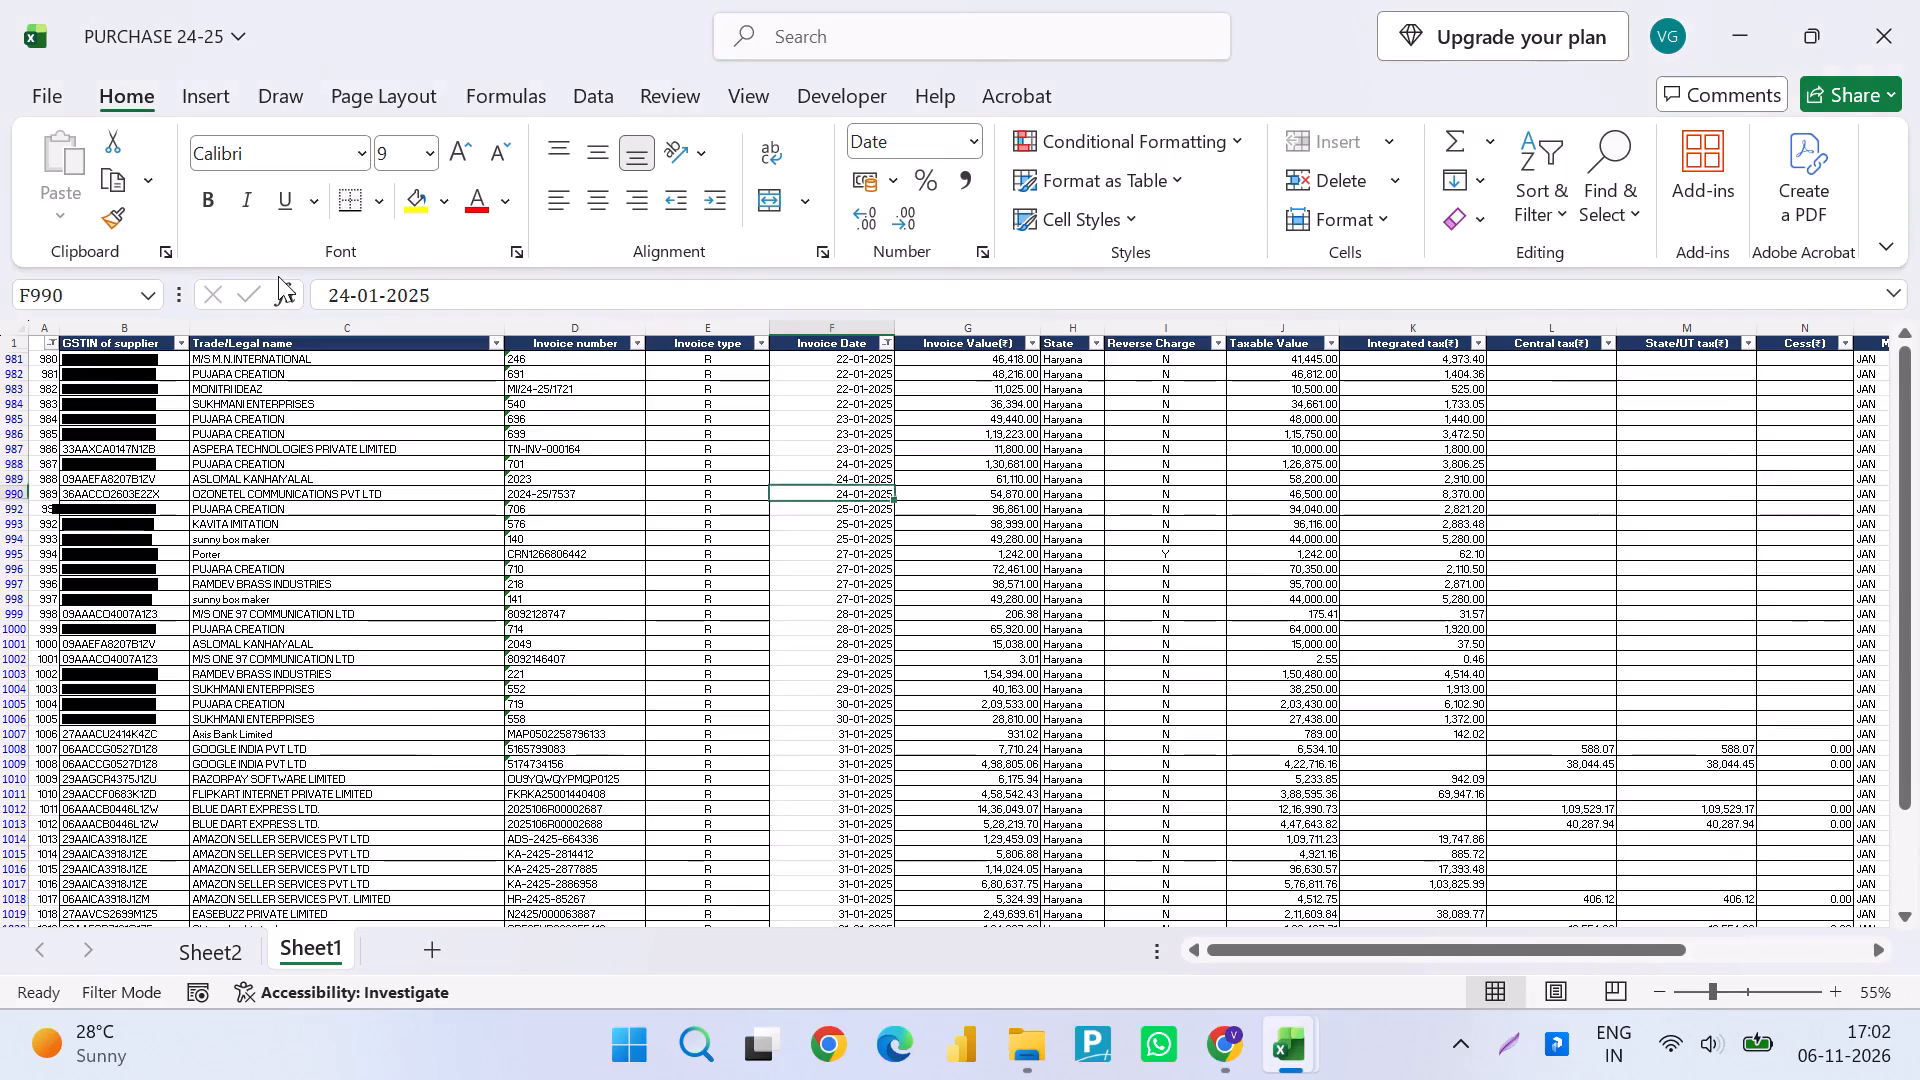
pyautogui.press('Down')
pyautogui.hotkey('shift', 'Down')
pyautogui.hotkey('shift', 'Down')
pyautogui.hotkey('alt', 'Tab')
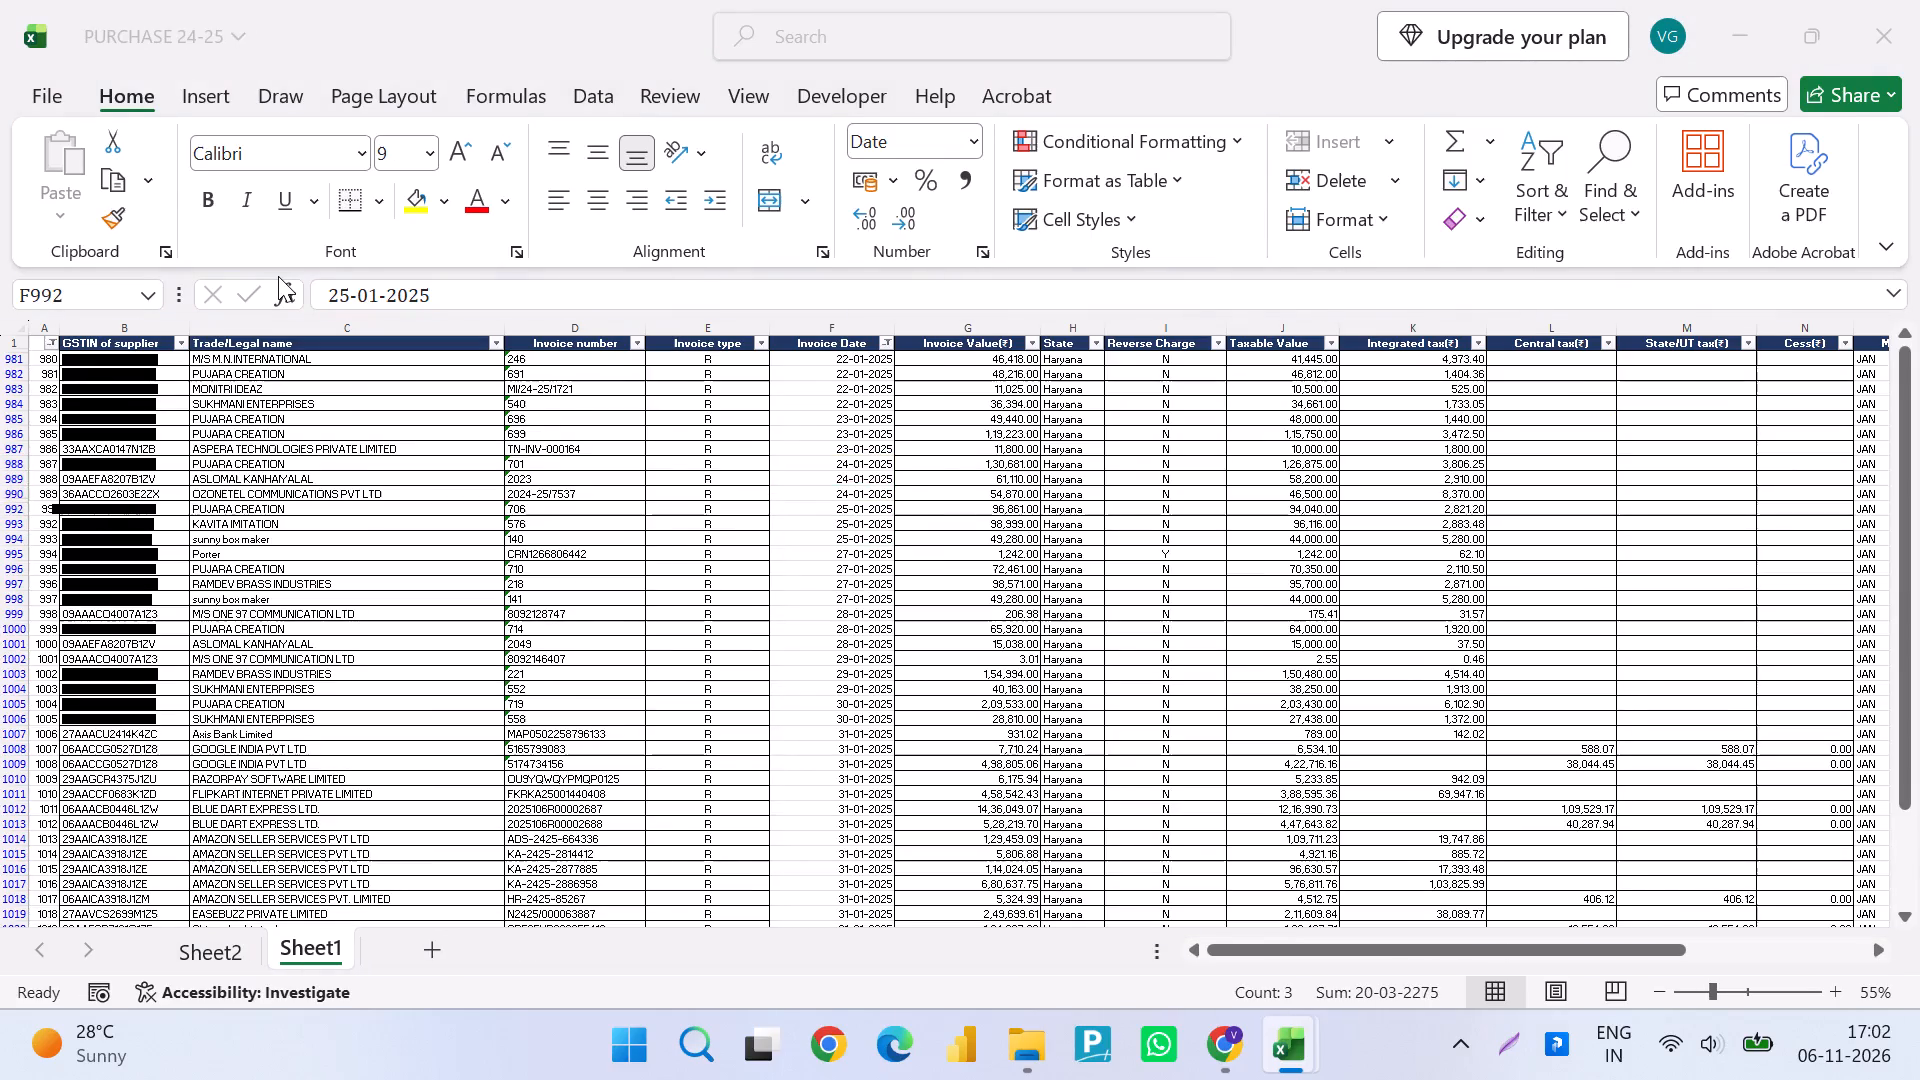
pyautogui.hotkey('alt', 'Tab')
pyautogui.hotkey('alt', 'Tab')
pyautogui.hotkey('ctrl', 'c')
pyautogui.press('Down')
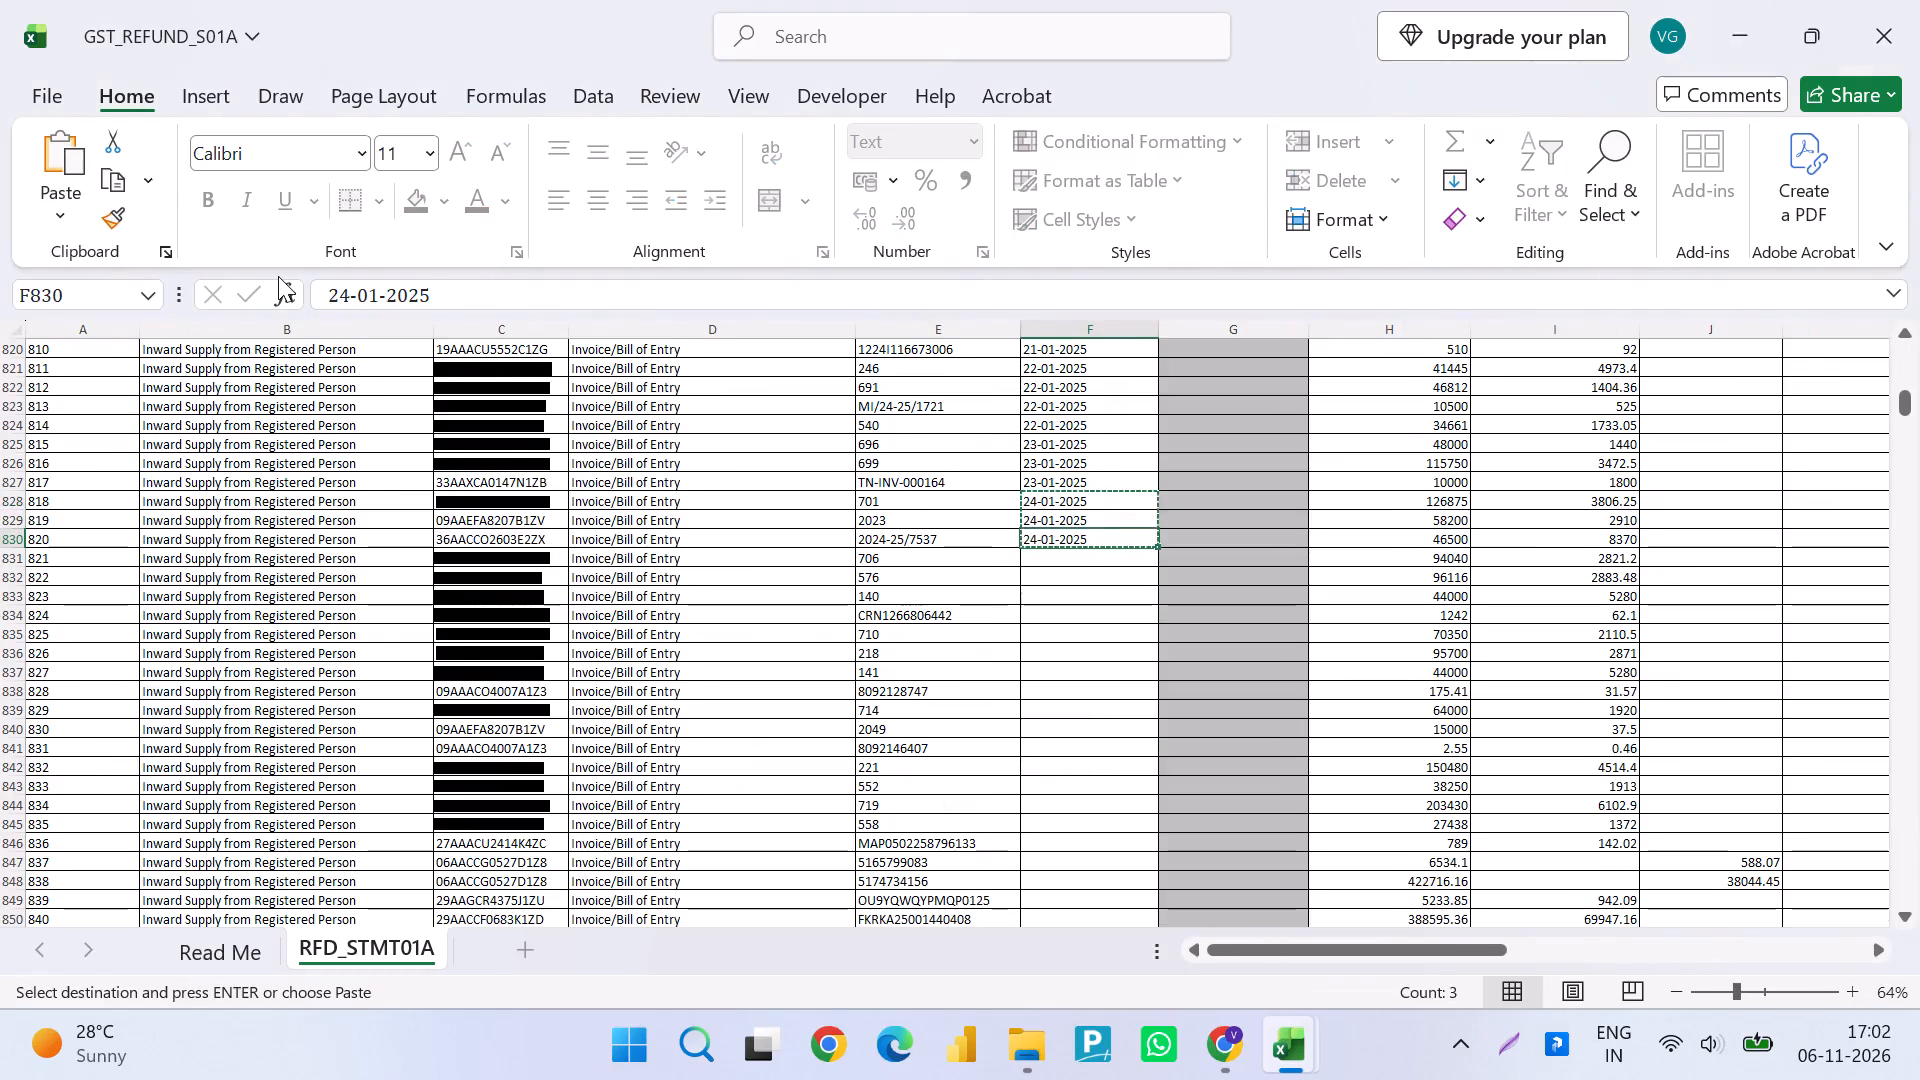
pyautogui.press('Down')
pyautogui.press('Return')
# Change the date in F831, for invoice 706, to 25-01-2025 and fill it down through F833.
pyautogui.press('F2')
pyautogui.press('Left')
pyautogui.hotkey('ctrl', 'Left')
pyautogui.hotkey('ctrl', 'Left')
pyautogui.hotkey('ctrl', 'Left')
pyautogui.hotkey('ctrl', 'Left')
pyautogui.press('BackSpace')
pyautogui.press('5')
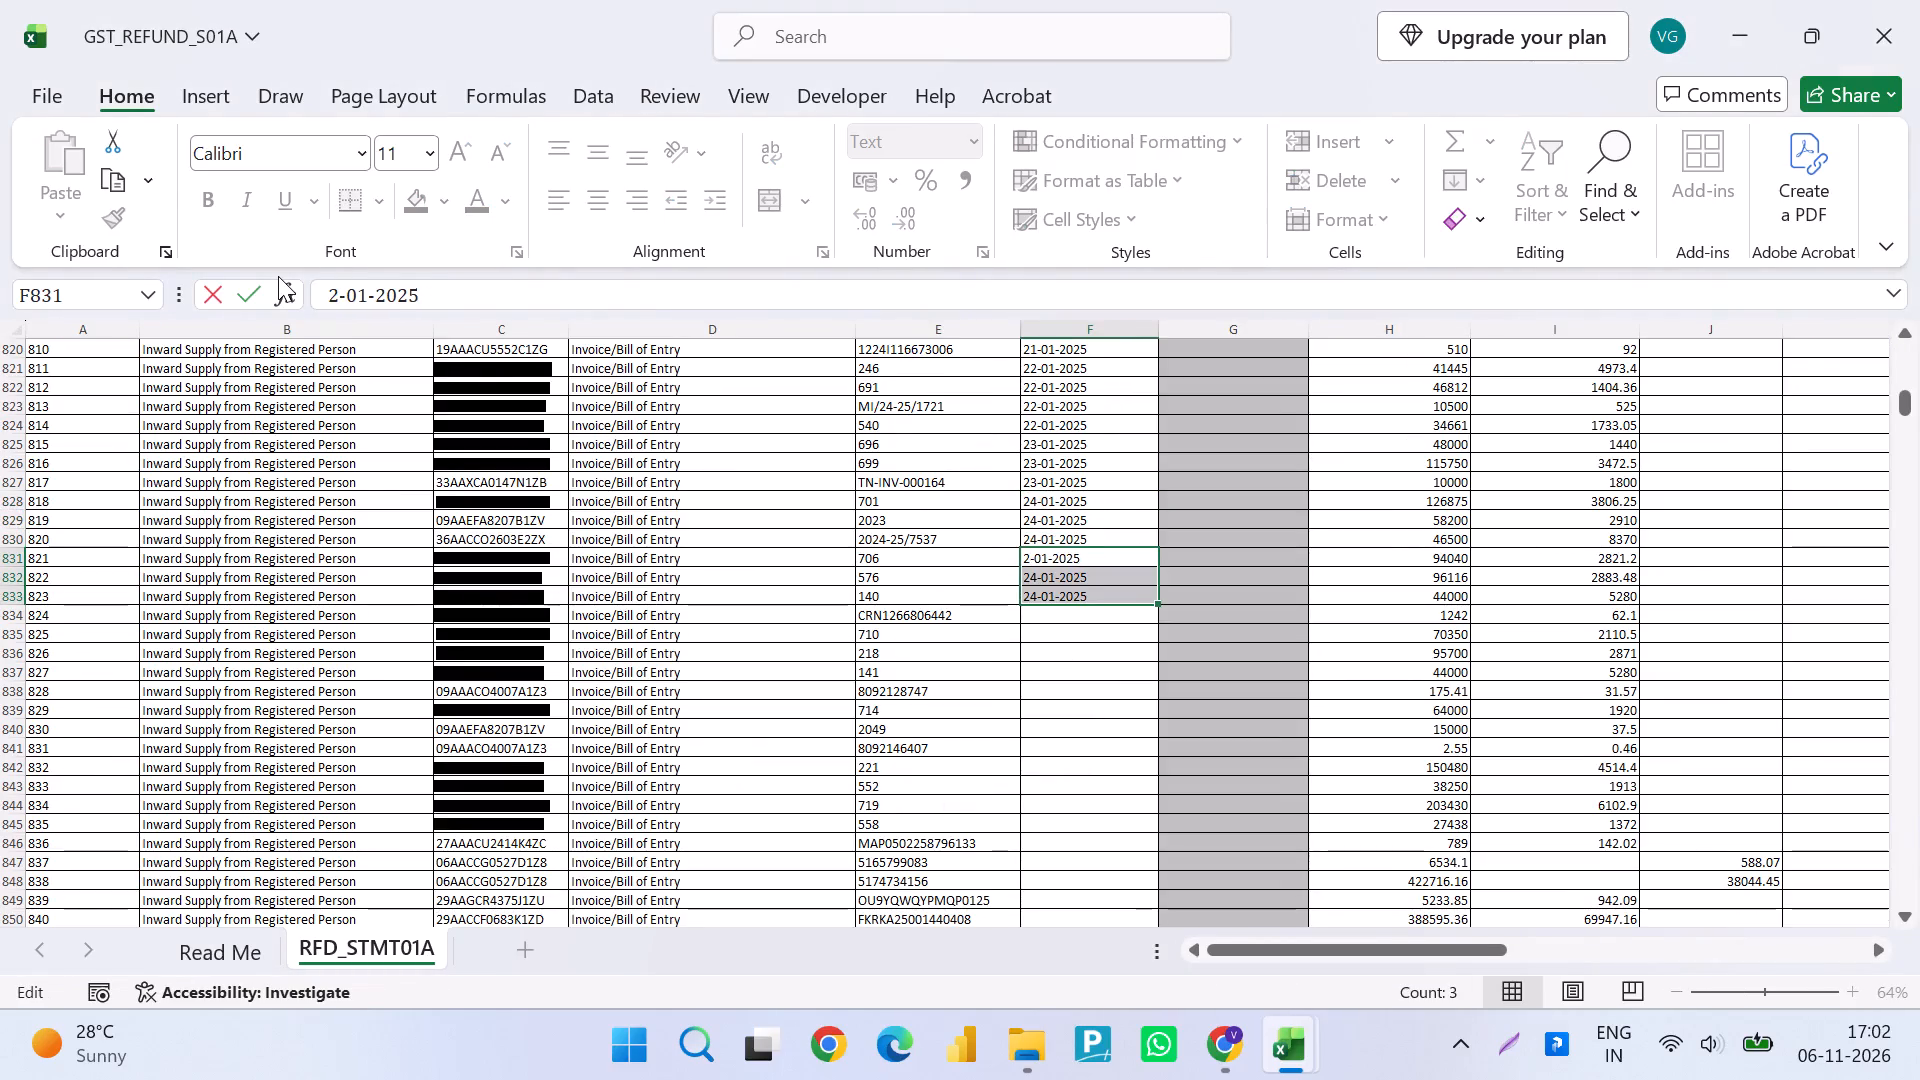
pyautogui.press('Return')
pyautogui.hotkey('ctrl', 'd')
# Check the 27-01-2025 rows 995 to 998 in PURCHASE 24-25, then copy F831:F833 of GST_REFUND_S01A into F834:F836.
pyautogui.hotkey('alt', 'Tab')
pyautogui.press('Down')
pyautogui.press('Down')
pyautogui.press('Down')
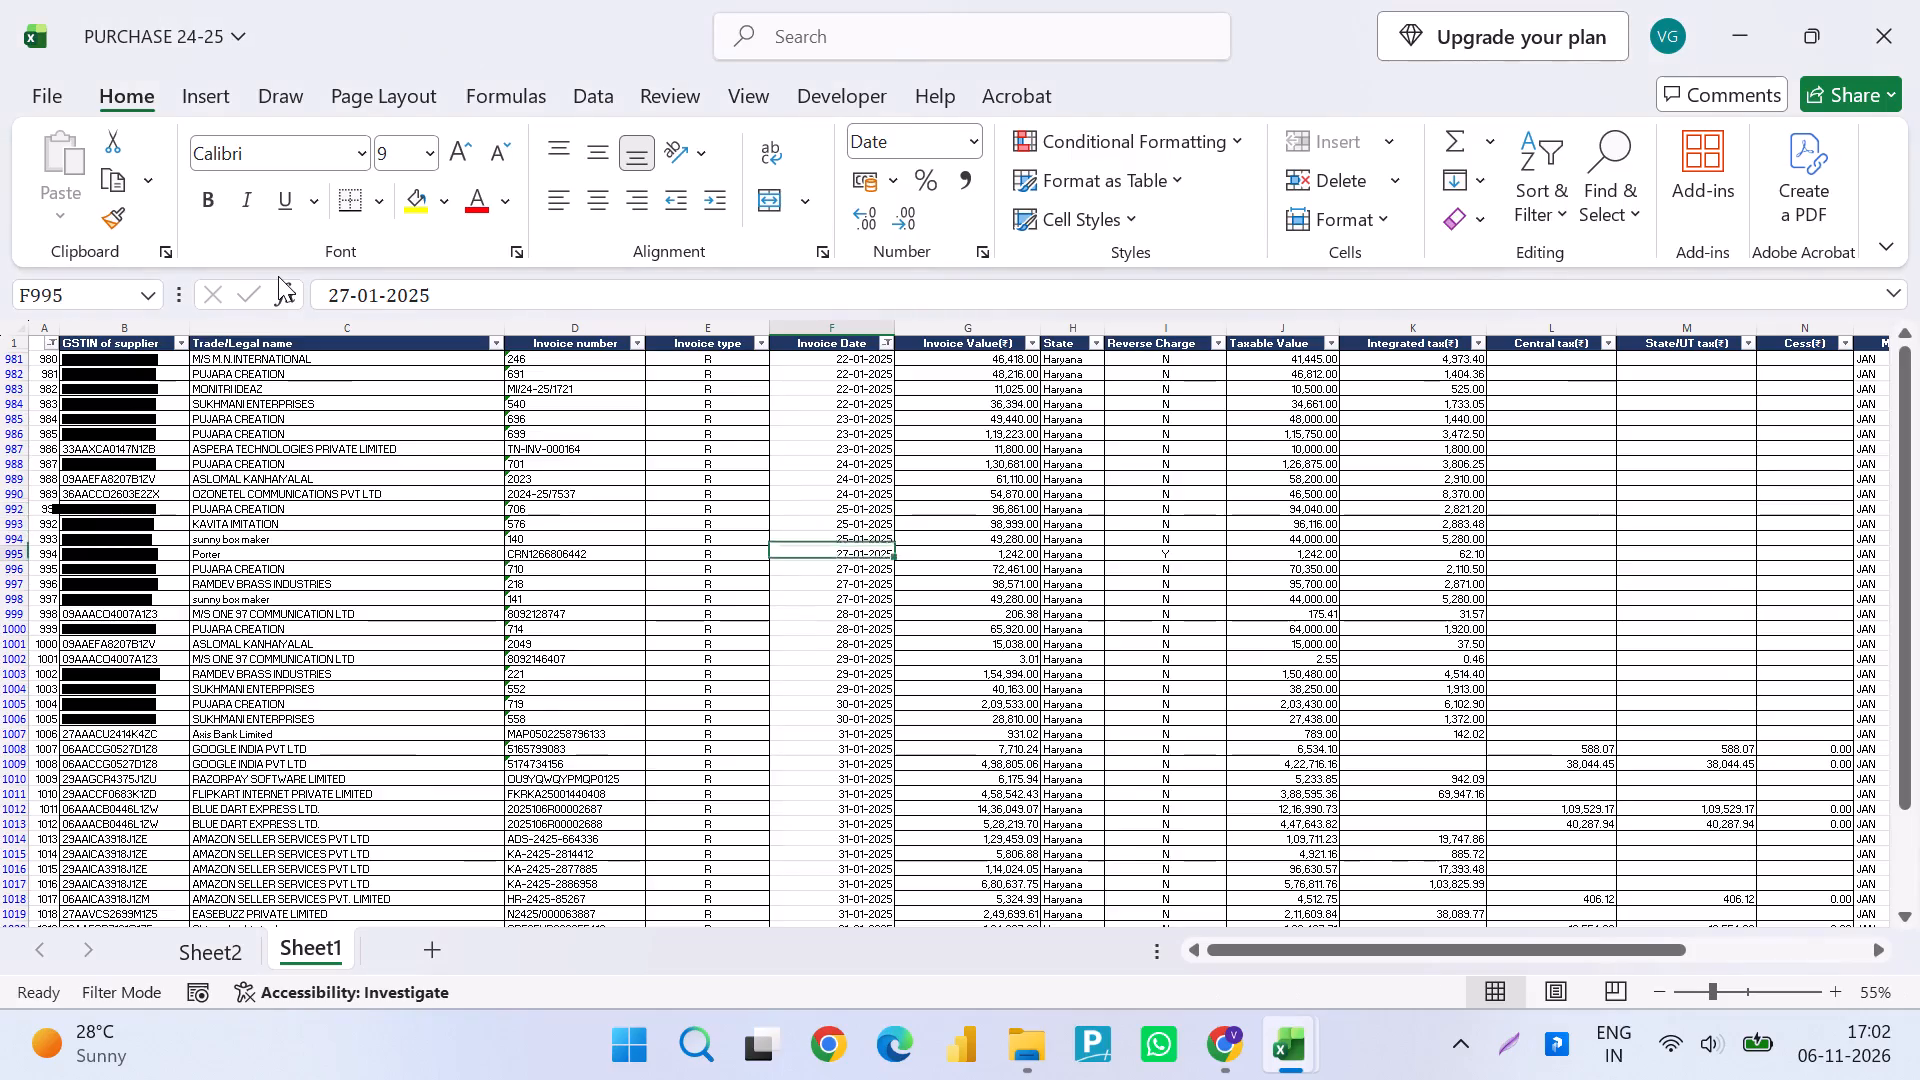
pyautogui.hotkey('shift', 'Down')
pyautogui.hotkey('shift', 'Down')
pyautogui.hotkey('shift', 'Down')
pyautogui.hotkey('ctrl', 'c')
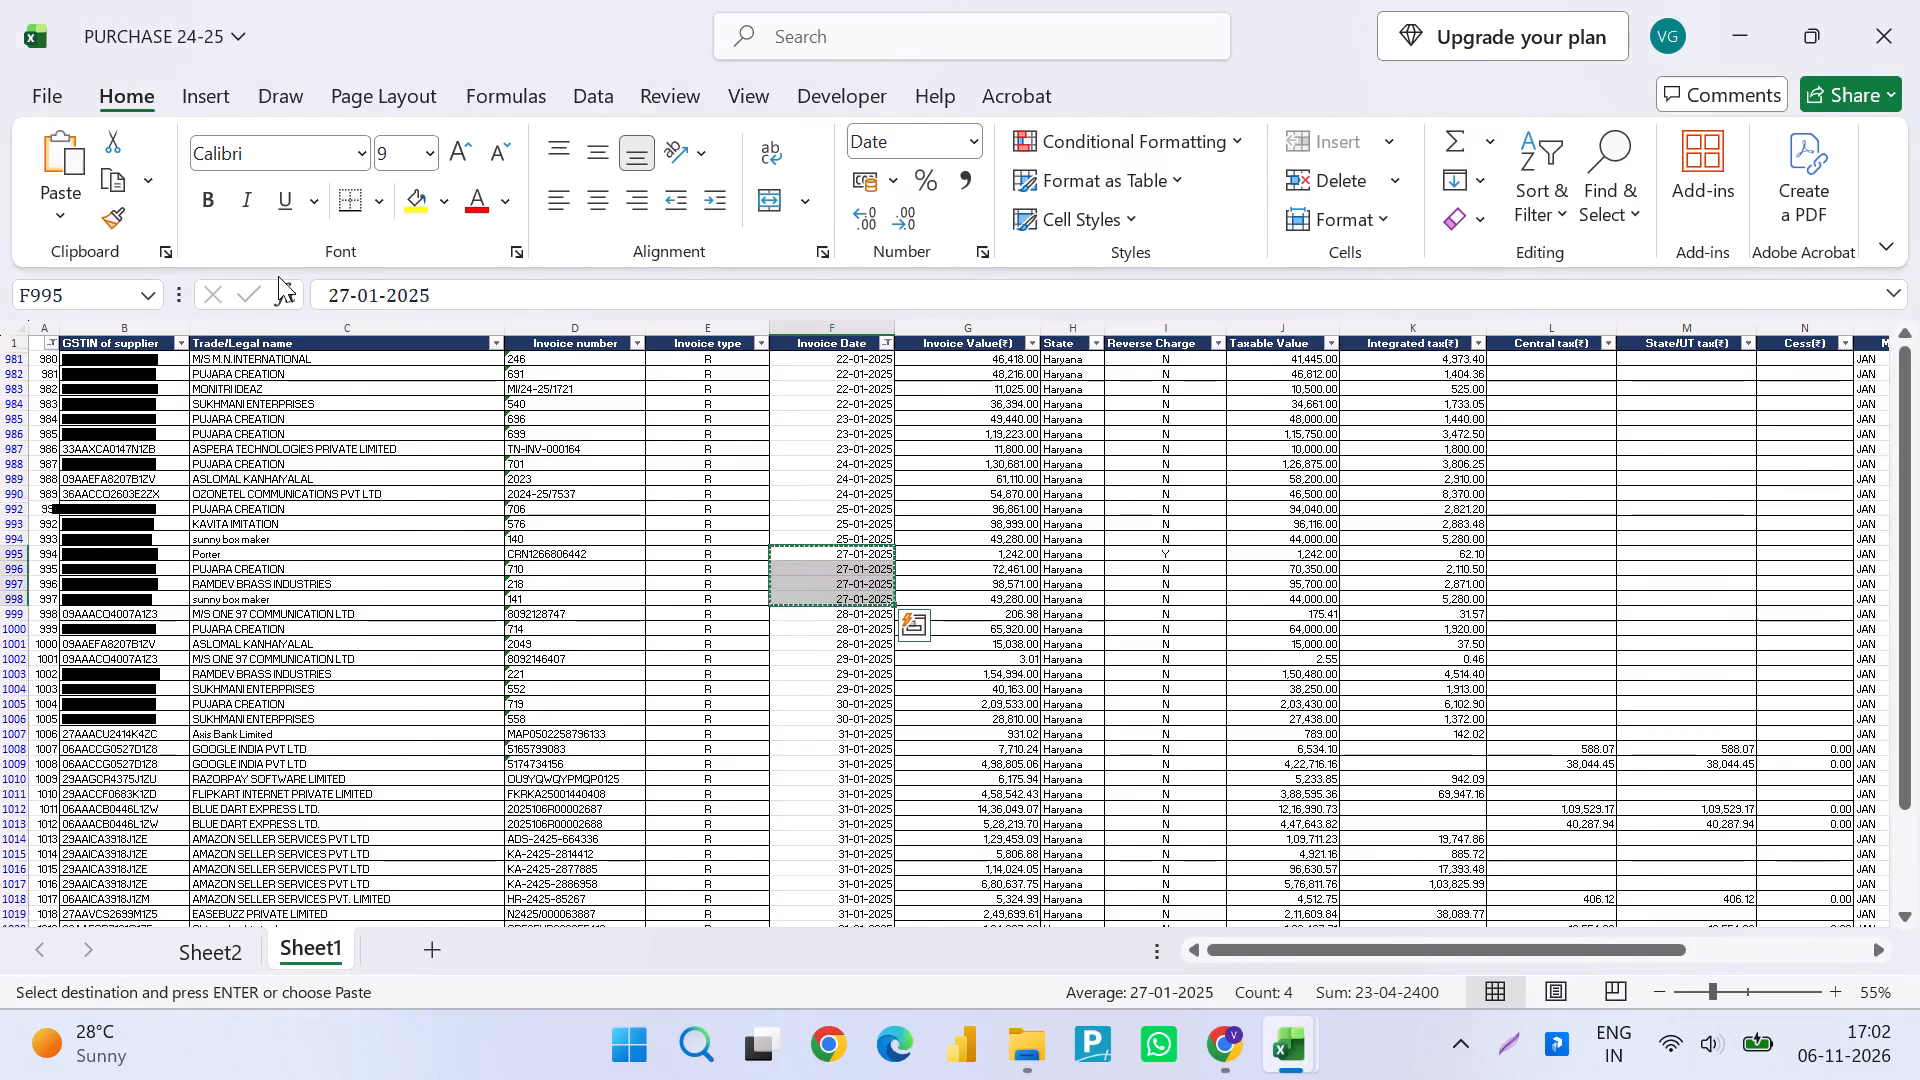
pyautogui.hotkey('alt', 'Tab')
pyautogui.hotkey('ctrl', 'c')
pyautogui.press('Down')
pyautogui.press('Down')
pyautogui.press('Return')
pyautogui.press('F2')
pyautogui.press('Left')
pyautogui.hotkey('ctrl', 'Left')
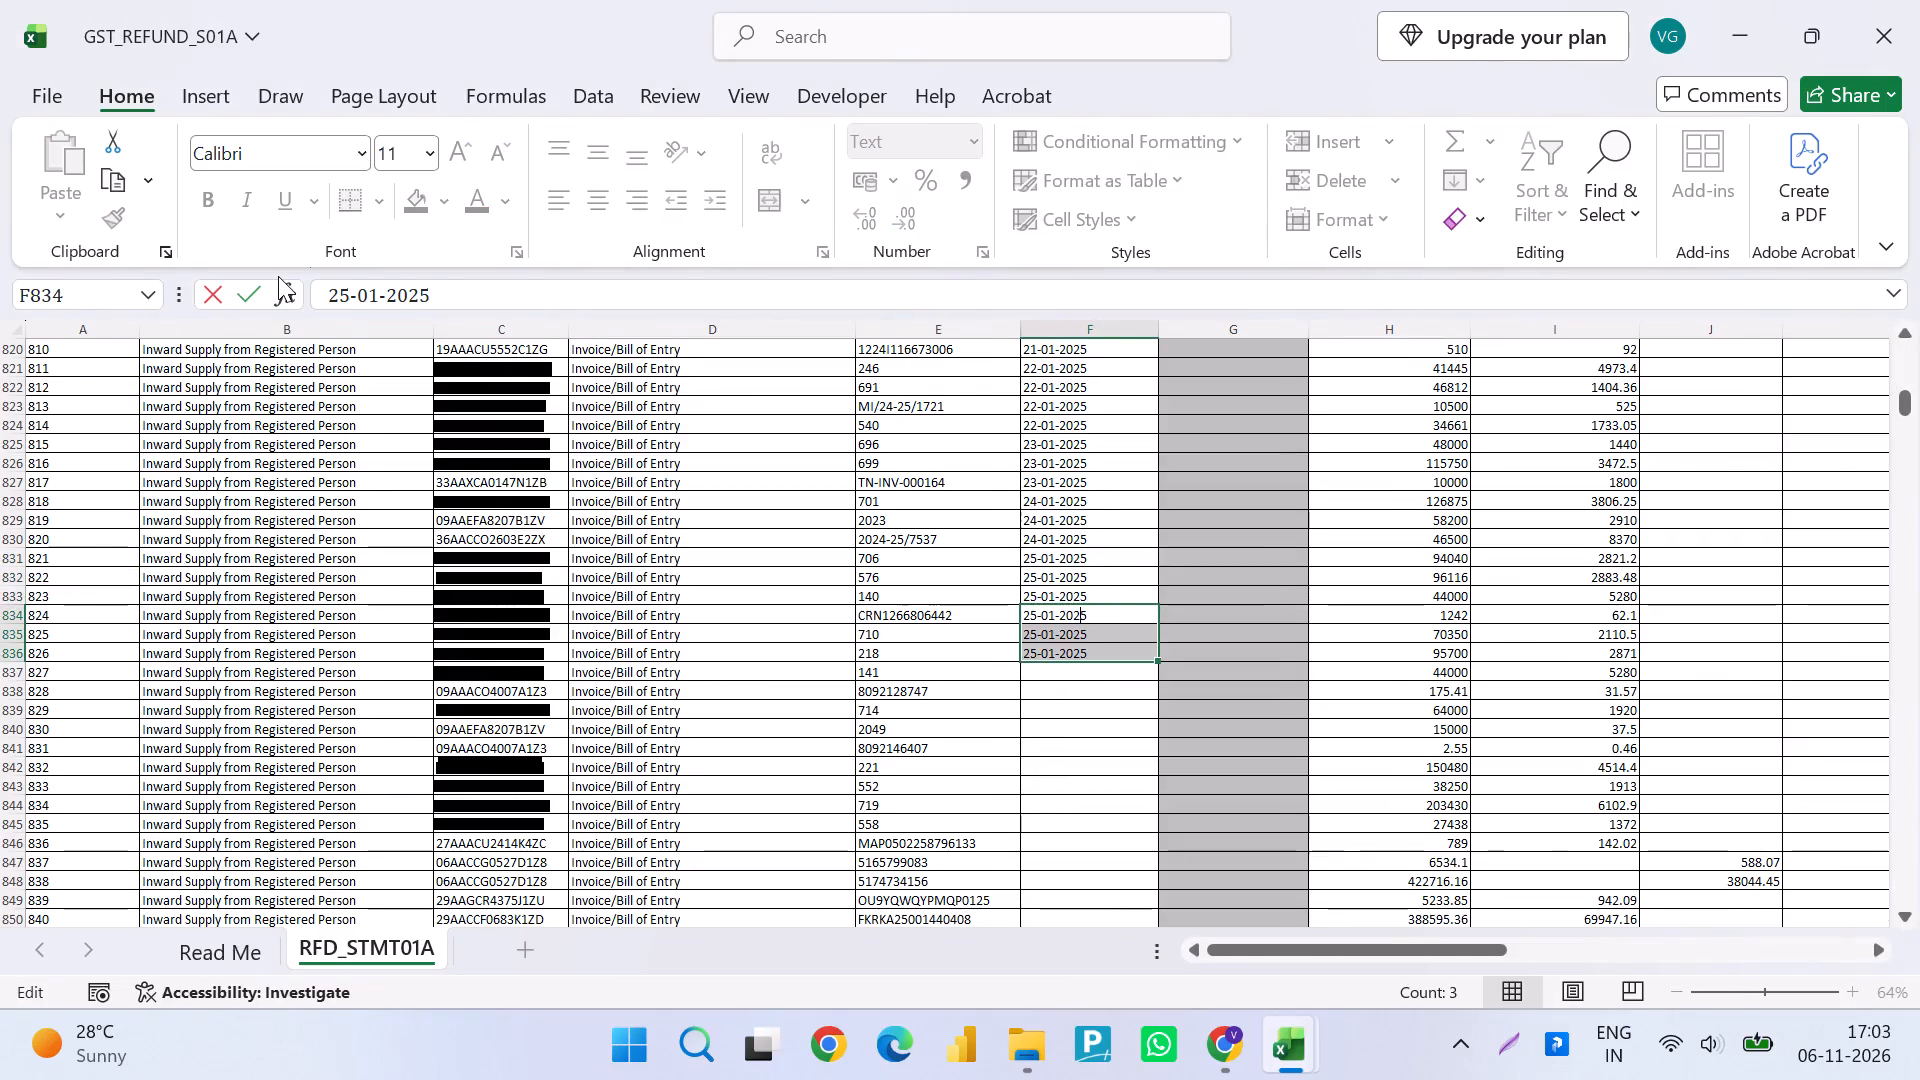
pyautogui.hotkey('ctrl', 'Left')
pyautogui.hotkey('ctrl', 'Left')
pyautogui.hotkey('ctrl', 'Left')
pyautogui.press('BackSpace')
pyautogui.press('7')
pyautogui.press('Return')
pyautogui.hotkey('ctrl', 'd')
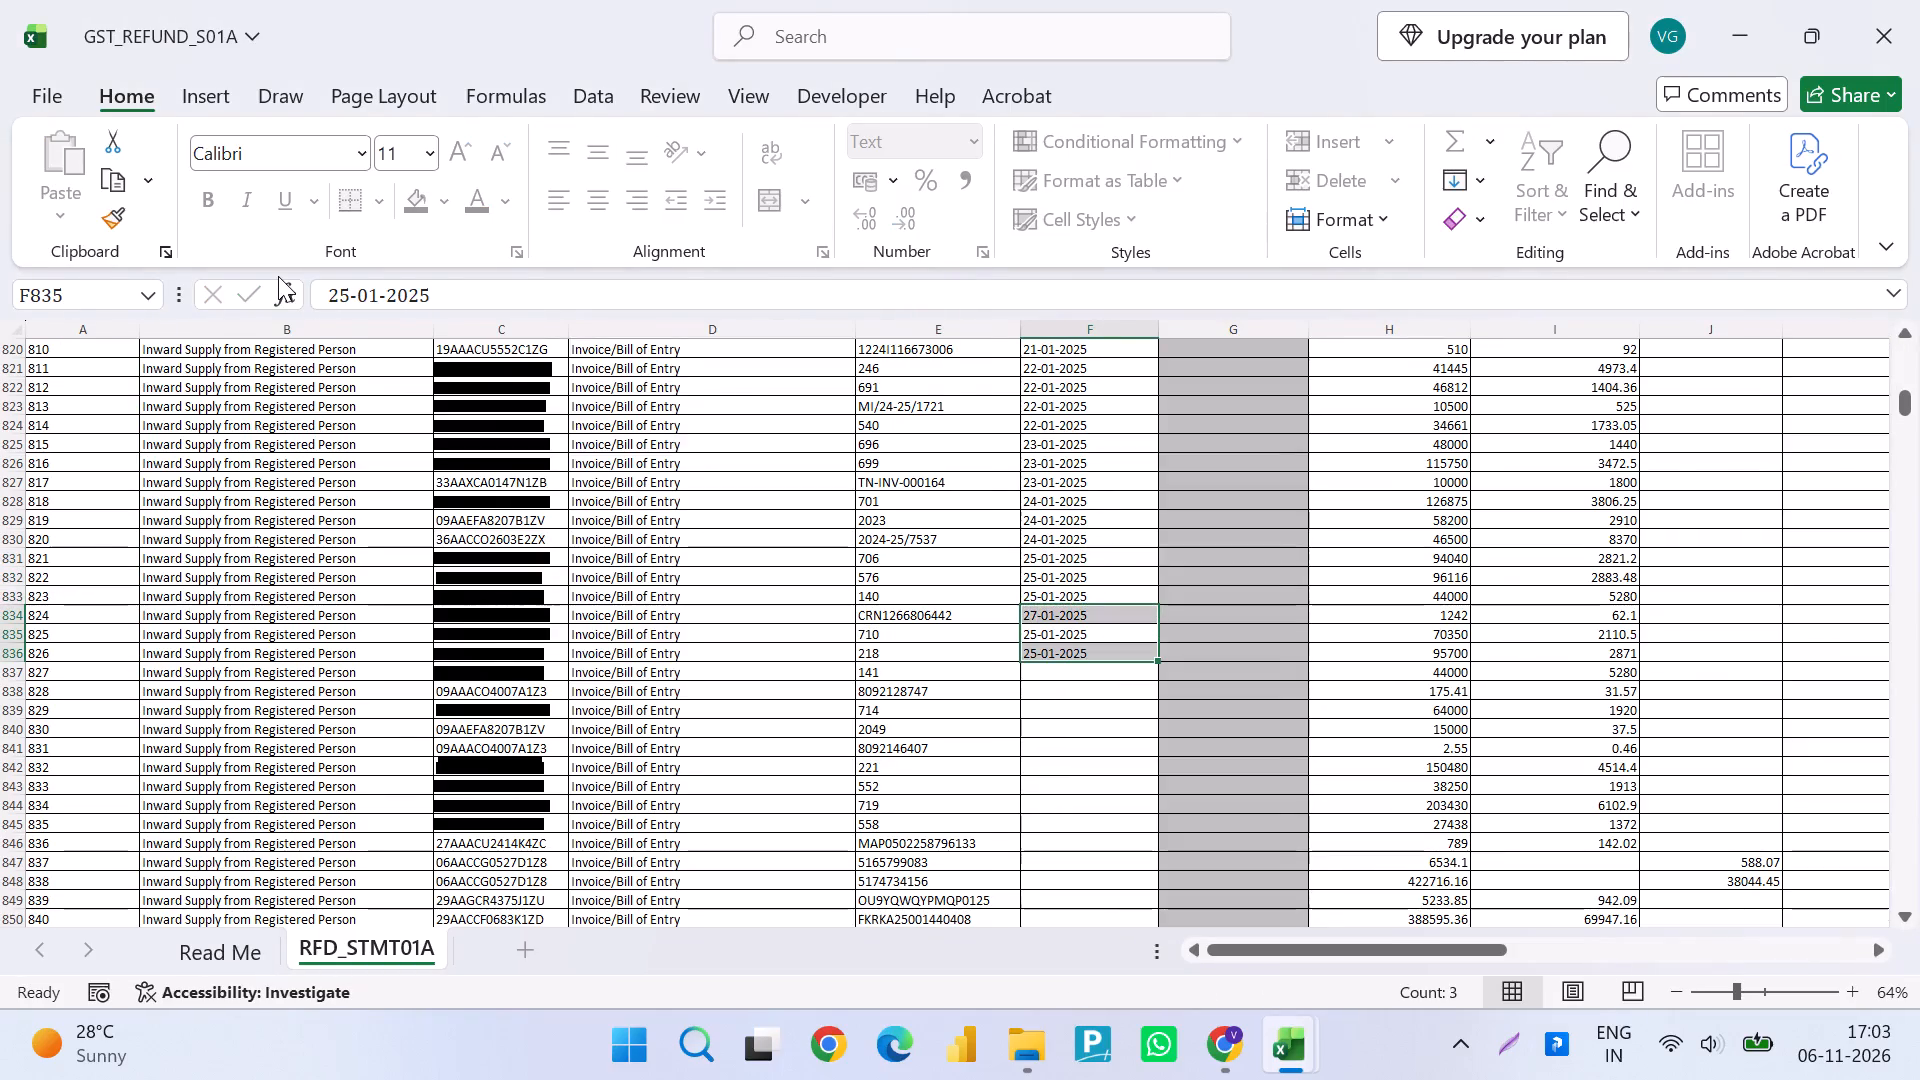
pyautogui.press('Down')
pyautogui.press('Down')
pyautogui.hotkey('ctrl', 'd')
# Check the 28-01-2025 rows from 999 in PURCHASE 24-25, then place a copy of F835:F837 of GST_REFUND_S01A in F838:F840.
pyautogui.hotkey('alt', 'Tab')
pyautogui.press('Down')
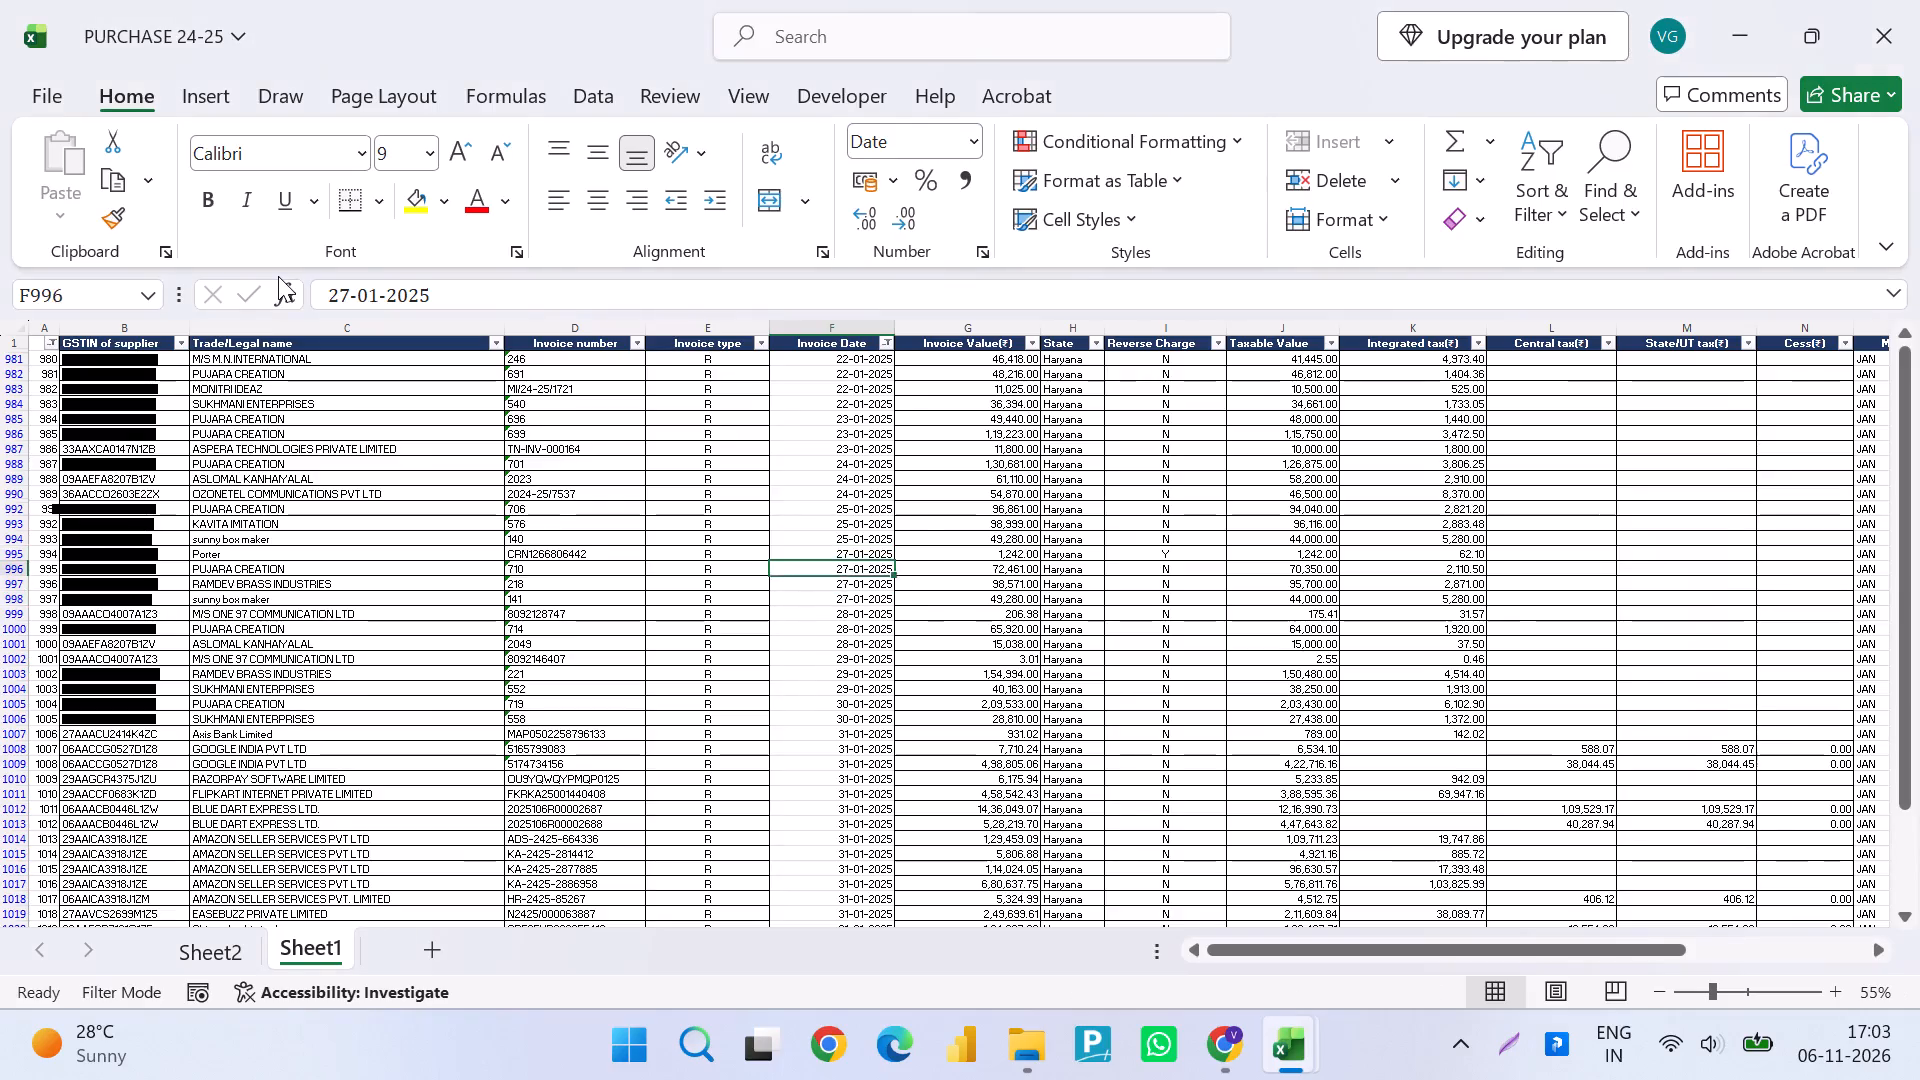
pyautogui.press('Down')
pyautogui.press('Down')
pyautogui.press('Down')
pyautogui.hotkey('shift', 'Down')
pyautogui.hotkey('shift', 'Down')
pyautogui.hotkey('alt', 'Tab')
pyautogui.hotkey('shift', 'Up')
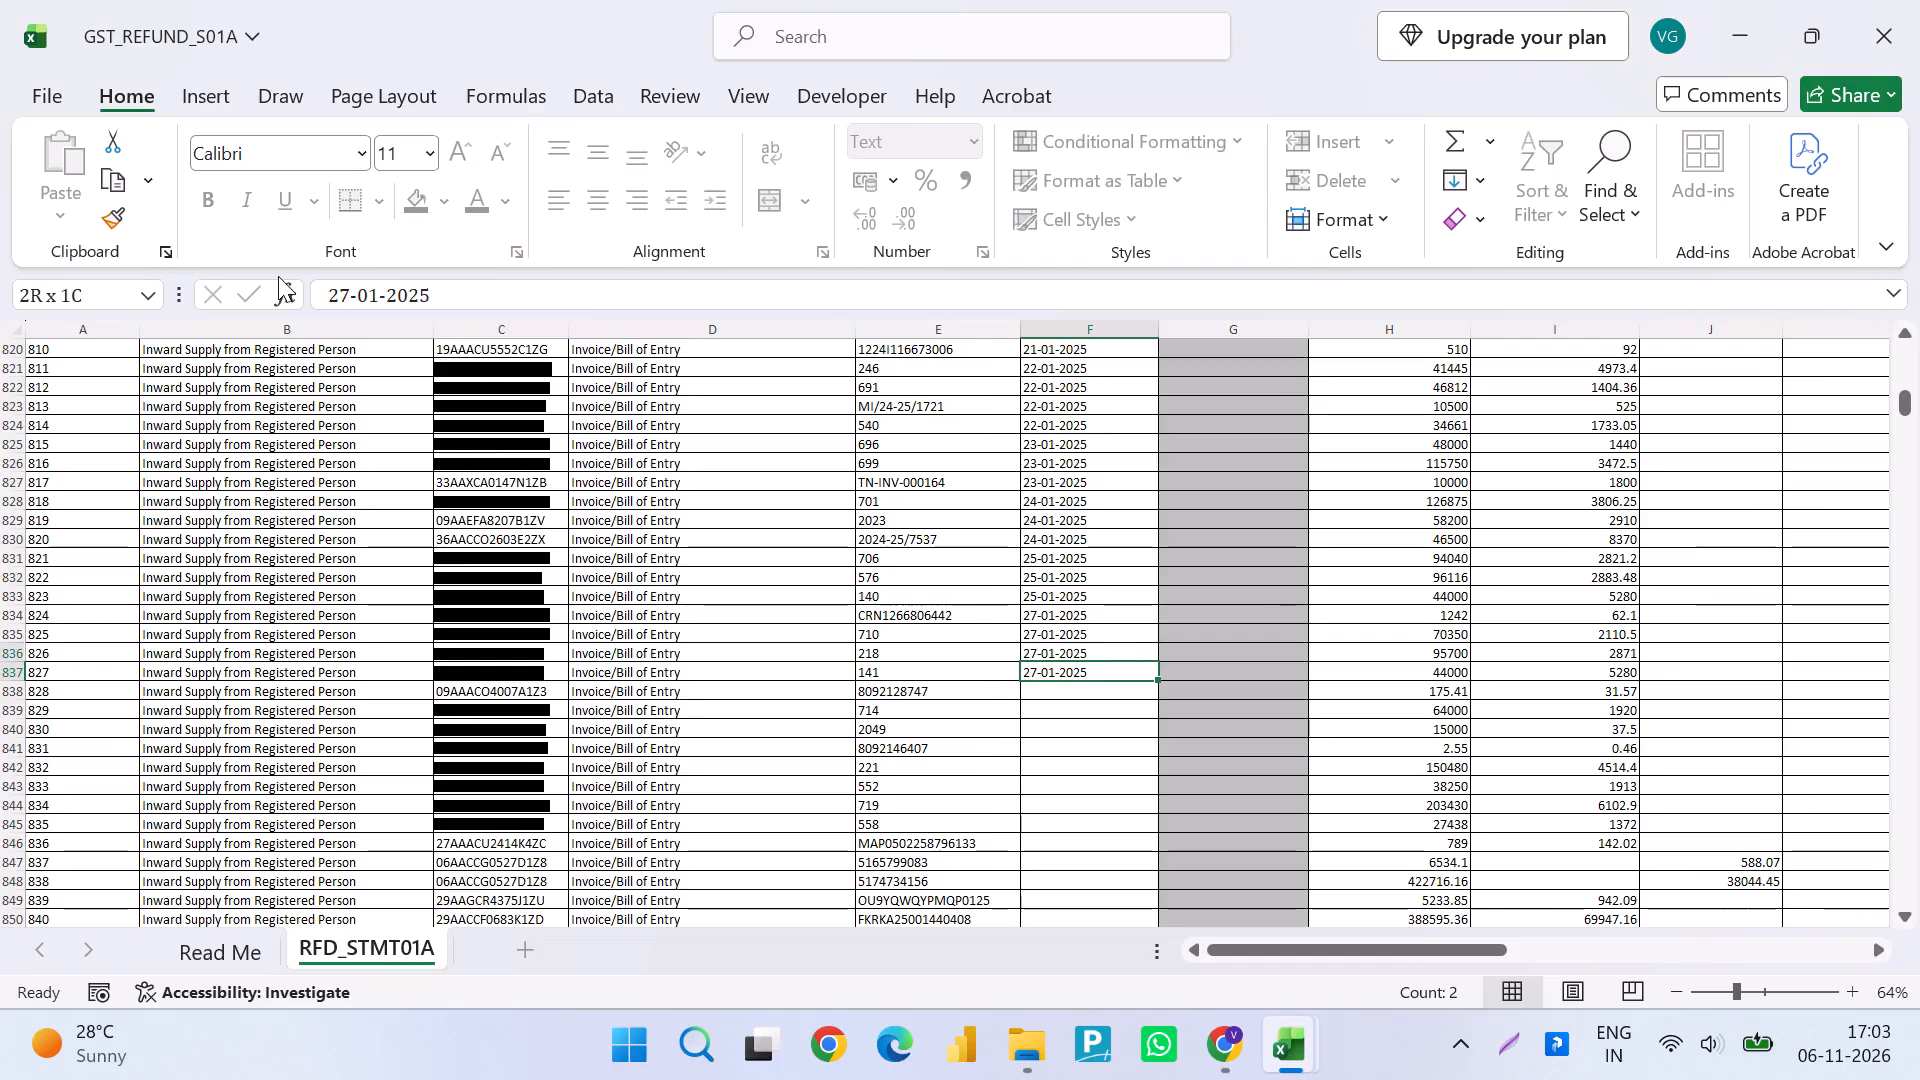
pyautogui.hotkey('shift', 'Up')
pyautogui.hotkey('ctrl', 'c')
pyautogui.press('Down')
pyautogui.press('Down')
pyautogui.press('Return')
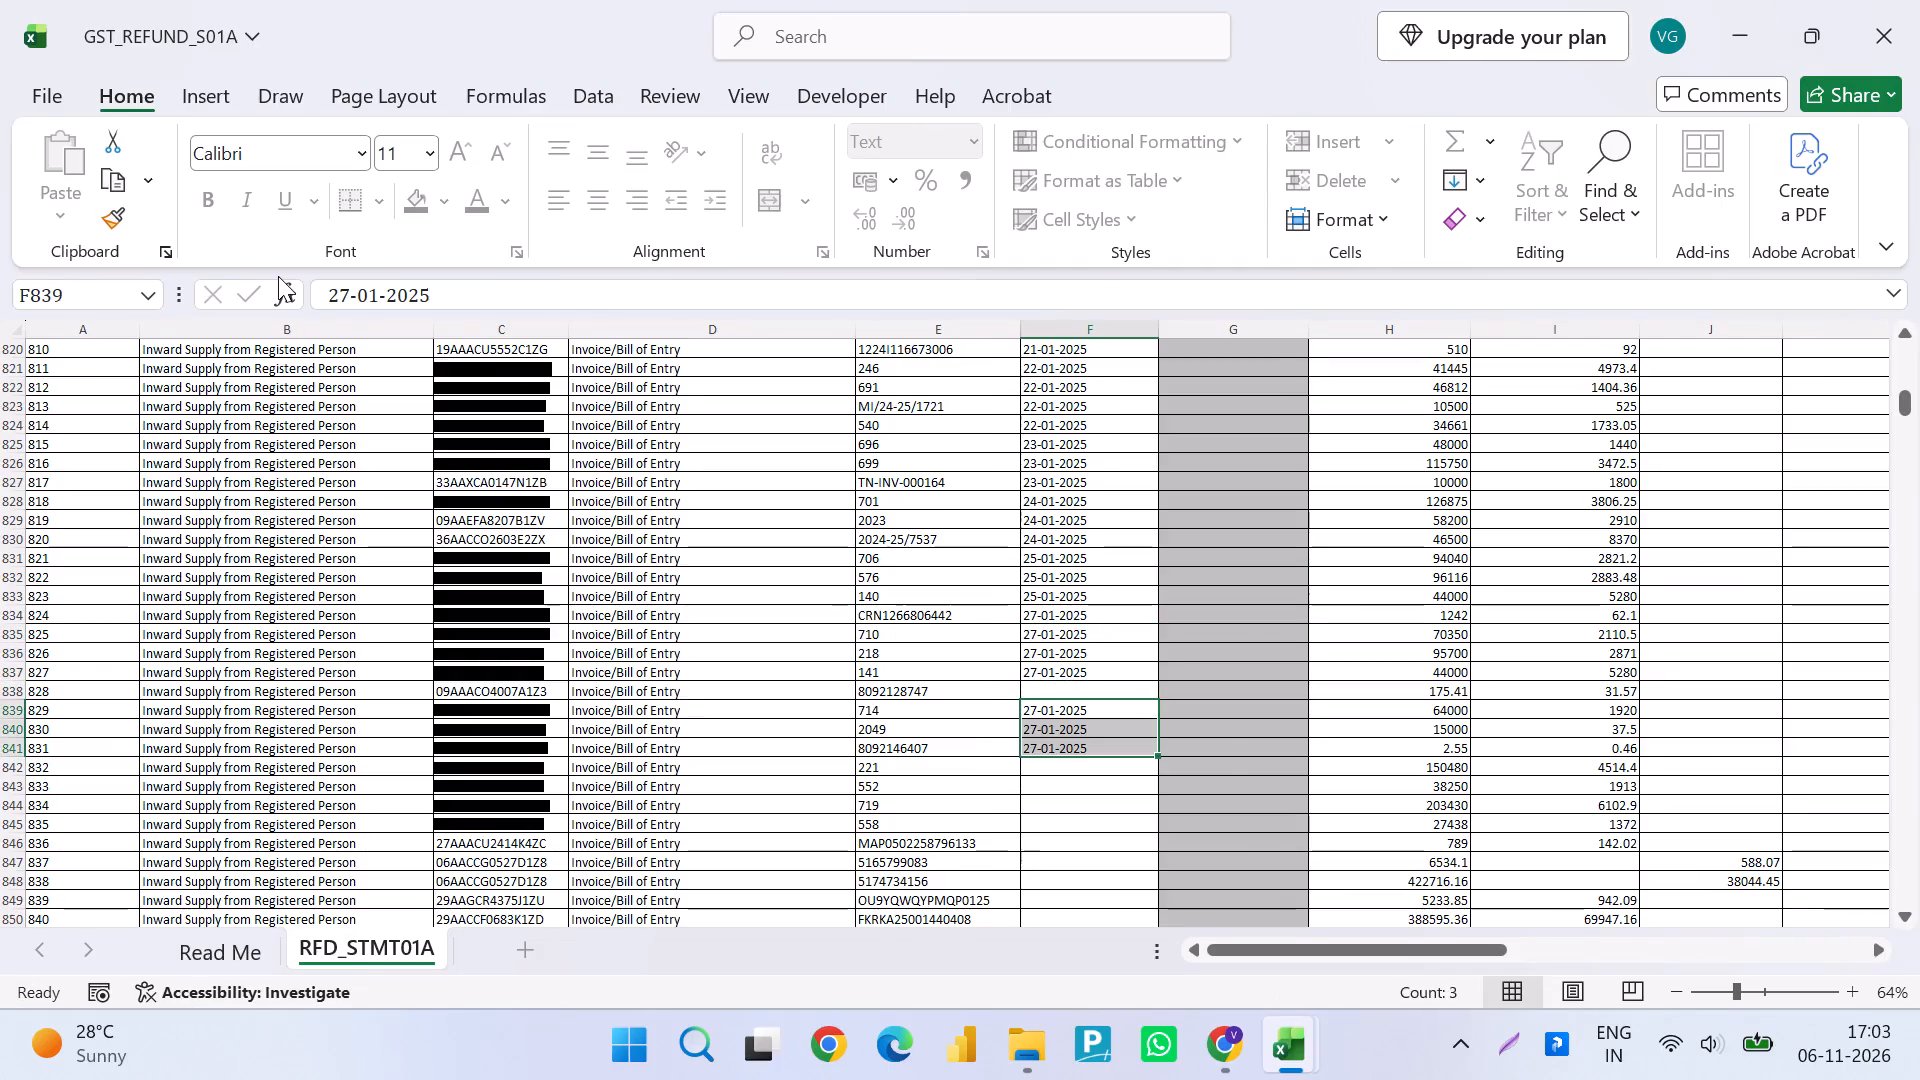
pyautogui.hotkey('ctrl', 'x')
pyautogui.press('Up')
pyautogui.press('Return')
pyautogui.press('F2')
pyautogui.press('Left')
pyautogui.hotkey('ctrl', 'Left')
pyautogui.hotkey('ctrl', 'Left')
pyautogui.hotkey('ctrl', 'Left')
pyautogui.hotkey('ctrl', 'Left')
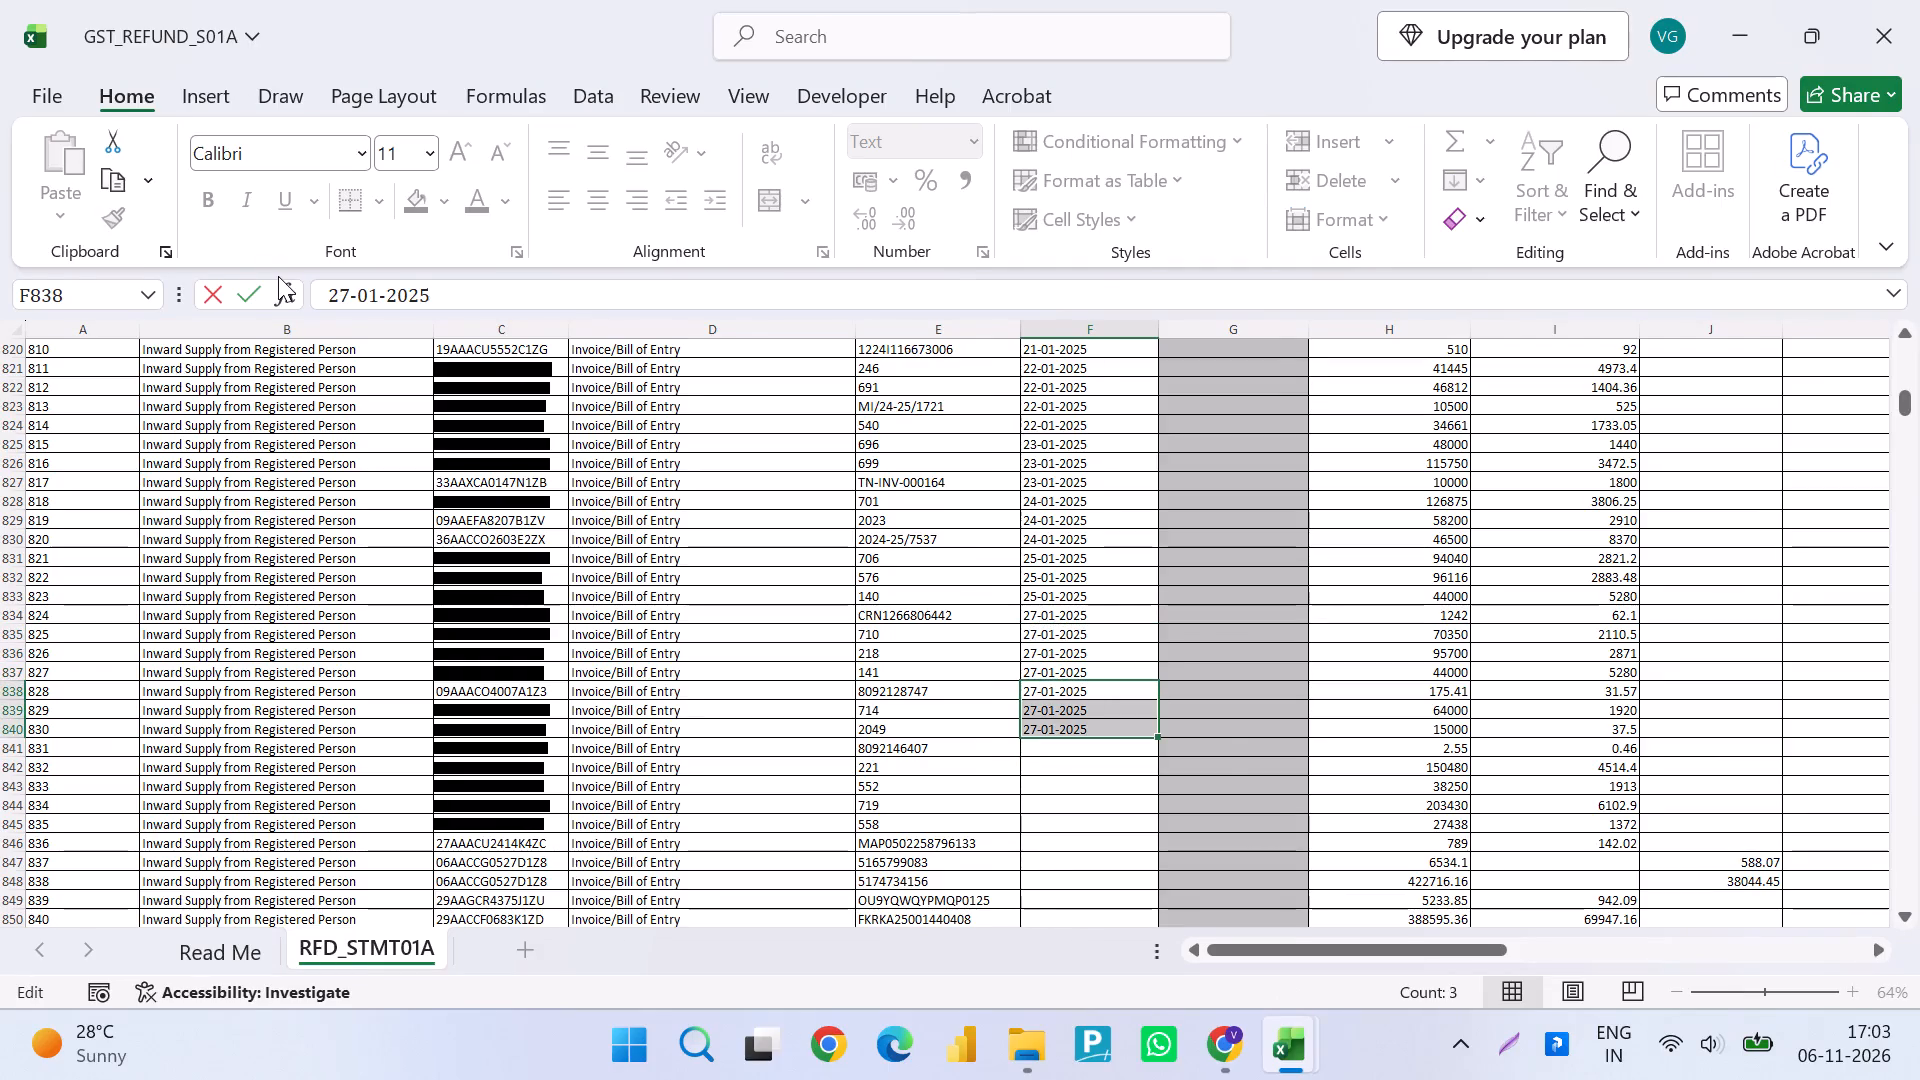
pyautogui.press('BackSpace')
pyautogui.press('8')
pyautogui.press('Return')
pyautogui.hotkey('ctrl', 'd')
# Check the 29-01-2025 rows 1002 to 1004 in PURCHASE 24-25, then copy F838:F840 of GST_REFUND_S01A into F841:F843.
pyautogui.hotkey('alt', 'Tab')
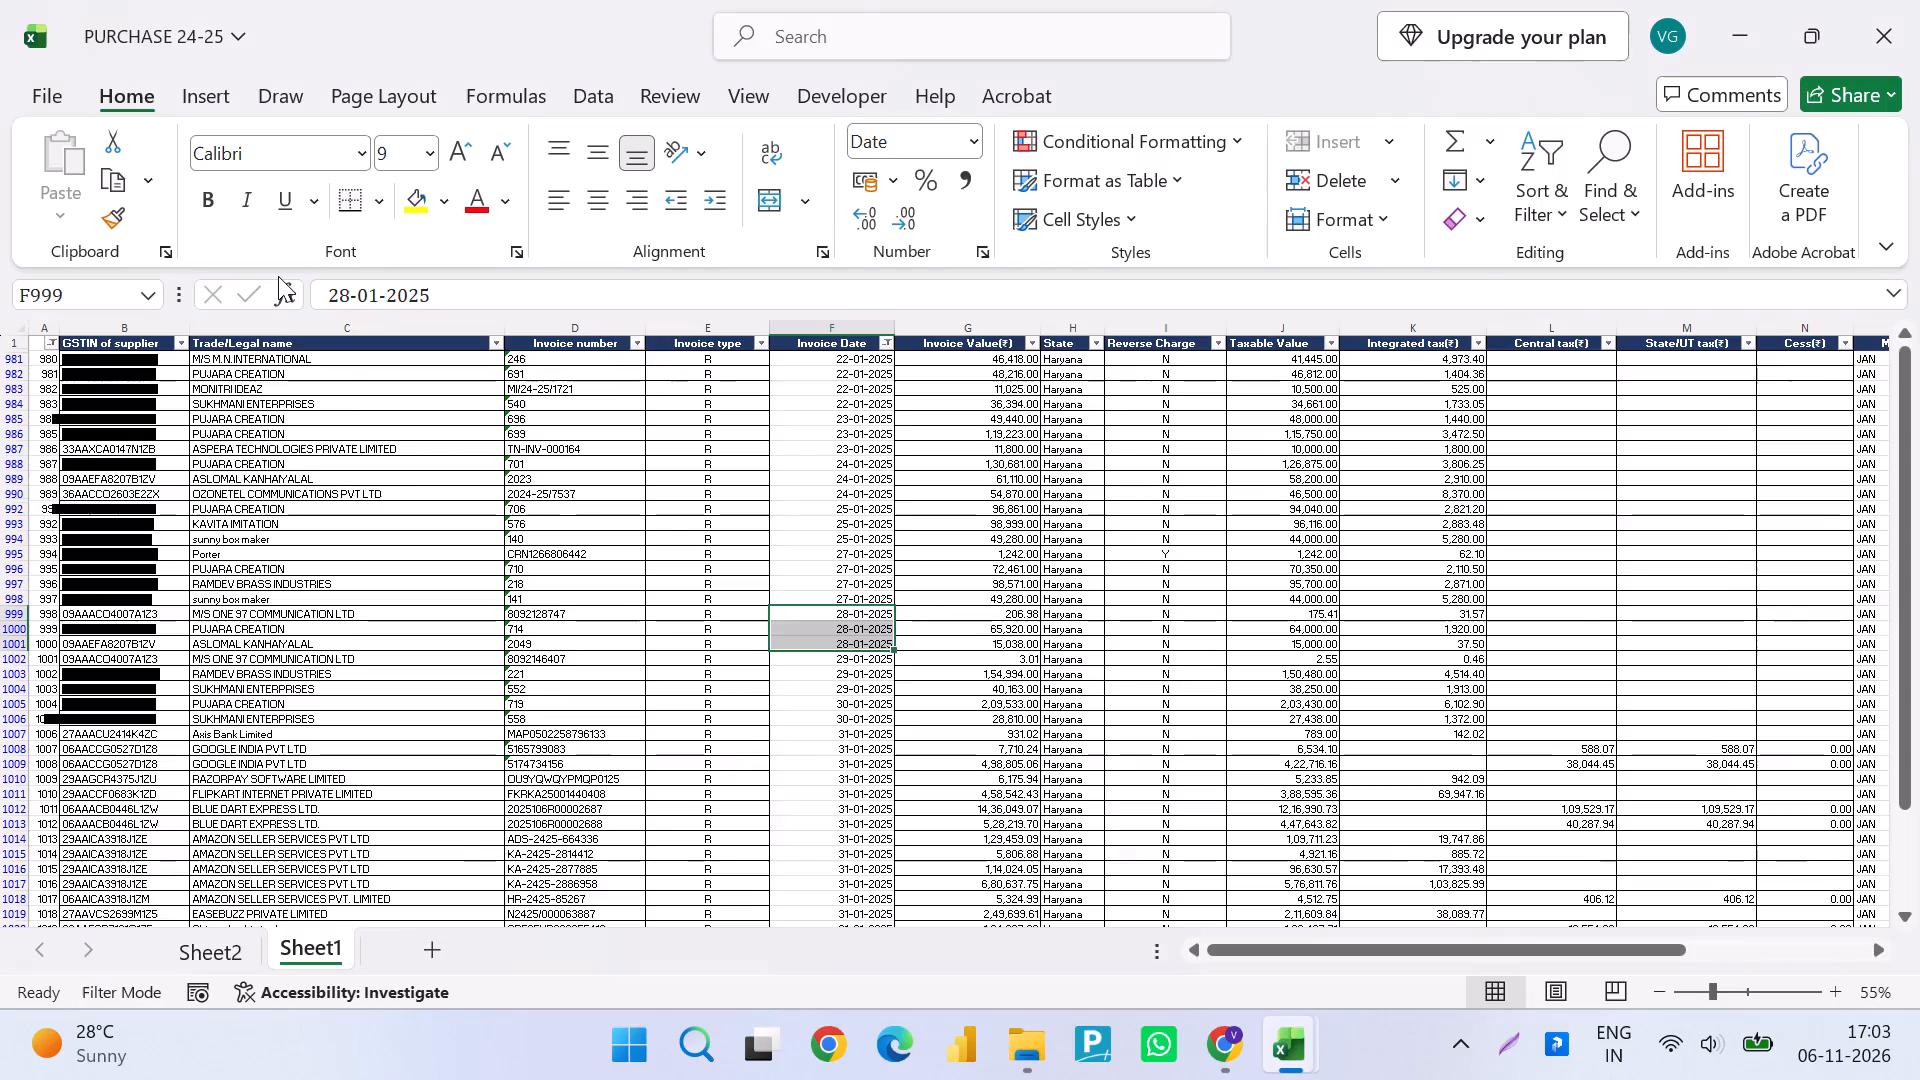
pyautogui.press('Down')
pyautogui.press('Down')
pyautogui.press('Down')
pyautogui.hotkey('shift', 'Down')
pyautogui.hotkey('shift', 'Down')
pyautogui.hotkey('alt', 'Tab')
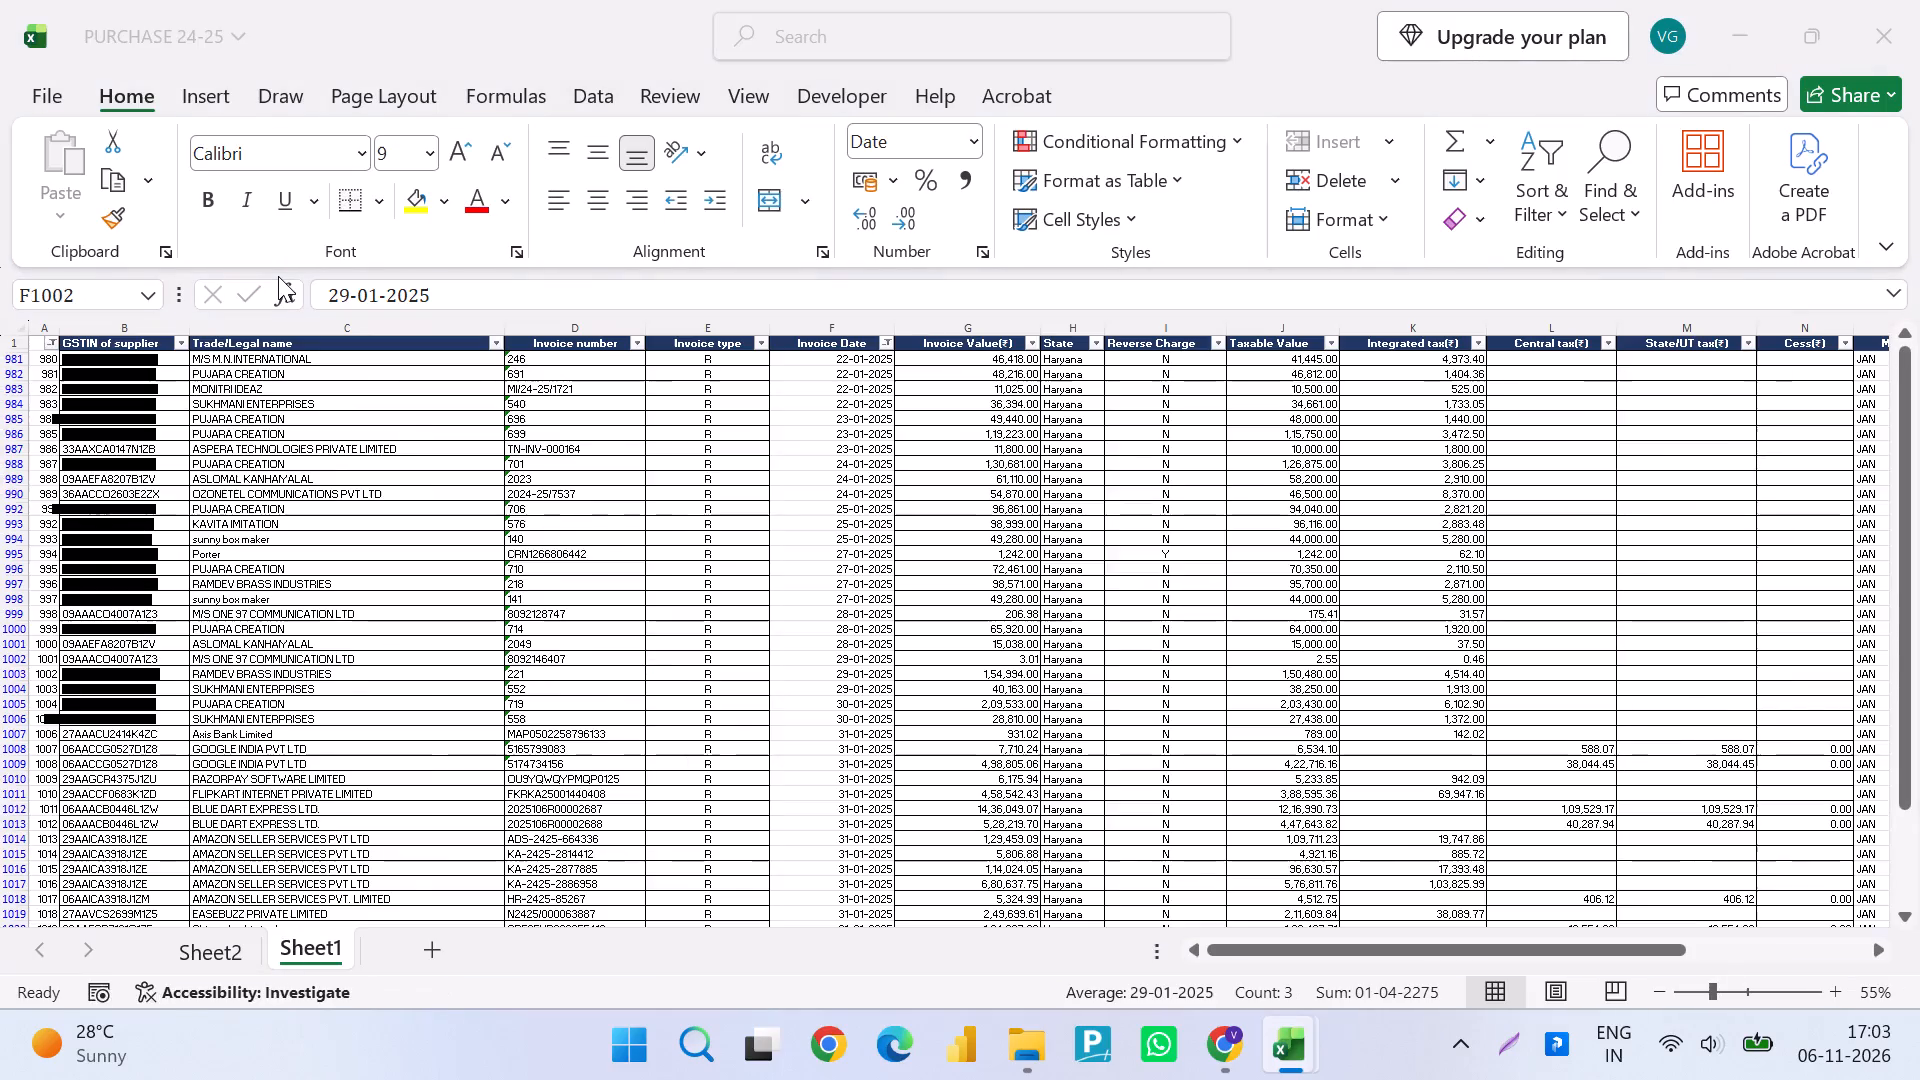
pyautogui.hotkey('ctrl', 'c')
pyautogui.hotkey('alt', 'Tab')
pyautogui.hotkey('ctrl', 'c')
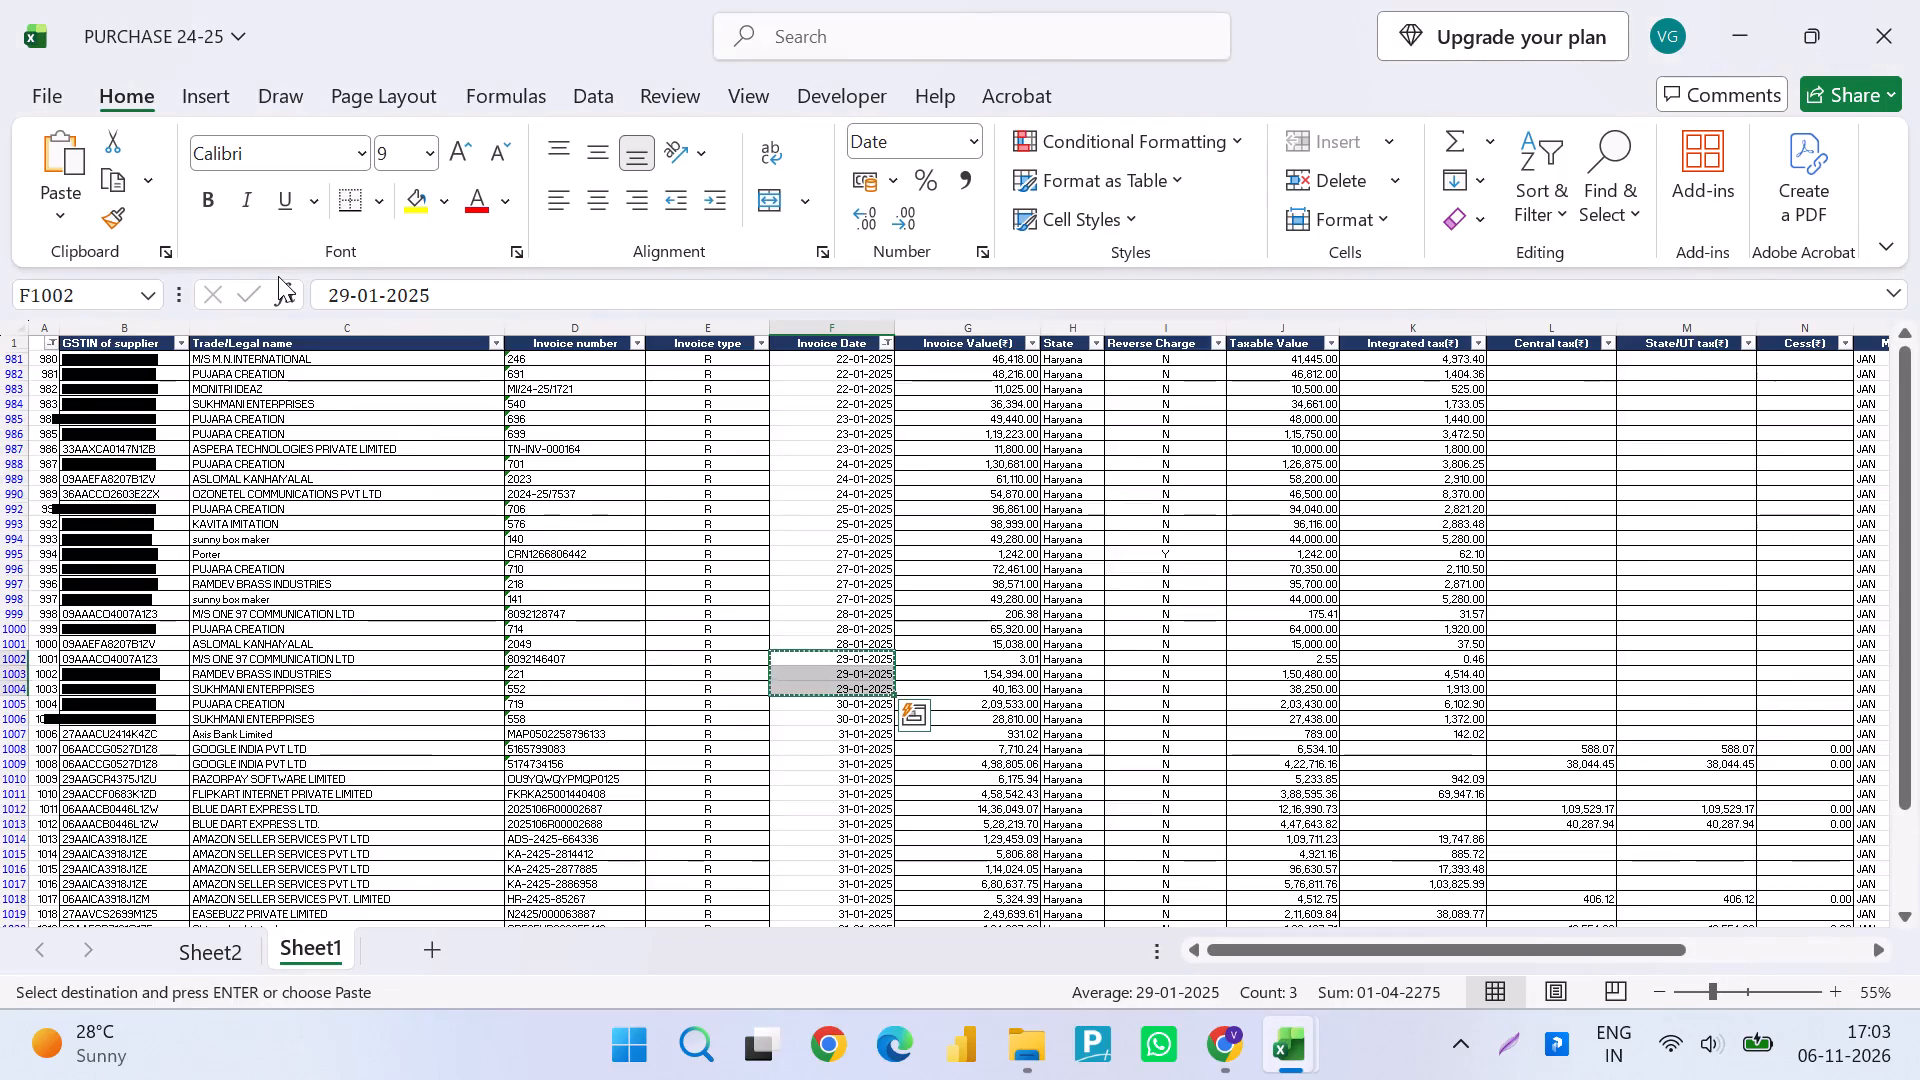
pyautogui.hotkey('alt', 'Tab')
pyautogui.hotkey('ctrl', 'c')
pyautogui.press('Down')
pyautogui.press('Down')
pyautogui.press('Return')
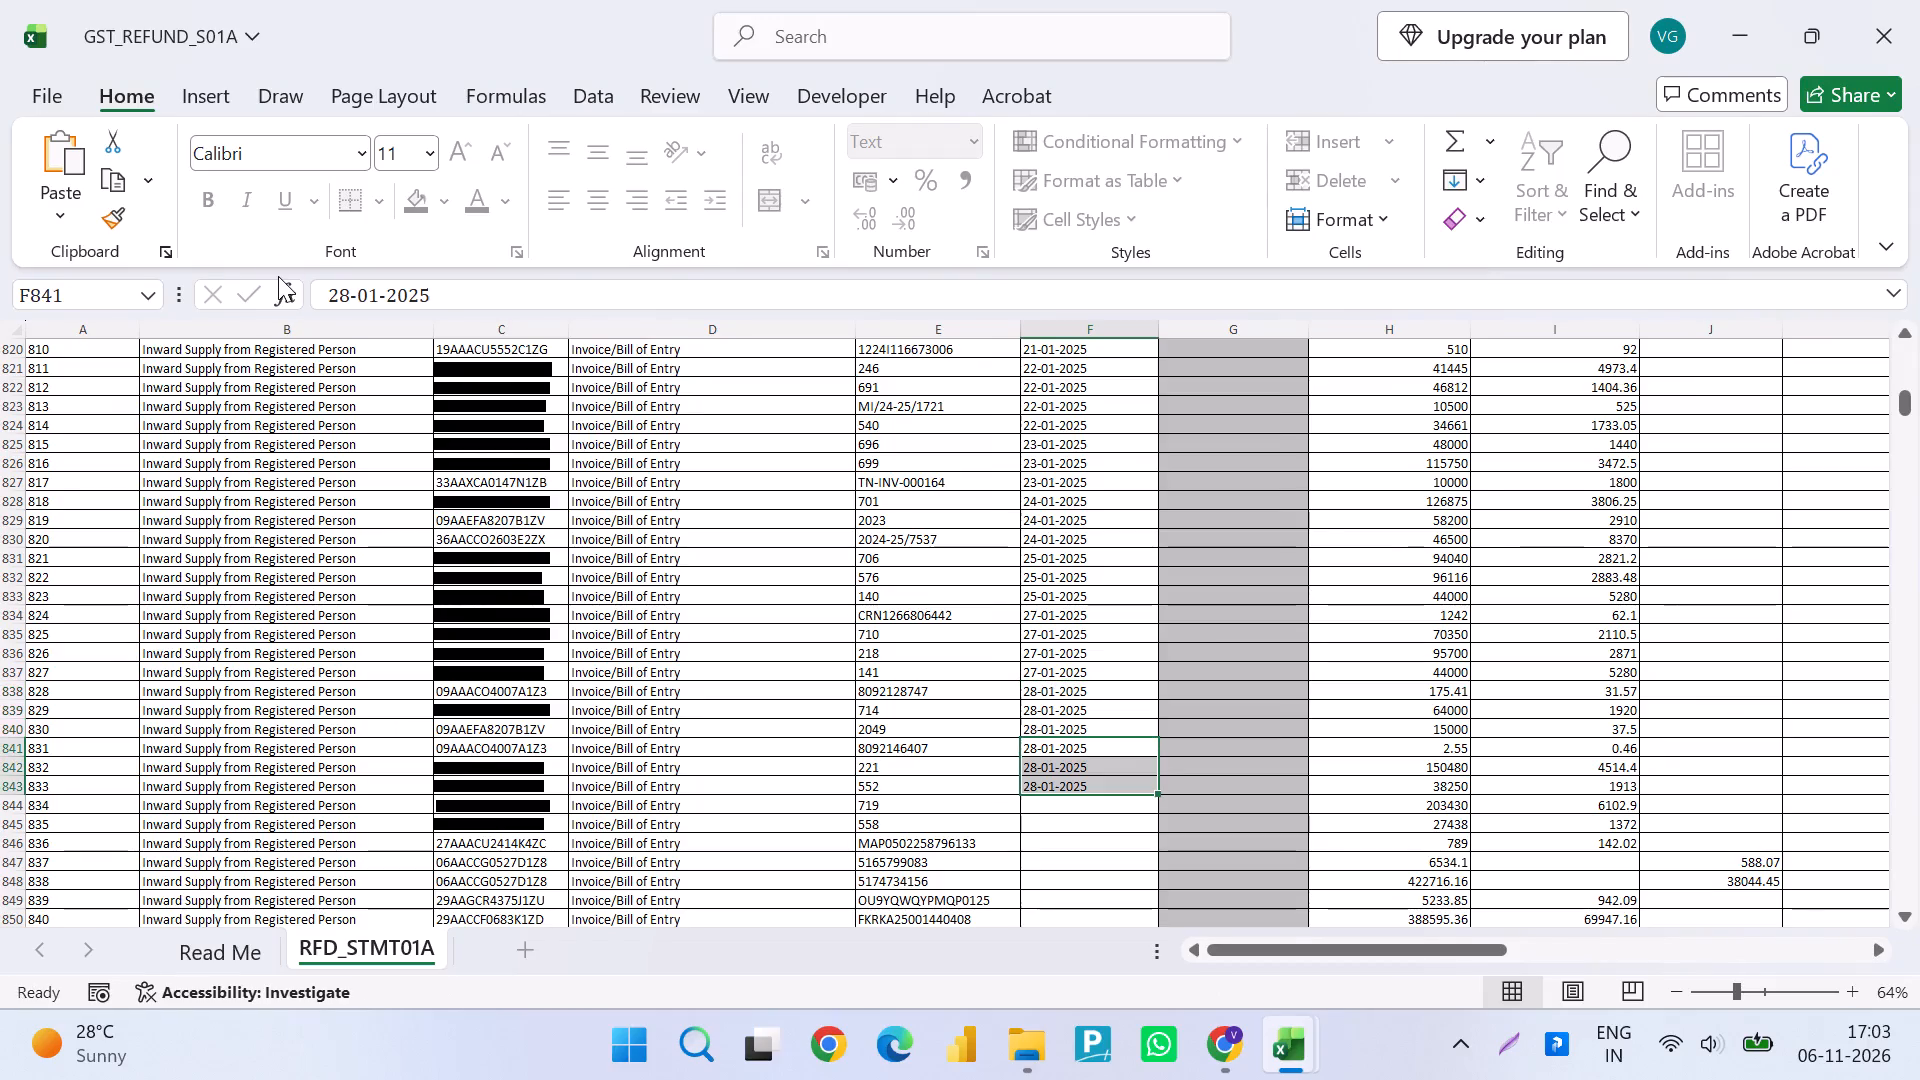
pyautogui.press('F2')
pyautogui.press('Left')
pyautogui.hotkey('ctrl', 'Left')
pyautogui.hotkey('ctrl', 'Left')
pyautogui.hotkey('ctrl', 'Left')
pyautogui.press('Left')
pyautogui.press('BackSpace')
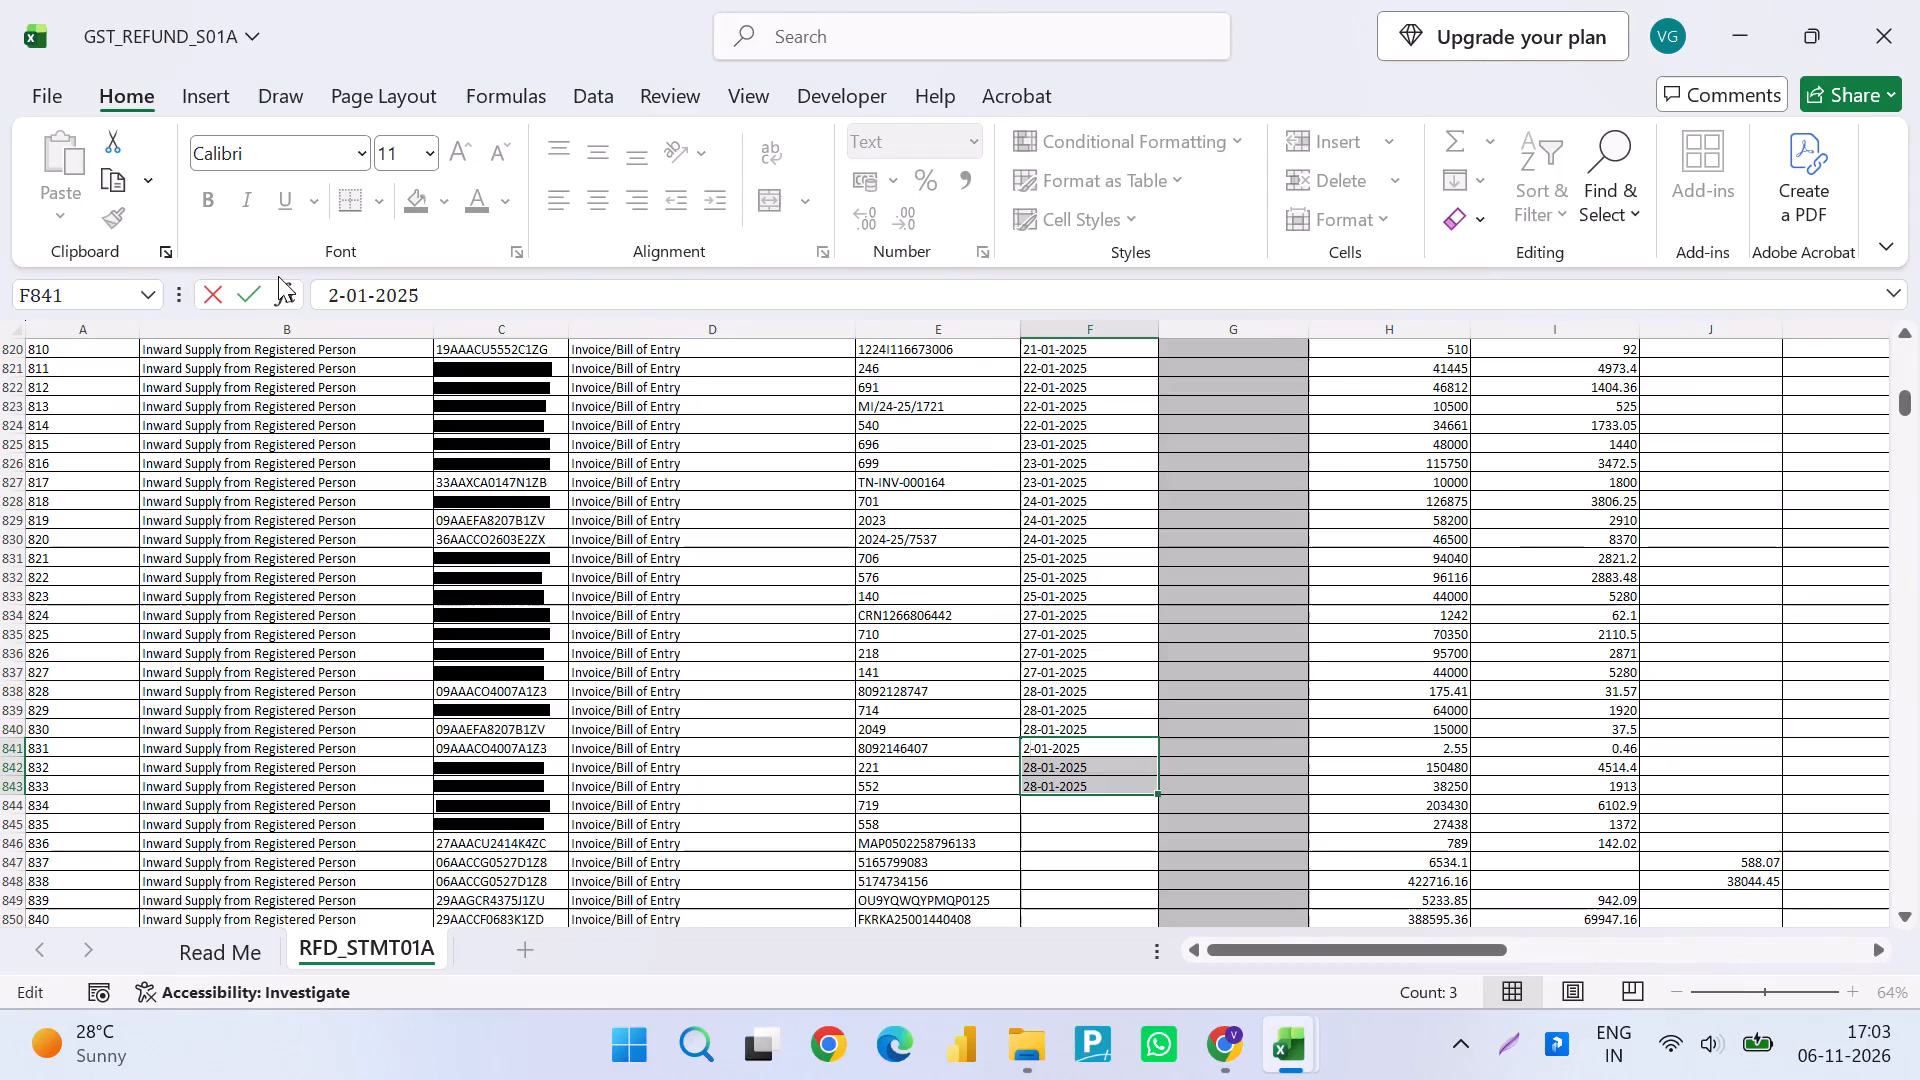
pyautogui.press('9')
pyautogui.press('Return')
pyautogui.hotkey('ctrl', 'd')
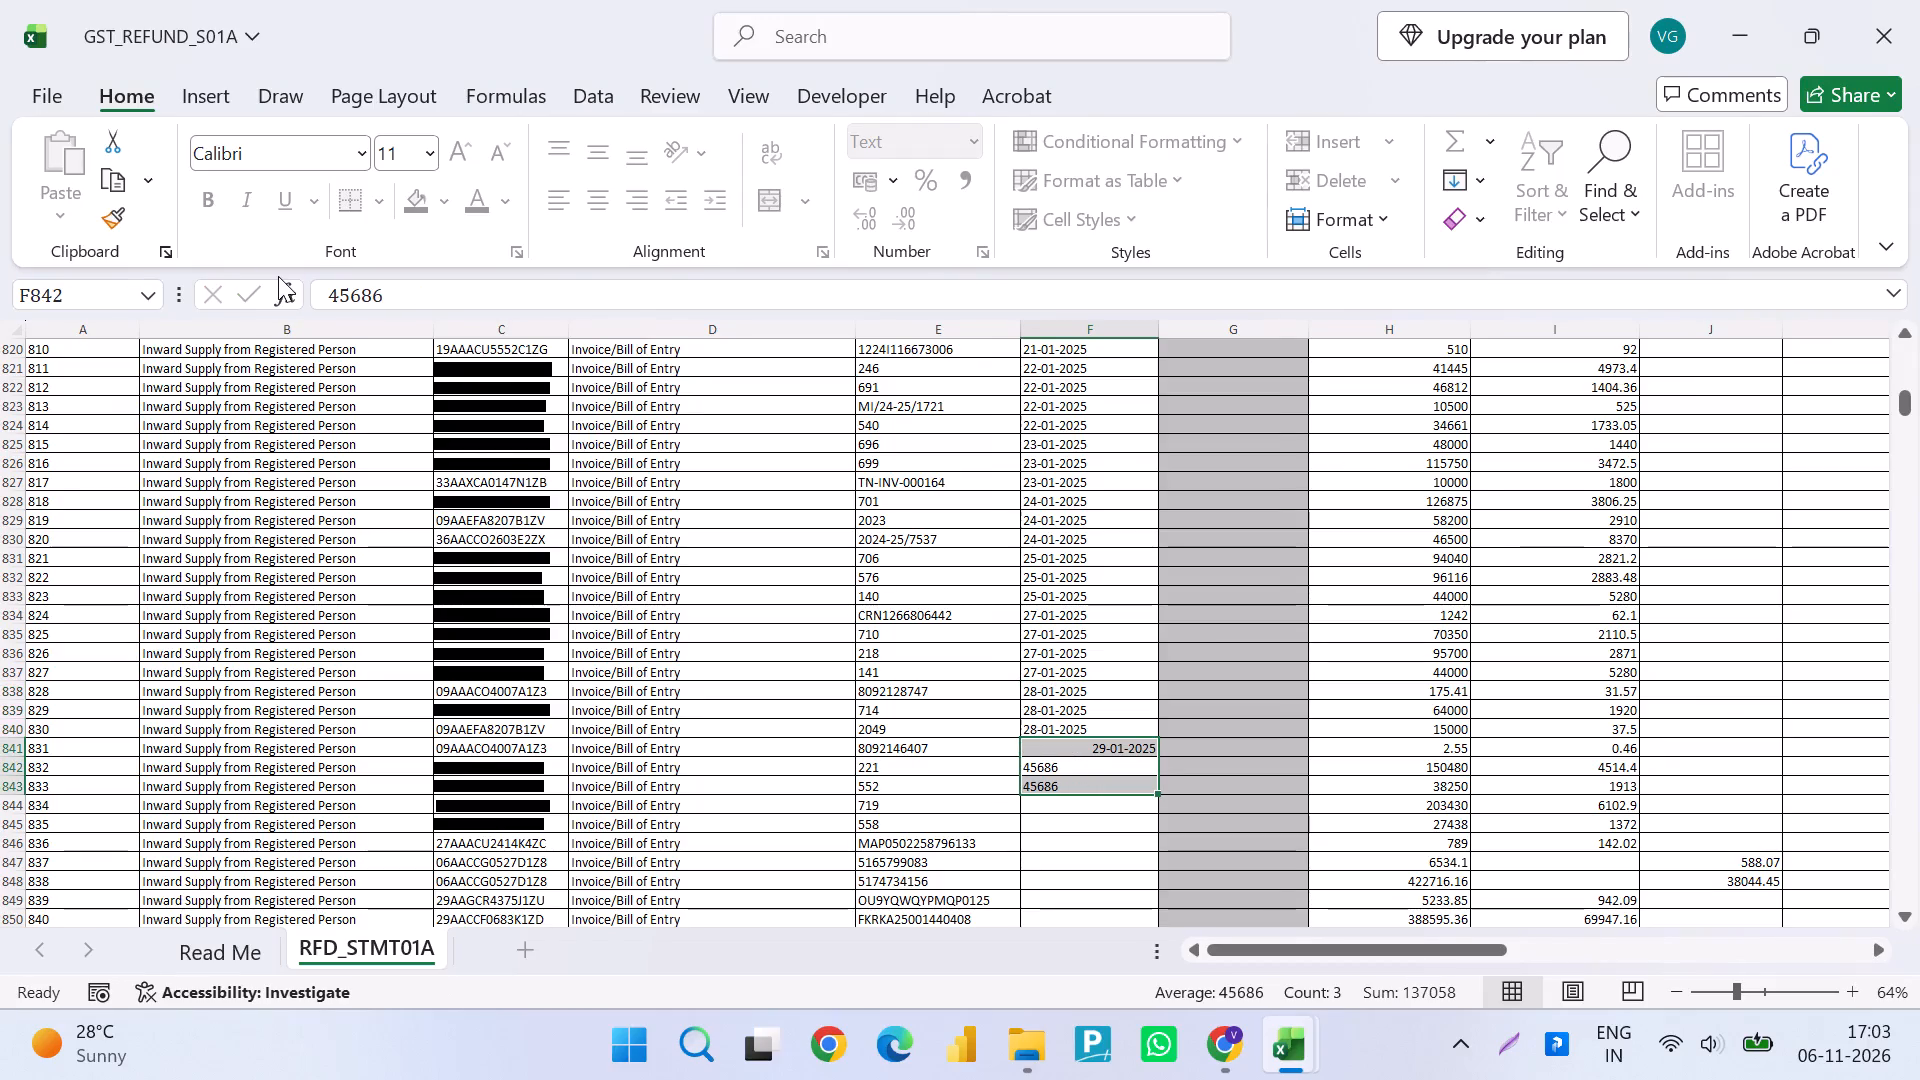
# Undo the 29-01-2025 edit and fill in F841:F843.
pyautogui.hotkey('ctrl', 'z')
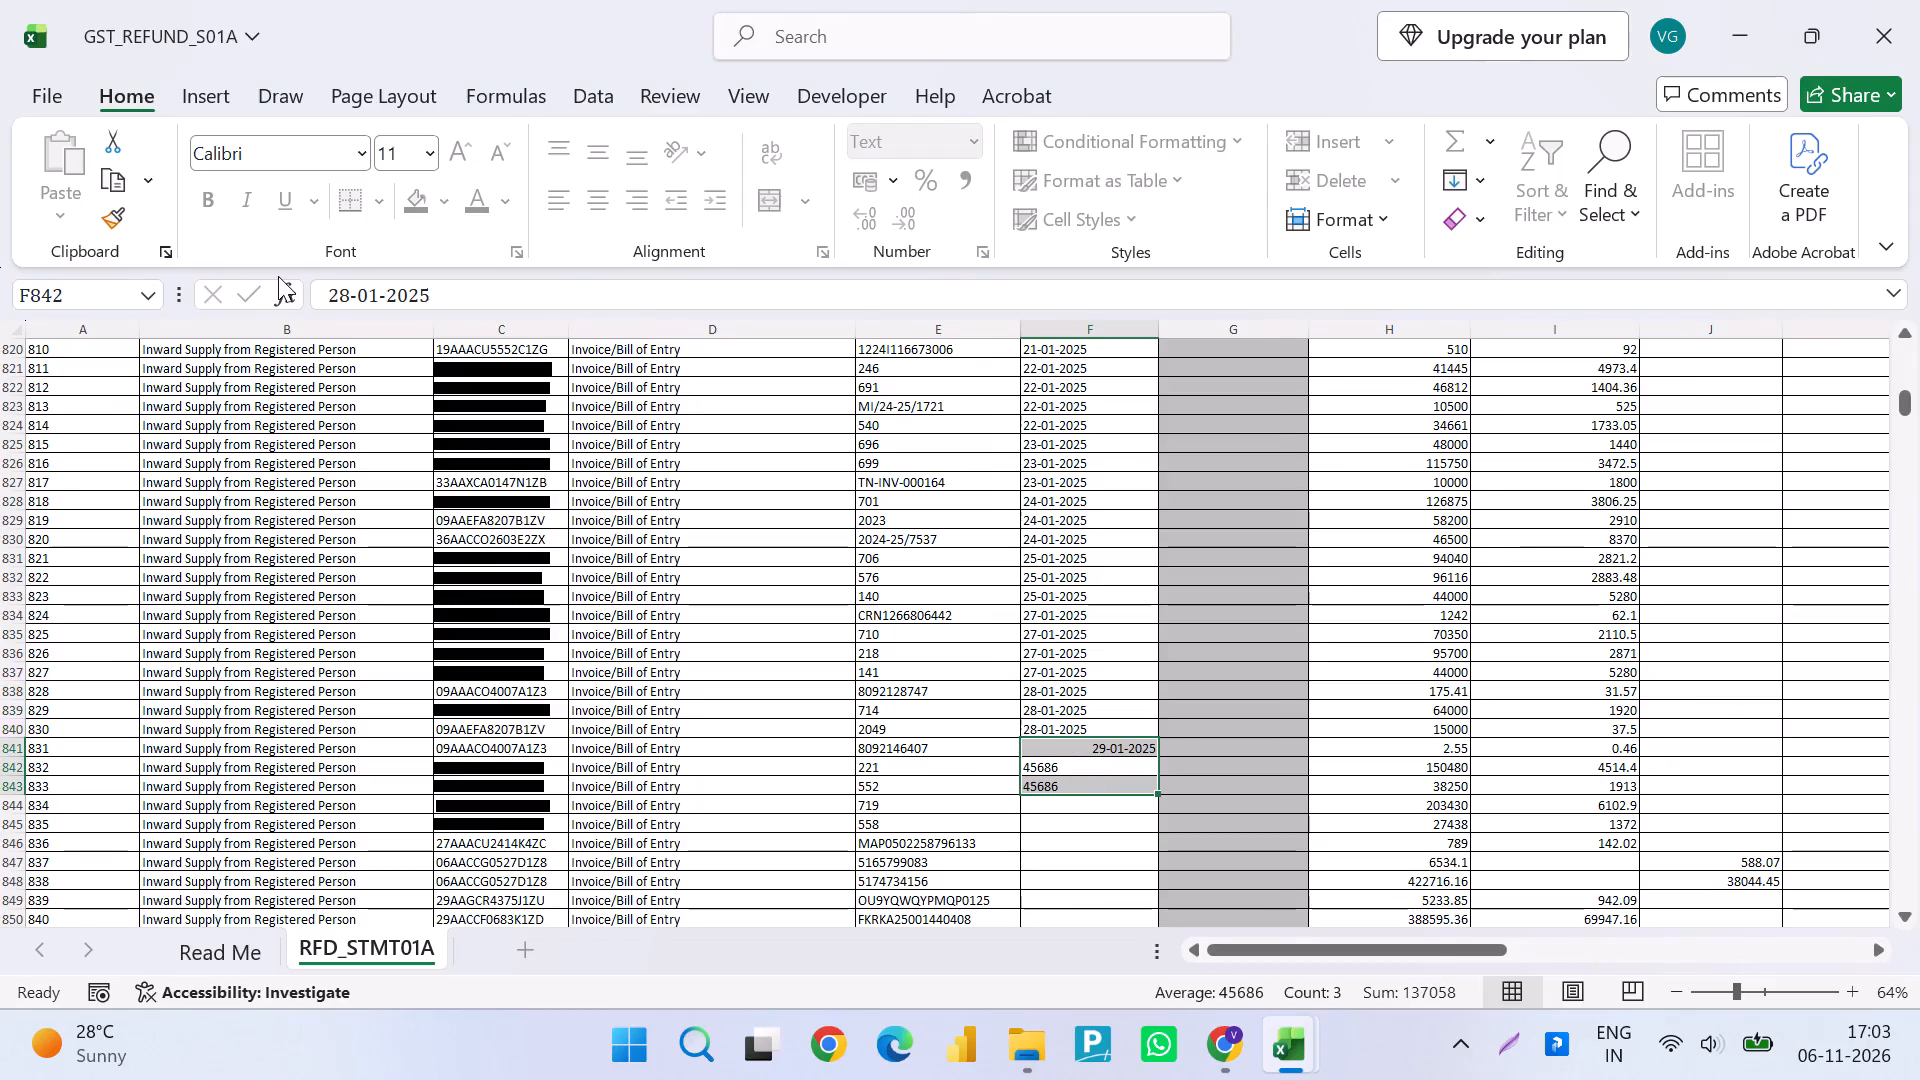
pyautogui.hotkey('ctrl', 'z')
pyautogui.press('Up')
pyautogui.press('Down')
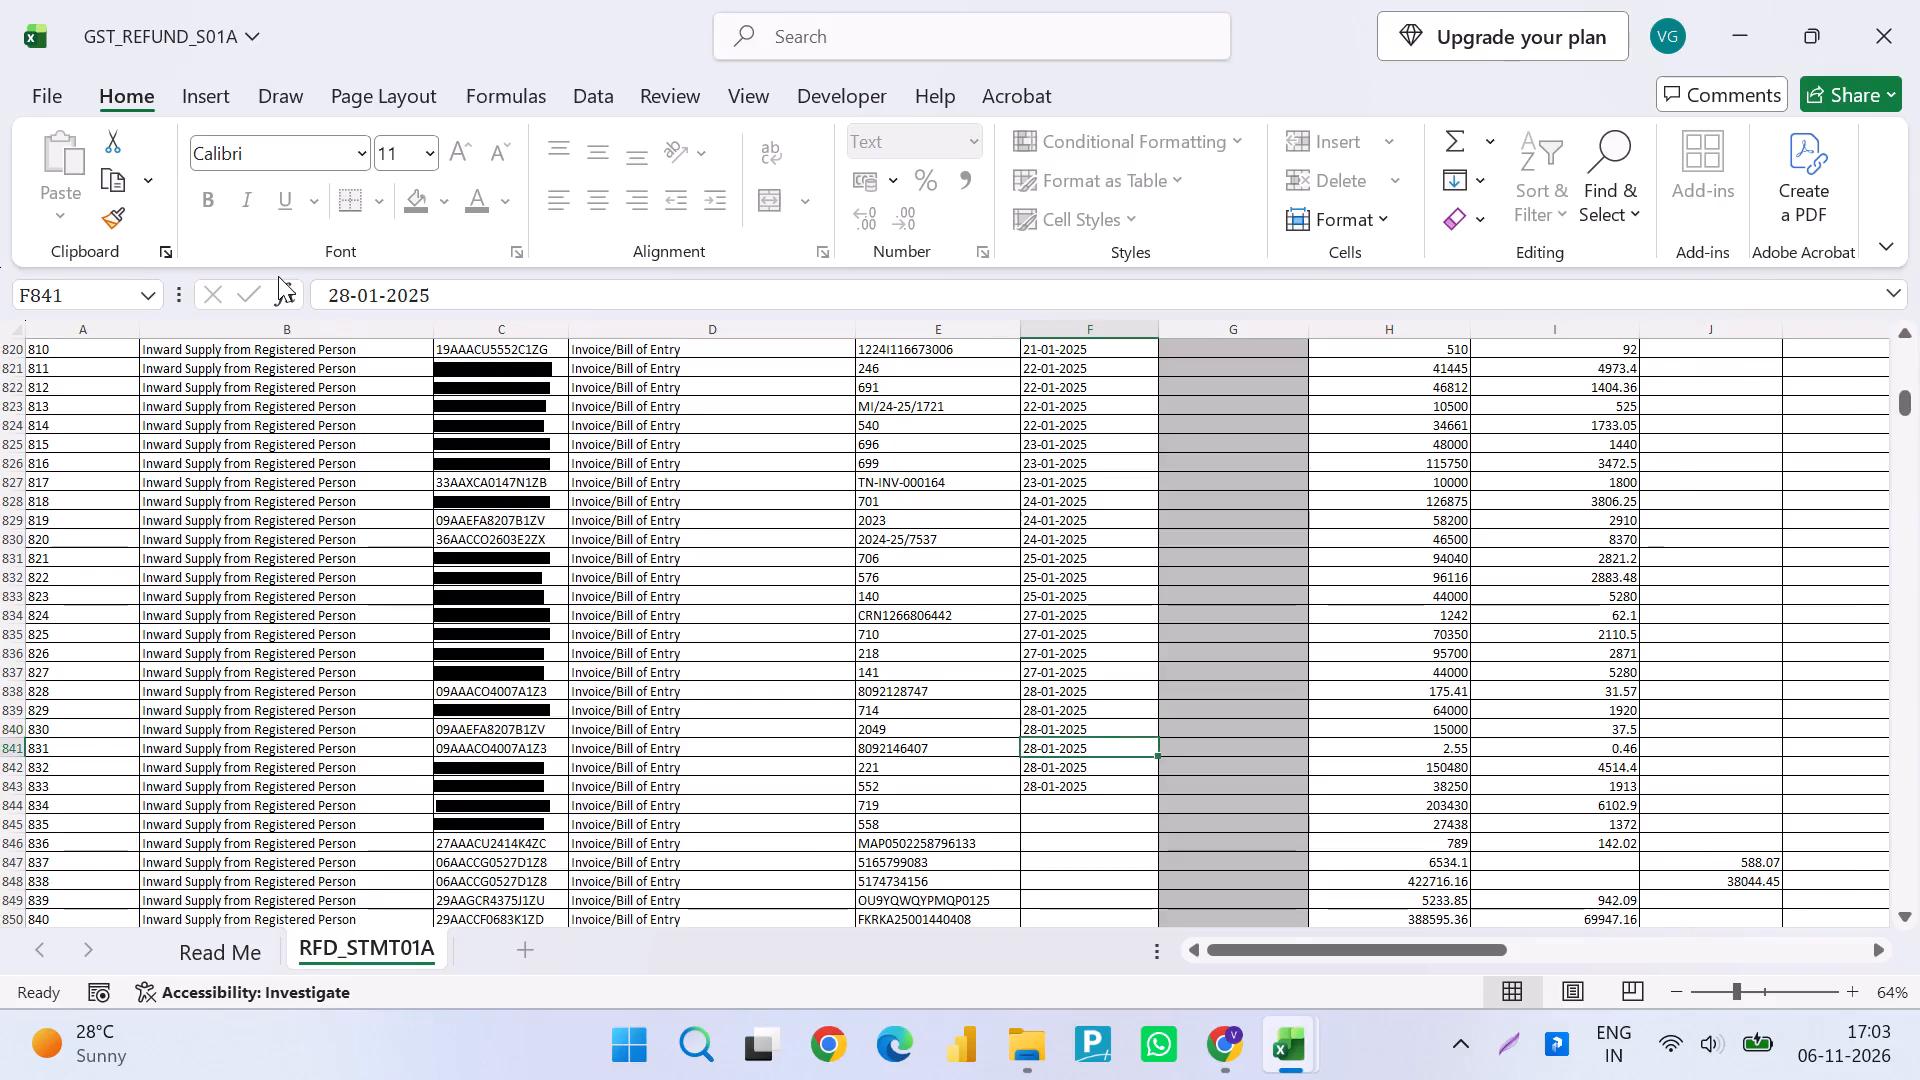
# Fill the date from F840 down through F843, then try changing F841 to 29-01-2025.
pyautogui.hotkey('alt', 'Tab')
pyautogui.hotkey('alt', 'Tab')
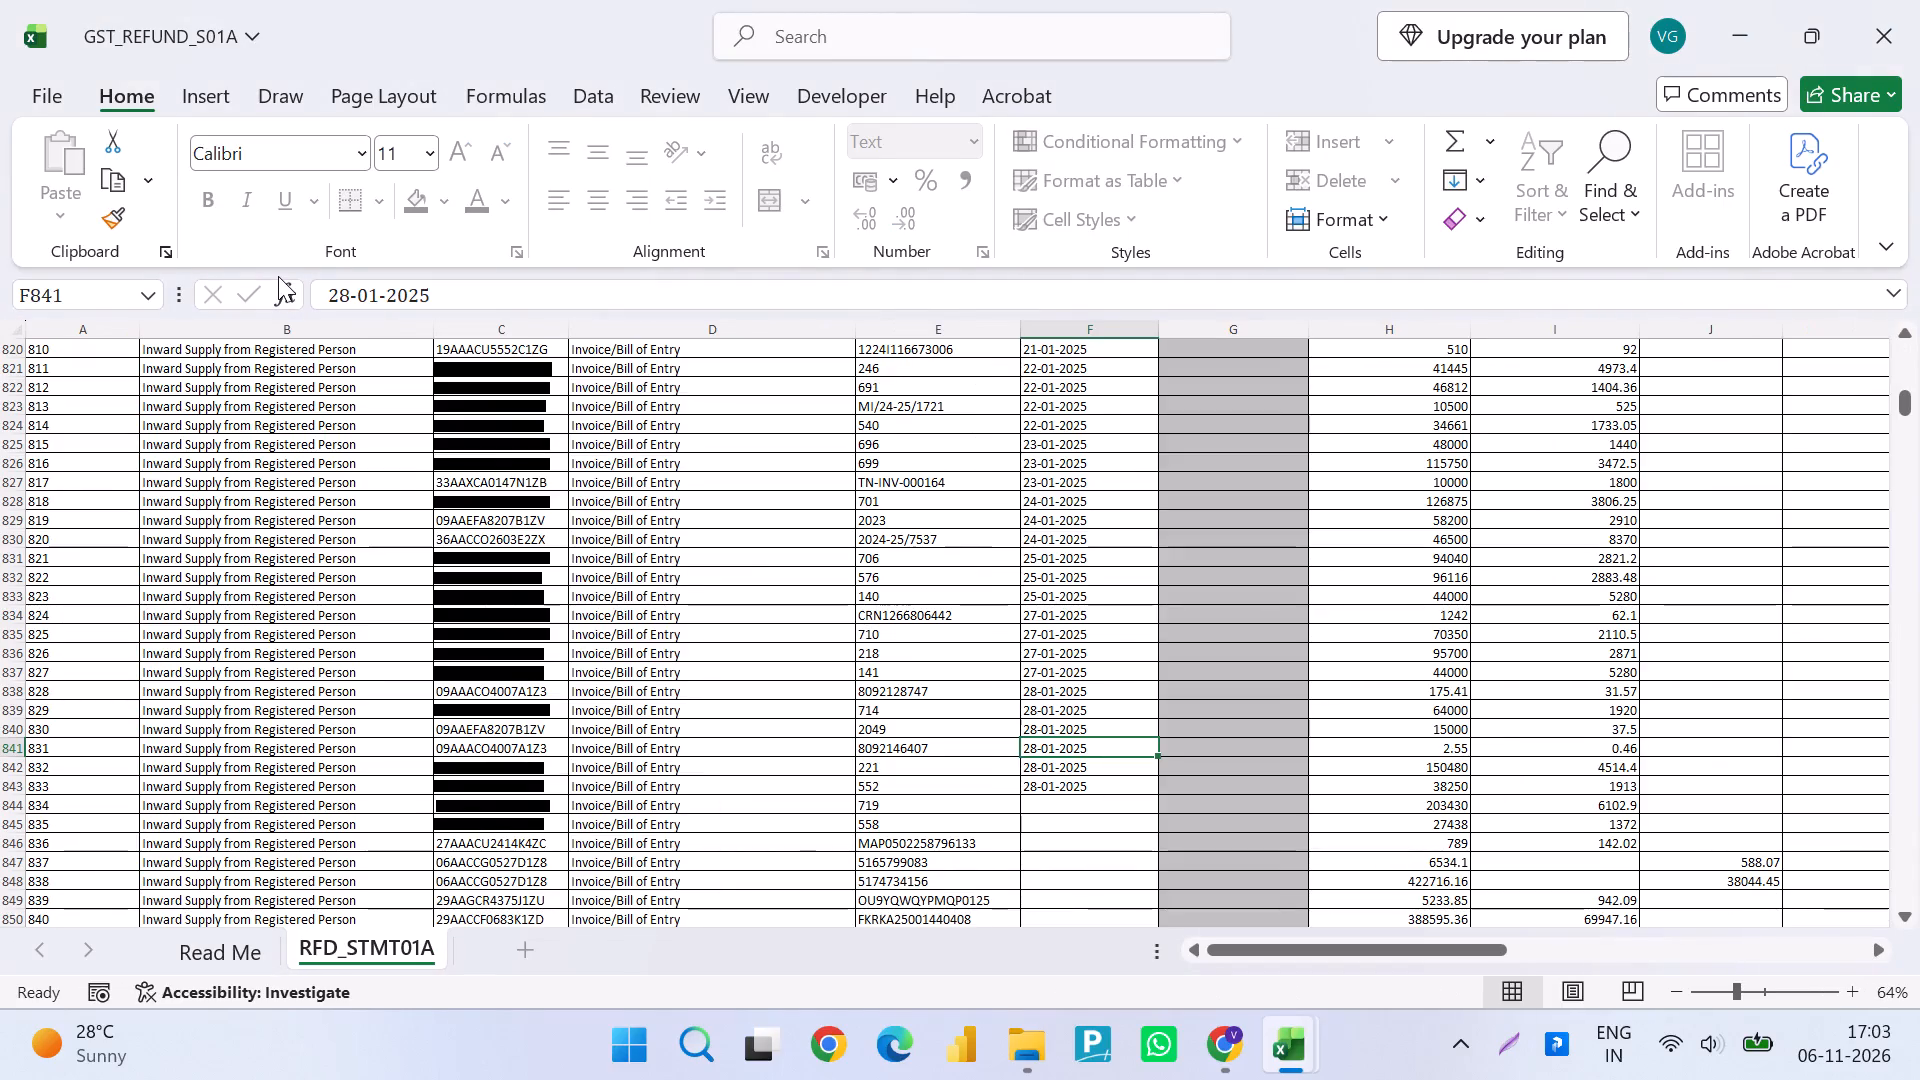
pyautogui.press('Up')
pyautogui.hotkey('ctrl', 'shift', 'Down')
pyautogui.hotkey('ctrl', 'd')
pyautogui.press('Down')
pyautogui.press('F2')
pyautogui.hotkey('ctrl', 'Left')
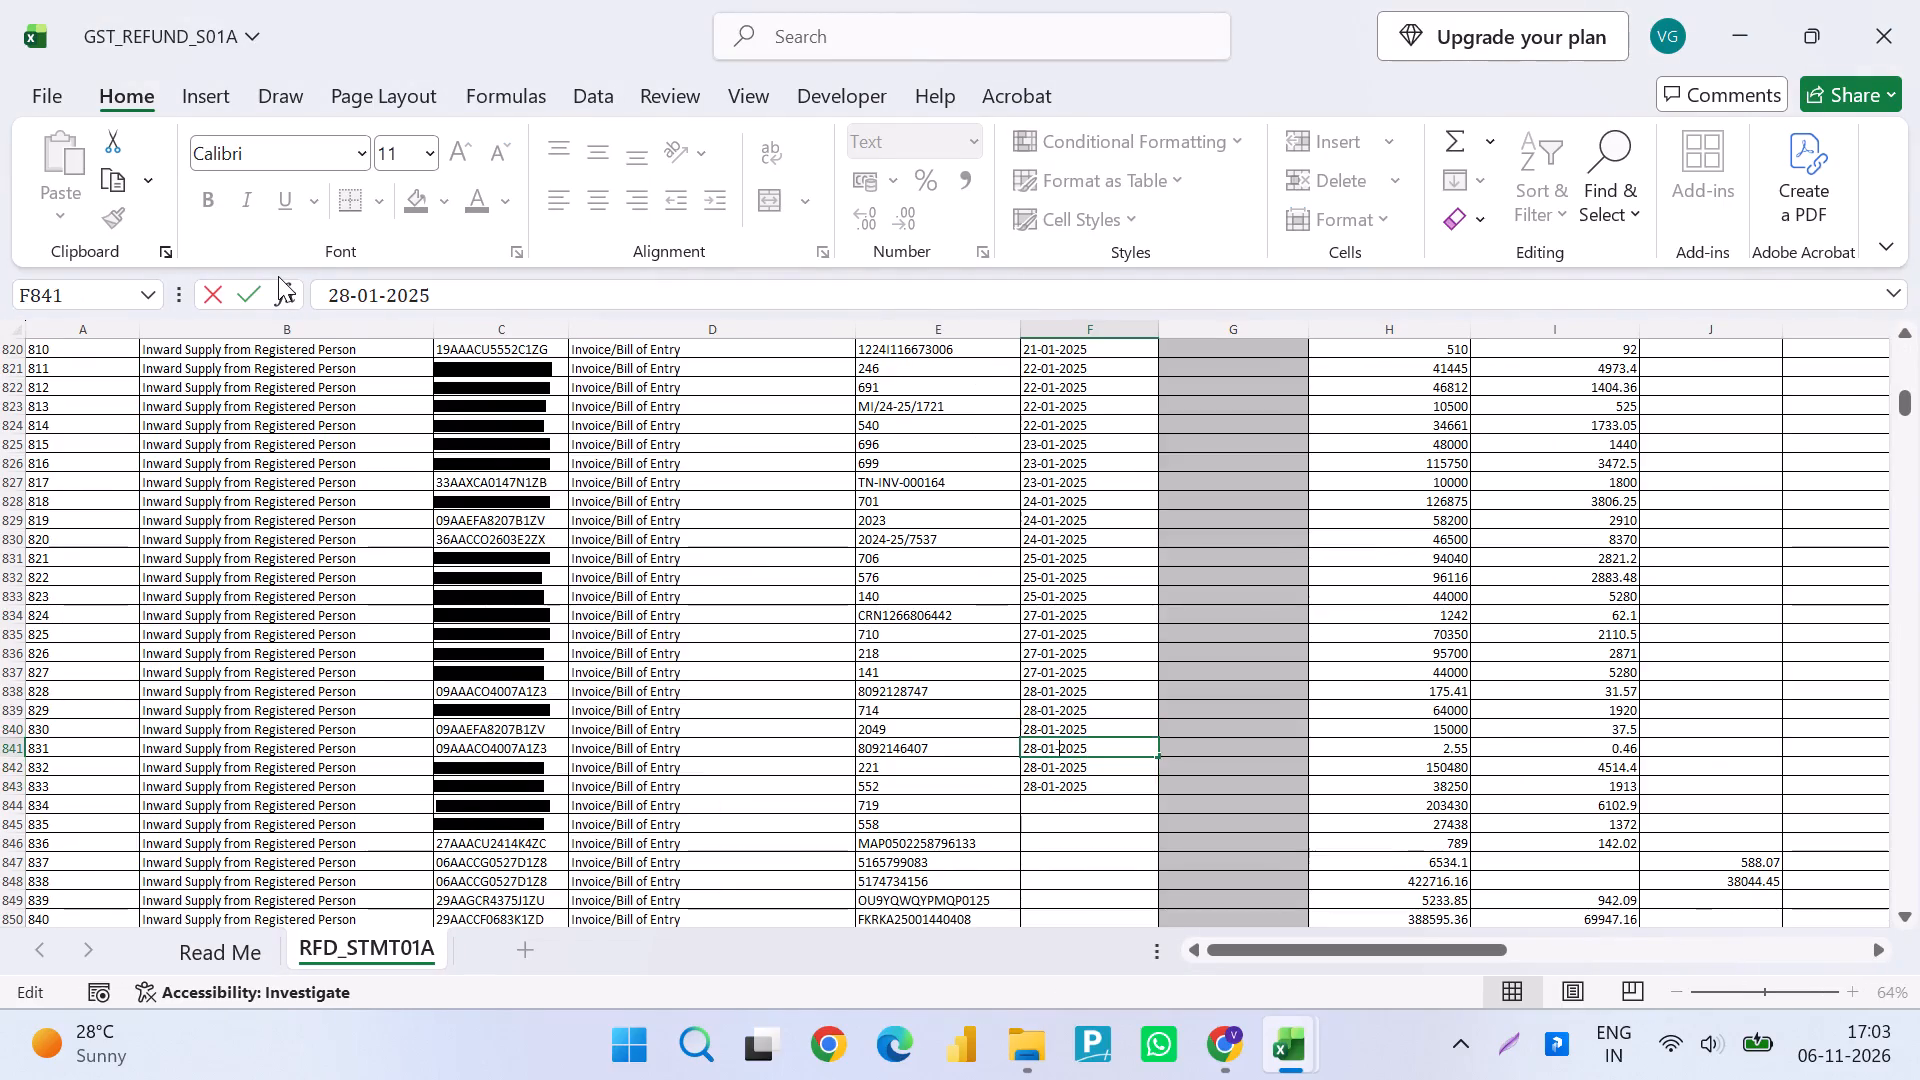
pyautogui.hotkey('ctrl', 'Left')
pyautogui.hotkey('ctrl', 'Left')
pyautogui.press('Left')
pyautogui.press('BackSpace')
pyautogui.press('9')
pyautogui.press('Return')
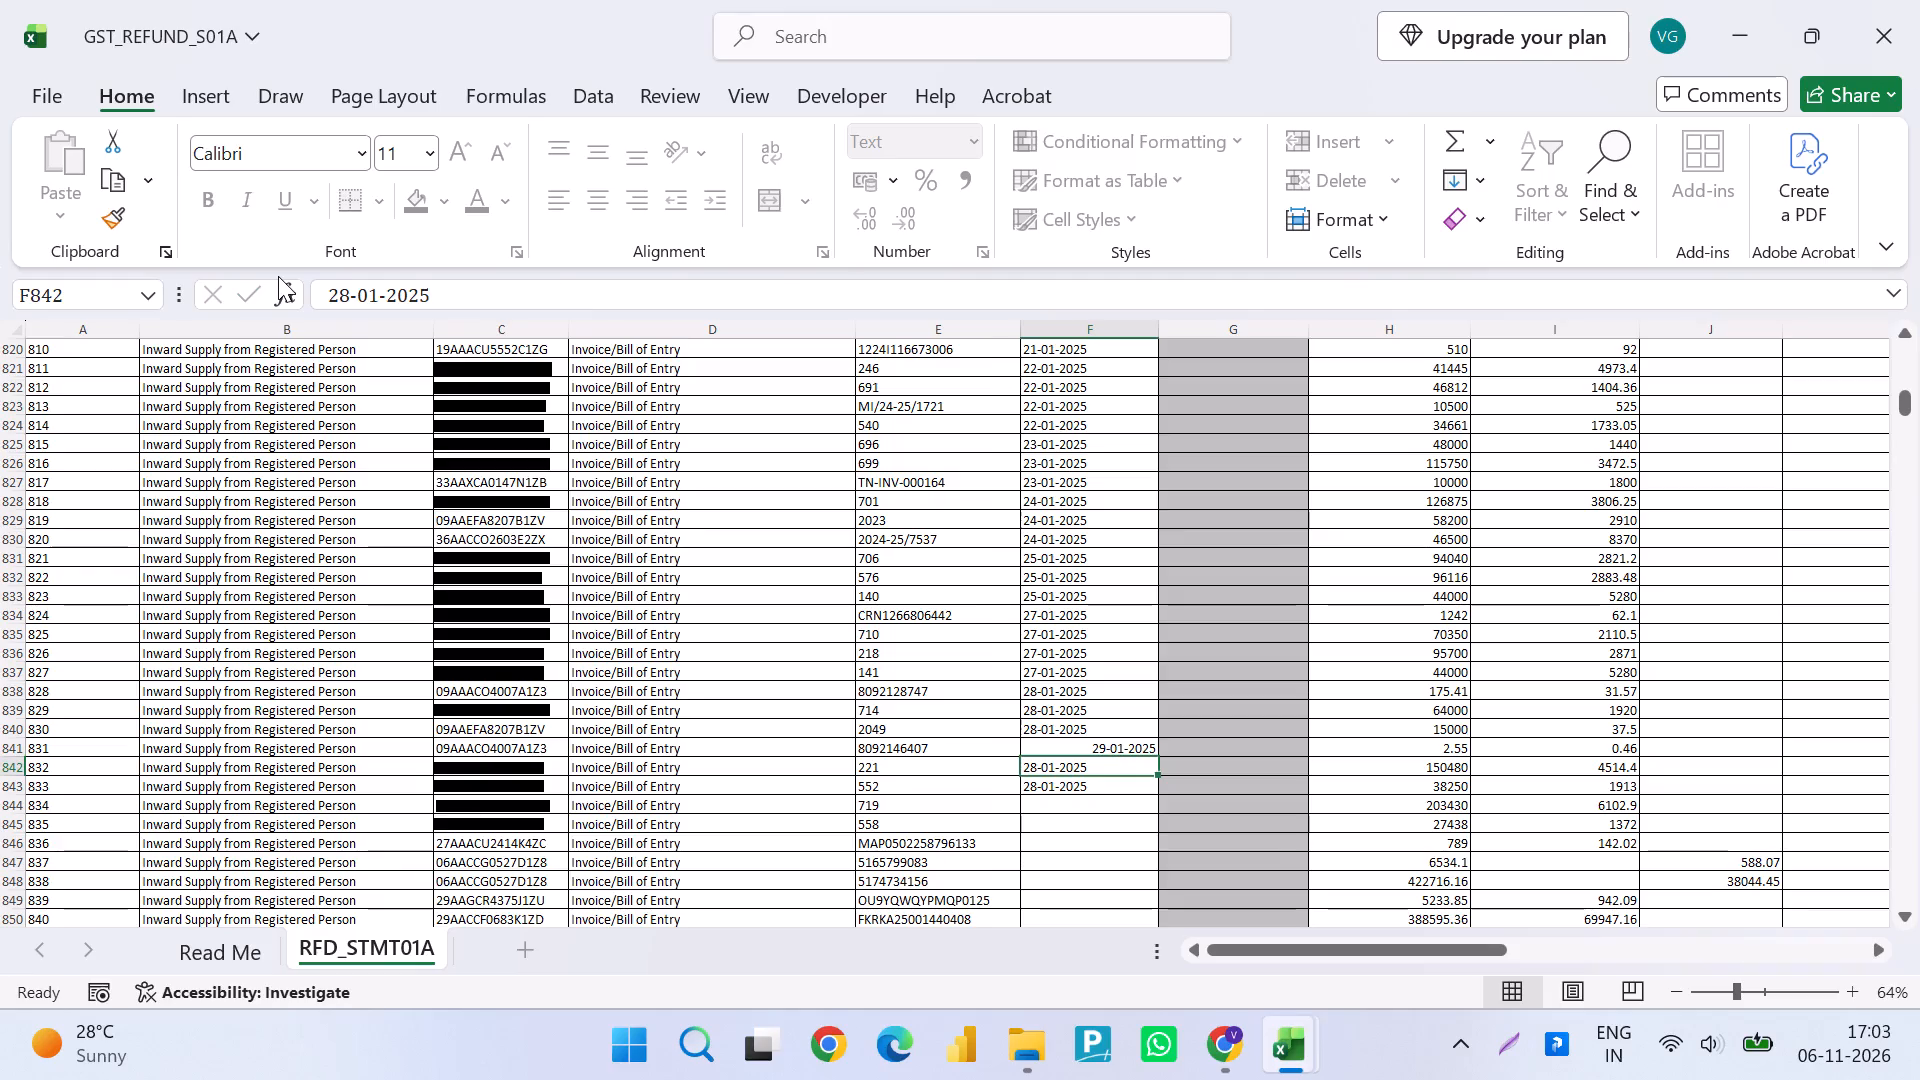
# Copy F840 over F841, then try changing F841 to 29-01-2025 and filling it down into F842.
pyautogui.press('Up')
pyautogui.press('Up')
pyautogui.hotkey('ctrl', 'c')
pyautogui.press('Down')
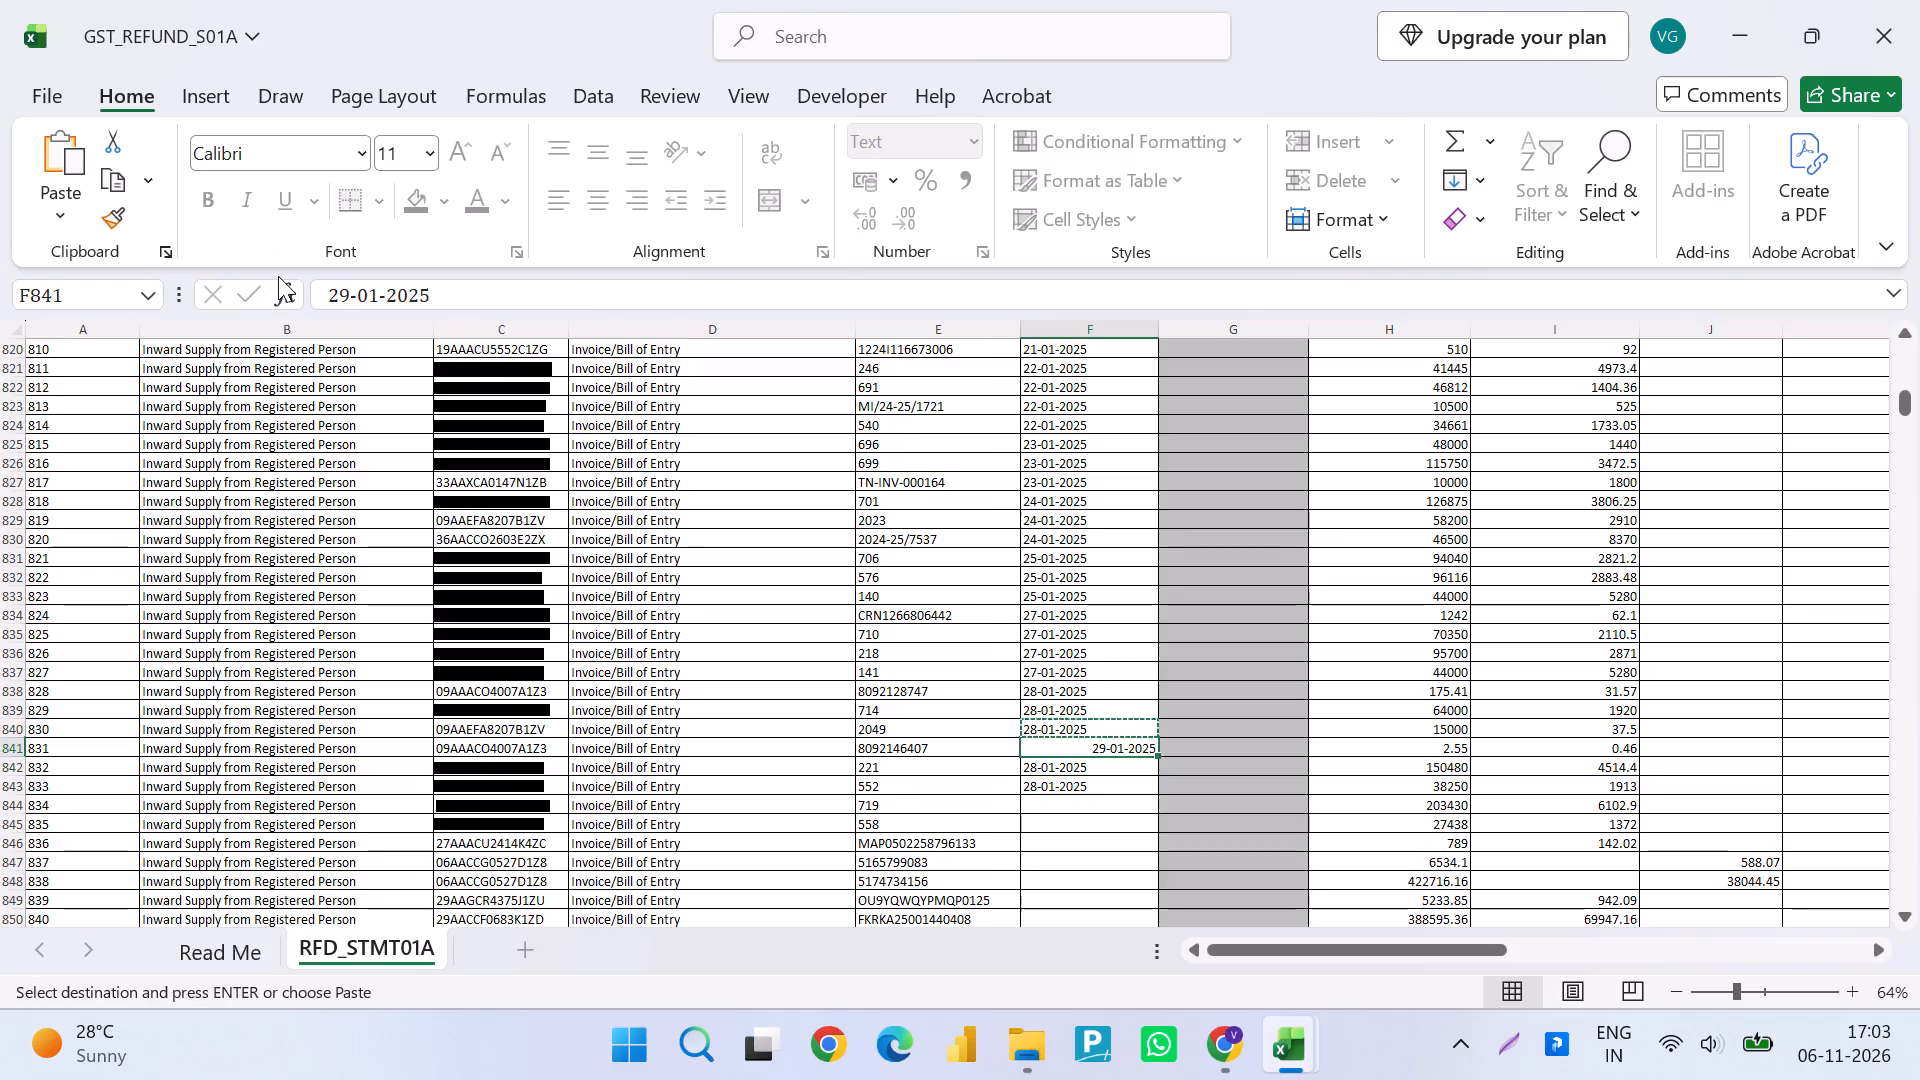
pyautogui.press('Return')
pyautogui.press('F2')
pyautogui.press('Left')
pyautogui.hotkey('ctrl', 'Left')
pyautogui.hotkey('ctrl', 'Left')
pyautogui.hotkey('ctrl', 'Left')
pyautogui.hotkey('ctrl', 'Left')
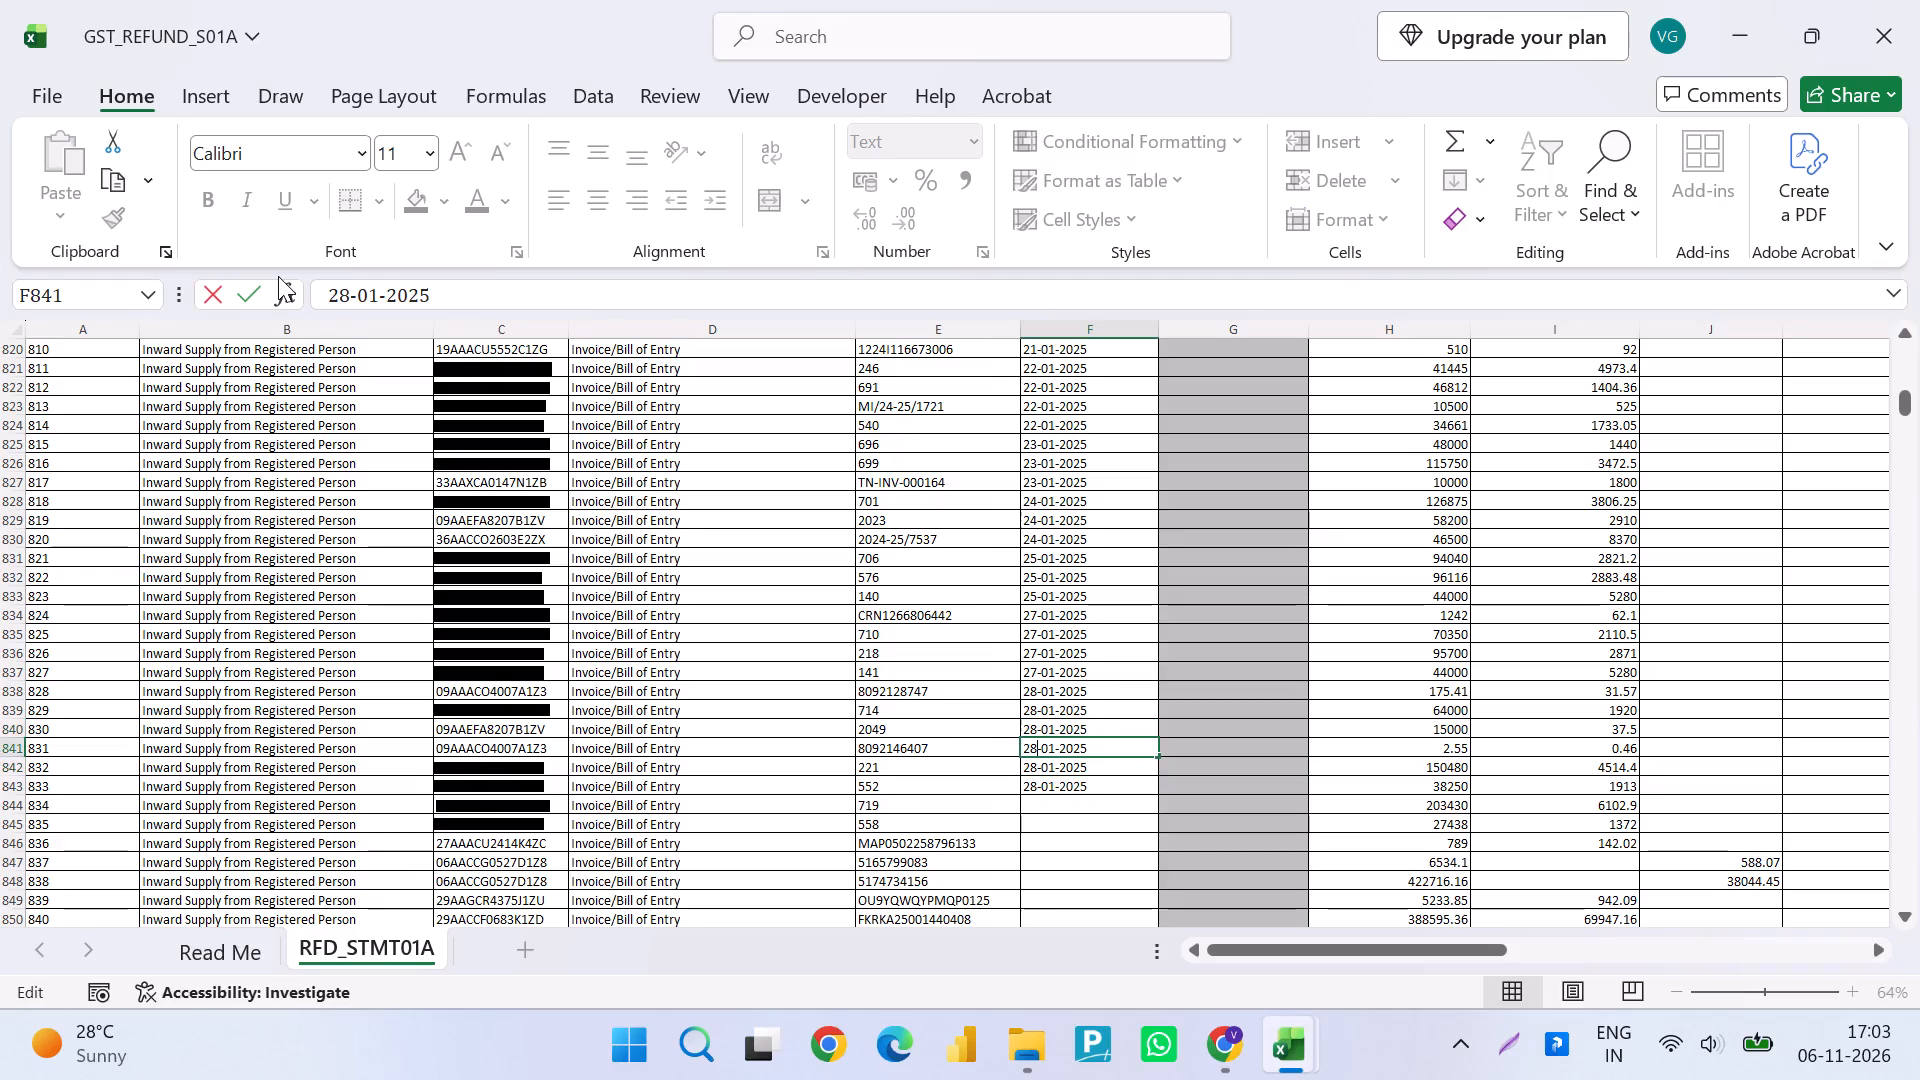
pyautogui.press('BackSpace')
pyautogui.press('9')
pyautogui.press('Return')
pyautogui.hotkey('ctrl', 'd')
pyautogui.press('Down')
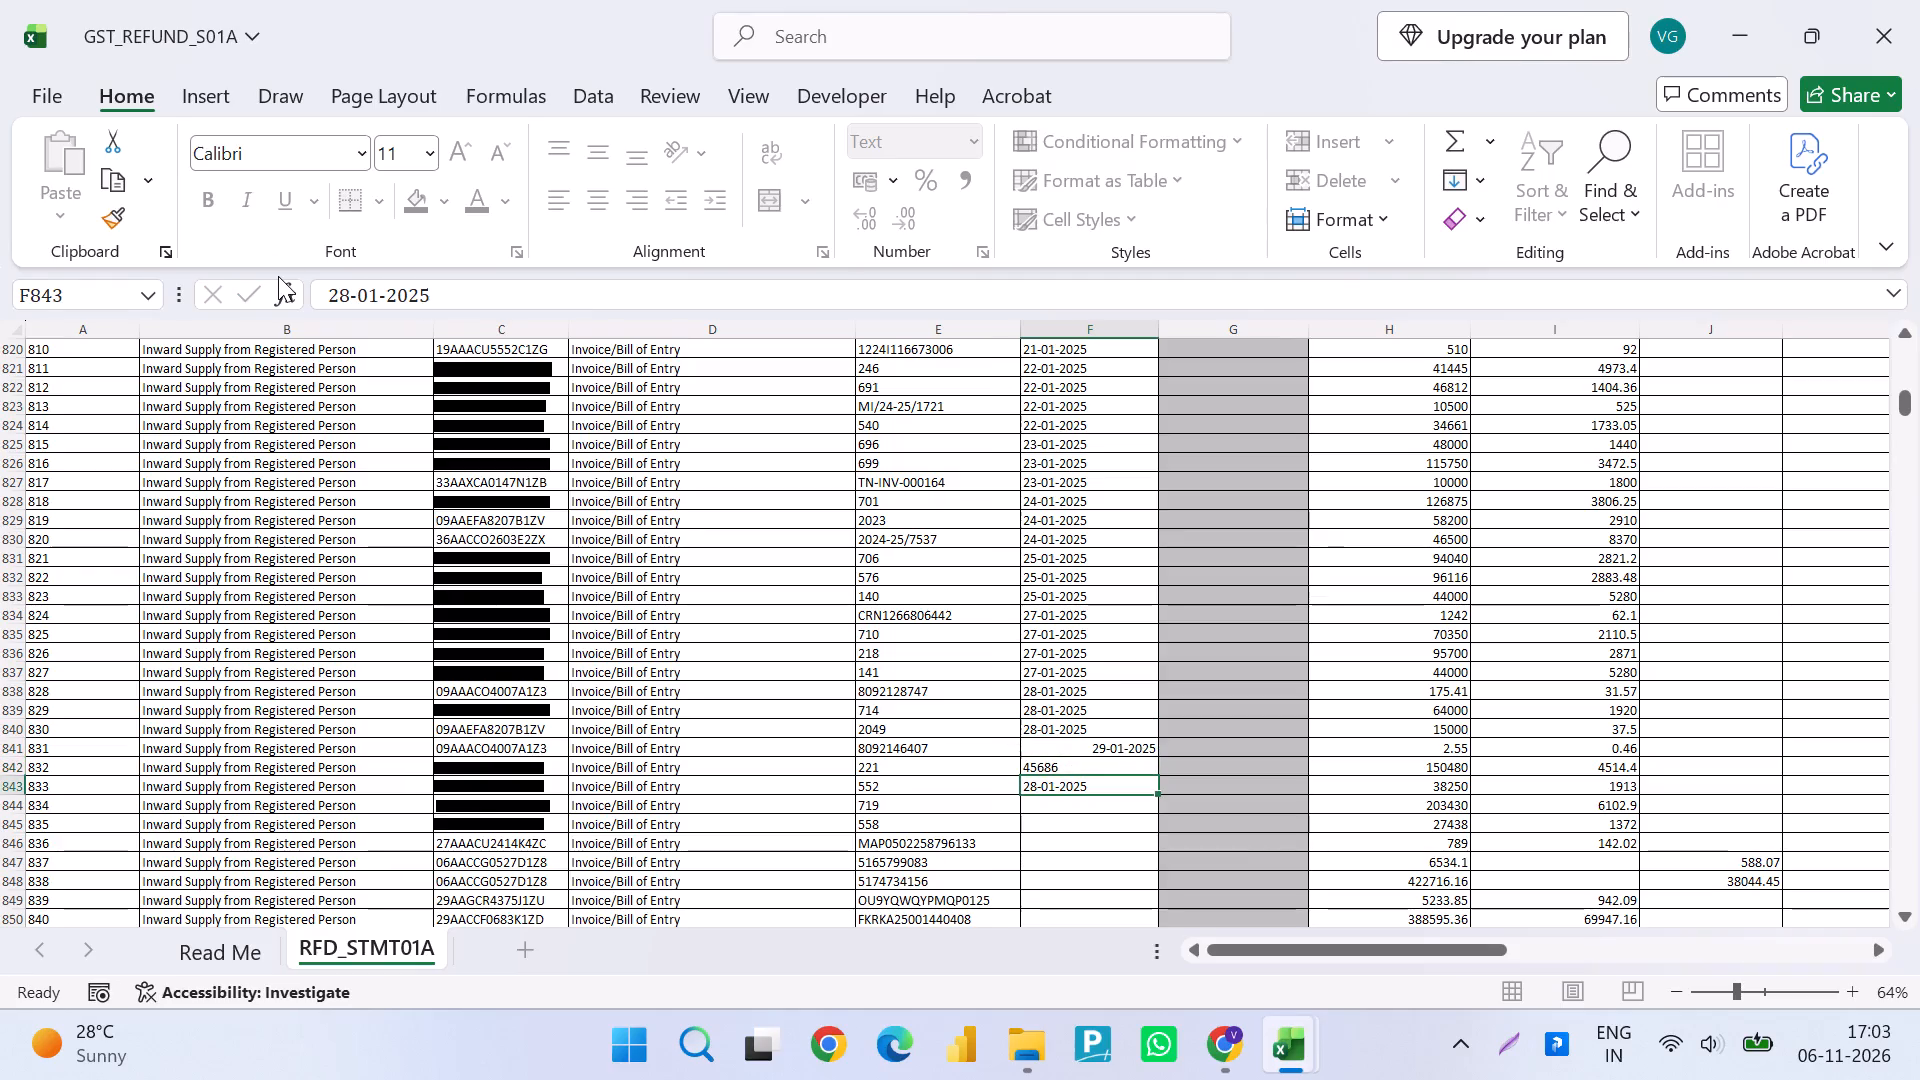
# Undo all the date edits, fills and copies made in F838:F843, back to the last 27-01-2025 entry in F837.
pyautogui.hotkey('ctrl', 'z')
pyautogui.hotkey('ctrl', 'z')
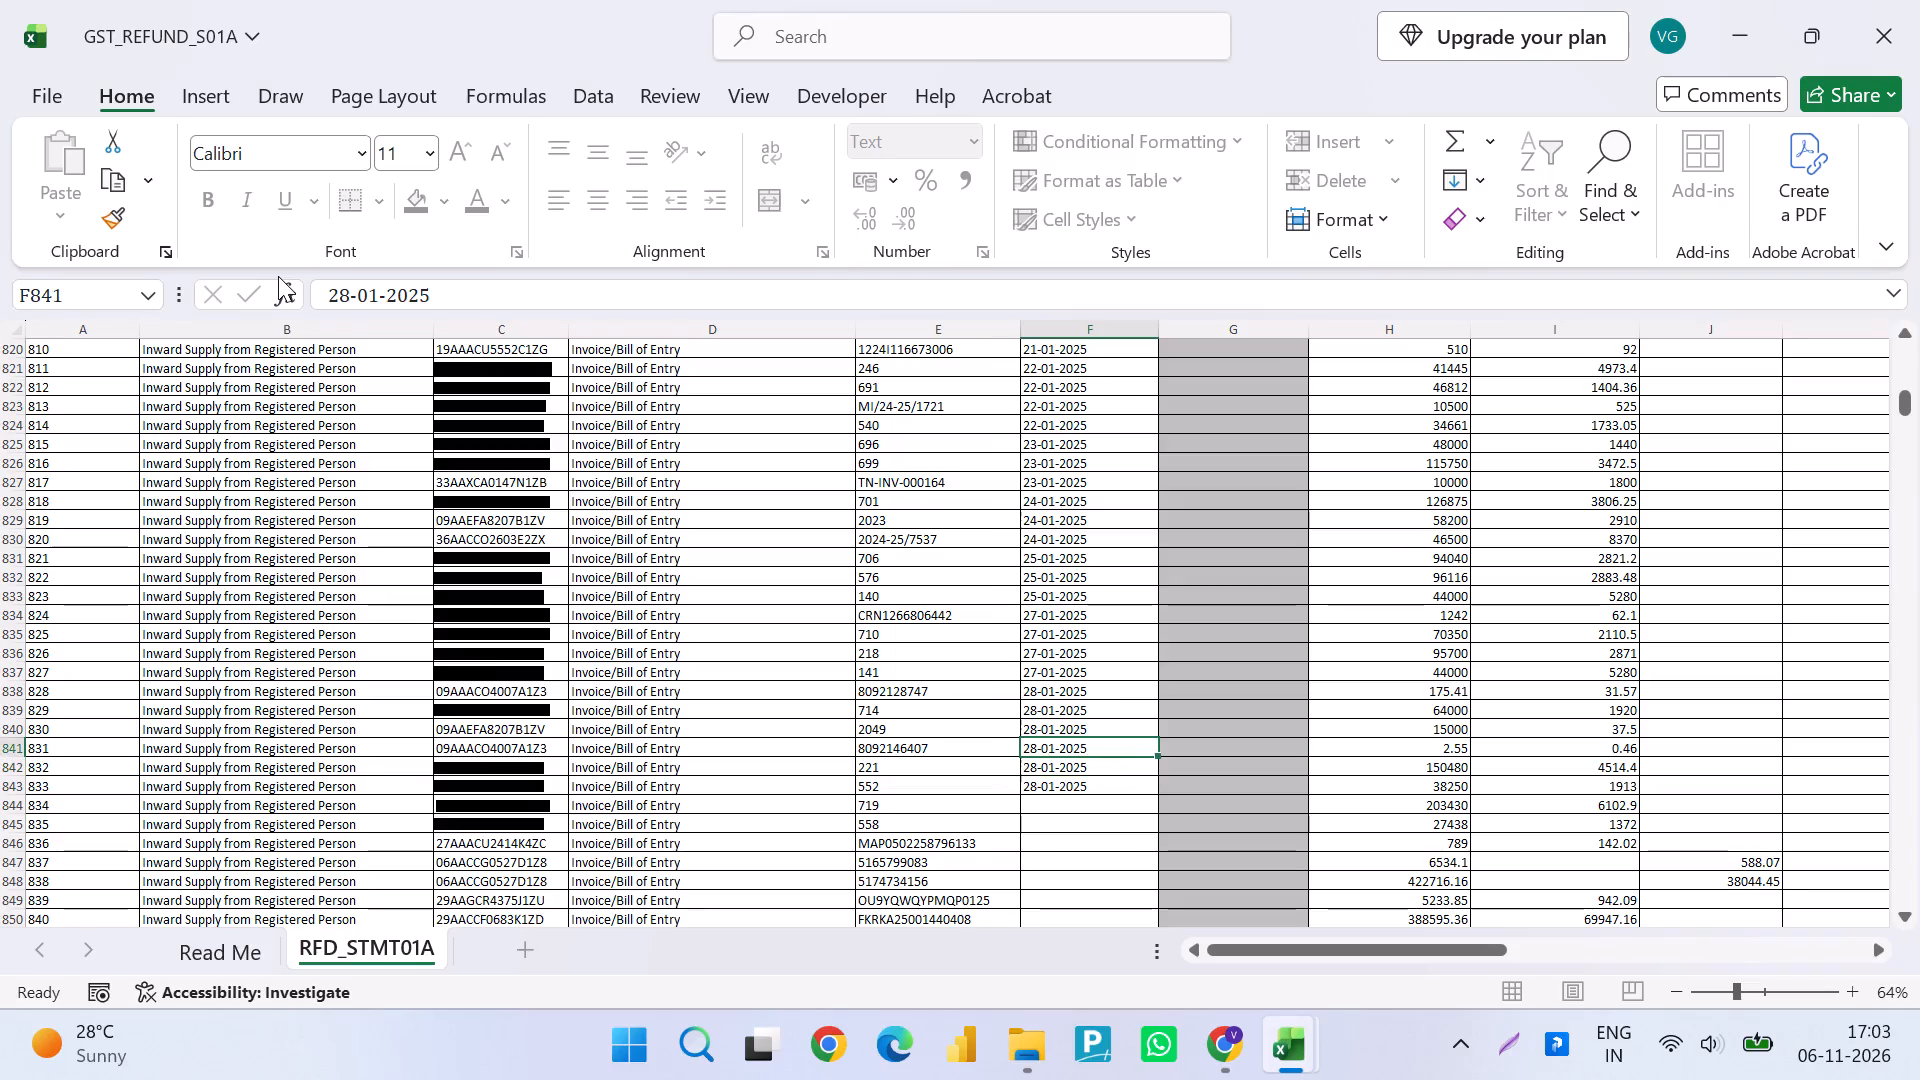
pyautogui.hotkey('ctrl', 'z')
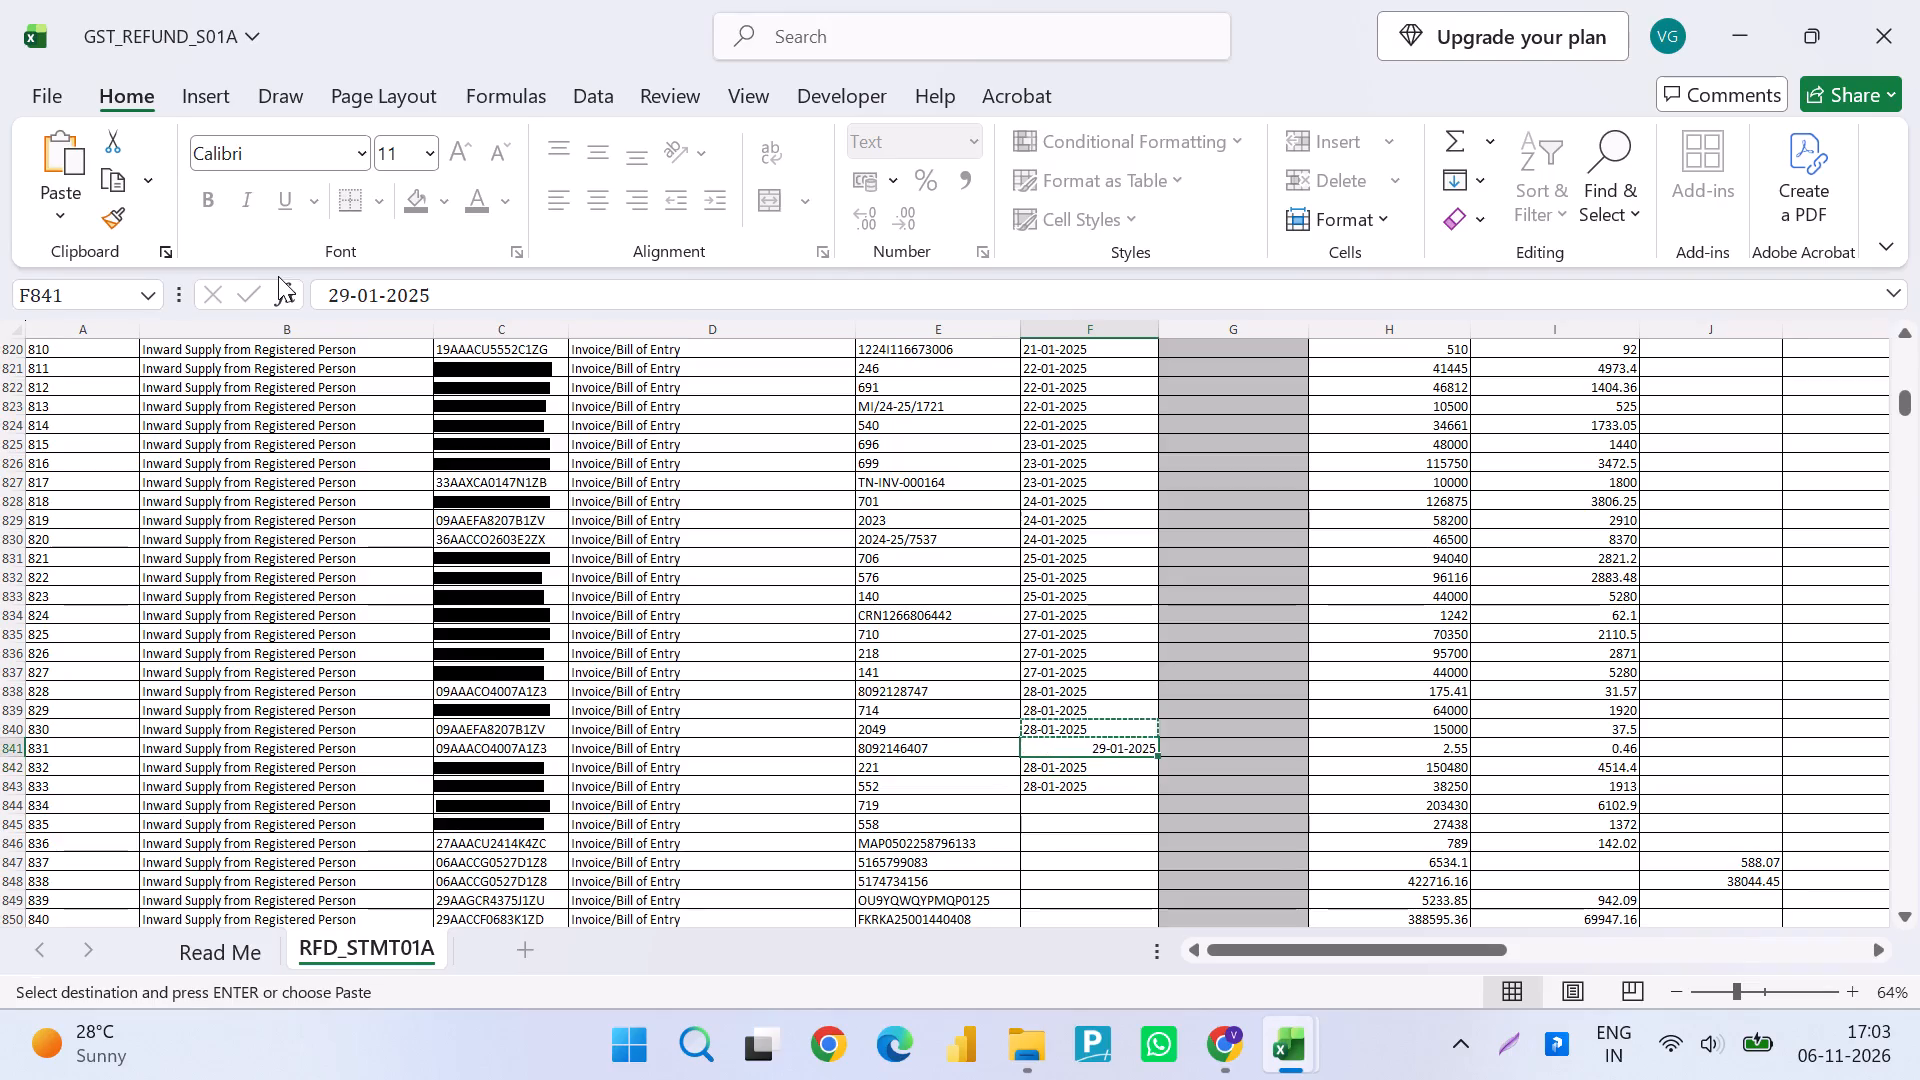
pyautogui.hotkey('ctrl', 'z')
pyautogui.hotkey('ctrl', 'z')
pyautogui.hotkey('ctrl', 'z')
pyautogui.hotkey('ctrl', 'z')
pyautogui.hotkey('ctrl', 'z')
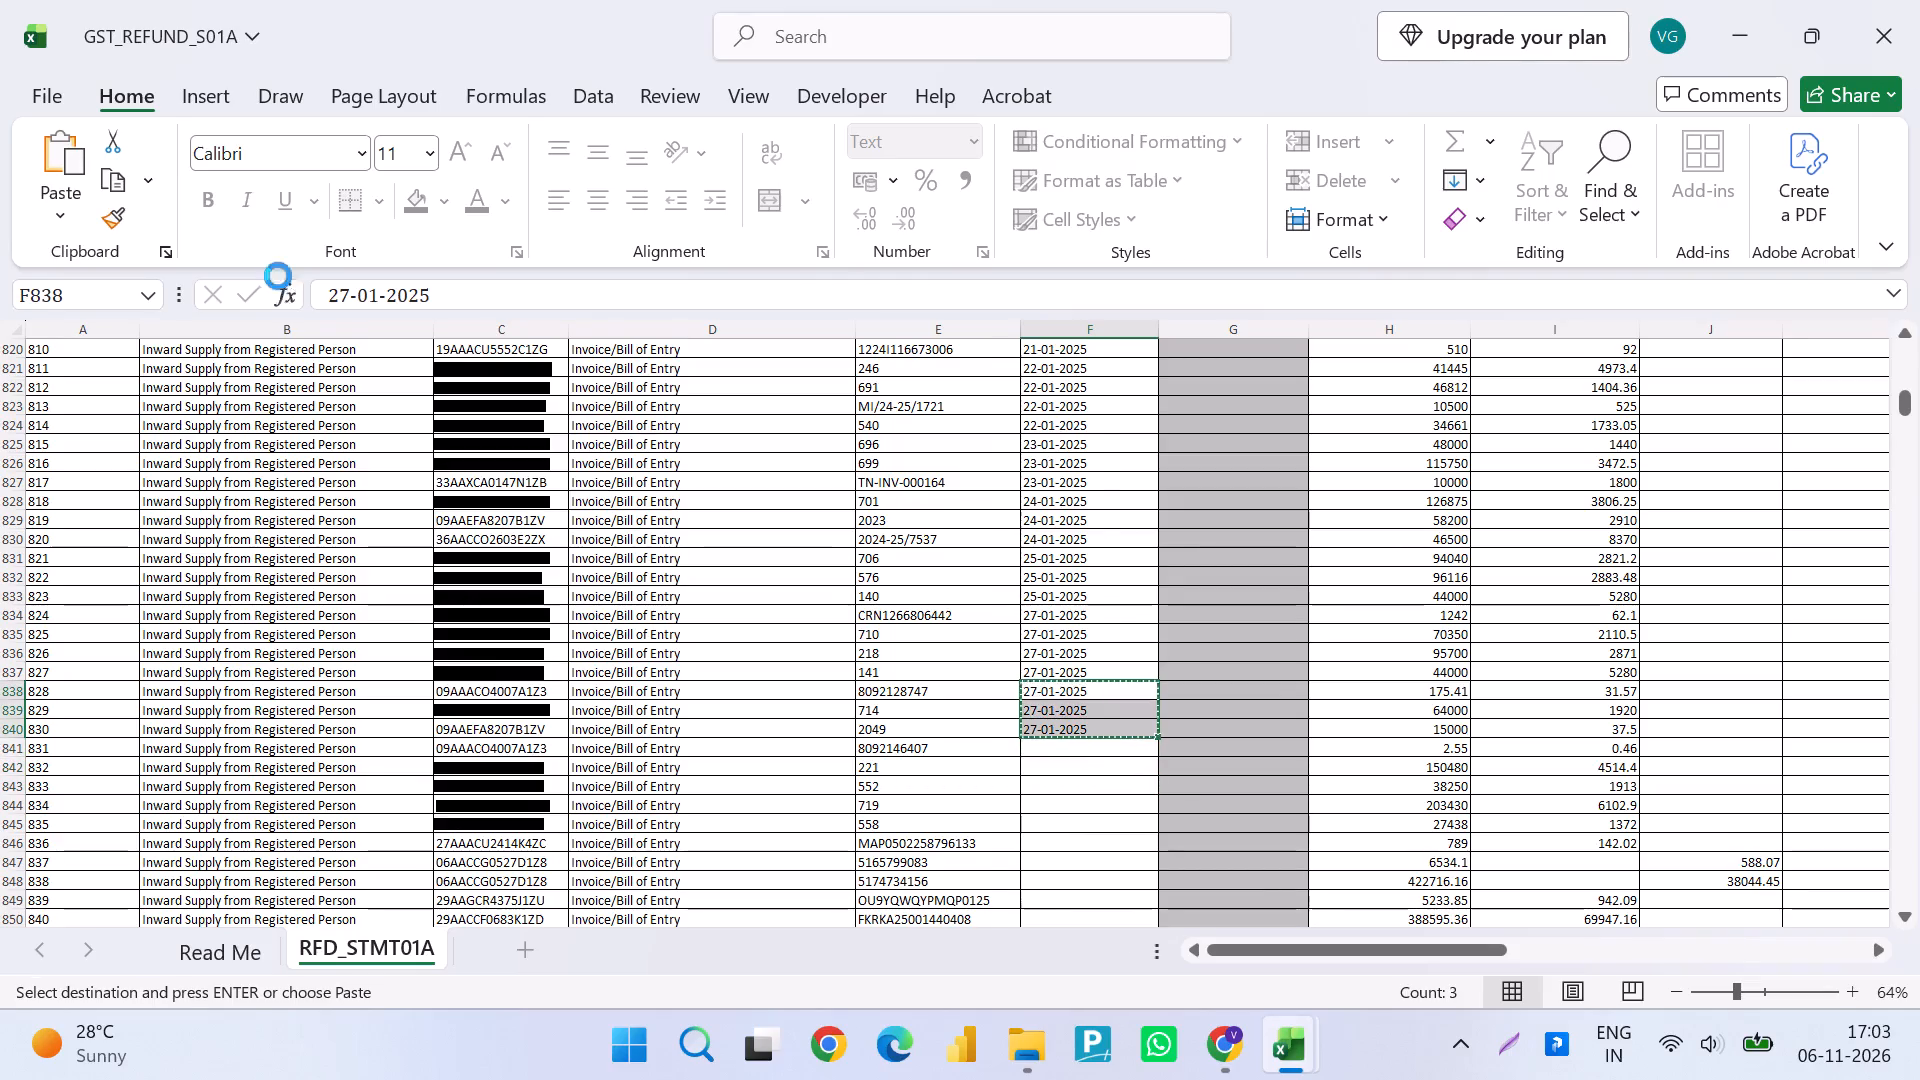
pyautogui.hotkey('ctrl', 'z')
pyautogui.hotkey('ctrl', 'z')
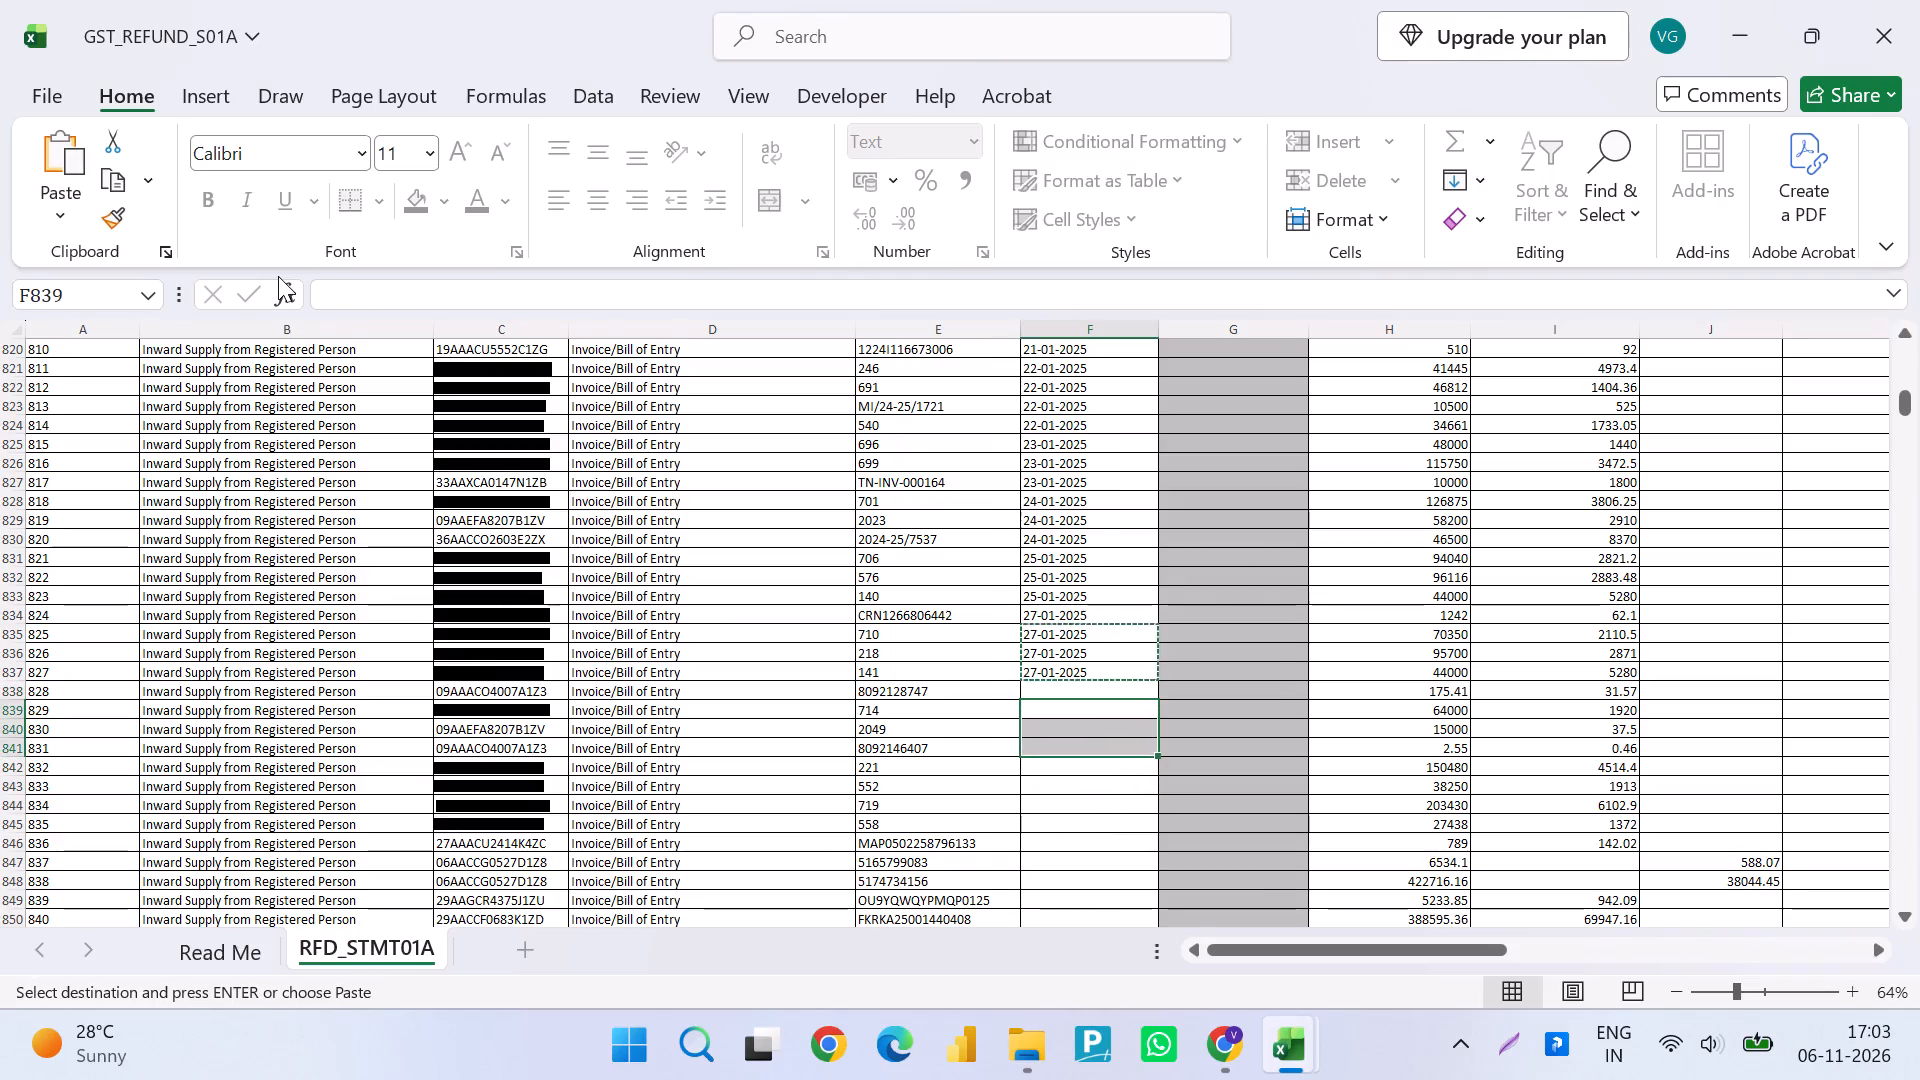
# Copy the dates in F835:F837 into F838:F840.
pyautogui.press('Up')
pyautogui.press('Up')
pyautogui.press('Up')
pyautogui.press('Up')
pyautogui.hotkey('ctrl', 'shift', 'Down')
pyautogui.hotkey('ctrl', 'c')
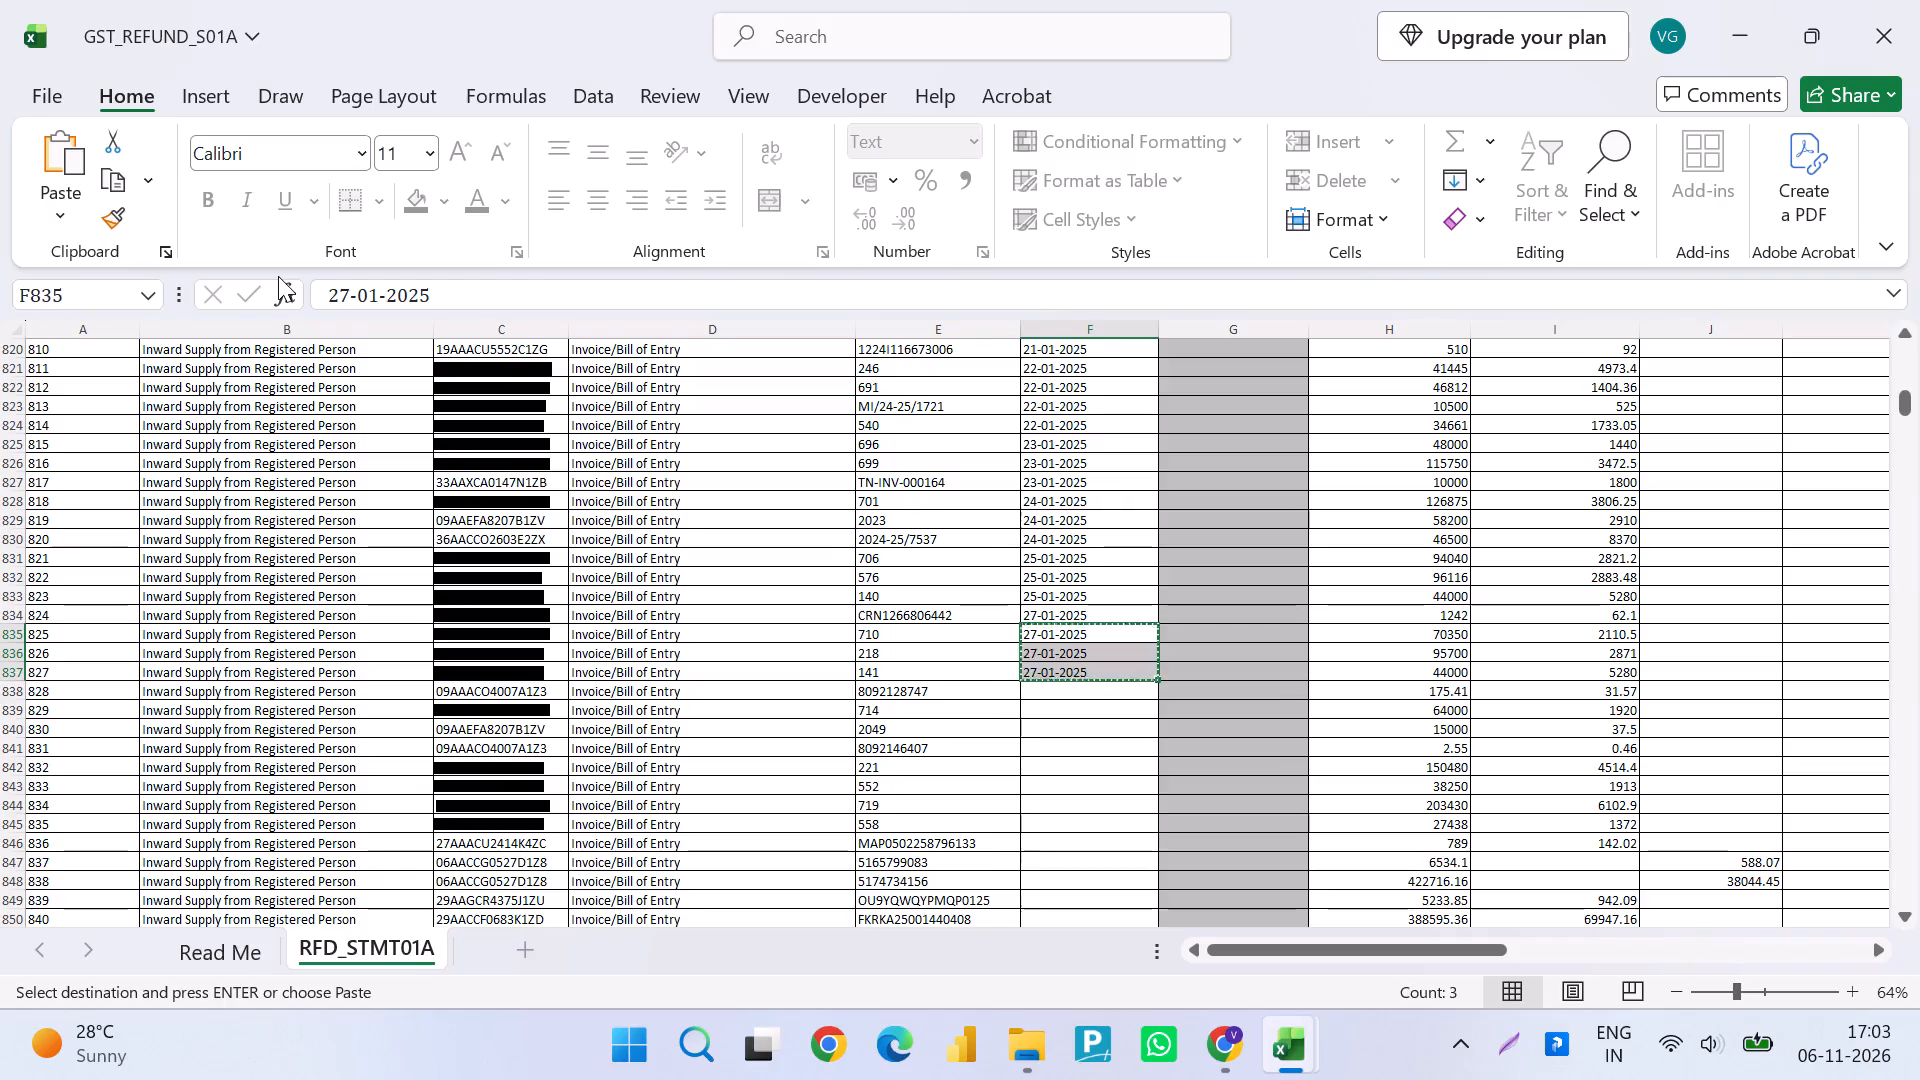
pyautogui.press('Down')
pyautogui.press('Down')
pyautogui.press('Down')
pyautogui.press('Return')
pyautogui.press('F2')
pyautogui.press('Left')
pyautogui.hotkey('ctrl', 'Left')
pyautogui.hotkey('ctrl', 'Left')
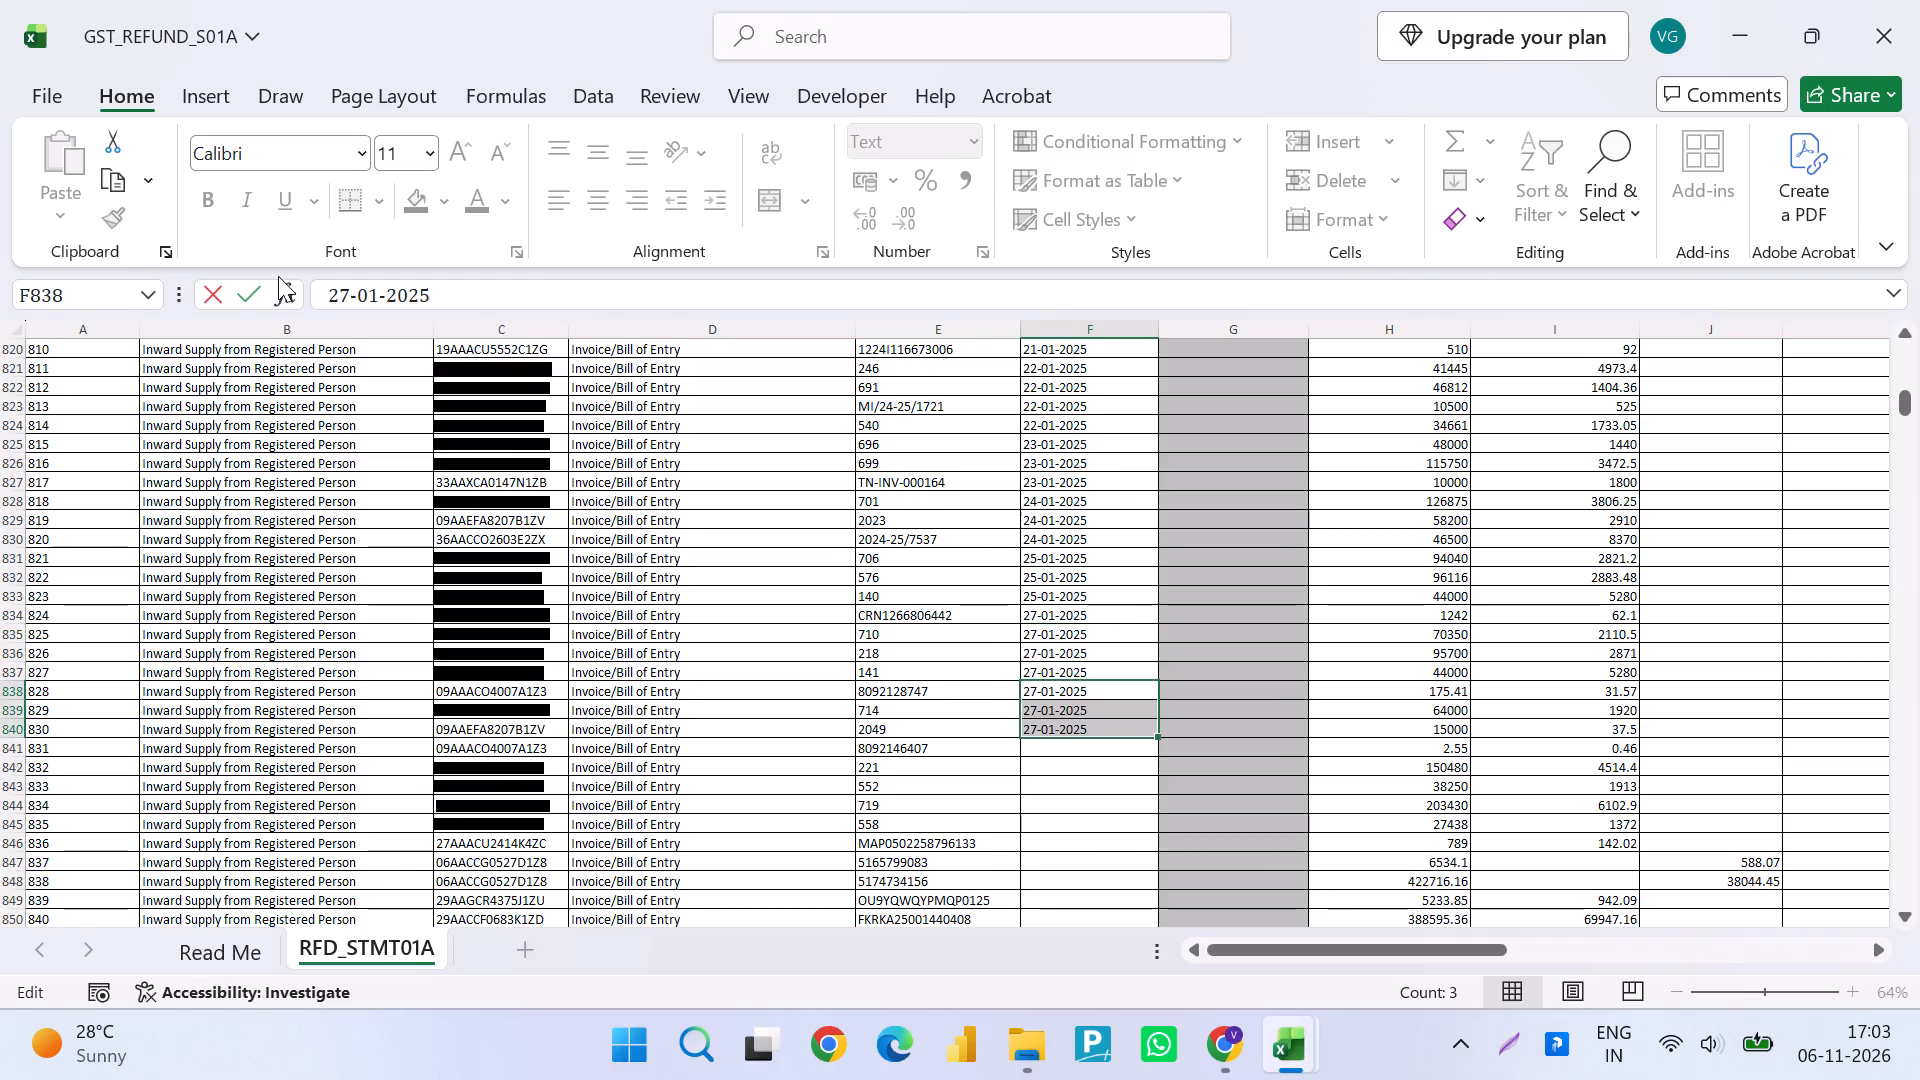
pyautogui.hotkey('ctrl', 'Left')
pyautogui.hotkey('ctrl', 'Left')
pyautogui.press('BackSpace')
pyautogui.press('8')
pyautogui.press('Return')
pyautogui.hotkey('ctrl', 'd')
# Check the 29-01-2025 rows 1002 to 1004 in PURCHASE 24-25, then copy F838:F840 of GST_REFUND_S01A into F841:F843.
pyautogui.hotkey('alt', 'Tab')
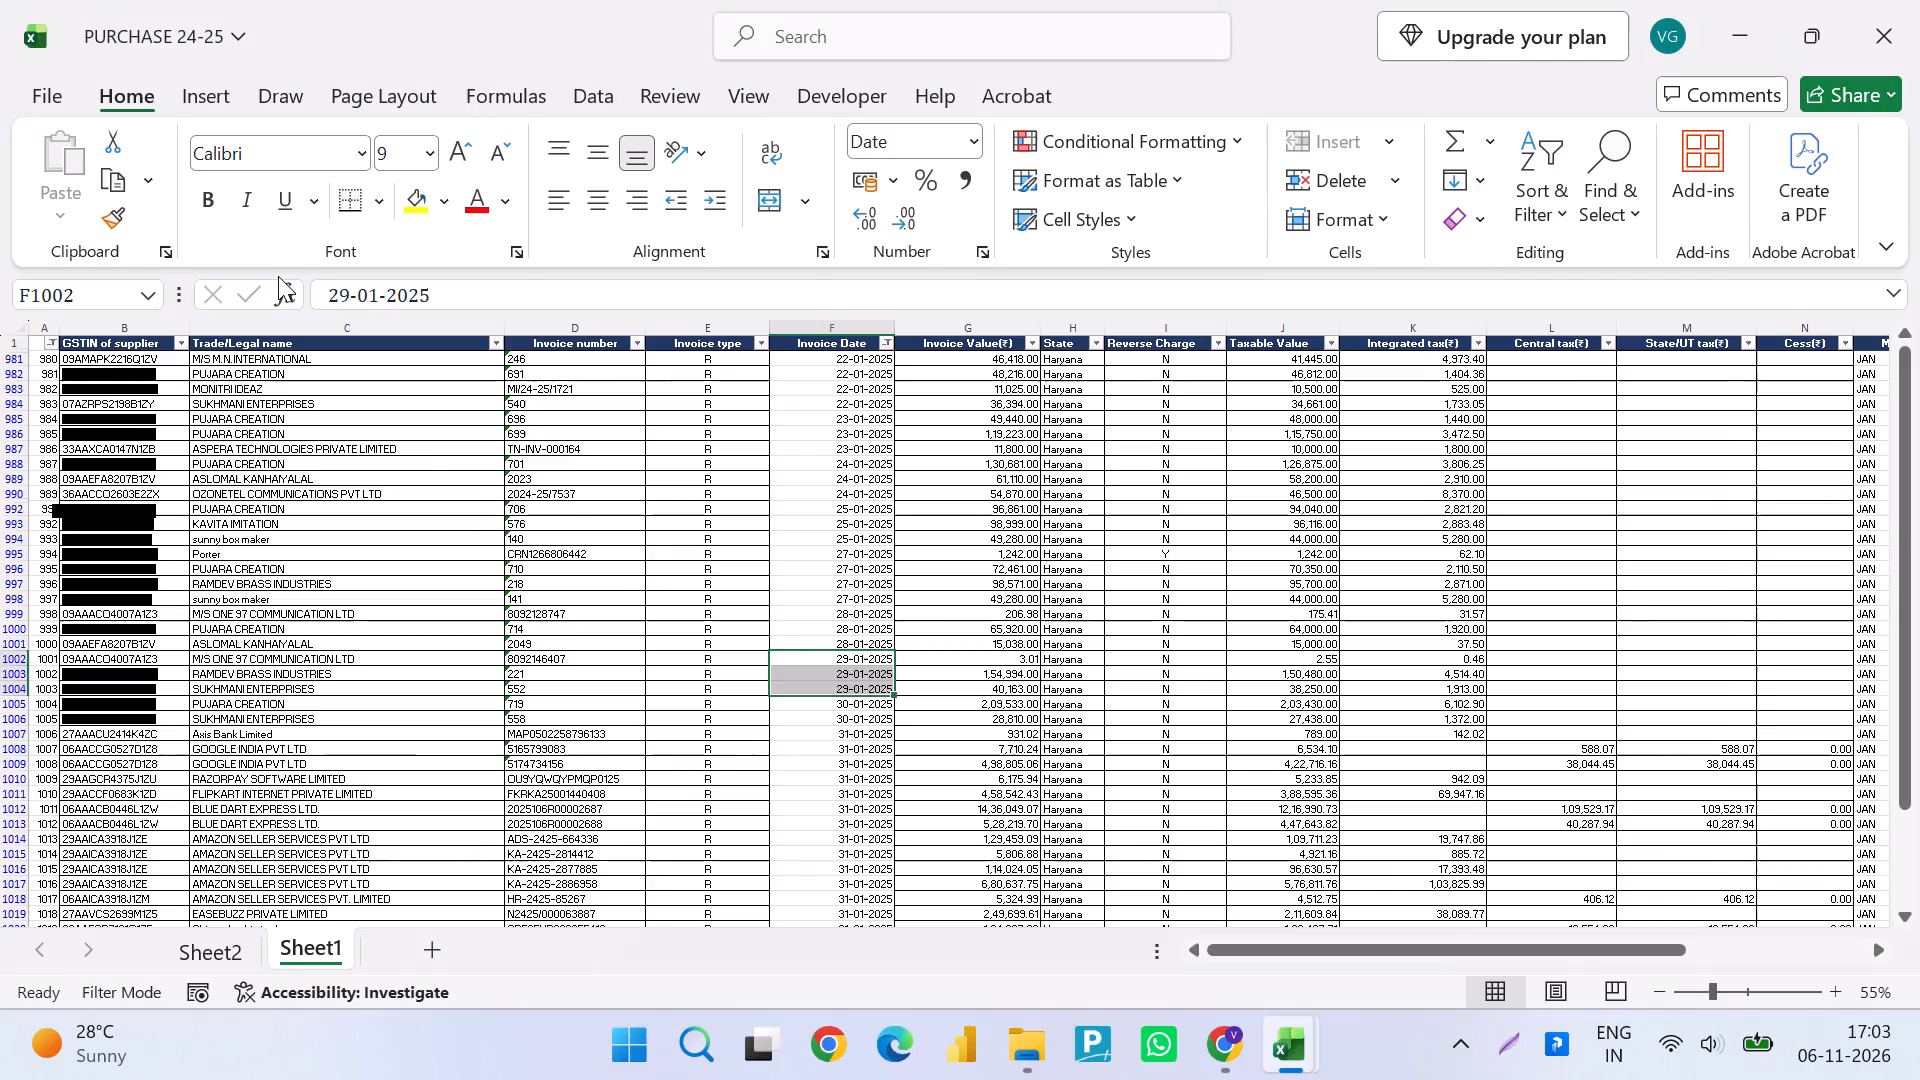
pyautogui.hotkey('alt', 'Tab')
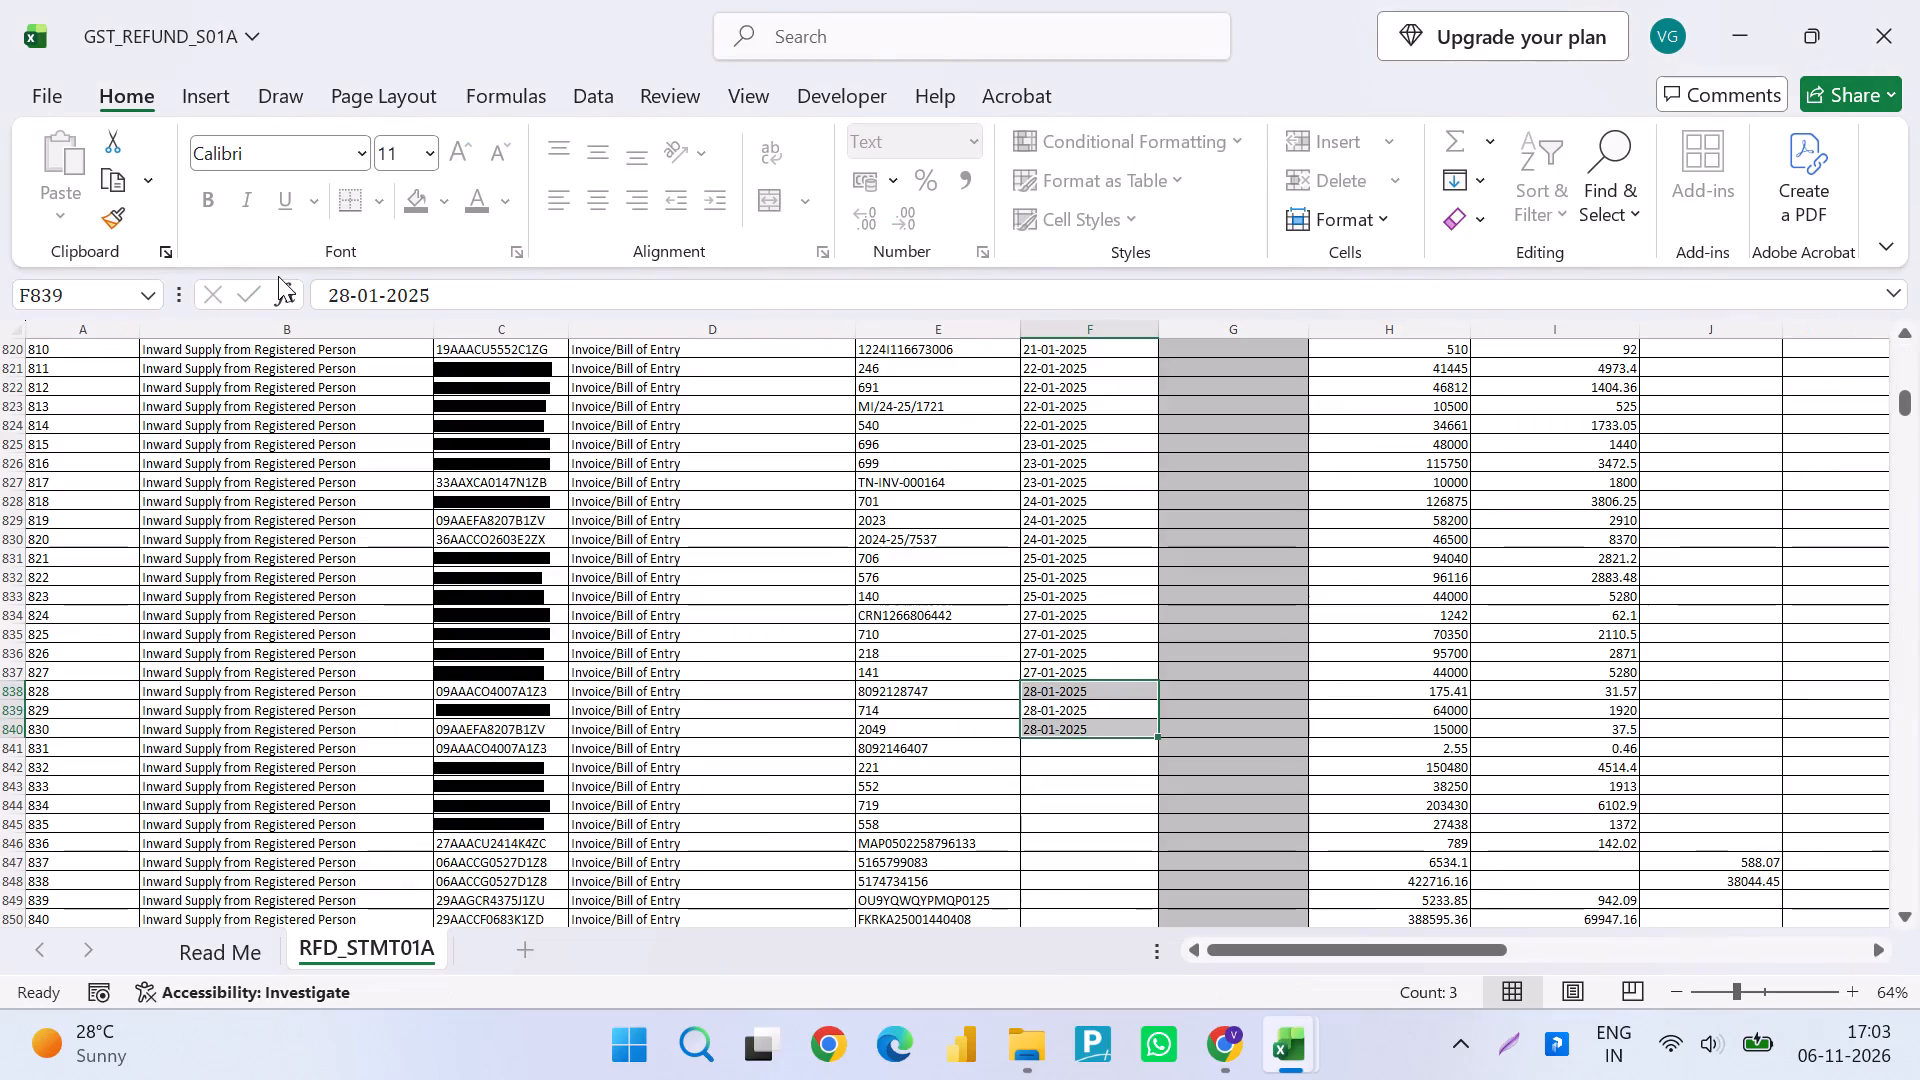
pyautogui.hotkey('ctrl', 'c')
pyautogui.press('Down')
pyautogui.press('Down')
pyautogui.press('Return')
pyautogui.press('F2')
pyautogui.press('Left')
pyautogui.hotkey('ctrl', 'Left')
pyautogui.hotkey('ctrl', 'Left')
pyautogui.hotkey('ctrl', 'Left')
pyautogui.hotkey('ctrl', 'Left')
pyautogui.press('BackSpace')
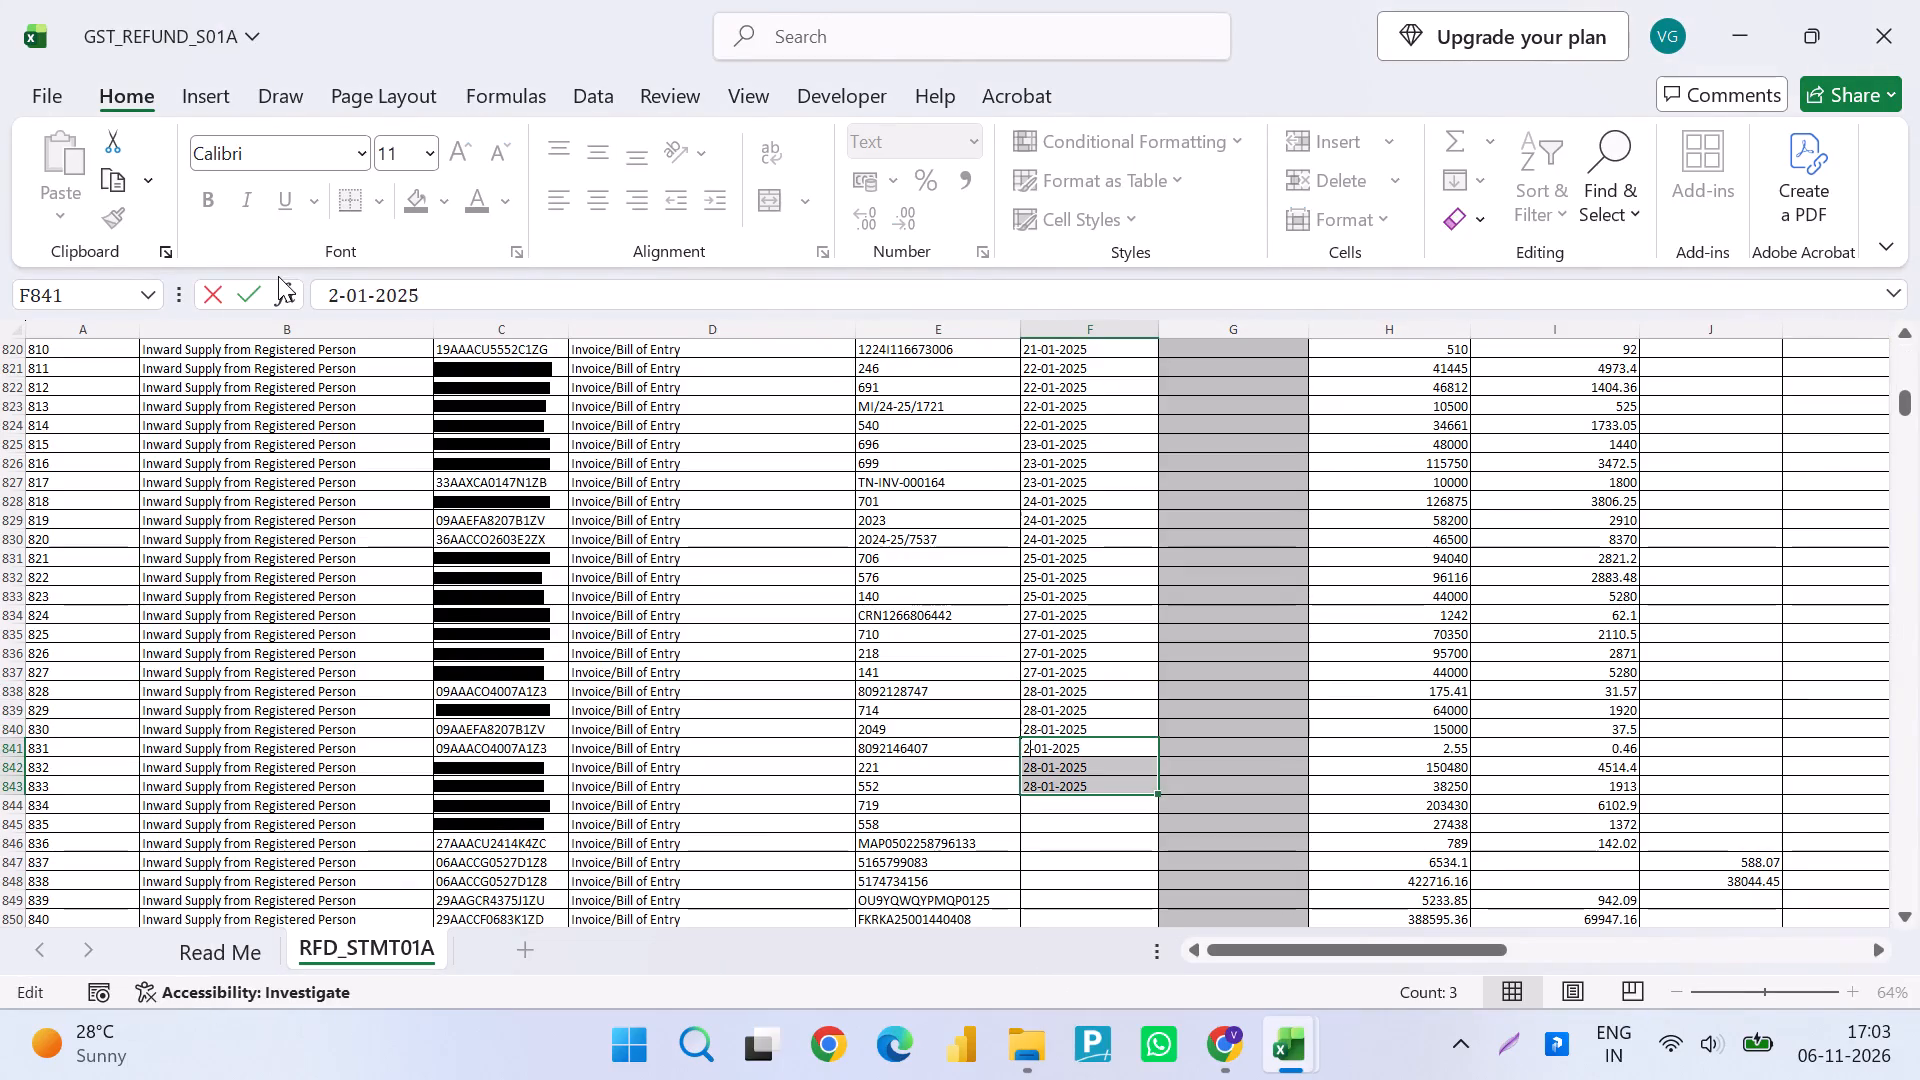
pyautogui.press('9')
pyautogui.press('Return')
pyautogui.hotkey('ctrl', 'd')
# Check the 30-01-2025 rows 1005 and 1006 in PURCHASE 24-25, then fill F844 of GST_REFUND_S01A from the date above it.
pyautogui.hotkey('alt', 'Tab')
pyautogui.press('Down')
pyautogui.press('Down')
pyautogui.press('Down')
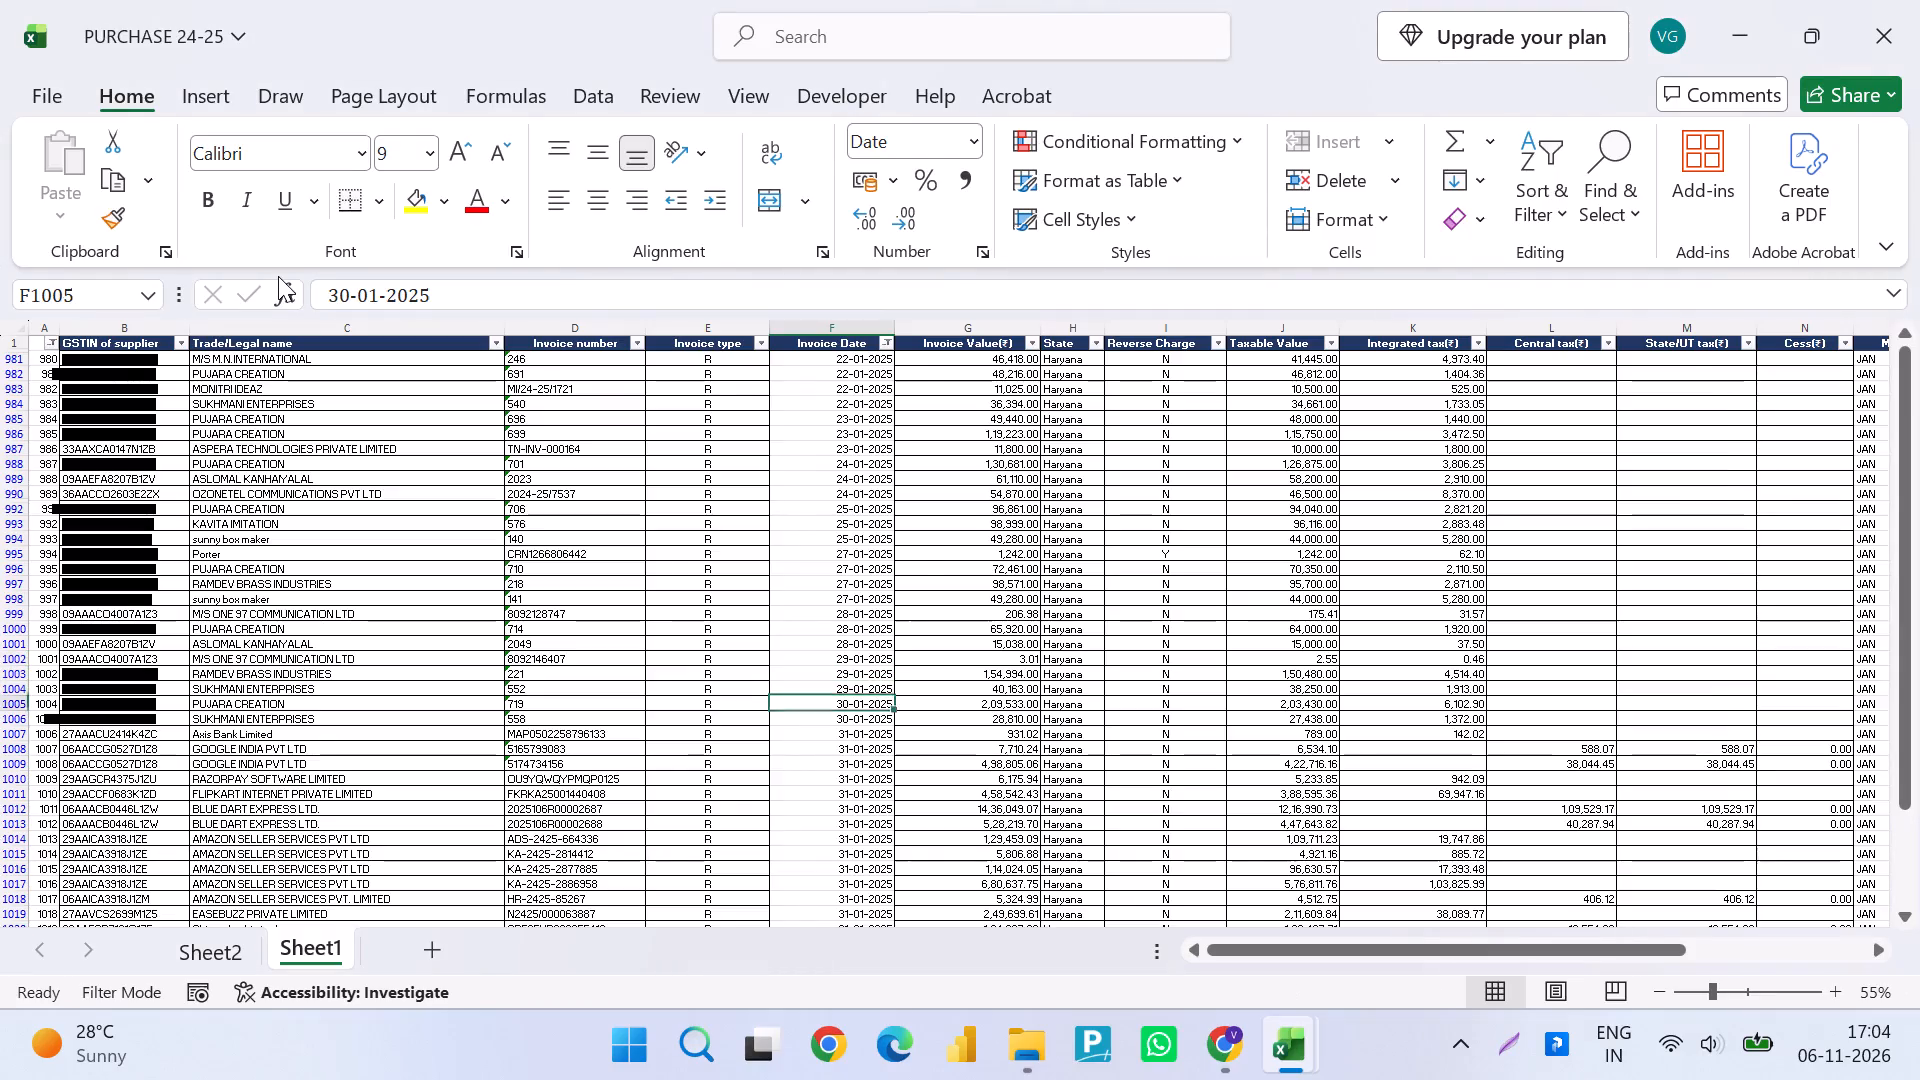
pyautogui.hotkey('shift', 'Down')
pyautogui.hotkey('shift', 'Down')
pyautogui.hotkey('shift', 'Up')
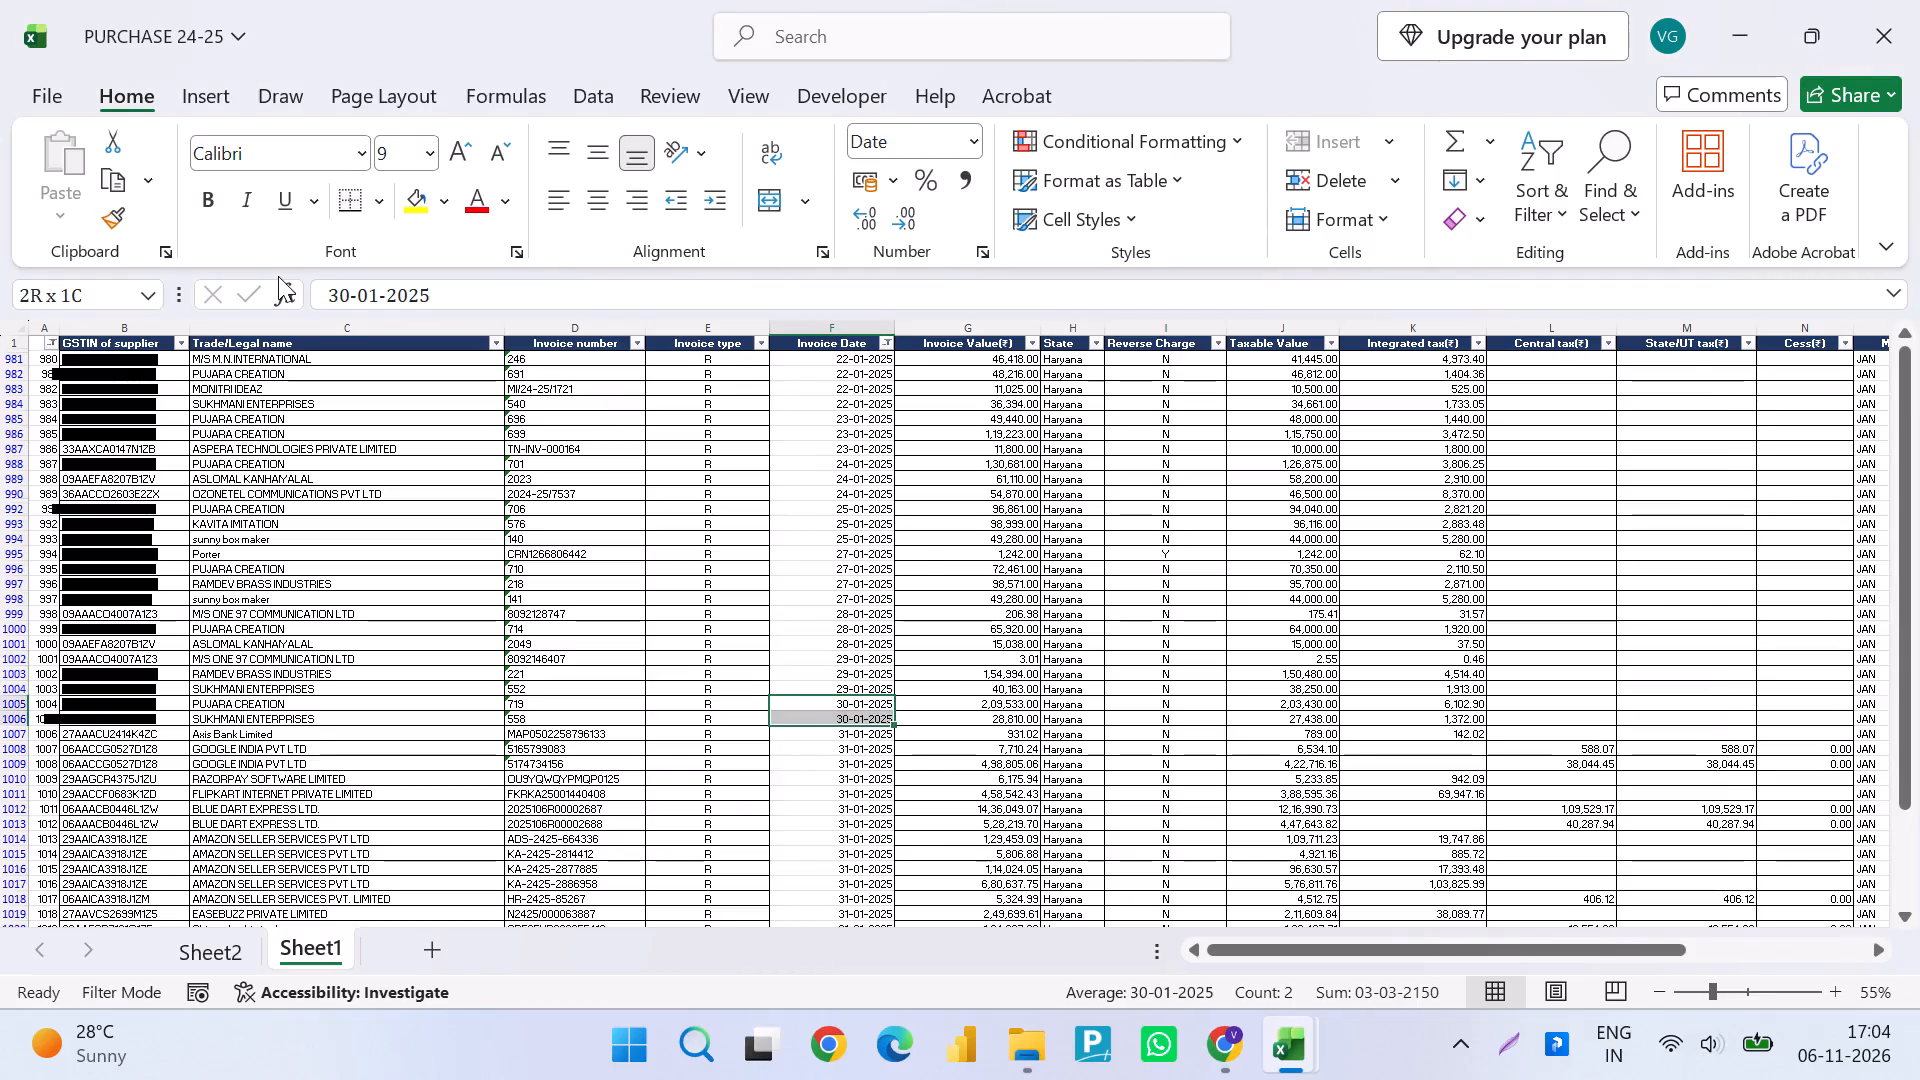
pyautogui.hotkey('alt', 'Tab')
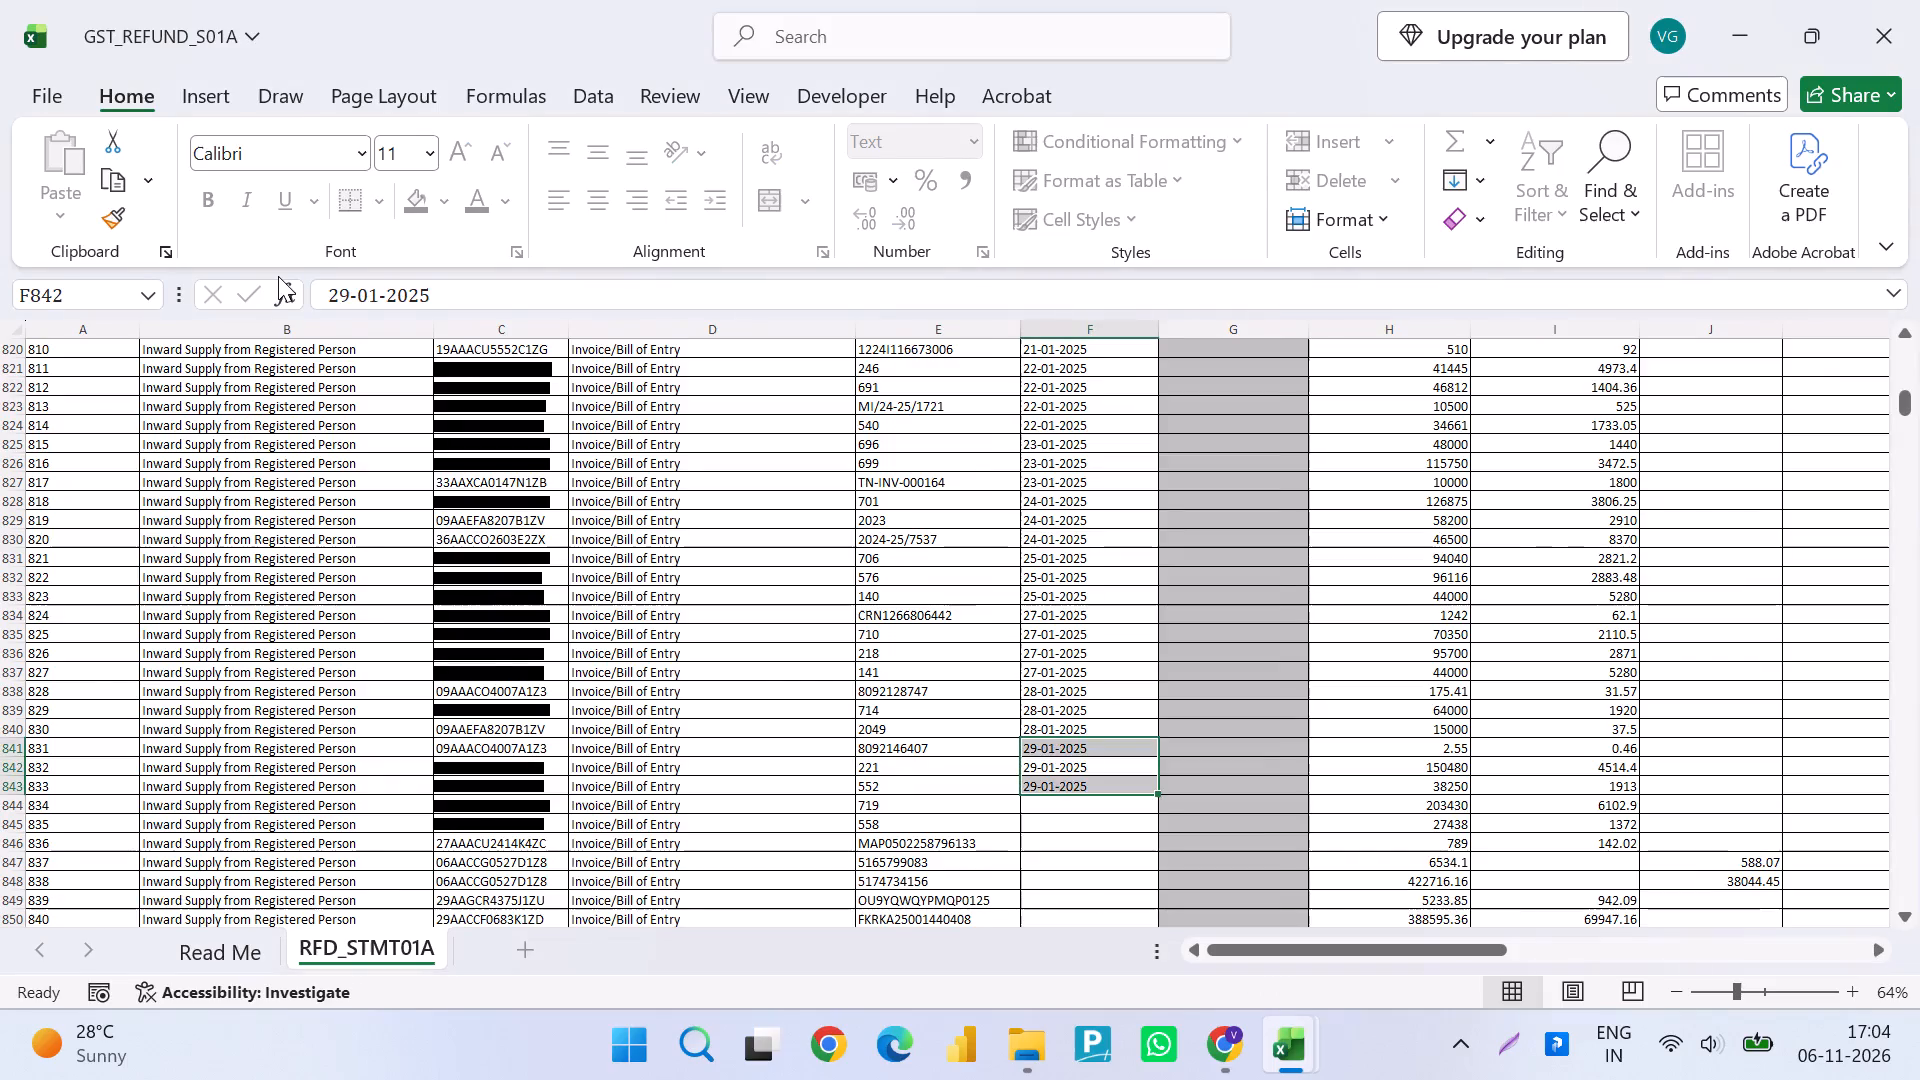
pyautogui.press('Down')
pyautogui.press('Down')
pyautogui.hotkey('ctrl', 'd')
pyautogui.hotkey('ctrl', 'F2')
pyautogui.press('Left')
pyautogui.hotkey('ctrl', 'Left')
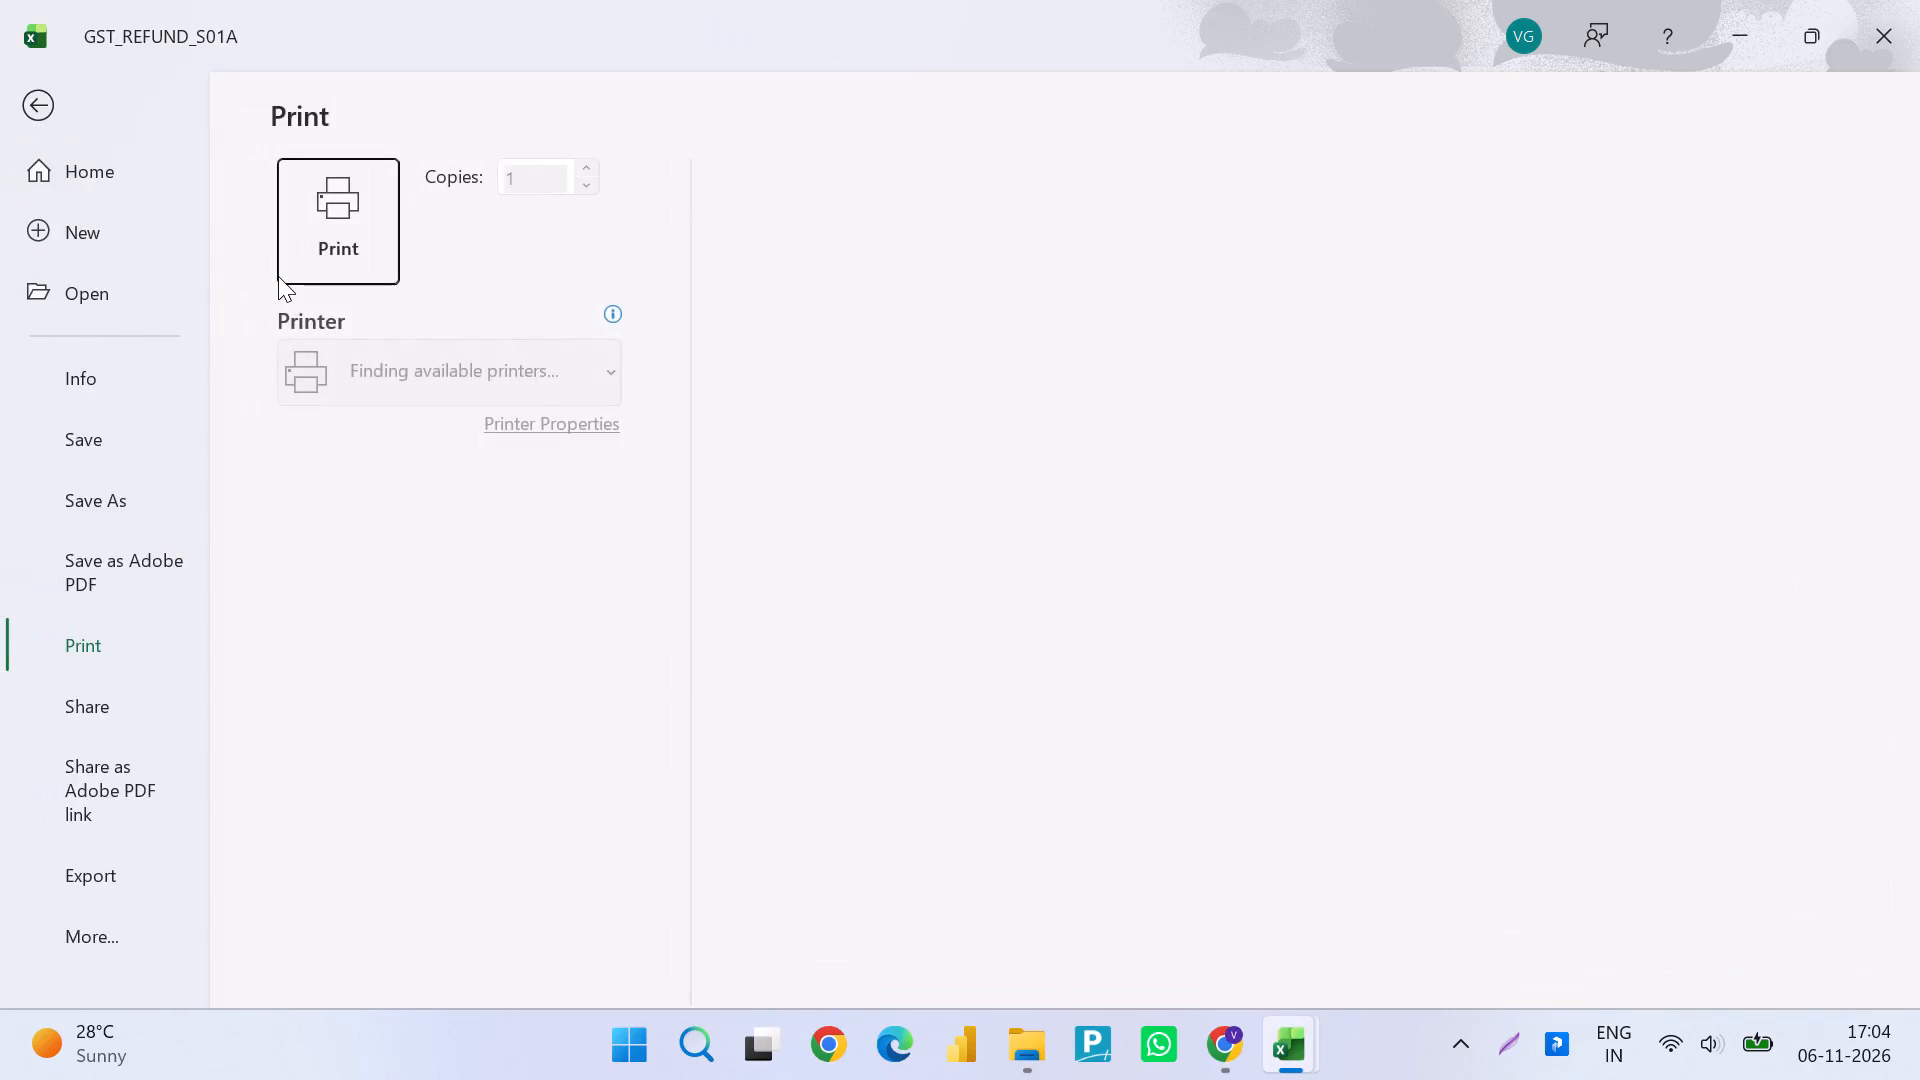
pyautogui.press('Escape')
# Change the date in F844, for invoice 719, to 30-01-2025 and fill it down into F845.
pyautogui.hotkey('ctrl', 'd')
pyautogui.hotkey('alt', 'Tab')
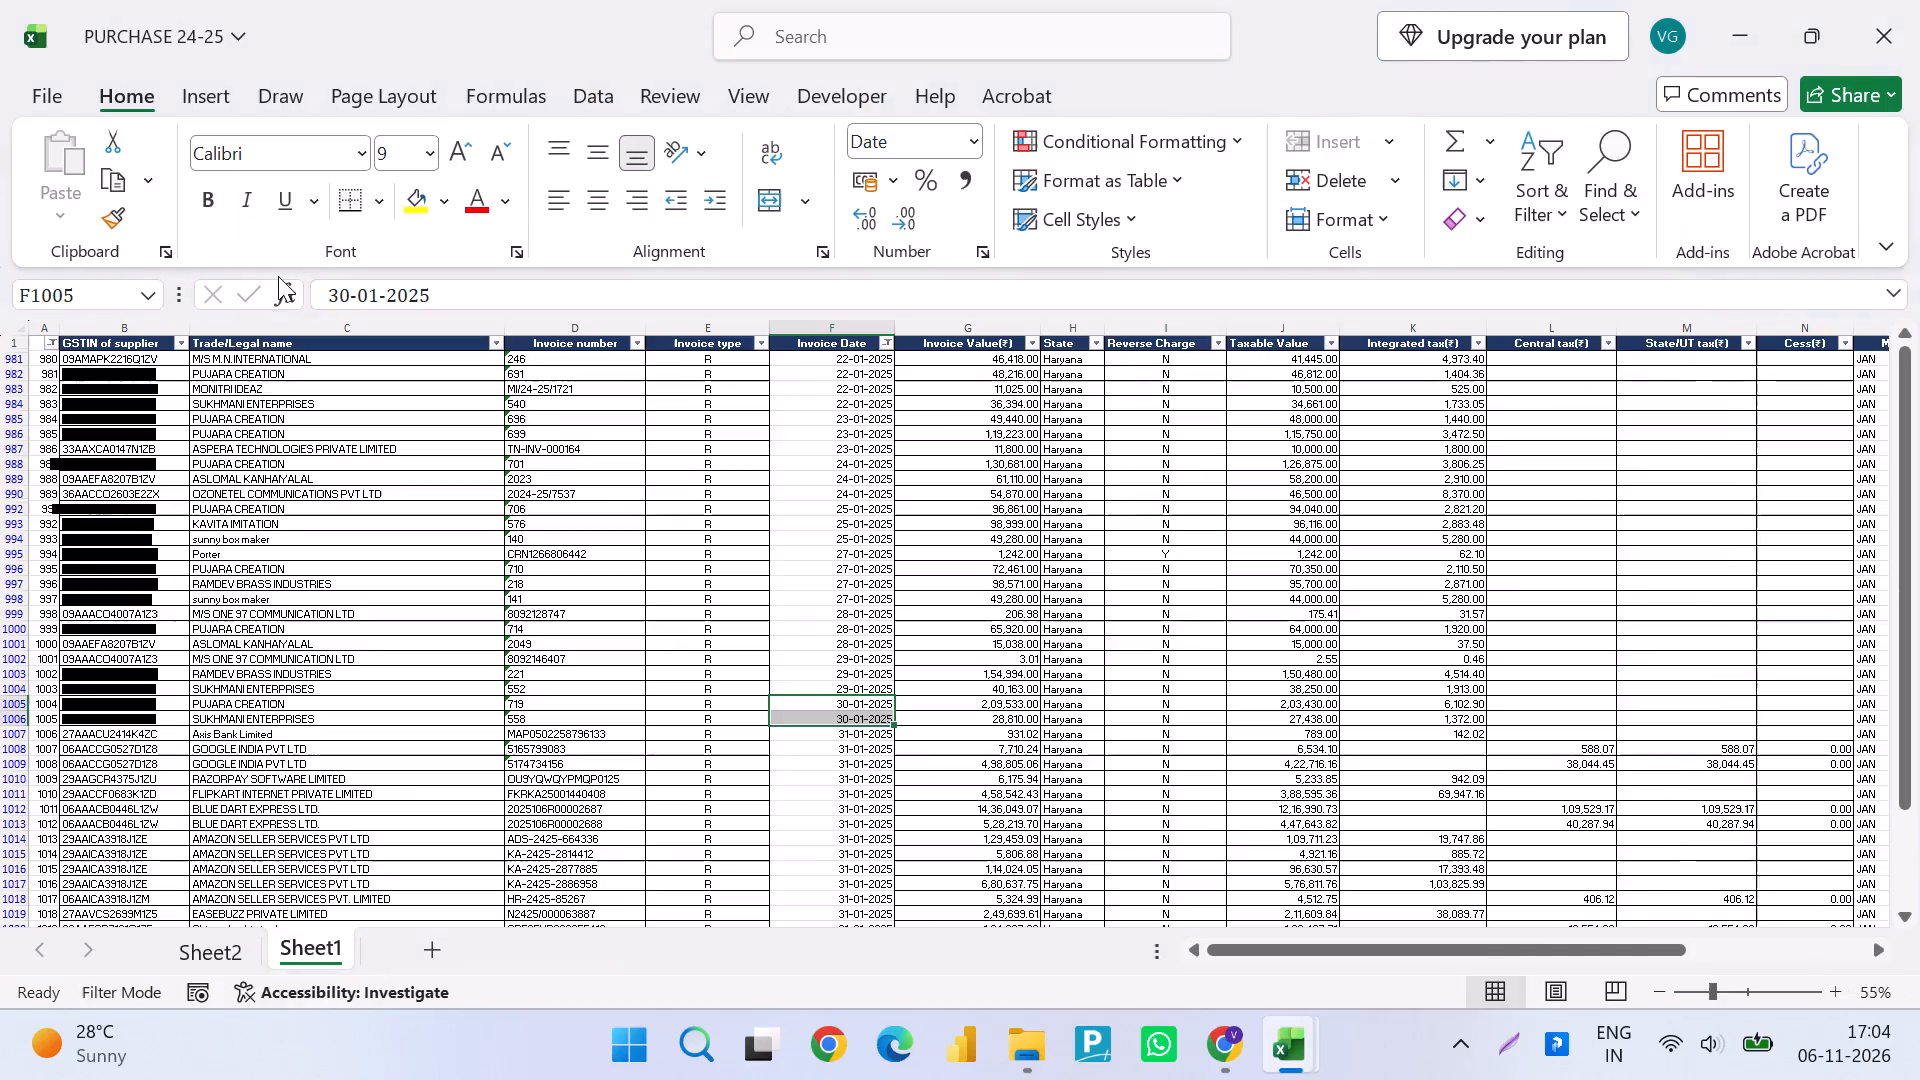
pyautogui.hotkey('alt', 'Tab')
pyautogui.press('F2')
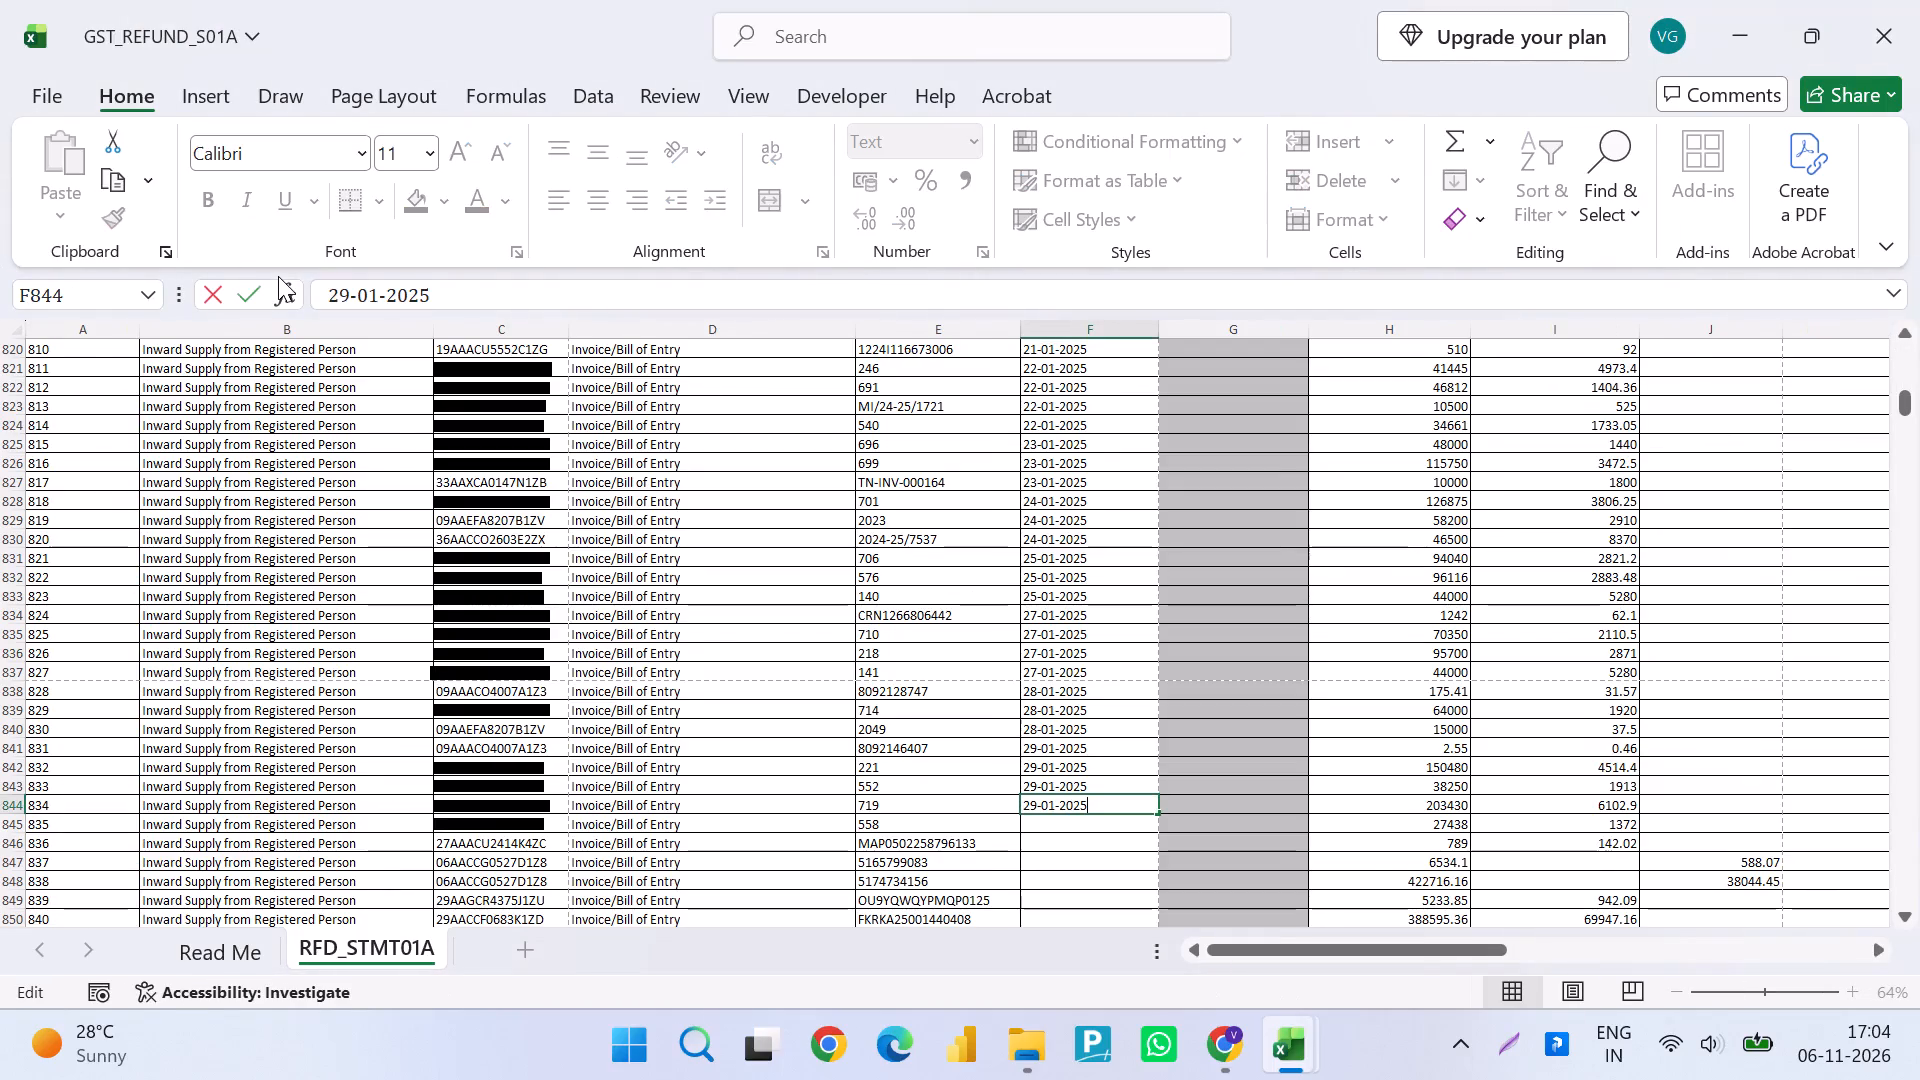
pyautogui.press('Left')
pyautogui.hotkey('ctrl', 'Left')
pyautogui.hotkey('ctrl', 'Left')
pyautogui.hotkey('ctrl', 'Left')
pyautogui.hotkey('ctrl', 'Left')
pyautogui.hotkey('ctrl', 'Left')
pyautogui.hotkey('shift', 'Right')
pyautogui.hotkey('shift', 'Right')
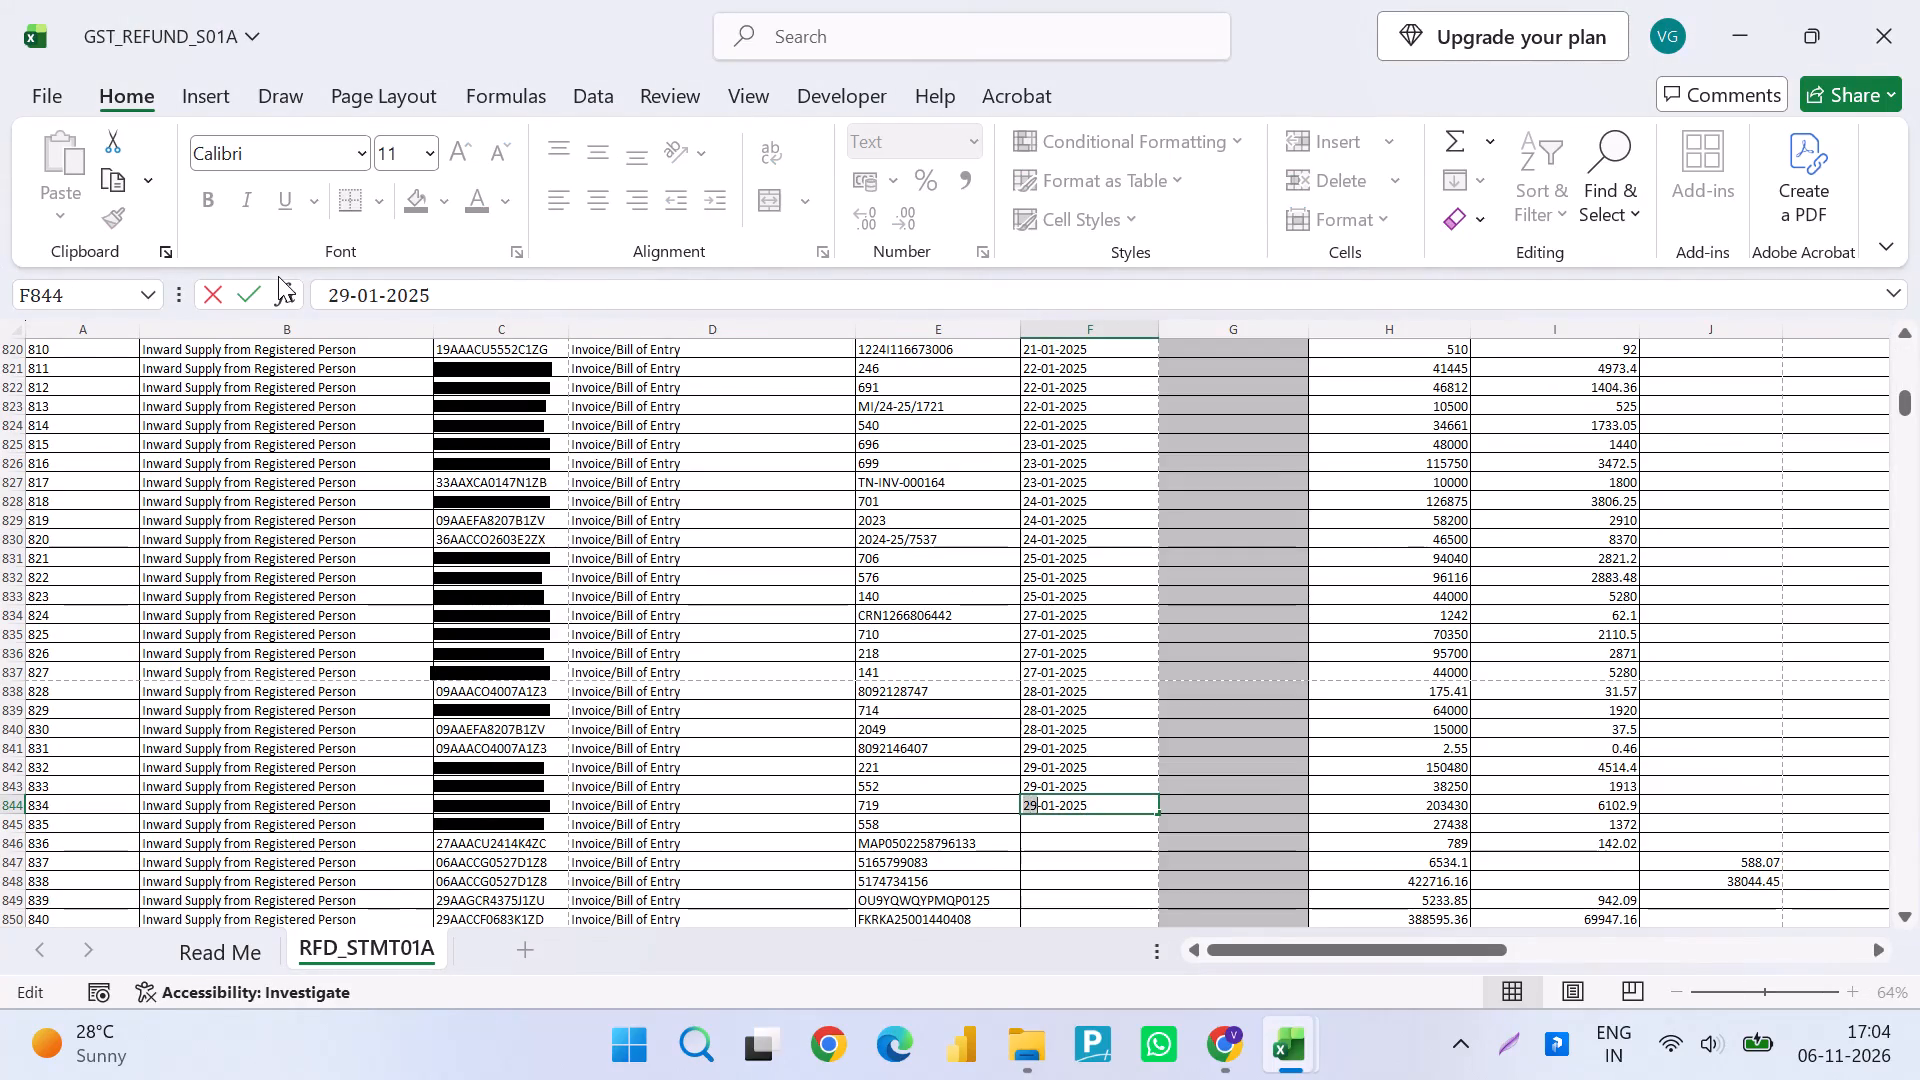
pyautogui.write('30')
pyautogui.press('Return')
pyautogui.hotkey('ctrl', 'd')
# Check the 31-01-2025 rows from 1007 down in PURCHASE 24-25, then copy the date in F845 of GST_REFUND_S01A into F846.
pyautogui.hotkey('alt', 'Tab')
pyautogui.press('Down')
pyautogui.press('Down')
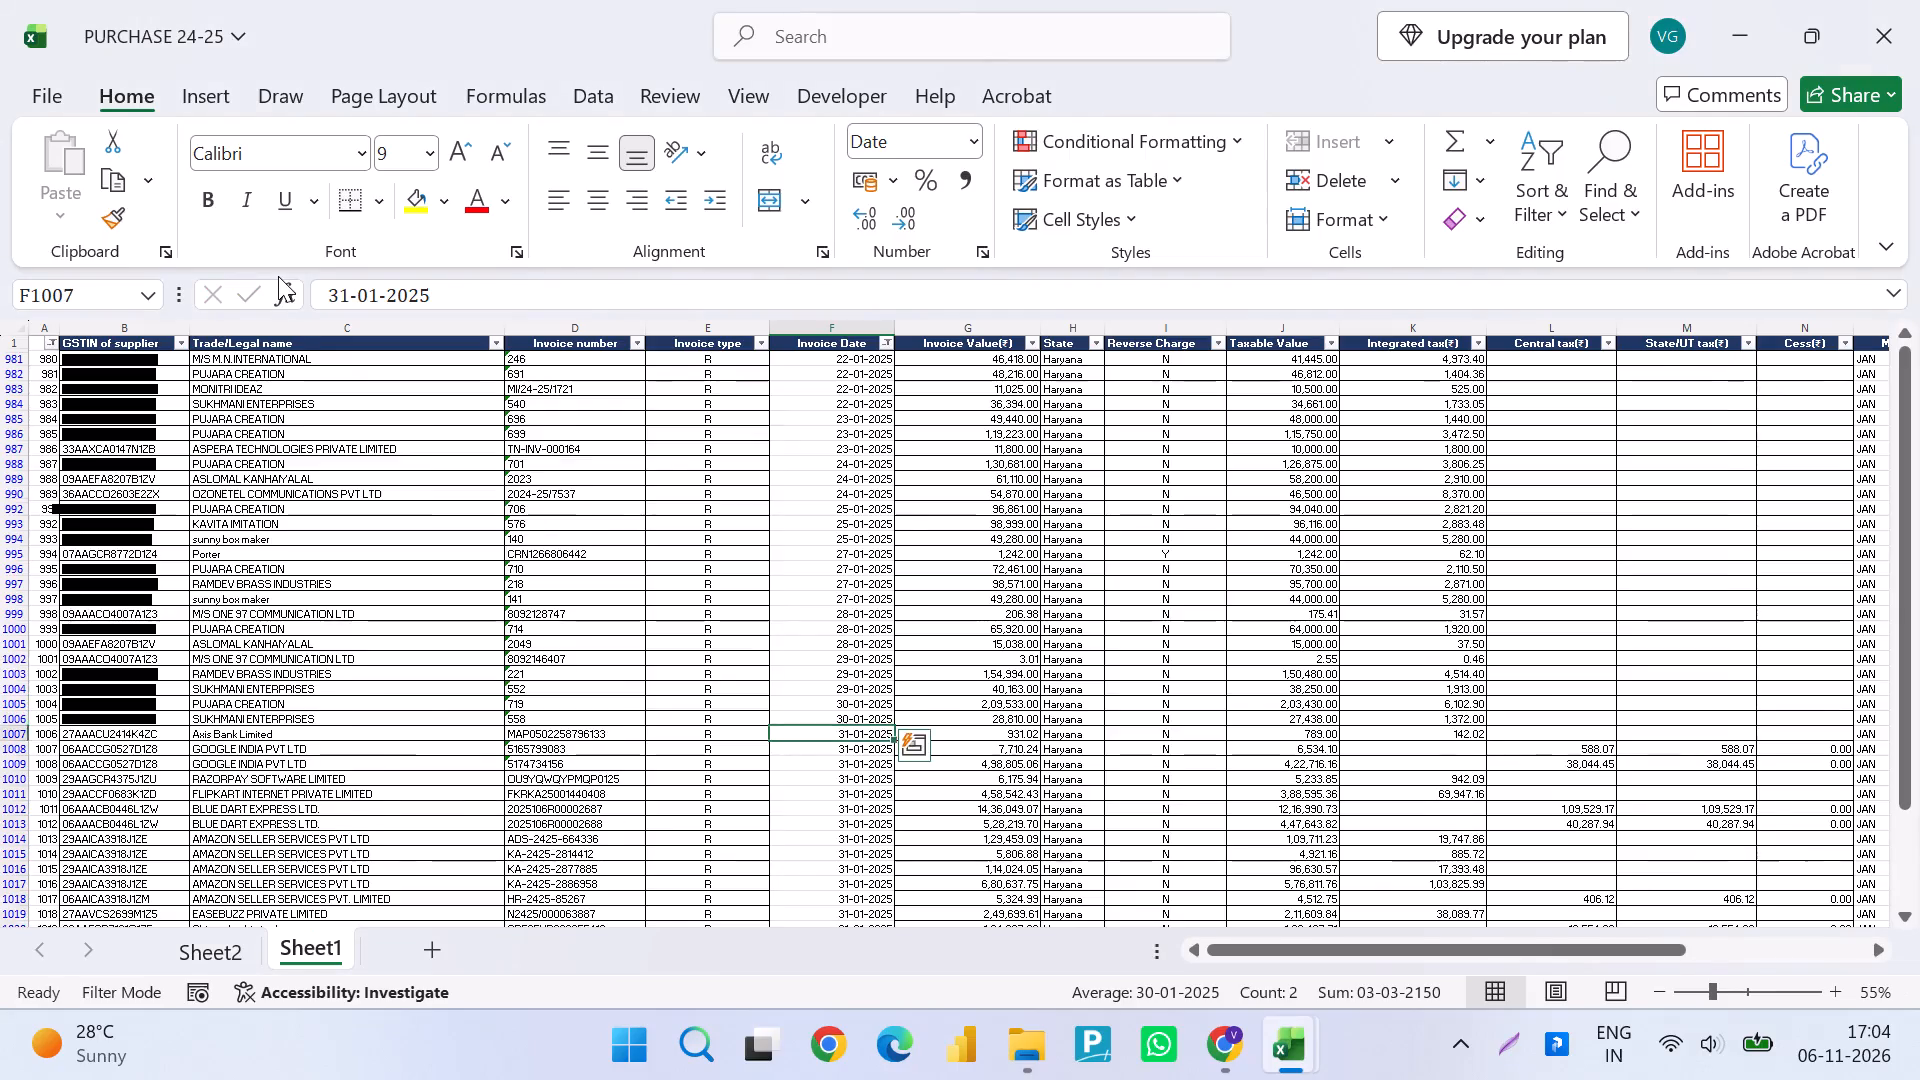
pyautogui.hotkey('ctrl', 'shift', 'Down')
pyautogui.hotkey('alt', 'Tab')
pyautogui.press('Left')
pyautogui.press('Down')
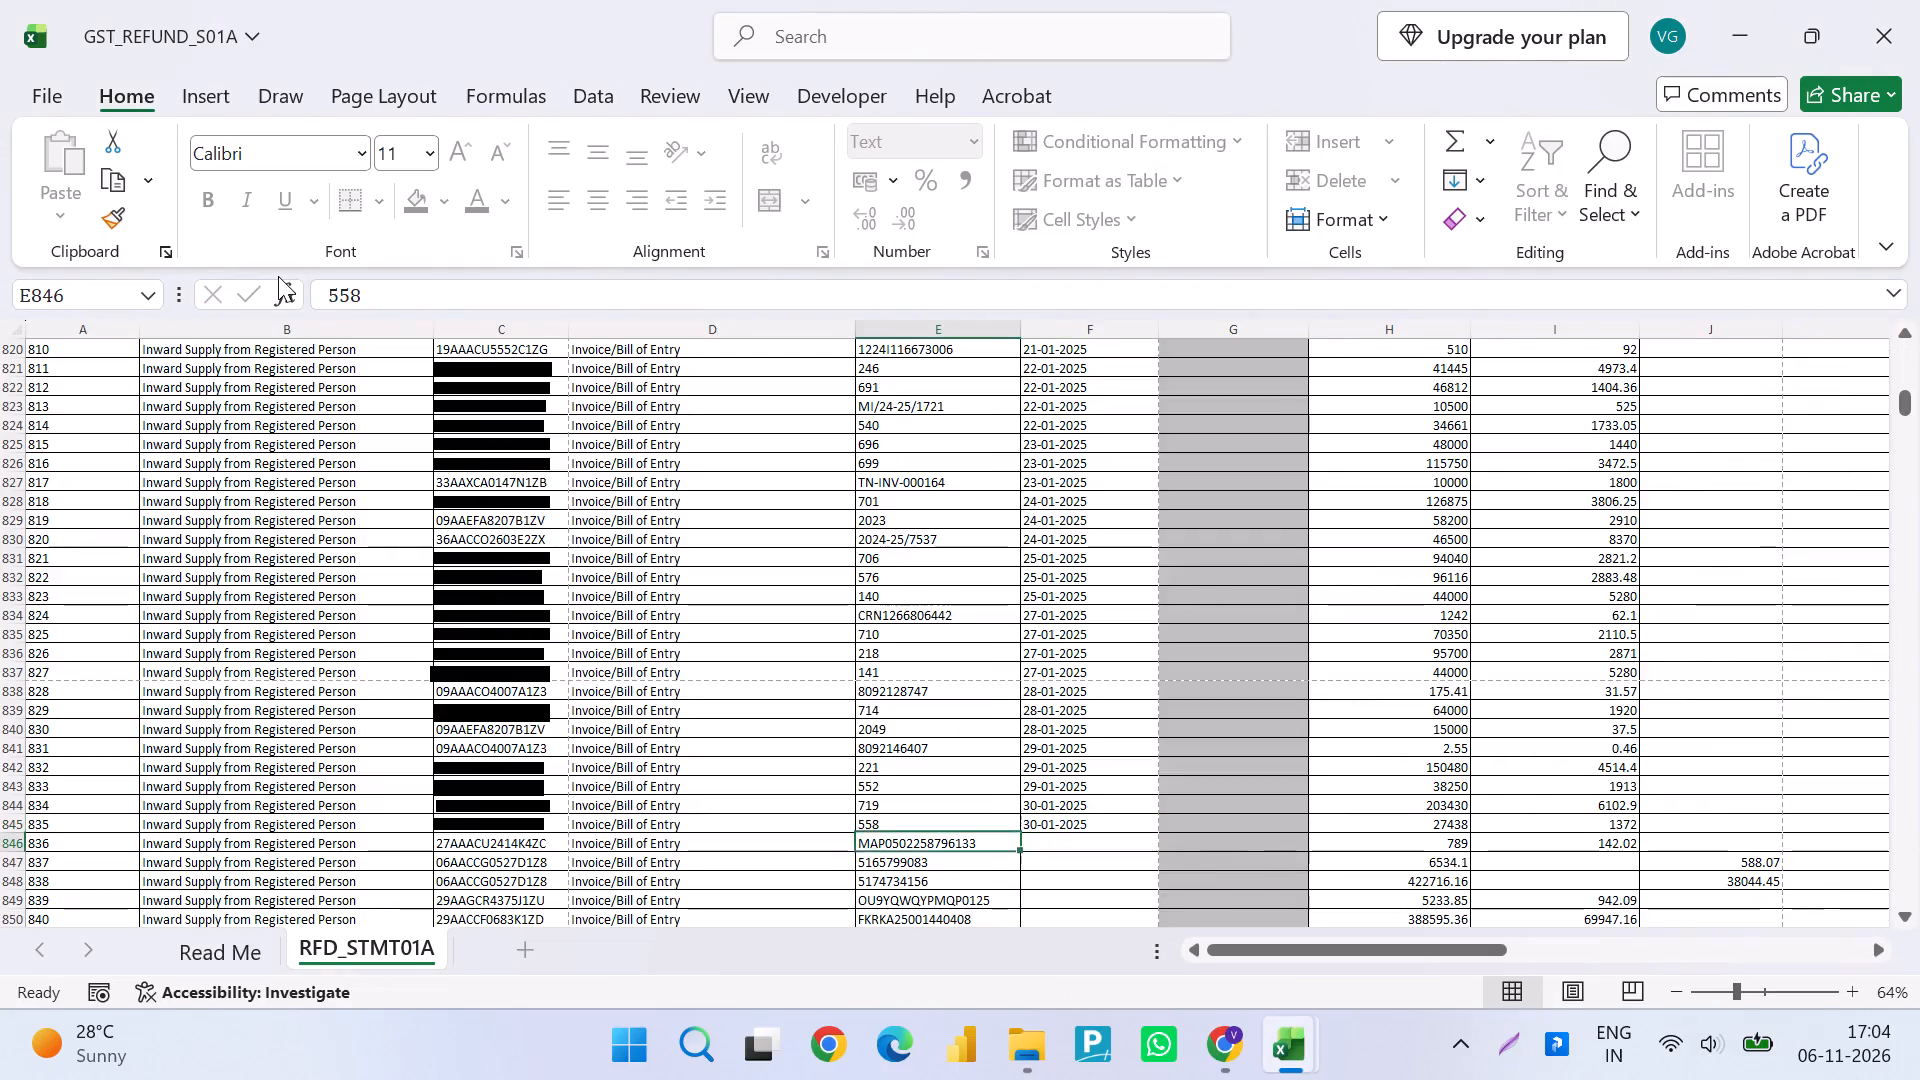
pyautogui.hotkey('alt', 'Tab')
pyautogui.hotkey('alt', 'Tab')
pyautogui.scroll(-1, 278, 276)
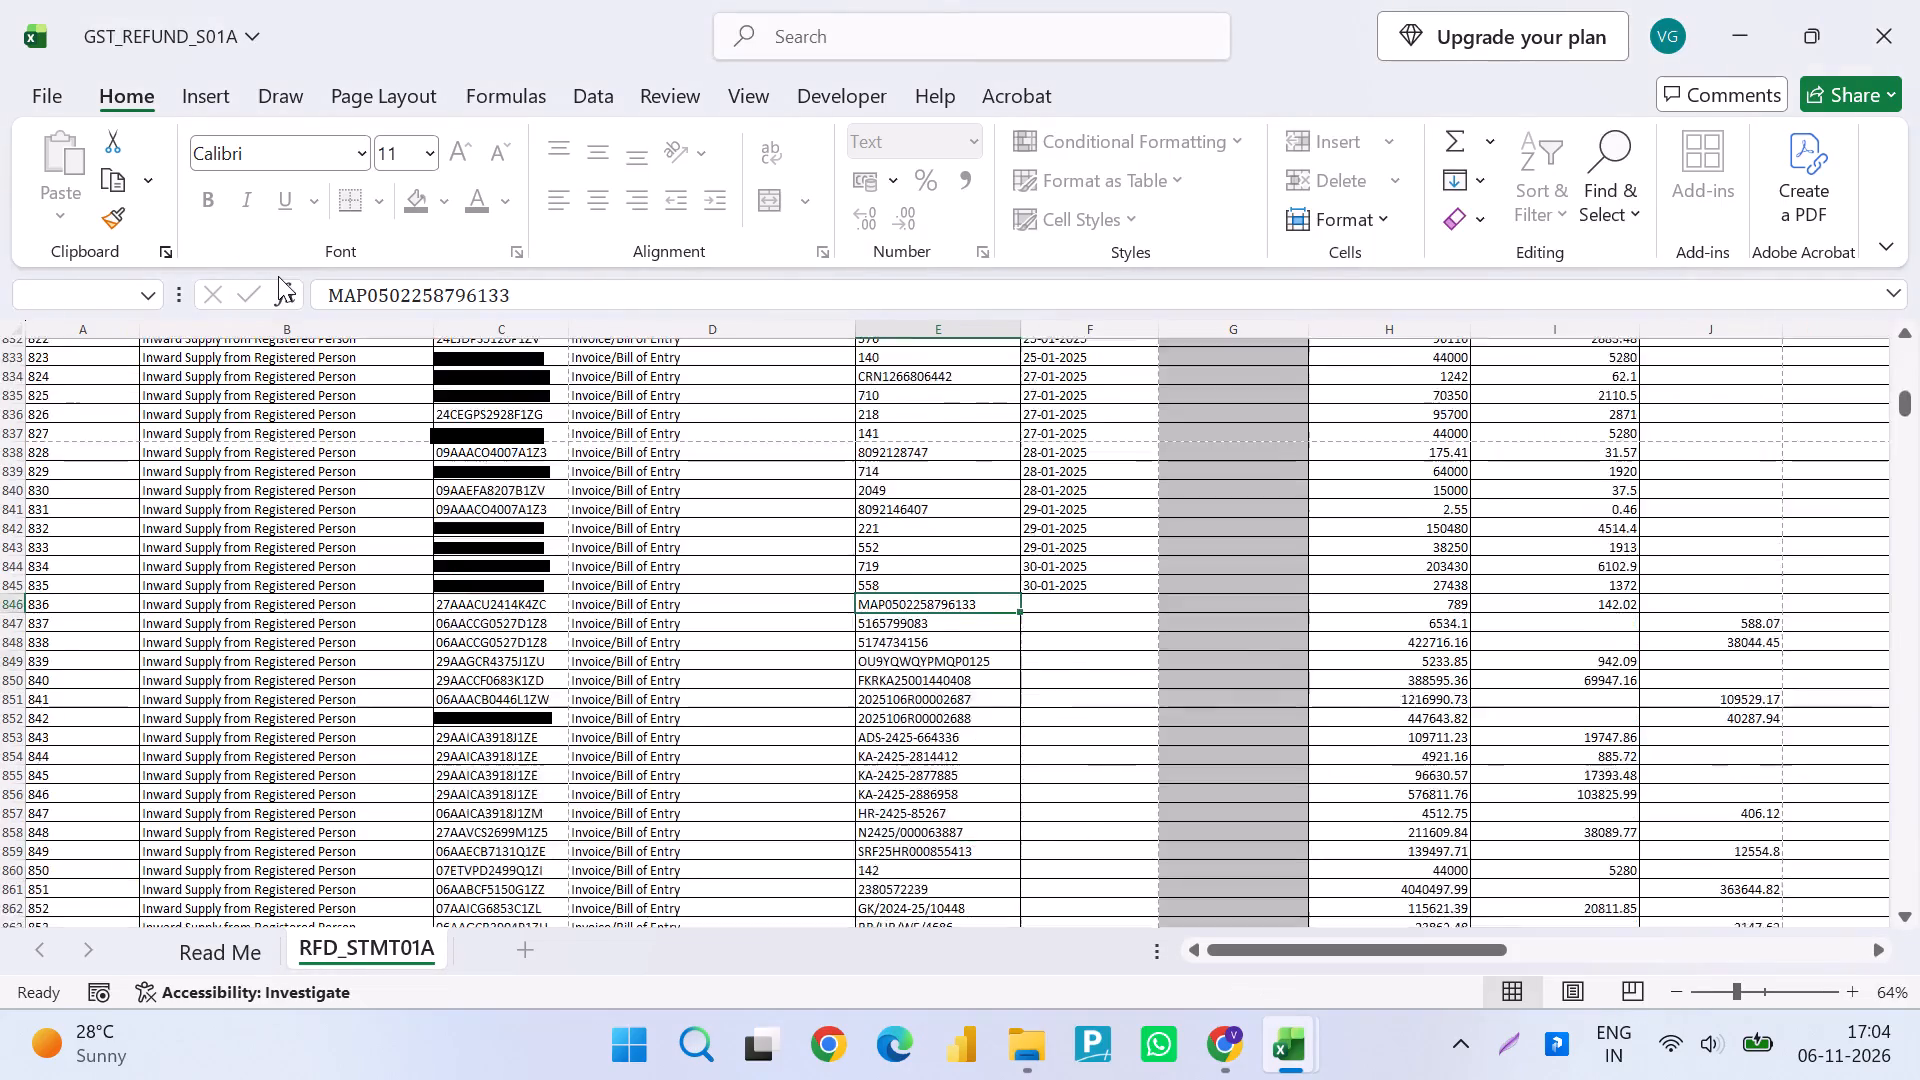
pyautogui.scroll(-1, 278, 276)
pyautogui.press('Up')
pyautogui.press('Up')
pyautogui.press('Right')
pyautogui.press('Down')
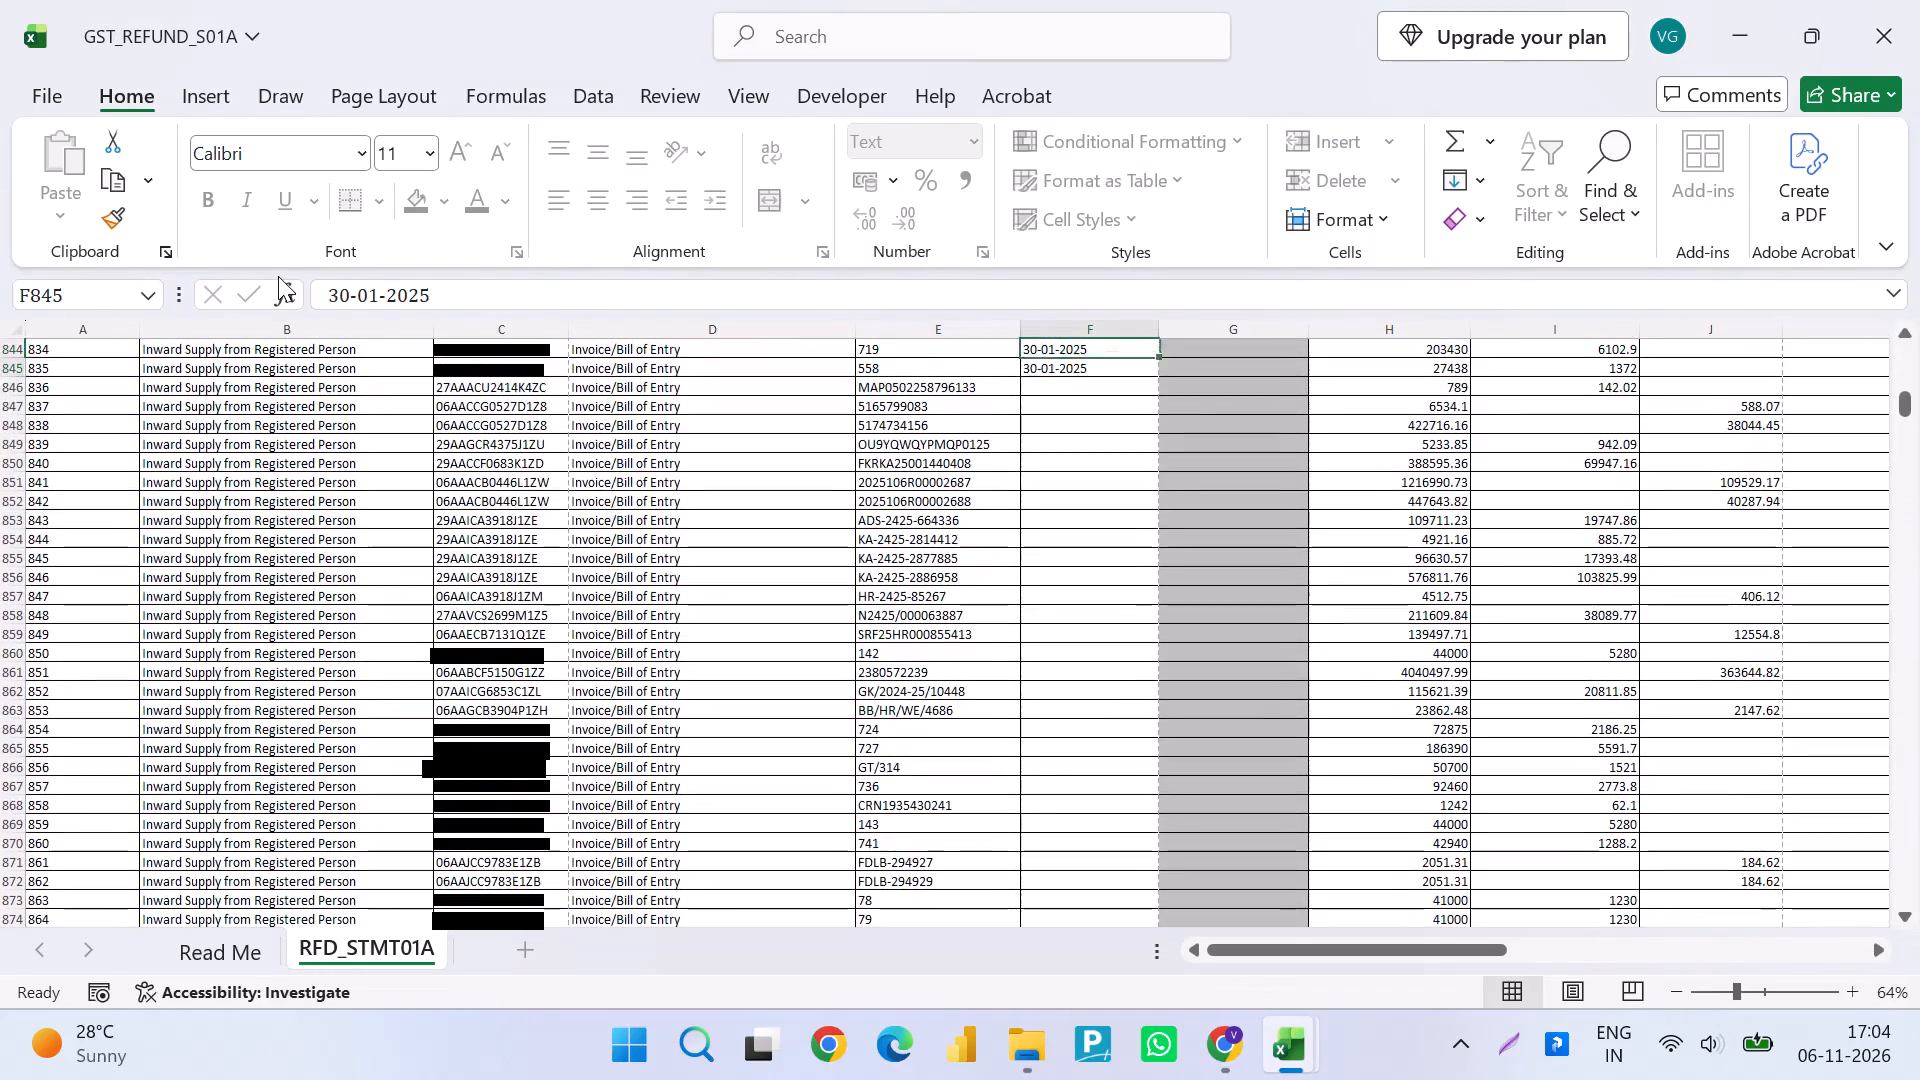
pyautogui.hotkey('ctrl', 'c')
pyautogui.press('Down')
pyautogui.press('Return')
pyautogui.press('F2')
pyautogui.press('Left')
pyautogui.hotkey('ctrl', 'Left')
pyautogui.hotkey('ctrl', 'Left')
pyautogui.hotkey('ctrl', 'Left')
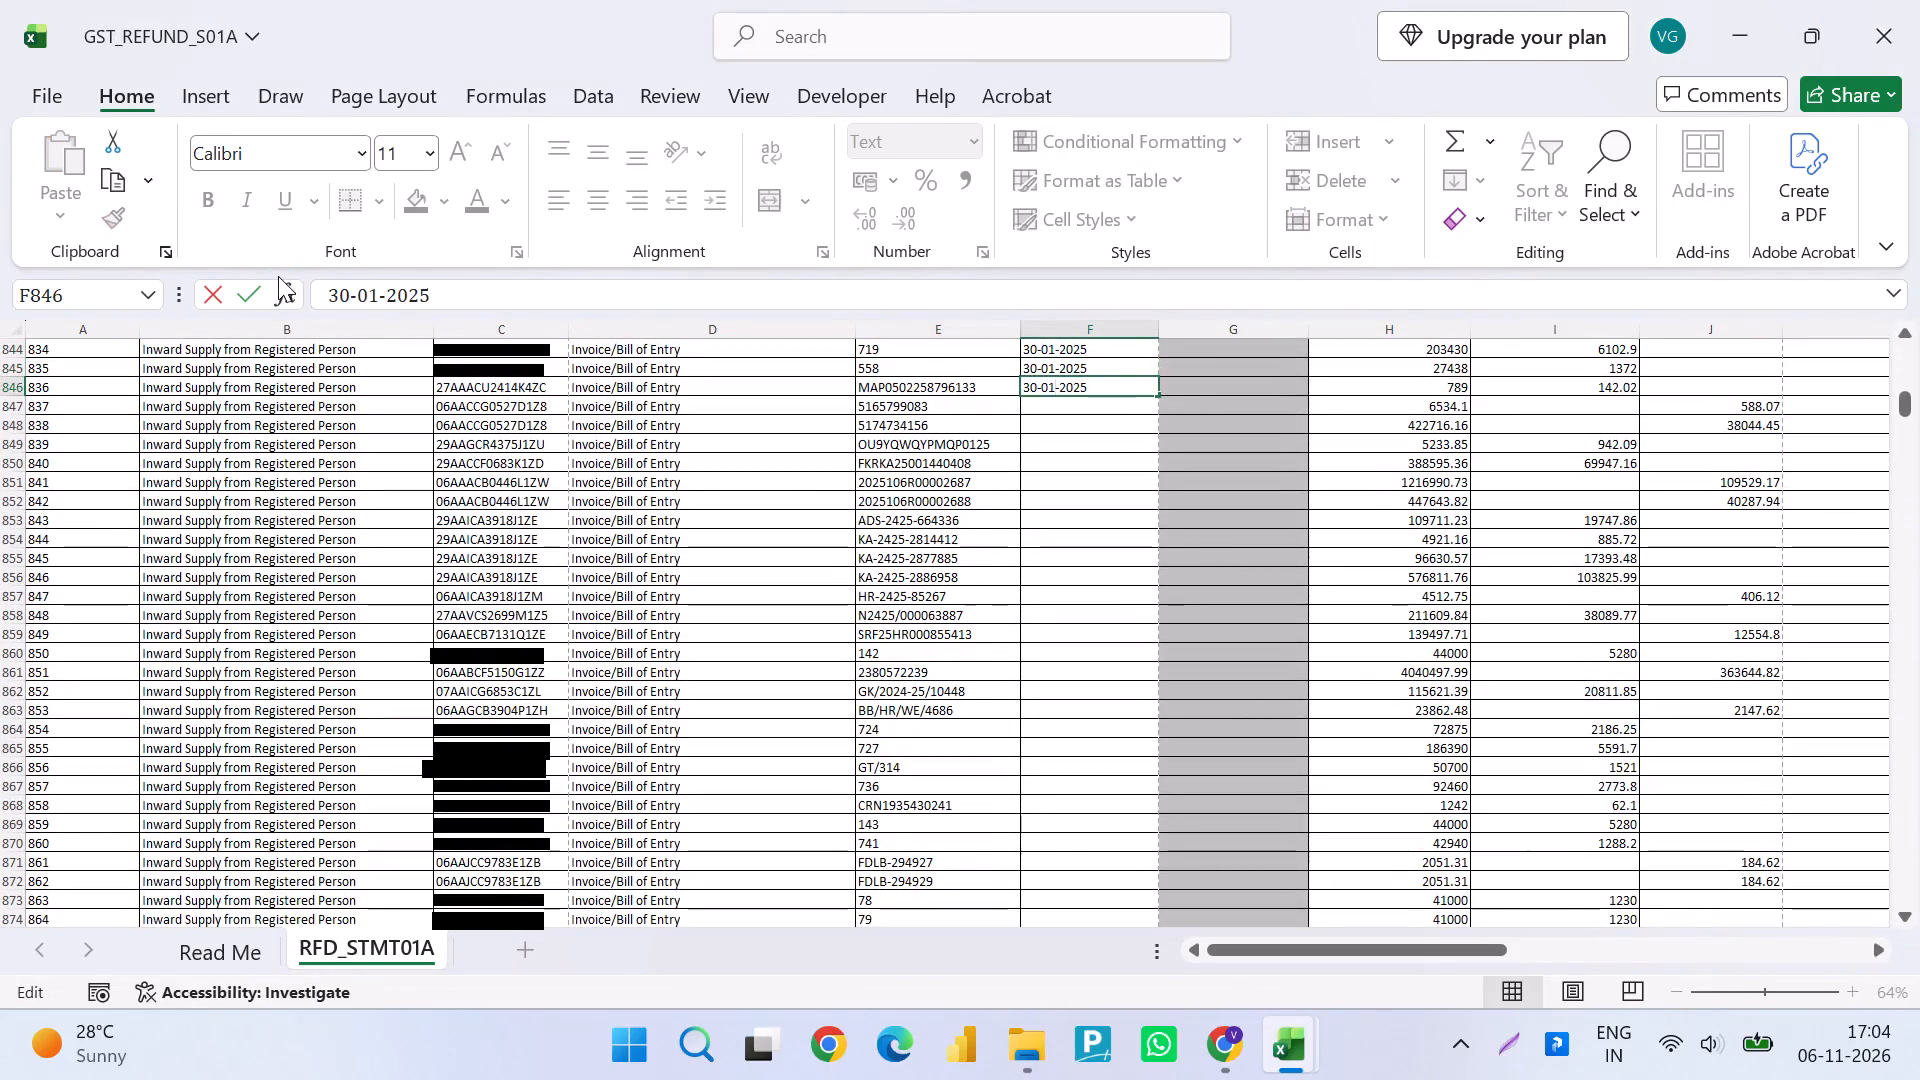
pyautogui.hotkey('ctrl', 'Left')
pyautogui.press('BackSpace')
pyautogui.press('1')
pyautogui.press('Return')
# Fill the 31-01-2025 date in F846 down through F860.
pyautogui.press('Up')
pyautogui.hotkey('alt', 'Tab')
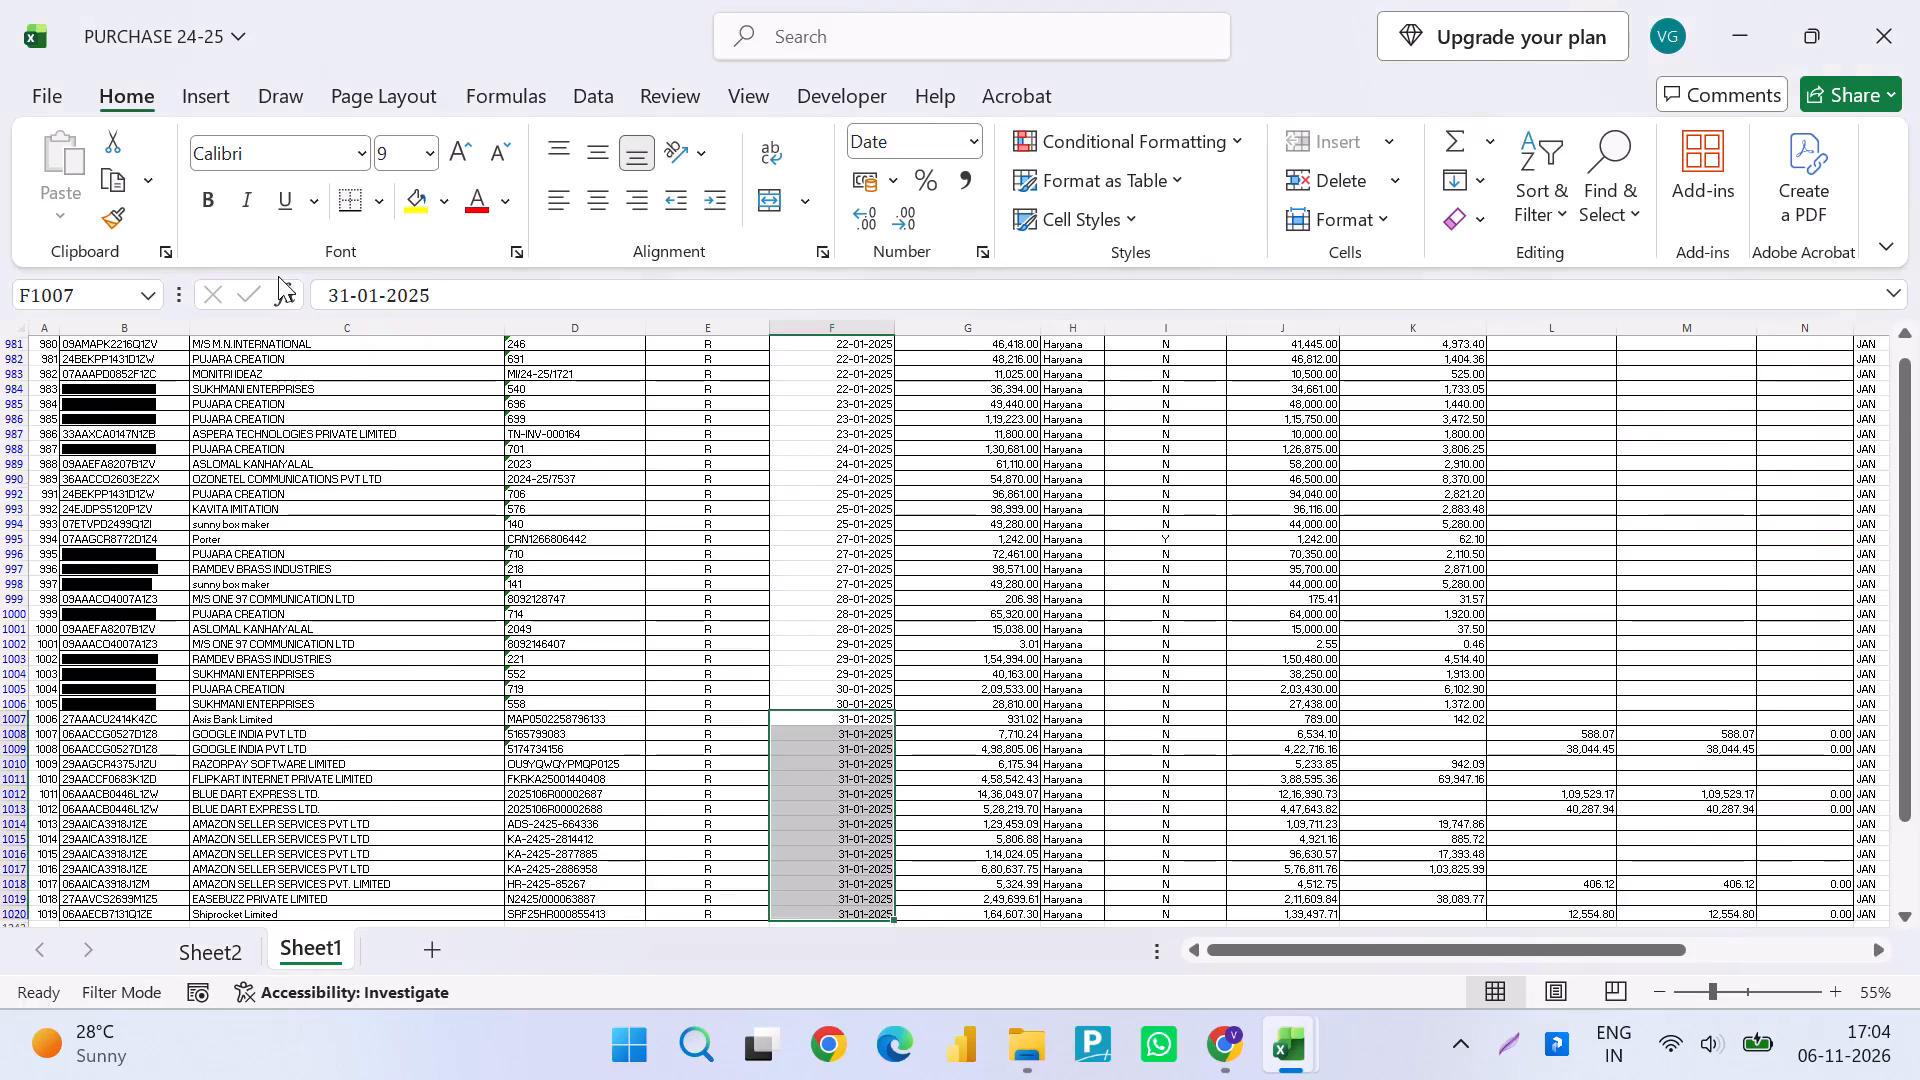
pyautogui.hotkey('alt', 'Tab')
pyautogui.hotkey('shift', 'Down')
pyautogui.hotkey('shift', 'Down')
pyautogui.hotkey('shift', 'Down')
pyautogui.hotkey('shift', 'Down')
pyautogui.hotkey('shift', 'Down')
pyautogui.hotkey('shift', 'Down')
pyautogui.hotkey('shift', 'Down')
pyautogui.hotkey('shift', 'Down')
pyautogui.hotkey('shift', 'Down')
pyautogui.hotkey('shift', 'Down')
pyautogui.hotkey('shift', 'Down')
pyautogui.hotkey('shift', 'Down')
pyautogui.hotkey('shift', 'Down')
pyautogui.hotkey('shift', 'Down')
pyautogui.hotkey('ctrl', 'd')
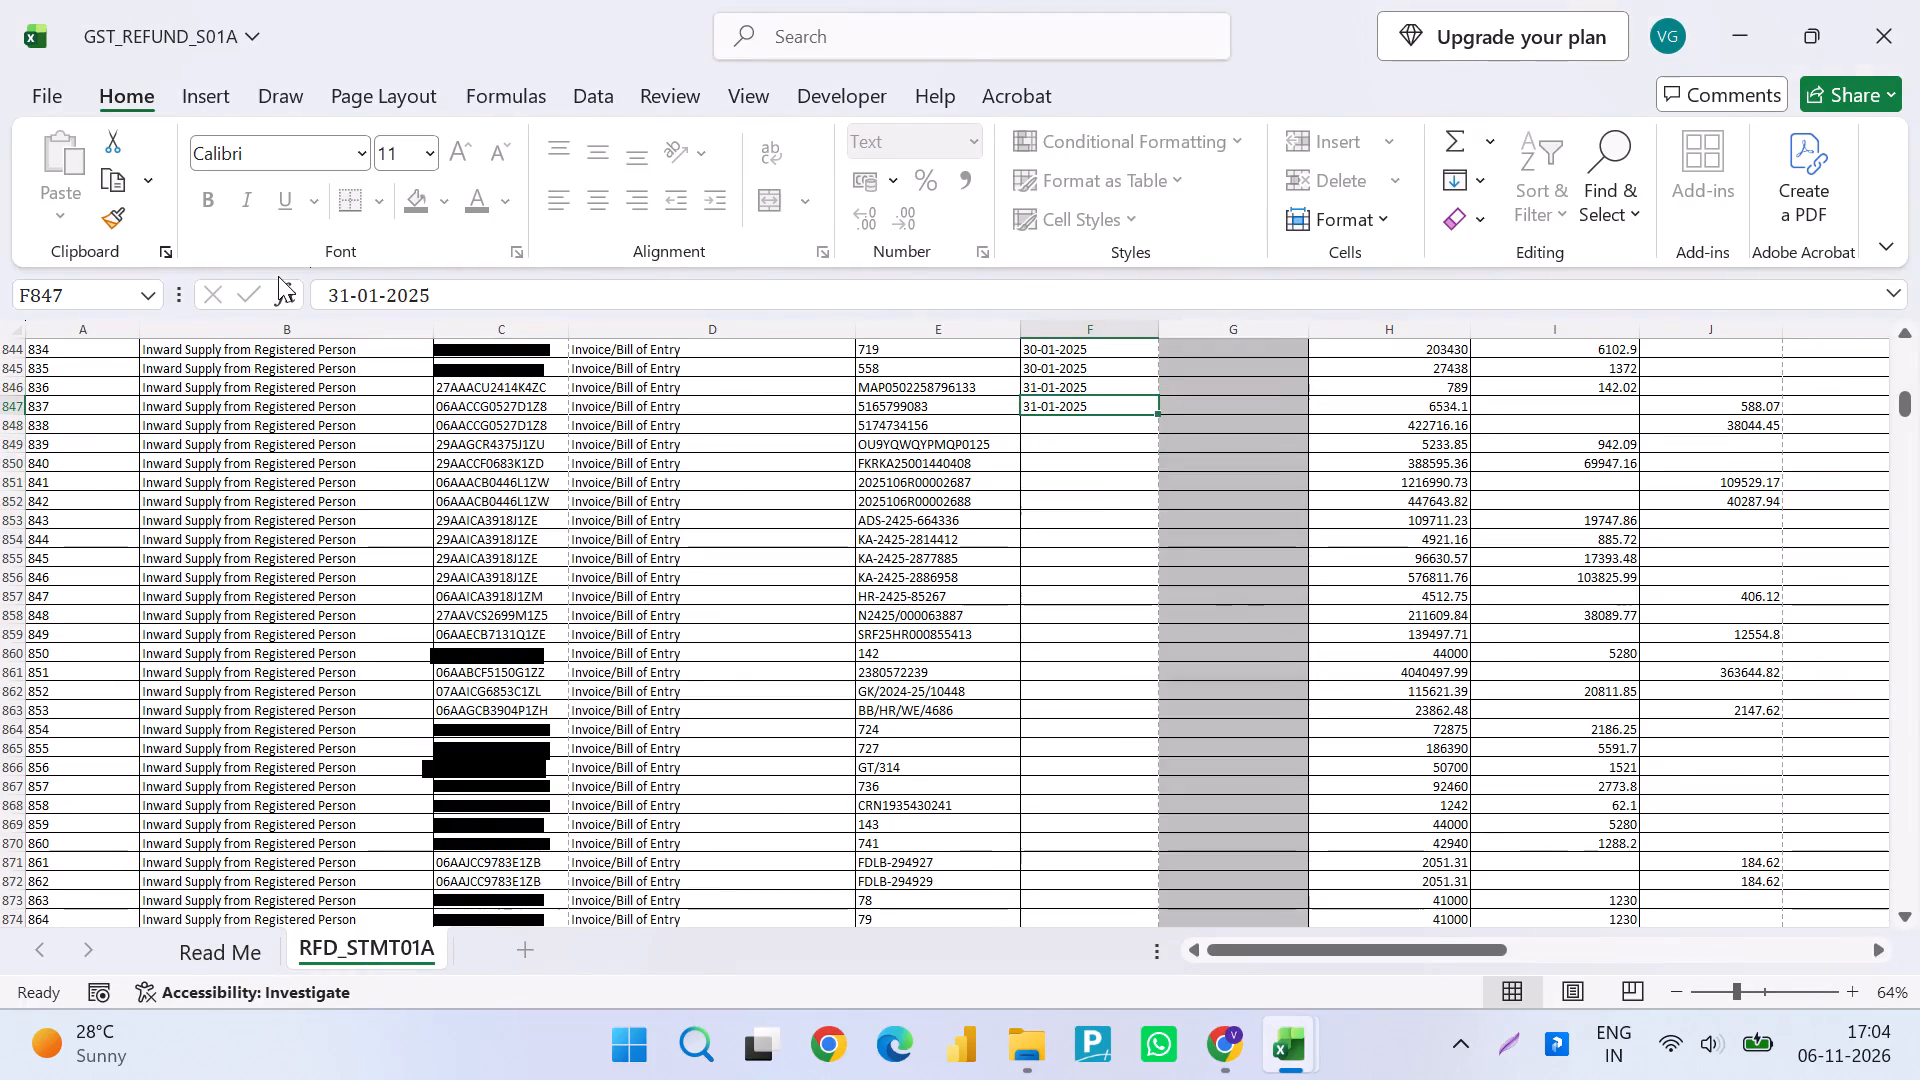
pyautogui.press('Up')
pyautogui.hotkey('shift', 'Down')
pyautogui.hotkey('shift', 'Down')
pyautogui.hotkey('shift', 'Down')
pyautogui.hotkey('shift', 'Down')
pyautogui.hotkey('shift', 'Down')
pyautogui.hotkey('shift', 'Down')
pyautogui.hotkey('shift', 'Down')
pyautogui.hotkey('shift', 'Down')
pyautogui.hotkey('shift', 'Down')
pyautogui.hotkey('shift', 'Down')
pyautogui.hotkey('shift', 'Down')
pyautogui.hotkey('shift', 'Down')
pyautogui.hotkey('shift', 'Down')
pyautogui.hotkey('shift', 'Down')
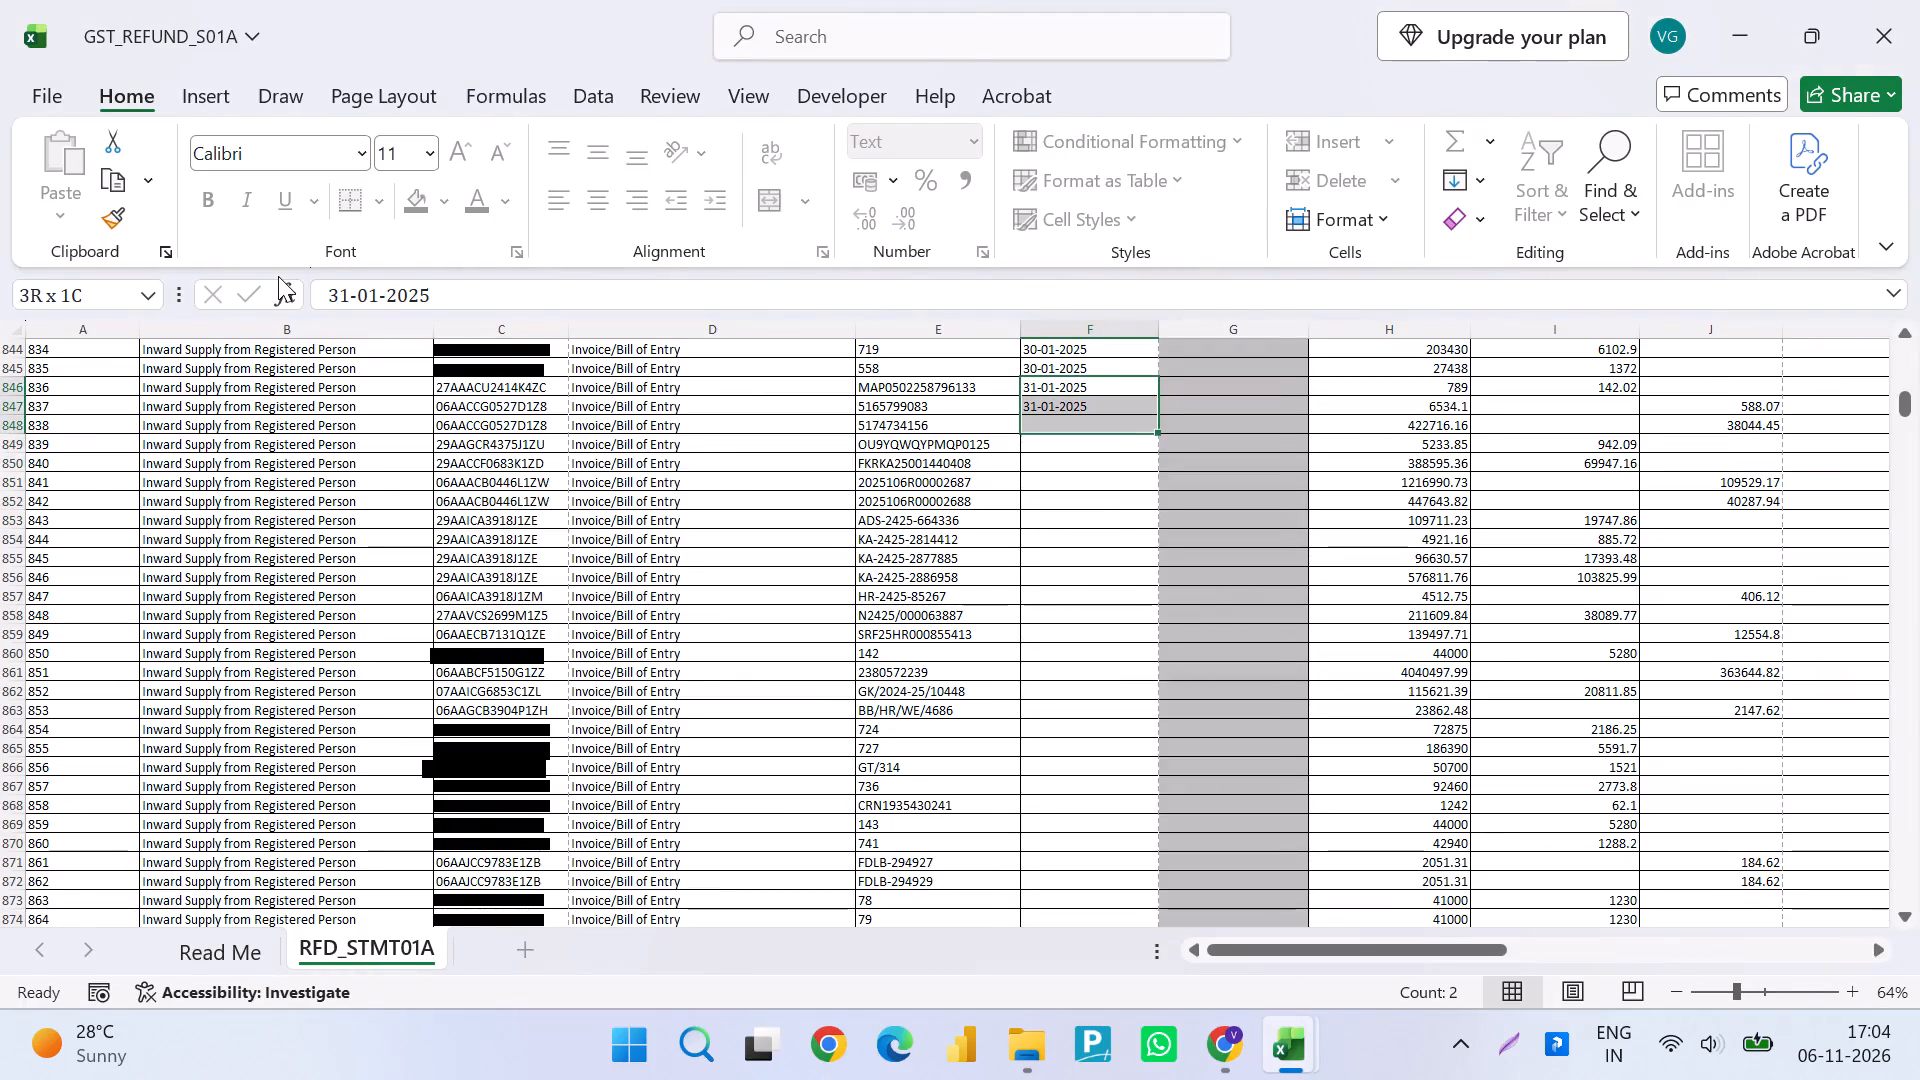
pyautogui.hotkey('ctrl', 'd')
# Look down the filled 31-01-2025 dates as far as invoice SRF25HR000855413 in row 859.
pyautogui.press('Down')
pyautogui.press('Down')
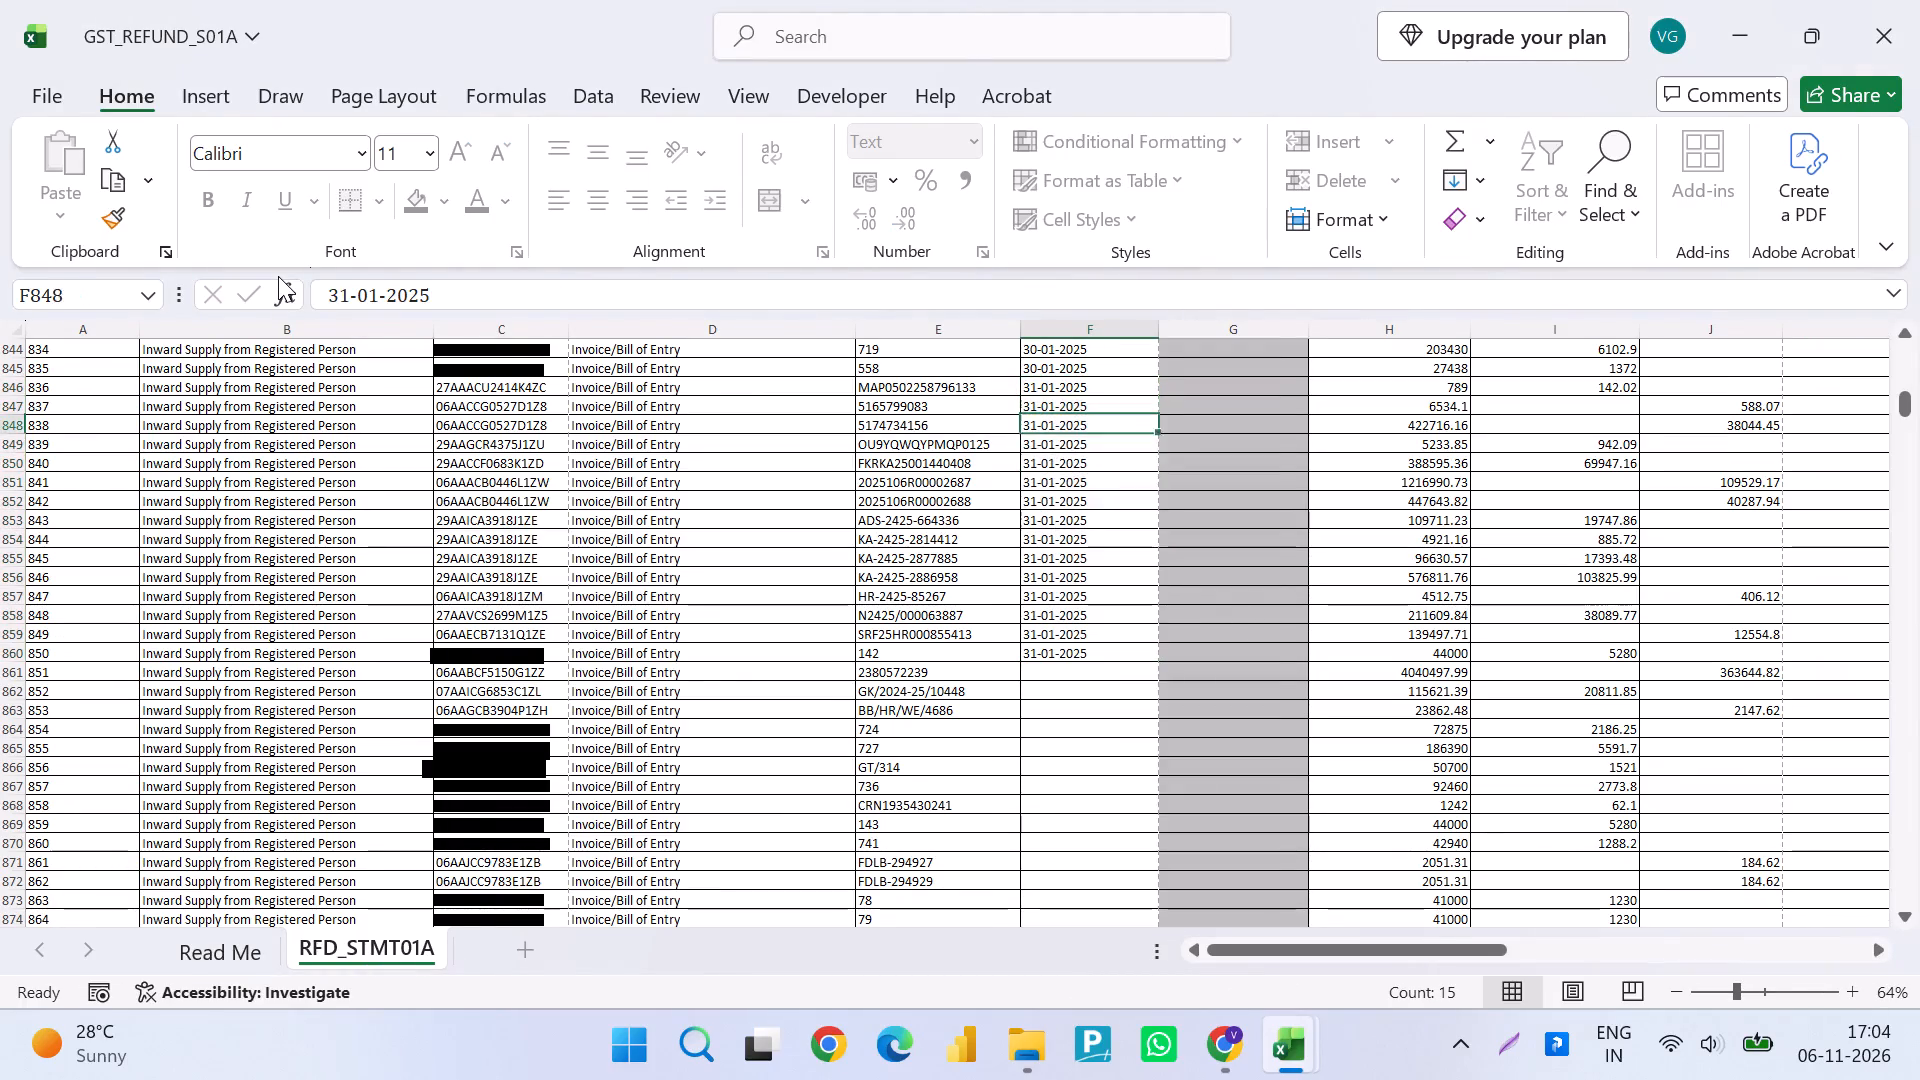
pyautogui.press('Down')
pyautogui.press('Down')
pyautogui.press('Down')
pyautogui.press('Down')
pyautogui.press('Down')
pyautogui.press('Down')
pyautogui.press('Down')
pyautogui.press('Down')
pyautogui.press('Down')
pyautogui.press('Down')
pyautogui.press('Down')
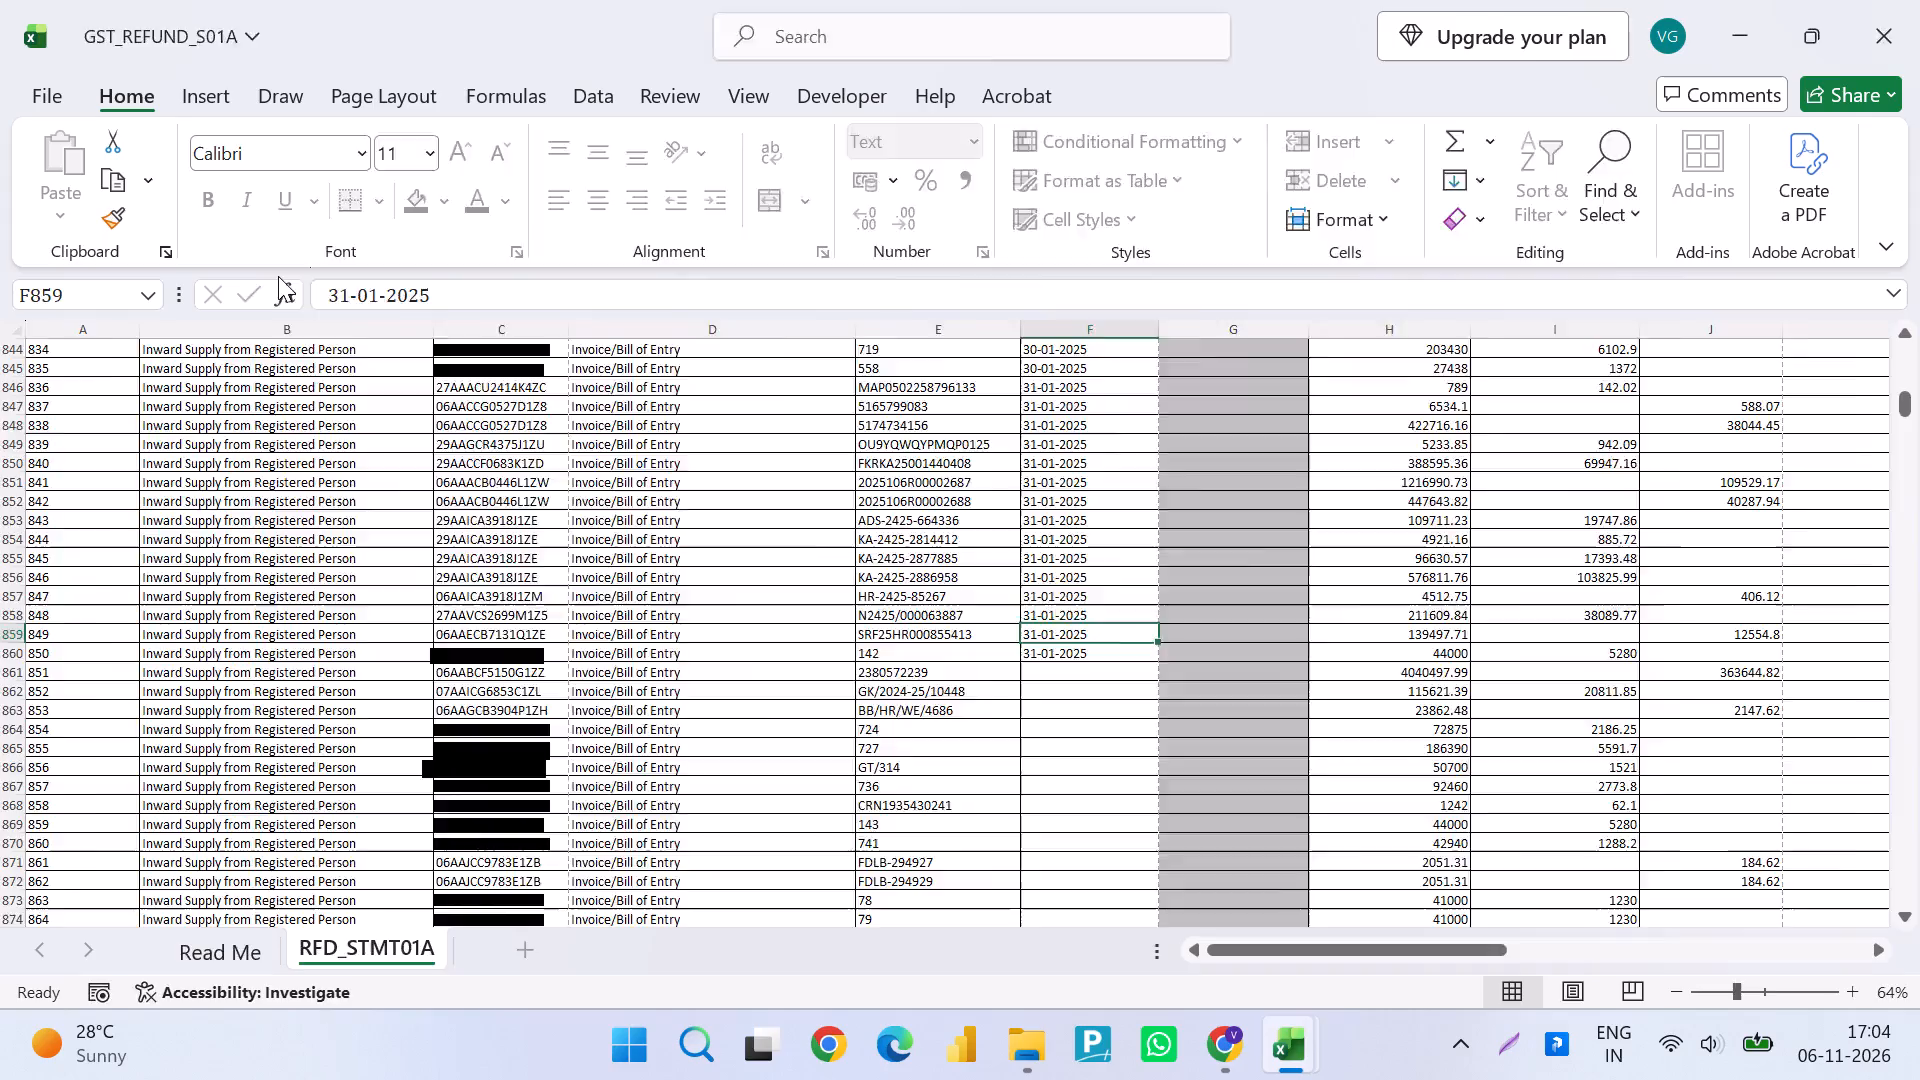
# In PURCHASE 24-25, select the visible January 2025 rows from row 981 down and shade them yellow.
pyautogui.hotkey('alt', 'Tab')
pyautogui.press('Down')
pyautogui.press('Down')
pyautogui.press('Down')
pyautogui.press('Down')
pyautogui.press('Down')
pyautogui.hotkey('ctrl', 'Left')
pyautogui.hotkey('ctrl', 'Left')
pyautogui.hotkey('ctrl', 'shift', 'Up')
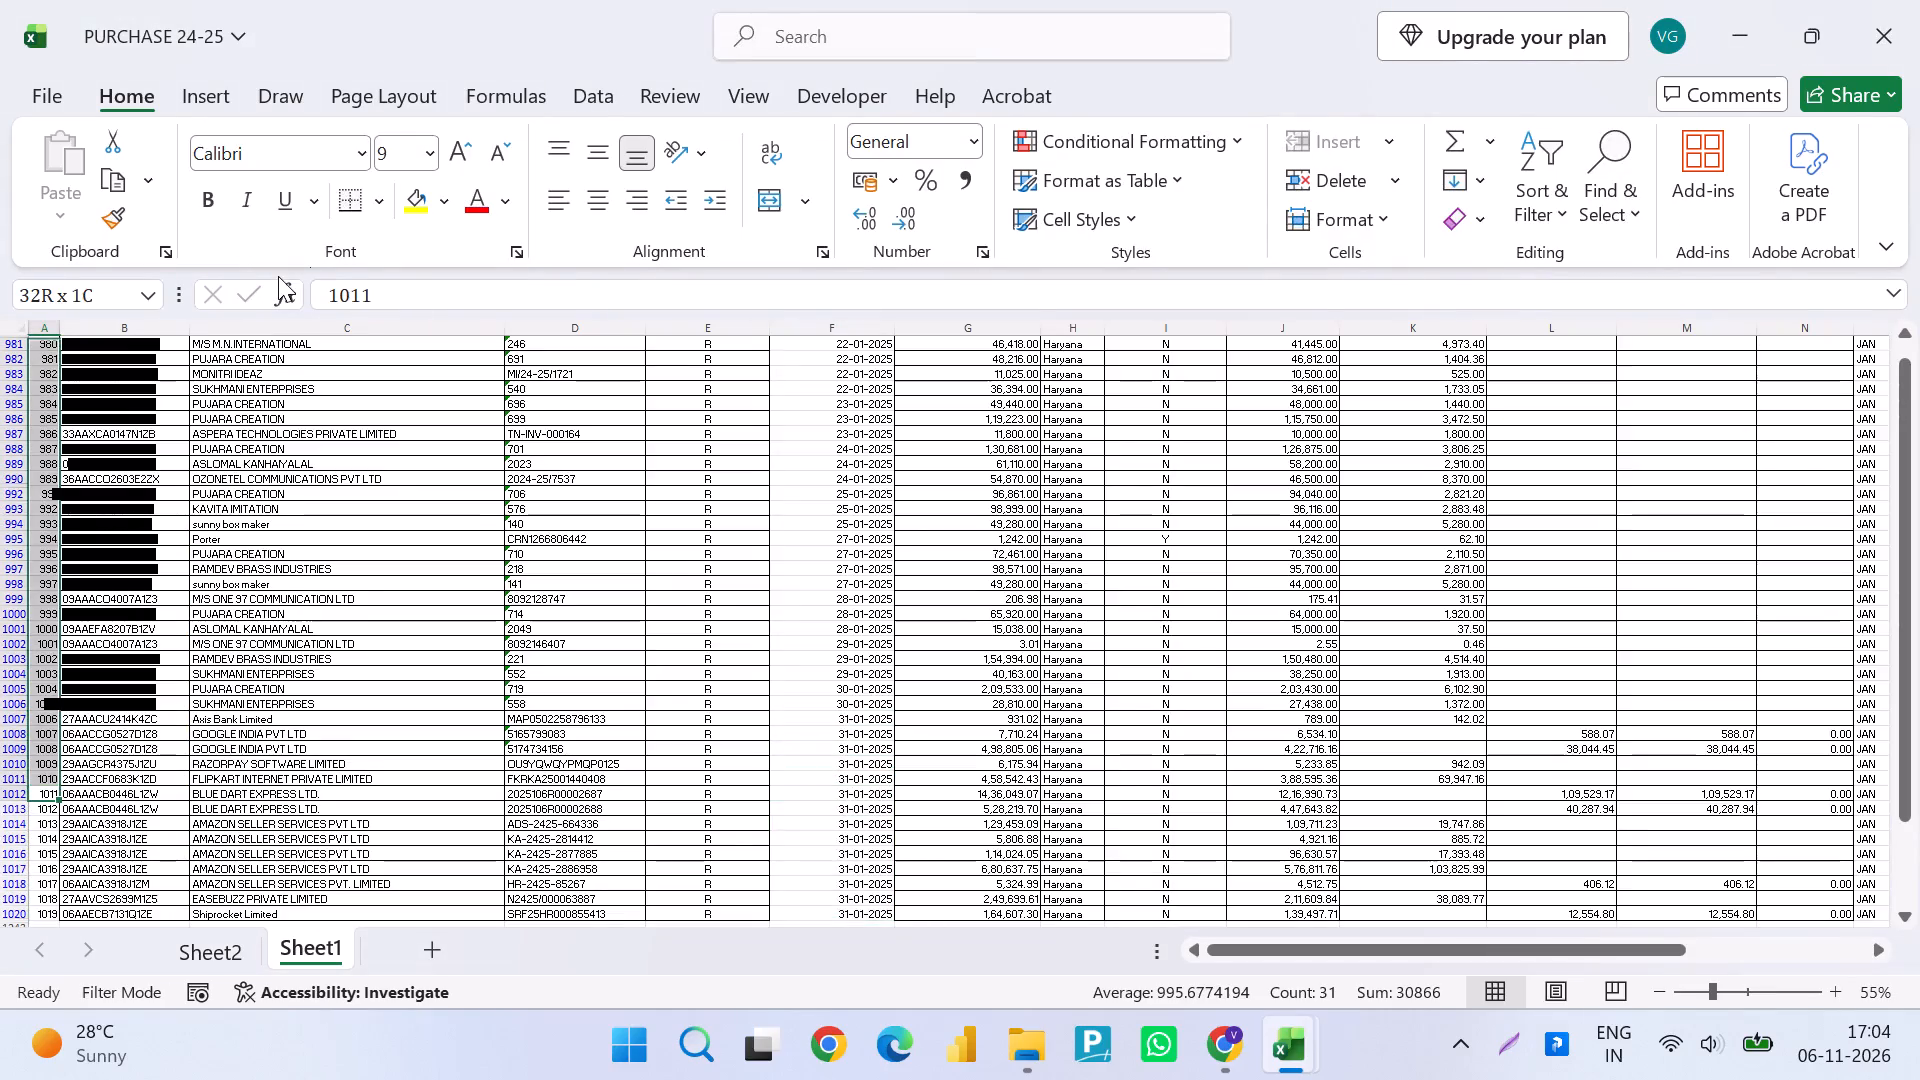
pyautogui.hotkey('ctrl', 'Up')
pyautogui.hotkey('ctrl', 'Up')
pyautogui.press('Down')
pyautogui.hotkey('ctrl', 'shift', 'Down')
pyautogui.hotkey('ctrl', 'shift', 'Right')
pyautogui.hotkey('shift', 'space')
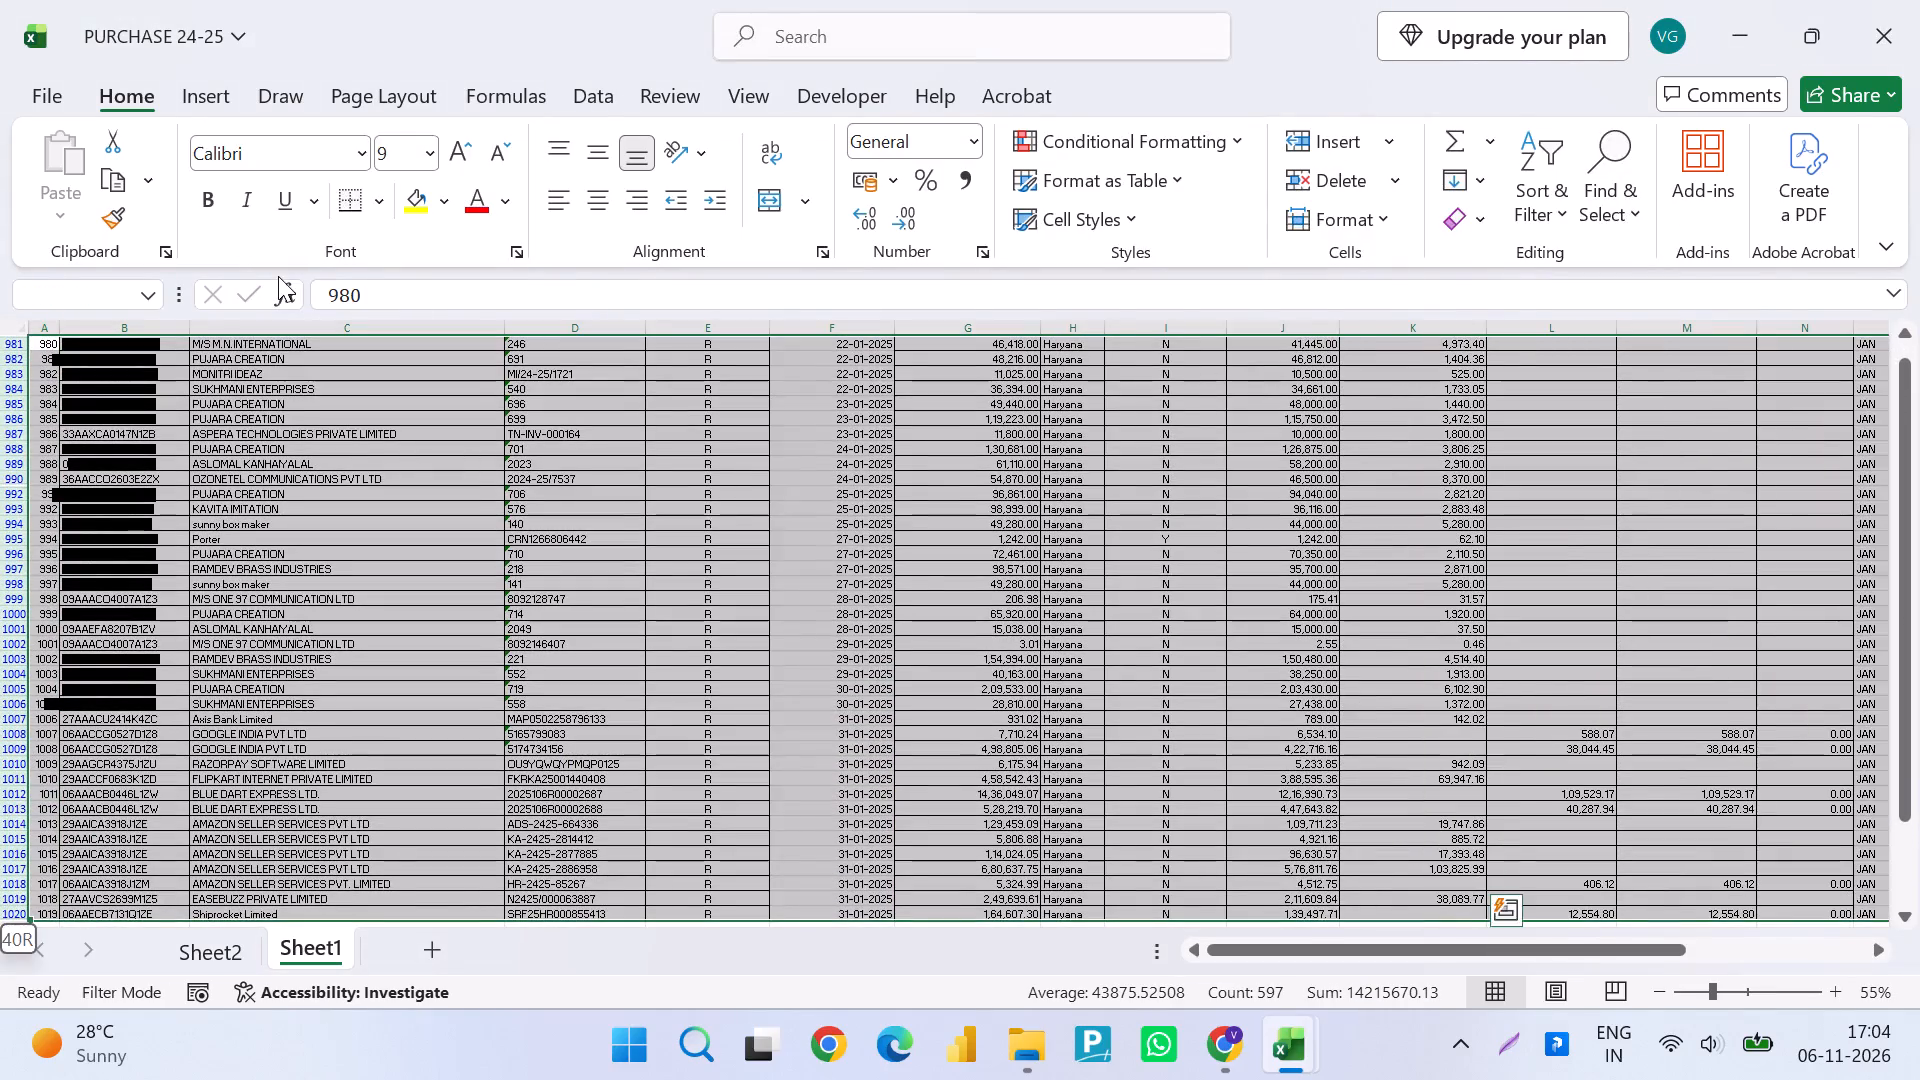
pyautogui.hotkey('alt', ';')
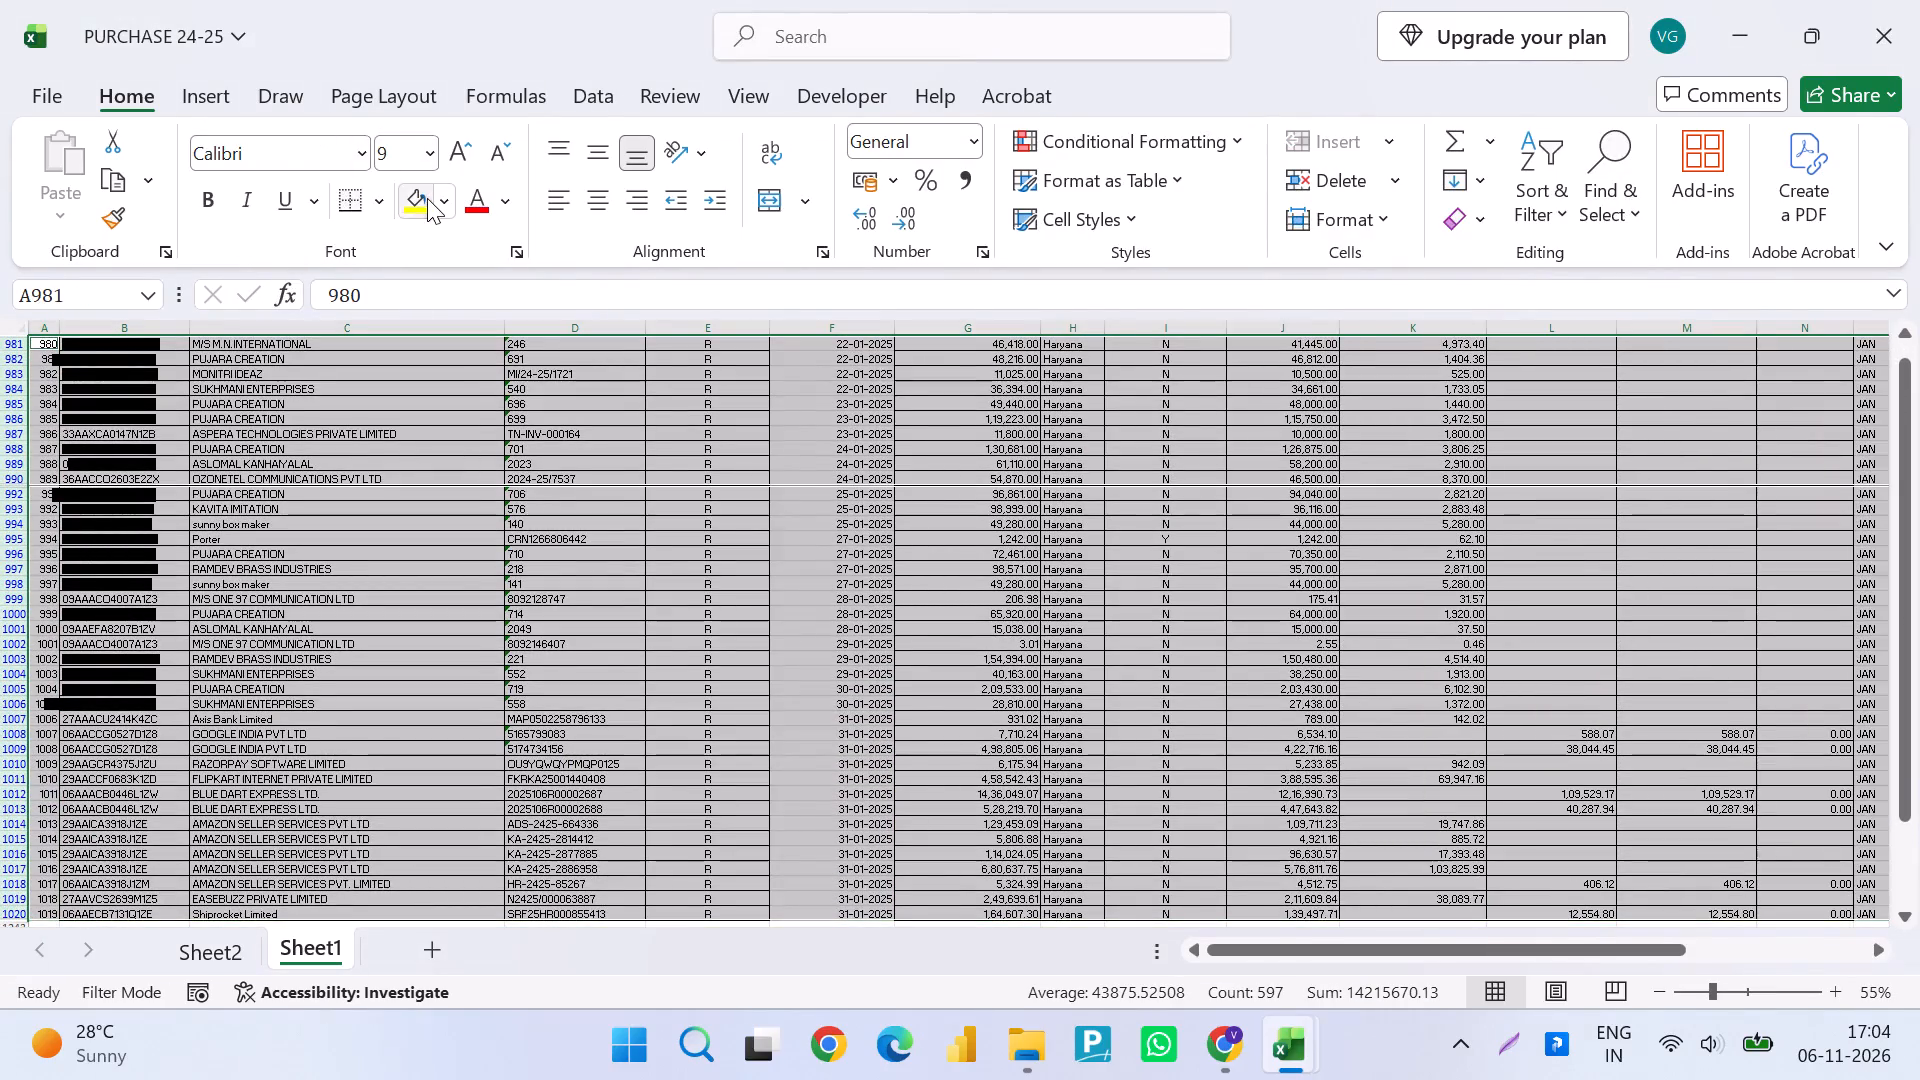
pyautogui.click(427, 198)
# Change the Invoice Date filter in PURCHASE 24-25 to bring up the February 2025 invoices.
pyautogui.hotkey('ctrl', 'Up')
pyautogui.press('Right')
pyautogui.press('Right')
pyautogui.press('Right')
pyautogui.press('Right')
pyautogui.press('Right')
pyautogui.press('Right')
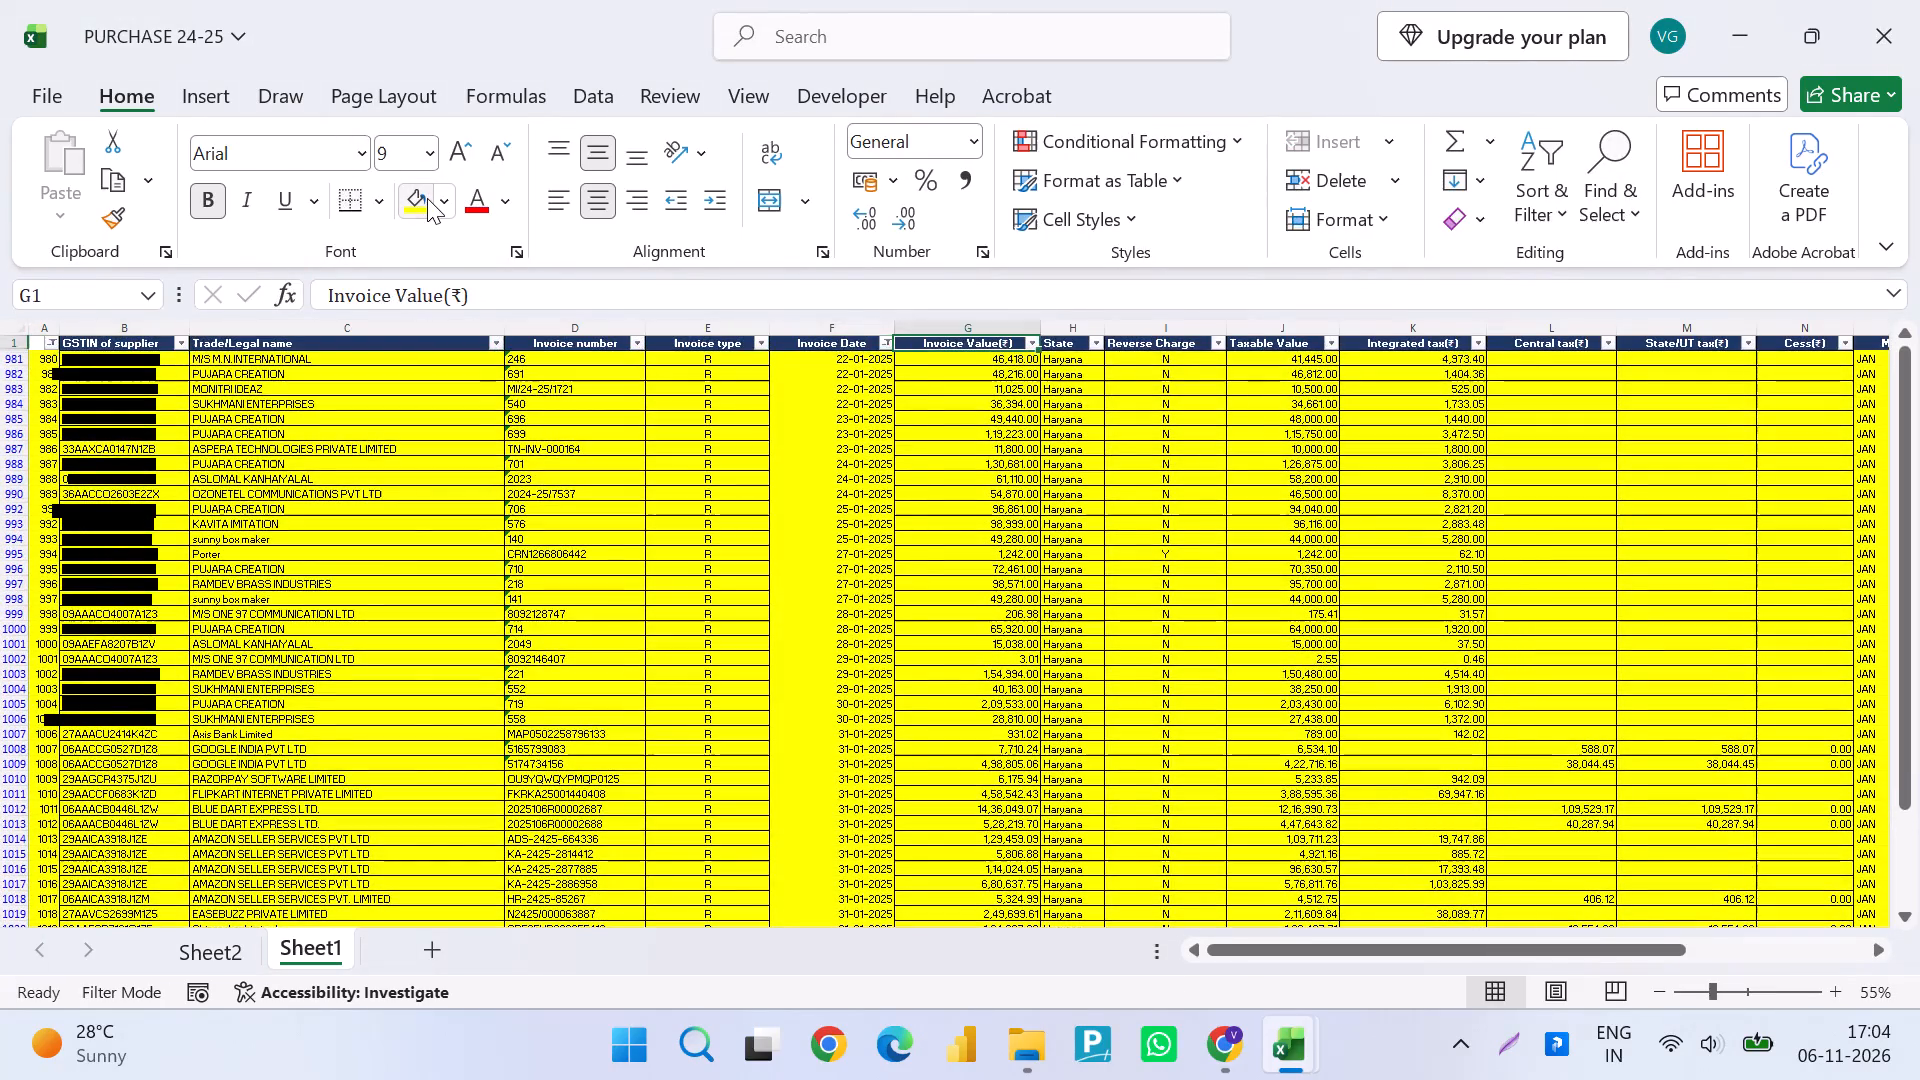
pyautogui.press('Escape')
pyautogui.press('Left')
pyautogui.hotkey('alt', 'Down')
pyautogui.hotkey('alt', 'Down')
pyautogui.hotkey('alt', 'Down')
pyautogui.hotkey('alt', 'Down')
pyautogui.hotkey('alt', 'Down')
pyautogui.hotkey('alt', 'Down')
pyautogui.hotkey('alt', 'Down')
pyautogui.press('Tab')
pyautogui.press('Tab')
pyautogui.press('Tab')
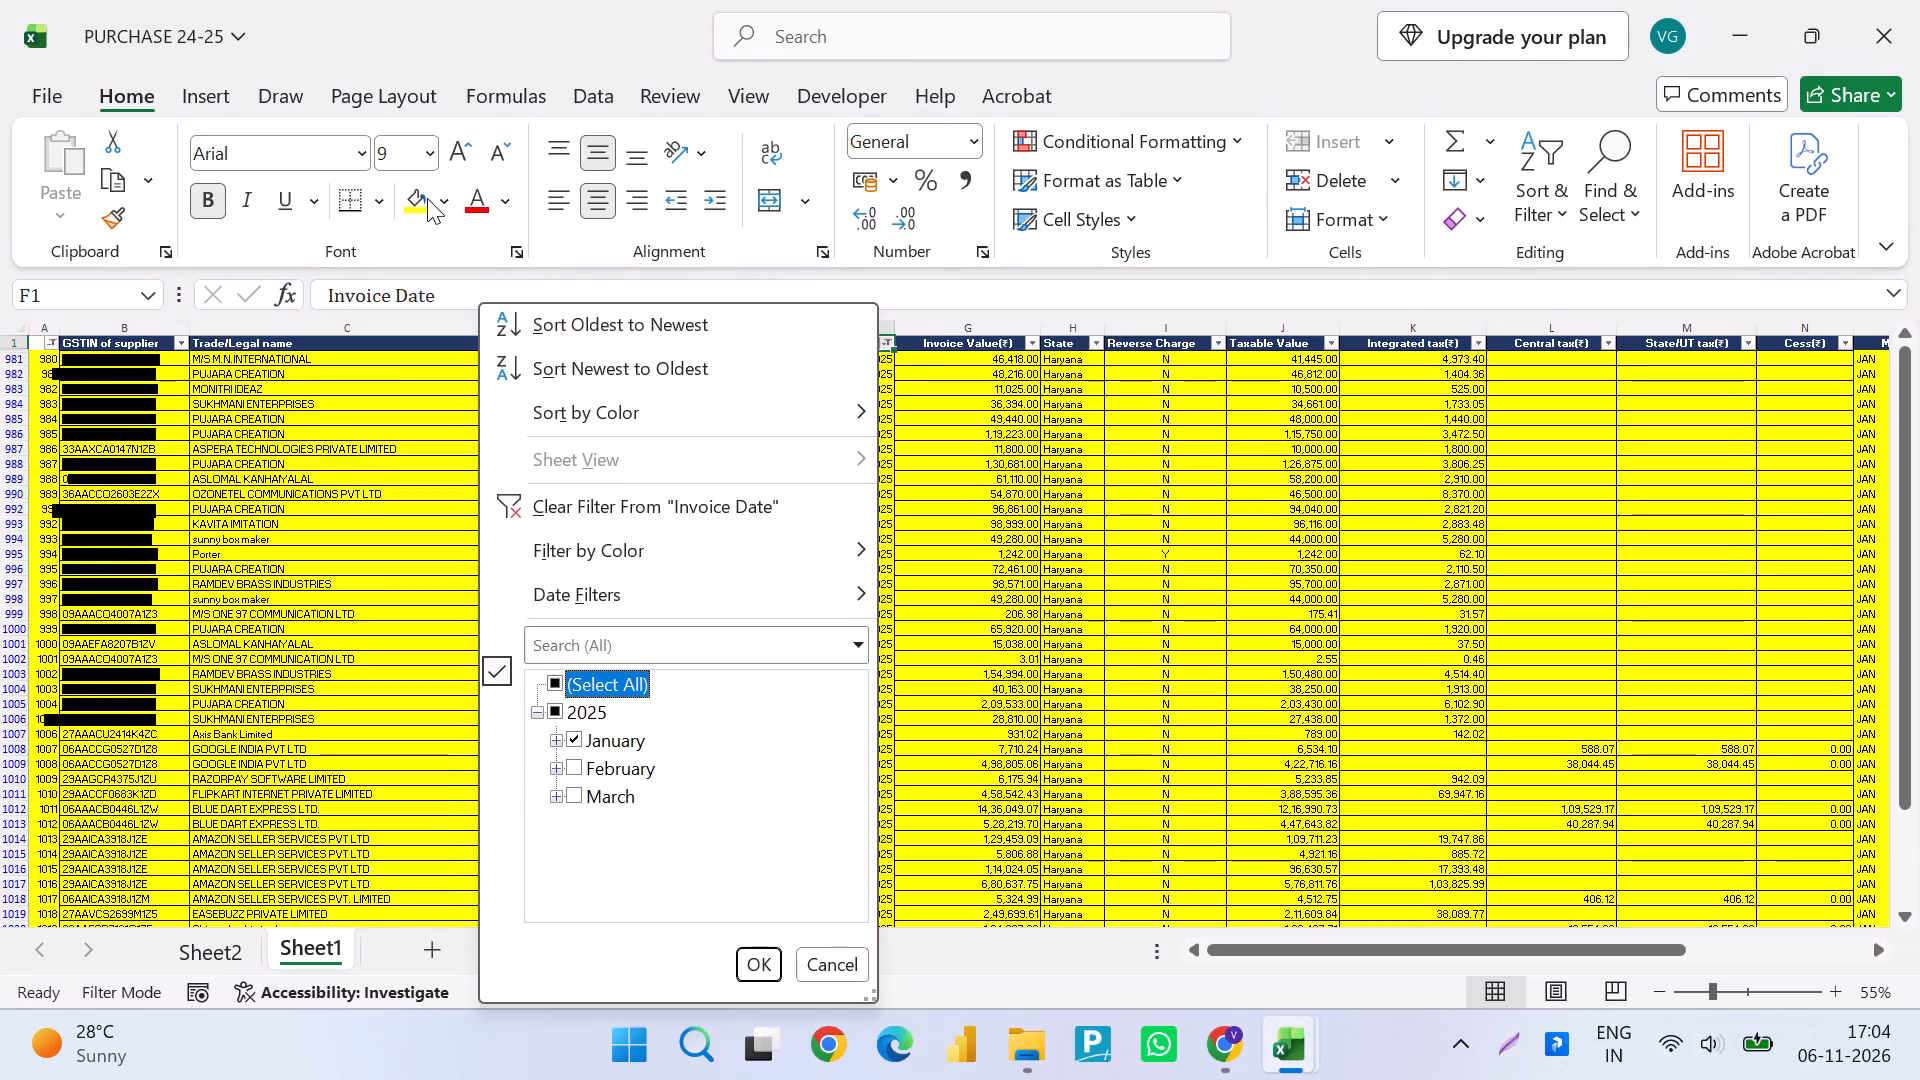
pyautogui.press('Down')
pyautogui.press('Down')
pyautogui.press('Down')
pyautogui.press('space')
pyautogui.press('Return')
pyautogui.press('Down')
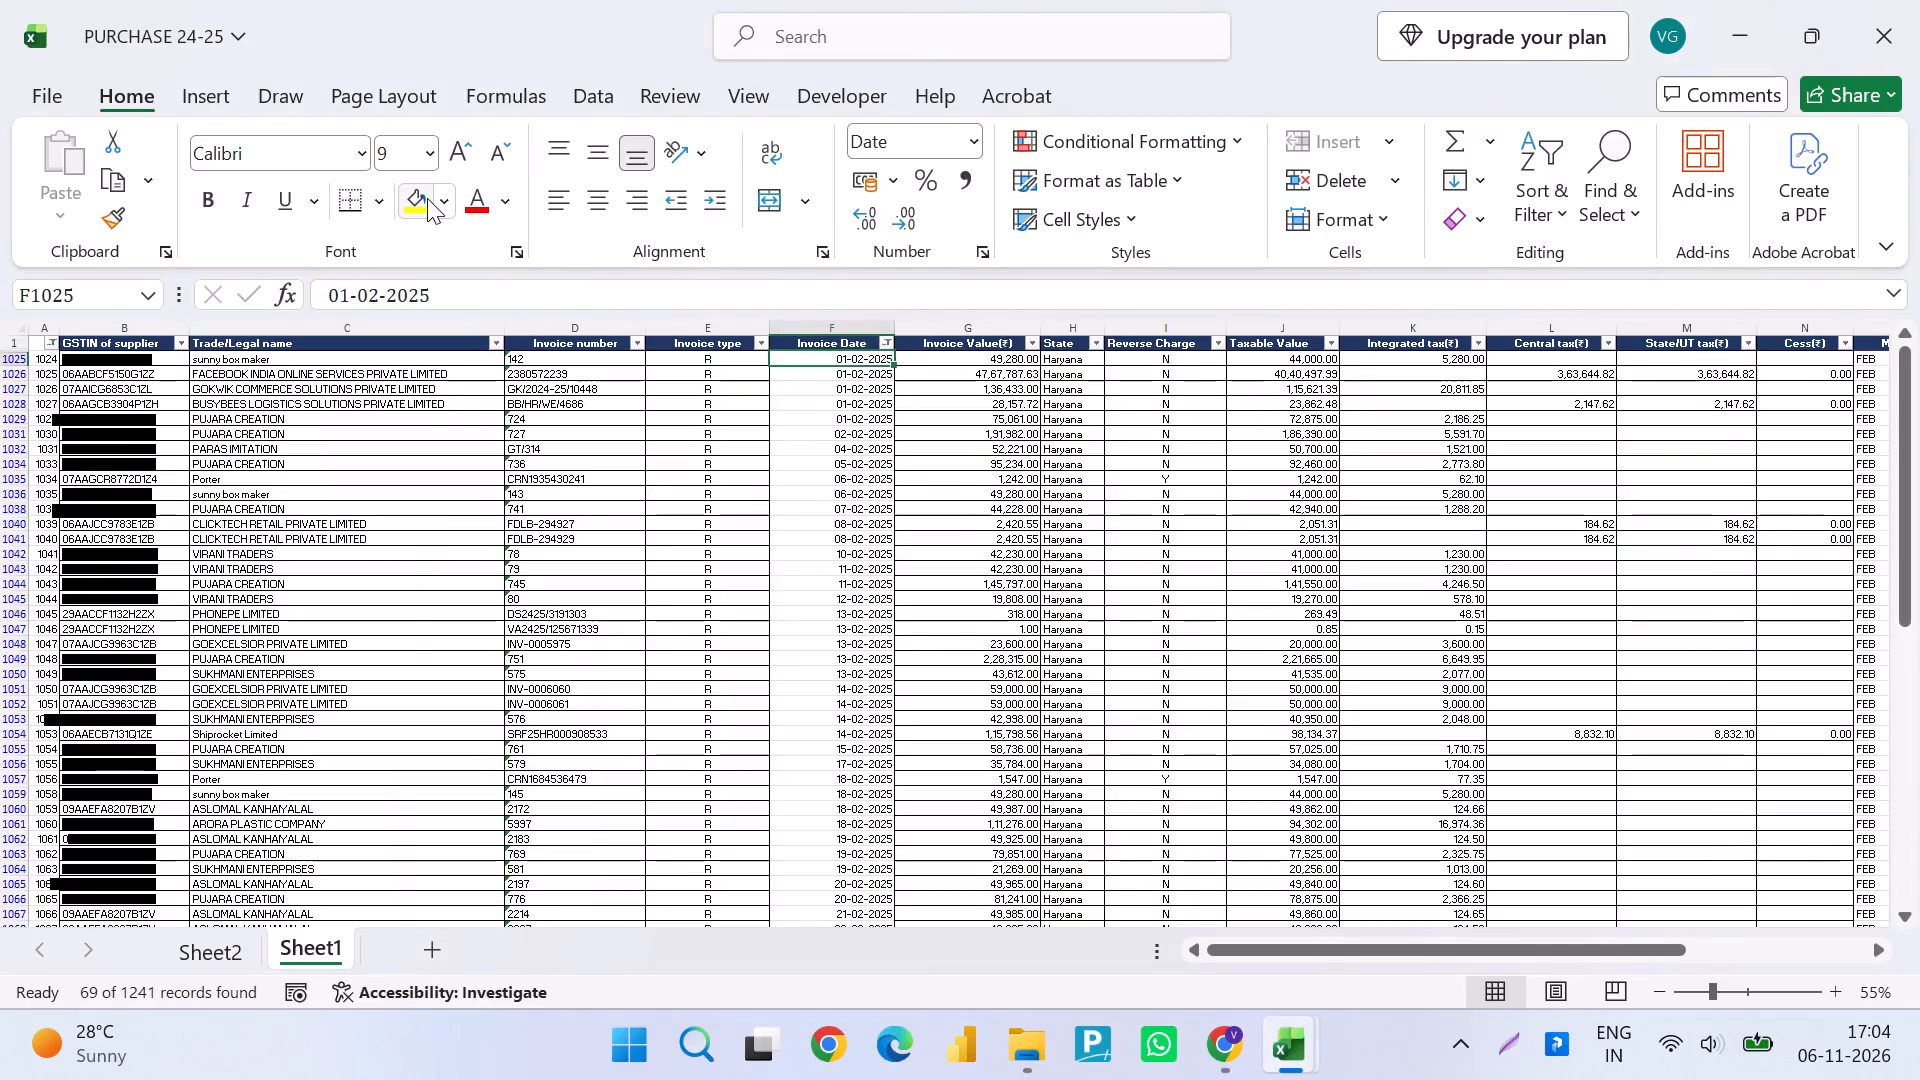
# In GST_REFUND_S01A, change the date in F860, for invoice 142, to 01-02-2025.
pyautogui.hotkey('alt', 'Tab')
pyautogui.press('Down')
pyautogui.press('F2')
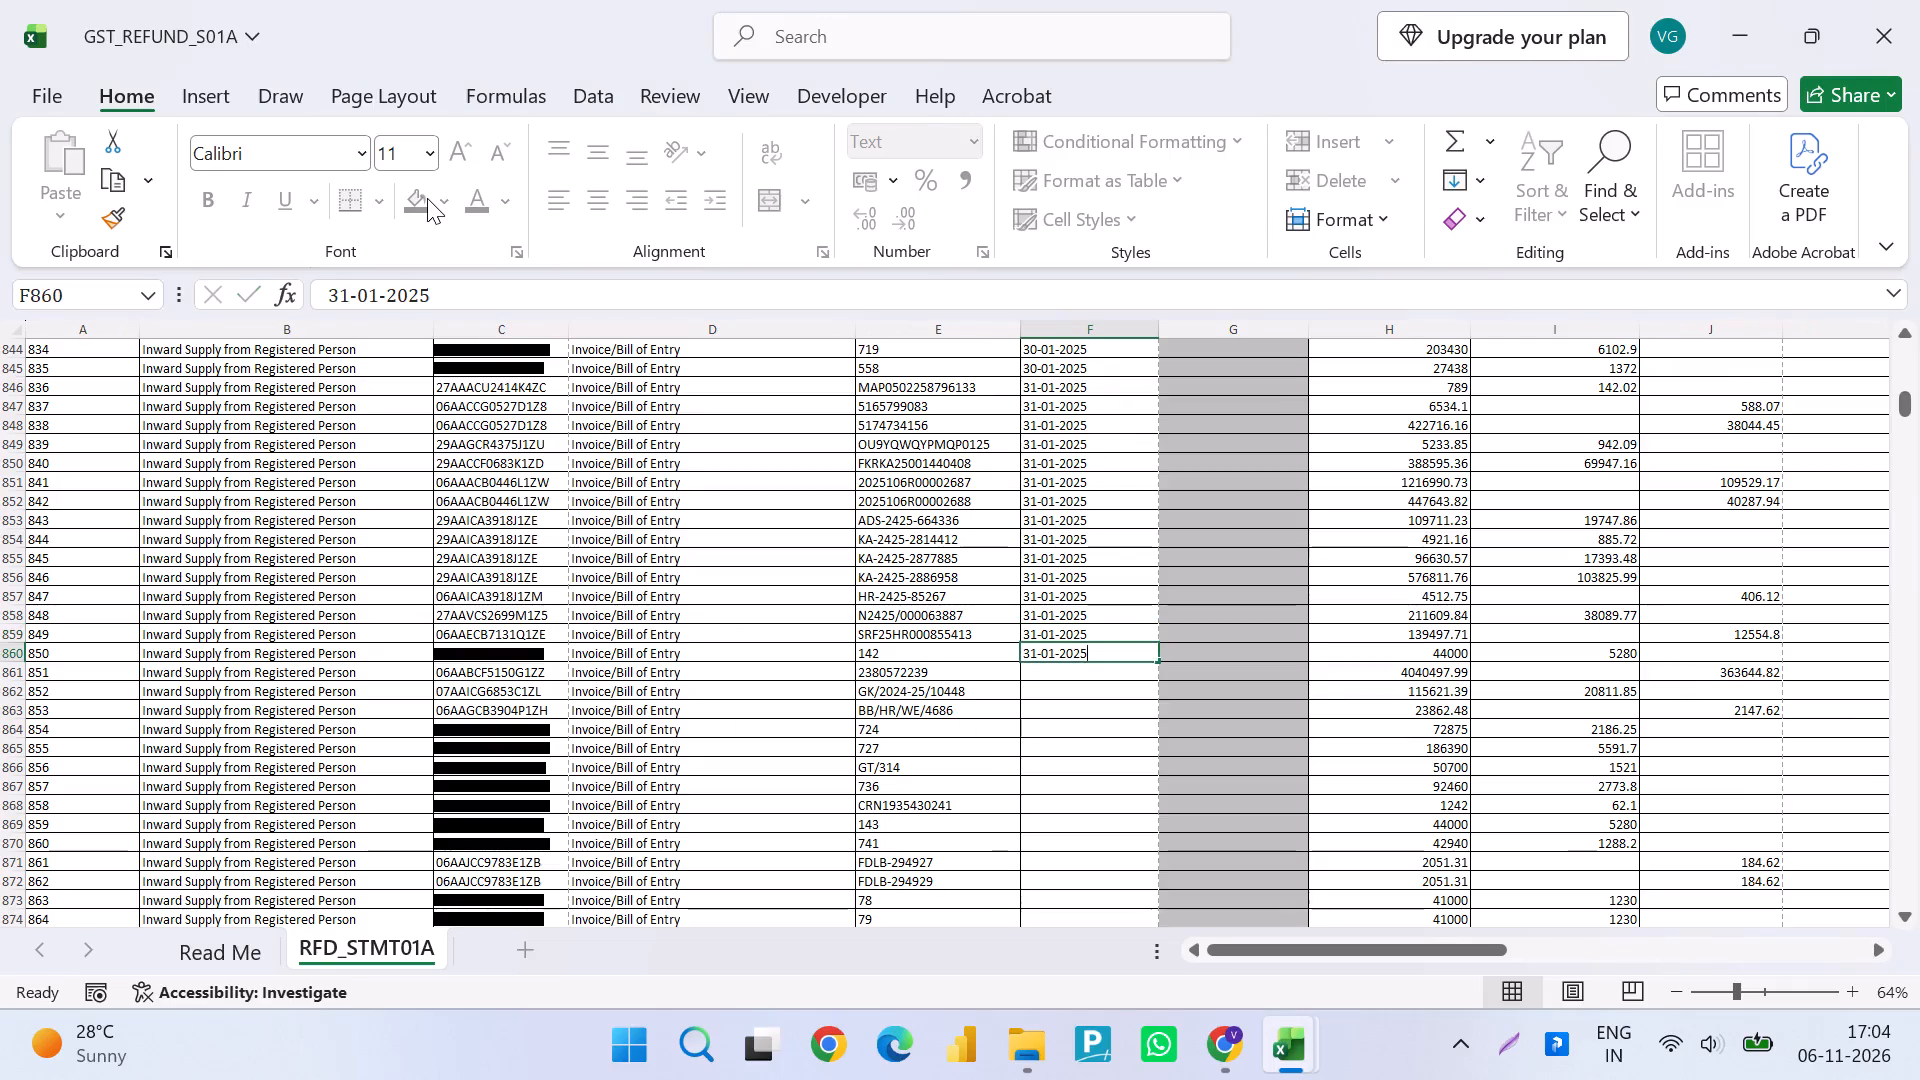
pyautogui.press('Left')
pyautogui.press('Left')
pyautogui.press('Left')
pyautogui.press('Left')
pyautogui.press('Left')
pyautogui.press('BackSpace')
pyautogui.press('2')
pyautogui.press('Left')
pyautogui.press('Left')
pyautogui.press('Left')
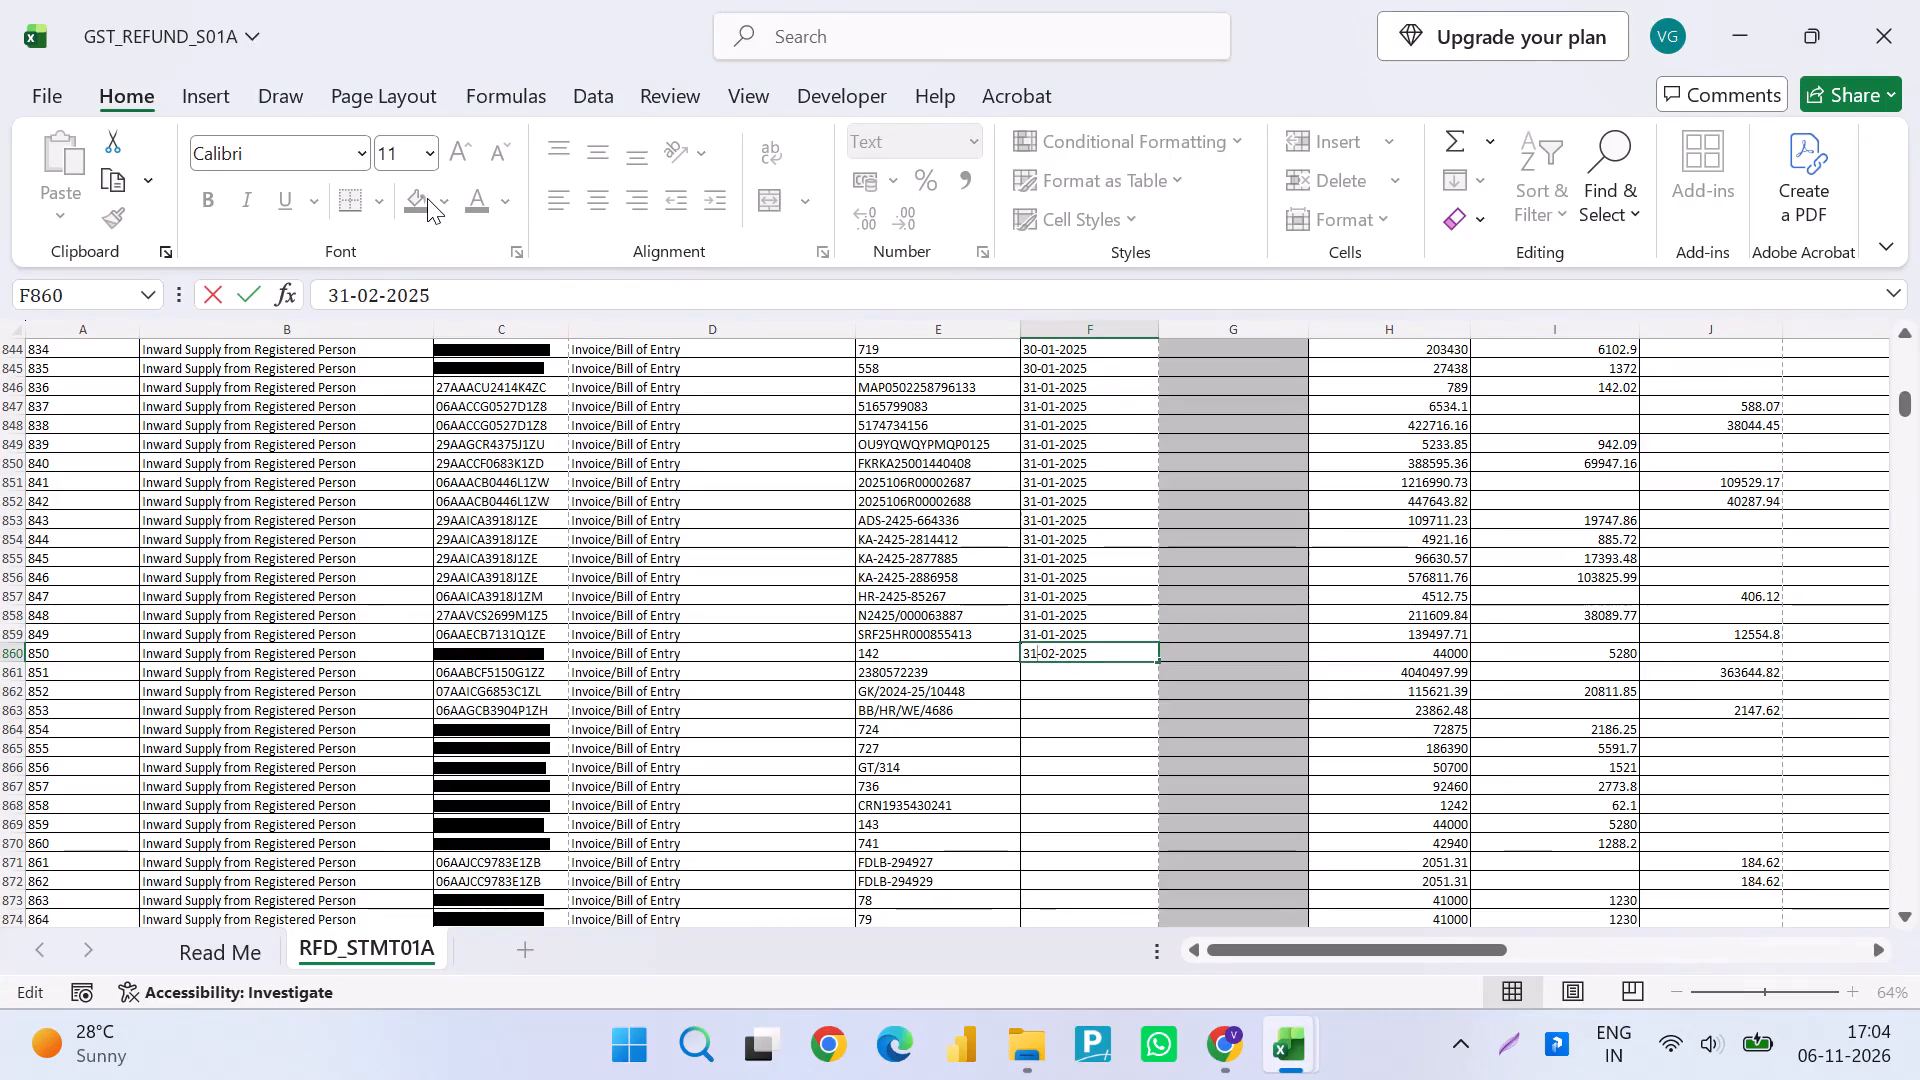
pyautogui.press('Left')
pyautogui.press('BackSpace')
pyautogui.press('0')
pyautogui.press('Return')
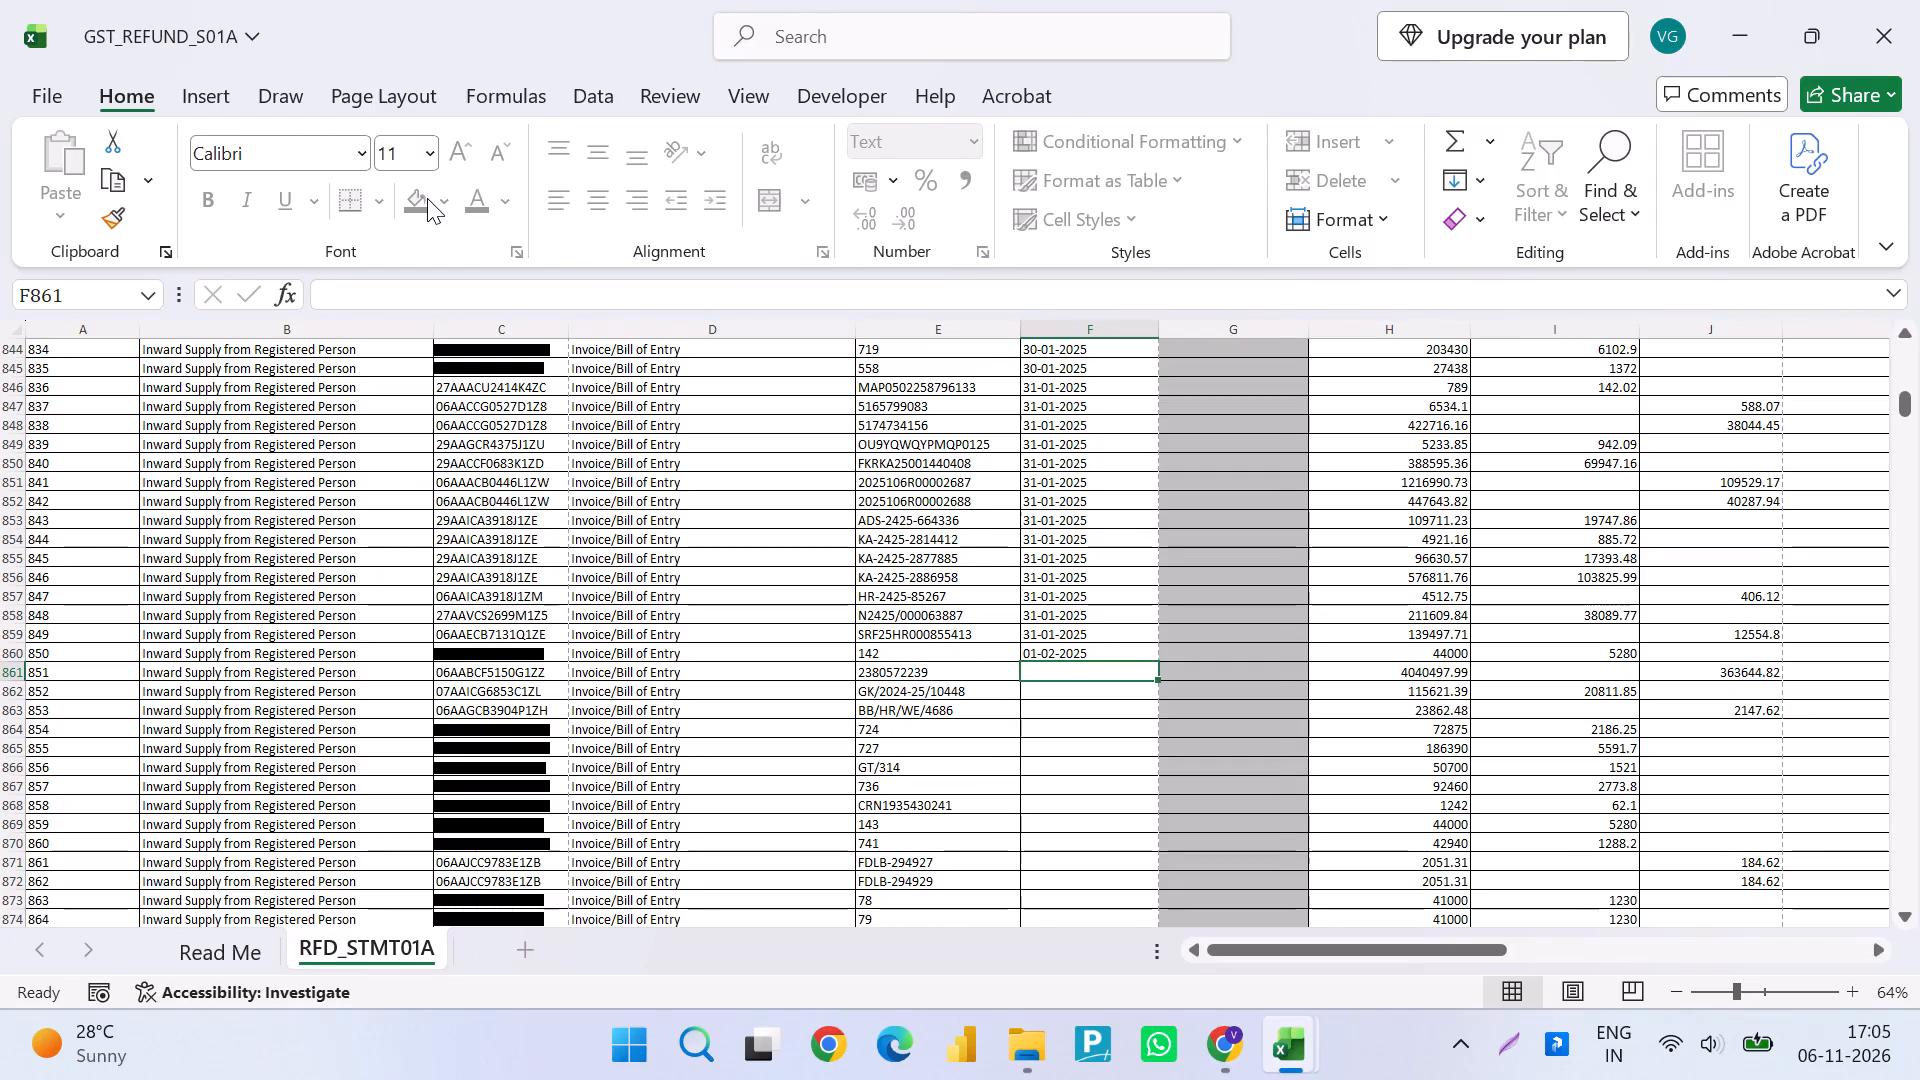
# Check the 01-02-2025 rows 1025 to 1029 in PURCHASE 24-25, then fill the date in F860 of GST_REFUND_S01A down through F865.
pyautogui.hotkey('alt', 'Tab')
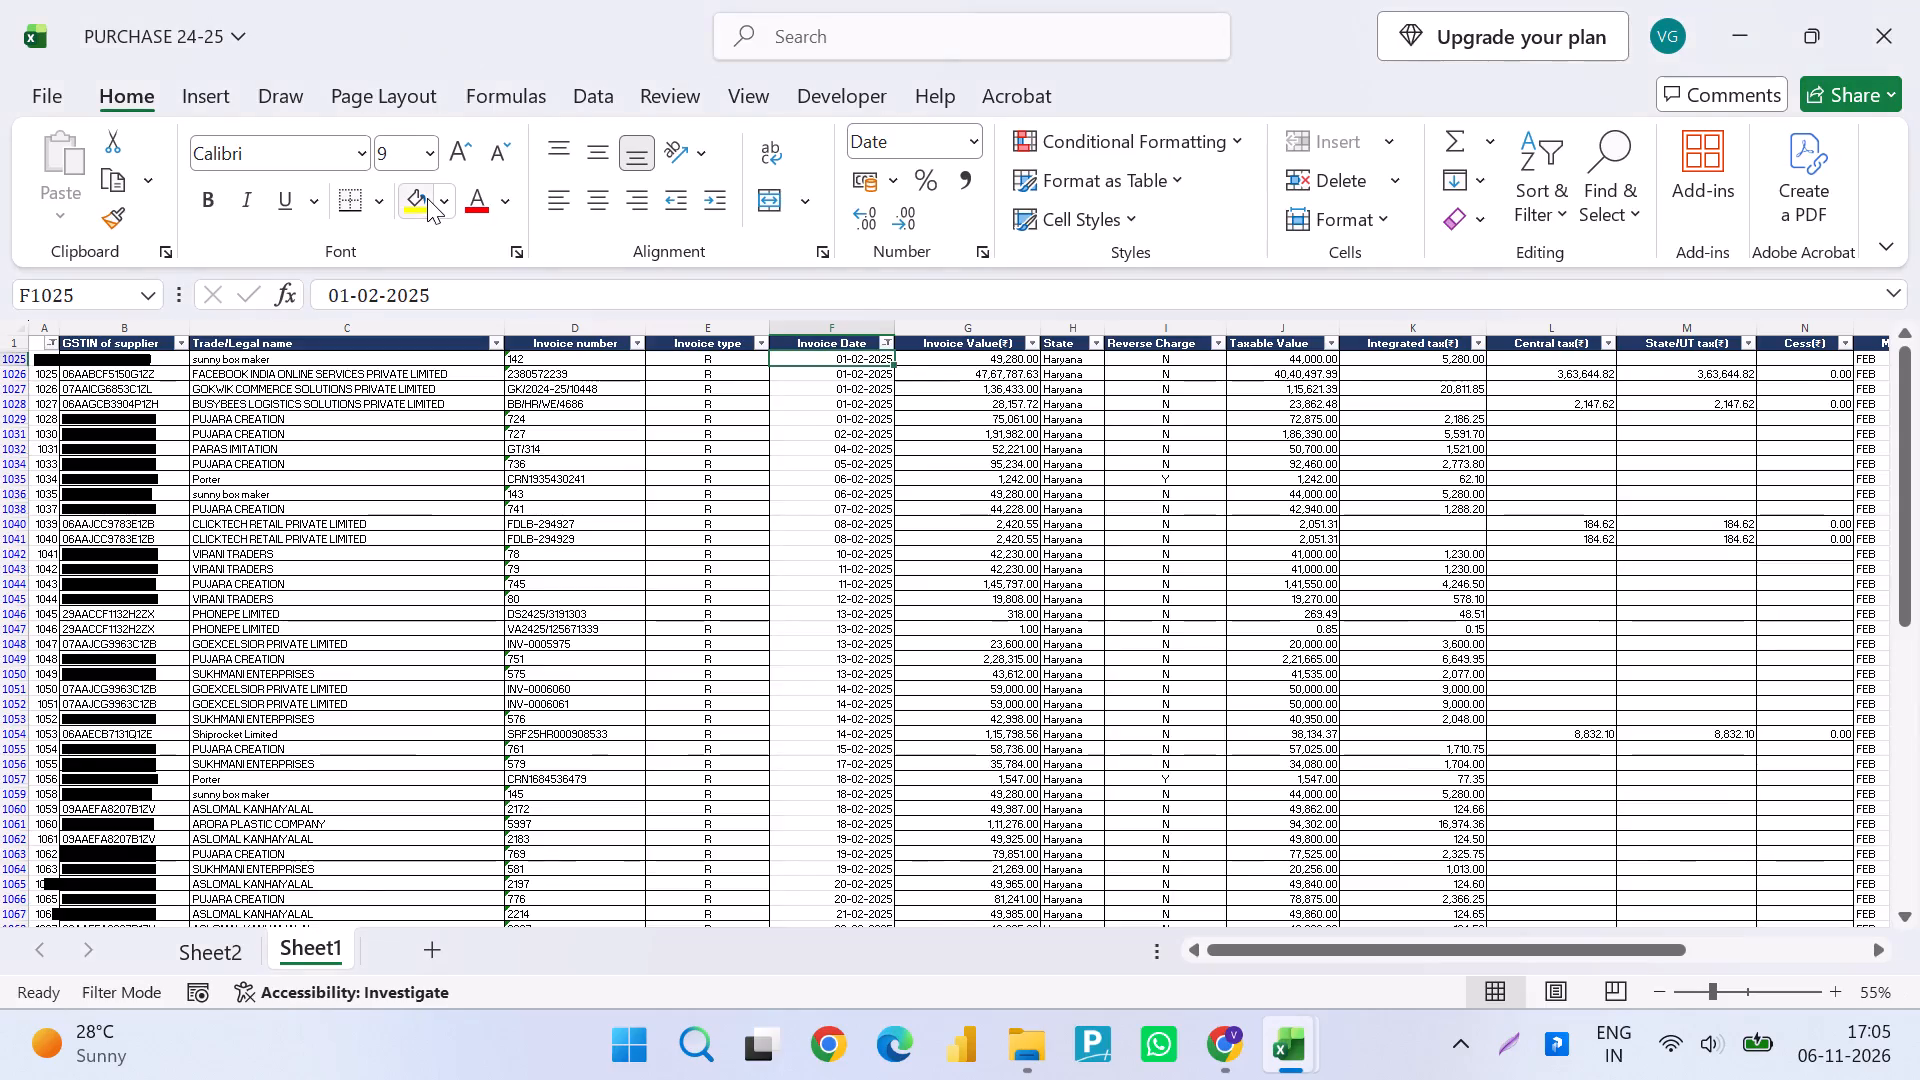
pyautogui.hotkey('ctrl', 'shift', 'Down')
pyautogui.hotkey('ctrl', 'Up')
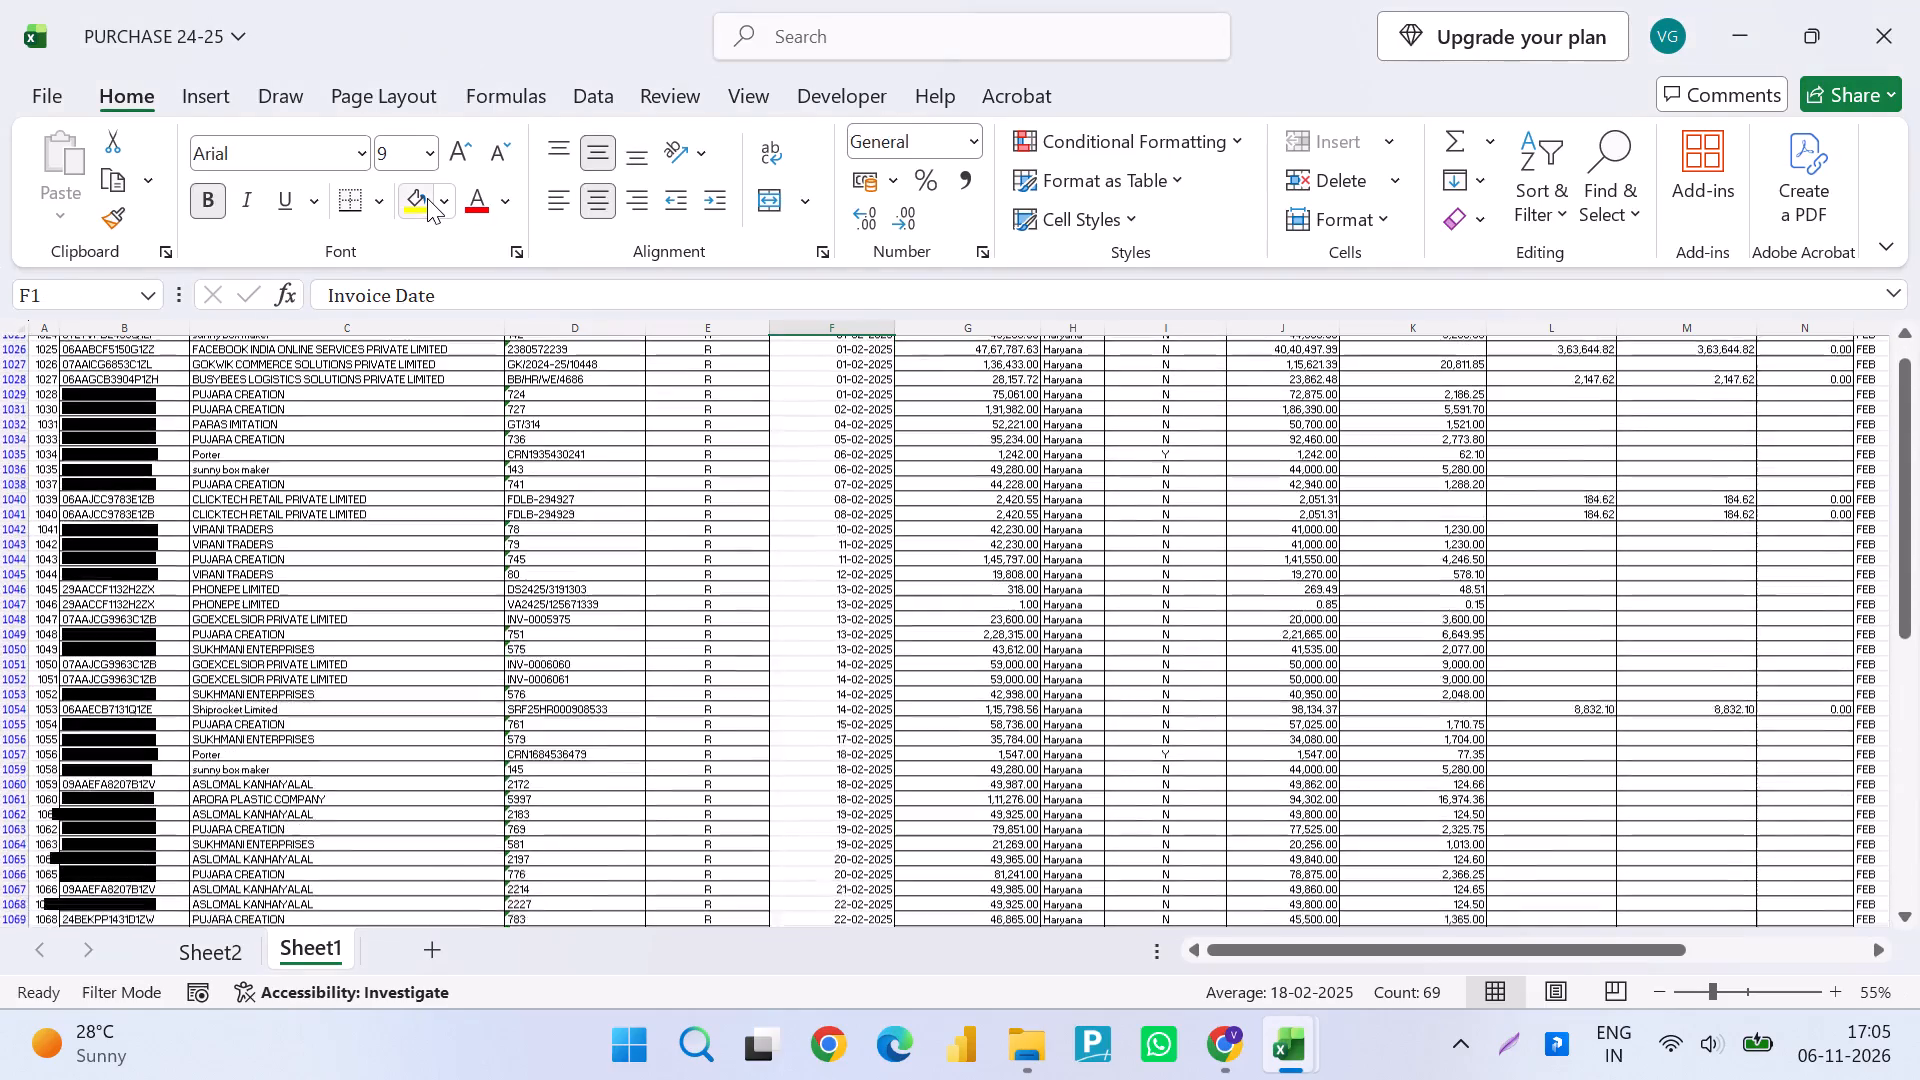
pyautogui.press('Down')
pyautogui.press('Down')
pyautogui.press('Down')
pyautogui.press('Down')
pyautogui.press('Down')
pyautogui.hotkey('ctrl', 'shift', 'Up')
pyautogui.hotkey('shift', 'Down')
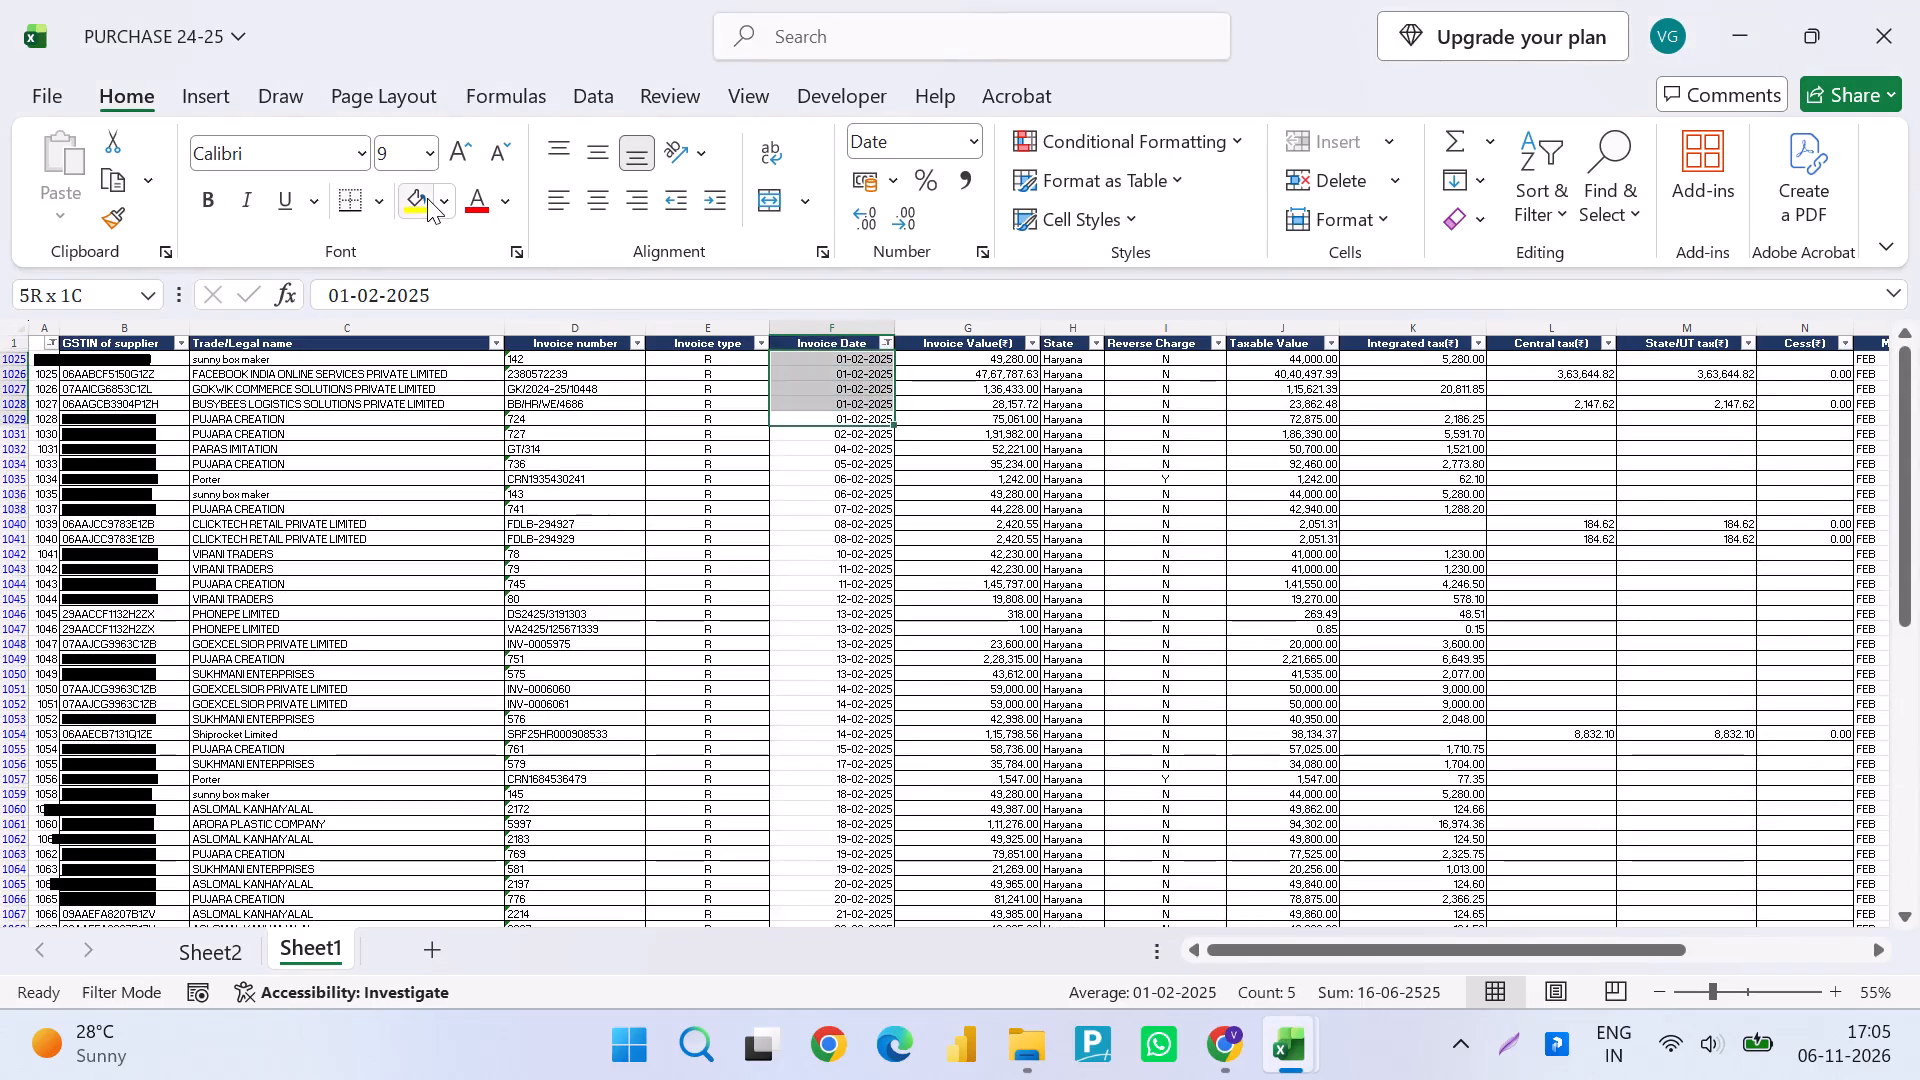
pyautogui.hotkey('alt', 'Tab')
pyautogui.press('Down')
pyautogui.press('Down')
pyautogui.press('Down')
pyautogui.press('Down')
pyautogui.hotkey('ctrl', 'shift', 'Up')
pyautogui.hotkey('ctrl', 'd')
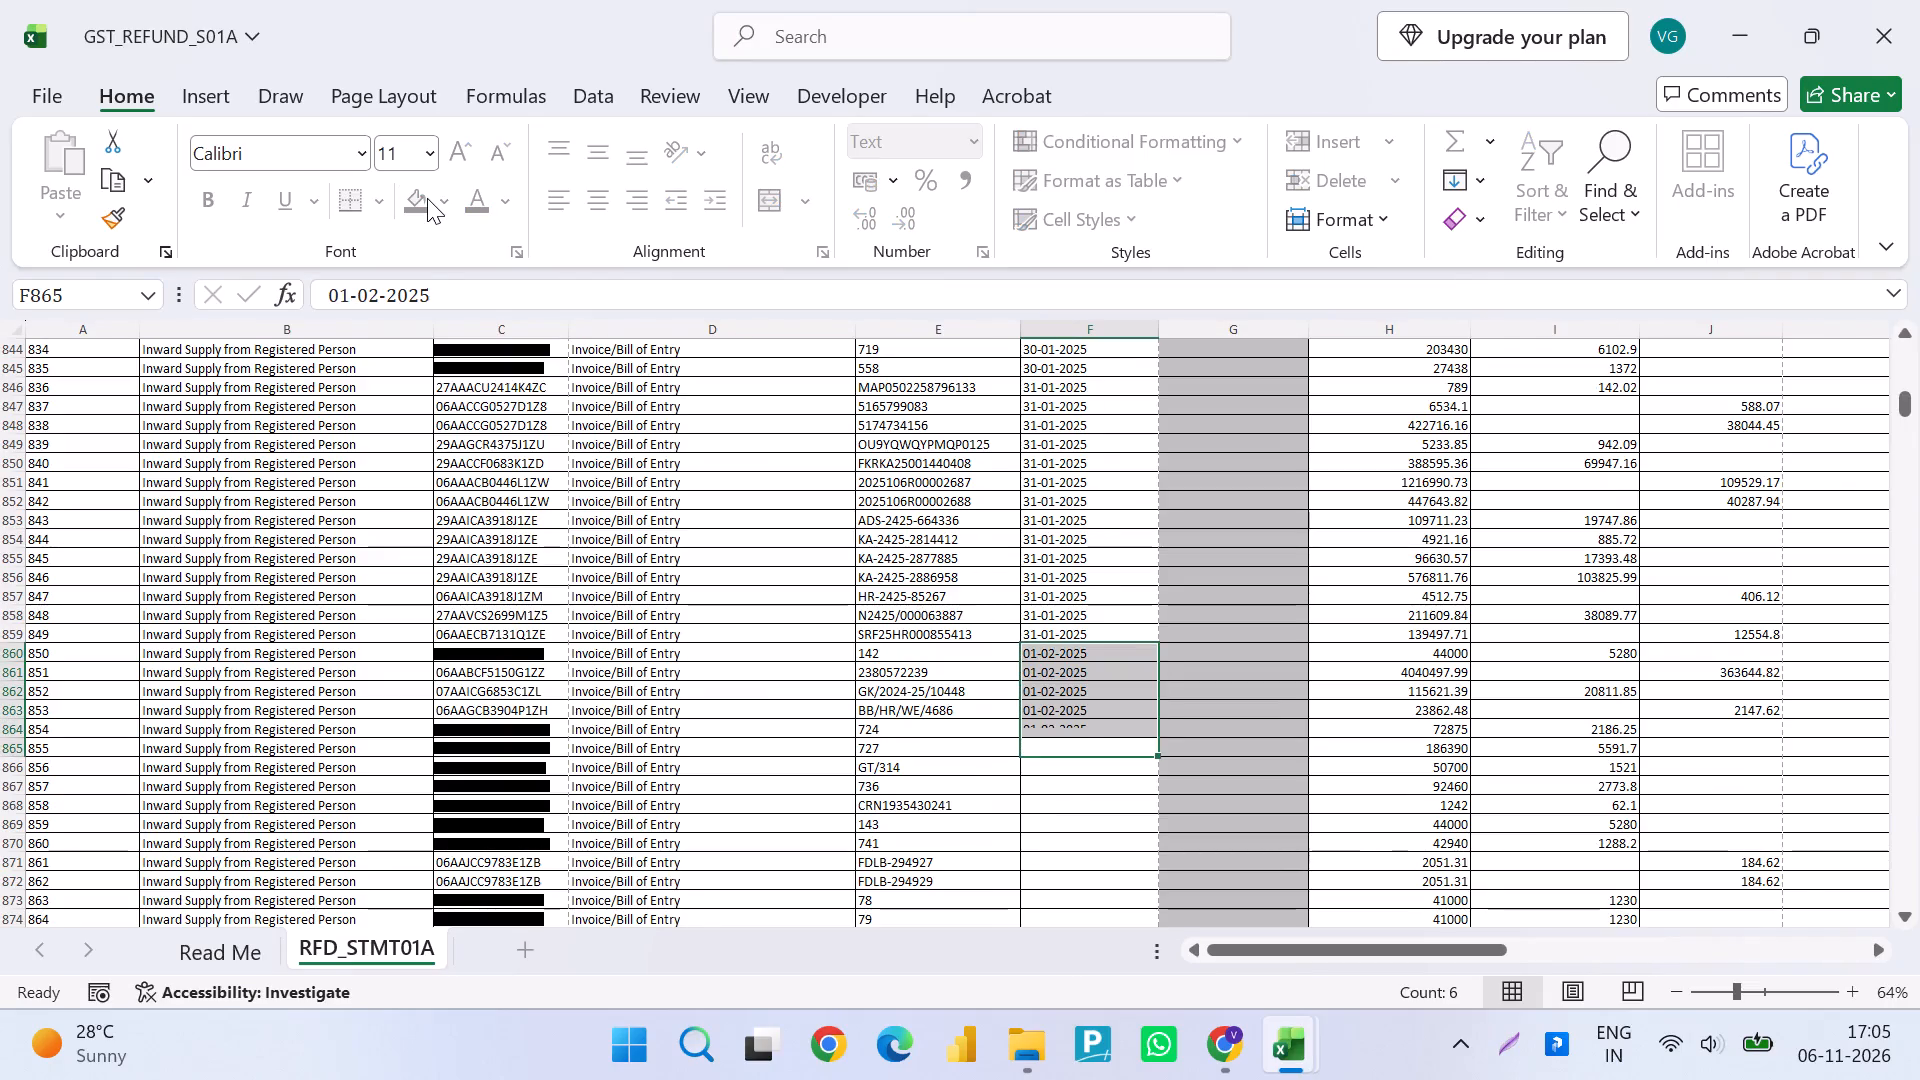
# In GST_REFUND_S01A, change the date in F865, for invoice 727, to 02-02-2025.
pyautogui.hotkey('alt', 'Tab')
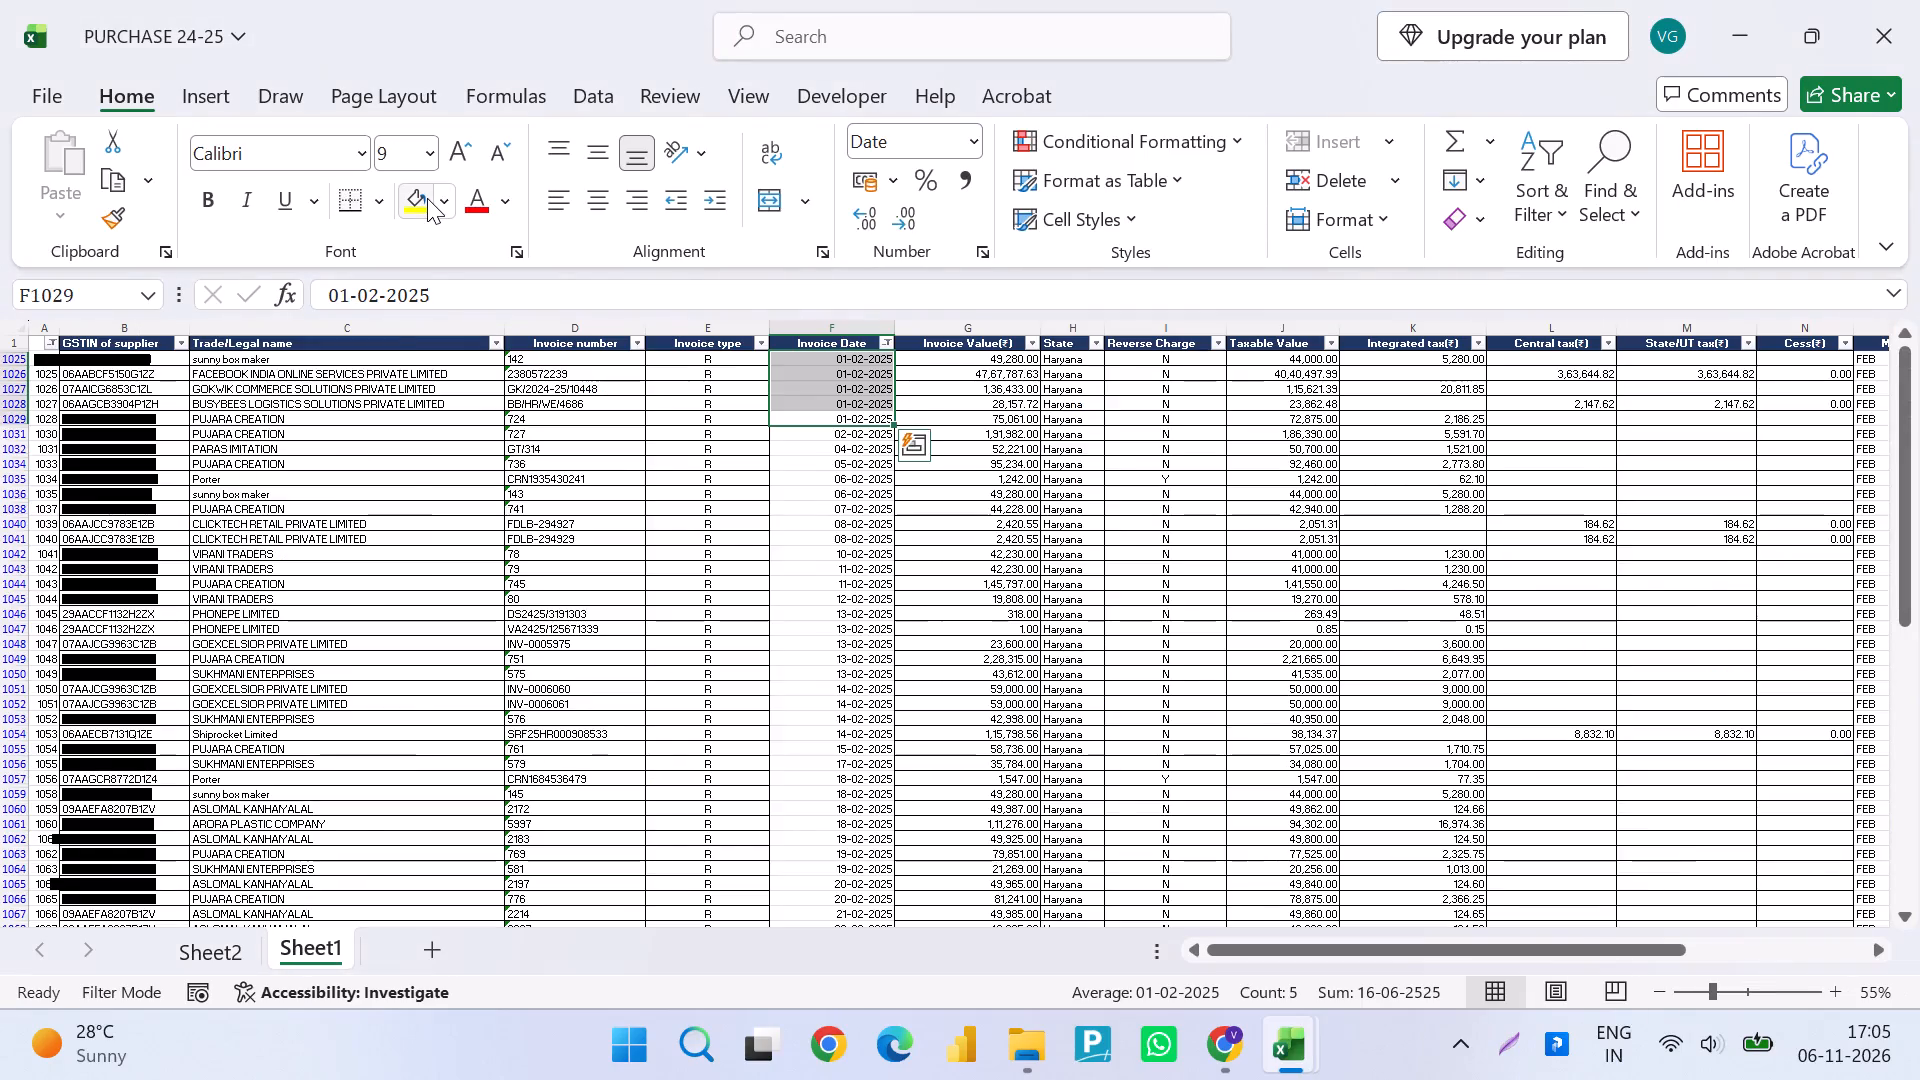
pyautogui.hotkey('alt', 'Tab')
pyautogui.press('Down')
pyautogui.press('Up')
pyautogui.press('F2')
pyautogui.press('Left')
pyautogui.hotkey('ctrl', 'Left')
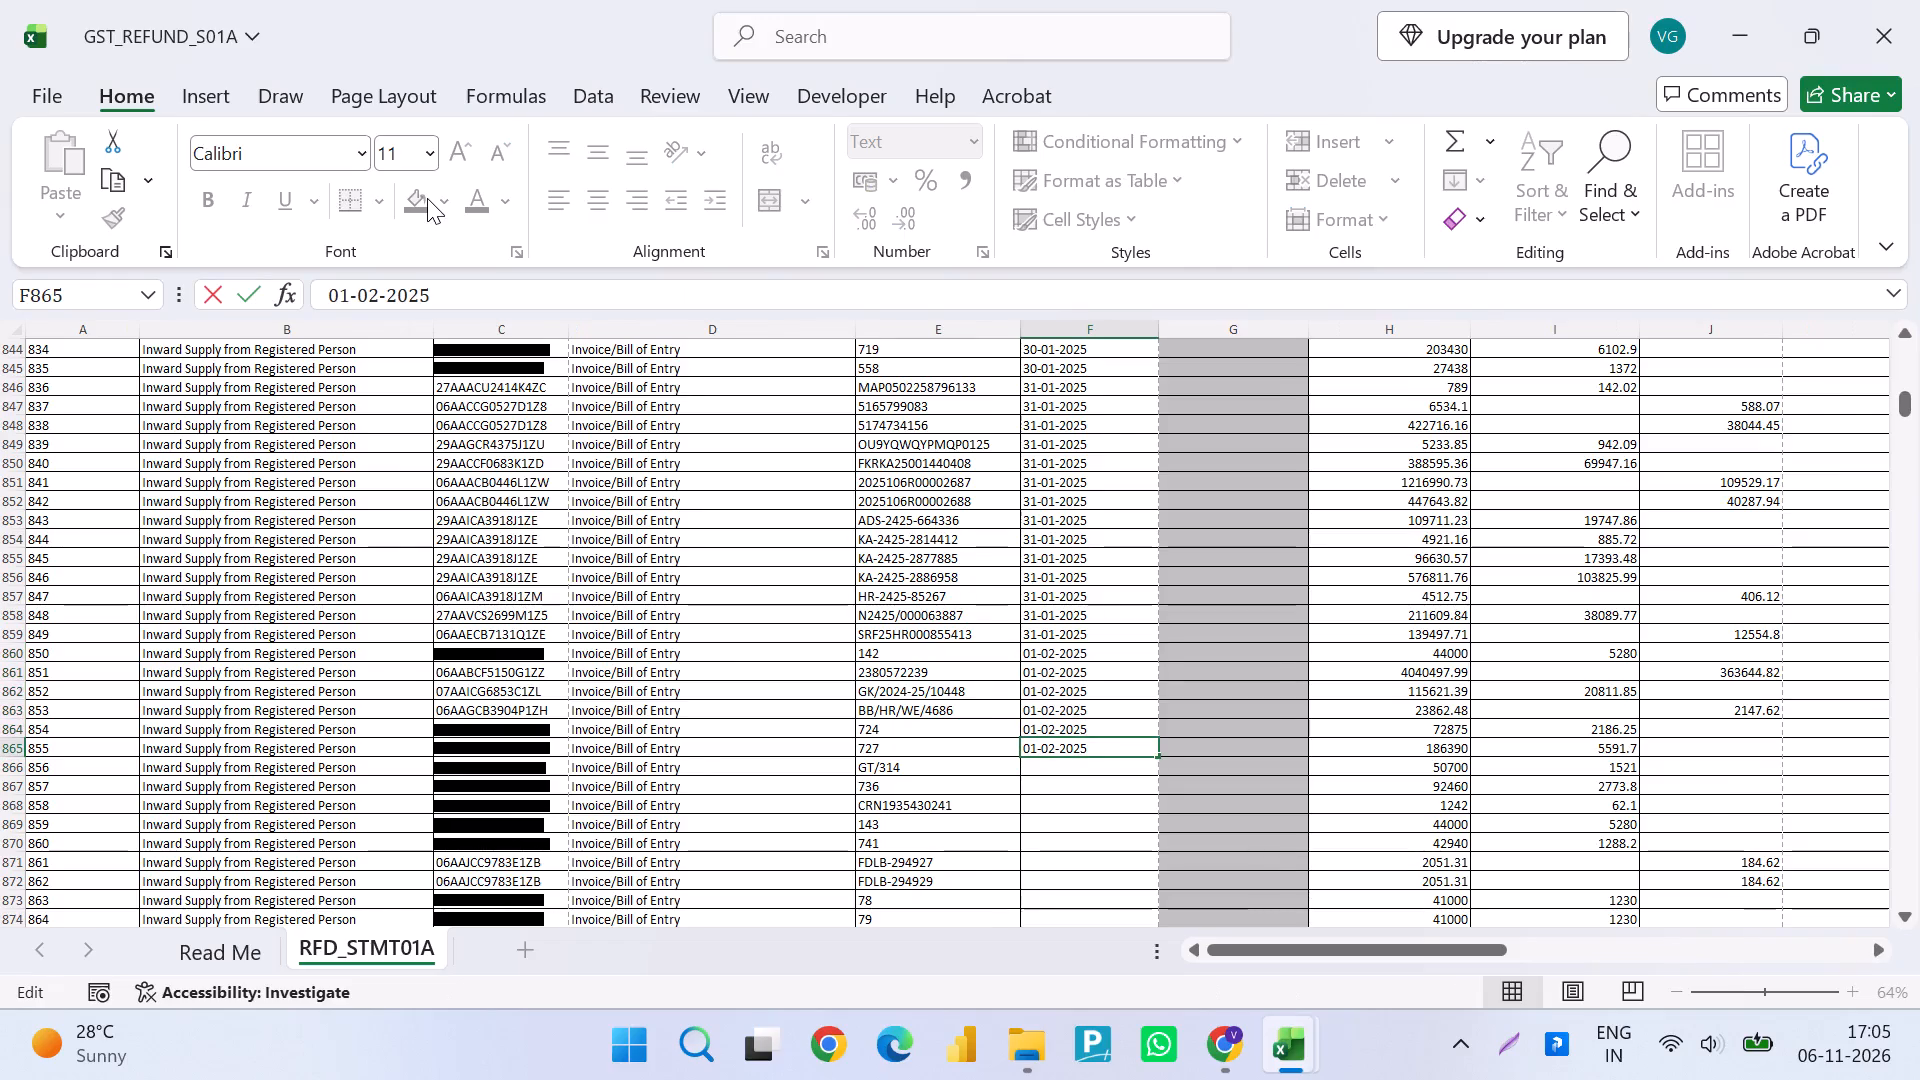
pyautogui.hotkey('ctrl', 'Left')
pyautogui.hotkey('ctrl', 'Left')
pyautogui.press('Left')
pyautogui.press('BackSpace')
pyautogui.press('2')
pyautogui.press('Return')
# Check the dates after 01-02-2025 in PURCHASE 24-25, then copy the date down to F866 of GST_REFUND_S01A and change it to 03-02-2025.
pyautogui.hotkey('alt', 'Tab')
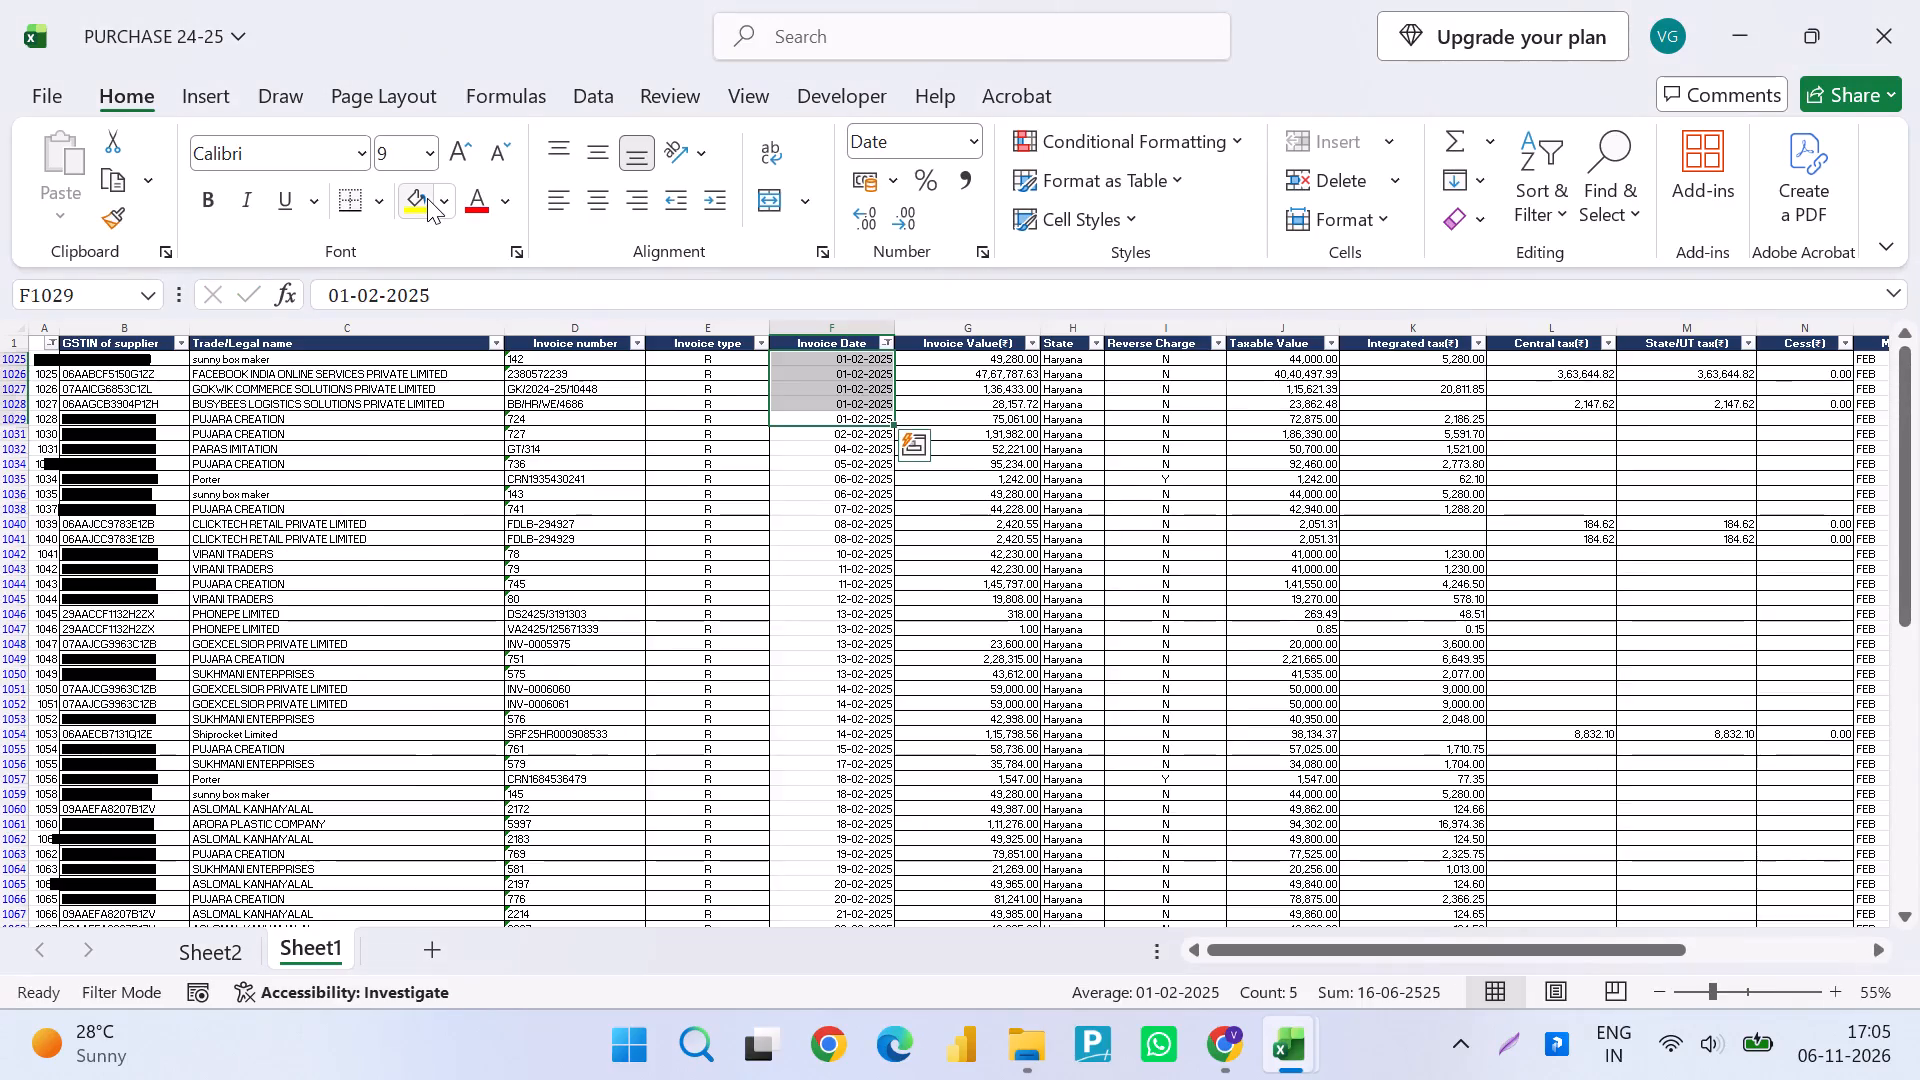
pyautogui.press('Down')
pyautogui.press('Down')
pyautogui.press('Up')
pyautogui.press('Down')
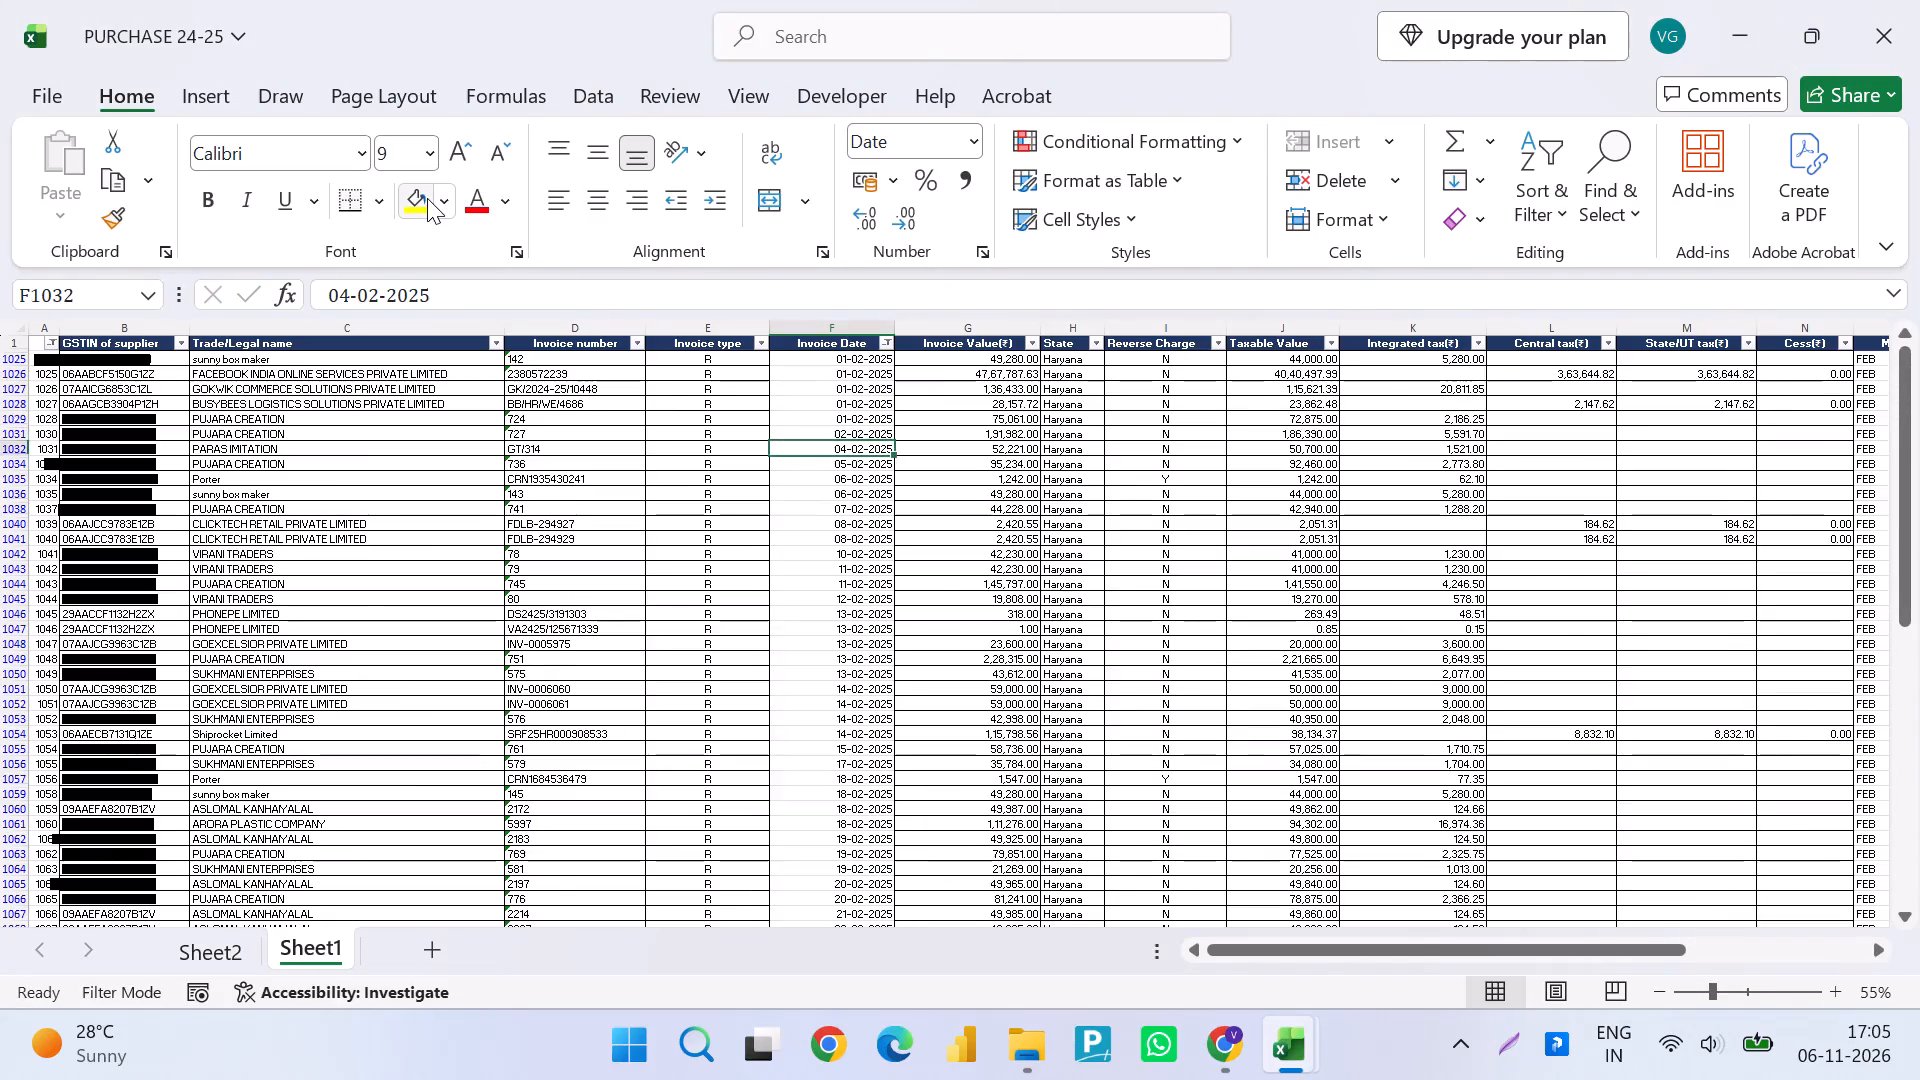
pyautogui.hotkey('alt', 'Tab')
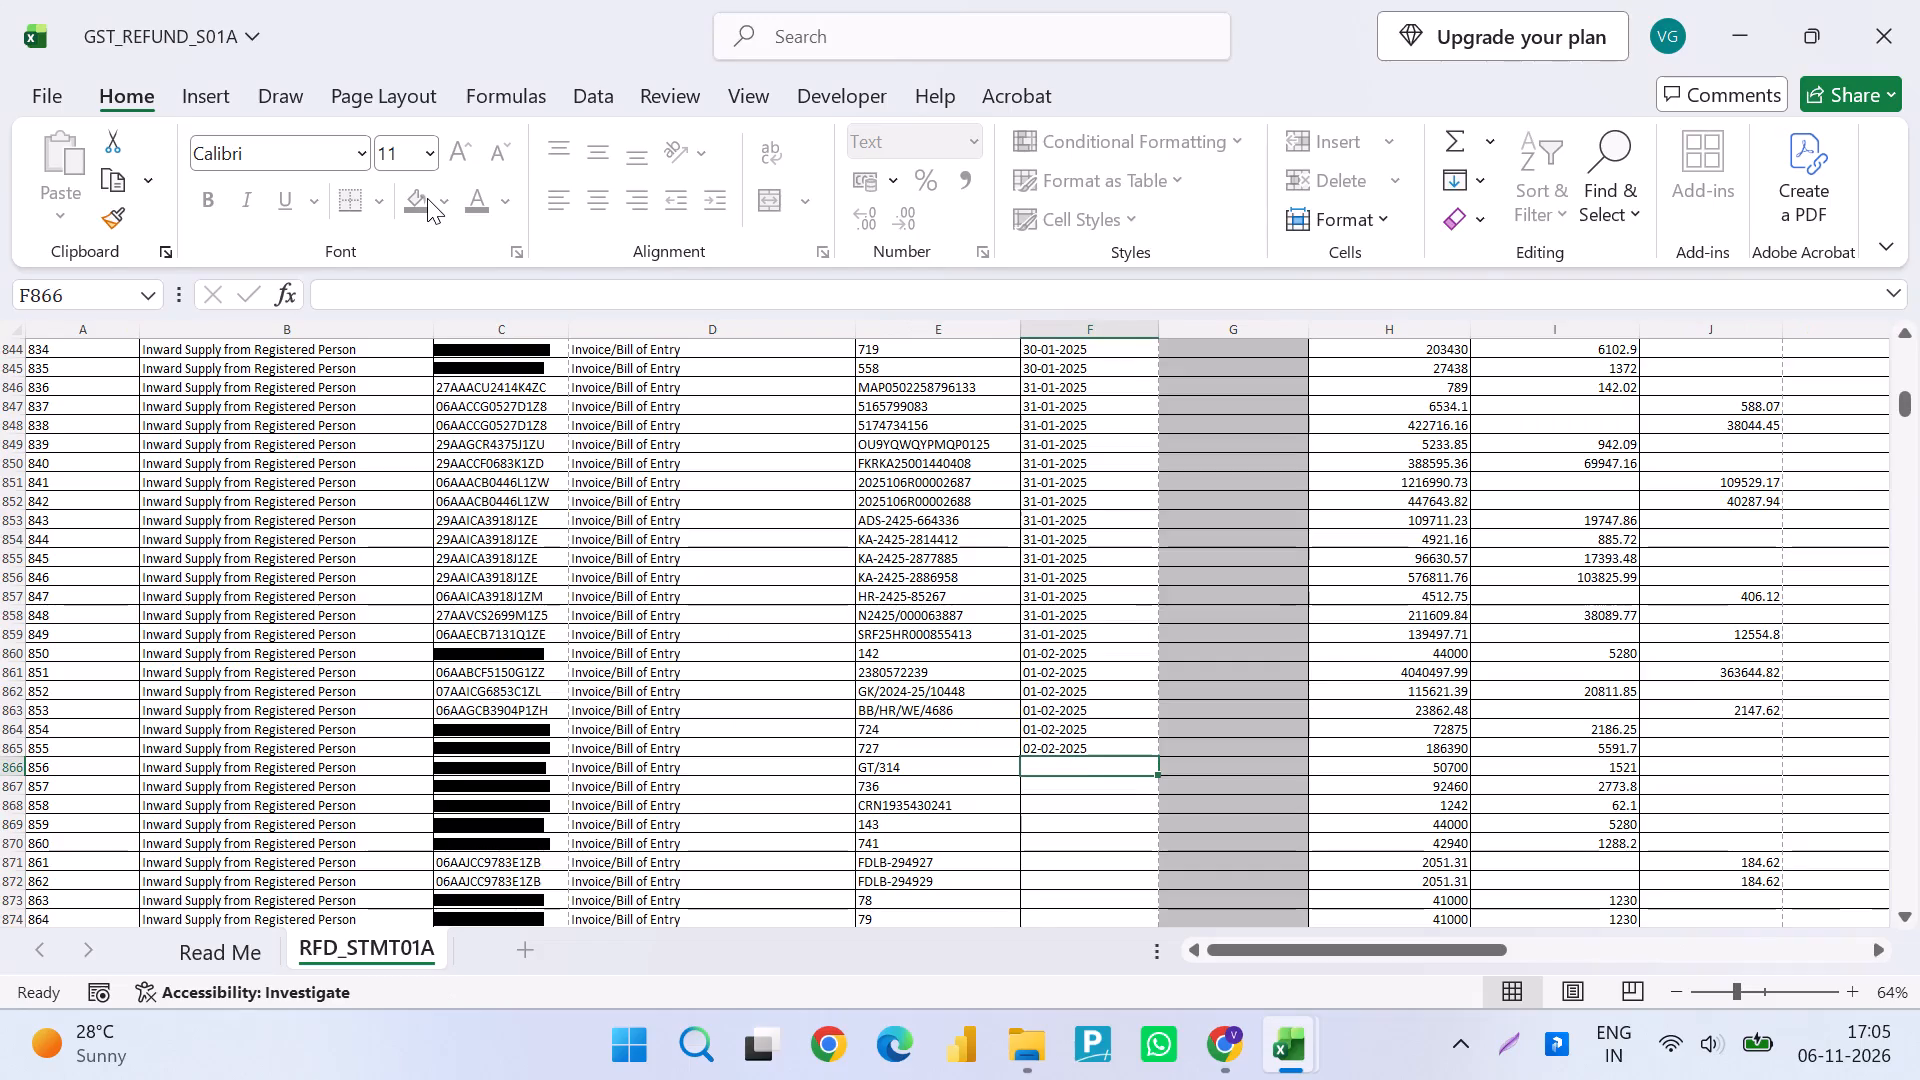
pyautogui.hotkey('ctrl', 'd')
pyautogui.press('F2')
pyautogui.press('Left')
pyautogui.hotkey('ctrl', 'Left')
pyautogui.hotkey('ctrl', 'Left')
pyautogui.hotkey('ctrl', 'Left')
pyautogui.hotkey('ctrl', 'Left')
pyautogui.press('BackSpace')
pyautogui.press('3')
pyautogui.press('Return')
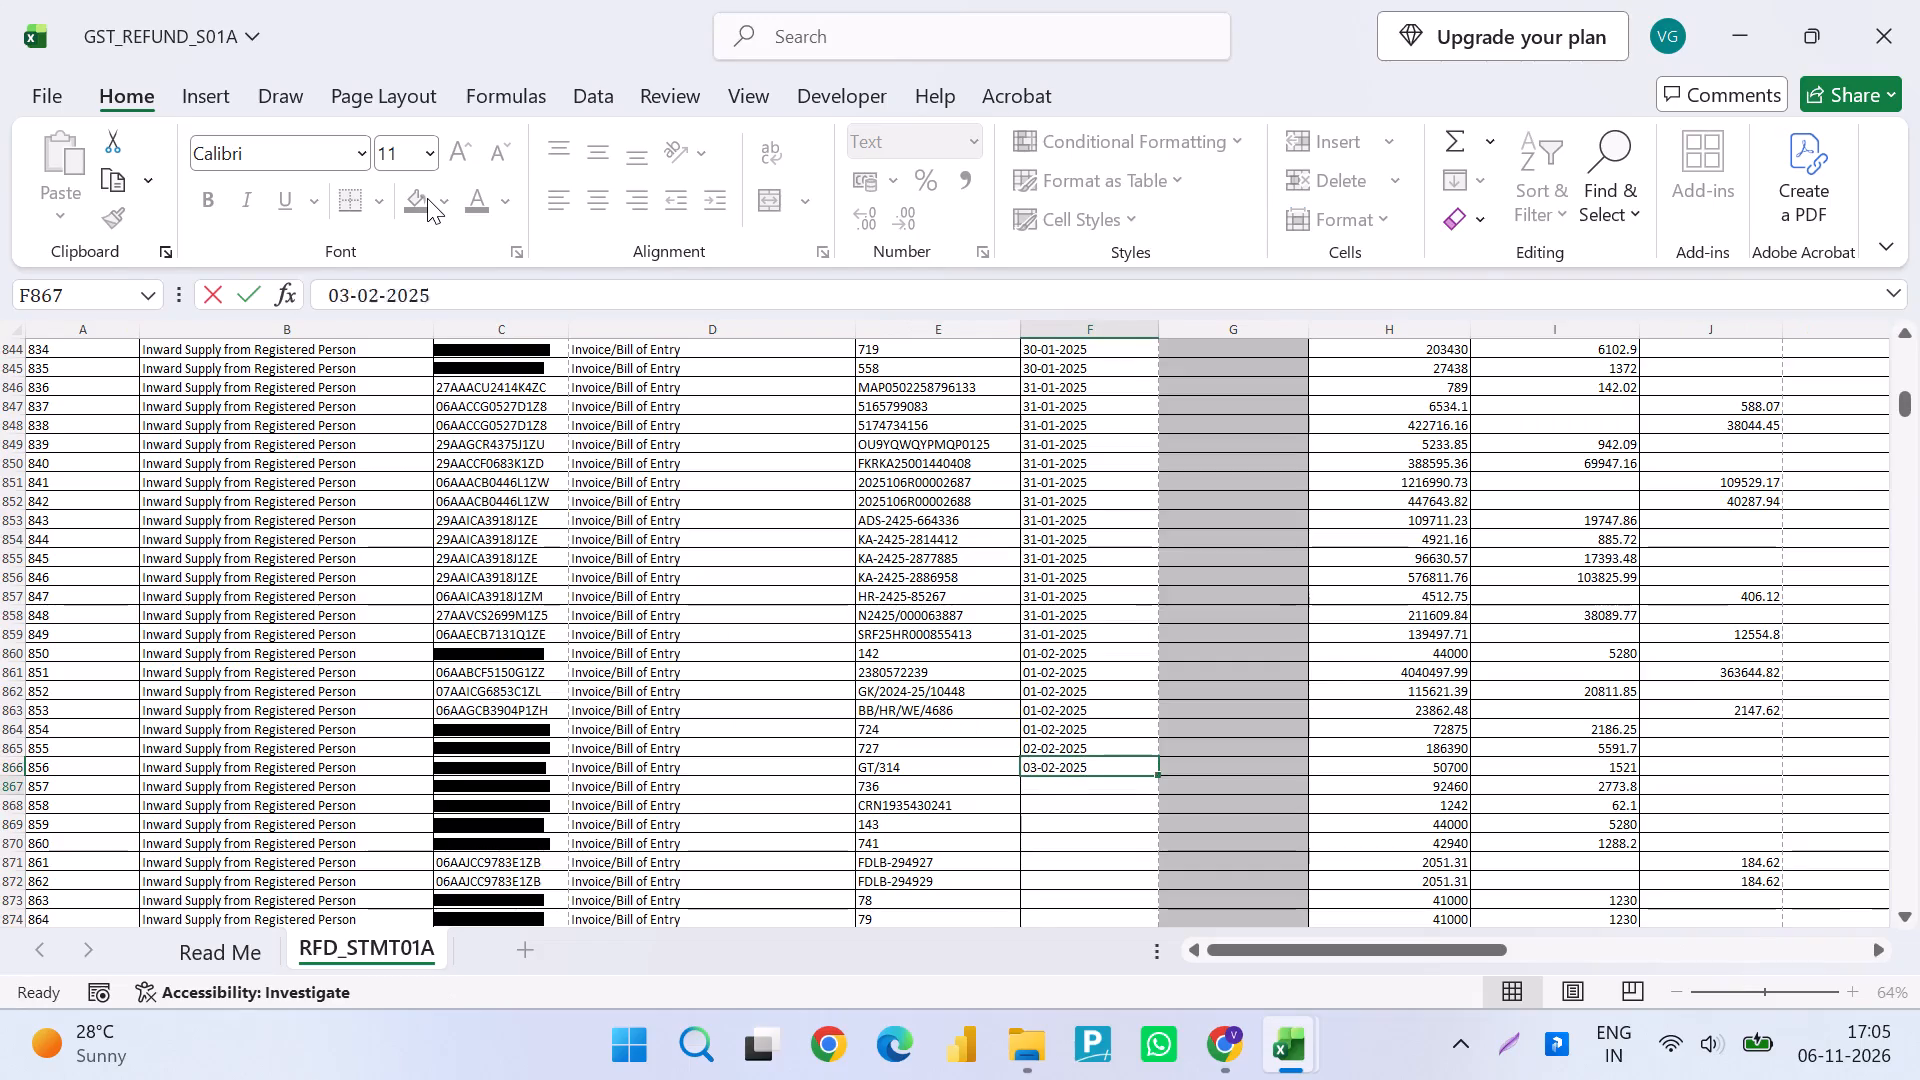
# Set the date in F866, for invoice GT/314, to 04-02-2025.
pyautogui.press('Up')
pyautogui.press('F2')
pyautogui.press('Left')
pyautogui.press('Left')
pyautogui.press('Left')
pyautogui.press('Left')
pyautogui.press('Left')
pyautogui.press('Left')
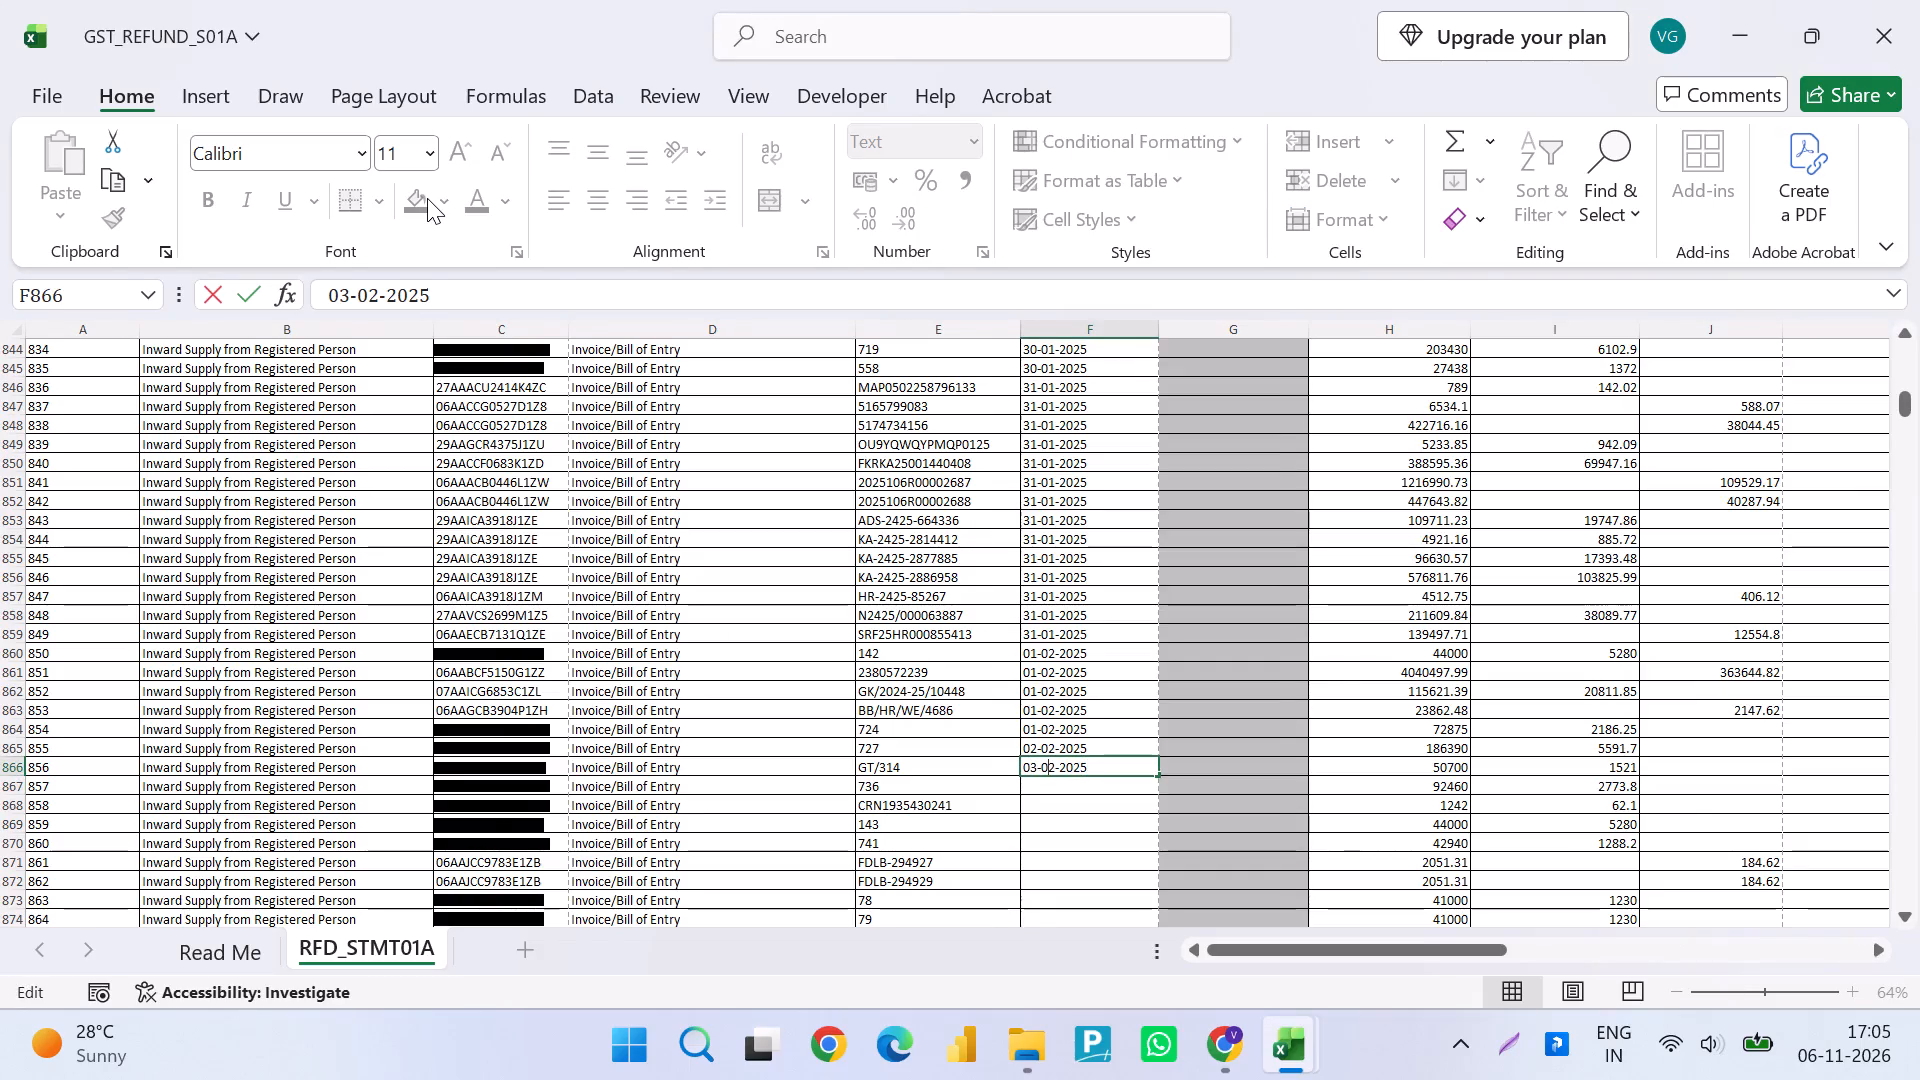
pyautogui.press('Left')
pyautogui.press('Left')
pyautogui.press('BackSpace')
pyautogui.press('4')
pyautogui.press('Return')
# Copy the date down to F867, for invoice 736, change it to 05-02-2025 and save the workbook.
pyautogui.hotkey('ctrl', 'd')
pyautogui.press('F2')
pyautogui.press('Left')
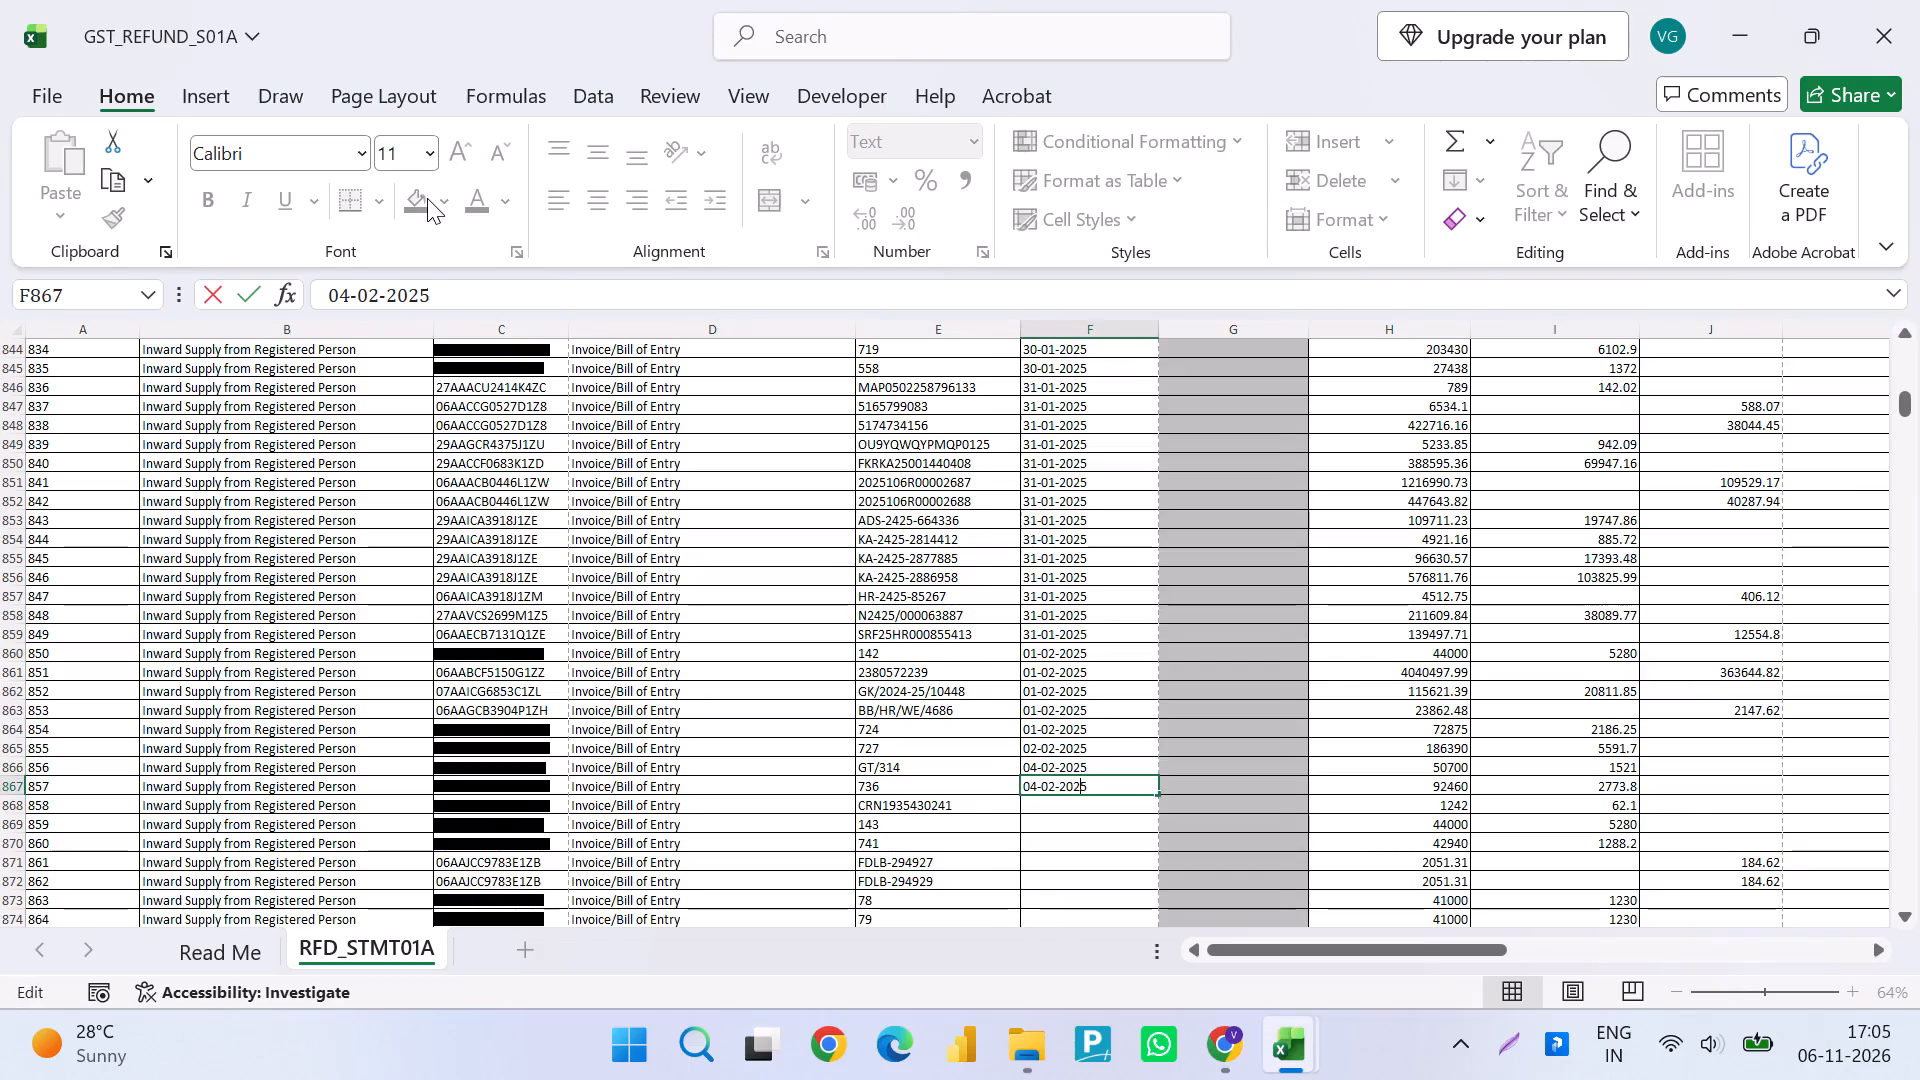
pyautogui.press('Left')
pyautogui.hotkey('ctrl', 'Left')
pyautogui.hotkey('ctrl', 'Left')
pyautogui.press('Left')
pyautogui.press('Left')
pyautogui.press('Left')
pyautogui.press('BackSpace')
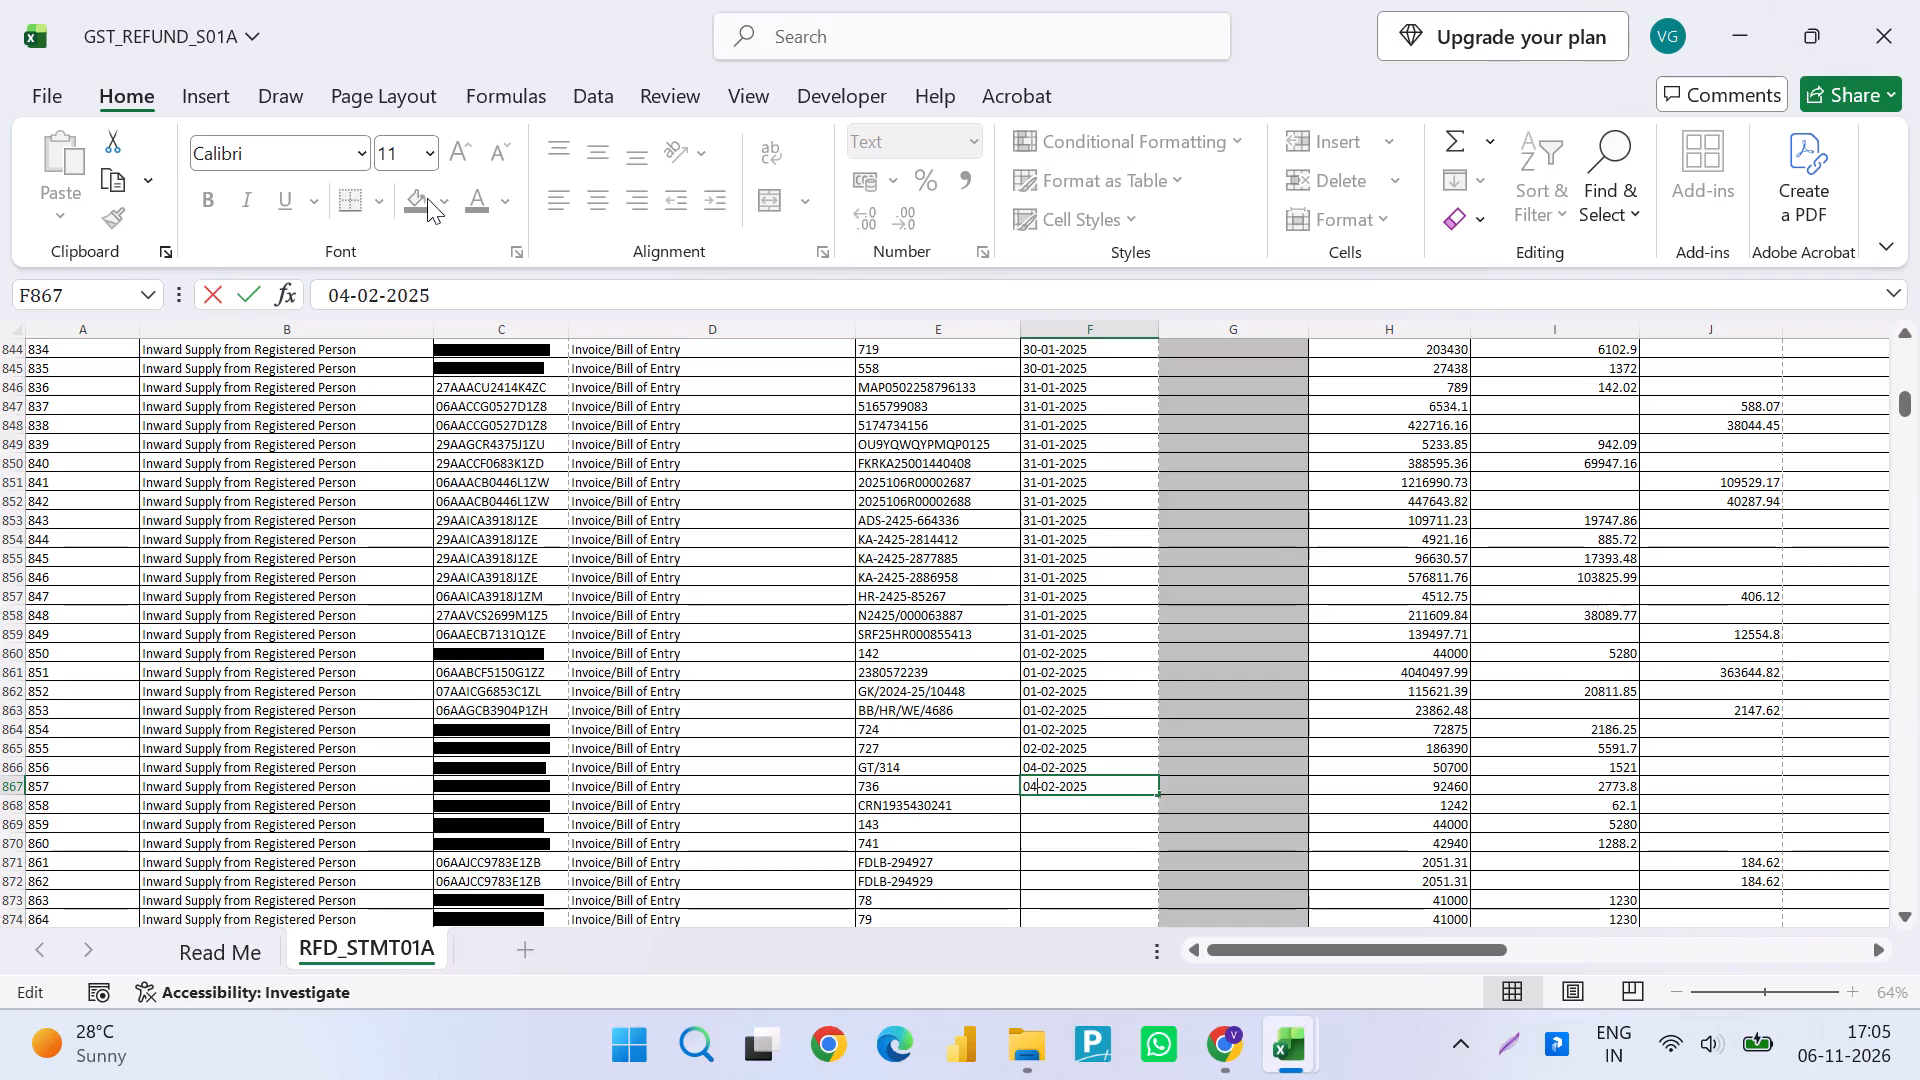
pyautogui.press('5')
pyautogui.press('Return')
pyautogui.hotkey('ctrl', 's')
pyautogui.hotkey('ctrl', 'd')
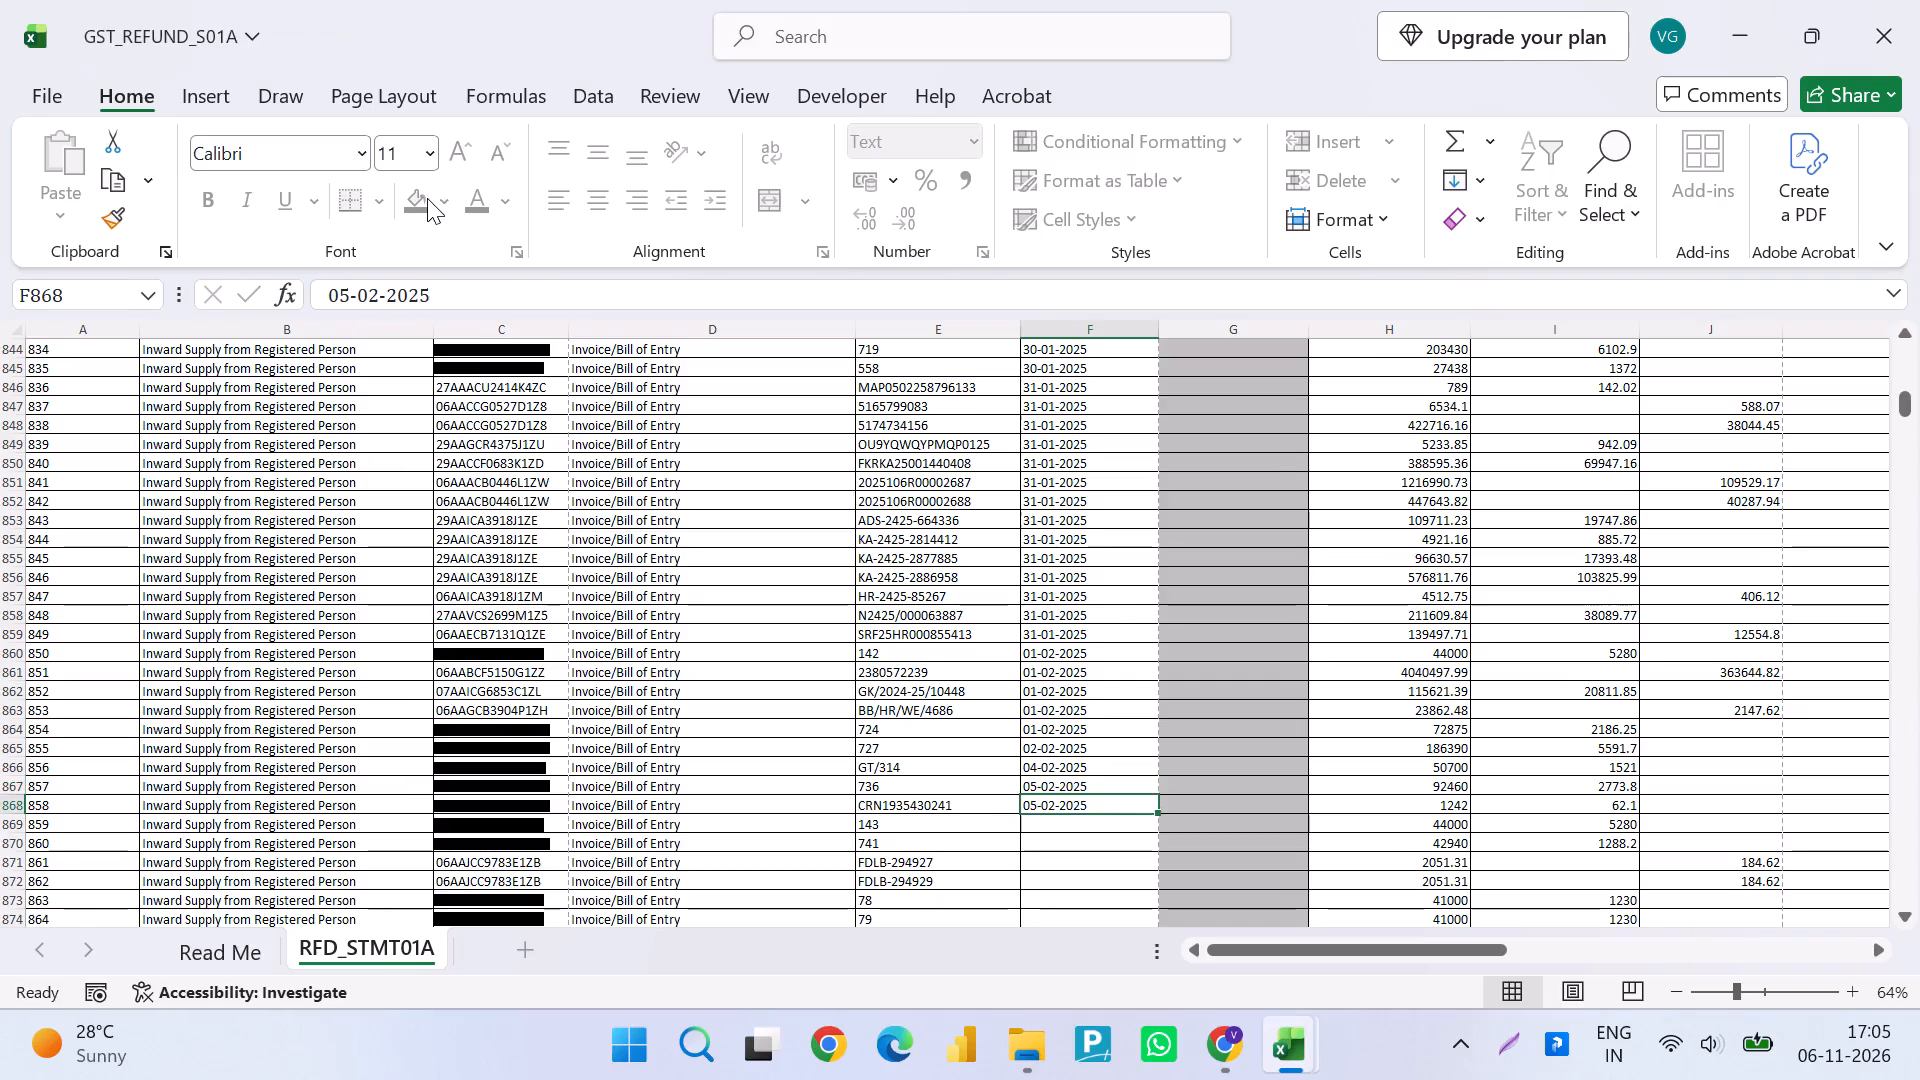
pyautogui.press('F2')
pyautogui.press('Left')
pyautogui.press('Left')
pyautogui.press('Left')
pyautogui.press('Left')
pyautogui.press('Left')
pyautogui.press('Left')
pyautogui.press('Left')
pyautogui.press('Left')
pyautogui.press('BackSpace')
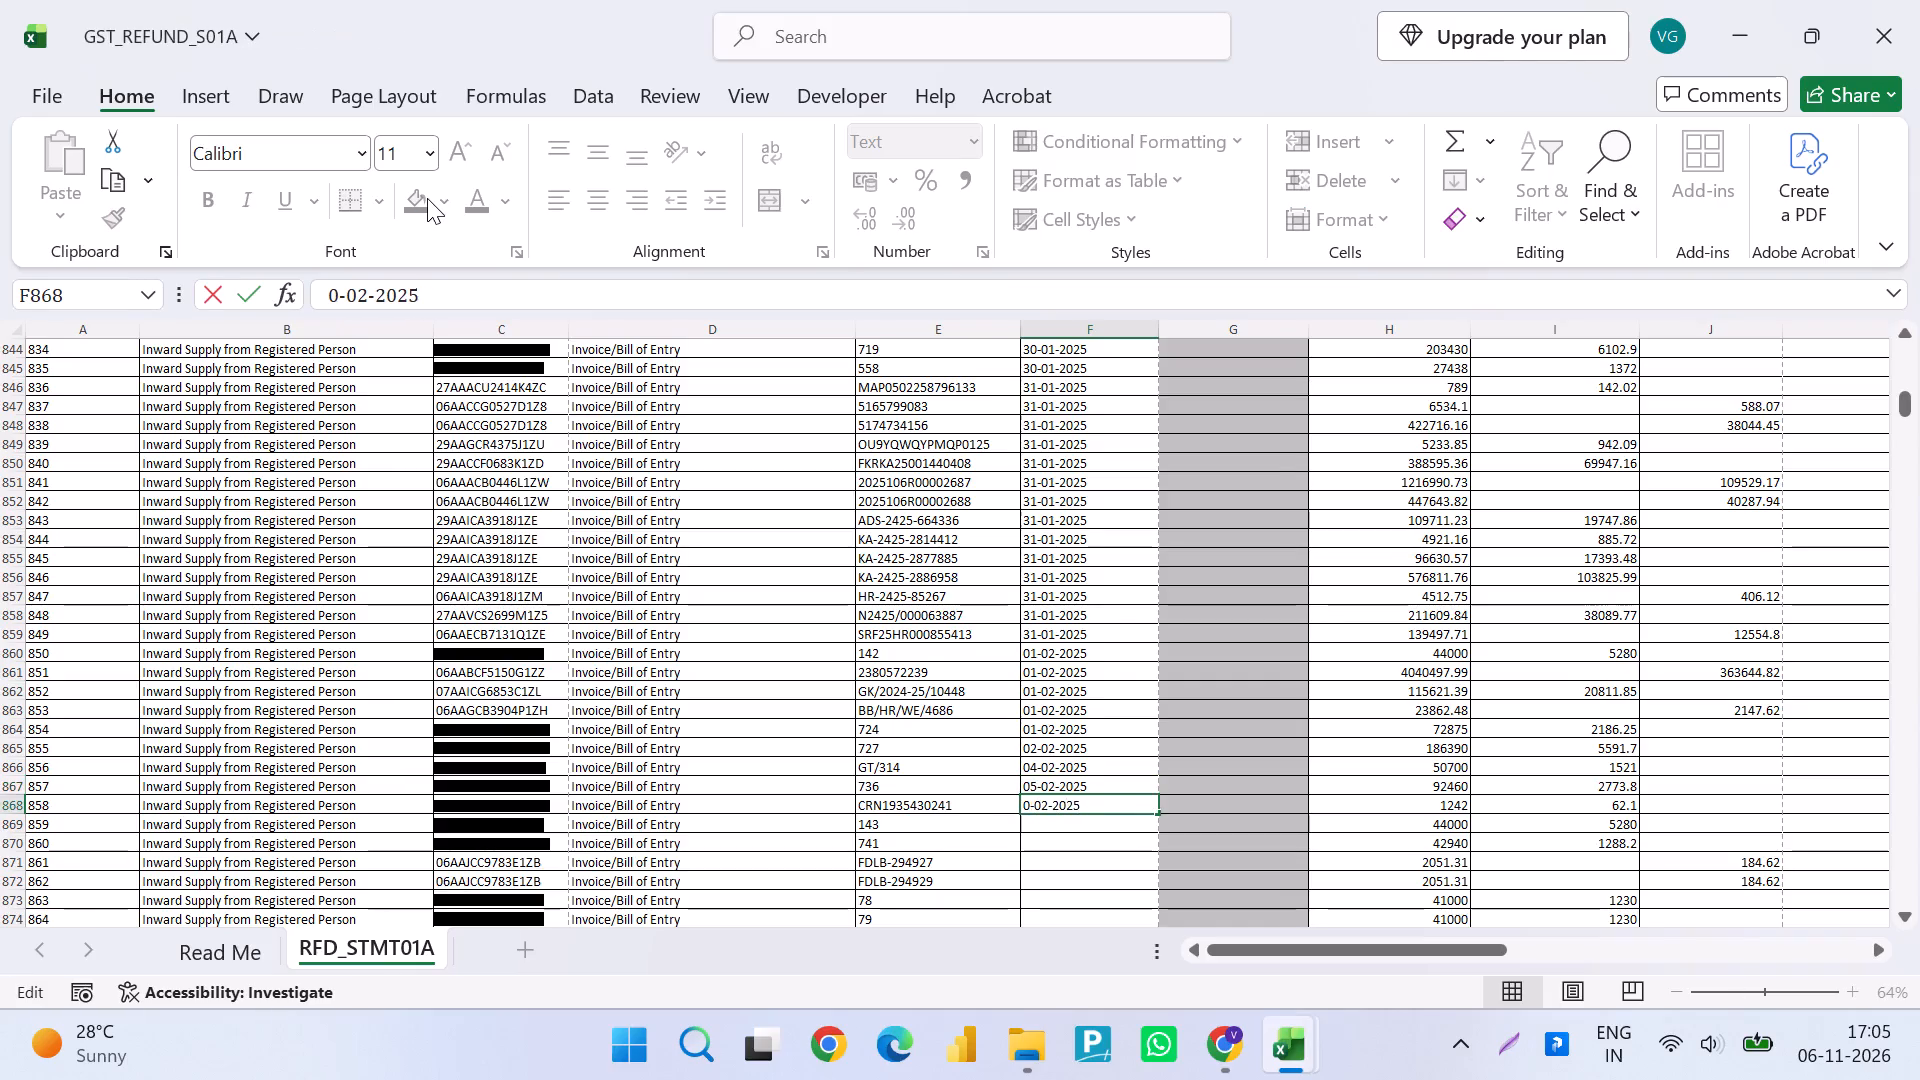
pyautogui.press('6')
pyautogui.press('Return')
pyautogui.hotkey('ctrl', 'd')
# Check the next dates in PURCHASE 24-25, then fill F870 of GST_REFUND_S01A, for invoice 741, with 07-02-2025 and save.
pyautogui.hotkey('alt', 'Tab')
pyautogui.press('Down')
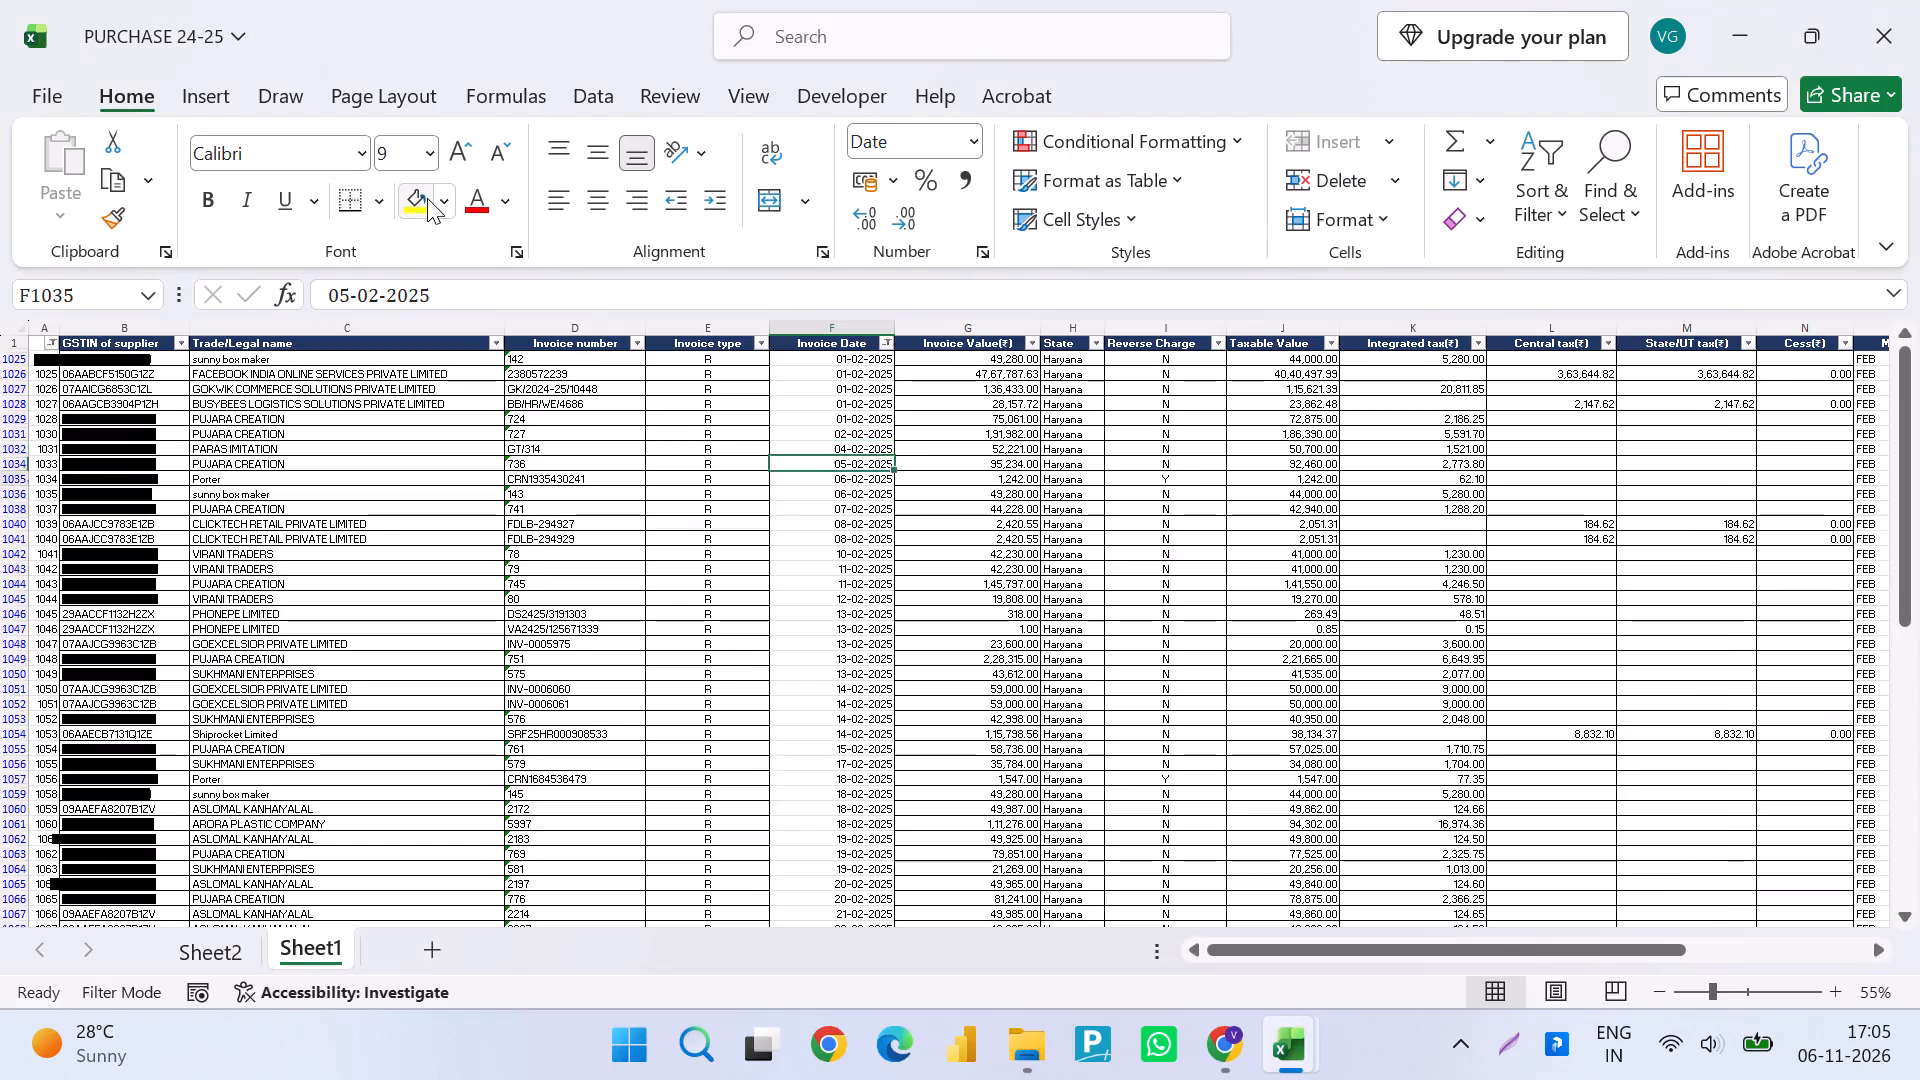
pyautogui.press('Down')
pyautogui.press('Down')
pyautogui.press('Down')
pyautogui.hotkey('alt', 'Tab')
pyautogui.press('Down')
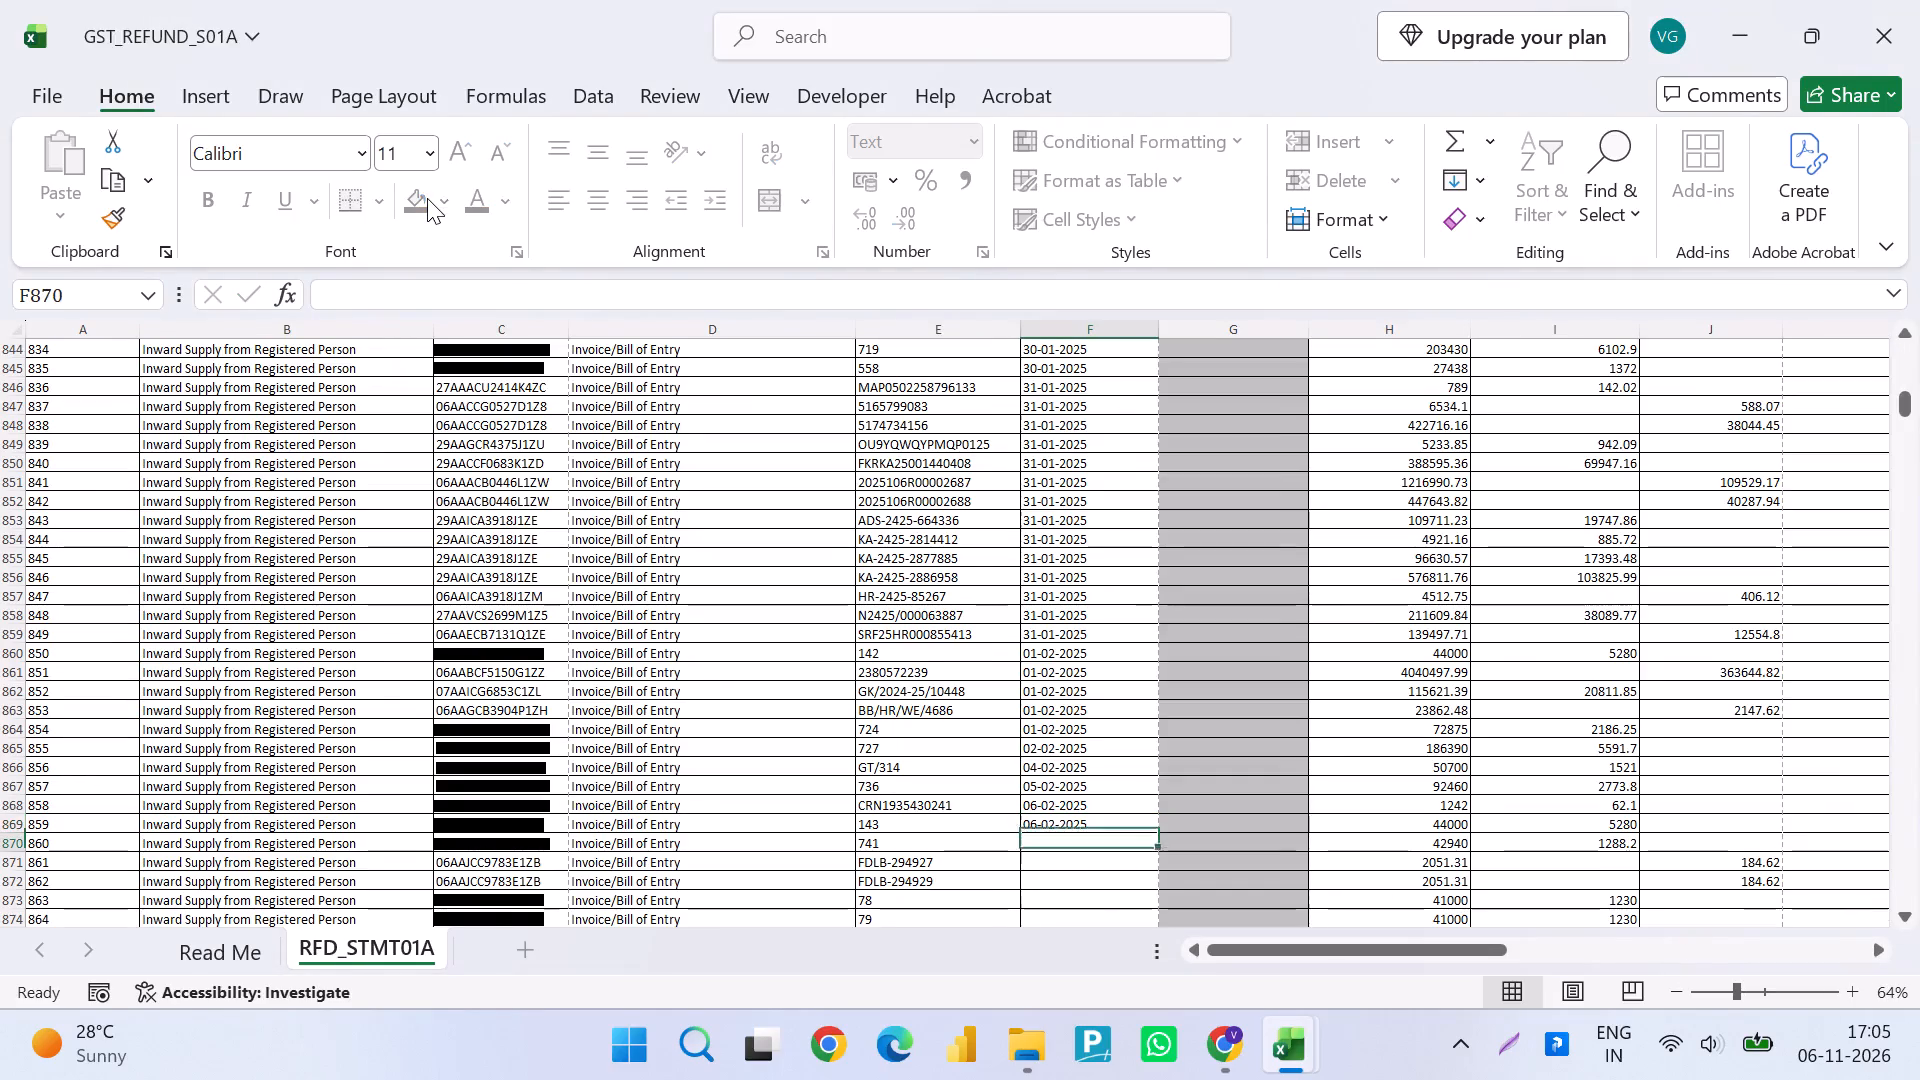
pyautogui.hotkey('ctrl', 's')
pyautogui.hotkey('ctrl', 'd')
pyautogui.press('F2')
pyautogui.press('Left')
pyautogui.hotkey('ctrl', 'Left')
pyautogui.hotkey('ctrl', 'Left')
pyautogui.hotkey('ctrl', 'Left')
pyautogui.hotkey('ctrl', 'Left')
pyautogui.press('BackSpace')
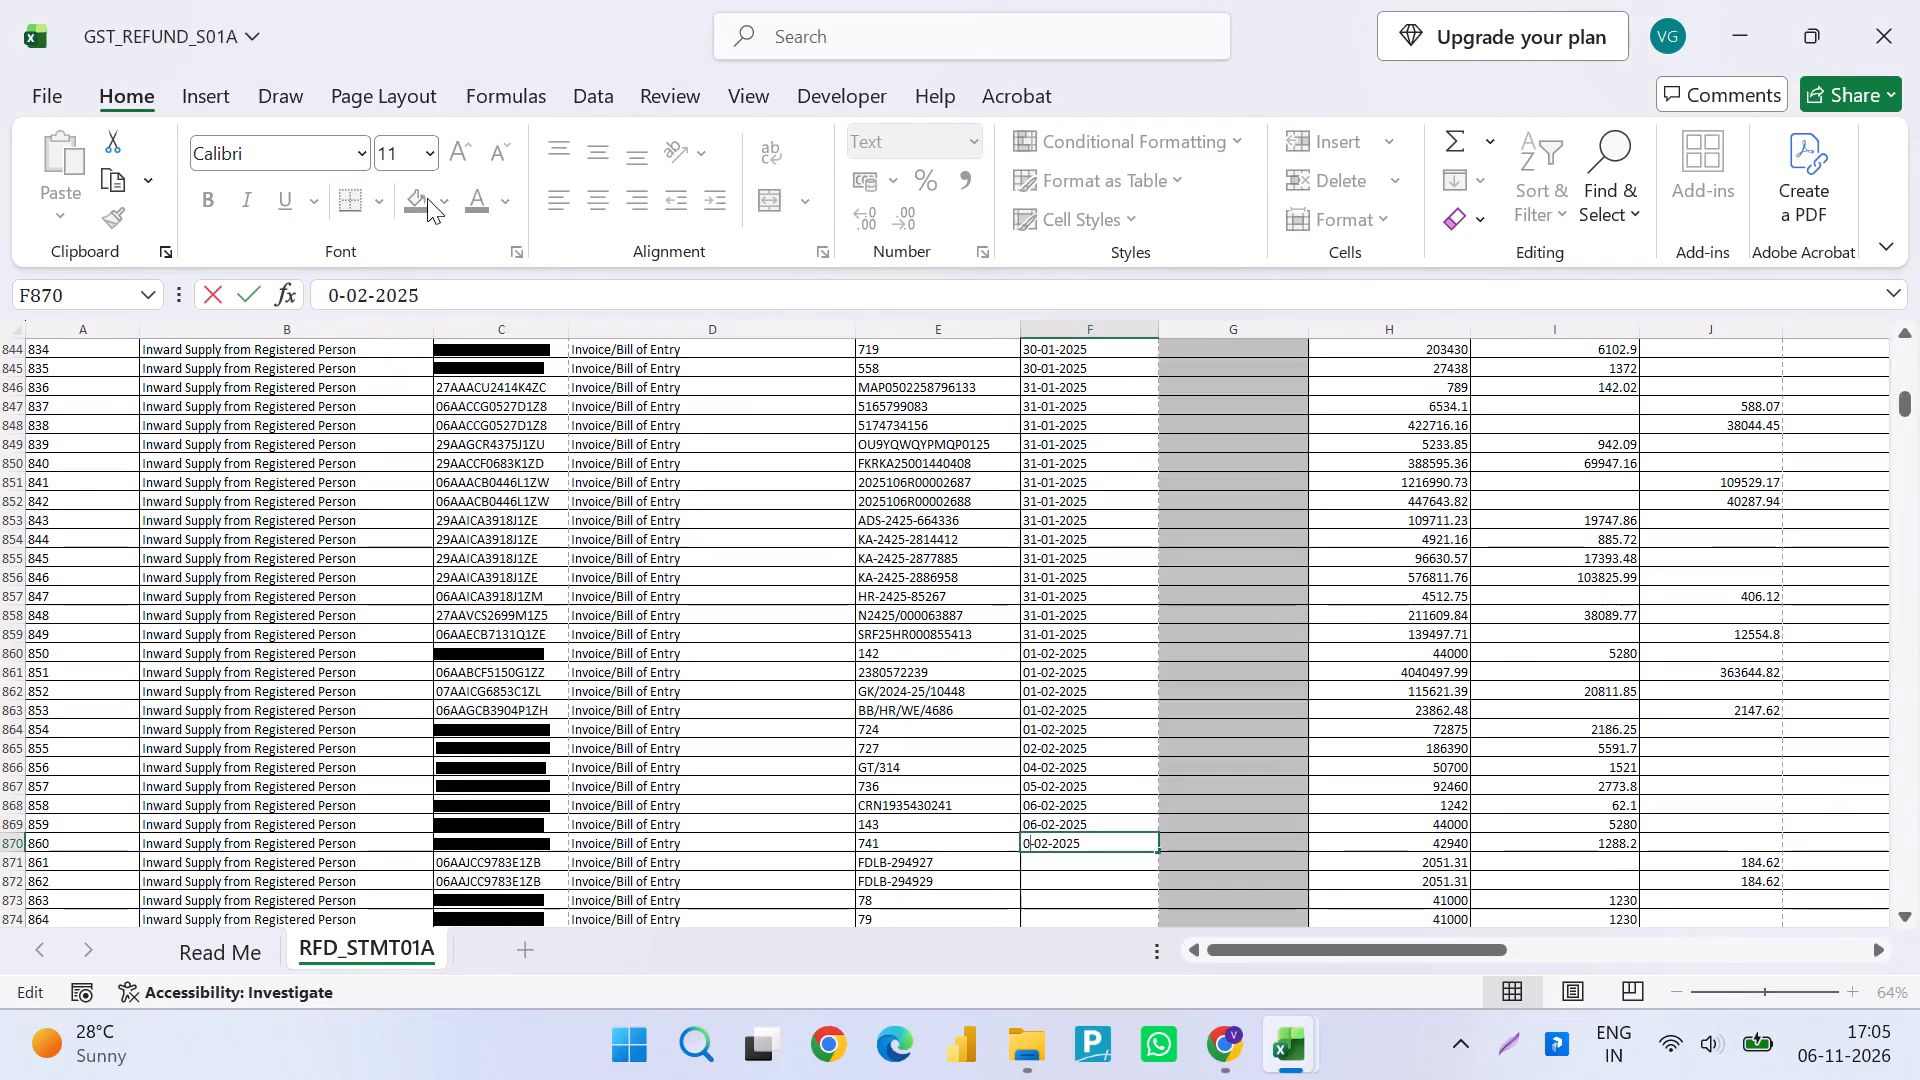
pyautogui.press('7')
pyautogui.press('Return')
pyautogui.hotkey('ctrl', 's')
# Copy the date down to F871, change it to 08-02-2025 for invoice FDLB-294927, and fill it down into F872.
pyautogui.hotkey('ctrl', 'd')
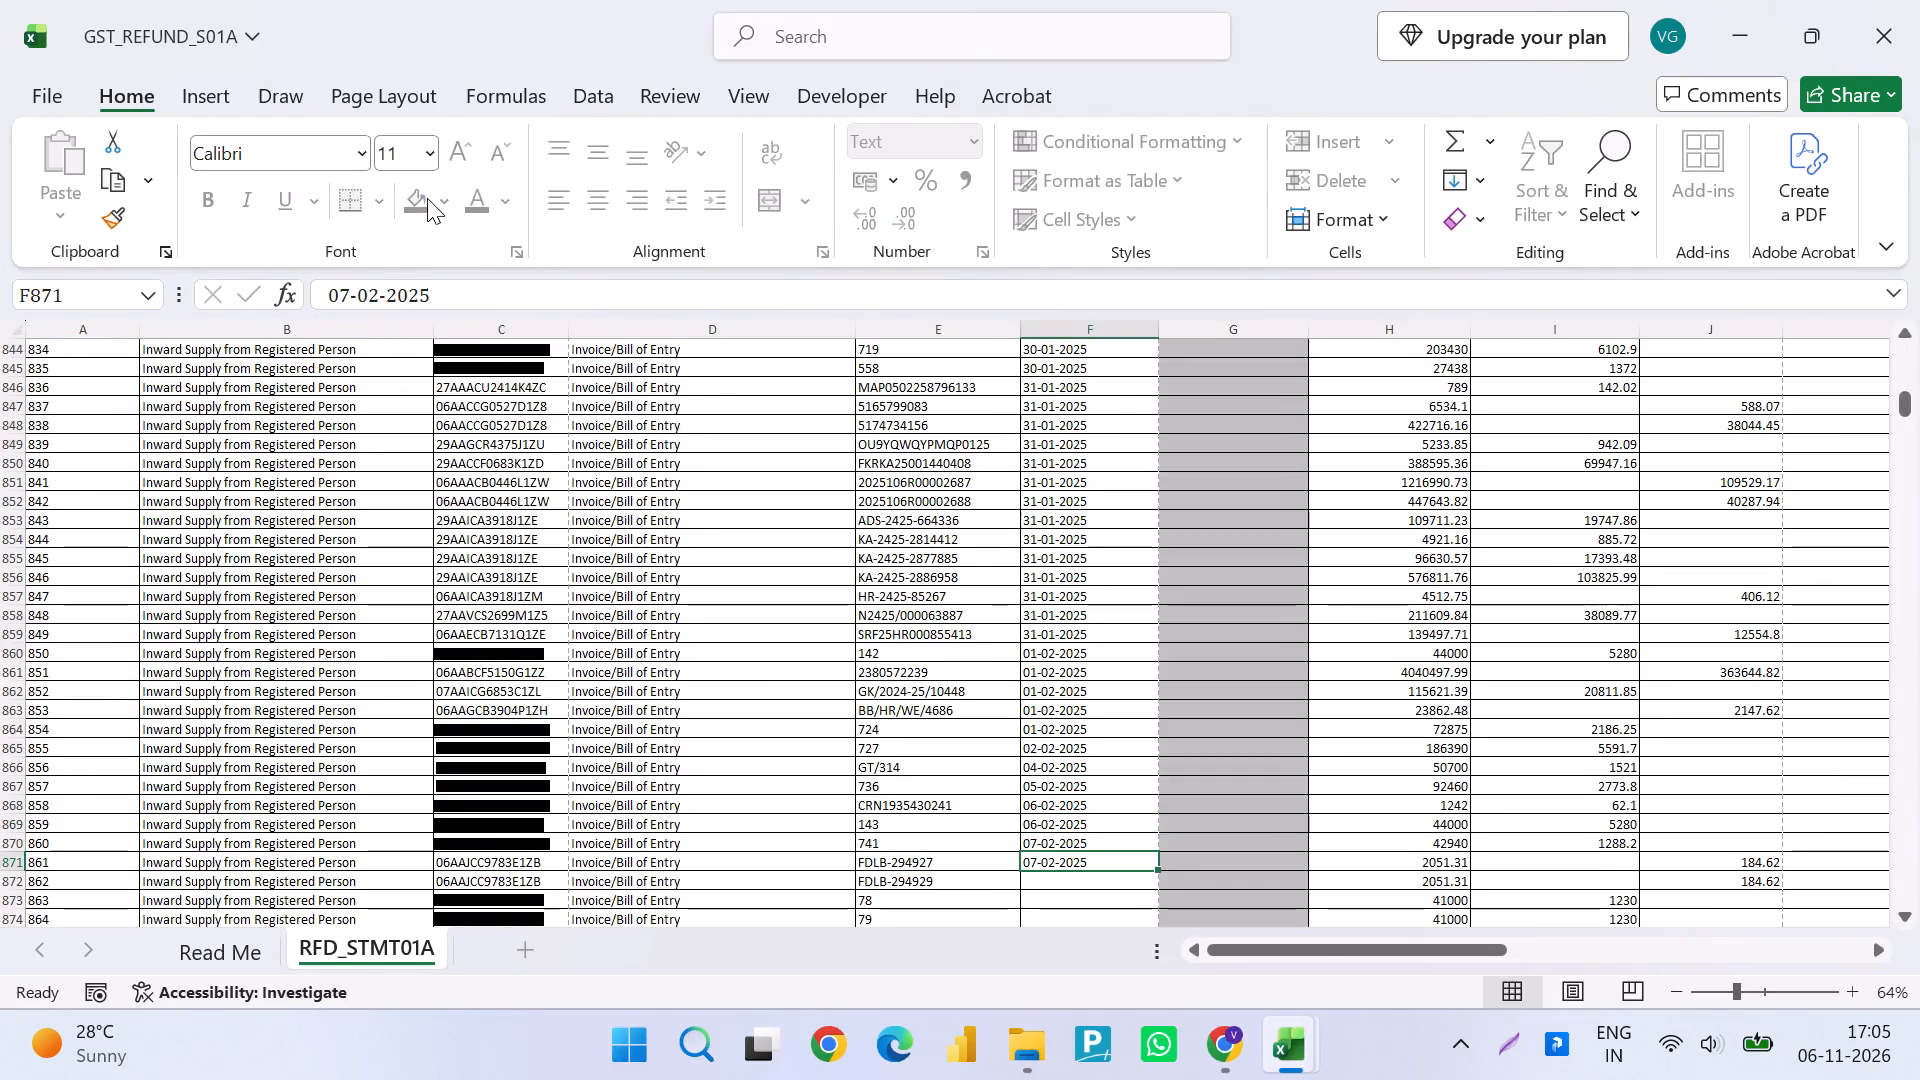
pyautogui.press('F2')
pyautogui.press('Left')
pyautogui.hotkey('ctrl', 'Left')
pyautogui.hotkey('ctrl', 'Left')
pyautogui.hotkey('ctrl', 'Left')
pyautogui.hotkey('ctrl', 'Left')
pyautogui.press('BackSpace')
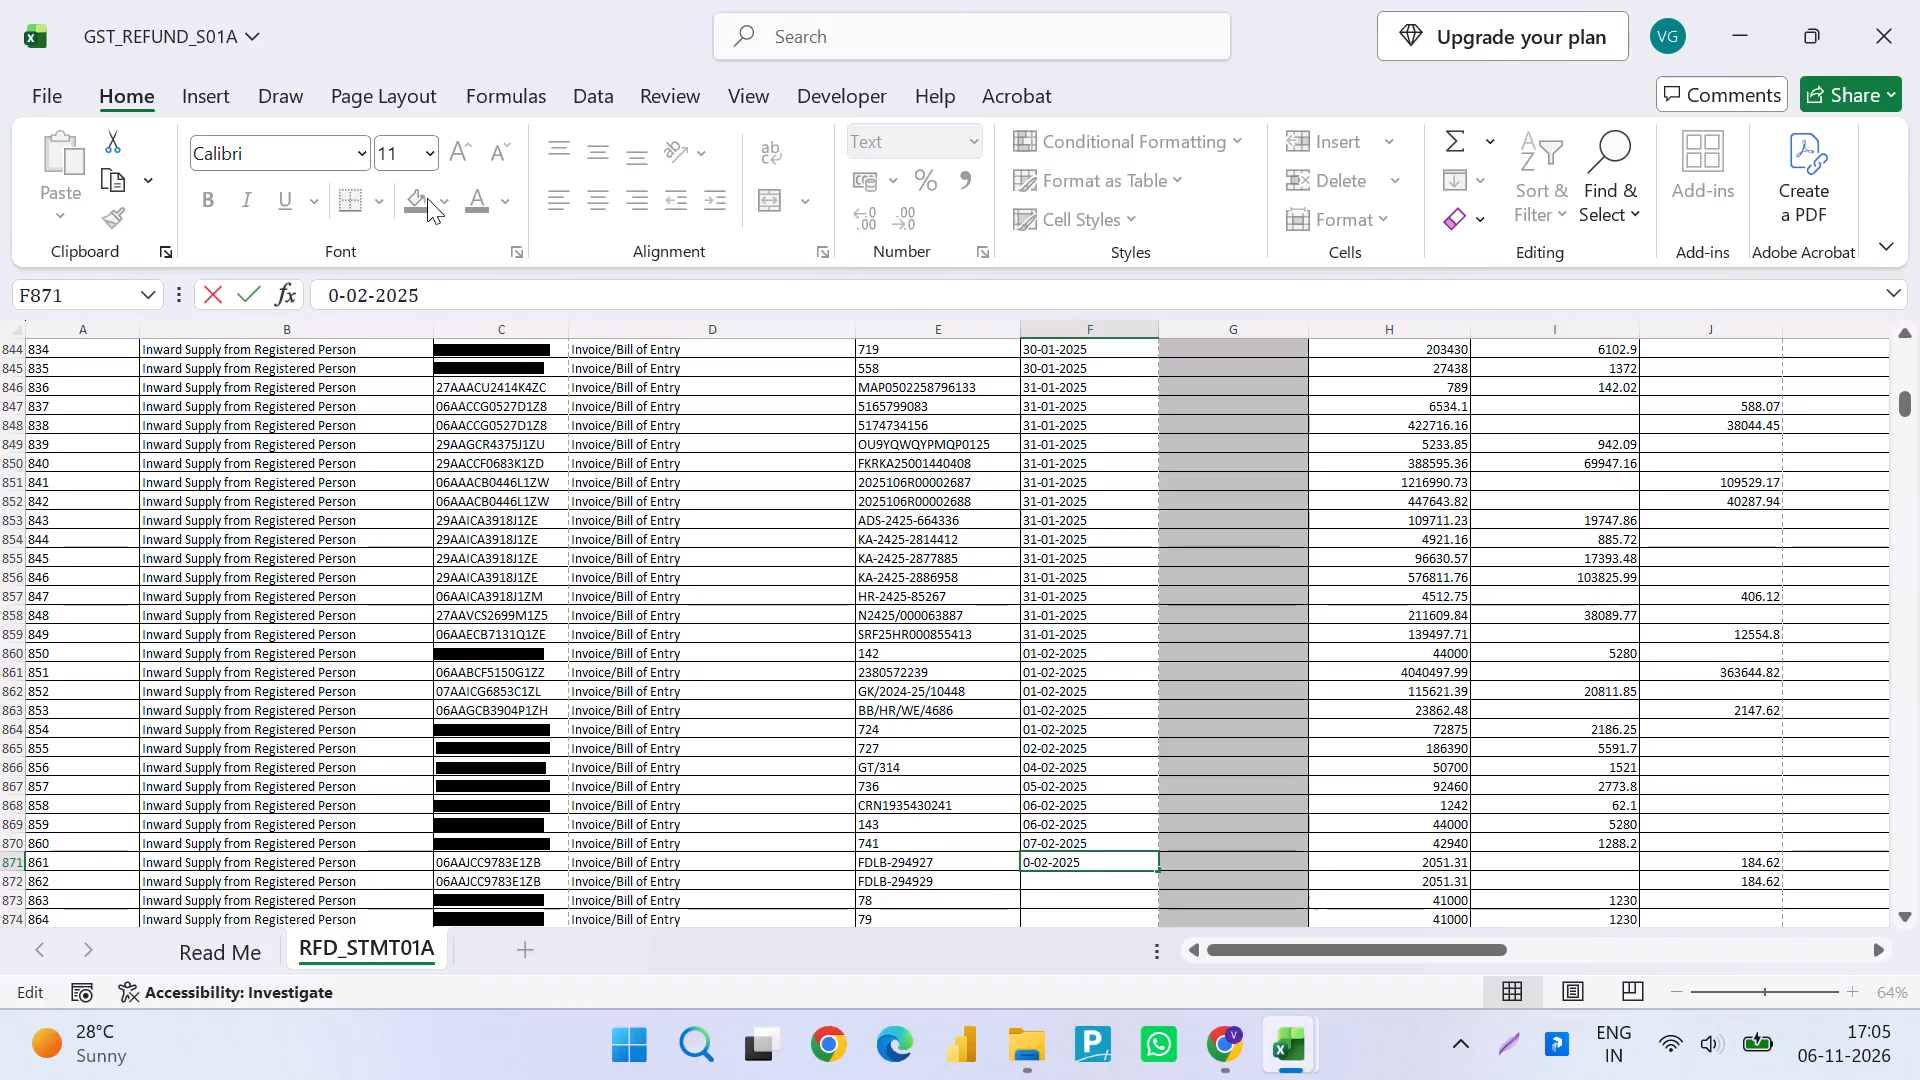
pyautogui.press('8')
pyautogui.press('Return')
pyautogui.hotkey('ctrl', 'd')
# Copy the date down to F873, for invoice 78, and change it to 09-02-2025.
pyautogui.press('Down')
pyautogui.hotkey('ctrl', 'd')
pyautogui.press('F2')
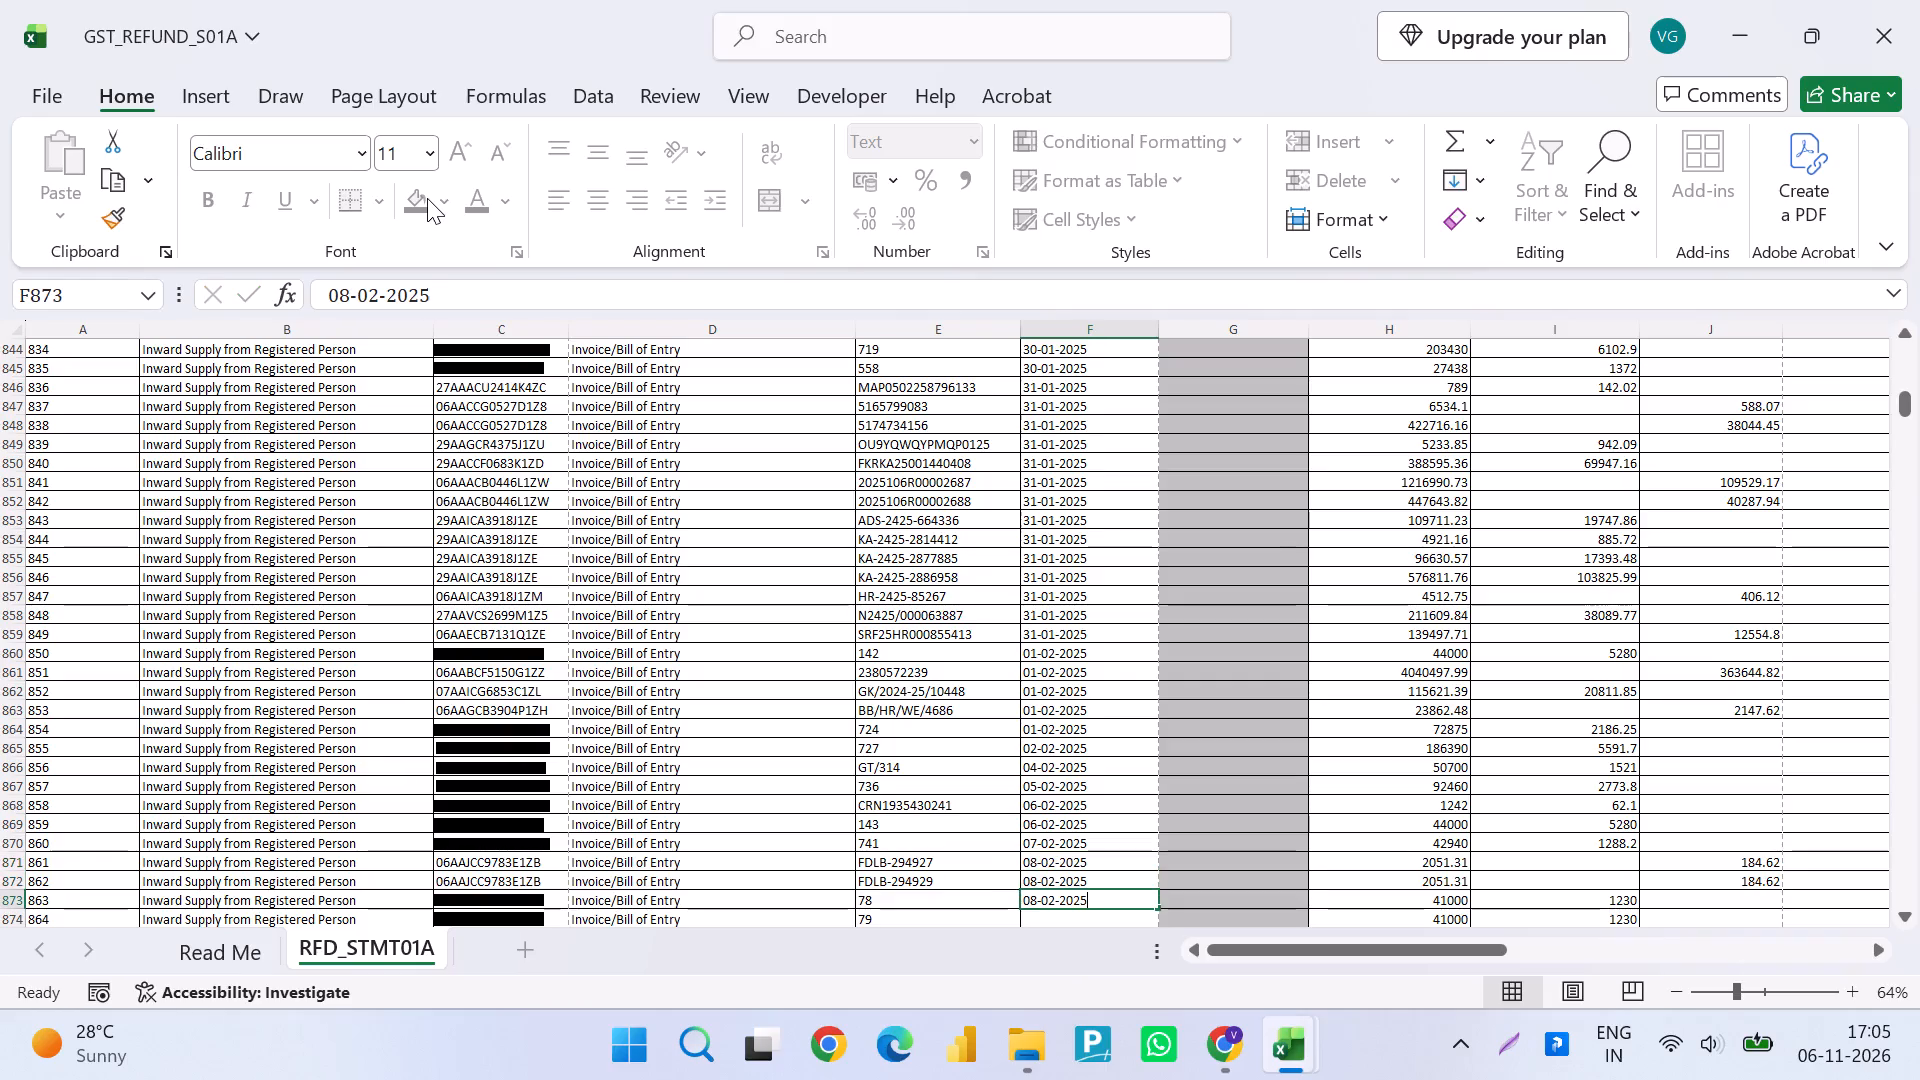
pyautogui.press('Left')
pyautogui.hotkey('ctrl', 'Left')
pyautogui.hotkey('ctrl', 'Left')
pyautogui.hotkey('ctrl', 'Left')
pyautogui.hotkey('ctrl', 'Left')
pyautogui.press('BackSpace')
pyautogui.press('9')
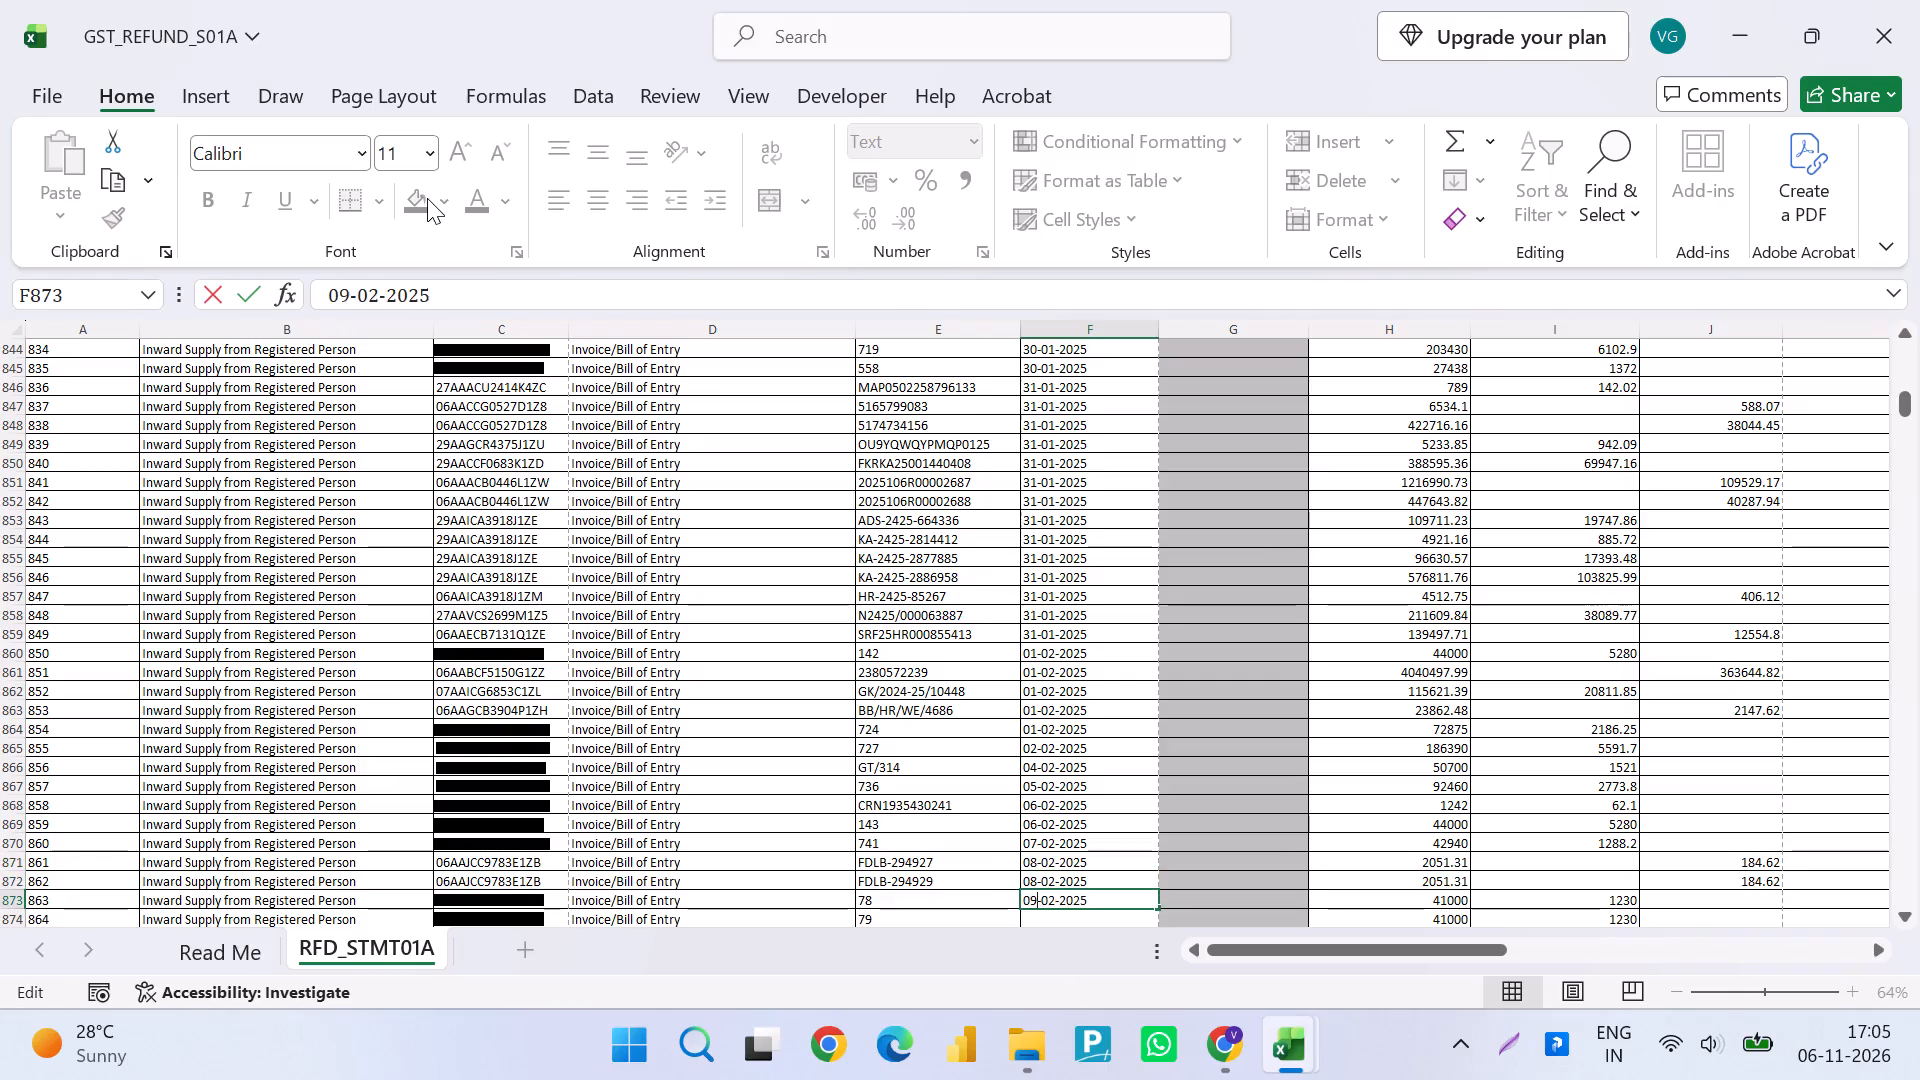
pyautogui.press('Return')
# Check the date of invoice 78 in PURCHASE 24-25, then set F873 in GST_REFUND_S01A to 10-02-2025.
pyautogui.hotkey('alt', 'Tab')
pyautogui.press('Down')
pyautogui.press('Down')
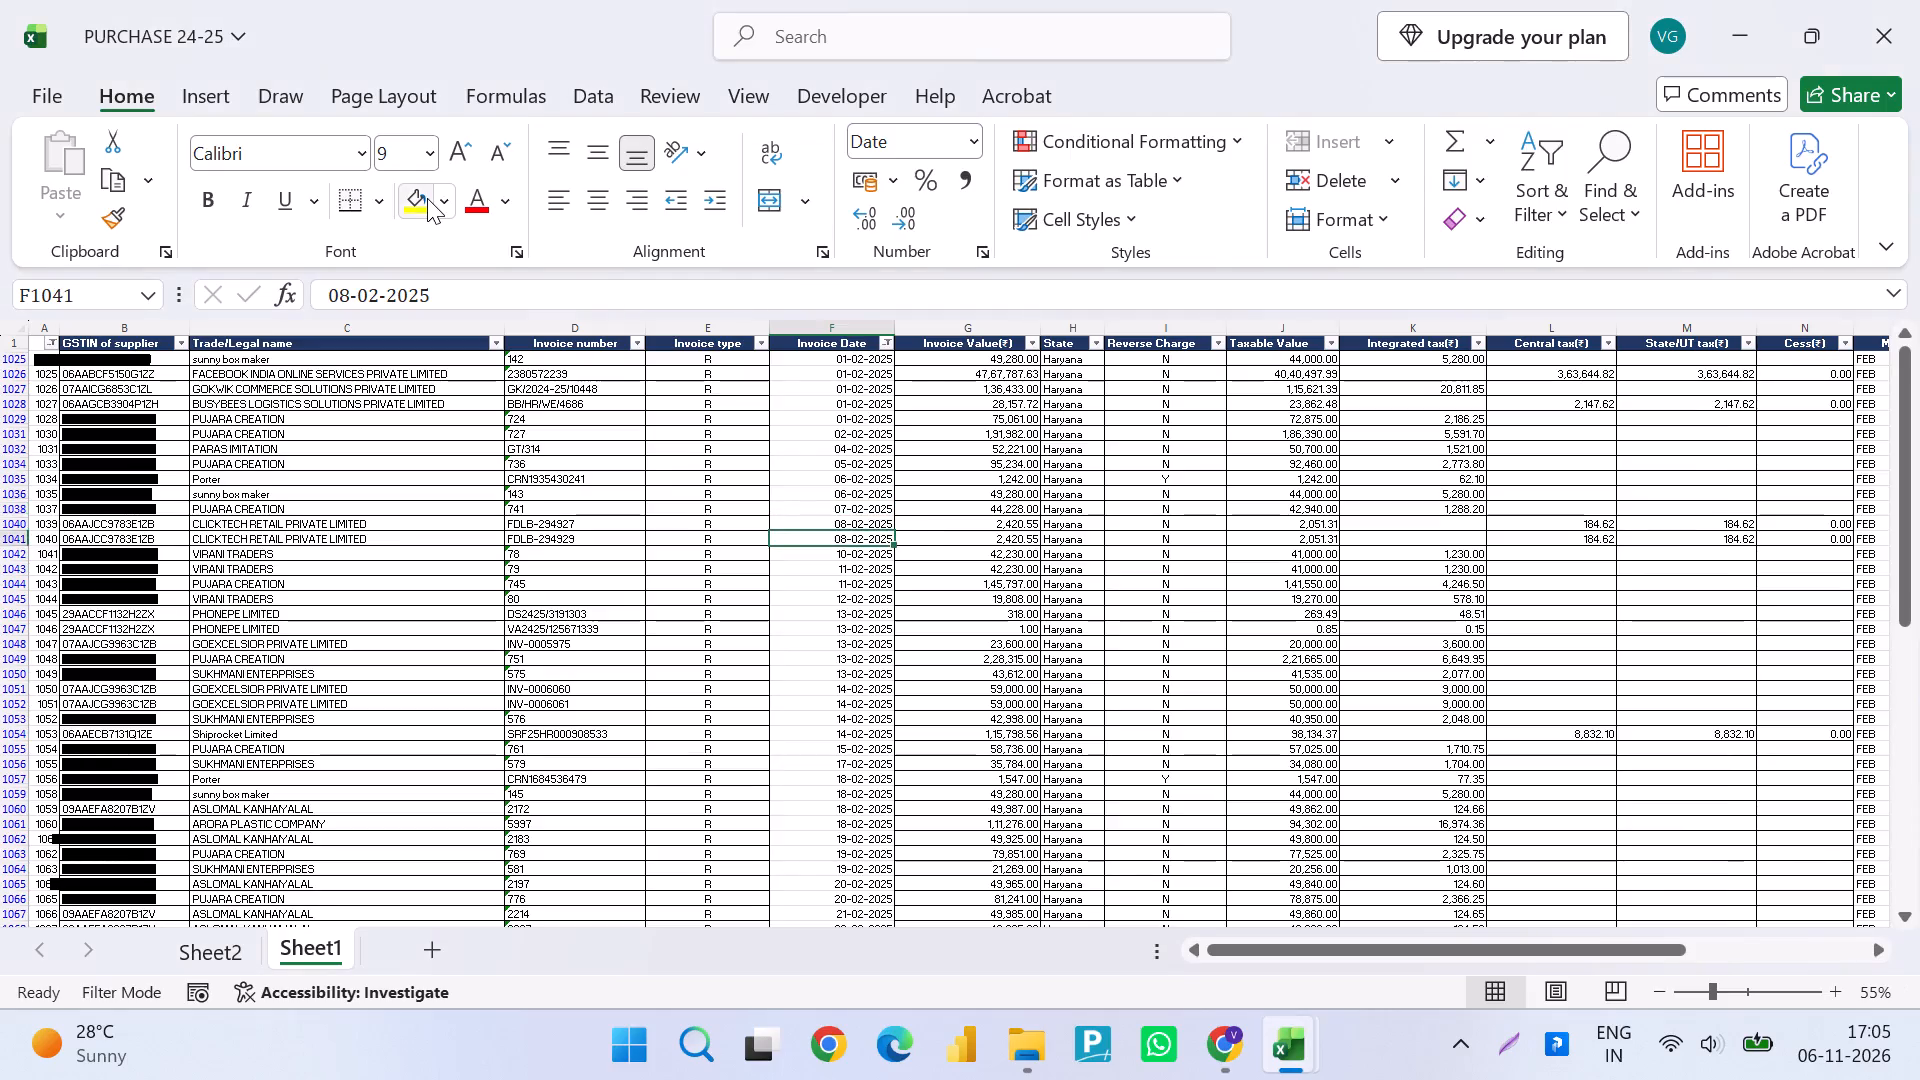
pyautogui.press('Down')
pyautogui.press('Down')
pyautogui.press('Down')
pyautogui.hotkey('alt', 'Tab')
pyautogui.press('Up')
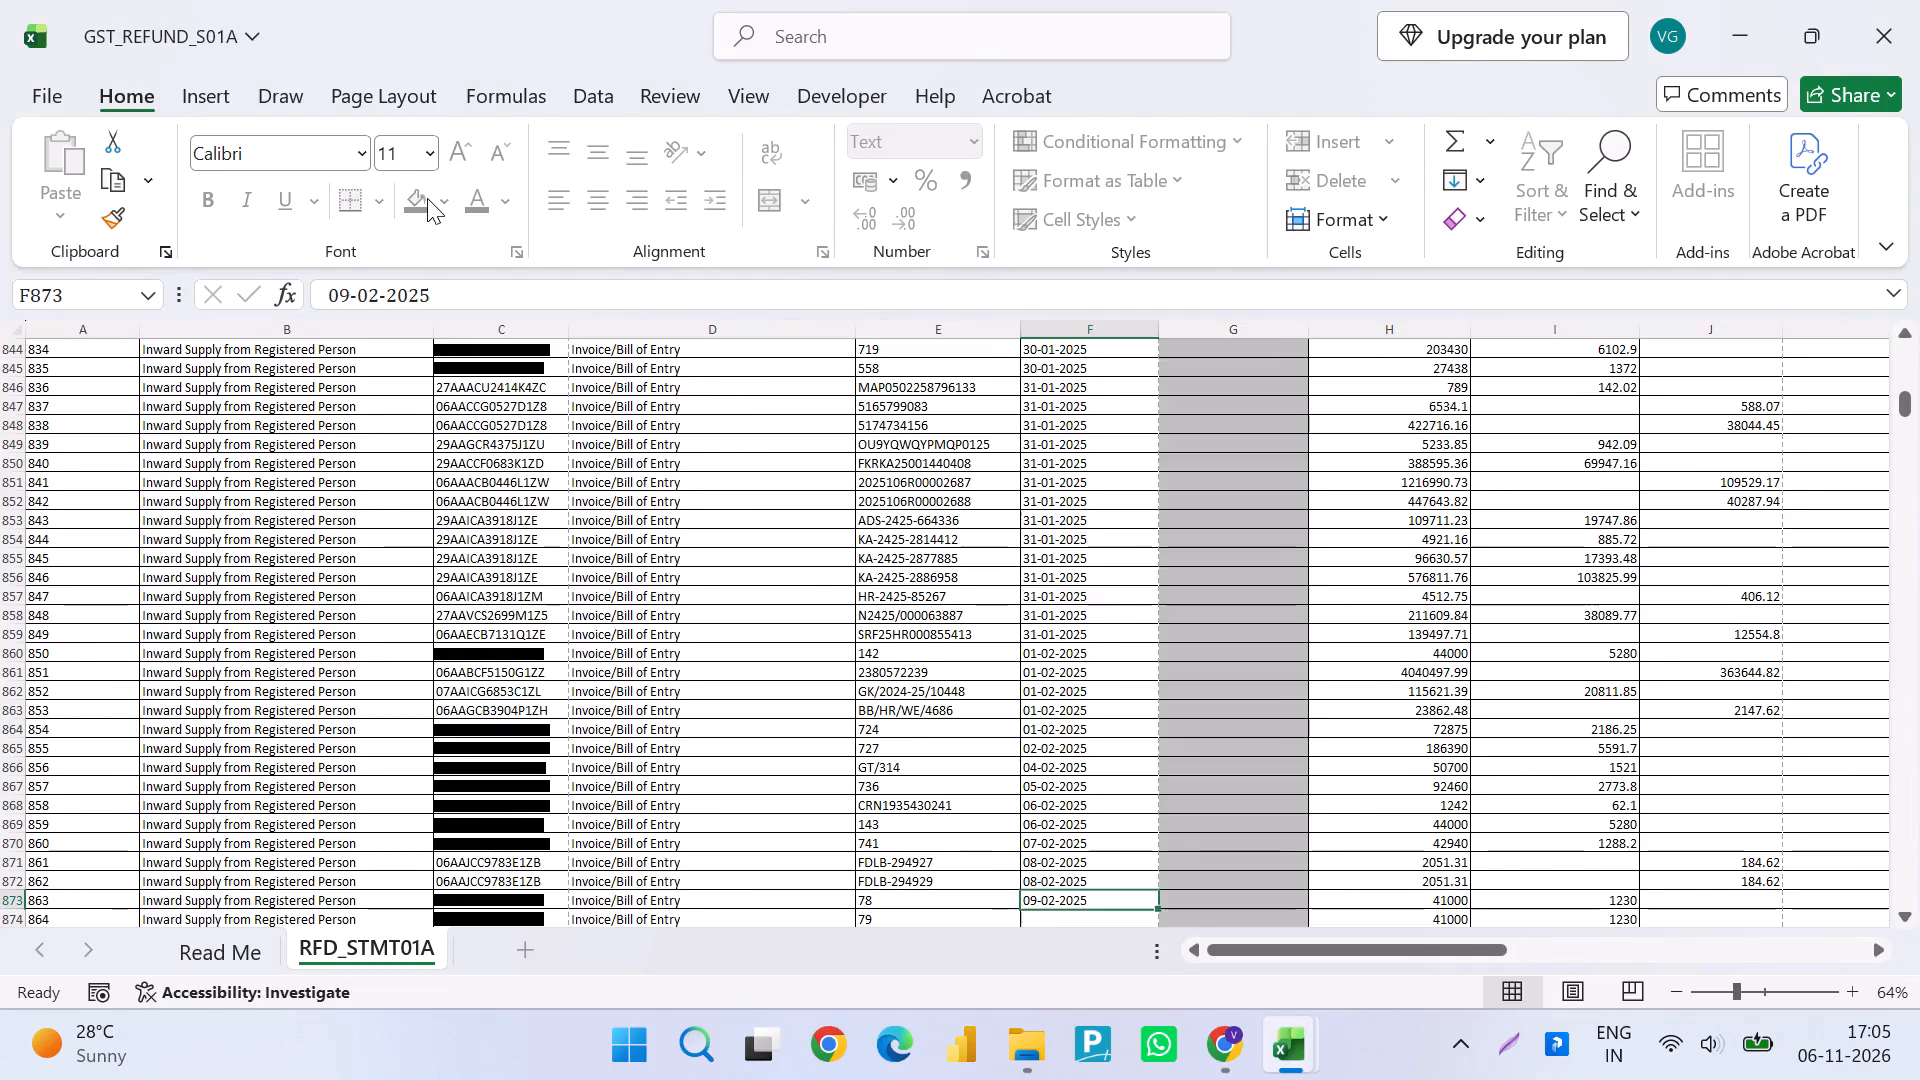
pyautogui.press('F2')
pyautogui.hotkey('ctrl', 'Left')
pyautogui.hotkey('ctrl', 'Left')
pyautogui.hotkey('ctrl', 'Left')
pyautogui.hotkey('ctrl', 'Left')
pyautogui.hotkey('shift', 'Right')
pyautogui.hotkey('shift', 'Left')
pyautogui.hotkey('shift', 'Left')
pyautogui.hotkey('shift', 'Left')
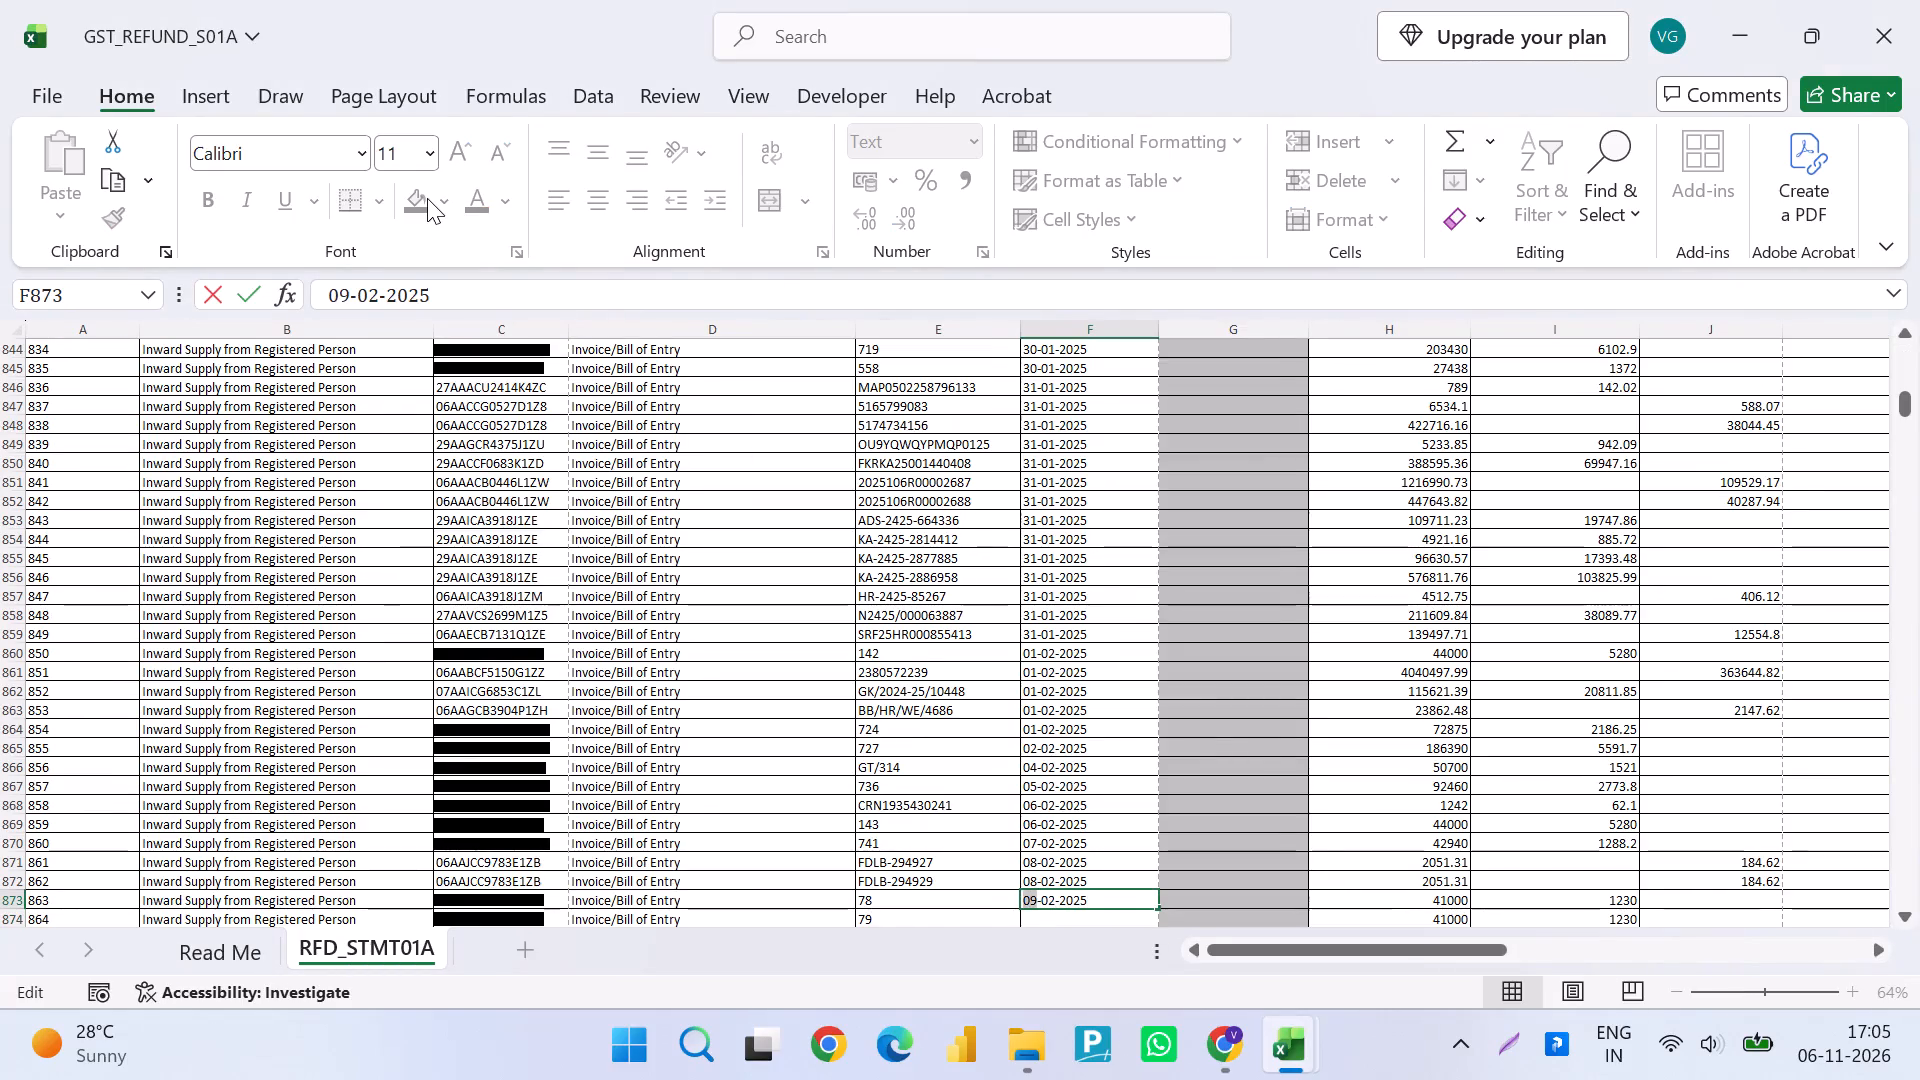
pyautogui.write('10')
pyautogui.press('Return')
# Copy the date down to F874, change it to 11-02-2025 for invoice 79, and fill it down into F875.
pyautogui.hotkey('ctrl', 'd')
pyautogui.press('F2')
pyautogui.press('Left')
pyautogui.hotkey('ctrl', 'Left')
pyautogui.hotkey('ctrl', 'Left')
pyautogui.hotkey('ctrl', 'Left')
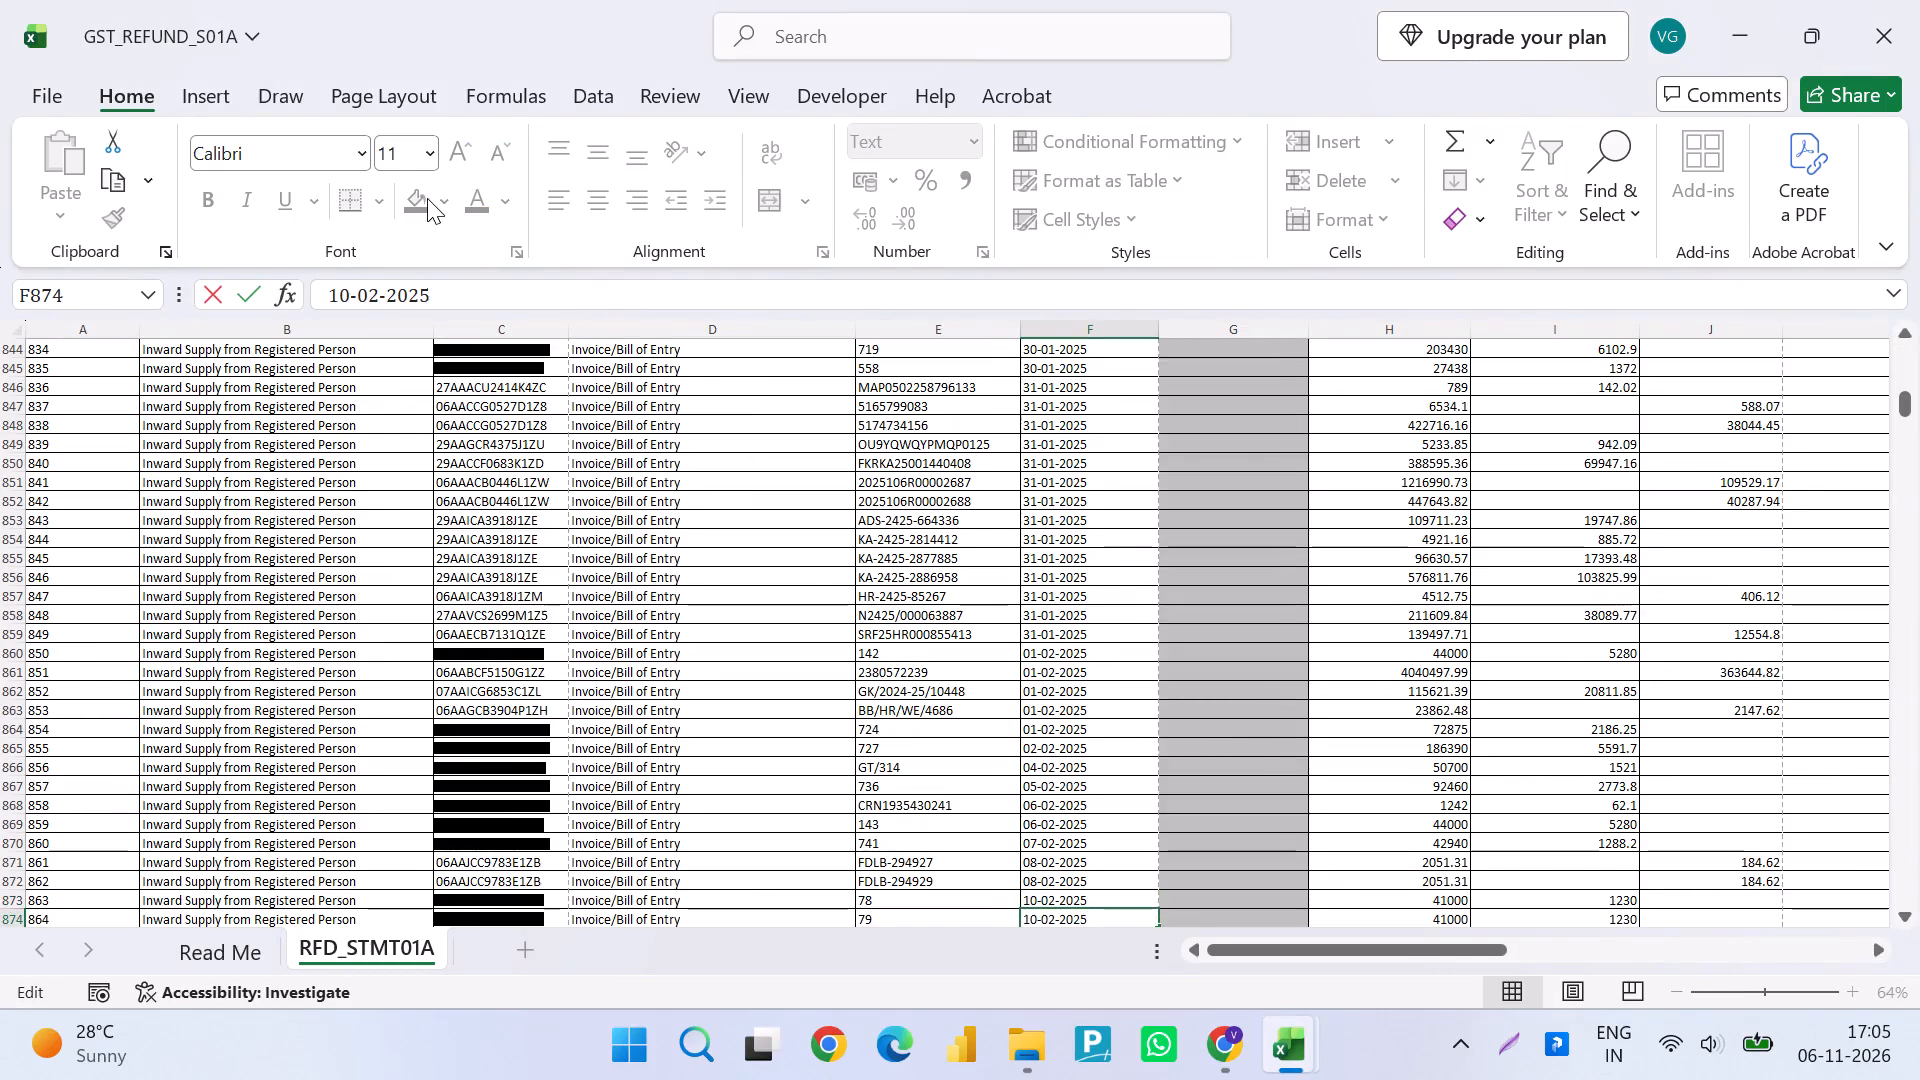
pyautogui.hotkey('ctrl', 'Left')
pyautogui.press('BackSpace')
pyautogui.press('1')
pyautogui.press('Return')
pyautogui.hotkey('ctrl', 'd')
# Examine the invoice dates that follow row 1044 in PURCHASE 24-25, through row 1050.
pyautogui.hotkey('alt', 'Tab')
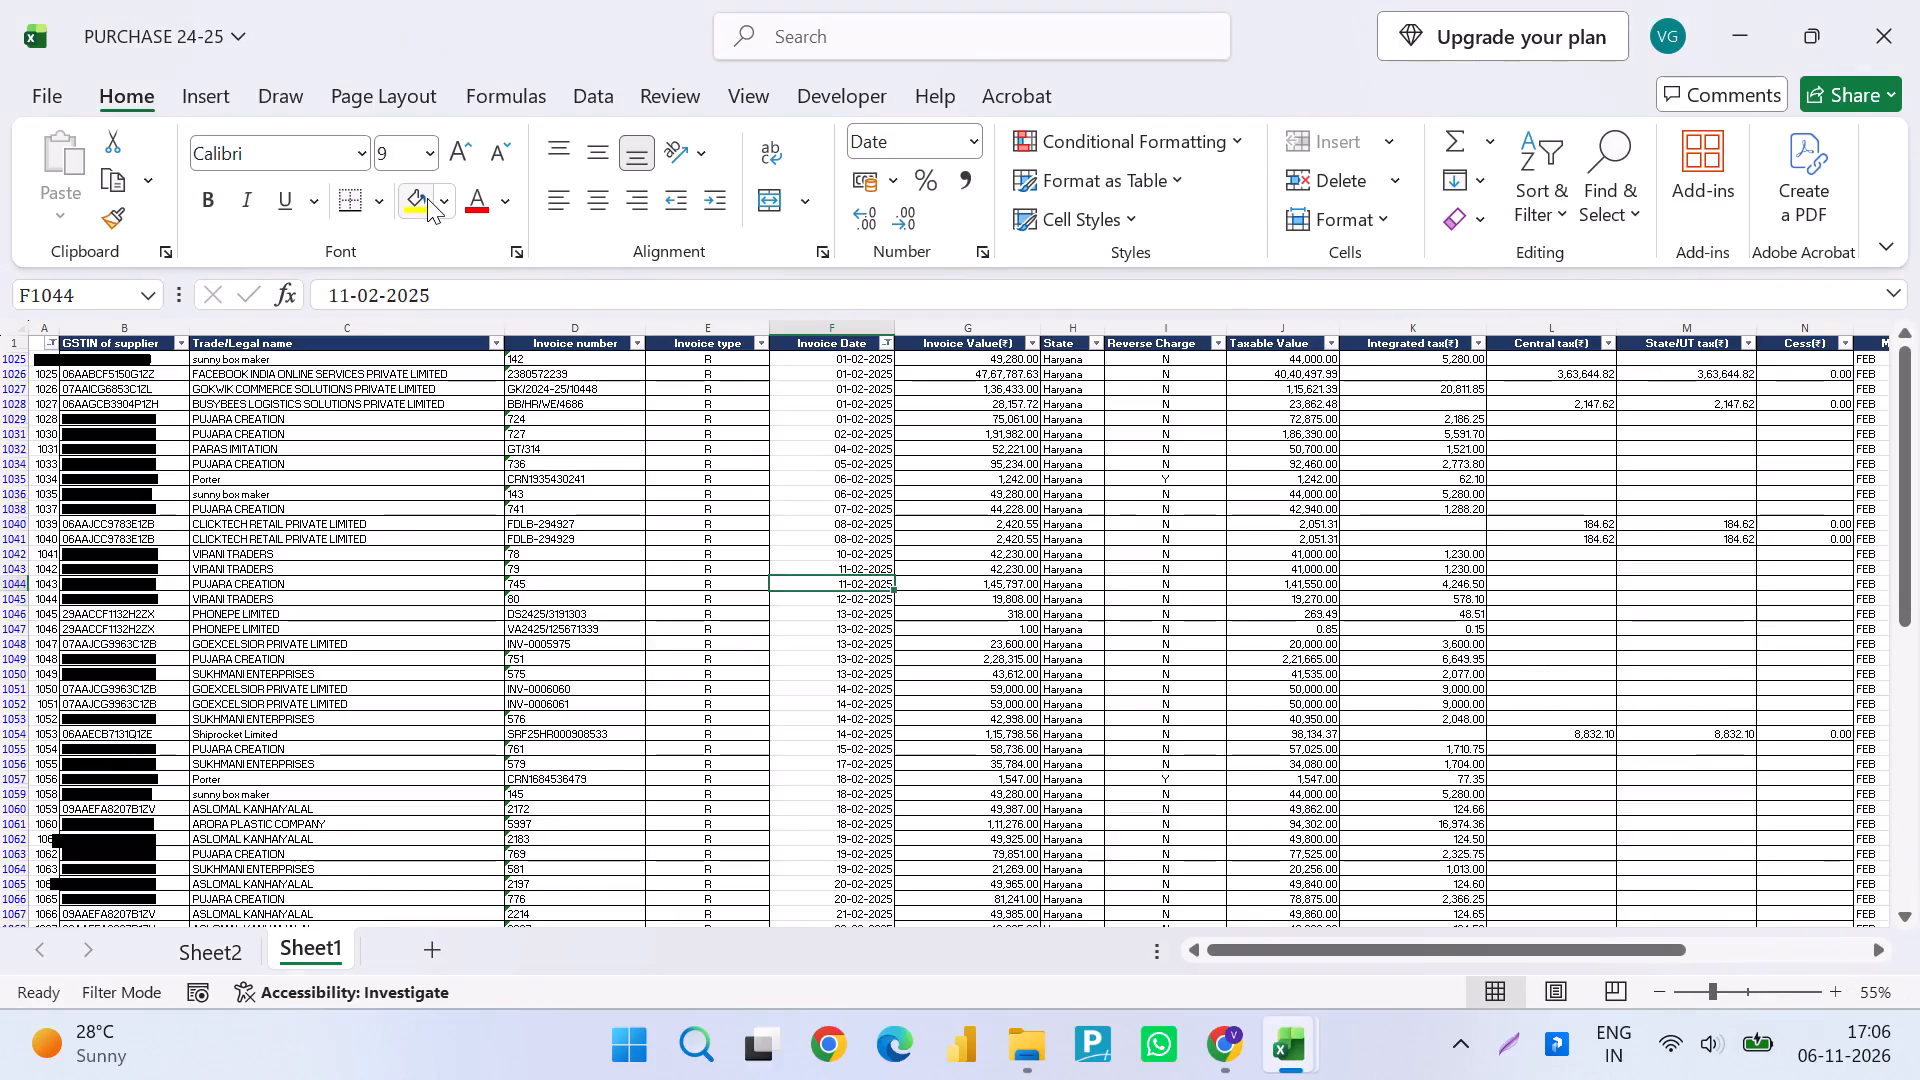
pyautogui.press('Down')
pyautogui.press('Down')
pyautogui.press('Up')
pyautogui.press('Down')
pyautogui.press('Down')
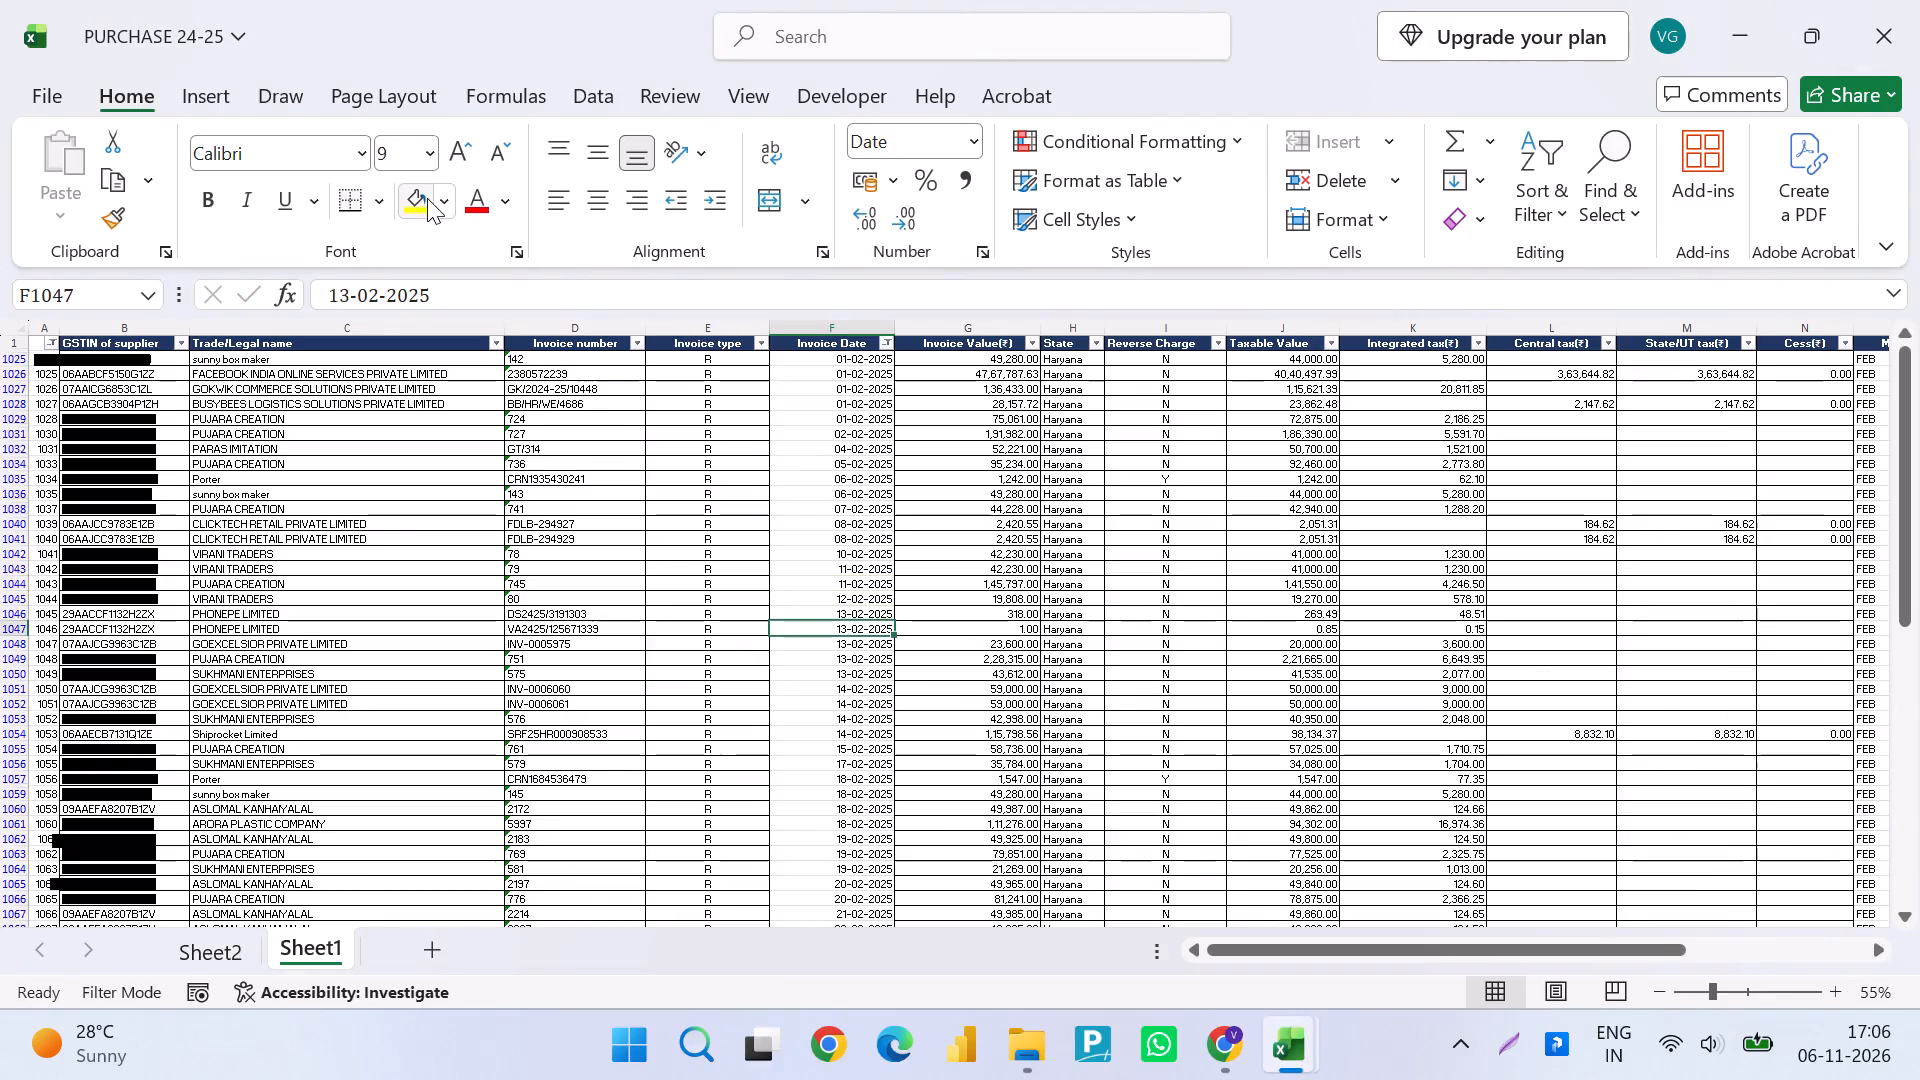
pyautogui.press('Up')
pyautogui.hotkey('shift', 'Down')
pyautogui.hotkey('shift', 'Down')
pyautogui.hotkey('shift', 'Down')
pyautogui.hotkey('shift', 'Down')
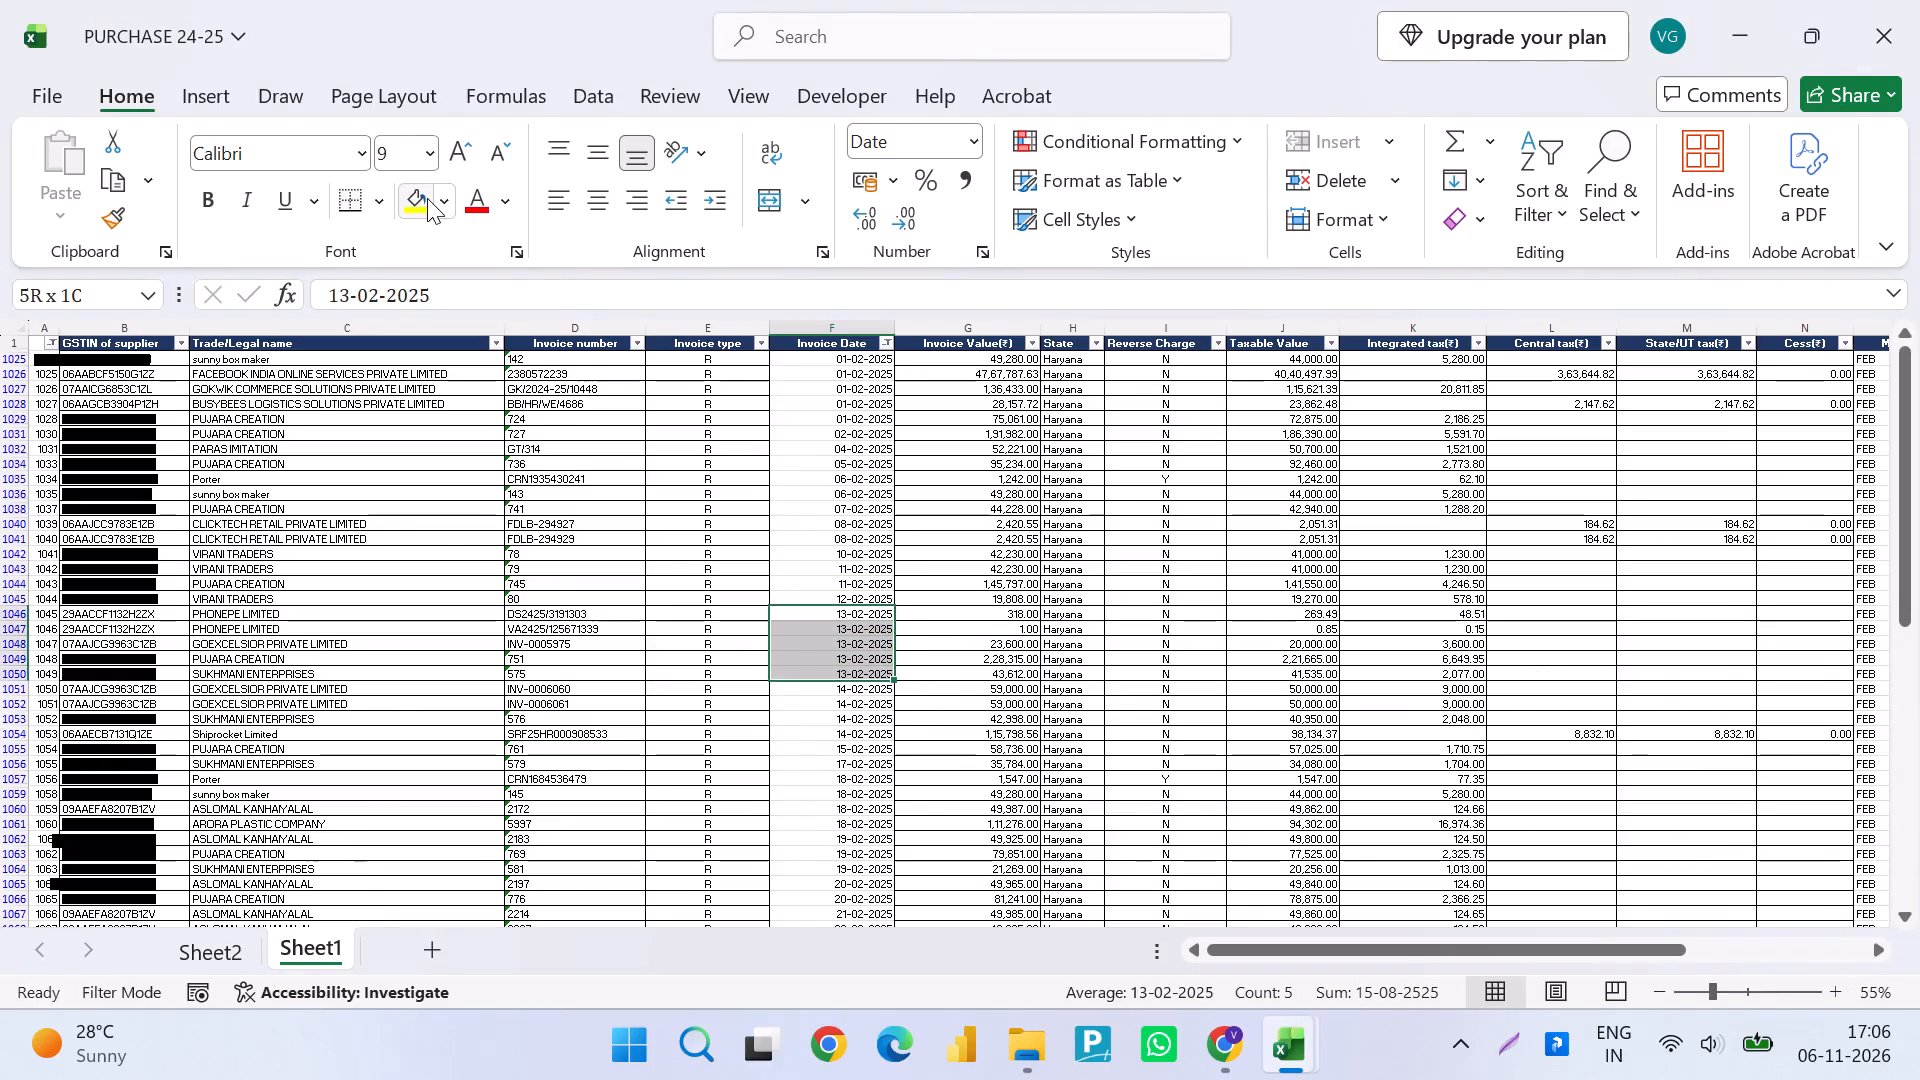
# In GST_REFUND_S01A, copy the date down to F876 and change it to 12-02-2025 for invoice 80.
pyautogui.hotkey('alt', 'Tab')
pyautogui.press('Down')
pyautogui.hotkey('ctrl', 'd')
pyautogui.press('F2')
pyautogui.press('Left')
pyautogui.hotkey('ctrl', 'Left')
pyautogui.hotkey('ctrl', 'Left')
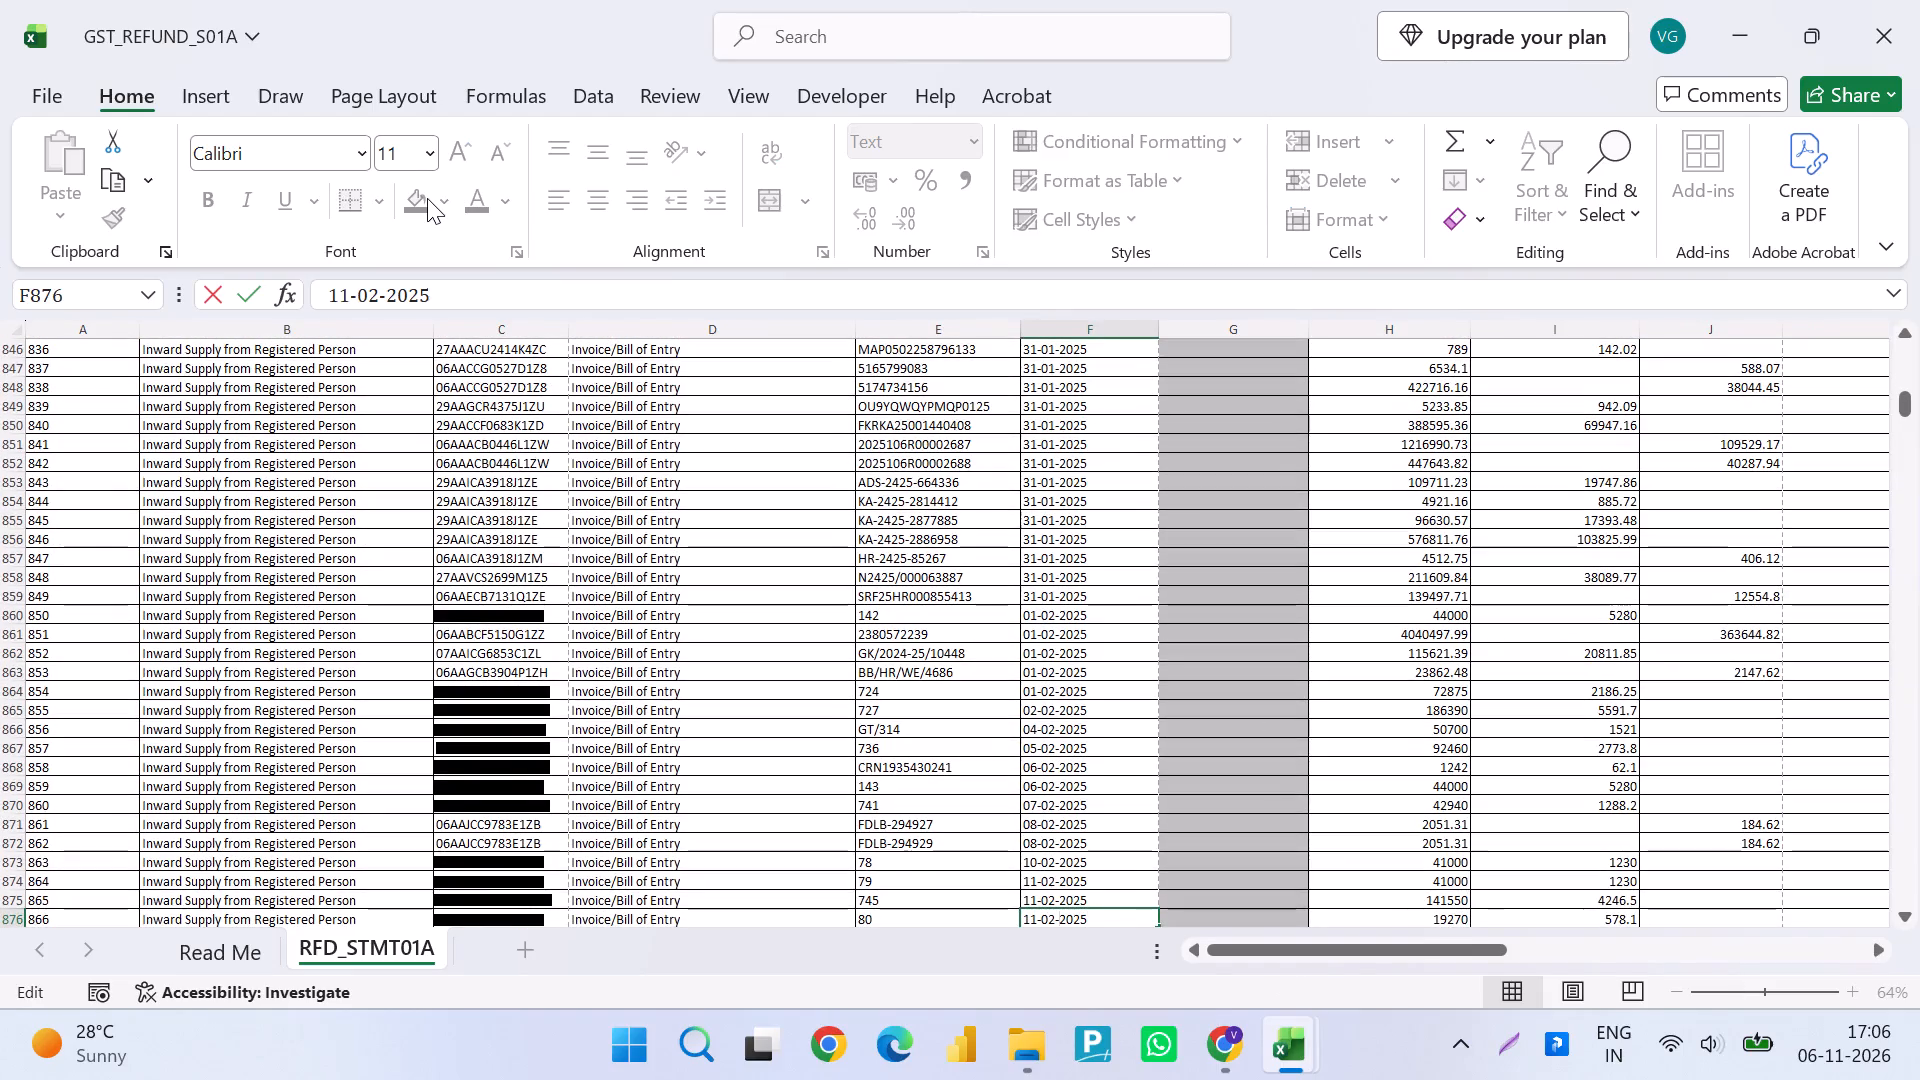
pyautogui.hotkey('ctrl', 'Left')
pyautogui.hotkey('ctrl', 'Left')
pyautogui.press('BackSpace')
pyautogui.press('2')
pyautogui.press('Return')
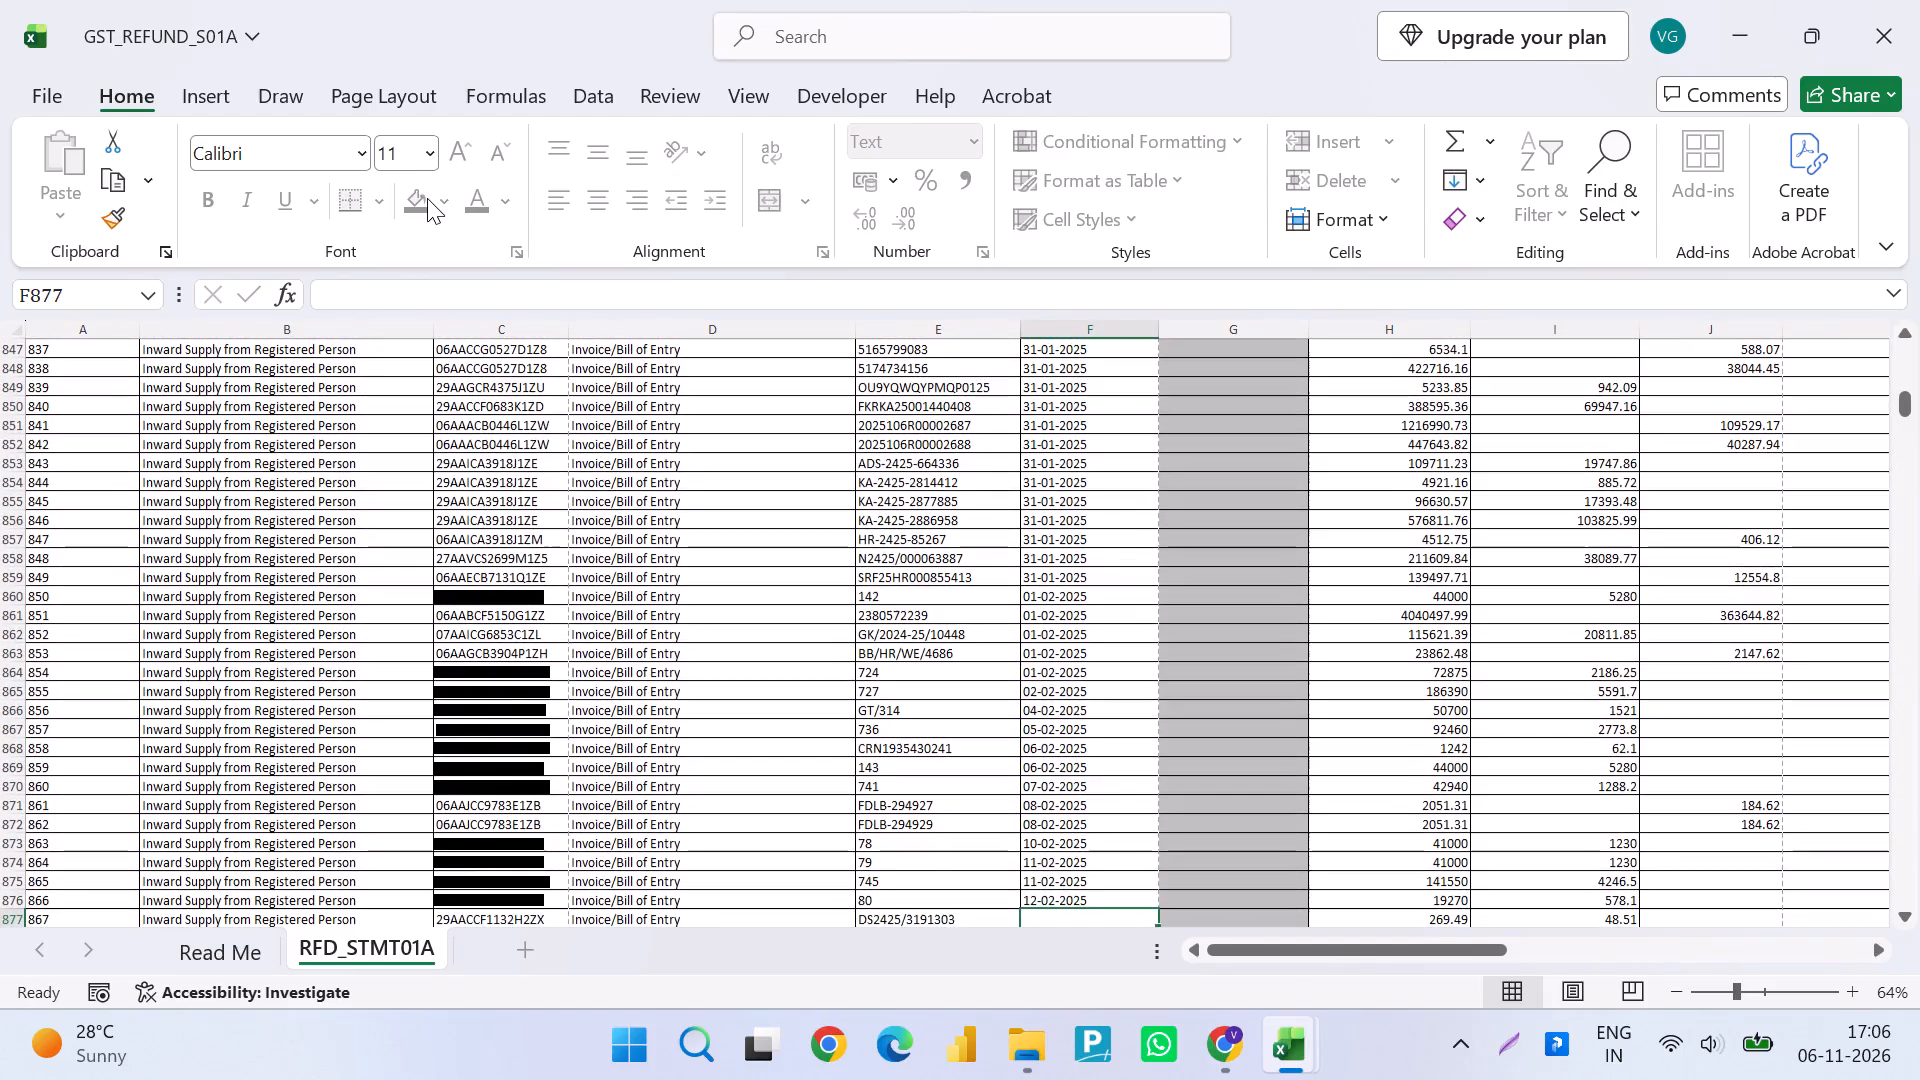
# Copy the date down to F877 and change it to 13-02-2025 for invoice DS2425/3191303.
pyautogui.hotkey('ctrl', 'd')
pyautogui.press('F2')
pyautogui.press('Left')
pyautogui.hotkey('ctrl', 'Left')
pyautogui.hotkey('ctrl', 'Left')
pyautogui.hotkey('ctrl', 'Left')
pyautogui.hotkey('ctrl', 'Left')
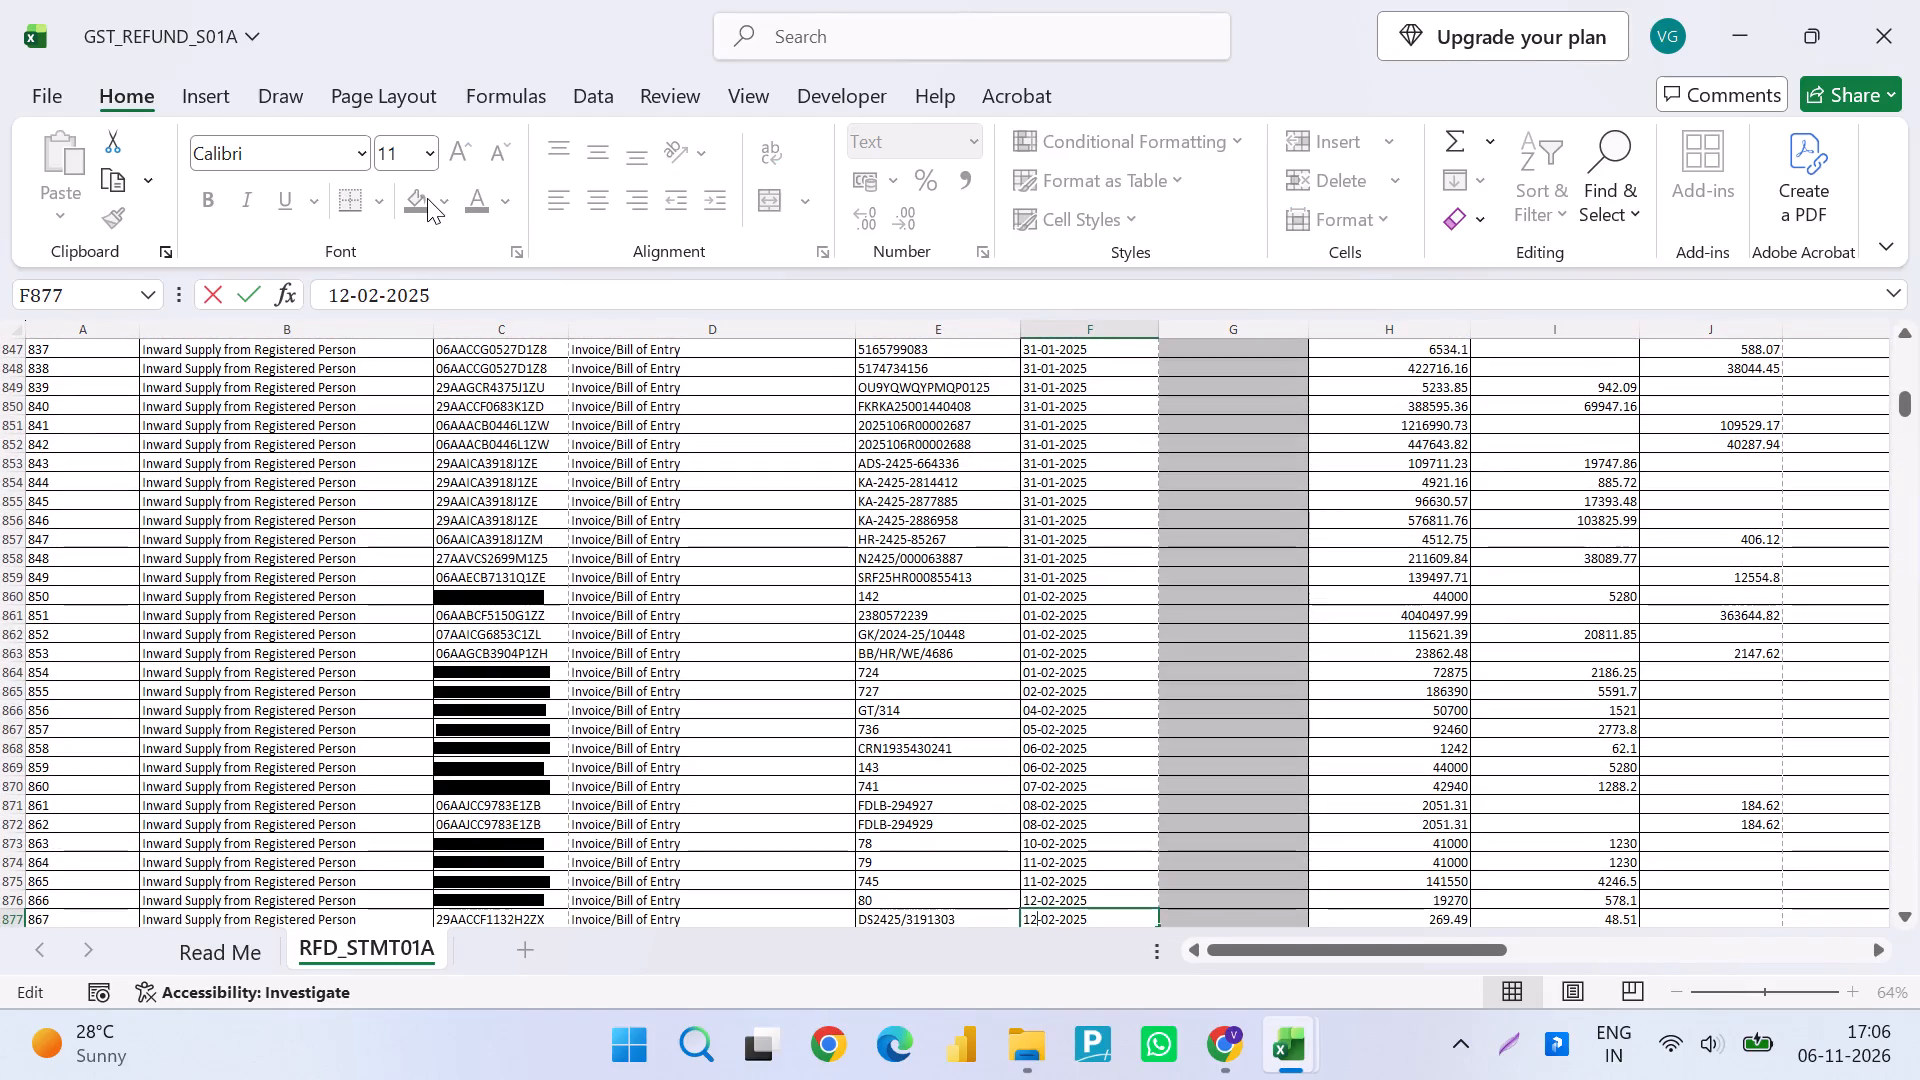
pyautogui.press('BackSpace')
pyautogui.press('3')
pyautogui.press('Return')
# Fill the 13-02-2025 date from F877 down through F881, ending at invoice 575.
pyautogui.press('Up')
pyautogui.hotkey('shift', 'Down')
pyautogui.hotkey('shift', 'Down')
pyautogui.hotkey('shift', 'Down')
pyautogui.hotkey('shift', 'Down')
pyautogui.hotkey('shift', 'Down')
pyautogui.hotkey('shift', 'Down')
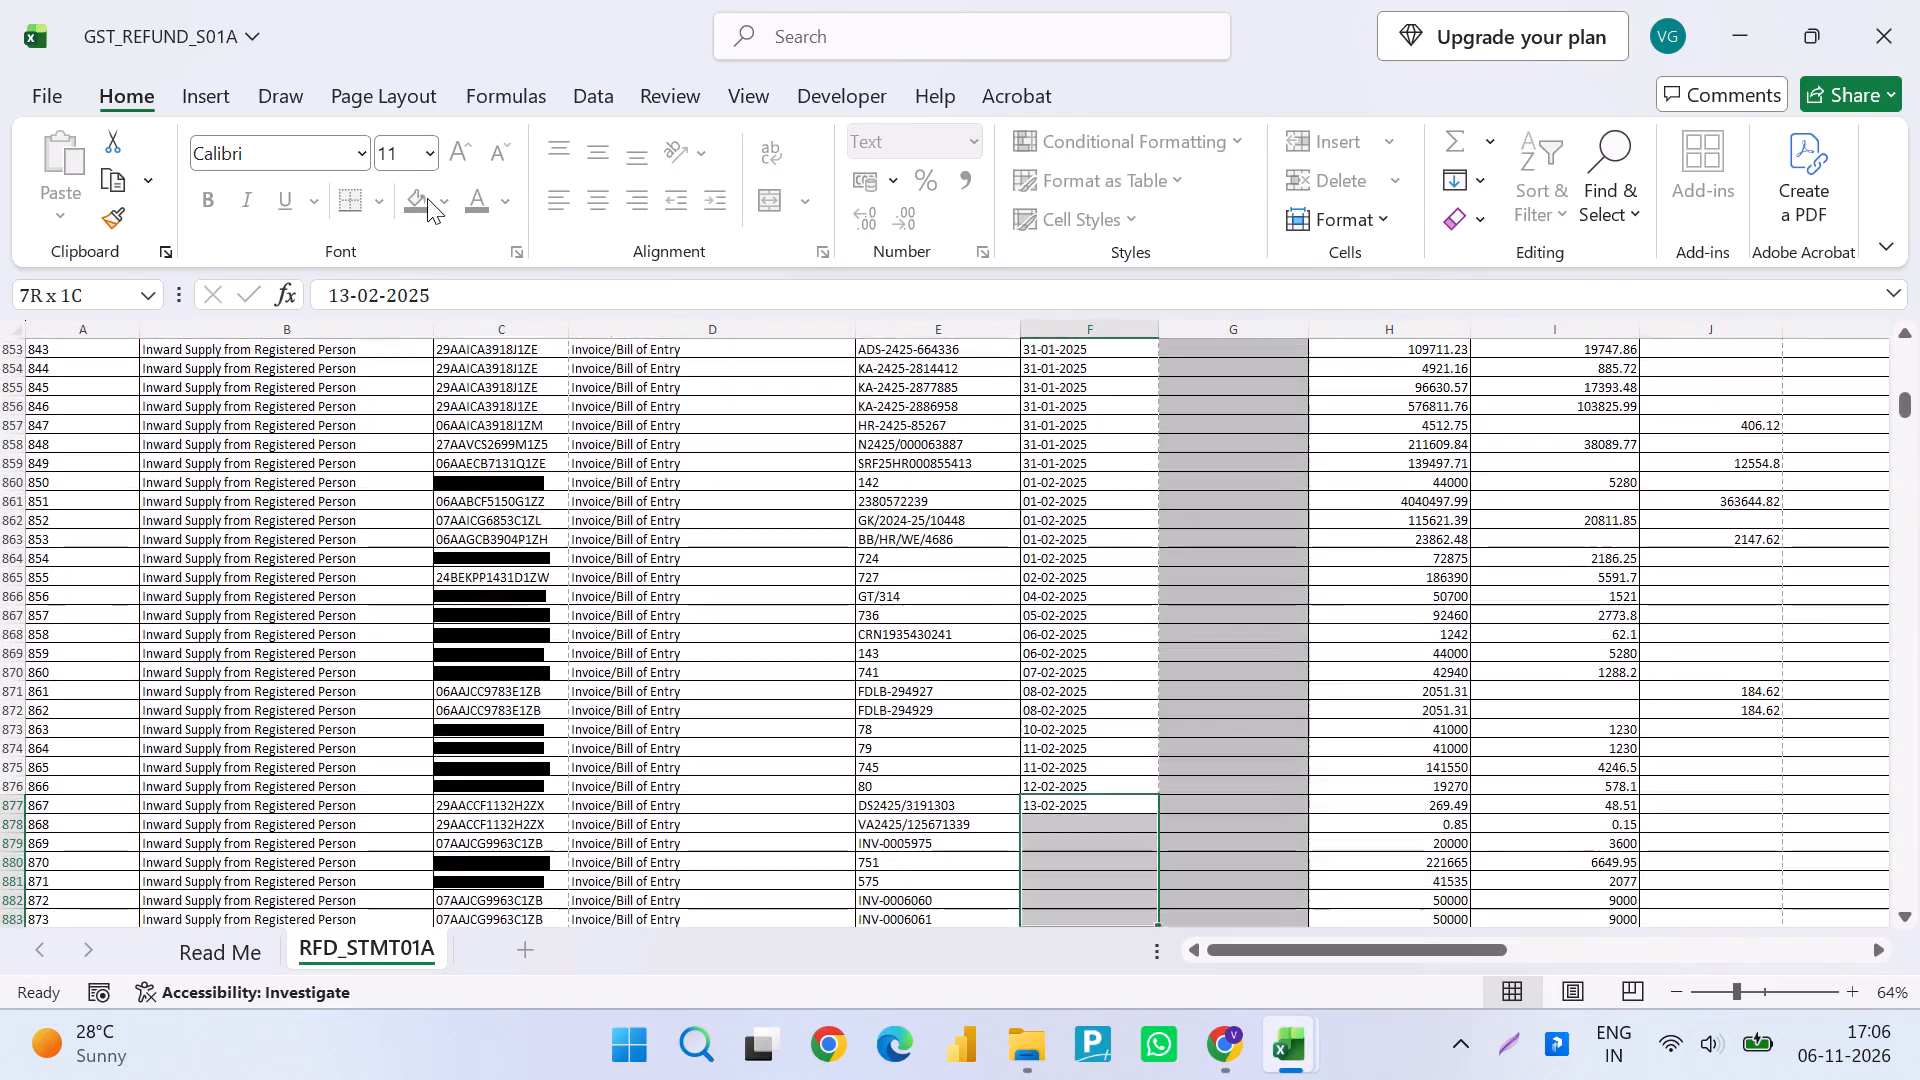
pyautogui.hotkey('shift', 'Down')
pyautogui.hotkey('shift', 'Down')
pyautogui.hotkey('shift', 'Down')
pyautogui.hotkey('shift', 'Down')
pyautogui.hotkey('shift', 'Down')
pyautogui.hotkey('shift', 'Down')
pyautogui.hotkey('shift', 'Down')
pyautogui.hotkey('shift', 'Down')
pyautogui.hotkey('shift', 'Down')
pyautogui.hotkey('shift', 'Down')
pyautogui.hotkey('shift', 'Down')
pyautogui.hotkey('shift', 'Down')
pyautogui.hotkey('shift', 'Down')
pyautogui.hotkey('shift', 'Down')
pyautogui.hotkey('shift', 'Down')
pyautogui.hotkey('shift', 'Down')
pyautogui.hotkey('shift', 'Down')
pyautogui.hotkey('shift', 'Down')
pyautogui.hotkey('shift', 'Down')
pyautogui.hotkey('shift', 'Down')
pyautogui.hotkey('shift', 'Up')
pyautogui.hotkey('shift', 'Up')
pyautogui.hotkey('shift', 'Up')
pyautogui.hotkey('shift', 'Up')
pyautogui.hotkey('shift', 'Up')
pyautogui.hotkey('shift', 'Up')
pyautogui.hotkey('shift', 'Up')
pyautogui.hotkey('shift', 'Up')
pyautogui.hotkey('shift', 'Up')
pyautogui.hotkey('shift', 'Up')
pyautogui.hotkey('shift', 'Up')
pyautogui.hotkey('shift', 'Up')
pyautogui.hotkey('shift', 'Up')
pyautogui.hotkey('shift', 'Up')
pyautogui.hotkey('shift', 'Up')
pyautogui.hotkey('shift', 'Up')
pyautogui.hotkey('shift', 'Up')
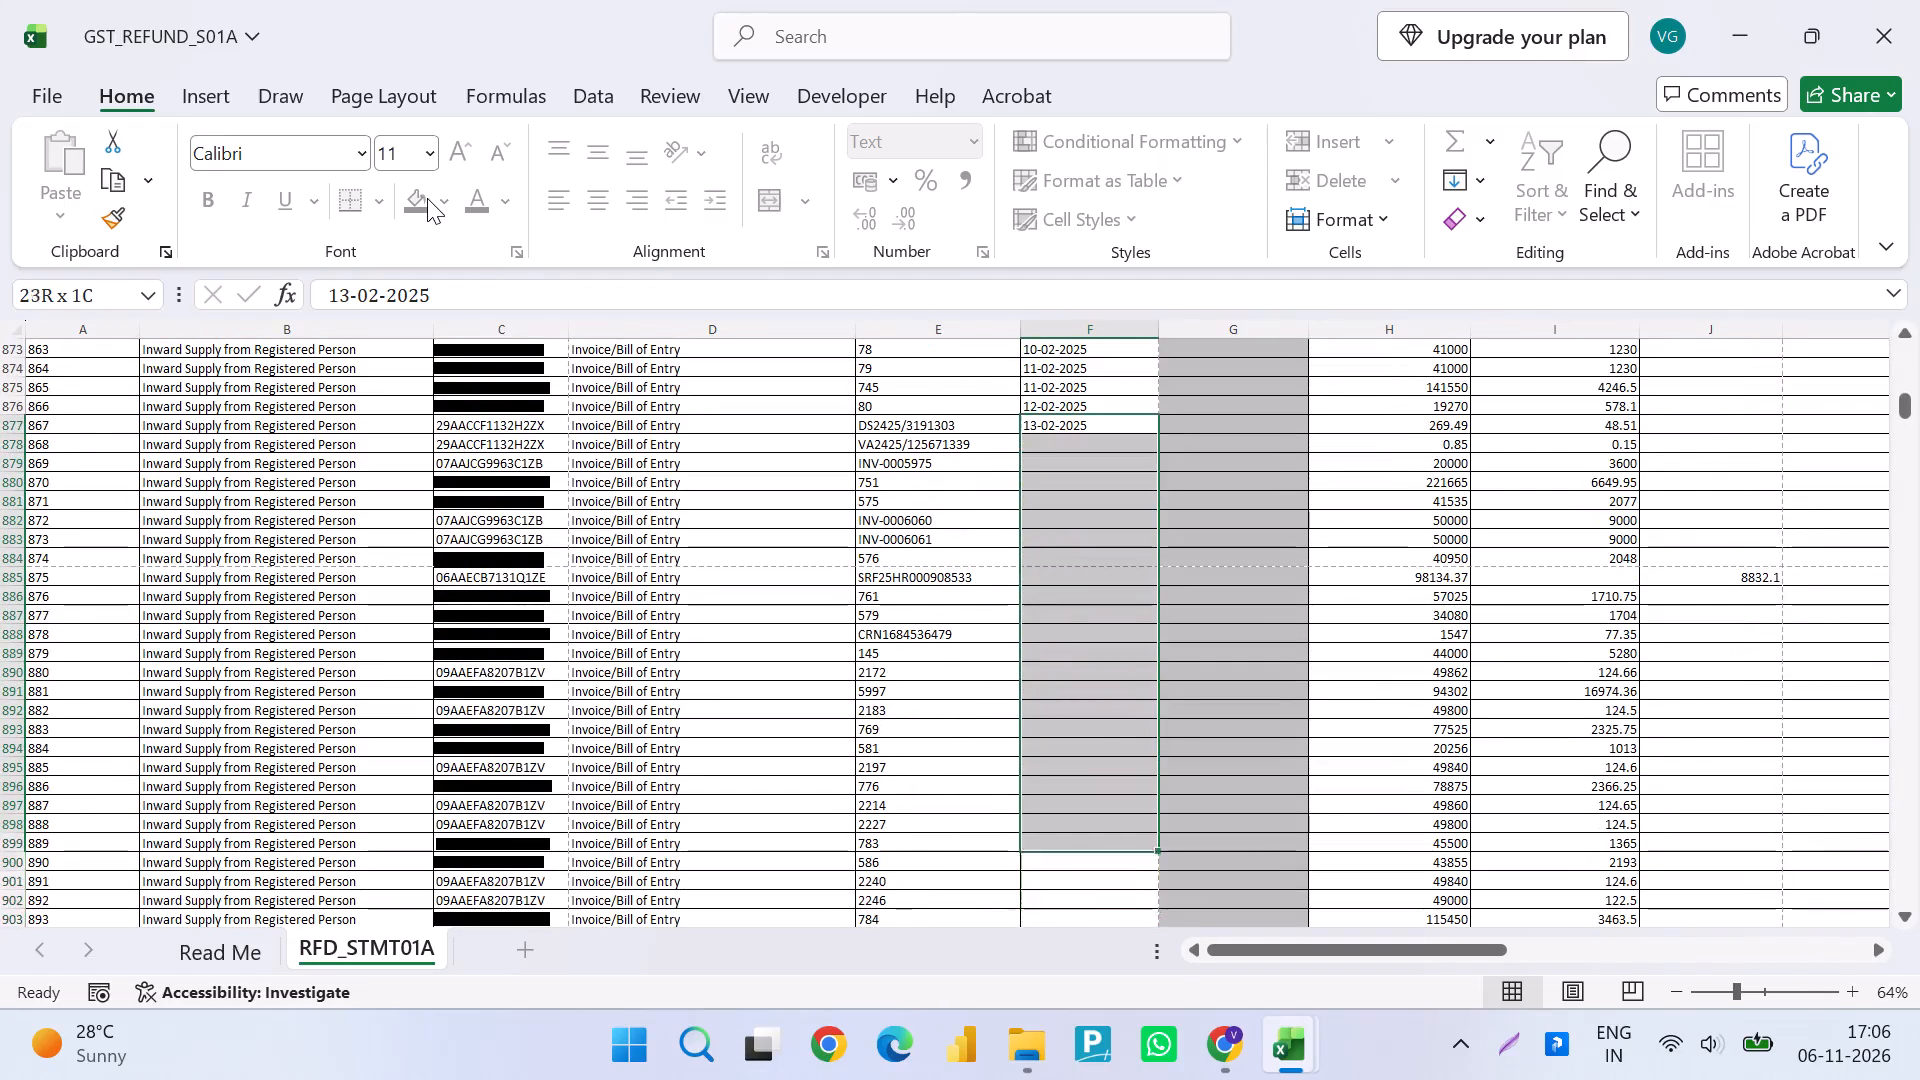
pyautogui.hotkey('shift', 'Up')
pyautogui.hotkey('shift', 'Up')
pyautogui.hotkey('shift', 'Up')
pyautogui.hotkey('shift', 'Up')
pyautogui.hotkey('shift', 'Up')
pyautogui.hotkey('ctrl', 'd')
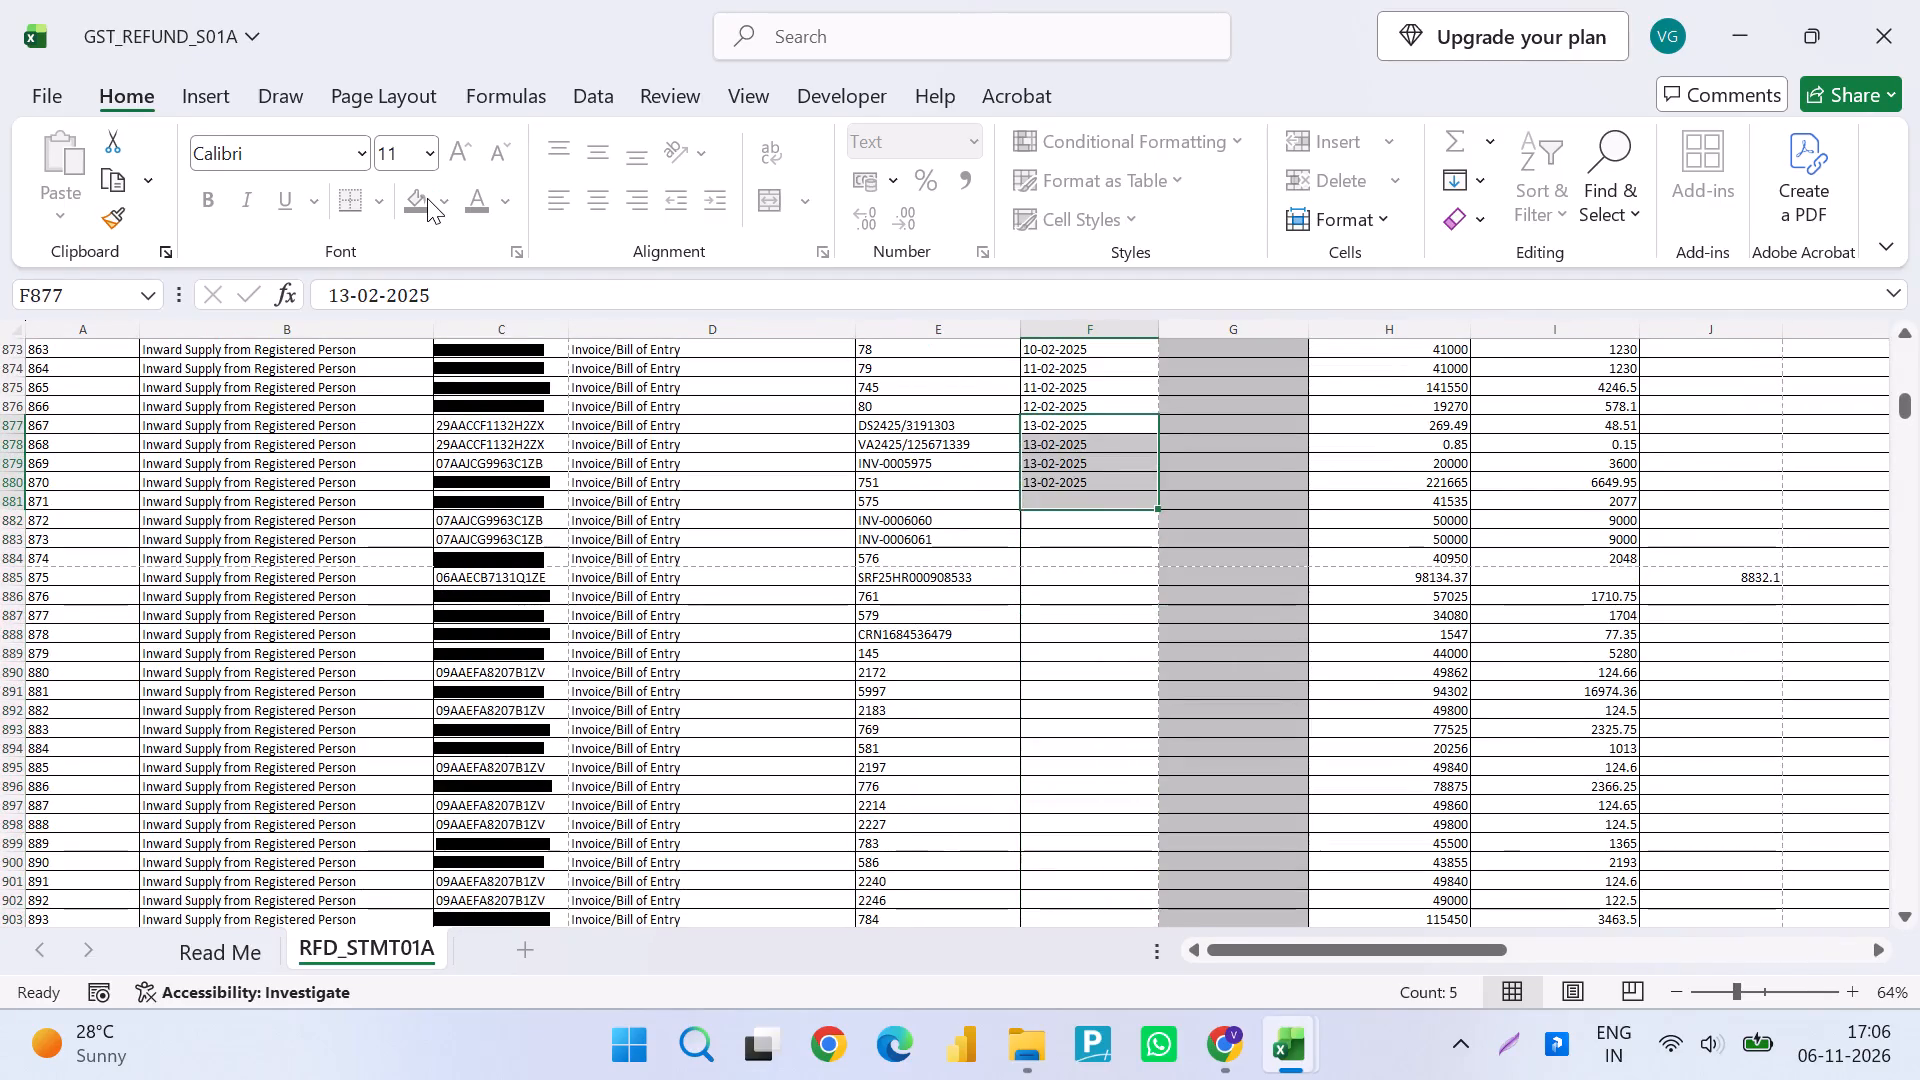
# Examine the invoice dates that follow row 1050 in PURCHASE 24-25, from invoice INV-0006060 onward.
pyautogui.hotkey('alt', 'Tab')
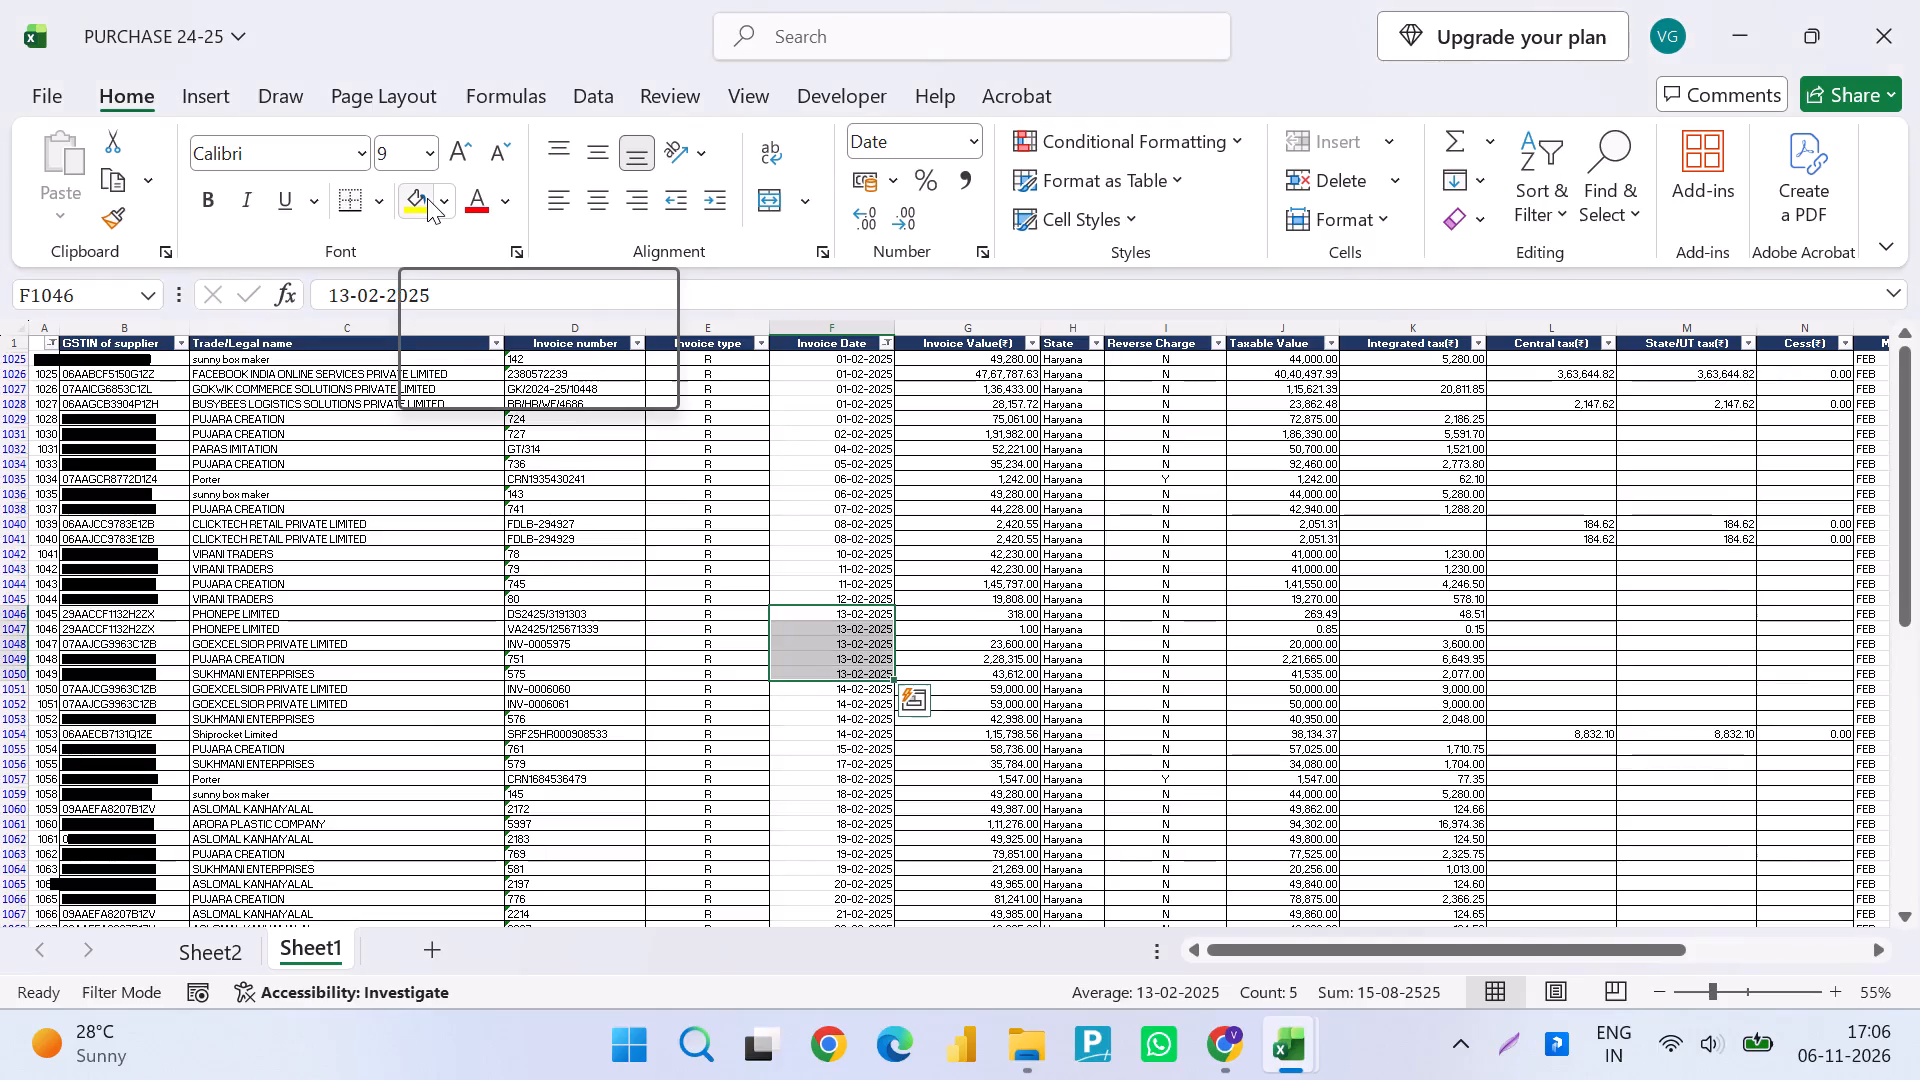
pyautogui.press('Down')
pyautogui.press('Down')
pyautogui.press('Down')
pyautogui.press('Down')
pyautogui.press('Down')
pyautogui.hotkey('shift', 'Down')
pyautogui.hotkey('shift', 'Down')
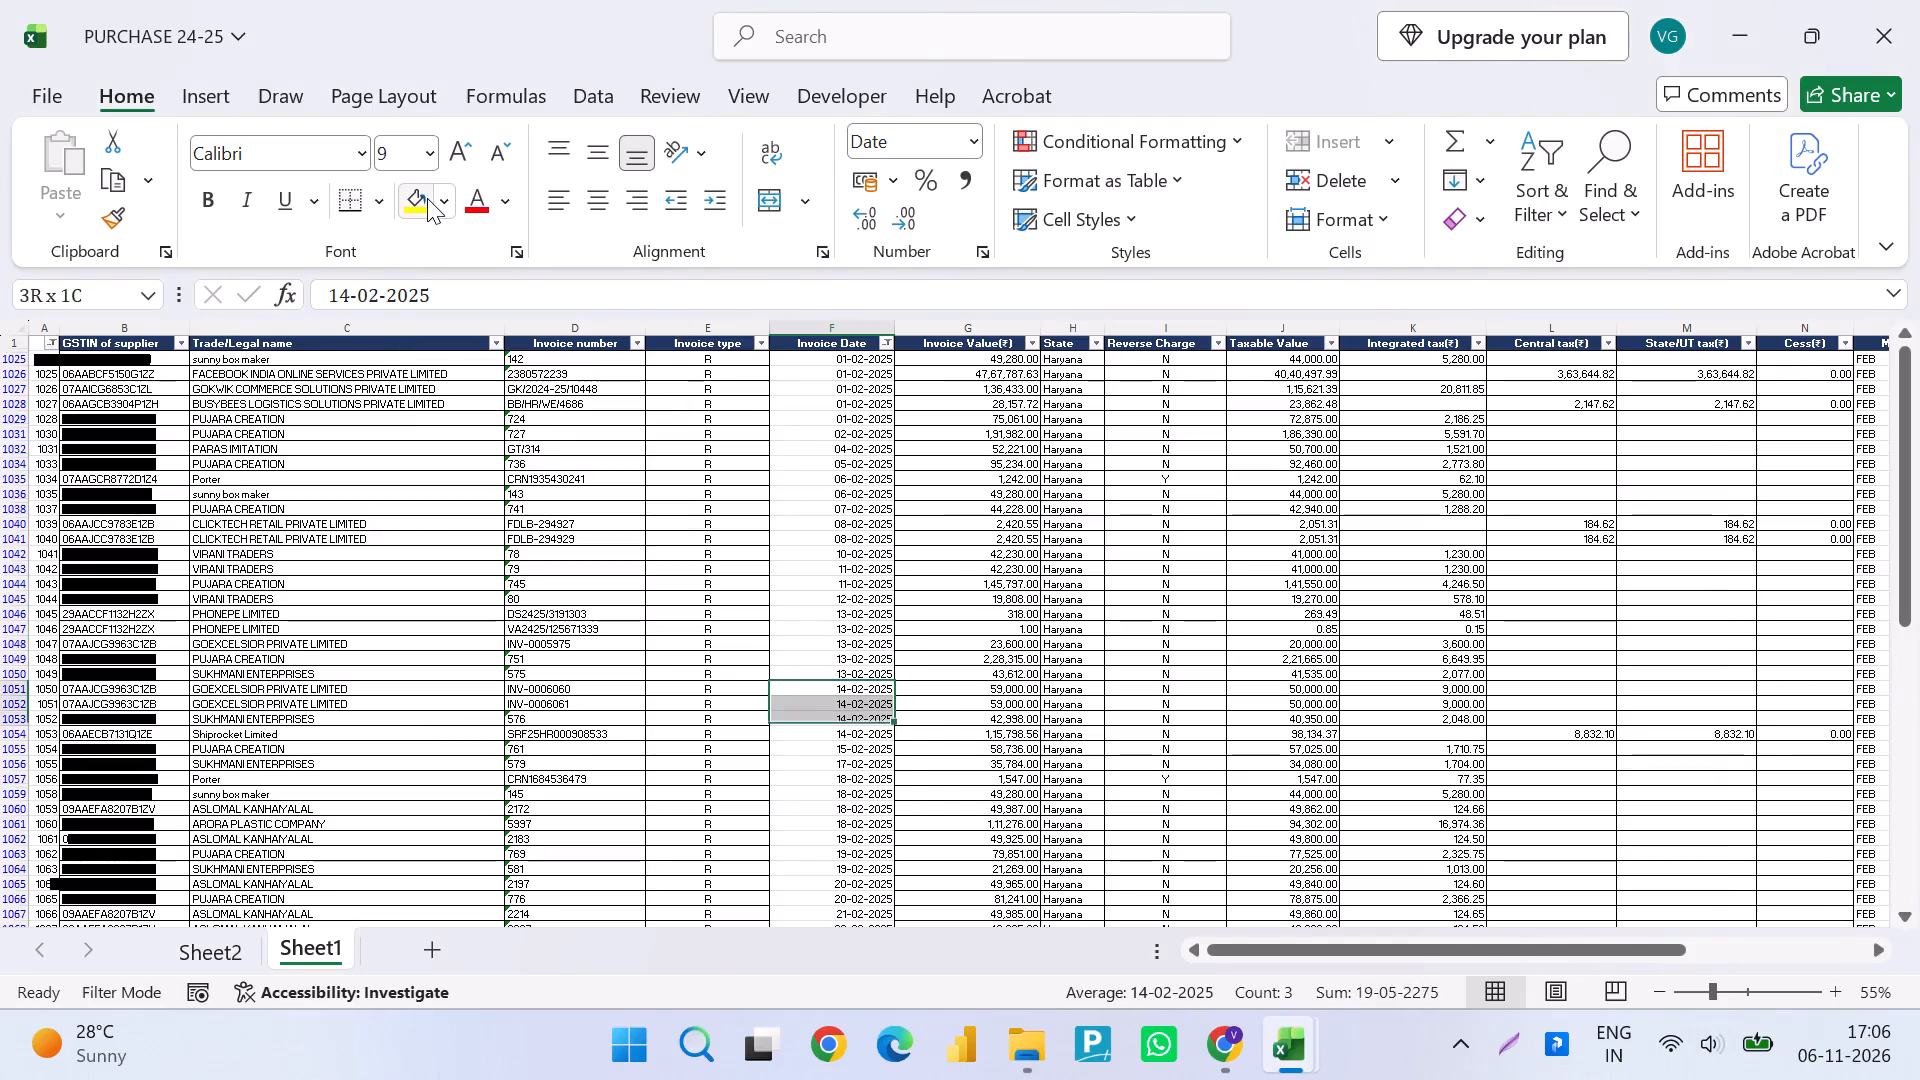
pyautogui.hotkey('shift', 'Down')
pyautogui.hotkey('shift', 'Down')
pyautogui.hotkey('shift', 'Up')
# In GST_REFUND_S01A, copy the dates in F877:F881 into the five cells starting at F882.
pyautogui.hotkey('alt', 'Tab')
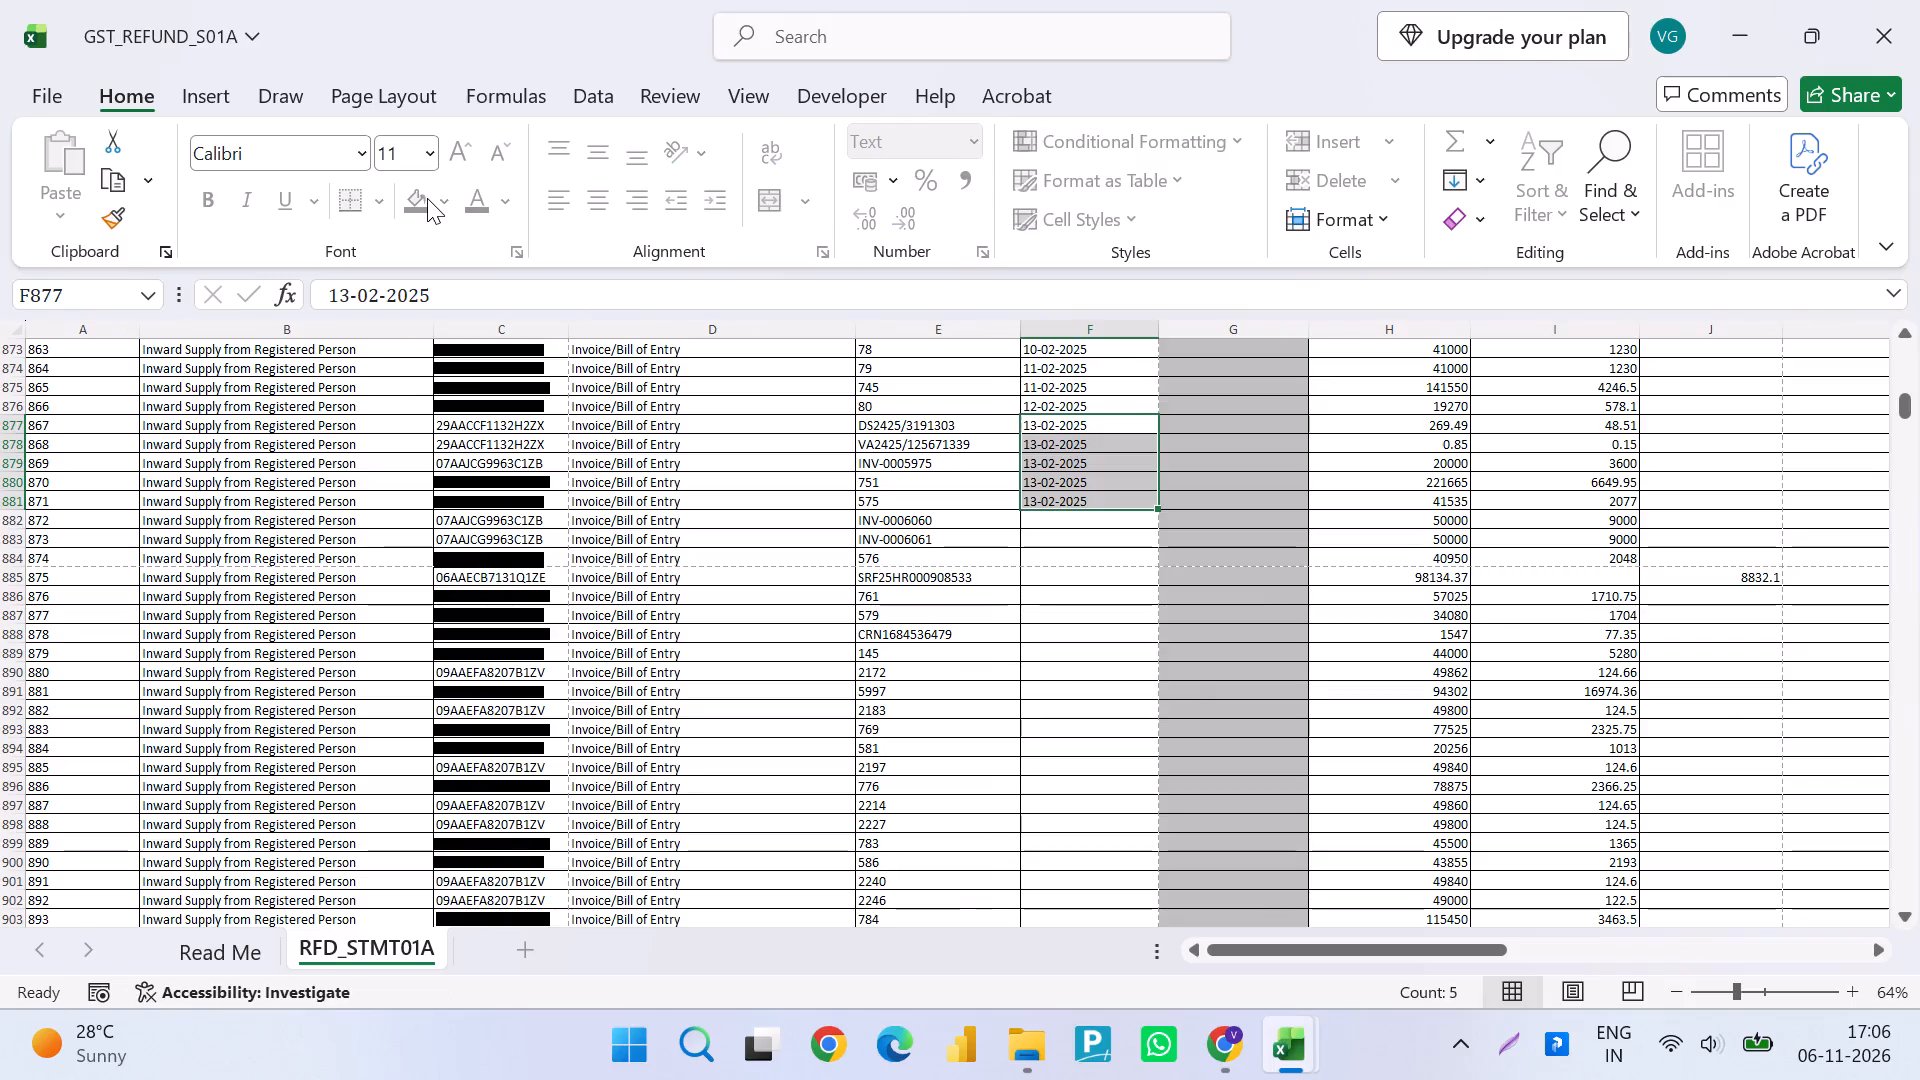
pyautogui.hotkey('ctrl', 'c')
pyautogui.press('Down')
pyautogui.press('Down')
pyautogui.press('Down')
pyautogui.press('Down')
pyautogui.press('Down')
pyautogui.press('Return')
# Change F882 to 14-02-2025 and fill it down through F886.
pyautogui.press('F2')
pyautogui.press('Left')
pyautogui.hotkey('ctrl', 'Left')
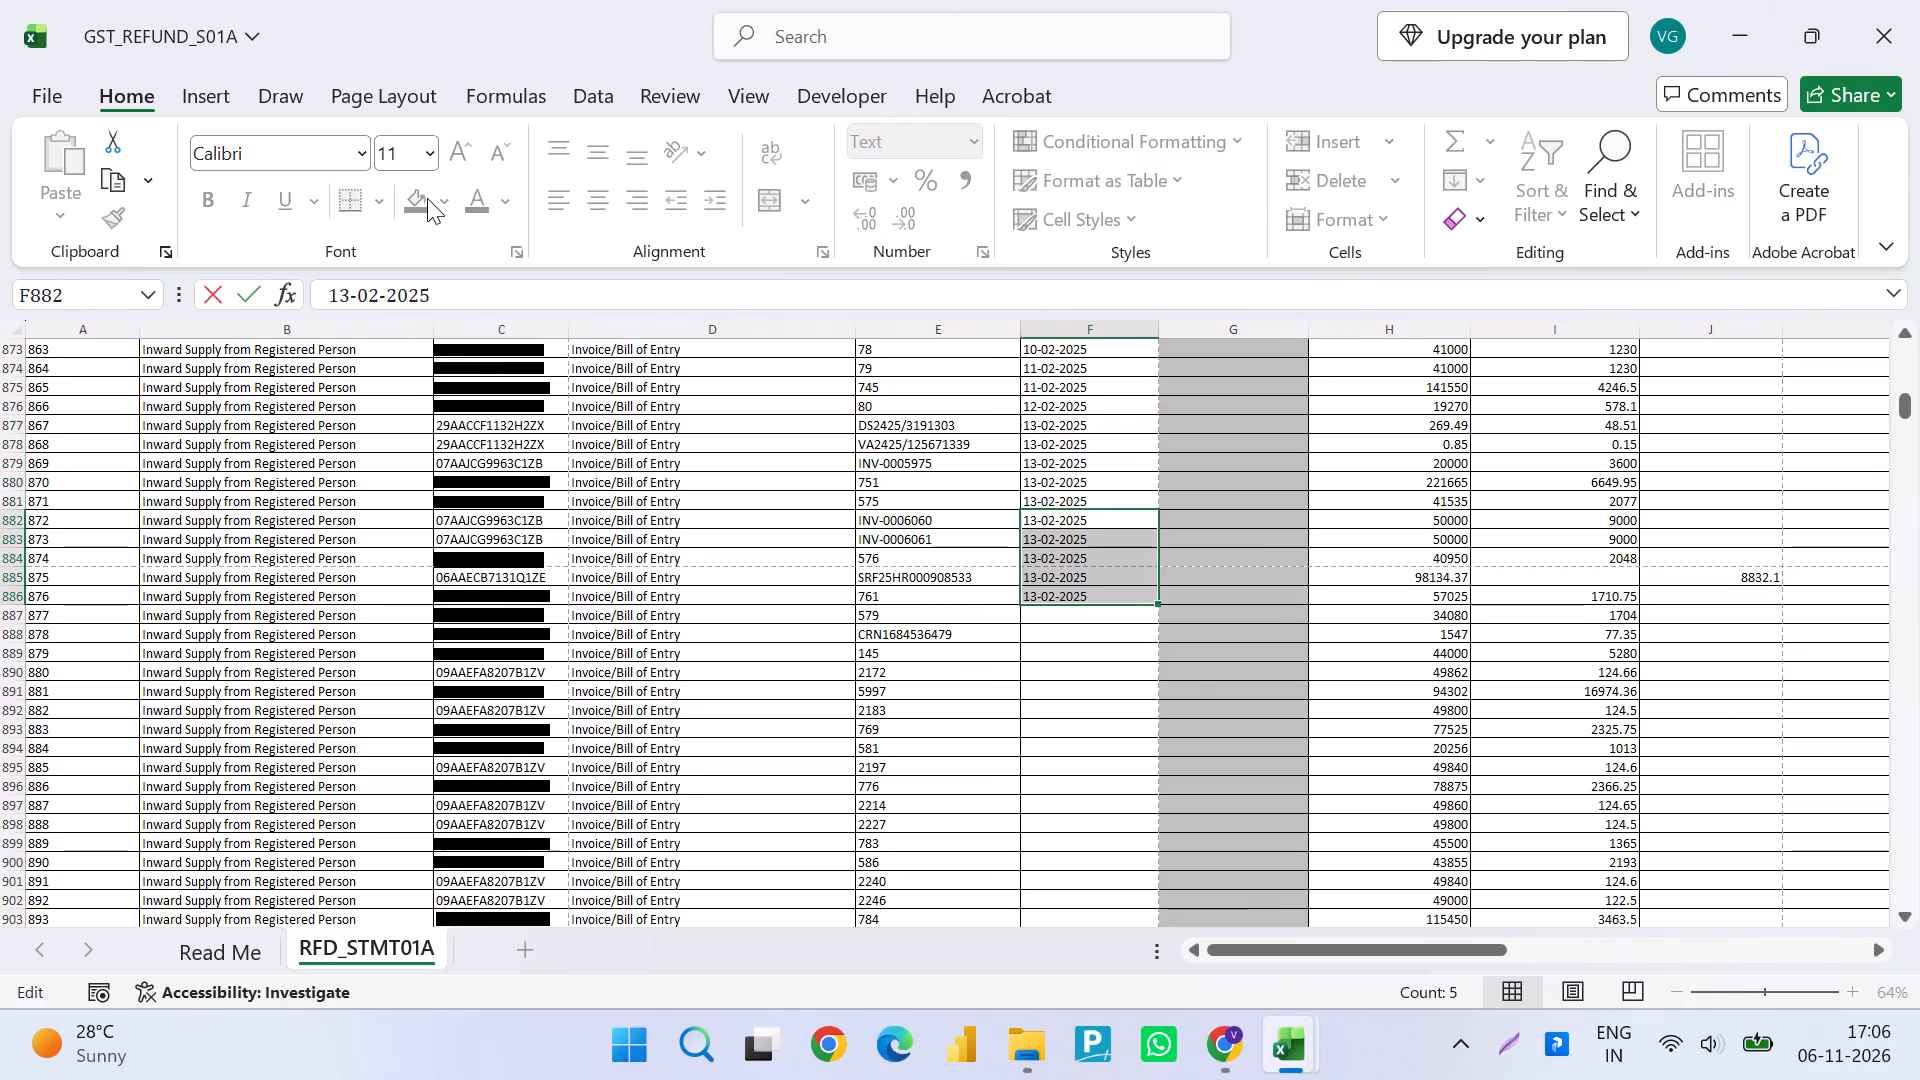
pyautogui.hotkey('ctrl', 'Left')
pyautogui.hotkey('ctrl', 'Left')
pyautogui.hotkey('ctrl', 'Left')
pyautogui.press('BackSpace')
pyautogui.press('4')
pyautogui.press('Return')
pyautogui.hotkey('ctrl', 'd')
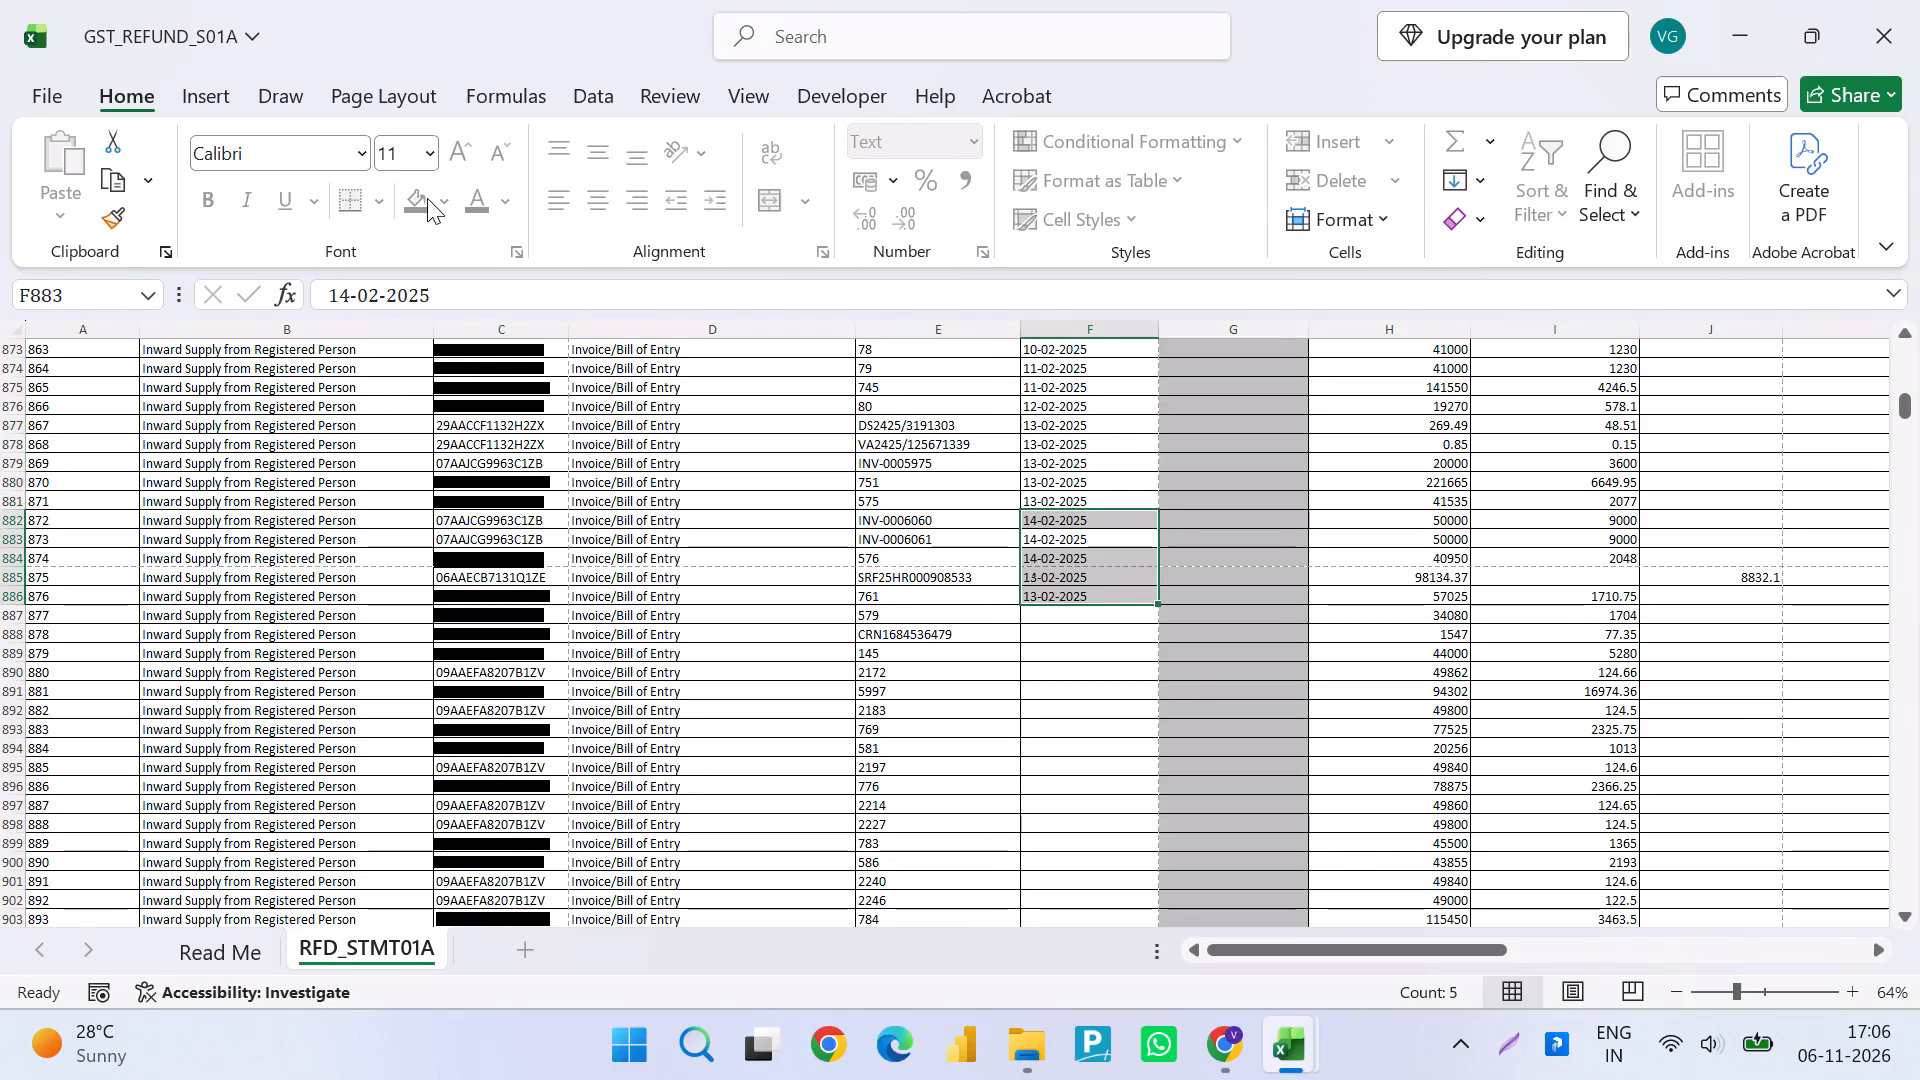
# Check the dates after invoice 576 in PURCHASE 24-25, then set F886 in GST_REFUND_S01A to 15-02-2025 for invoice 761.
pyautogui.press('Down')
pyautogui.press('Down')
pyautogui.press('Down')
pyautogui.hotkey('alt', 'Tab')
pyautogui.press('Down')
pyautogui.press('Down')
pyautogui.press('Down')
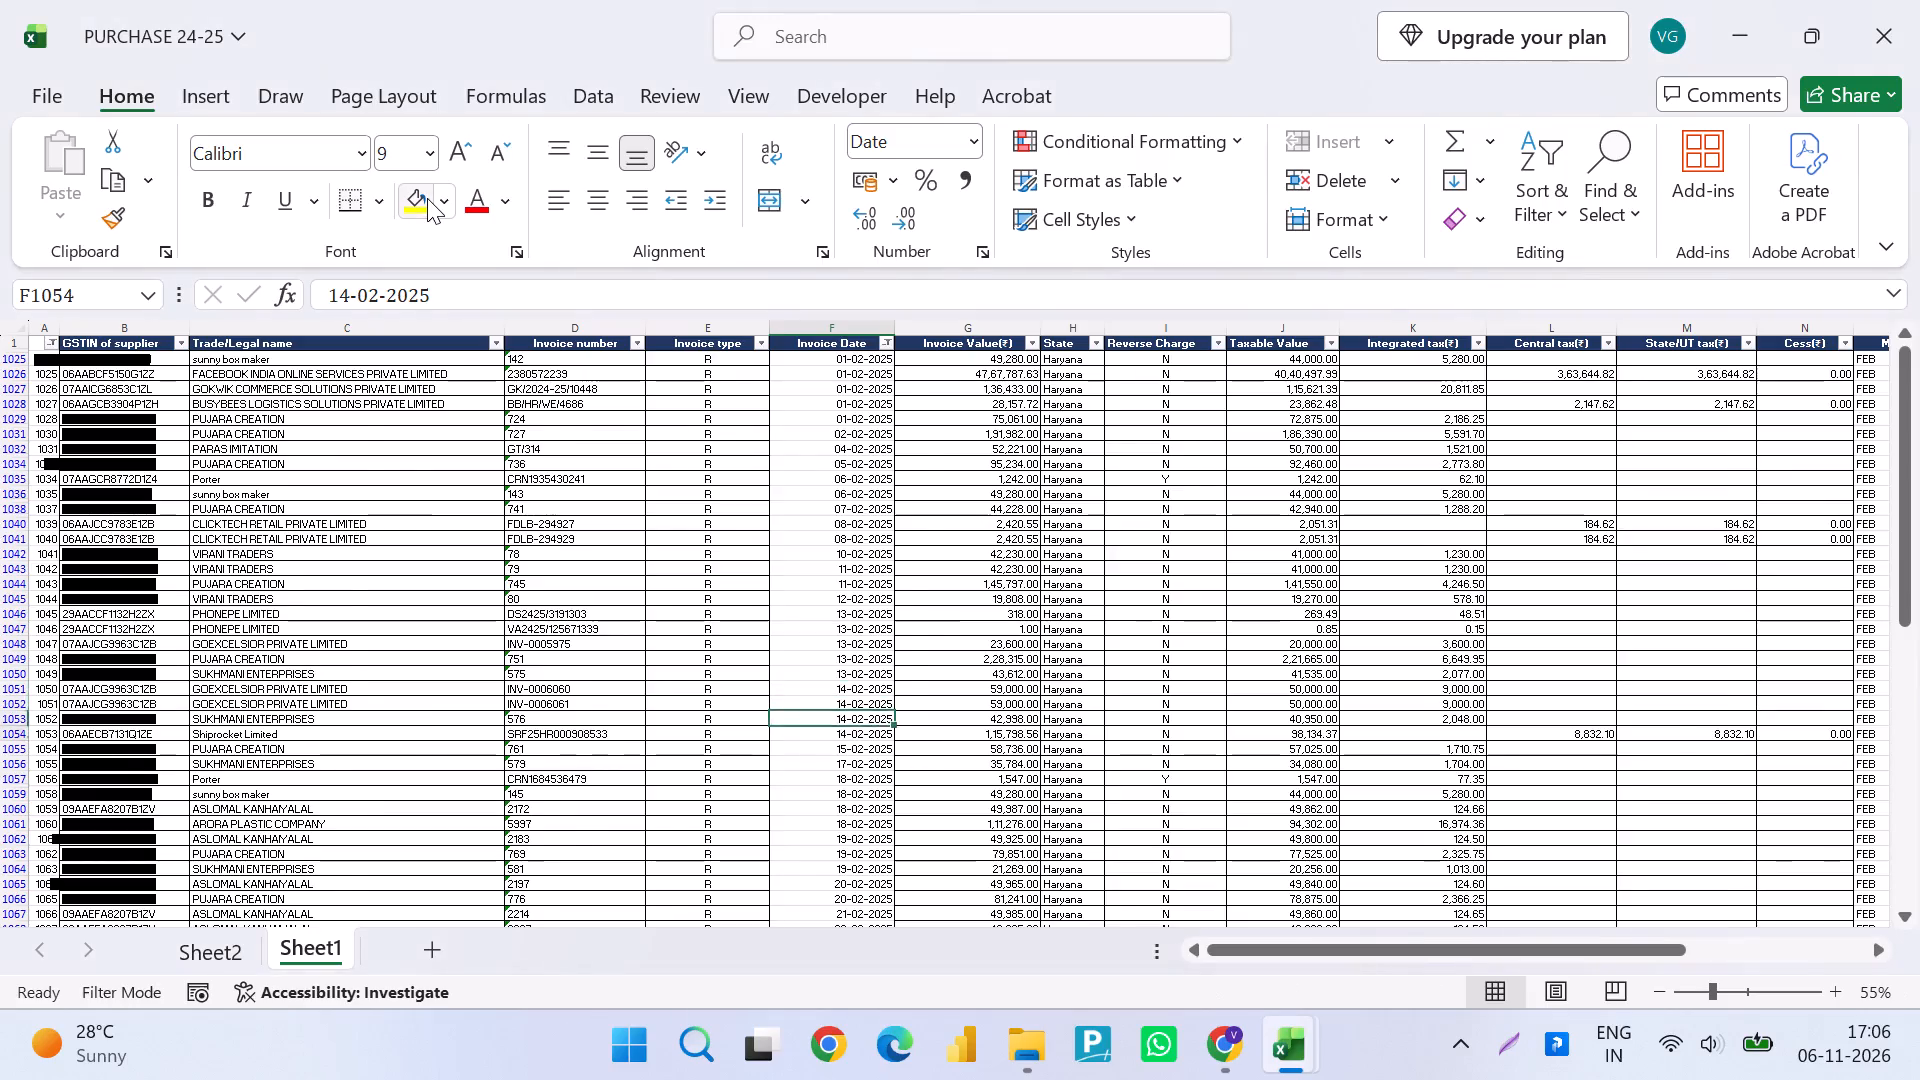
pyautogui.hotkey('alt', 'Tab')
pyautogui.press('F2')
pyautogui.hotkey('ctrl', 'Left')
pyautogui.hotkey('ctrl', 'Left')
pyautogui.hotkey('ctrl', 'Left')
pyautogui.hotkey('ctrl', 'Left')
pyautogui.press('BackSpace')
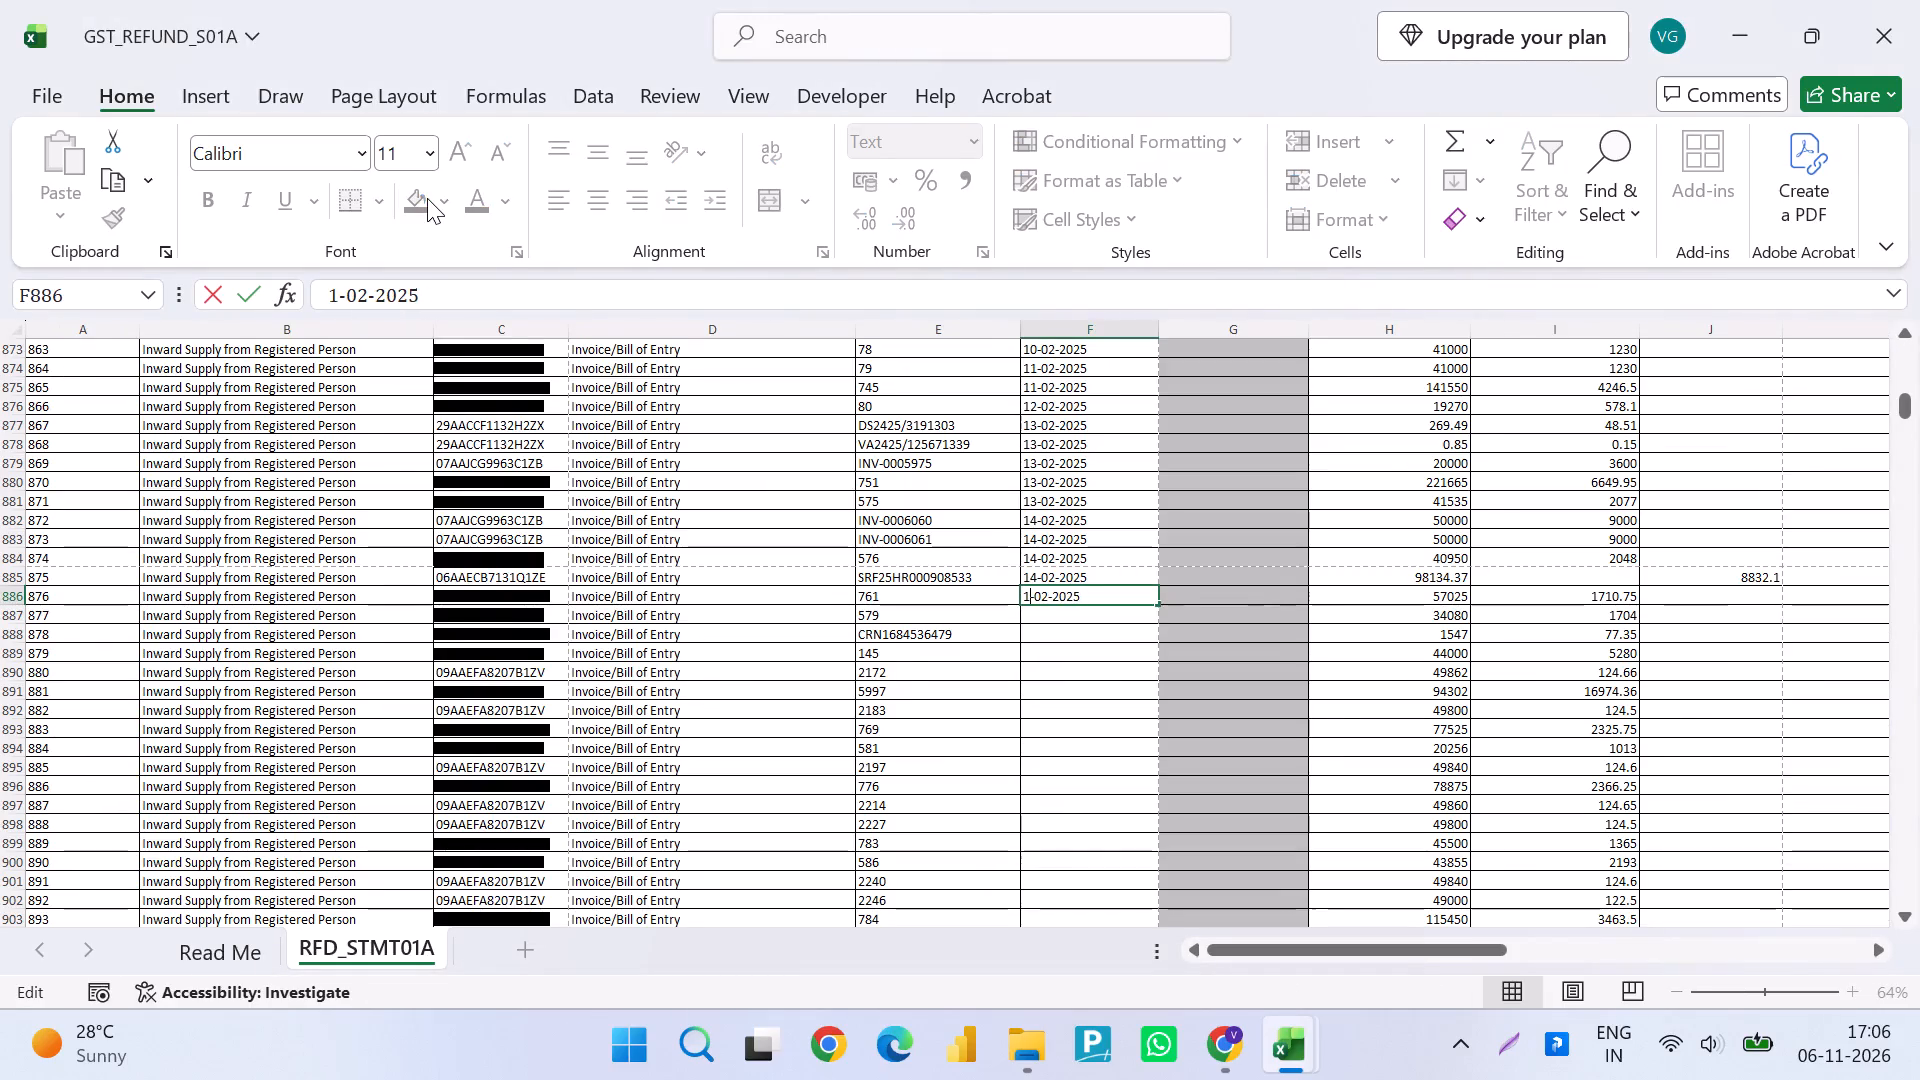
pyautogui.press('5')
pyautogui.press('Return')
# Save the GST_REFUND_S01A workbook.
pyautogui.hotkey('ctrl', 's')
pyautogui.hotkey('ctrl', 's')
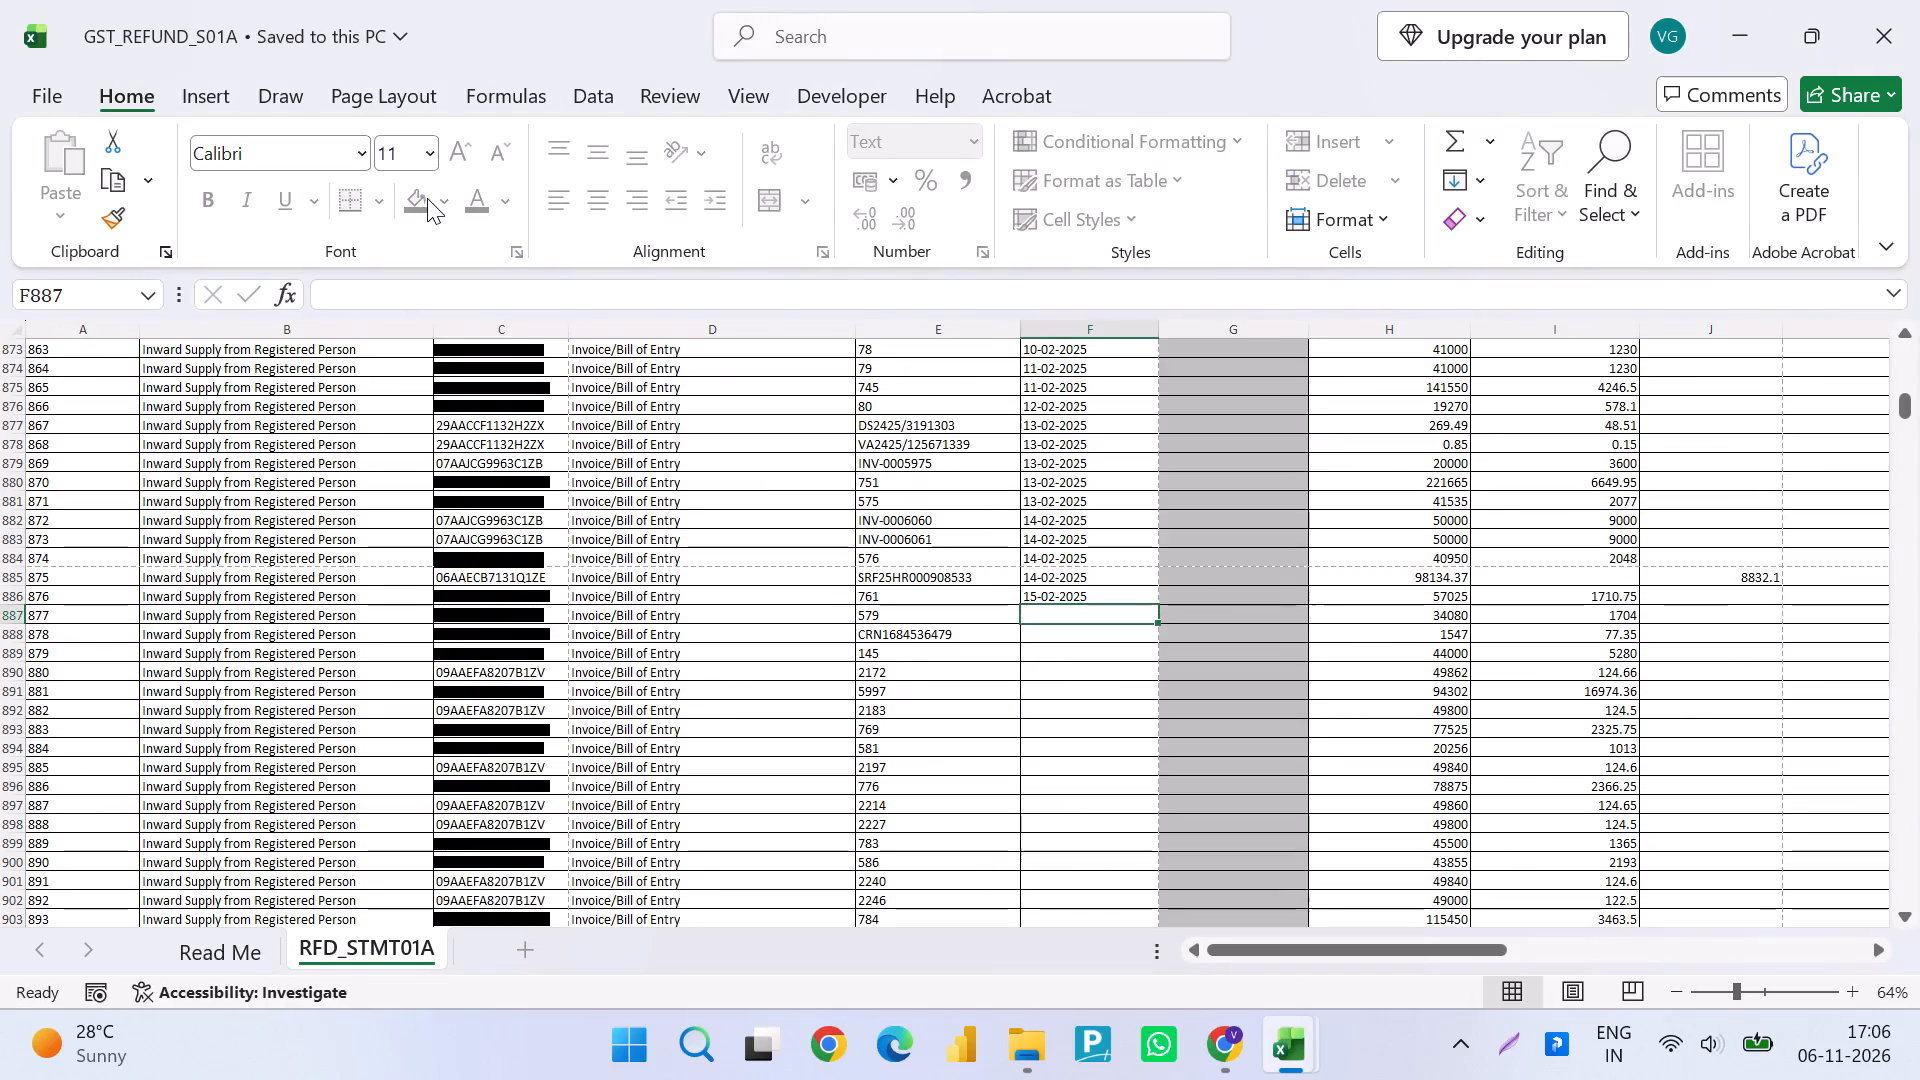
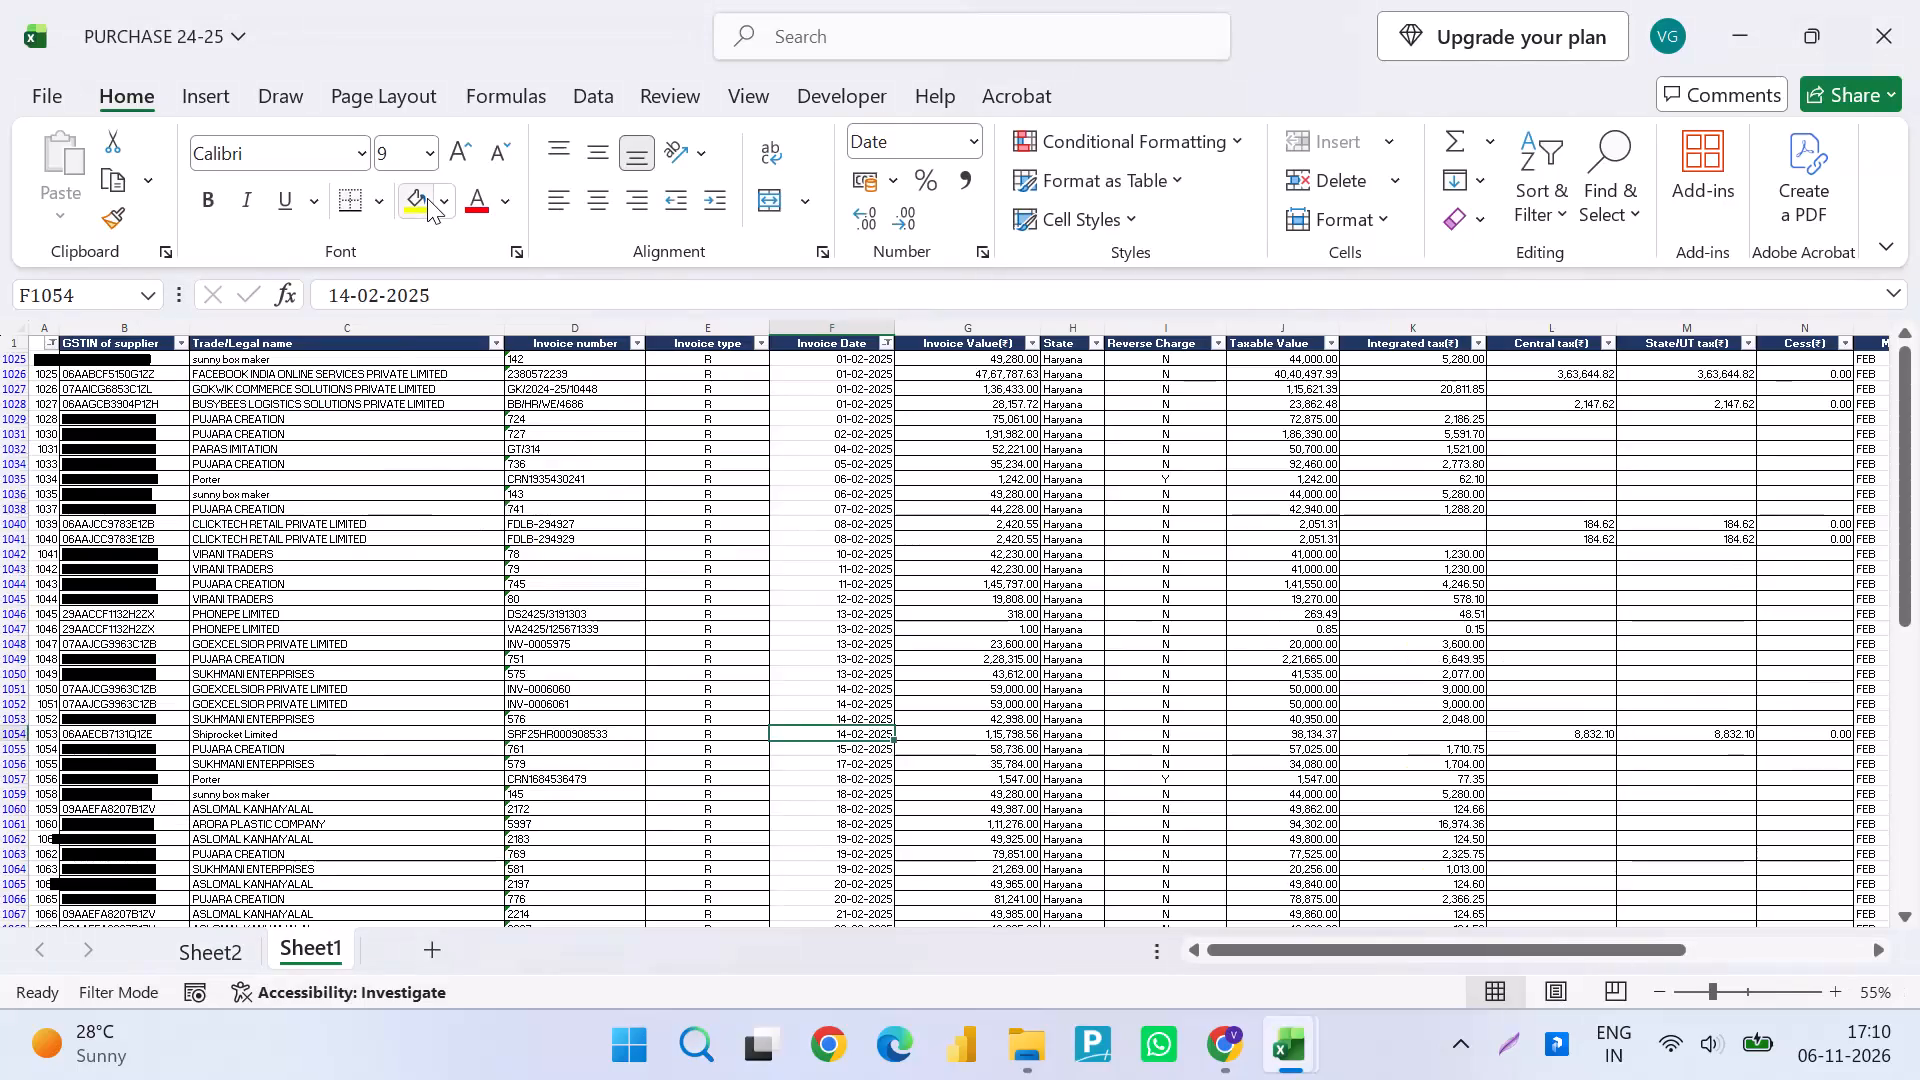
# Check the dates after invoice 761 in PURCHASE 24-25, then set F887 in GST_REFUND_S01A to 17-02-2025 for invoice 579.
pyautogui.press('Down')
pyautogui.press('Down')
pyautogui.press('Down')
pyautogui.press('Up')
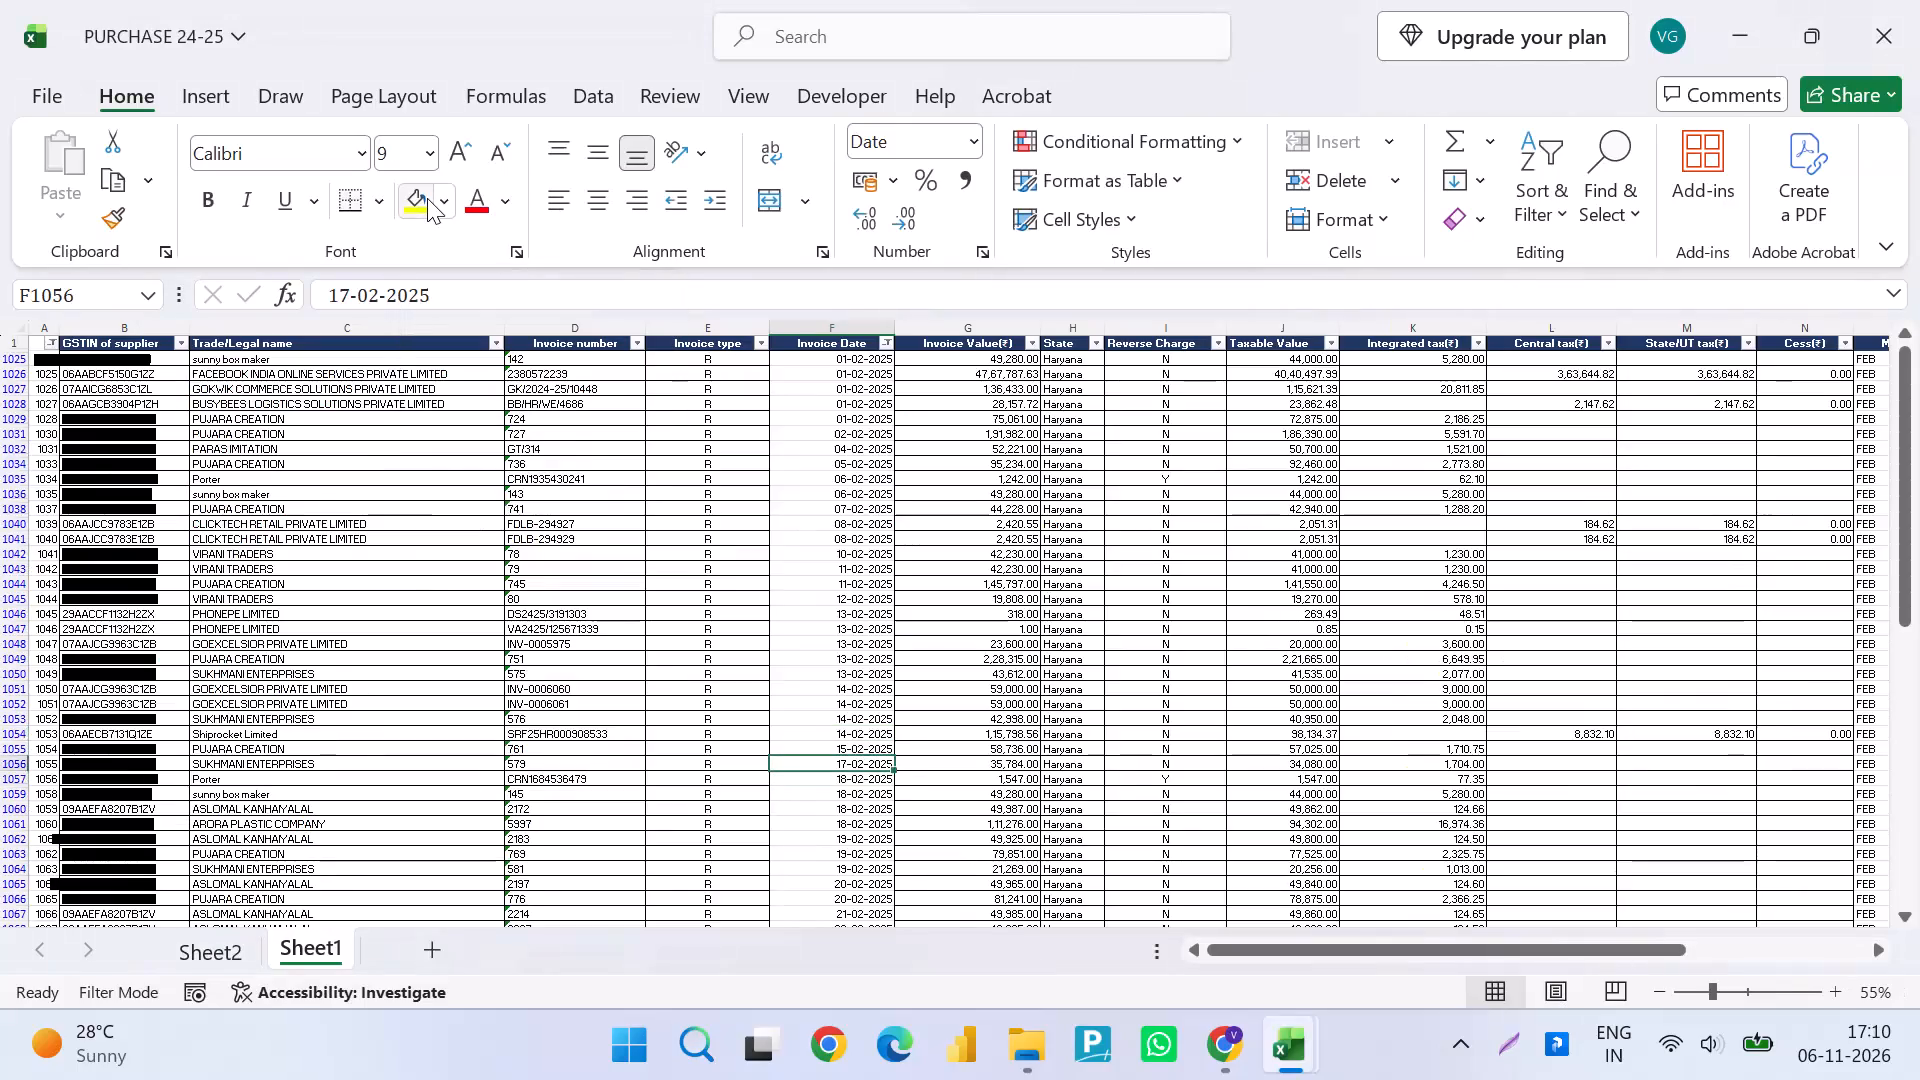
pyautogui.press('Down')
pyautogui.hotkey('shift', 'Down')
pyautogui.hotkey('shift', 'Down')
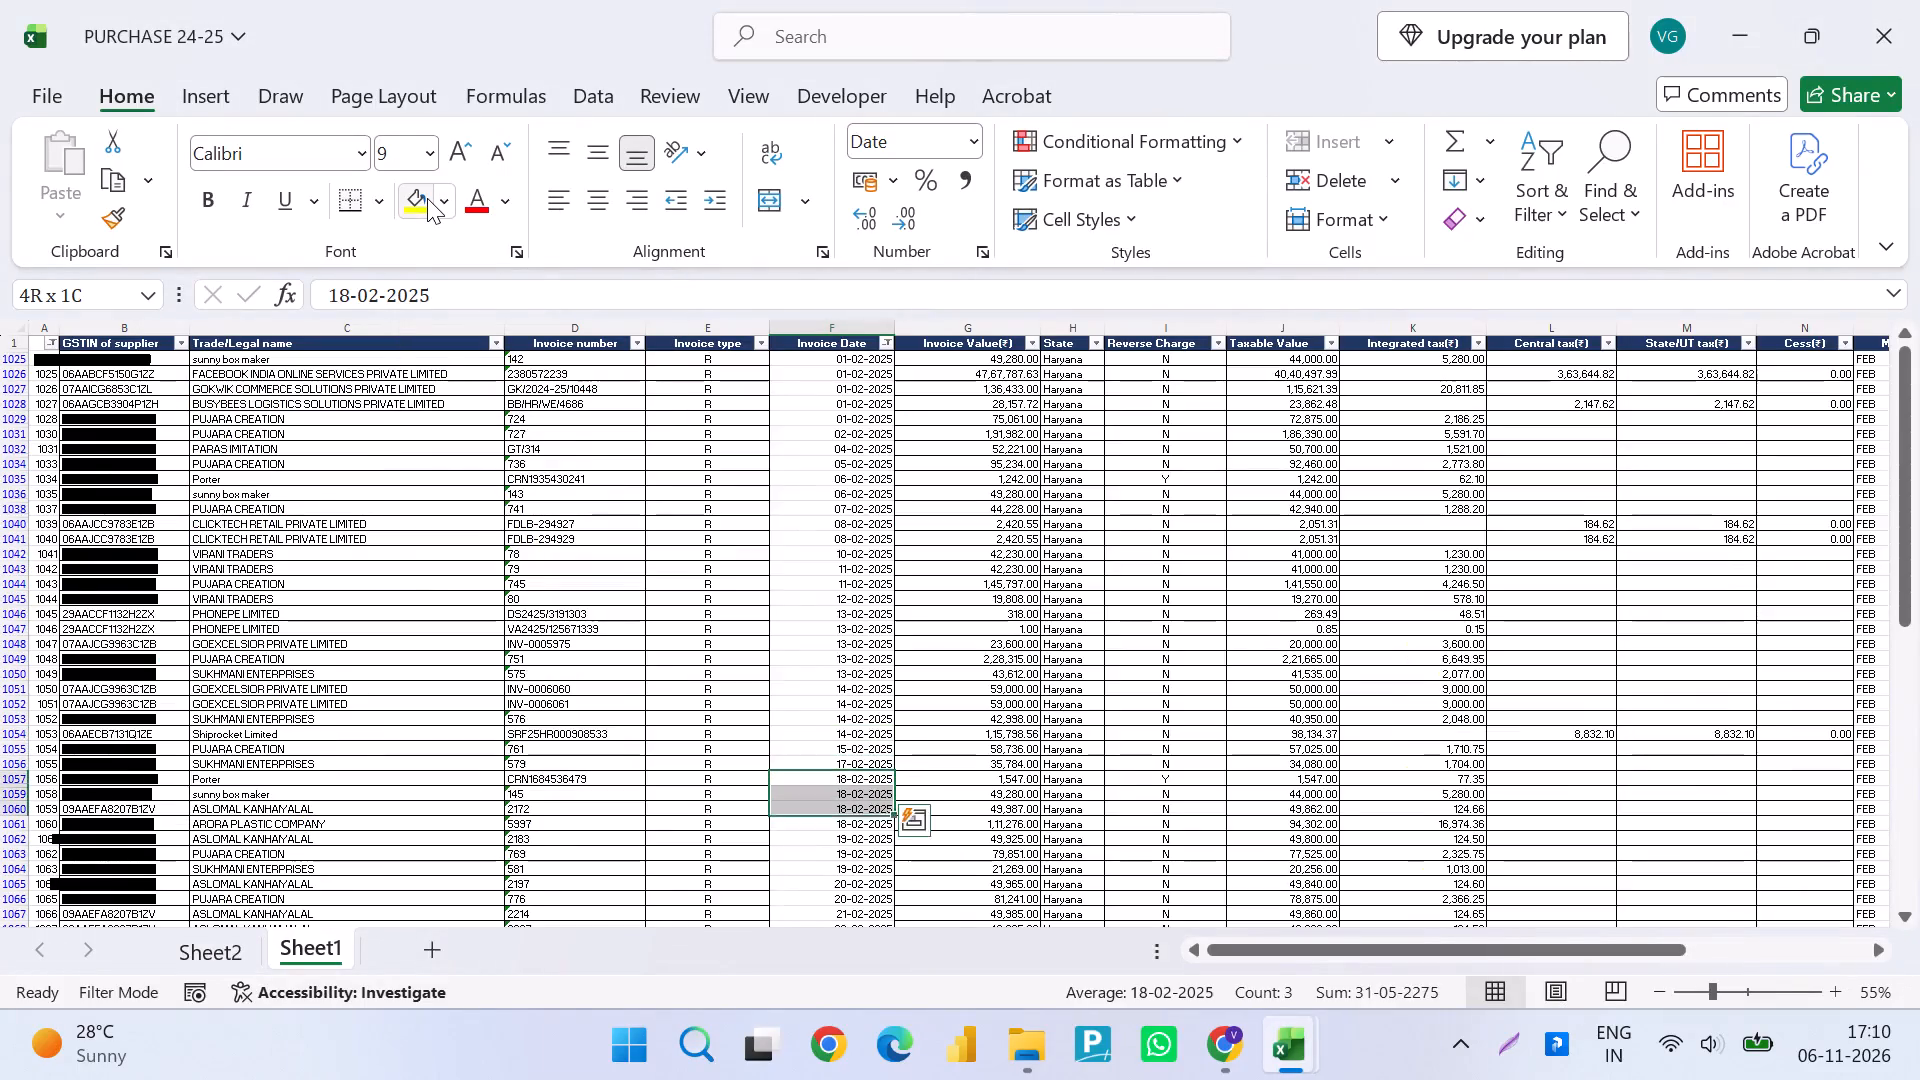
pyautogui.hotkey('shift', 'Down')
pyautogui.hotkey('alt', 'Tab')
pyautogui.press('Up')
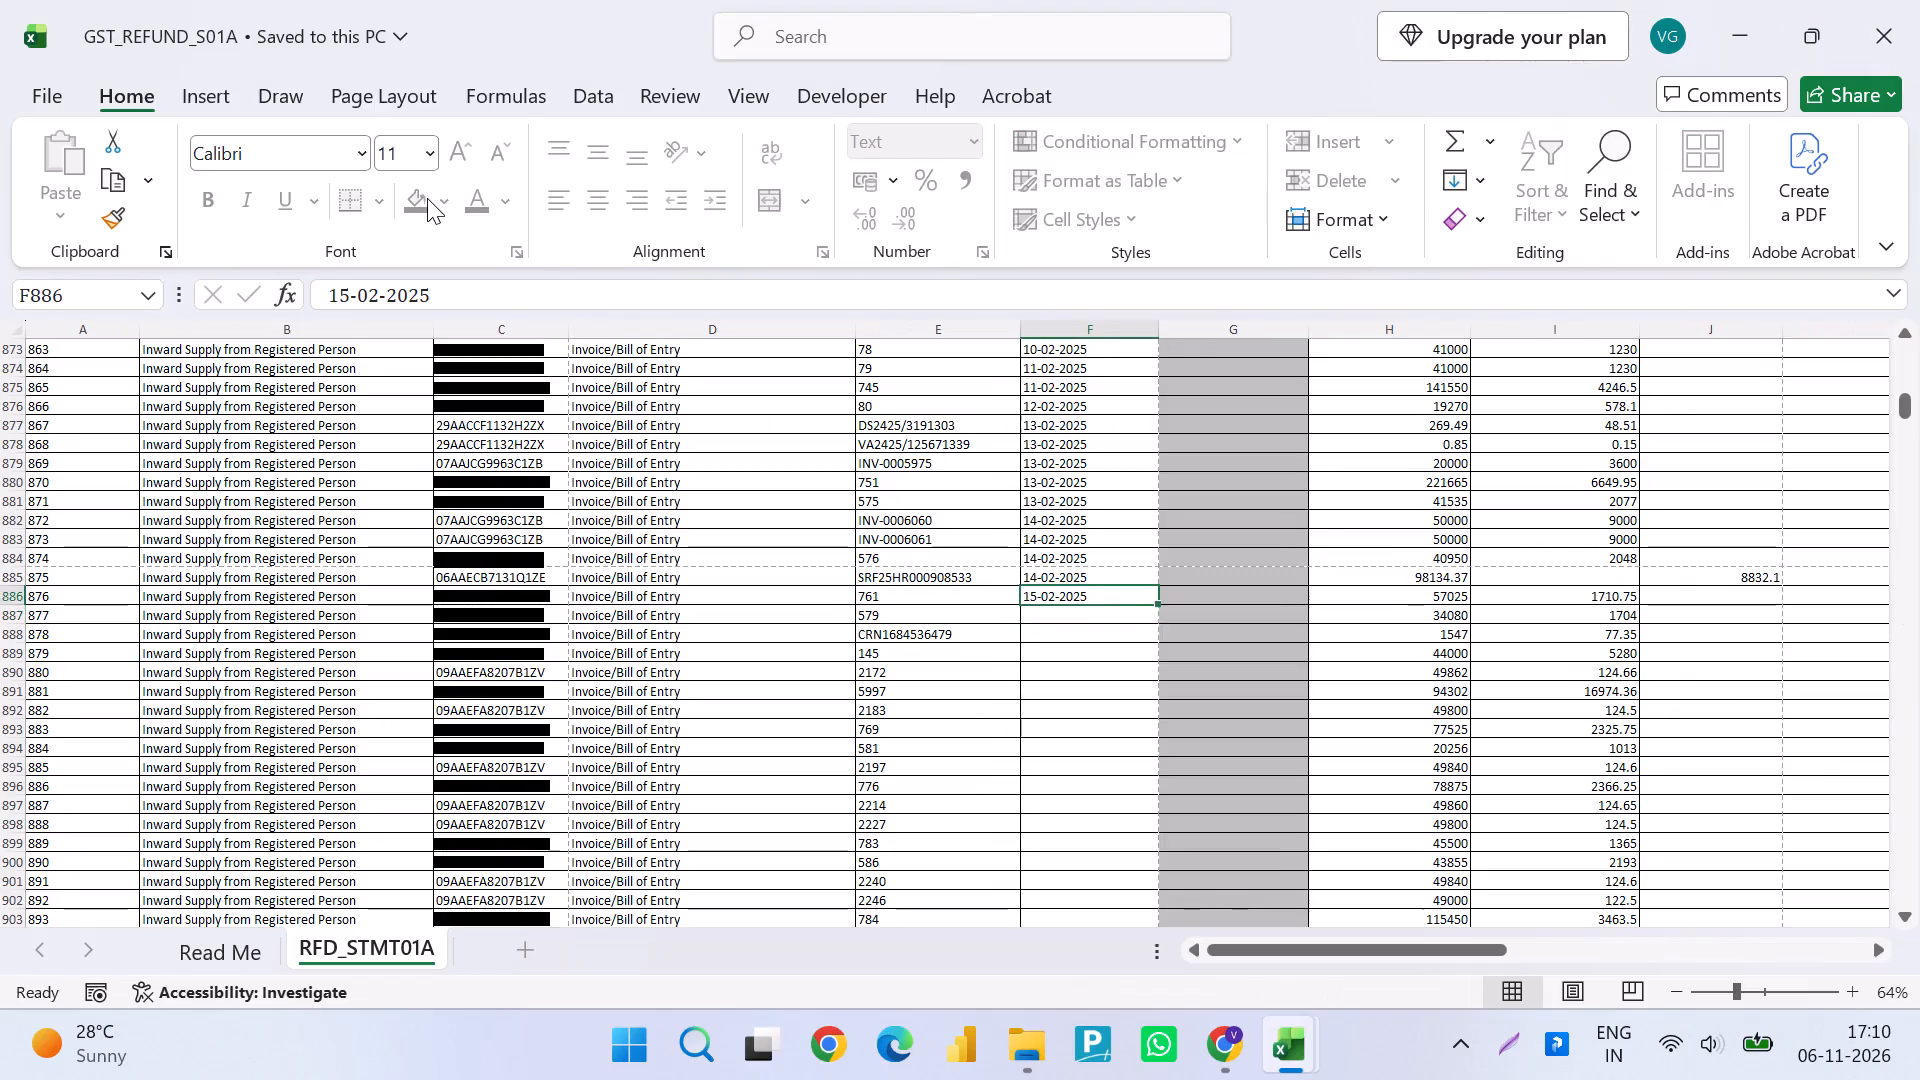
pyautogui.hotkey('ctrl', 'c')
pyautogui.press('Down')
pyautogui.press('Return')
pyautogui.press('F2')
pyautogui.press('Left')
pyautogui.hotkey('ctrl', 'Left')
pyautogui.hotkey('ctrl', 'Left')
pyautogui.hotkey('ctrl', 'Left')
pyautogui.press('Left')
pyautogui.press('BackSpace')
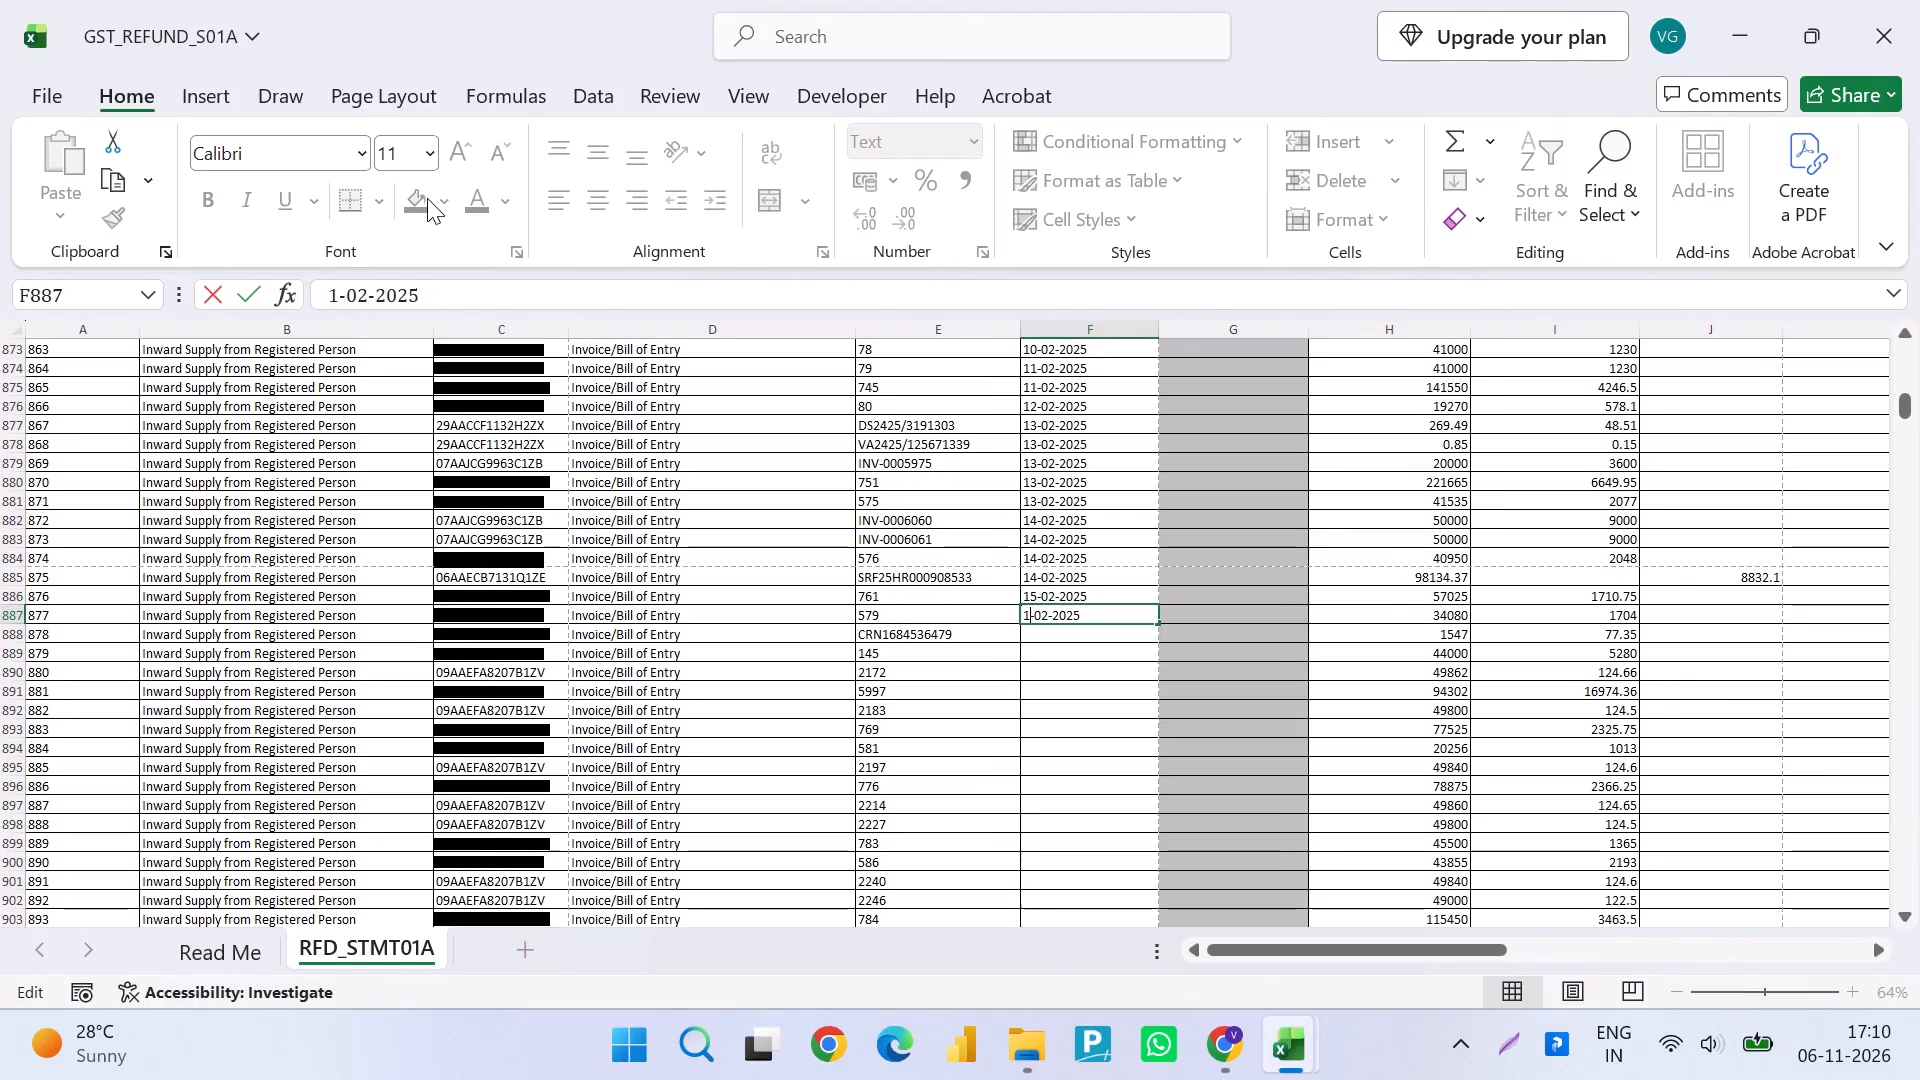
pyautogui.press('7')
pyautogui.press('Return')
# Copy the date in F887 into the four cells F888:F891.
pyautogui.press('Up')
pyautogui.hotkey('ctrl', 'c')
pyautogui.press('Down')
pyautogui.hotkey('shift', 'Down')
pyautogui.hotkey('shift', 'Down')
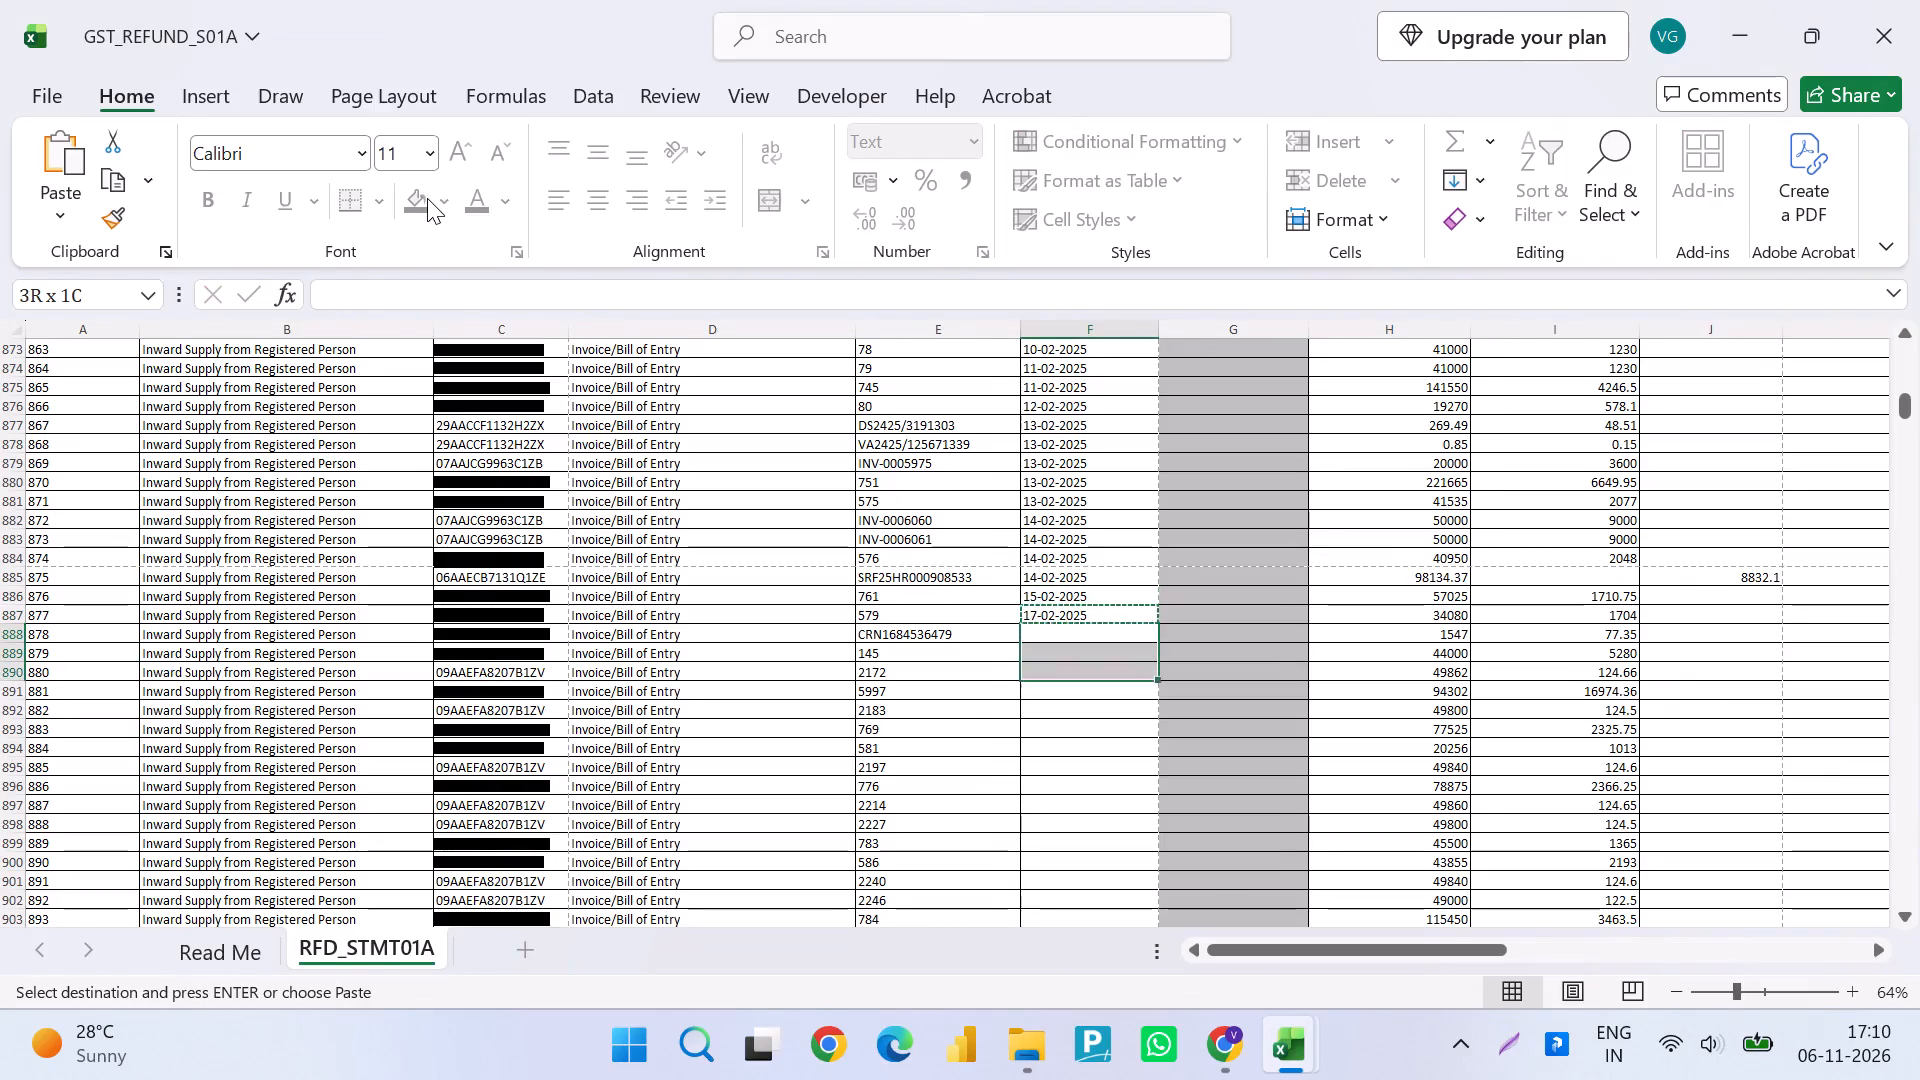
pyautogui.hotkey('shift', 'Down')
pyautogui.hotkey('ctrl', 'v')
# Change F888 to 18-02-2025 and fill it down through F891.
pyautogui.hotkey('ctrl', 'c')
pyautogui.press('F2')
pyautogui.hotkey('ctrl', 'Left')
pyautogui.hotkey('ctrl', 'Left')
pyautogui.hotkey('ctrl', 'Left')
pyautogui.hotkey('ctrl', 'Left')
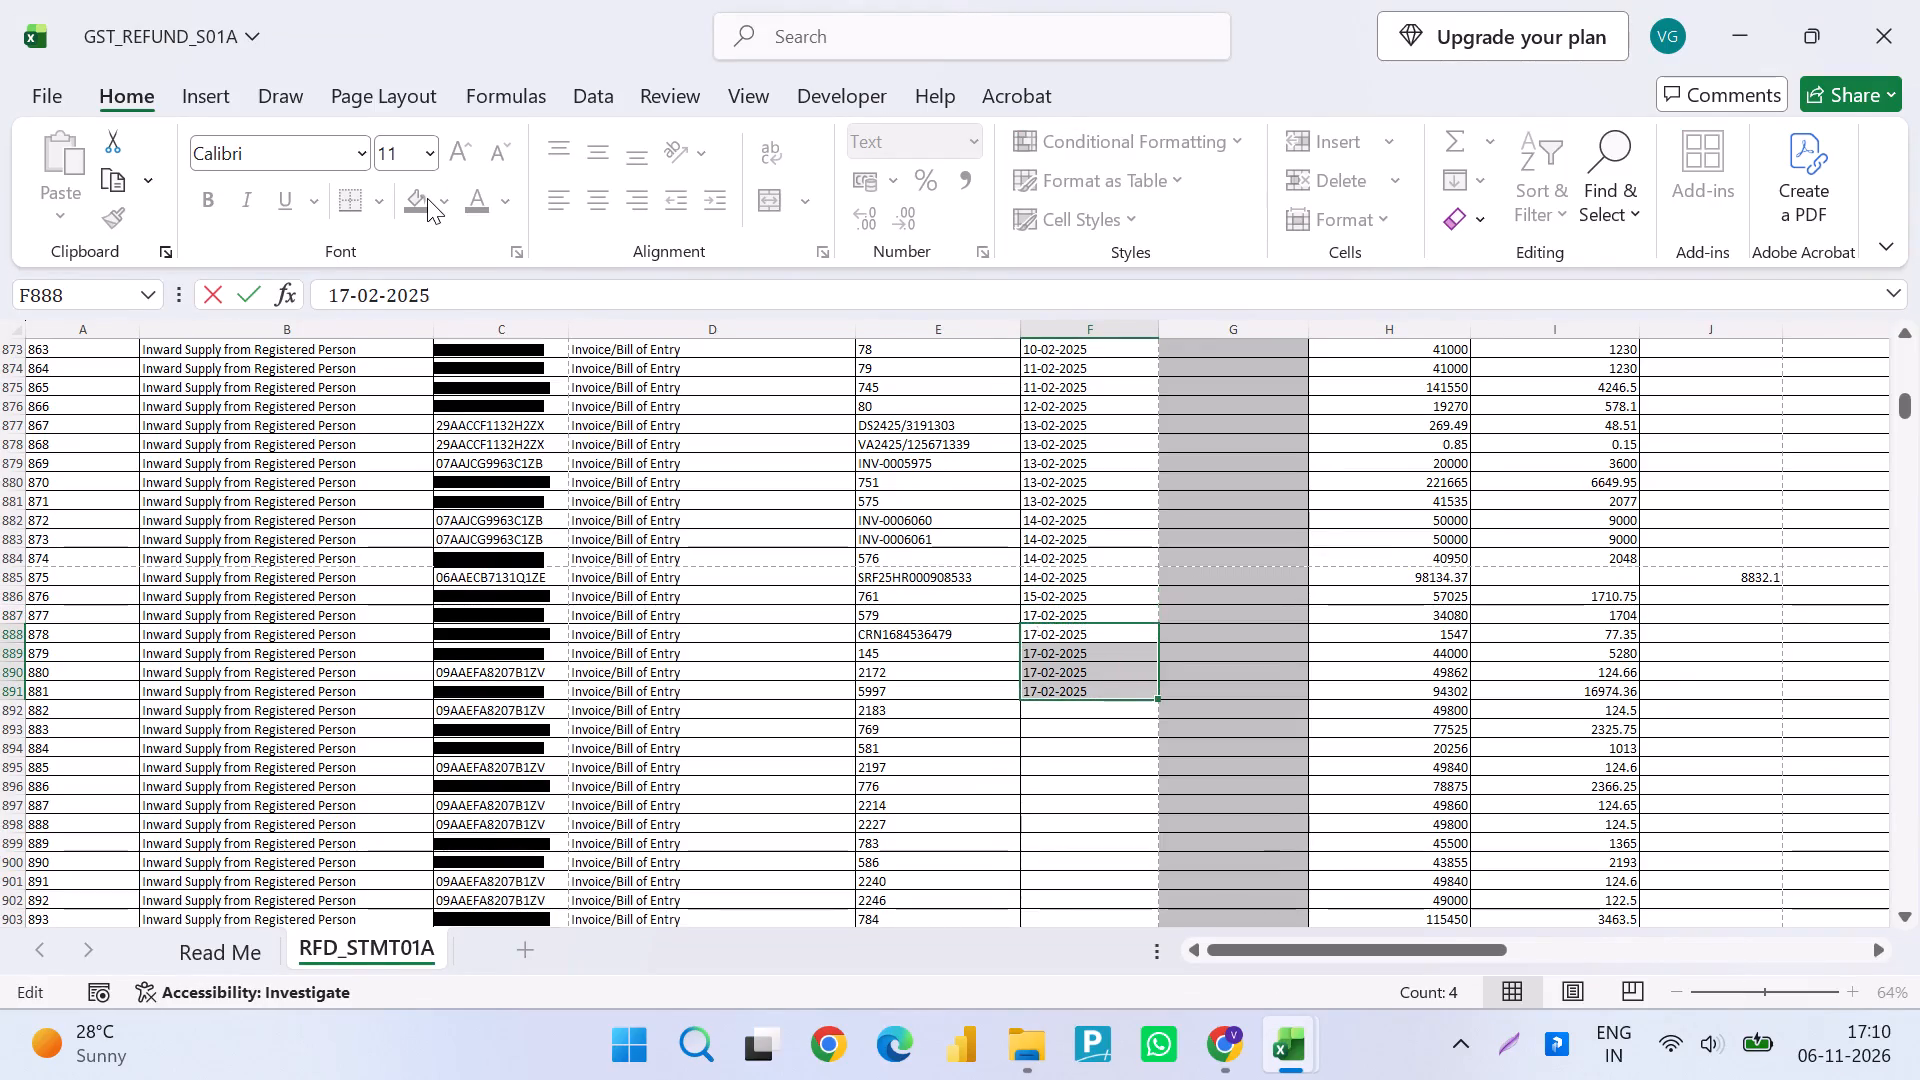
pyautogui.press('BackSpace')
pyautogui.press('8')
pyautogui.press('Return')
pyautogui.hotkey('ctrl', 'd')
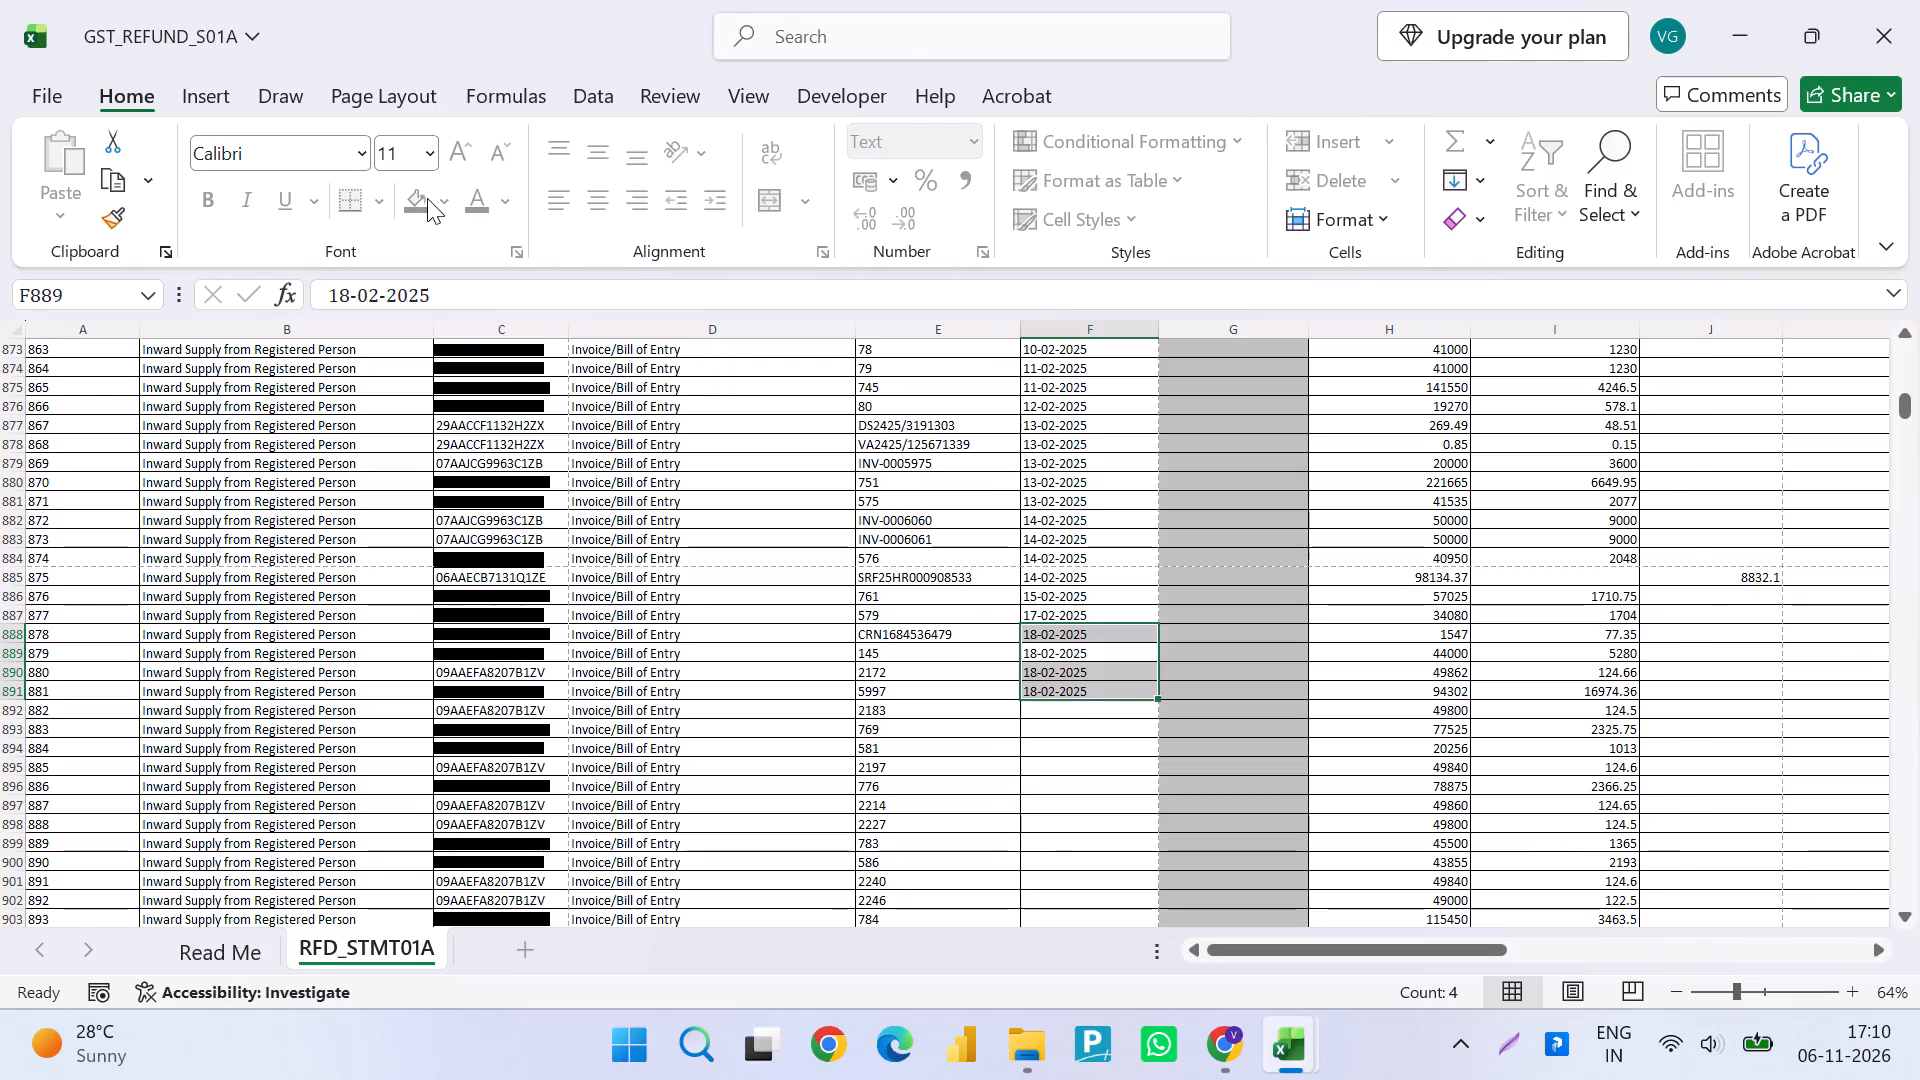
# Check the dates from invoice 2183 in PURCHASE 24-25, then copy F889:F891 in GST_REFUND_S01A into the three cells starting at F892.
pyautogui.hotkey('alt', 'Tab')
pyautogui.press('Down')
pyautogui.press('Down')
pyautogui.press('Down')
pyautogui.press('Down')
pyautogui.hotkey('shift', 'Down')
pyautogui.hotkey('shift', 'Down')
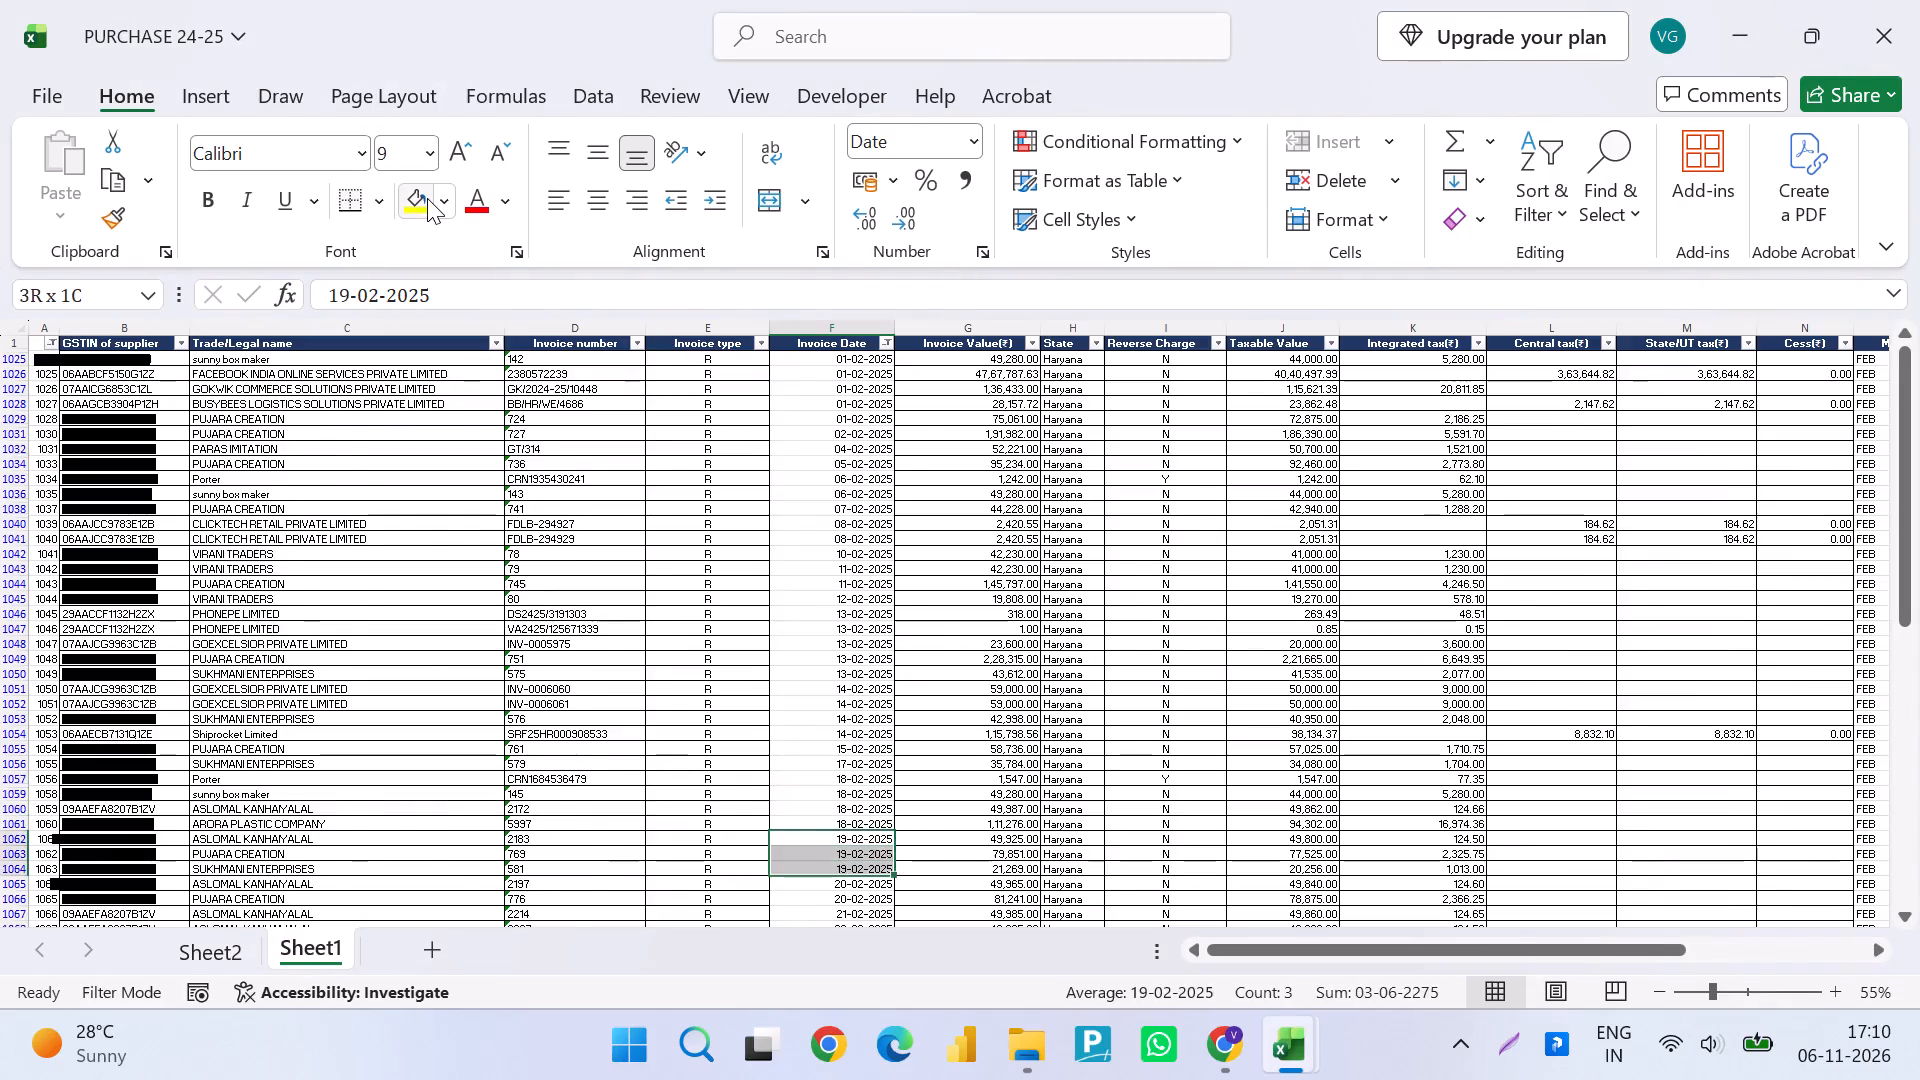
pyautogui.hotkey('alt', 'Tab')
pyautogui.press('Down')
pyautogui.press('Up')
pyautogui.hotkey('ctrl', 'shift', 'Down')
pyautogui.hotkey('ctrl', 'c')
pyautogui.press('Down')
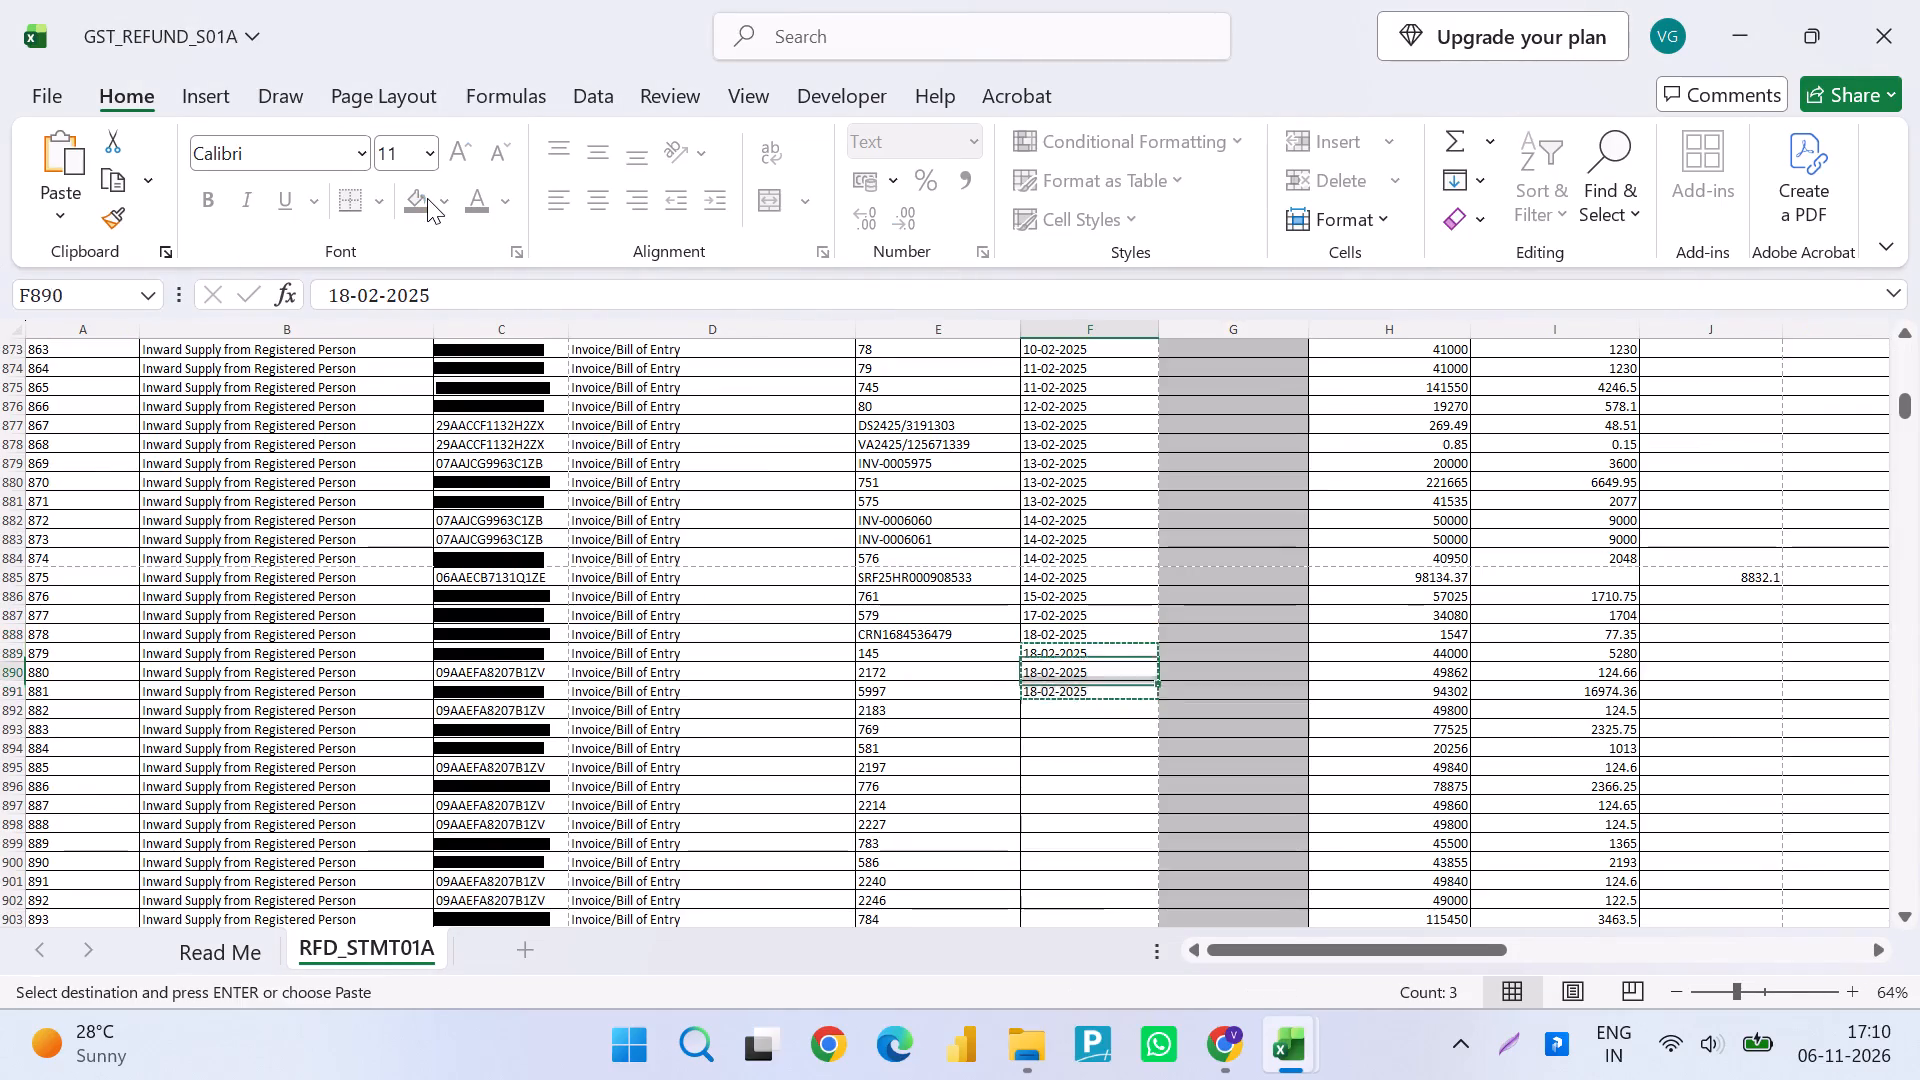
pyautogui.press('Down')
pyautogui.press('Down')
pyautogui.press('Return')
# Change F892 to 19-02-2025 and fill it down through F894.
pyautogui.press('F2')
pyautogui.press('Left')
pyautogui.hotkey('ctrl', 'Left')
pyautogui.hotkey('ctrl', 'Left')
pyautogui.hotkey('ctrl', 'Left')
pyautogui.press('Left')
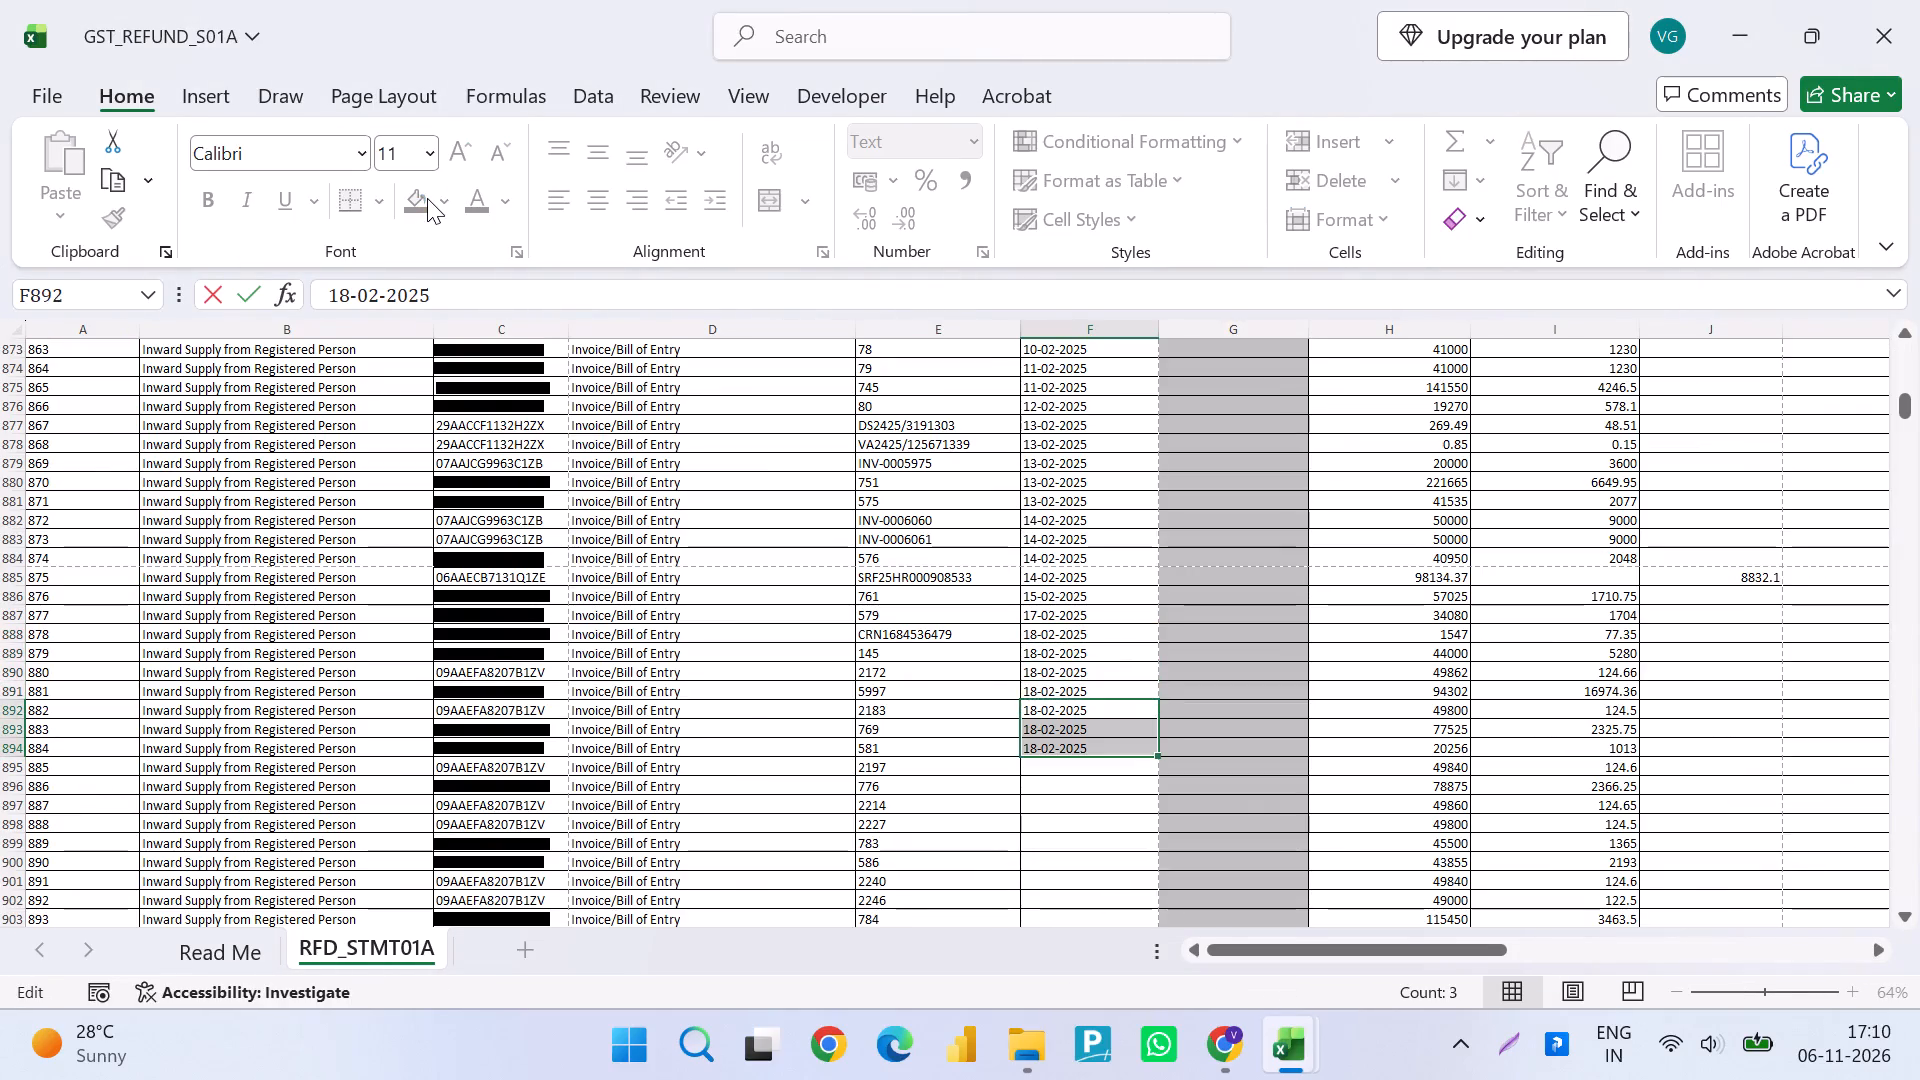
pyautogui.press('BackSpace')
pyautogui.press('9')
pyautogui.hotkey('ctrl', 'Return')
pyautogui.hotkey('ctrl', 'd')
# In PURCHASE 24-25, review the remaining February invoice dates from invoice 2197 onward.
pyautogui.hotkey('alt', 'Tab')
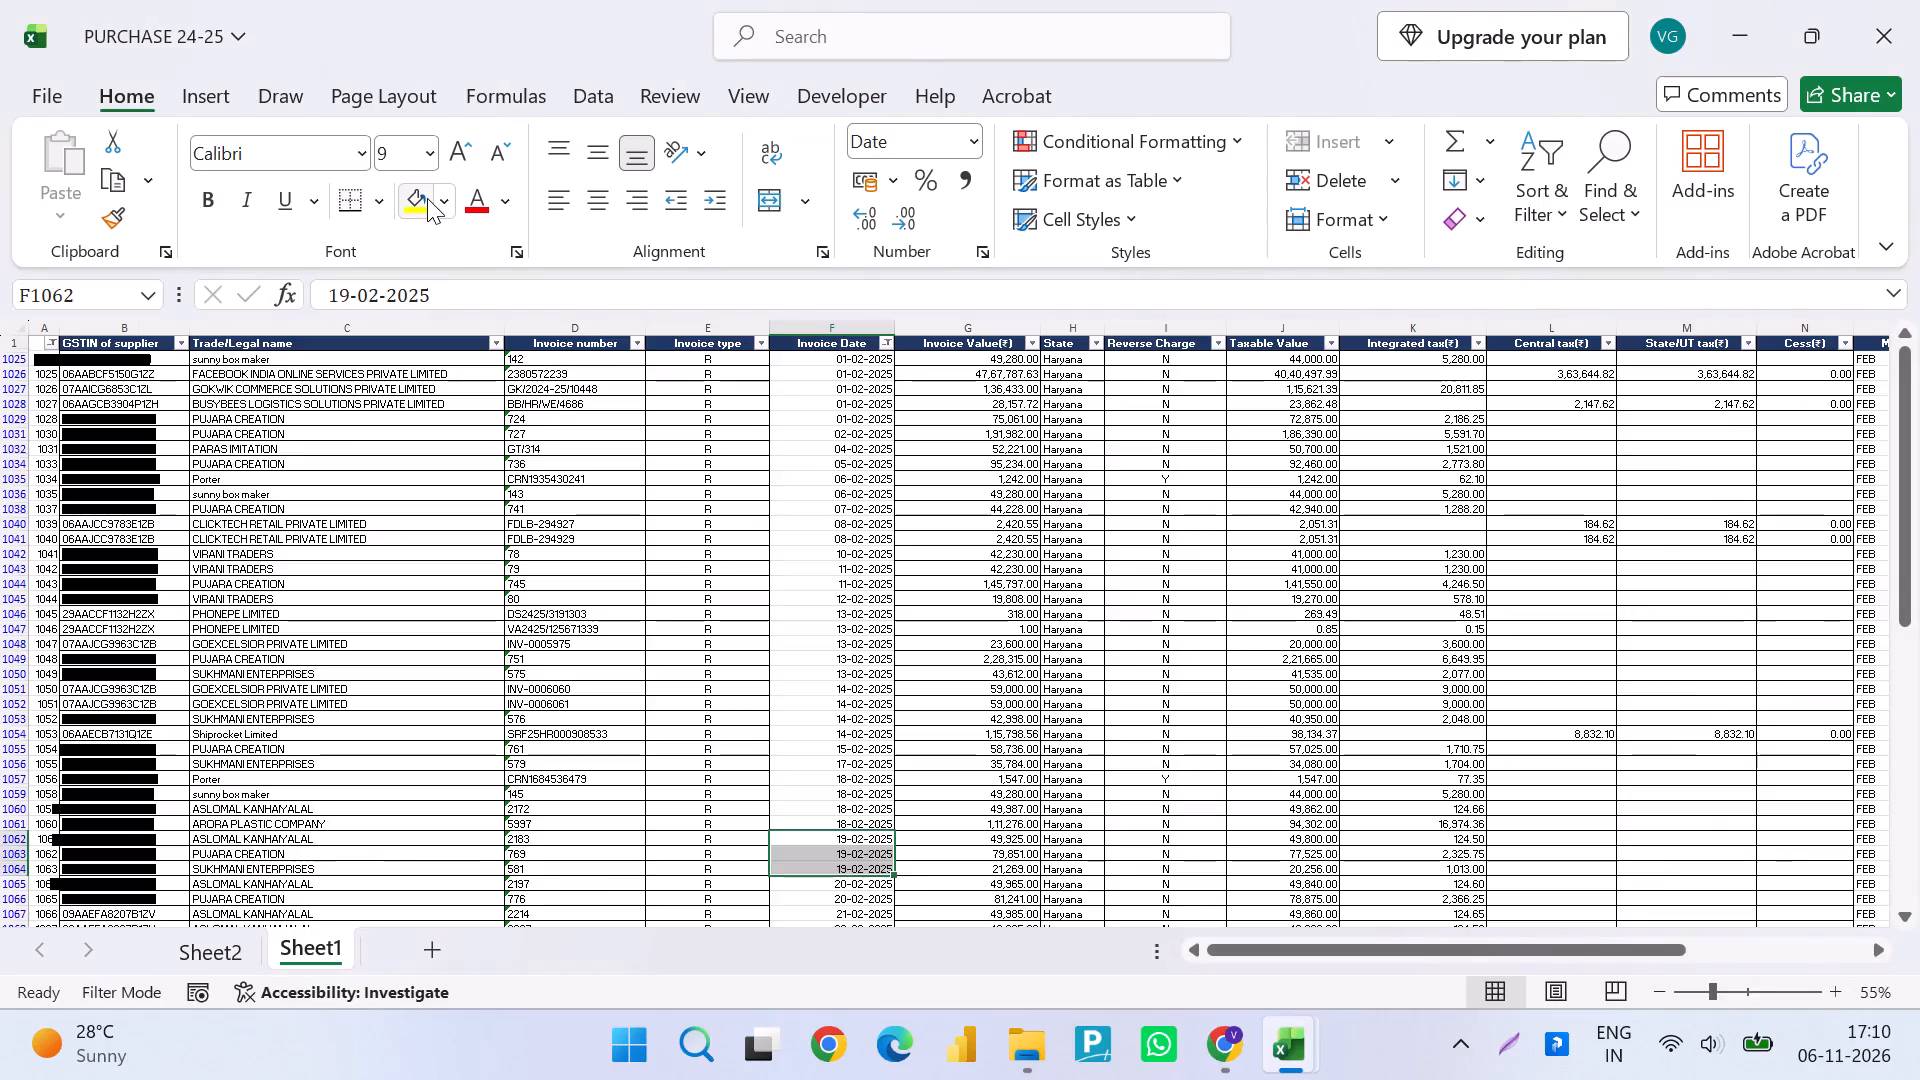
pyautogui.press('Down')
pyautogui.press('Down')
pyautogui.press('Down')
pyautogui.hotkey('shift', 'Down')
pyautogui.hotkey('shift', 'Down')
pyautogui.hotkey('shift', 'Down')
pyautogui.hotkey('shift', 'Down')
pyautogui.hotkey('shift', 'Down')
pyautogui.hotkey('shift', 'Down')
pyautogui.hotkey('shift', 'Down')
pyautogui.hotkey('shift', 'Down')
pyautogui.hotkey('shift', 'Down')
pyautogui.hotkey('shift', 'Down')
pyautogui.hotkey('shift', 'Down')
pyautogui.hotkey('shift', 'Down')
pyautogui.hotkey('shift', 'Down')
pyautogui.hotkey('shift', 'Down')
pyautogui.hotkey('shift', 'Down')
pyautogui.hotkey('shift', 'Down')
pyautogui.hotkey('shift', 'Down')
pyautogui.hotkey('shift', 'Down')
pyautogui.hotkey('shift', 'Down')
pyautogui.hotkey('shift', 'Down')
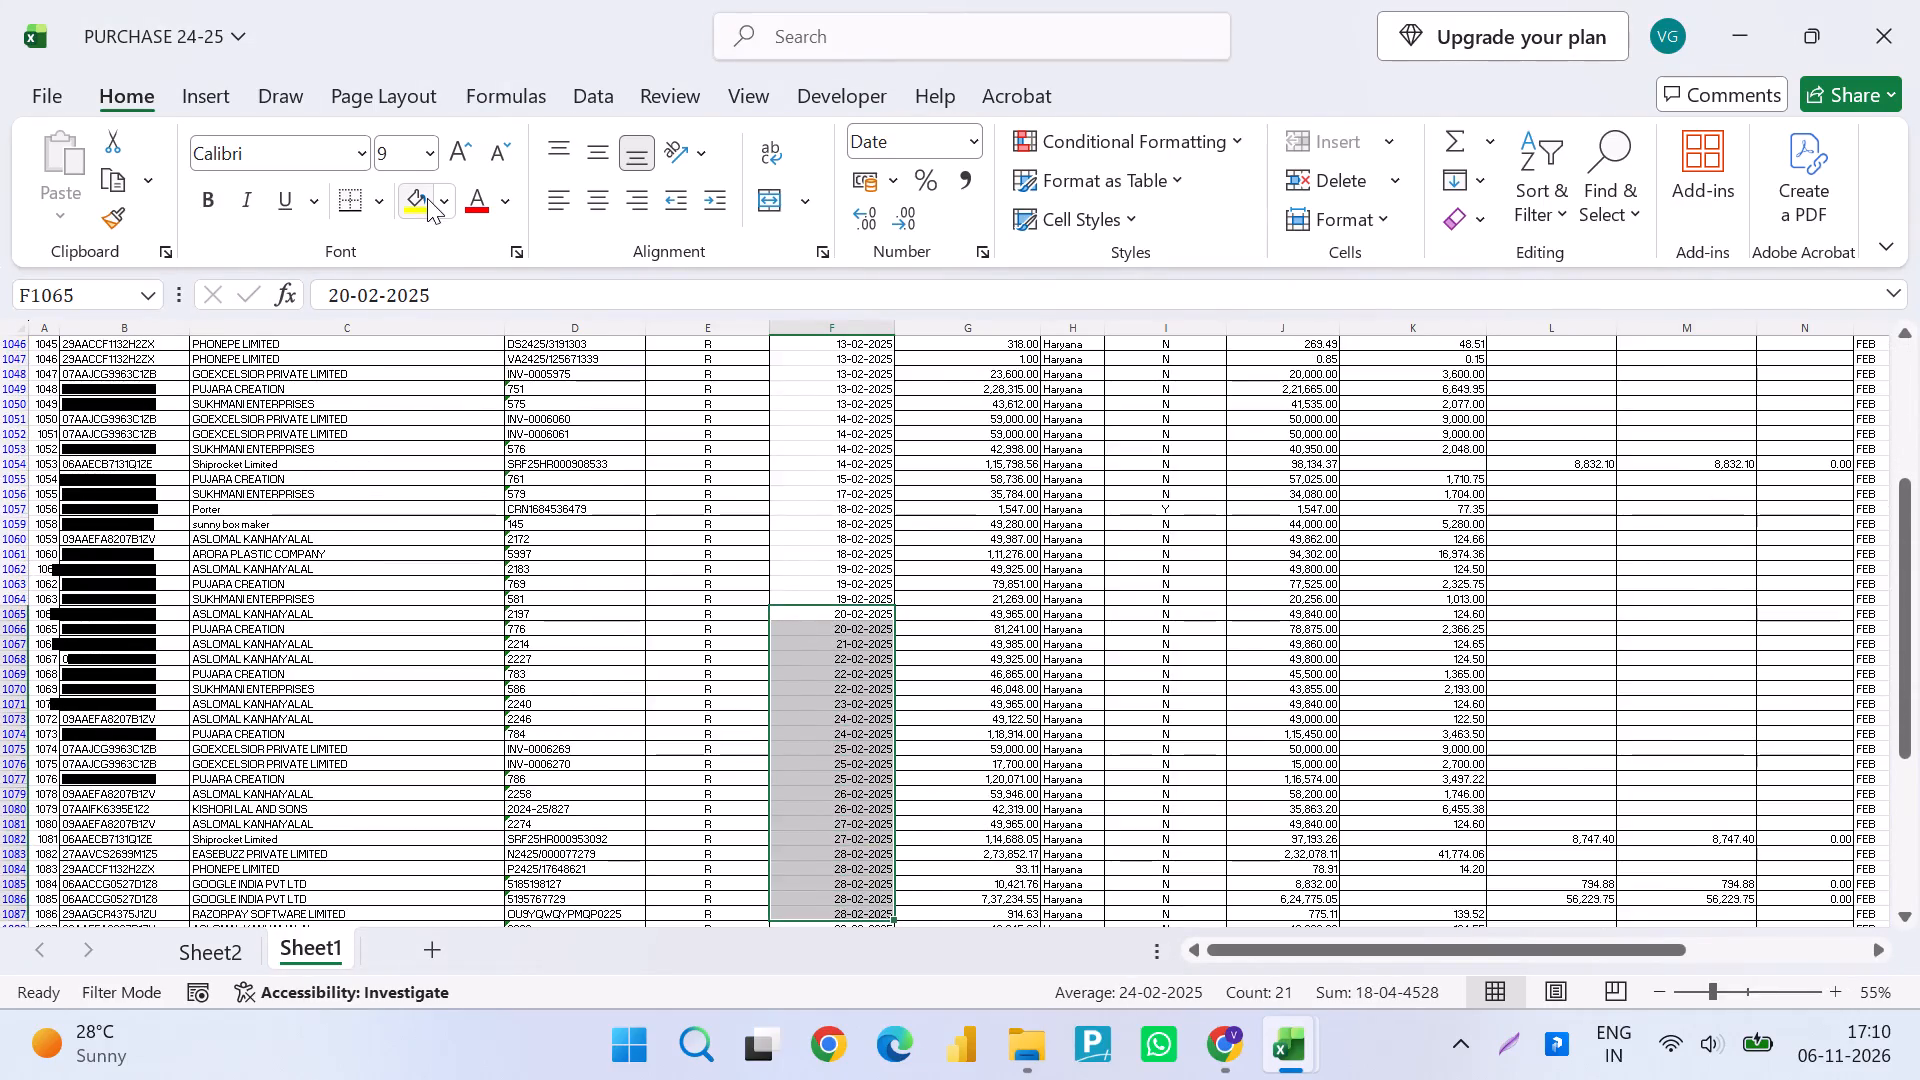
# In GST_REFUND_S01A, copy the dates in F893:F894 into the two cells starting at F895.
pyautogui.hotkey('alt', 'Tab')
pyautogui.press('Down')
pyautogui.hotkey('ctrl', 'shift', 'Down')
pyautogui.hotkey('ctrl', 'c')
pyautogui.press('Down')
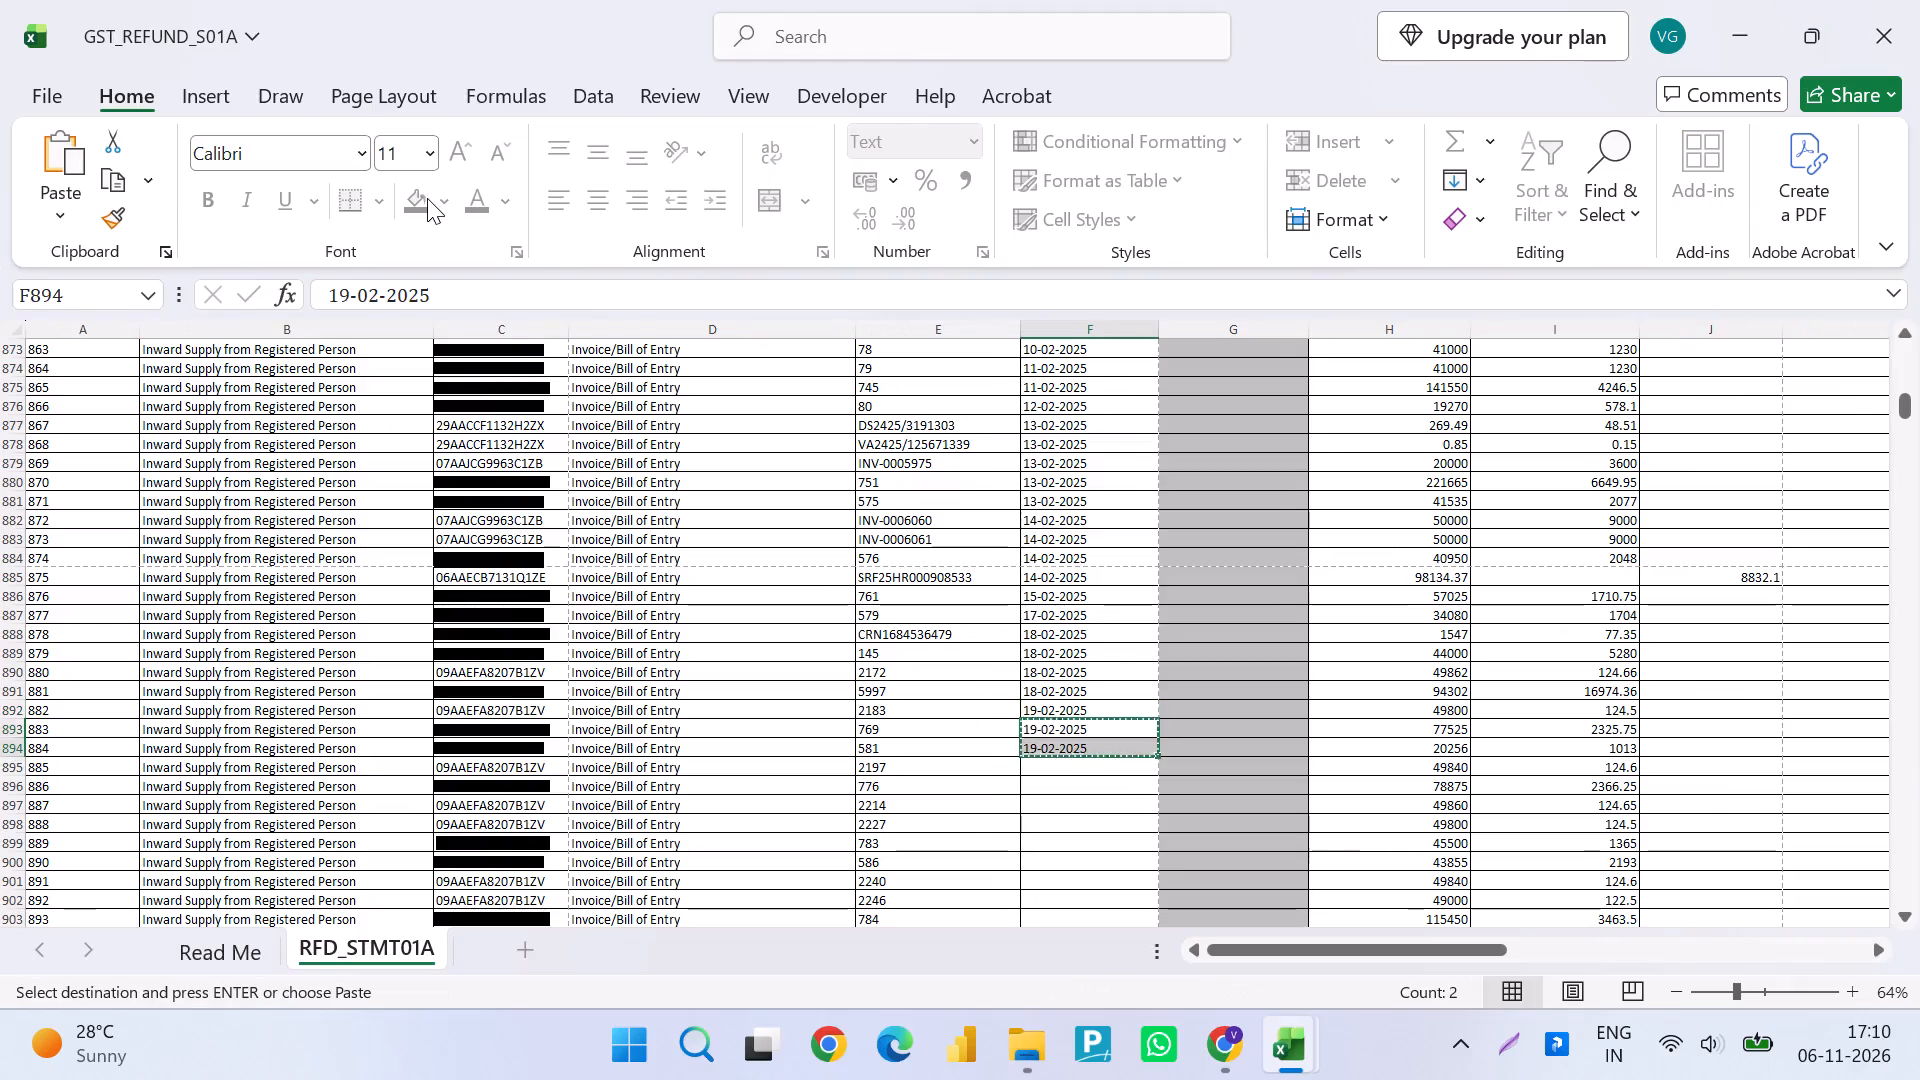
pyautogui.press('Return')
pyautogui.hotkey('ctrl', 'z')
pyautogui.press('Down')
pyautogui.press('Return')
# Change F895 to 20-02-2025 and fill it down to F896.
pyautogui.press('F2')
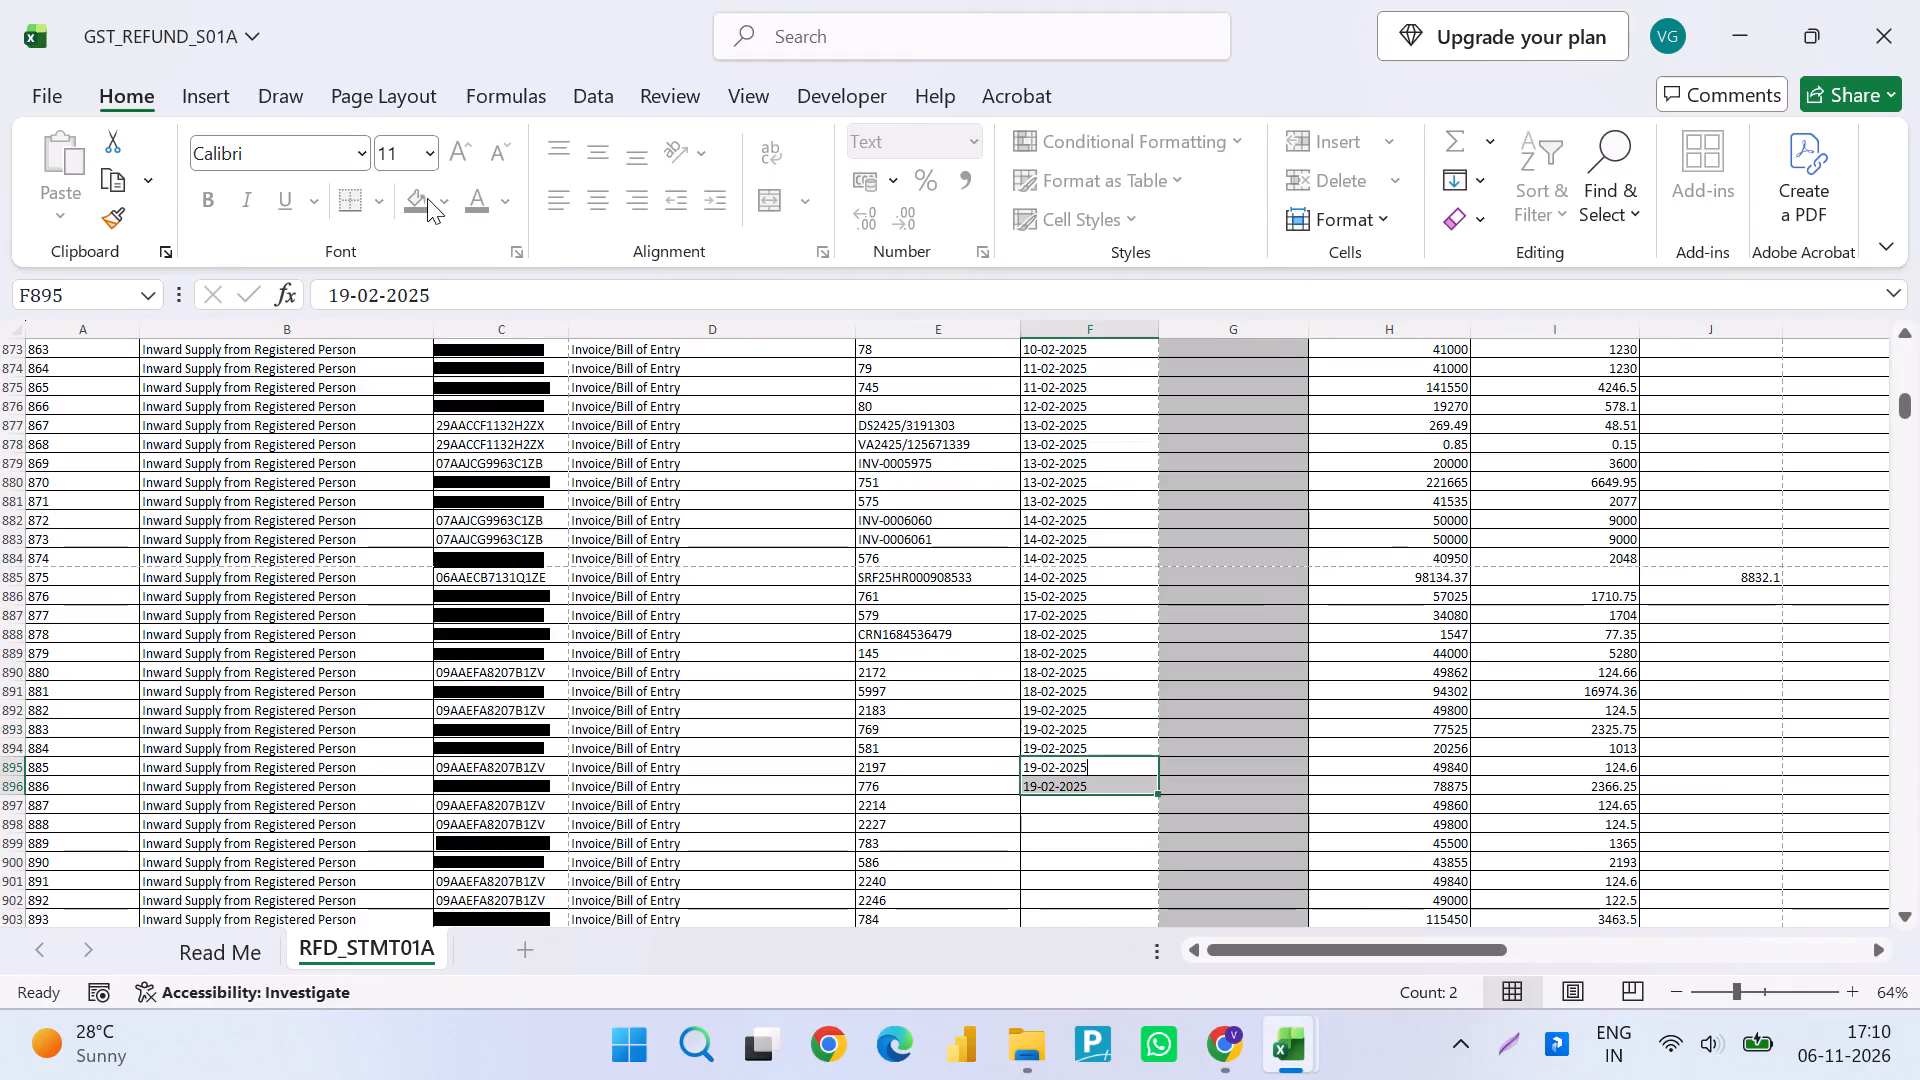
pyautogui.press('Left')
pyautogui.hotkey('ctrl', 'Left')
pyautogui.hotkey('ctrl', 'Left')
pyautogui.hotkey('ctrl', 'Left')
pyautogui.hotkey('ctrl', 'Left')
pyautogui.hotkey('ctrl', 'Left')
pyautogui.hotkey('shift', 'Right')
pyautogui.hotkey('shift', 'Right')
pyautogui.write('20')
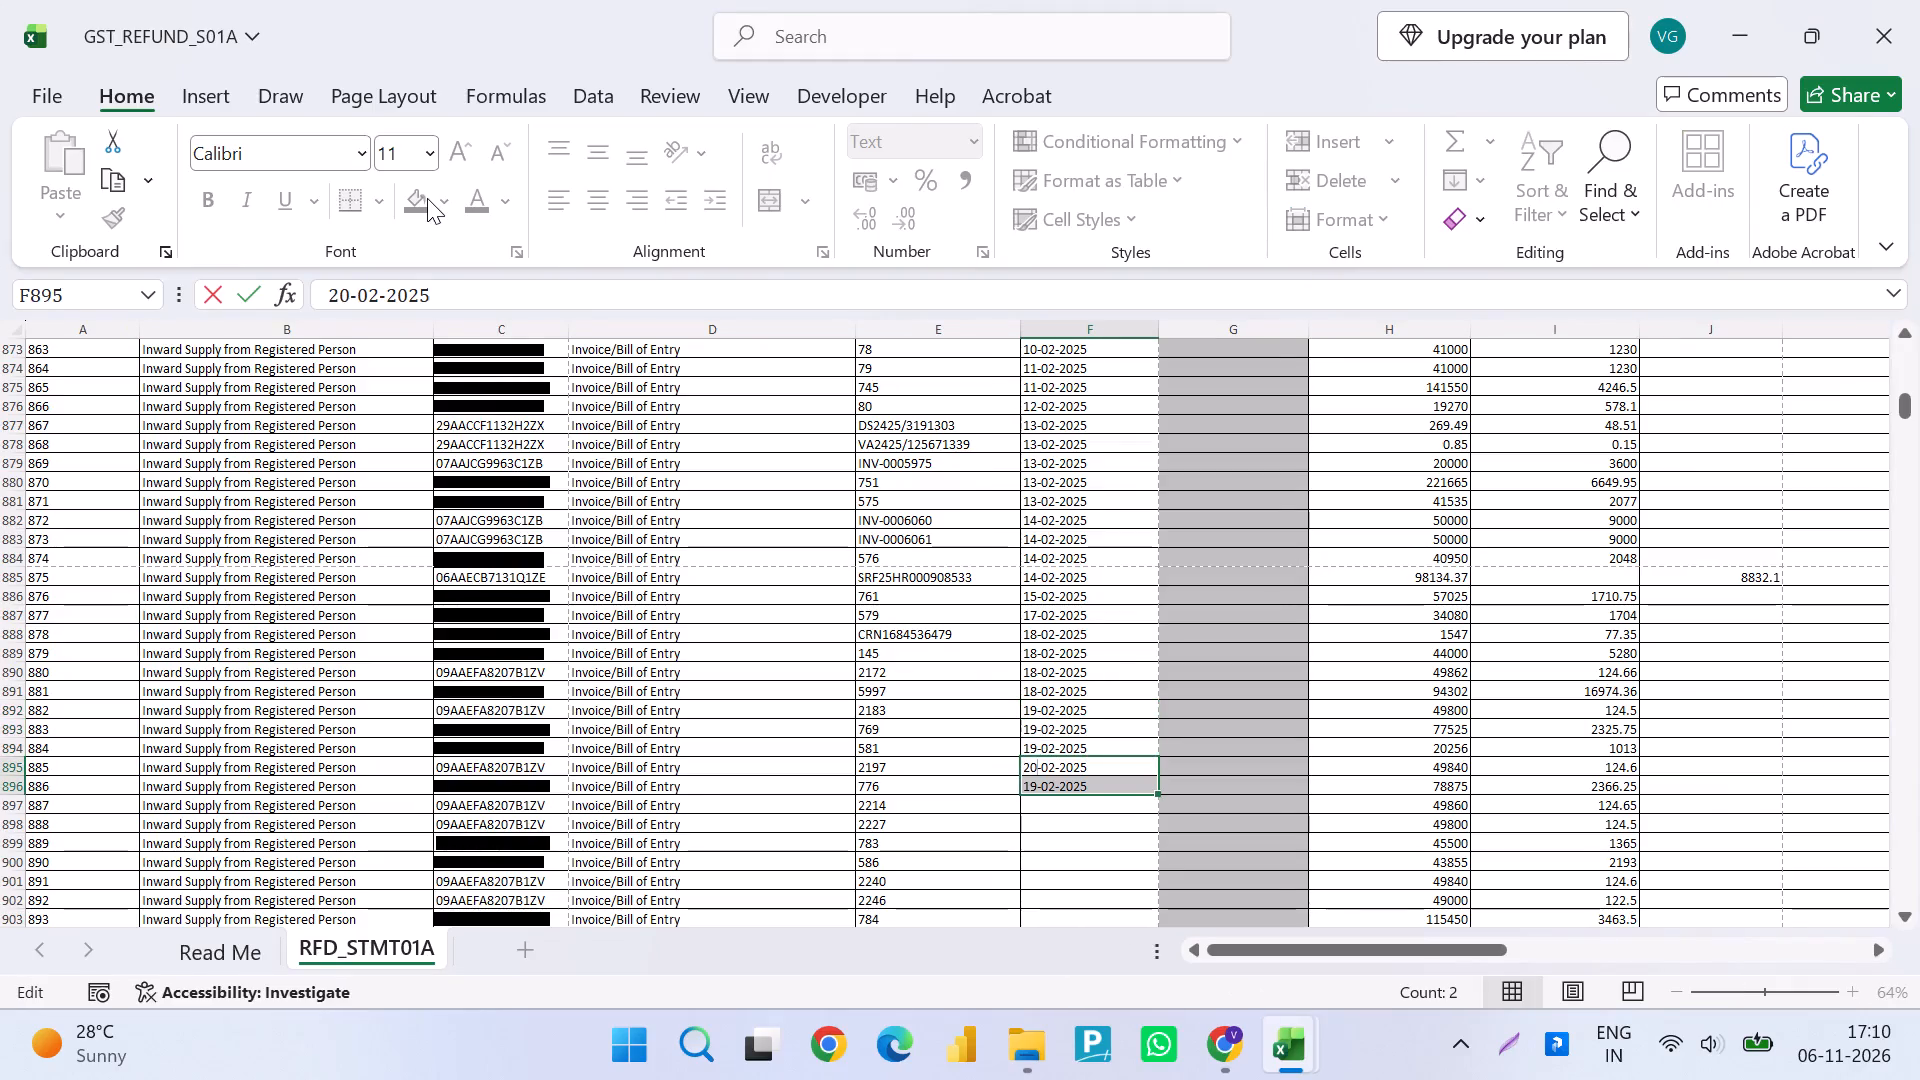
pyautogui.press('Return')
pyautogui.hotkey('ctrl', 'd')
# Check the date of invoice 2214 in PURCHASE 24-25, then set F897 in GST_REFUND_S01A to 21-02-2025.
pyautogui.hotkey('alt', 'Tab')
pyautogui.press('Down')
pyautogui.press('Down')
pyautogui.hotkey('alt', 'Tab')
pyautogui.press('Down')
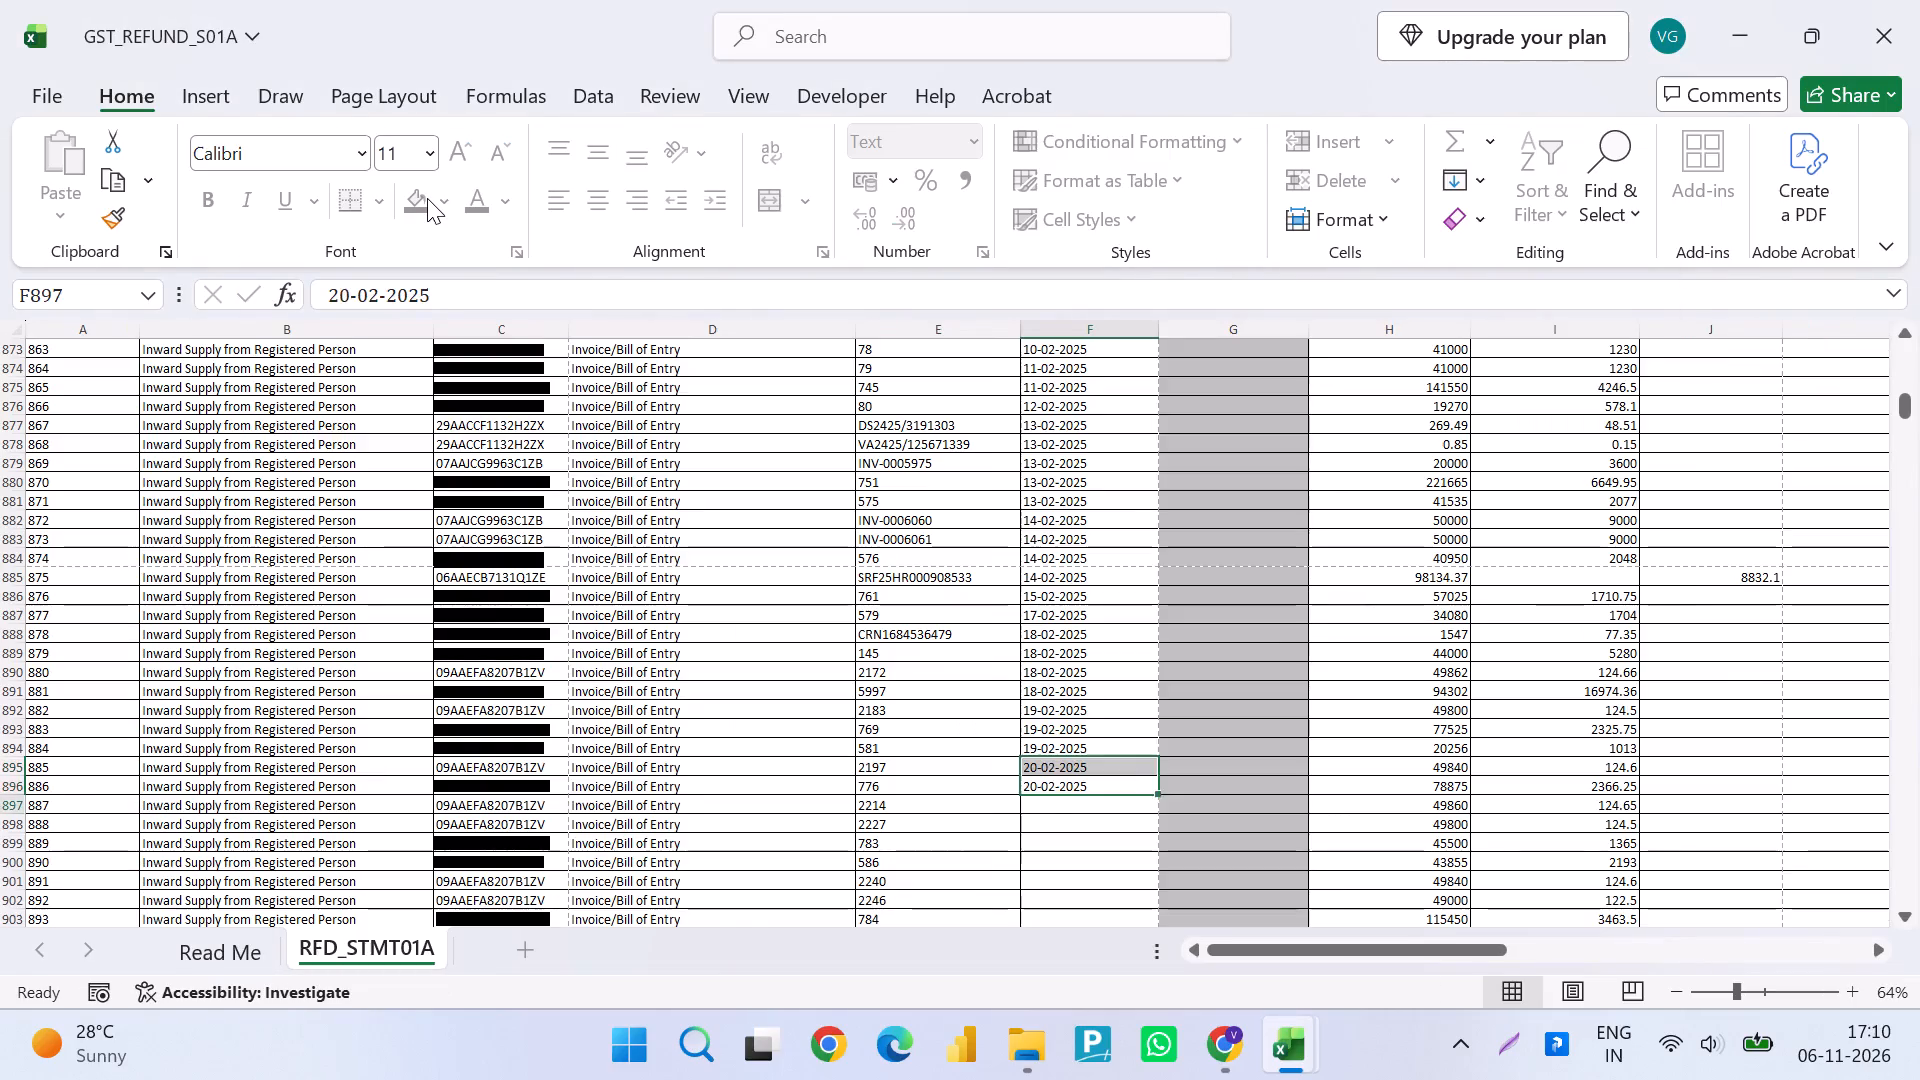
pyautogui.hotkey('ctrl', 'd')
pyautogui.press('F2')
pyautogui.hotkey('ctrl', 'Left')
pyautogui.hotkey('ctrl', 'Left')
pyautogui.hotkey('ctrl', 'Left')
pyautogui.hotkey('ctrl', 'Left')
pyautogui.hotkey('ctrl', 'Left')
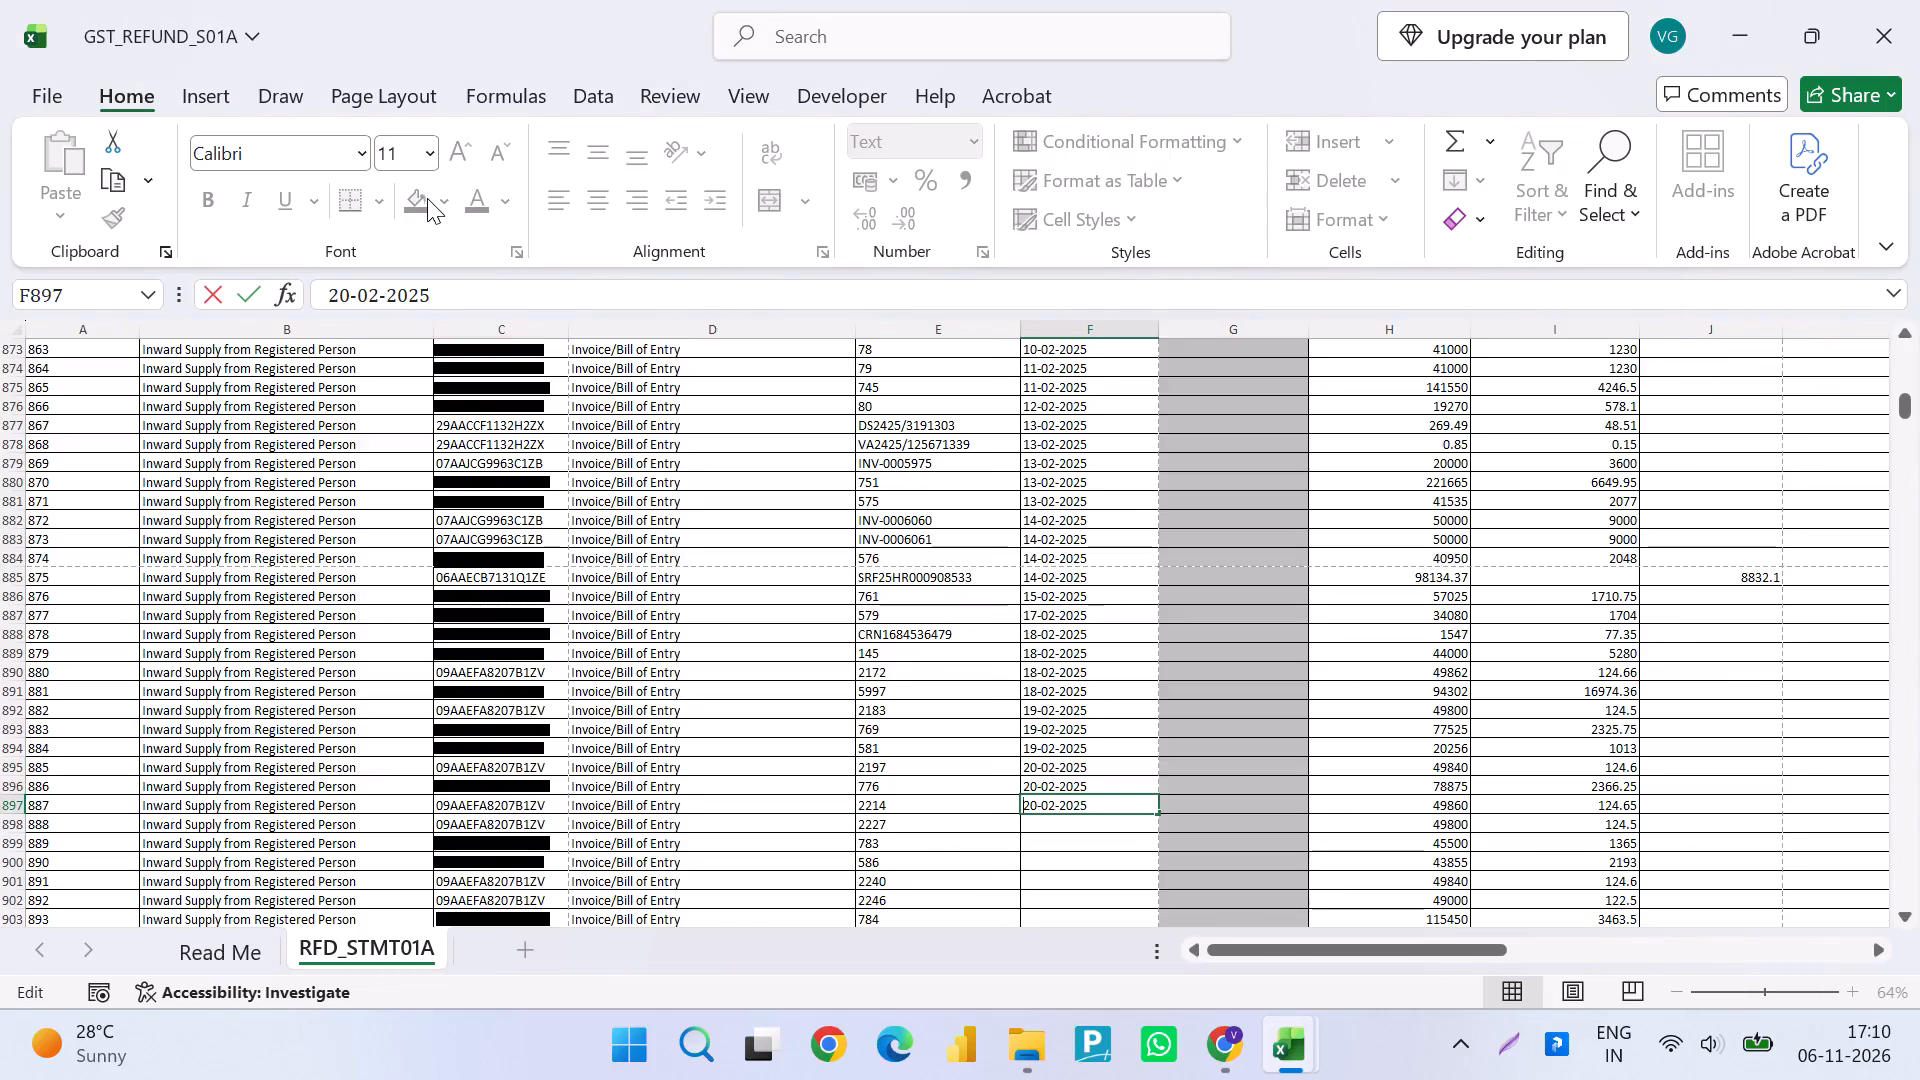
pyautogui.press('Right')
pyautogui.press('Delete')
pyautogui.press('1')
pyautogui.press('Return')
# Check the dates from invoice 2227 in PURCHASE 24-25, then set F898 in GST_REFUND_S01A to 22-02-2025.
pyautogui.hotkey('alt', 'Tab')
pyautogui.press('Down')
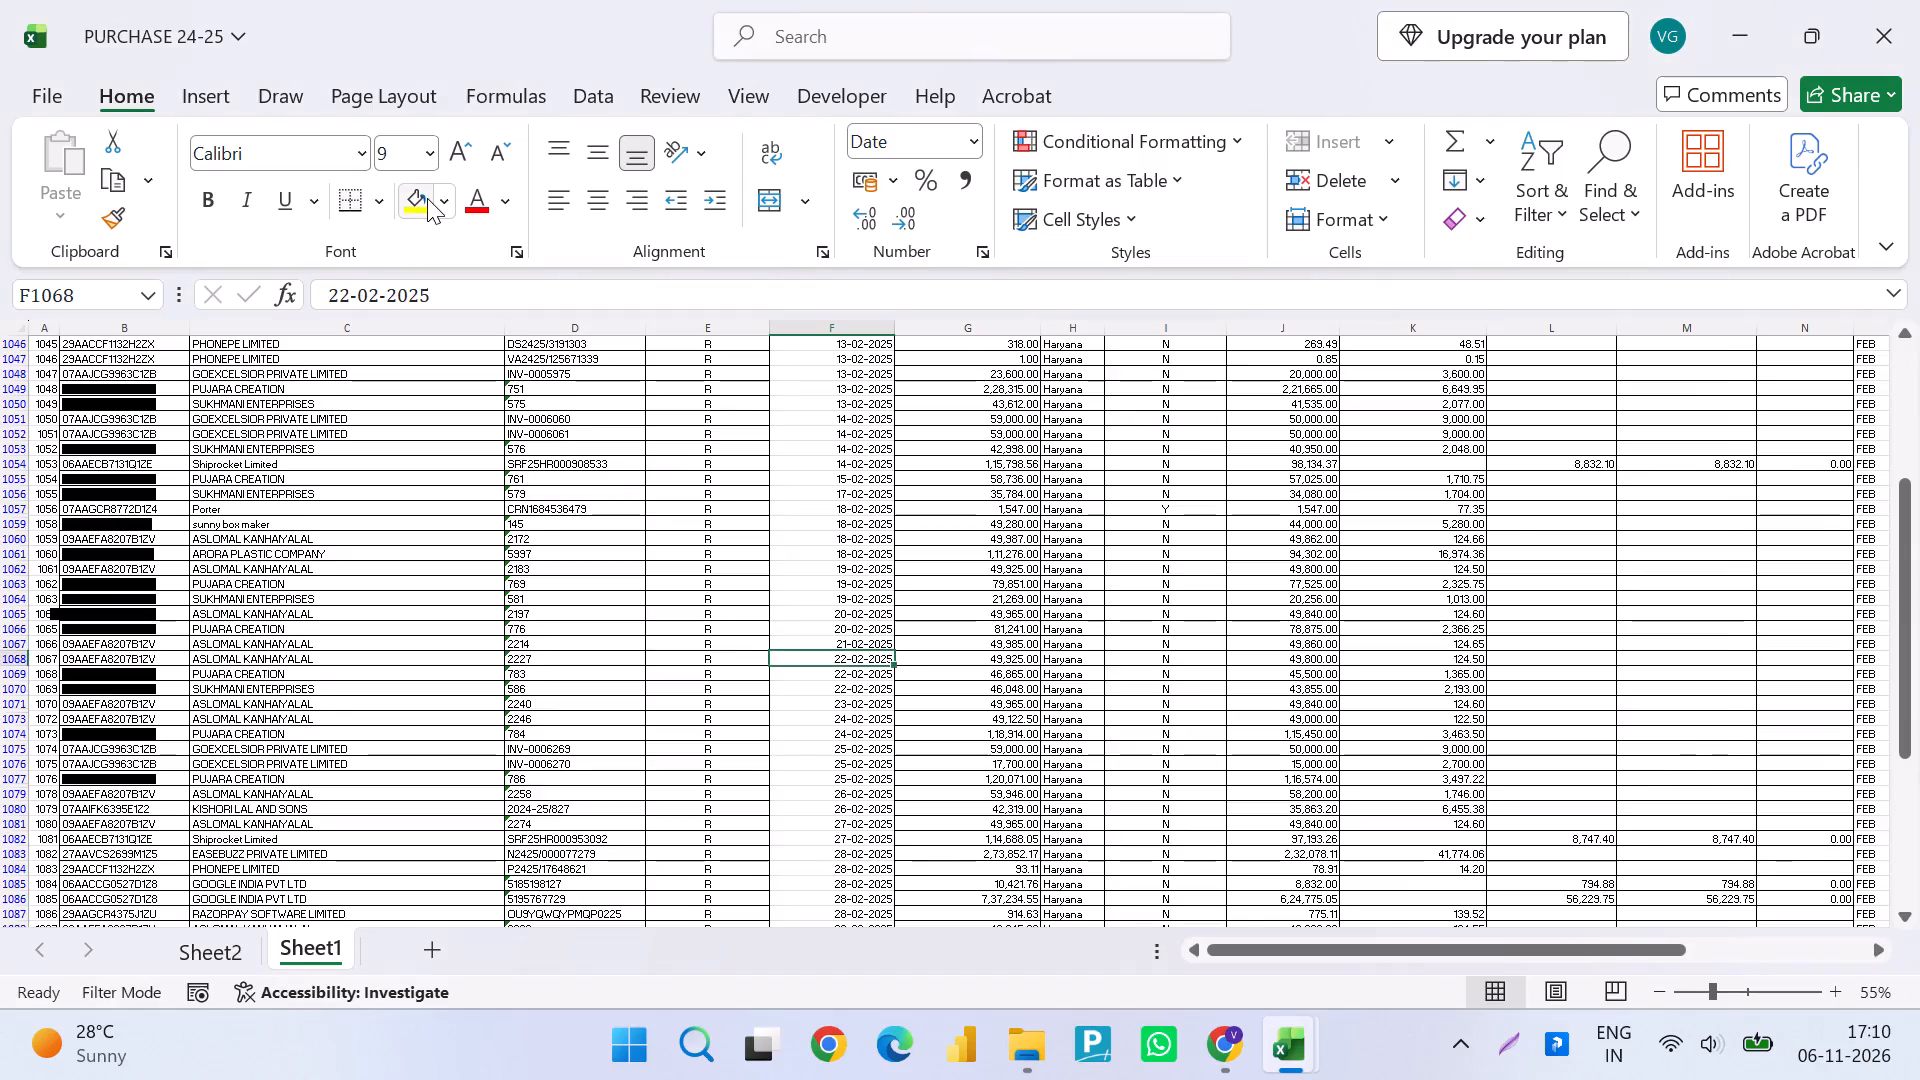
pyautogui.hotkey('shift', 'Down')
pyautogui.hotkey('shift', 'Down')
pyautogui.hotkey('alt', 'Tab')
pyautogui.hotkey('ctrl', 'c')
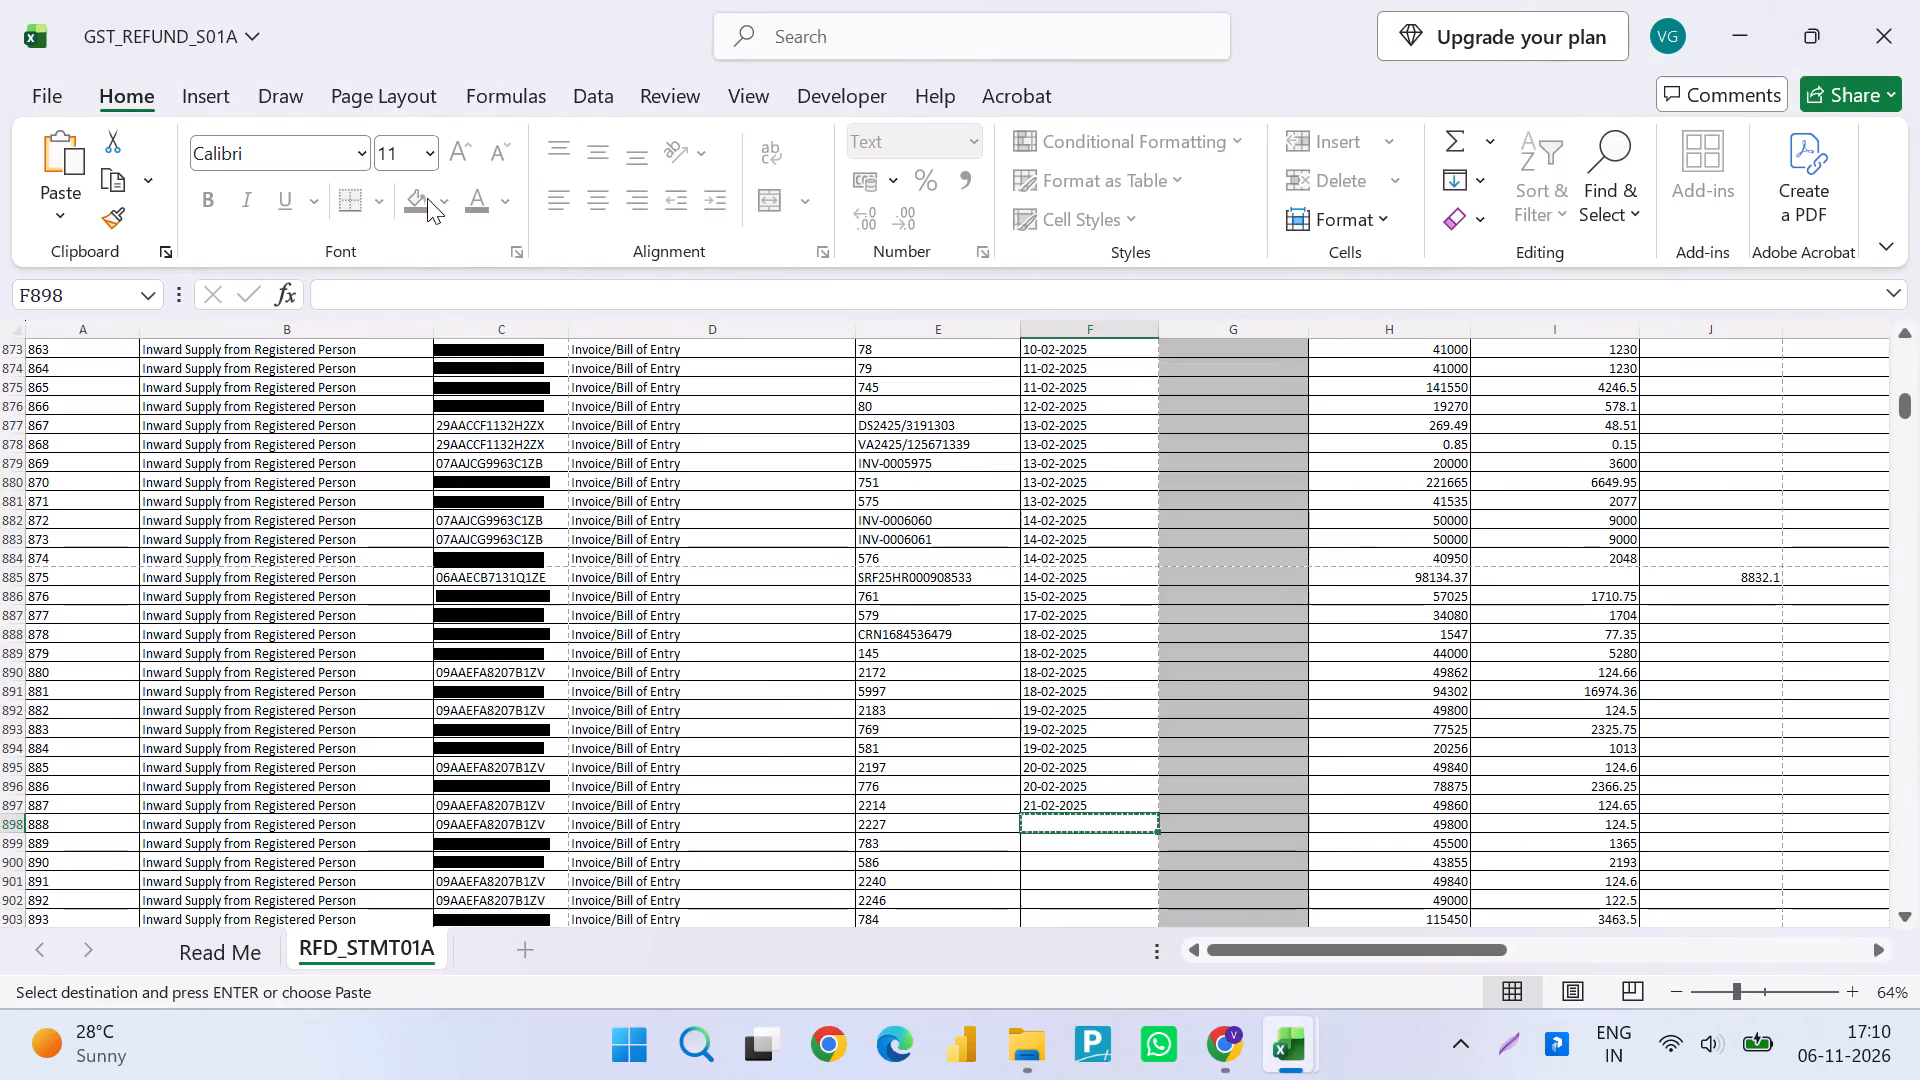
pyautogui.press('Escape')
pyautogui.hotkey('ctrl', 'd')
pyautogui.press('F2')
pyautogui.press('Left')
pyautogui.hotkey('ctrl', 'Left')
pyautogui.hotkey('ctrl', 'Left')
pyautogui.hotkey('ctrl', 'Left')
pyautogui.hotkey('ctrl', 'Left')
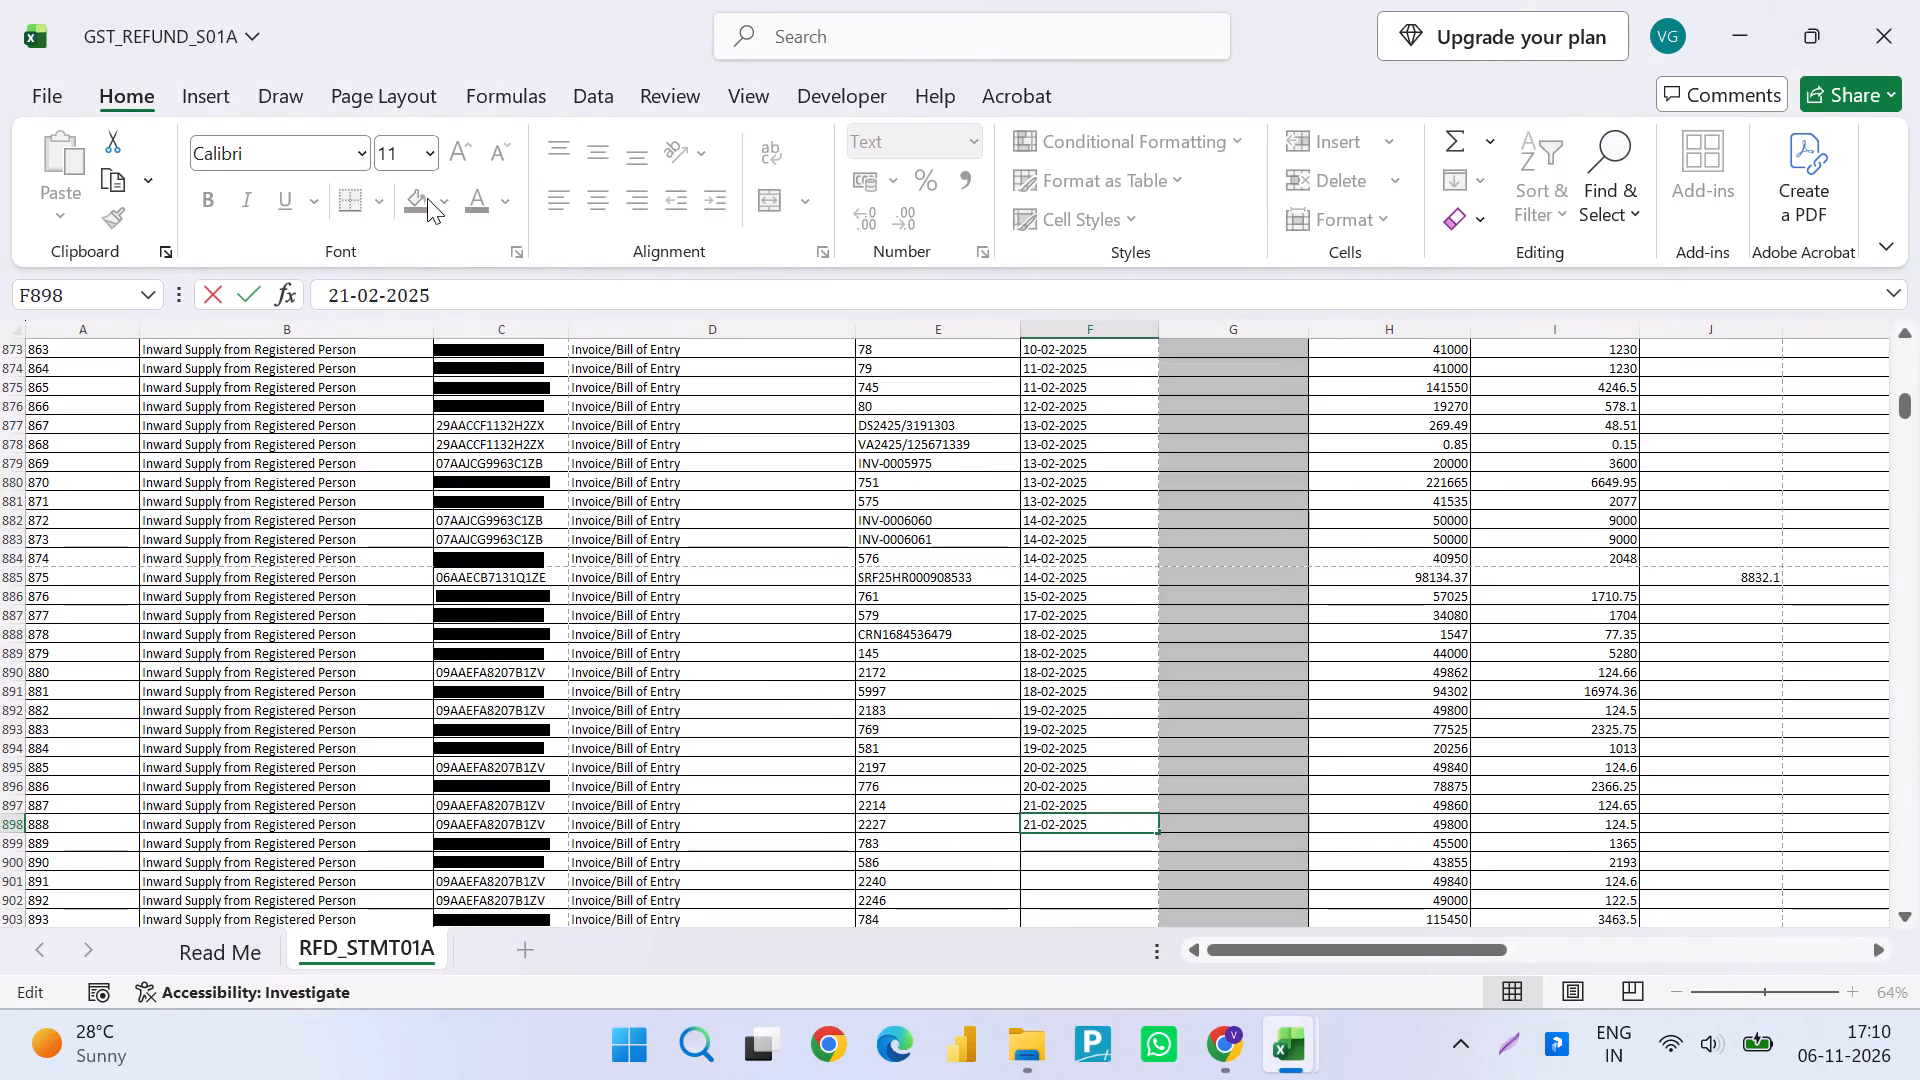
pyautogui.press('BackSpace')
pyautogui.press('2')
pyautogui.press('Return')
# Fill the date in F898 down through F900 for invoices 783 and 586.
pyautogui.hotkey('ctrl', 'd')
pyautogui.press('Down')
pyautogui.hotkey('ctrl', 'd')
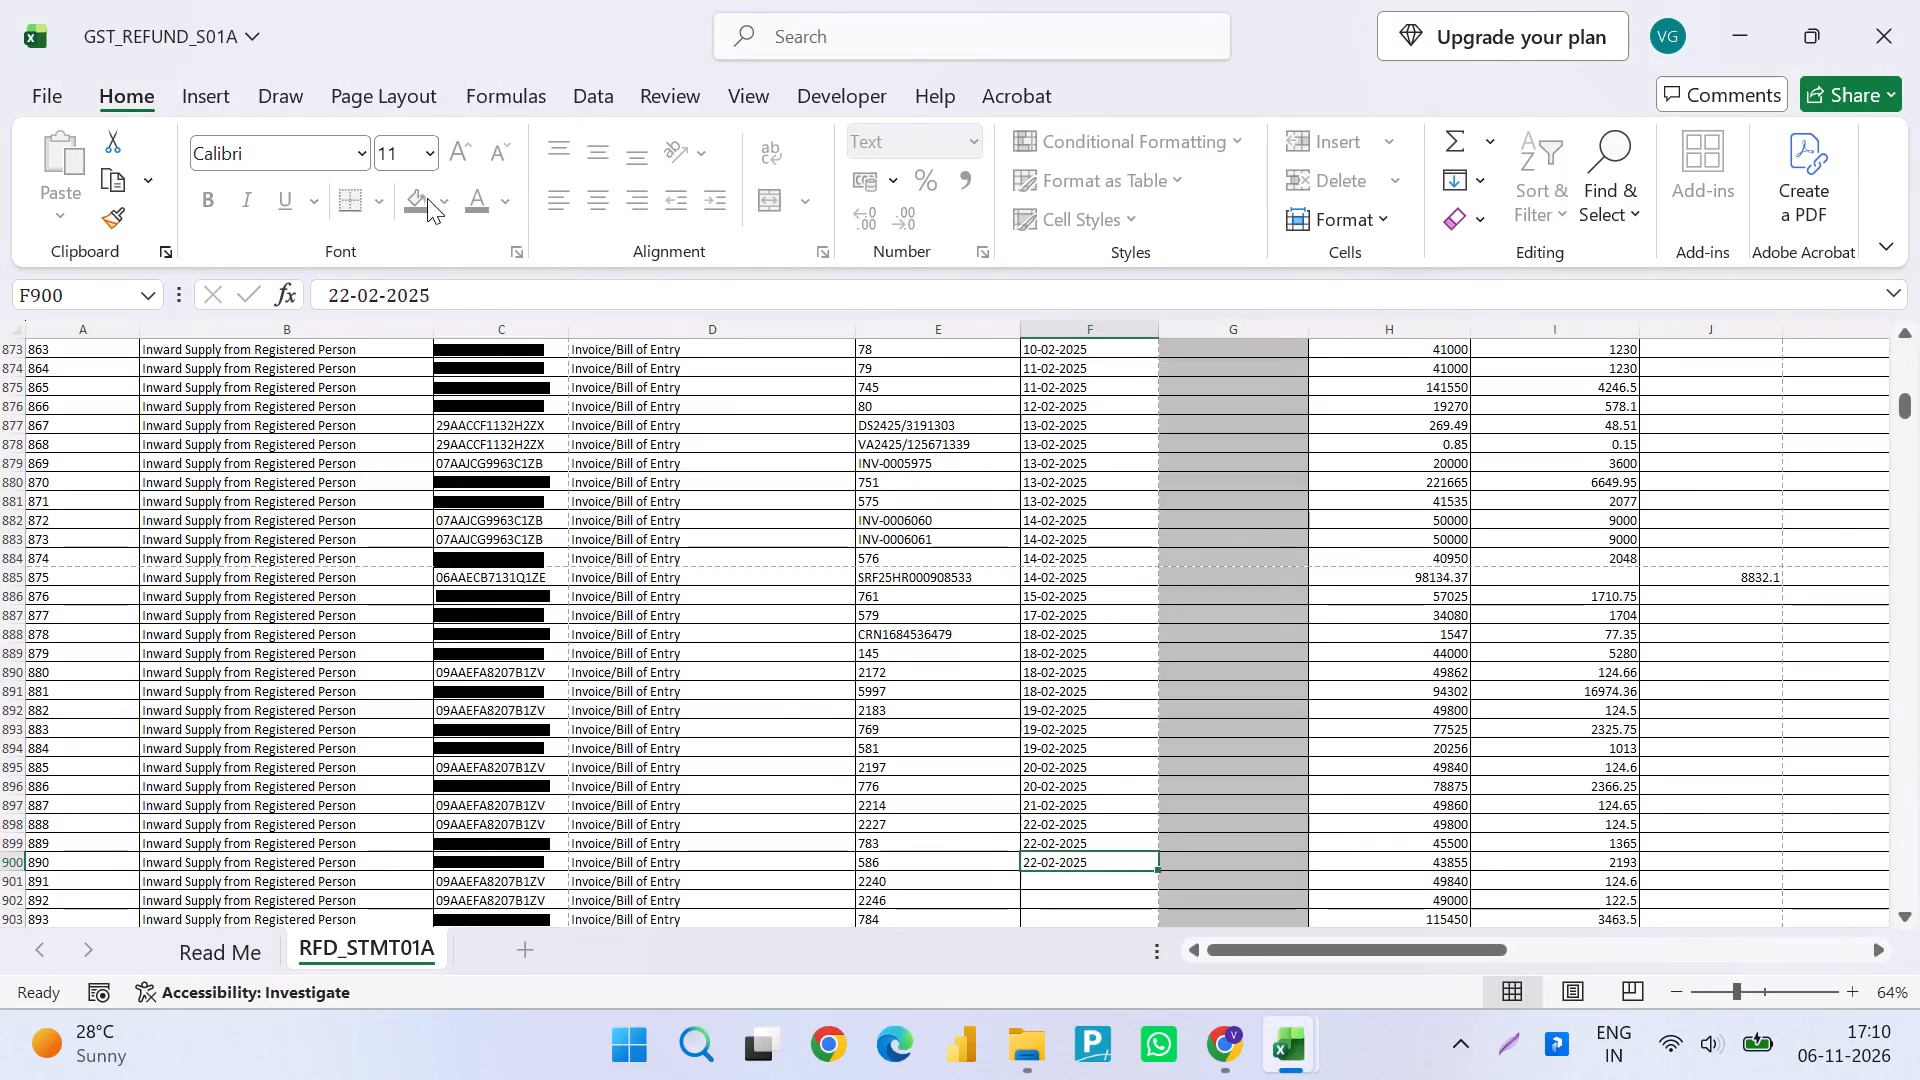
# Check the date of invoice 2240 in PURCHASE 24-25, then set F901 in GST_REFUND_S01A to 23-02-2025.
pyautogui.hotkey('alt', 'Tab')
pyautogui.press('Down')
pyautogui.press('Down')
pyautogui.press('Down')
pyautogui.hotkey('alt', 'Tab')
pyautogui.press('Down')
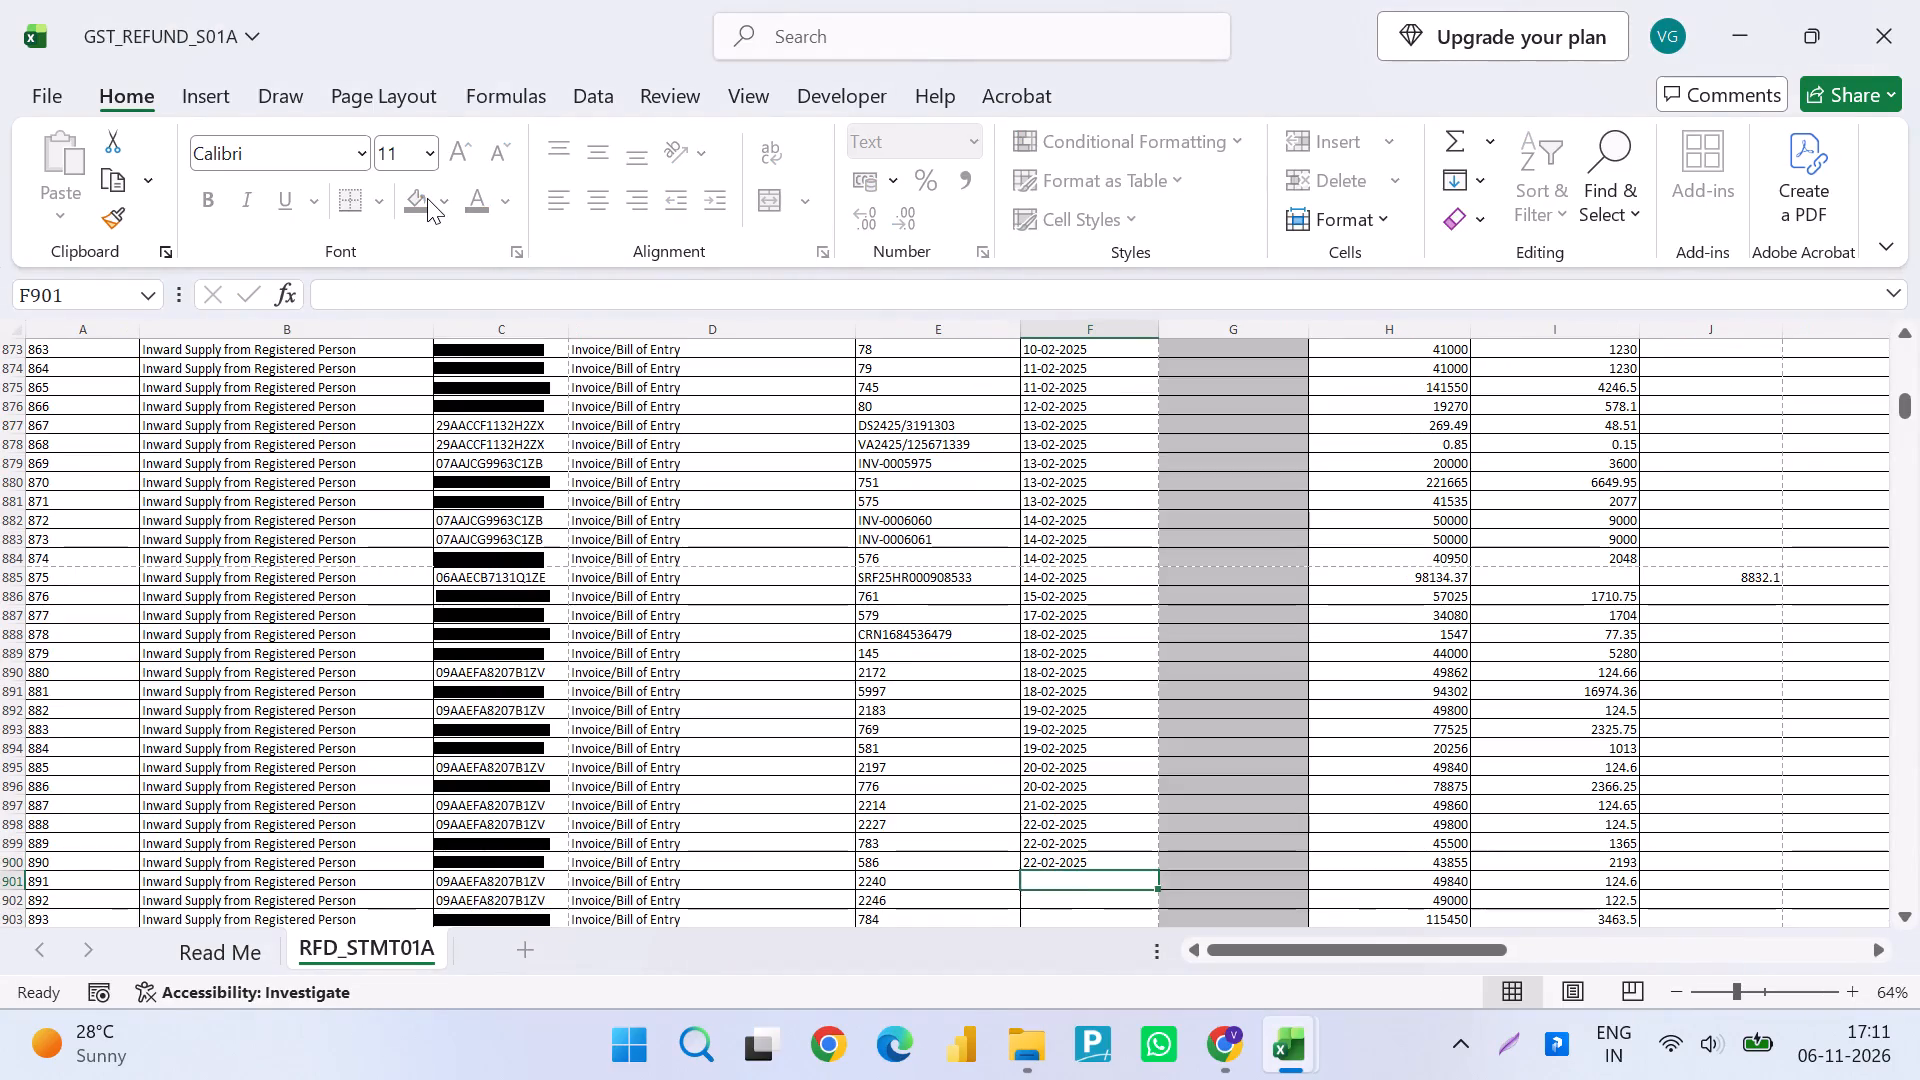
pyautogui.hotkey('ctrl', 'd')
pyautogui.press('F2')
pyautogui.hotkey('ctrl', 'Left')
pyautogui.hotkey('ctrl', 'Left')
pyautogui.hotkey('ctrl', 'Left')
pyautogui.hotkey('ctrl', 'Left')
pyautogui.press('BackSpace')
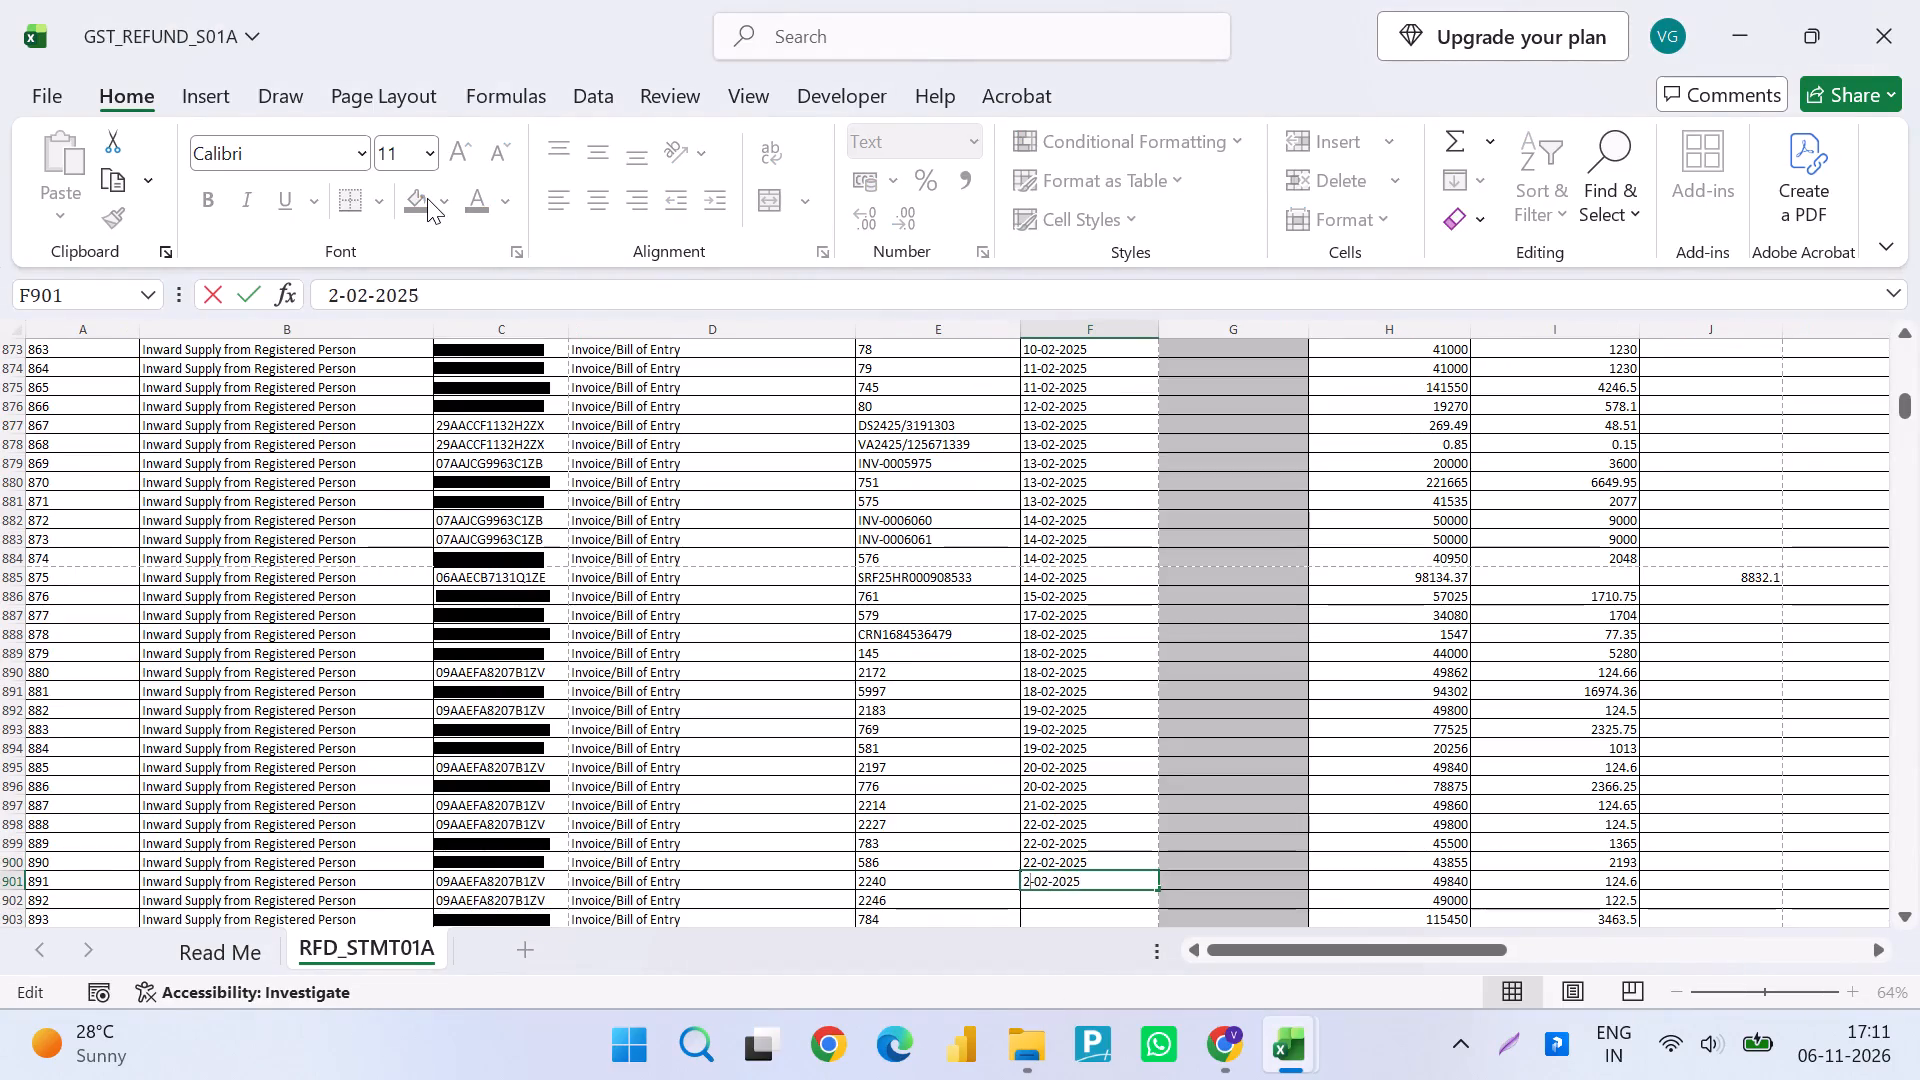
pyautogui.press('3')
pyautogui.press('Return')
# Check the dates of invoices 2246 and 784 in PURCHASE 24-25, then set F902 in GST_REFUND_S01A to 24-02-2025 and fill it down to F903.
pyautogui.hotkey('alt', 'Tab')
pyautogui.press('Down')
pyautogui.press('Down')
pyautogui.press('Up')
pyautogui.hotkey('shift', 'Down')
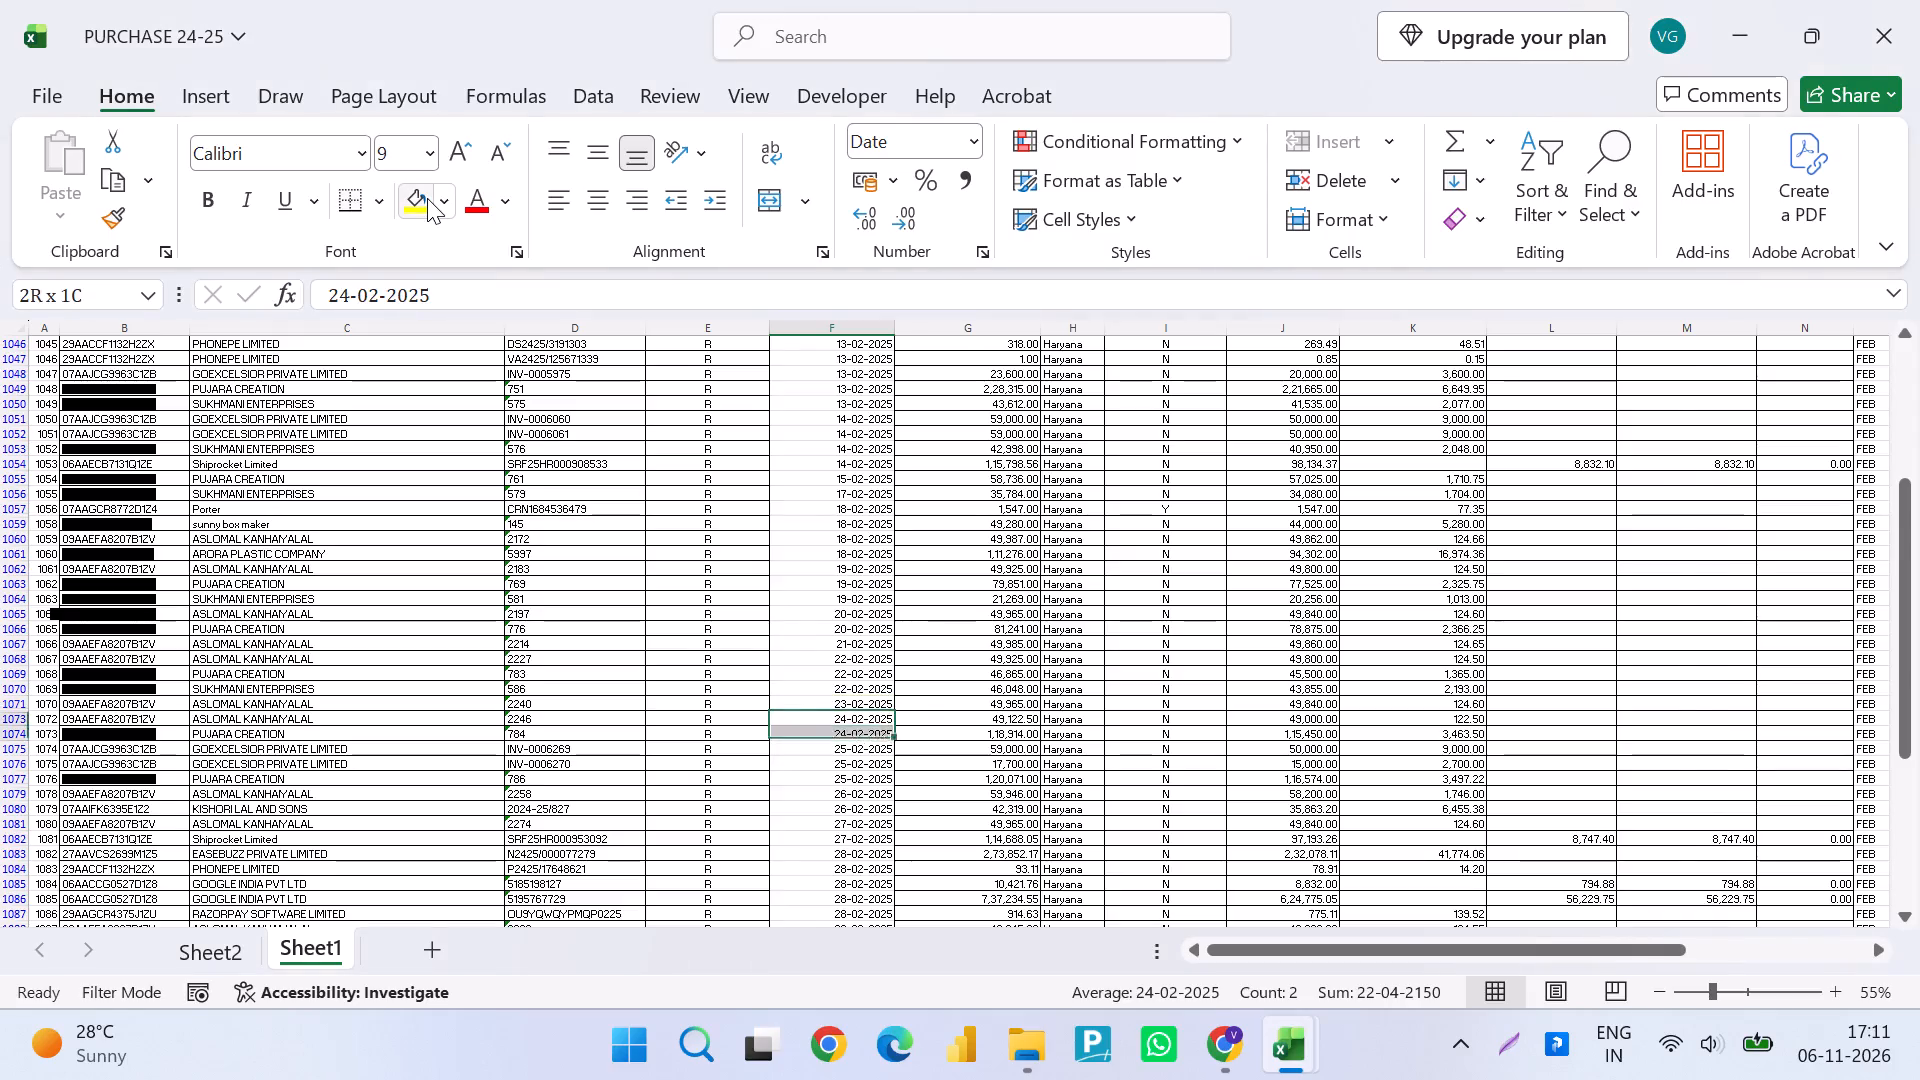
pyautogui.hotkey('alt', 'Tab')
pyautogui.hotkey('alt', 'Tab')
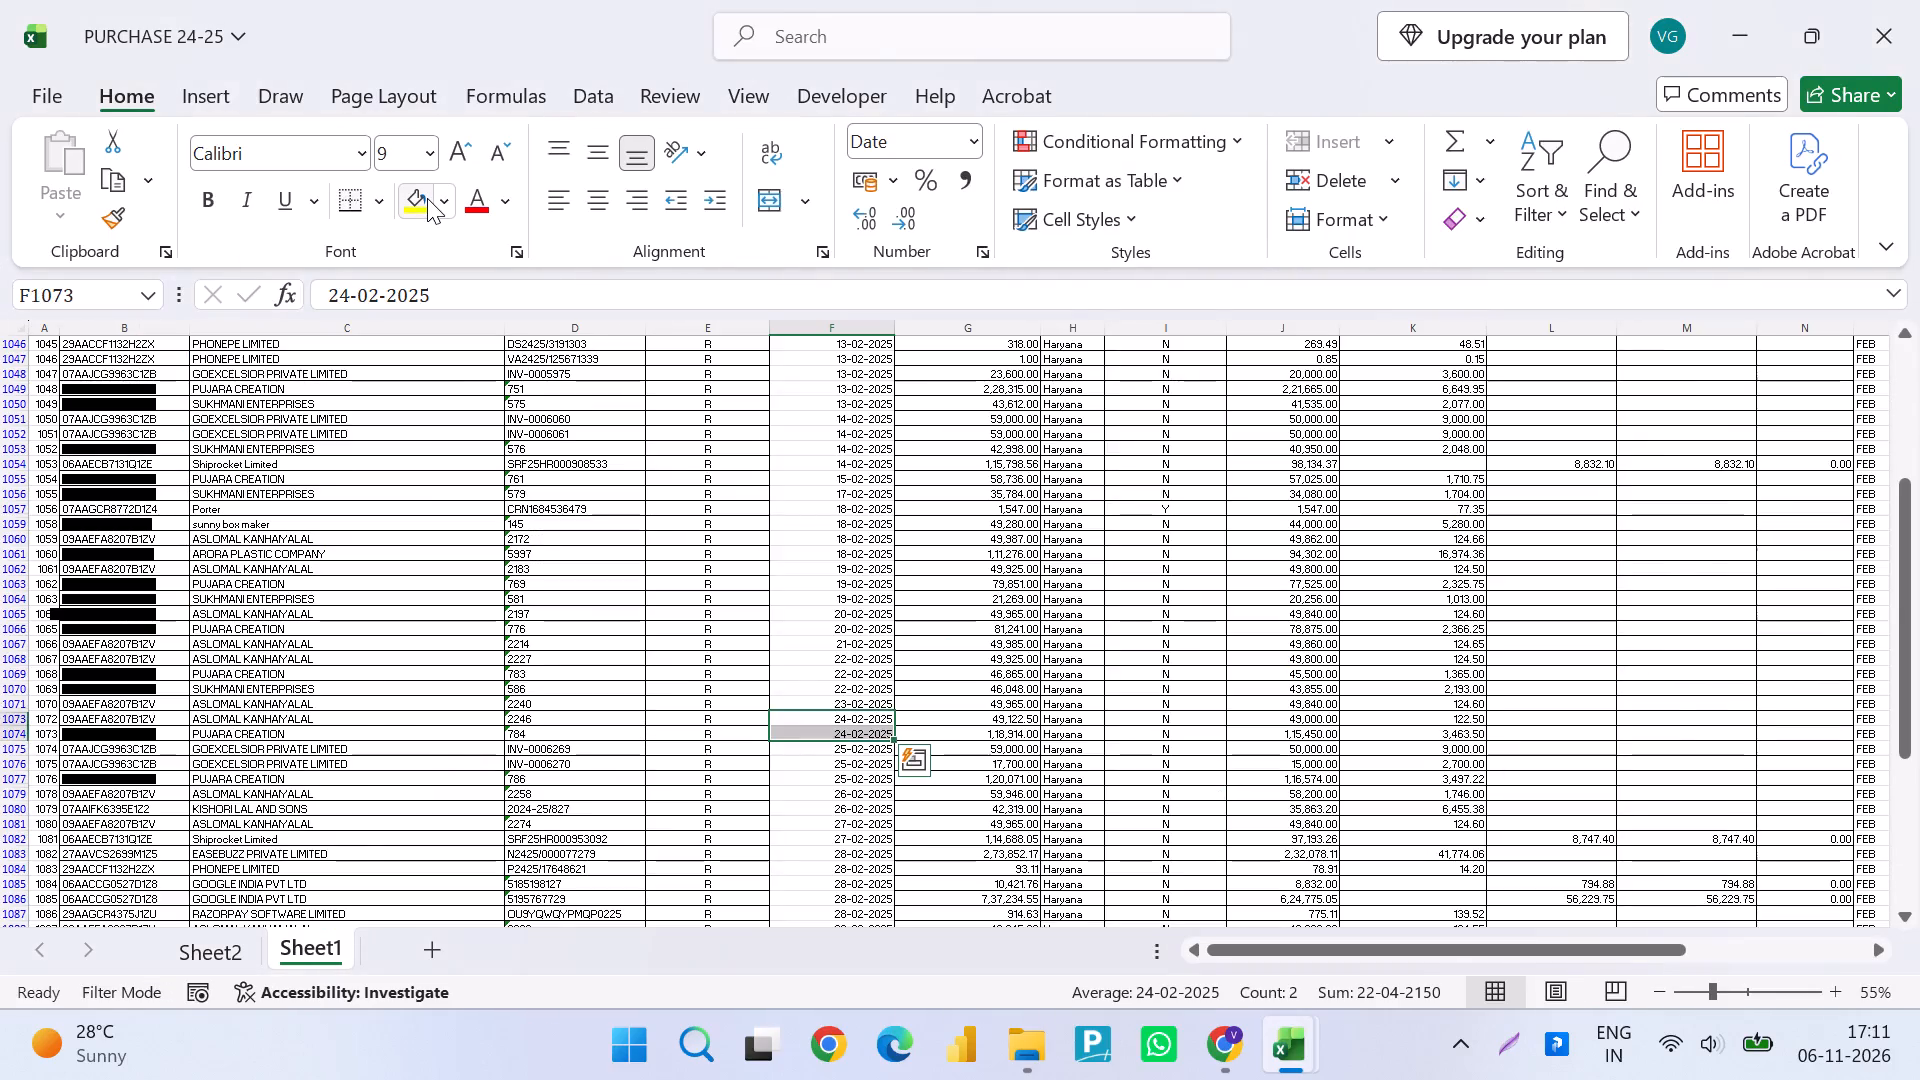
pyautogui.hotkey('alt', 'Tab')
pyautogui.hotkey('ctrl', 'd')
pyautogui.press('F2')
pyautogui.hotkey('ctrl', 'Left')
pyautogui.hotkey('ctrl', 'Left')
pyautogui.hotkey('ctrl', 'Left')
pyautogui.hotkey('ctrl', 'Left')
pyautogui.press('Left')
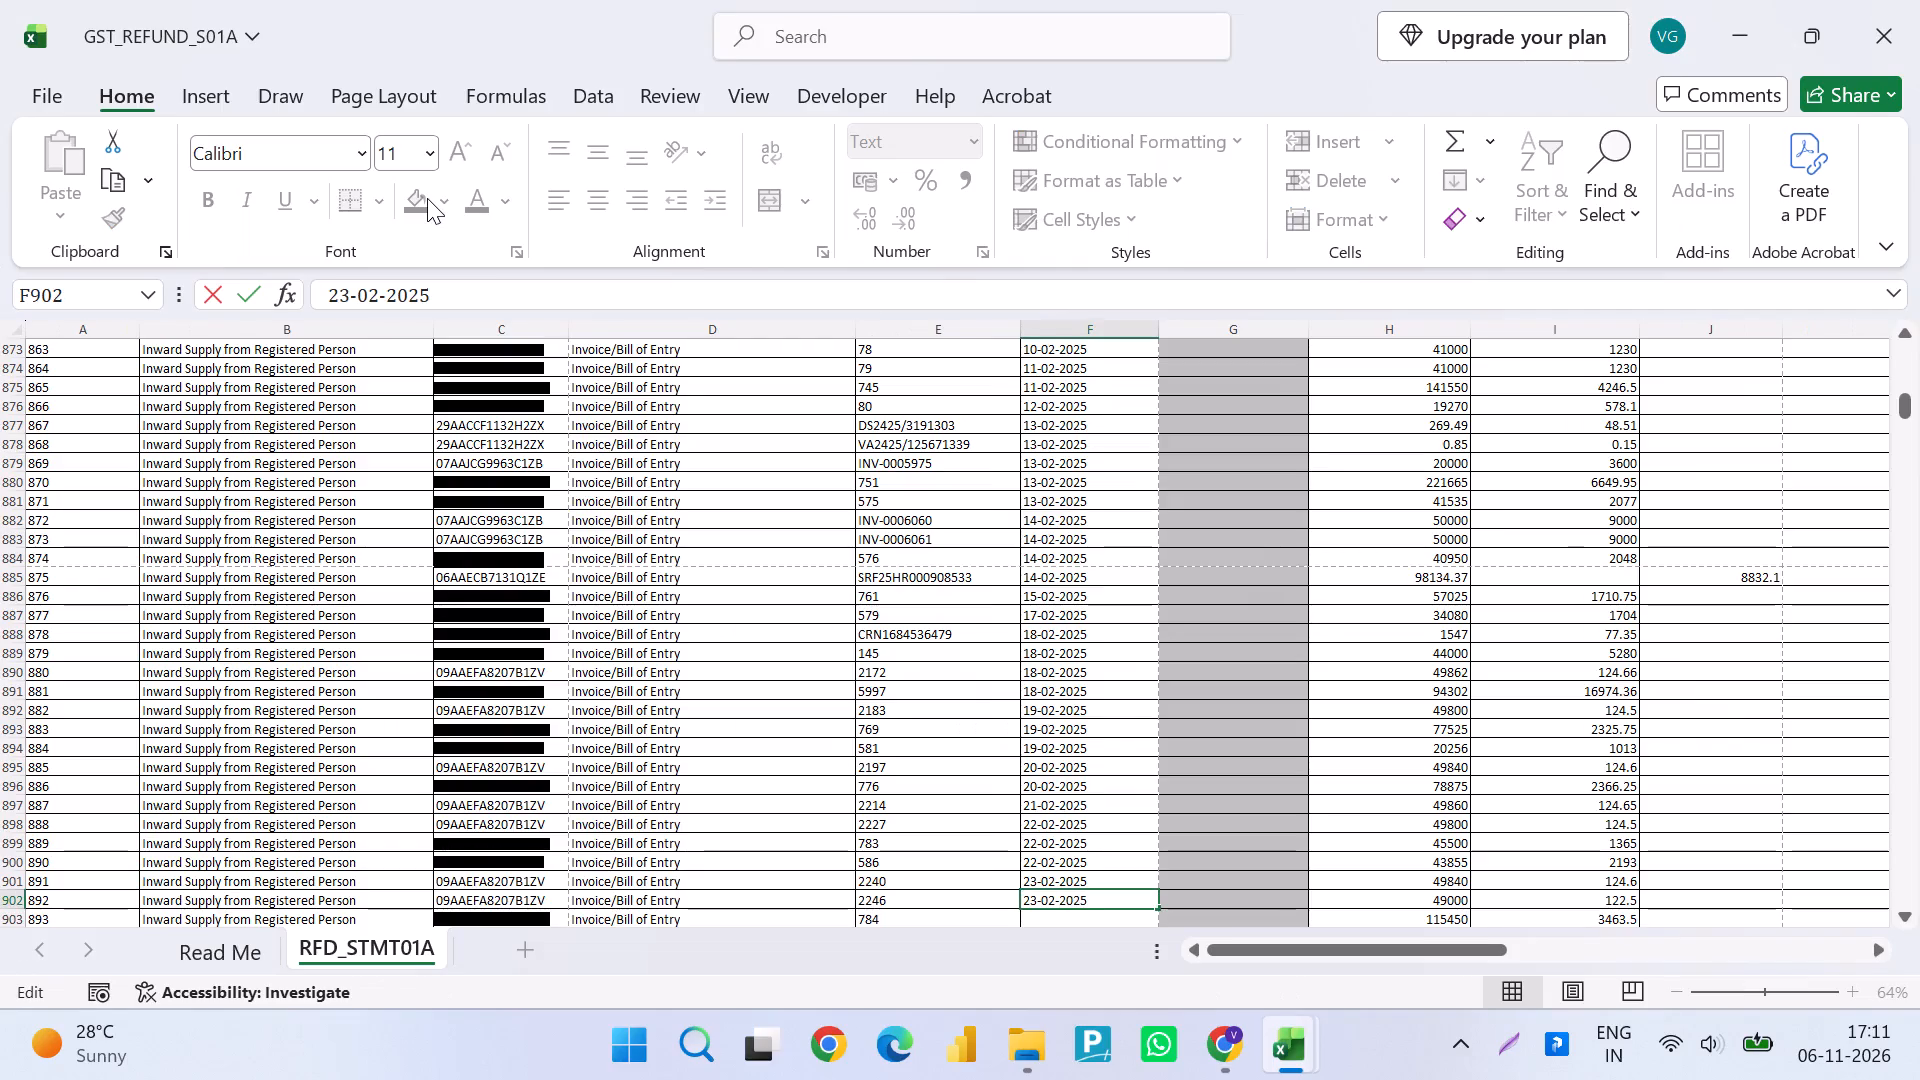
pyautogui.press('BackSpace')
pyautogui.press('Delete')
pyautogui.write('24')
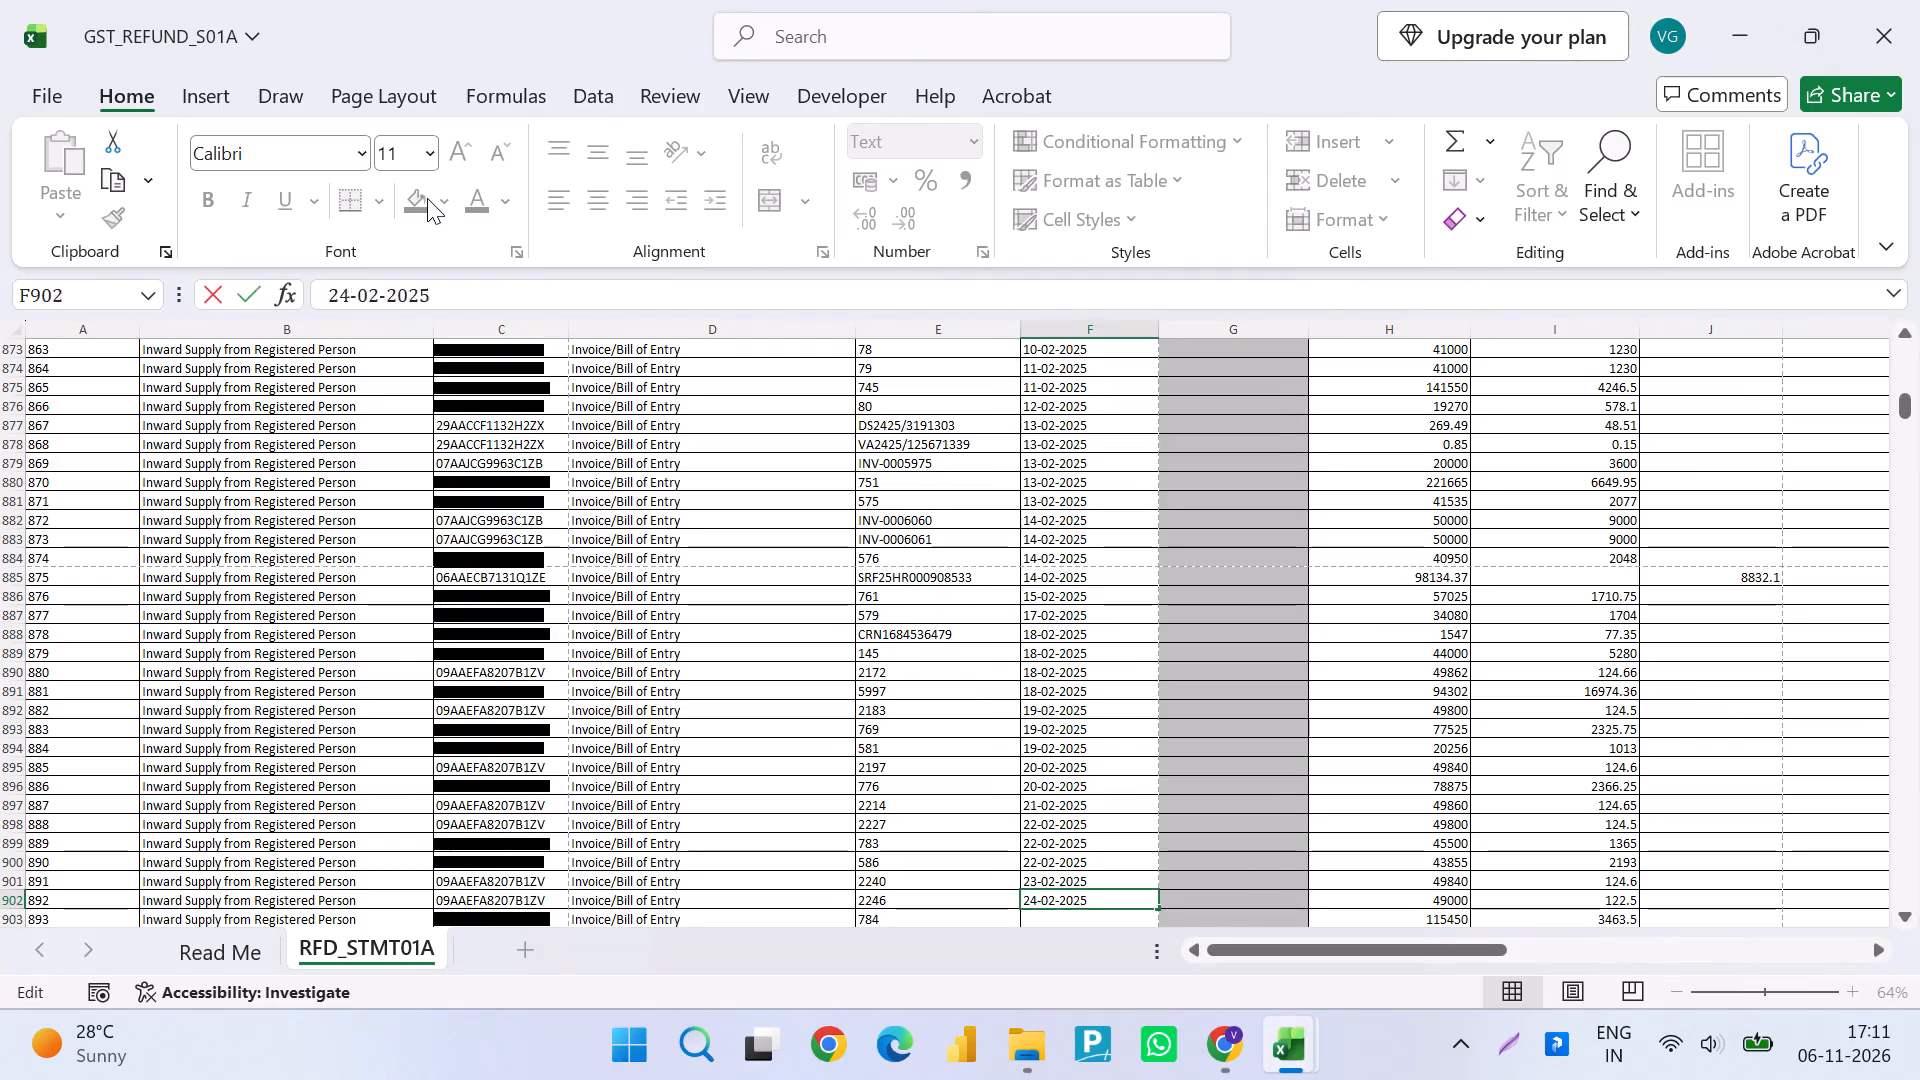
pyautogui.press('Return')
pyautogui.hotkey('ctrl', 'd')
# Check the dates of invoices INV-0006269 and INV-0006270 in PURCHASE 24-25 against the next undated rows of GST_REFUND_S01A.
pyautogui.hotkey('alt', 'Tab')
pyautogui.press('Down')
pyautogui.press('Down')
pyautogui.hotkey('shift', 'Down')
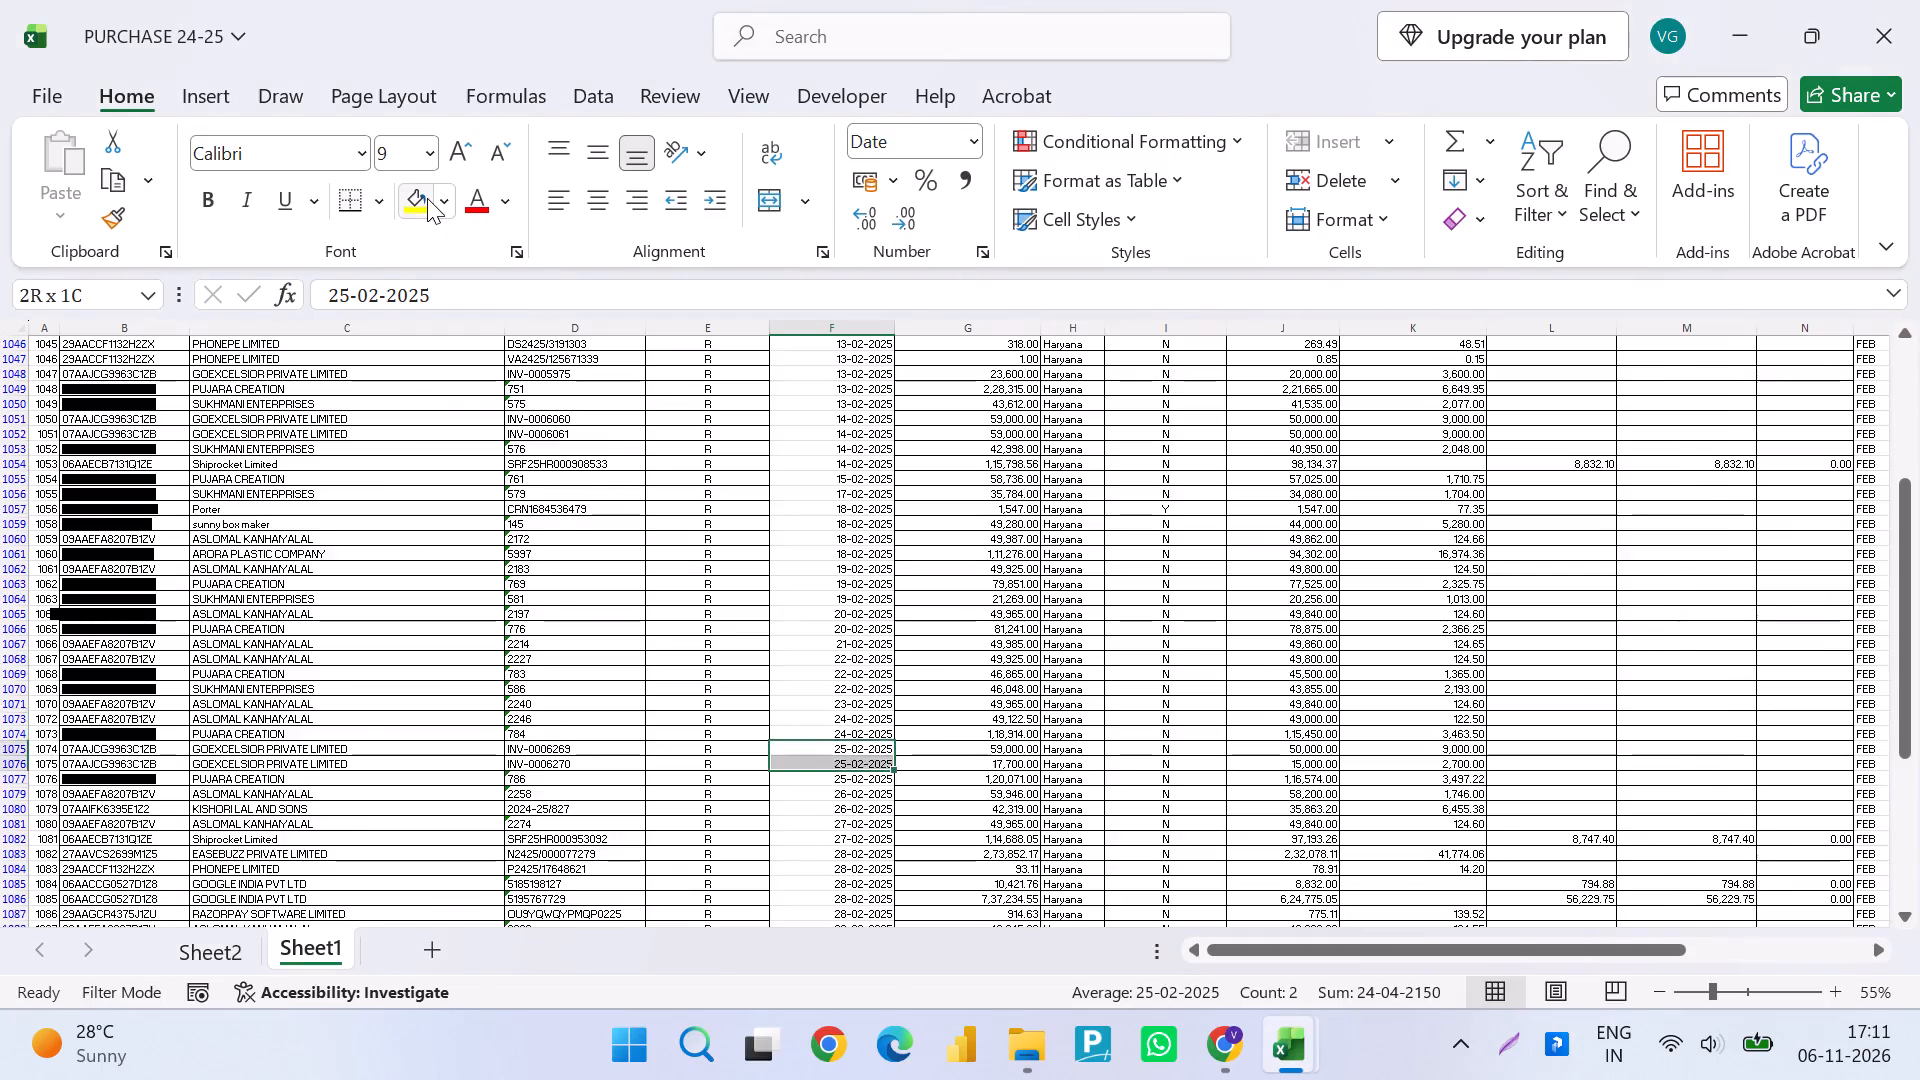
pyautogui.hotkey('alt', 'Tab')
pyautogui.press('Up')
pyautogui.hotkey('alt', 'Tab')
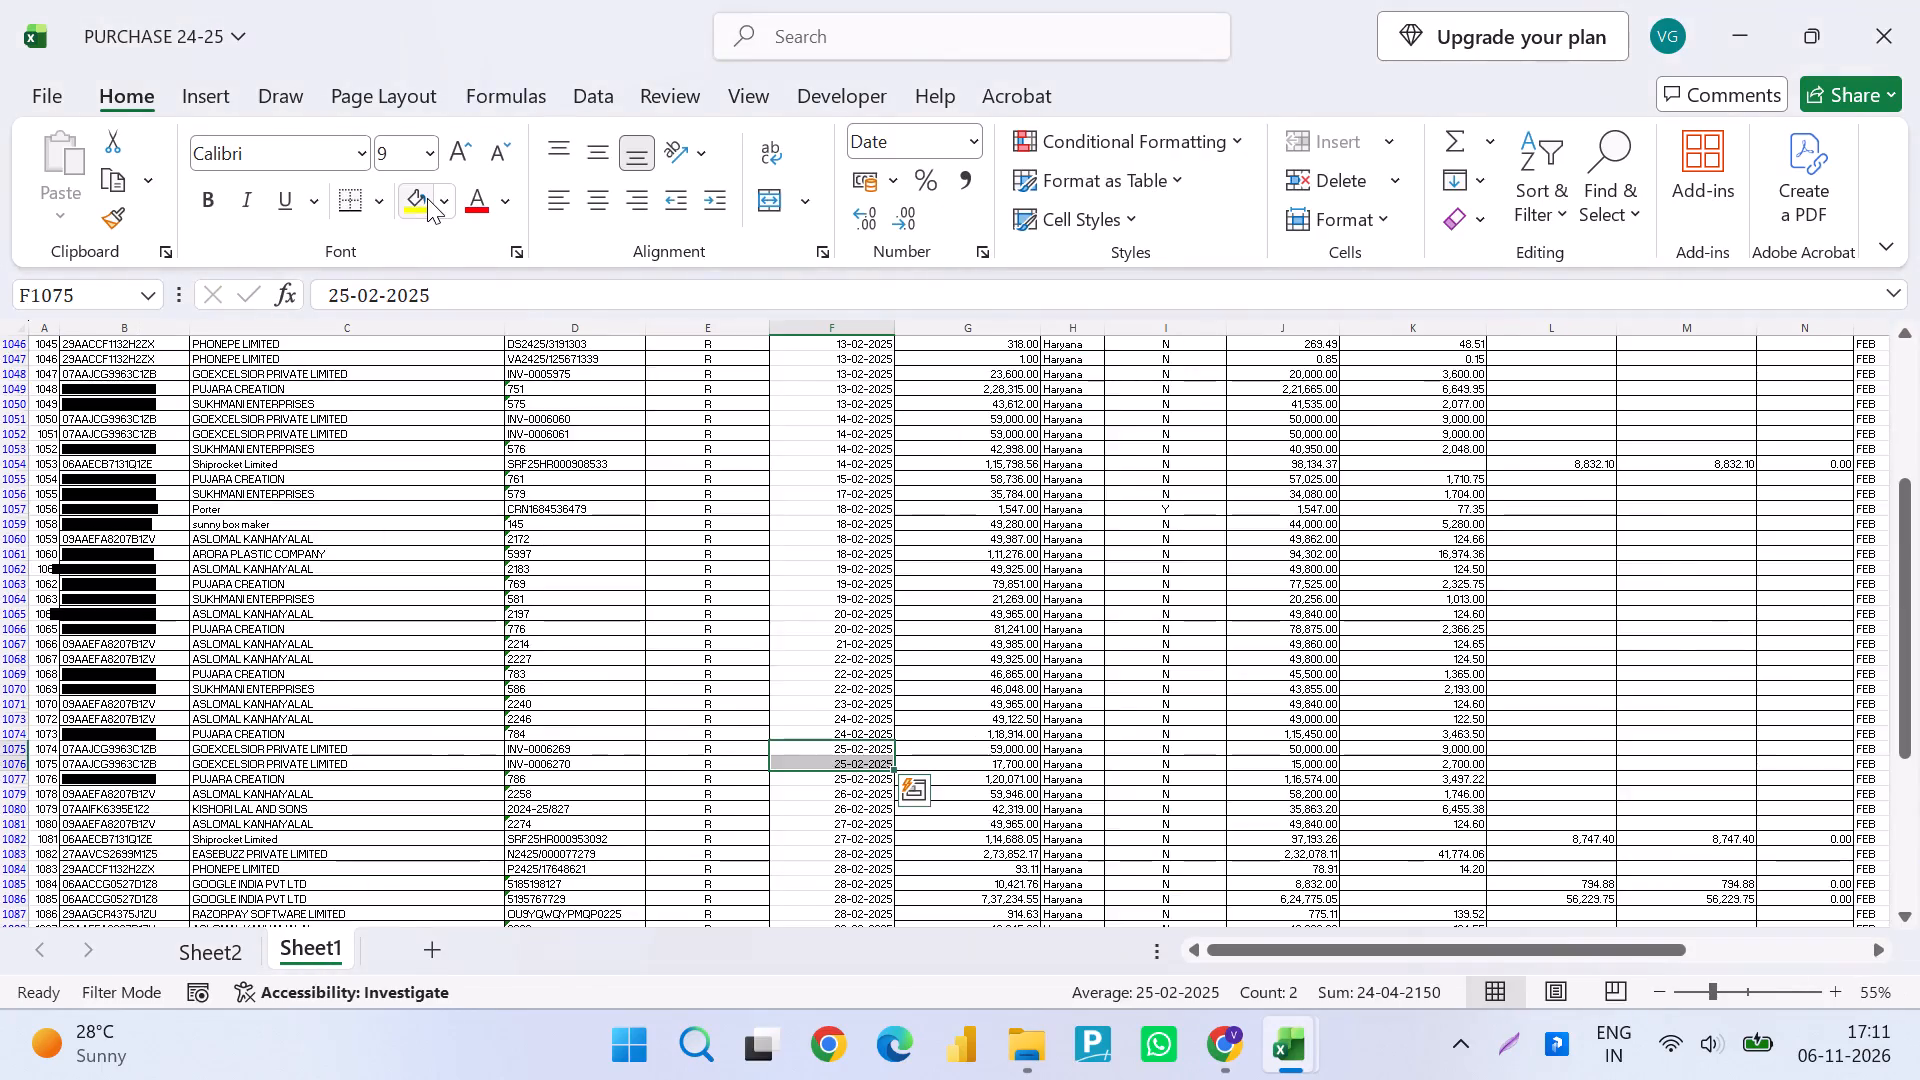
pyautogui.hotkey('alt', 'Tab')
# Find the first empty date cell in GST_REFUND_S01A and copy the dates from F902:F903 into F904:F905.
pyautogui.scroll(-4, 427, 198)
pyautogui.press('Left')
pyautogui.hotkey('ctrl', 'Down')
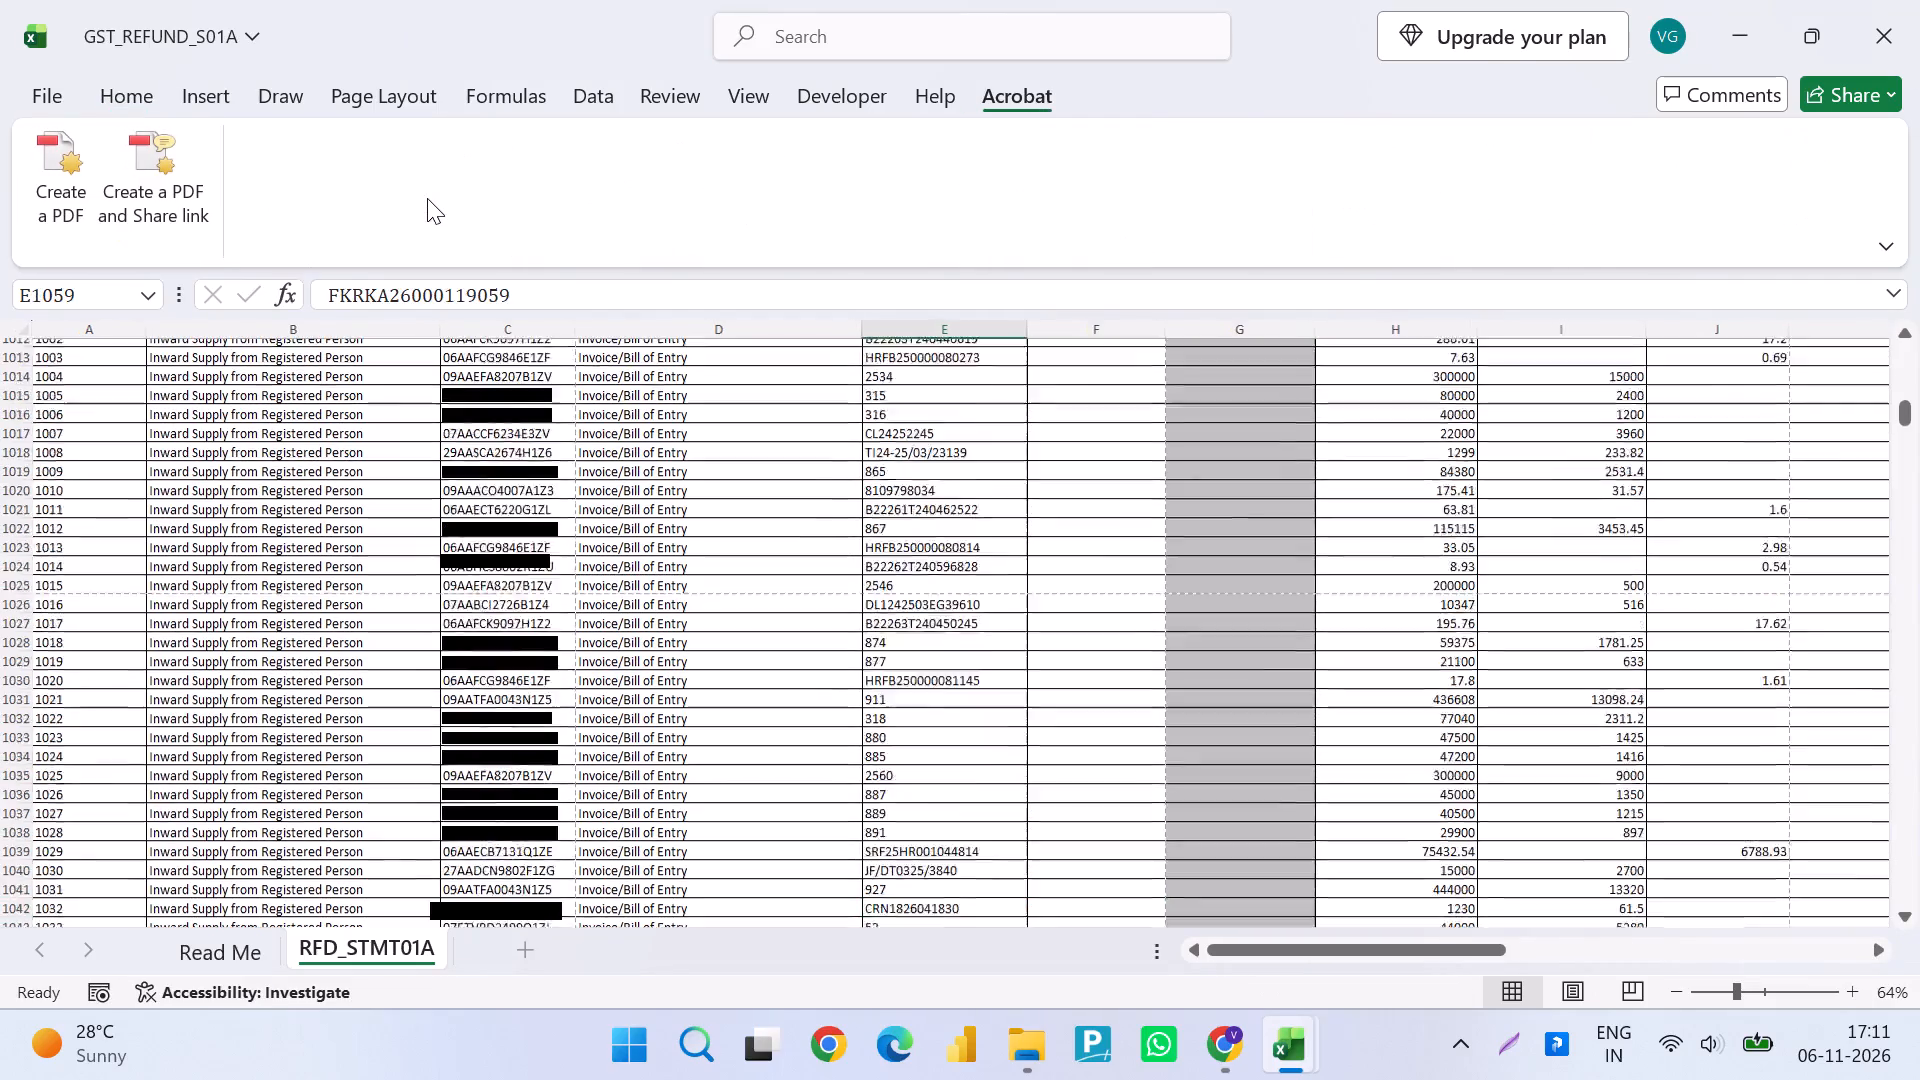
pyautogui.hotkey('ctrl', 'Right')
pyautogui.hotkey('ctrl', 'shift', 'Up')
pyautogui.hotkey('ctrl', 'Left')
pyautogui.hotkey('ctrl', 'Down')
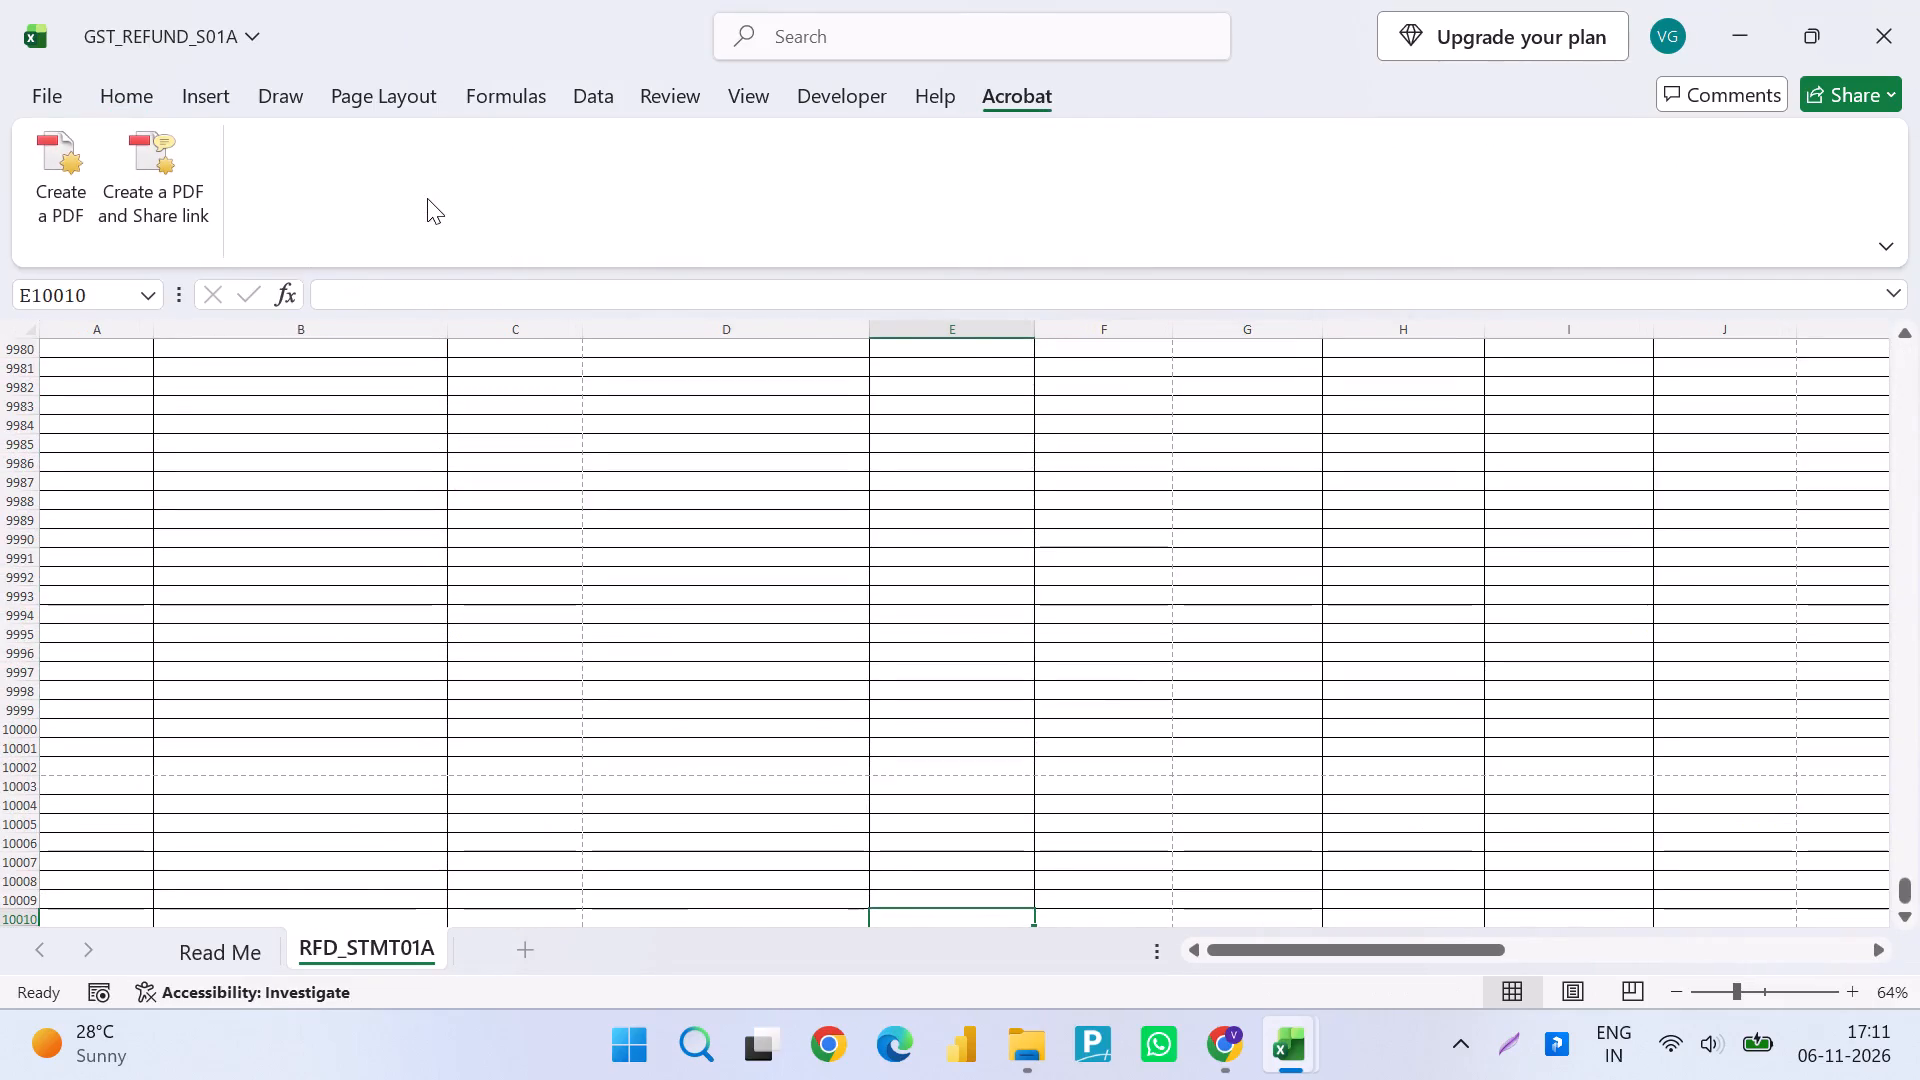
pyautogui.hotkey('ctrl', 'Up')
pyautogui.press('Right')
pyautogui.hotkey('ctrl', 'Up')
pyautogui.press('Down')
pyautogui.hotkey('alt', 'Tab')
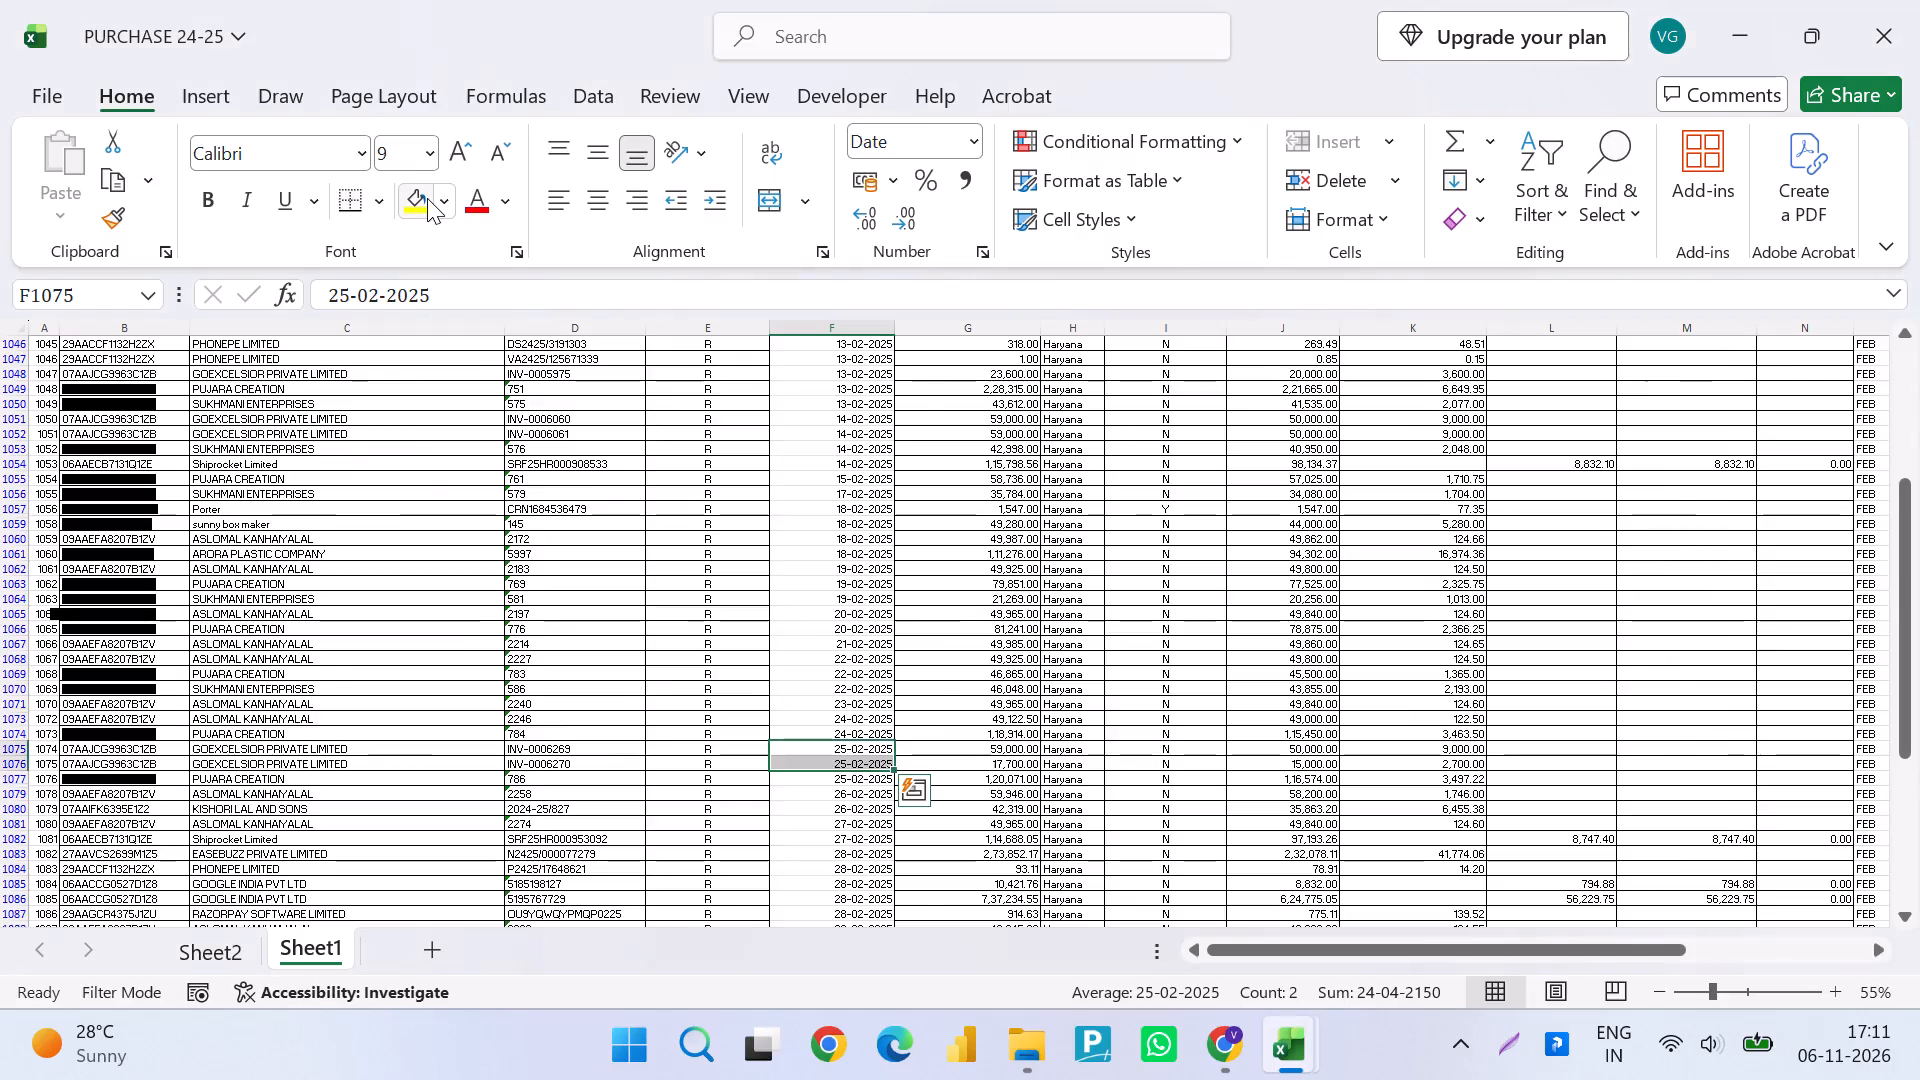
pyautogui.hotkey('alt', 'Tab')
pyautogui.press('Up')
pyautogui.hotkey('shift', 'Up')
pyautogui.hotkey('ctrl', 'c')
pyautogui.press('Down')
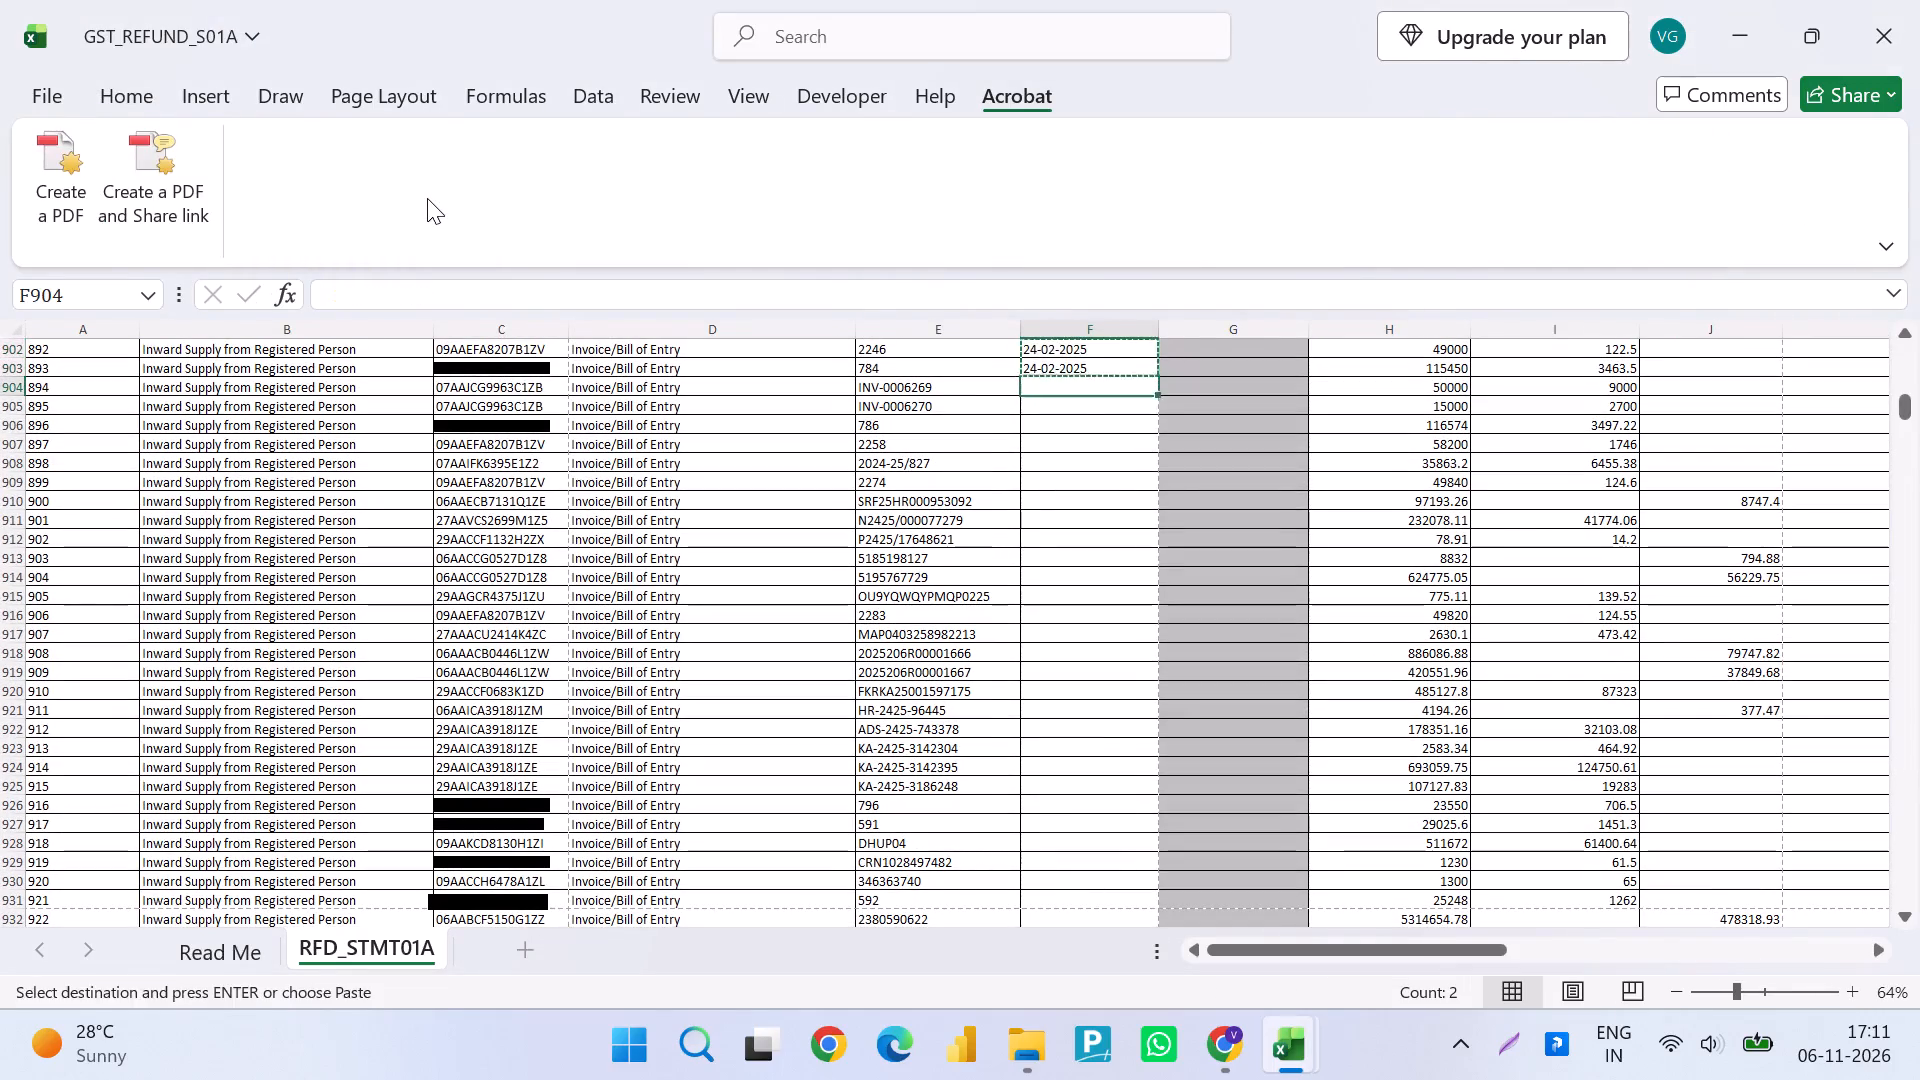
pyautogui.press('Return')
# Change F904 to 25-02-2025 and fill it down to F905.
pyautogui.press('F2')
pyautogui.press('Left')
pyautogui.hotkey('ctrl', 'Left')
pyautogui.hotkey('ctrl', 'Left')
pyautogui.hotkey('ctrl', 'Left')
pyautogui.hotkey('ctrl', 'Left')
pyautogui.press('BackSpace')
pyautogui.press('5')
pyautogui.press('Return')
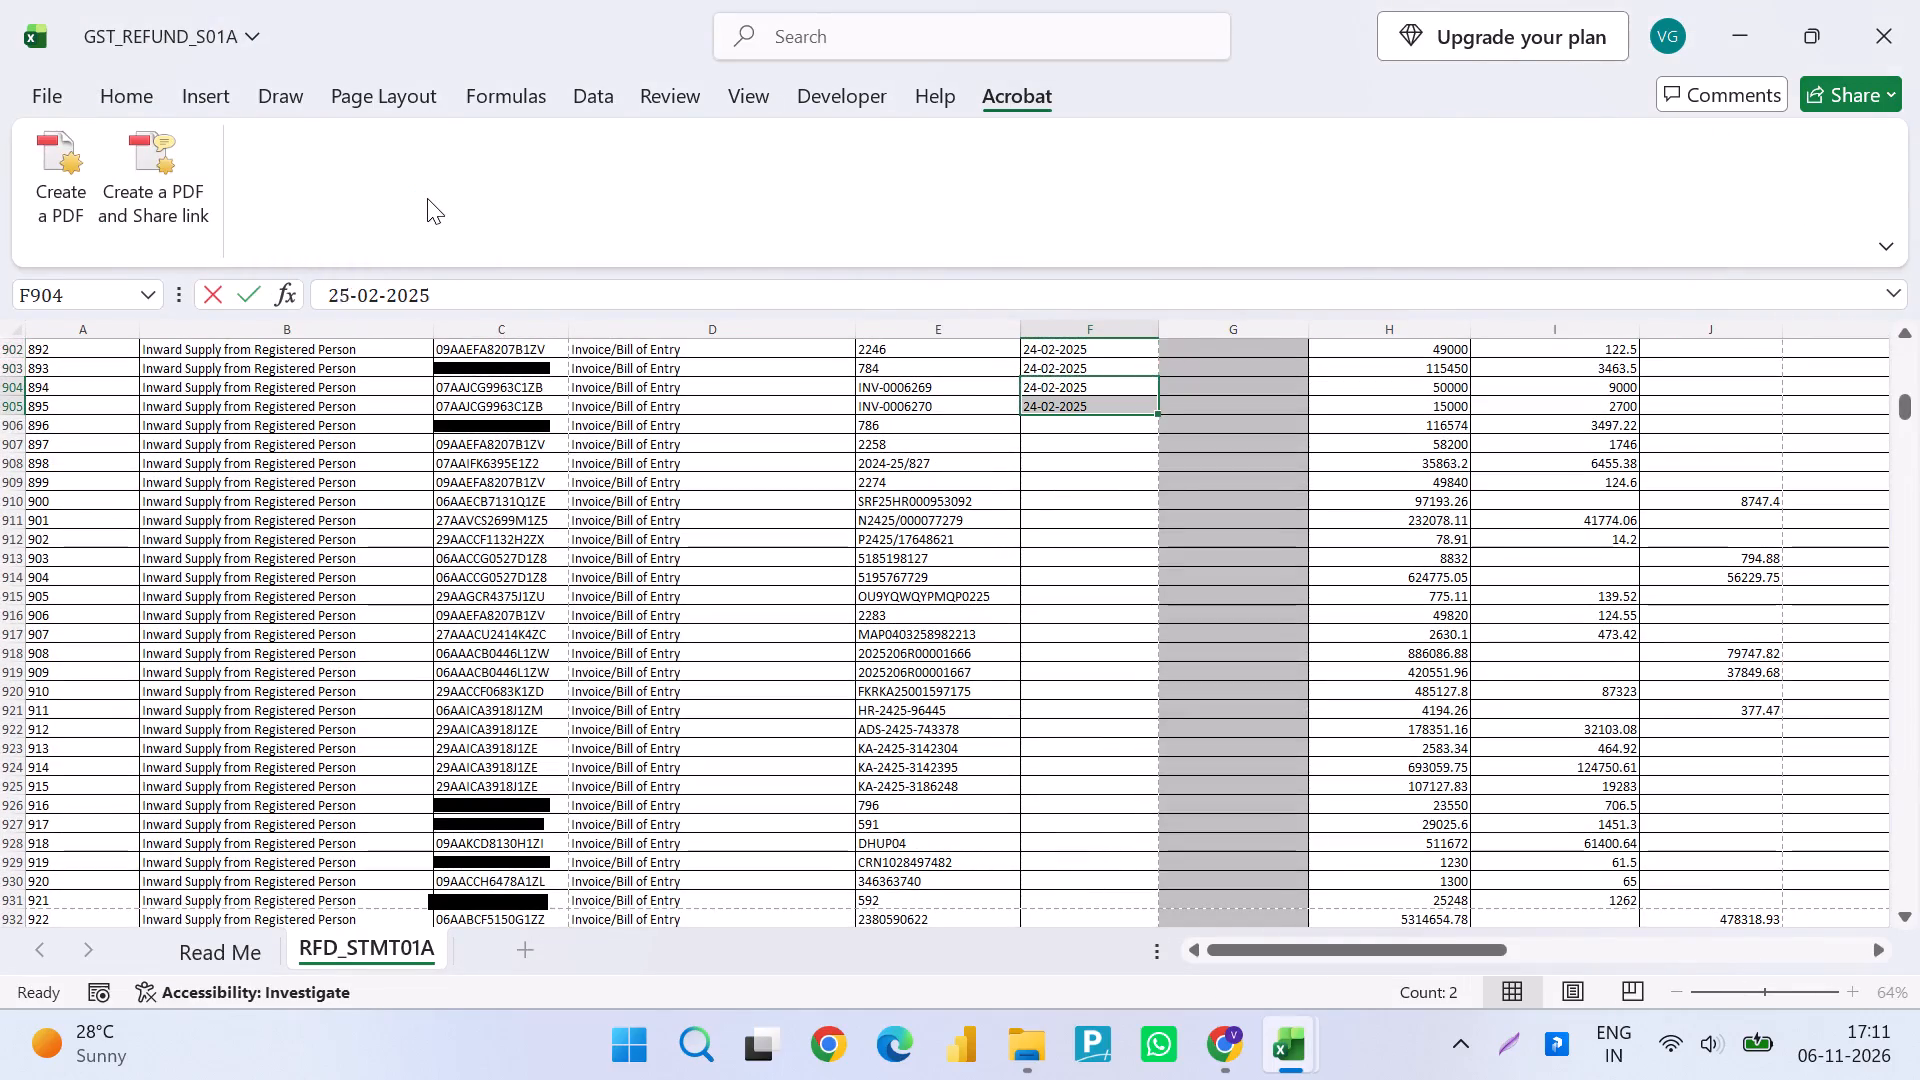
pyautogui.hotkey('ctrl', 'd')
# Check the dates of invoices 2258 and 2024-25/827 in PURCHASE 24-25, then copy F904:F905 into F906:F907 in GST_REFUND_S01A.
pyautogui.hotkey('alt', 'Tab')
pyautogui.press('Down')
pyautogui.press('Down')
pyautogui.press('Down')
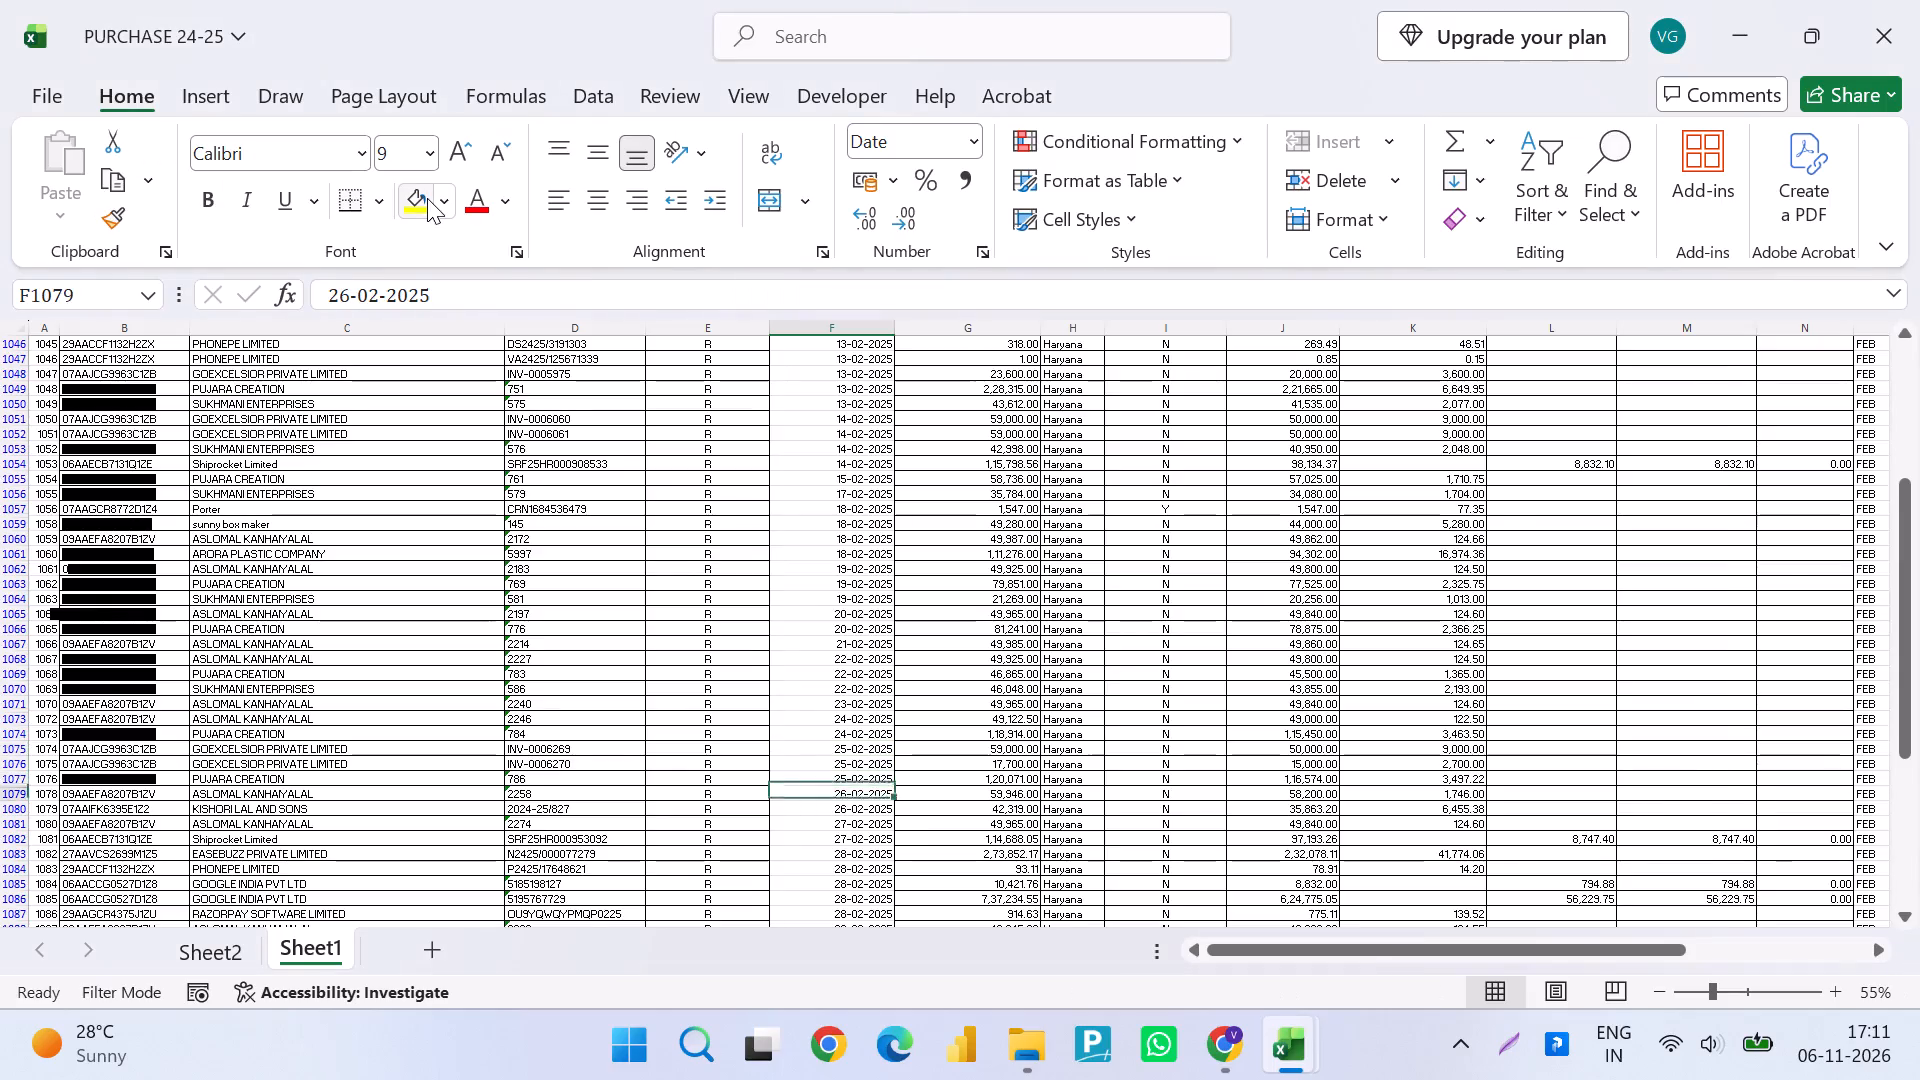
pyautogui.hotkey('shift', 'Down')
pyautogui.hotkey('alt', 'Tab')
pyautogui.hotkey('ctrl', 'c')
pyautogui.press('Down')
pyautogui.press('Return')
# Change F906 to 26-02-2025 and fill it down to F907.
pyautogui.press('F2')
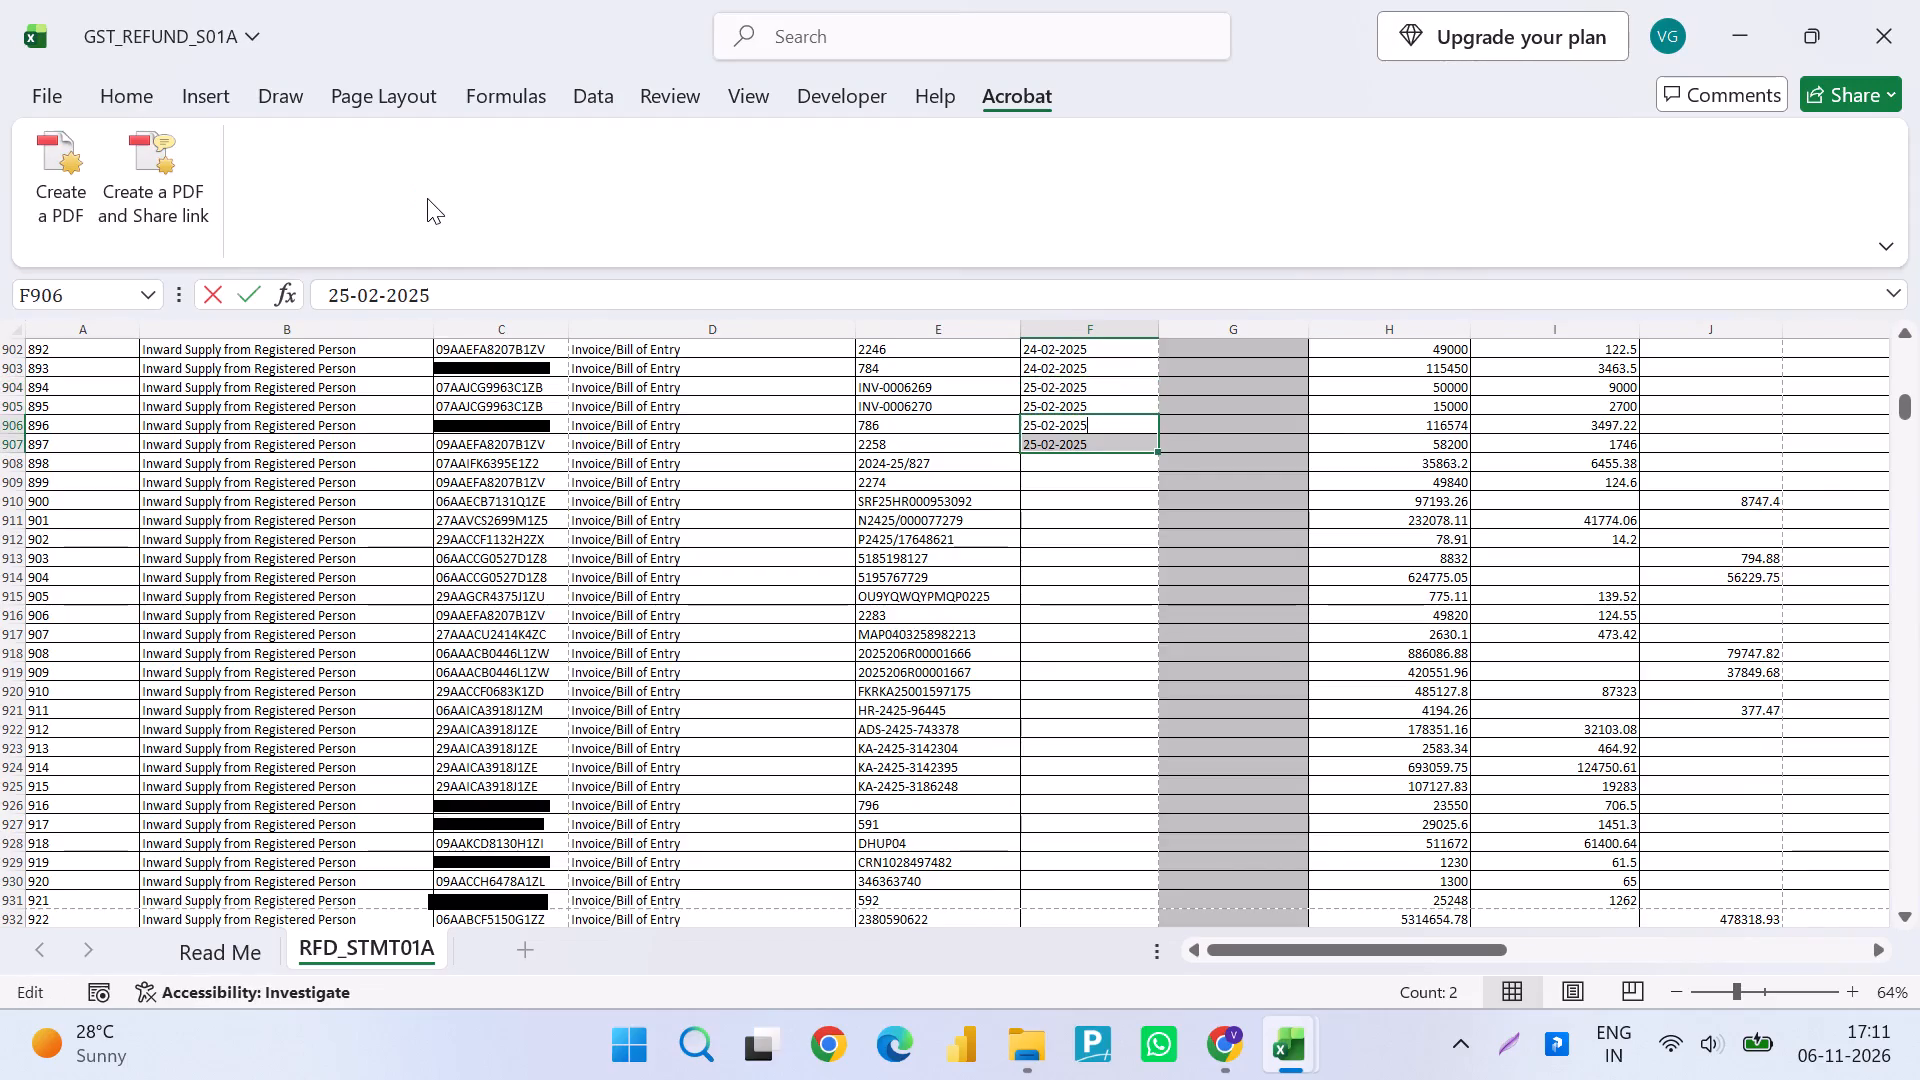
pyautogui.press('Left')
pyautogui.hotkey('ctrl', 'Left')
pyautogui.hotkey('ctrl', 'Left')
pyautogui.hotkey('ctrl', 'Left')
pyautogui.hotkey('ctrl', 'Left')
pyautogui.press('BackSpace')
pyautogui.press('6')
pyautogui.press('Return')
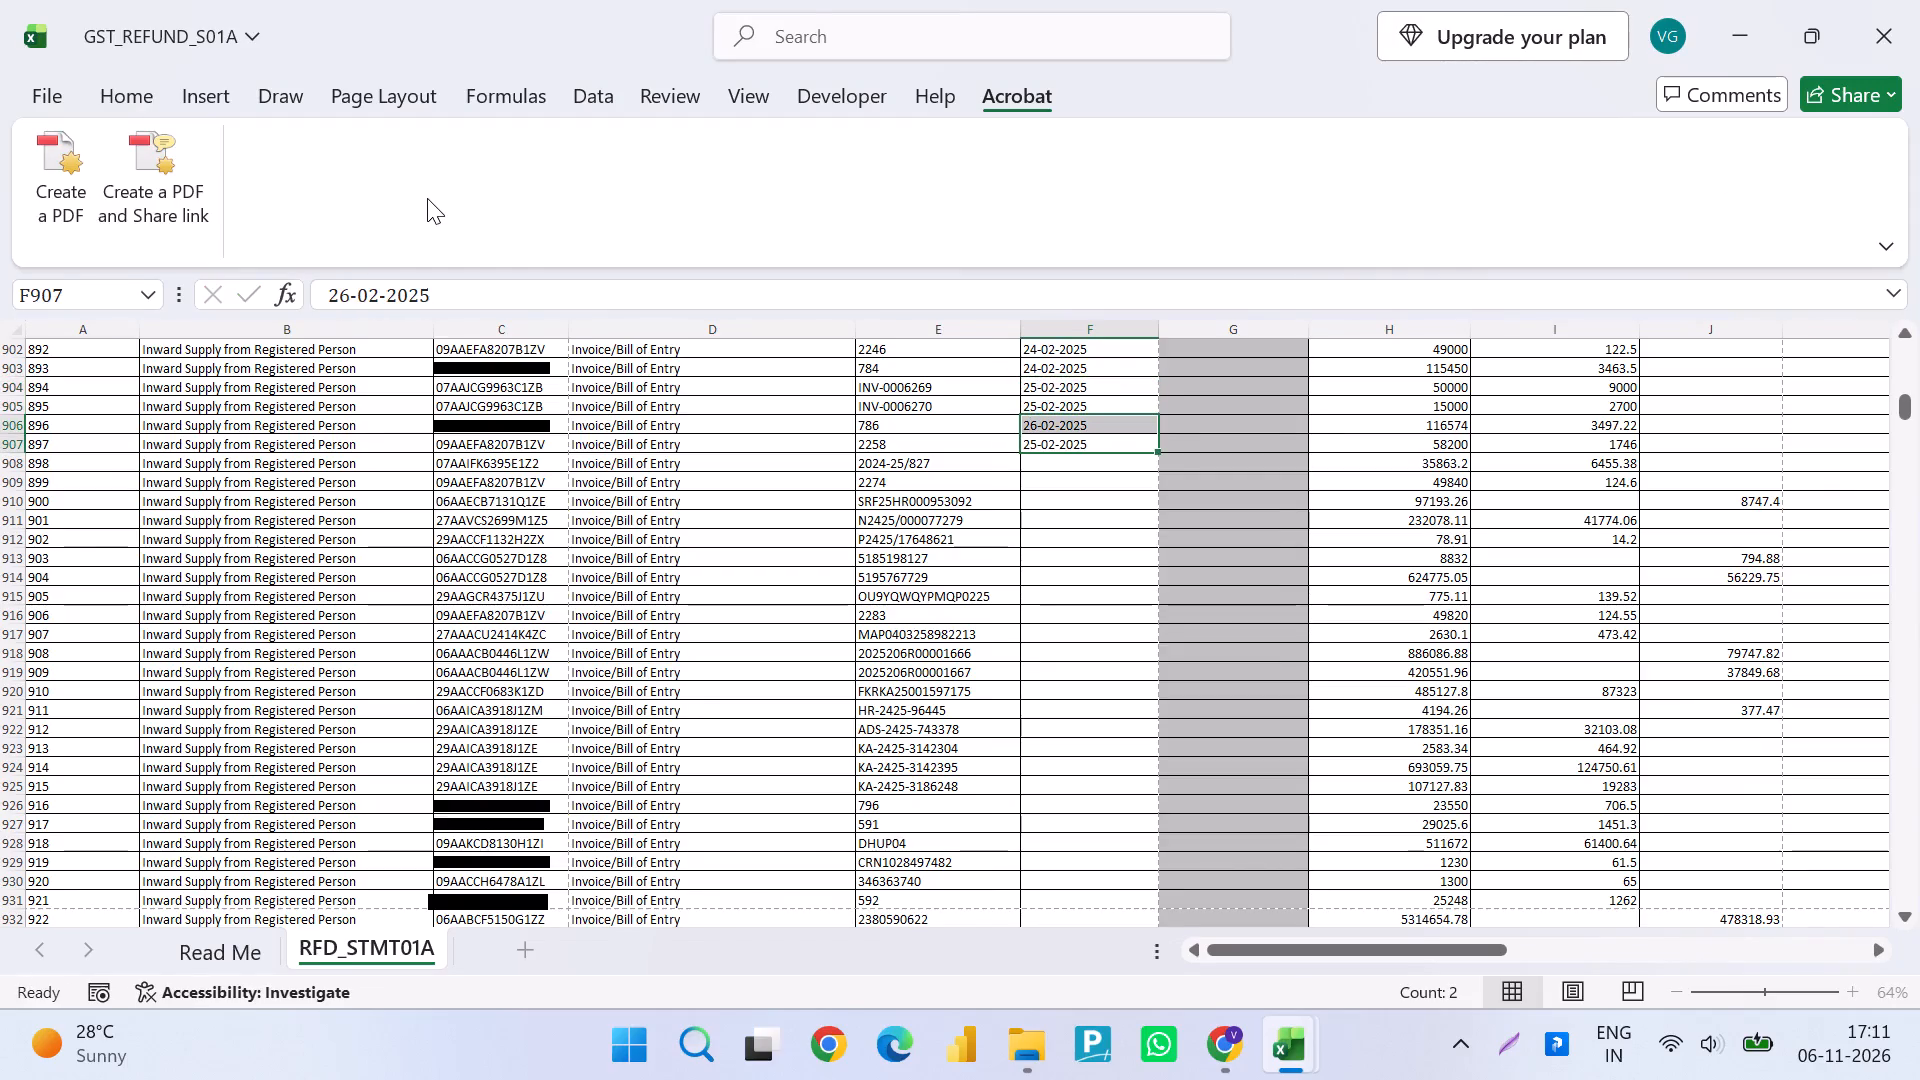
pyautogui.hotkey('ctrl', 'd')
# Save the GST_REFUND_S01A workbook.
pyautogui.hotkey('ctrl', 's')
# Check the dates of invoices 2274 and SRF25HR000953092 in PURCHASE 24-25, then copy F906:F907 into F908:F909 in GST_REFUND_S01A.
pyautogui.hotkey('alt', 'Tab')
pyautogui.press('Down')
pyautogui.press('Down')
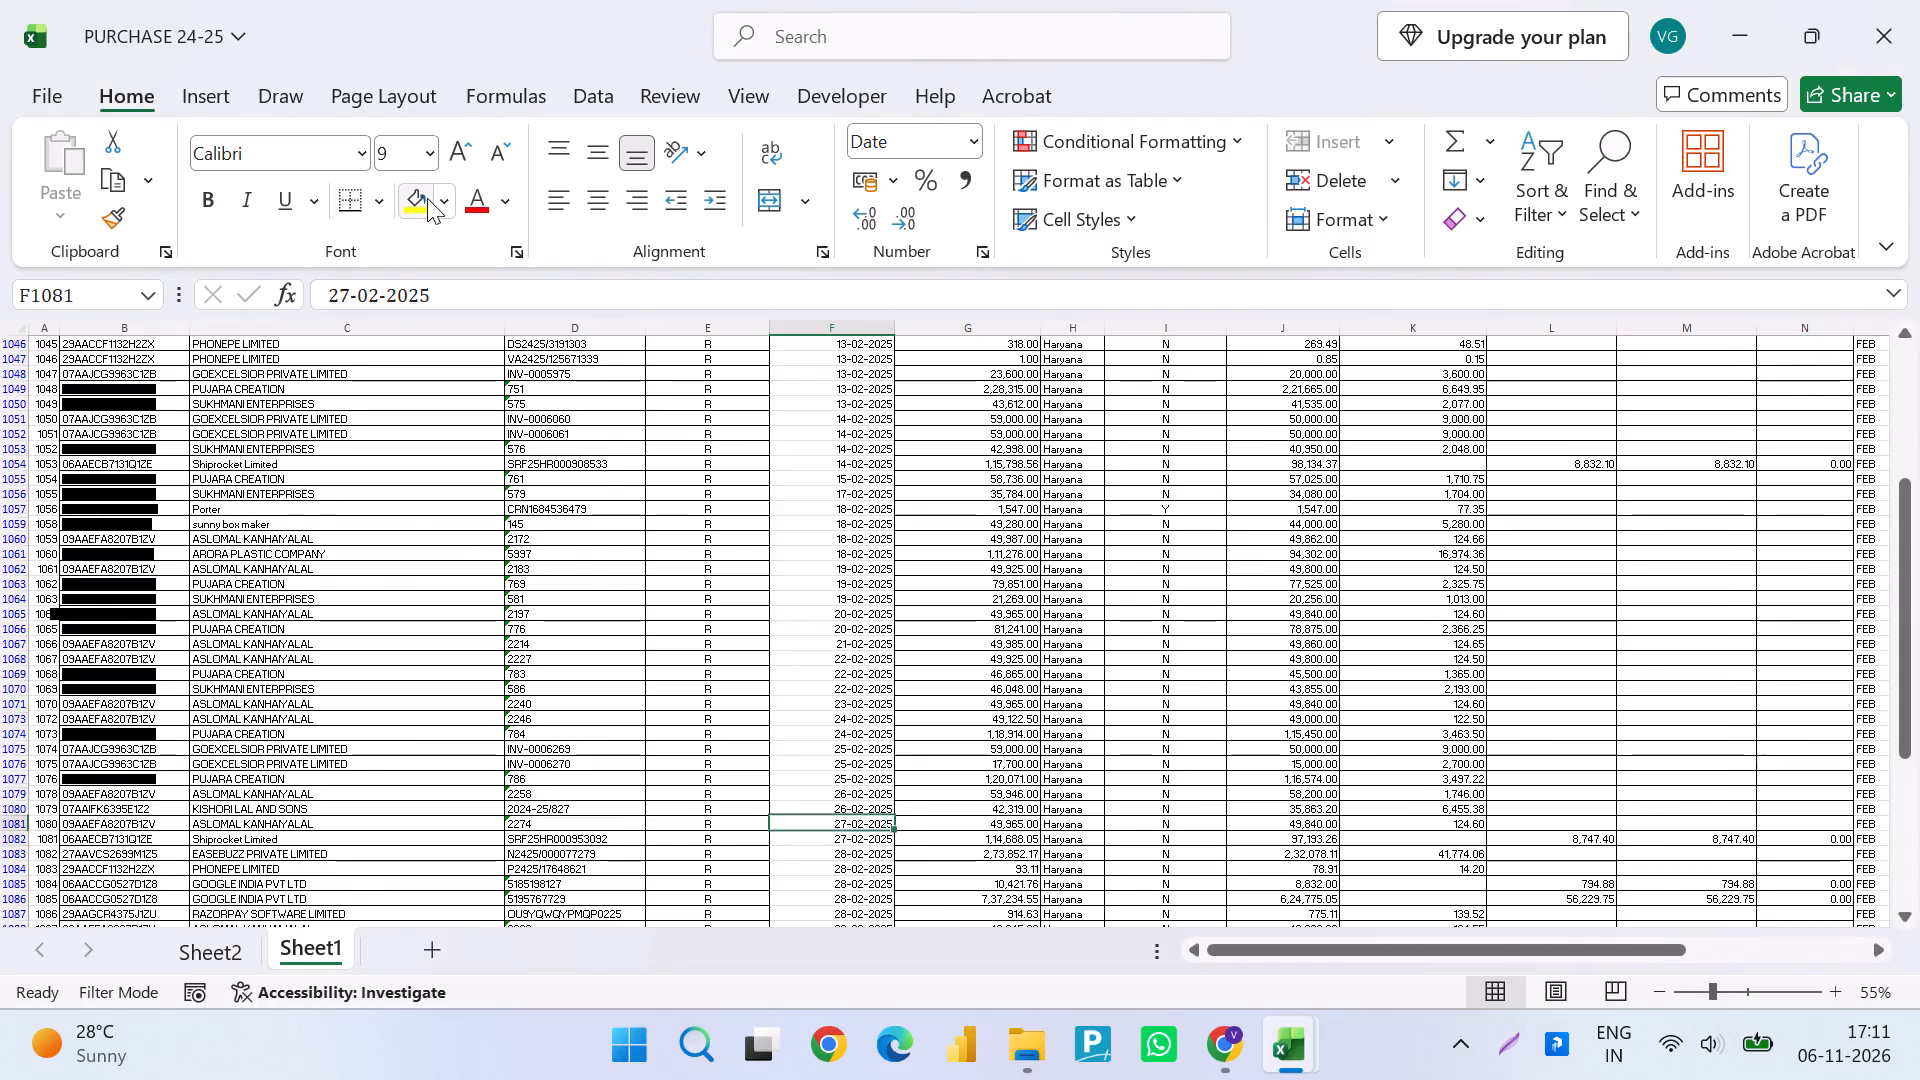
pyautogui.hotkey('shift', 'Down')
pyautogui.hotkey('alt', 'Tab')
pyautogui.hotkey('ctrl', 'c')
pyautogui.hotkey('alt', 'Tab')
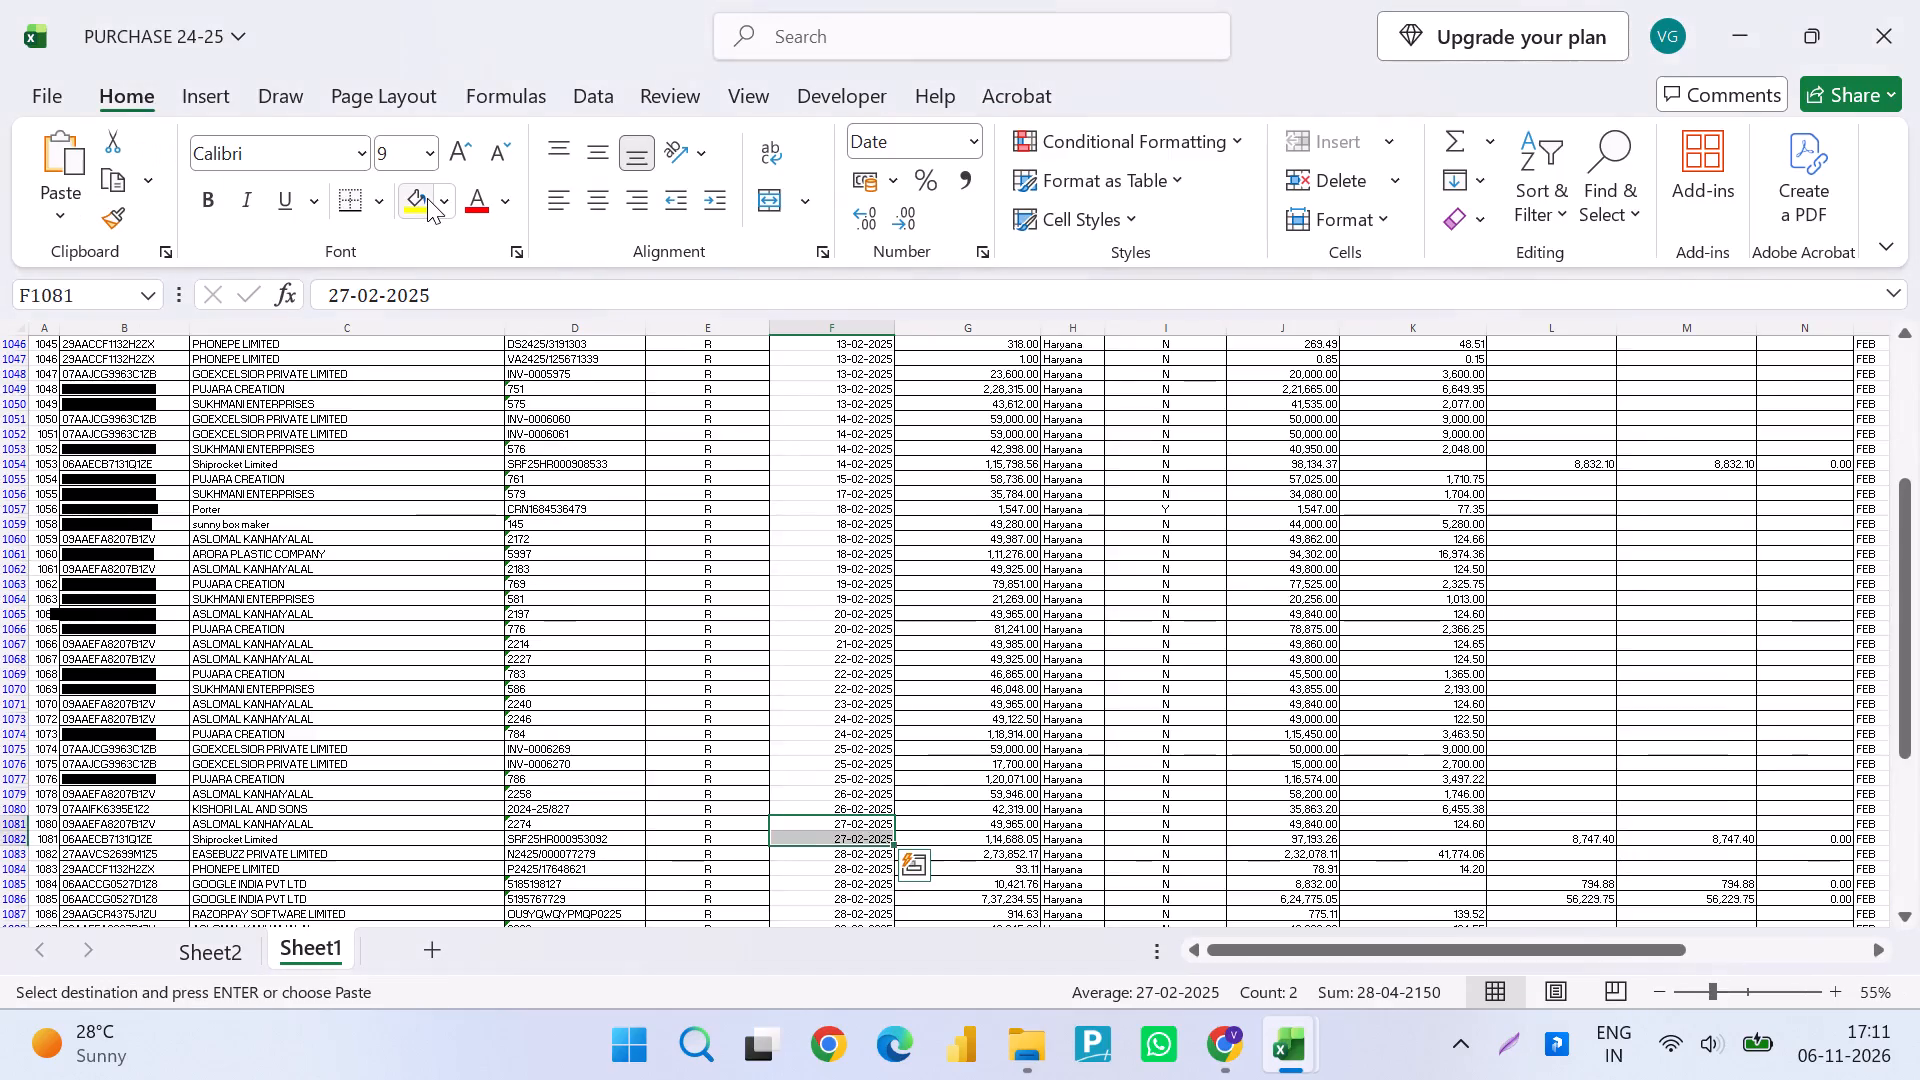
pyautogui.hotkey('alt', 'Tab')
pyautogui.hotkey('ctrl', 'c')
pyautogui.press('Down')
pyautogui.press('Down')
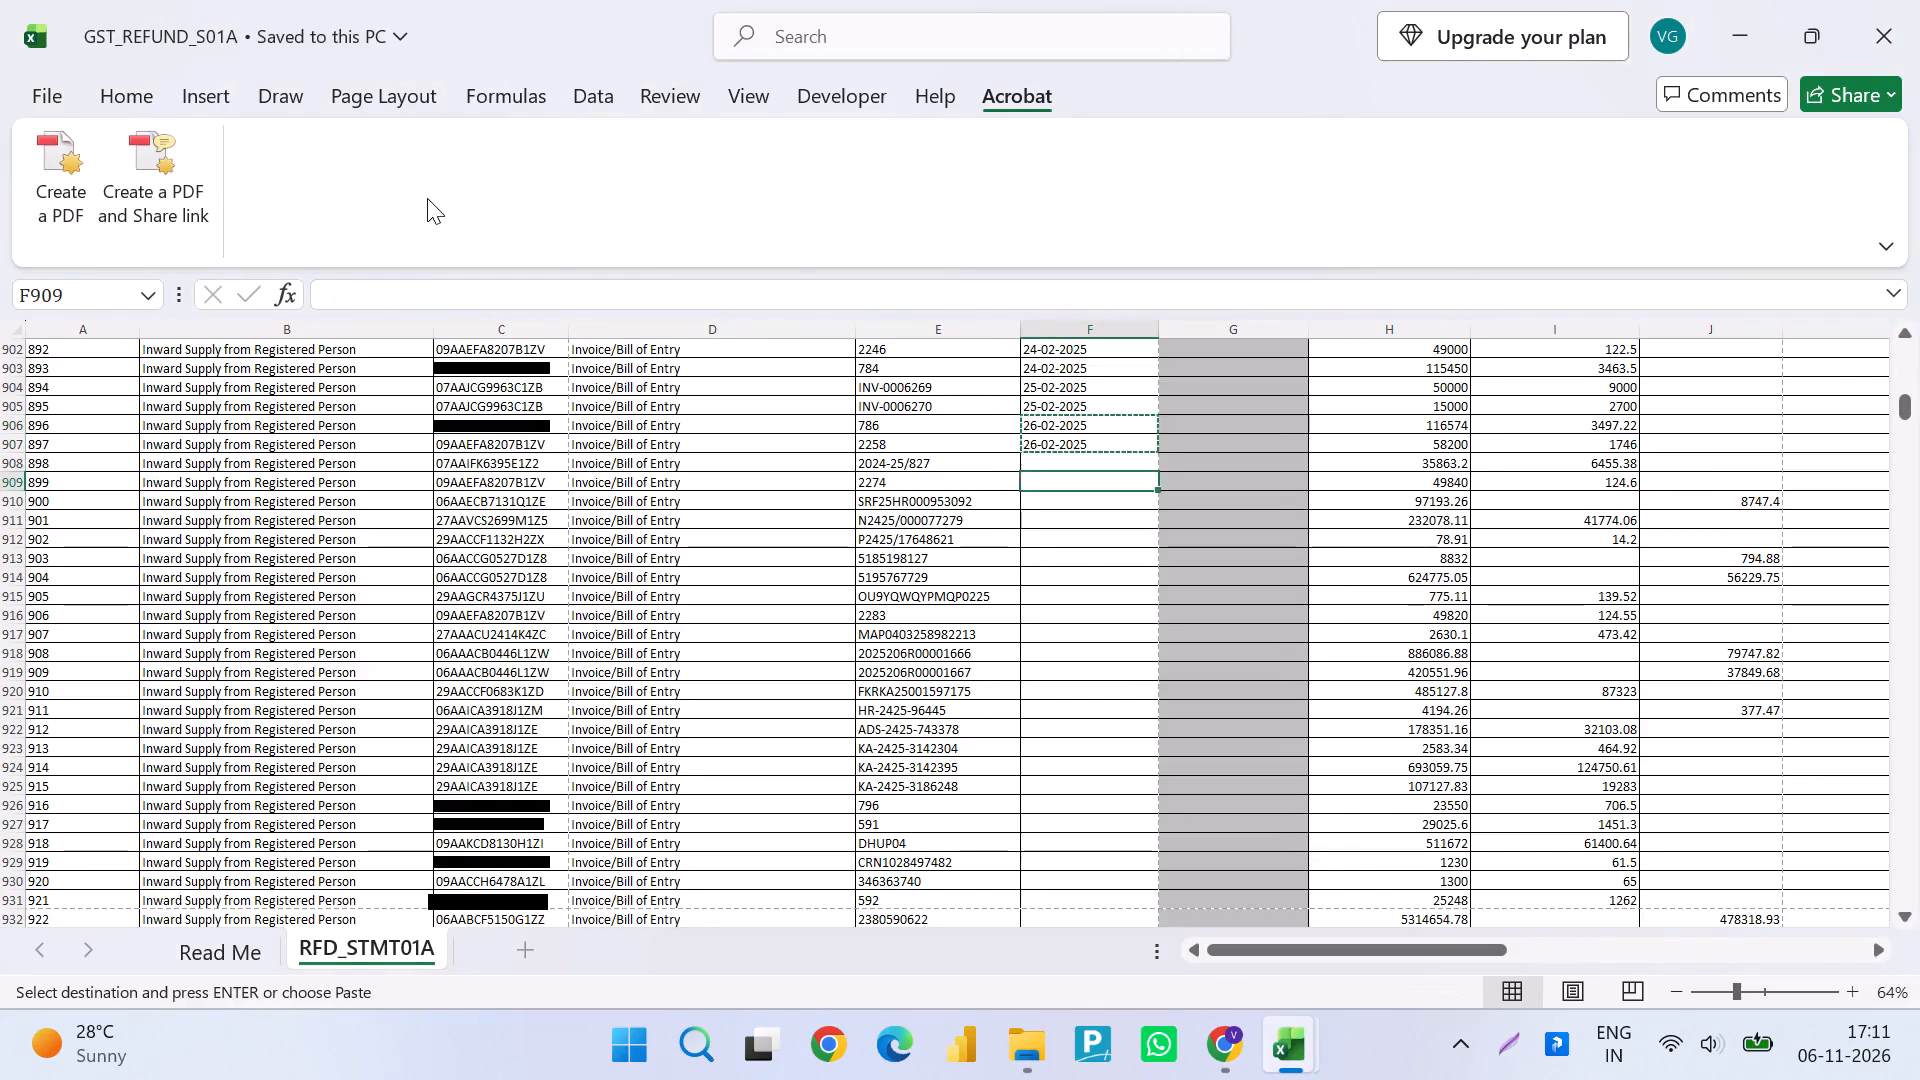
pyautogui.press('Down')
pyautogui.press('Up')
pyautogui.press('Up')
pyautogui.press('Return')
# Change F908 to 27-02-2025 and fill it down to F909.
pyautogui.press('F2')
pyautogui.press('Left')
pyautogui.hotkey('ctrl', 'Left')
pyautogui.hotkey('ctrl', 'Left')
pyautogui.hotkey('ctrl', 'Left')
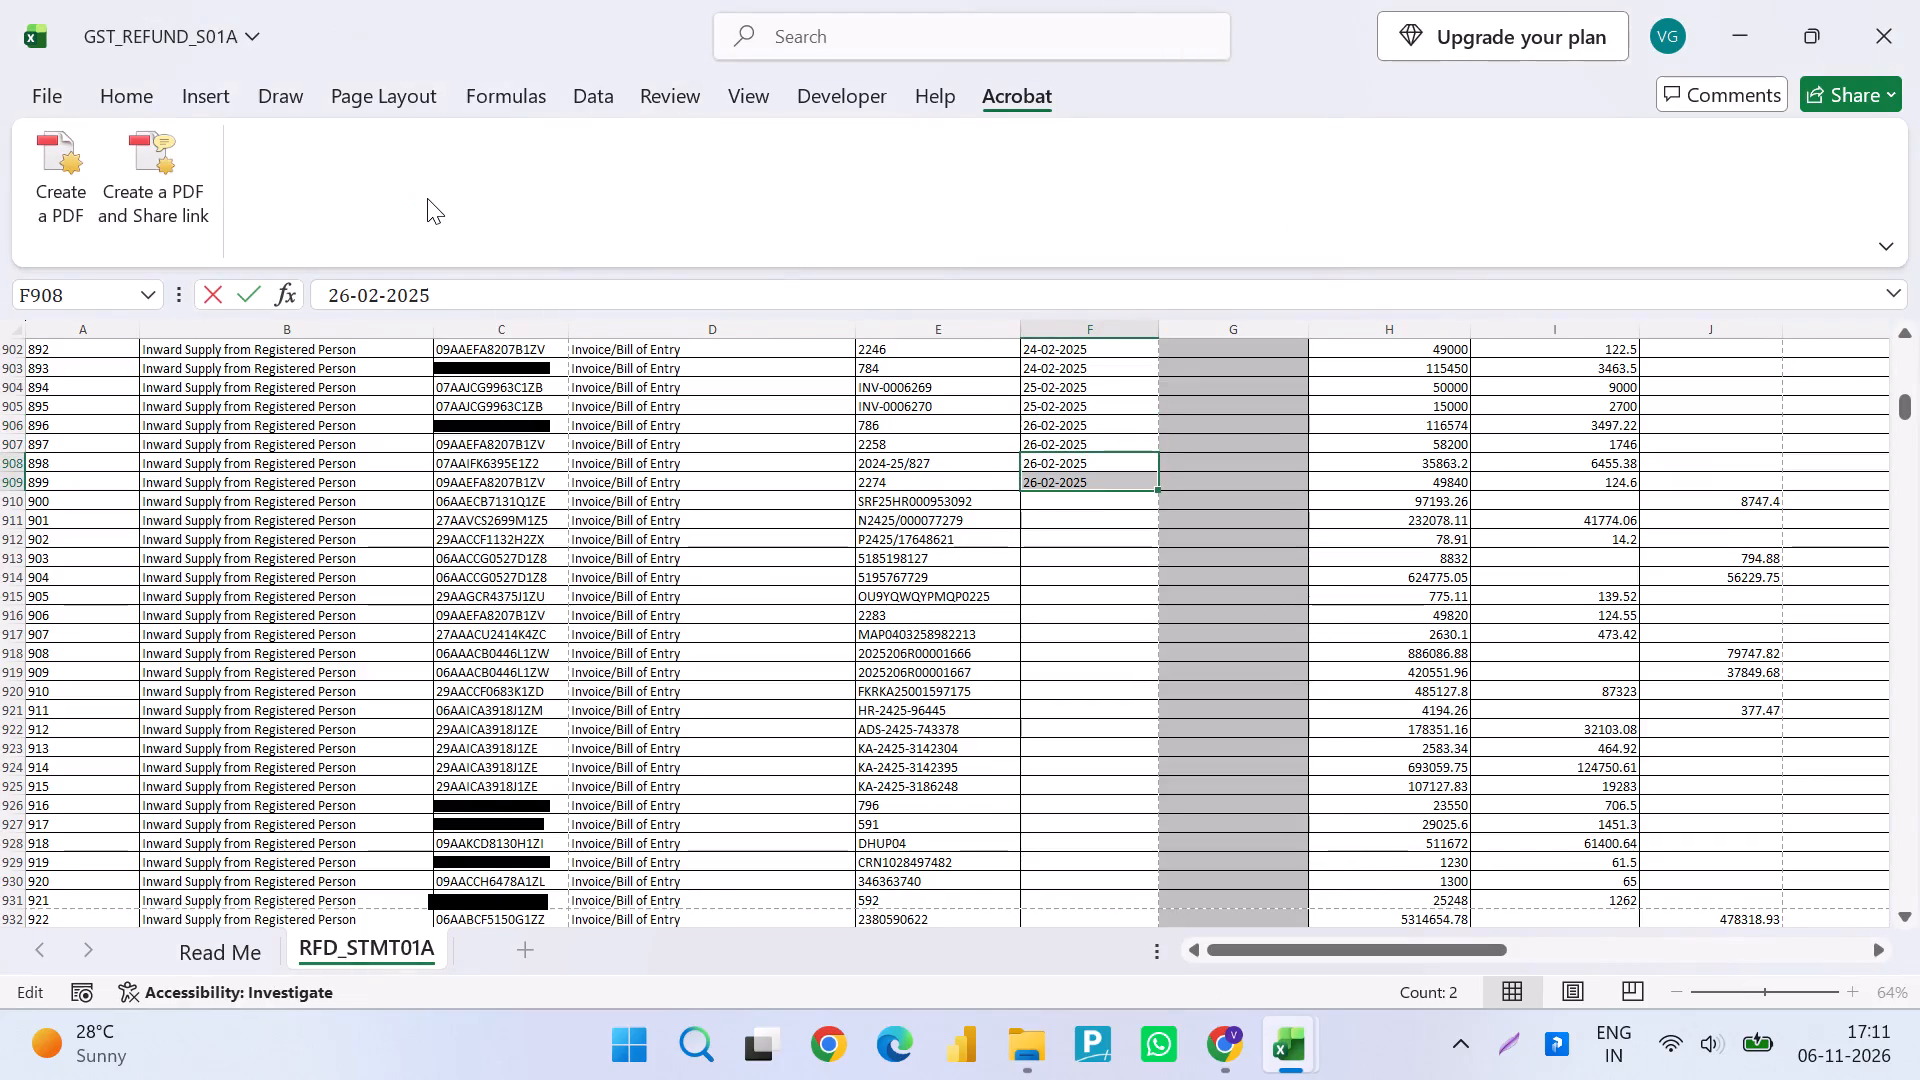
pyautogui.press('Left')
pyautogui.press('BackSpace')
pyautogui.press('8')
pyautogui.press('BackSpace')
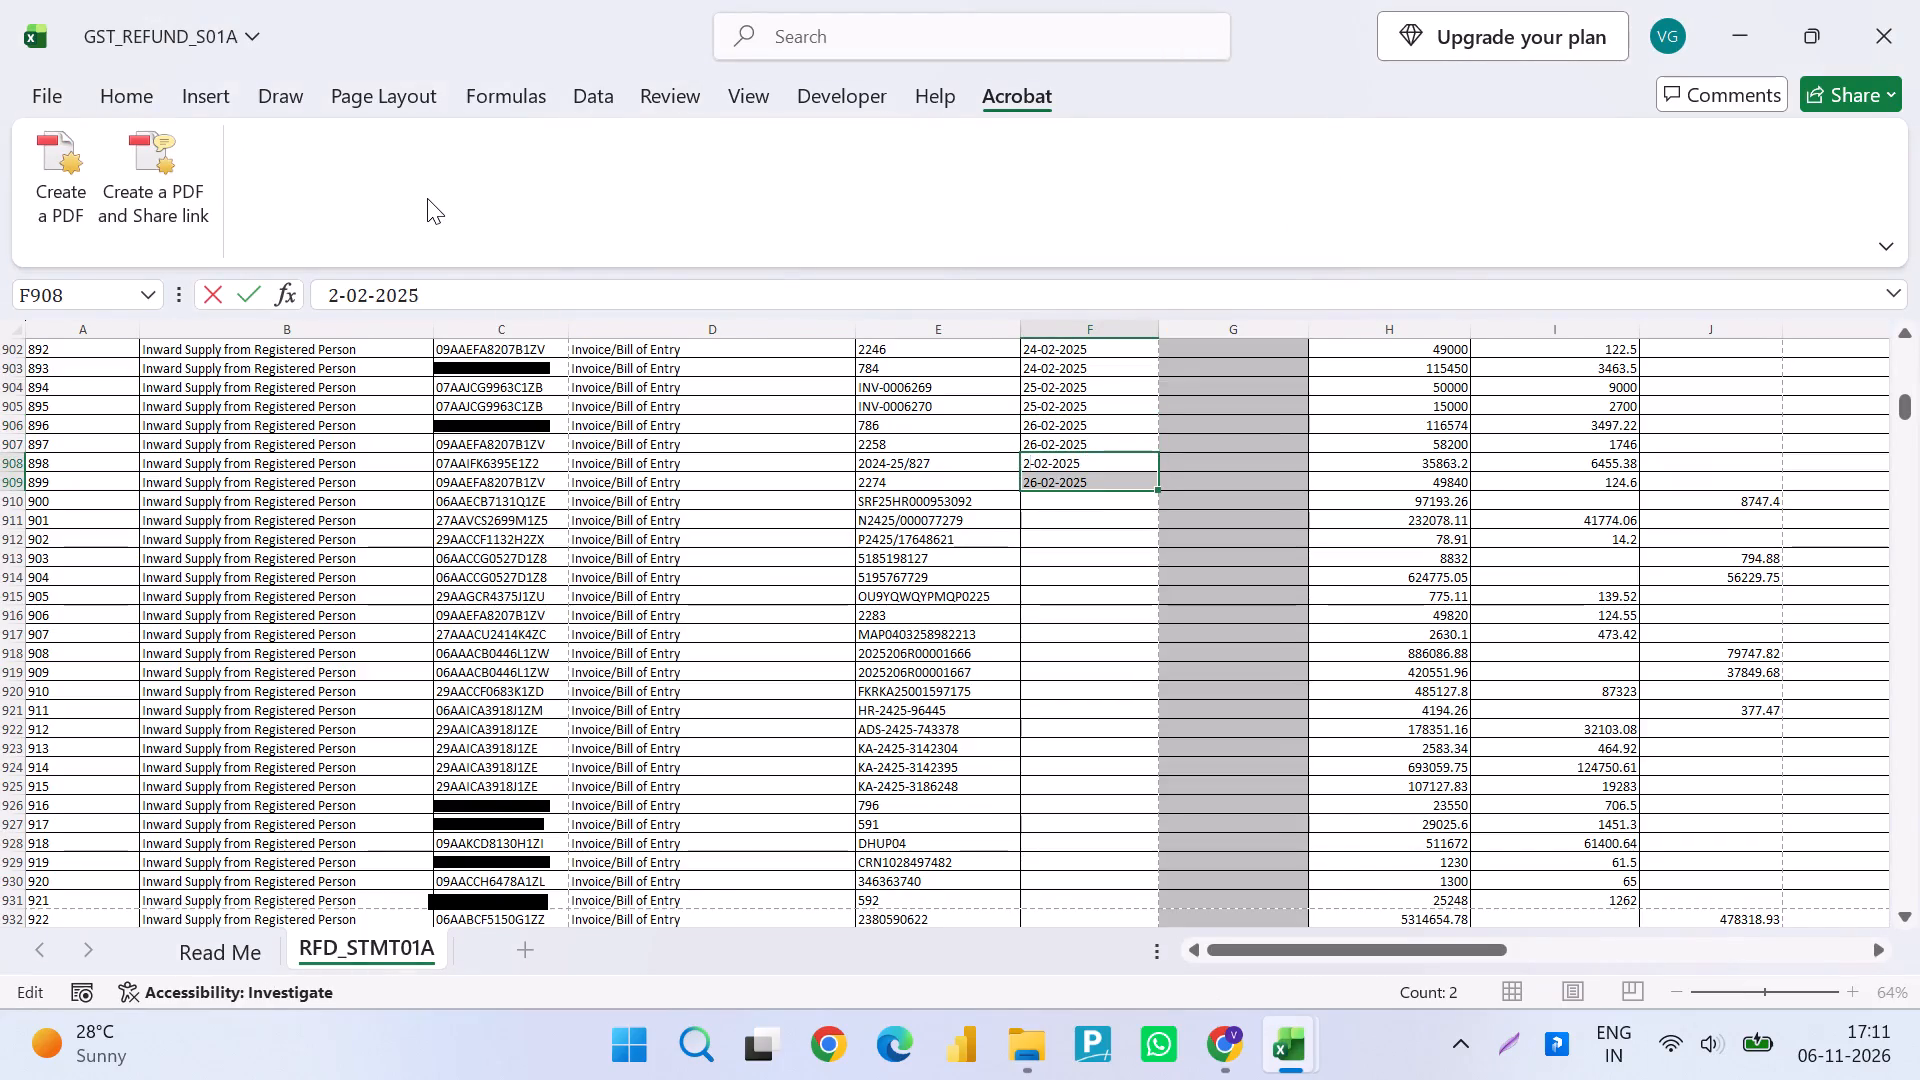
pyautogui.press('7')
pyautogui.press('Return')
pyautogui.hotkey('ctrl', 'd')
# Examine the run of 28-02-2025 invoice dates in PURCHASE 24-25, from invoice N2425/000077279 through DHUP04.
pyautogui.hotkey('alt', 'Tab')
pyautogui.press('Down')
pyautogui.press('Down')
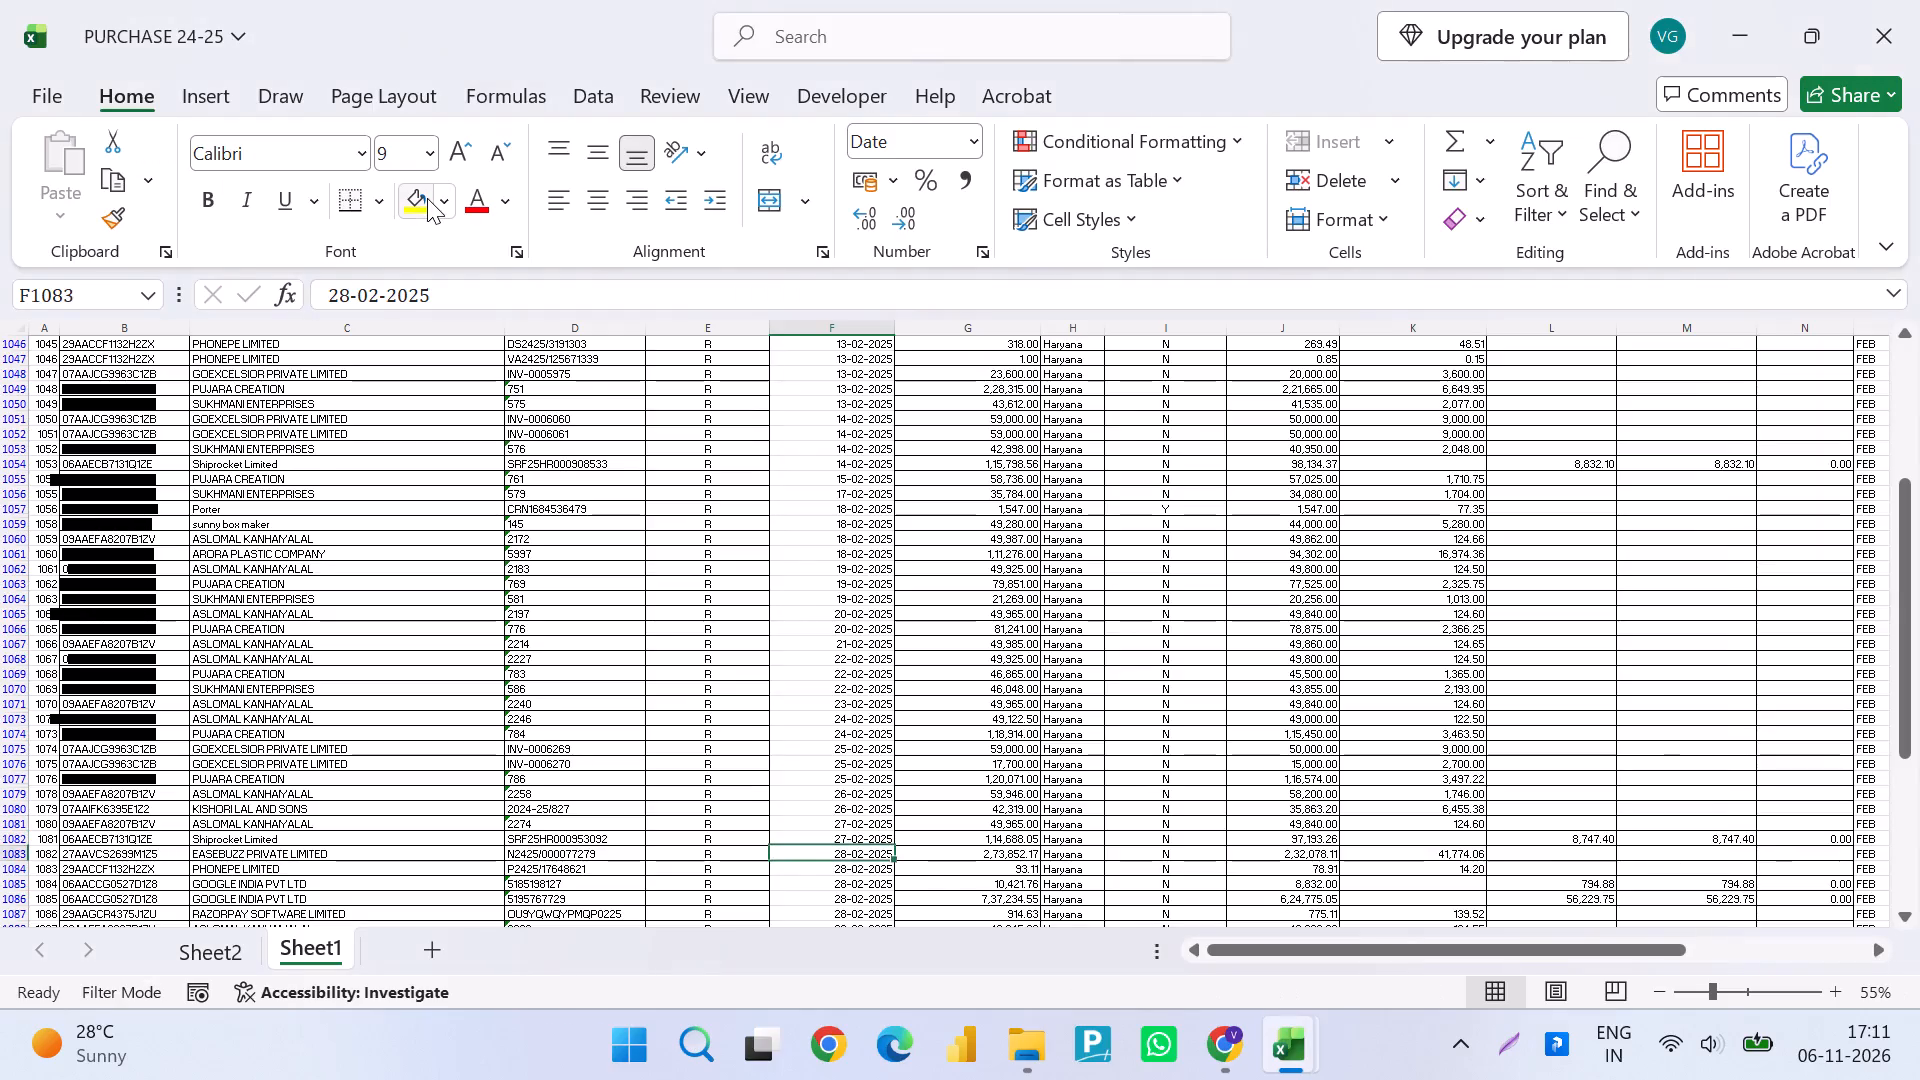
pyautogui.hotkey('shift', 'Down')
pyautogui.hotkey('shift', 'Down')
pyautogui.hotkey('shift', 'Down')
pyautogui.hotkey('shift', 'Down')
pyautogui.hotkey('shift', 'Down')
pyautogui.hotkey('shift', 'Down')
pyautogui.hotkey('shift', 'Down')
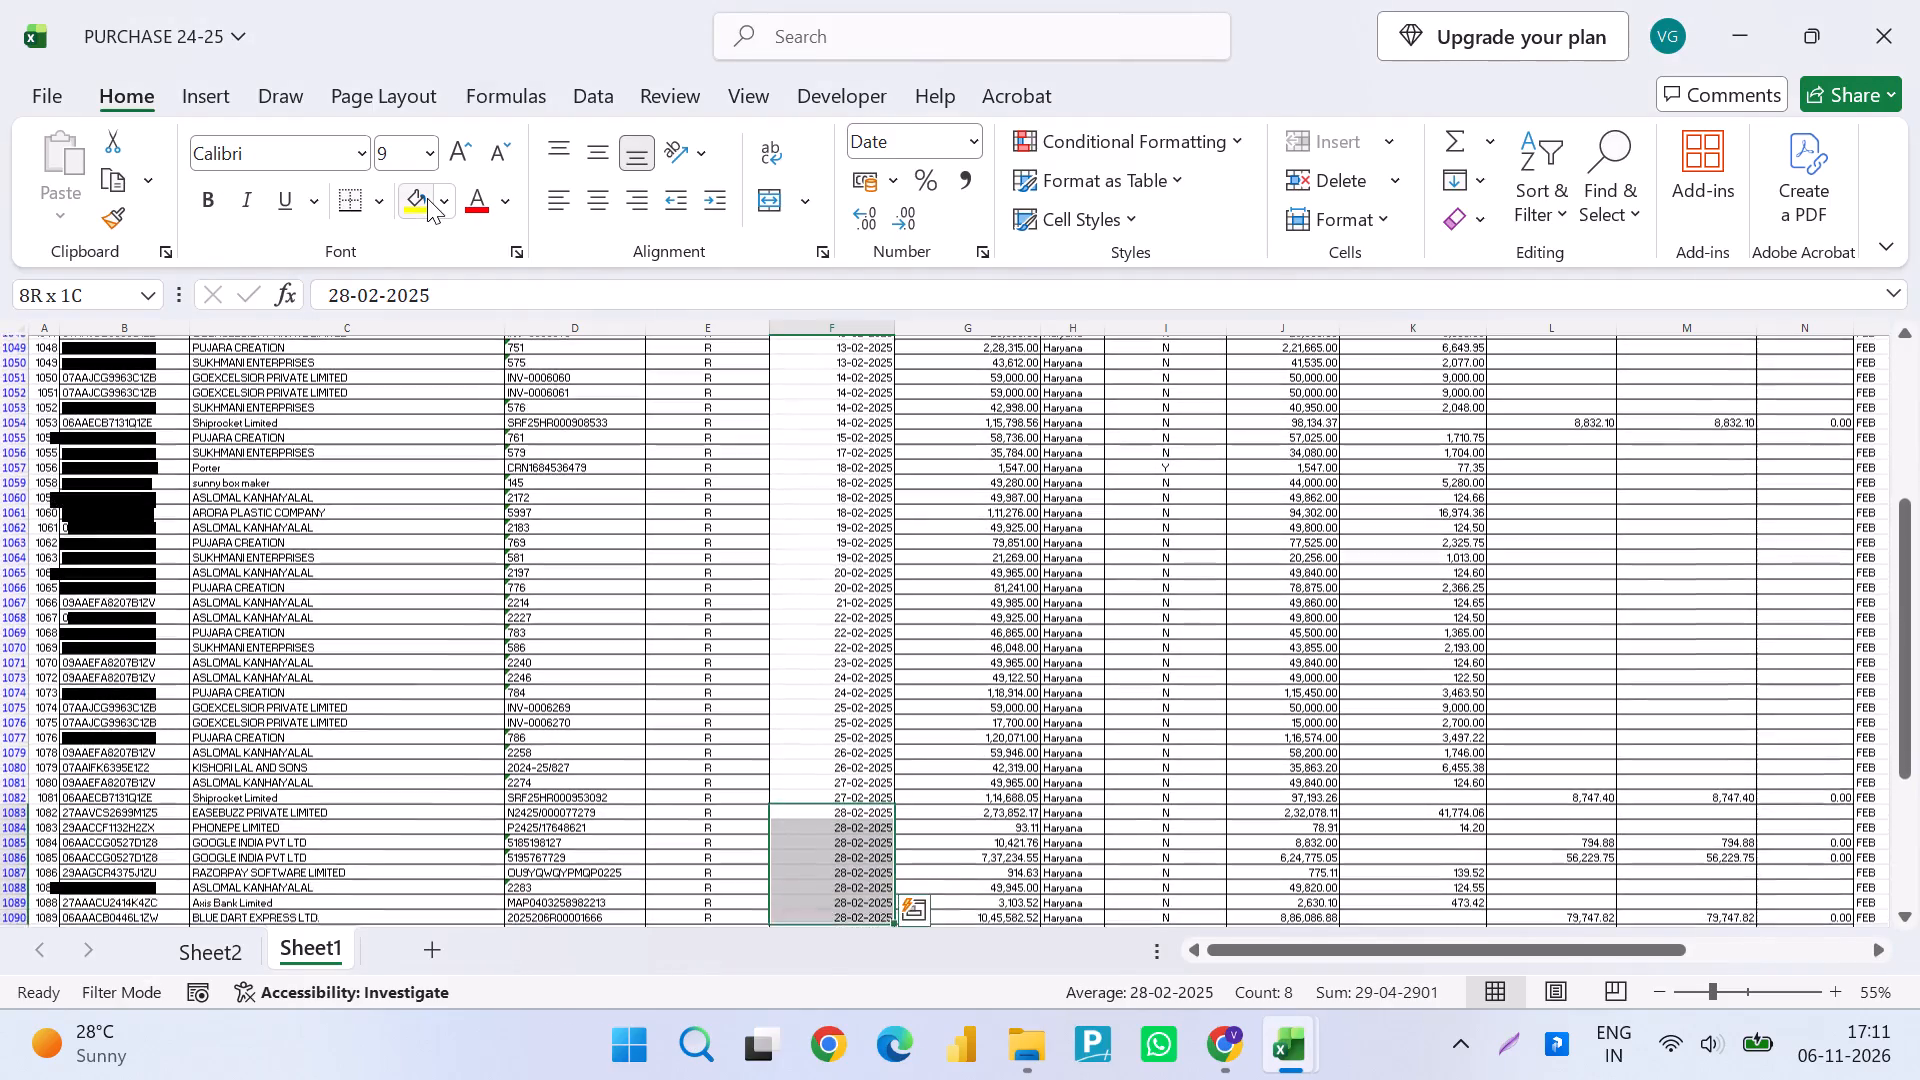
pyautogui.hotkey('shift', 'Down')
pyautogui.hotkey('shift', 'Down')
pyautogui.hotkey('shift', 'Down')
pyautogui.hotkey('shift', 'Down')
pyautogui.hotkey('shift', 'Down')
pyautogui.hotkey('shift', 'Down')
pyautogui.hotkey('shift', 'Down')
pyautogui.hotkey('shift', 'Down')
pyautogui.hotkey('shift', 'Down')
pyautogui.hotkey('shift', 'Down')
pyautogui.hotkey('shift', 'Down')
pyautogui.hotkey('shift', 'Down')
pyautogui.hotkey('shift', 'Down')
pyautogui.hotkey('shift', 'Down')
pyautogui.hotkey('shift', 'Down')
pyautogui.hotkey('shift', 'Down')
pyautogui.hotkey('shift', 'Down')
pyautogui.hotkey('shift', 'Down')
pyautogui.hotkey('shift', 'Down')
pyautogui.hotkey('shift', 'Down')
pyautogui.hotkey('shift', 'Up')
pyautogui.hotkey('shift', 'Up')
pyautogui.hotkey('shift', 'Up')
pyautogui.hotkey('shift', 'Up')
pyautogui.hotkey('shift', 'Up')
pyautogui.hotkey('shift', 'Up')
pyautogui.hotkey('shift', 'Up')
pyautogui.hotkey('shift', 'Up')
pyautogui.hotkey('shift', 'Up')
pyautogui.hotkey('shift', 'Up')
pyautogui.hotkey('shift', 'Up')
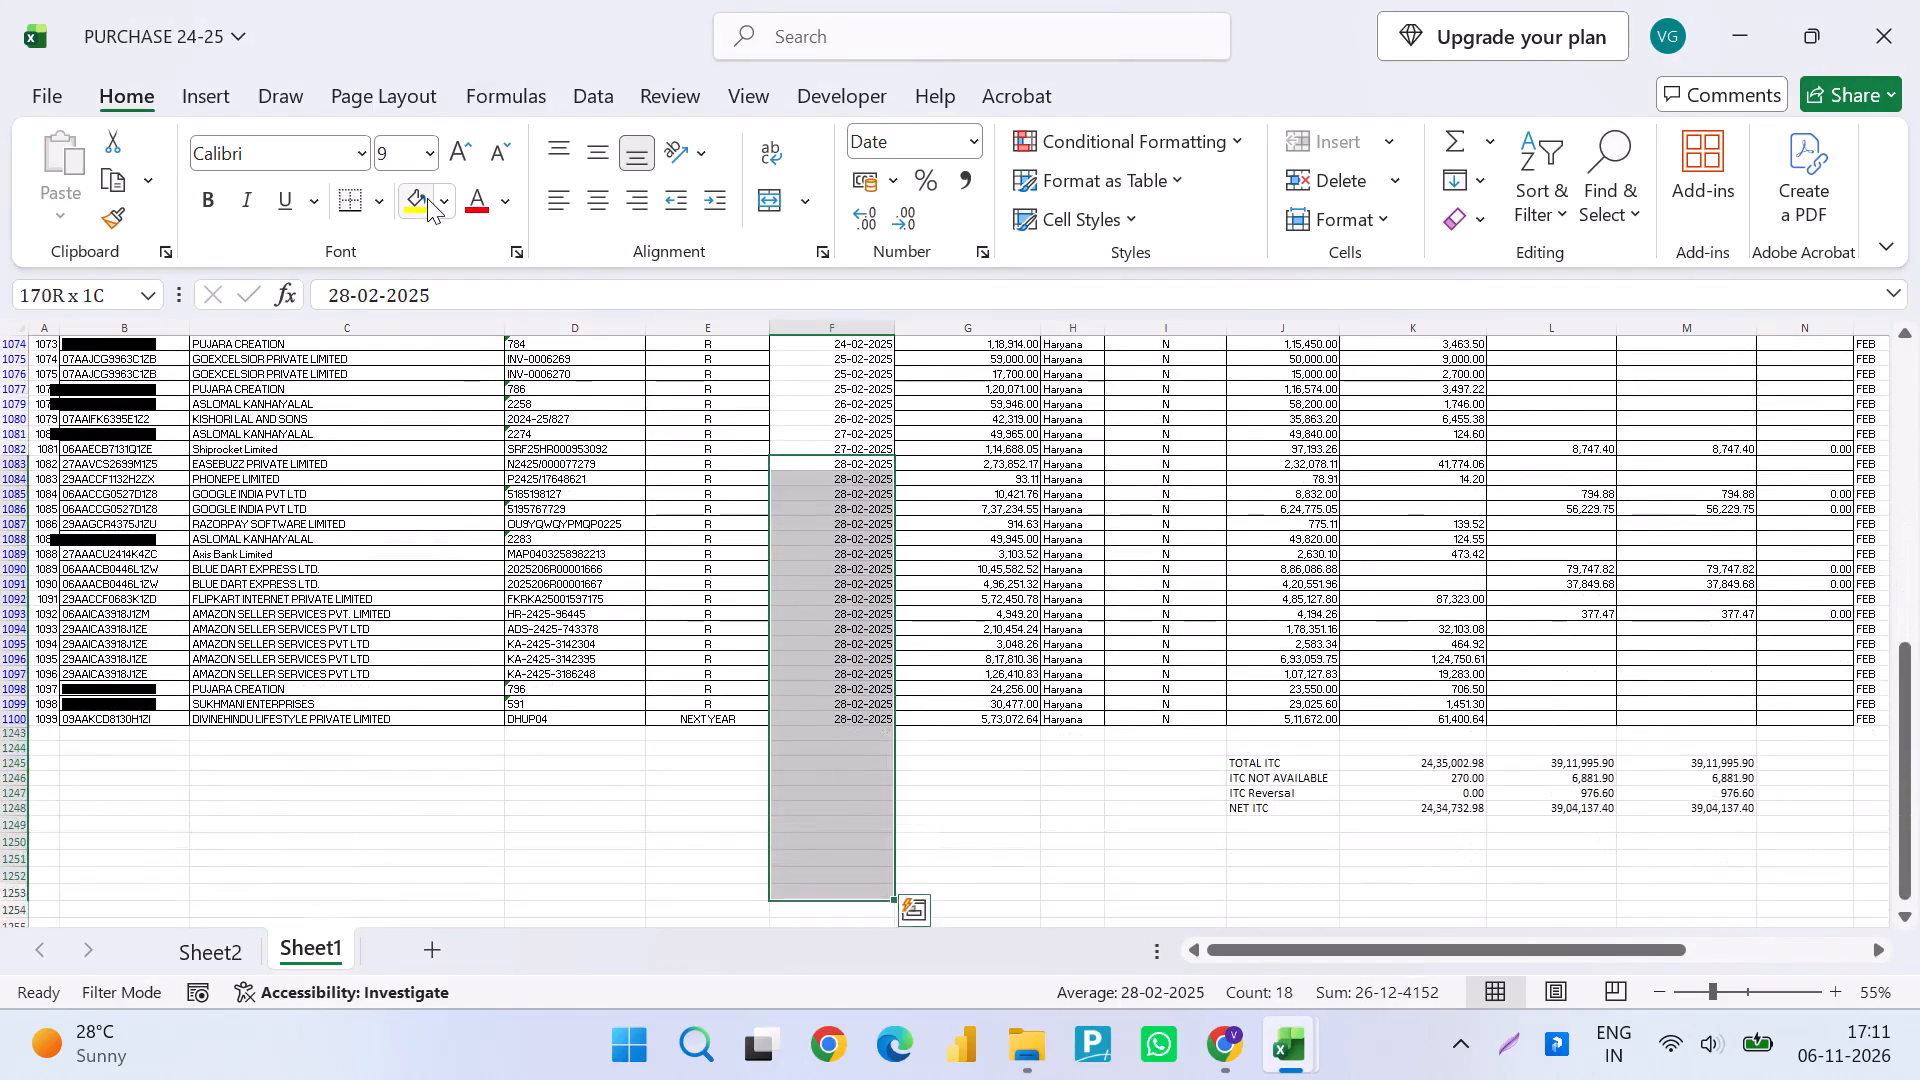
pyautogui.hotkey('shift', 'Up')
# Copy the date above into F910 of GST_REFUND_S01A and change it to 28-02-2025.
pyautogui.hotkey('alt', 'Tab')
pyautogui.press('Down')
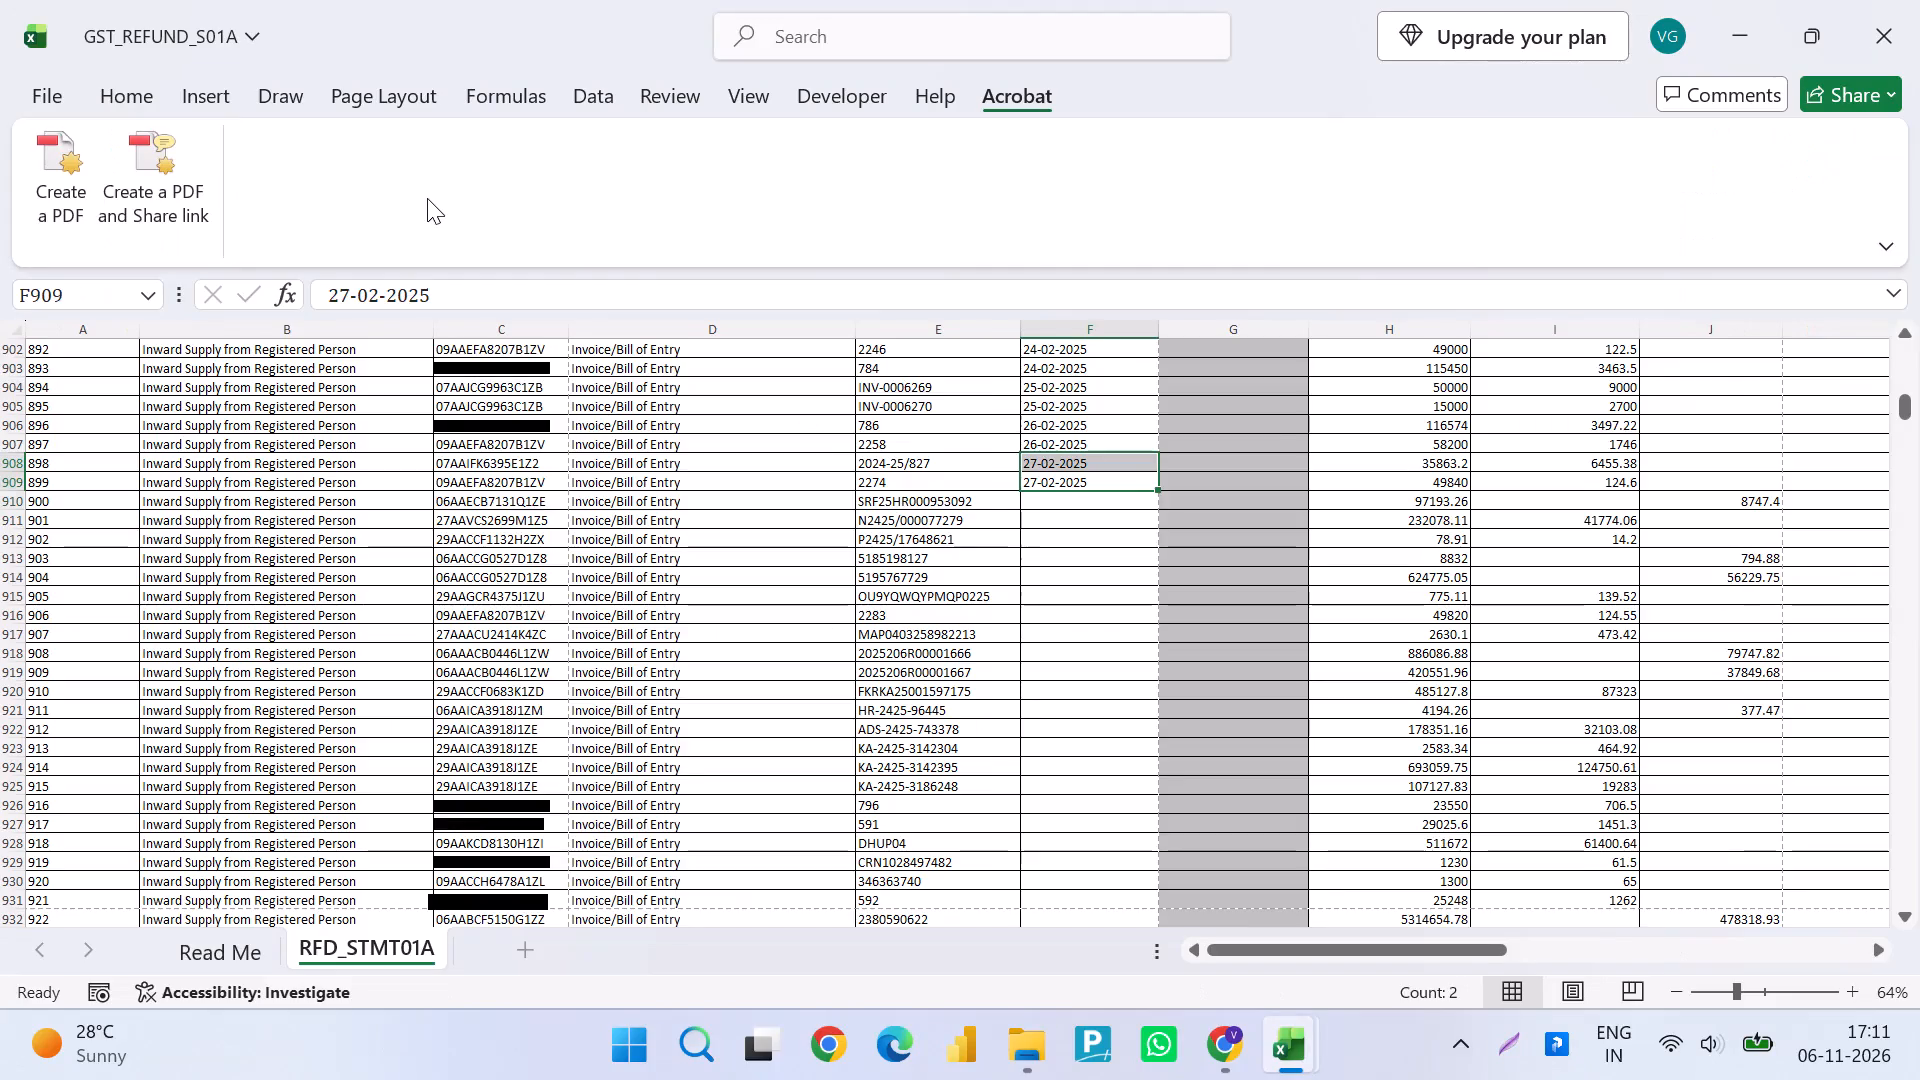
pyautogui.press('Down')
pyautogui.press('Up')
pyautogui.hotkey('ctrl', 'd')
pyautogui.press('F2')
pyautogui.hotkey('ctrl', 'Left')
pyautogui.hotkey('ctrl', 'Left')
pyautogui.hotkey('ctrl', 'Left')
pyautogui.press('Left')
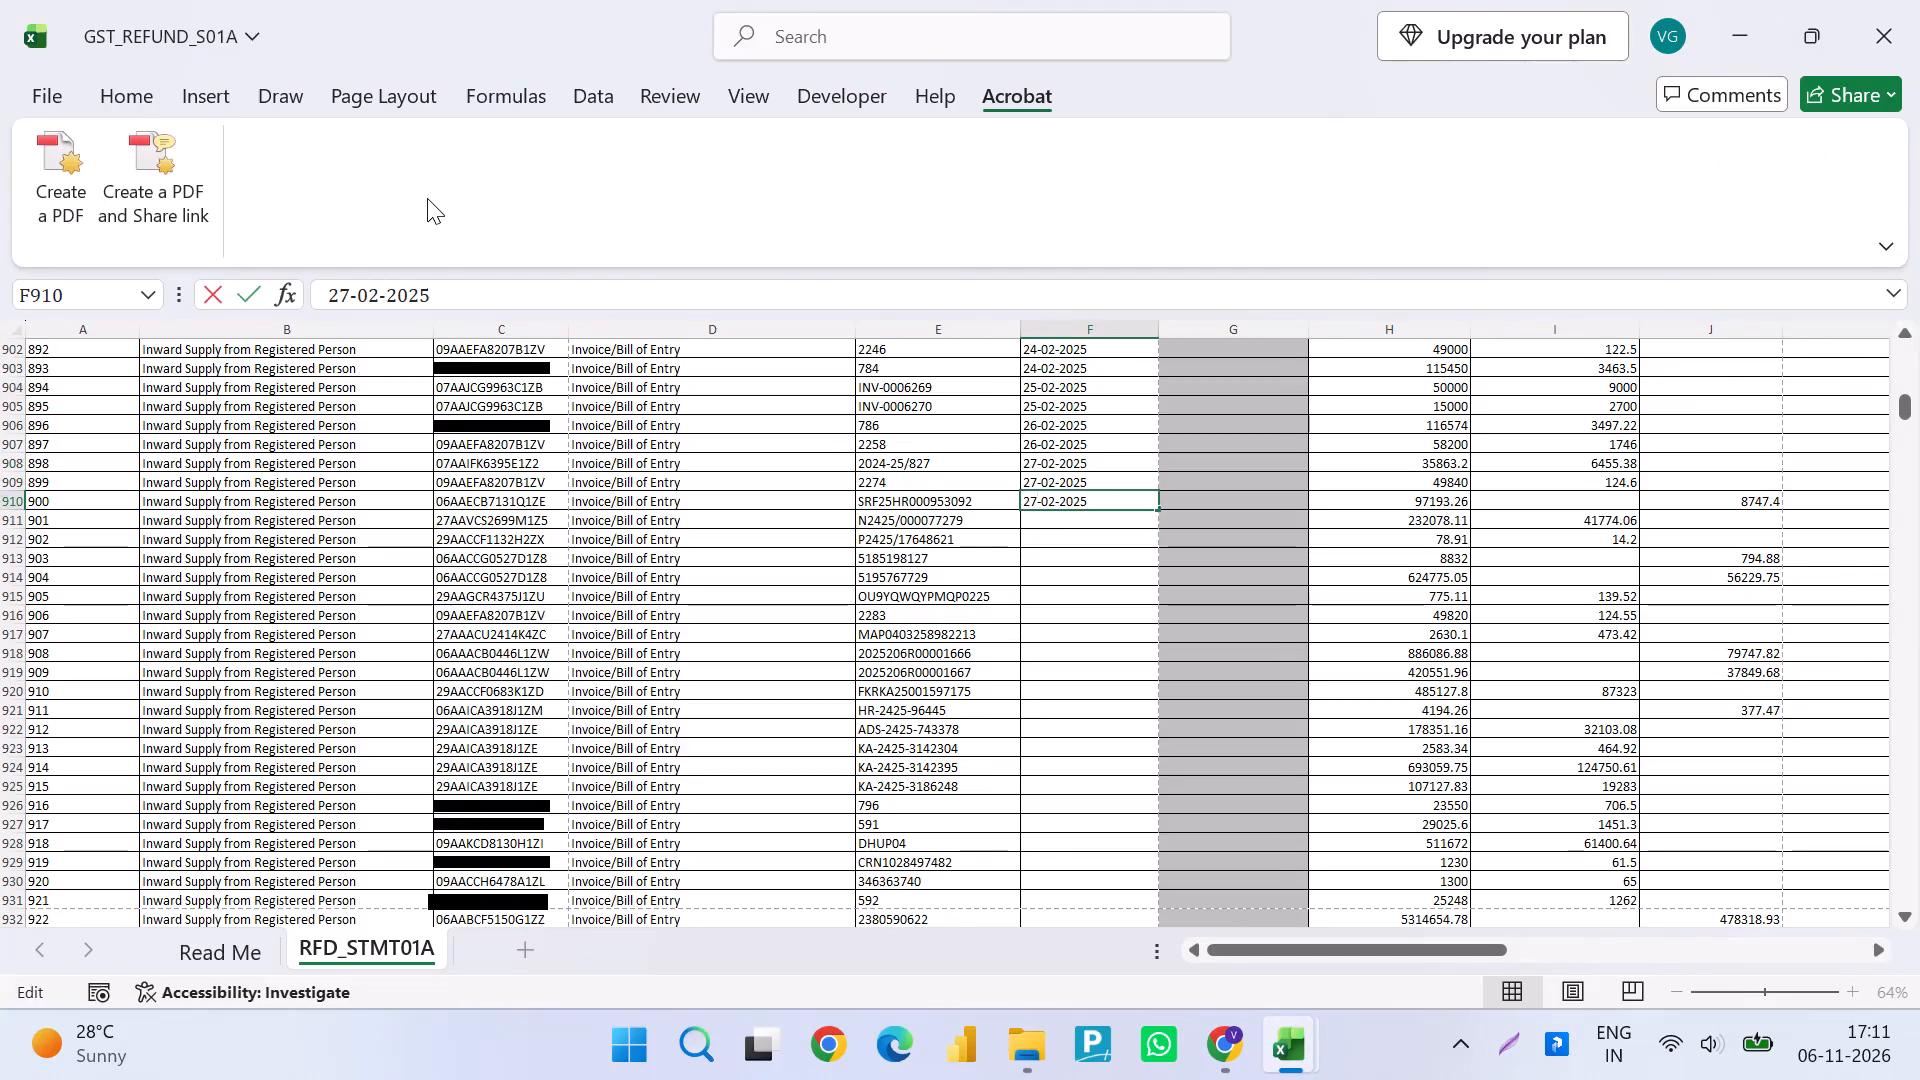
pyautogui.press('BackSpace')
pyautogui.press('8')
pyautogui.press('Return')
# Fill the 28-02-2025 date from F910 down to F927, the row of invoice 591.
pyautogui.press('Up')
pyautogui.hotkey('shift', 'Down')
pyautogui.hotkey('shift', 'Down')
pyautogui.hotkey('shift', 'Down')
pyautogui.hotkey('shift', 'Down')
pyautogui.hotkey('shift', 'Down')
pyautogui.hotkey('shift', 'Down')
pyautogui.hotkey('shift', 'Down')
pyautogui.hotkey('shift', 'Down')
pyautogui.hotkey('shift', 'Down')
pyautogui.hotkey('shift', 'Down')
pyautogui.hotkey('shift', 'Down')
pyautogui.hotkey('shift', 'Down')
pyautogui.hotkey('shift', 'Down')
pyautogui.hotkey('shift', 'Down')
pyautogui.hotkey('shift', 'Down')
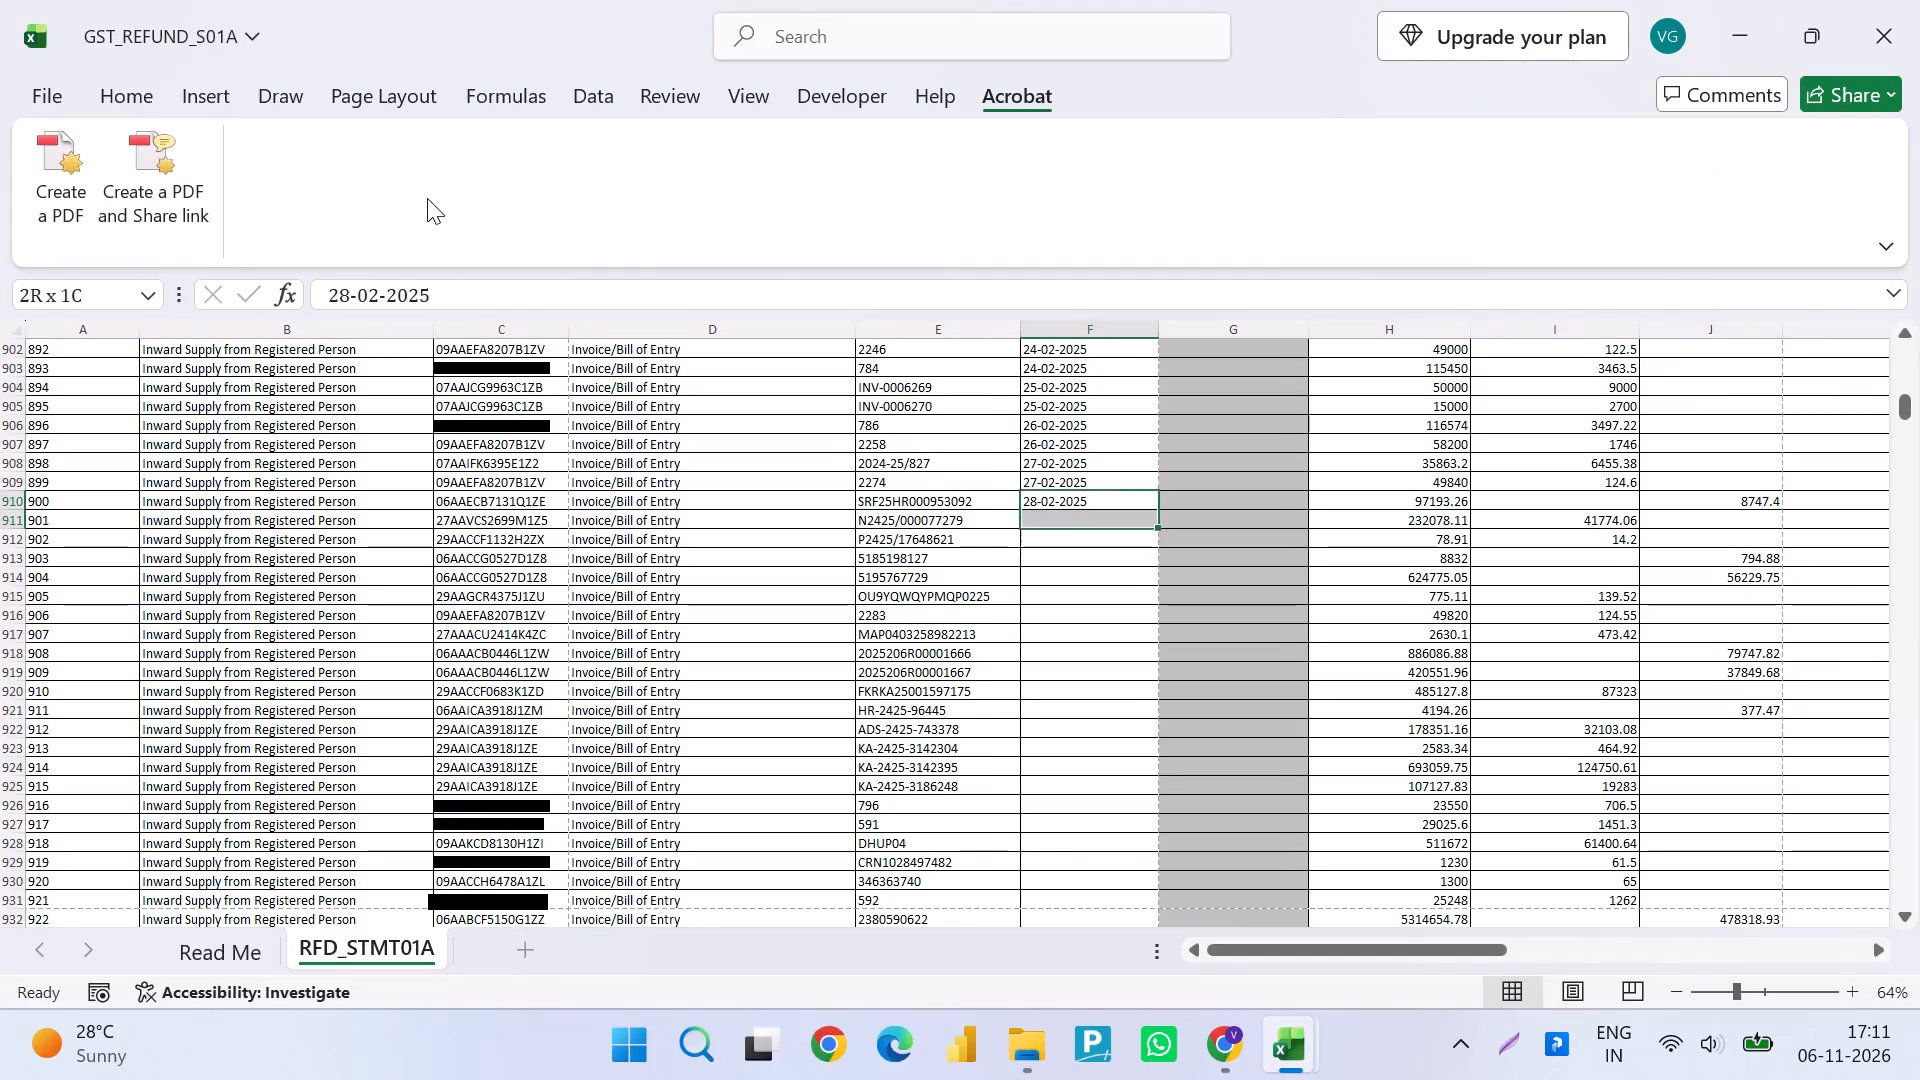
pyautogui.hotkey('ctrl', 'd')
pyautogui.hotkey('shift', 'Down')
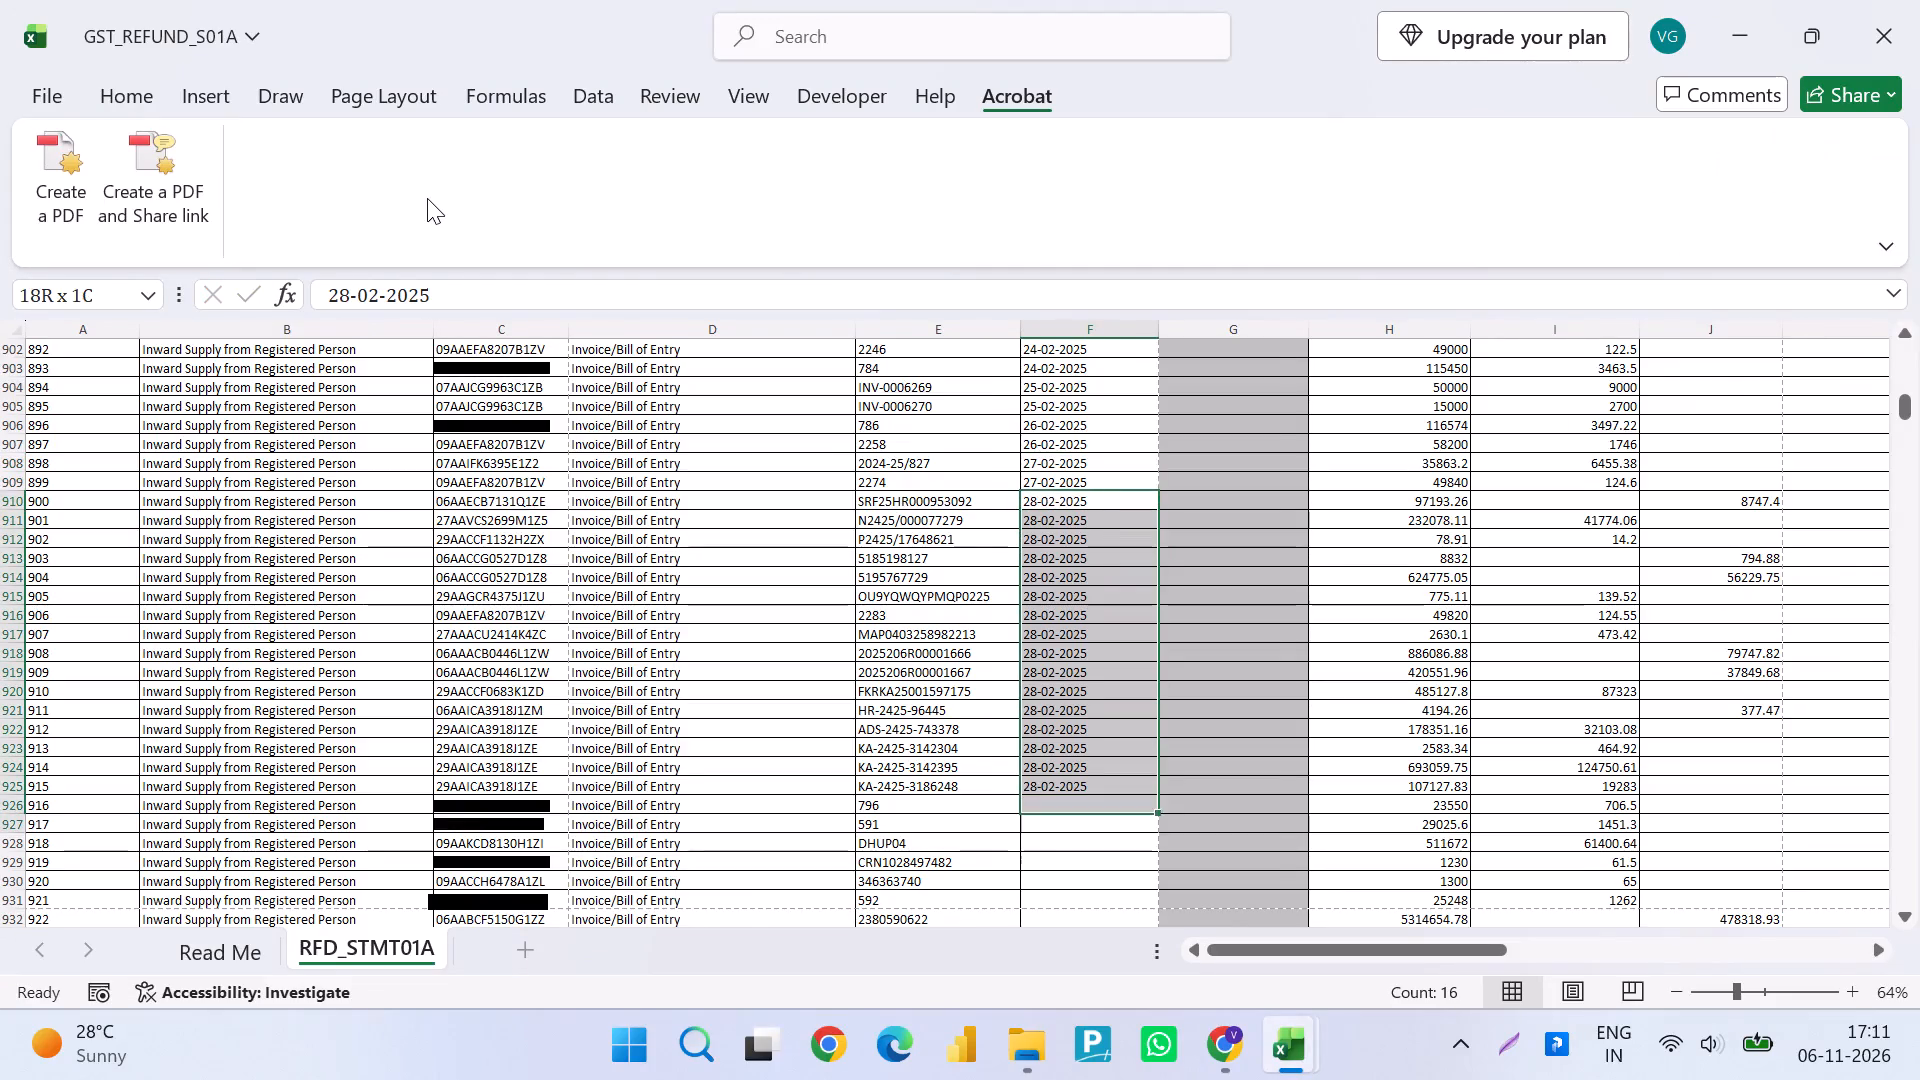
pyautogui.hotkey('shift', 'Down')
pyautogui.hotkey('ctrl', 'd')
# Compare the last February invoices with PURCHASE 24-25 and extend the 28-02-2025 fill to F928 for invoice DHUP04.
pyautogui.hotkey('alt', 'Tab')
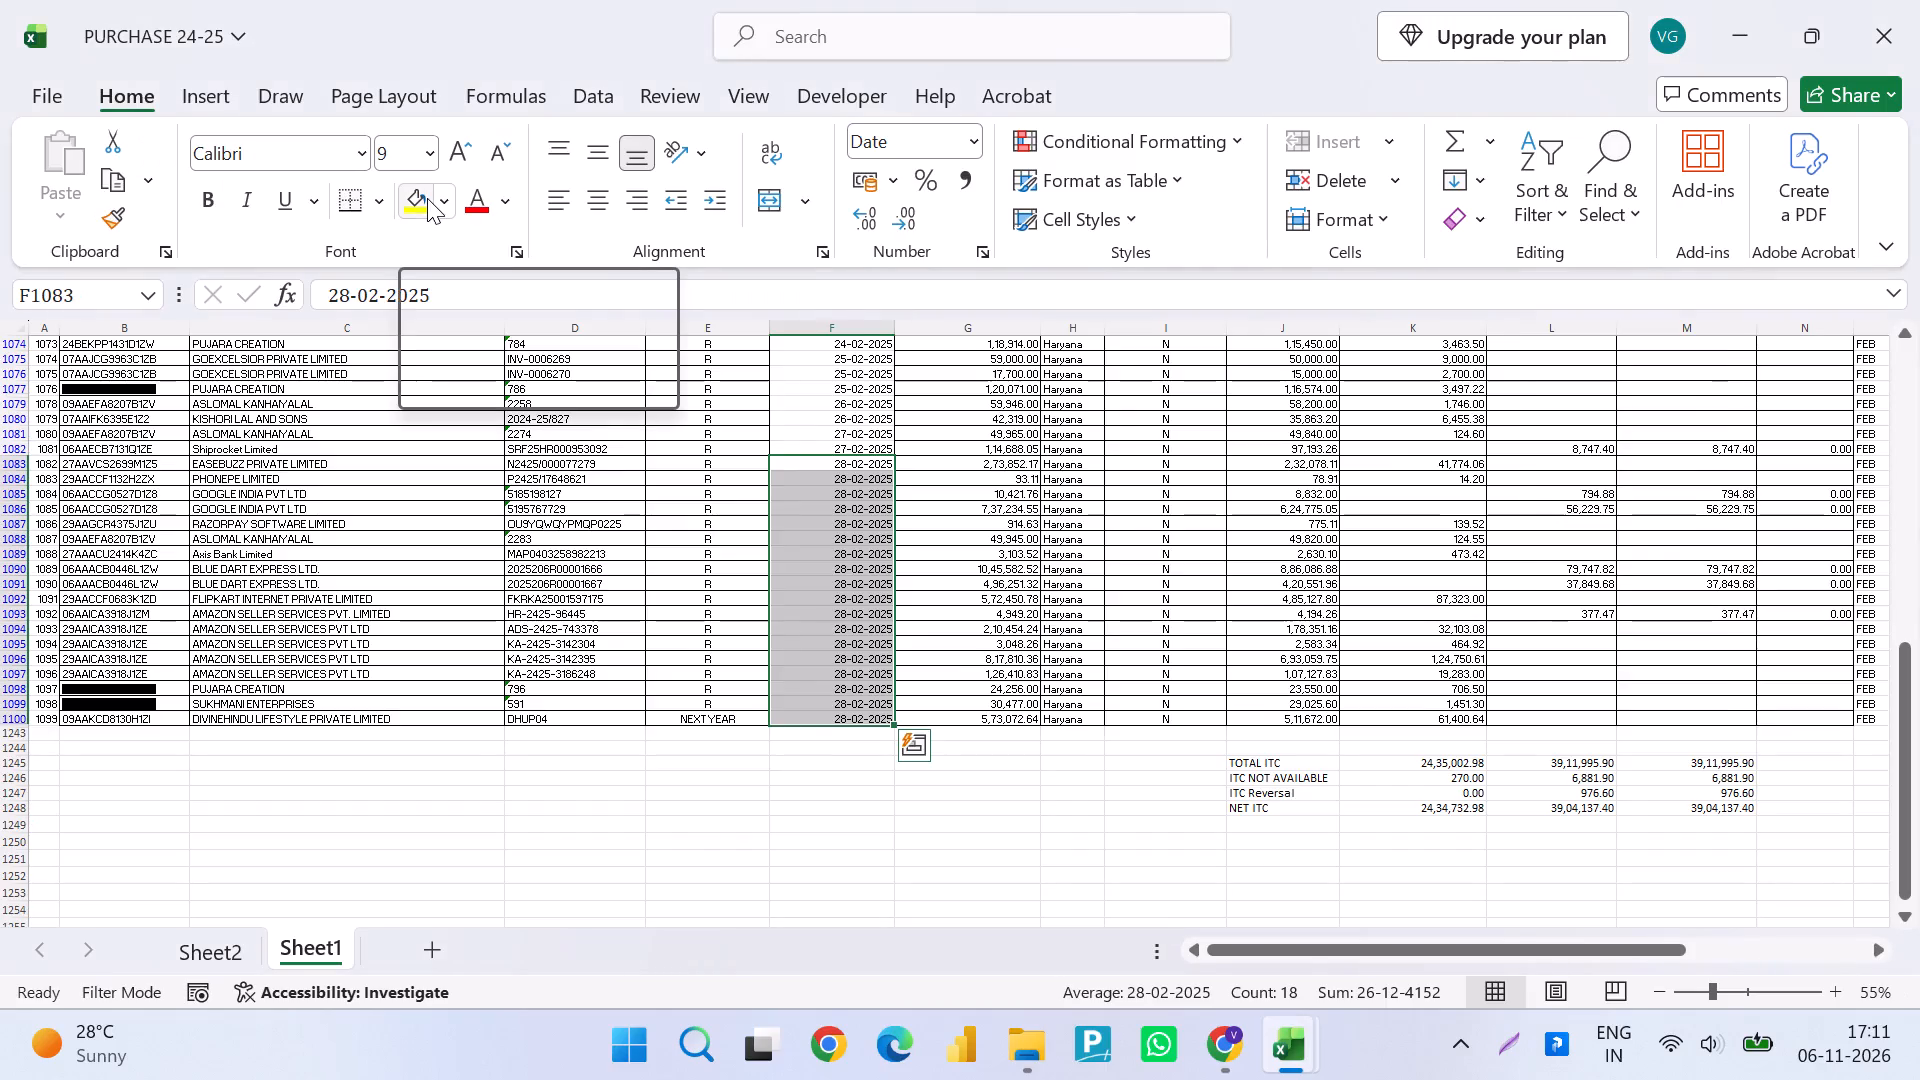
pyautogui.hotkey('alt', 'Tab')
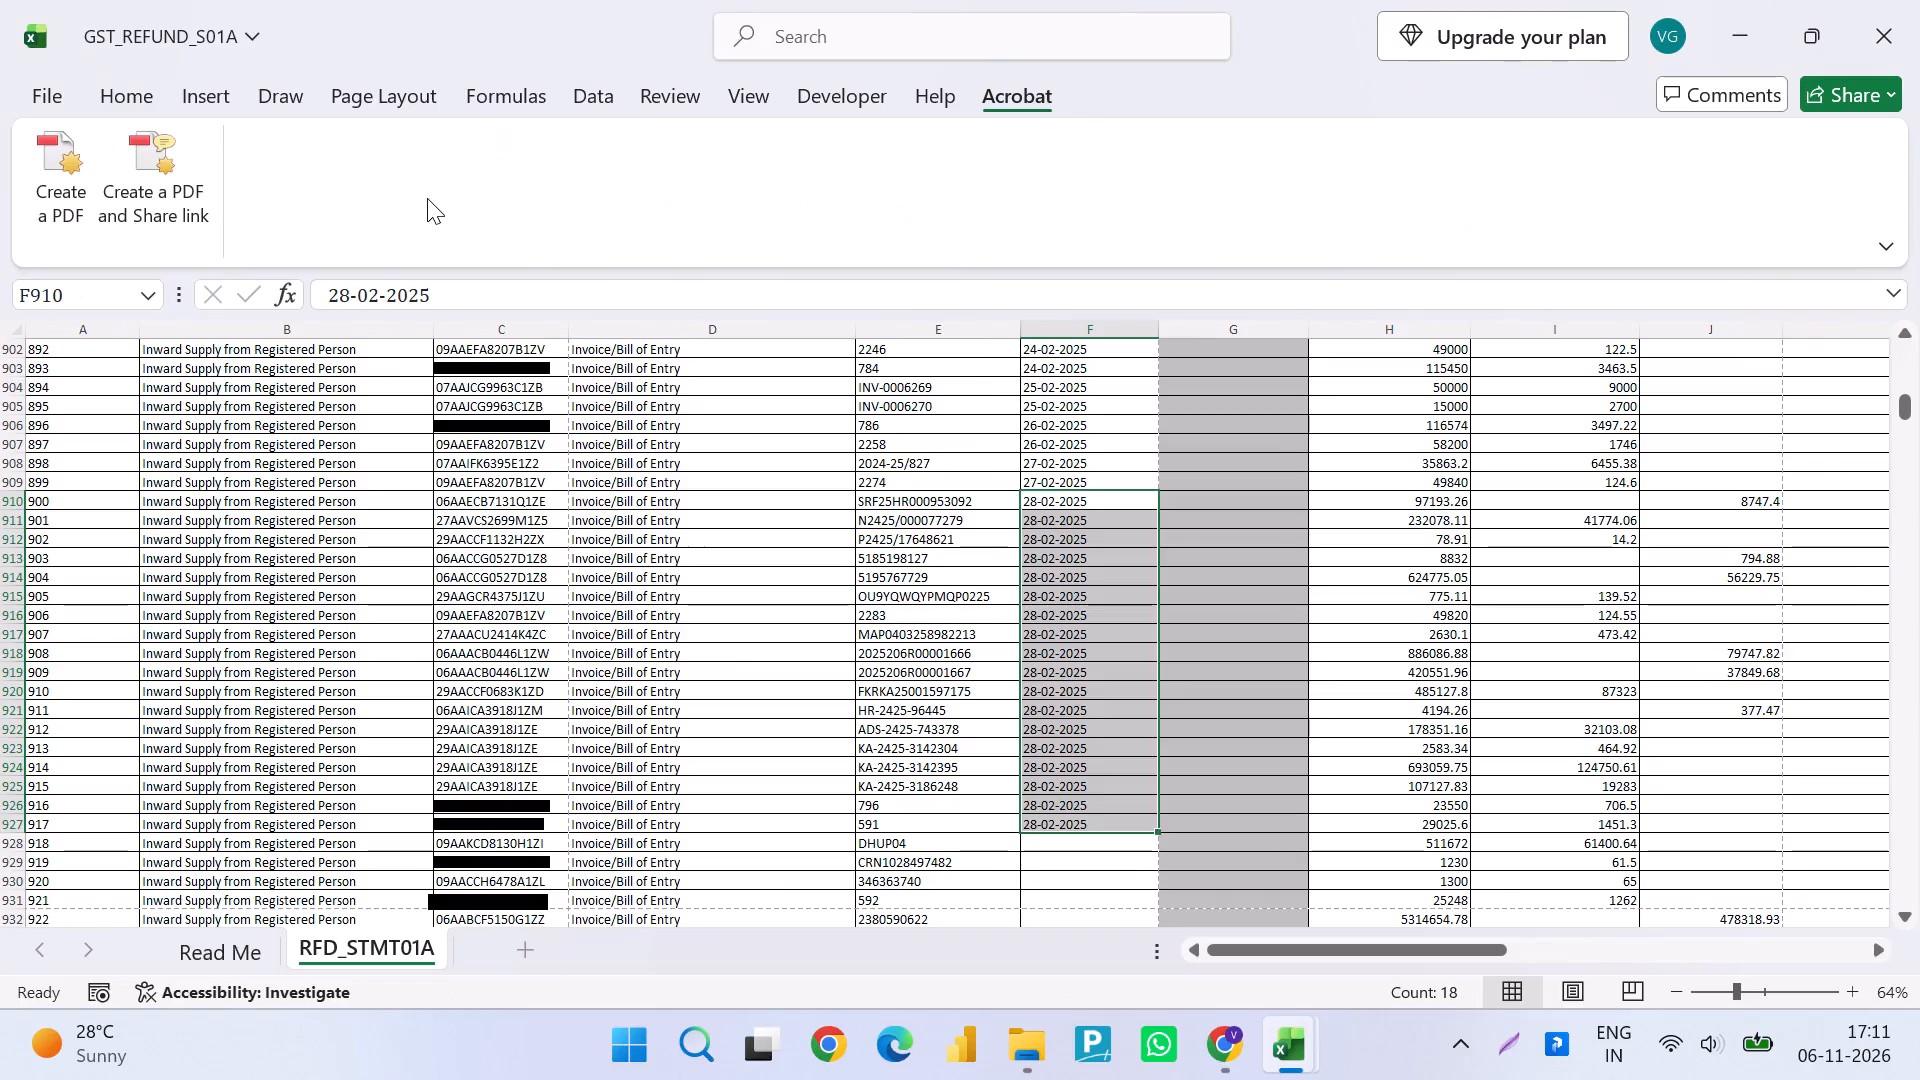
pyautogui.hotkey('alt', 'Tab')
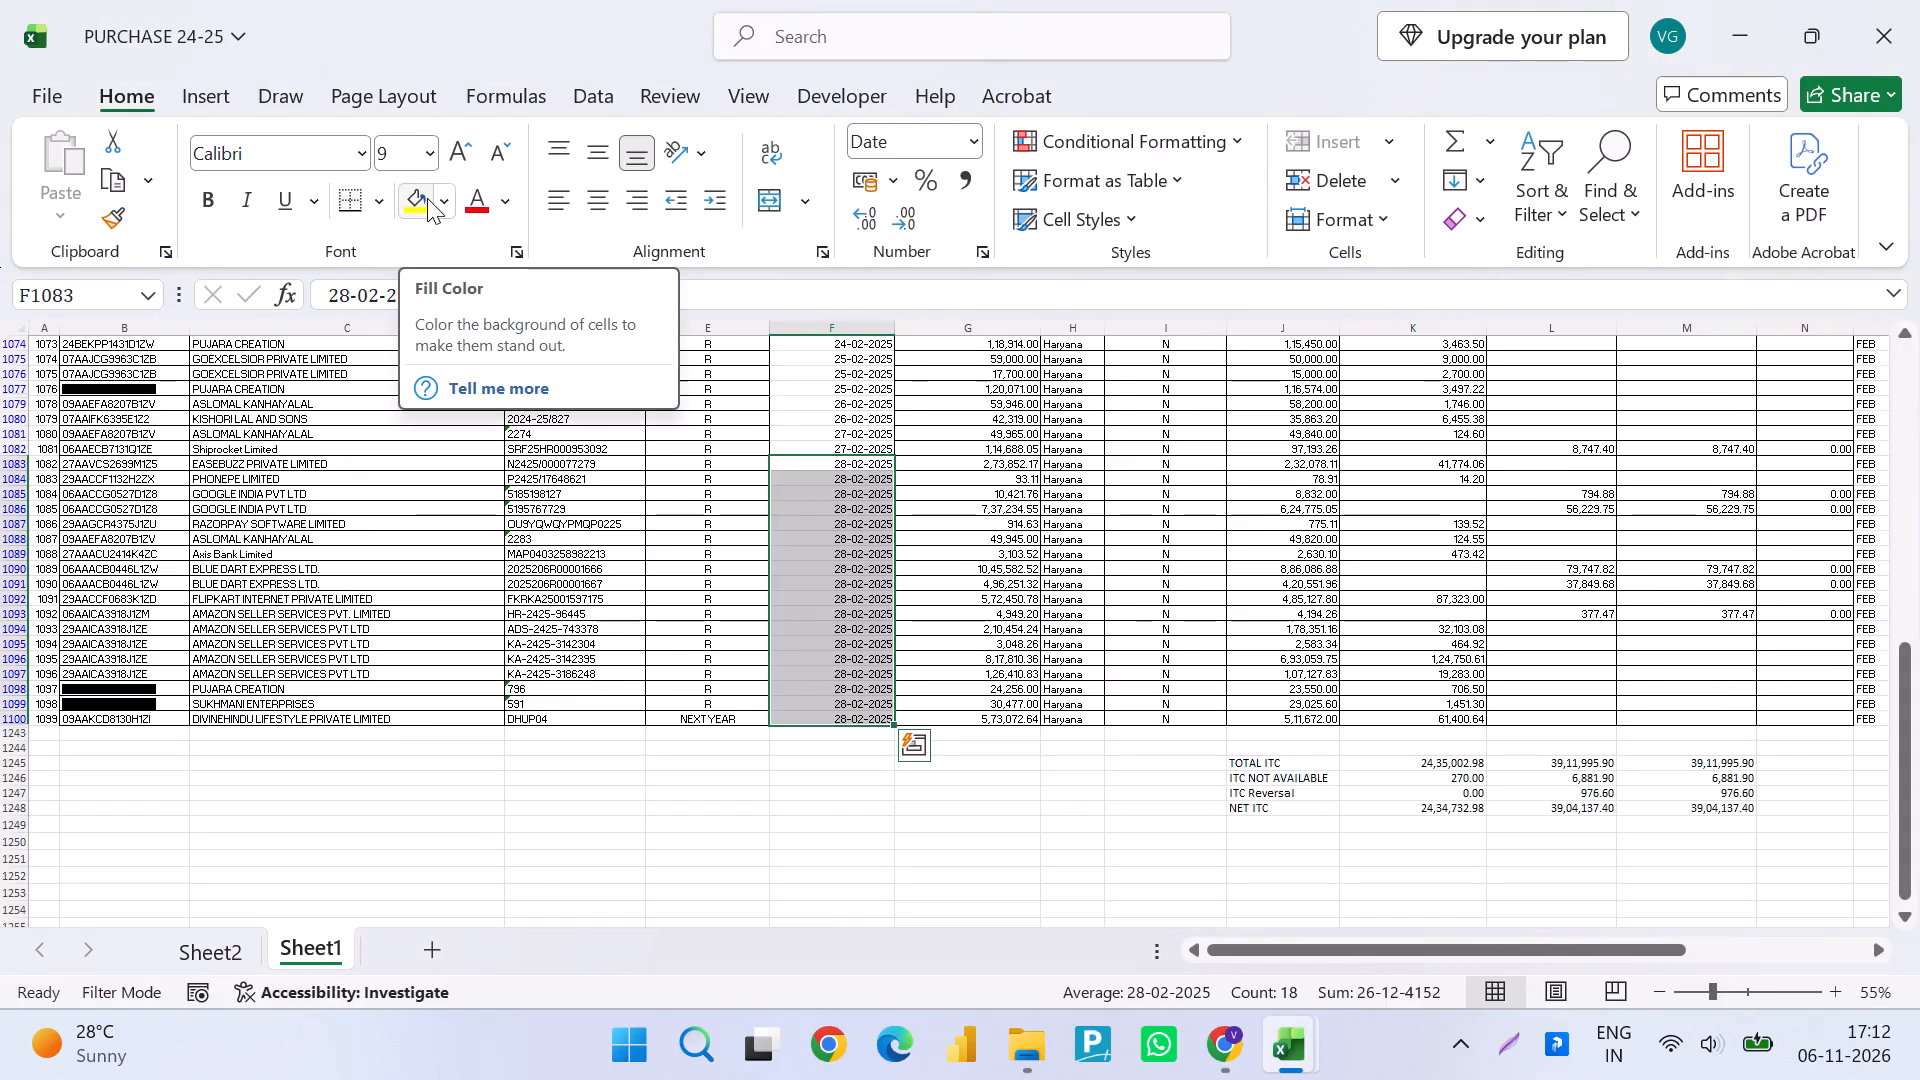
pyautogui.hotkey('alt', 'Tab')
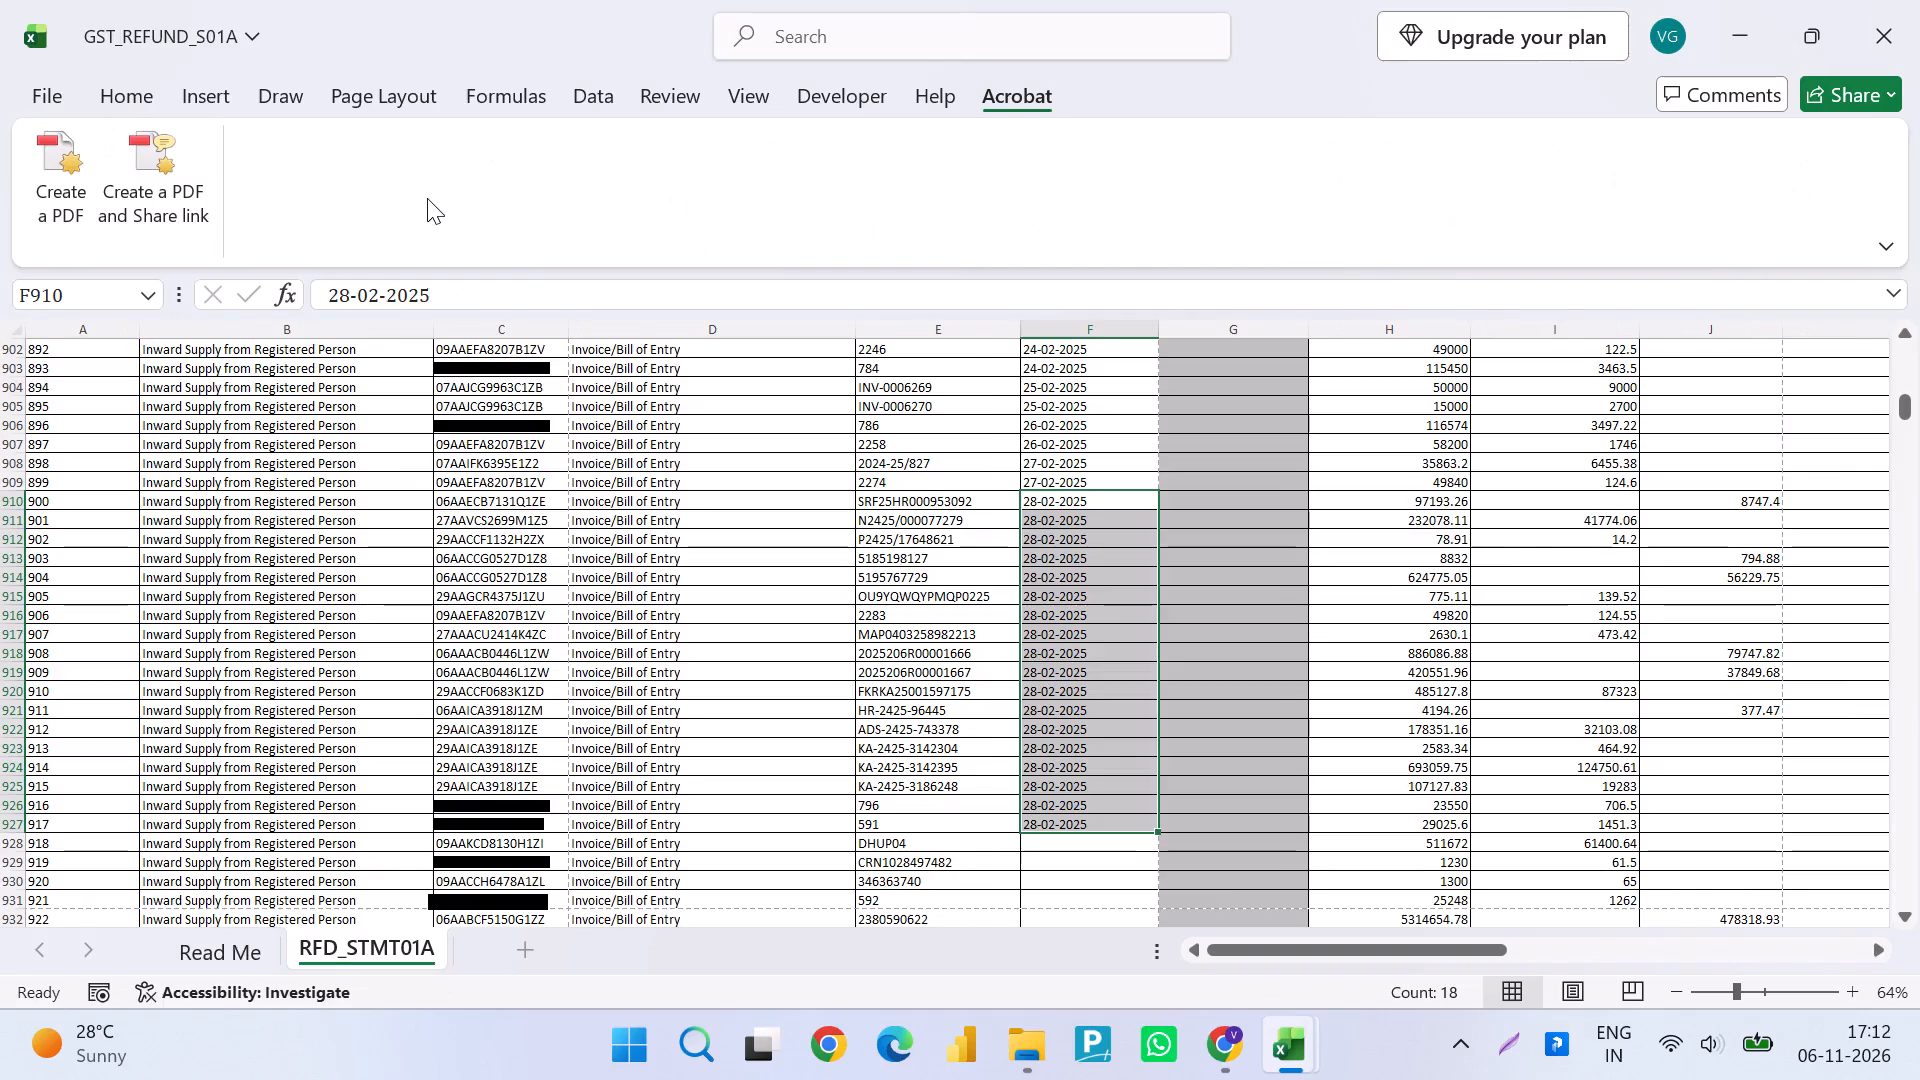
pyautogui.hotkey('alt', 'Tab')
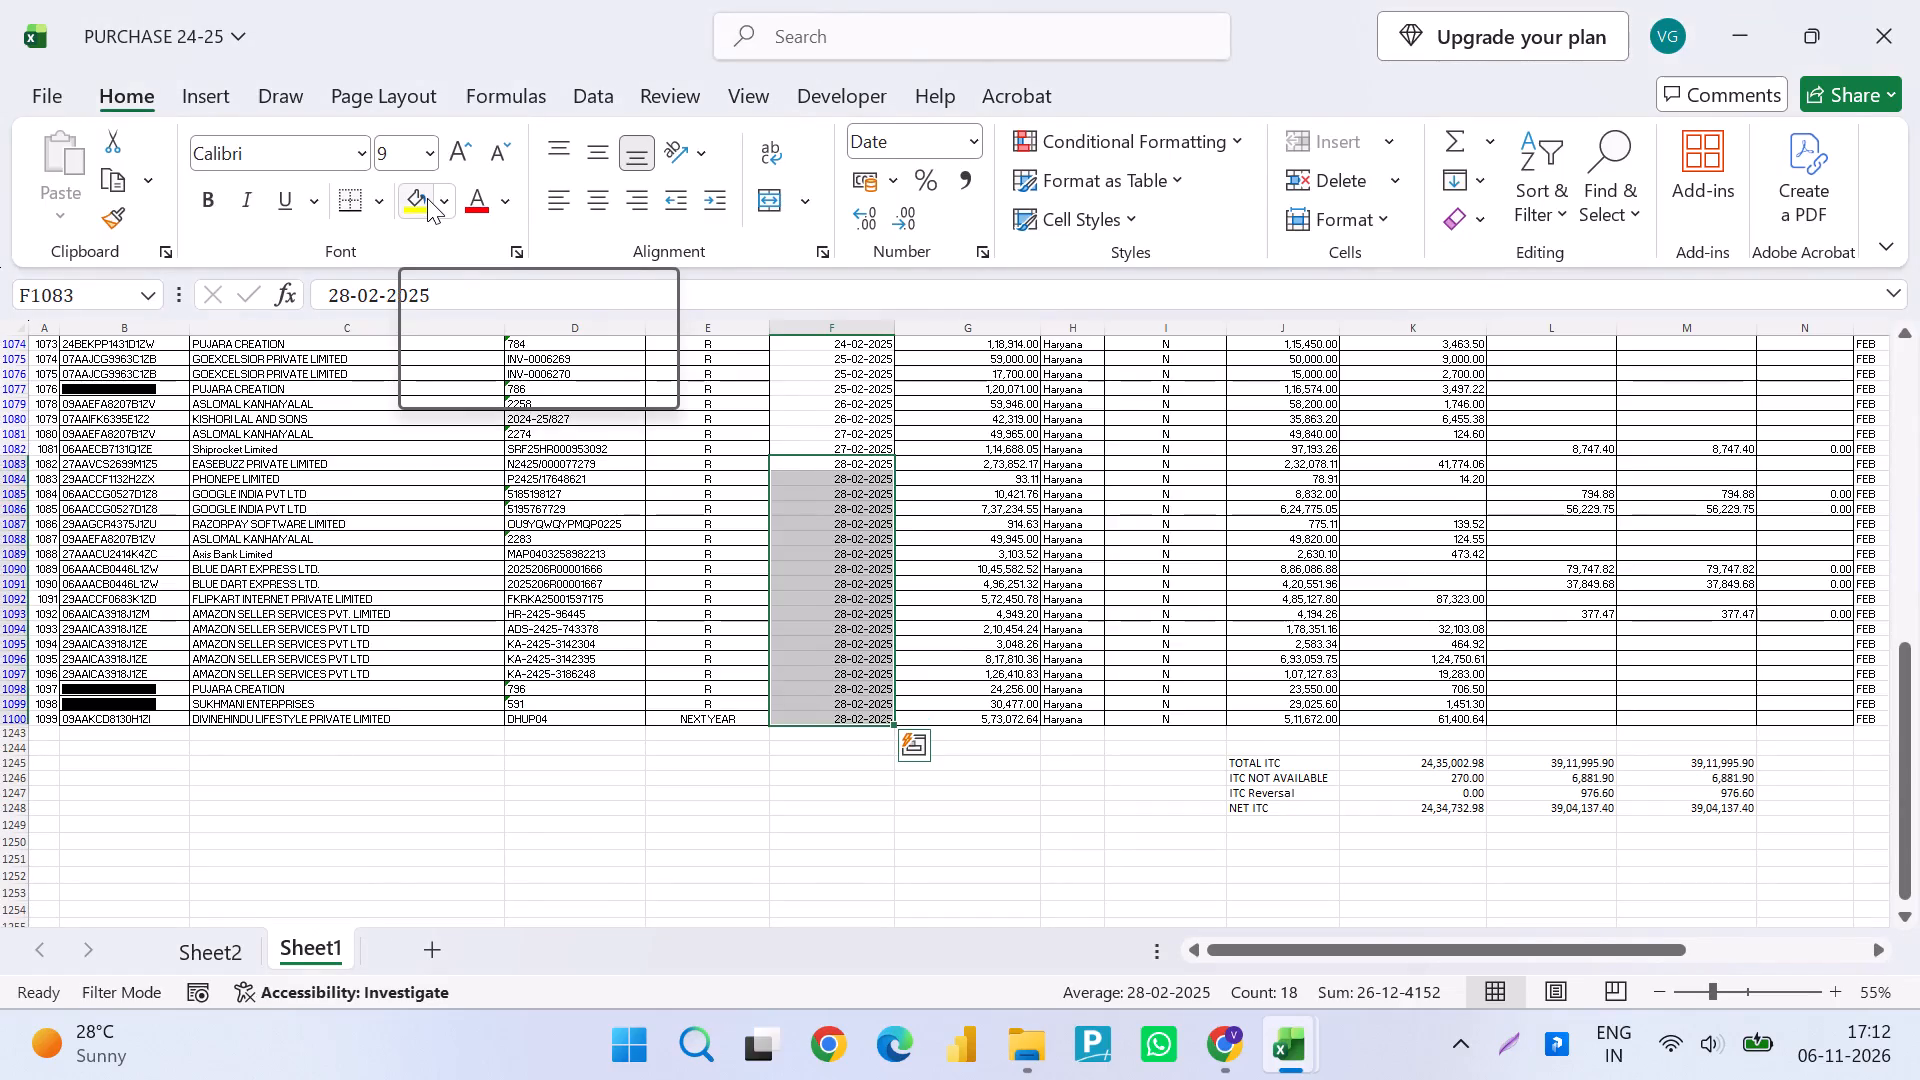
pyautogui.hotkey('alt', 'Tab')
pyautogui.hotkey('shift', 'Down')
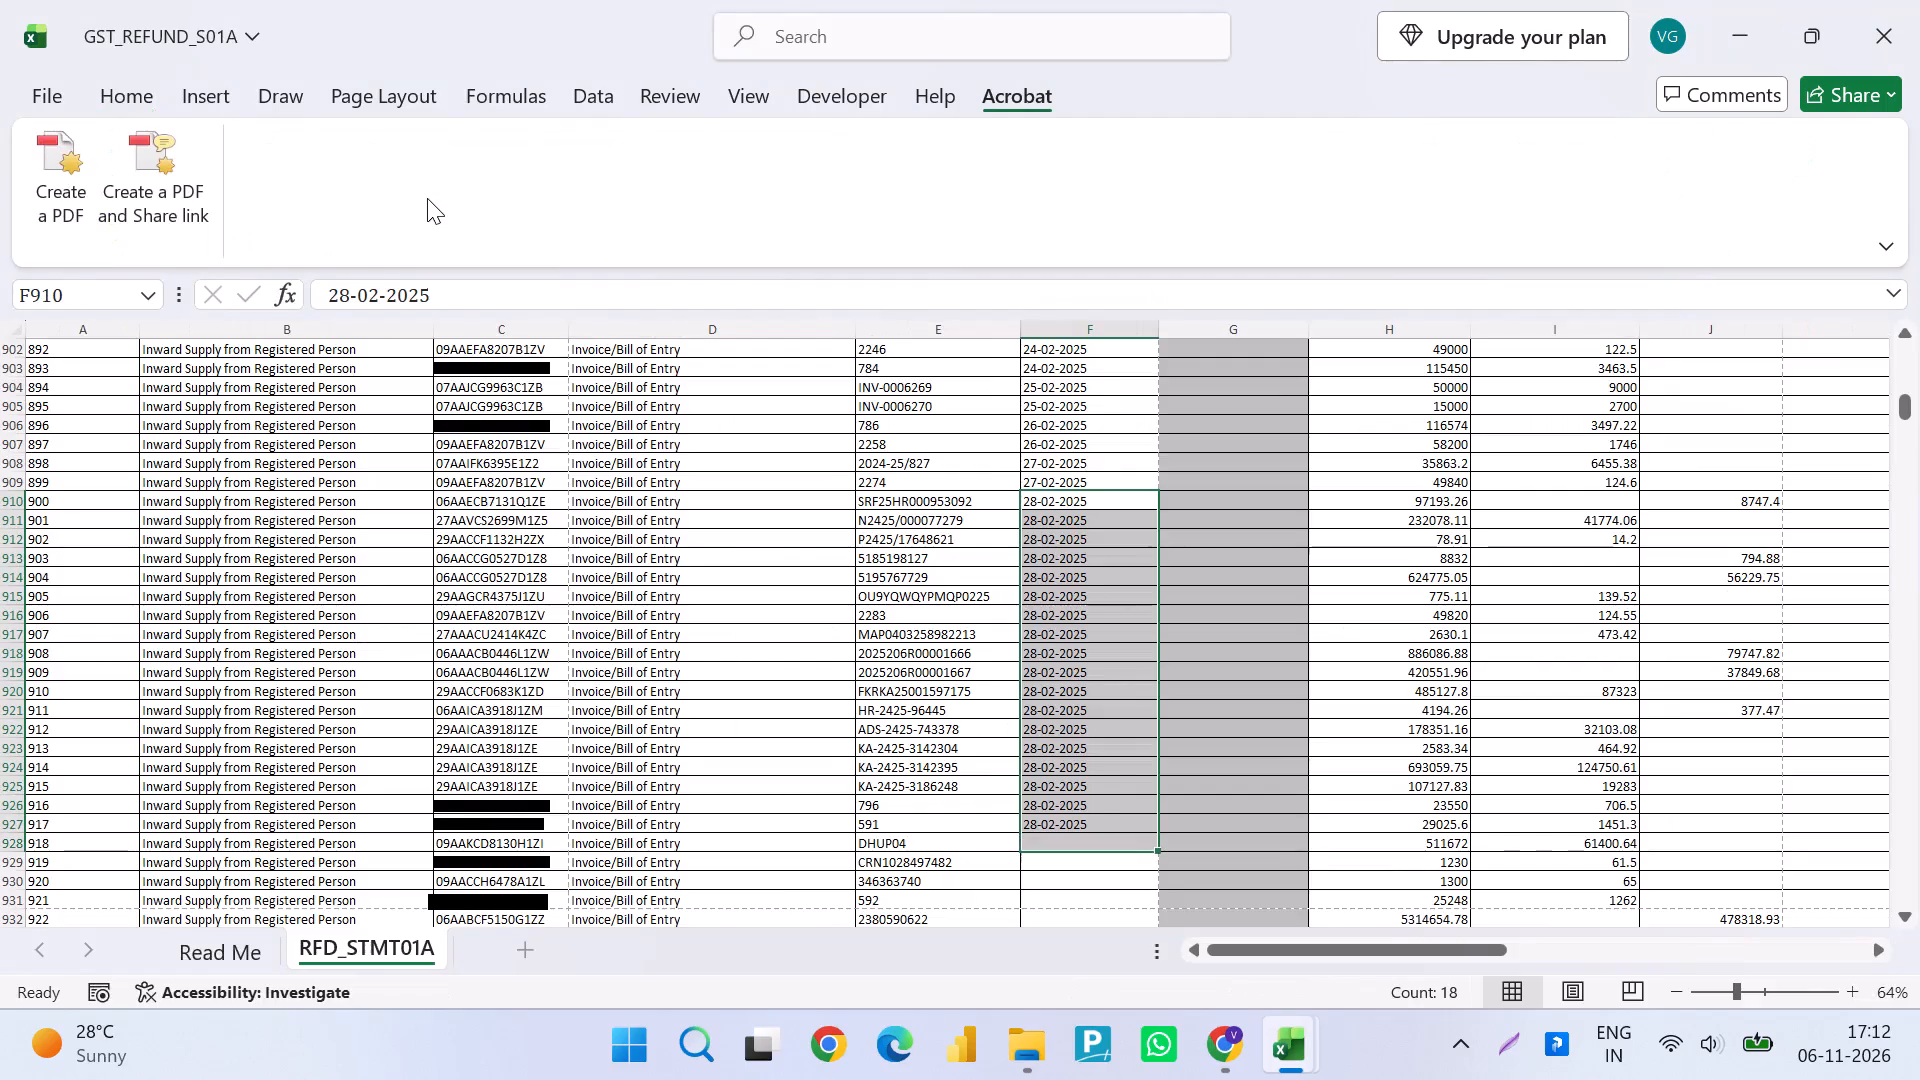
pyautogui.hotkey('ctrl', 'd')
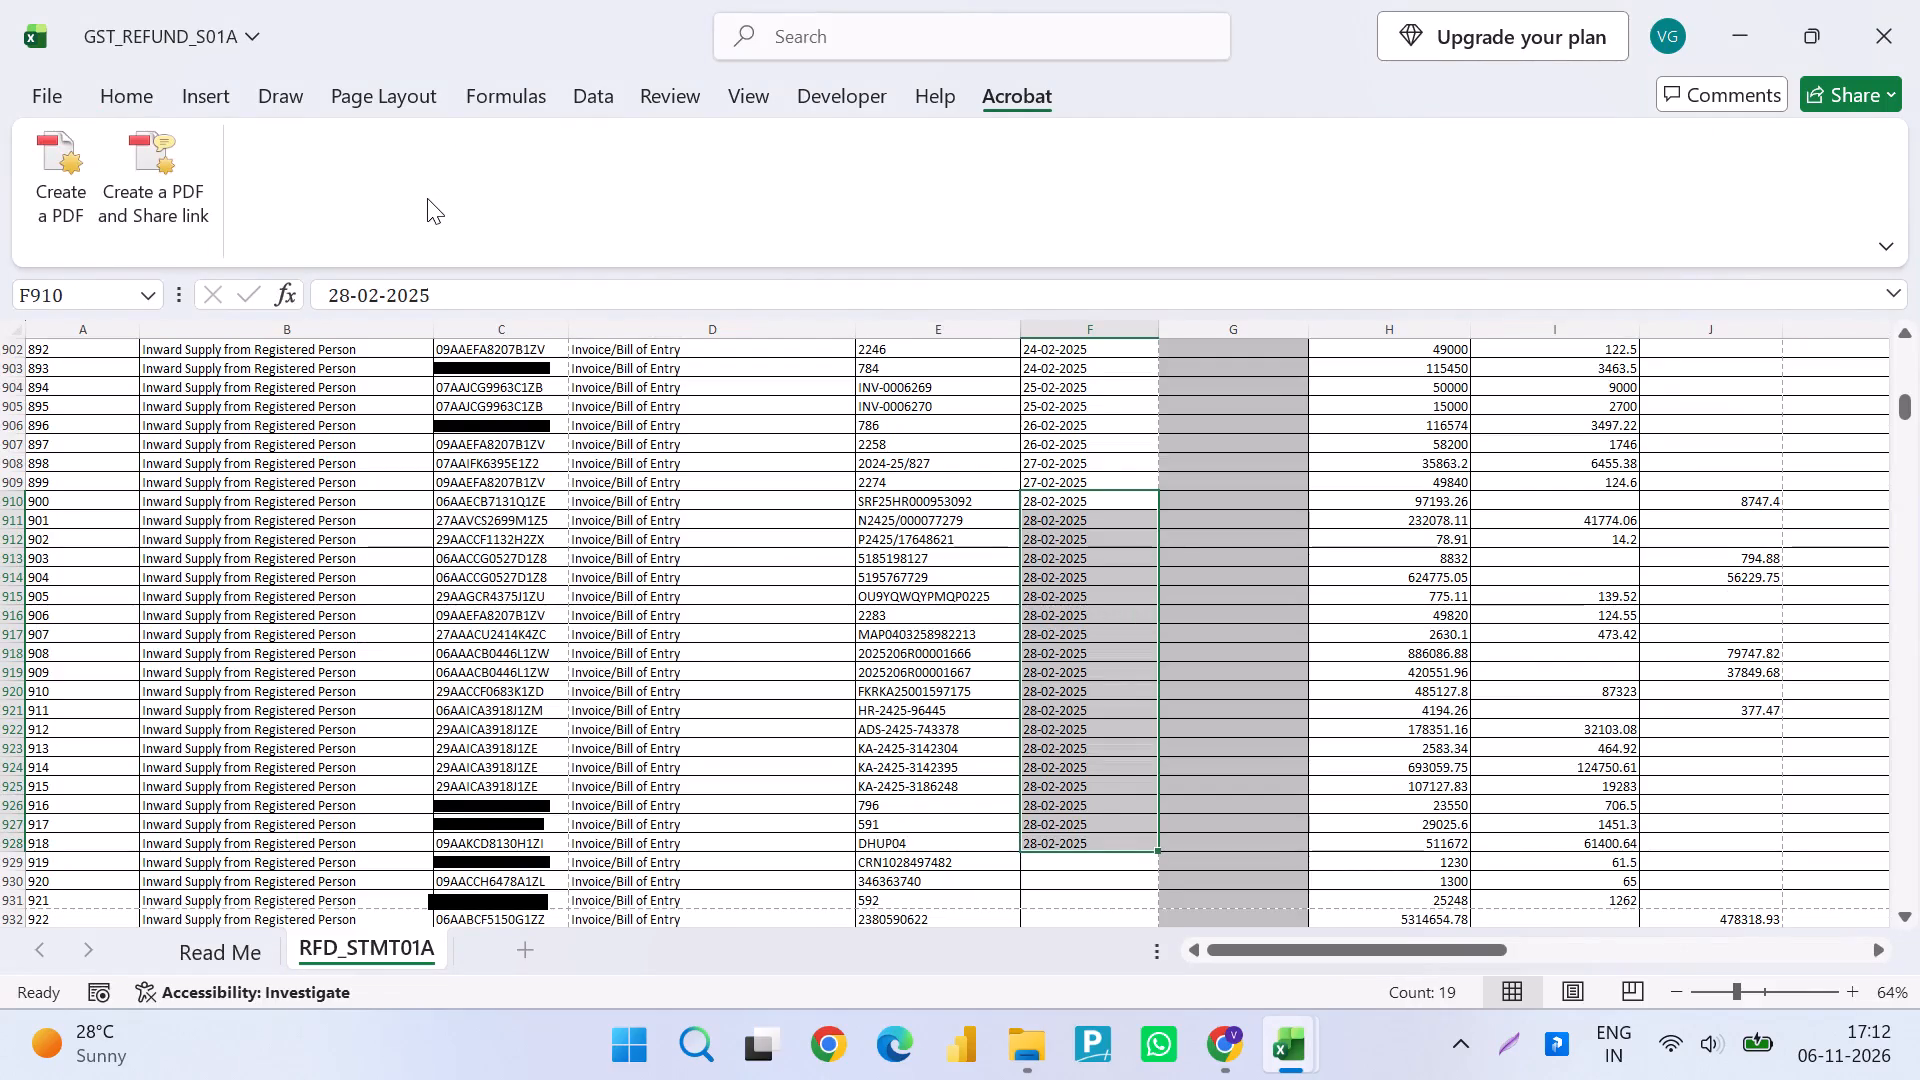
# Correct F910, the date of invoice SRF25HR000953092, to 27-02-2025 by copying the date from the cell above.
pyautogui.press('Up')
pyautogui.press('Down')
pyautogui.hotkey('ctrl', 'd')
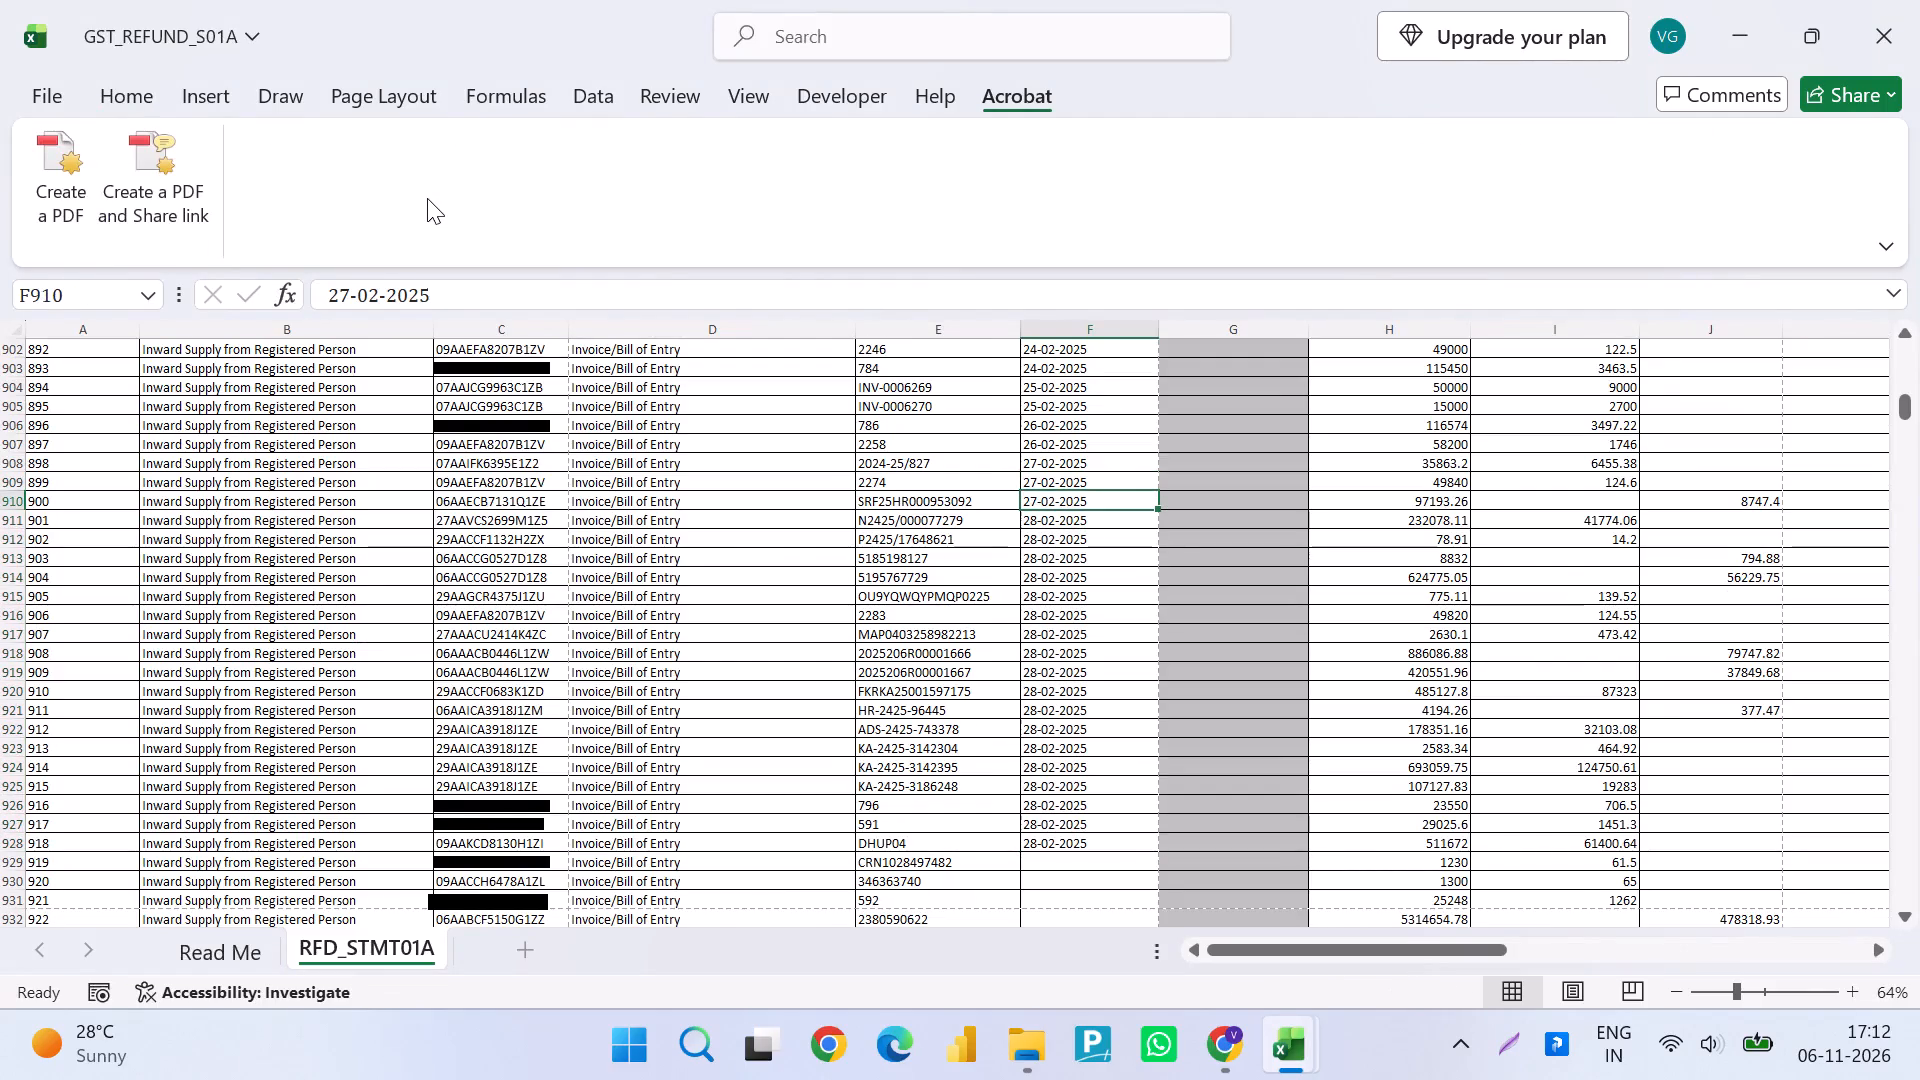
# Save the GST_REFUND_S01A workbook.
pyautogui.hotkey('ctrl', 's')
pyautogui.hotkey('ctrl', 's')
pyautogui.hotkey('ctrl', 's')
pyautogui.hotkey('ctrl', 's')
# Check the date in PURCHASE 24-25 and correct F908, invoice 2024-25/827, to 26-02-2025 by copying the cell above.
pyautogui.hotkey('alt', 'Tab')
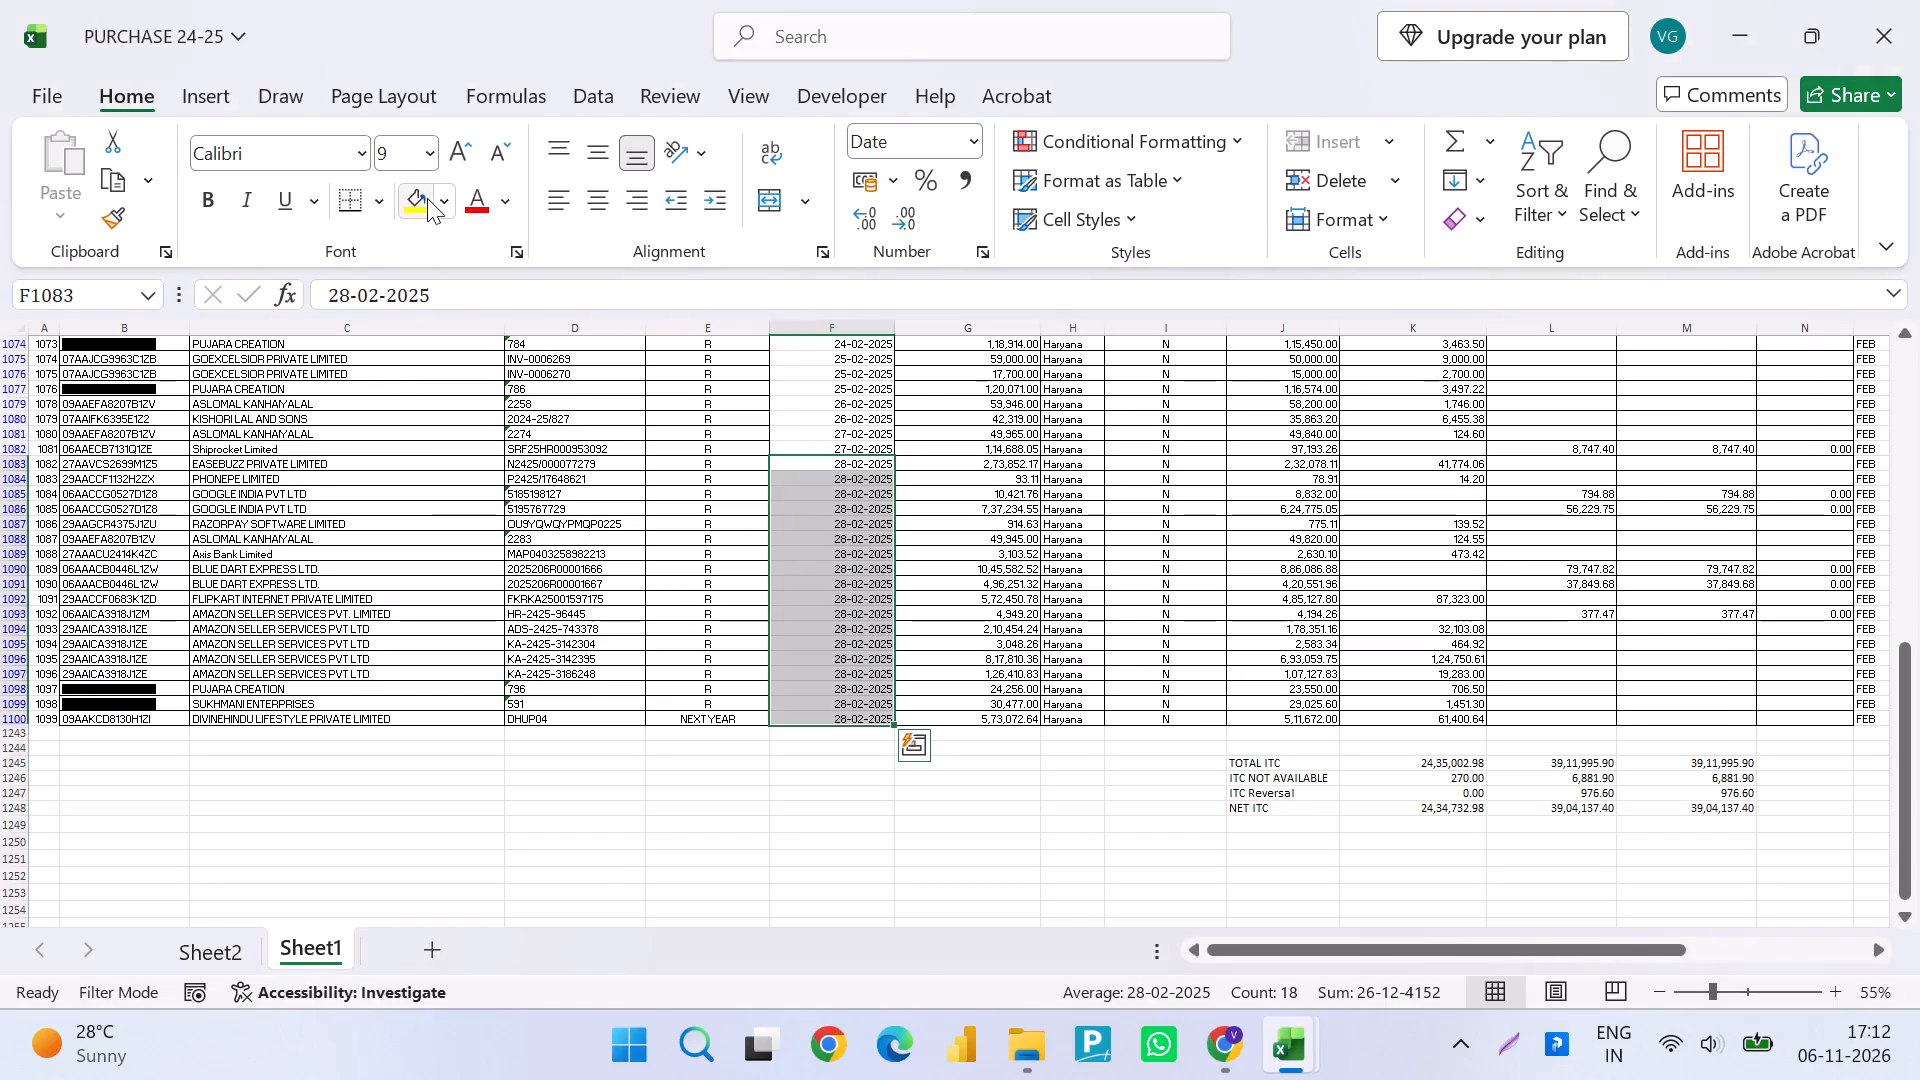
pyautogui.press('Up')
pyautogui.press('Up')
pyautogui.hotkey('alt', 'Tab')
pyautogui.press('Up')
pyautogui.press('Up')
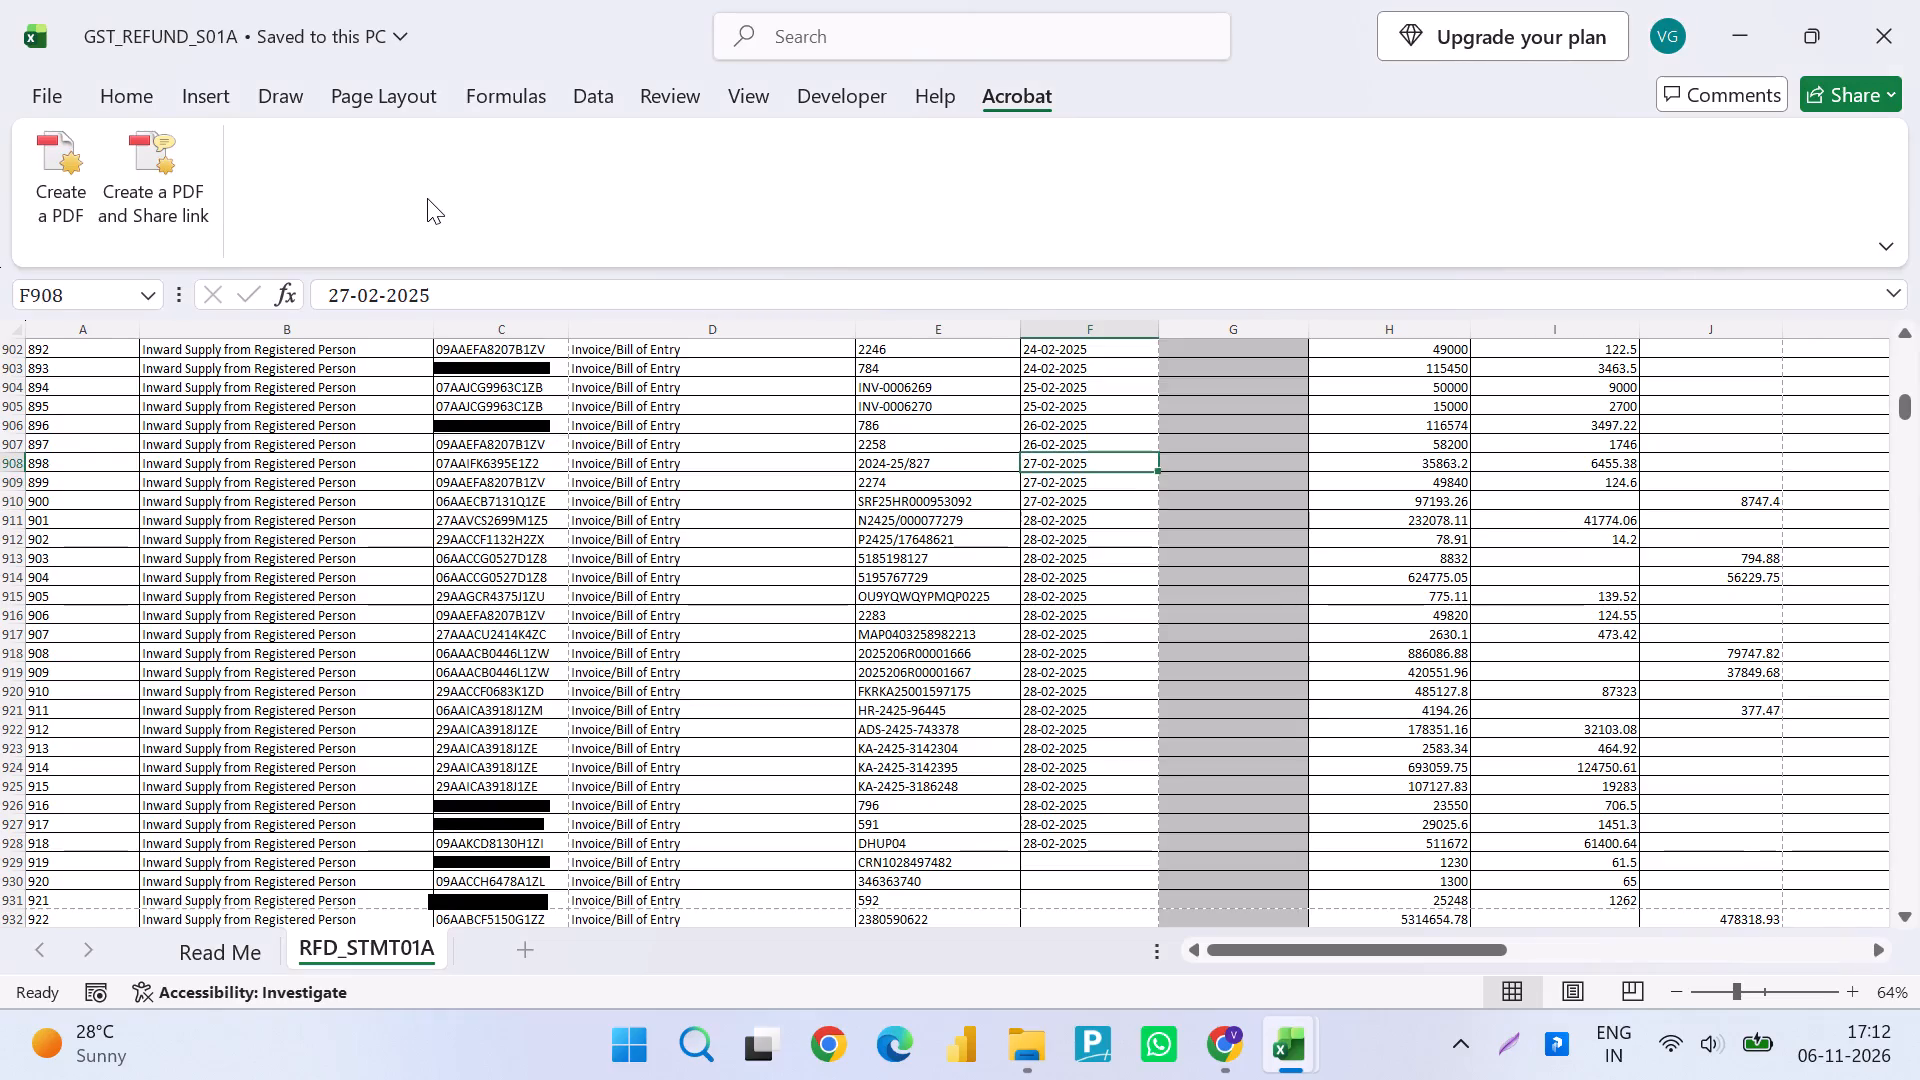
pyautogui.hotkey('ctrl', 'd')
# Check the 26-02-2025 rows in PURCHASE 24-25 and correct F906, invoice 786, to 25-02-2025 by copying the cell above.
pyautogui.hotkey('alt', 'Tab')
pyautogui.press('Up')
pyautogui.hotkey('shift', 'Up')
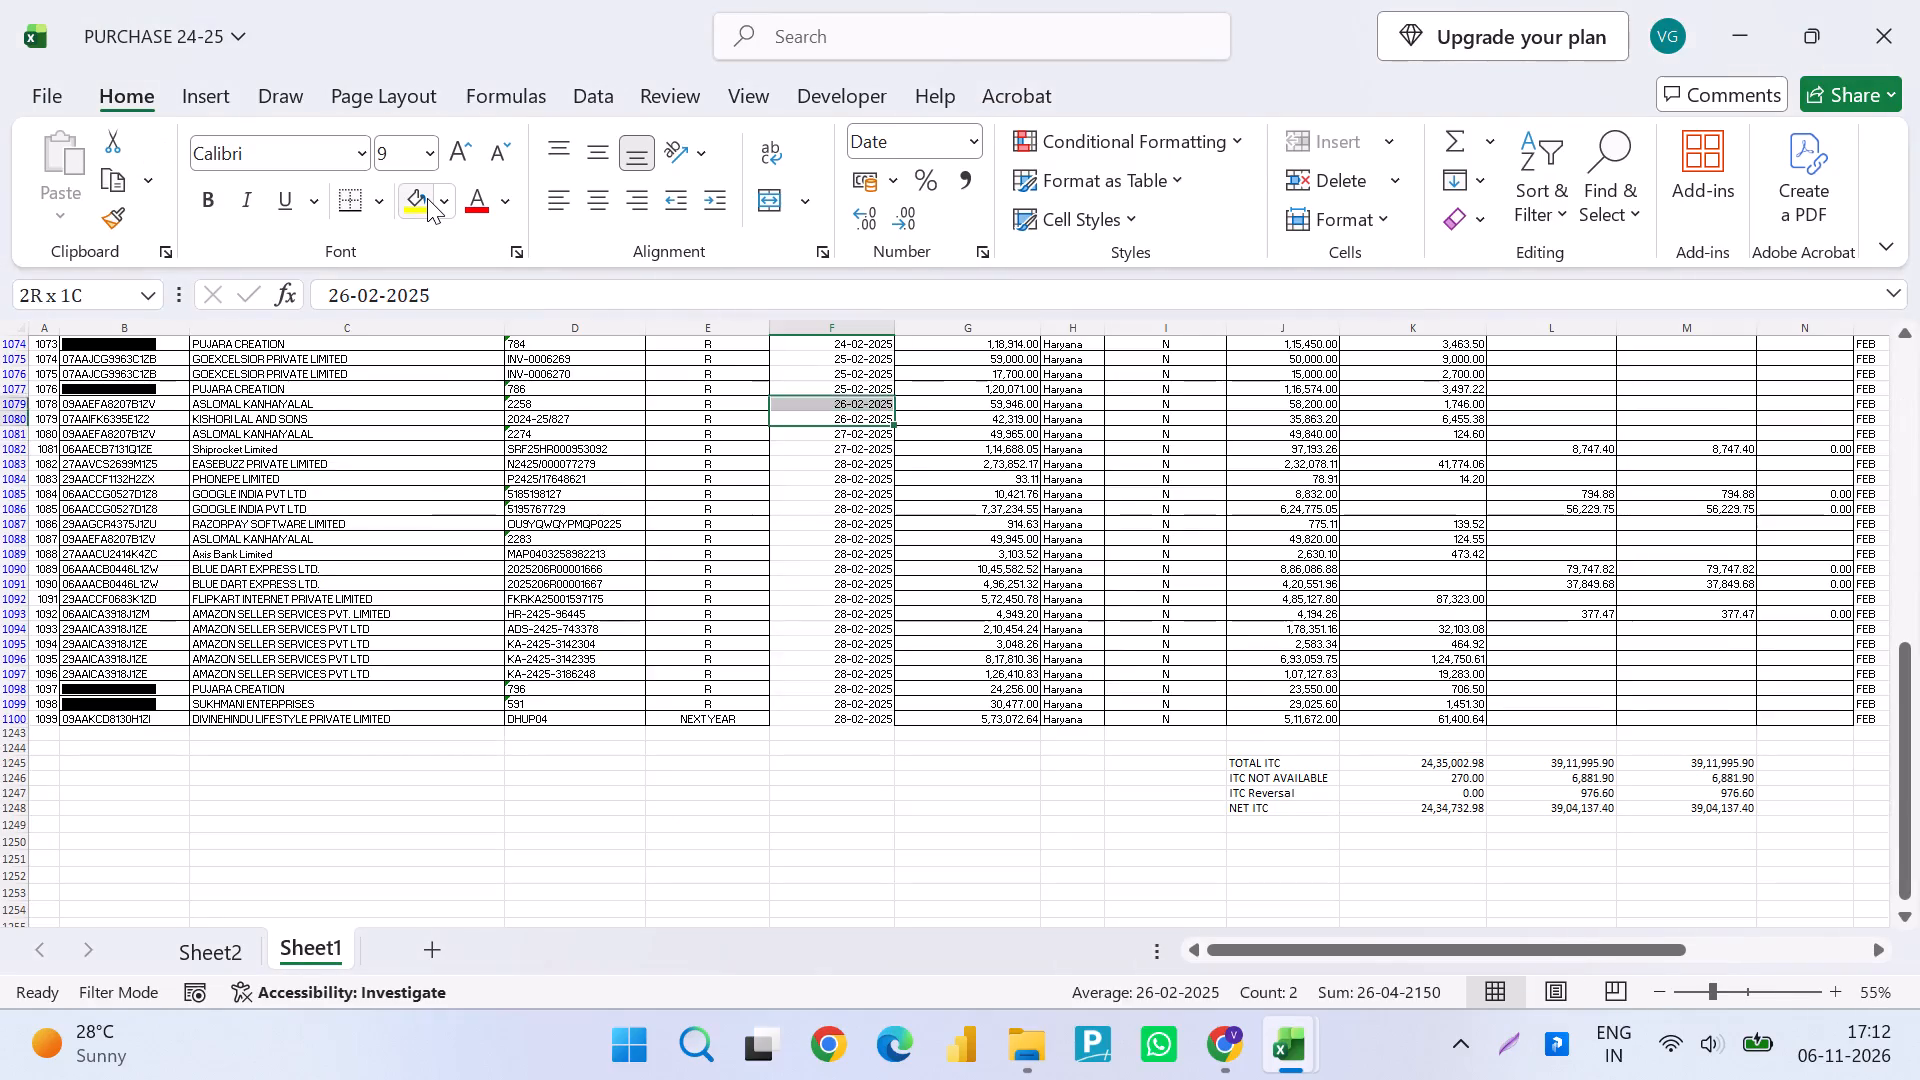
pyautogui.hotkey('alt', 'Tab')
pyautogui.press('Up')
pyautogui.press('Up')
pyautogui.hotkey('ctrl', 'd')
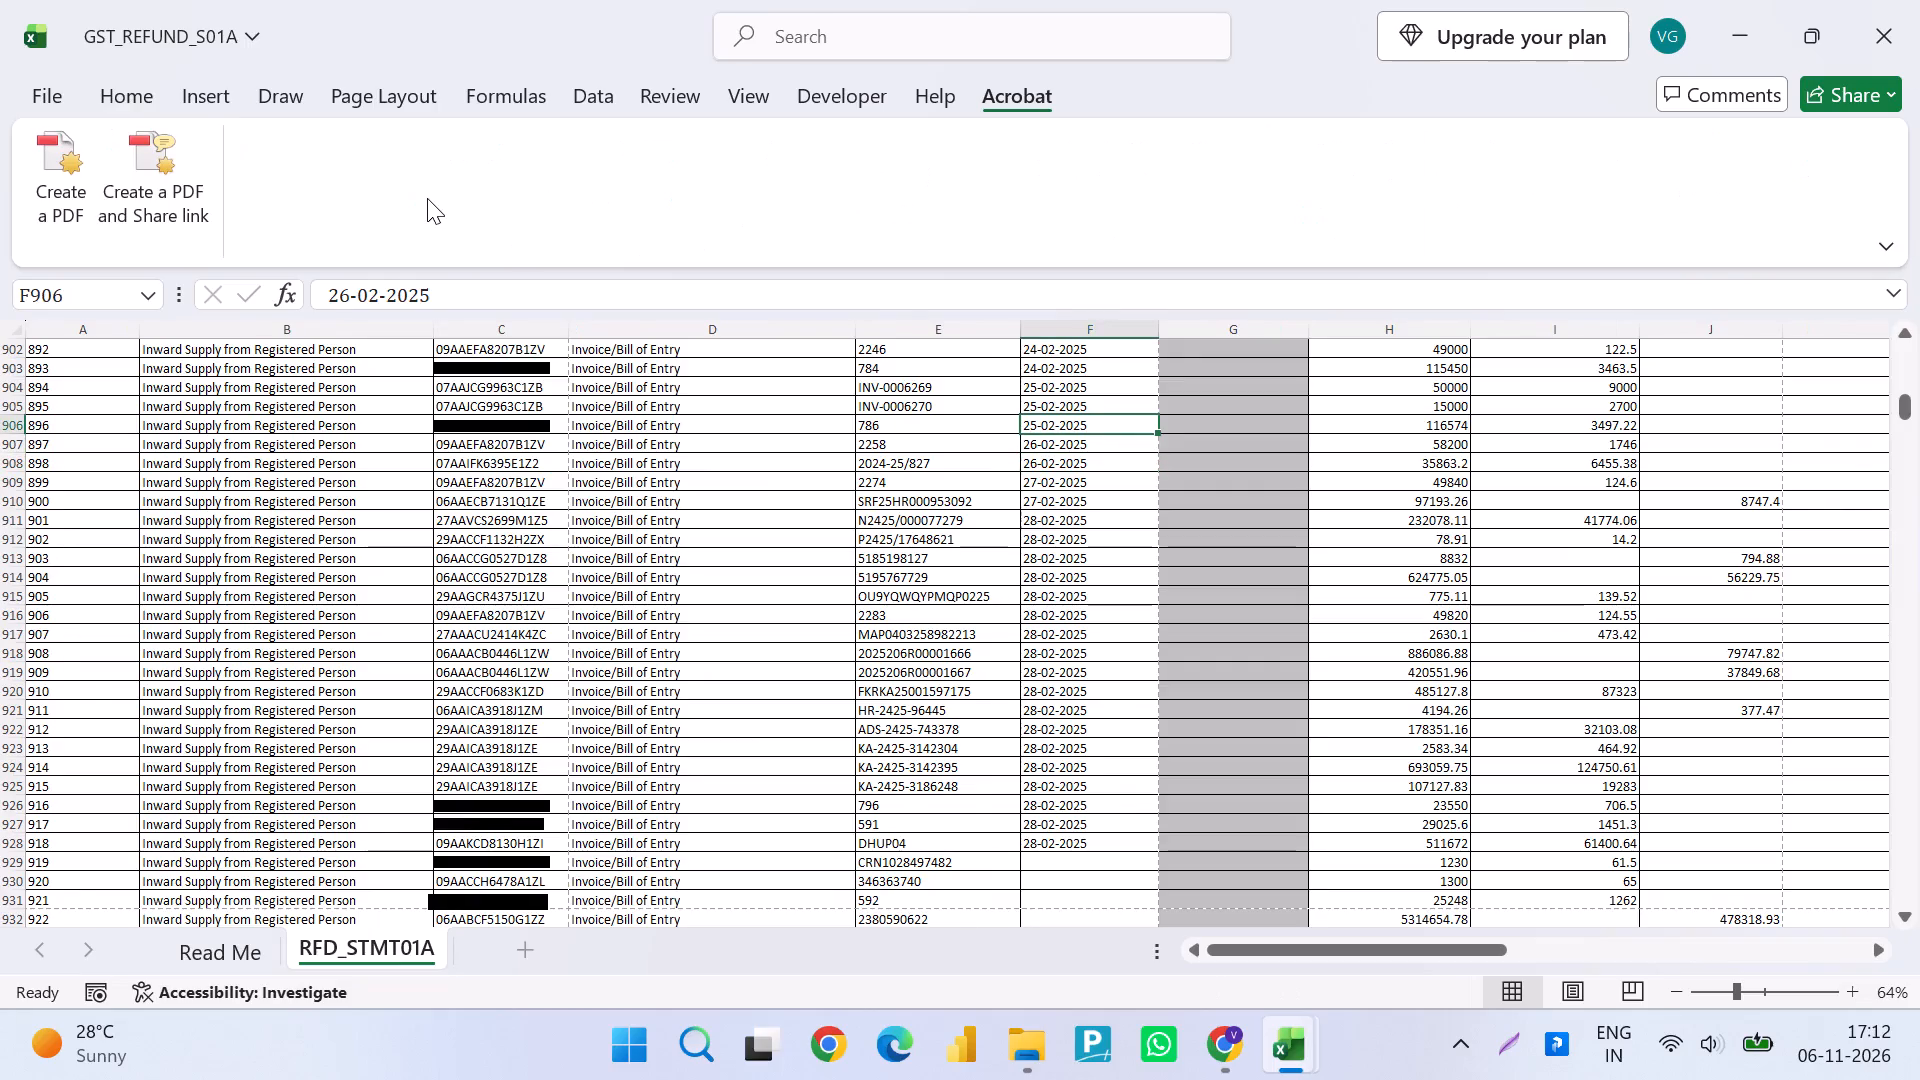
# Compare the 25-02-2025 rows for invoices INV-0006269, INV-0006270 and 786 between GST_REFUND_S01A and PURCHASE 24-25.
pyautogui.hotkey('shift', 'Up')
pyautogui.hotkey('shift', 'Up')
pyautogui.hotkey('alt', 'Tab')
pyautogui.press('Up')
pyautogui.press('Up')
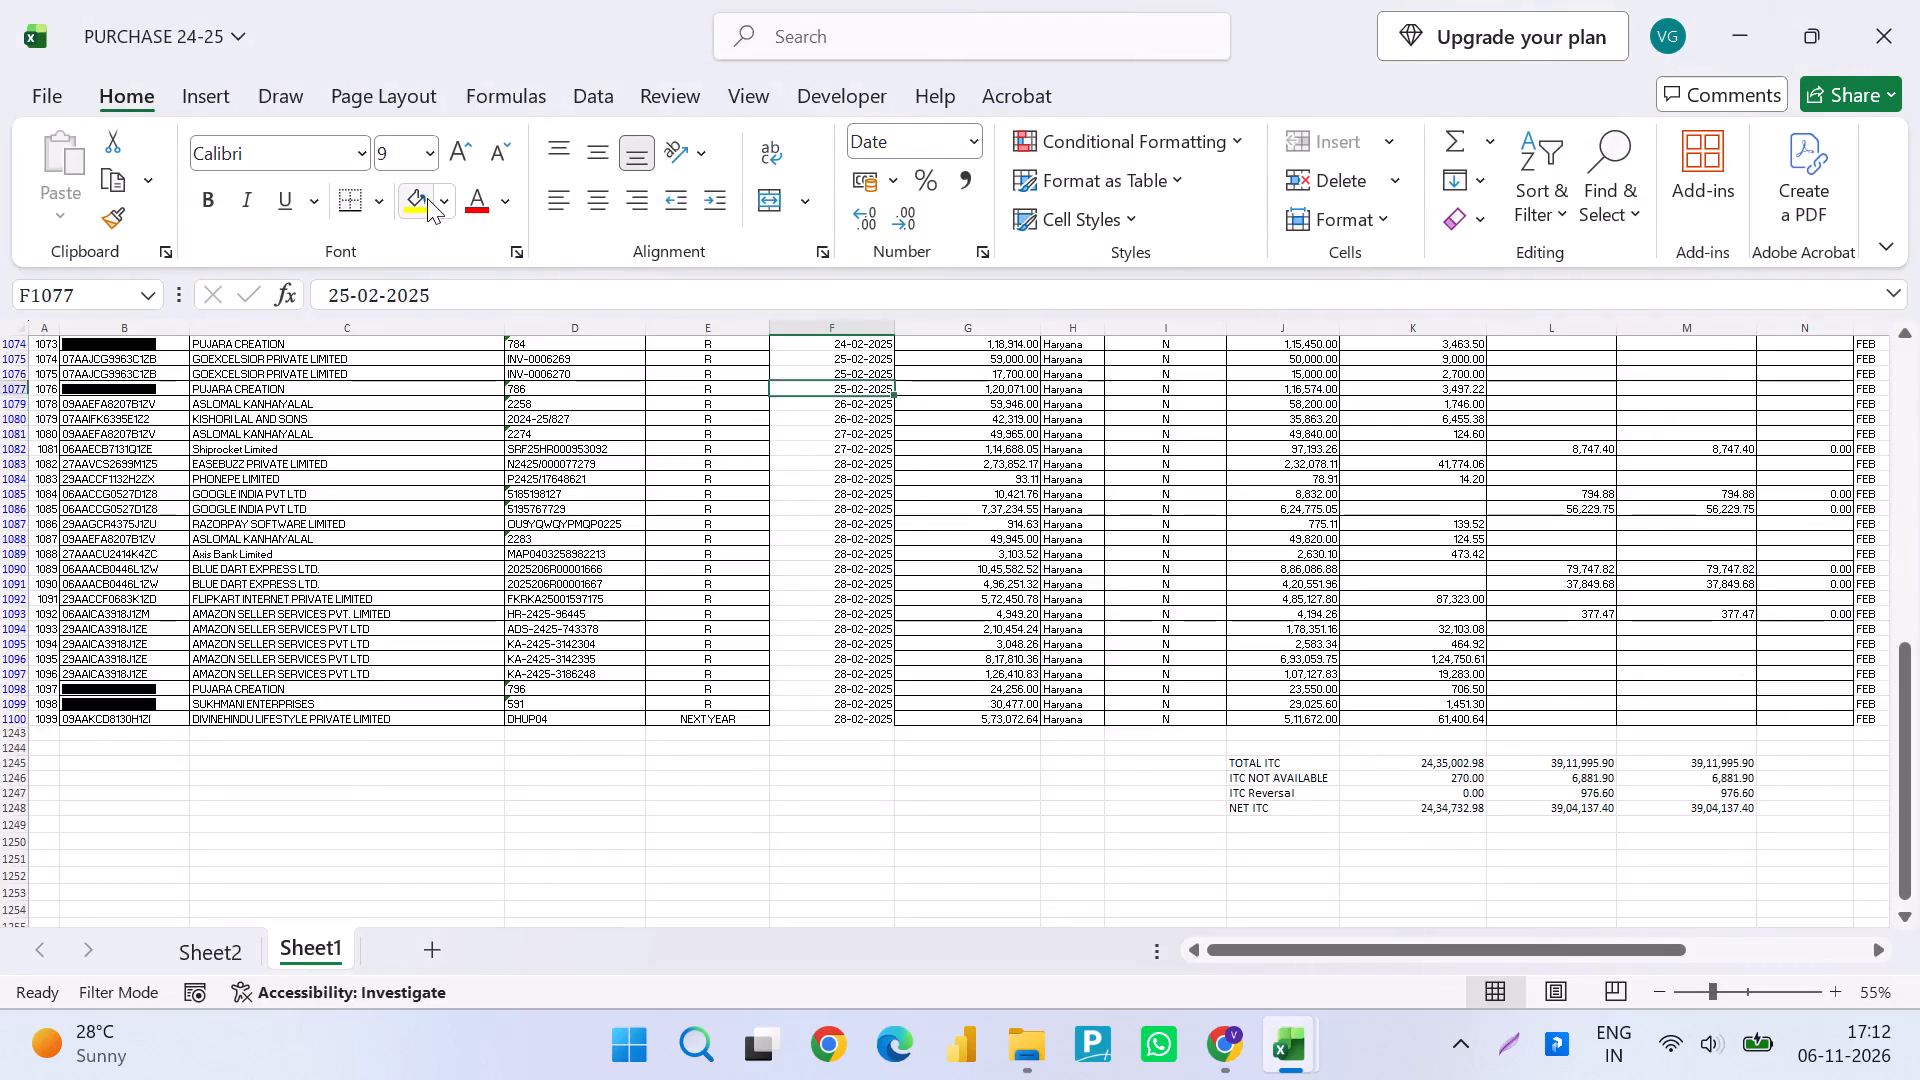
pyautogui.hotkey('shift', 'Up')
pyautogui.hotkey('shift', 'Up')
pyautogui.hotkey('shift', 'space')
pyautogui.hotkey('alt', 'Tab')
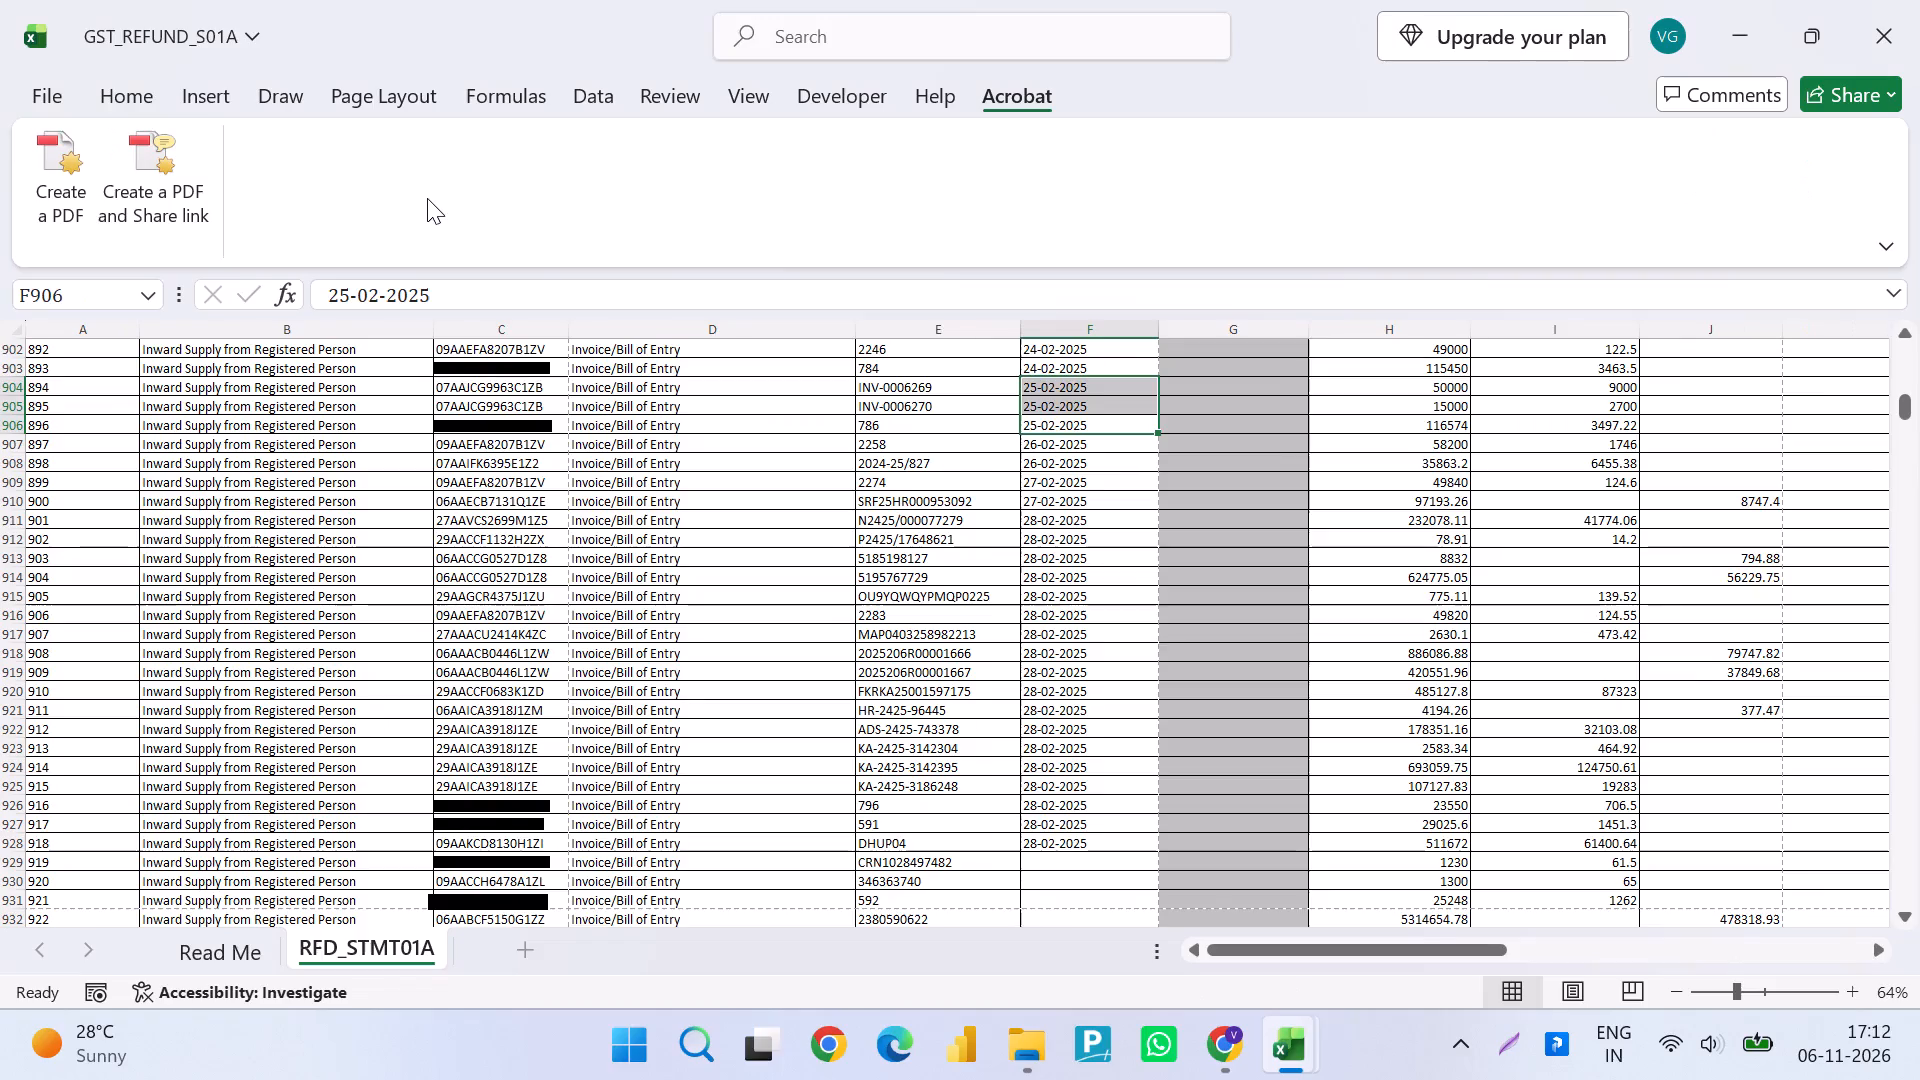
pyautogui.hotkey('shift', 'space')
# Go to the last filled date in column F and save the GST_REFUND_S01A workbook.
pyautogui.hotkey('ctrl', 'Down')
pyautogui.hotkey('ctrl', 's')
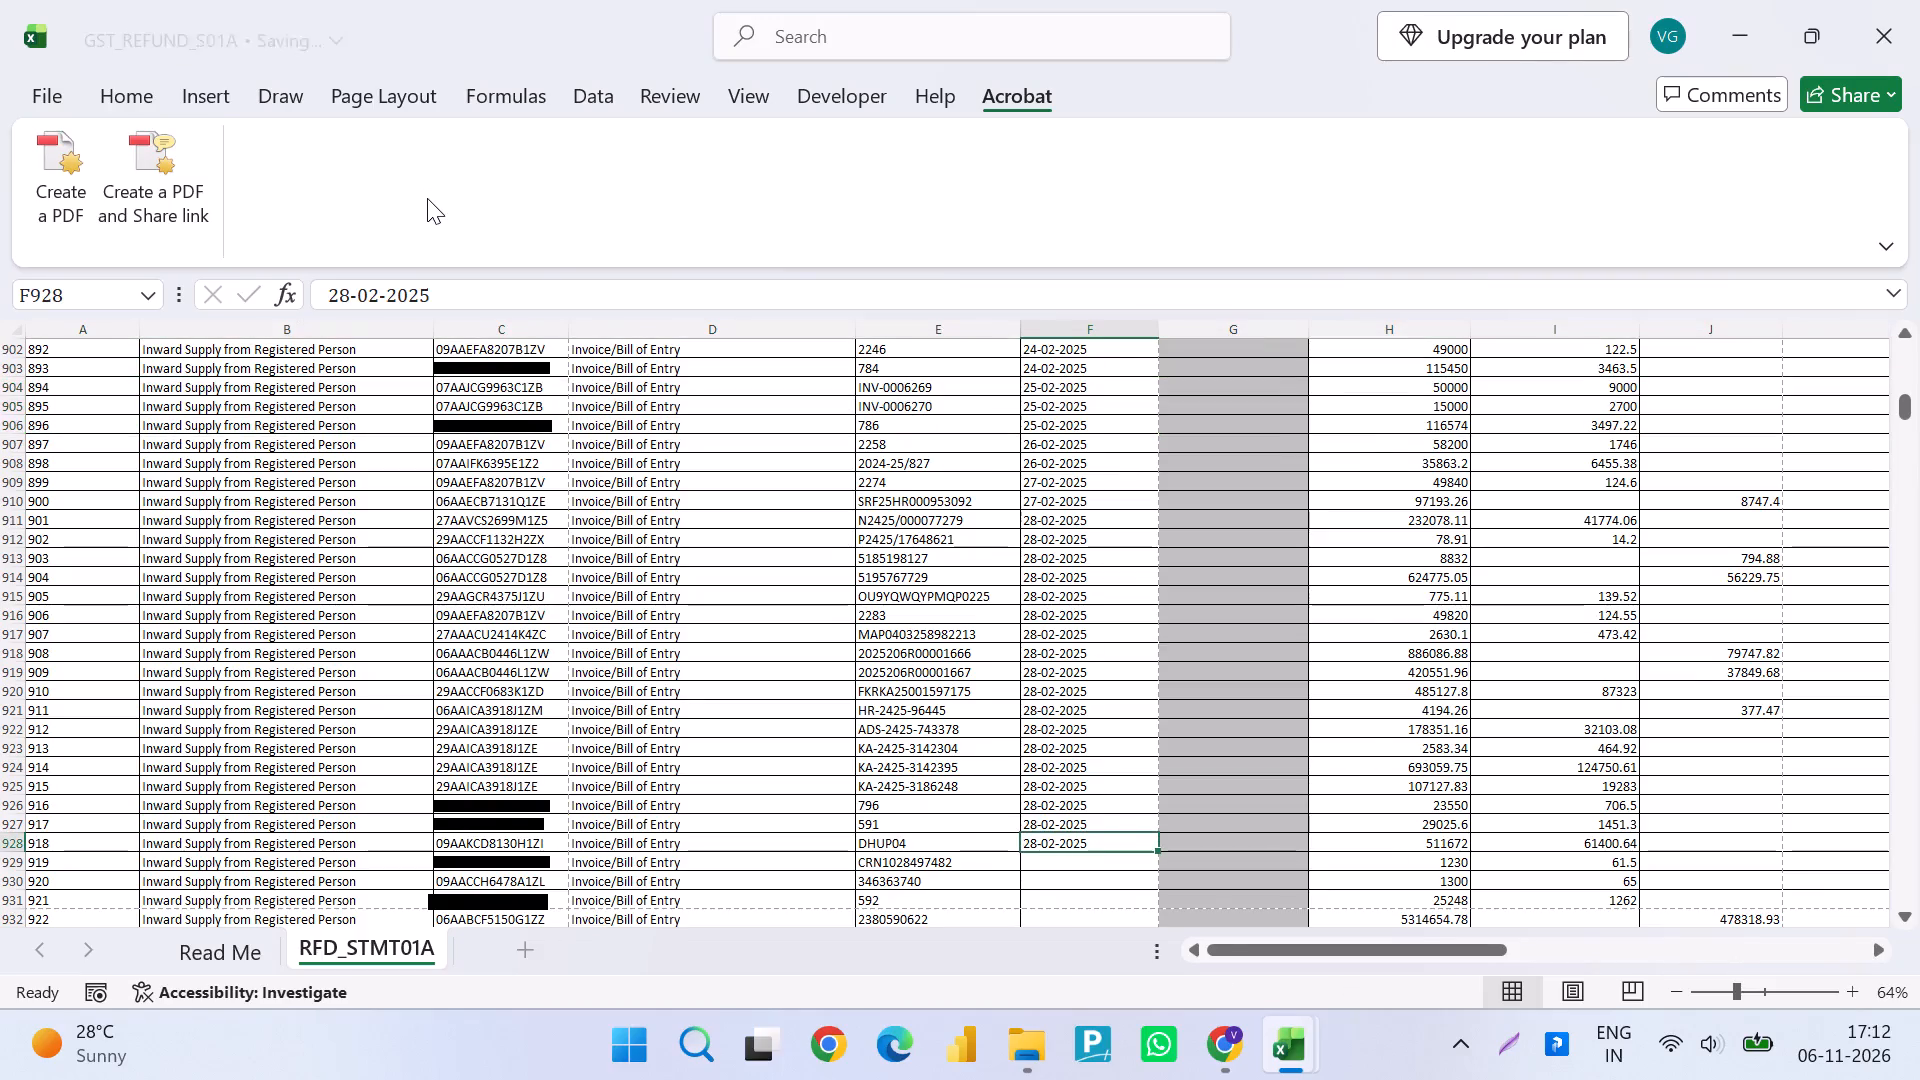
# Examine the invoices that still lack a date in GST_REFUND_S01A, starting at row 929.
pyautogui.hotkey('ctrl', 'Up')
pyautogui.hotkey('ctrl', 'Down')
pyautogui.press('Down')
pyautogui.press('Down')
pyautogui.press('Left')
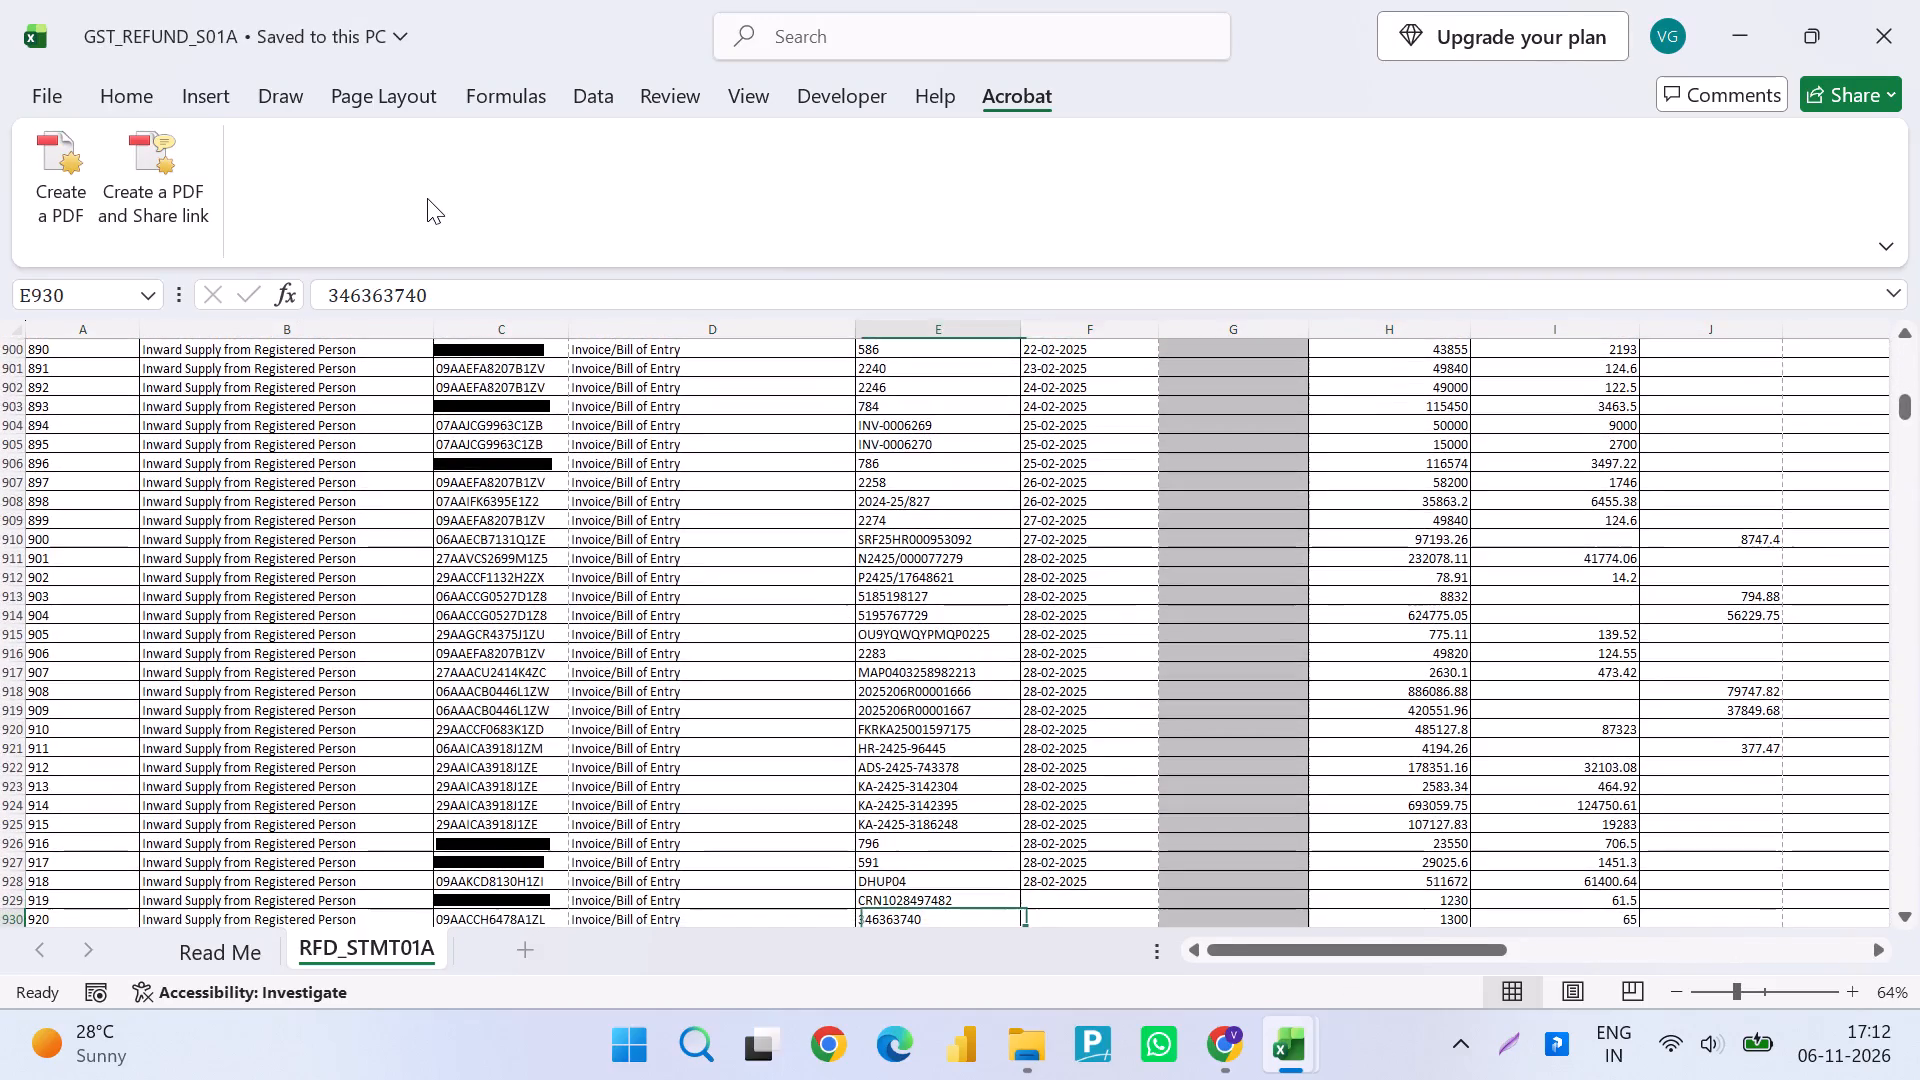
pyautogui.press('Up')
pyautogui.hotkey('ctrl', 'shift', 'Down')
pyautogui.press('Up')
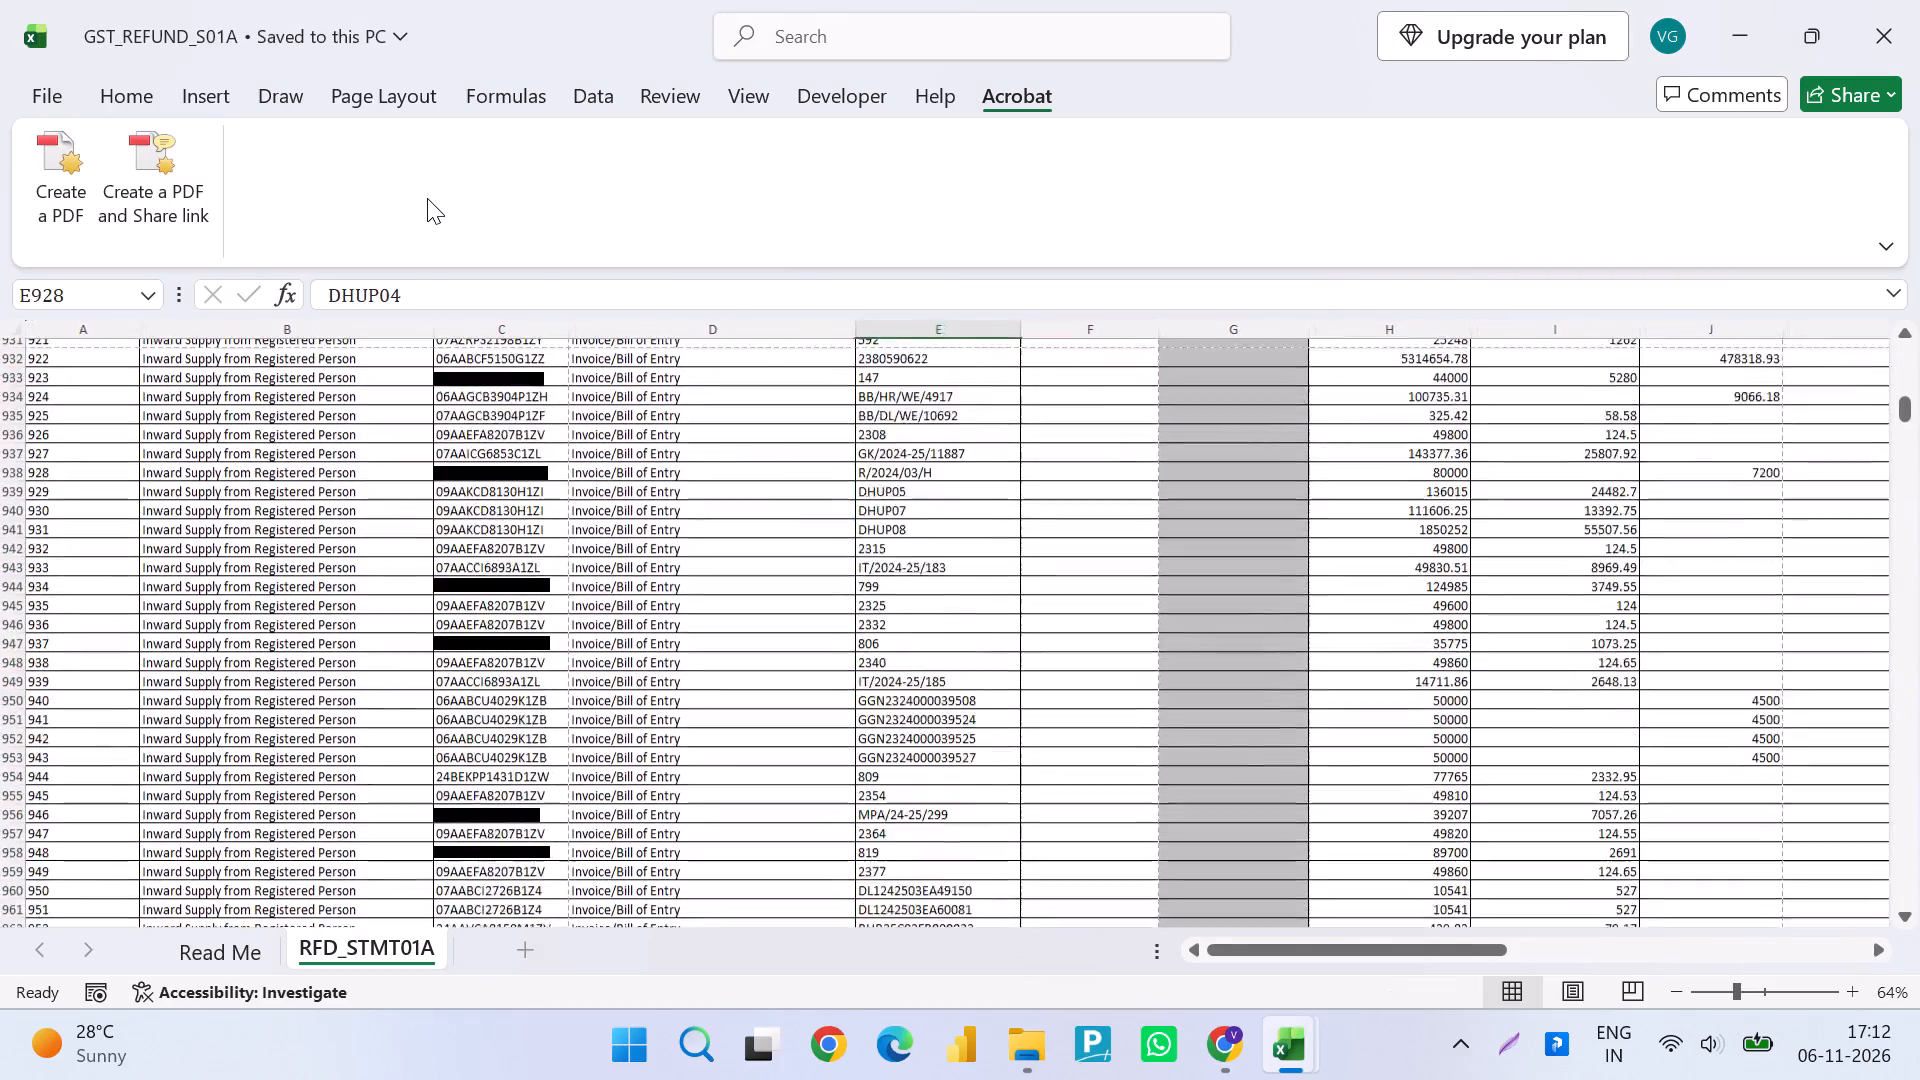
pyautogui.press('Right')
pyautogui.press('Down')
# Switch to PURCHASE 24-25 and save the workbook.
pyautogui.hotkey('alt', 'Tab')
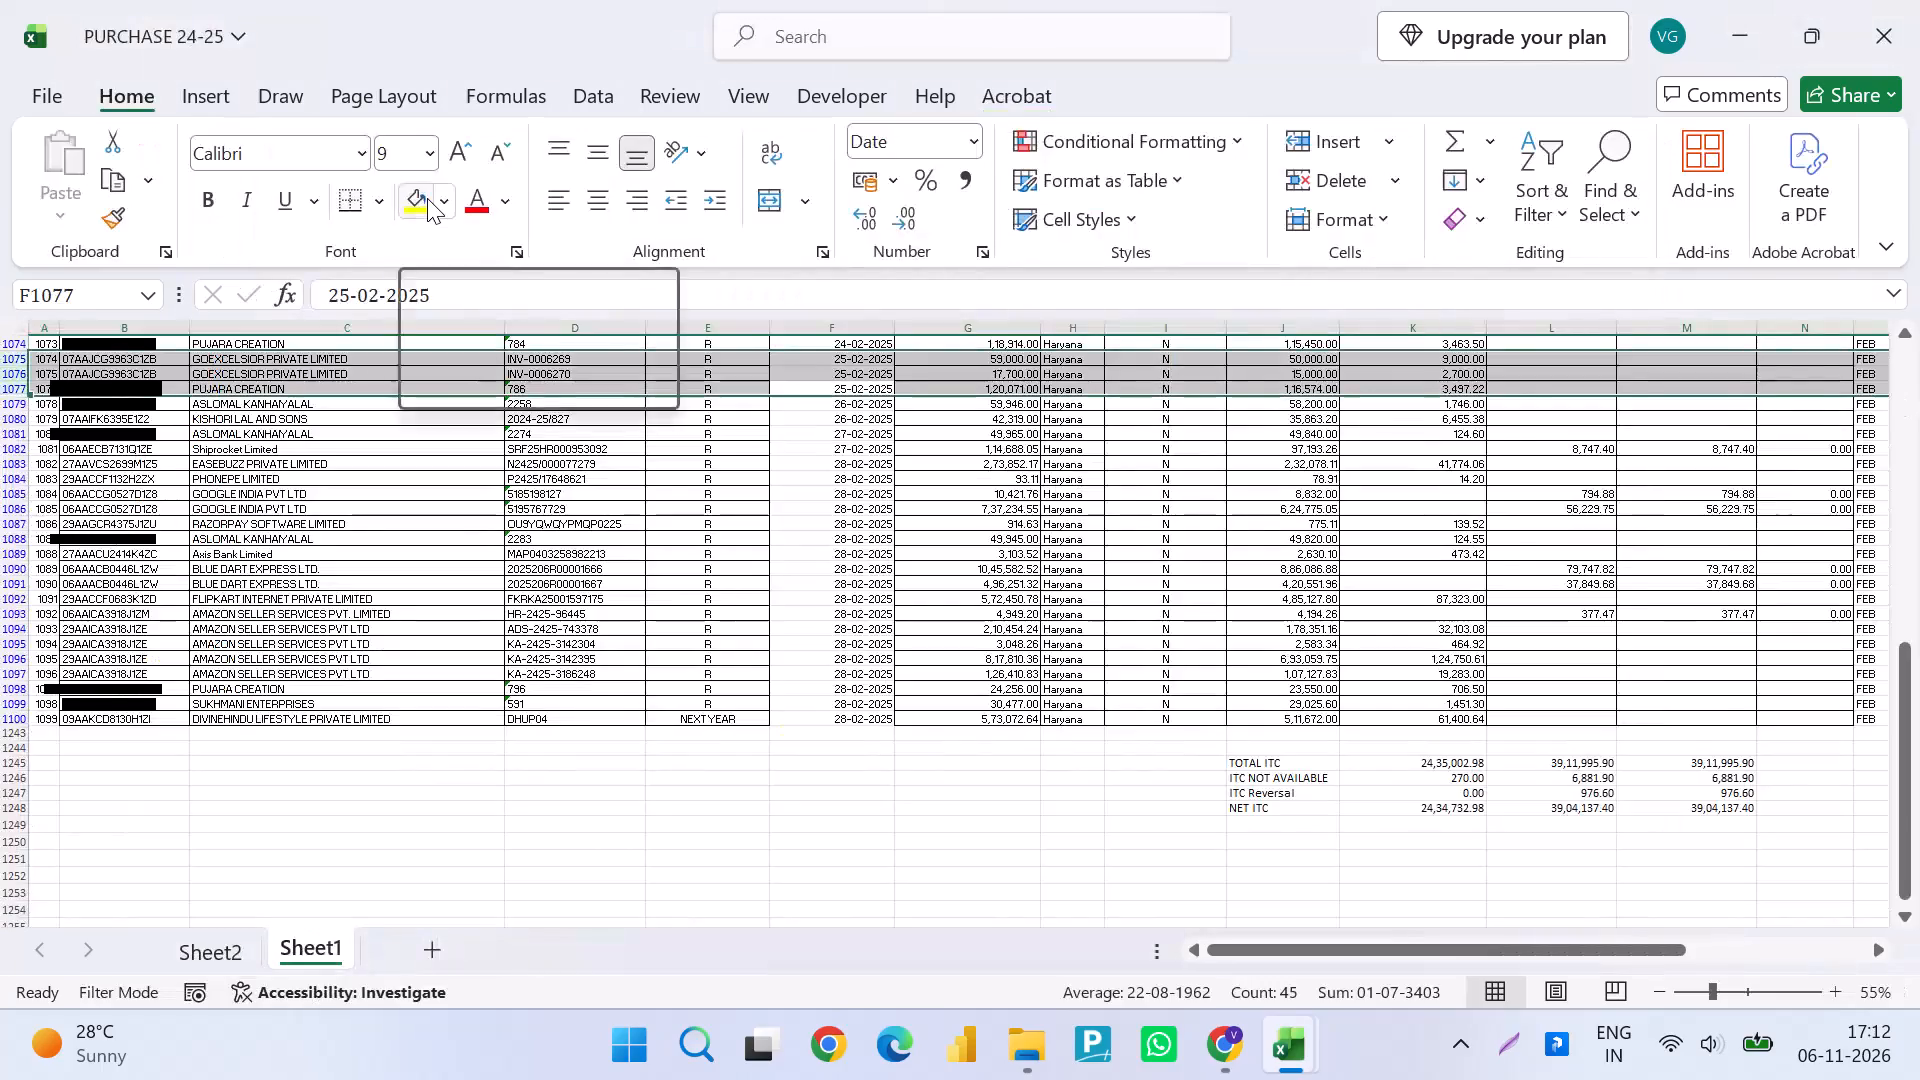
pyautogui.hotkey('ctrl', 's')
# Highlight all visible filtered February rows below the header in Sheet1 of PURCHASE 24-25 with yellow fill.
pyautogui.hotkey('ctrl', 'Up')
pyautogui.press('Left')
pyautogui.press('Left')
pyautogui.press('Left')
pyautogui.press('Down')
pyautogui.press('Left')
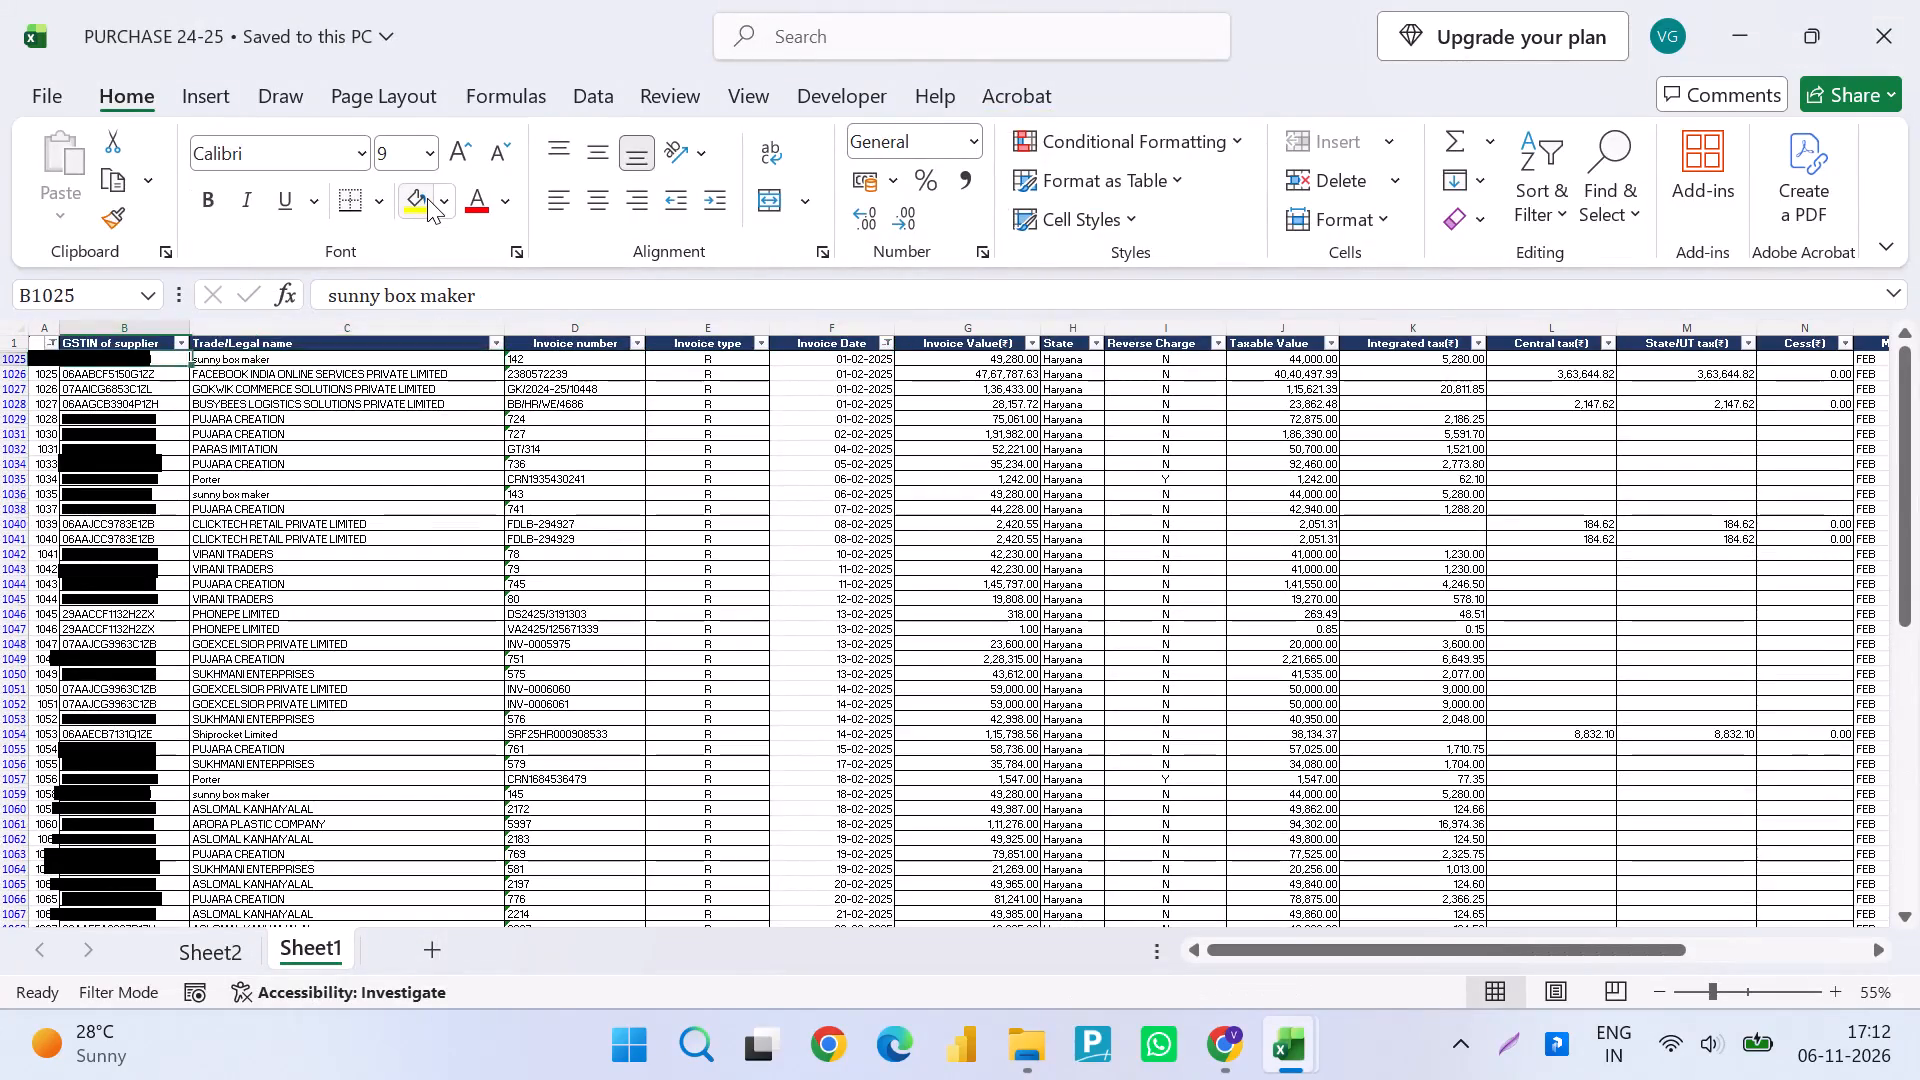
pyautogui.press('Left')
pyautogui.hotkey('shift', 'space')
pyautogui.hotkey('ctrl', 'shift', 'Down')
pyautogui.hotkey('alt', ';')
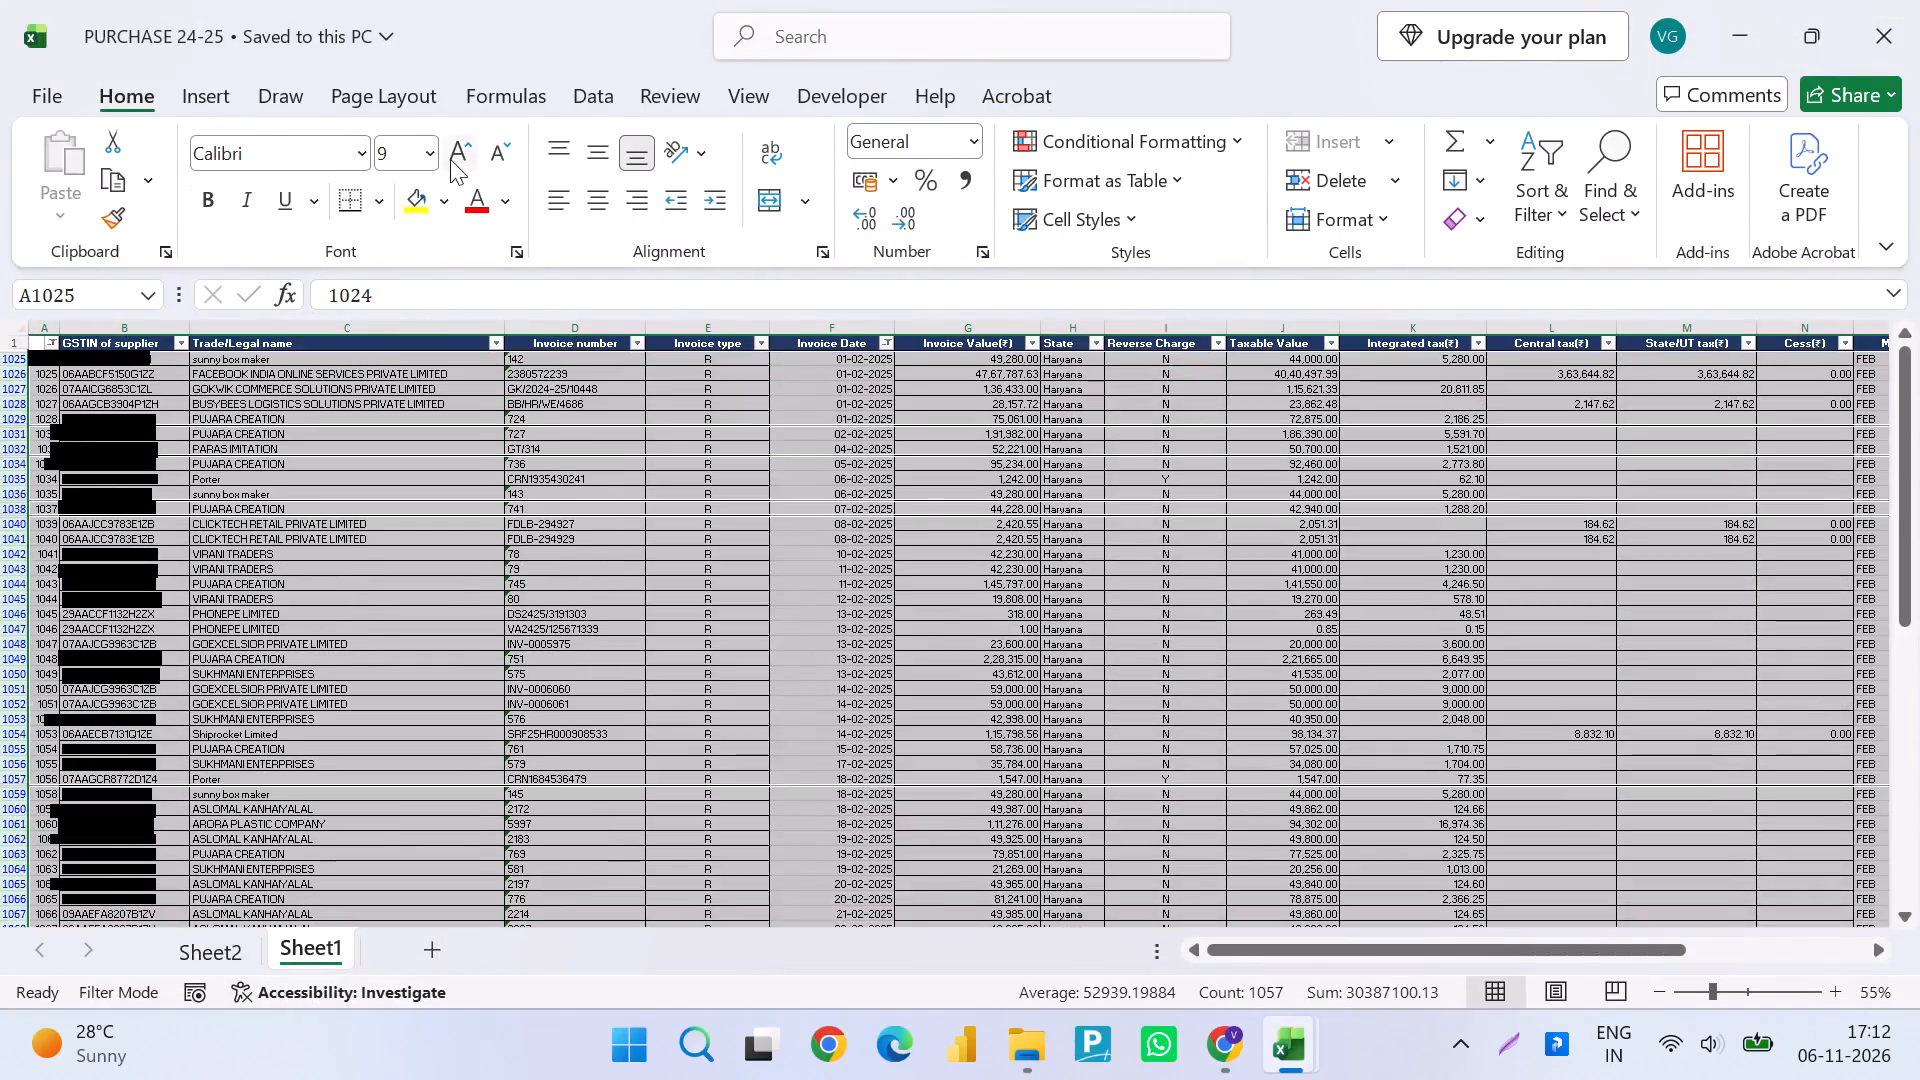
pyautogui.click(412, 201)
# Switch the Invoice Date filter in Sheet1 from February to March 2025 so only the March invoices are listed.
pyautogui.hotkey('ctrl', 'Up')
pyautogui.press('Right')
pyautogui.press('Right')
pyautogui.press('Right')
pyautogui.press('Right')
pyautogui.press('Right')
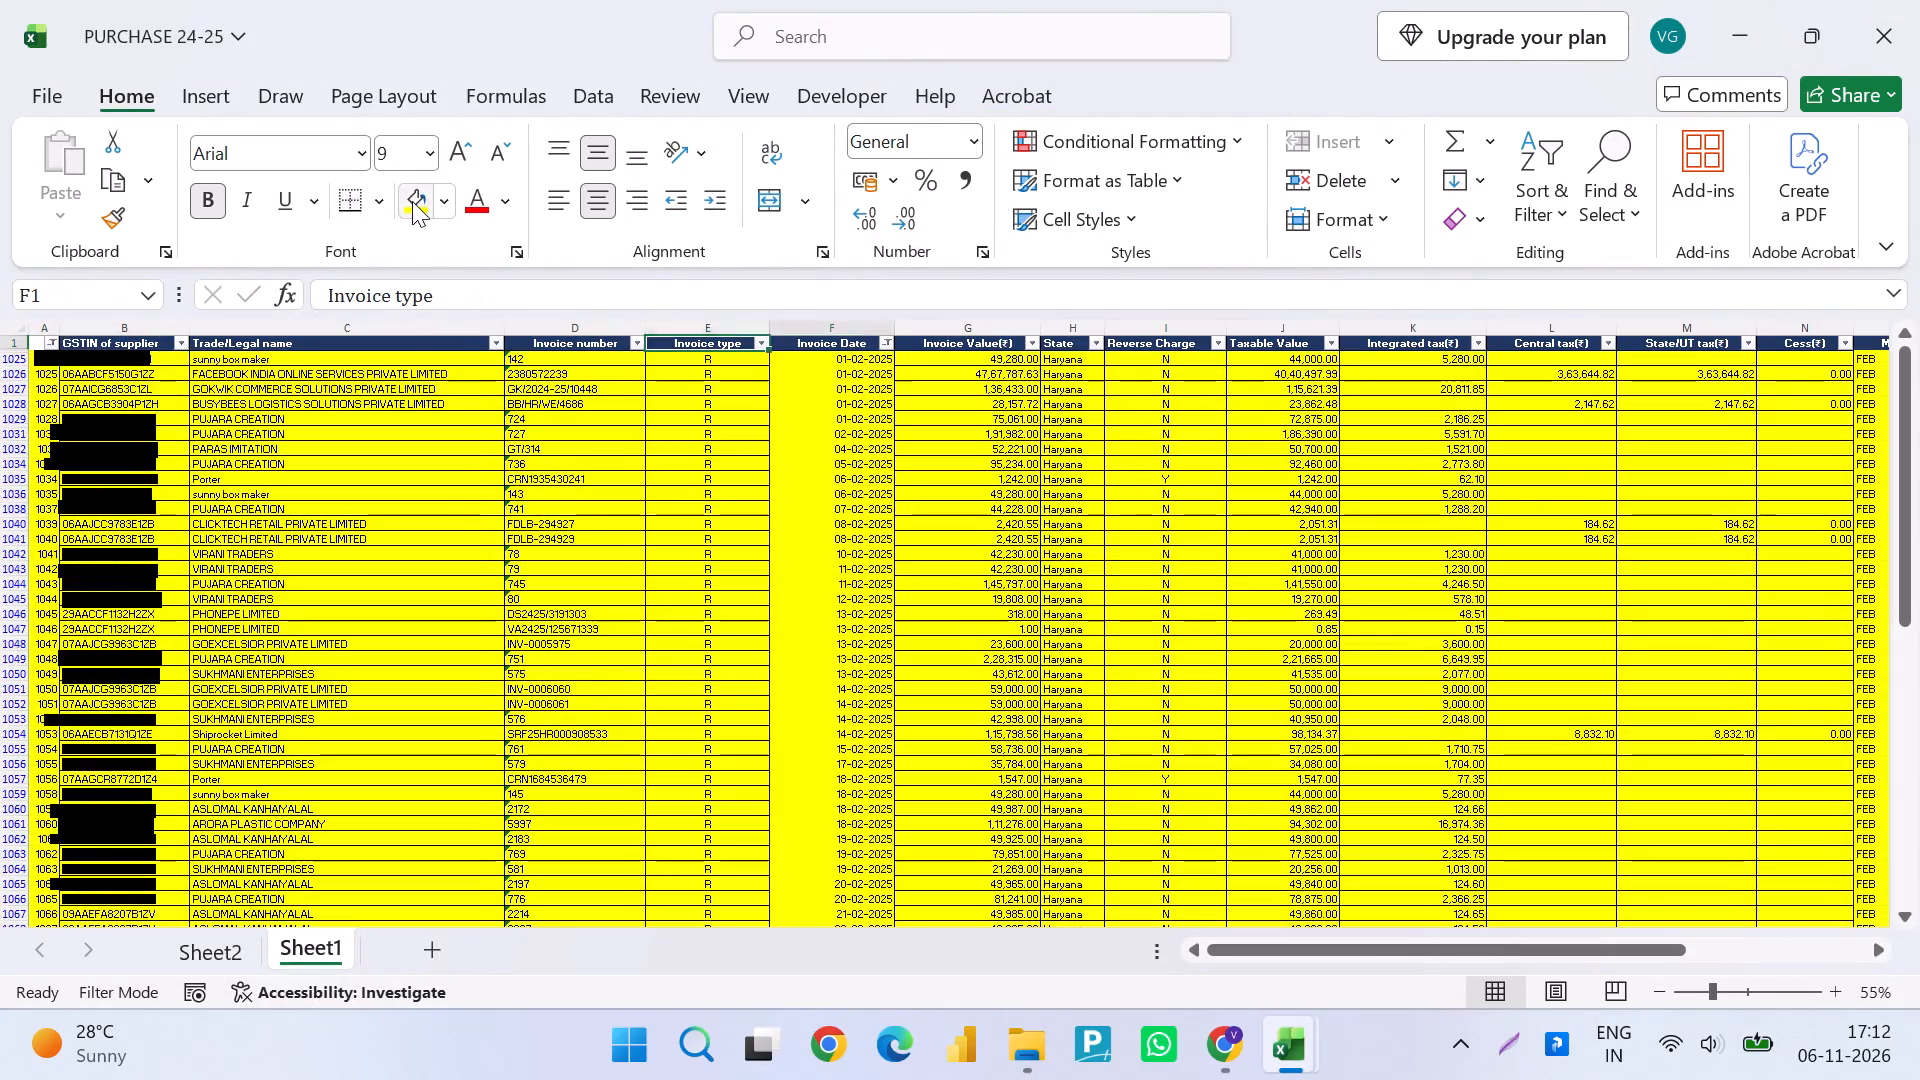
pyautogui.hotkey('alt', 'Down')
pyautogui.hotkey('alt', 'Down')
pyautogui.hotkey('alt', 'Down')
pyautogui.hotkey('alt', 'Down')
pyautogui.hotkey('alt', 'Down')
pyautogui.hotkey('alt', 'Down')
pyautogui.hotkey('alt', 'Down')
pyautogui.hotkey('alt', 'Down')
pyautogui.hotkey('alt', 'Down')
pyautogui.hotkey('alt', 'Down')
pyautogui.press('Tab')
pyautogui.press('Down')
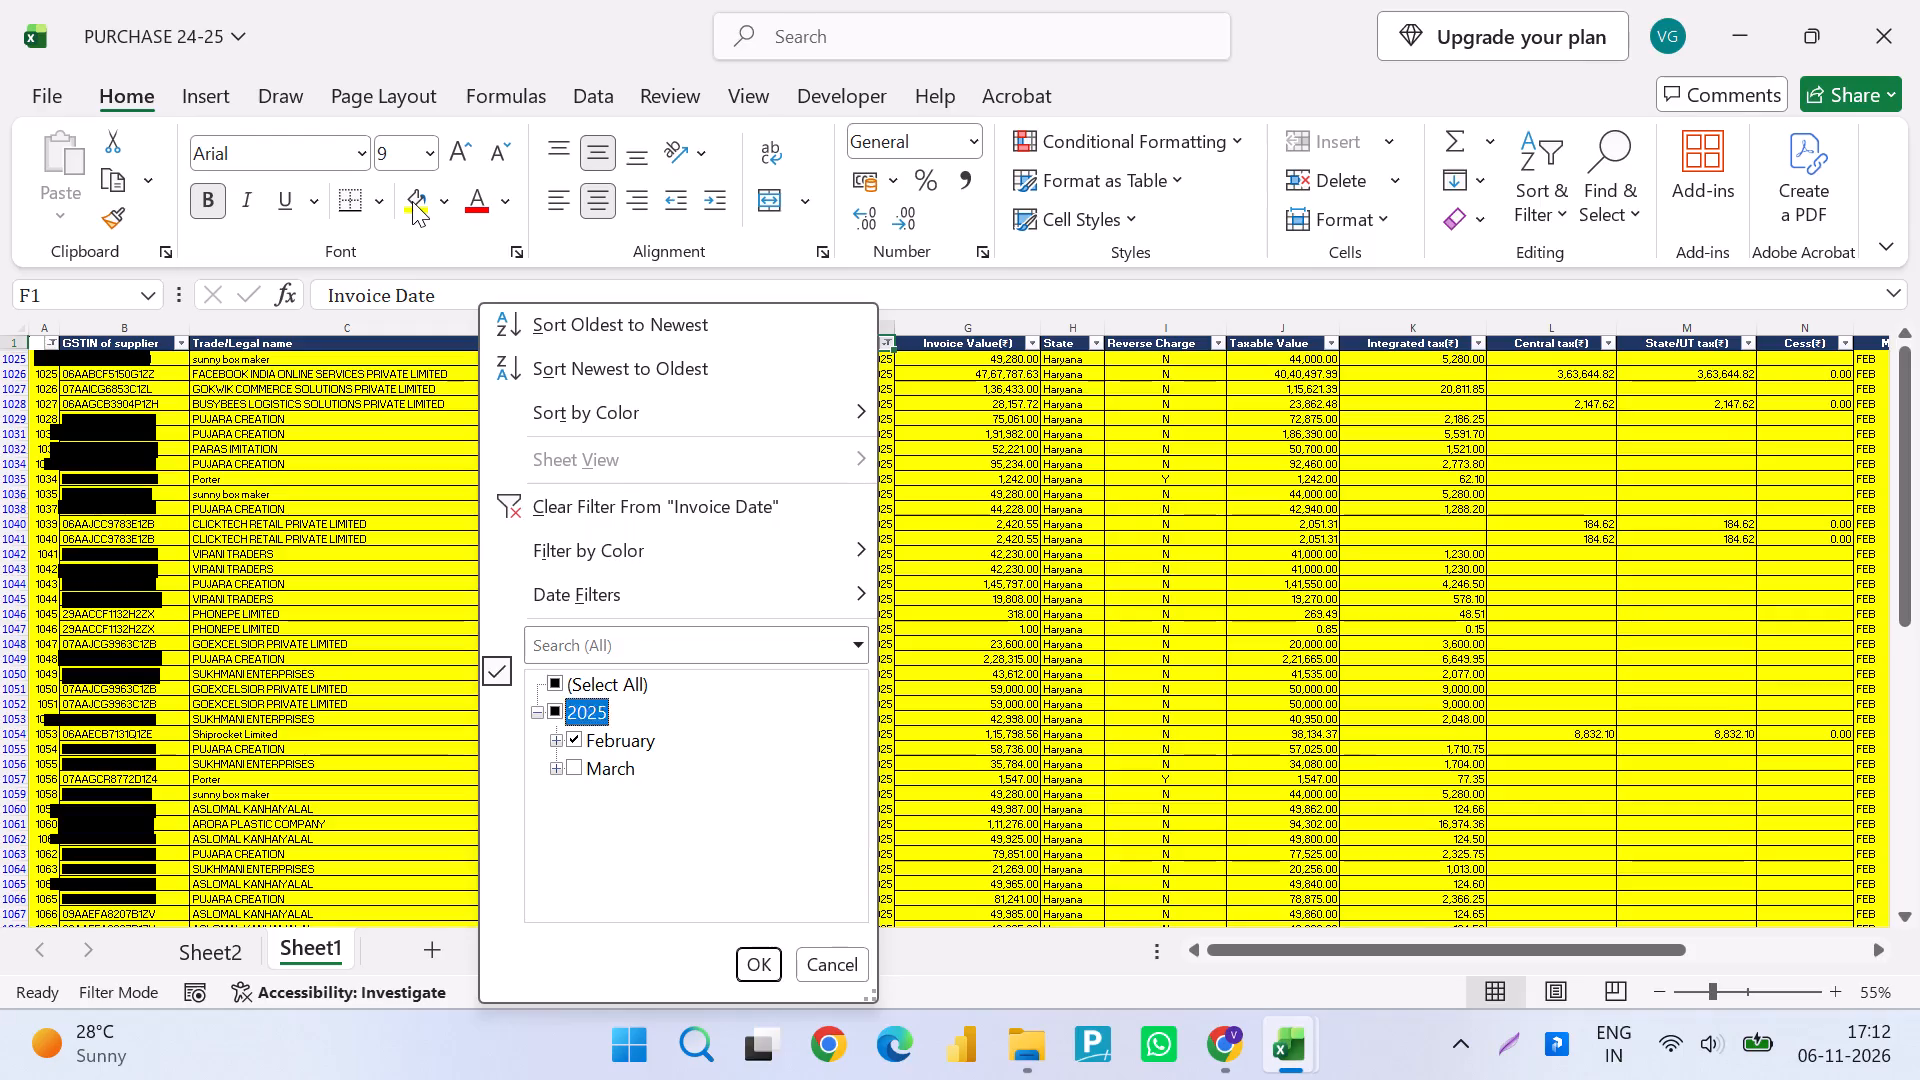
pyautogui.press('Down')
pyautogui.press('Down')
pyautogui.press('space')
pyautogui.press('Return')
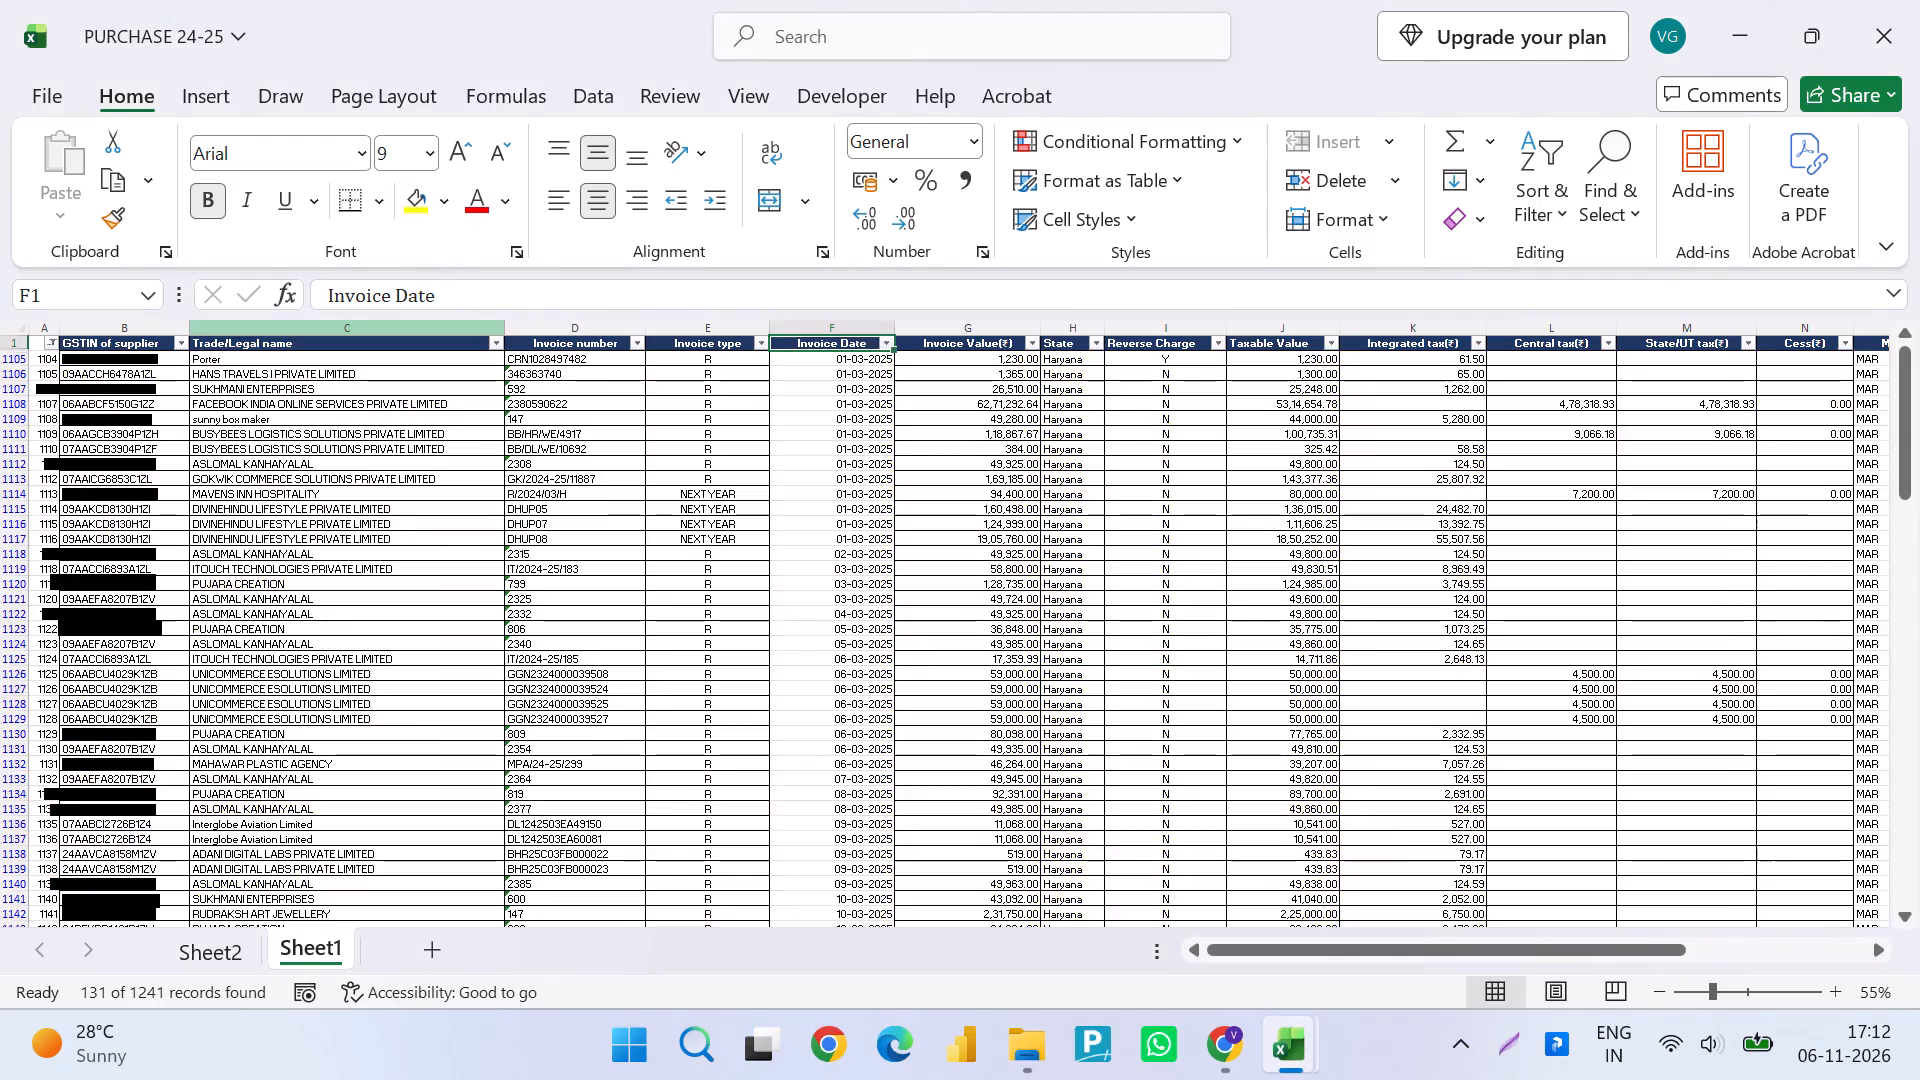
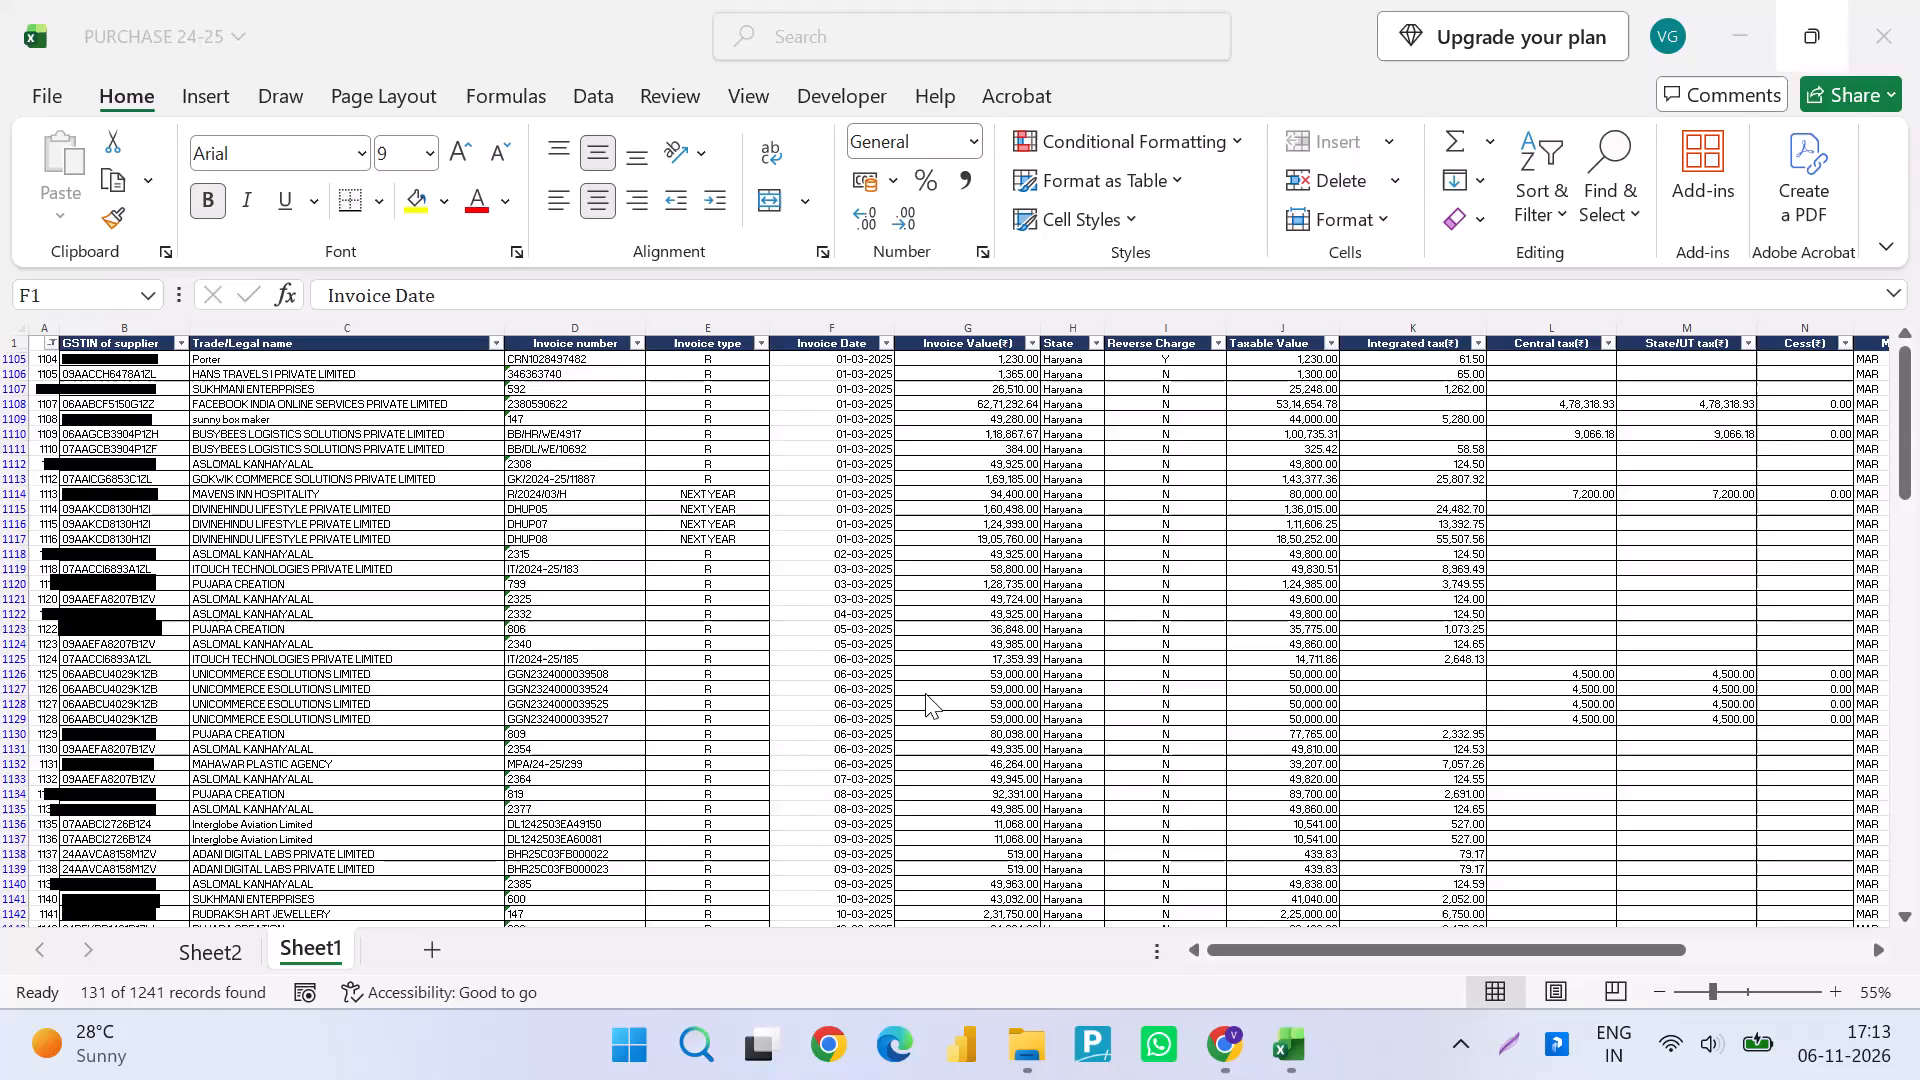
# Compare the filtered March dates in PURCHASE 24-25 with the undated invoices starting at row 929 of GST_REFUND_S01A.
pyautogui.press('Down')
pyautogui.press('Down')
pyautogui.click(884, 505)
pyautogui.hotkey('ctrl', 'Up')
pyautogui.press('Down')
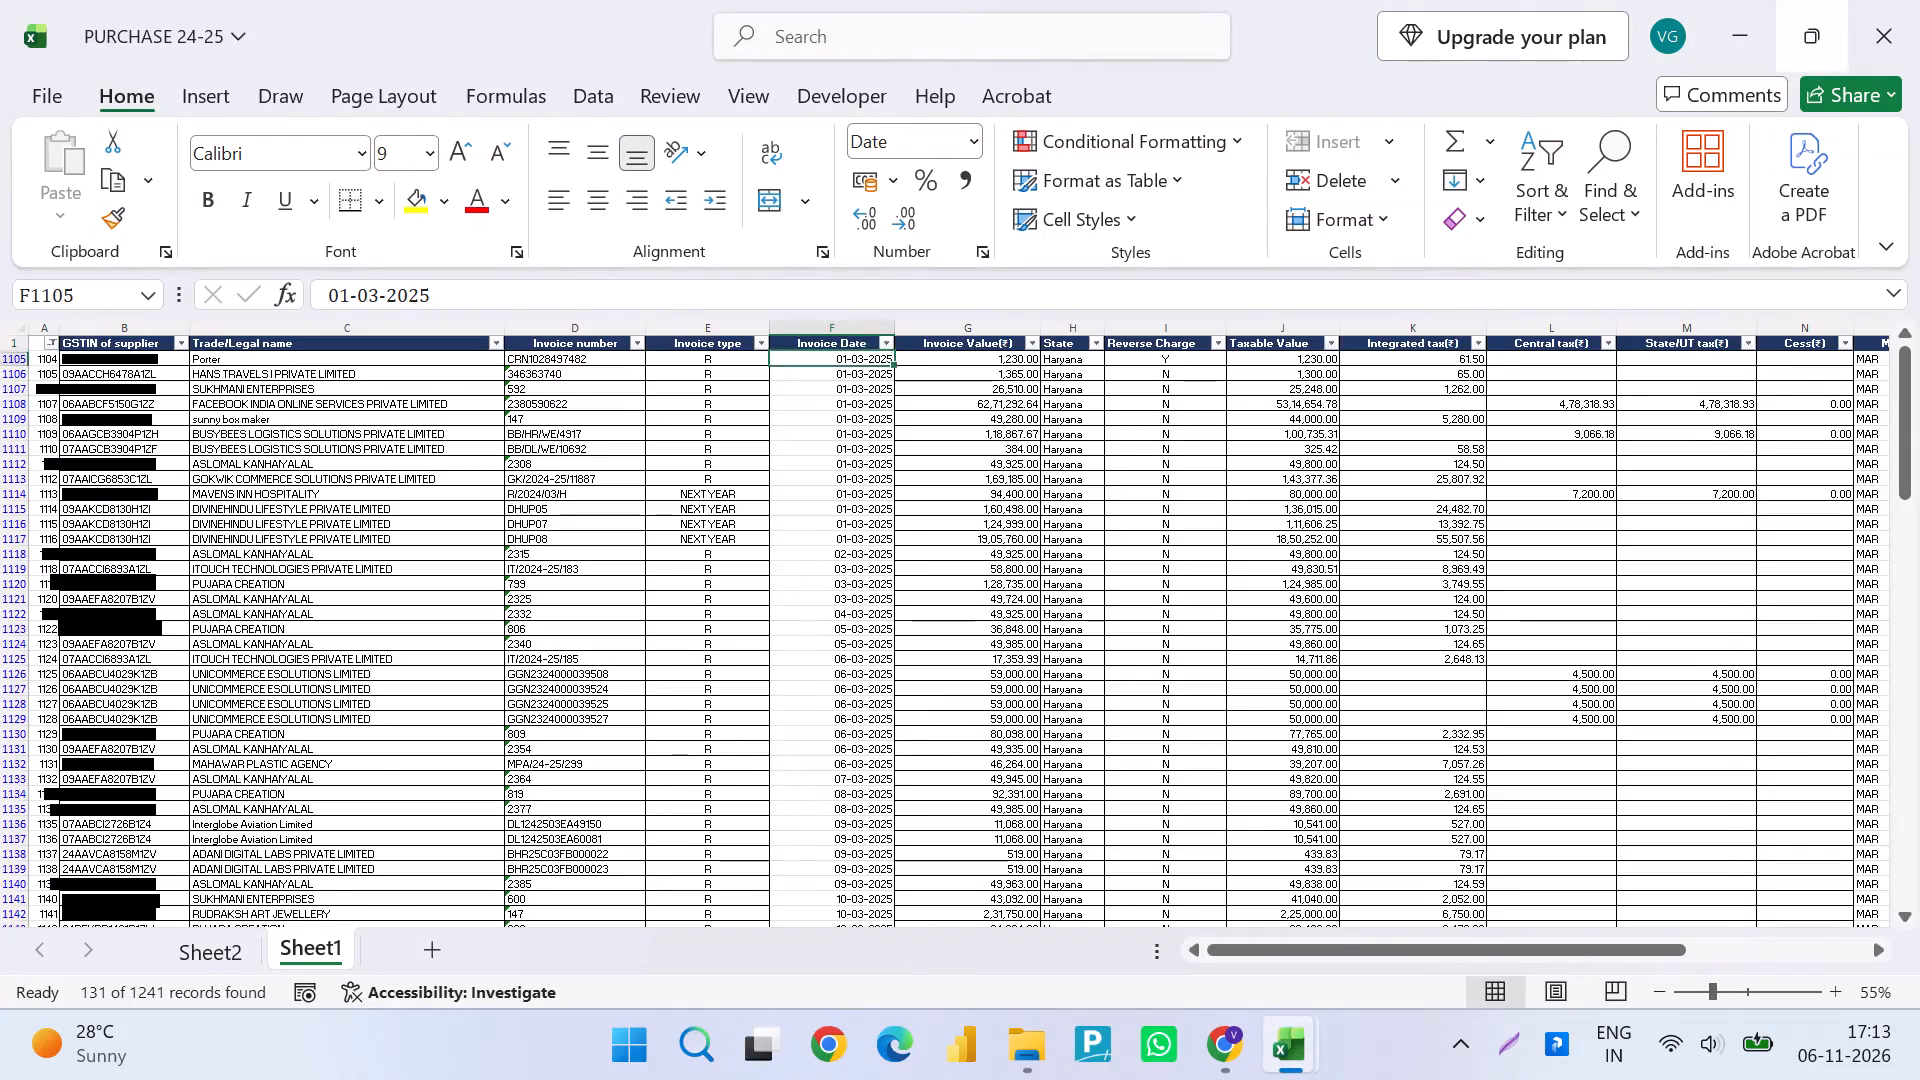
pyautogui.hotkey('ctrl', 'shift', 'Down')
pyautogui.hotkey('alt', 'Tab')
pyautogui.hotkey('ctrl', 'Up')
pyautogui.press('Down')
pyautogui.press('Left')
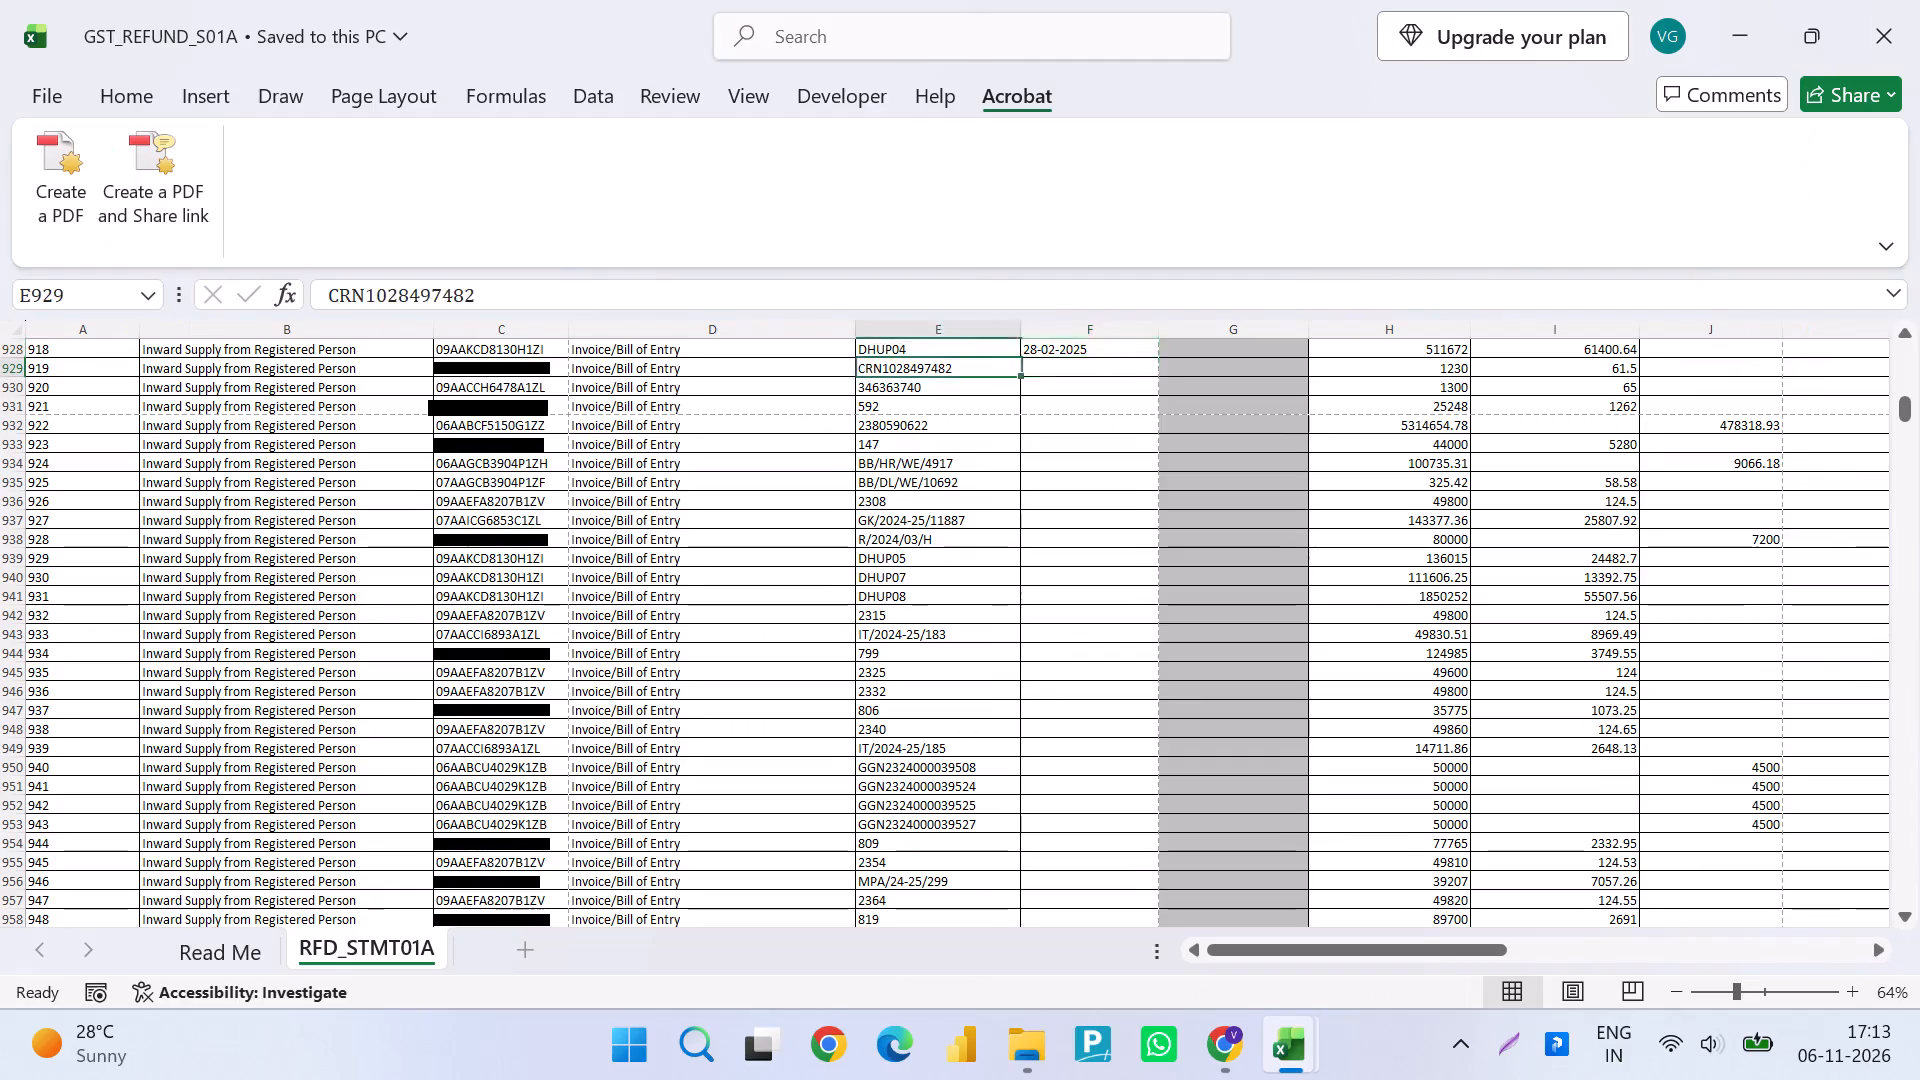
pyautogui.hotkey('ctrl', 'shift', 'Down')
pyautogui.press('Up')
pyautogui.press('Down')
pyautogui.press('Right')
# Copy the 01-03-2025 invoice dates from rows 1105 to 1117 of PURCHASE 24-25 into GST_REFUND_S01A, starting at F929.
pyautogui.hotkey('alt', 'Tab')
pyautogui.press('Up')
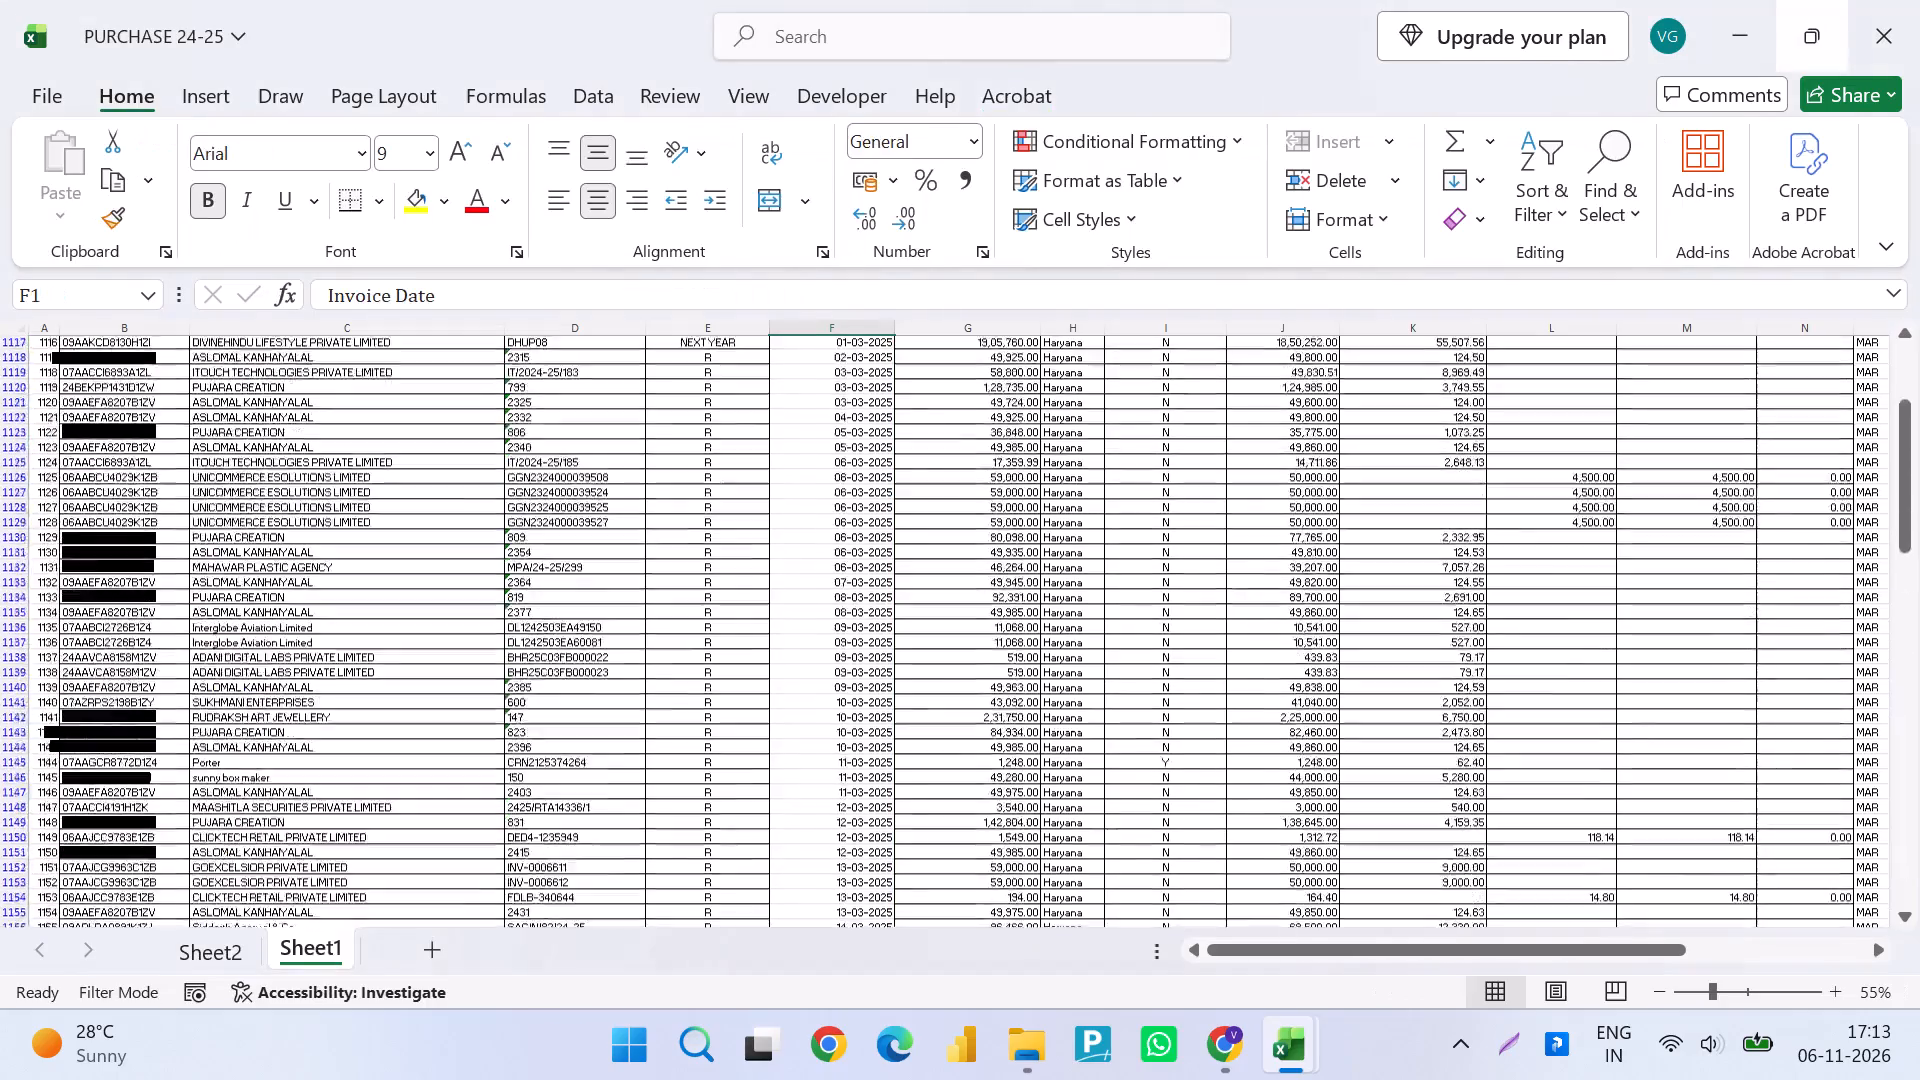
pyautogui.press('Up')
pyautogui.press('Down')
pyautogui.hotkey('shift', 'Down')
pyautogui.hotkey('shift', 'Down')
pyautogui.hotkey('shift', 'Down')
pyautogui.hotkey('shift', 'Down')
pyautogui.hotkey('shift', 'Down')
pyautogui.hotkey('shift', 'Down')
pyautogui.hotkey('shift', 'Down')
pyautogui.hotkey('shift', 'Down')
pyautogui.hotkey('shift', 'Down')
pyautogui.hotkey('shift', 'Down')
pyautogui.hotkey('shift', 'Down')
pyautogui.hotkey('shift', 'Down')
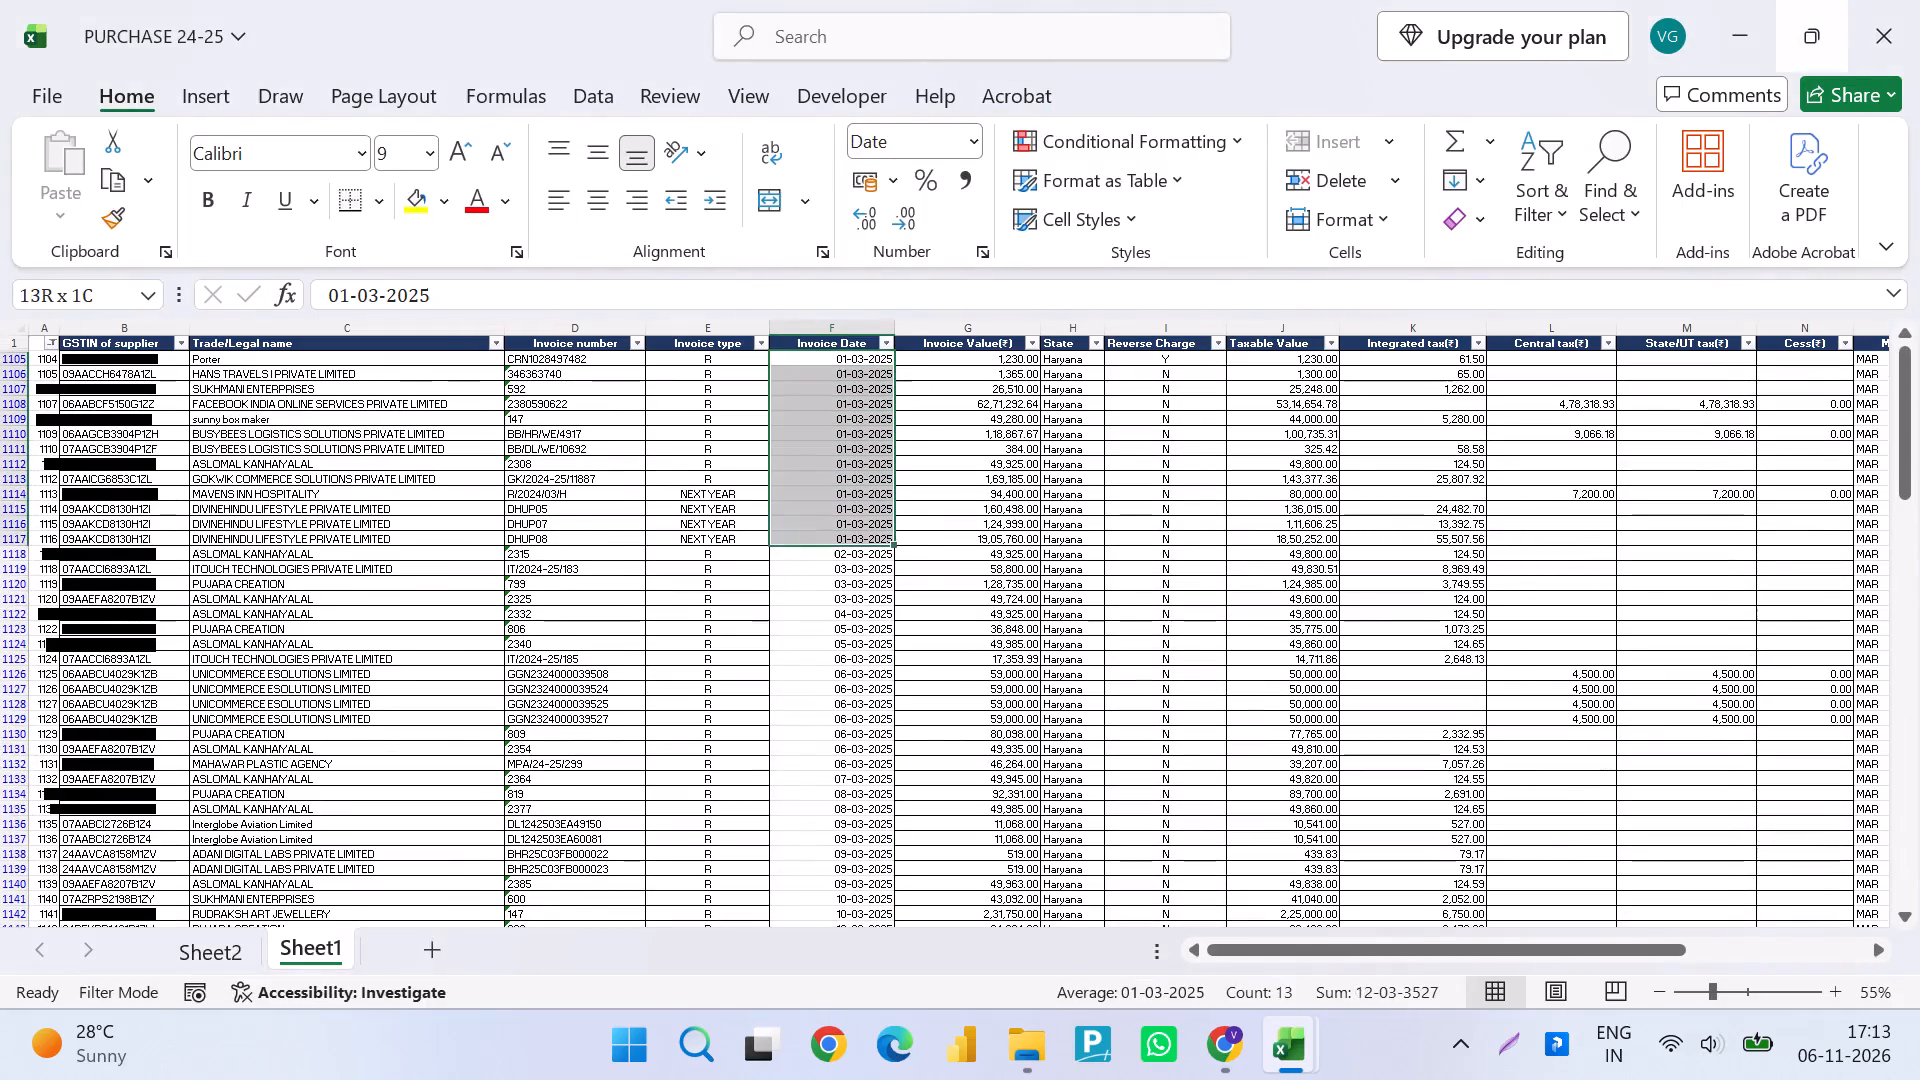
pyautogui.hotkey('ctrl', 'c')
pyautogui.hotkey('alt', 'Tab')
pyautogui.hotkey('ctrl', 'v')
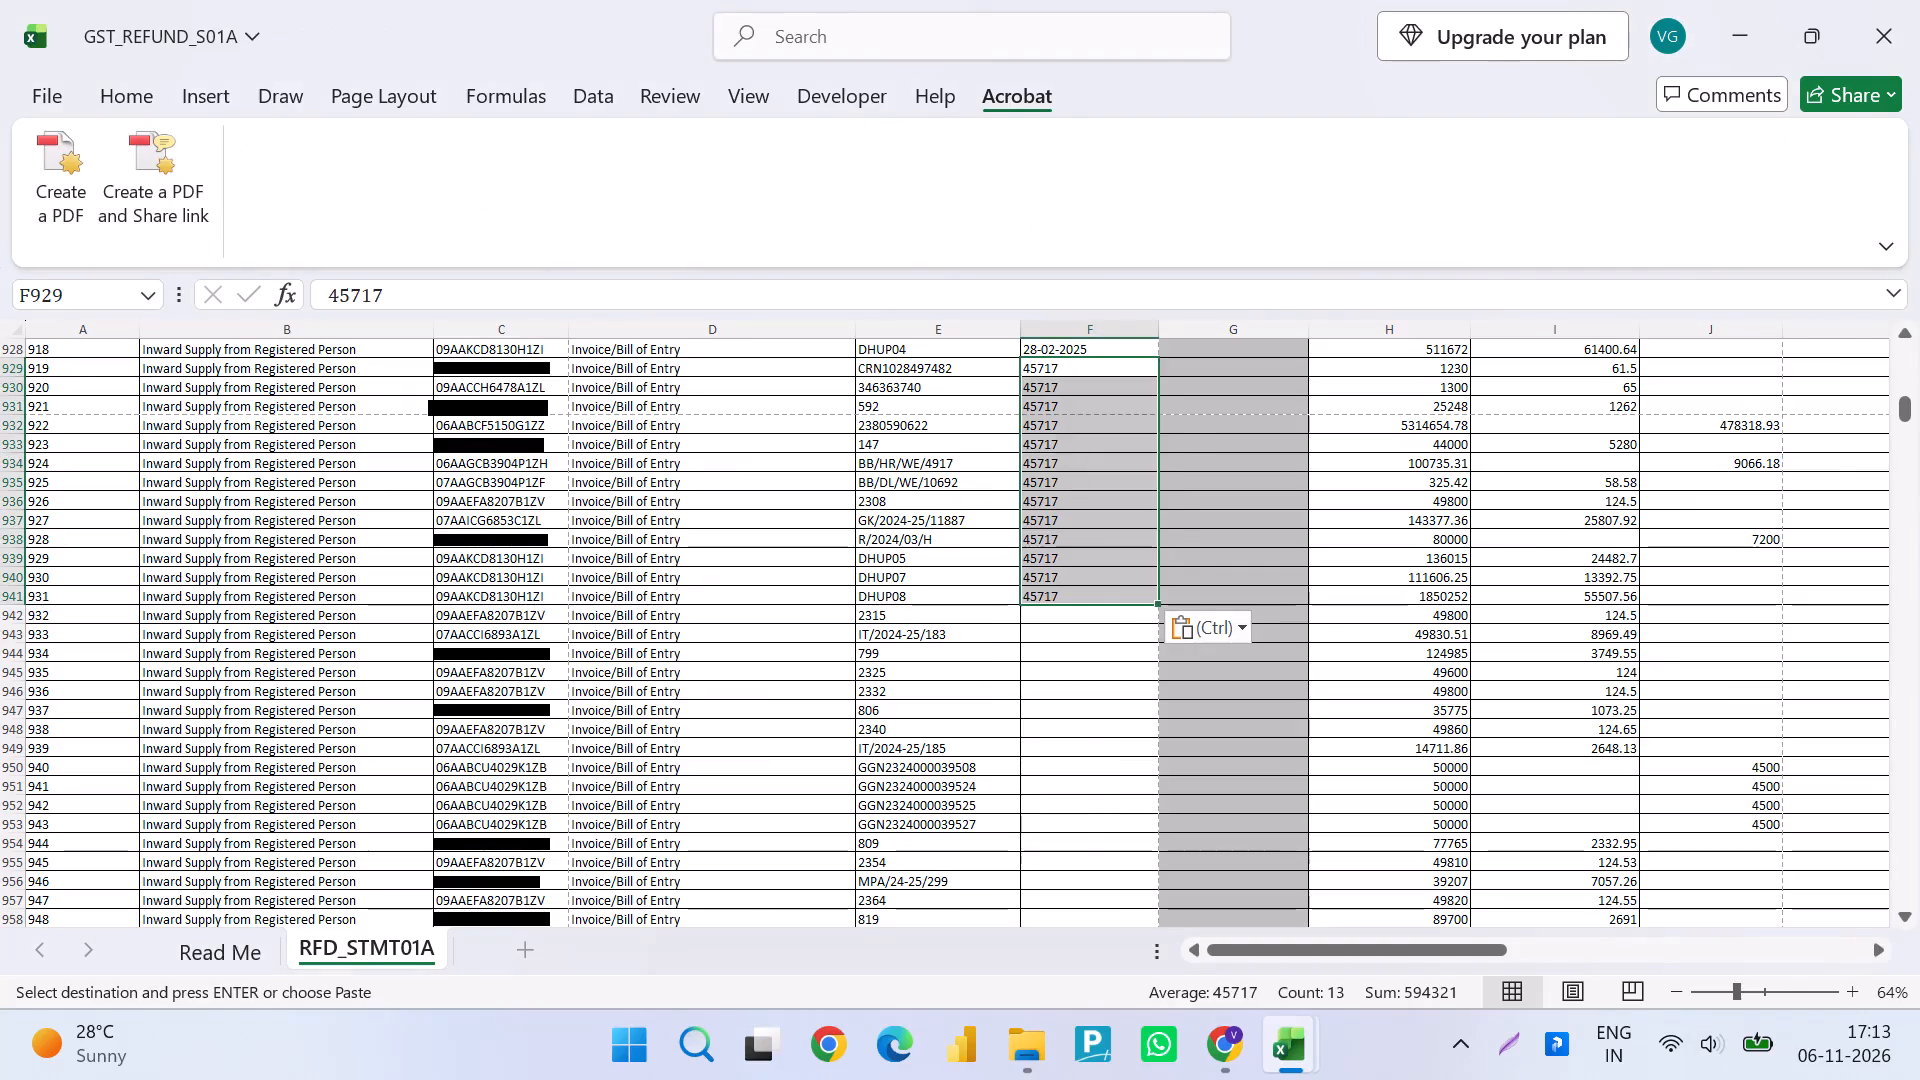
# Set F929 to 01-03-2025 in the format of the date above and fill it down over the pasted dates through F941.
pyautogui.press('Up')
pyautogui.press('Down')
pyautogui.hotkey('ctrl', 'd')
pyautogui.press('F2')
pyautogui.press('Left')
pyautogui.hotkey('ctrl', 'Left')
pyautogui.hotkey('ctrl', 'Left')
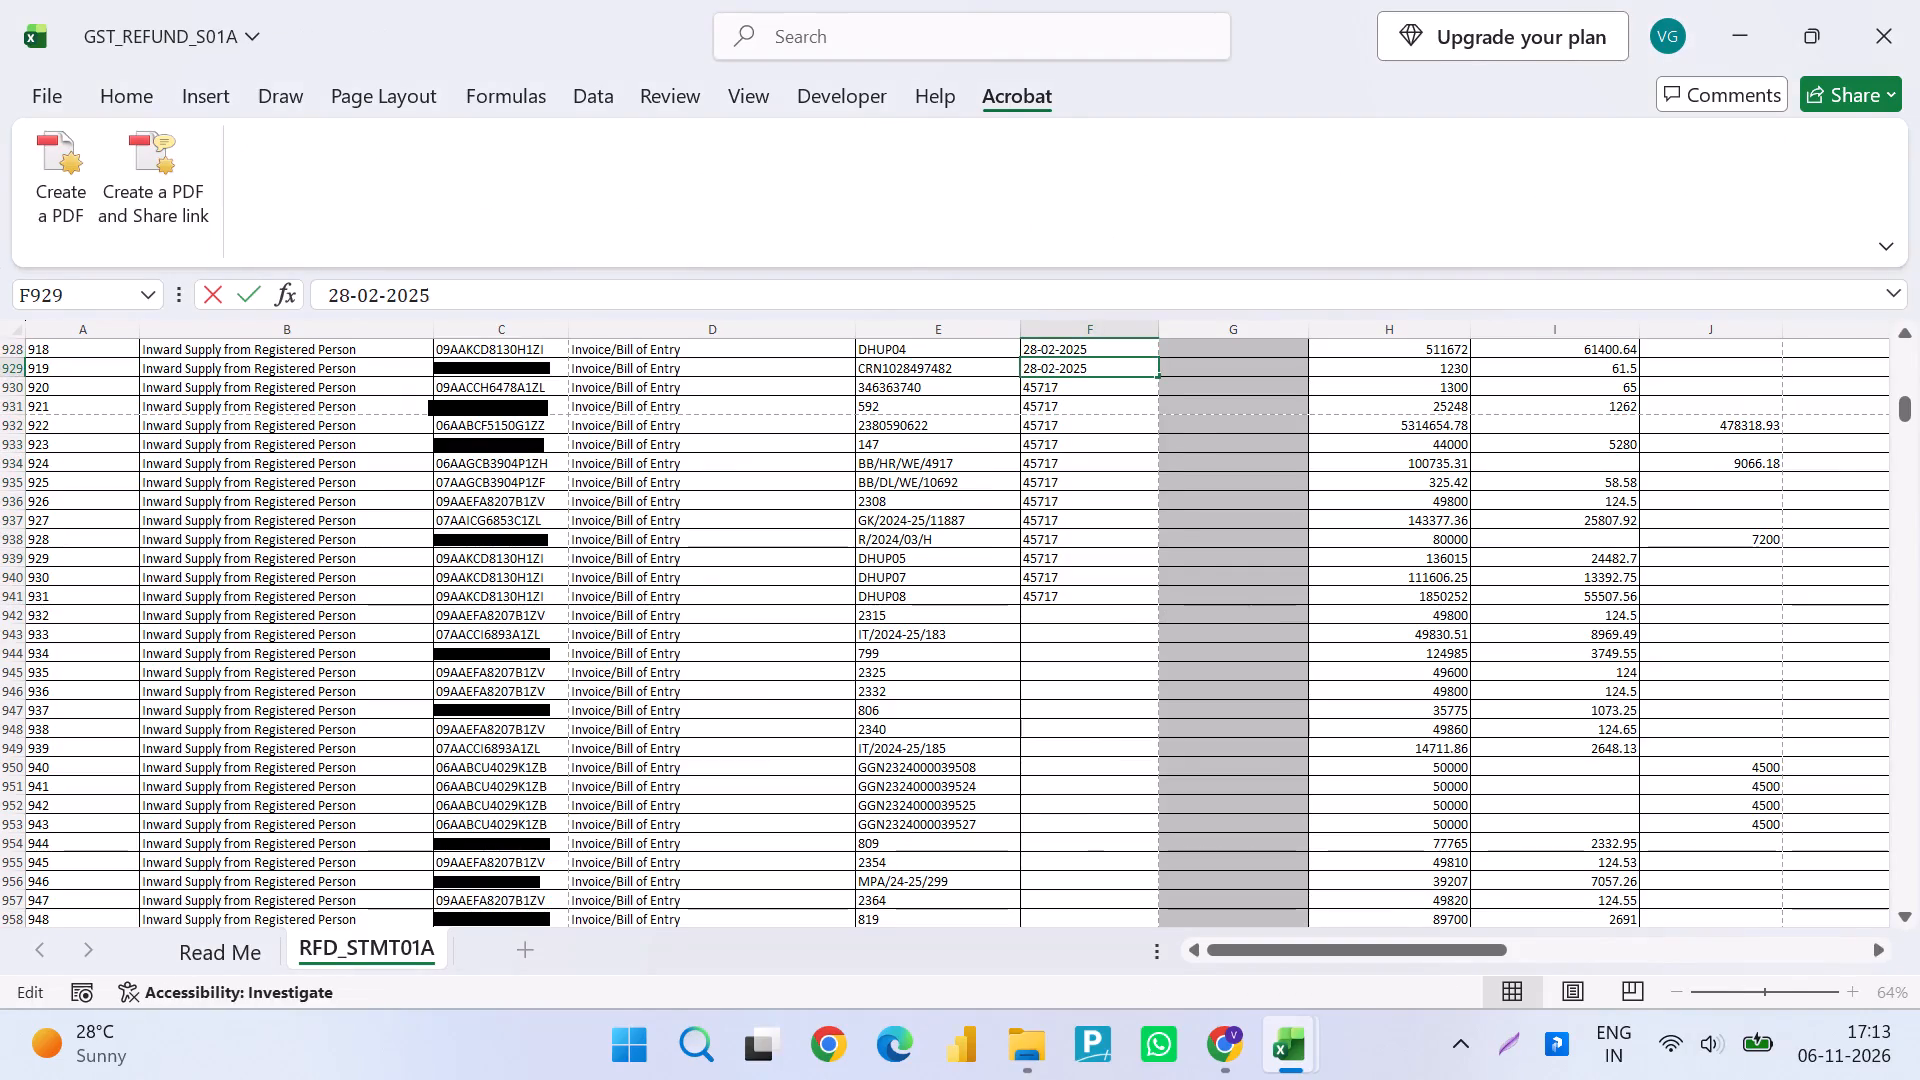
pyautogui.hotkey('shift', 'Left')
pyautogui.press('BackSpace')
pyautogui.press('3')
pyautogui.press('Left')
pyautogui.press('Left')
pyautogui.press('Left')
pyautogui.press('BackSpace')
pyautogui.press('BackSpace')
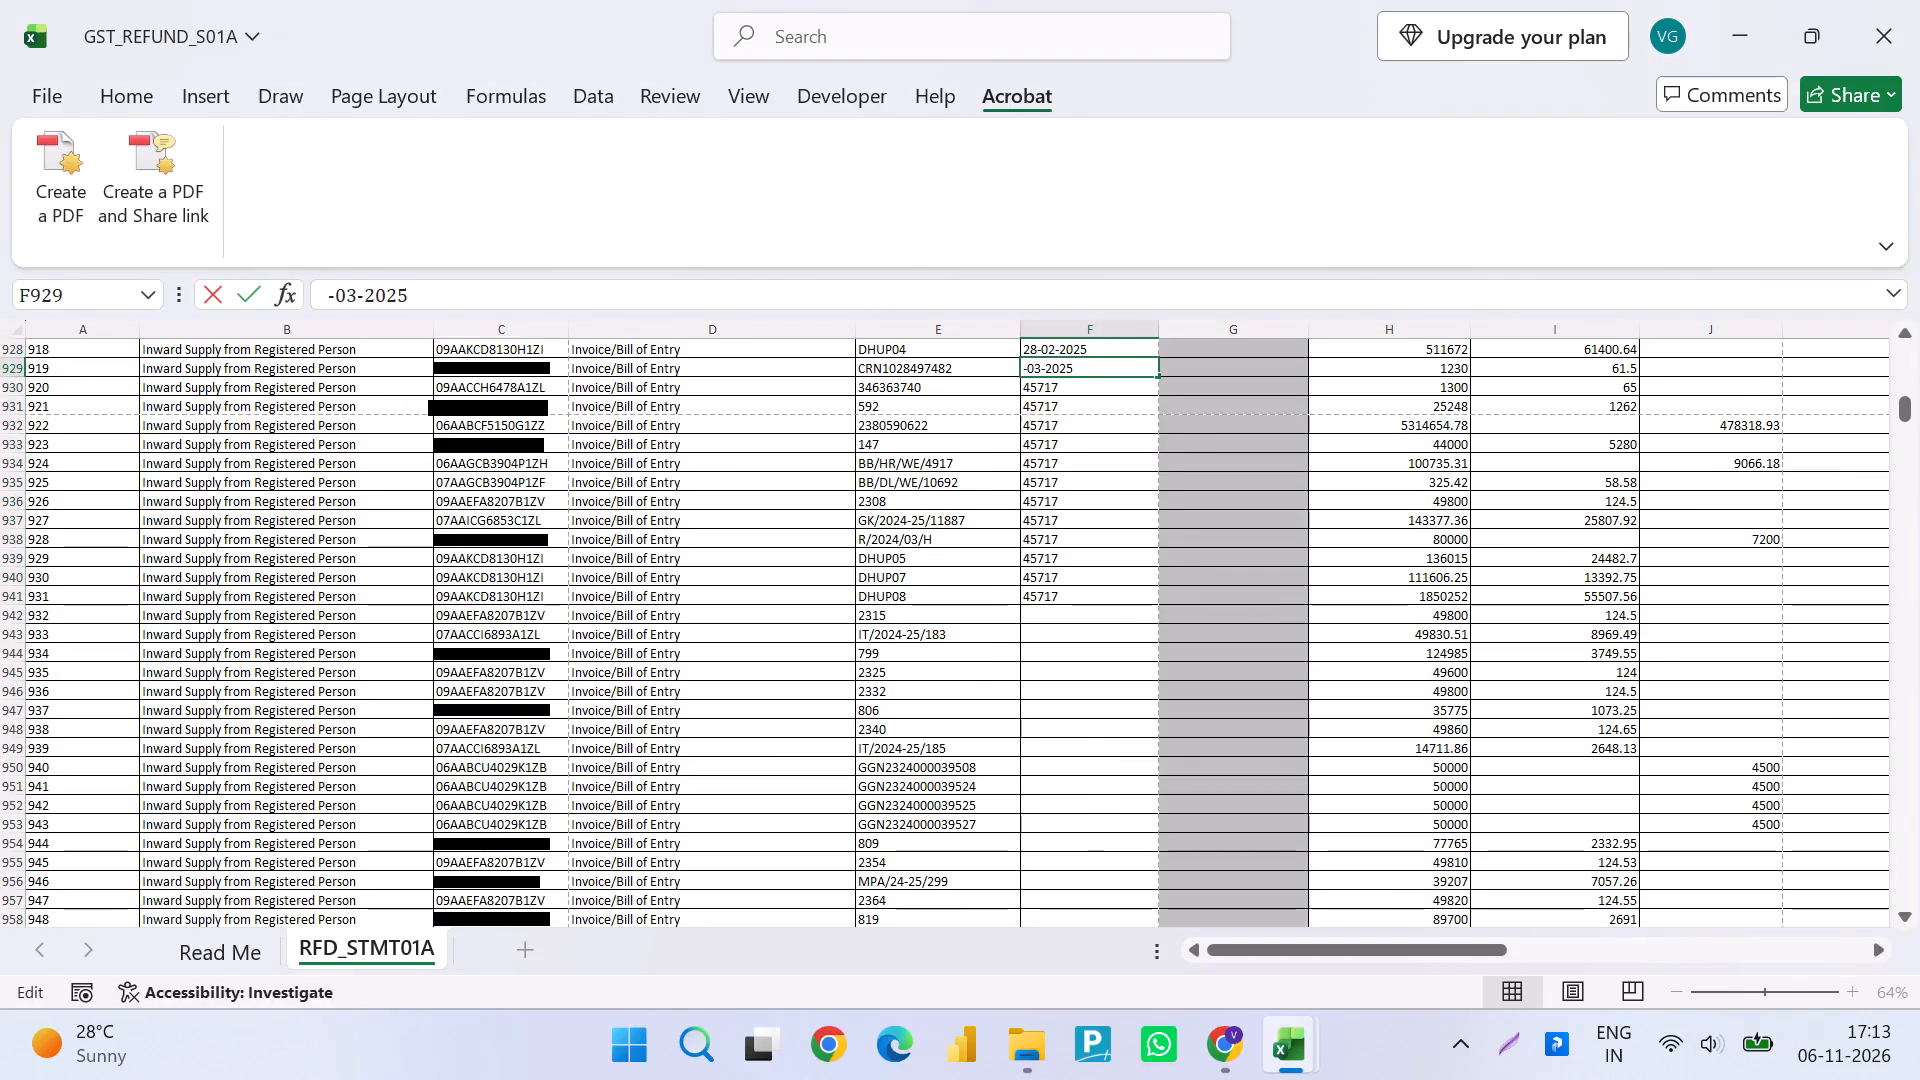
pyautogui.write('01')
pyautogui.press('Return')
pyautogui.press('Up')
pyautogui.hotkey('ctrl', 'shift', 'Down')
pyautogui.hotkey('ctrl', 'd')
# Highlight the visible 01-03-2025 invoice rows, 1105 to 1117, in PURCHASE 24-25 with yellow fill.
pyautogui.hotkey('alt', 'Tab')
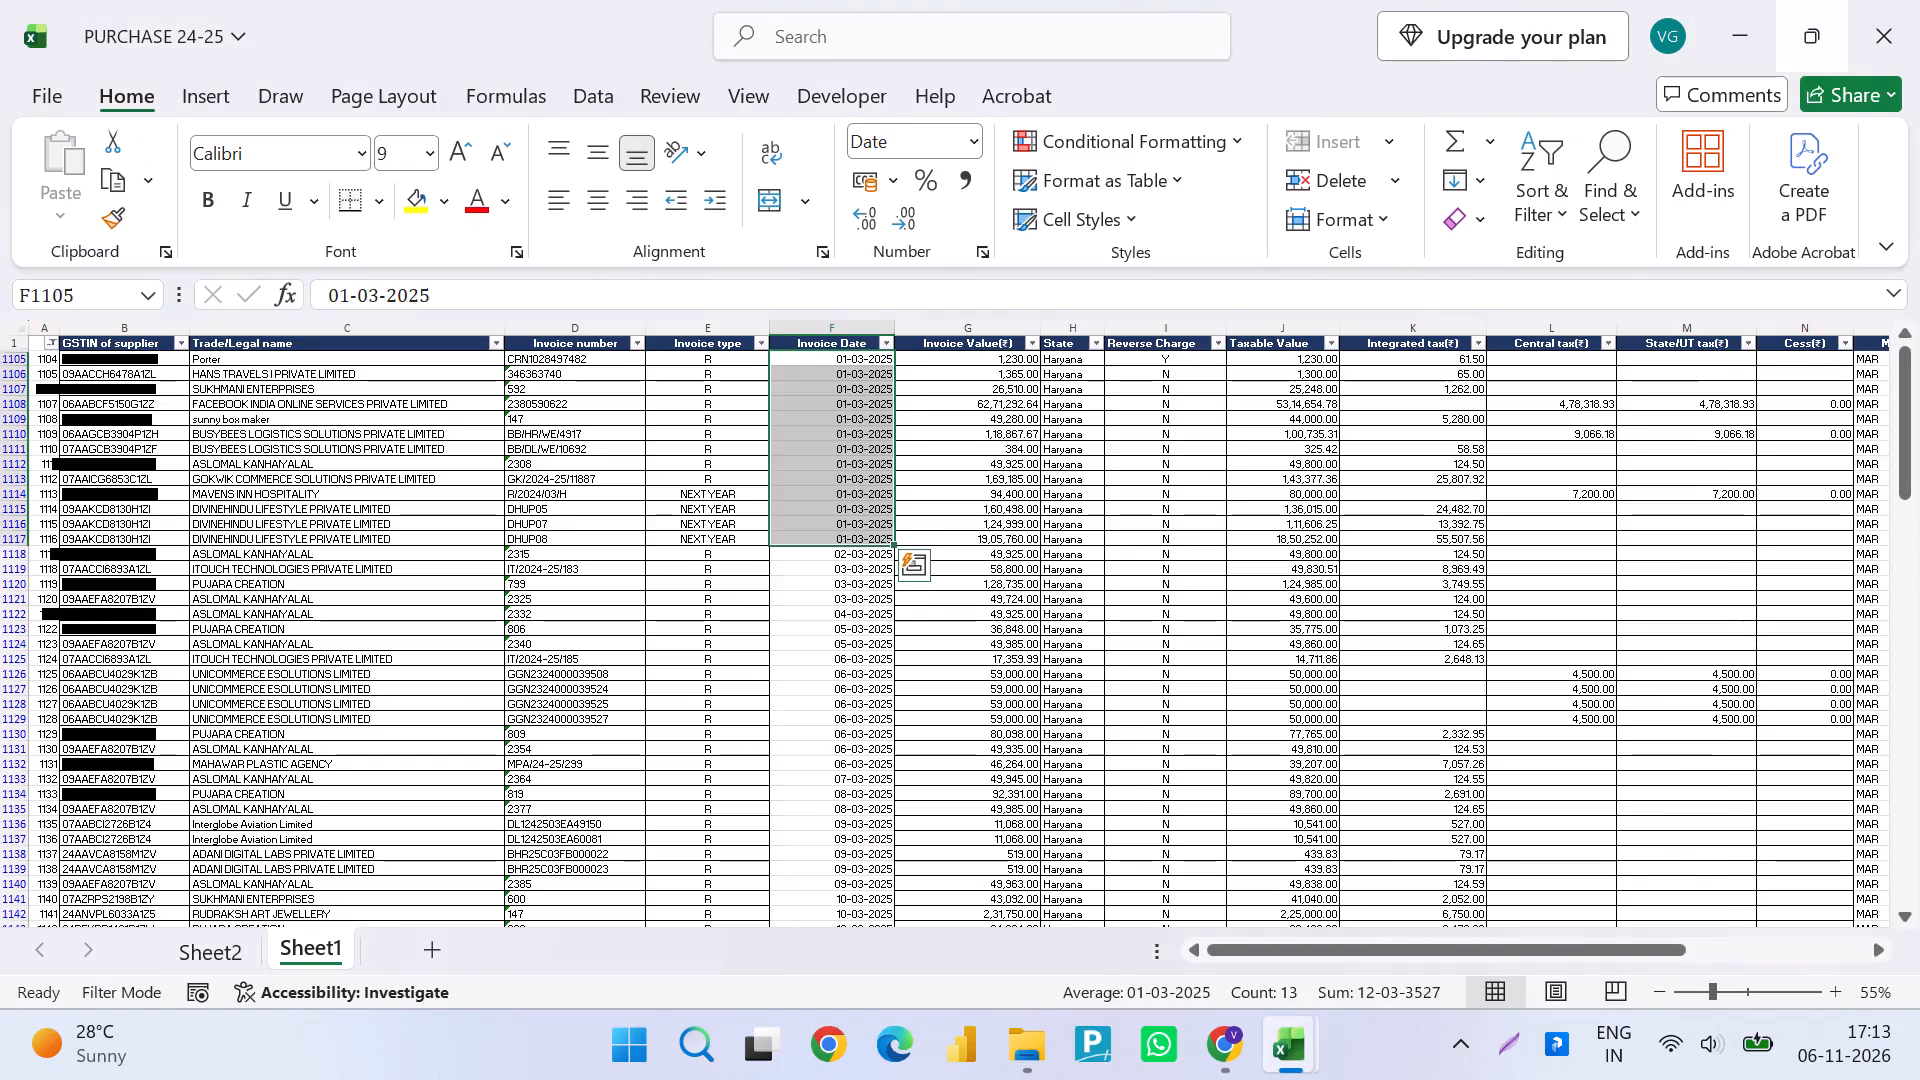
pyautogui.hotkey('shift', 'space')
pyautogui.hotkey('alt', ';')
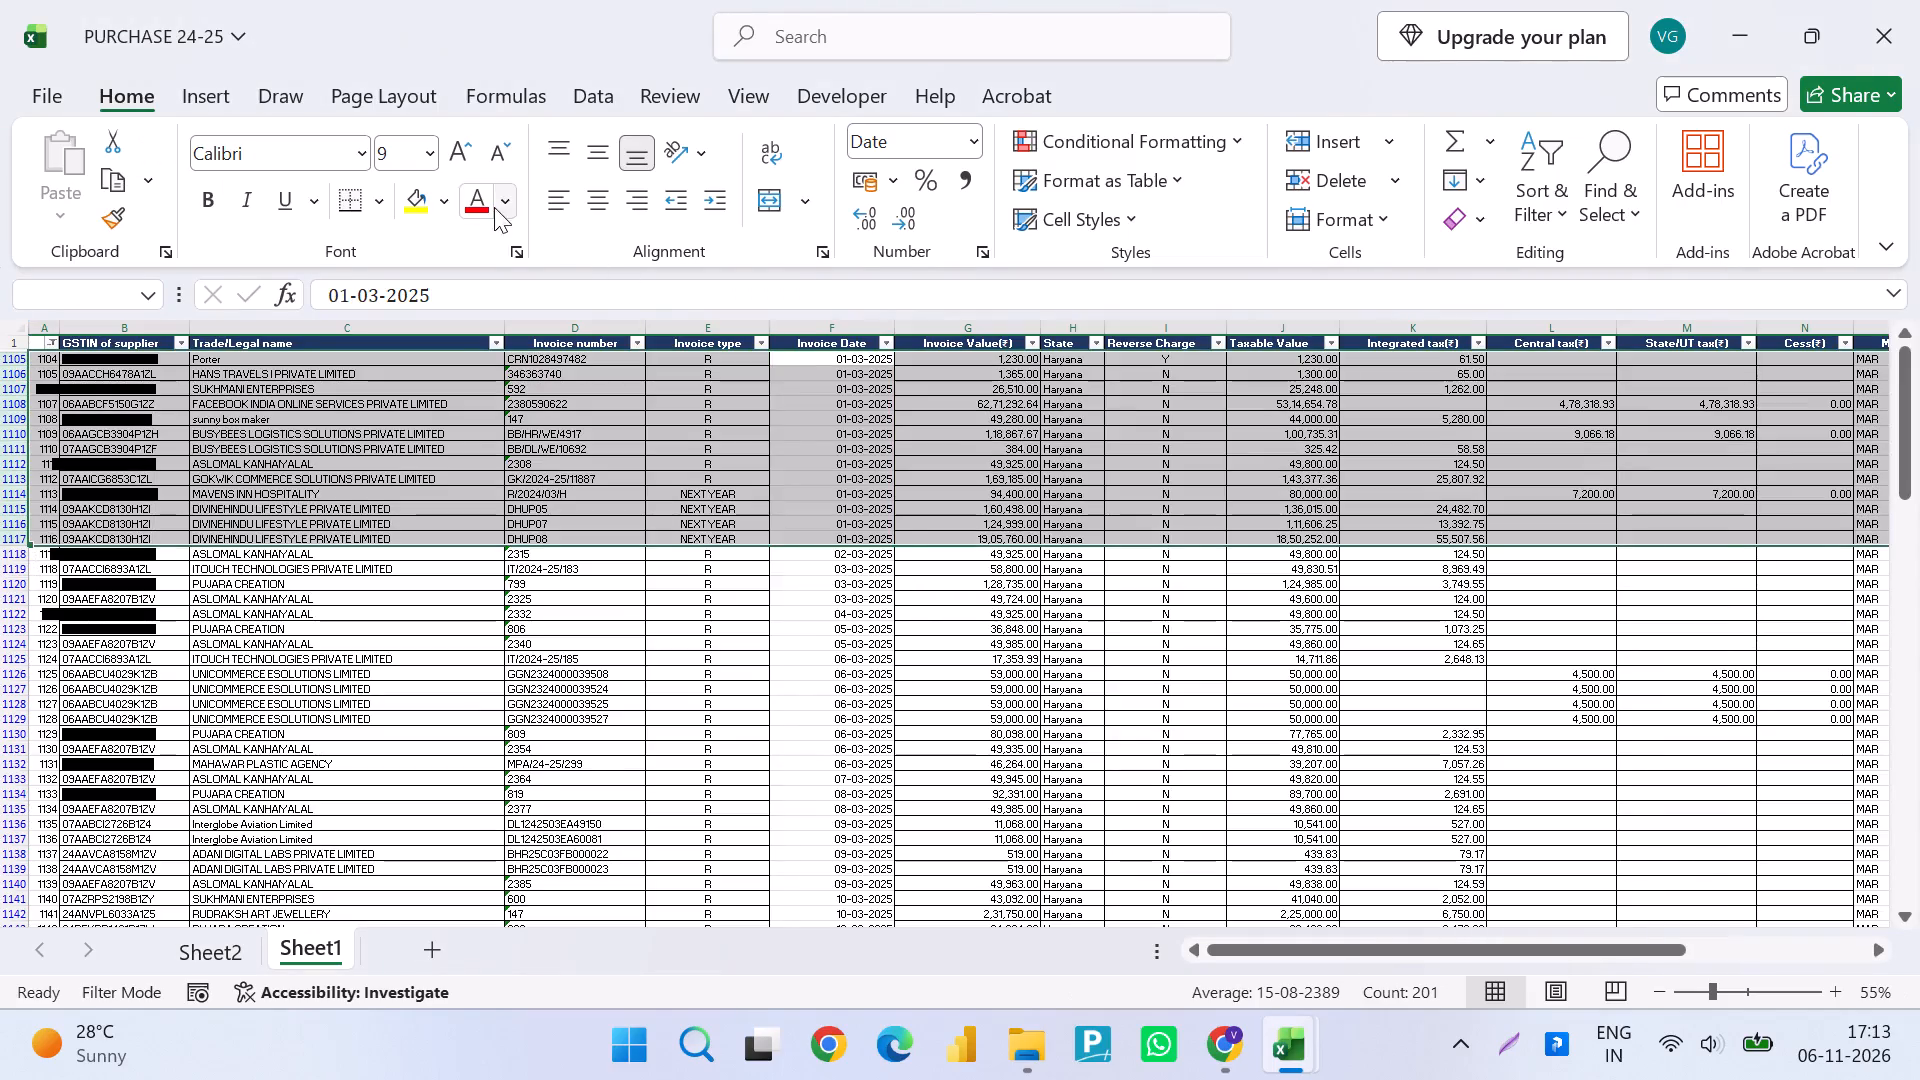
pyautogui.click(398, 216)
# Enter the date 02-03-2025 for invoice 2315 in F942 of GST_REFUND_S01A, reusing the date above.
pyautogui.hotkey('alt', 'Tab')
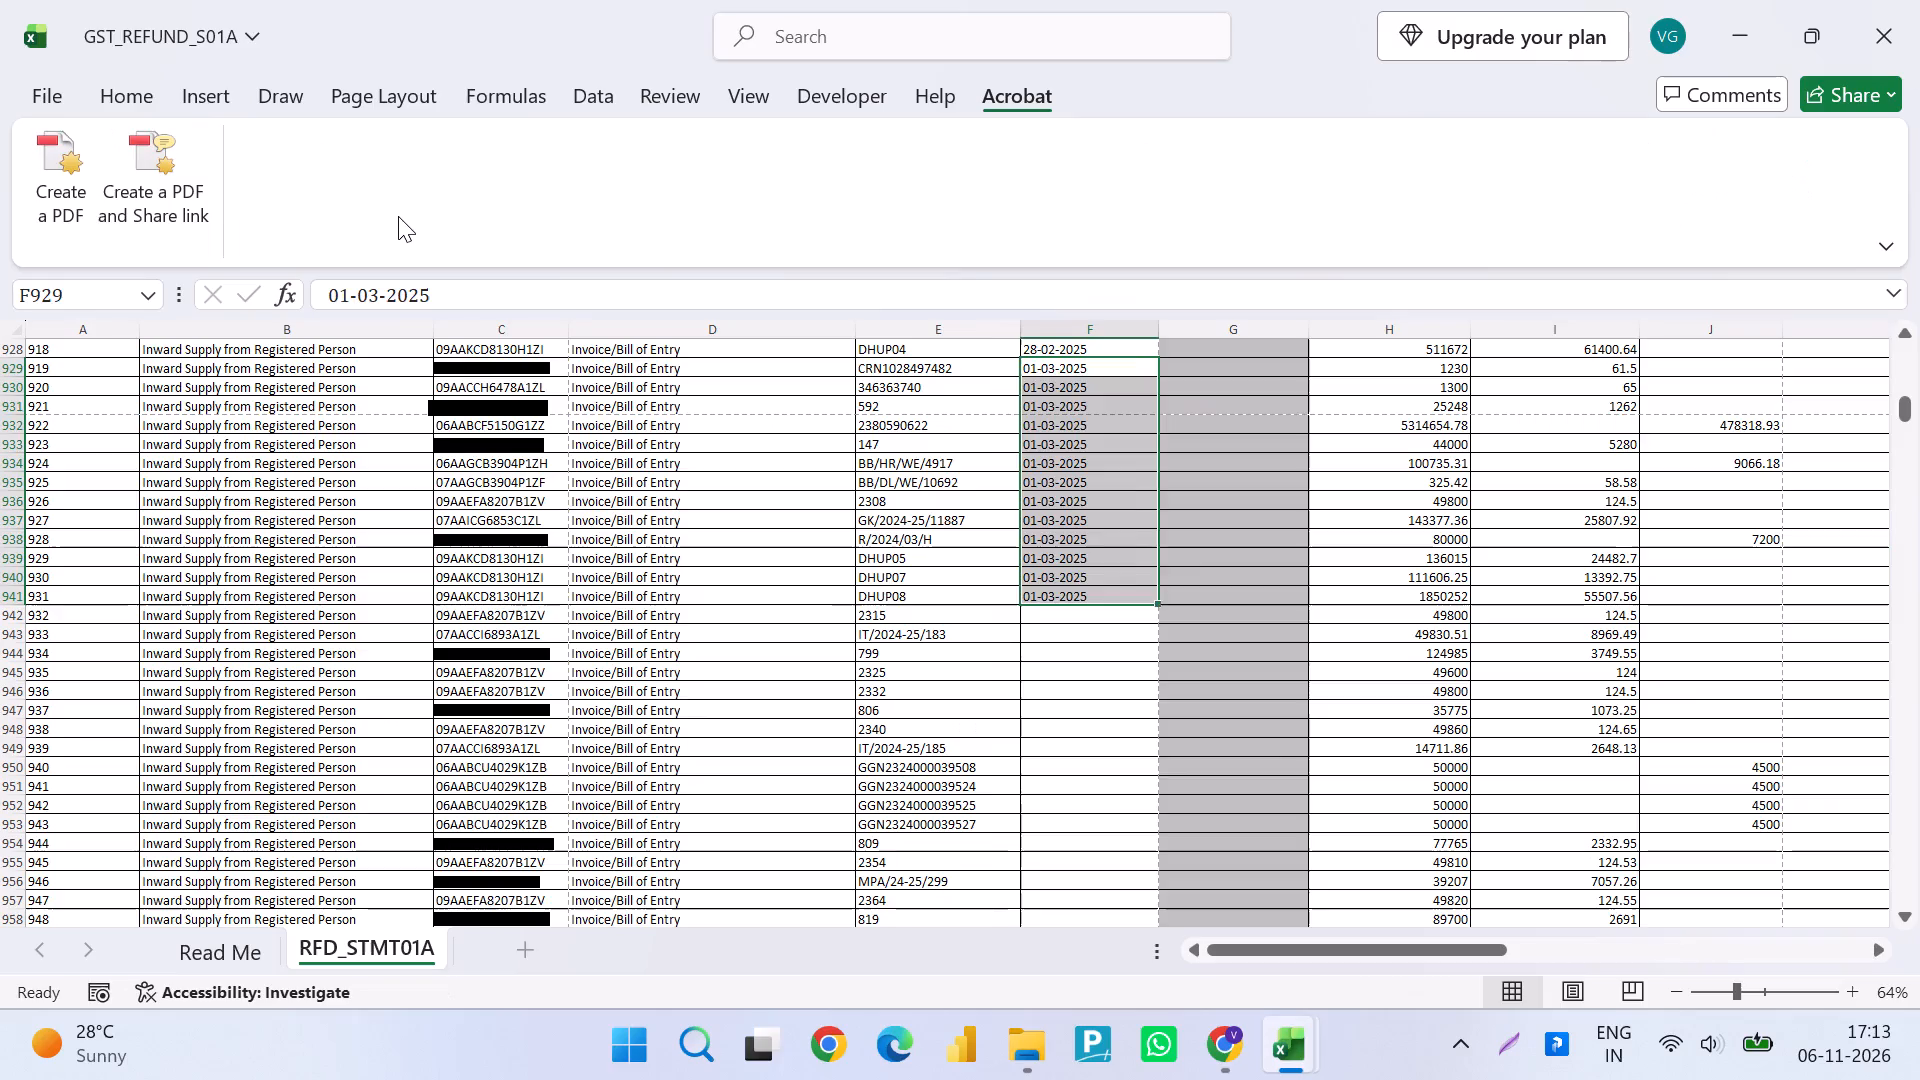
pyautogui.press('Down')
pyautogui.press('Down')
pyautogui.press('Down')
pyautogui.hotkey('ctrl', 'Down')
pyautogui.press('Down')
pyautogui.hotkey('ctrl', 'c')
pyautogui.press('F2')
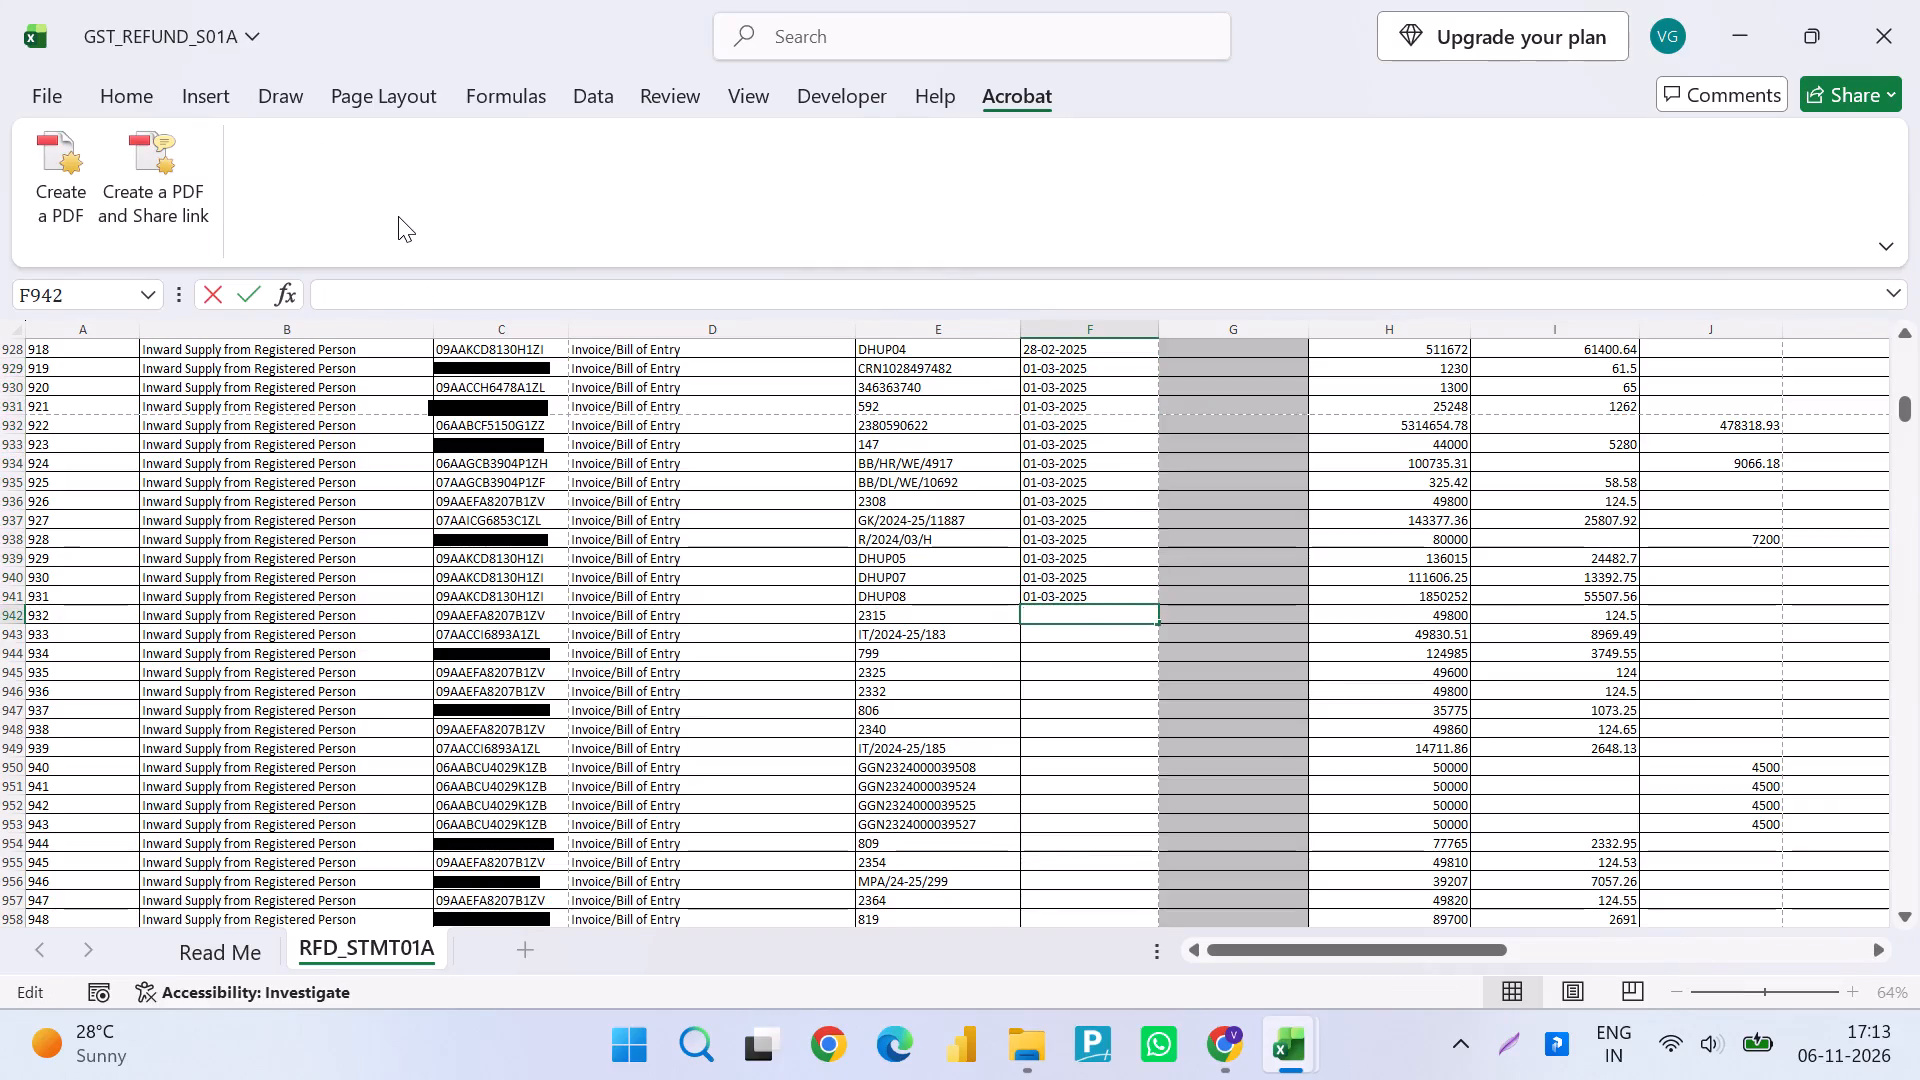
pyautogui.press('Escape')
pyautogui.hotkey('ctrl', 'd')
pyautogui.press('F2')
pyautogui.hotkey('ctrl', 'Left')
pyautogui.hotkey('ctrl', 'Left')
pyautogui.hotkey('ctrl', 'Left')
pyautogui.hotkey('ctrl', 'Left')
pyautogui.press('BackSpace')
pyautogui.press('2')
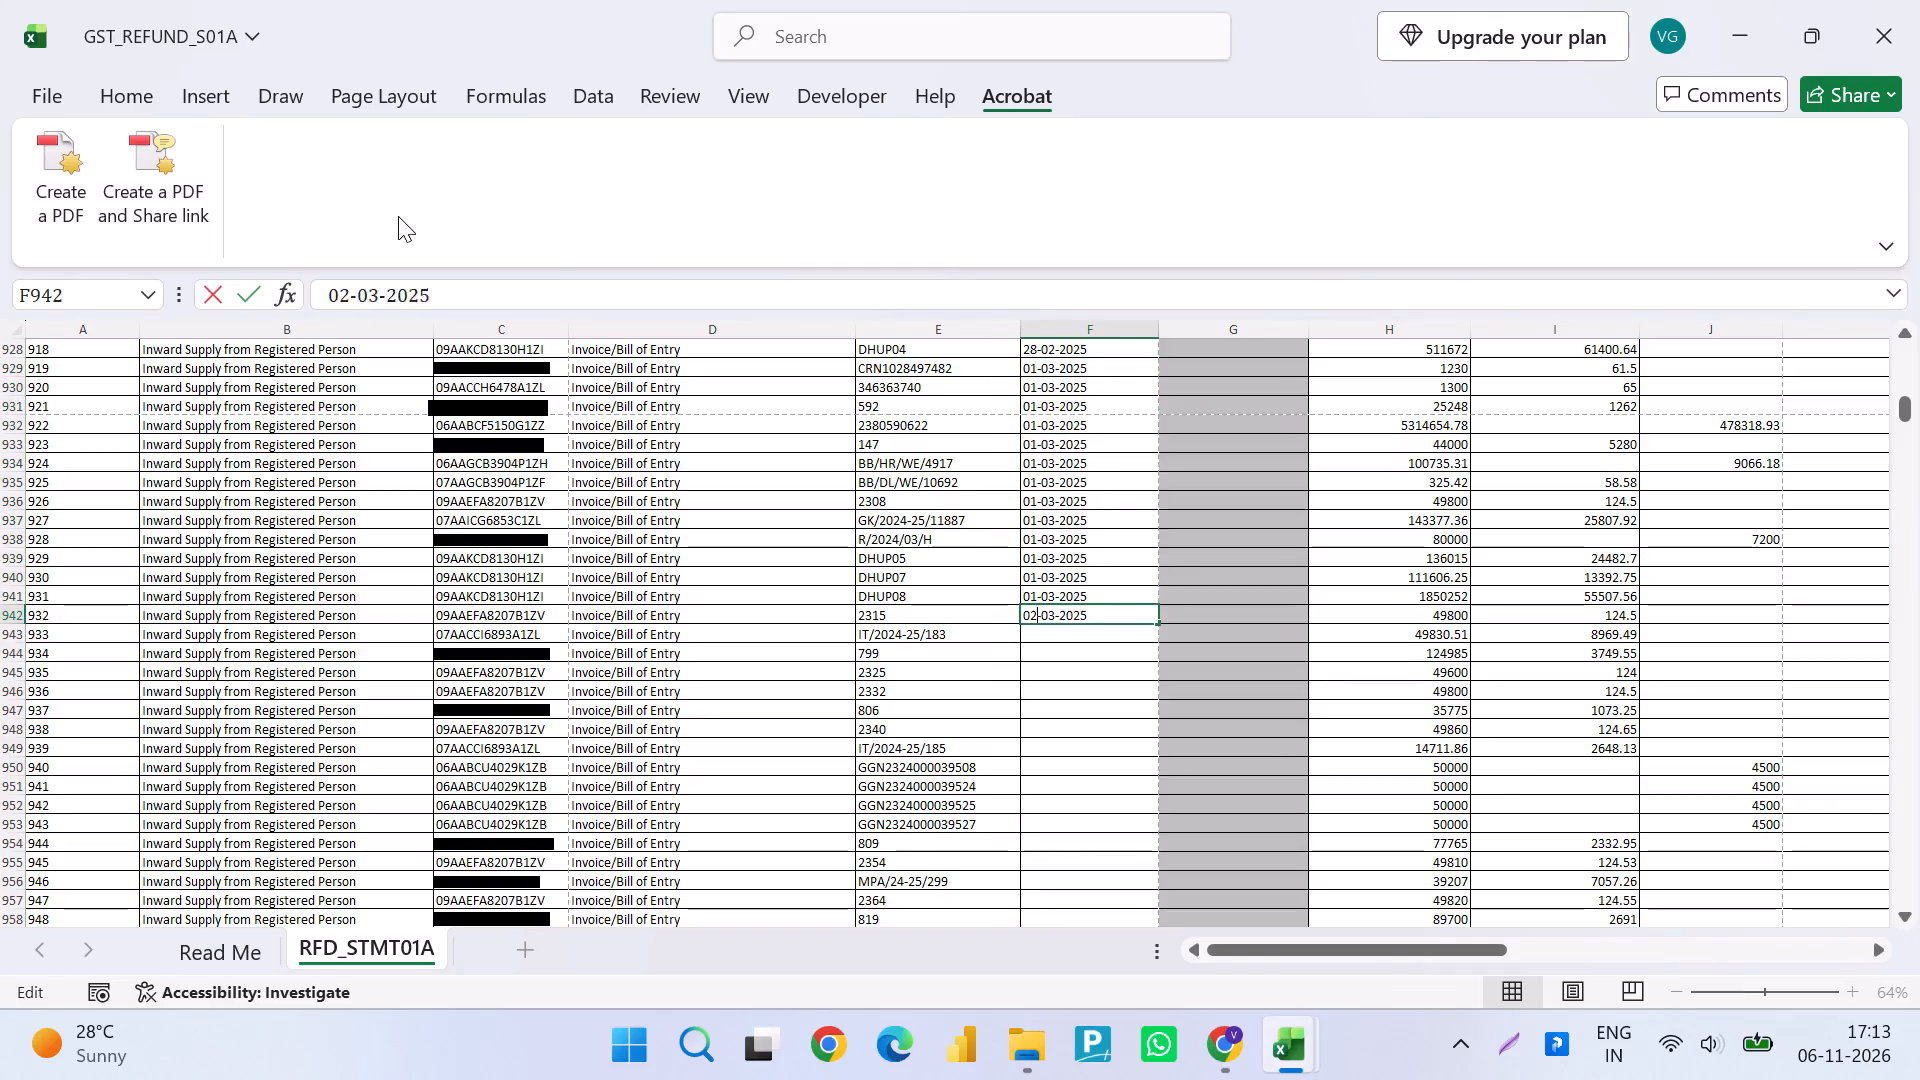
pyautogui.press('Return')
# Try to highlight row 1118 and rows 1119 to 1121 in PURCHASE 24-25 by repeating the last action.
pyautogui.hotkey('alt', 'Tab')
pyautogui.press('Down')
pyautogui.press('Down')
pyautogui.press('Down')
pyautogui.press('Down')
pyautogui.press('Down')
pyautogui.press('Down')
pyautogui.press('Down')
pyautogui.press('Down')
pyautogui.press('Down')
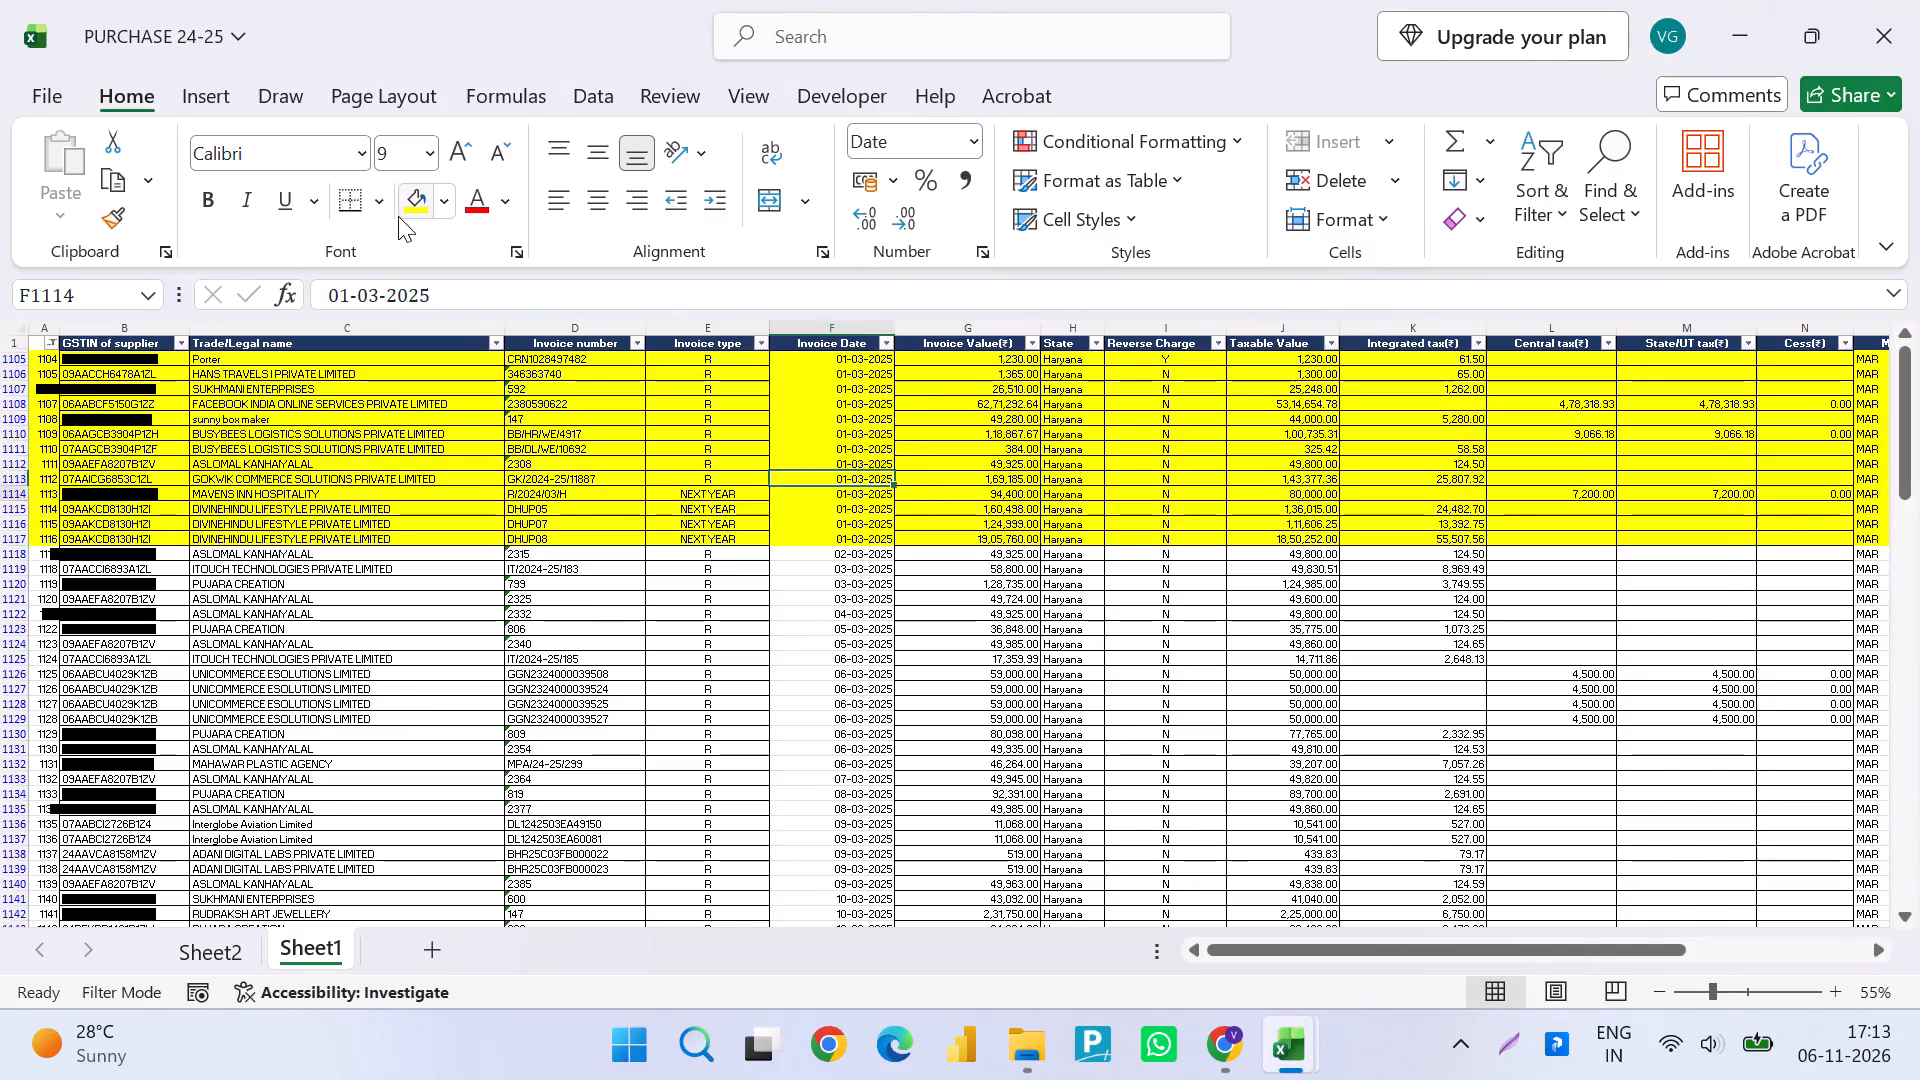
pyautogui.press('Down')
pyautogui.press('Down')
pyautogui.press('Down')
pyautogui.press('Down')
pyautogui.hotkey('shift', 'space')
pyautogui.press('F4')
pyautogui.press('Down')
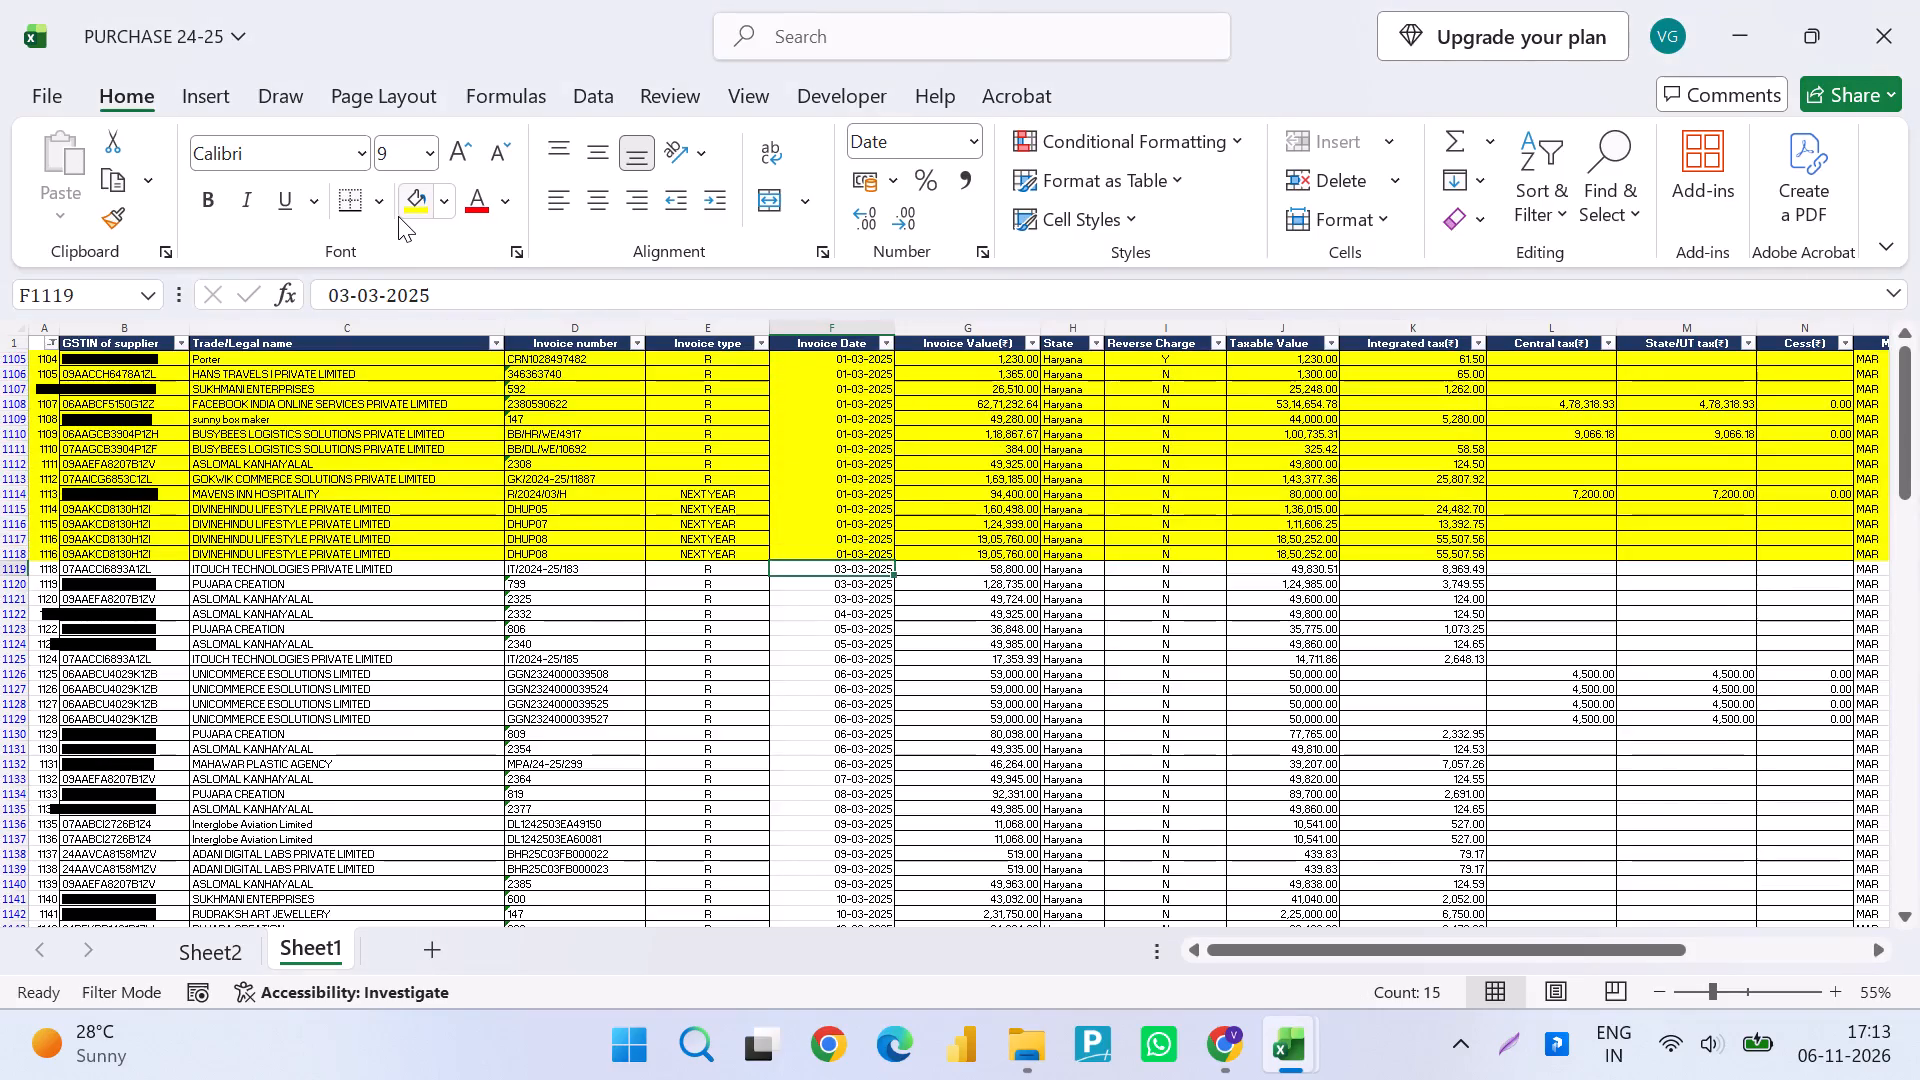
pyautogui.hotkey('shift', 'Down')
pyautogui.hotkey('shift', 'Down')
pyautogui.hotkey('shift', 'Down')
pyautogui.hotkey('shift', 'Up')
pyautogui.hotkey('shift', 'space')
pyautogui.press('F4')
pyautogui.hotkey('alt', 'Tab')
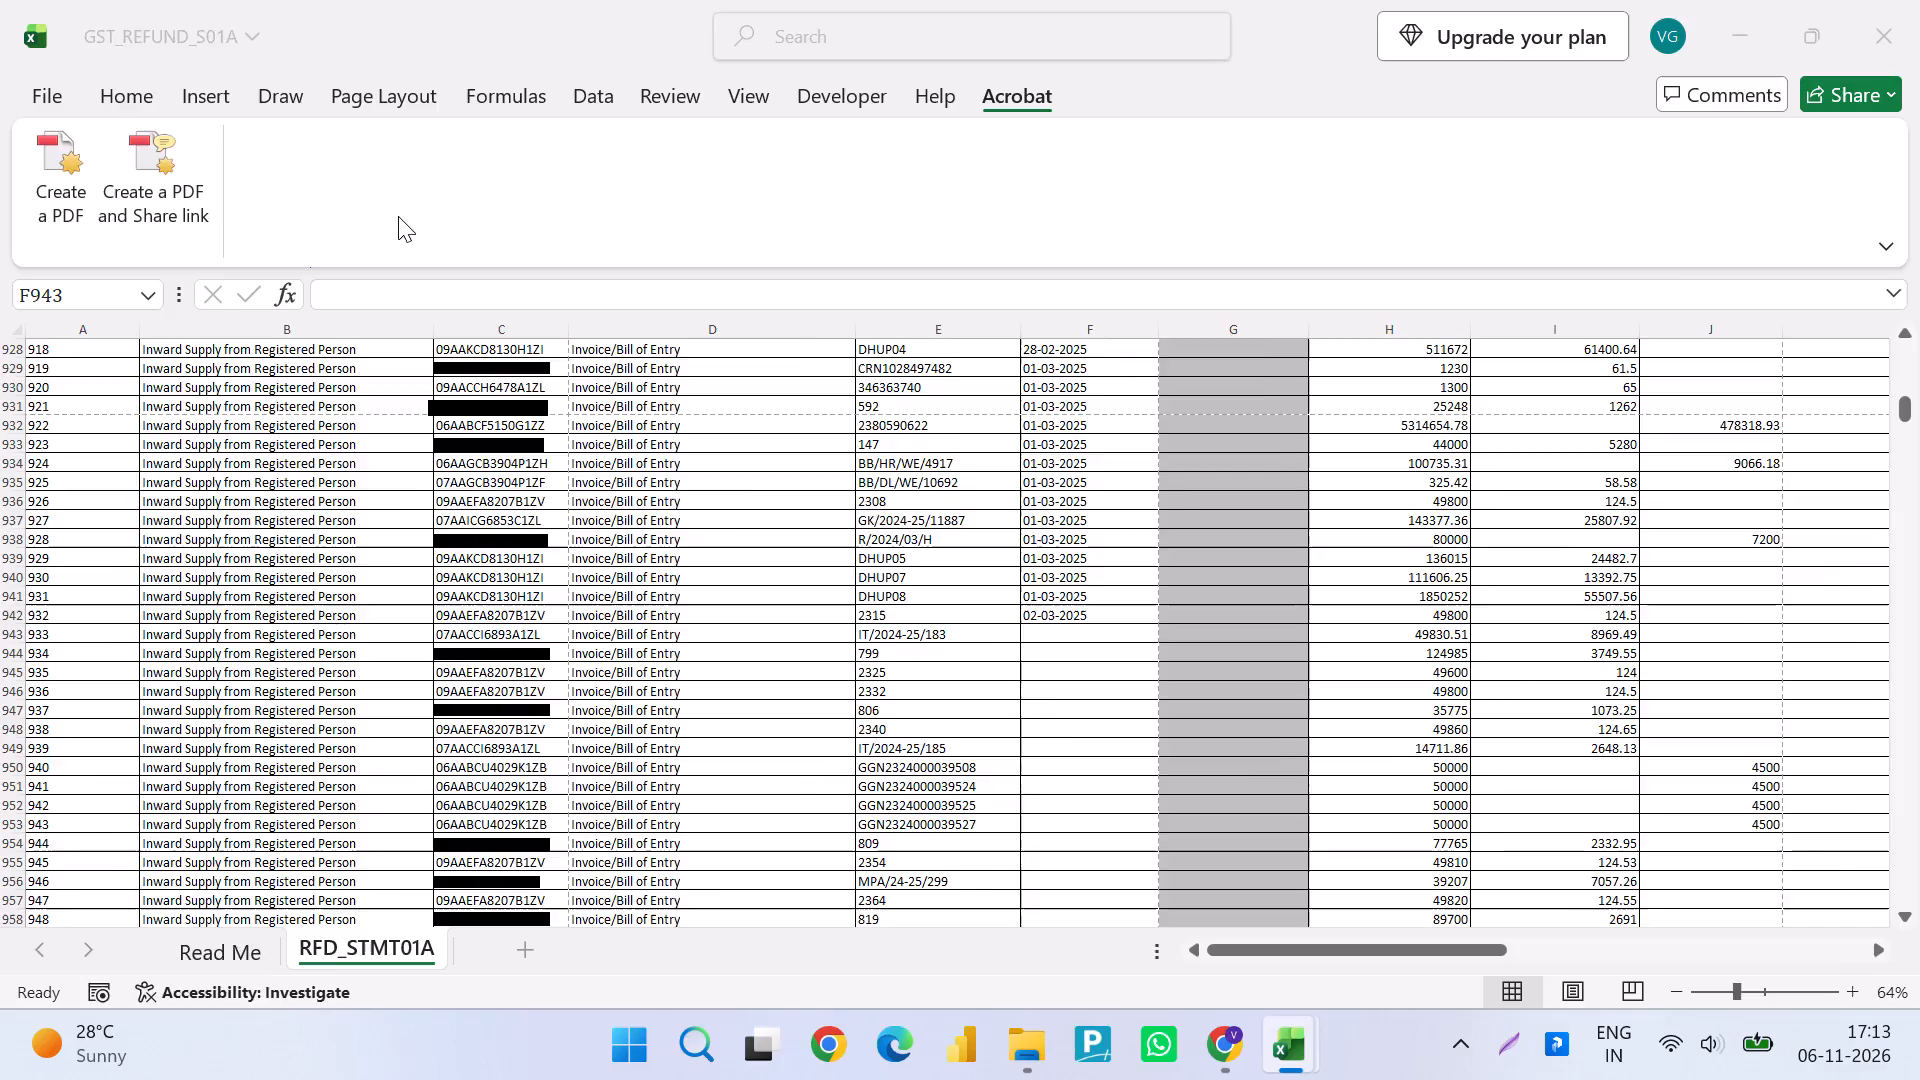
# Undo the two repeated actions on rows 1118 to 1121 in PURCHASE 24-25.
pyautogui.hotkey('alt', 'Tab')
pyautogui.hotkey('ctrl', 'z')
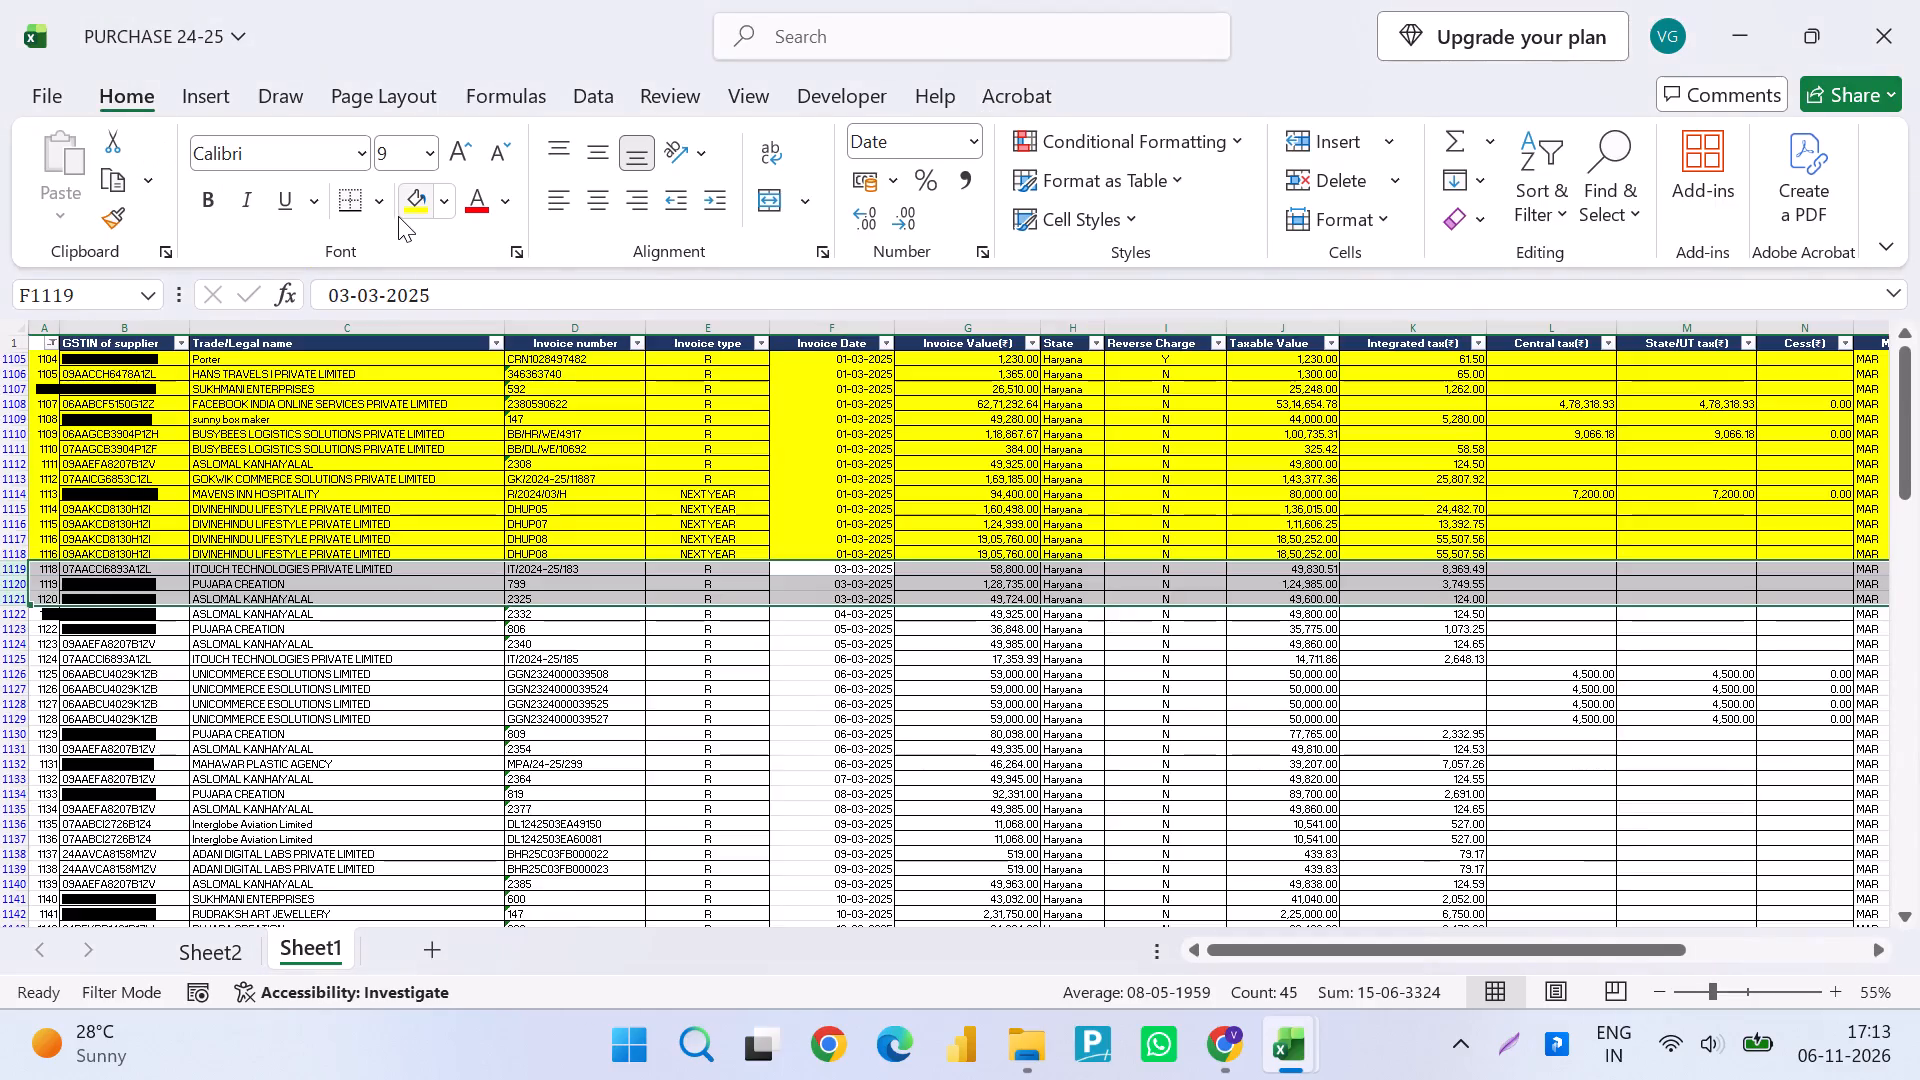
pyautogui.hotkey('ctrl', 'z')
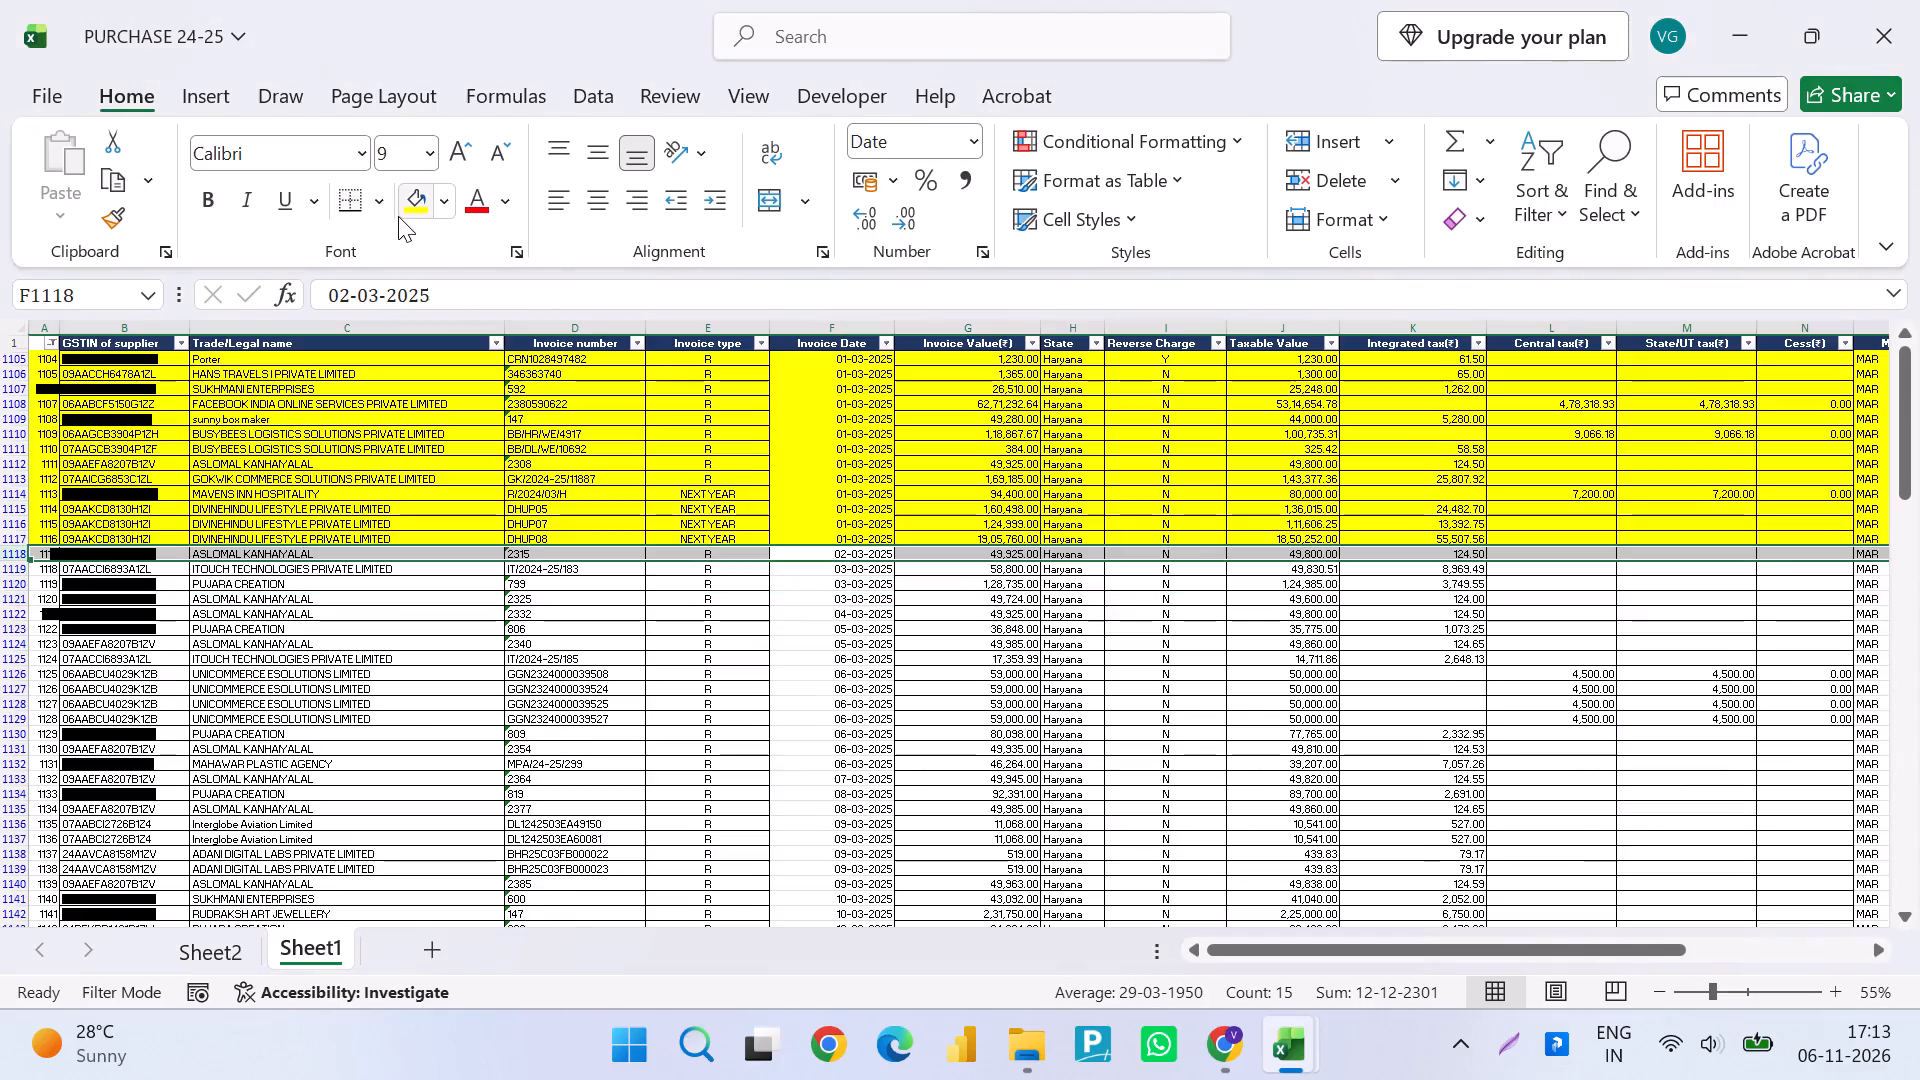
# Highlight the 02-03-2025 and 03-03-2025 invoice rows, 1118 to 1121, in PURCHASE 24-25 with yellow fill.
pyautogui.press('Up')
pyautogui.hotkey('shift', 'Down')
pyautogui.hotkey('shift', 'Down')
pyautogui.hotkey('shift', 'Down')
pyautogui.hotkey('shift', 'Down')
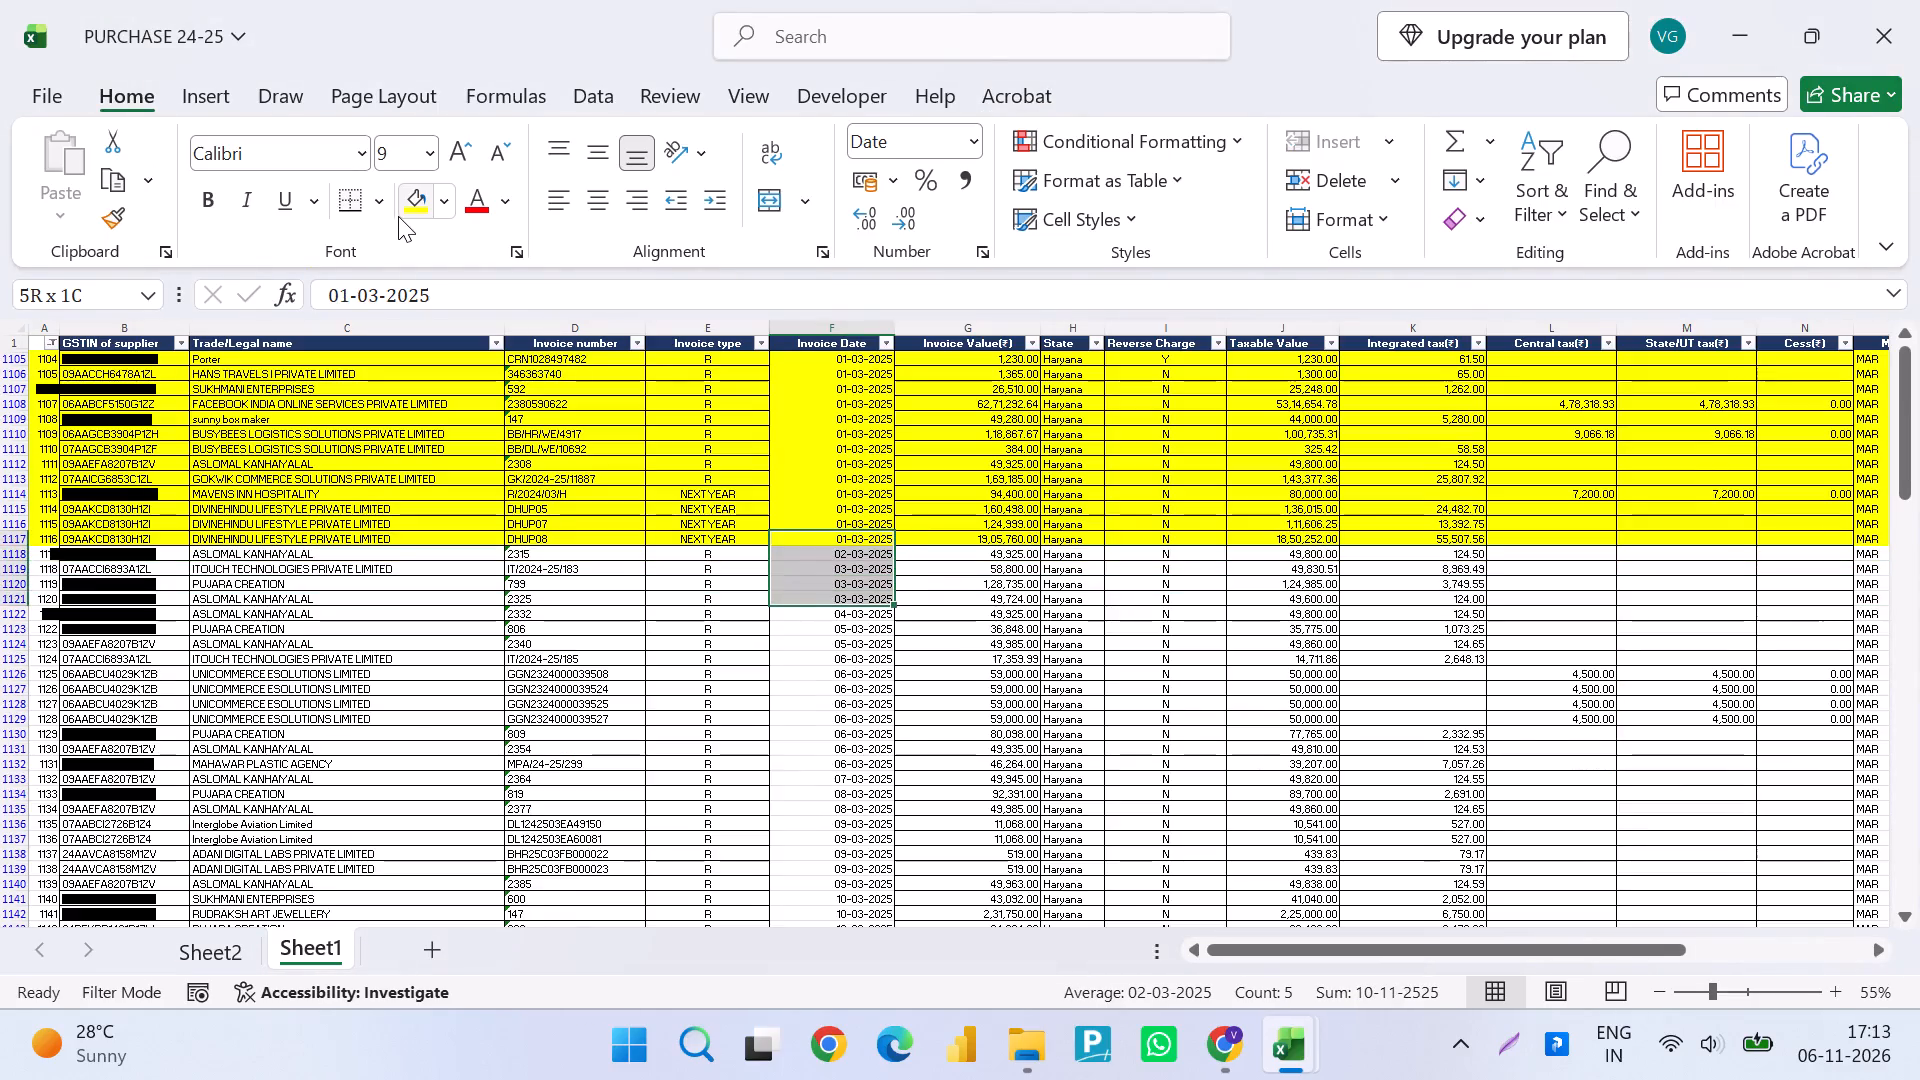
pyautogui.hotkey('shift', 'space')
pyautogui.press('Up')
pyautogui.press('Down')
pyautogui.press('Down')
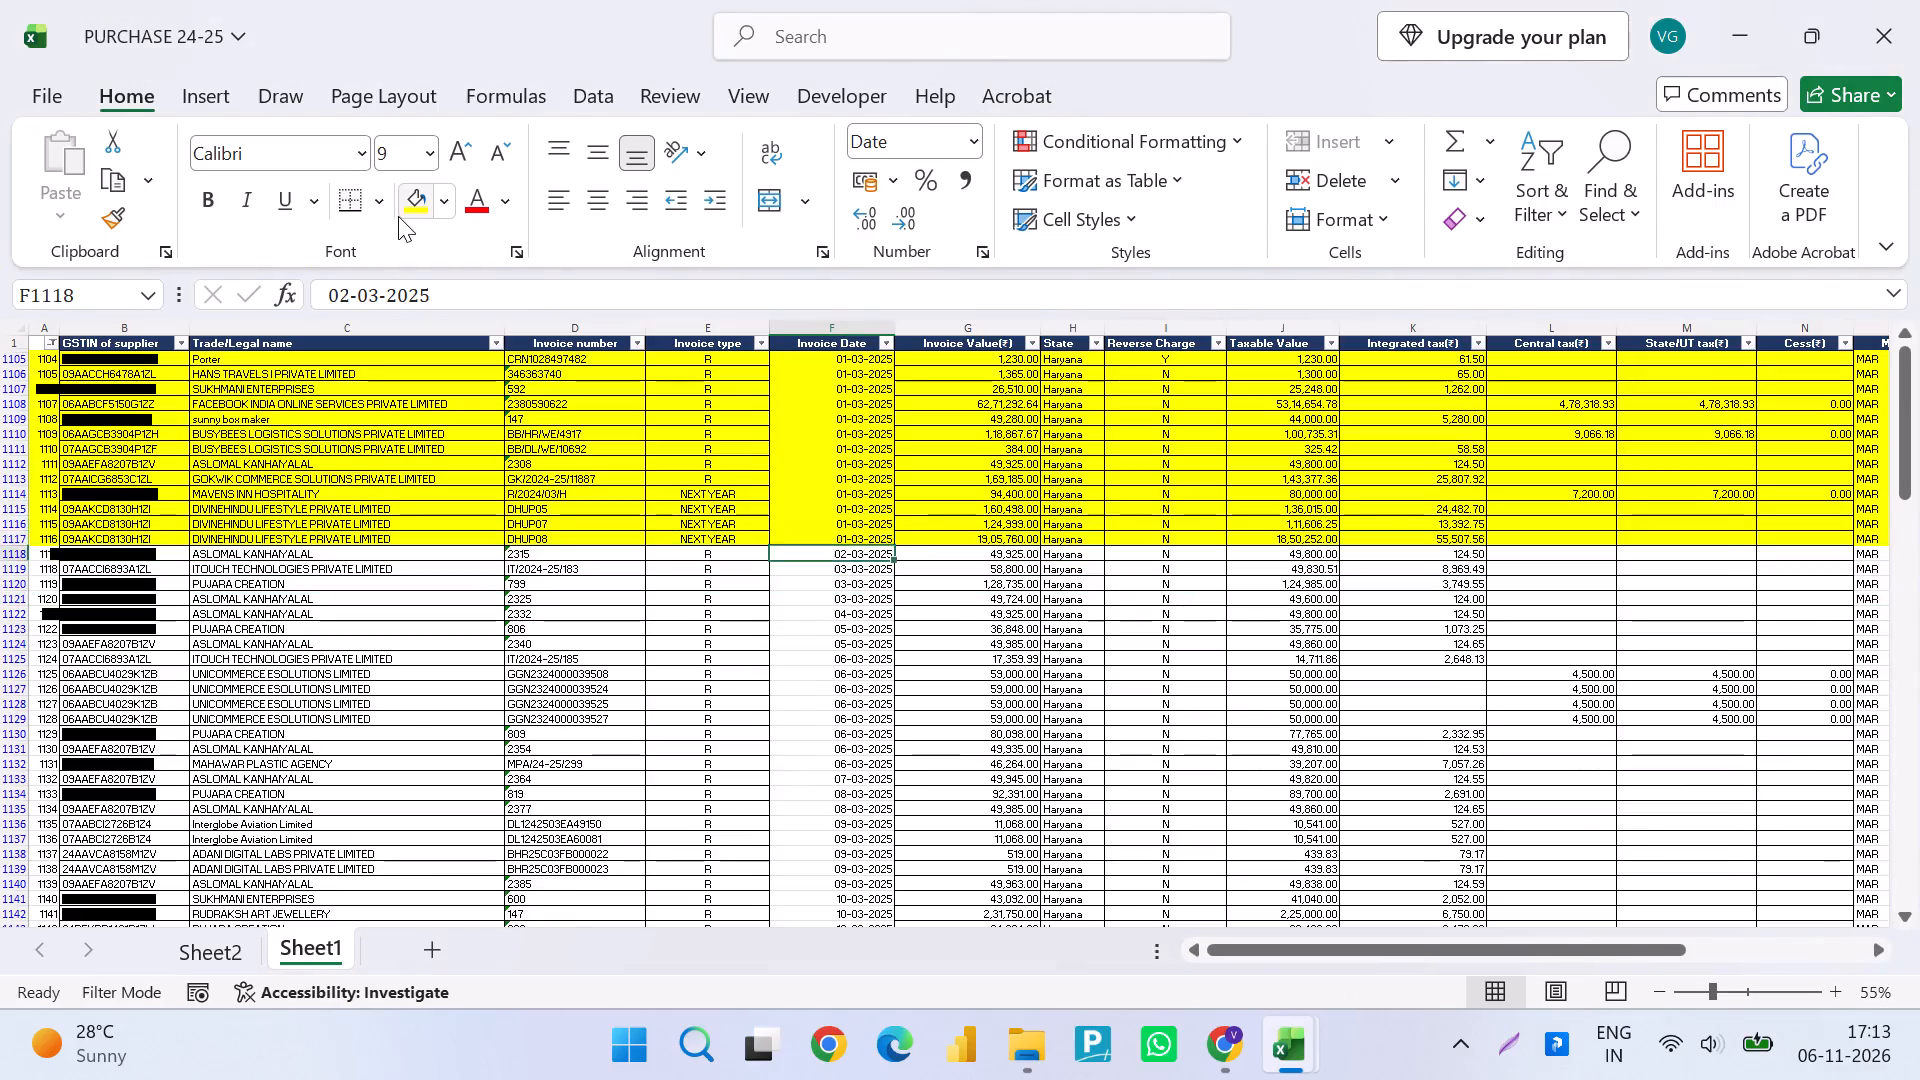
pyautogui.hotkey('shift', 'Down')
pyautogui.hotkey('shift', 'Down')
pyautogui.hotkey('shift', 'Down')
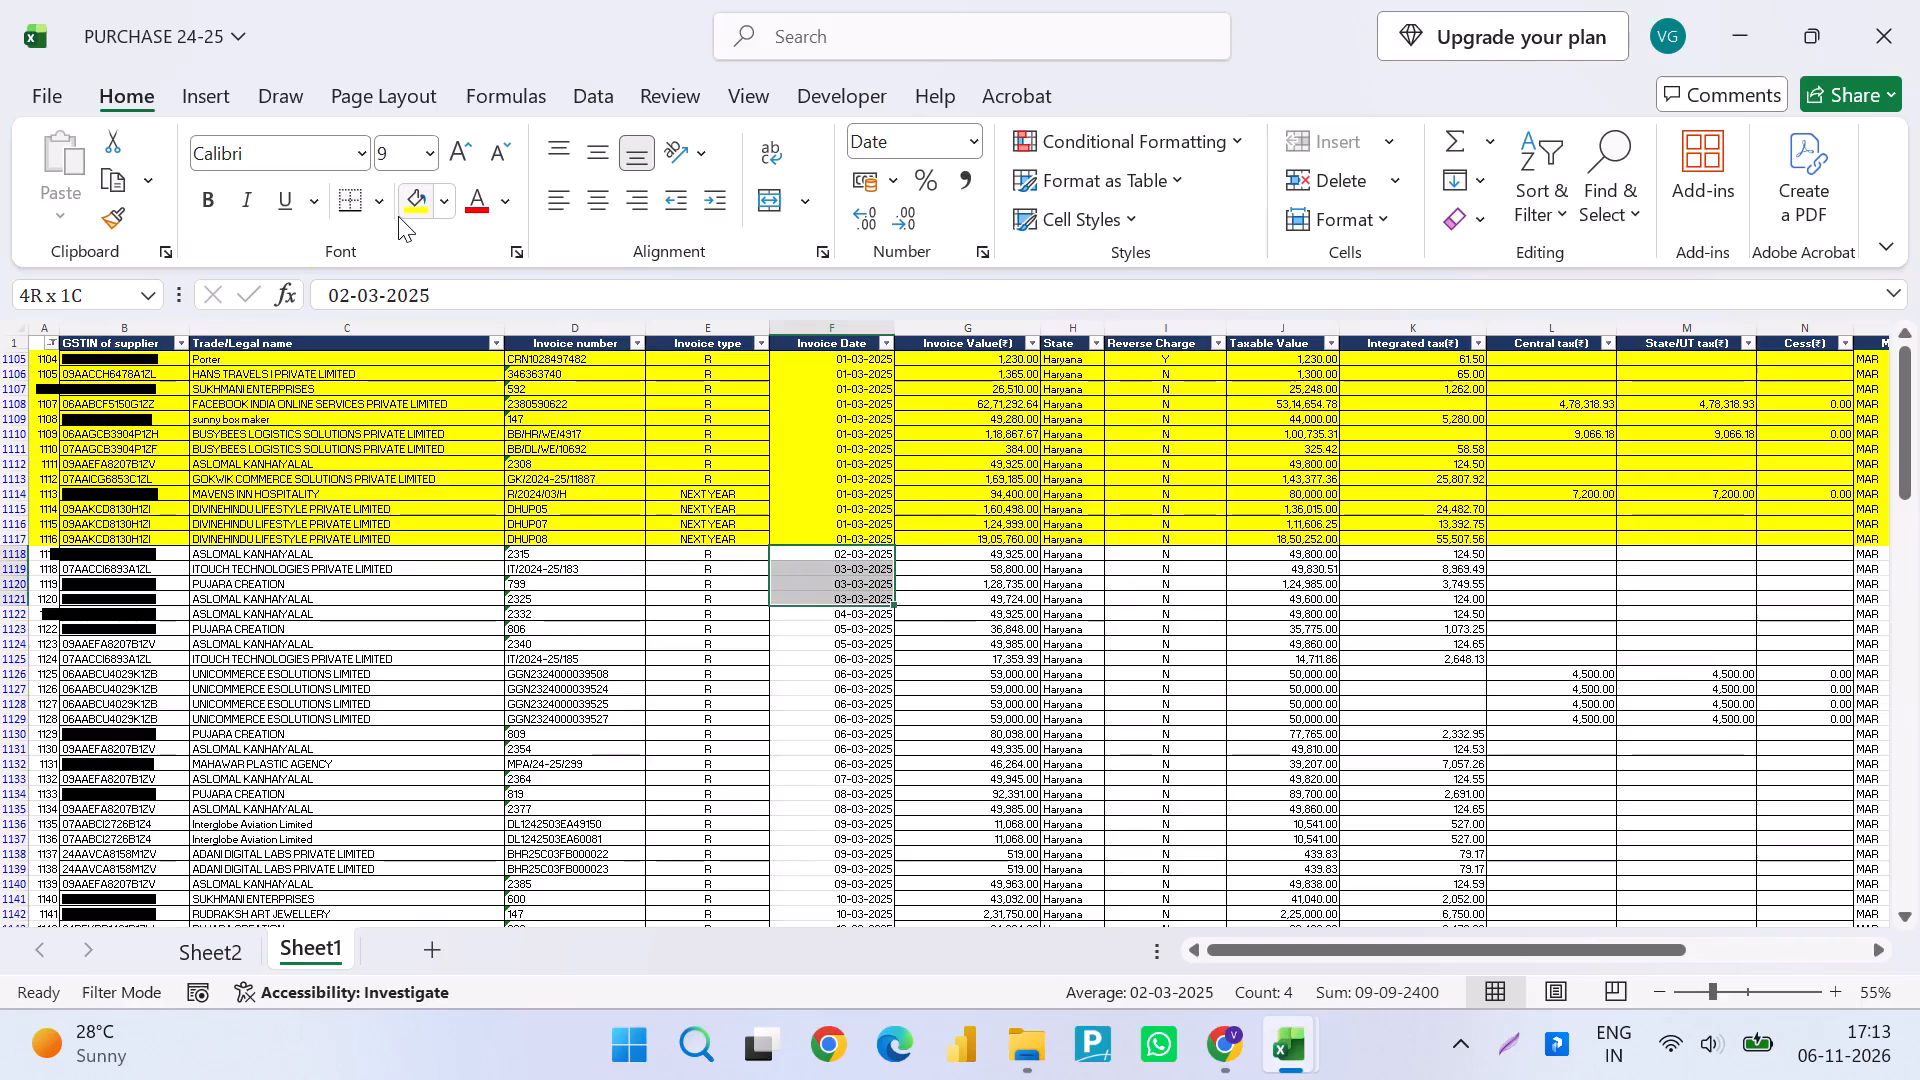
pyautogui.hotkey('shift', 'space')
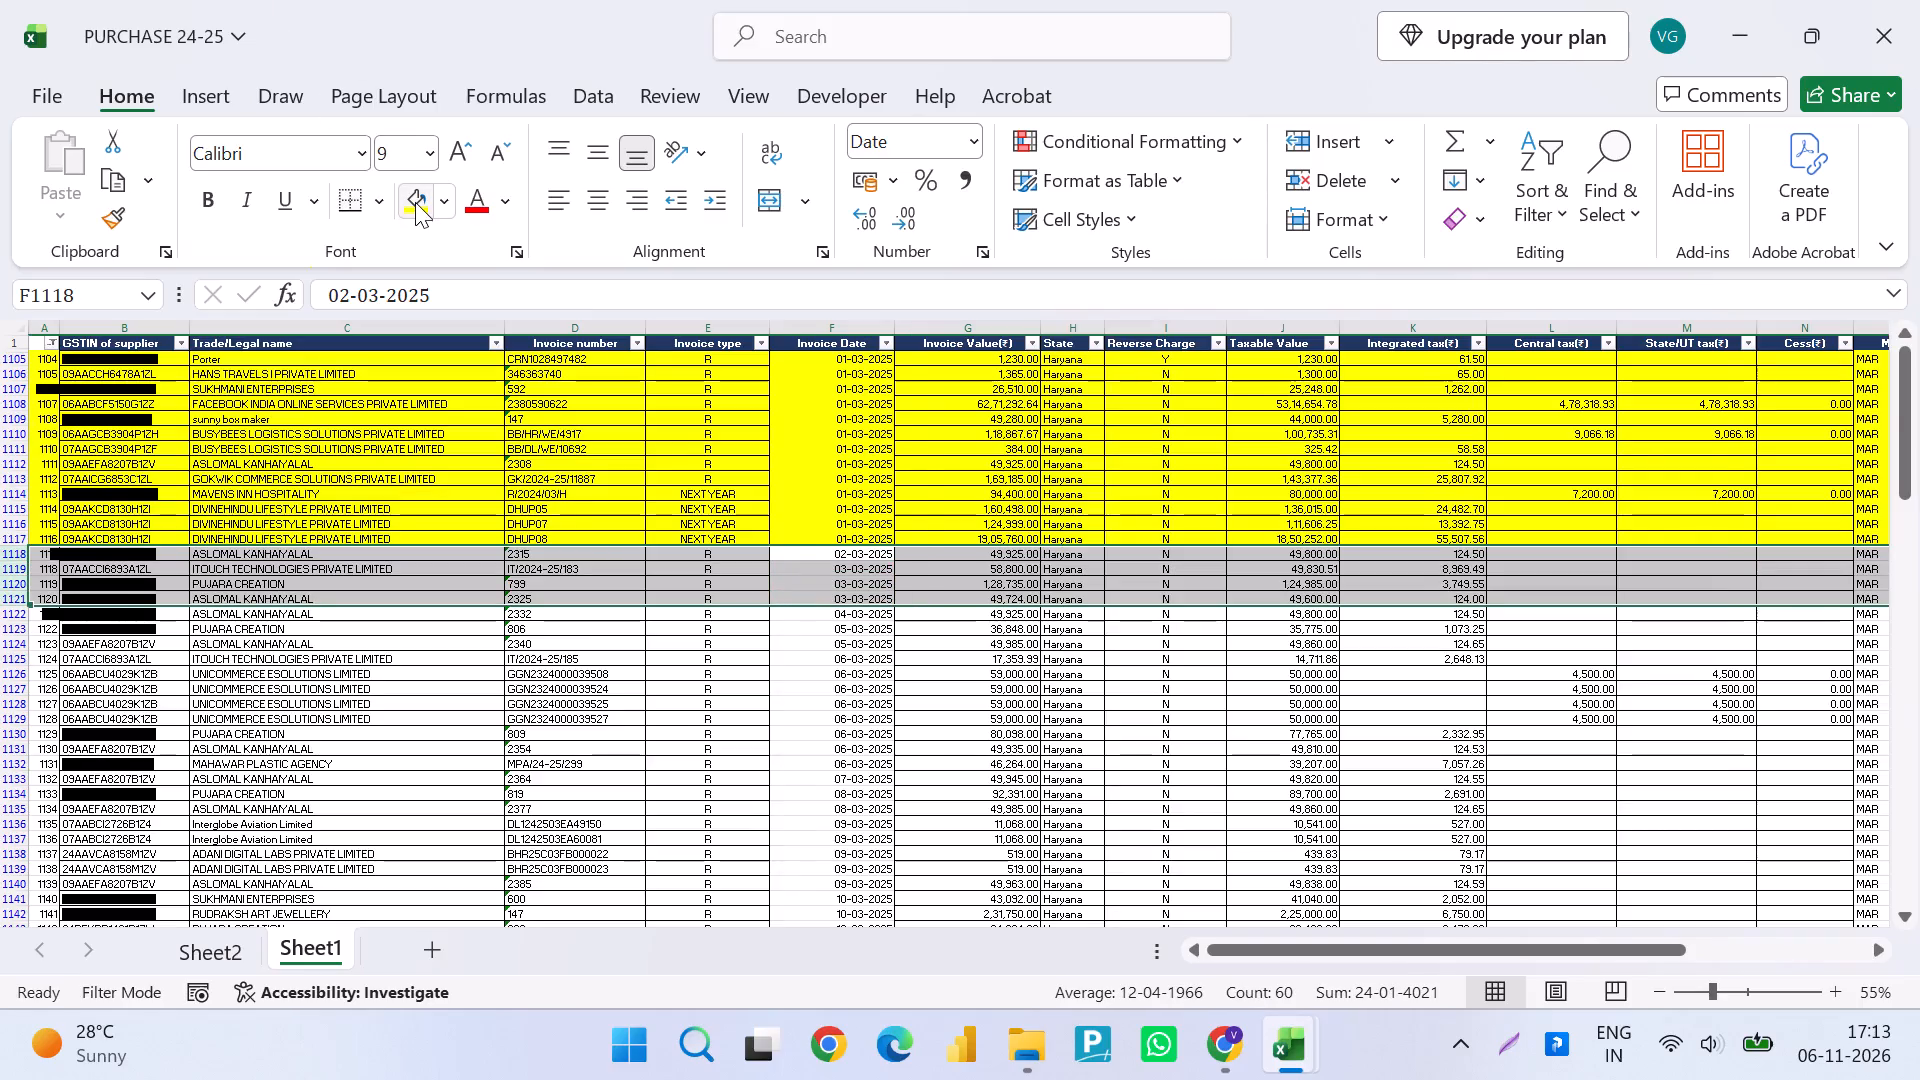
pyautogui.click(415, 201)
# Enter 03-03-2025 for invoice IT/2024-25/183 in F943 of GST_REFUND_S01A and fill it down through F945.
pyautogui.hotkey('alt', 'Tab')
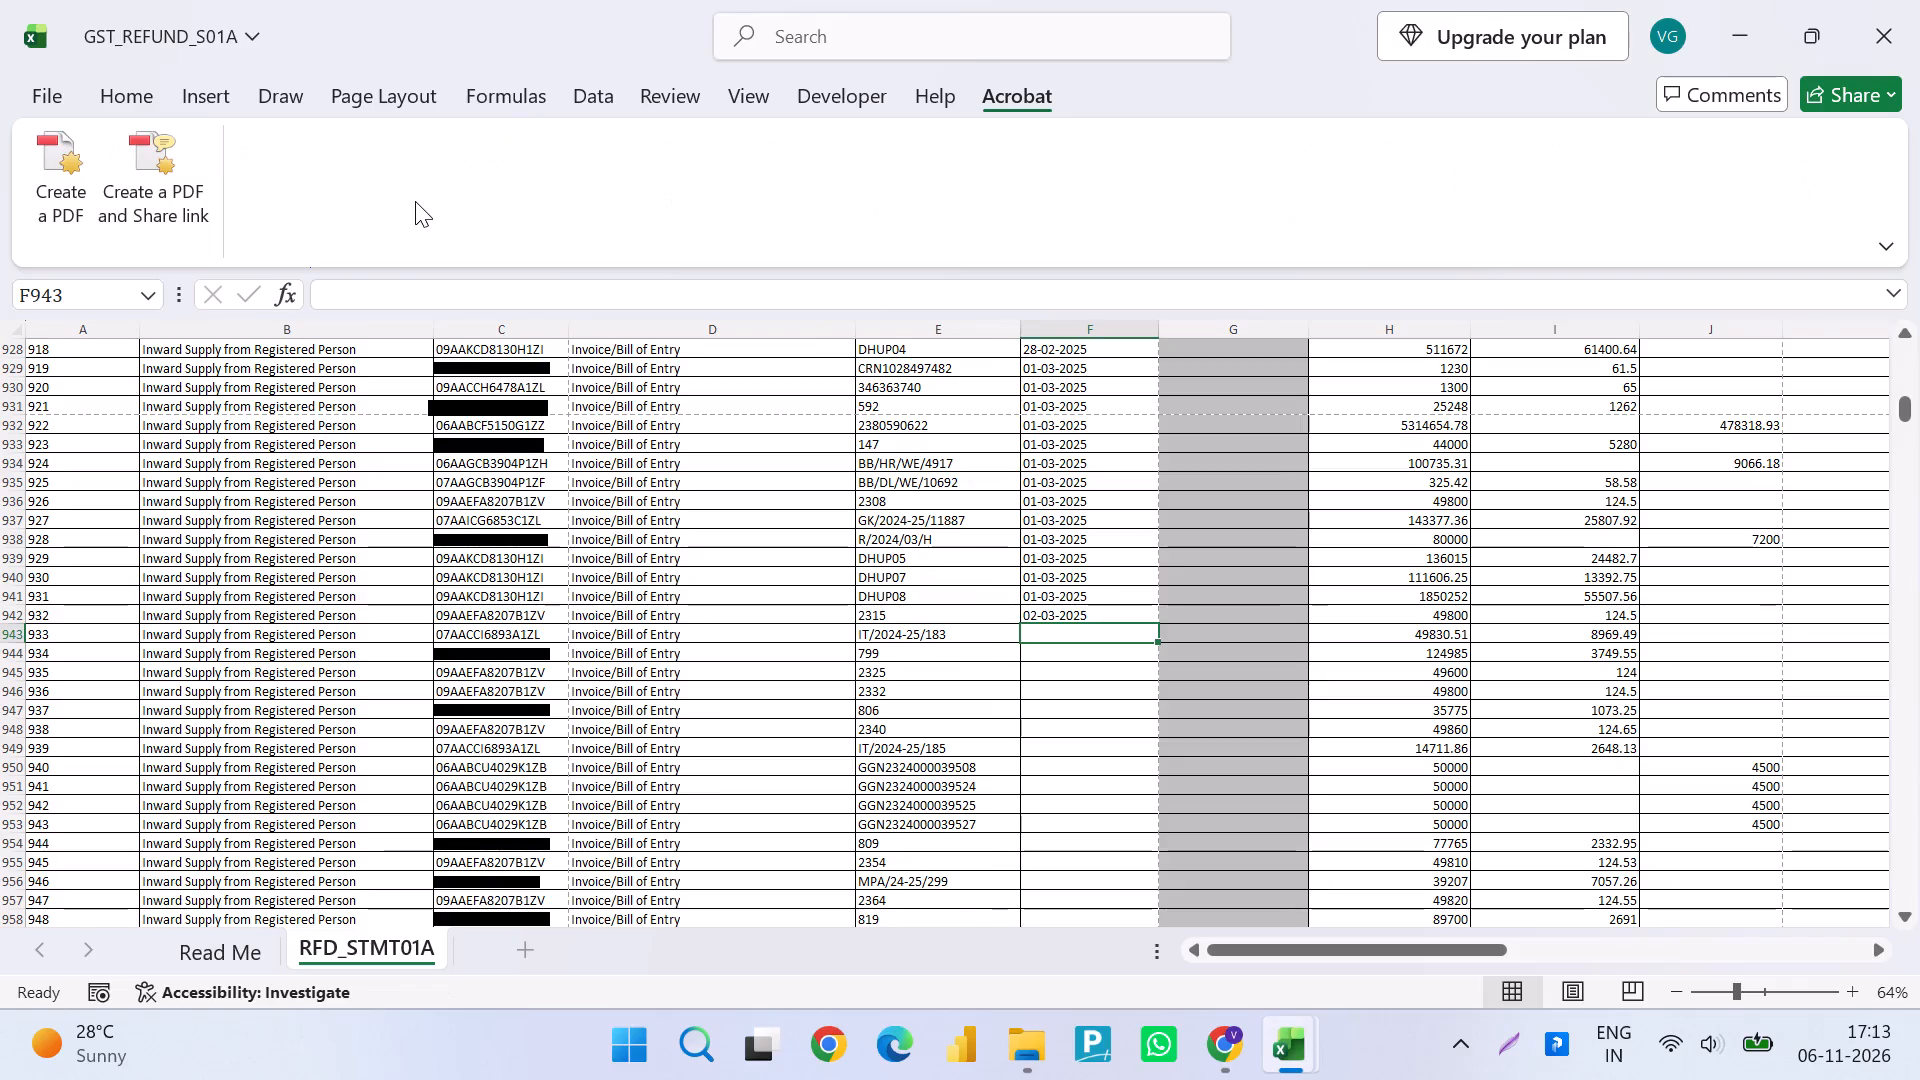
pyautogui.press('Up')
pyautogui.hotkey('shift', 'Down')
pyautogui.hotkey('ctrl', 'd')
pyautogui.press('F2')
pyautogui.press('Down')
pyautogui.press('Down')
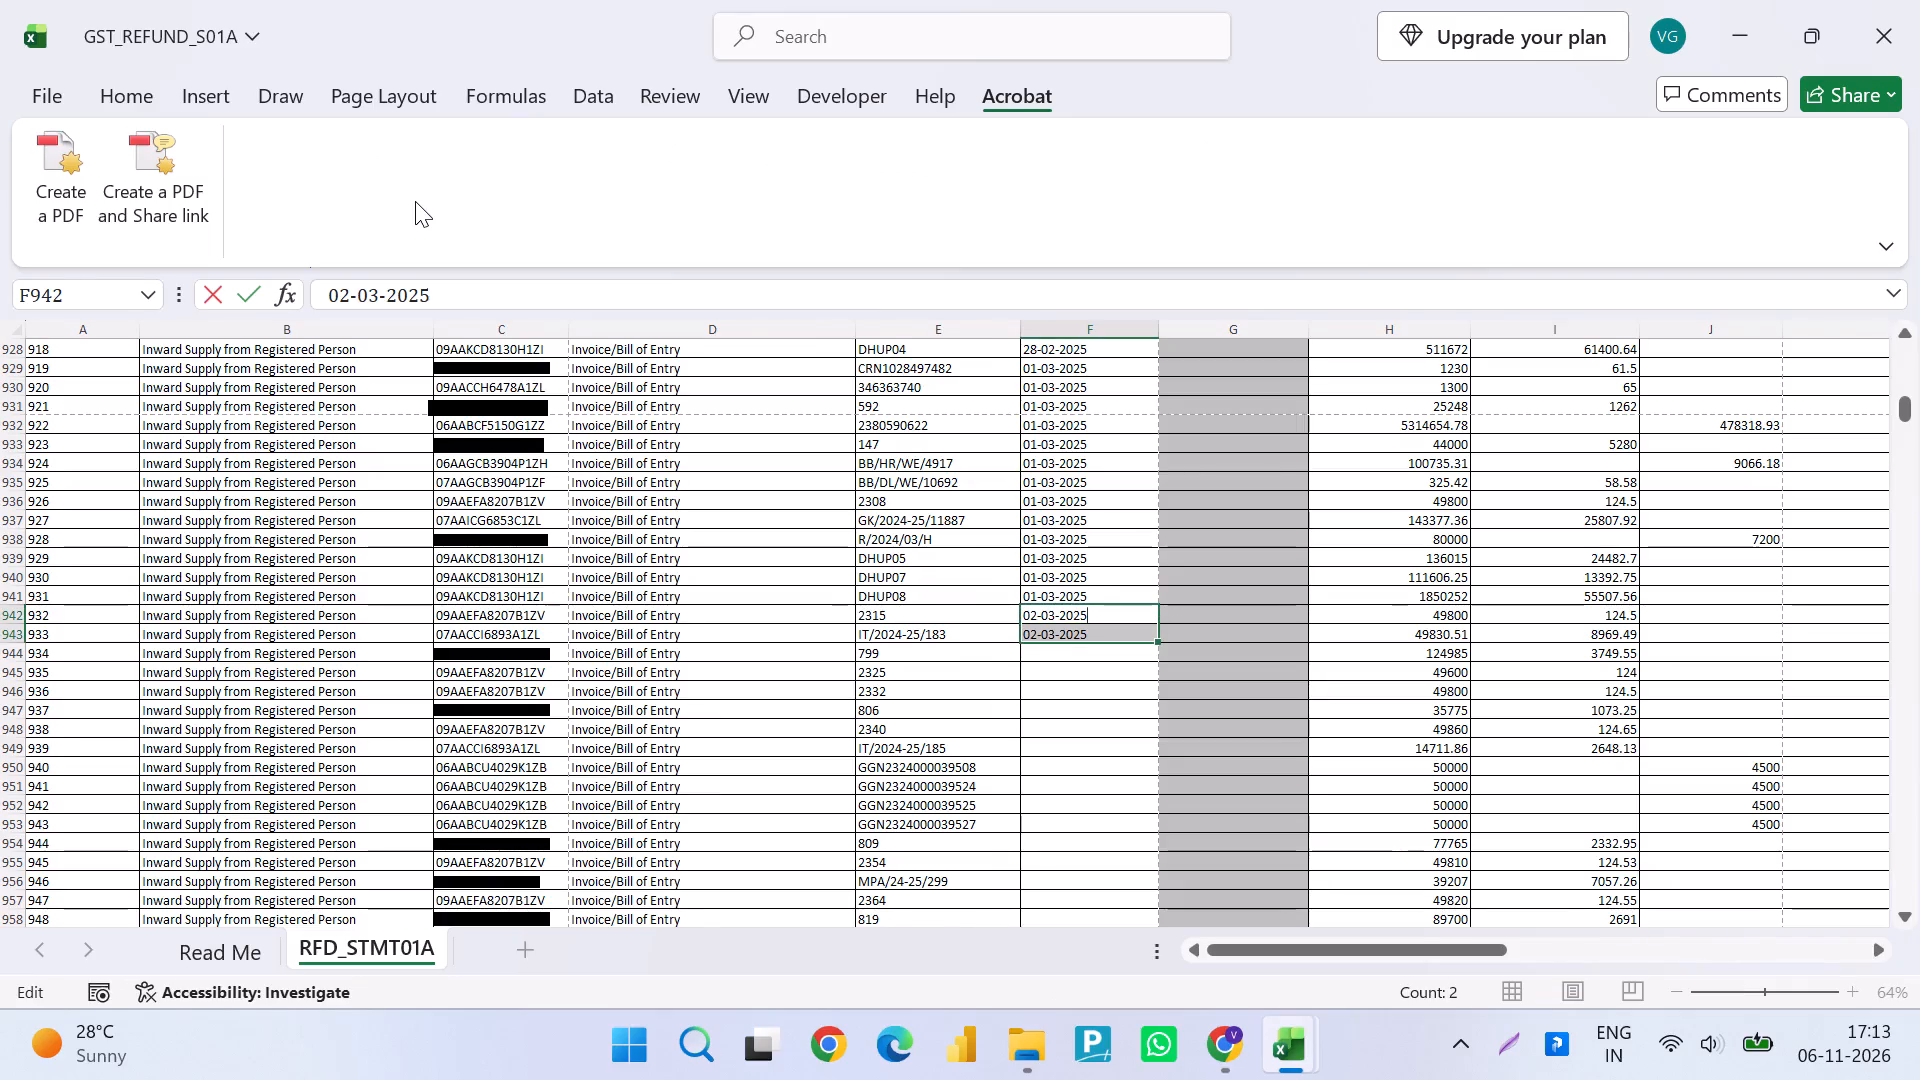
pyautogui.press('Escape')
pyautogui.press('Down')
pyautogui.press('F2')
pyautogui.hotkey('ctrl', 'Left')
pyautogui.hotkey('ctrl', 'Left')
pyautogui.hotkey('ctrl', 'Left')
pyautogui.hotkey('ctrl', 'Left')
pyautogui.press('BackSpace')
pyautogui.press('3')
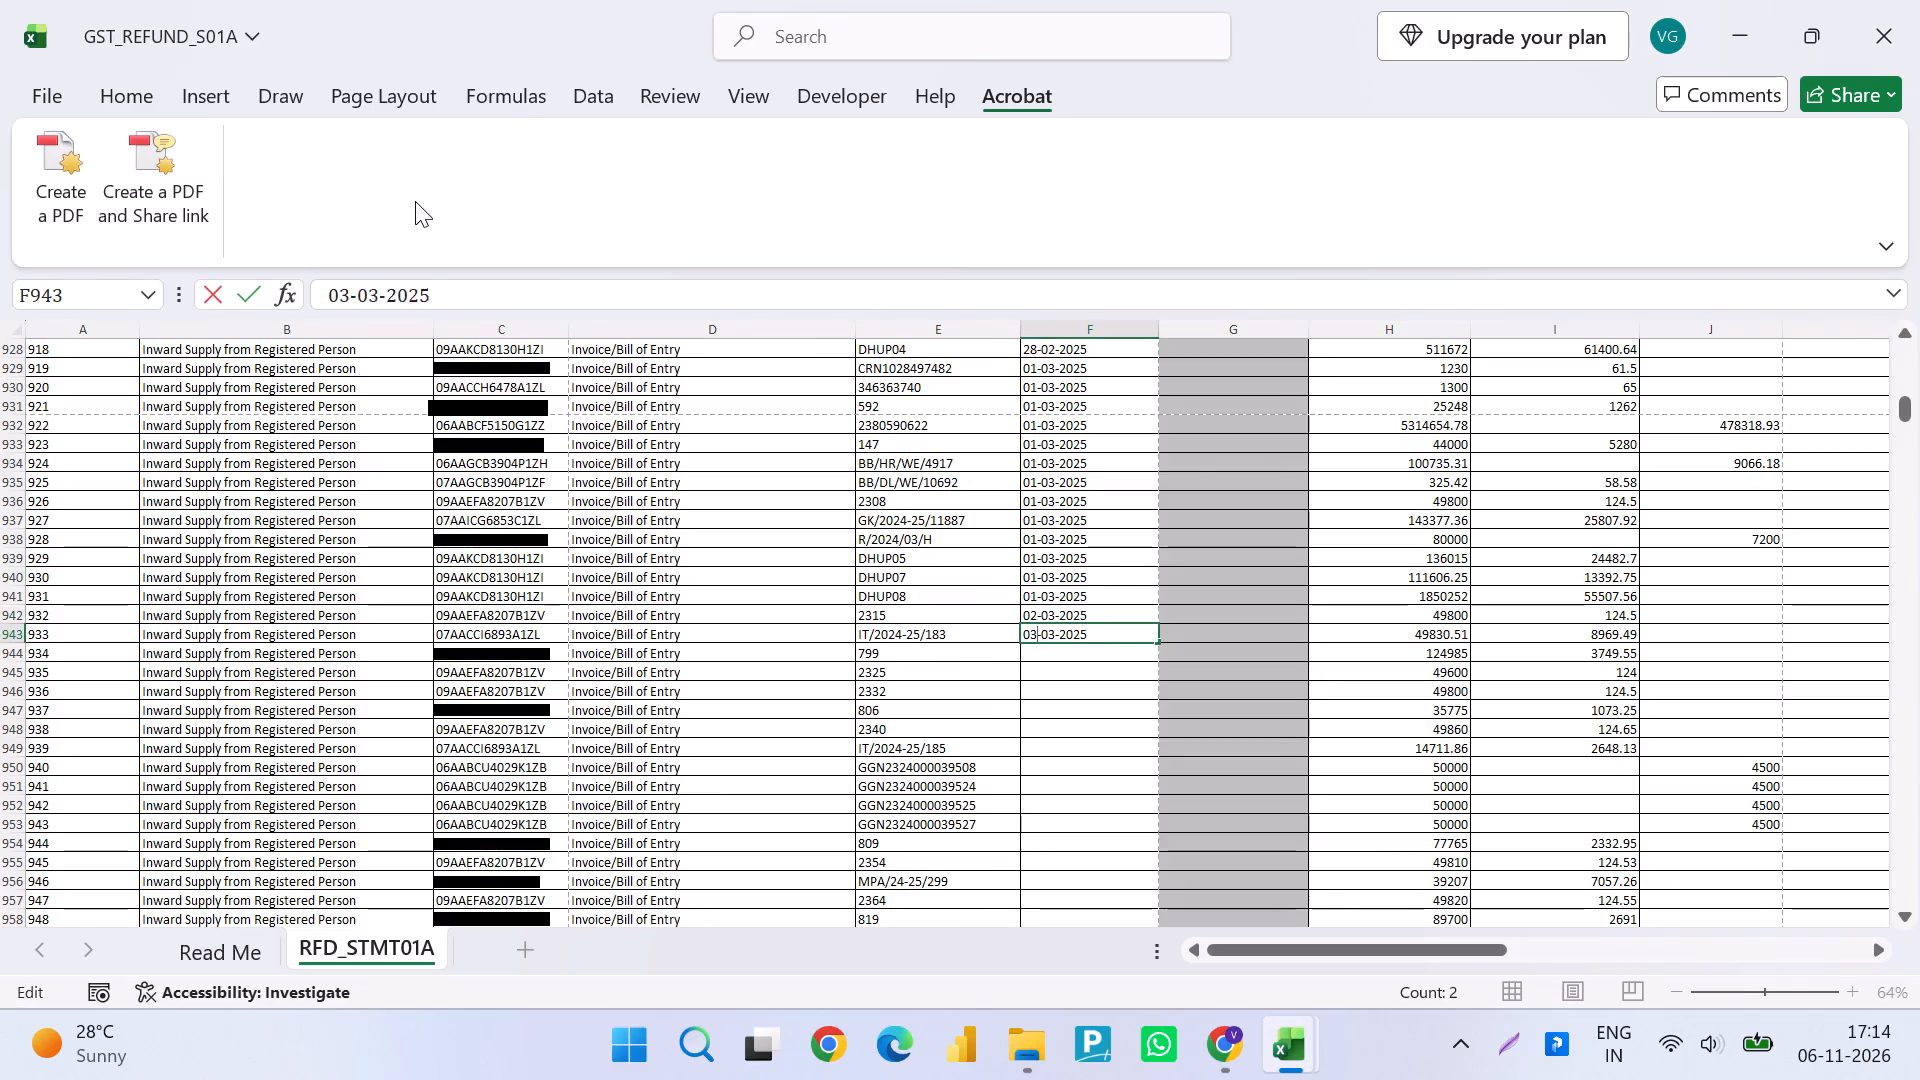
pyautogui.press('Return')
pyautogui.hotkey('ctrl', 'd')
pyautogui.press('Down')
pyautogui.hotkey('ctrl', 'd')
pyautogui.press('Down')
# Check the next invoice date in PURCHASE 24-25 and enter 04-03-2025 for invoice 2332 in F946 of GST_REFUND_S01A.
pyautogui.hotkey('alt', 'Tab')
pyautogui.press('Down')
pyautogui.press('Down')
pyautogui.press('Down')
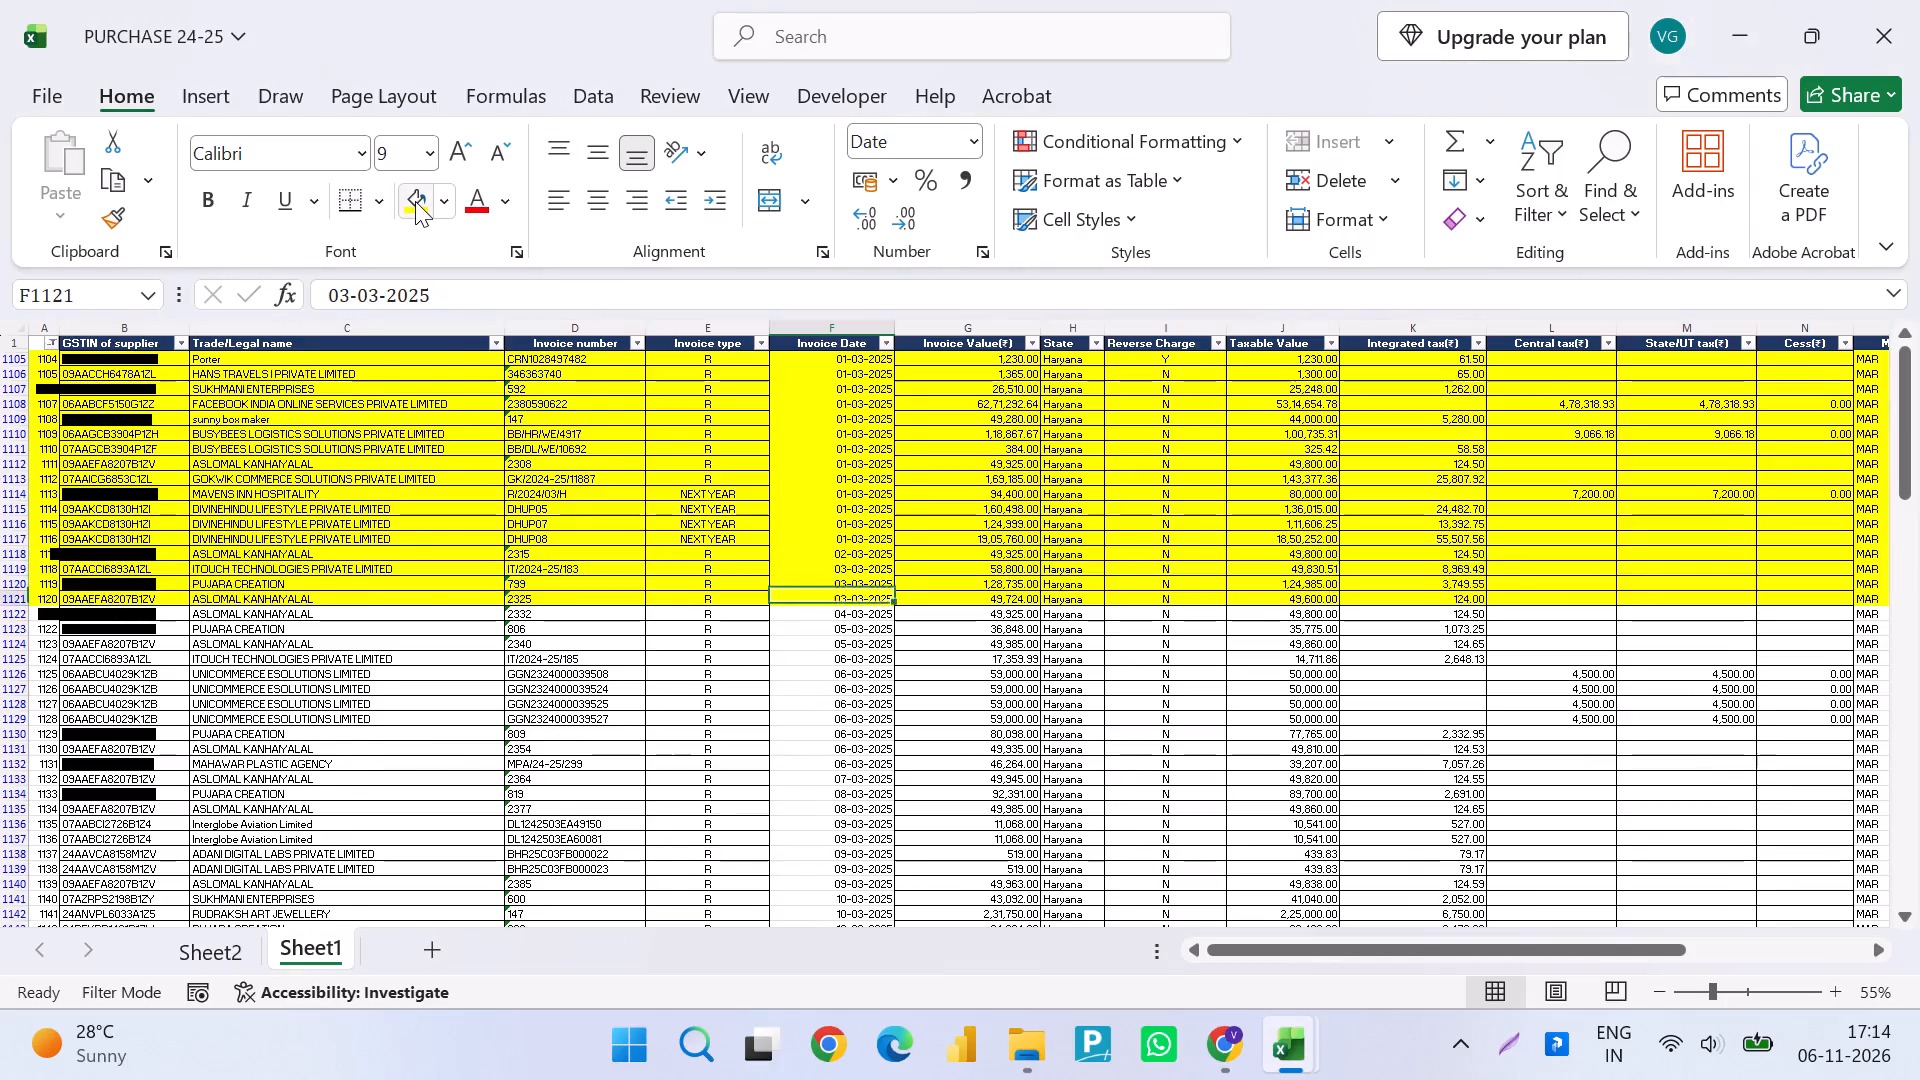
pyautogui.press('Down')
pyautogui.hotkey('alt', 'Tab')
pyautogui.hotkey('ctrl', 'd')
pyautogui.press('F2')
pyautogui.press('Left')
pyautogui.hotkey('ctrl', 'Left')
pyautogui.hotkey('ctrl', 'Left')
pyautogui.hotkey('ctrl', 'Left')
pyautogui.hotkey('ctrl', 'Left')
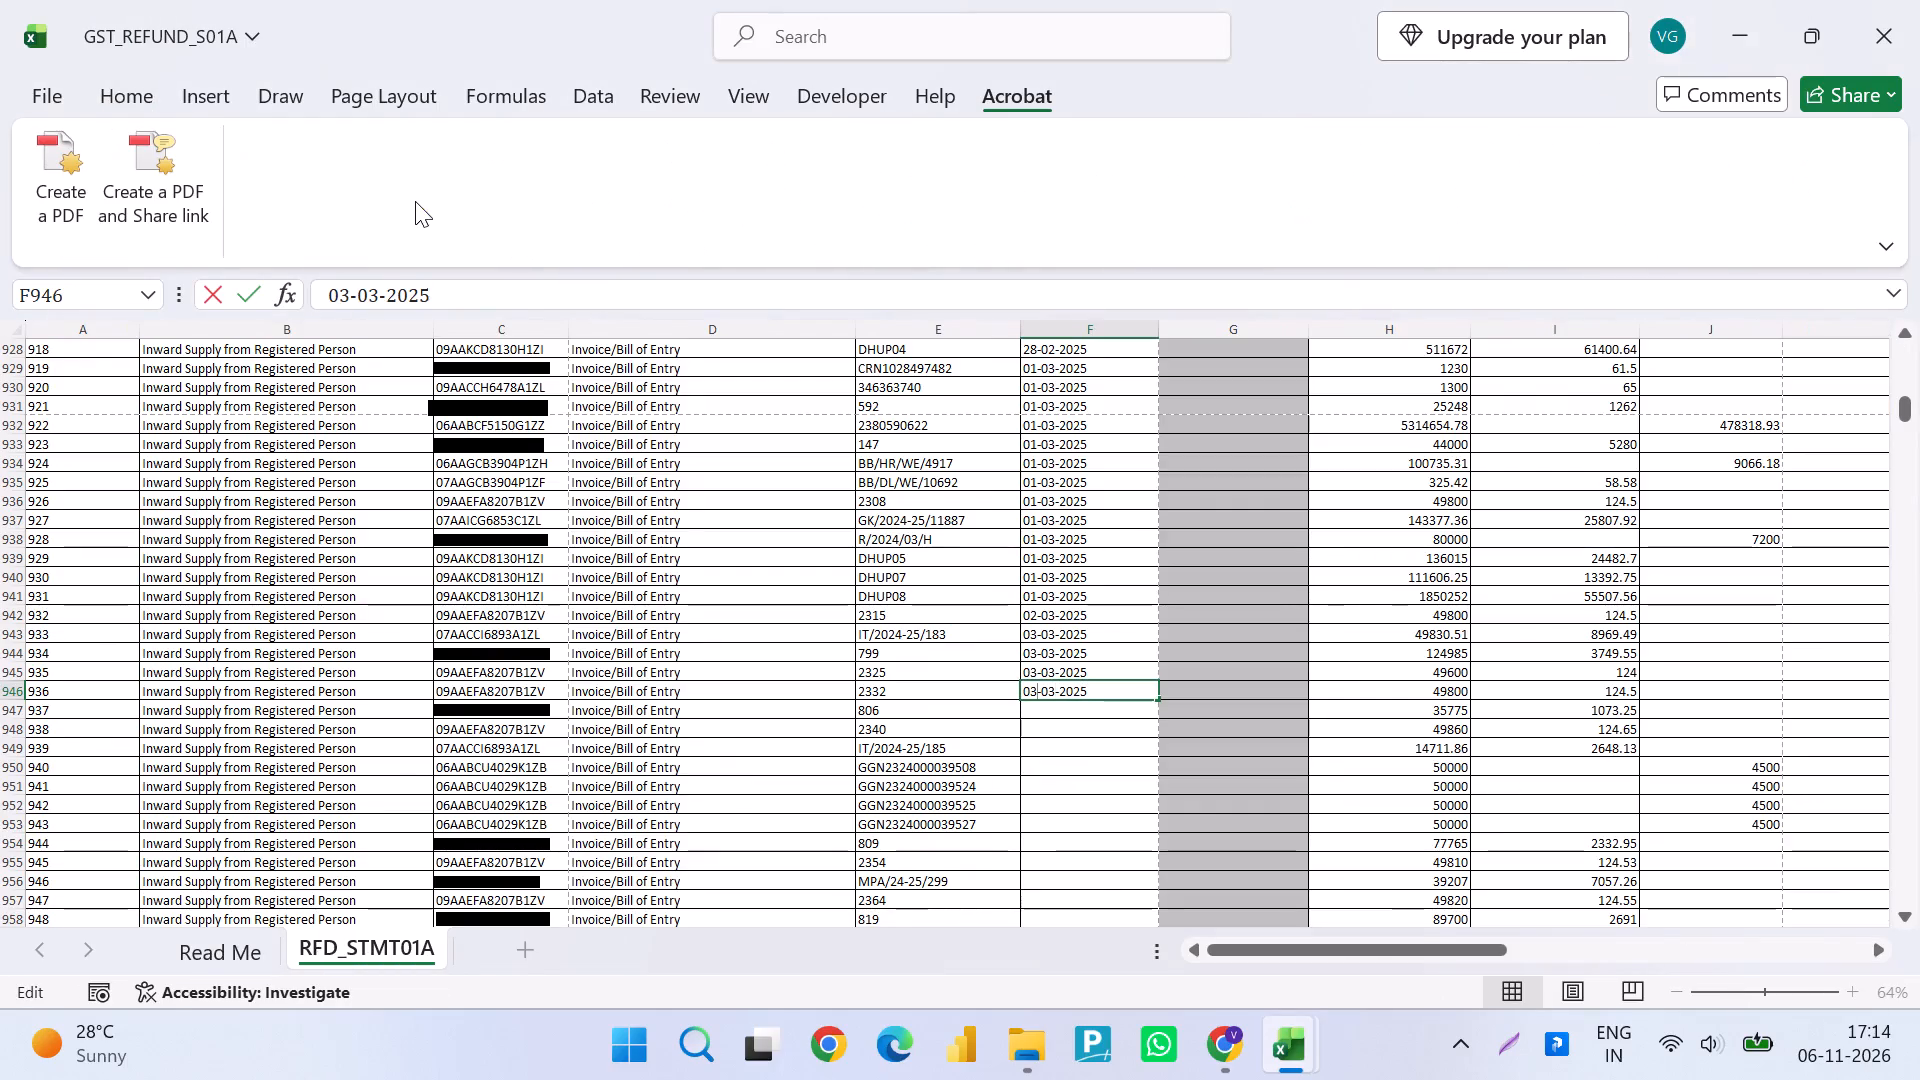
pyautogui.press('BackSpace')
pyautogui.press('3')
pyautogui.press('BackSpace')
pyautogui.press('4')
pyautogui.press('Return')
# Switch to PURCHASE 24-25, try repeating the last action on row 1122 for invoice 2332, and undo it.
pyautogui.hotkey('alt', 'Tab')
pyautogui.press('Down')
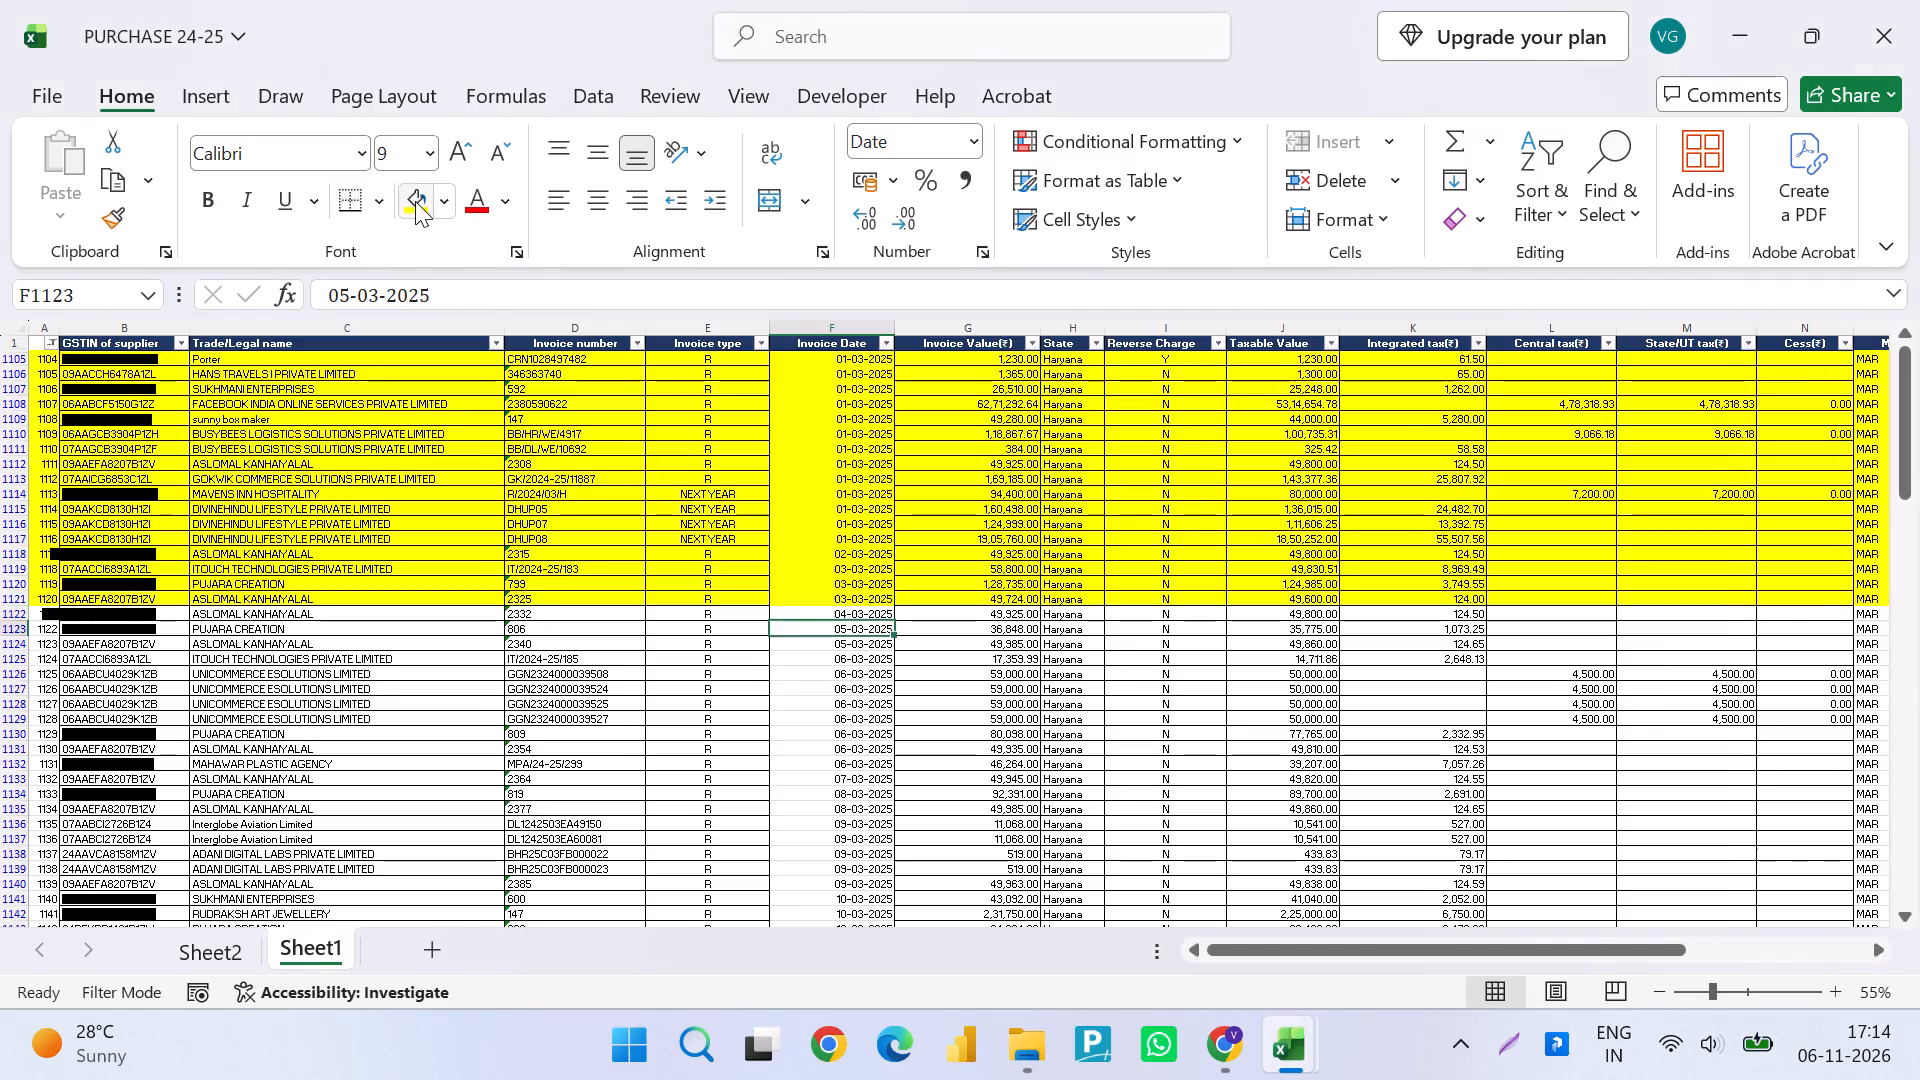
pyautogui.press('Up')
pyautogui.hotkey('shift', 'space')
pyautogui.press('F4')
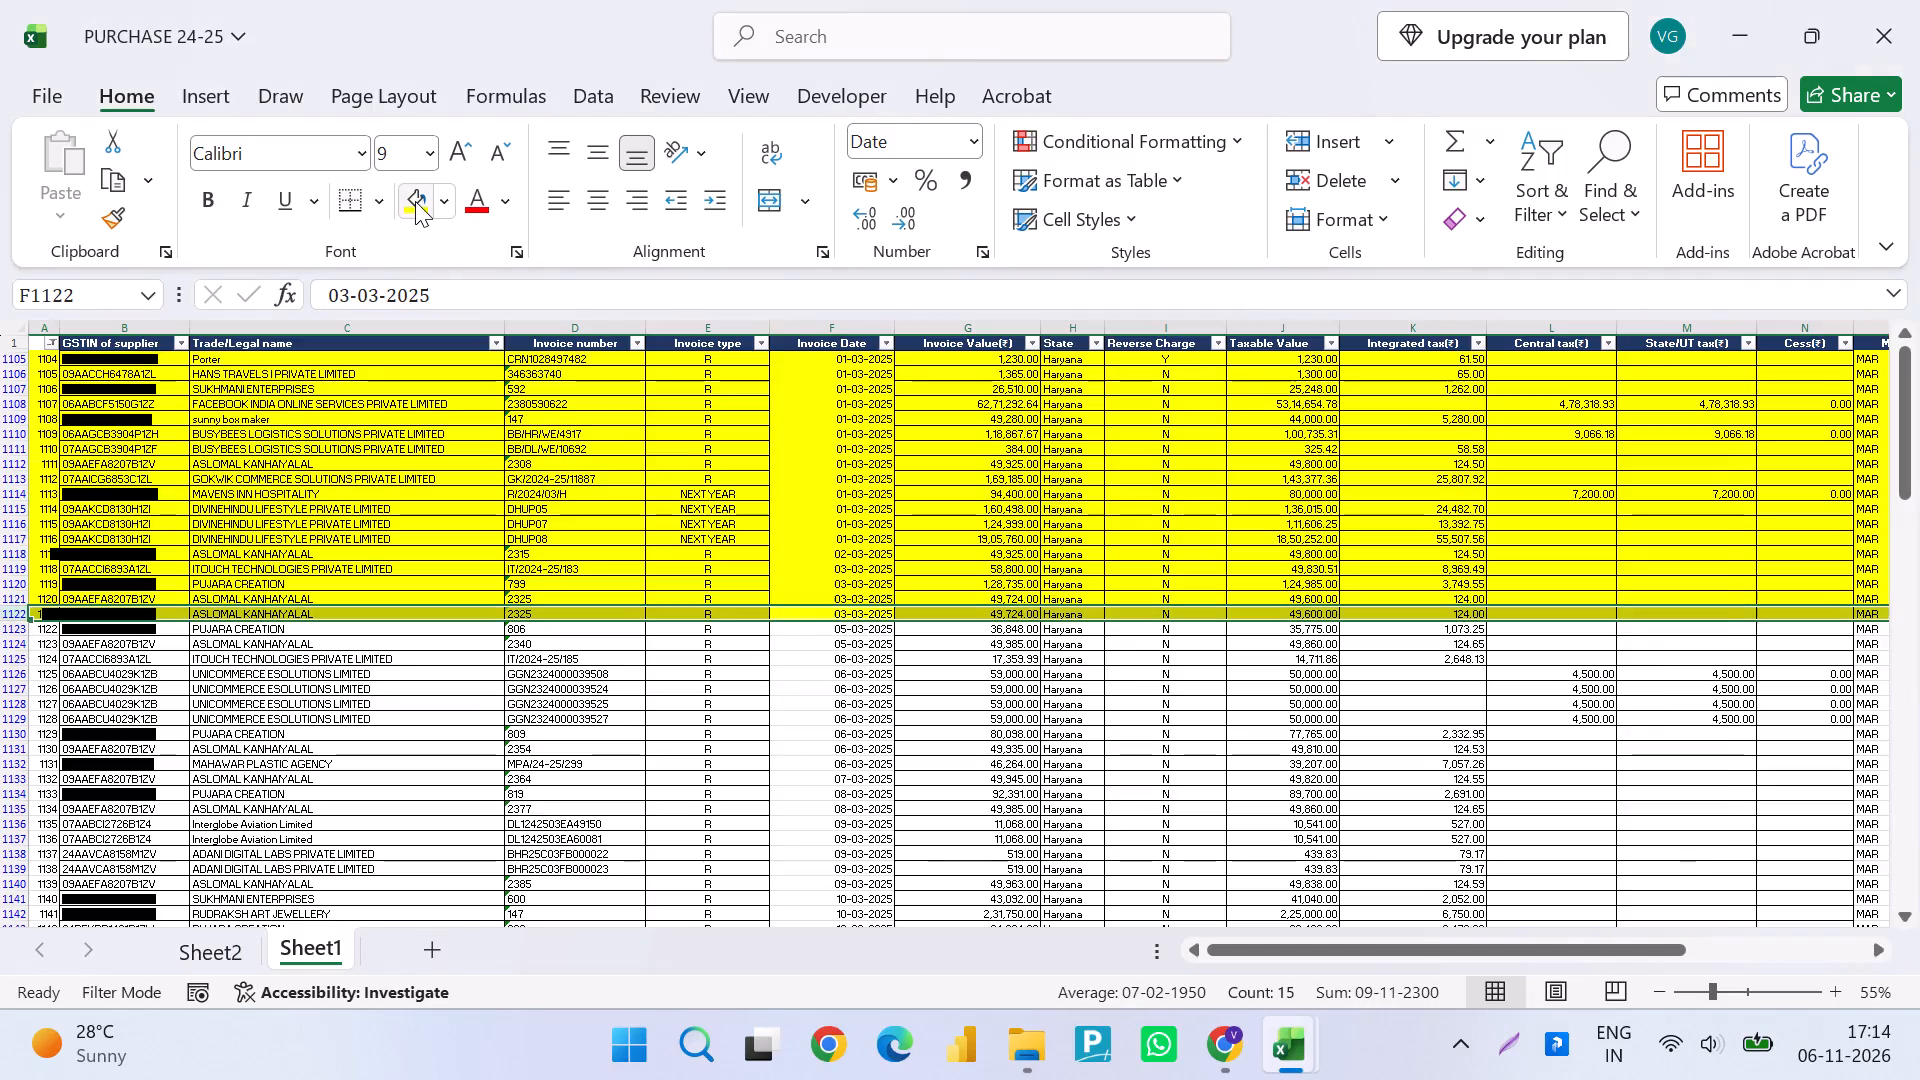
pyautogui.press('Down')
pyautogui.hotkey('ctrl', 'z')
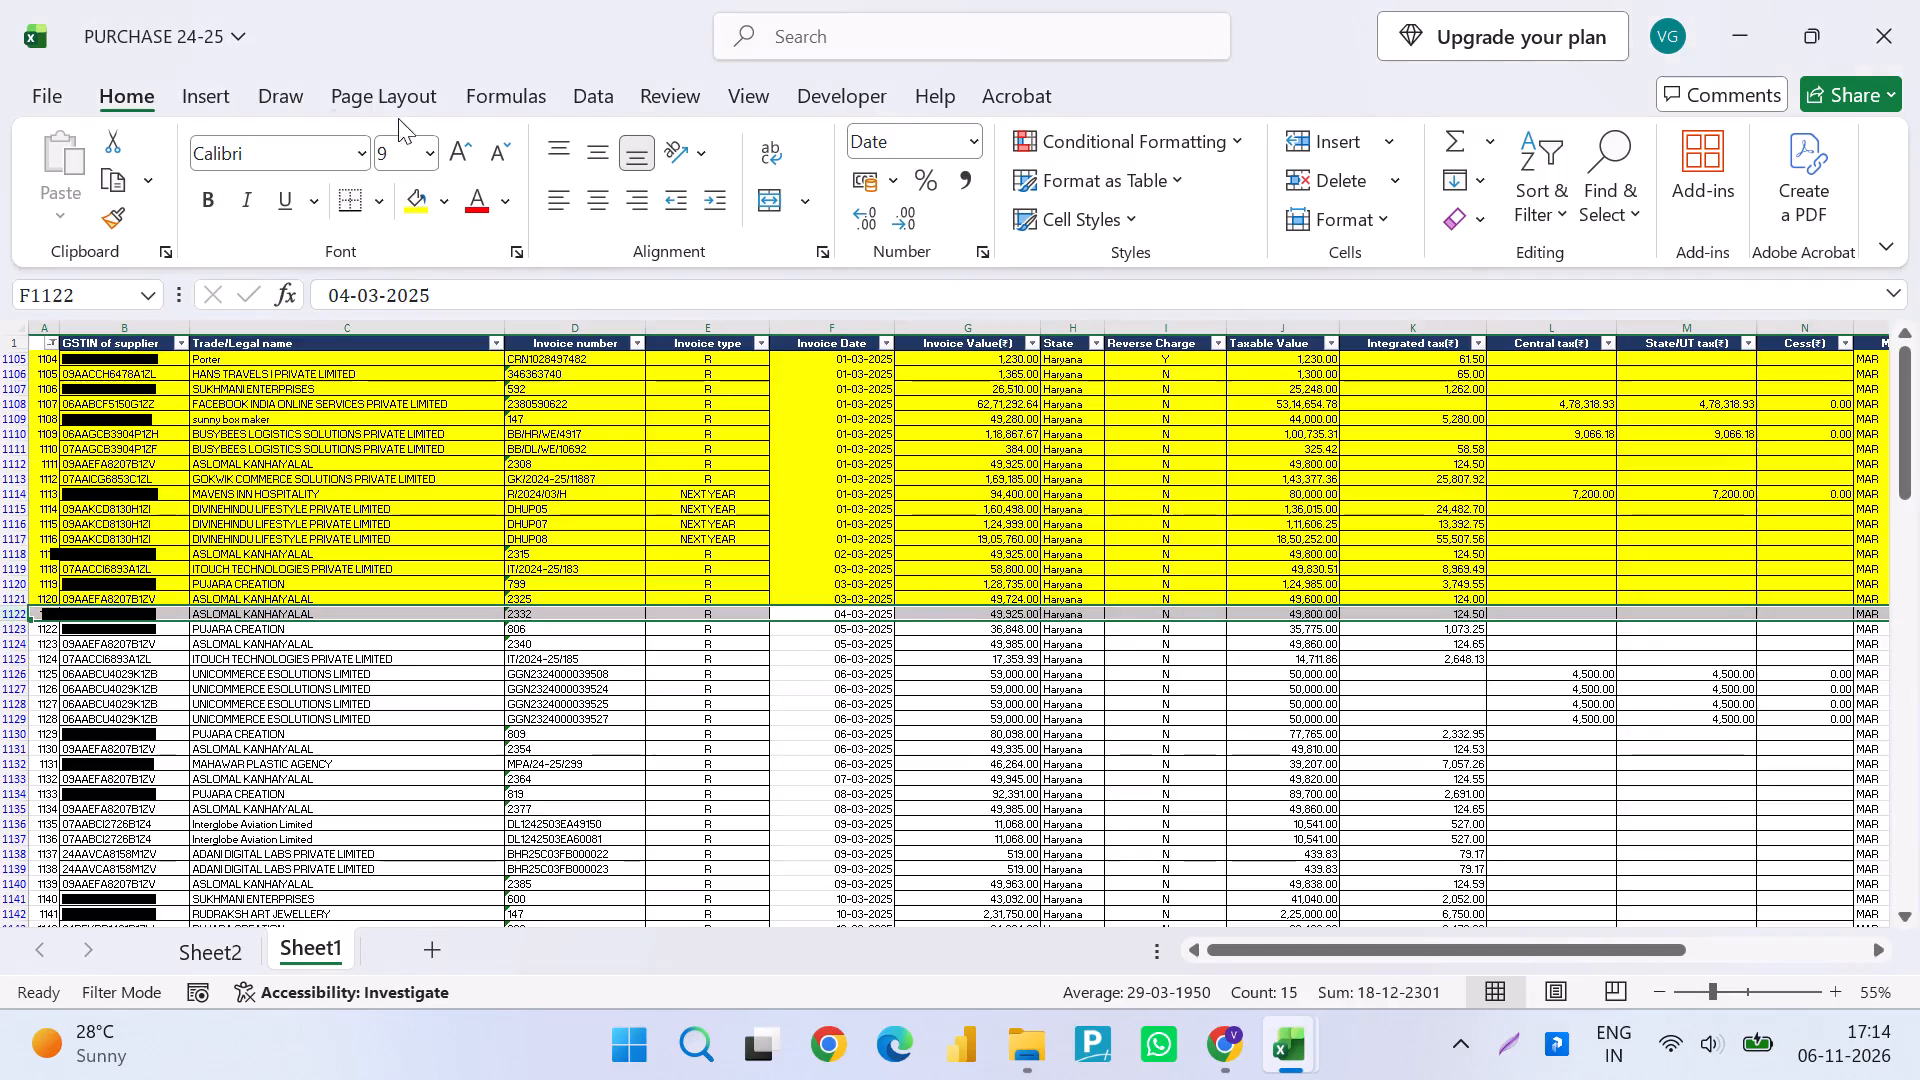
# Highlight the 04-03-2025 row for invoice 2332, row 1122, with yellow fill and save the PURCHASE 24-25 workbook.
pyautogui.click(420, 205)
pyautogui.hotkey('ctrl', 's')
pyautogui.hotkey('ctrl', 's')
pyautogui.hotkey('ctrl', 's')
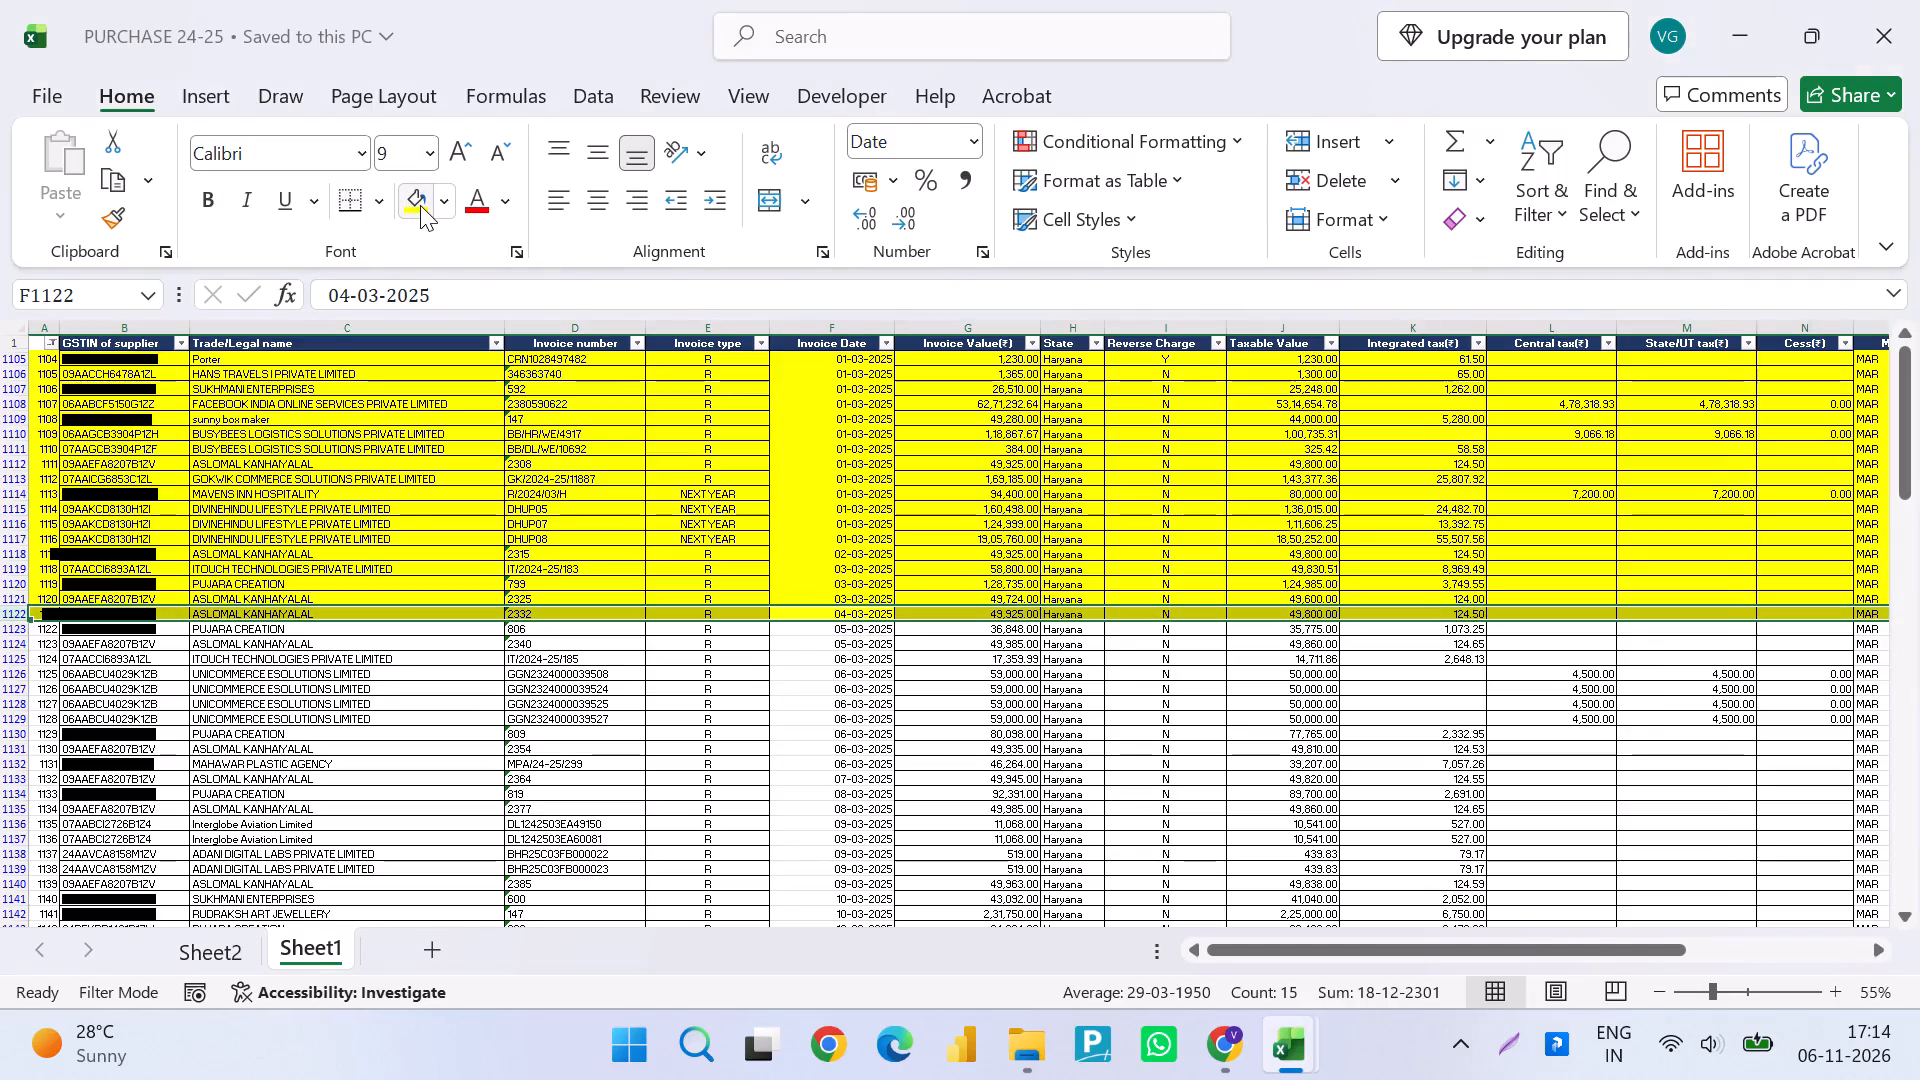
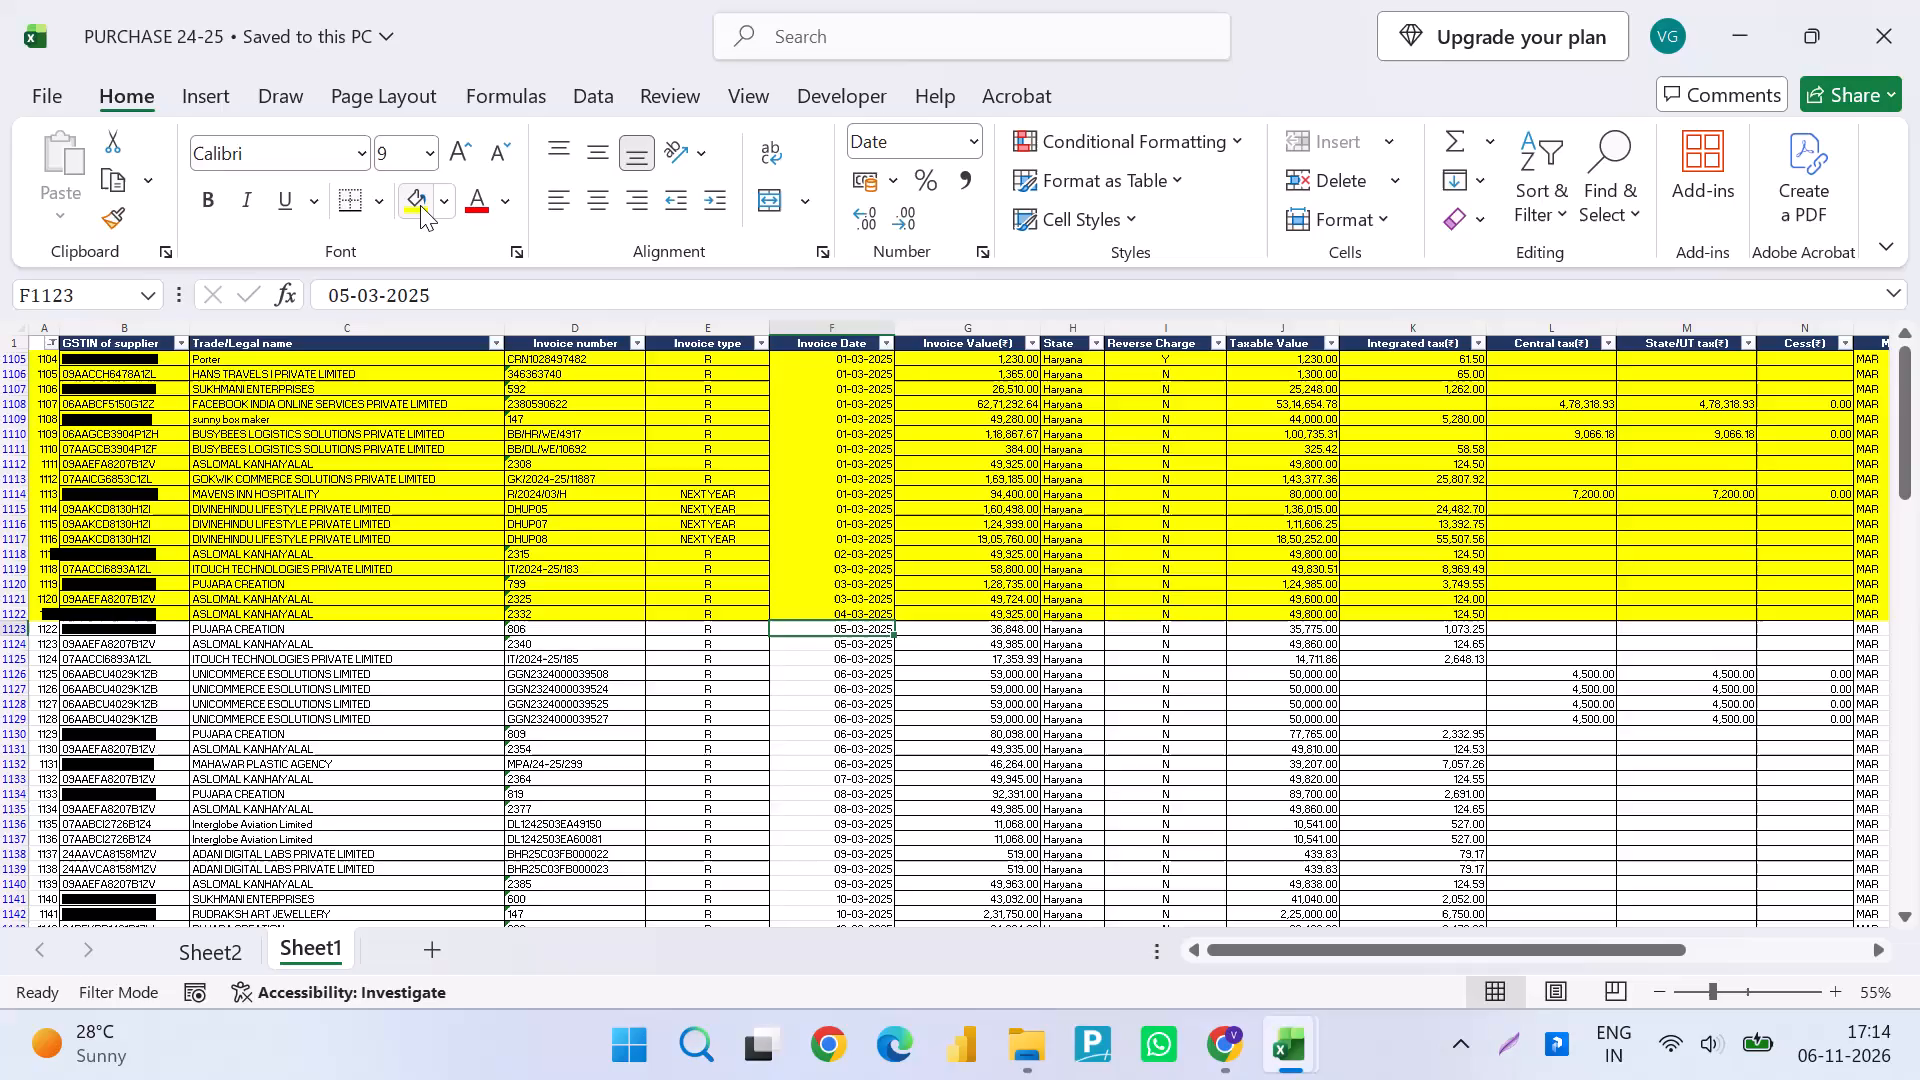
# Enter 05-03-2025 for invoice 806 in F947 of GST_REFUND_S01A and fill it down to F948 for invoice 2340.
pyautogui.hotkey('shift', 'Down')
pyautogui.hotkey('alt', 'Tab')
pyautogui.press('Down')
pyautogui.press('Up')
pyautogui.hotkey('ctrl', 'd')
pyautogui.press('F2')
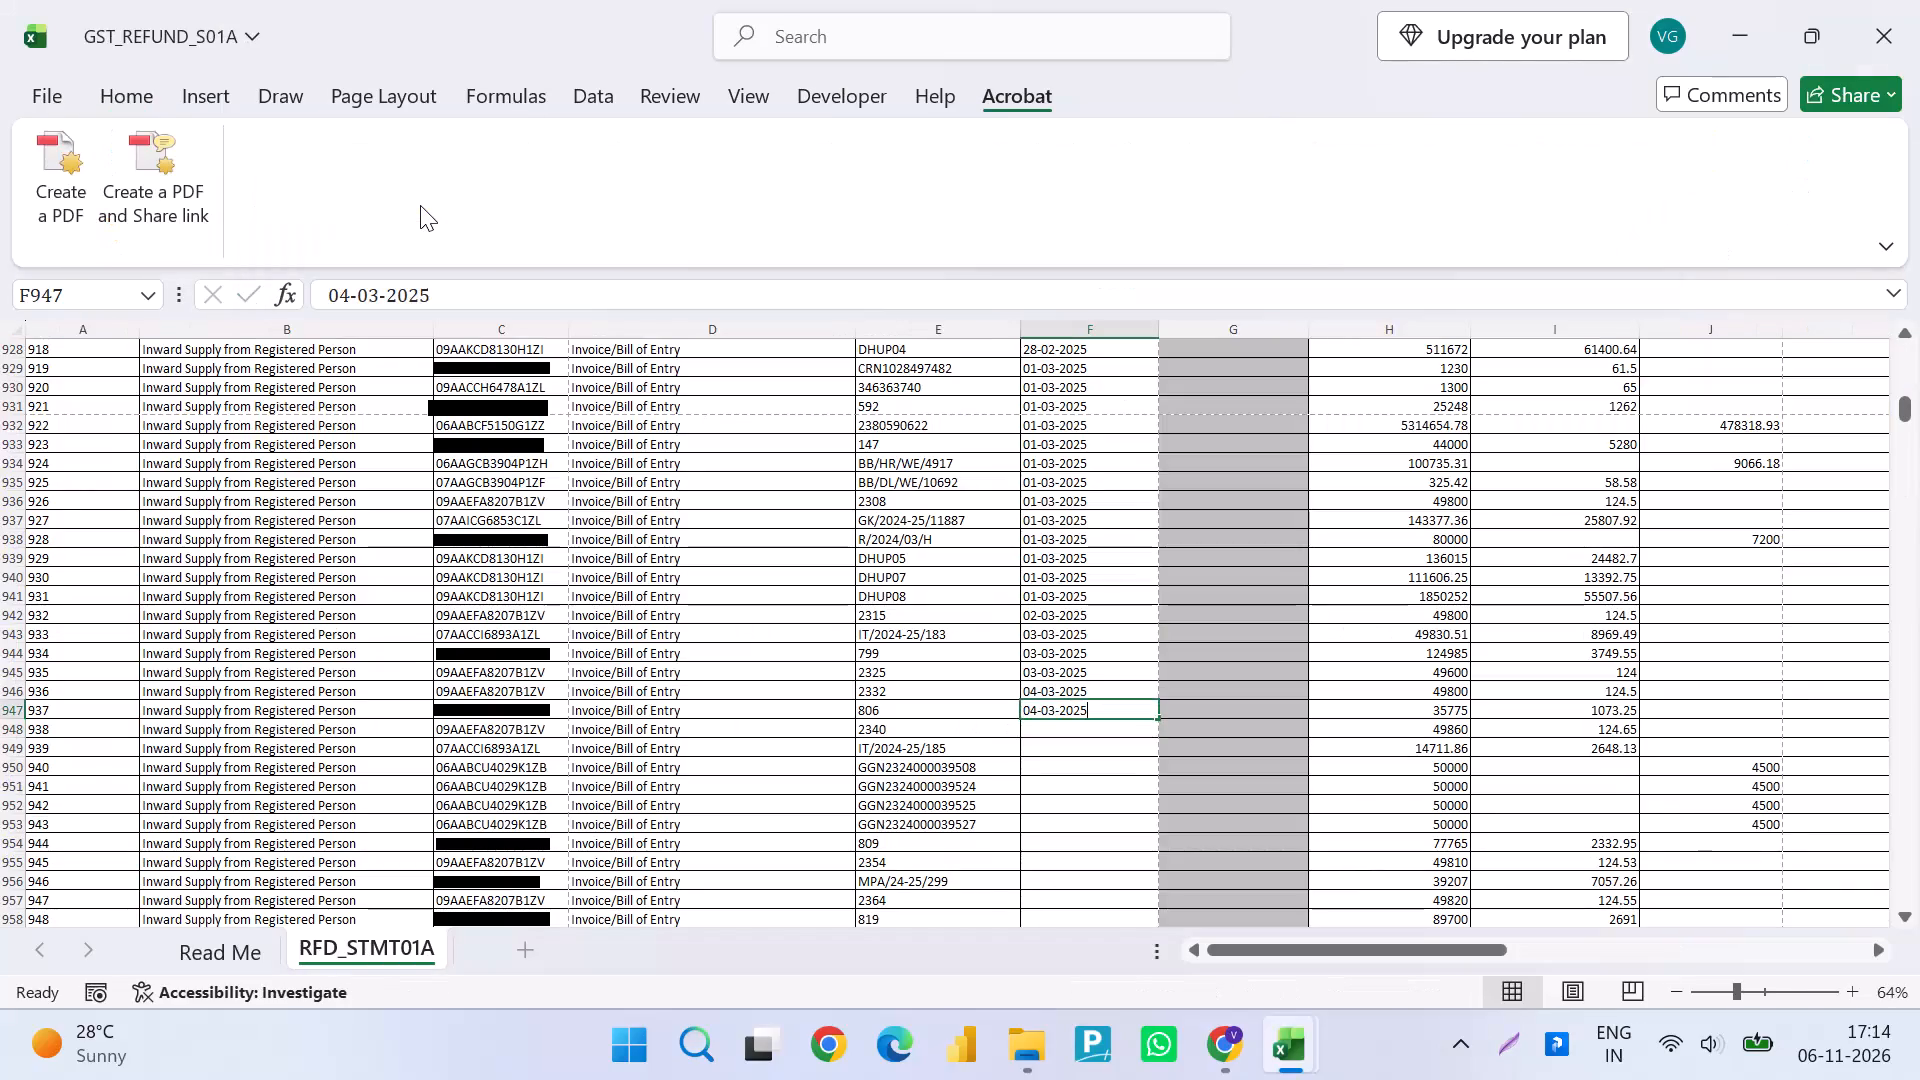
pyautogui.press('Left')
pyautogui.hotkey('ctrl', 'Left')
pyautogui.hotkey('ctrl', 'Left')
pyautogui.hotkey('ctrl', 'Left')
pyautogui.press('Left')
pyautogui.press('BackSpace')
pyautogui.press('5')
pyautogui.press('Return')
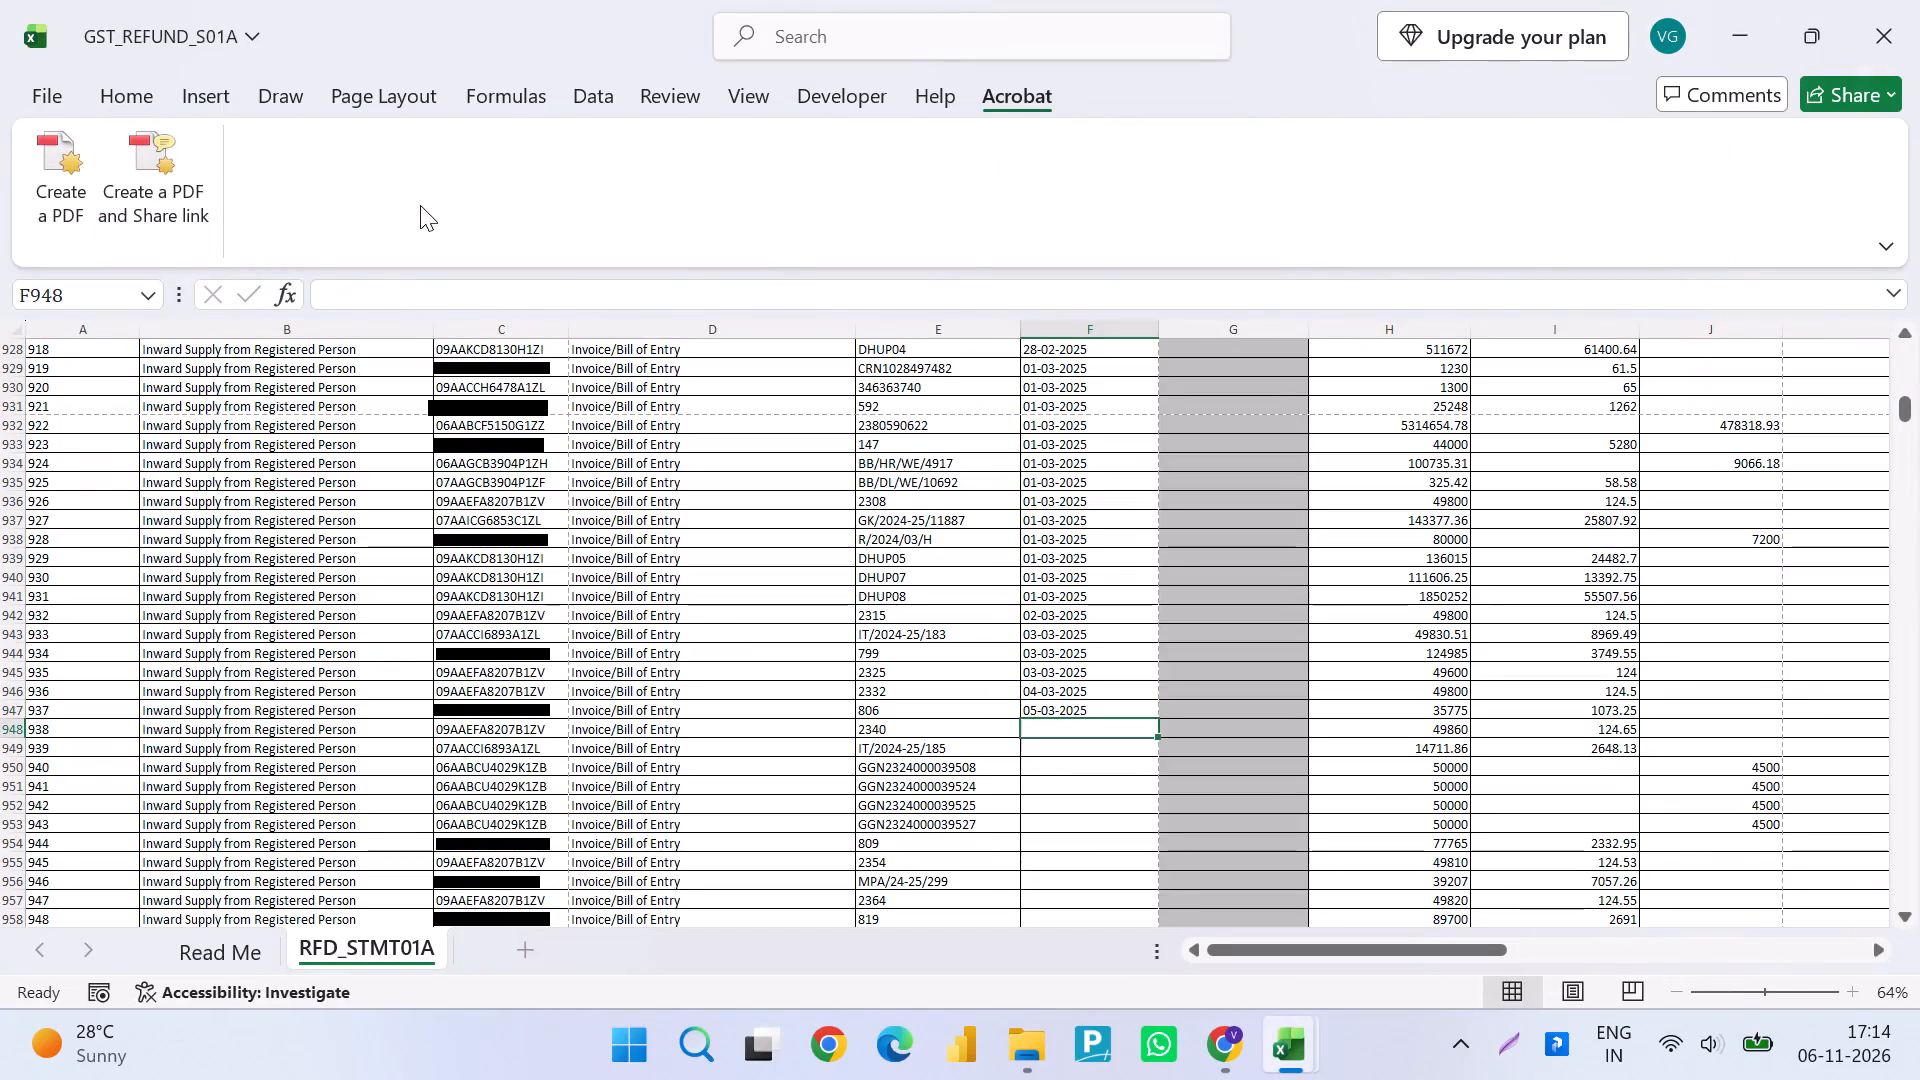
pyautogui.hotkey('ctrl', 'd')
# Highlight the 05-03-2025 rows for invoices 806 and 2340, rows 1123 and 1124, with yellow fill in PURCHASE 24-25.
pyautogui.hotkey('alt', 'Tab')
pyautogui.hotkey('shift', 'space')
pyautogui.rightClick(420, 205)
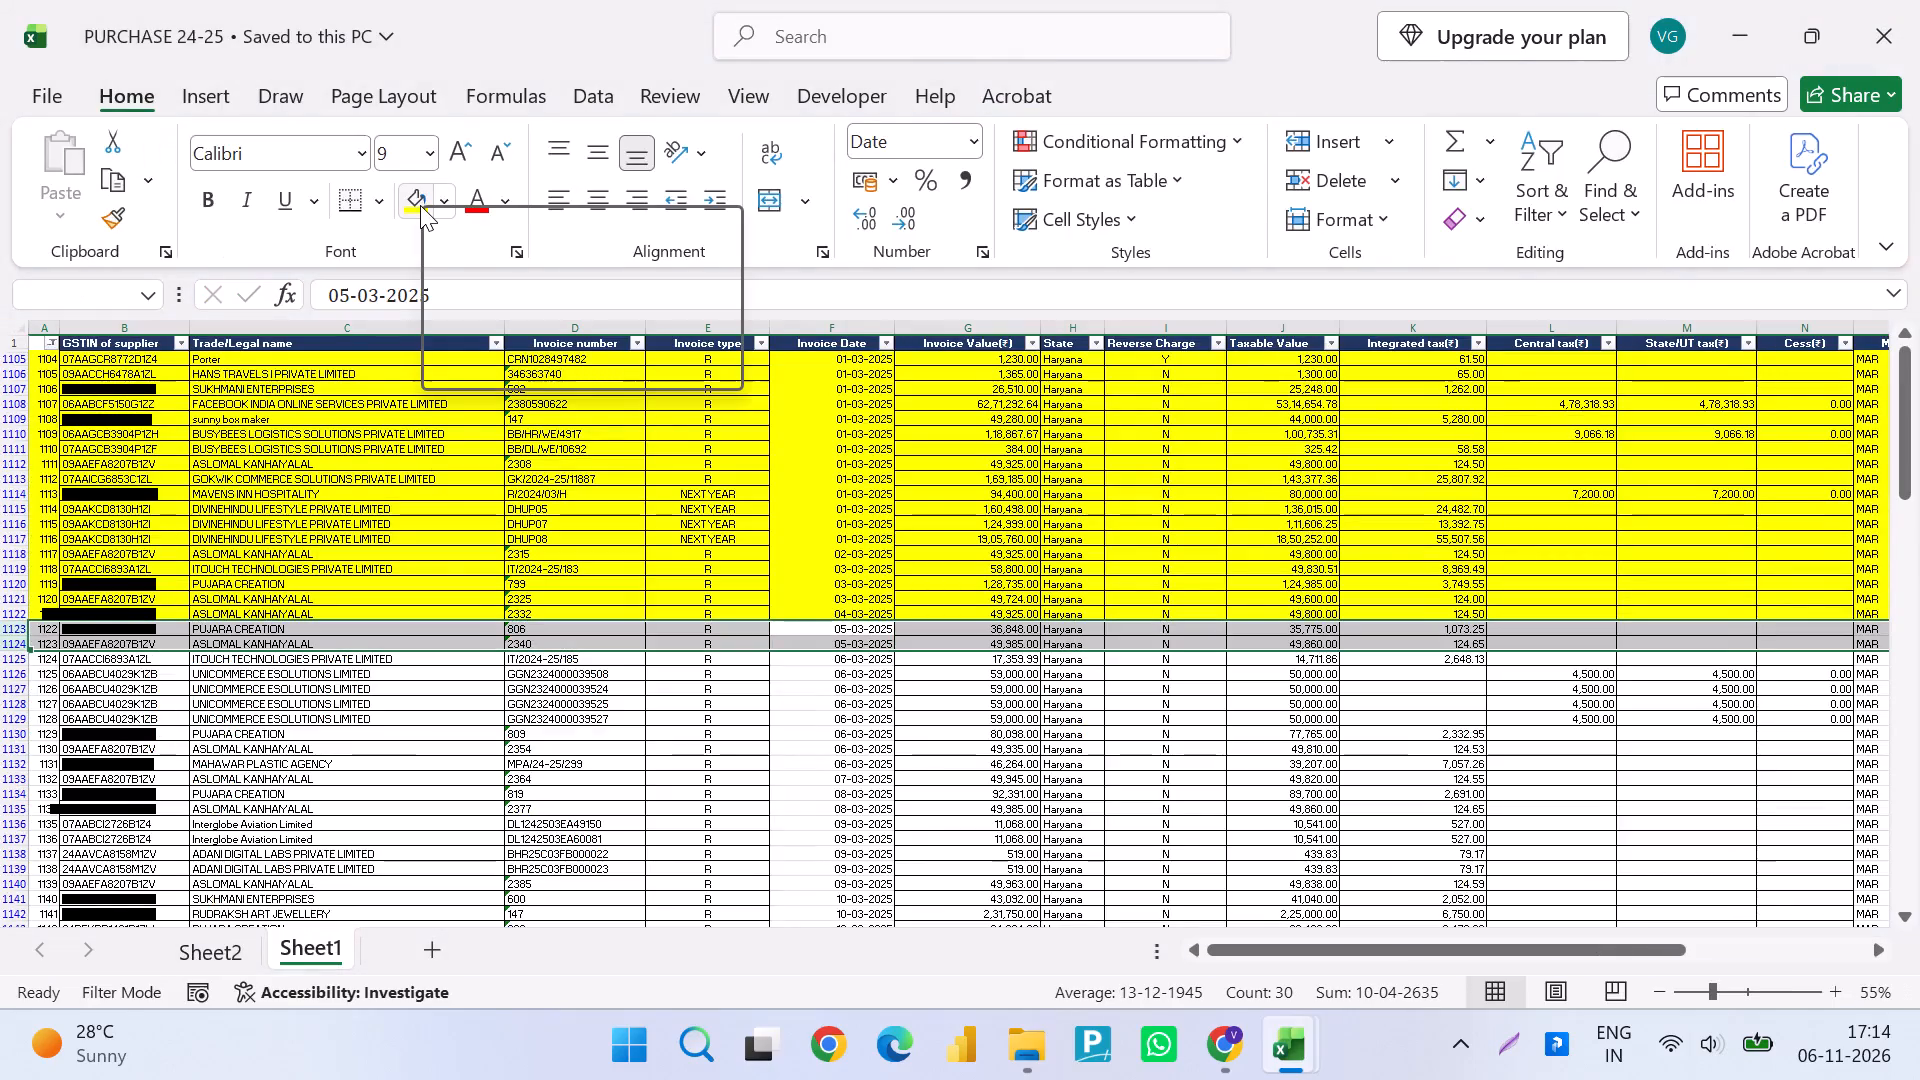
pyautogui.click(420, 205)
# Check the next undated invoice, IT/2024-25/185, in GST_REFUND_S01A and go down the Invoice Date column of PURCHASE 24-25 towards its row.
pyautogui.hotkey('alt', 'Tab')
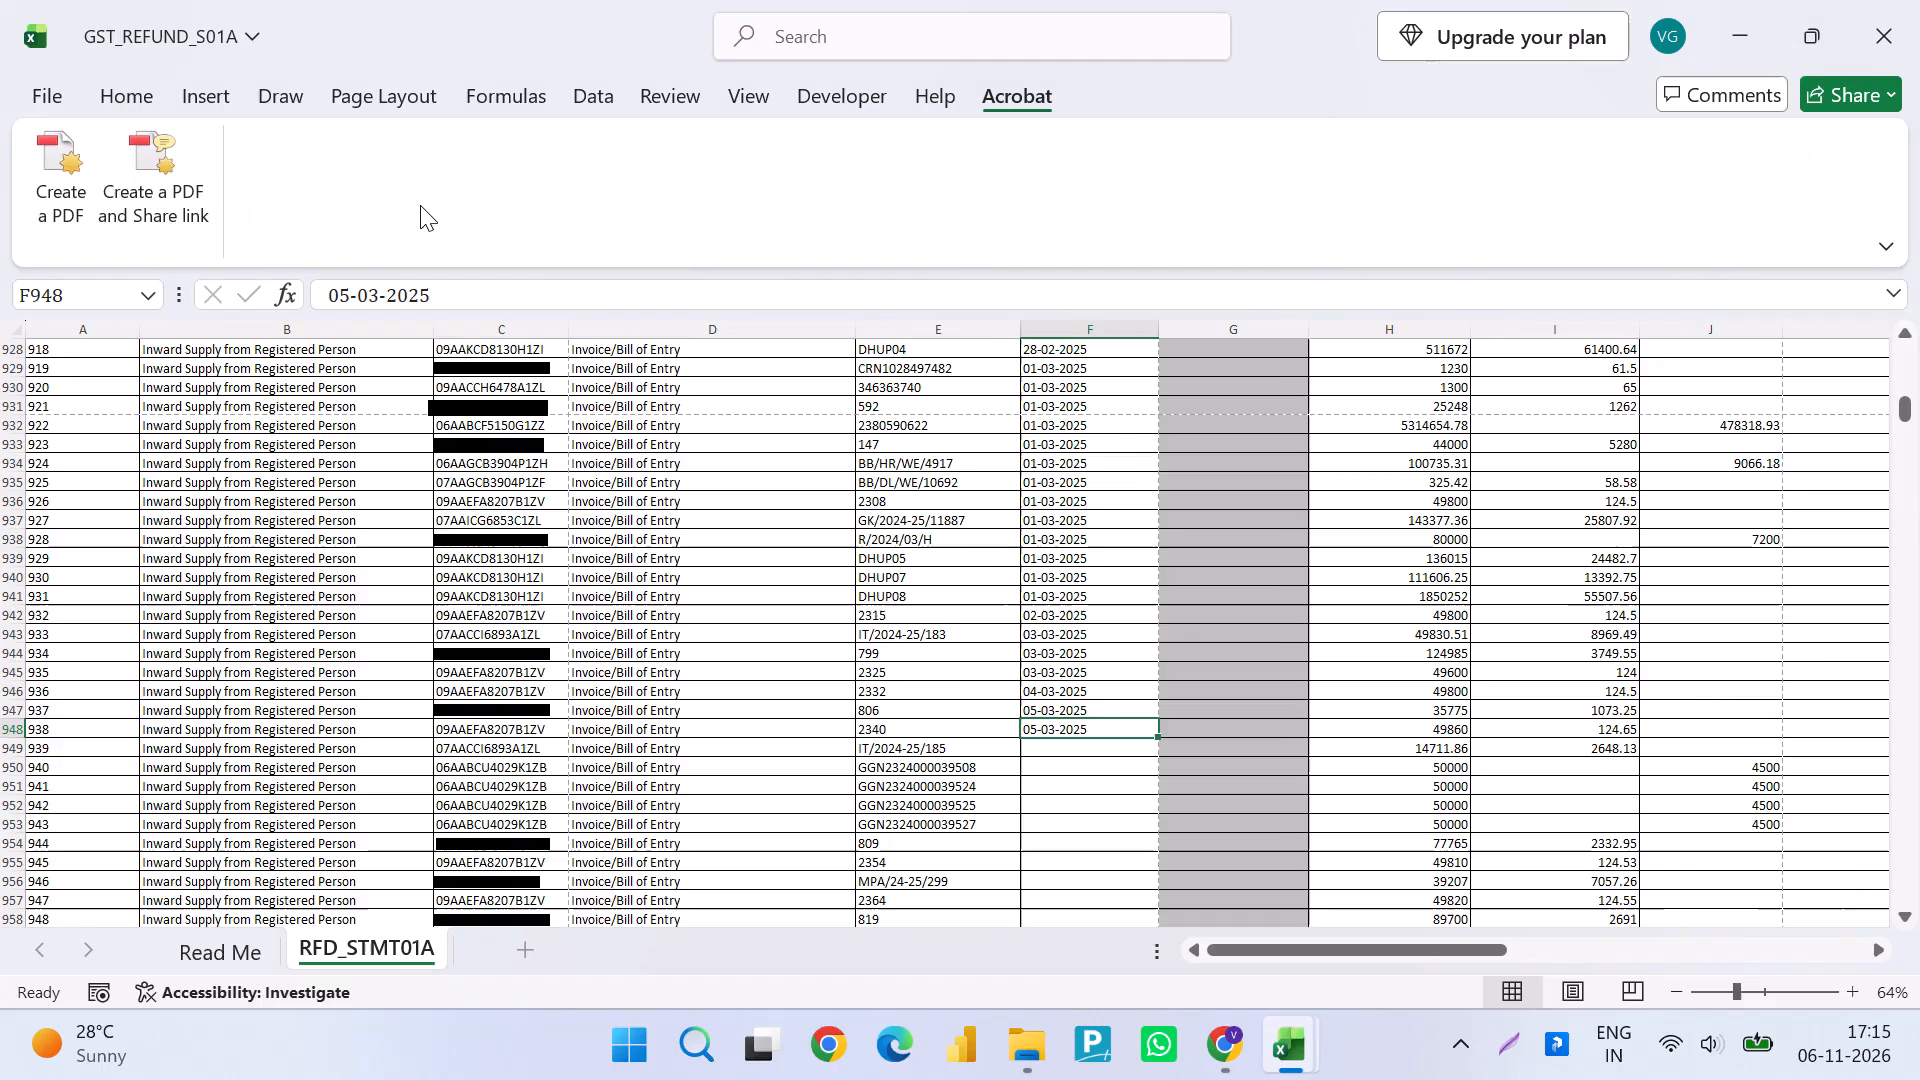
pyautogui.press('Down')
pyautogui.press('Left')
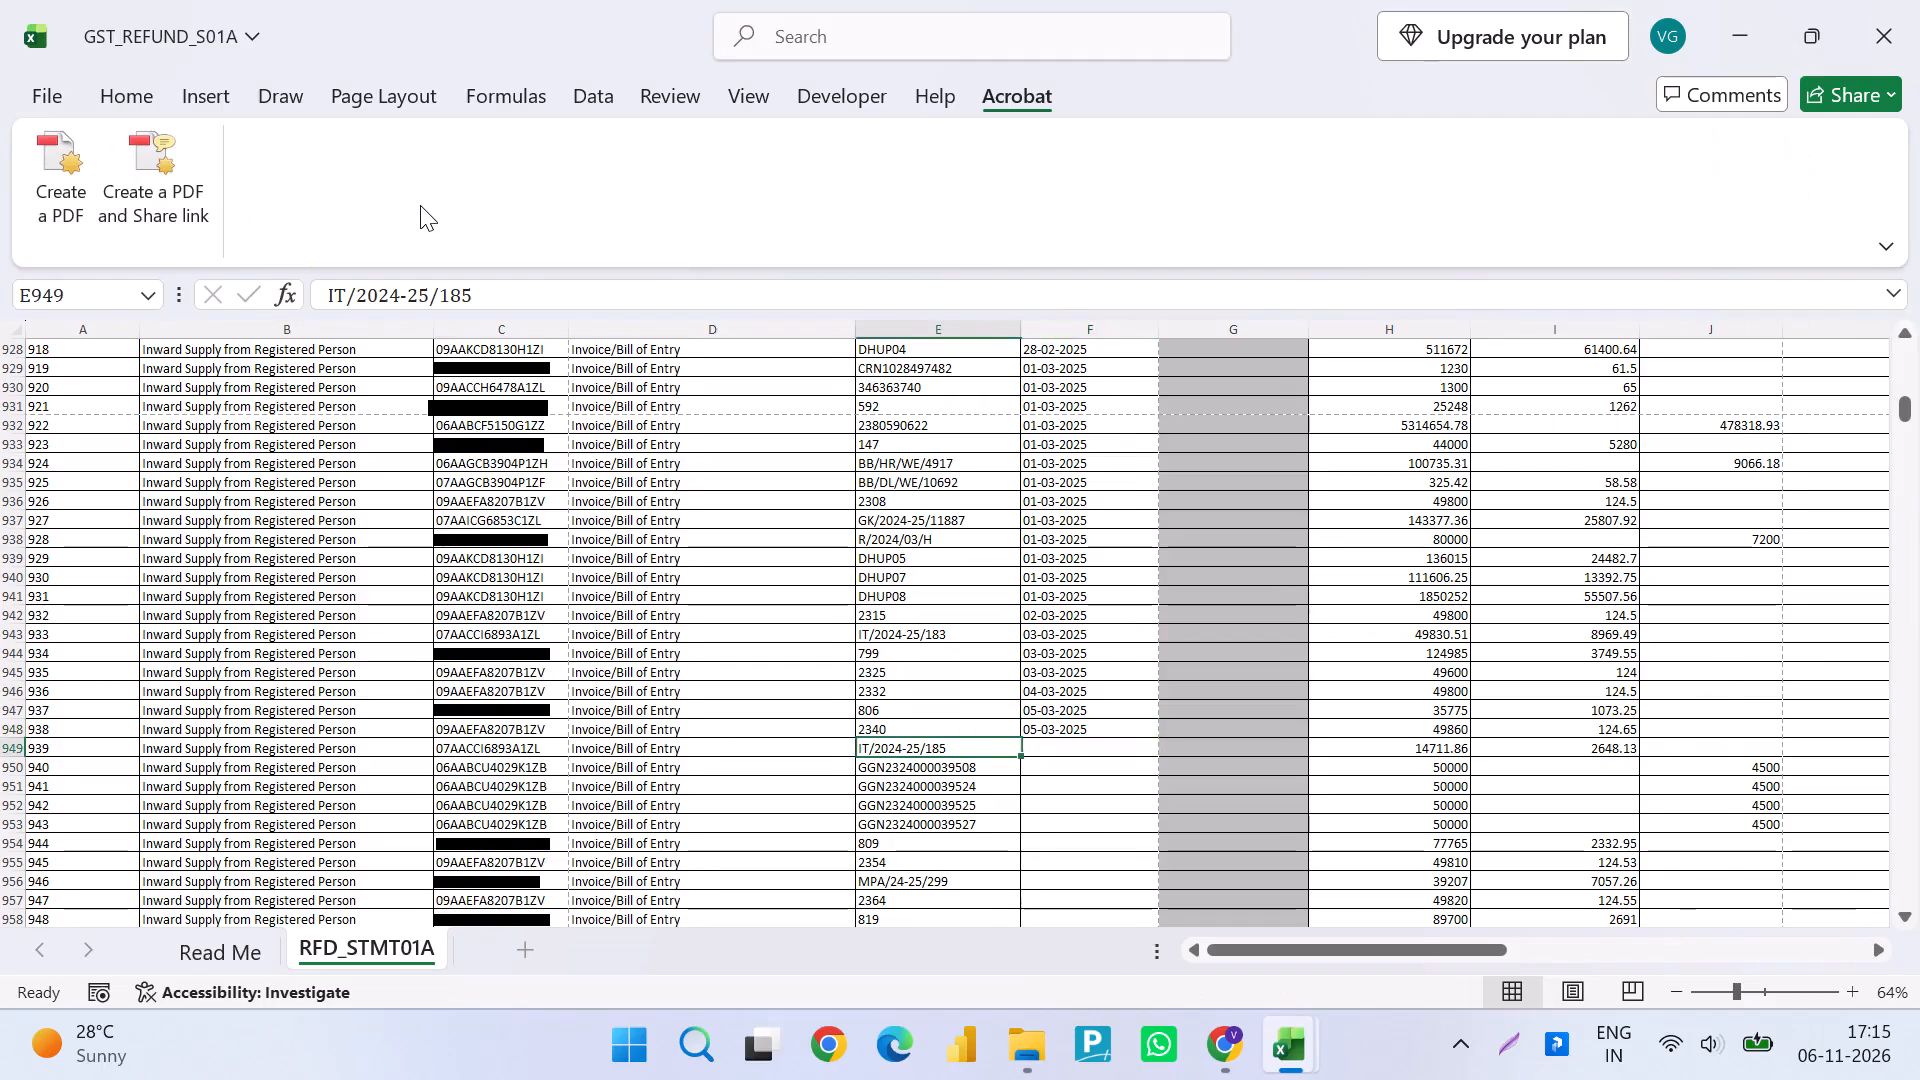
pyautogui.hotkey('ctrl', 'shift', 'Down')
pyautogui.press('Up')
pyautogui.press('Right')
pyautogui.press('Down')
pyautogui.hotkey('alt', 'Tab')
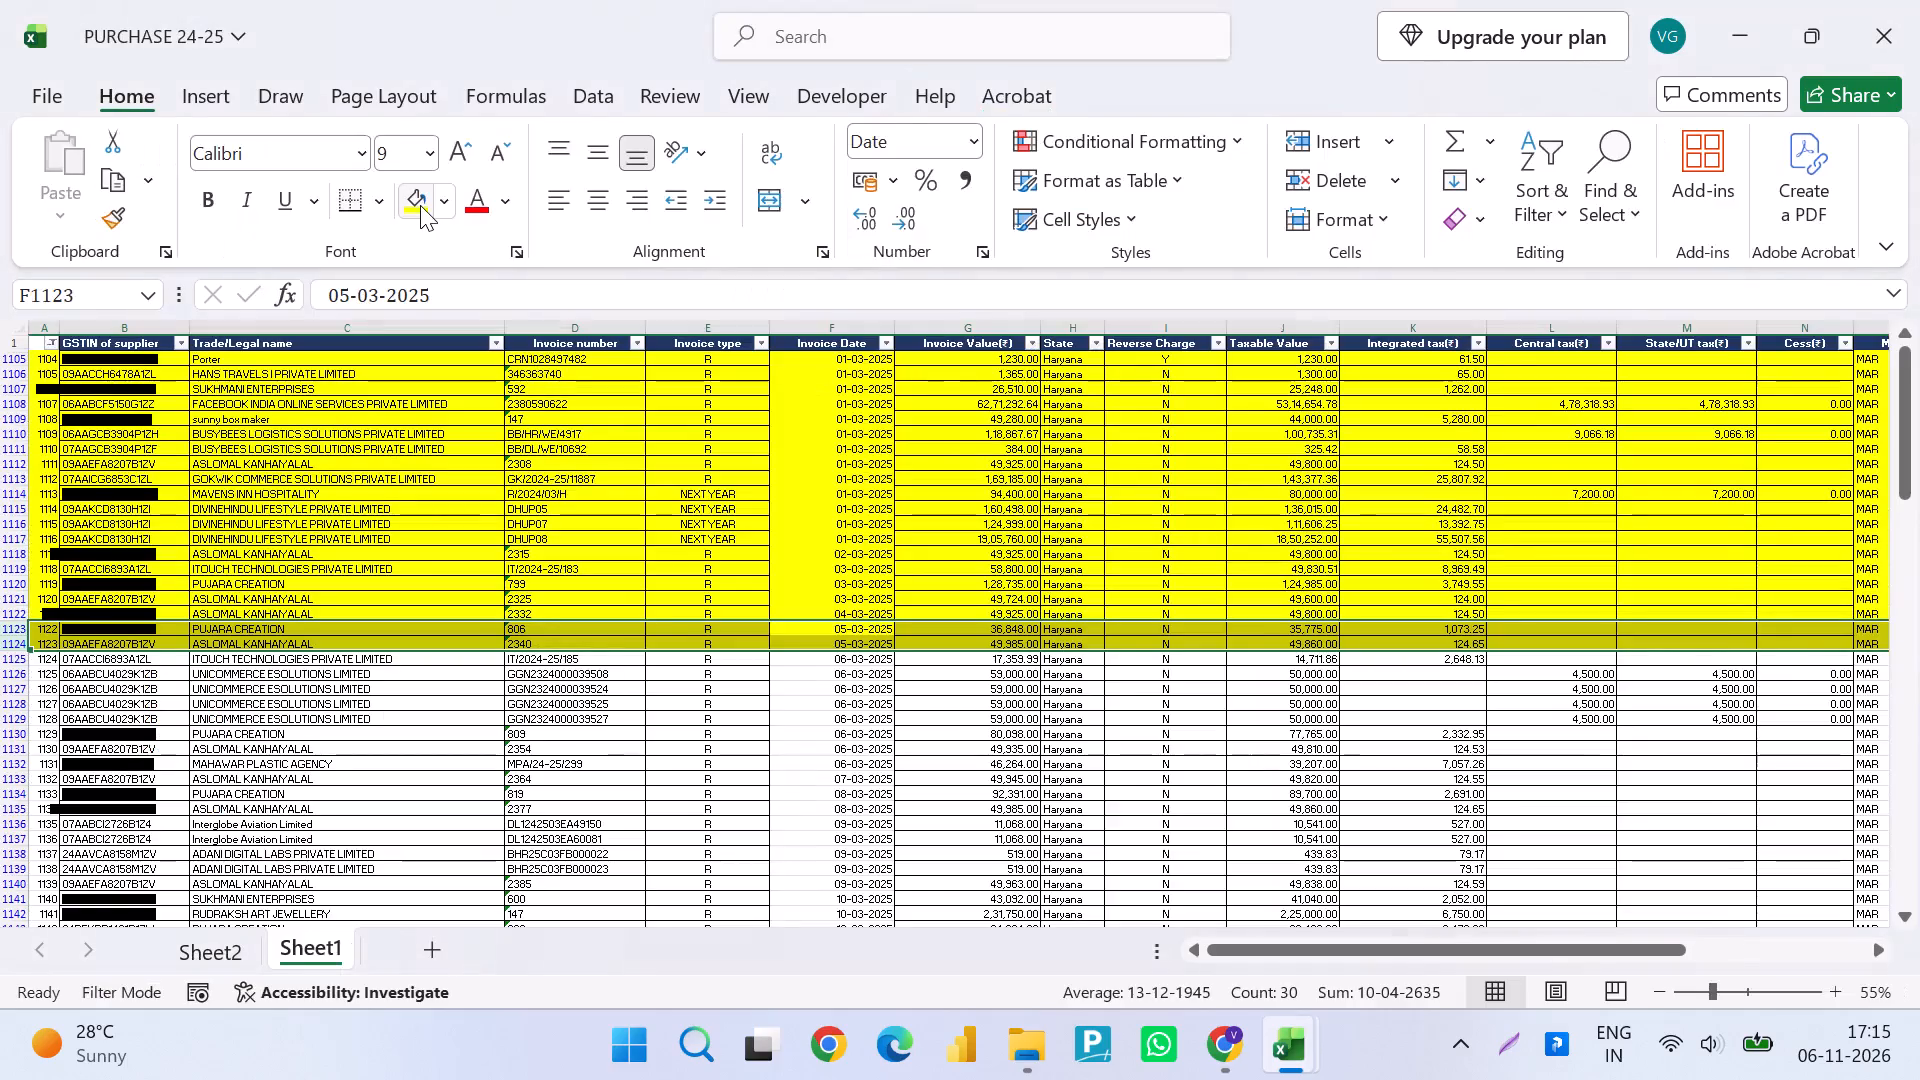
pyautogui.hotkey('ctrl', 'Up')
pyautogui.press('Down')
pyautogui.press('Down')
pyautogui.press('Down')
pyautogui.press('Down')
pyautogui.press('Down')
pyautogui.press('Down')
pyautogui.press('Down')
pyautogui.press('Down')
pyautogui.press('Down')
pyautogui.press('Down')
pyautogui.press('Down')
pyautogui.press('Down')
pyautogui.press('Down')
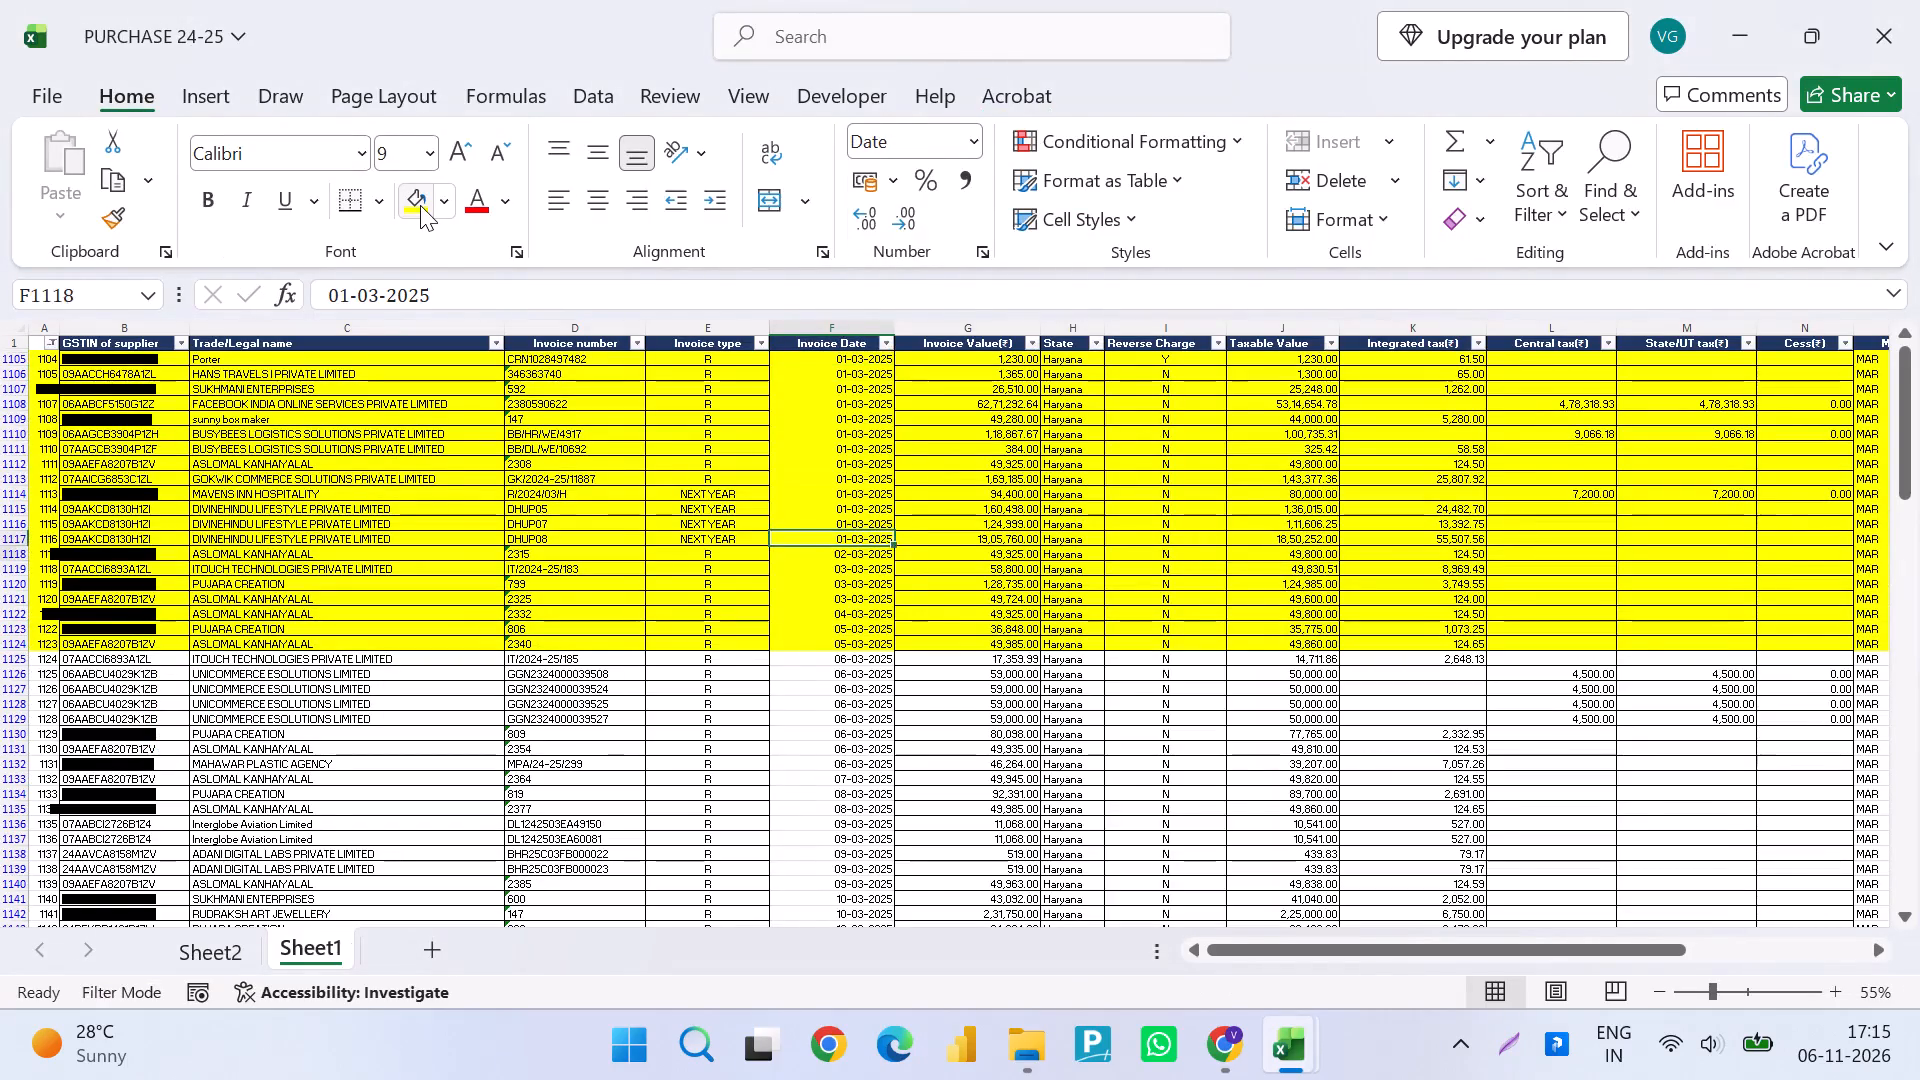
pyautogui.press('Down')
pyautogui.press('Down')
pyautogui.press('Down')
pyautogui.press('Down')
pyautogui.press('Down')
pyautogui.press('Down')
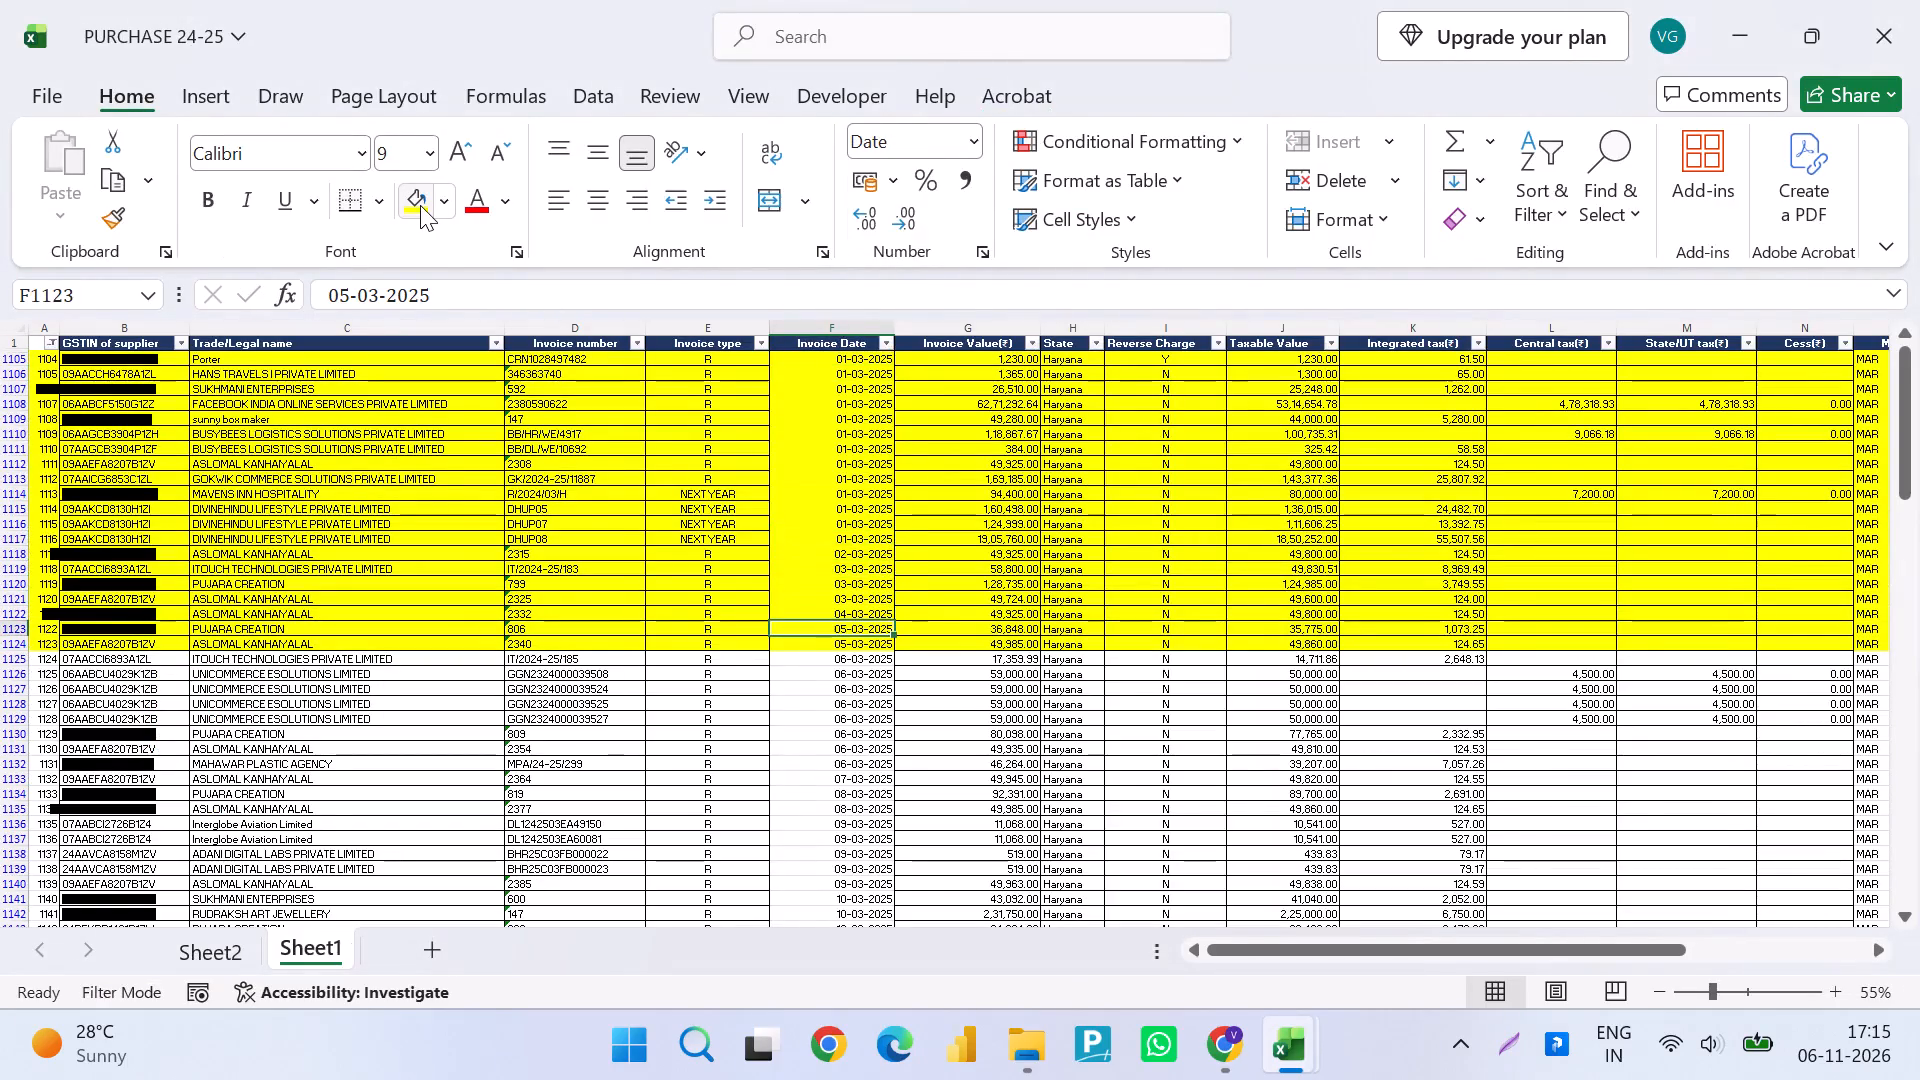
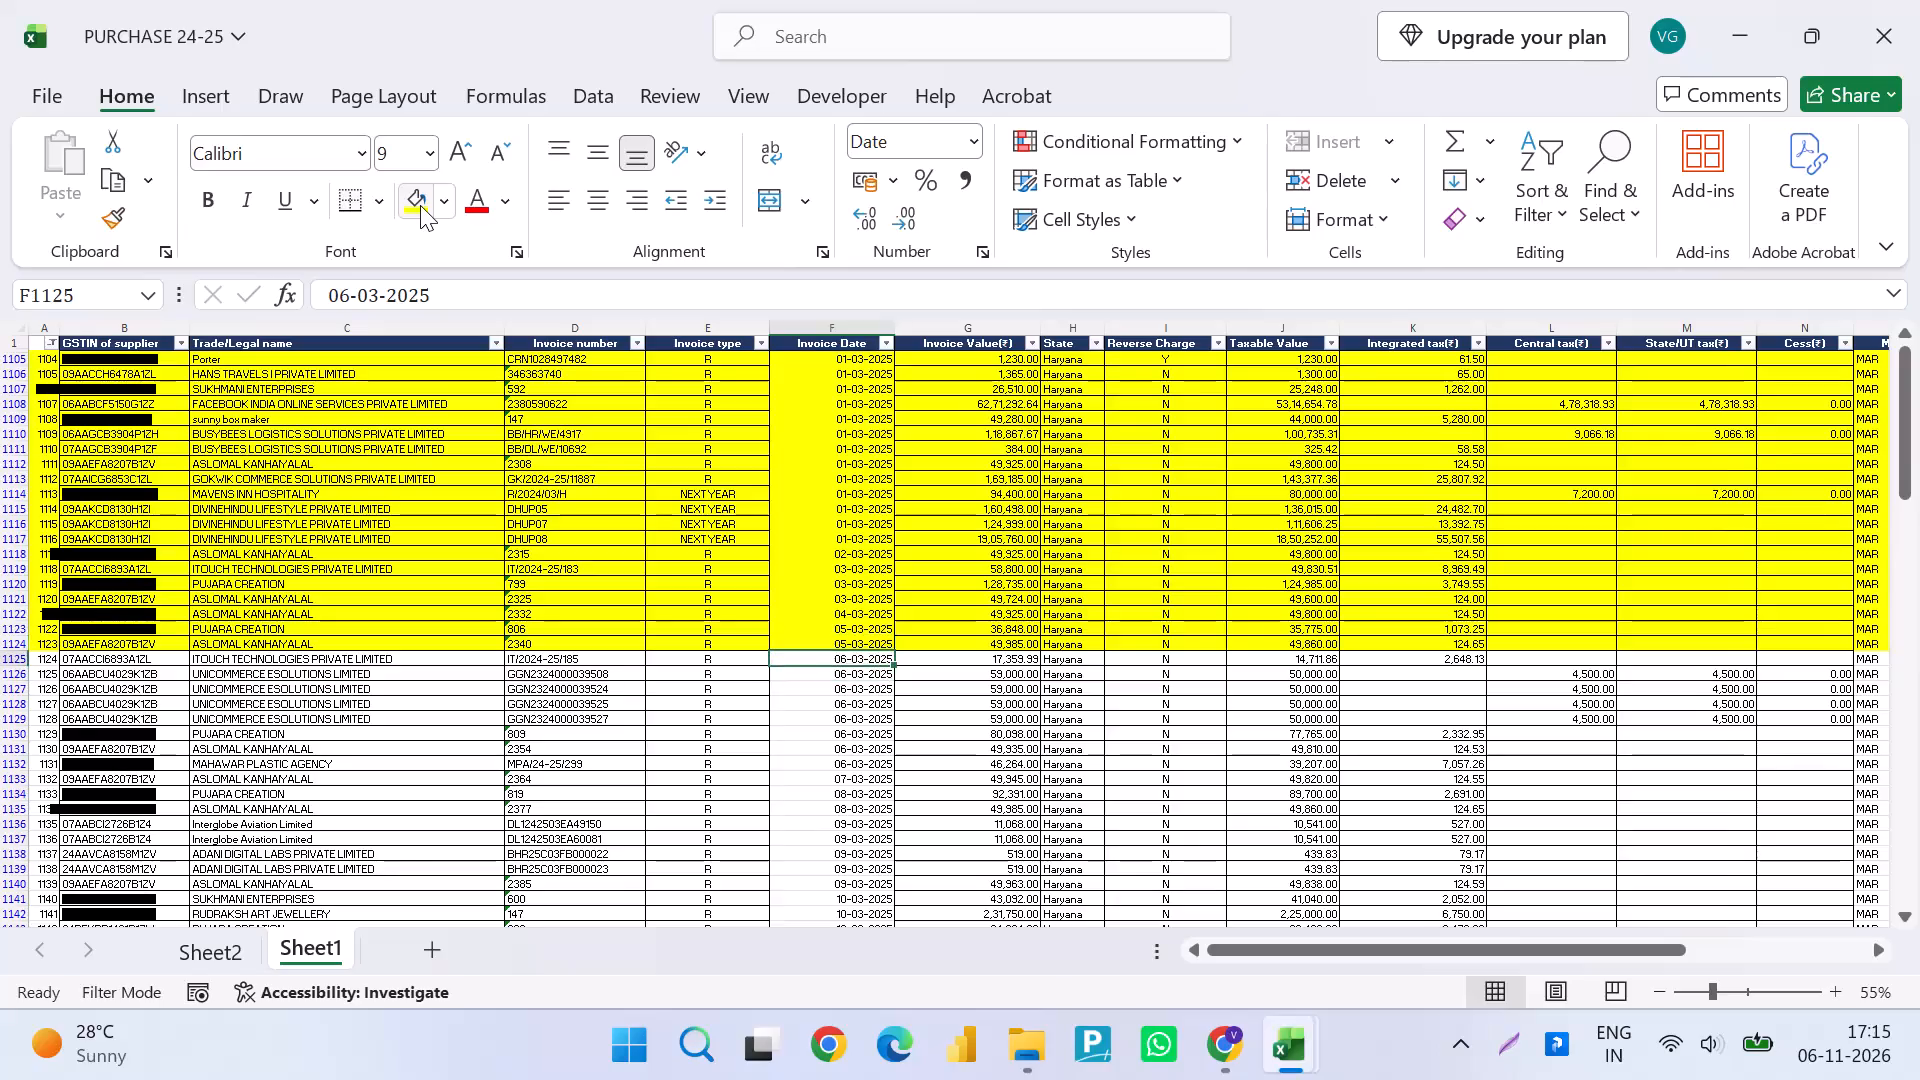
# Check the 06-03-2025 rows in PURCHASE 24-25 and enter 06-03-2025 for invoice IT/2024-25/185 in F949 of GST_REFUND_S01A.
pyautogui.hotkey('shift', 'Down')
pyautogui.hotkey('shift', 'Down')
pyautogui.hotkey('shift', 'Down')
pyautogui.hotkey('shift', 'Down')
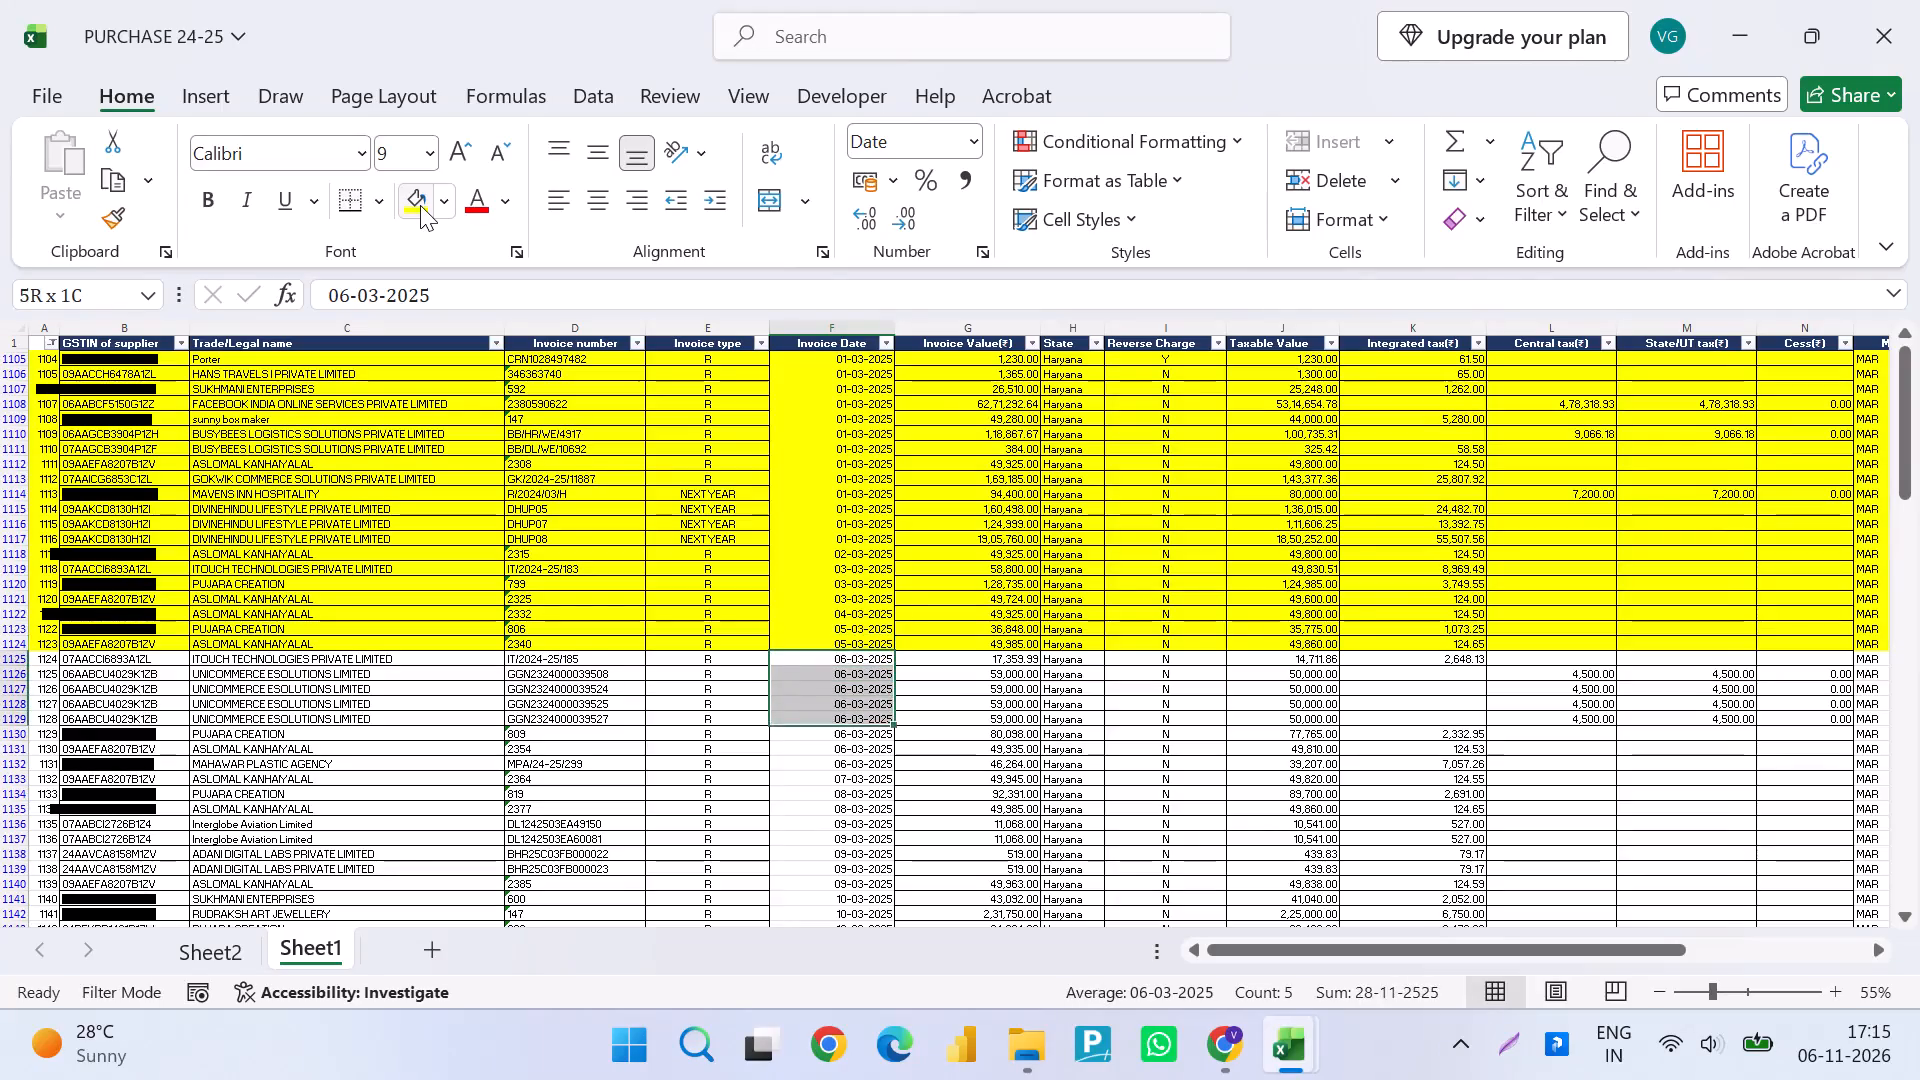
pyautogui.hotkey('shift', 'Down')
pyautogui.hotkey('shift', 'Down')
pyautogui.hotkey('shift', 'Down')
pyautogui.hotkey('alt', 'Tab')
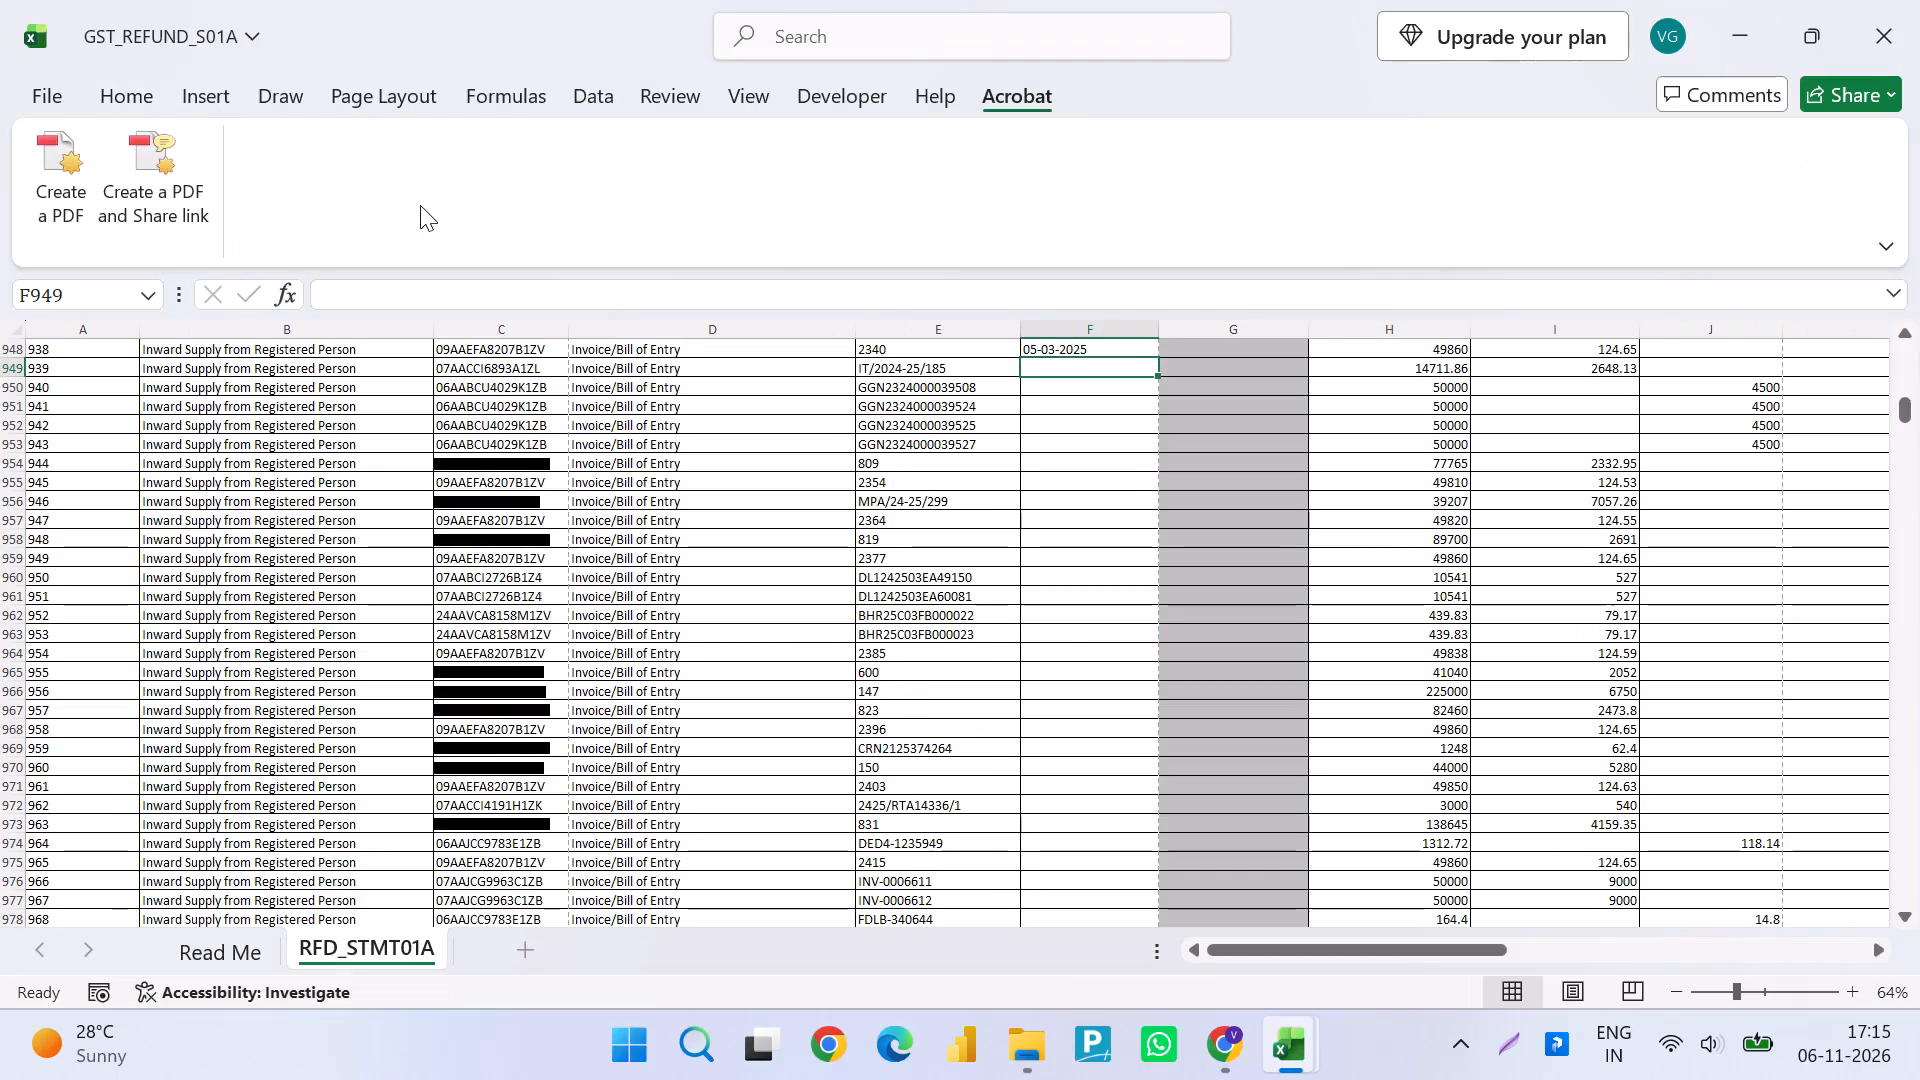
pyautogui.hotkey('ctrl', 'd')
pyautogui.press('F2')
pyautogui.press('Left')
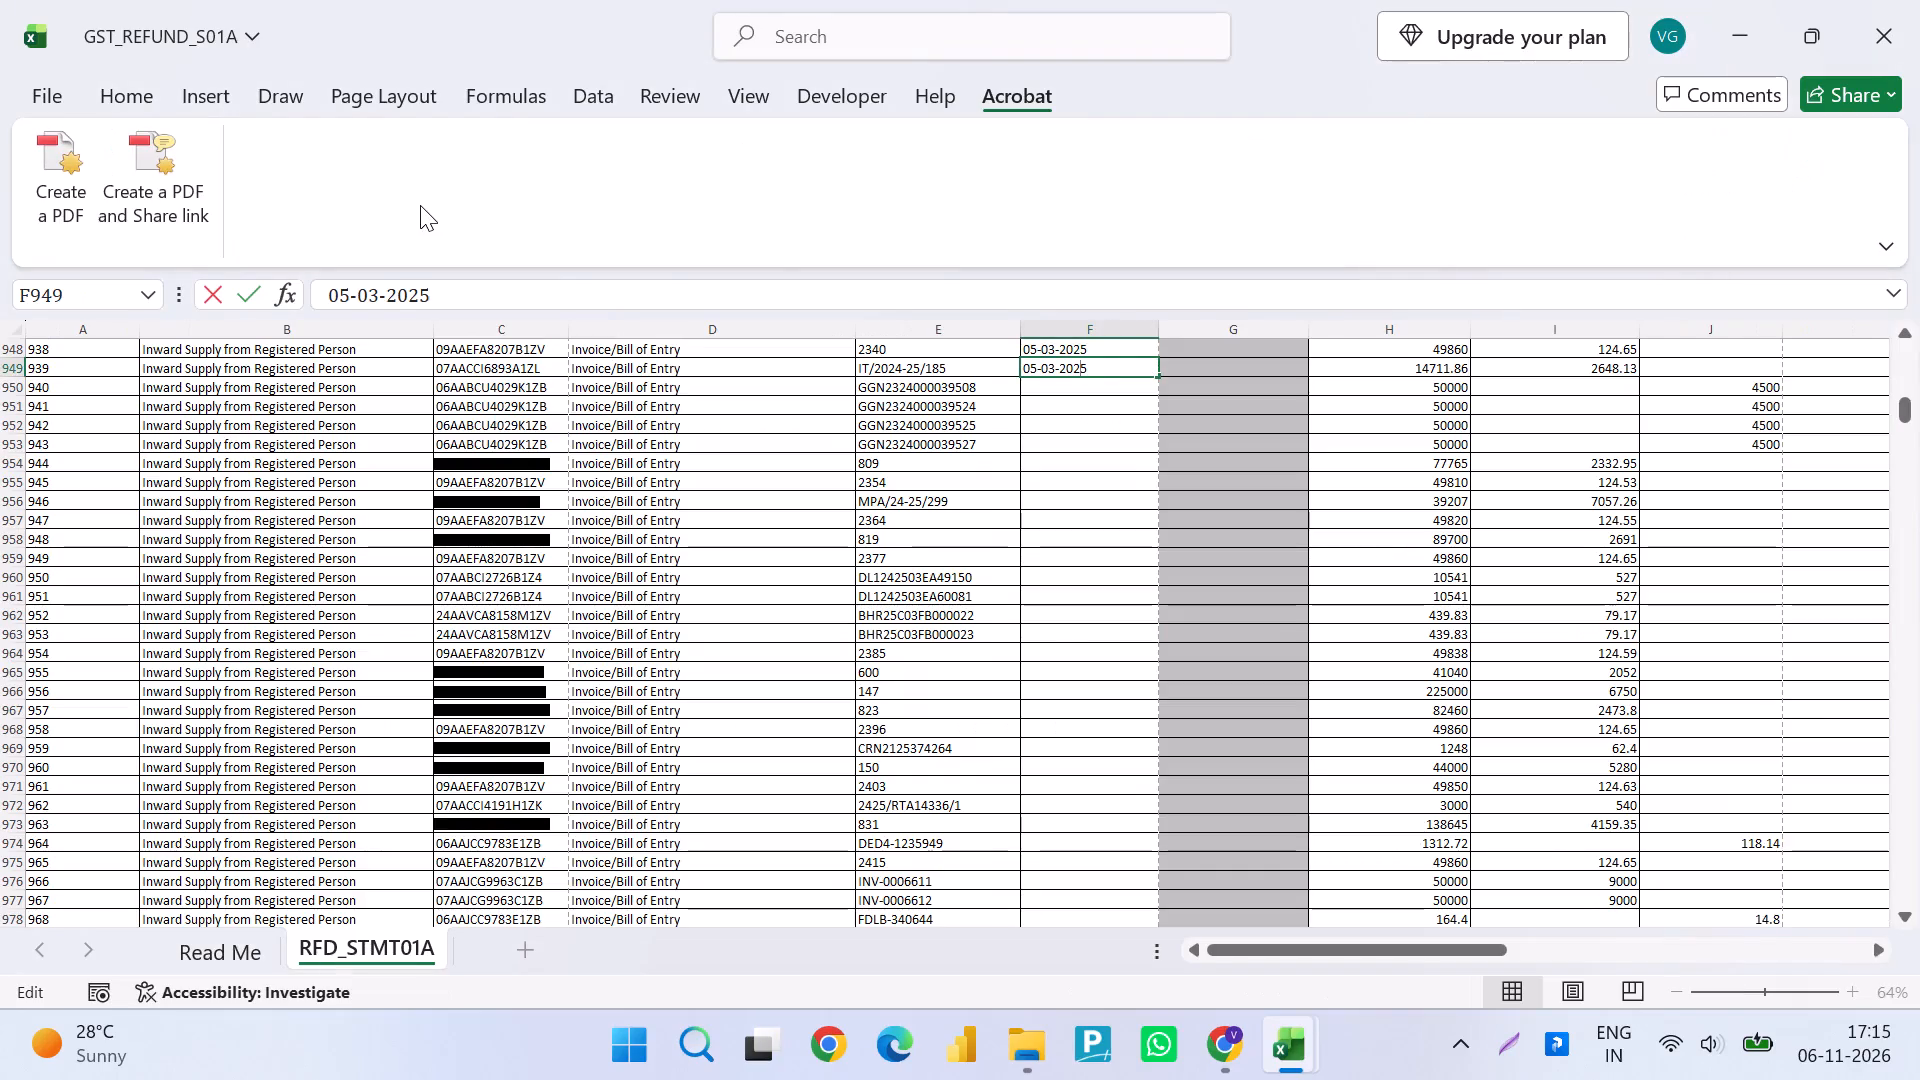
pyautogui.hotkey('ctrl', 'Left')
pyautogui.hotkey('ctrl', 'Left')
pyautogui.hotkey('ctrl', 'Left')
pyautogui.press('Left')
pyautogui.press('BackSpace')
pyautogui.press('6')
pyautogui.press('Return')
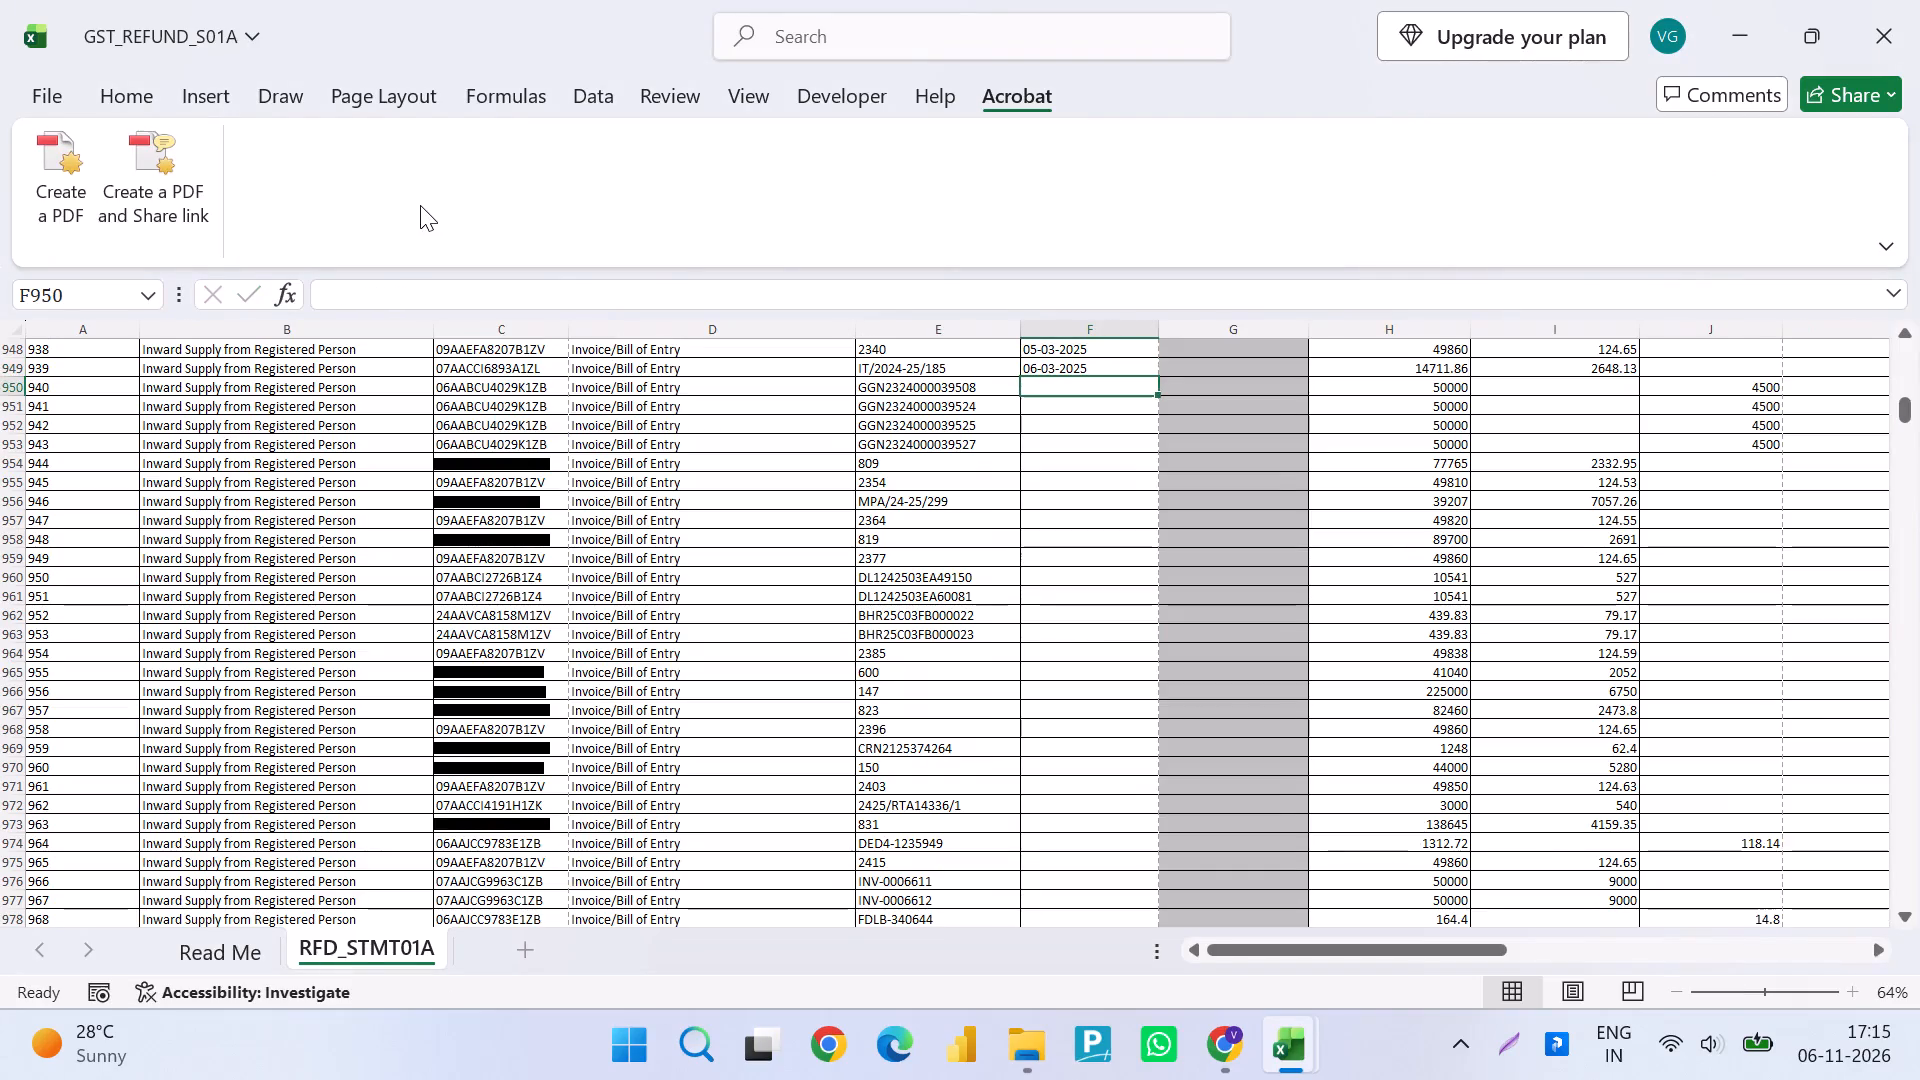
# Fill 06-03-2025 down from F949 to F955, through invoice 2354, in GST_REFUND_S01A.
pyautogui.press('Up')
pyautogui.hotkey('shift', 'Down')
pyautogui.hotkey('shift', 'Down')
pyautogui.hotkey('shift', 'Down')
pyautogui.hotkey('shift', 'Down')
pyautogui.hotkey('shift', 'Down')
pyautogui.hotkey('ctrl', 'd')
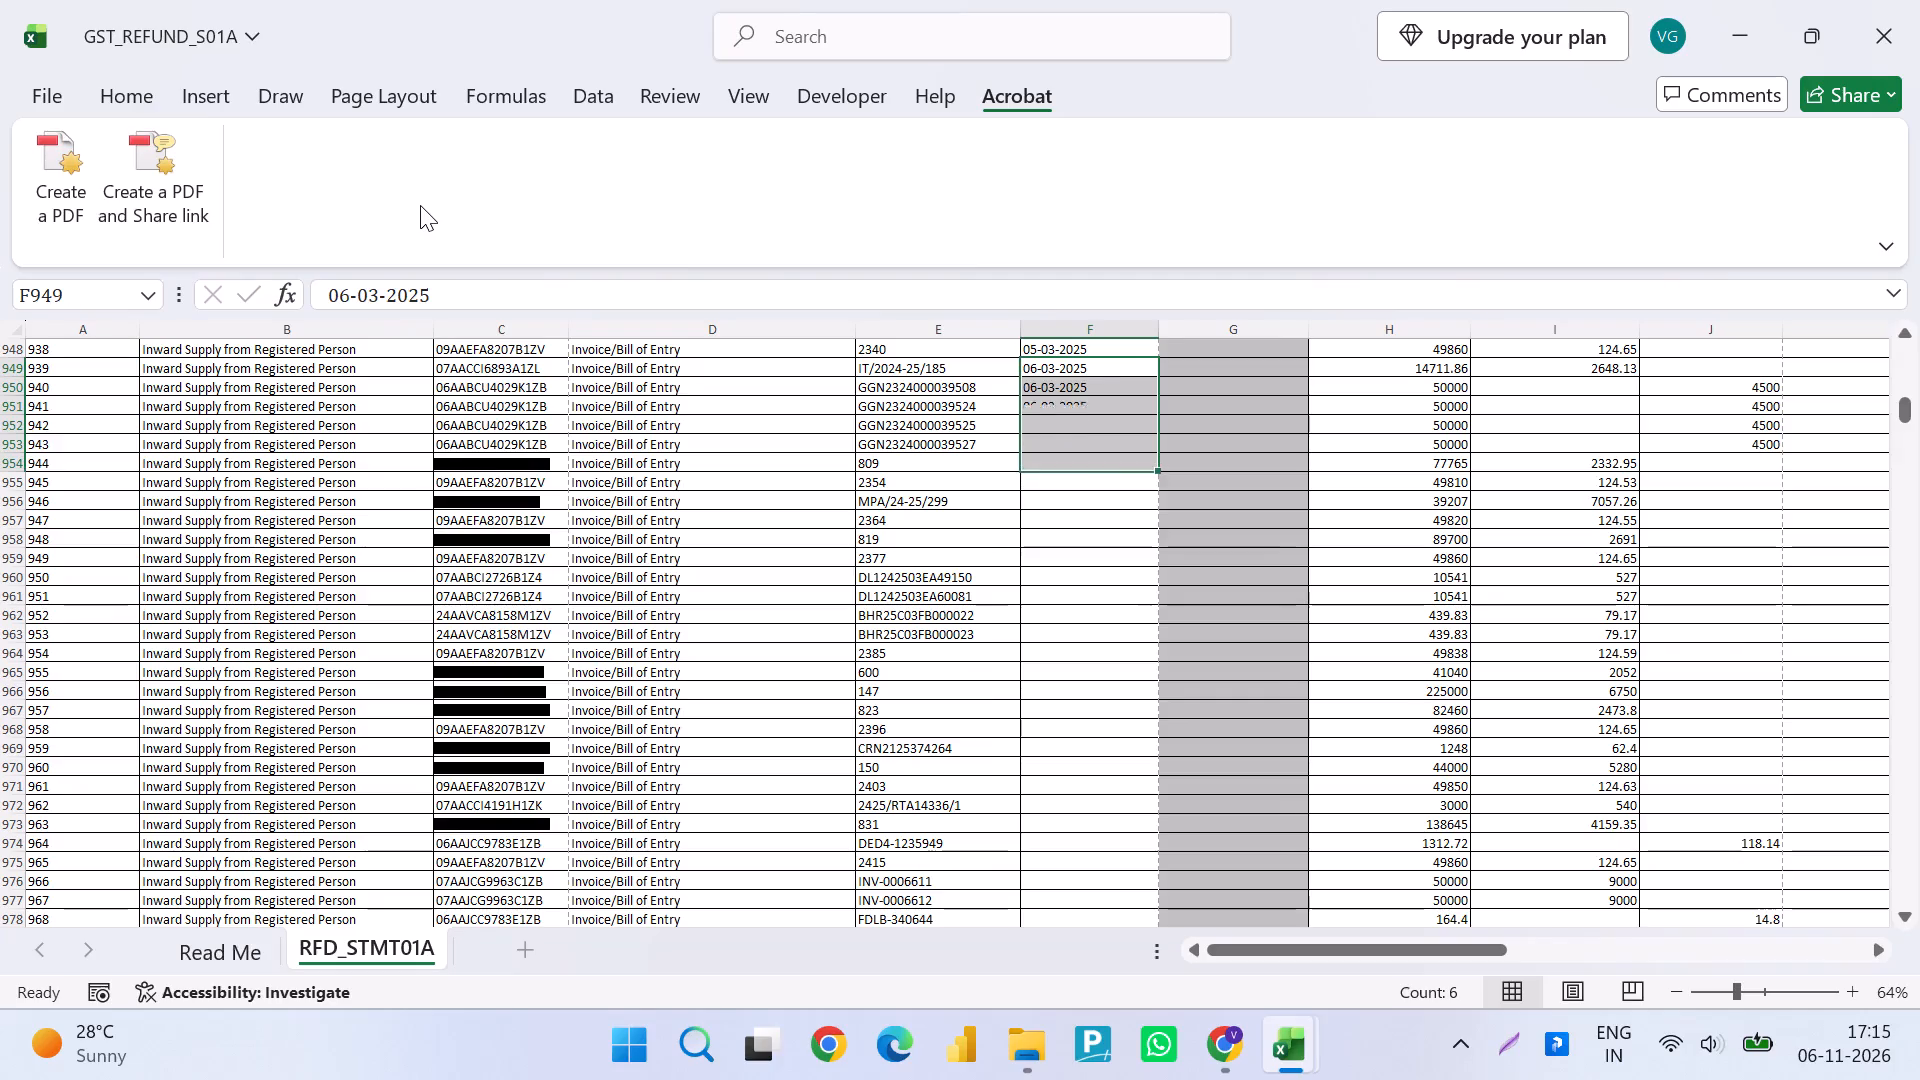
pyautogui.hotkey('shift', 'Down')
pyautogui.hotkey('ctrl', 'Down')
pyautogui.hotkey('shift', 'Down')
pyautogui.hotkey('ctrl', 'd')
# Compare the block of dates with the 06-03-2025 rows in PURCHASE 24-25 and extend the fill to F956 for invoice MPA/24-25/299.
pyautogui.press('Up')
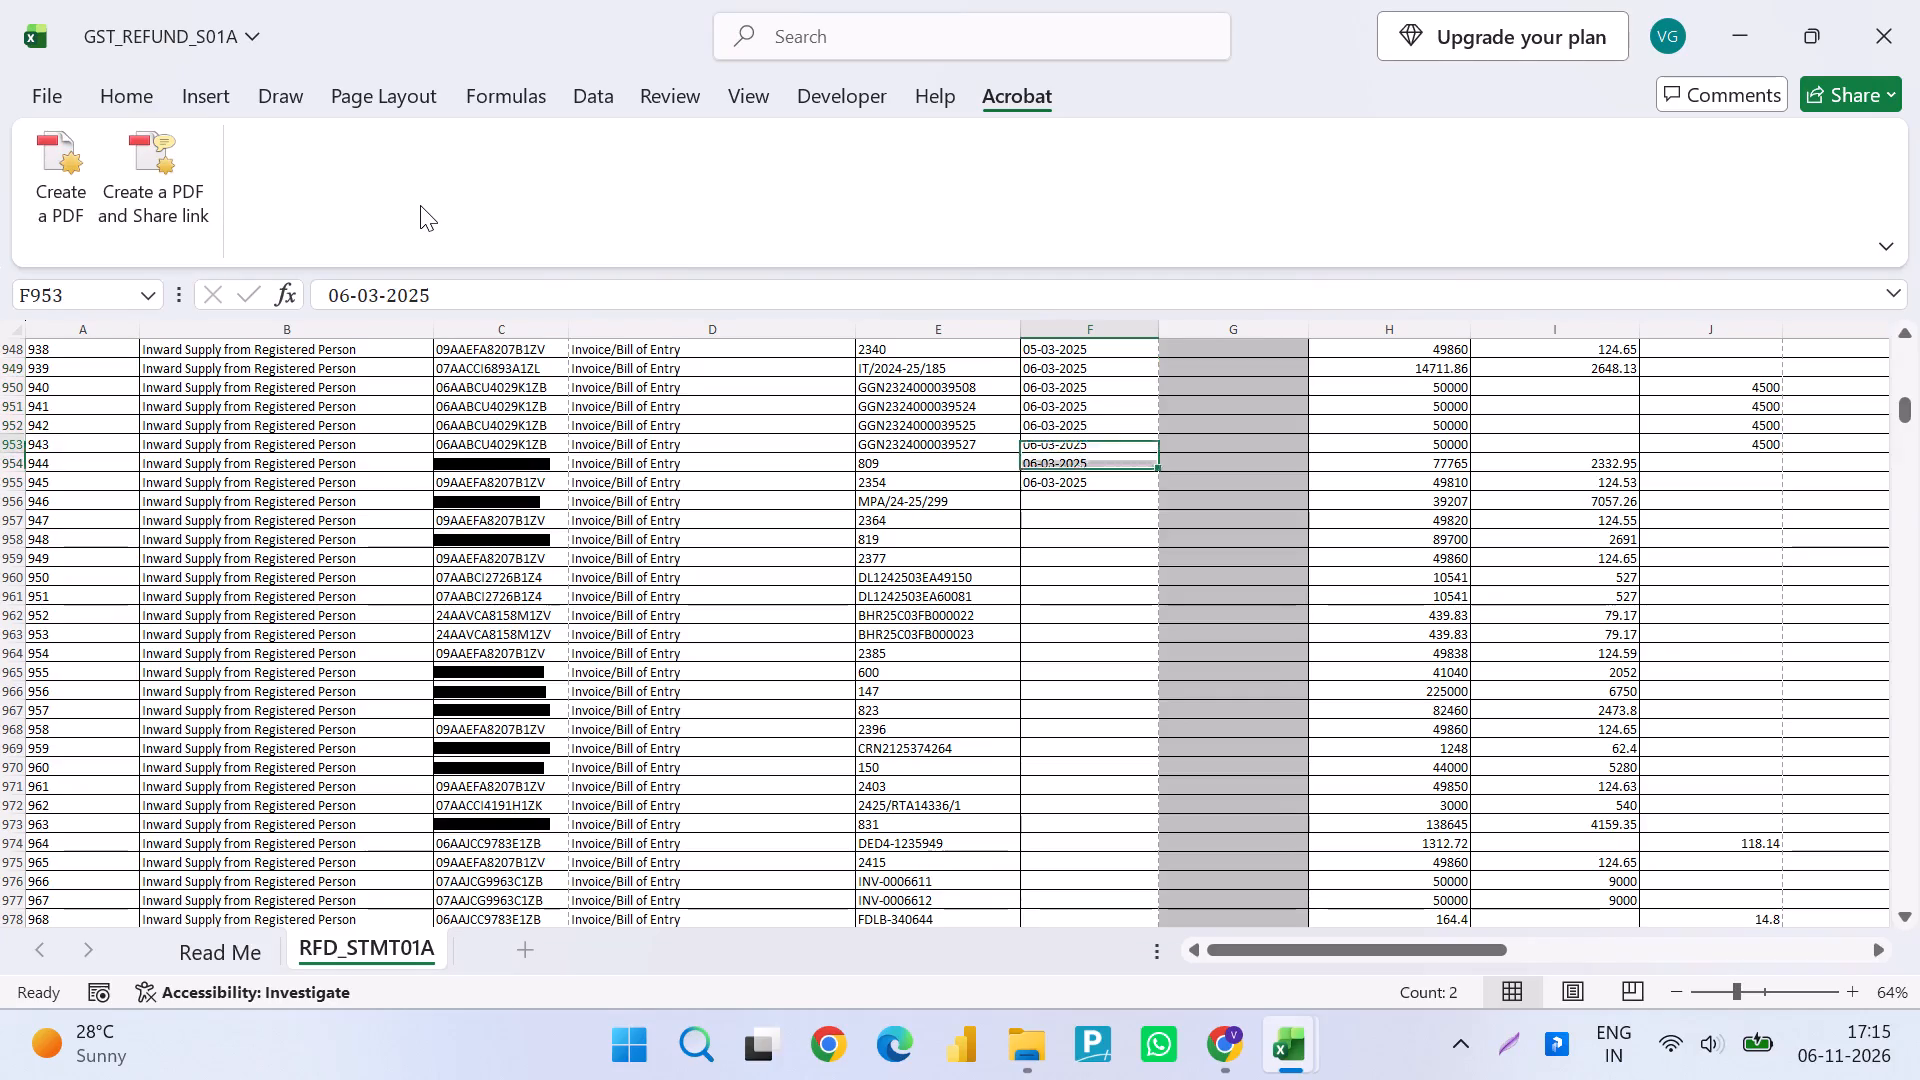
pyautogui.press('Up')
pyautogui.press('Up')
pyautogui.press('Up')
pyautogui.hotkey('ctrl', 'shift', 'Down')
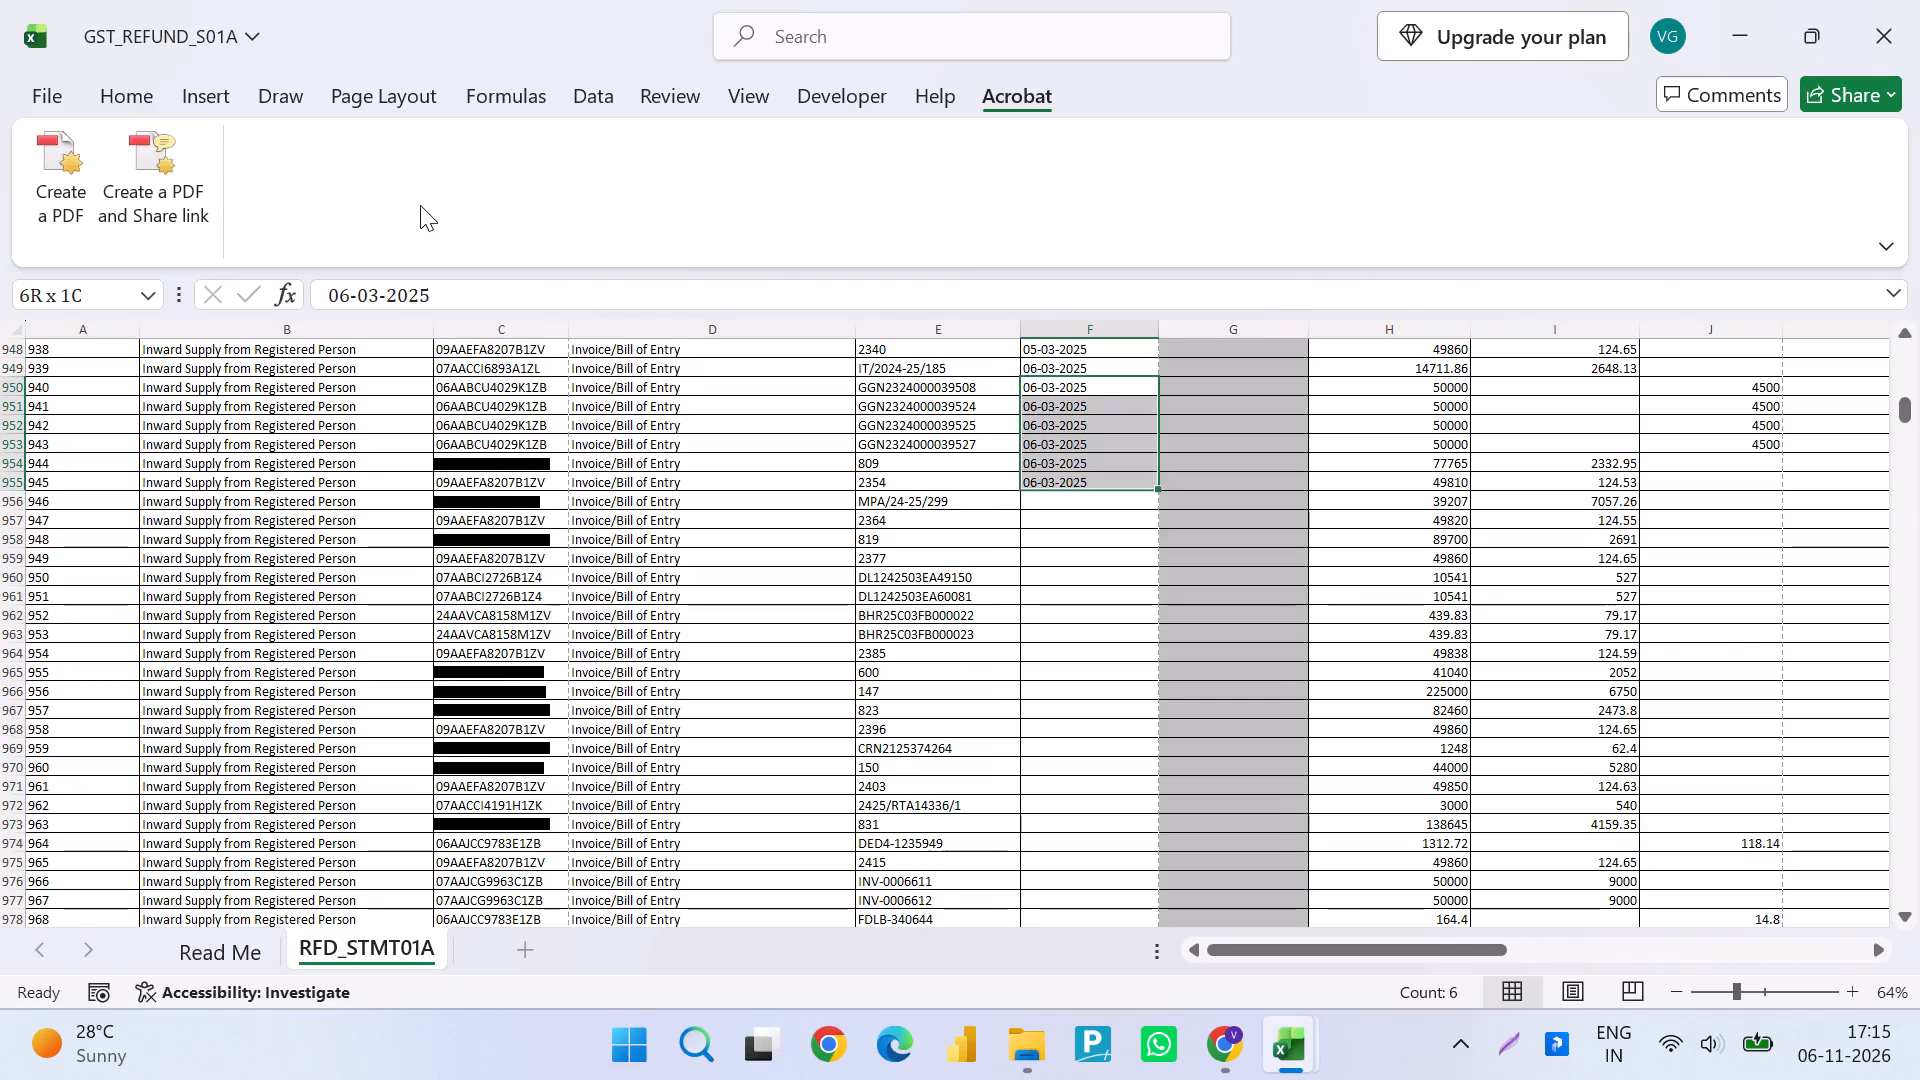
pyautogui.press('Up')
pyautogui.hotkey('ctrl', 'shift', 'Down')
pyautogui.hotkey('alt', 'Tab')
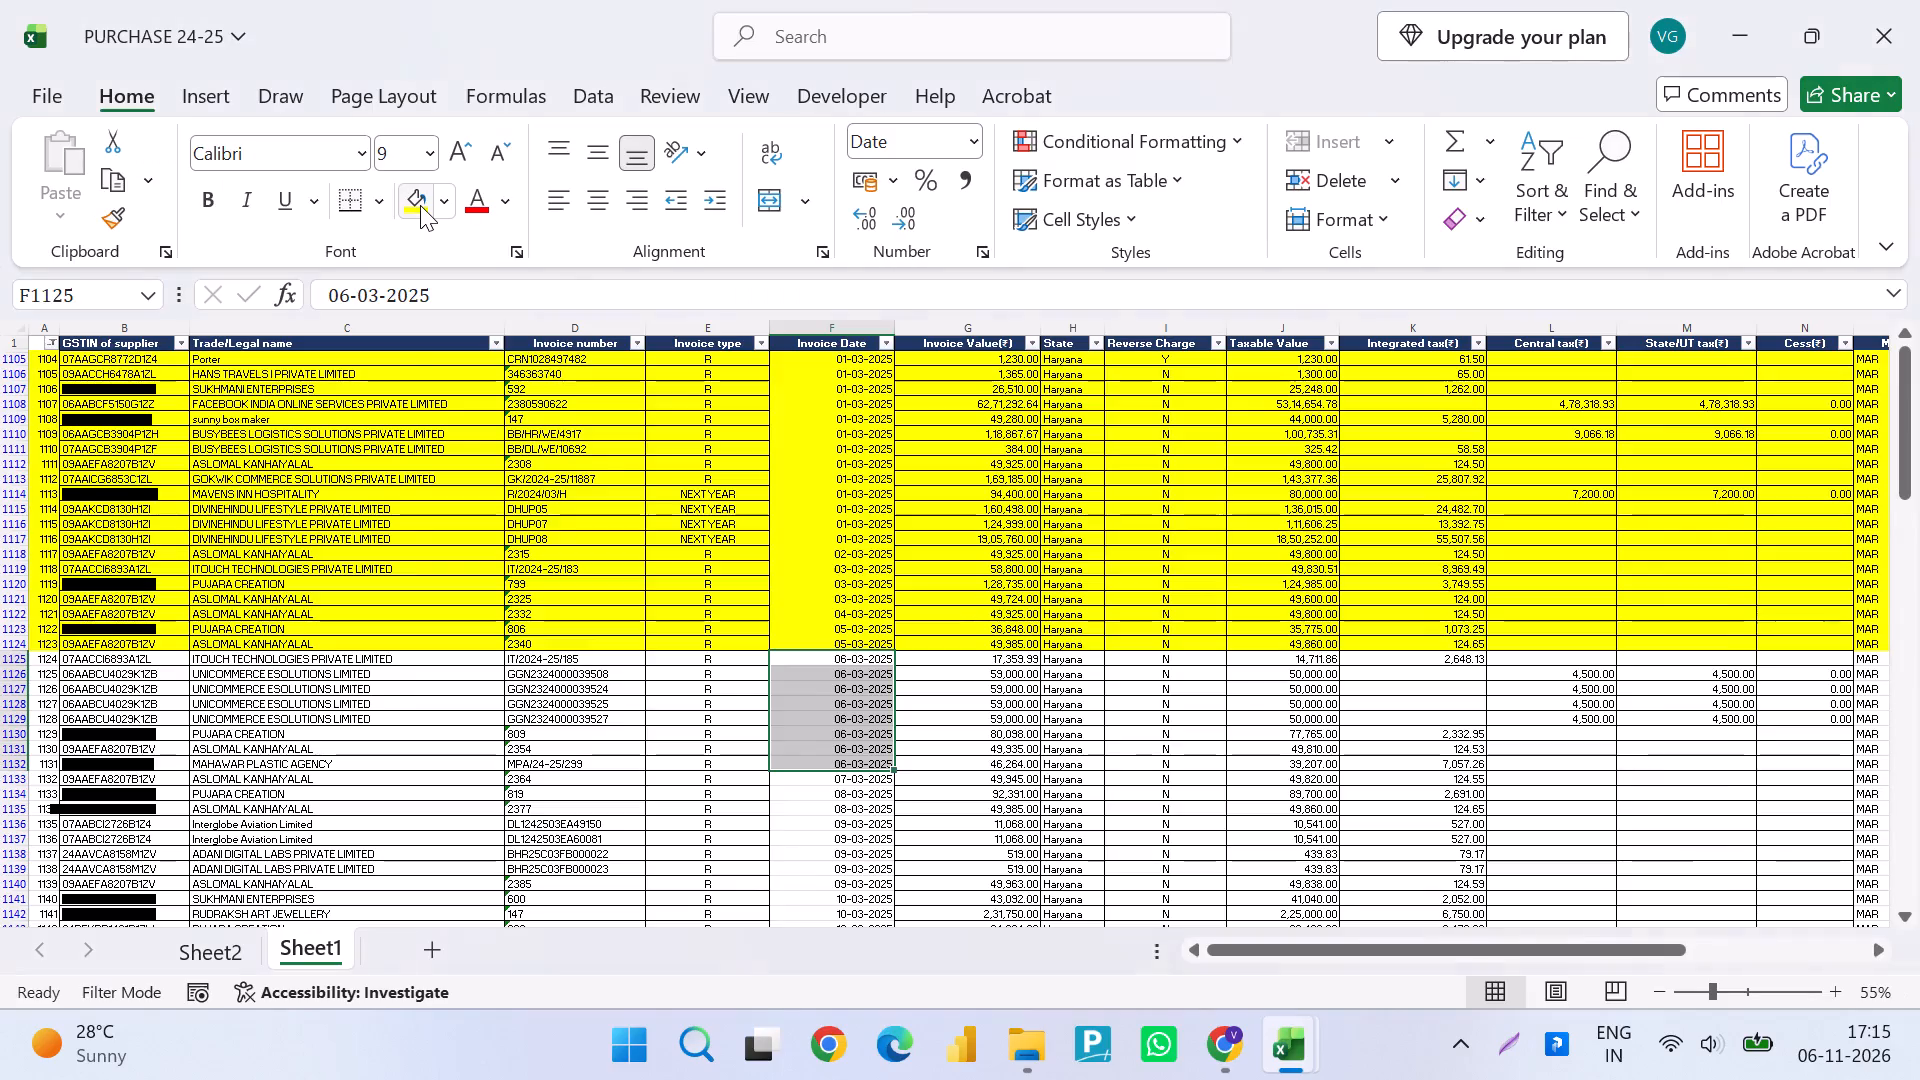
pyautogui.hotkey('alt', 'Tab')
pyautogui.hotkey('shift', 'Down')
pyautogui.hotkey('ctrl', 'd')
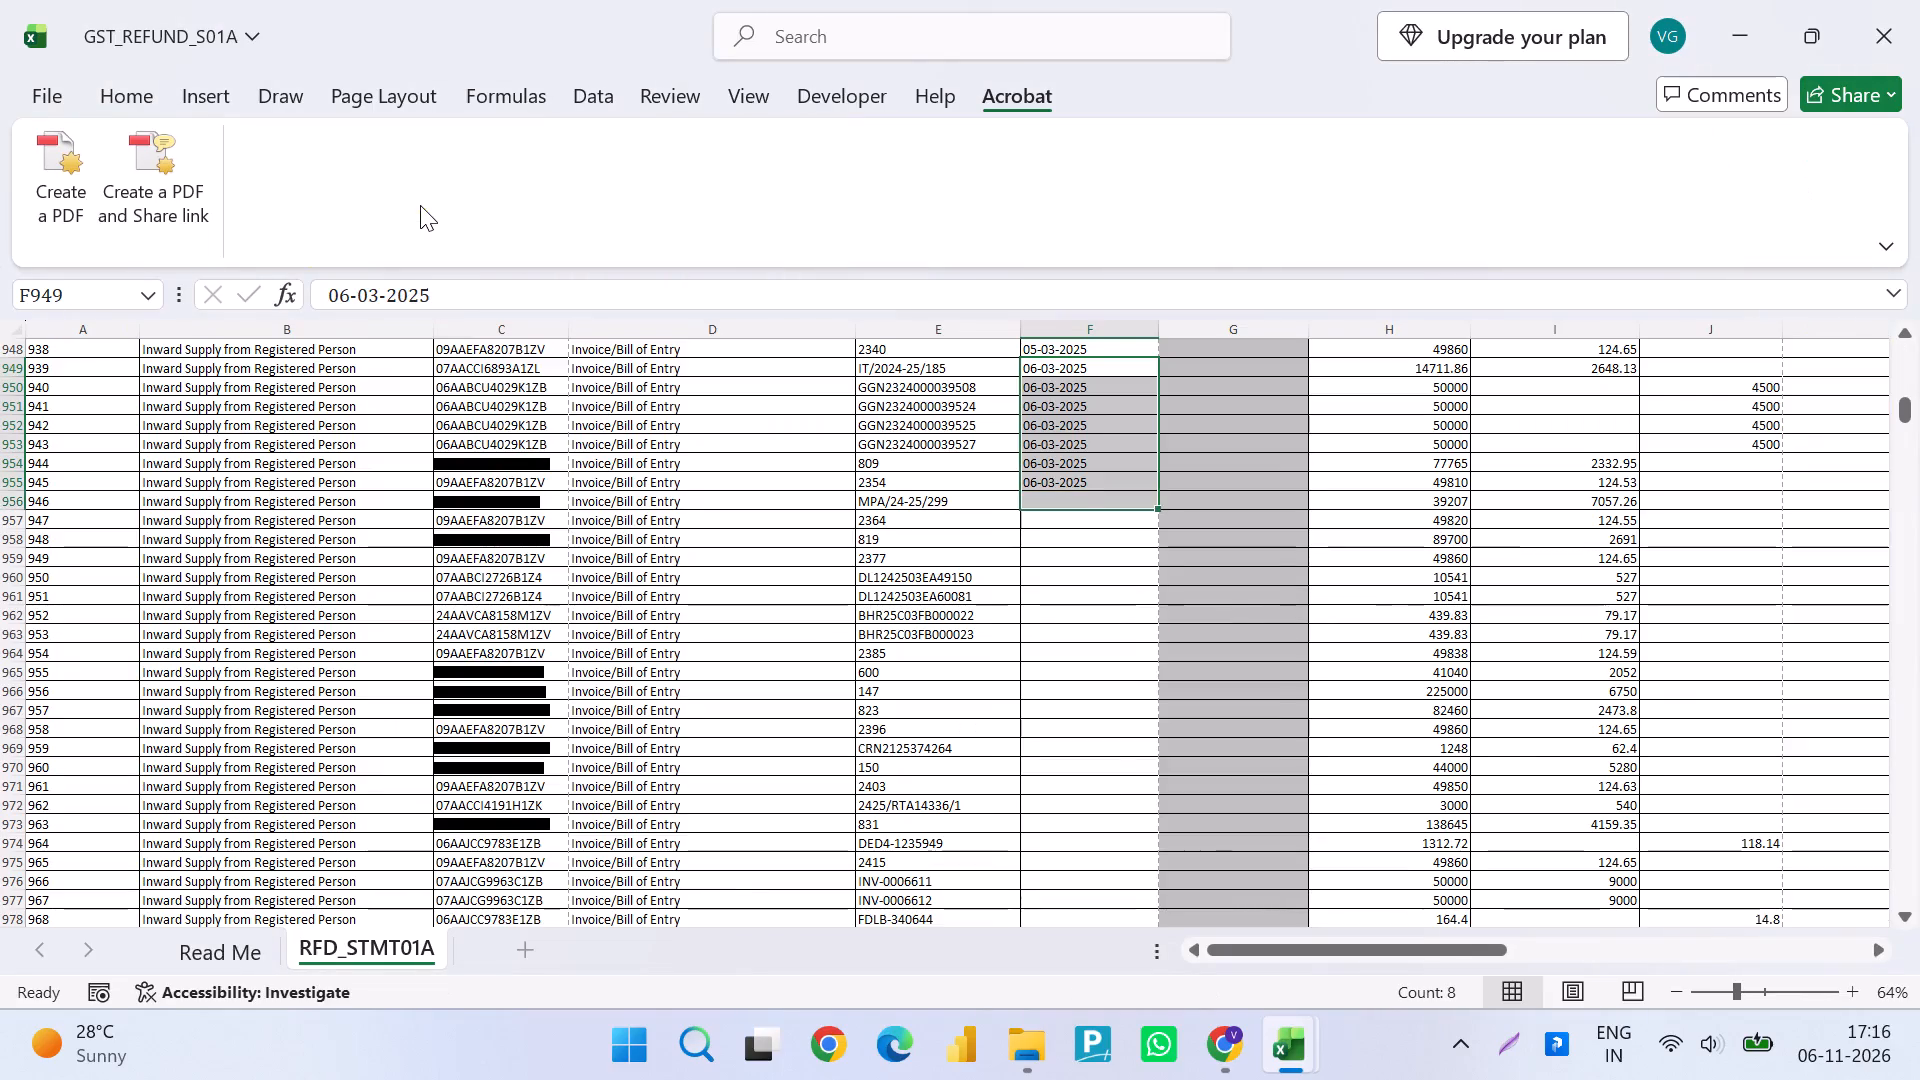
# Highlight the 06-03-2025 rows, visible rows 1125 to 1132, with yellow fill in PURCHASE 24-25.
pyautogui.hotkey('alt', 'Tab')
pyautogui.hotkey('shift', 'space')
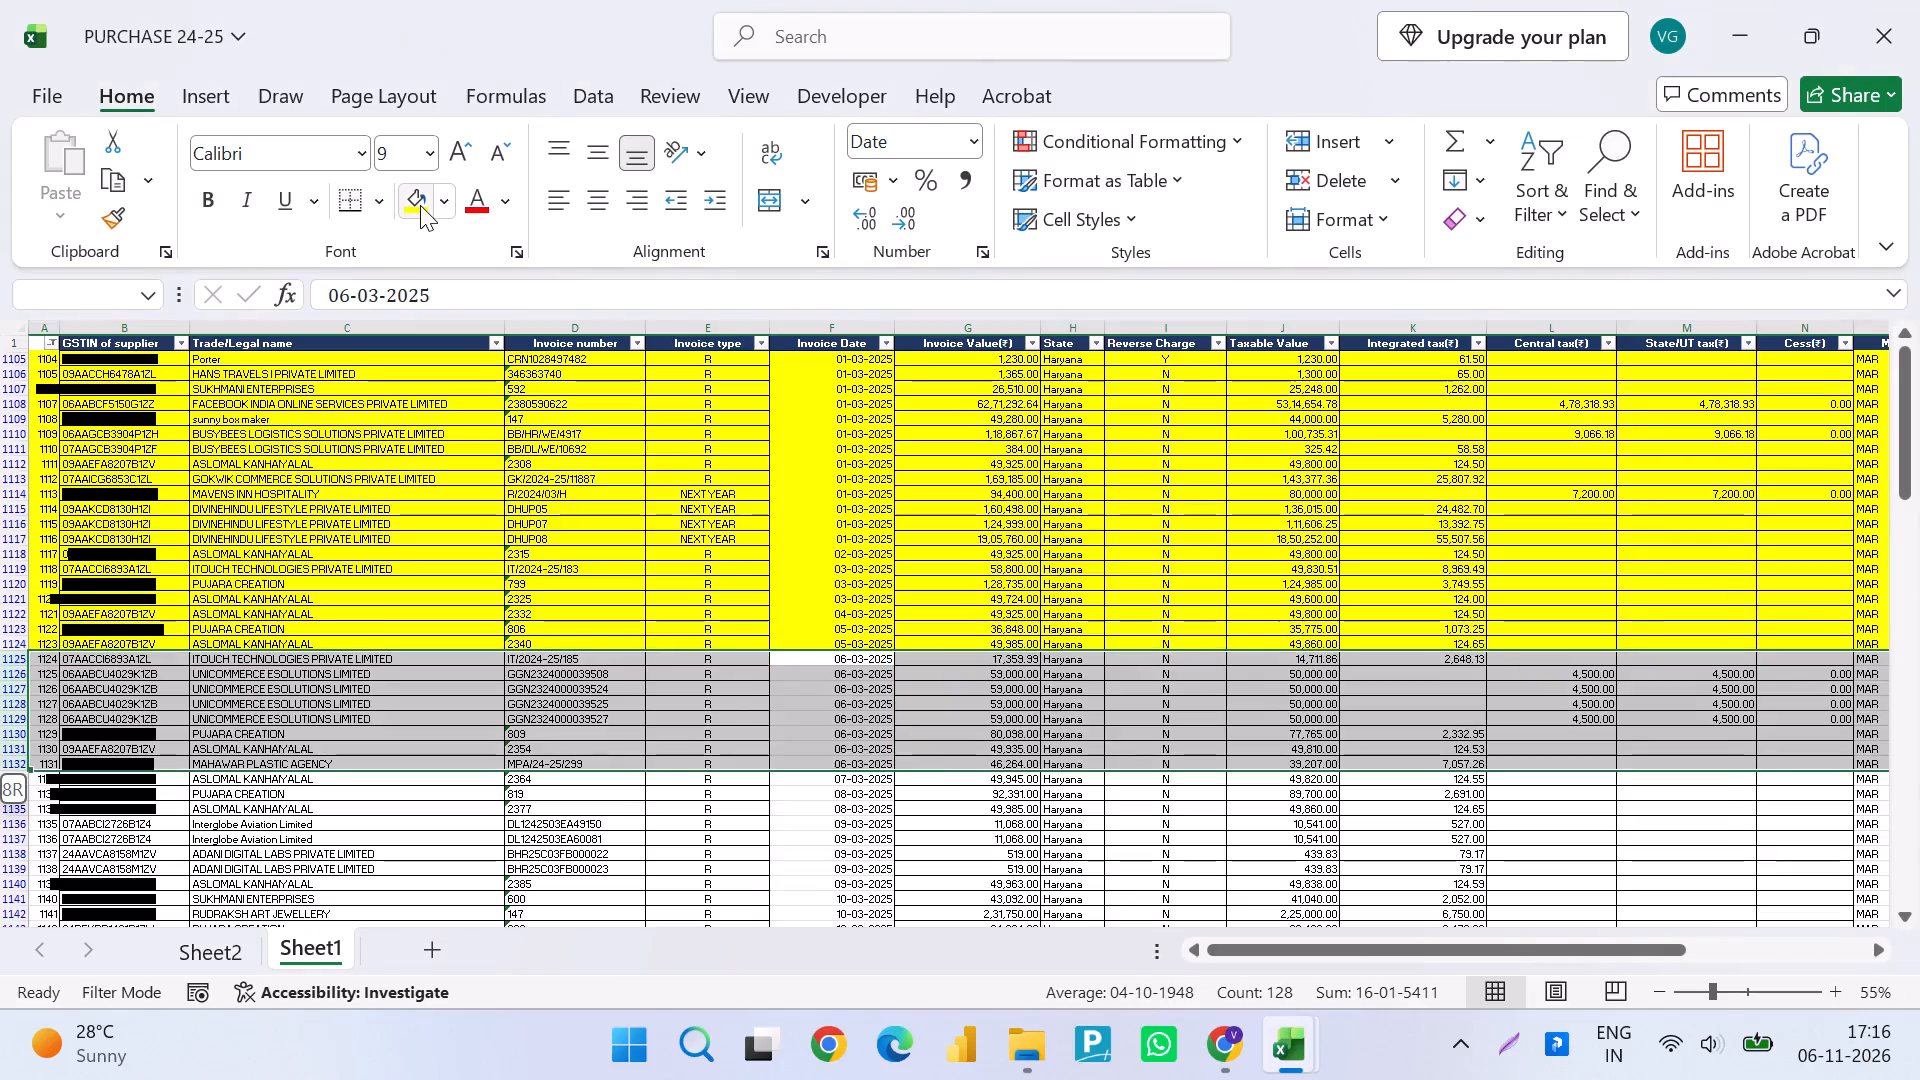
pyautogui.hotkey('alt', ';')
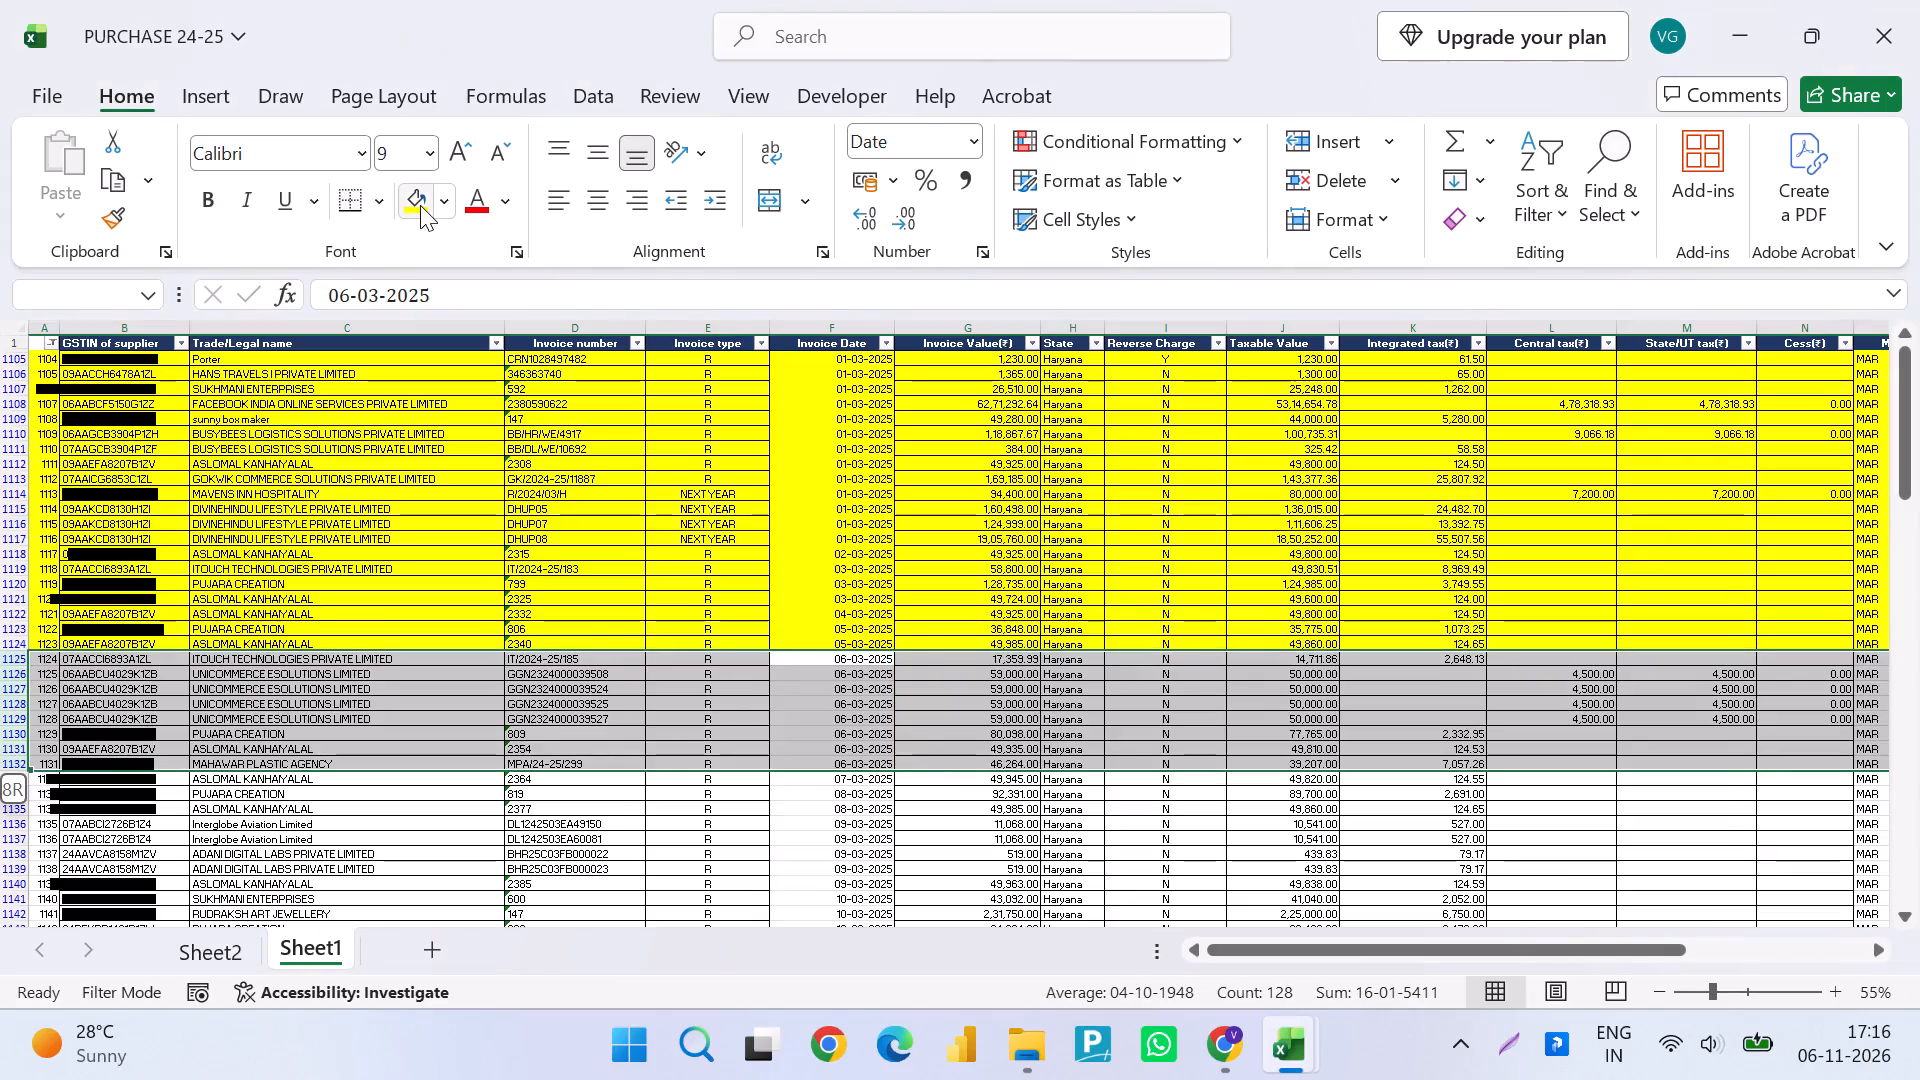
pyautogui.click(420, 205)
# Refilter the Invoice Date column of PURCHASE 24-25 to show only unhighlighted rows, and select the remaining dates from F1133 down.
pyautogui.hotkey('ctrl', 'Up')
pyautogui.hotkey('alt', 'Down')
pyautogui.hotkey('alt', 'Down')
pyautogui.hotkey('alt', 'Down')
pyautogui.hotkey('alt', 'Down')
pyautogui.hotkey('alt', 'Down')
pyautogui.hotkey('alt', 'Down')
pyautogui.hotkey('alt', 'Down')
pyautogui.hotkey('alt', 'Down')
pyautogui.hotkey('alt', 'Down')
pyautogui.hotkey('alt', 'Down')
pyautogui.hotkey('alt', 'Down')
pyautogui.hotkey('alt', 'Down')
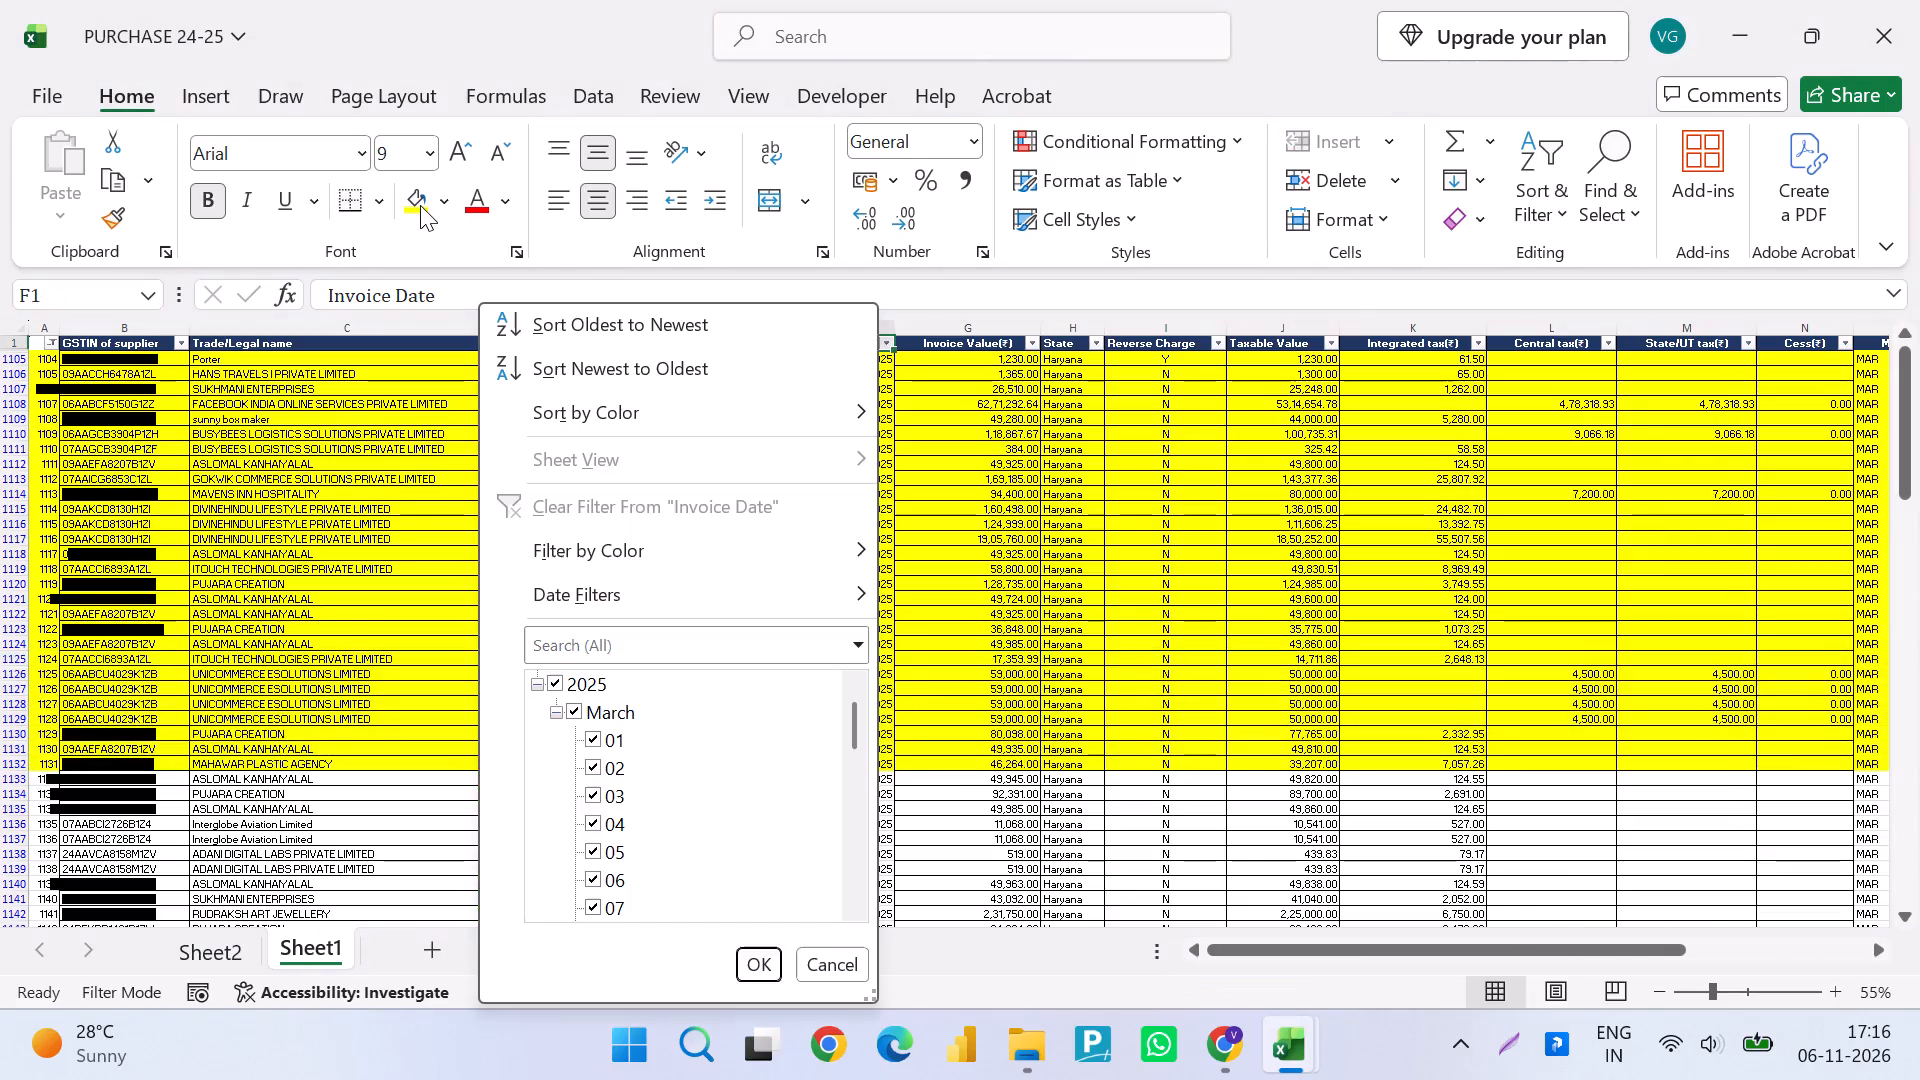
pyautogui.press('Tab')
pyautogui.press('Up')
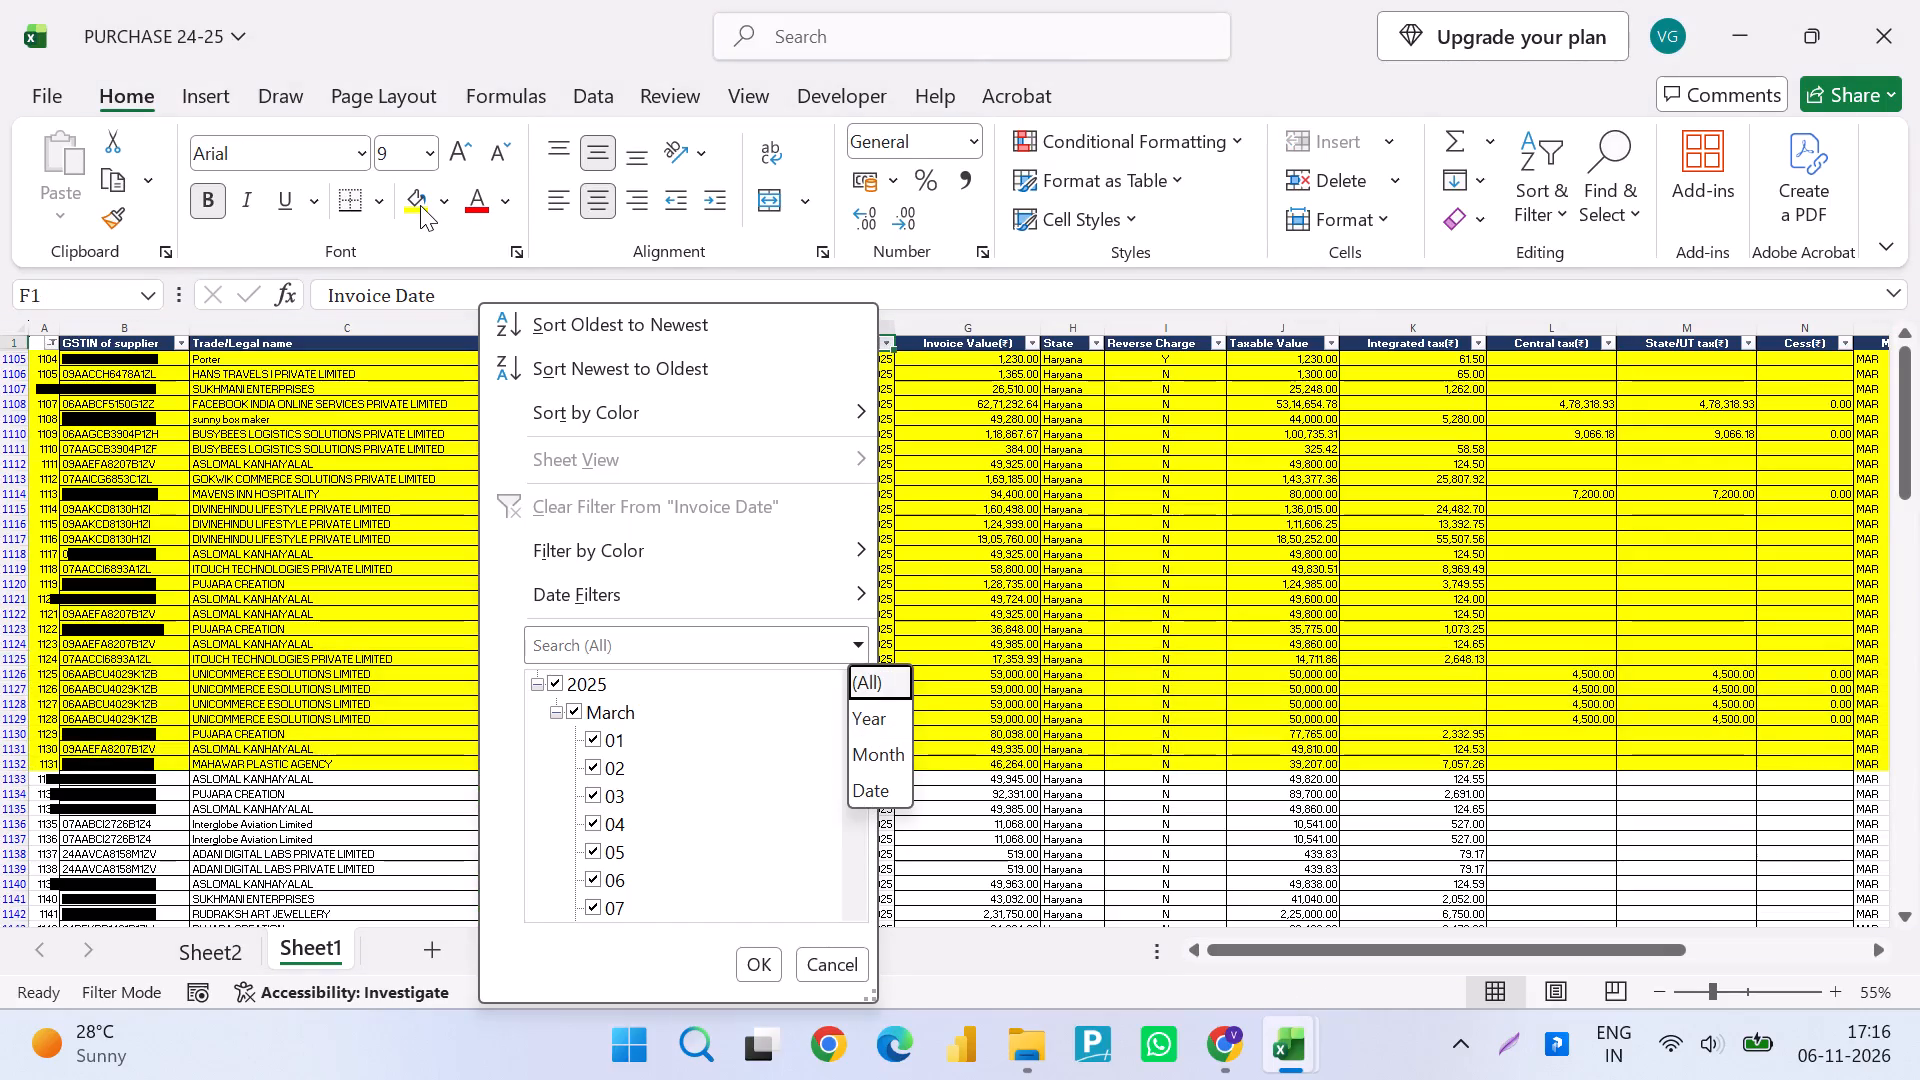
pyautogui.press('Return')
pyautogui.press('Tab')
pyautogui.press('Return')
pyautogui.press('Down')
pyautogui.hotkey('ctrl', 'shift', 'Down')
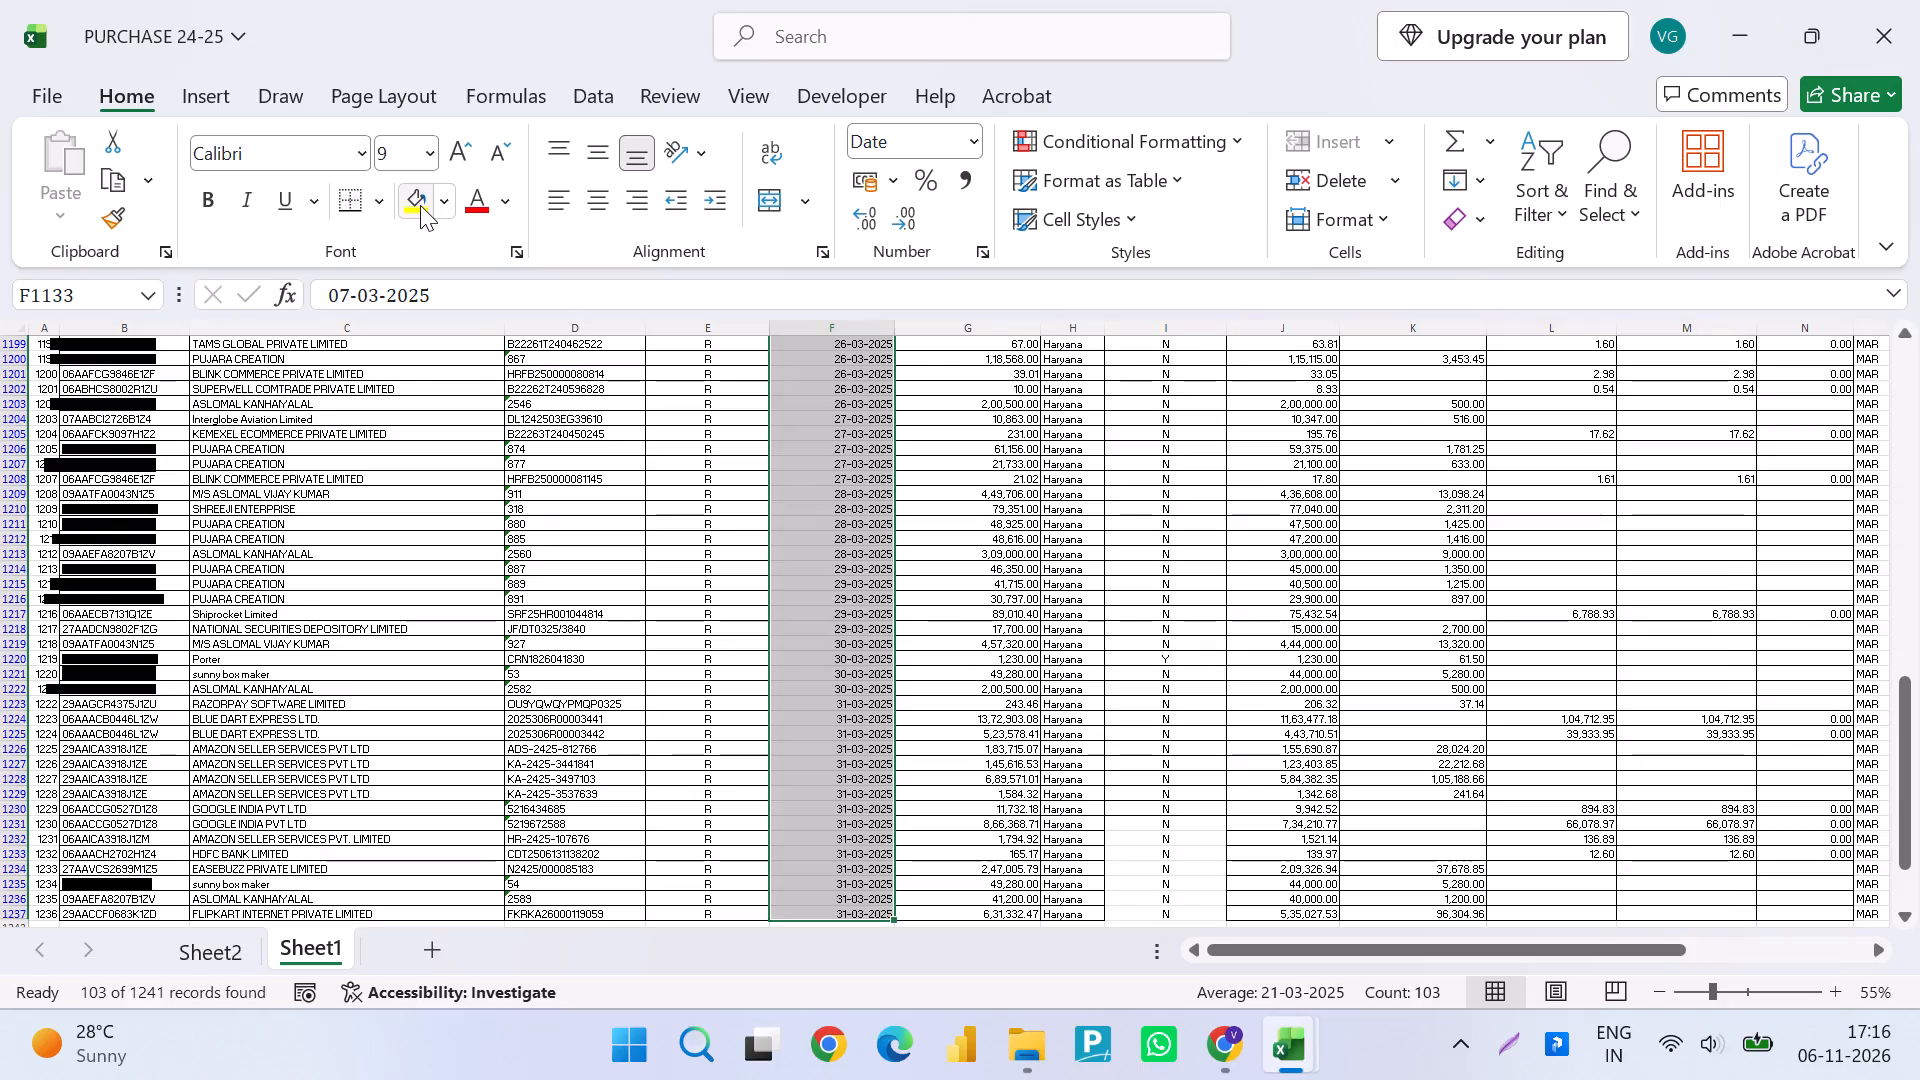
# Check the first remaining row in PURCHASE 24-25 and enter 07-03-2025 for invoice 2364 in F957 of GST_REFUND_S01A.
pyautogui.hotkey('alt', 'Tab')
pyautogui.press('Down')
pyautogui.press('Down')
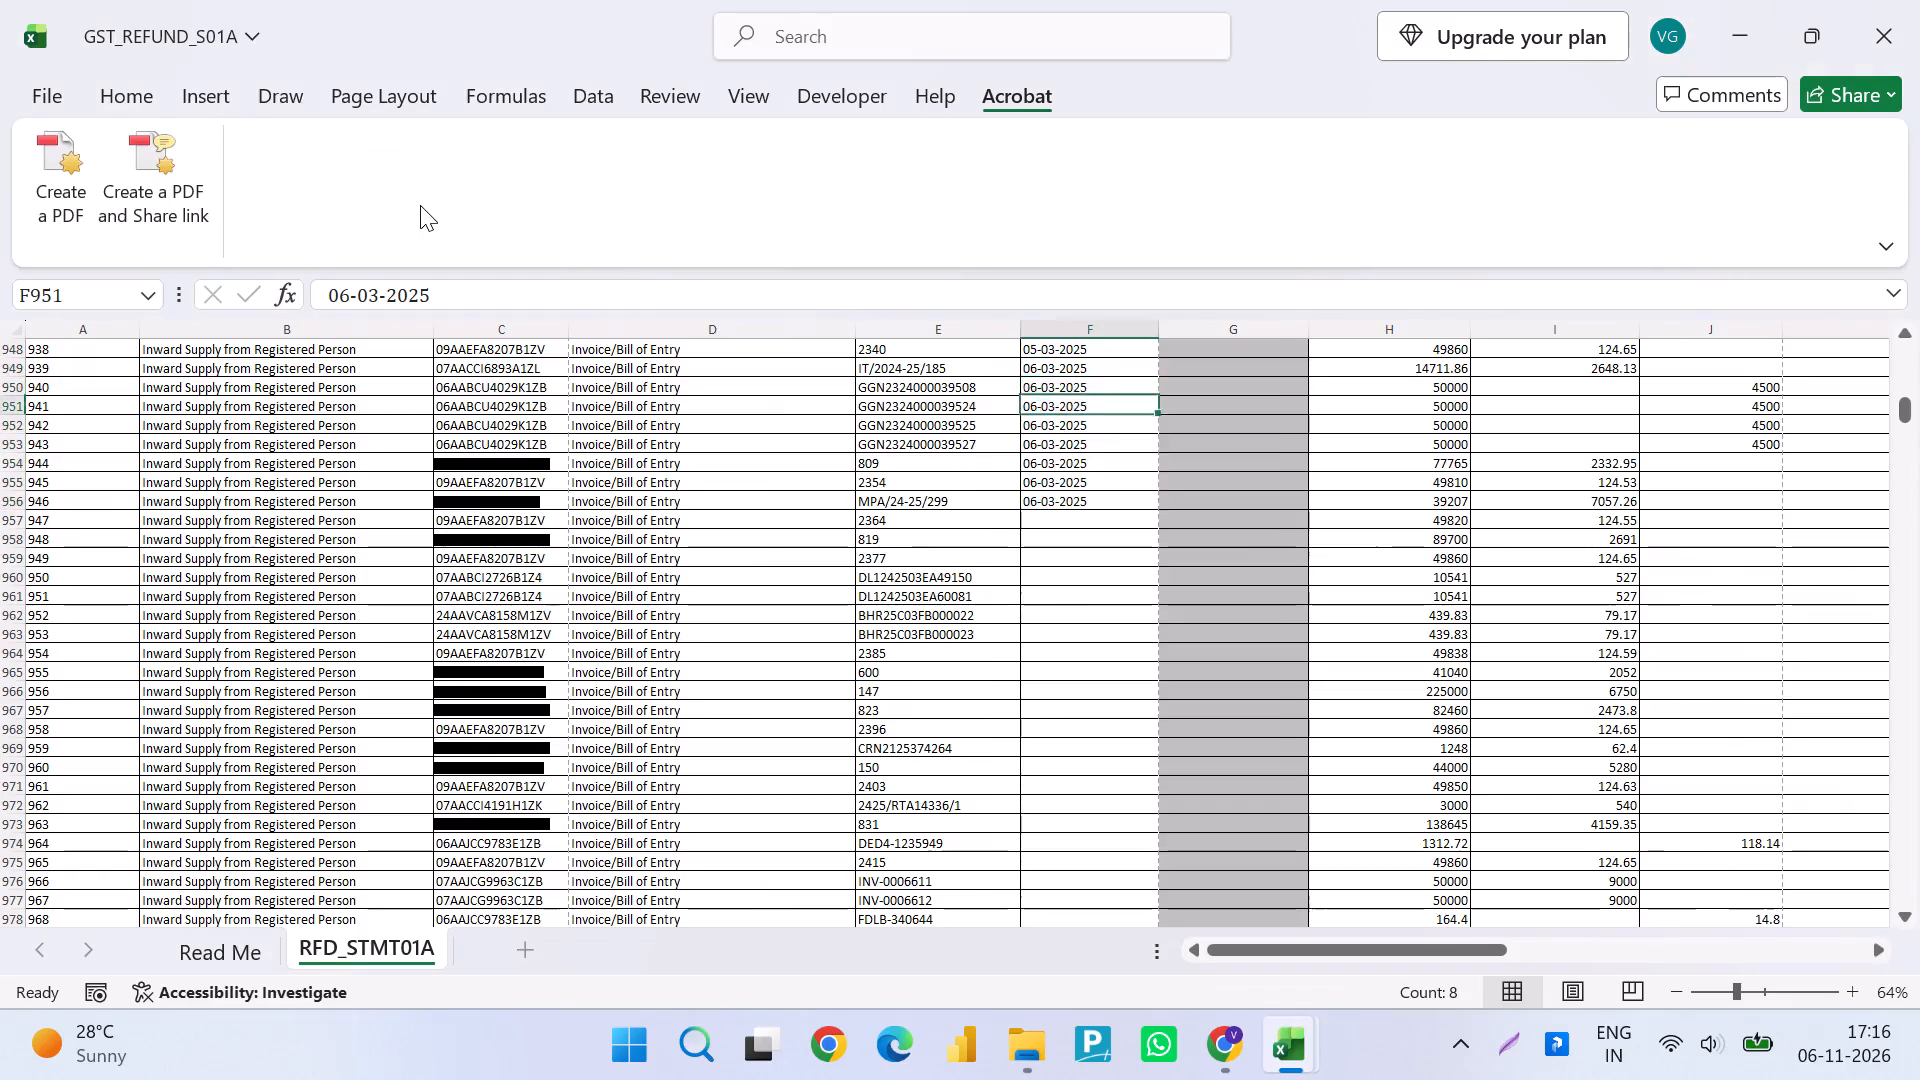
pyautogui.hotkey('alt', 'Tab')
pyautogui.press('Up')
pyautogui.press('Down')
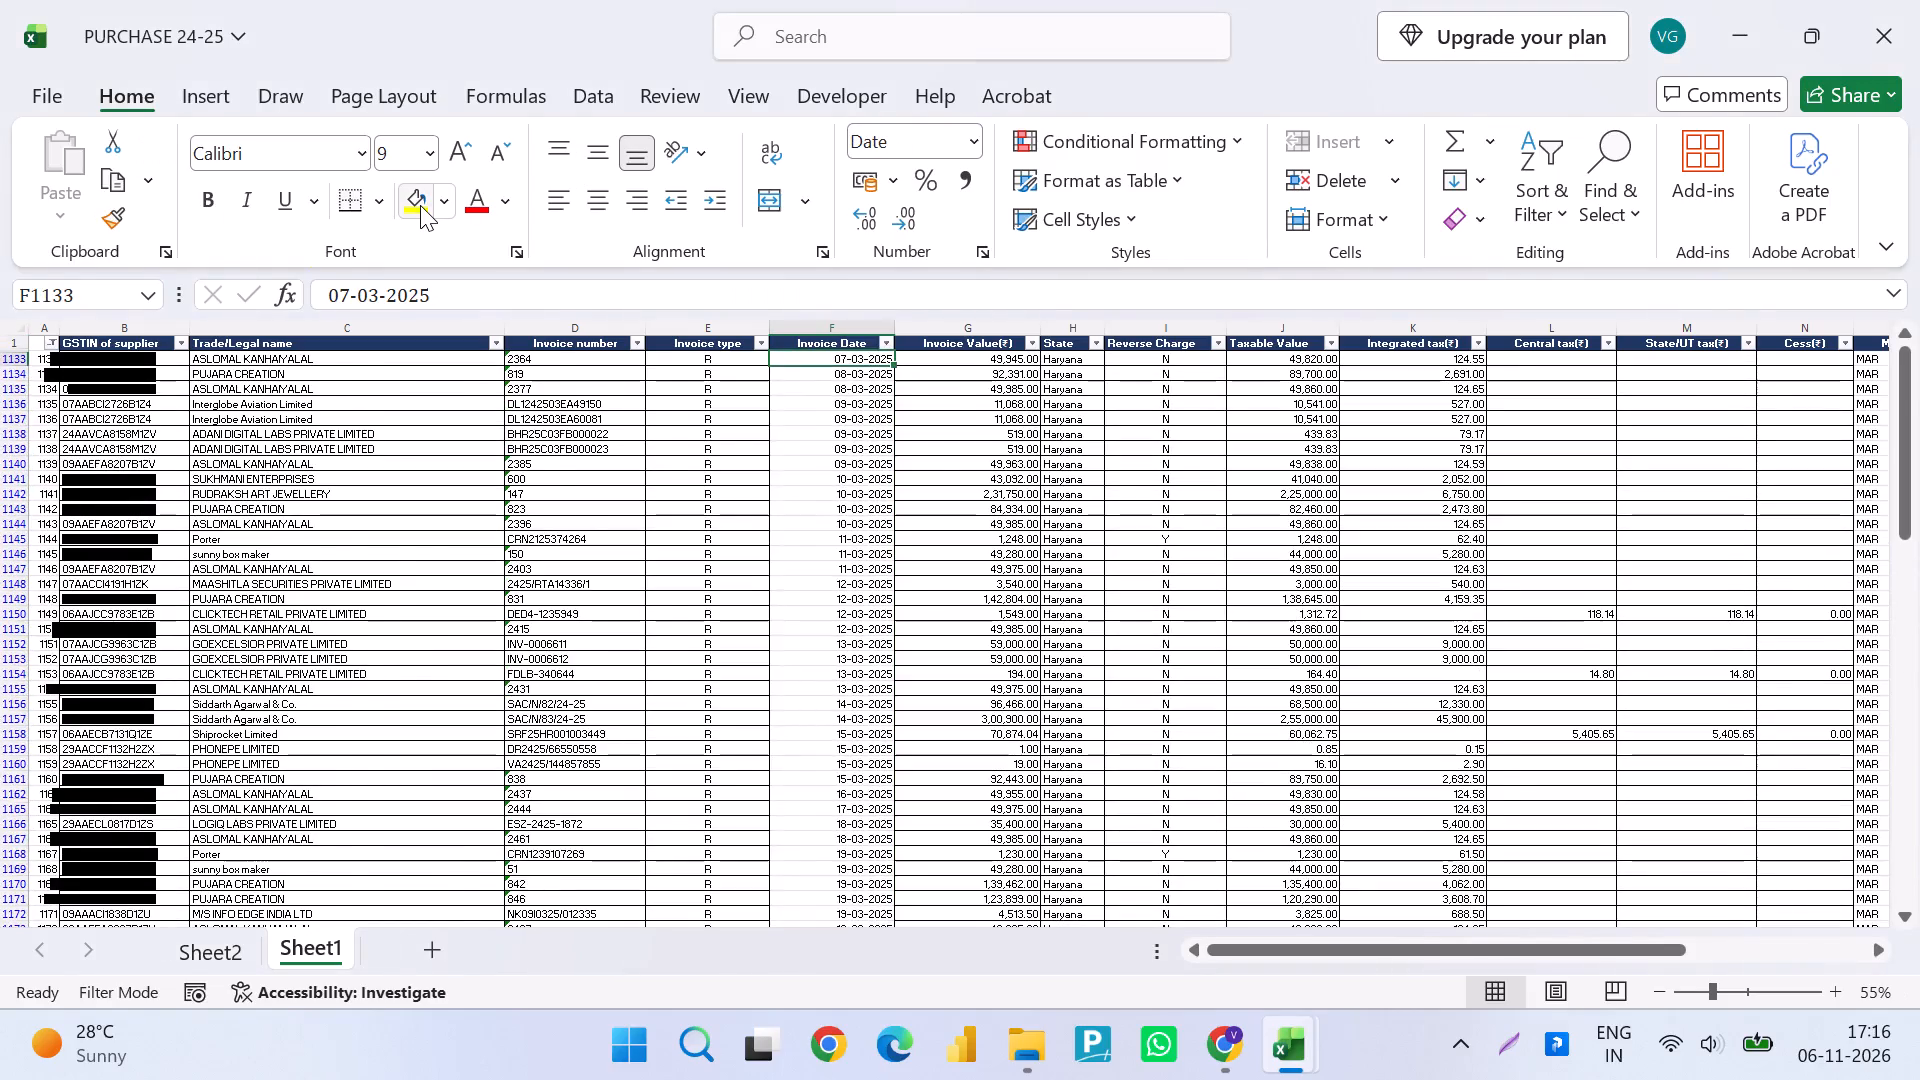
pyautogui.hotkey('alt', 'Tab')
pyautogui.press('Down')
pyautogui.press('Down')
pyautogui.press('Down')
pyautogui.hotkey('ctrl', 'Down')
pyautogui.press('Down')
pyautogui.hotkey('ctrl', 'd')
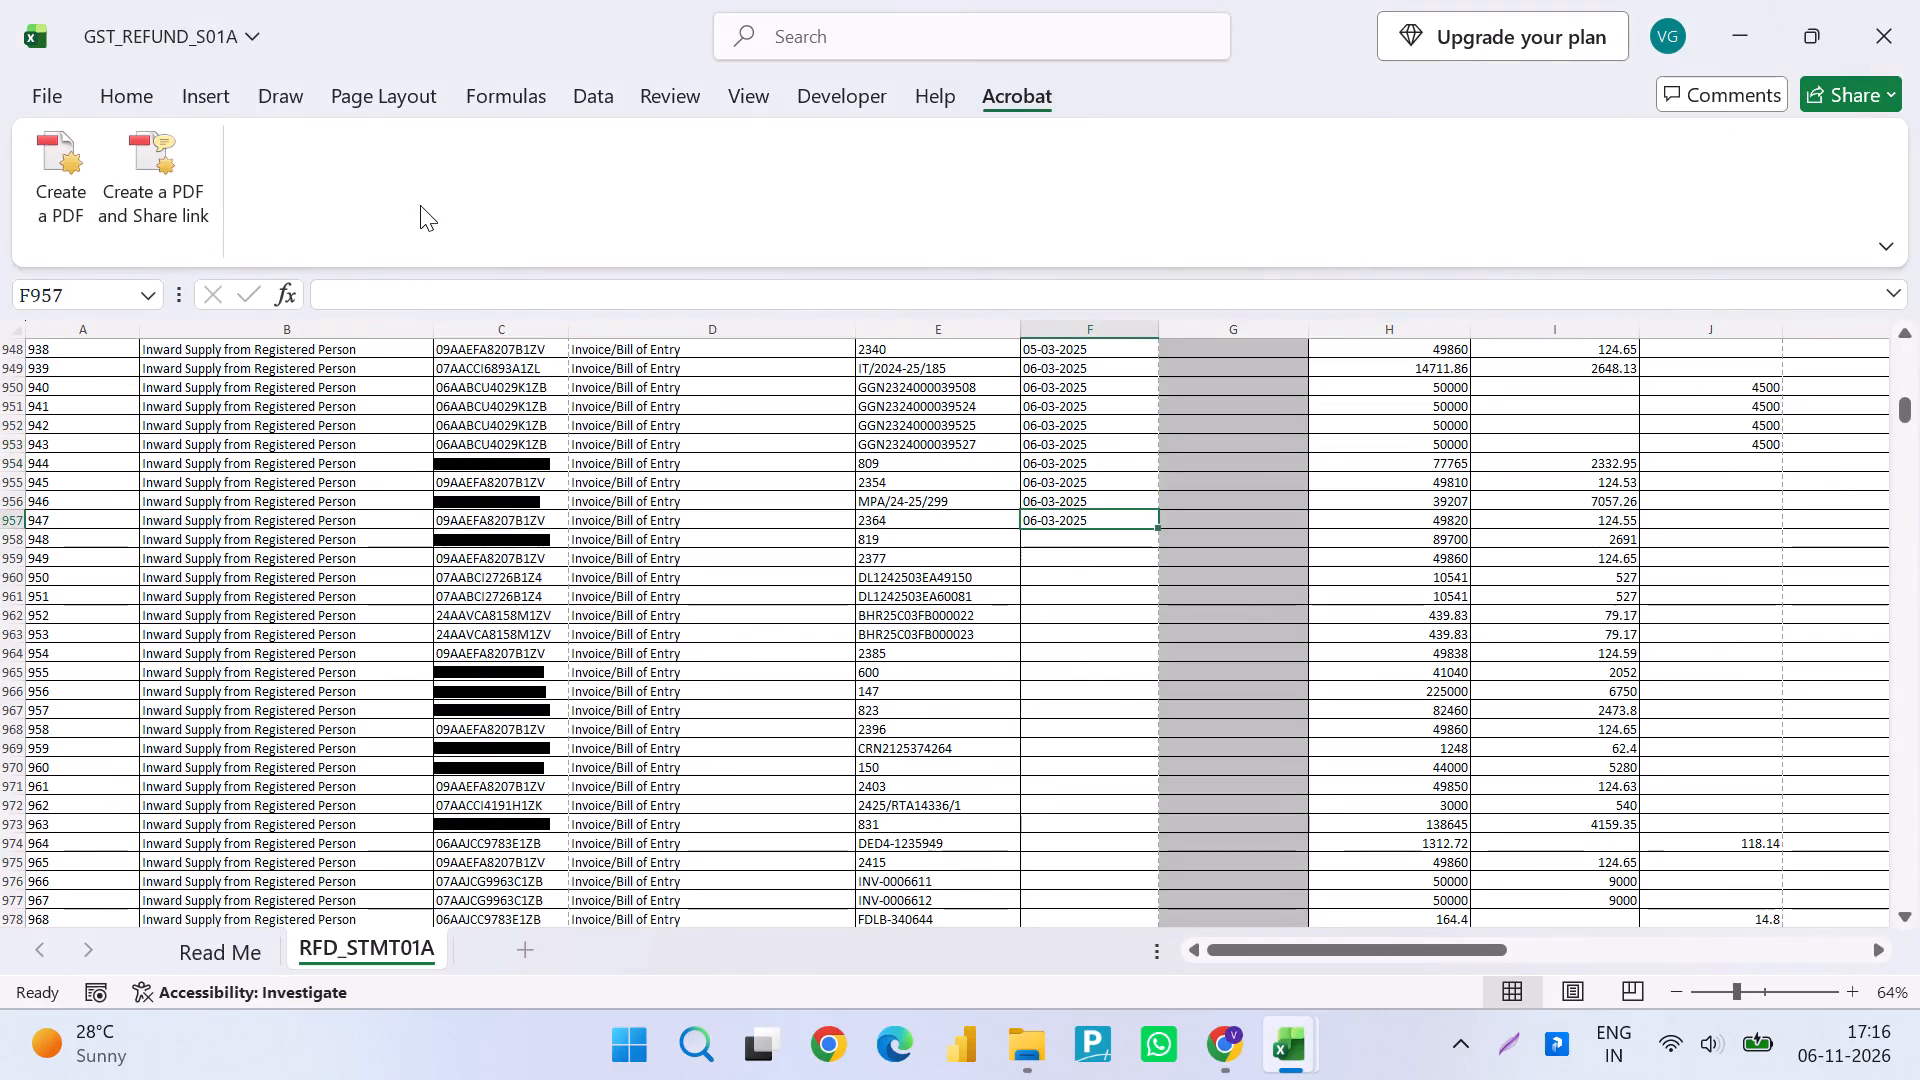
pyautogui.press('F2')
pyautogui.press('Left')
pyautogui.hotkey('ctrl', 'Left')
pyautogui.hotkey('ctrl', 'Left')
pyautogui.hotkey('ctrl', 'Left')
pyautogui.press('Left')
pyautogui.press('BackSpace')
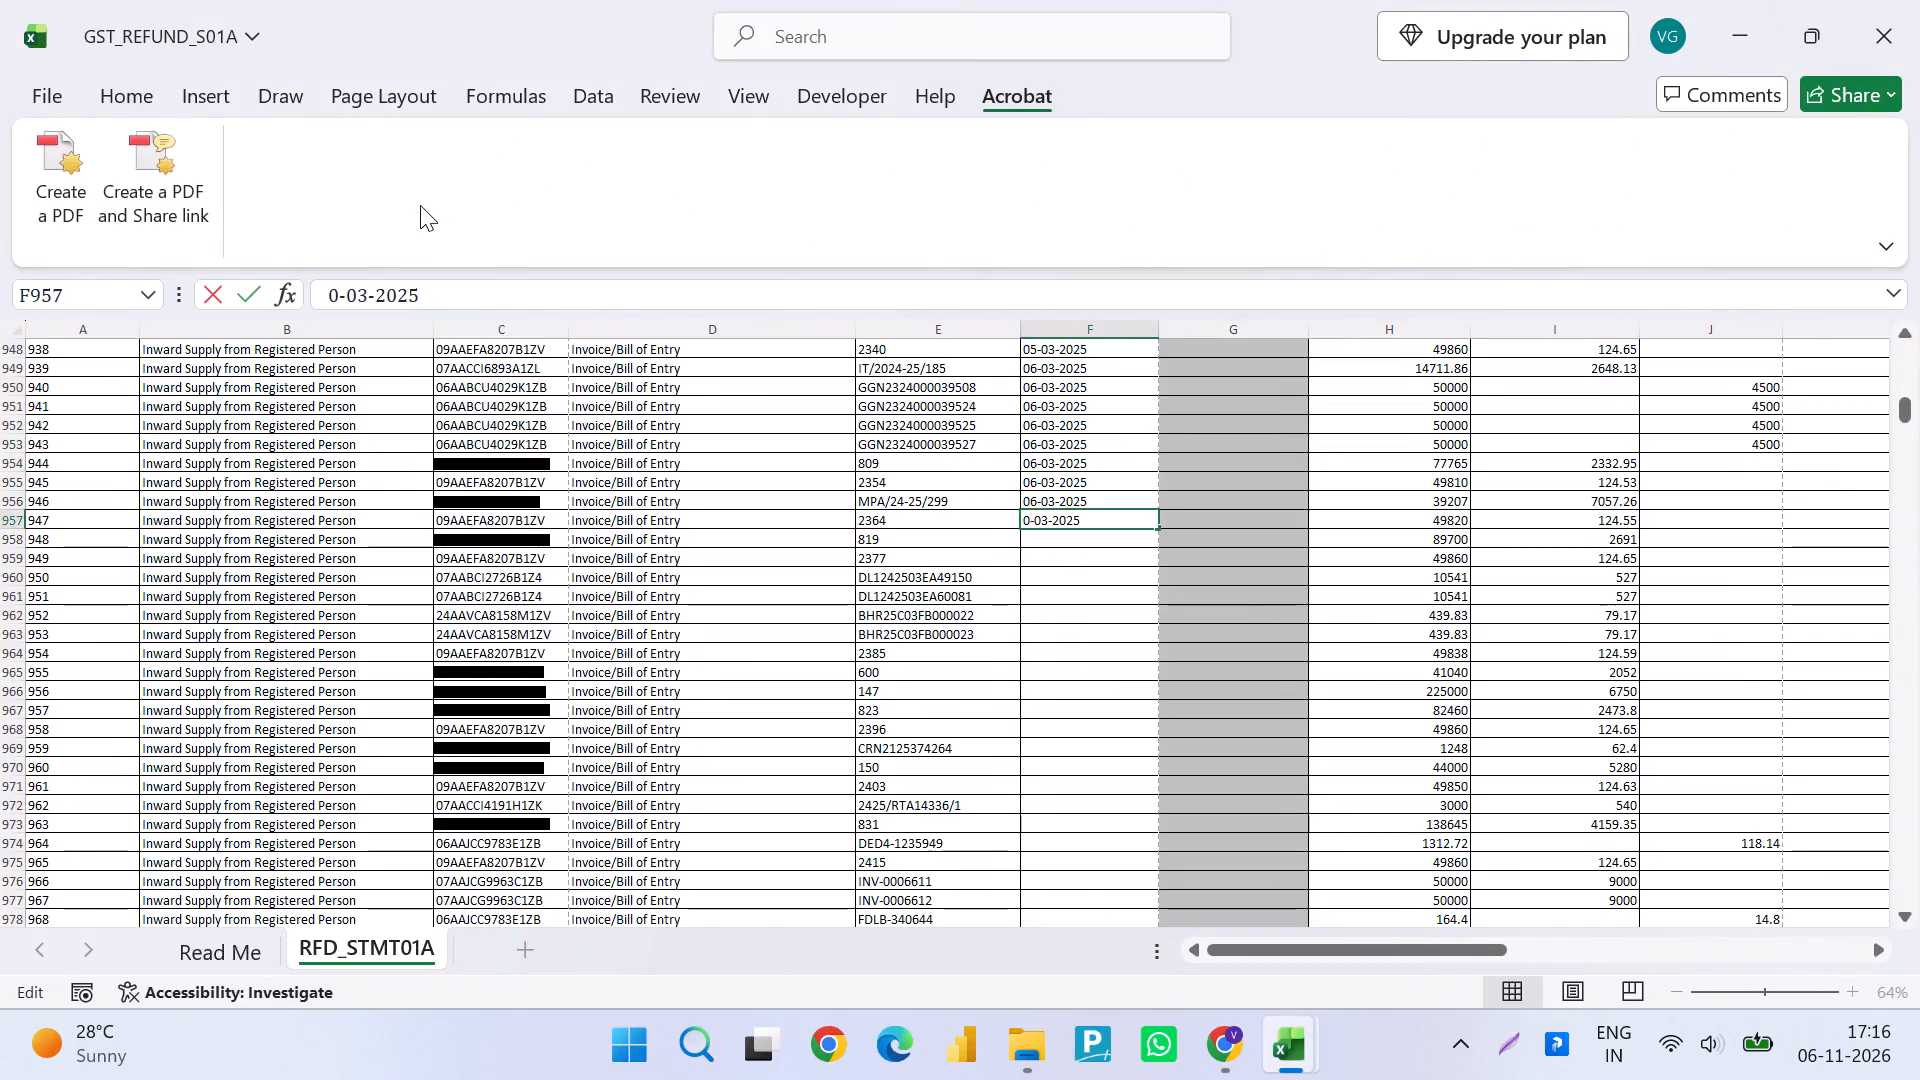
pyautogui.press('7')
pyautogui.press('Return')
pyautogui.press('\\')
pyautogui.press('Escape')
# Enter 08-03-2025 for invoice 819 in F958 of GST_REFUND_S01A and fill it down to F959 for invoice 2377.
pyautogui.hotkey('alt', 'Tab')
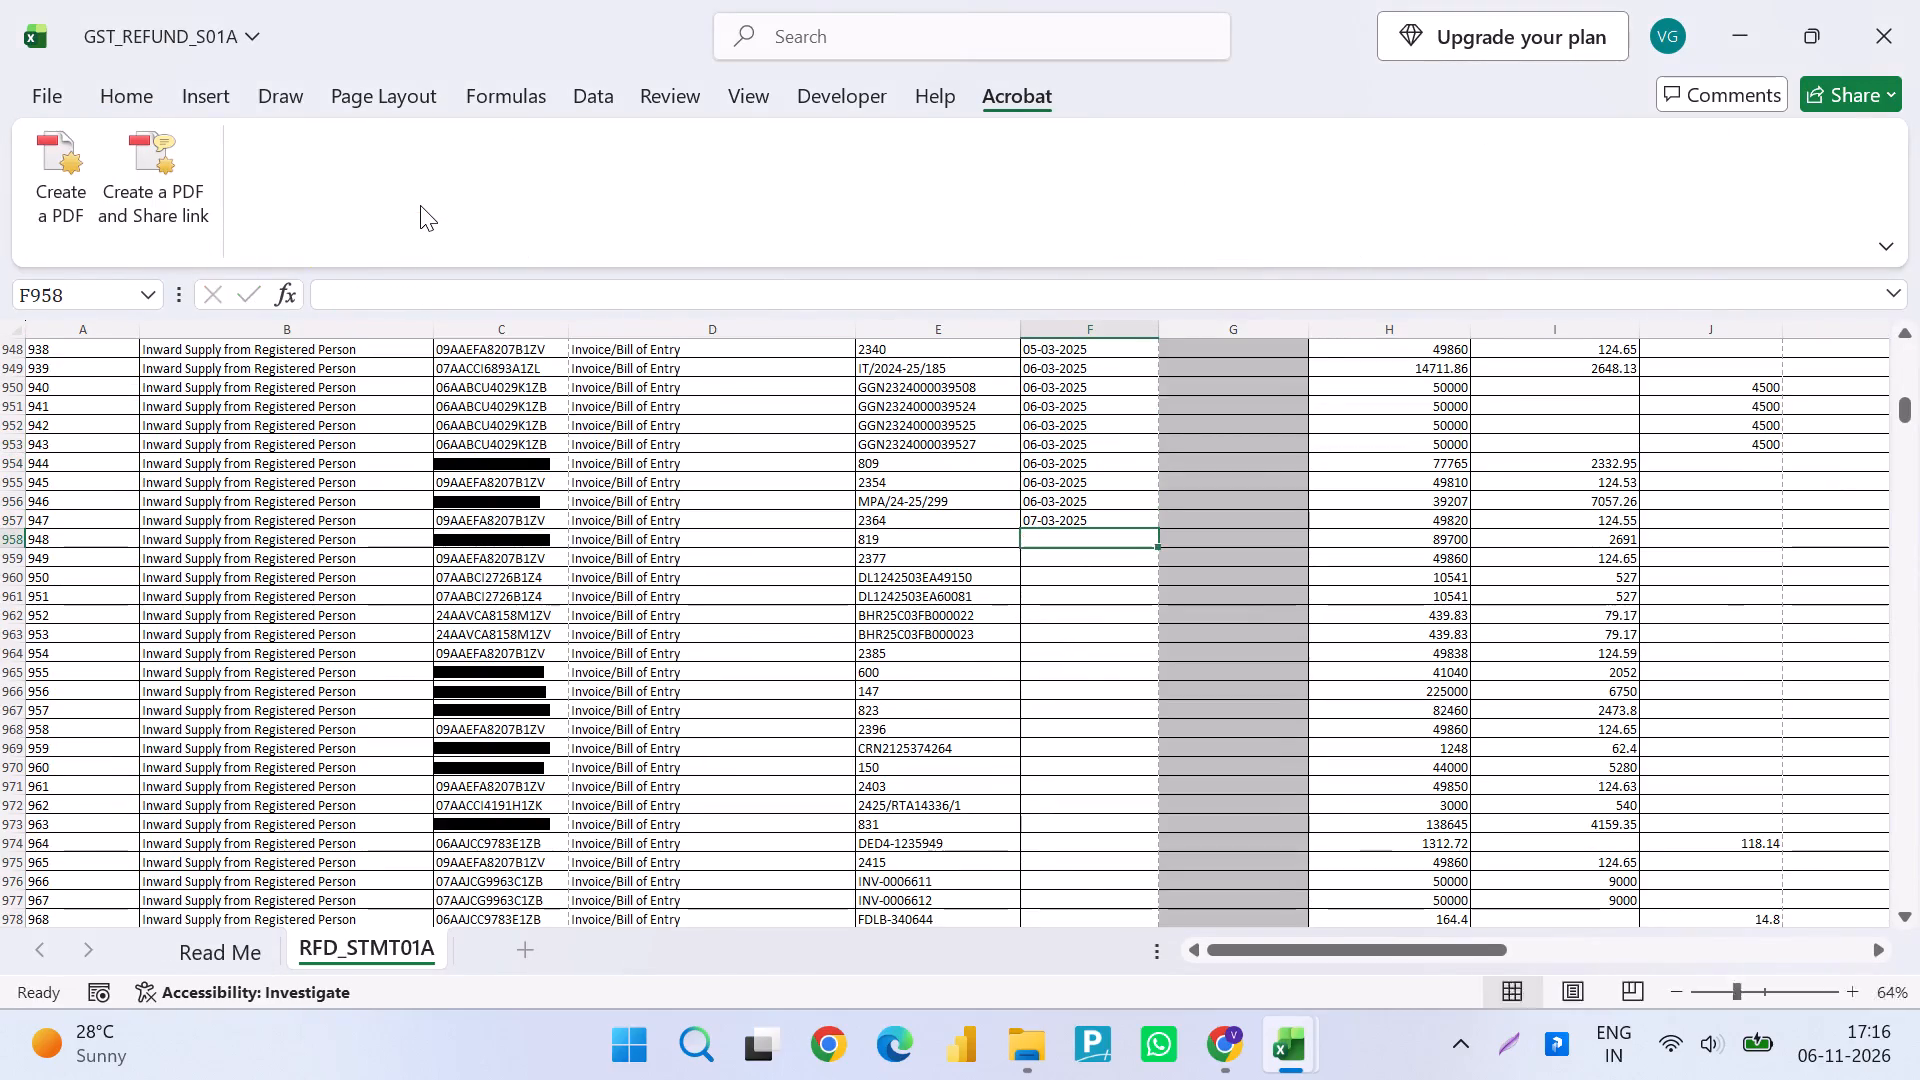
pyautogui.press('Down')
pyautogui.hotkey('alt', 'Tab')
pyautogui.hotkey('ctrl', 'd')
pyautogui.press('F2')
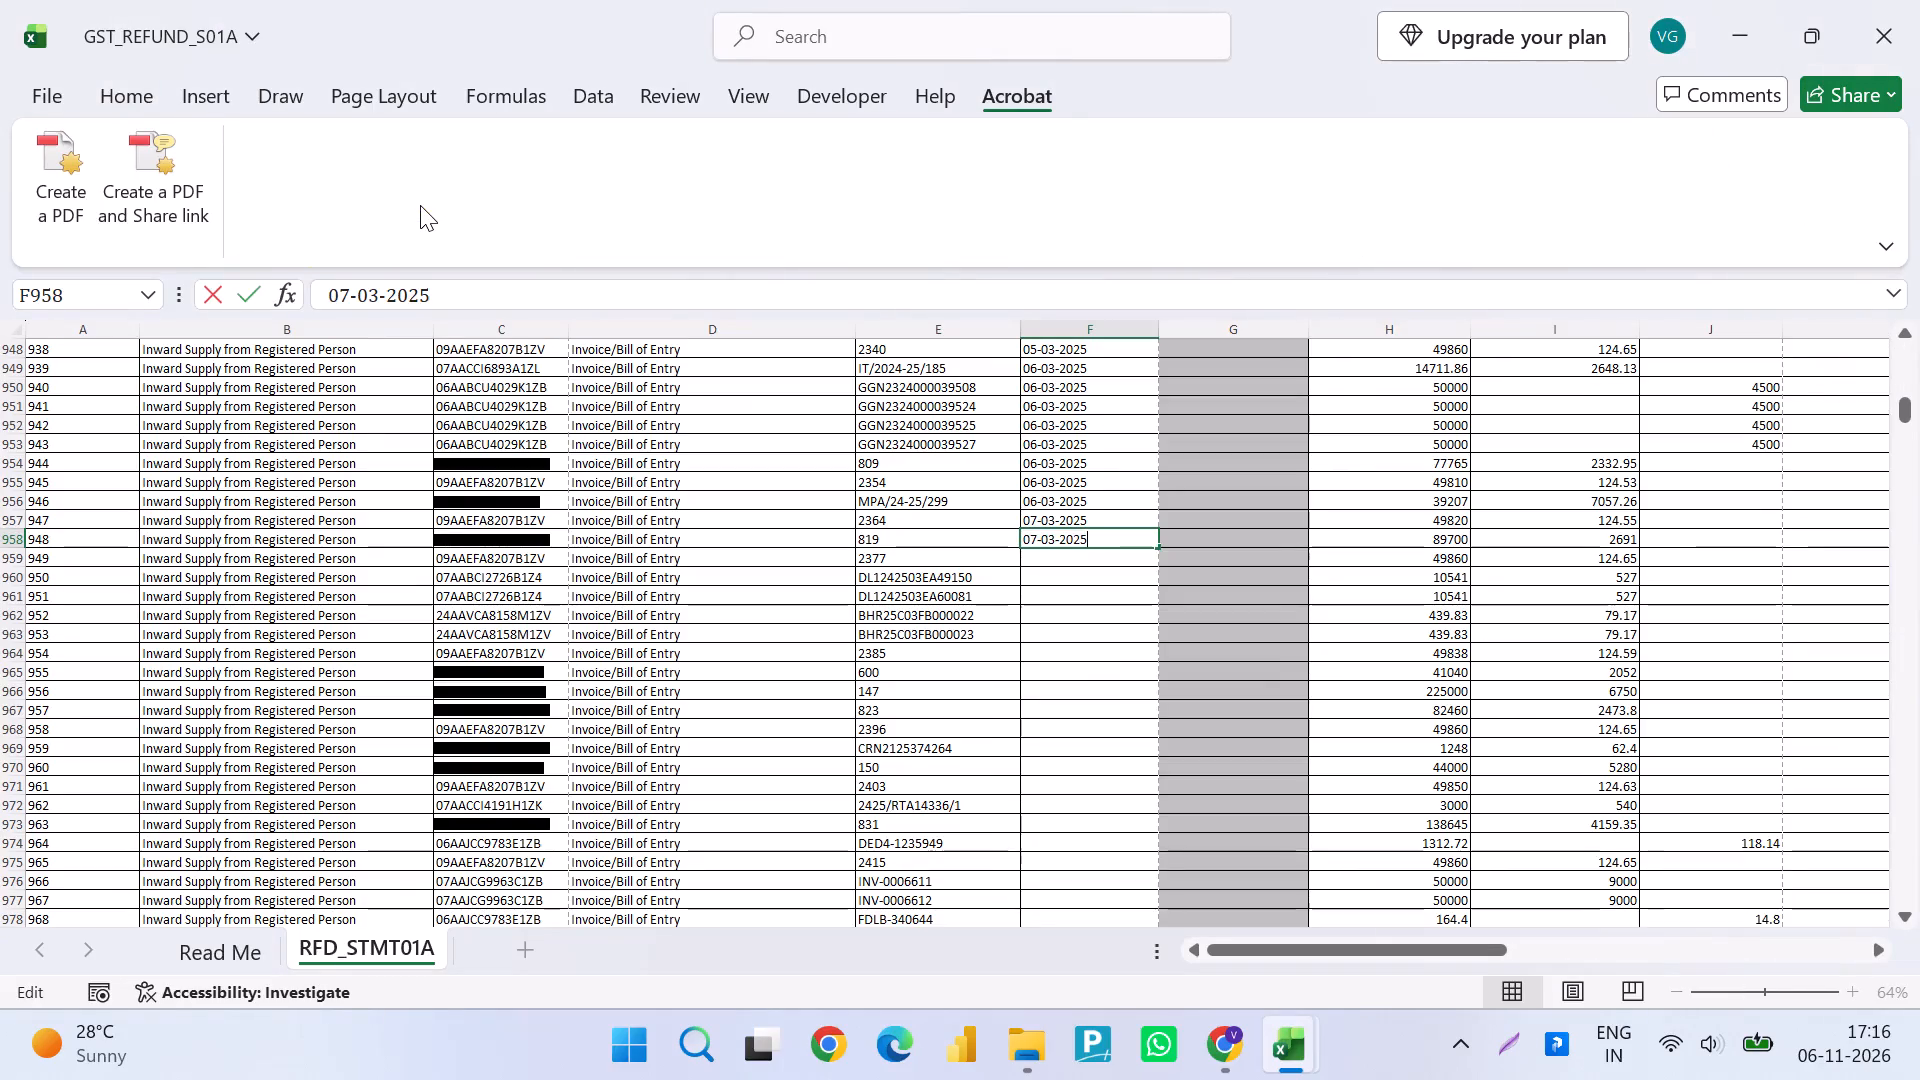
pyautogui.hotkey('ctrl', 'Left')
pyautogui.hotkey('ctrl', 'Left')
pyautogui.hotkey('ctrl', 'Left')
pyautogui.hotkey('ctrl', 'Left')
pyautogui.press('BackSpace')
pyautogui.press('8')
pyautogui.press('Return')
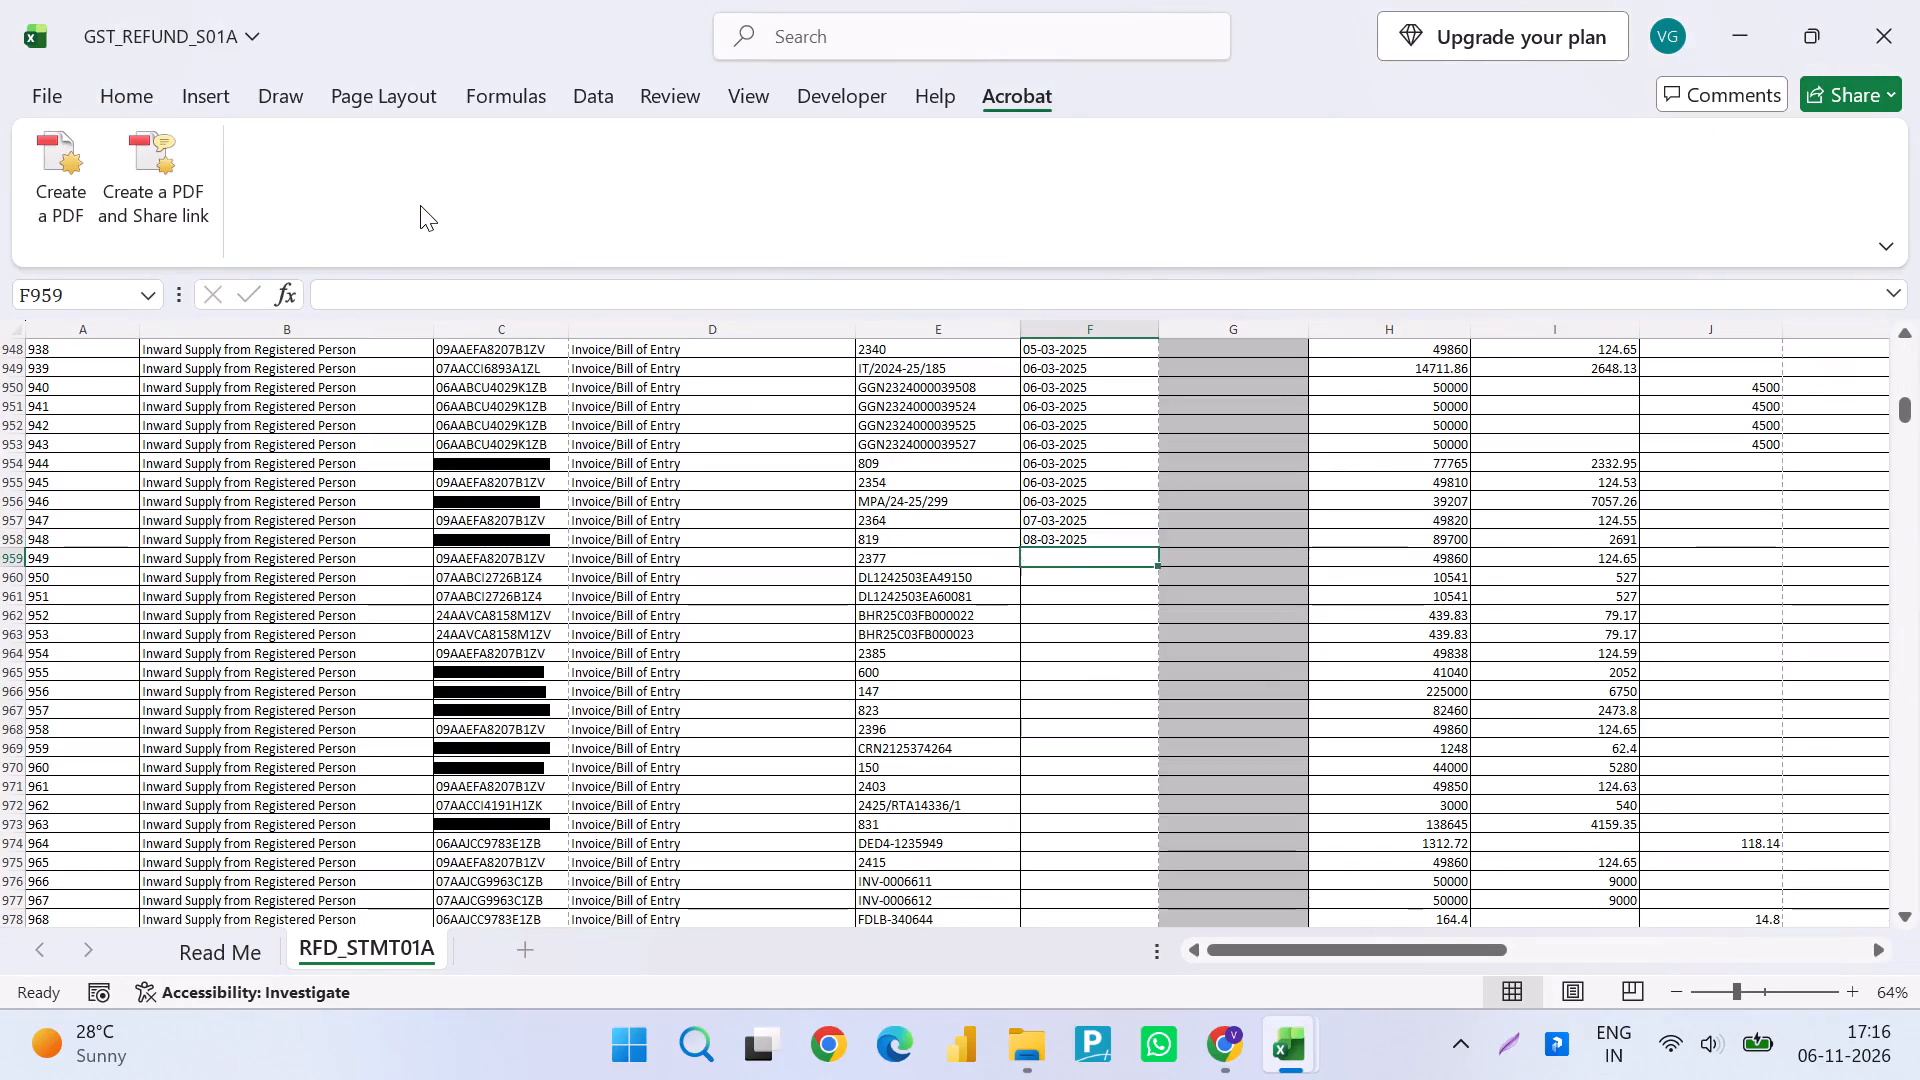
pyautogui.hotkey('ctrl', 'd')
# Check the 09-03-2025 rows in PURCHASE 24-25 and enter 09-03-2025 for invoice DL1242503EA49150 in F960 of GST_REFUND_S01A.
pyautogui.hotkey('alt', 'Tab')
pyautogui.press('Down')
pyautogui.press('Down')
pyautogui.hotkey('shift', 'Down')
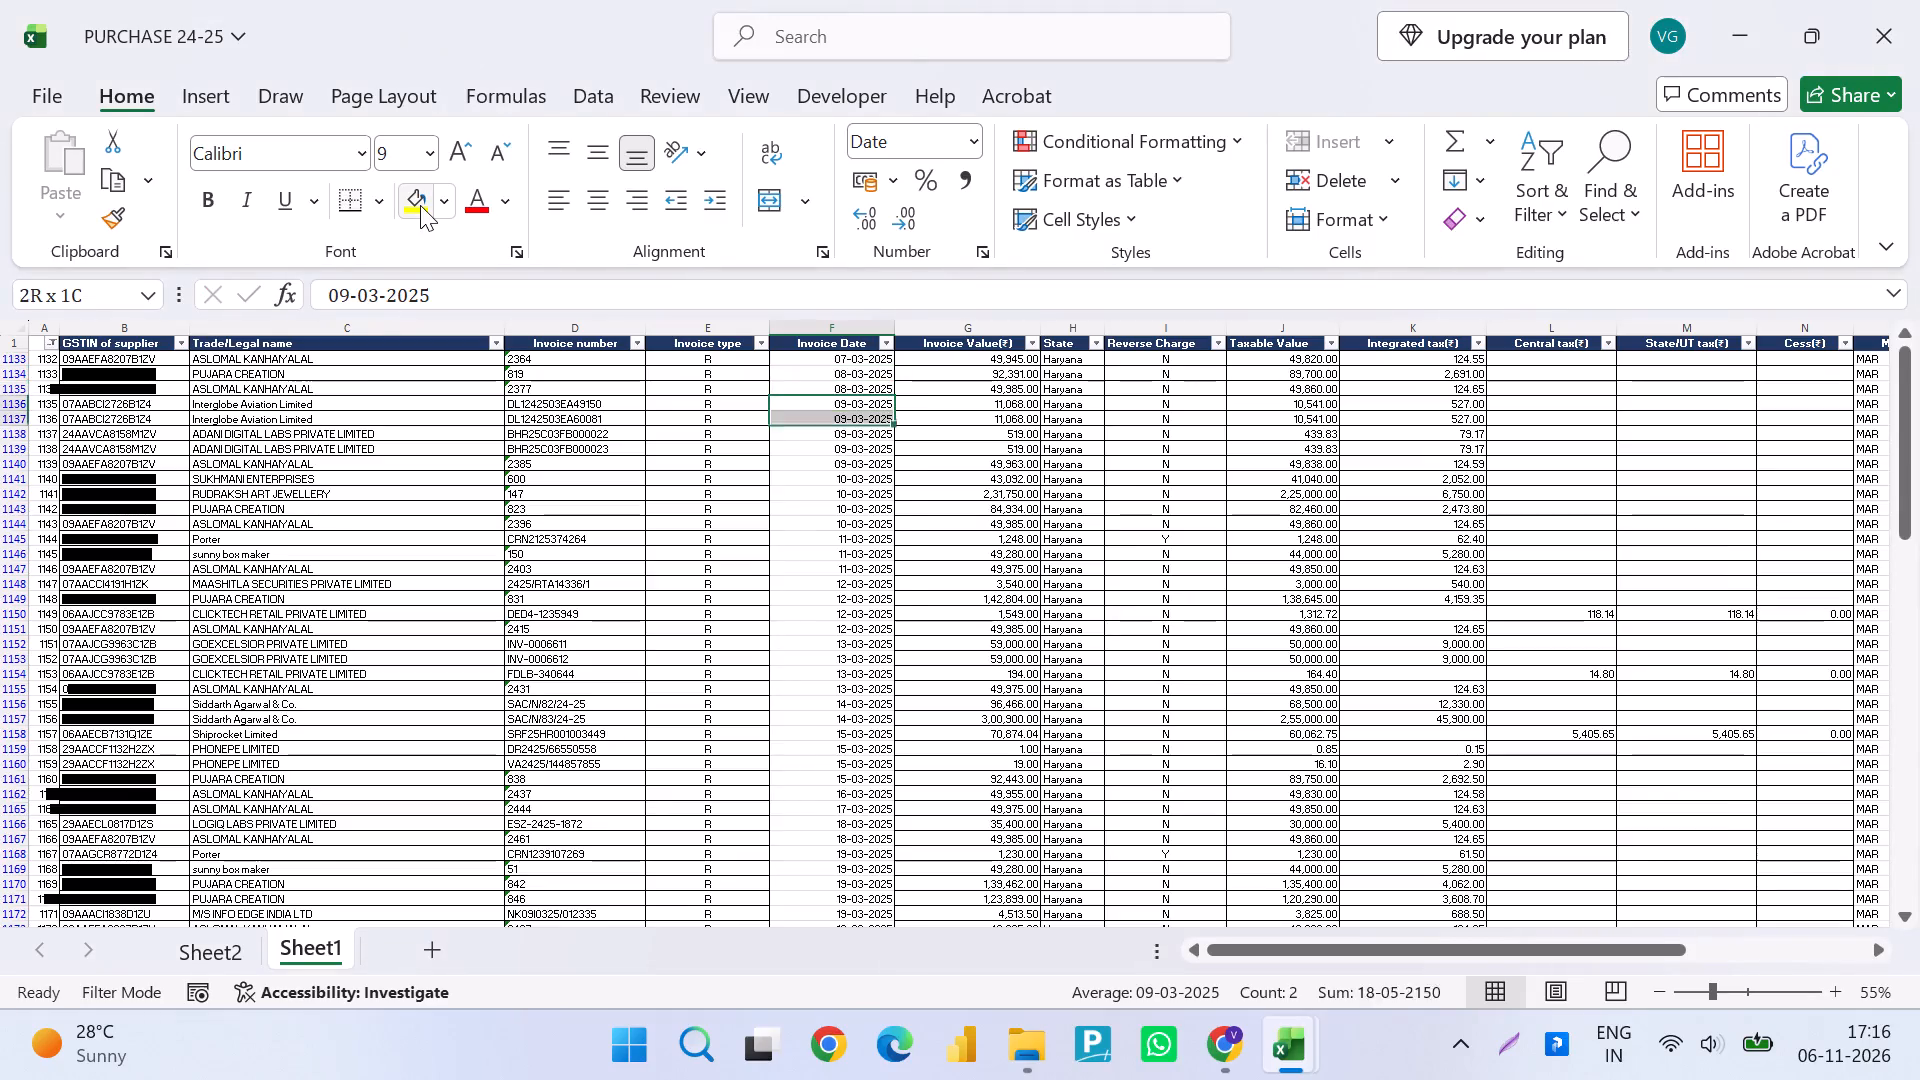
pyautogui.hotkey('shift', 'Down')
pyautogui.hotkey('shift', 'Down')
pyautogui.hotkey('shift', 'Down')
pyautogui.hotkey('alt', 'Tab')
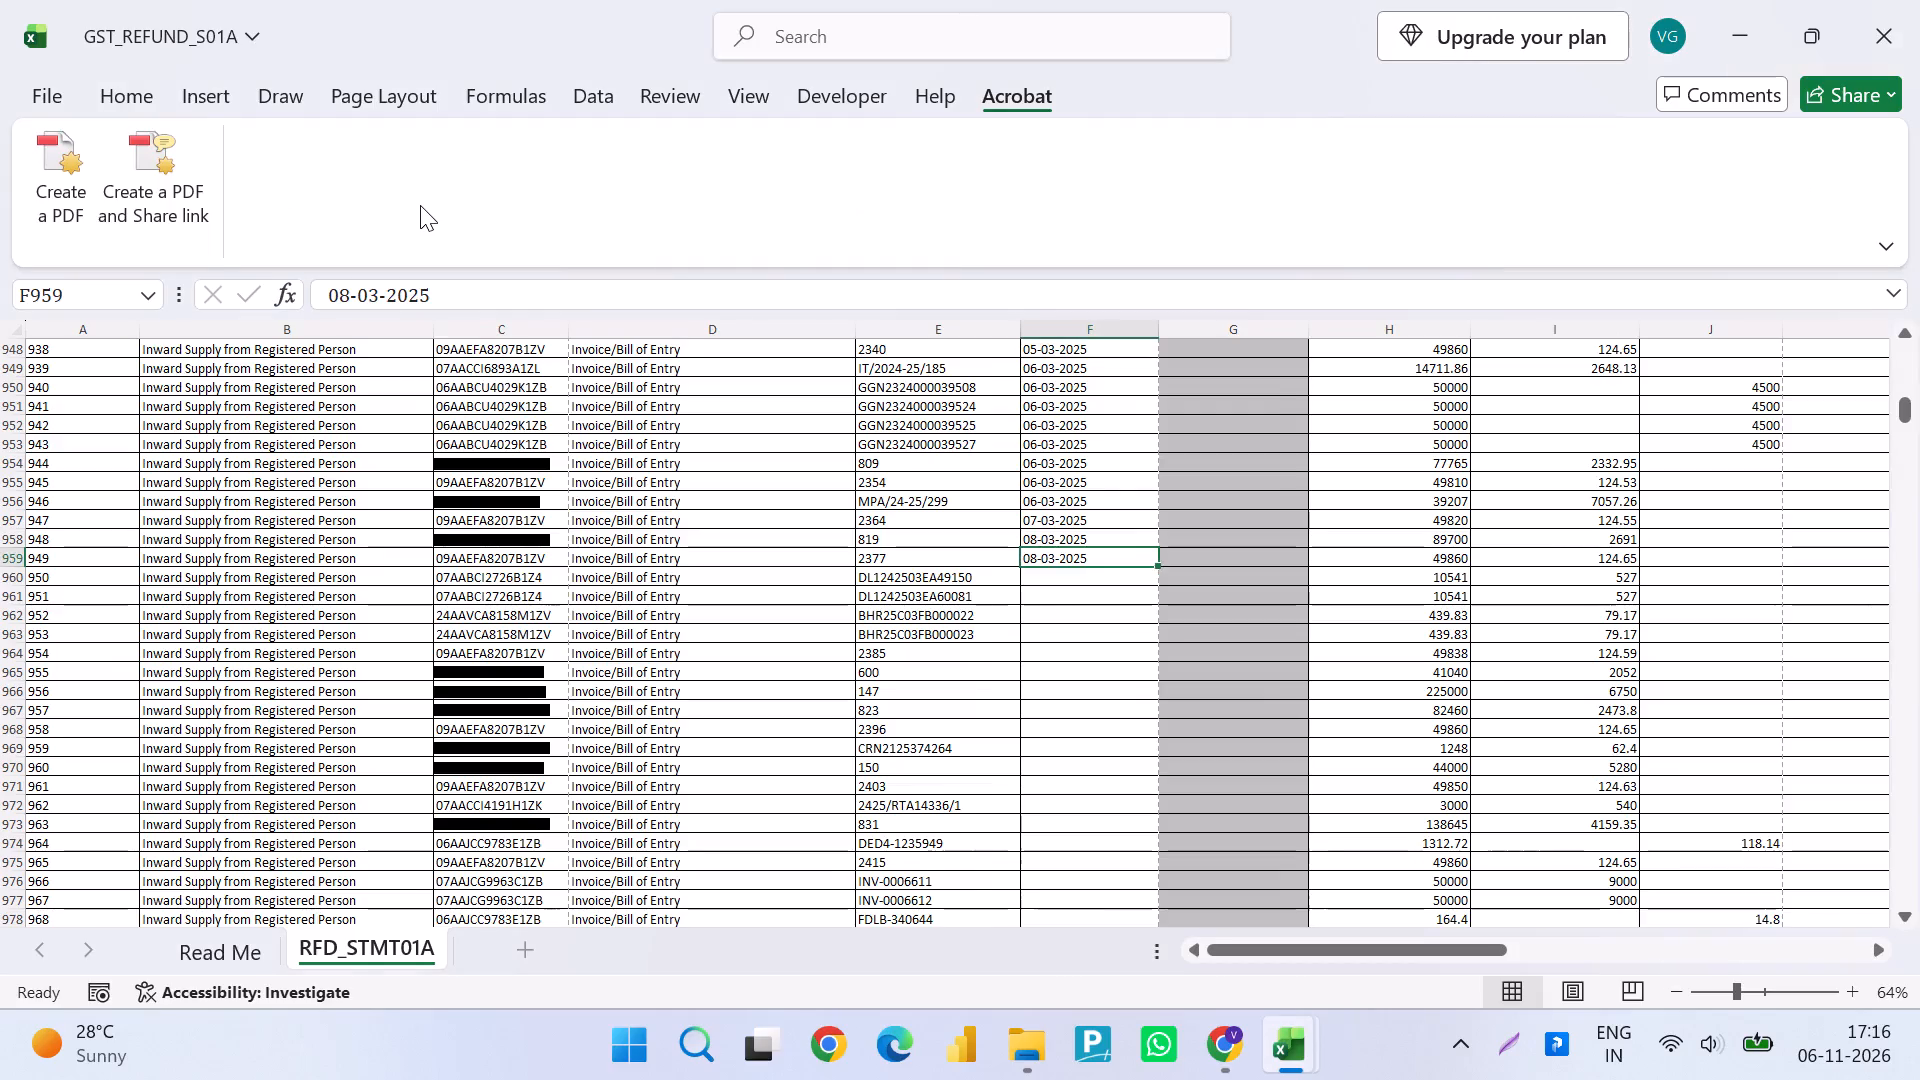
pyautogui.press('Down')
pyautogui.hotkey('ctrl', 'd')
pyautogui.press('F2')
pyautogui.press('Left')
pyautogui.hotkey('ctrl', 'Left')
pyautogui.hotkey('ctrl', 'Left')
pyautogui.hotkey('ctrl', 'Left')
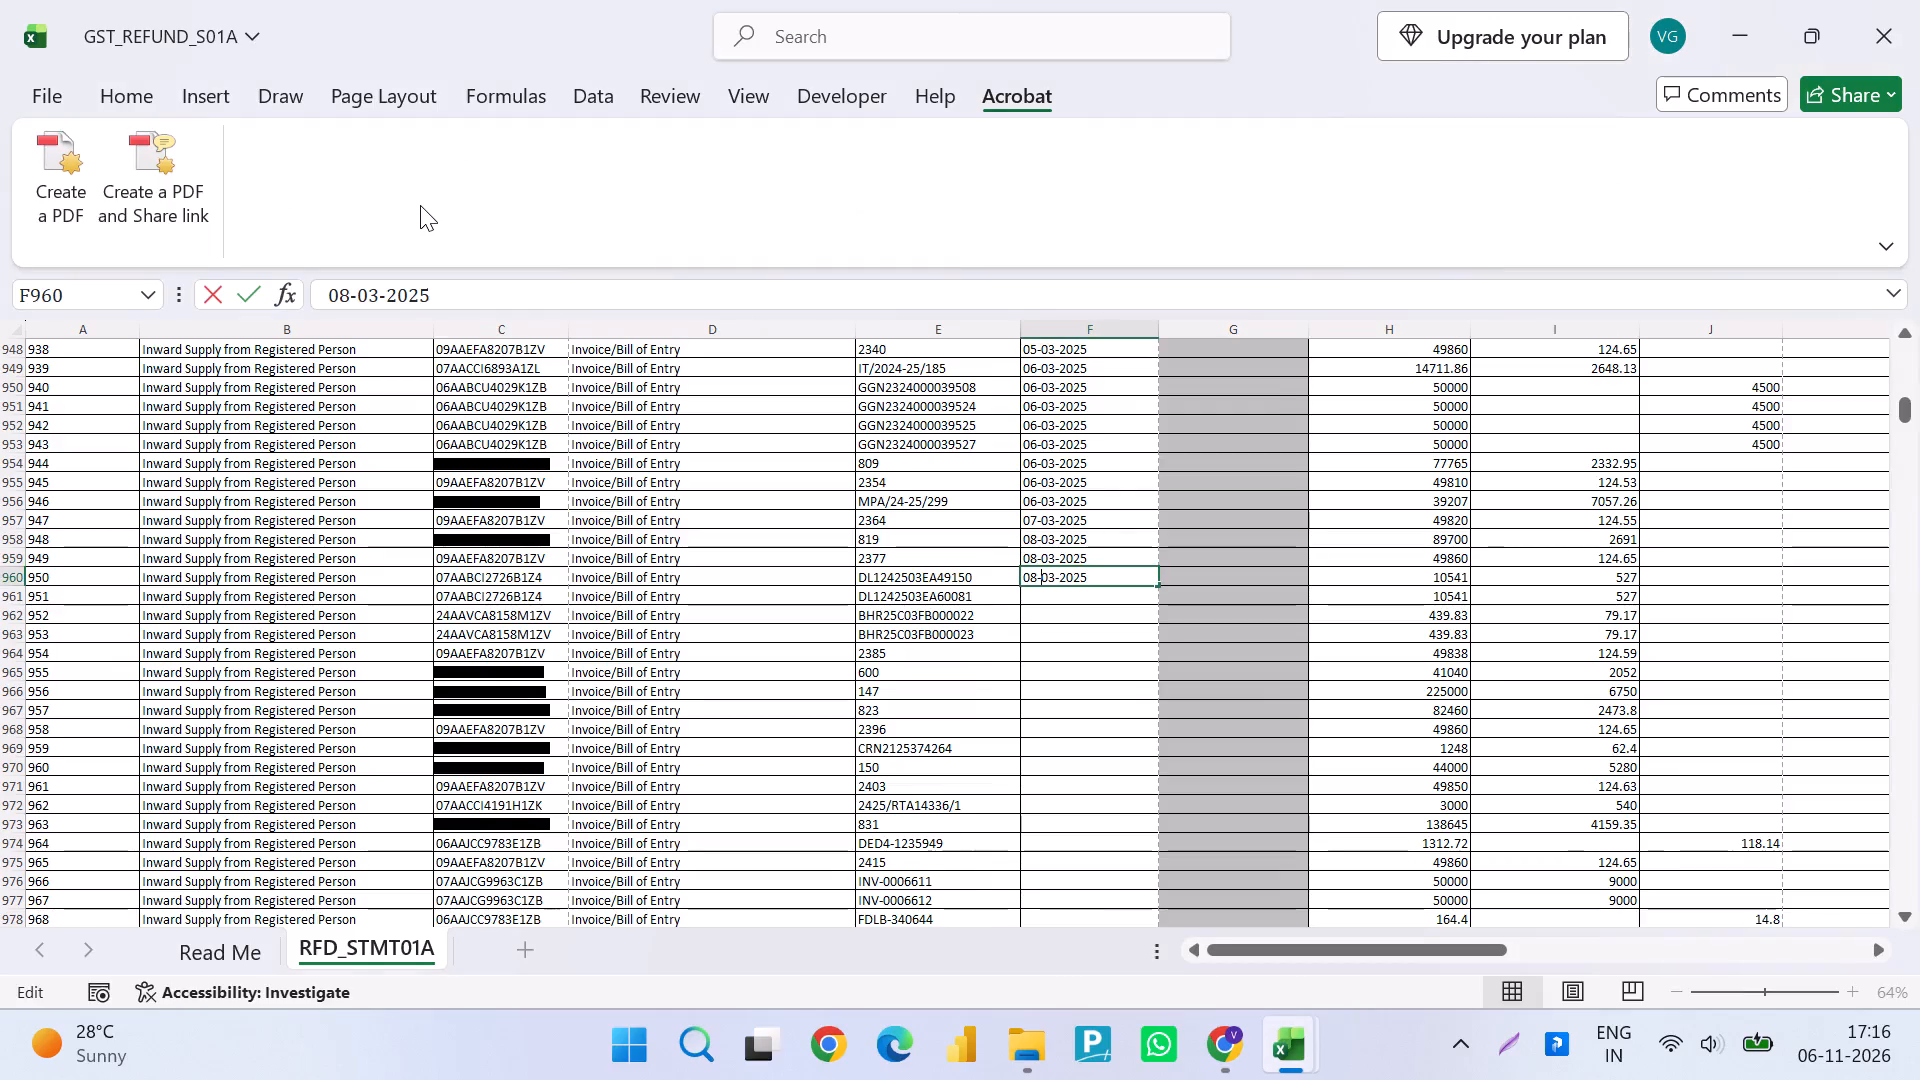
pyautogui.press('Left')
pyautogui.press('BackSpace')
pyautogui.press('9')
pyautogui.press('Return')
# Fill 09-03-2025 down from F960 to F964, through invoice 2385, in GST_REFUND_S01A.
pyautogui.press('Up')
pyautogui.hotkey('shift', 'Down')
pyautogui.hotkey('shift', 'Down')
pyautogui.hotkey('shift', 'Down')
pyautogui.hotkey('shift', 'Down')
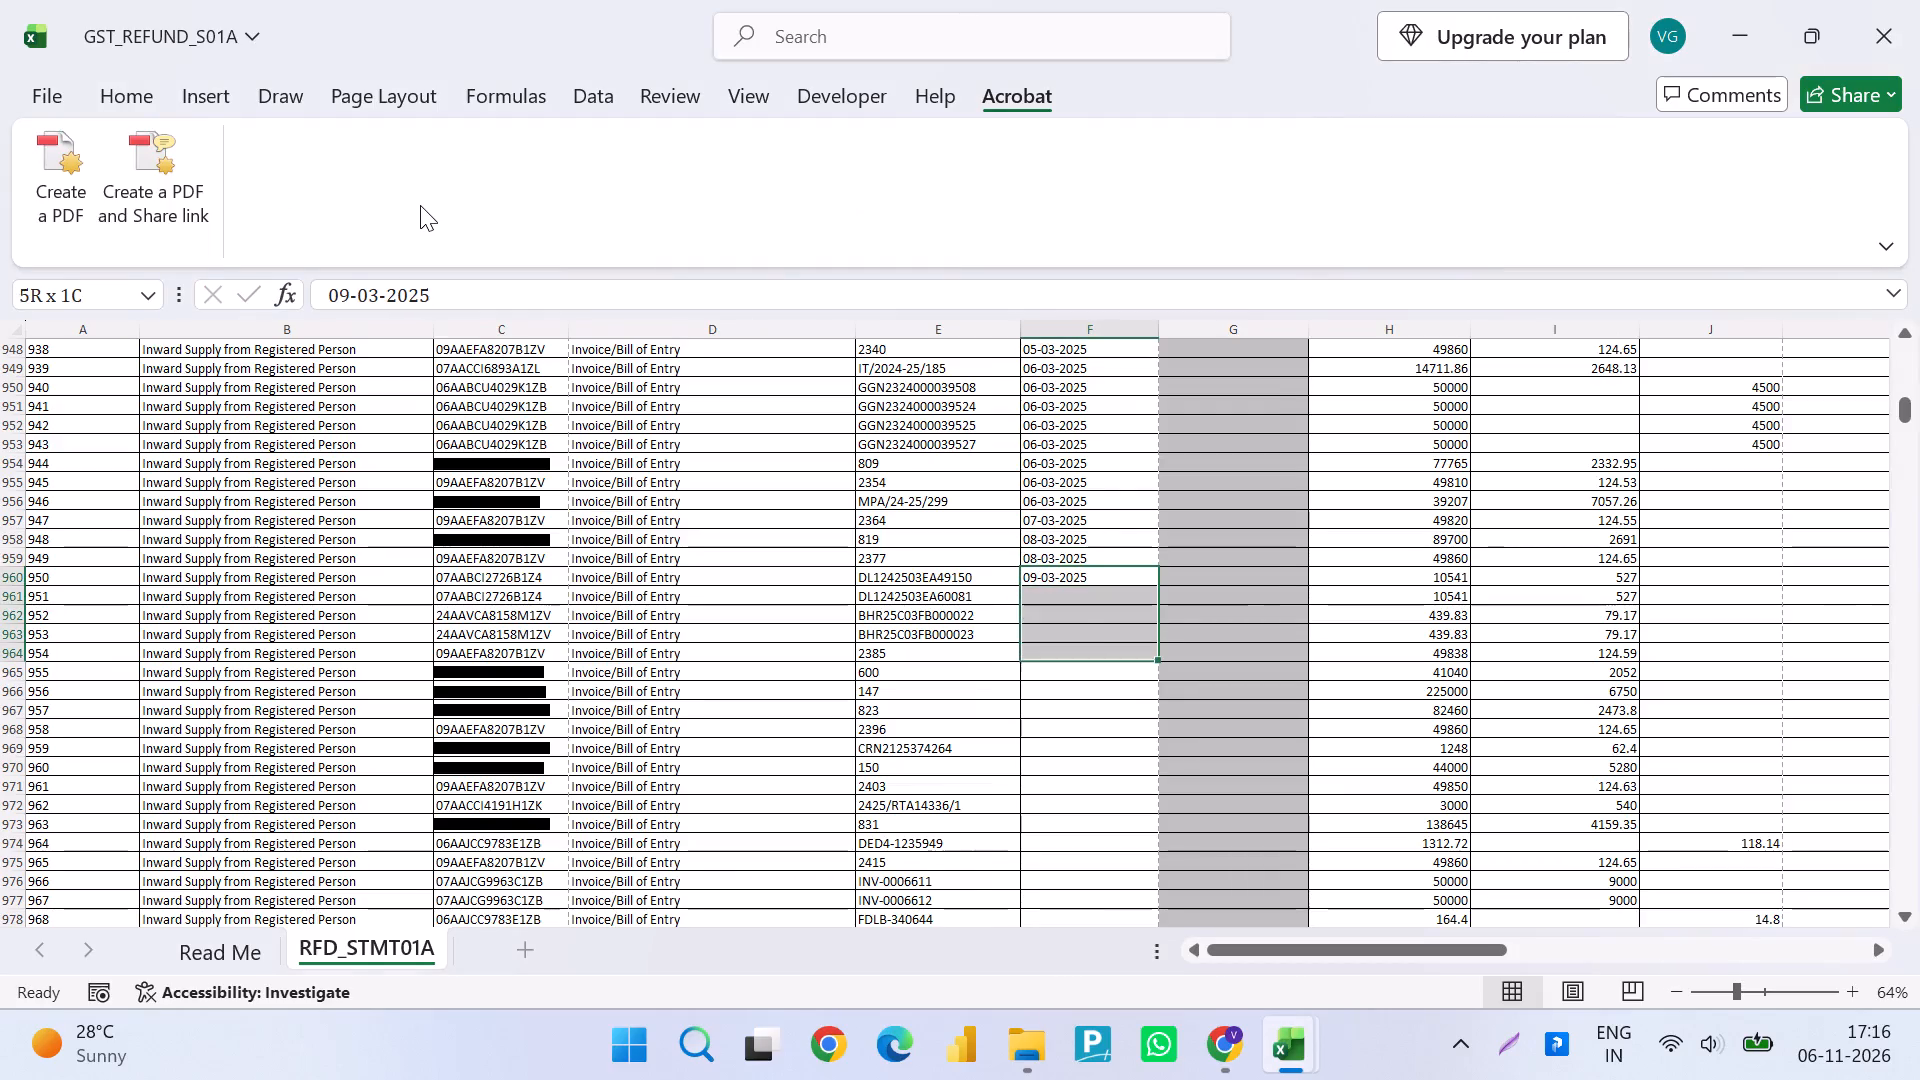
pyautogui.hotkey('ctrl', 'd')
# Check the rows following 09-03-2025 in PURCHASE 24-25 and copy the dates in F961:F964 of GST_REFUND_S01A to F965:F968, invoices 600 to 2396.
pyautogui.hotkey('alt', 'Tab')
pyautogui.press('Down')
pyautogui.press('Down')
pyautogui.press('Down')
pyautogui.press('Down')
pyautogui.press('Down')
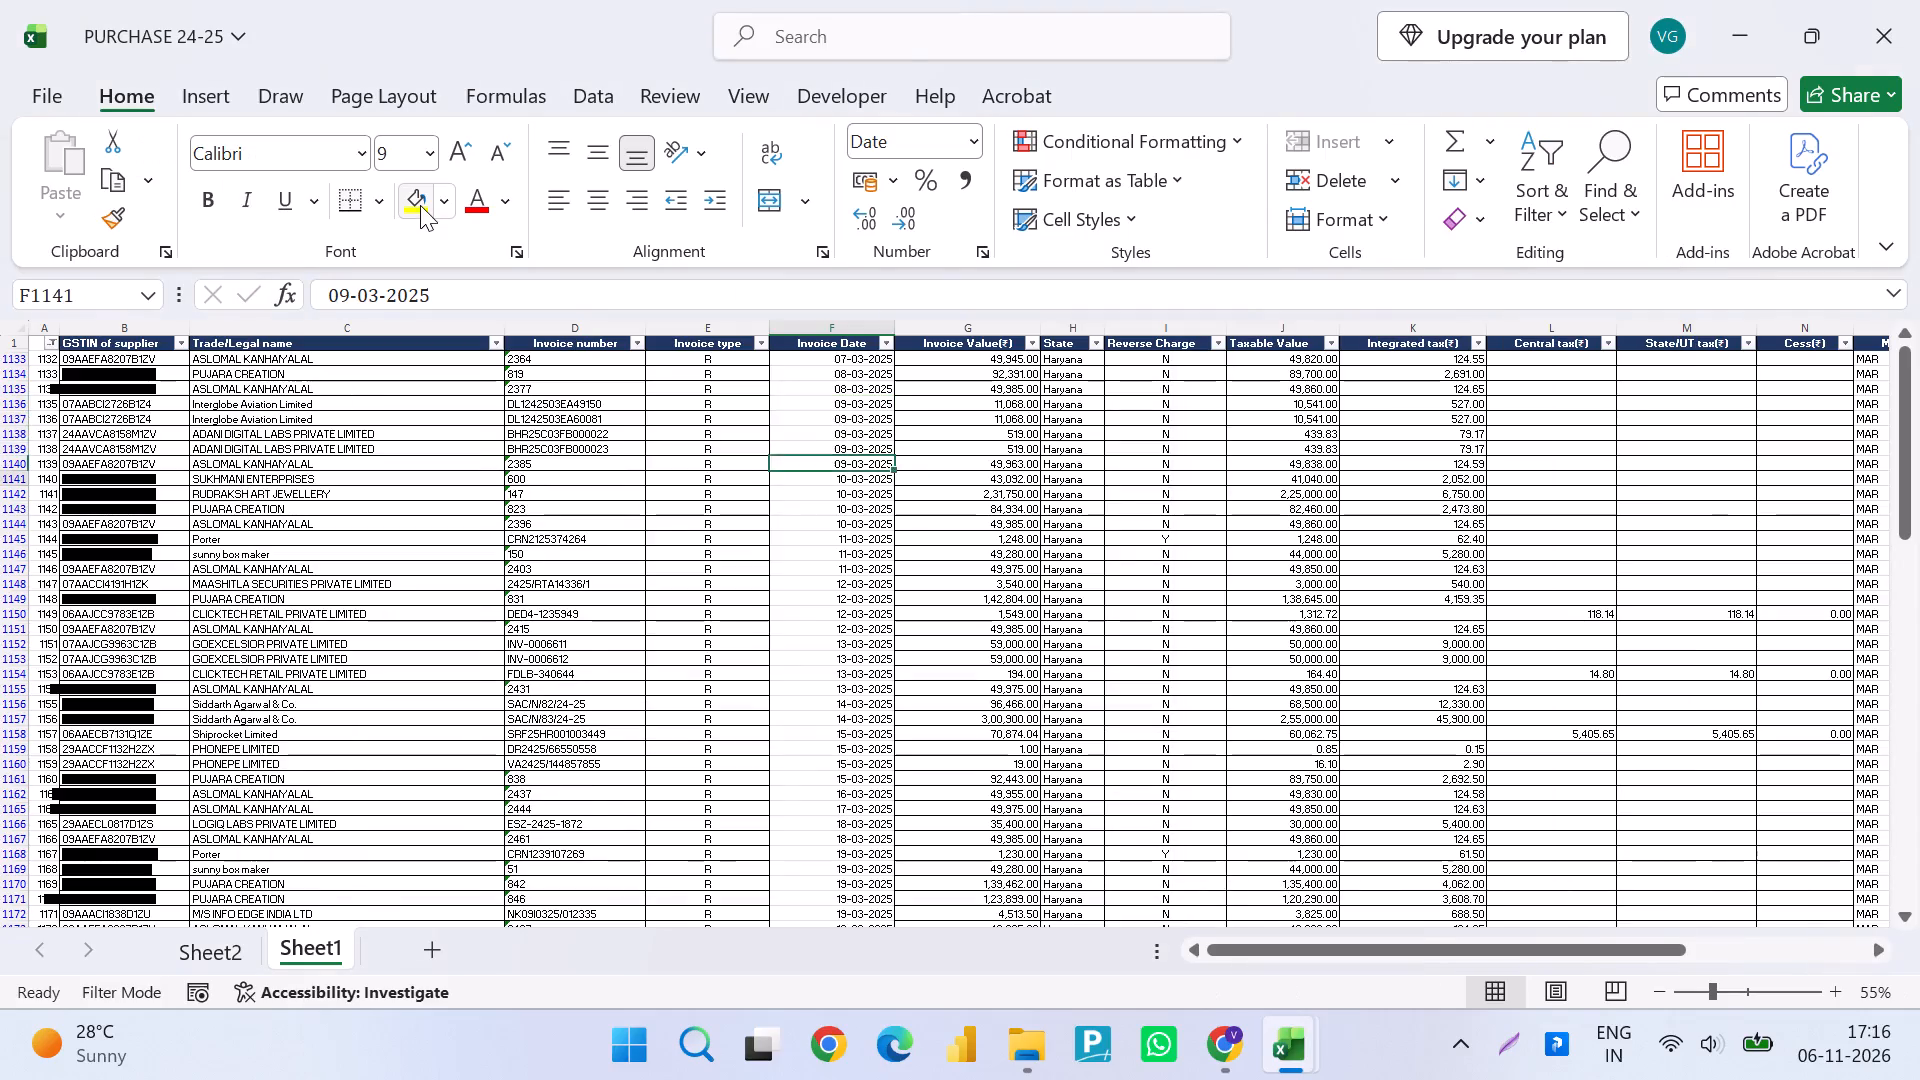
pyautogui.hotkey('shift', 'Down')
pyautogui.hotkey('shift', 'Down')
pyautogui.hotkey('shift', 'Down')
pyautogui.hotkey('alt', 'Tab')
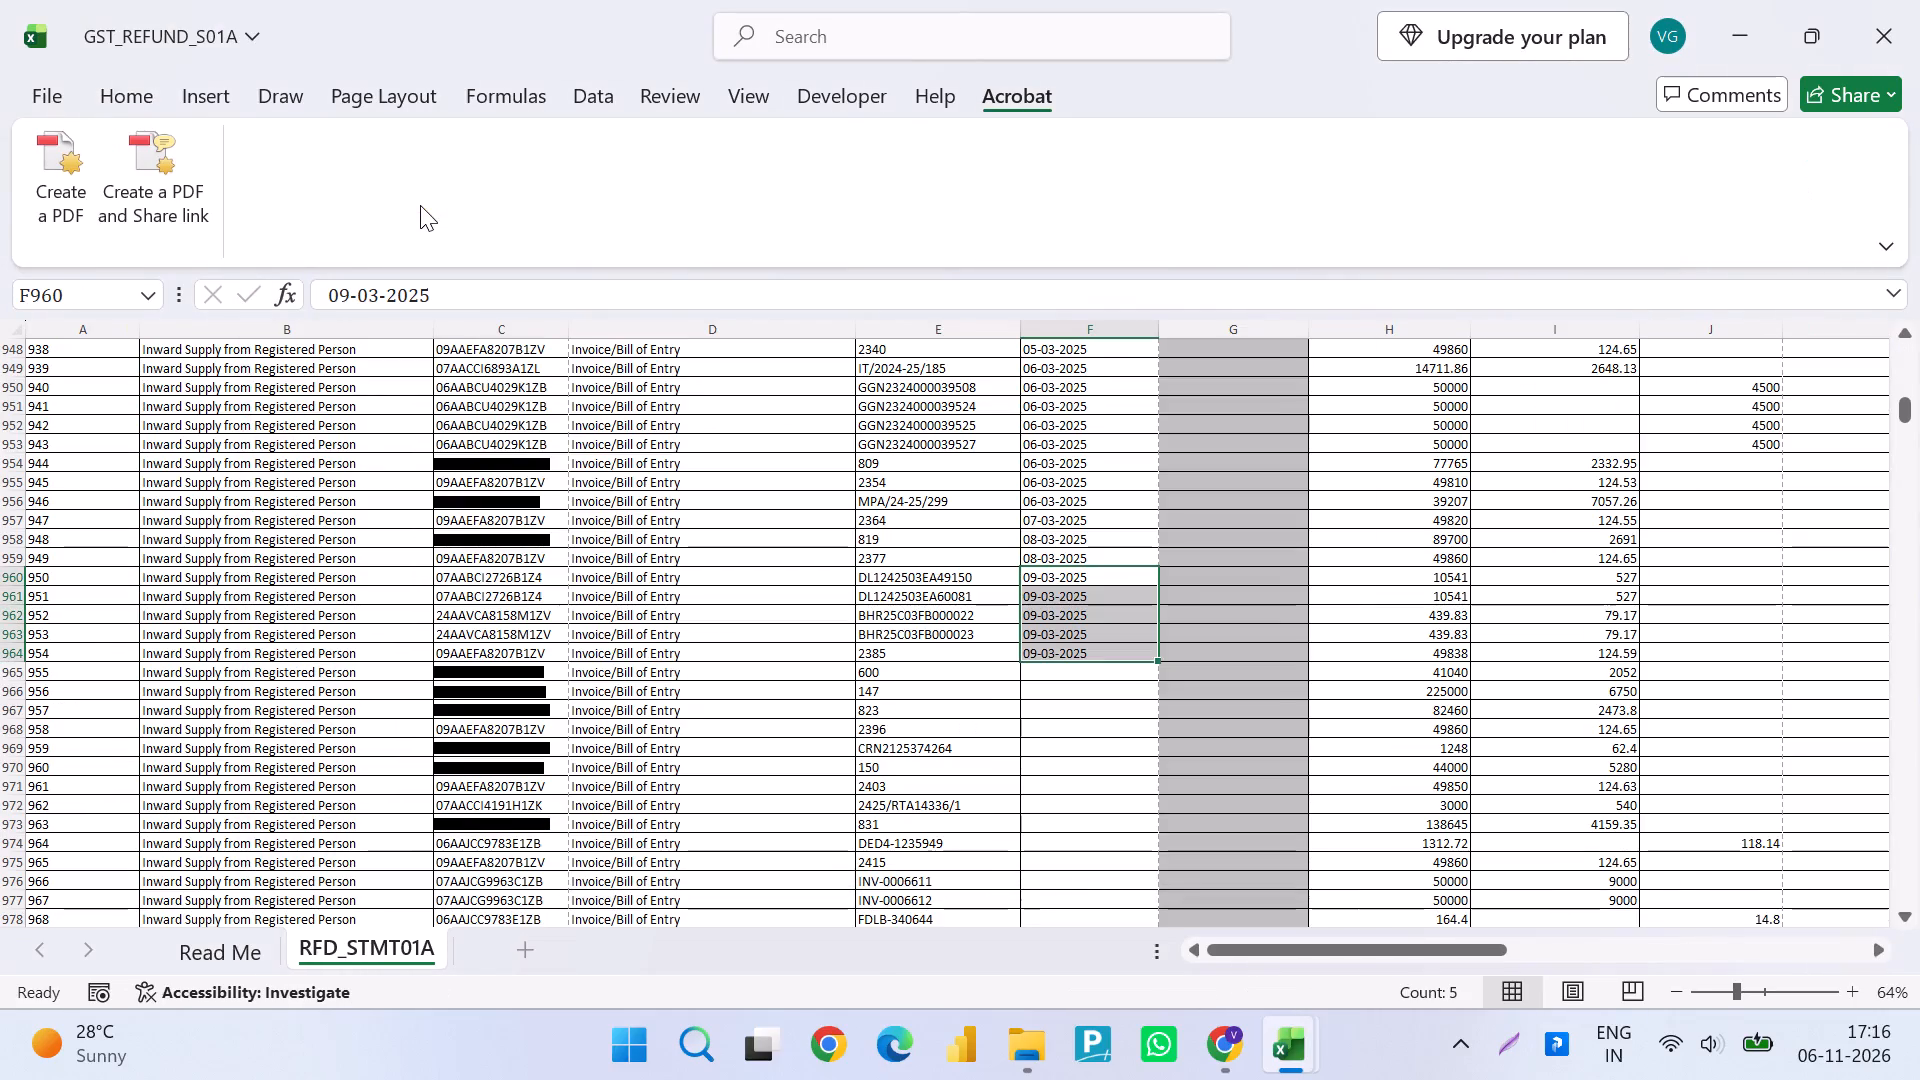
pyautogui.press('Down')
pyautogui.hotkey('ctrl', 'shift', 'Down')
pyautogui.hotkey('ctrl', 'c')
pyautogui.press('Down')
pyautogui.press('Down')
pyautogui.press('Down')
pyautogui.press('Down')
pyautogui.press('Return')
# Set F965 for invoice 600 to 10-03-2025 in GST_REFUND_S01A and fill it down to F968 for invoice 2396.
pyautogui.press('F2')
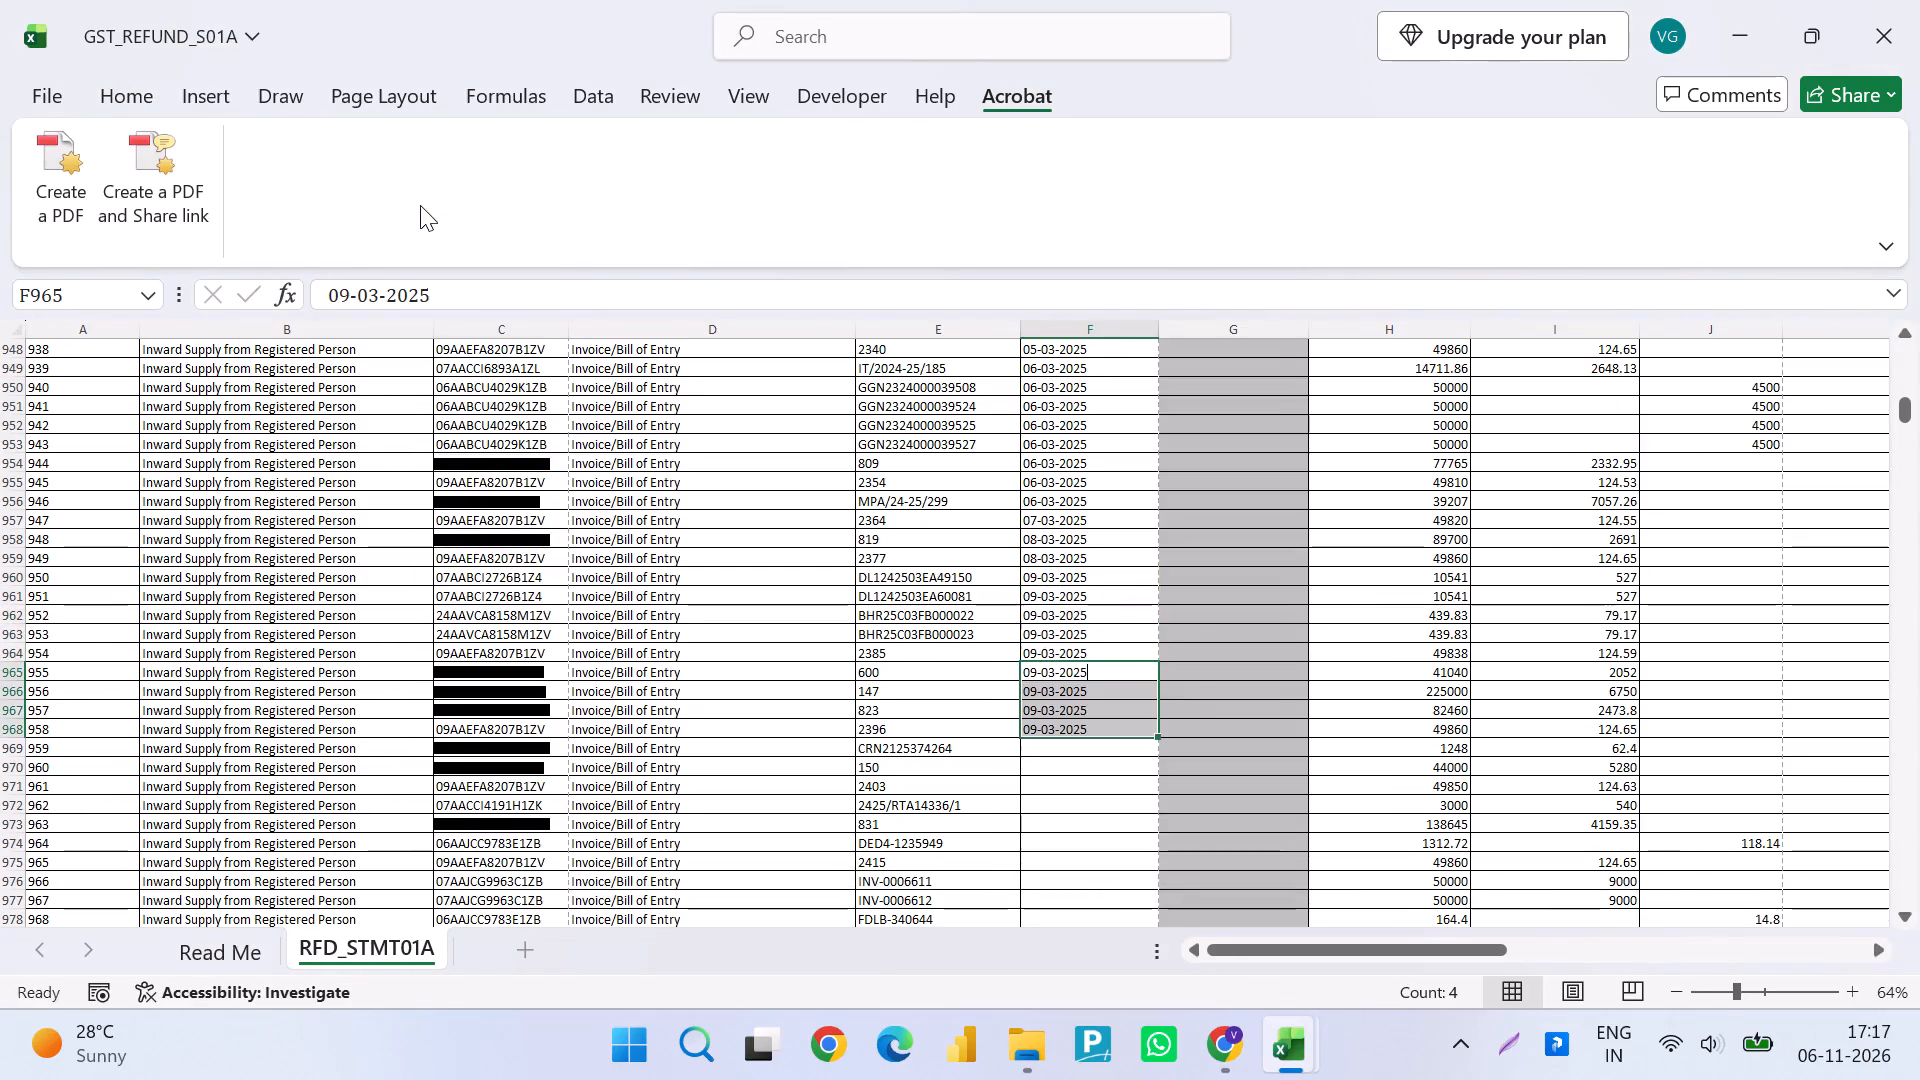
pyautogui.press('Left')
pyautogui.hotkey('ctrl', 'Left')
pyautogui.hotkey('ctrl', 'Left')
pyautogui.hotkey('ctrl', 'Left')
pyautogui.hotkey('ctrl', 'Left')
pyautogui.press('Left')
pyautogui.press('Left')
pyautogui.press('Left')
pyautogui.press('Delete')
pyautogui.press('Delete')
pyautogui.write('10')
pyautogui.press('Return')
pyautogui.hotkey('ctrl', 'd')
# Check the 11-03-2025 rows in PURCHASE 24-25 and copy the dates in F965:F968 of GST_REFUND_S01A to F969:F972.
pyautogui.hotkey('alt', 'Tab')
pyautogui.press('Down')
pyautogui.press('Down')
pyautogui.press('Down')
pyautogui.press('Down')
pyautogui.hotkey('shift', 'Down')
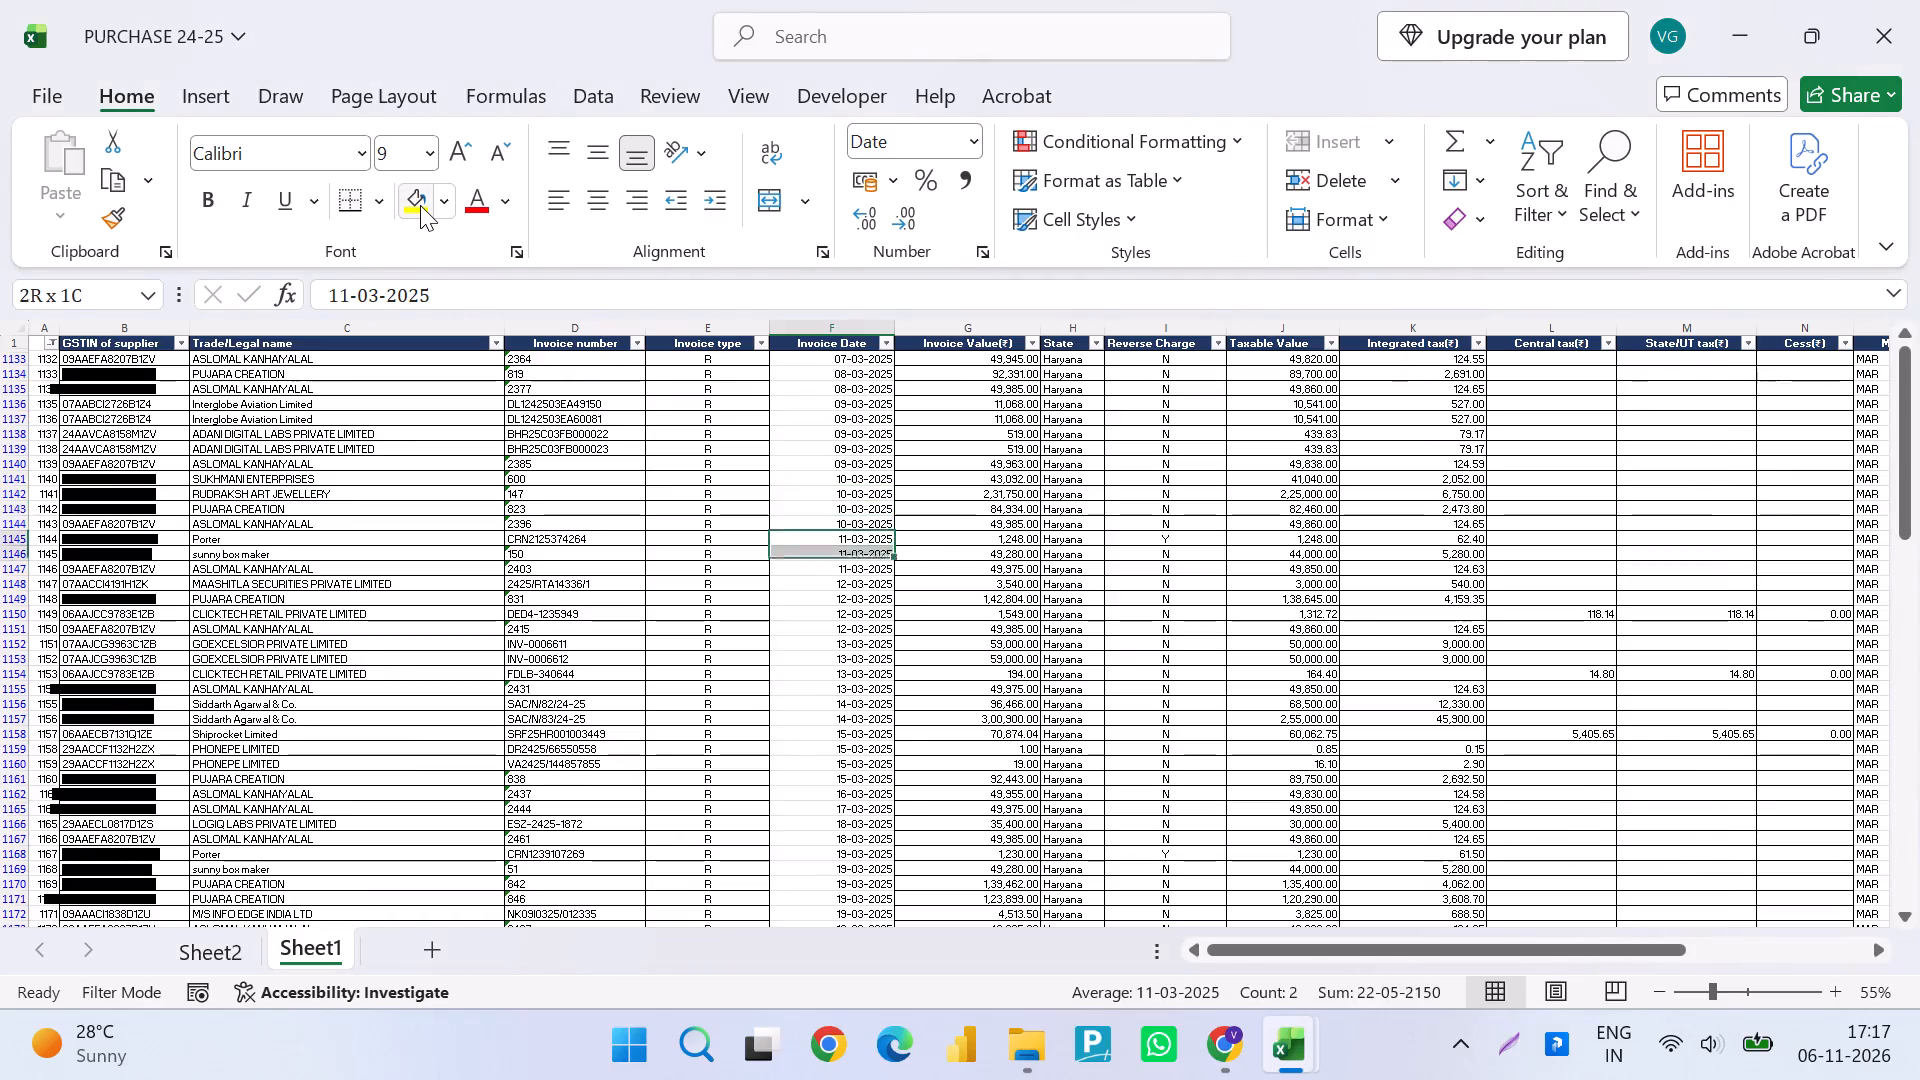
pyautogui.hotkey('shift', 'Down')
pyautogui.hotkey('alt', 'Tab')
pyautogui.hotkey('ctrl', 'c')
pyautogui.press('Down')
pyautogui.press('Down')
pyautogui.press('Down')
pyautogui.press('Return')
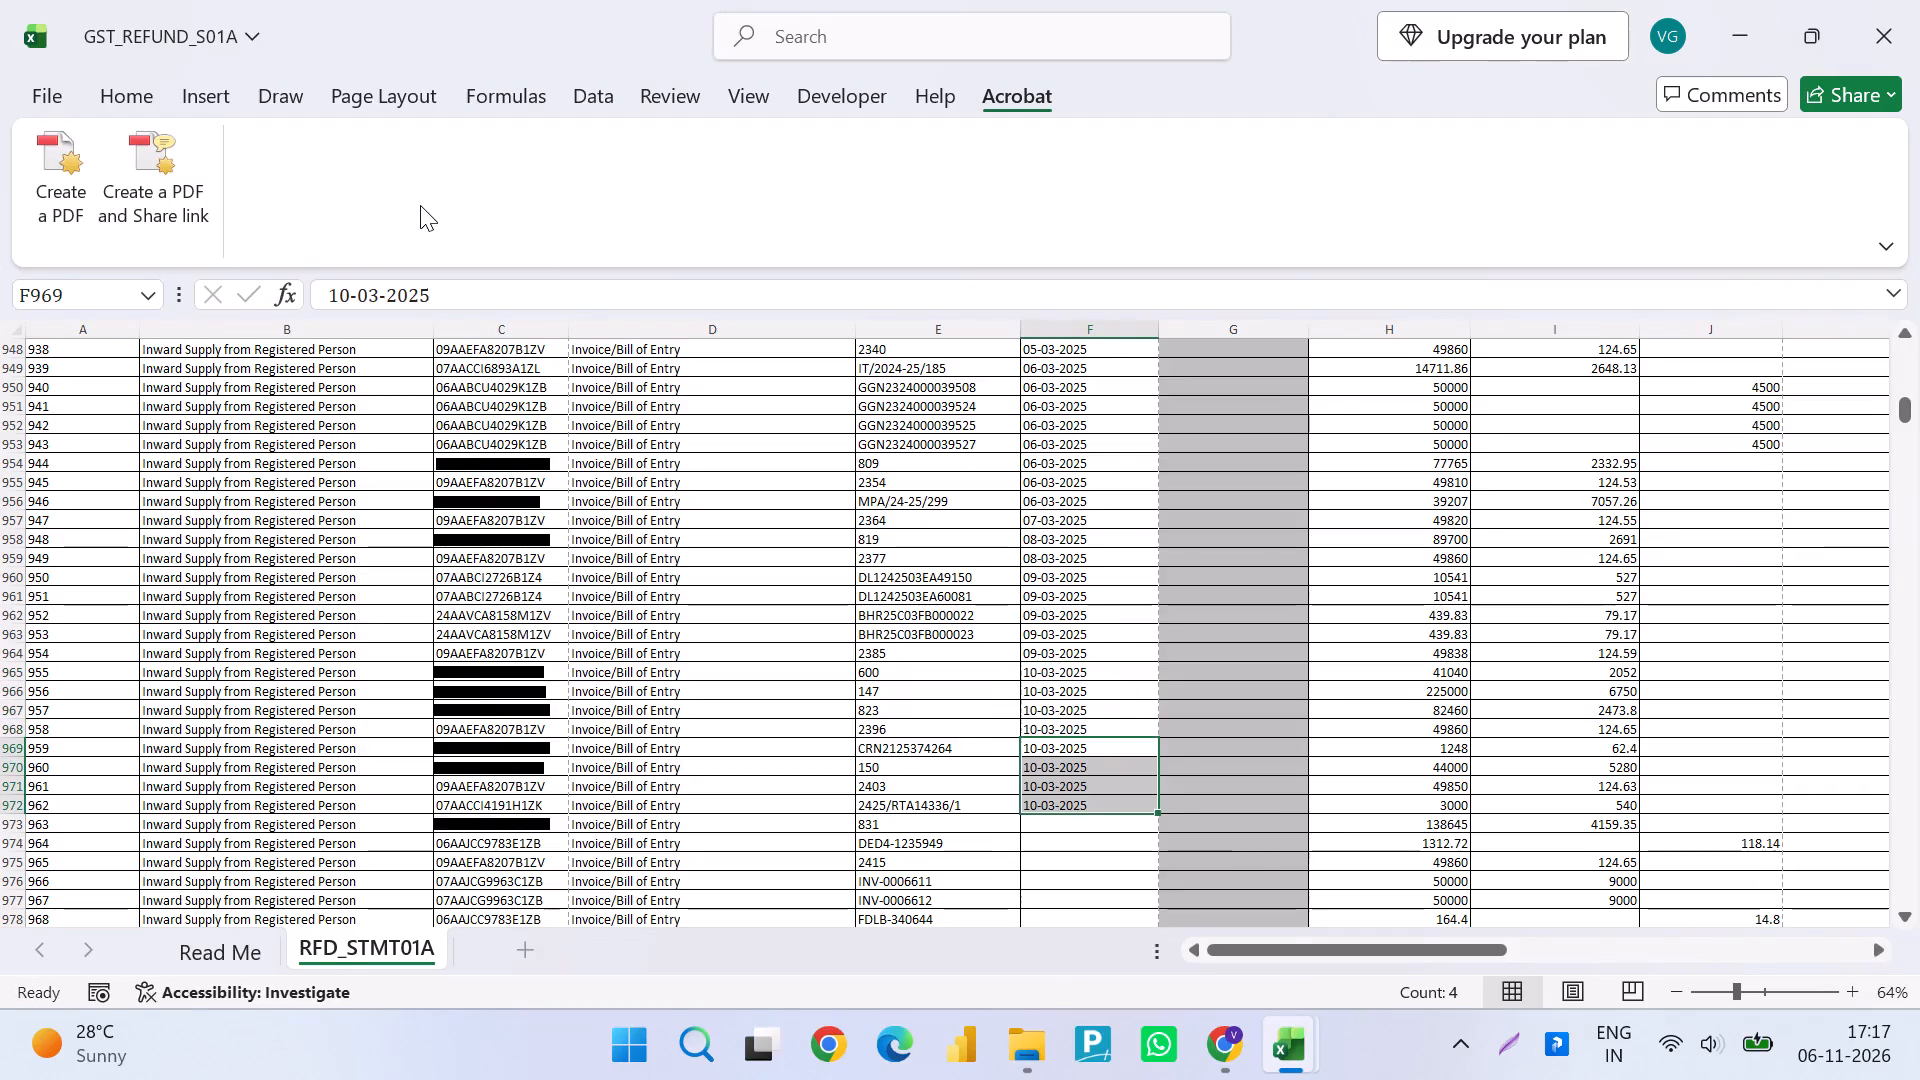
pyautogui.press('F2')
pyautogui.press('Left')
pyautogui.hotkey('ctrl', 'Left')
pyautogui.hotkey('ctrl', 'Left')
pyautogui.hotkey('ctrl', 'Left')
pyautogui.hotkey('ctrl', 'Left')
pyautogui.press('BackSpace')
pyautogui.press('1')
pyautogui.press('Return')
pyautogui.hotkey('ctrl', 'd')
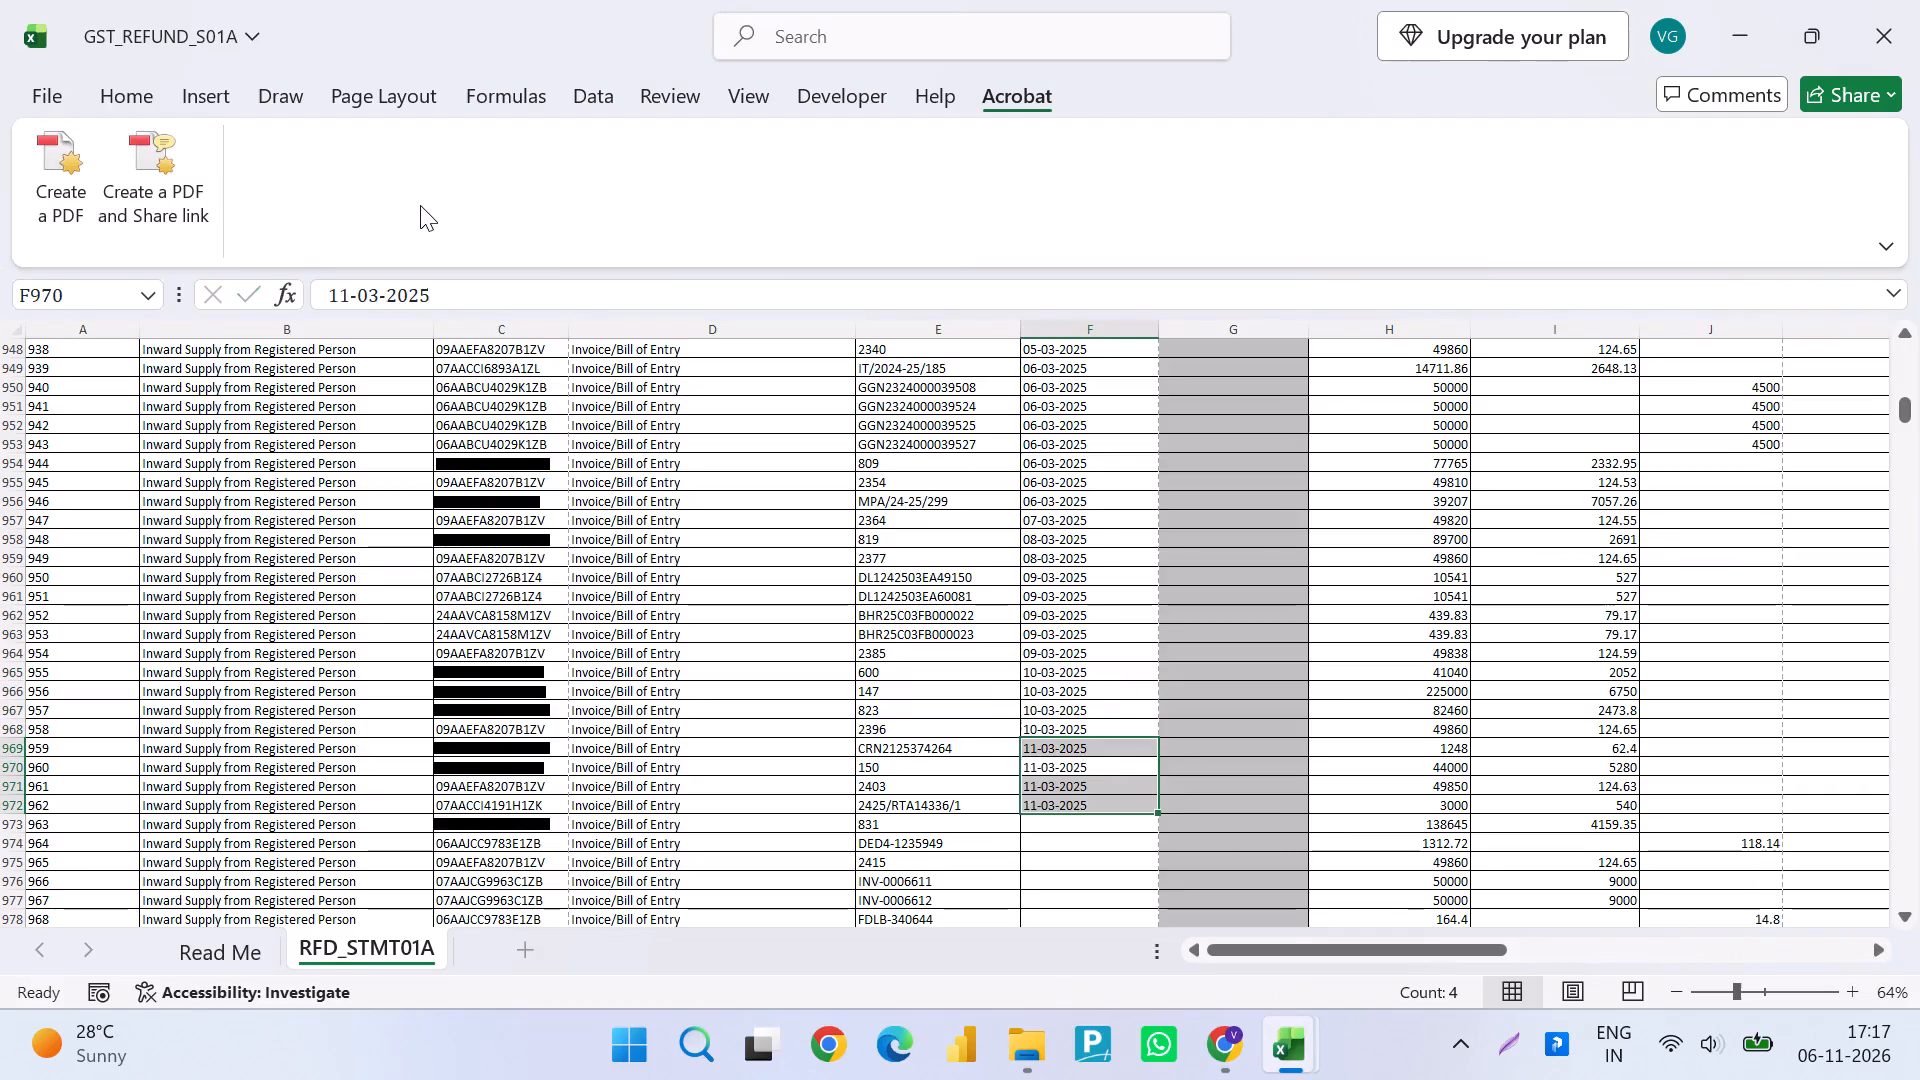
# Set the date in F972 for invoice 2425/RTA14336/1 to 12-03-2025.
pyautogui.press('Down')
pyautogui.press('Down')
pyautogui.press('Down')
pyautogui.press('Up')
pyautogui.press('F2')
pyautogui.hotkey('ctrl', 'Left')
pyautogui.hotkey('ctrl', 'Left')
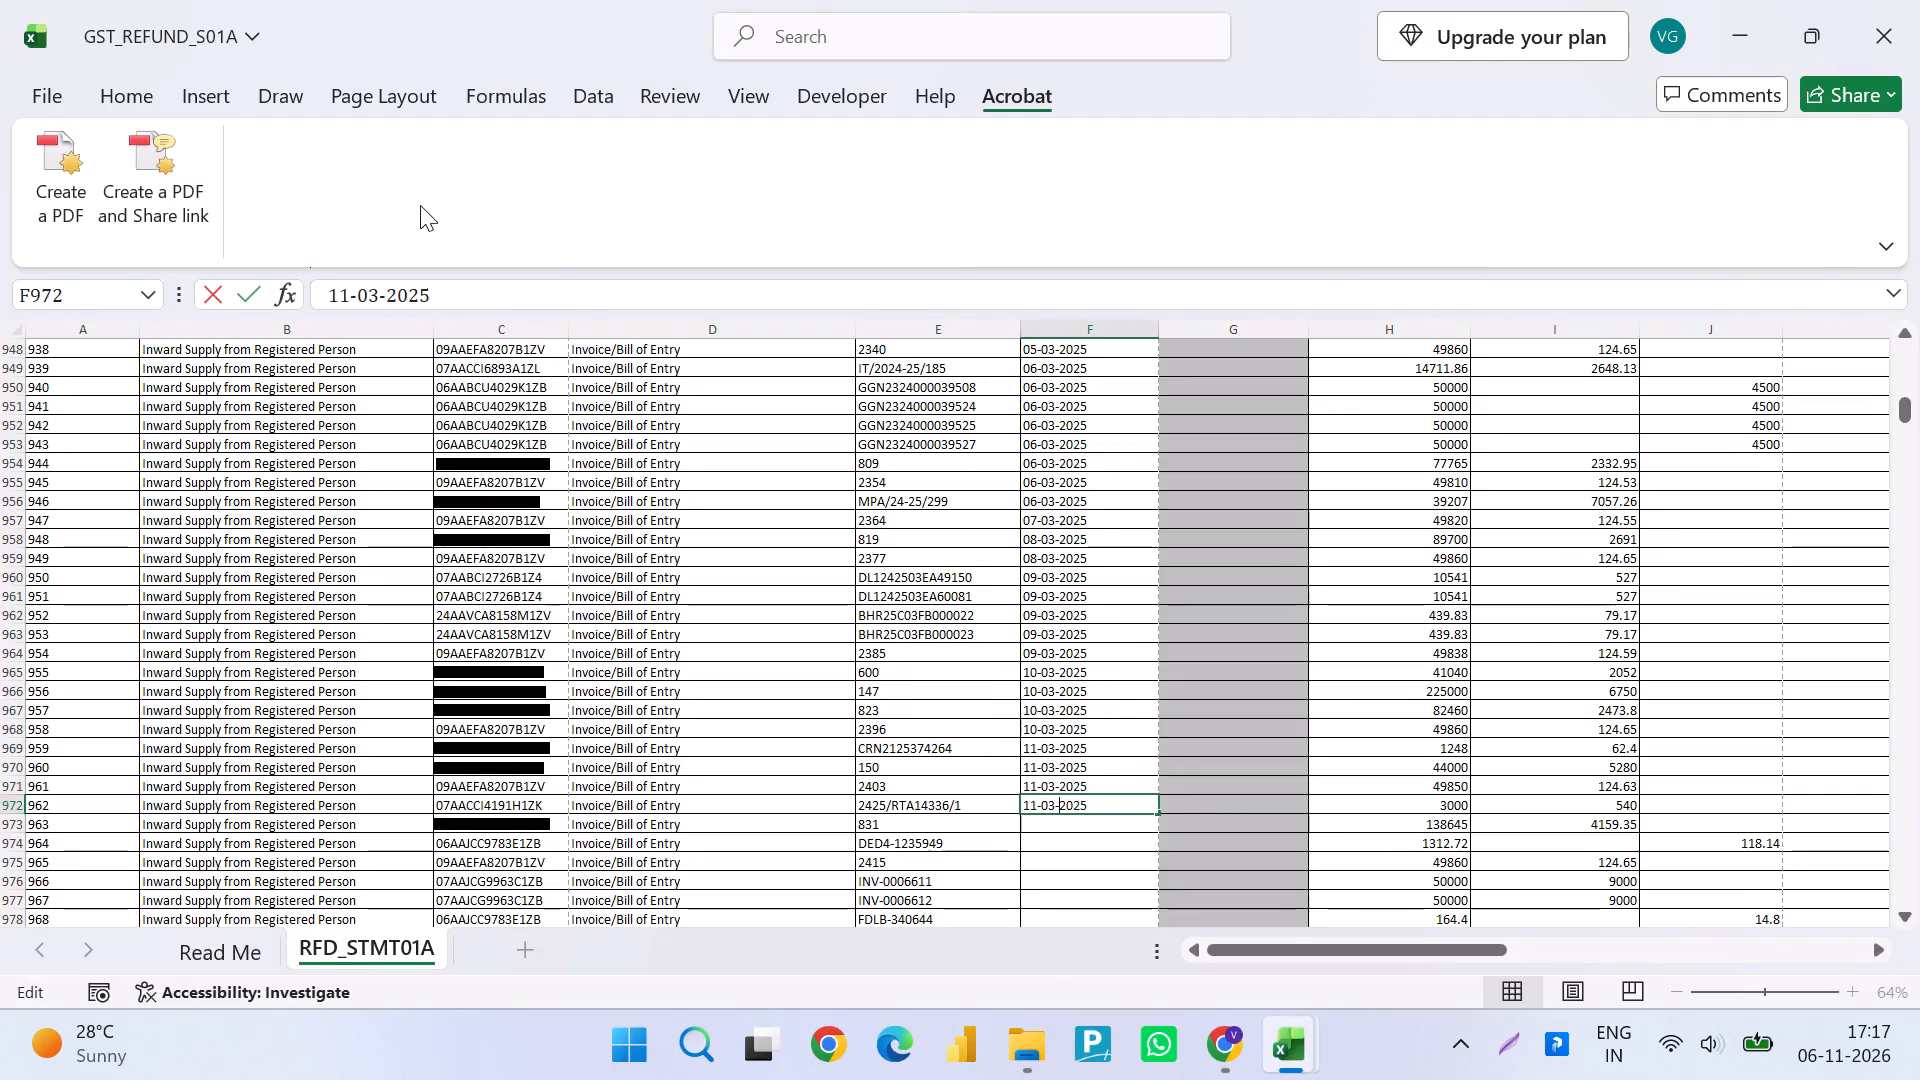
pyautogui.hotkey('ctrl', 'Left')
pyautogui.hotkey('ctrl', 'Left')
pyautogui.press('BackSpace')
pyautogui.press('2')
pyautogui.press('Return')
# Check the 12-03-2025 rows in PURCHASE 24-25 and fill 12-03-2025 down through F973:F976 of GST_REFUND_S01A.
pyautogui.hotkey('alt', 'Tab')
pyautogui.press('Down')
pyautogui.press('Down')
pyautogui.press('Down')
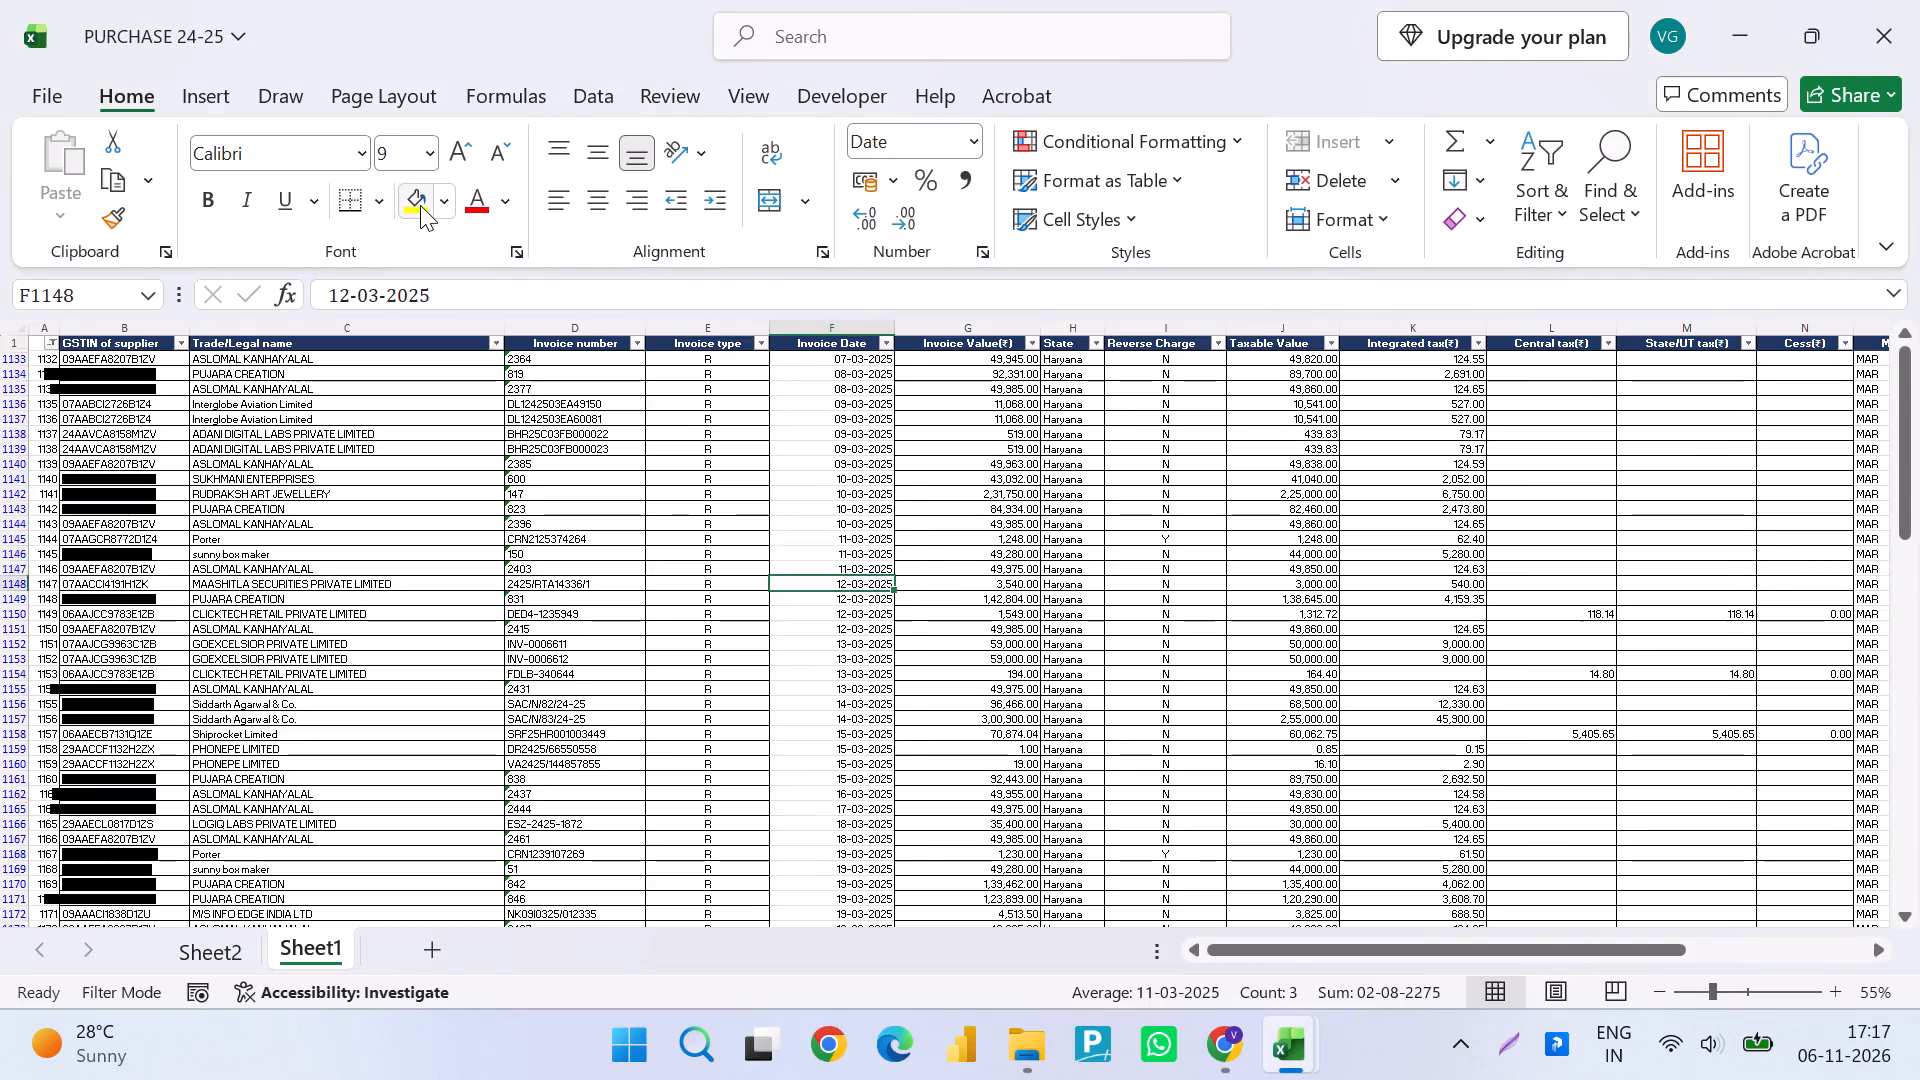
pyautogui.hotkey('shift', 'Down')
pyautogui.hotkey('shift', 'Down')
pyautogui.hotkey('shift', 'Down')
pyautogui.hotkey('alt', 'Tab')
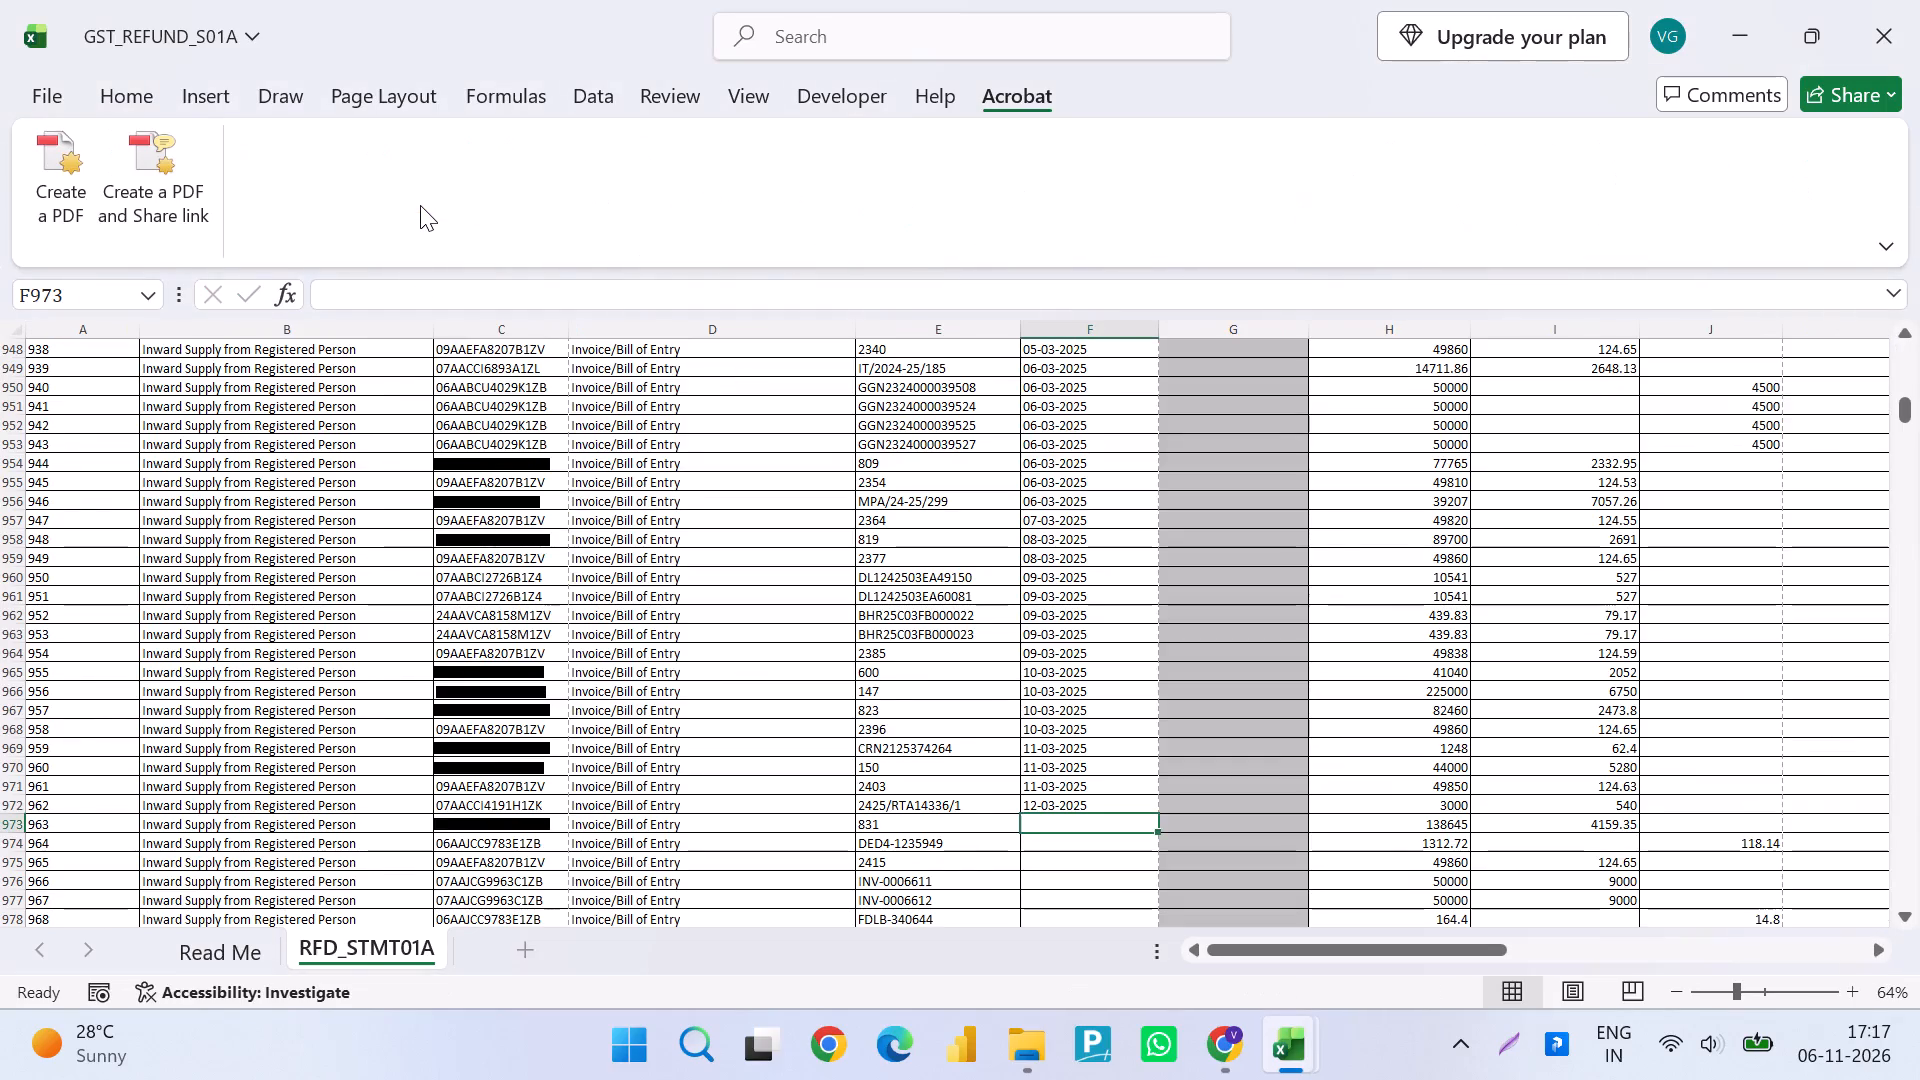
pyautogui.hotkey('ctrl', 'd')
pyautogui.press('Down')
pyautogui.hotkey('ctrl', 'd')
pyautogui.press('Down')
pyautogui.hotkey('ctrl', 'd')
pyautogui.press('Down')
pyautogui.hotkey('ctrl', 'd')
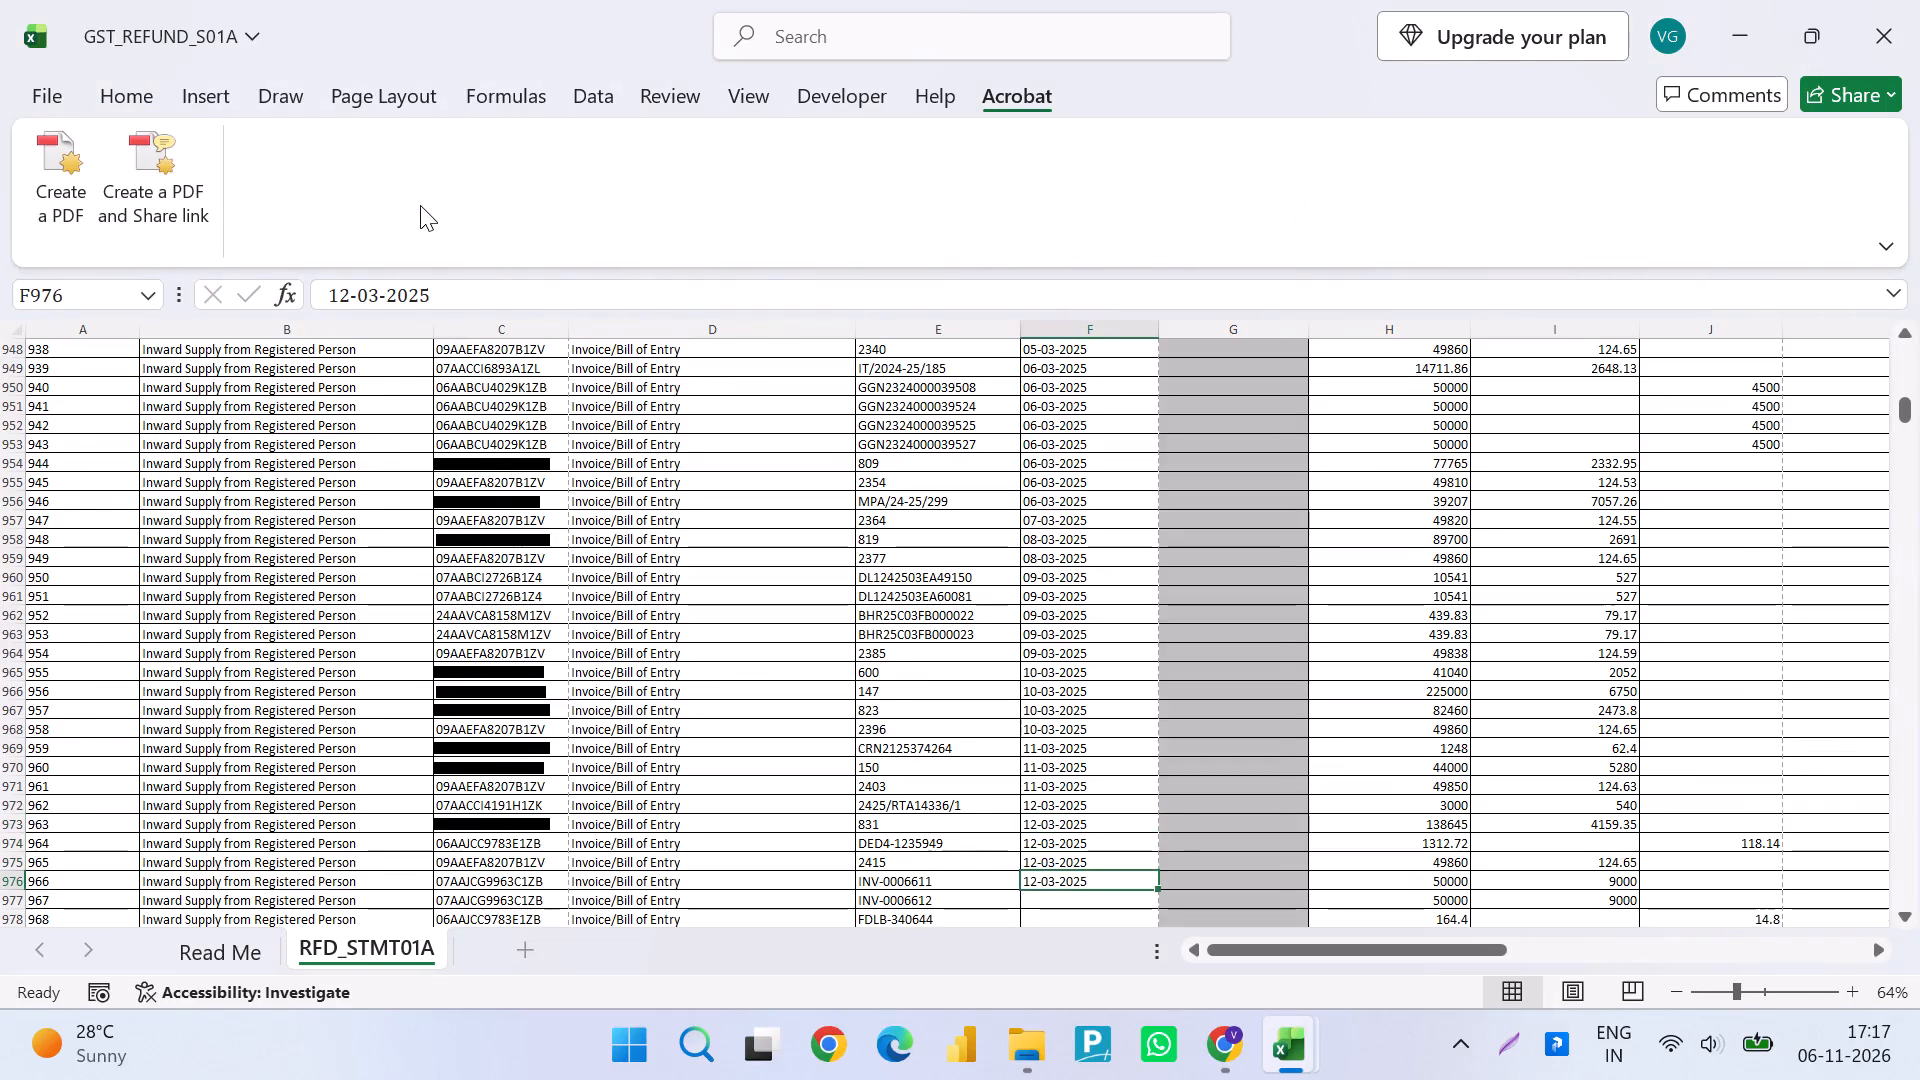
# Set the date in F976 for invoice INV-0006611 to 13-03-2025.
pyautogui.hotkey('shift', 'Up')
pyautogui.hotkey('shift', 'Up')
pyautogui.hotkey('shift', 'Up')
pyautogui.hotkey('shift', 'Up')
pyautogui.press('Down')
pyautogui.press('Up')
pyautogui.press('F2')
pyautogui.hotkey('ctrl', 'Left')
pyautogui.hotkey('ctrl', 'Left')
pyautogui.hotkey('ctrl', 'Left')
pyautogui.hotkey('ctrl', 'Left')
pyautogui.press('BackSpace')
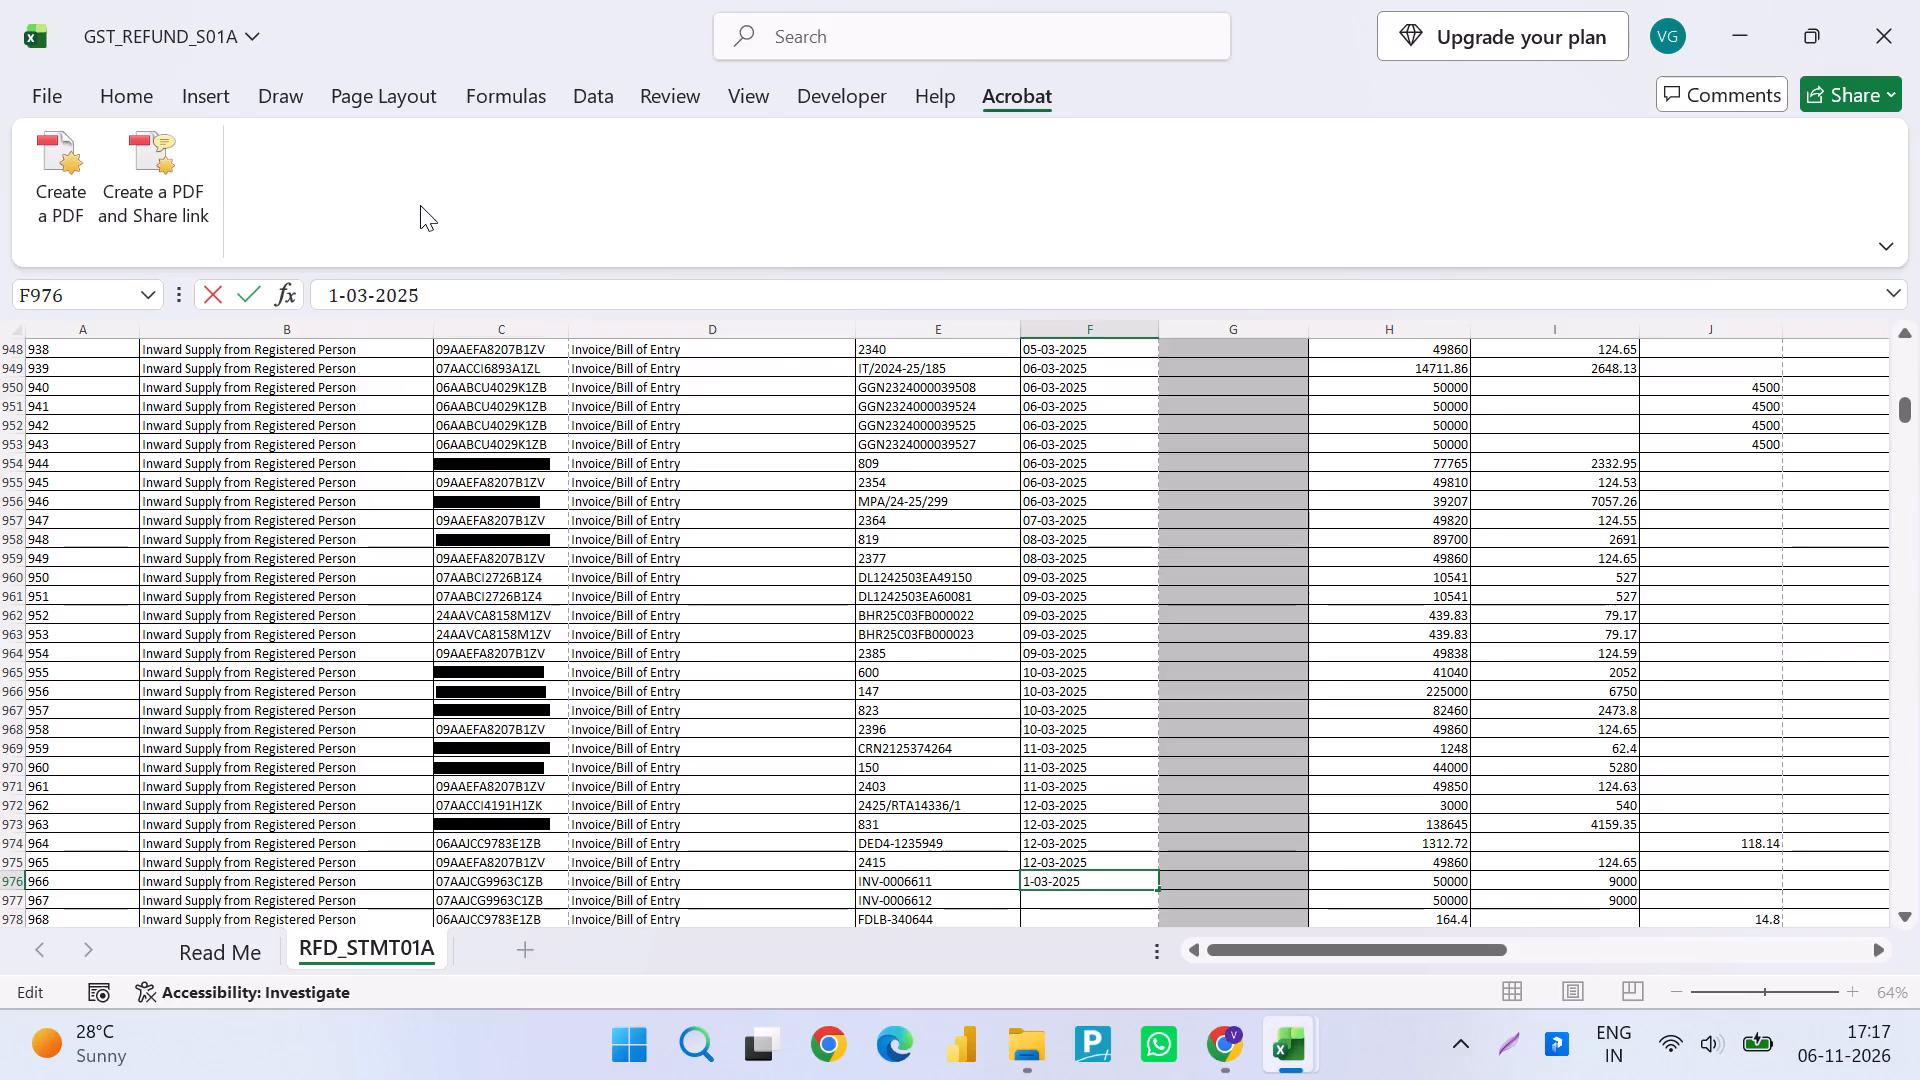
pyautogui.press('3')
pyautogui.press('Return')
# Check the 13-03-2025 rows in PURCHASE 24-25 and fill 13-03-2025 down from F976 to F979, through invoice 2431, in GST_REFUND_S01A.
pyautogui.hotkey('alt', 'Tab')
pyautogui.press('Down')
pyautogui.press('Down')
pyautogui.press('Down')
pyautogui.press('Down')
pyautogui.hotkey('shift', 'Down')
pyautogui.hotkey('shift', 'Down')
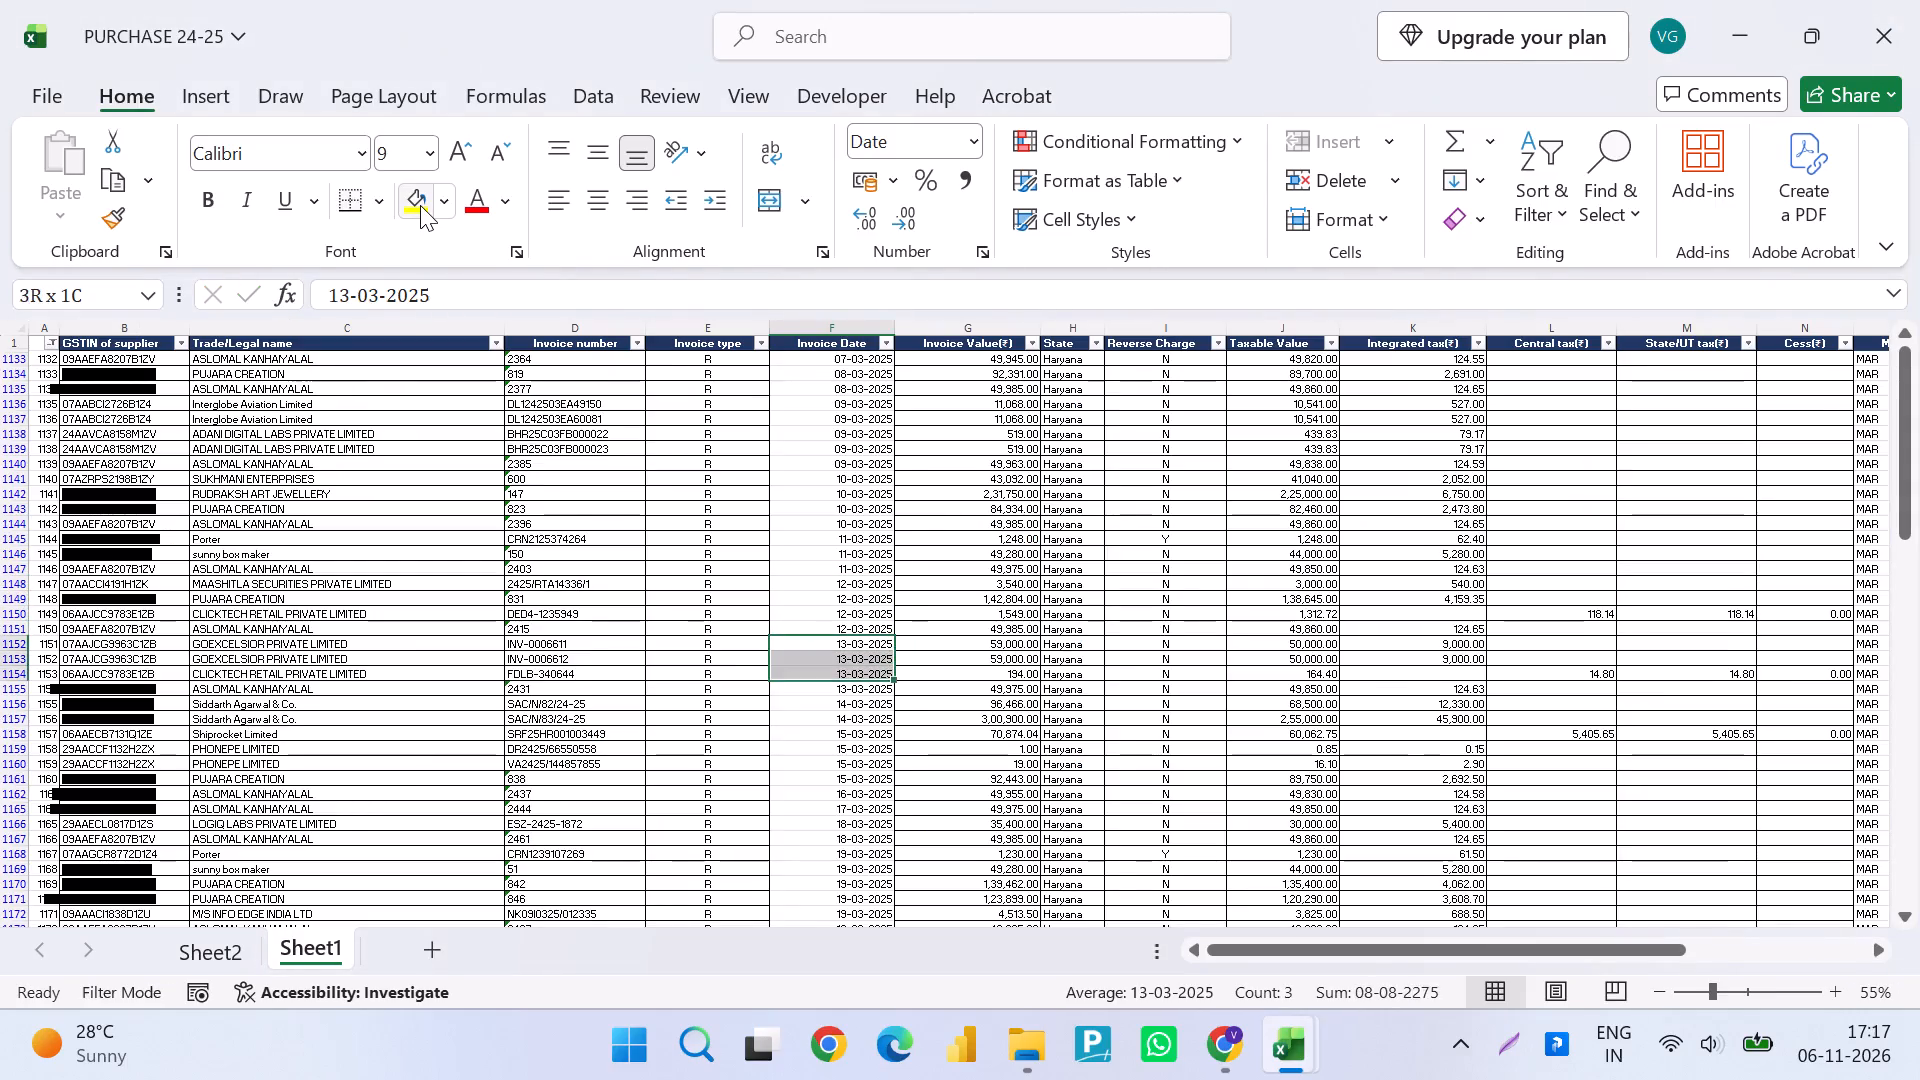
pyautogui.hotkey('shift', 'Down')
pyautogui.hotkey('alt', 'Tab')
pyautogui.press('Down')
pyautogui.press('Down')
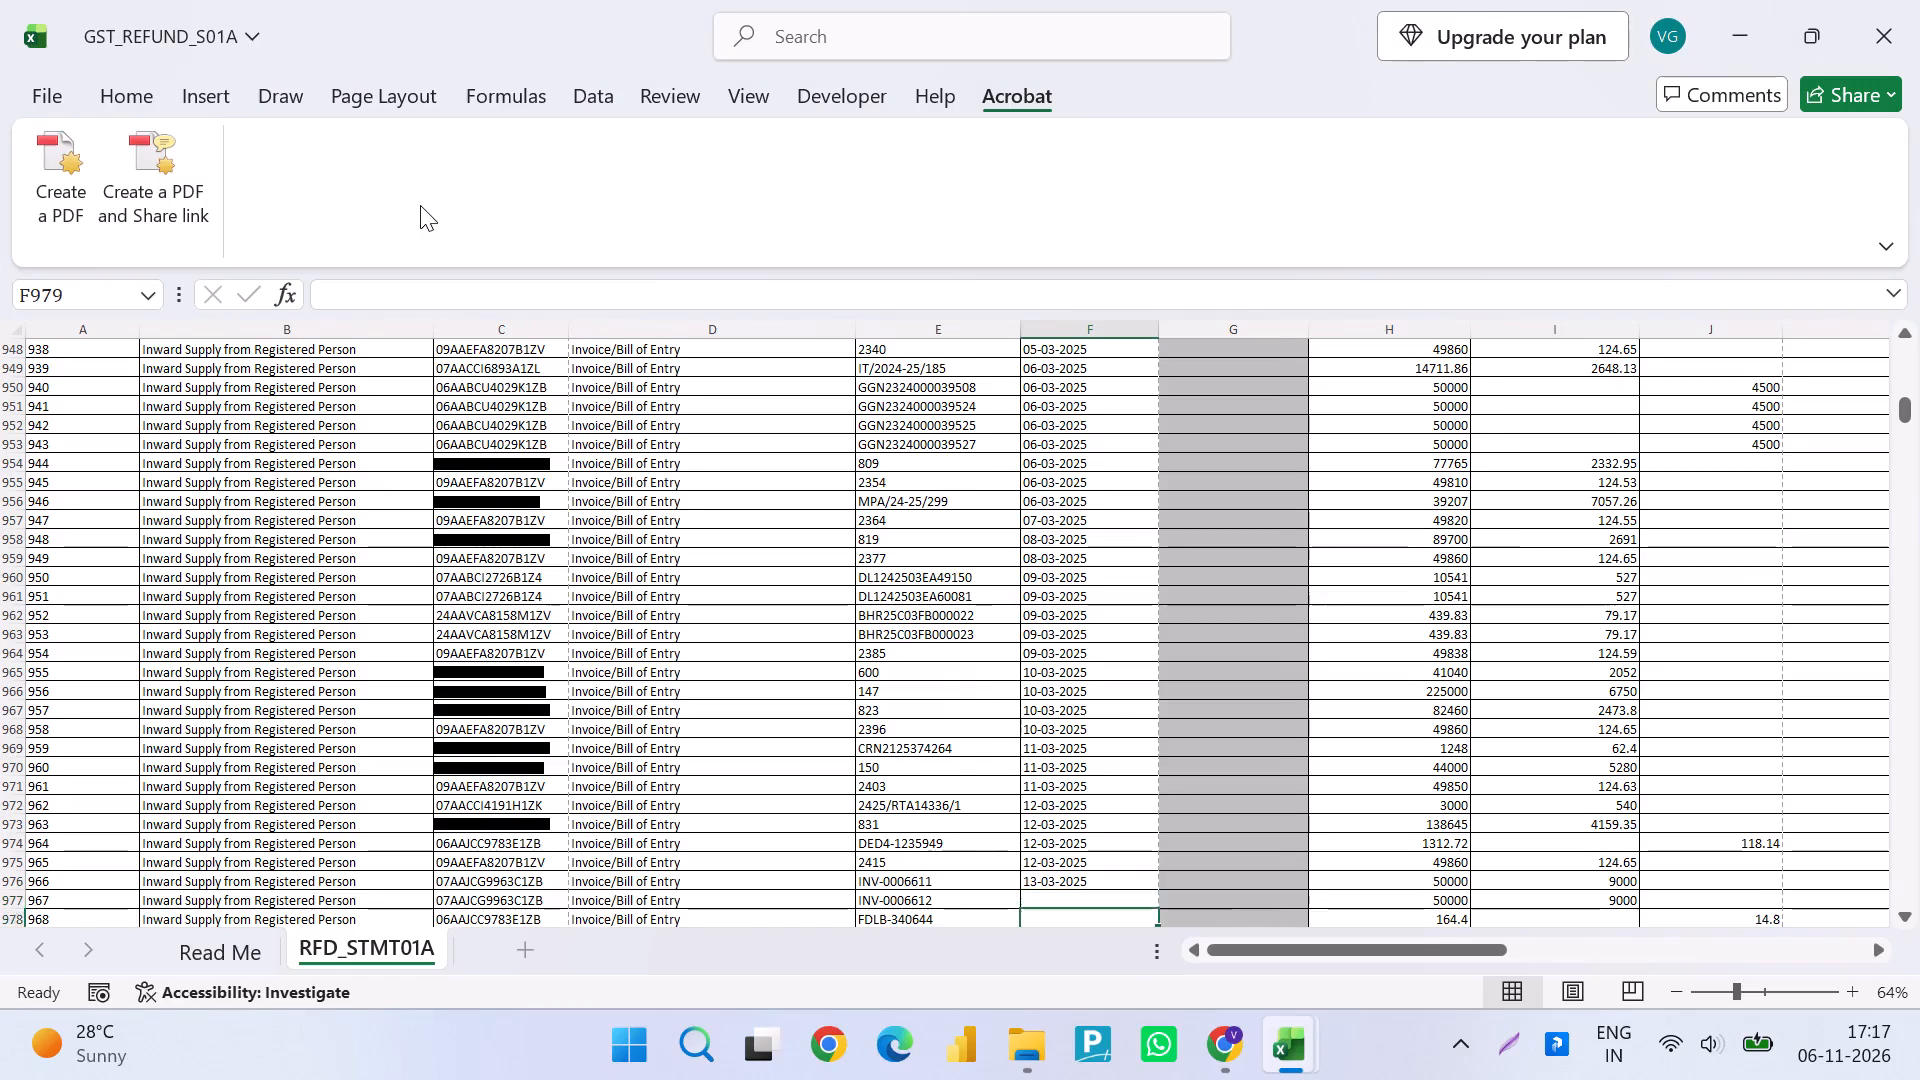
pyautogui.hotkey('ctrl', 'shift', 'Up')
pyautogui.hotkey('ctrl', 'd')
# Locate the first undated row in GST_REFUND_S01A and examine the rows following 13-03-2025 in PURCHASE 24-25.
pyautogui.press('Down')
pyautogui.press('Down')
pyautogui.press('Down')
pyautogui.press('Up')
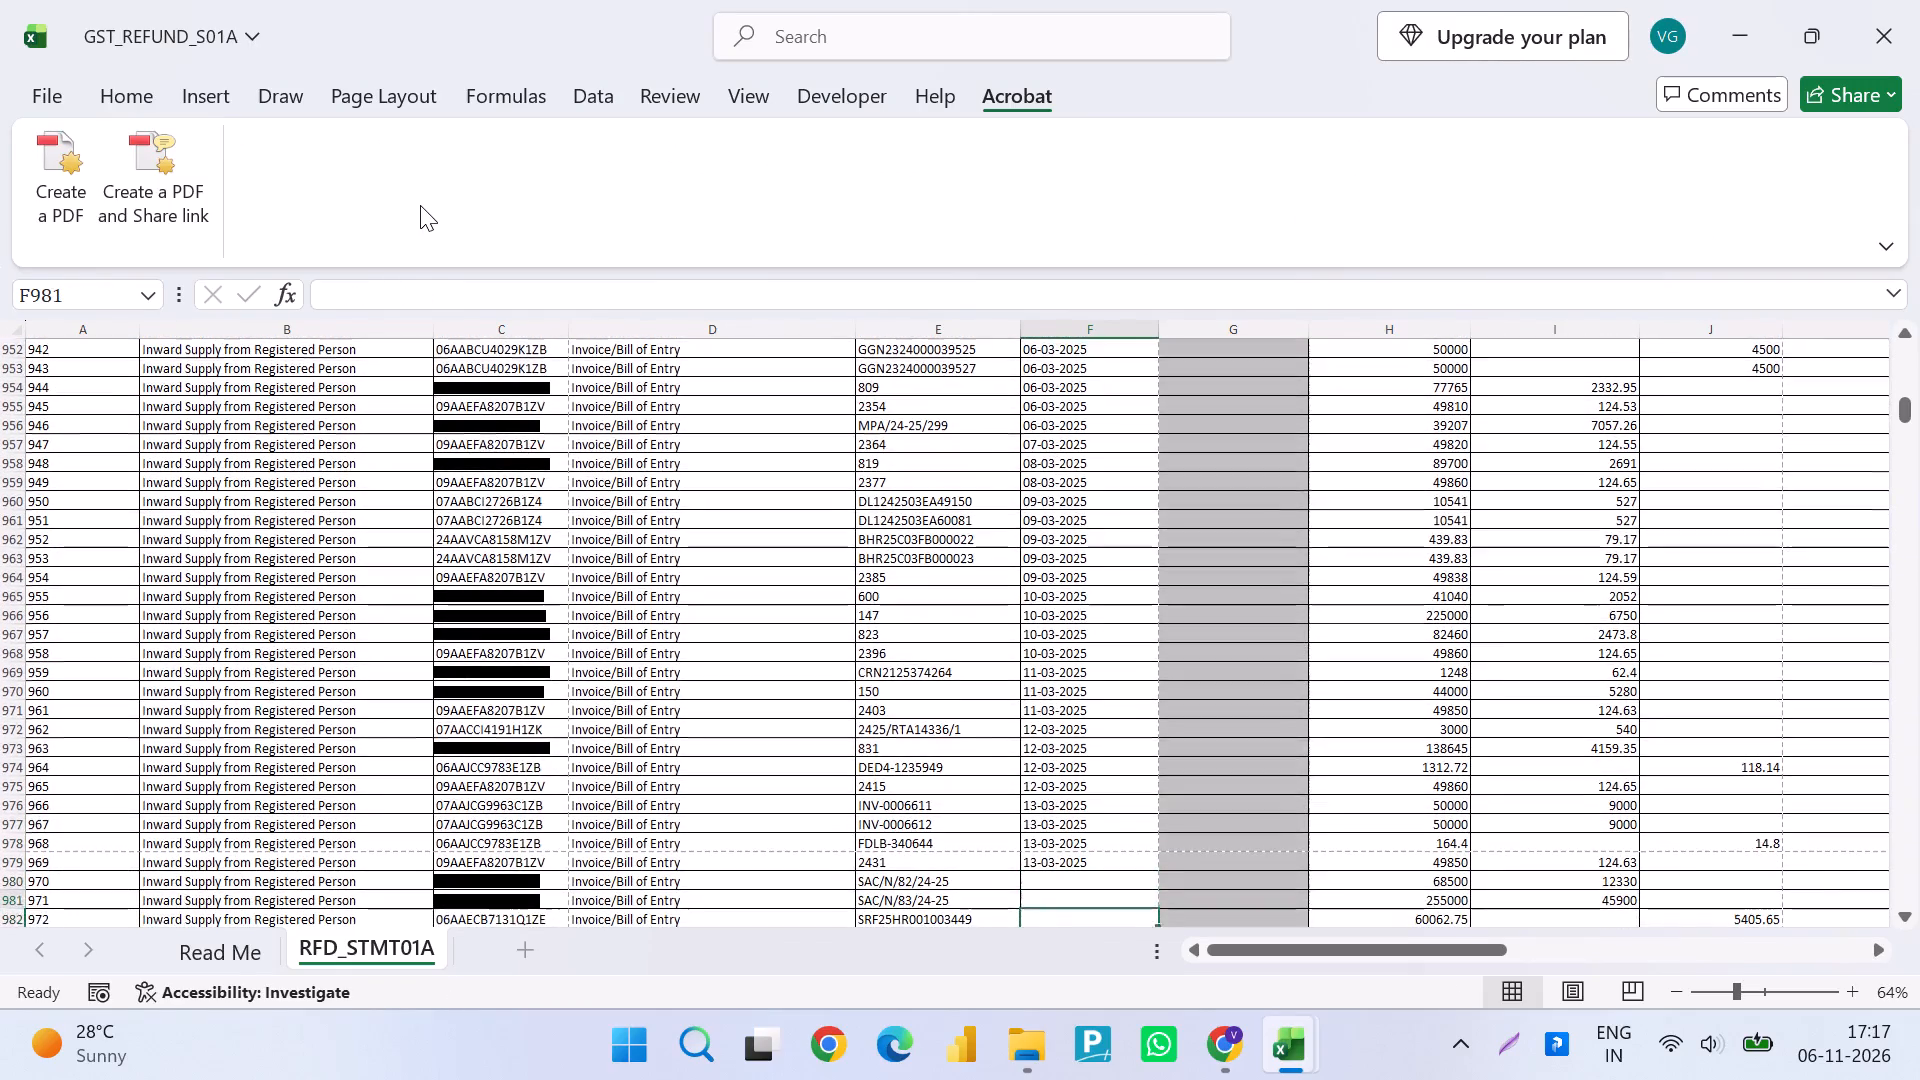
pyautogui.hotkey('ctrl', 'Down')
pyautogui.hotkey('ctrl', 'Up')
pyautogui.press('Down')
pyautogui.hotkey('alt', 'Tab')
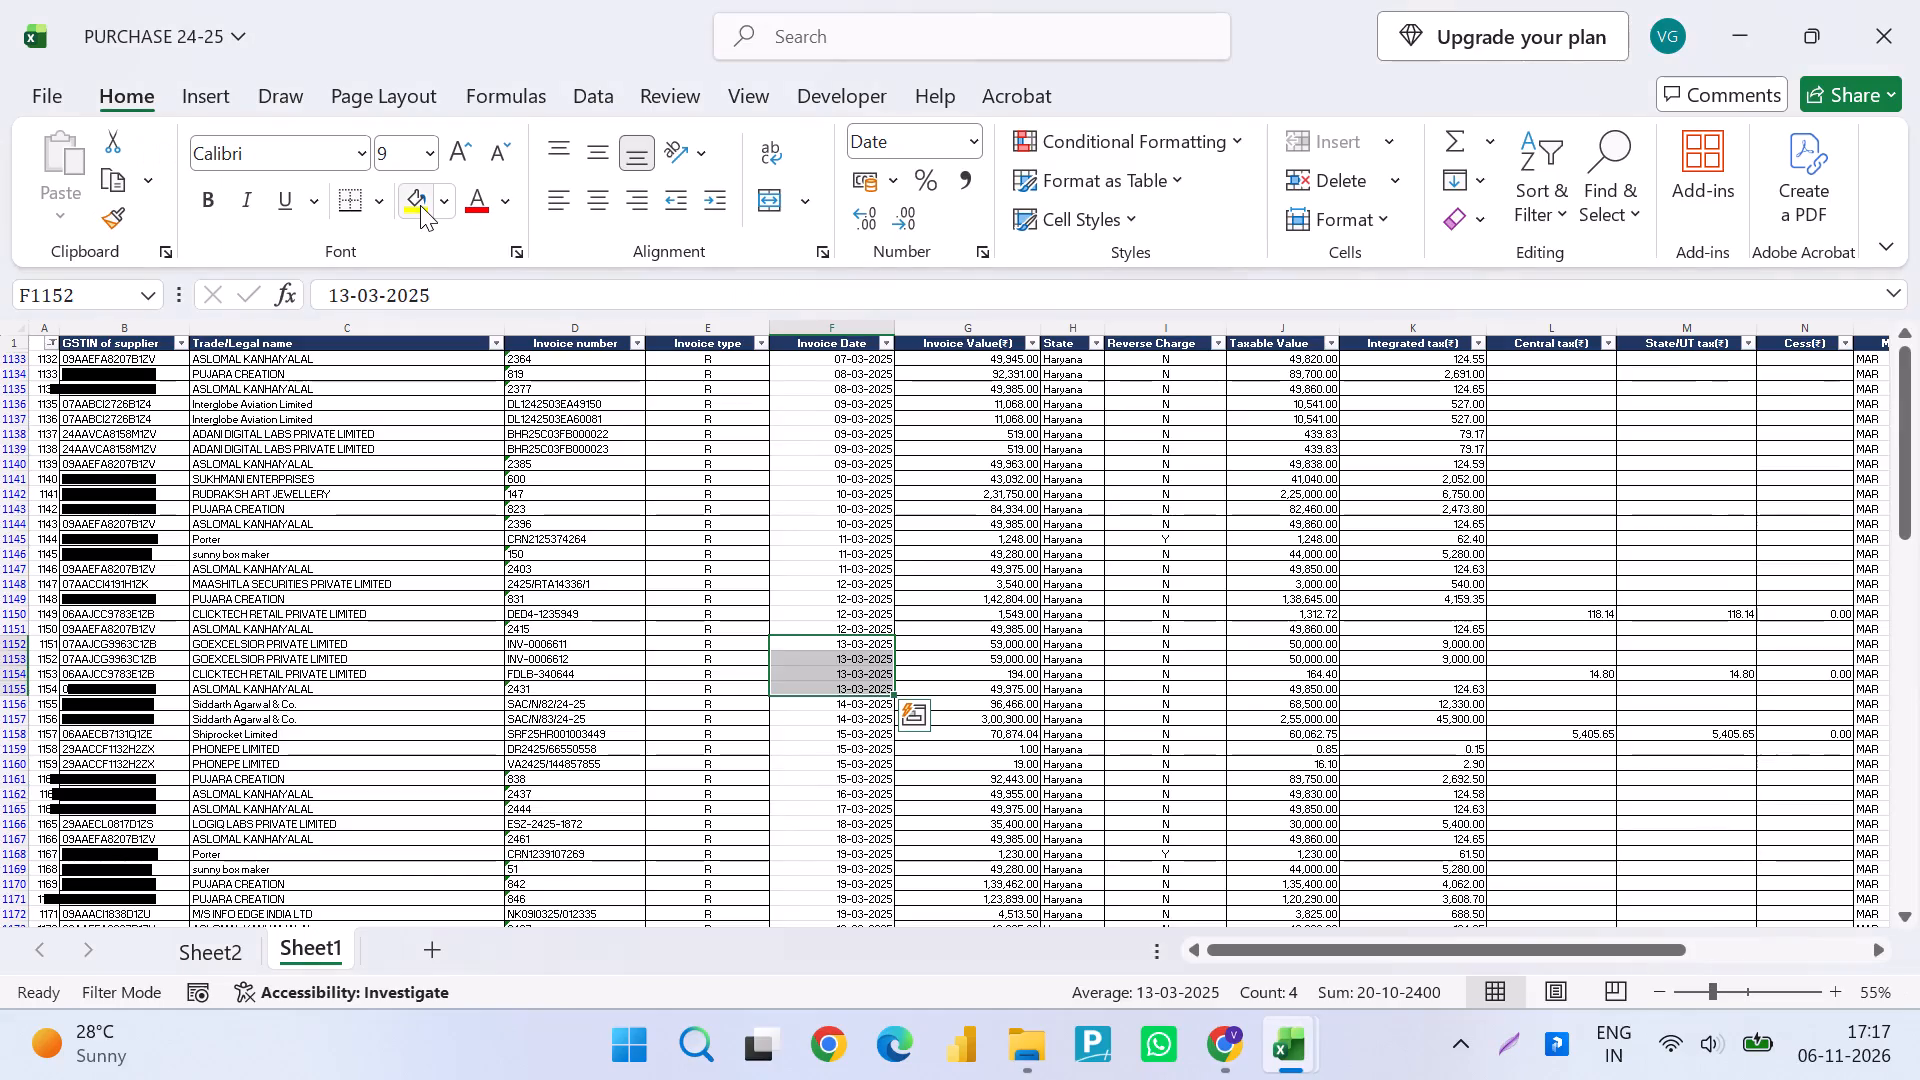
pyautogui.press('Down')
pyautogui.press('Down')
pyautogui.press('Down')
pyautogui.press('Down')
pyautogui.hotkey('shift', 'Down')
pyautogui.hotkey('alt', 'Tab')
pyautogui.hotkey('alt', 'Tab')
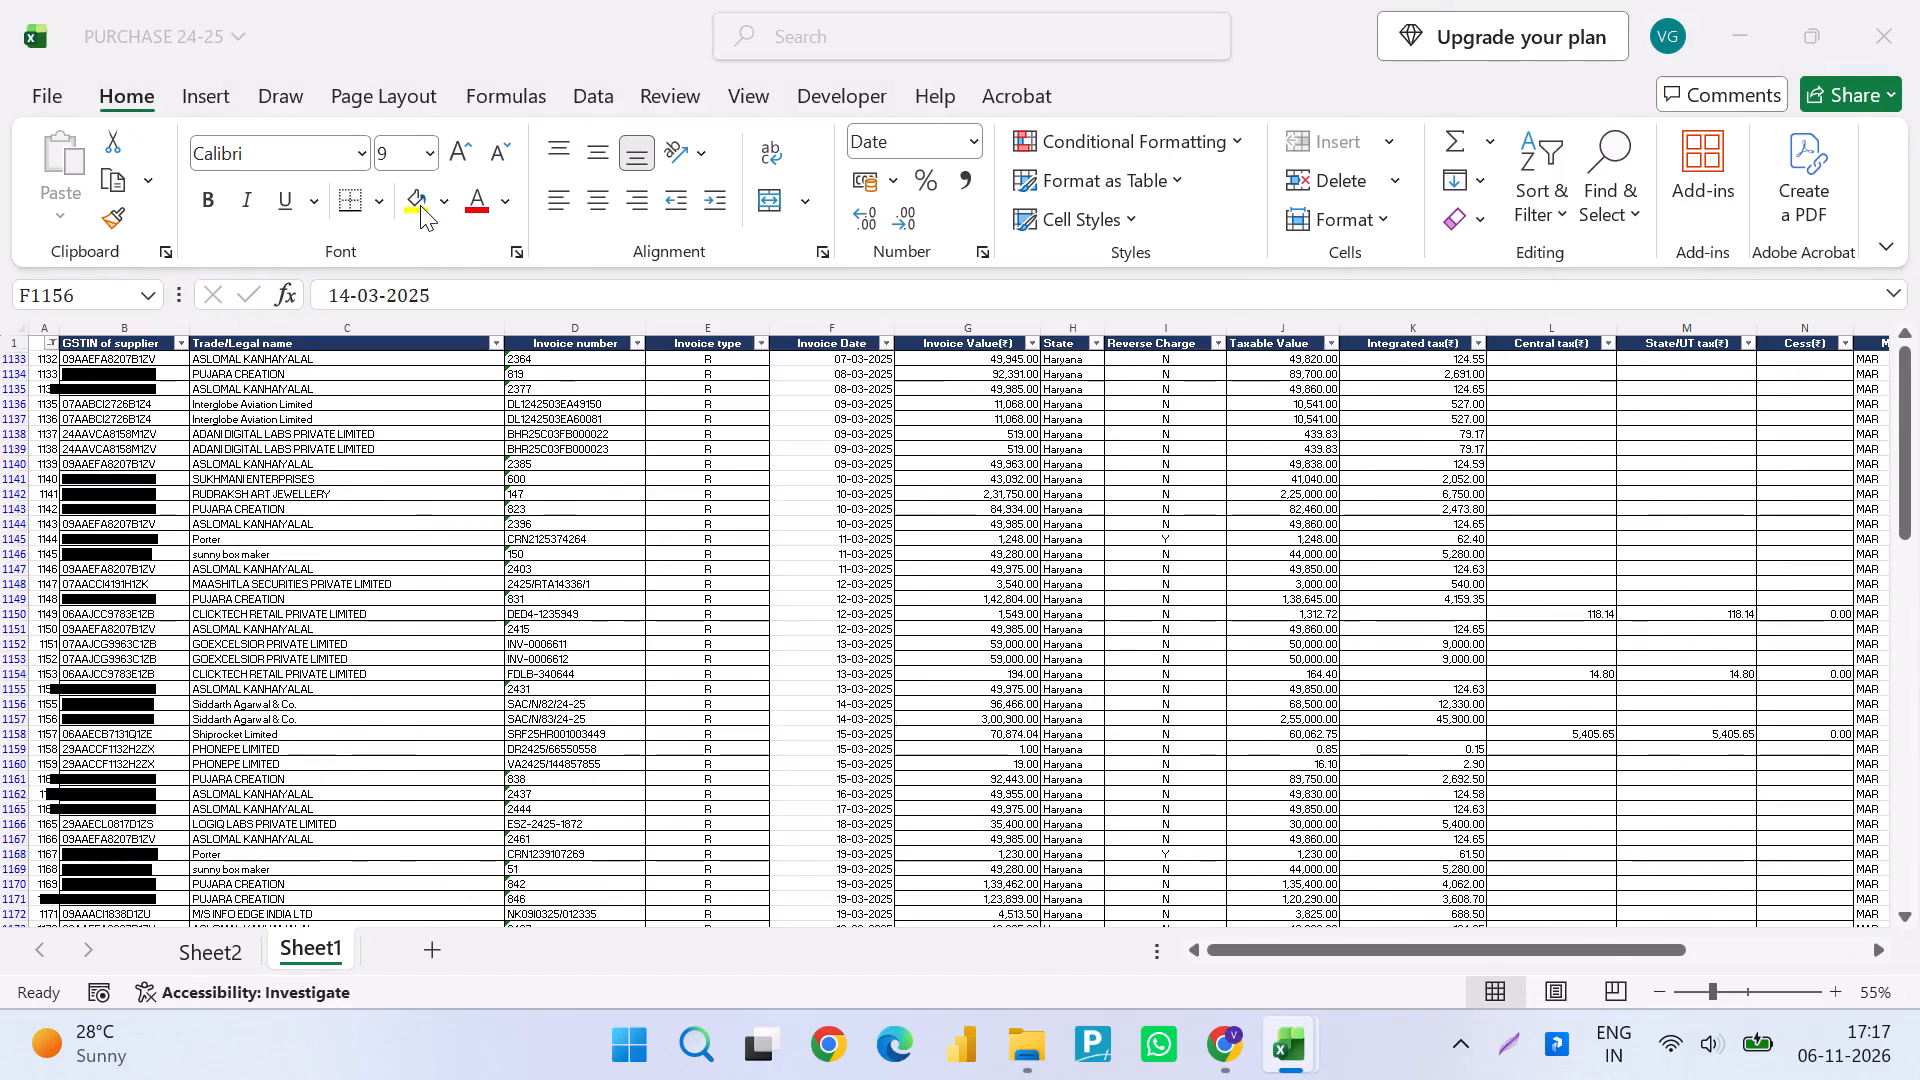
pyautogui.hotkey('alt', 'Tab')
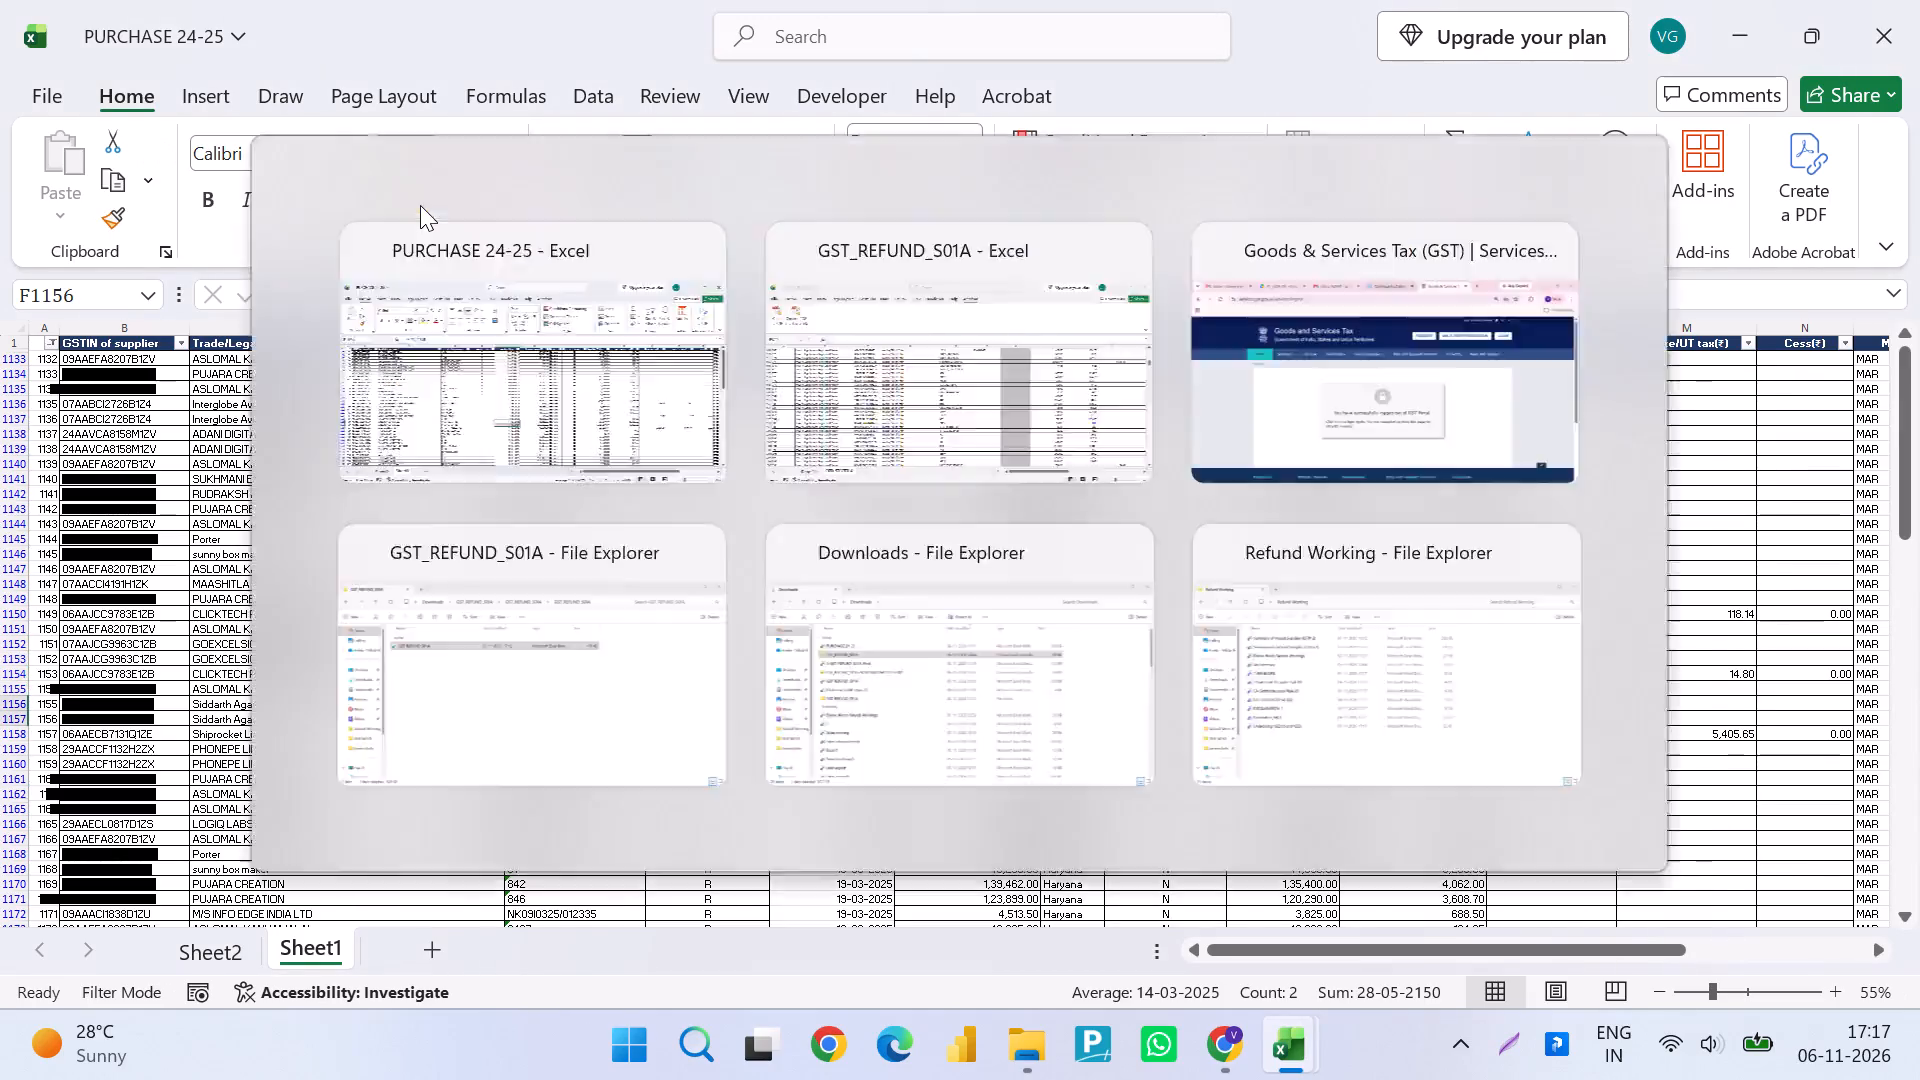
# Copy the dates in F978:F979 of GST_REFUND_S01A to F980:F981, invoices SAC/N/82/24-25 and SAC/N/83/24-25.
pyautogui.press('Up')
pyautogui.hotkey('shift', 'Up')
pyautogui.hotkey('ctrl', 'c')
pyautogui.press('Down')
pyautogui.press('Down')
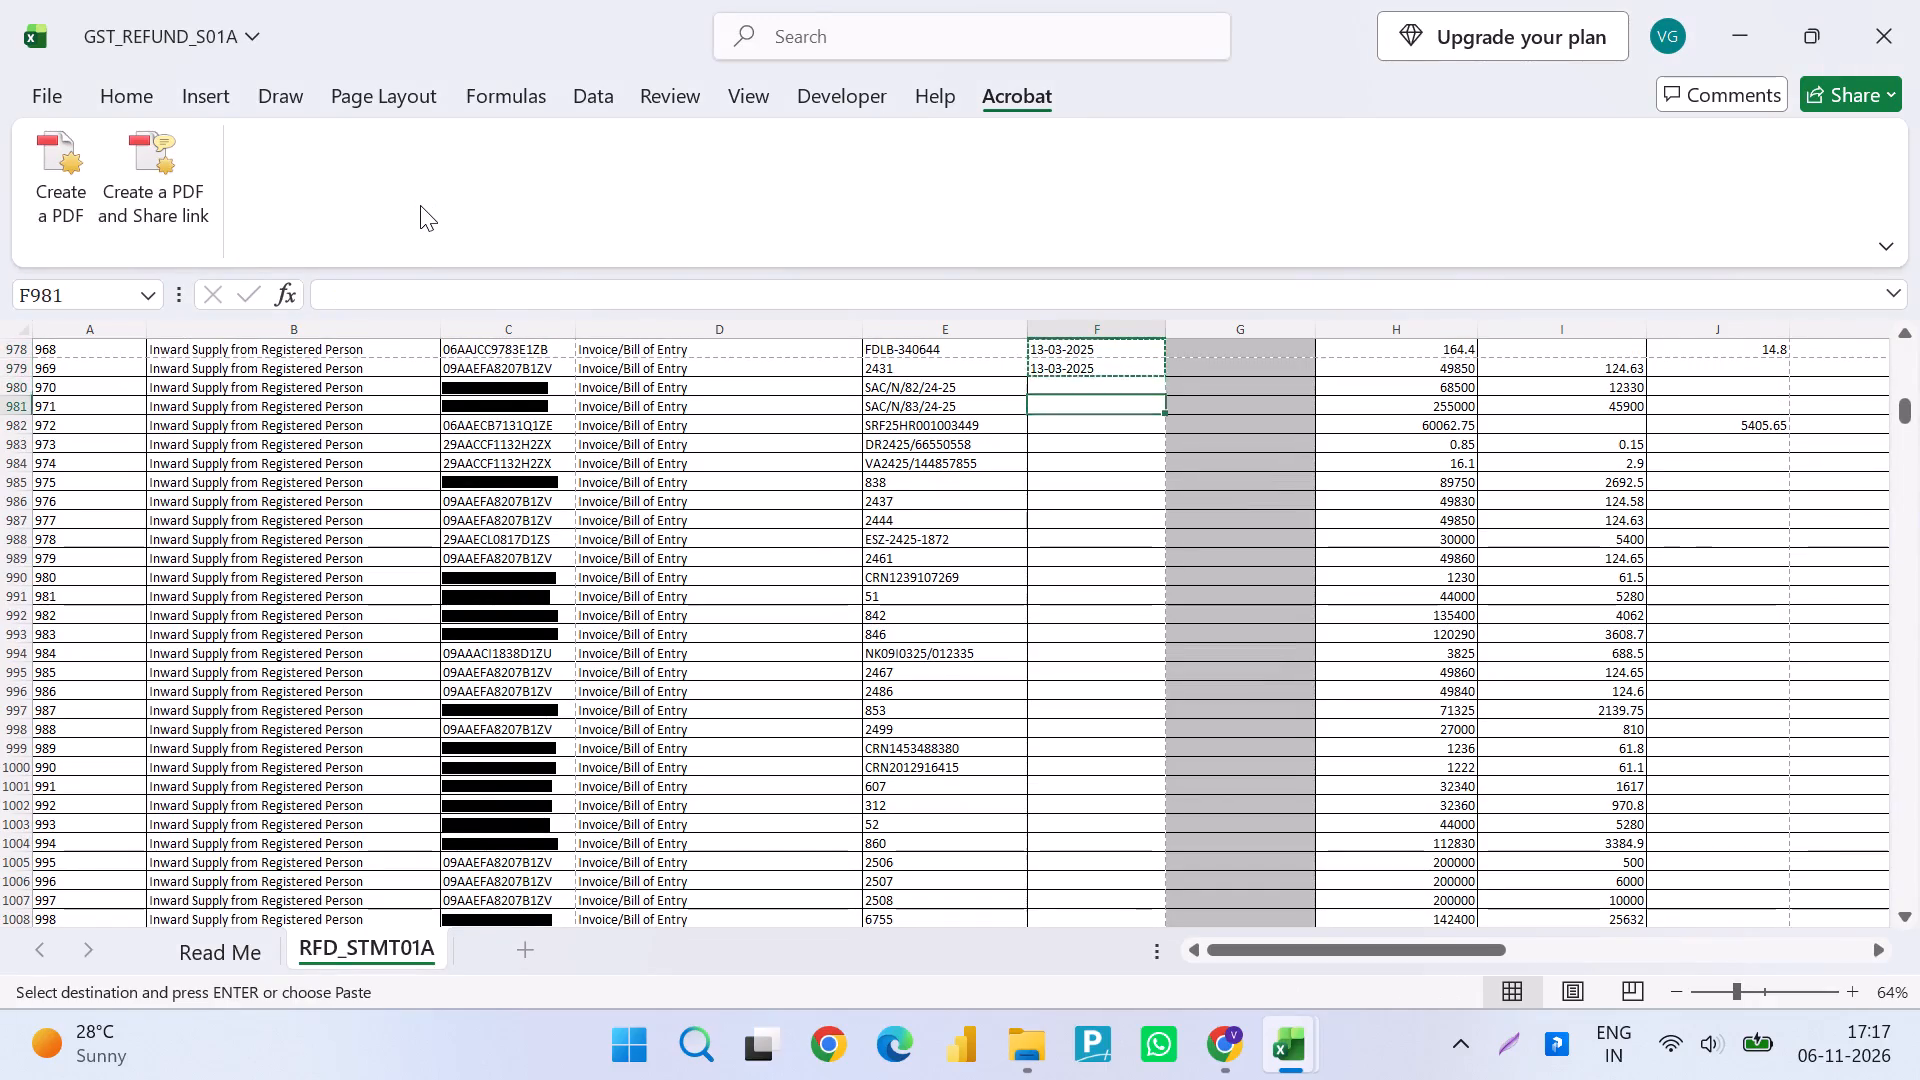
pyautogui.press('Up')
pyautogui.press('Down')
pyautogui.press('Up')
pyautogui.press('Return')
# Set F980 to 14-03-2025, fill it down to F981, and save the GST_REFUND_S01A workbook.
pyautogui.press('F2')
pyautogui.press('Left')
pyautogui.hotkey('ctrl', 'Left')
pyautogui.hotkey('ctrl', 'Left')
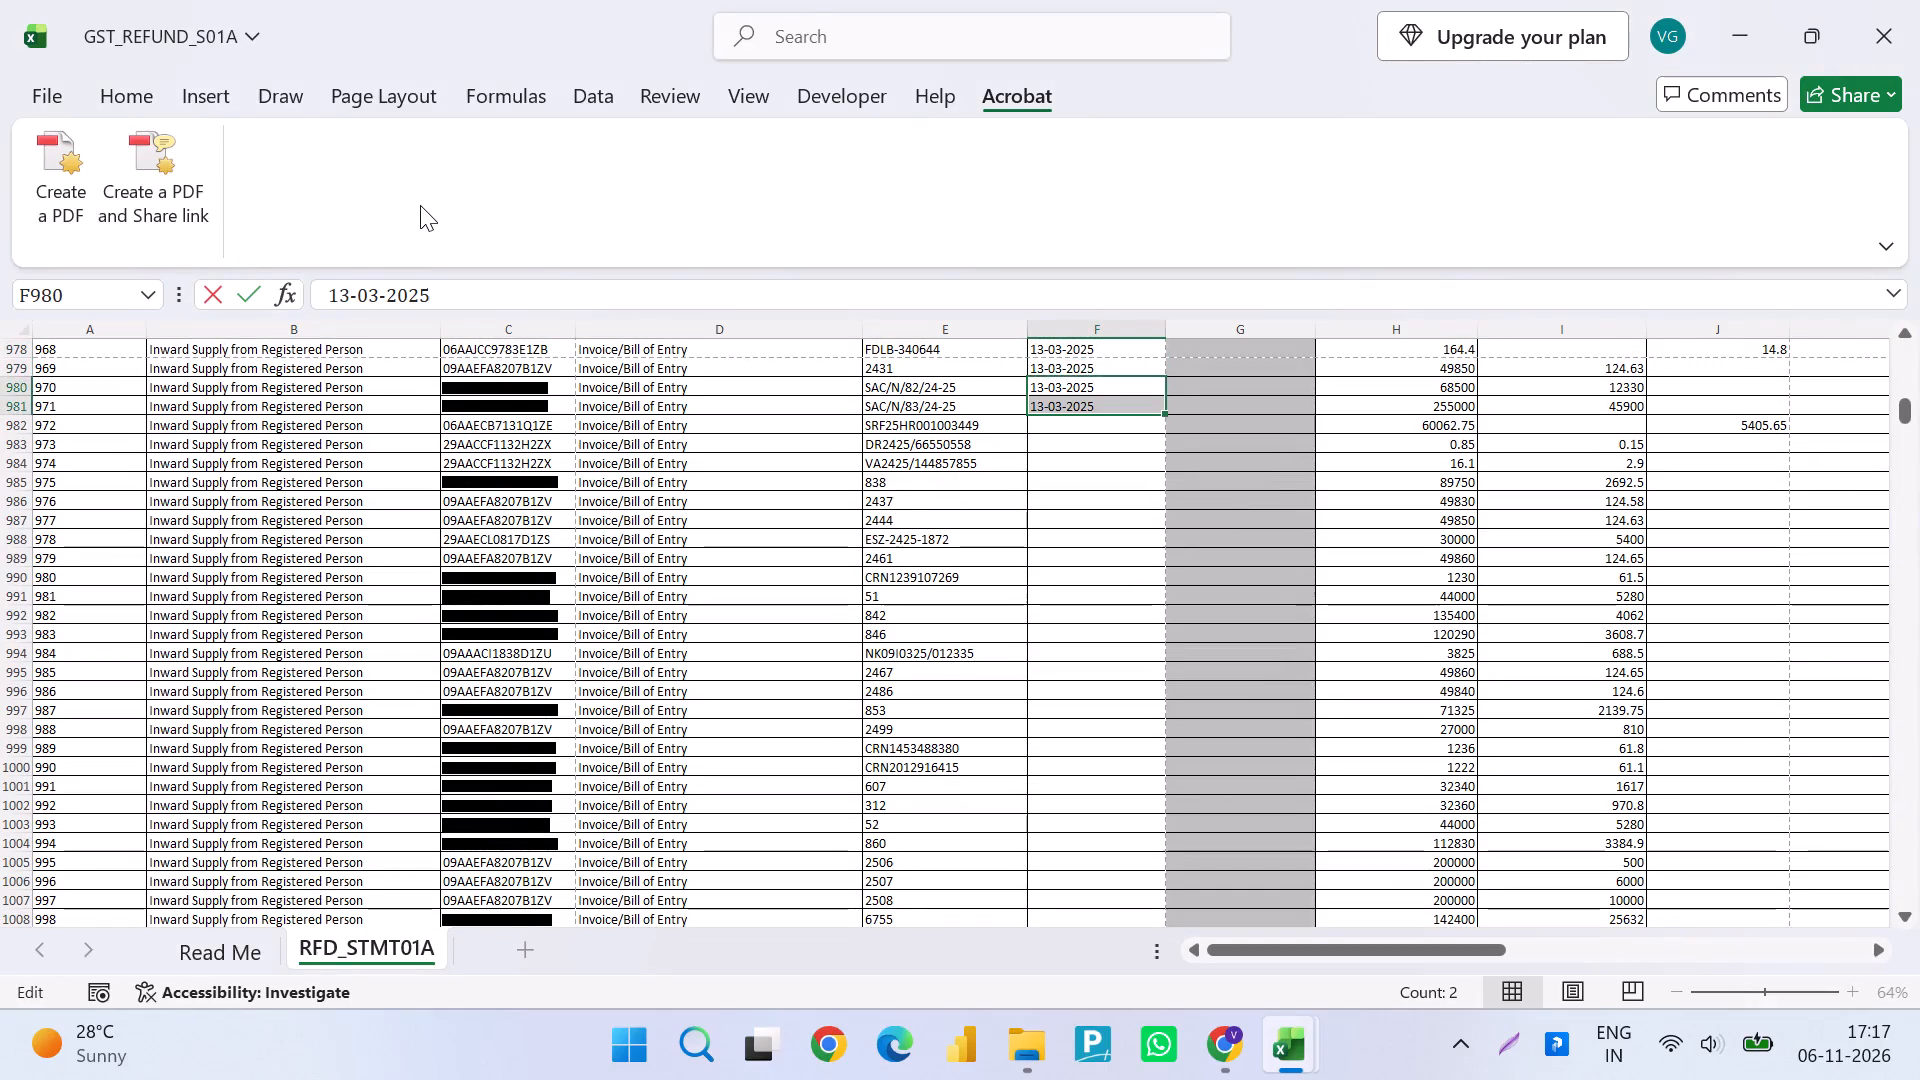
pyautogui.hotkey('ctrl', 'Left')
pyautogui.press('Left')
pyautogui.press('BackSpace')
pyautogui.press('4')
pyautogui.press('Return')
pyautogui.hotkey('ctrl', 'd')
pyautogui.hotkey('ctrl', 's')
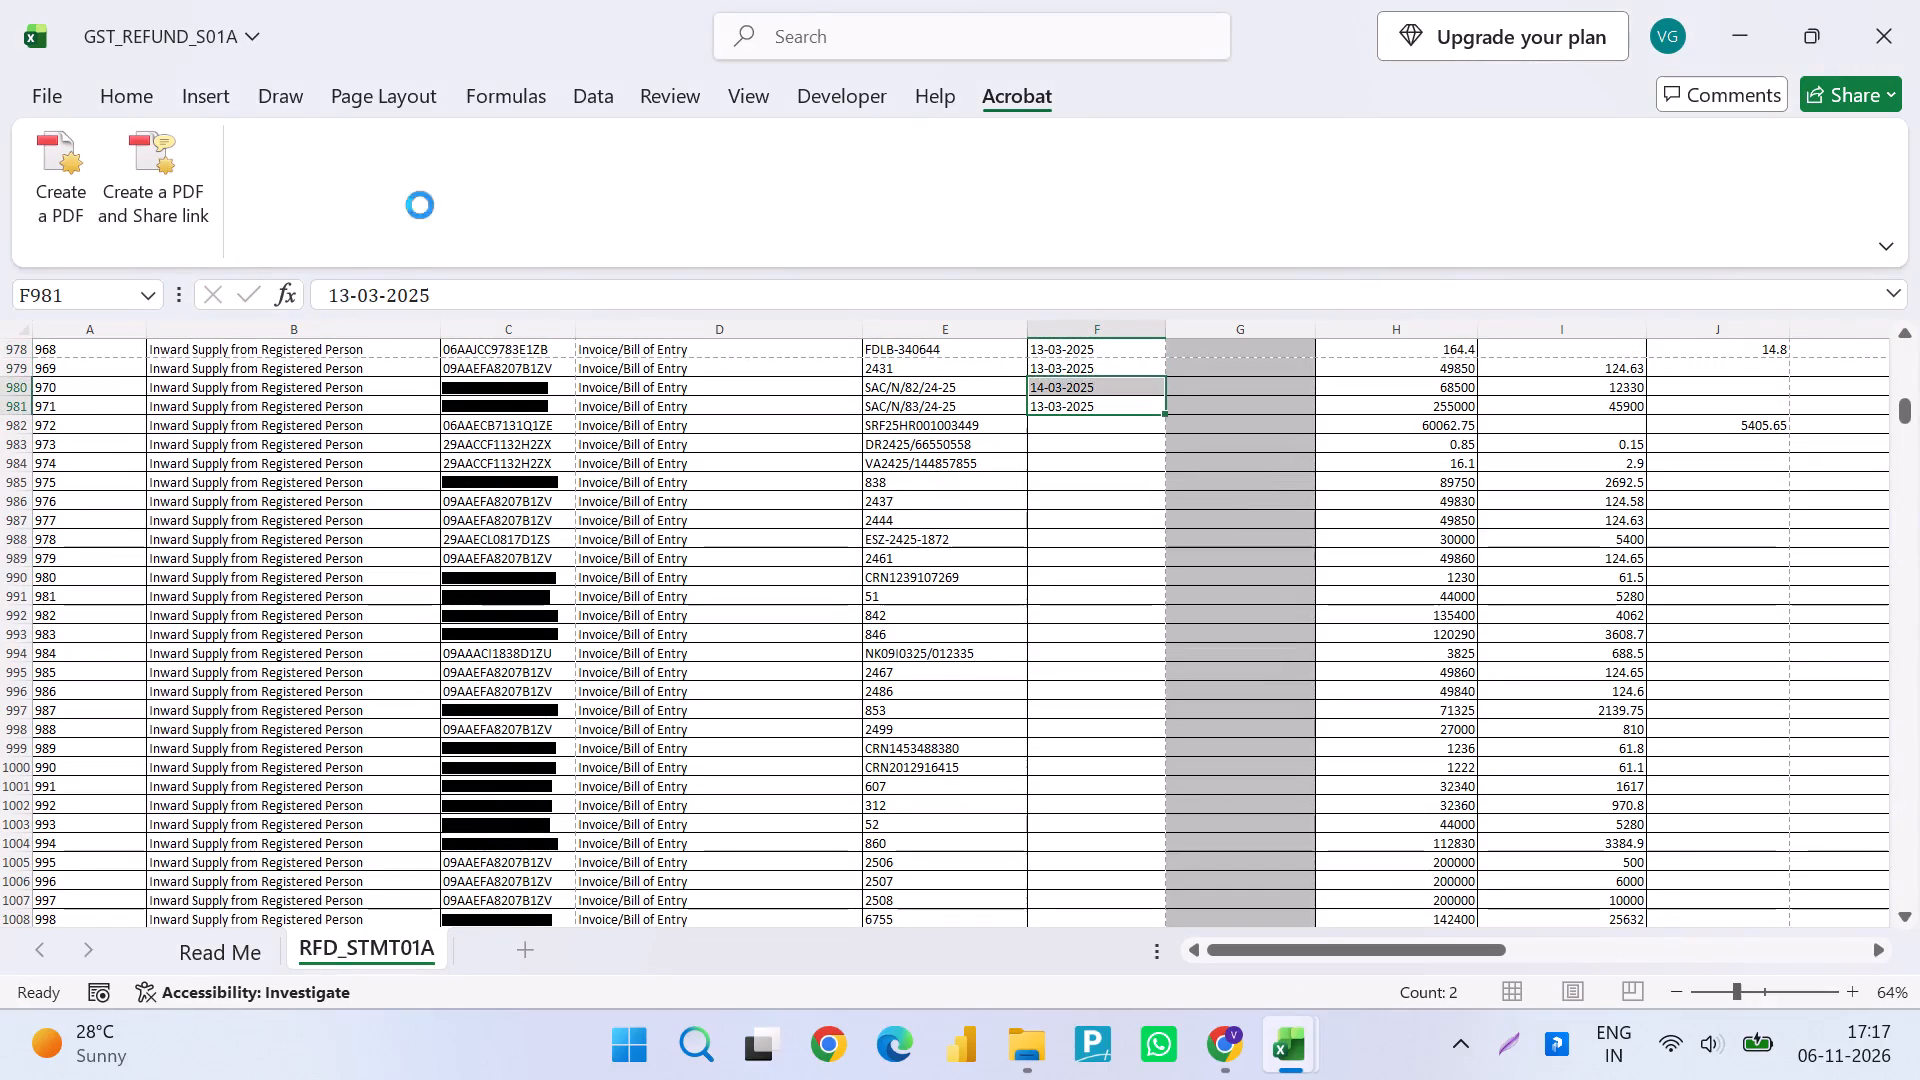
# Check the 15-03-2025 rows in PURCHASE 24-25 and copy the dates in F978:F981 of GST_REFUND_S01A to F982:F985, through invoice 838.
pyautogui.hotkey('alt', 'Tab')
pyautogui.press('Down')
pyautogui.press('Down')
pyautogui.hotkey('shift', 'Down')
pyautogui.hotkey('shift', 'Down')
pyautogui.hotkey('shift', 'Down')
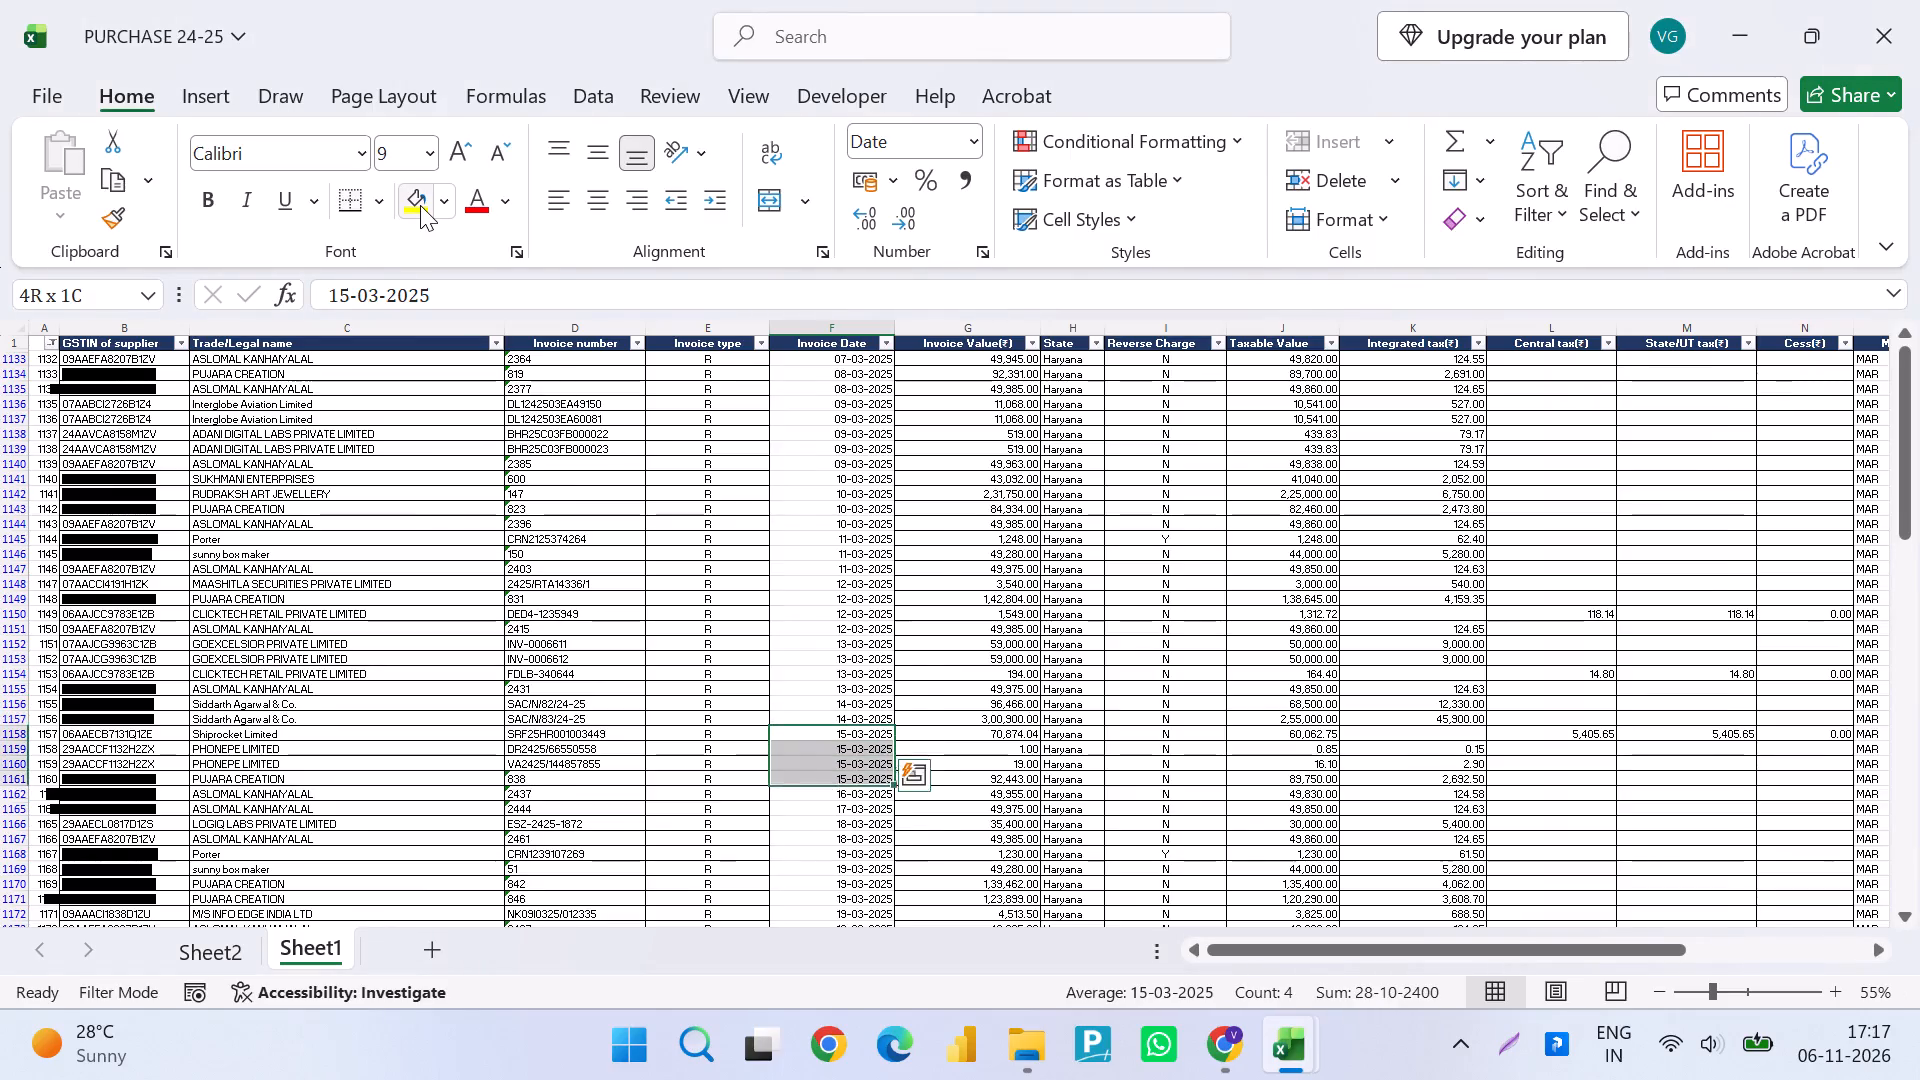
pyautogui.hotkey('alt', 'Tab')
pyautogui.press('Up')
pyautogui.press('Up')
pyautogui.press('Up')
pyautogui.hotkey('ctrl', 'shift', 'Down')
pyautogui.hotkey('ctrl', 'c')
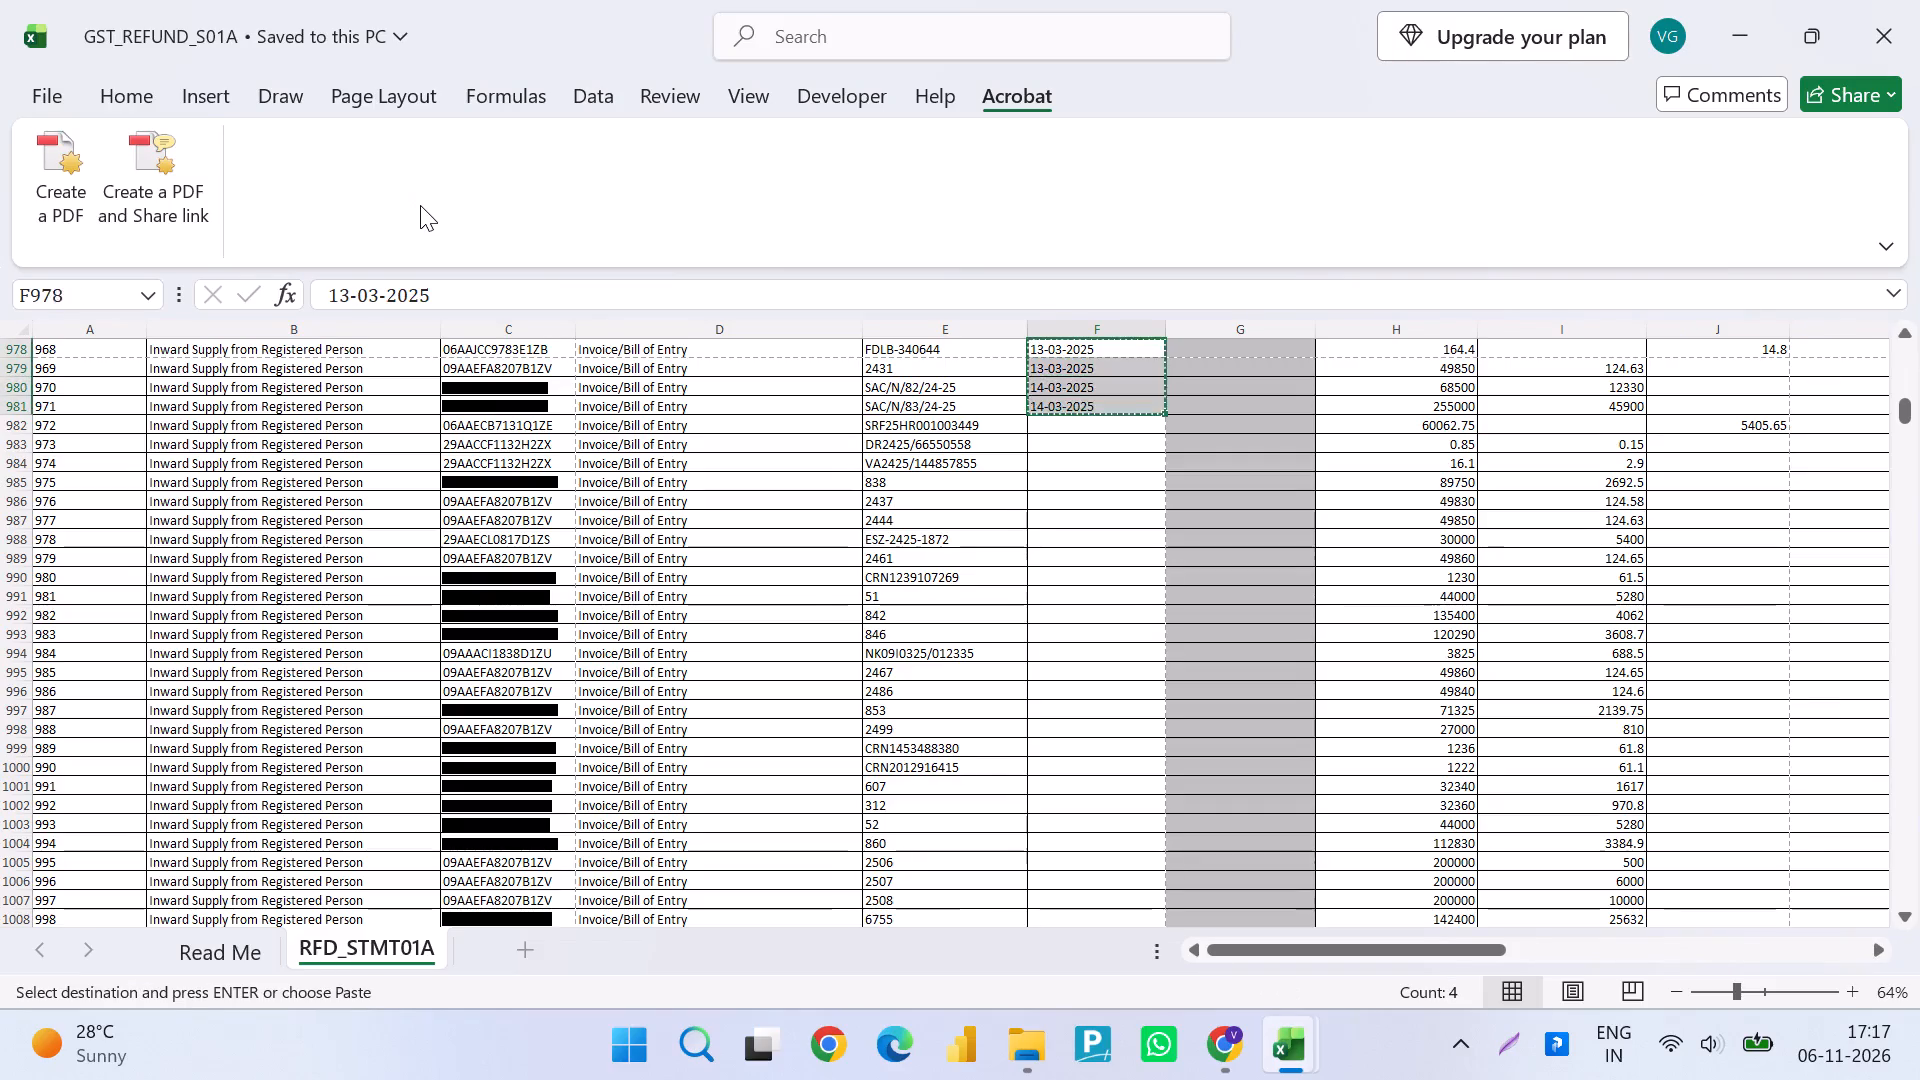
pyautogui.press('Down')
pyautogui.press('Down')
pyautogui.press('Down')
pyautogui.press('Down')
pyautogui.press('Return')
# Set F982 of GST_REFUND_S01A to 15-03-2025 and fill it down through F985, invoice 838.
pyautogui.press('F2')
pyautogui.press('Left')
pyautogui.hotkey('ctrl', 'Left')
pyautogui.hotkey('ctrl', 'Left')
pyautogui.hotkey('ctrl', 'Left')
pyautogui.press('Left')
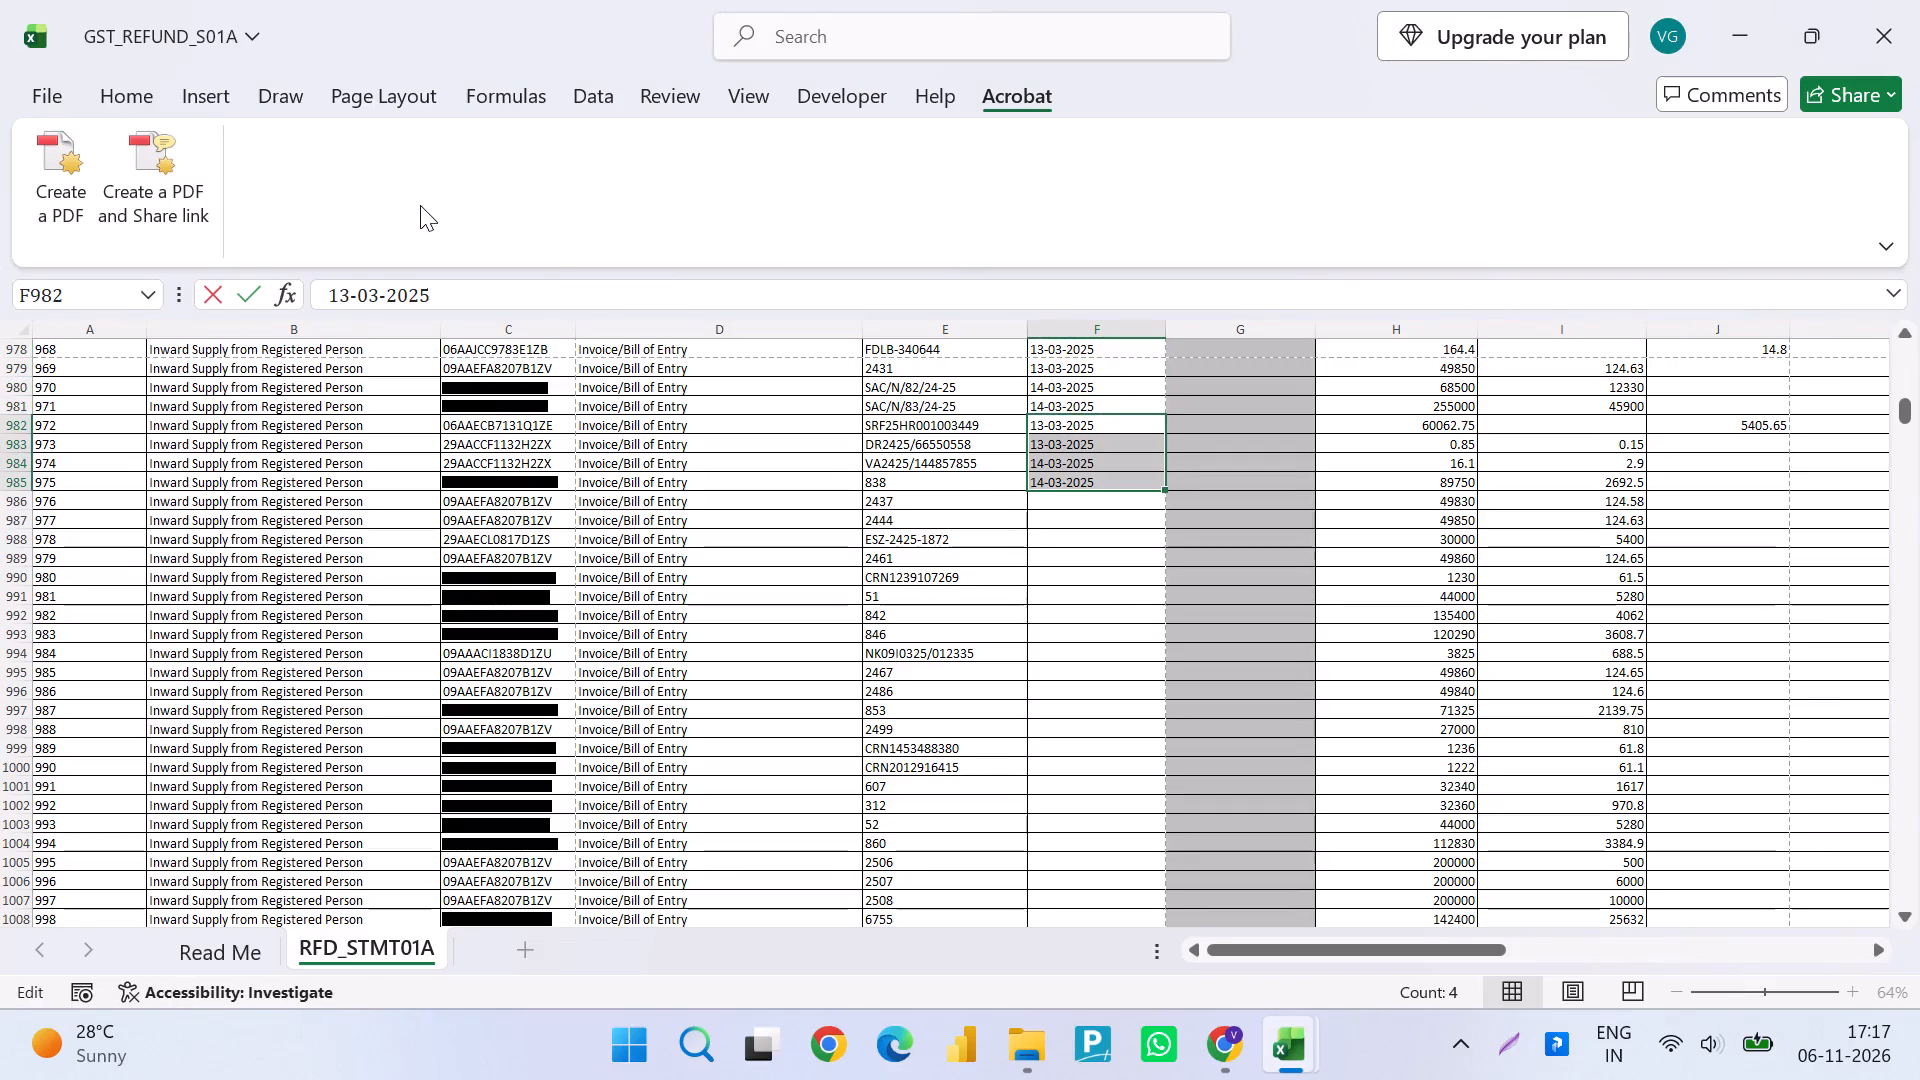
pyautogui.press('BackSpace')
pyautogui.press('5')
pyautogui.press('Return')
pyautogui.hotkey('ctrl', 'd')
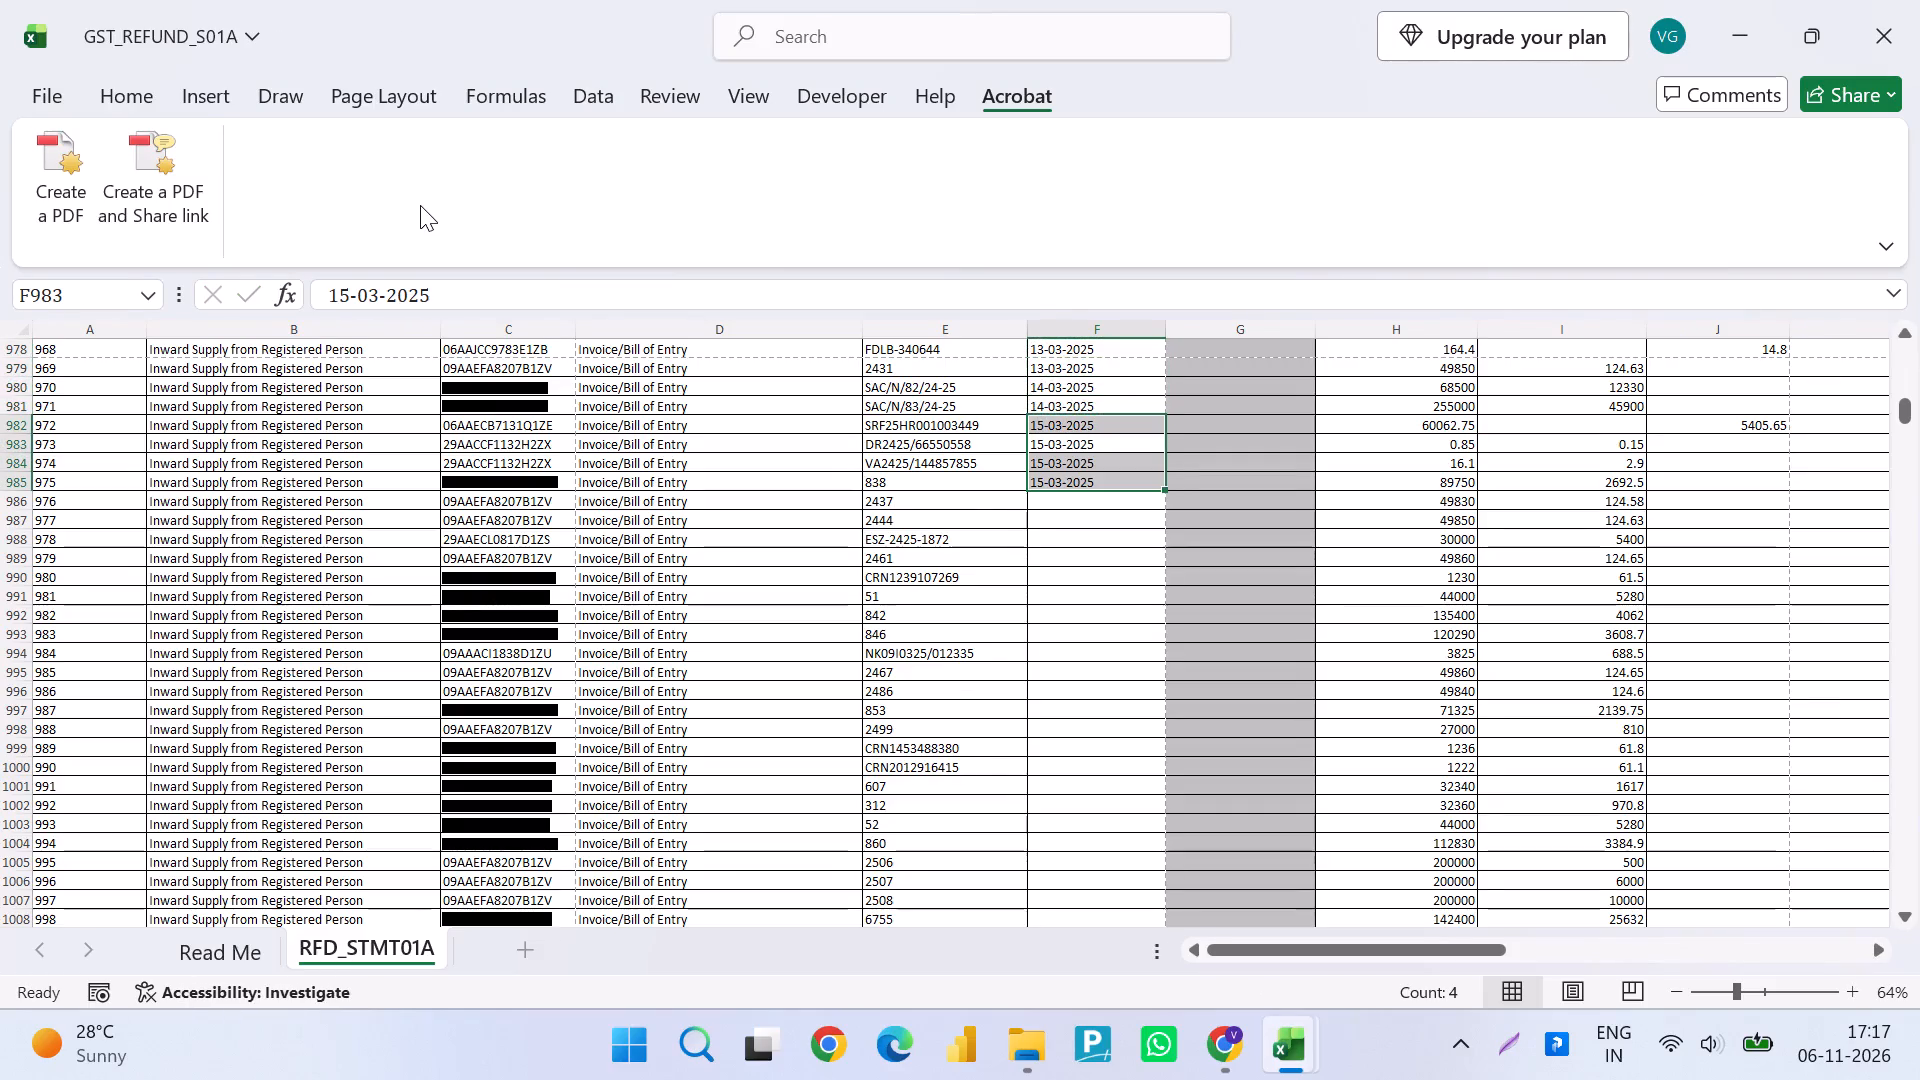
# Check the next rows in PURCHASE 24-25 and date F986 of GST_REFUND_S01A, invoice 2437, as 16-03-2025.
pyautogui.hotkey('alt', 'Tab')
pyautogui.press('Down')
pyautogui.press('Down')
pyautogui.press('Down')
pyautogui.press('Down')
pyautogui.hotkey('alt', 'Tab')
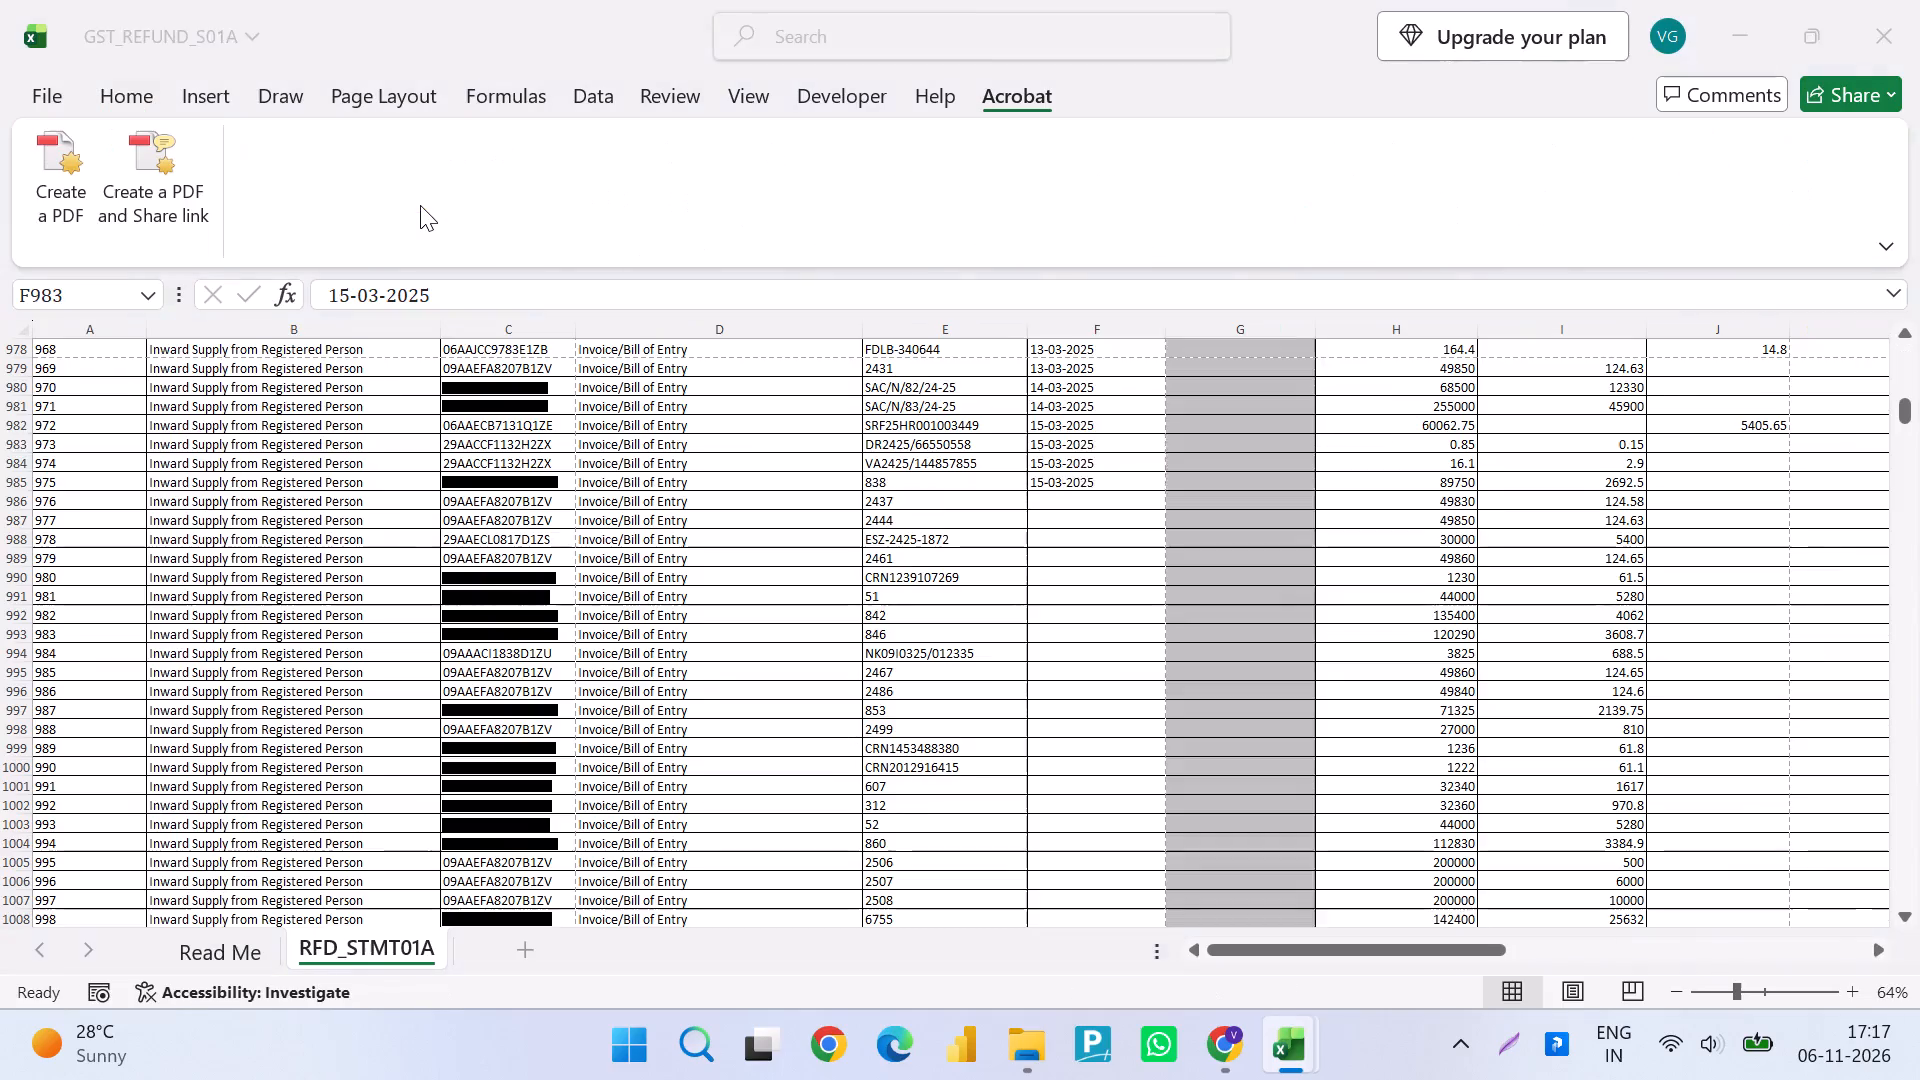
pyautogui.press('Down')
pyautogui.press('Down')
pyautogui.press('Down')
pyautogui.hotkey('ctrl', 'd')
pyautogui.press('F2')
pyautogui.hotkey('ctrl', 'Left')
pyautogui.hotkey('ctrl', 'Left')
pyautogui.hotkey('ctrl', 'Left')
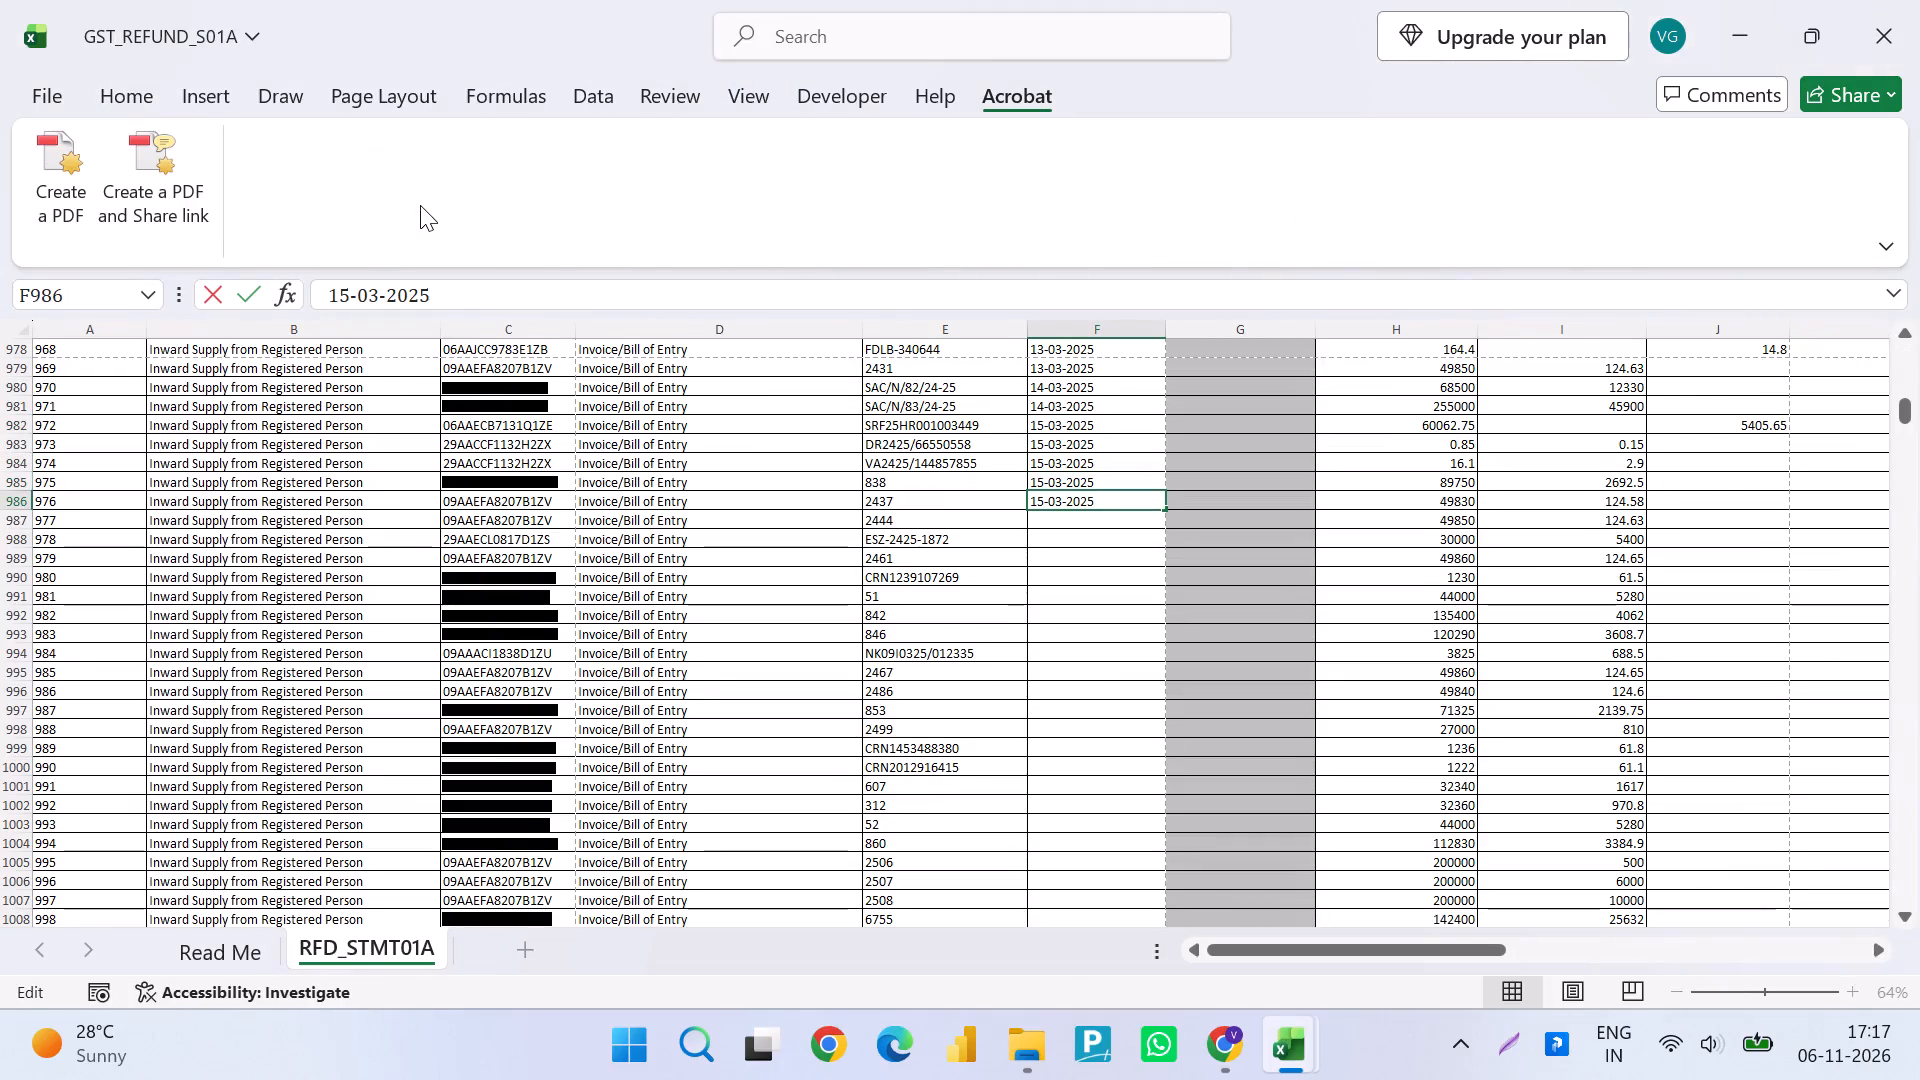
pyautogui.hotkey('ctrl', 'Left')
pyautogui.press('BackSpace')
pyautogui.press('6')
pyautogui.press('Return')
# Copy the date in F986 down to F987, invoice 2444, and change it to 17-03-2025.
pyautogui.hotkey('ctrl', 'd')
pyautogui.press('F2')
pyautogui.press('Left')
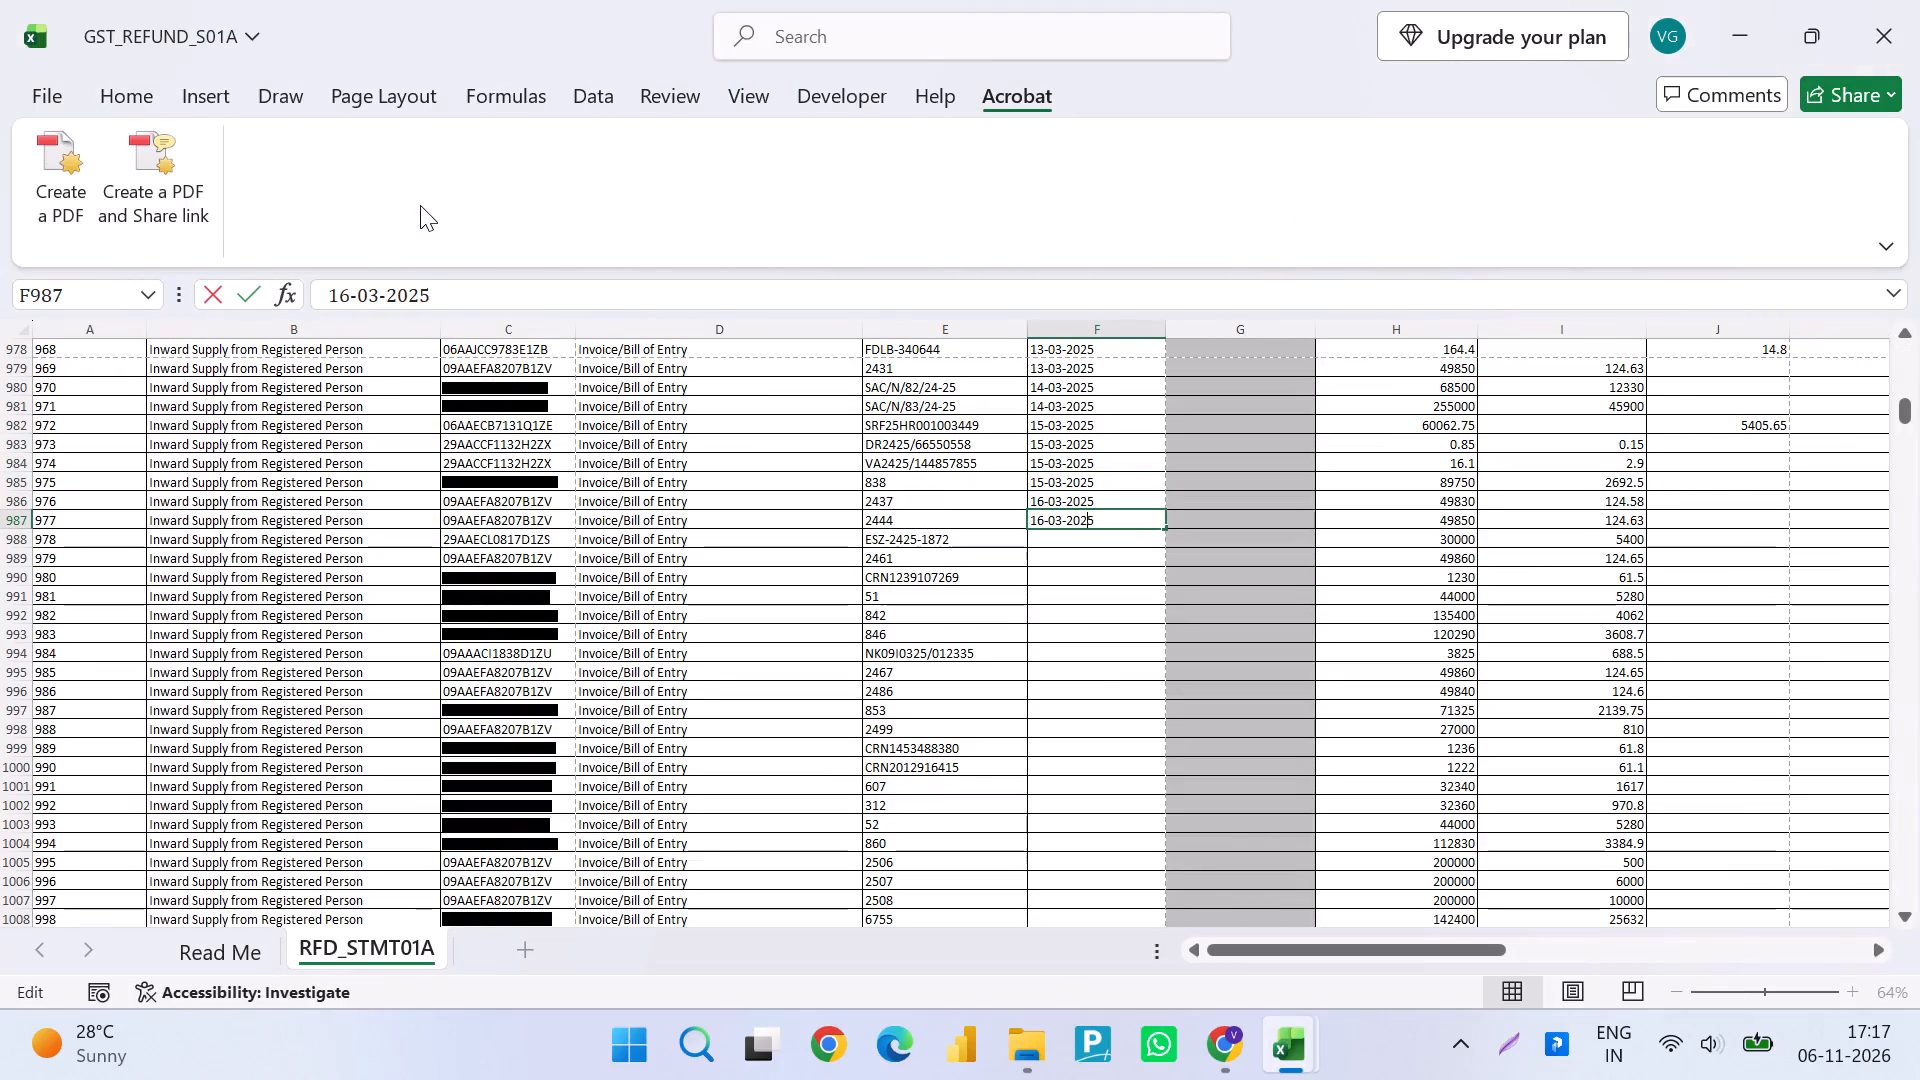
pyautogui.hotkey('ctrl', 'Left')
pyautogui.hotkey('ctrl', 'Left')
pyautogui.hotkey('ctrl', 'Left')
pyautogui.press('Left')
pyautogui.press('BackSpace')
pyautogui.press('7')
pyautogui.press('Return')
# Check the 18-03-2025 rows in PURCHASE 24-25 and copy the dates in F986:F987 of GST_REFUND_S01A to the cells starting at F988.
pyautogui.hotkey('alt', 'Tab')
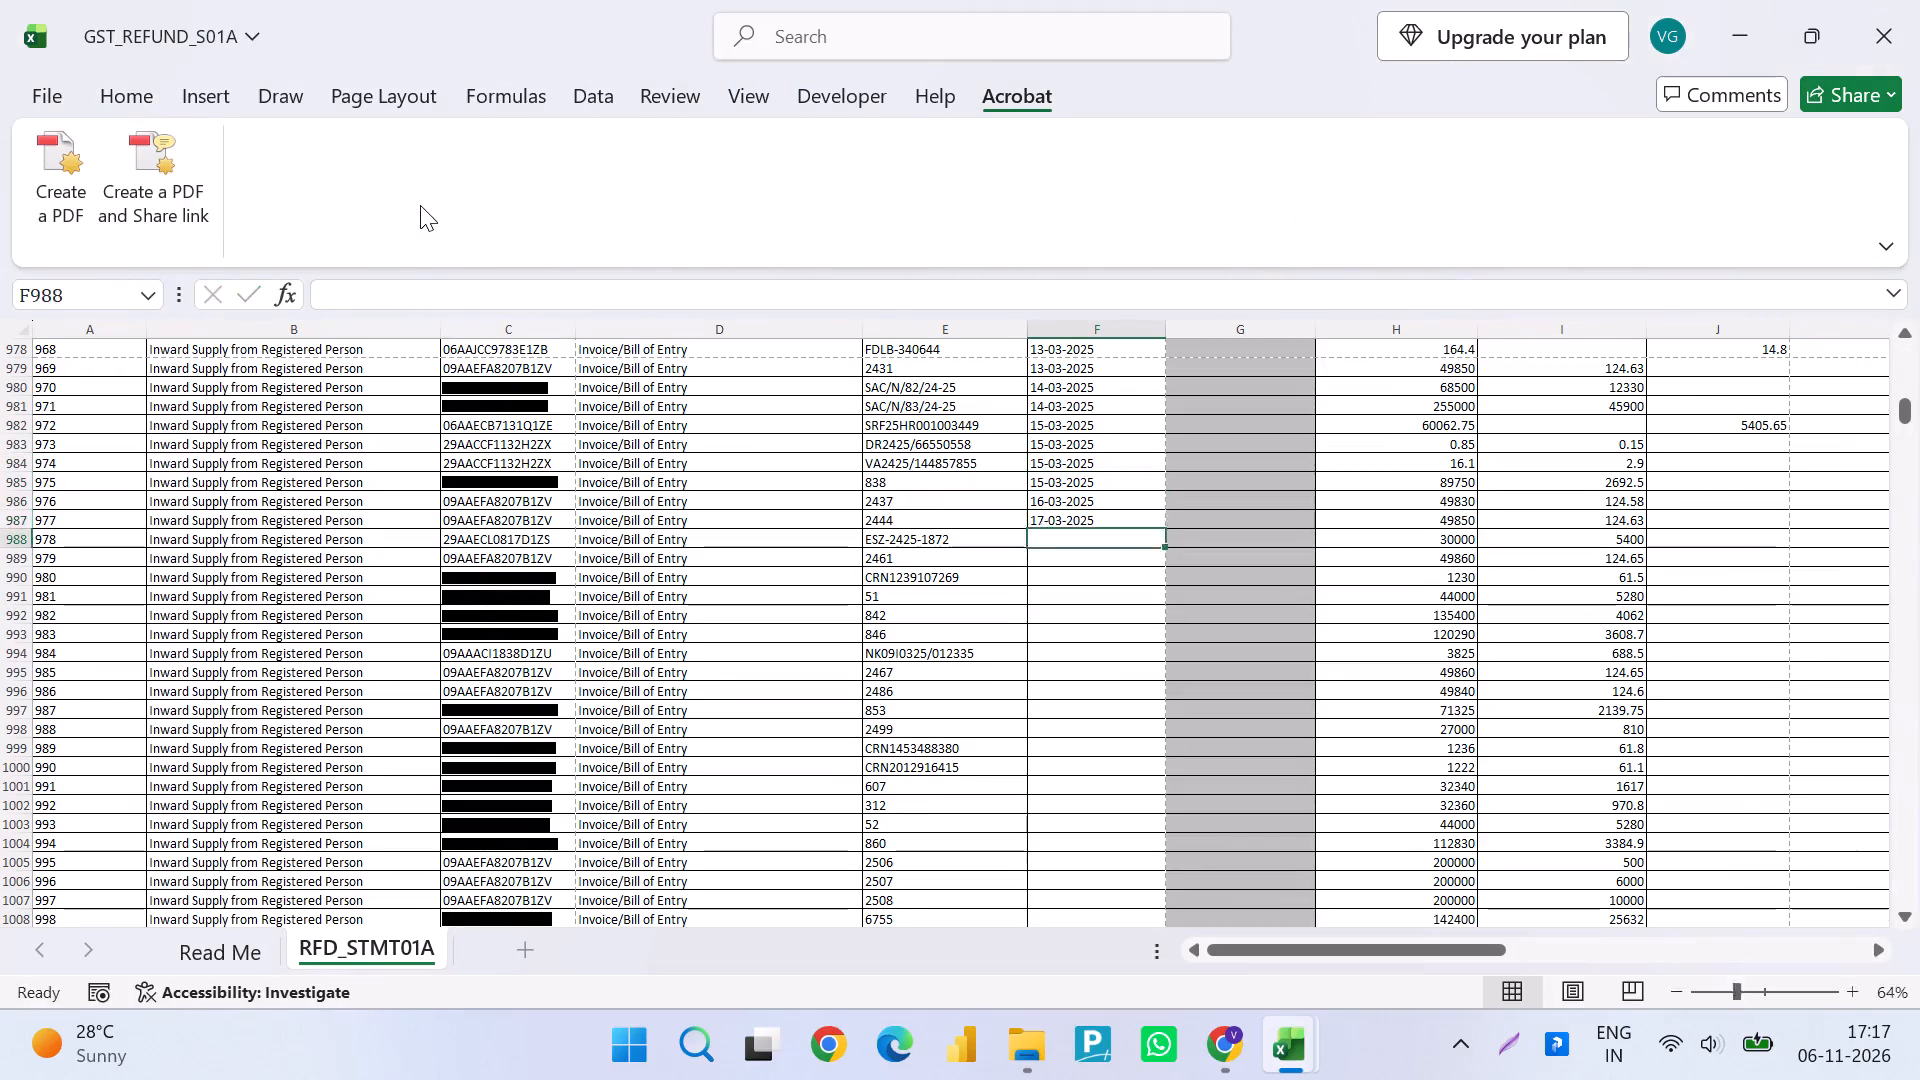
pyautogui.press('Down')
pyautogui.press('Down')
pyautogui.hotkey('shift', 'Down')
pyautogui.hotkey('alt', 'Tab')
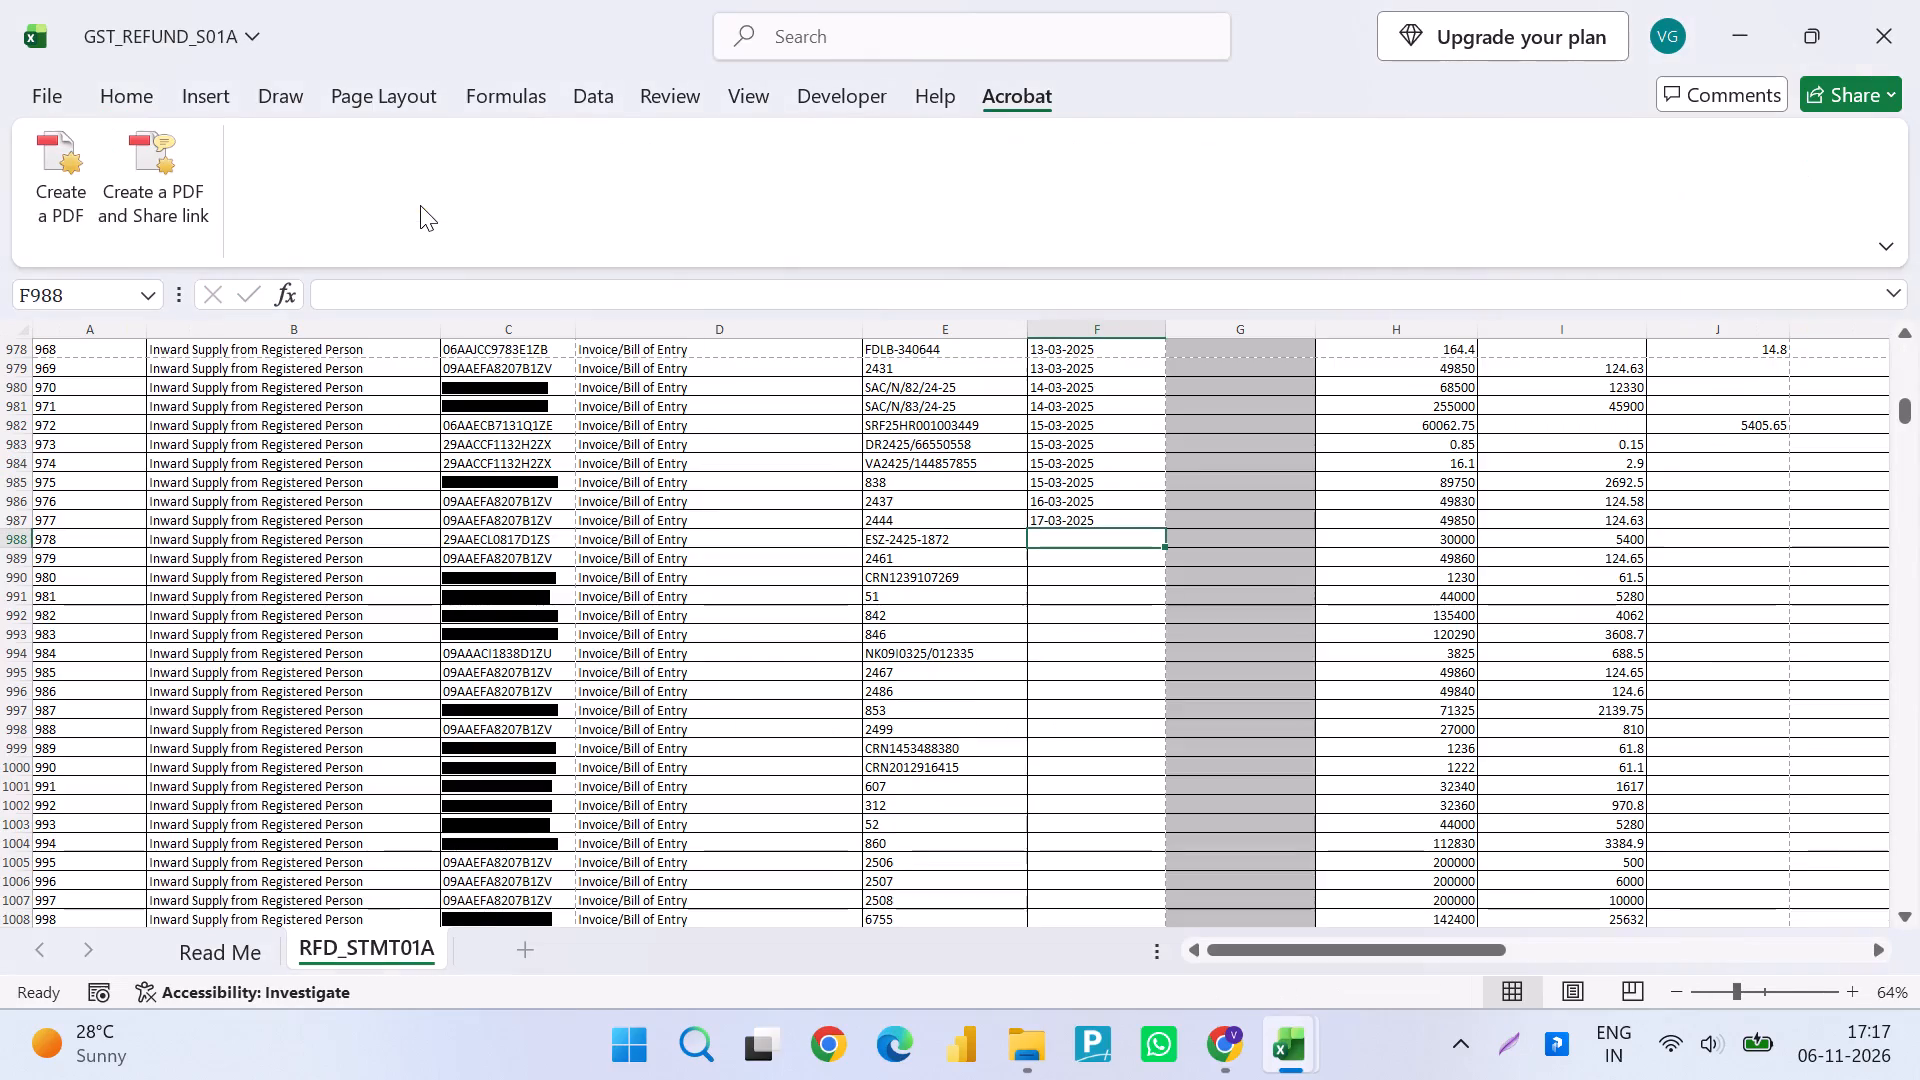
pyautogui.hotkey('shift', 'Up')
pyautogui.hotkey('shift', 'Up')
pyautogui.hotkey('ctrl', 'c')
pyautogui.press('Down')
pyautogui.press('Up')
pyautogui.press('Return')
pyautogui.press('F2')
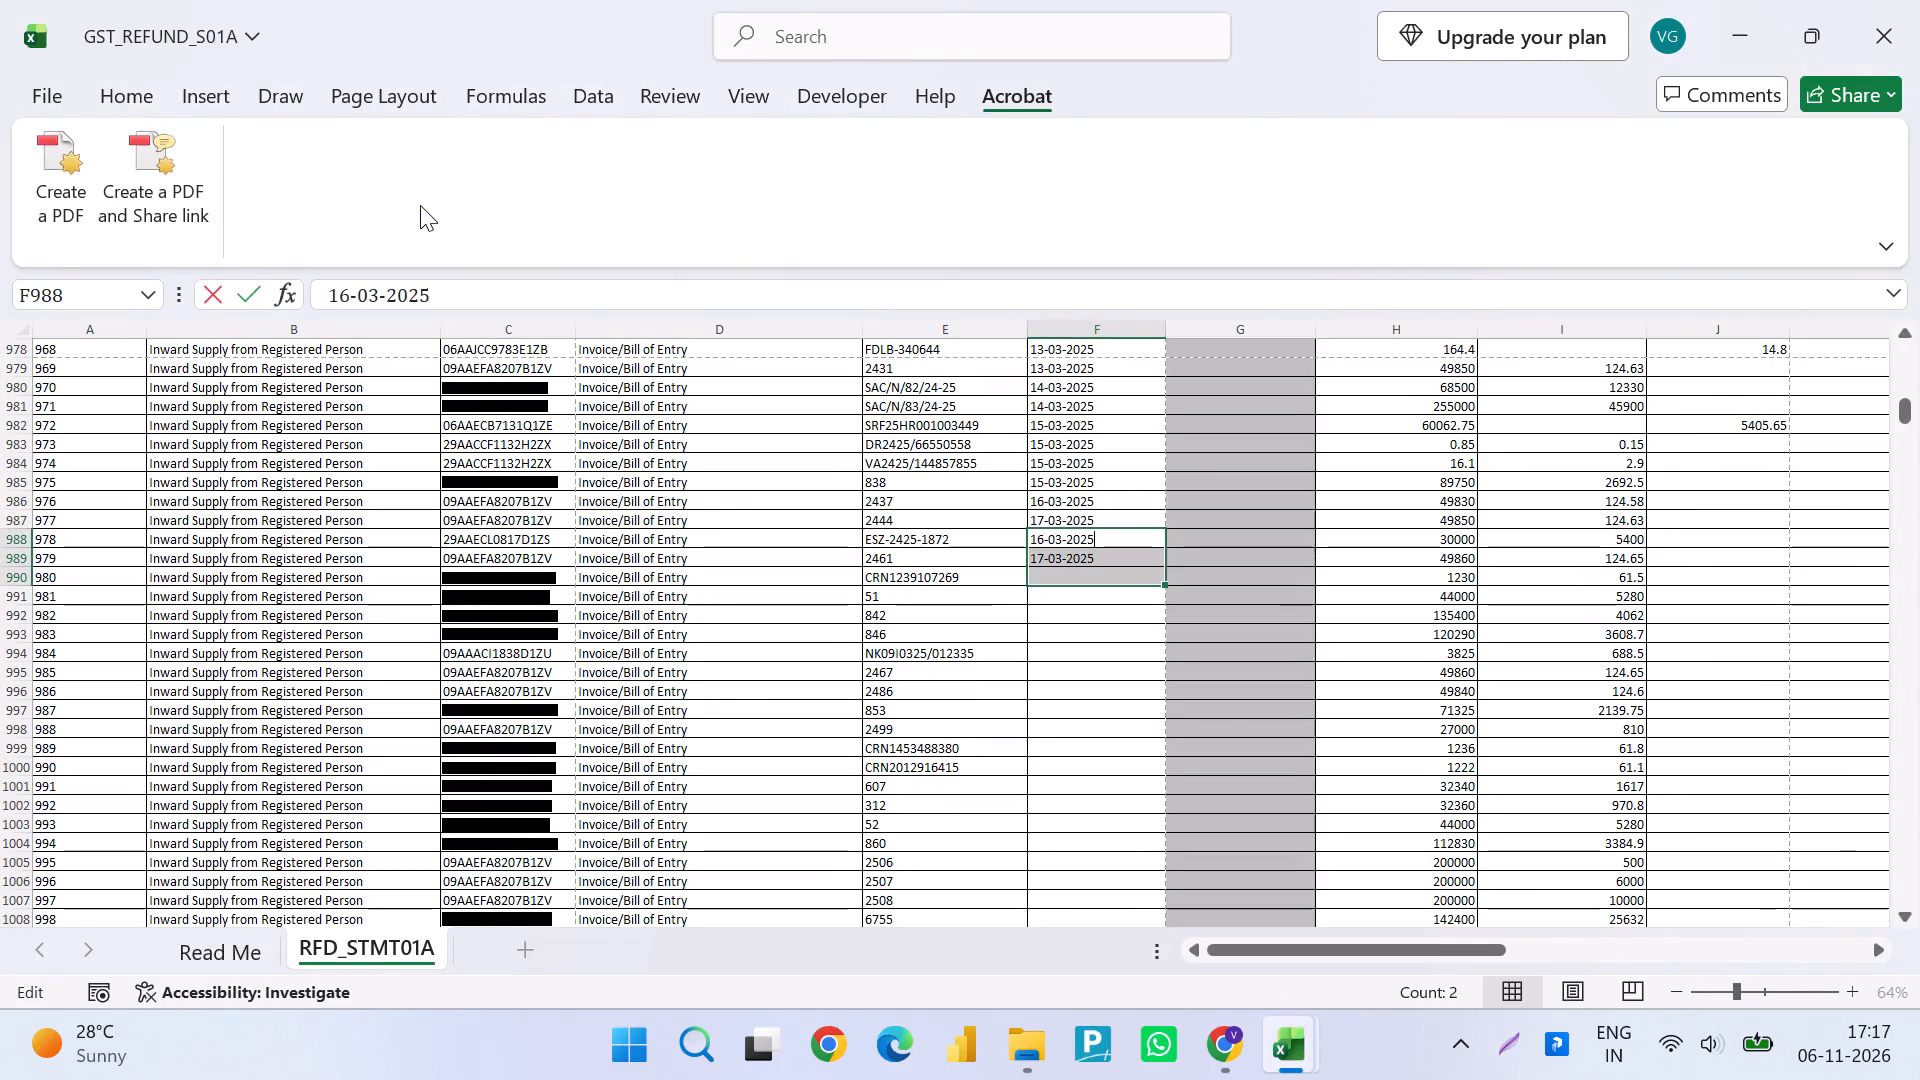
pyautogui.press('Left')
pyautogui.hotkey('ctrl', 'Left')
pyautogui.hotkey('ctrl', 'Left')
pyautogui.hotkey('ctrl', 'Left')
pyautogui.hotkey('ctrl', 'Left')
pyautogui.press('BackSpace')
pyautogui.press('8')
pyautogui.press('Return')
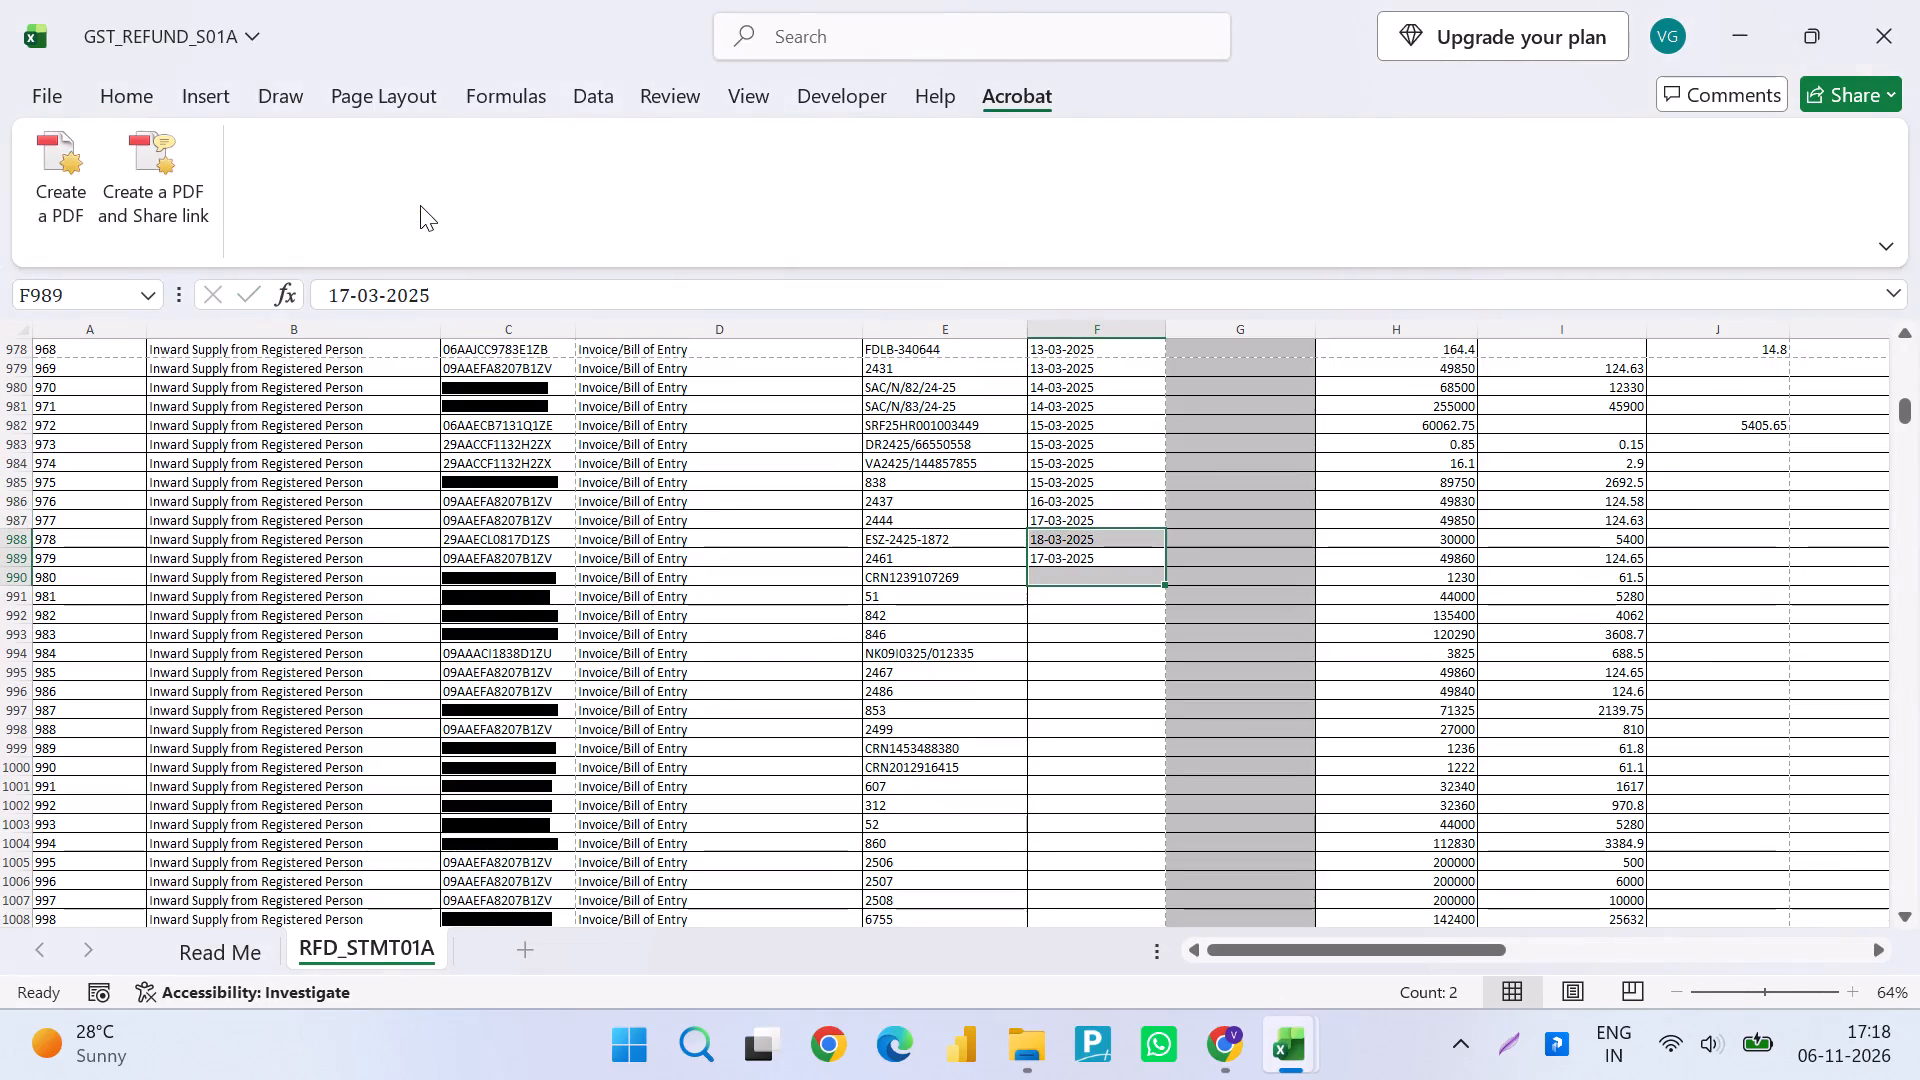
pyautogui.press('Up')
pyautogui.press('Down')
pyautogui.hotkey('ctrl', 'd')
pyautogui.press('Down')
pyautogui.hotkey('ctrl', 'd')
# Select the 19-03-2025 invoice dates in PURCHASE 24-25 to examine which rows share that date.
pyautogui.hotkey('alt', 'Tab')
pyautogui.press('Down')
pyautogui.press('Down')
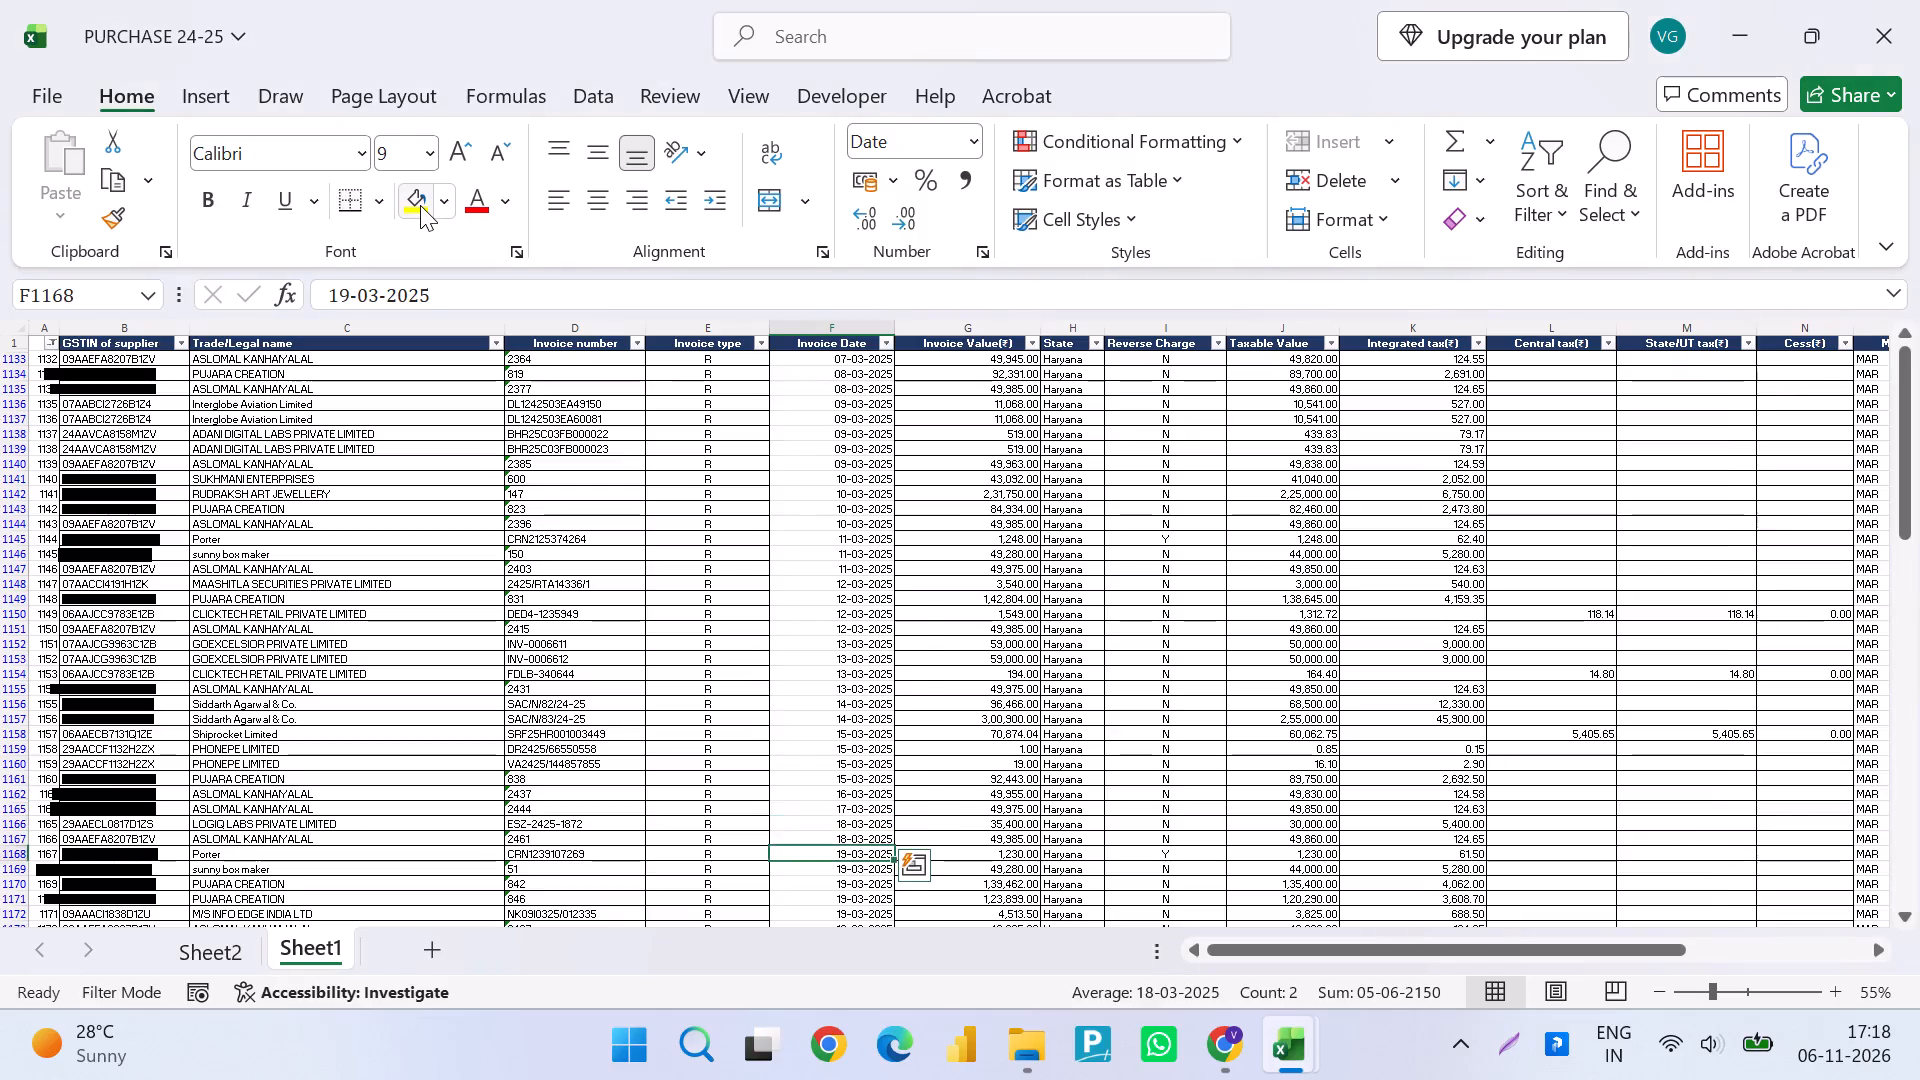
pyautogui.press('Down')
pyautogui.press('Up')
pyautogui.hotkey('shift', 'Down')
pyautogui.hotkey('shift', 'Down')
pyautogui.hotkey('shift', 'Down')
pyautogui.hotkey('shift', 'Down')
pyautogui.hotkey('shift', 'Down')
pyautogui.hotkey('shift', 'Down')
pyautogui.hotkey('shift', 'Down')
pyautogui.hotkey('shift', 'Down')
pyautogui.hotkey('shift', 'Down')
pyautogui.hotkey('shift', 'Up')
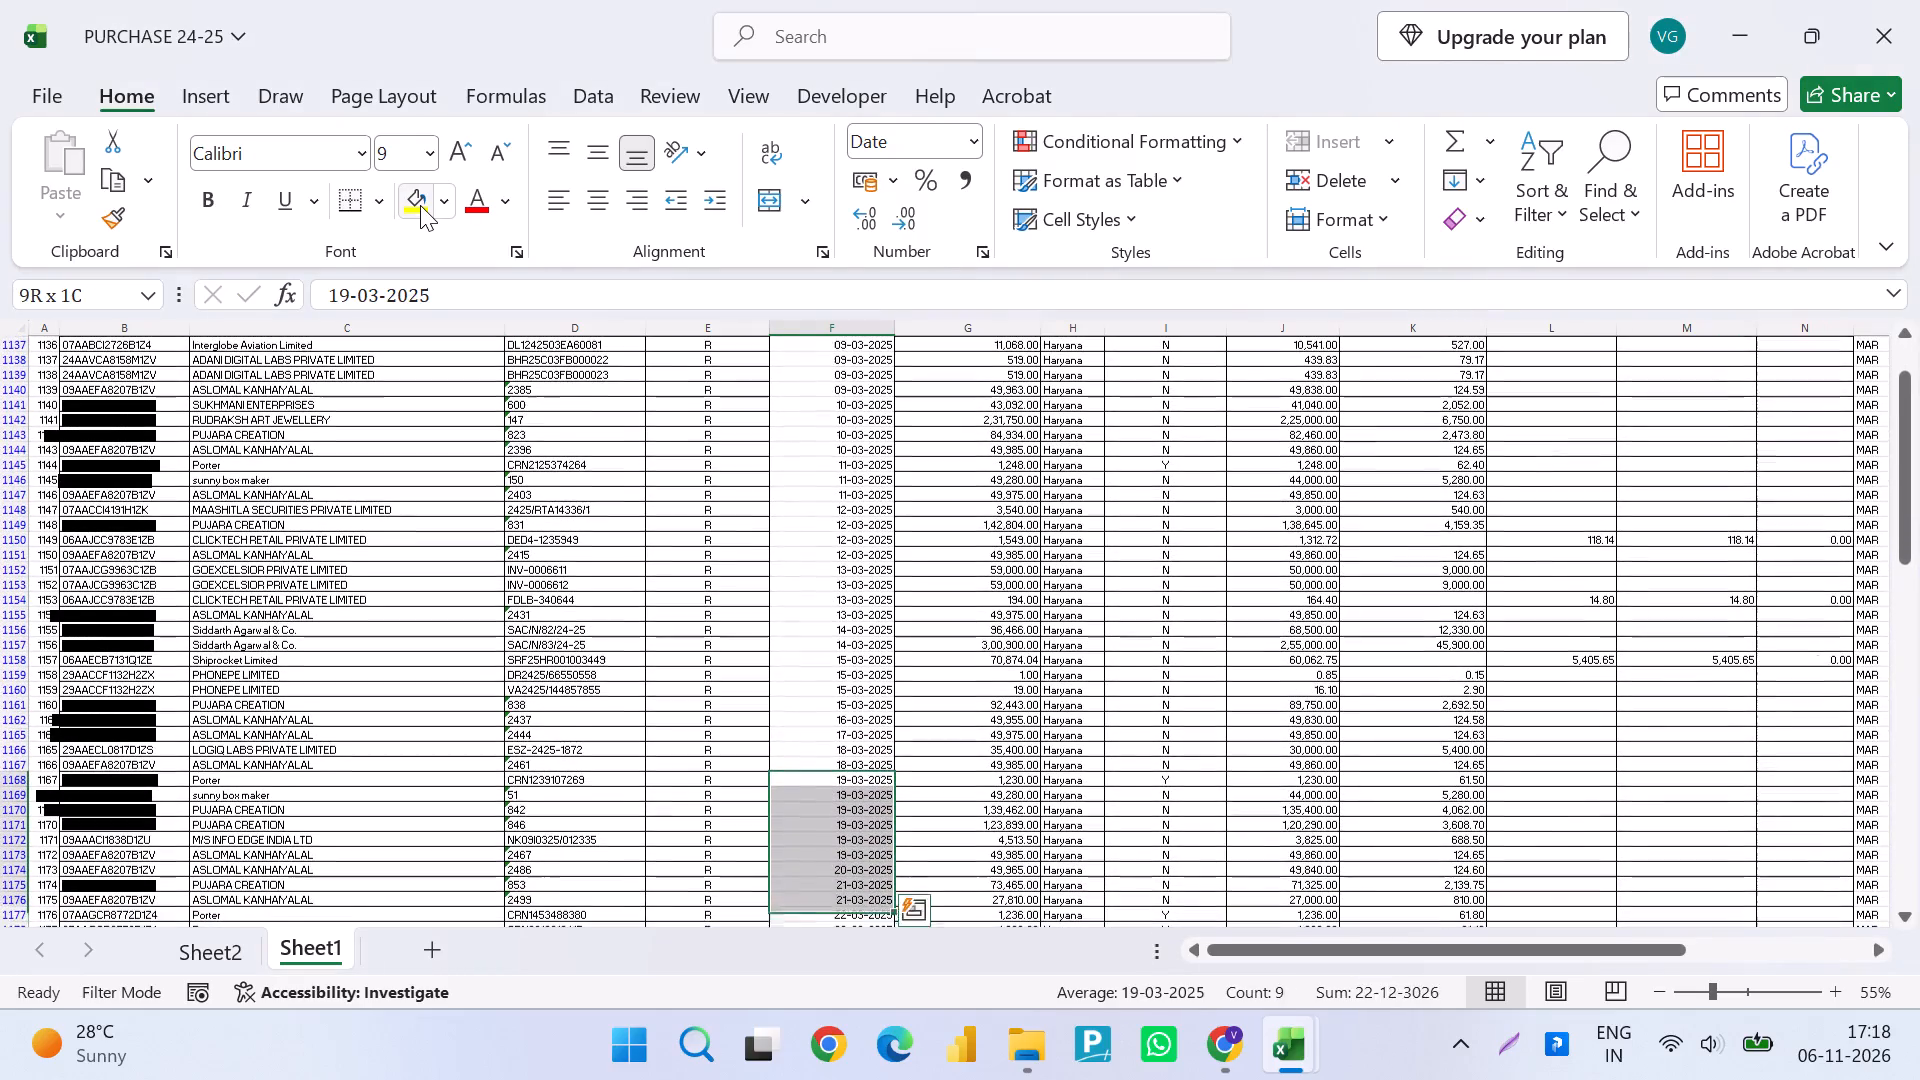
pyautogui.hotkey('shift', 'Up')
pyautogui.hotkey('shift', 'Up')
pyautogui.hotkey('shift', 'Up')
pyautogui.hotkey('alt', 'Tab')
pyautogui.press('F2')
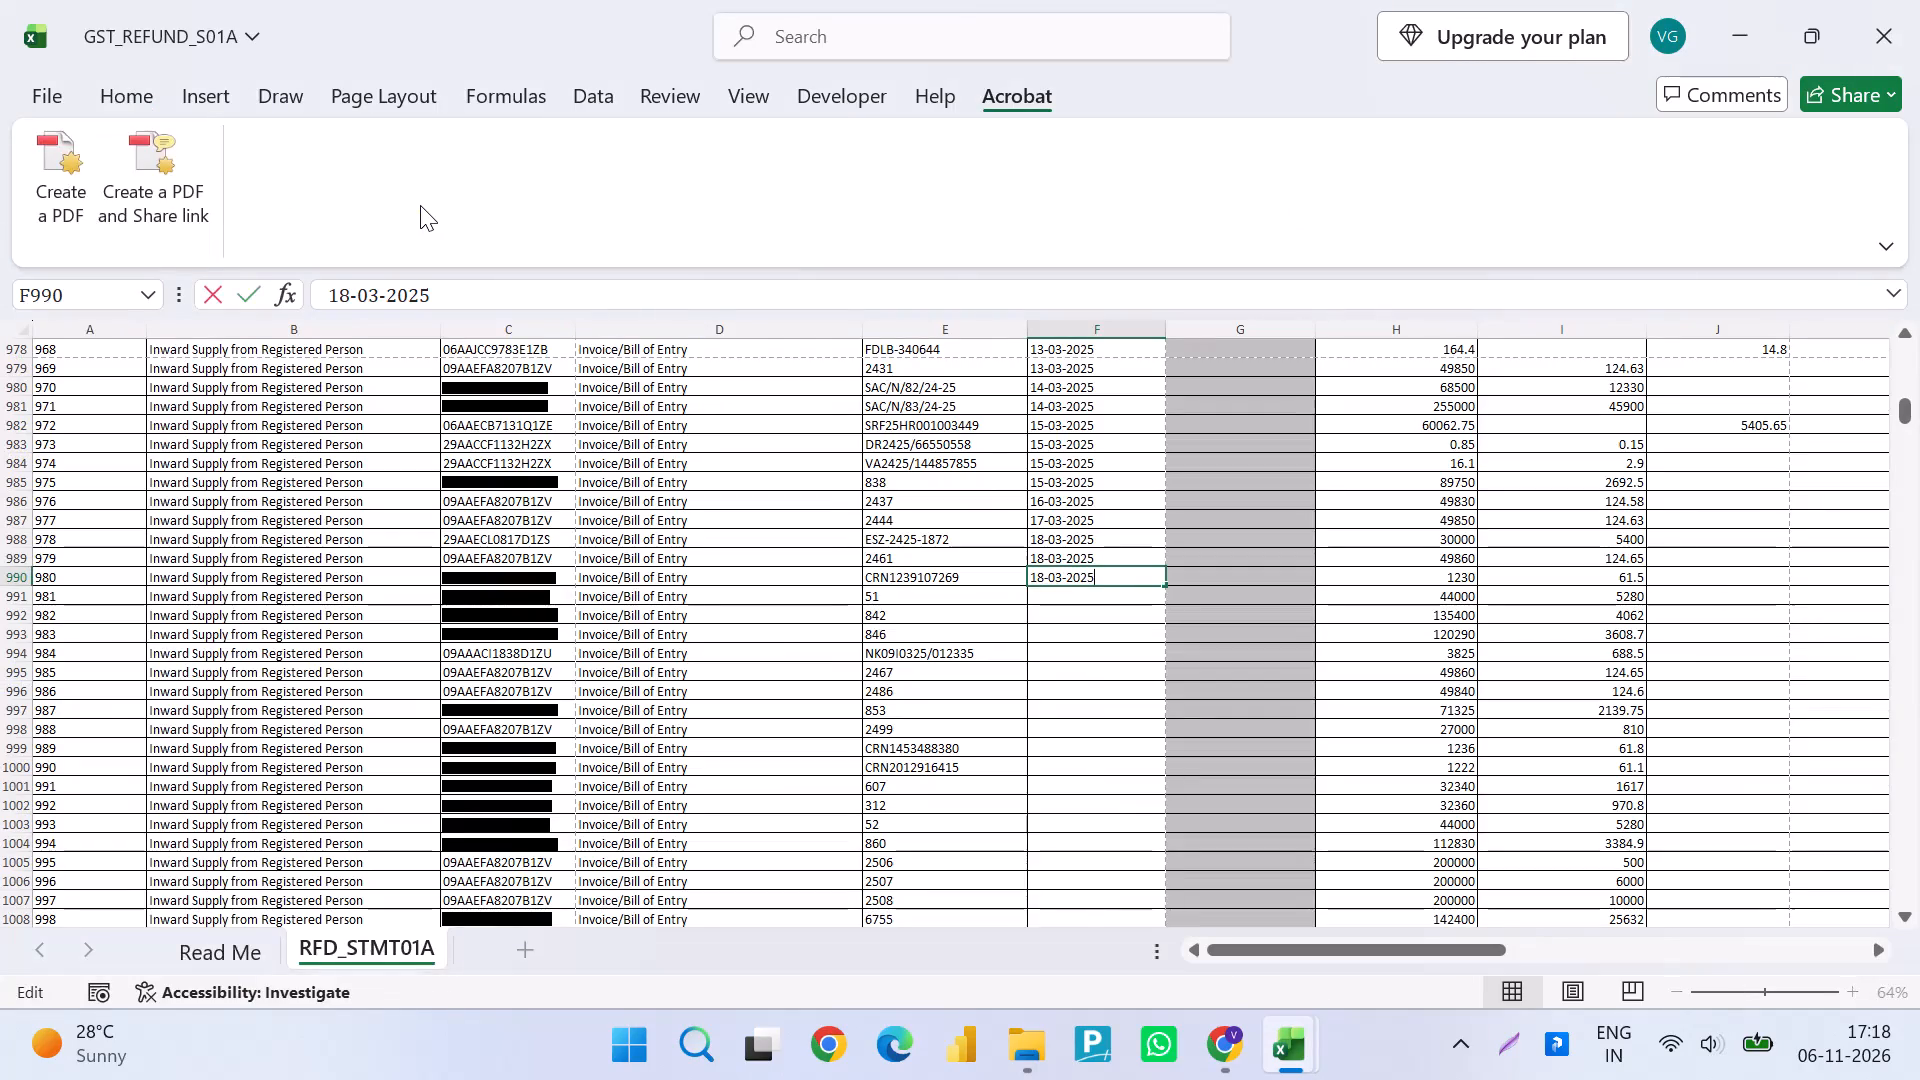
pyautogui.hotkey('ctrl', 'Left')
pyautogui.hotkey('ctrl', 'Left')
pyautogui.hotkey('ctrl', 'Left')
pyautogui.hotkey('ctrl', 'Left')
pyautogui.press('BackSpace')
pyautogui.press('9')
pyautogui.press('Return')
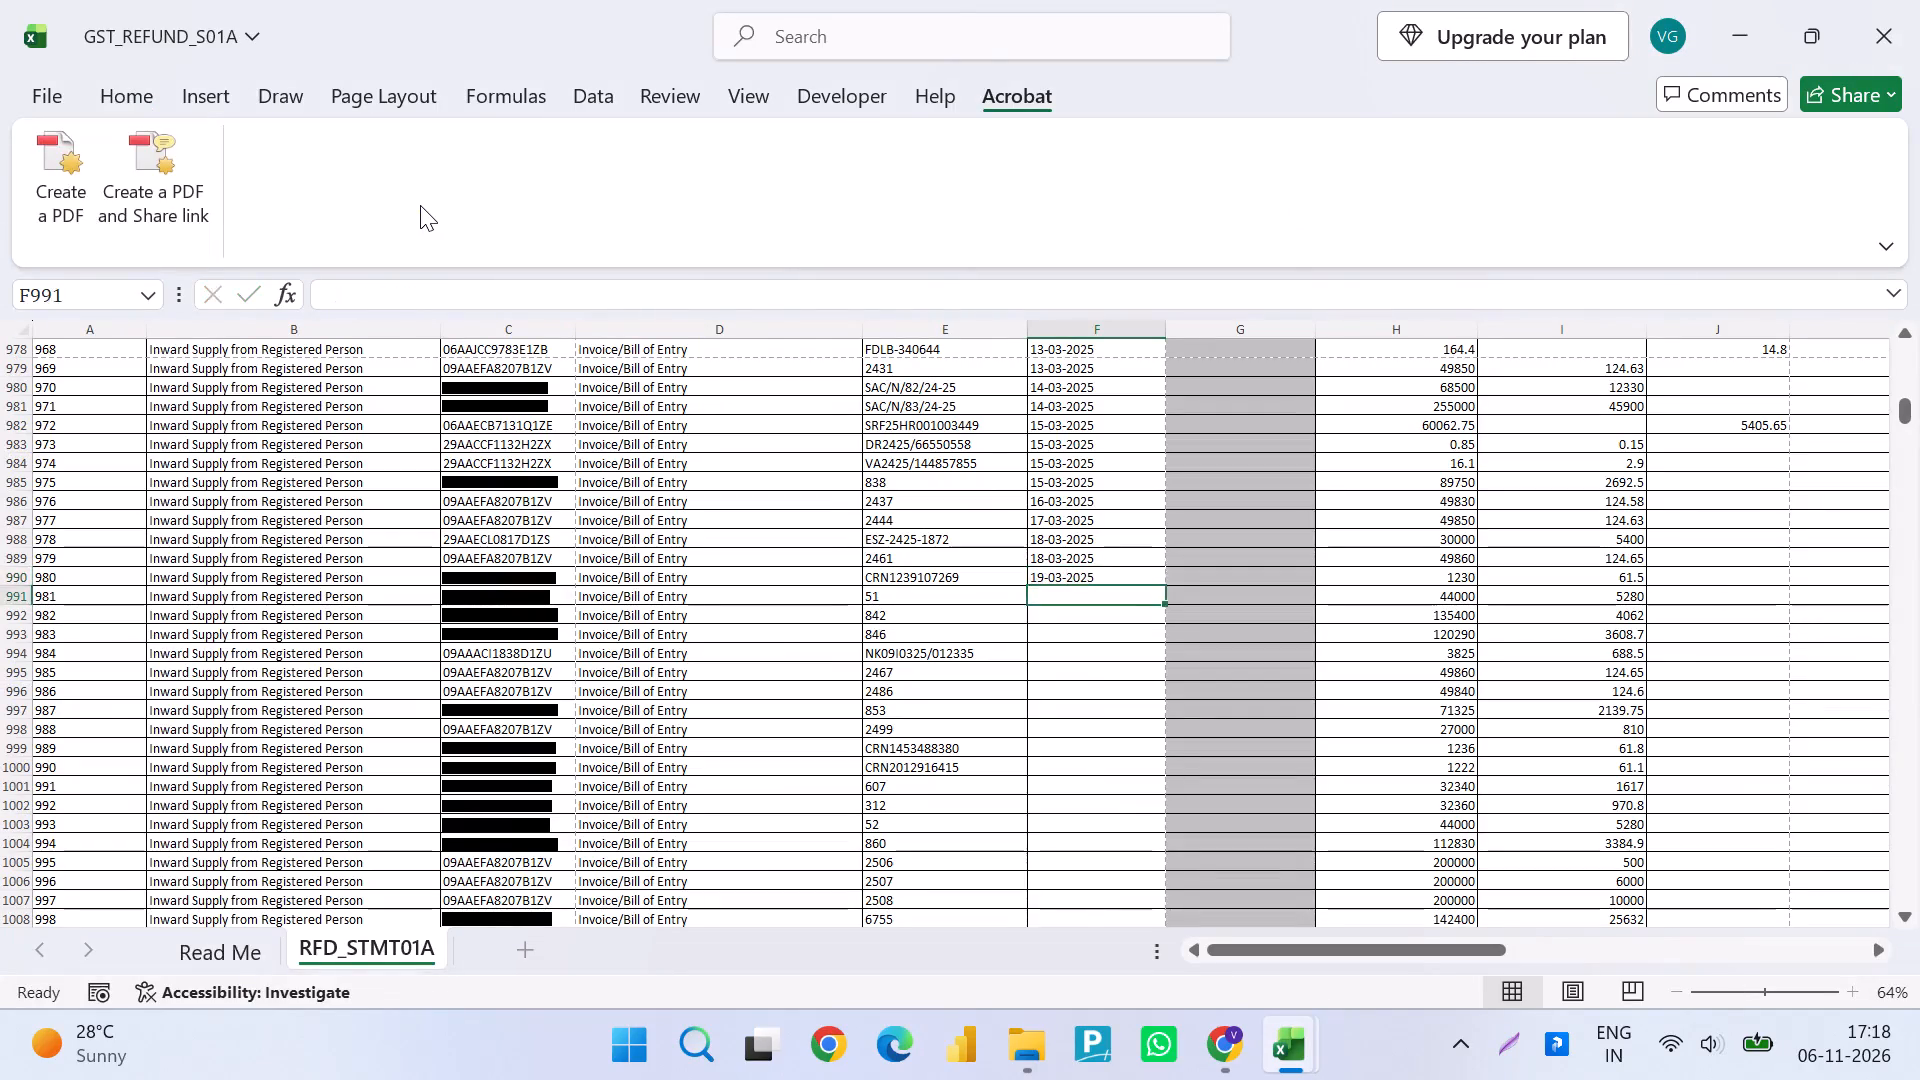
# Fill the 19-03-2025 date from F990 down through F995, invoice 2467, and save the GST_REFUND_S01A workbook.
pyautogui.press('Up')
pyautogui.hotkey('shift', 'Down')
pyautogui.hotkey('shift', 'Down')
pyautogui.hotkey('shift', 'Down')
pyautogui.hotkey('shift', 'Down')
pyautogui.hotkey('ctrl', 'd')
pyautogui.hotkey('shift', 'Down')
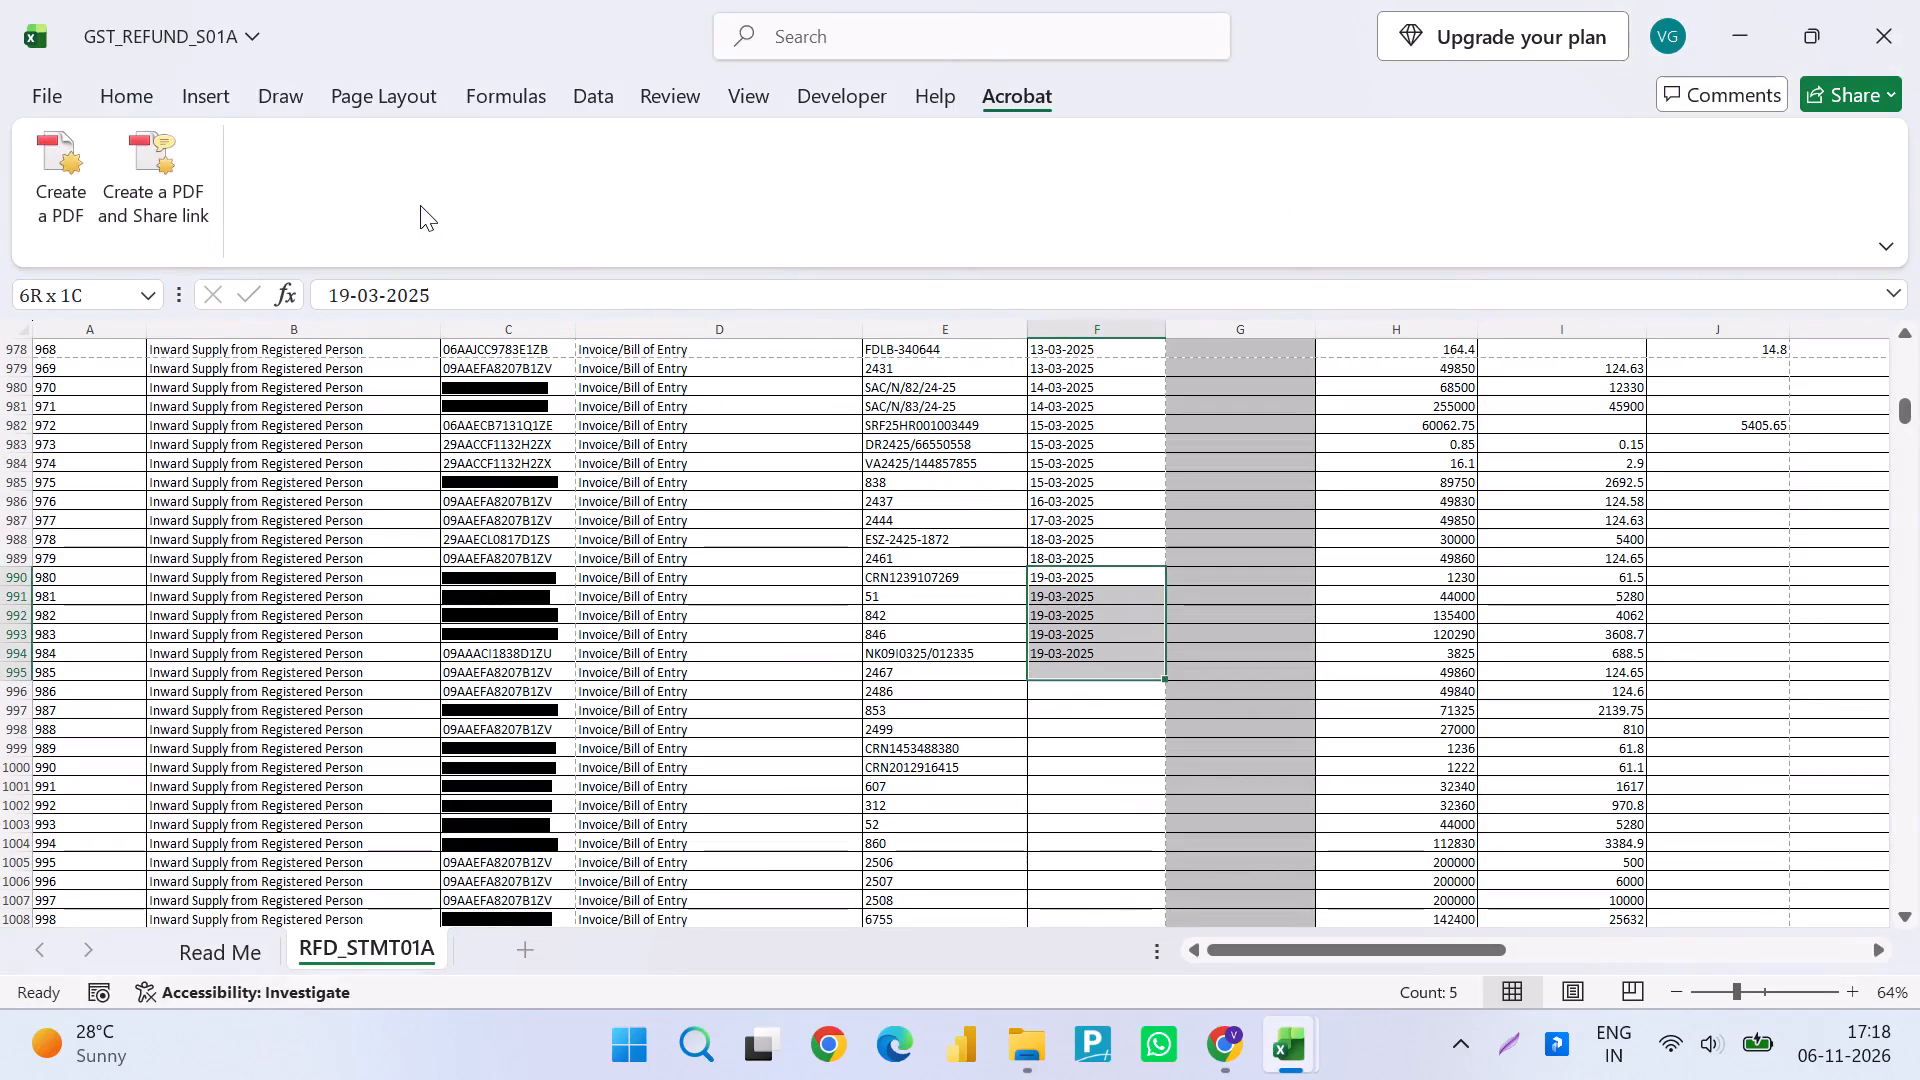
pyautogui.hotkey('ctrl', 'd')
pyautogui.hotkey('ctrl', 's')
pyautogui.hotkey('ctrl', 's')
pyautogui.hotkey('ctrl', 's')
# Highlight the visible PURCHASE 24-25 rows dated 07-03-2025 through 19-03-2025 in yellow, rows 1133 to 1173.
pyautogui.hotkey('alt', 'Tab')
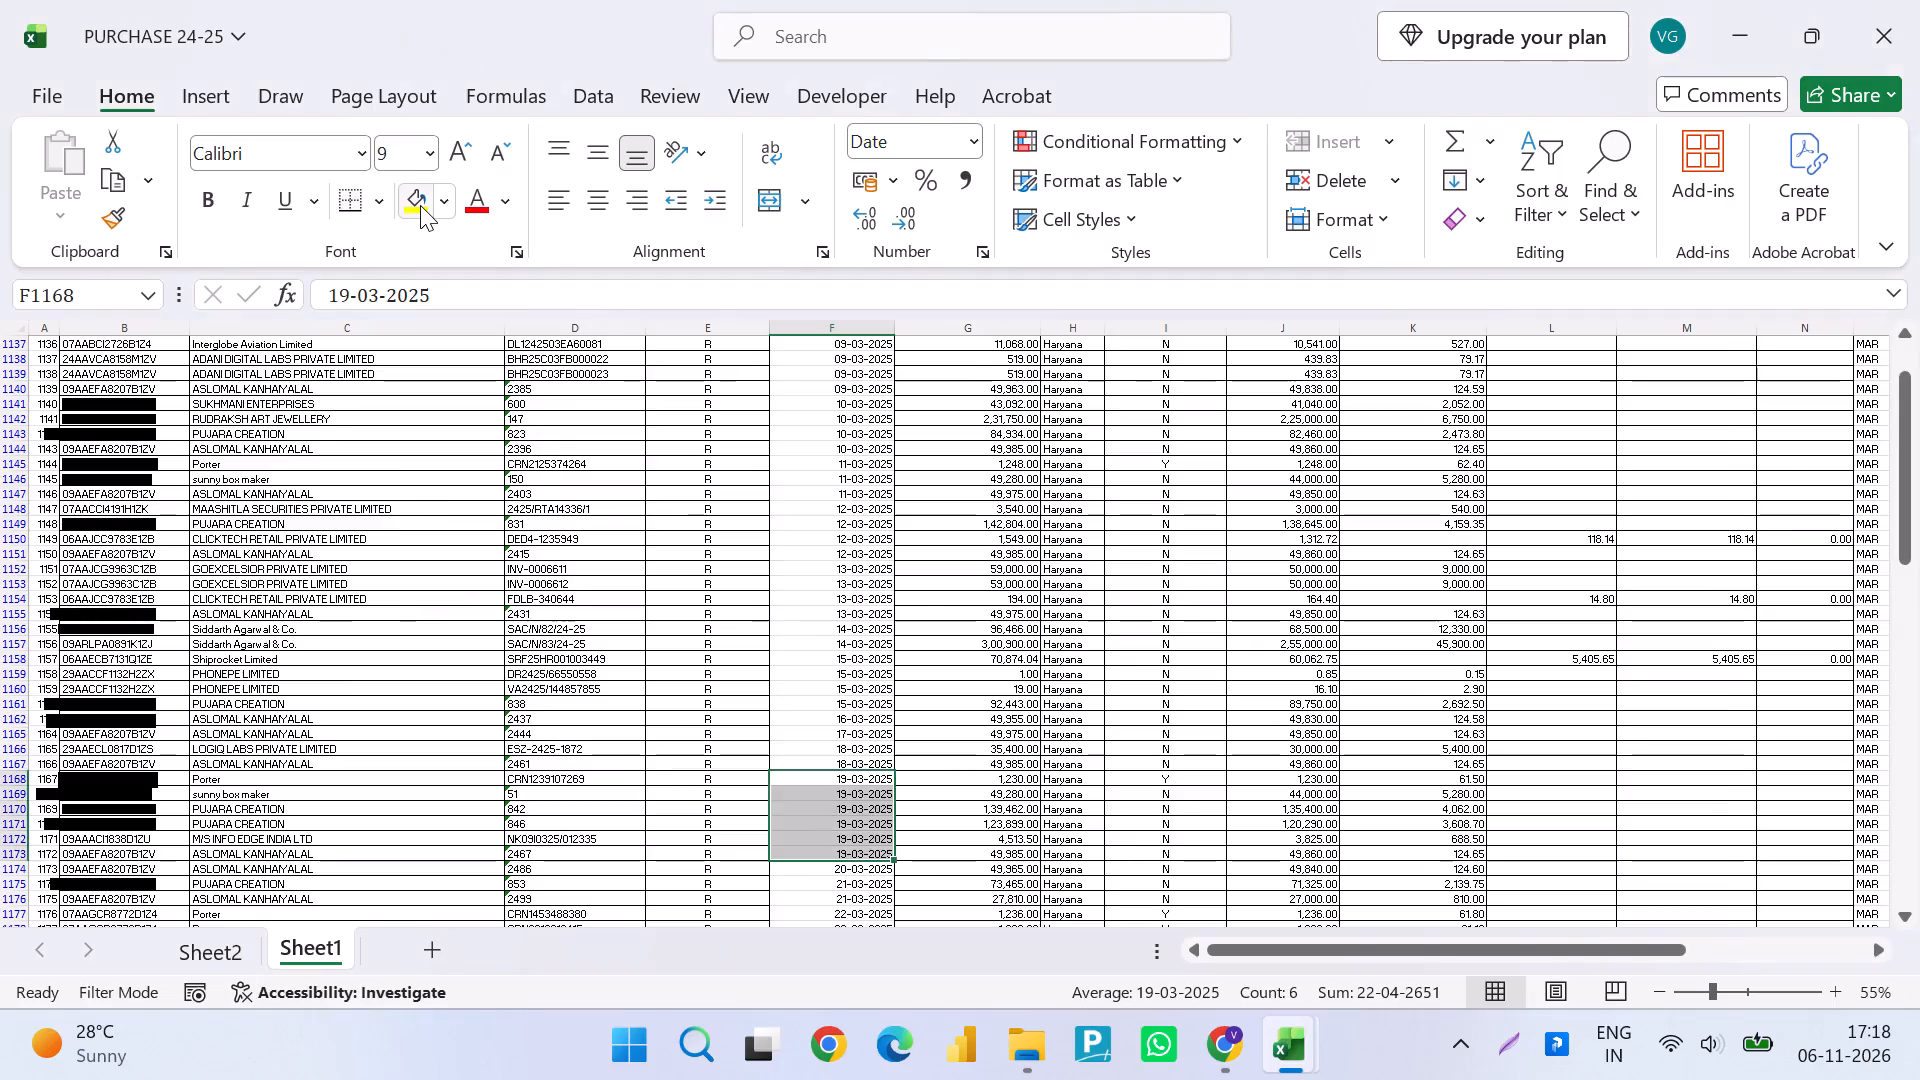
pyautogui.press('Down')
pyautogui.press('Down')
pyautogui.press('Down')
pyautogui.press('Down')
pyautogui.press('Down')
pyautogui.hotkey('shift', 'space')
pyautogui.hotkey('shift', 'Up')
pyautogui.hotkey('ctrl', 'shift', 'Up')
pyautogui.hotkey('shift', 'Down')
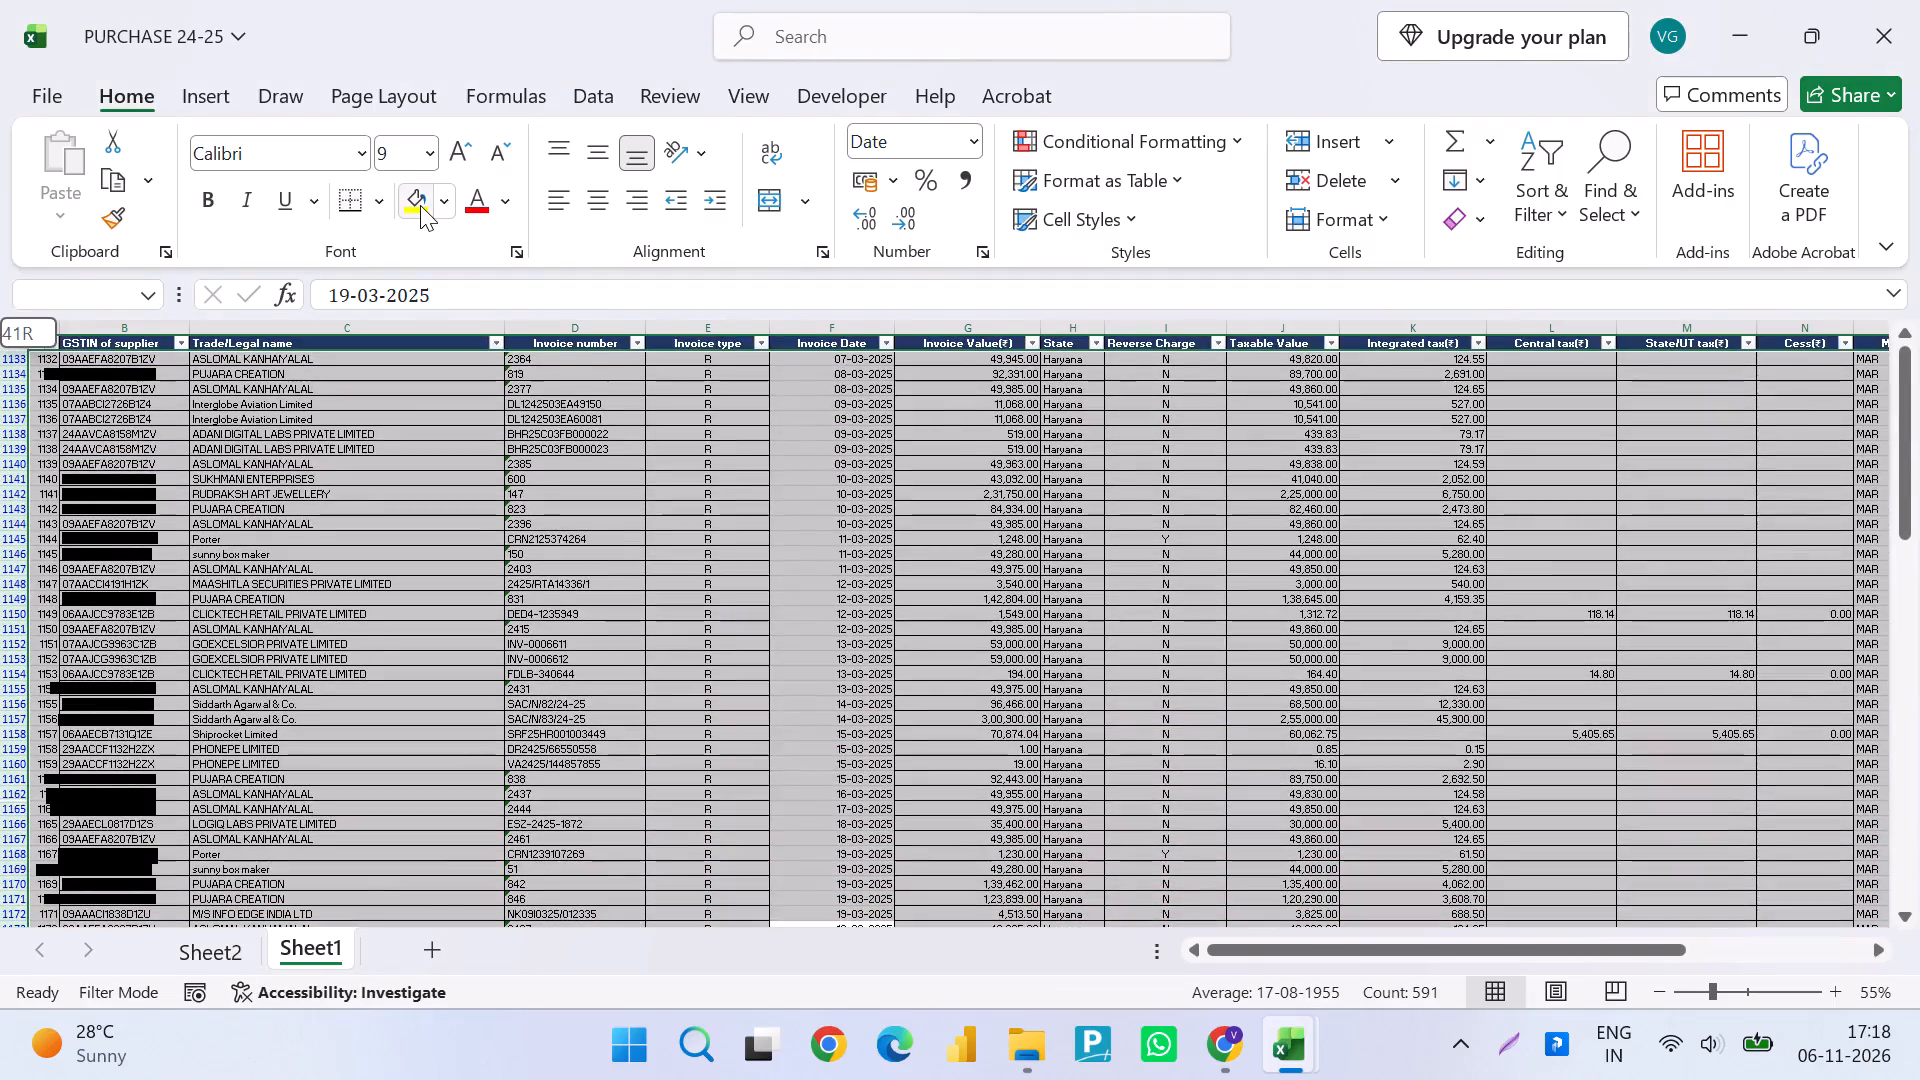
pyautogui.hotkey('alt', ';')
pyautogui.rightClick(420, 205)
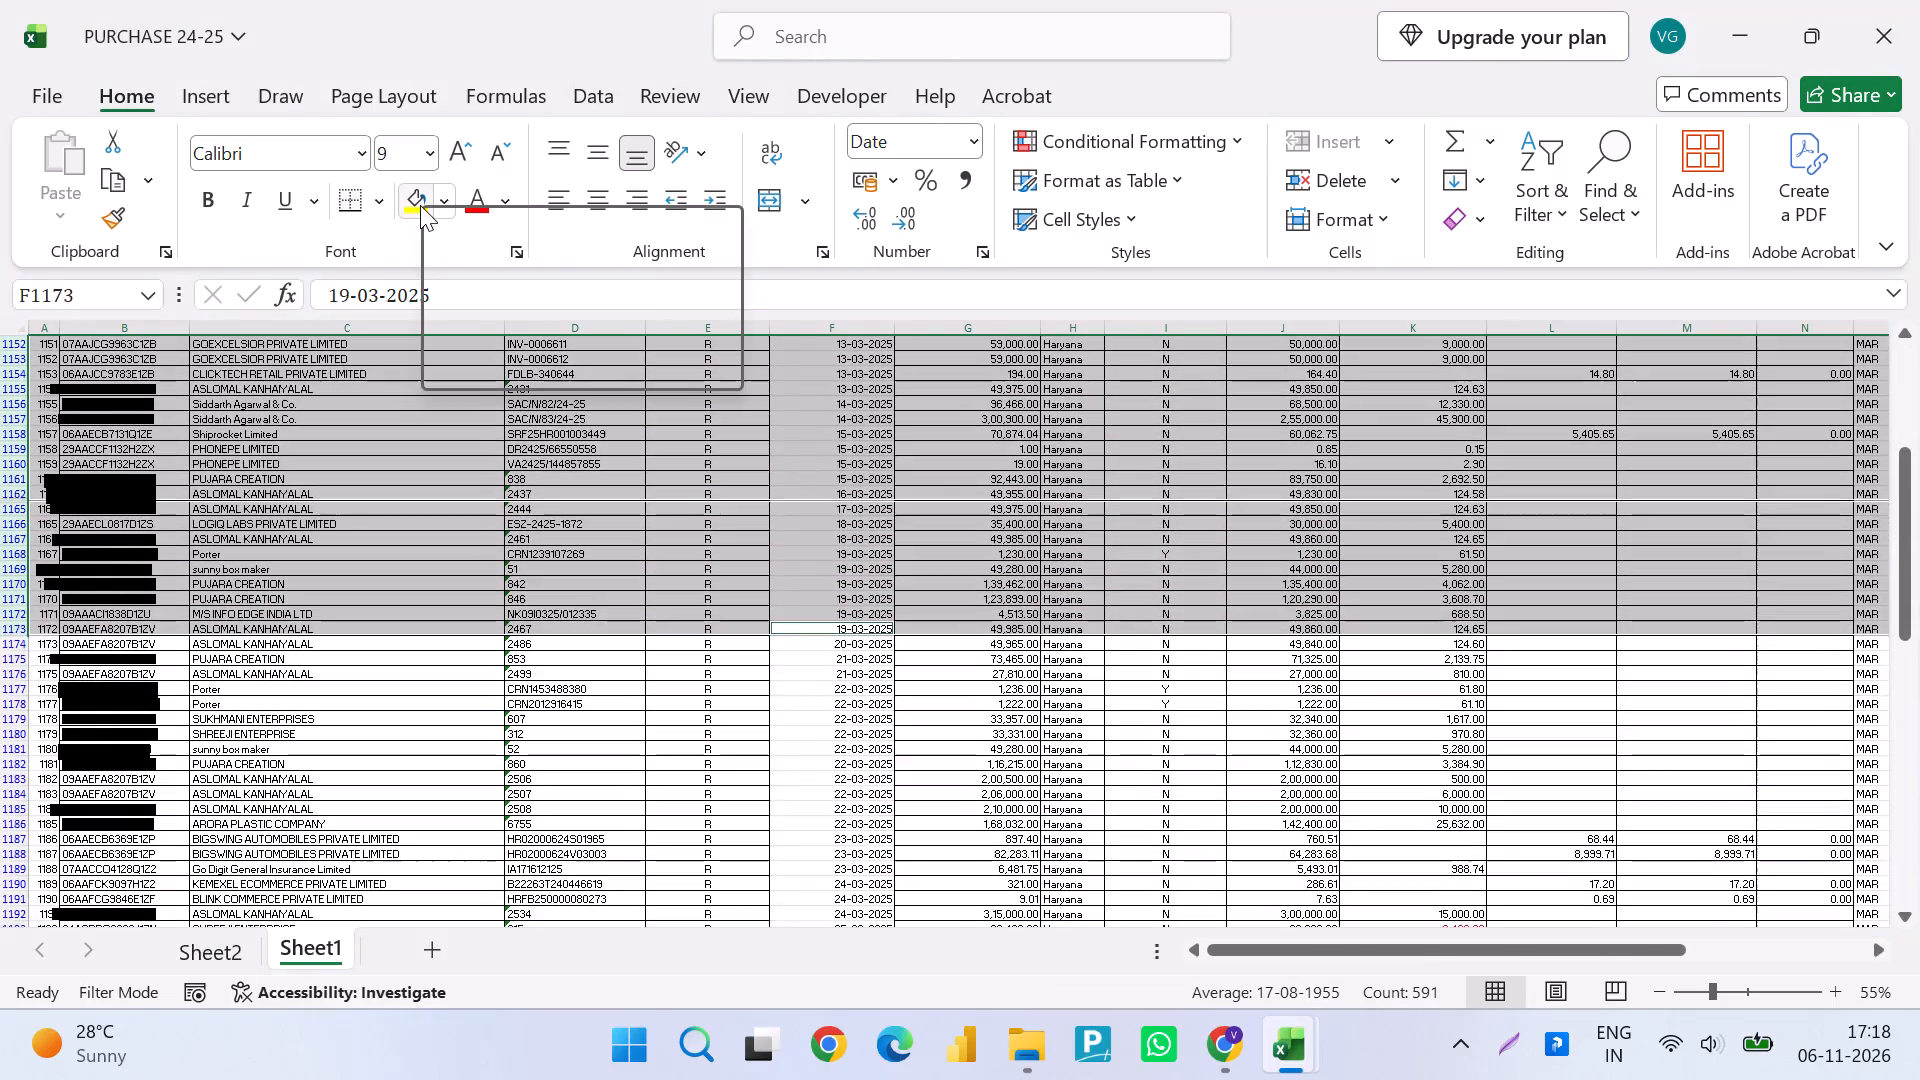
pyautogui.click(420, 205)
# Filter the Invoice Date column of PURCHASE 24-25 to hide the yellow-highlighted rows.
pyautogui.hotkey('ctrl', 'Up')
pyautogui.hotkey('alt', 'Down')
pyautogui.hotkey('alt', 'Down')
pyautogui.hotkey('alt', 'Down')
pyautogui.hotkey('alt', 'Down')
pyautogui.hotkey('alt', 'Down')
pyautogui.hotkey('alt', 'Down')
pyautogui.hotkey('alt', 'Down')
pyautogui.hotkey('alt', 'Down')
pyautogui.hotkey('alt', 'Down')
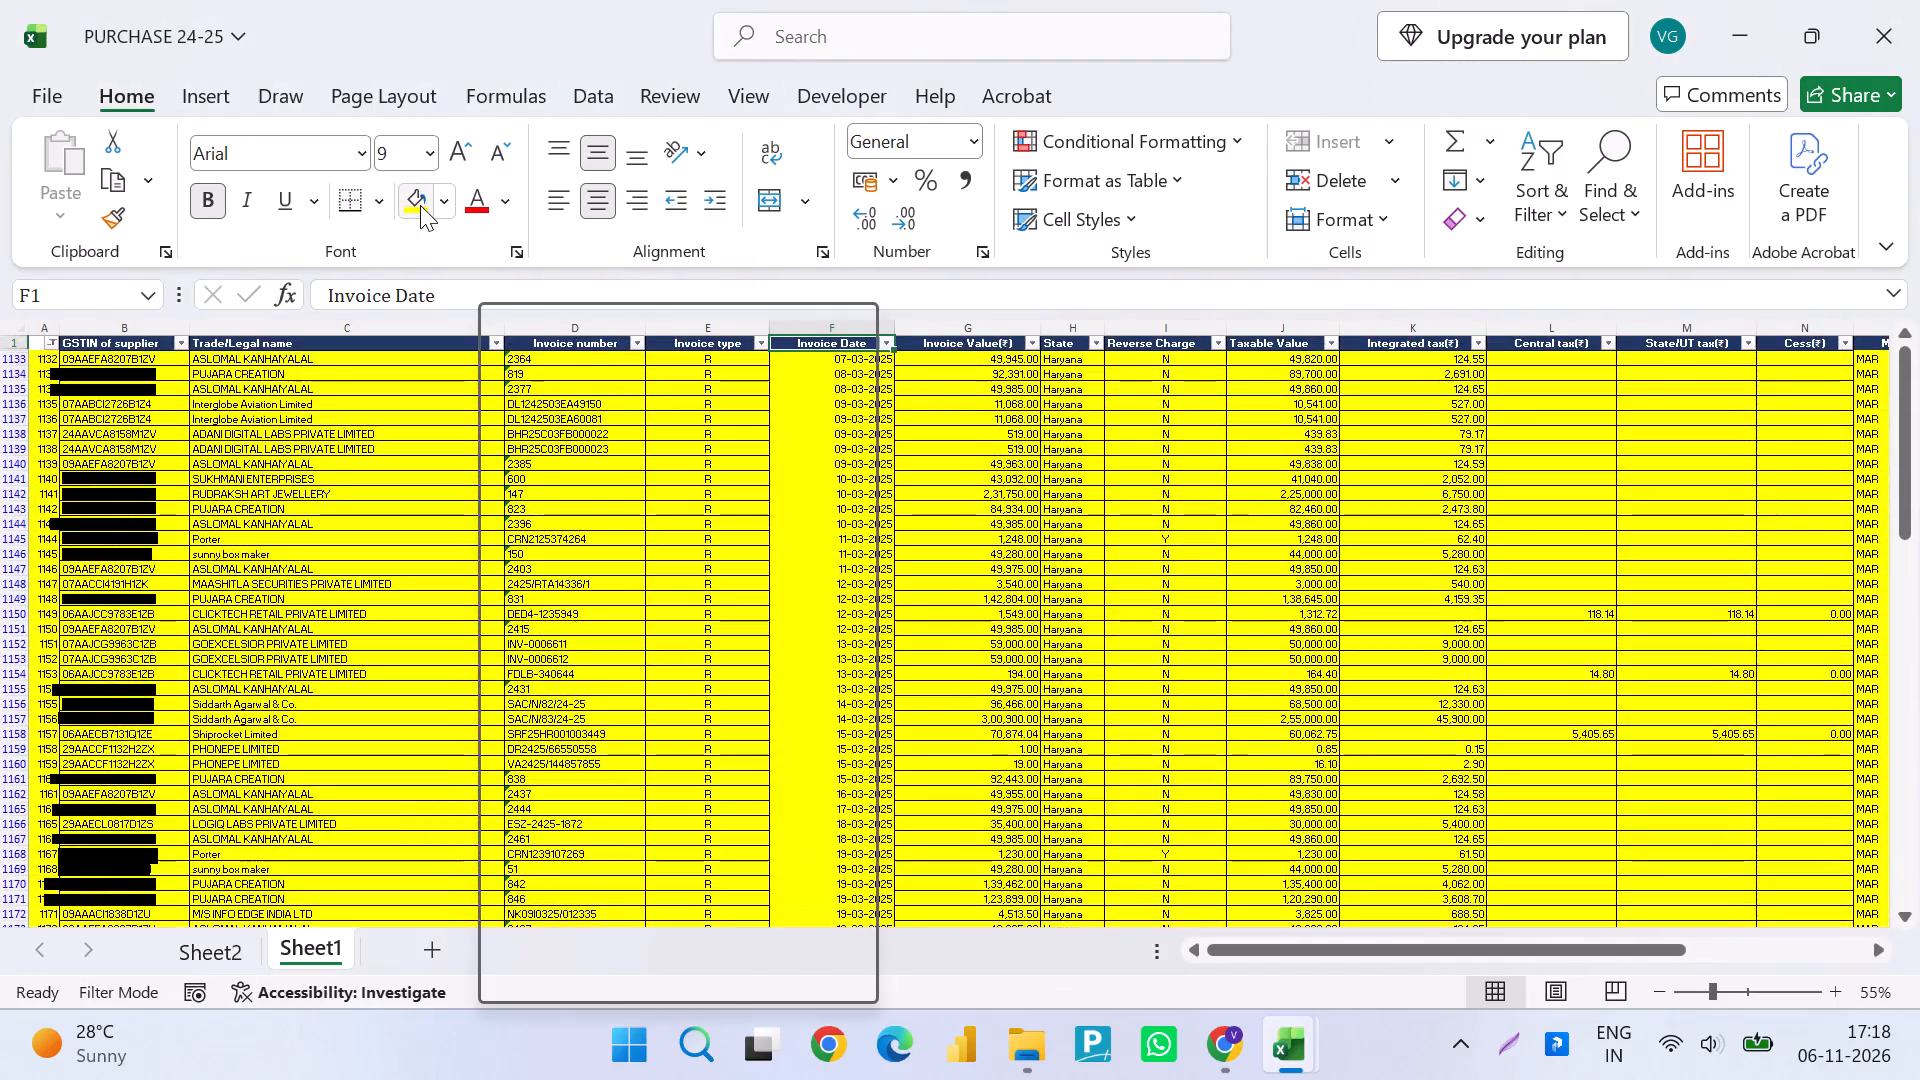
pyautogui.press('Tab')
pyautogui.press('Tab')
pyautogui.press('Return')
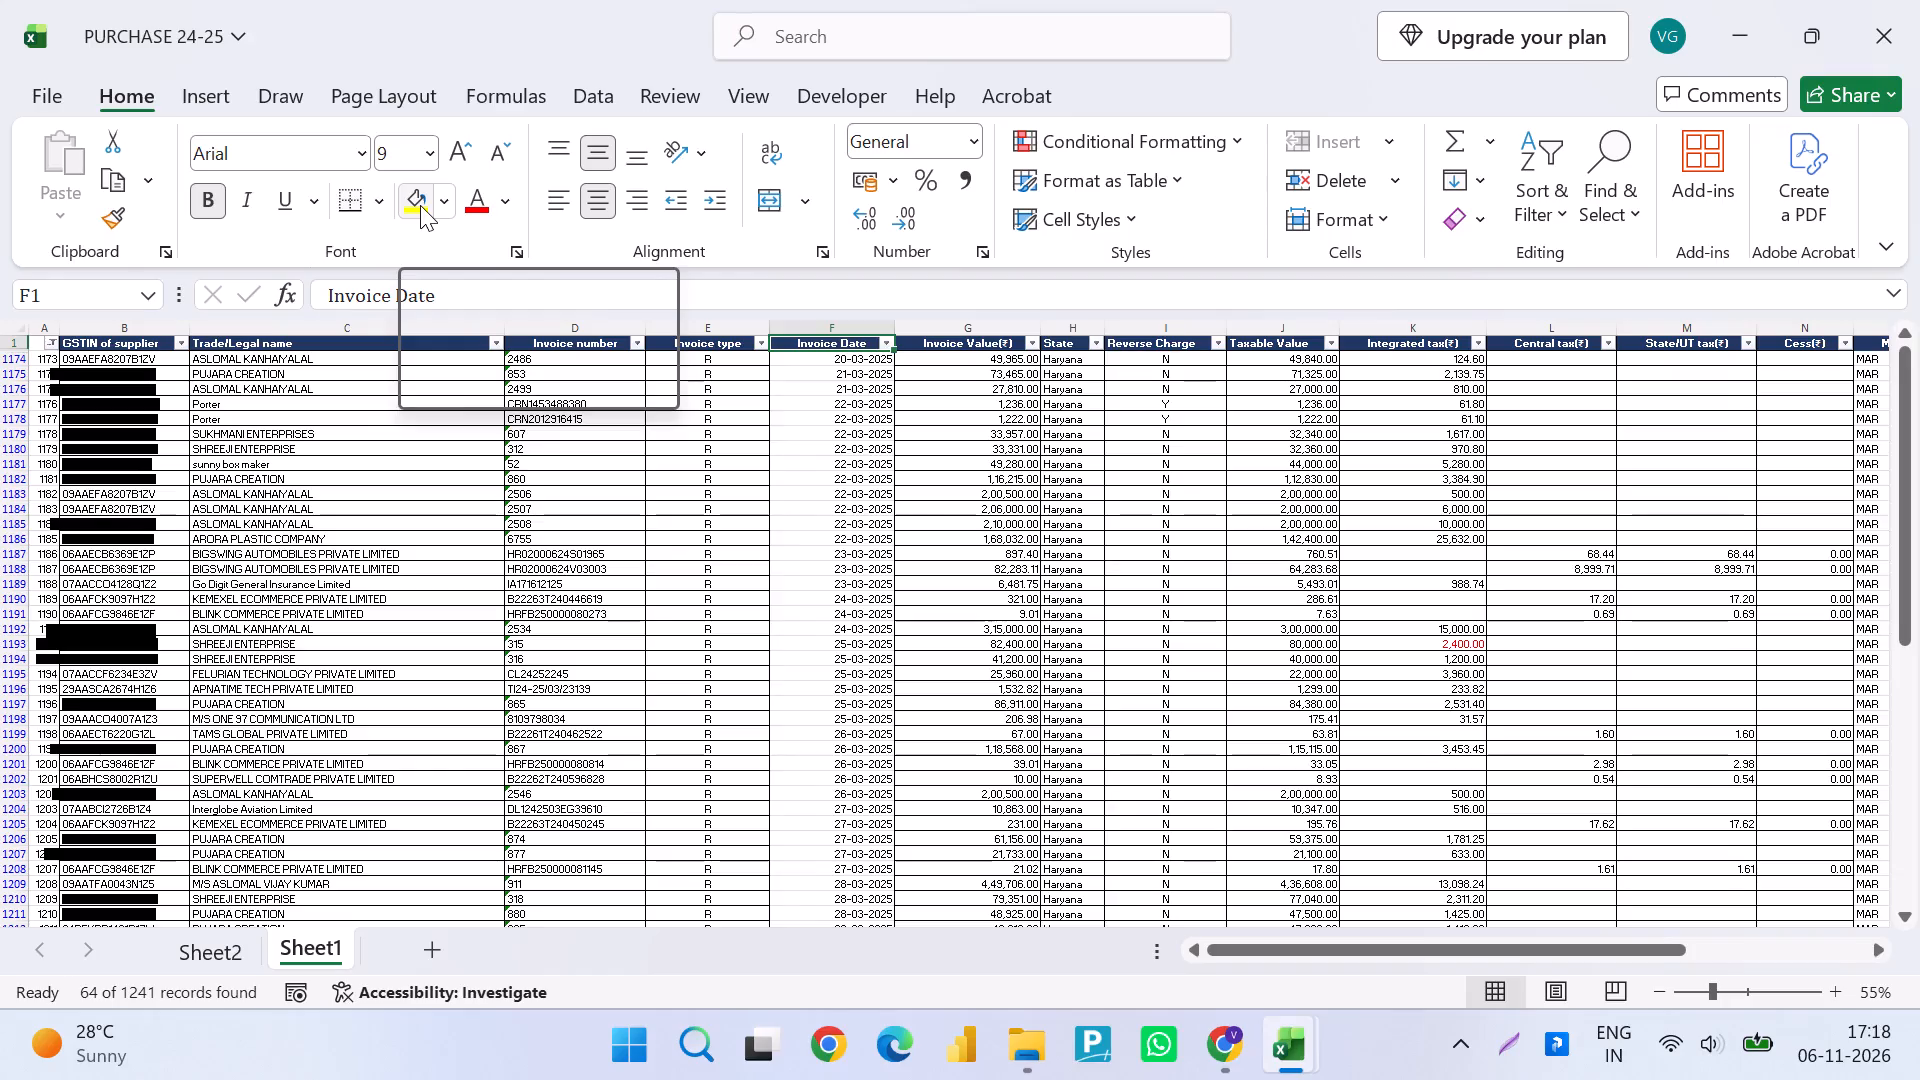
# Check the first remaining PURCHASE 24-25 row and copy the date in F995 of GST_REFUND_S01A down to F996, invoice 2486.
pyautogui.press('Down')
pyautogui.hotkey('alt', 'Tab')
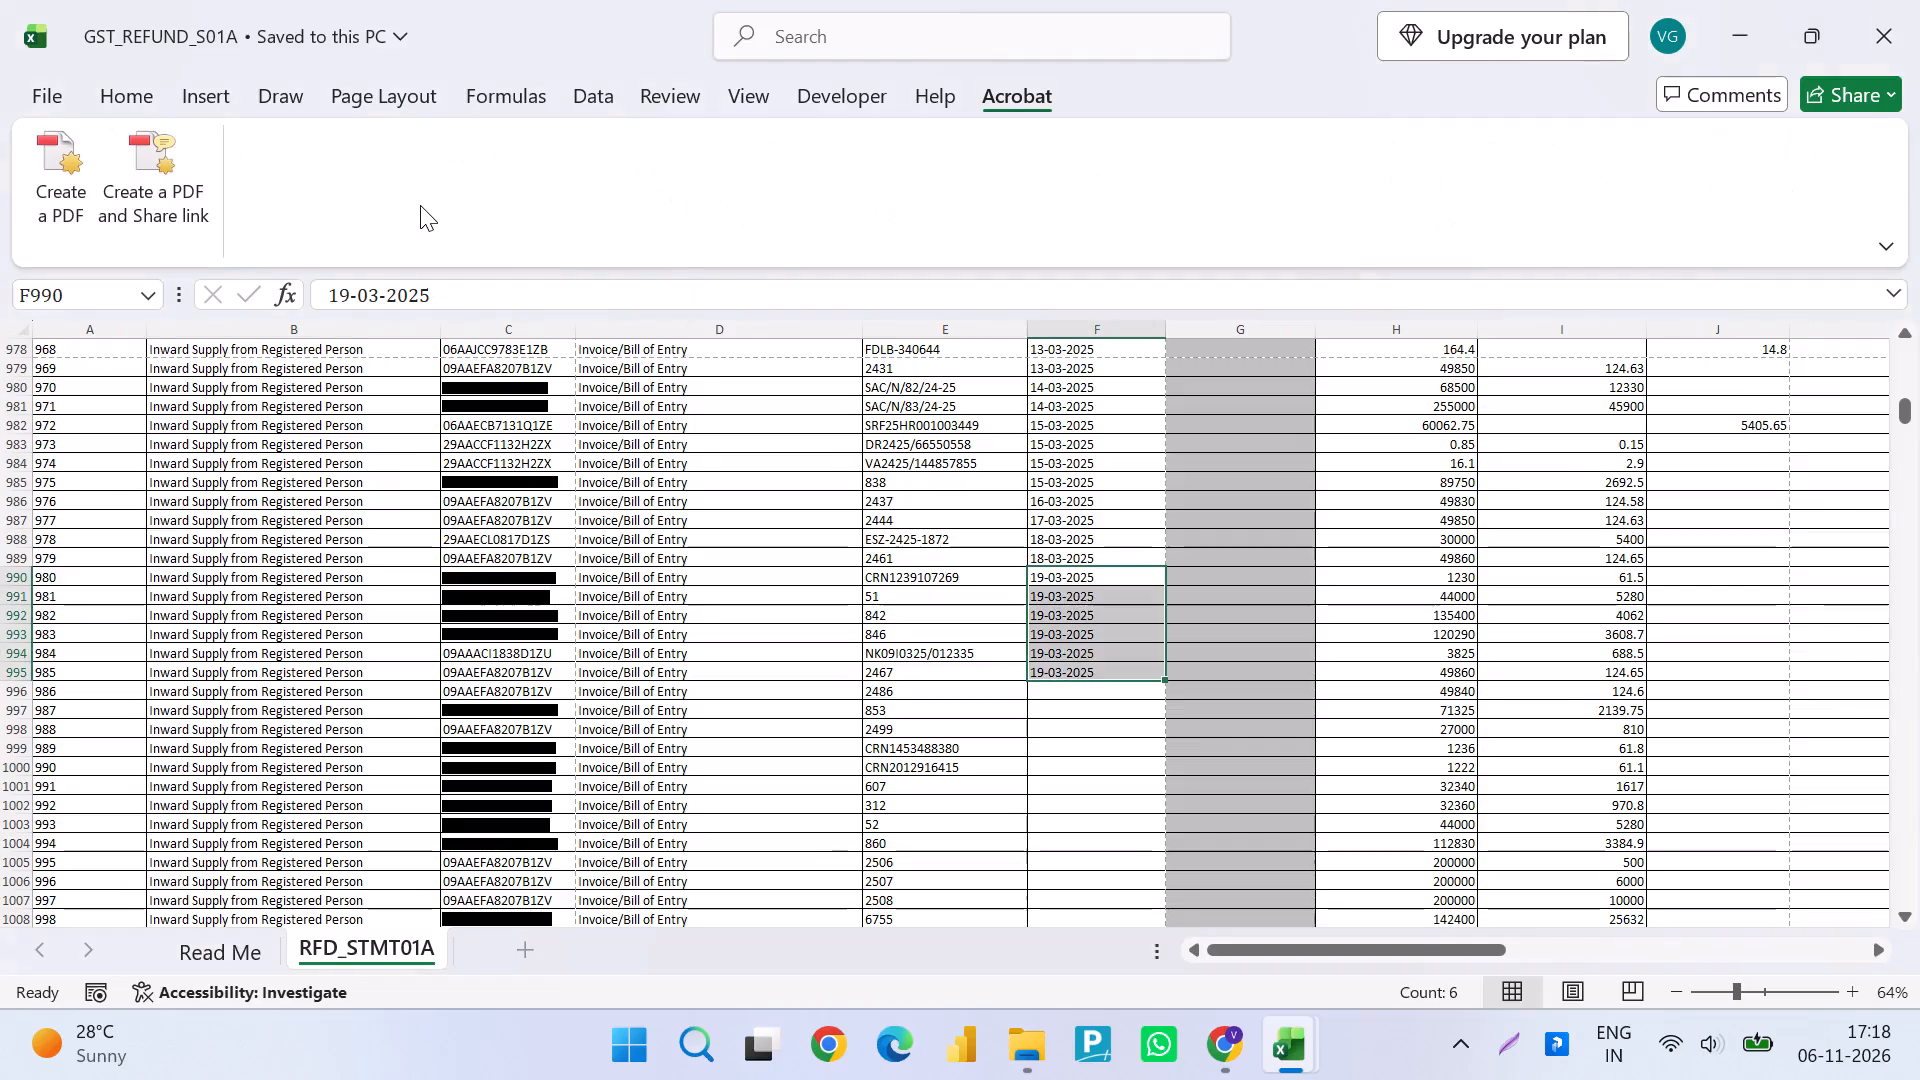
pyautogui.press('Down')
pyautogui.press('Down')
pyautogui.press('Down')
pyautogui.press('Down')
pyautogui.press('Down')
pyautogui.press('Down')
pyautogui.hotkey('ctrl', 'd')
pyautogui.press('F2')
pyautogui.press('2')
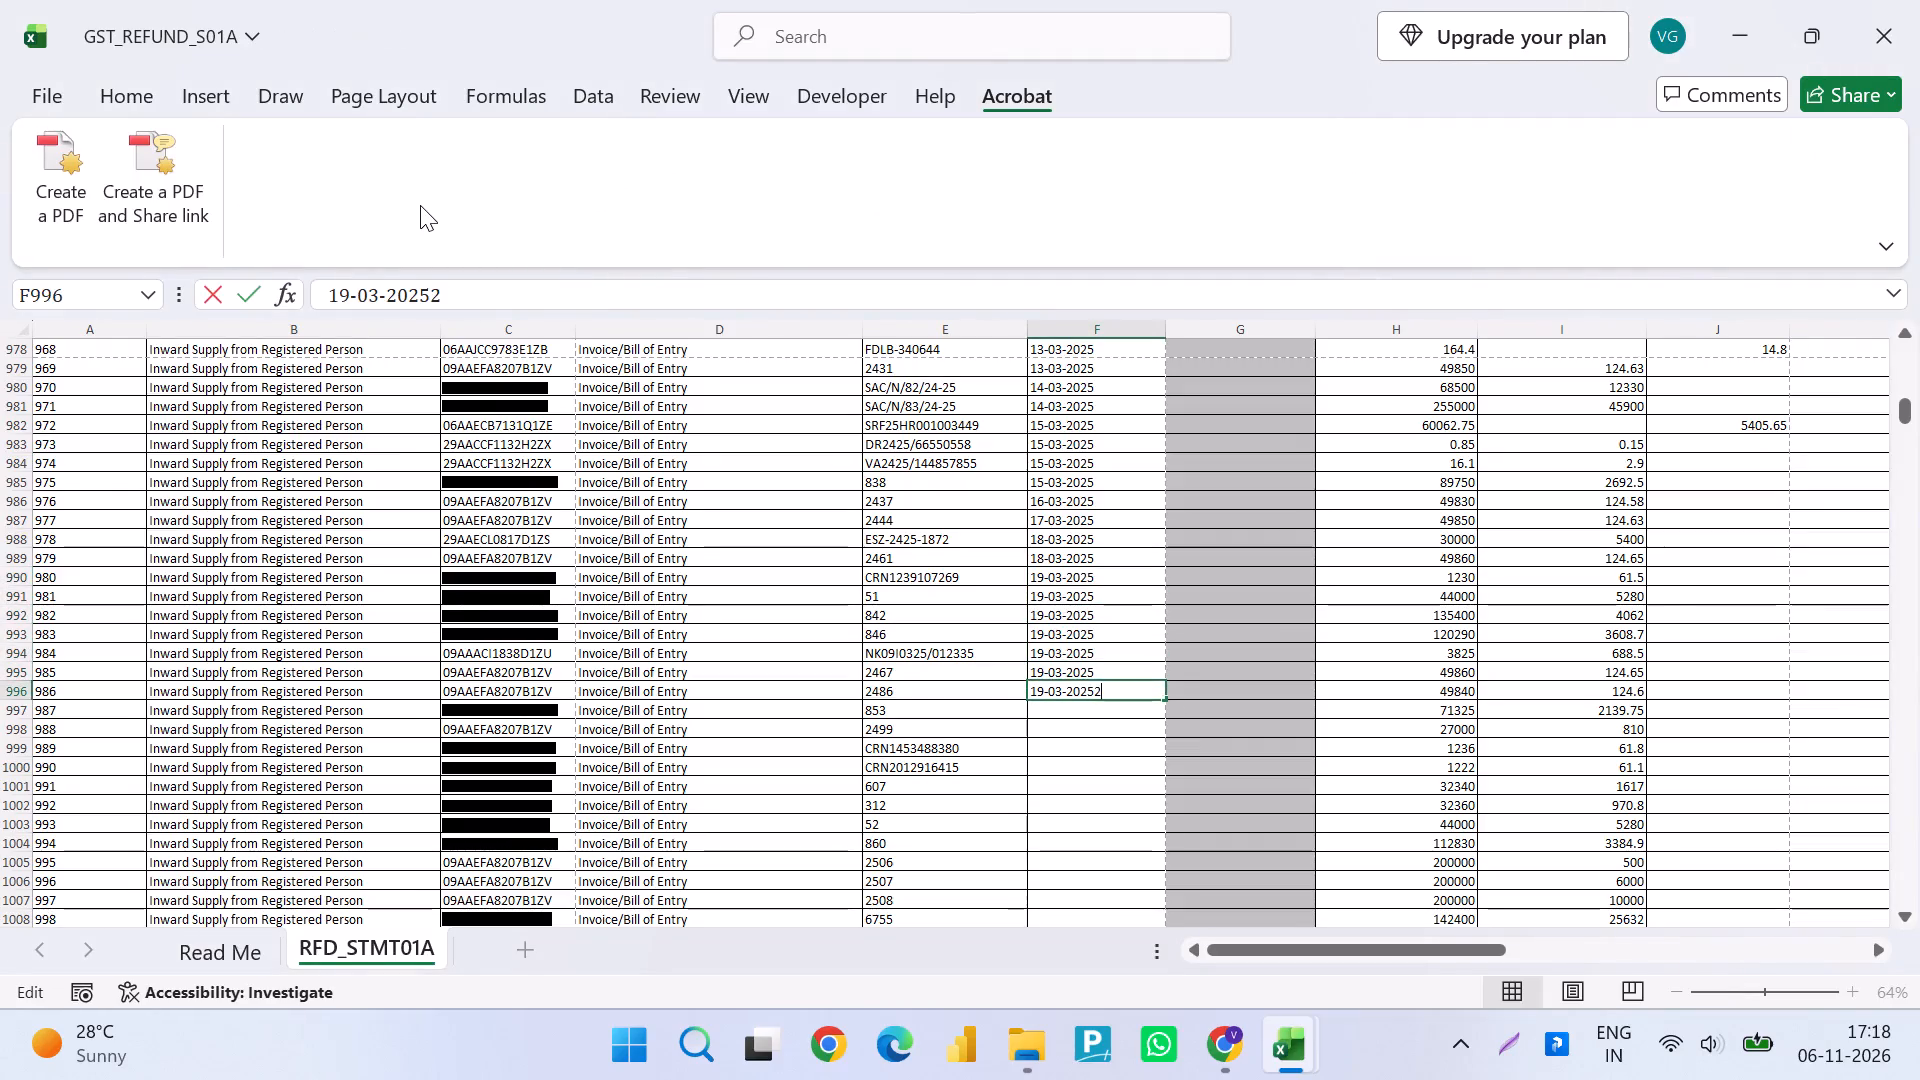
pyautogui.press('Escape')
# Set F996 of GST_REFUND_S01A, invoice 2486, to 20-03-2025.
pyautogui.press('F2')
pyautogui.press('Left')
pyautogui.hotkey('ctrl', 'Left')
pyautogui.hotkey('ctrl', 'Left')
pyautogui.hotkey('ctrl', 'Left')
pyautogui.hotkey('ctrl', 'Left')
pyautogui.press('BackSpace')
pyautogui.press('BackSpace')
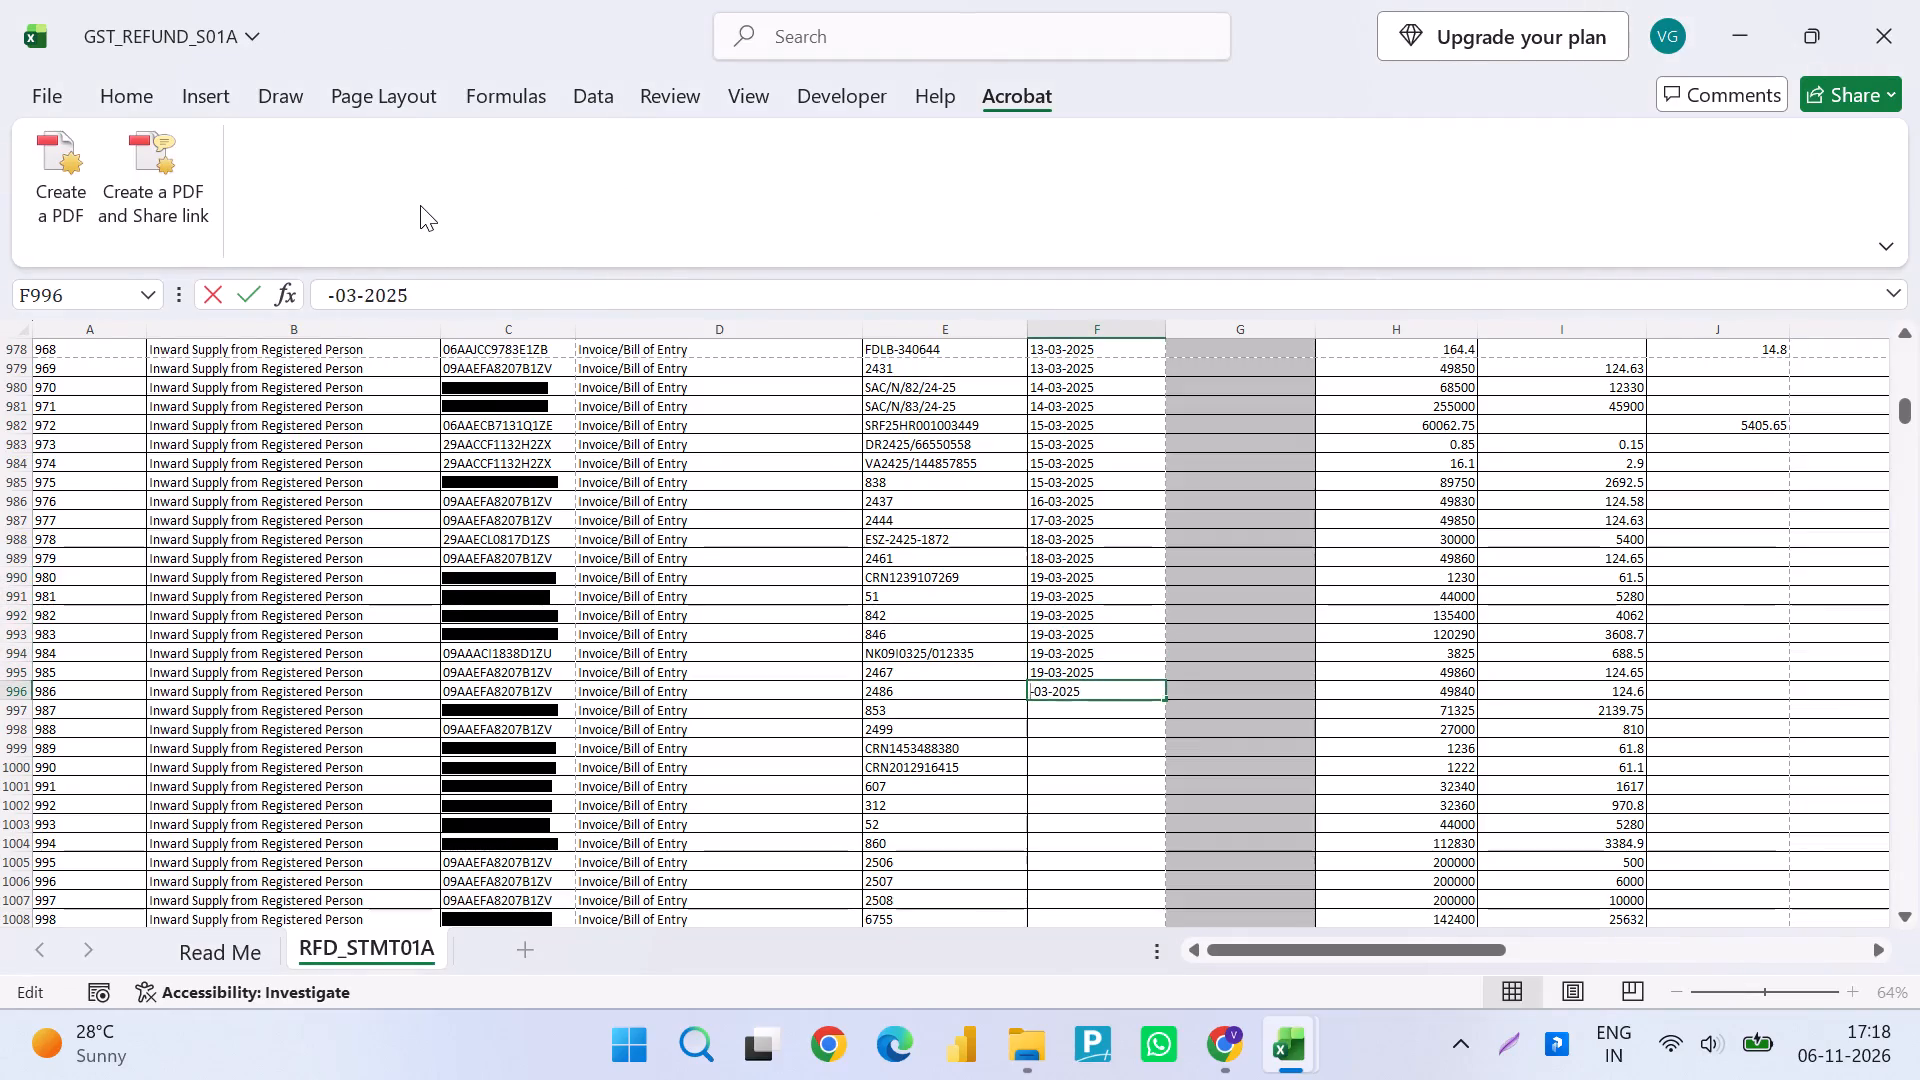
pyautogui.write('20')
pyautogui.press('Return')
# Highlight the 20-03-2025 row for invoice 2486 in PURCHASE 24-25 in yellow and return to the undated cells of GST_REFUND_S01A.
pyautogui.hotkey('alt', 'Tab')
pyautogui.hotkey('shift', 'space')
pyautogui.rightClick(420, 205)
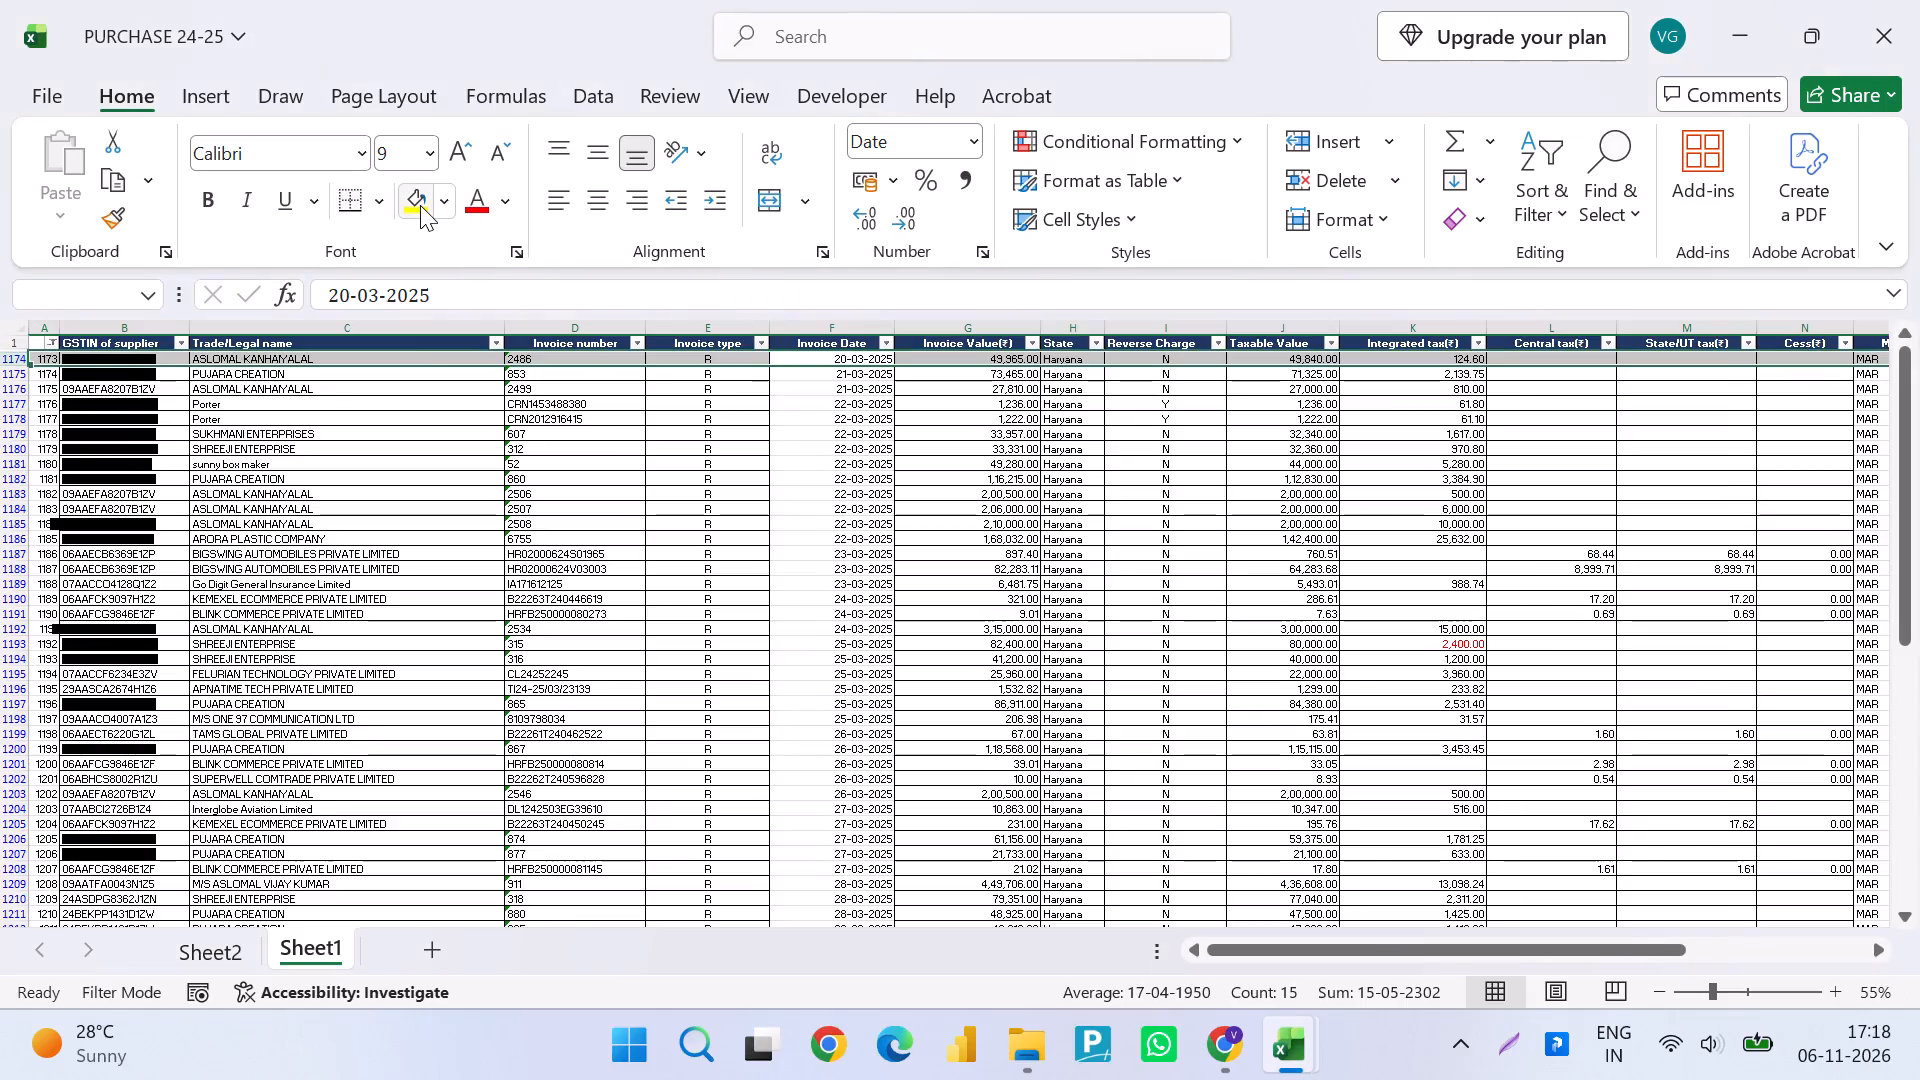
pyautogui.doubleClick(420, 205)
pyautogui.hotkey('alt', 'Tab')
pyautogui.press('Down')
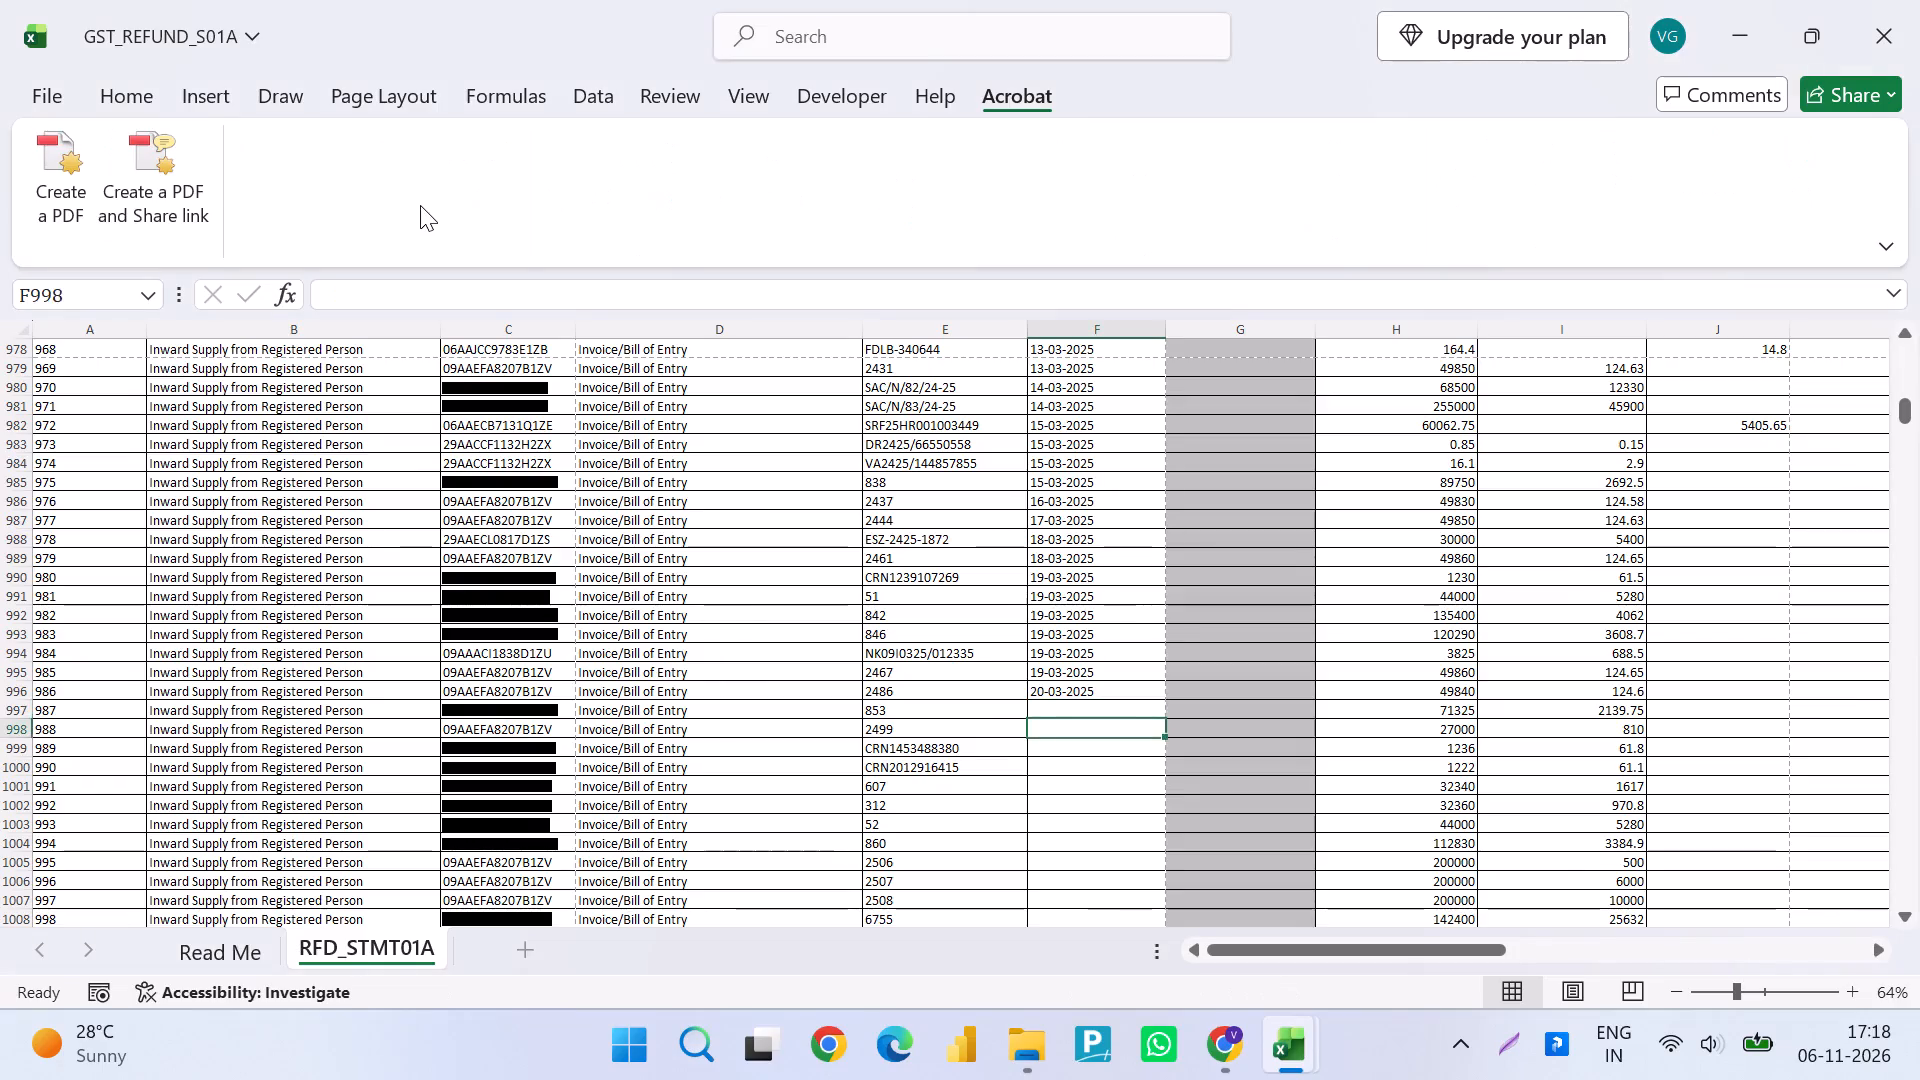
# Set F997 of GST_REFUND_S01A, invoice 853, to 21-03-2025 and copy it down to F998, invoice 2499.
pyautogui.press('Up')
pyautogui.hotkey('ctrl', 'd')
pyautogui.press('F2')
pyautogui.press('Left')
pyautogui.hotkey('ctrl', 'Left')
pyautogui.hotkey('ctrl', 'Left')
pyautogui.hotkey('ctrl', 'Left')
pyautogui.press('Left')
pyautogui.press('BackSpace')
pyautogui.press('1')
pyautogui.press('Return')
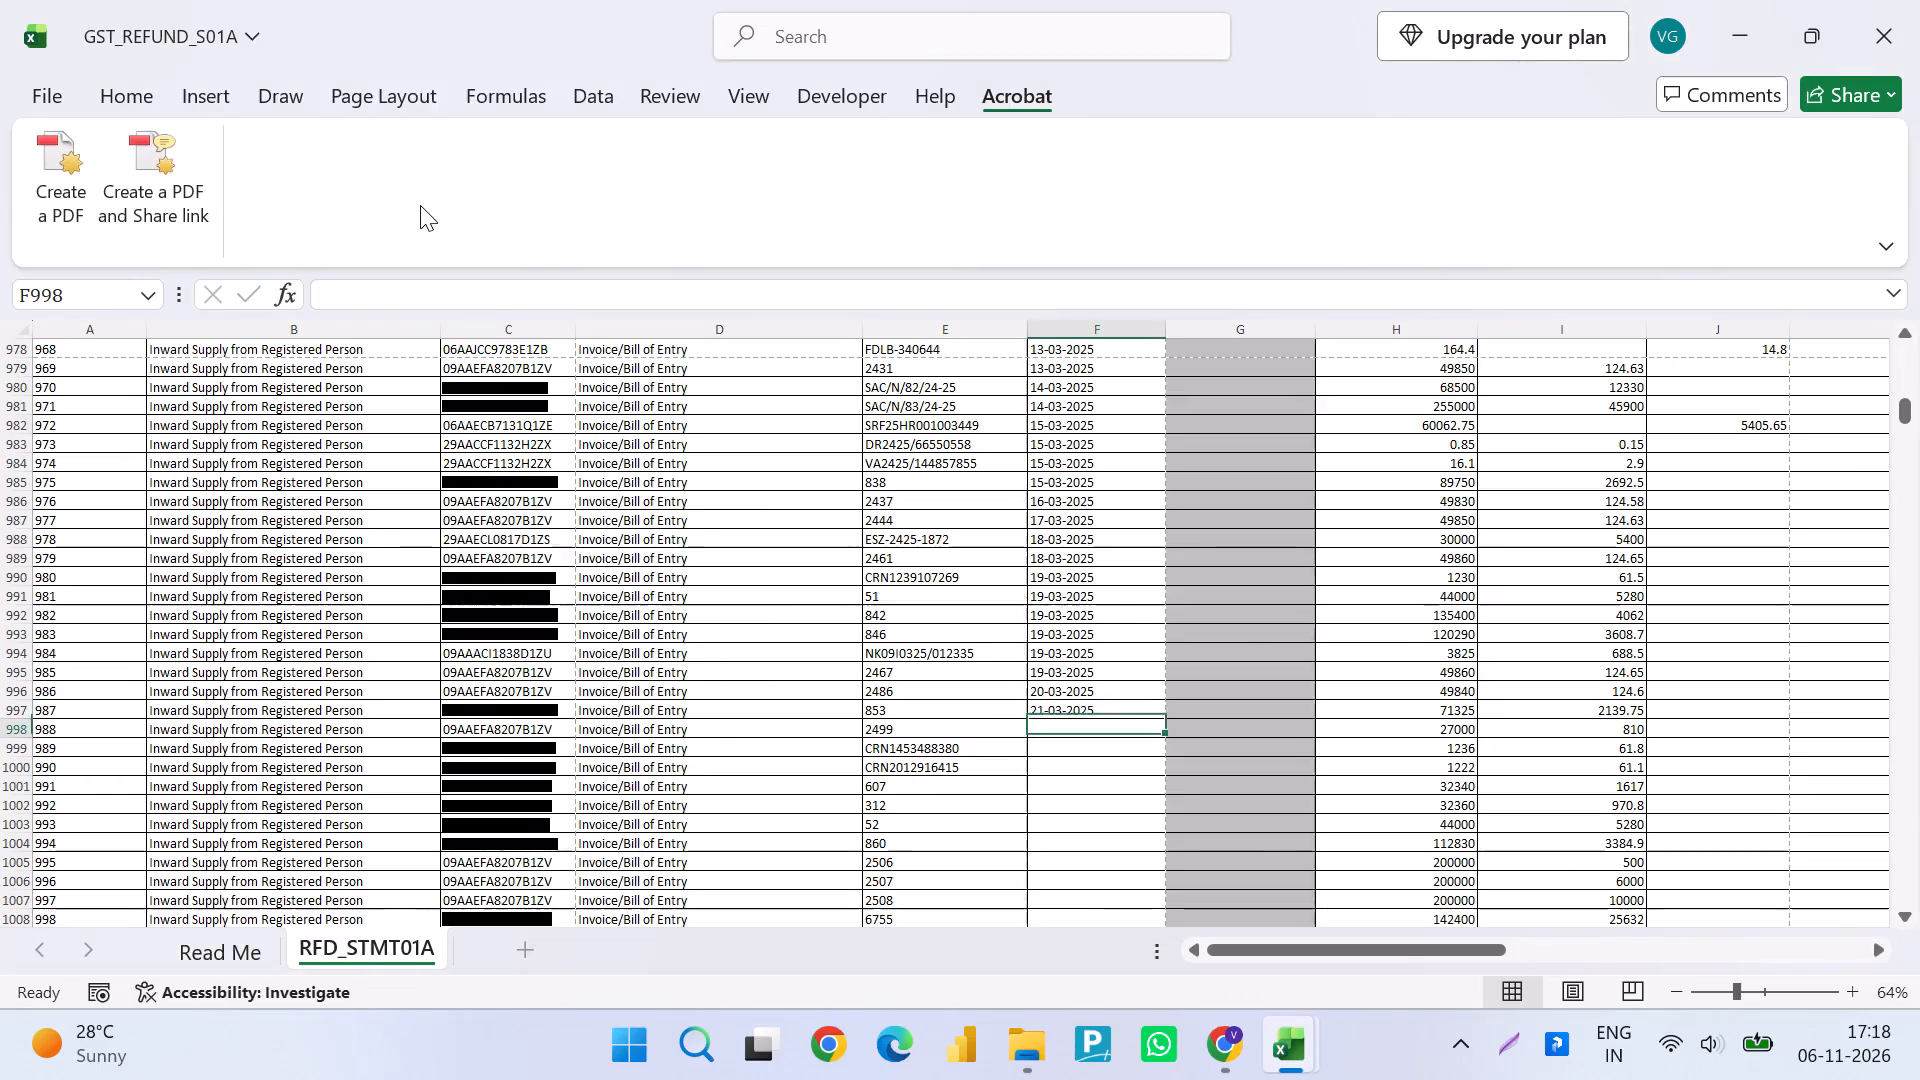
pyautogui.hotkey('ctrl', 'd')
# Highlight the 21-03-2025 rows for invoices 853 and 2499 in PURCHASE 24-25 in yellow.
pyautogui.hotkey('alt', 'Tab')
pyautogui.hotkey('shift', 'Down')
pyautogui.hotkey('shift', 'Down')
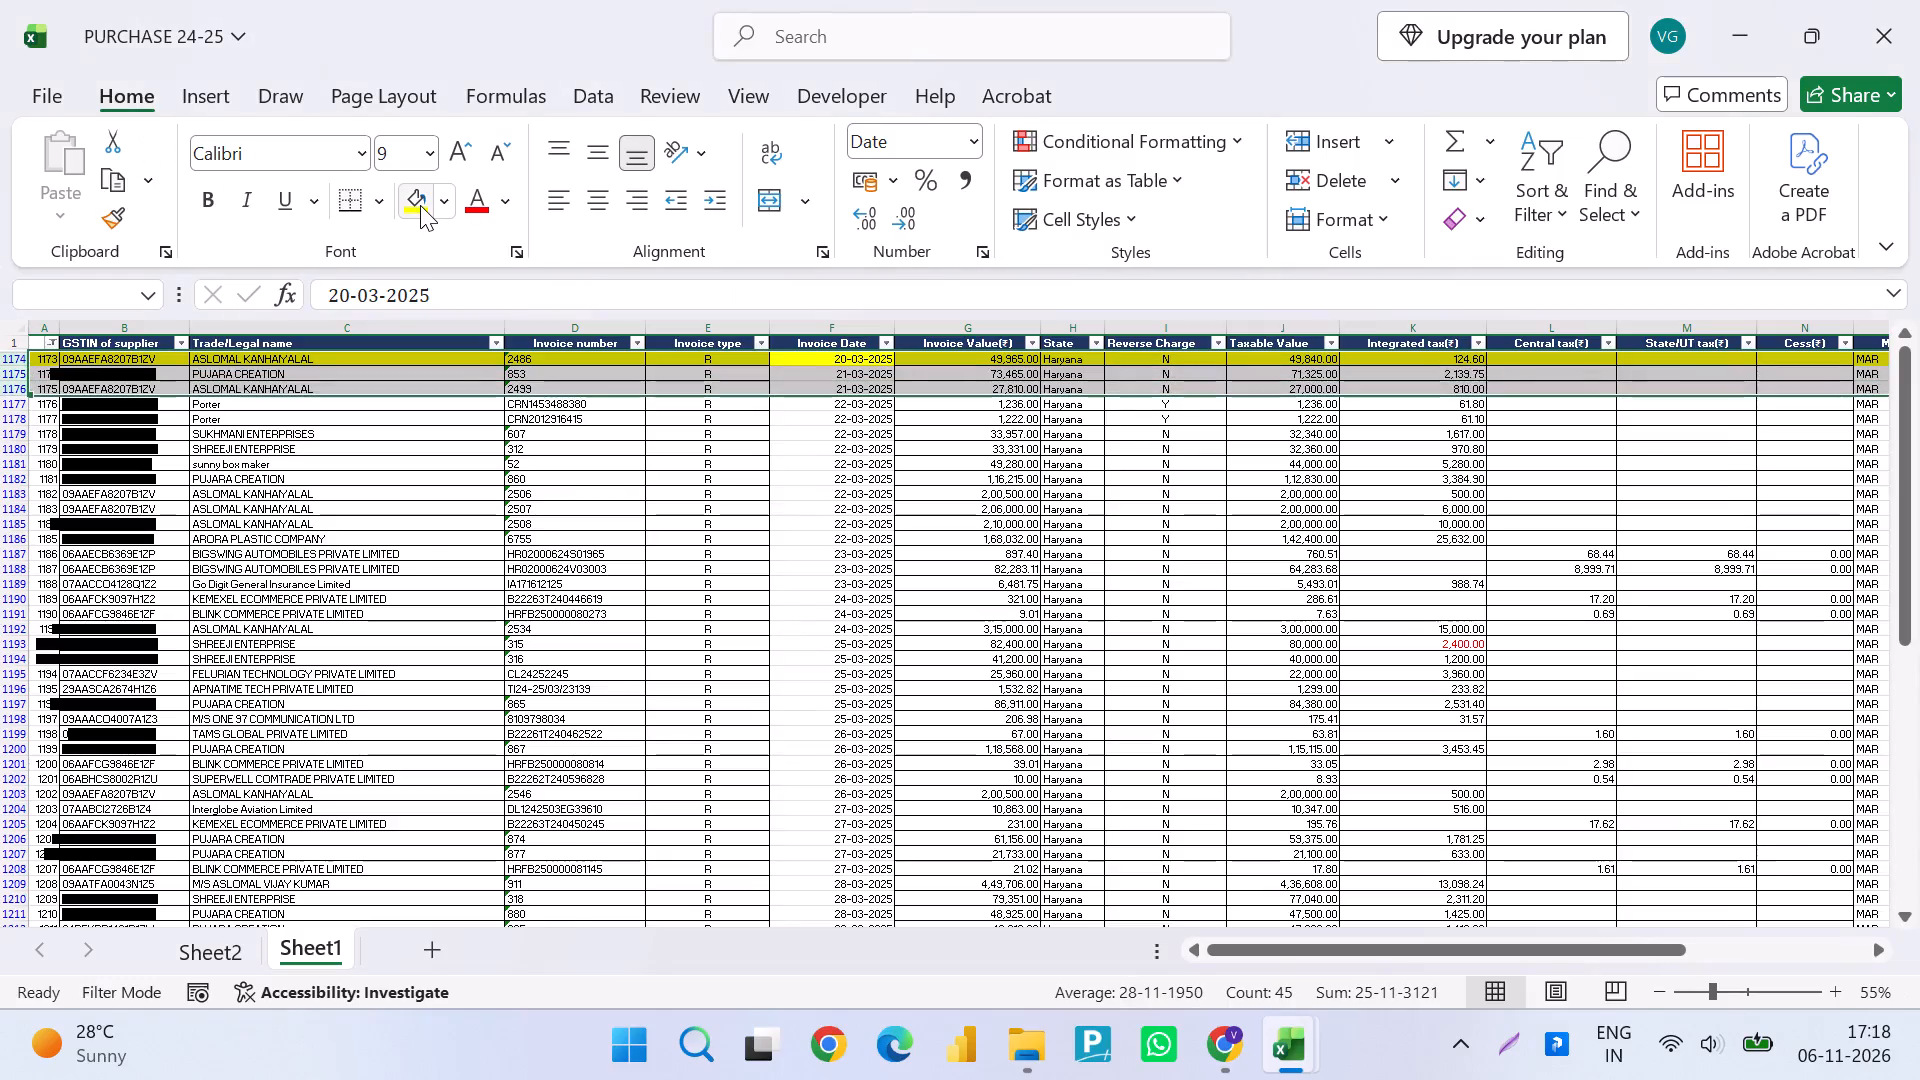
pyautogui.press('F5')
pyautogui.press('Escape')
pyautogui.press('F4')
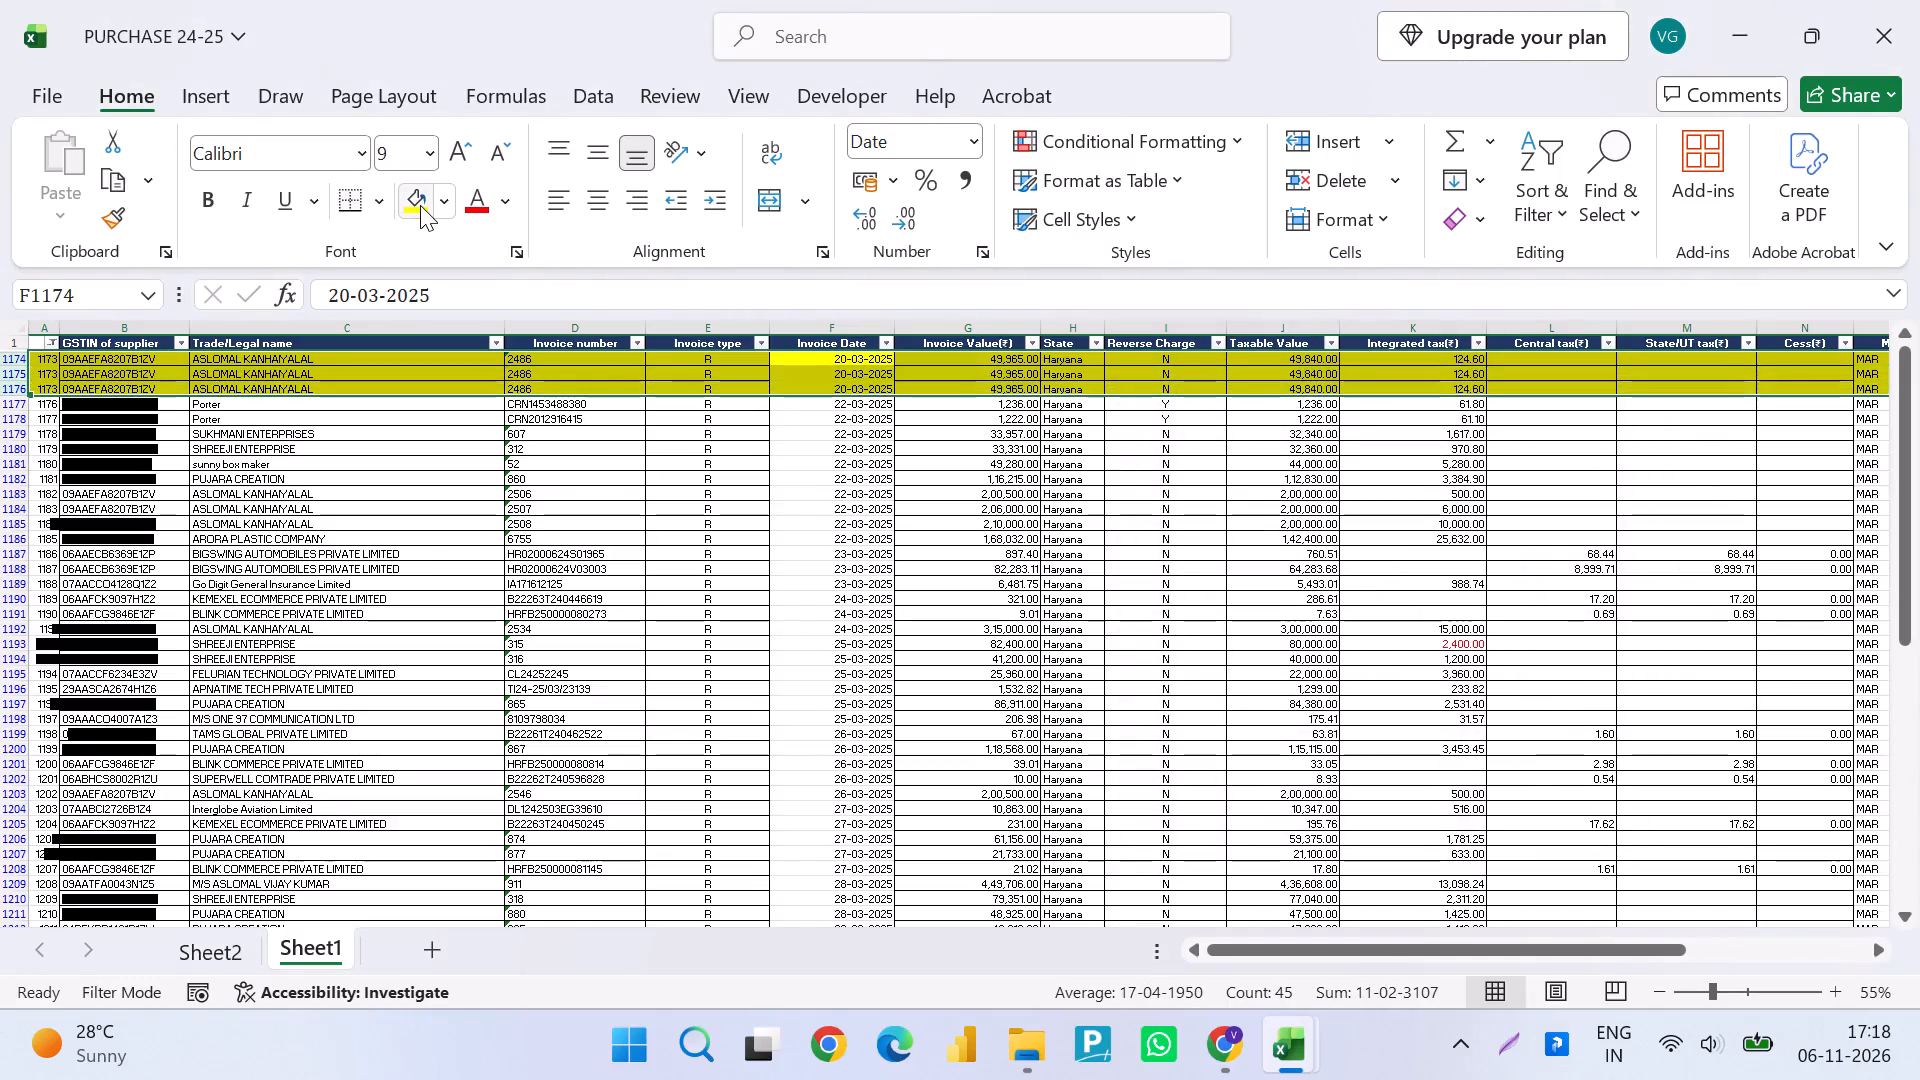
pyautogui.hotkey('ctrl', 'z')
pyautogui.click(420, 205)
# Reapply the Invoice Date filter of PURCHASE 24-25 to hide the newly highlighted yellow rows.
pyautogui.hotkey('alt', 'Tab')
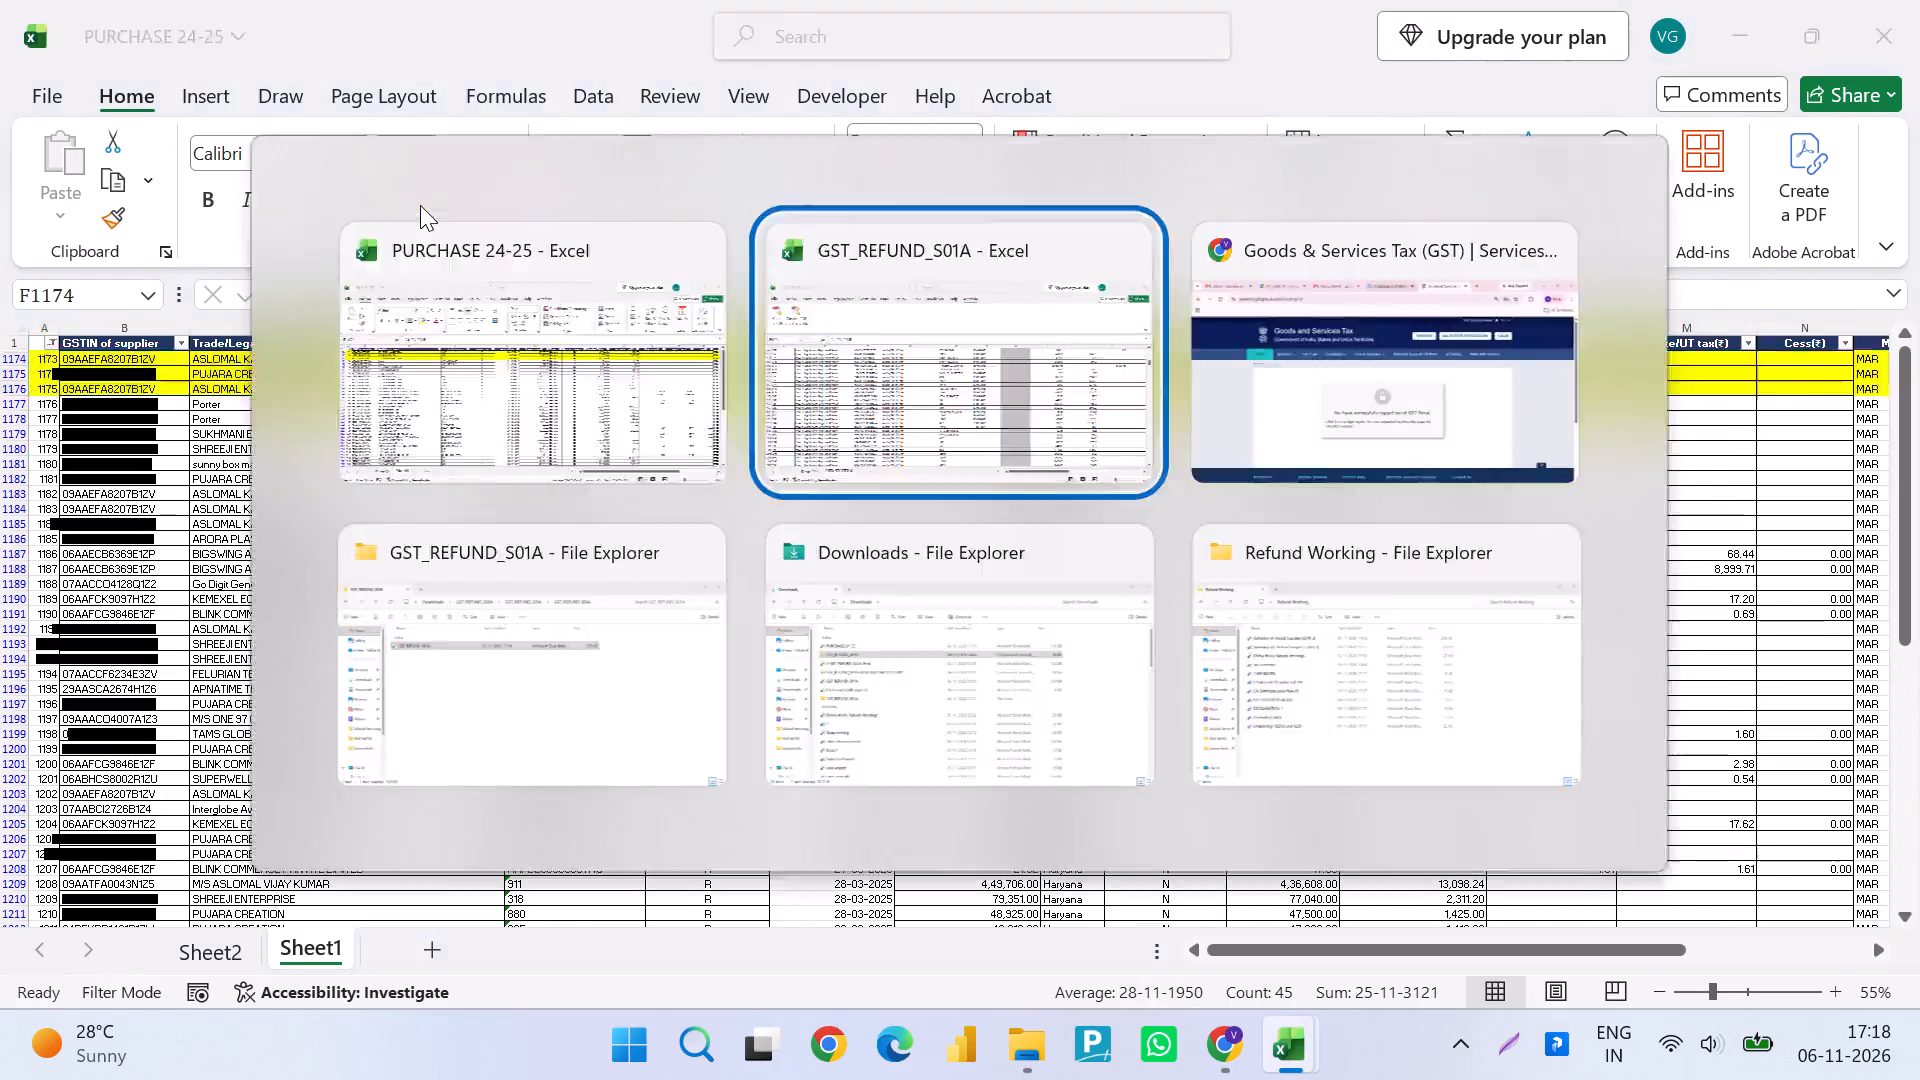
pyautogui.hotkey('alt', 'Tab')
pyautogui.press('Up')
pyautogui.hotkey('alt', 'Down')
pyautogui.hotkey('alt', 'Down')
pyautogui.hotkey('alt', 'Down')
pyautogui.hotkey('alt', 'Down')
pyautogui.hotkey('alt', 'Down')
pyautogui.hotkey('alt', 'Down')
pyautogui.hotkey('alt', 'Down')
pyautogui.hotkey('alt', 'Down')
pyautogui.press('Tab')
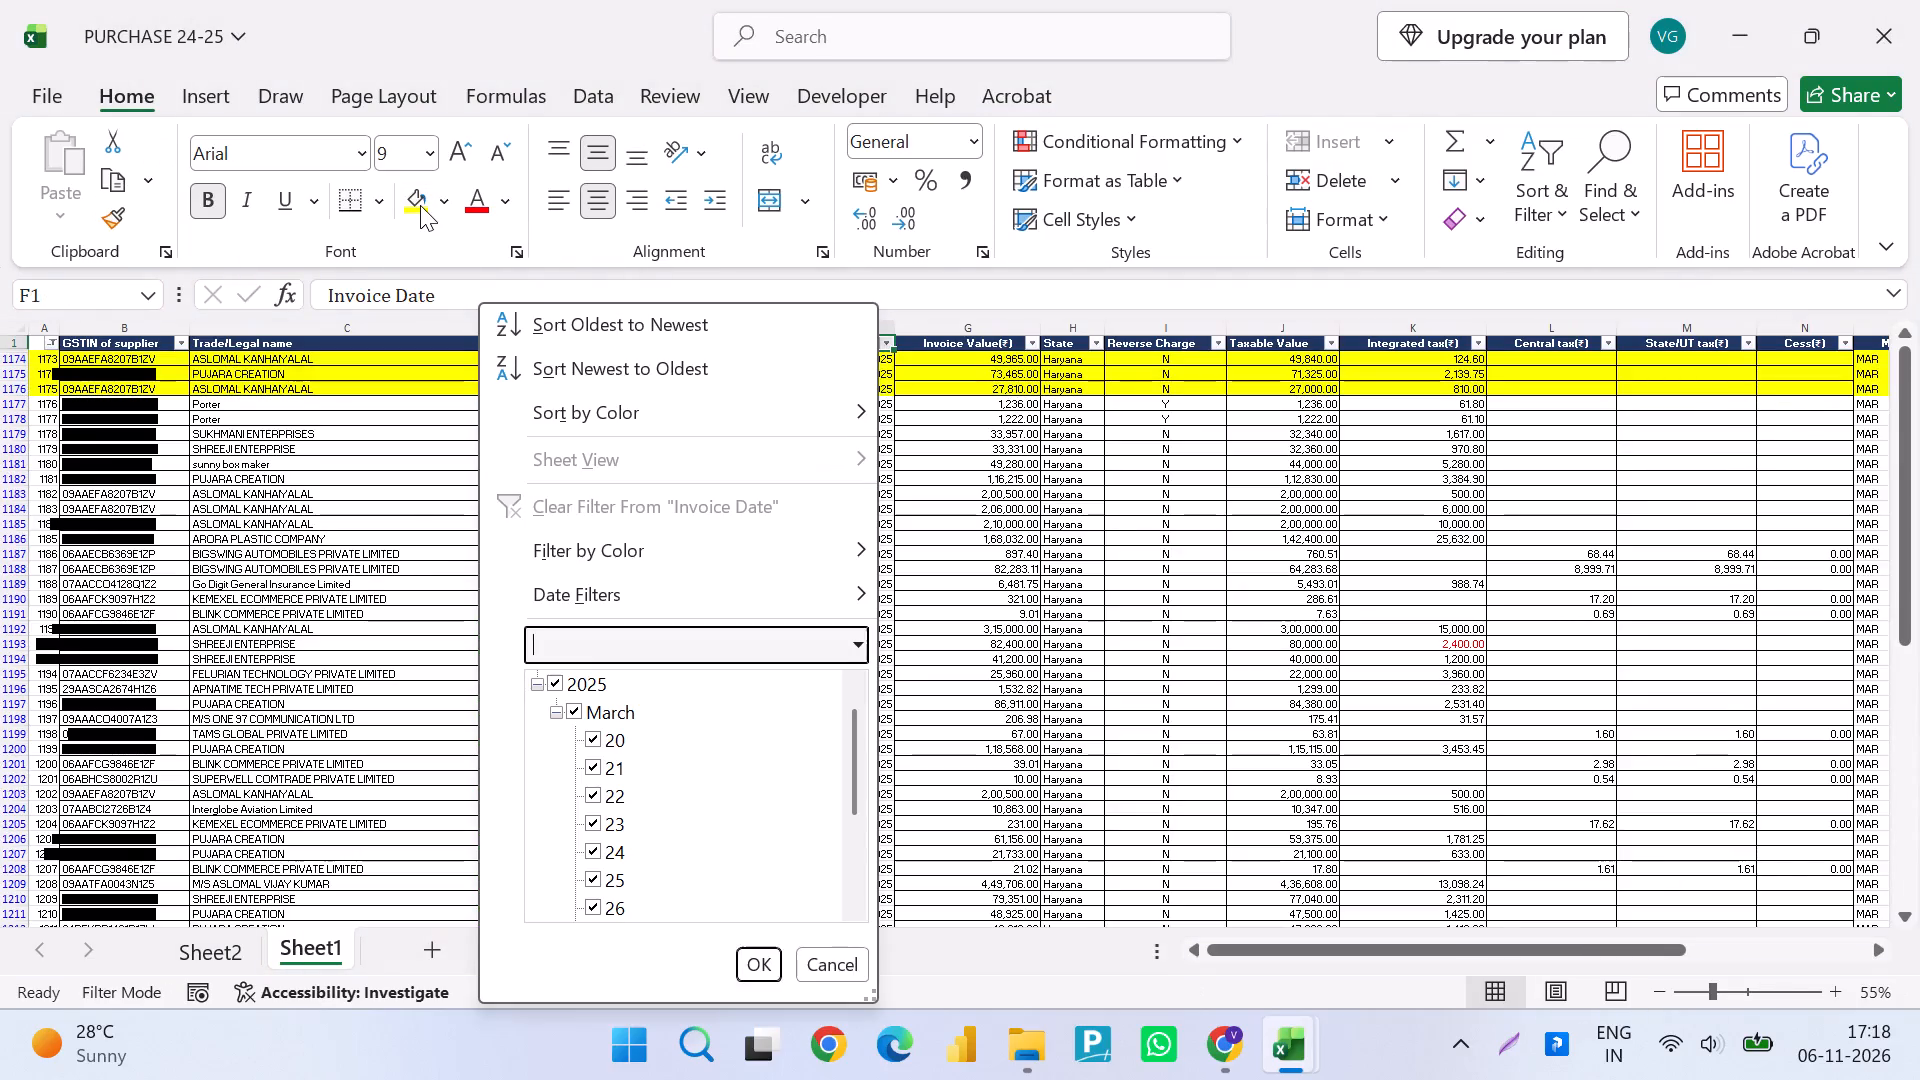
pyautogui.press('Tab')
pyautogui.press('Tab')
pyautogui.press('Return')
# Highlight all 22-03-2025 rows of PURCHASE 24-25, rows 1177 to 1186, in yellow.
pyautogui.press('Down')
pyautogui.hotkey('shift', 'Down')
pyautogui.hotkey('shift', 'Down')
pyautogui.hotkey('shift', 'Down')
pyautogui.hotkey('shift', 'Down')
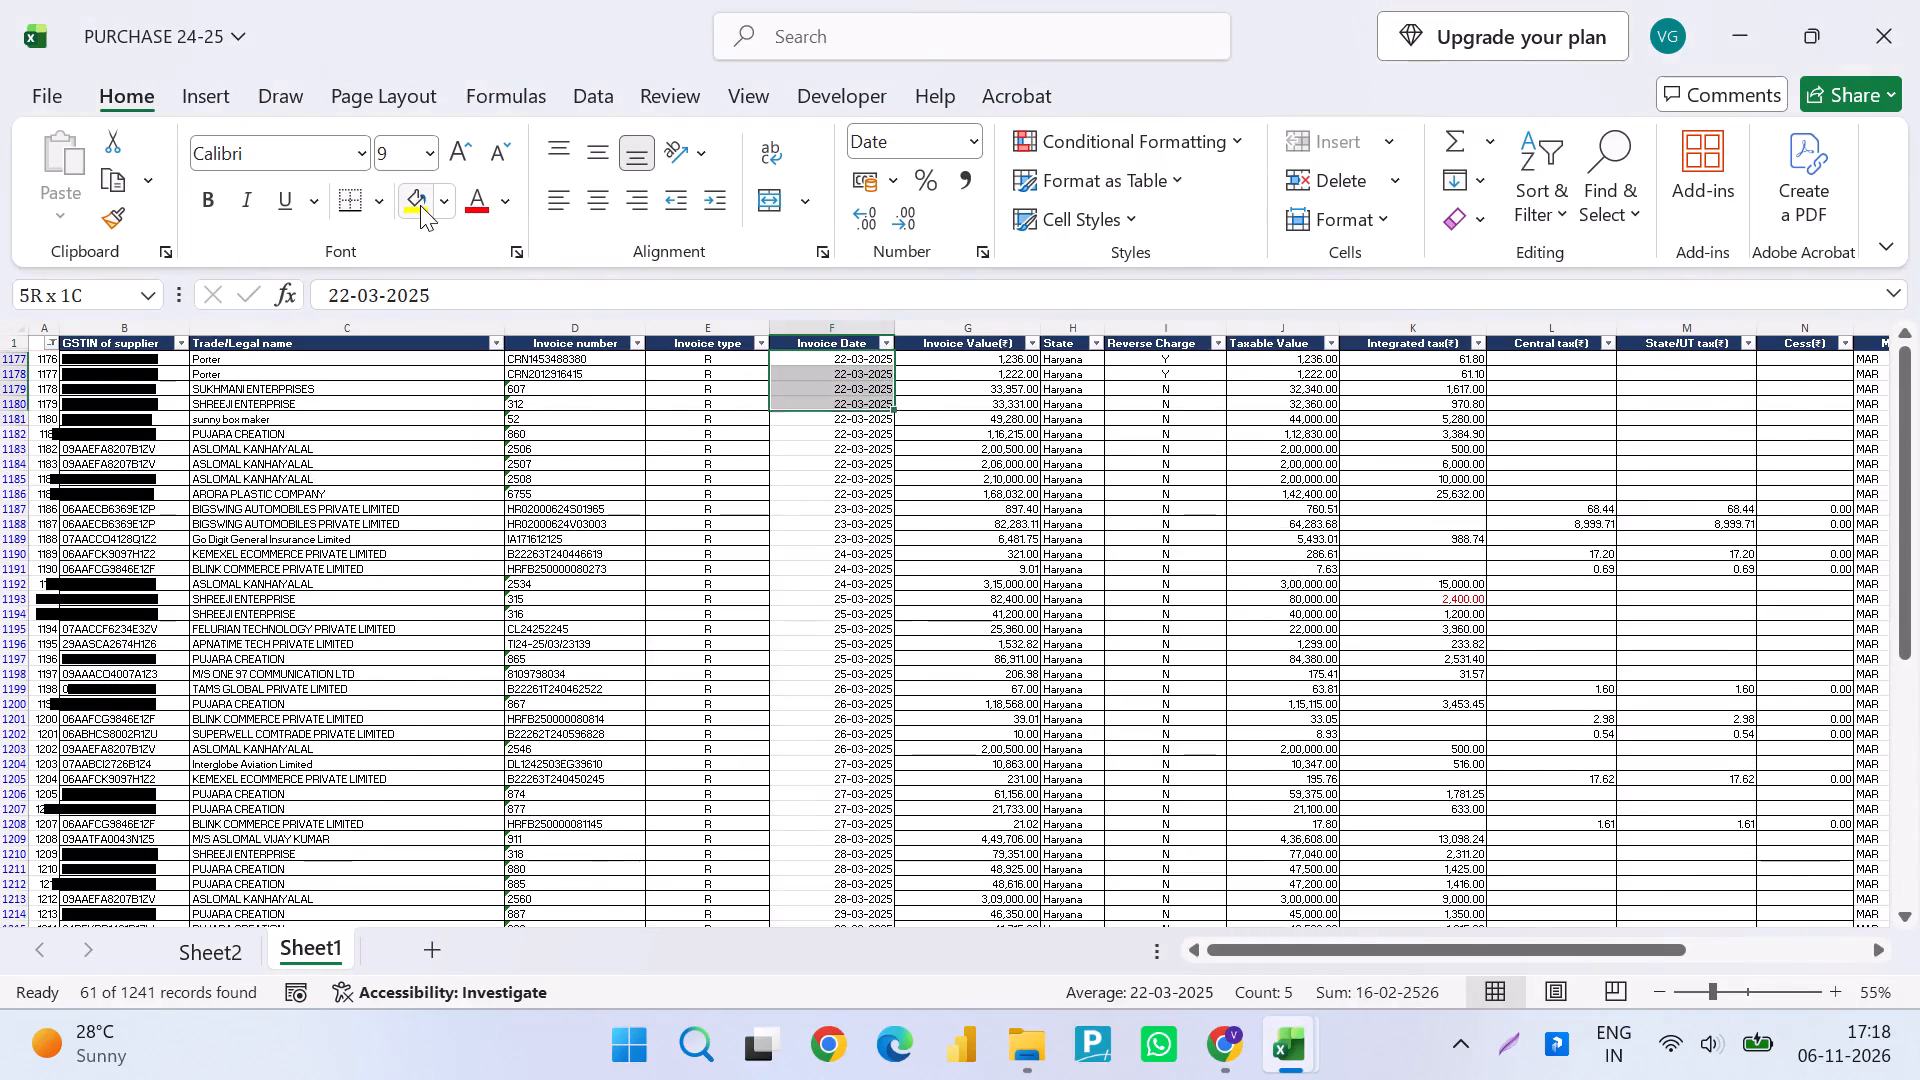
pyautogui.hotkey('shift', 'Down')
pyautogui.hotkey('shift', 'Down')
pyautogui.hotkey('shift', 'Down')
pyautogui.hotkey('shift', 'Down')
pyautogui.hotkey('shift', 'Down')
pyautogui.hotkey('shift', 'space')
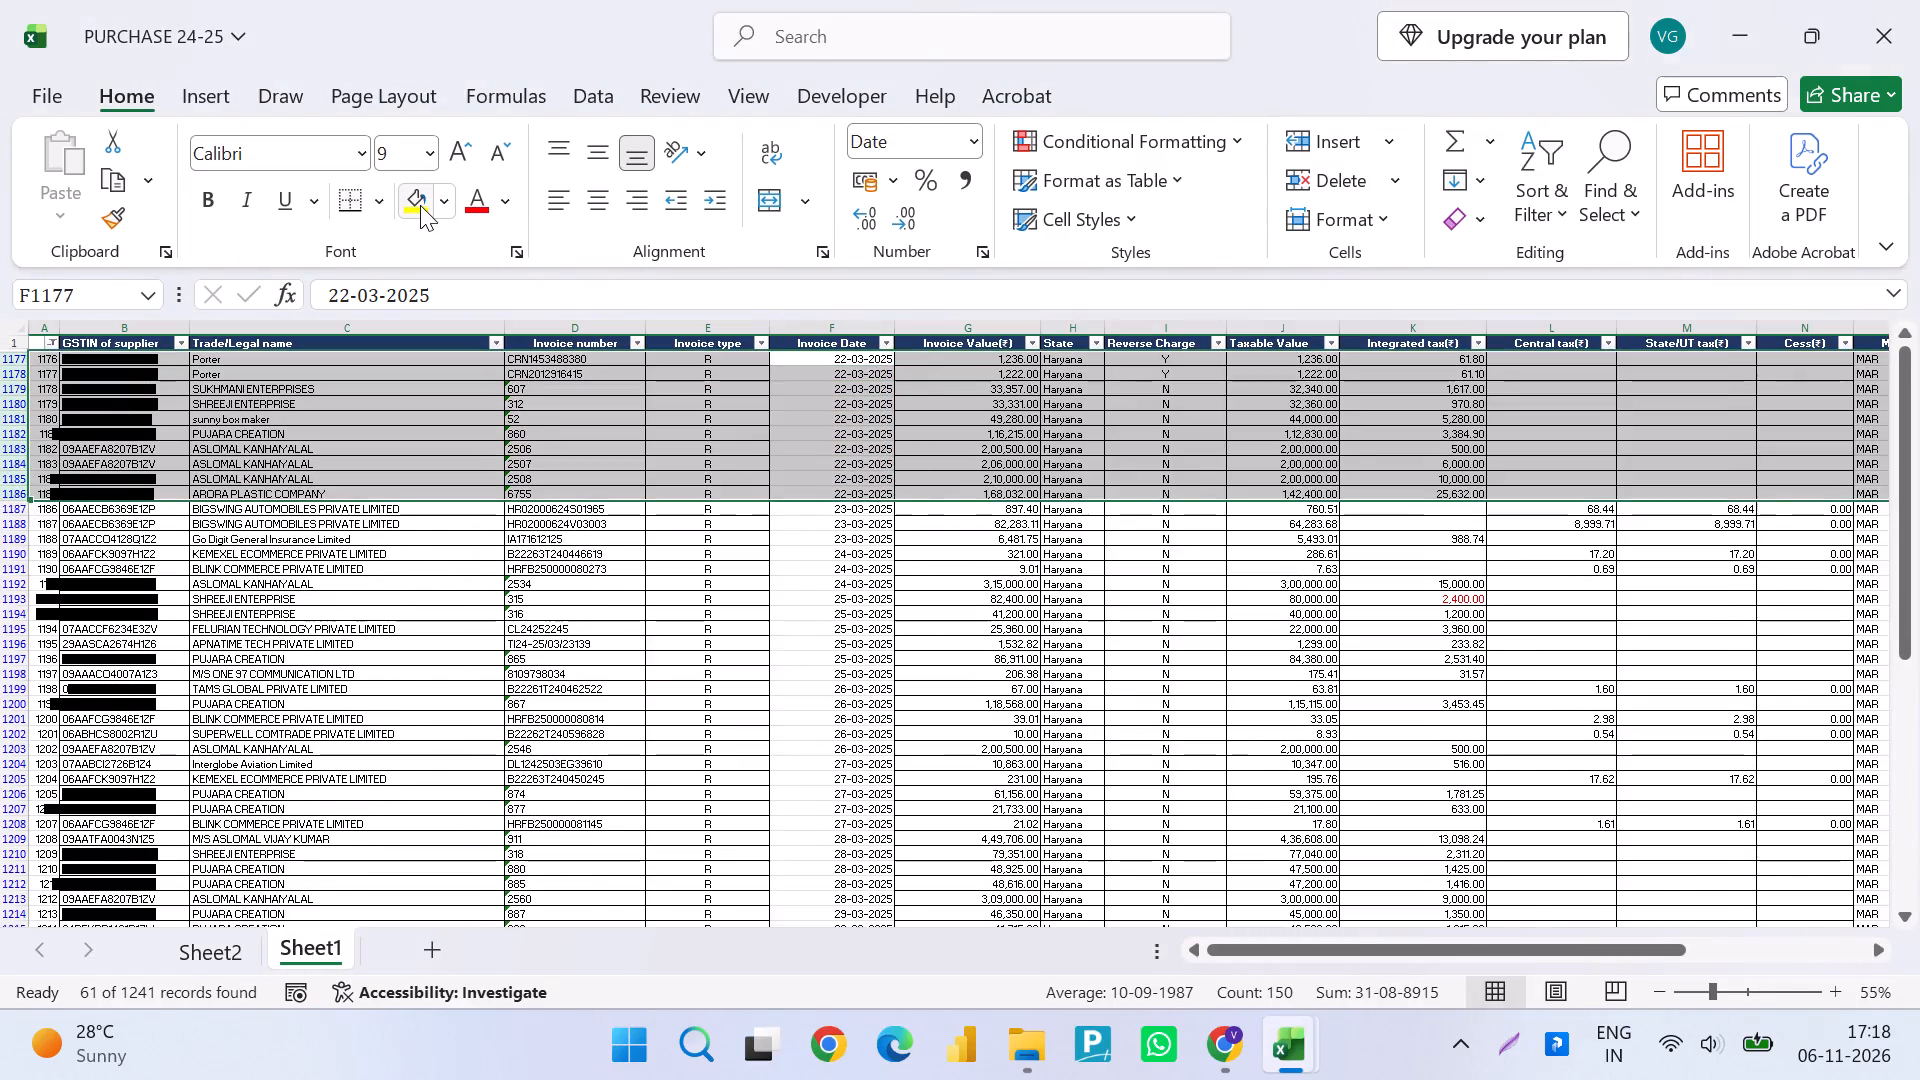
pyautogui.click(420, 205)
# Count the 22-03-2025 invoice dates in F1177:F1186 of PURCHASE 24-25.
pyautogui.press('Up')
pyautogui.press('Down')
pyautogui.hotkey('shift', 'Down')
pyautogui.hotkey('shift', 'Down')
pyautogui.hotkey('shift', 'Down')
pyautogui.hotkey('shift', 'Down')
pyautogui.hotkey('shift', 'Down')
pyautogui.hotkey('shift', 'Down')
pyautogui.hotkey('shift', 'Down')
pyautogui.hotkey('shift', 'Down')
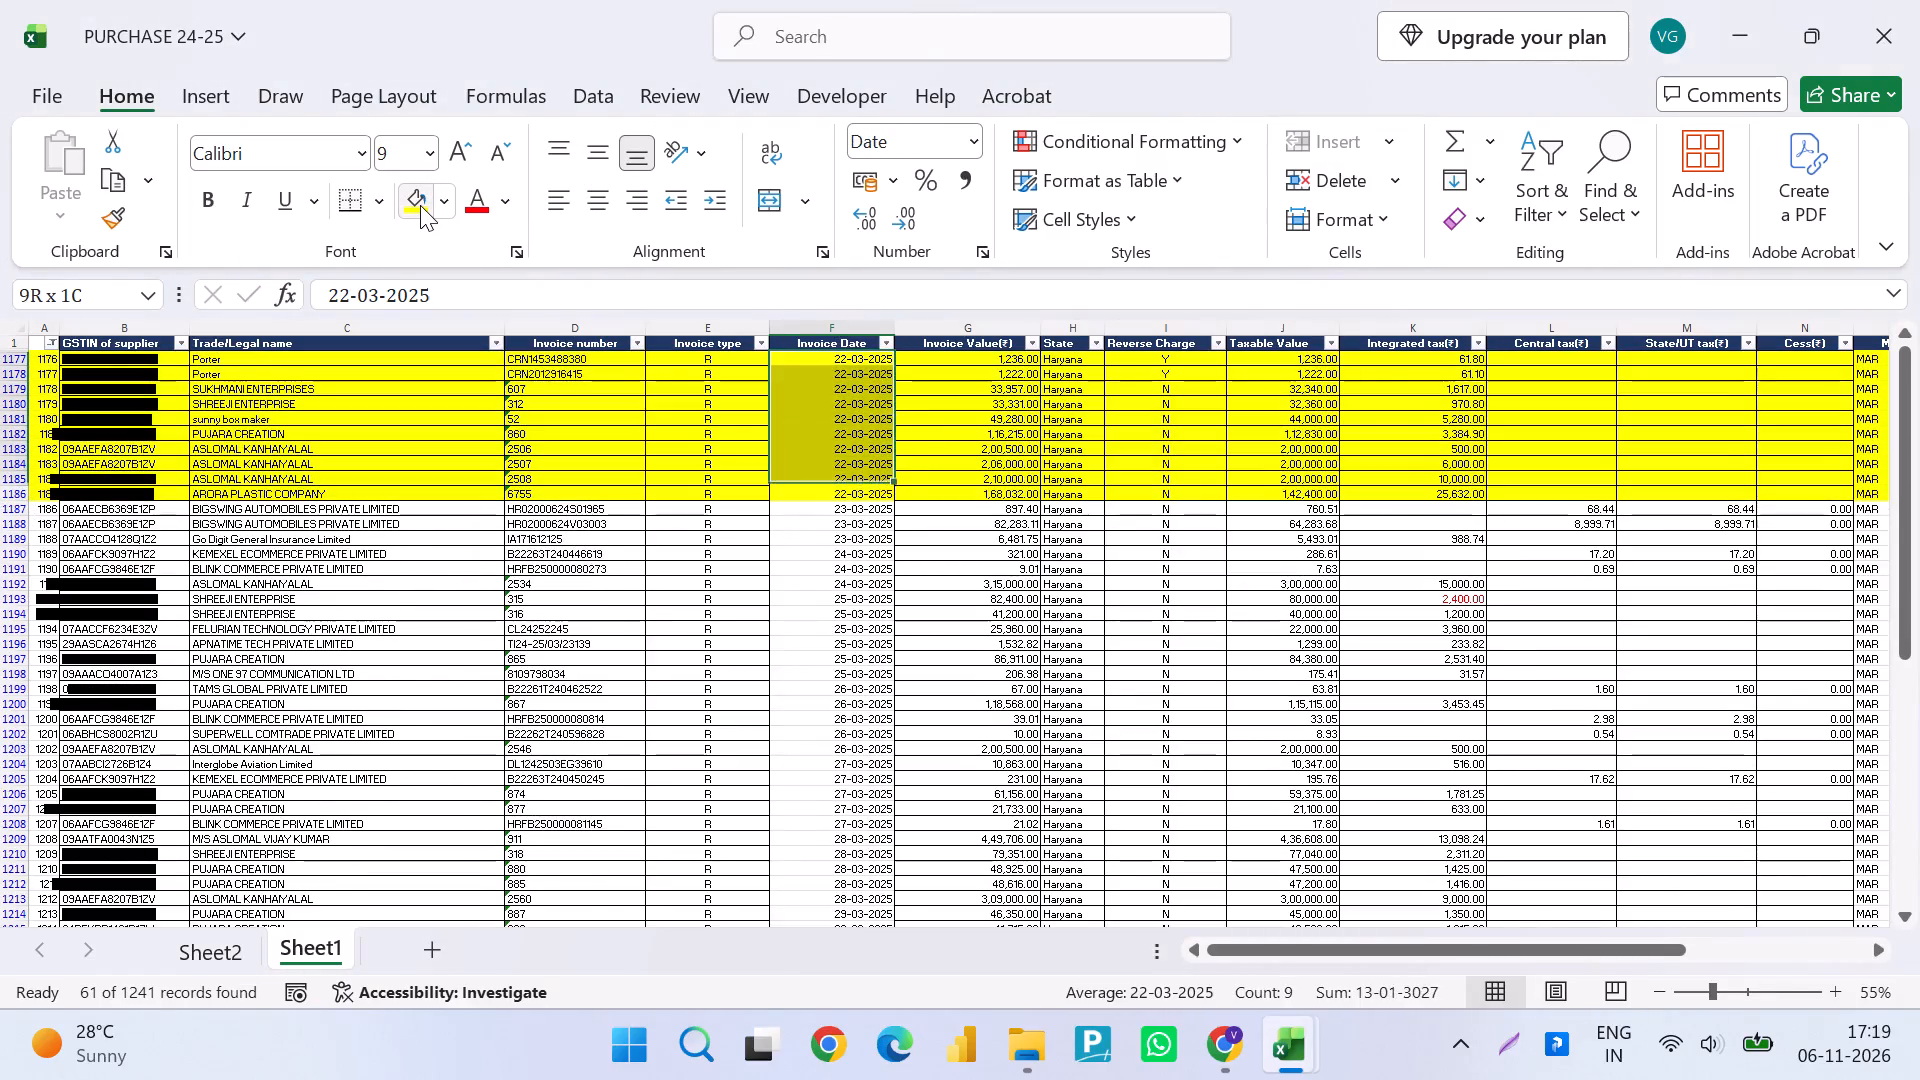
pyautogui.hotkey('shift', 'Down')
pyautogui.hotkey('alt', 'Tab')
pyautogui.press('Down')
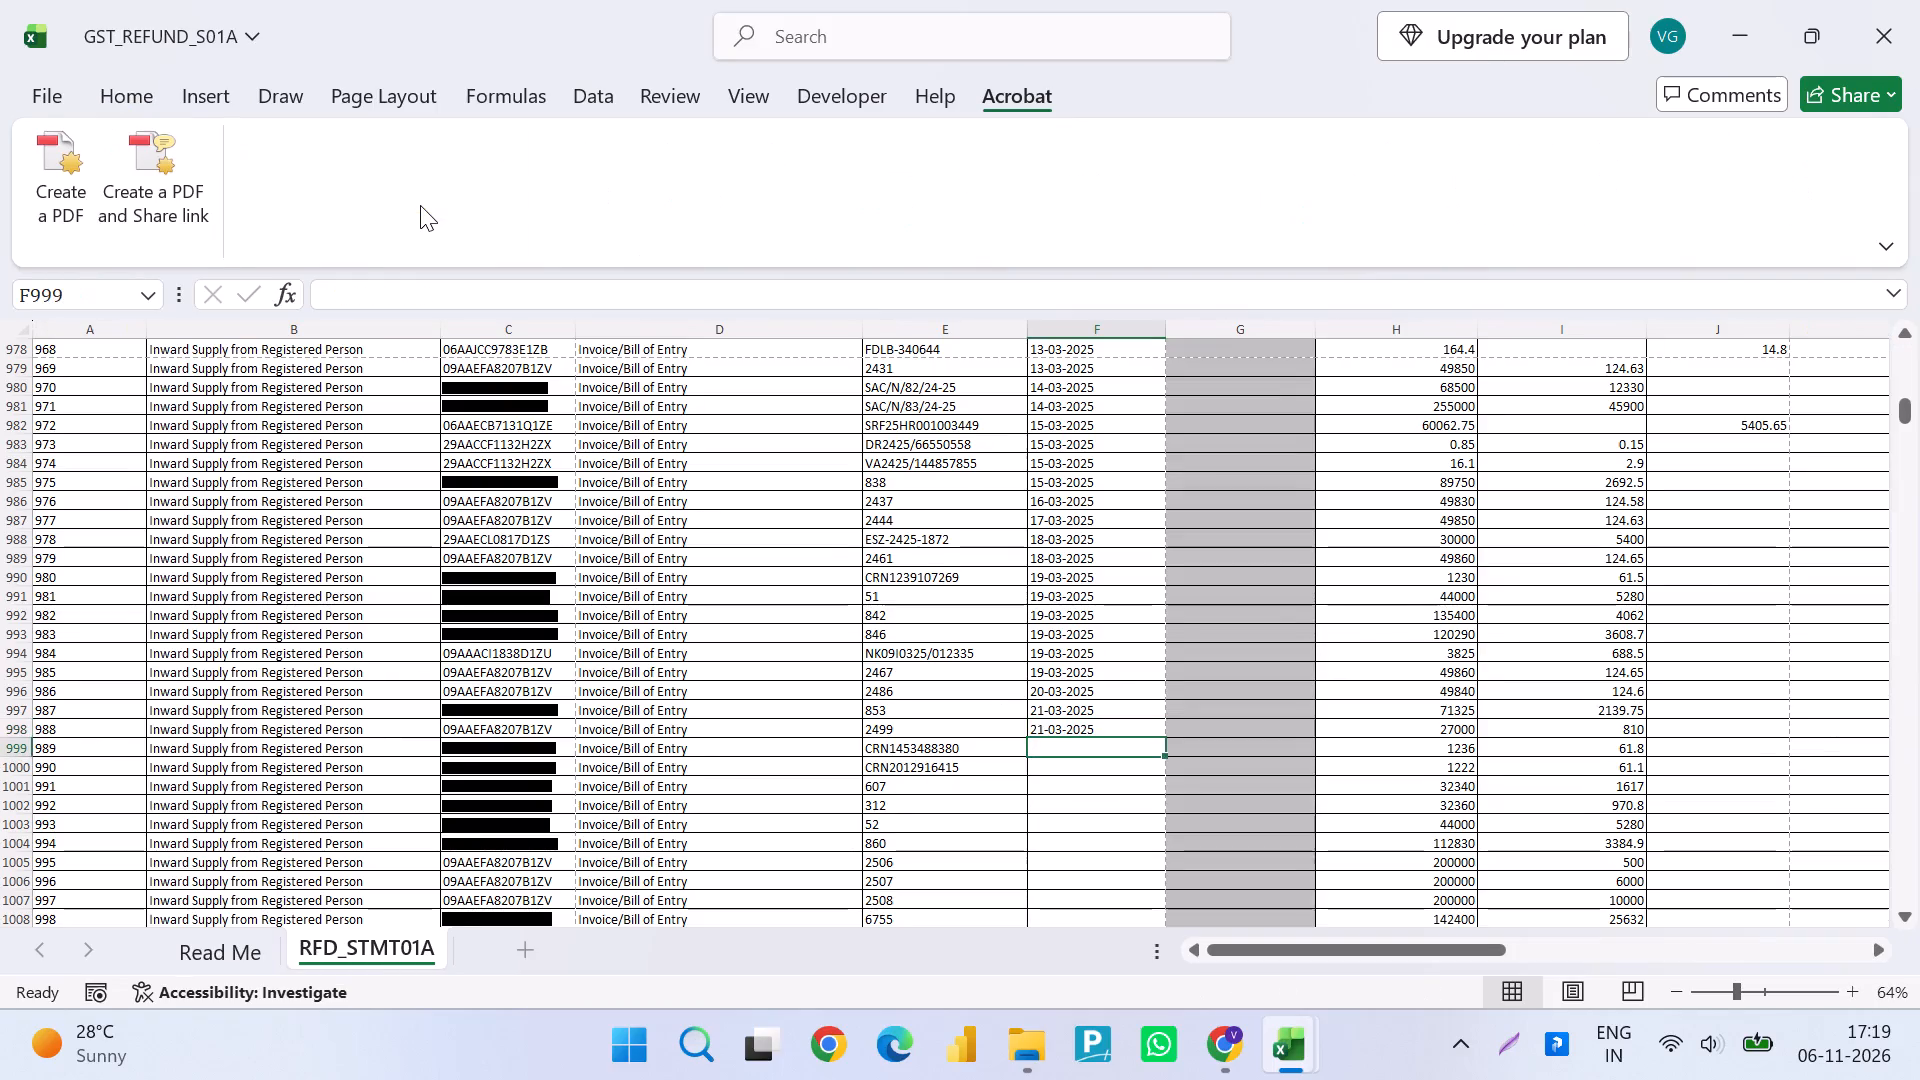
pyautogui.hotkey('ctrl', 'd')
pyautogui.press('F2')
pyautogui.hotkey('ctrl', 'Left')
pyautogui.hotkey('ctrl', 'Left')
pyautogui.hotkey('ctrl', 'Left')
pyautogui.hotkey('ctrl', 'Left')
pyautogui.press('BackSpace')
pyautogui.press('2')
pyautogui.press('Return')
pyautogui.press('Up')
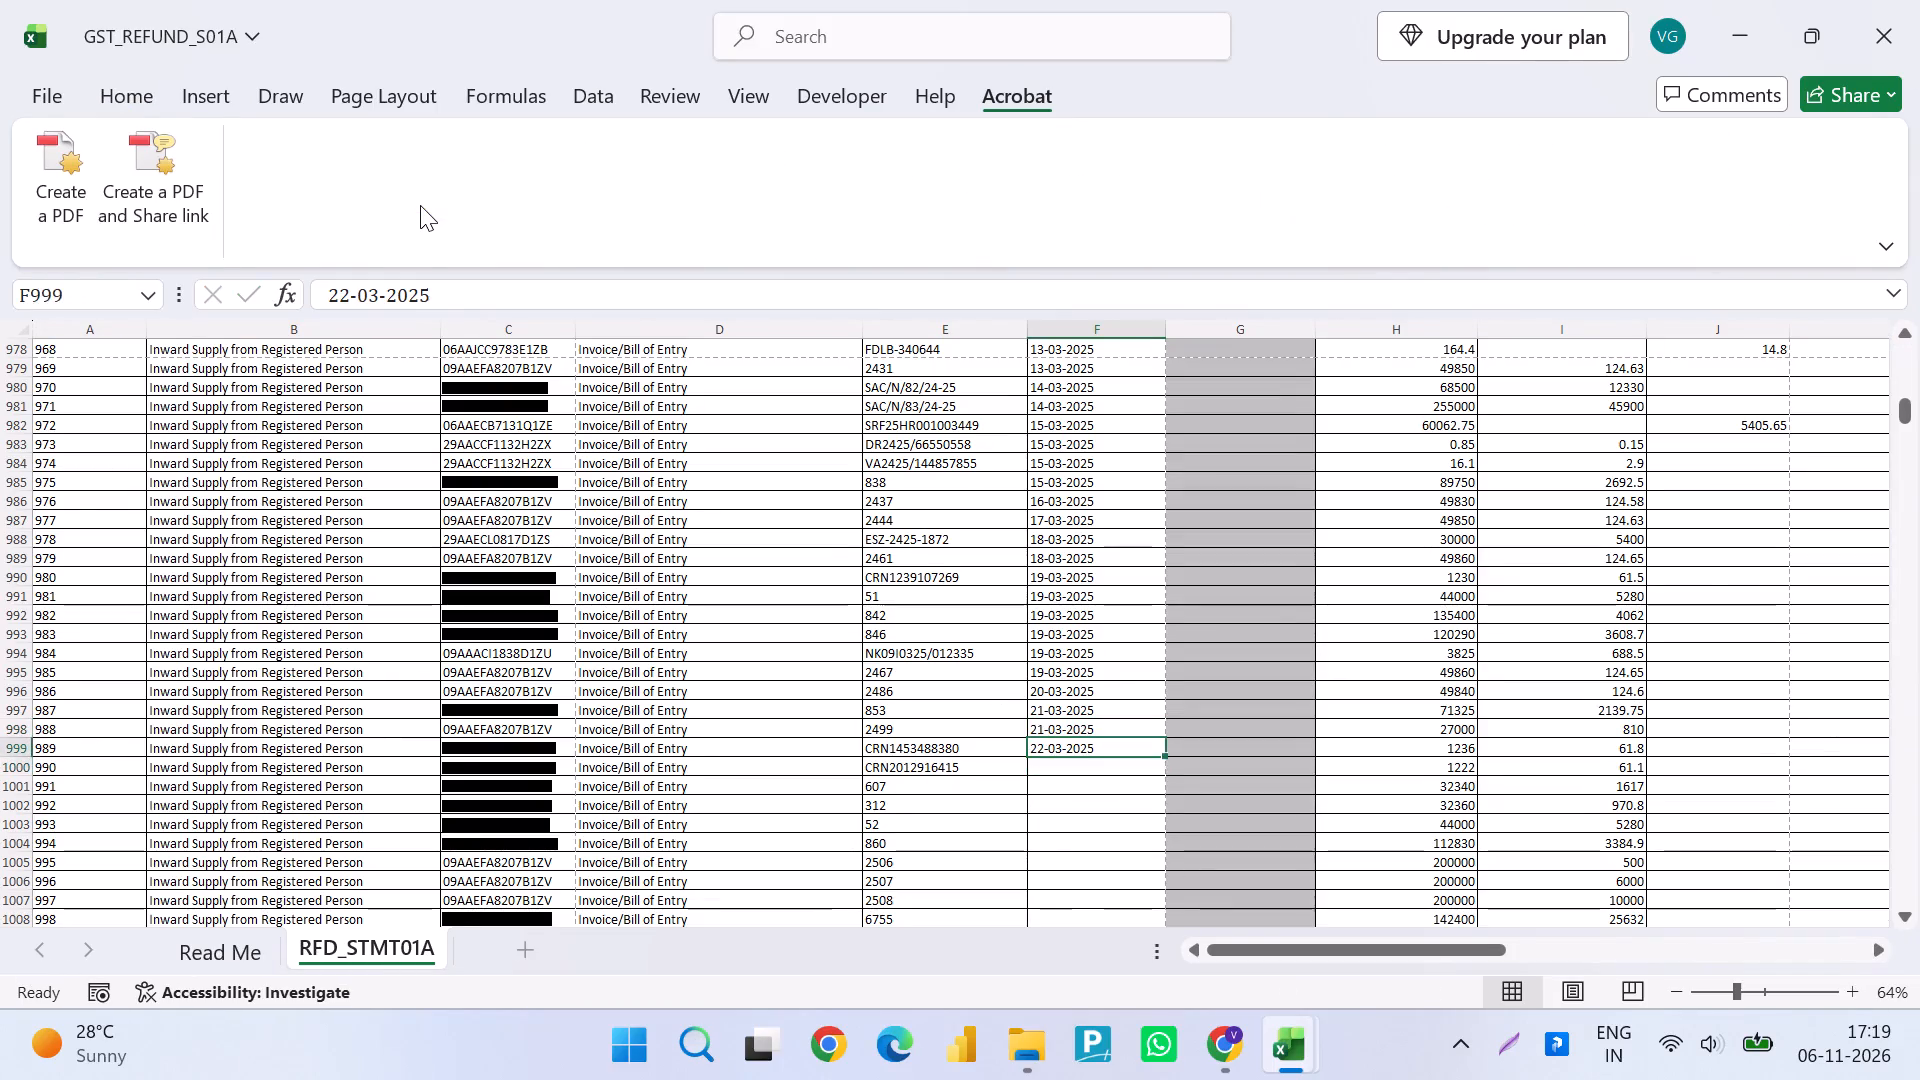
# Fill 22-03-2025 from F999 down through F1008 of GST_REFUND_S01A and move to the first undated cell, F1009.
pyautogui.hotkey('shift', 'Down')
pyautogui.hotkey('shift', 'Down')
pyautogui.hotkey('shift', 'Down')
pyautogui.hotkey('shift', 'Down')
pyautogui.hotkey('shift', 'Down')
pyautogui.hotkey('shift', 'Down')
pyautogui.hotkey('ctrl', 'd')
pyautogui.hotkey('shift', 'Down')
pyautogui.hotkey('shift', 'Down')
pyautogui.hotkey('shift', 'Down')
pyautogui.hotkey('ctrl', 'd')
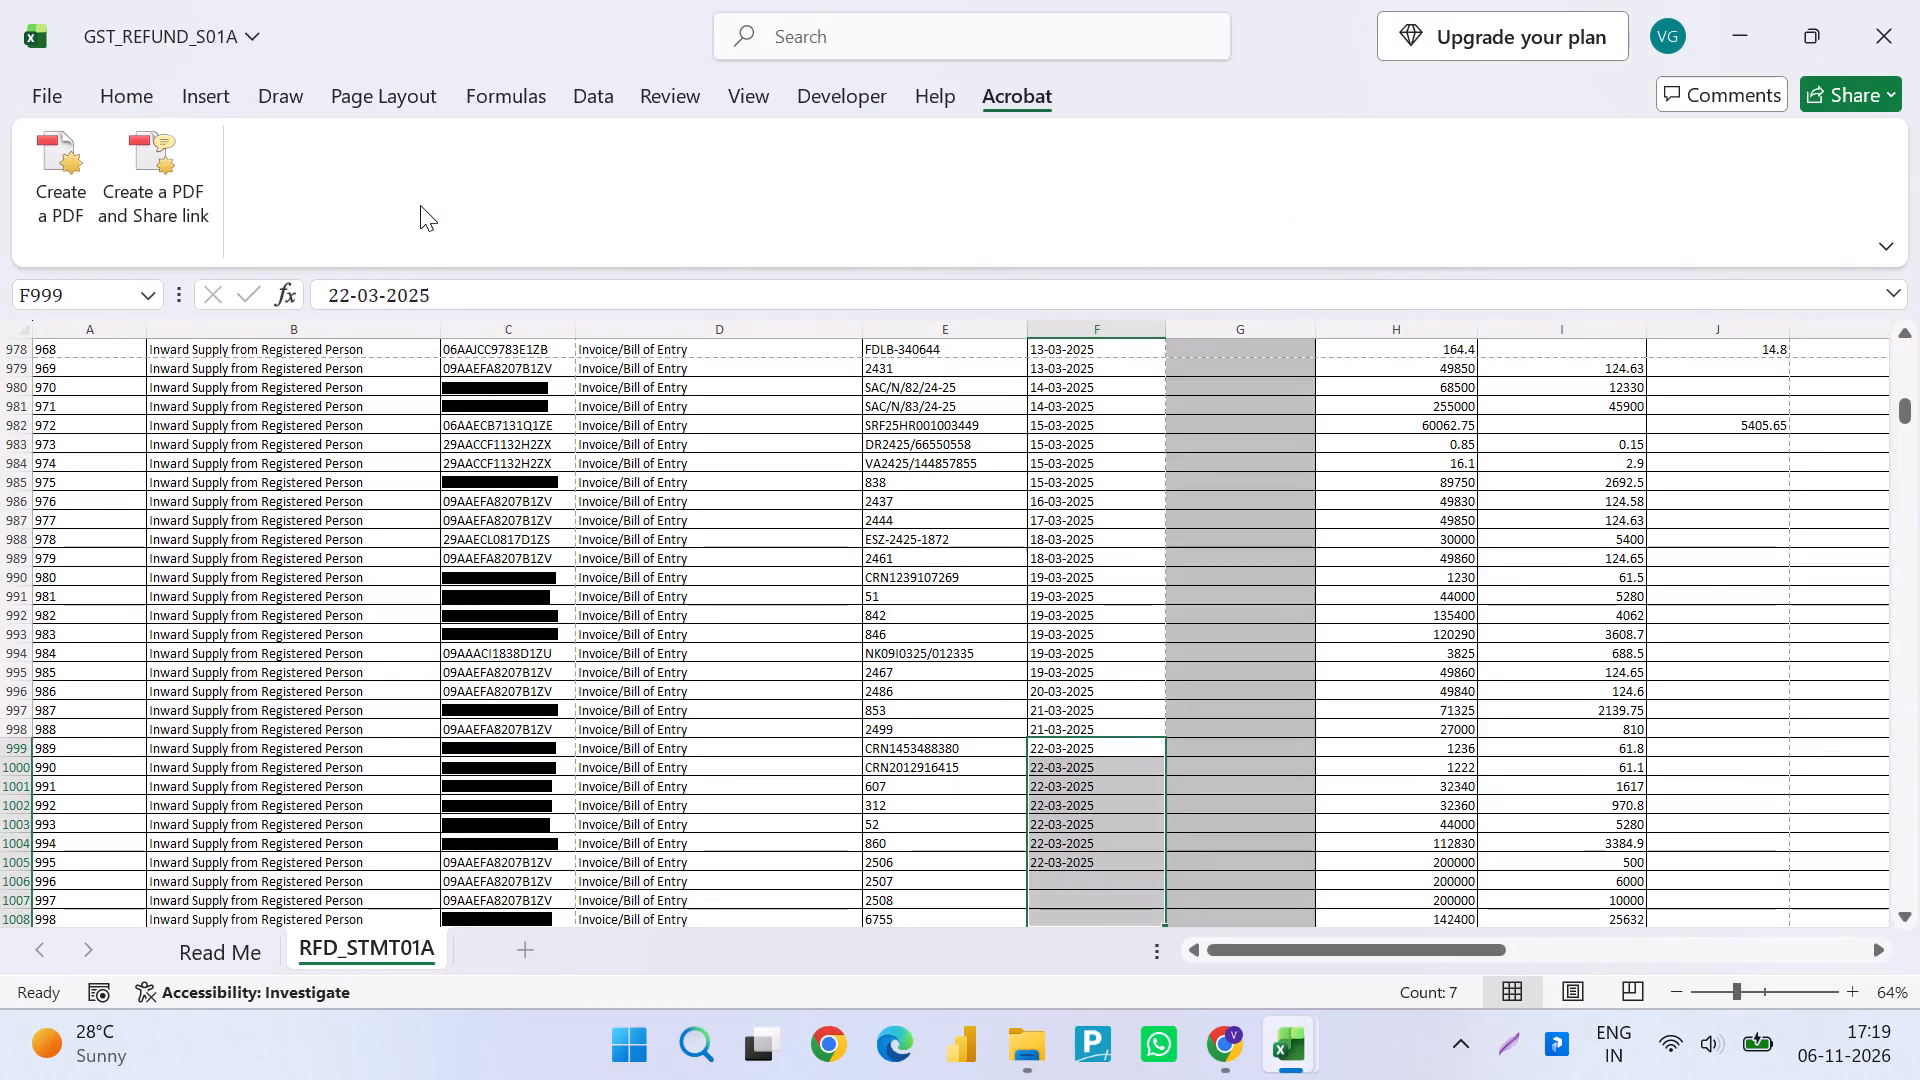
pyautogui.hotkey('ctrl', 'Down')
pyautogui.hotkey('ctrl', 'Down')
pyautogui.hotkey('ctrl', 'Up')
pyautogui.press('Down')
# Select the 23-03-2025 invoice dates in F1187:F1189 of PURCHASE 24-25 and return to GST_REFUND_S01A.
pyautogui.hotkey('alt', 'Tab')
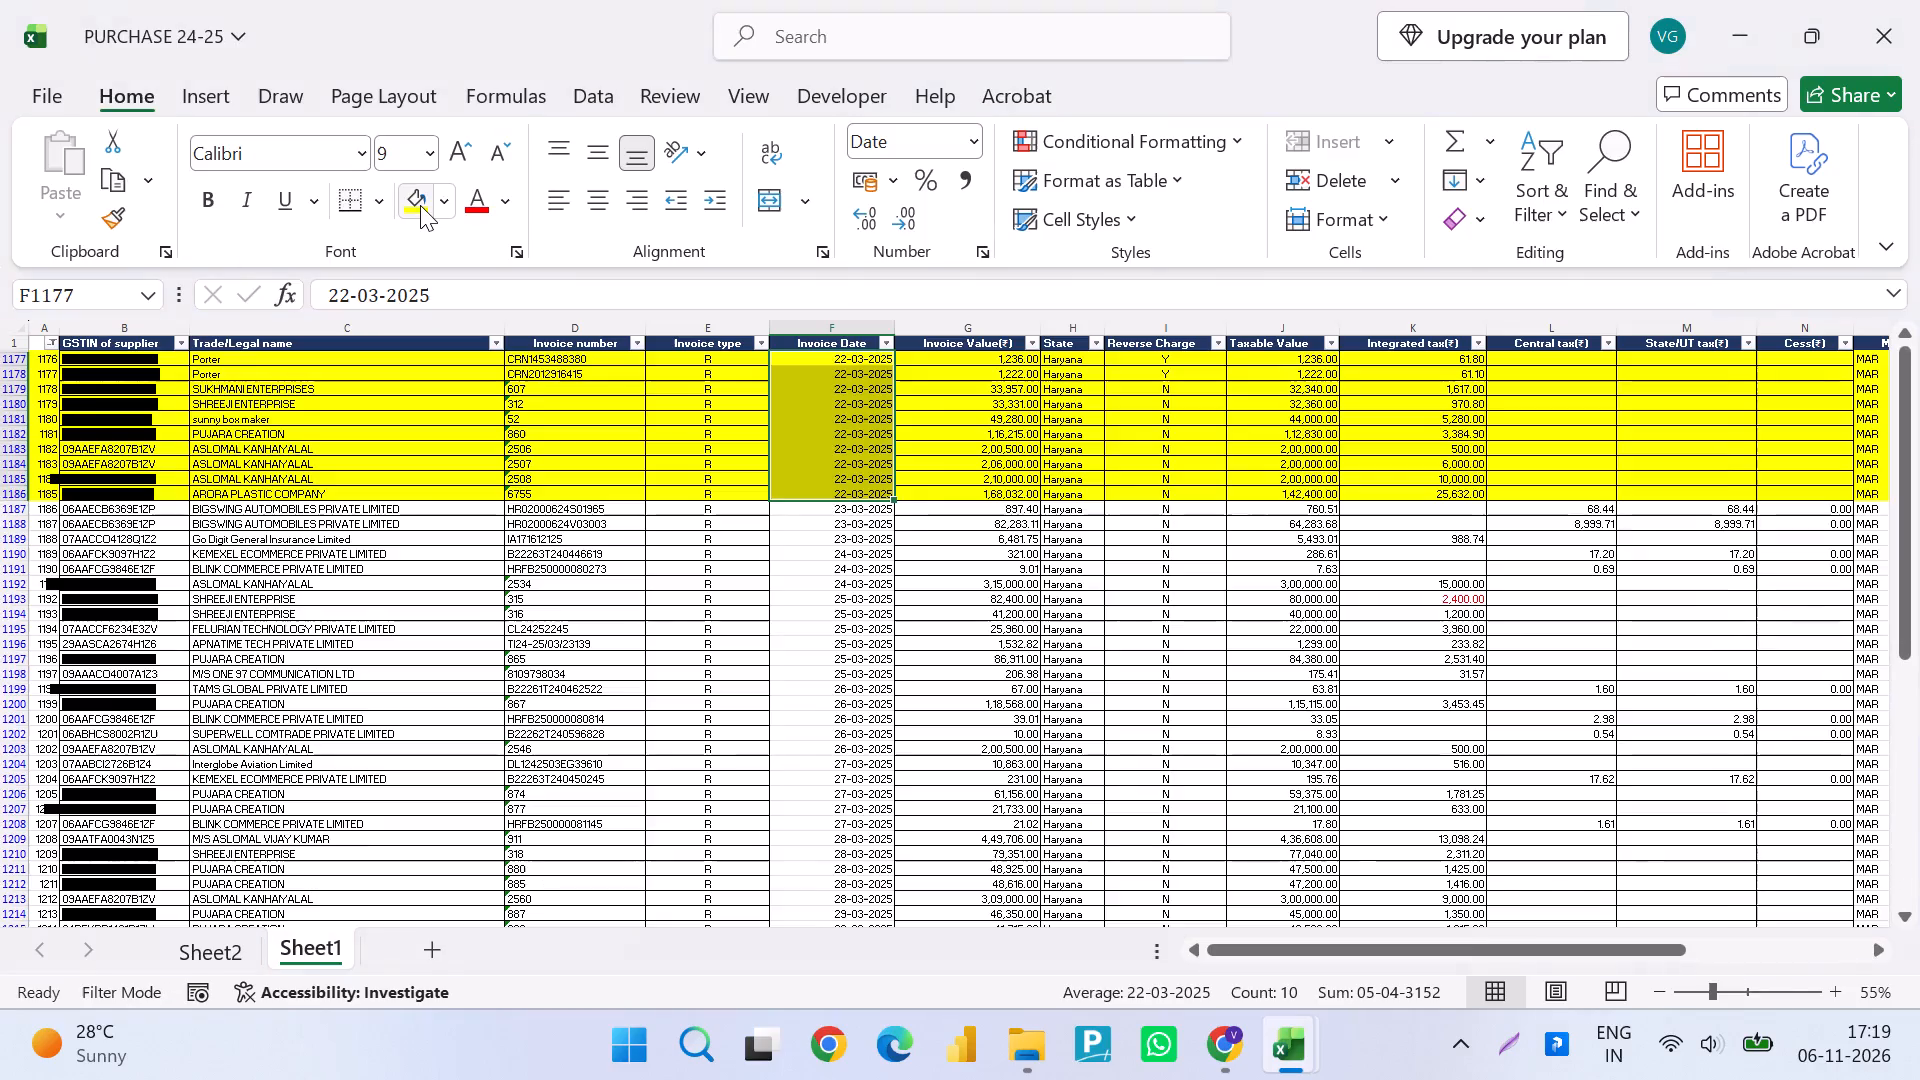
pyautogui.press('Down')
pyautogui.press('Down')
pyautogui.press('Down')
pyautogui.press('Down')
pyautogui.press('Down')
pyautogui.press('Down')
pyautogui.press('Down')
pyautogui.press('Down')
pyautogui.press('Down')
pyautogui.press('Down')
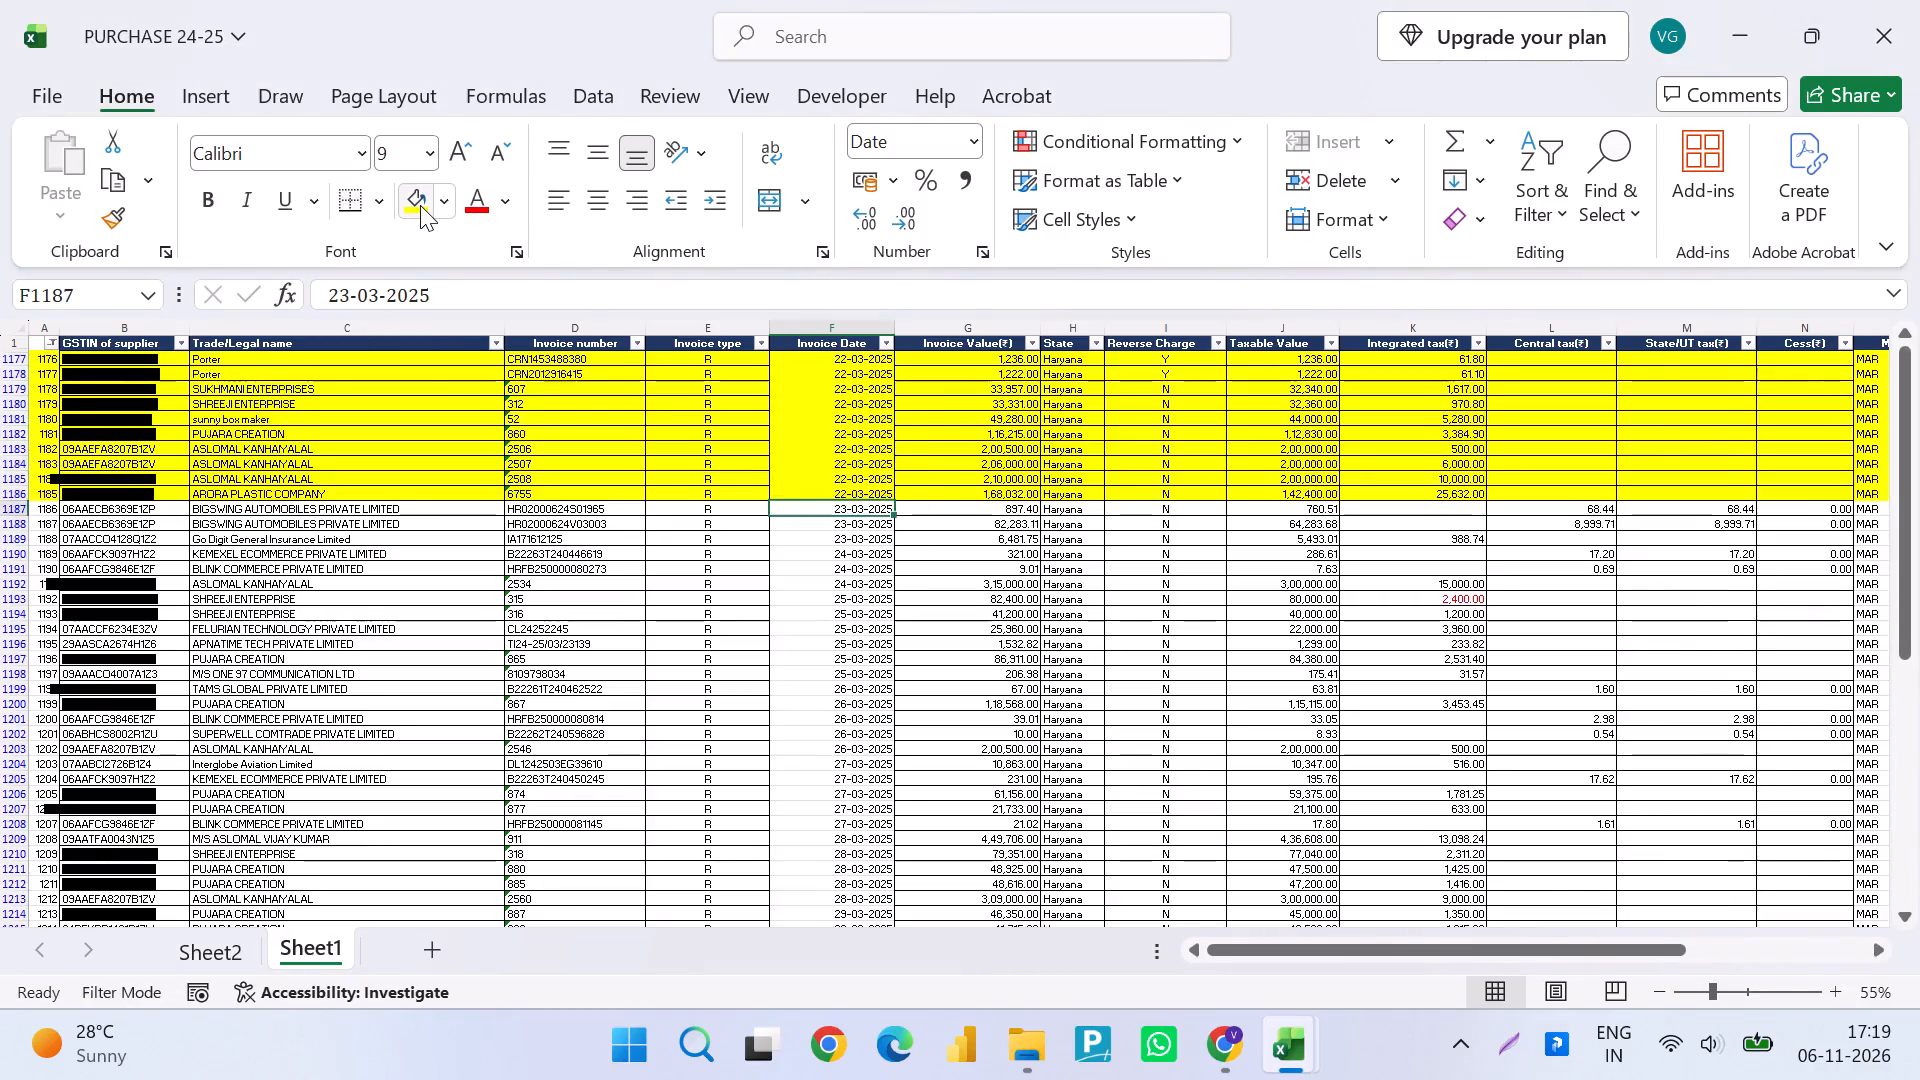
pyautogui.hotkey('shift', 'Down')
pyautogui.hotkey('shift', 'Down')
pyautogui.hotkey('alt', 'Tab')
# Set F1009 of GST_REFUND_S01A to 23-03-2025 and copy it down through F1011, invoice IA171612125.
pyautogui.press('Down')
pyautogui.press('Up')
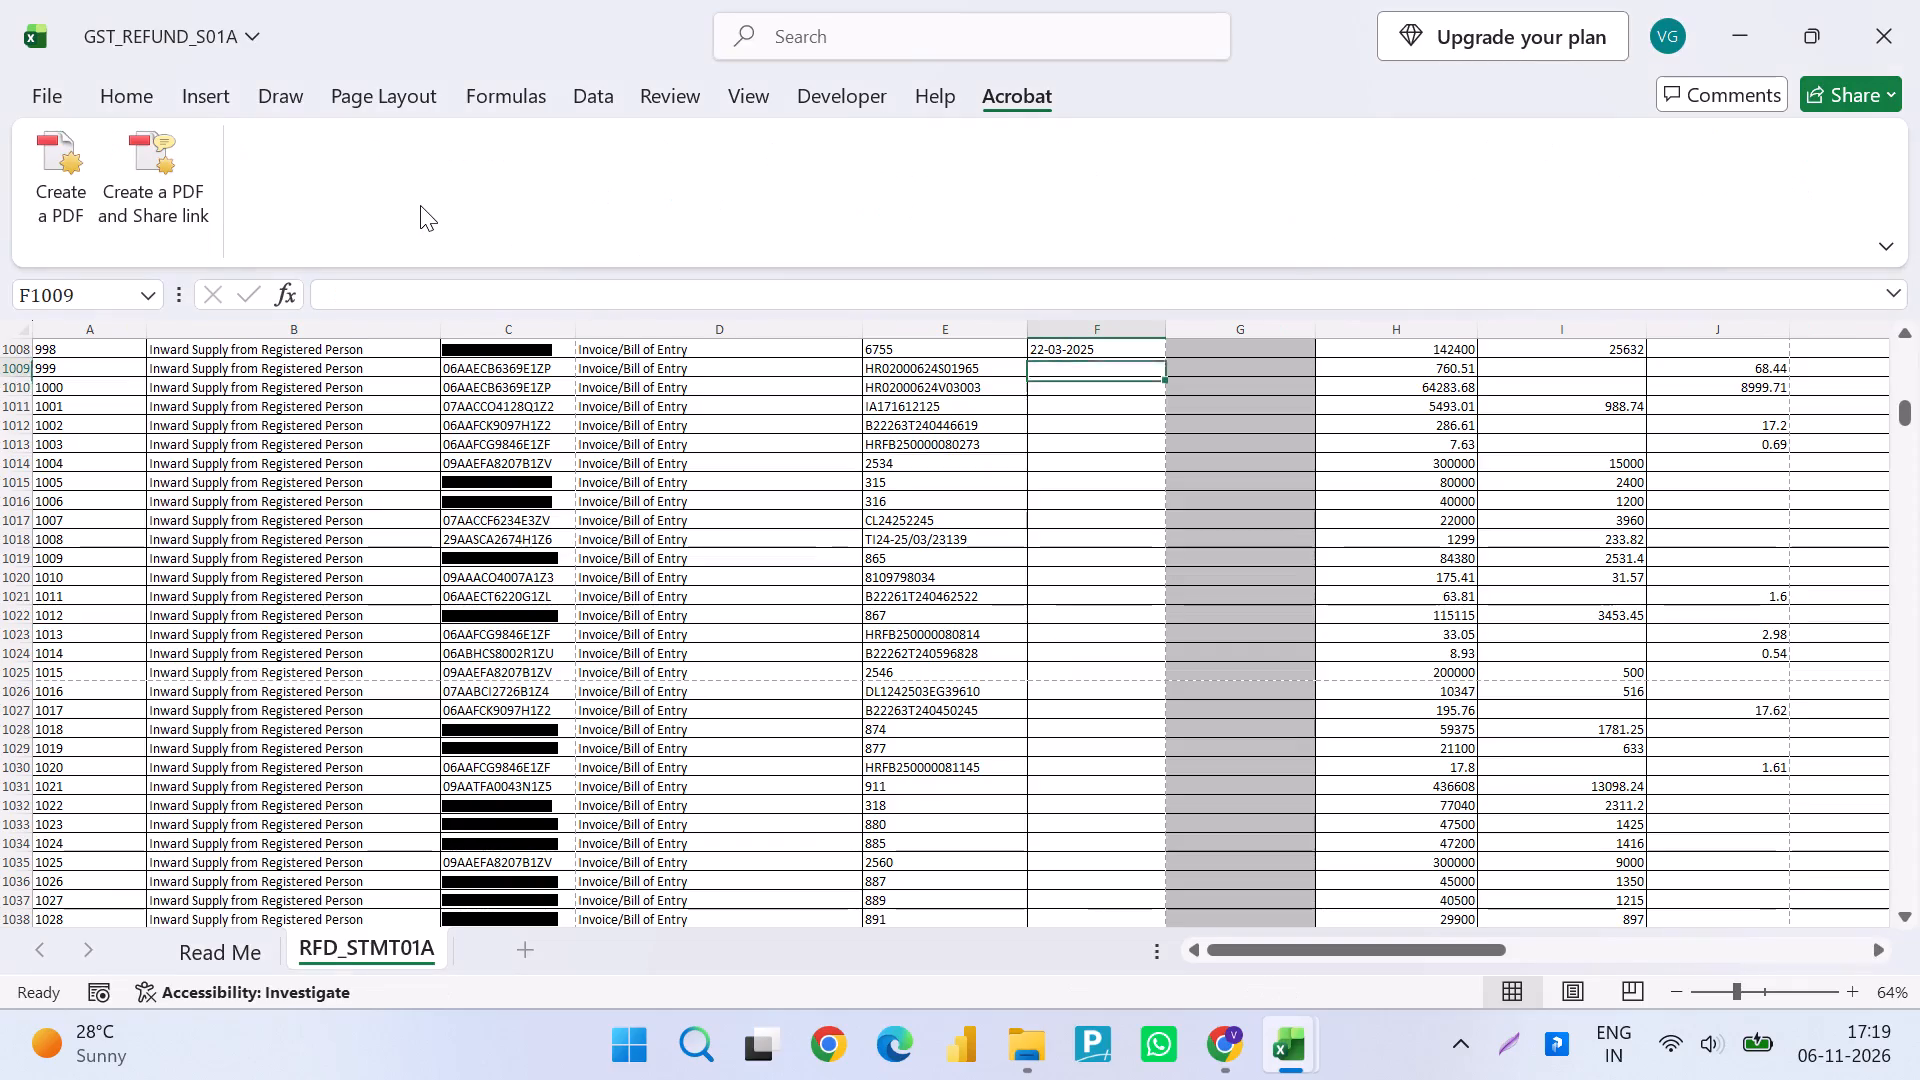
pyautogui.hotkey('ctrl', 'd')
pyautogui.press('F2')
pyautogui.hotkey('ctrl', 'Left')
pyautogui.hotkey('ctrl', 'Left')
pyautogui.hotkey('ctrl', 'Left')
pyautogui.hotkey('ctrl', 'Left')
pyautogui.press('BackSpace')
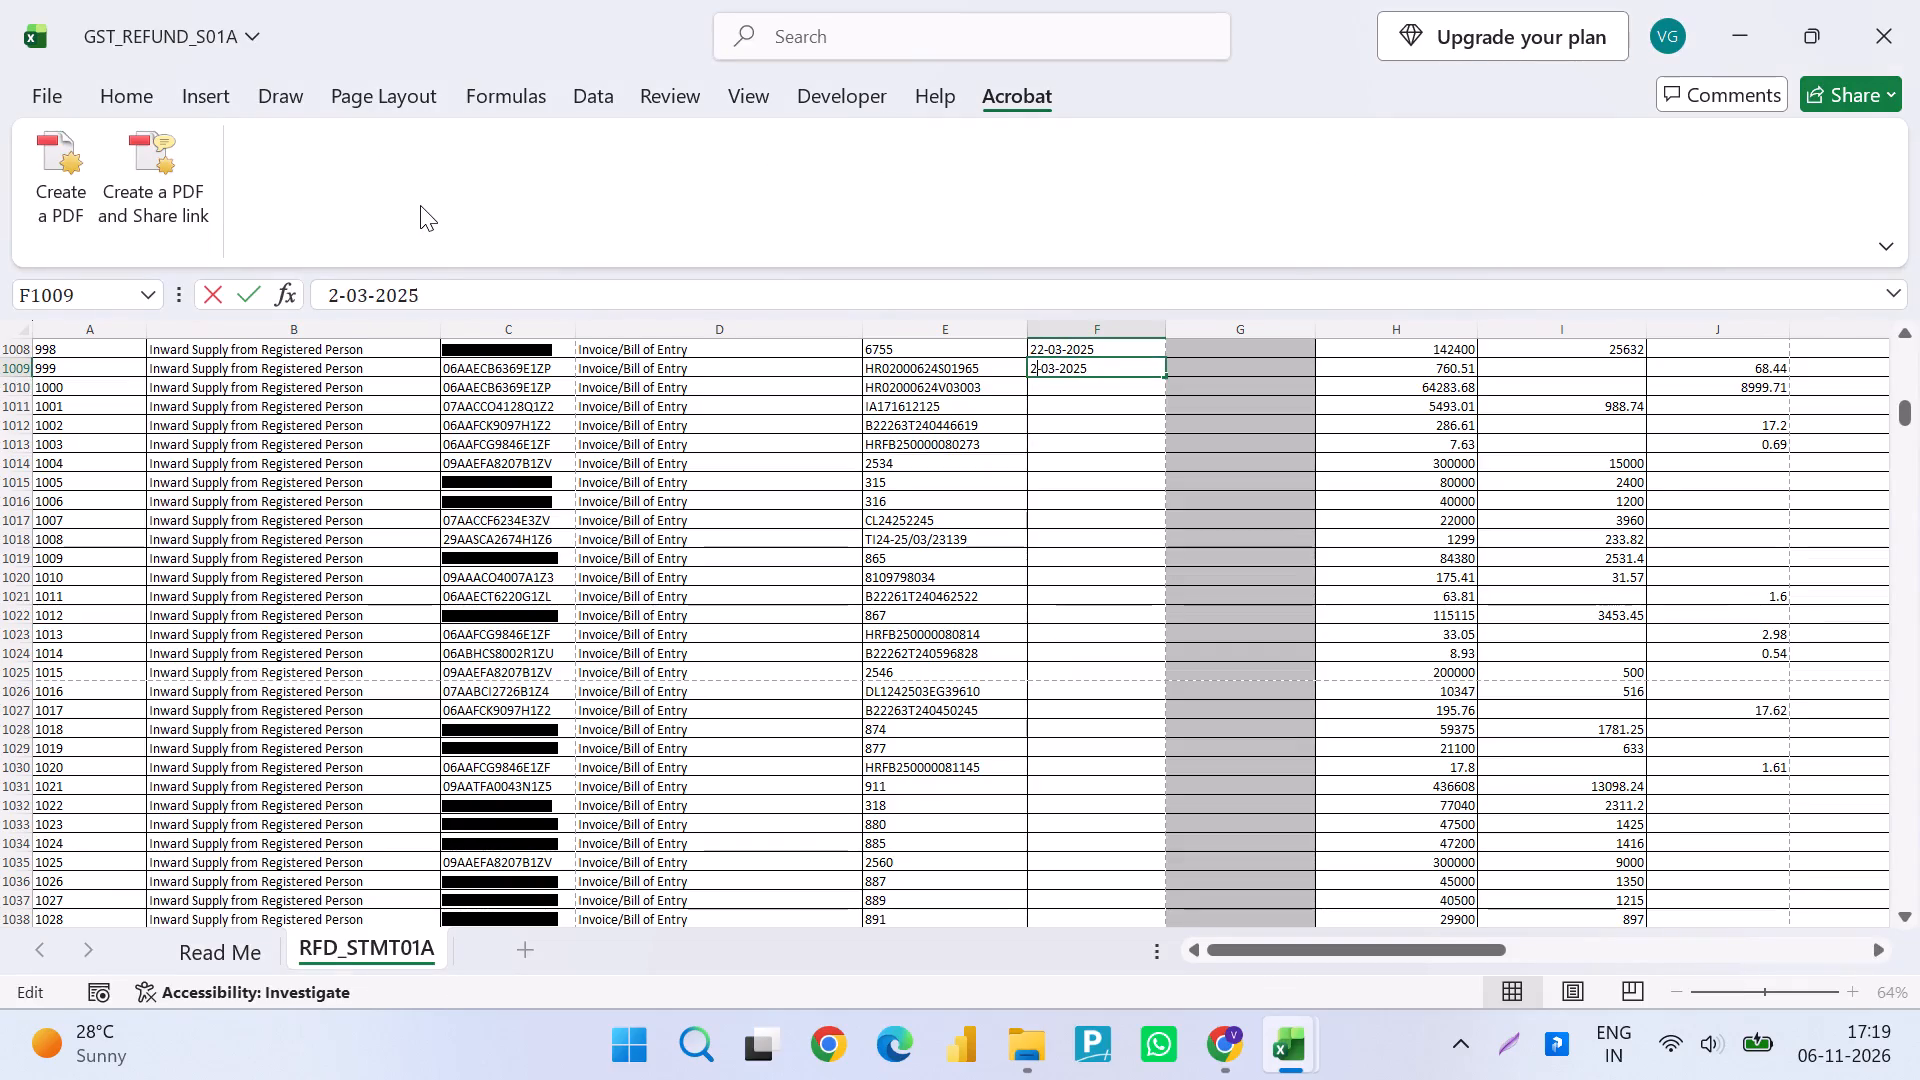
pyautogui.press('3')
pyautogui.press('Return')
pyautogui.hotkey('ctrl', 'd')
pyautogui.press('Down')
pyautogui.hotkey('ctrl', 'd')
# Highlight the 23-03-2025 rows 1187 to 1189 of PURCHASE 24-25 in yellow and return to GST_REFUND_S01A.
pyautogui.hotkey('alt', 'Tab')
pyautogui.hotkey('shift', 'space')
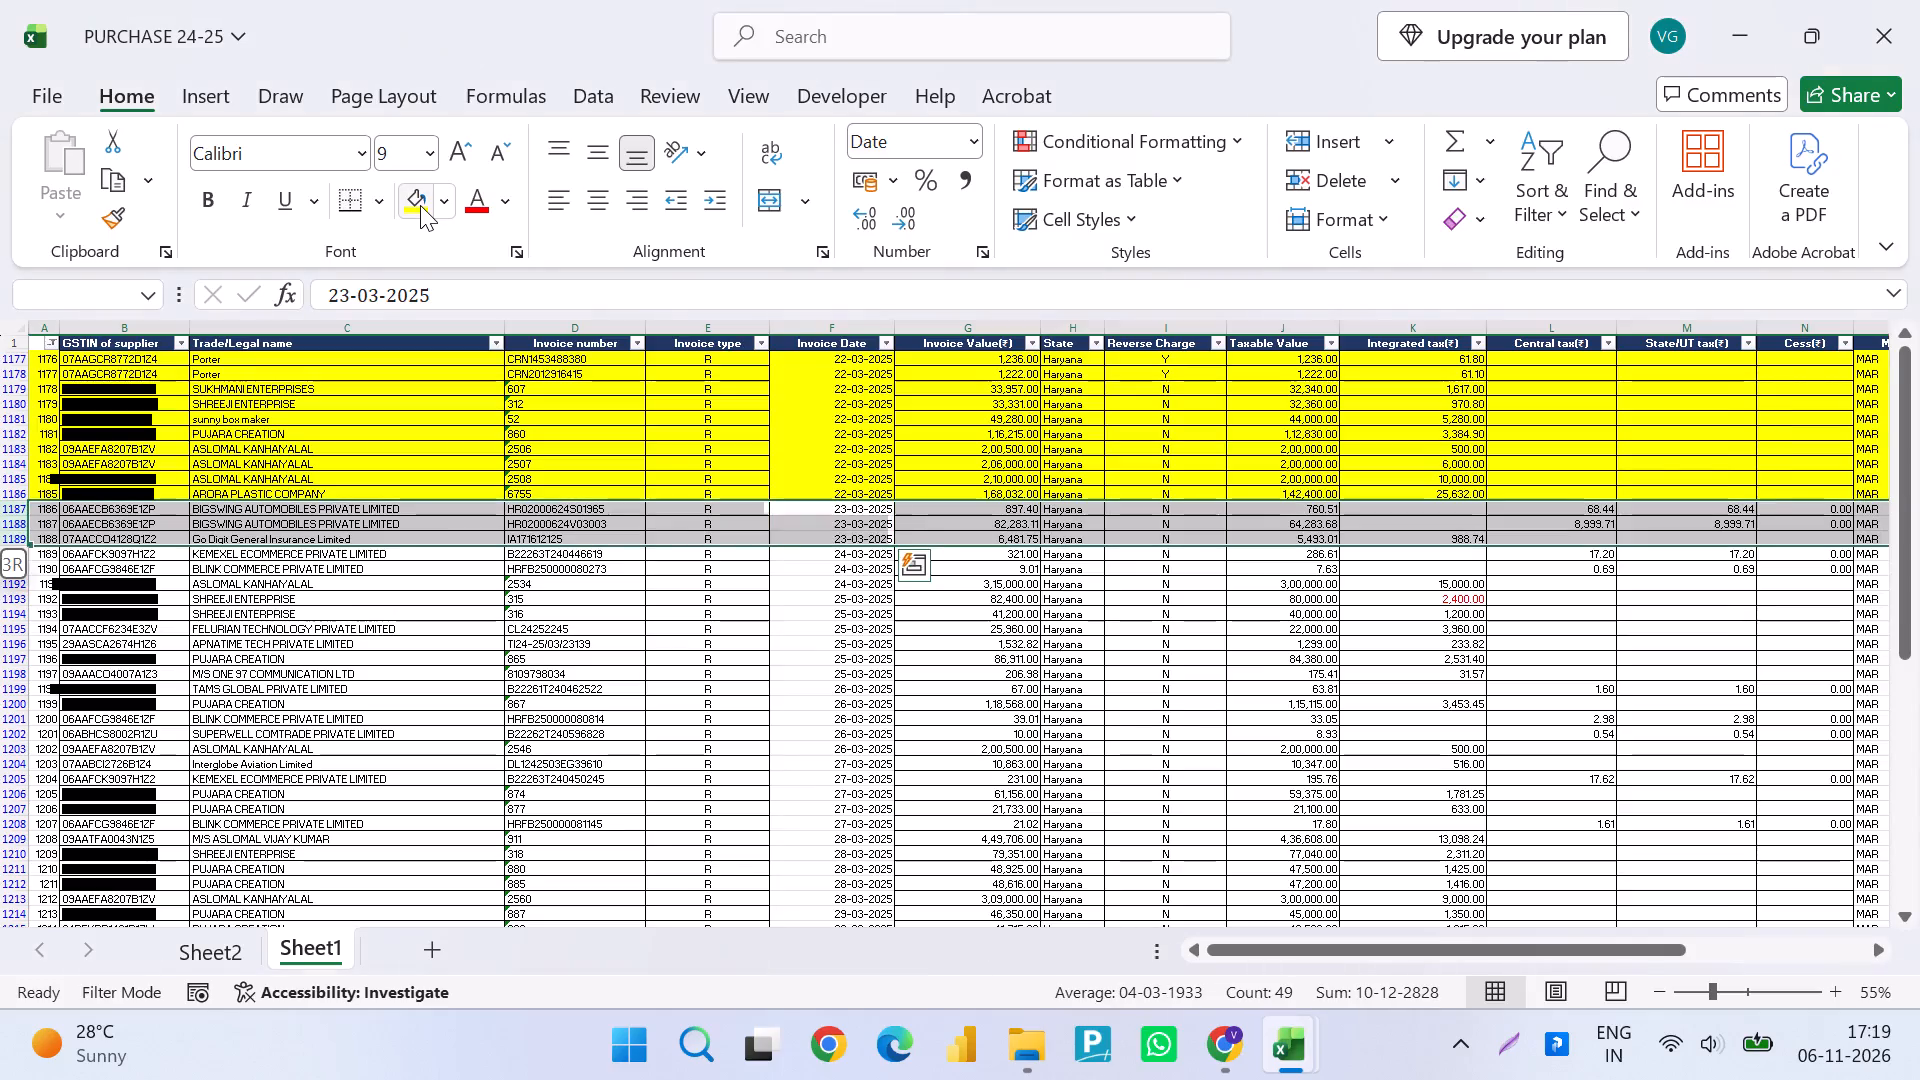
pyautogui.click(420, 205)
pyautogui.hotkey('alt', 'Tab')
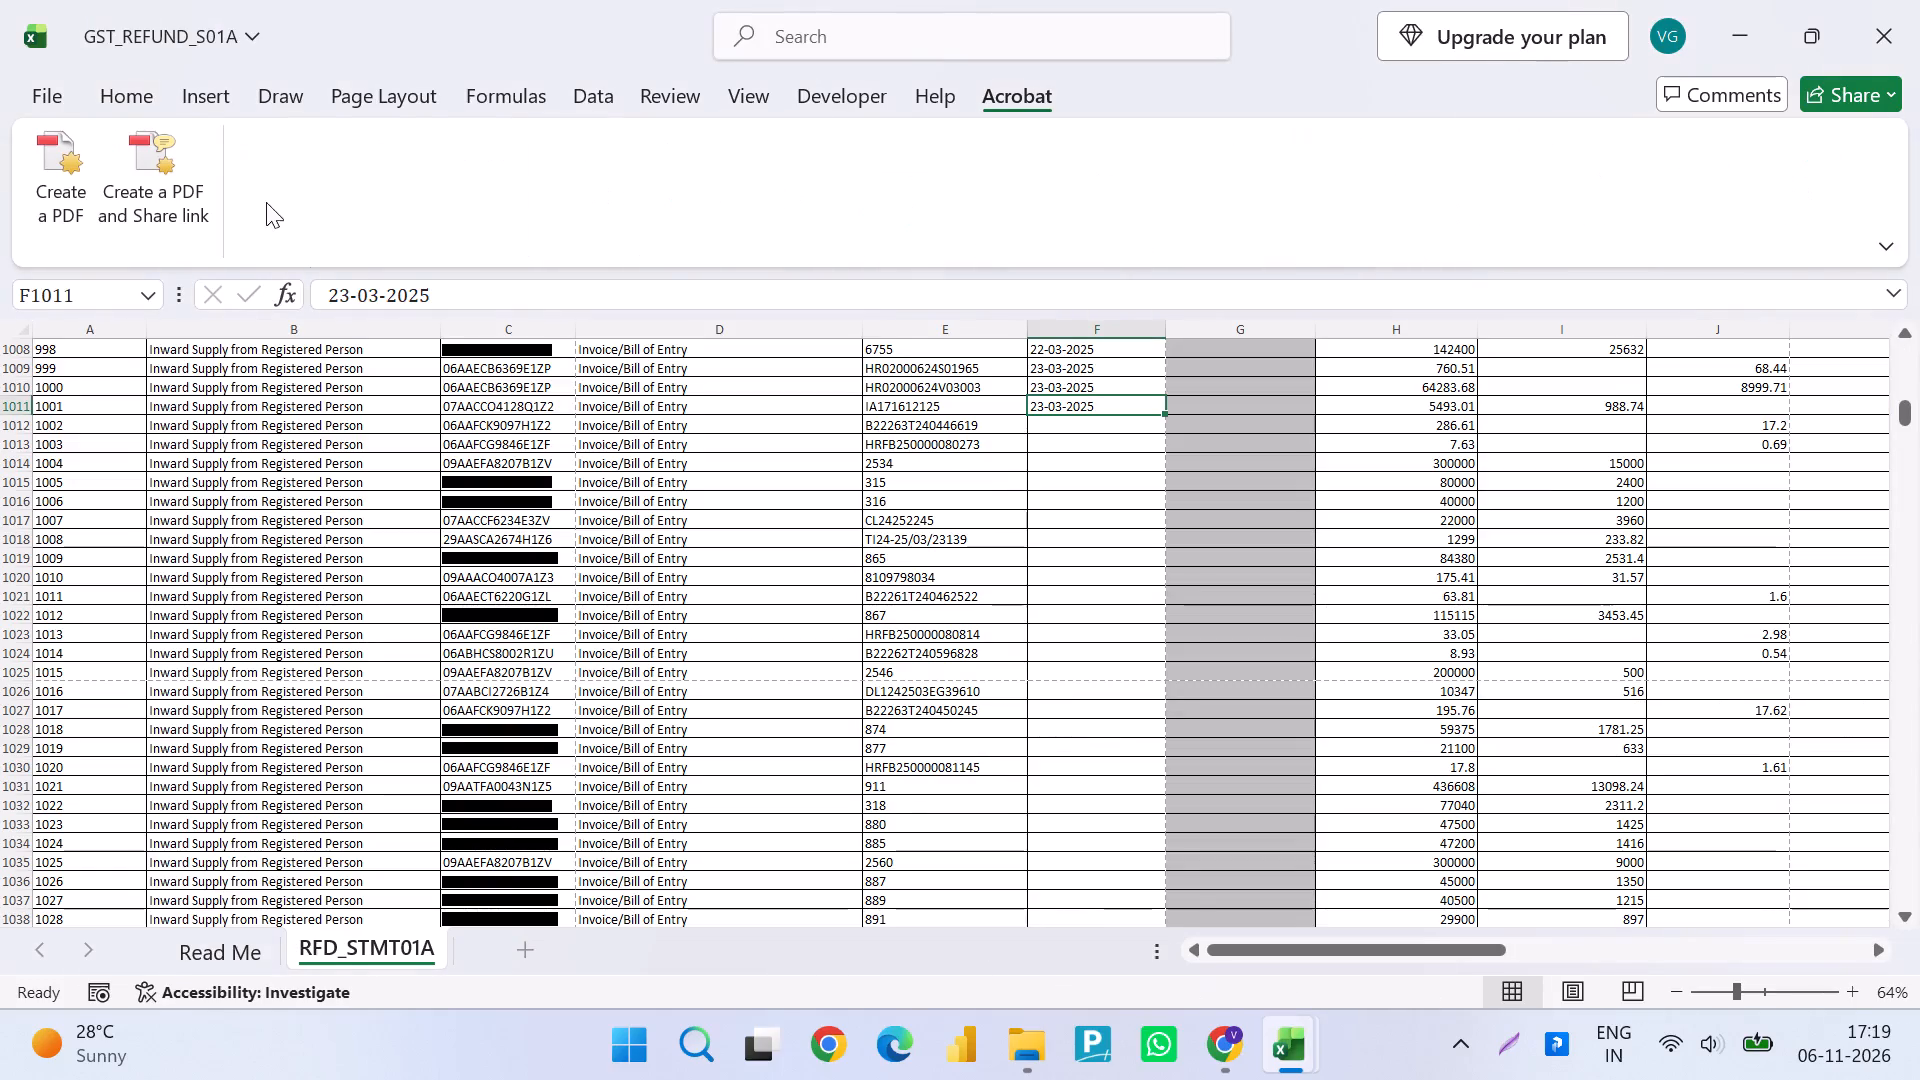
pyautogui.click(141, 103)
# Reapply the Invoice Date filter of PURCHASE 24-25 to hide the yellow rows for 22-03-2025 and 23-03-2025.
pyautogui.hotkey('alt', 'Tab')
pyautogui.press('Down')
pyautogui.press('Down')
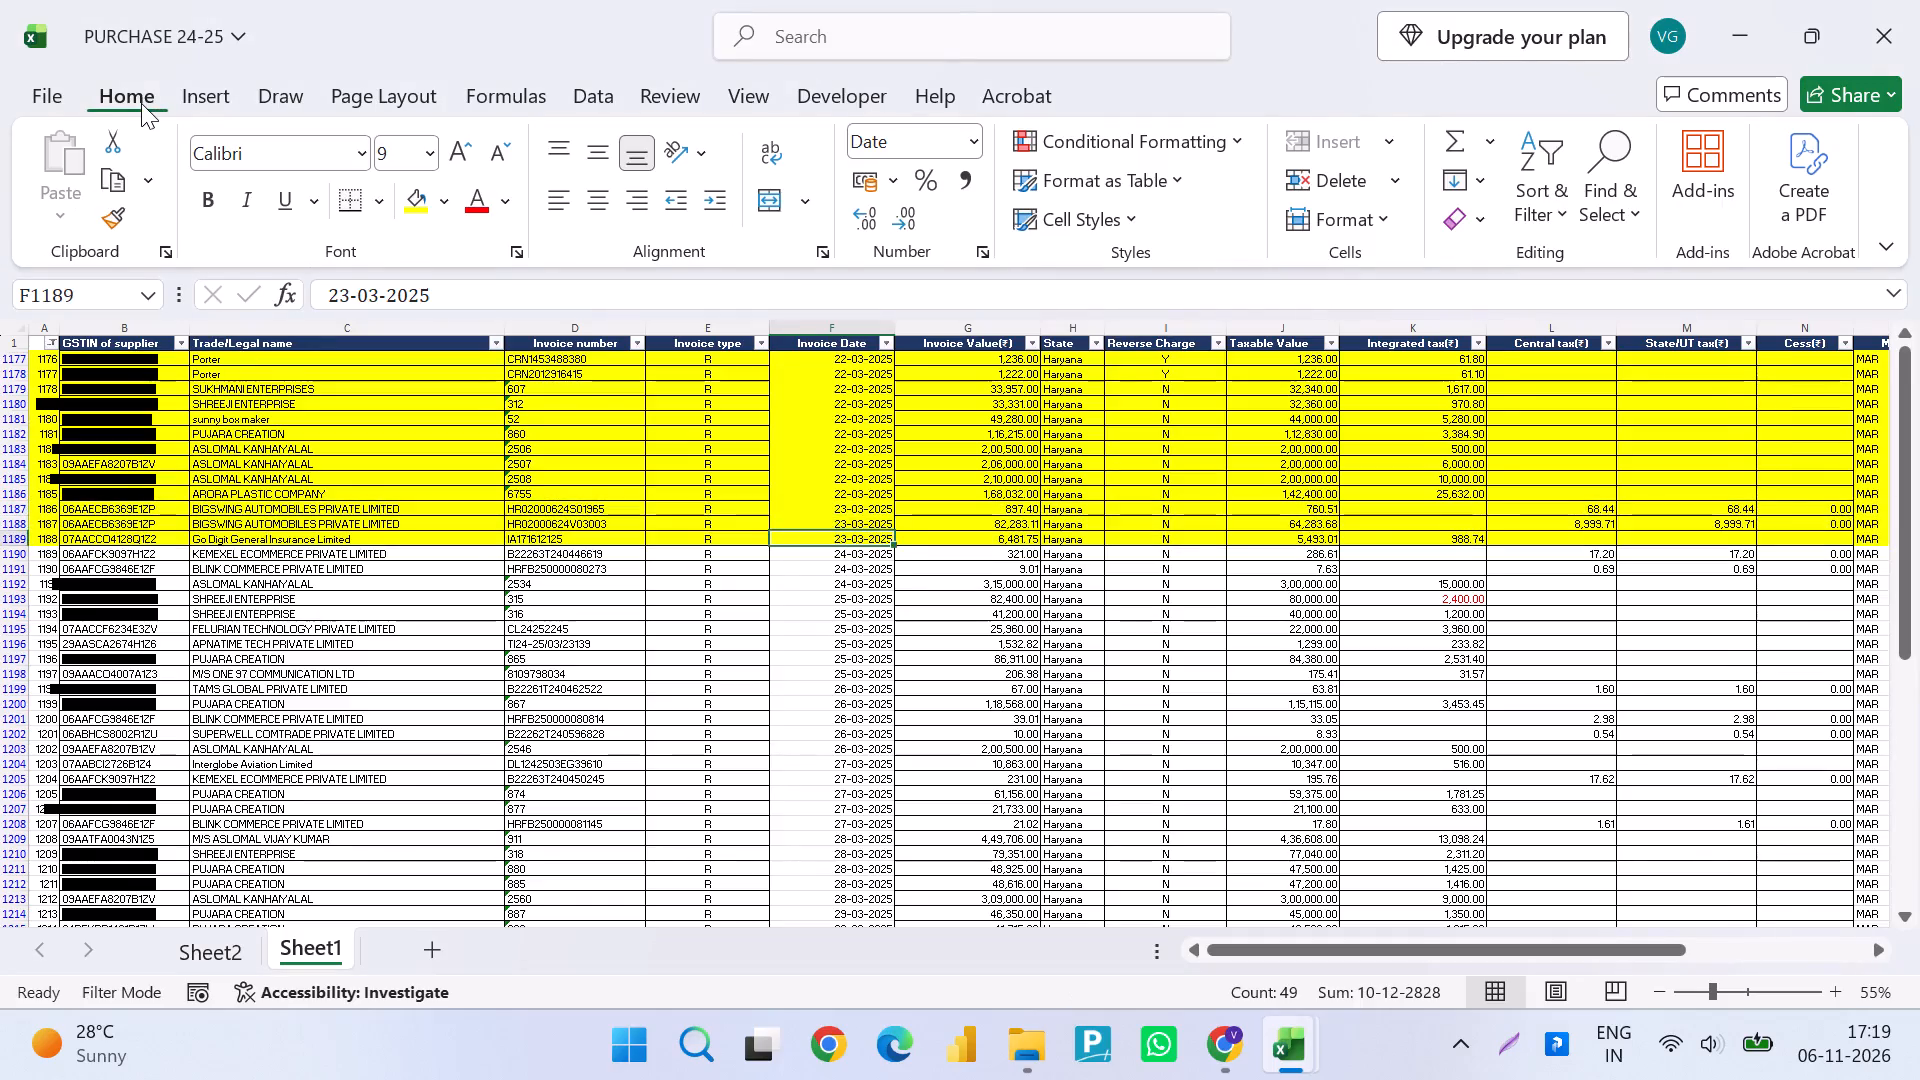
pyautogui.hotkey('ctrl', 'Up')
pyautogui.hotkey('alt', 'Down')
pyautogui.hotkey('alt', 'Down')
pyautogui.hotkey('alt', 'Down')
pyautogui.hotkey('alt', 'Down')
pyautogui.hotkey('alt', 'Down')
pyautogui.hotkey('alt', 'Down')
pyautogui.hotkey('alt', 'Down')
pyautogui.hotkey('alt', 'Down')
pyautogui.hotkey('alt', 'Down')
pyautogui.hotkey('alt', 'Down')
pyautogui.press('Tab')
pyautogui.press('Return')
pyautogui.press('Down')
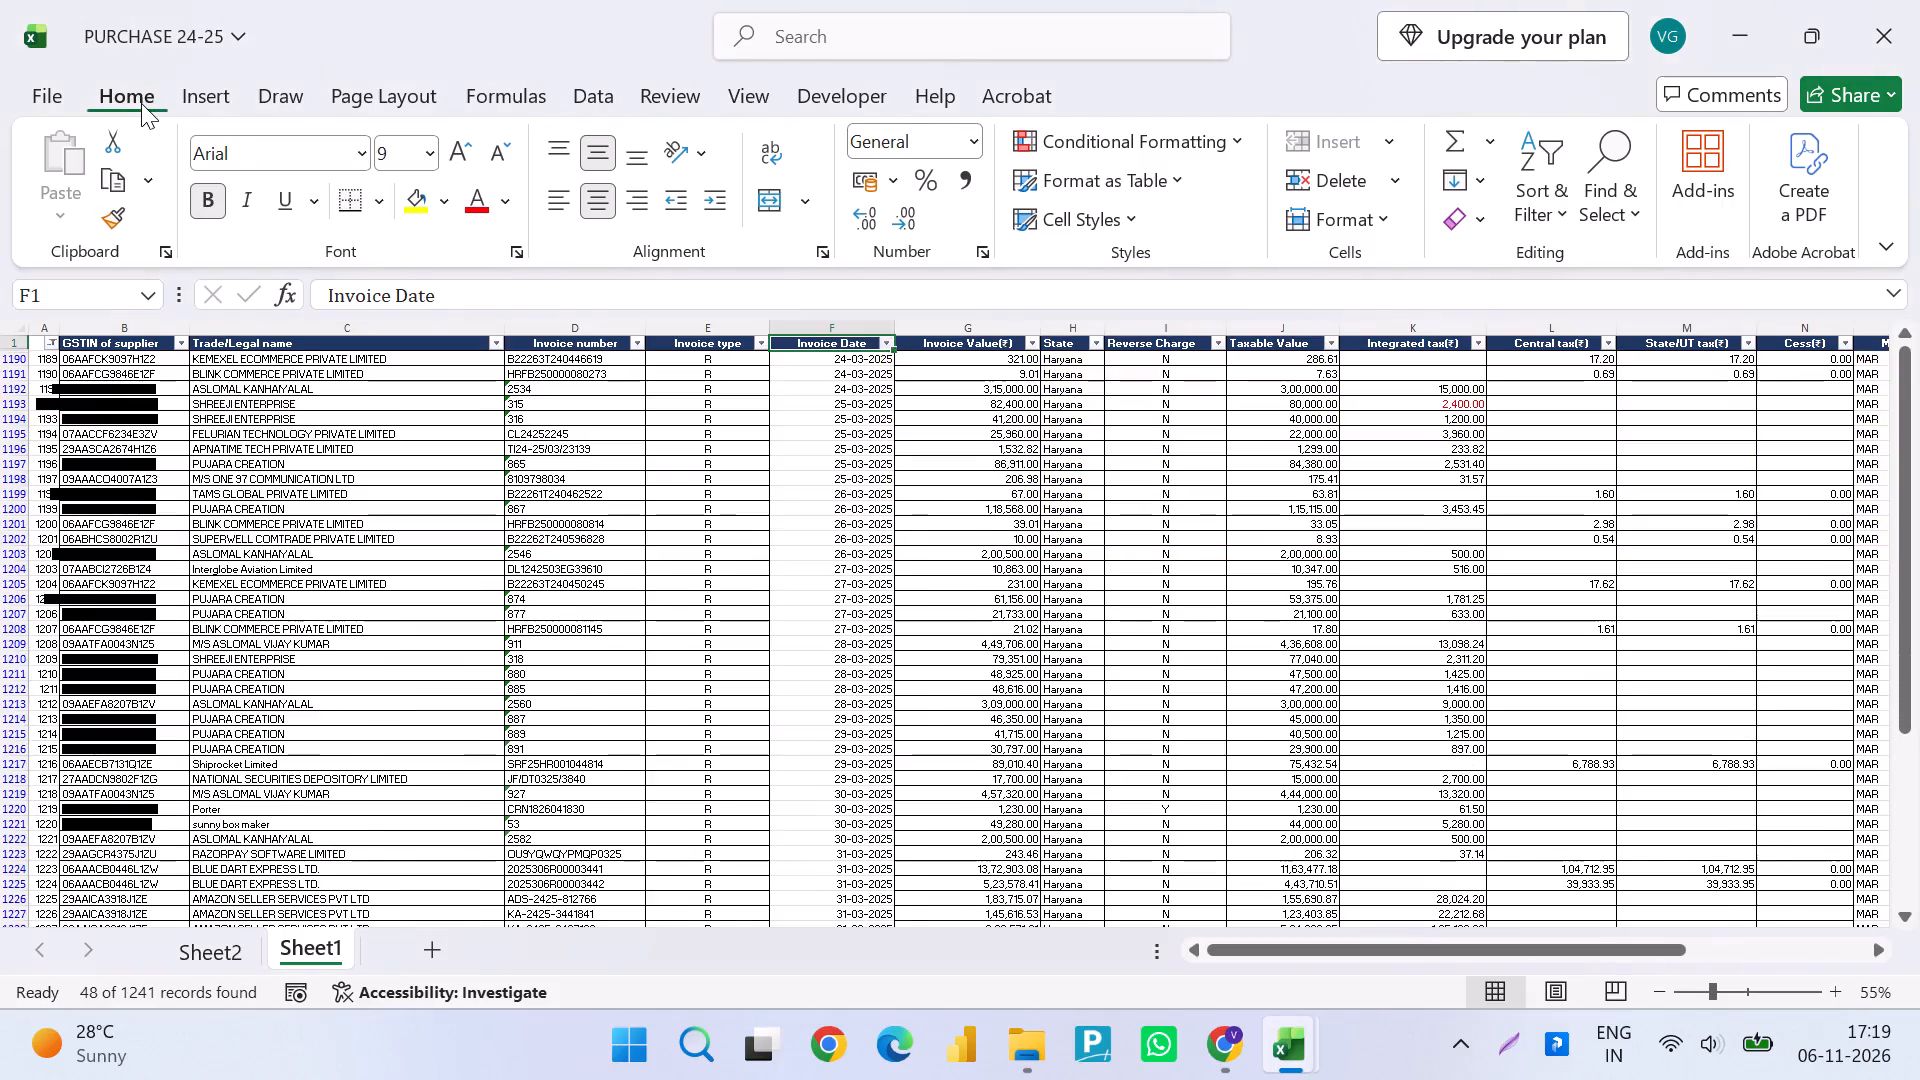
# Select the 24-03-2025 invoice dates in F1190:F1192 of PURCHASE 24-25.
pyautogui.press('Up')
pyautogui.hotkey('shift', 'Down')
pyautogui.press('Down')
pyautogui.hotkey('shift', 'Down')
pyautogui.hotkey('shift', 'Down')
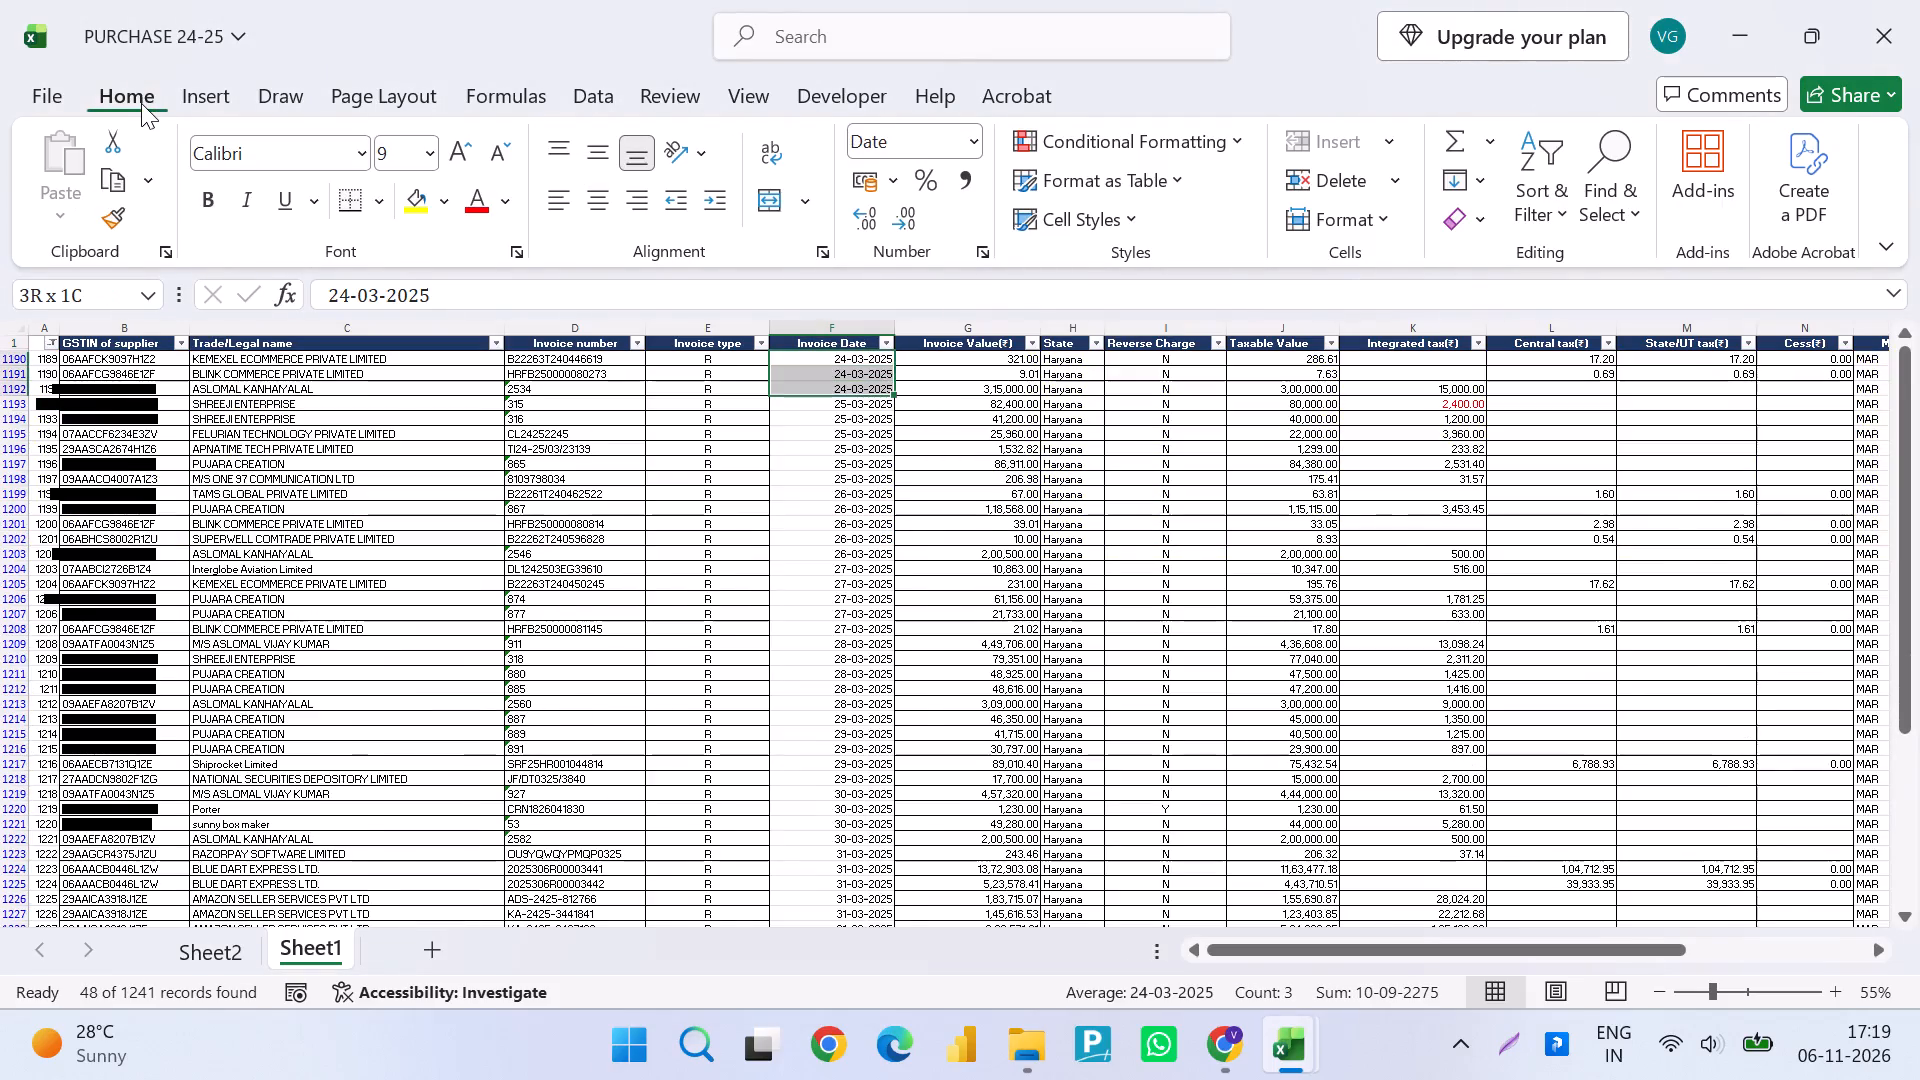
# Copy the dates in F1009:F1011 of GST_REFUND_S01A and paste them into F1012:F1014.
pyautogui.hotkey('alt', 'Tab')
pyautogui.hotkey('shift', 'Up')
pyautogui.hotkey('shift', 'Up')
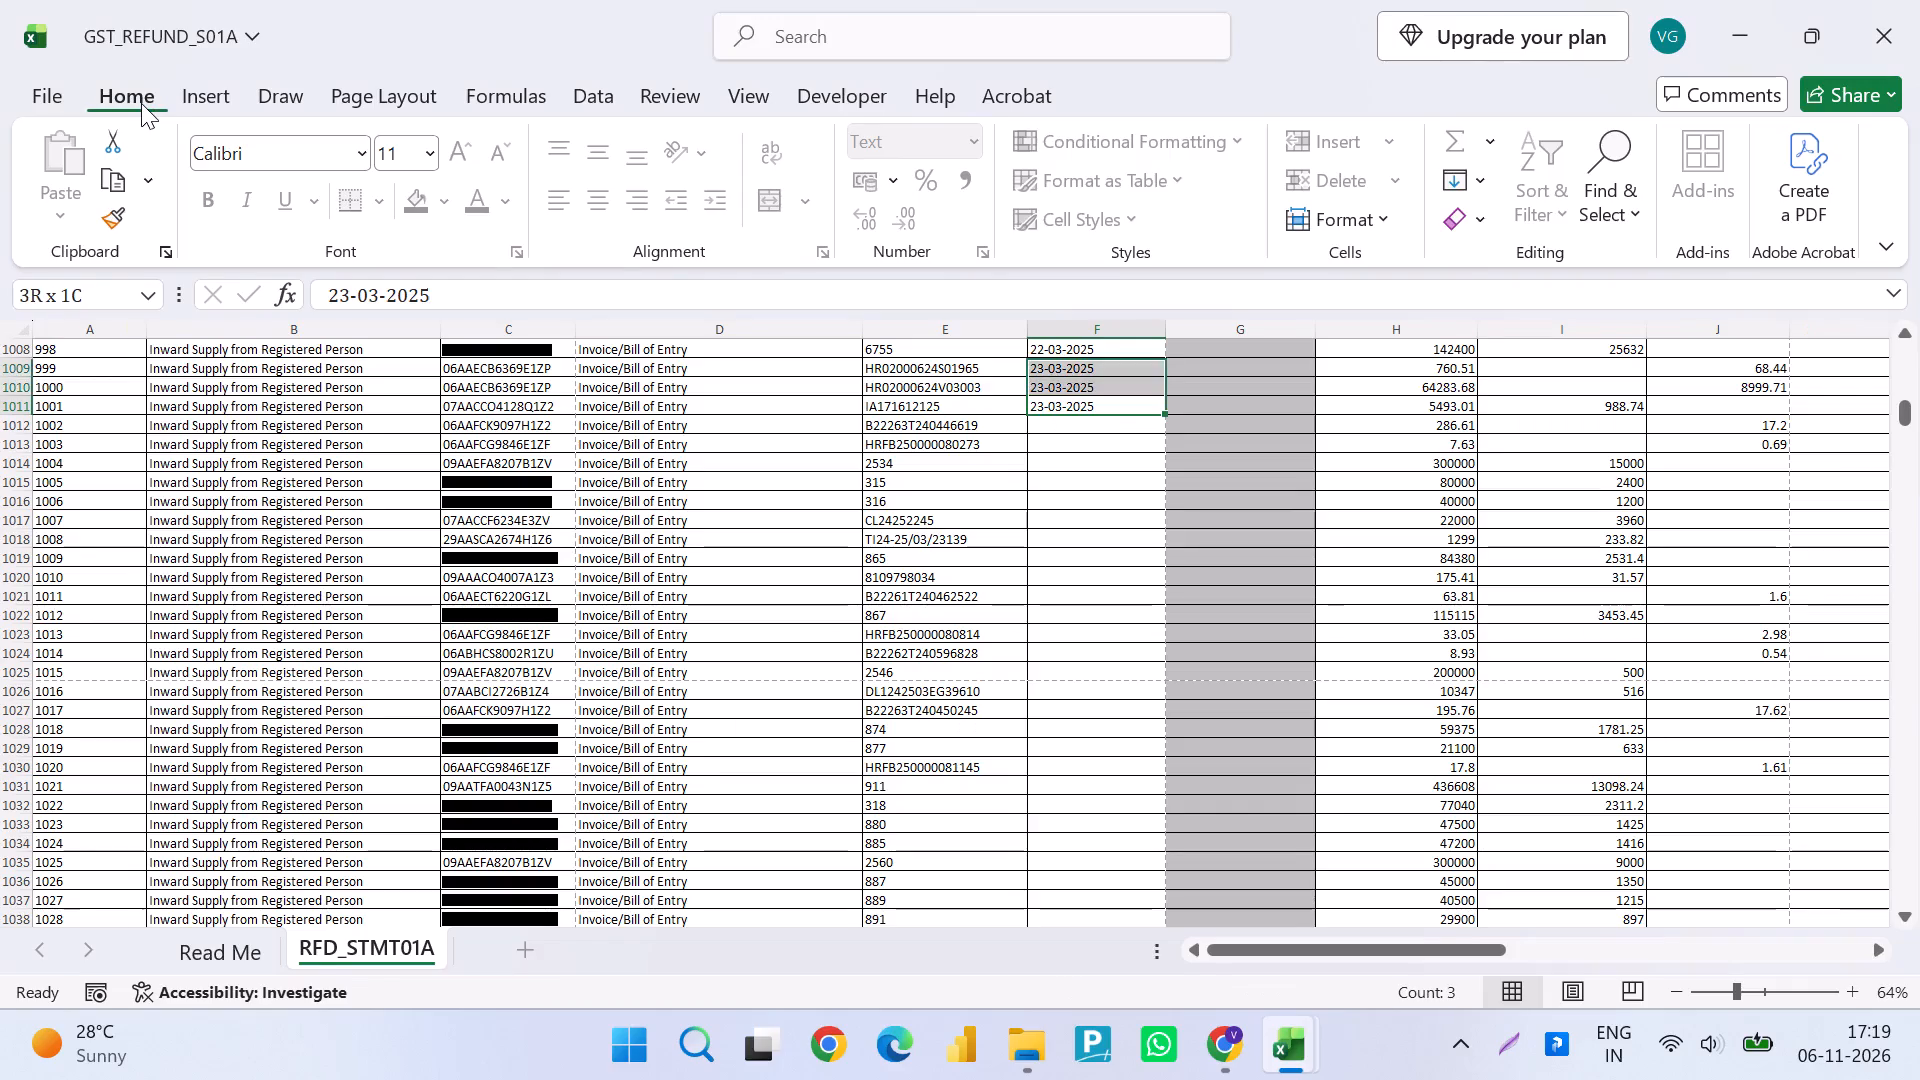
pyautogui.hotkey('ctrl', 'c')
pyautogui.press('Down')
pyautogui.press('Down')
pyautogui.press('Up')
pyautogui.press('Return')
# Change the date in F1012 of GST_REFUND_S01A to 24-03-2025 and fill it down through F1014, invoice 2534.
pyautogui.press('F2')
pyautogui.press('Left')
pyautogui.hotkey('ctrl', 'Left')
pyautogui.hotkey('ctrl', 'Left')
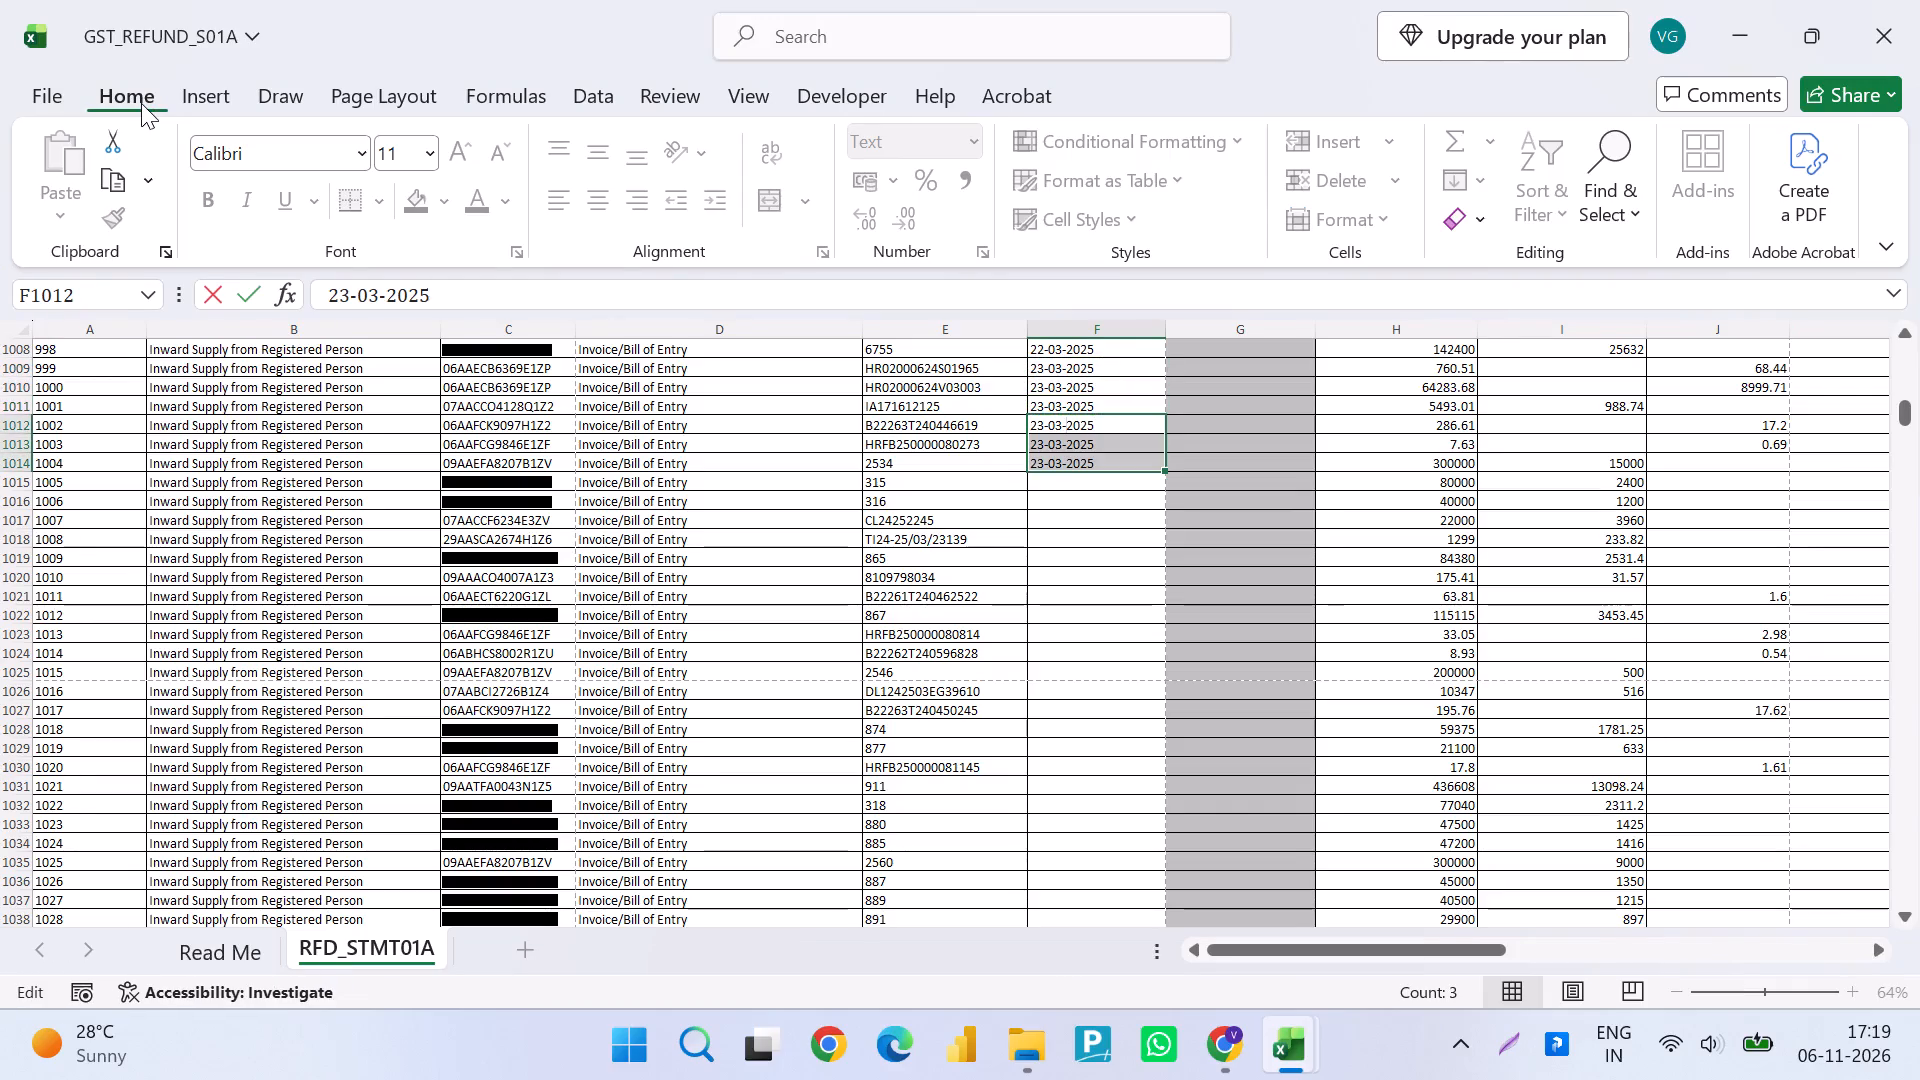
pyautogui.hotkey('ctrl', 'Left')
pyautogui.press('Left')
pyautogui.press('BackSpace')
pyautogui.press('4')
pyautogui.press('Return')
pyautogui.hotkey('ctrl', 'd')
# Highlight rows 1190 to 1192, dated 24-03-2025, in yellow in the PURCHASE 24-25 workbook.
pyautogui.hotkey('alt', 'Tab')
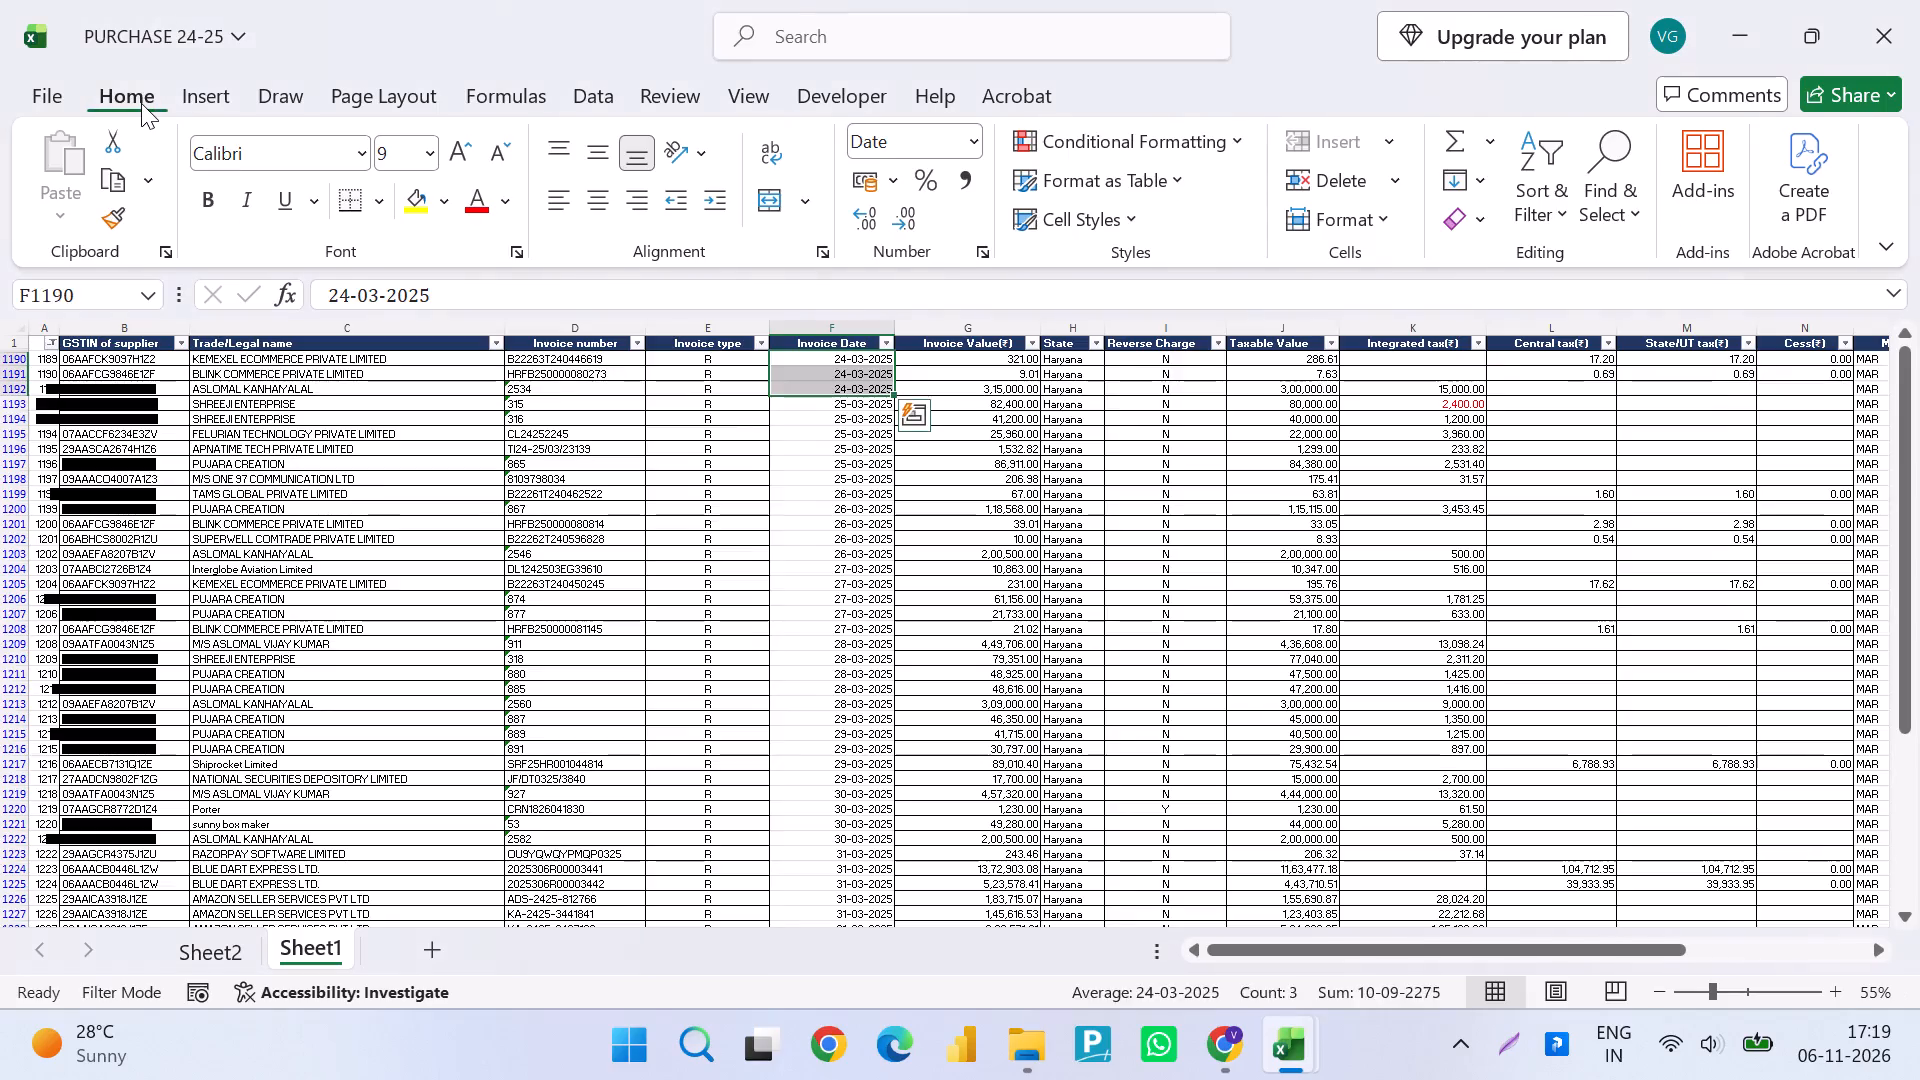
pyautogui.hotkey('shift', 'space')
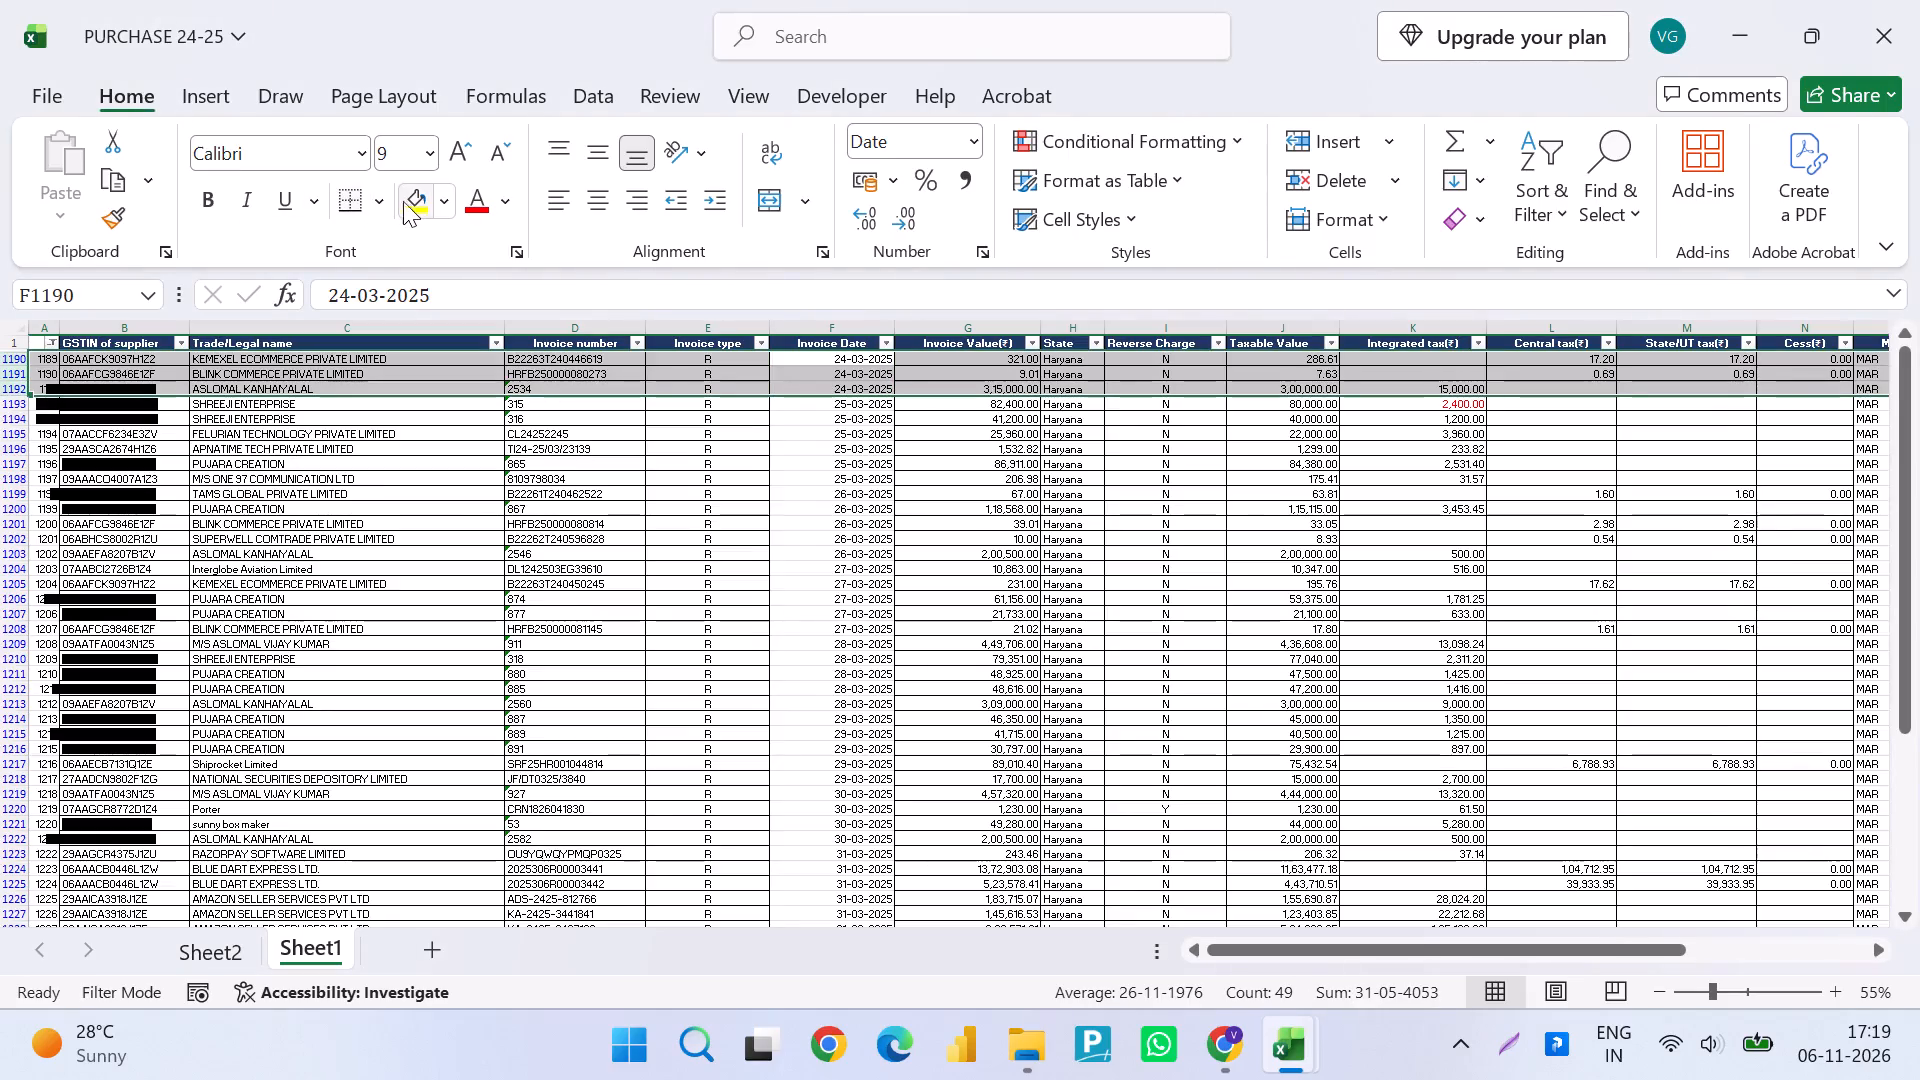
pyautogui.click(411, 200)
# Reapply the Invoice Date filter of PURCHASE 24-25 to hide the yellow rows for 24-03-2025.
pyautogui.hotkey('ctrl', 'Up')
pyautogui.hotkey('alt', 'Down')
pyautogui.hotkey('alt', 'Down')
pyautogui.hotkey('alt', 'Down')
pyautogui.hotkey('alt', 'Down')
pyautogui.hotkey('alt', 'Down')
pyautogui.hotkey('alt', 'Down')
pyautogui.hotkey('alt', 'Down')
pyautogui.hotkey('alt', 'Down')
pyautogui.hotkey('alt', 'Down')
pyautogui.hotkey('alt', 'Down')
pyautogui.hotkey('alt', 'Down')
pyautogui.press('Tab')
pyautogui.press('Return')
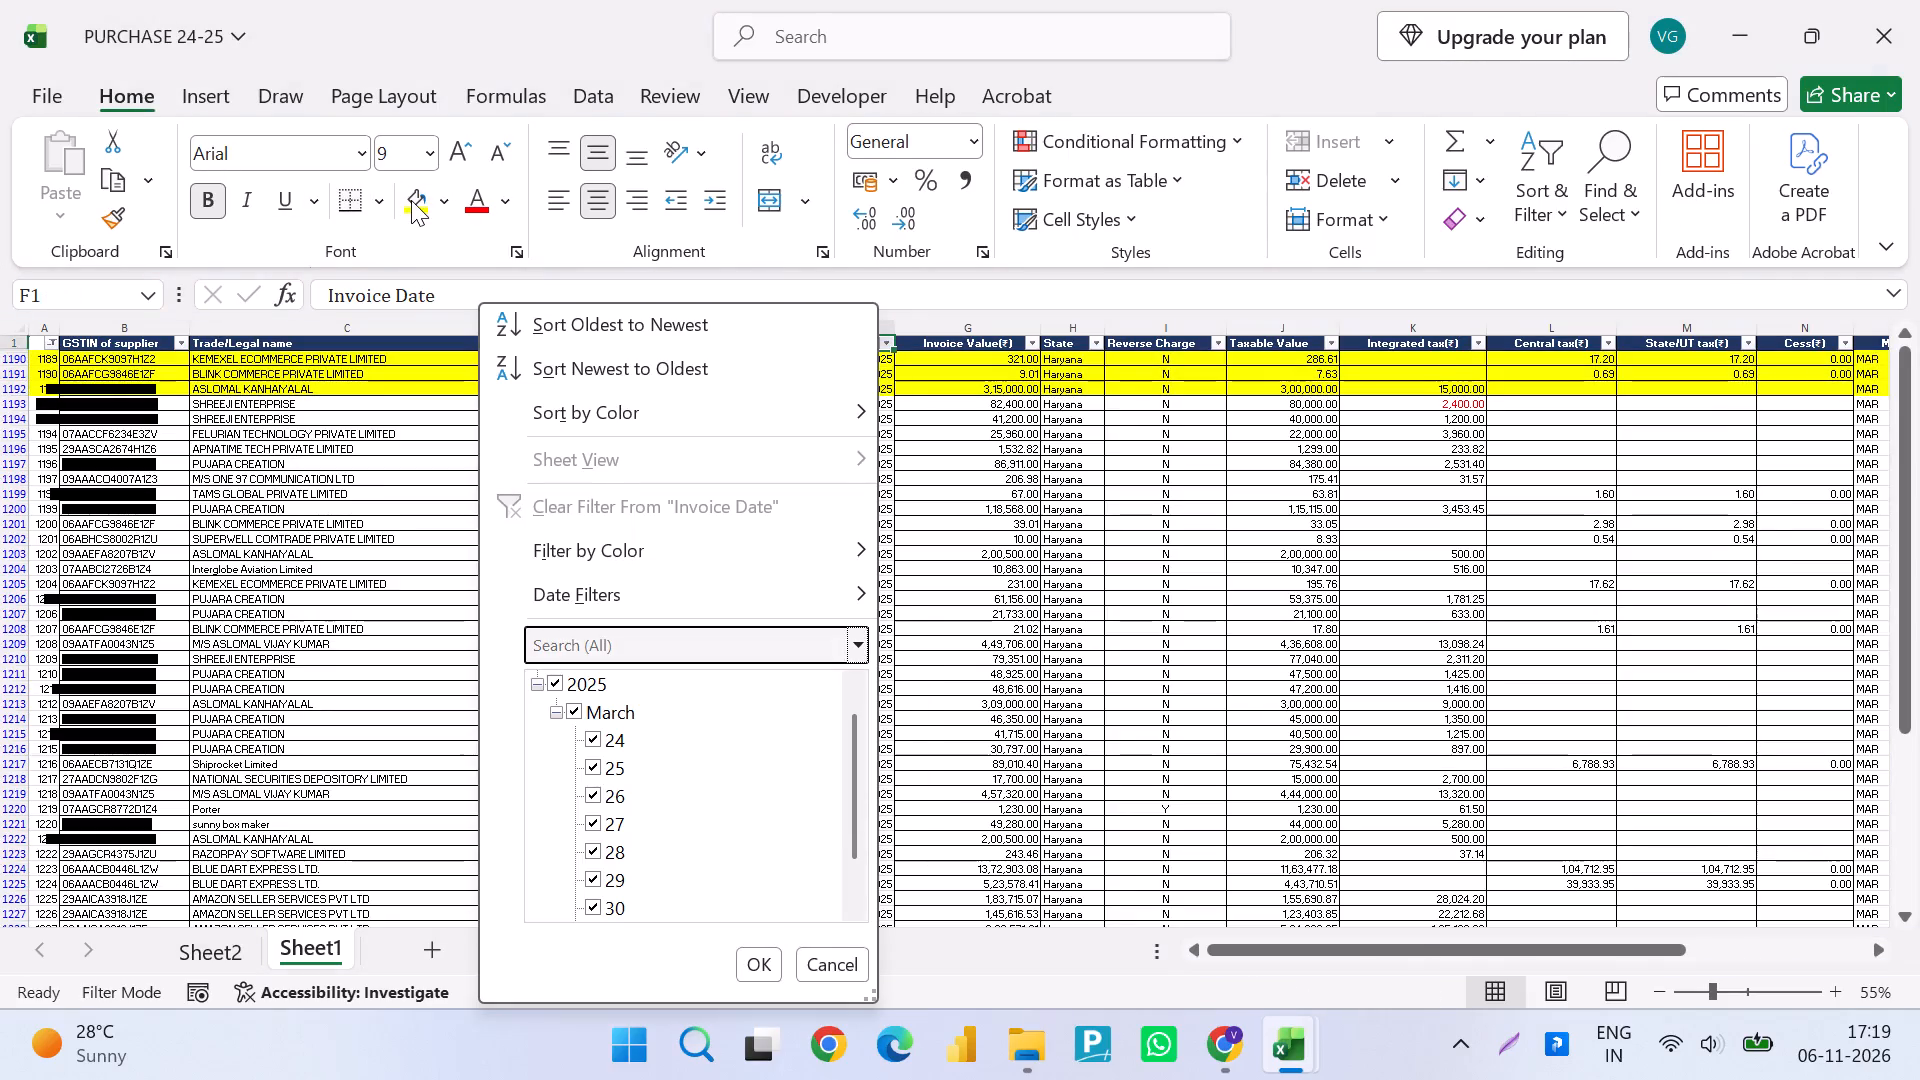
pyautogui.press('Tab')
pyautogui.press('Return')
# Select the 25-03-2025 invoice dates in F1193:F1198 of PURCHASE 24-25.
pyautogui.press('Down')
pyautogui.hotkey('shift', 'Down')
pyautogui.hotkey('shift', 'Down')
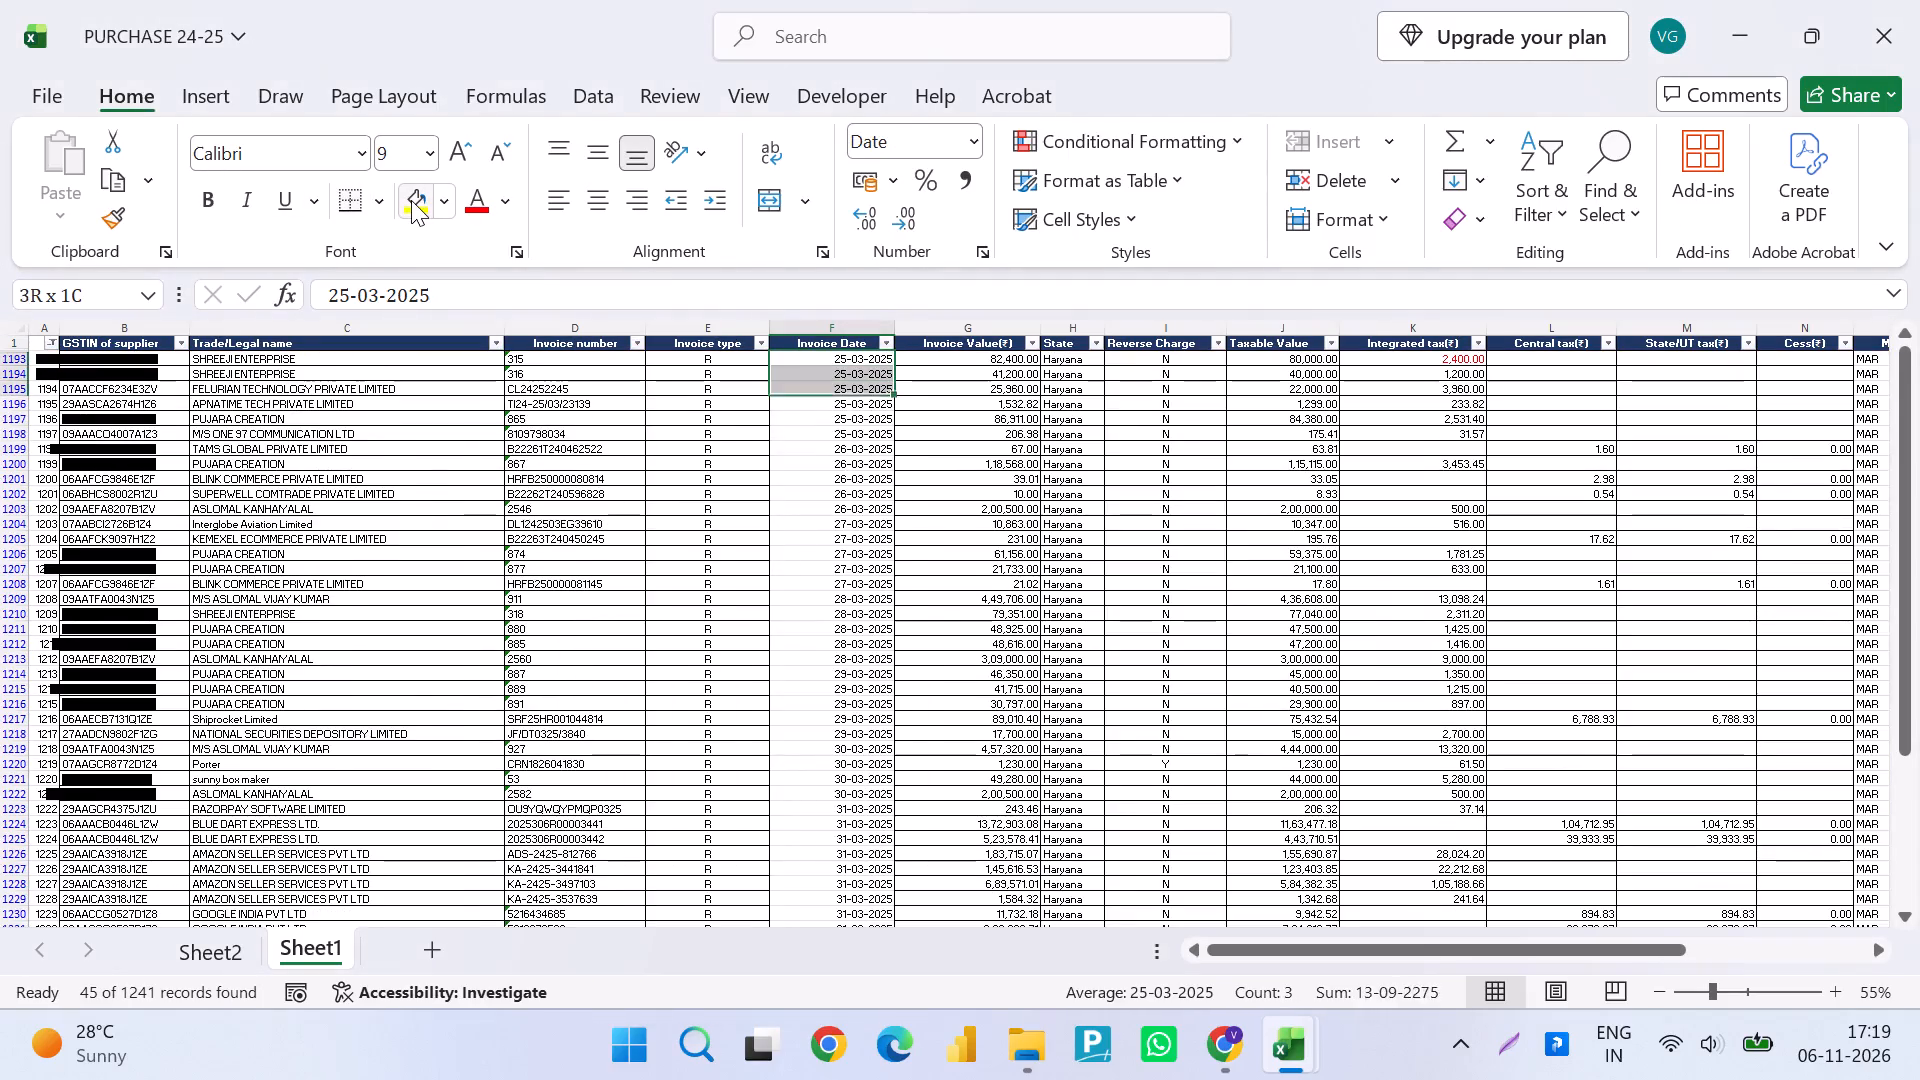
pyautogui.hotkey('shift', 'Down')
pyautogui.hotkey('shift', 'Down')
pyautogui.hotkey('shift', 'Down')
# Copy the dates in F1012:F1014 of GST_REFUND_S01A and paste them into F1015:F1017.
pyautogui.hotkey('alt', 'Tab')
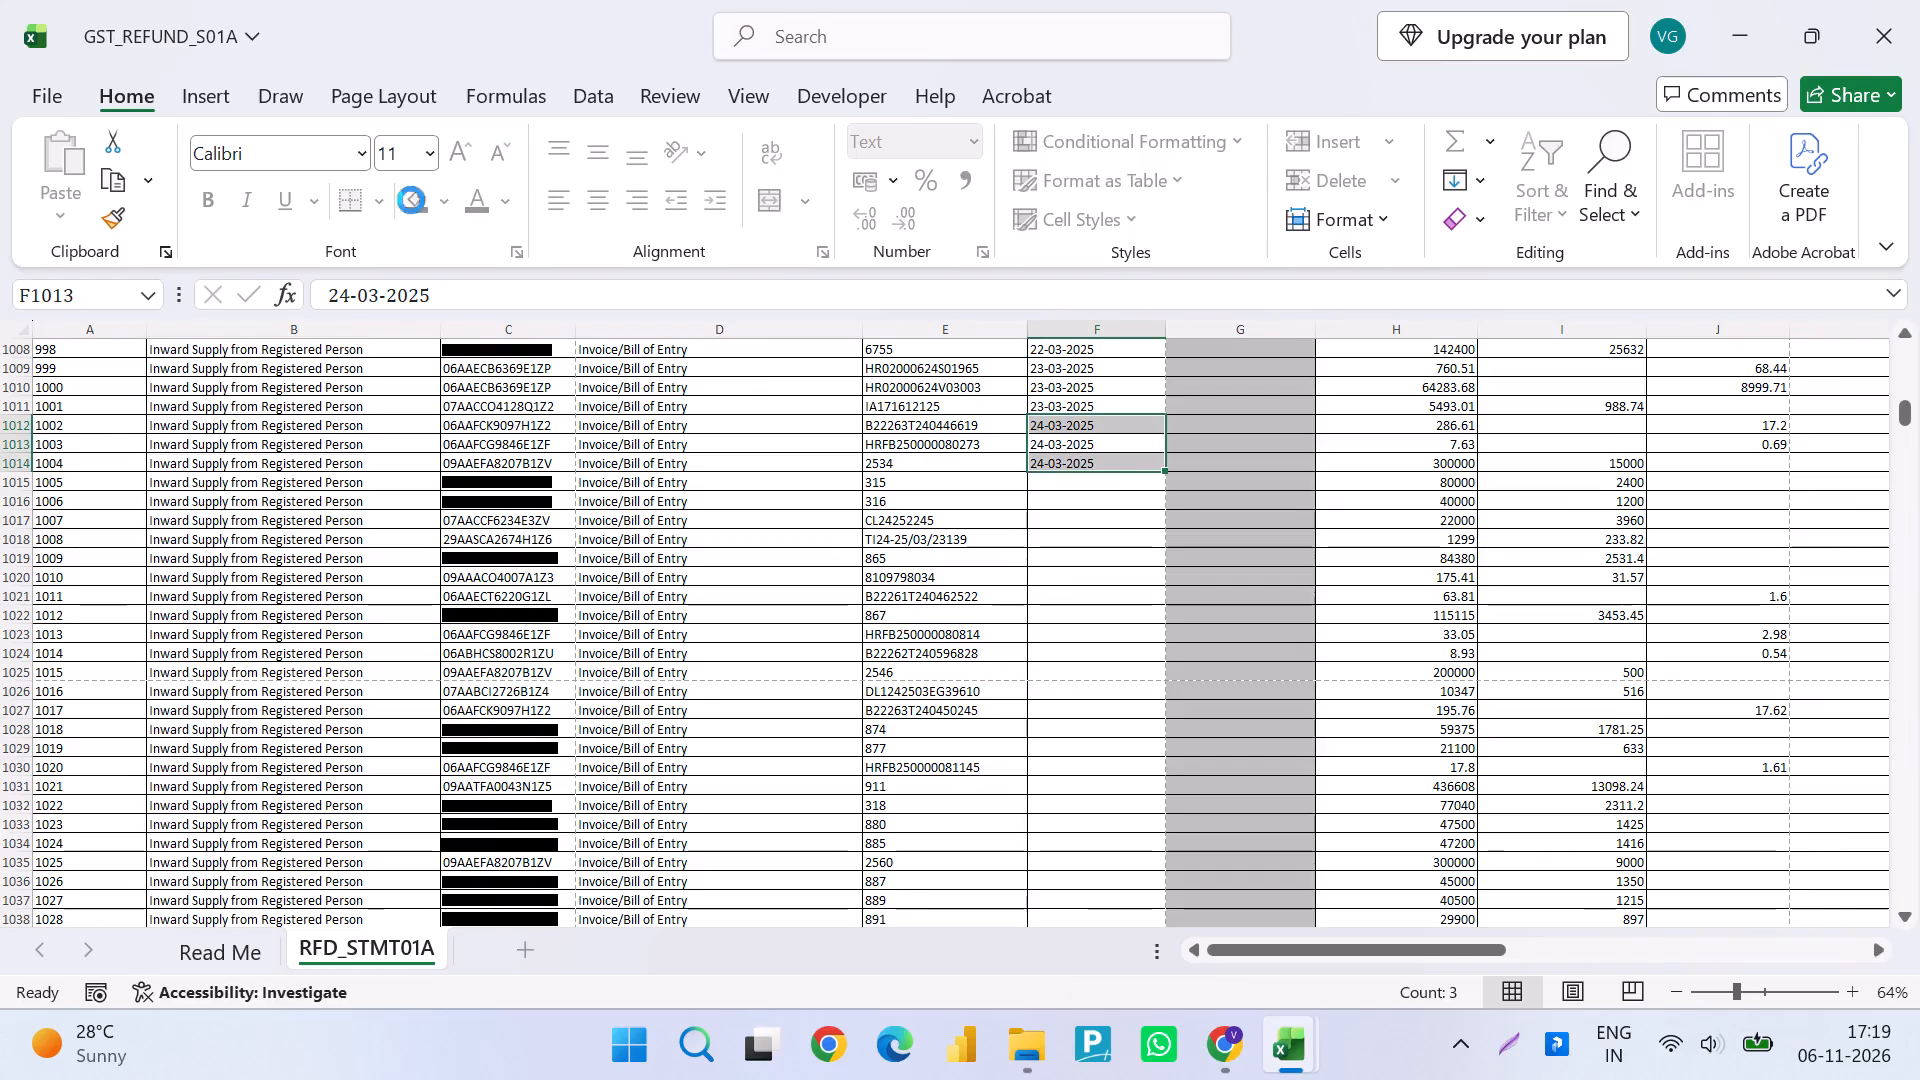
pyautogui.hotkey('ctrl', 'c')
pyautogui.press('Down')
pyautogui.press('Down')
pyautogui.press('Return')
# Change the date in F1015 of GST_REFUND_S01A to 25-03-2025 and fill it down through F1017, invoice CL24252245.
pyautogui.press('F2')
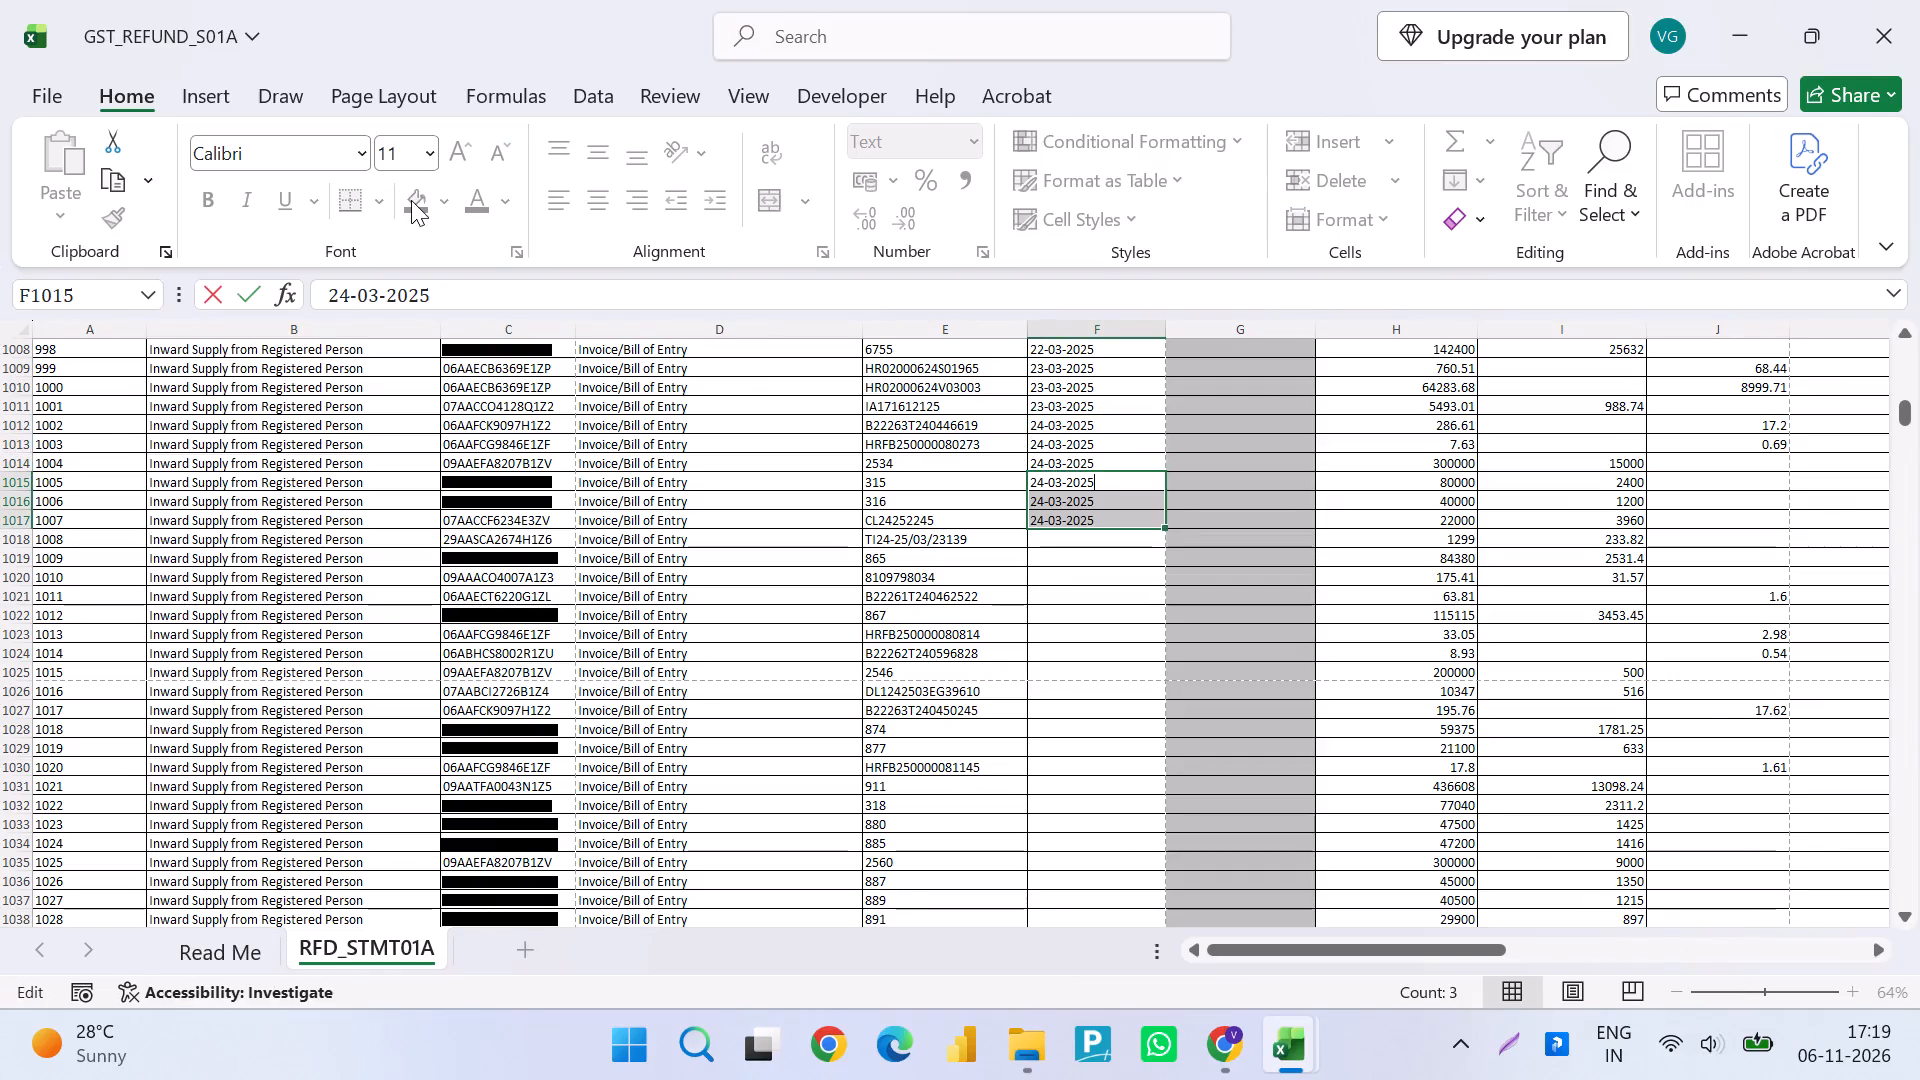
pyautogui.press('Left')
pyautogui.hotkey('ctrl', 'Left')
pyautogui.hotkey('ctrl', 'Left')
pyautogui.hotkey('ctrl', 'Left')
pyautogui.hotkey('ctrl', 'Left')
pyautogui.hotkey('ctrl', 'Left')
pyautogui.press('Right')
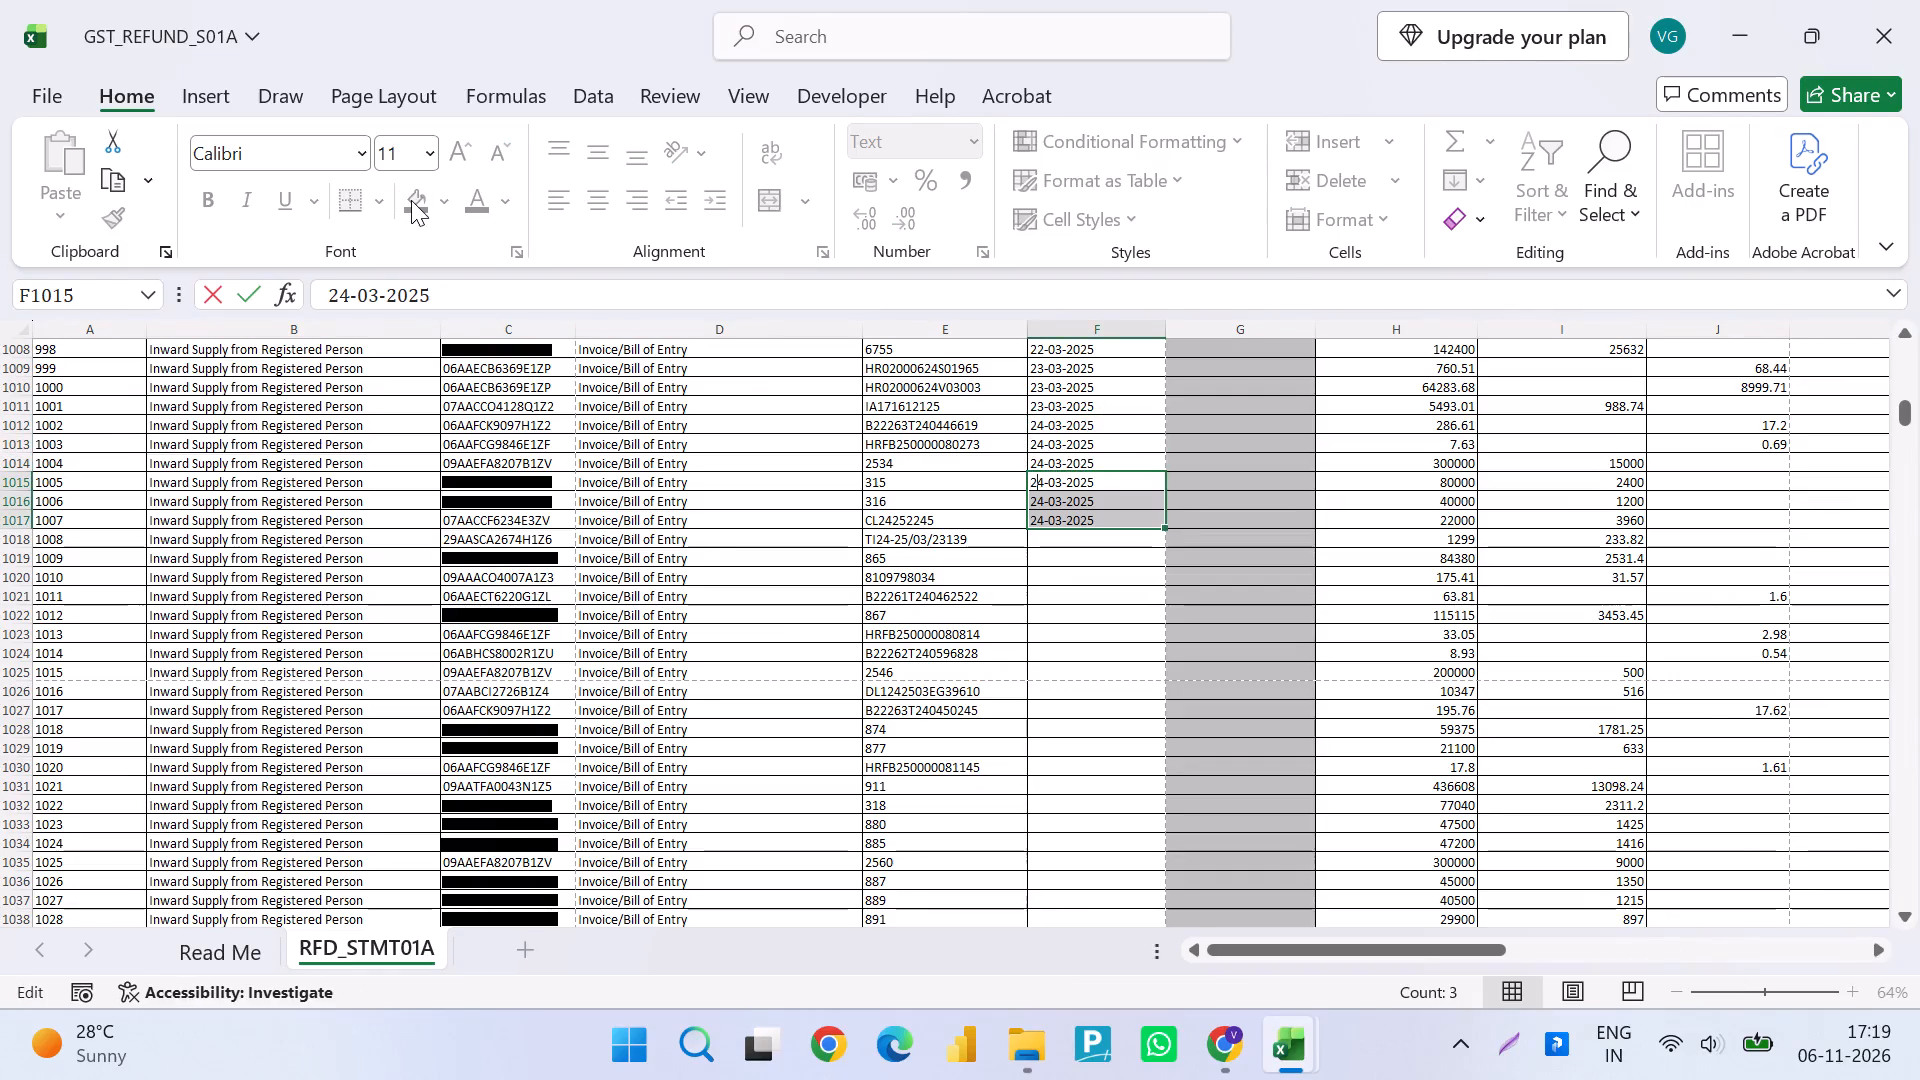
pyautogui.press('Delete')
pyautogui.press('5')
pyautogui.press('Return')
pyautogui.hotkey('ctrl', 'd')
pyautogui.hotkey('ctrl', 'c')
pyautogui.press('Down')
pyautogui.press('Down')
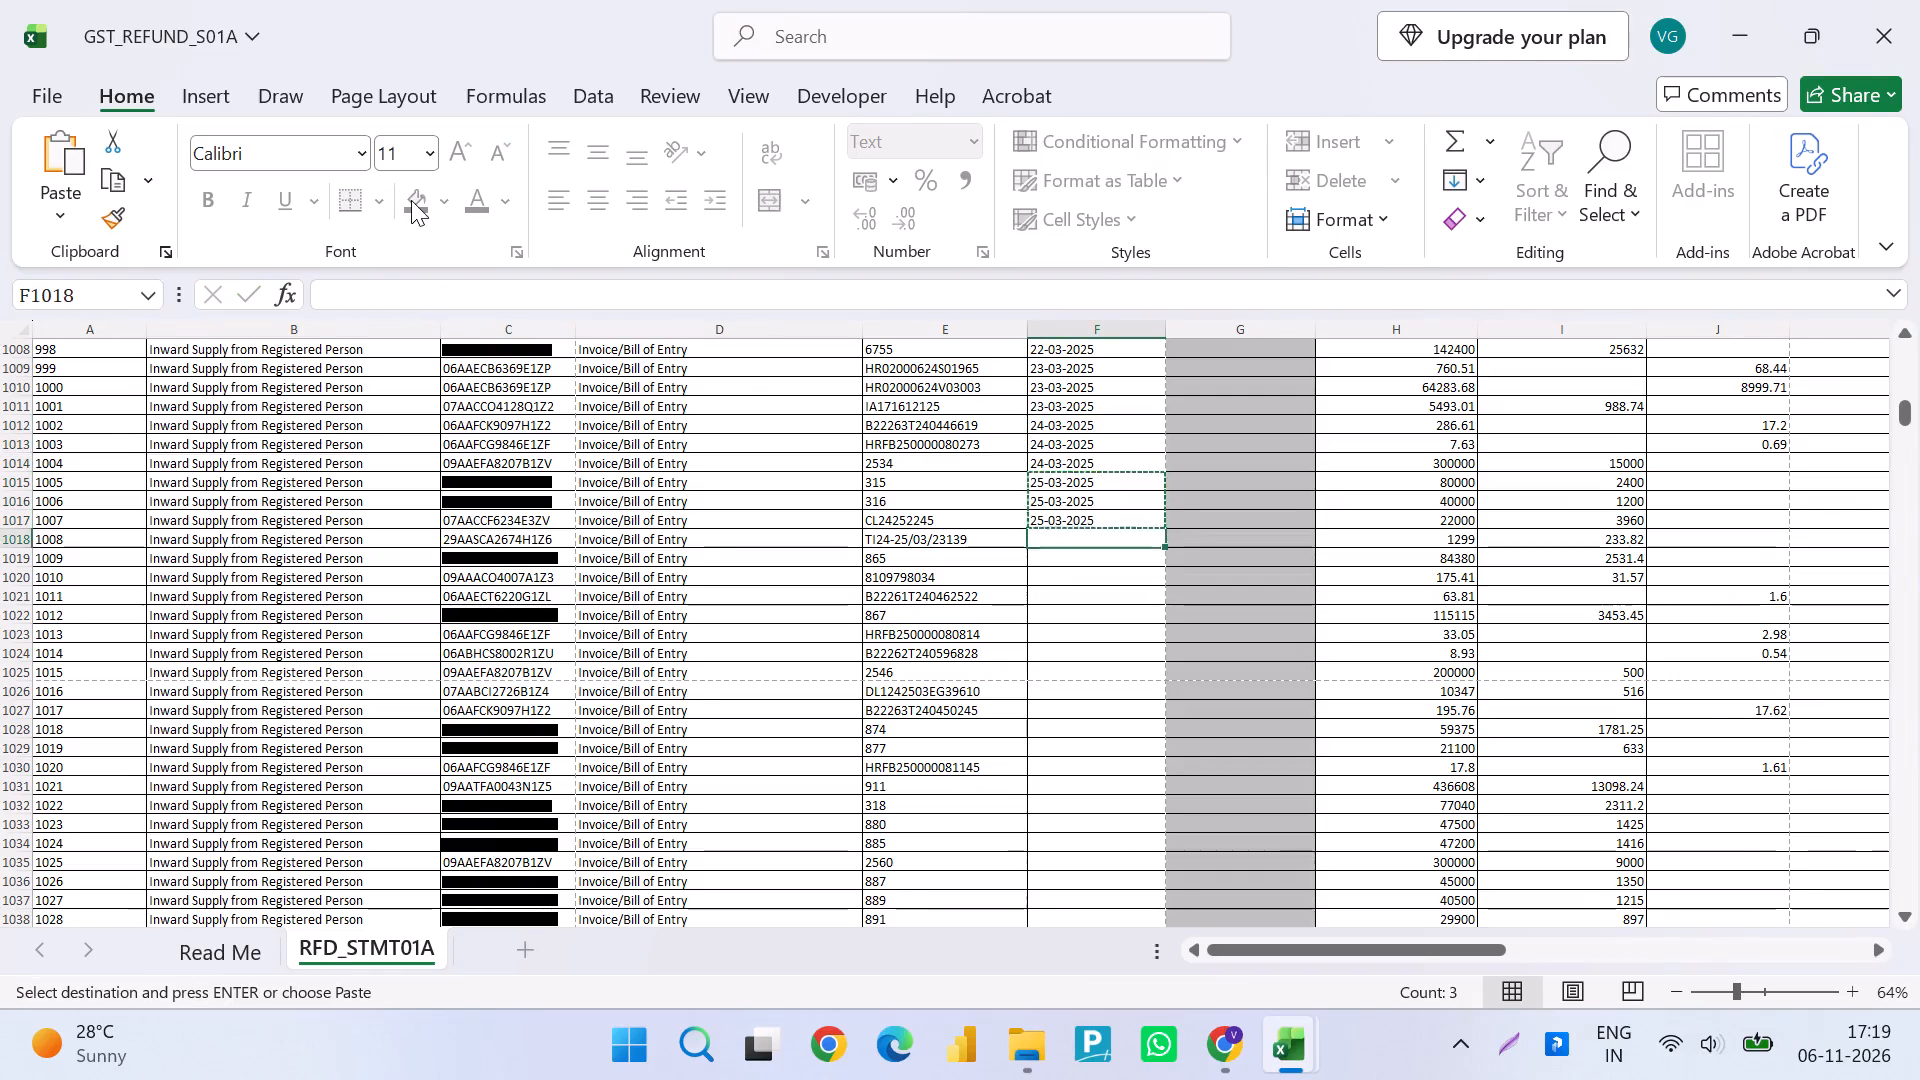
pyautogui.press('Return')
# Highlight rows 1193 to 1198, dated 25-03-2025, in yellow in the PURCHASE 24-25 workbook.
pyautogui.hotkey('alt', 'Tab')
pyautogui.hotkey('shift', 'space')
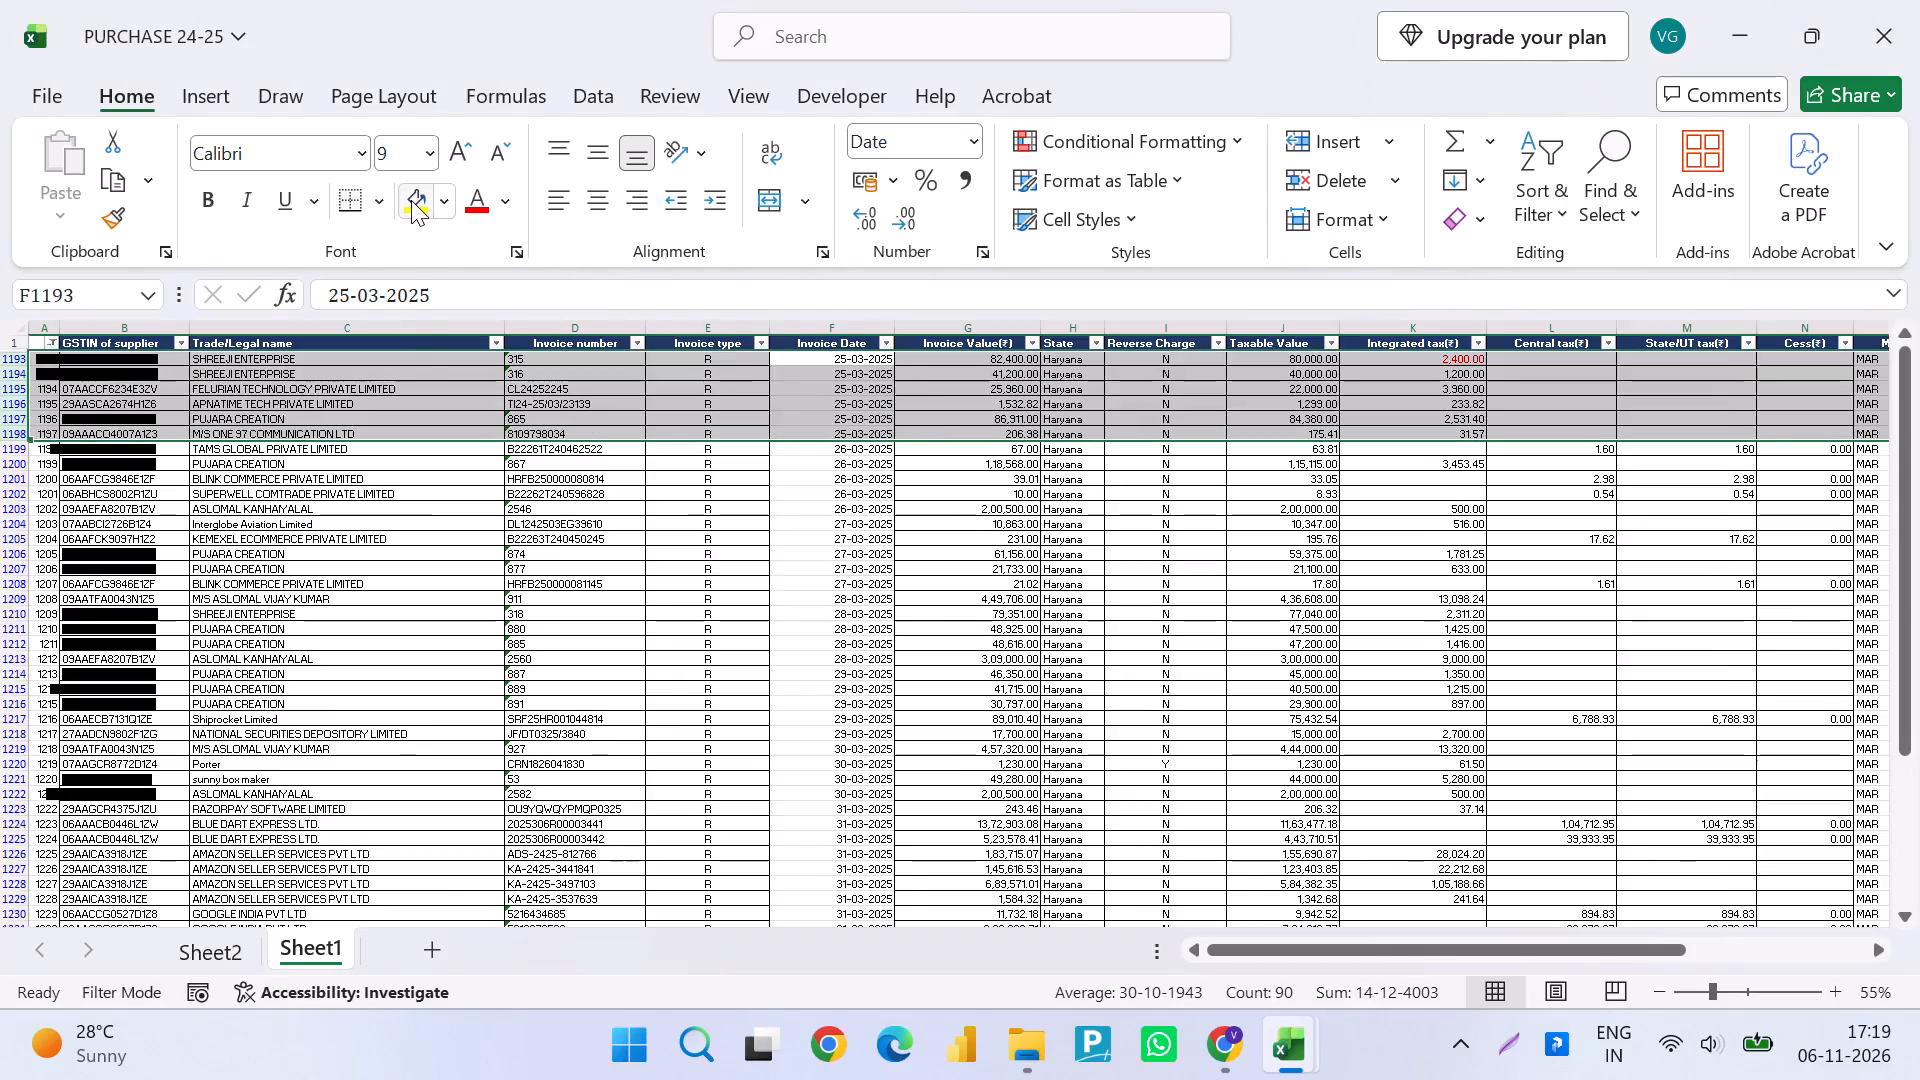
pyautogui.rightClick(411, 200)
pyautogui.click(411, 200)
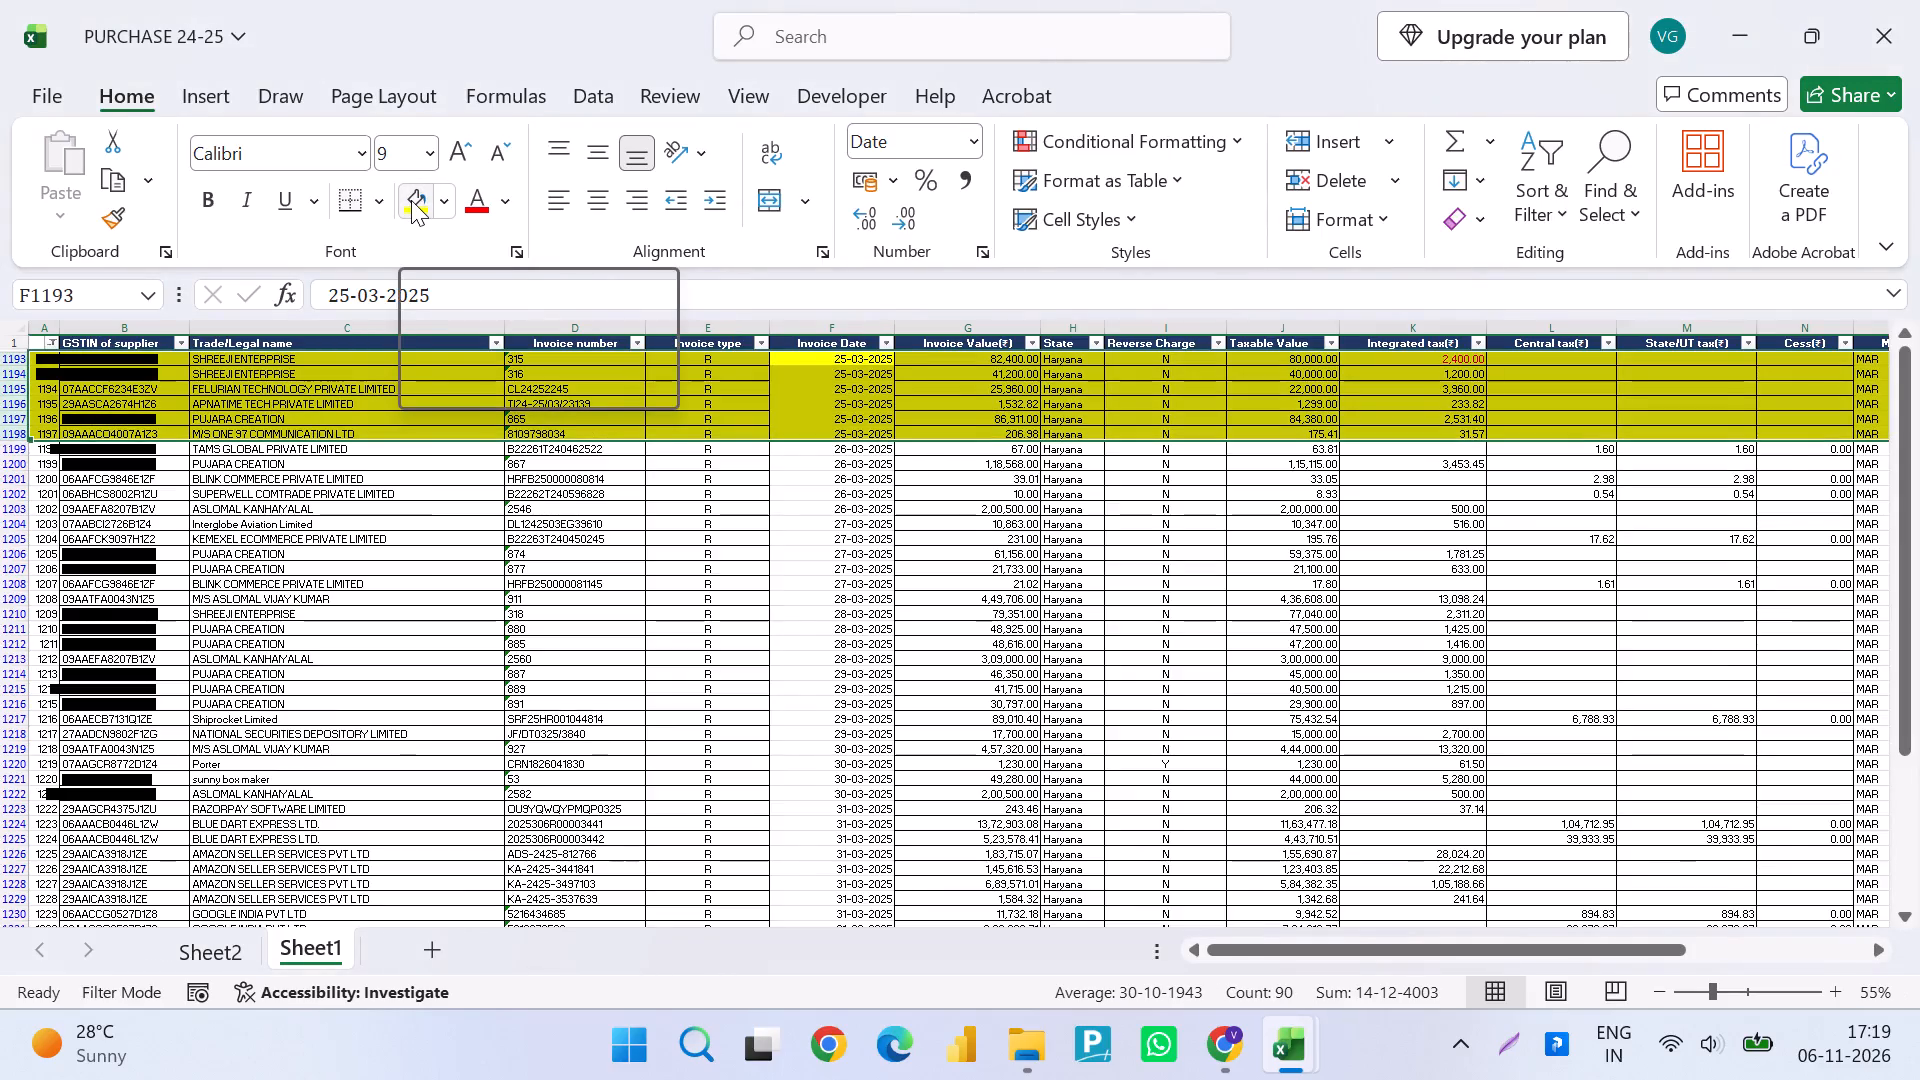
# Copy the 26-03-2025 dates in F1199:F1203 of PURCHASE 24-25 and paste them into F1021:F1025 of GST_REFUND_S01A.
pyautogui.press('Down')
pyautogui.press('Down')
pyautogui.press('Down')
pyautogui.press('Down')
pyautogui.press('Down')
pyautogui.press('Down')
pyautogui.hotkey('shift', 'Down')
pyautogui.hotkey('shift', 'Down')
pyautogui.hotkey('shift', 'Down')
pyautogui.hotkey('shift', 'Down')
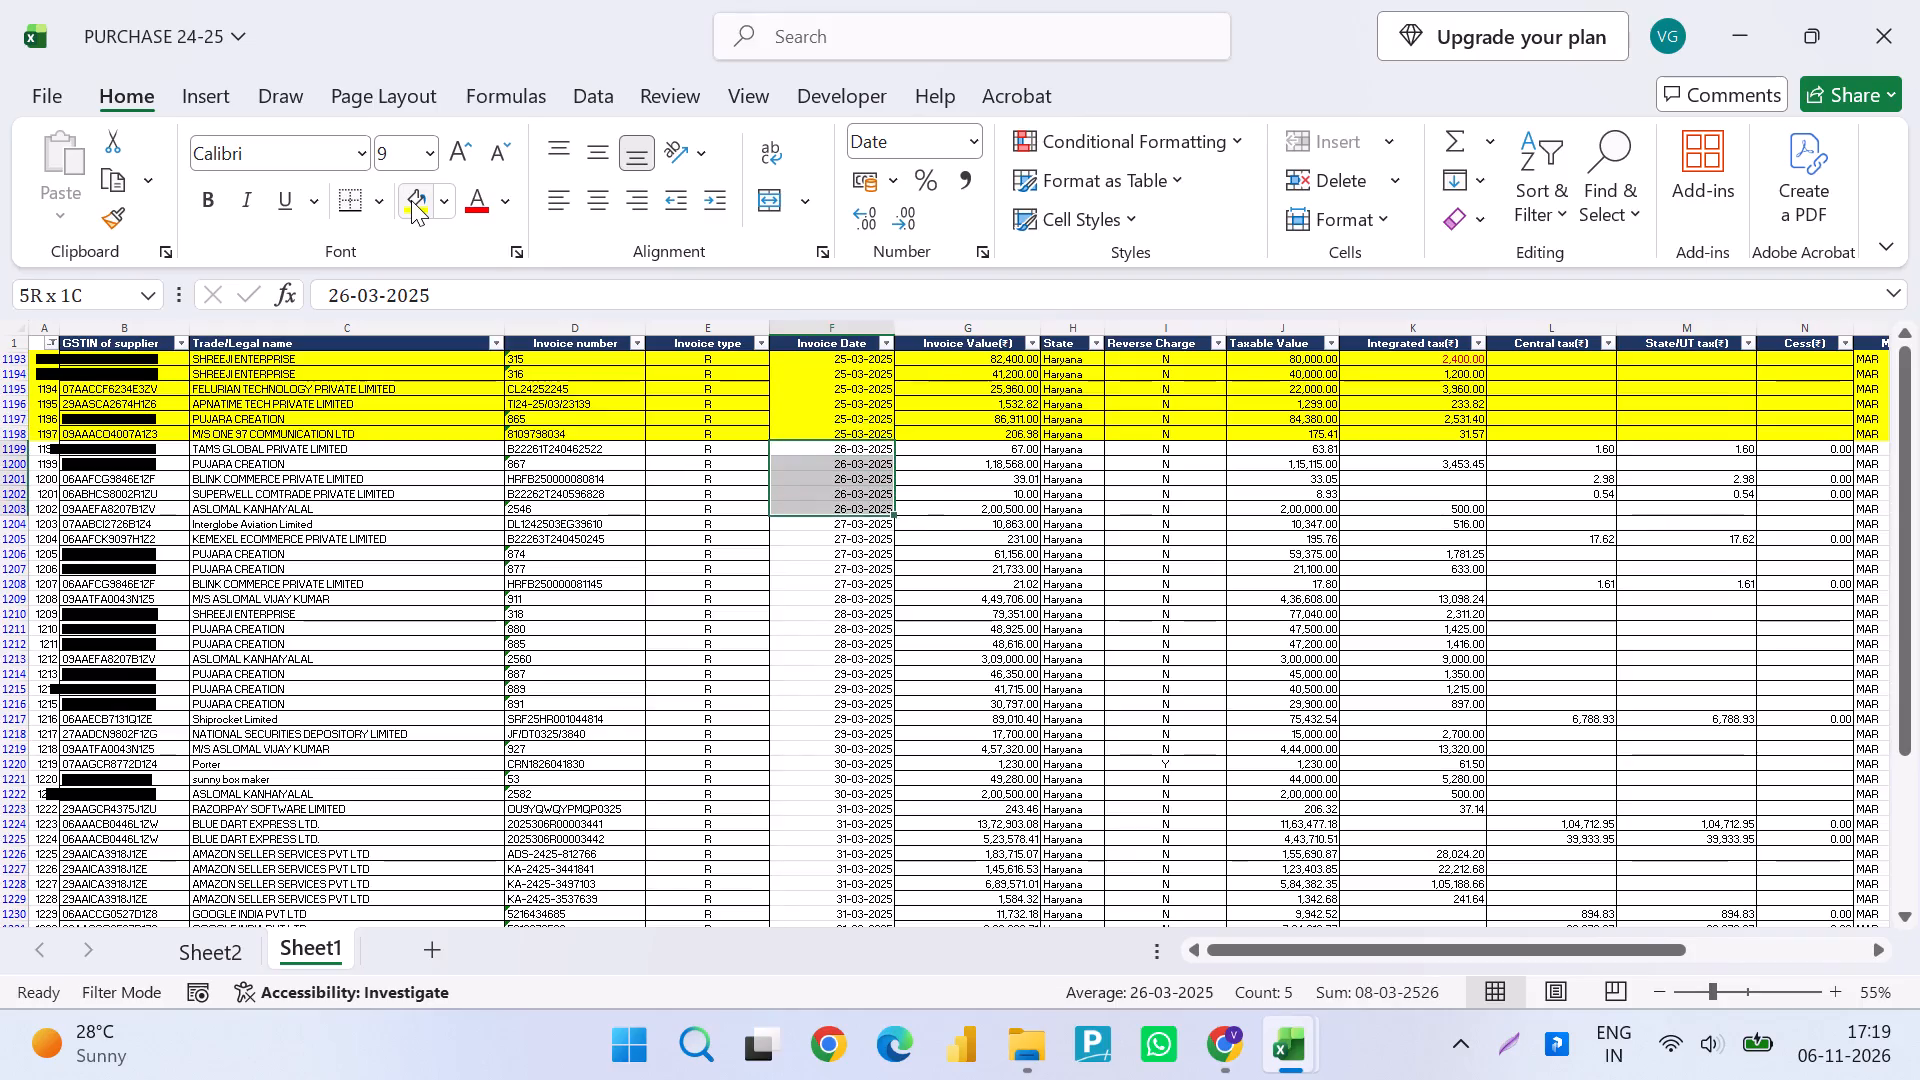
pyautogui.hotkey('shift', 'Down')
pyautogui.hotkey('shift', 'Up')
pyautogui.hotkey('ctrl', 'c')
pyautogui.hotkey('alt', 'Tab')
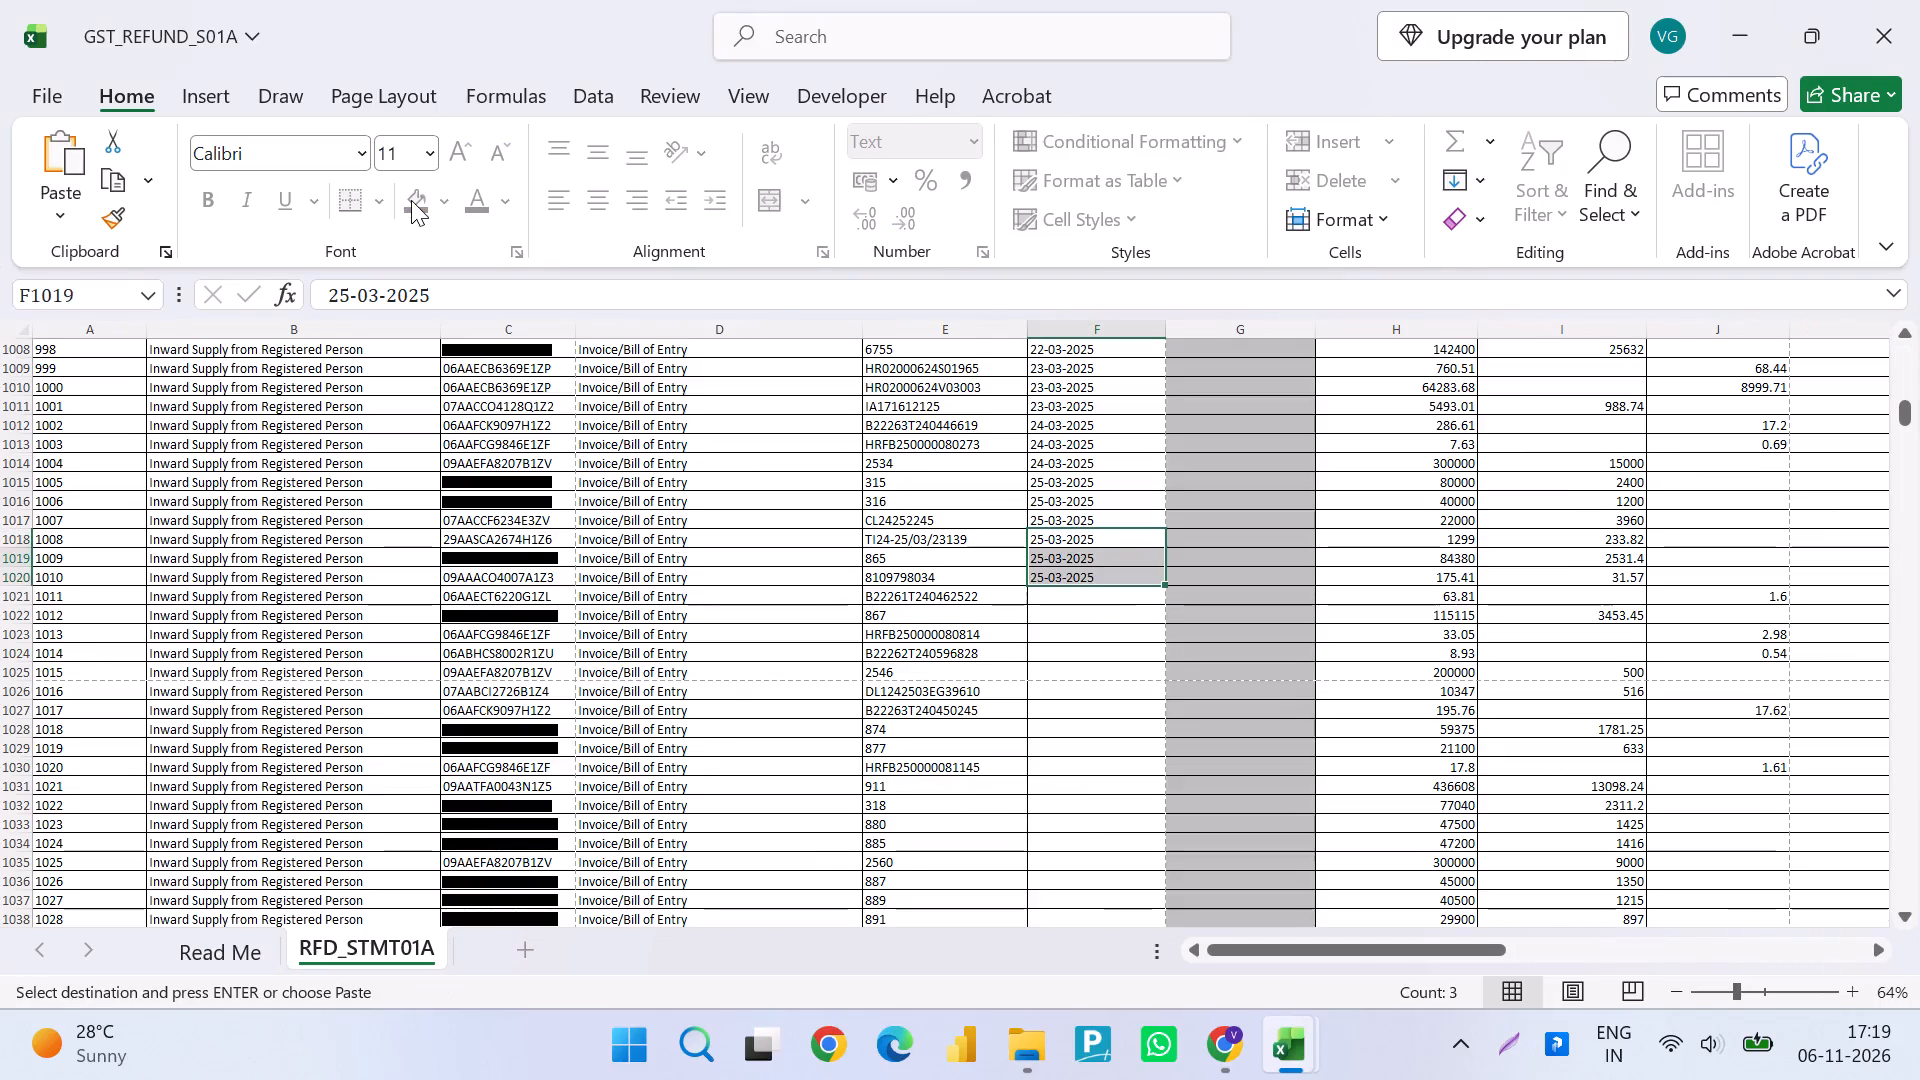
pyautogui.press('Down')
pyautogui.press('Down')
pyautogui.press('Down')
pyautogui.hotkey('ctrl', 'v')
# Fill the date above into F1021 of GST_REFUND_S01A and change it to 26-03-2025.
pyautogui.press('Up')
pyautogui.press('Down')
pyautogui.hotkey('ctrl', 'd')
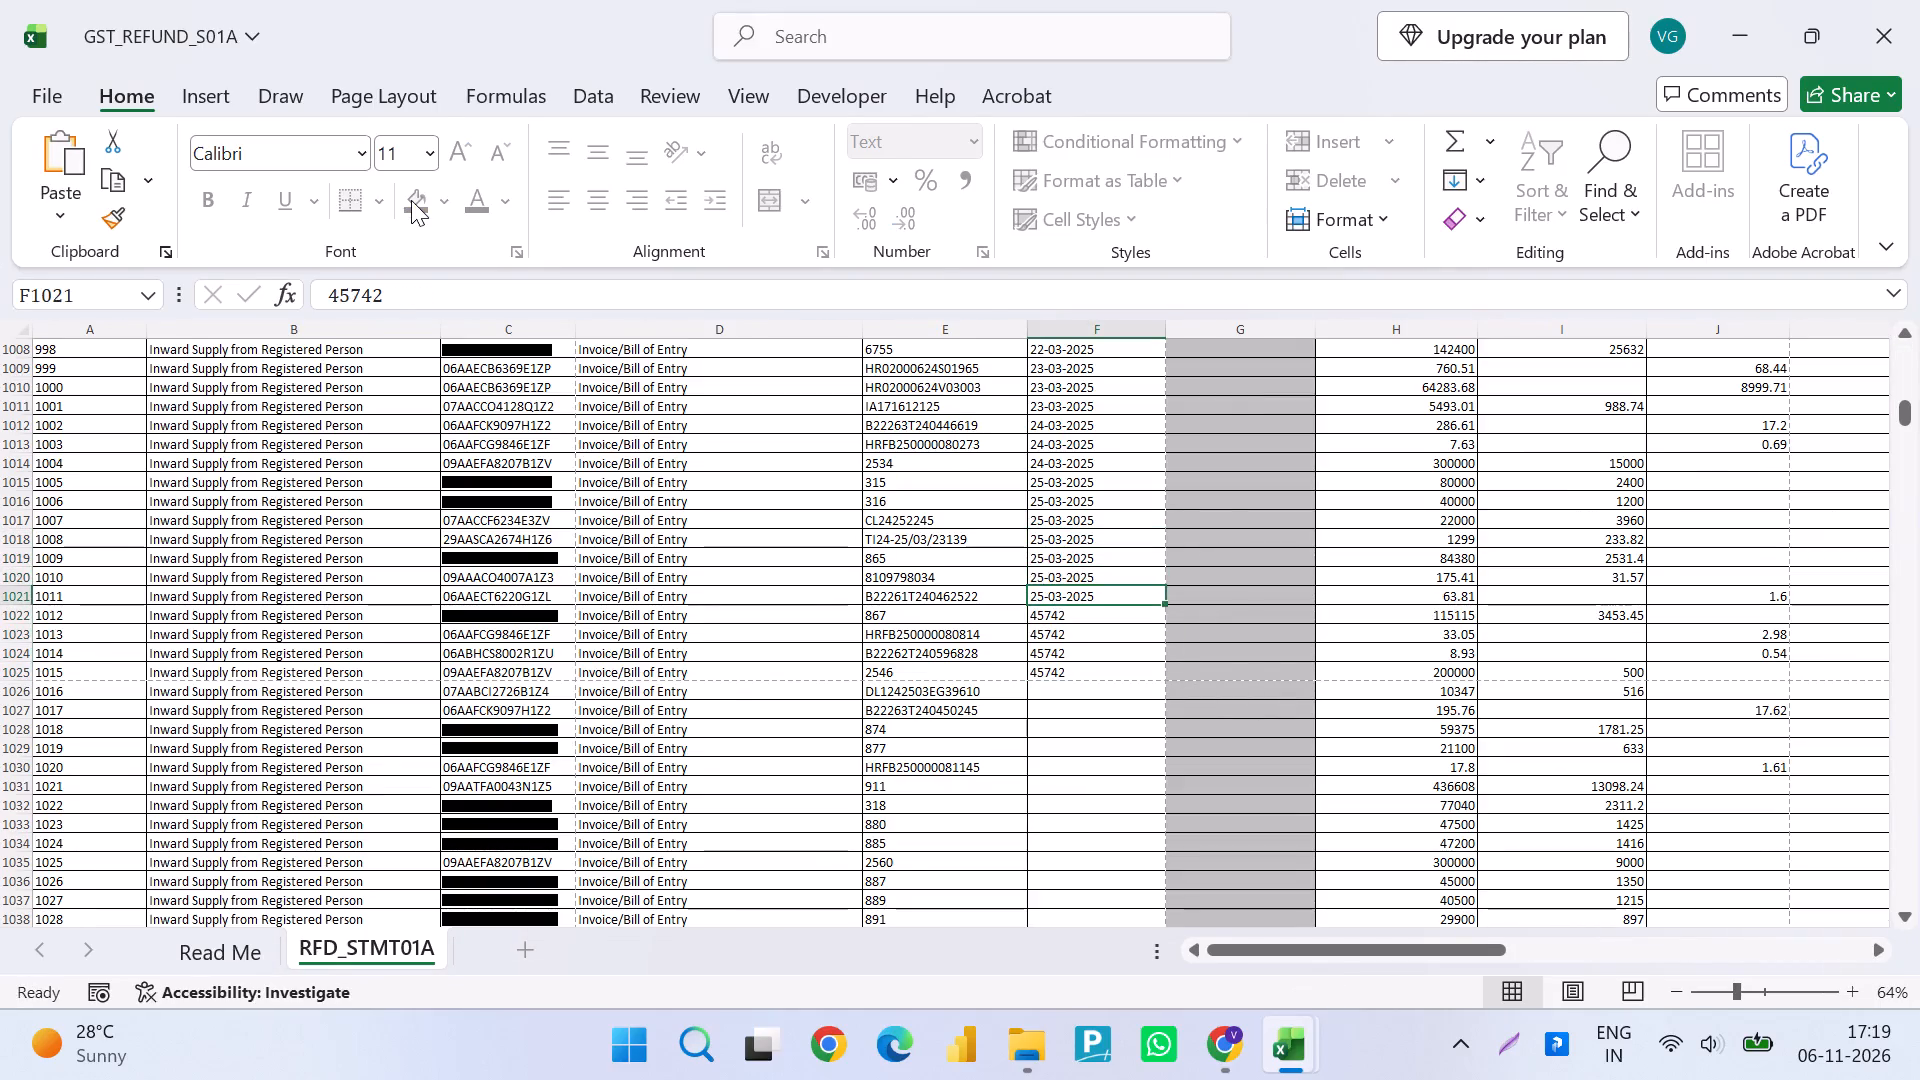
pyautogui.press('F2')
pyautogui.press('Left')
pyautogui.hotkey('ctrl', 'Left')
pyautogui.hotkey('ctrl', 'Left')
pyautogui.hotkey('ctrl', 'Left')
pyautogui.hotkey('ctrl', 'Left')
pyautogui.press('BackSpace')
pyautogui.press('6')
pyautogui.press('Return')
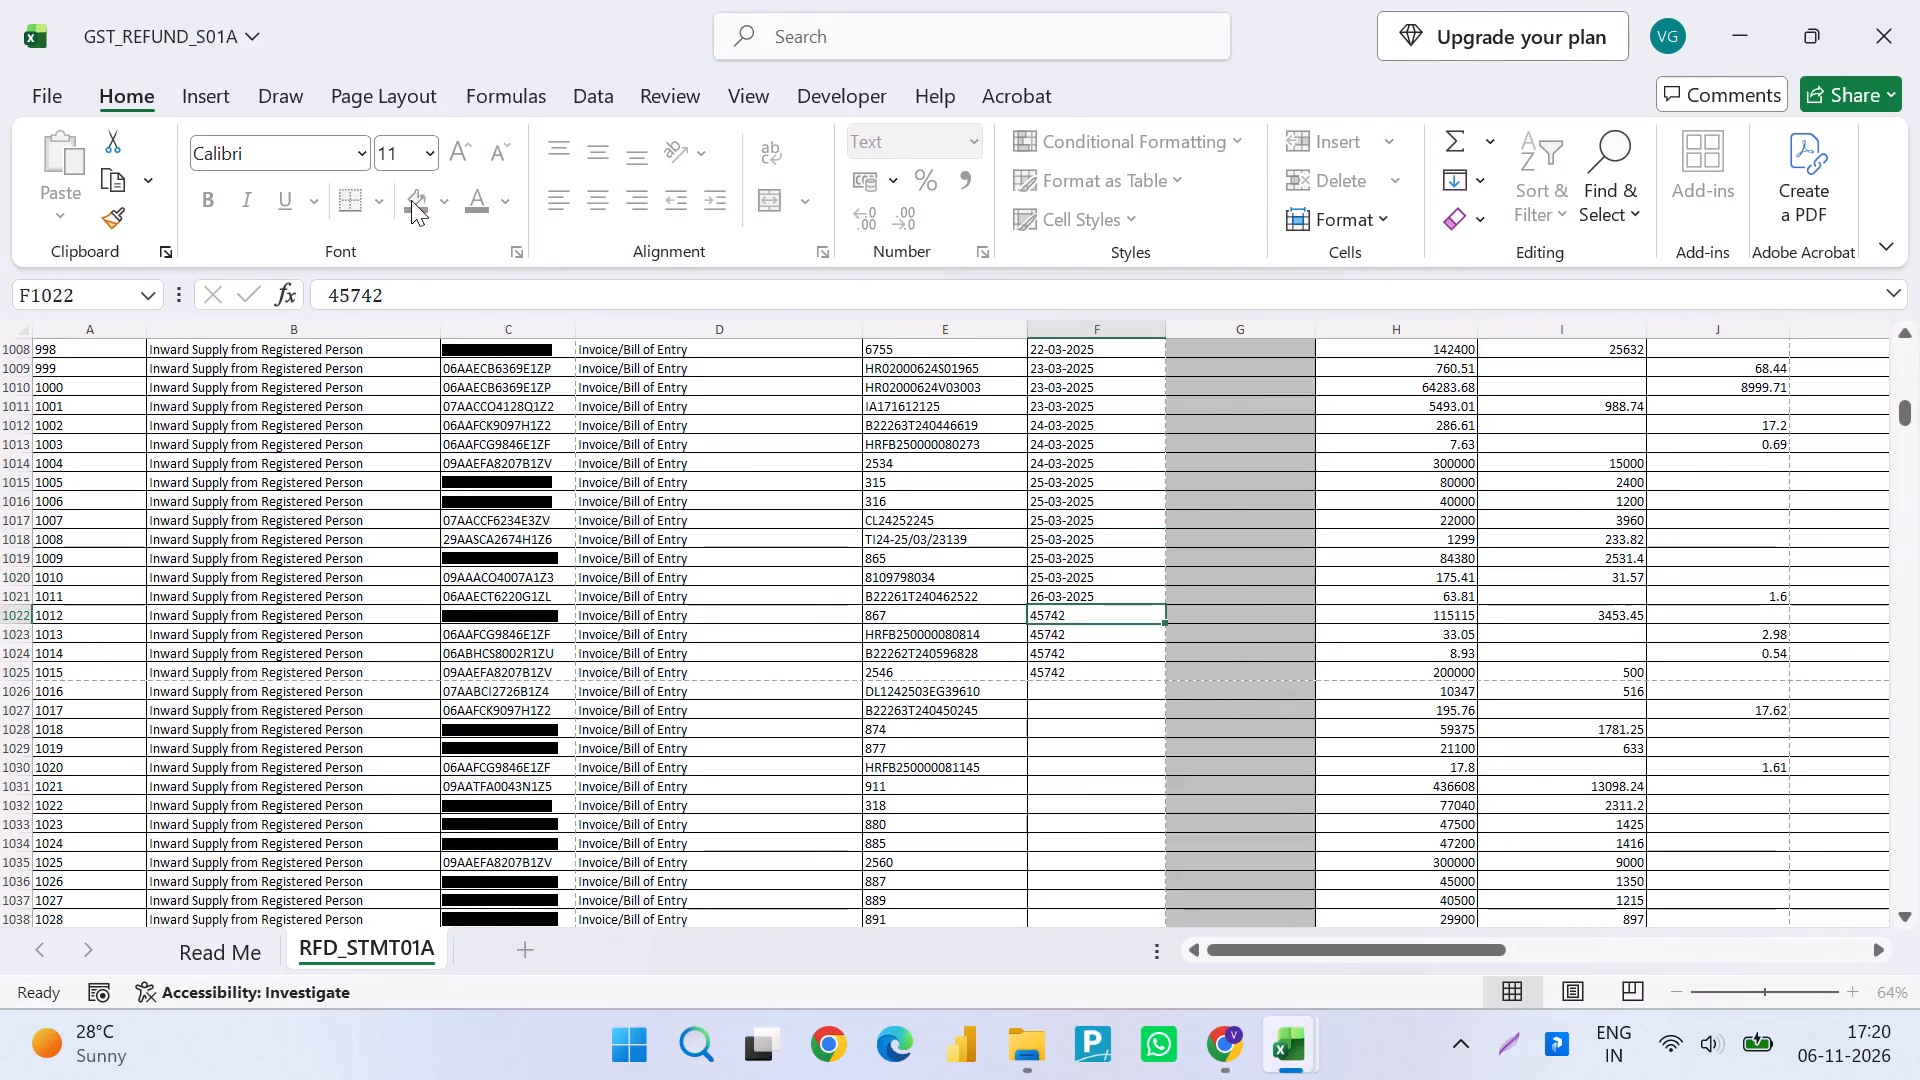
# Fill the 26-03-2025 date down one cell at a time from F1022 through F1025, invoice 2546.
pyautogui.hotkey('ctrl', 'd')
pyautogui.press('Down')
pyautogui.hotkey('ctrl', 'd')
pyautogui.press('Down')
pyautogui.hotkey('ctrl', 'd')
pyautogui.press('Down')
pyautogui.hotkey('ctrl', 'd')
# Copy the 27-03-2025 dates in F1204:F1208 of PURCHASE 24-25 and paste them into F1026:F1030 of GST_REFUND_S01A.
pyautogui.hotkey('alt', 'Tab')
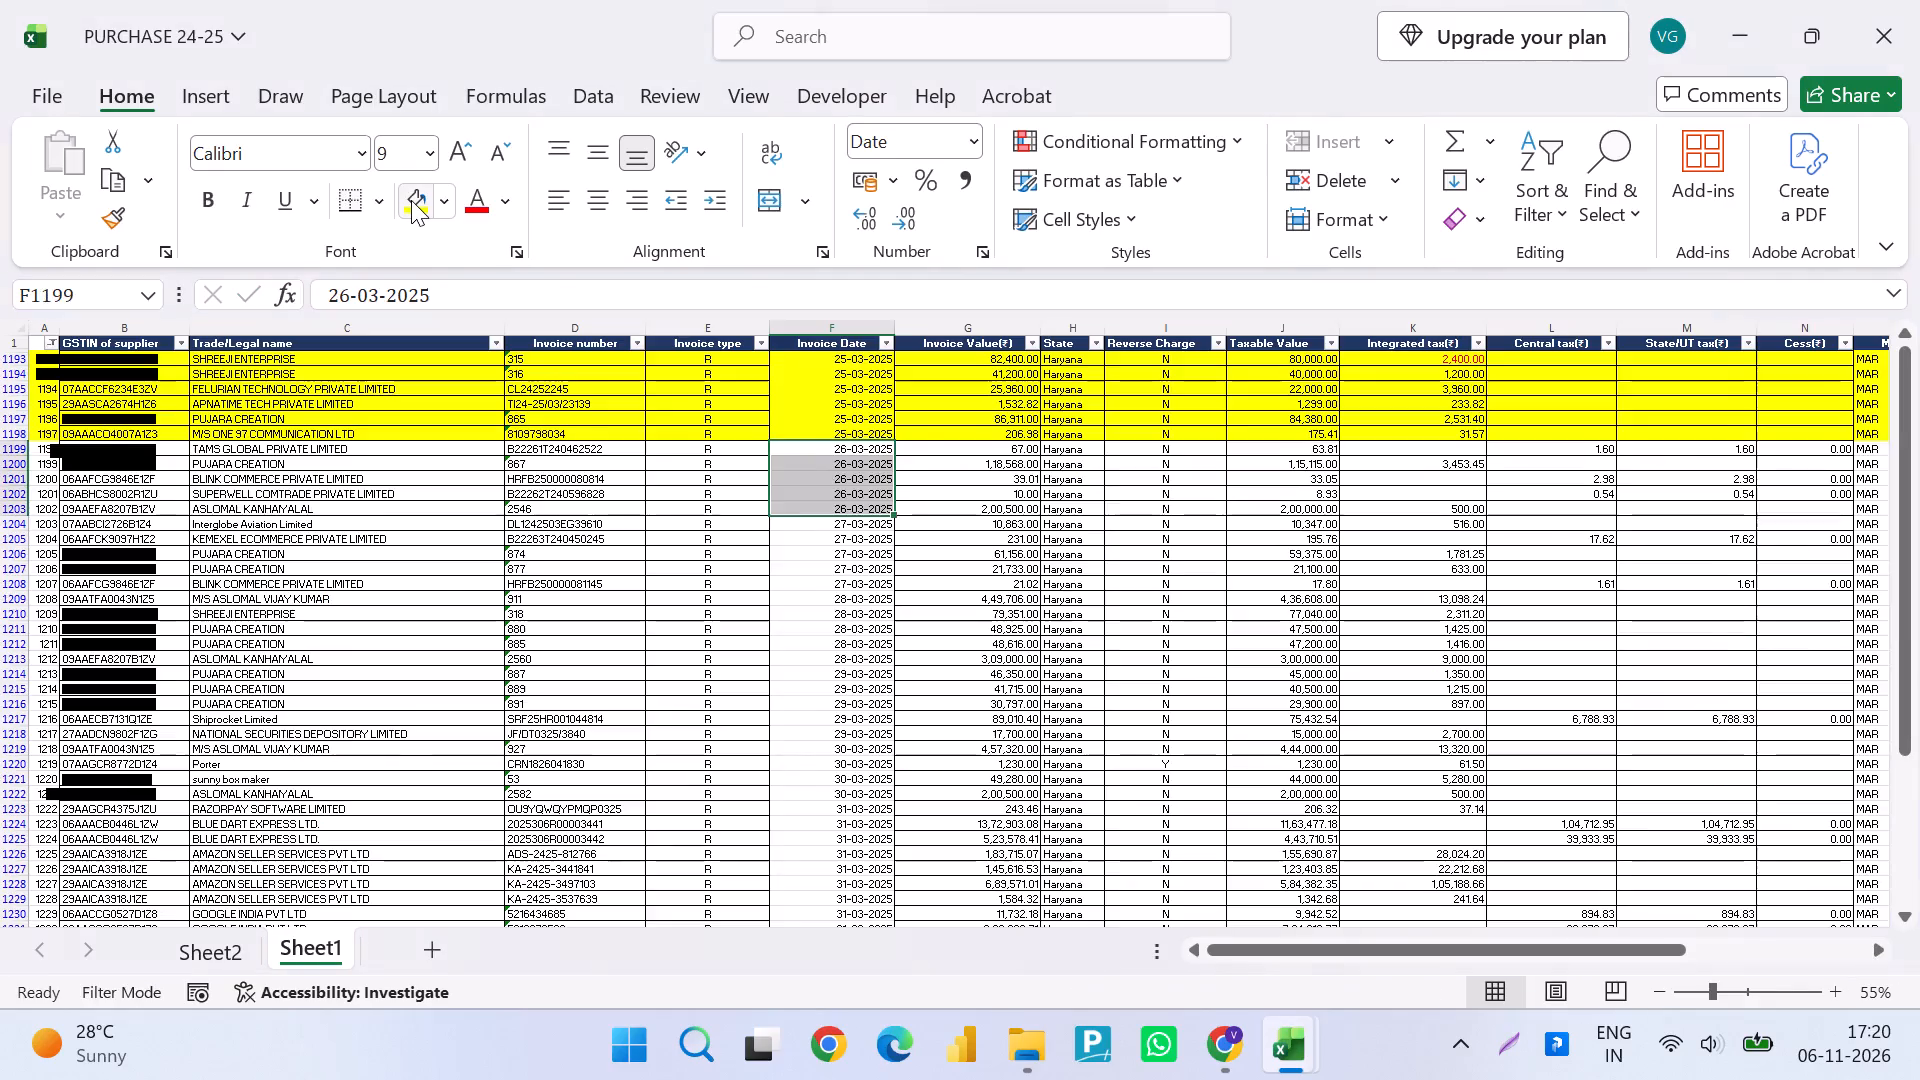
pyautogui.press('Down')
pyautogui.press('Down')
pyautogui.press('Down')
pyautogui.press('Down')
pyautogui.press('Down')
pyautogui.hotkey('shift', 'Down')
pyautogui.hotkey('shift', 'Down')
pyautogui.hotkey('shift', 'Down')
pyautogui.hotkey('shift', 'Down')
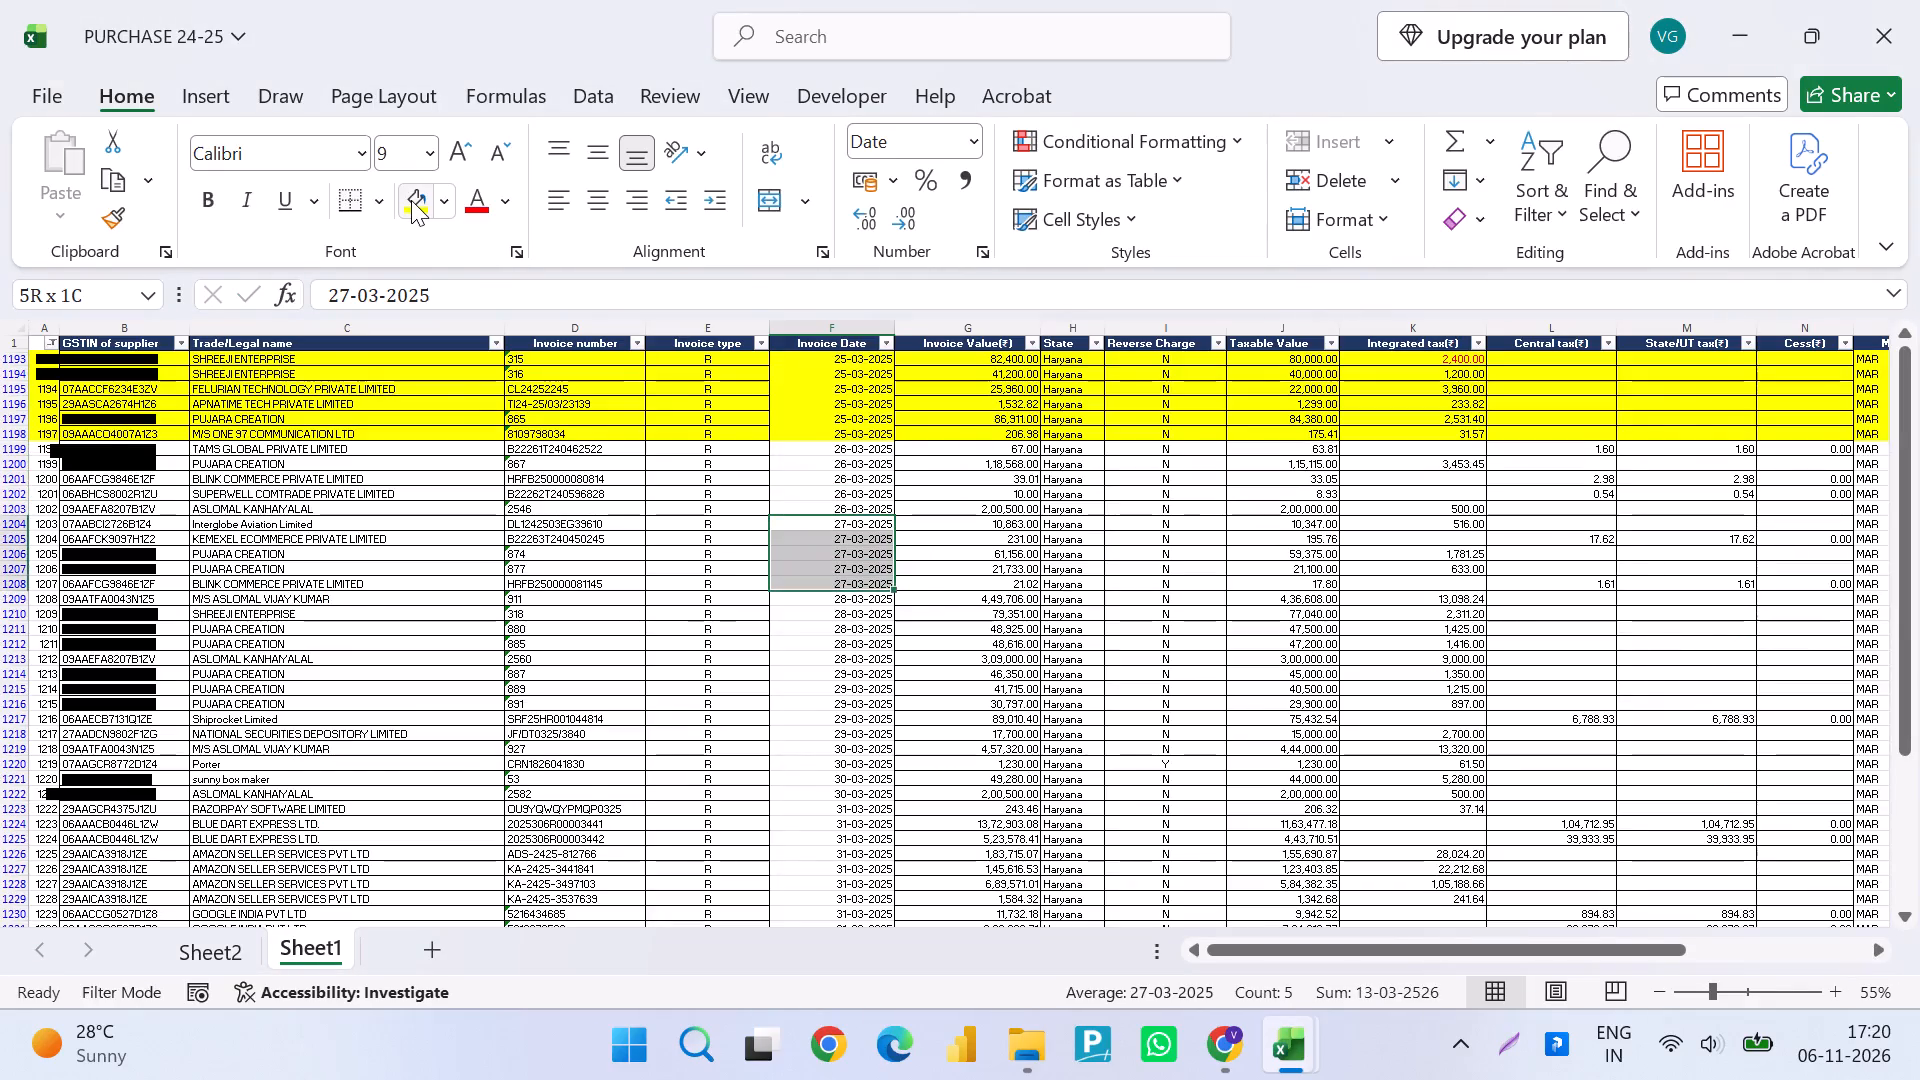
pyautogui.hotkey('ctrl', 'c')
pyautogui.hotkey('alt', 'Tab')
pyautogui.press('Down')
pyautogui.hotkey('ctrl', 'v')
pyautogui.press('Up')
pyautogui.press('Down')
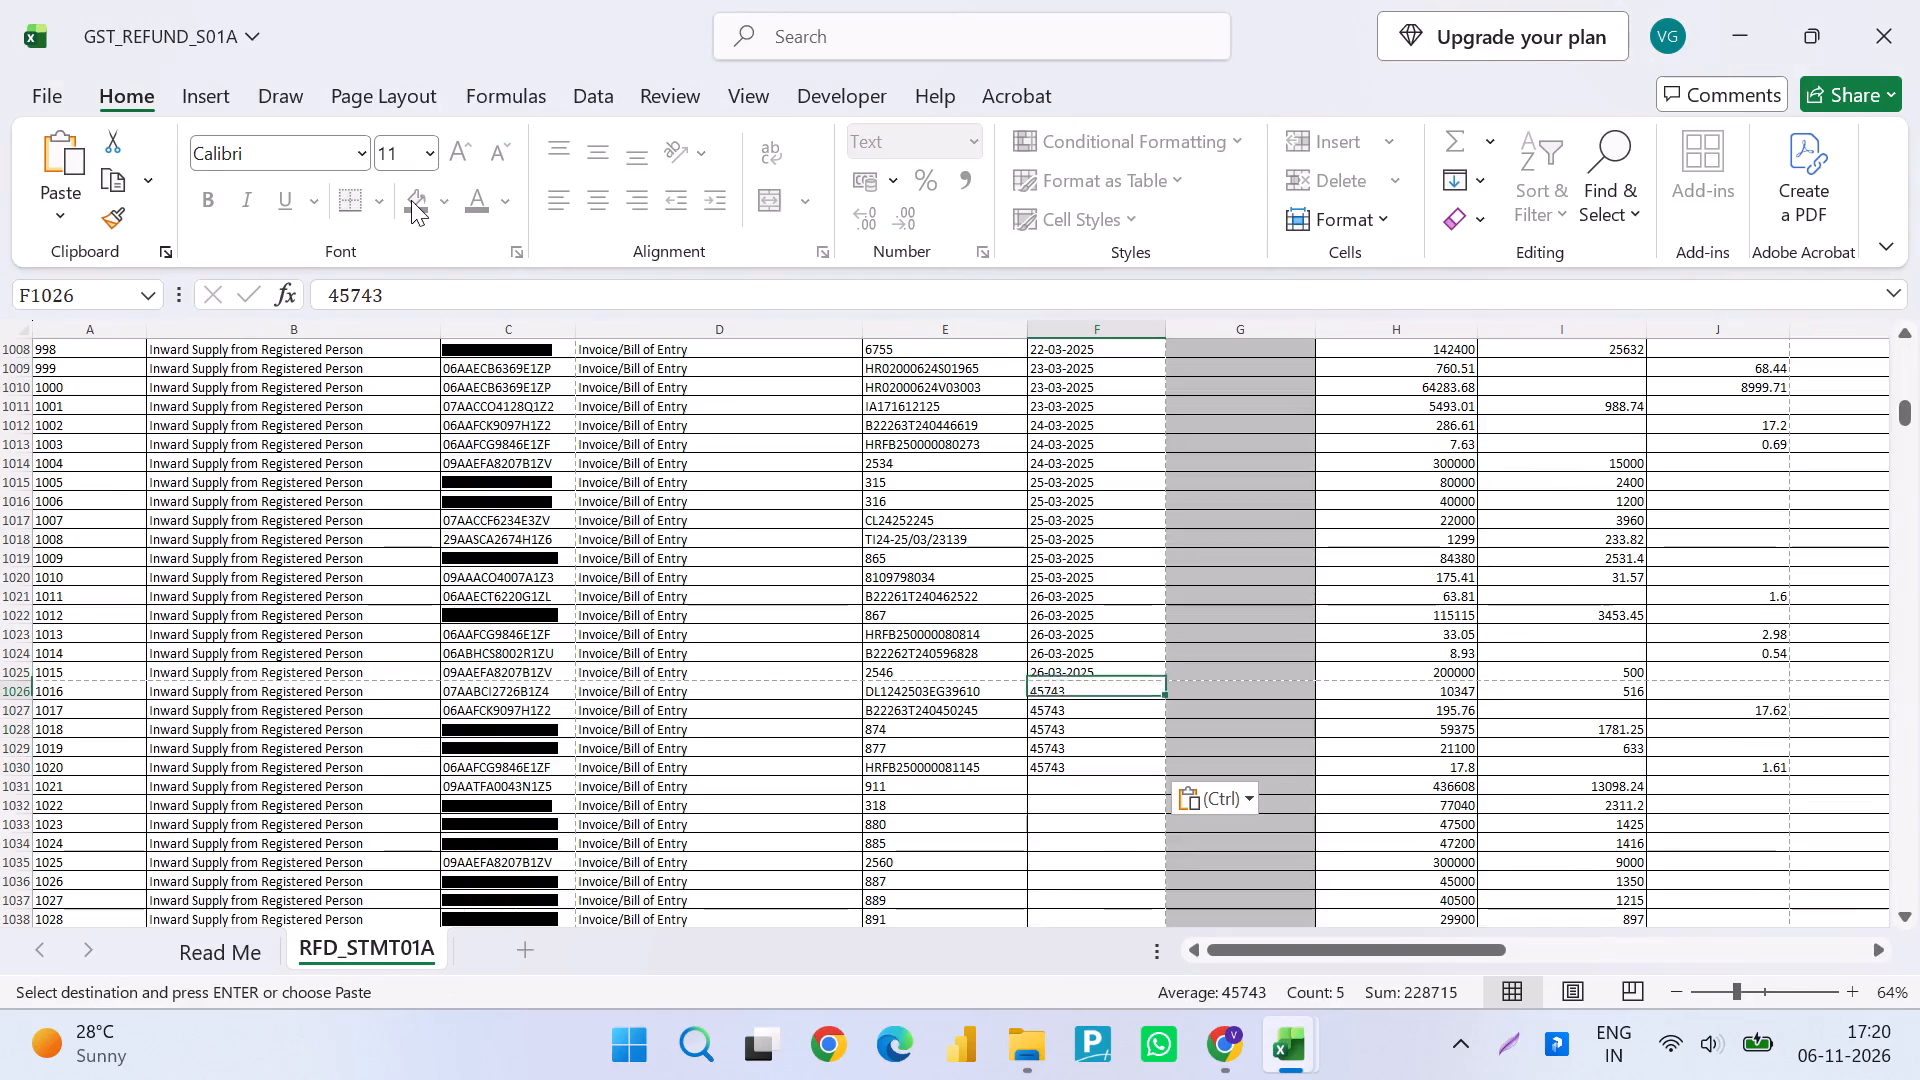
pyautogui.hotkey('ctrl', 'd')
pyautogui.press('F2')
pyautogui.hotkey('ctrl', 'Left')
pyautogui.hotkey('ctrl', 'Left')
pyautogui.hotkey('ctrl', 'Left')
pyautogui.hotkey('ctrl', 'Left')
pyautogui.press('BackSpace')
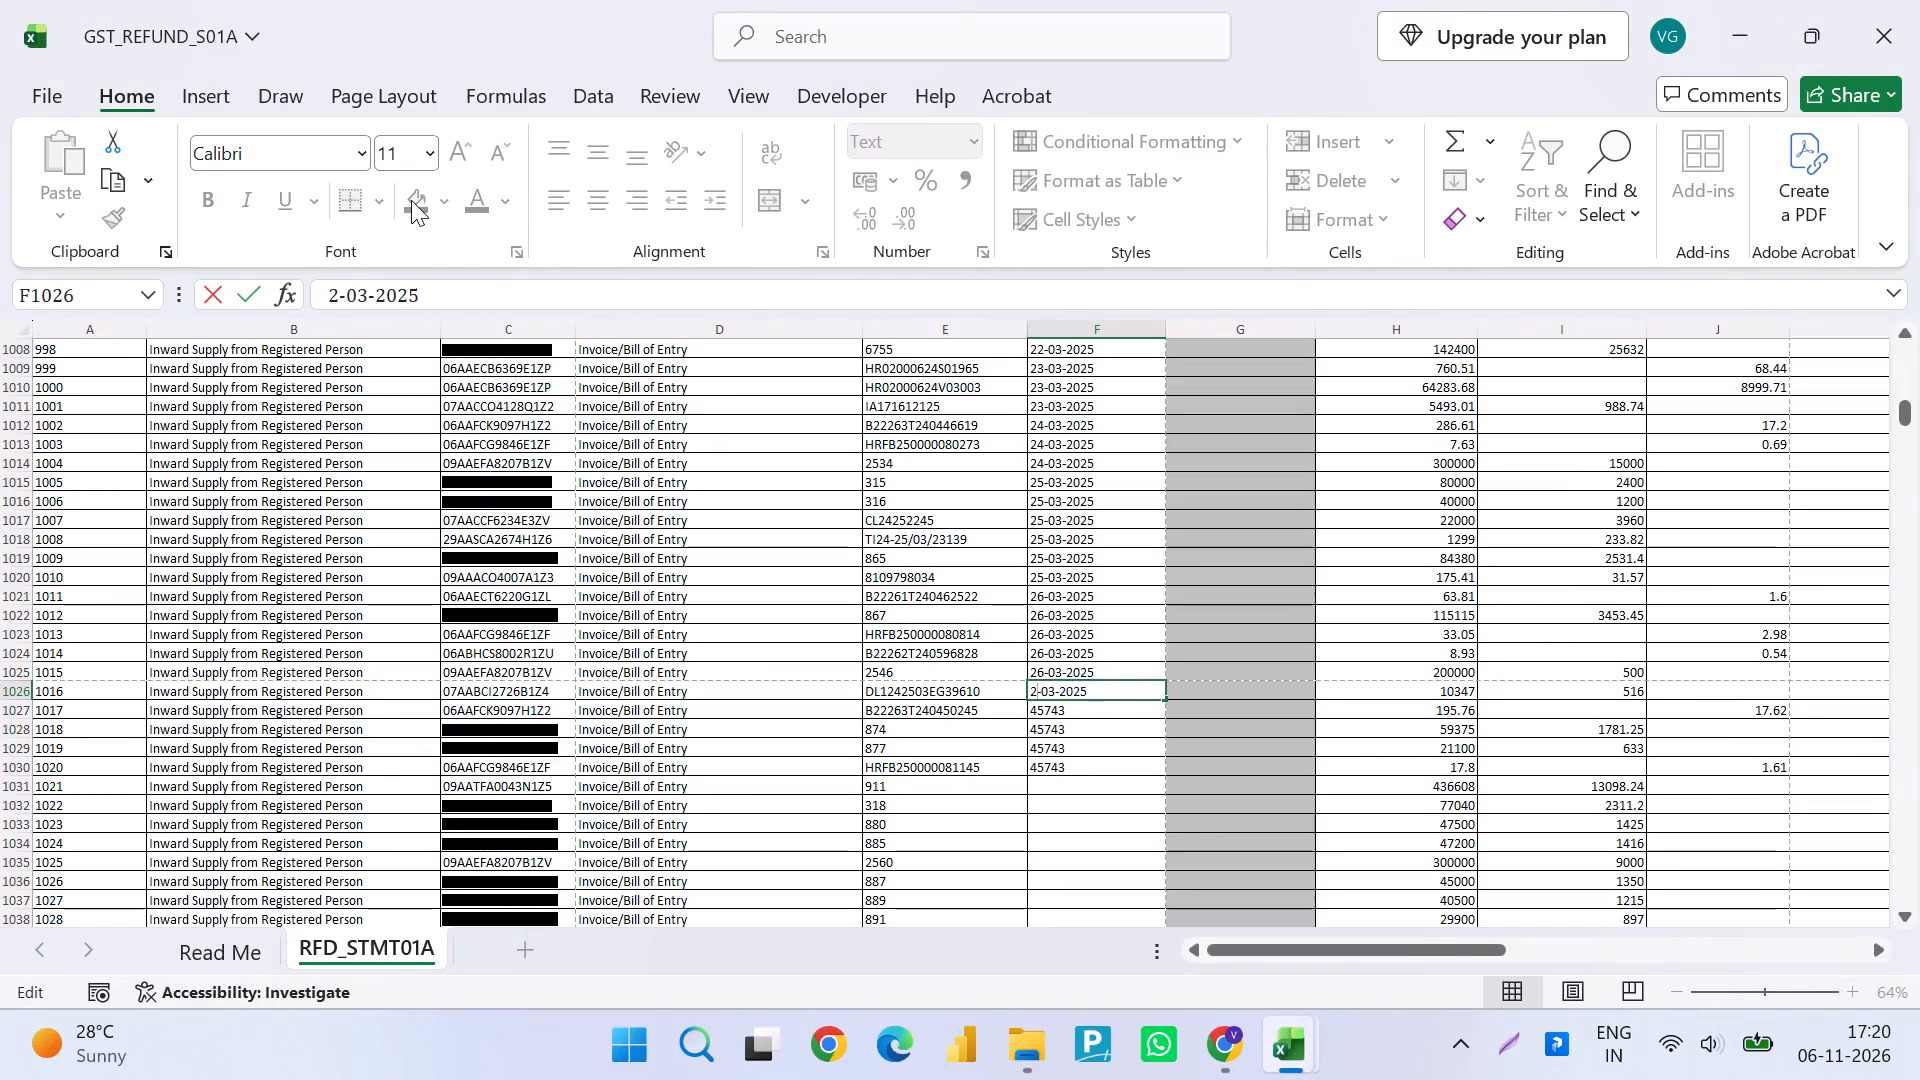
pyautogui.press('7')
pyautogui.press('Return')
pyautogui.press('Up')
pyautogui.hotkey('ctrl', 'shift', 'Down')
pyautogui.hotkey('ctrl', 'd')
# Copy the 28-03-2025 dates in F1209:F1213 of PURCHASE 24-25 and paste them into F1031:F1035 of GST_REFUND_S01A.
pyautogui.hotkey('alt', 'Tab')
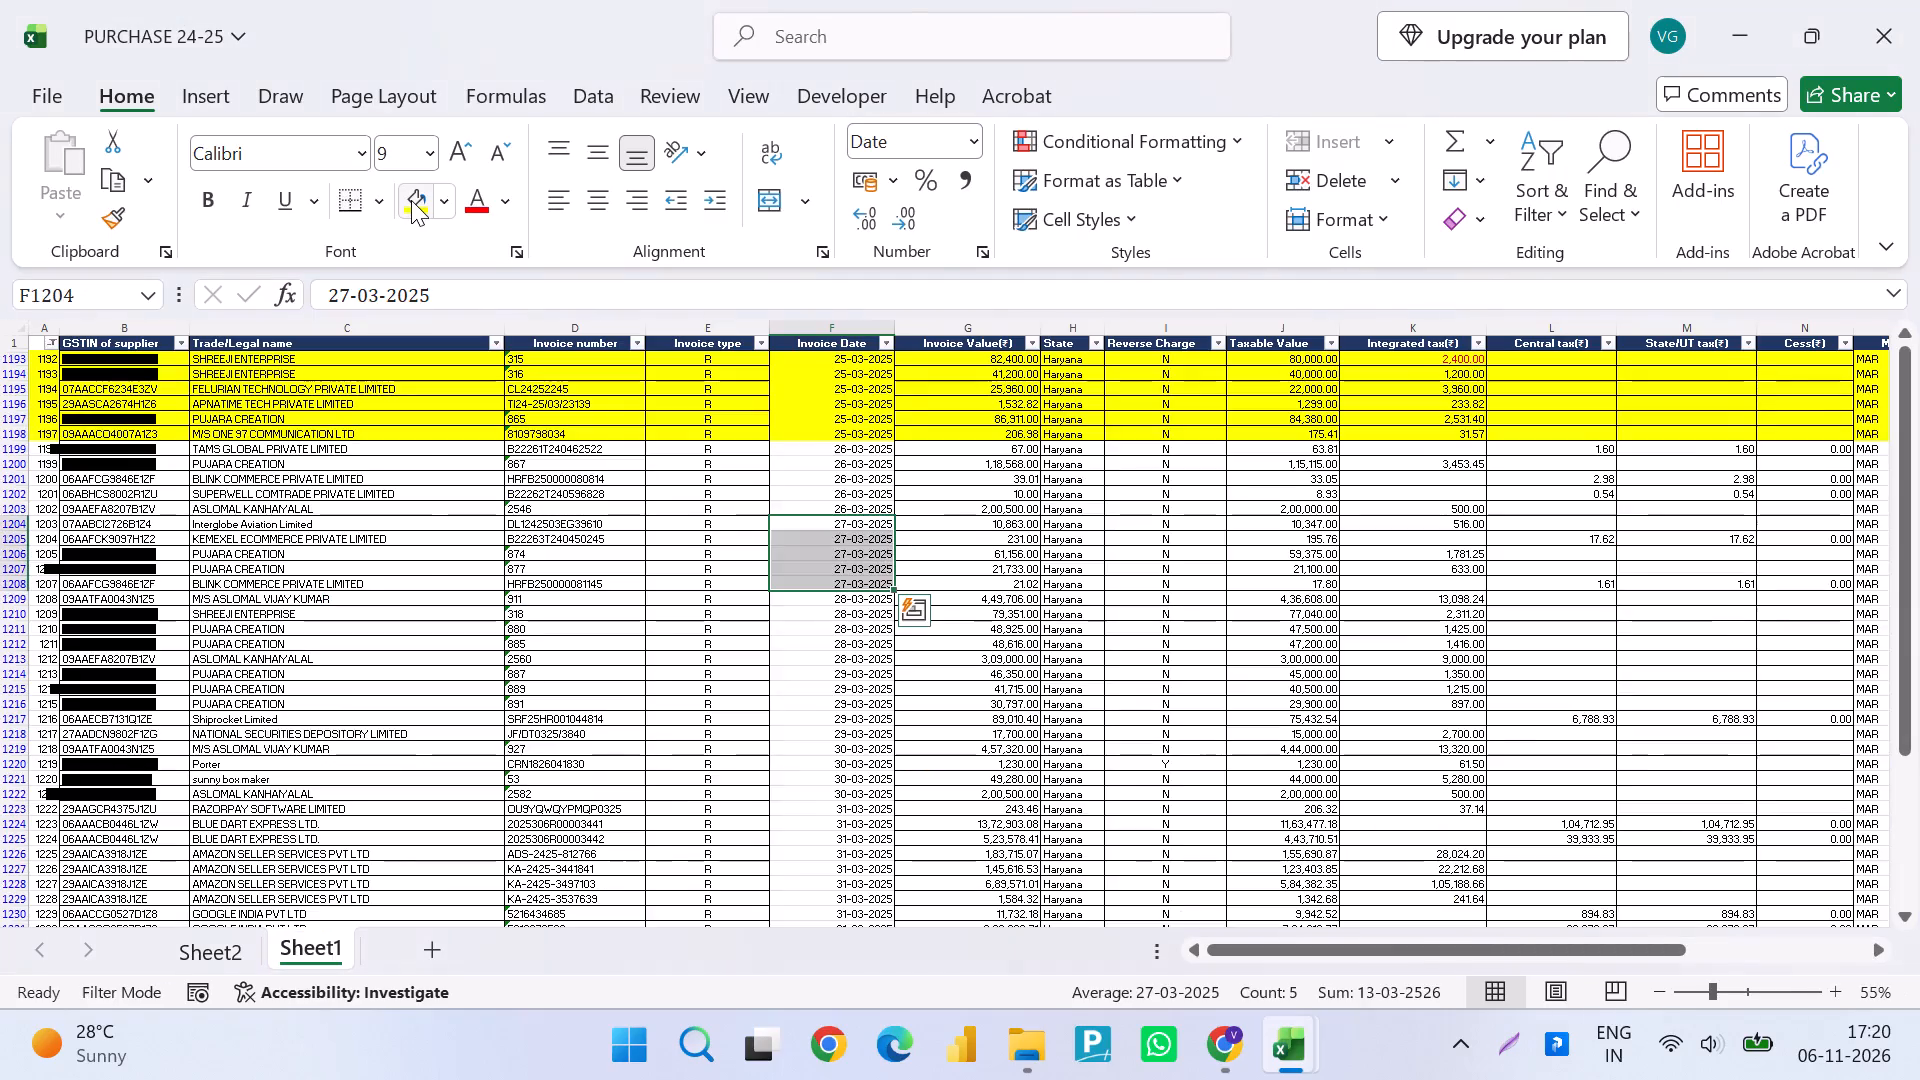
pyautogui.press('Down')
pyautogui.press('Down')
pyautogui.press('Down')
pyautogui.press('Down')
pyautogui.press('Down')
pyautogui.hotkey('shift', 'Down')
pyautogui.hotkey('shift', 'Down')
pyautogui.hotkey('shift', 'Down')
pyautogui.hotkey('shift', 'Down')
pyautogui.hotkey('shift', 'Down')
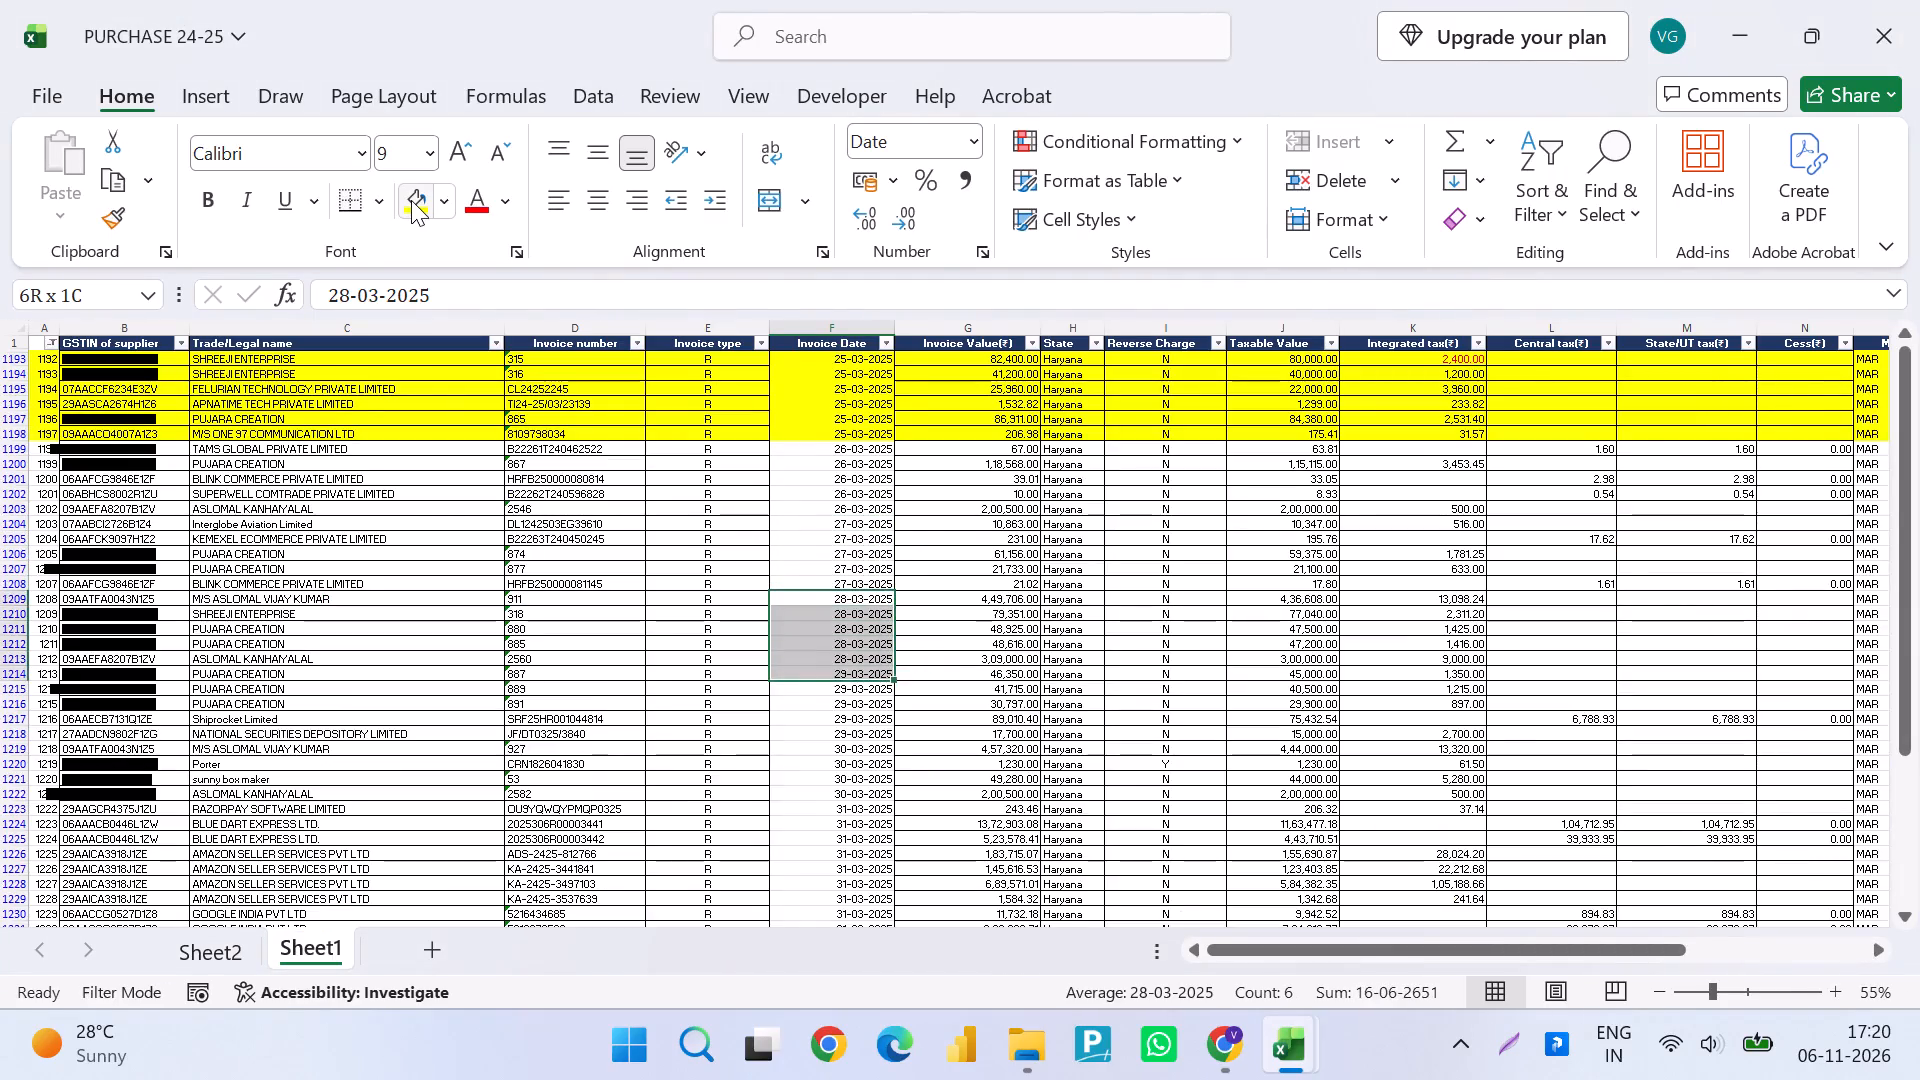
pyautogui.hotkey('shift', 'Up')
pyautogui.hotkey('ctrl', 'c')
pyautogui.hotkey('alt', 'Tab')
pyautogui.press('Down')
pyautogui.press('Down')
pyautogui.press('Down')
pyautogui.press('Down')
pyautogui.press('Down')
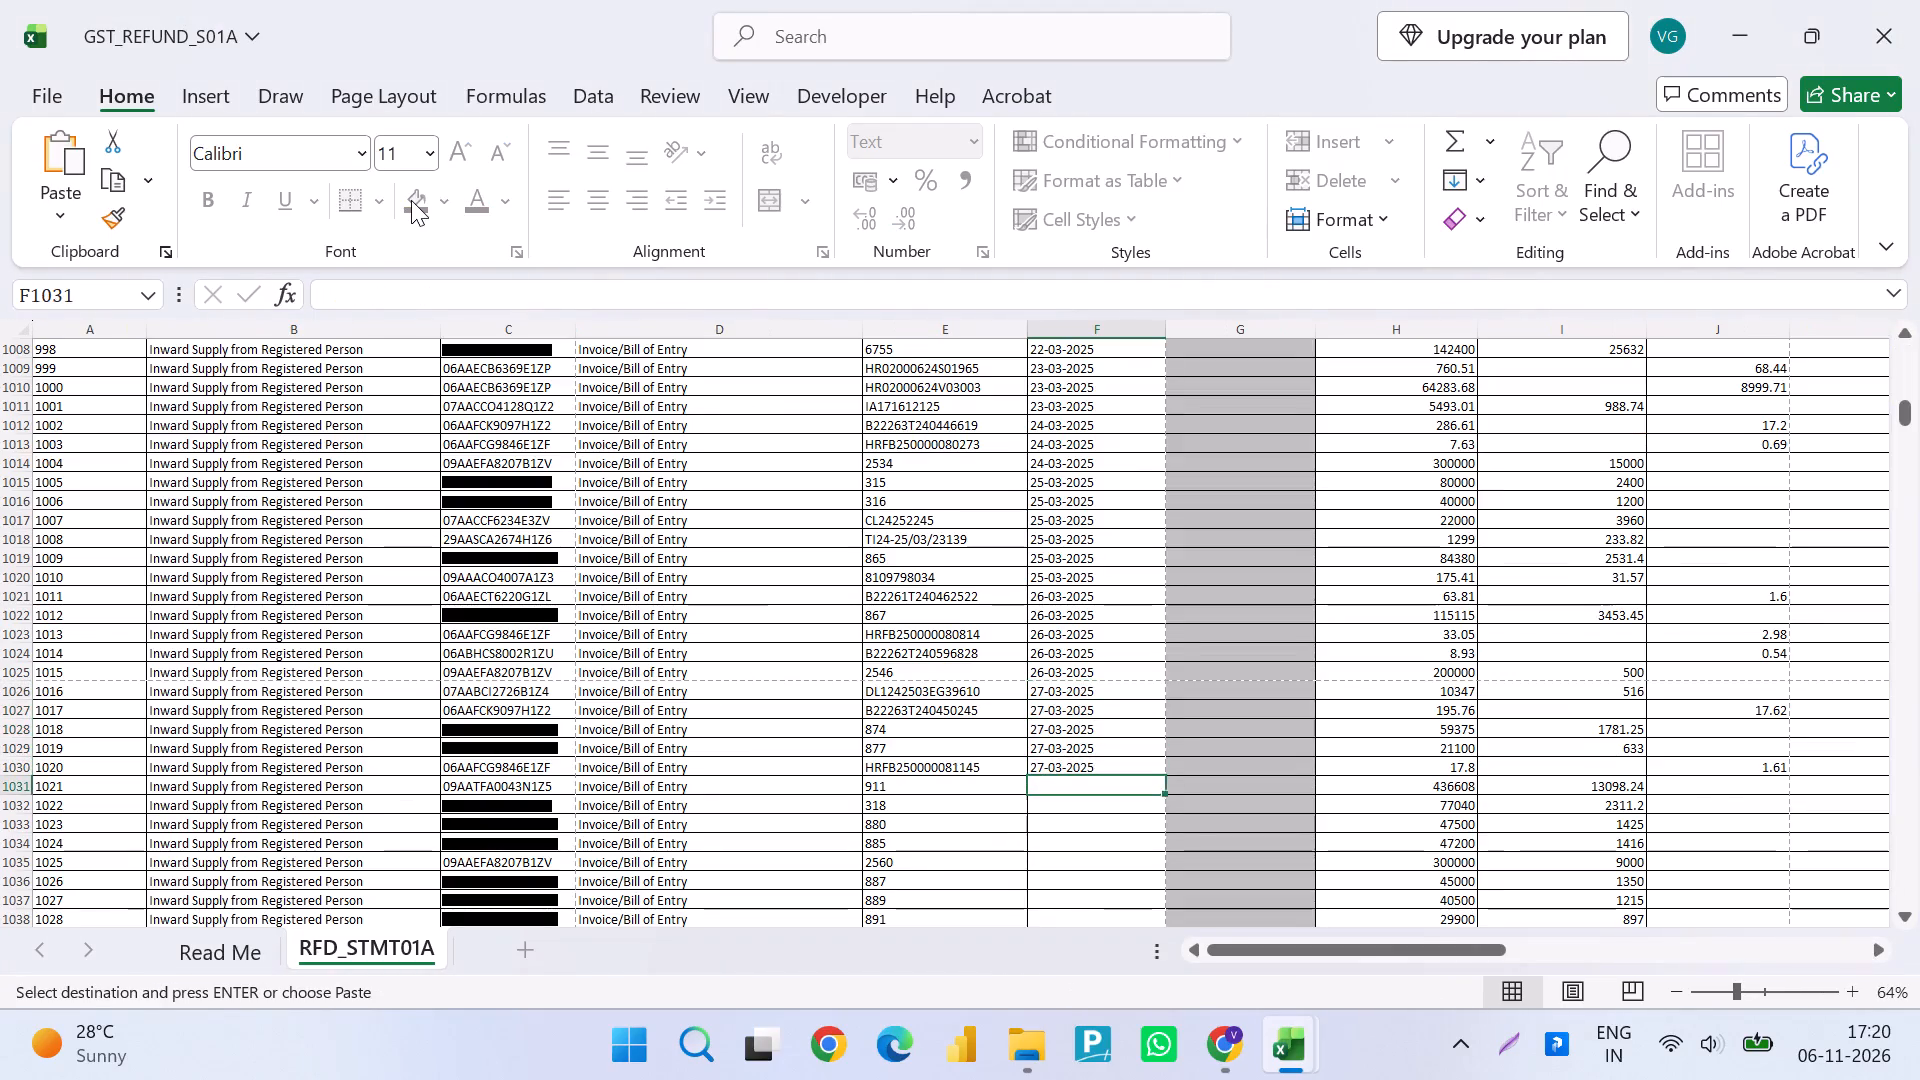
pyautogui.press('Return')
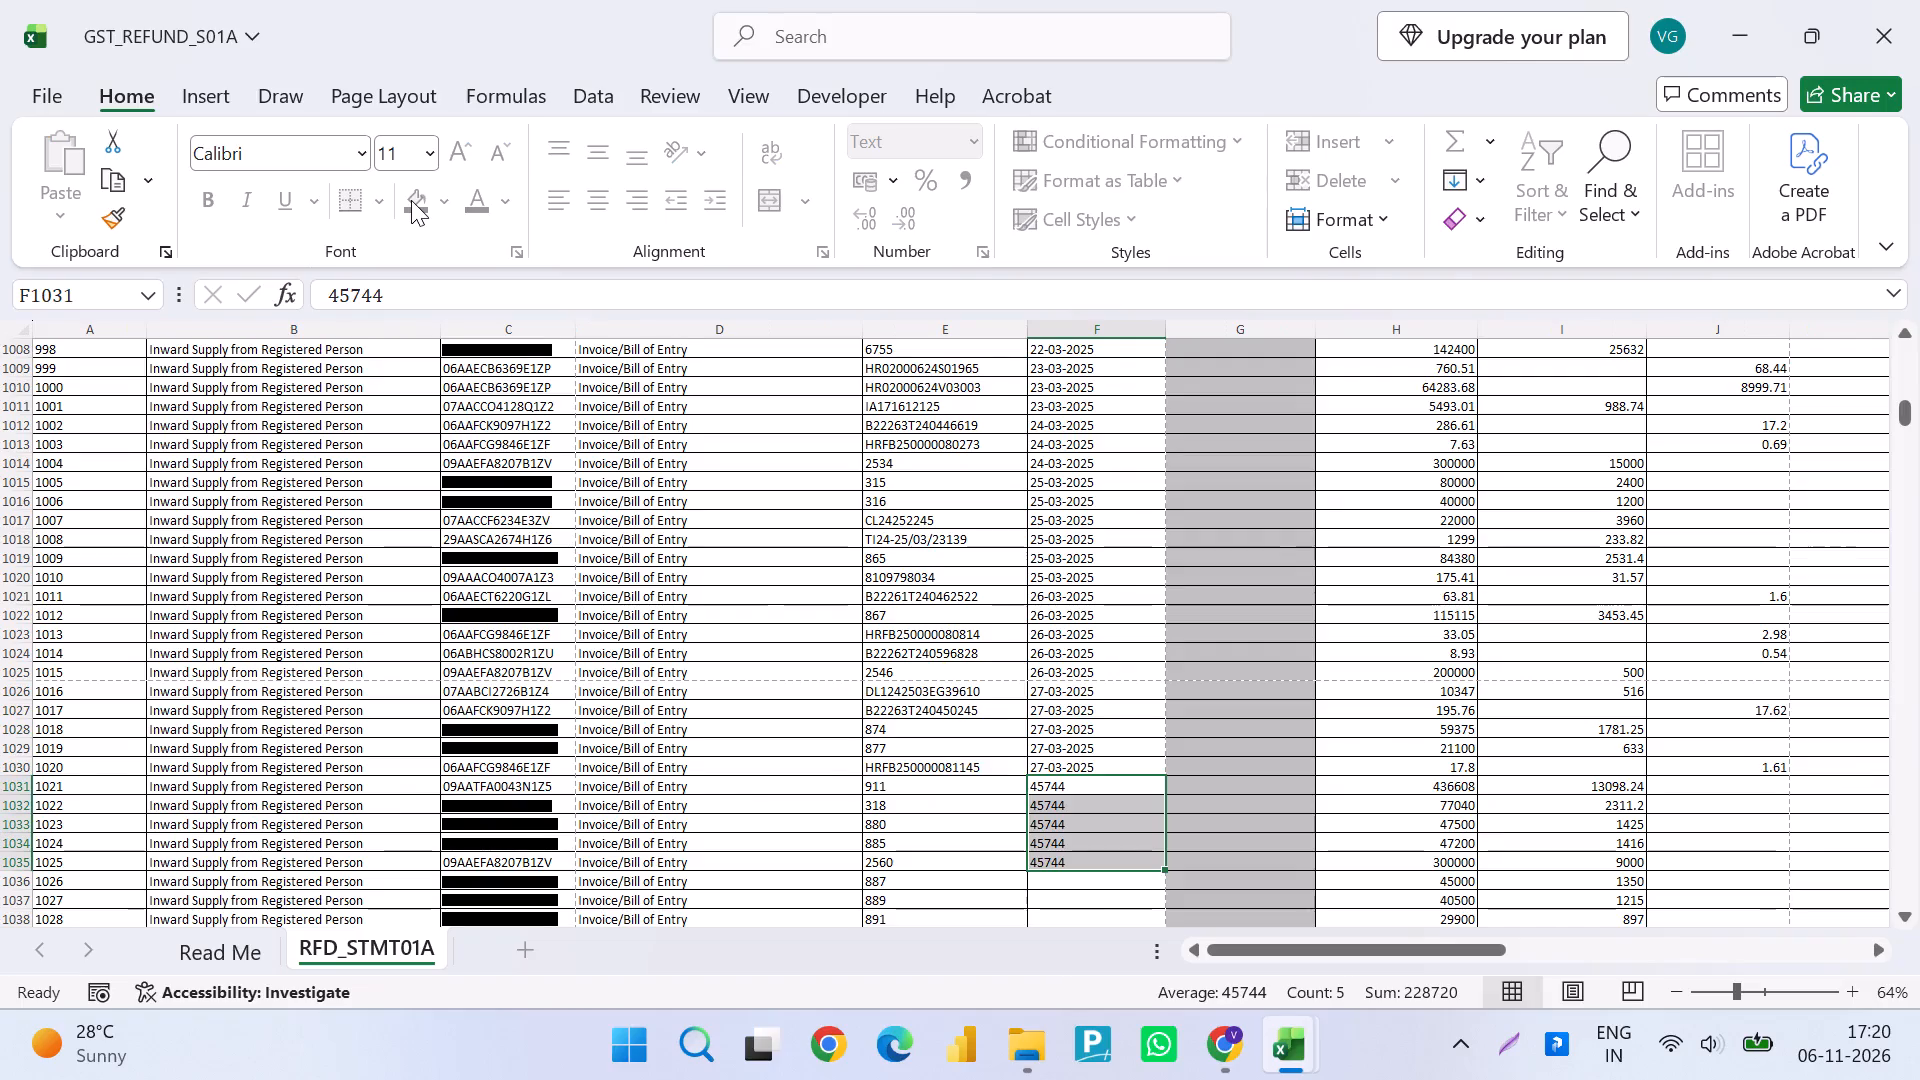
# Fill the date above into F1031, change it to 28-03-2025 and fill it down through F1035, invoice 2560.
pyautogui.press('Up')
pyautogui.press('Down')
pyautogui.hotkey('ctrl', 'd')
pyautogui.press('F2')
pyautogui.hotkey('ctrl', 'Left')
pyautogui.hotkey('ctrl', 'Left')
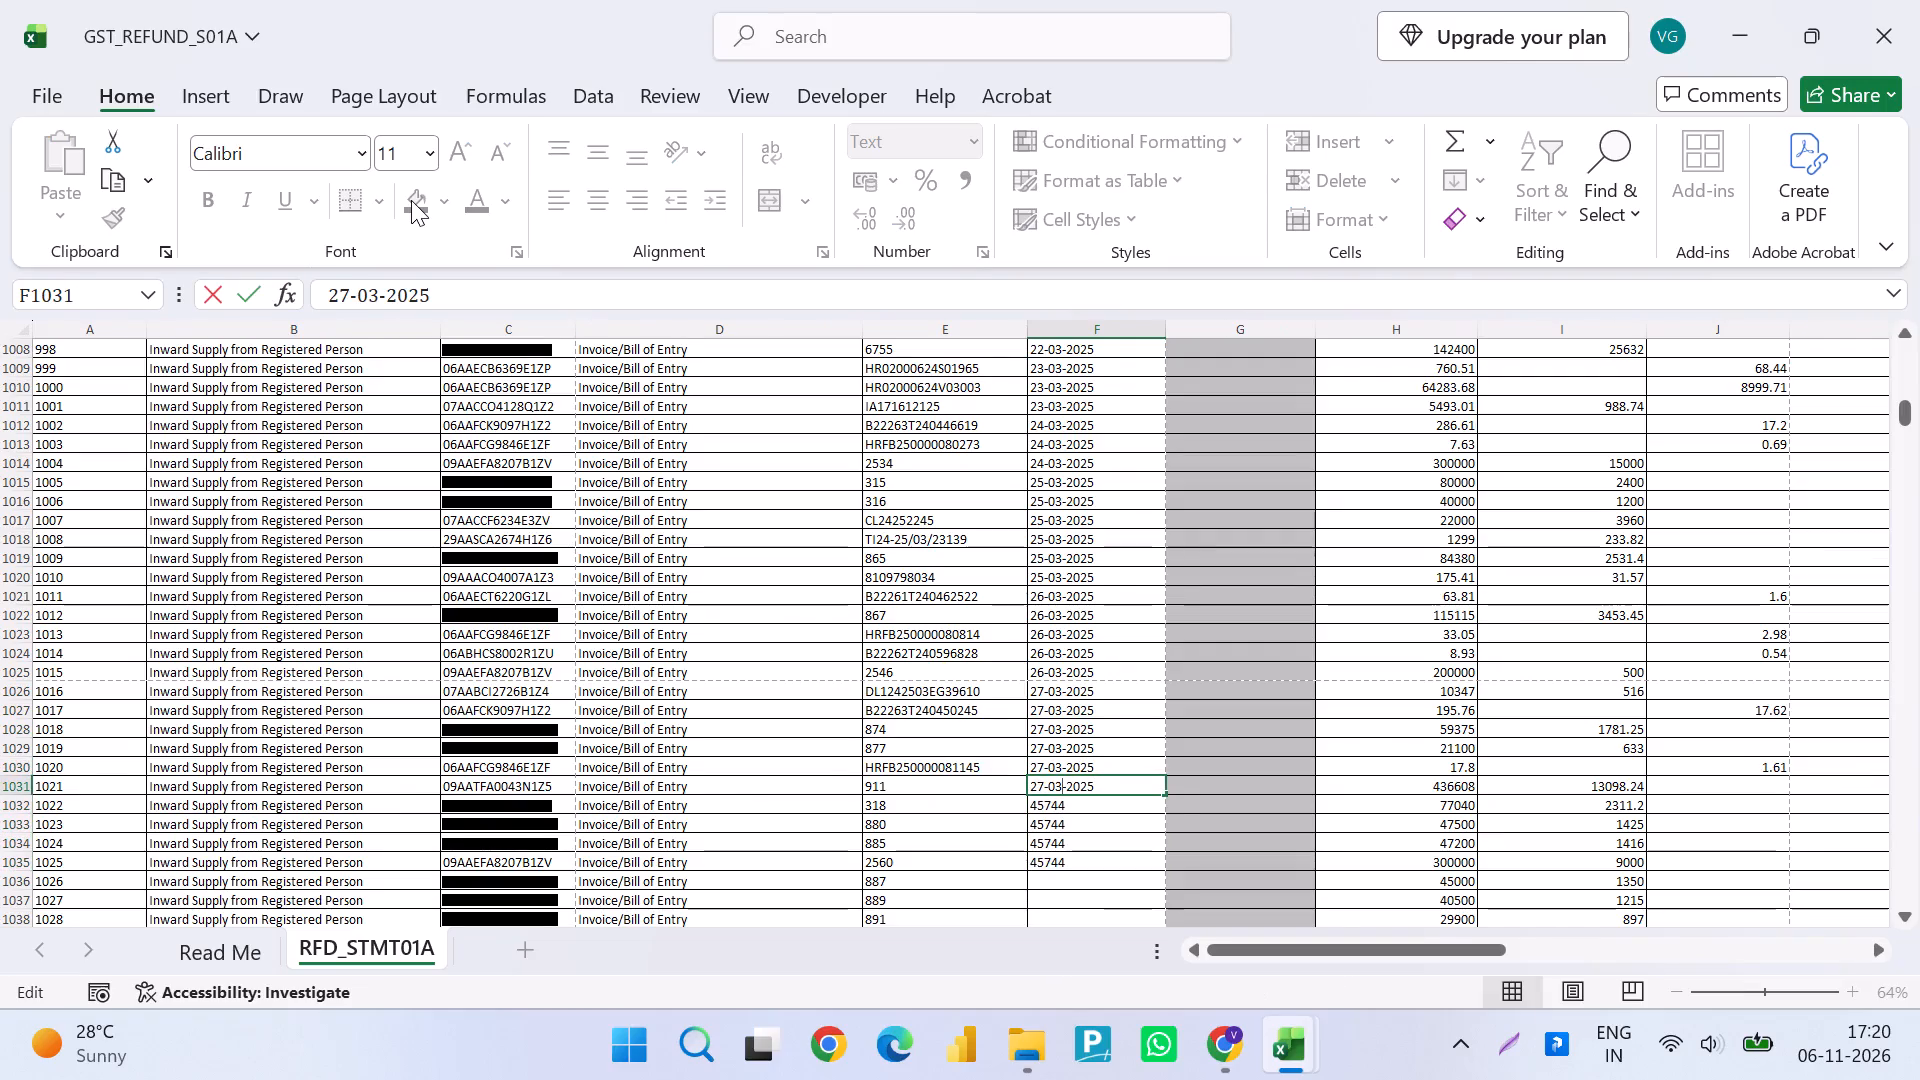
pyautogui.hotkey('ctrl', 'Left')
pyautogui.hotkey('ctrl', 'Left')
pyautogui.press('BackSpace')
pyautogui.press('8')
pyautogui.press('Return')
pyautogui.press('Up')
pyautogui.hotkey('ctrl', 'shift', 'Down')
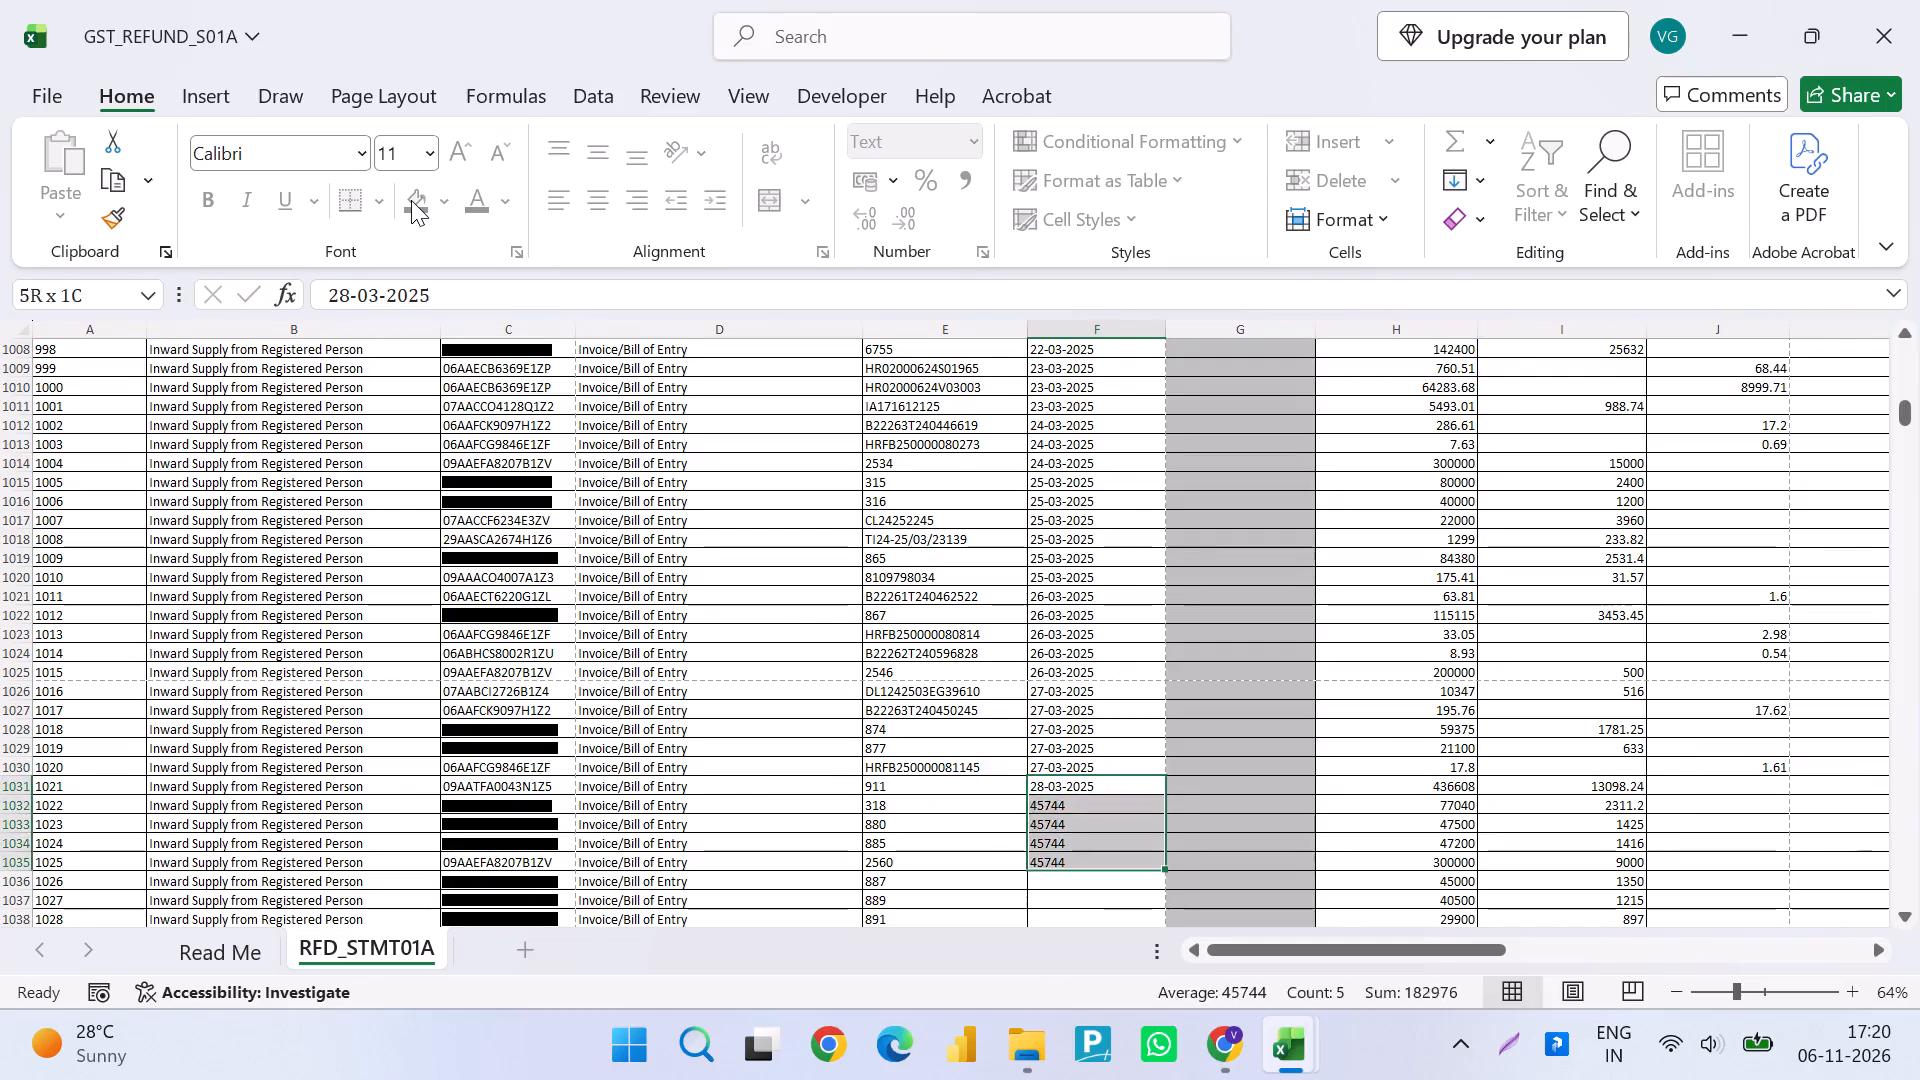
pyautogui.hotkey('ctrl', 'd')
# Copy the 29-03-2025 dates in F1214:F1218 of PURCHASE 24-25 and paste them into F1036:F1040 of GST_REFUND_S01A.
pyautogui.hotkey('alt', 'Tab')
pyautogui.press('Down')
pyautogui.press('Down')
pyautogui.press('Down')
pyautogui.press('Down')
pyautogui.press('Down')
pyautogui.hotkey('shift', 'Down')
pyautogui.hotkey('shift', 'Down')
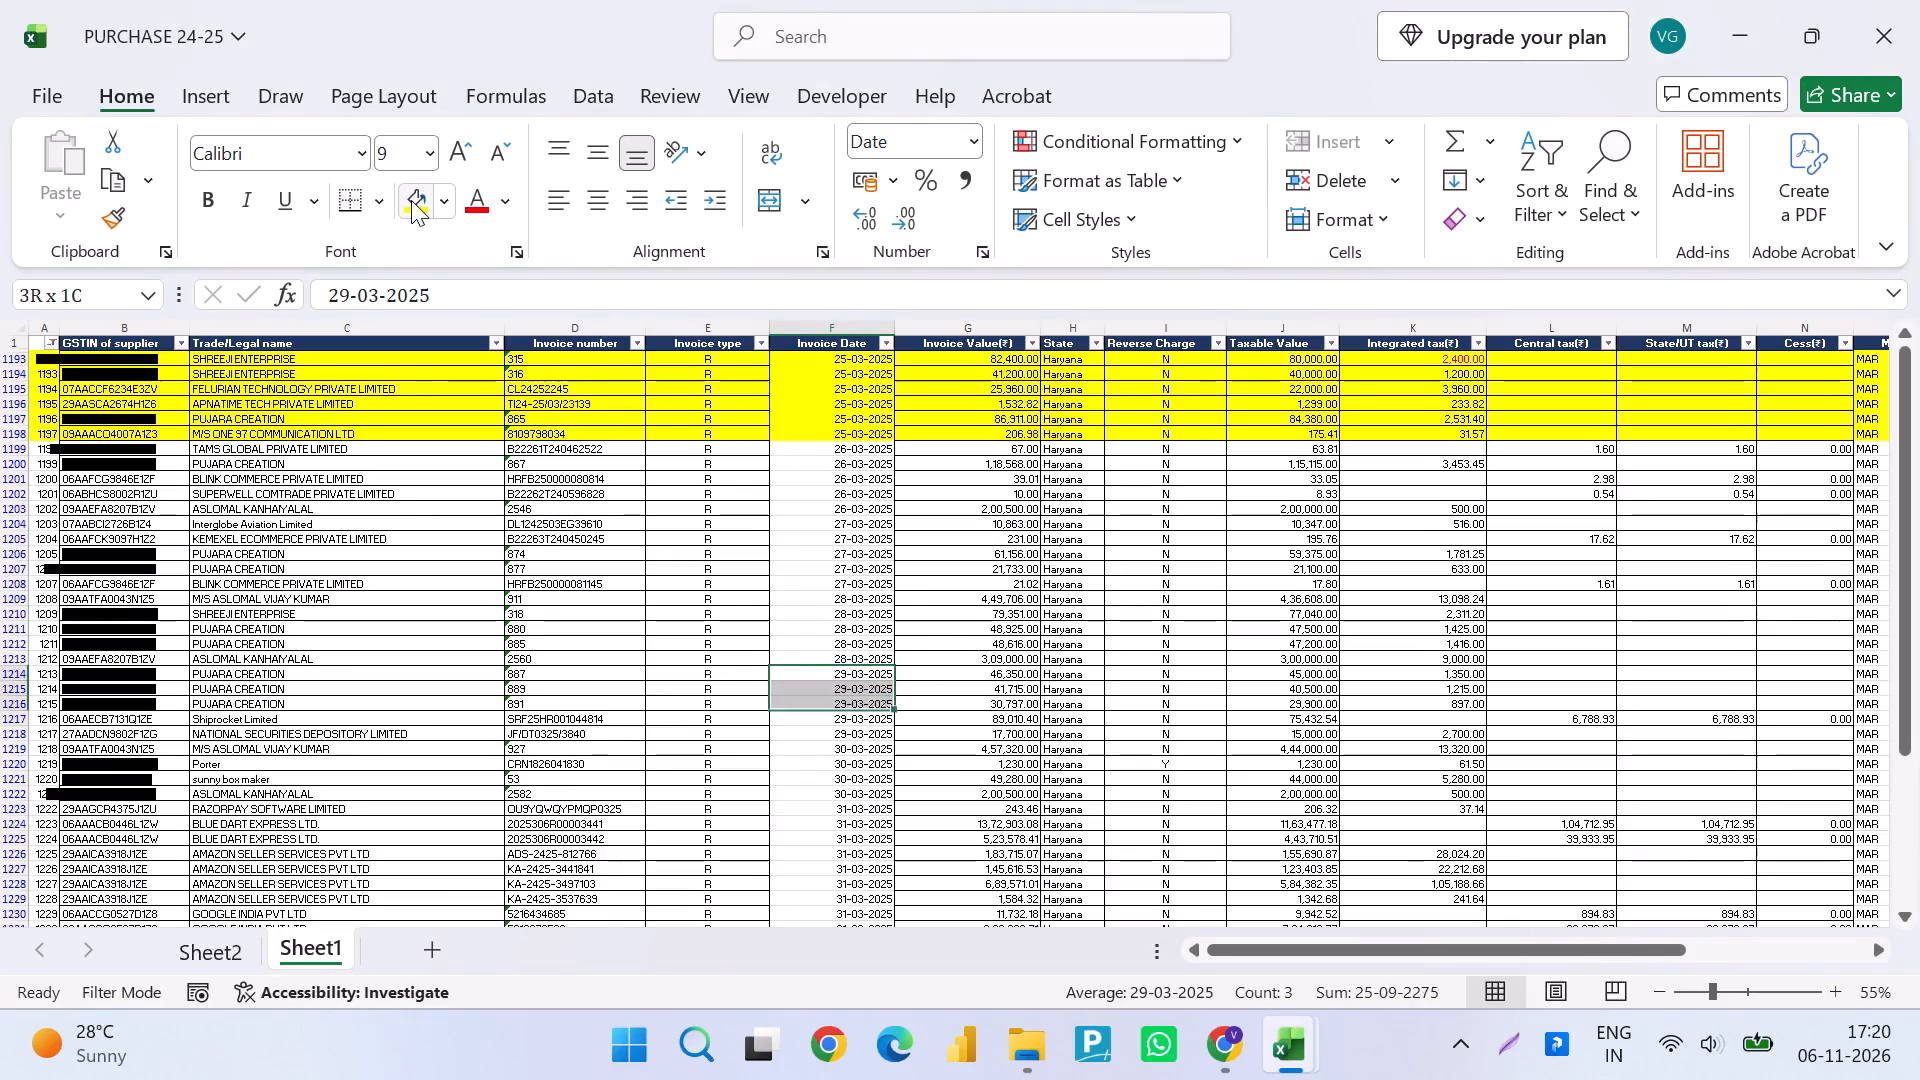
pyautogui.hotkey('shift', 'Down')
pyautogui.hotkey('shift', 'Down')
pyautogui.hotkey('ctrl', 'c')
pyautogui.hotkey('alt', 'Tab')
pyautogui.press('Down')
pyautogui.press('Down')
pyautogui.press('Down')
pyautogui.press('Down')
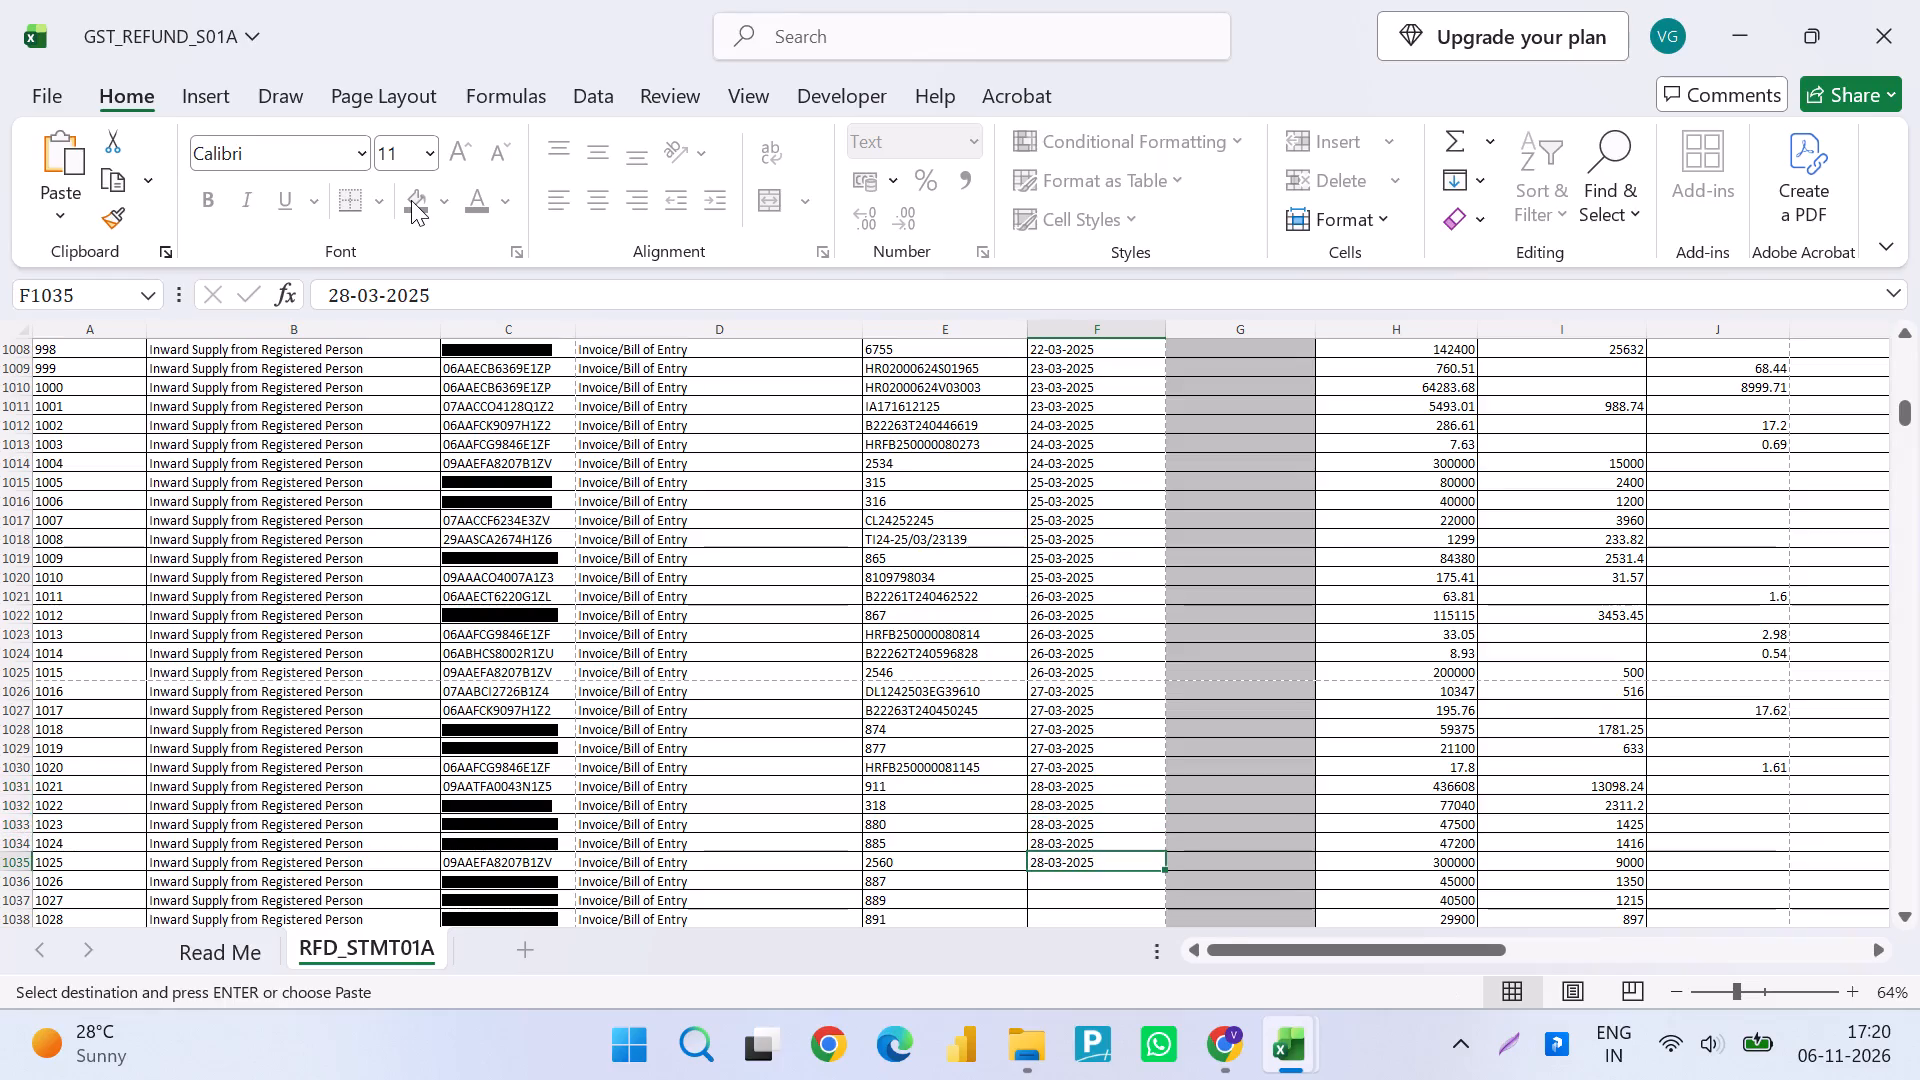
pyautogui.press('Down')
pyautogui.hotkey('ctrl', 'v')
pyautogui.press('Down')
pyautogui.press('Up')
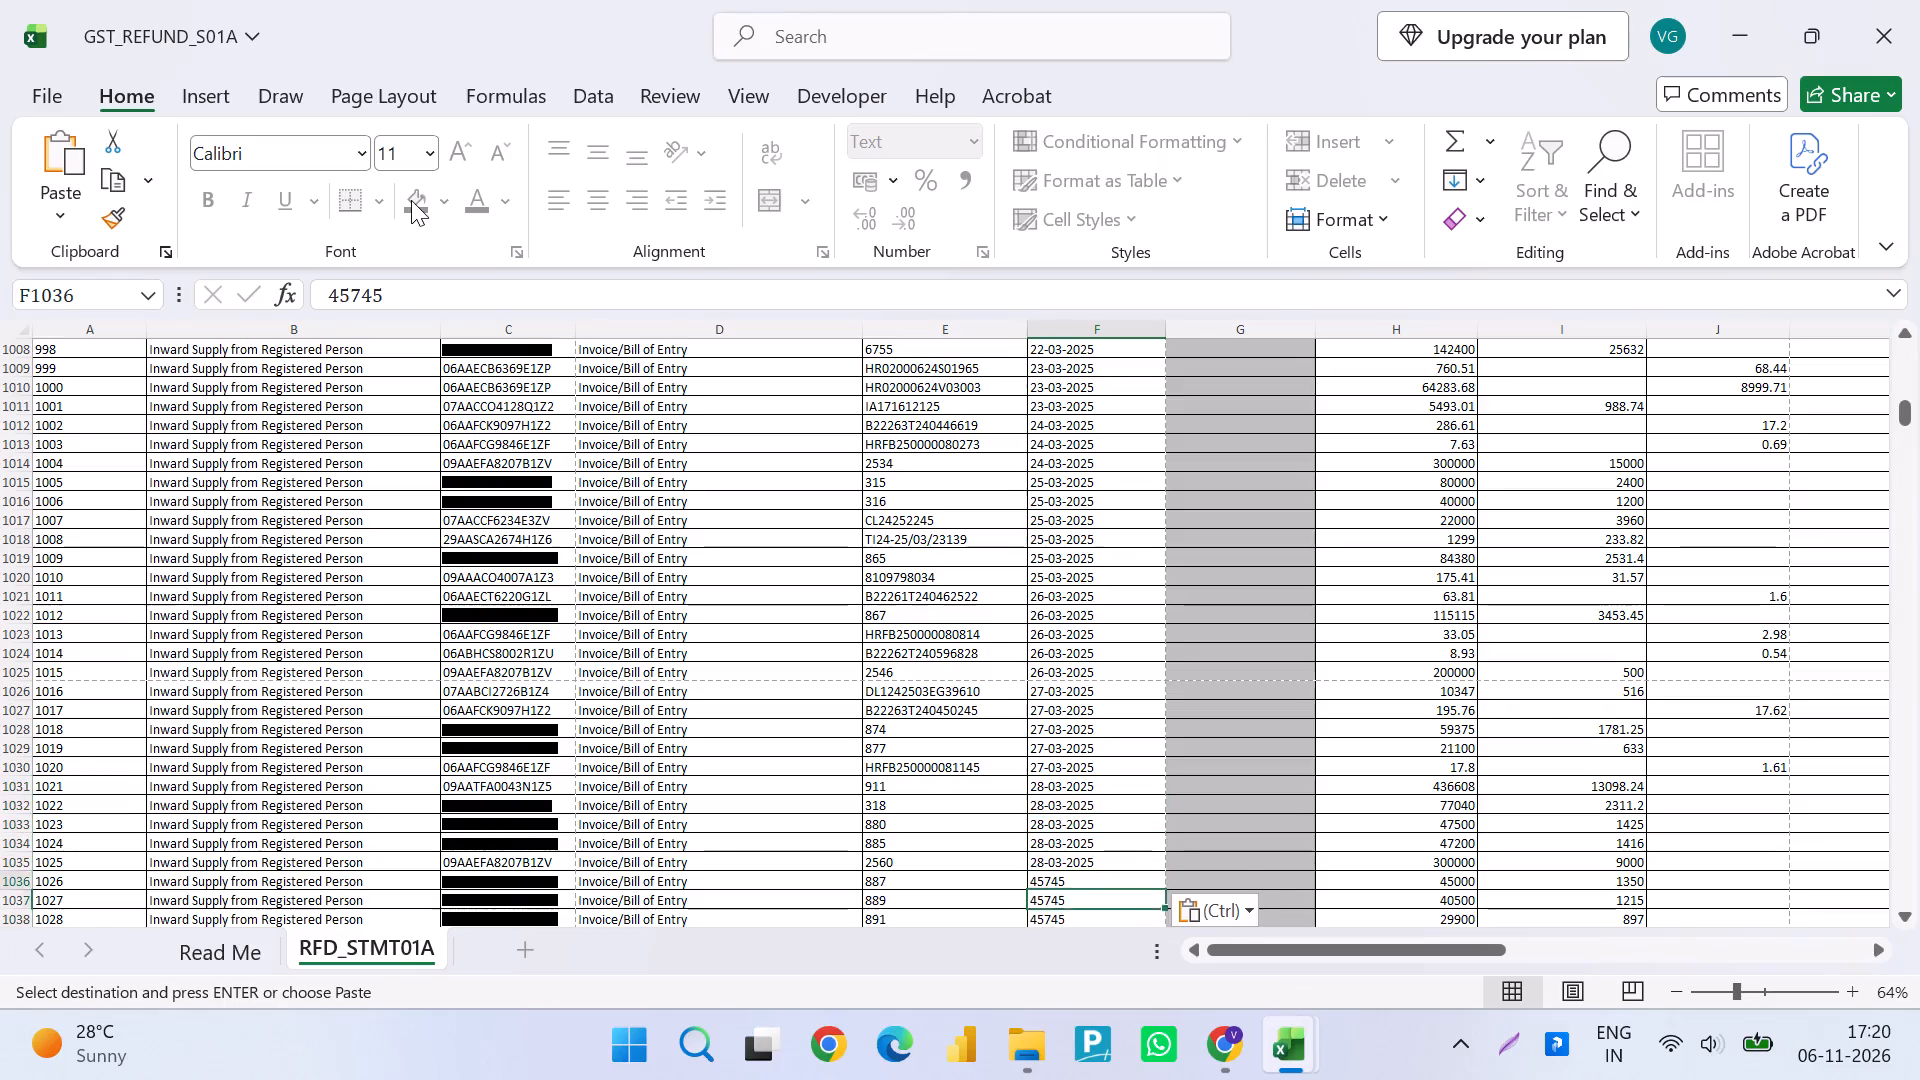
pyautogui.hotkey('ctrl', 'd')
pyautogui.press('F2')
pyautogui.hotkey('ctrl', 'Left')
pyautogui.hotkey('ctrl', 'Left')
pyautogui.hotkey('ctrl', 'Left')
pyautogui.hotkey('ctrl', 'Left')
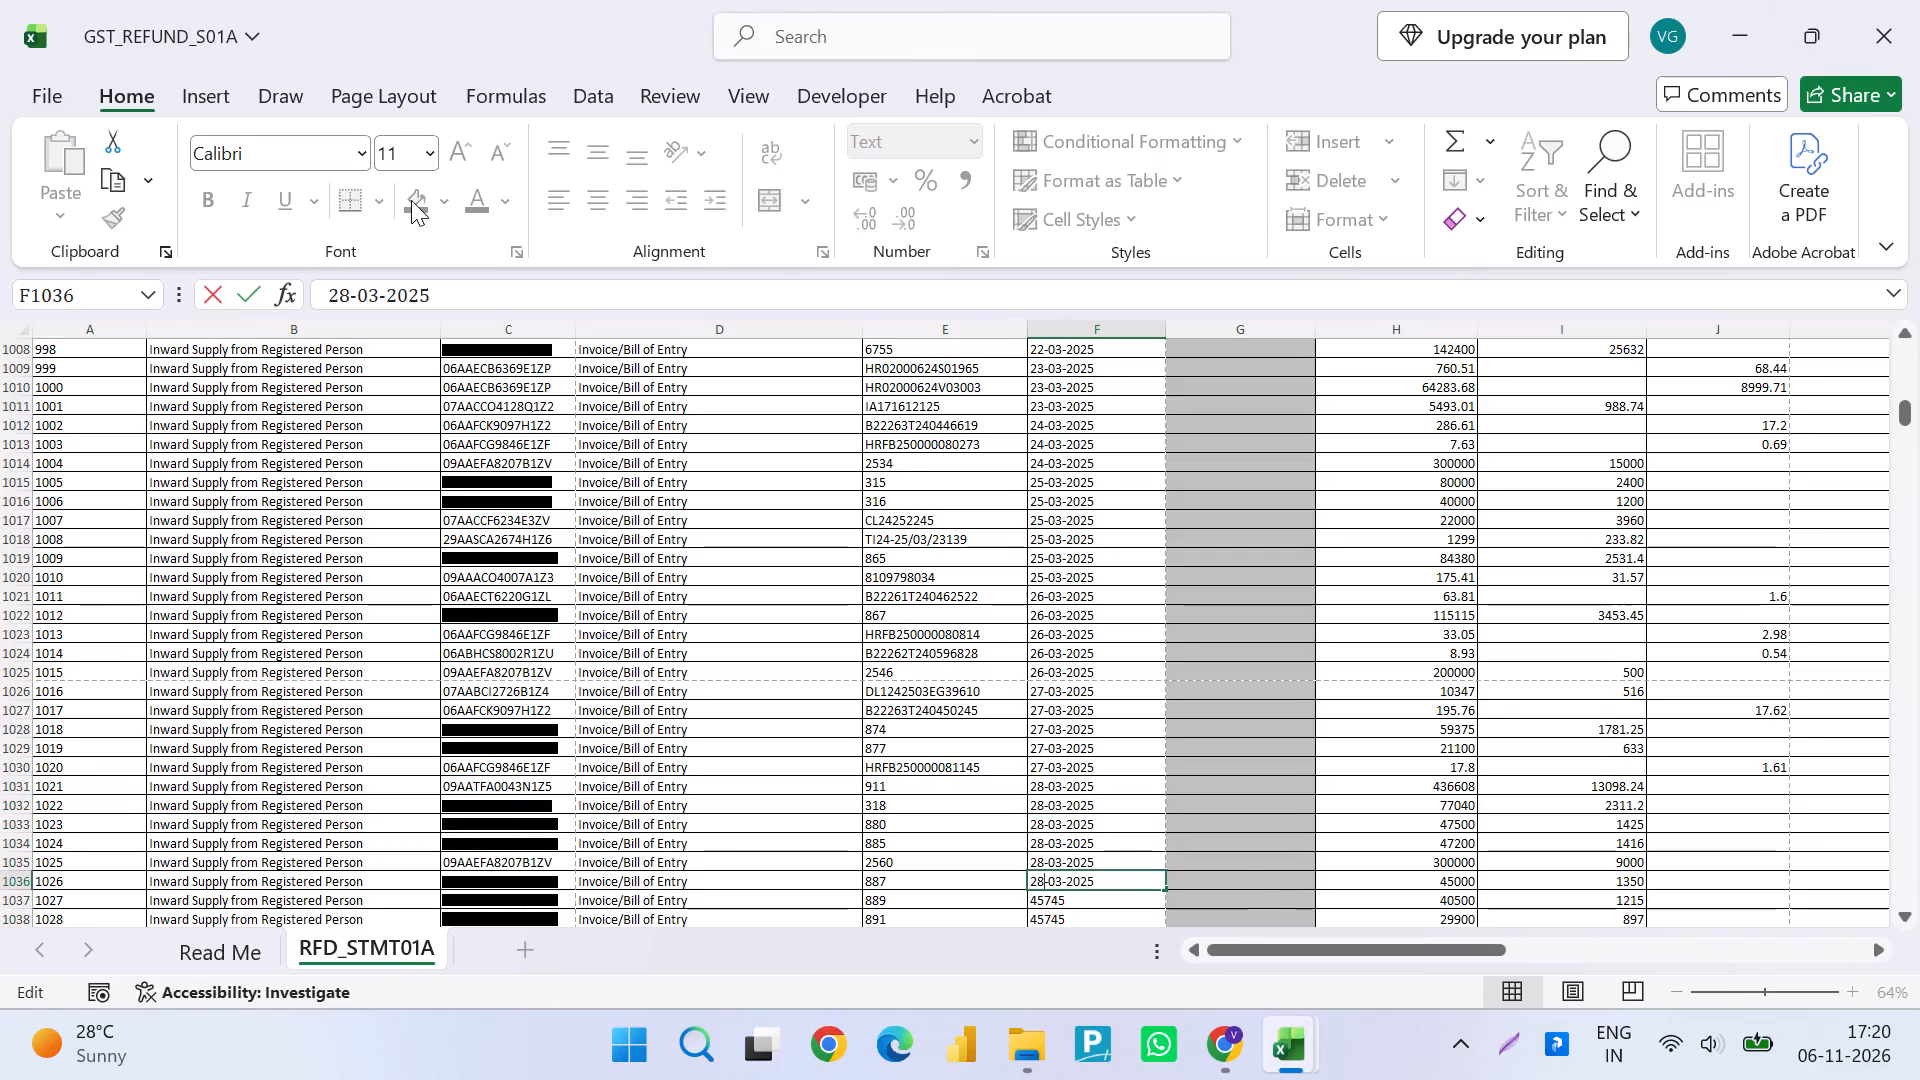
pyautogui.press('BackSpace')
pyautogui.press('9')
pyautogui.press('Return')
pyautogui.press('Up')
pyautogui.hotkey('ctrl', 'shift', 'Down')
pyautogui.hotkey('ctrl', 'd')
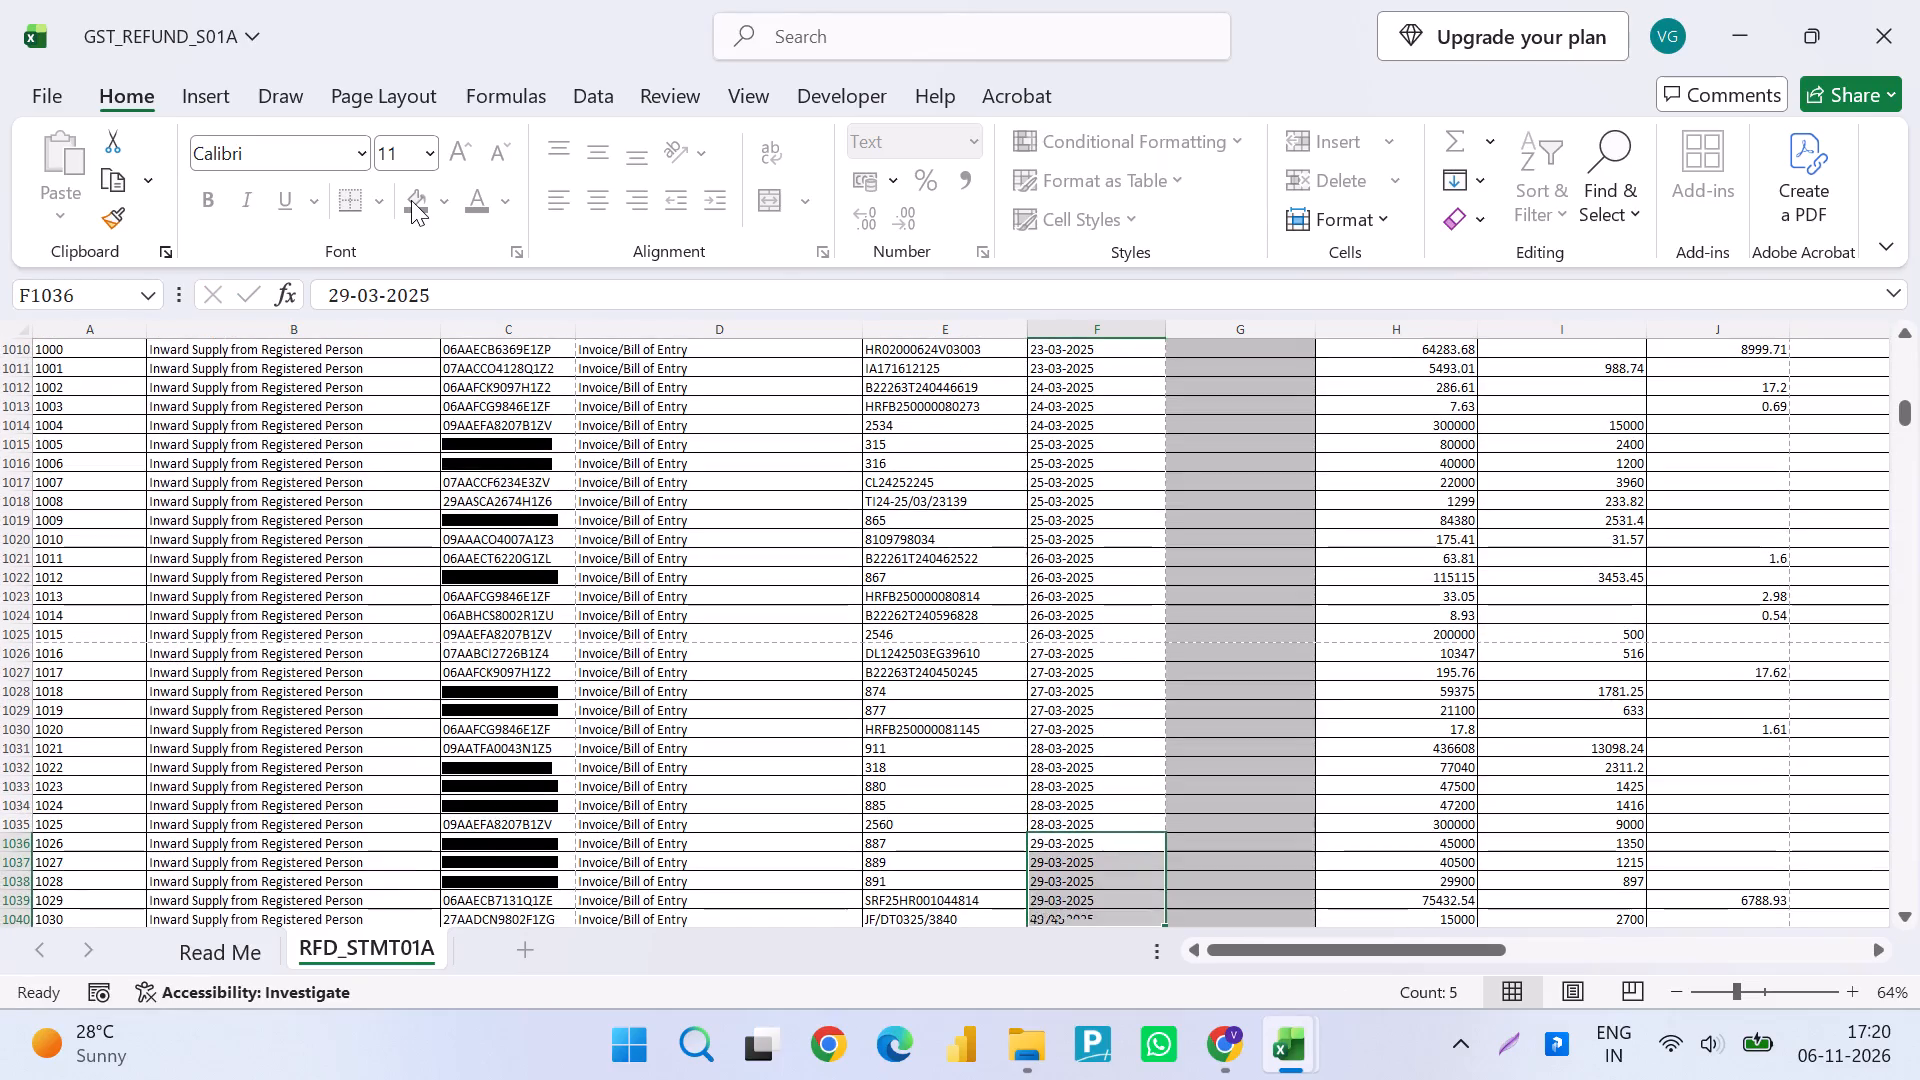
# Copy the 30-03-2025 dates in F1219:F1222 of PURCHASE 24-25 and paste them into F1041:F1044 of GST_REFUND_S01A.
pyautogui.hotkey('ctrl', 'Down')
pyautogui.hotkey('ctrl', 'Down')
pyautogui.hotkey('ctrl', 'Up')
pyautogui.press('Down')
pyautogui.hotkey('alt', 'Tab')
pyautogui.press('Down')
pyautogui.press('Down')
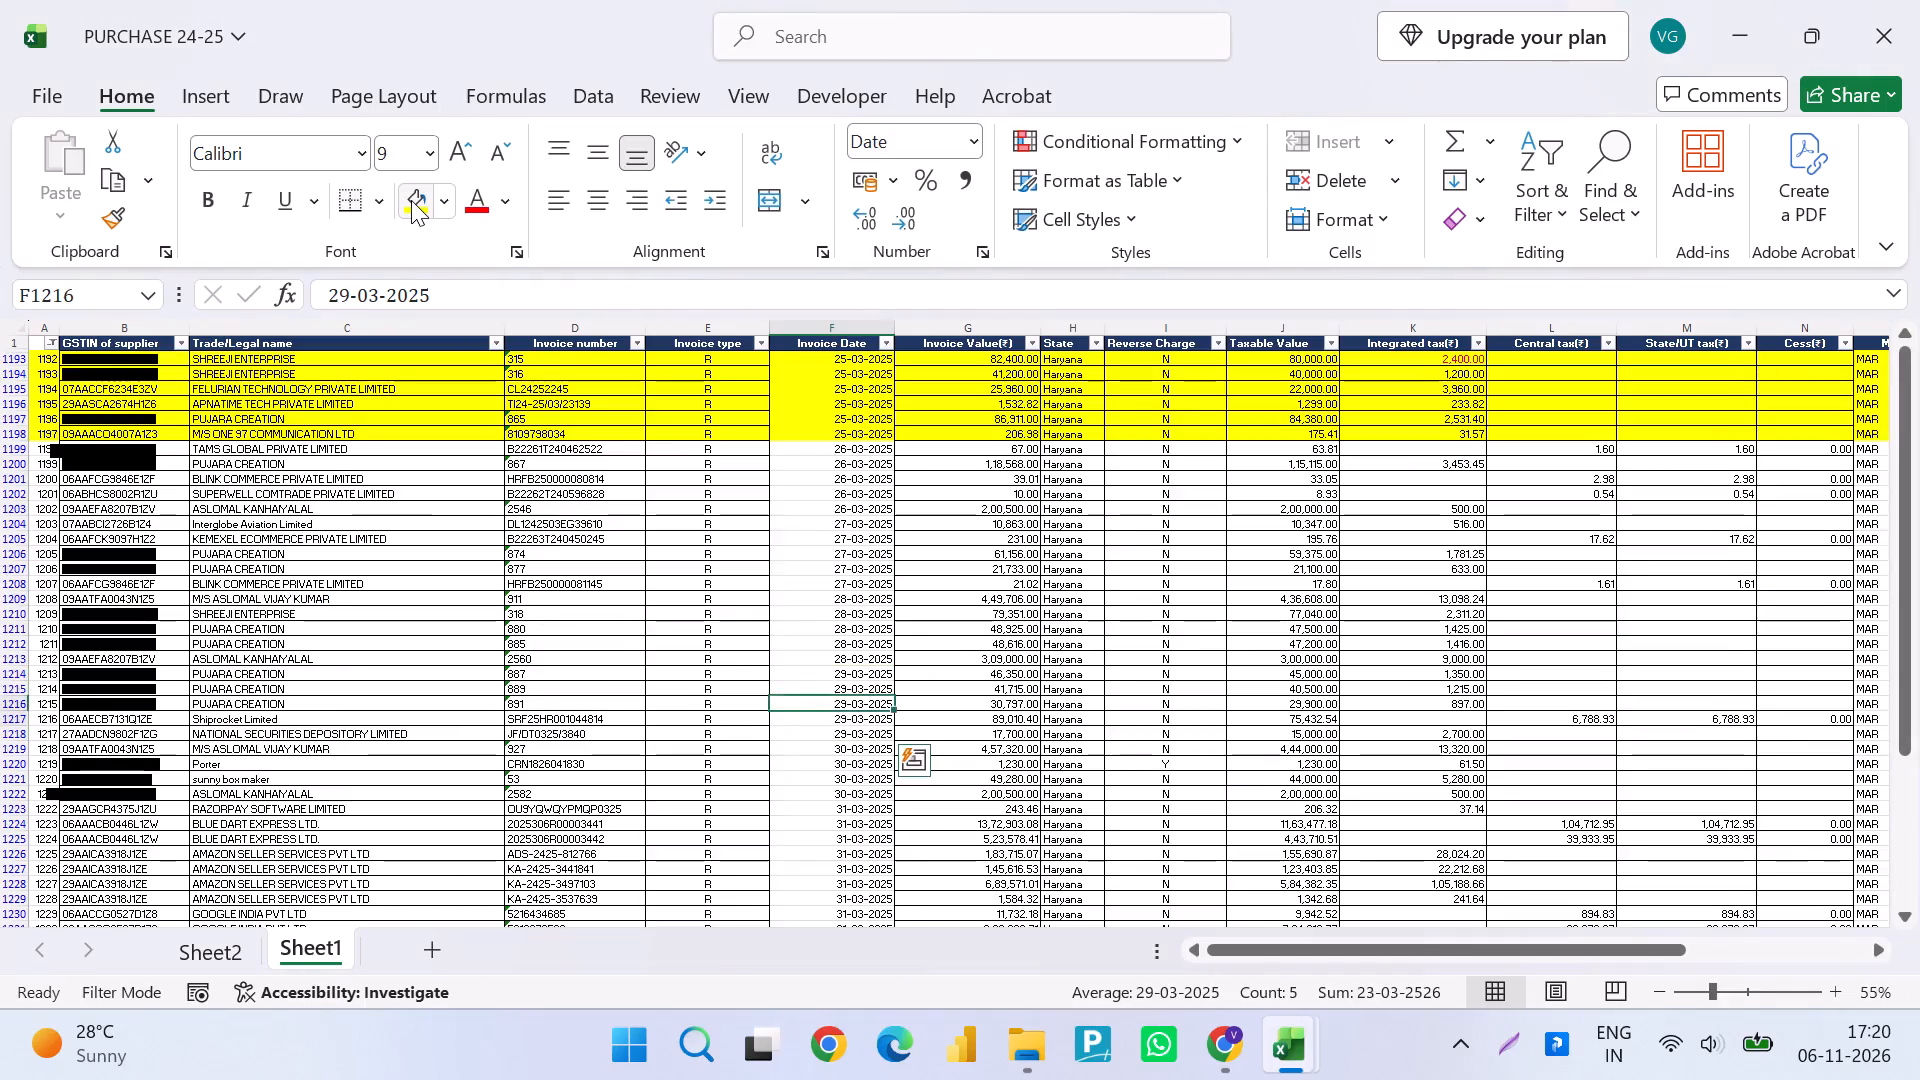
pyautogui.press('Down')
pyautogui.press('Down')
pyautogui.hotkey('shift', 'Down')
pyautogui.press('Down')
pyautogui.hotkey('shift', 'Down')
pyautogui.hotkey('shift', 'Down')
pyautogui.hotkey('shift', 'Down')
pyautogui.hotkey('ctrl', 'c')
pyautogui.hotkey('alt', 'Tab')
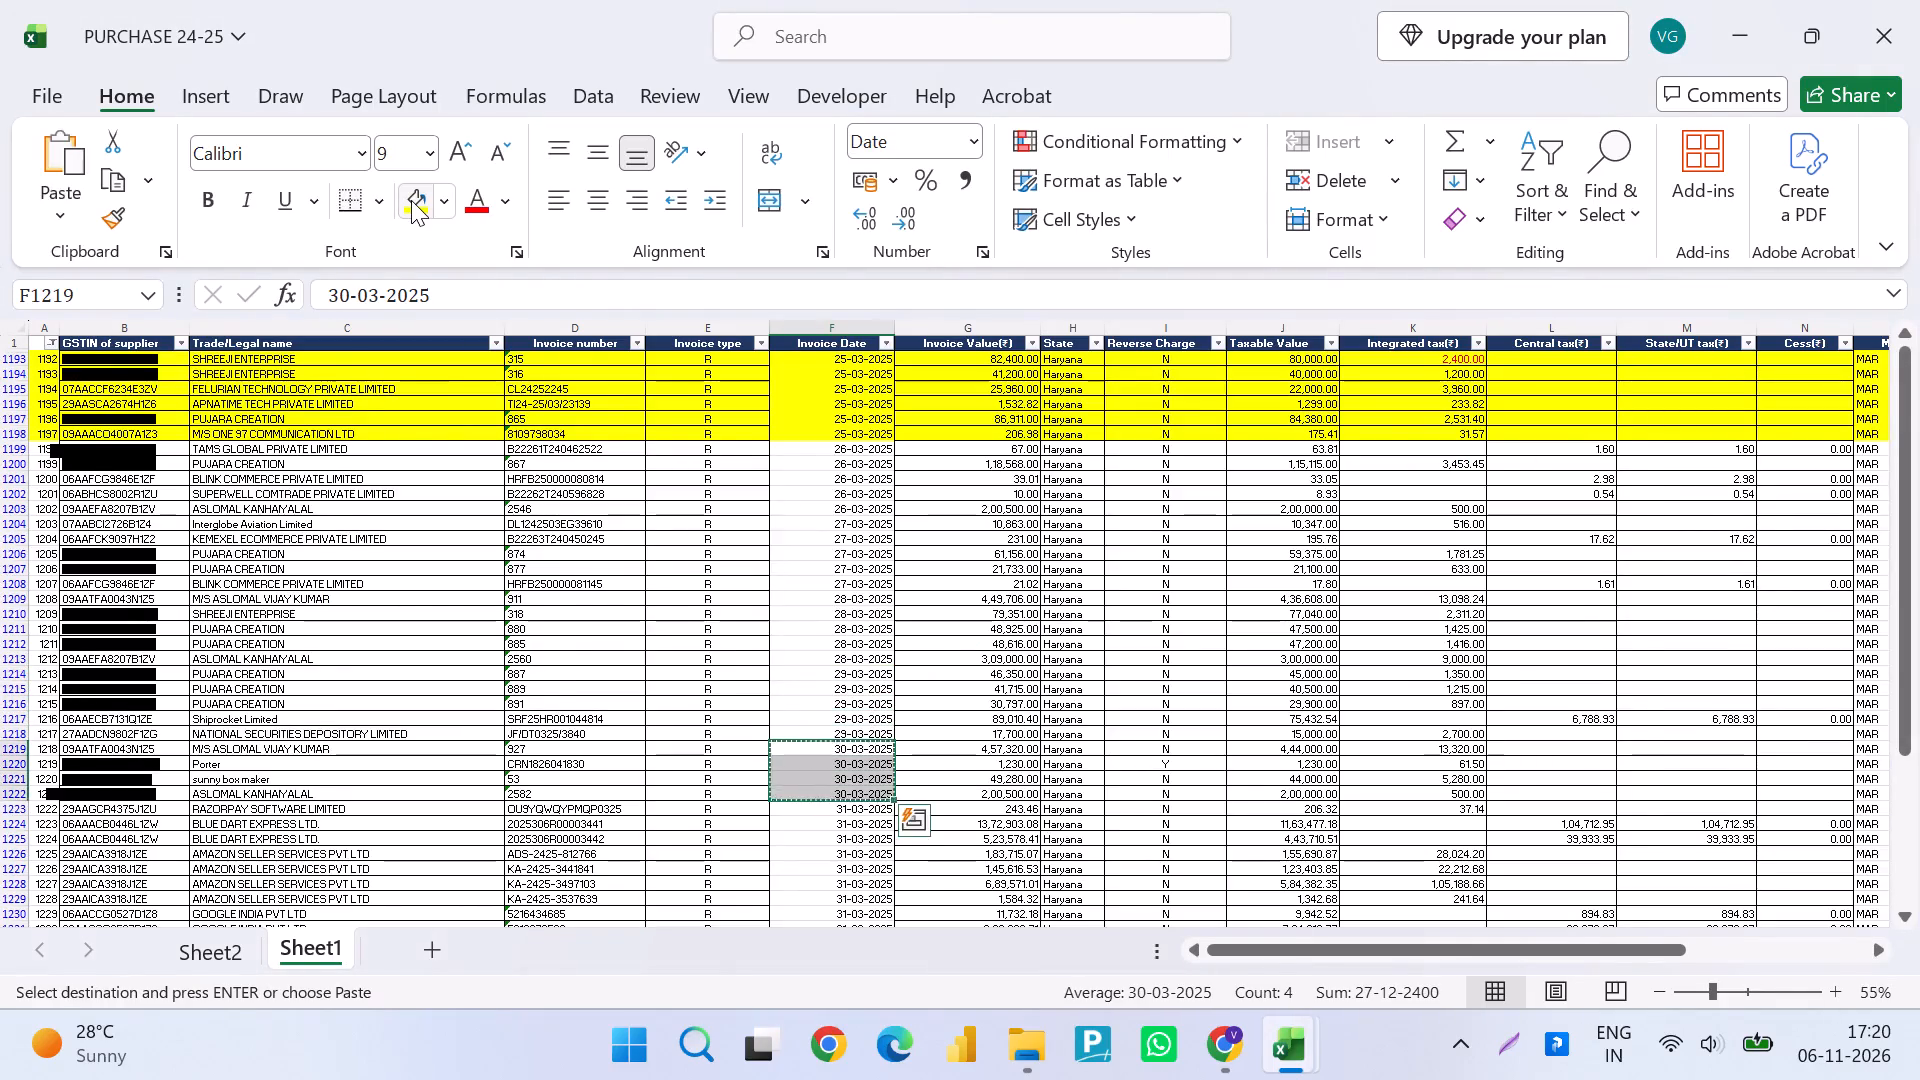
pyautogui.press('Down')
pyautogui.hotkey('ctrl', 'Up')
pyautogui.hotkey('ctrl', 'v')
pyautogui.hotkey('ctrl', 'z')
pyautogui.press('Down')
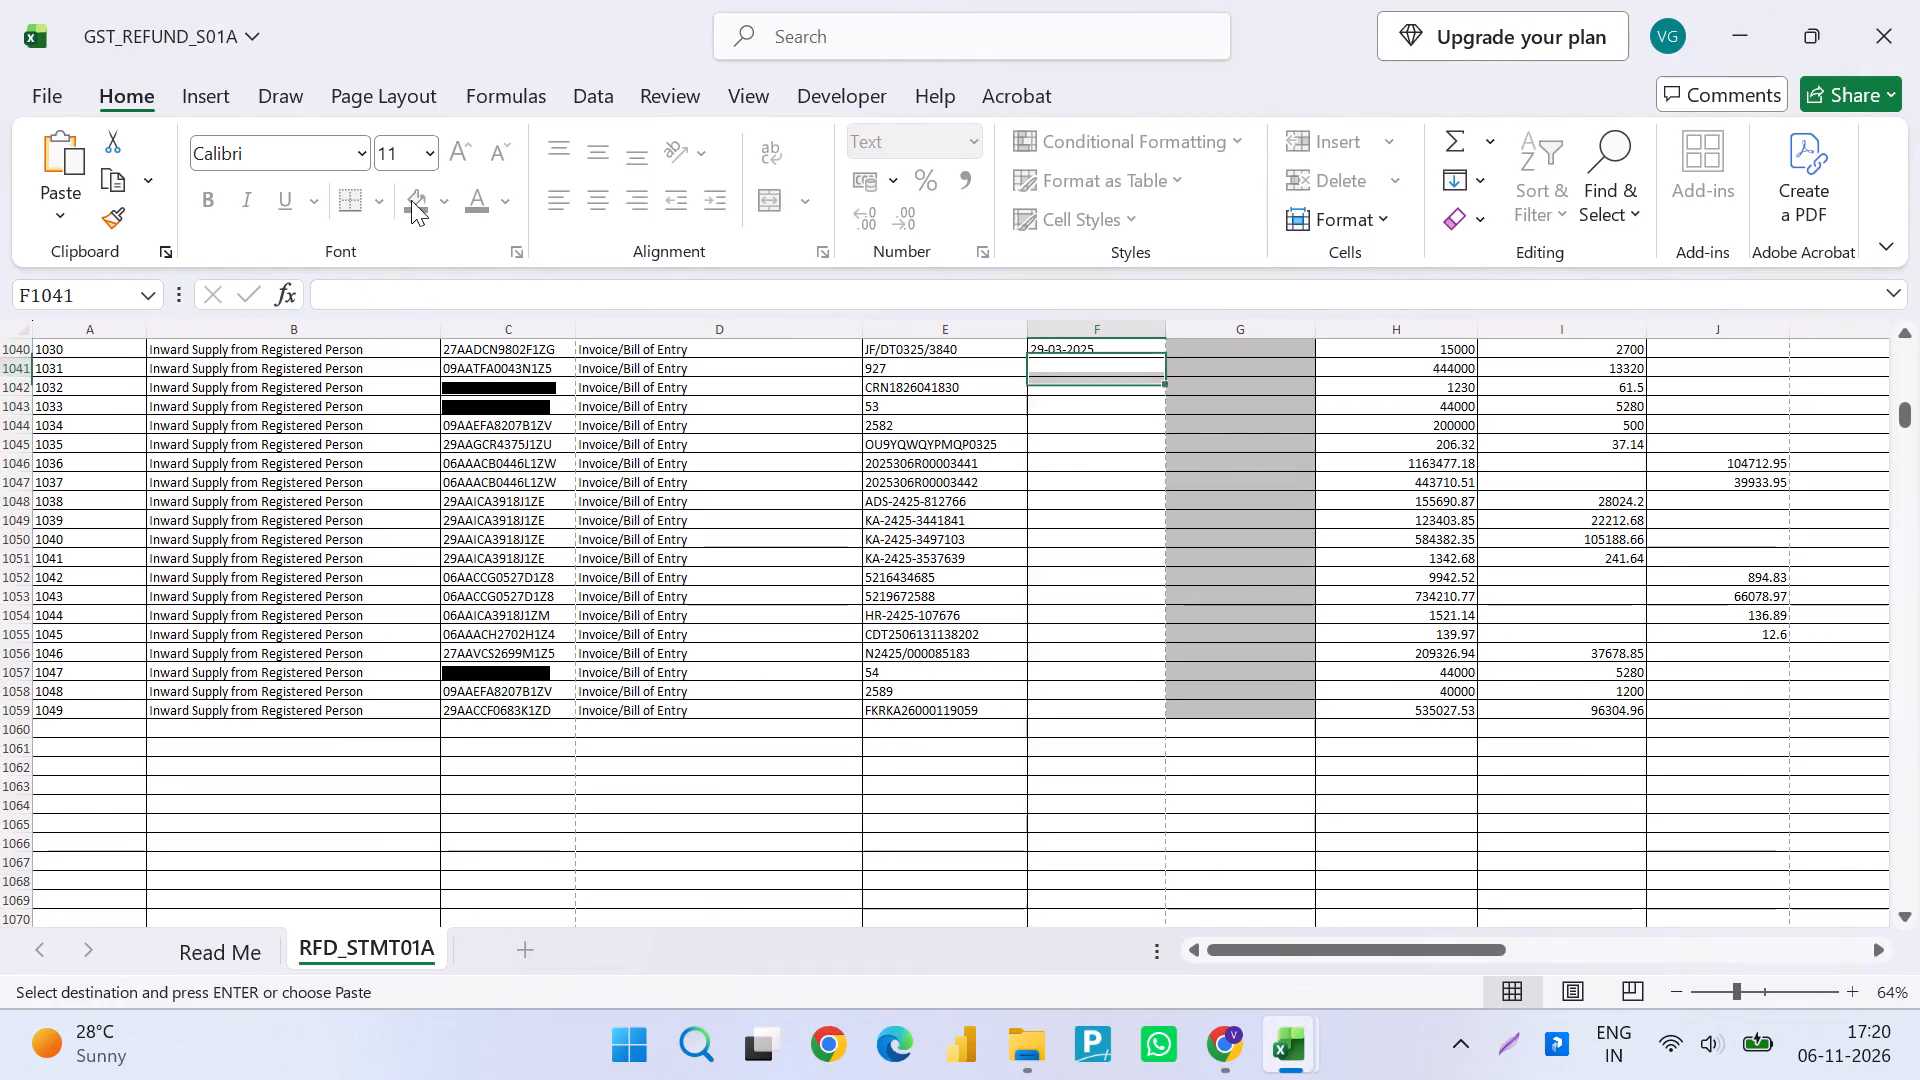
pyautogui.hotkey('ctrl', 'v')
# Fill the date above into F1041, change it to 30-03-2025 and fill it down through F1044, invoice 2582.
pyautogui.press('Up')
pyautogui.press('Down')
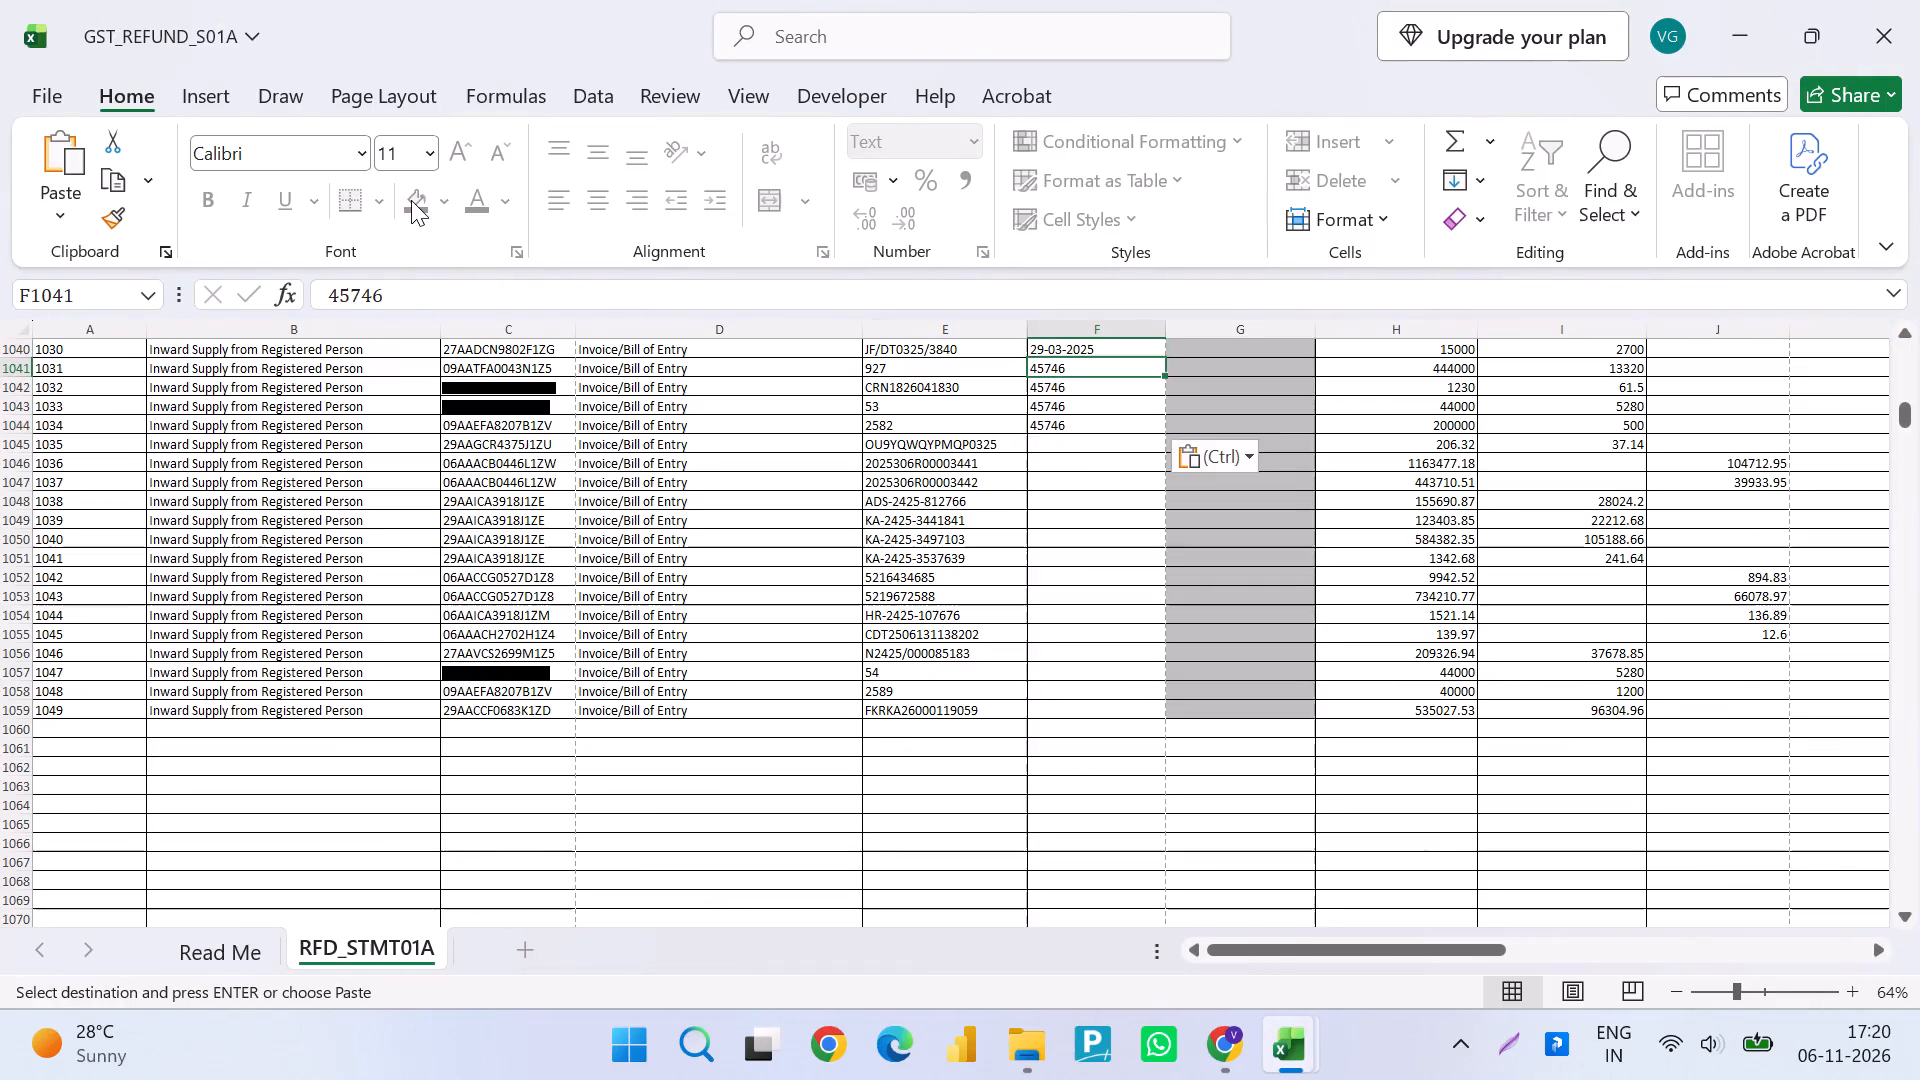
pyautogui.hotkey('ctrl', 'd')
pyautogui.press('F2')
pyautogui.press('Left')
pyautogui.hotkey('ctrl', 'Left')
pyautogui.hotkey('ctrl', 'Left')
pyautogui.hotkey('ctrl', 'Left')
pyautogui.hotkey('shift', 'Right')
pyautogui.hotkey('shift', 'Right')
pyautogui.write('30')
pyautogui.press('Return')
pyautogui.press('Up')
pyautogui.hotkey('ctrl', 'shift', 'Down')
pyautogui.hotkey('ctrl', 'd')
# Copy the 31-03-2025 dates in F1223:F1237 of PURCHASE 24-25 and paste them into F1045:F1059 of GST_REFUND_S01A.
pyautogui.hotkey('alt', 'Tab')
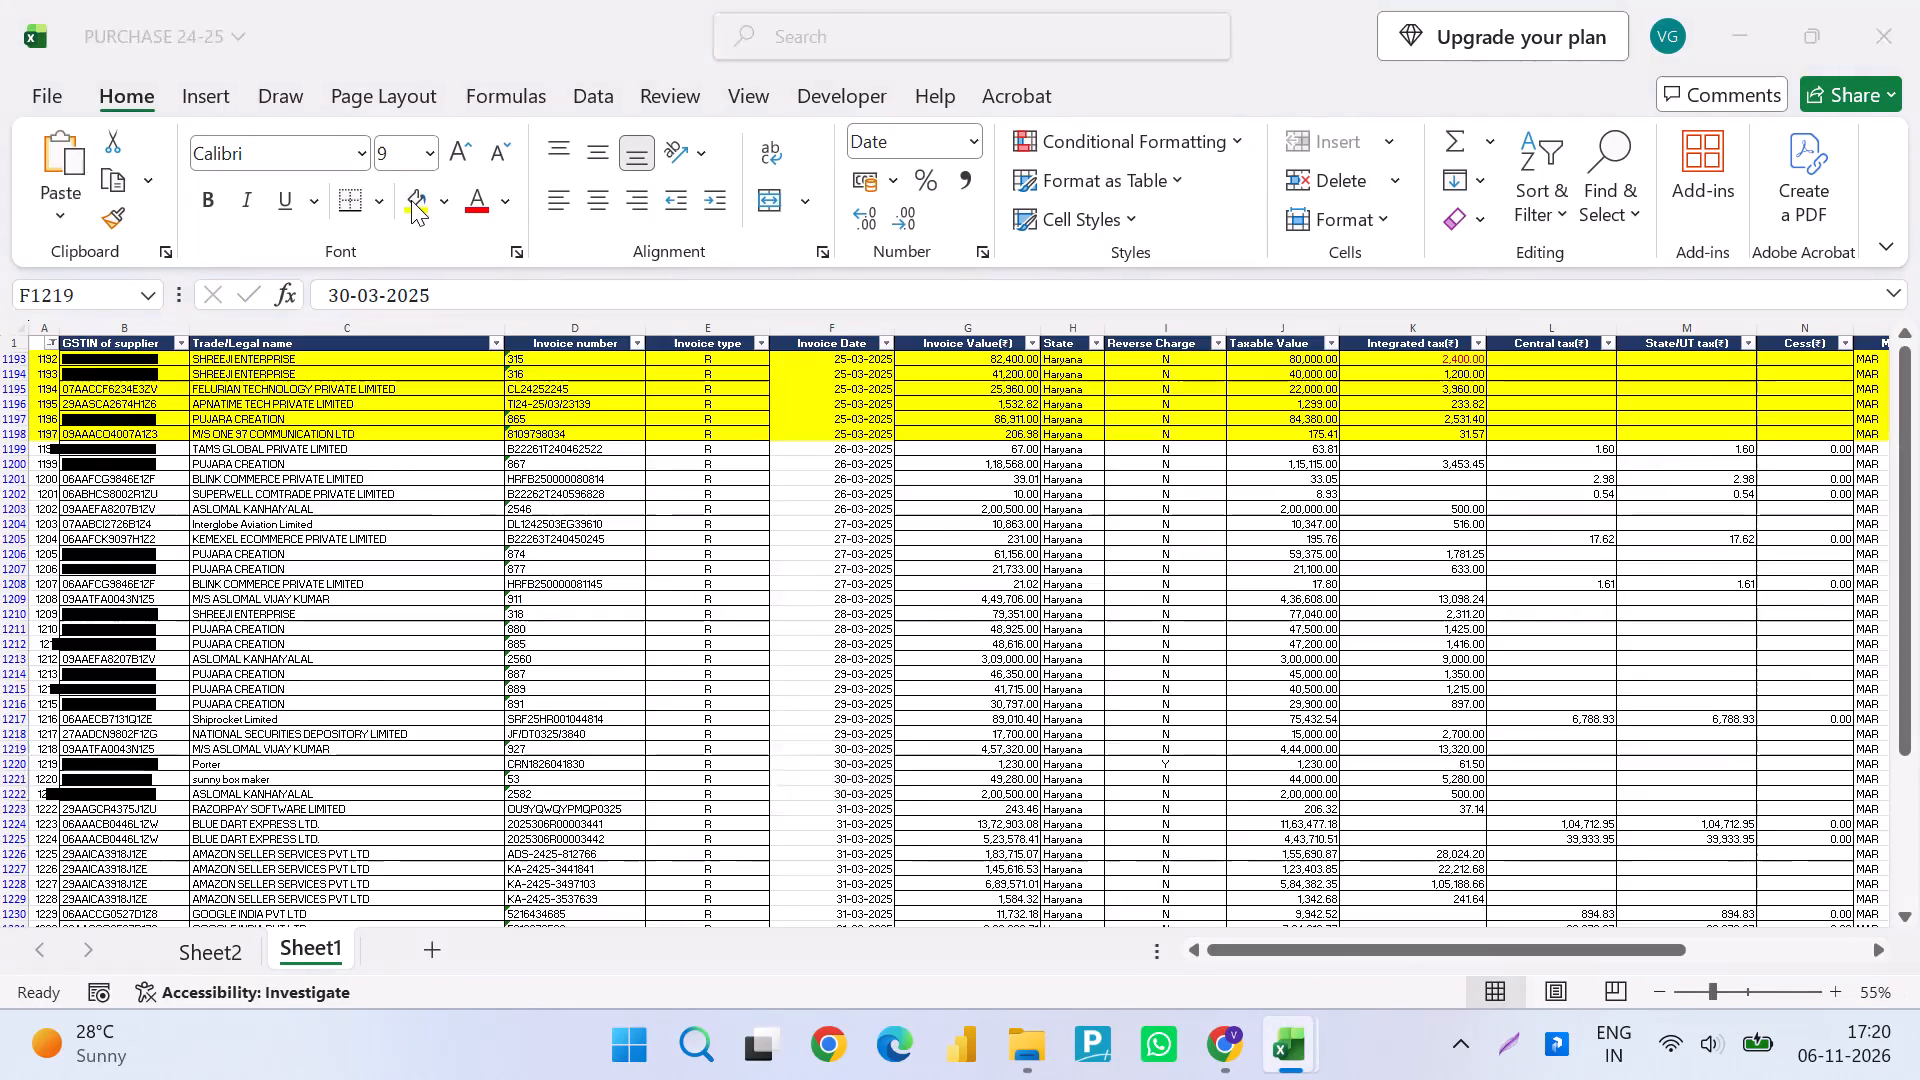
pyautogui.press('Down')
pyautogui.press('Down')
pyautogui.press('Down')
pyautogui.press('Down')
pyautogui.hotkey('ctrl', 'shift', 'Down')
pyautogui.hotkey('ctrl', 'c')
pyautogui.hotkey('alt', 'Tab')
pyautogui.press('Down')
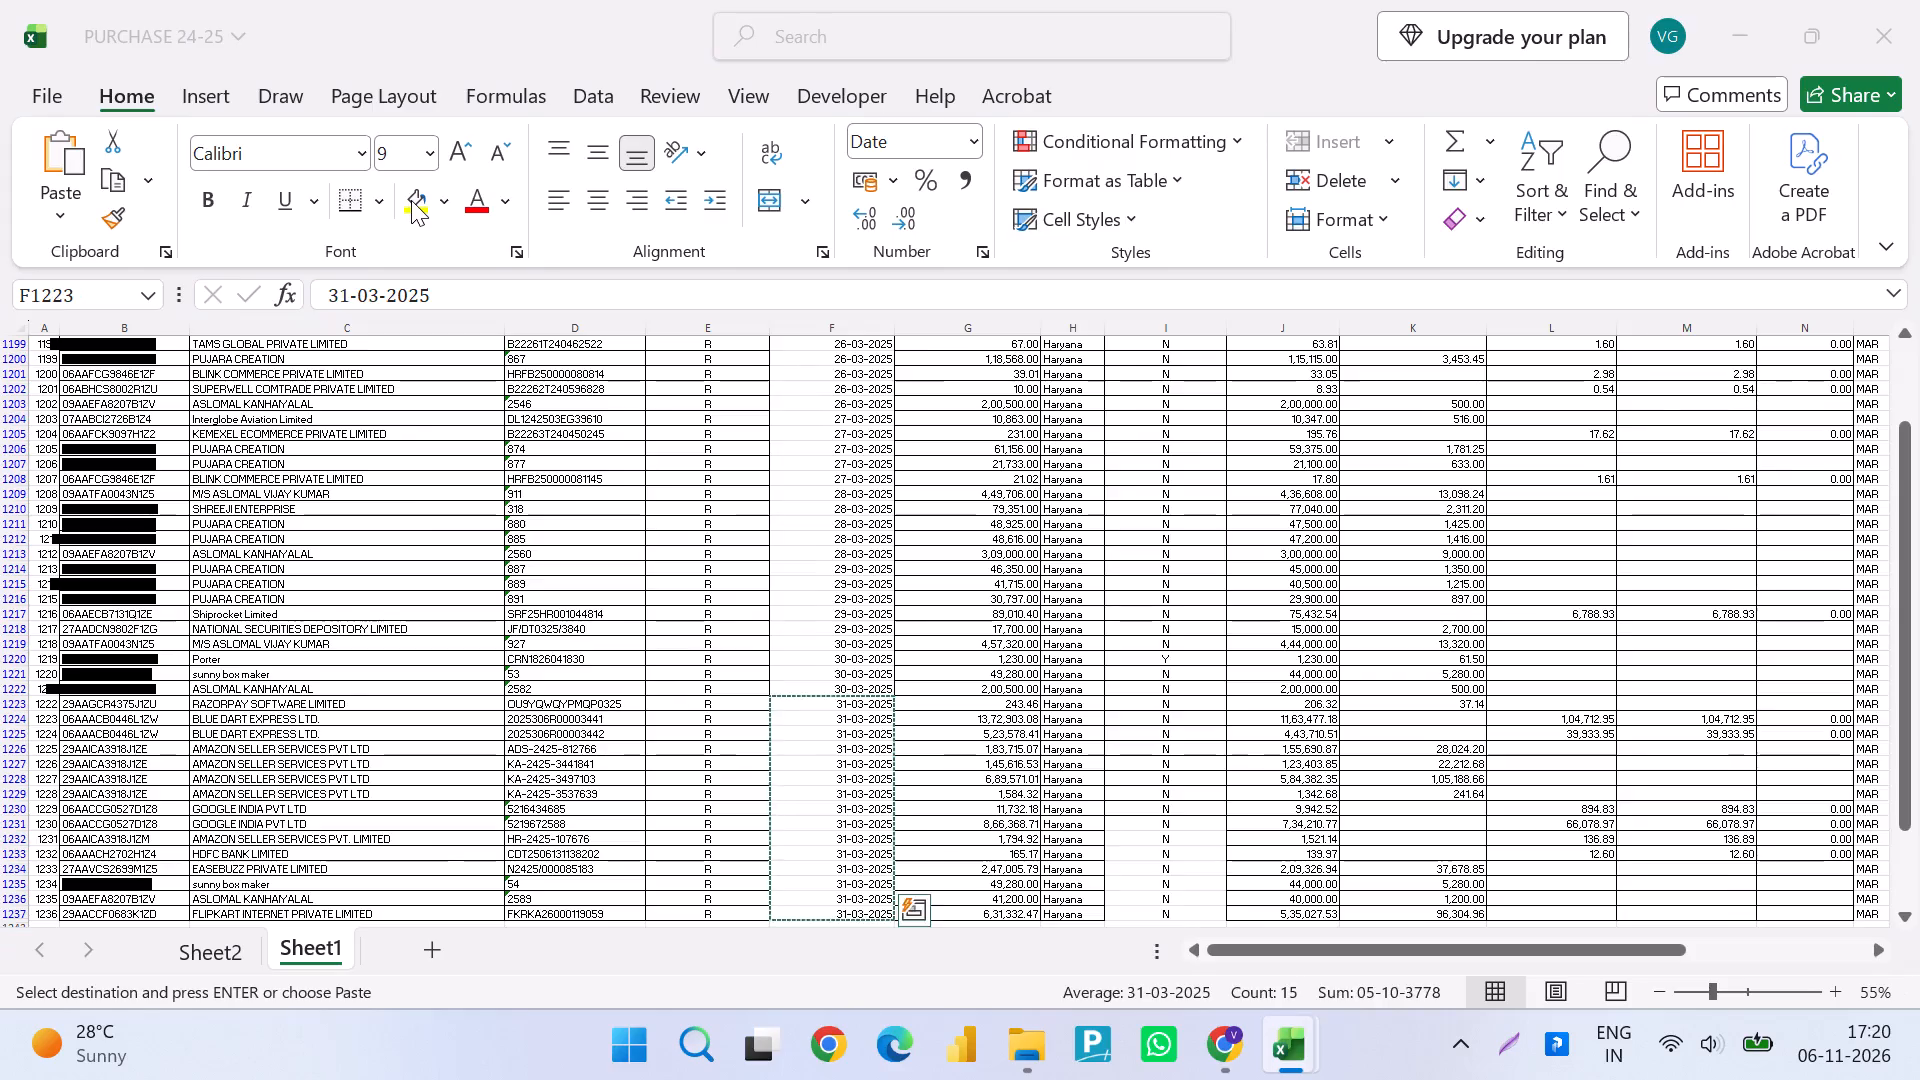
pyautogui.press('Down')
pyautogui.hotkey('alt', 'Tab')
pyautogui.hotkey('alt', 'Tab')
pyautogui.press('Down')
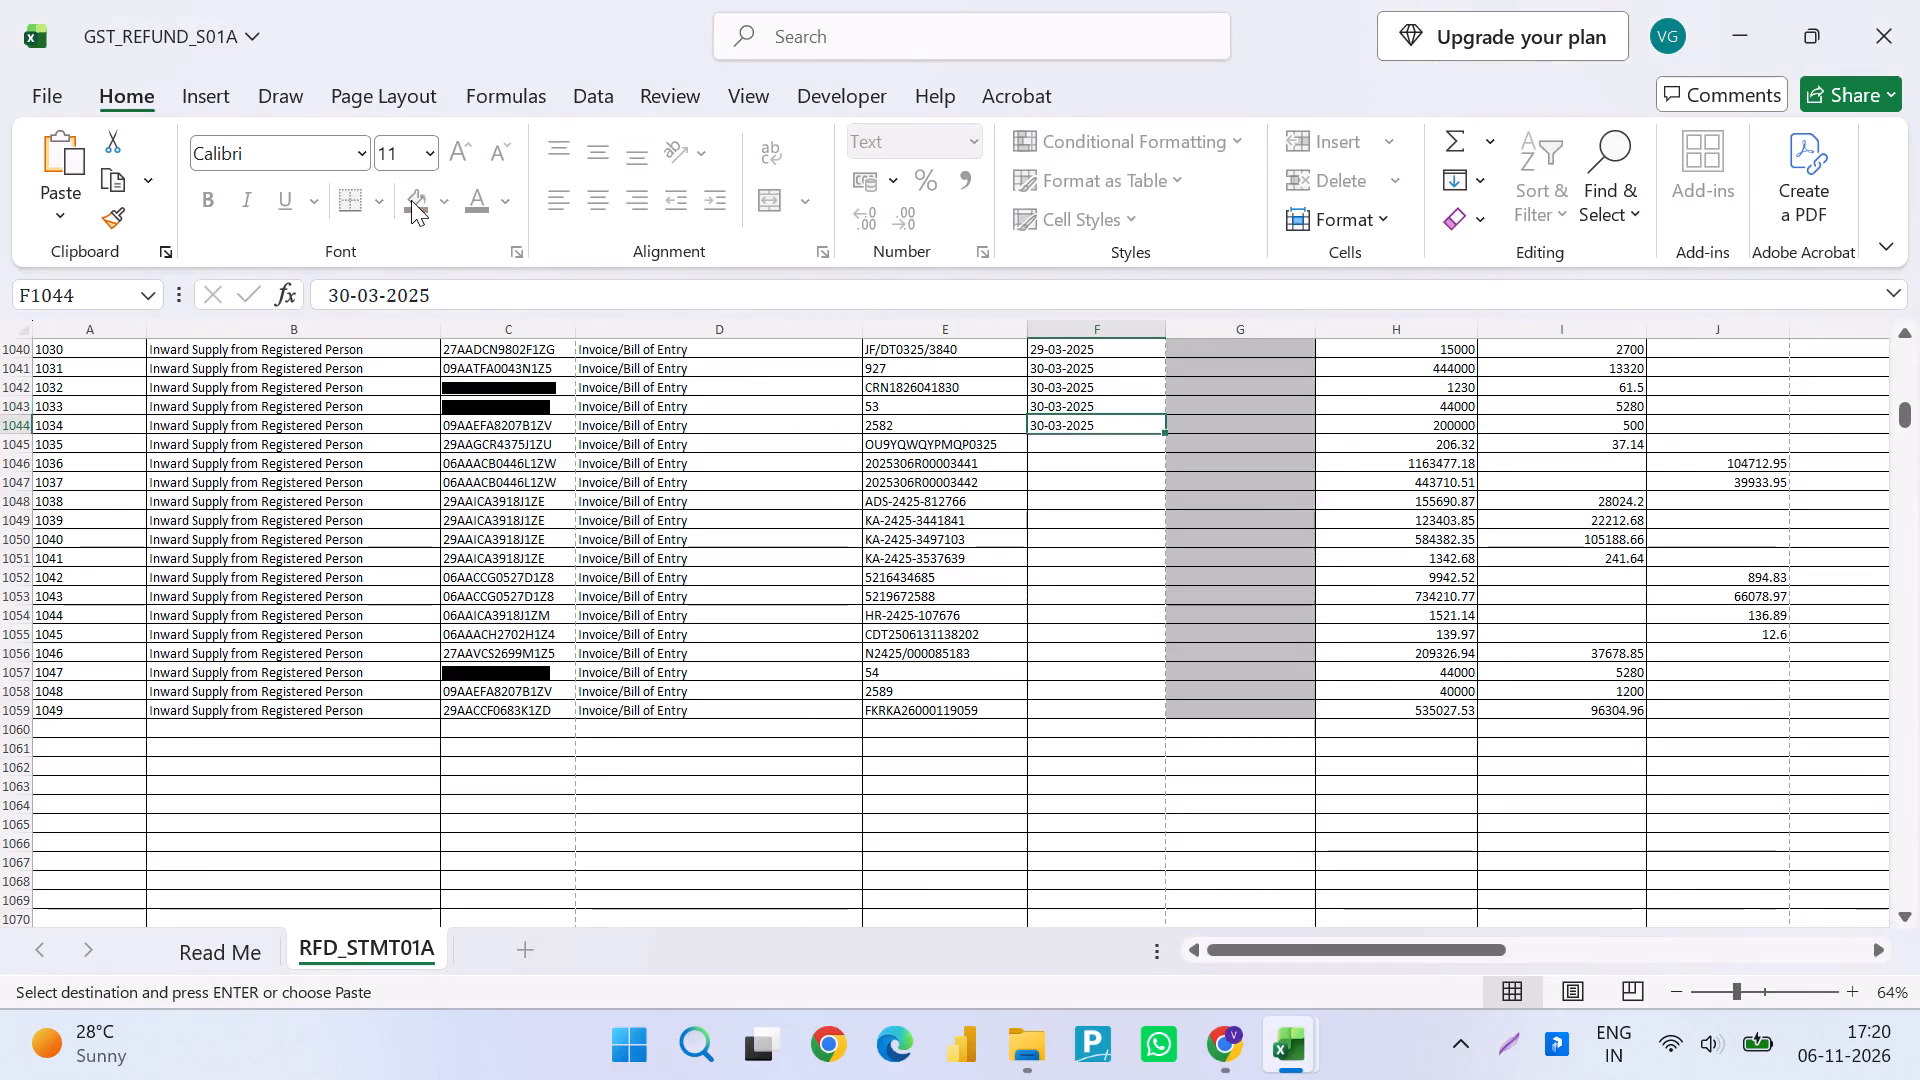
pyautogui.press('Down')
pyautogui.hotkey('ctrl', 'v')
pyautogui.press('Up')
pyautogui.press('Down')
pyautogui.hotkey('ctrl', 'd')
pyautogui.press('F2')
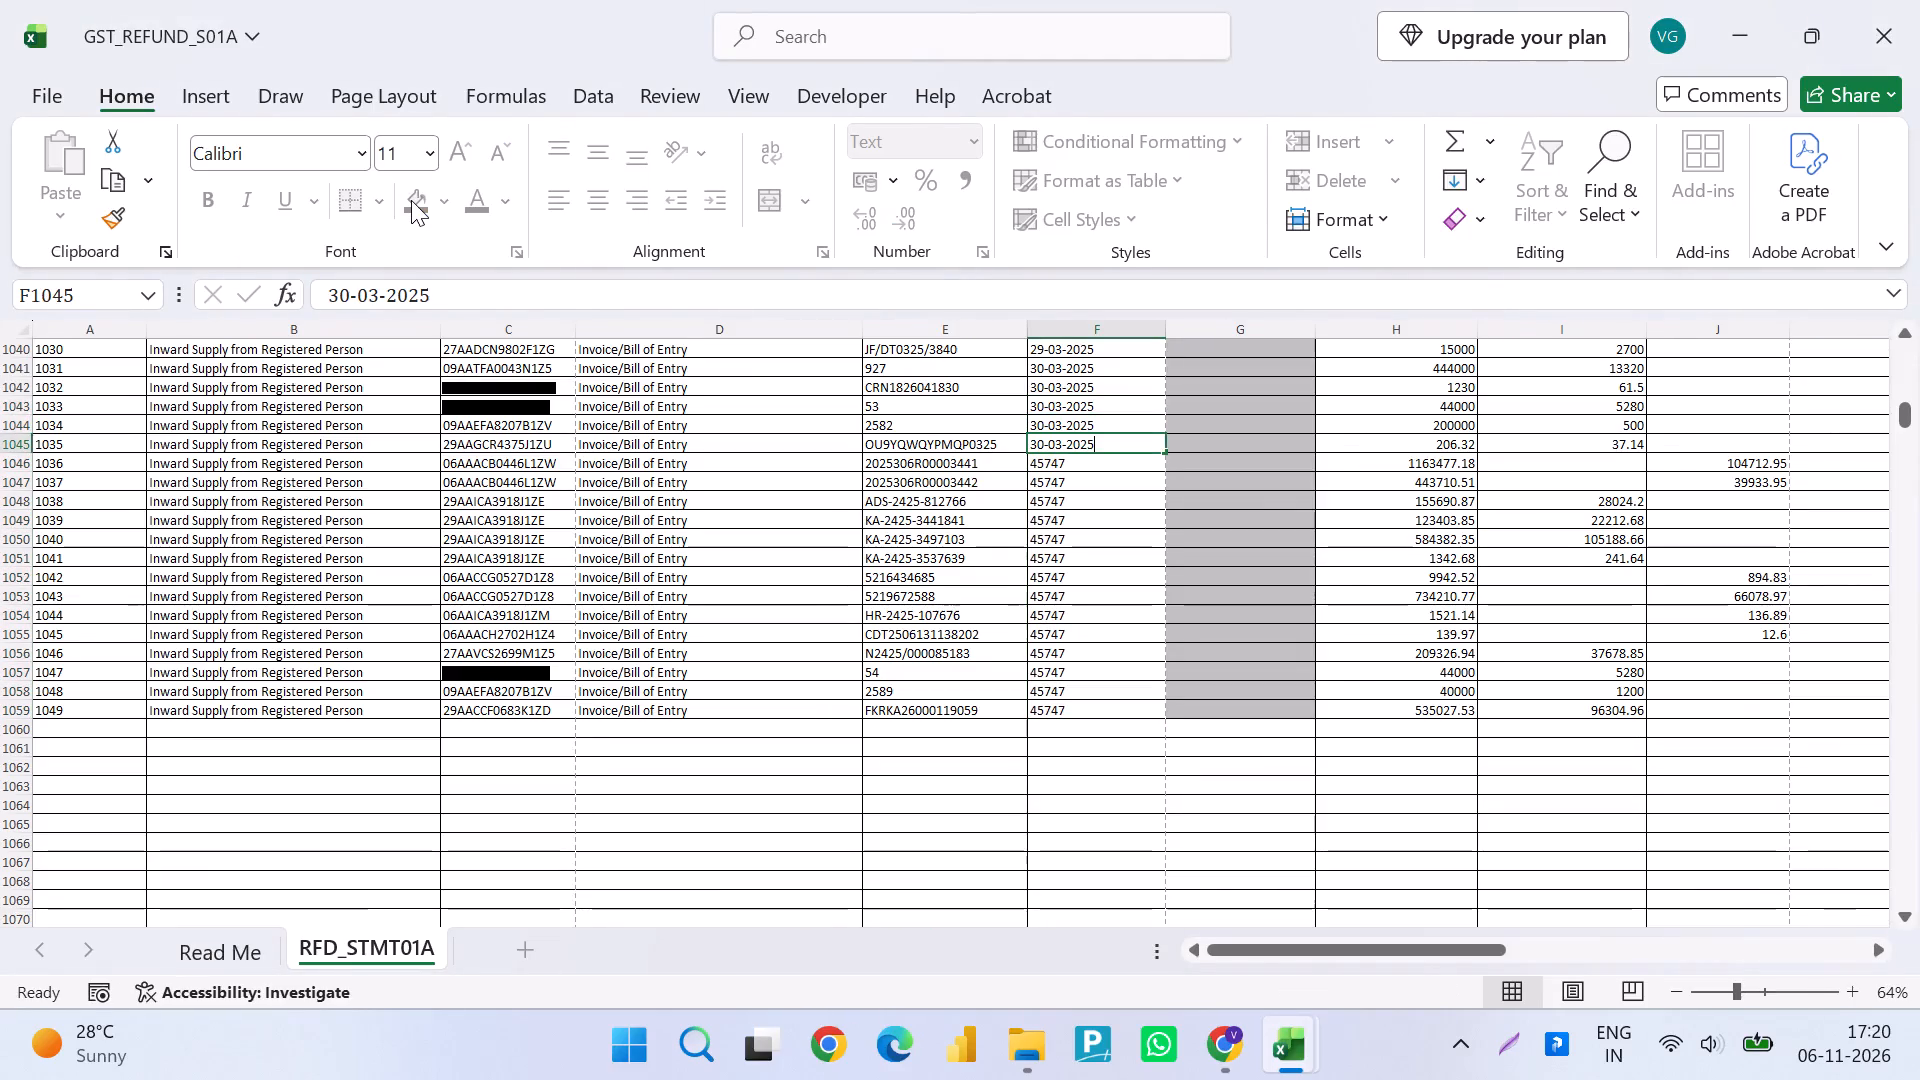
pyautogui.press('Left')
pyautogui.hotkey('ctrl', 'Left')
pyautogui.hotkey('ctrl', 'Left')
pyautogui.hotkey('ctrl', 'Left')
pyautogui.hotkey('ctrl', 'Left')
pyautogui.press('BackSpace')
pyautogui.press('1')
pyautogui.press('Return')
pyautogui.press('Up')
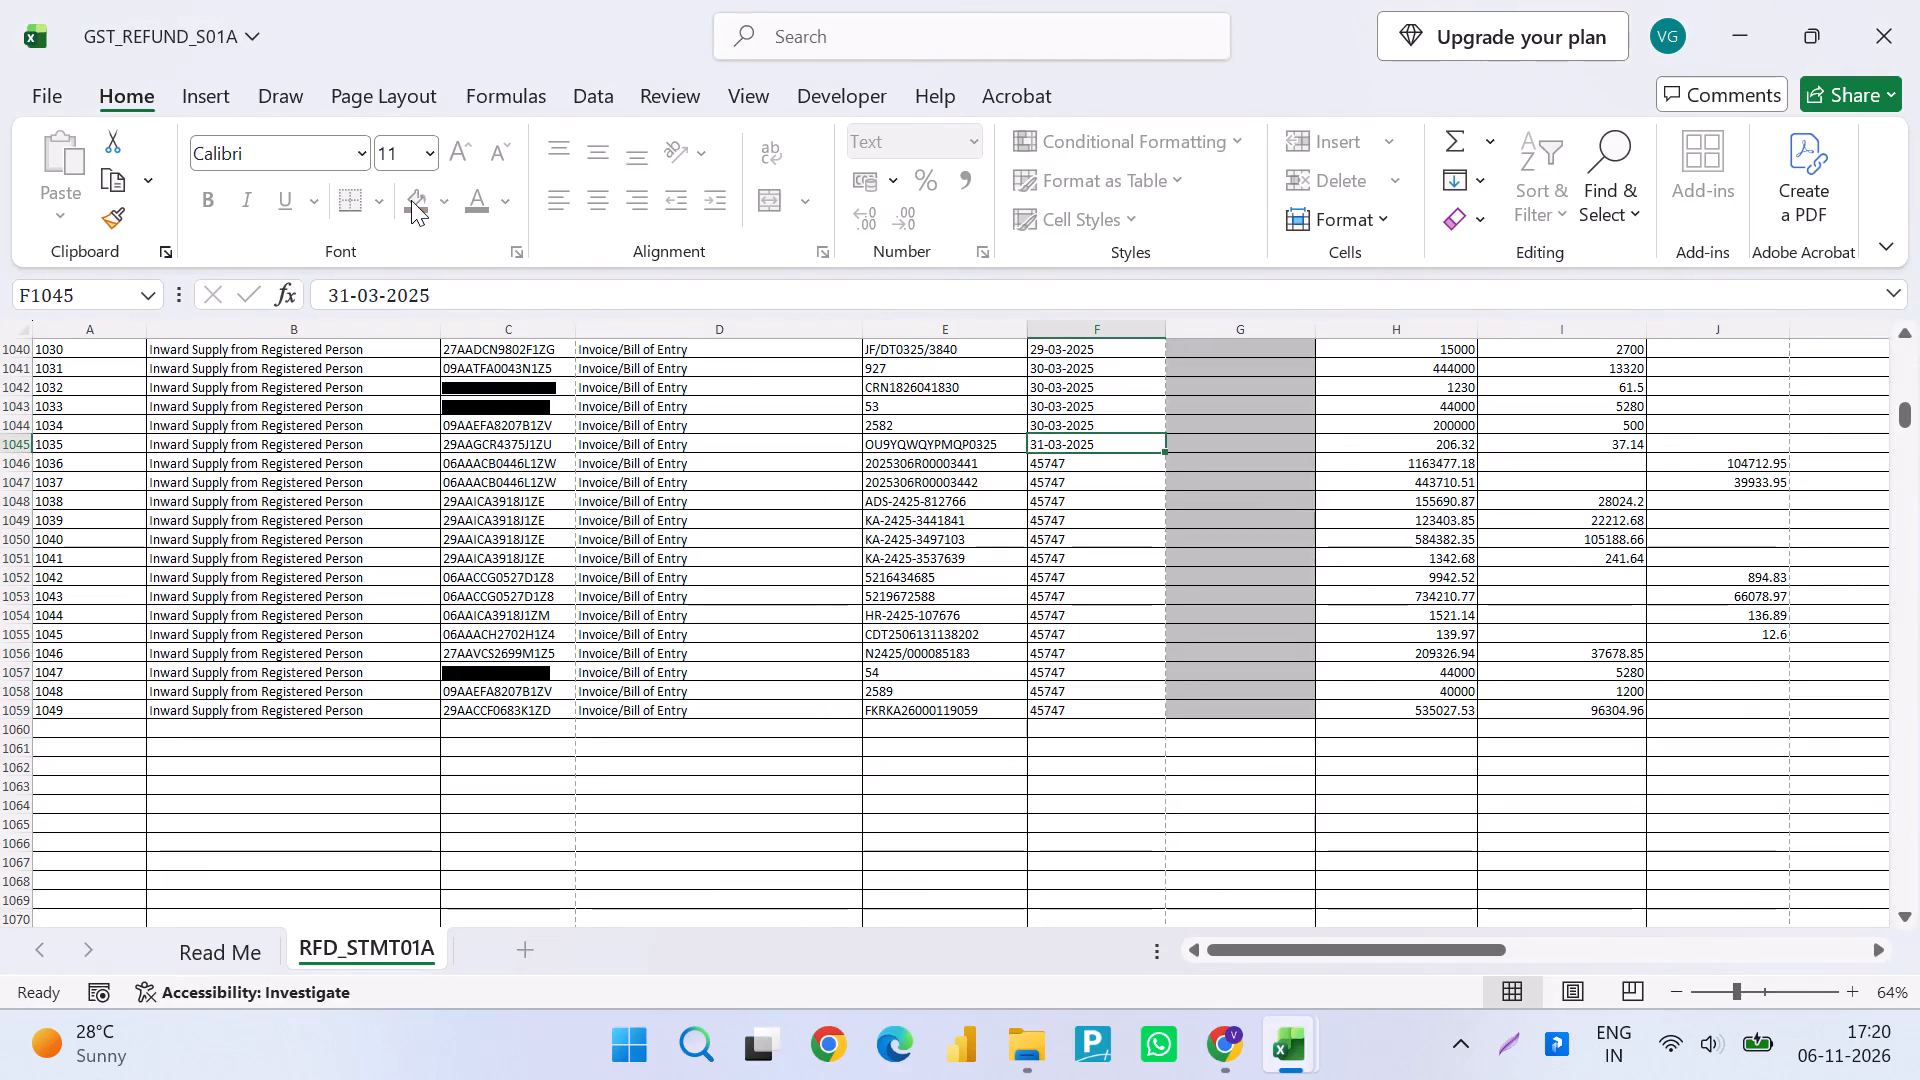
pyautogui.hotkey('ctrl', 'shift', 'Down')
pyautogui.hotkey('ctrl', 'd')
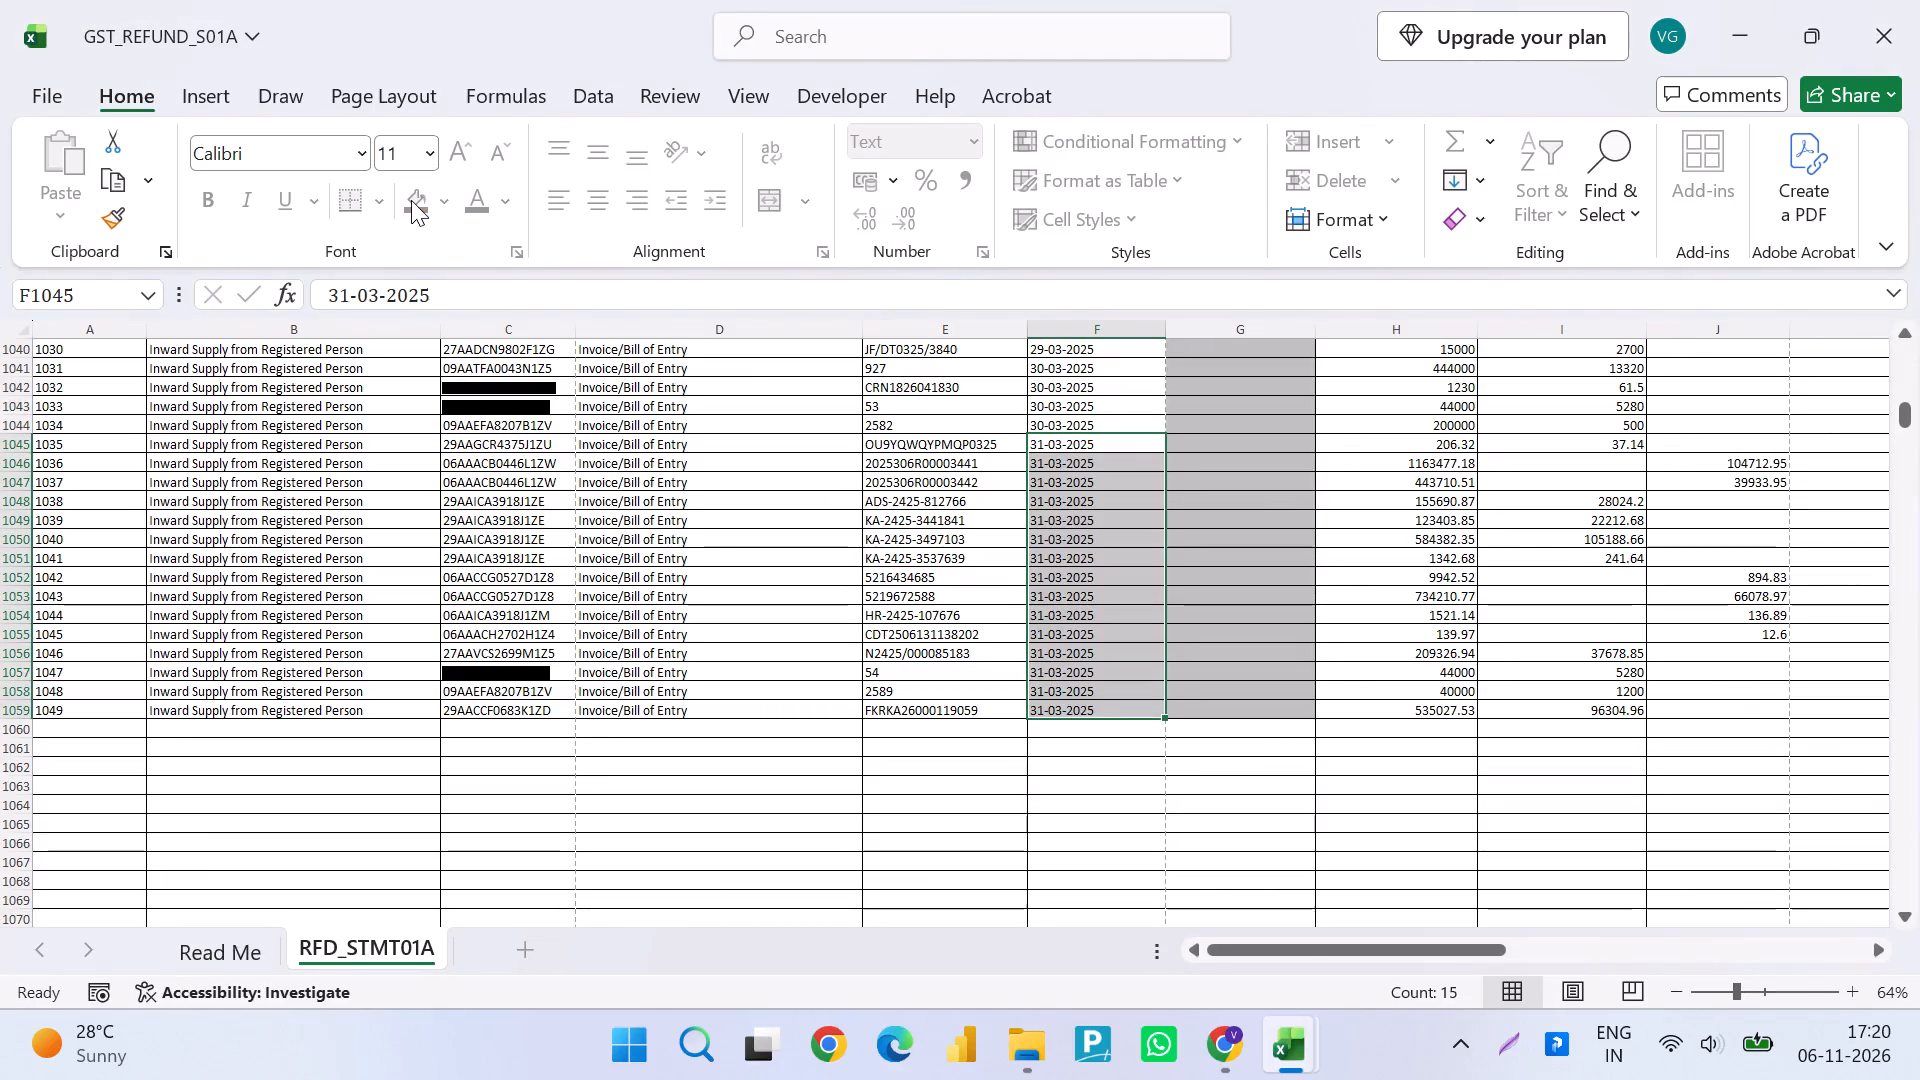
# Save the GST_REFUND_S01A workbook.
pyautogui.hotkey('ctrl', 's')
pyautogui.hotkey('ctrl', 's')
pyautogui.hotkey('ctrl', 's')
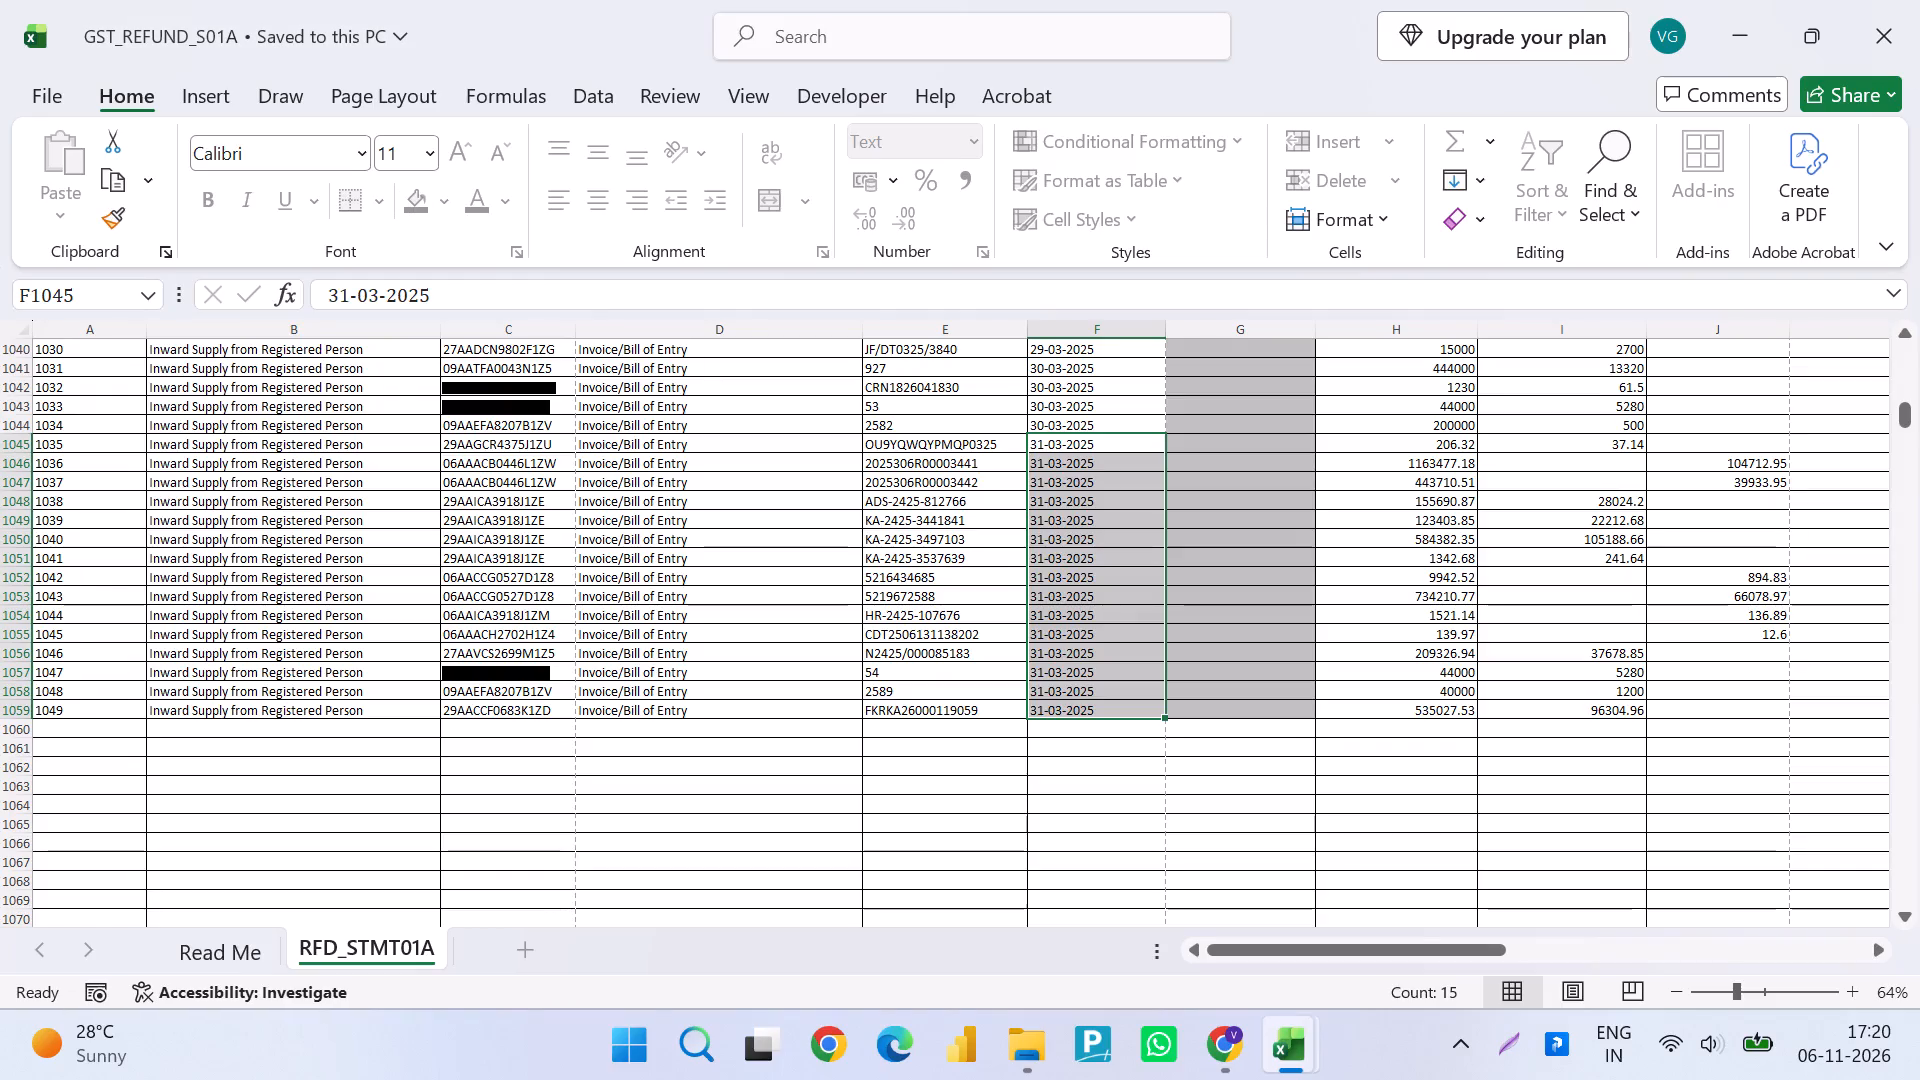
# Close the GST_REFUND_S01A and PURCHASE 24-25 workbooks, discarding the unsaved changes in PURCHASE 24-25.
pyautogui.click(1919, 0)
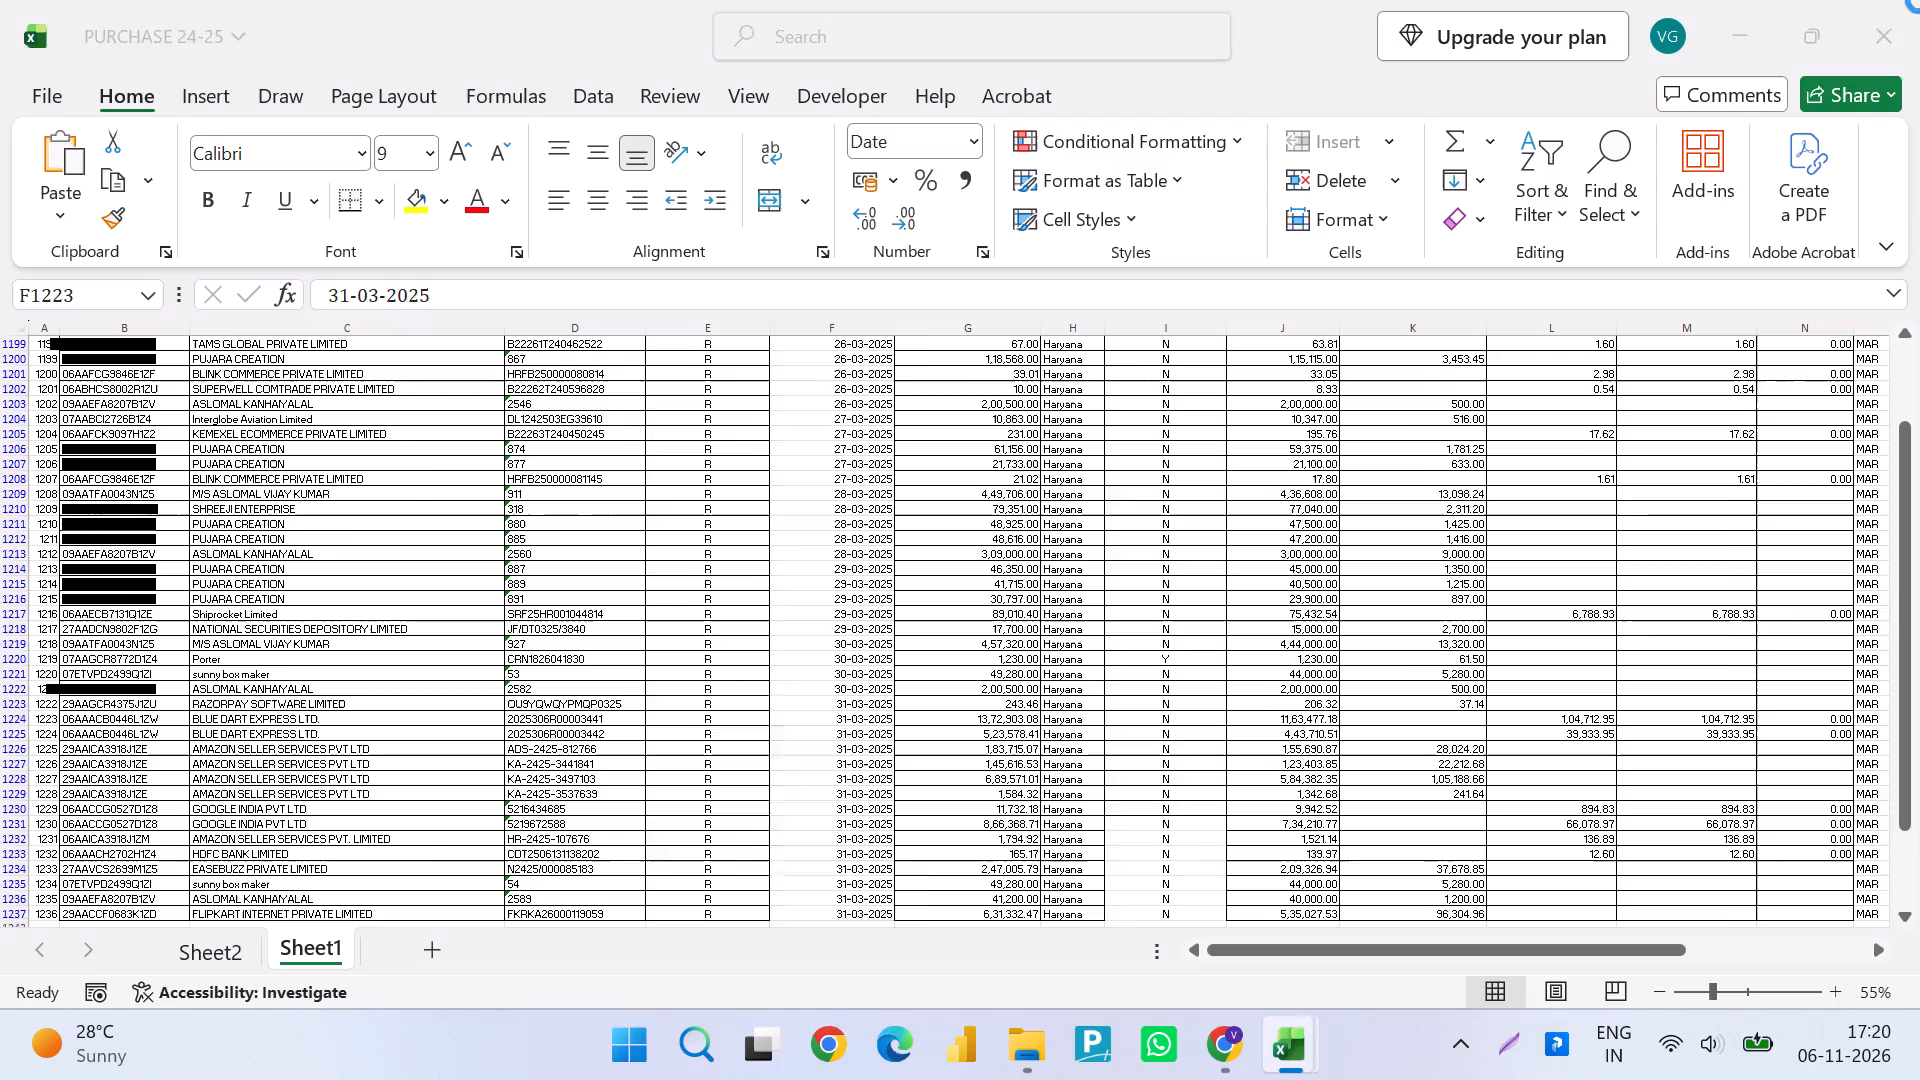
pyautogui.click(1919, 0)
pyautogui.press('Tab')
pyautogui.press('Return')
# Switch to File Explorer and go up from the innermost GST_REFUND_S01A folder to Downloads.
pyautogui.hotkey('alt', 'Tab')
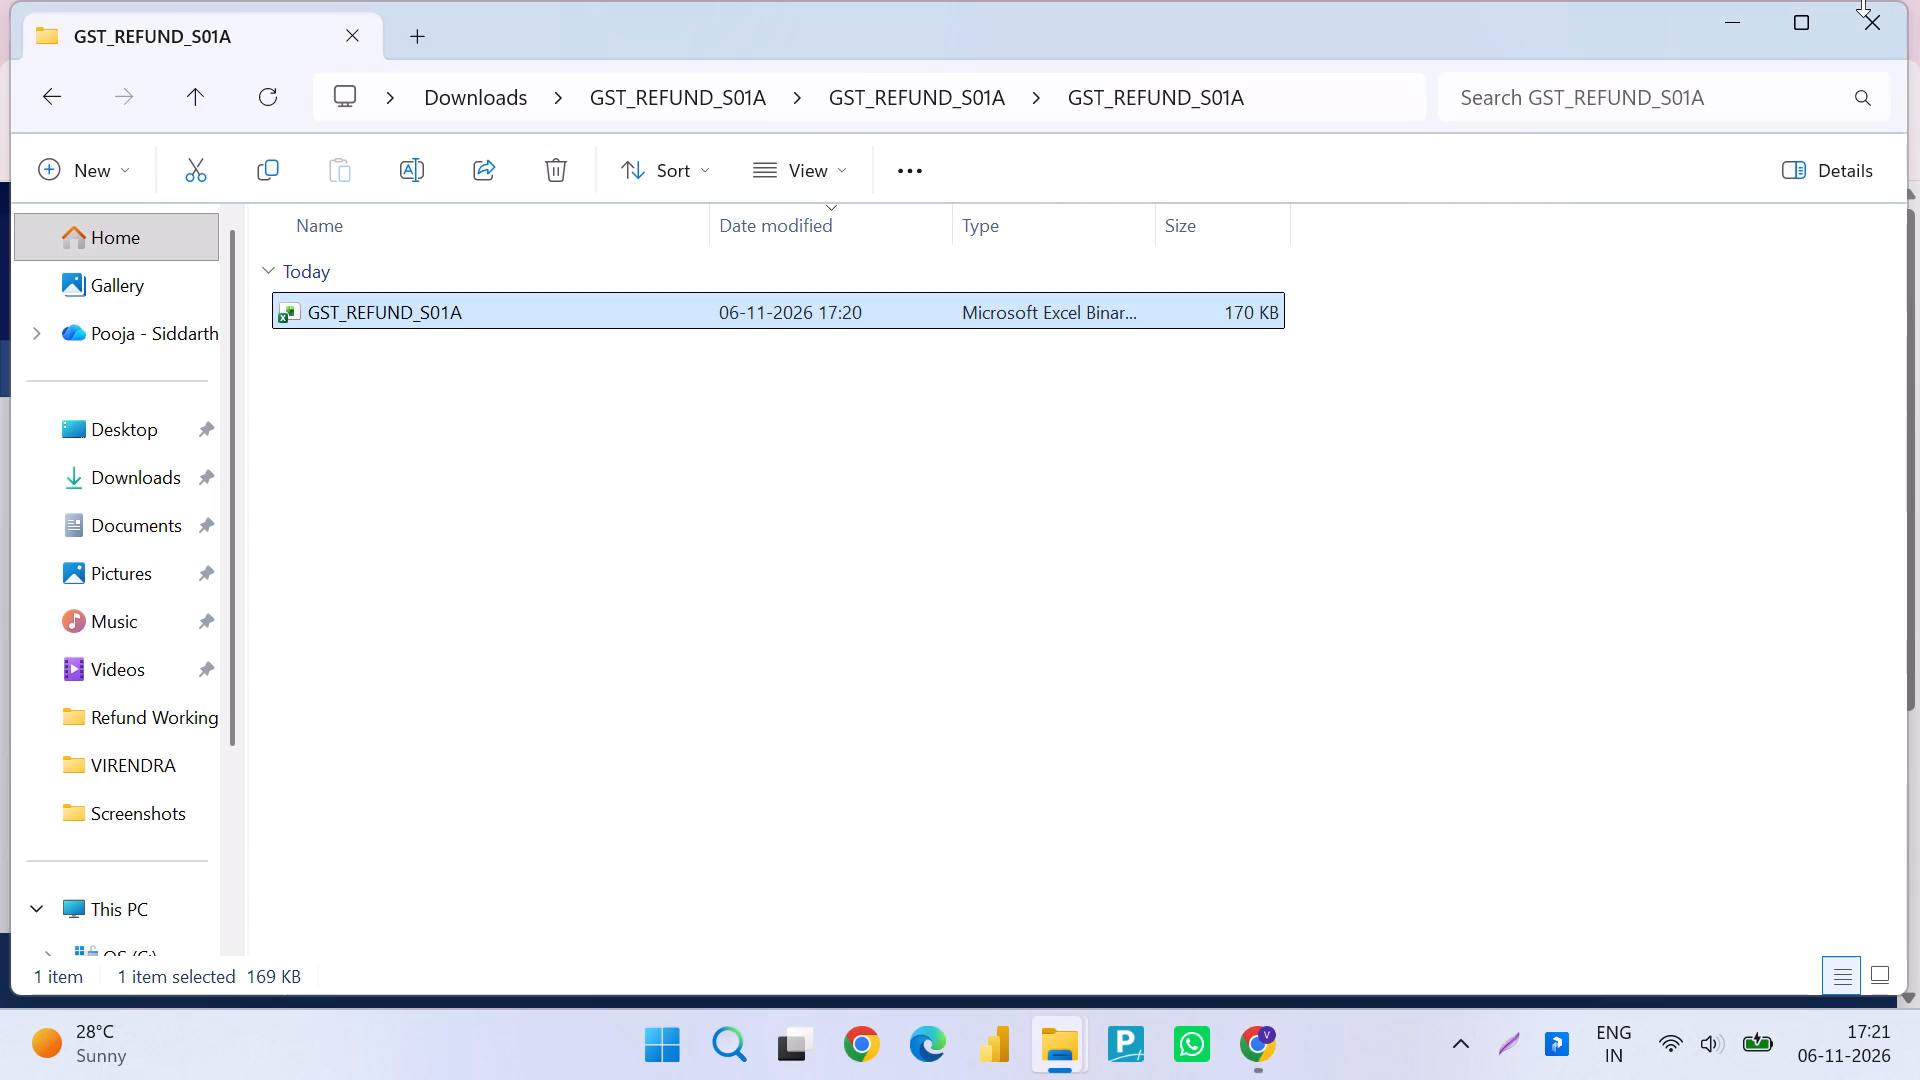
pyautogui.press('BackSpace')
pyautogui.press('BackSpace')
pyautogui.press('BackSpace')
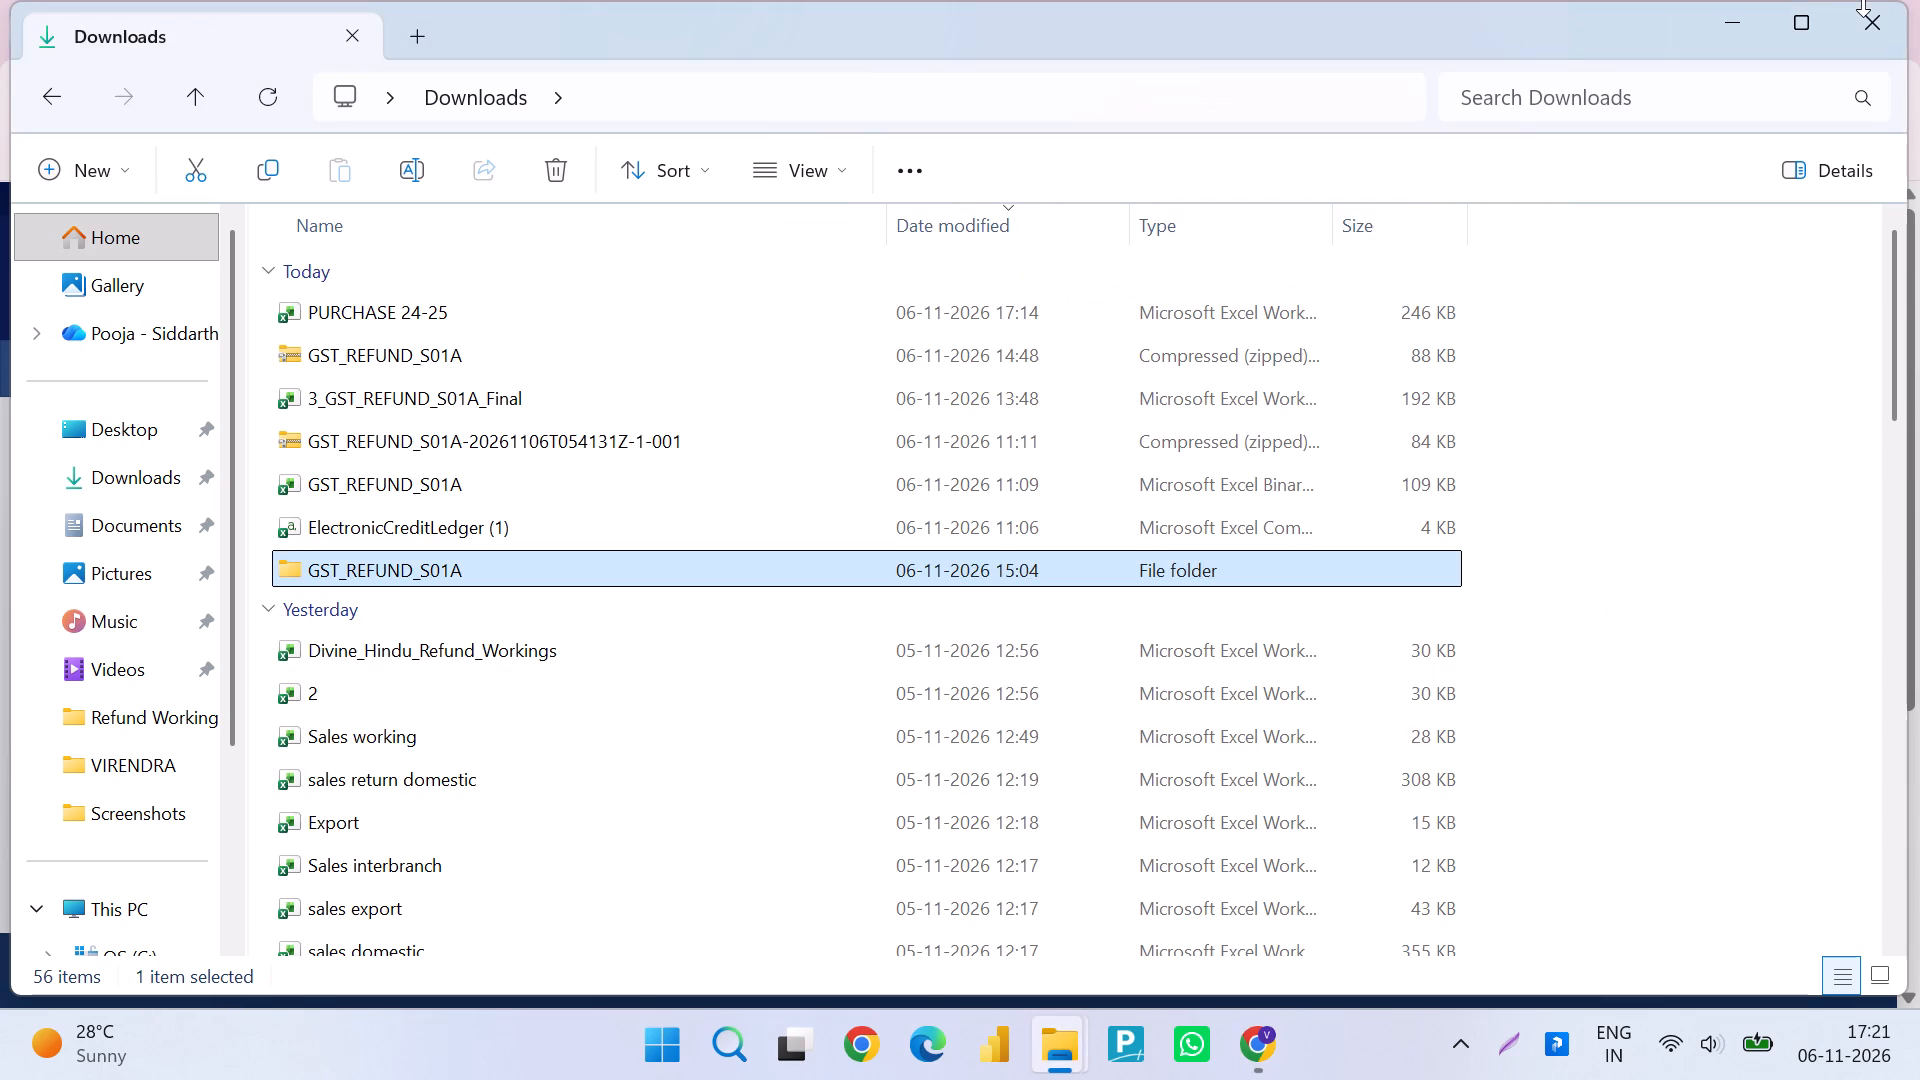
# Show the desktop and open the Refund Working folder.
pyautogui.press('super+d')
pyautogui.press('Up')
pyautogui.press('Down')
pyautogui.press('Down')
pyautogui.press('Down')
pyautogui.press('Down')
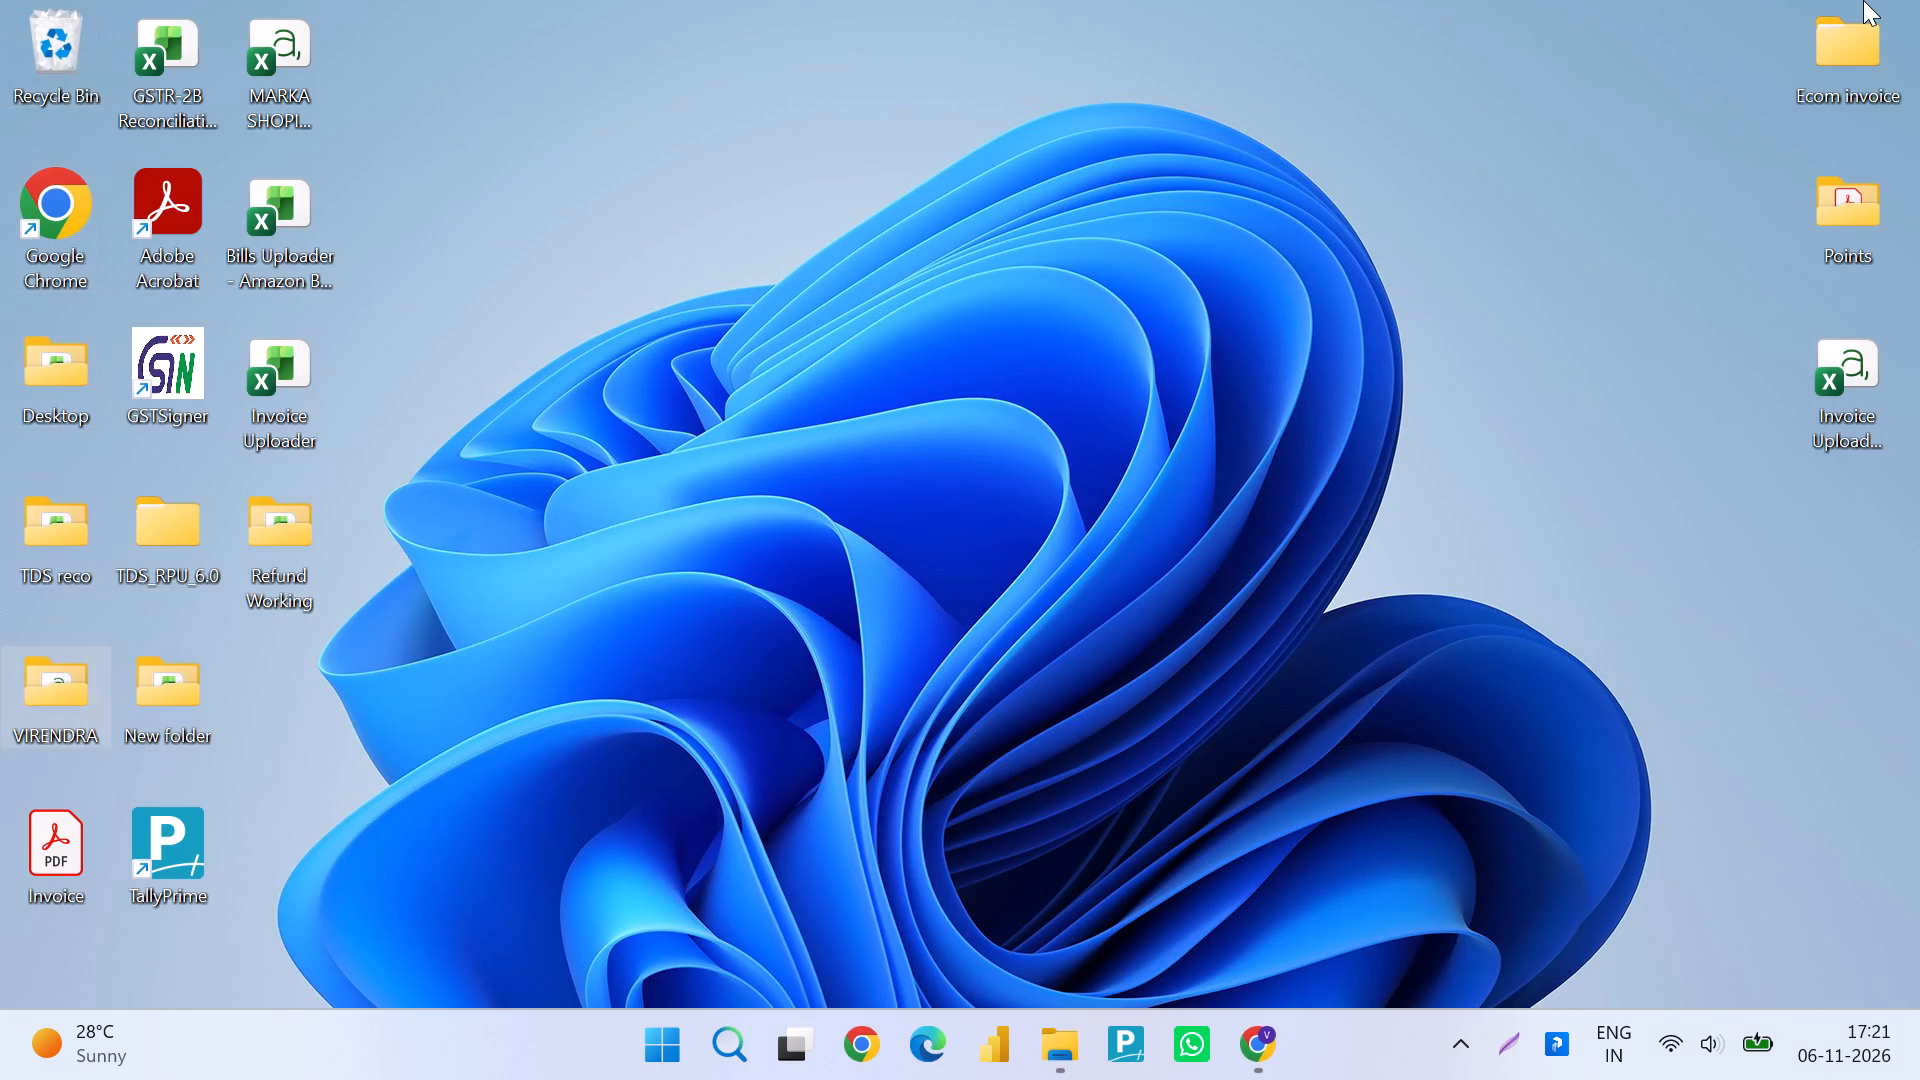
pyautogui.press('Right')
pyautogui.press('Up')
pyautogui.press('Right')
pyautogui.press('Return')
pyautogui.press('Down')
pyautogui.press('Down')
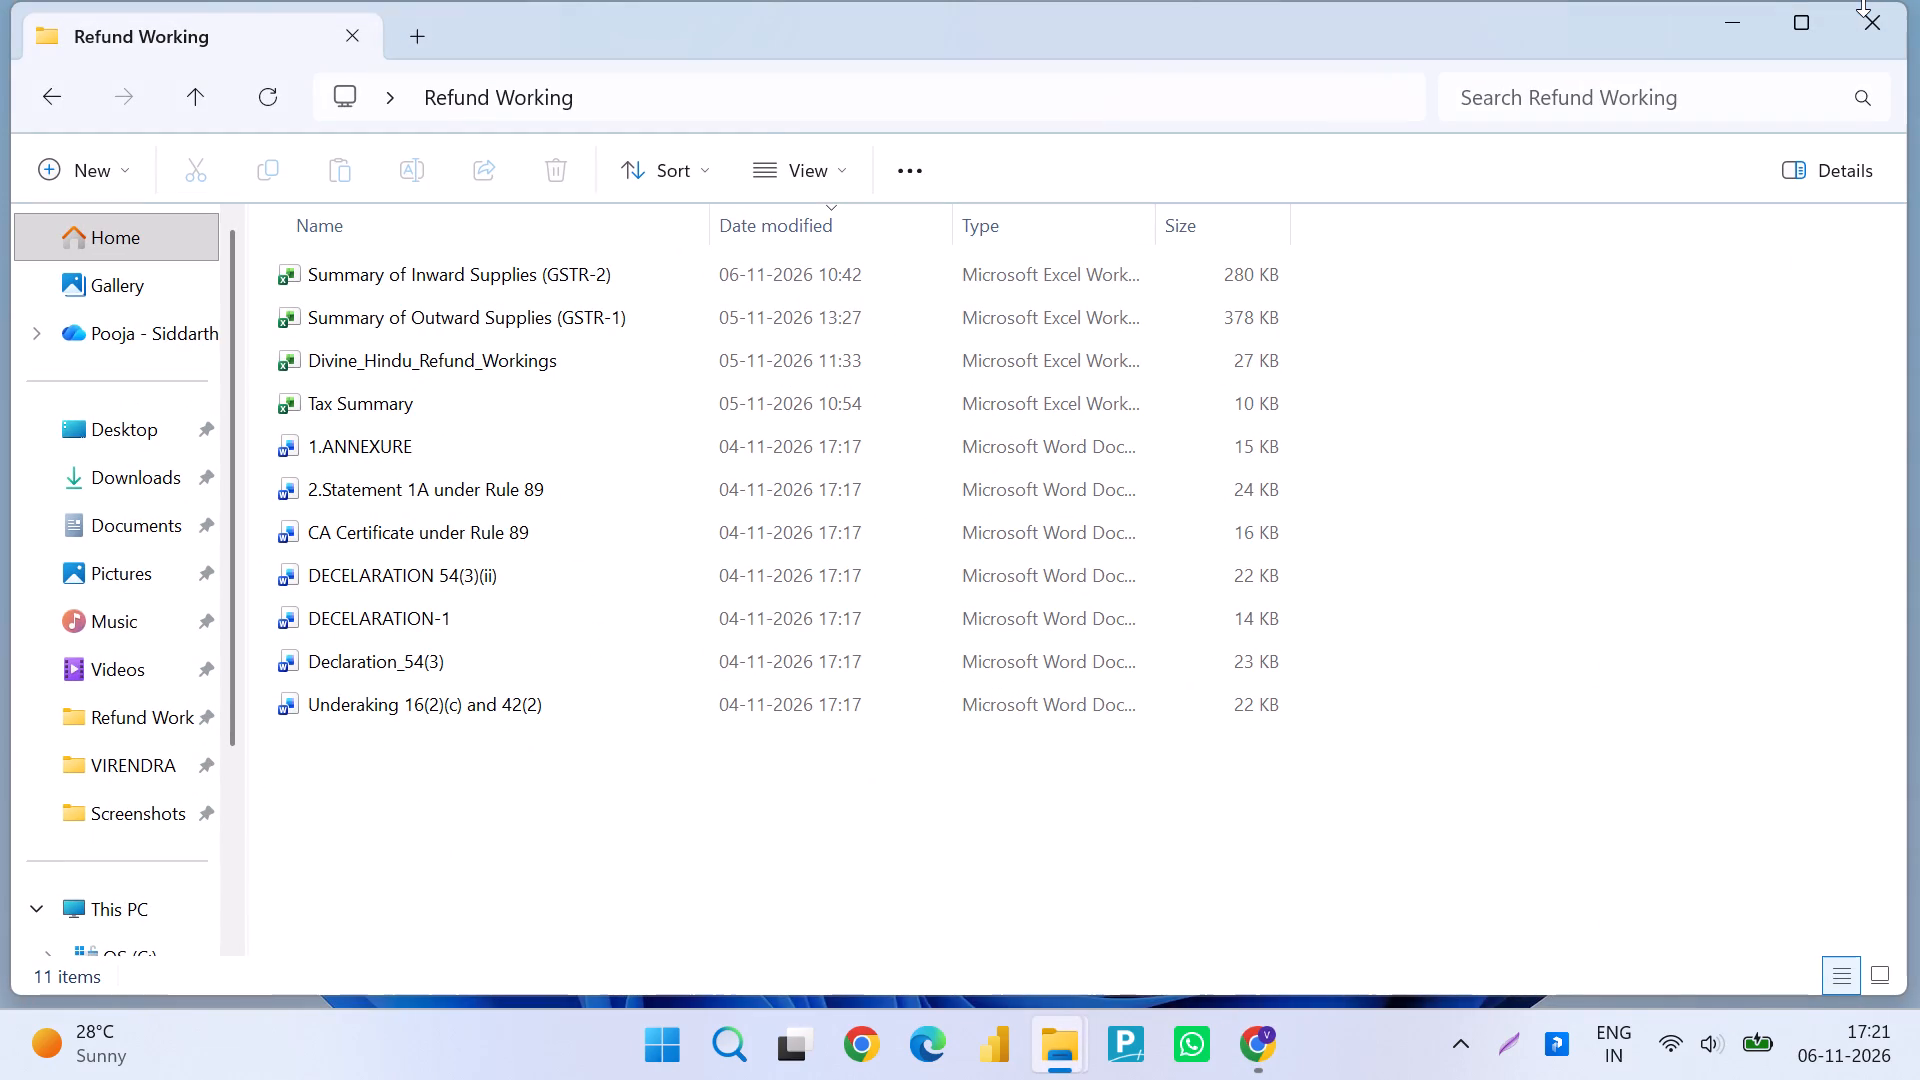
# Copy the innermost GST_REFUND_S01A folder from within Downloads and paste it into the Refund Working folder.
pyautogui.hotkey('alt', 'Tab')
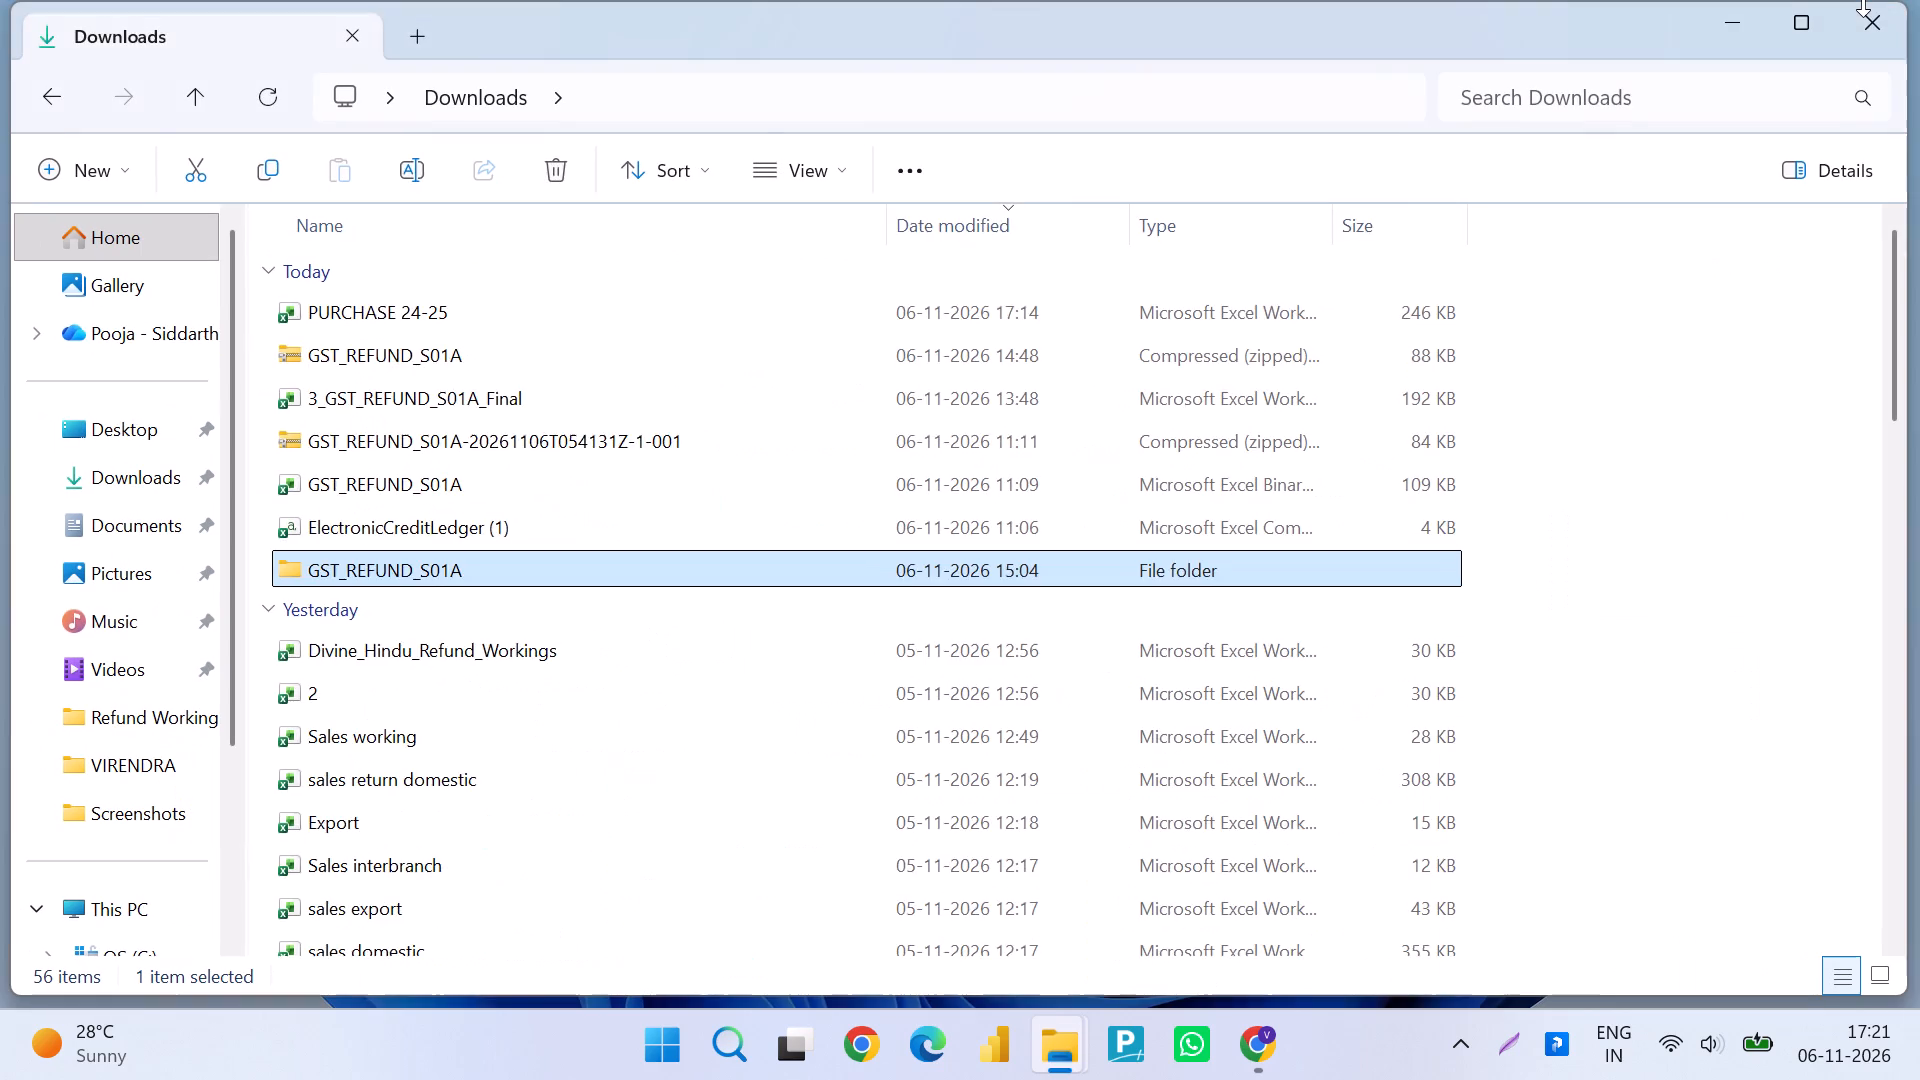
pyautogui.press('Return')
pyautogui.press('Down')
pyautogui.press('Return')
pyautogui.press('Down')
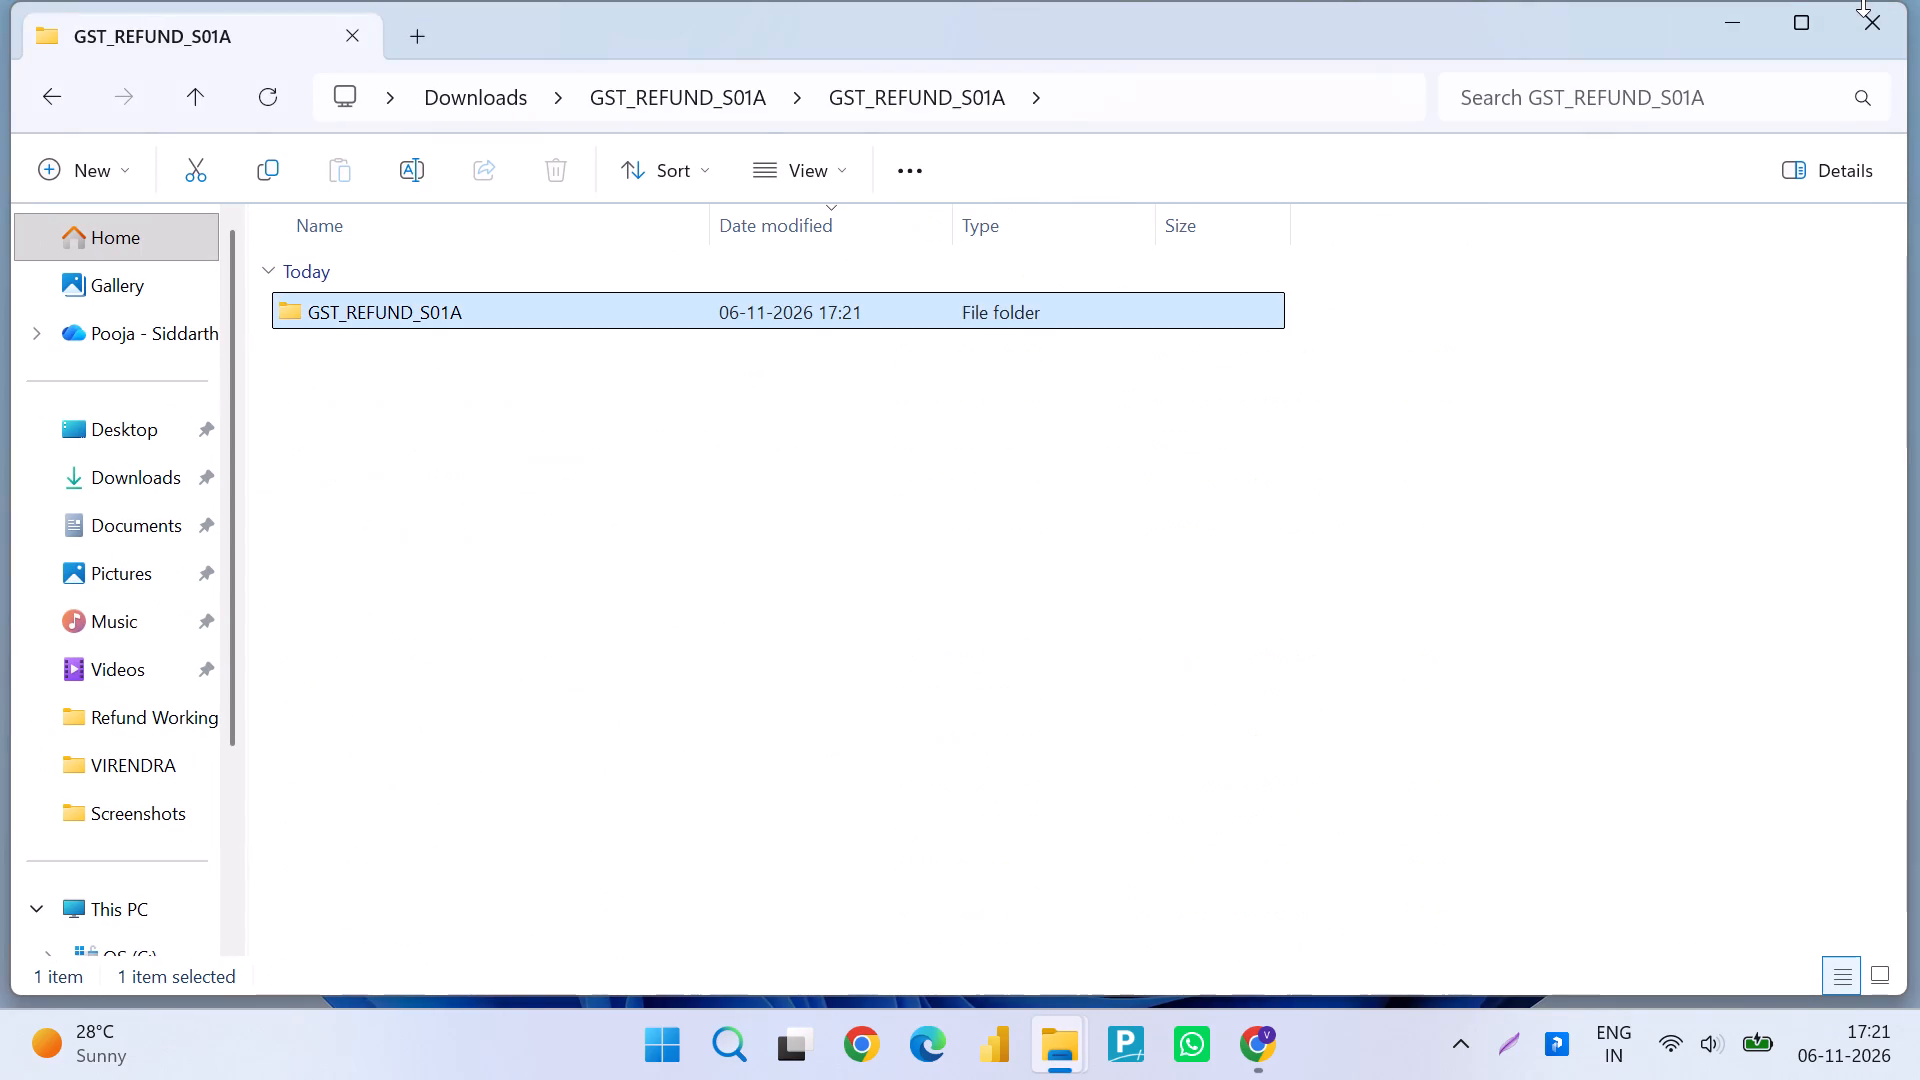
pyautogui.hotkey('ctrl', 'c')
pyautogui.hotkey('alt', 'Tab')
pyautogui.hotkey('ctrl', 'v')
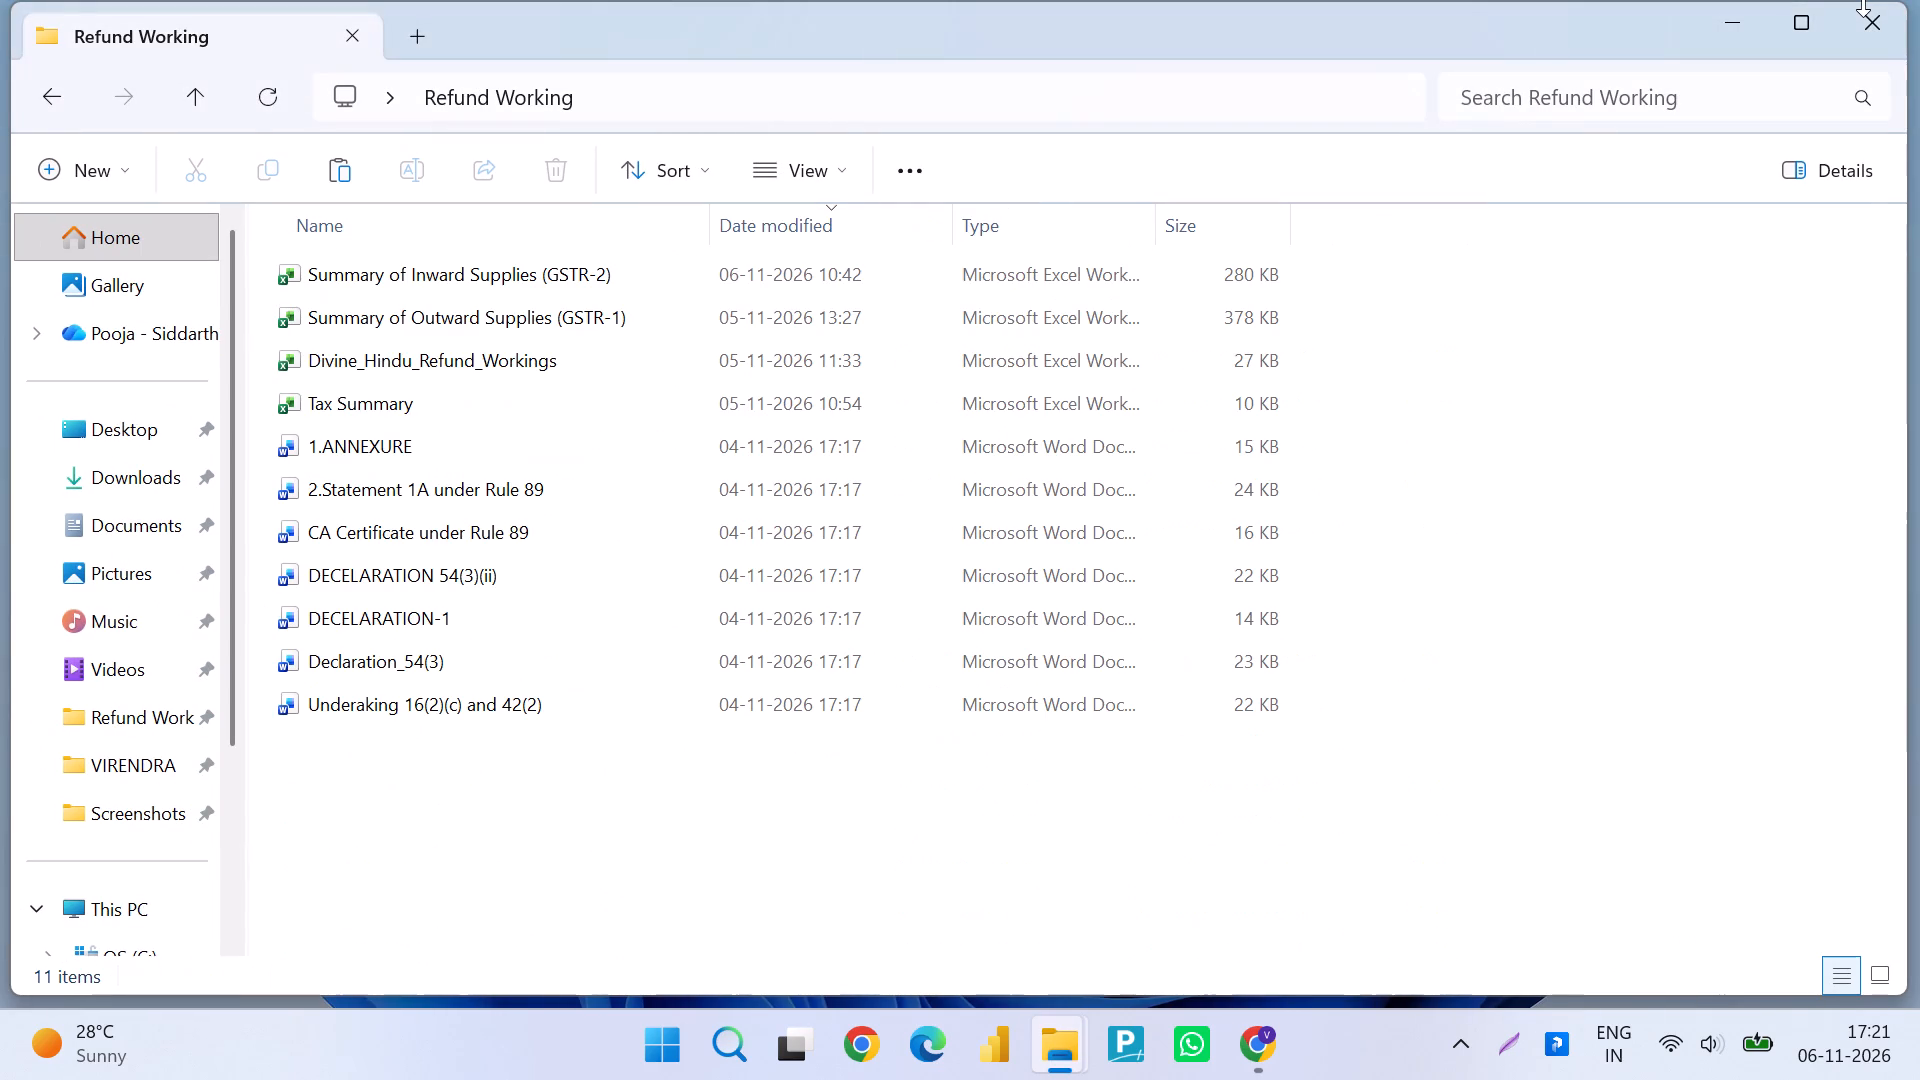
pyautogui.hotkey('alt', 'Tab')
pyautogui.hotkey('ctrl', 'c')
pyautogui.hotkey('alt', 'Tab')
pyautogui.hotkey('ctrl', 'v')
pyautogui.press('Down')
pyautogui.click(1020, 776)
pyautogui.rightClick(1020, 776)
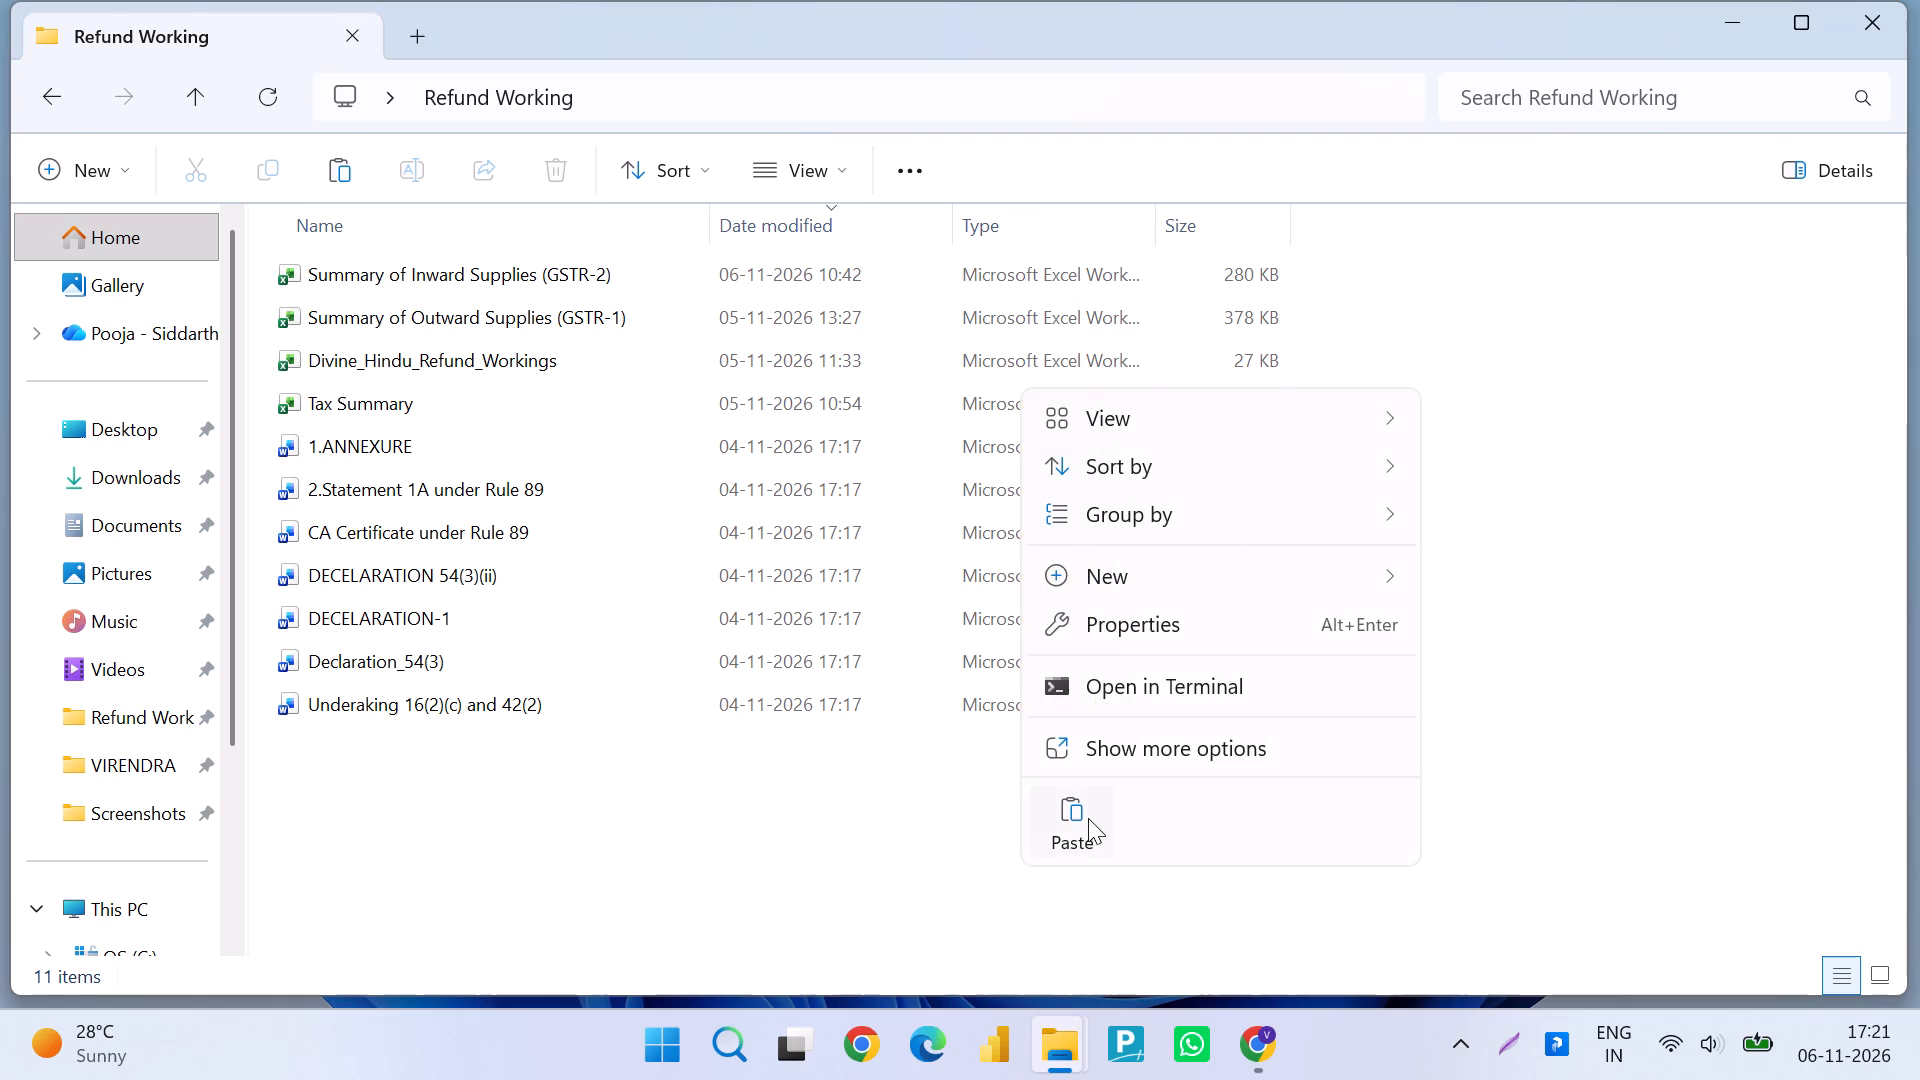
pyautogui.click(1083, 816)
# Open the GST_REFUND_S01A workbook from the copied folder inside Refund Working.
pyautogui.press('Return')
pyautogui.press('Down')
pyautogui.press('Return')
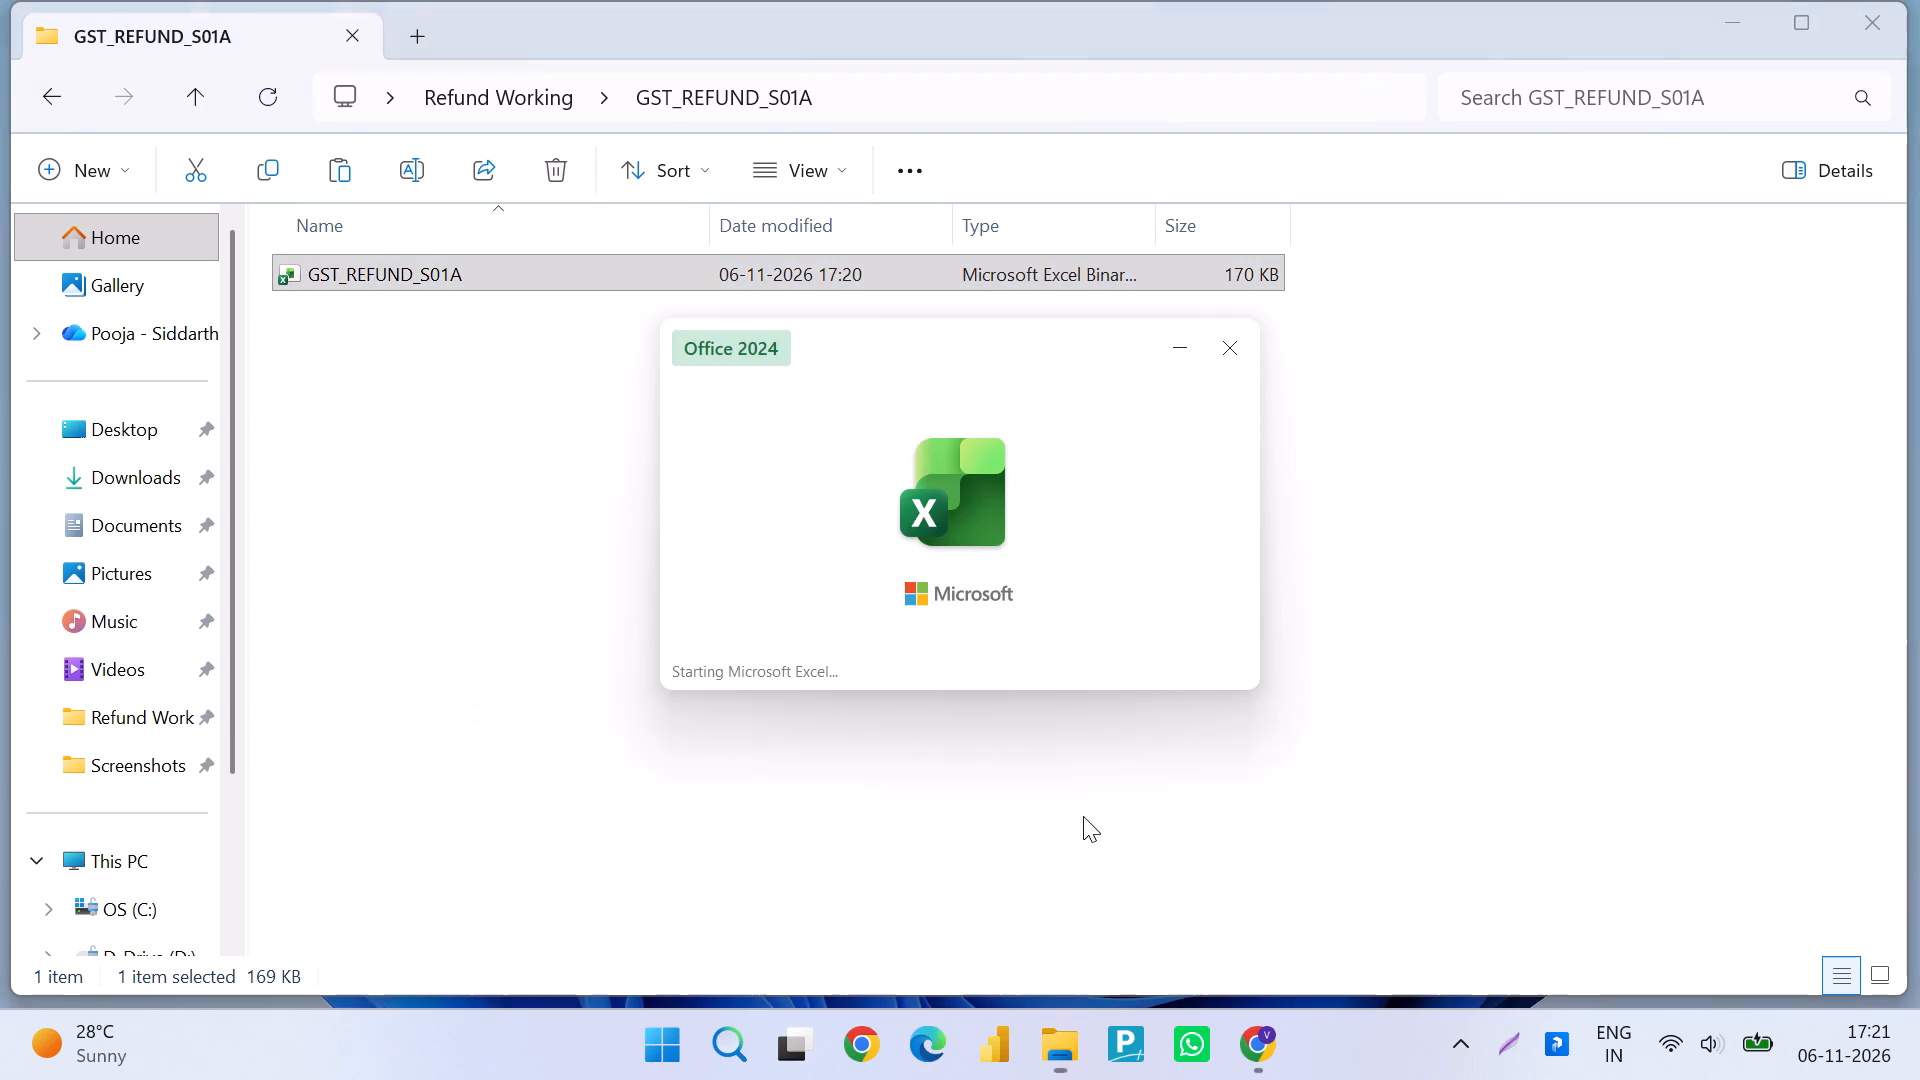
pyautogui.scroll(3, 1083, 816)
pyautogui.hscroll(1, 1083, 816)
pyautogui.scroll(4, 1083, 816)
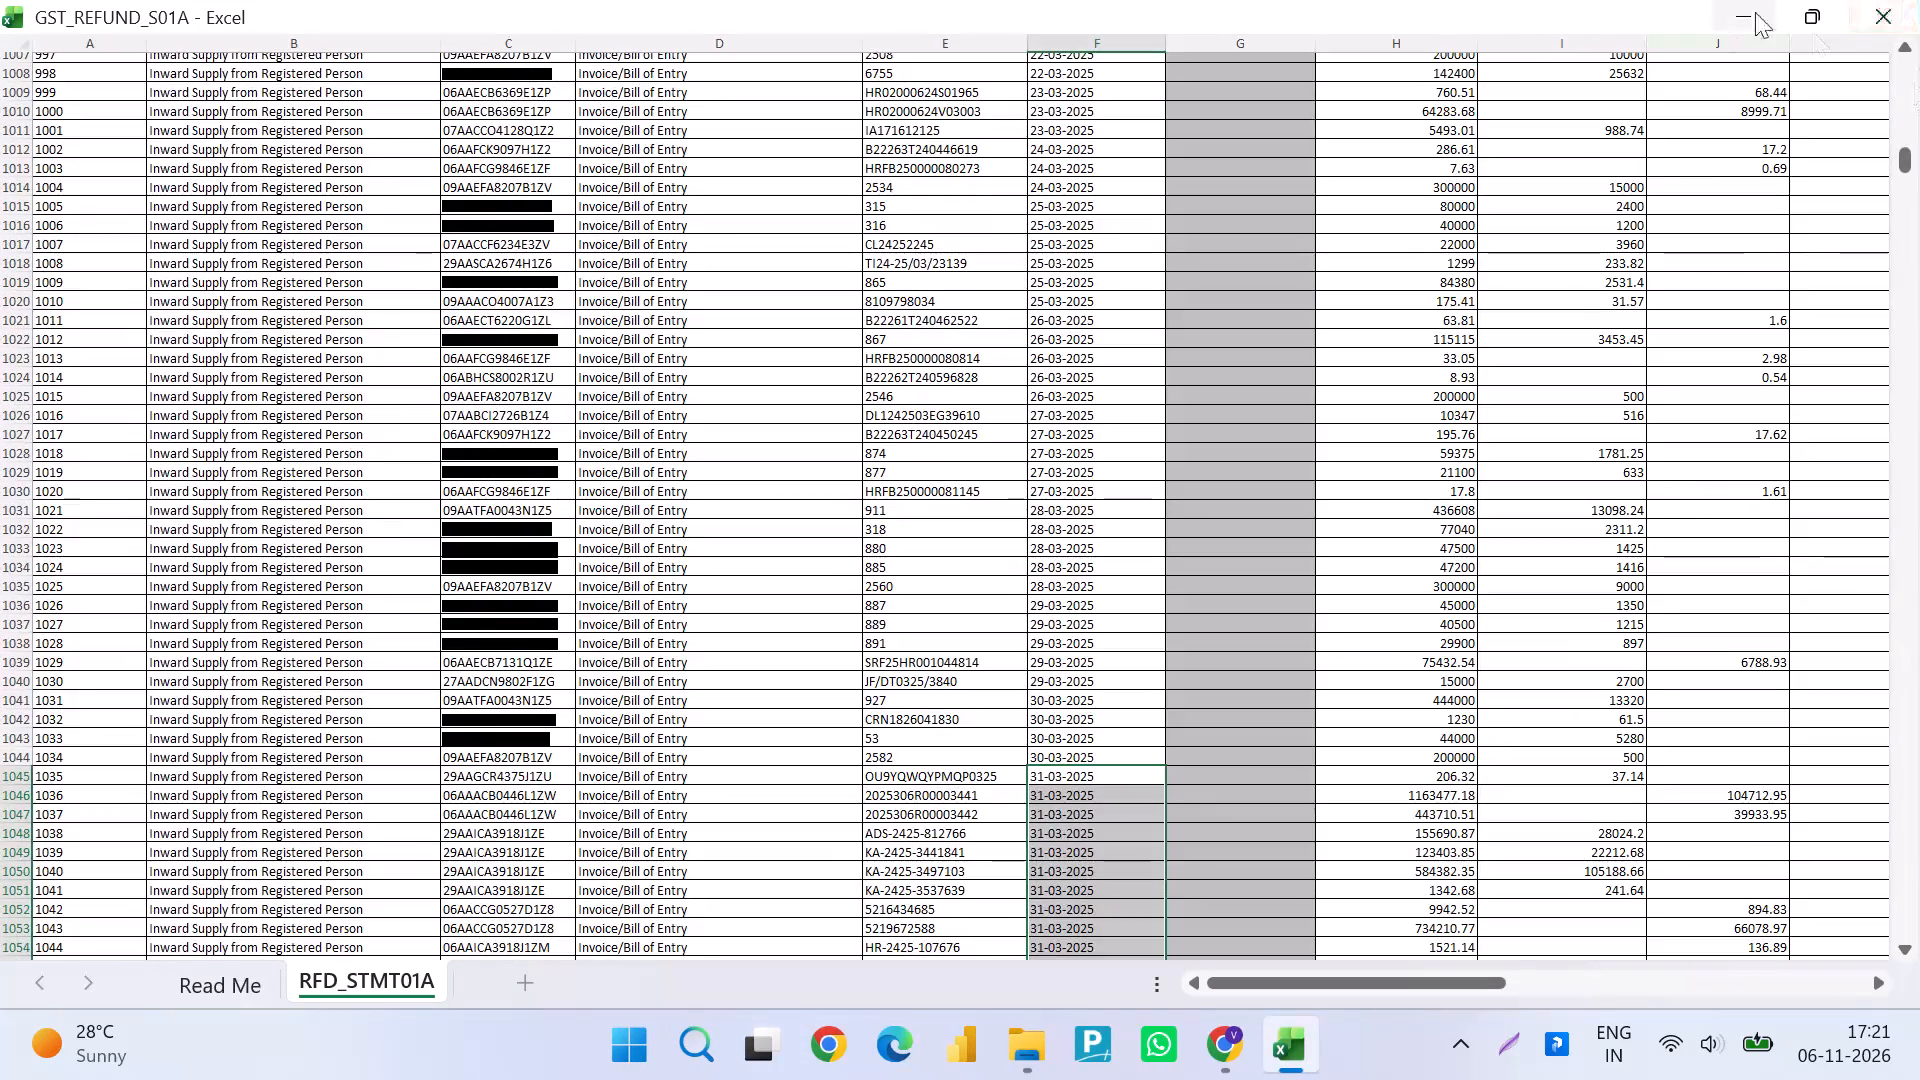
pyautogui.click(1800, 20)
pyautogui.scroll(11, 861, 239)
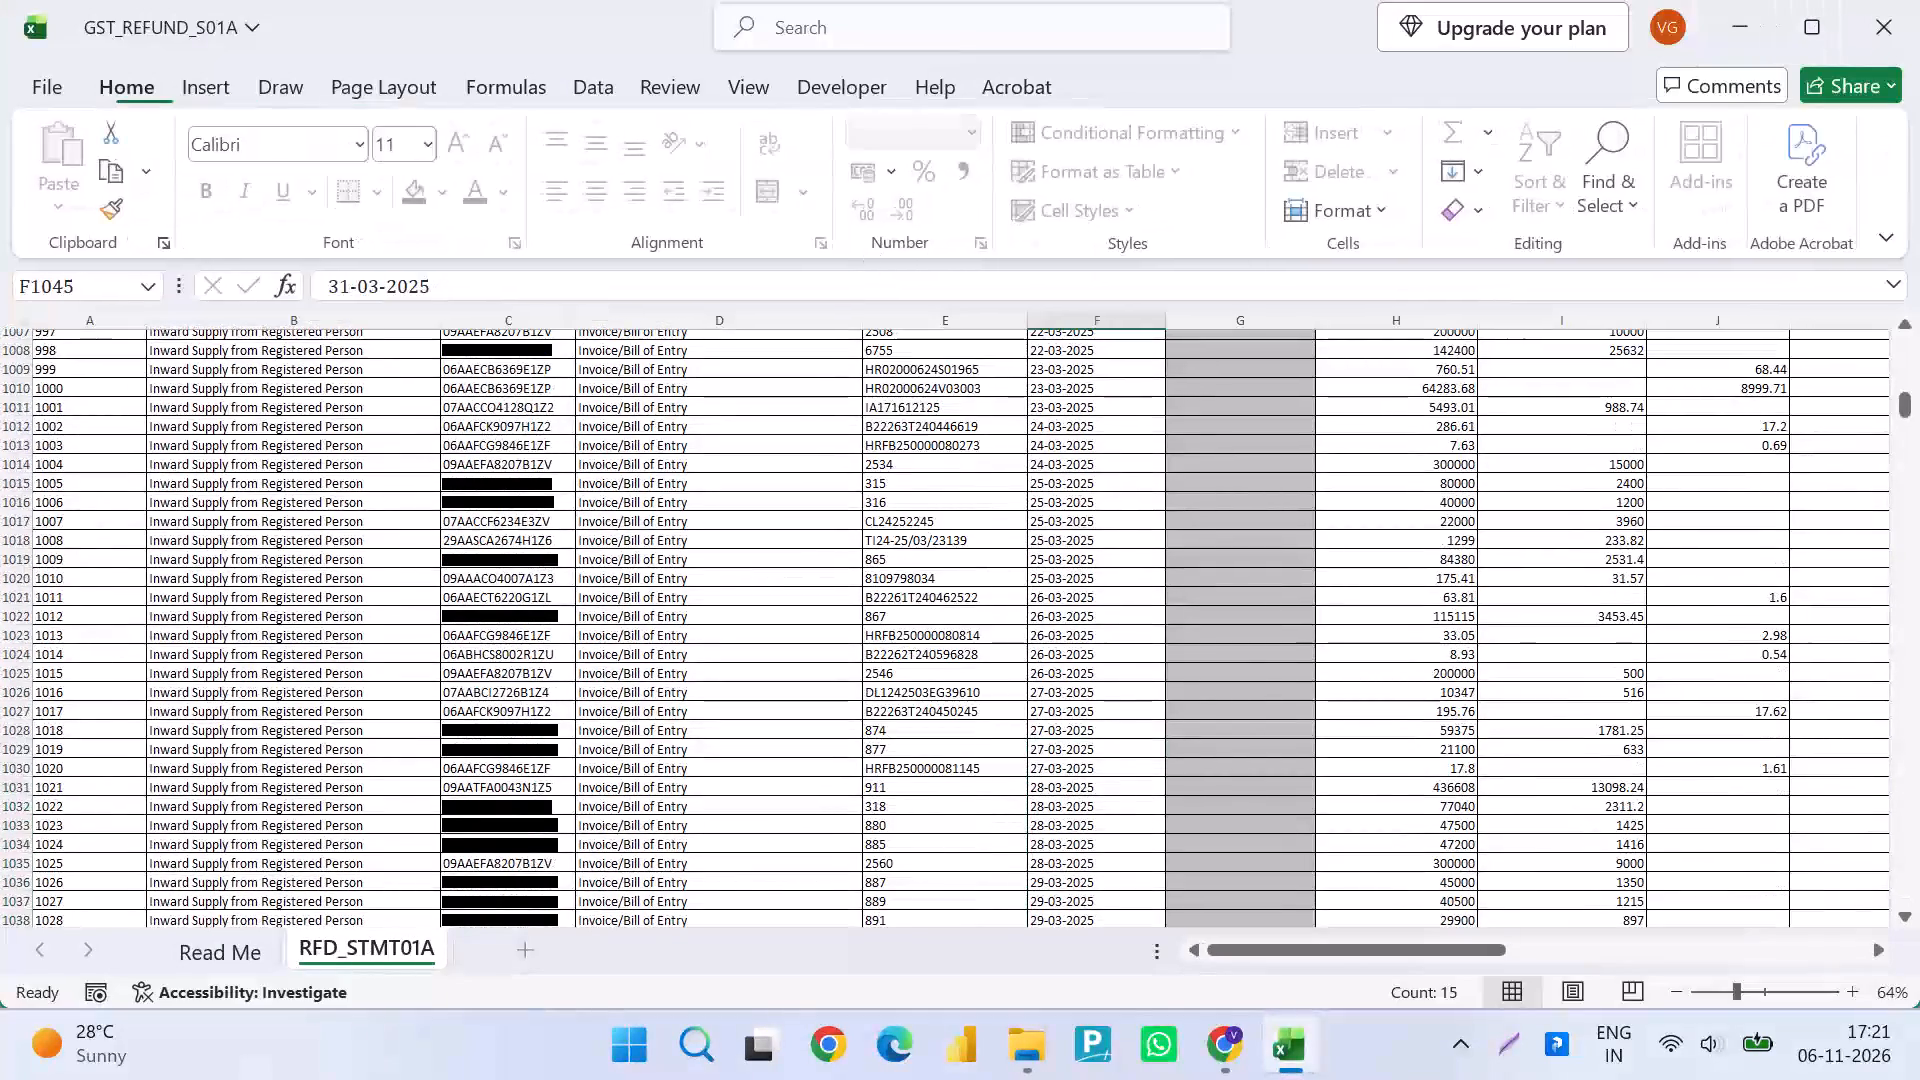
# Go to the top of the RFD_STMT01A sheet and run Validate & Calculate on the statement.
pyautogui.scroll(1, 861, 239)
pyautogui.click(698, 521)
pyautogui.hotkey('ctrl', 'Up')
pyautogui.hotkey('ctrl', 'Up')
pyautogui.hotkey('ctrl', 'Left')
pyautogui.hotkey('ctrl', 'Up')
pyautogui.hotkey('ctrl', 'Left')
pyautogui.hotkey('ctrl', 'Up')
pyautogui.hotkey('ctrl', 'Up')
pyautogui.hotkey('ctrl', 'Left')
pyautogui.hotkey('ctrl', 'Up')
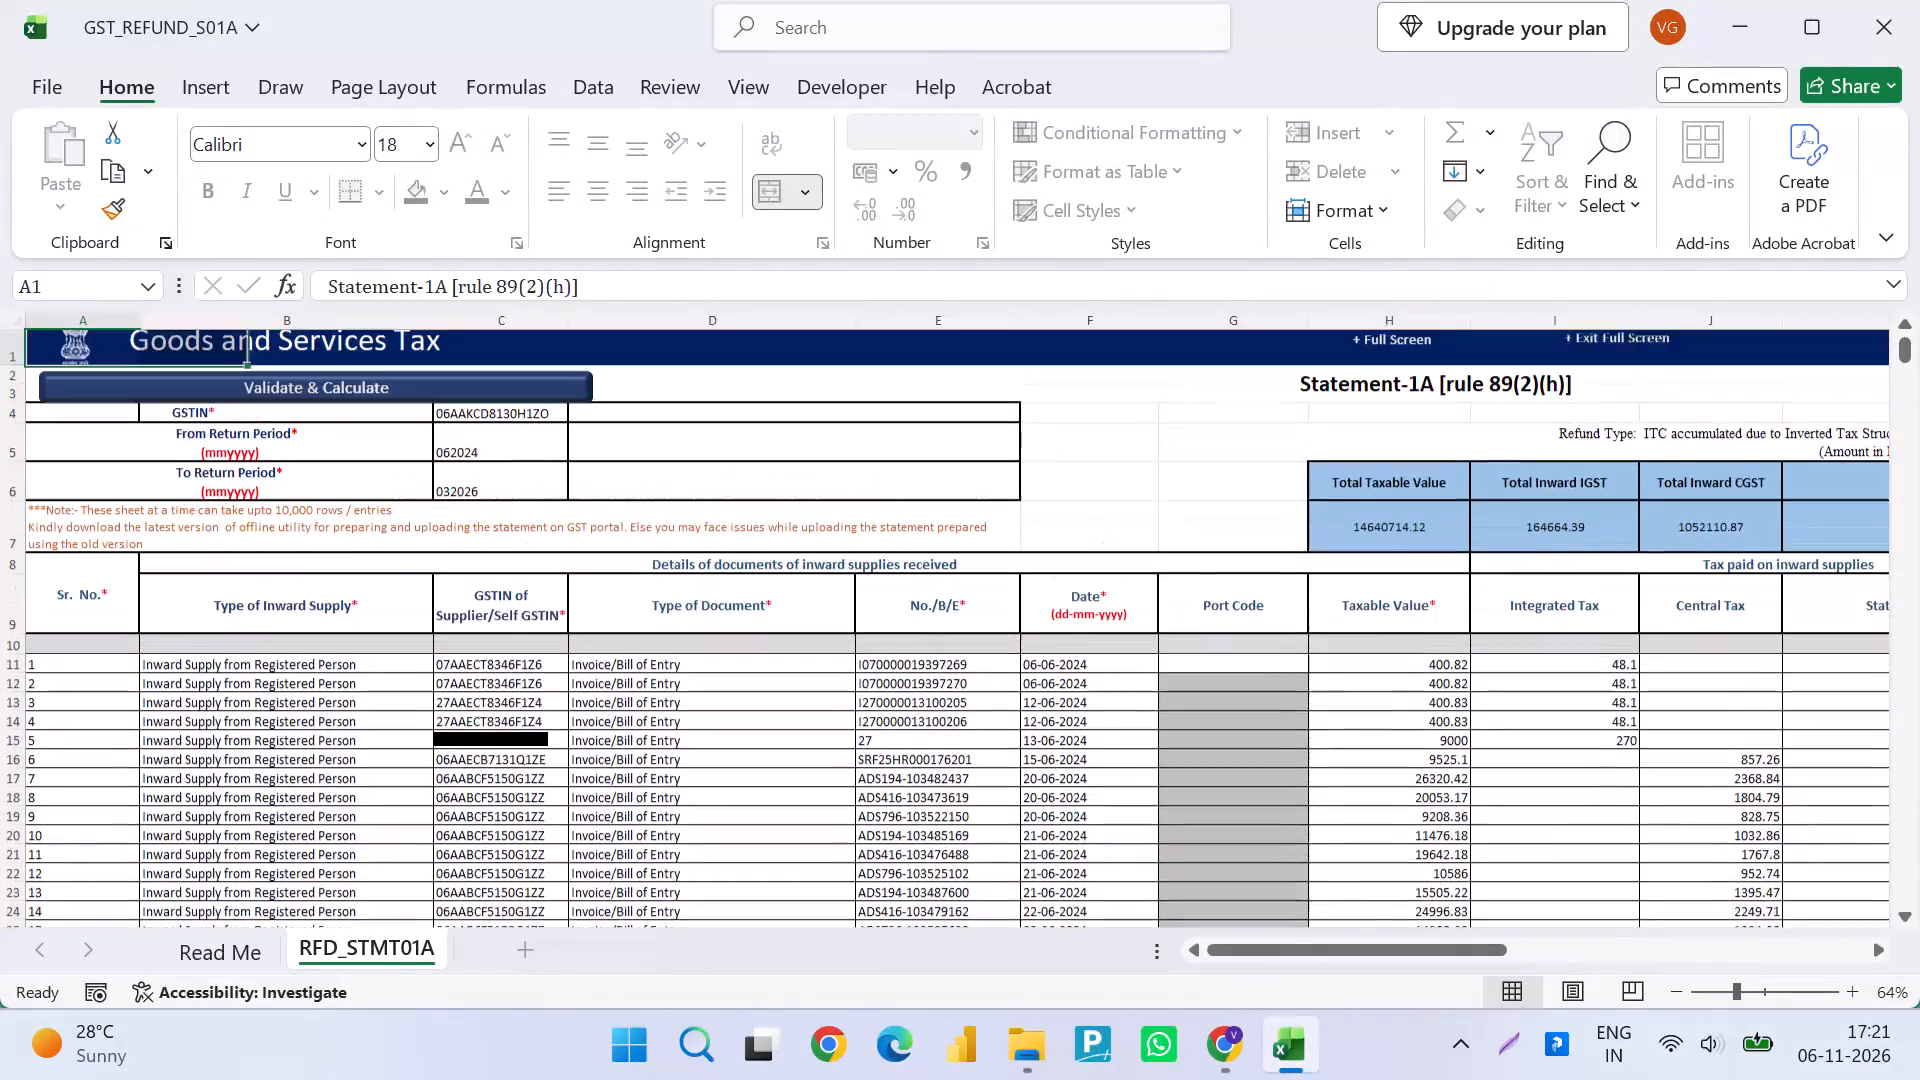
pyautogui.hotkey('ctrl', 'Up')
pyautogui.press('Down')
pyautogui.click(479, 402)
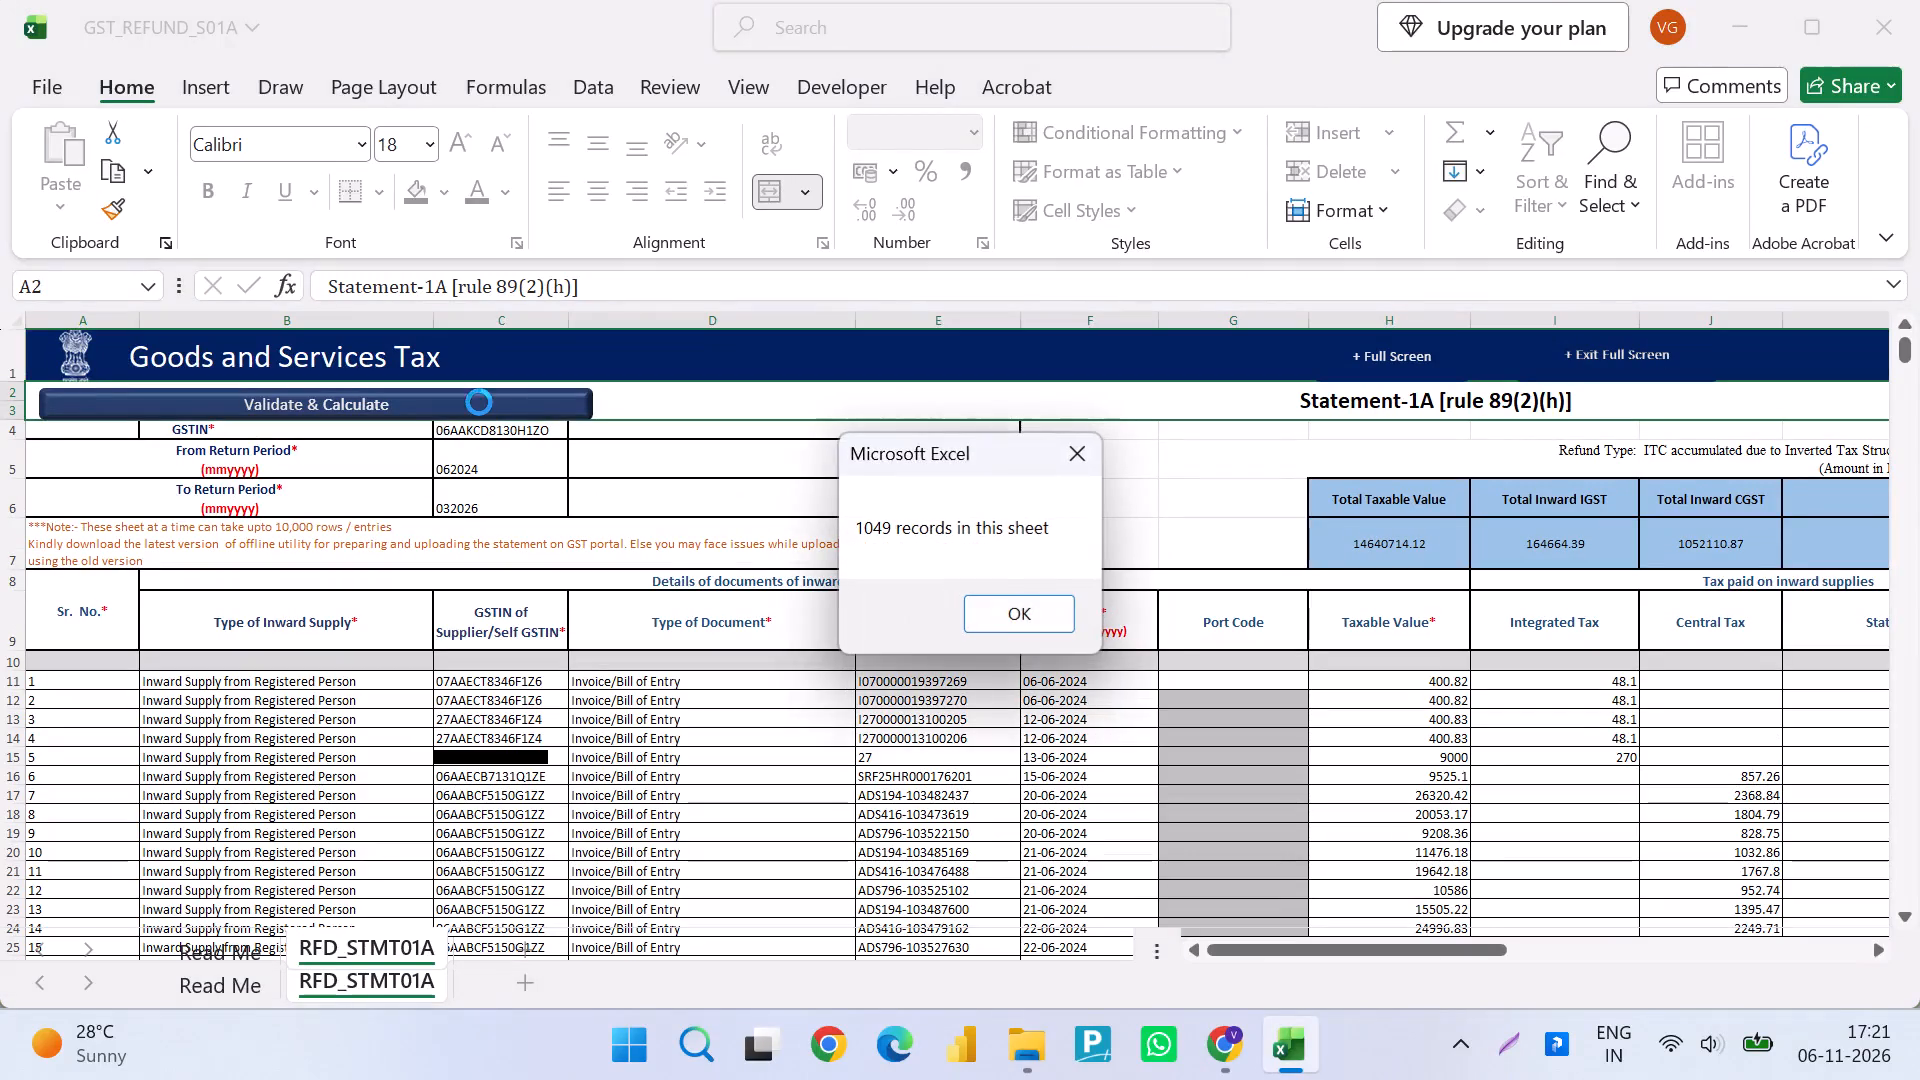
pyautogui.click(1000, 622)
# Examine the error column of RFD_STMT01A for rows flagged by the validation.
pyautogui.hscroll(-2, 1569, 718)
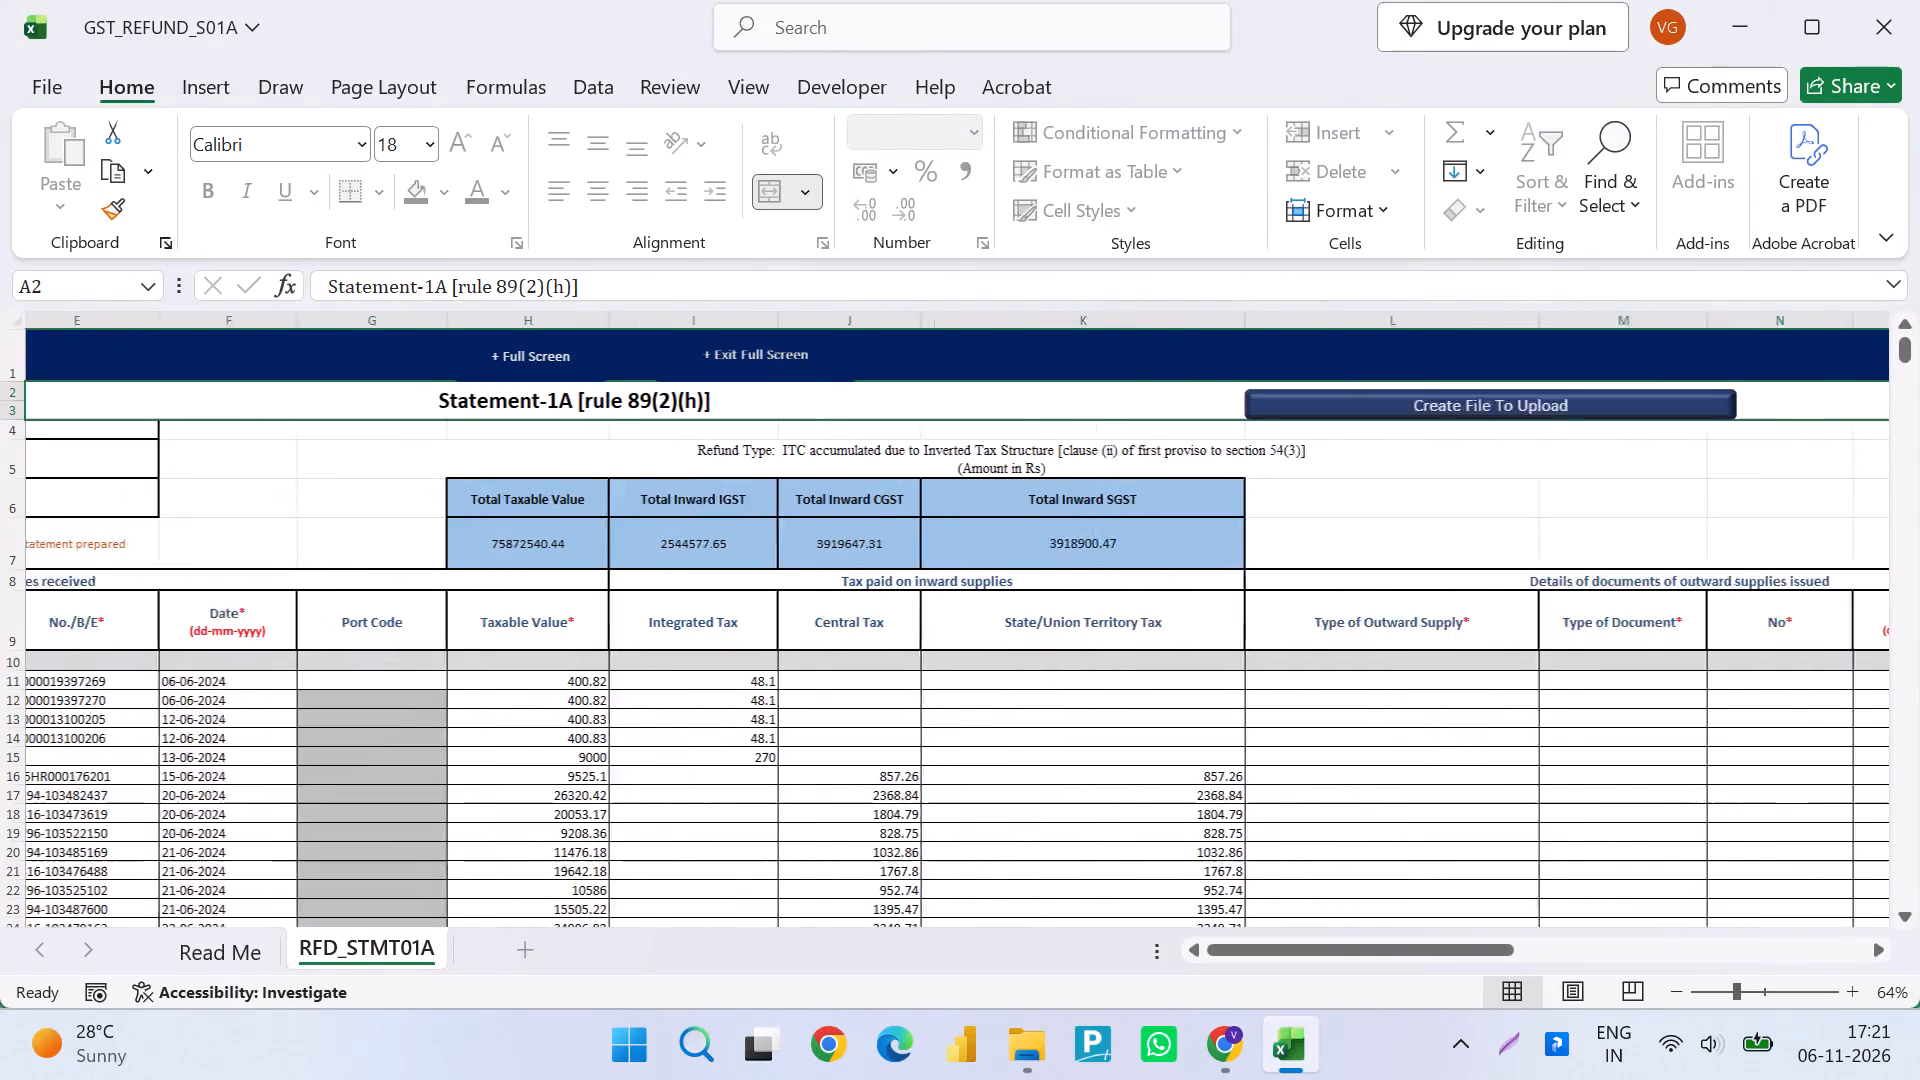
pyautogui.hscroll(-5, 1569, 718)
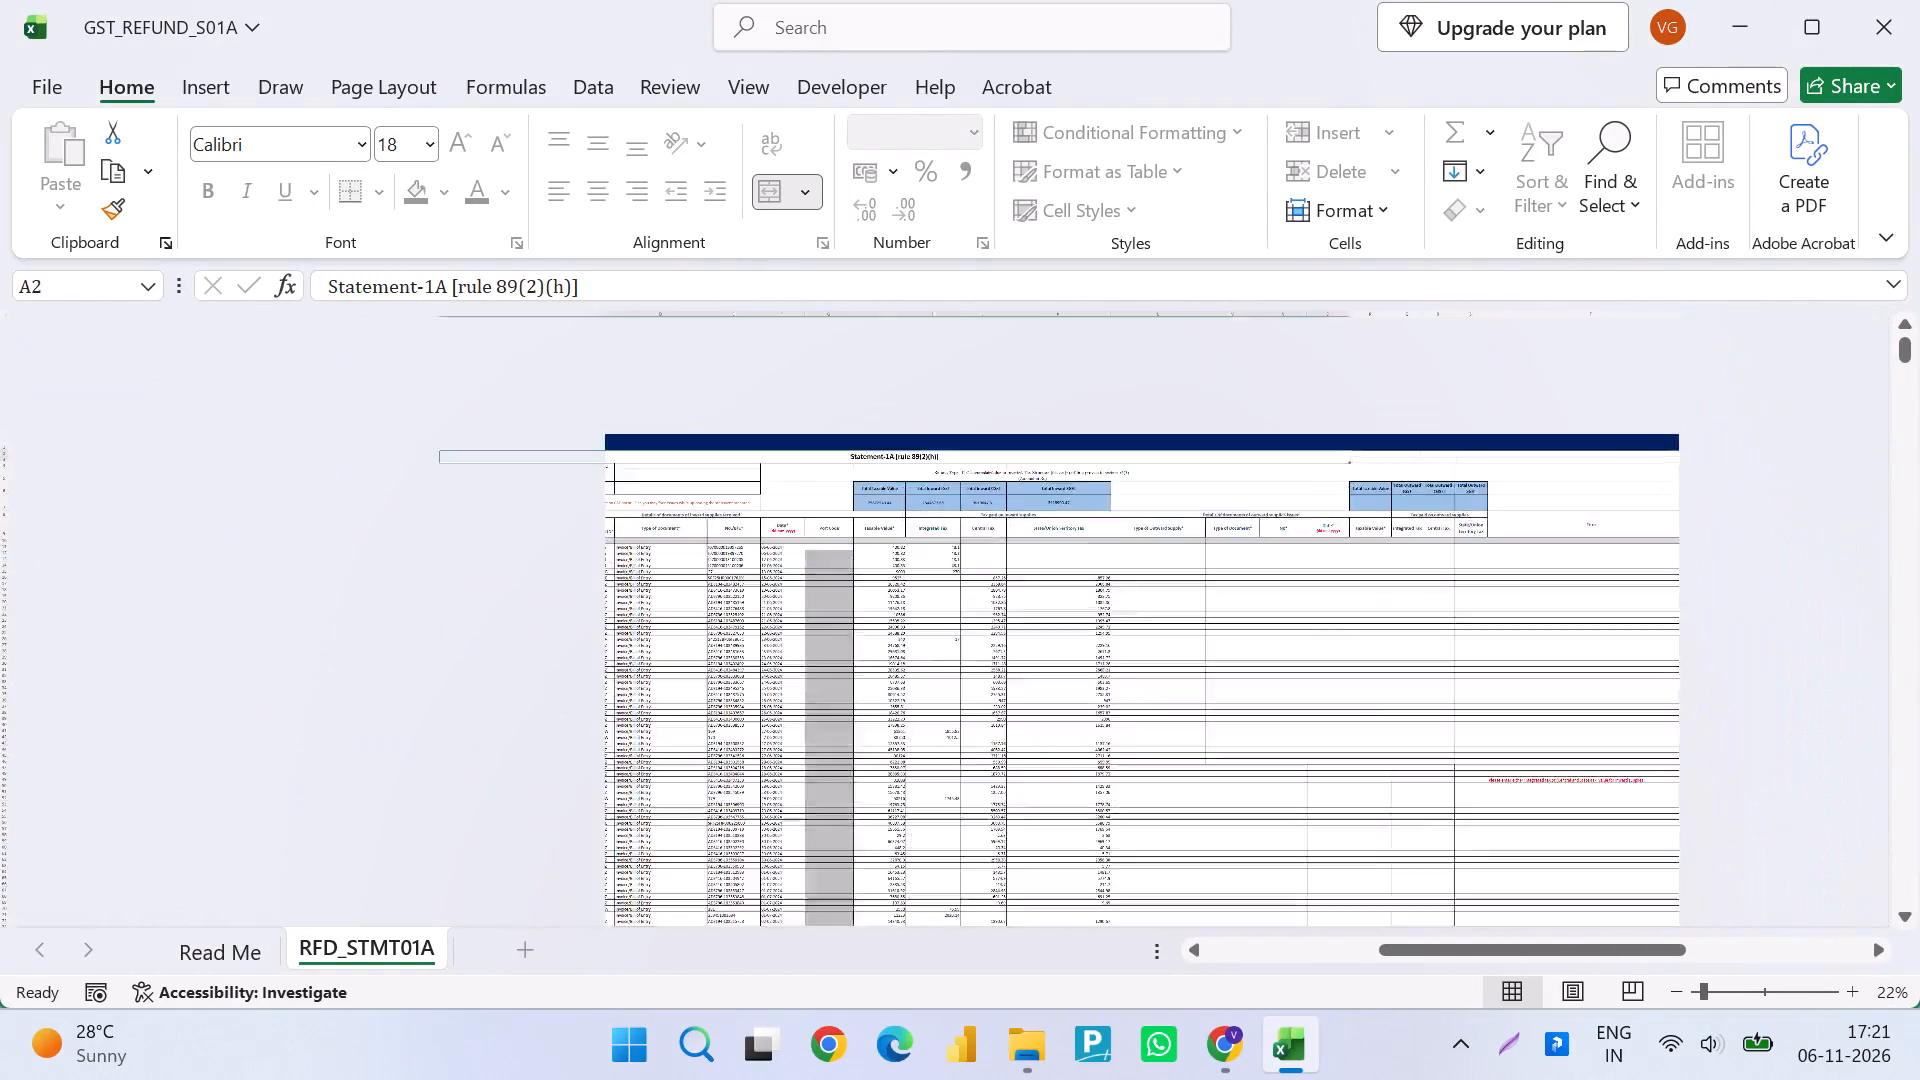
pyautogui.scroll(-1, 1569, 718)
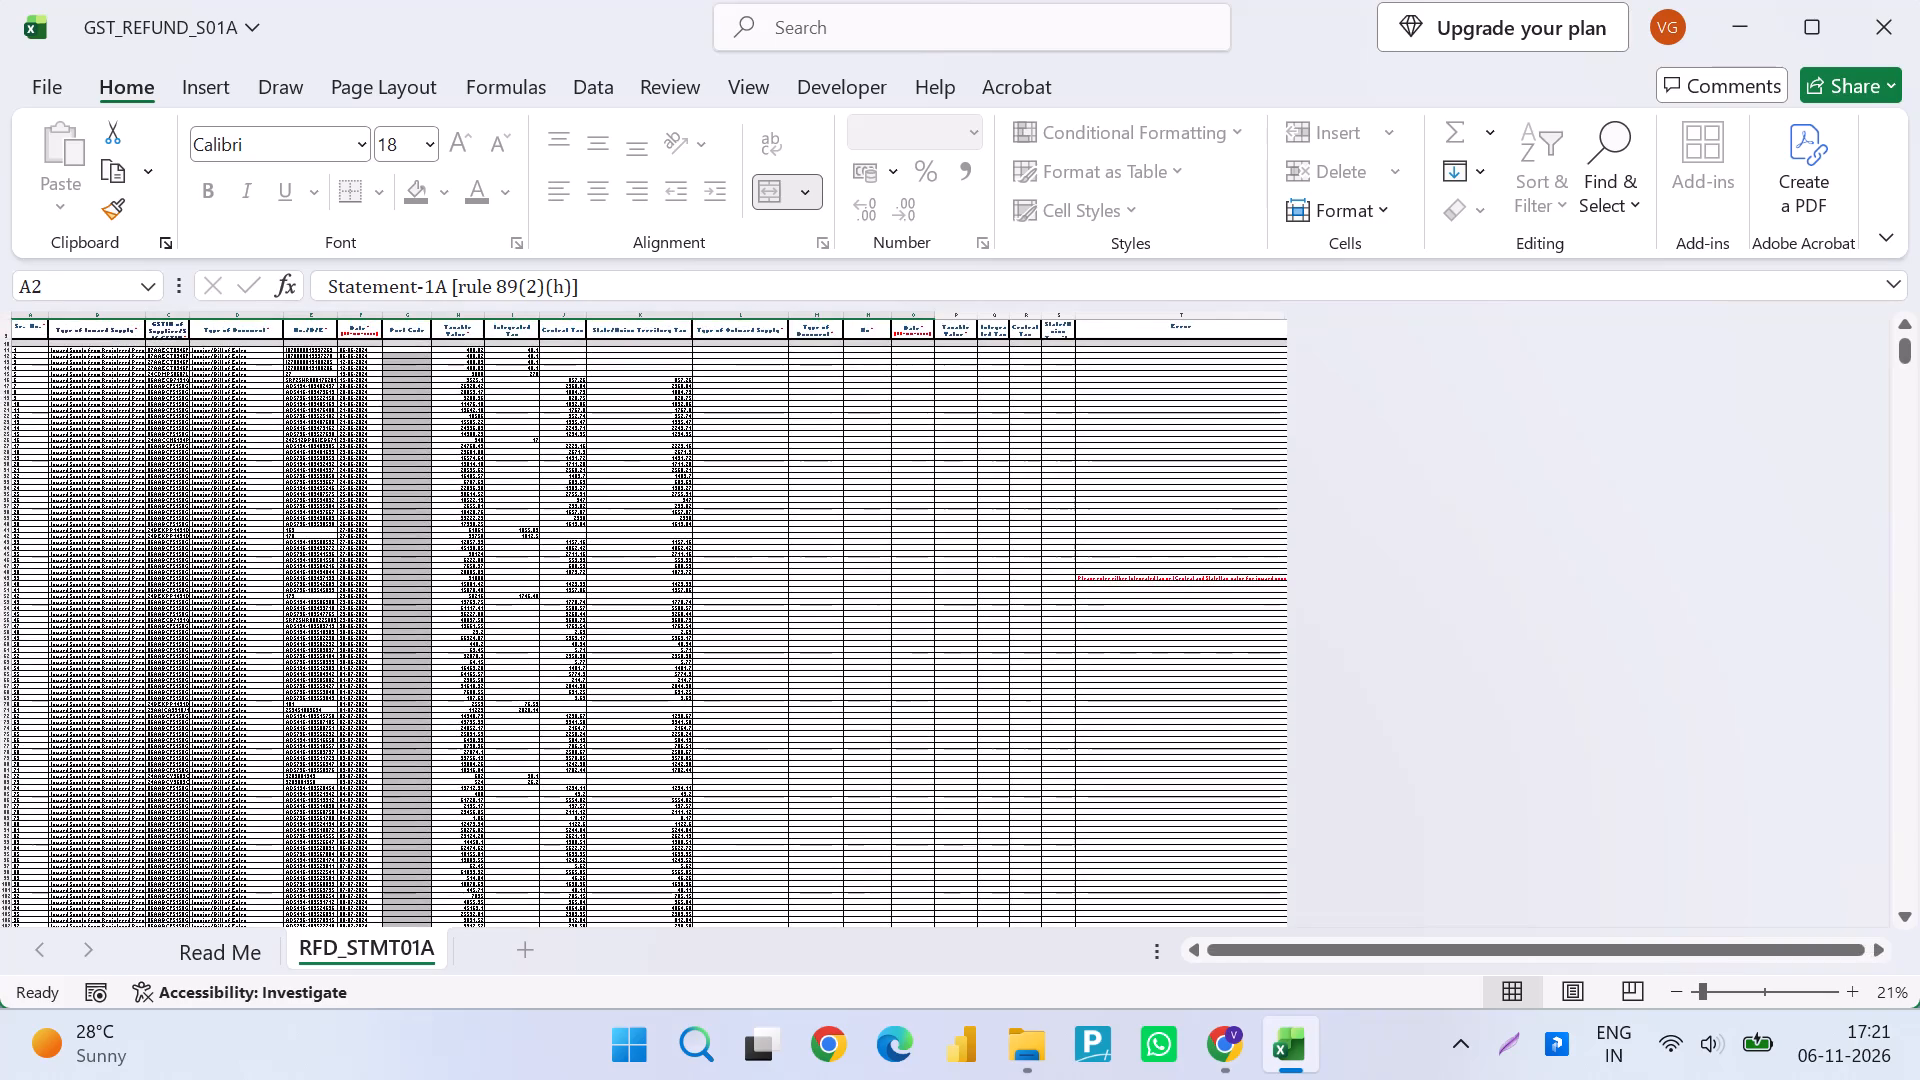
pyautogui.scroll(-10, 1008, 726)
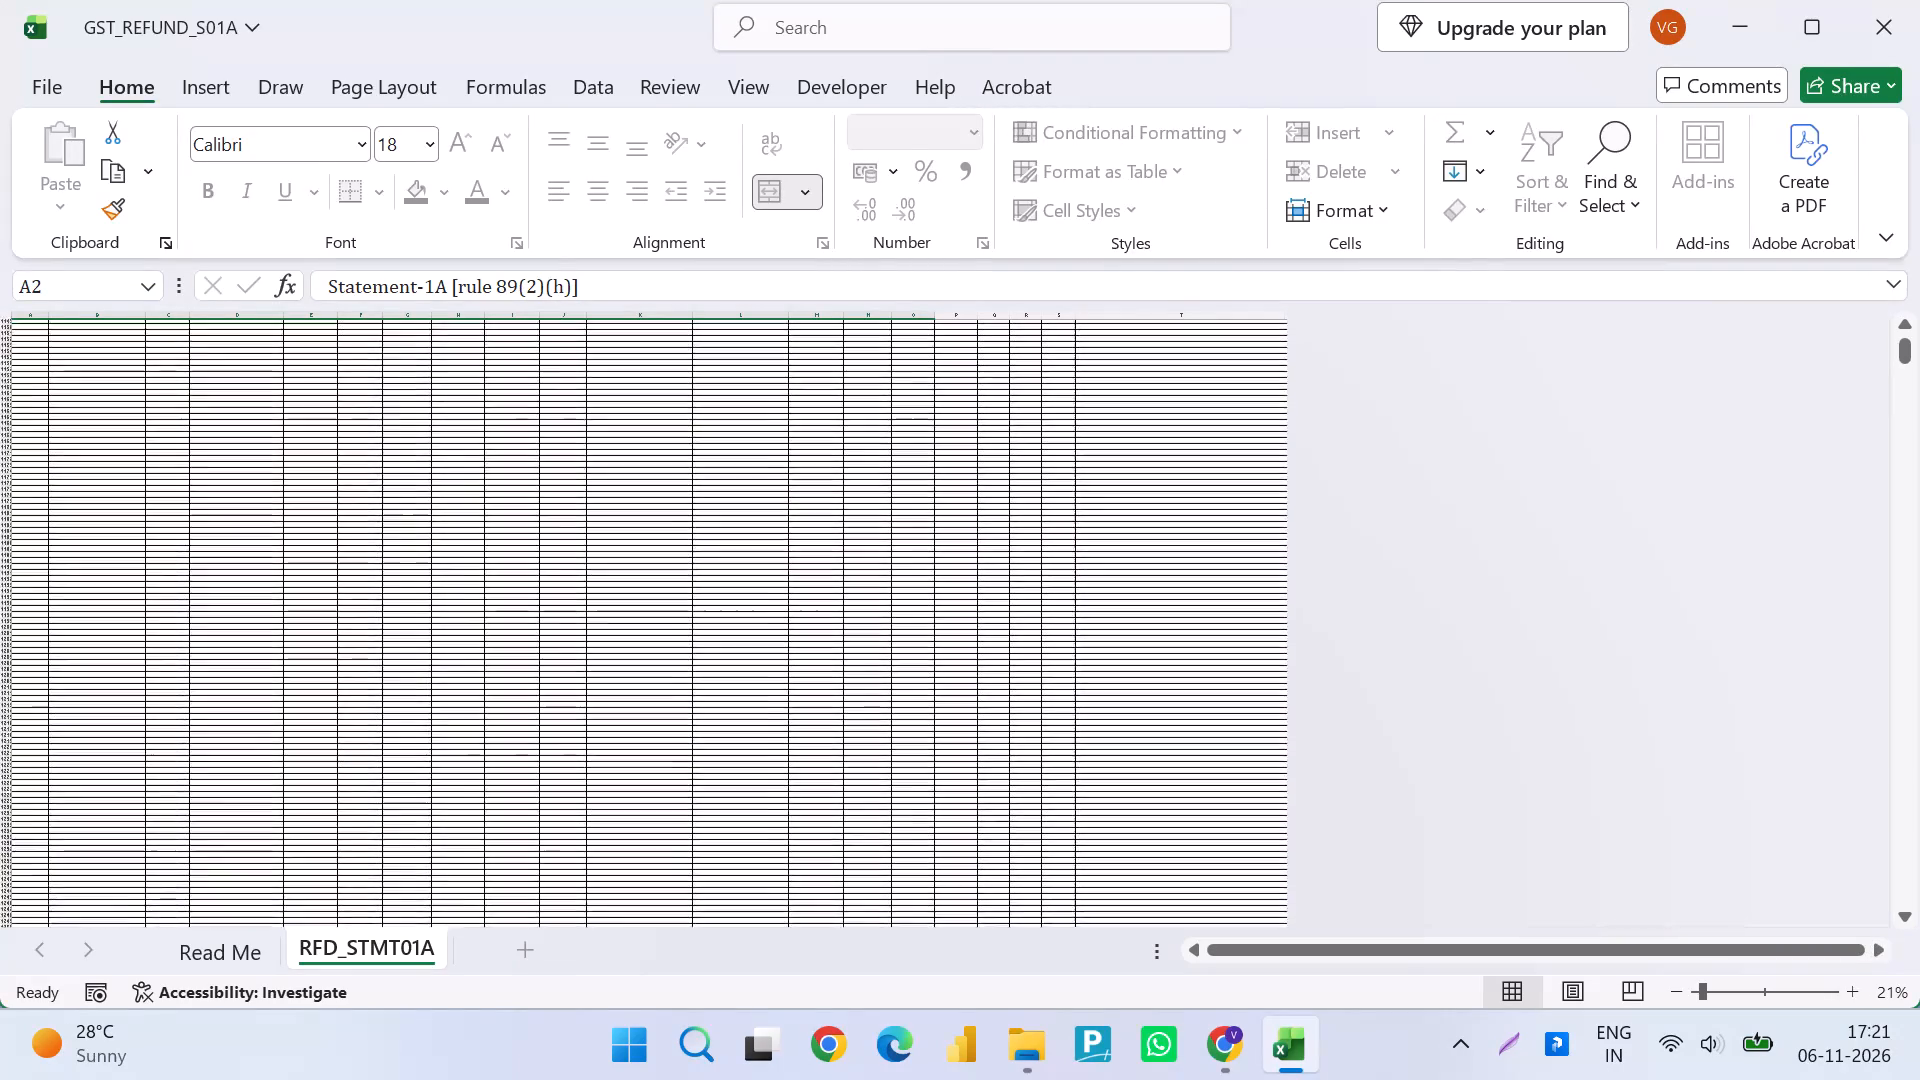
pyautogui.scroll(-7, 1008, 726)
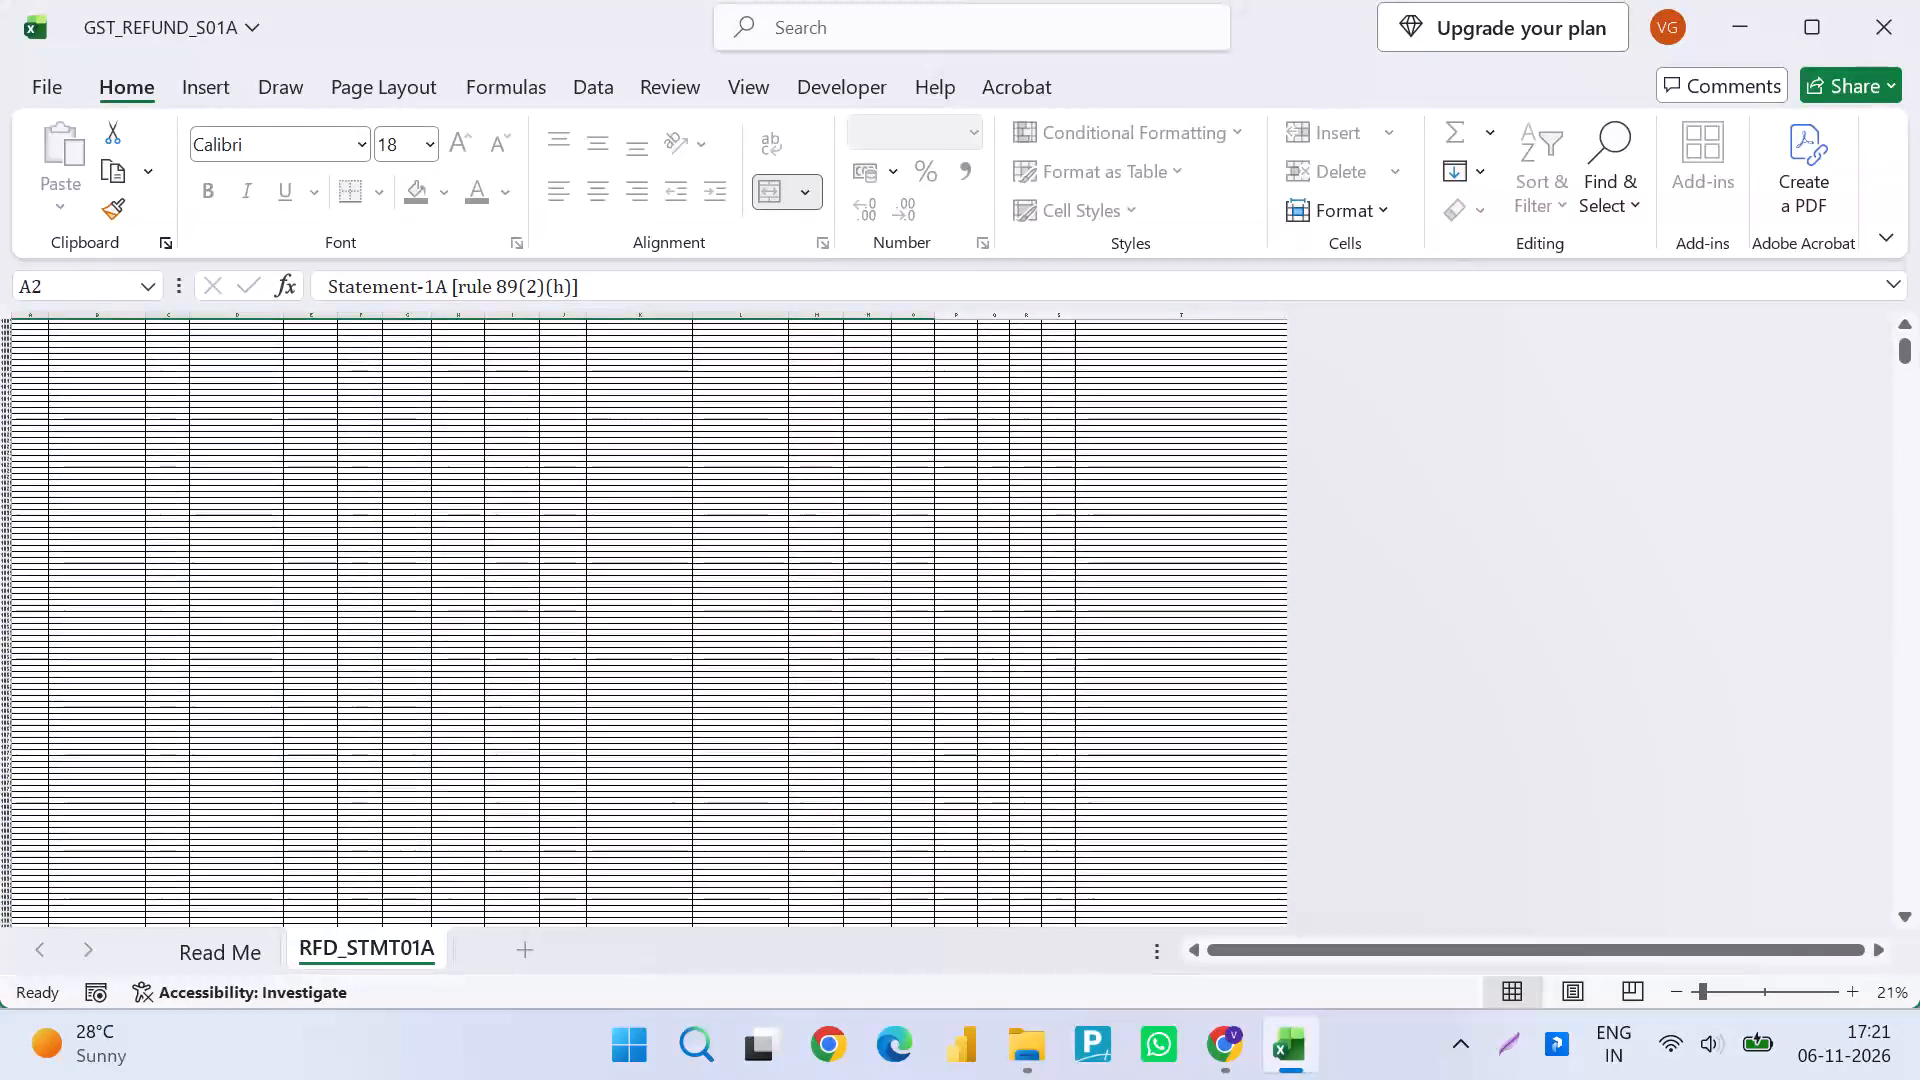
pyautogui.scroll(4, 1008, 726)
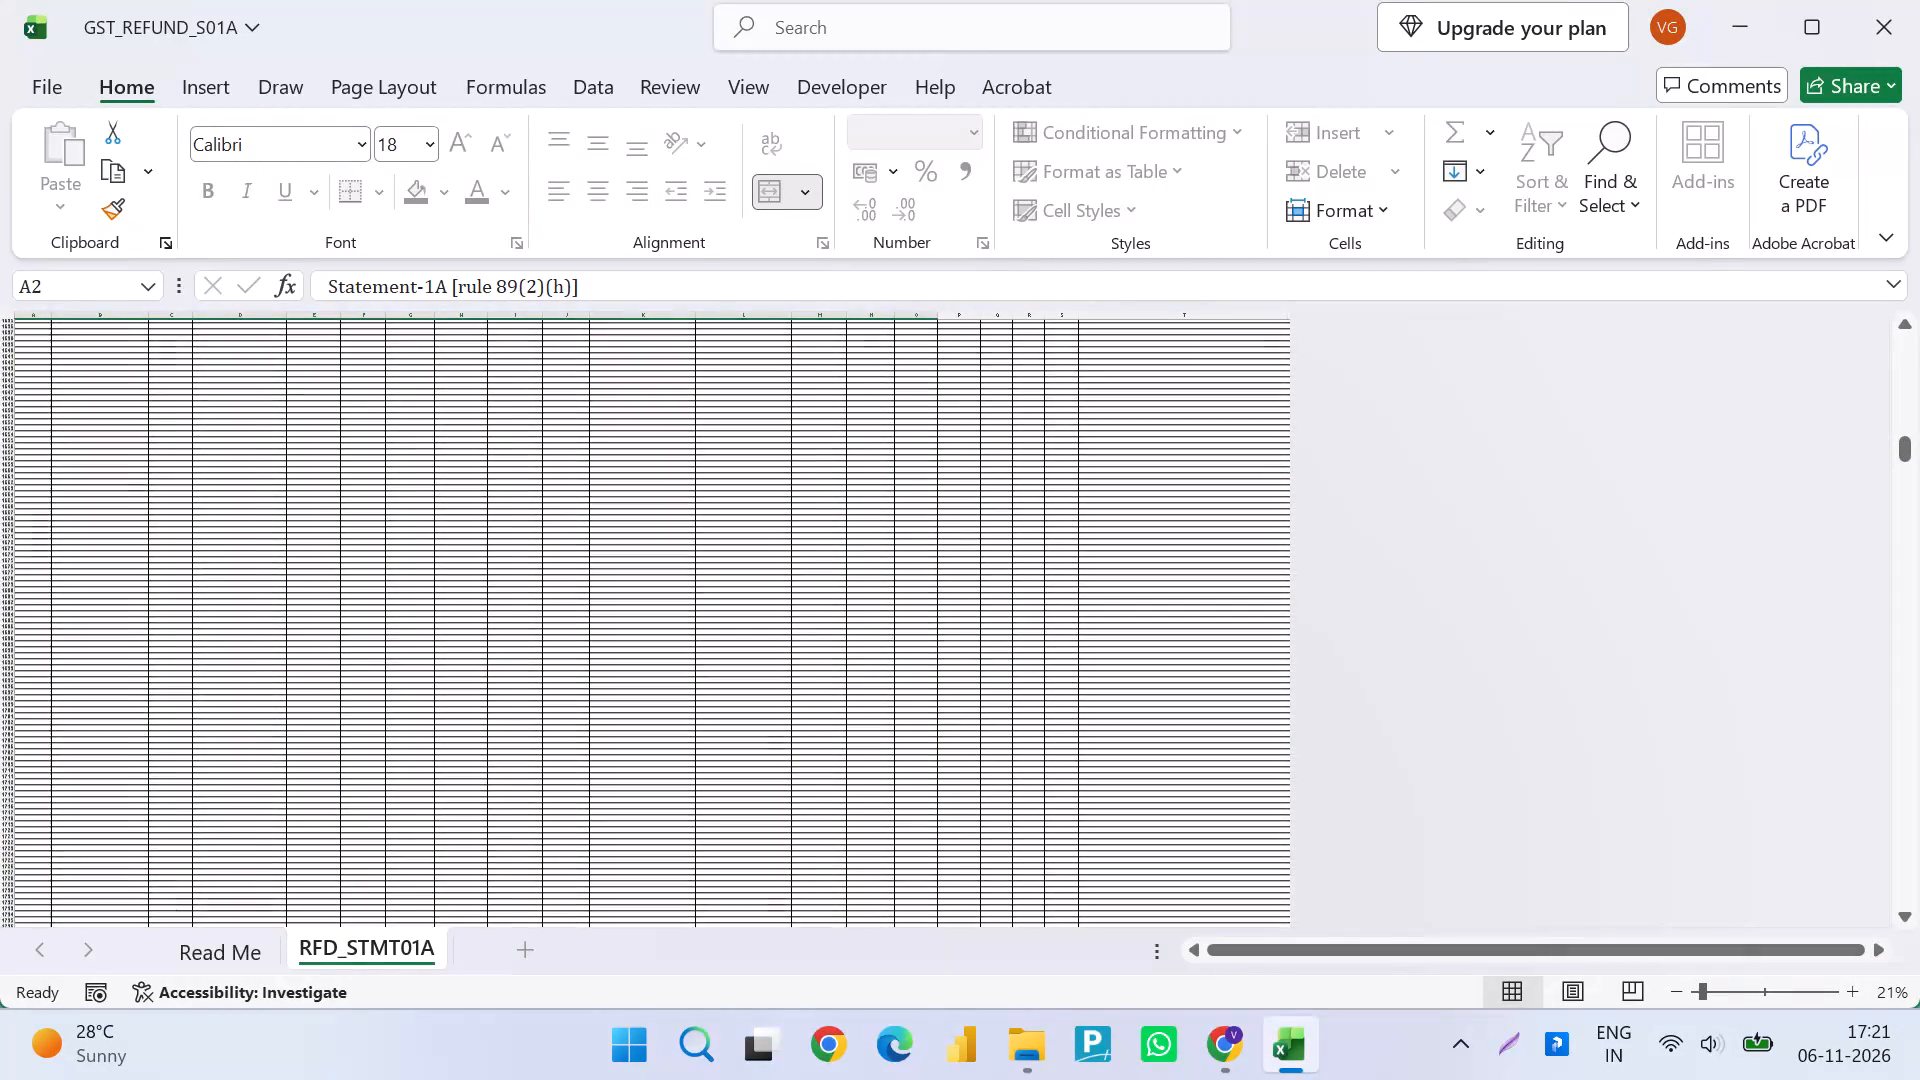
pyautogui.scroll(5, 1008, 726)
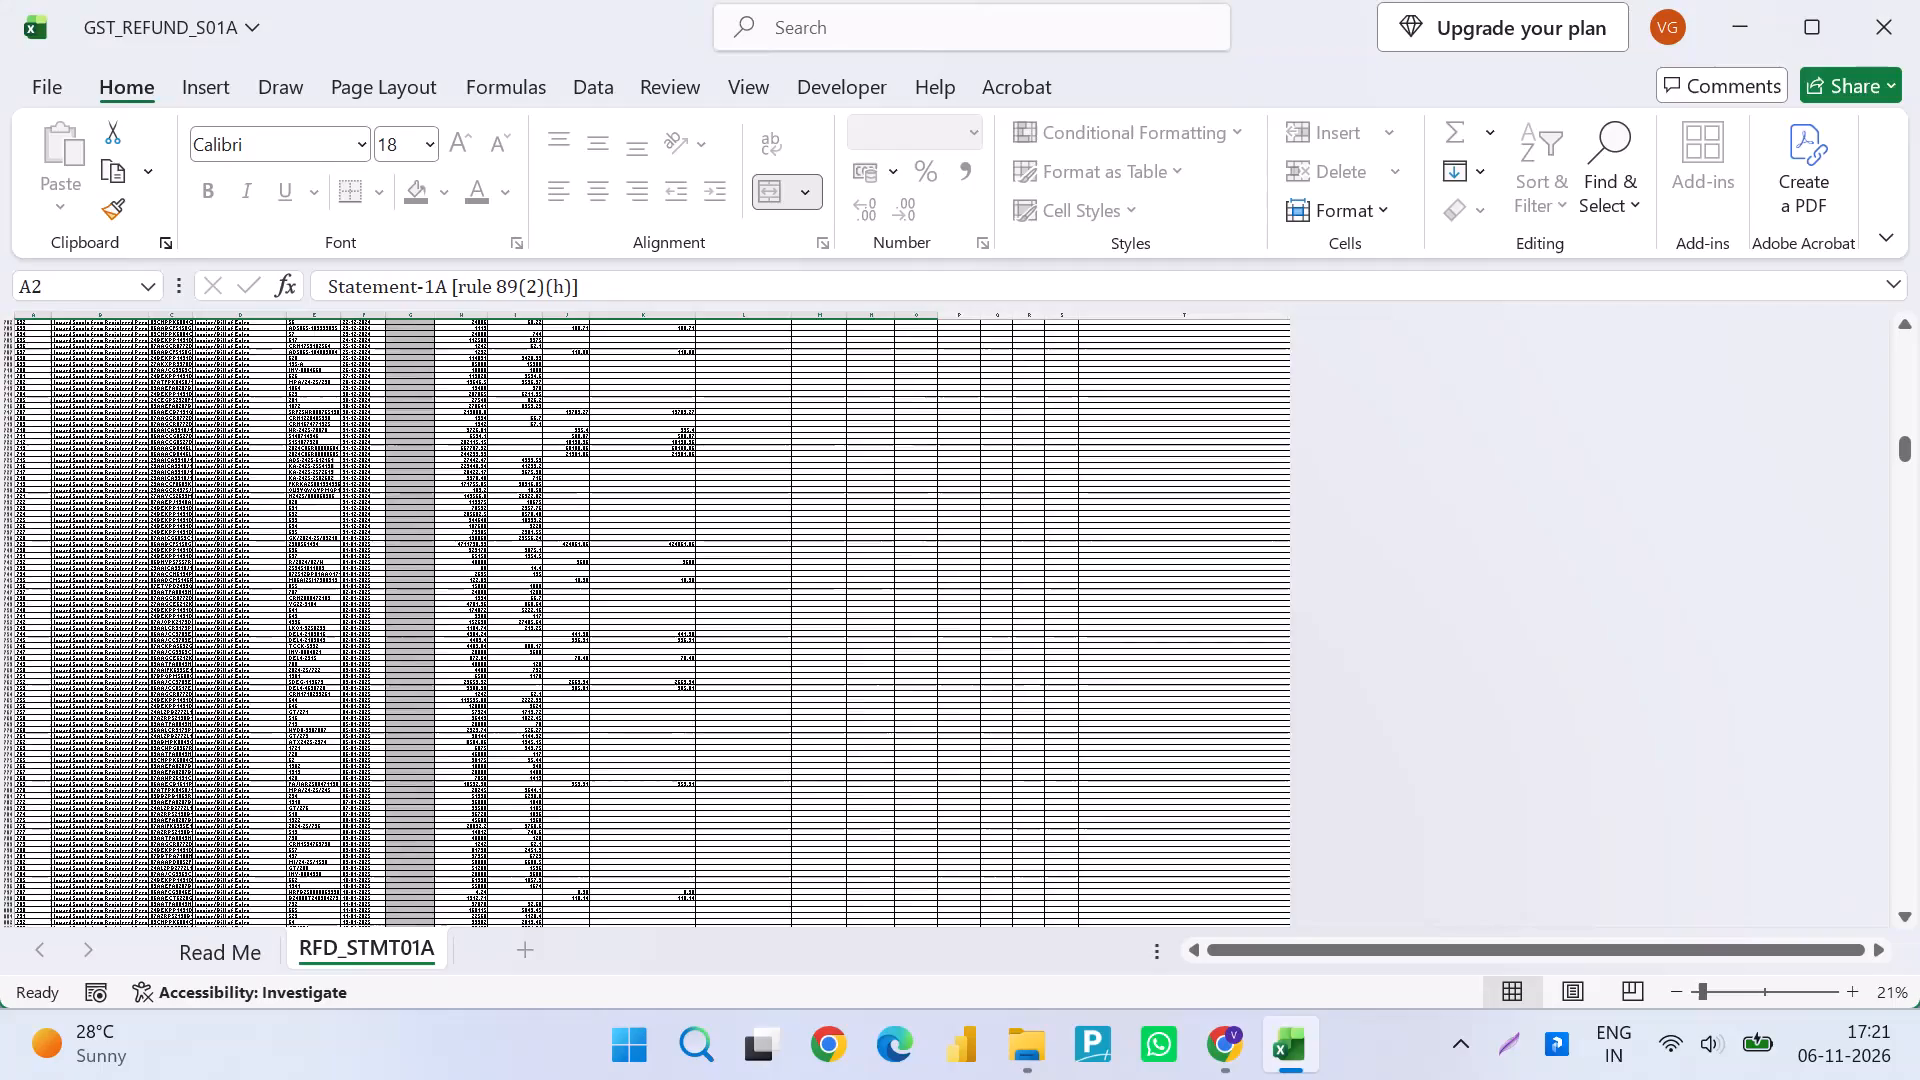
pyautogui.scroll(3, 1008, 726)
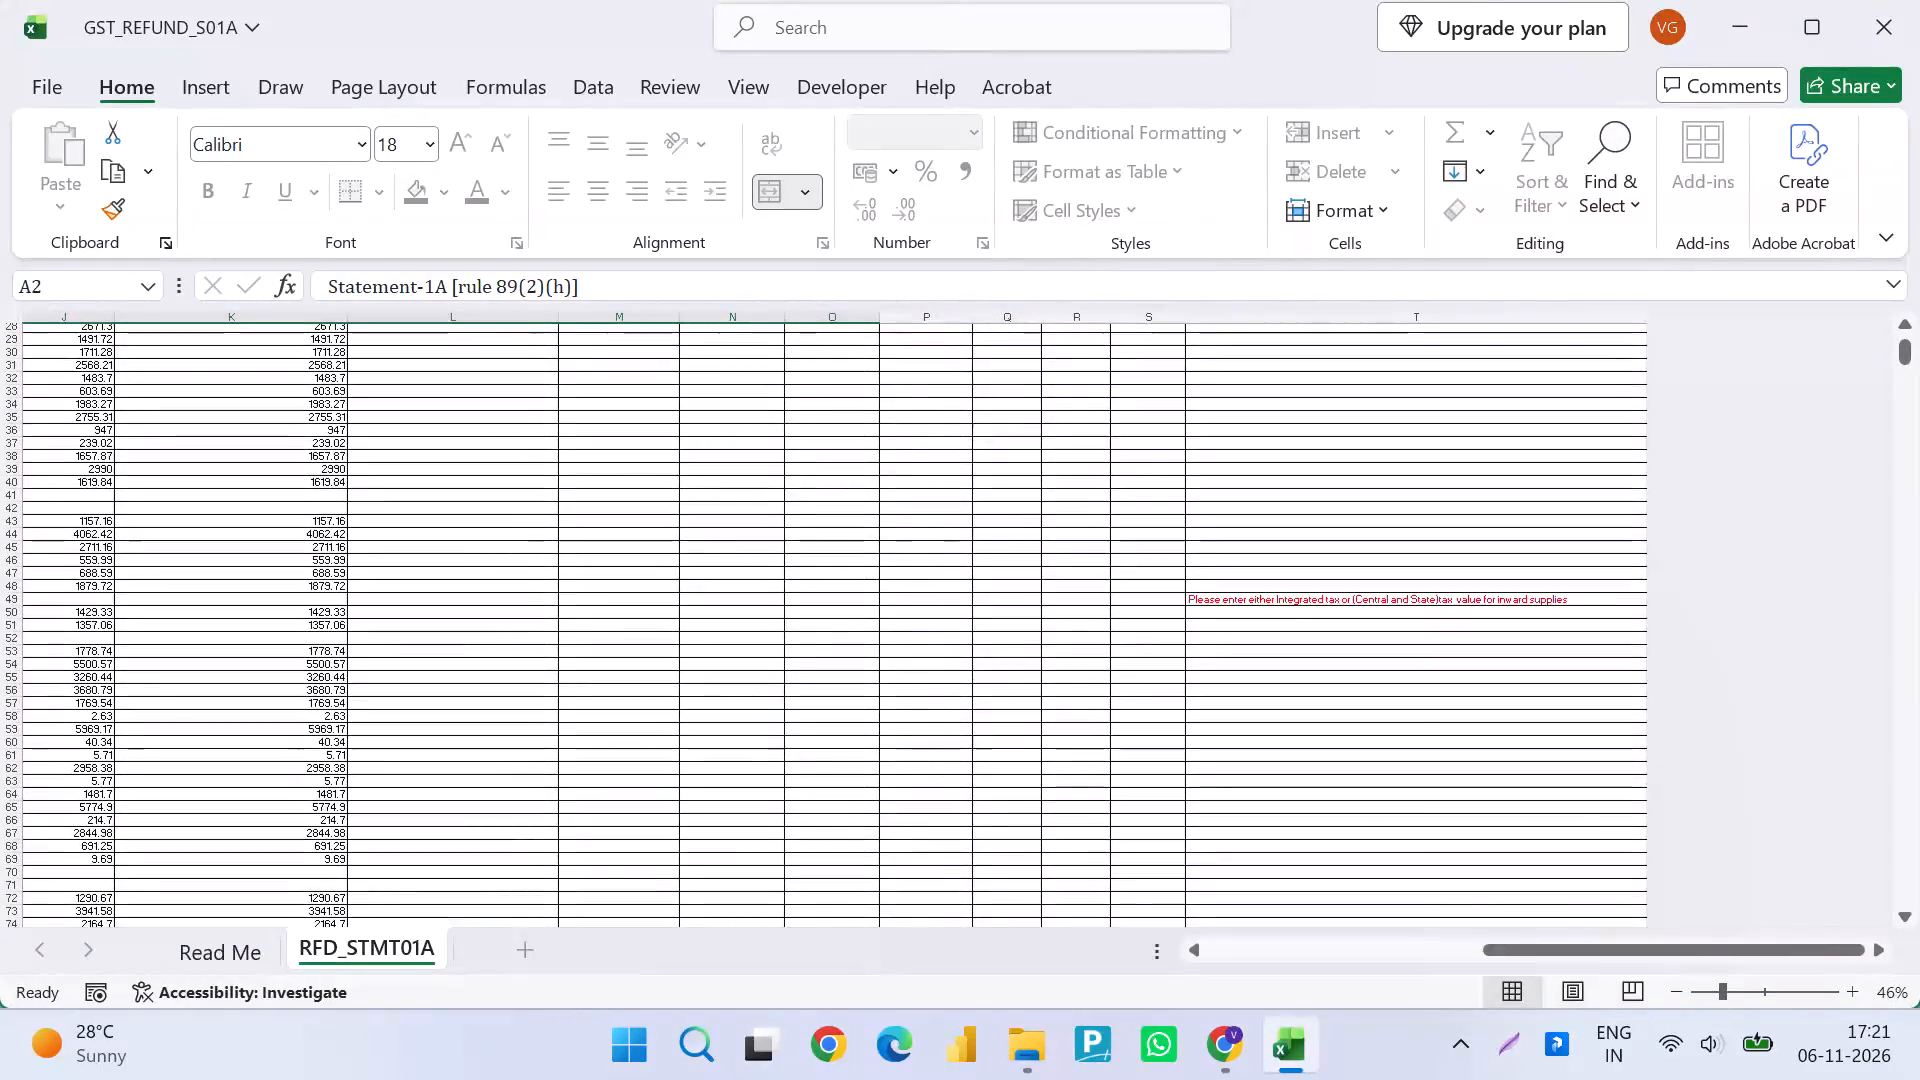
# Check the tax cells of the flagged row 49 and select that row's invoice number.
pyautogui.click(1247, 599)
pyautogui.hotkey('ctrl', 'Left')
pyautogui.hotkey('ctrl', 'Left')
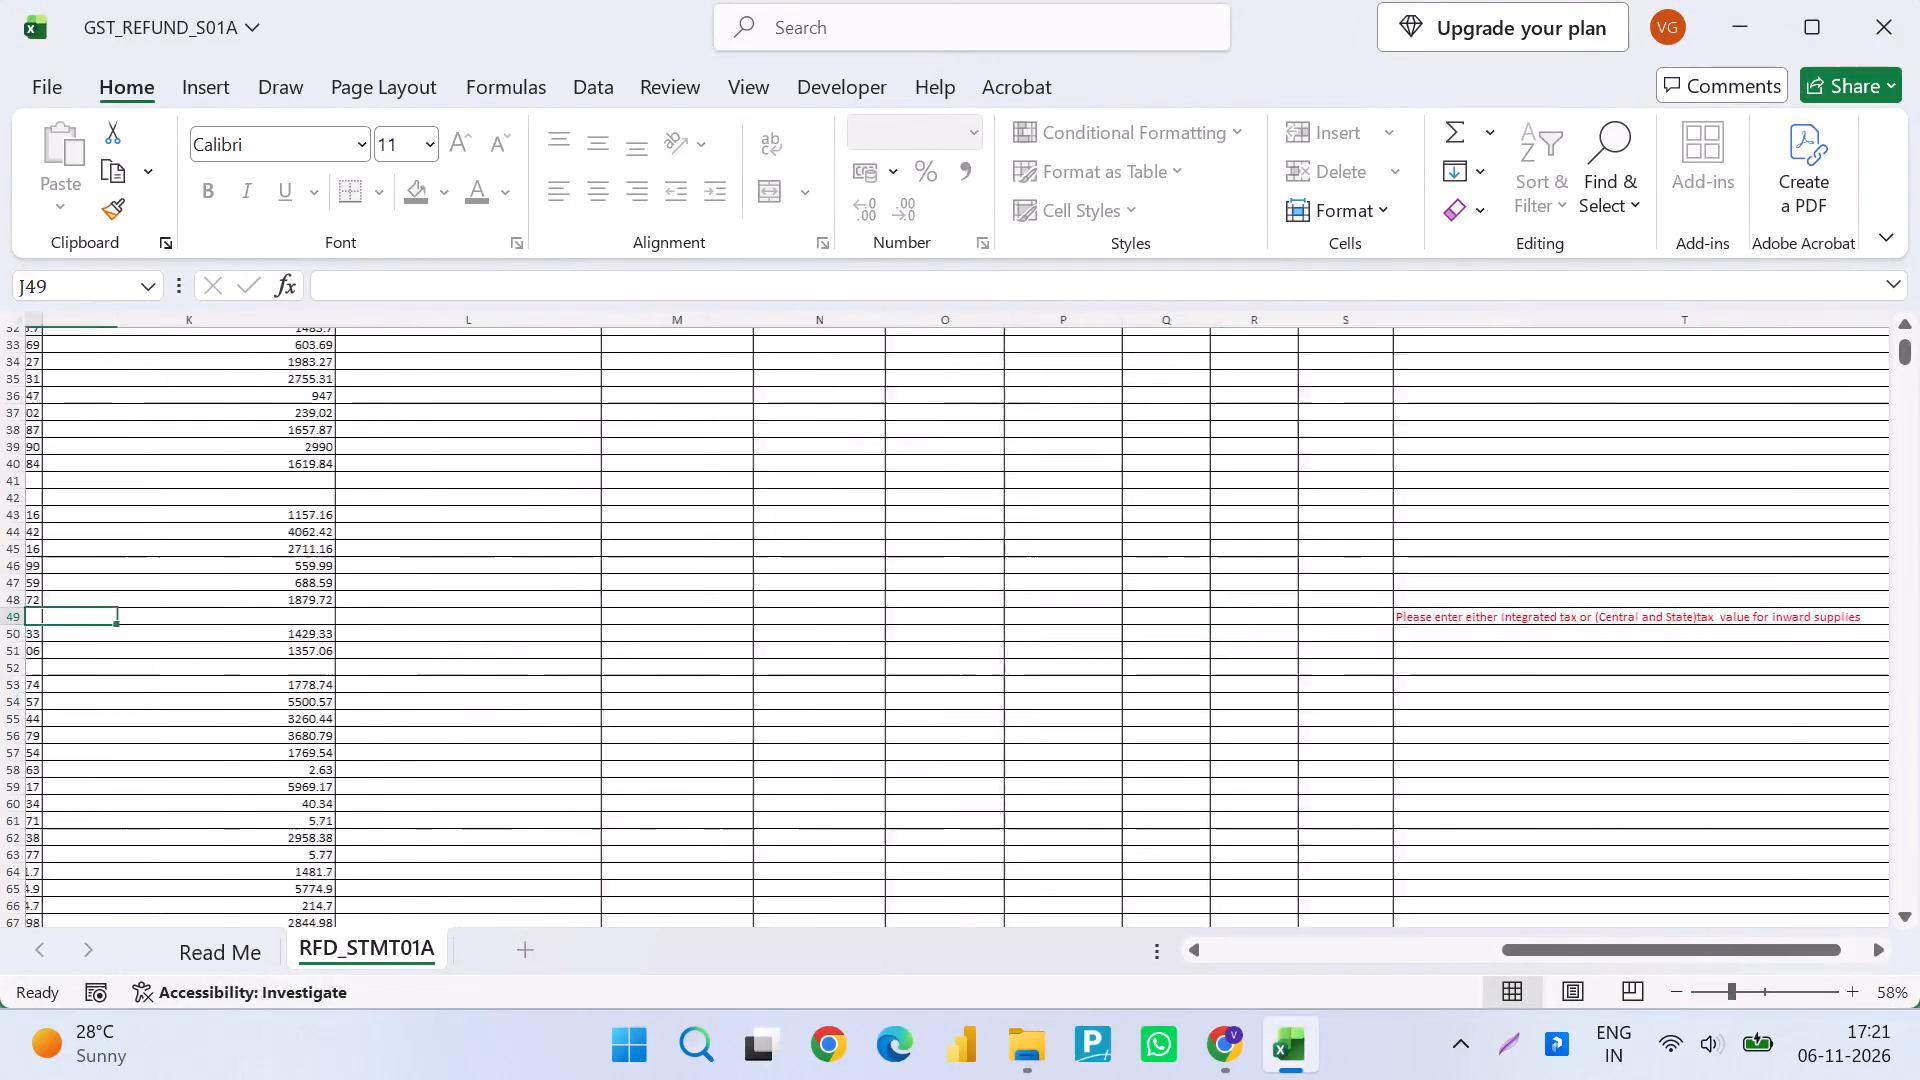
pyautogui.hotkey('ctrl', 'Left')
pyautogui.hotkey('ctrl', 'Left')
pyautogui.hotkey('ctrl', 'Left')
pyautogui.hotkey('ctrl', 'Left')
pyautogui.press('Right')
pyautogui.press('Right')
pyautogui.press('Right')
pyautogui.press('Right')
pyautogui.press('Right')
pyautogui.press('Right')
pyautogui.press('Right')
pyautogui.press('Right')
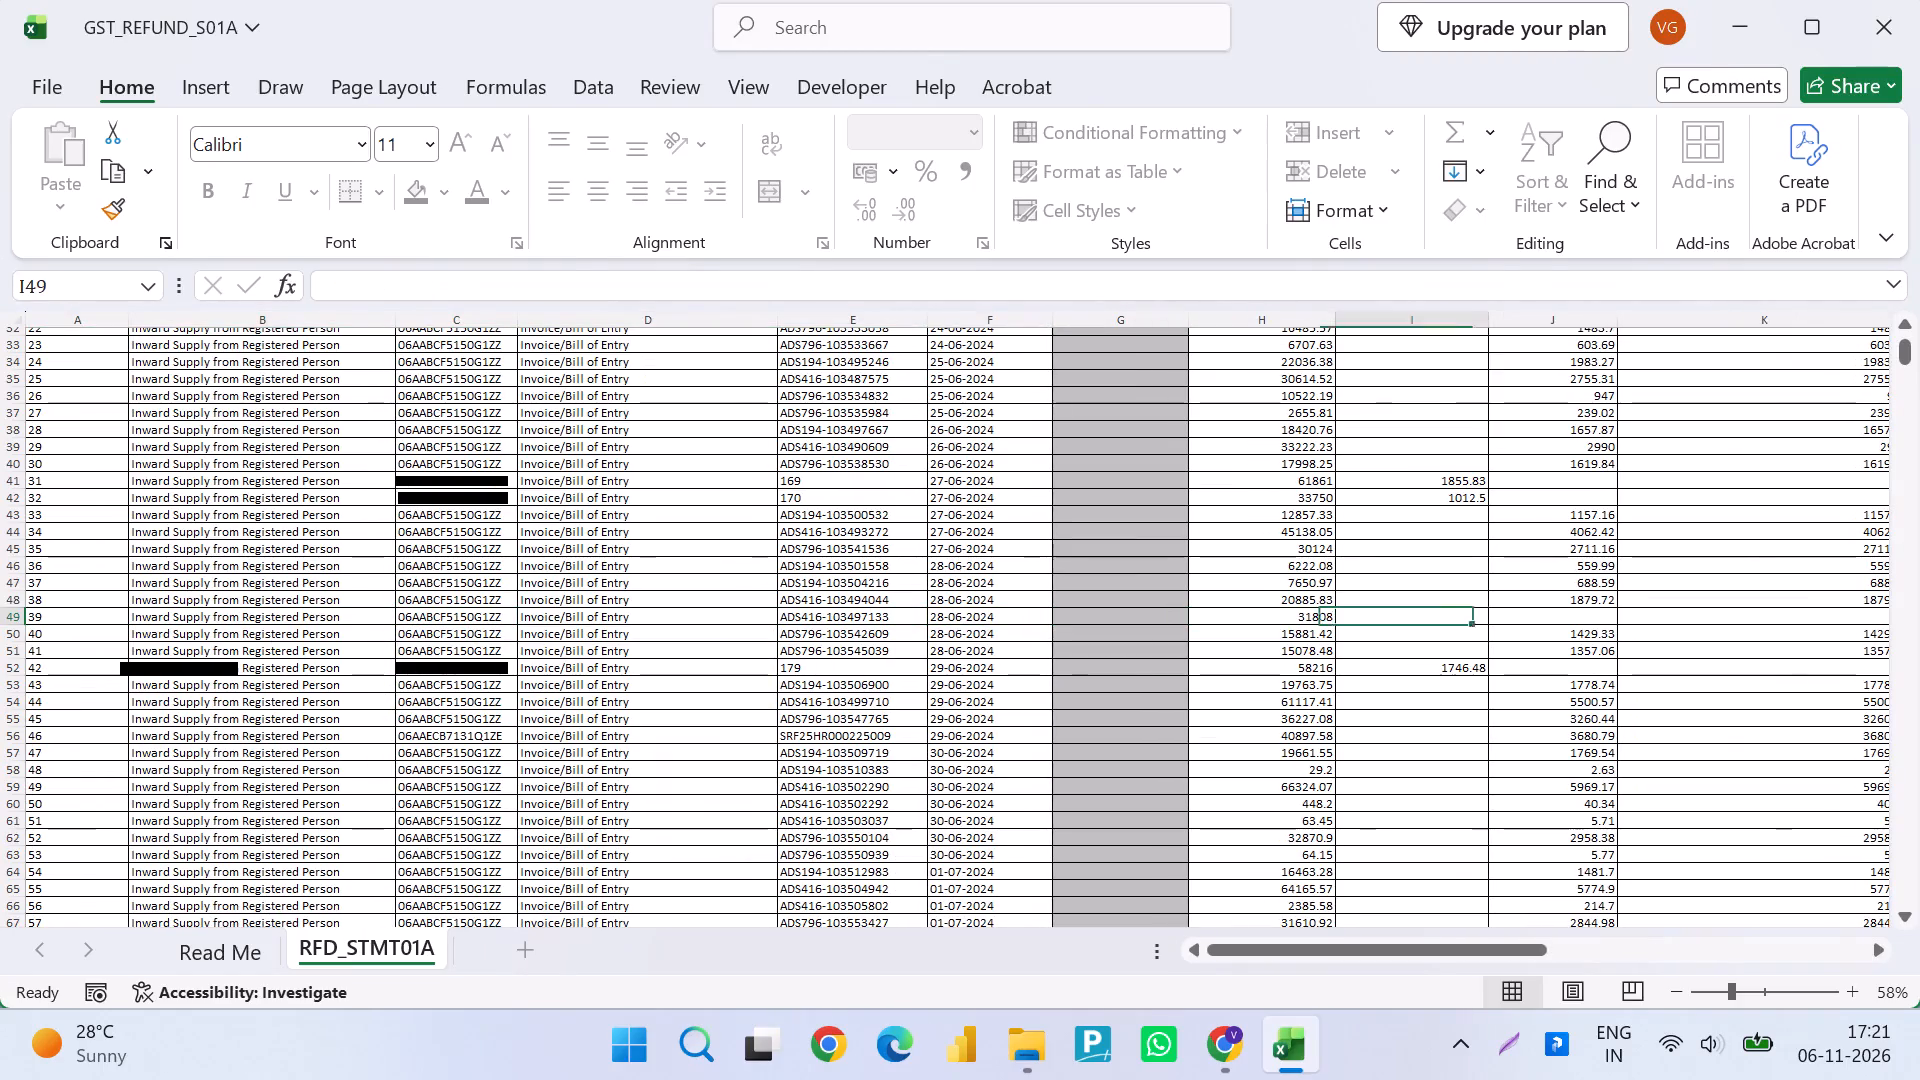
pyautogui.press('Right')
pyautogui.press('Left')
pyautogui.press('Left')
pyautogui.press('Left')
pyautogui.press('Left')
pyautogui.press('Left')
pyautogui.press('Left')
pyautogui.press('Right')
# Switch to the copied folder's File Explorer window, go up to Refund Working and check its files.
pyautogui.hotkey('alt', 'Tab')
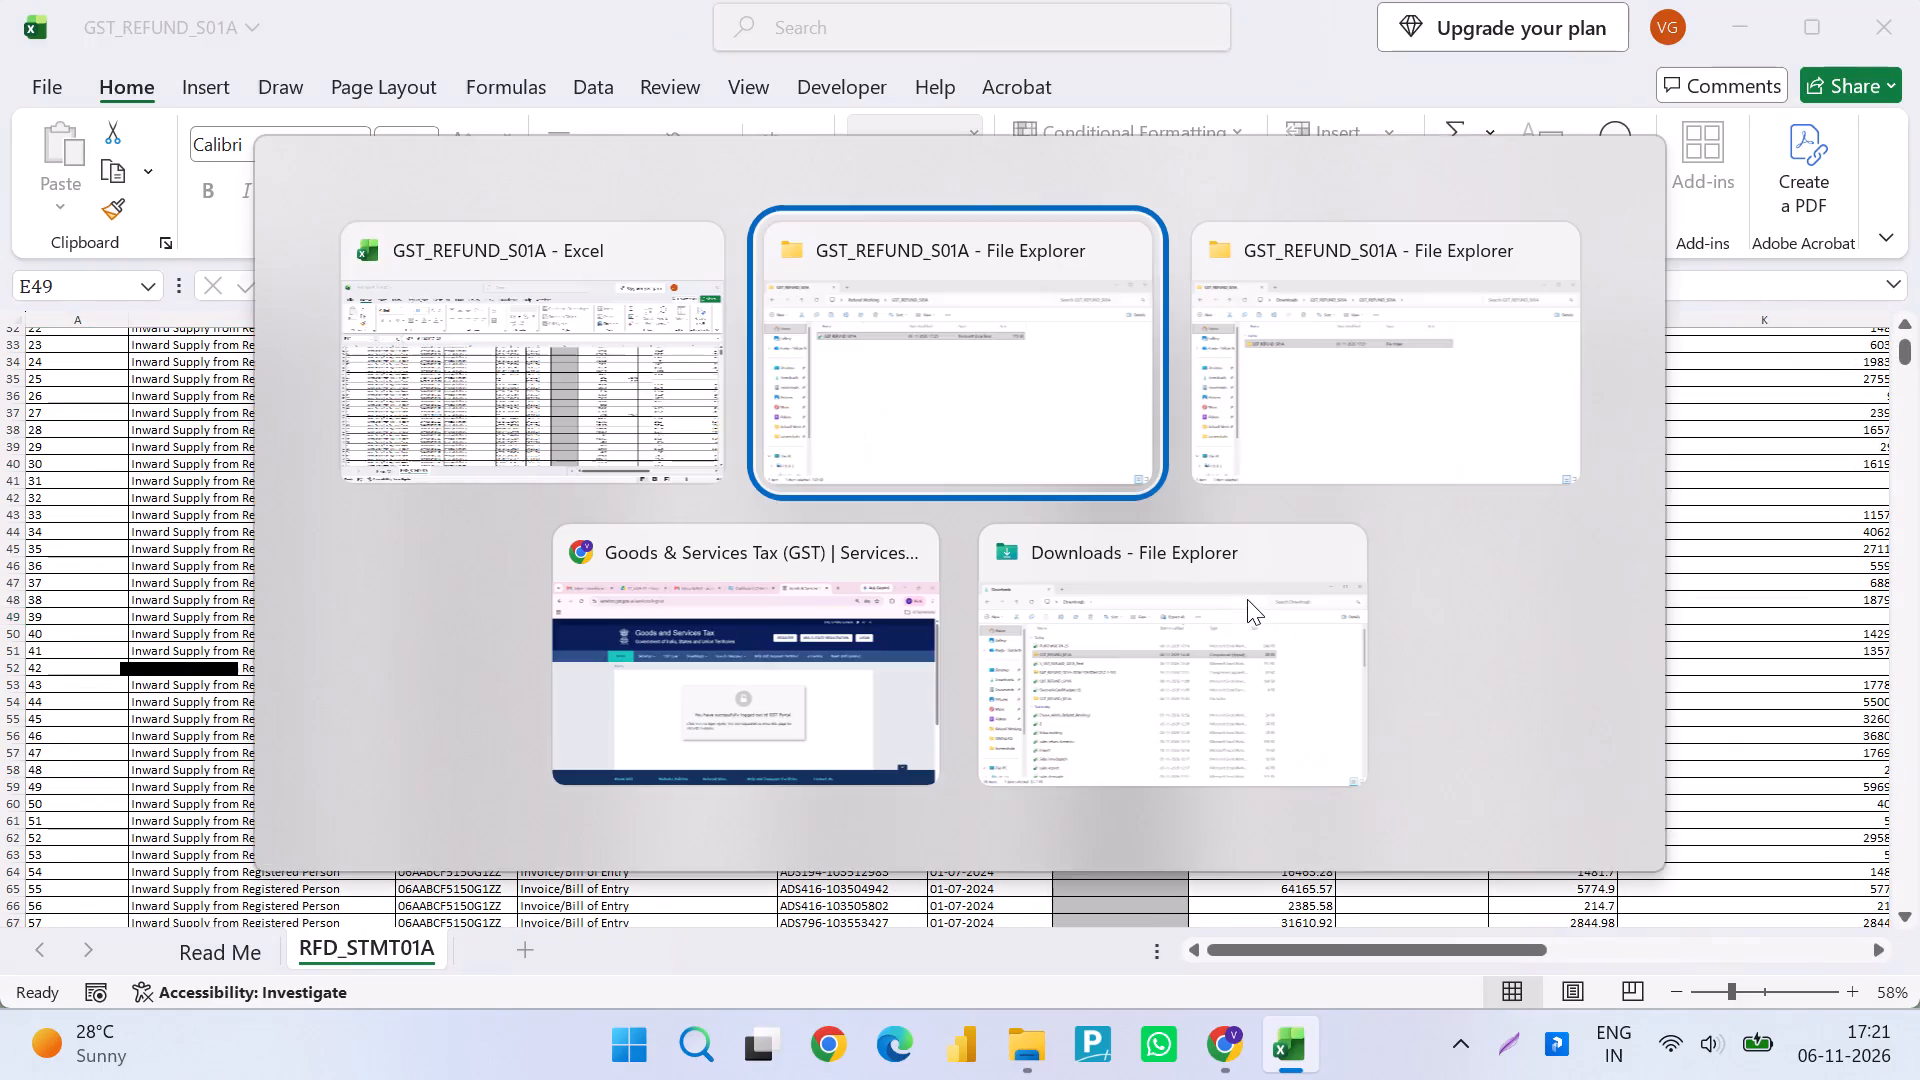
pyautogui.press('BackSpace')
pyautogui.press('Up')
pyautogui.press('Up')
pyautogui.press('Up')
pyautogui.press('Up')
pyautogui.press('Up')
pyautogui.press('Up')
pyautogui.press('Up')
pyautogui.press('Up')
pyautogui.press('Up')
pyautogui.press('Up')
pyautogui.press('Up')
pyautogui.press('Up')
pyautogui.press('Up')
pyautogui.press('Up')
pyautogui.press('Up')
pyautogui.press('Up')
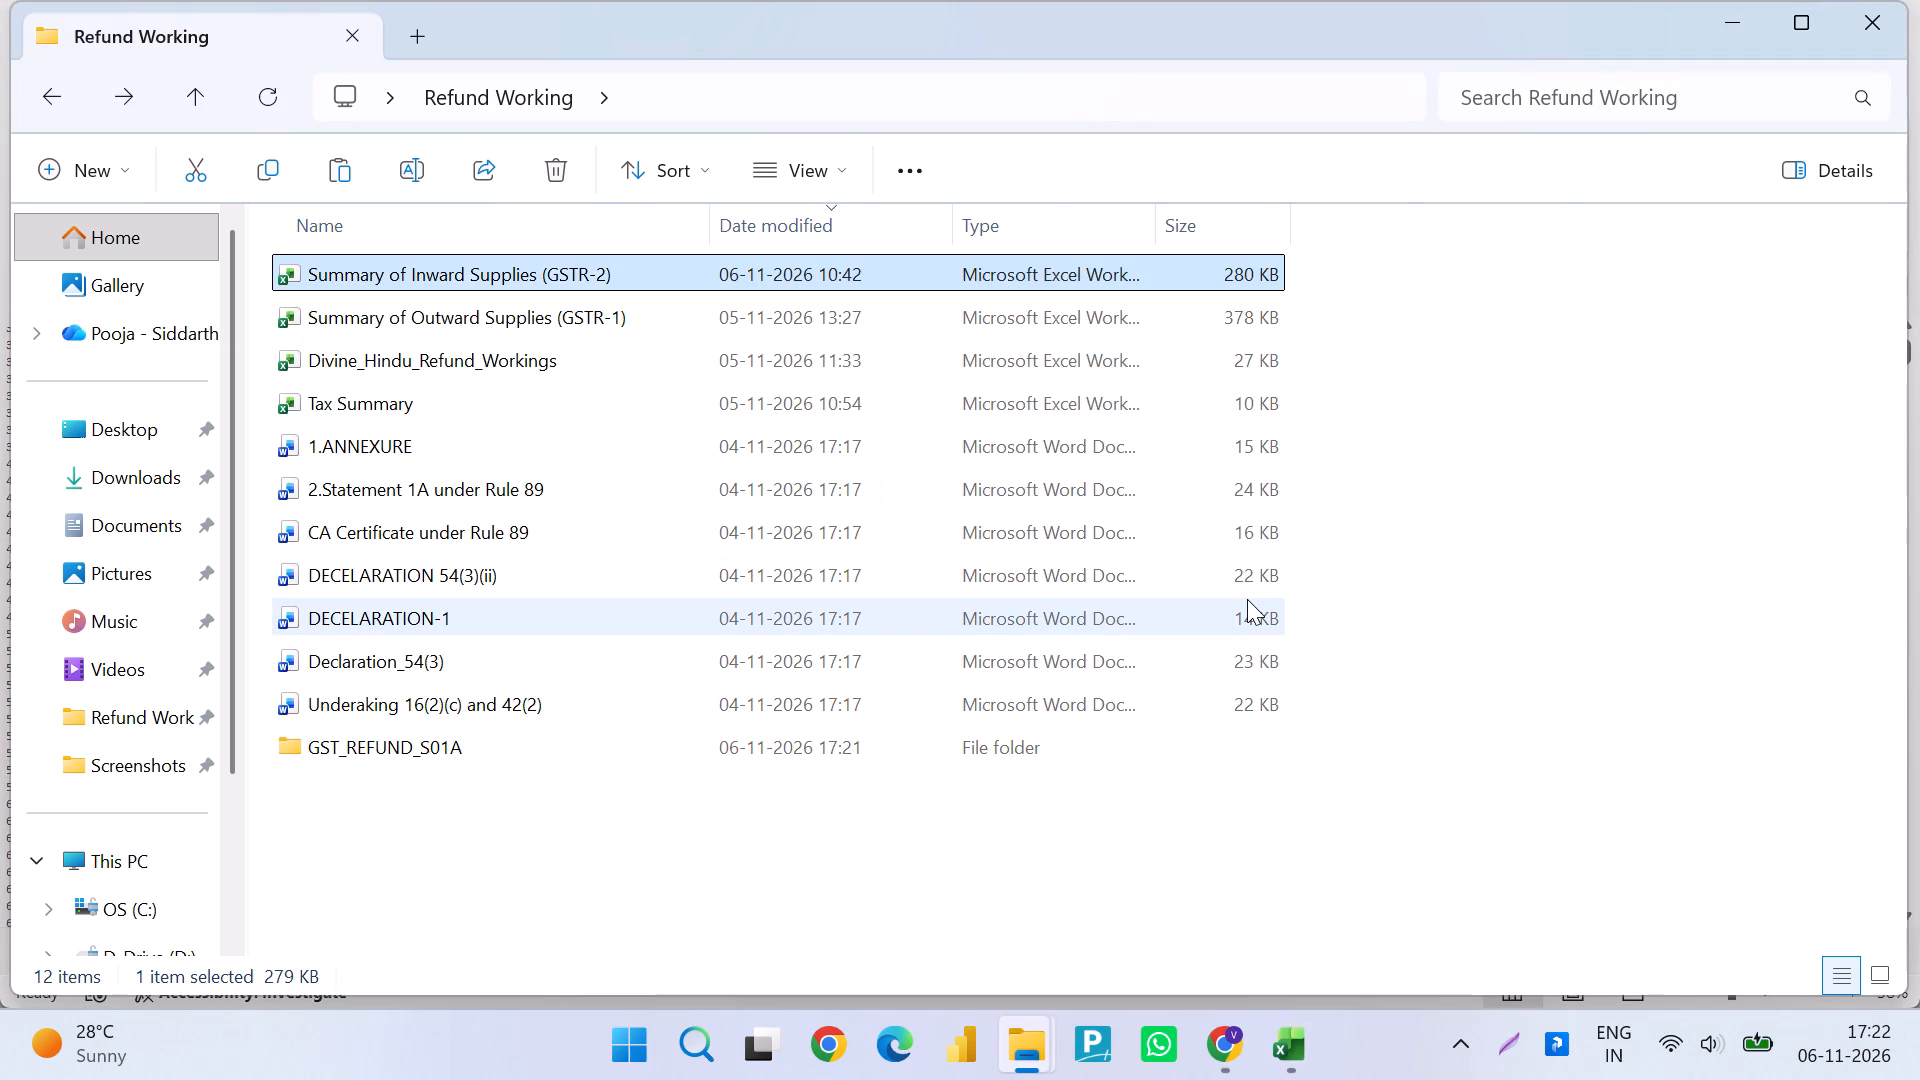
# Copy the PURCHASE 24-25 workbook from Downloads and paste it into the Refund Working folder.
pyautogui.hotkey('alt', 'Tab')
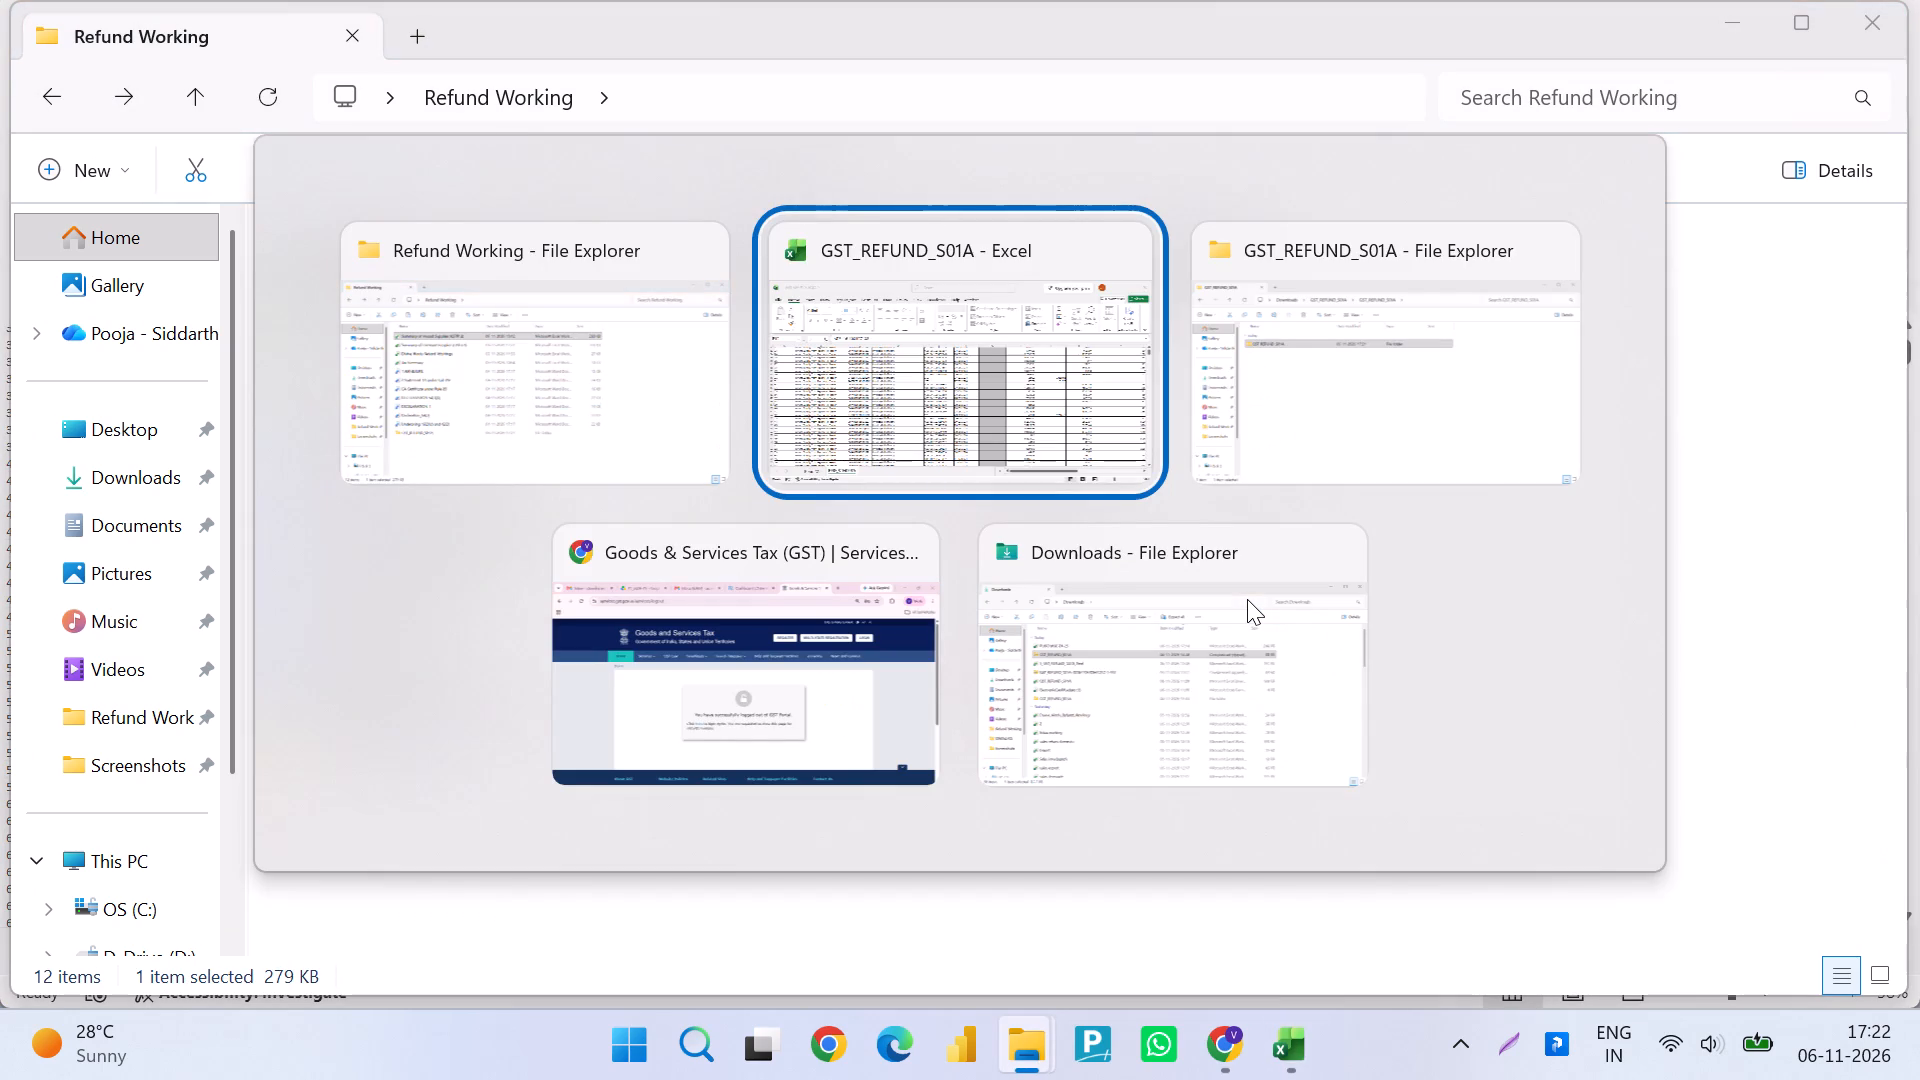
pyautogui.hotkey('alt', 'Tab')
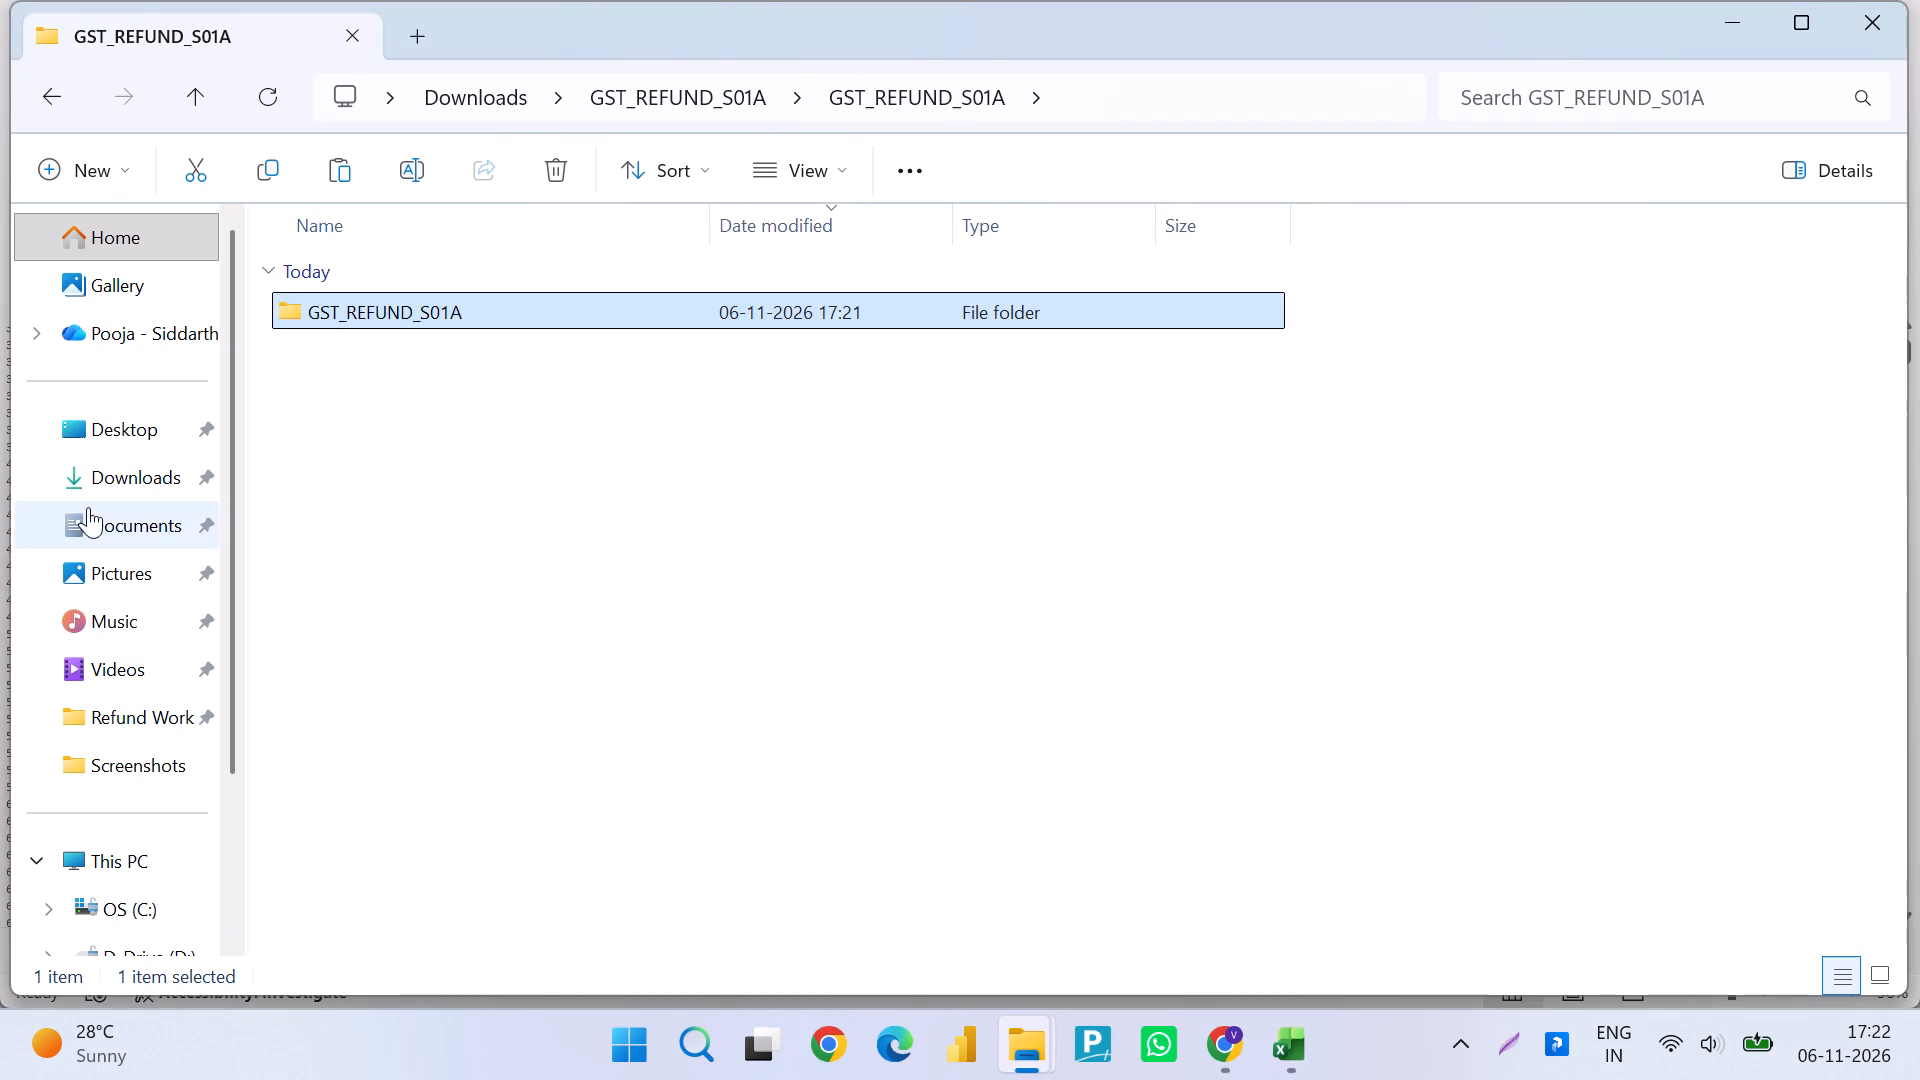
pyautogui.click(119, 474)
pyautogui.press('Down')
pyautogui.press('Up')
pyautogui.press('Up')
pyautogui.press('Up')
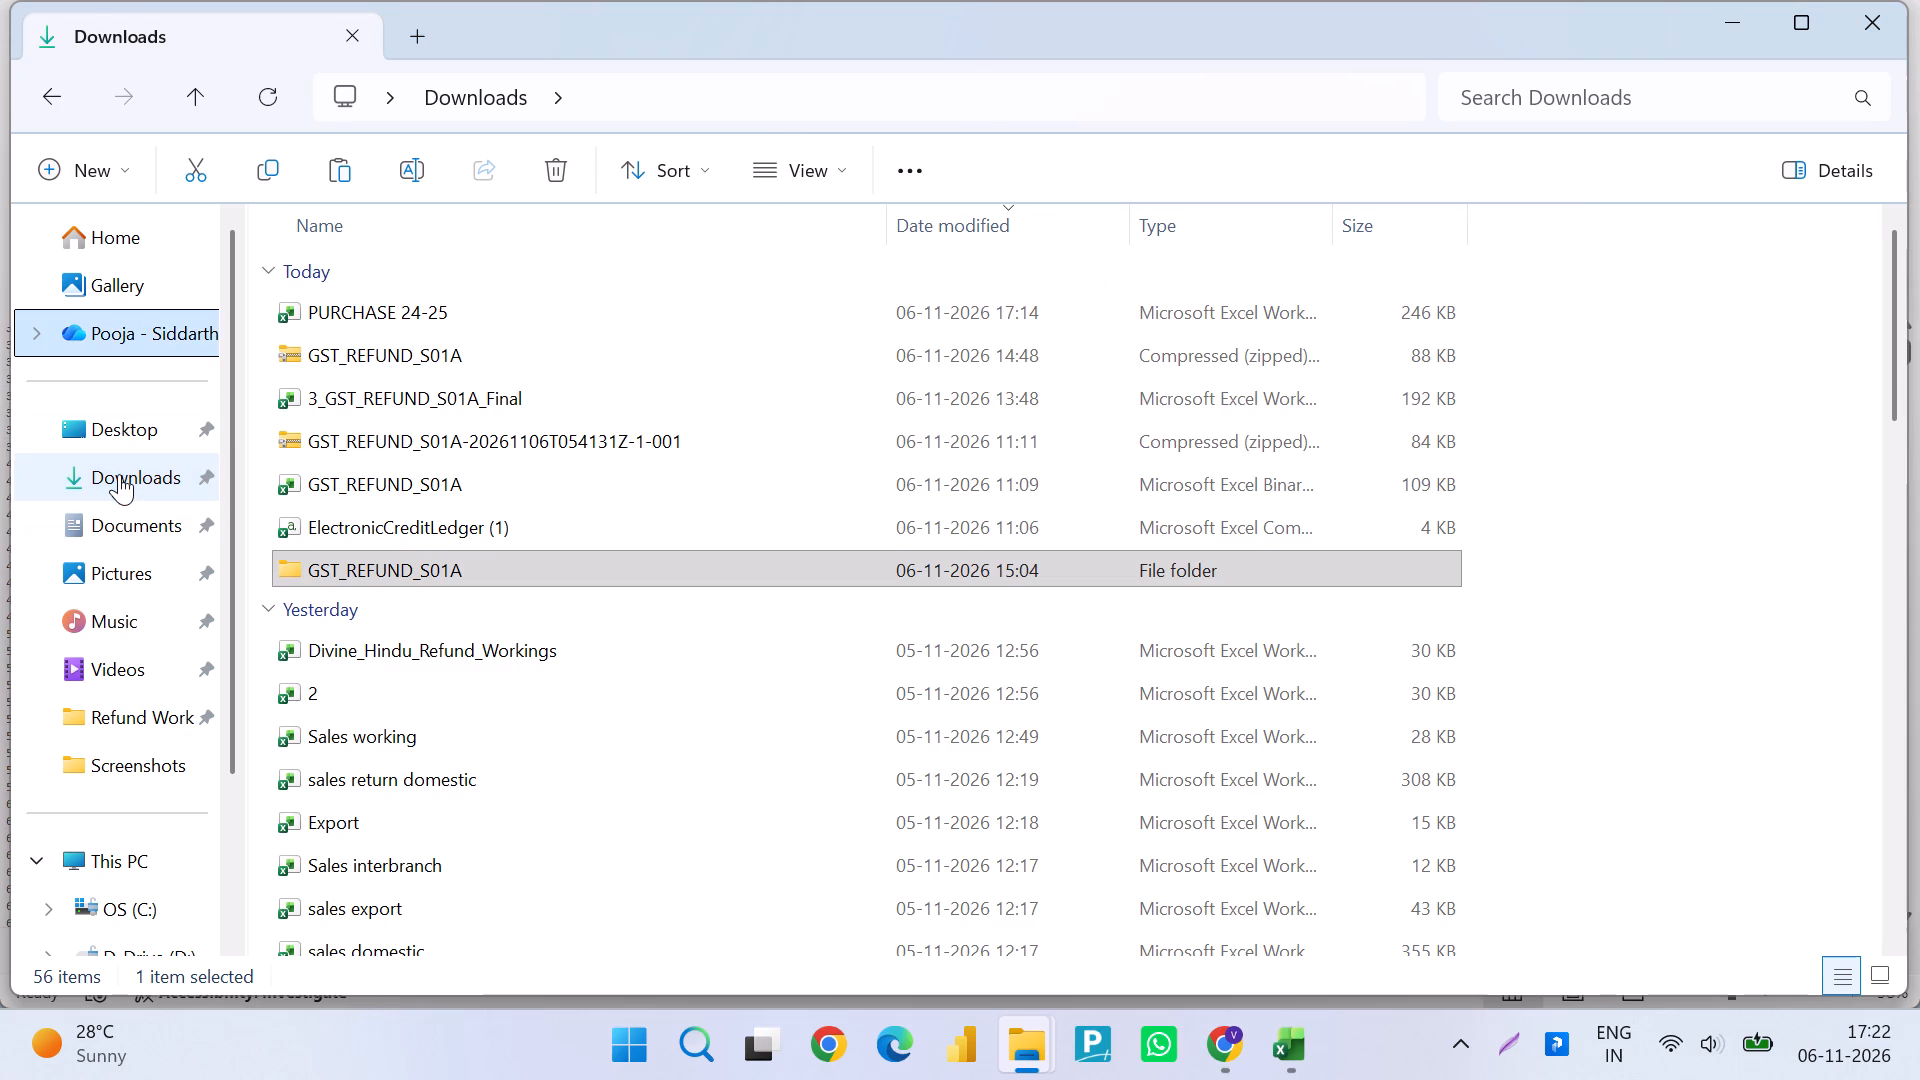
pyautogui.click(370, 303)
pyautogui.hotkey('ctrl', 'c')
pyautogui.hotkey('alt', 'Tab')
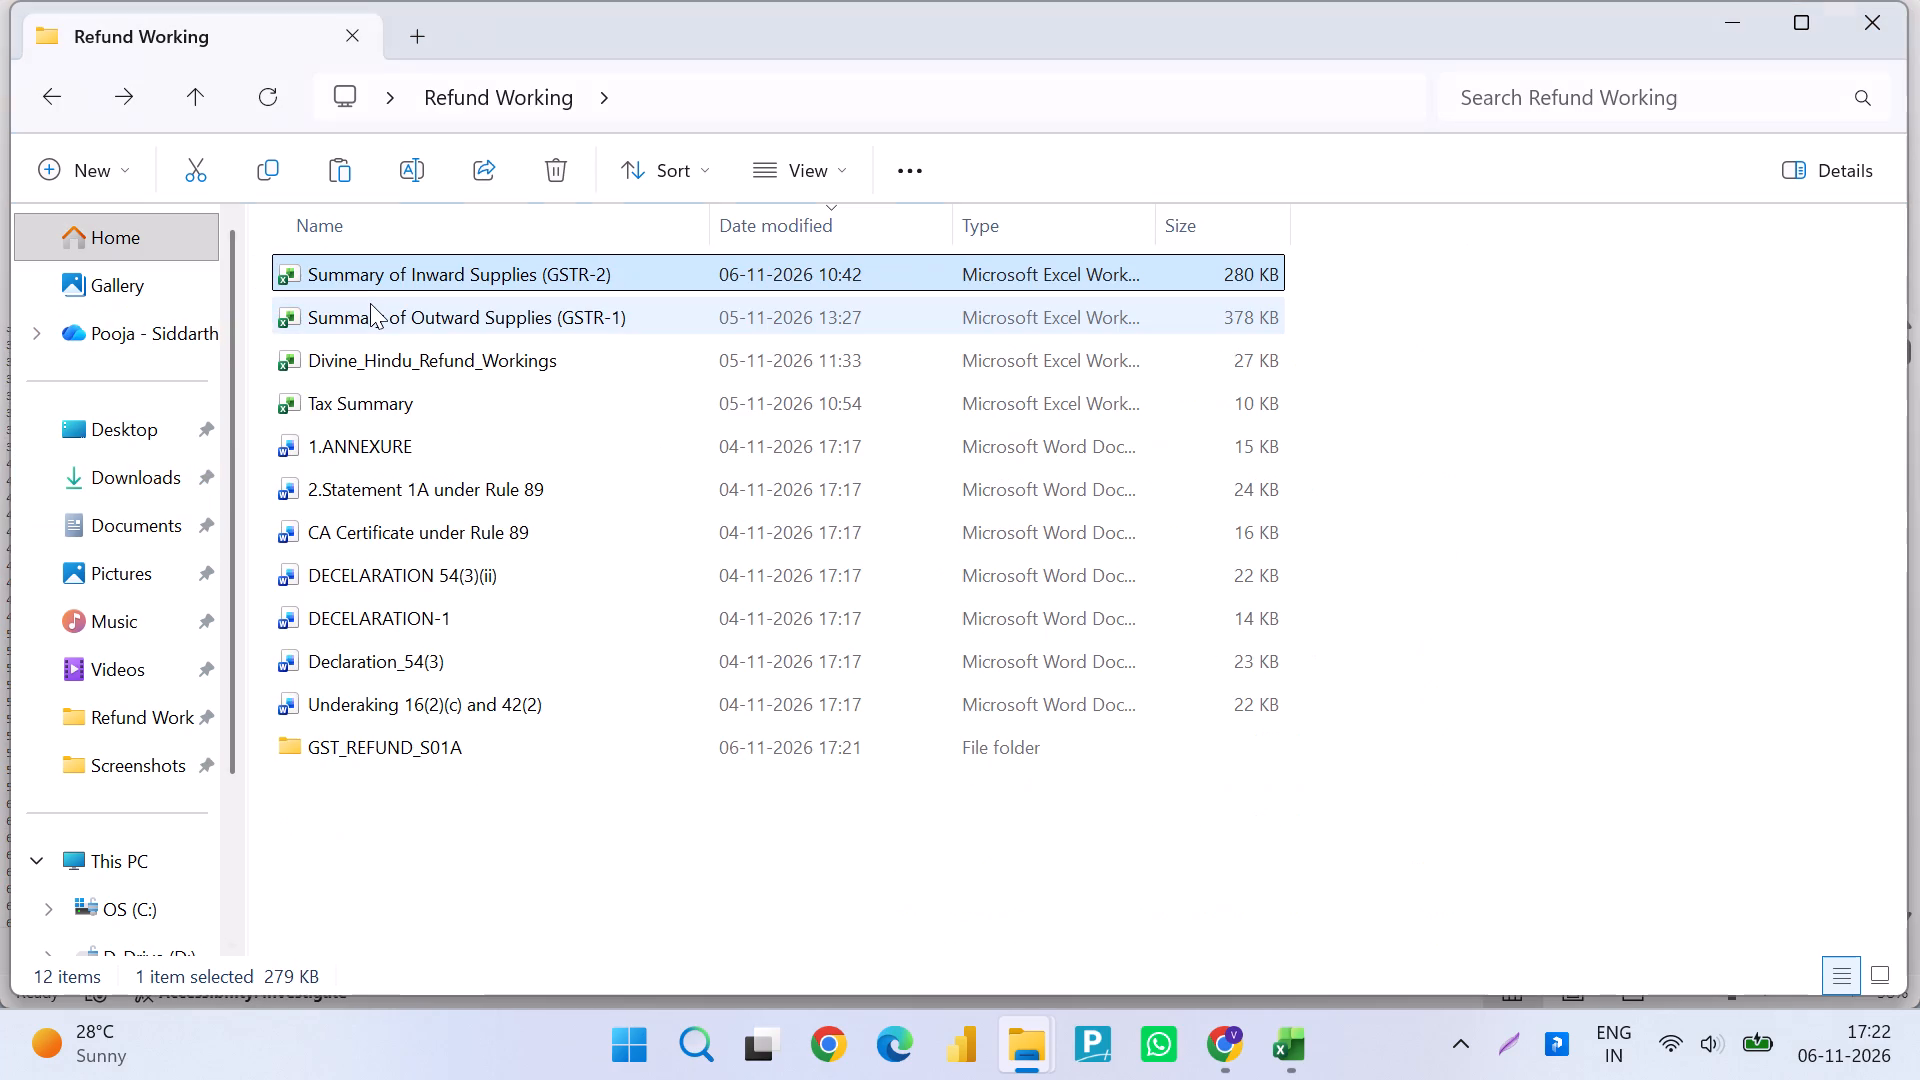
pyautogui.hotkey('ctrl', 'v')
# Open the pasted PURCHASE 24-25 workbook and enable editing.
pyautogui.press('Return')
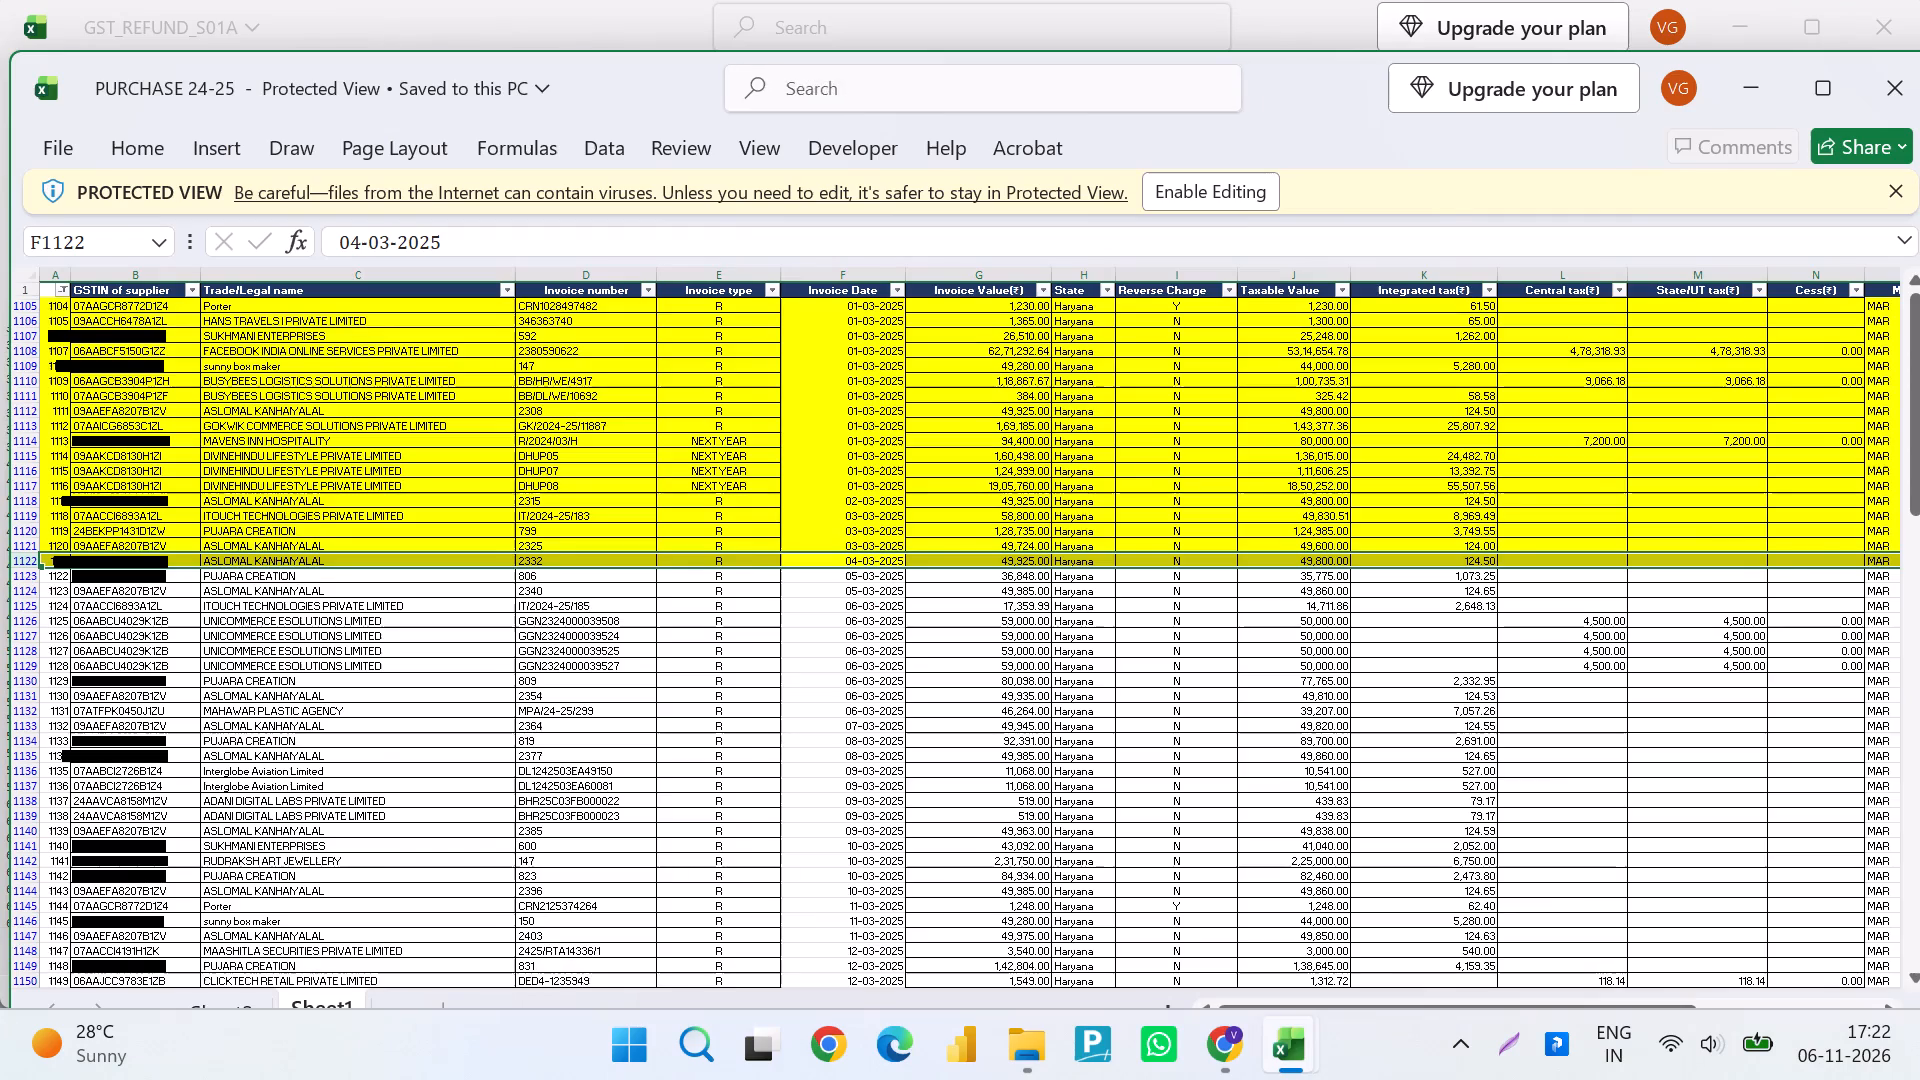
pyautogui.press('super+Down')
pyautogui.press('super+Up')
pyautogui.press('F2')
pyautogui.press('Left')
pyautogui.press('Return')
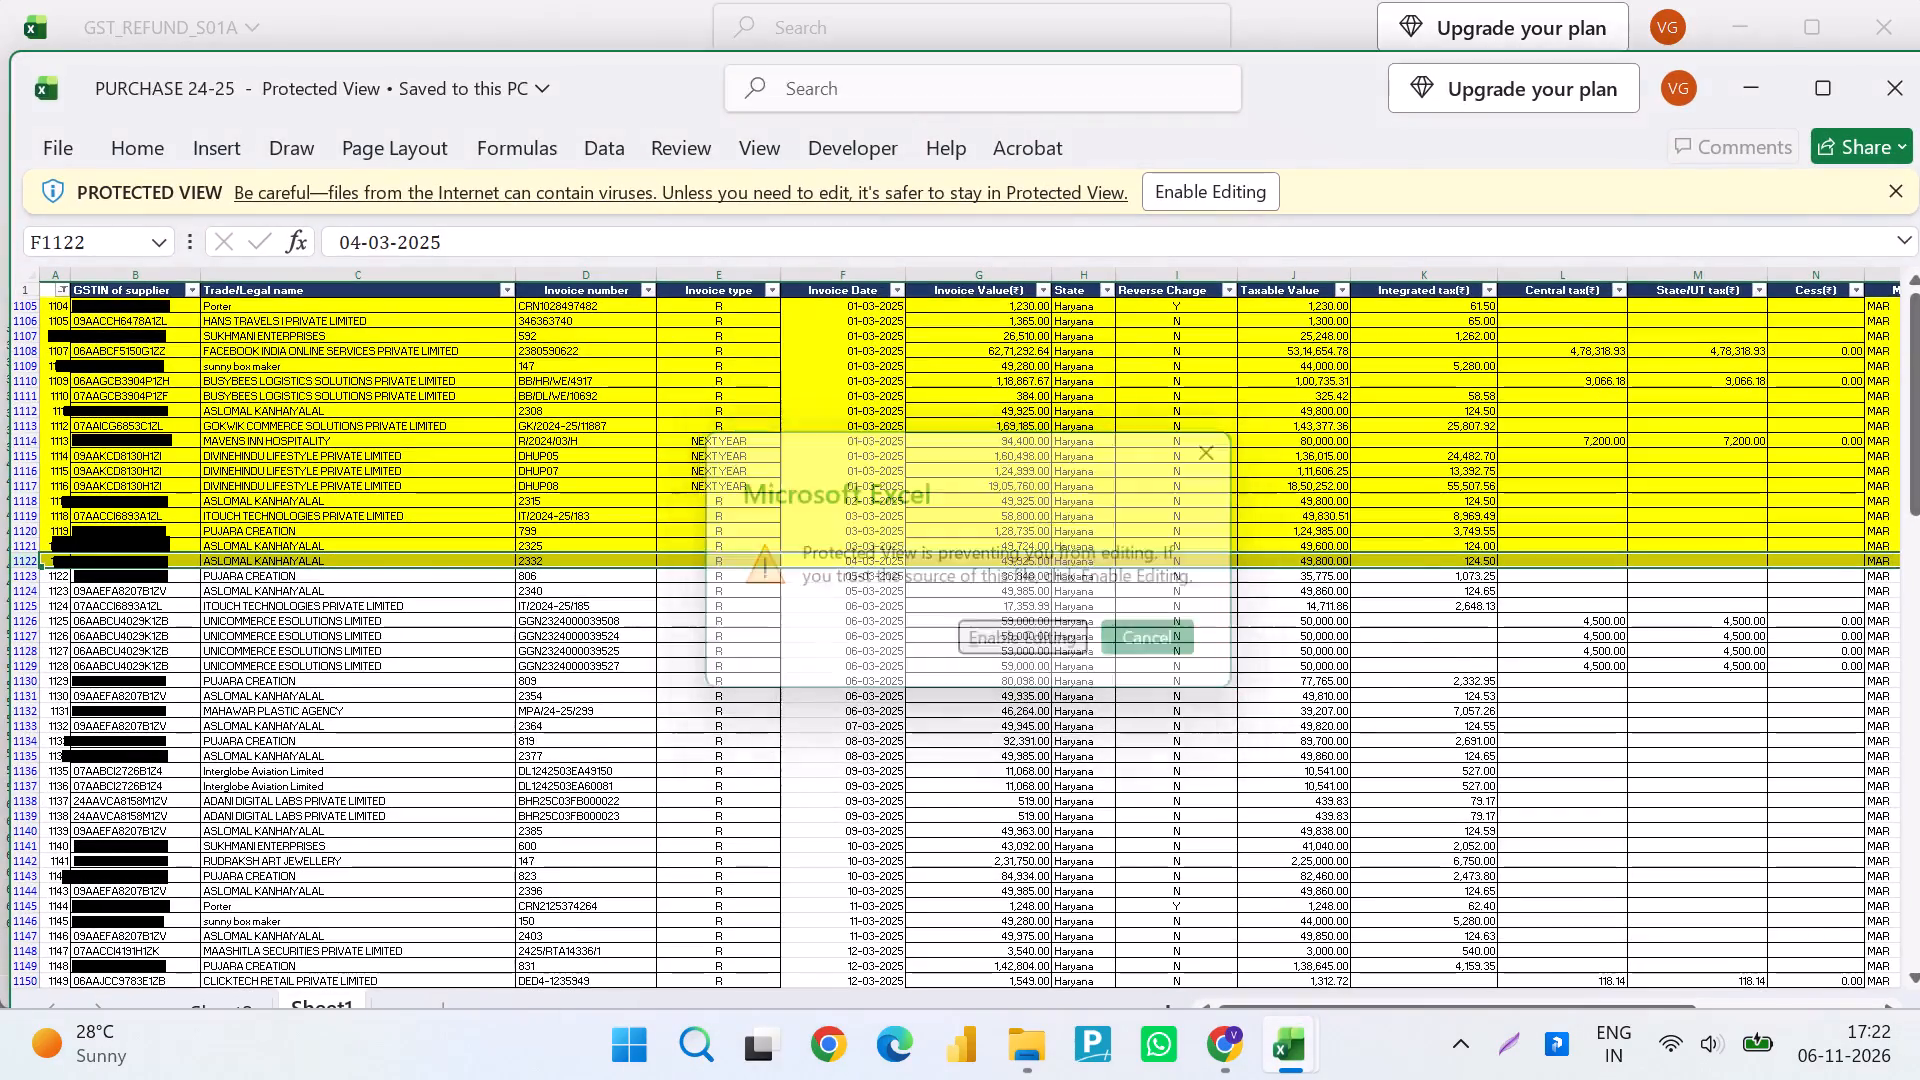
# Remove the existing filter from Sheet1 of PURCHASE 24-25 and go to the header row.
pyautogui.hotkey('ctrl', 'shift', 'l')
pyautogui.press('Up')
pyautogui.press('Down')
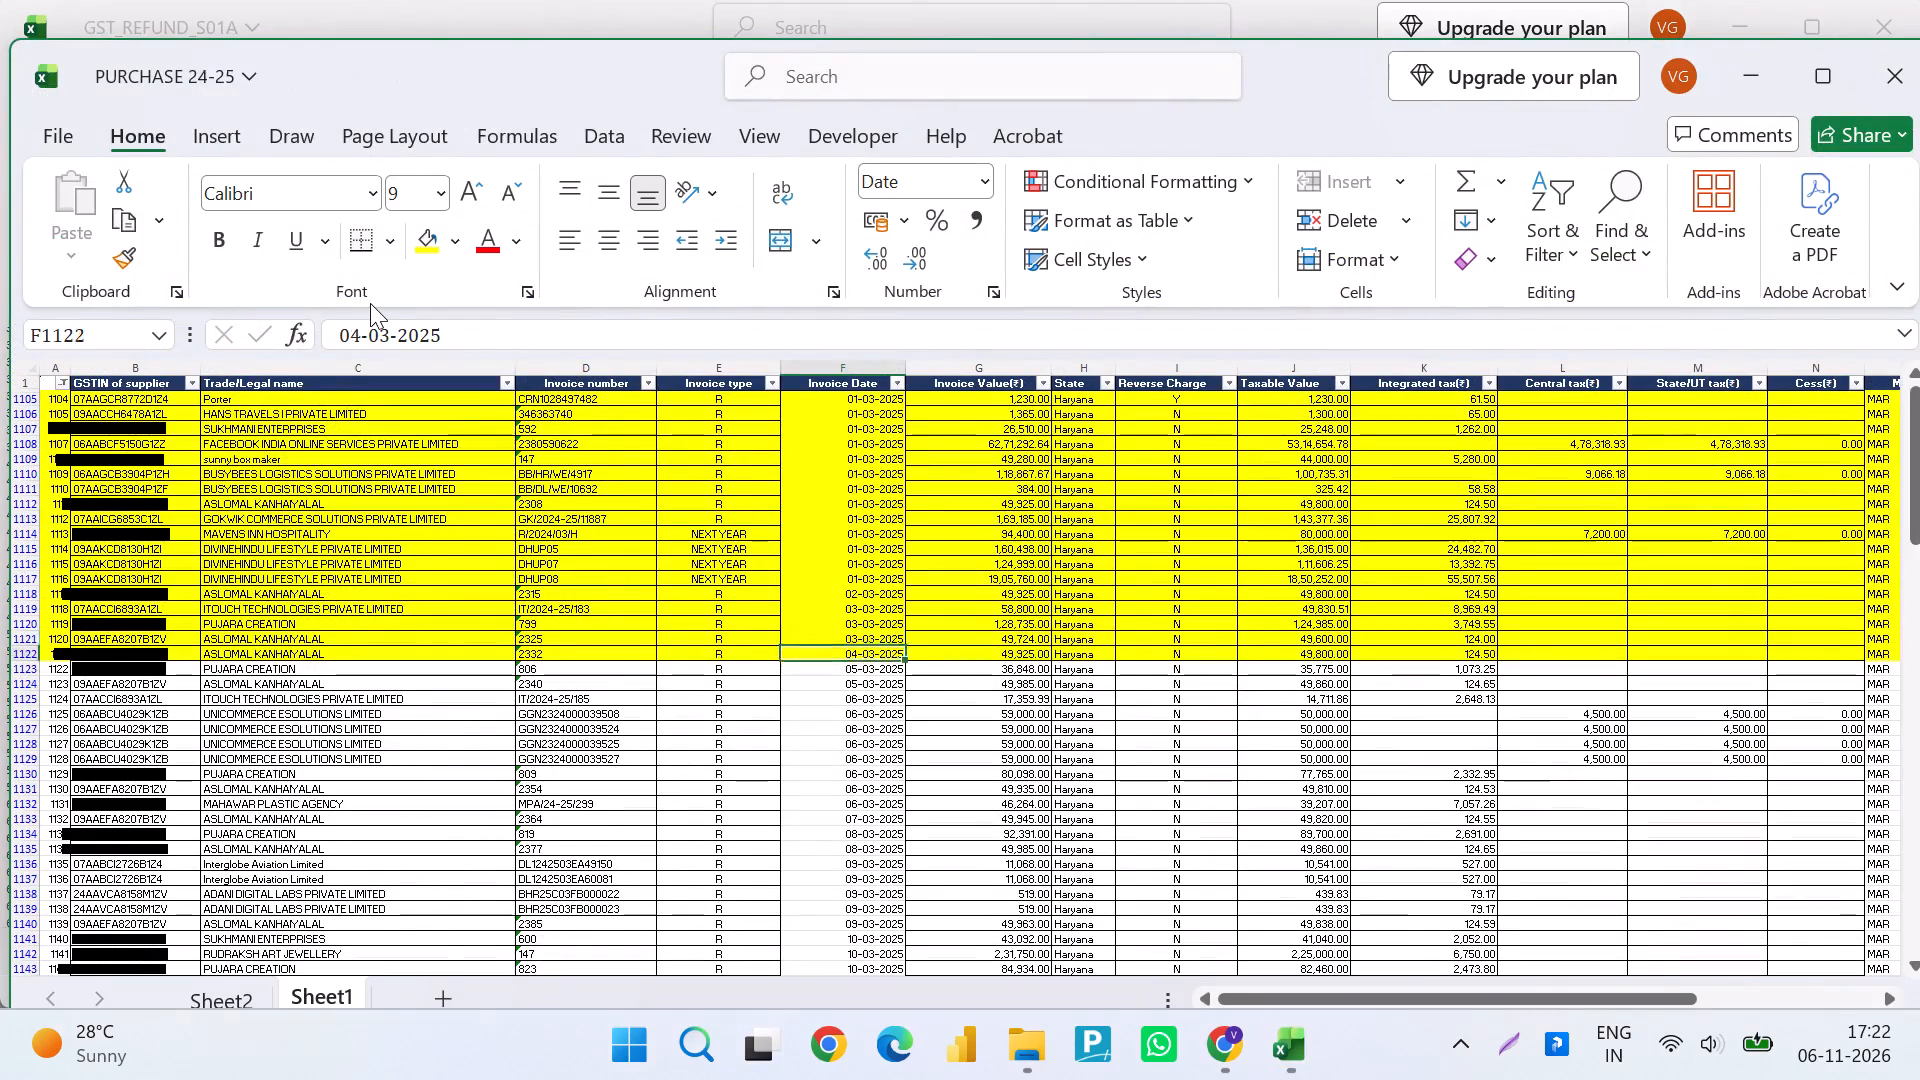
pyautogui.hotkey('ctrl', 'shift', 'l')
pyautogui.hotkey('ctrl', 'Up')
pyautogui.hotkey('alt', 'Tab')
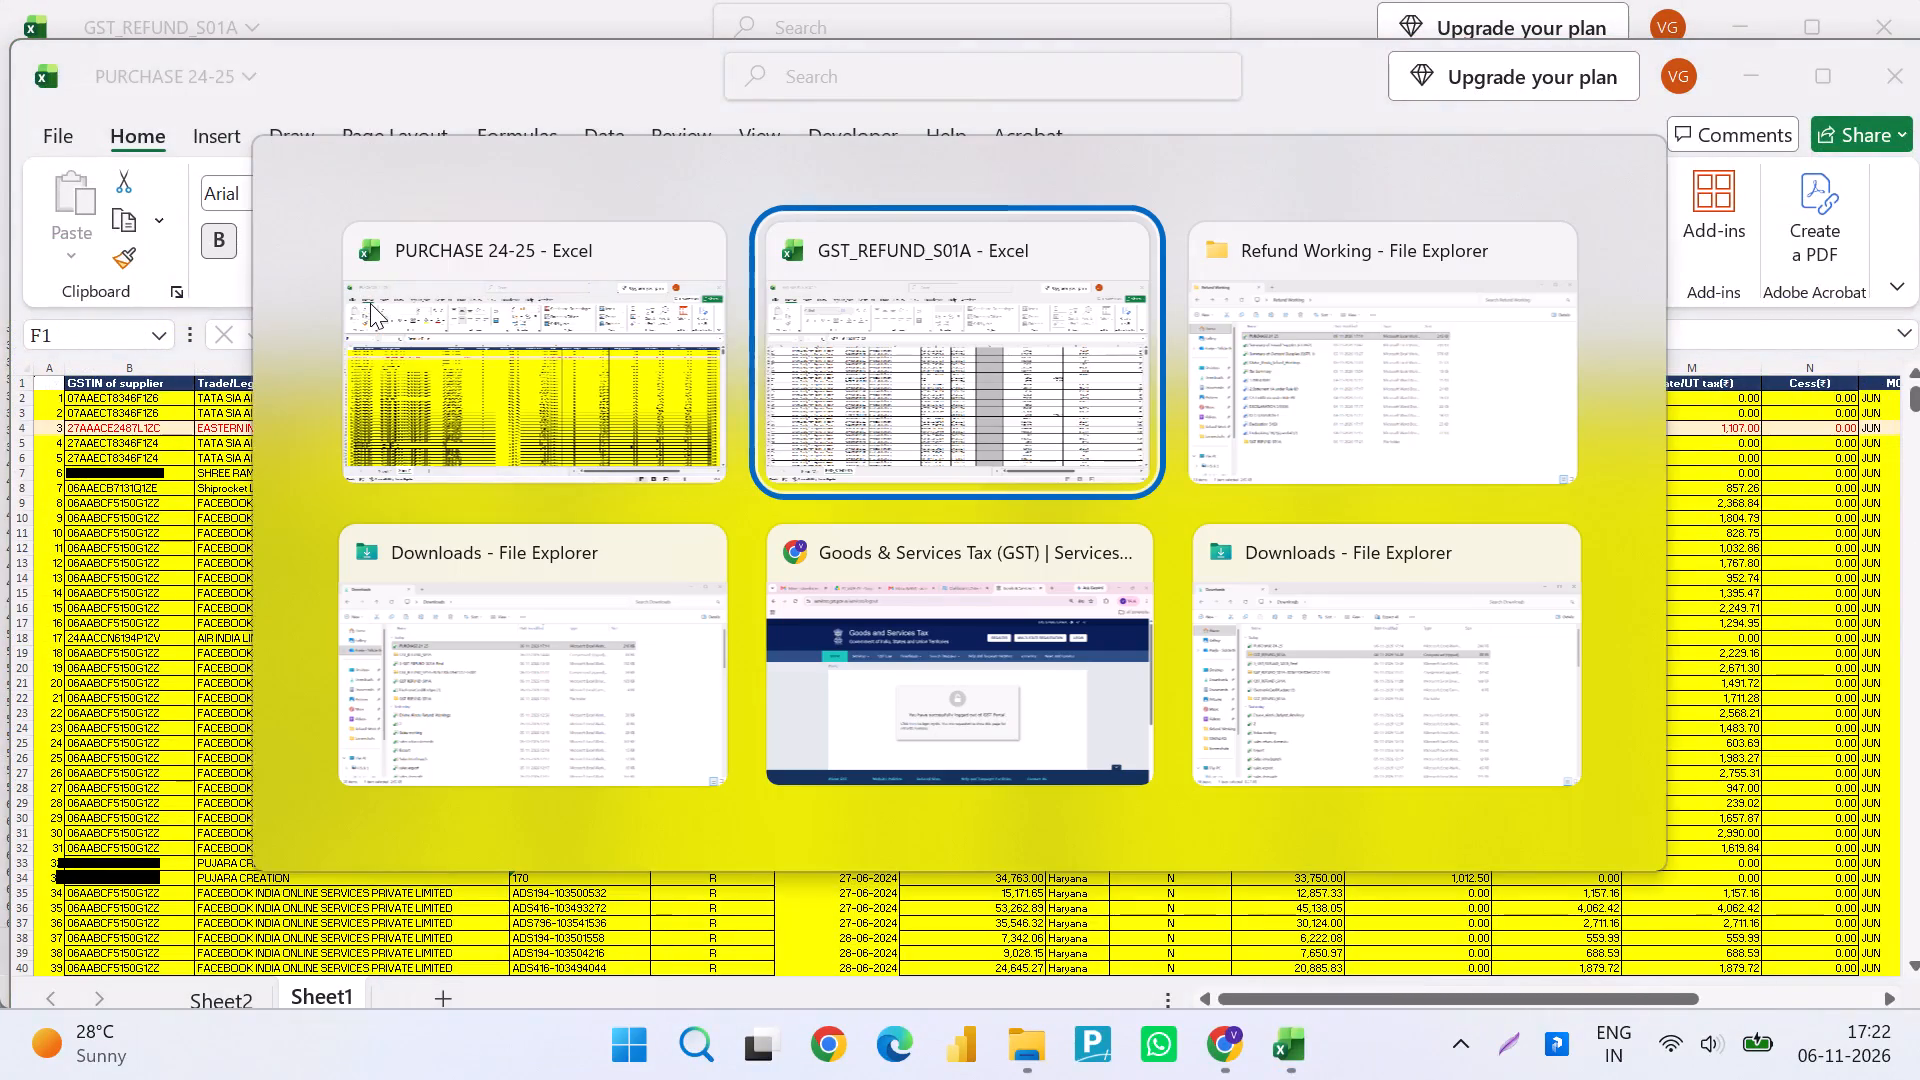
pyautogui.hotkey('alt', 'Left')
pyautogui.press('Up')
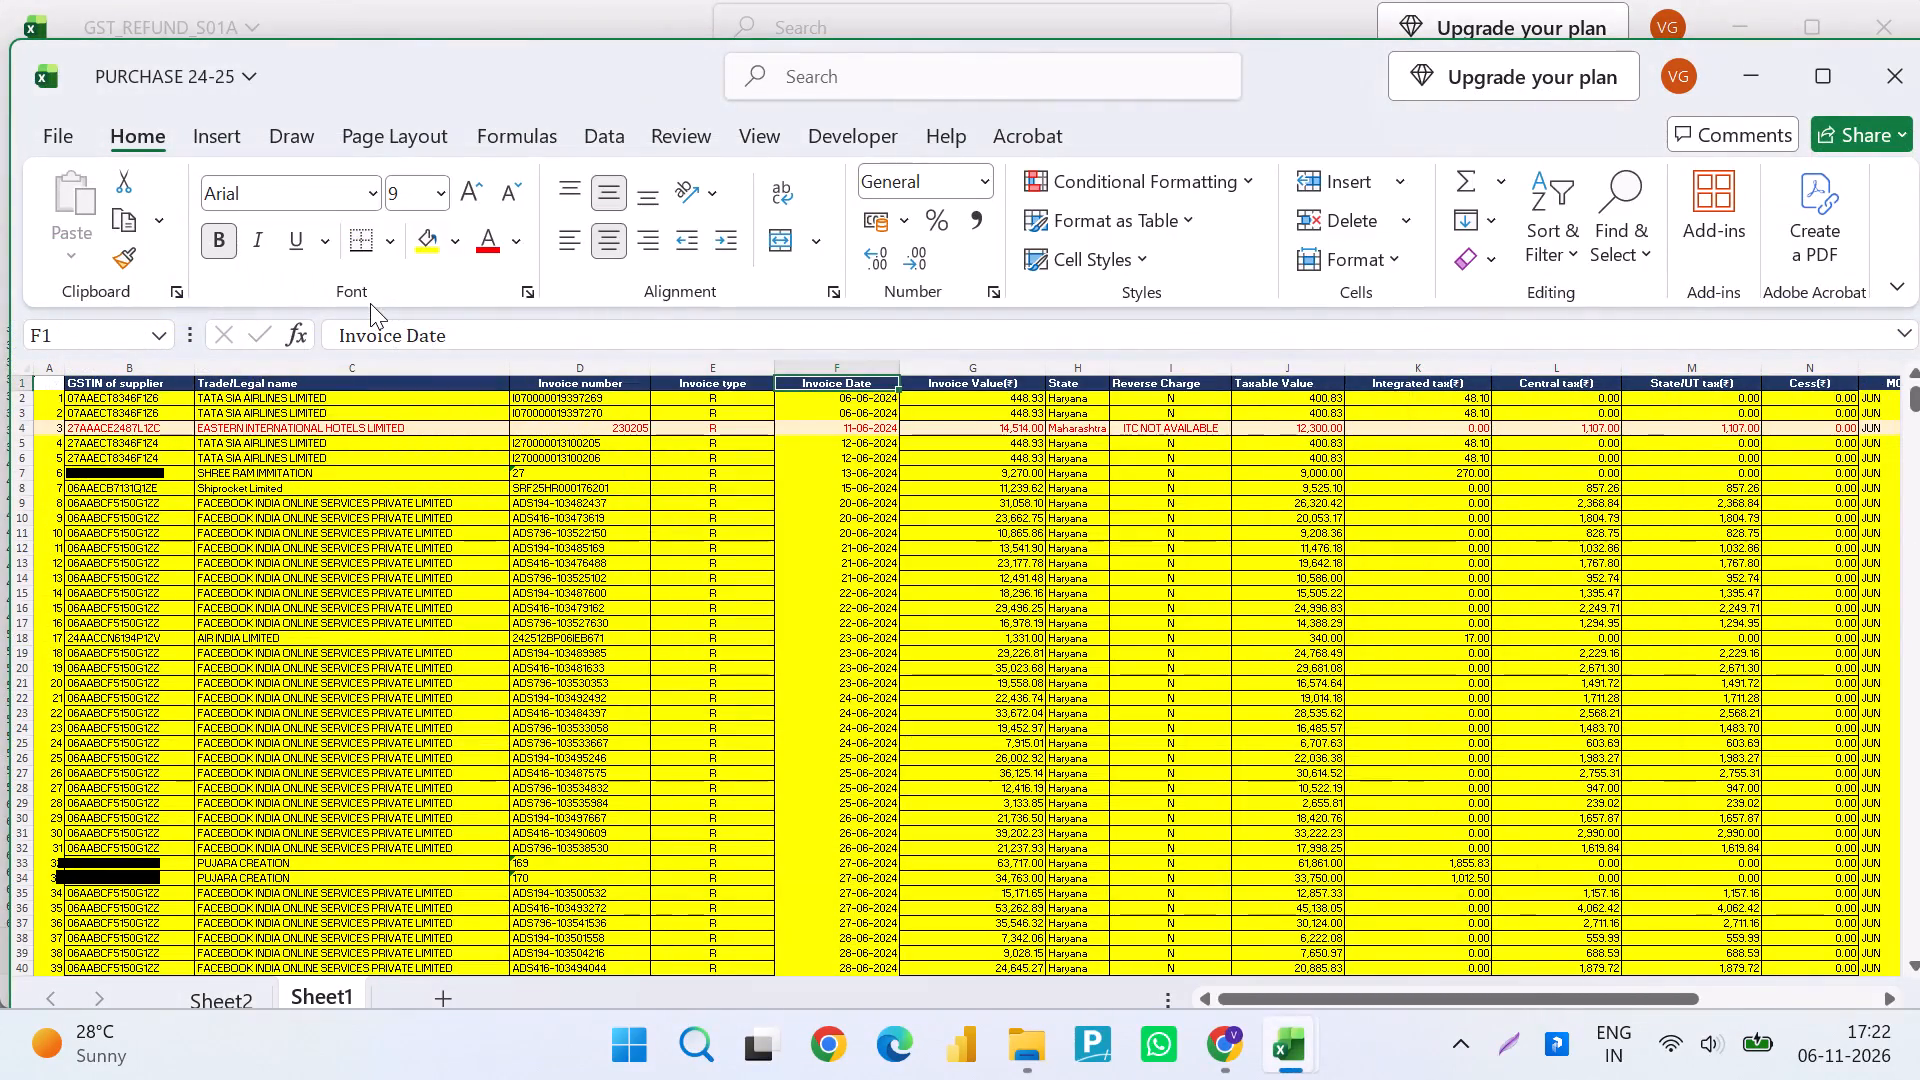
# Apply a filter to the whole Sheet1 table and filter the Invoice type column by the yellow fill colour.
pyautogui.press('Up')
pyautogui.press('Left')
pyautogui.hotkey('shift', 'space')
pyautogui.hotkey('ctrl', 'shift', 'Down')
pyautogui.hotkey('ctrl', 'shift', 'l')
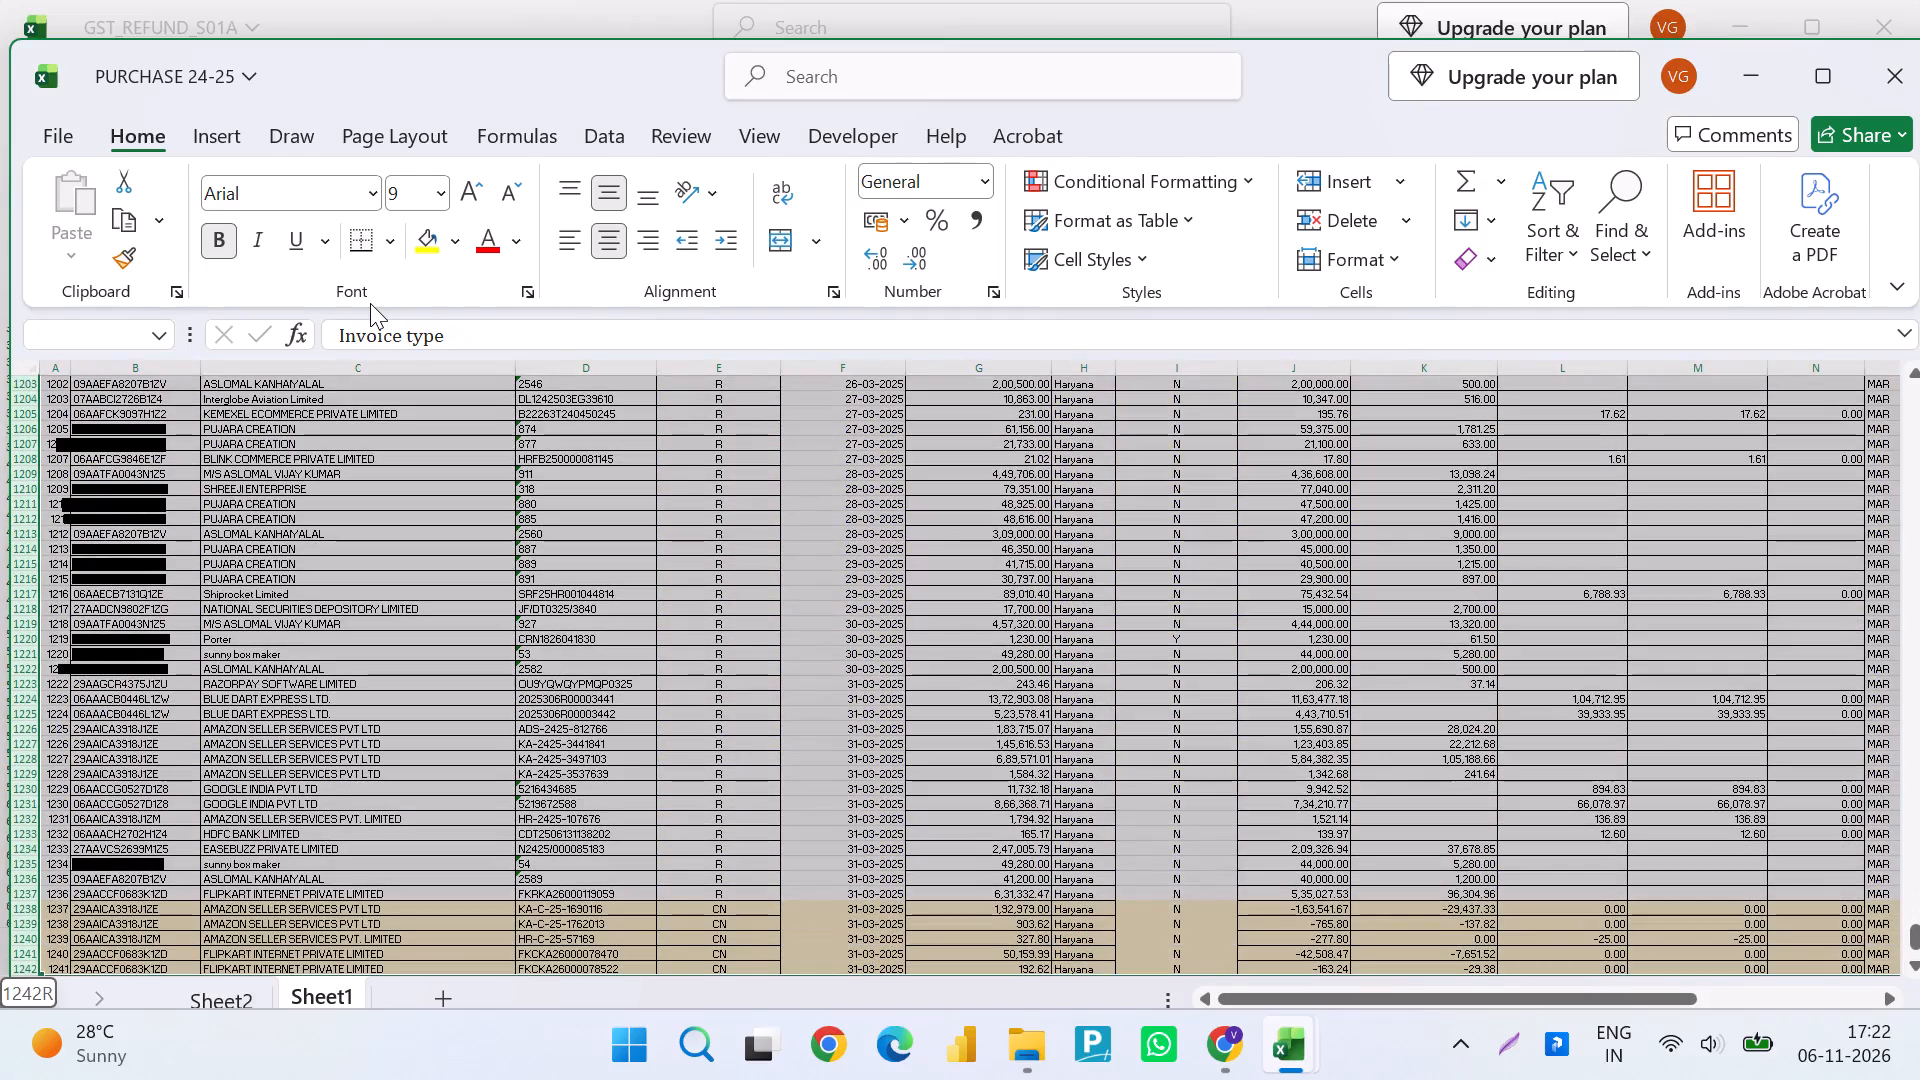
pyautogui.hotkey('alt', 'Down')
pyautogui.hotkey('alt', 'Down')
pyautogui.hotkey('alt', 'Down')
pyautogui.hotkey('alt', 'Down')
pyautogui.hotkey('alt', 'Down')
pyautogui.hotkey('alt', 'Down')
pyautogui.hotkey('alt', 'Down')
pyautogui.press('Down')
pyautogui.press('Down')
pyautogui.press('Down')
pyautogui.press('Up')
pyautogui.press('Up')
pyautogui.press('Up')
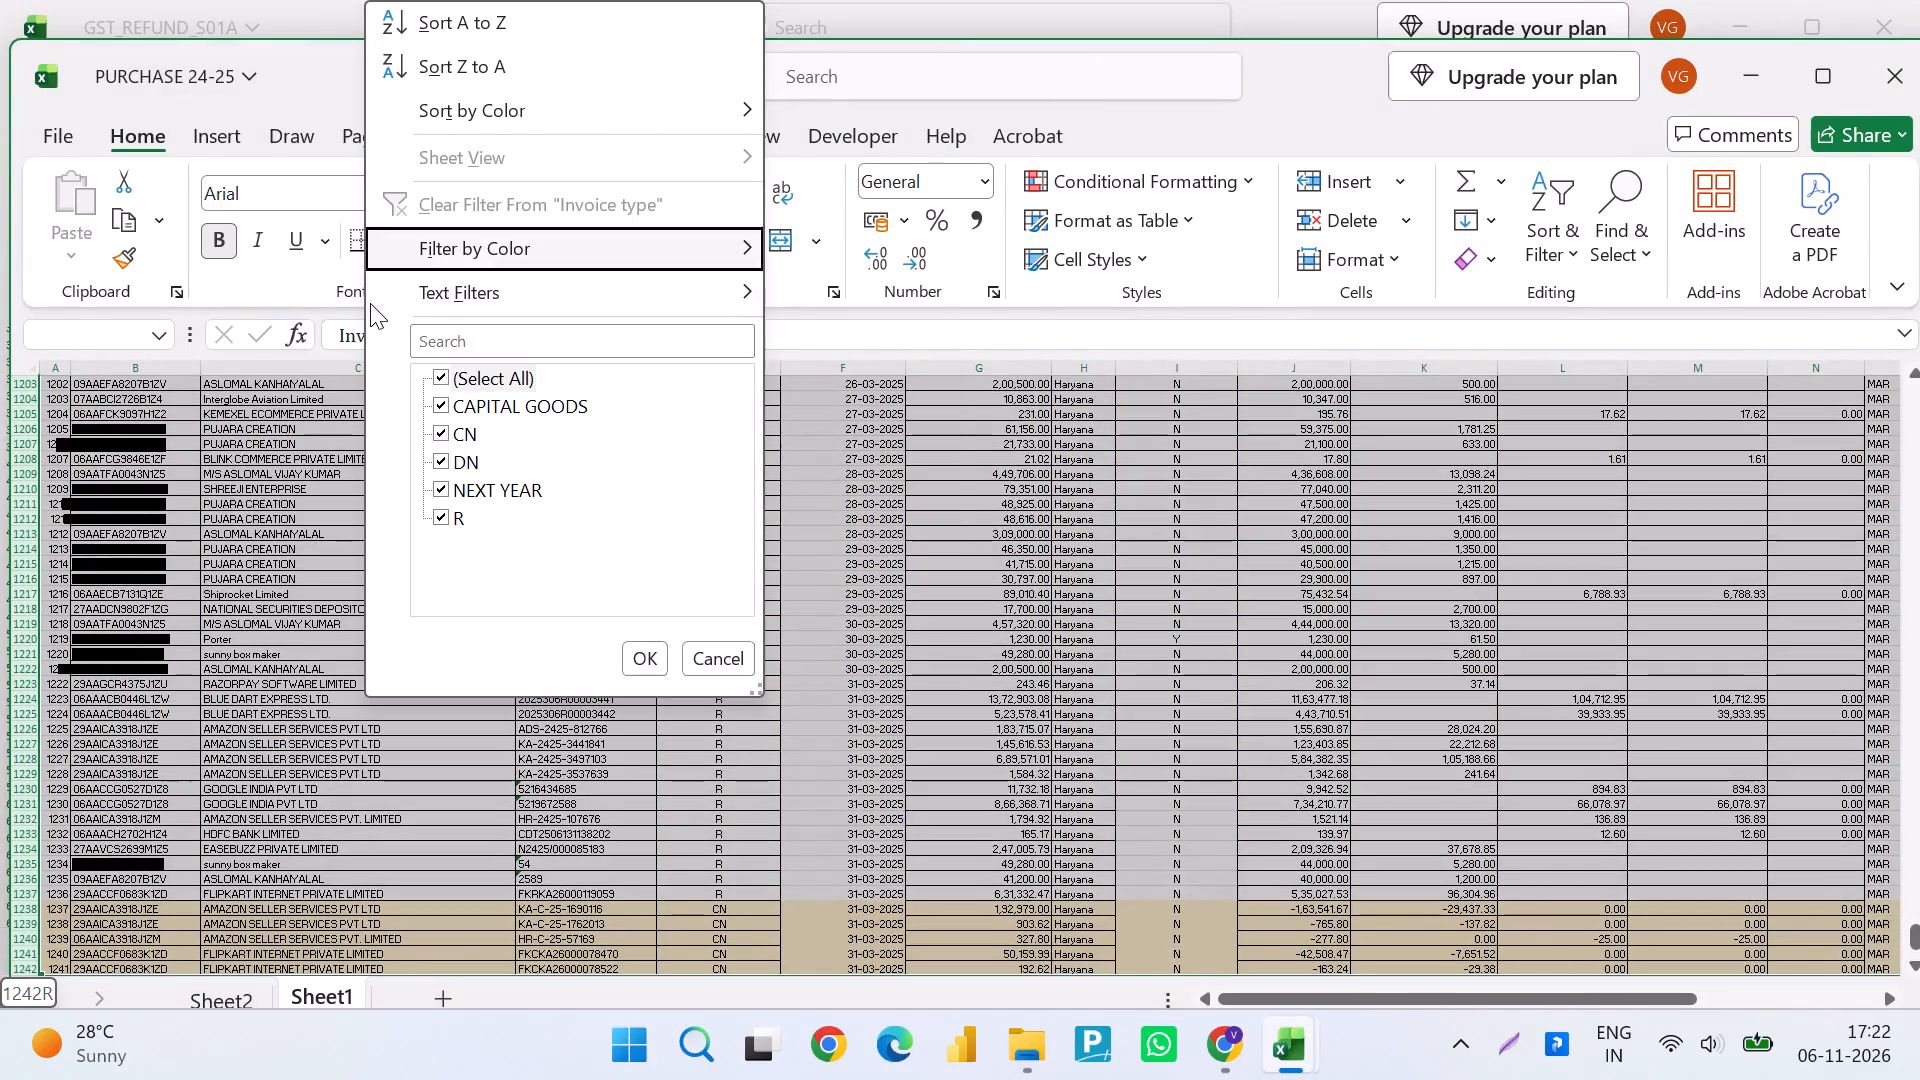
pyautogui.press('Right')
pyautogui.press('Down')
pyautogui.press('Up')
pyautogui.press('space')
pyautogui.press('Down')
pyautogui.press('Up')
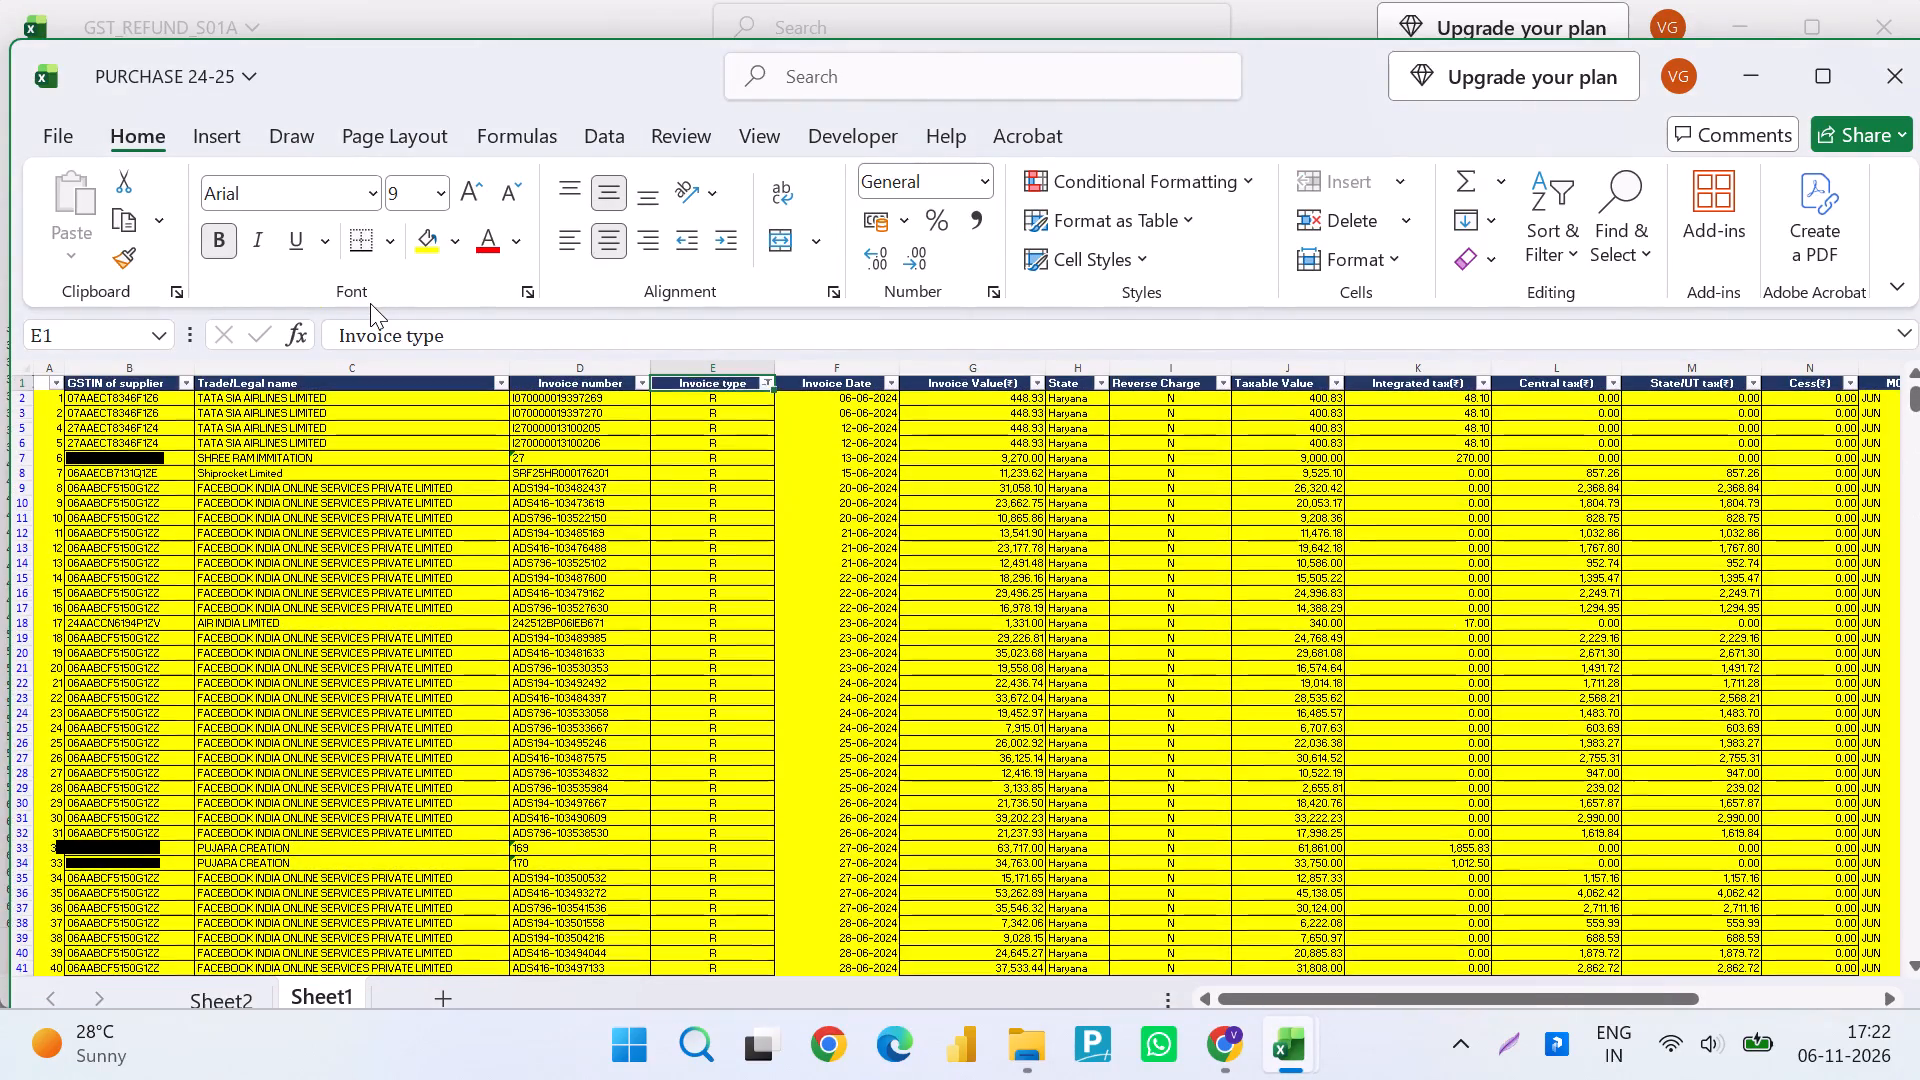
# Set the visible yellow rows to no fill and remove the filter.
pyautogui.press('Down')
pyautogui.hotkey('ctrl', 'shift', 'Down')
pyautogui.hotkey('shift', 'space')
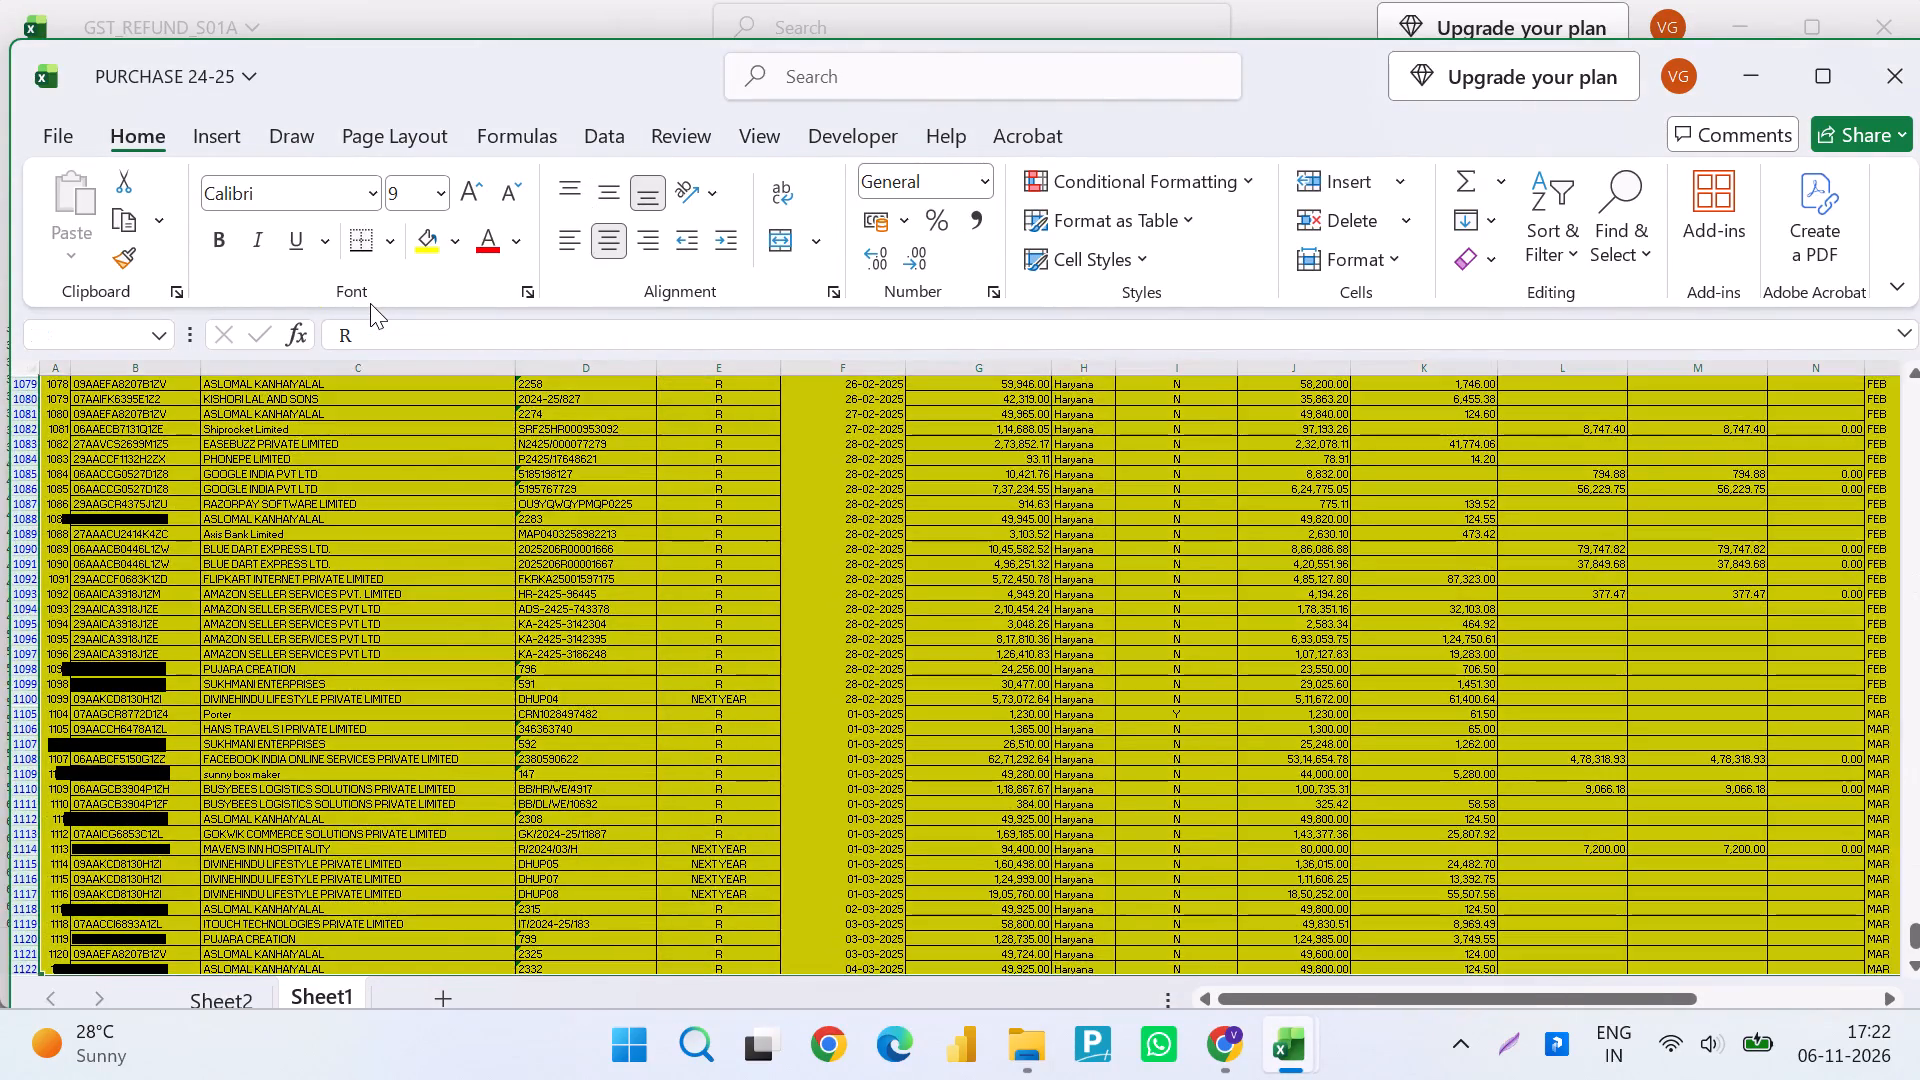
pyautogui.hotkey('alt', ';')
pyautogui.write('hhn')
pyautogui.hotkey('ctrl', 'shift', 'l')
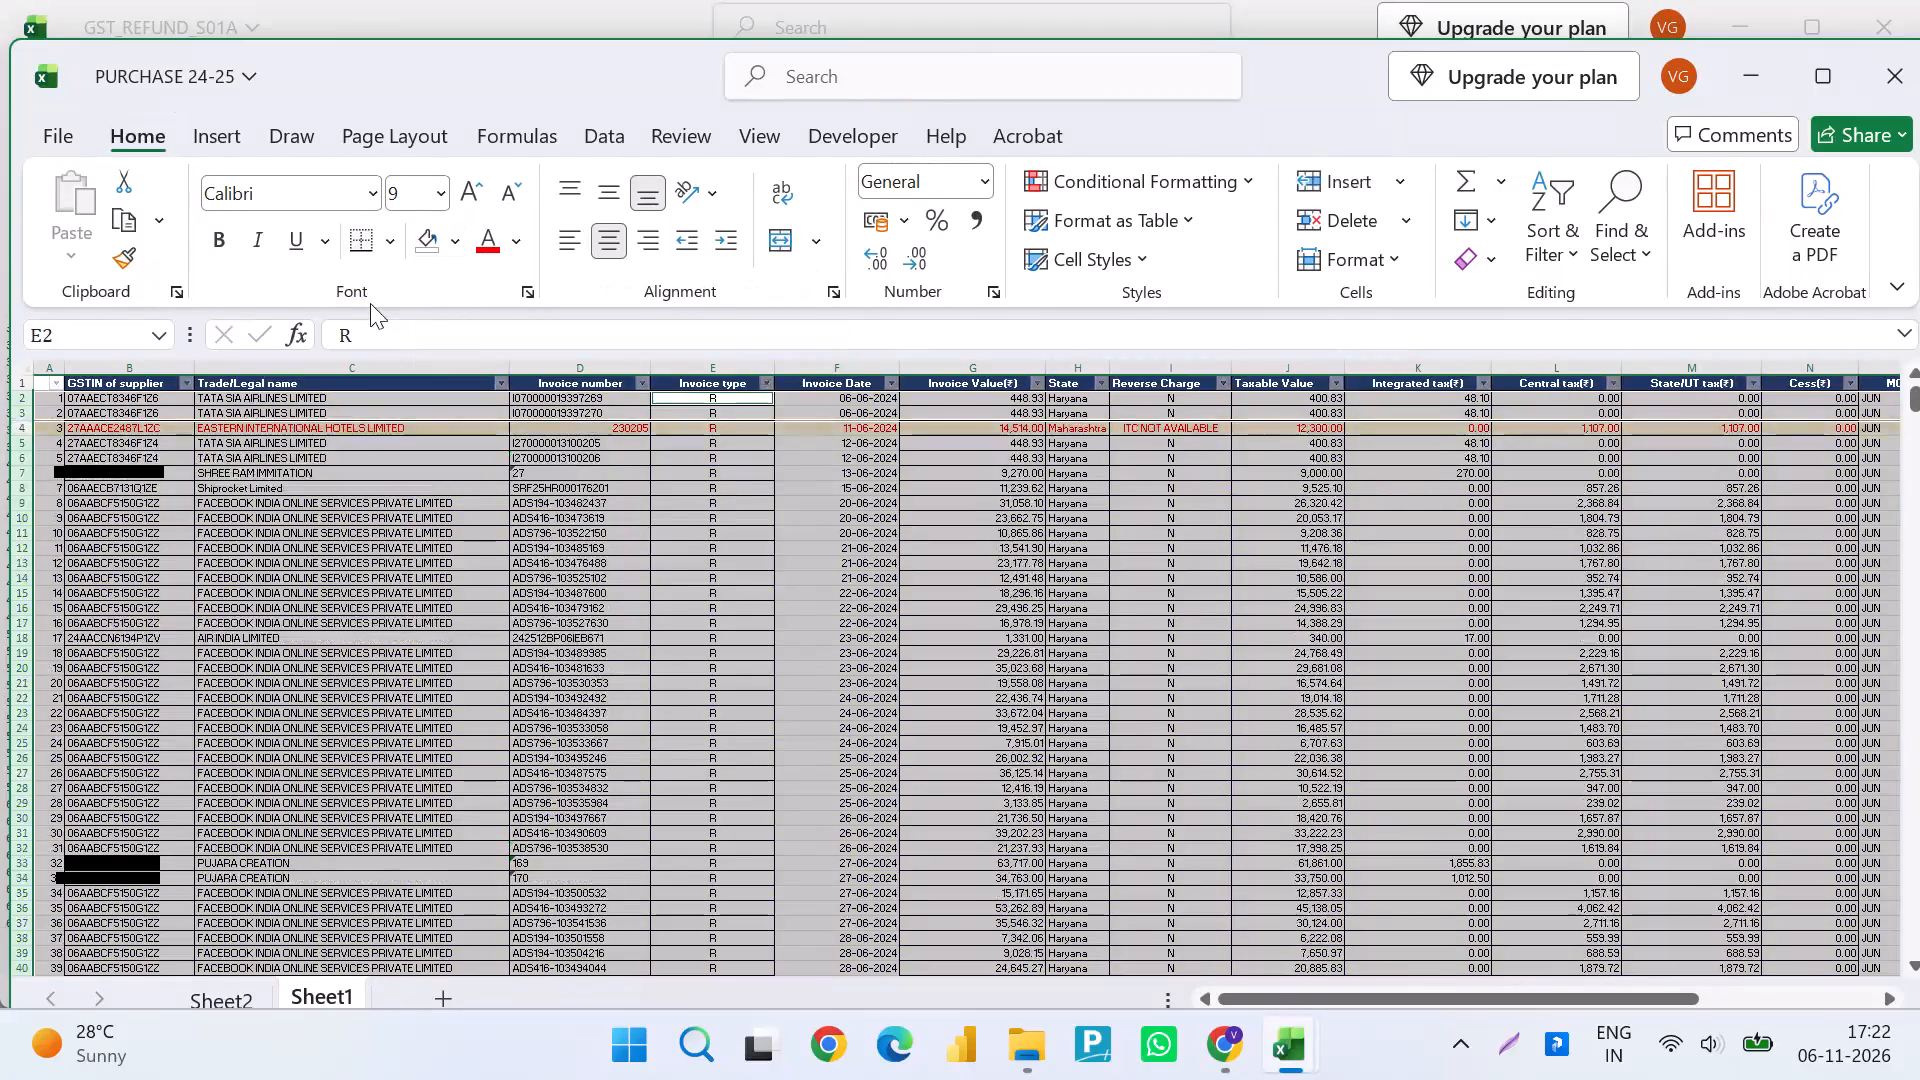
# Maximize the PURCHASE 24-25 window and save the workbook.
pyautogui.press('super+Up')
pyautogui.press('super+Up')
pyautogui.press('super+Up')
pyautogui.press('super+Up')
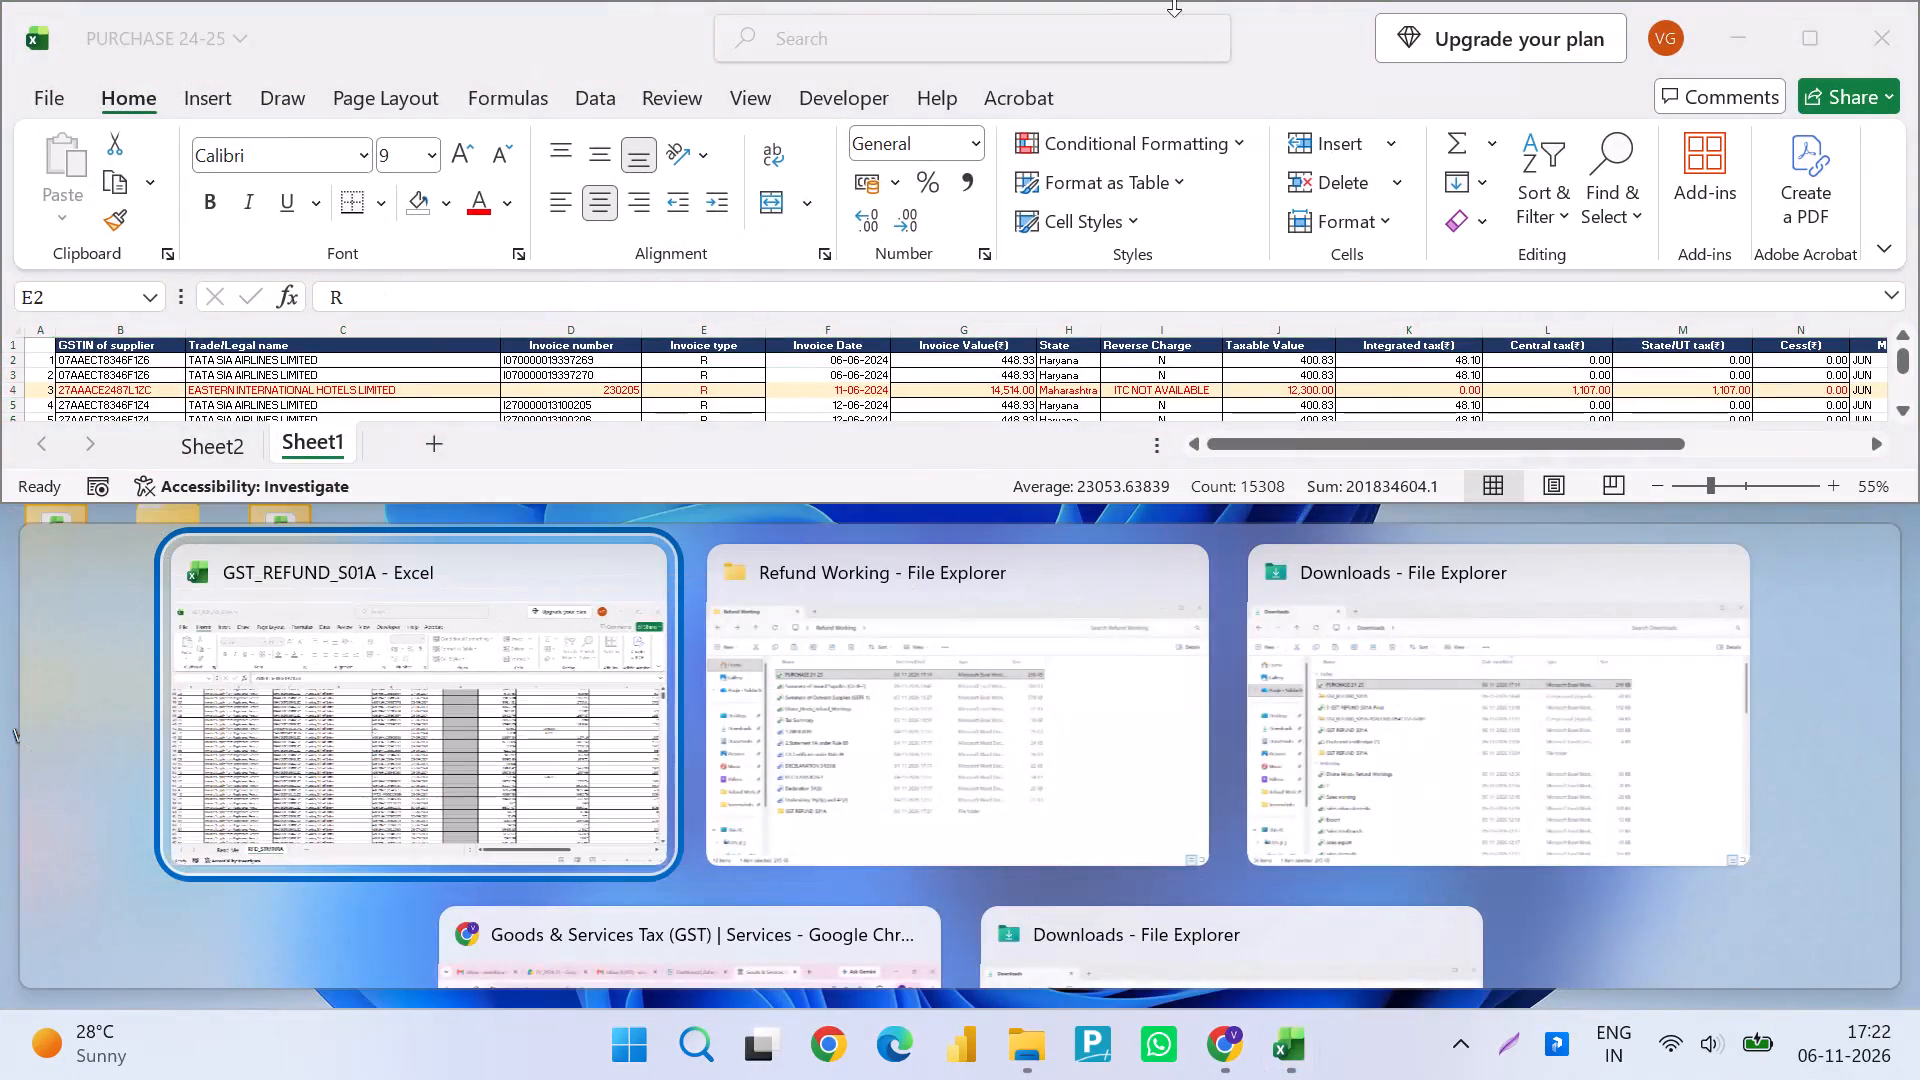
pyautogui.click(1814, 31)
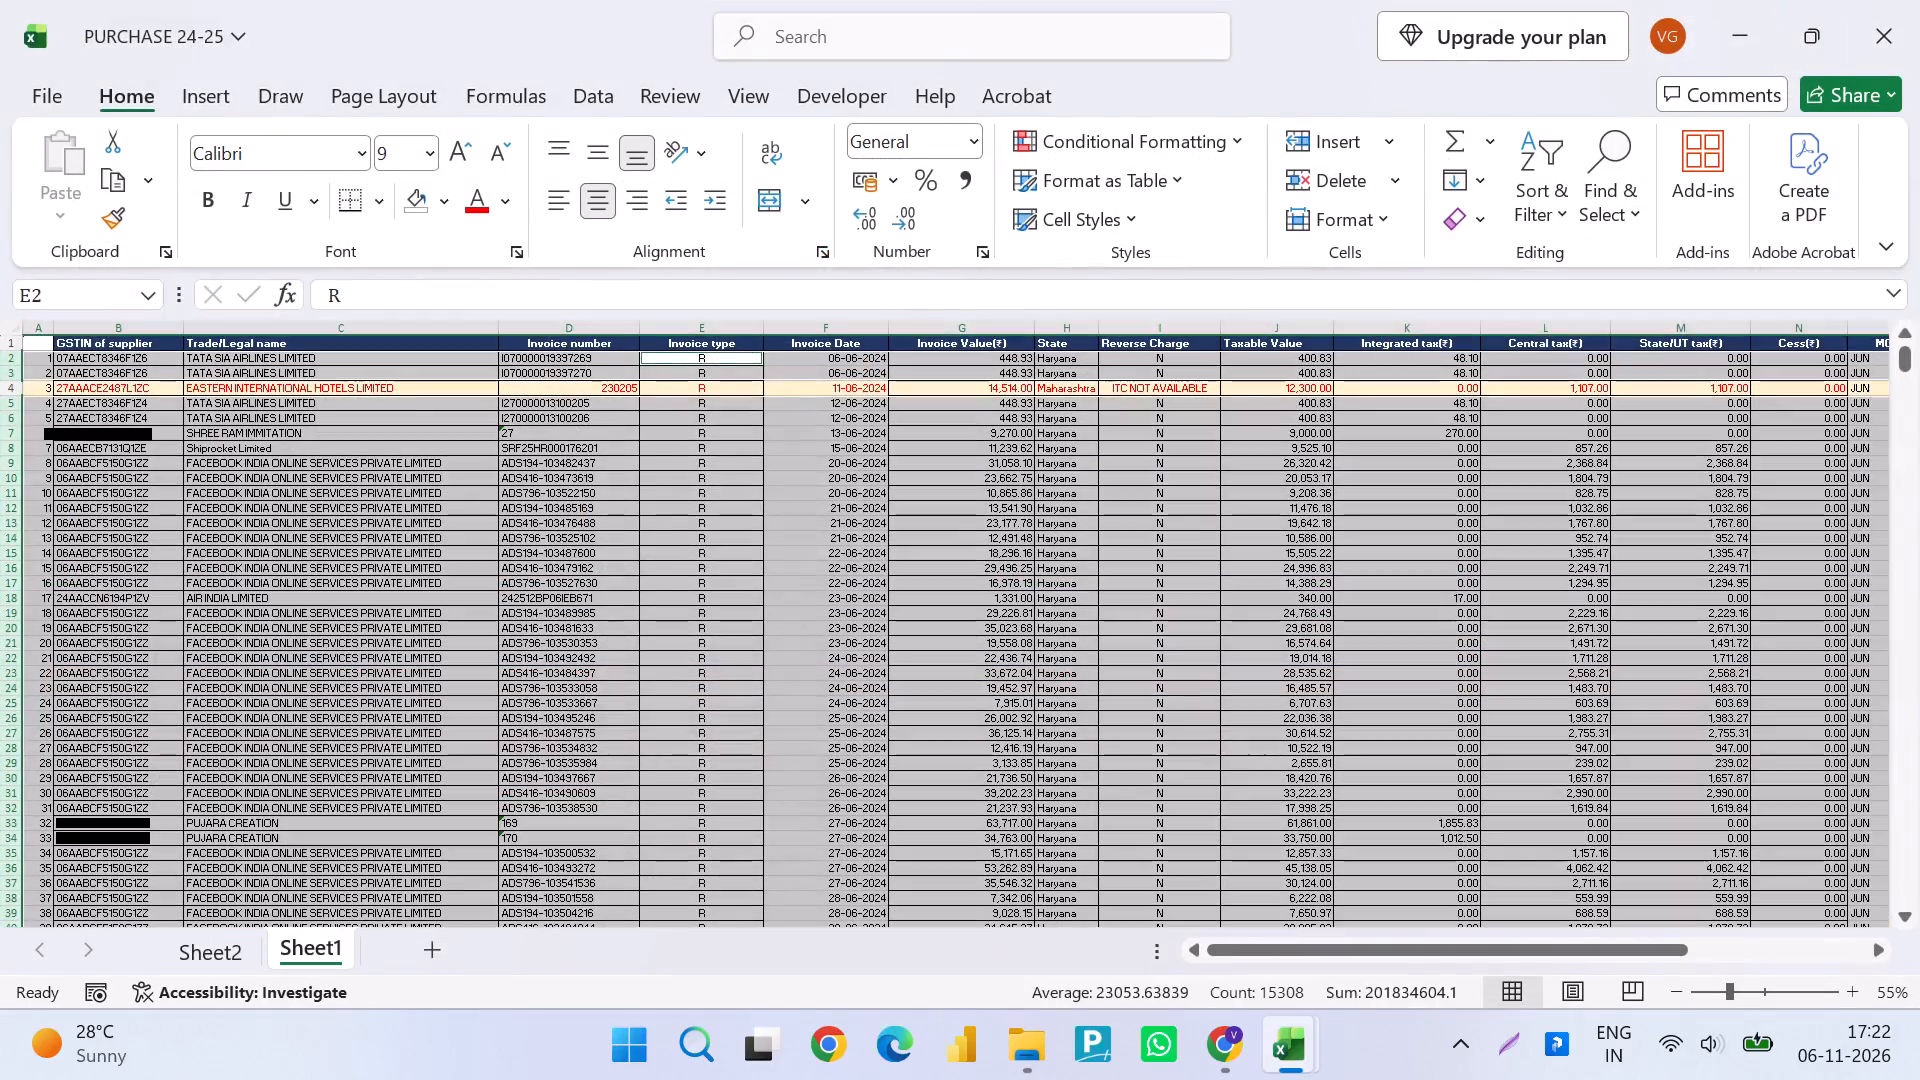
pyautogui.click(1354, 554)
pyautogui.hotkey('ctrl', 's')
pyautogui.hotkey('ctrl', 's')
pyautogui.hotkey('ctrl', 's')
pyautogui.hotkey('alt', 'Tab')
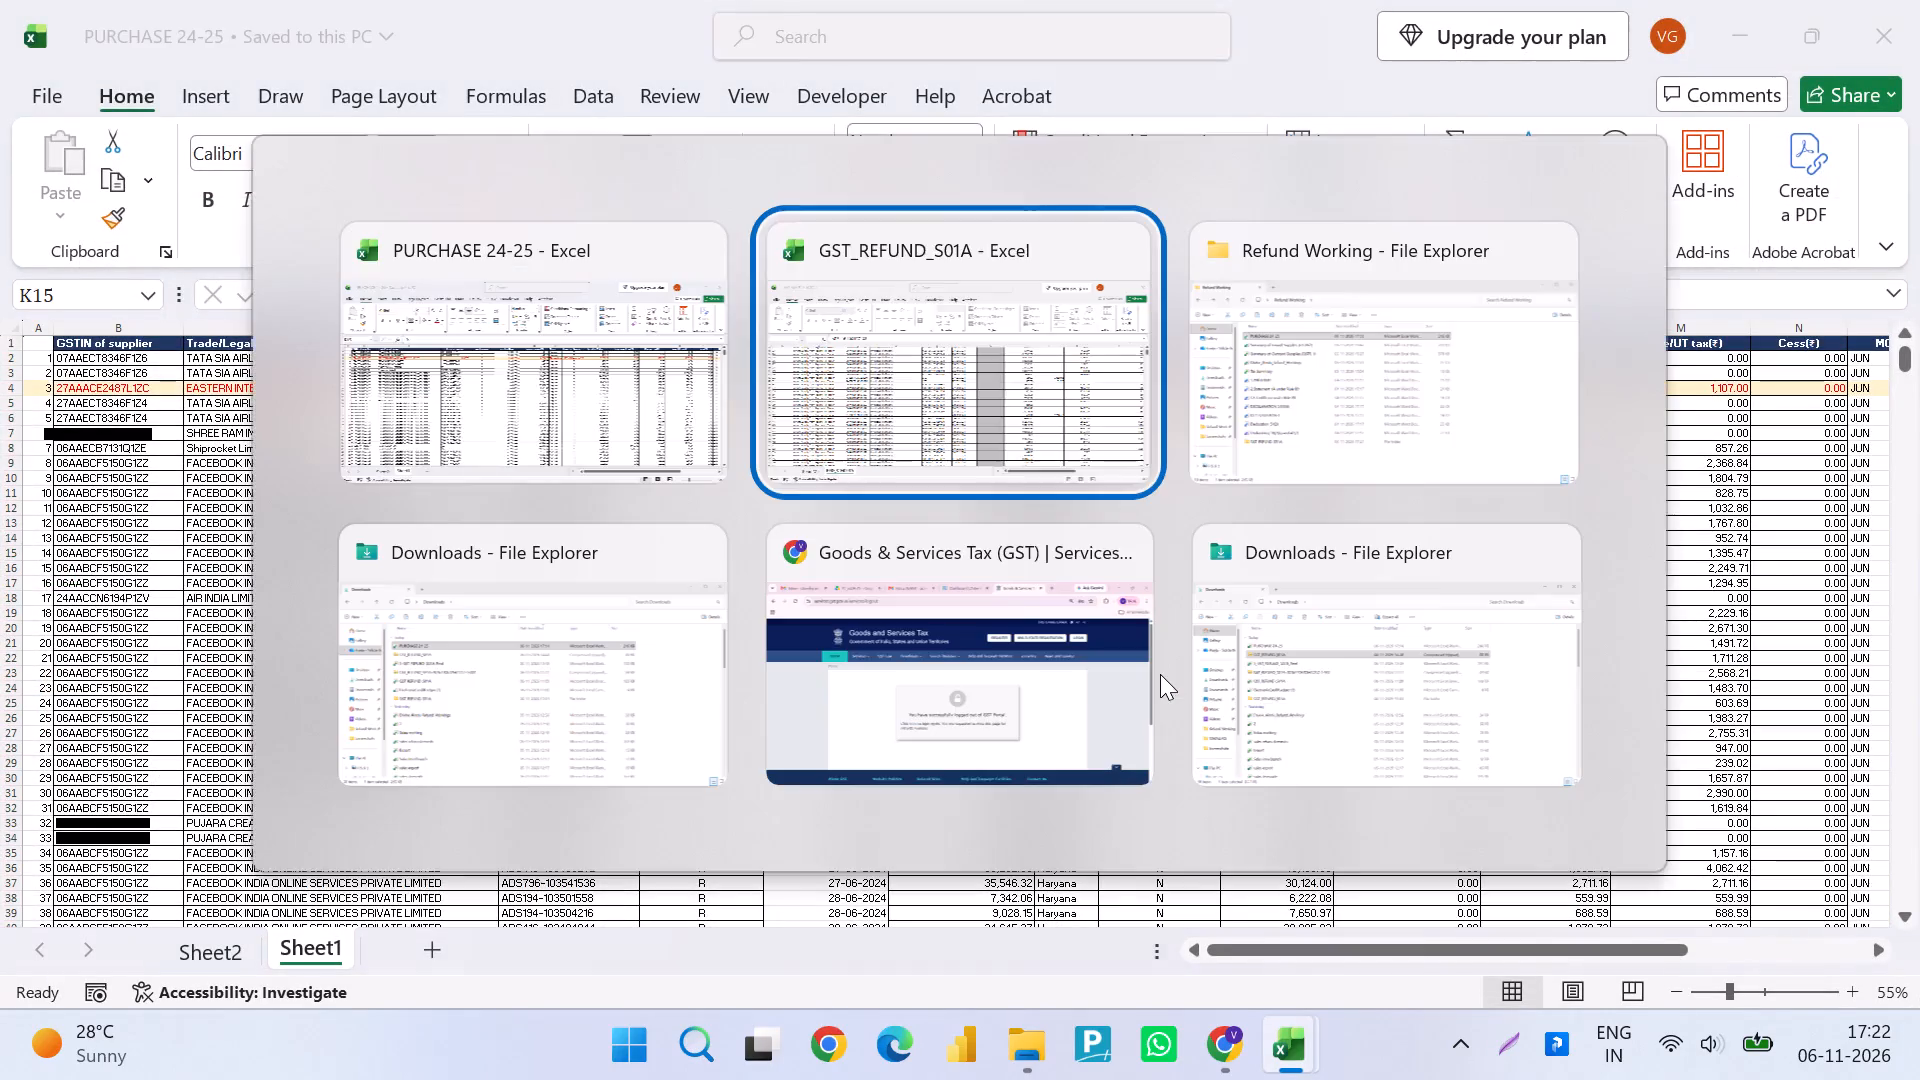
pyautogui.hotkey('ctrl', 'c')
pyautogui.hotkey('alt', 'Tab')
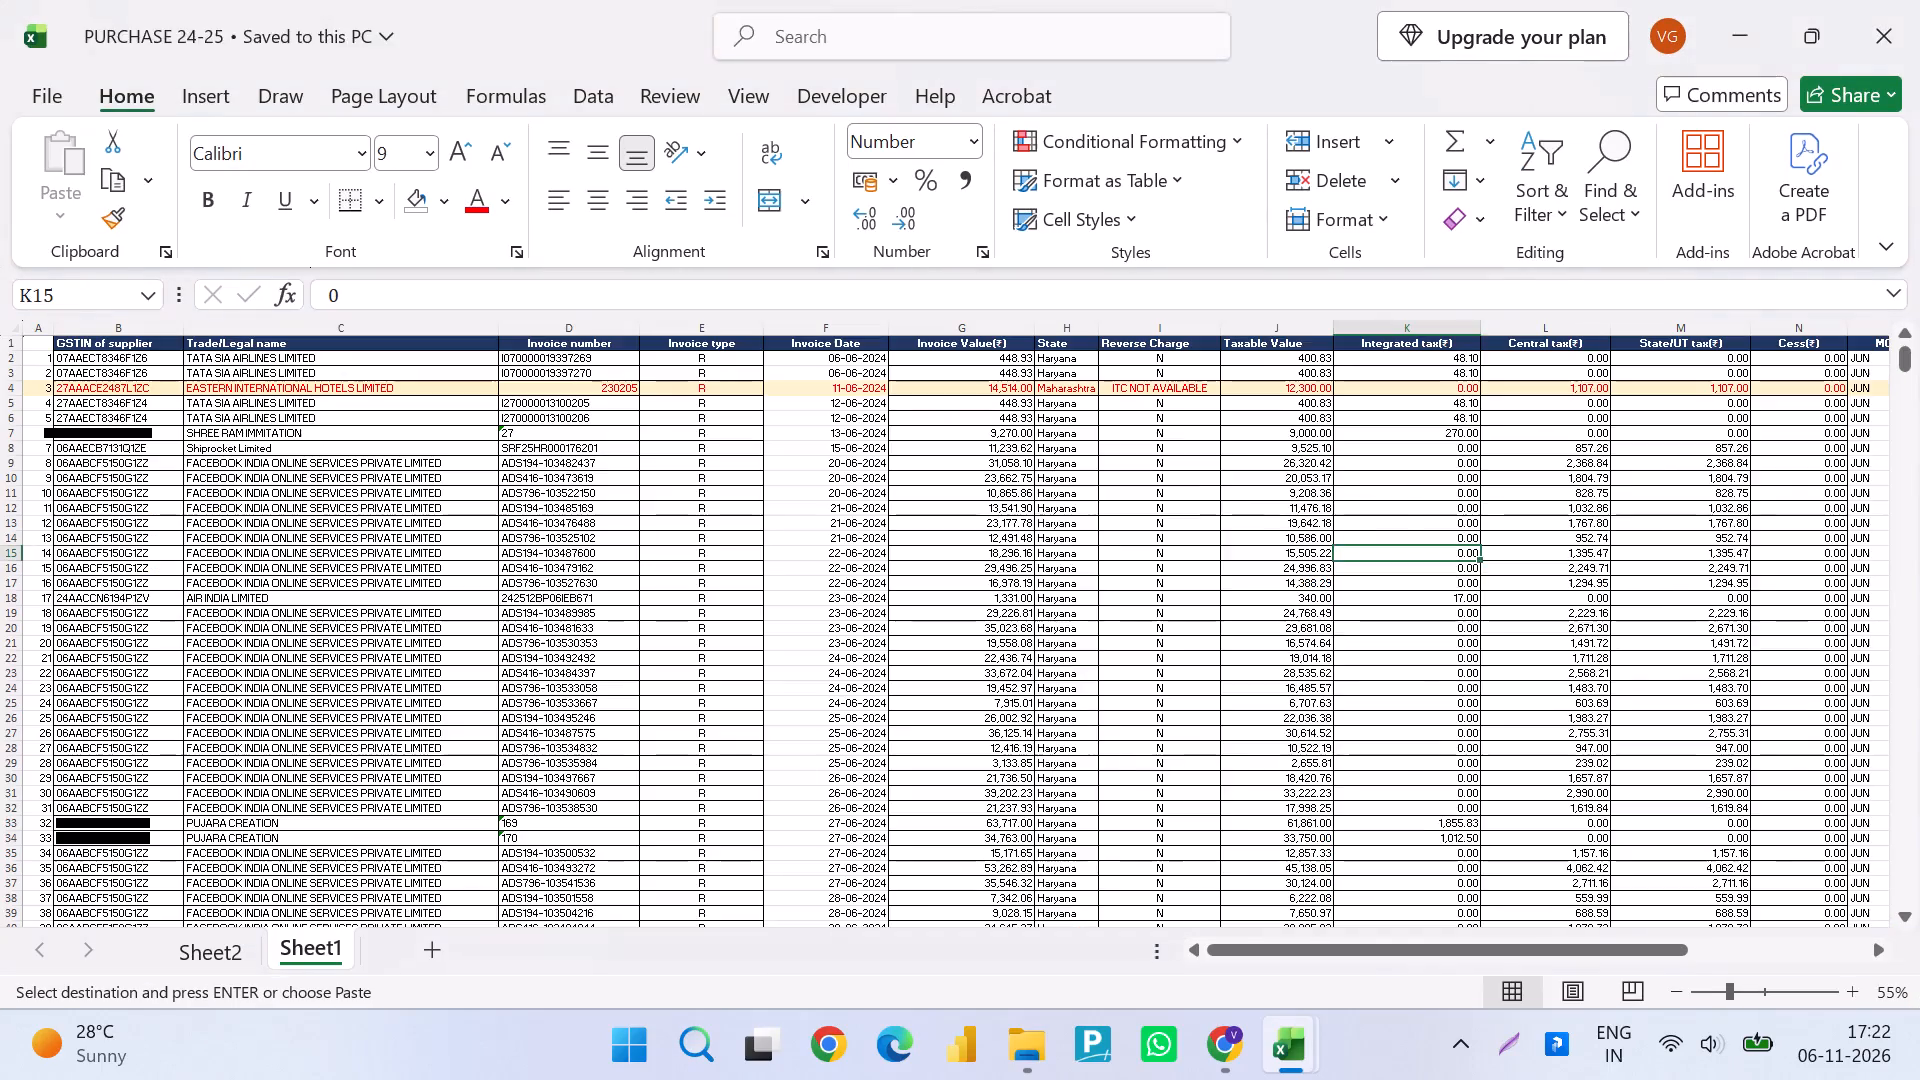
pyautogui.hotkey('ctrl', 'f')
pyautogui.hotkey('ctrl', 'v')
pyautogui.press('Return')
pyautogui.press('Escape')
pyautogui.press('Right')
pyautogui.press('Right')
pyautogui.press('Right')
pyautogui.press('Right')
pyautogui.press('Right')
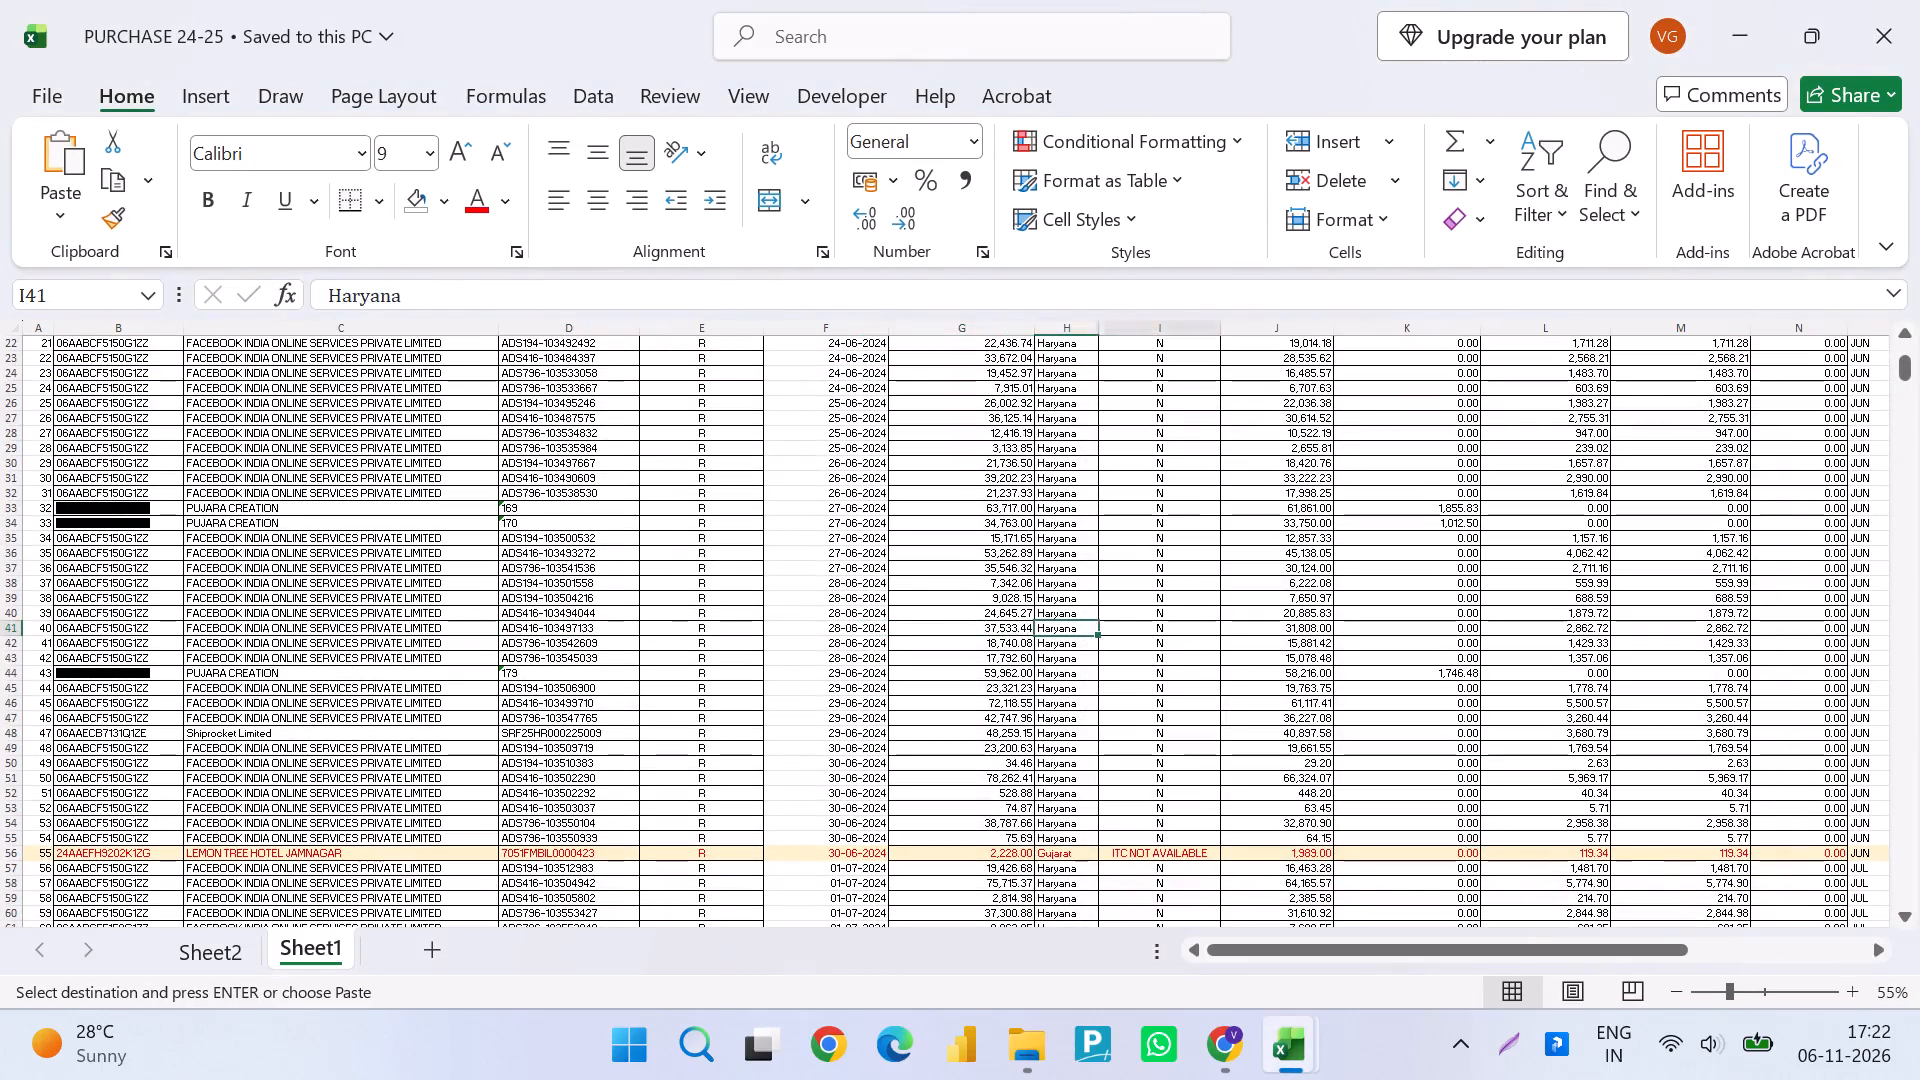
pyautogui.press('Right')
pyautogui.press('Right')
pyautogui.press('Right')
pyautogui.press('Right')
pyautogui.press('Left')
pyautogui.hotkey('shift', 'Right')
pyautogui.hotkey('alt', 'Tab')
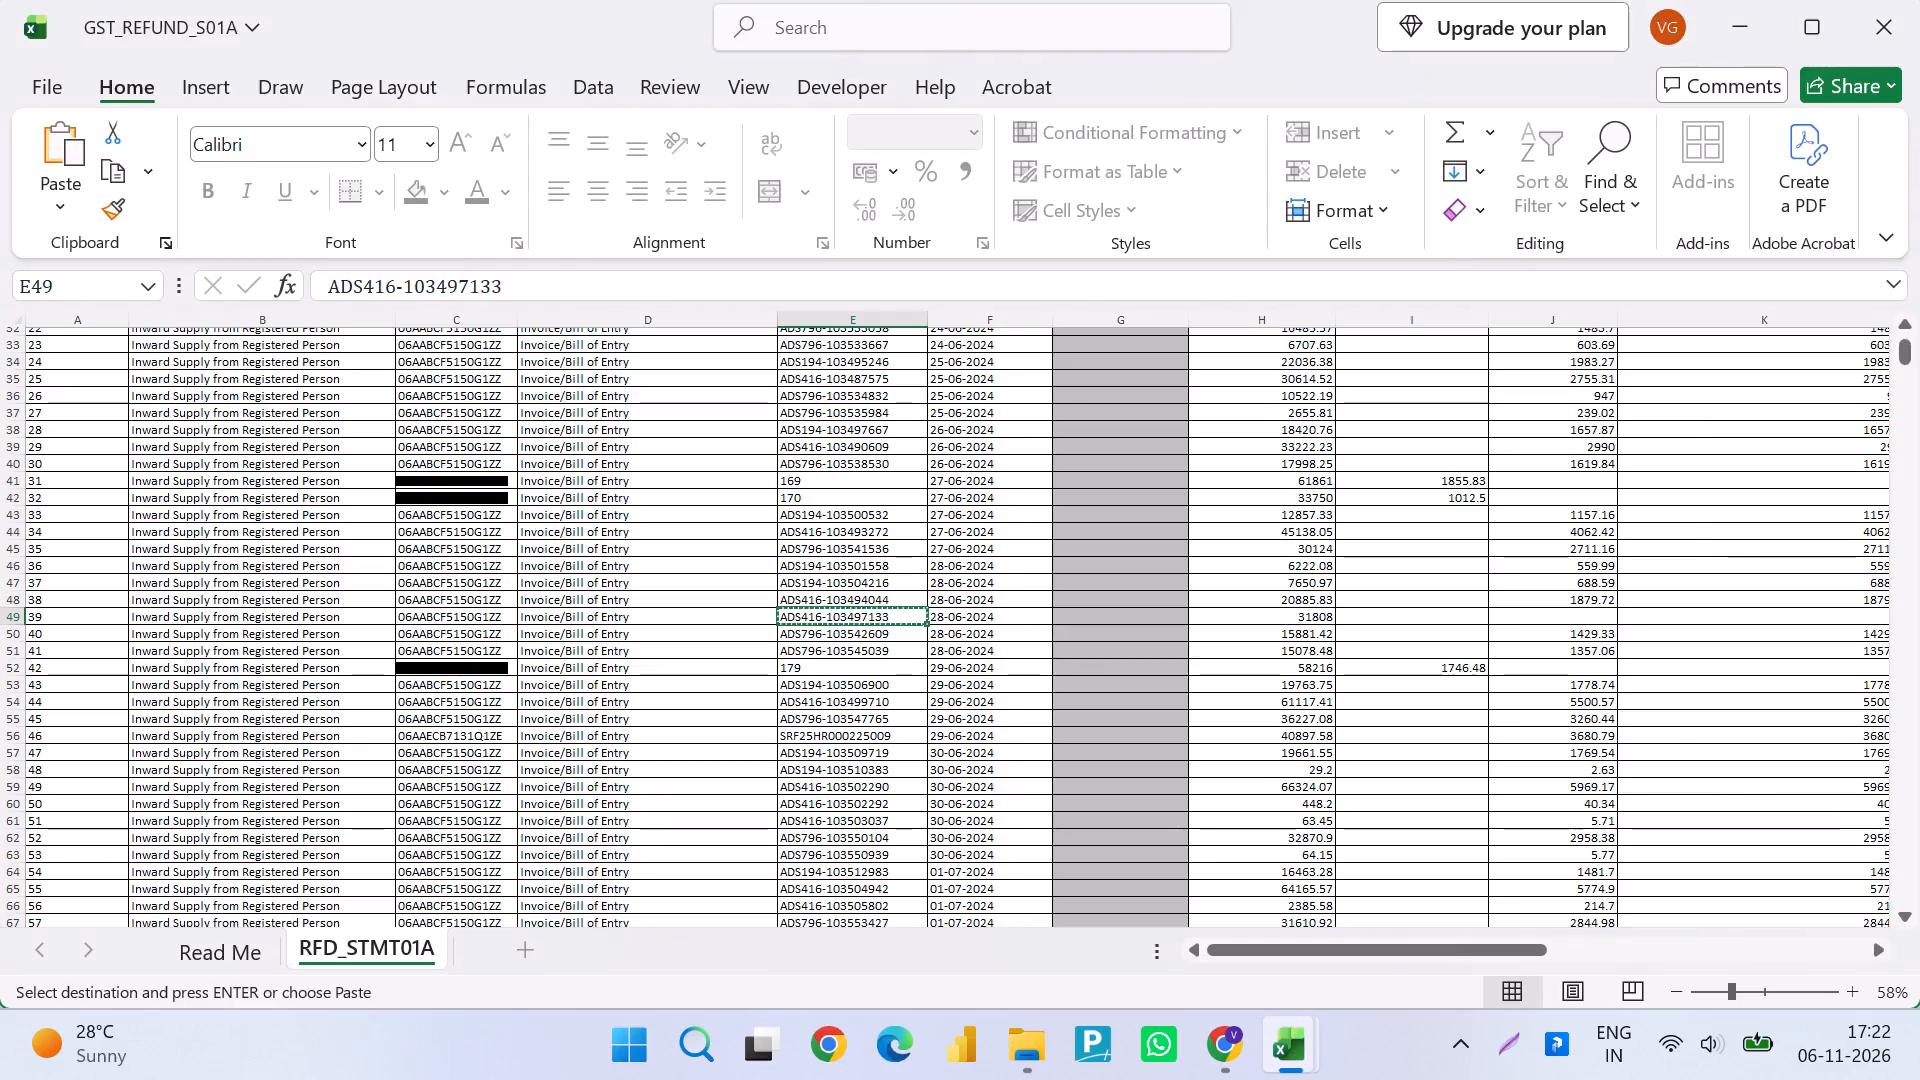
pyautogui.press('Right')
pyautogui.press('Right')
pyautogui.press('Right')
pyautogui.press('Right')
pyautogui.press('Right')
pyautogui.press('Right')
pyautogui.hotkey('alt', 'Tab')
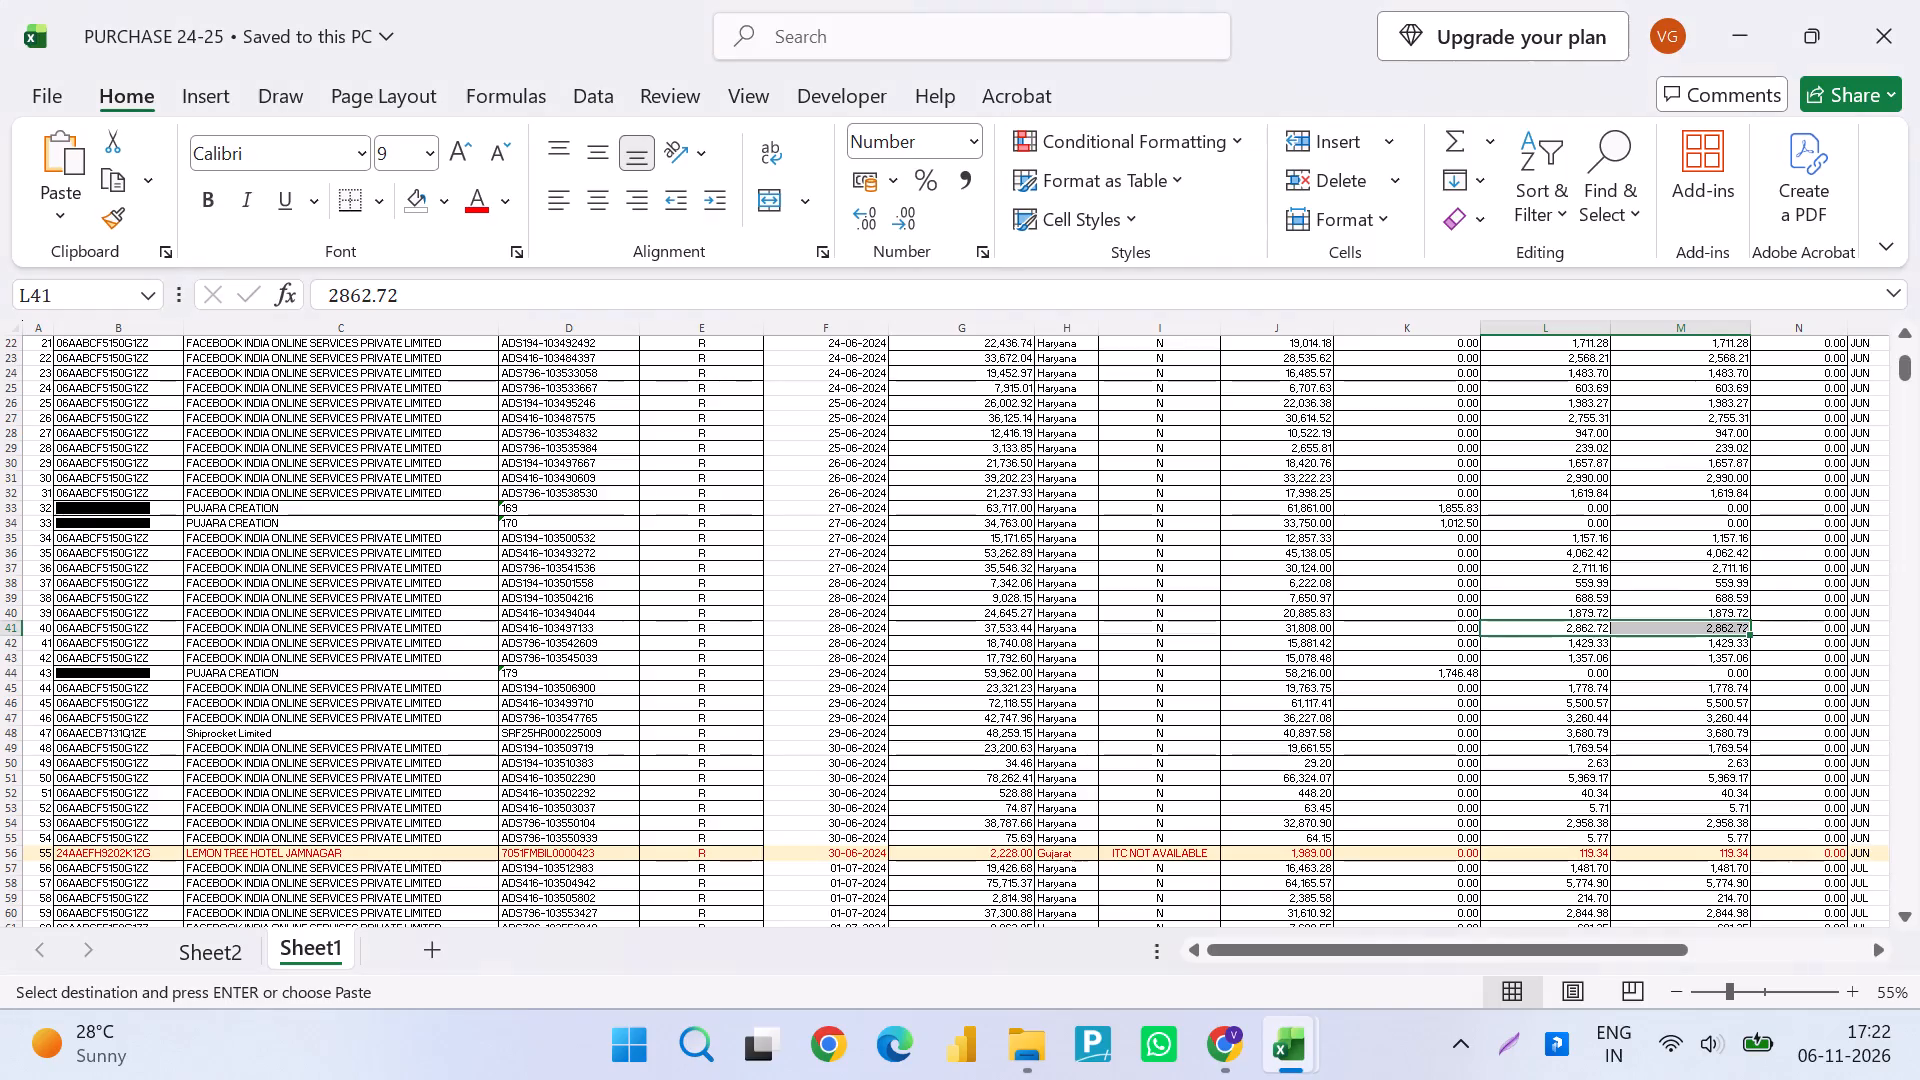
pyautogui.hotkey('ctrl', 'c')
pyautogui.hotkey('alt', 'Tab')
pyautogui.press('Left')
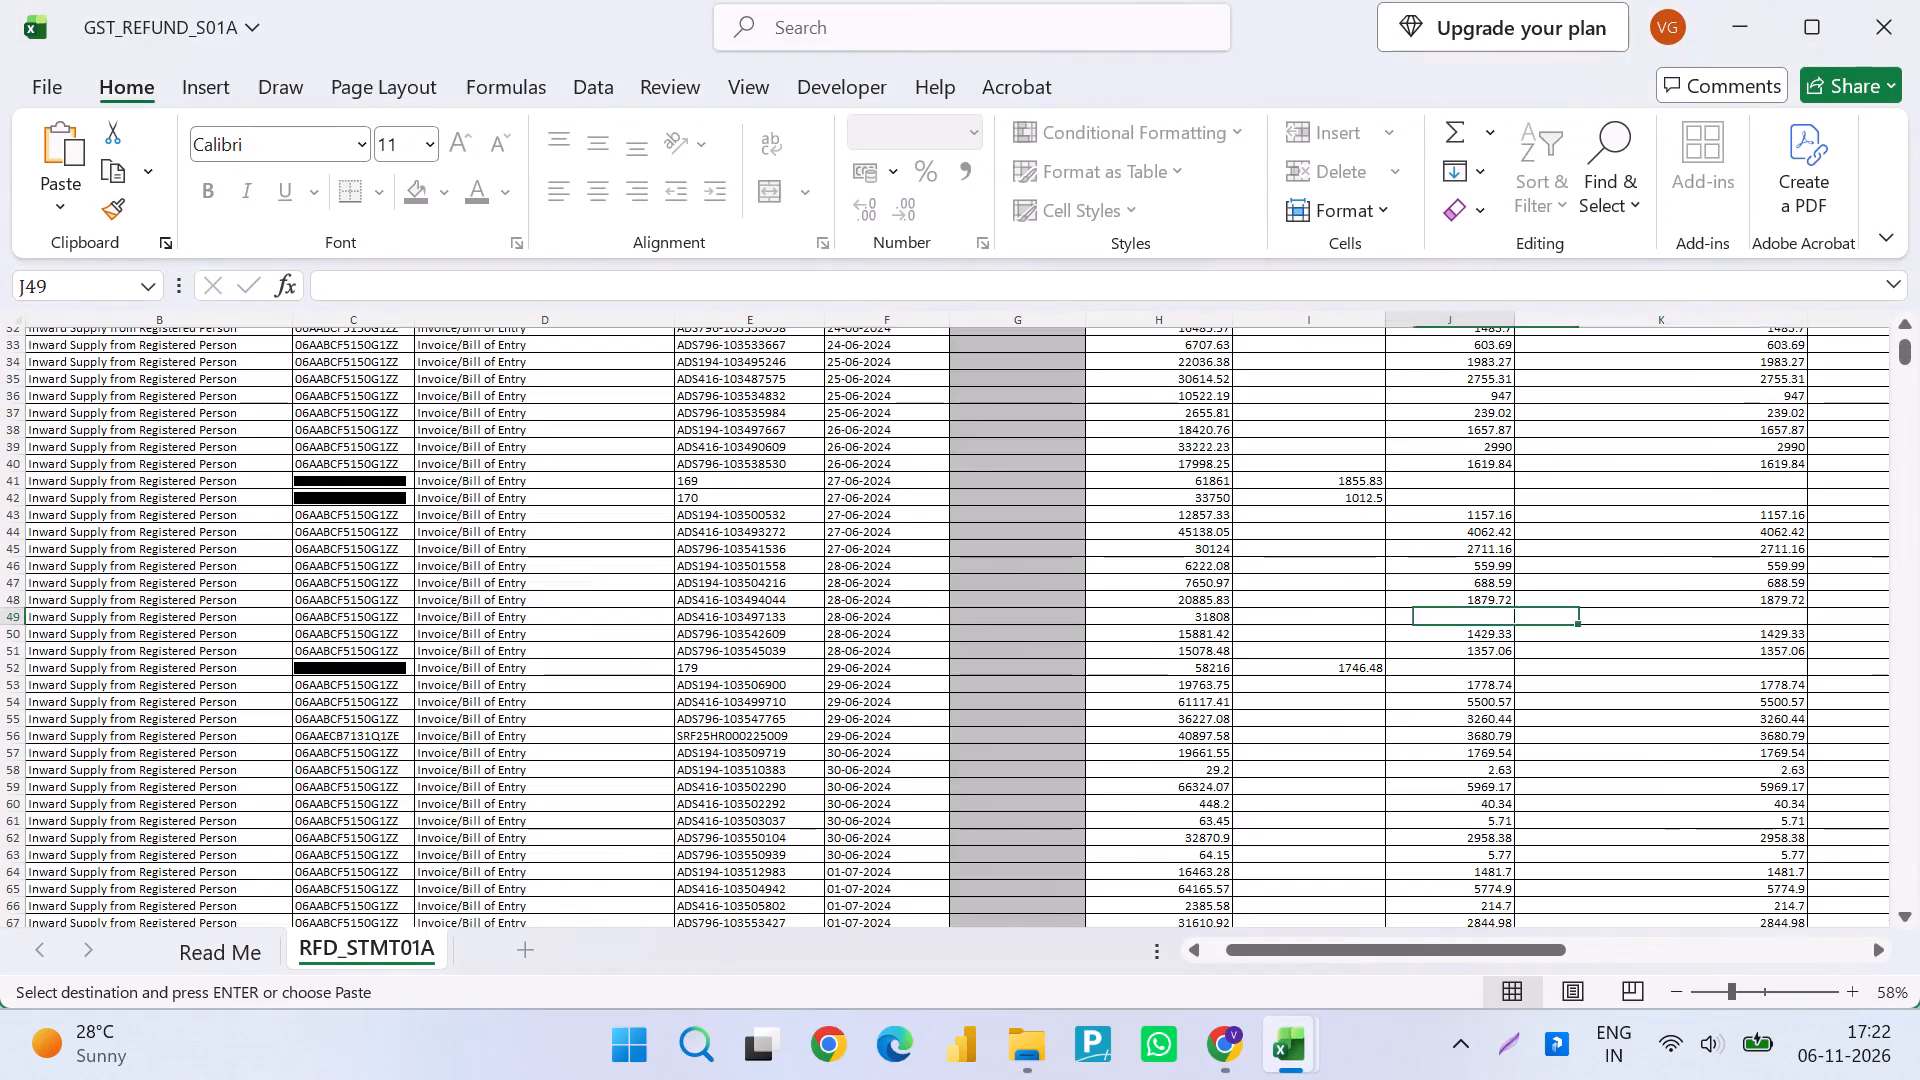
pyautogui.hotkey('ctrl', 'v')
pyautogui.hotkey('ctrl', 's')
# Run Validate & Calculate on the RFD_STMT01A sheet.
pyautogui.hscroll(2, 1160, 674)
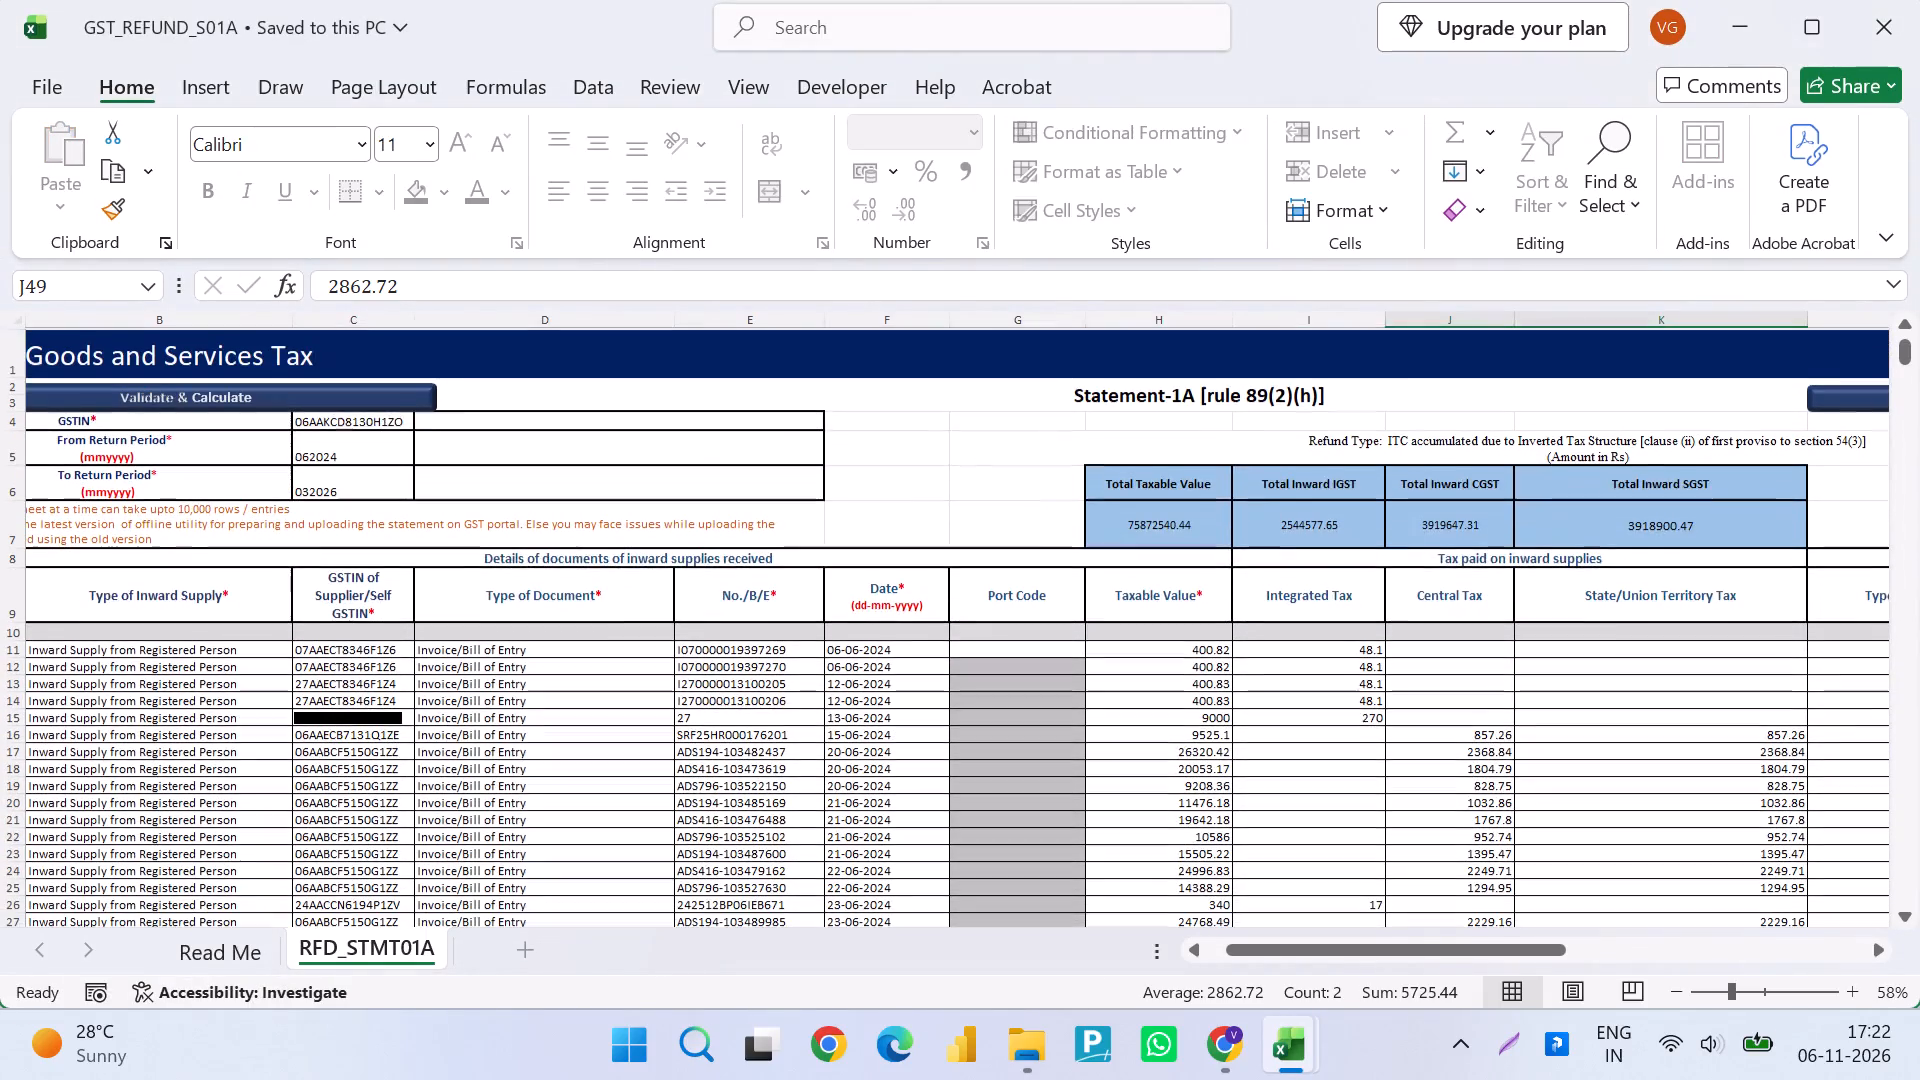
pyautogui.click(308, 403)
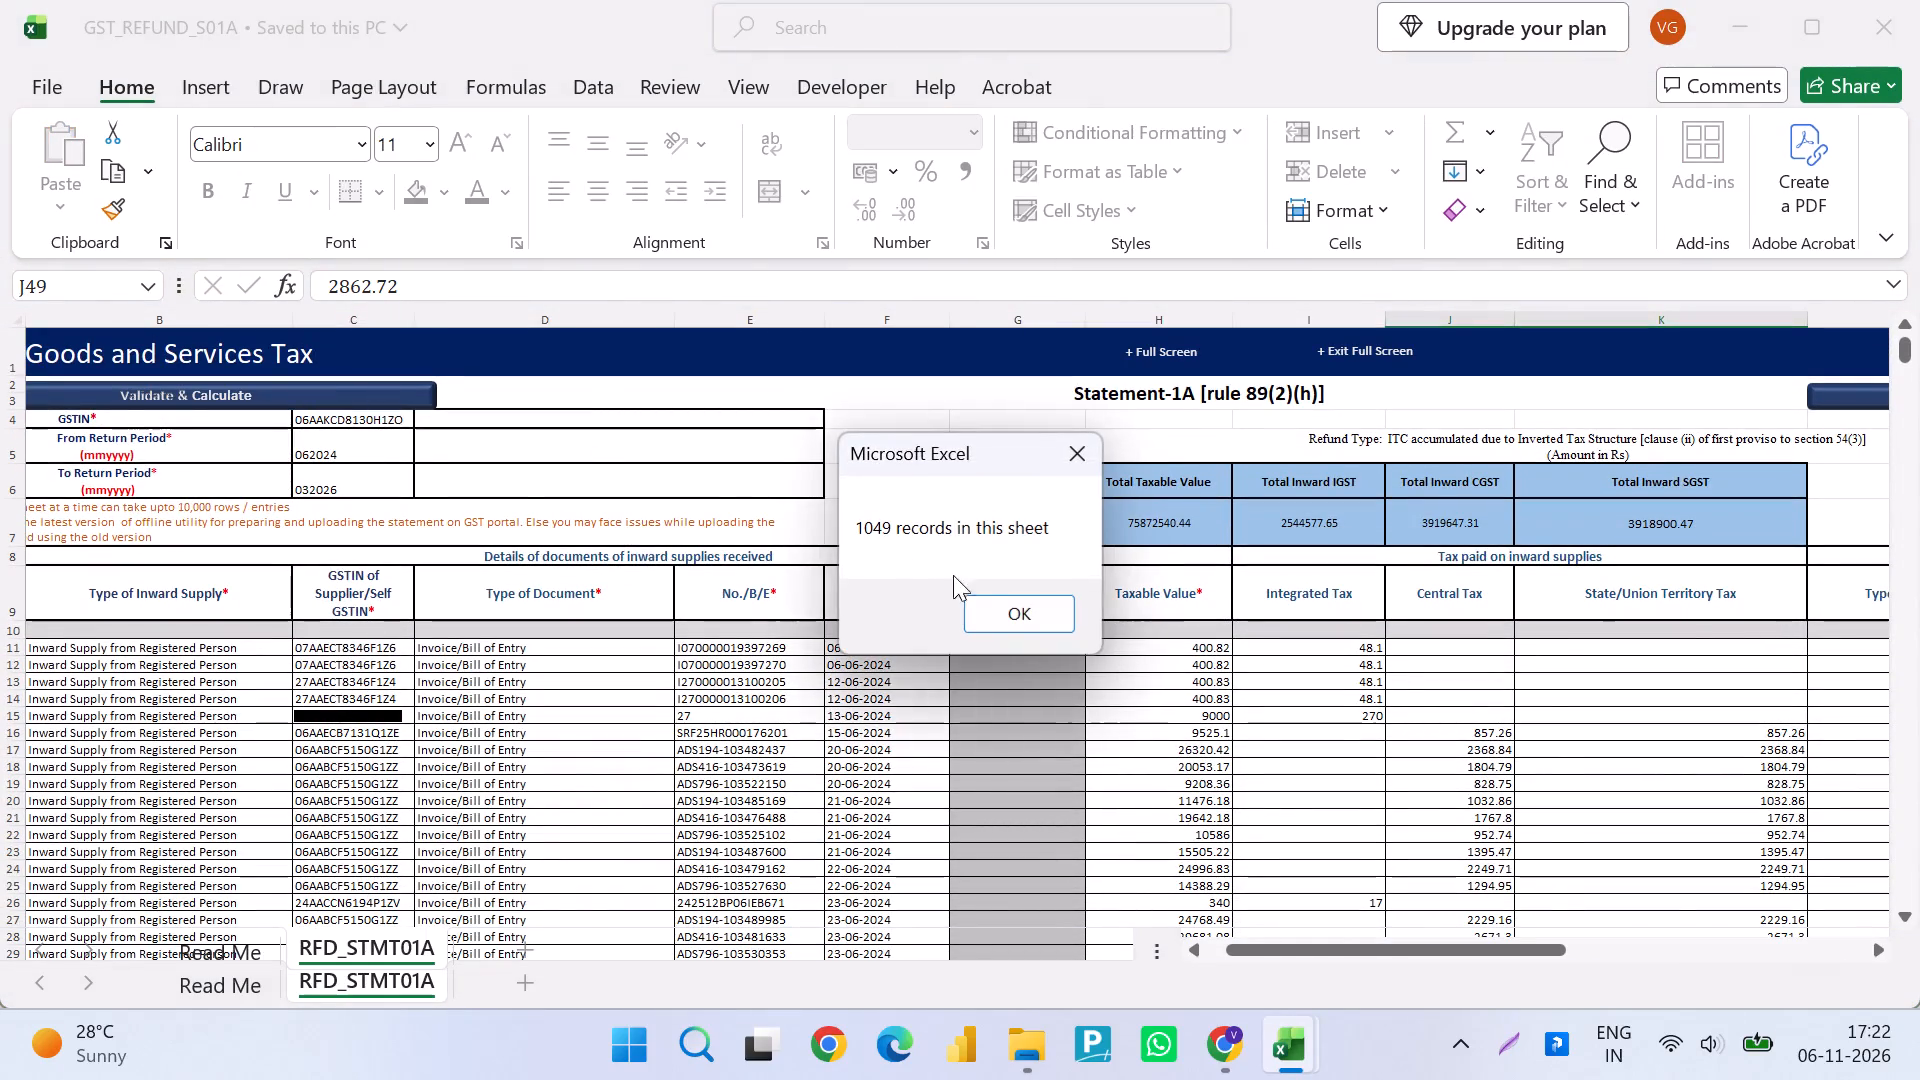
pyautogui.click(1016, 611)
# Look through the validated rows of RFD_STMT01A and the inward tax totals for remaining flagged errors.
pyautogui.hscroll(-1, 1016, 611)
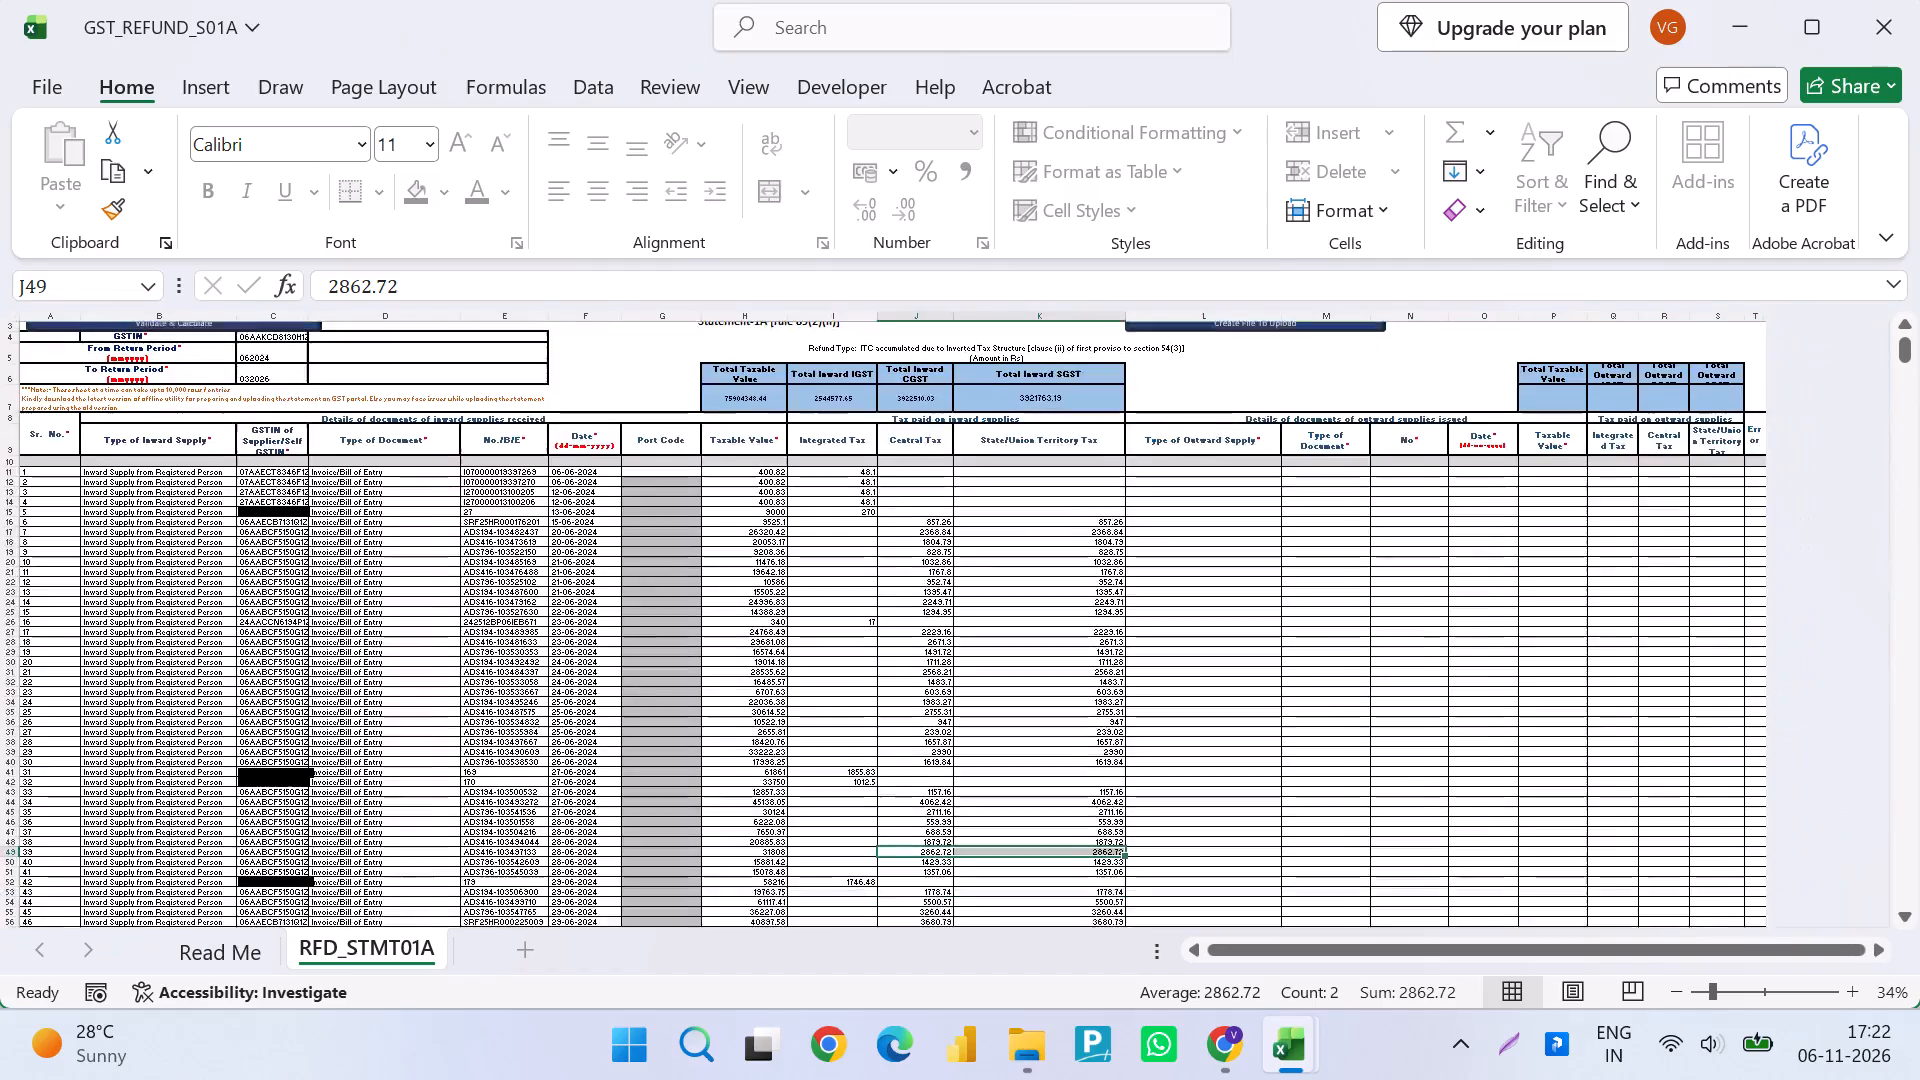
pyautogui.hscroll(-1, 1016, 611)
pyautogui.scroll(-7, 1016, 611)
pyautogui.scroll(1, 1016, 611)
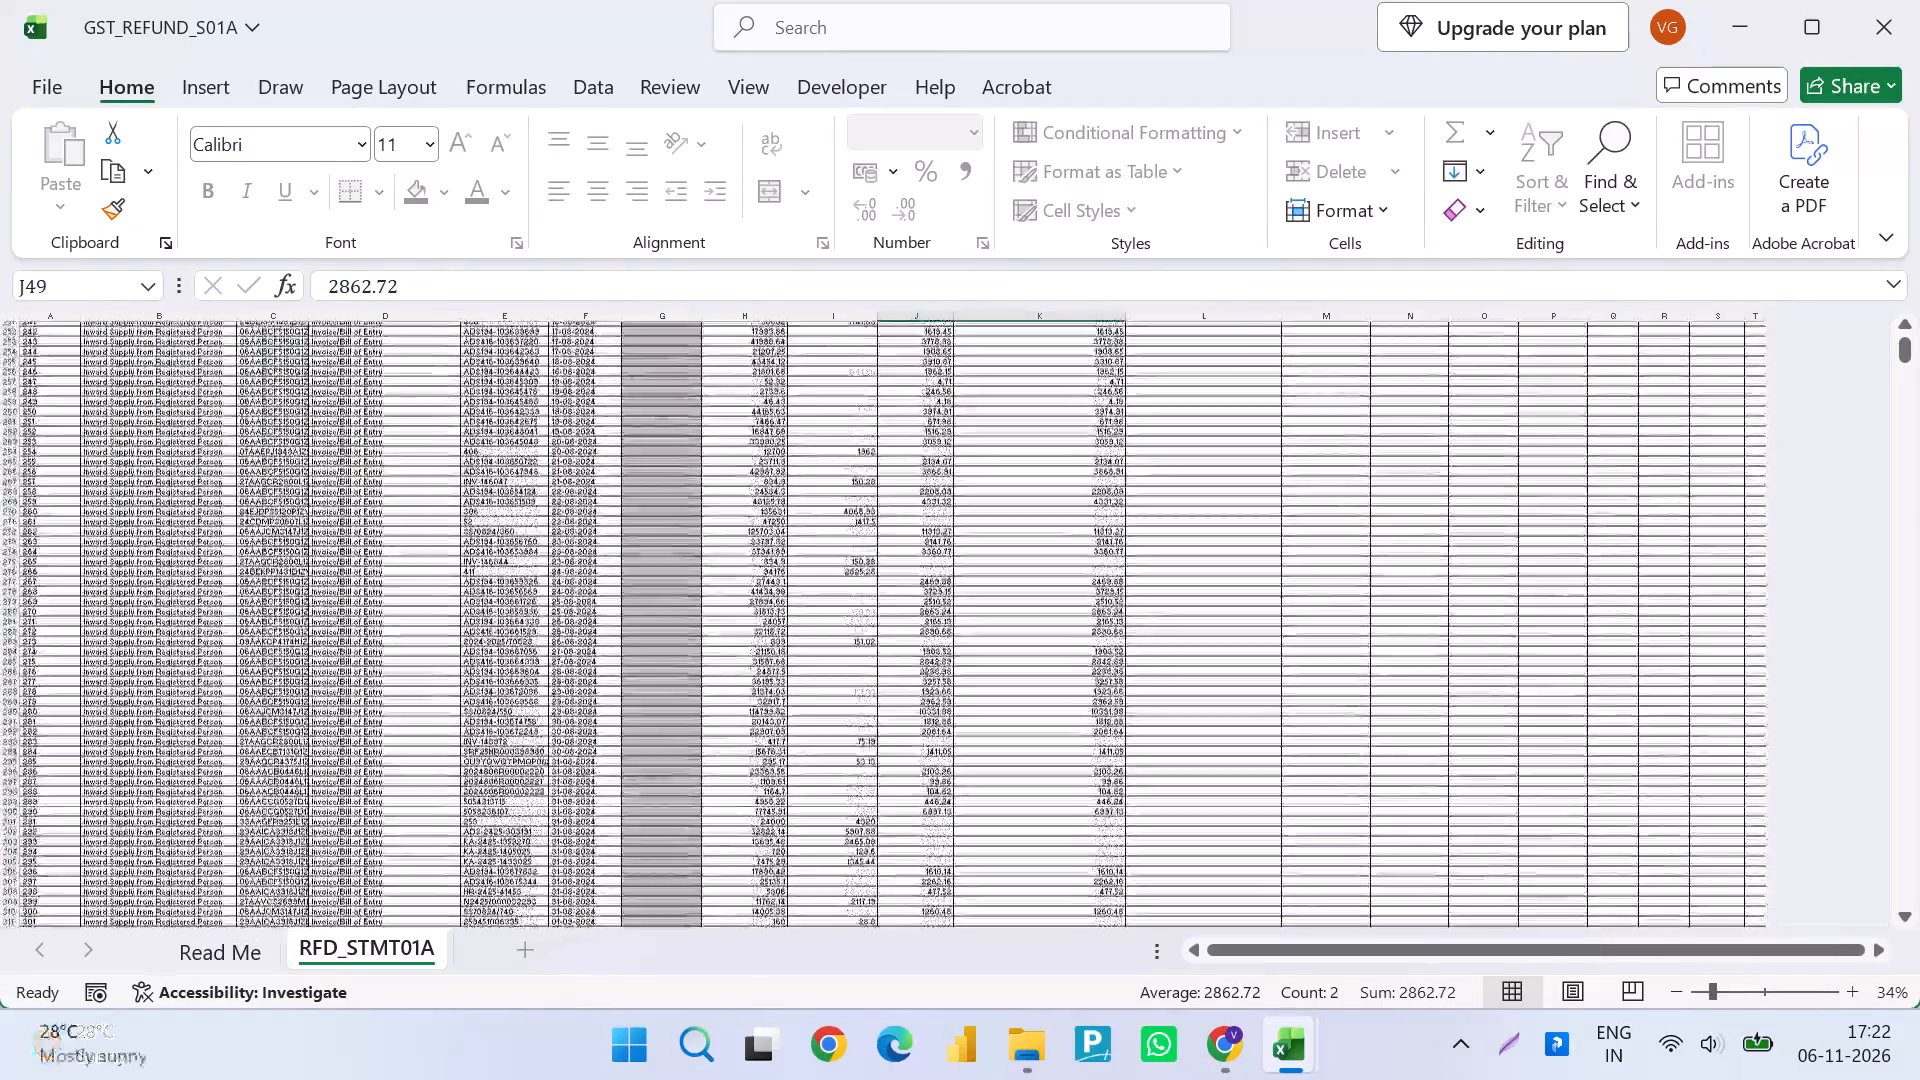
pyautogui.scroll(1, 1016, 611)
pyautogui.scroll(-3, 788, 610)
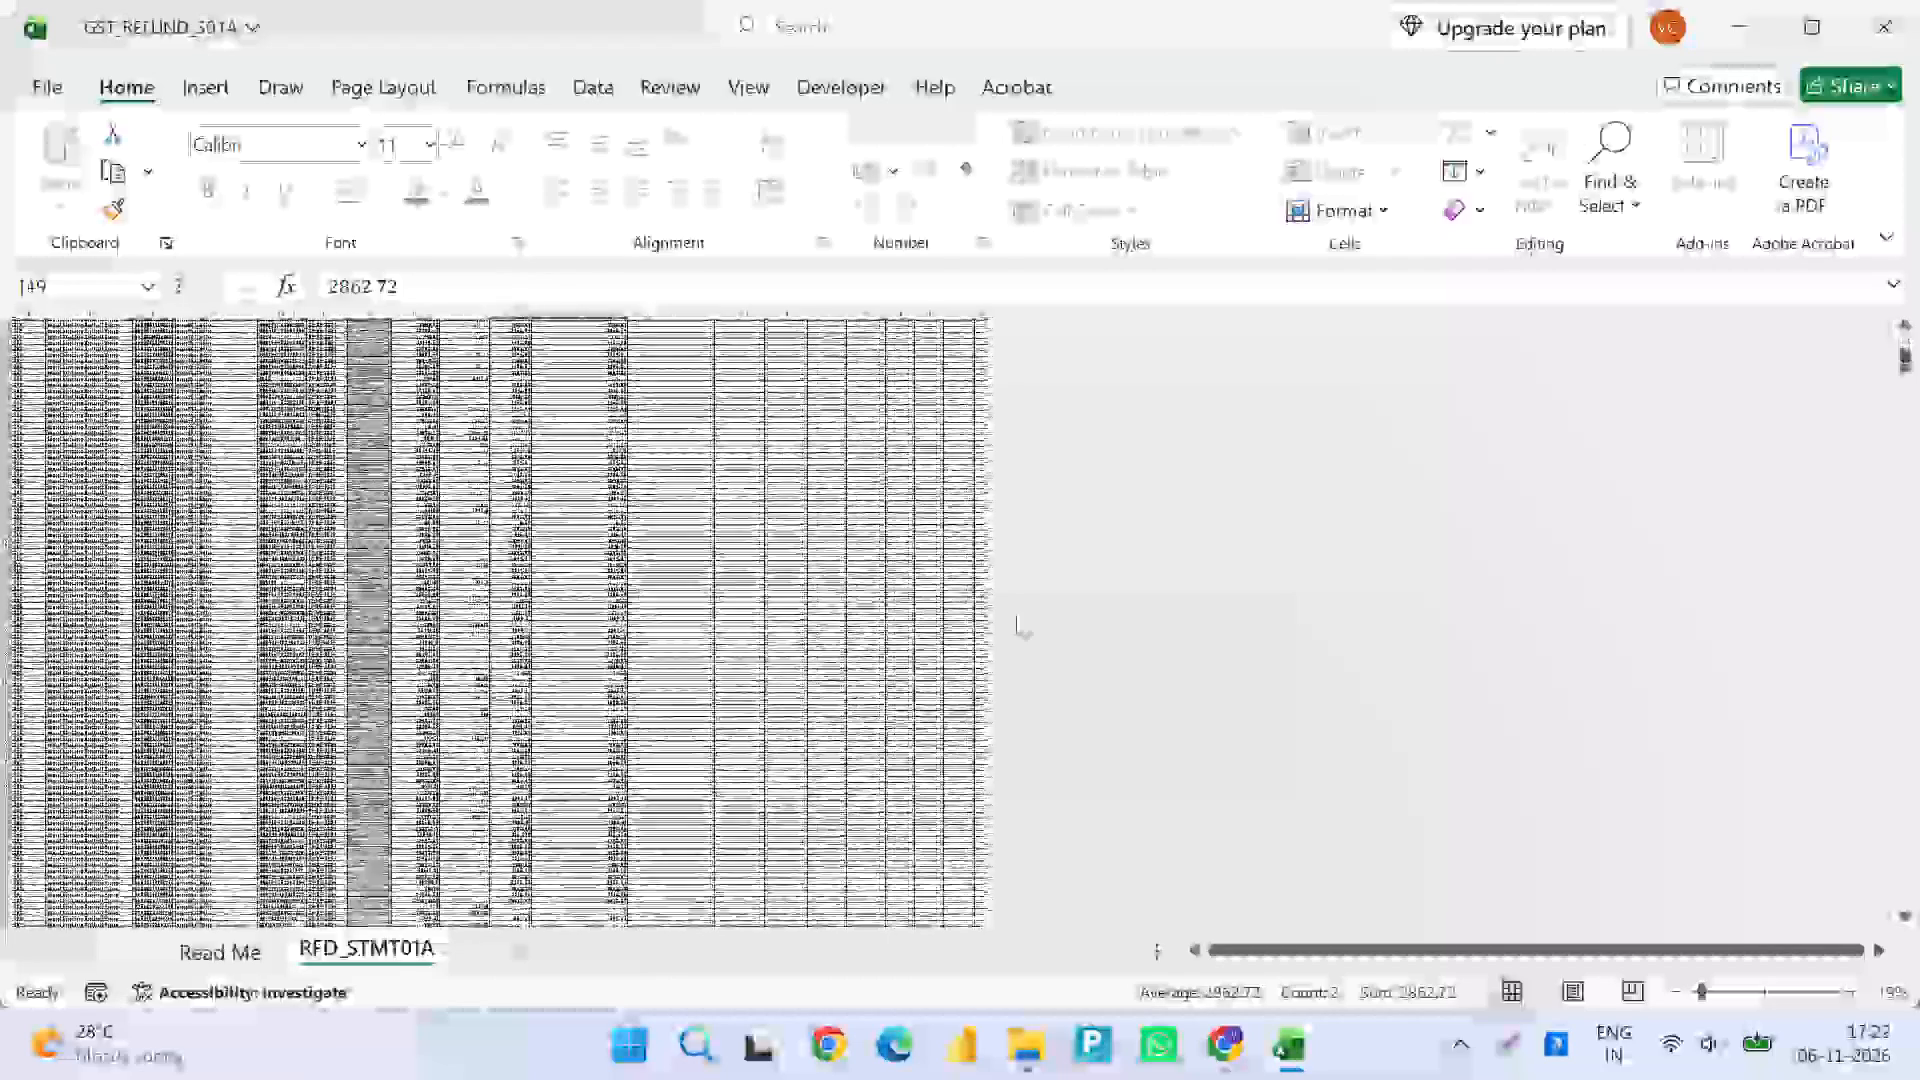
pyautogui.scroll(-5, 788, 610)
pyautogui.scroll(2, 788, 610)
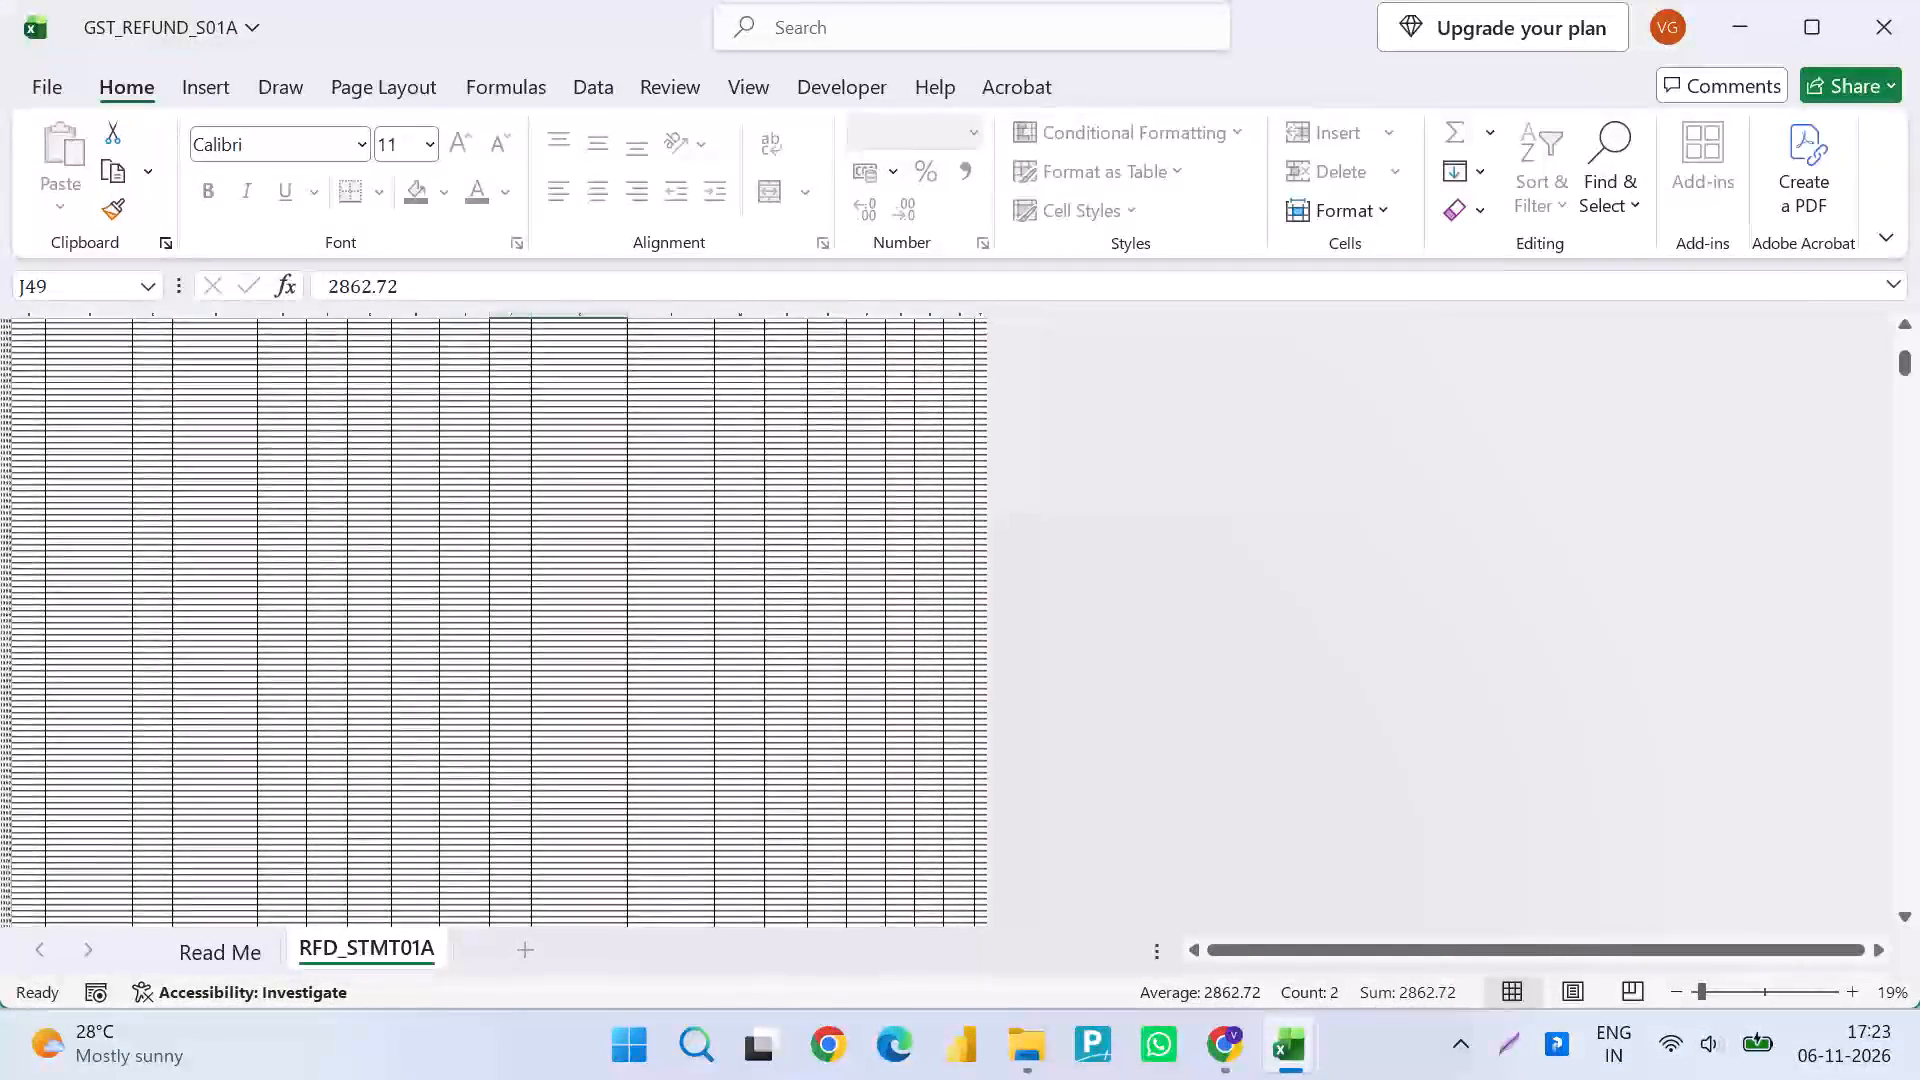
pyautogui.scroll(4, 788, 610)
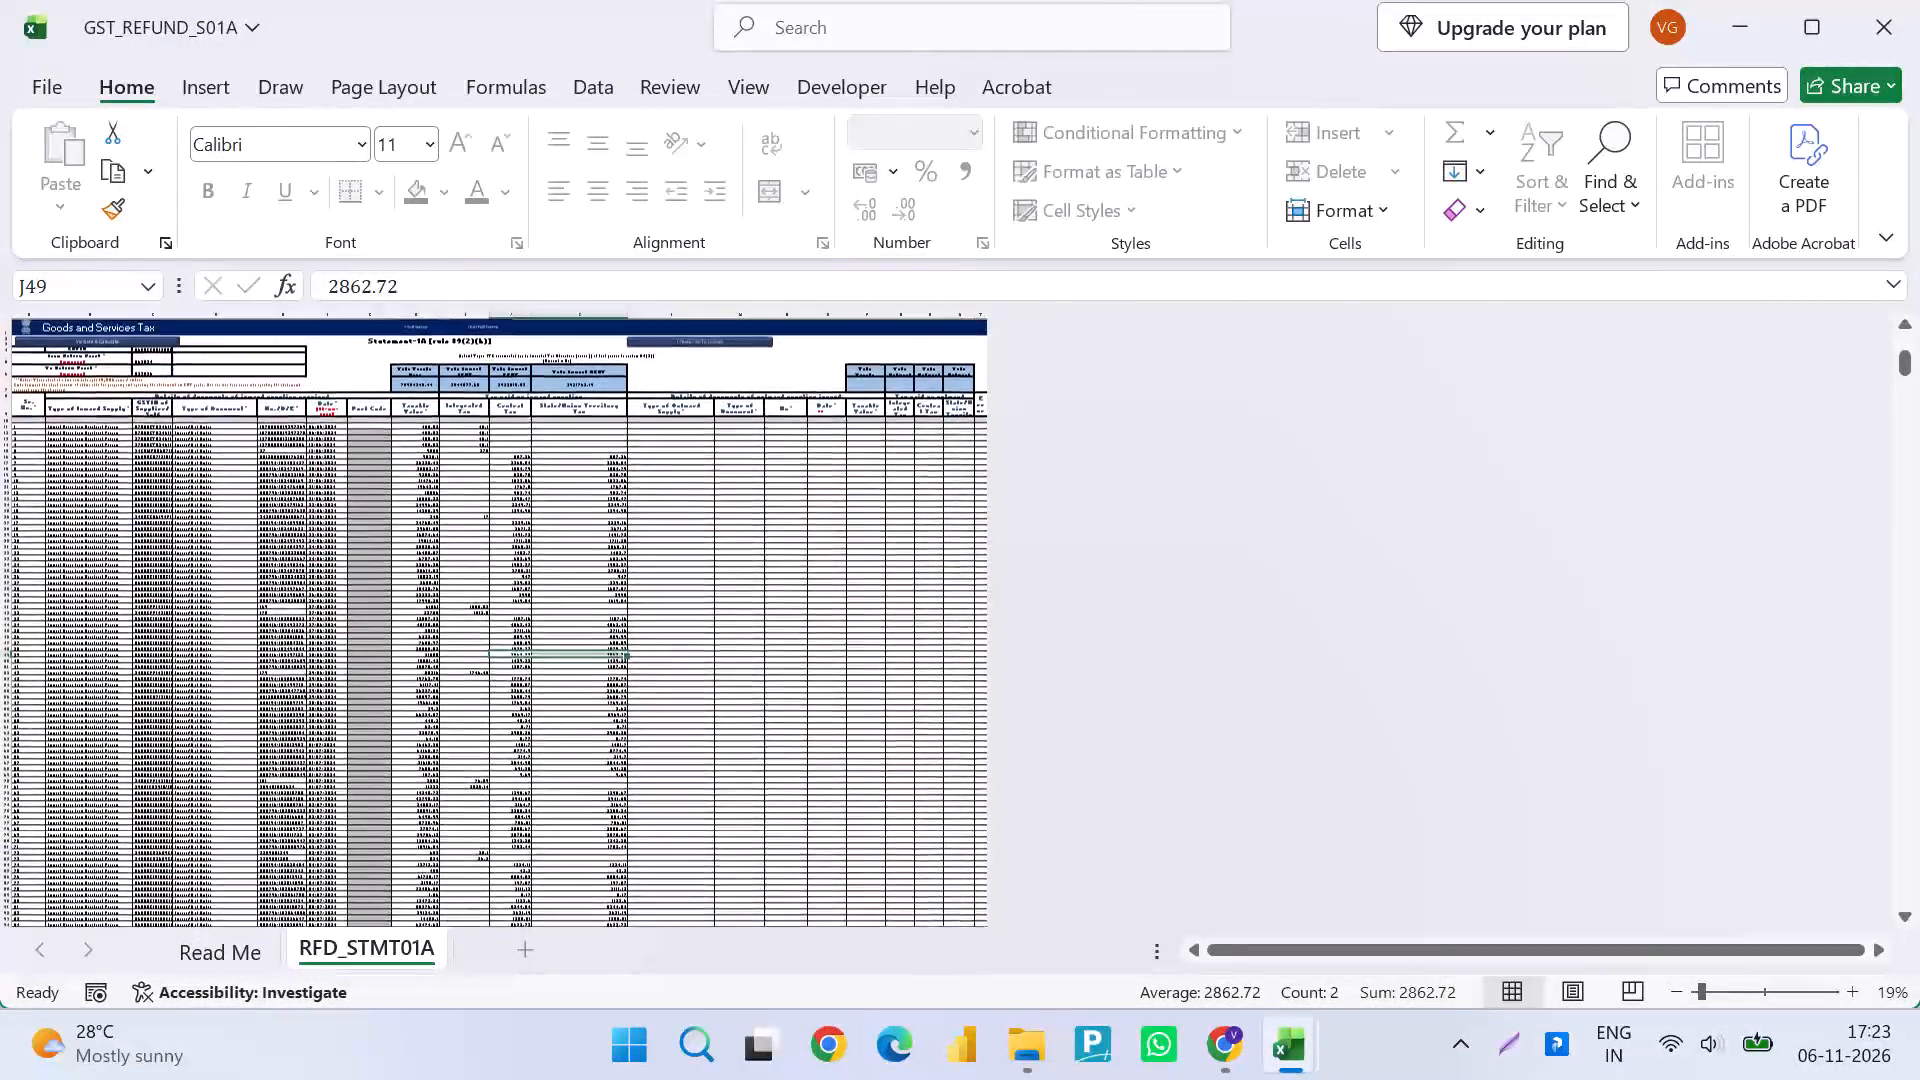
pyautogui.hscroll(4, 788, 610)
pyautogui.scroll(1, 788, 610)
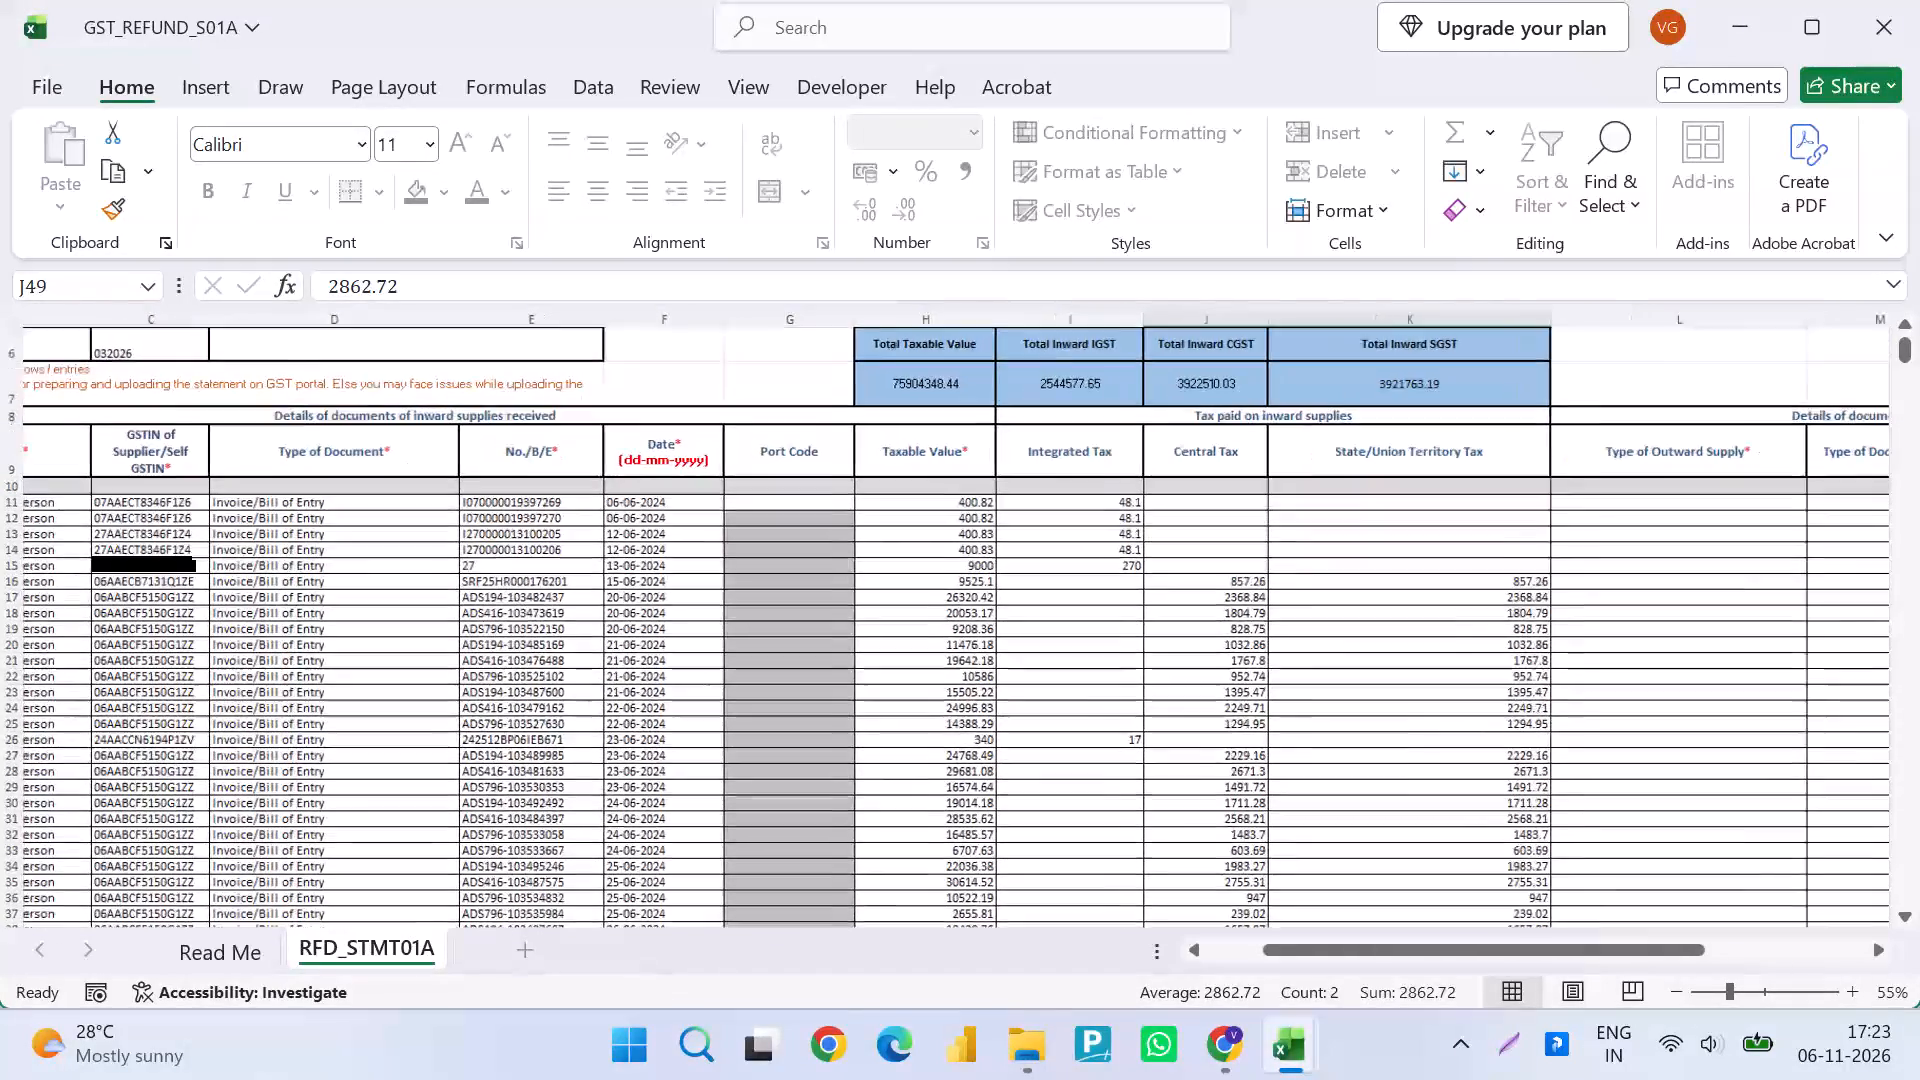
# Save the validated GST_REFUND_S01A workbook.
pyautogui.hotkey('ctrl', 's')
pyautogui.hotkey('ctrl', 's')
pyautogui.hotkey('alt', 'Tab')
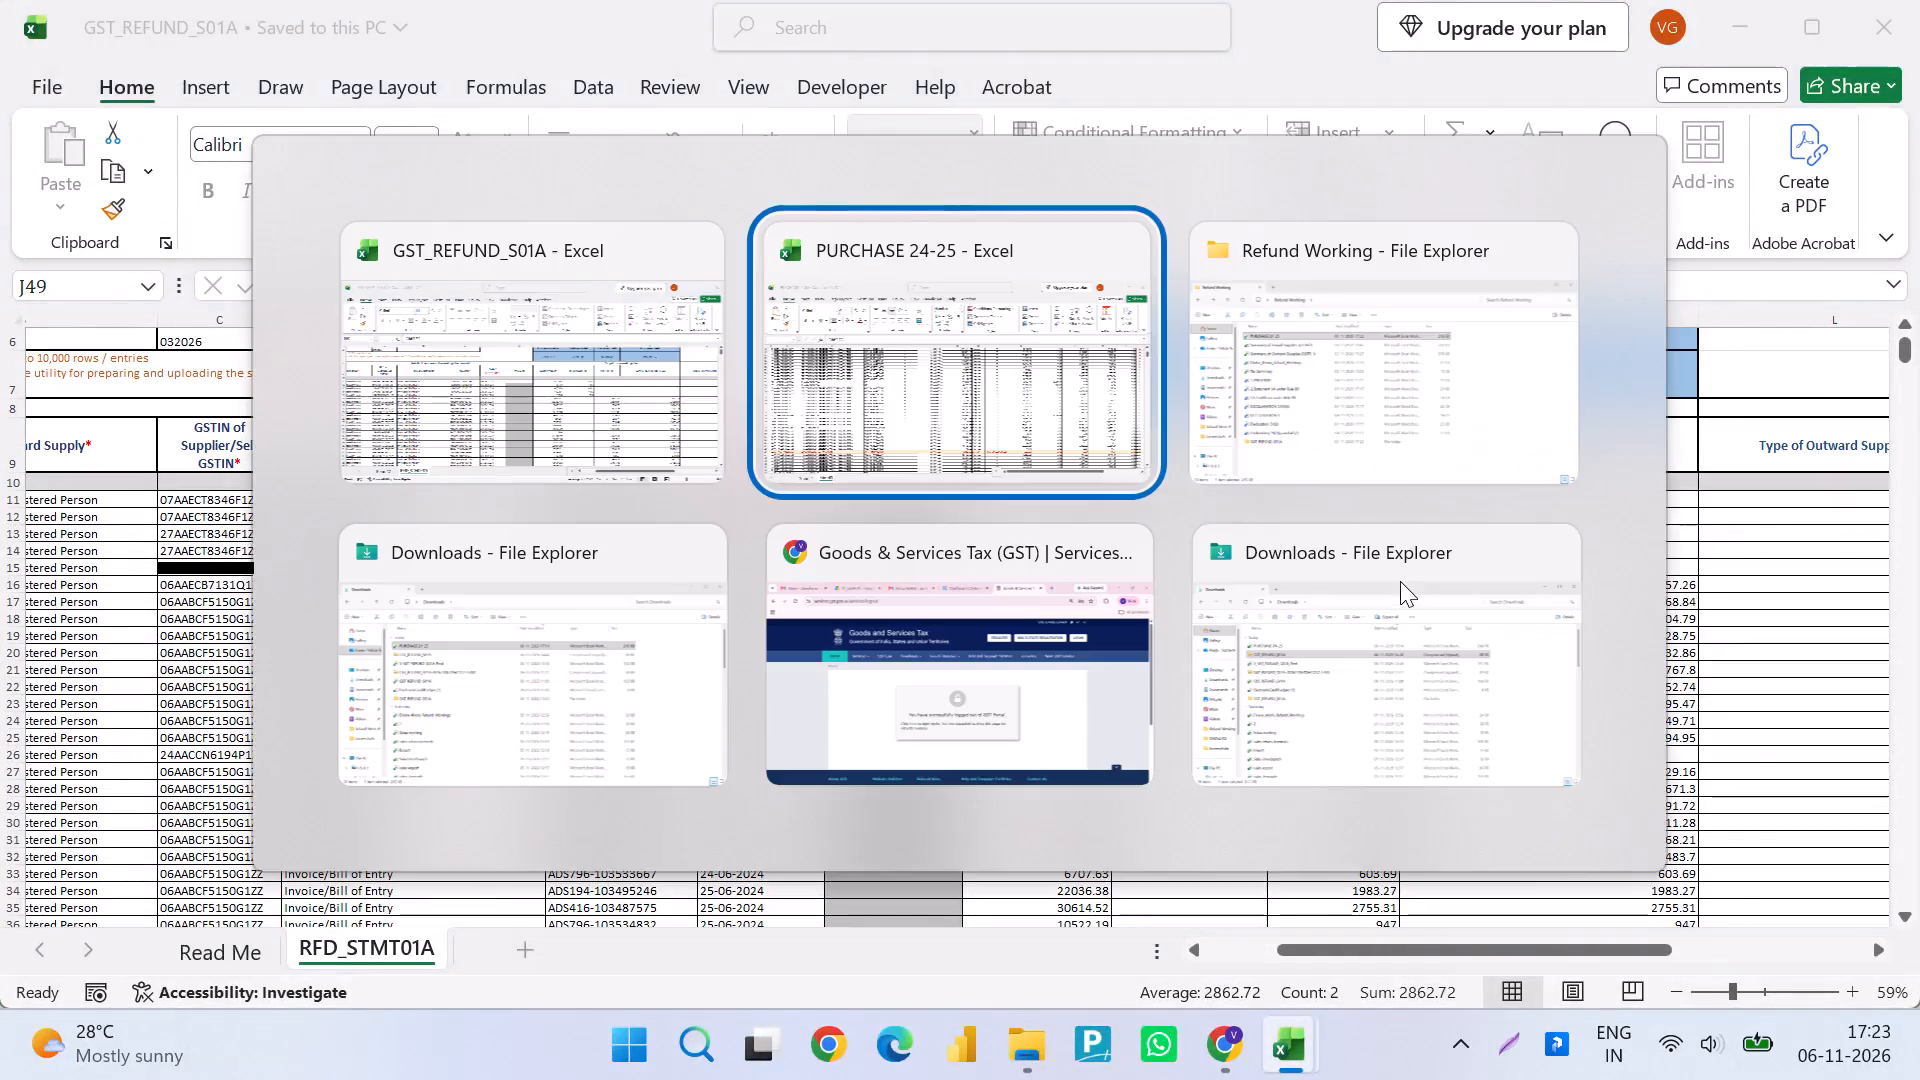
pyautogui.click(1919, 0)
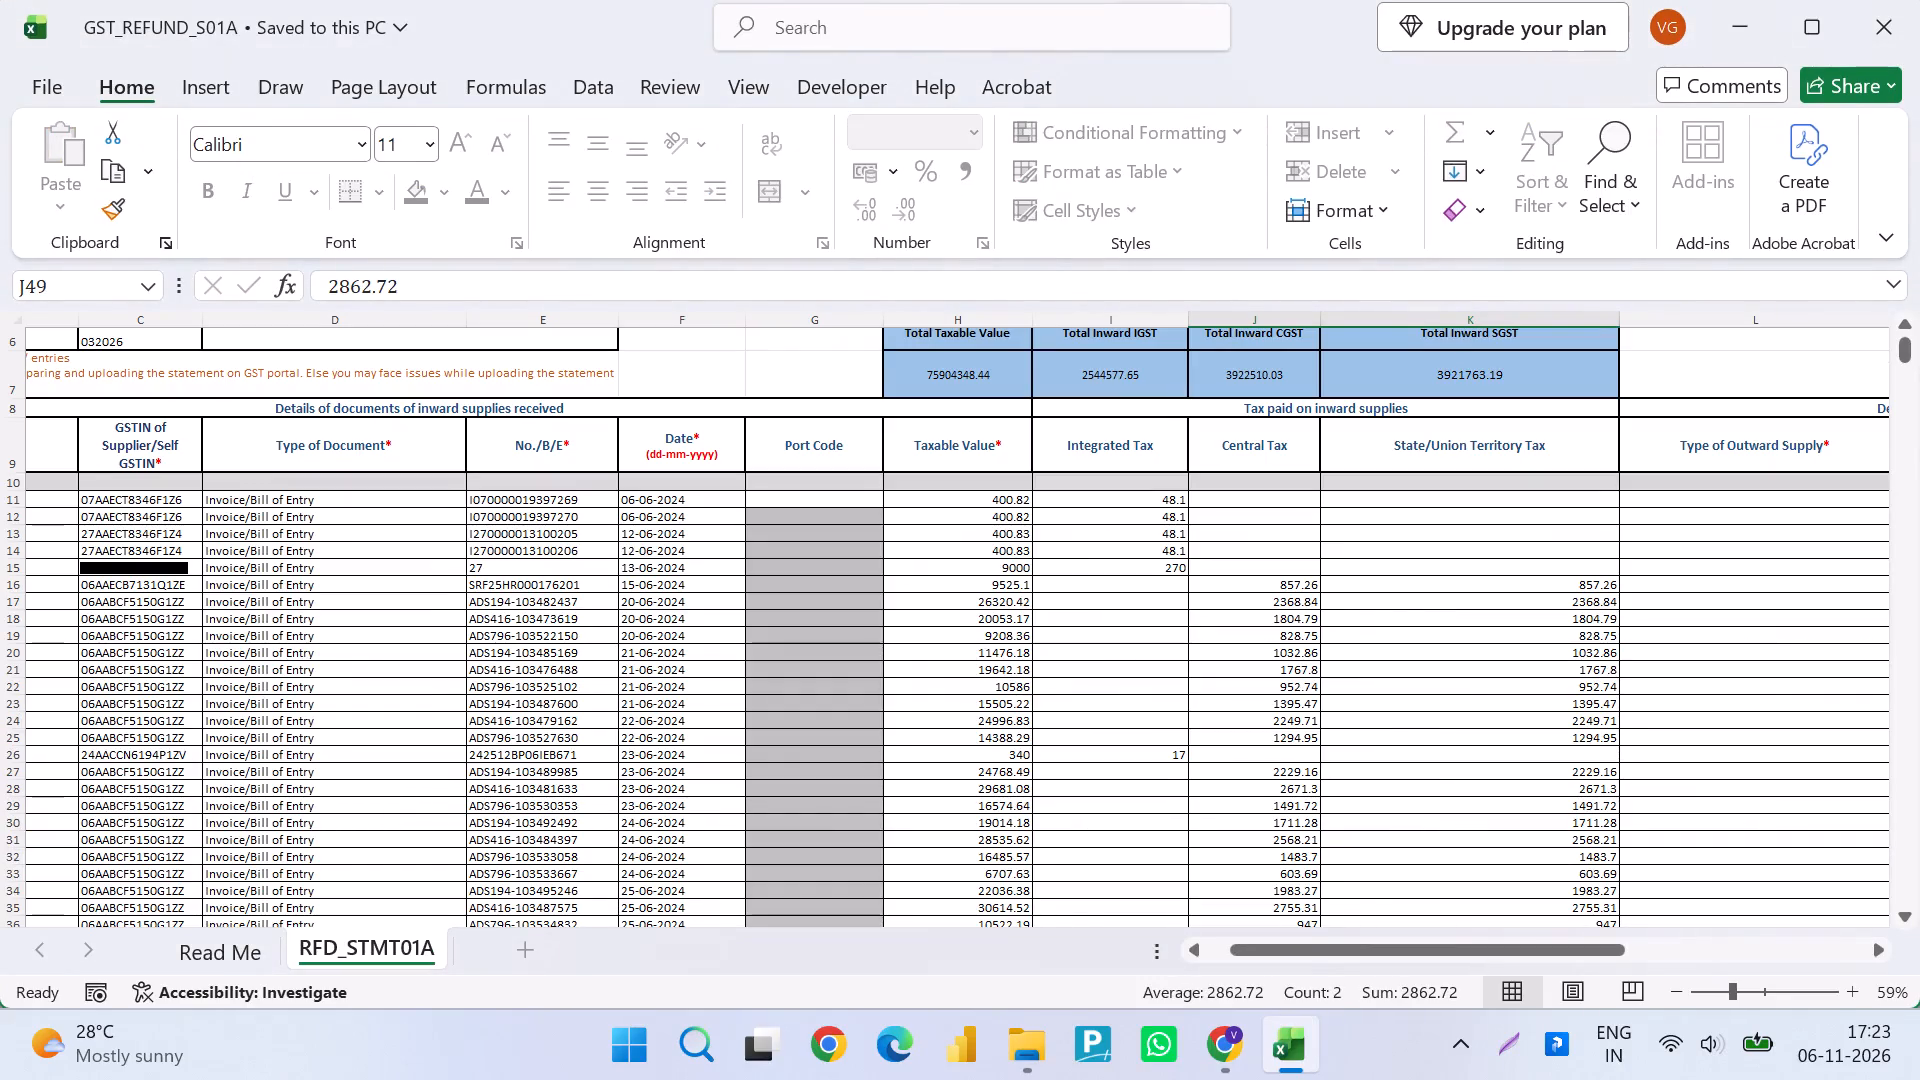
# Show the hidden system tray icons.
pyautogui.click(1442, 1043)
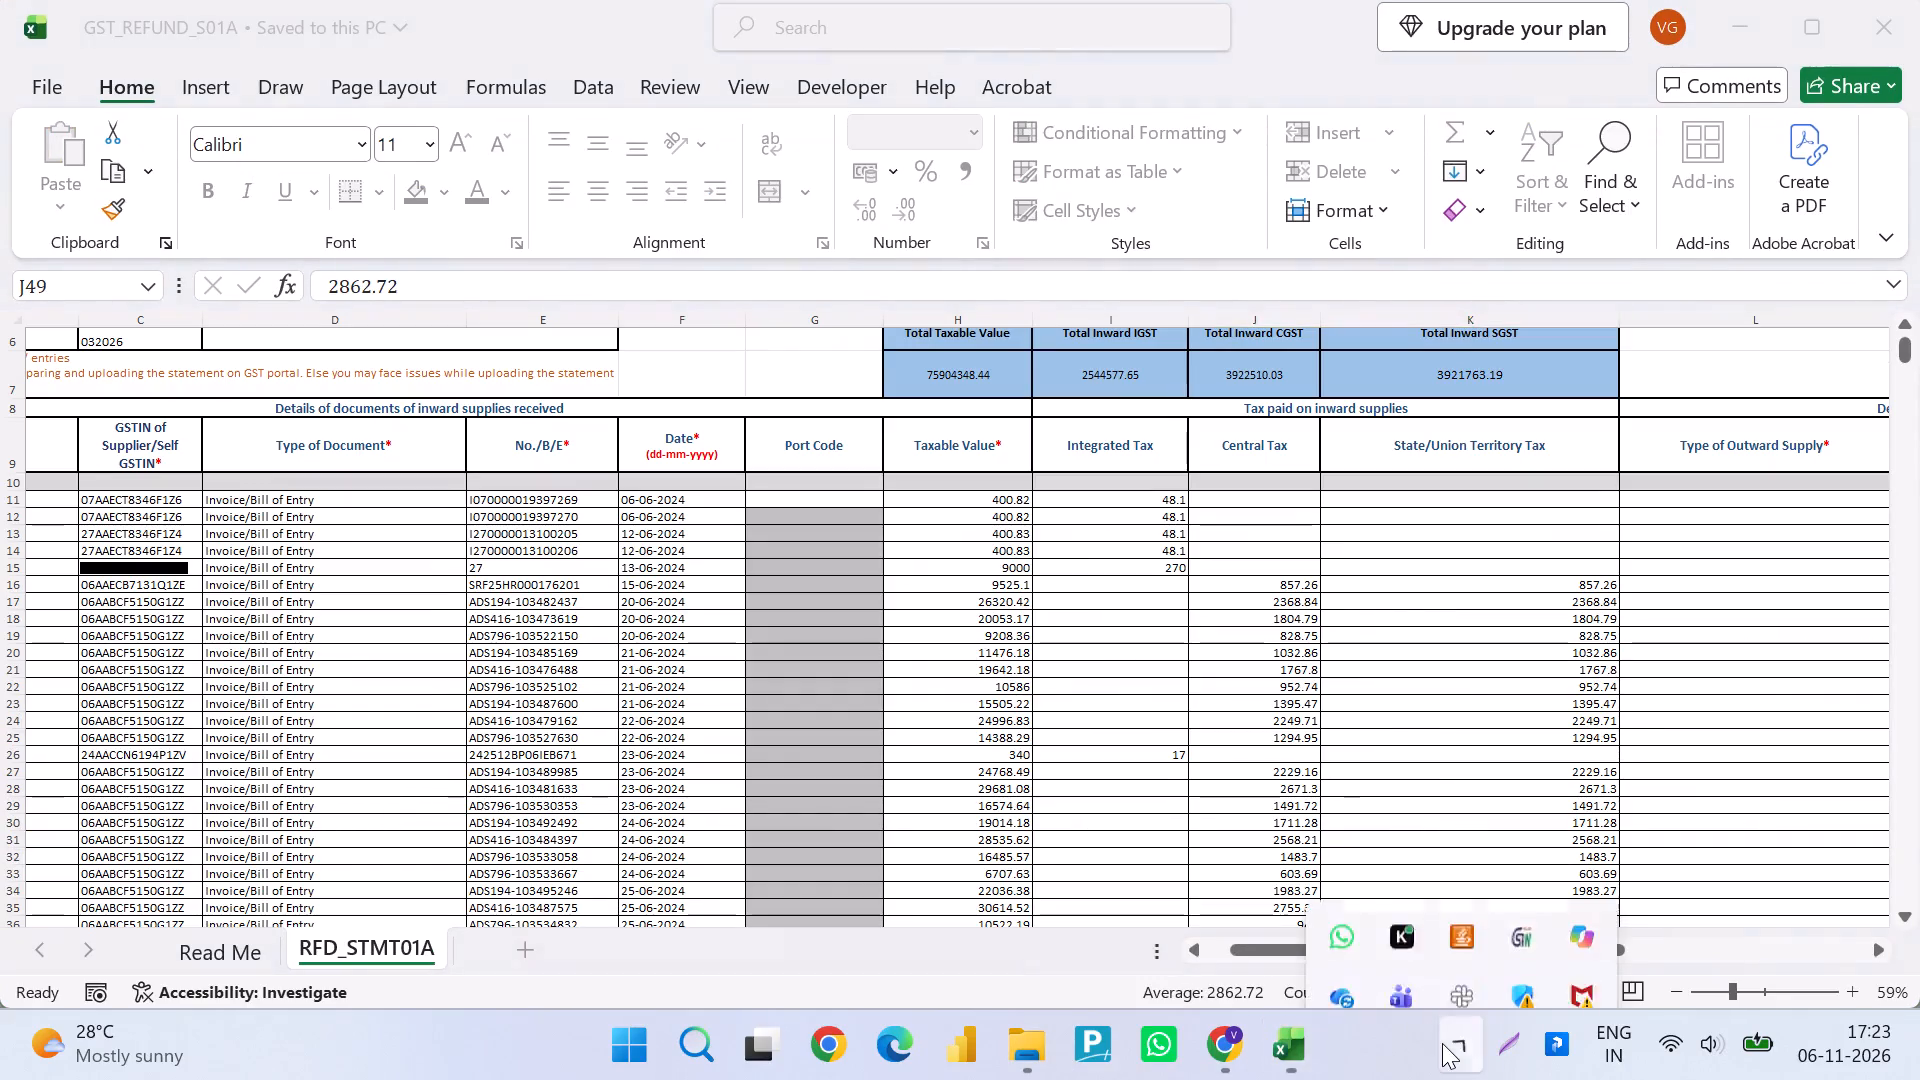
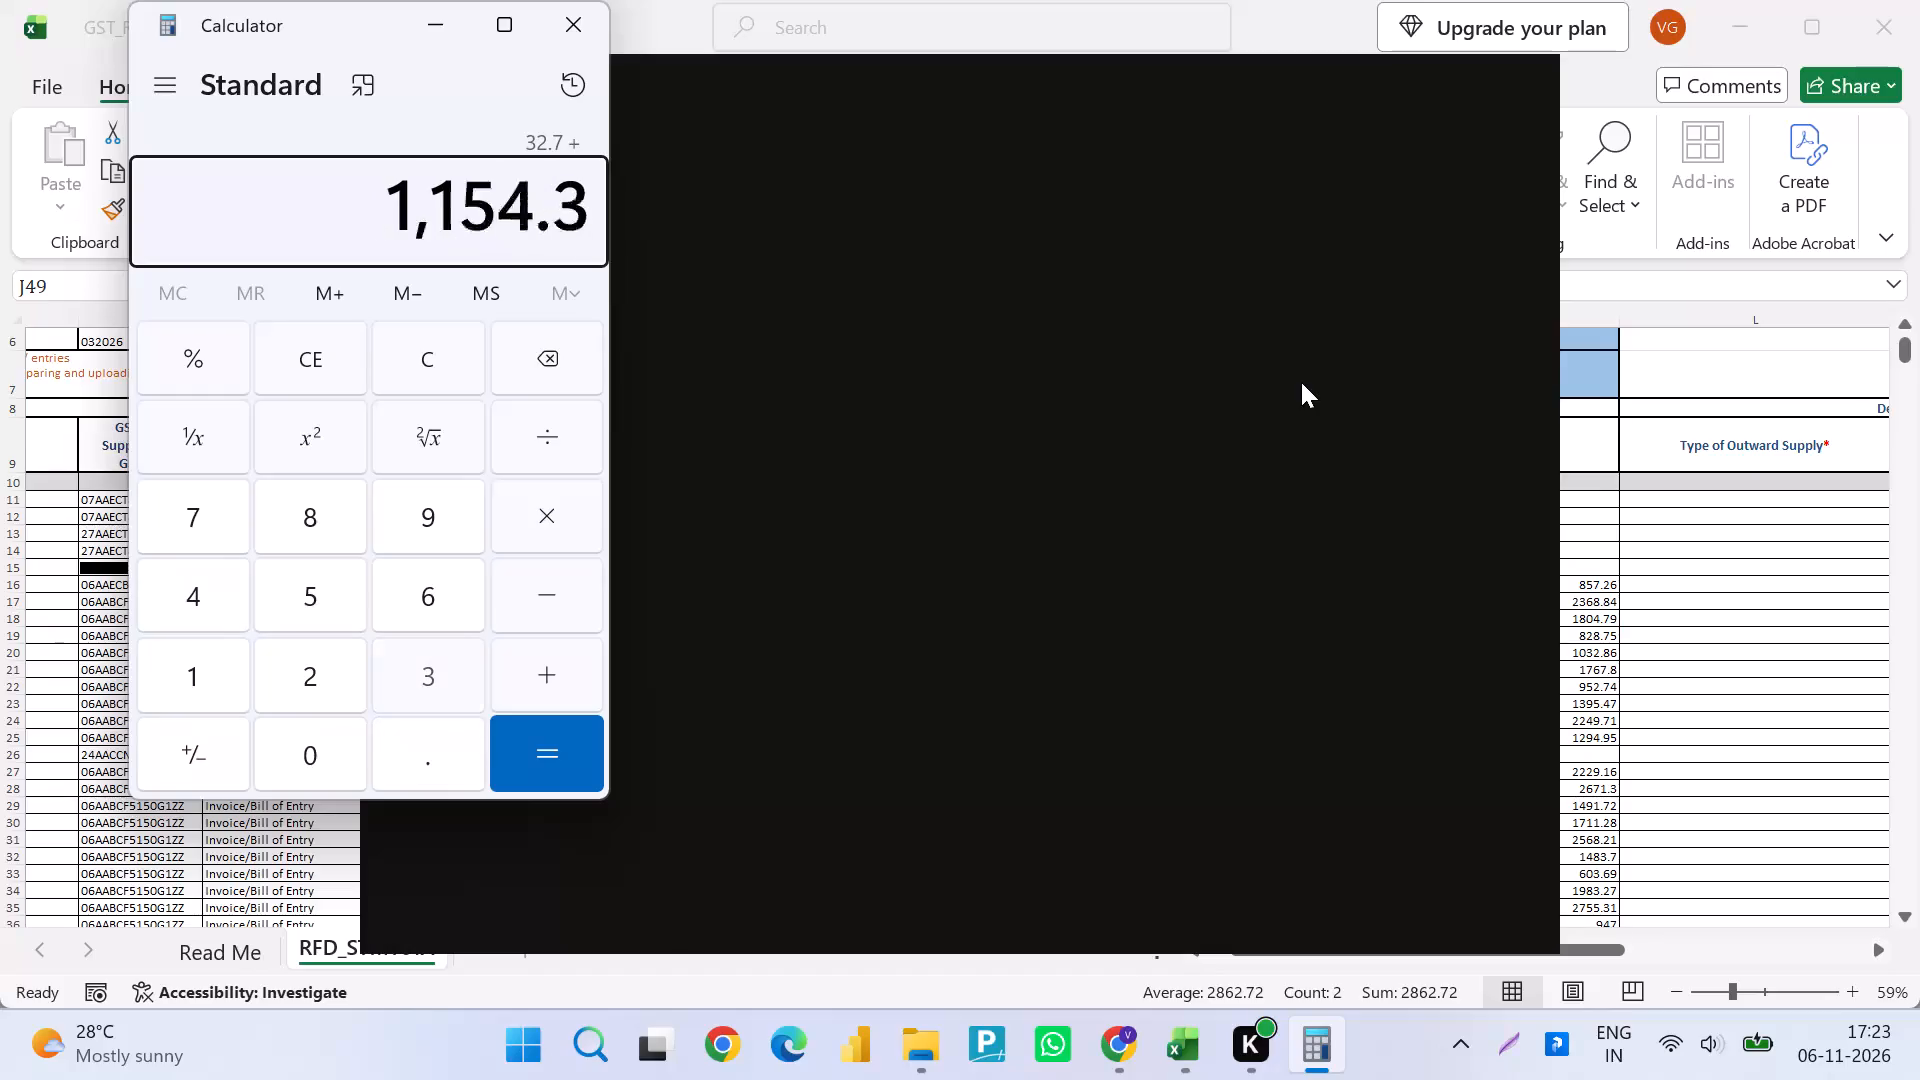
# Calculate the sum of 32.7 and 1154.32 in Calculator.
pyautogui.press('Return')
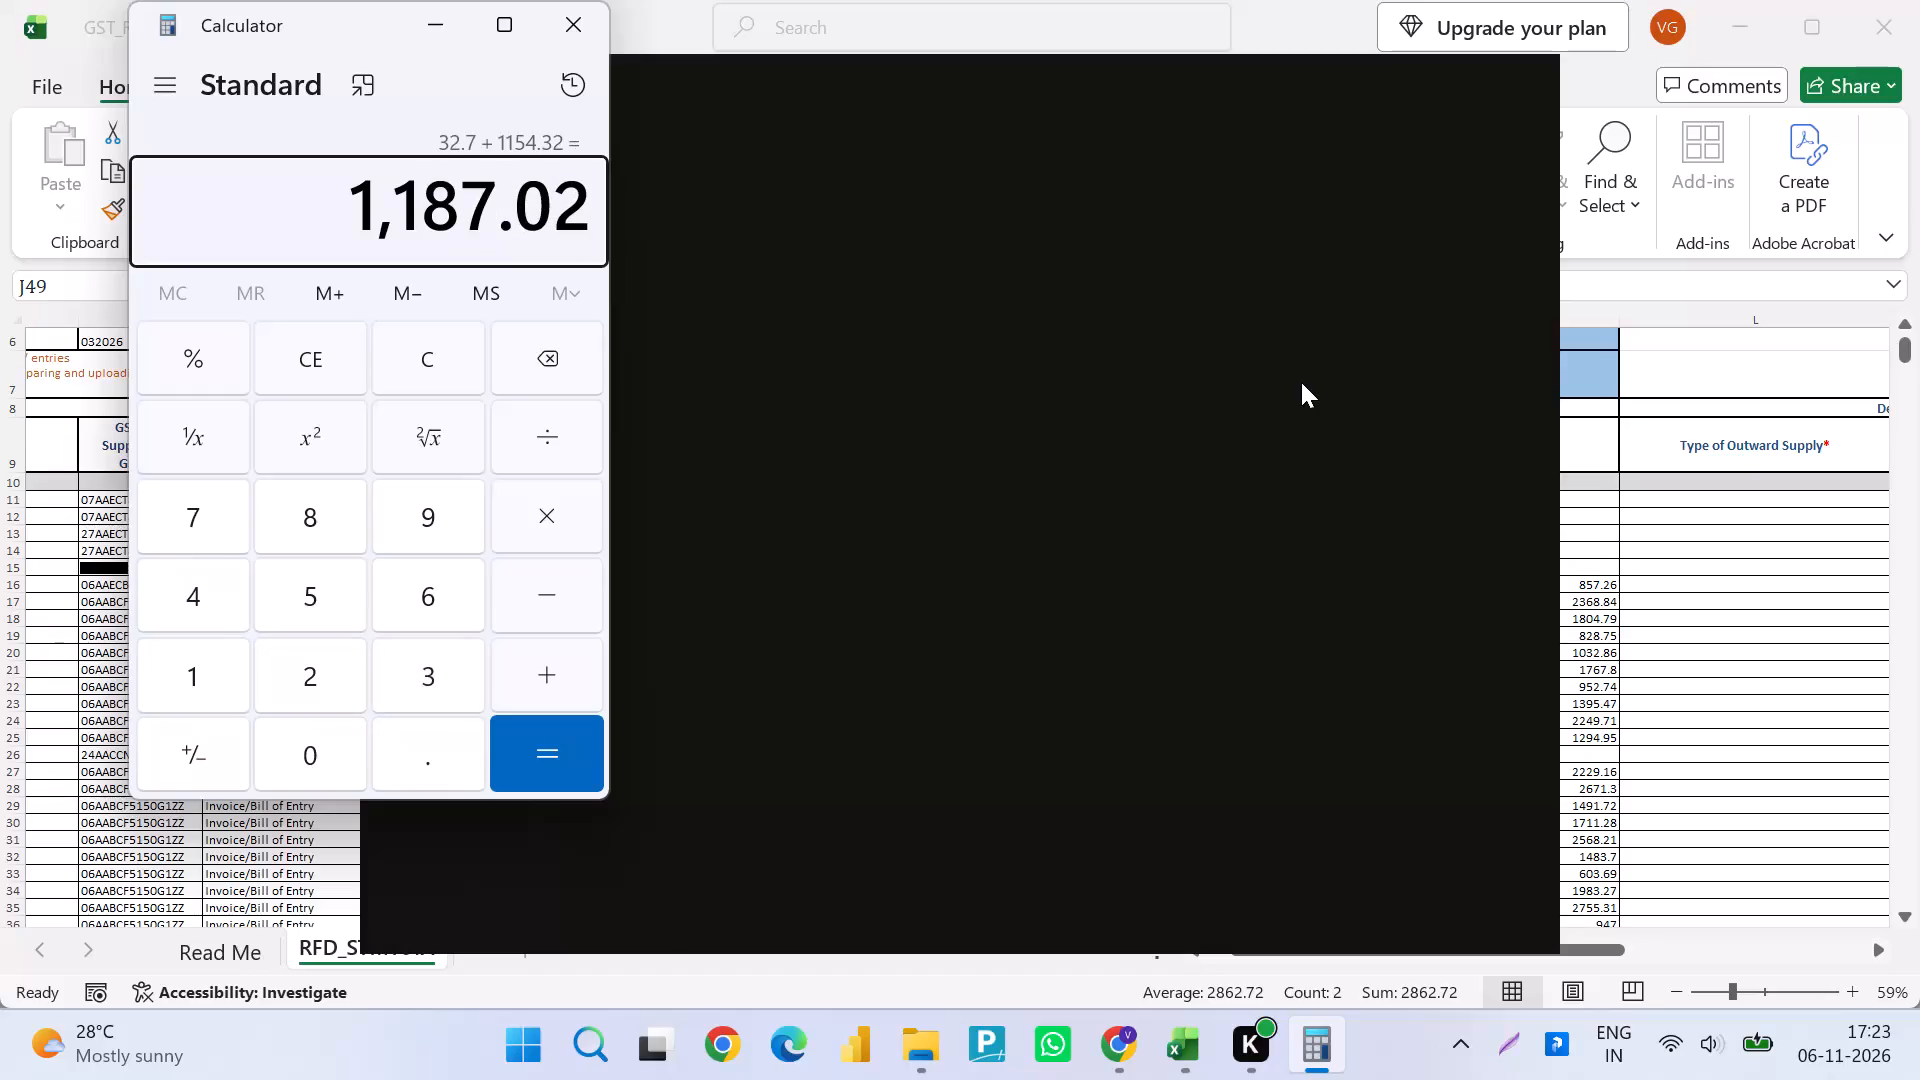
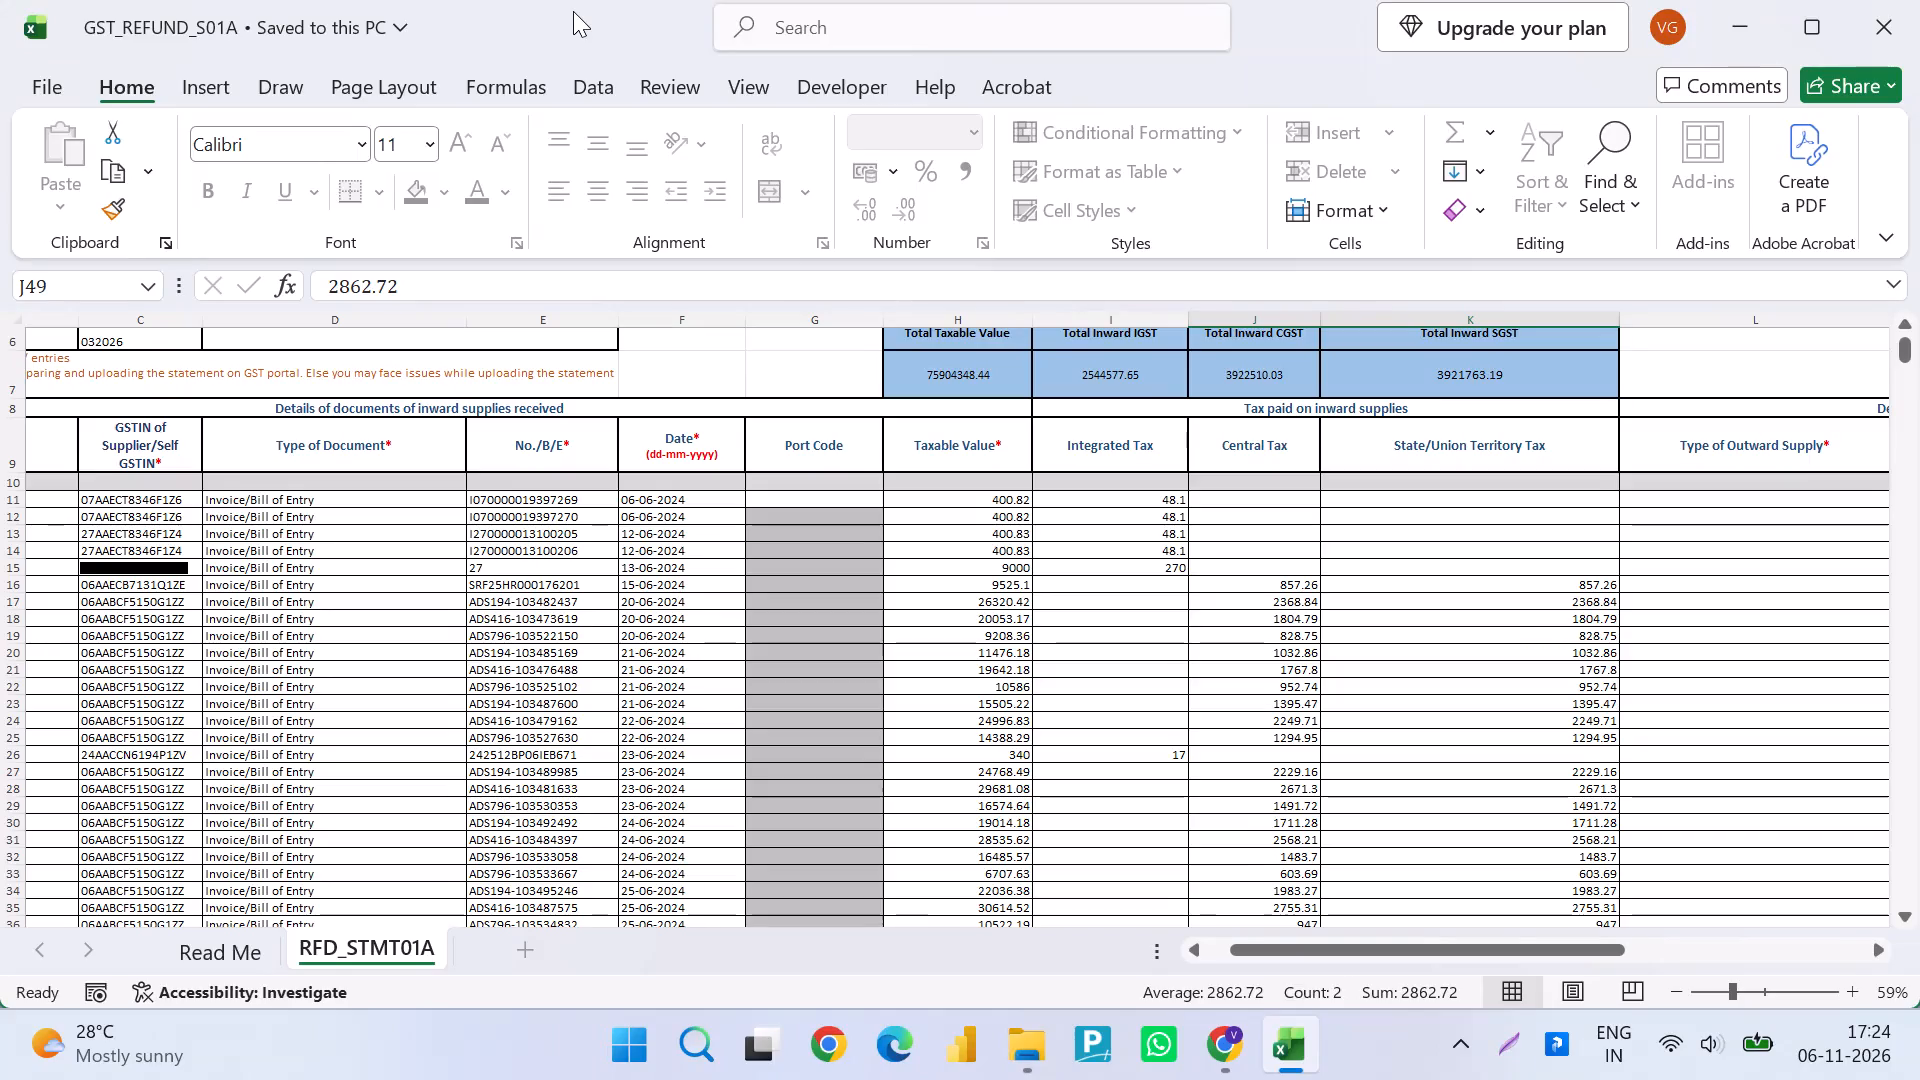
# Save the GST_REFUND_S01A statement workbook.
pyautogui.hotkey('ctrl', 's')
pyautogui.hotkey('ctrl', 's')
pyautogui.hotkey('ctrl', 's')
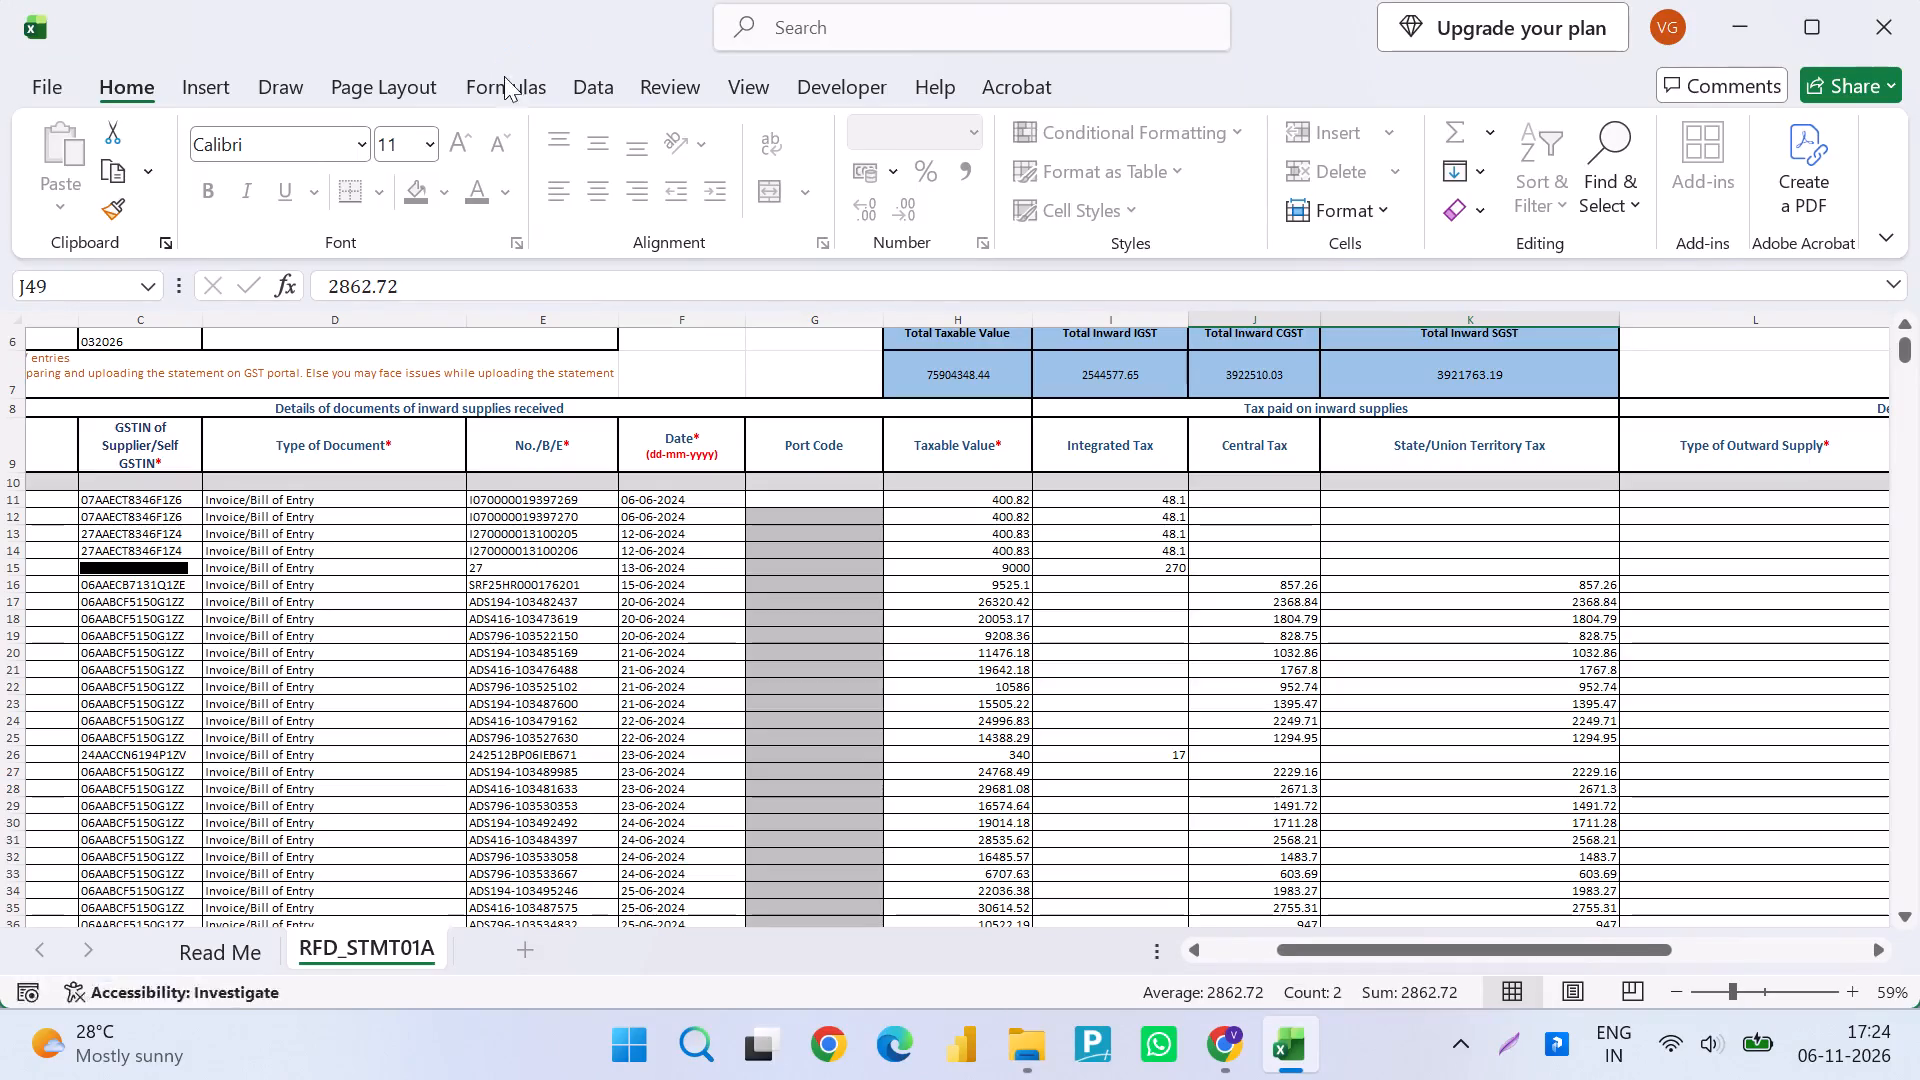
pyautogui.hotkey('ctrl', 's')
pyautogui.hotkey('ctrl', 's')
pyautogui.hotkey('ctrl', 's')
pyautogui.hotkey('ctrl', 's')
pyautogui.hotkey('ctrl', 's')
pyautogui.hotkey('ctrl', 's')
pyautogui.hscroll(3, 672, 579)
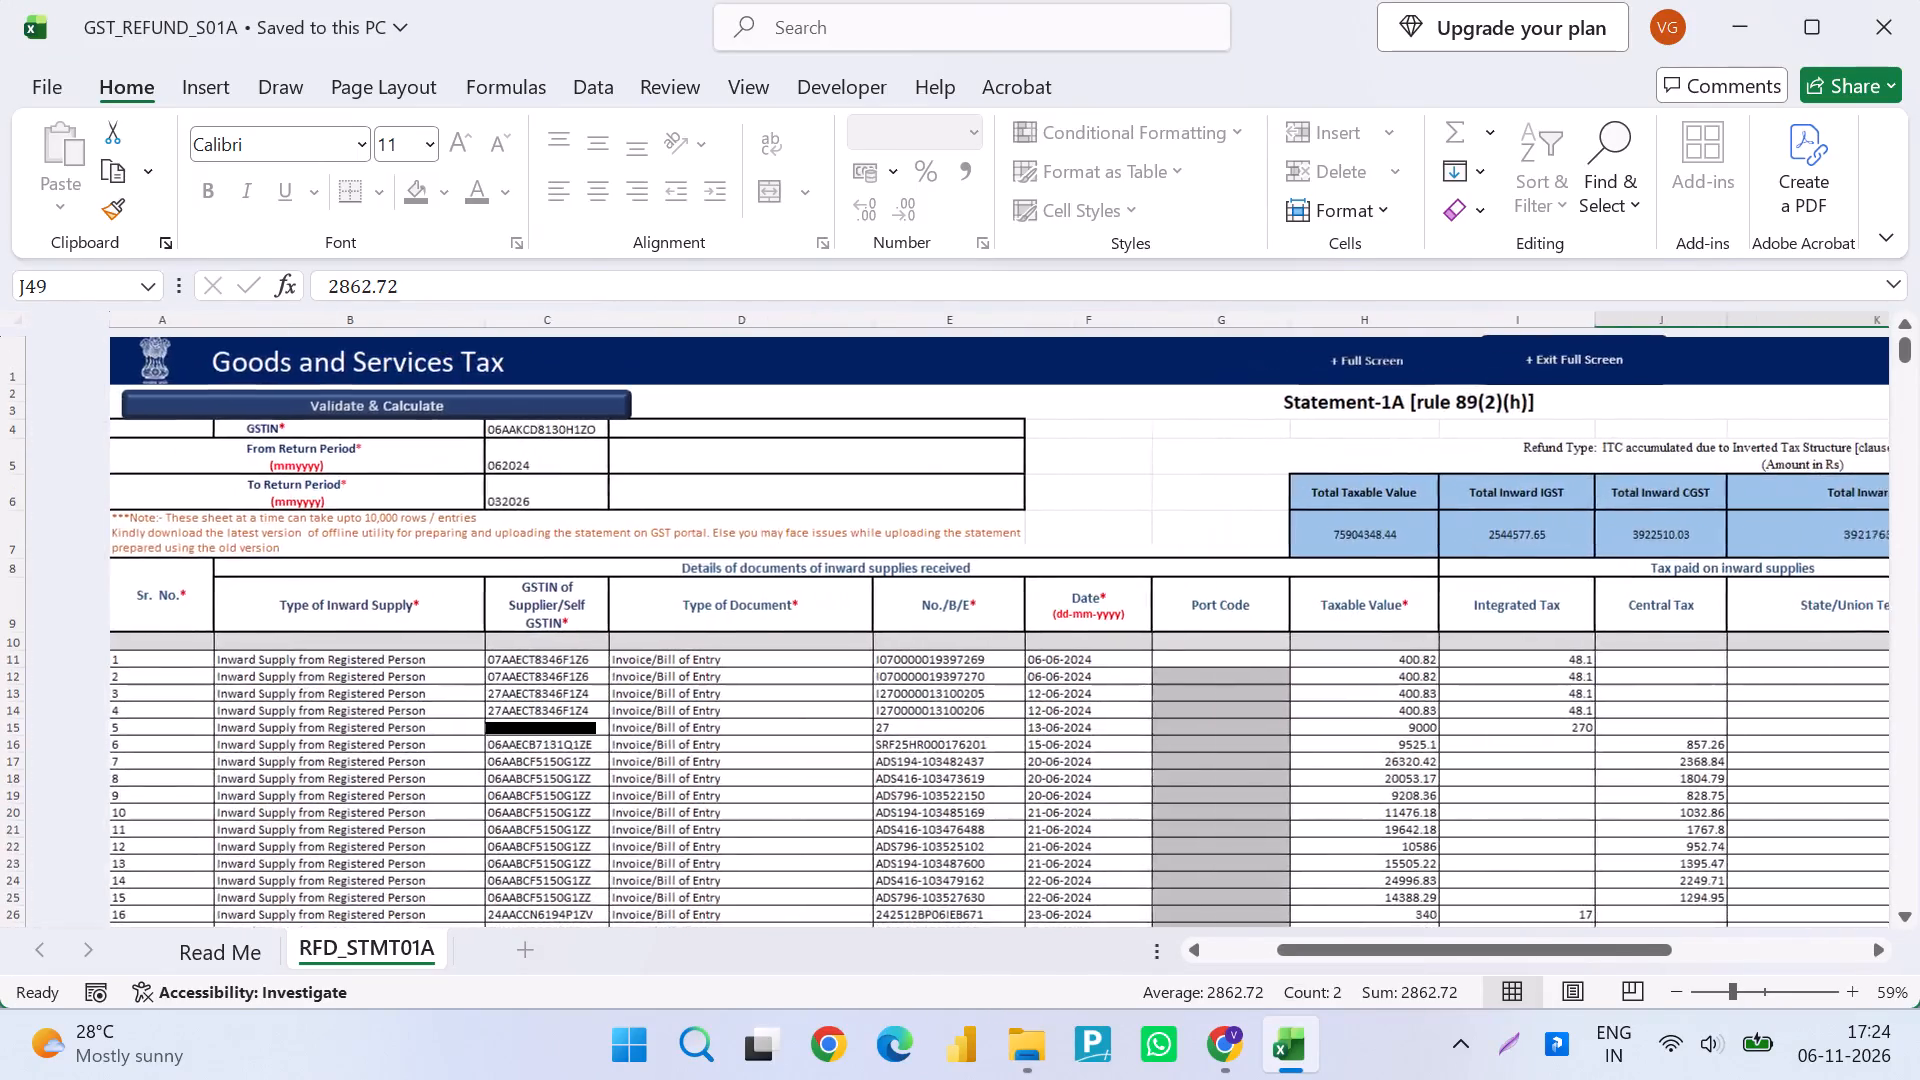
pyautogui.hscroll(3, 672, 579)
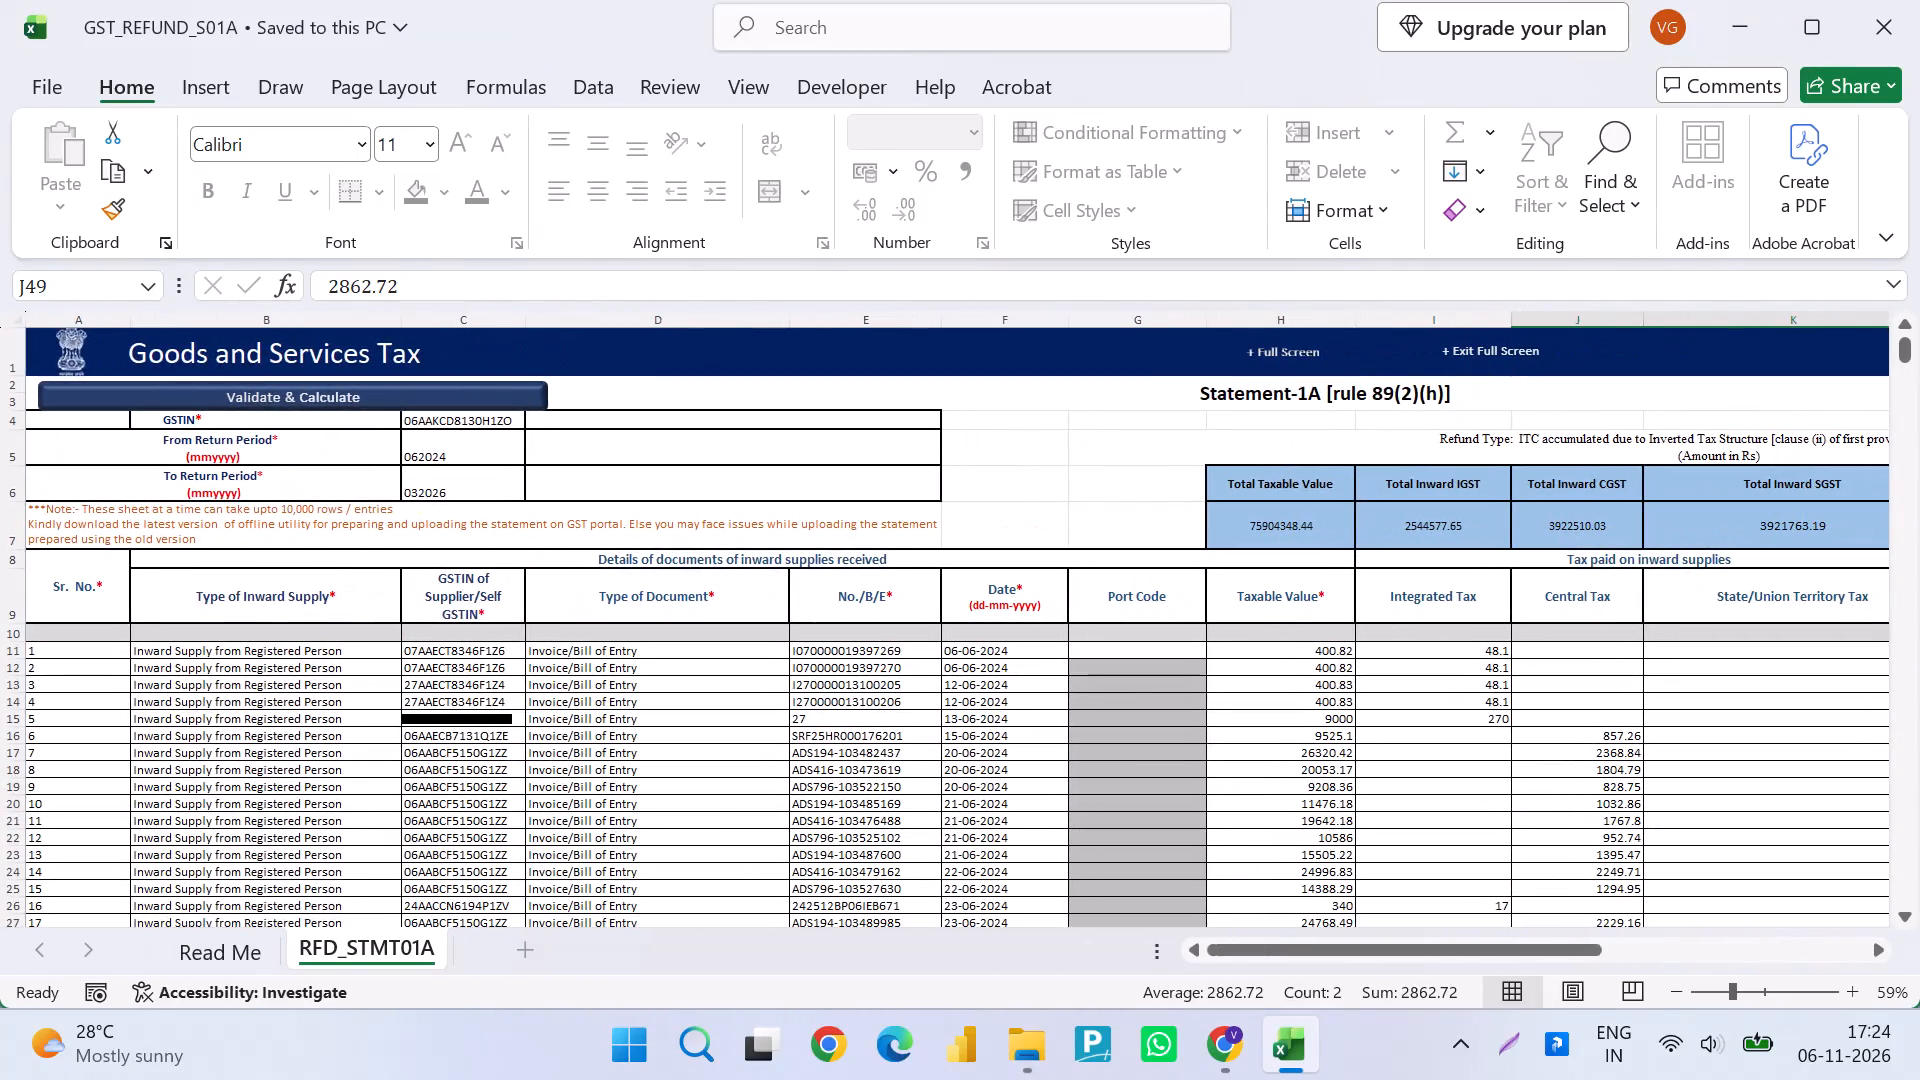
pyautogui.scroll(-2, 672, 579)
pyautogui.scroll(2, 672, 579)
pyautogui.hotkey('ctrl', 's')
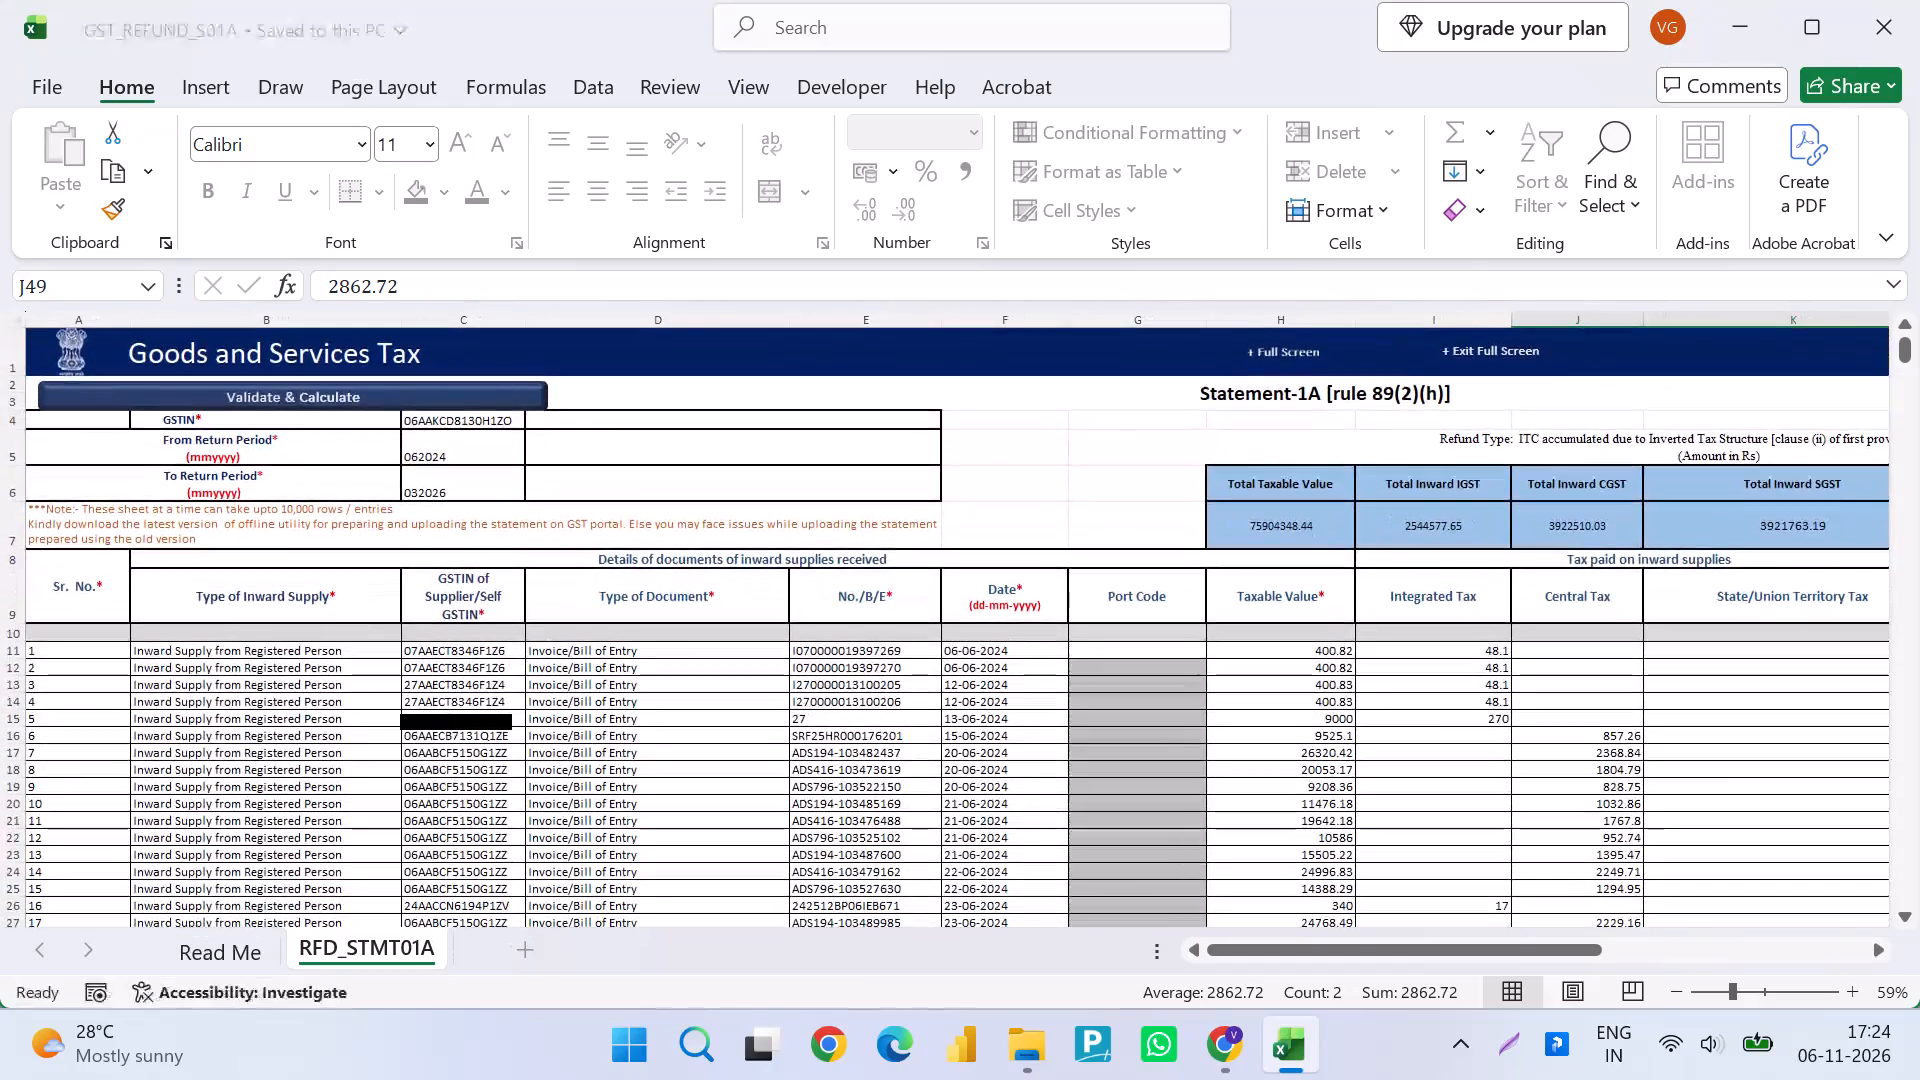
# Close the extra Downloads folder window and return to the GST_REFUND_S01A workbook.
pyautogui.hotkey('alt', 'Tab')
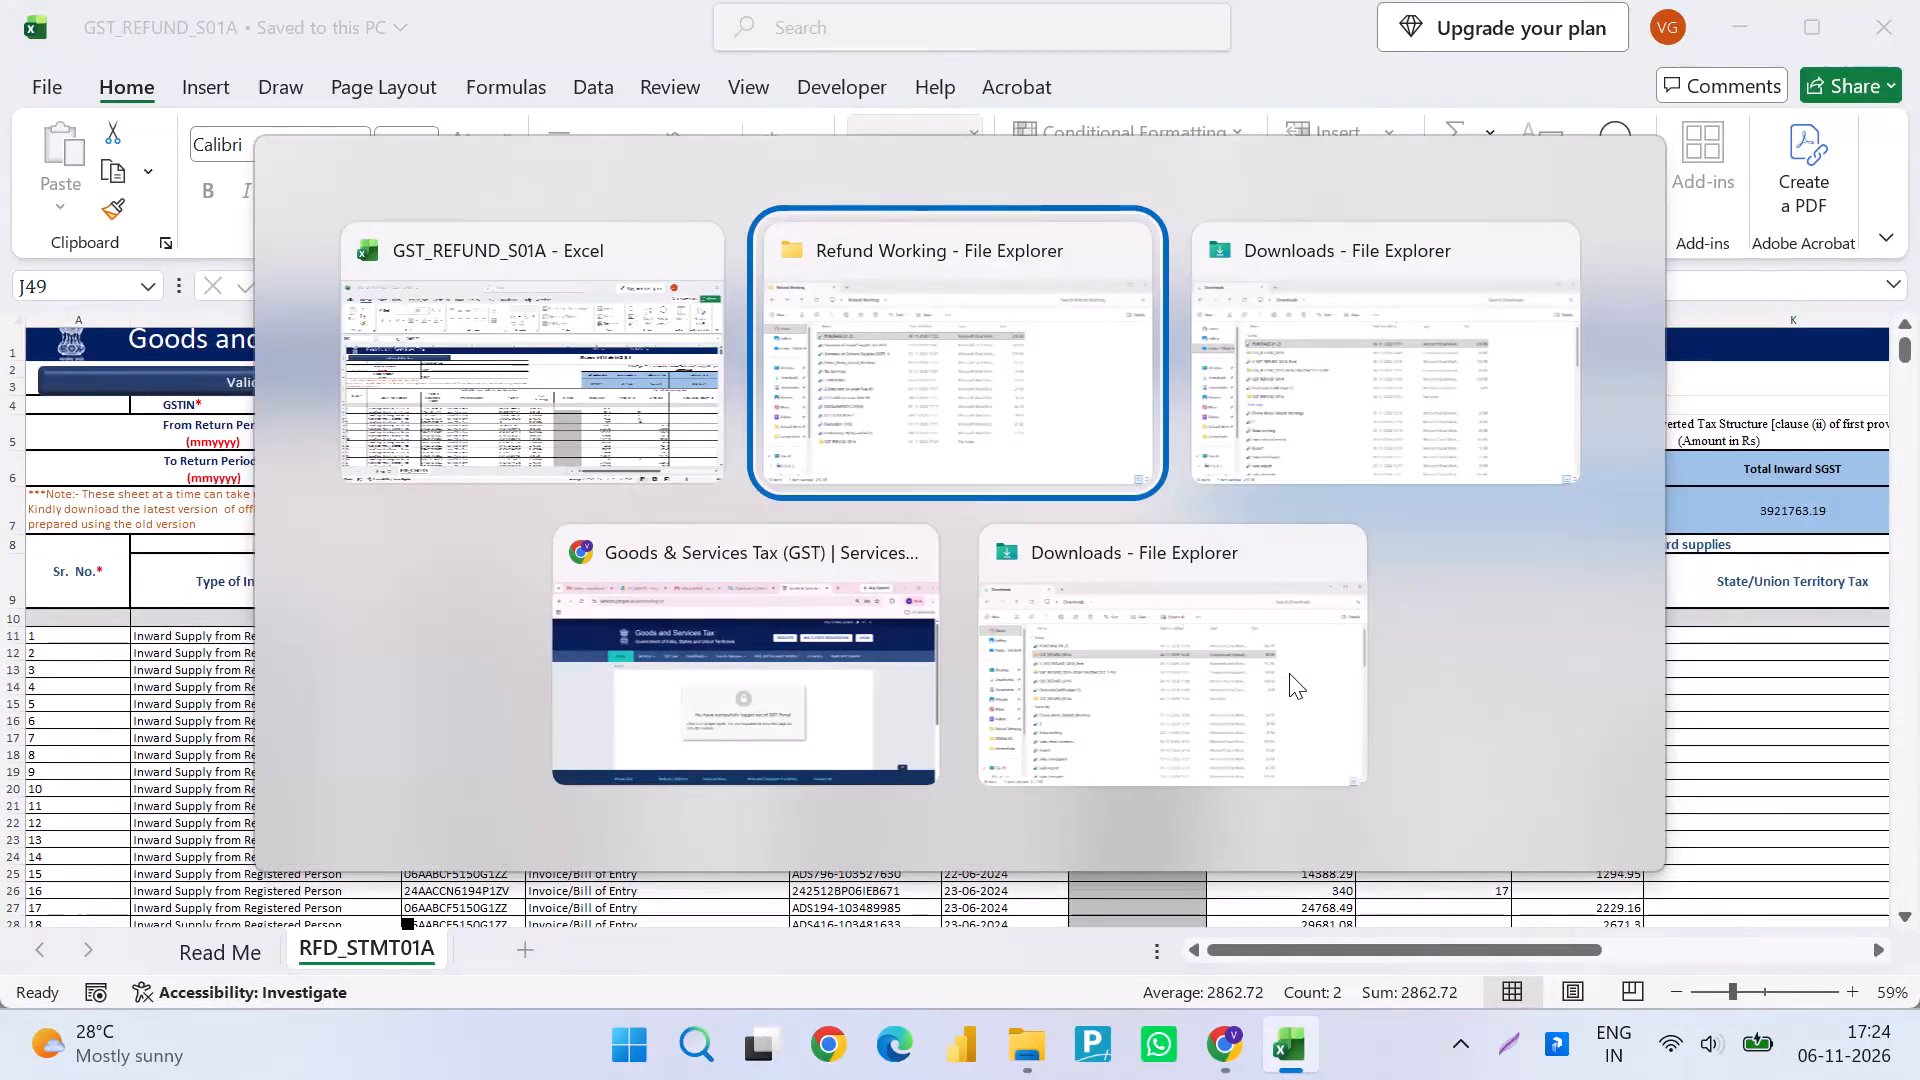
pyautogui.hotkey('alt', 'Tab')
pyautogui.hotkey('alt', 'F4')
pyautogui.hotkey('alt', 'Tab')
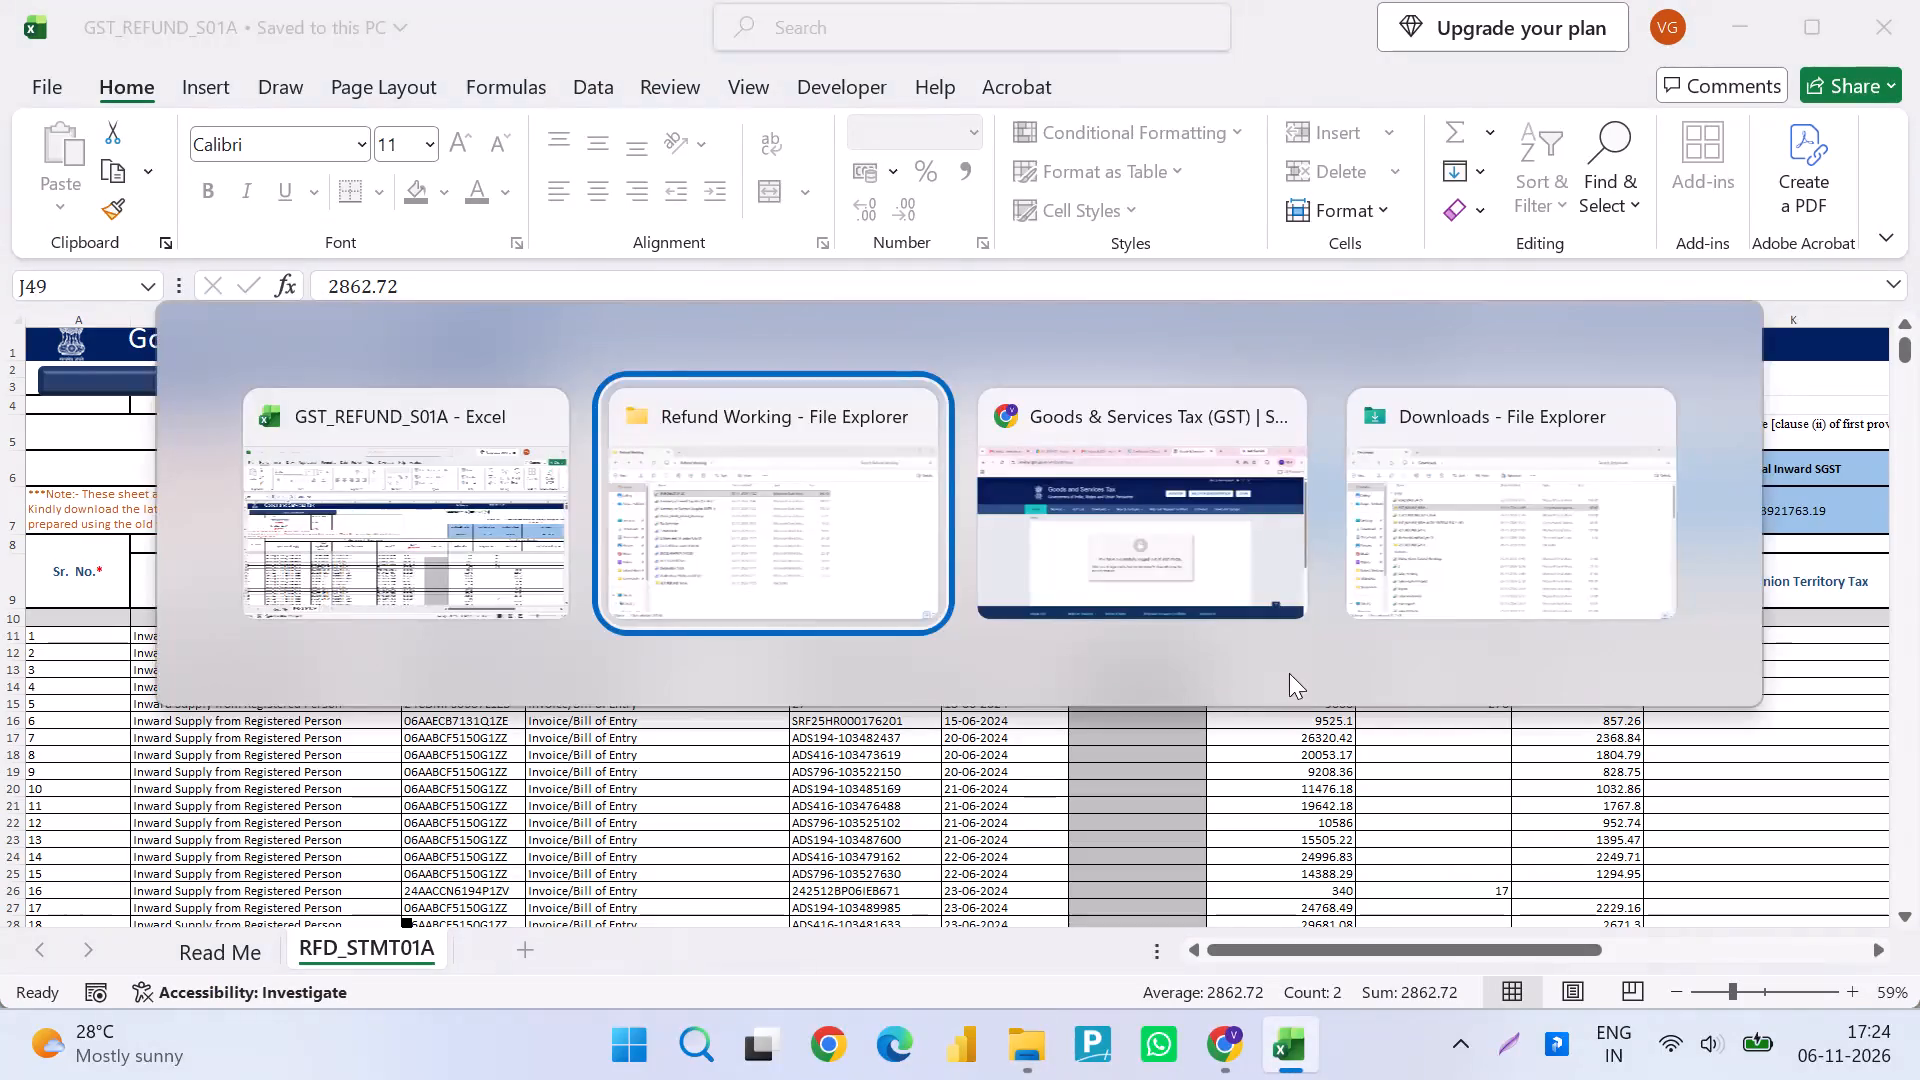
pyautogui.hotkey('alt', 'Tab')
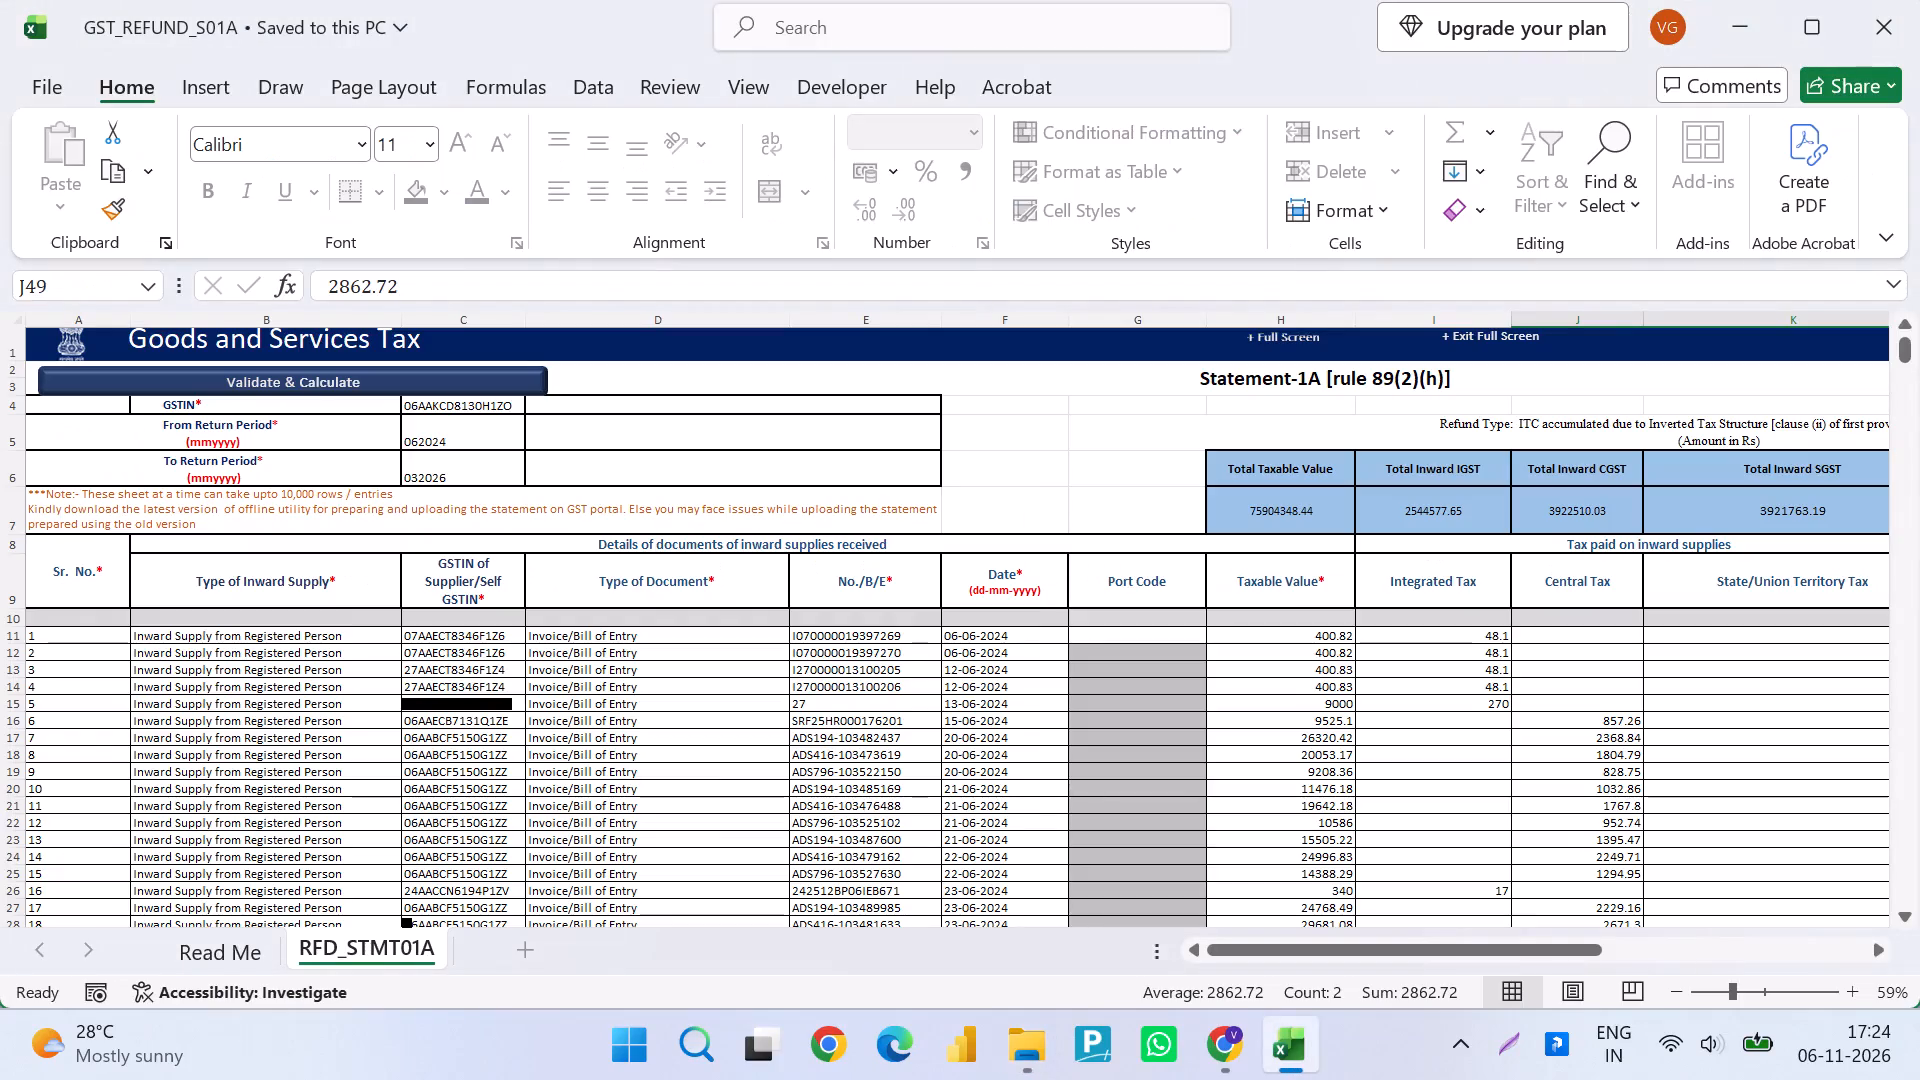
# Go to the last filled row of the RFD_STMT01A sheet to examine where the inward supply entries end.
pyautogui.scroll(-18, 942, 870)
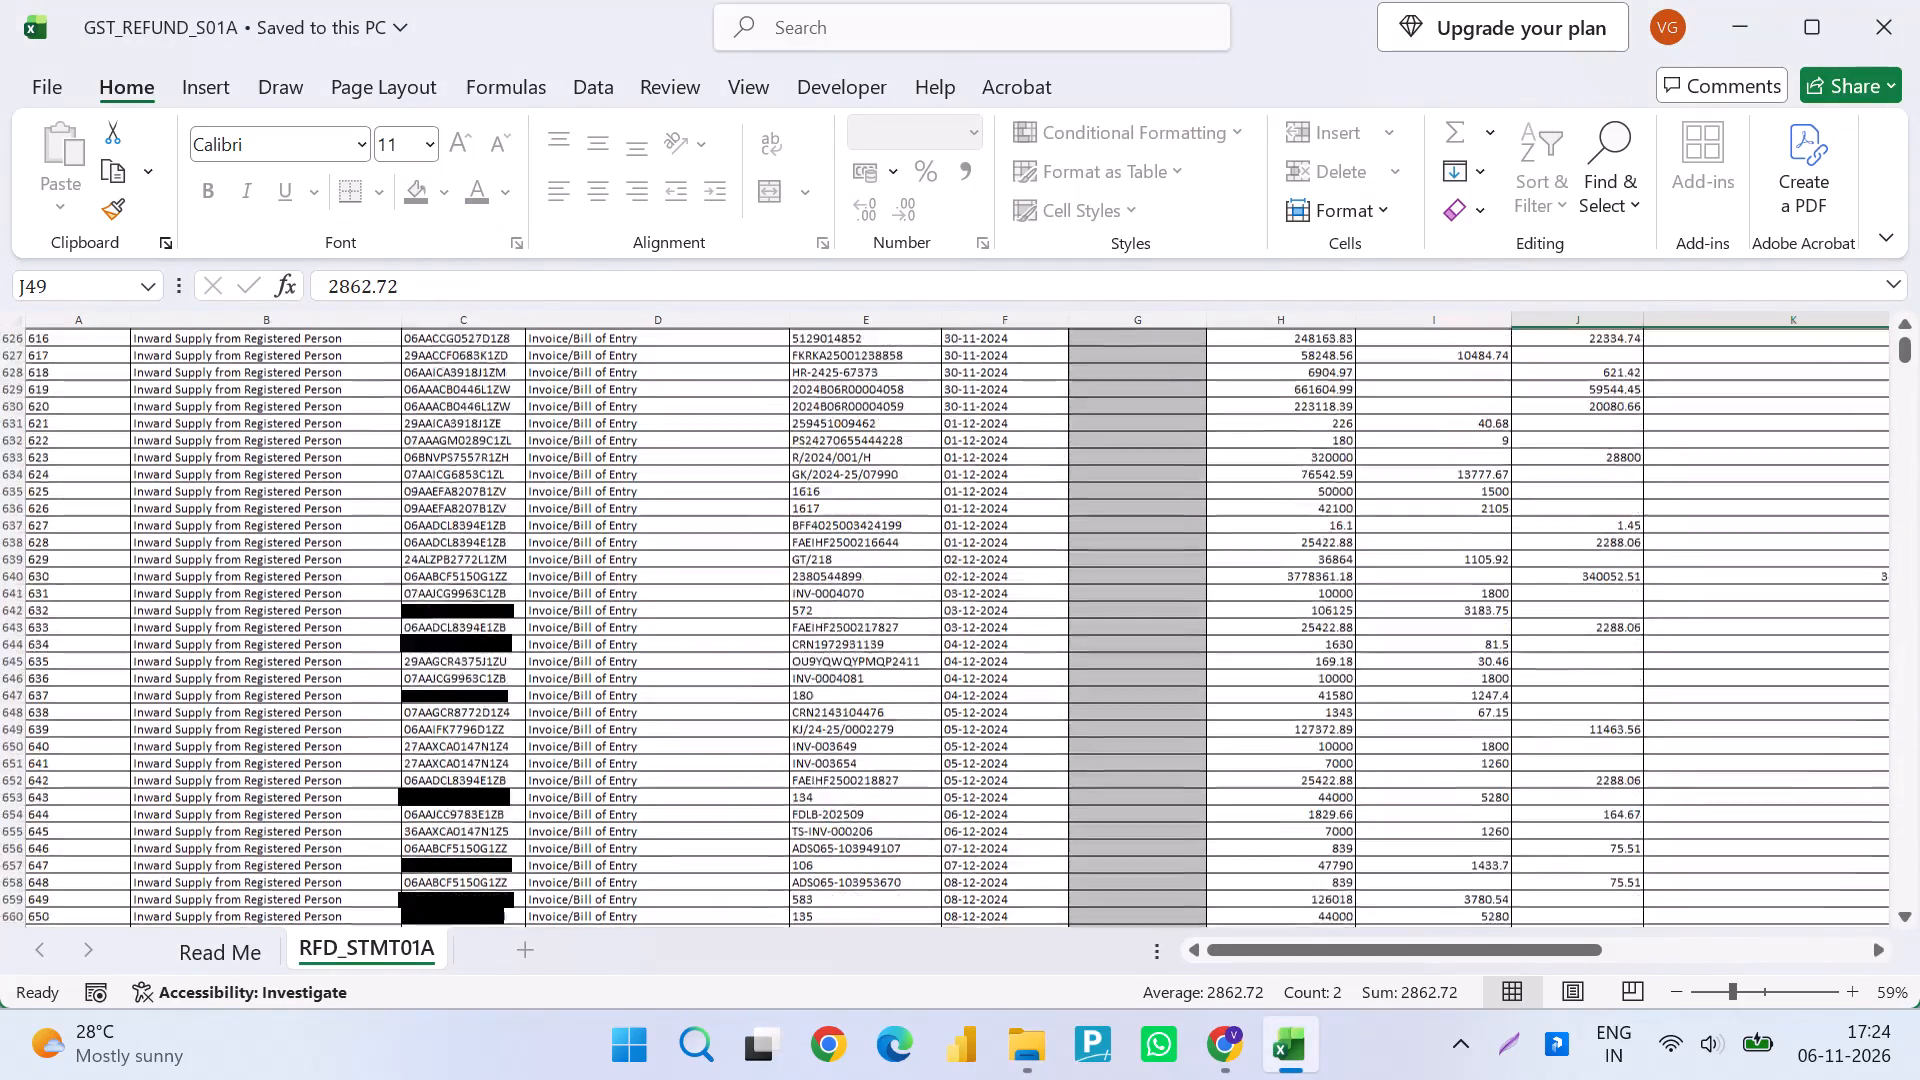
pyautogui.scroll(-4, 942, 870)
pyautogui.scroll(1, 942, 870)
pyautogui.scroll(-3, 942, 870)
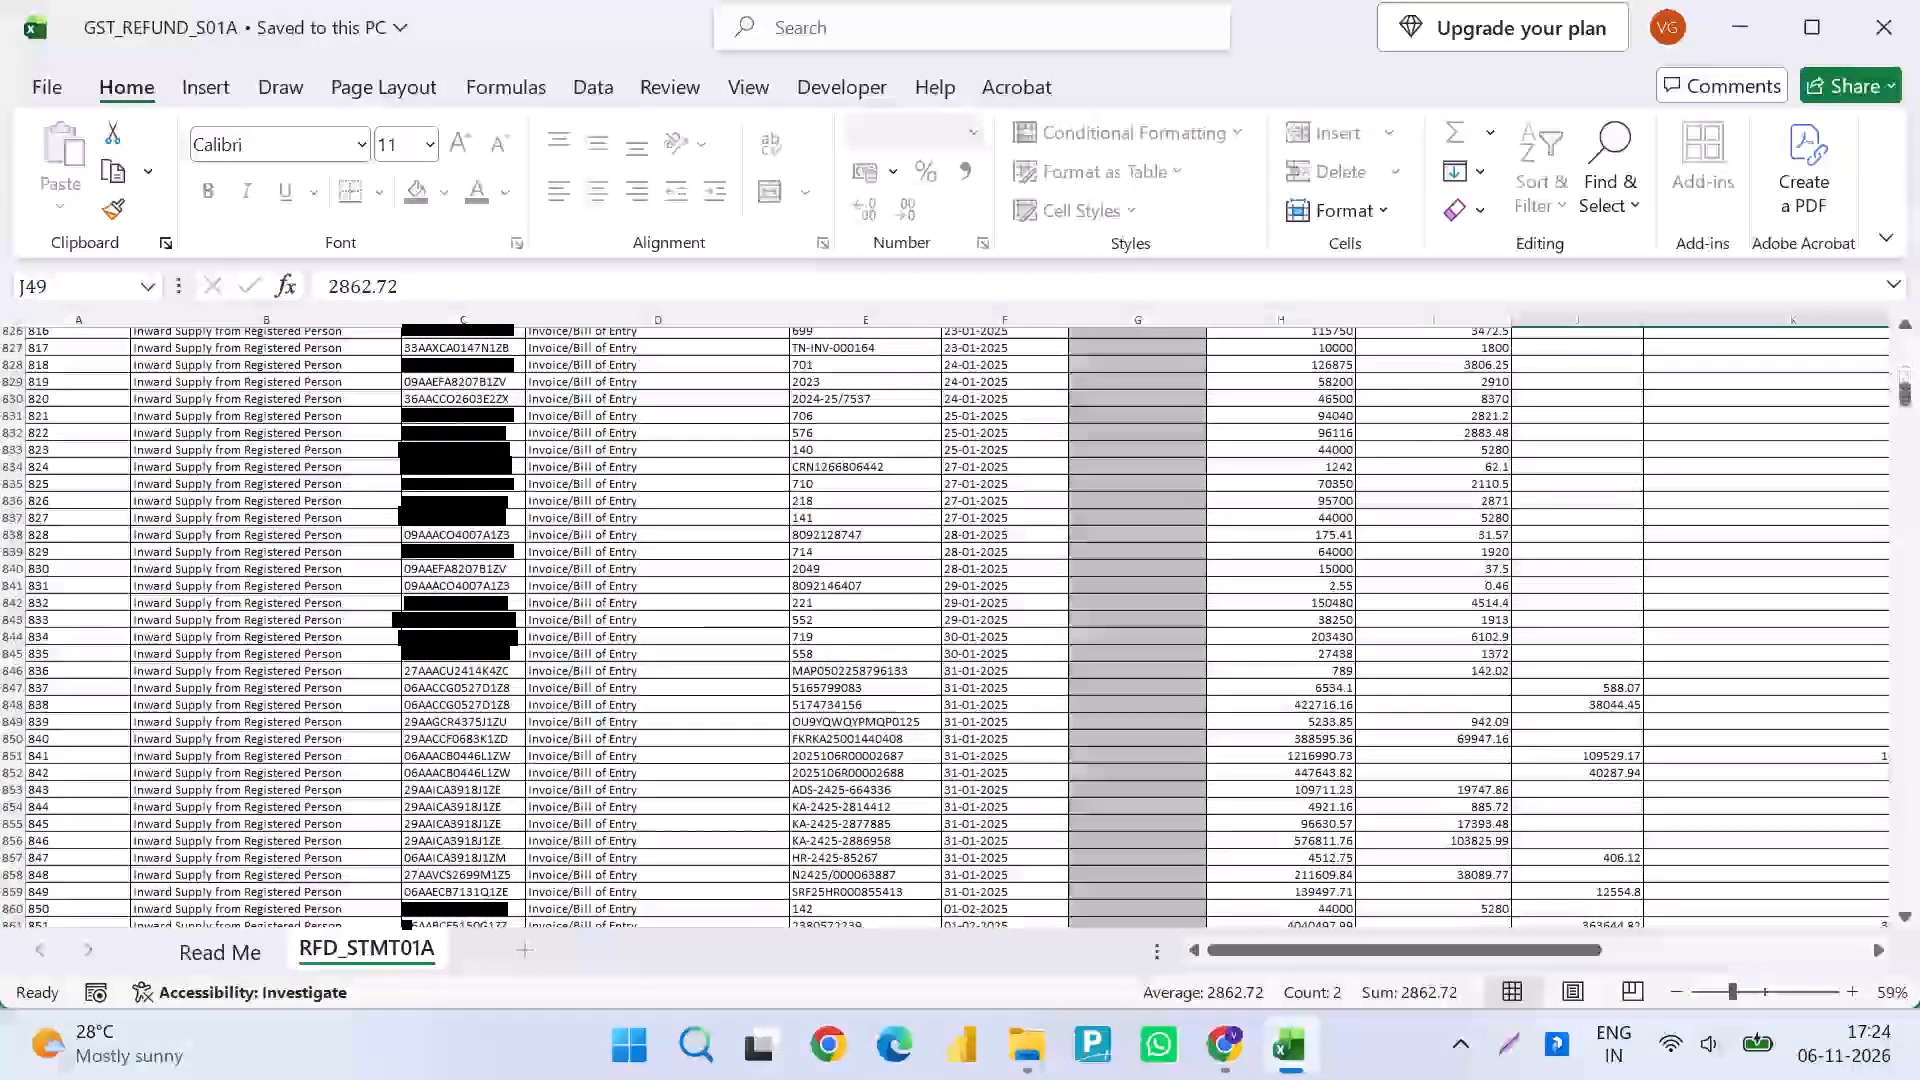
pyautogui.click(453, 796)
pyautogui.hotkey('ctrl', 'Down')
pyautogui.hotkey('ctrl', 'Down')
pyautogui.hotkey('ctrl', 'Left')
pyautogui.hotkey('ctrl', 'Up')
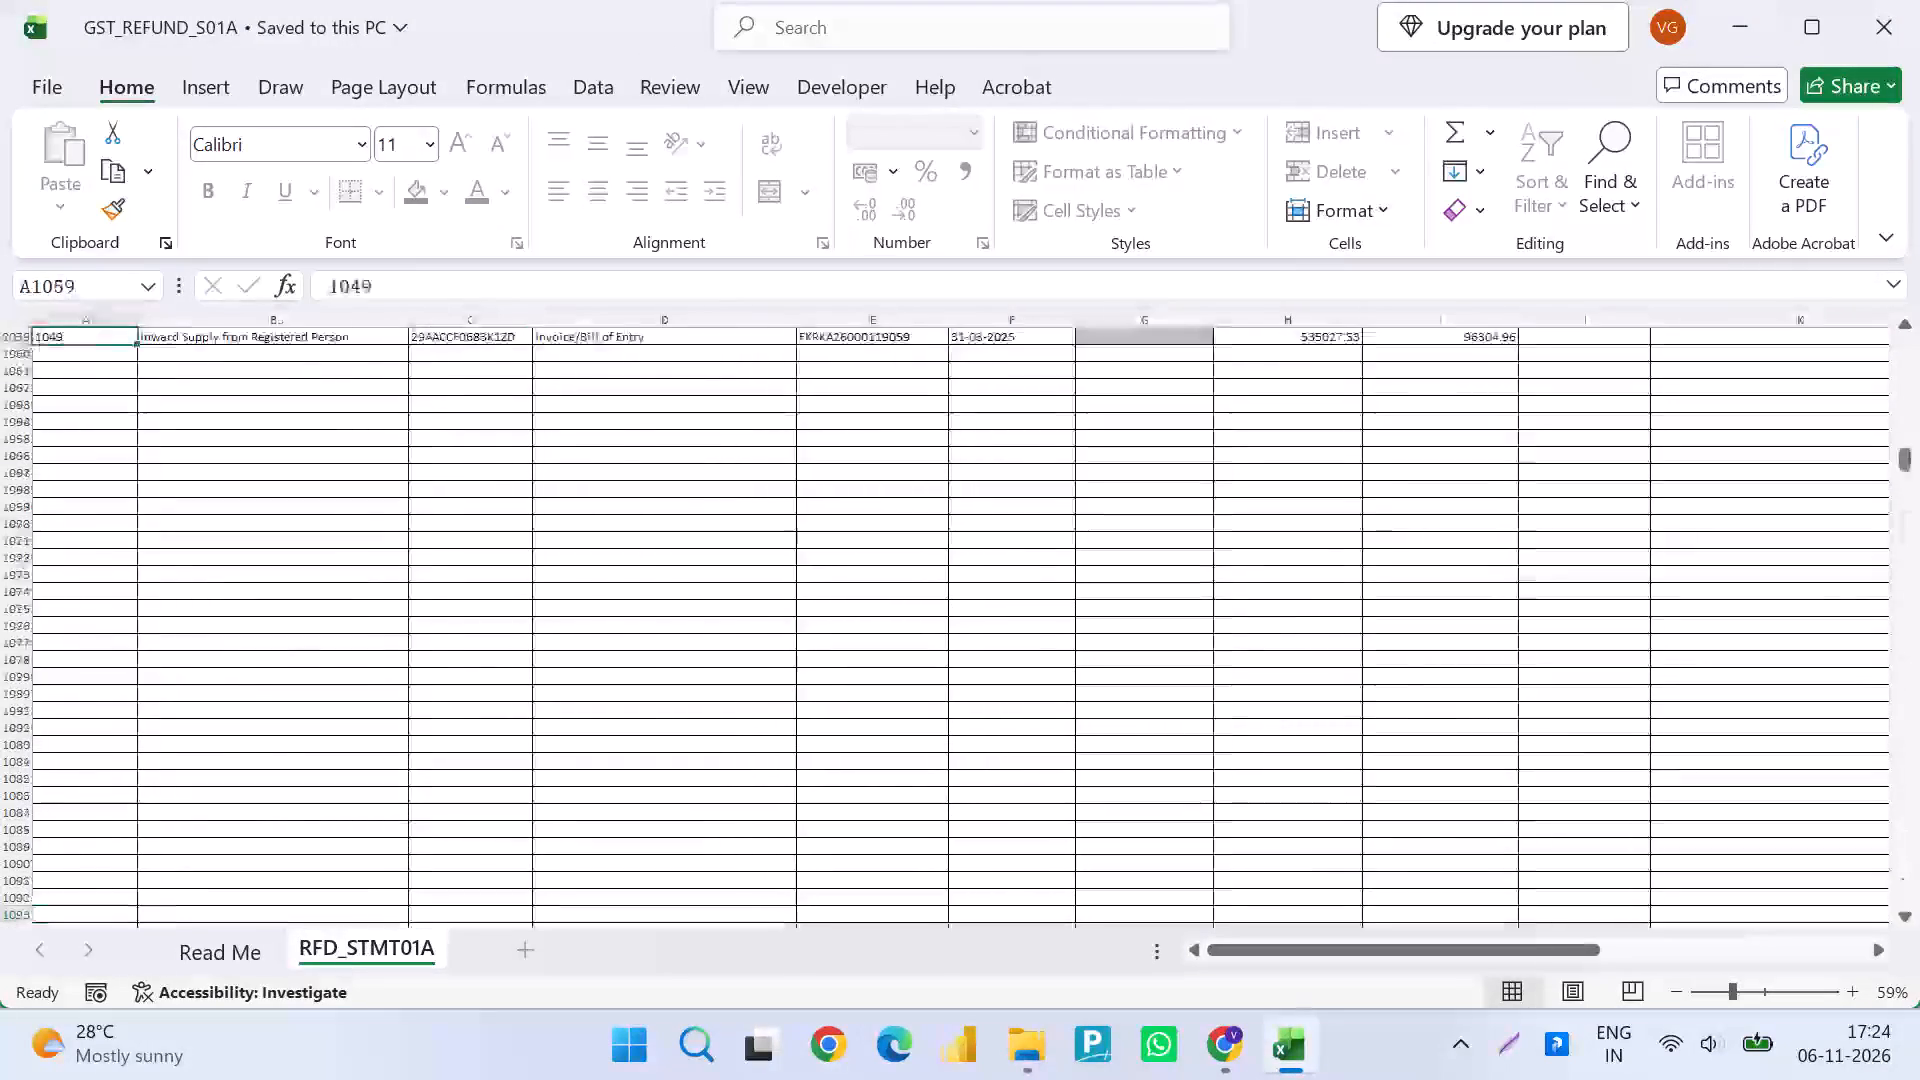
pyautogui.press('Right')
# Open Summary of Inward Supplies (GSTR-2) with its links updated, review the b2b invoices, and close it without saving.
pyautogui.hotkey('alt', 'Tab')
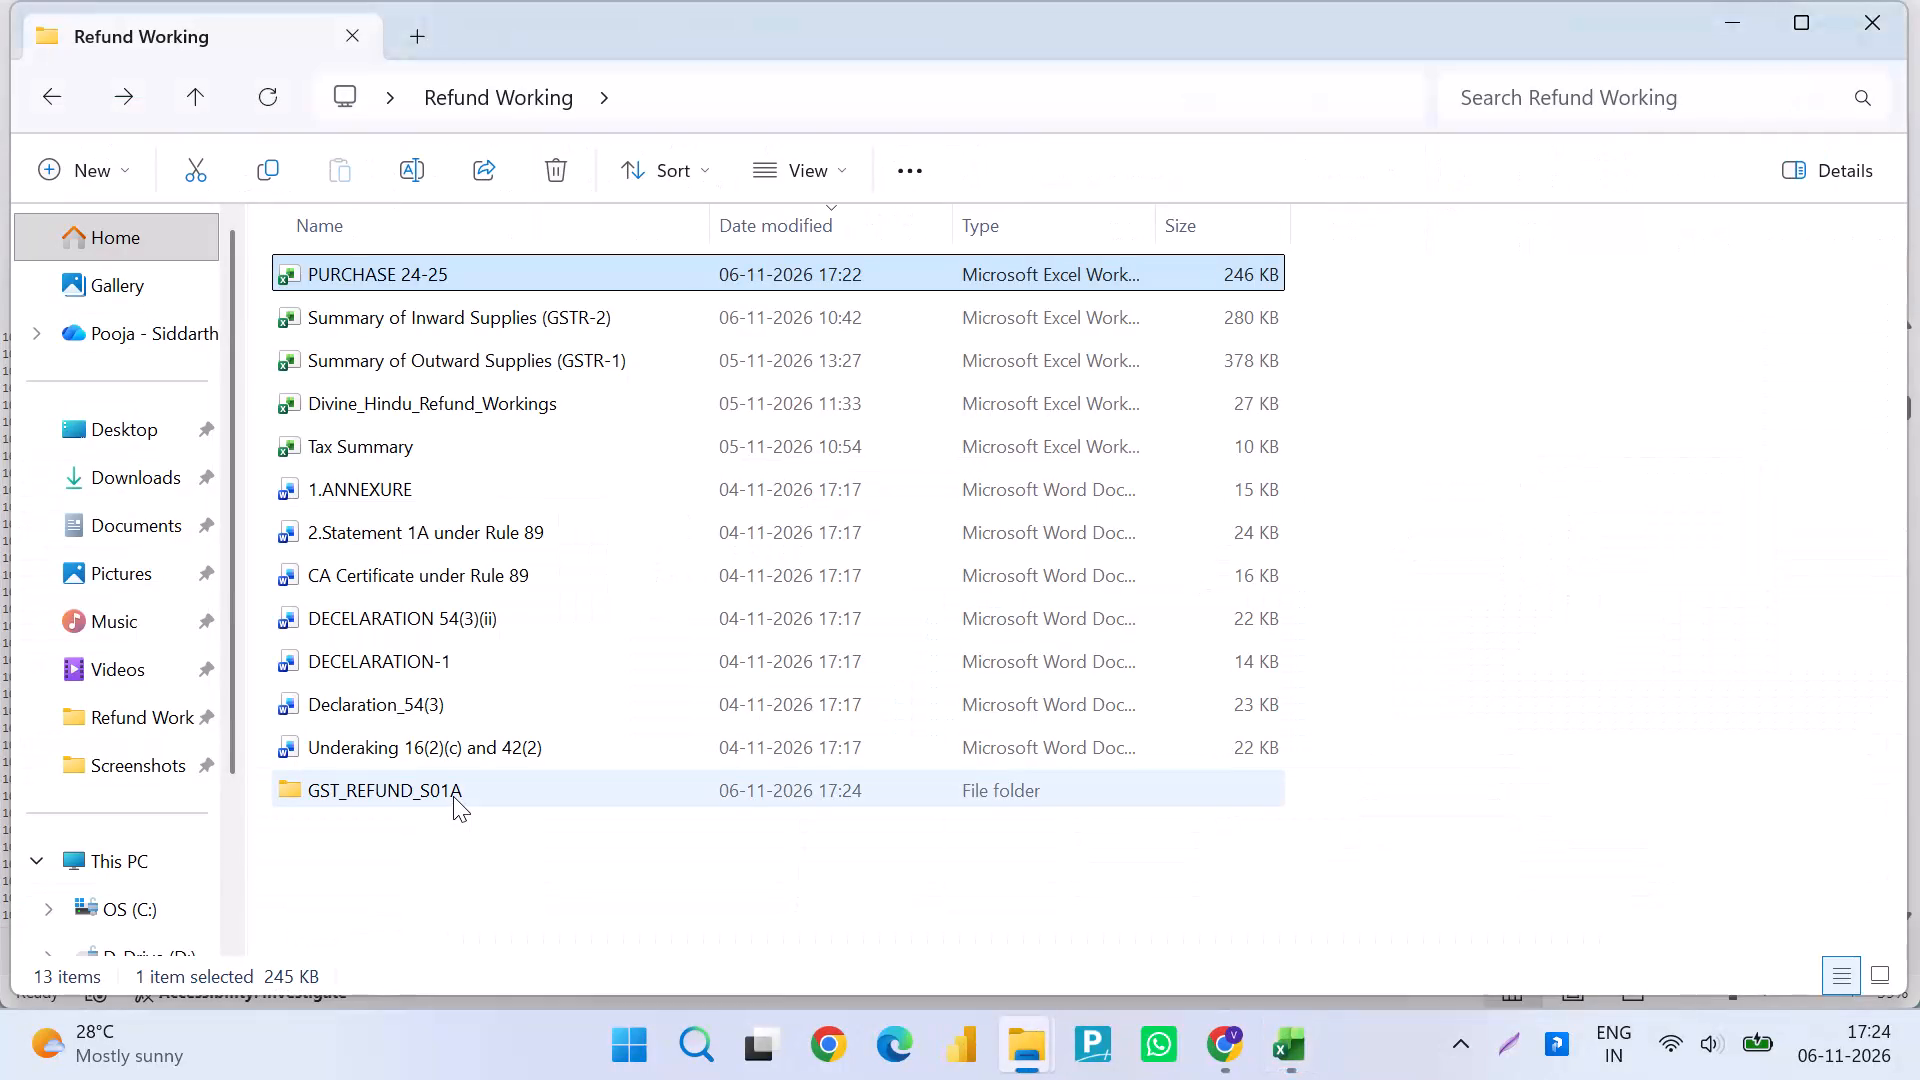
pyautogui.press('Down')
pyautogui.press('Down')
pyautogui.press('Up')
pyautogui.press('Return')
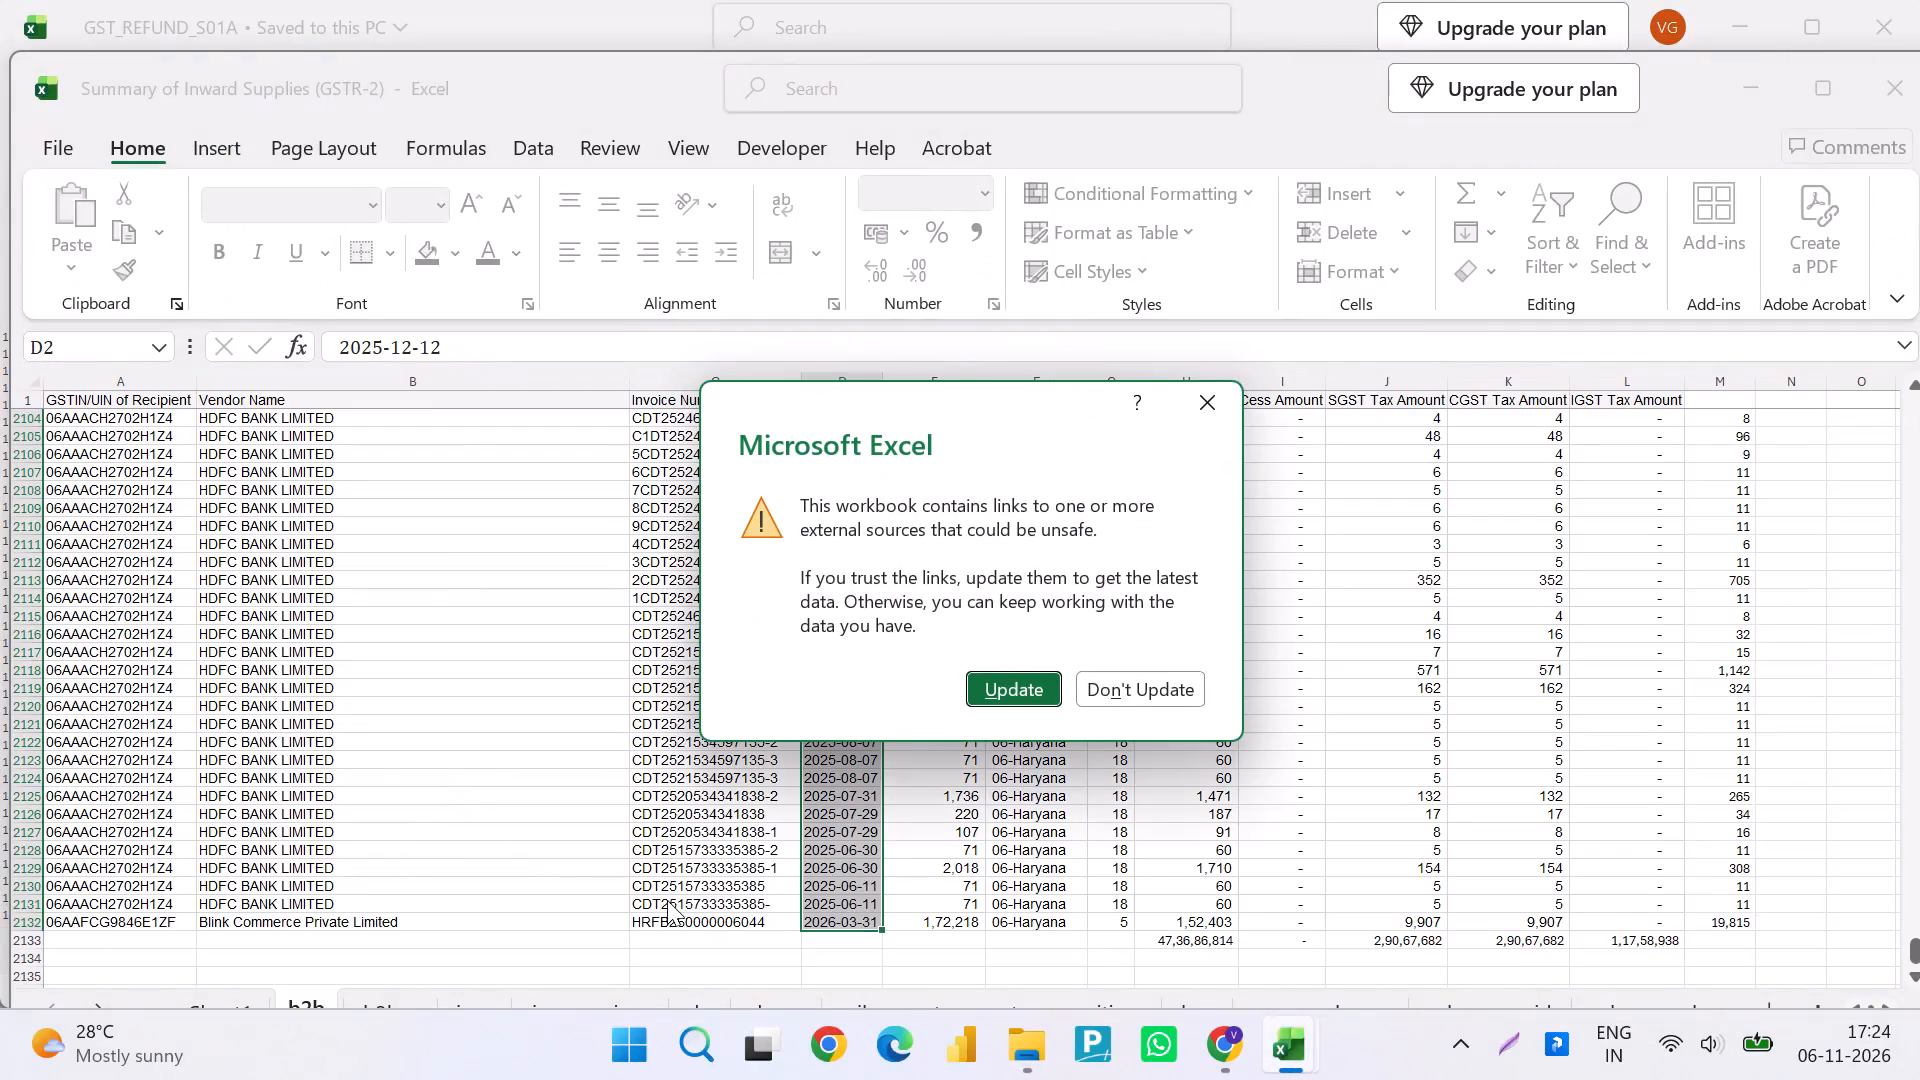
pyautogui.click(1002, 689)
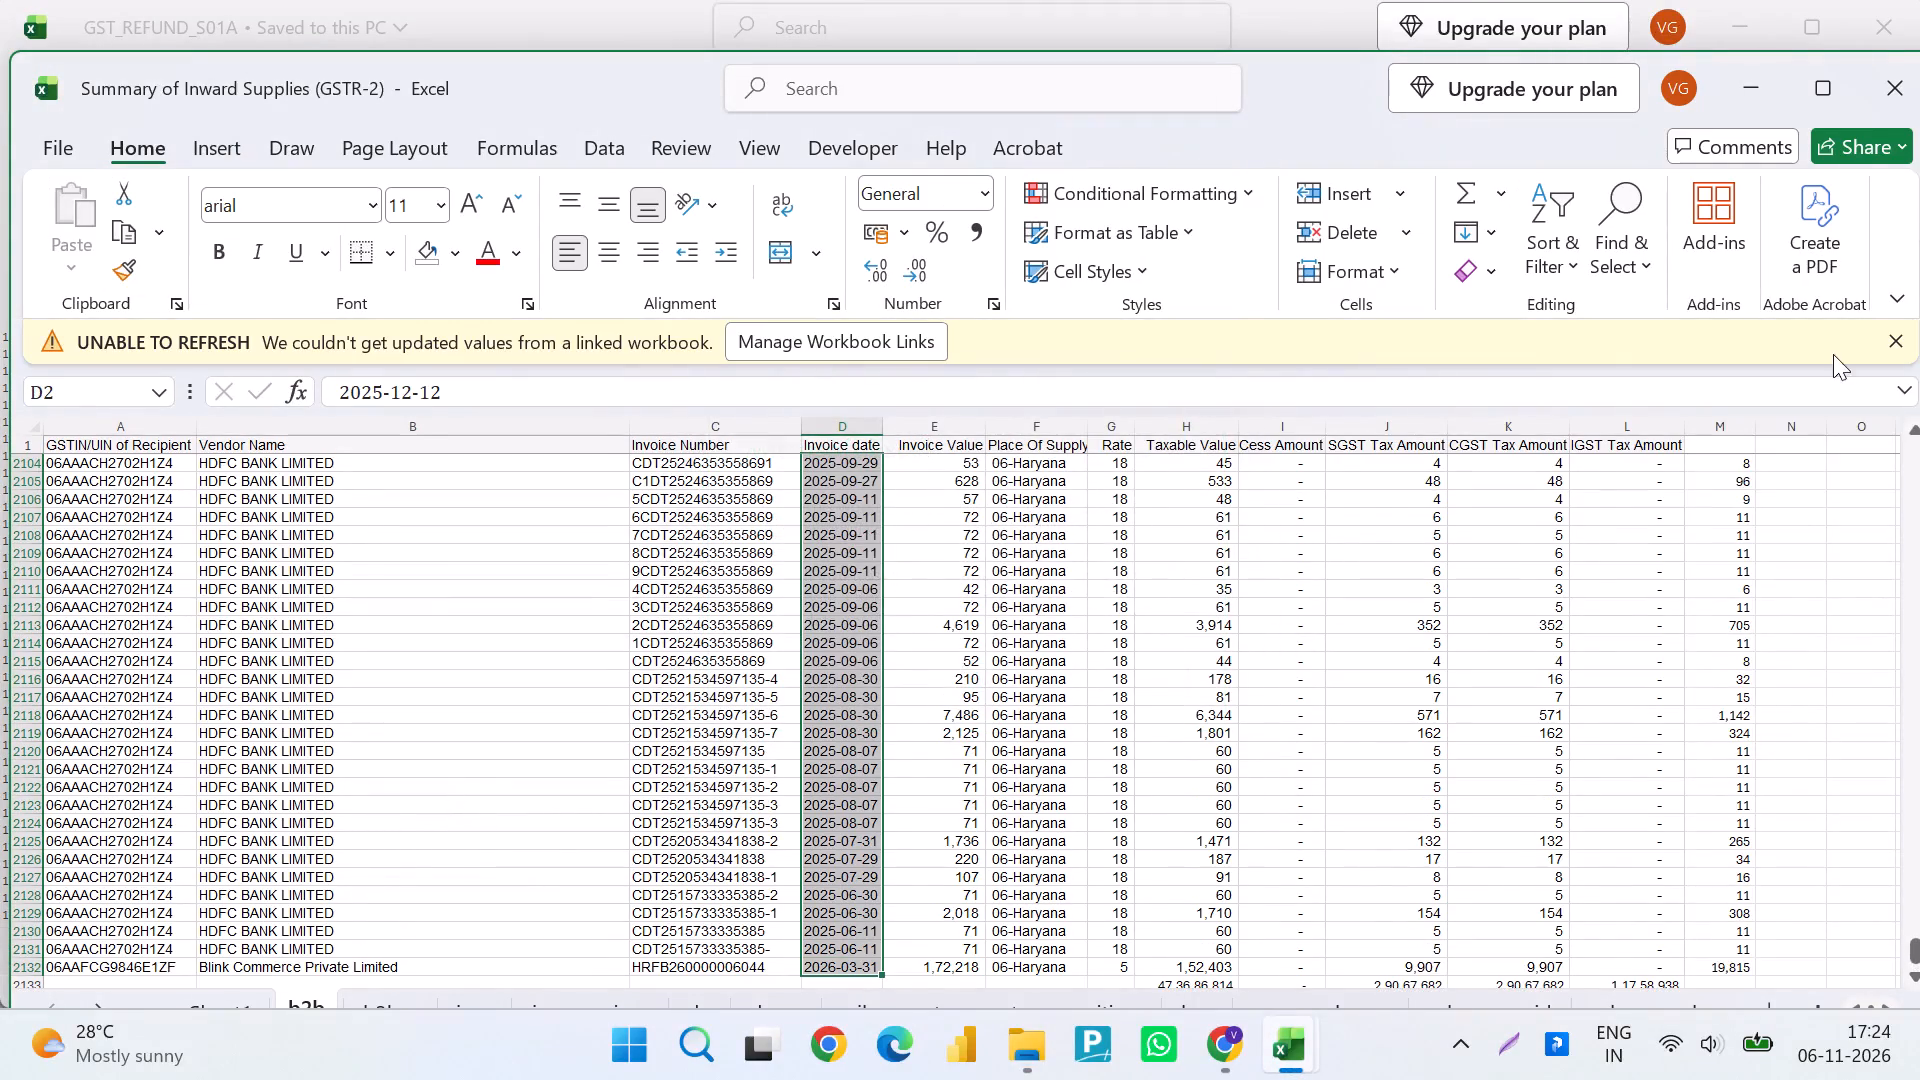
pyautogui.click(1820, 89)
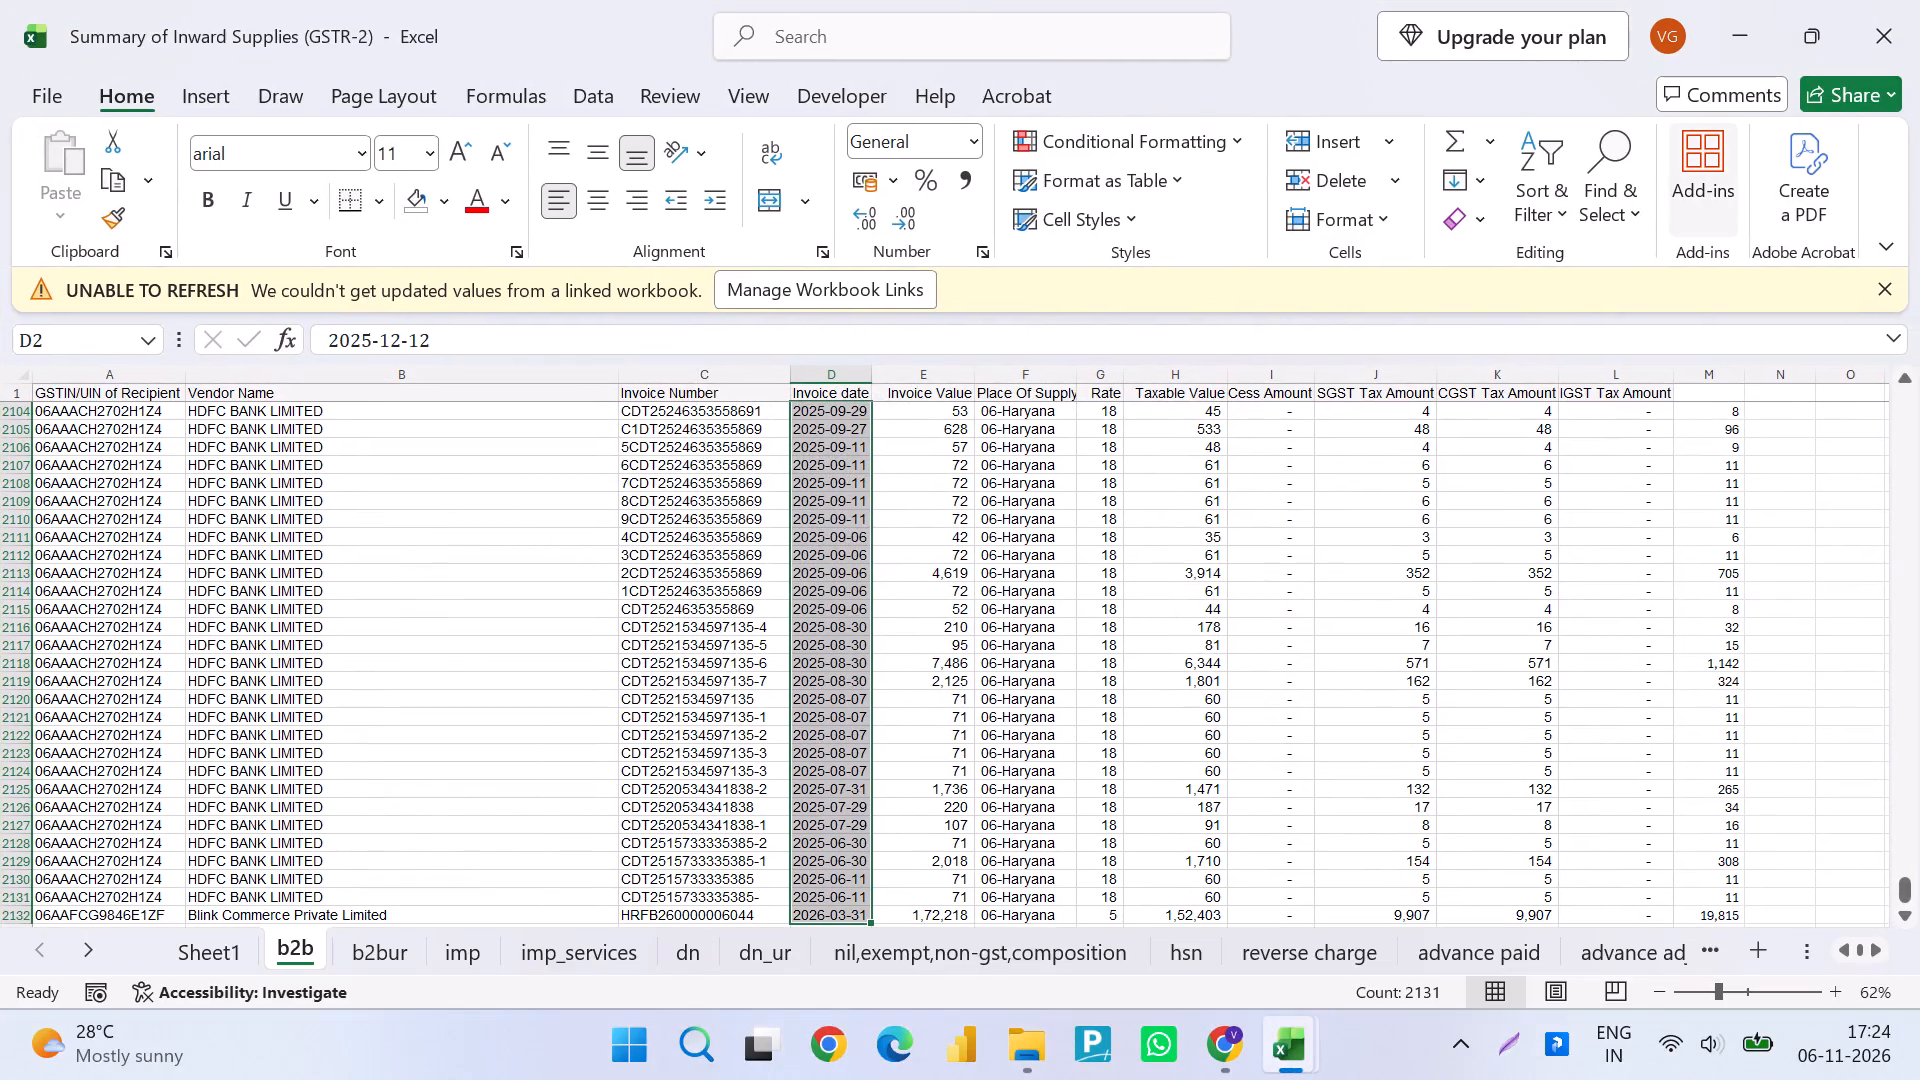
pyautogui.scroll(3, 803, 728)
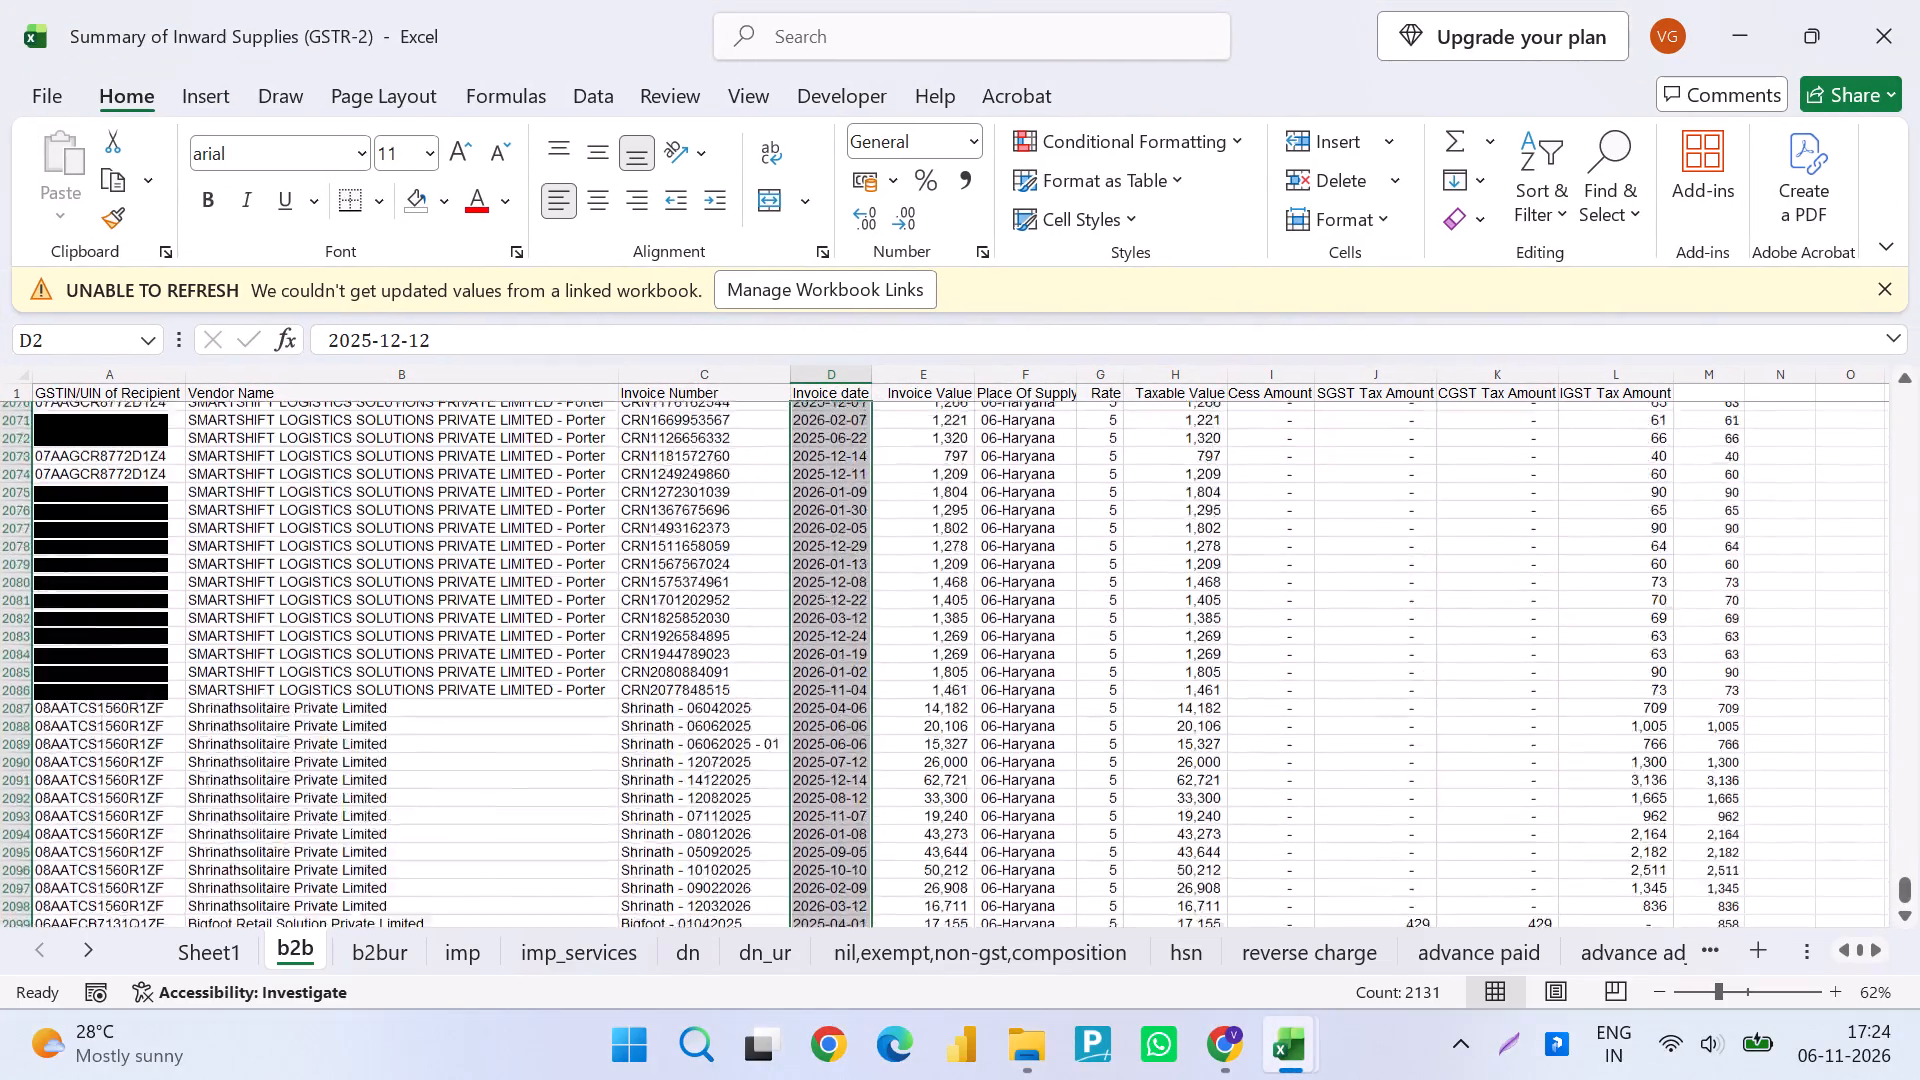
pyautogui.scroll(6, 803, 728)
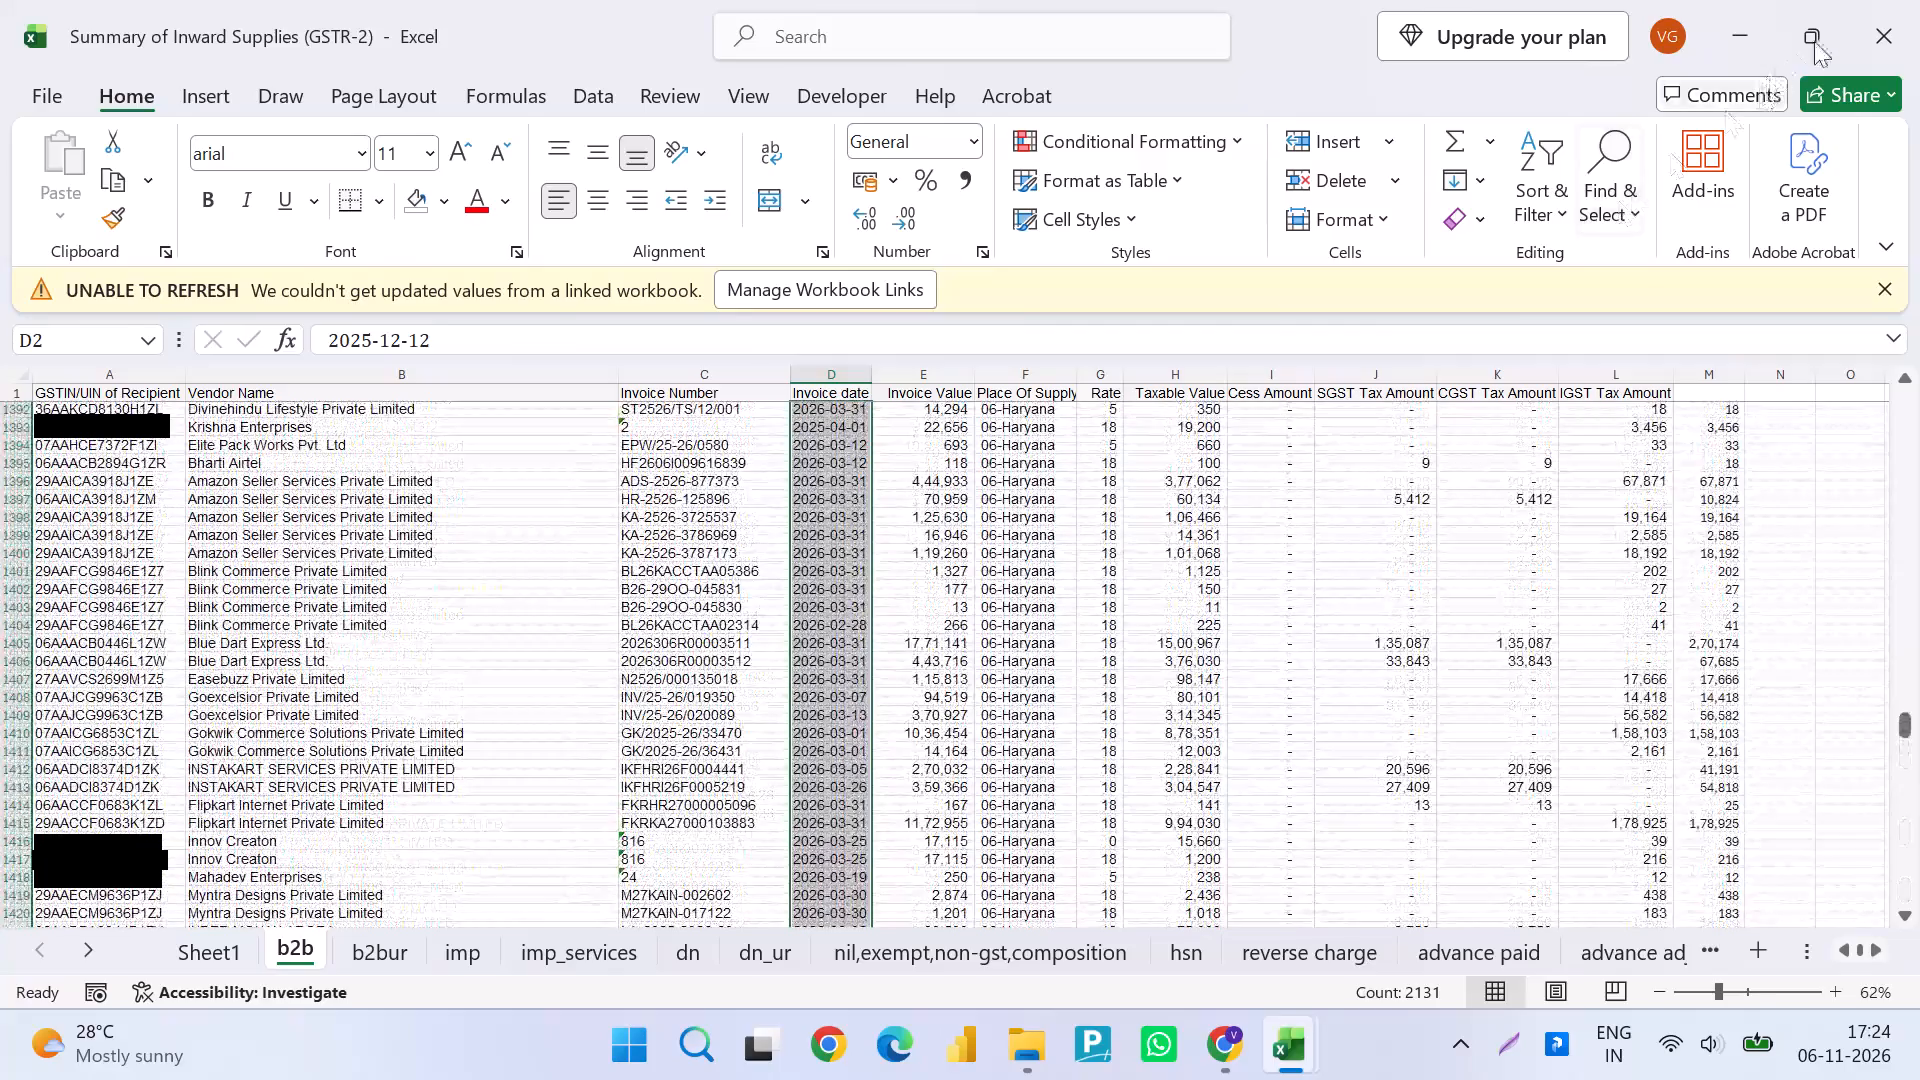
pyautogui.click(1863, 45)
pyautogui.click(997, 549)
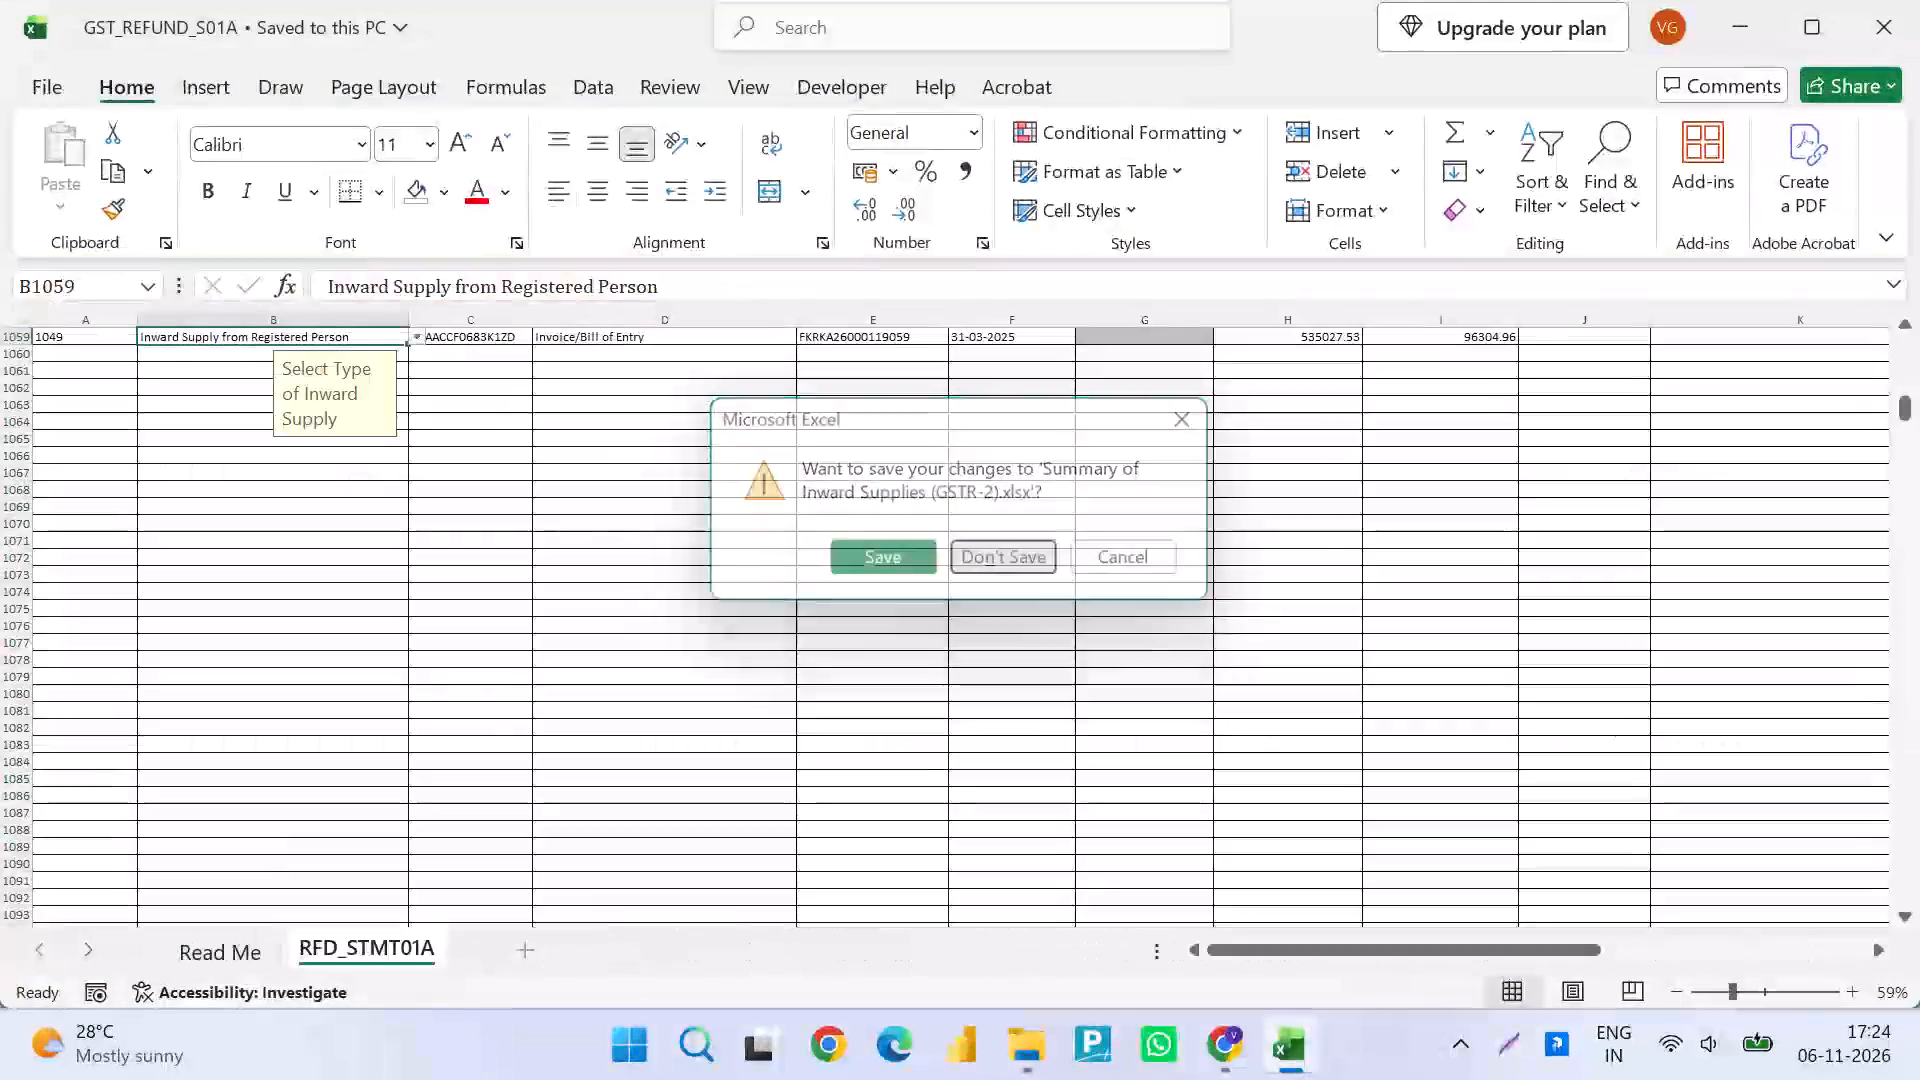
# Open the PURCHASE 24-25 workbook from the Refund Working folder and maximize its window.
pyautogui.hotkey('alt', 'Tab')
pyautogui.press('Up')
pyautogui.press('Return')
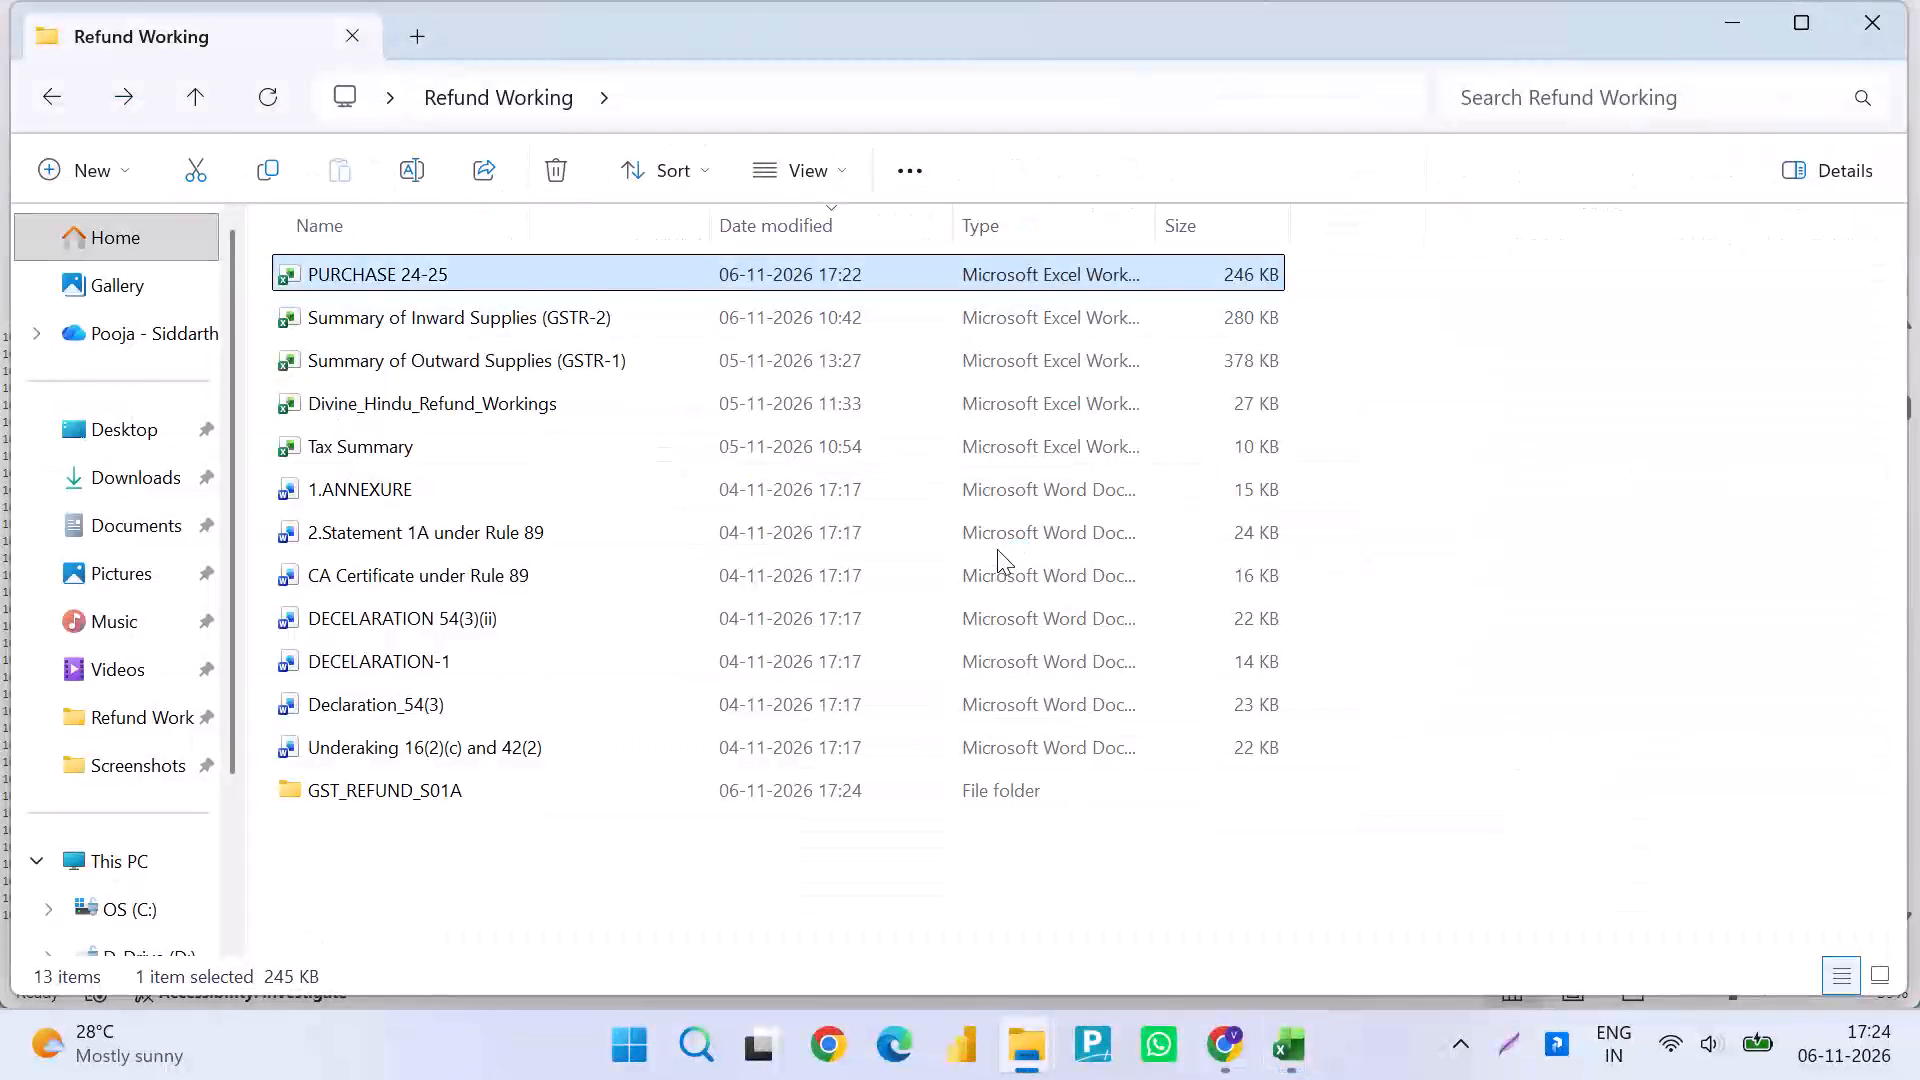
pyautogui.press('Up')
pyautogui.press('Down')
pyautogui.press('Left')
pyautogui.press('Up')
pyautogui.press('Left')
pyautogui.press('Up')
pyautogui.press('super+Up')
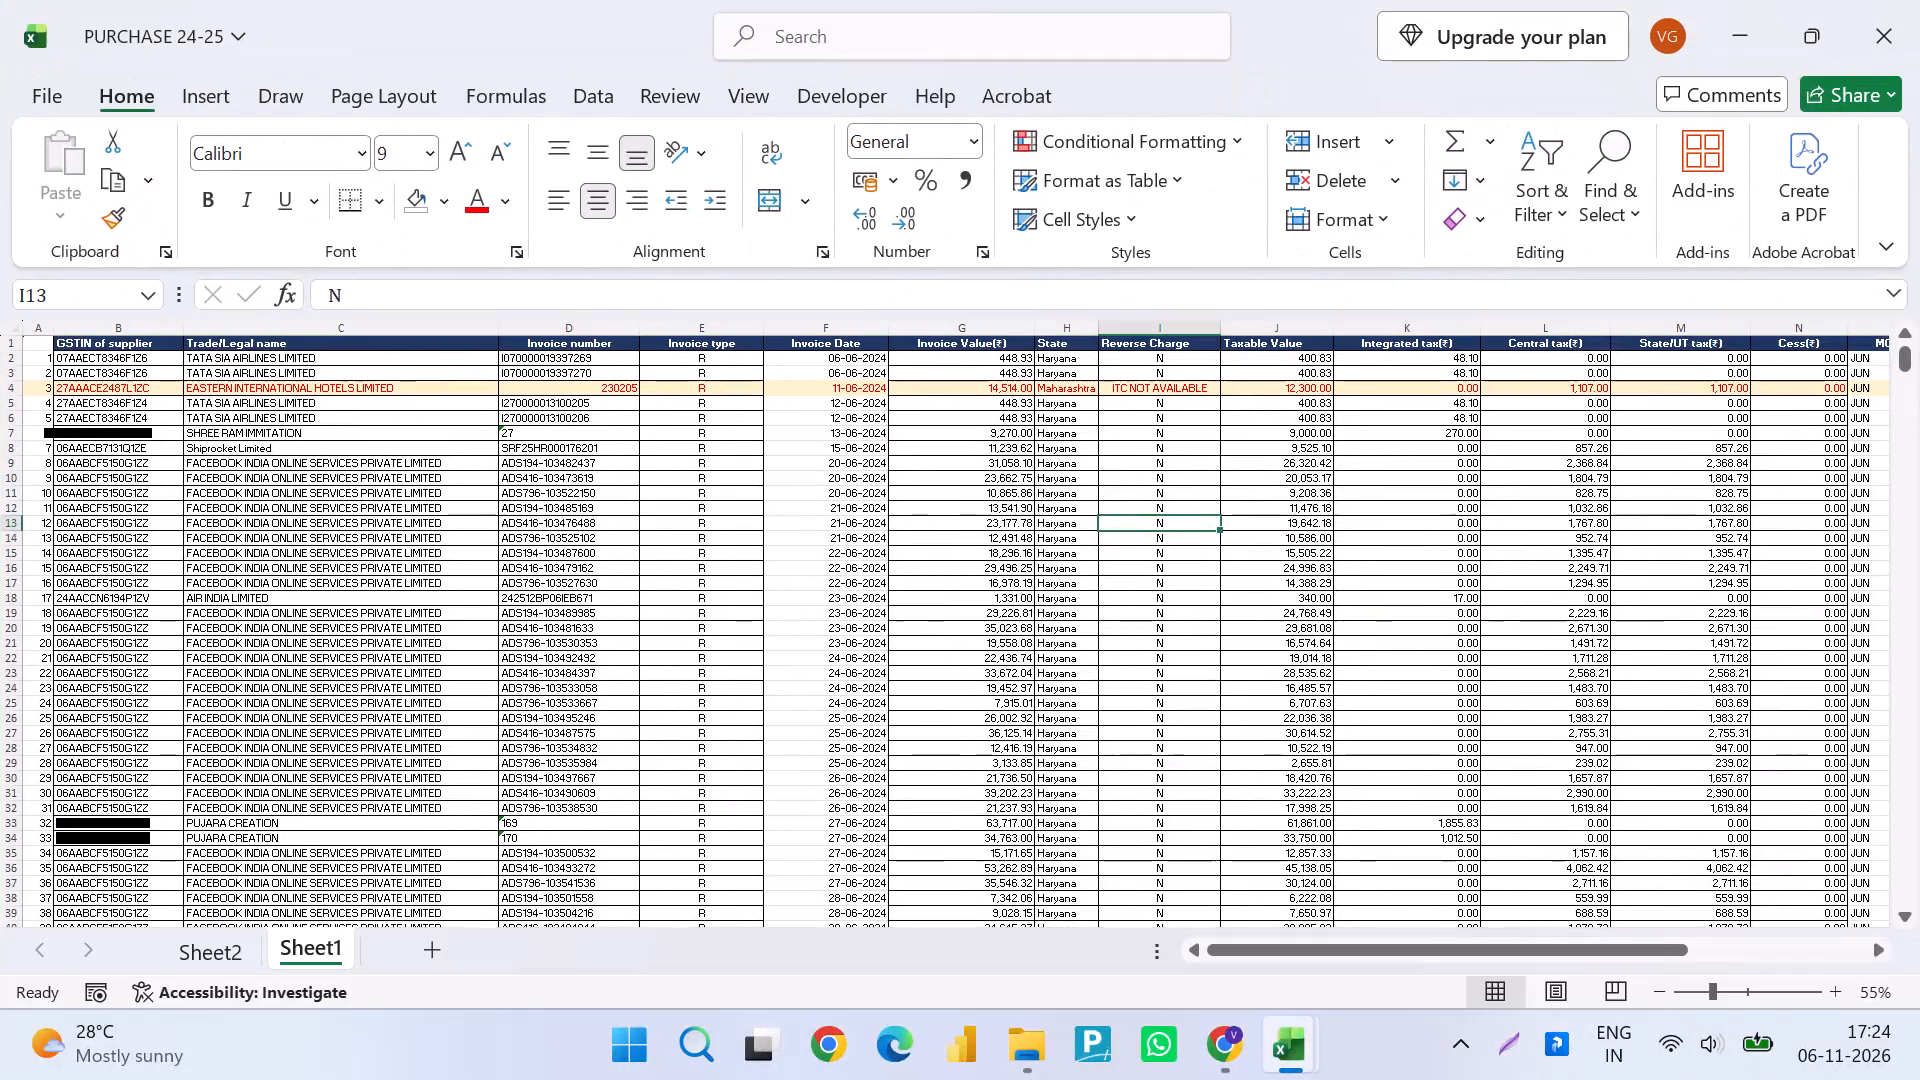
# Add filters to the purchase table on Sheet1, from the header row down to the last record.
pyautogui.press('Down')
pyautogui.press('Left')
pyautogui.press('Up')
pyautogui.press('Left')
pyautogui.press('Up')
pyautogui.press('Left')
pyautogui.press('Up')
pyautogui.press('Left')
pyautogui.press('Up')
pyautogui.hotkey('ctrl', 'Up')
pyautogui.hotkey('ctrl', 'Left')
pyautogui.press('Up')
pyautogui.press('Left')
pyautogui.hotkey('shift', 'space')
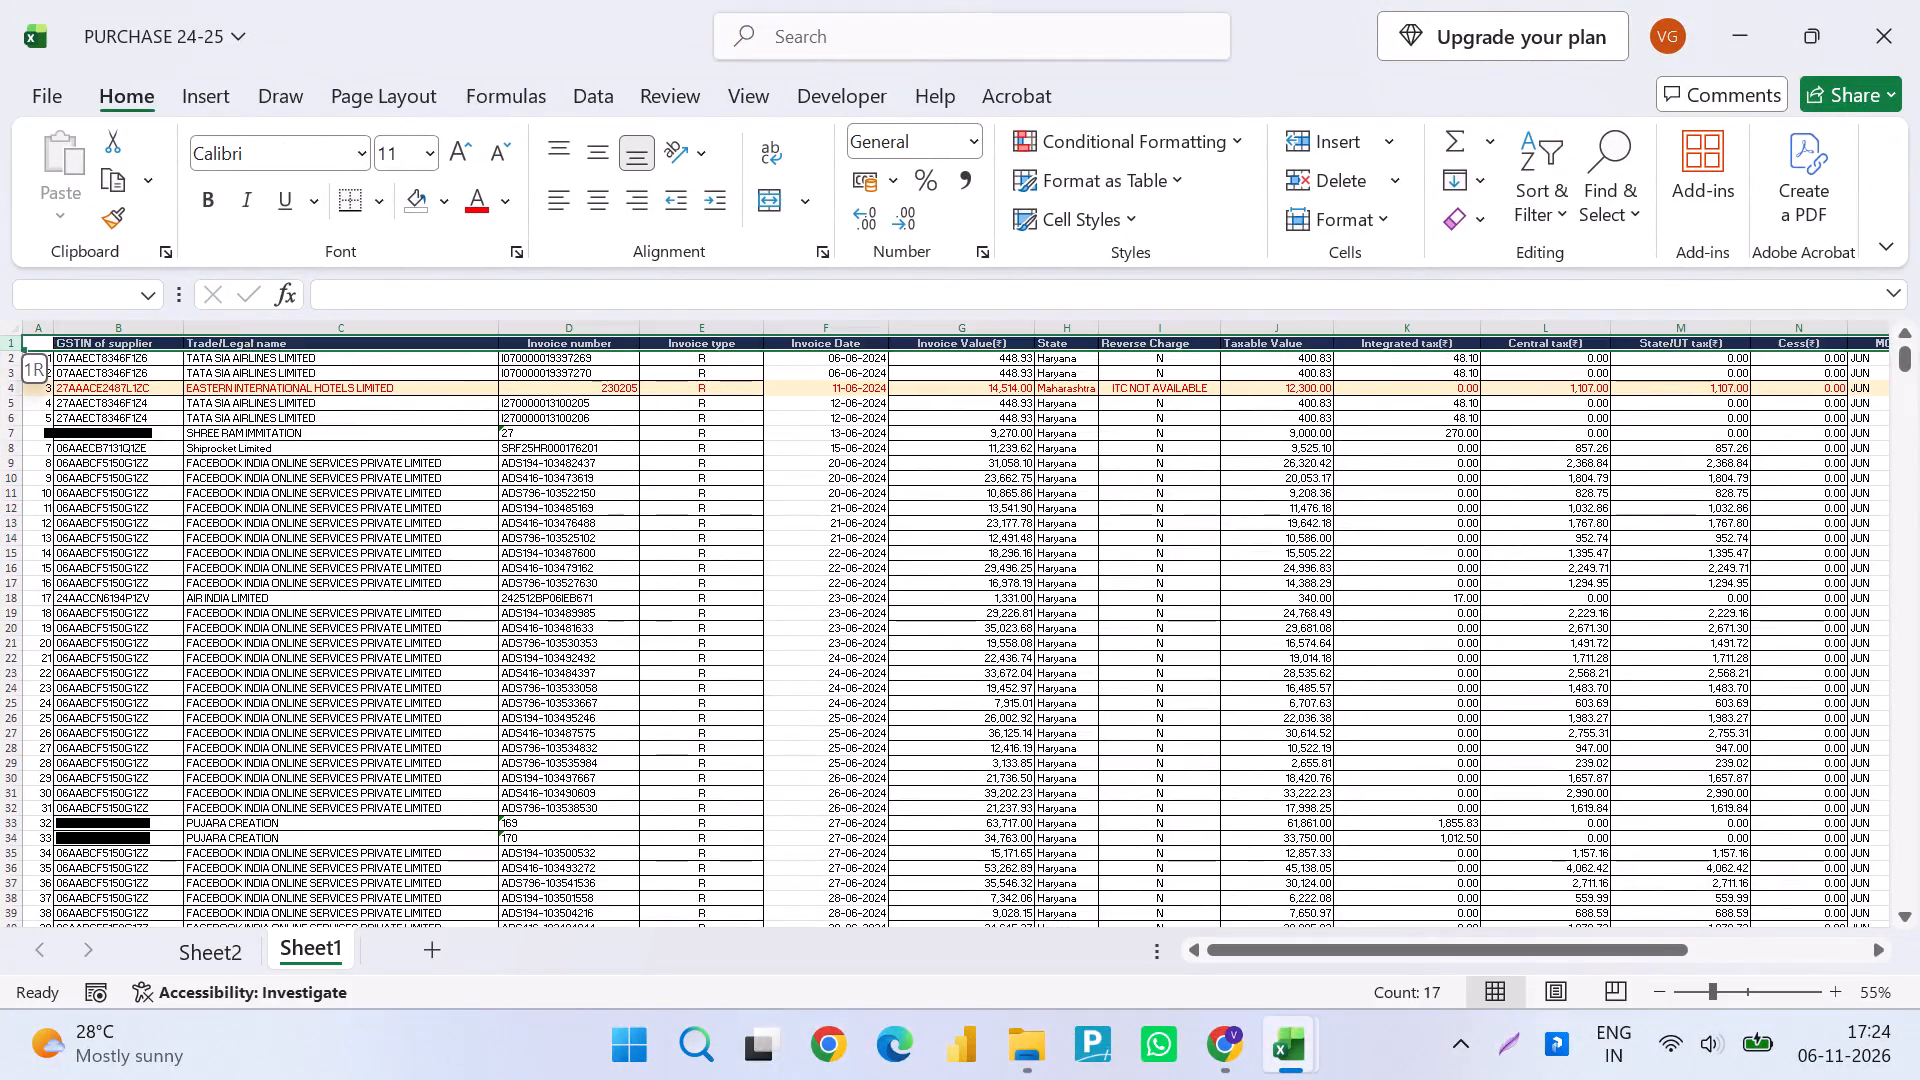
pyautogui.hotkey('ctrl', 'shift', 'Down')
pyautogui.hotkey('ctrl', 'shift', 'Down')
pyautogui.hotkey('ctrl', 'shift', 'l')
# Filter column A of the purchase table by the light cream cell colour.
pyautogui.hotkey('alt', 'Down')
pyautogui.hotkey('alt', 'Down')
pyautogui.hotkey('alt', 'Down')
pyautogui.hotkey('alt', 'Down')
pyautogui.hotkey('alt', 'Down')
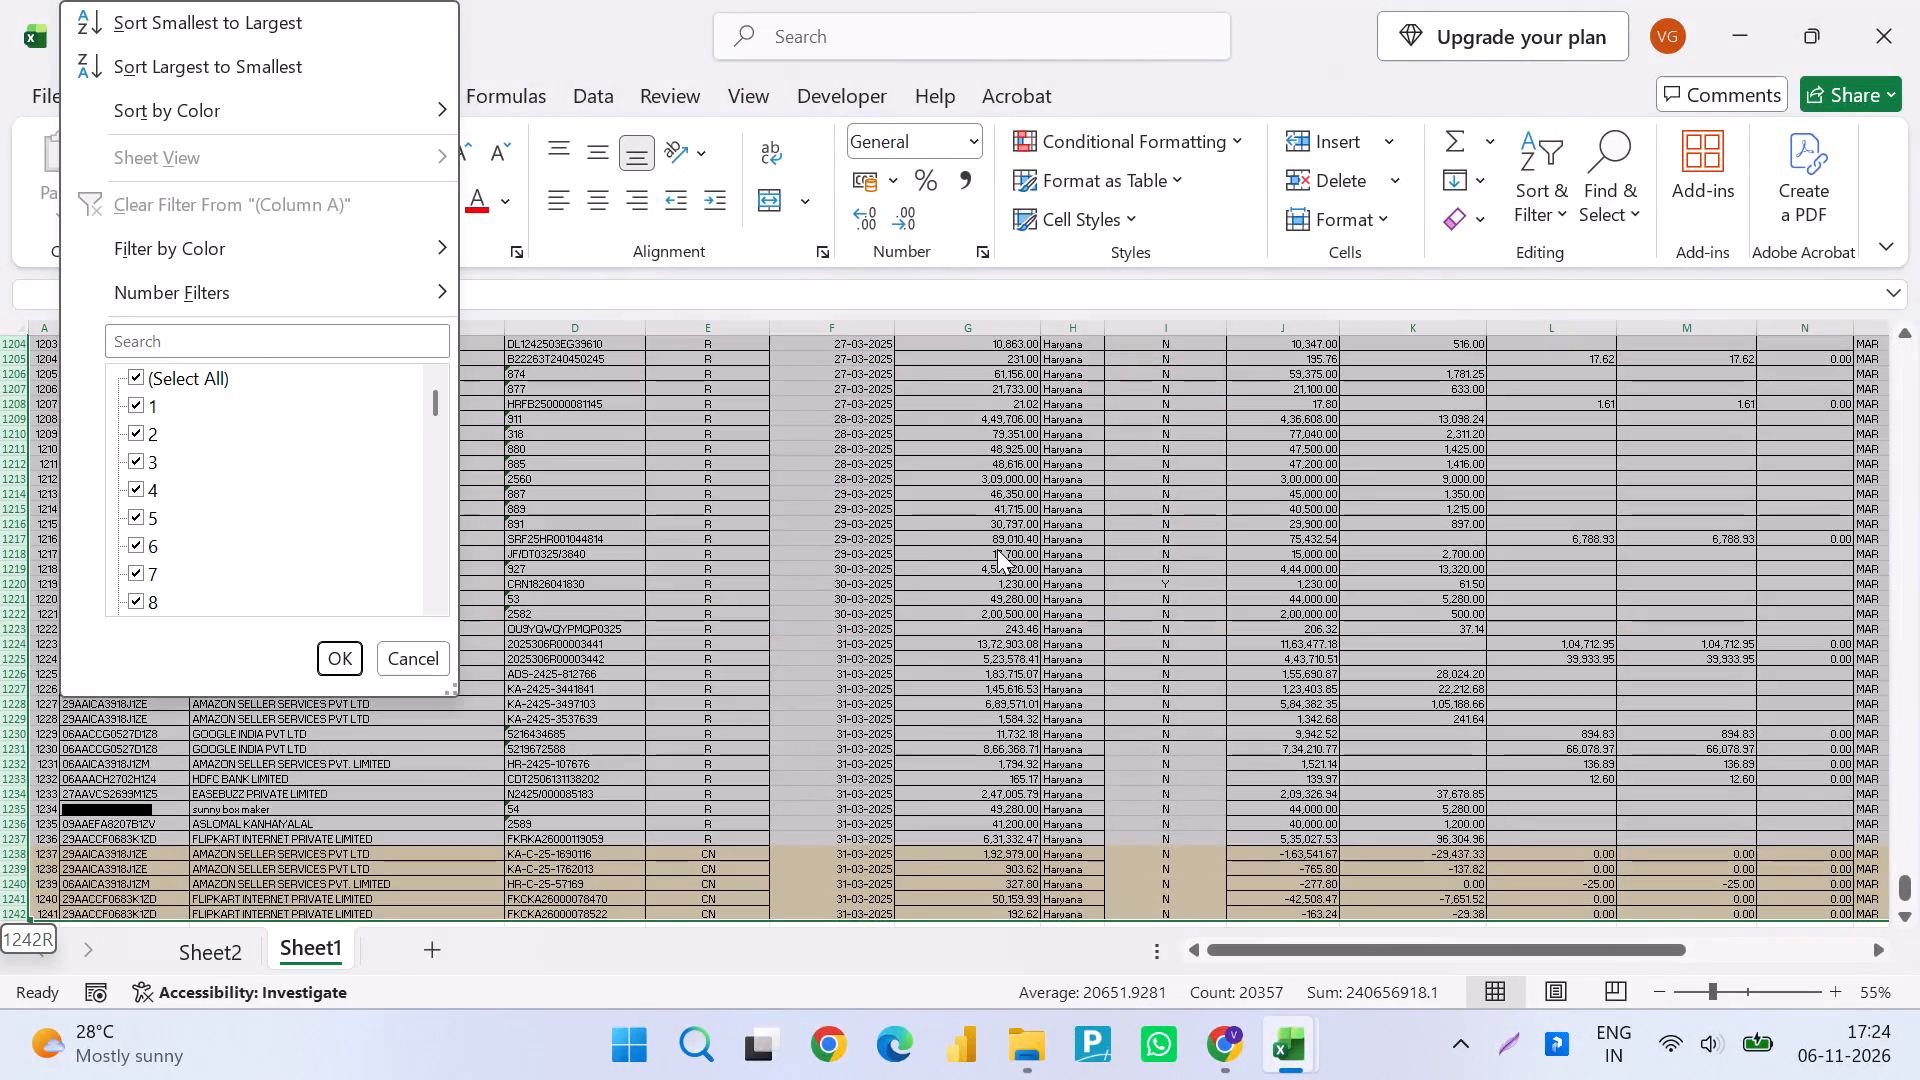
pyautogui.press('Down')
pyautogui.press('Down')
pyautogui.press('Right')
pyautogui.press('Down')
pyautogui.press('Up')
pyautogui.press('space')
pyautogui.press('Down')
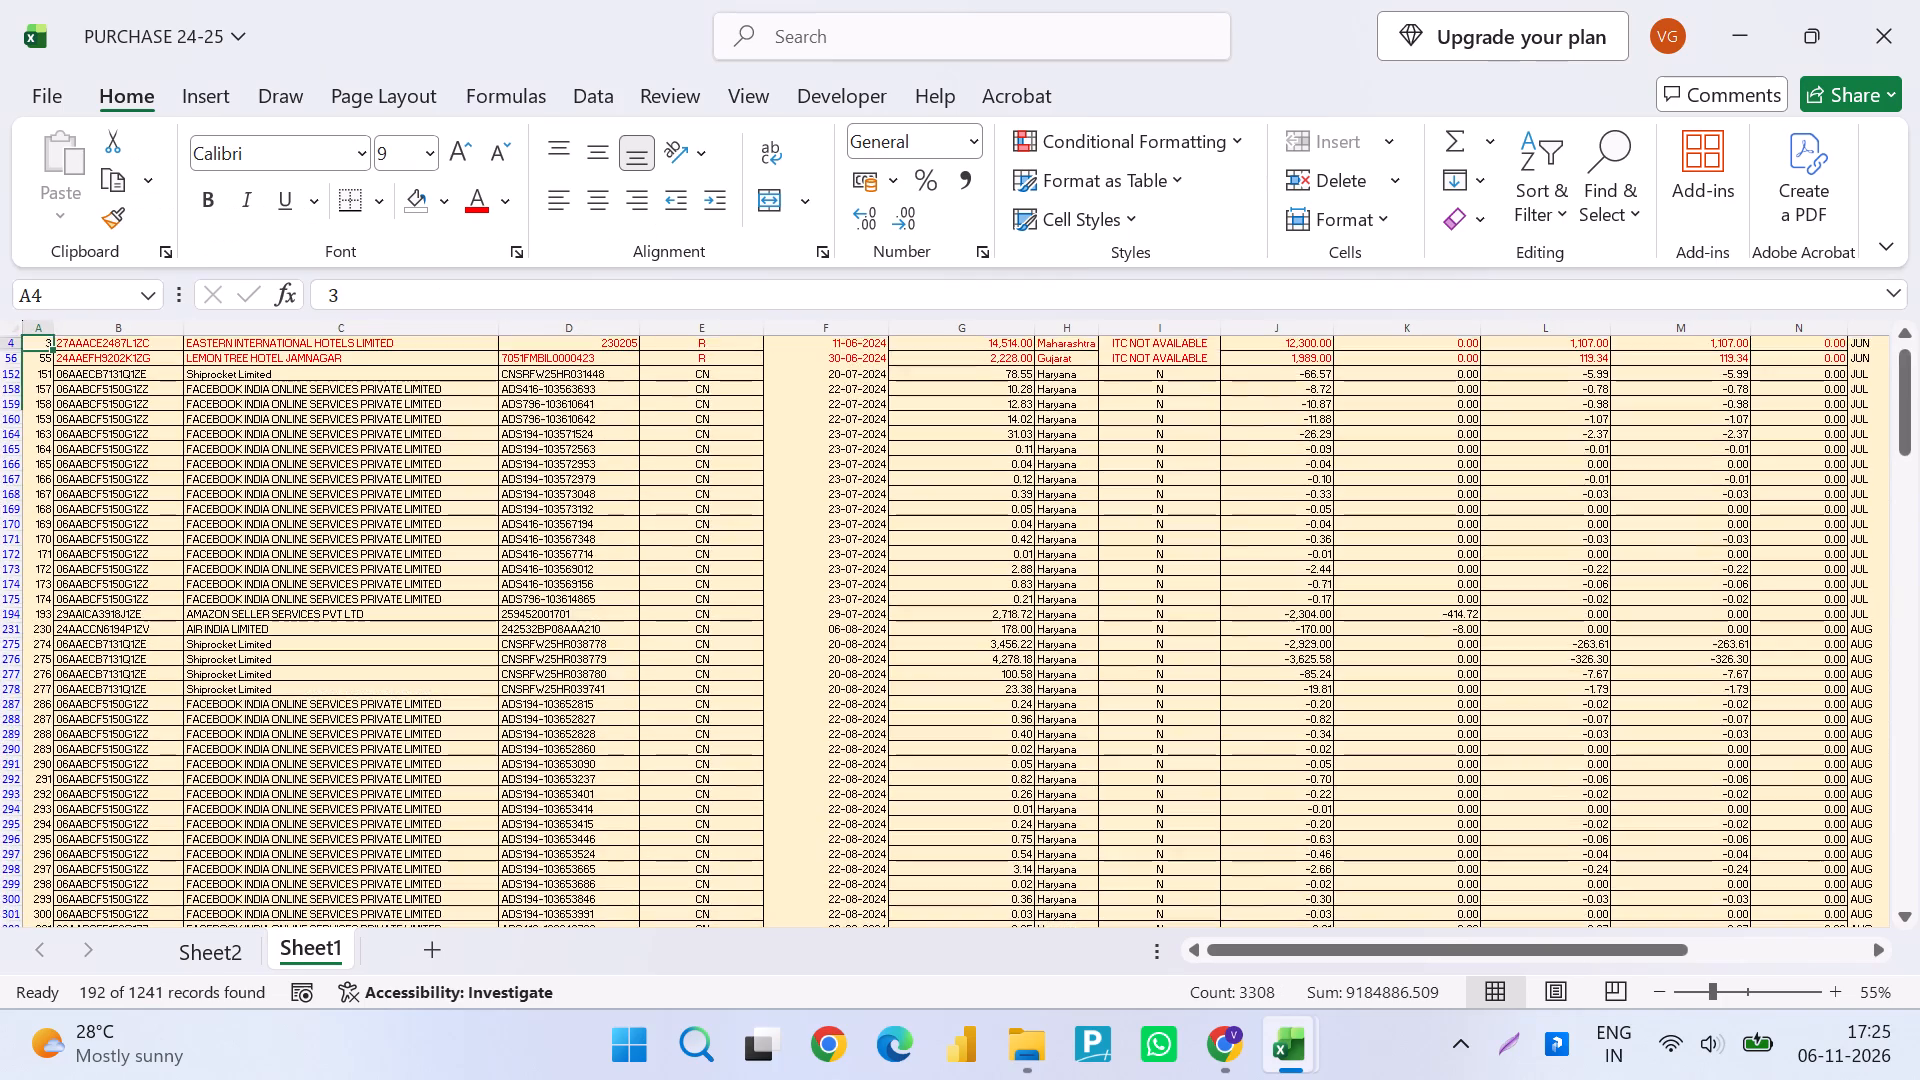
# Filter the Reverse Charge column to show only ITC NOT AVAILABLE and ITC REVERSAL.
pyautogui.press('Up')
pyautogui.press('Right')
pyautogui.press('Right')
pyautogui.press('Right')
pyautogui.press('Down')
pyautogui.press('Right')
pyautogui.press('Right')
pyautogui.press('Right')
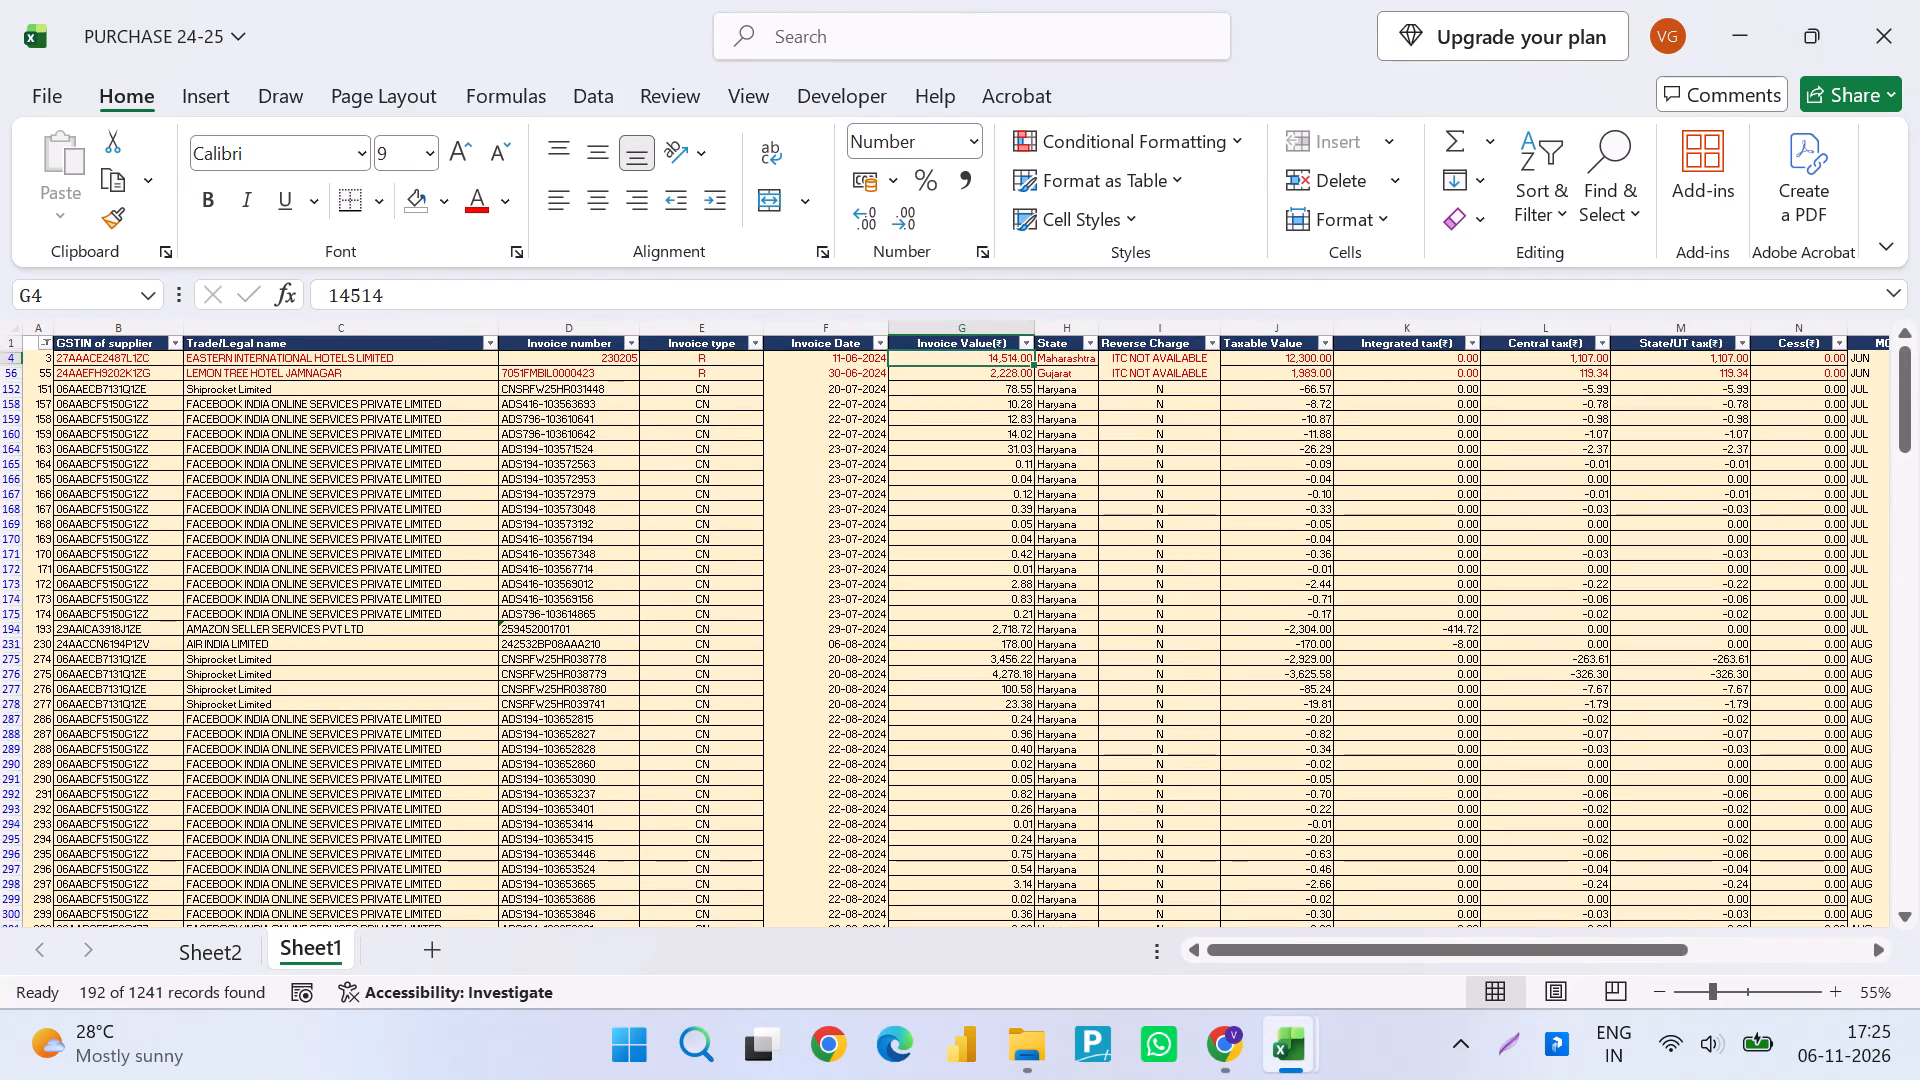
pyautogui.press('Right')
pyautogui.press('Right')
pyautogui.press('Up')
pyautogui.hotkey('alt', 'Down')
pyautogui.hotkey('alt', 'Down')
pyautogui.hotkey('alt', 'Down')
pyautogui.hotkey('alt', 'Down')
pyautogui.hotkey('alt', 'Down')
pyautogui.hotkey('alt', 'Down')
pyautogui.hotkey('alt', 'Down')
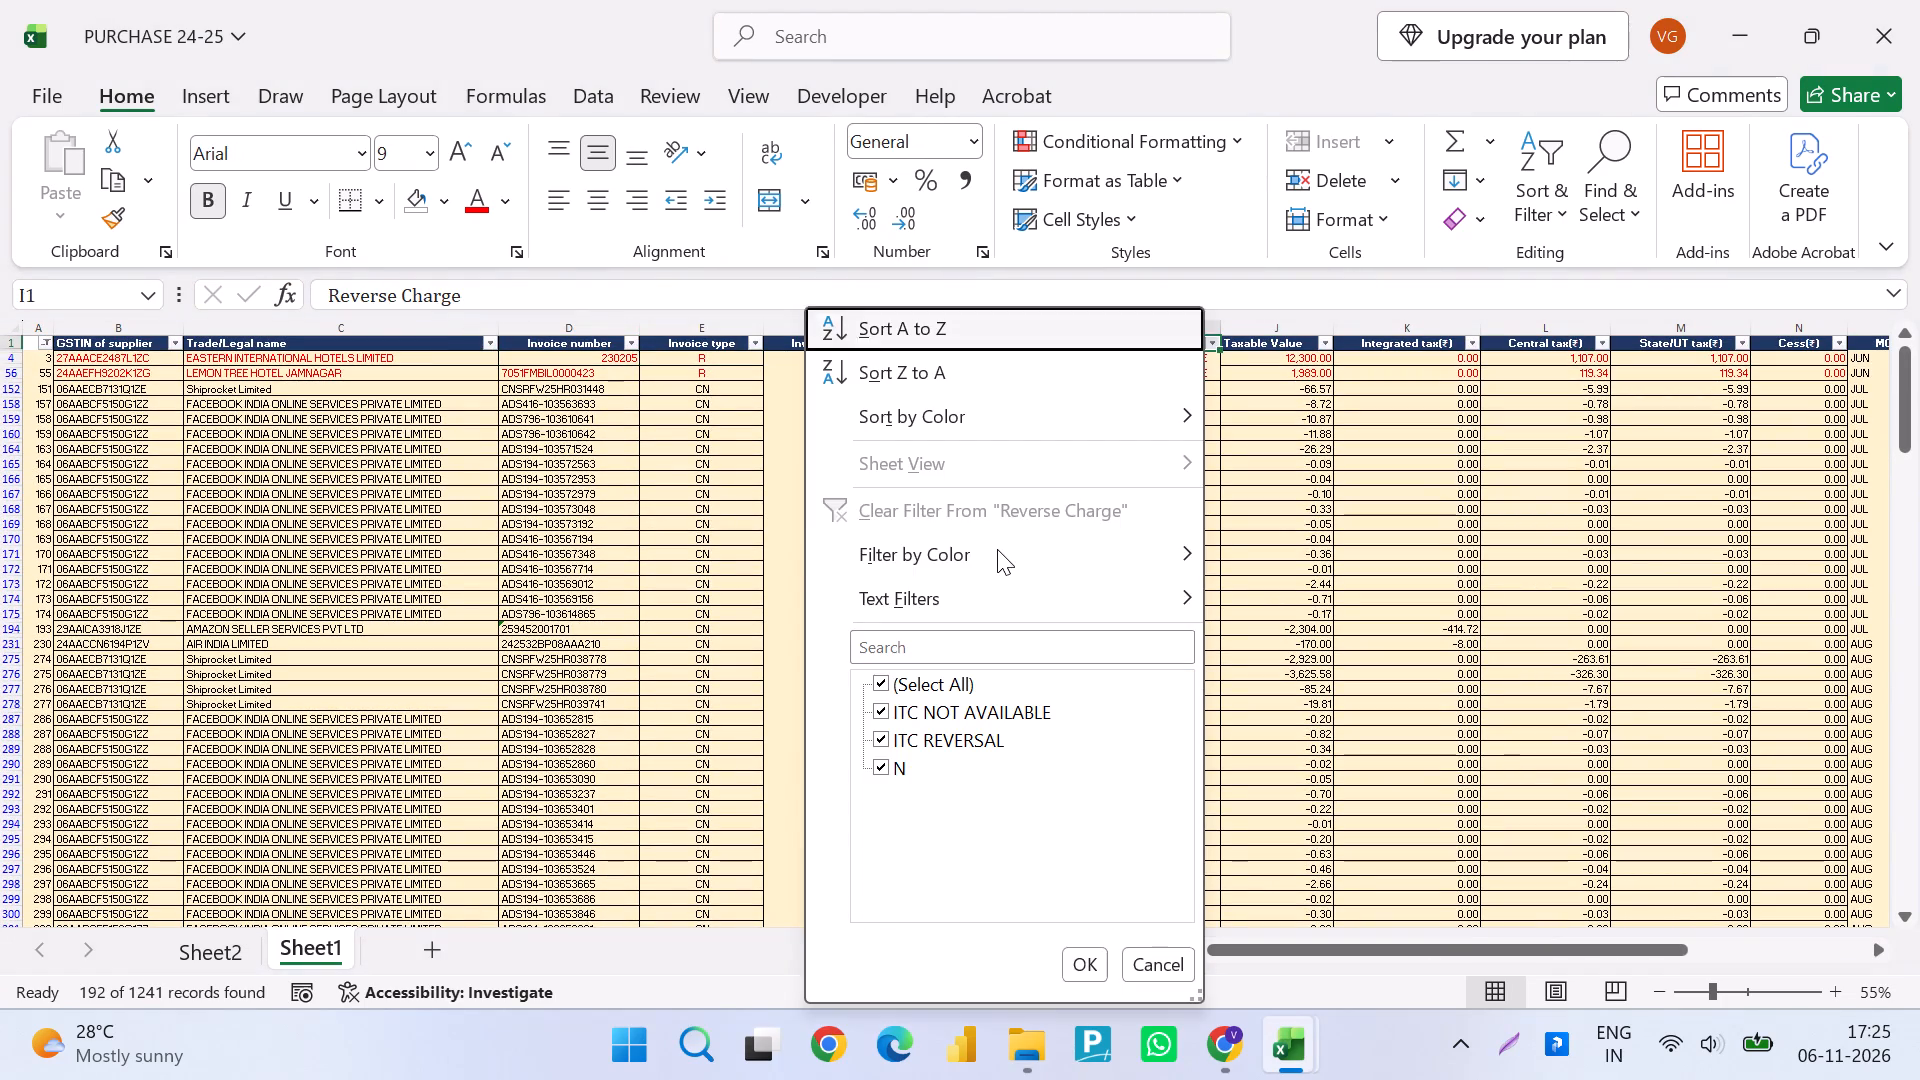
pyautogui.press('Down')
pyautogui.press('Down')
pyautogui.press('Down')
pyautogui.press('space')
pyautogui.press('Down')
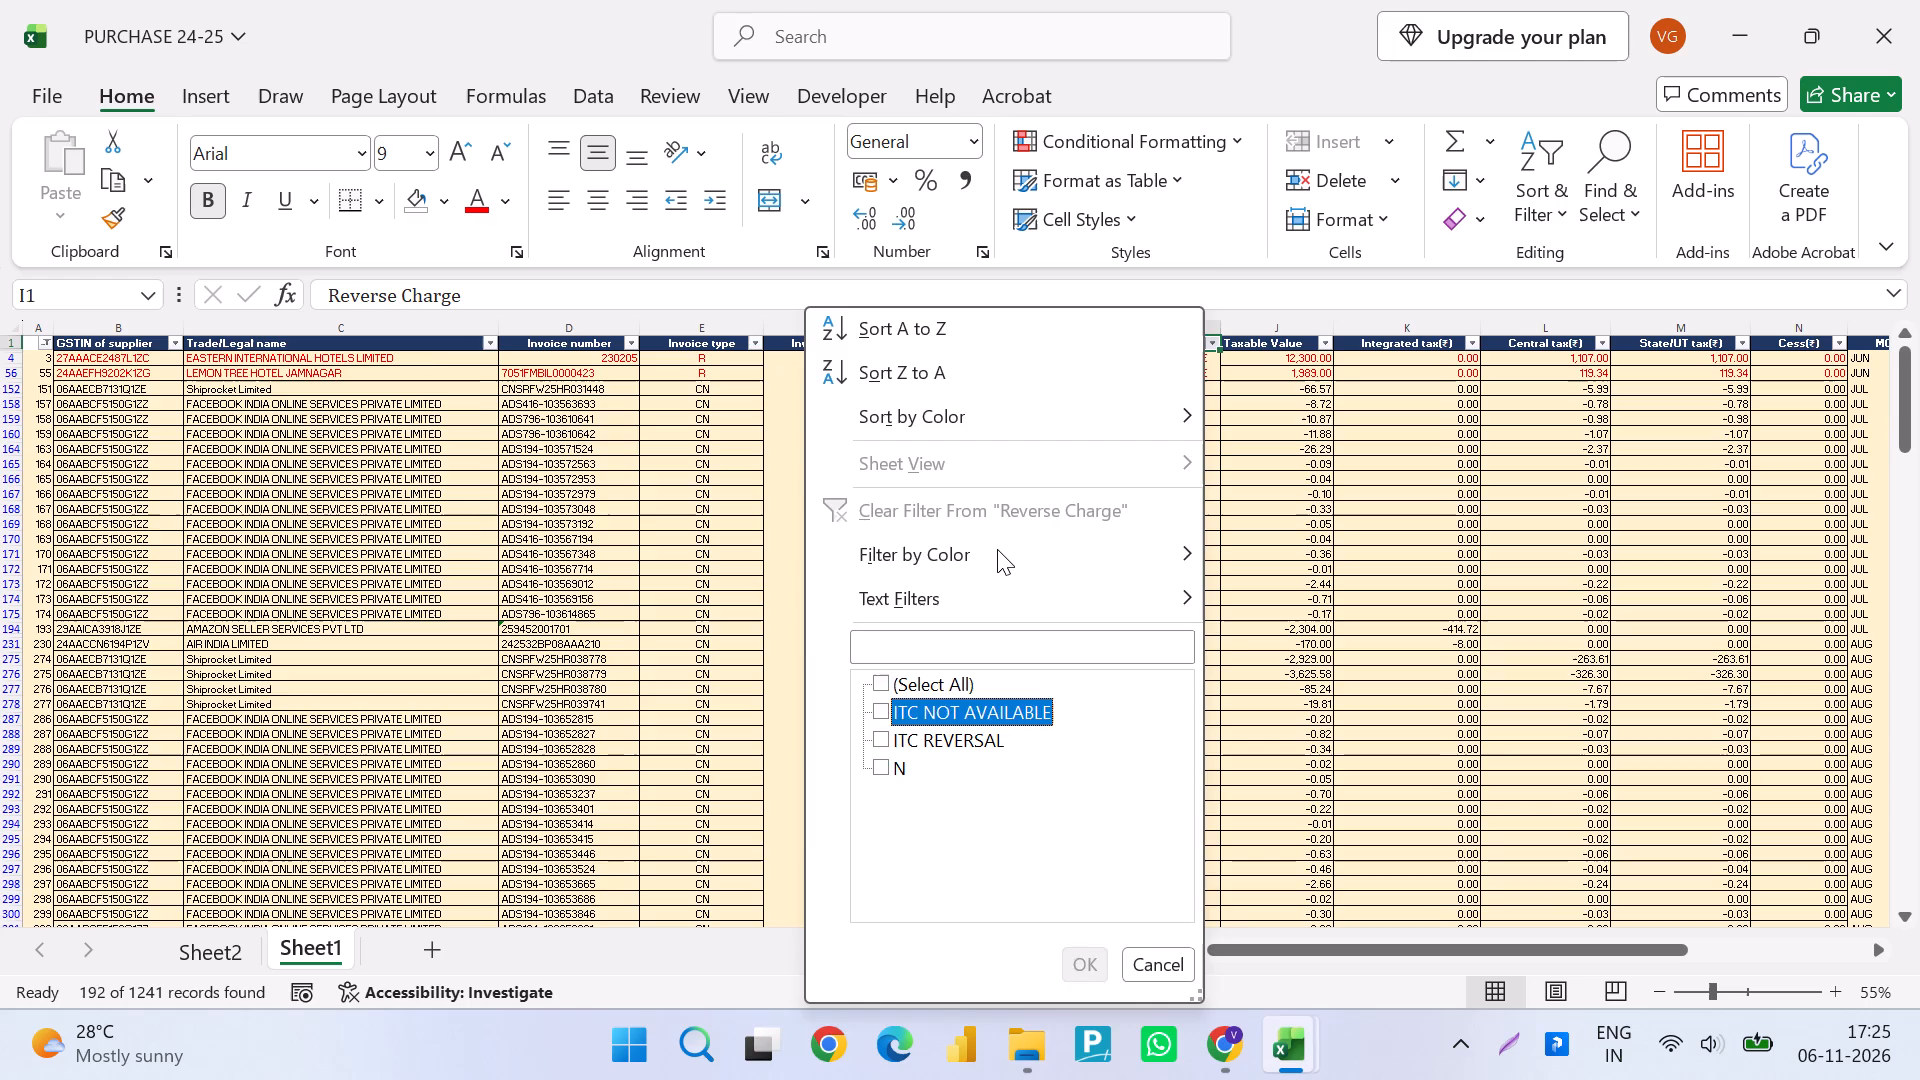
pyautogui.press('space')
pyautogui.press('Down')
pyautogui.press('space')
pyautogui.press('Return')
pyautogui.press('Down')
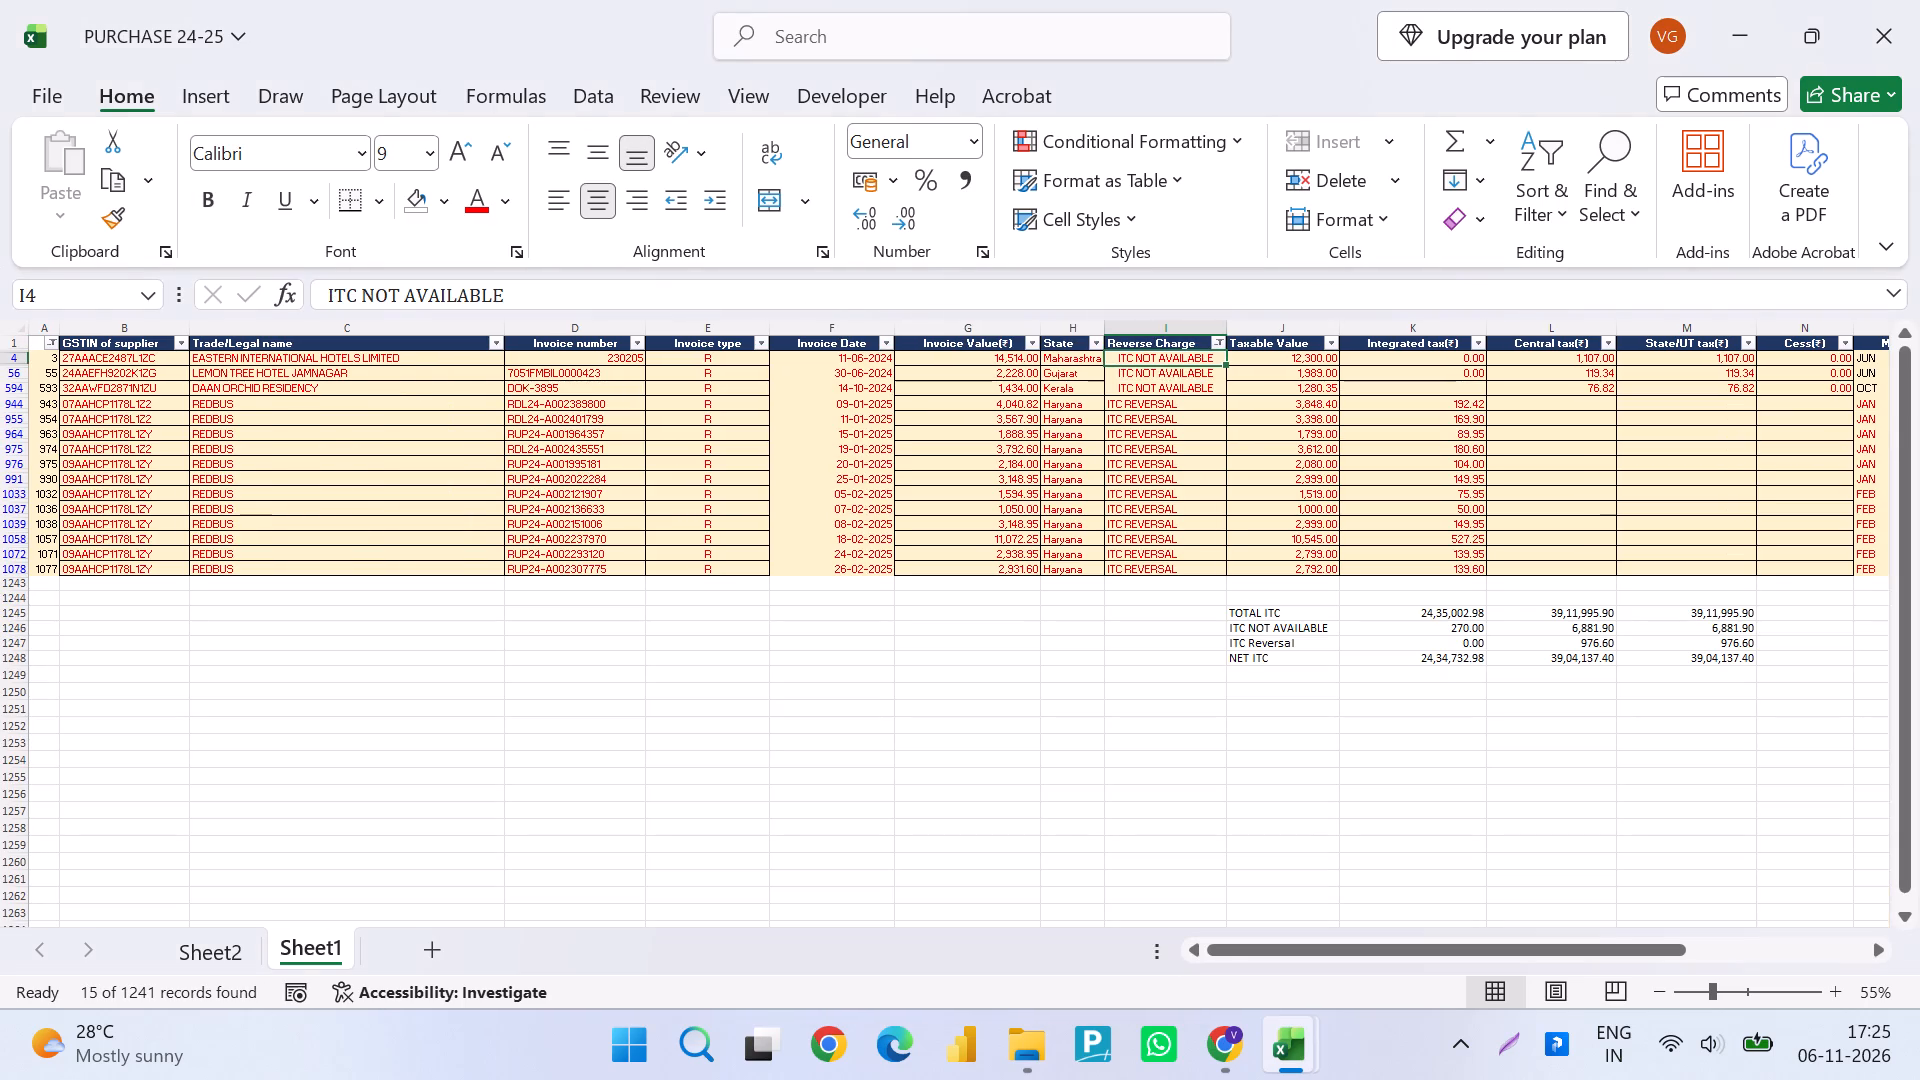
# Change the Reverse Charge filter to show only N records.
pyautogui.press('Up')
pyautogui.press('Escape')
pyautogui.press('Up')
pyautogui.hotkey('alt', 'Down')
pyautogui.hotkey('alt', 'Down')
pyautogui.hotkey('alt', 'Down')
pyautogui.hotkey('alt', 'Down')
pyautogui.hotkey('alt', 'Down')
pyautogui.hotkey('alt', 'Down')
pyautogui.hotkey('alt', 'Down')
pyautogui.hotkey('alt', 'Down')
pyautogui.hotkey('alt', 'Down')
pyautogui.hotkey('alt', 'Down')
pyautogui.press('Down')
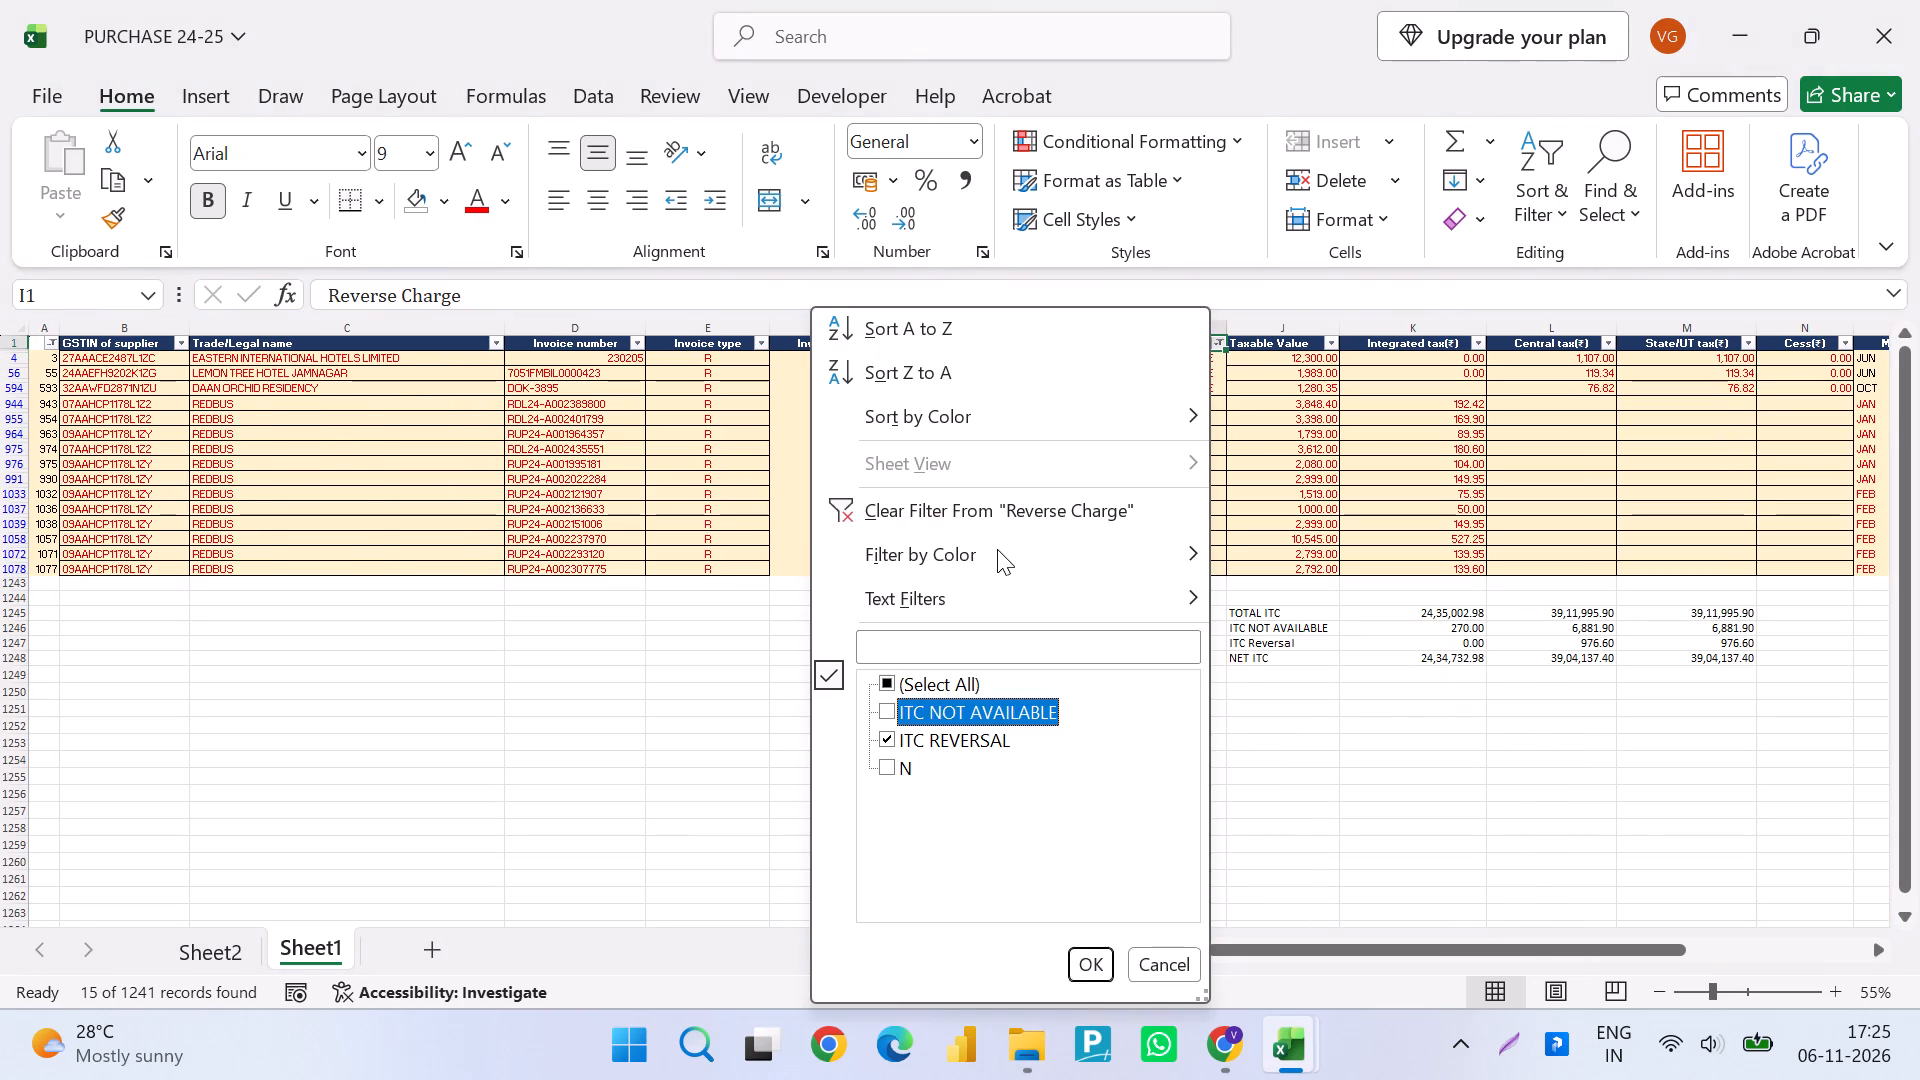
pyautogui.press('space')
pyautogui.press('Down')
pyautogui.press('space')
pyautogui.press('Down')
pyautogui.press('space')
pyautogui.press('Return')
pyautogui.press('Down')
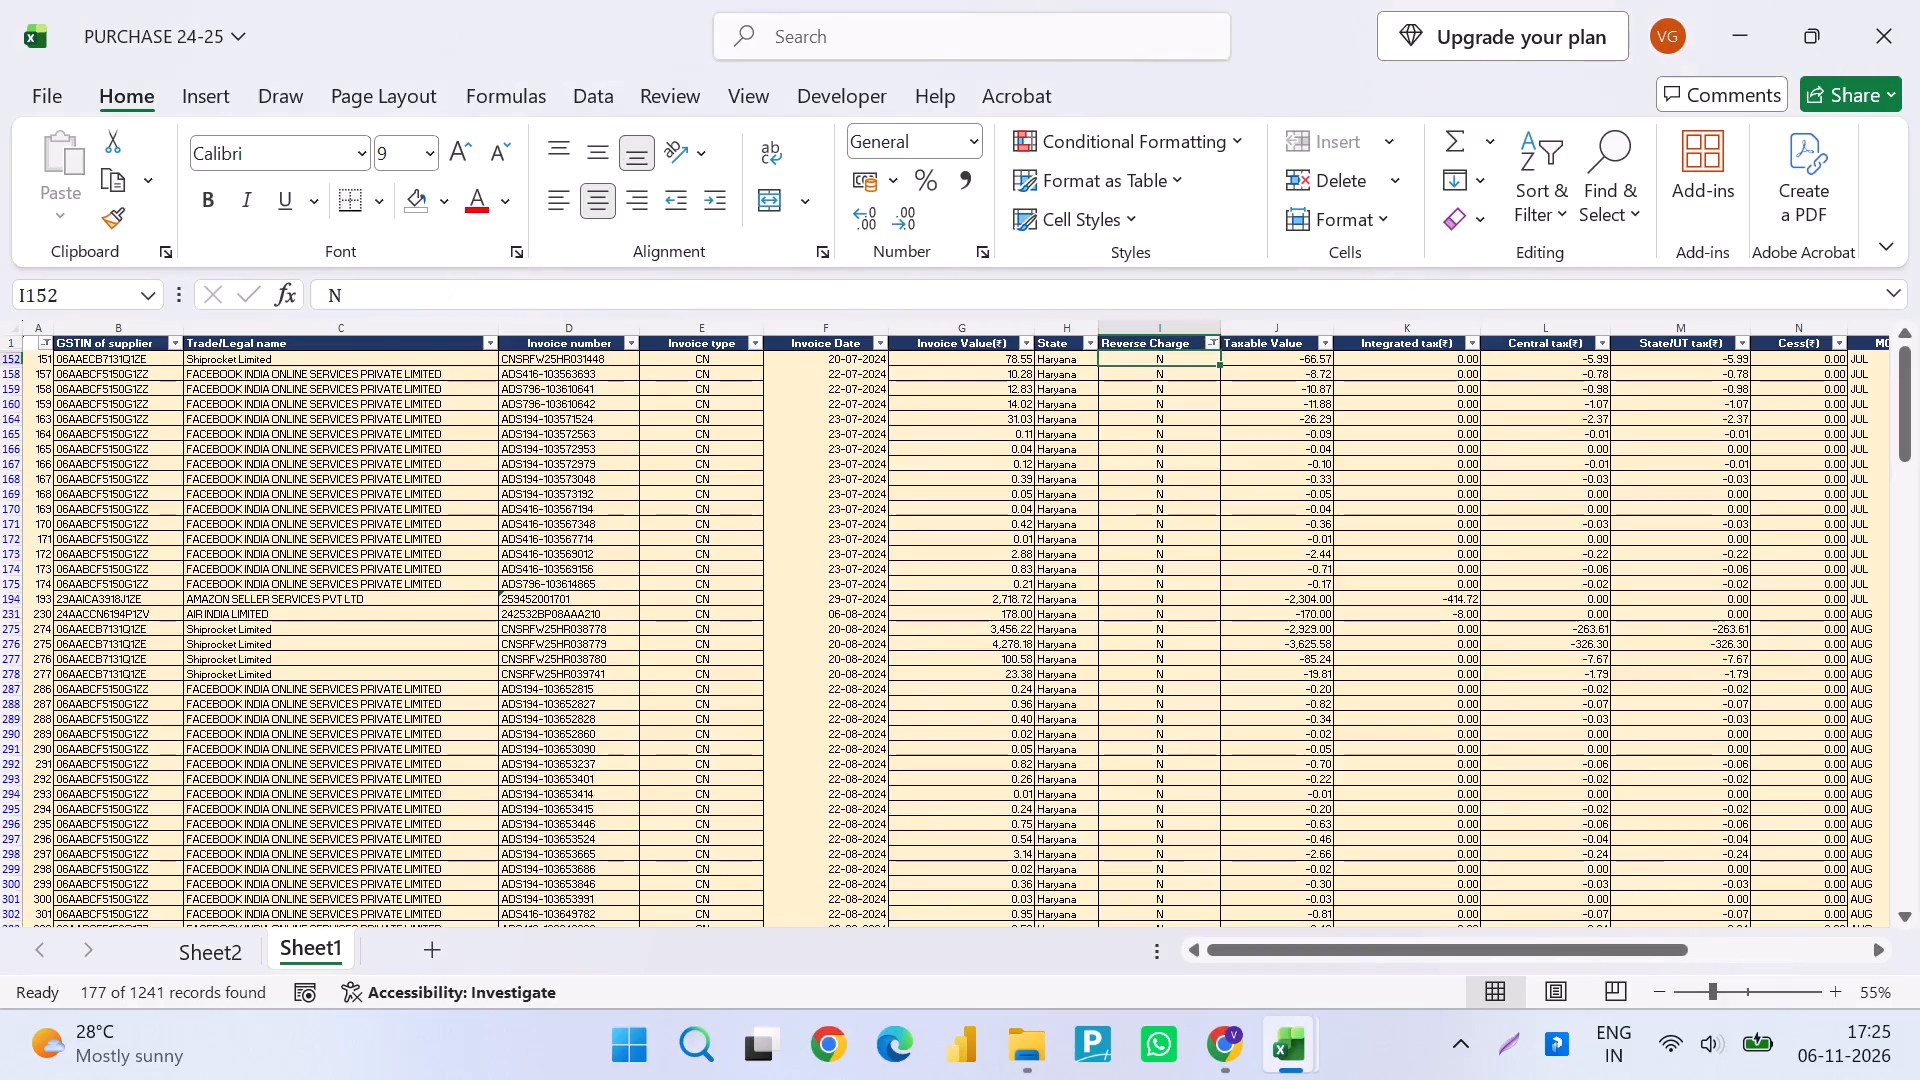
# Select the filtered Taxable Value cells down to the last record to check their total and count.
pyautogui.press('Right')
pyautogui.hotkey('ctrl', 'shift', 'Down')
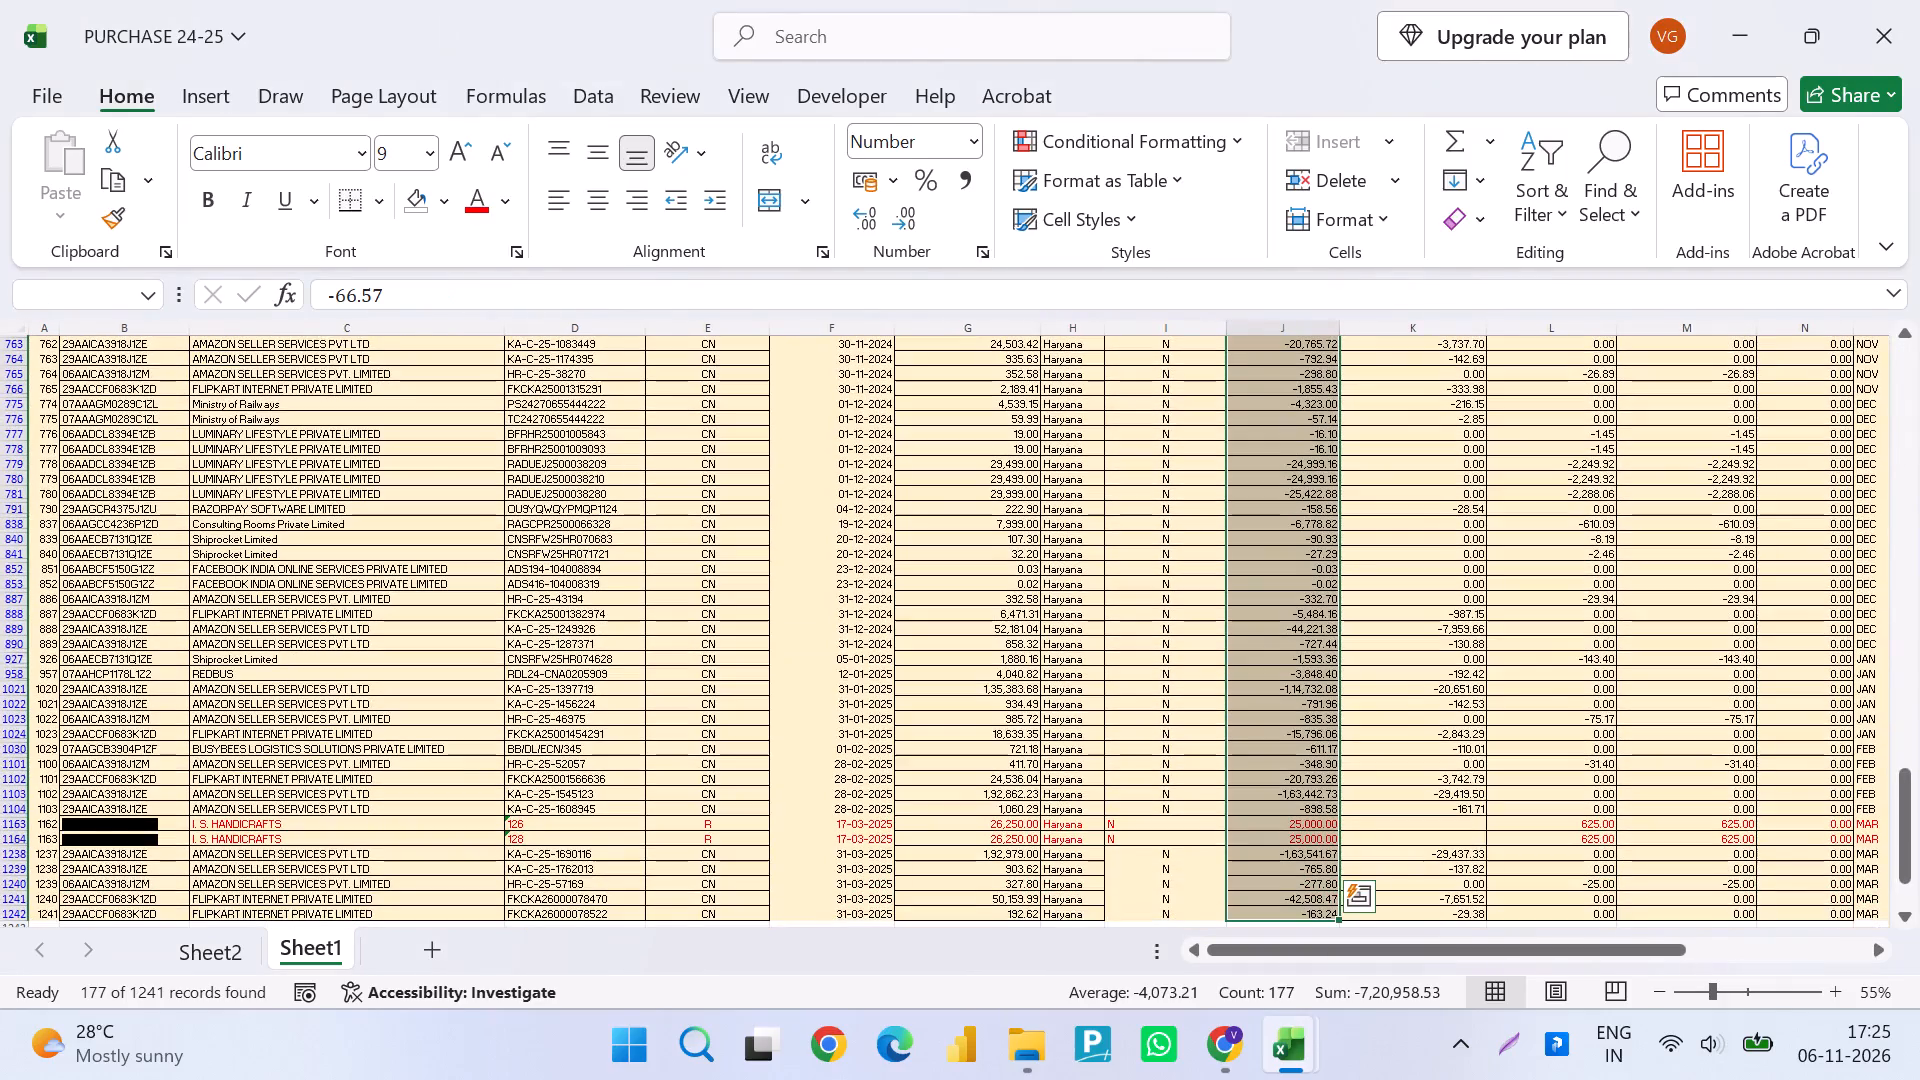
pyautogui.hotkey('shift', 'Down')
pyautogui.hotkey('shift', 'Up')
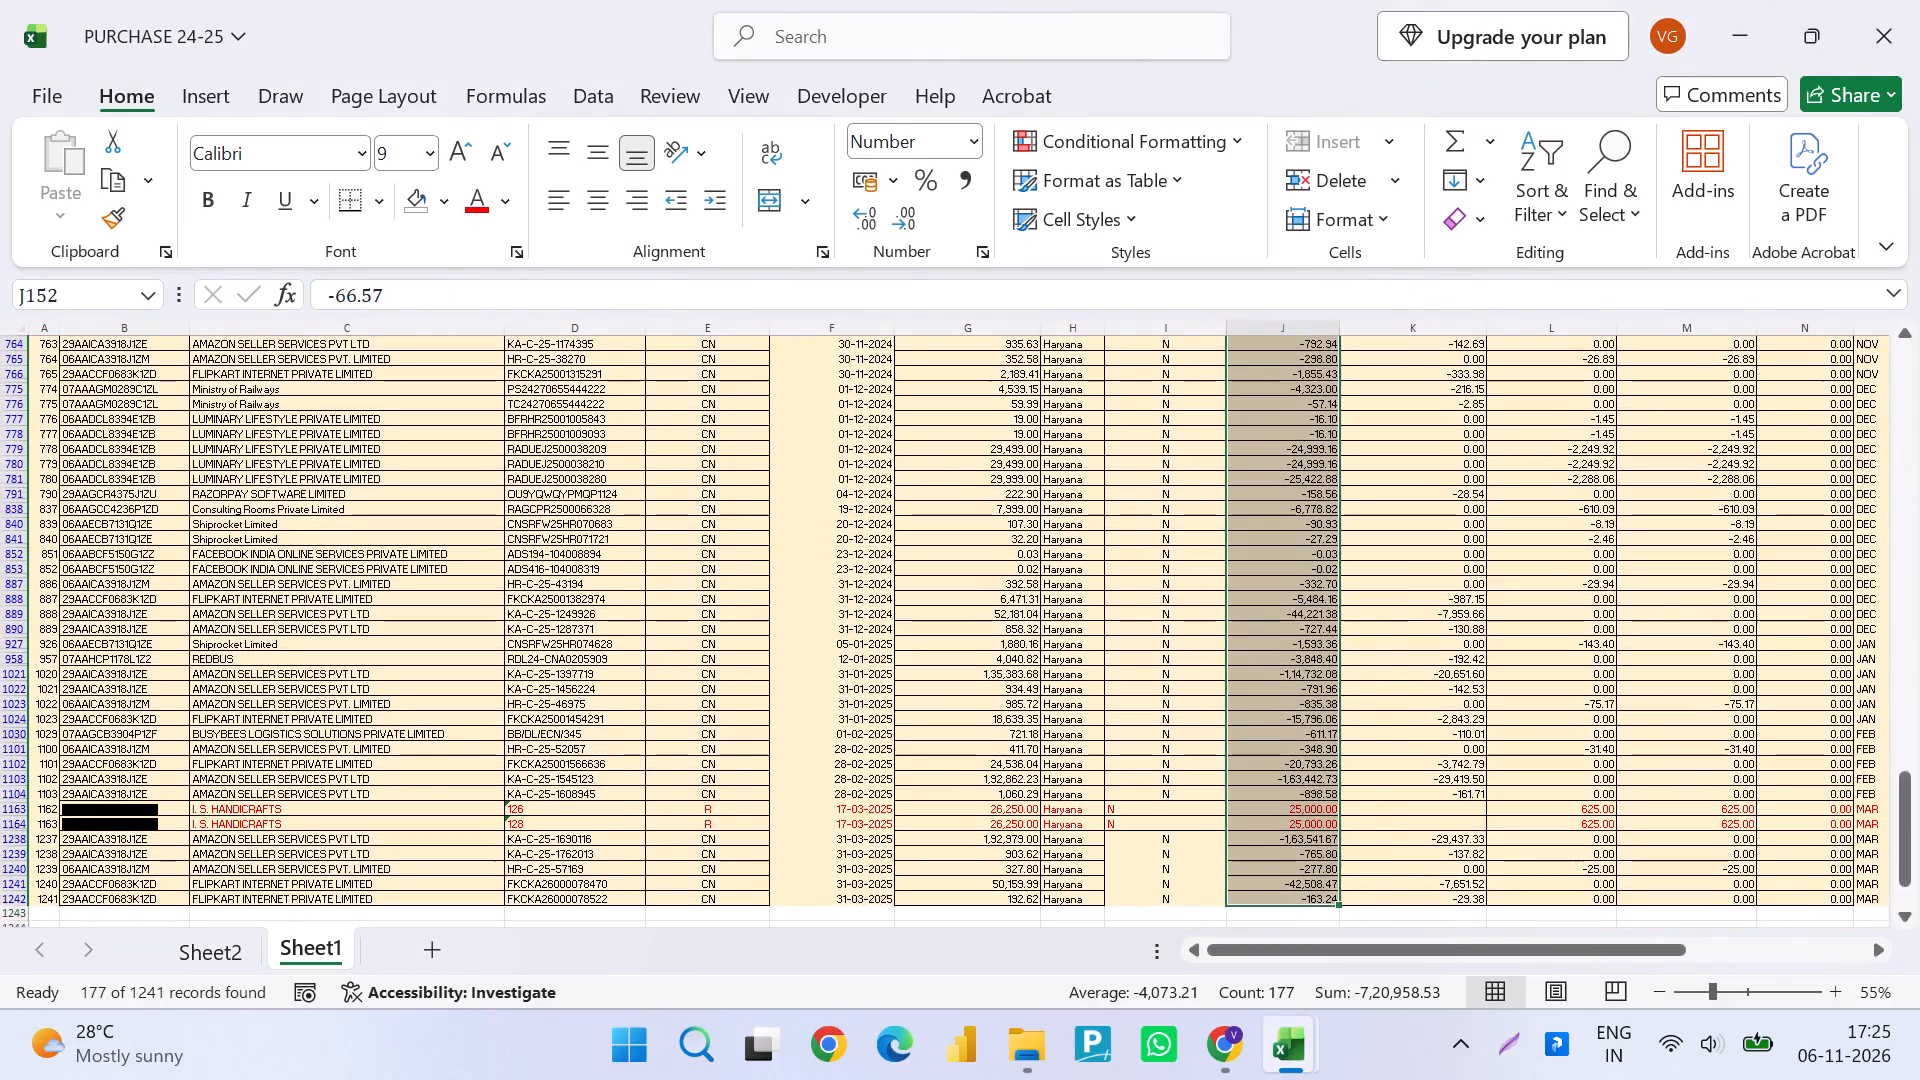
pyautogui.press('Up')
pyautogui.press('Down')
pyautogui.press('Left')
# Switch to GST_REFUND_S01A and go to the supplier GSTIN cell in the first empty row below the entries.
pyautogui.hotkey('alt', 'Tab')
pyautogui.press('Left')
pyautogui.press('Up')
pyautogui.press('Down')
pyautogui.press('Right')
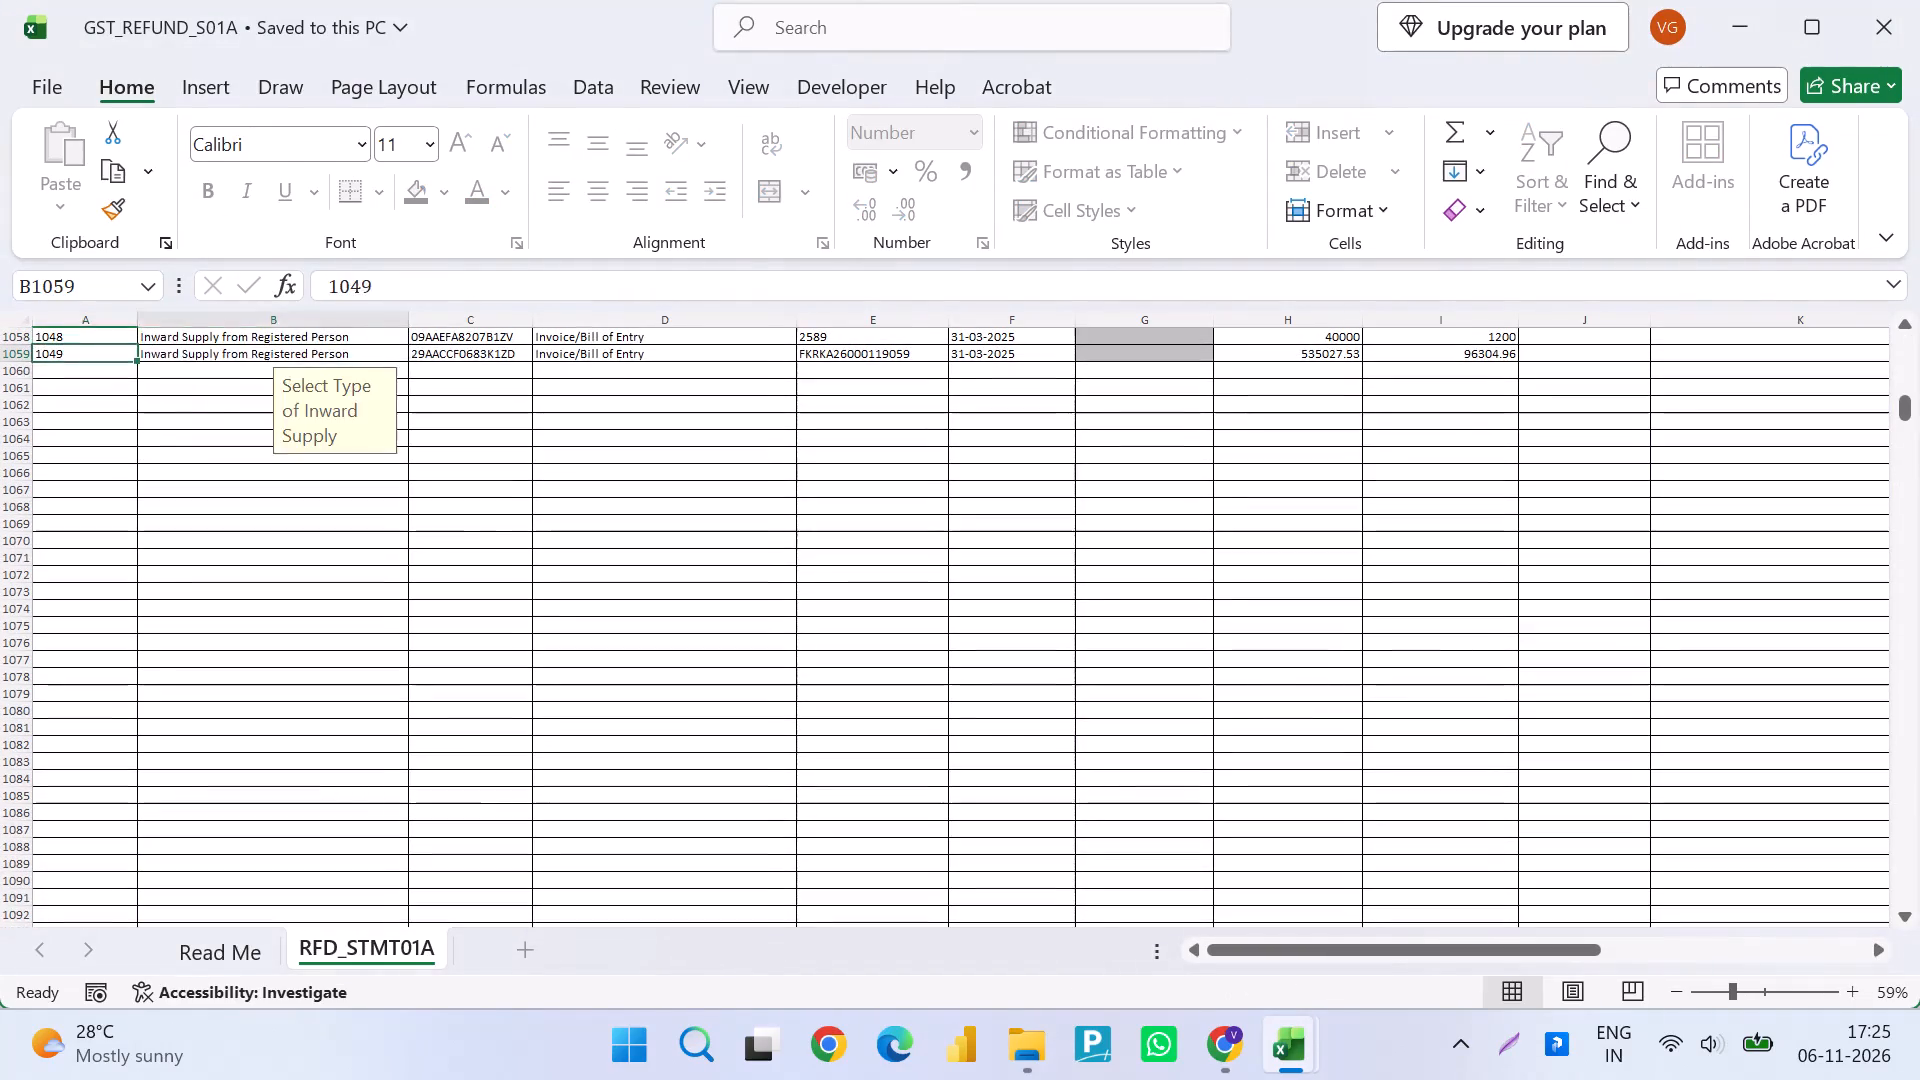
pyautogui.press('Down')
pyautogui.press('Right')
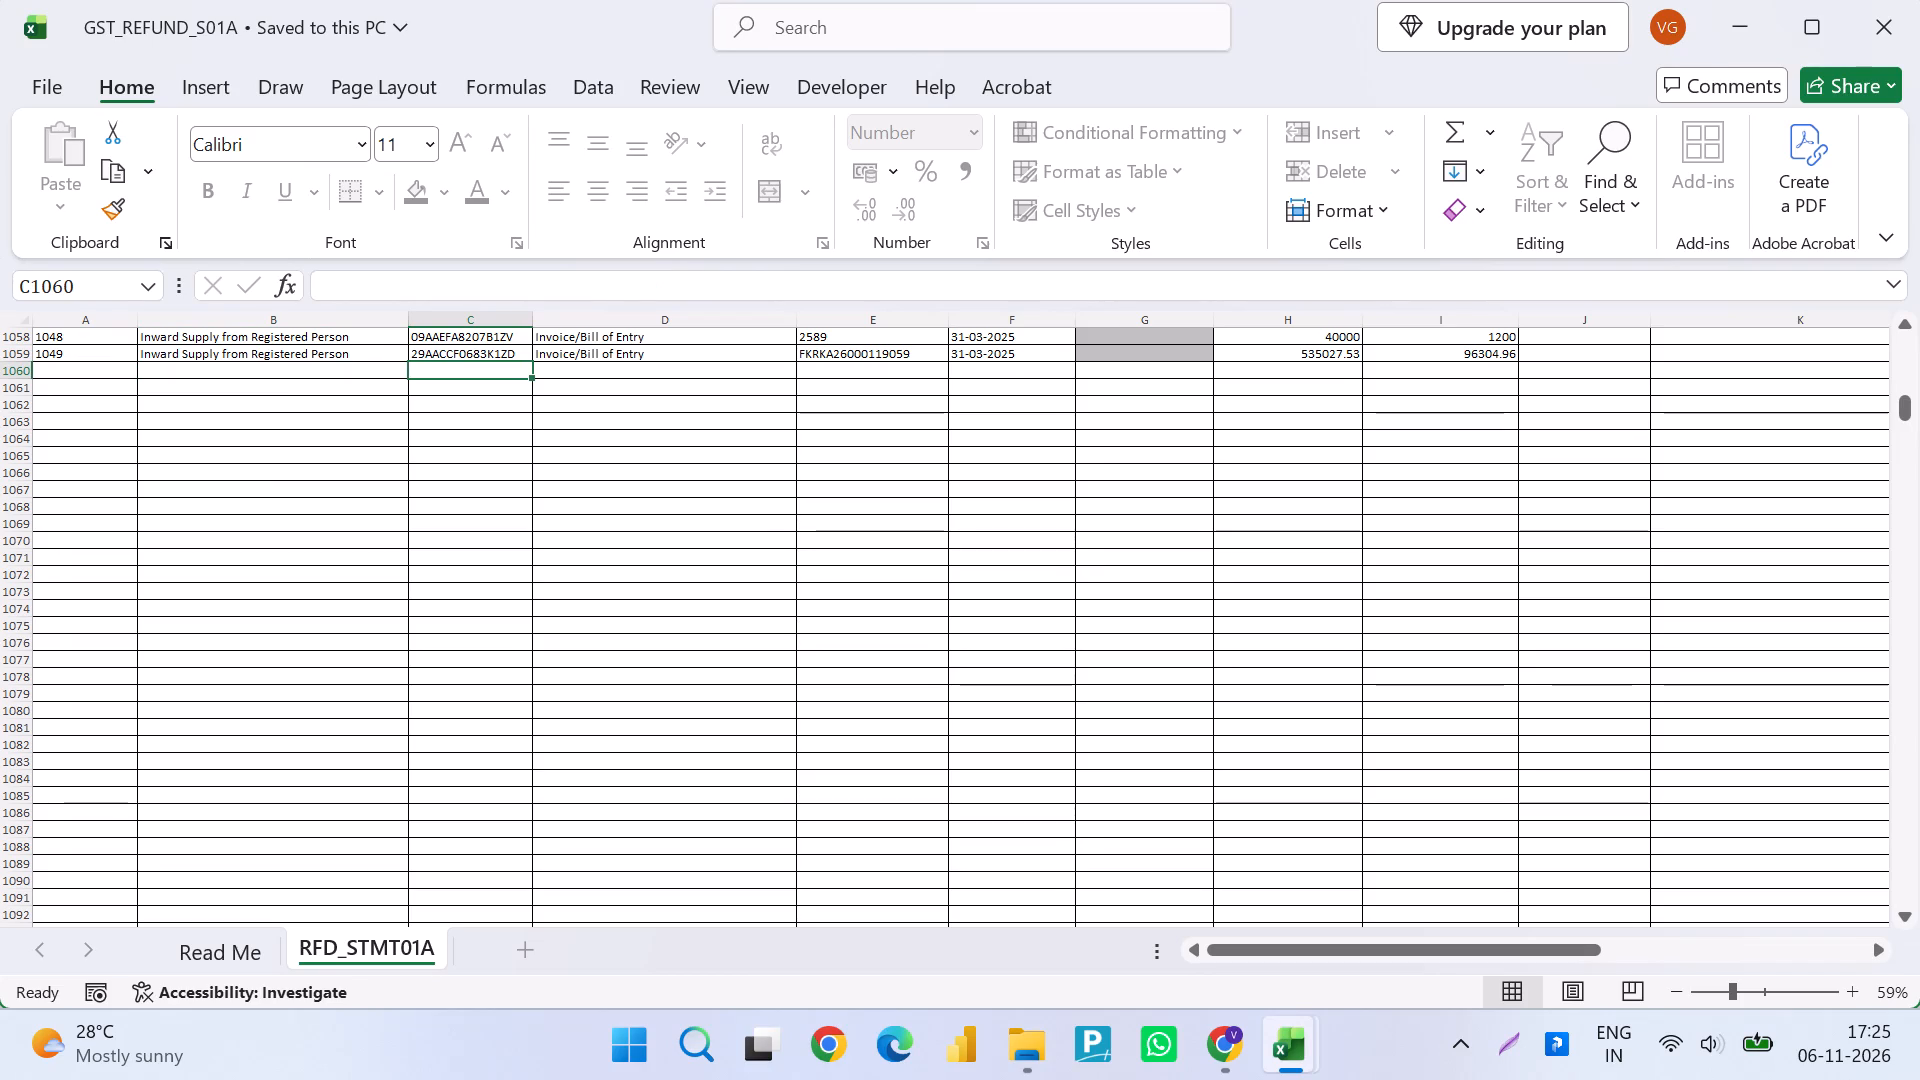
# Switch to PURCHASE 24-25 and set the Reverse Charge filter to show all values.
pyautogui.hotkey('alt', 'Tab')
pyautogui.press('Up')
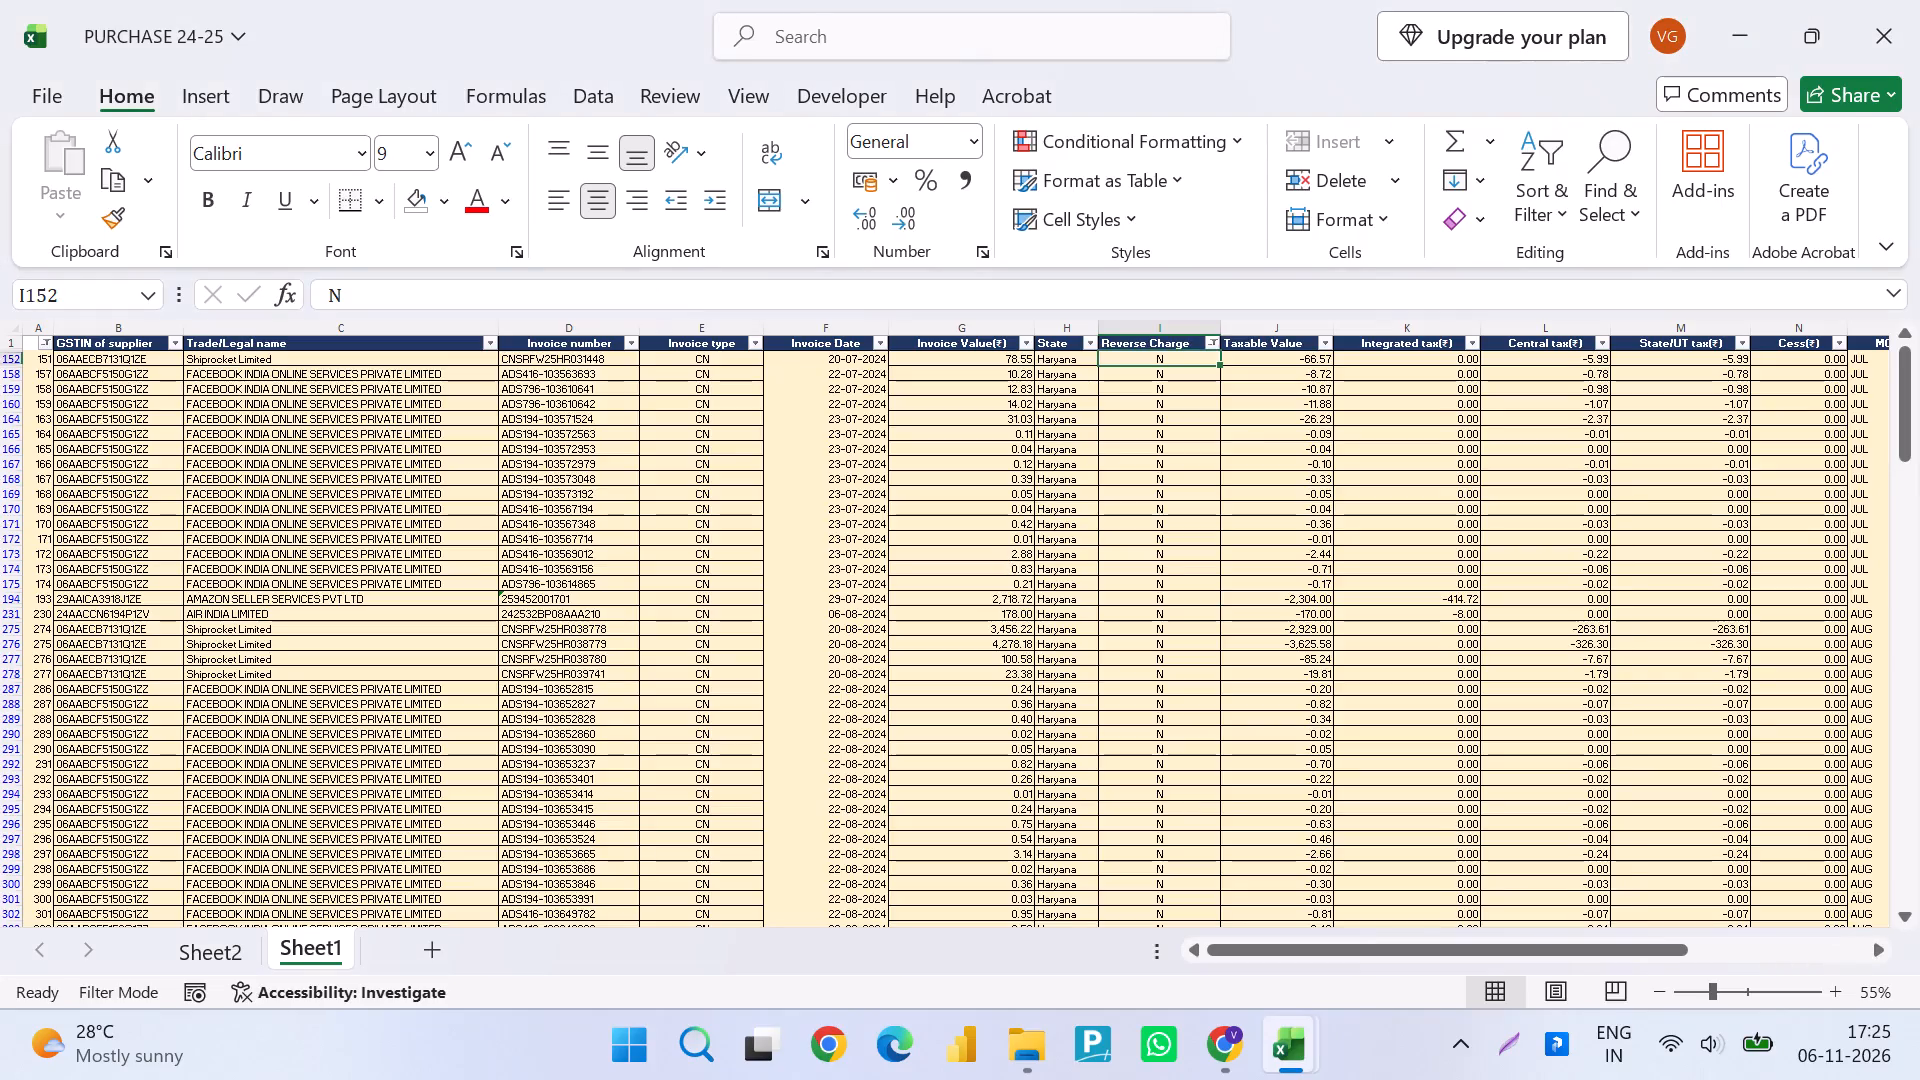
pyautogui.press('Left')
pyautogui.press('Up')
pyautogui.press('Right')
pyautogui.hotkey('alt', 'Down')
pyautogui.hotkey('alt', 'Down')
pyautogui.hotkey('alt', 'Down')
pyautogui.hotkey('alt', 'Down')
pyautogui.hotkey('alt', 'Down')
pyautogui.hotkey('alt', 'Down')
pyautogui.hotkey('alt', 'Down')
pyautogui.press('Tab')
pyautogui.press('Tab')
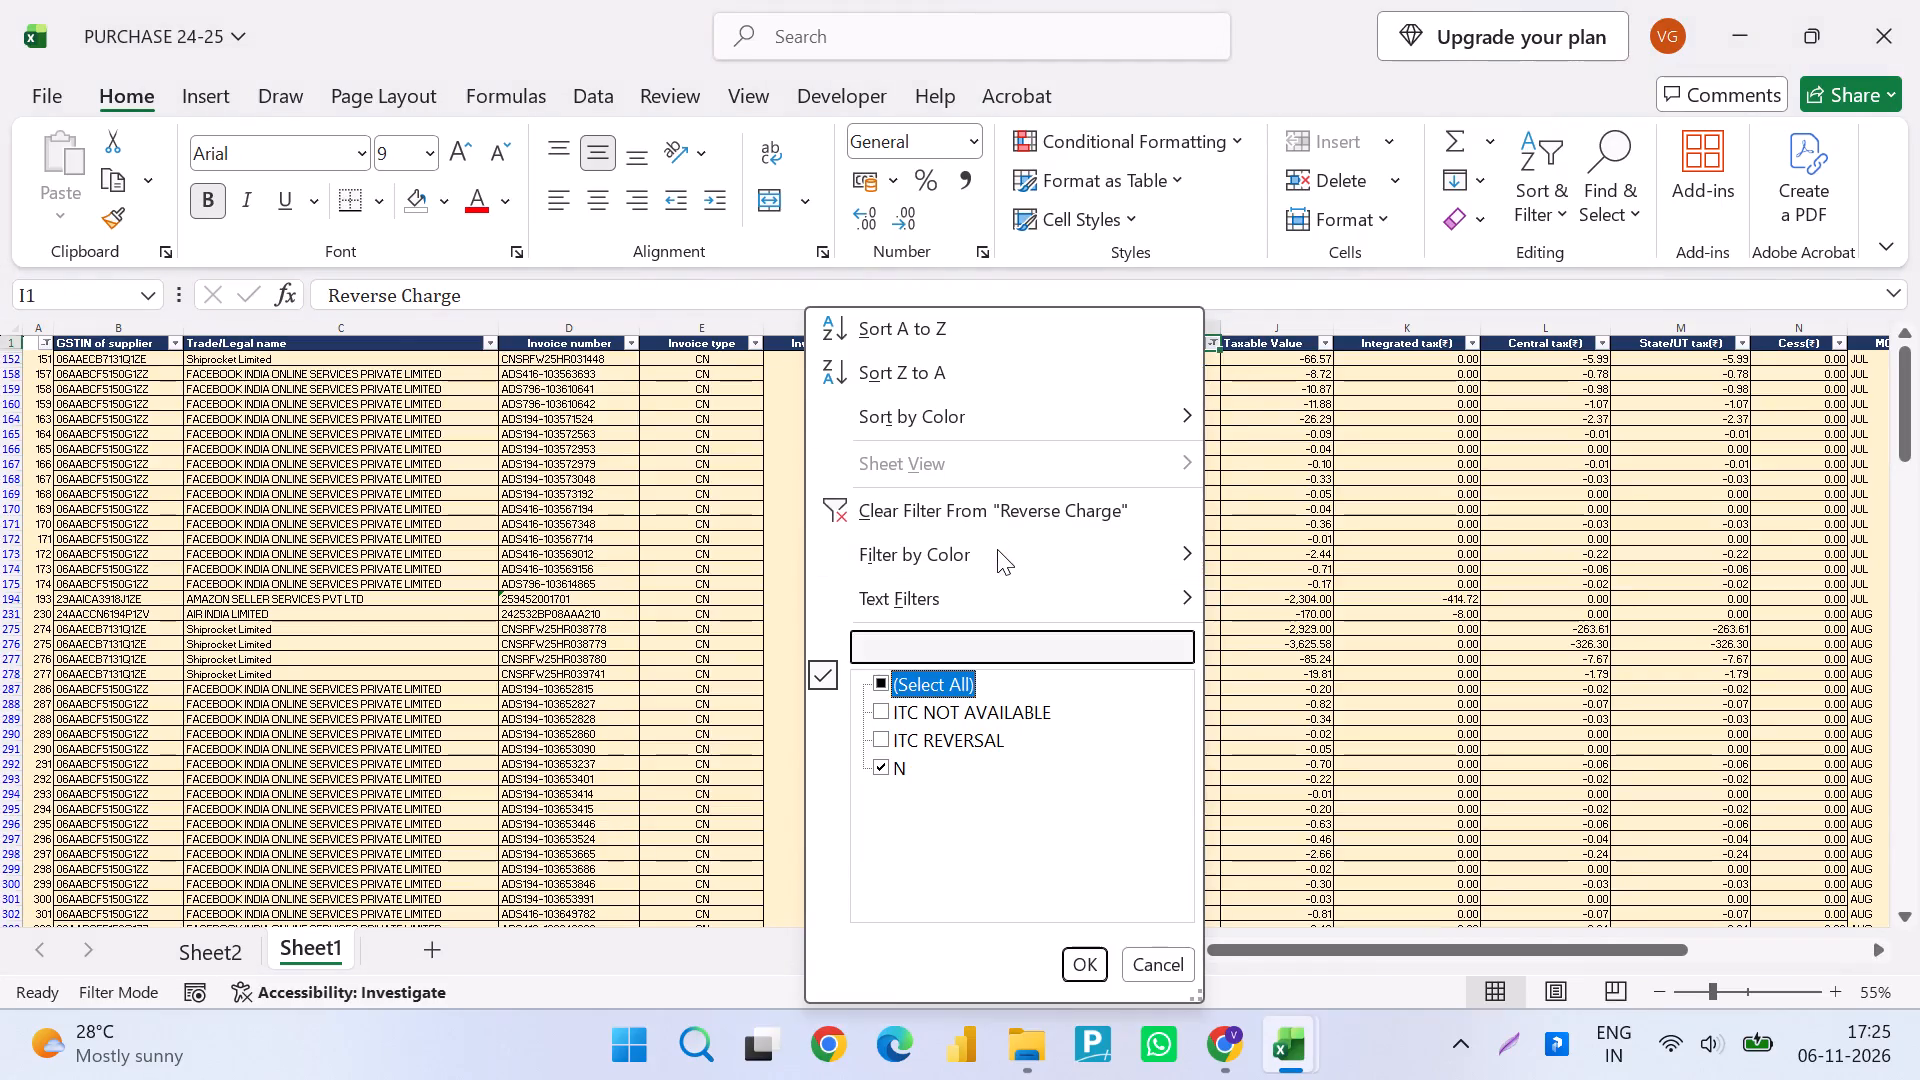
pyautogui.press('space')
pyautogui.press('Return')
# Remove all filters from the purchase list and reapply filters to its header row.
pyautogui.press('Left')
pyautogui.press('Left')
pyautogui.press('Left')
pyautogui.press('Left')
pyautogui.press('Left')
pyautogui.press('Left')
pyautogui.press('Left')
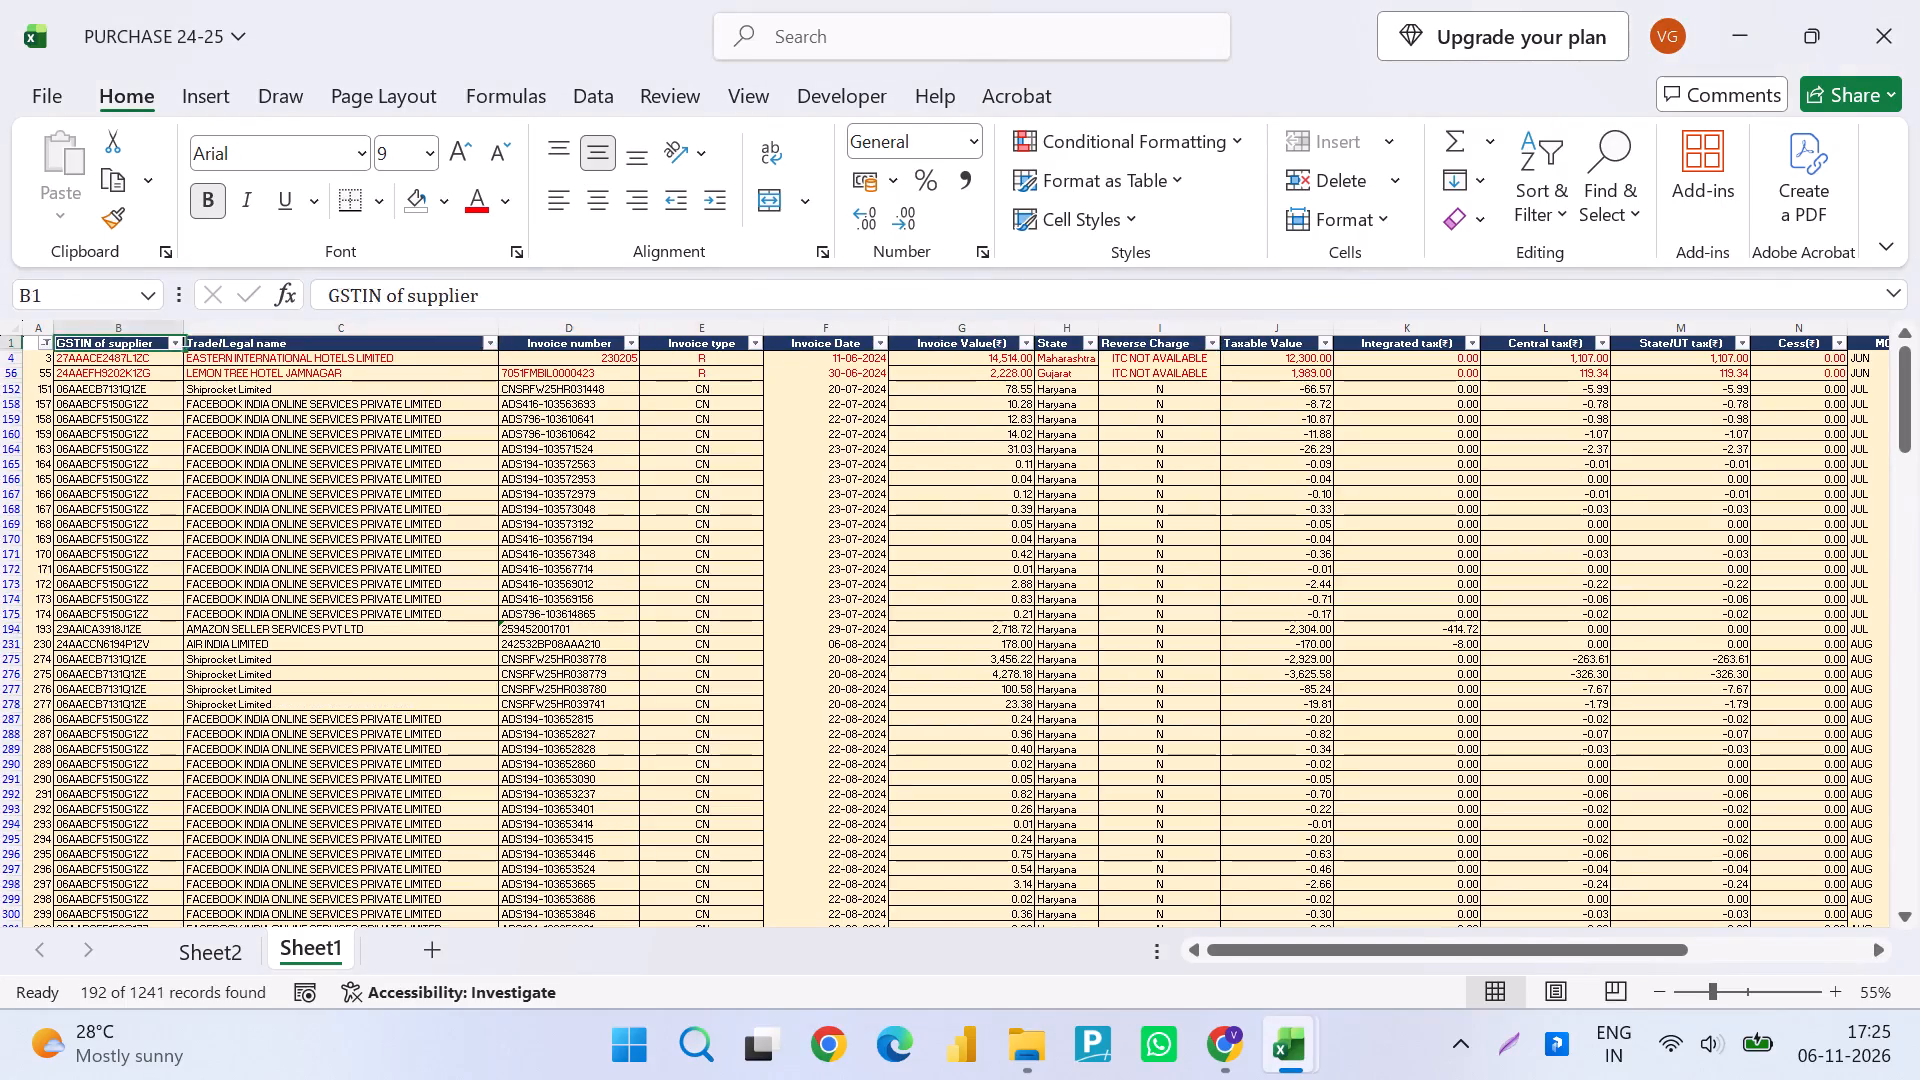
pyautogui.press('Left')
pyautogui.press('Right')
pyautogui.press('Right')
pyautogui.hotkey('ctrl', 'shift', 'l')
pyautogui.press('Left')
pyautogui.press('Up')
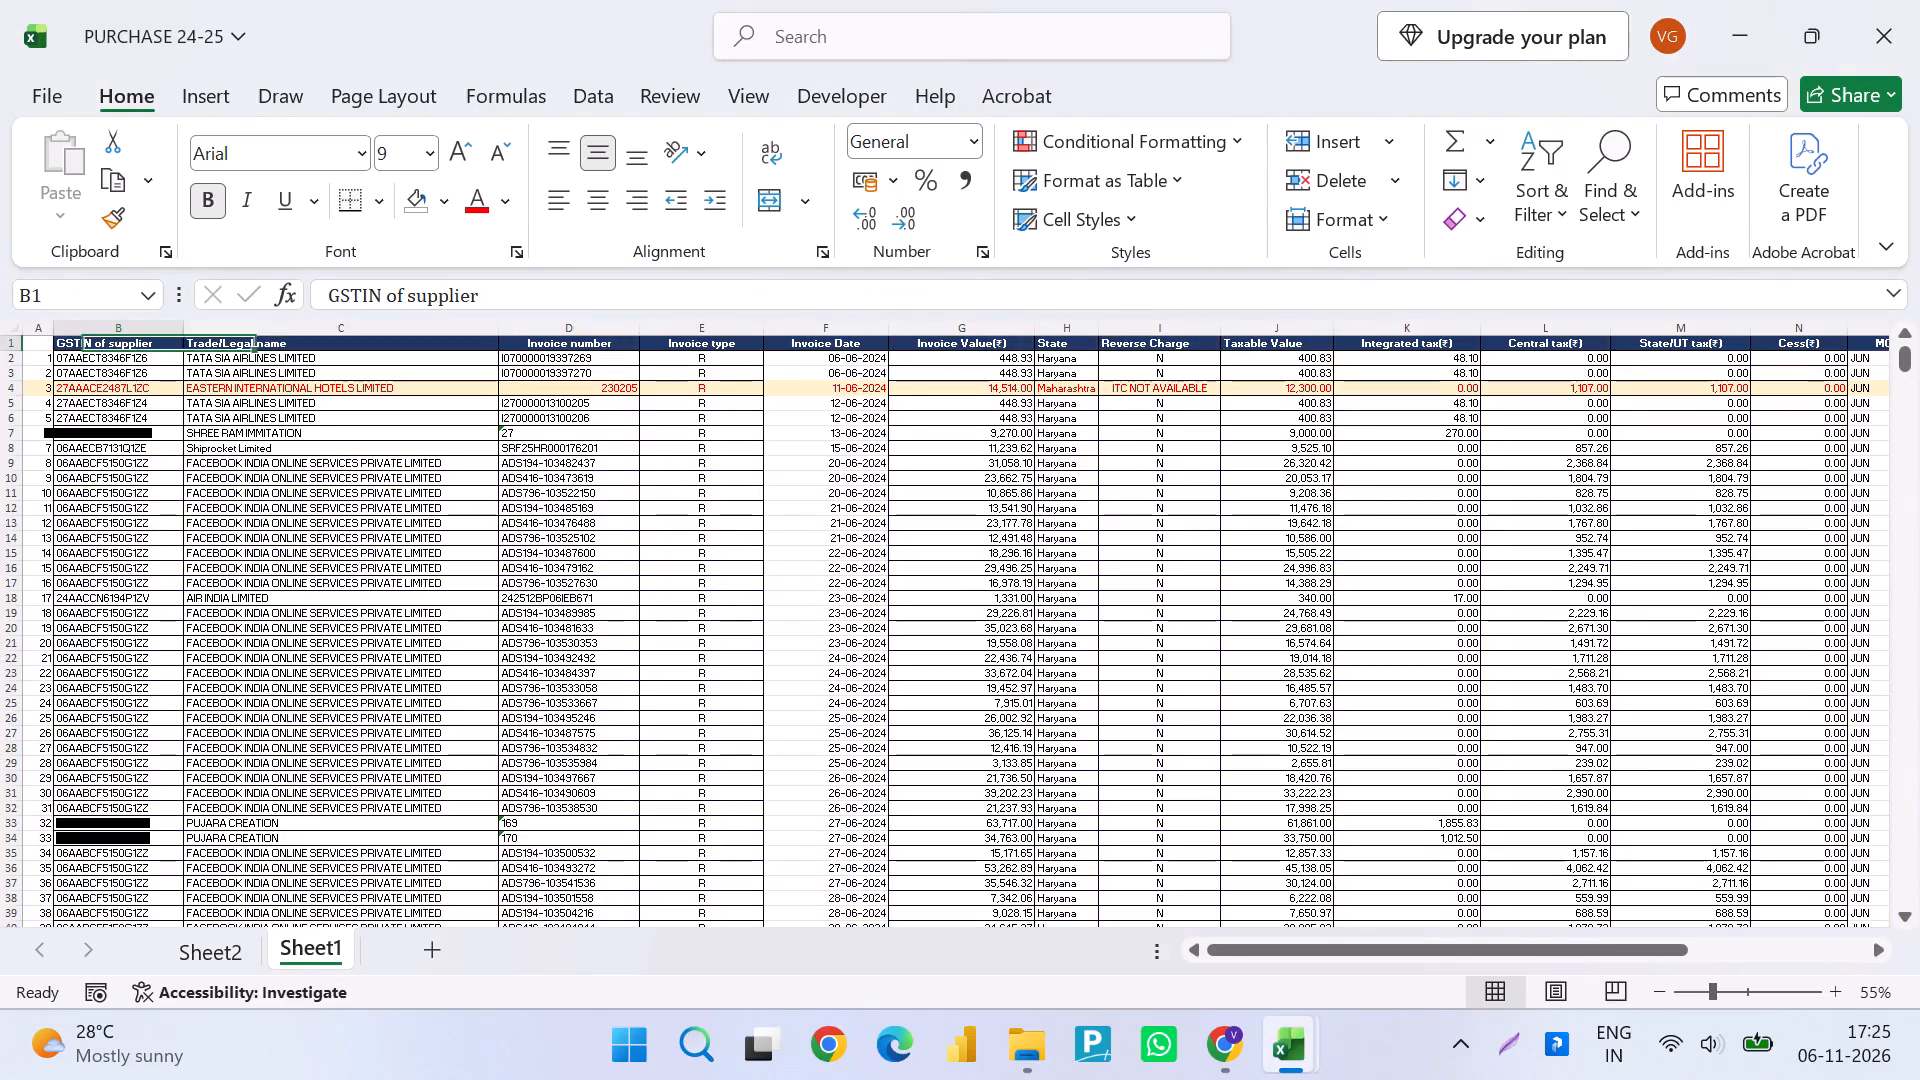
pyautogui.hotkey('shift', 'space')
pyautogui.hotkey('ctrl', 'shift', 'Down')
pyautogui.hotkey('ctrl', 'shift', 'l')
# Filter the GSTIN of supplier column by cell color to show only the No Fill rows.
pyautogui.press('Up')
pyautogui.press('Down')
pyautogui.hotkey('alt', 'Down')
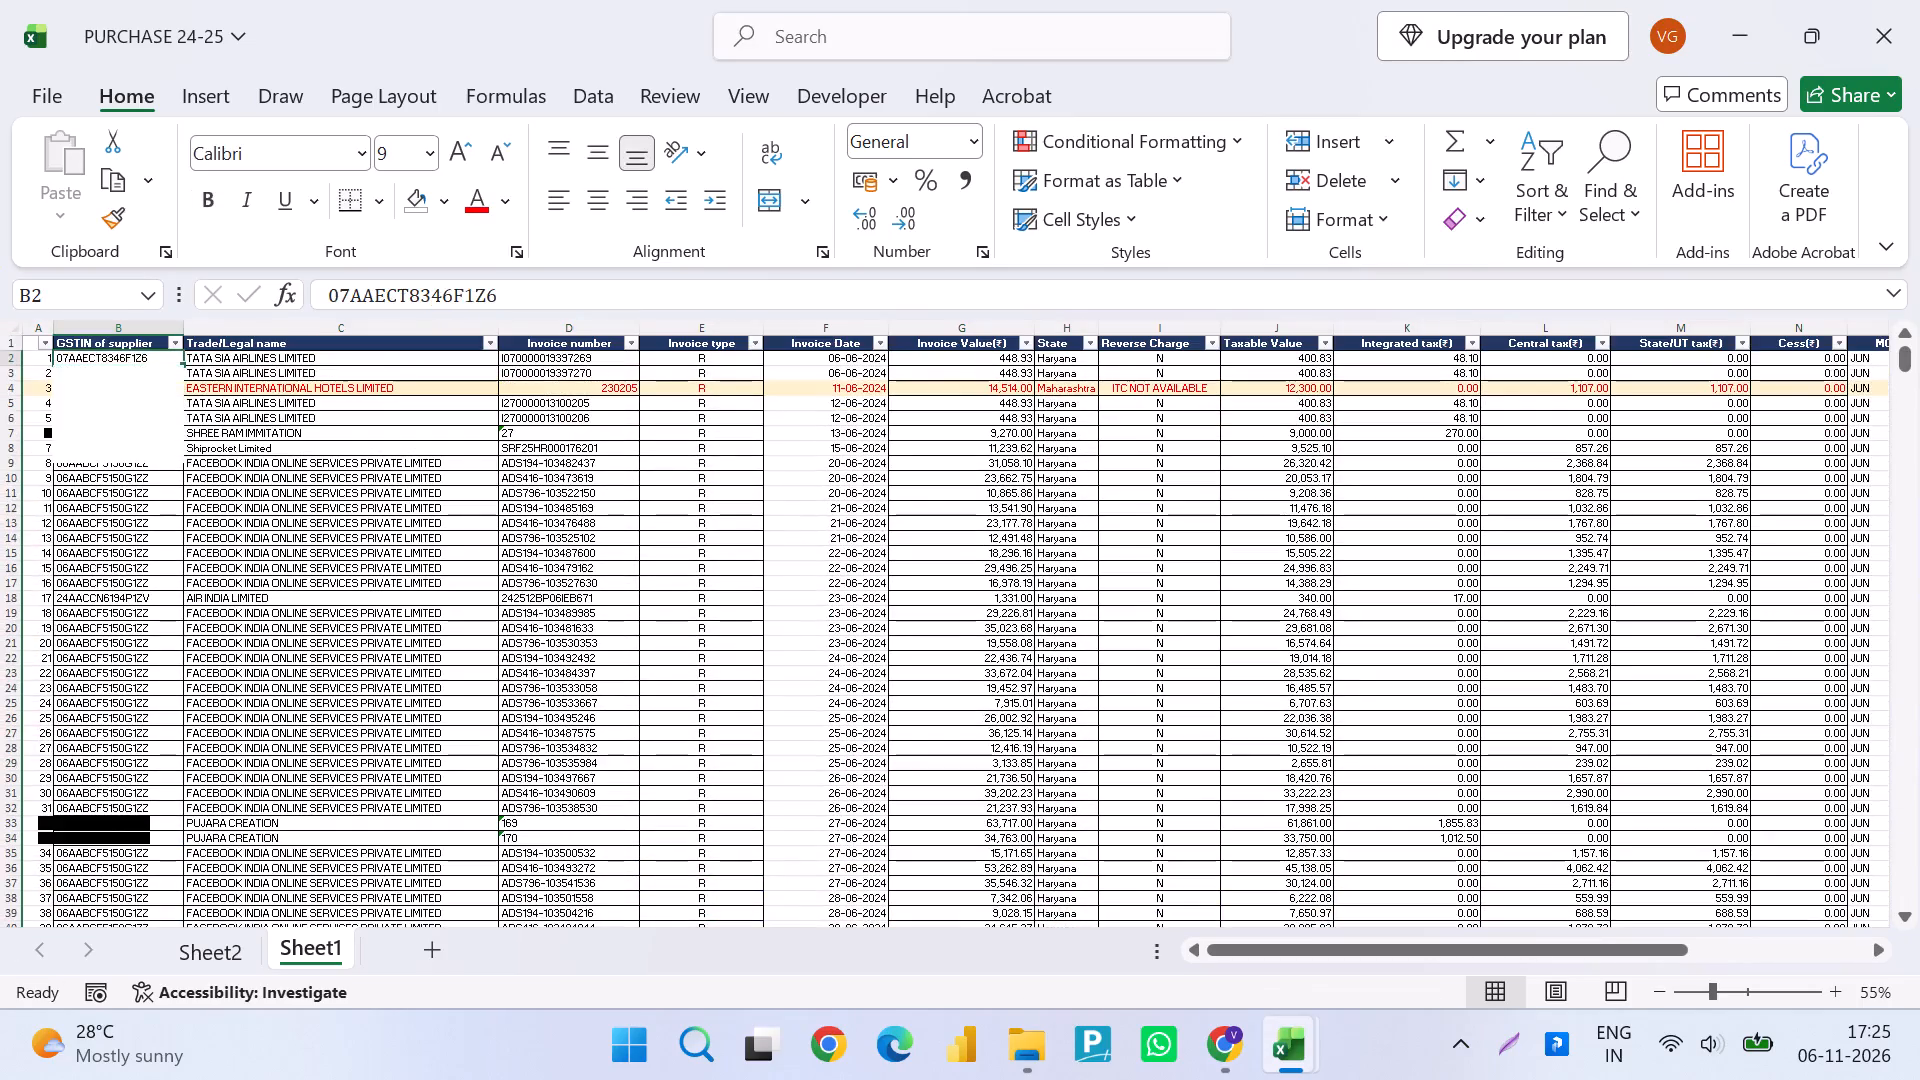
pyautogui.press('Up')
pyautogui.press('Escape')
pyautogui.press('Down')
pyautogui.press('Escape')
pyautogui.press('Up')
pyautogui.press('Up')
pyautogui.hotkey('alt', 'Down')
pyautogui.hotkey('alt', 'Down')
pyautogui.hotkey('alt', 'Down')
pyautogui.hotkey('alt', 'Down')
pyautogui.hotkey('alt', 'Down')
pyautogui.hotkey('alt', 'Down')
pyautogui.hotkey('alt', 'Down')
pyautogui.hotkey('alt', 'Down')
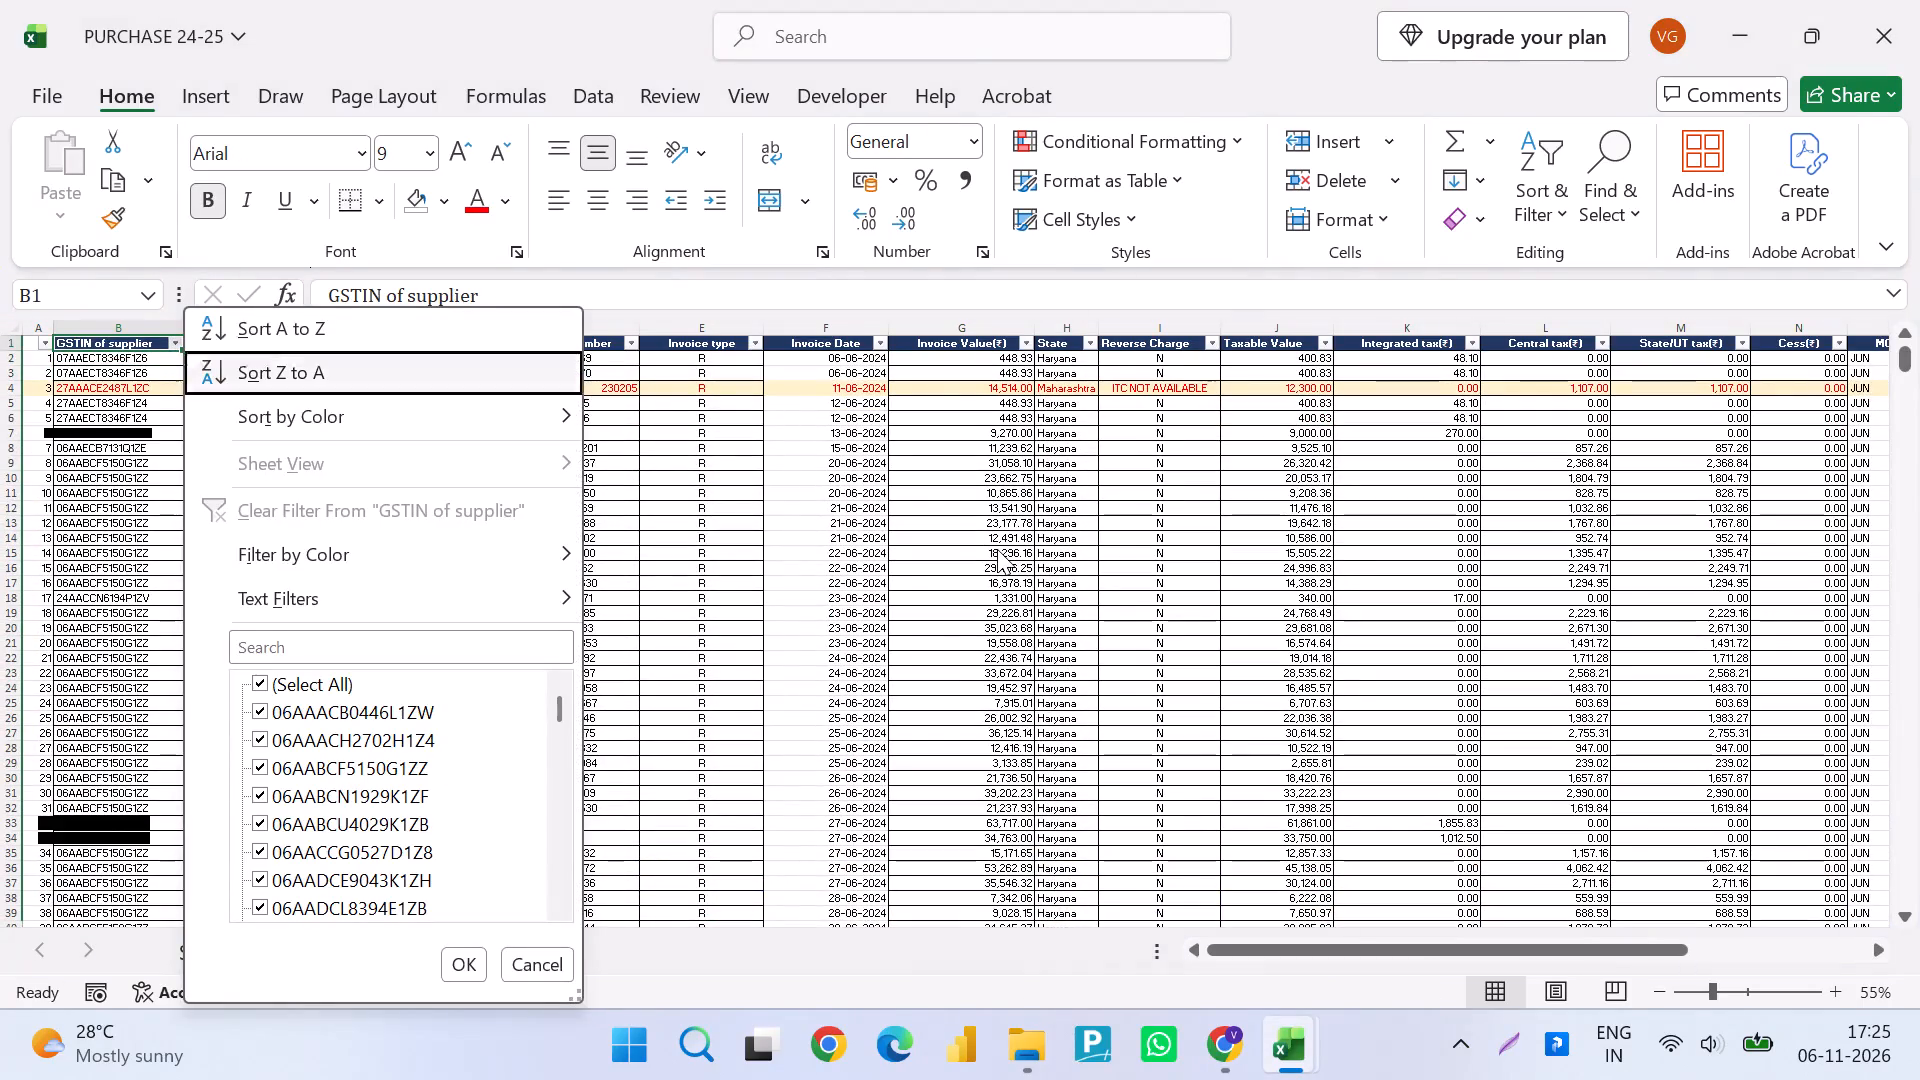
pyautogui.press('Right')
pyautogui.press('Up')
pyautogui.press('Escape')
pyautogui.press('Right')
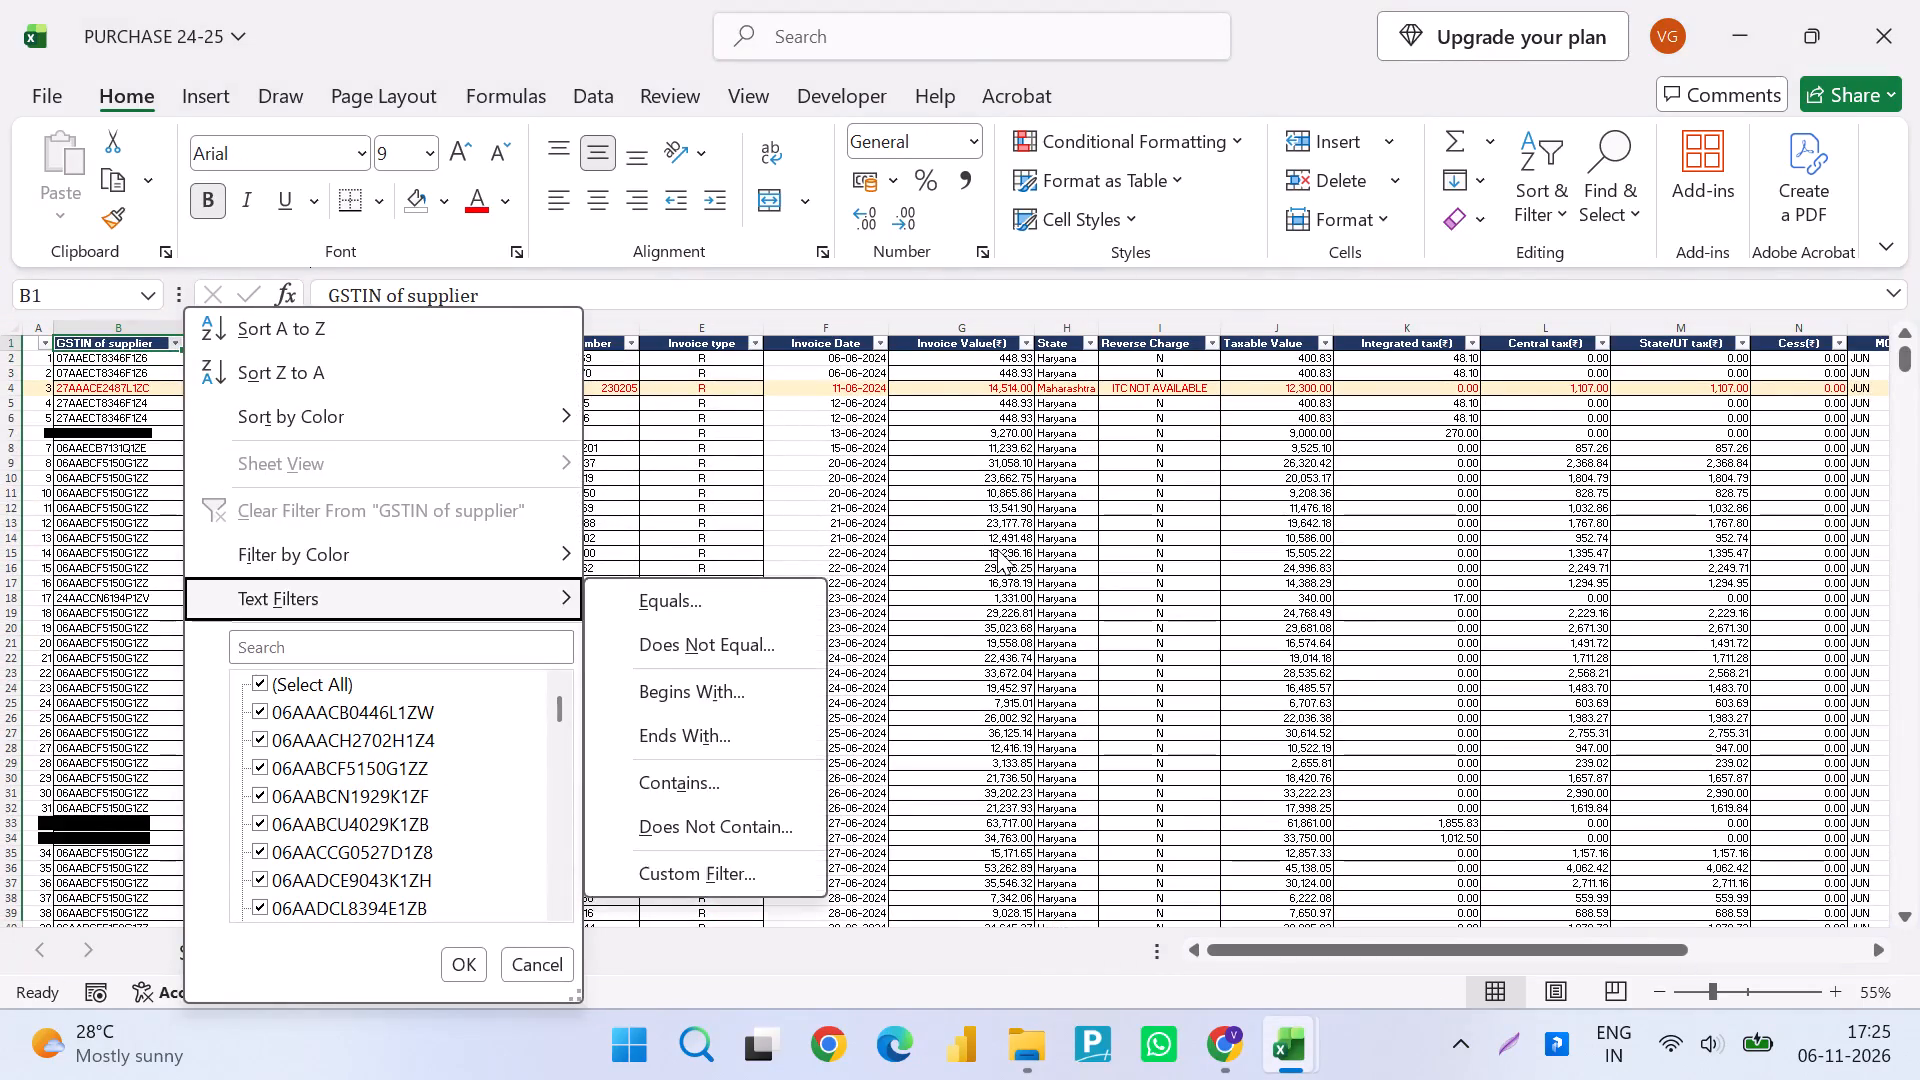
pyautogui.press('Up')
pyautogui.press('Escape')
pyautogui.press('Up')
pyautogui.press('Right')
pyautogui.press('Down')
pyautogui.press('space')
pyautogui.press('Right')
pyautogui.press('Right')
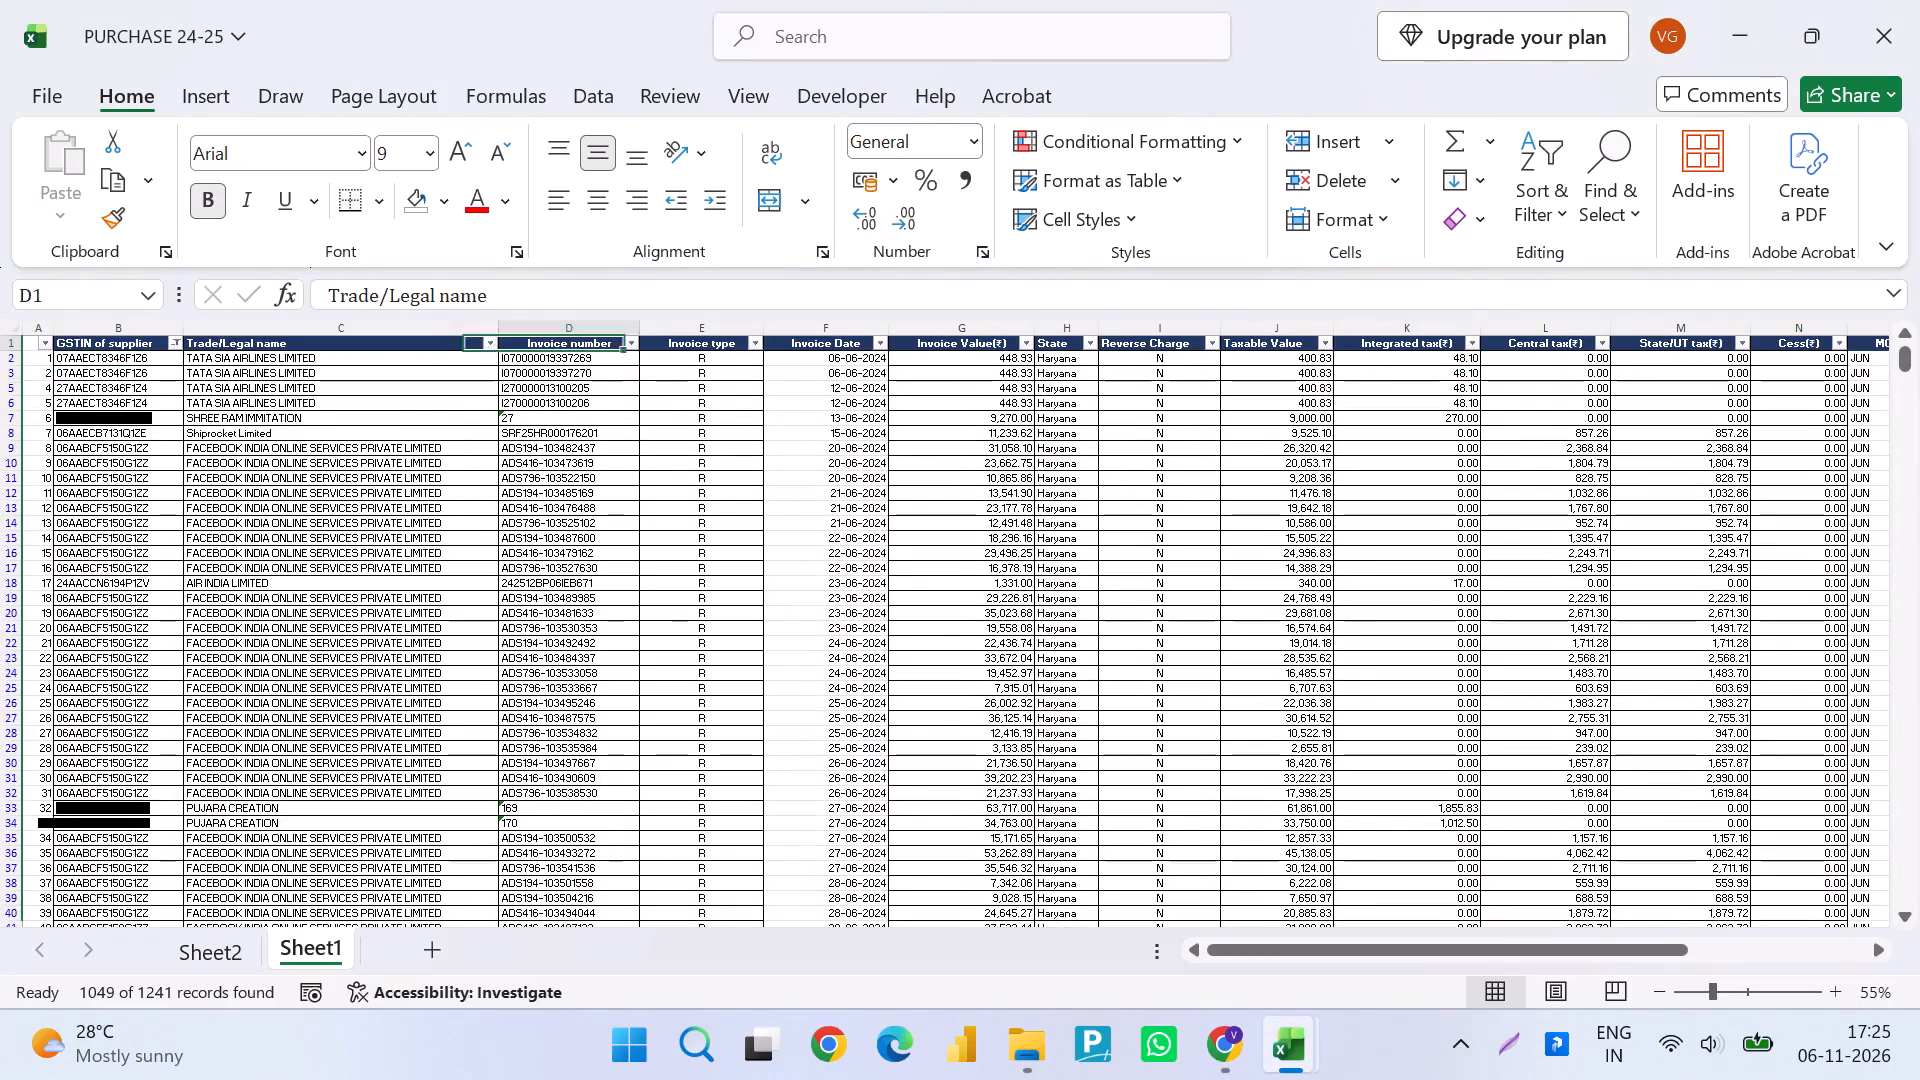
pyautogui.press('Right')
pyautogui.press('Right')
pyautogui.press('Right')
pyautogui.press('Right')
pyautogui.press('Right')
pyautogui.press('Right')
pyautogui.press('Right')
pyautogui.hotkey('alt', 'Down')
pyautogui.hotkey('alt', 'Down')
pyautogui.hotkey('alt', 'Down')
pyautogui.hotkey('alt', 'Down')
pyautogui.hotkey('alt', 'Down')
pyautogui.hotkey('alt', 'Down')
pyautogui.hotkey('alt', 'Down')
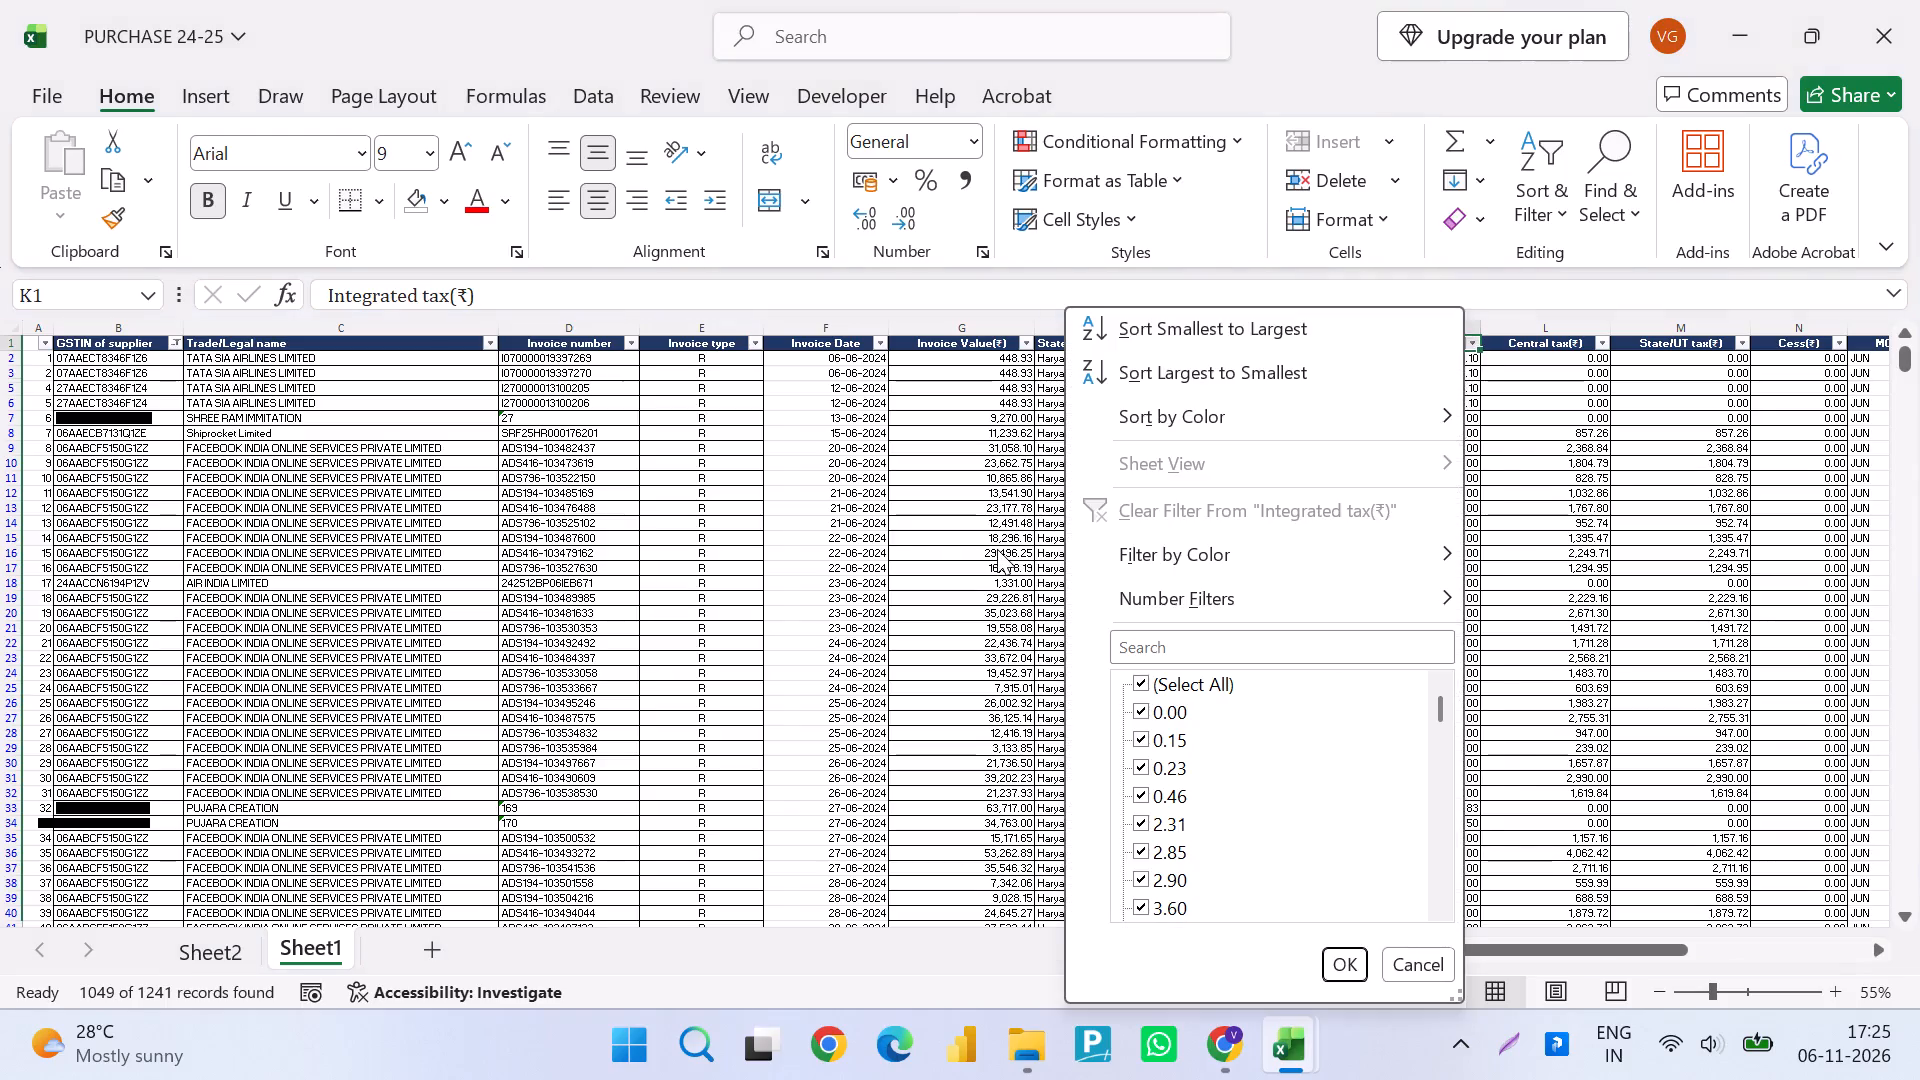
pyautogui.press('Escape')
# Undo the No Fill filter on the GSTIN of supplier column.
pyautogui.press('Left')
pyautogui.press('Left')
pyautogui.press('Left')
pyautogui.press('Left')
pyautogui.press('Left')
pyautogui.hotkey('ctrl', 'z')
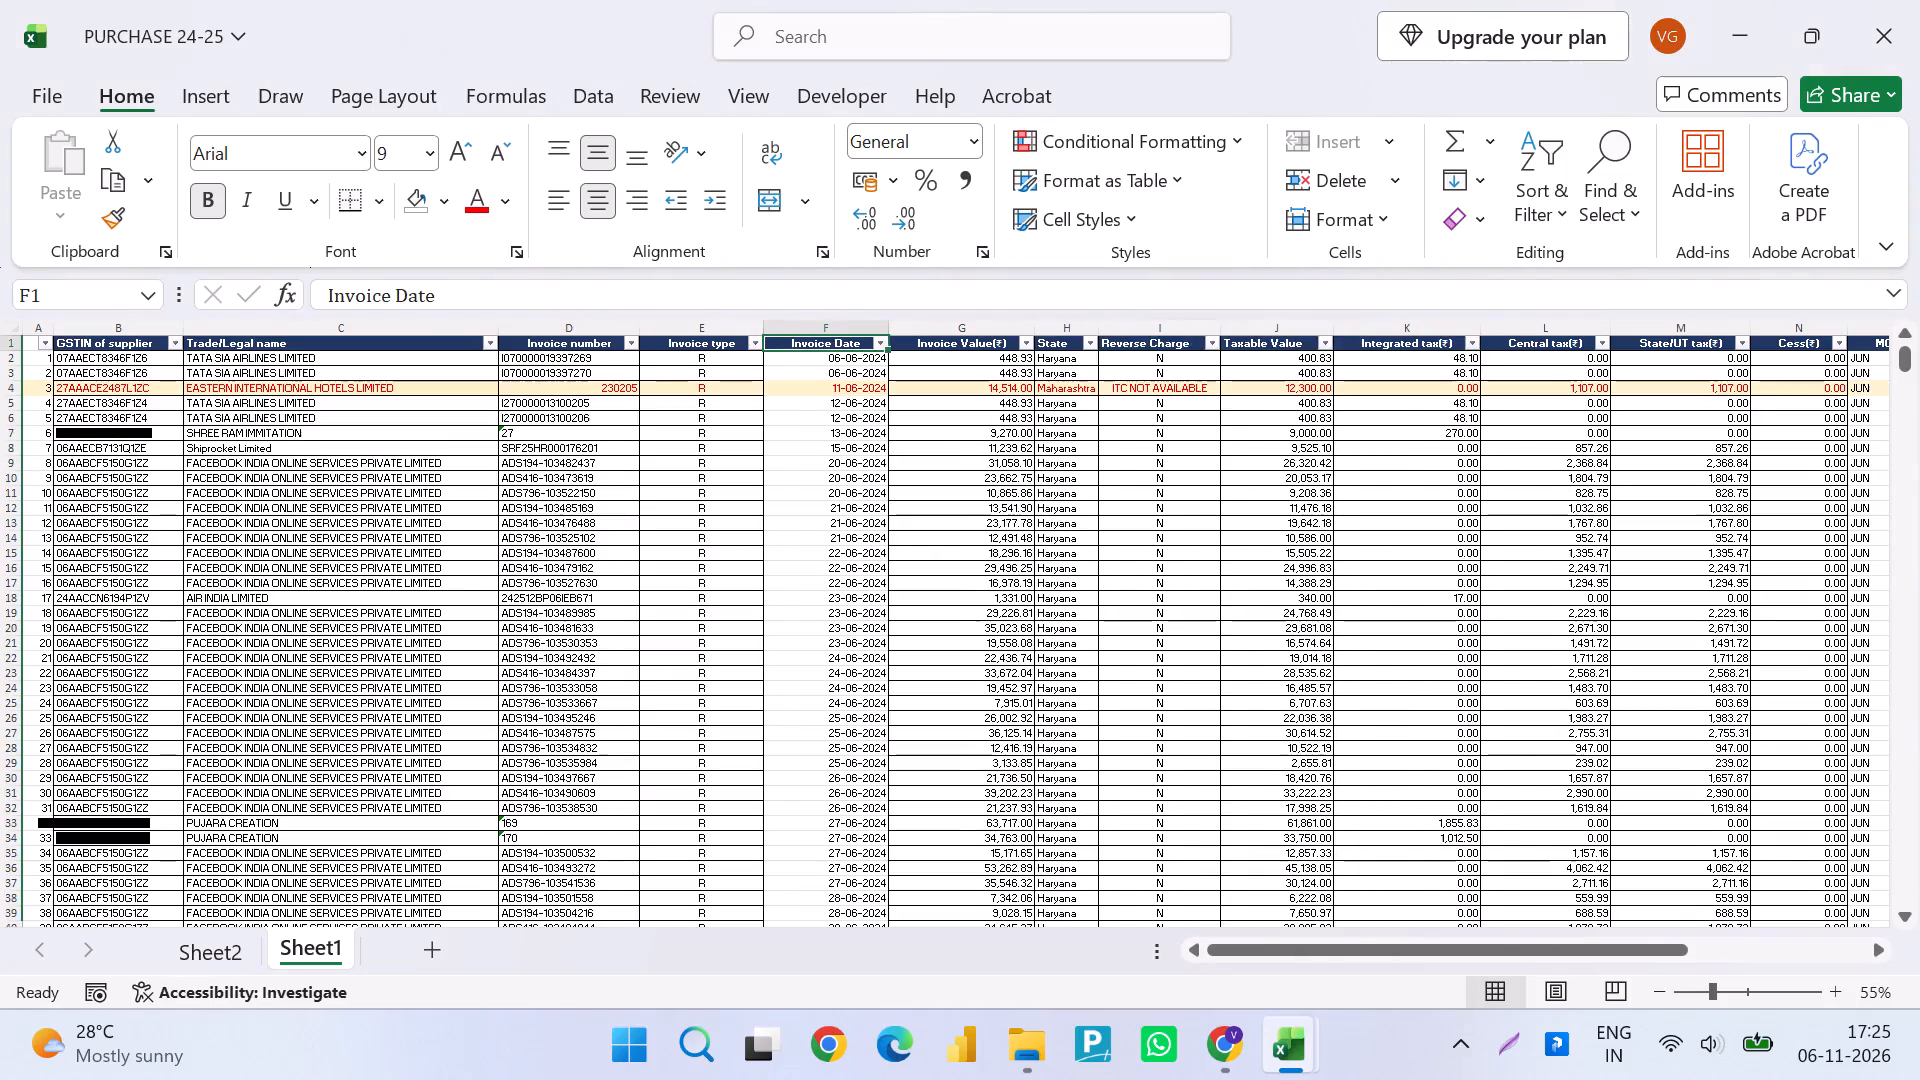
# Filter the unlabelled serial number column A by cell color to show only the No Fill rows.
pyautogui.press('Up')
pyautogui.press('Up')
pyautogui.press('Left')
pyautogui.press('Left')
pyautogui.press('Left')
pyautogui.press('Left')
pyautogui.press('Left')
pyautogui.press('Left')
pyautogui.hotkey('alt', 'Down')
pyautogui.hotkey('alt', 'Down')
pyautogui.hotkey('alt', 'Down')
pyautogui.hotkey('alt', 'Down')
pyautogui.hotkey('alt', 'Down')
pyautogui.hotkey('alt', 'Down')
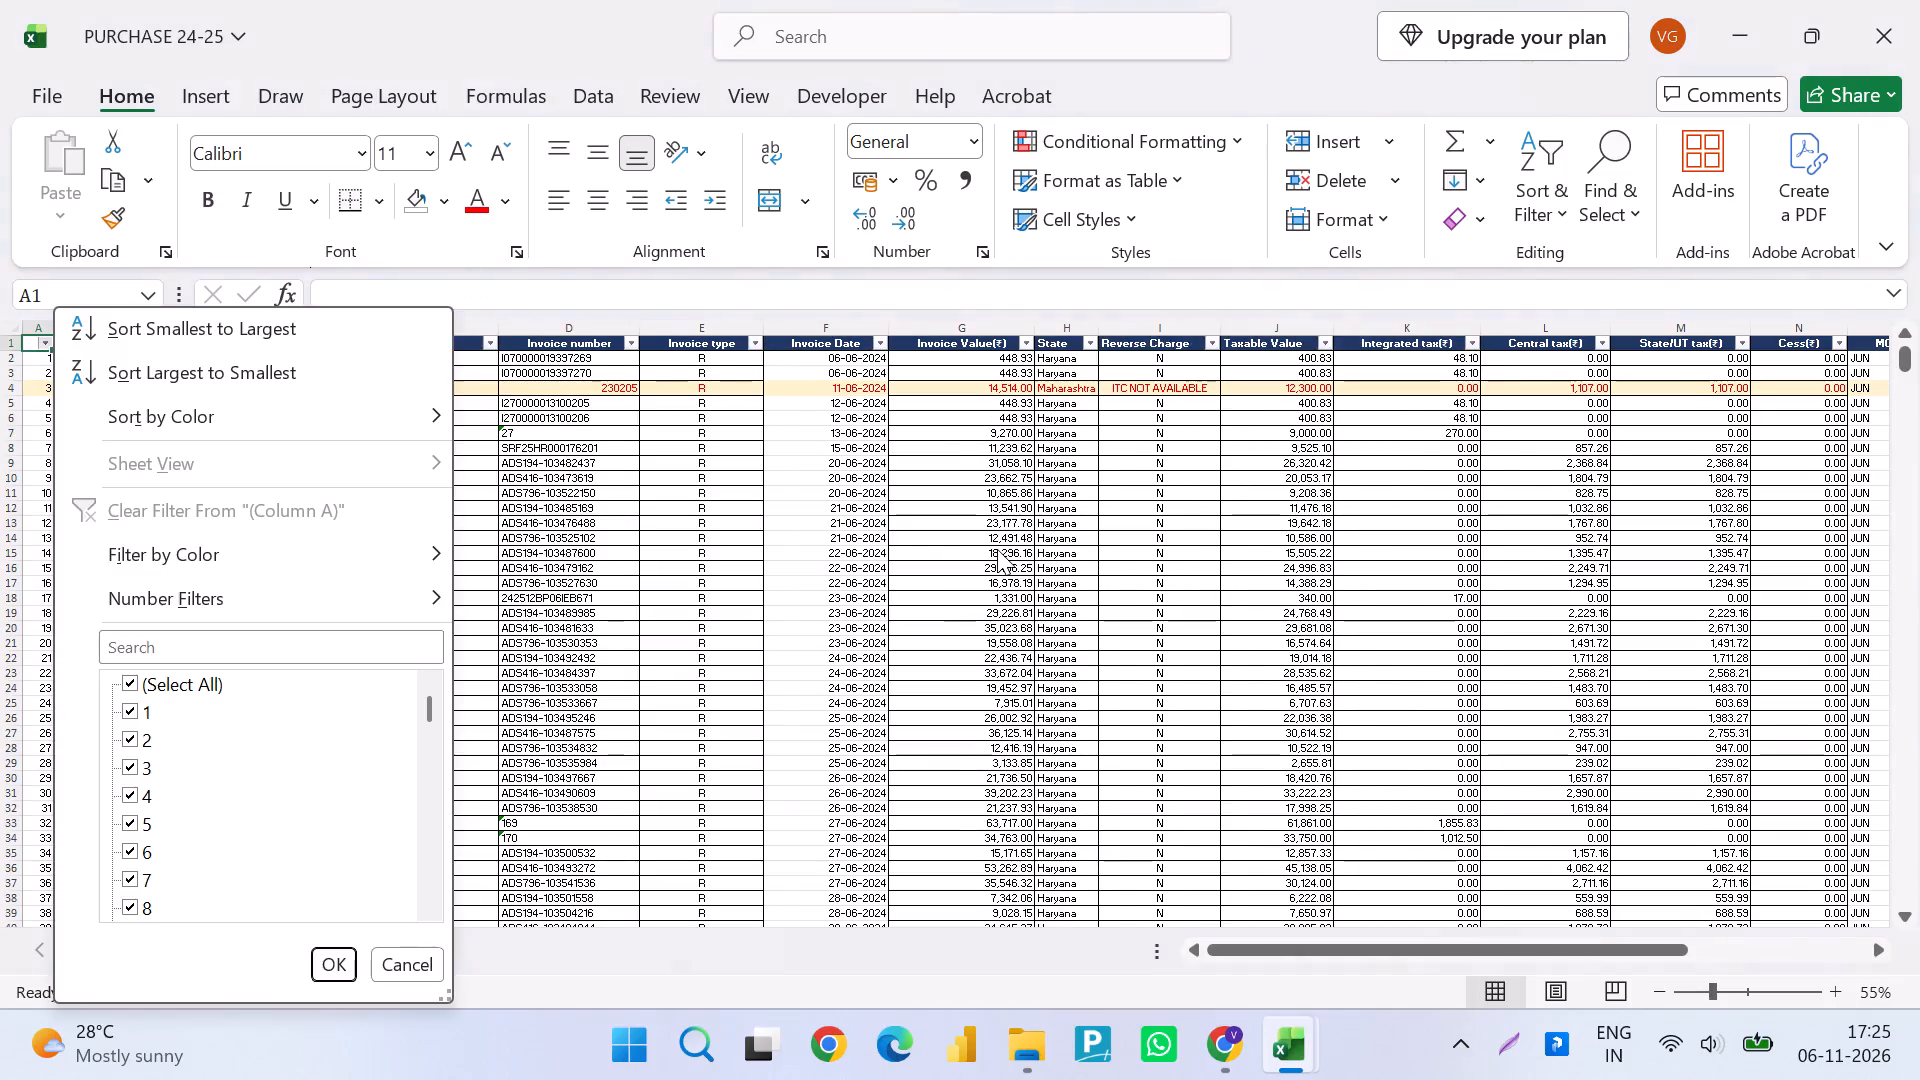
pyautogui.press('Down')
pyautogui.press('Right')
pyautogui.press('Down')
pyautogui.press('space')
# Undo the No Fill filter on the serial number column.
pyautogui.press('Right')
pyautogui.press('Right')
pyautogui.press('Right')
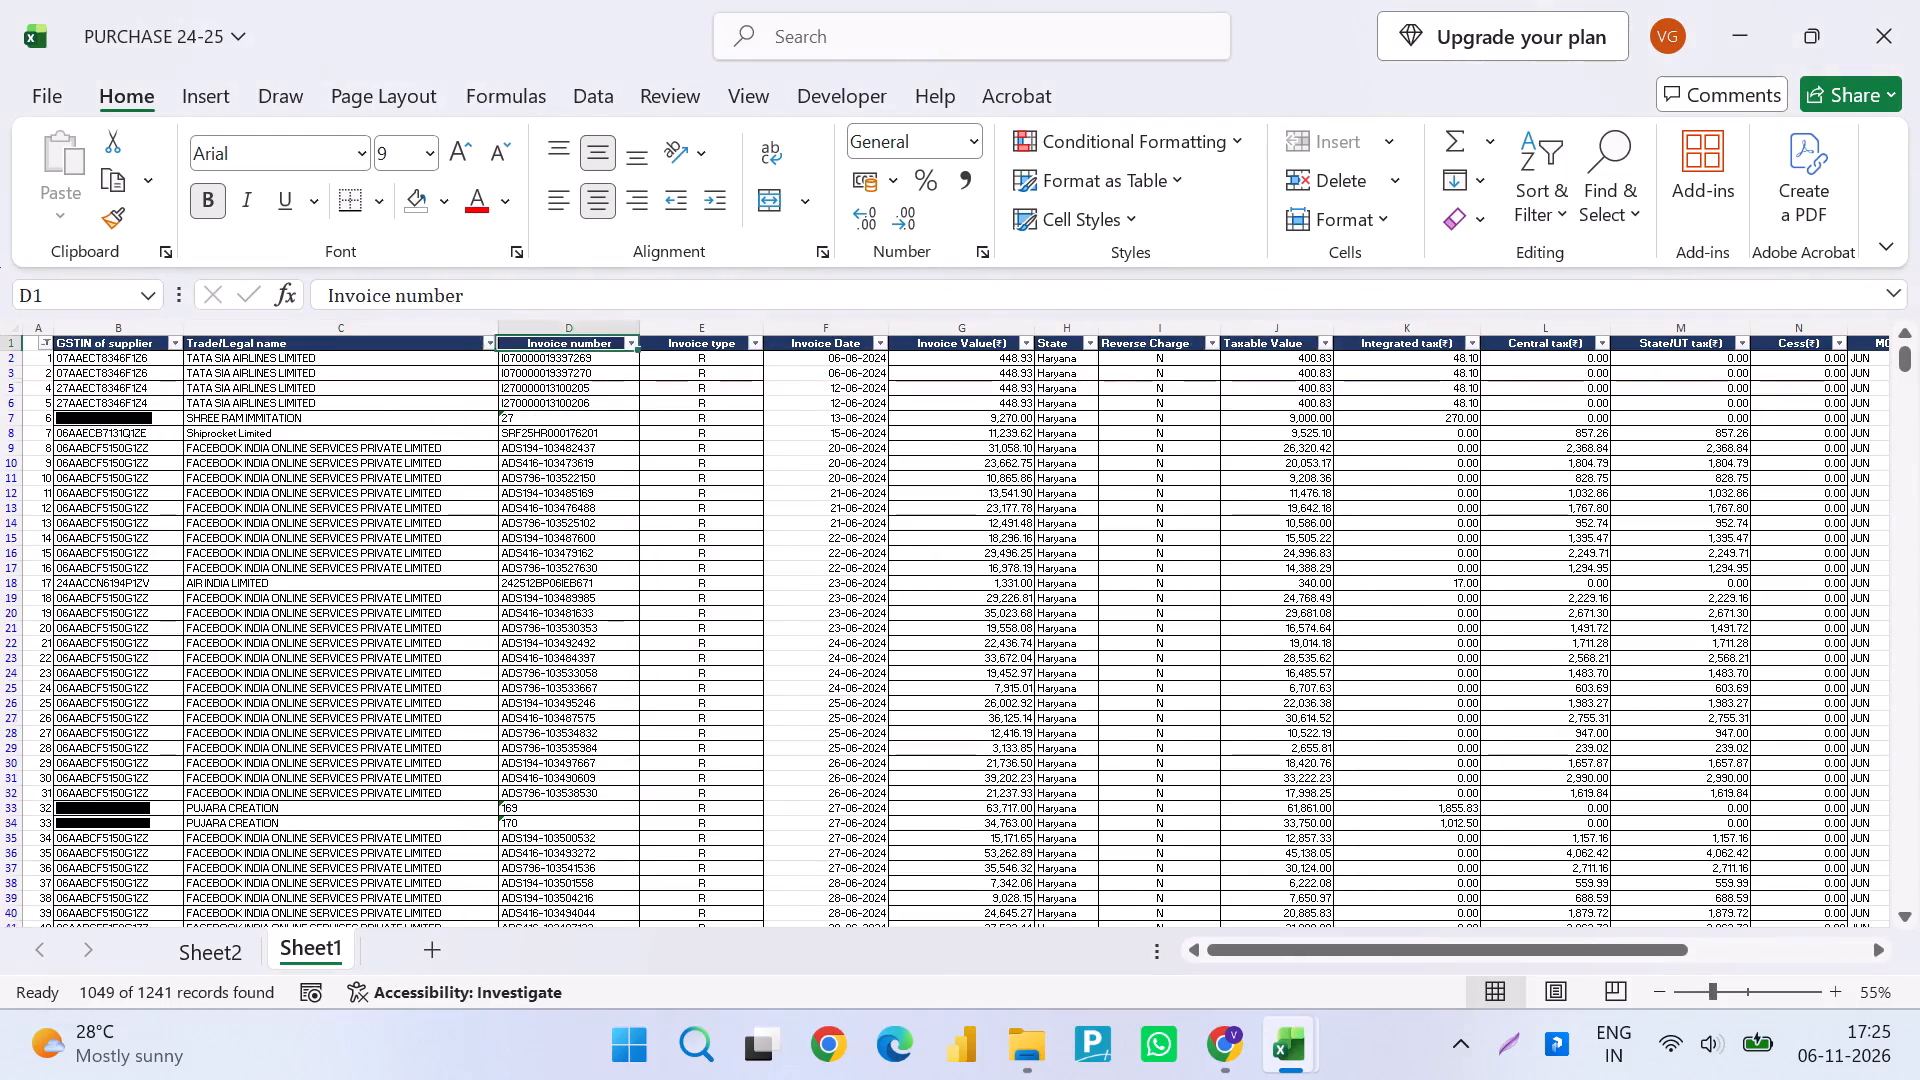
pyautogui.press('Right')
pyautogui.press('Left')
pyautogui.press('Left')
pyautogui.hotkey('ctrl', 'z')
# Filter the unlabelled serial number column A by the cream cell color to show only the highlighted records.
pyautogui.press('Left')
pyautogui.hotkey('alt', 'Left')
pyautogui.press('Escape')
pyautogui.press('Left')
pyautogui.press('Down')
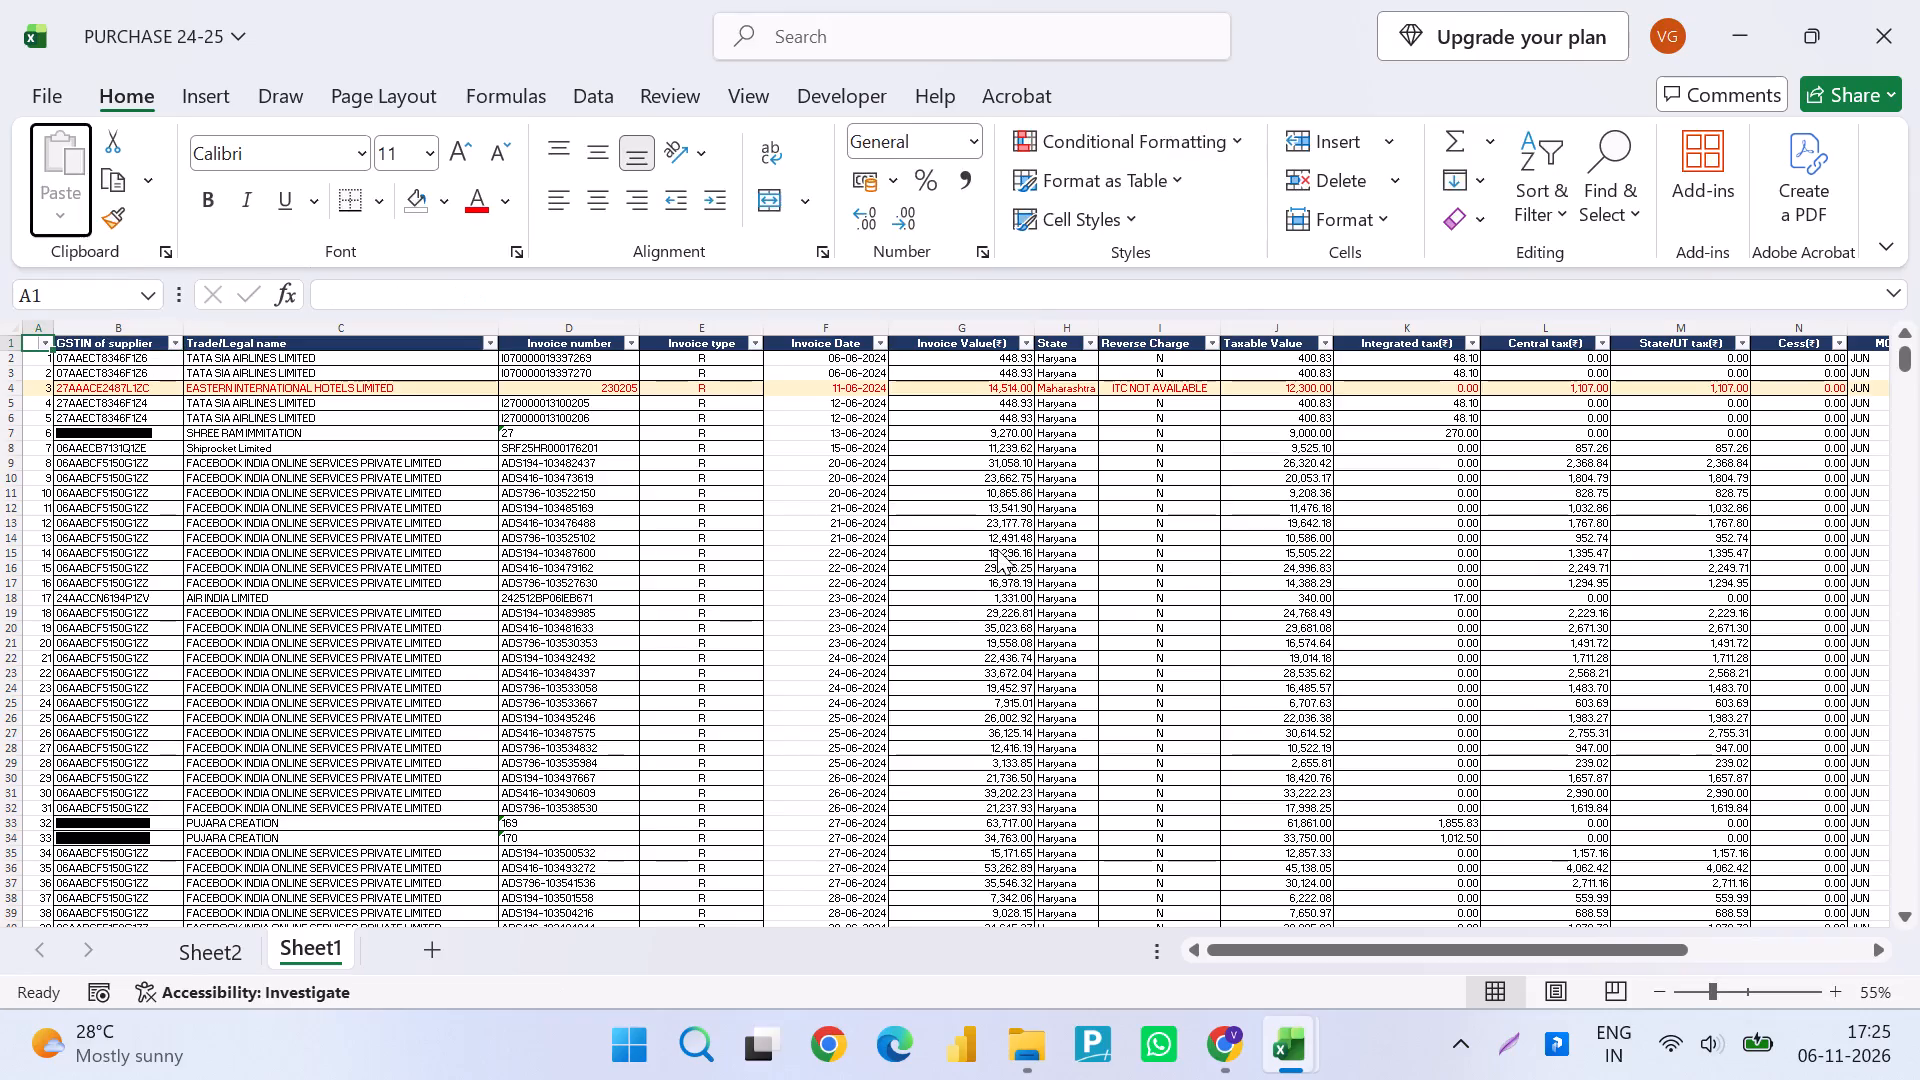
pyautogui.press('Escape')
pyautogui.press('Escape')
pyautogui.hotkey('alt', 'Down')
pyautogui.hotkey('alt', 'Down')
pyautogui.hotkey('alt', 'Down')
pyautogui.hotkey('alt', 'Down')
pyautogui.hotkey('alt', 'Down')
pyautogui.hotkey('alt', 'Down')
pyautogui.hotkey('alt', 'Down')
pyautogui.press('Right')
pyautogui.press('Down')
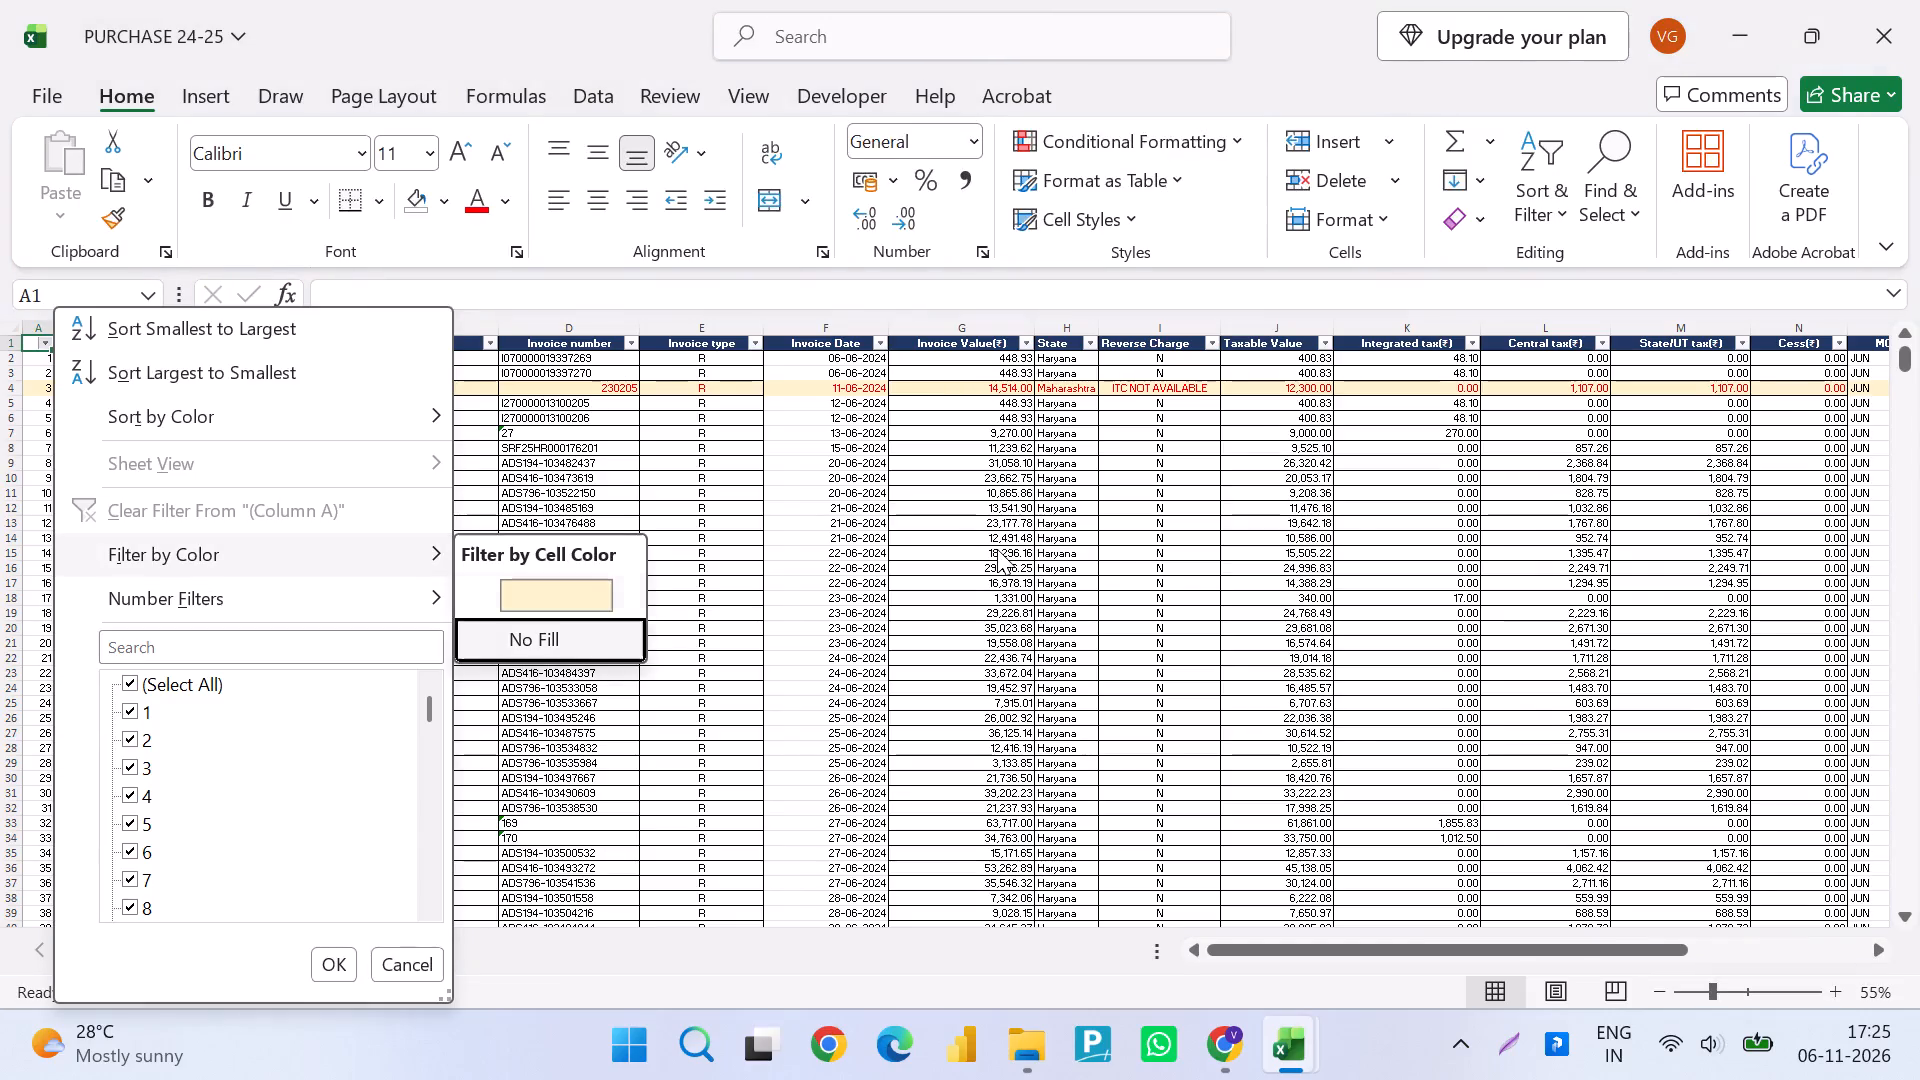
pyautogui.press('Up')
pyautogui.press('space')
# Filter the Reverse Charge column of the highlighted records to show only N.
pyautogui.press('Right')
pyautogui.press('Right')
pyautogui.press('Right')
pyautogui.press('Right')
pyautogui.press('Right')
pyautogui.press('Right')
pyautogui.press('Right')
pyautogui.press('Right')
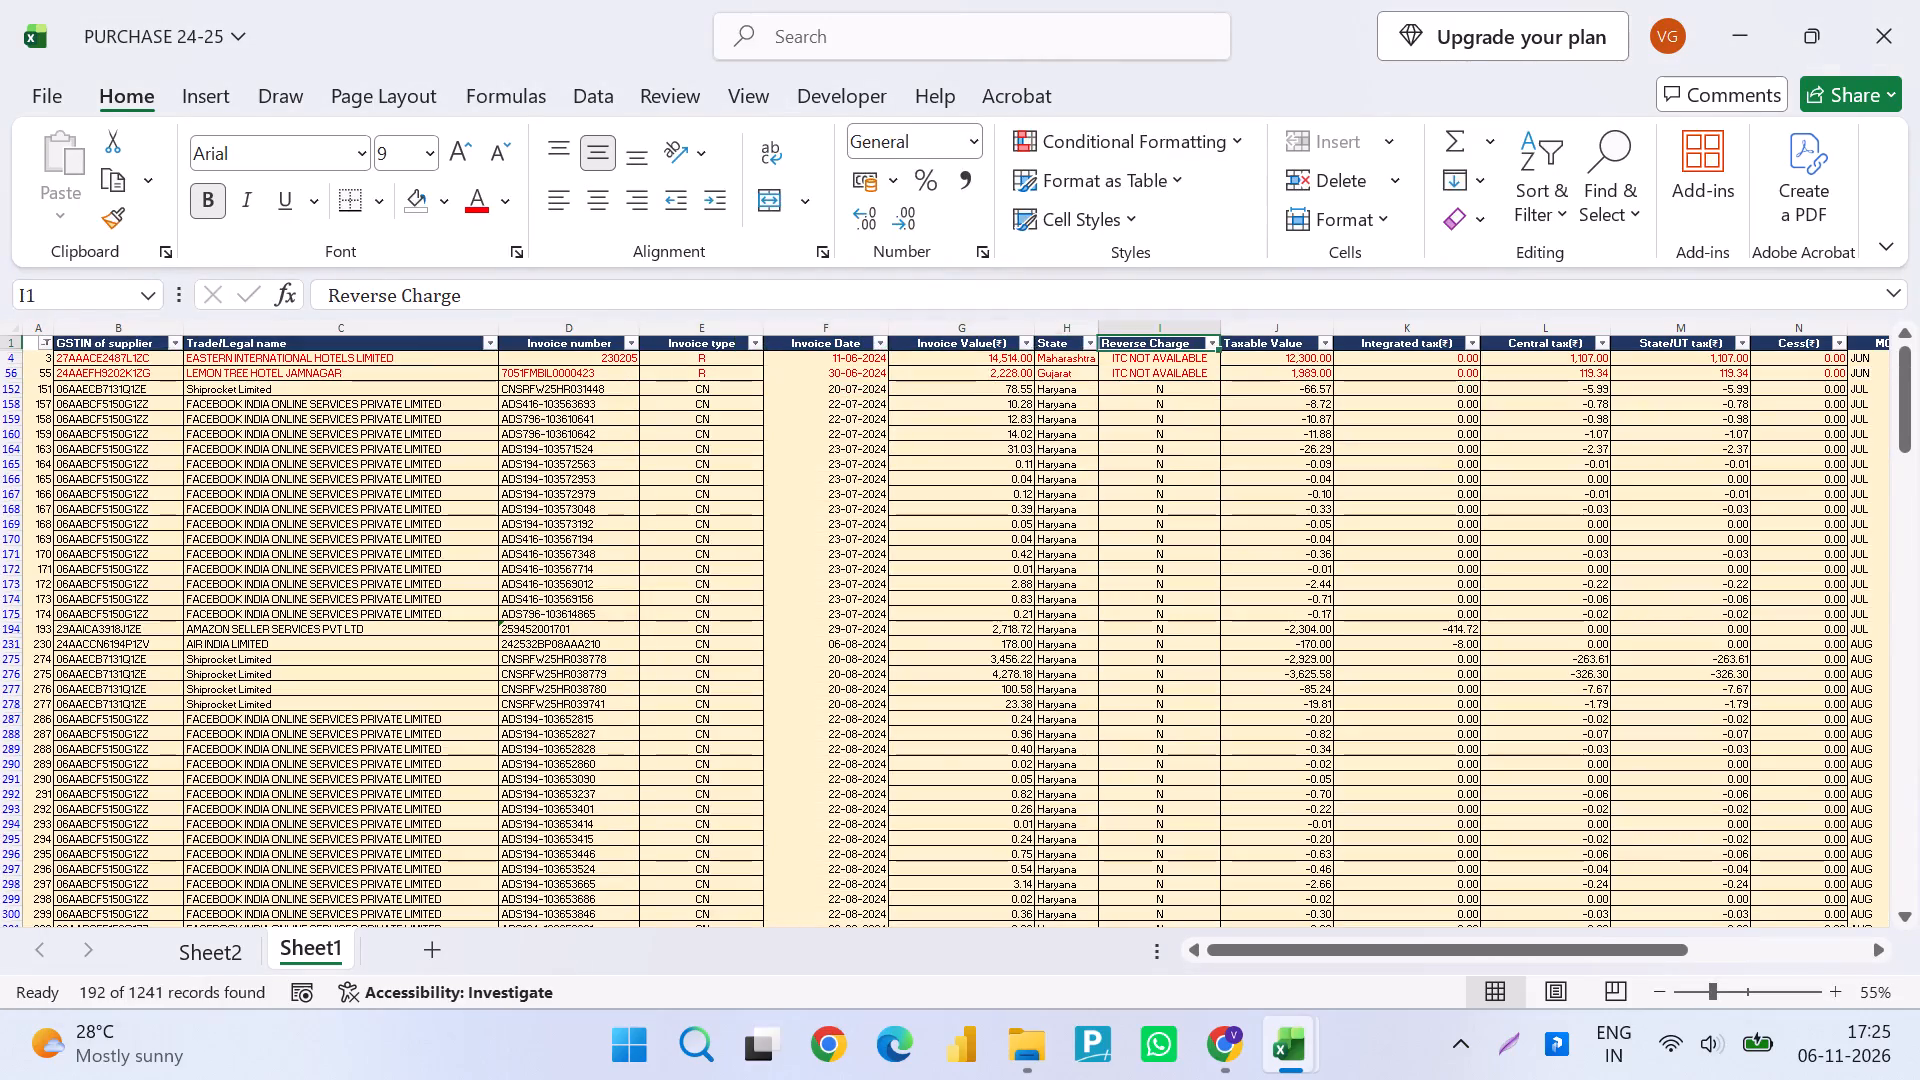
pyautogui.hotkey('alt', 'Down')
pyautogui.hotkey('alt', 'Down')
pyautogui.hotkey('alt', 'Down')
pyautogui.hotkey('alt', 'Down')
pyautogui.hotkey('alt', 'Down')
pyautogui.hotkey('alt', 'Down')
pyautogui.hotkey('alt', 'Down')
pyautogui.hotkey('alt', 'Down')
pyautogui.hotkey('alt', 'Down')
pyautogui.hotkey('alt', 'Down')
pyautogui.hotkey('alt', 'Down')
pyautogui.press('space')
pyautogui.press('Down')
pyautogui.press('space')
pyautogui.press('Return')
pyautogui.press('Down')
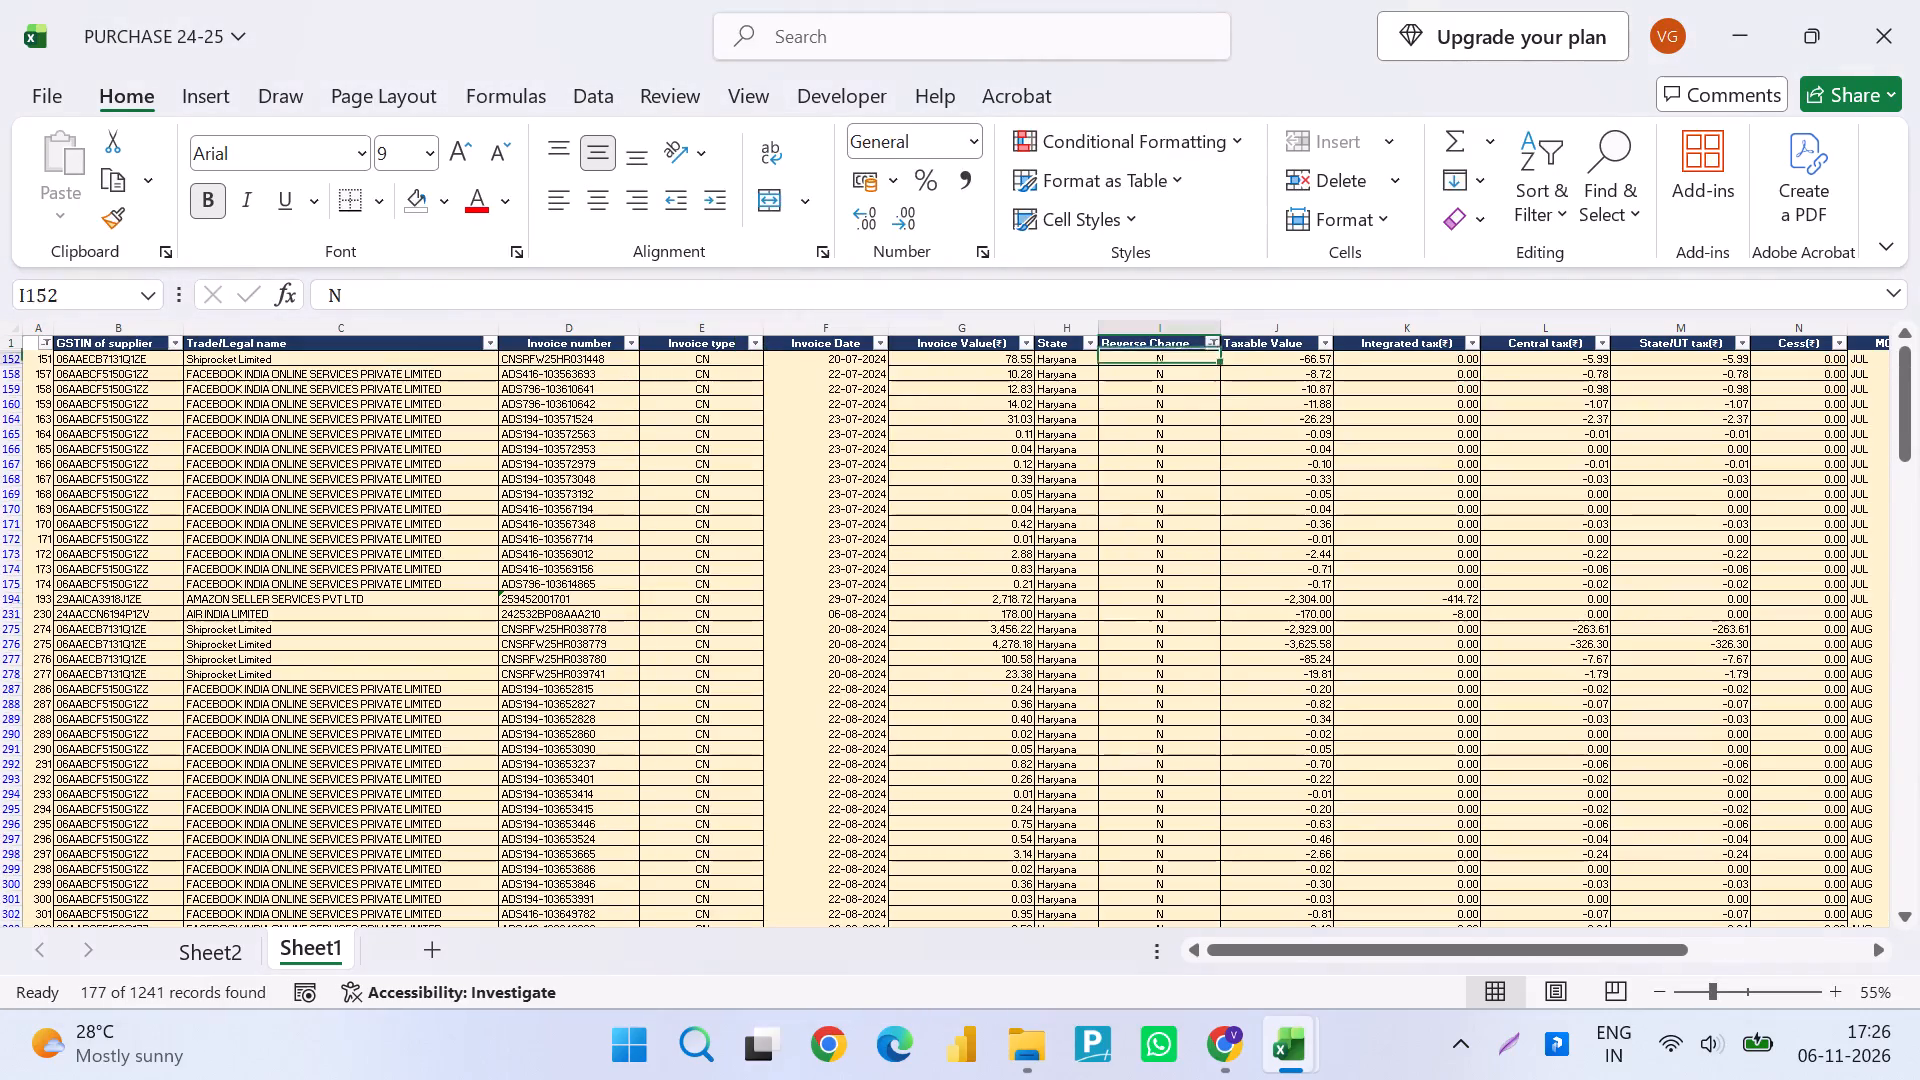
# Go to the supplier GSTIN of the first filtered record and switch to GST_REFUND_S01A.
pyautogui.press('Left')
pyautogui.press('Down')
pyautogui.press('Left')
pyautogui.press('Left')
pyautogui.press('Left')
pyautogui.press('Left')
pyautogui.press('Left')
pyautogui.press('Up')
pyautogui.press('Left')
pyautogui.hotkey('alt', 'Tab')
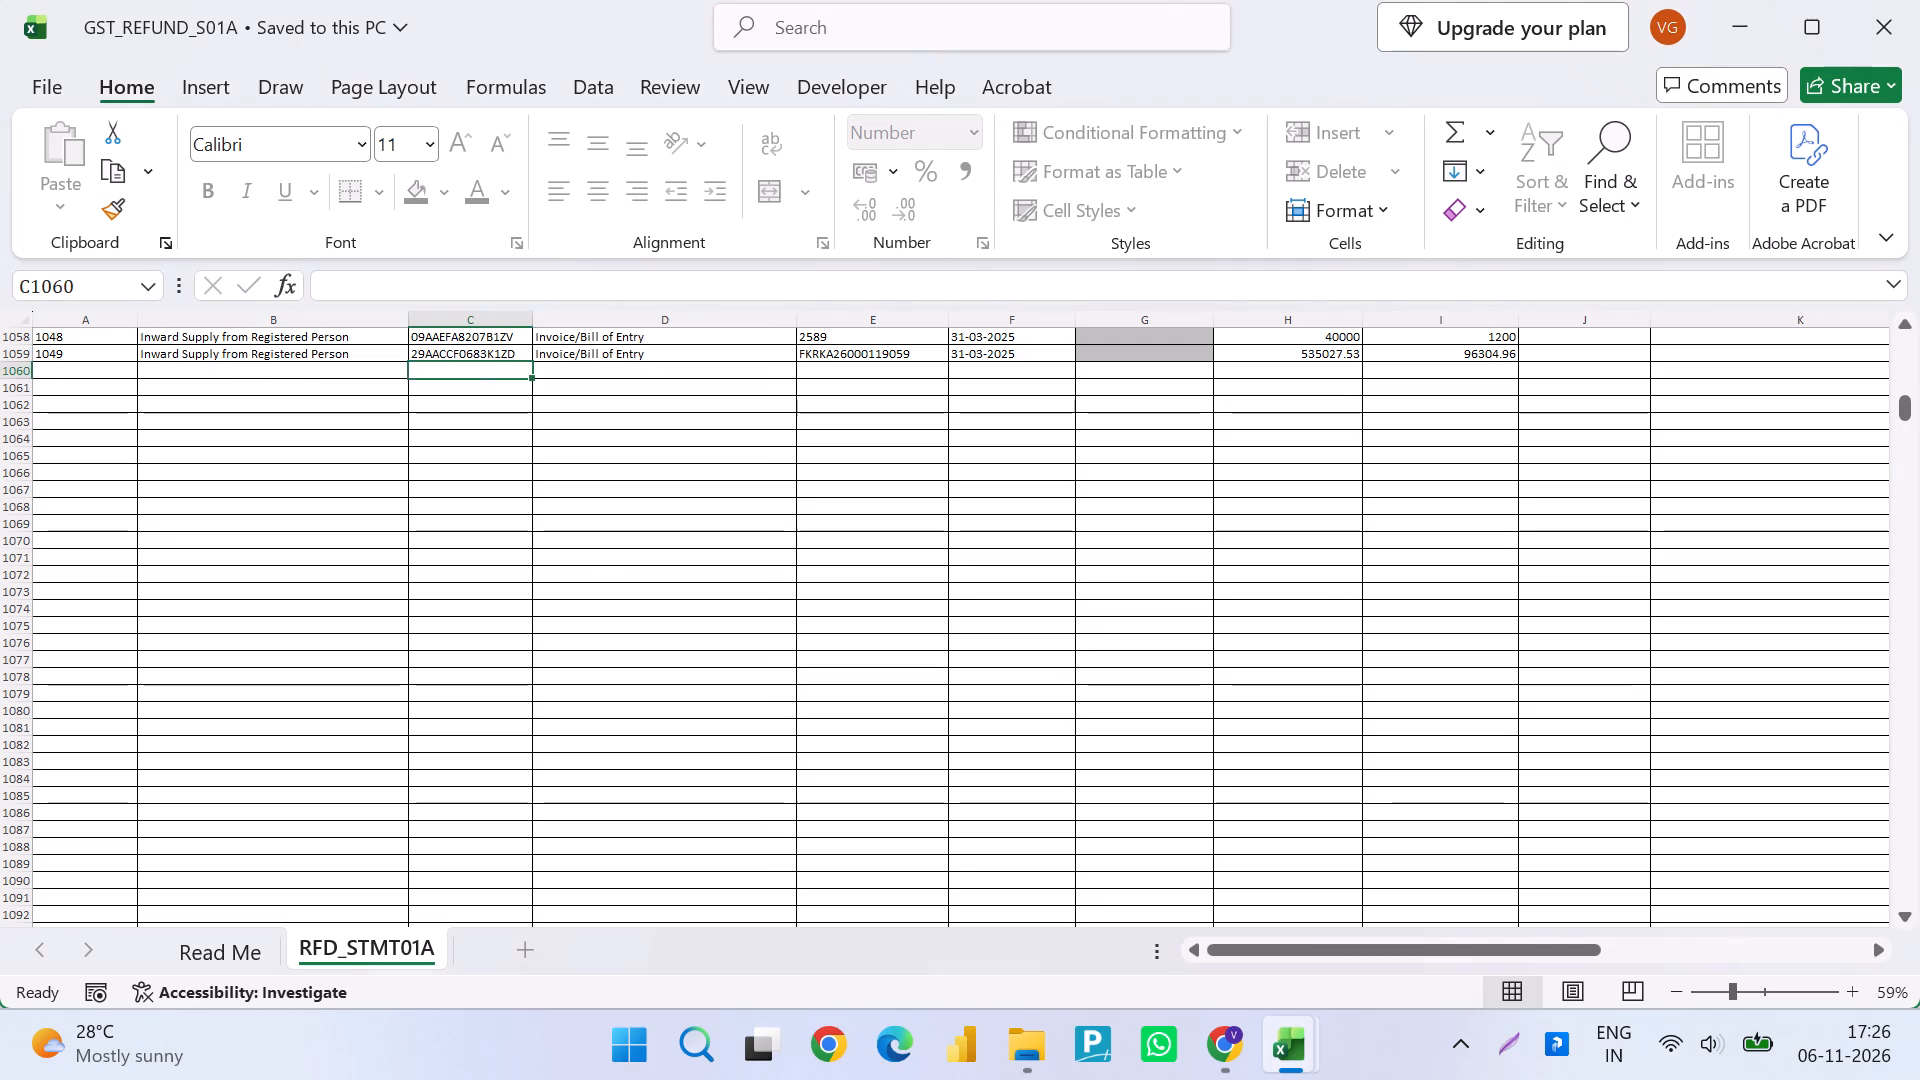
# Set the type of inward supply in row 1060 of GST_REFUND_S01A to Inward Supply from Registered Person.
pyautogui.press('Left')
pyautogui.hotkey('alt', 'Tab')
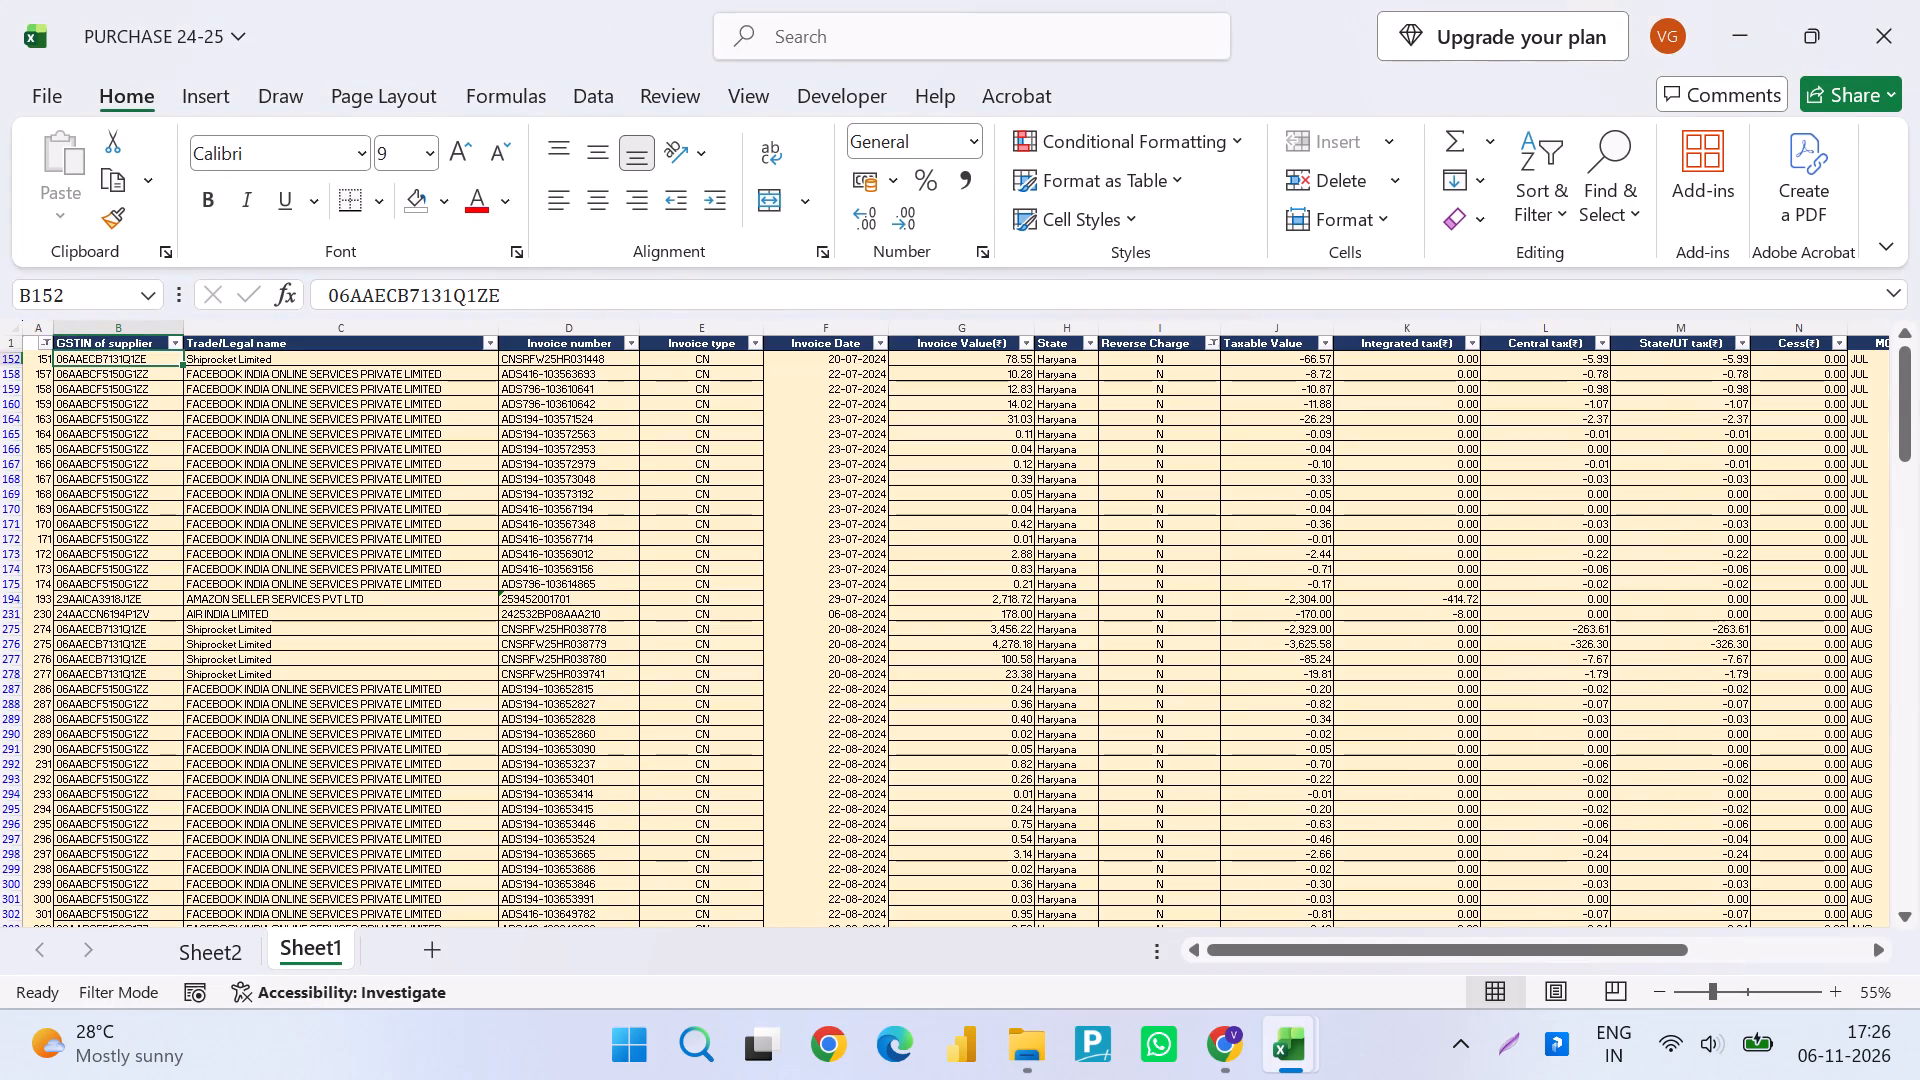
pyautogui.hotkey('alt', 'Tab')
pyautogui.hotkey('alt', 'Down')
pyautogui.press('Down')
pyautogui.press('Down')
pyautogui.press('Down')
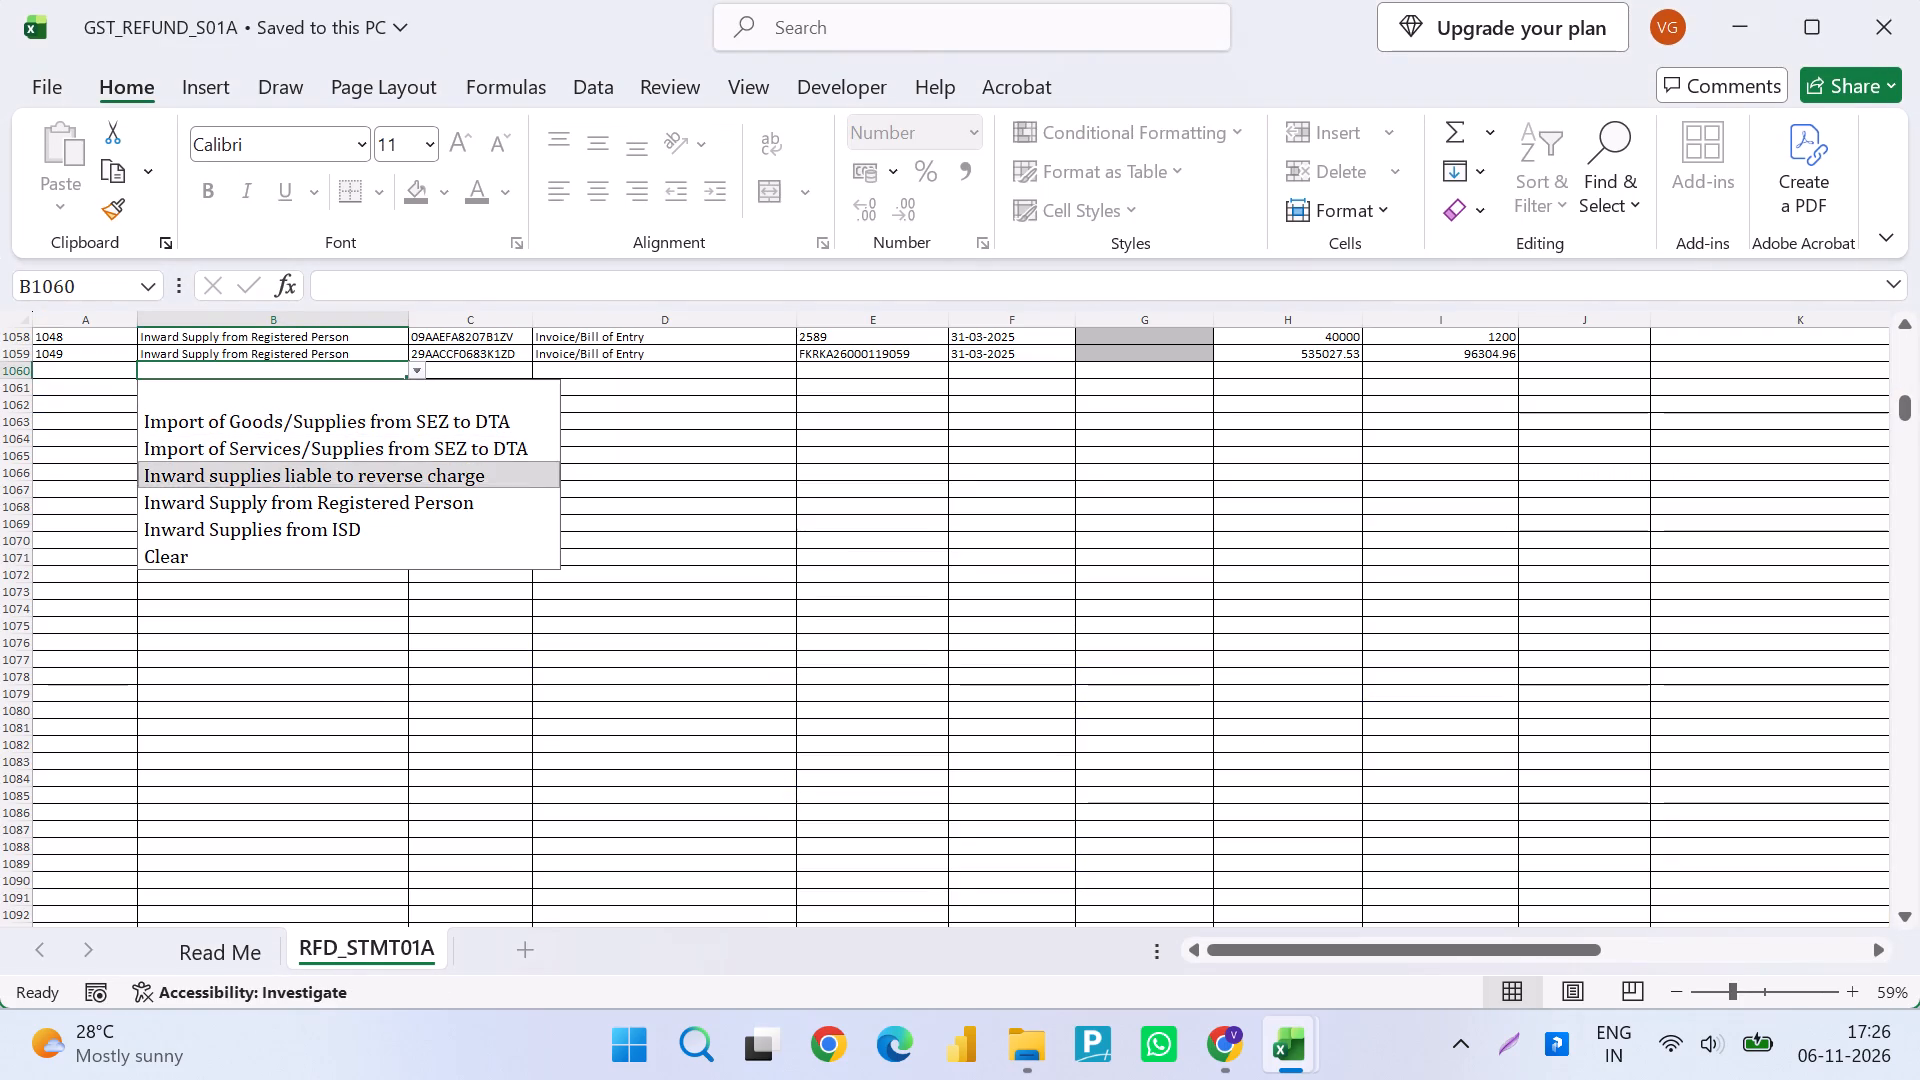
pyautogui.press('Down')
pyautogui.press('Return')
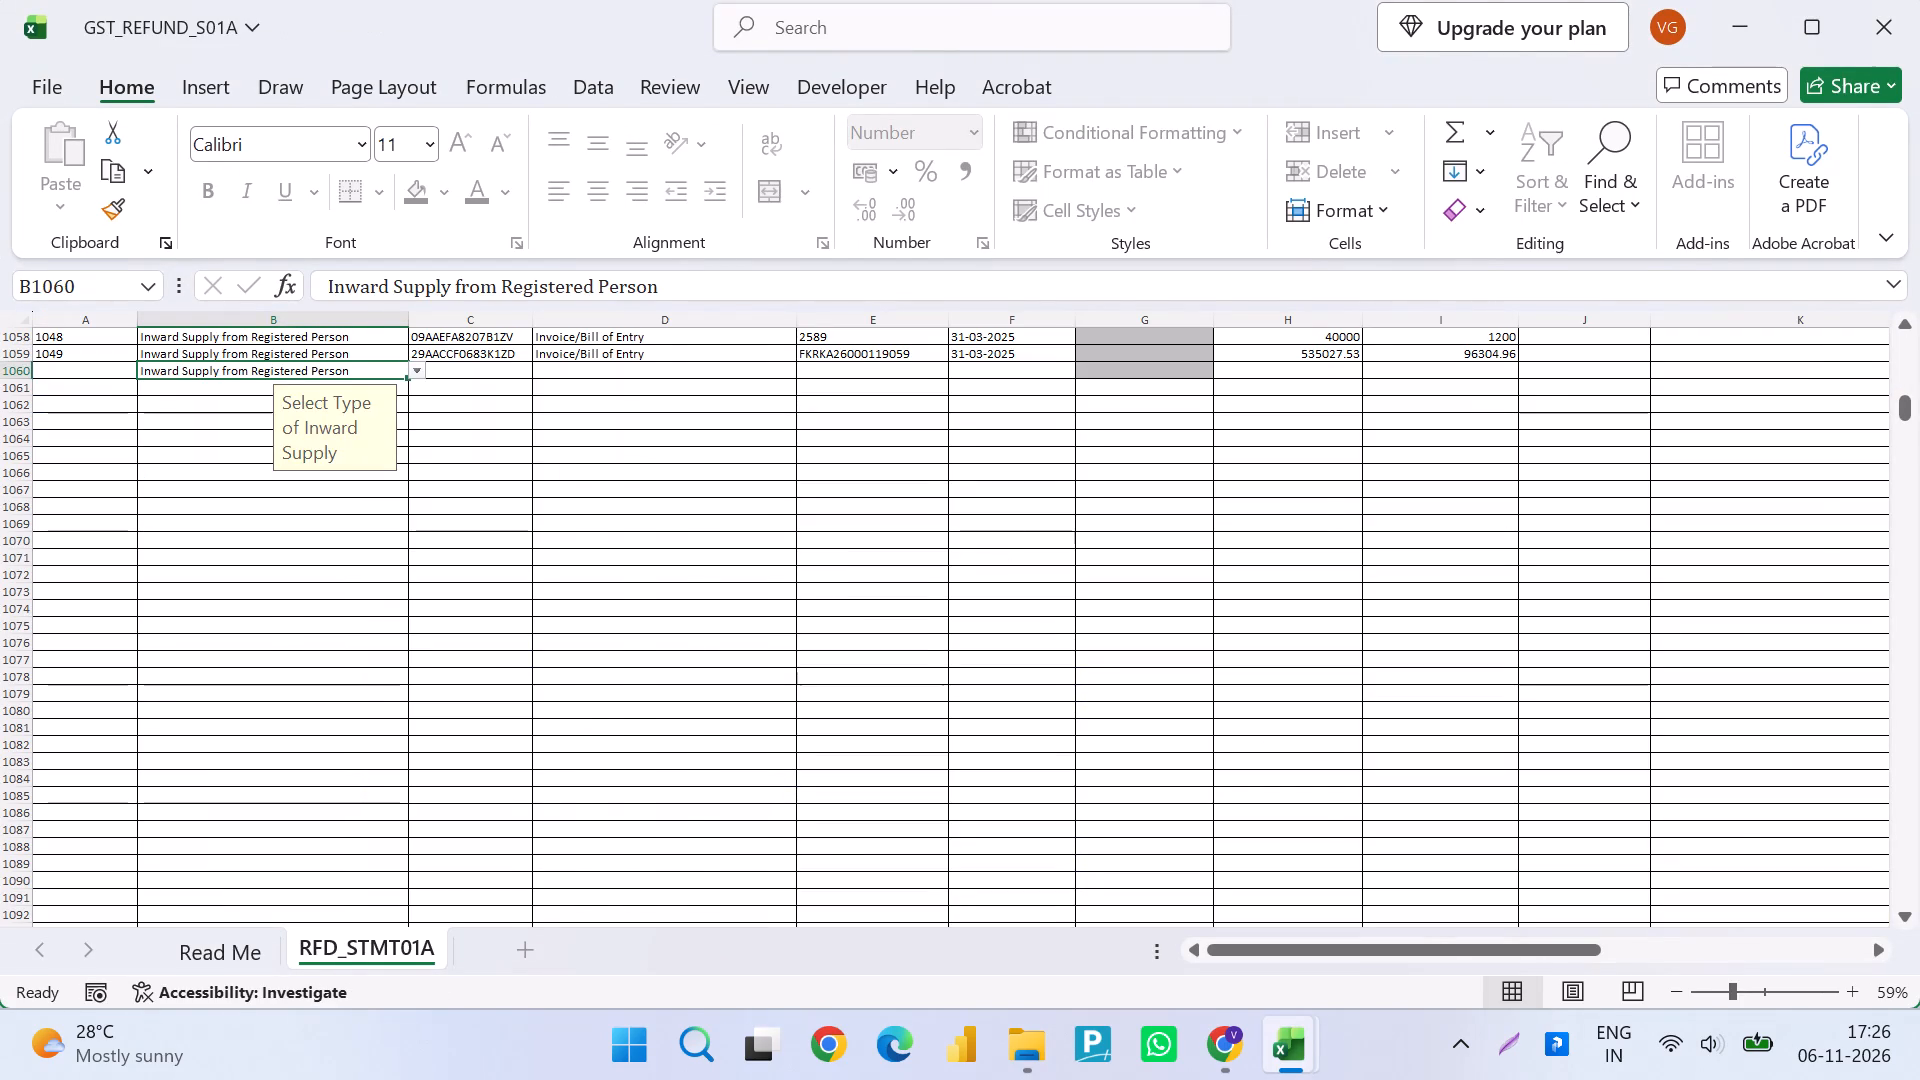
# In PURCHASE 24-25, filter the Invoice type column to exclude CN and show only R, and go to the first record.
pyautogui.hotkey('alt', 'Tab')
pyautogui.hotkey('alt', 'Tab')
pyautogui.hotkey('ctrl', 'c')
pyautogui.hotkey('alt', 'Tab')
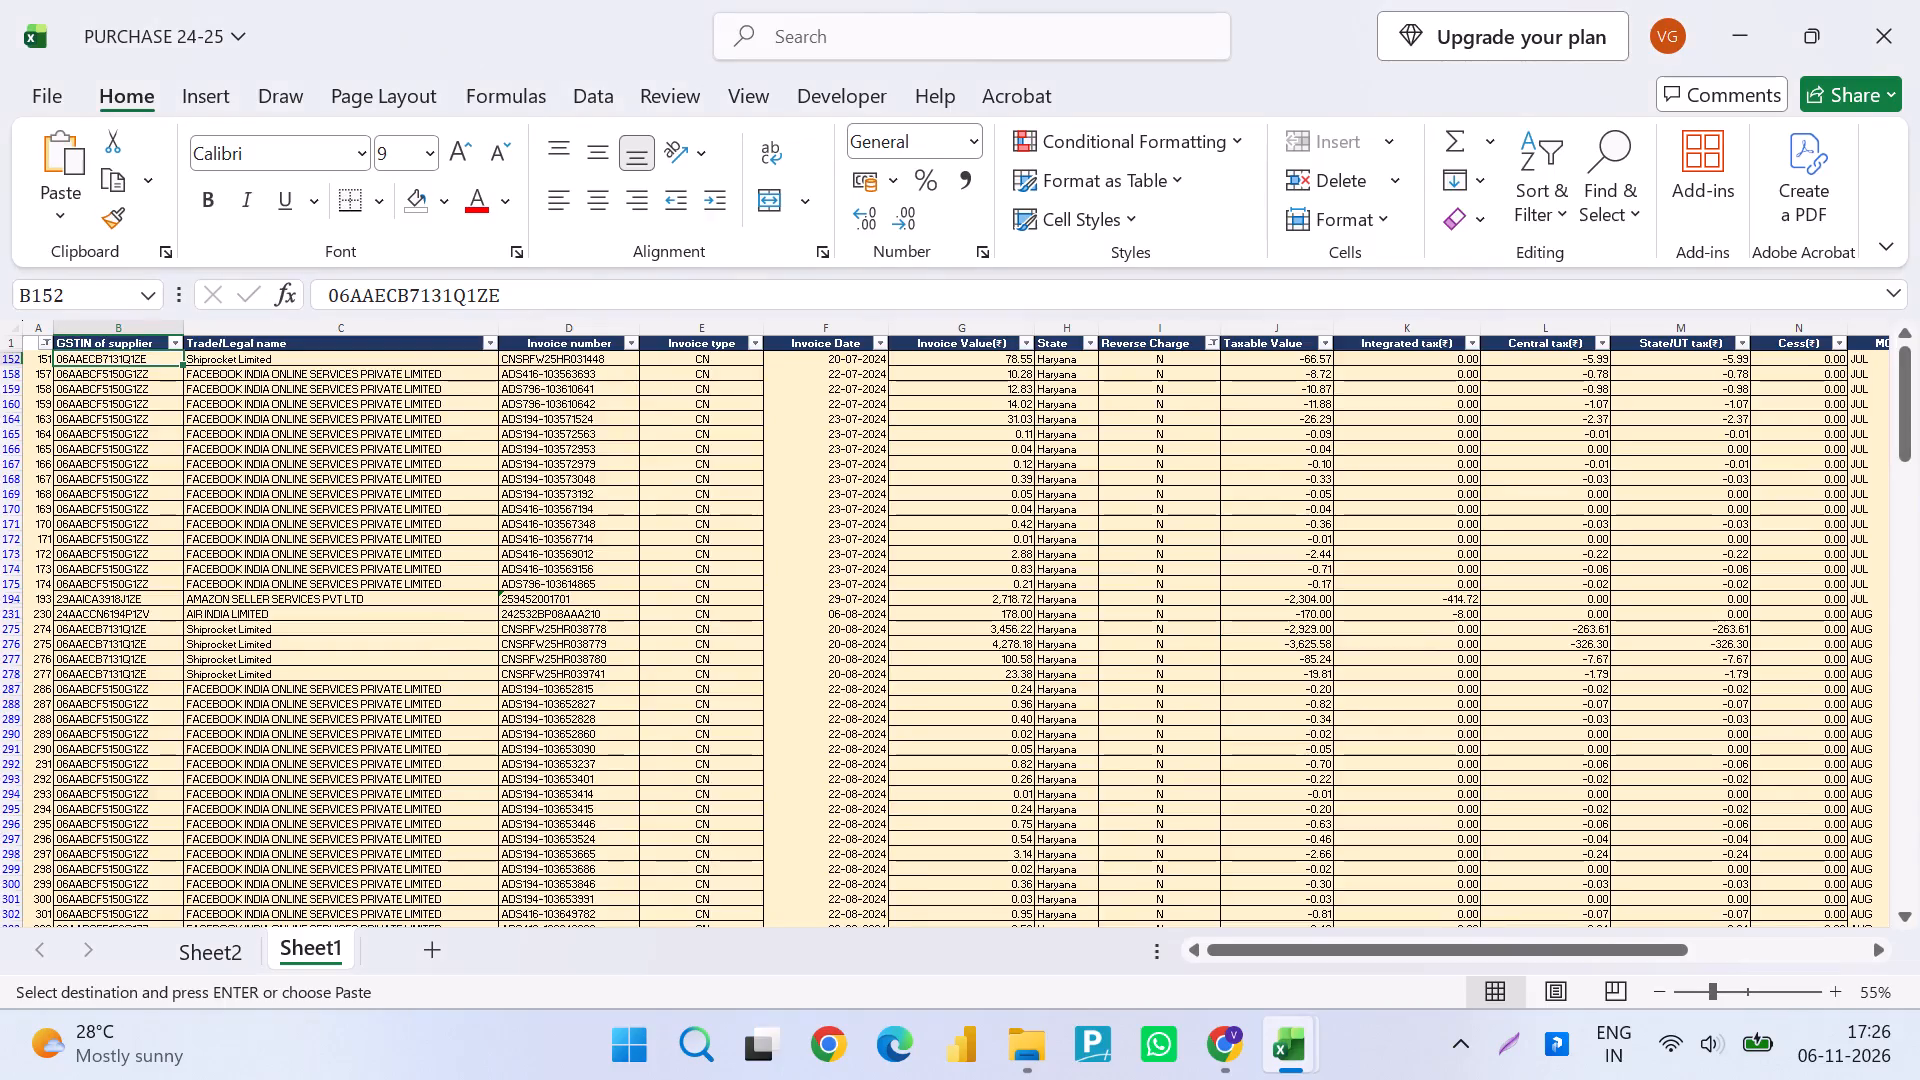
pyautogui.hotkey('ctrl', 'shift', 'Down')
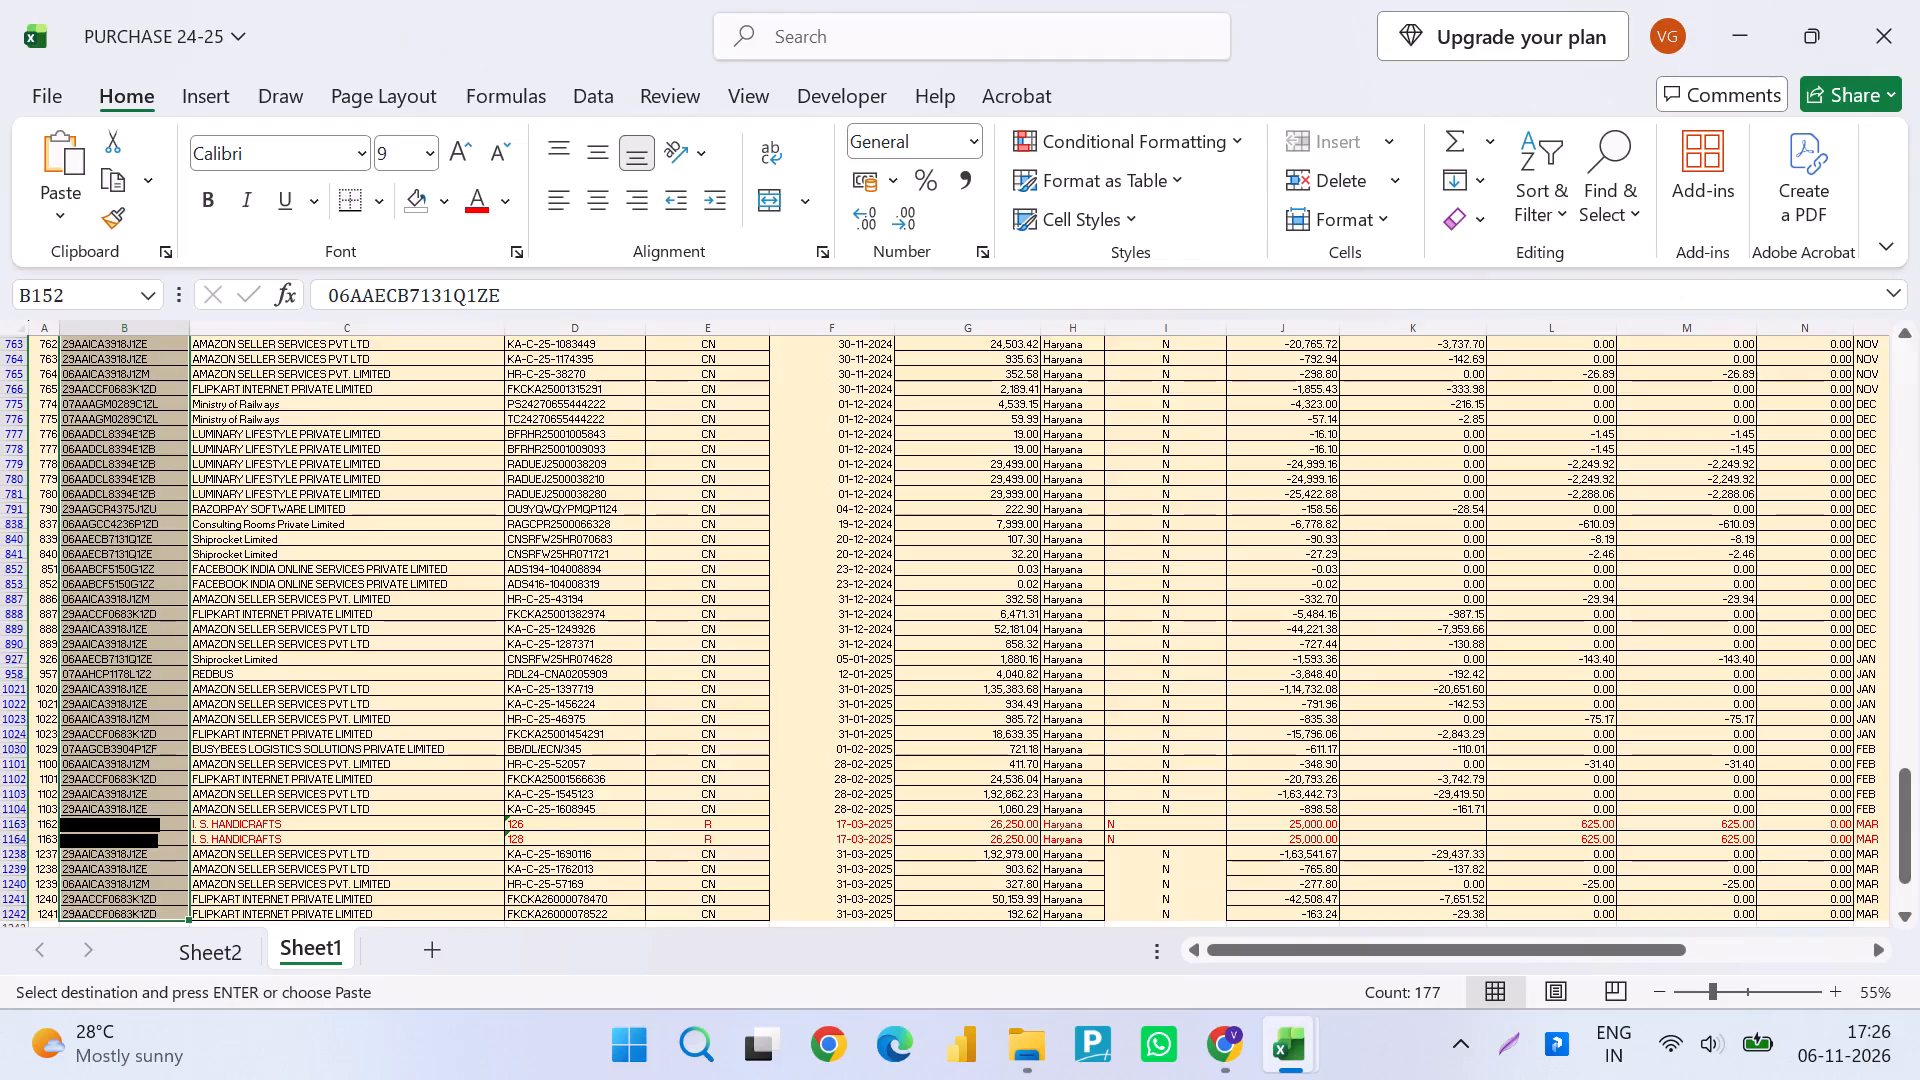
pyautogui.hotkey('ctrl', 'Up')
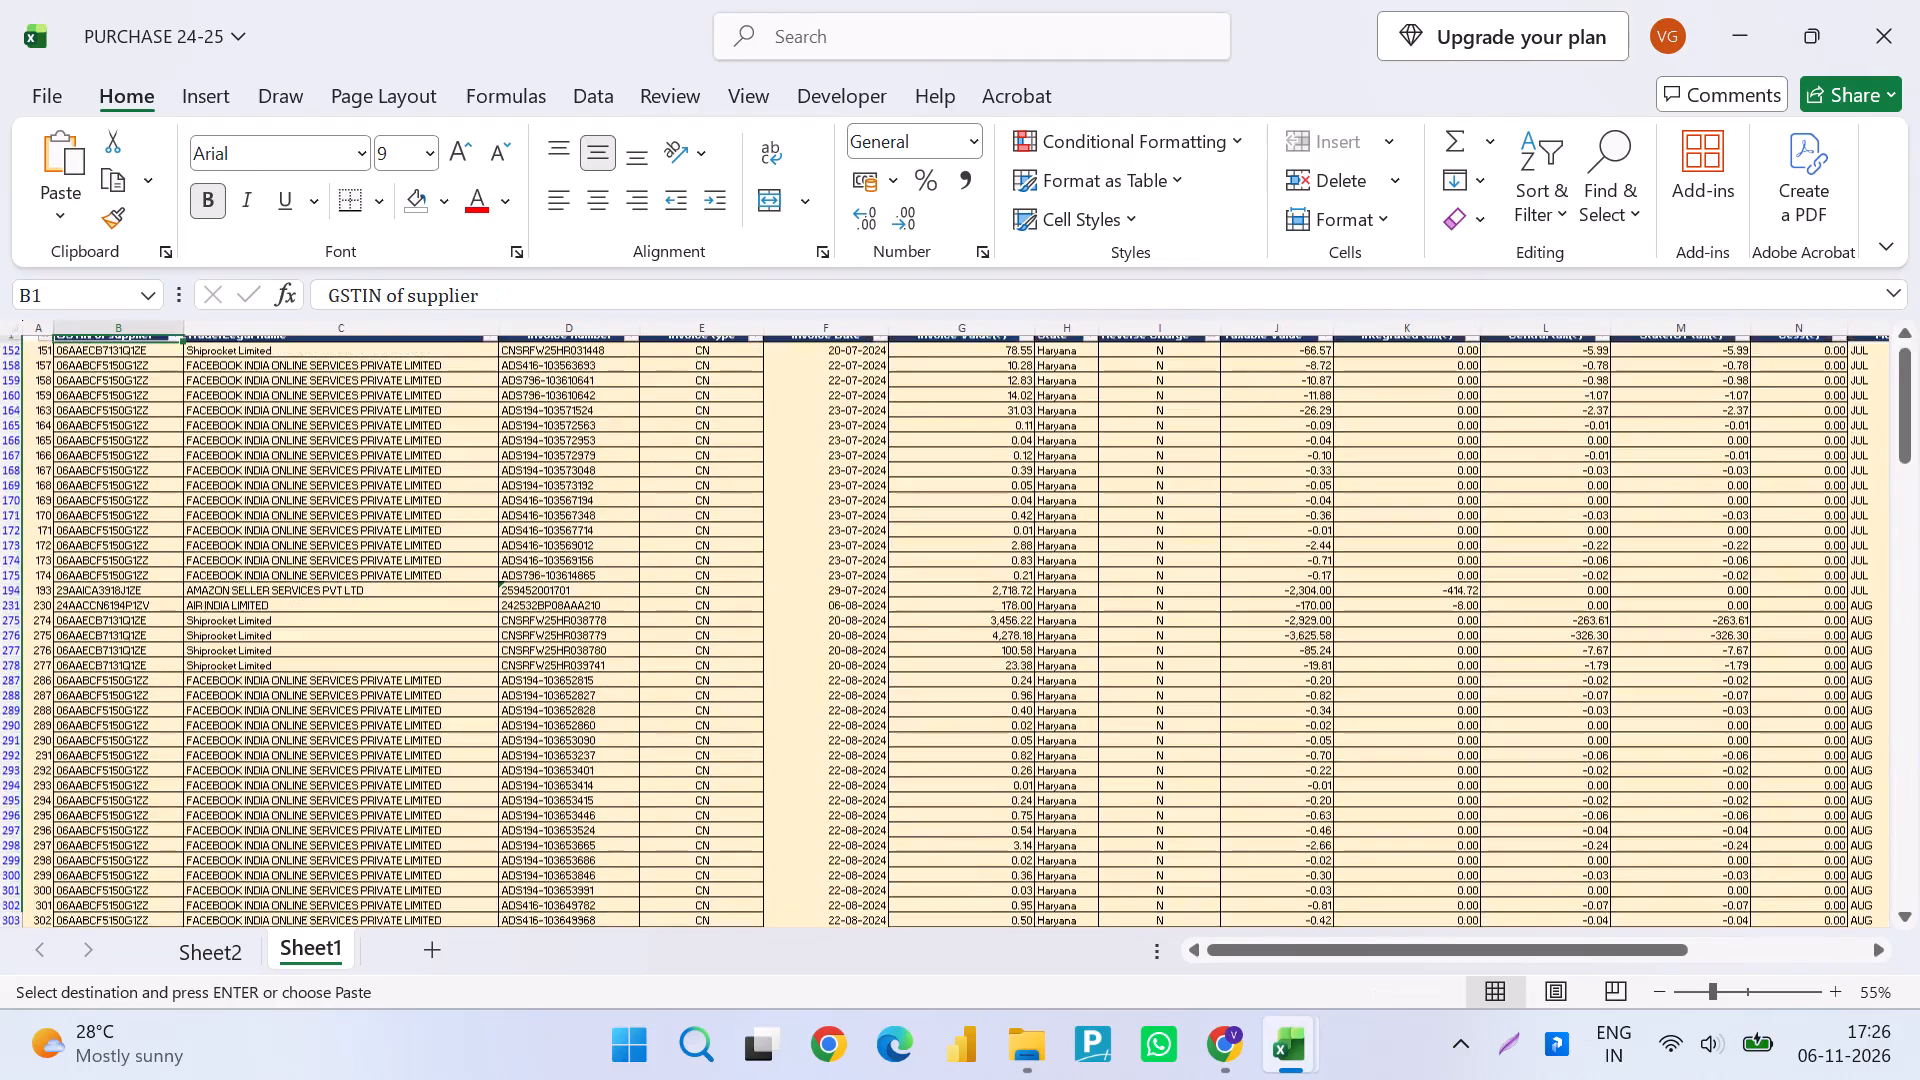
pyautogui.press('Down')
pyautogui.click(755, 348)
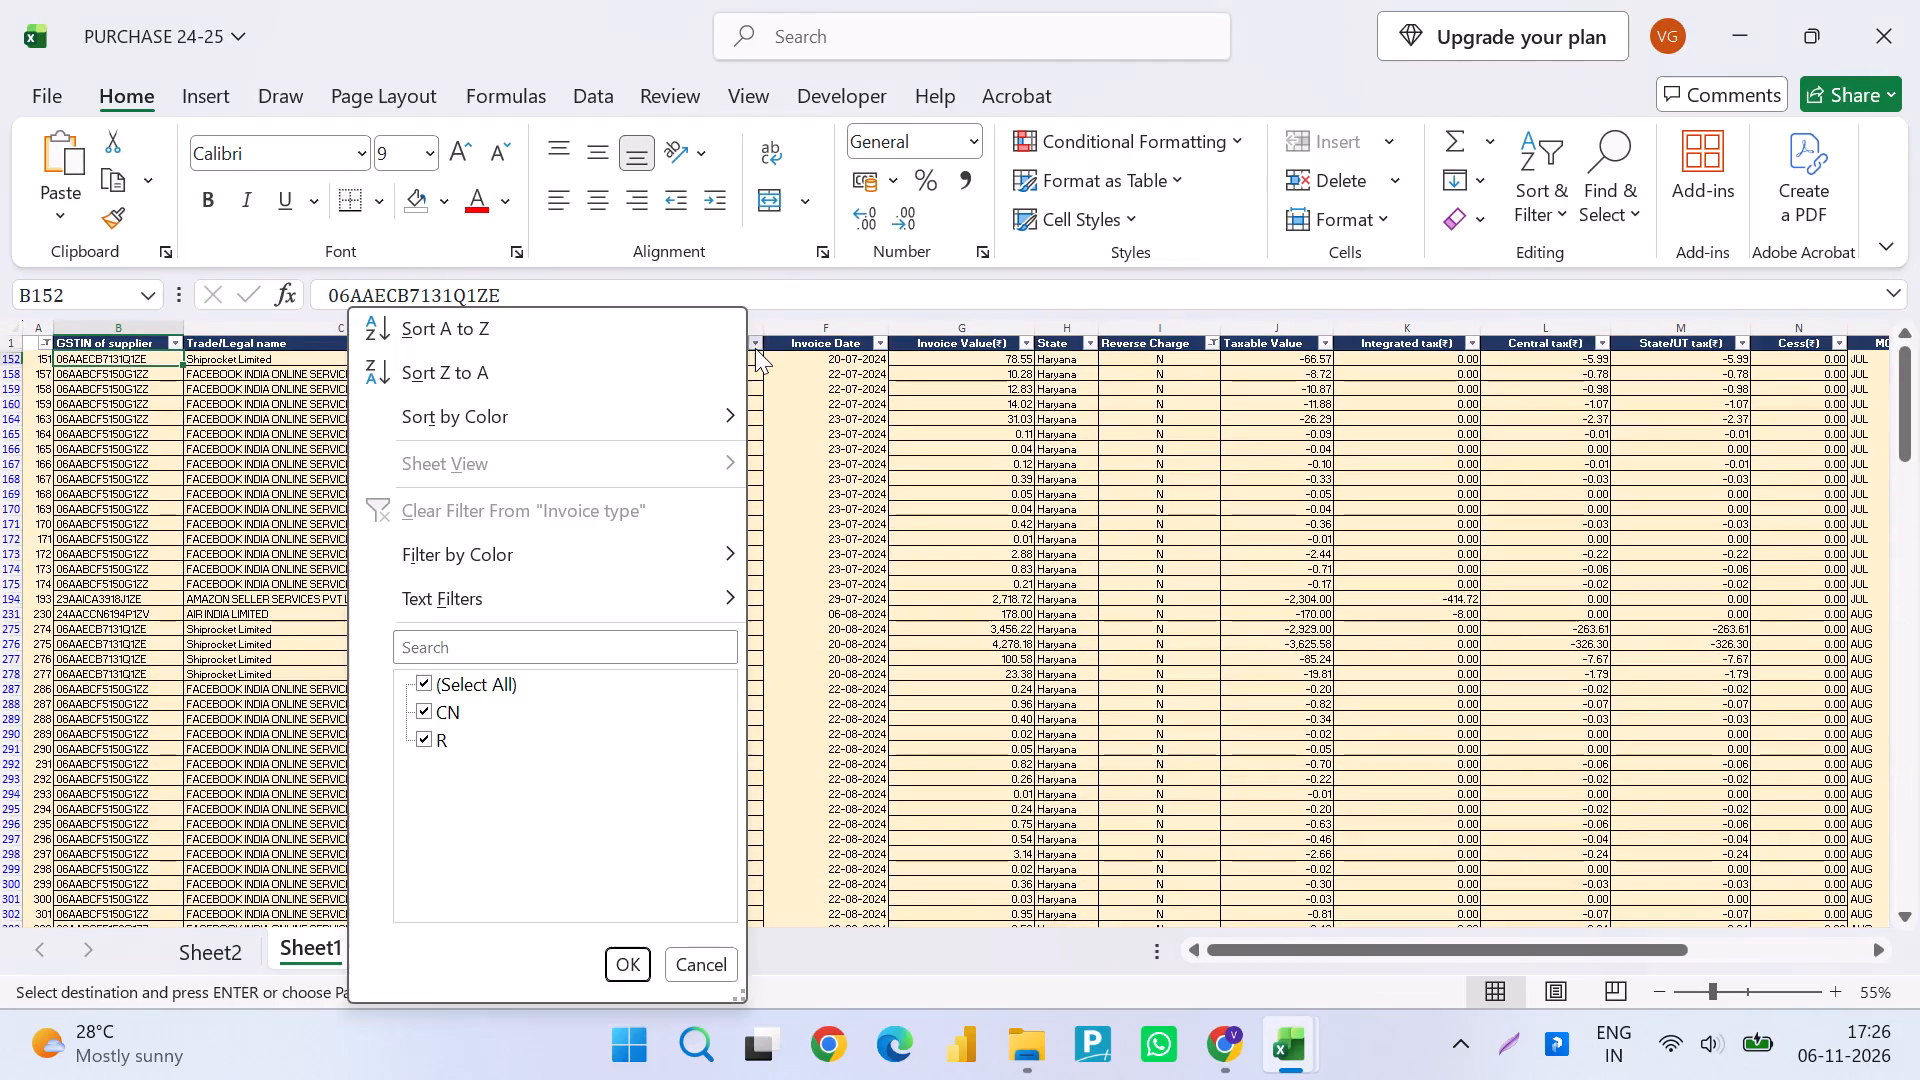
pyautogui.press('Down')
pyautogui.press('Down')
pyautogui.press('Down')
pyautogui.press('Down')
pyautogui.press('Down')
pyautogui.press('Down')
pyautogui.press('Down')
pyautogui.press('Down')
pyautogui.press('Down')
pyautogui.press('Down')
pyautogui.press('space')
pyautogui.press('Return')
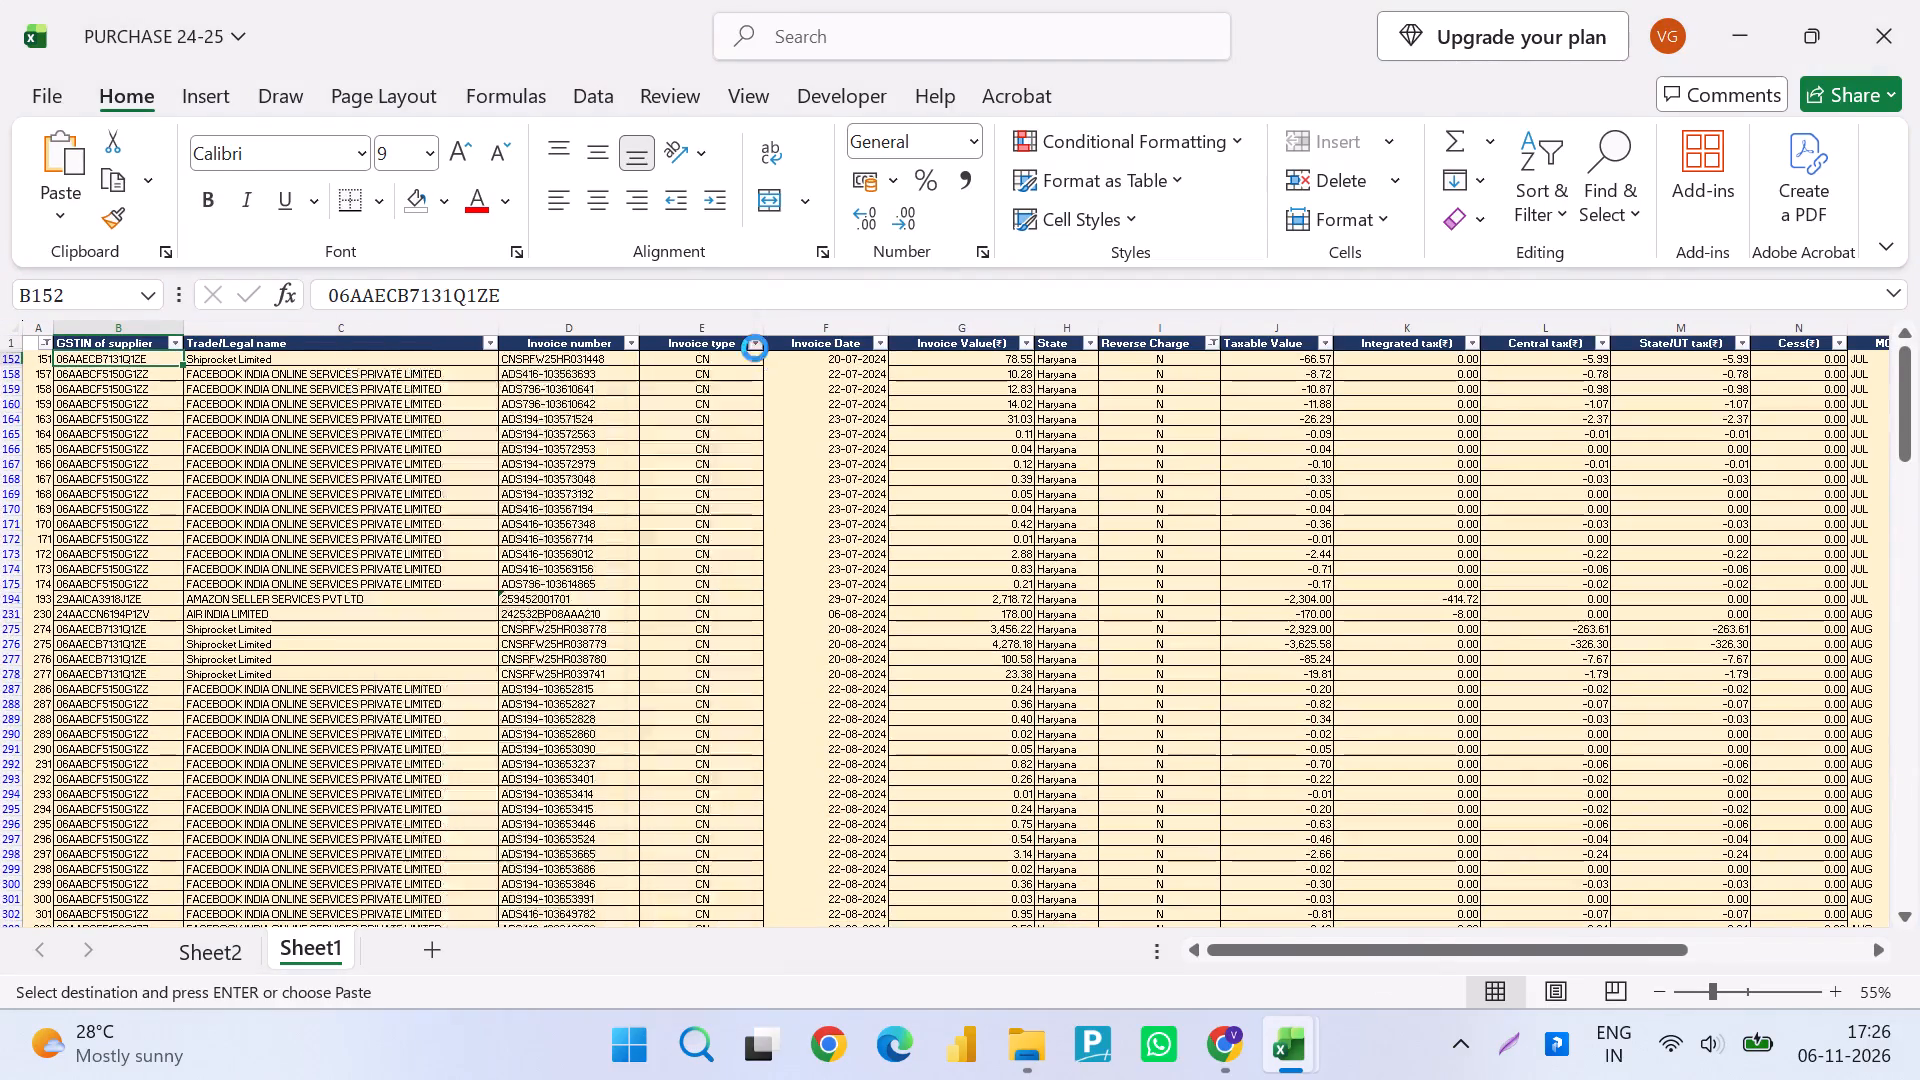
pyautogui.press('Down')
# Back in GST_REFUND_S01A, set the type of inward supply in row 1061 to Inward Supply from Registered Person.
pyautogui.hotkey('alt', 'Tab')
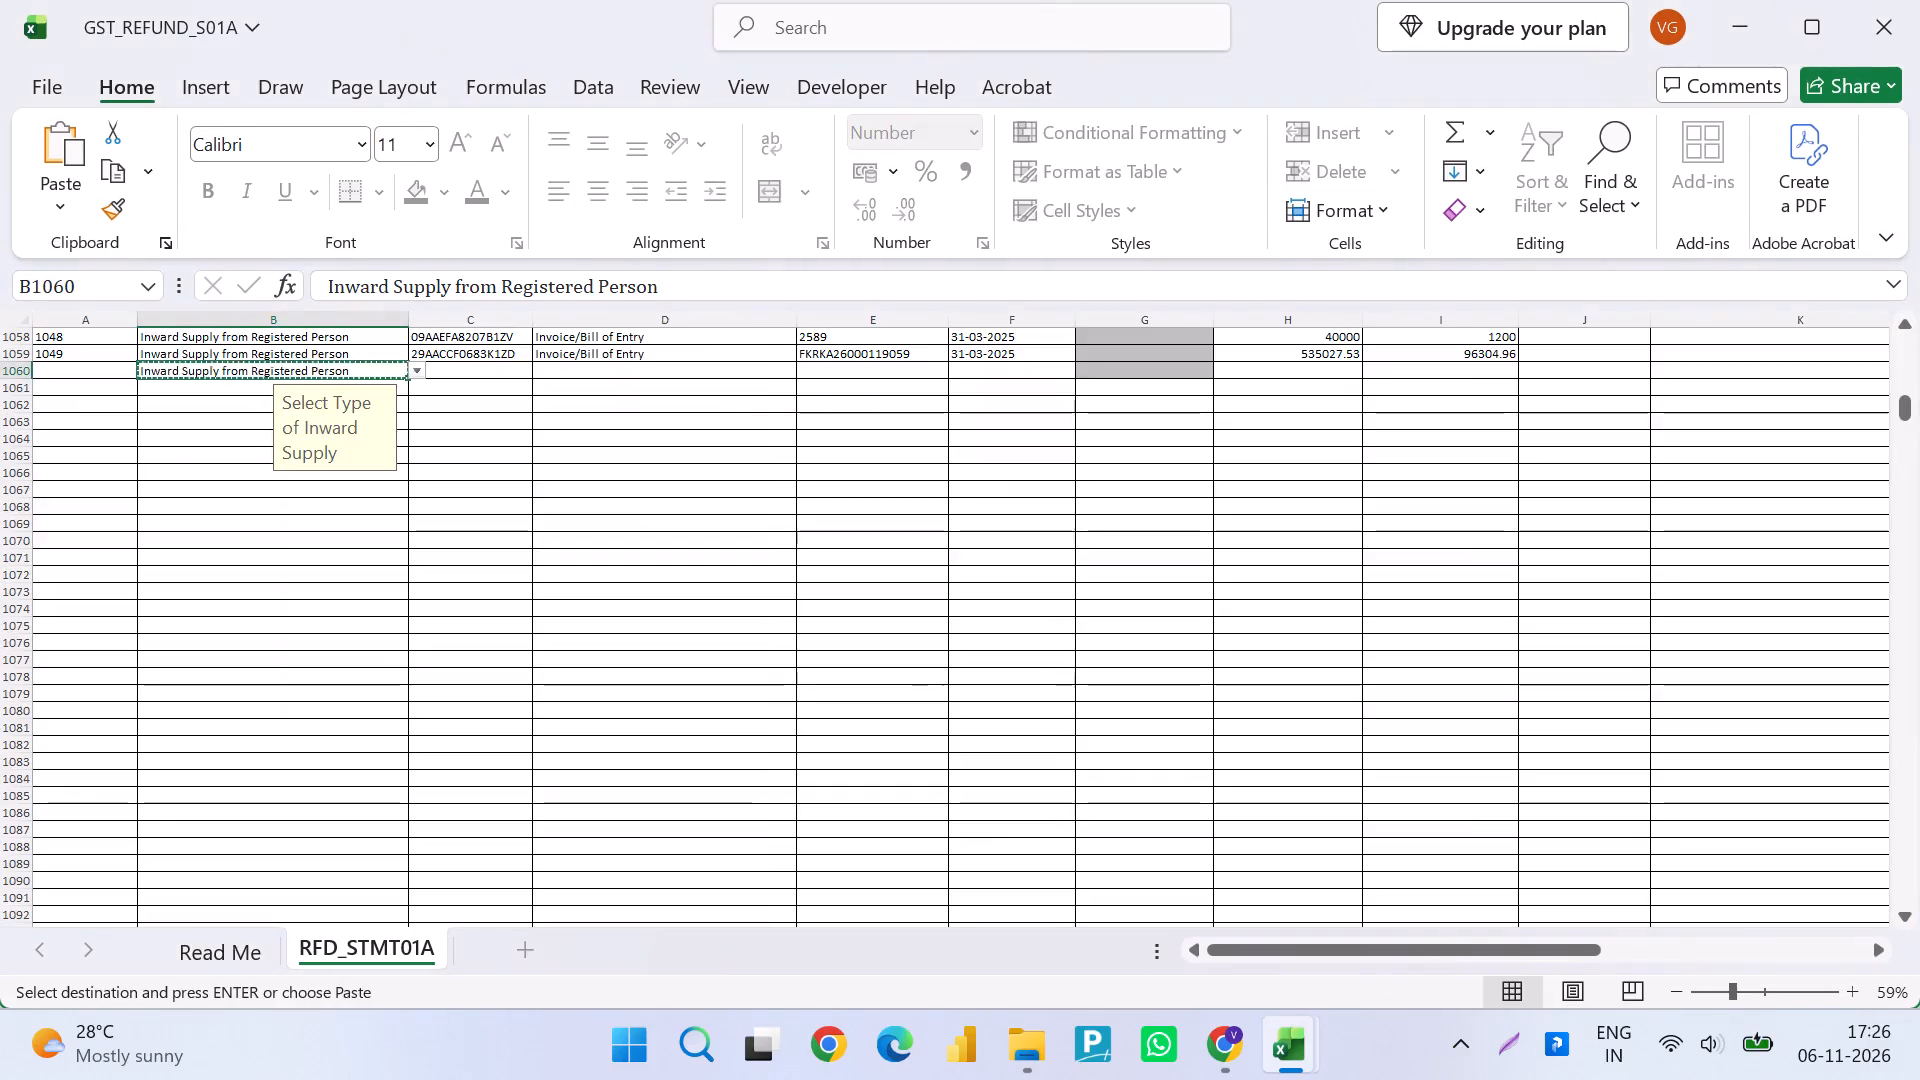
pyautogui.press('Down')
pyautogui.press('Escape')
pyautogui.hotkey('alt', 'Down')
pyautogui.hotkey('alt', 'Down')
pyautogui.hotkey('alt', 'Down')
pyautogui.hotkey('alt', 'Down')
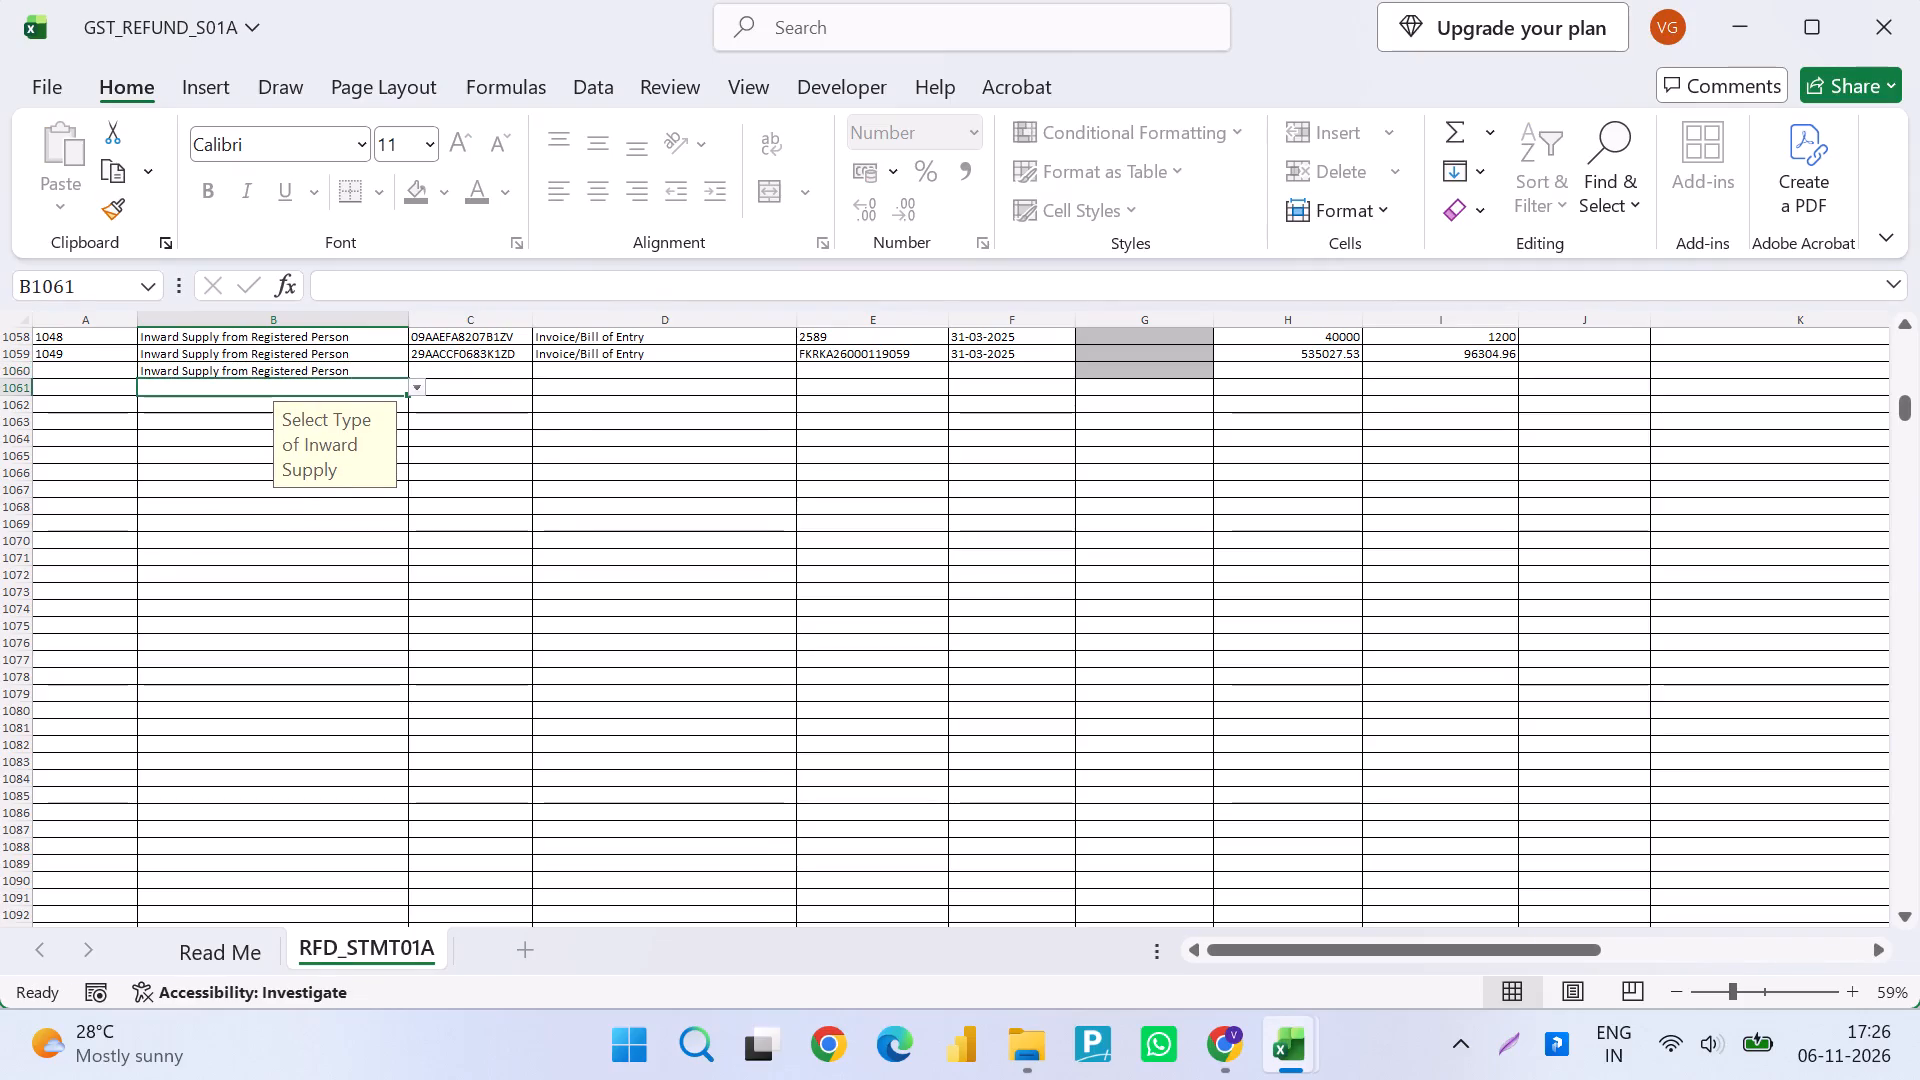
pyautogui.press('Down')
pyautogui.press('Return')
# Enter serial numbers 1050 and 1051 for the new entries in rows 1060 and 1061.
pyautogui.press('Left')
pyautogui.press('Up')
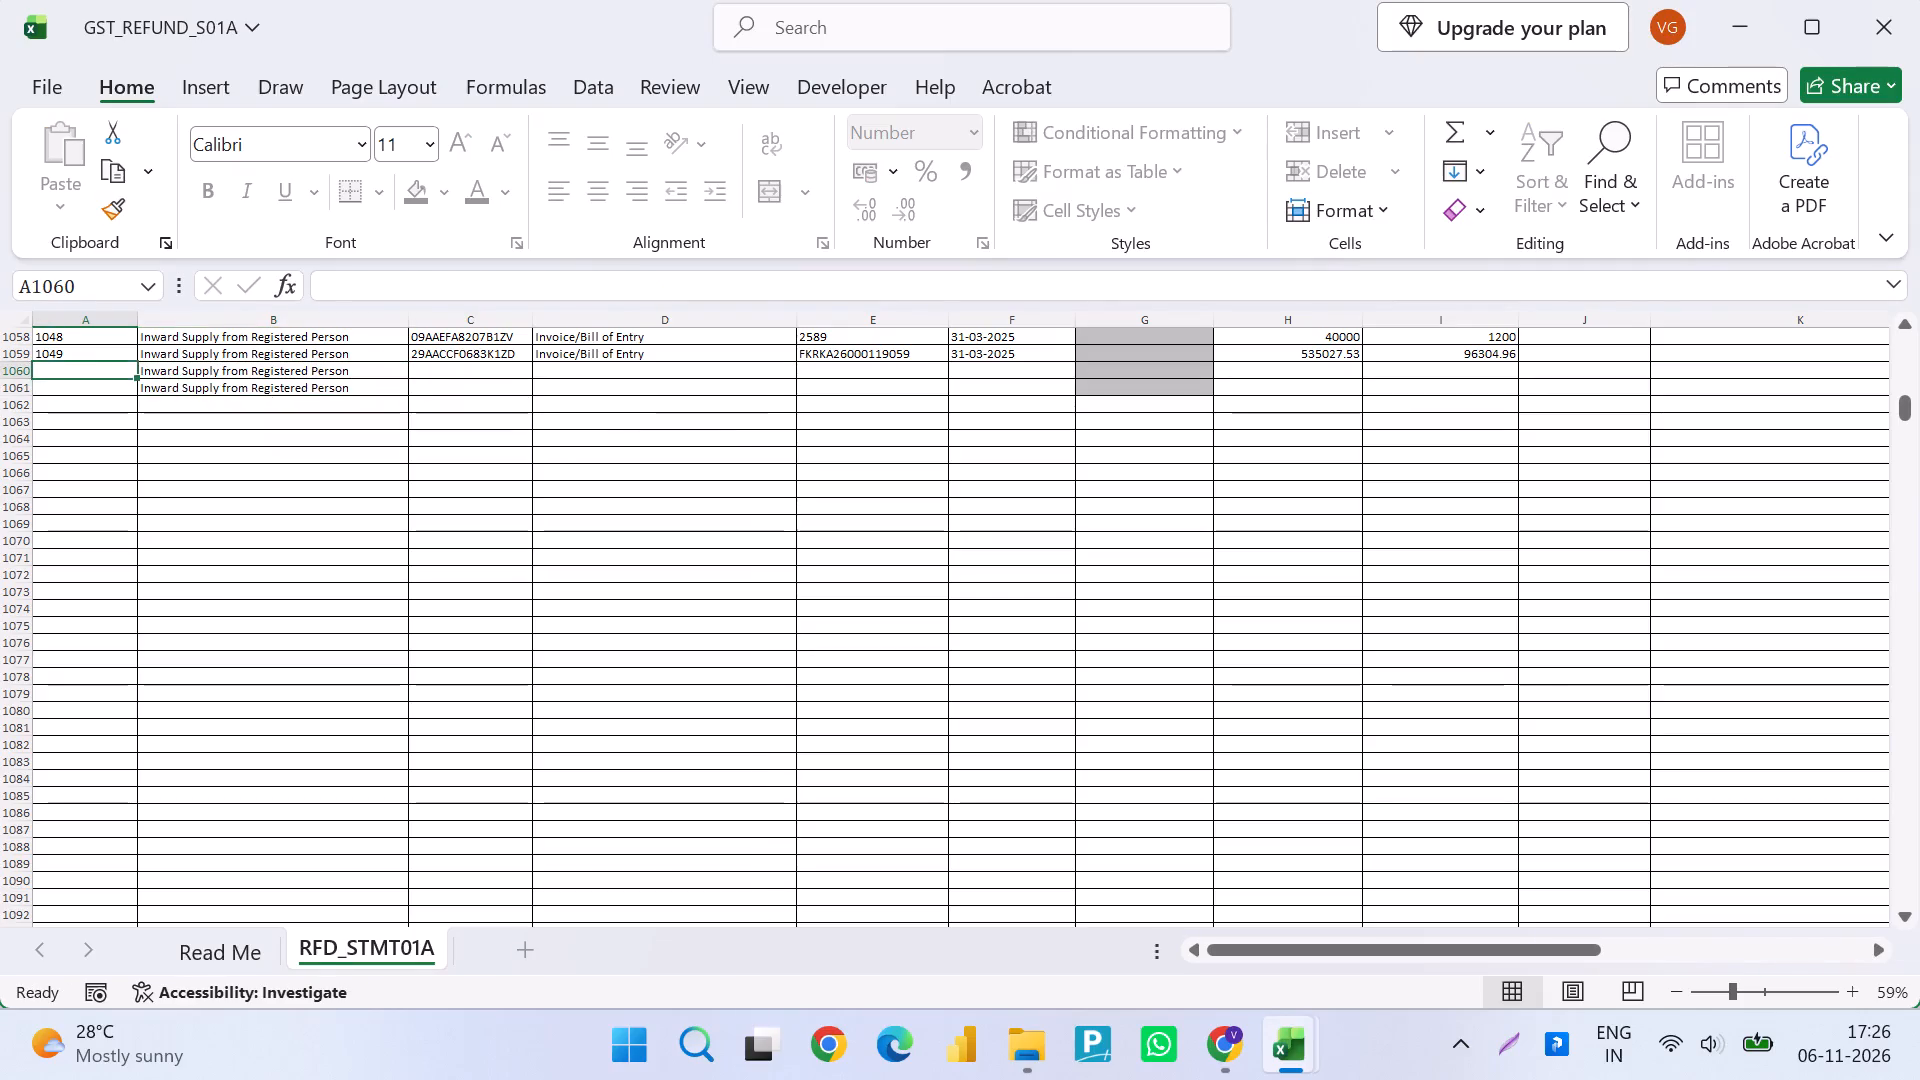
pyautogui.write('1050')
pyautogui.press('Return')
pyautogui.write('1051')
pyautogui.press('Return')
# Copy the supplier GSTINs of the two I.S. HANDICRAFTS records from PURCHASE 24-25 into C1060:C1061 and re-enter each cell.
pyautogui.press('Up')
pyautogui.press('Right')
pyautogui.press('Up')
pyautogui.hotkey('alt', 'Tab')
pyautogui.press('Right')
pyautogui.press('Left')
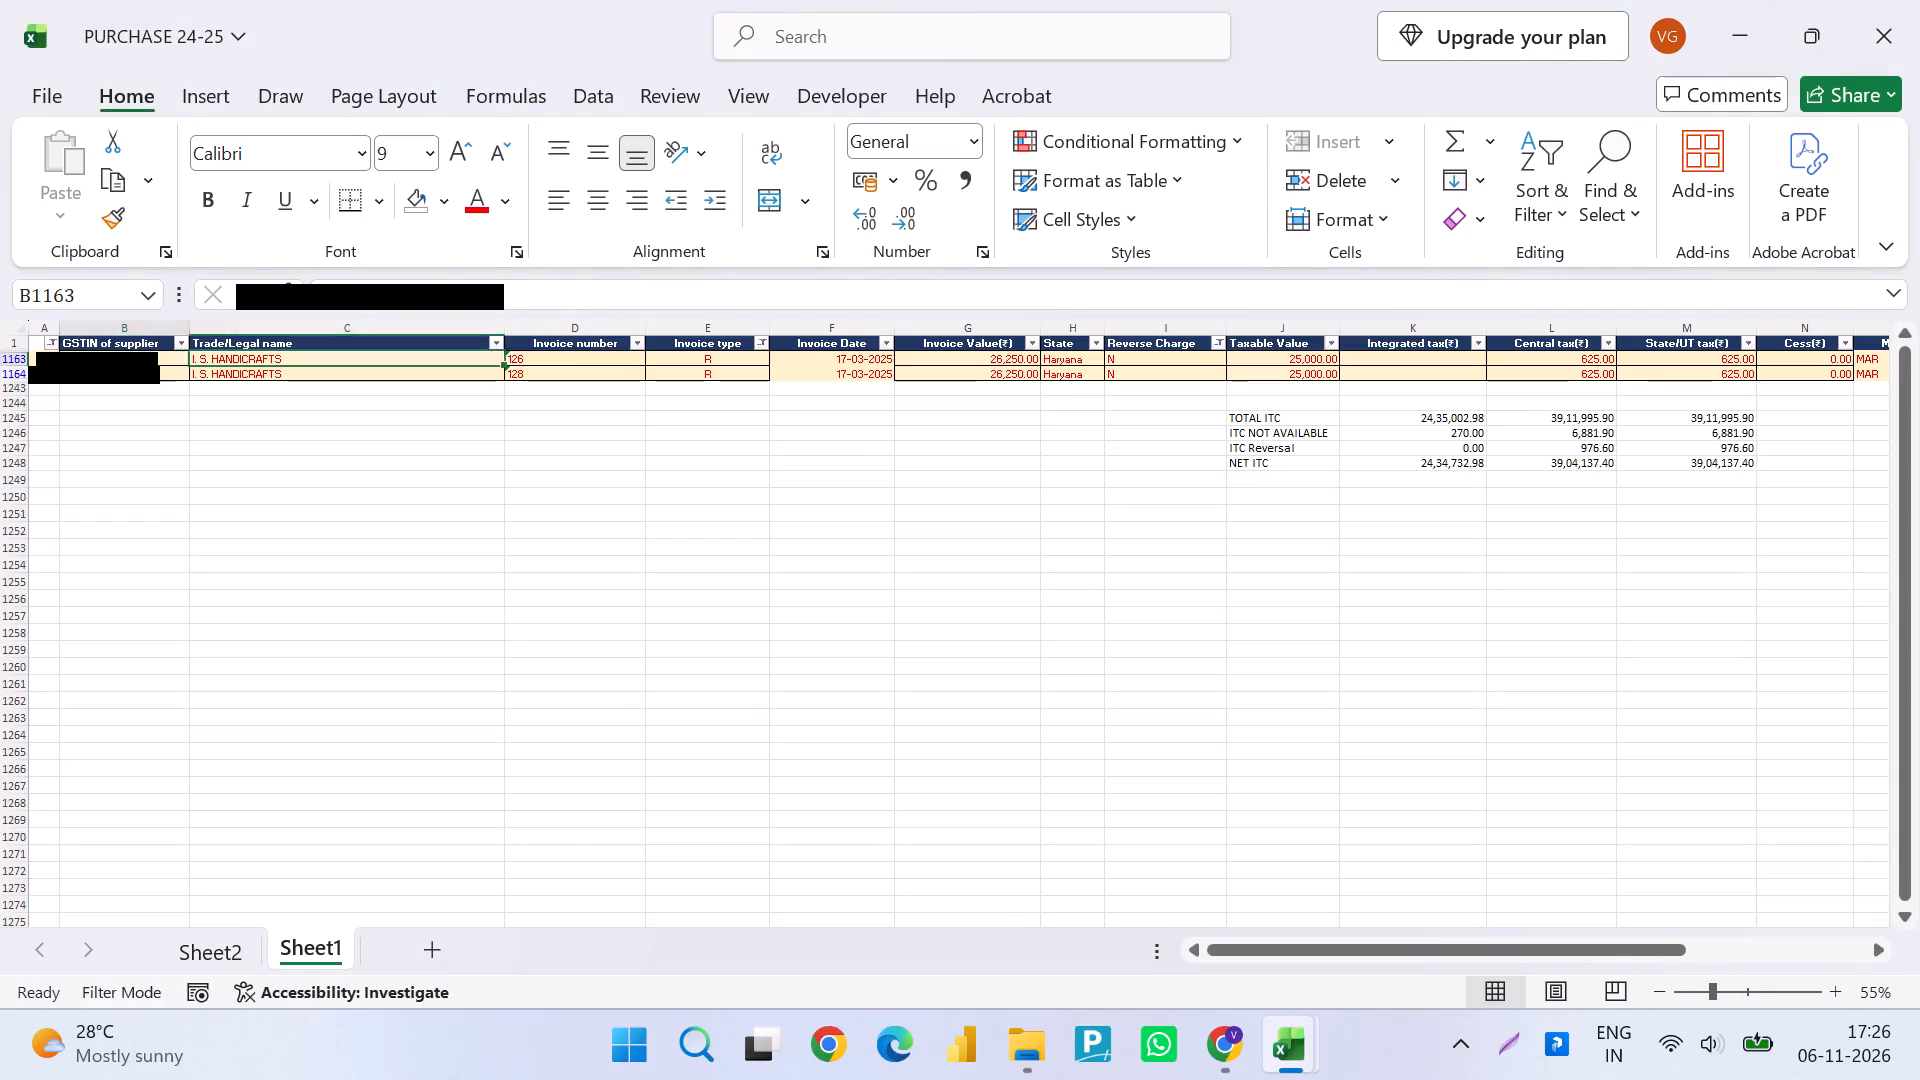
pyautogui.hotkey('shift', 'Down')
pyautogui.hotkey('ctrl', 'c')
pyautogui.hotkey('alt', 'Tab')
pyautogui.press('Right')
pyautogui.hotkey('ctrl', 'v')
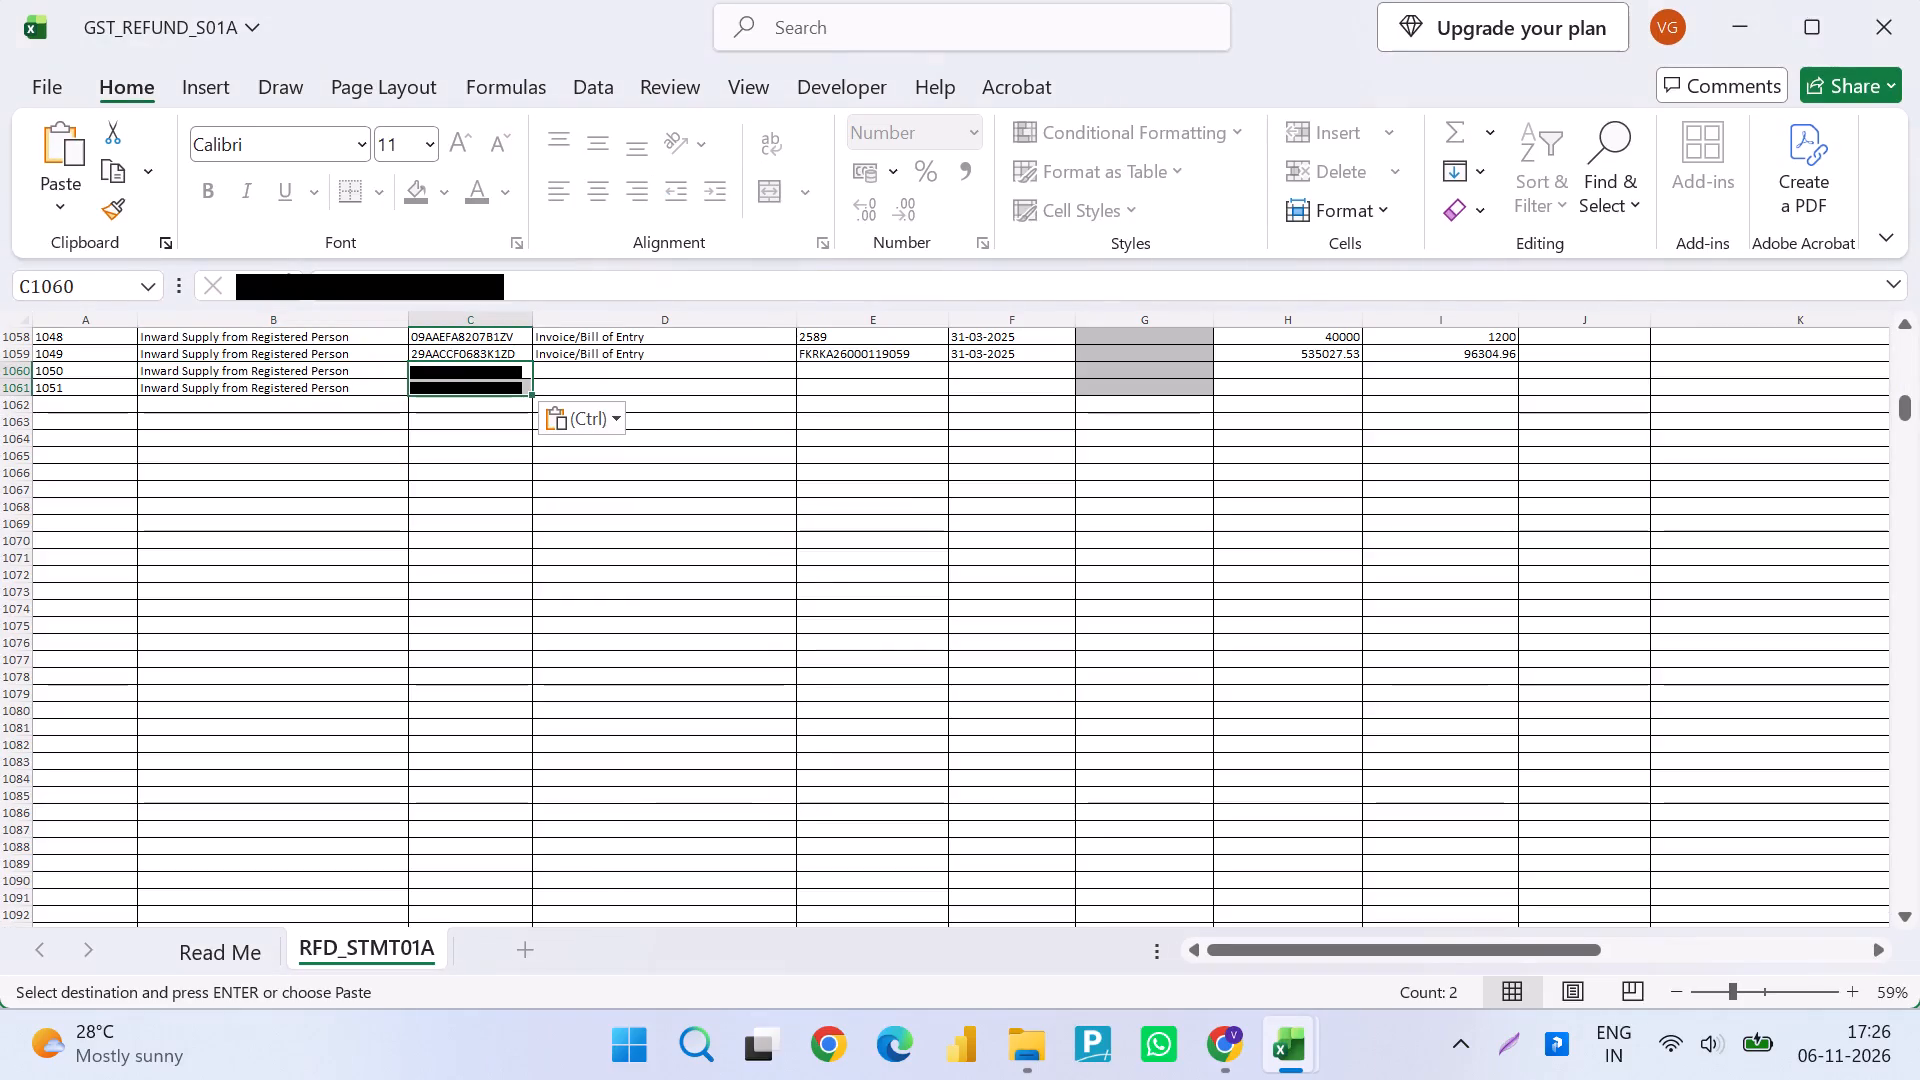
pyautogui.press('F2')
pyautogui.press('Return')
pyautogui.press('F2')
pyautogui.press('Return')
# Set the type of document to Invoice/Bill of Entry for entries 1050 and 1051.
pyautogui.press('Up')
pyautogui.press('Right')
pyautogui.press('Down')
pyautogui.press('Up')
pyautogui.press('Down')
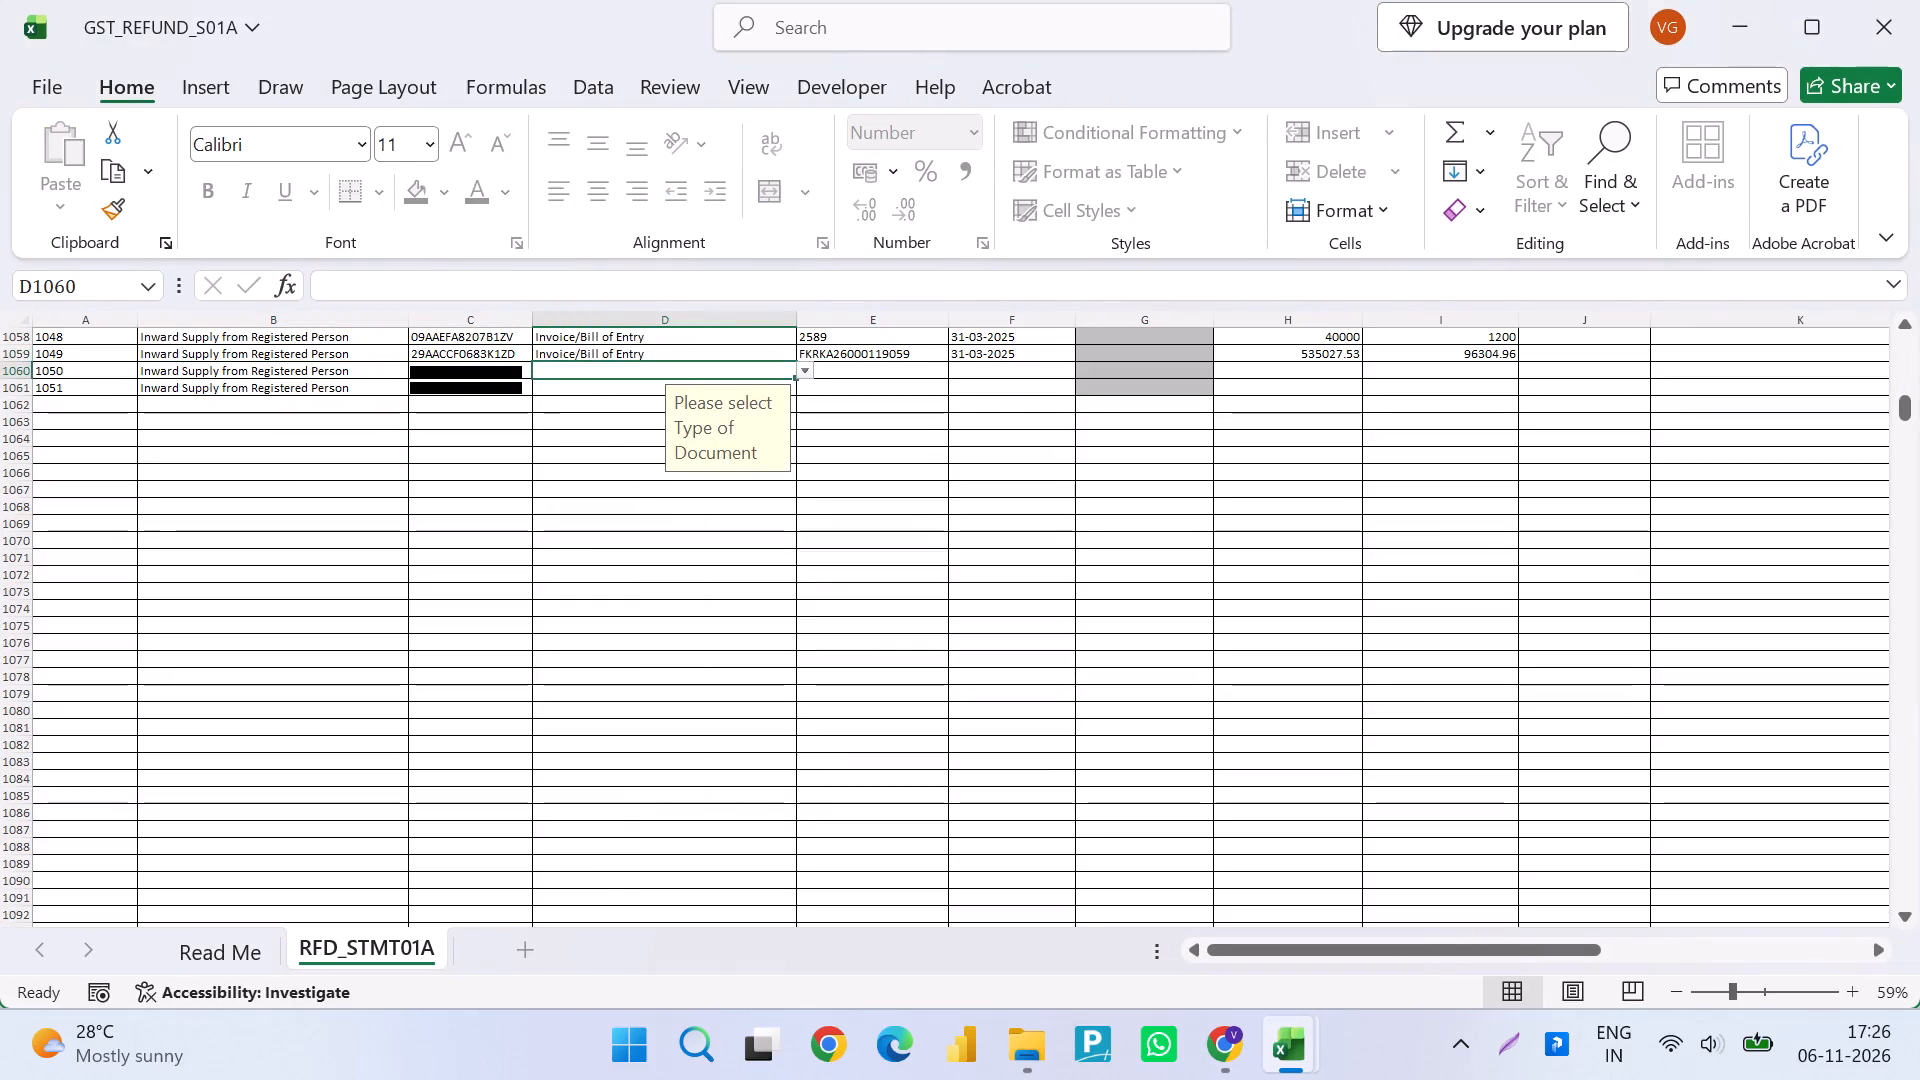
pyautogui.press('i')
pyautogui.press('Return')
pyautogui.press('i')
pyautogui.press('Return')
# Enter document numbers 126 and 128 for entries 1050 and 1051, matching the invoice numbers in PURCHASE 24-25.
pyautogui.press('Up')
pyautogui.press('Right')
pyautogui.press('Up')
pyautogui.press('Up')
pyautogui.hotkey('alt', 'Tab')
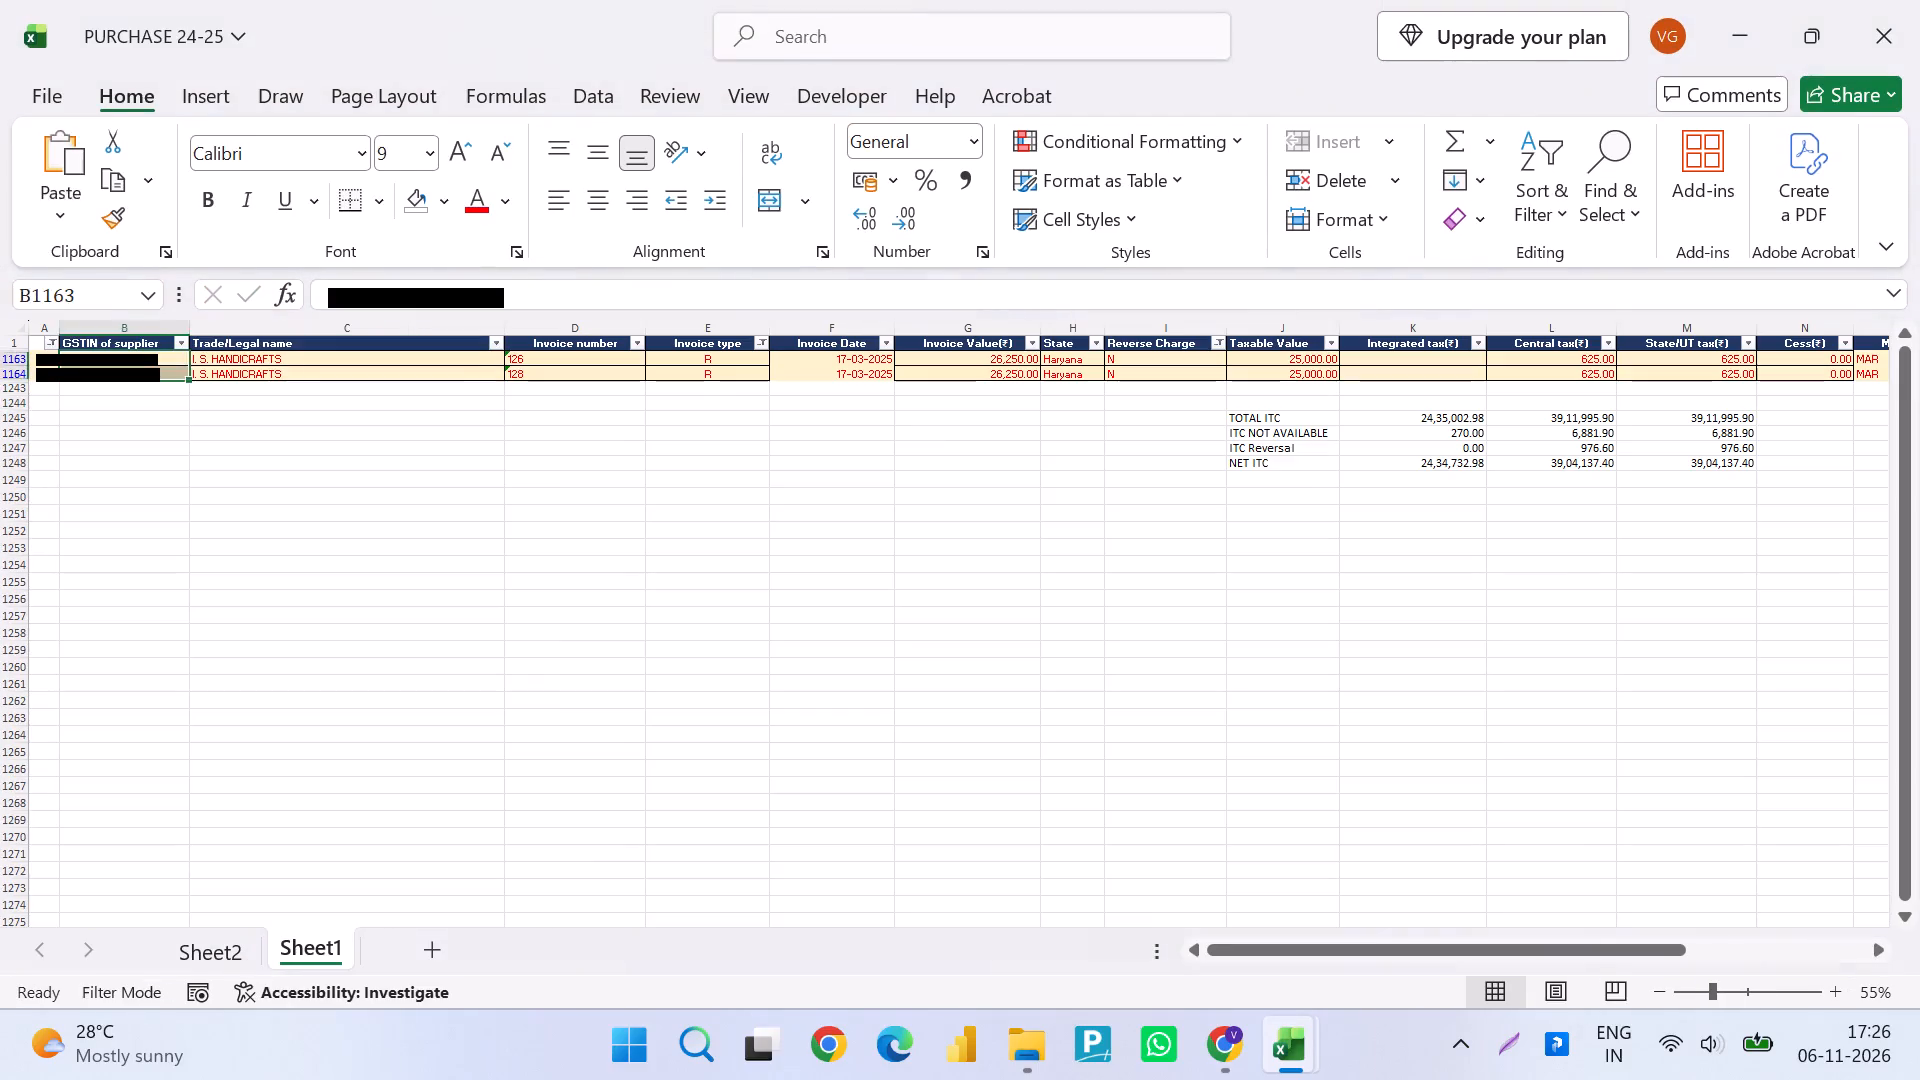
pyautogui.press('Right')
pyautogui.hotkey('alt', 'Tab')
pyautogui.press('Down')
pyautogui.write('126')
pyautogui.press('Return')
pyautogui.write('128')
# Enter the date 17-03-2025 for entry 1050 and fill it down to entry 1051.
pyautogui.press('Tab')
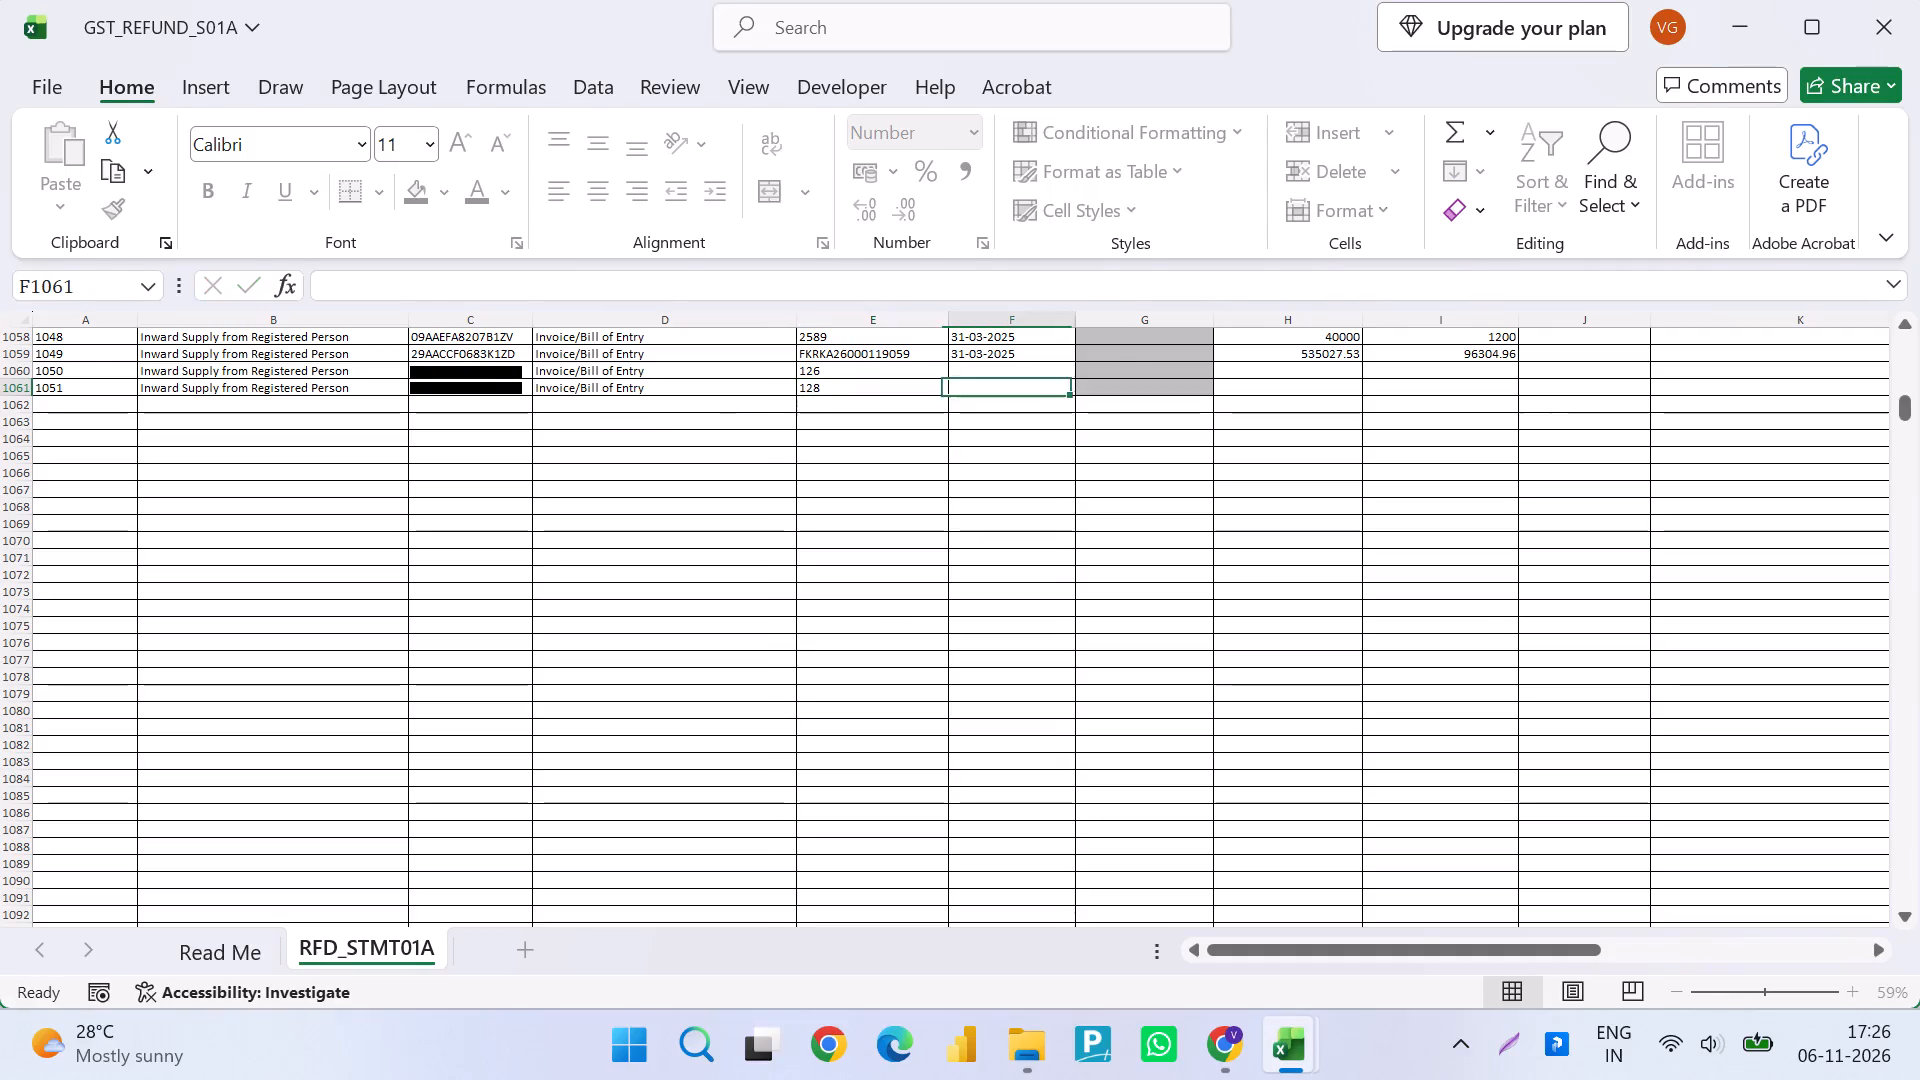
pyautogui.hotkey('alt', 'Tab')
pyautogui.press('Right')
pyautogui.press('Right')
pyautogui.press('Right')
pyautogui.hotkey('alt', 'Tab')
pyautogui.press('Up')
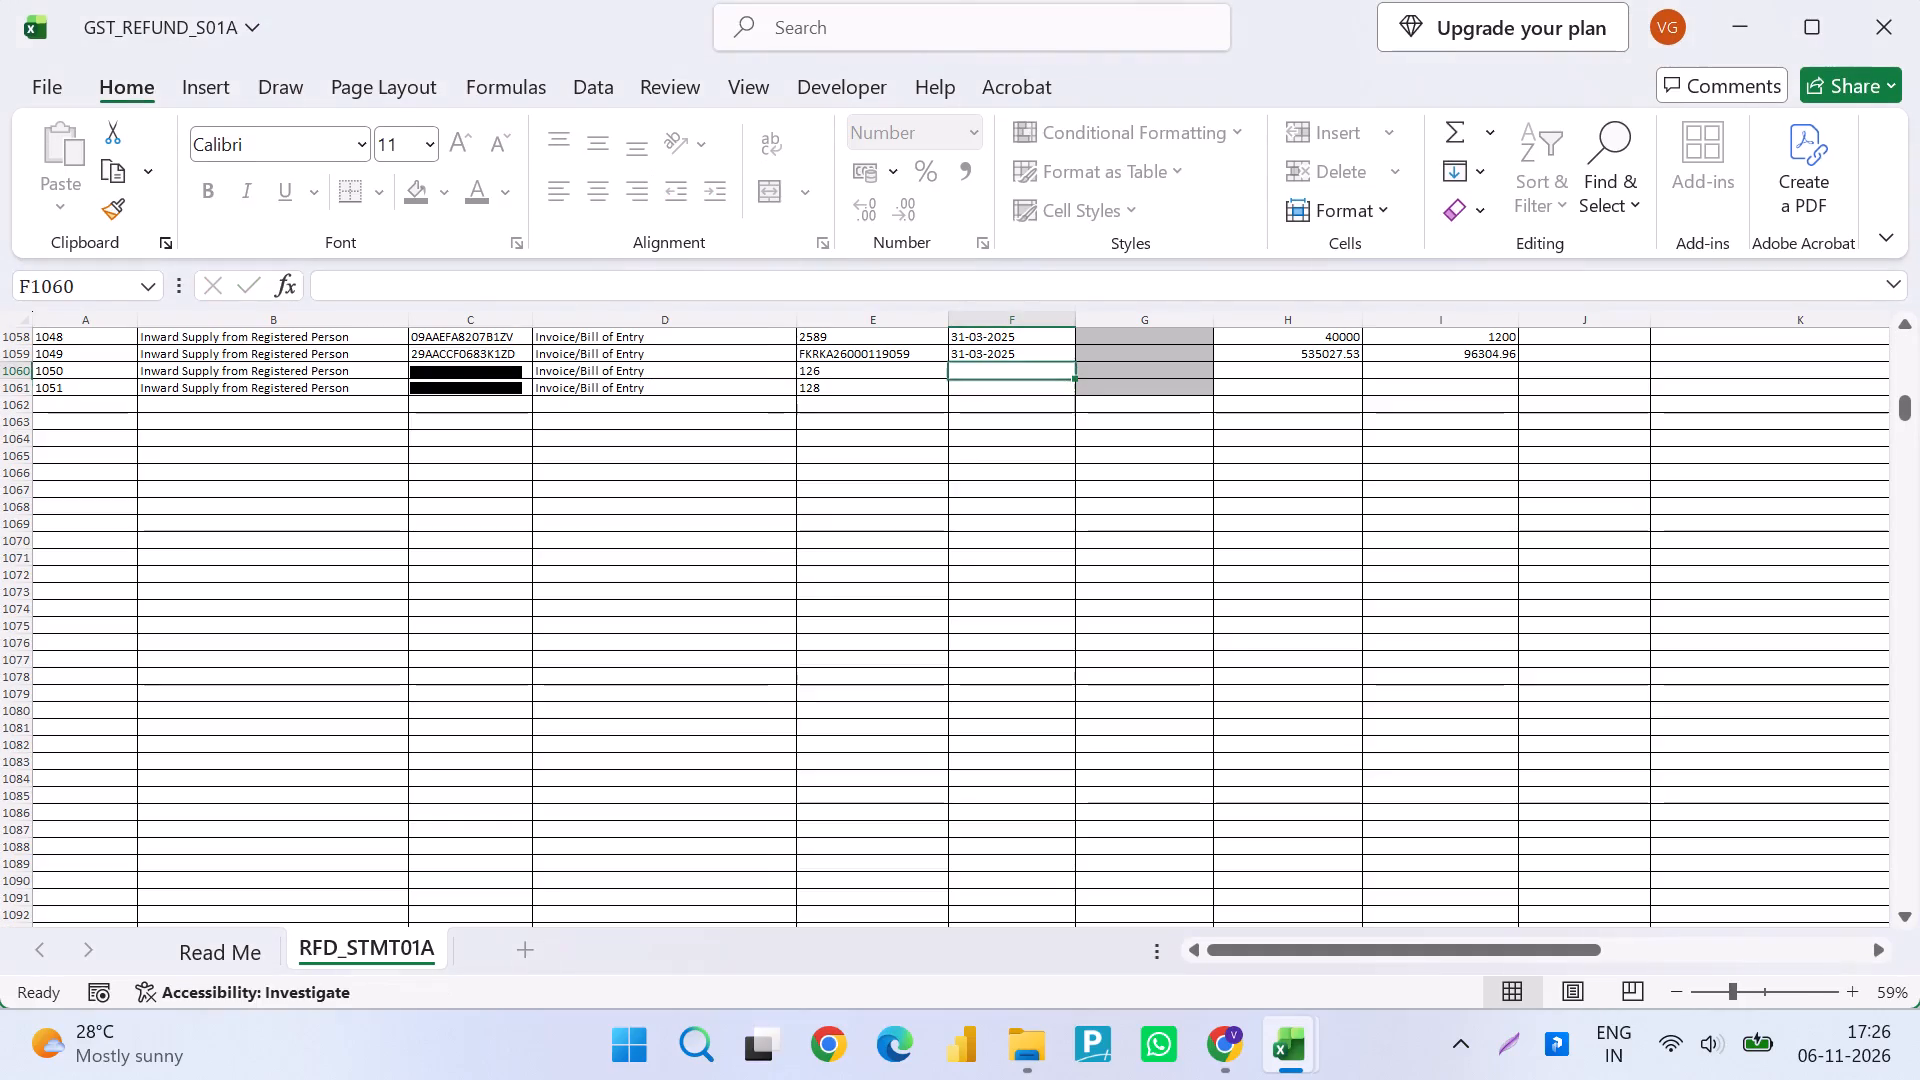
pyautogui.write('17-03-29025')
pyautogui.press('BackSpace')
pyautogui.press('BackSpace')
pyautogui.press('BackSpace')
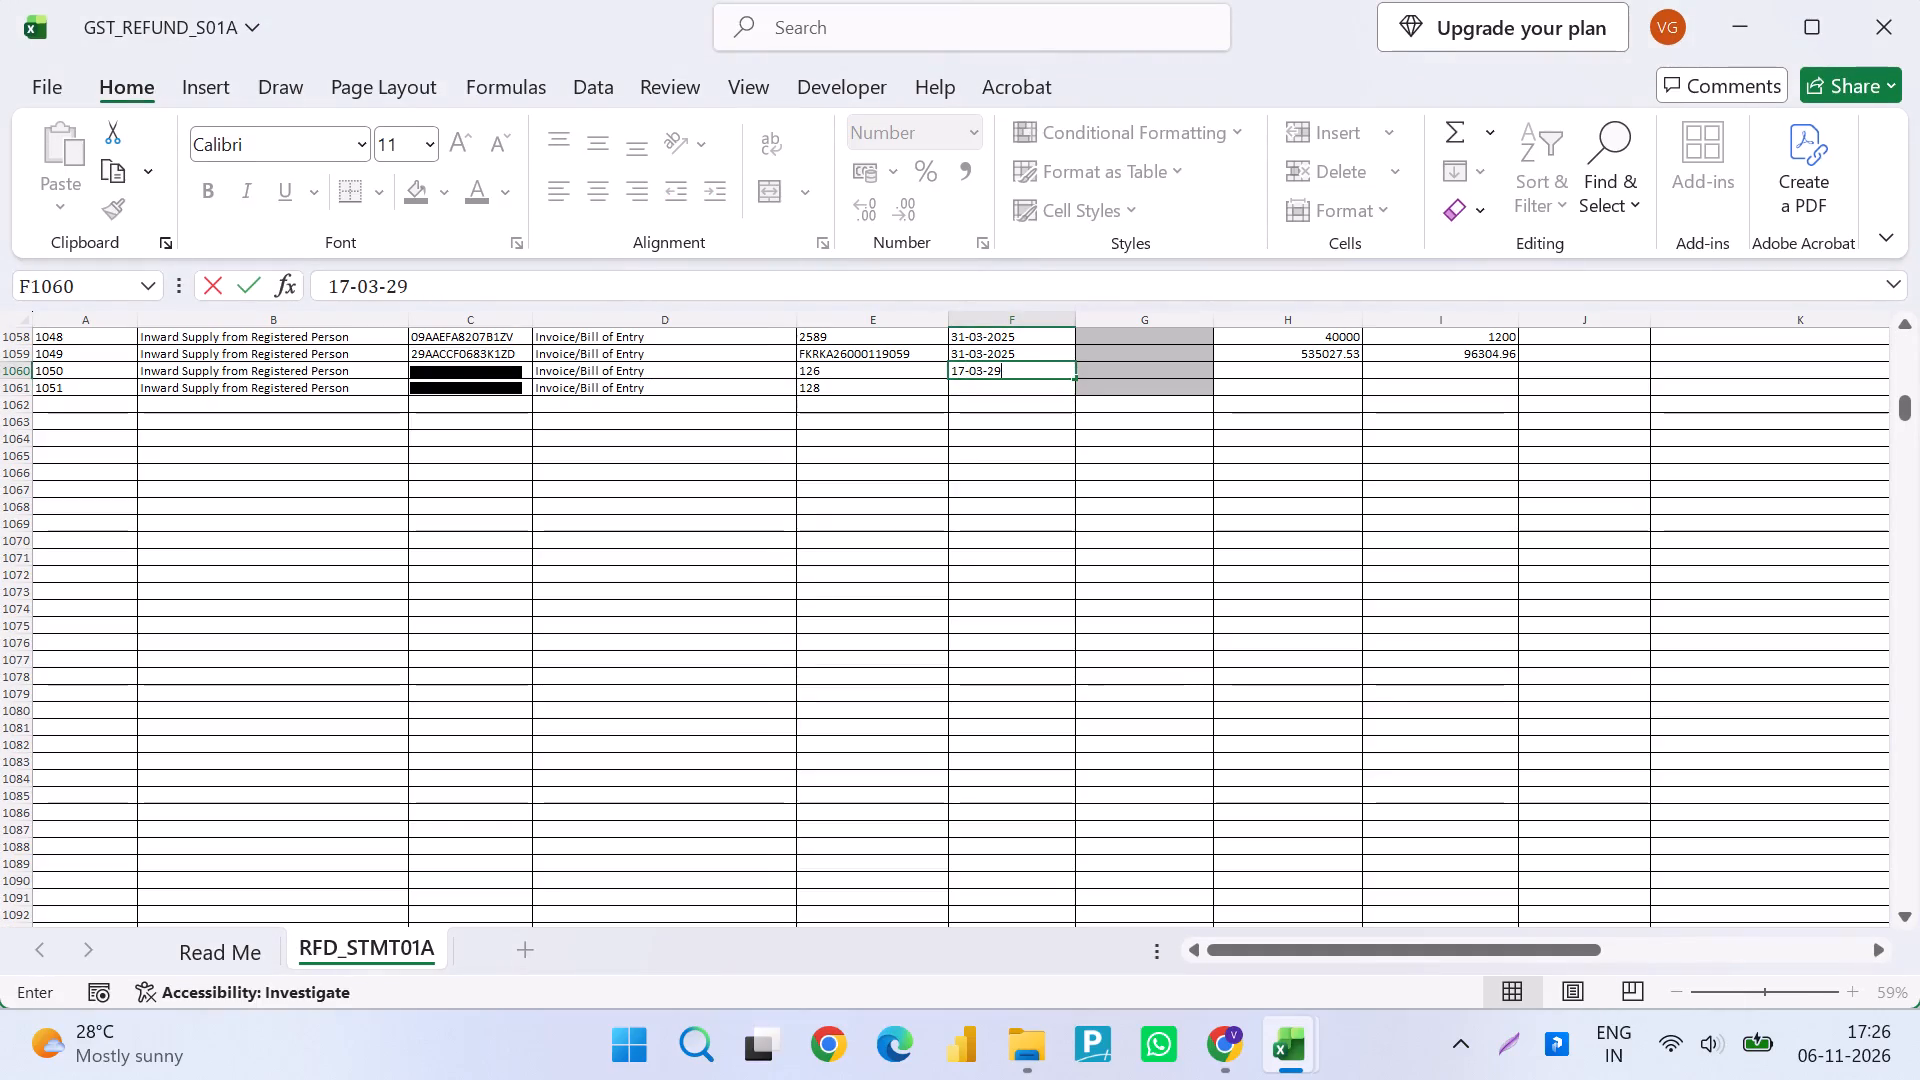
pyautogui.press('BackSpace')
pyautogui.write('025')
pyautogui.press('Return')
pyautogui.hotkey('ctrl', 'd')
# Enter a taxable value of 25000 for entry 1050 and fill it down to entry 1051.
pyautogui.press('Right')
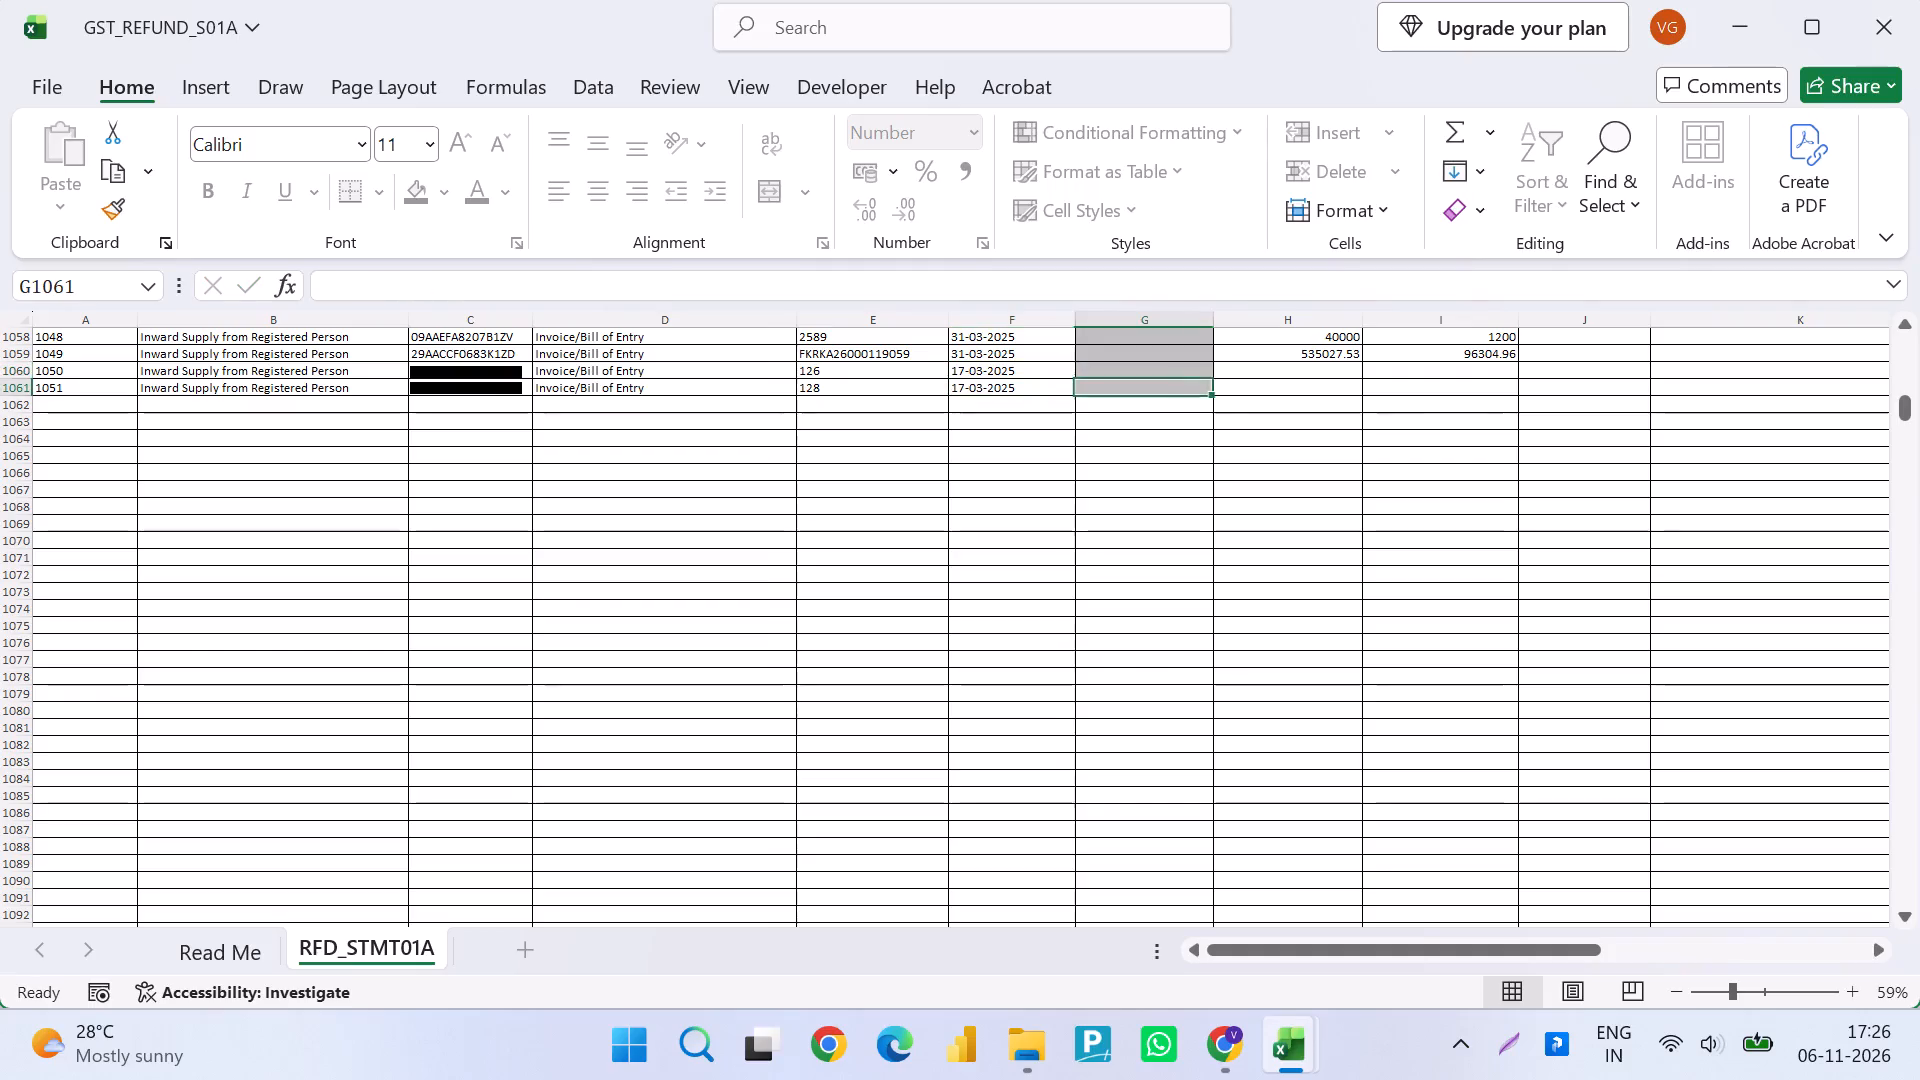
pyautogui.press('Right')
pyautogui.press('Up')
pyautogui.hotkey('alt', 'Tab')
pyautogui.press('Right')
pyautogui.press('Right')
pyautogui.press('Right')
pyautogui.press('Right')
pyautogui.hotkey('alt', 'Tab')
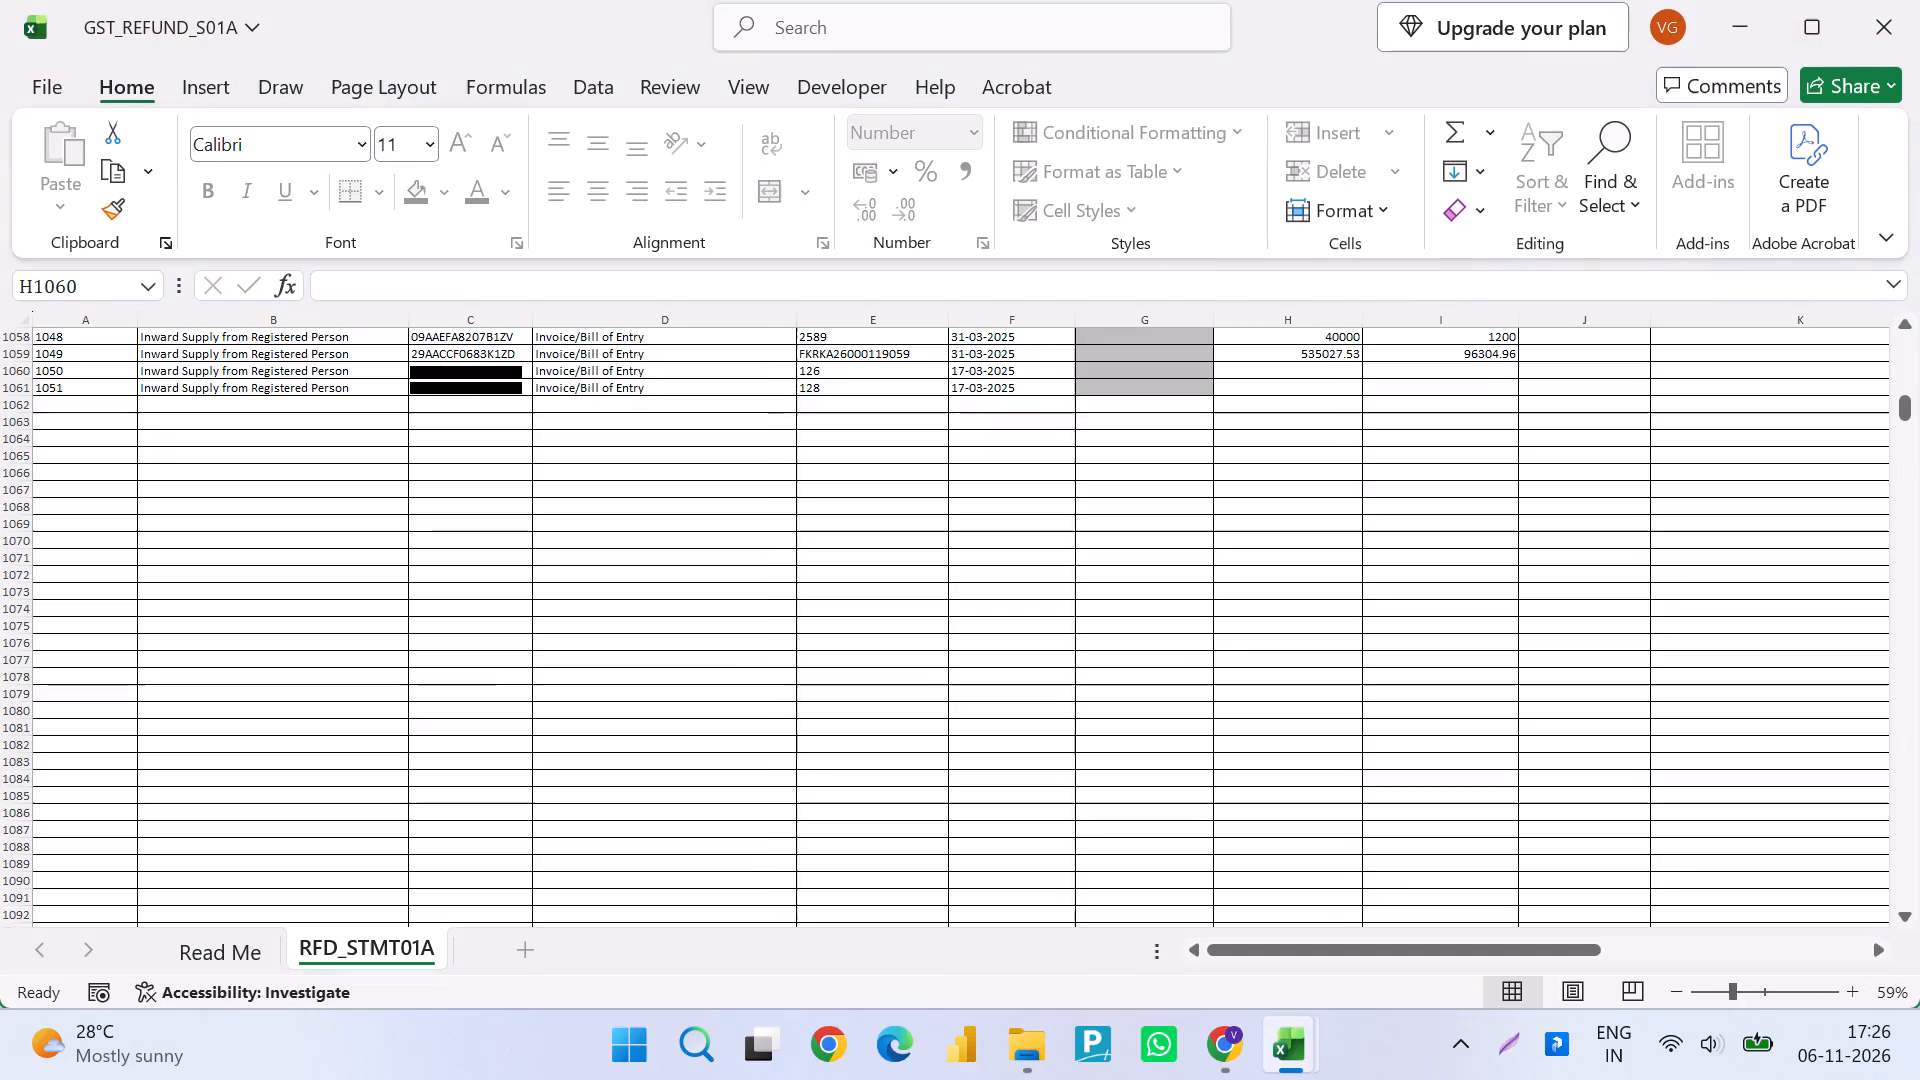
pyautogui.write('25000')
pyautogui.press('Return')
pyautogui.hotkey('ctrl', 'd')
# Check the Central Tax column from the first statement record down to the new entries.
pyautogui.press('Right')
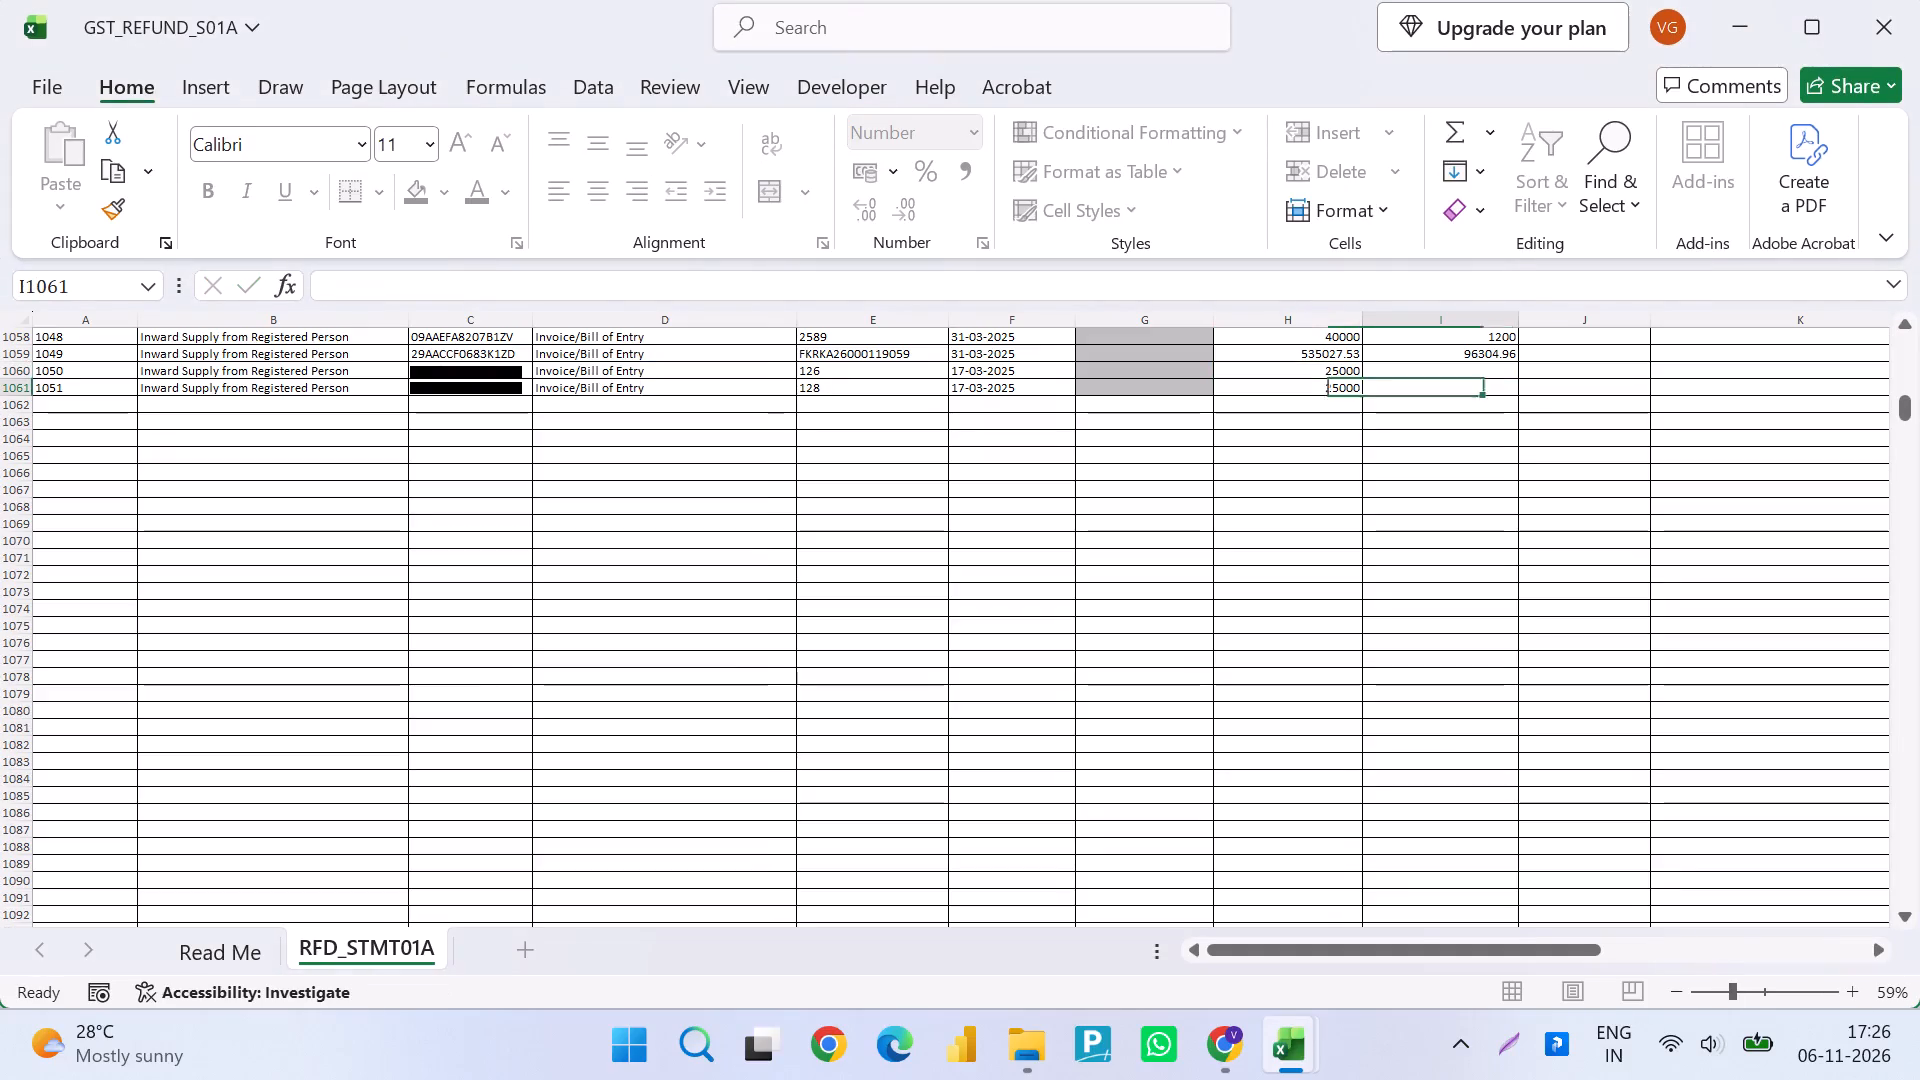
pyautogui.press('Up')
pyautogui.press('Right')
pyautogui.press('Up')
pyautogui.press('Up')
pyautogui.hotkey('ctrl', 'Up')
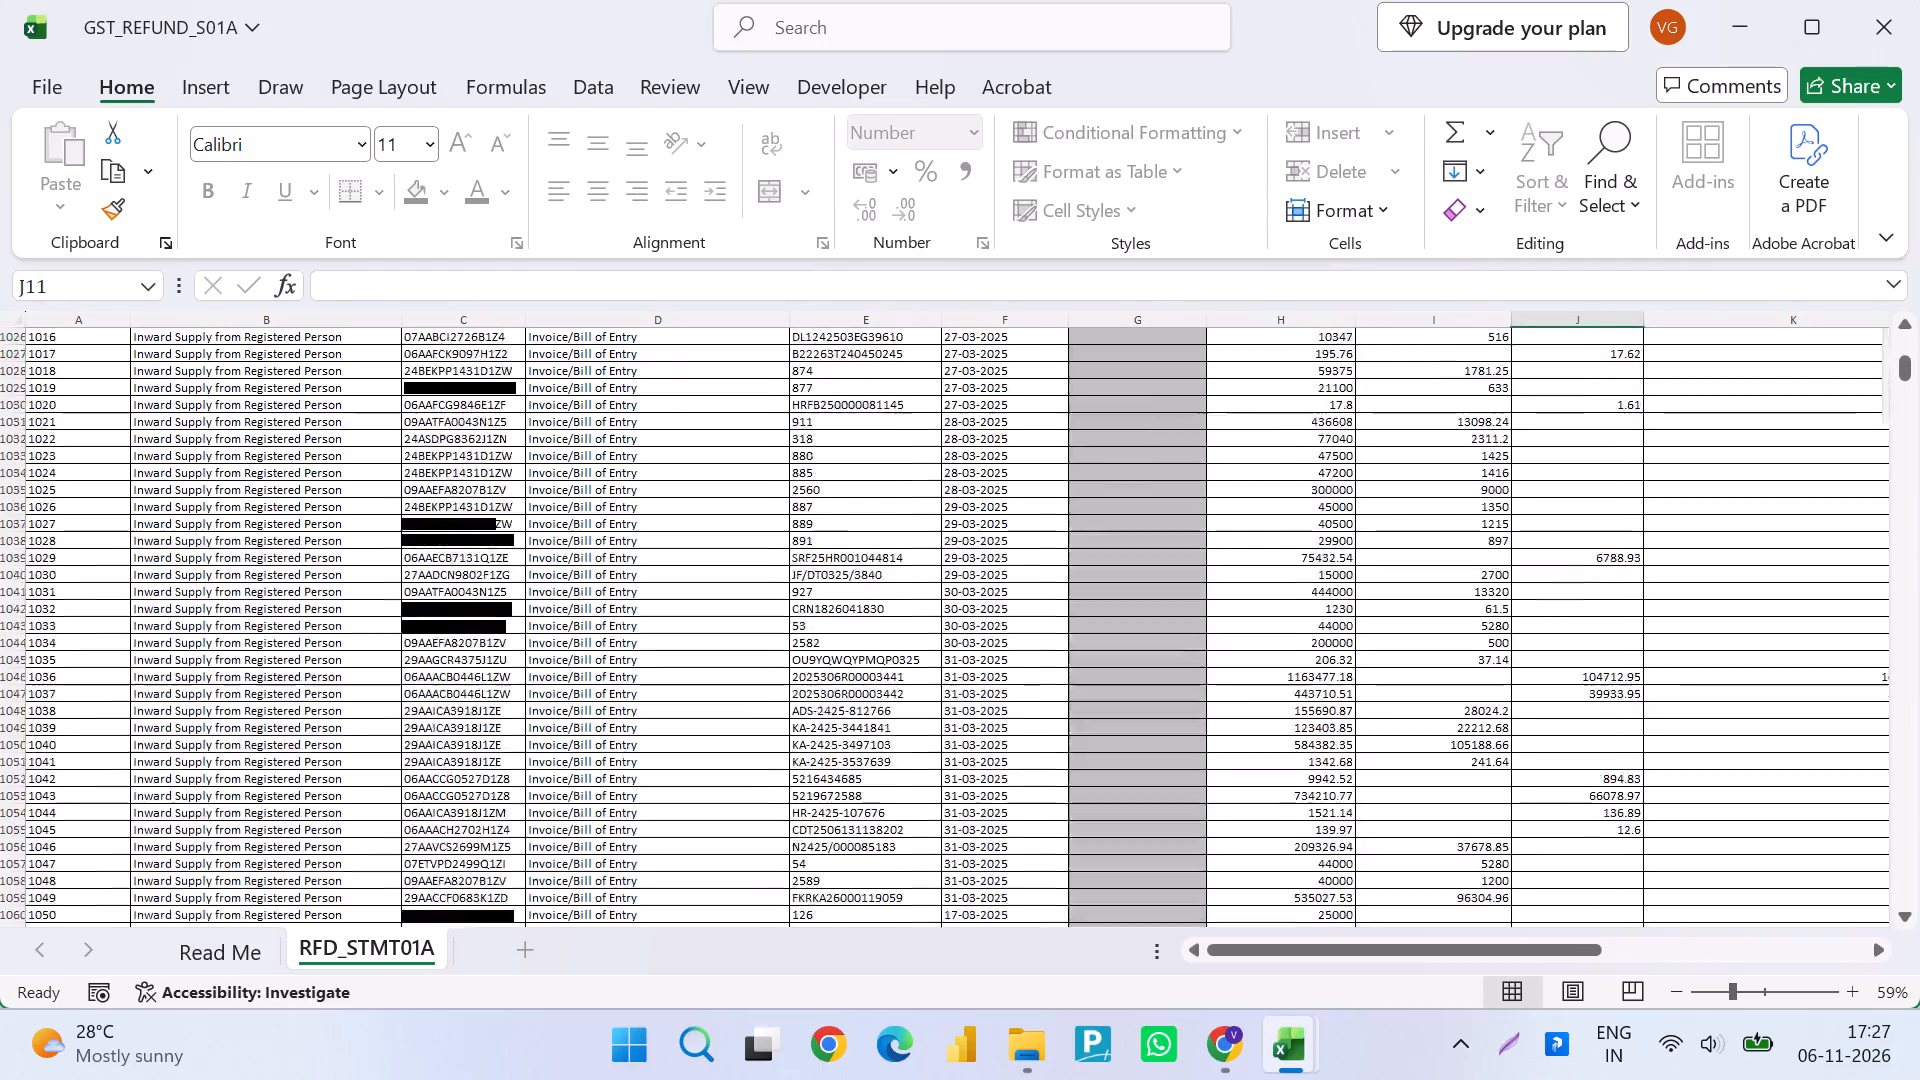
pyautogui.press('Down')
pyautogui.press('Down')
pyautogui.hotkey('ctrl', 'Up')
pyautogui.press('Left')
pyautogui.press('Right')
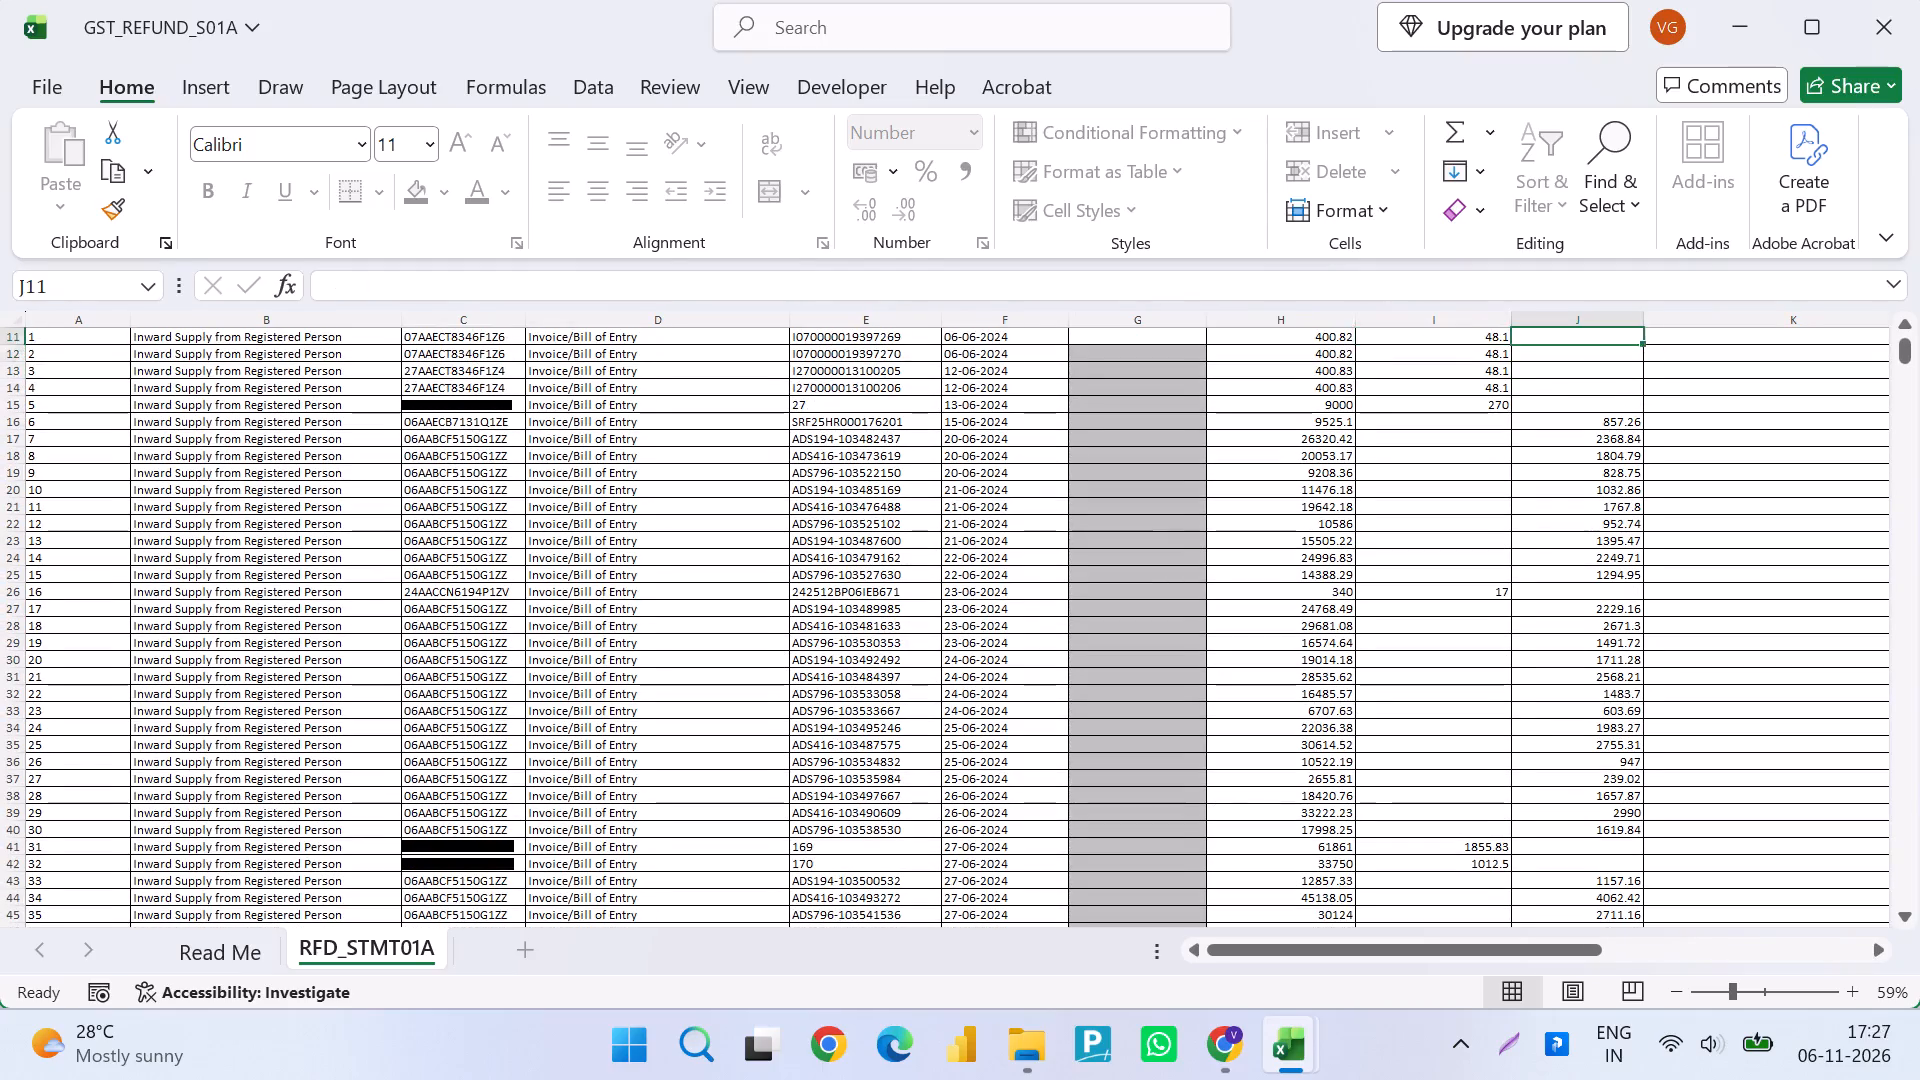
pyautogui.press('Down')
pyautogui.hotkey('ctrl', 'Down')
pyautogui.press('Down')
pyautogui.press('Down')
pyautogui.press('Up')
pyautogui.press('Up')
# Enter 625 as both central and state tax for entry 1050, fill both down to entry 1051, and save the workbook.
pyautogui.hotkey('alt', 'Tab')
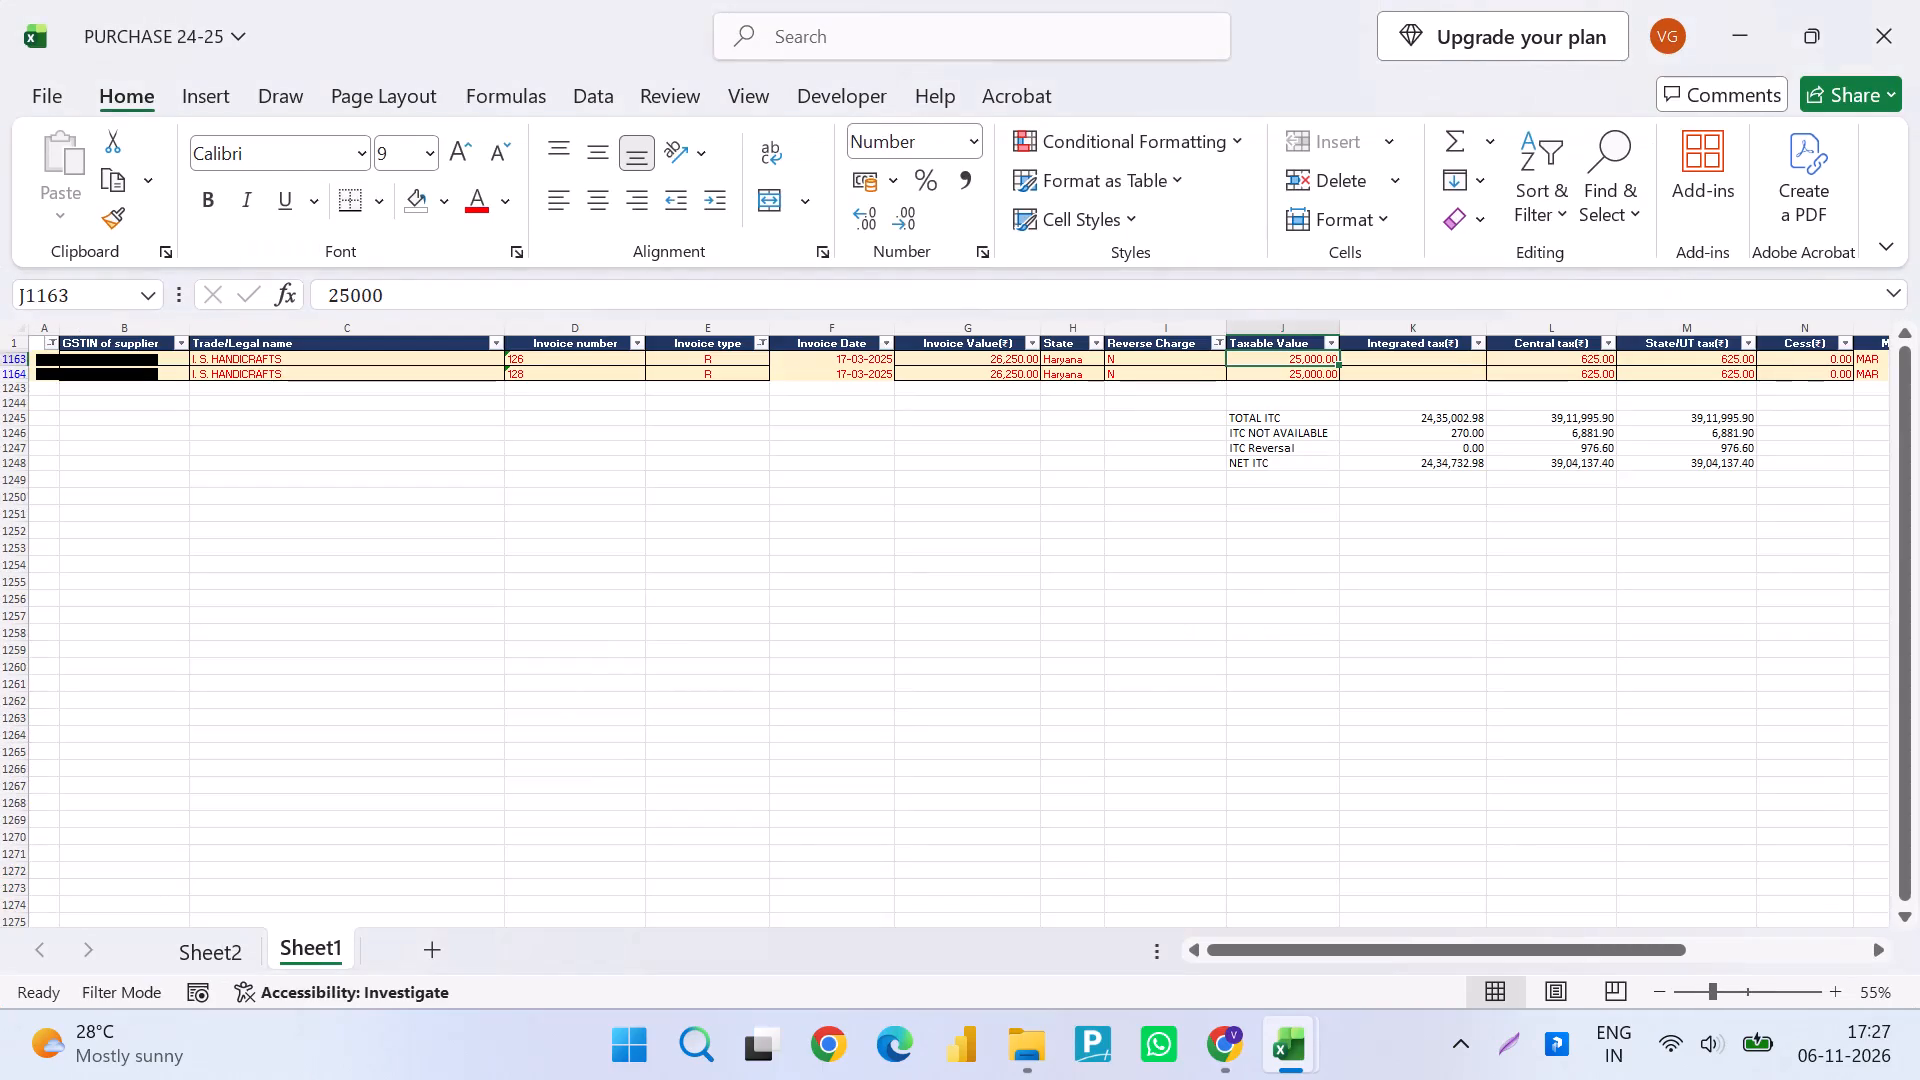
pyautogui.press('Right')
pyautogui.press('Right')
pyautogui.press('Right')
pyautogui.press('Left')
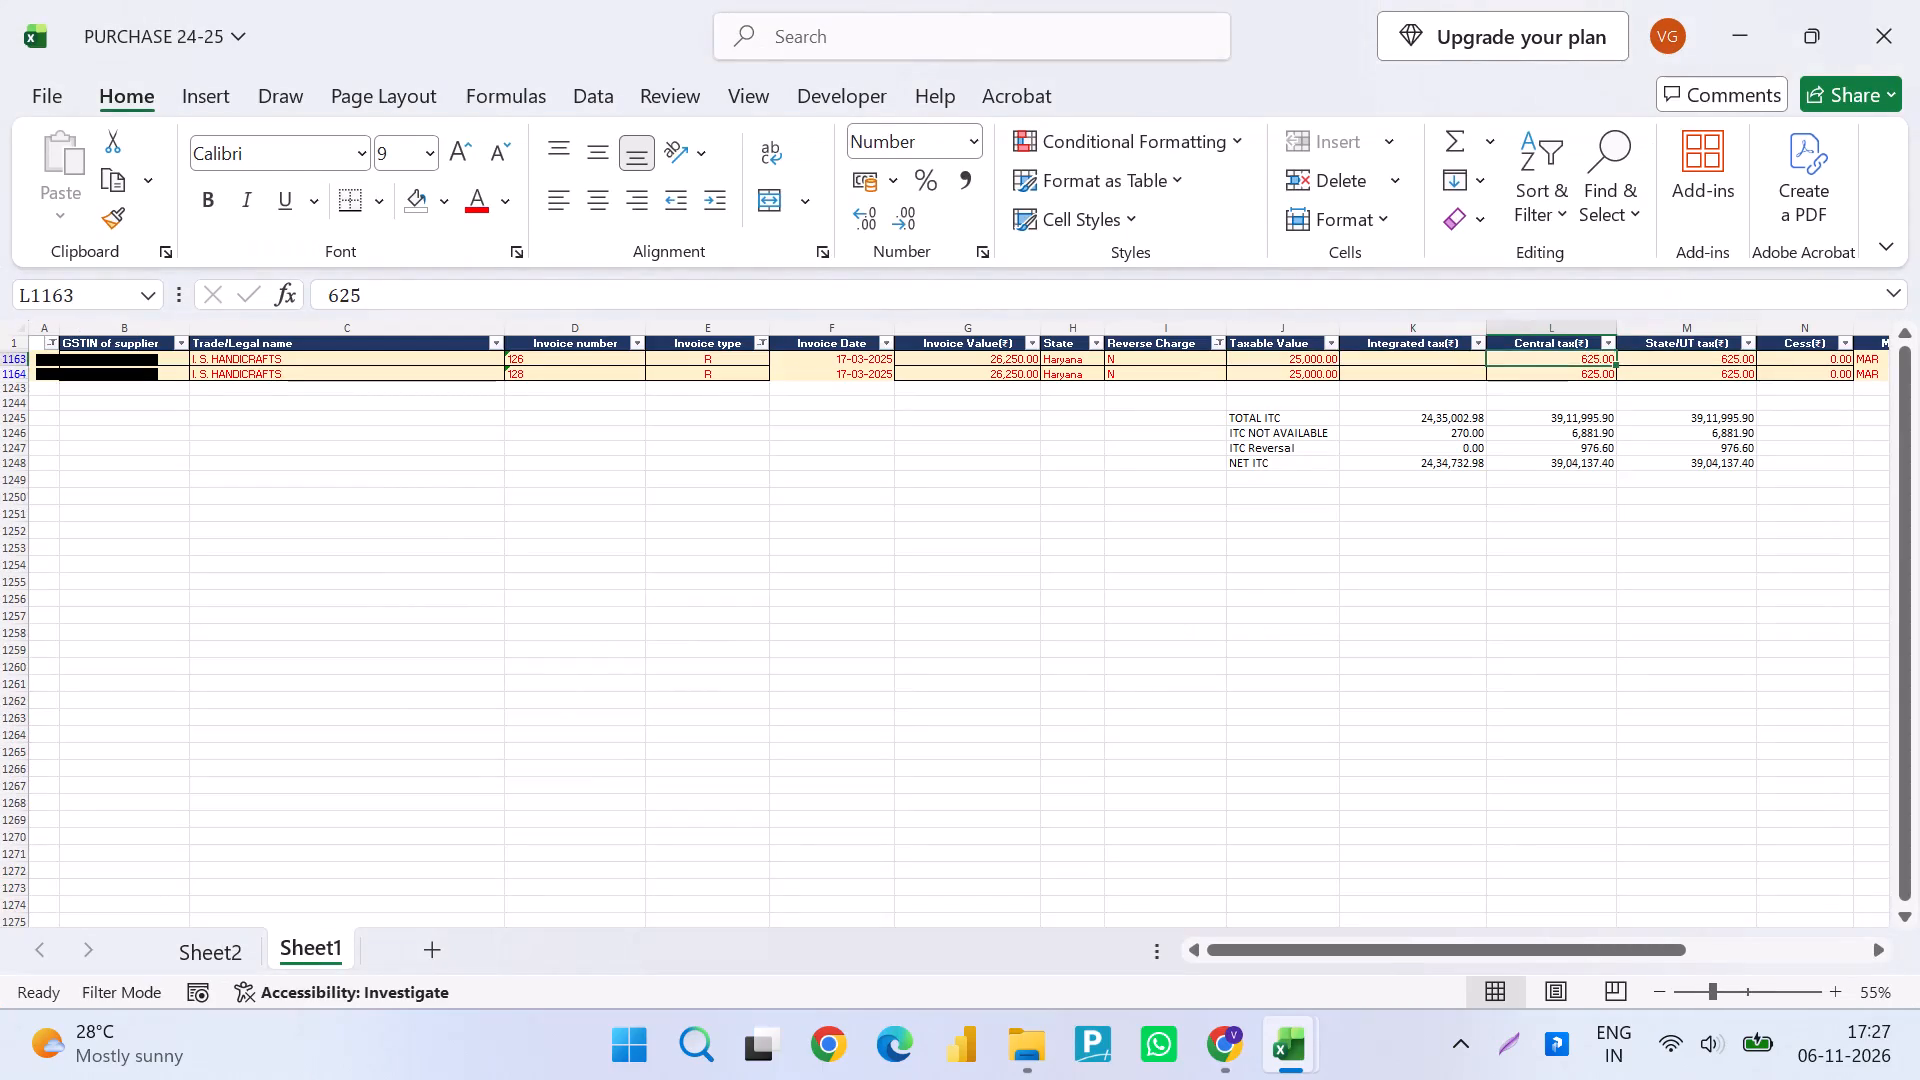
pyautogui.hotkey('alt', 'Tab')
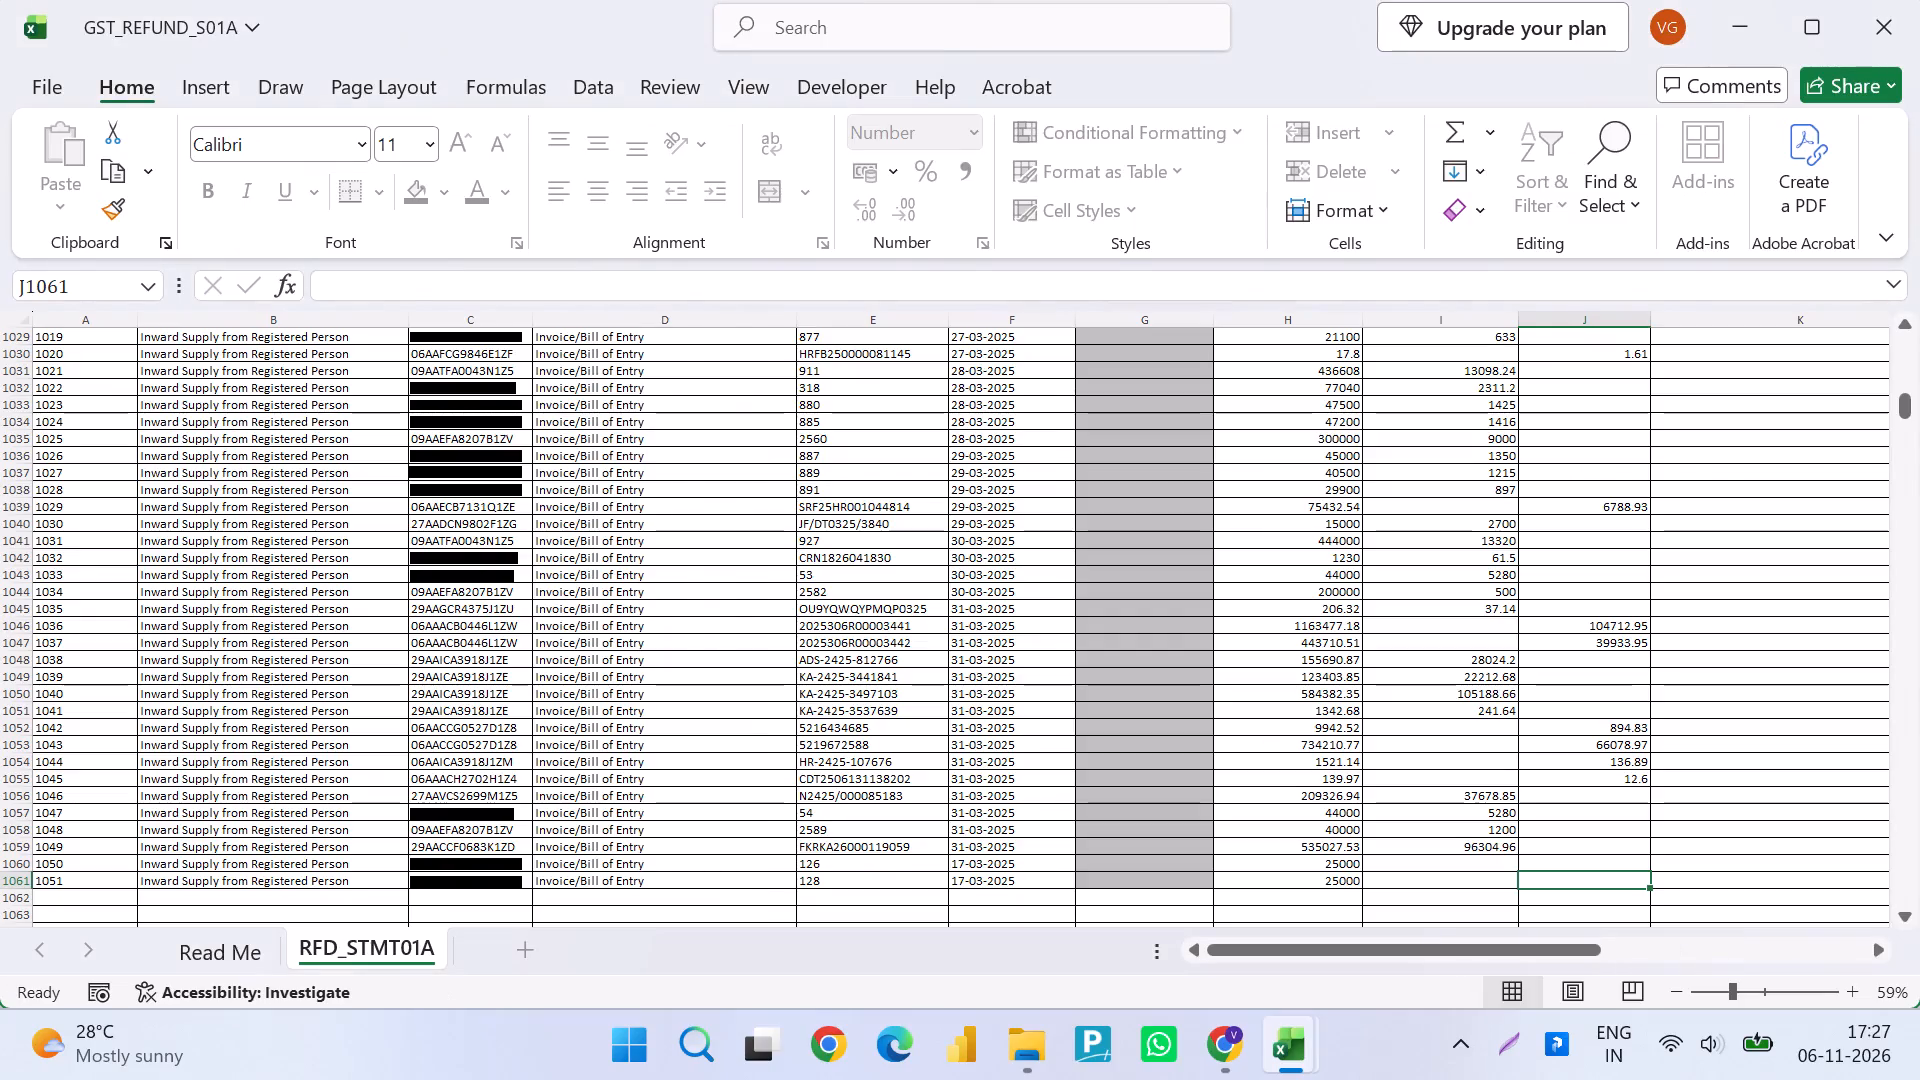
pyautogui.press('Up')
pyautogui.write('625')
pyautogui.press('Tab')
pyautogui.write('625')
pyautogui.press('Return')
pyautogui.hotkey('ctrl', 'd')
pyautogui.press('Right')
pyautogui.hotkey('ctrl', 'd')
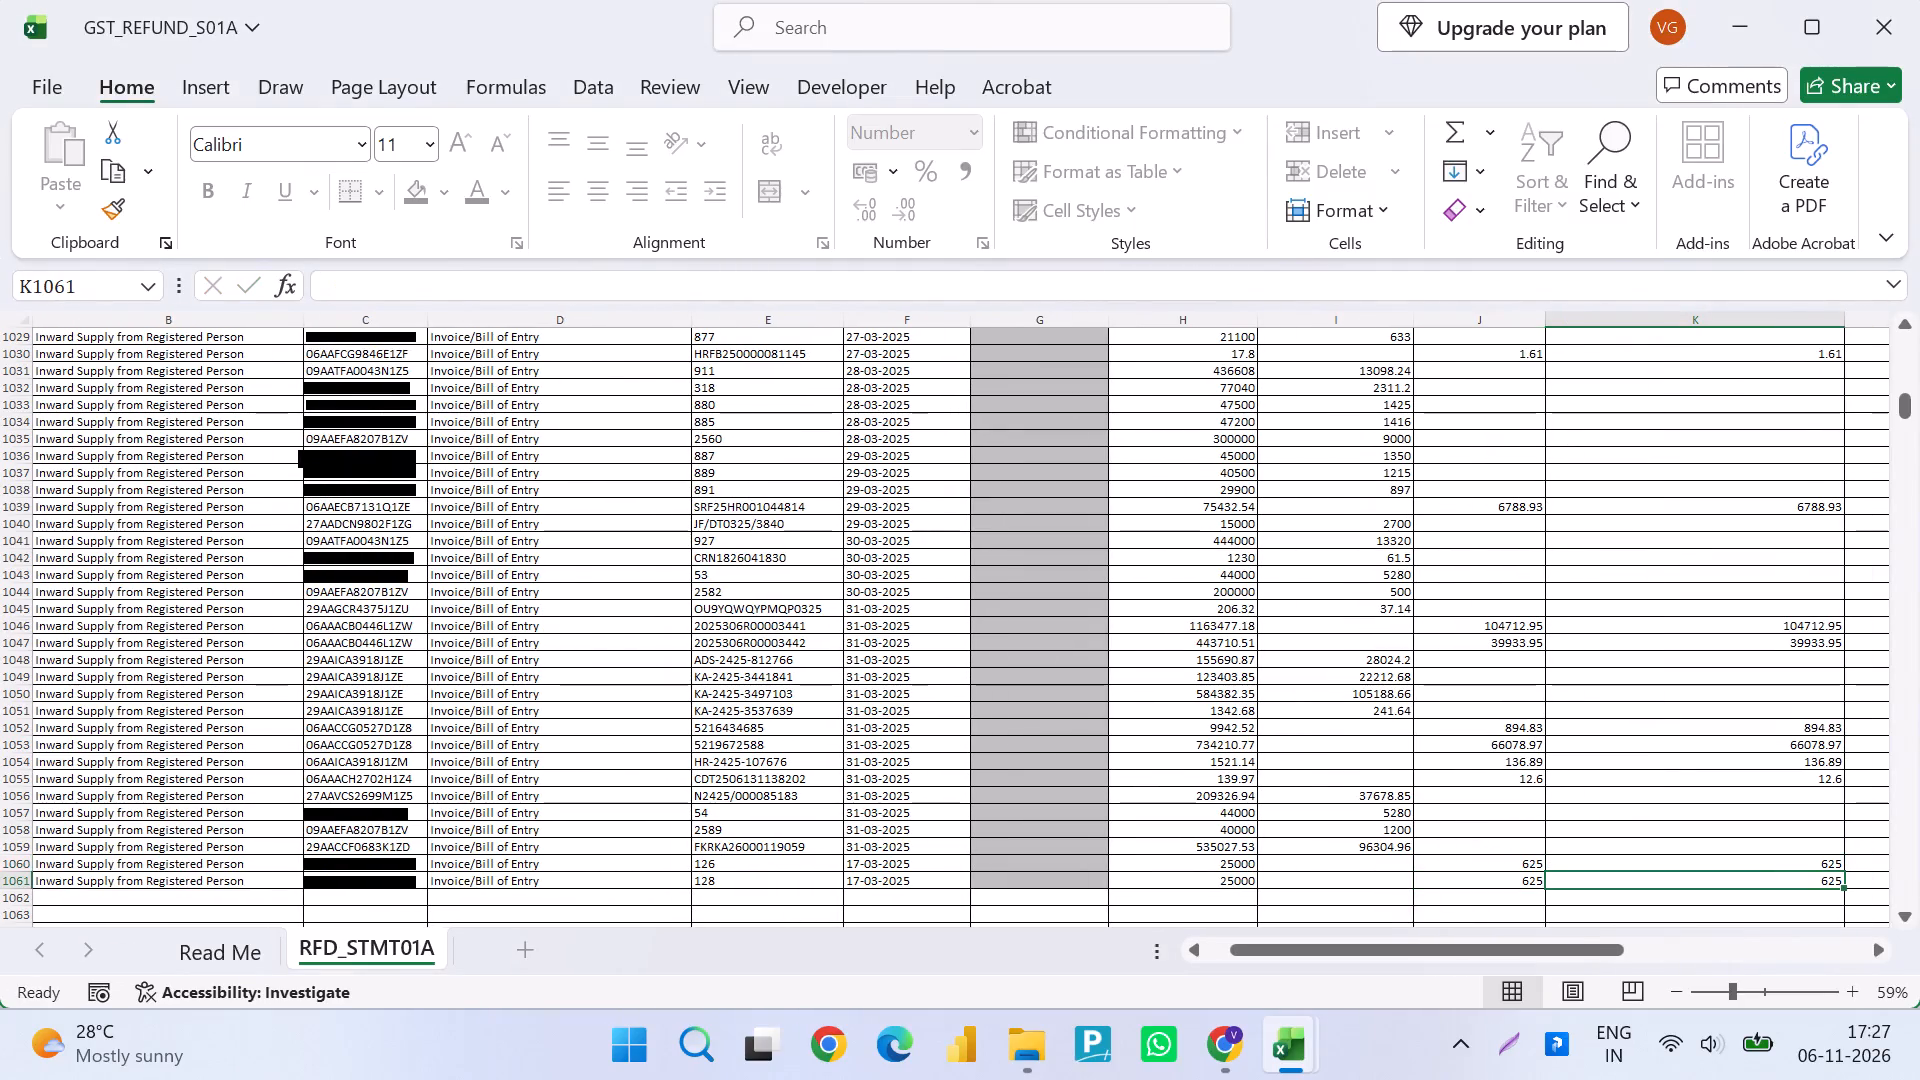
pyautogui.hotkey('ctrl', 's')
# Run Validate & Calculate on the updated RFD_STMT01A statement and dismiss its message.
pyautogui.hscroll(5, 755, 348)
pyautogui.scroll(8, 755, 348)
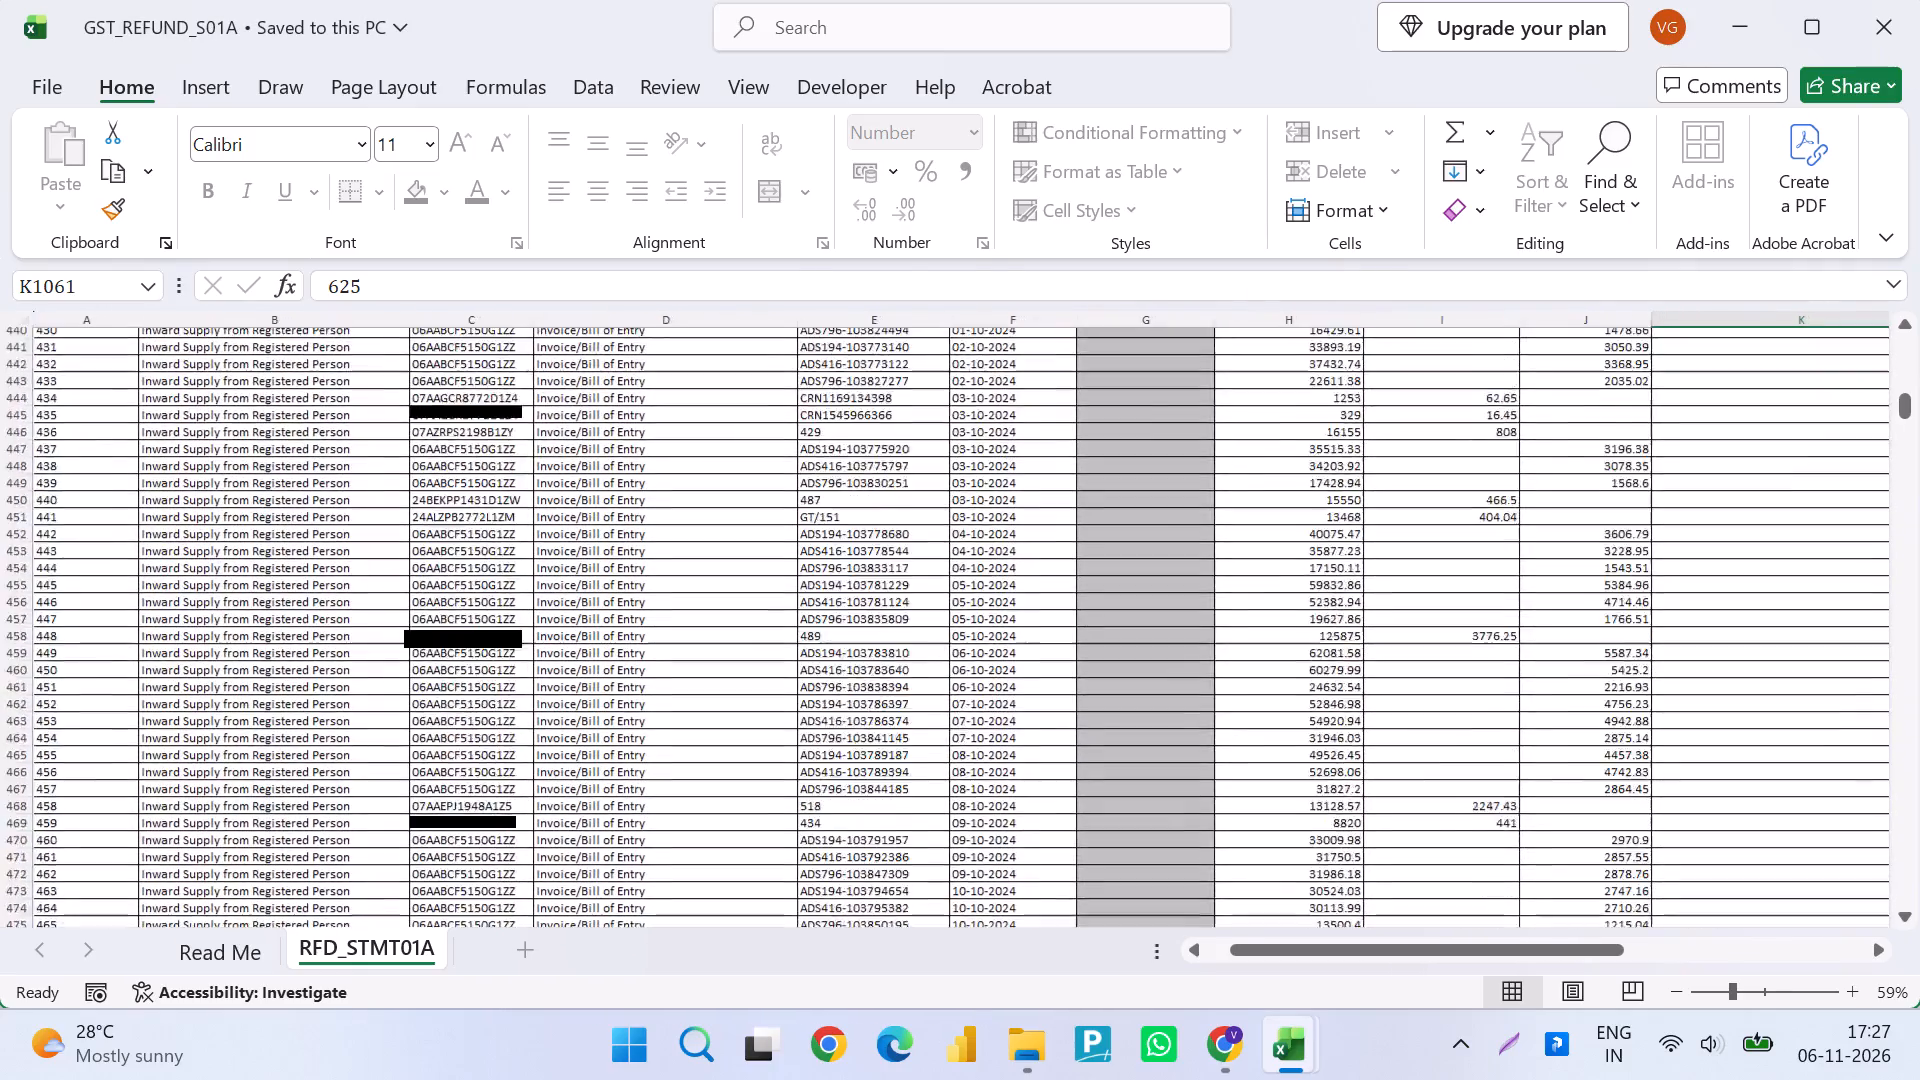
pyautogui.scroll(12, 755, 348)
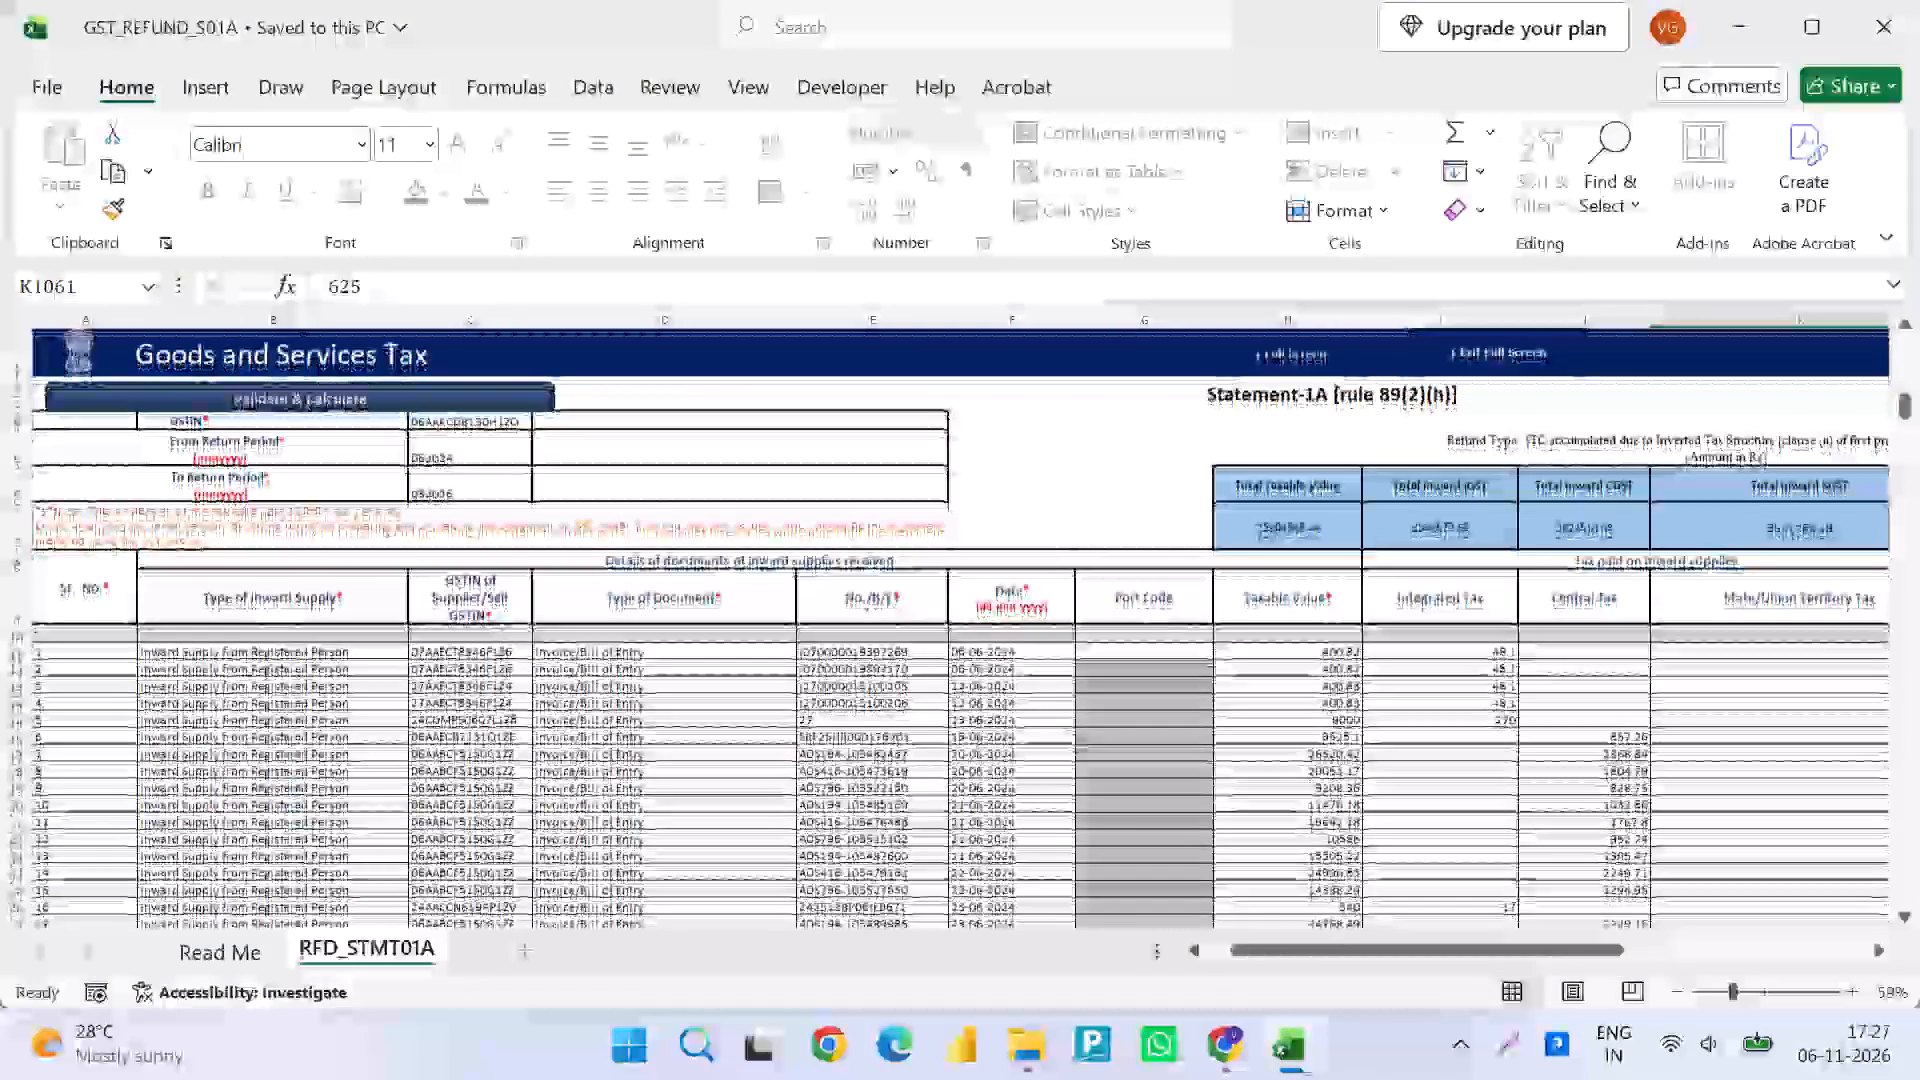
pyautogui.click(374, 403)
pyautogui.click(1052, 602)
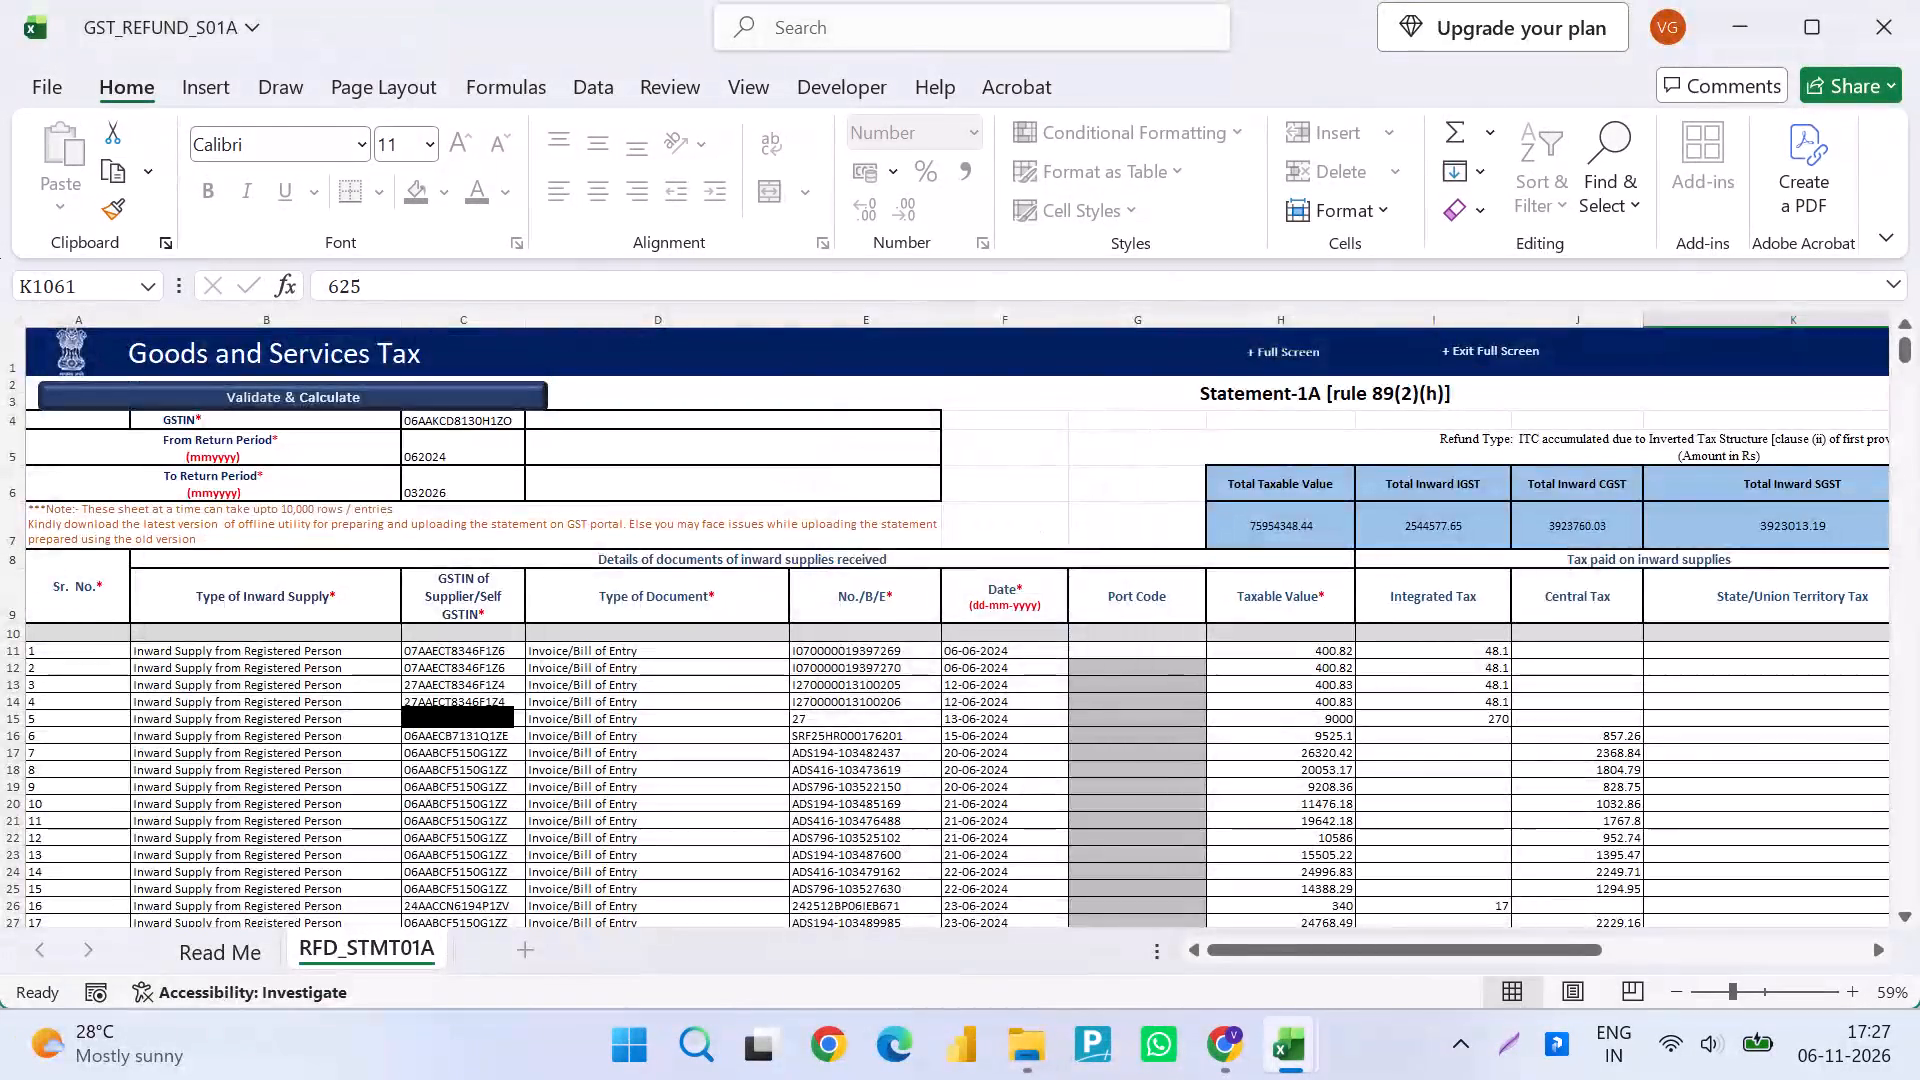
# Examine the rows and columns beyond the tax amounts down to the two newly added entries after validation.
pyautogui.hscroll(-7, 1366, 709)
pyautogui.scroll(-10, 1366, 709)
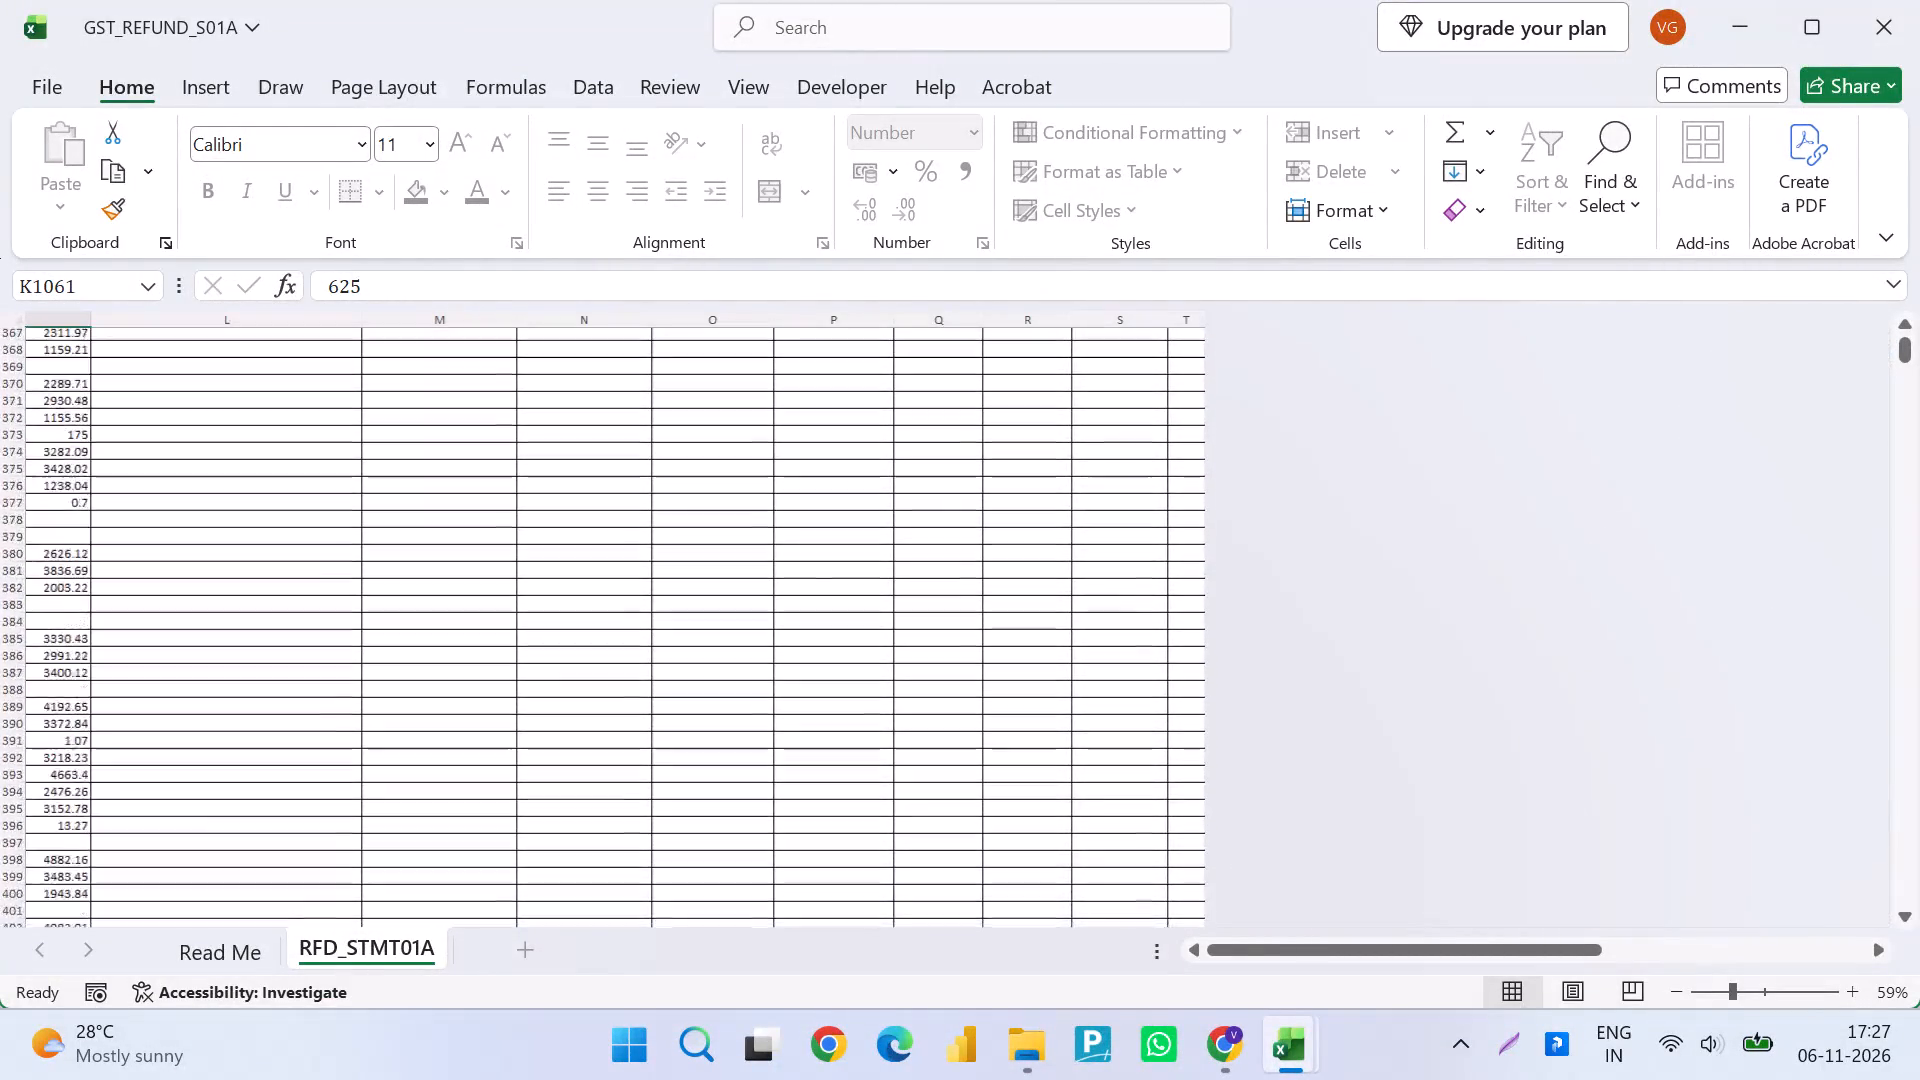
pyautogui.scroll(-5, 1366, 709)
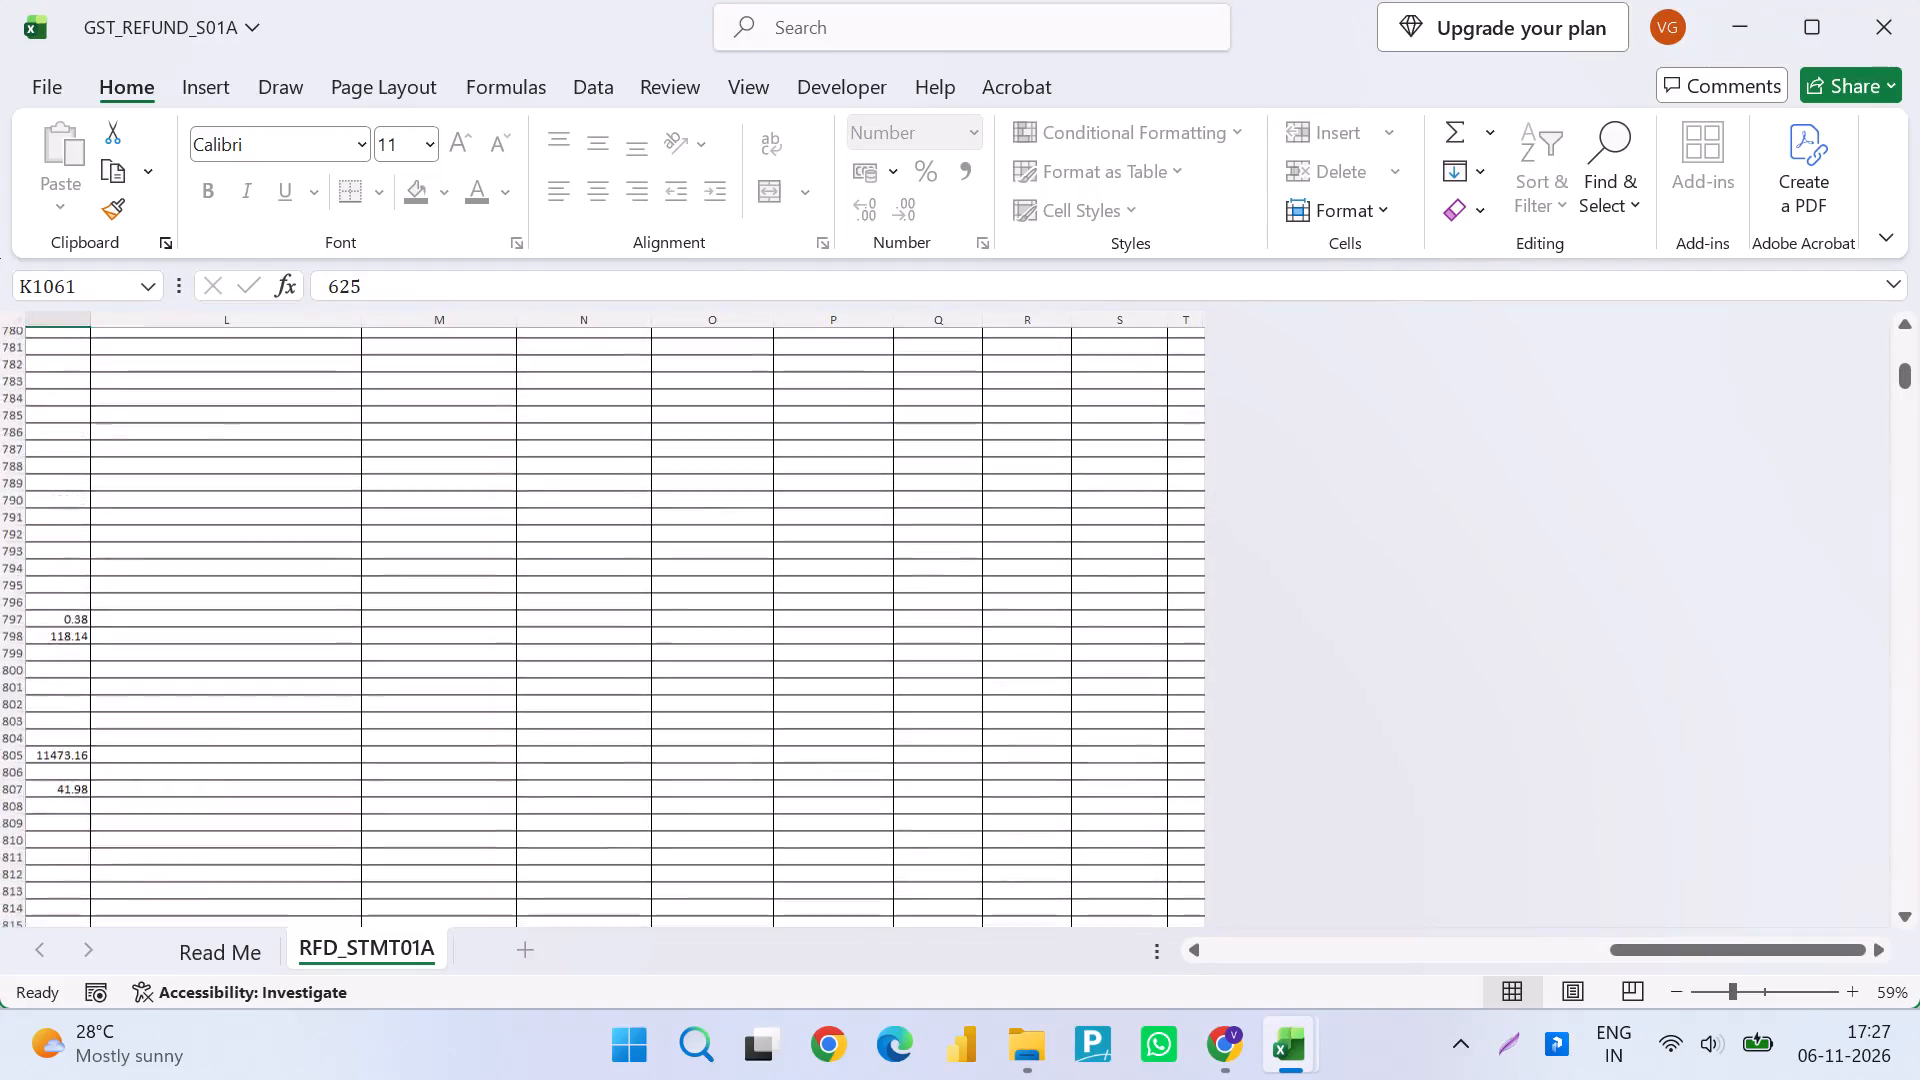
pyautogui.scroll(-2, 1366, 709)
pyautogui.scroll(7, 1366, 709)
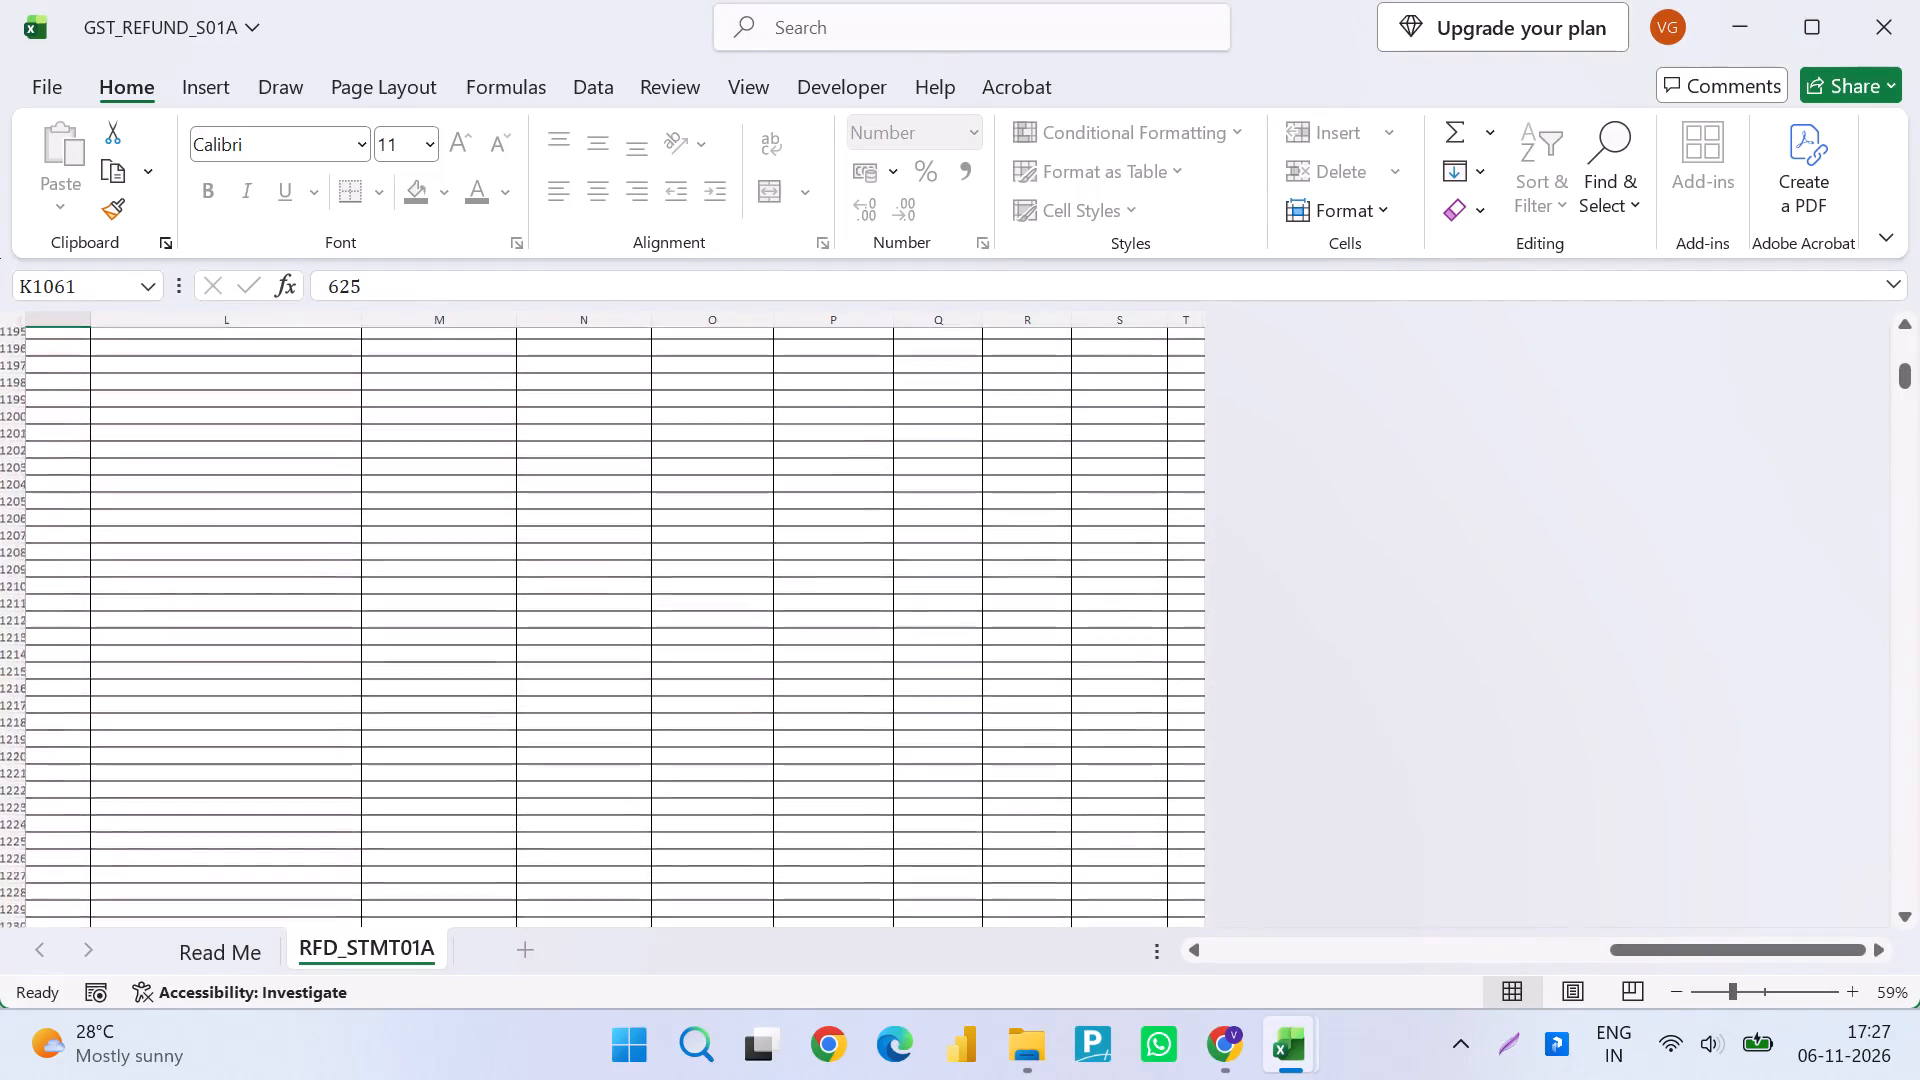
pyautogui.scroll(8, 1366, 709)
pyautogui.scroll(-2, 1366, 709)
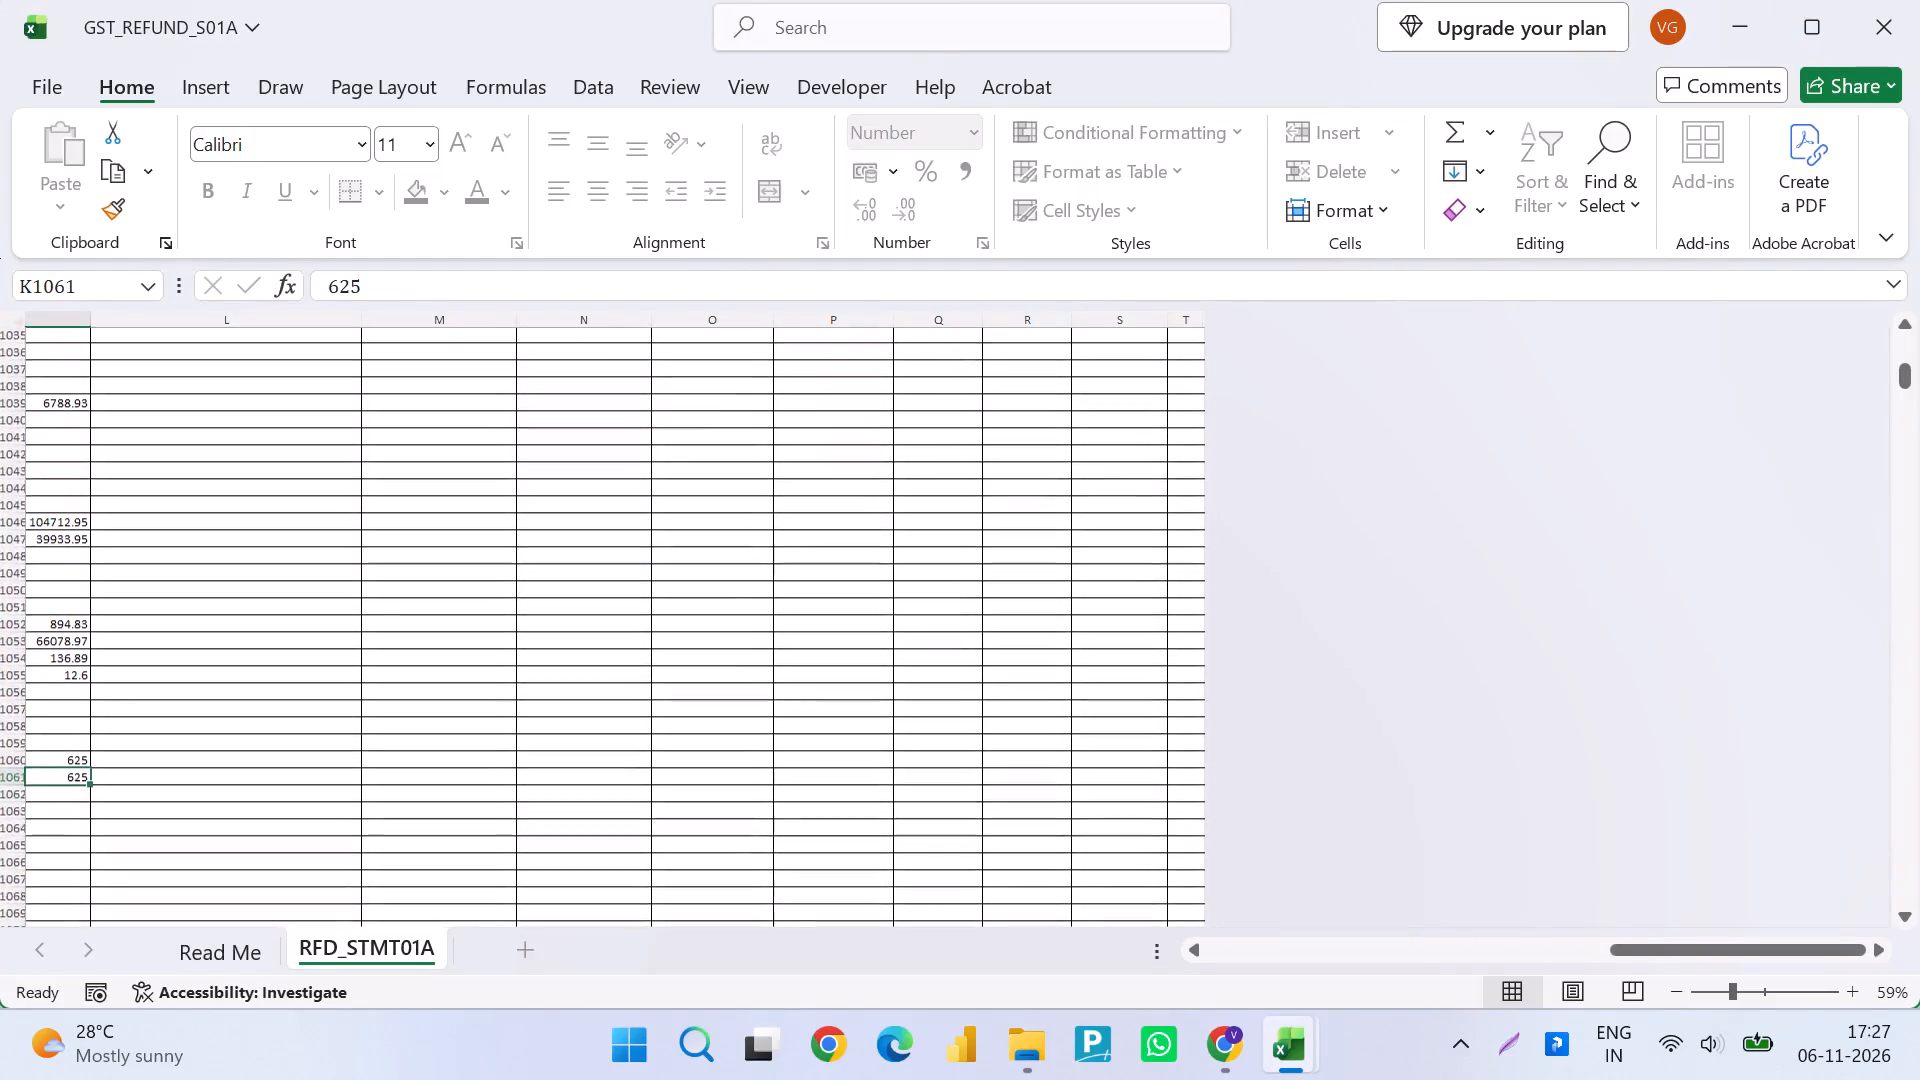
pyautogui.hscroll(10, 1028, 706)
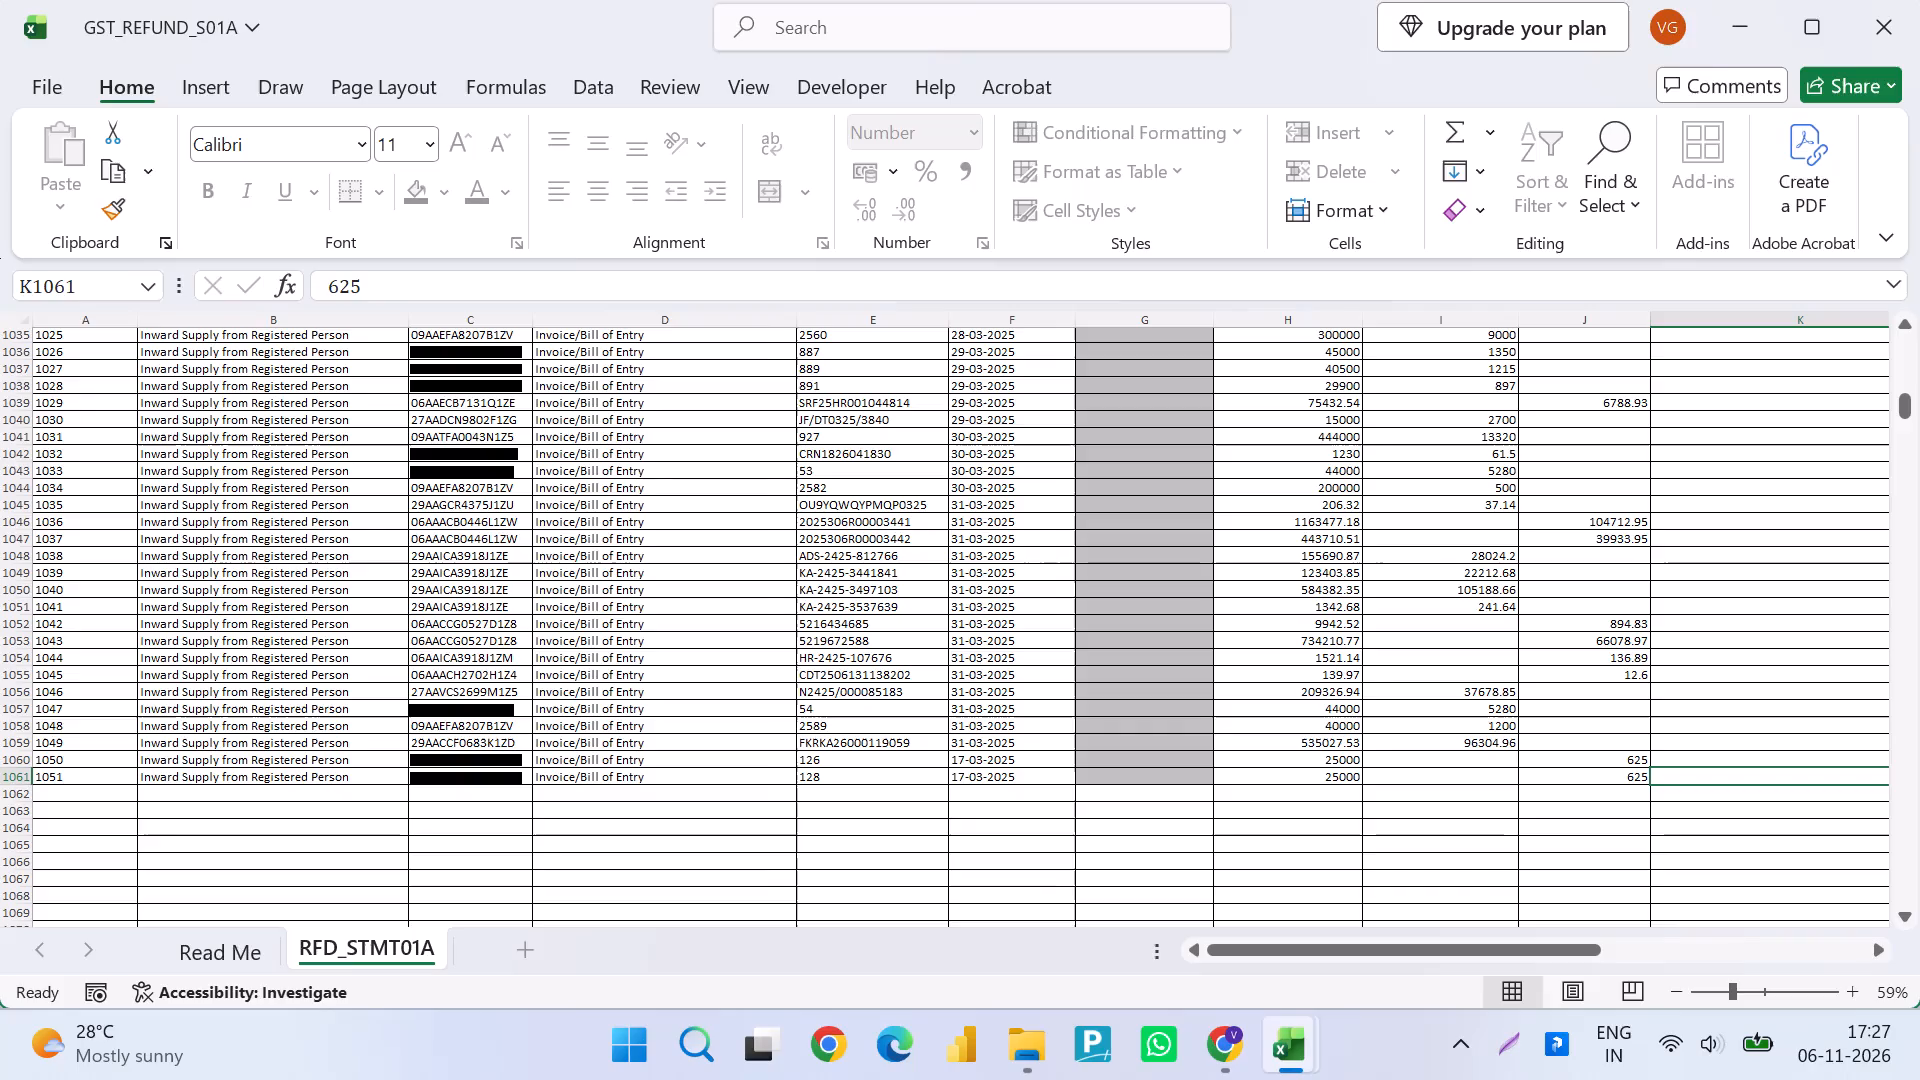
# Save the GST_REFUND_S01A statement workbook.
pyautogui.hotkey('ctrl', 's')
# Switch to PURCHASE 24-25 and give the two 17-03-2025 I. S. HANDICRAFTS rows black text and no fill.
pyautogui.hotkey('alt', 'Tab')
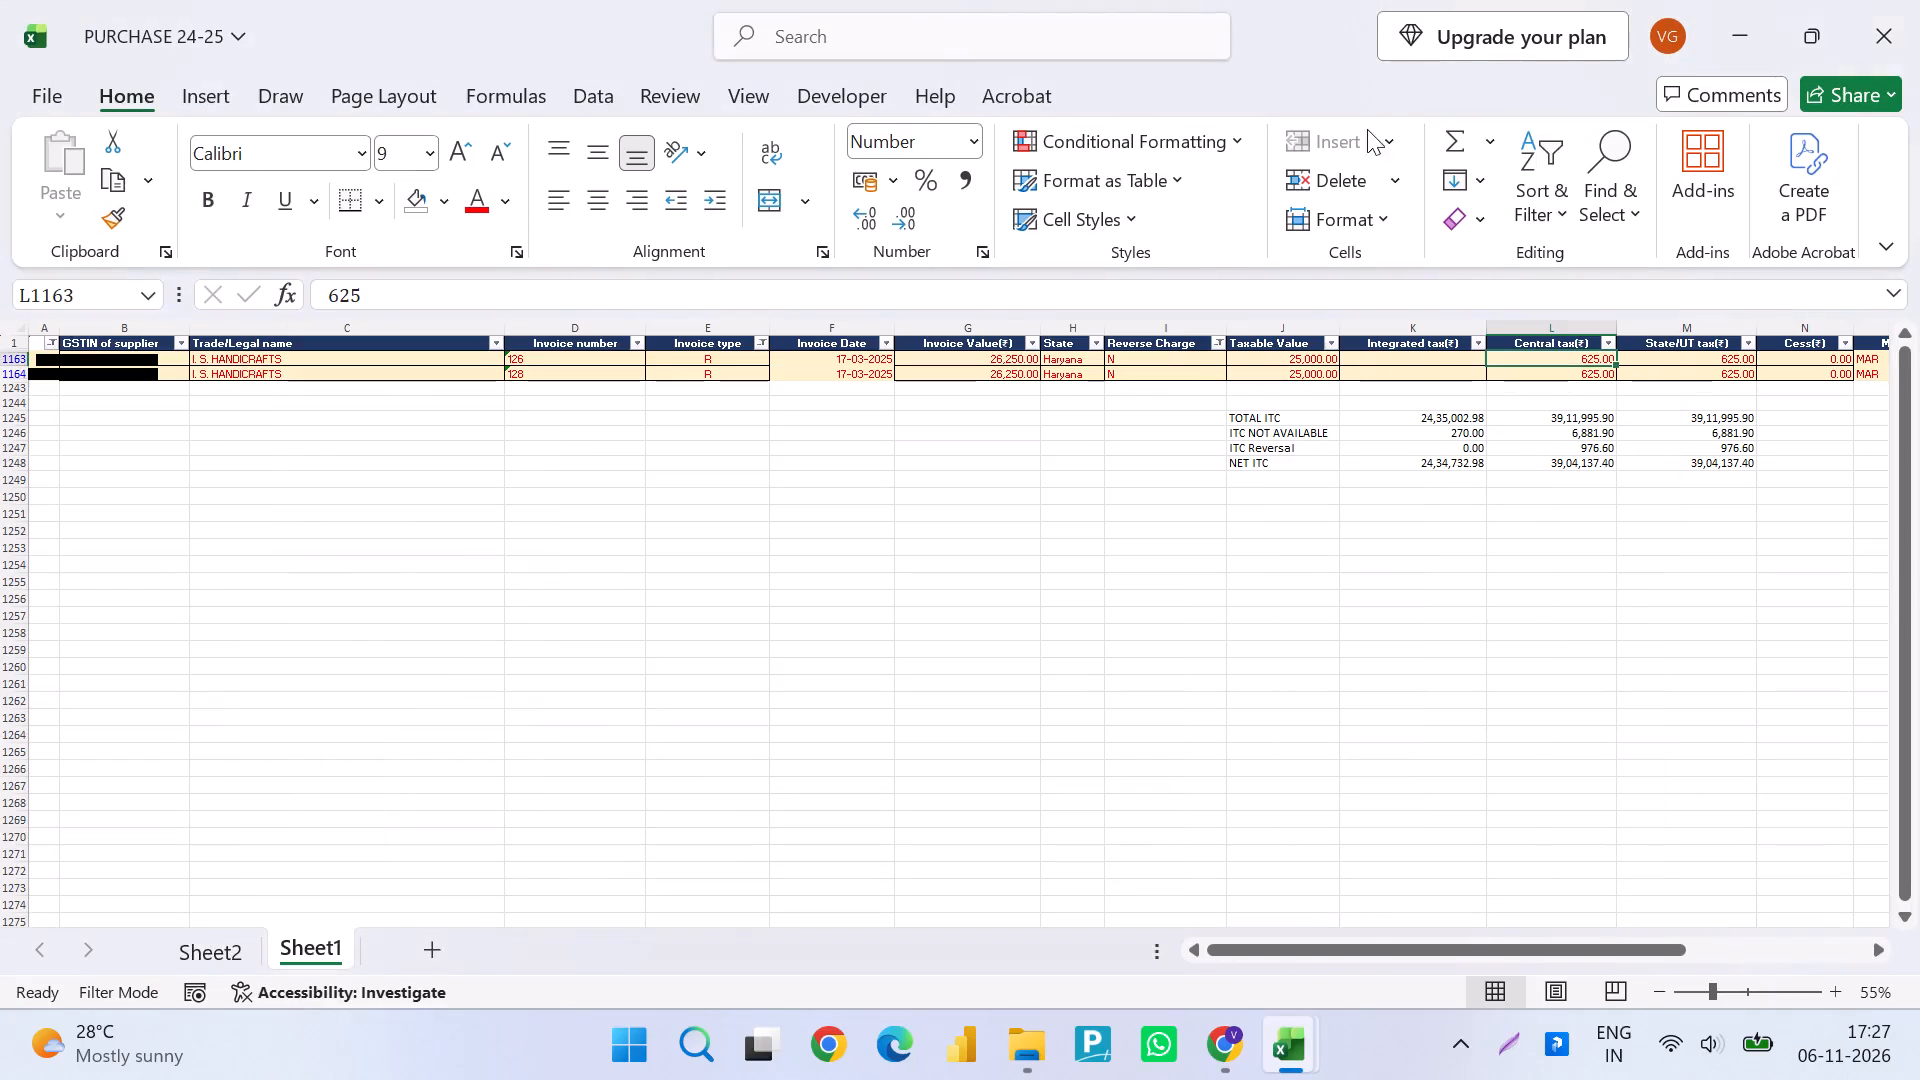
pyautogui.press('Up')
pyautogui.press('Down')
pyautogui.press('Left')
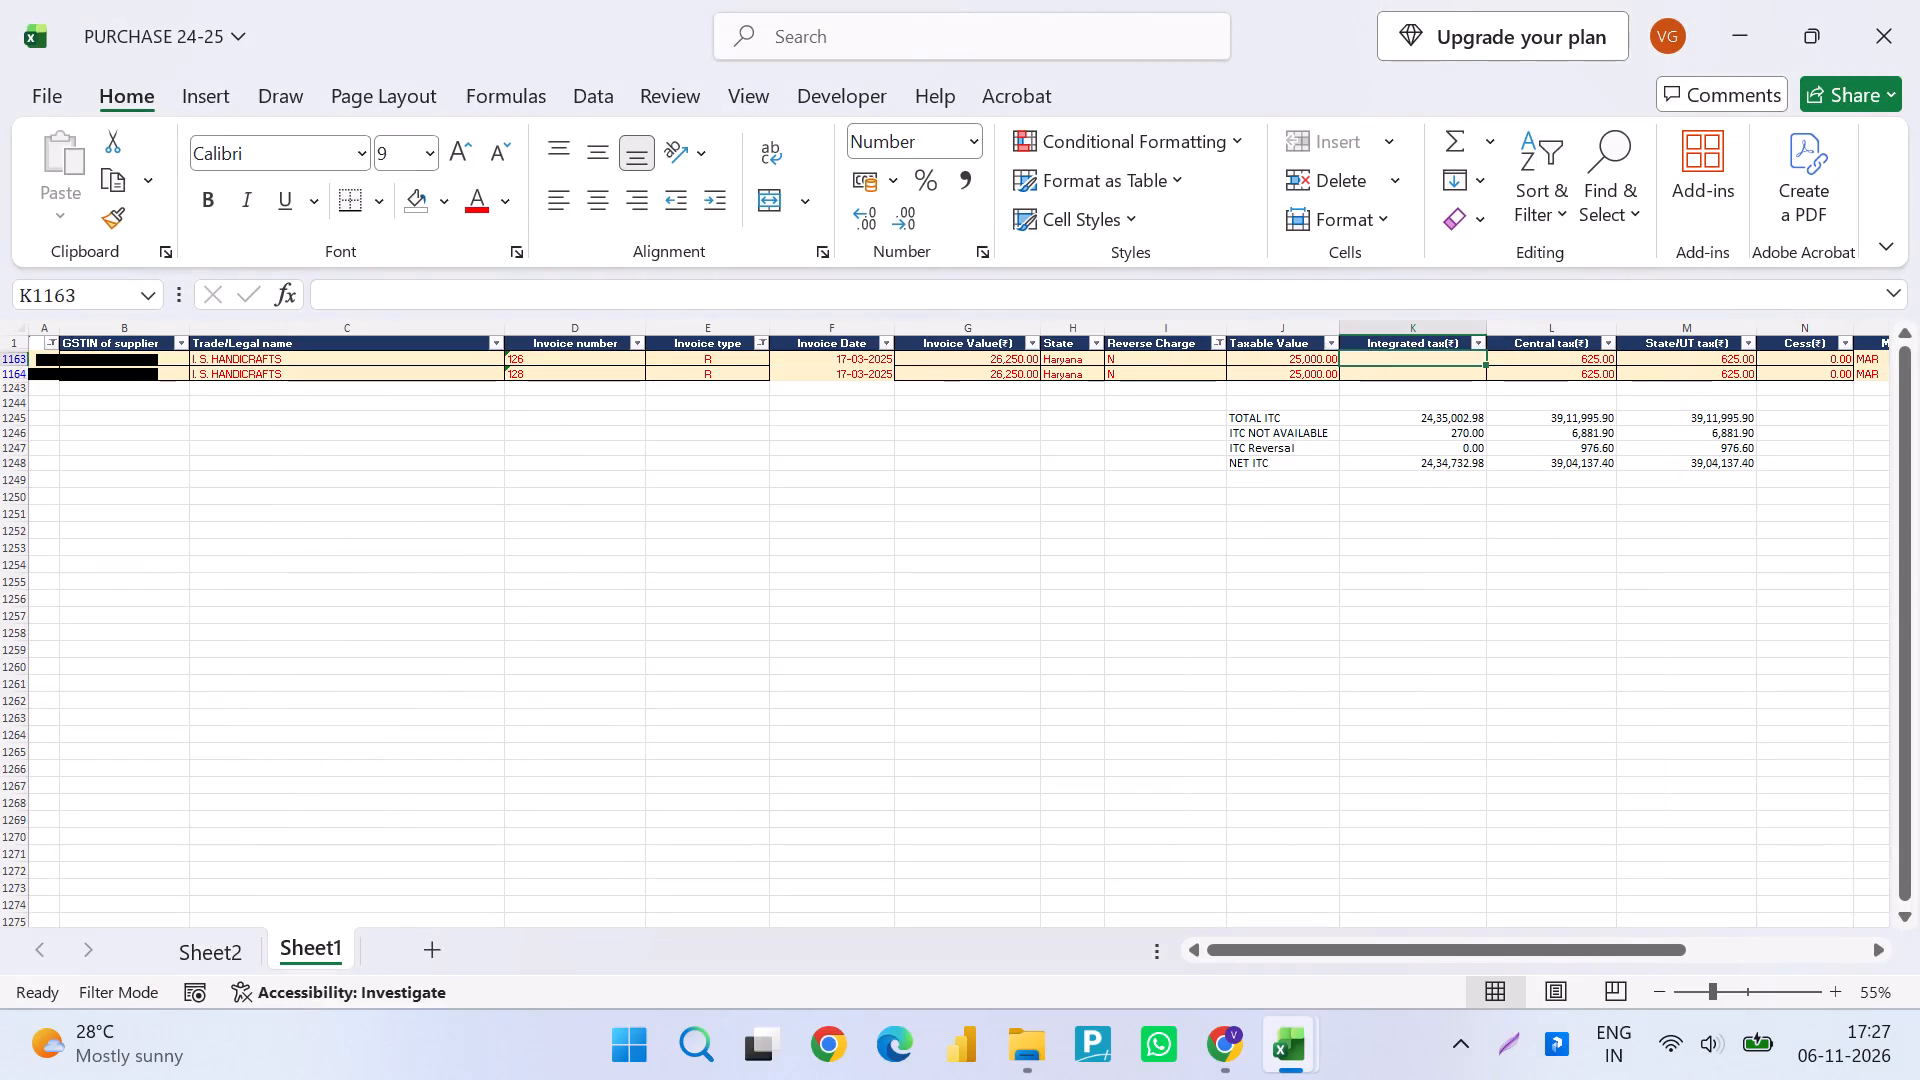
pyautogui.hotkey('shift', 'Down')
pyautogui.hotkey('shift', 'space')
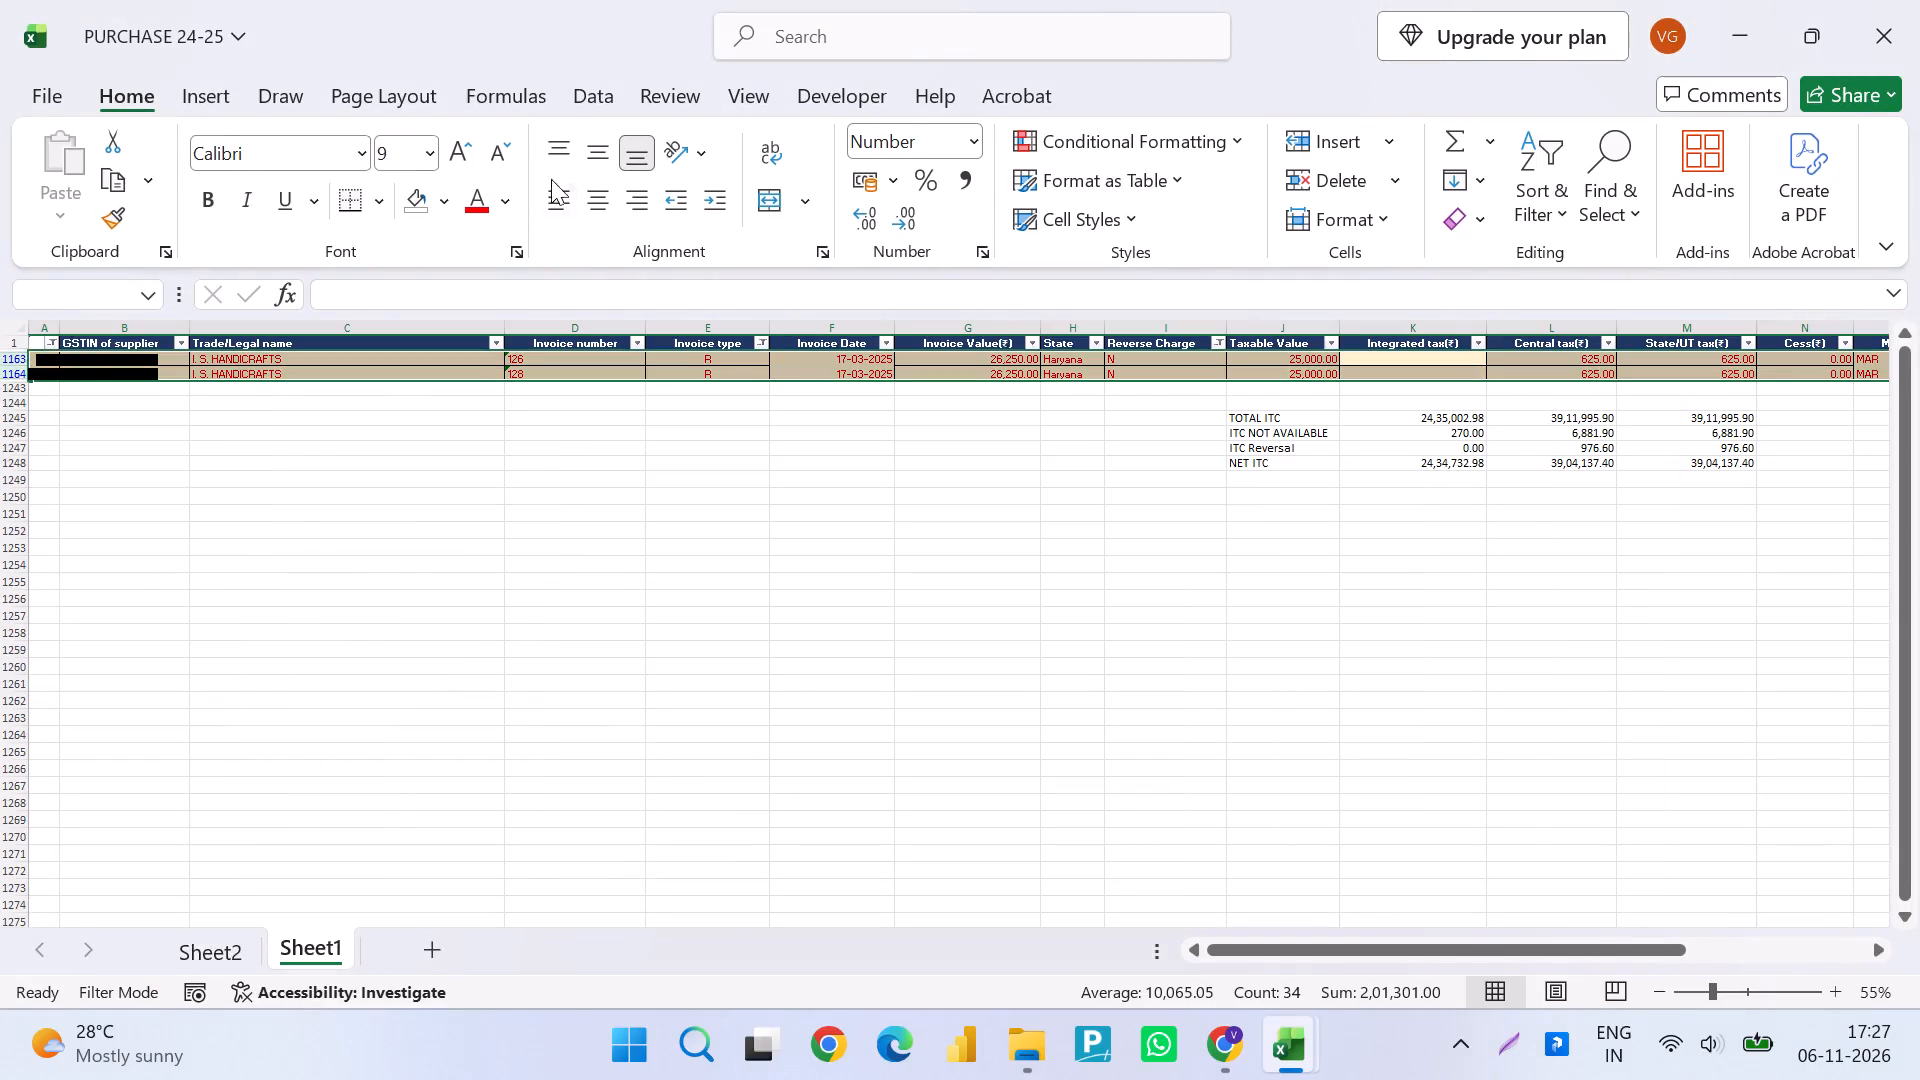
pyautogui.click(501, 205)
pyautogui.click(585, 316)
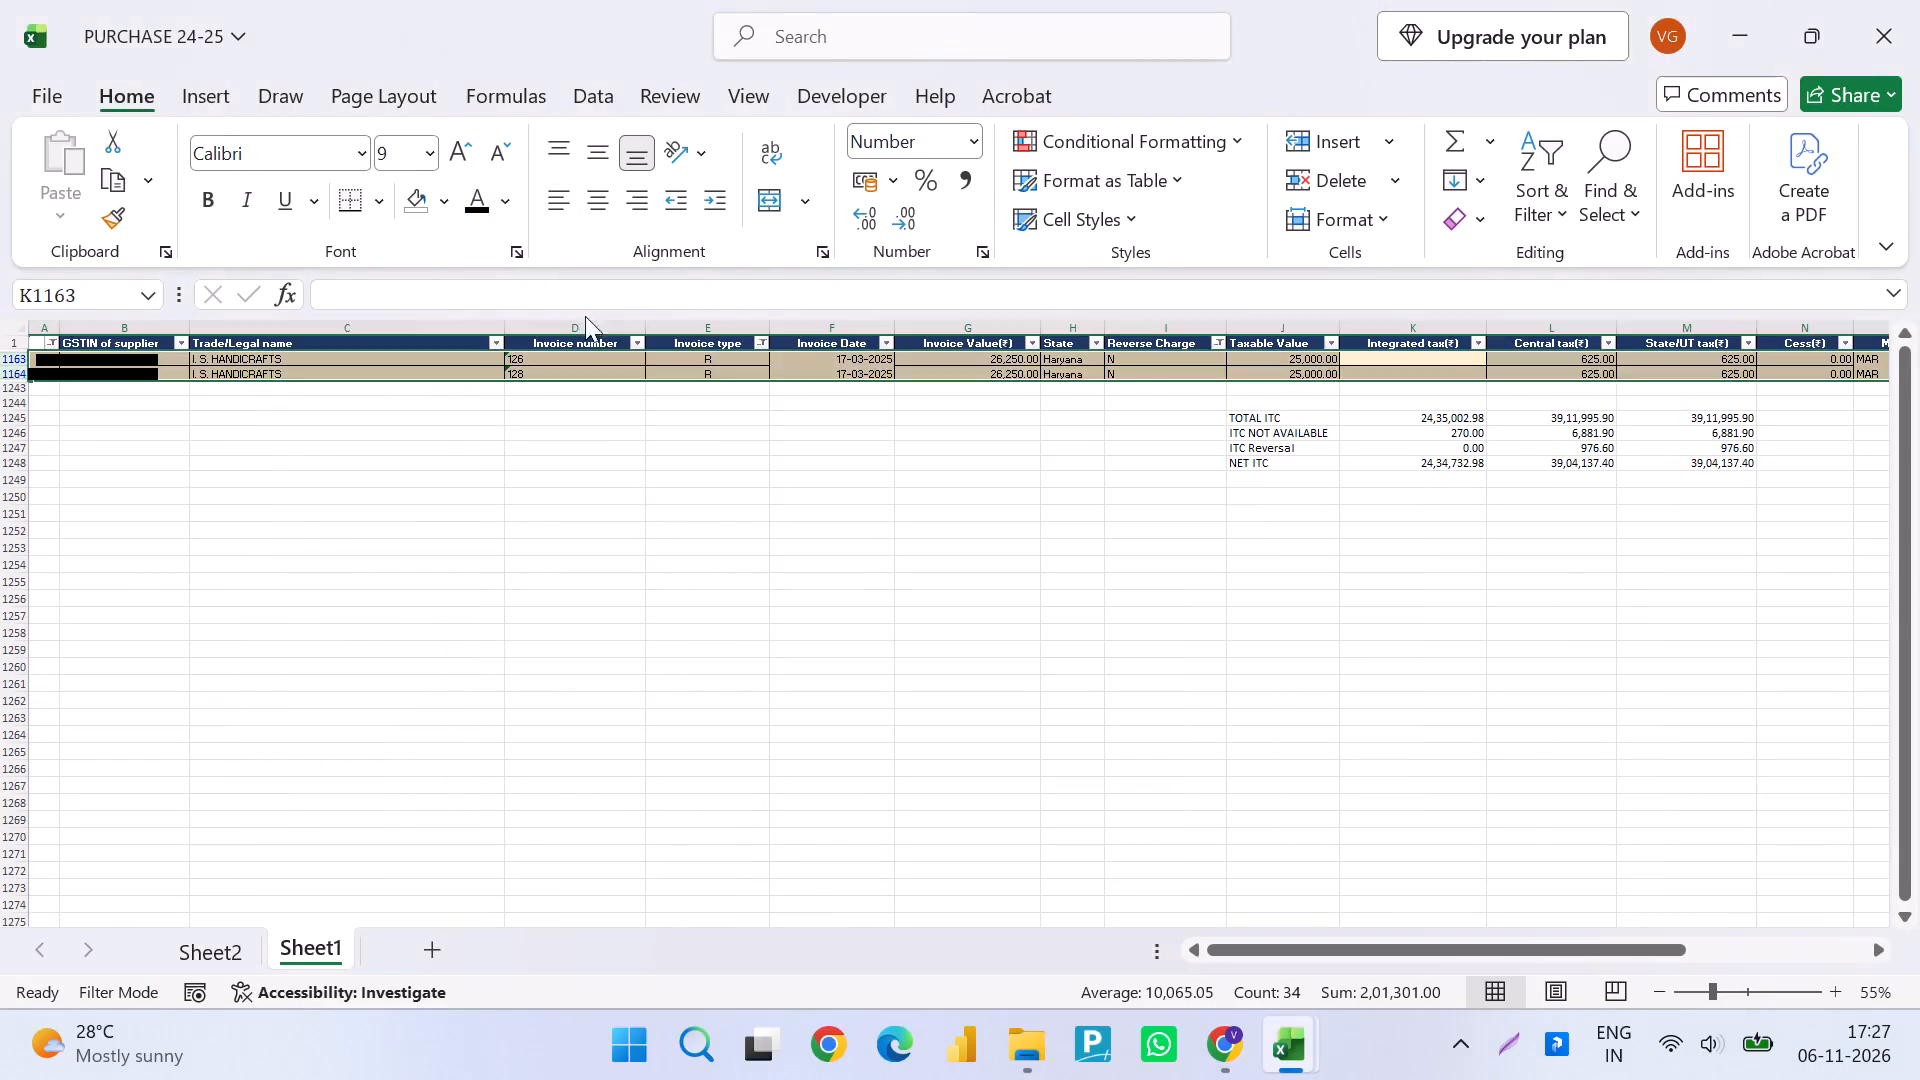
pyautogui.write('hhn')
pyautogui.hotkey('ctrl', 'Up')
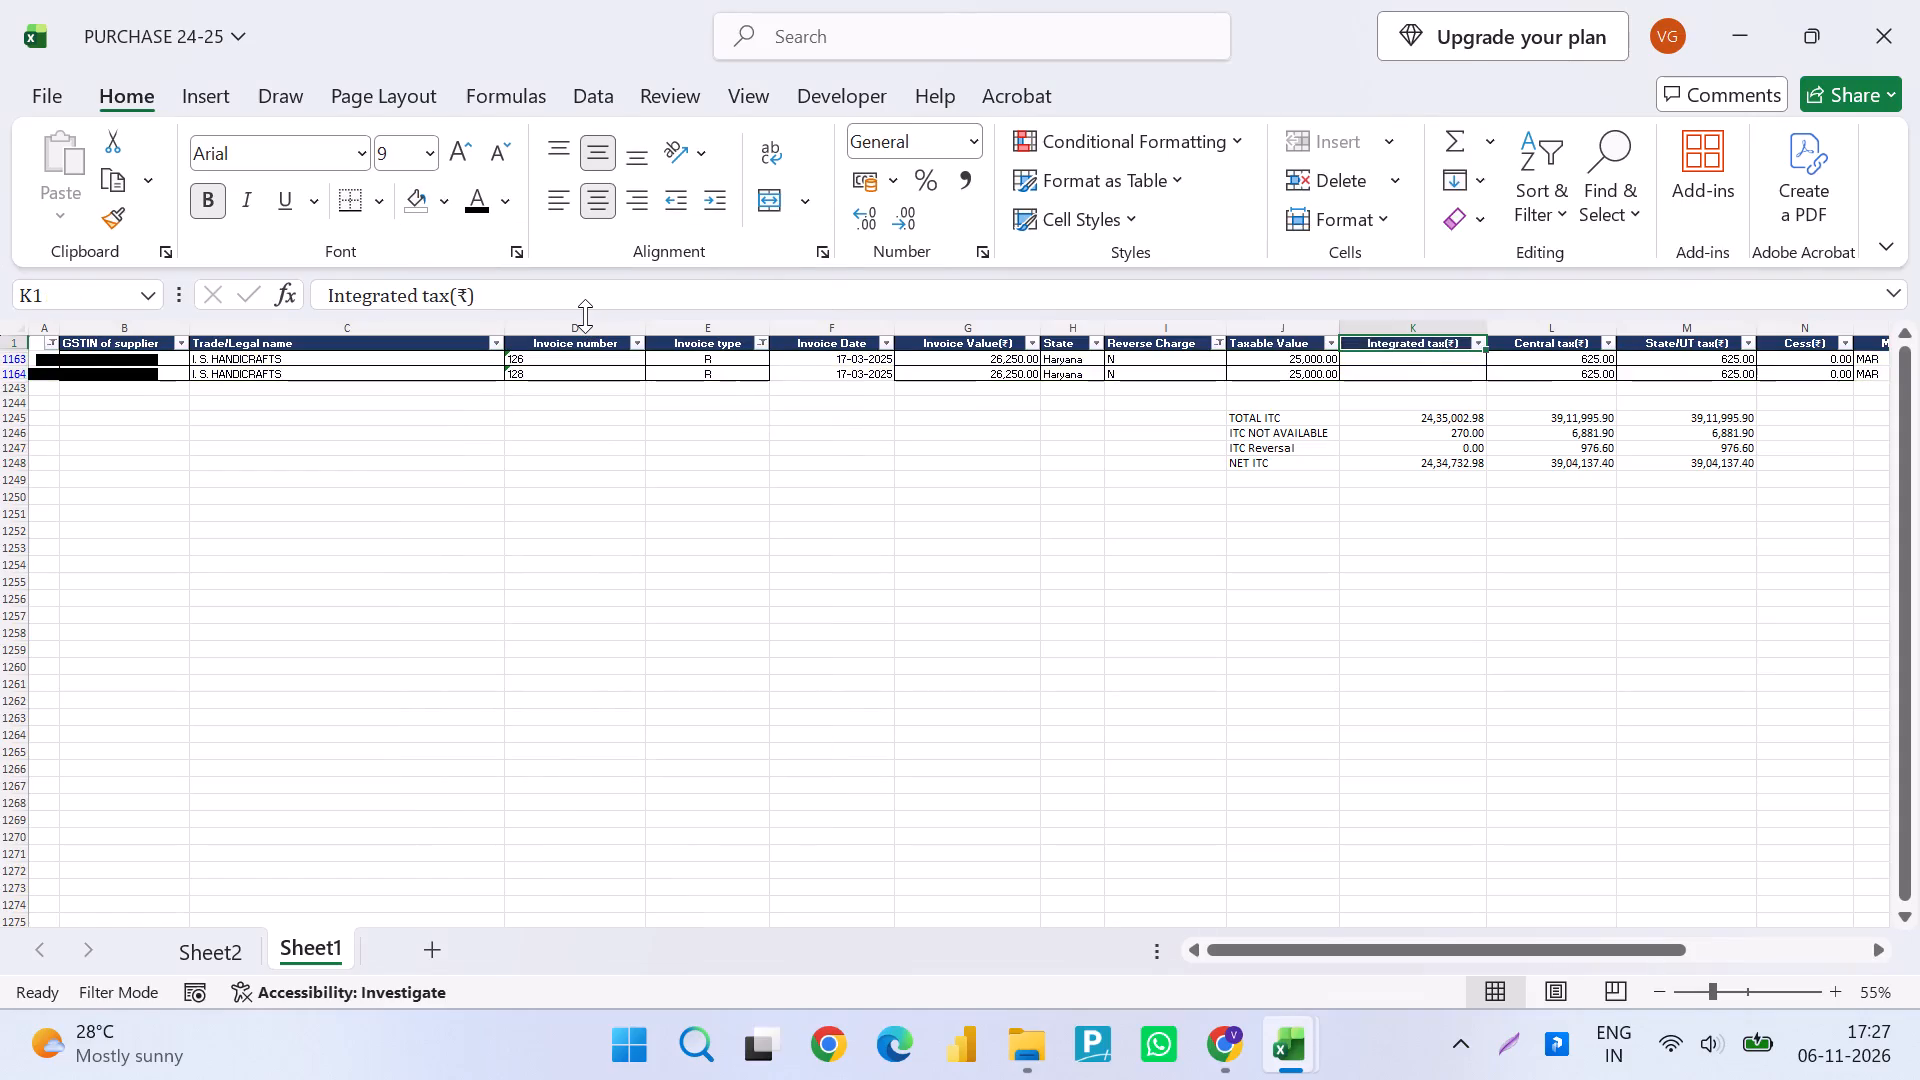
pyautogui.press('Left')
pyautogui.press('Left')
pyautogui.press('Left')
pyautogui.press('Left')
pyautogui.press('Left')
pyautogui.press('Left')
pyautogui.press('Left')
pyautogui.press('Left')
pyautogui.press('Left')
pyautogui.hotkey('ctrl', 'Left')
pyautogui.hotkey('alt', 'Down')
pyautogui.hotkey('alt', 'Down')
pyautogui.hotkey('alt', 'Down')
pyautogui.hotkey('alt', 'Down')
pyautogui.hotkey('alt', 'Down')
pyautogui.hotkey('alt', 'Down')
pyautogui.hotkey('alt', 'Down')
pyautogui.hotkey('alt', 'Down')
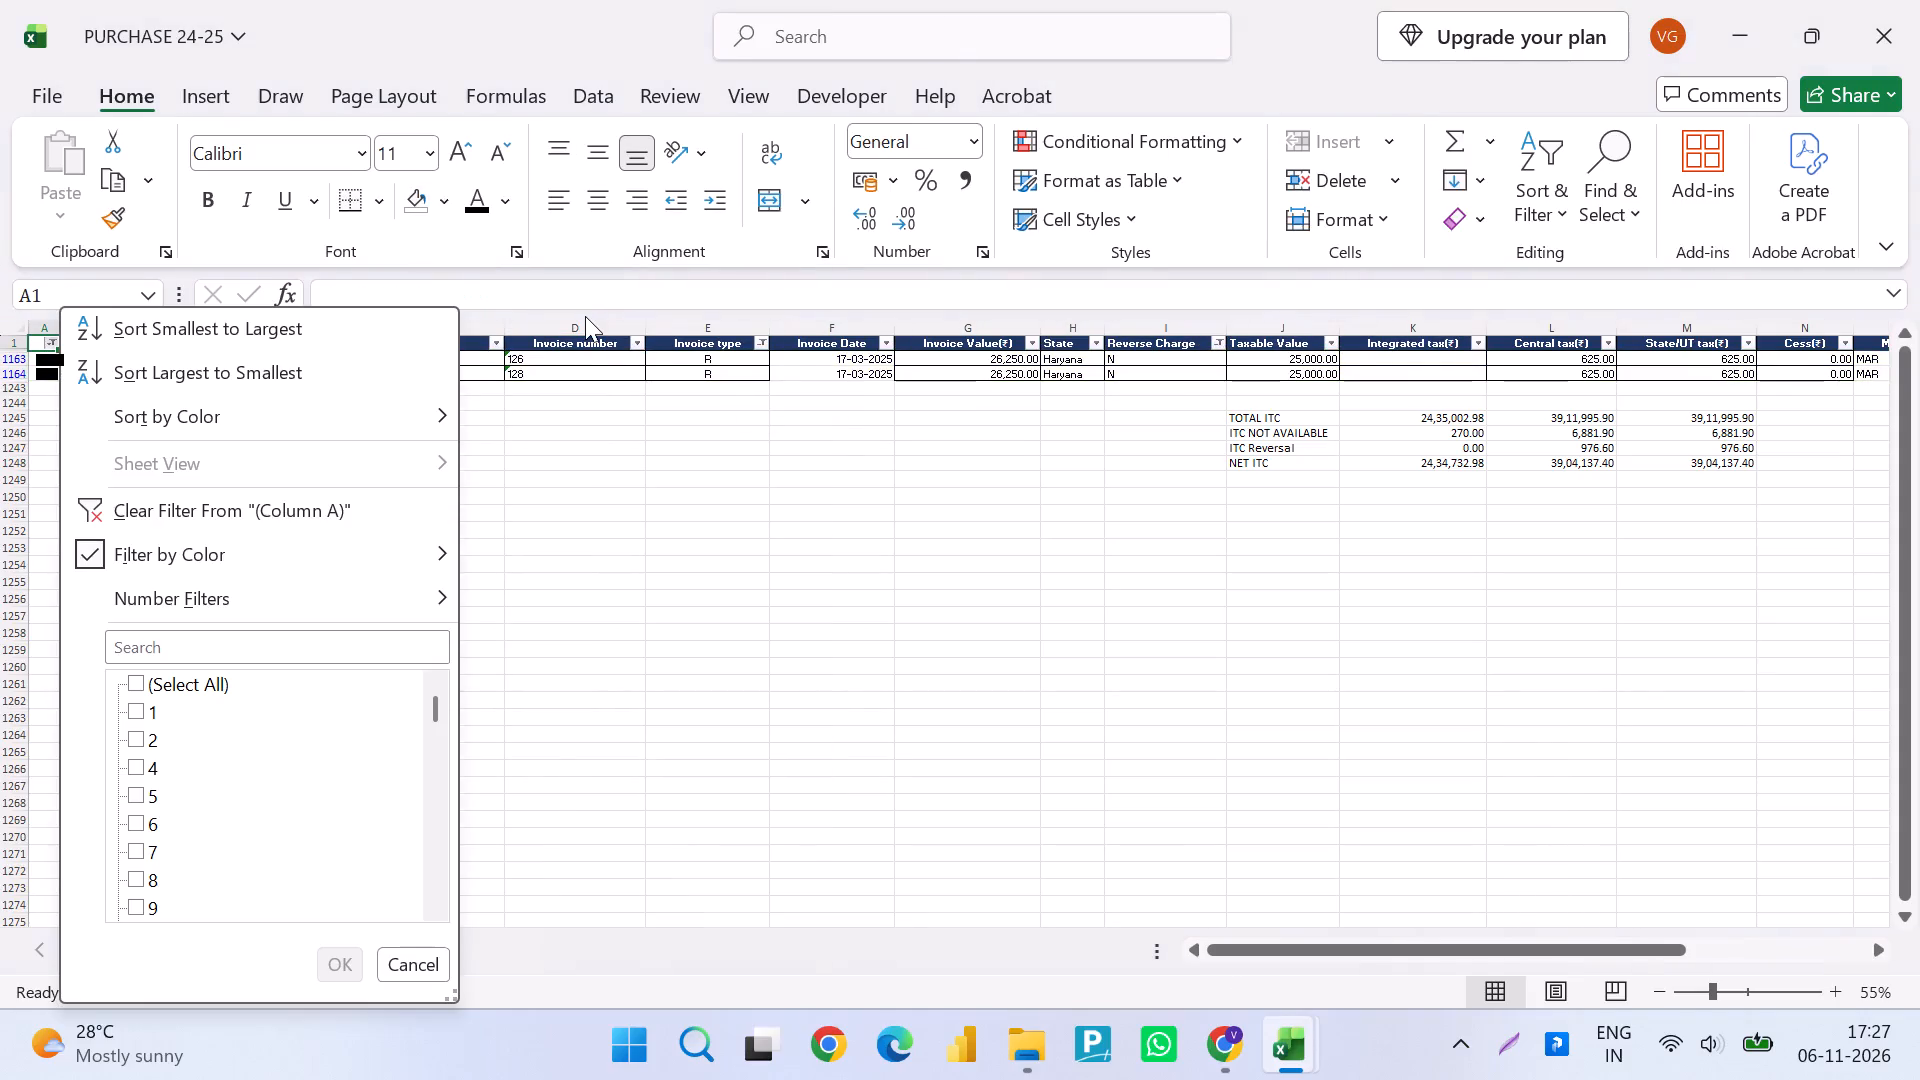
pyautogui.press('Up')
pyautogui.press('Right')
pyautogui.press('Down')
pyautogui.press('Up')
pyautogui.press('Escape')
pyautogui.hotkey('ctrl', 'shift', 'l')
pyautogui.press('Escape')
# Remove the current filters and reapply filtering across the whole purchase table from the header row down to row 1242.
pyautogui.hotkey('ctrl', 'shift', 'l')
pyautogui.press('Up')
pyautogui.hotkey('shift', 'space')
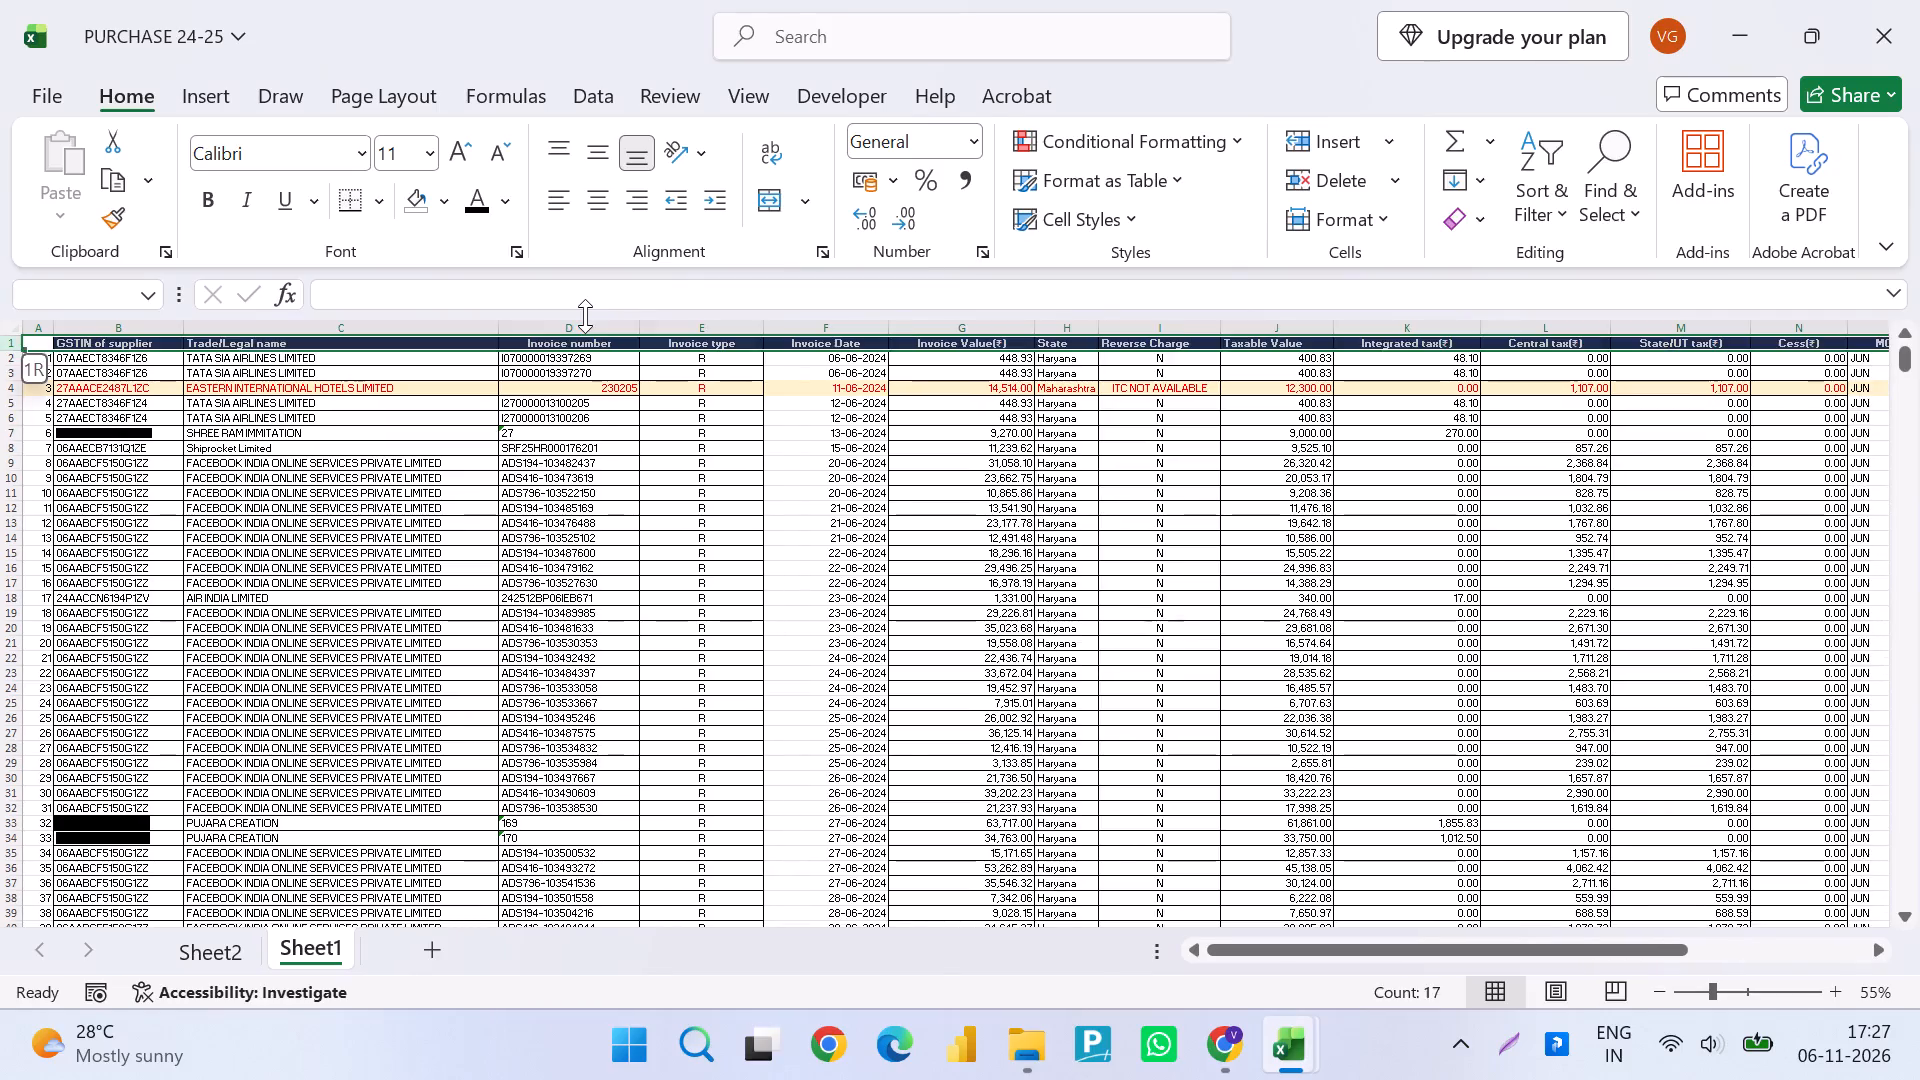
pyautogui.hotkey('ctrl', 'shift', 'Down')
pyautogui.hotkey('ctrl', 'shift', 'Down')
pyautogui.hotkey('ctrl', 'shift', 'l')
# Filter the serial number column by colour to show only the rows with the light orange highlight.
pyautogui.hotkey('alt', 'Down')
pyautogui.hotkey('alt', 'Down')
pyautogui.hotkey('alt', 'Down')
pyautogui.hotkey('alt', 'Down')
pyautogui.hotkey('alt', 'Down')
pyautogui.hotkey('alt', 'Down')
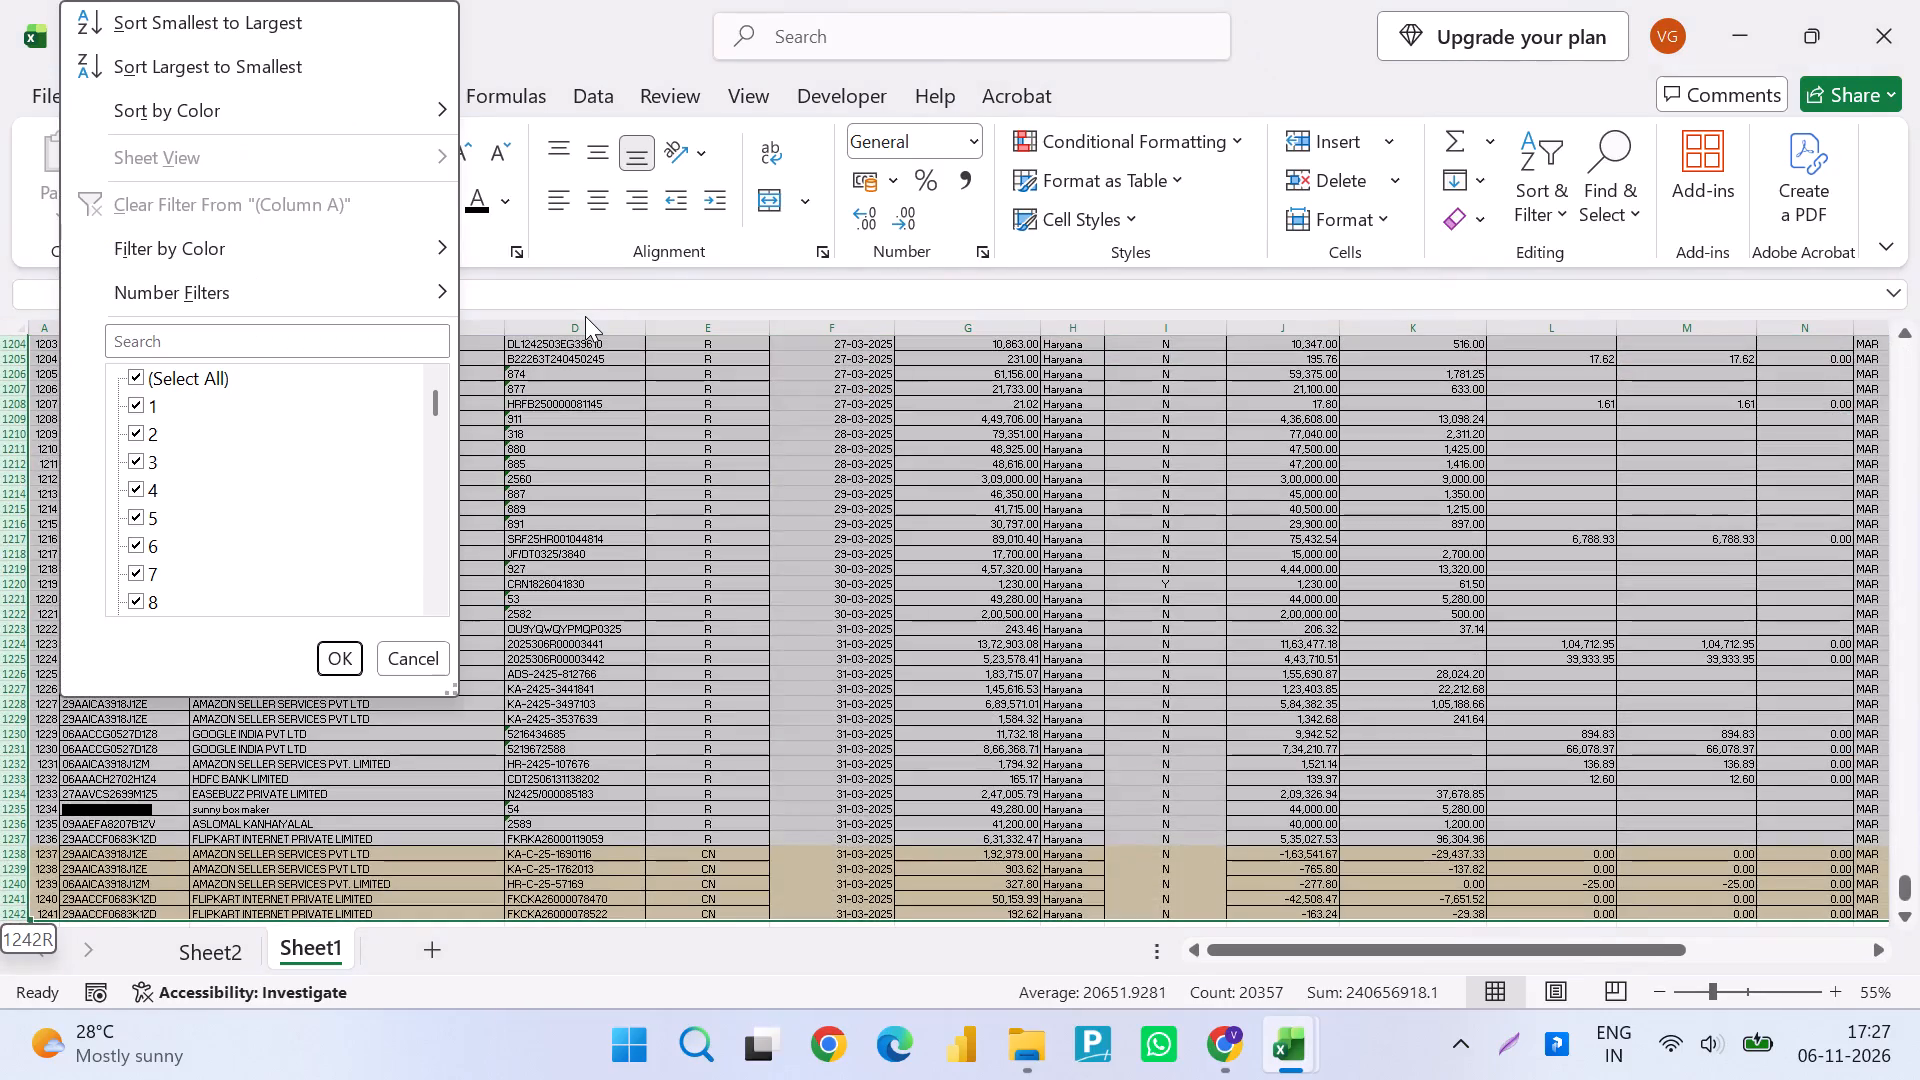
pyautogui.press('Down')
pyautogui.press('Right')
pyautogui.press('Down')
pyautogui.press('Up')
pyautogui.press('space')
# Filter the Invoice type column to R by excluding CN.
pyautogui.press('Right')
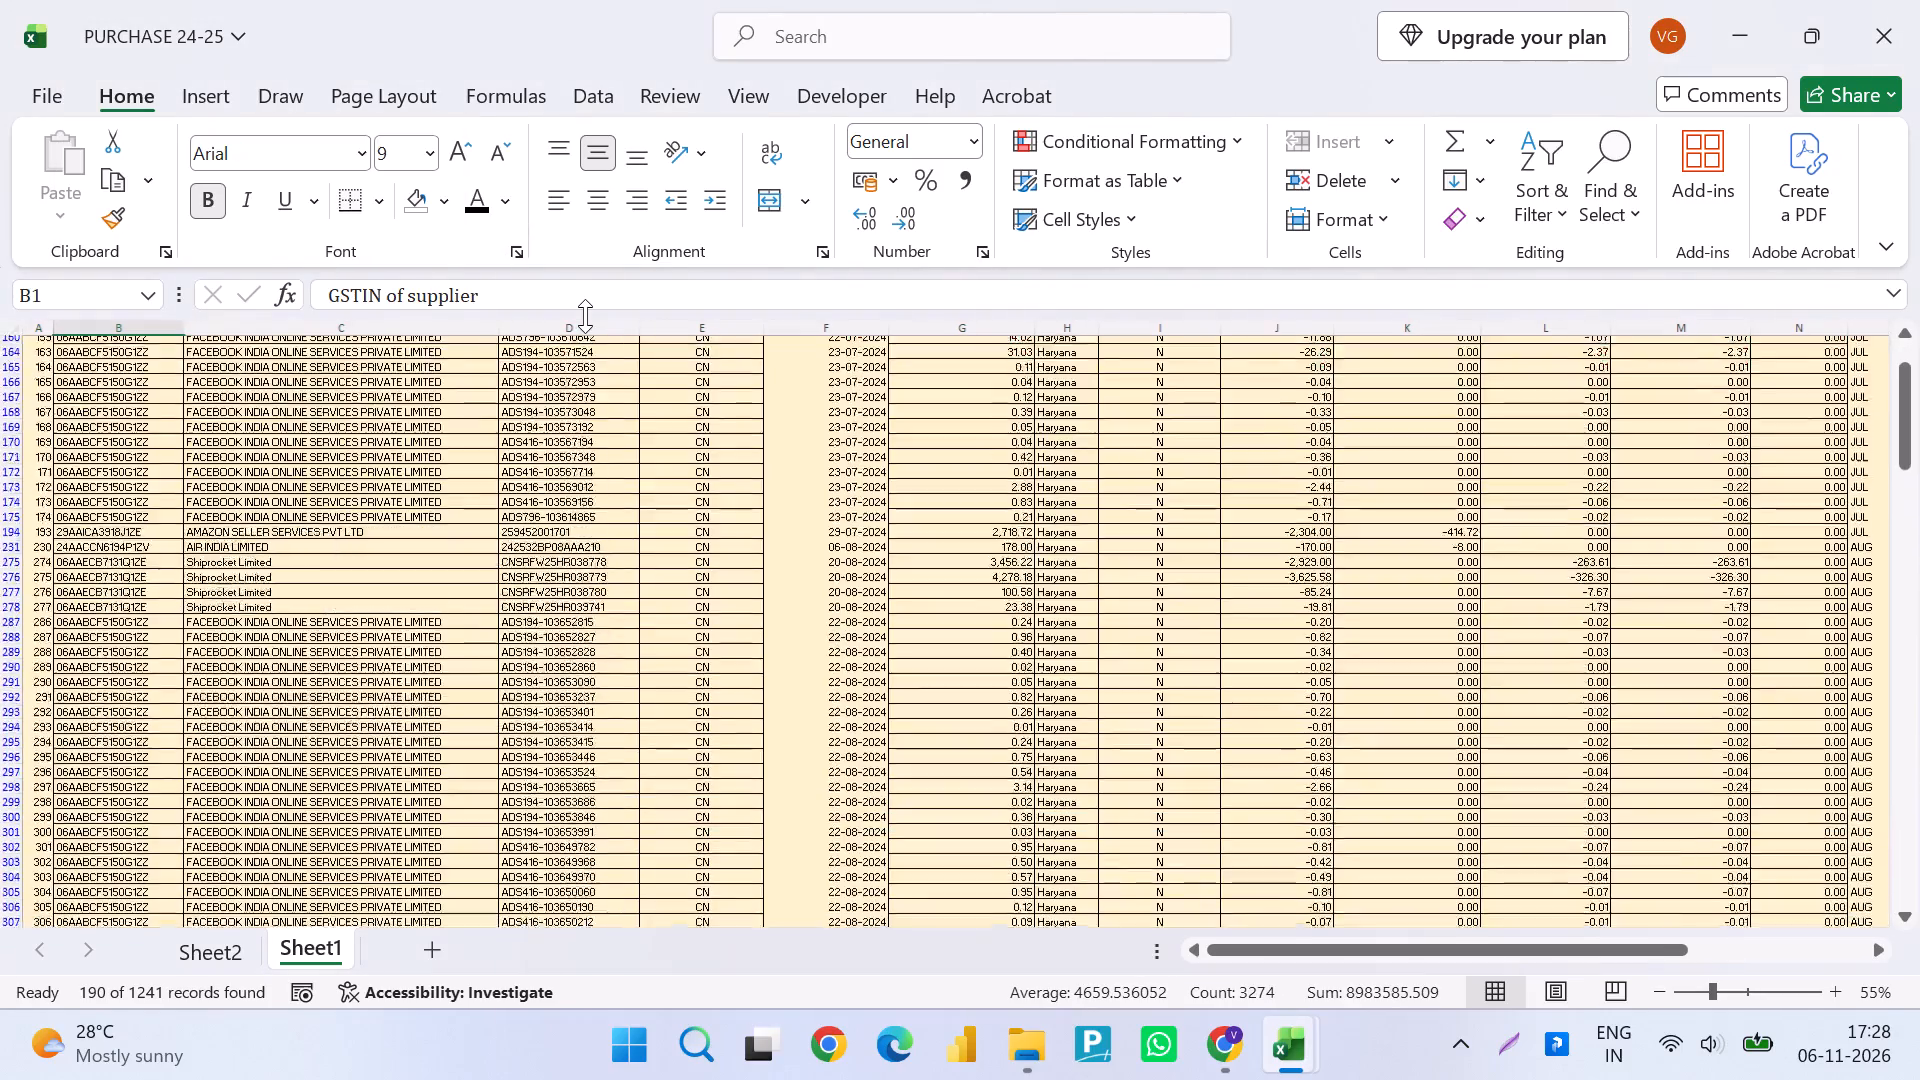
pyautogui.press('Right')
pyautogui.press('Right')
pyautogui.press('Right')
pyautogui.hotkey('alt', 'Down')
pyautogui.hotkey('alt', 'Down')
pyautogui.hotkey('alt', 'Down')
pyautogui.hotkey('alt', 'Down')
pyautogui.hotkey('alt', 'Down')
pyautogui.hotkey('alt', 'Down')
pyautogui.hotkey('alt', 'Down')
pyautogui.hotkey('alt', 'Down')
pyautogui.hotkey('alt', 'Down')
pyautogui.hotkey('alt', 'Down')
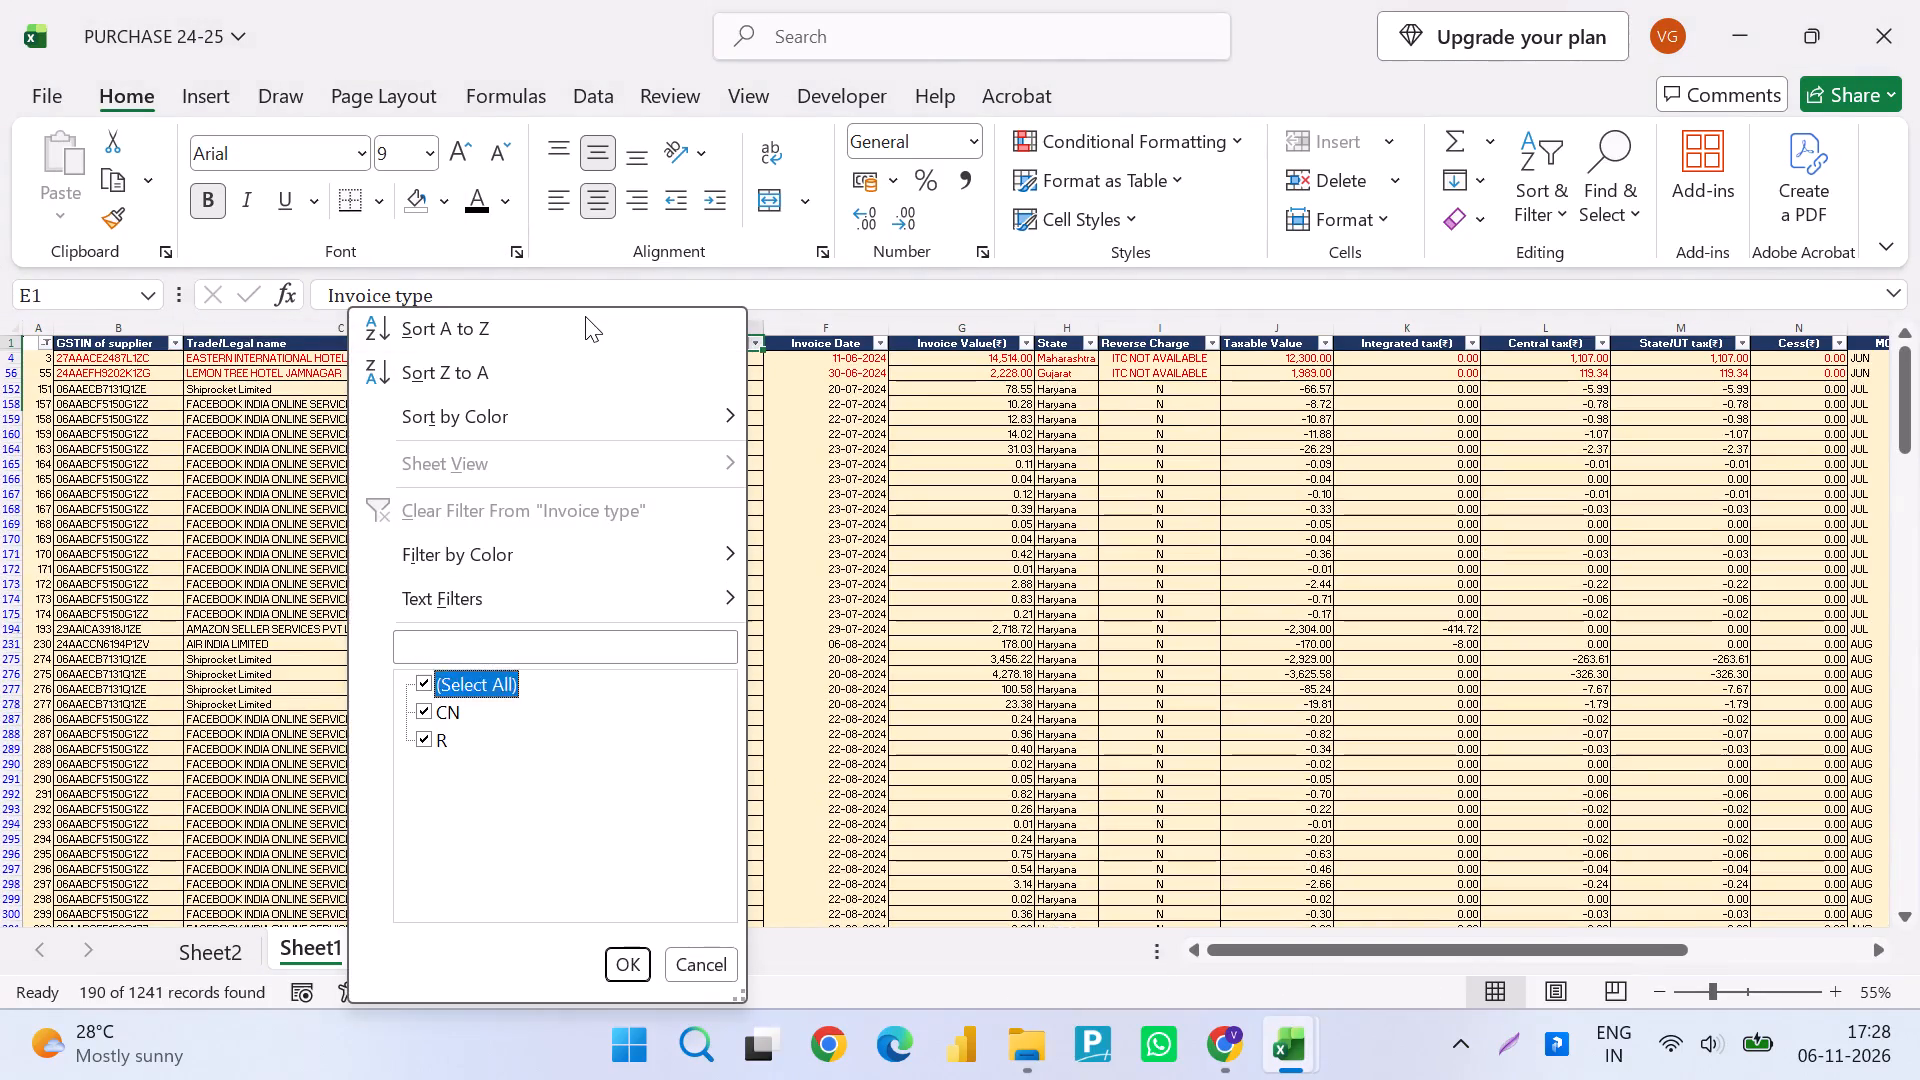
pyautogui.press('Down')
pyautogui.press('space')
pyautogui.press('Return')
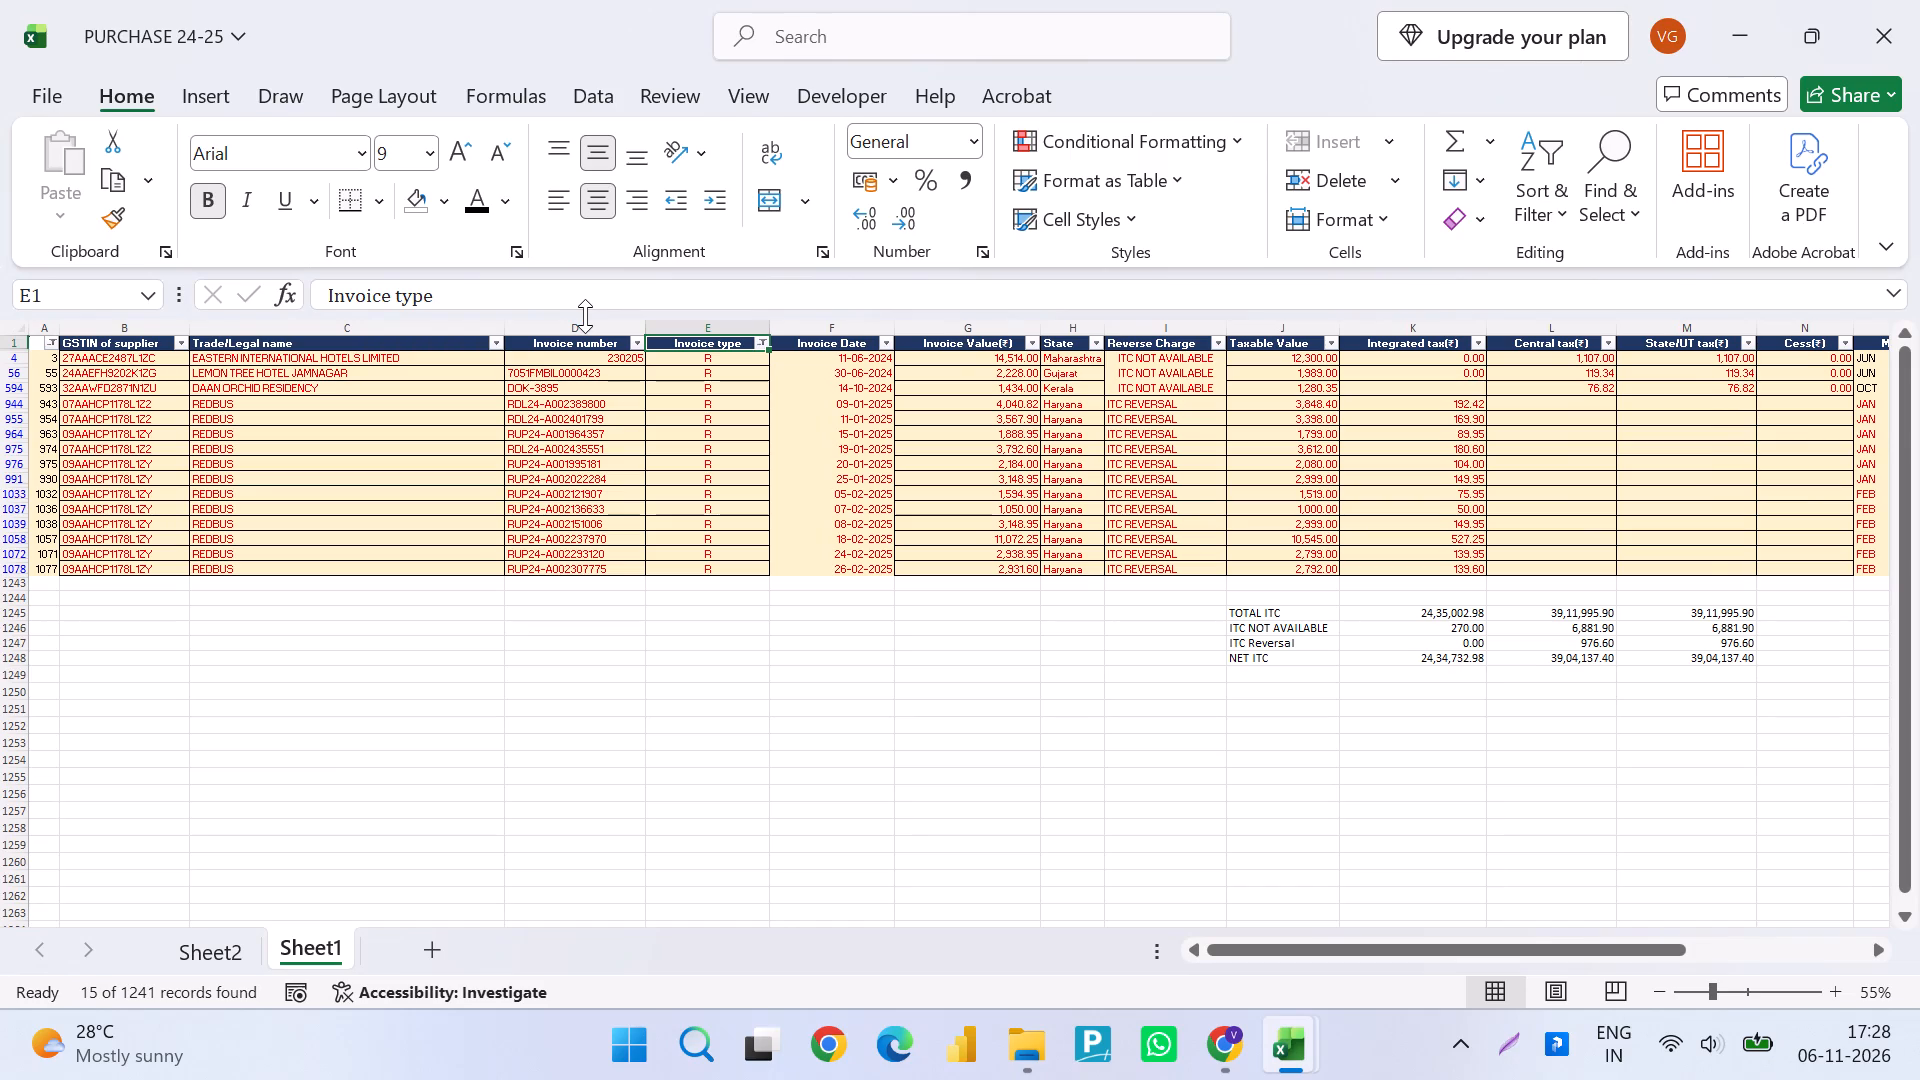
# Change the Invoice type filter to show only CN records.
pyautogui.hotkey('alt', 'Down')
pyautogui.hotkey('alt', 'Down')
pyautogui.hotkey('alt', 'Down')
pyautogui.hotkey('alt', 'Down')
pyautogui.hotkey('alt', 'Down')
pyautogui.hotkey('alt', 'Down')
pyautogui.hotkey('alt', 'Down')
pyautogui.hotkey('alt', 'Down')
pyautogui.hotkey('alt', 'Down')
pyautogui.hotkey('alt', 'Down')
pyautogui.hotkey('alt', 'Down')
pyautogui.press('Down')
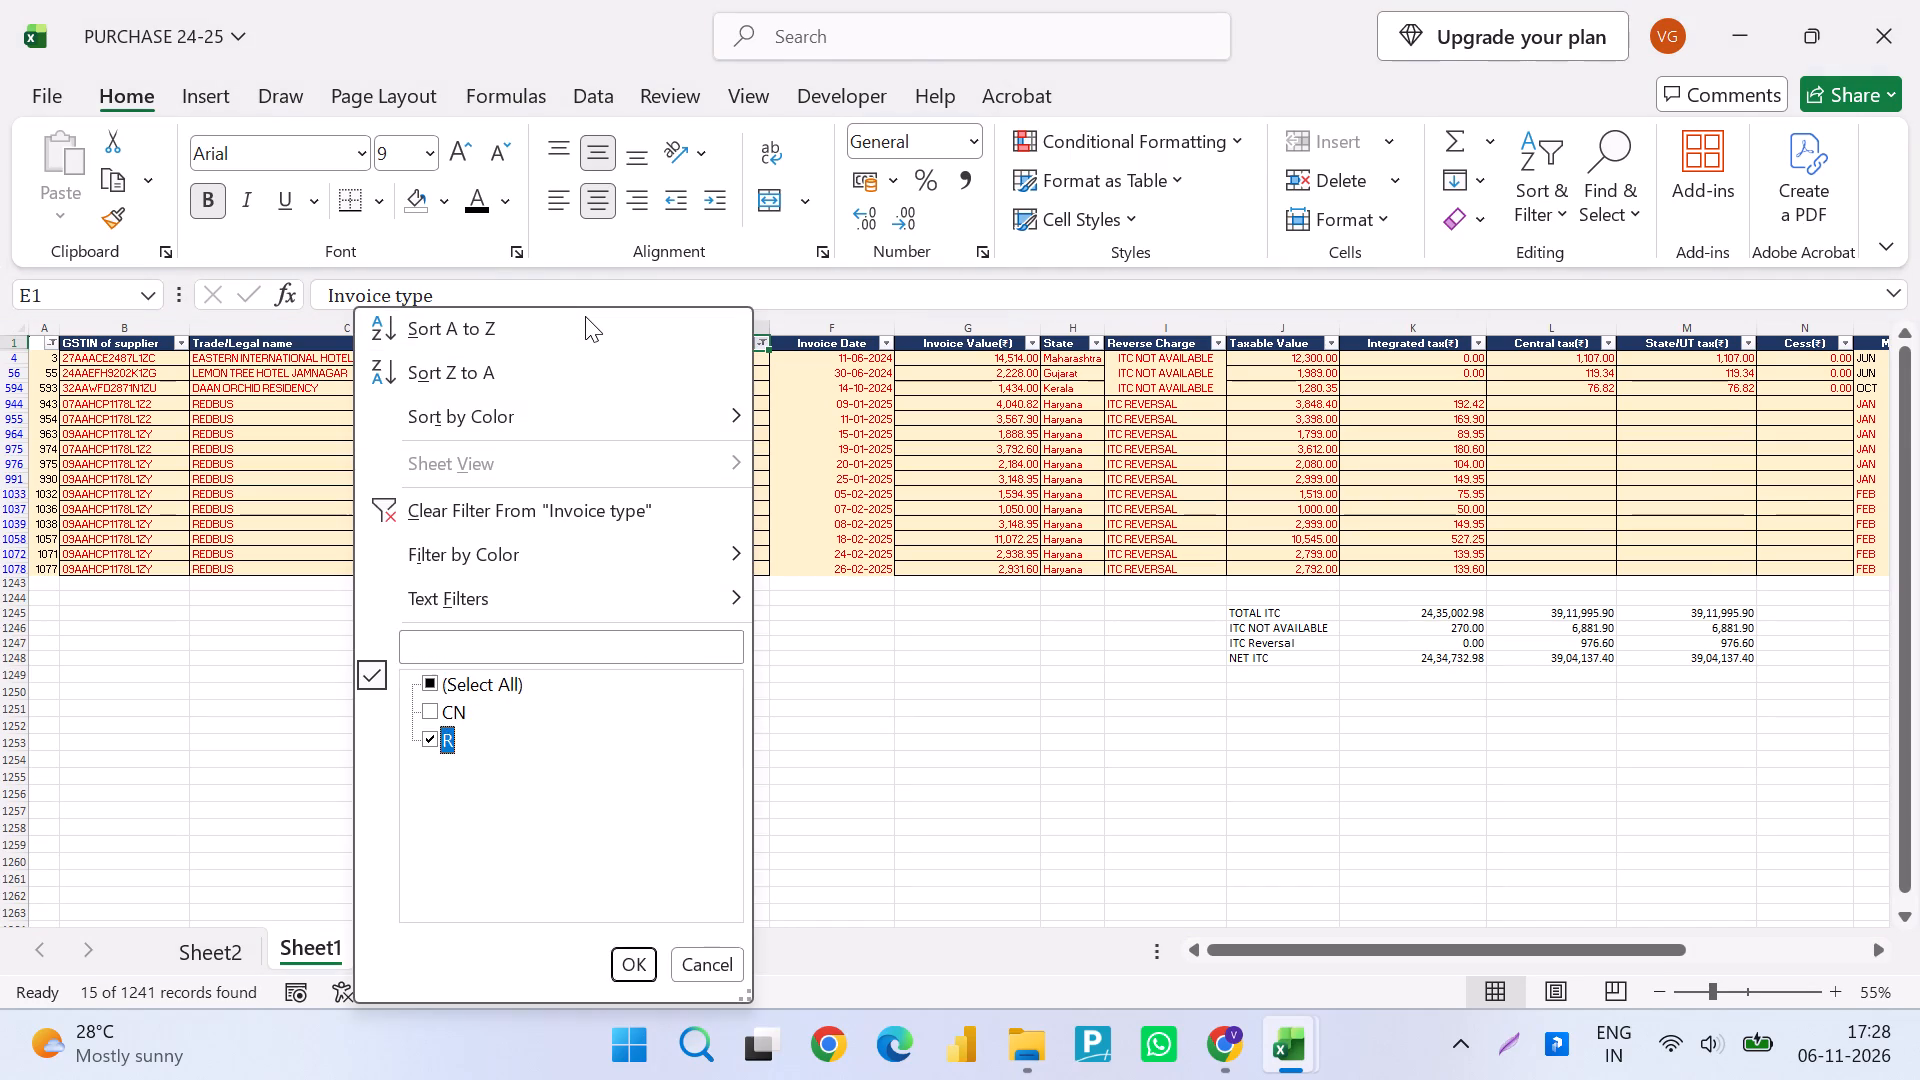
pyautogui.press('Up')
pyautogui.press('space')
pyautogui.press('Down')
pyautogui.press('space')
pyautogui.press('Return')
# Examine the highlighted CN records, checking their invoice type, date, reverse charge and taxable value columns.
pyautogui.press('Right')
pyautogui.press('Right')
pyautogui.press('Right')
pyautogui.press('Right')
pyautogui.press('Down')
pyautogui.press('Right')
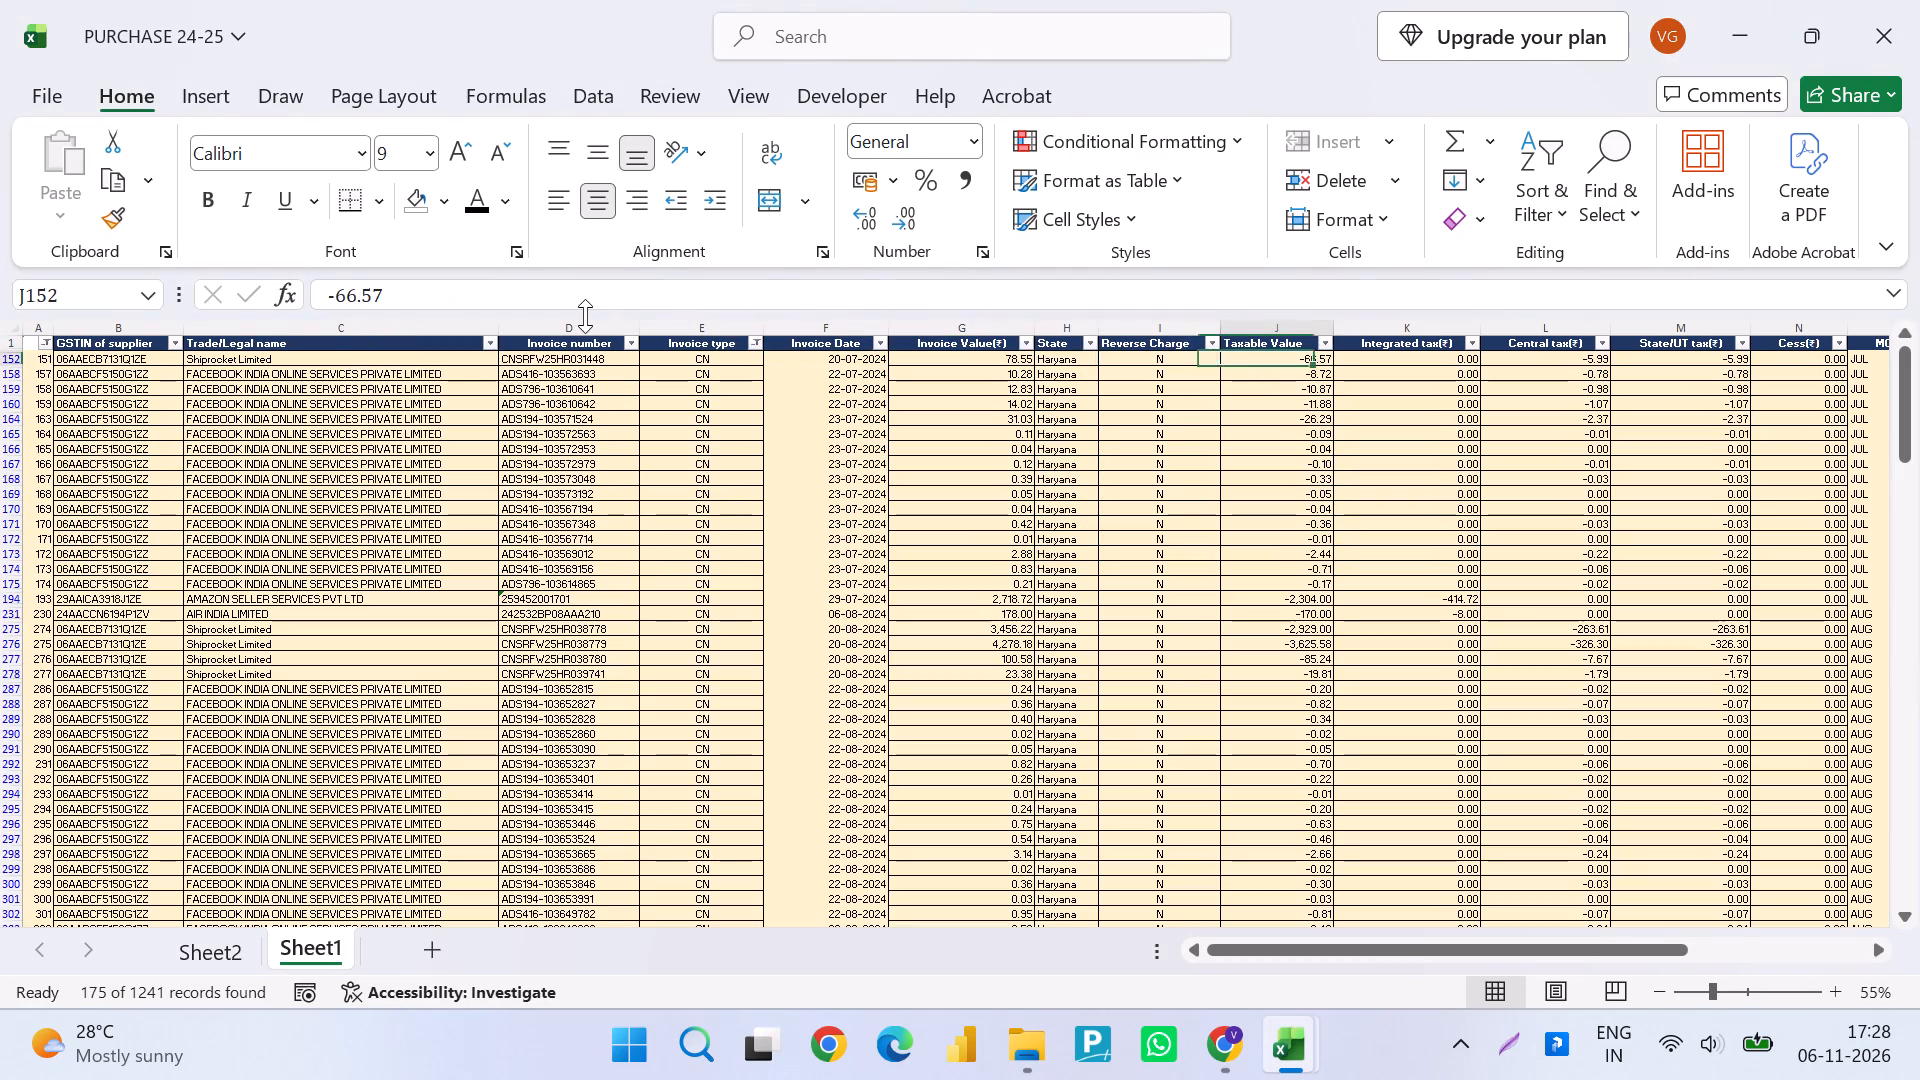
pyautogui.press('Left')
pyautogui.press('Right')
pyautogui.press('Left')
pyautogui.press('Left')
pyautogui.press('Left')
pyautogui.press('Left')
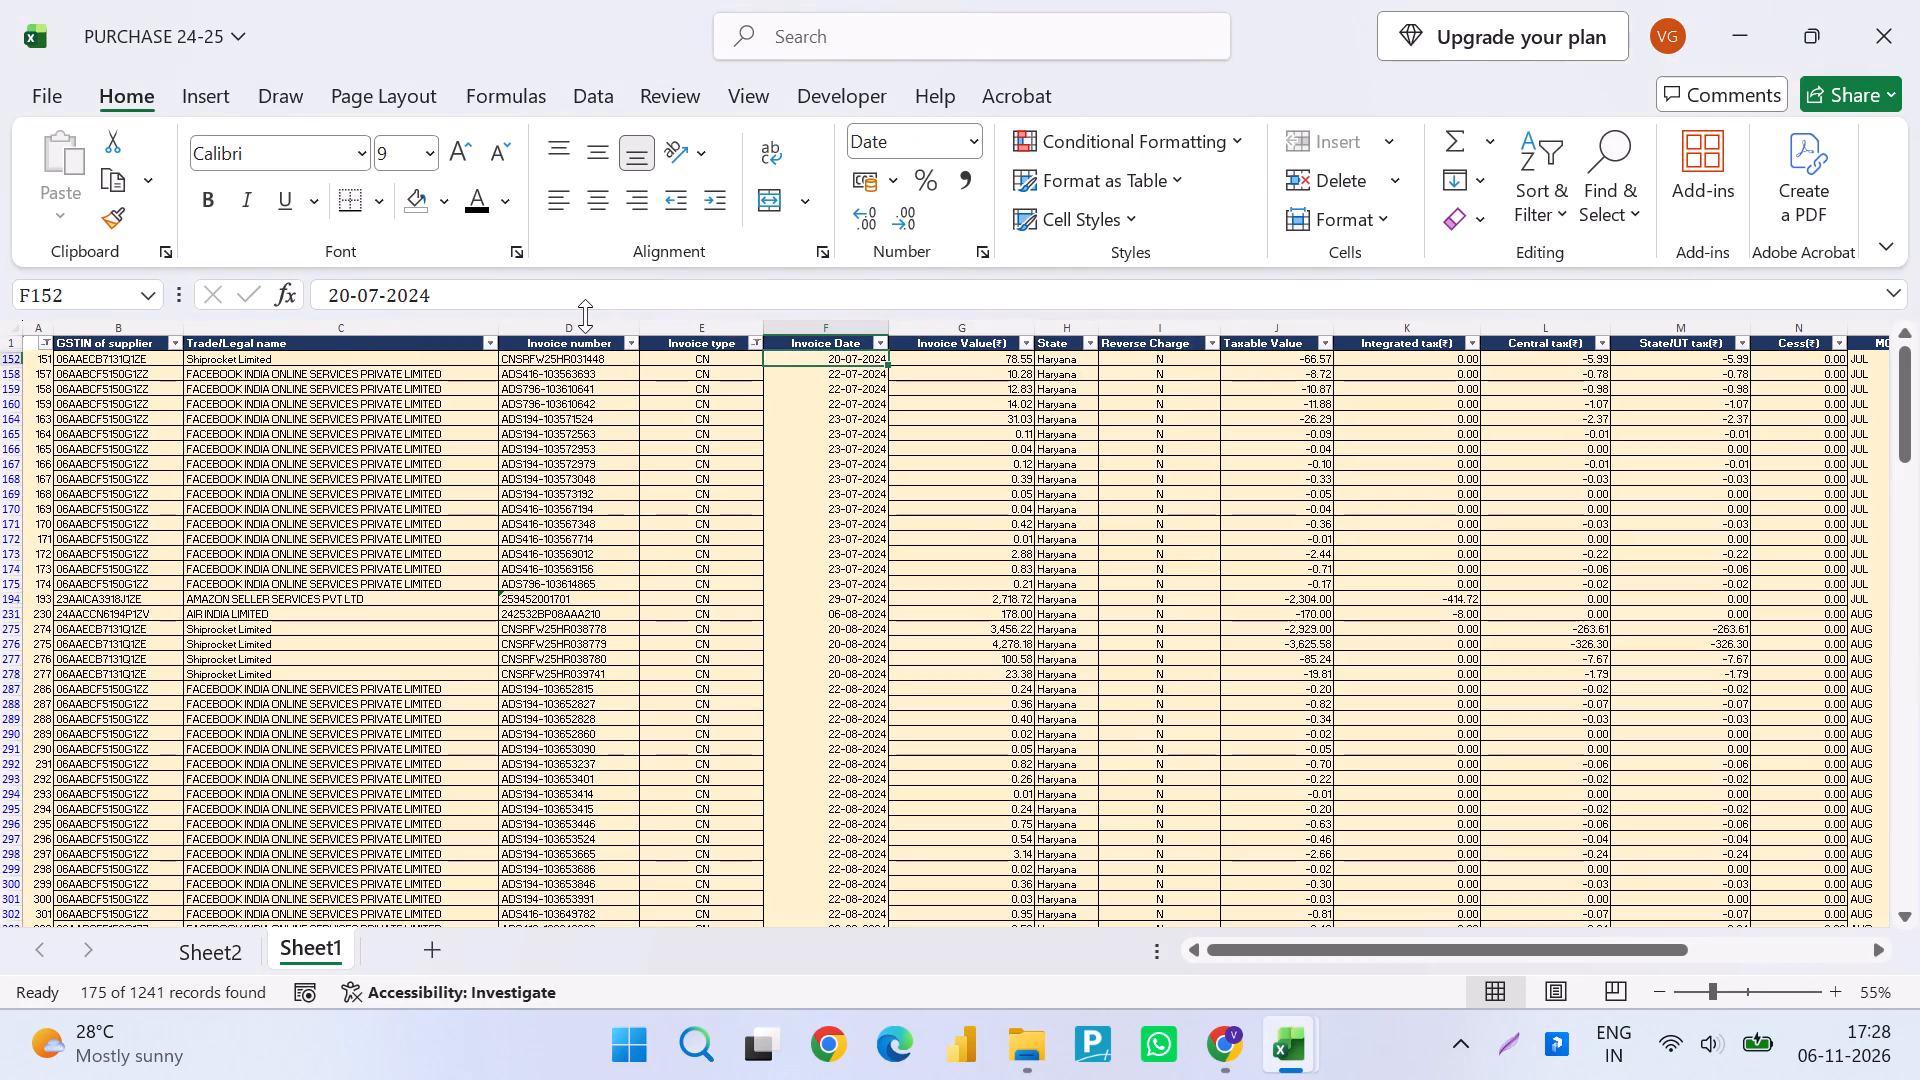
pyautogui.press('Left')
pyautogui.press('Up')
pyautogui.press('Down')
pyautogui.hotkey('ctrl', 'shift', 'Down')
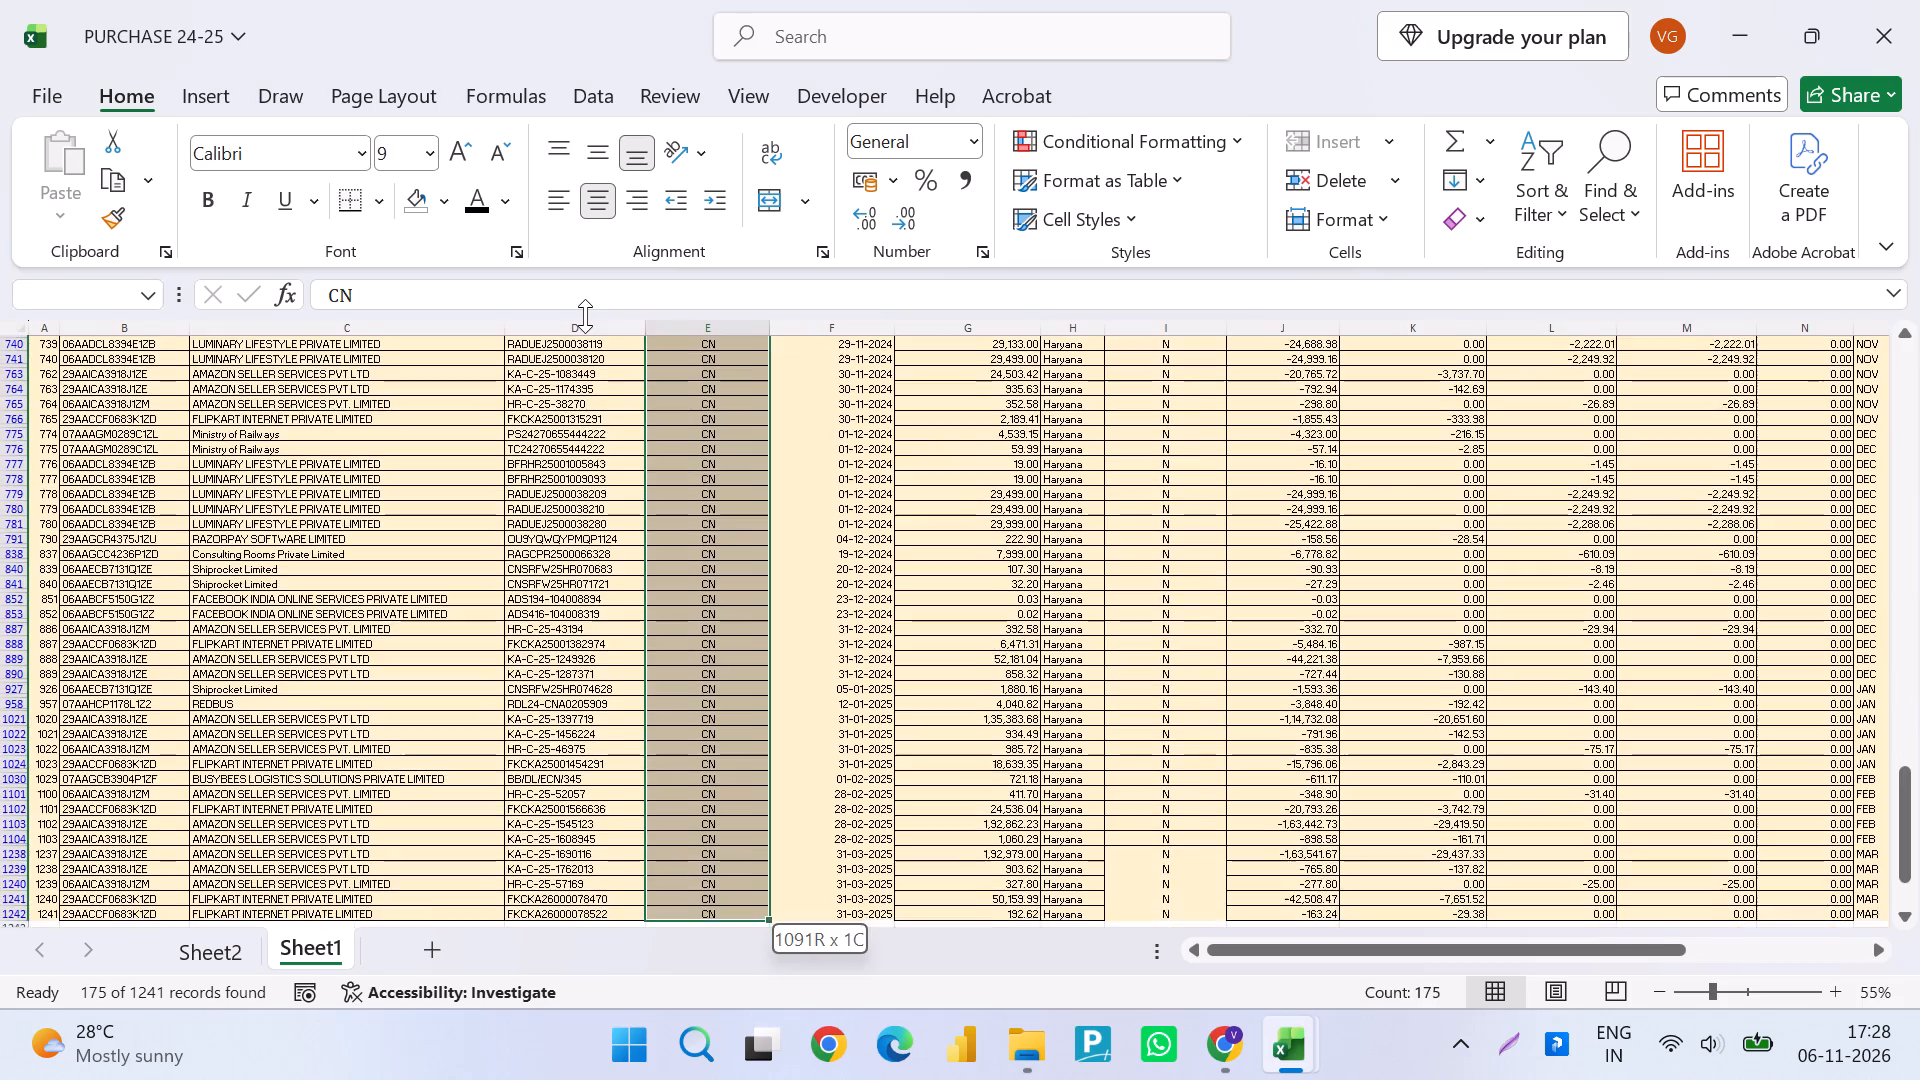
pyautogui.hotkey('ctrl', 'Up')
pyautogui.hotkey('alt', 'Down')
pyautogui.press('Escape')
pyautogui.press('Right')
pyautogui.press('Right')
pyautogui.press('Right')
pyautogui.press('Right')
pyautogui.press('Down')
pyautogui.press('Right')
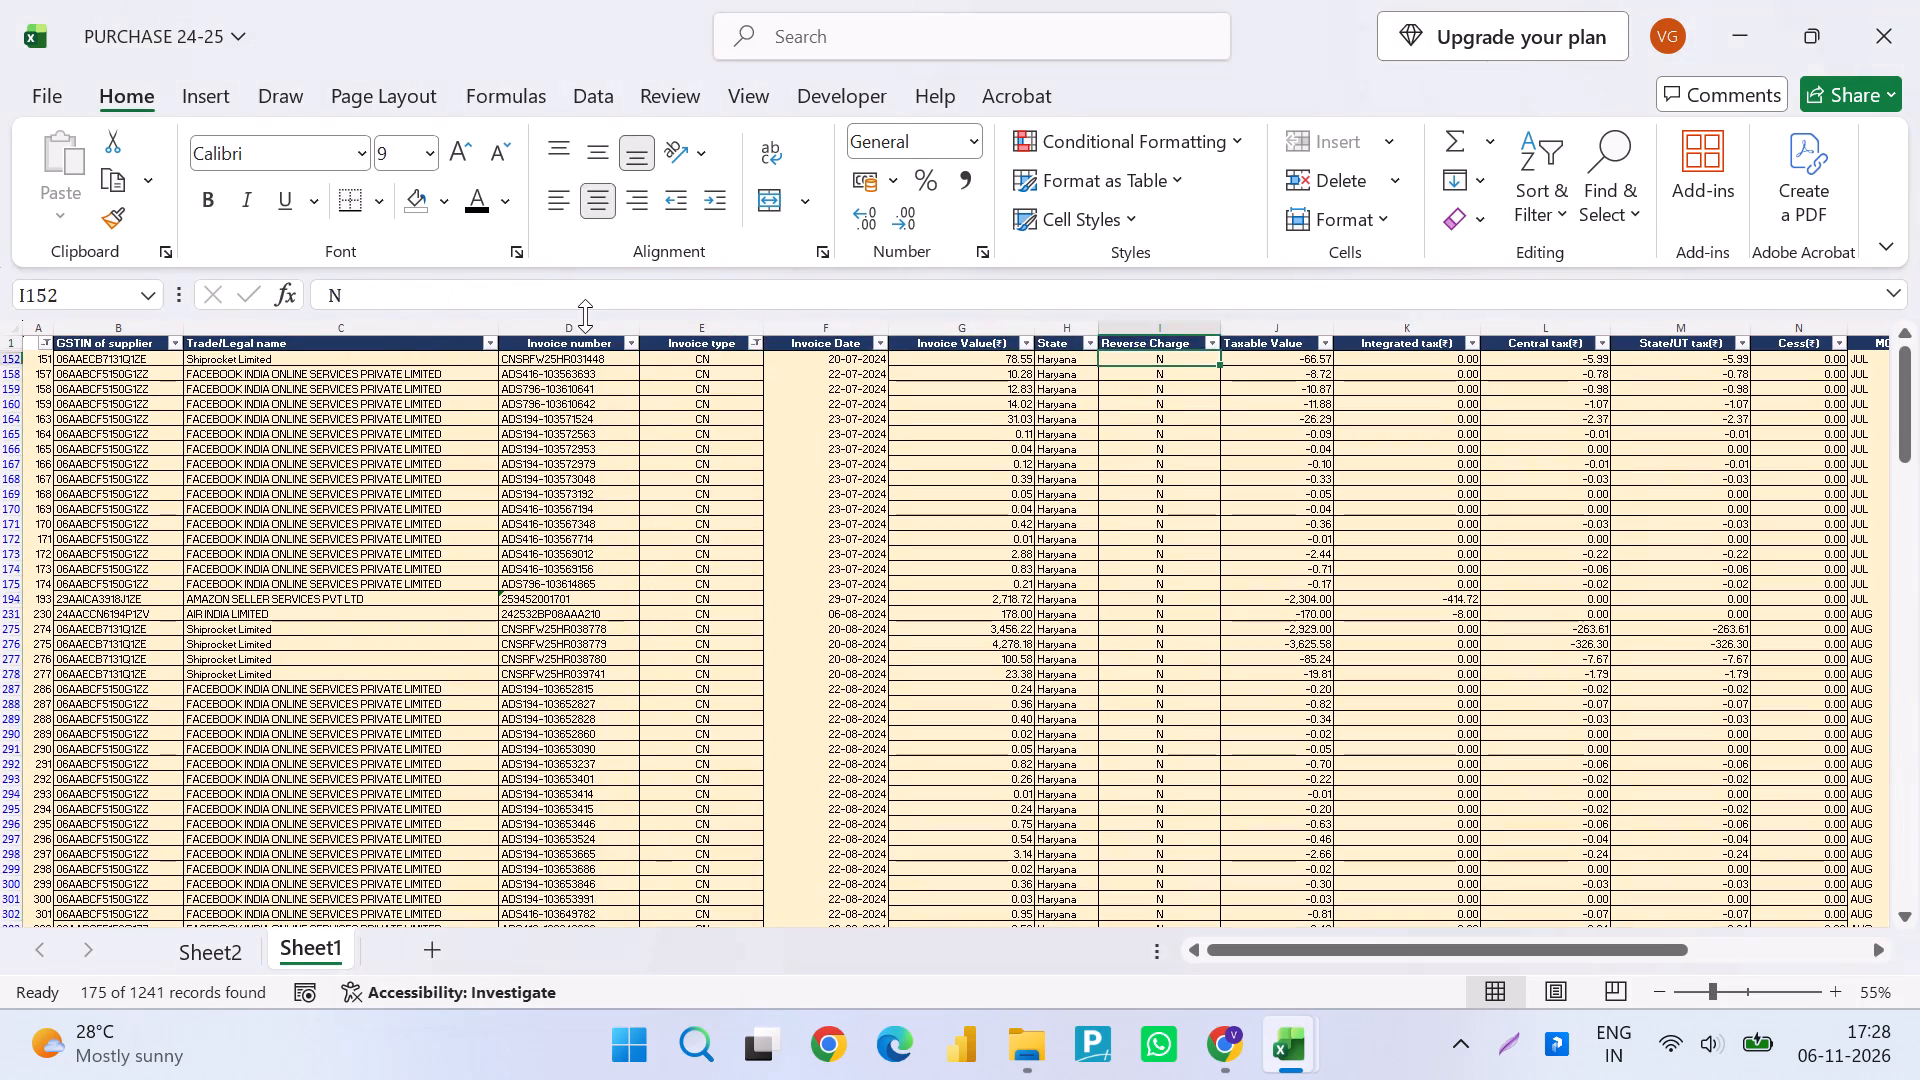
pyautogui.hotkey('ctrl', 'shift', 'Down')
# Switch to GST_REFUND_S01A and set the supply type below entry 1051, in row 1062, to Inward Supply from Registered Person.
pyautogui.hotkey('alt', 'Tab')
pyautogui.press('Up')
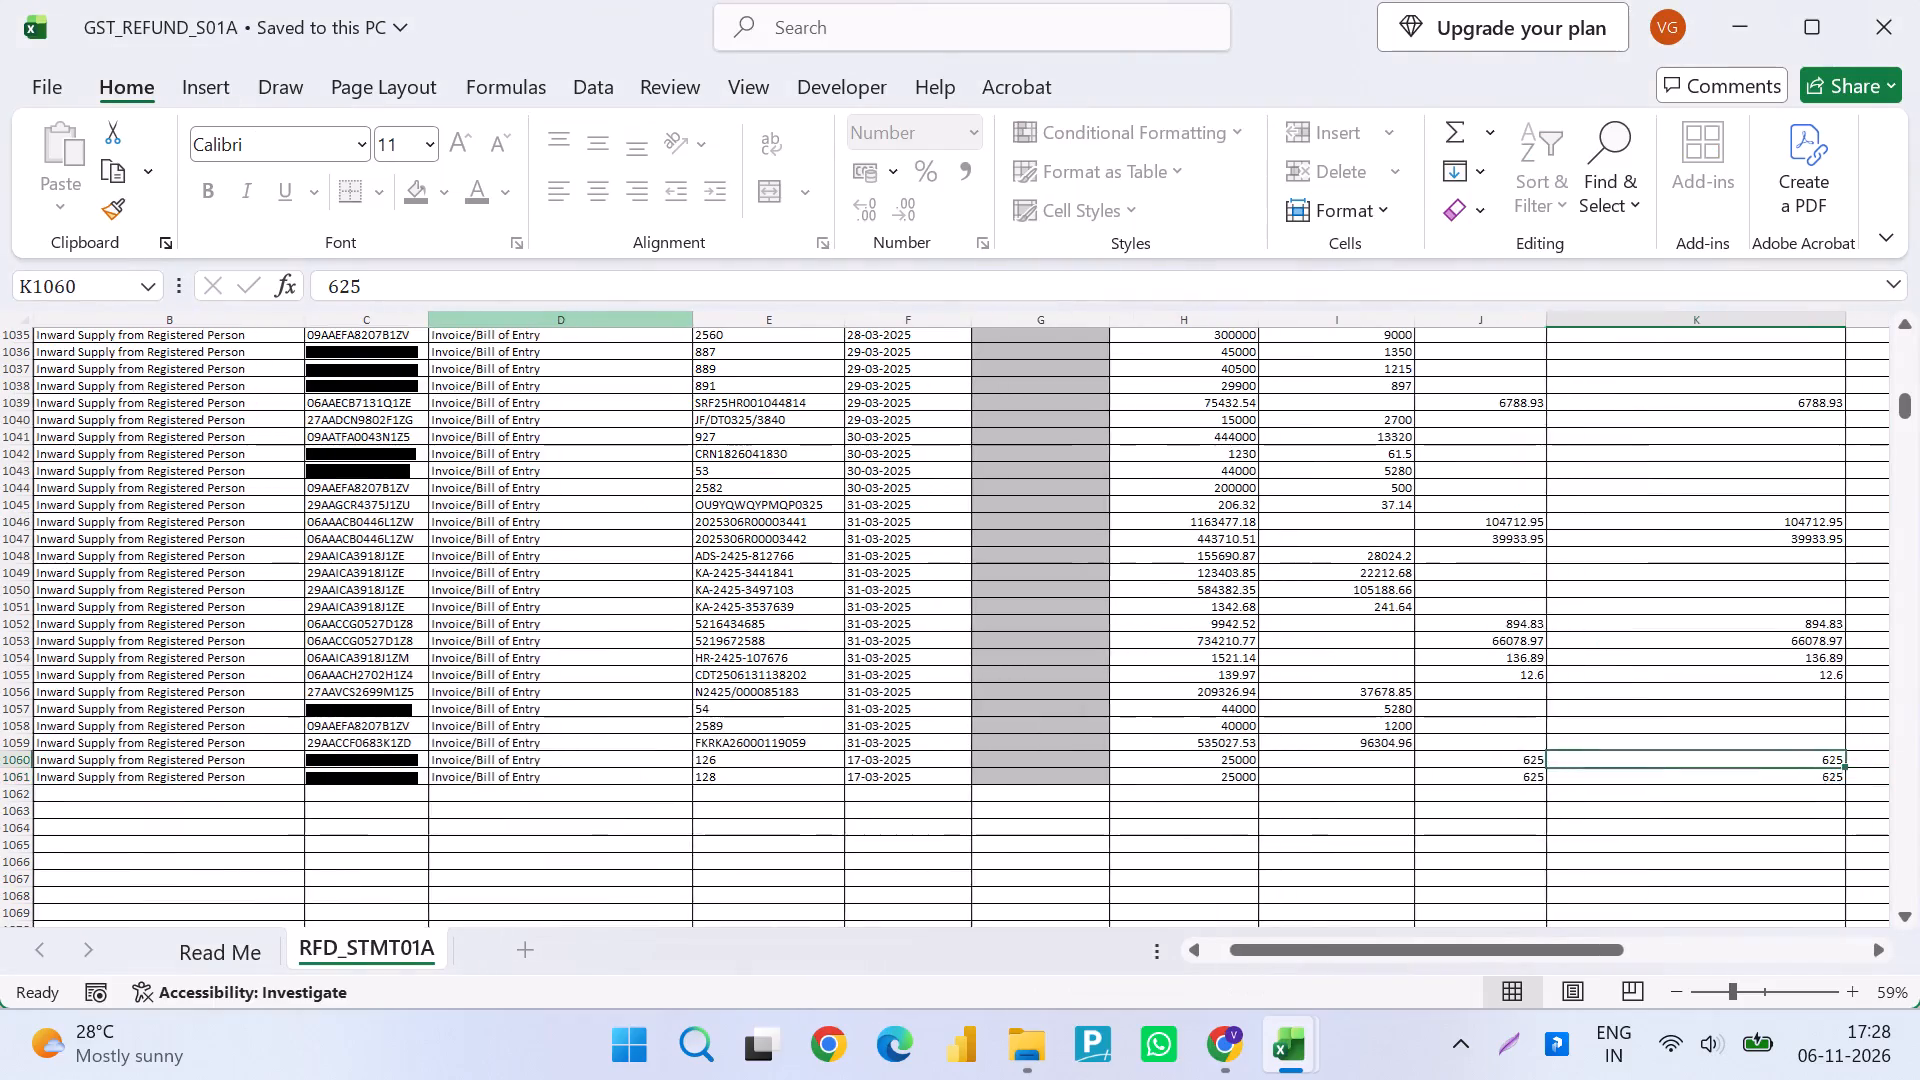
pyautogui.press('Down')
pyautogui.press('Left')
pyautogui.hotkey('ctrl', 'Left')
pyautogui.hotkey('ctrl', 'Left')
pyautogui.hotkey('ctrl', 'Left')
pyautogui.press('Right')
pyautogui.press('Down')
pyautogui.hotkey('alt', 'Down')
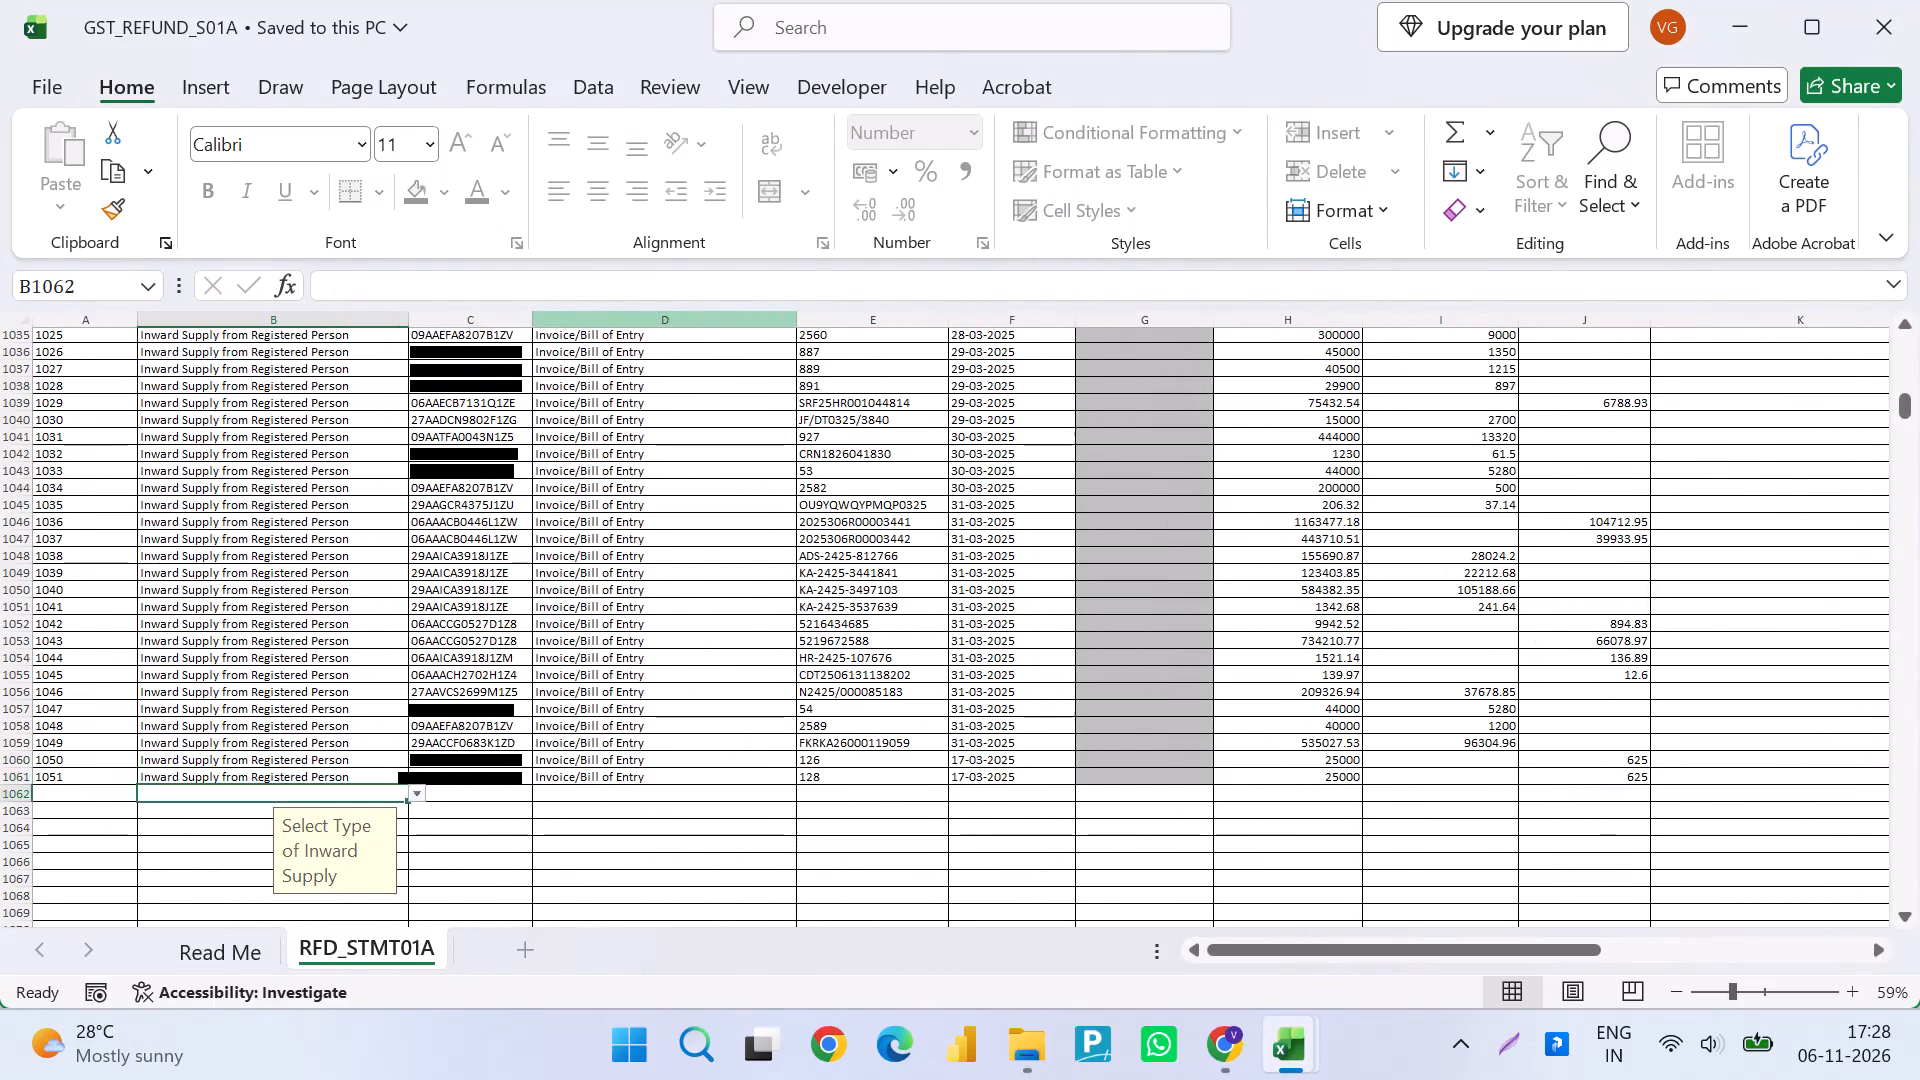
pyautogui.press('Down')
pyautogui.press('Down')
pyautogui.press('Down')
pyautogui.press('Down')
pyautogui.press('Return')
# Copy the Inward Supply from Registered Person text from row 1062 and enter it as supply type in rows 1063 to 1078.
pyautogui.press('F2')
pyautogui.hotkey('ctrl', 'shift', 'Left')
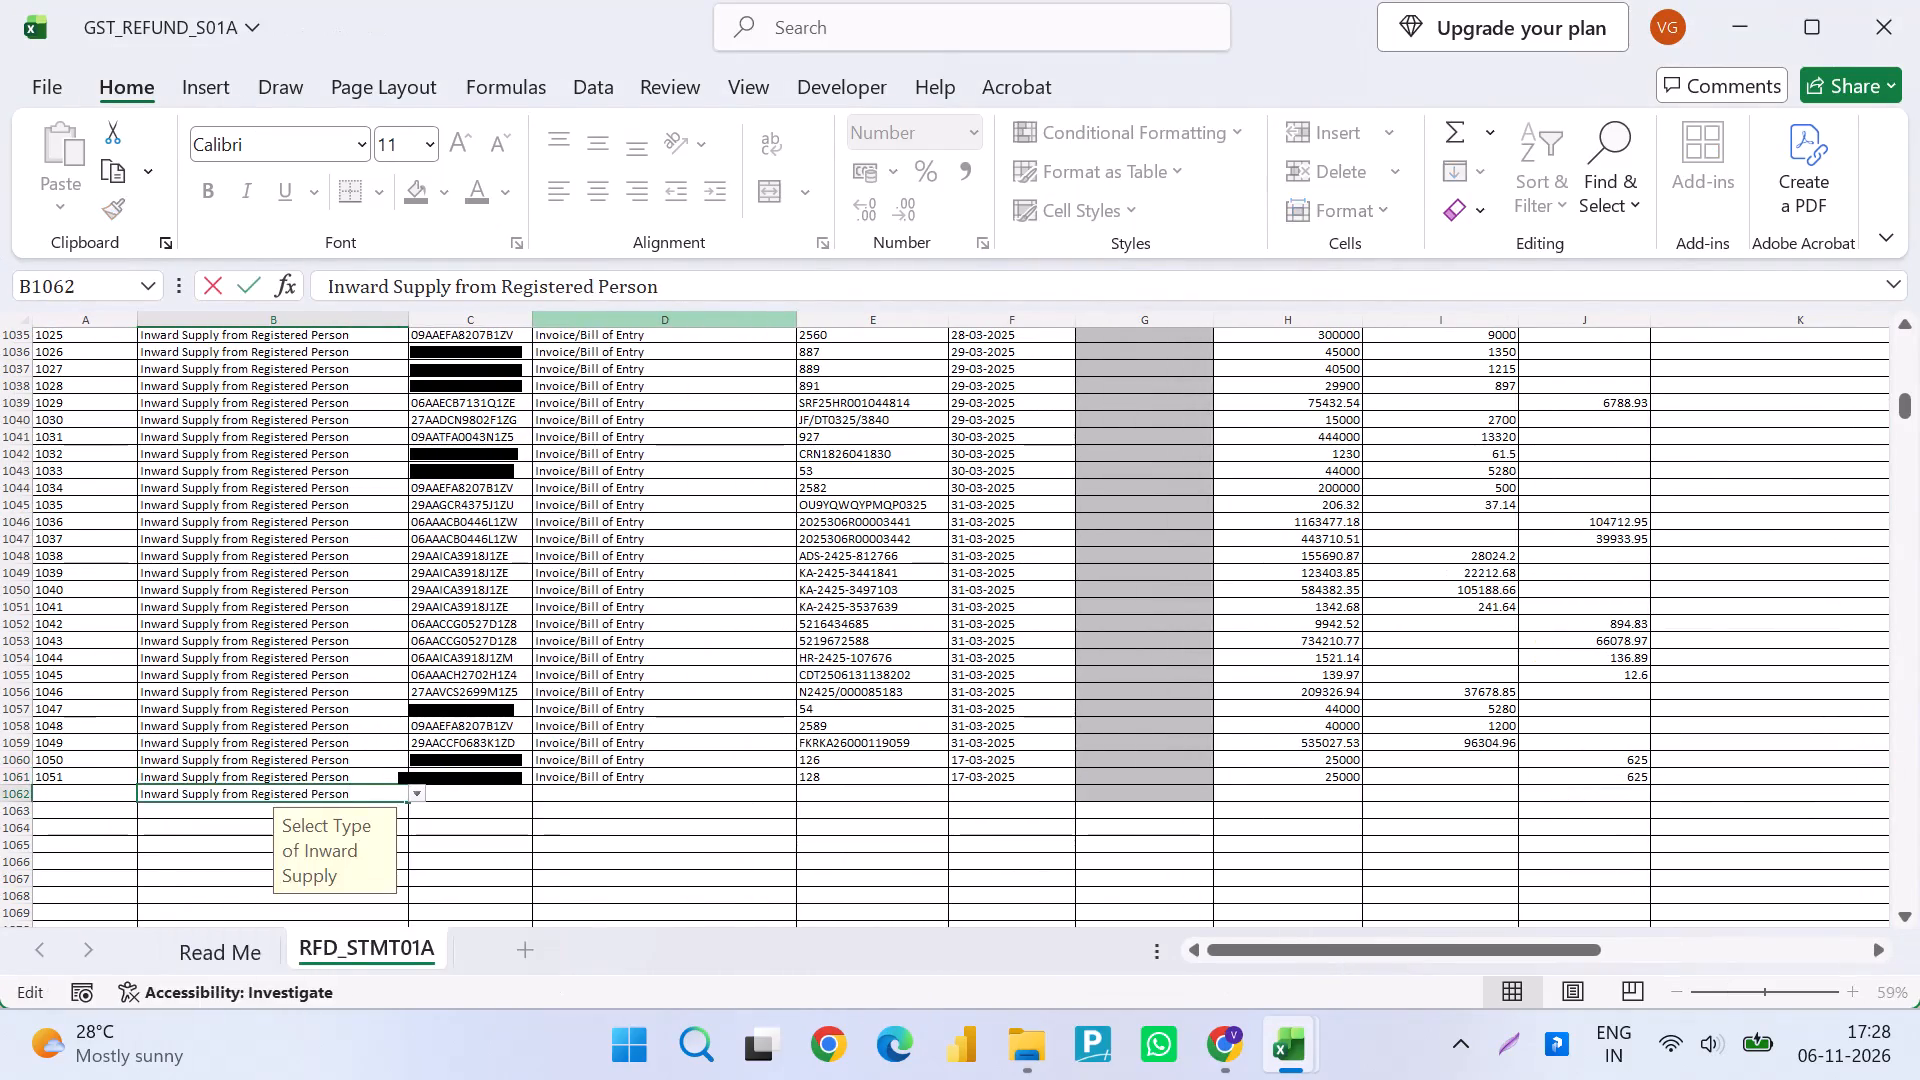
pyautogui.hotkey('ctrl', 'shift', 'Left')
pyautogui.hotkey('ctrl', 'shift', 'Left')
pyautogui.hotkey('ctrl', 'shift', 'Left')
pyautogui.hotkey('ctrl', 'shift', 'Left')
pyautogui.hotkey('ctrl', 'shift', 'Left')
pyautogui.hotkey('ctrl', 'c')
pyautogui.press('Return')
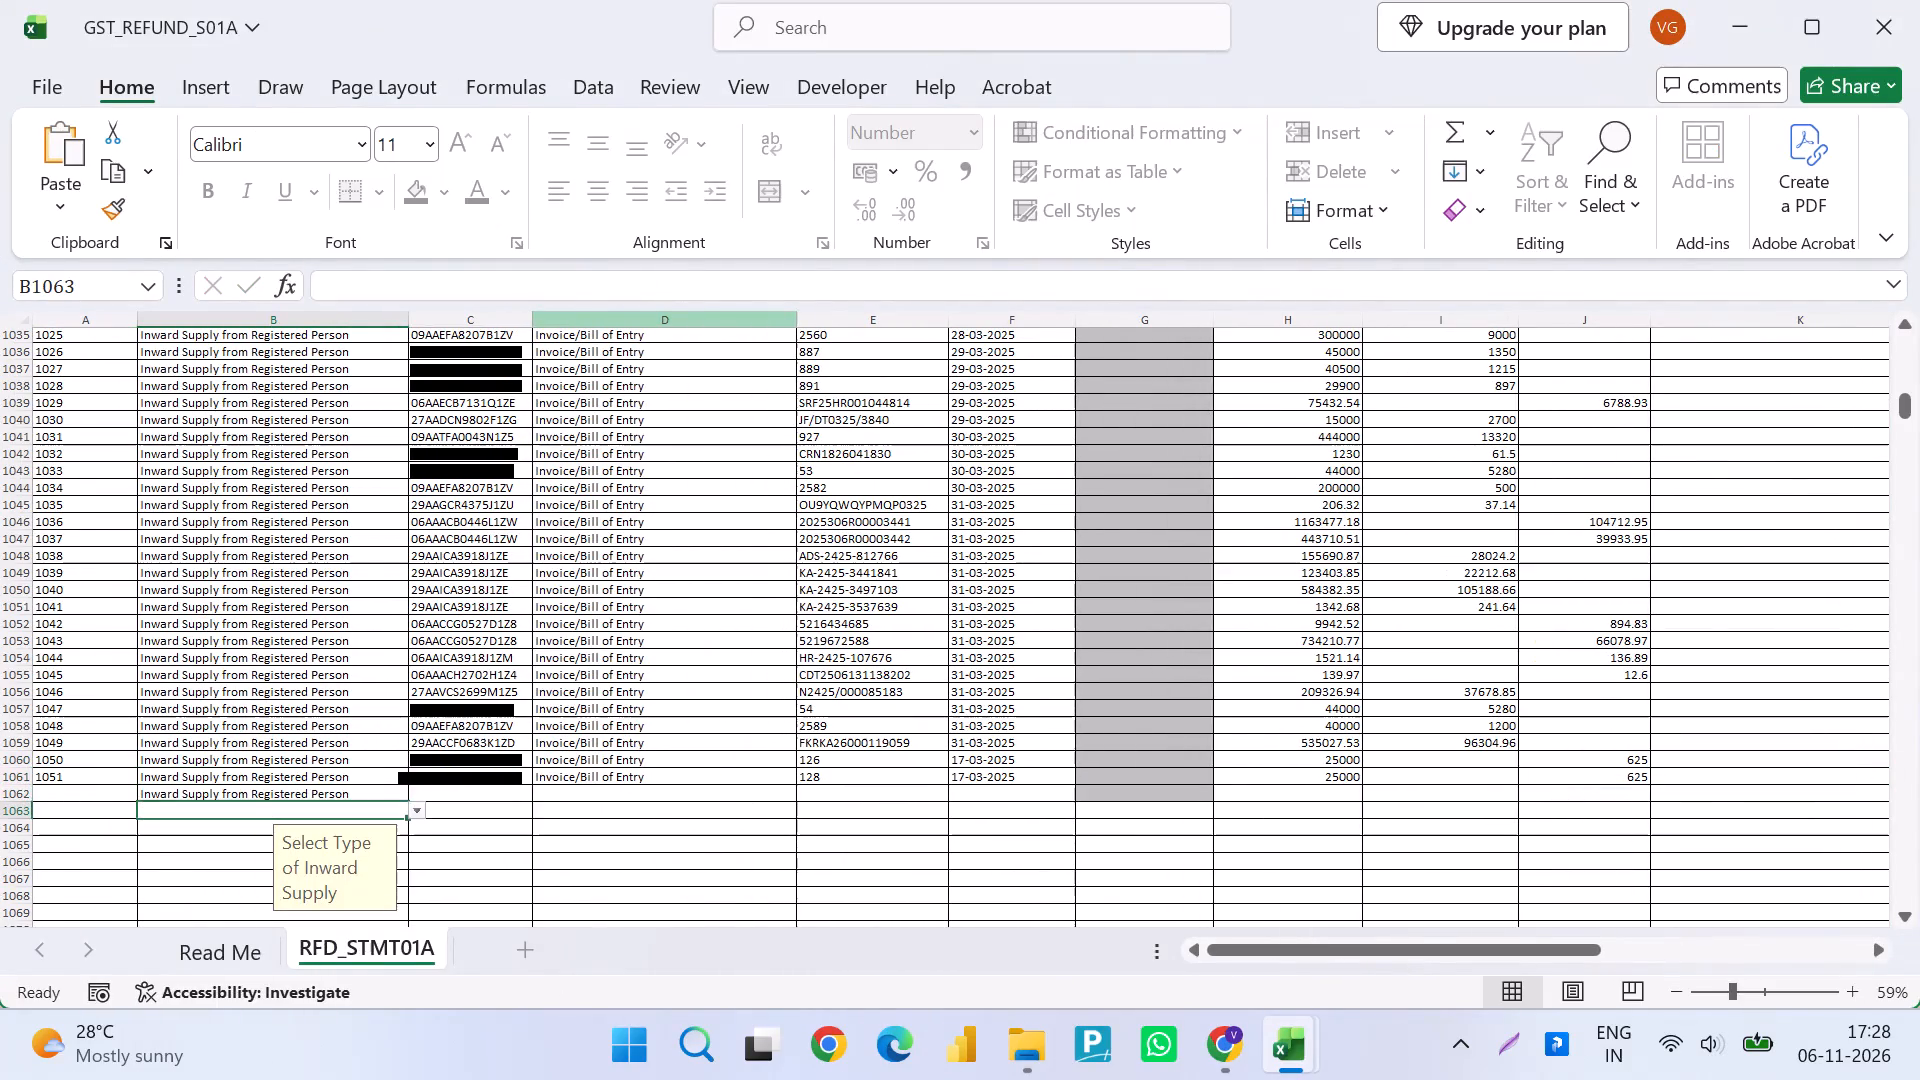
pyautogui.hotkey('ctrl', 'v')
pyautogui.press('Return')
pyautogui.hotkey('ctrl', 'v')
pyautogui.press('Return')
pyautogui.hotkey('ctrl', 'v')
pyautogui.press('Return')
pyautogui.hotkey('ctrl', 'v')
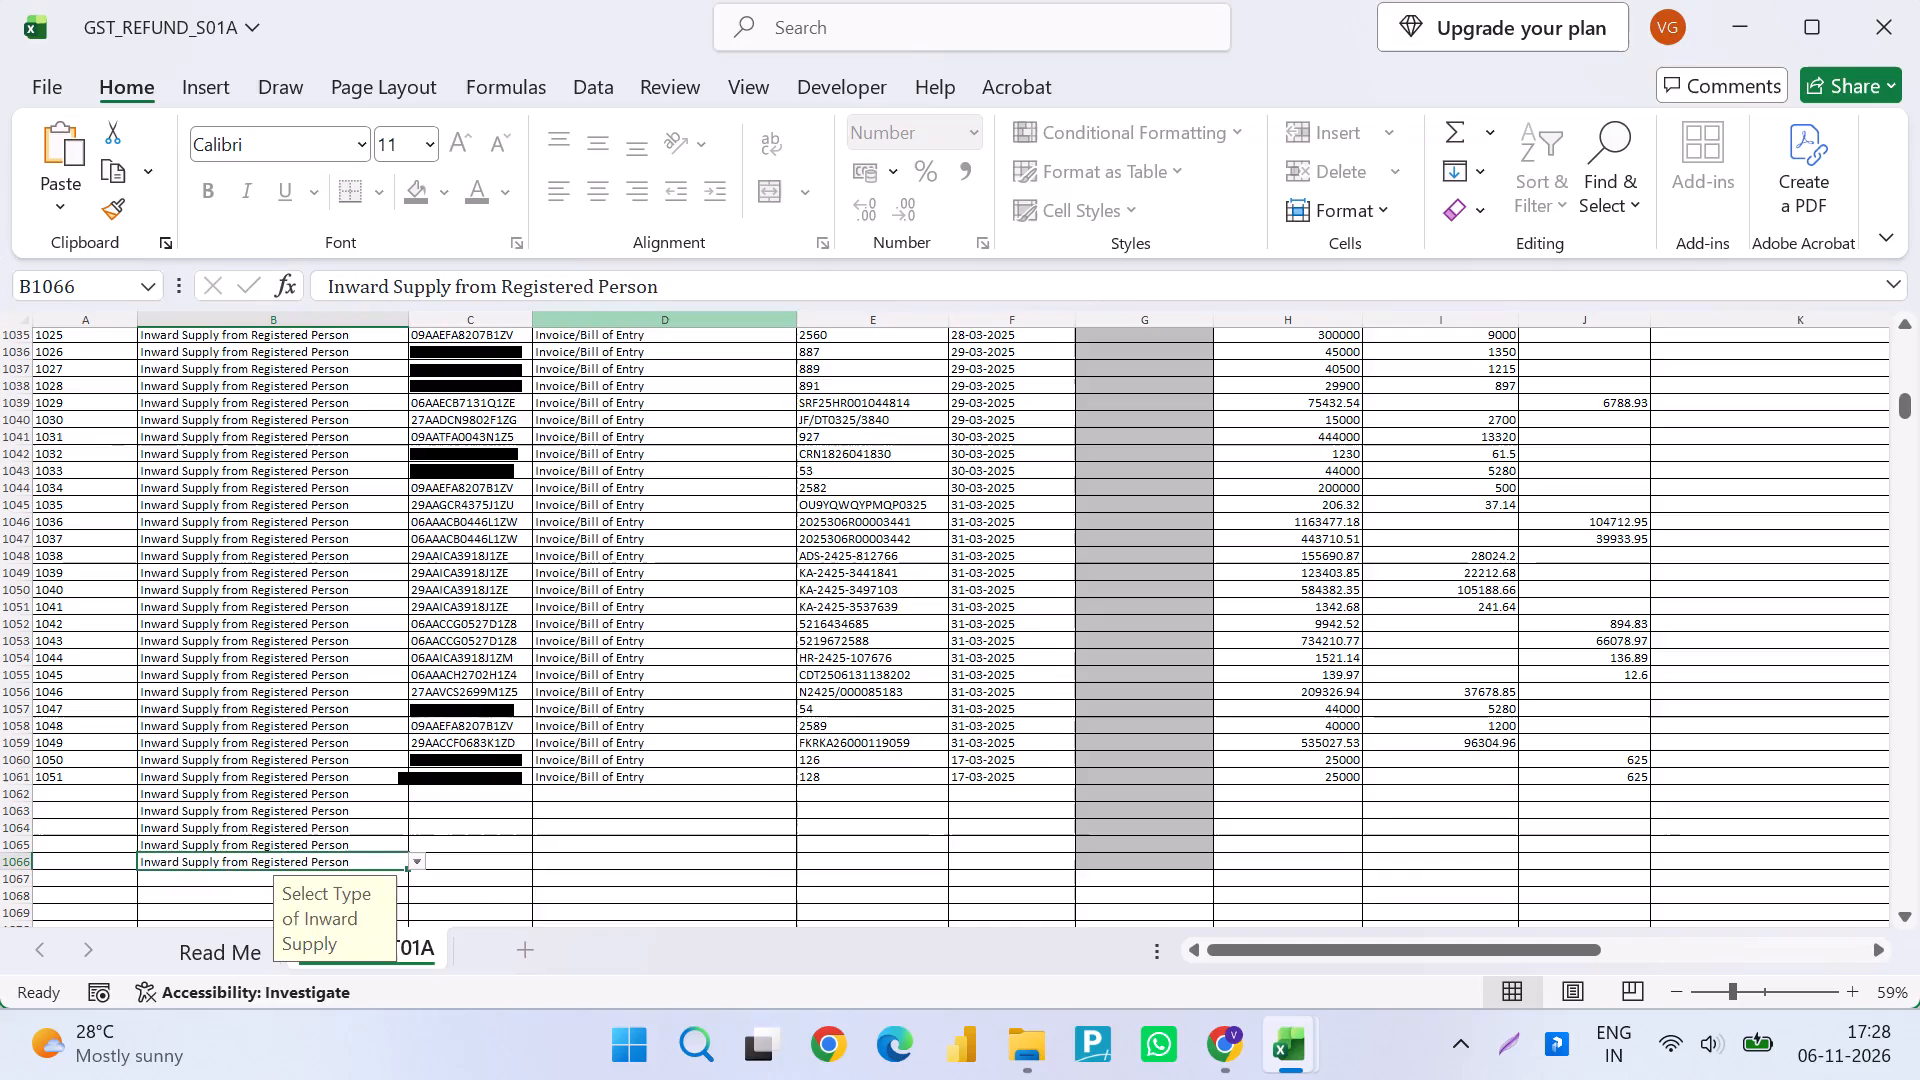
pyautogui.press('Return')
pyautogui.hotkey('ctrl', 'v')
pyautogui.press('Return')
pyautogui.hotkey('ctrl', 'v')
pyautogui.press('Return')
pyautogui.hotkey('ctrl', 'v')
pyautogui.press('Return')
pyautogui.hotkey('ctrl', 'v')
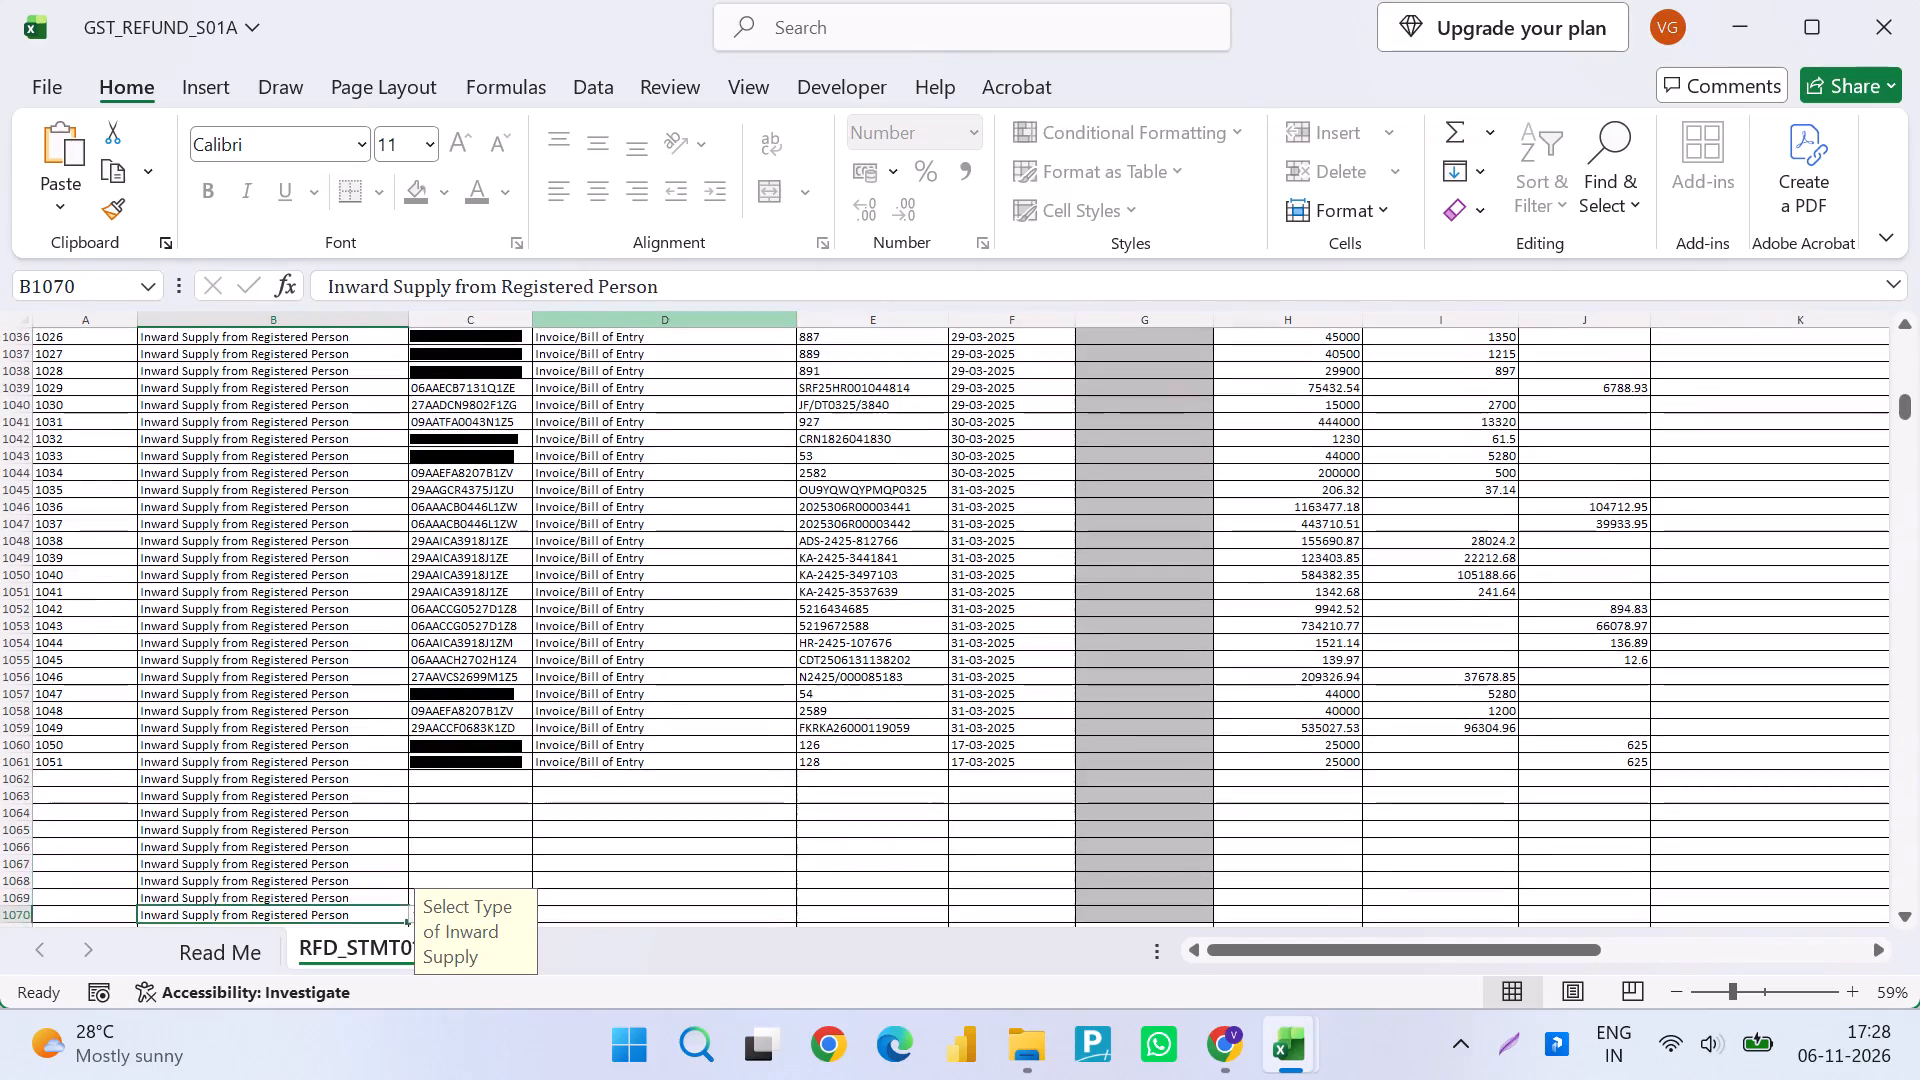
pyautogui.press('Return')
pyautogui.hotkey('ctrl', 'v')
pyautogui.press('Return')
pyautogui.hotkey('ctrl', 'v')
pyautogui.press('Return')
pyautogui.hotkey('ctrl', 'v')
pyautogui.press('Return')
pyautogui.hotkey('ctrl', 'v')
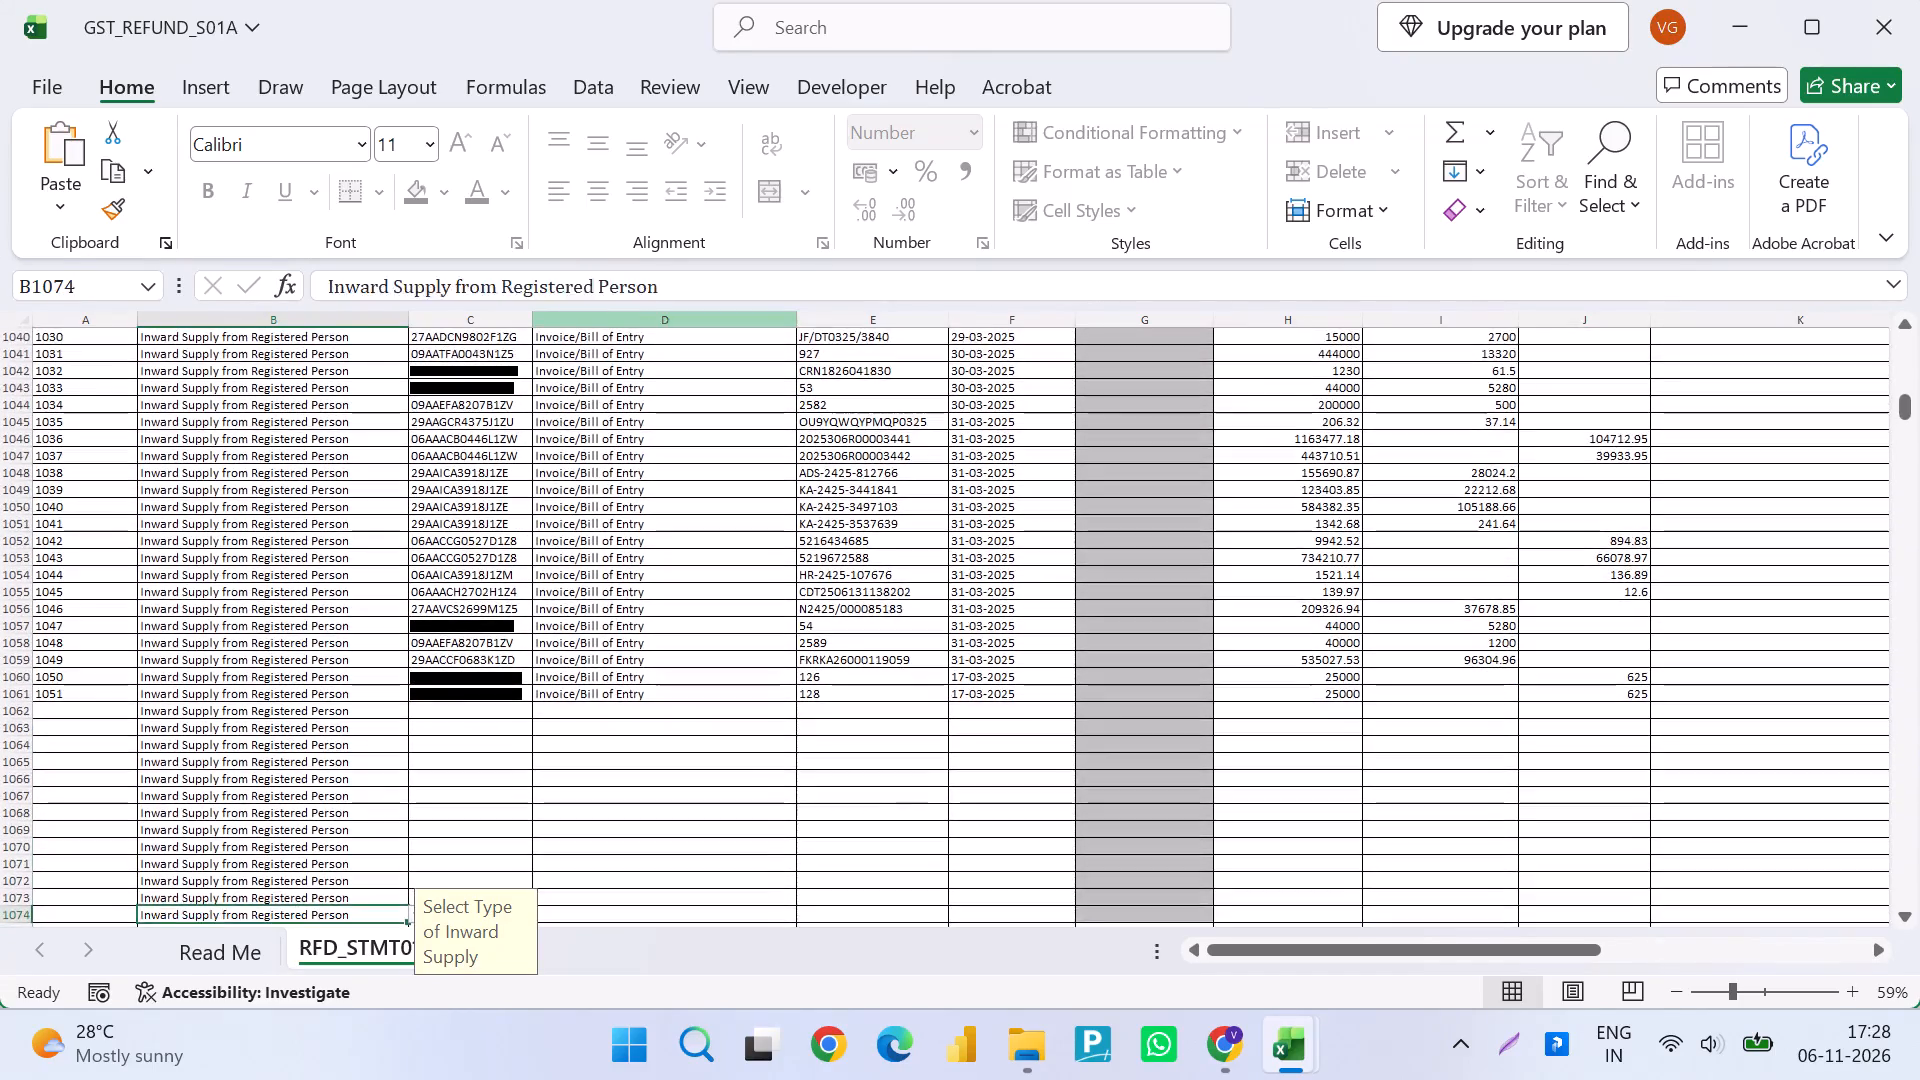
pyautogui.press('Return')
pyautogui.hotkey('ctrl', 'v')
pyautogui.press('Return')
pyautogui.hotkey('ctrl', 'v')
pyautogui.press('Return')
pyautogui.hotkey('ctrl', 'v')
pyautogui.press('Return')
pyautogui.hotkey('ctrl', 'v')
pyautogui.press('Return')
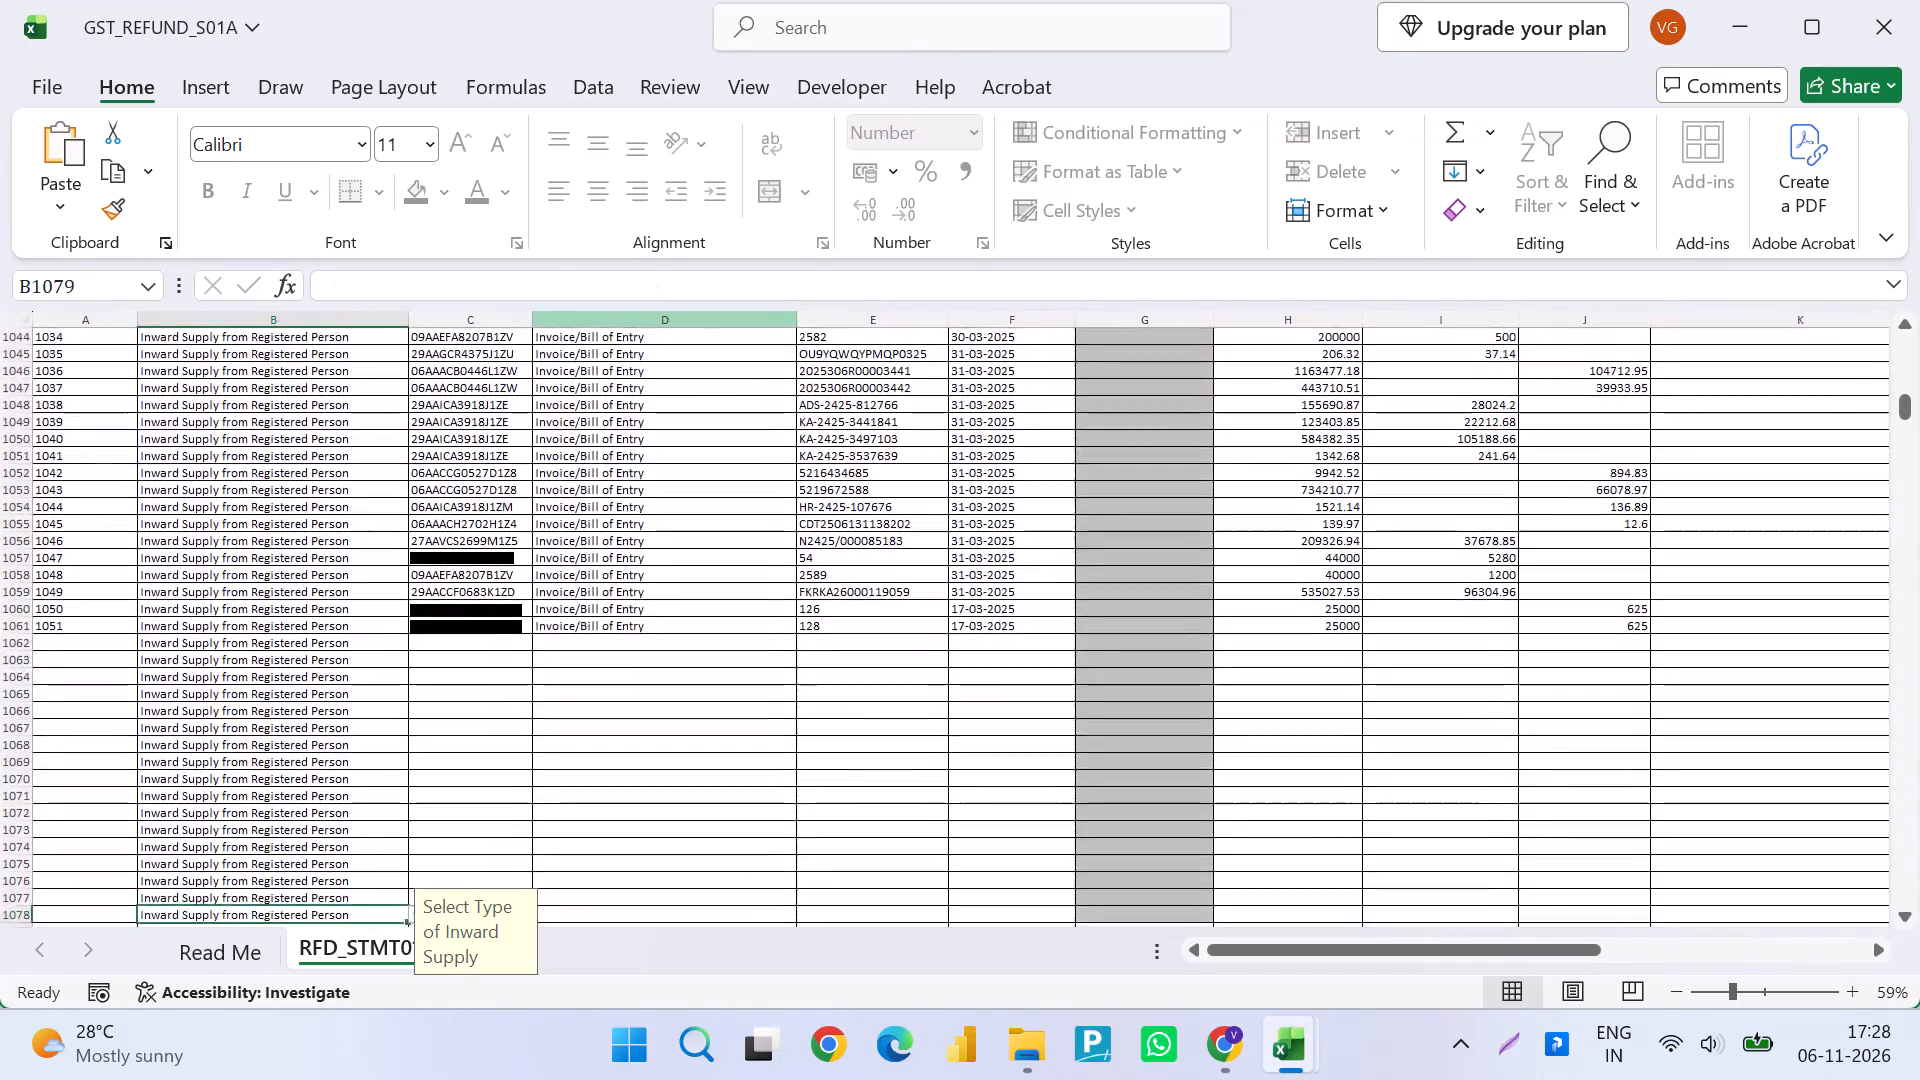
# Continue filling the supply type column with Inward Supply from Registered Person in rows 1079 to 1090.
pyautogui.hotkey('ctrl', 'v')
pyautogui.press('Return')
pyautogui.hotkey('ctrl', 'v')
pyautogui.press('Return')
pyautogui.hotkey('ctrl', 'v')
pyautogui.press('Return')
pyautogui.hotkey('ctrl', 'v')
pyautogui.press('Return')
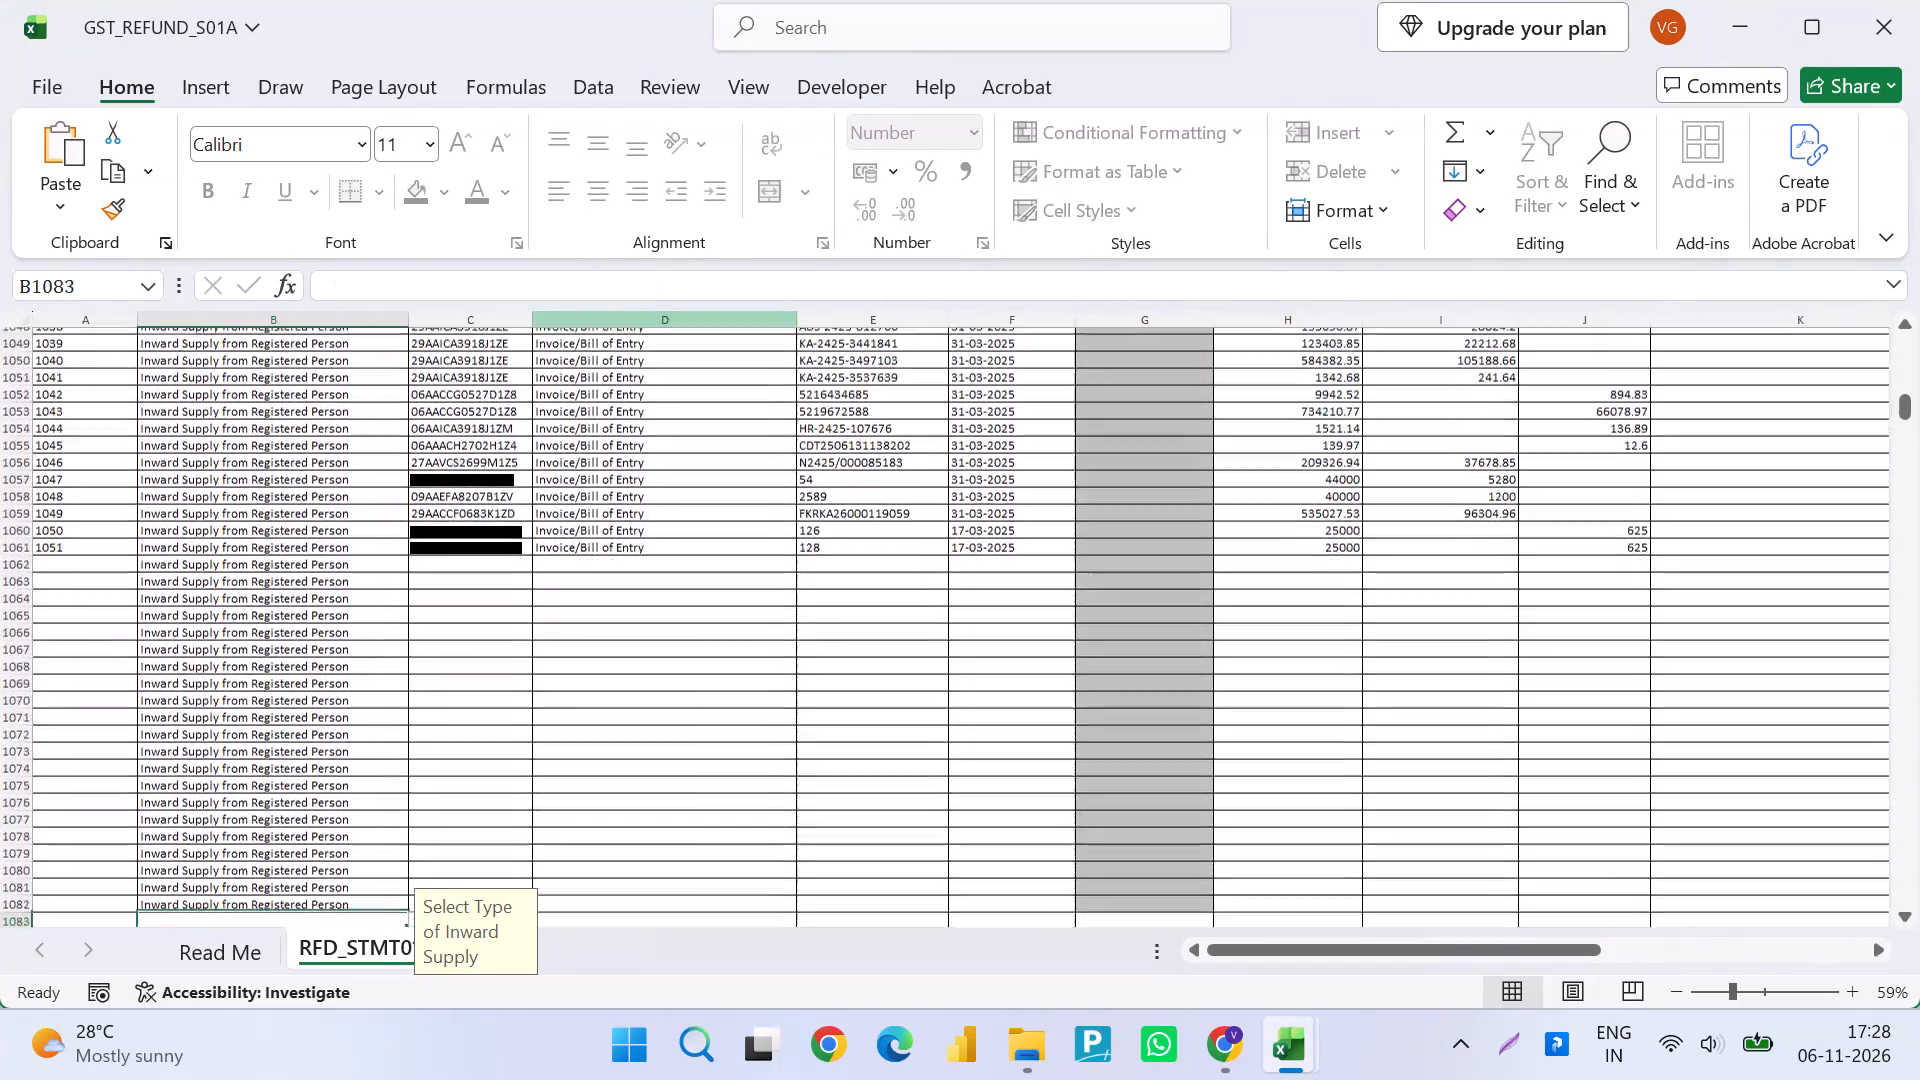
pyautogui.hotkey('ctrl', 'v')
pyautogui.press('Return')
pyautogui.hotkey('ctrl', 'v')
pyautogui.press('Return')
pyautogui.hotkey('ctrl', 'v')
pyautogui.press('Return')
pyautogui.hotkey('ctrl', 'v')
pyautogui.press('Return')
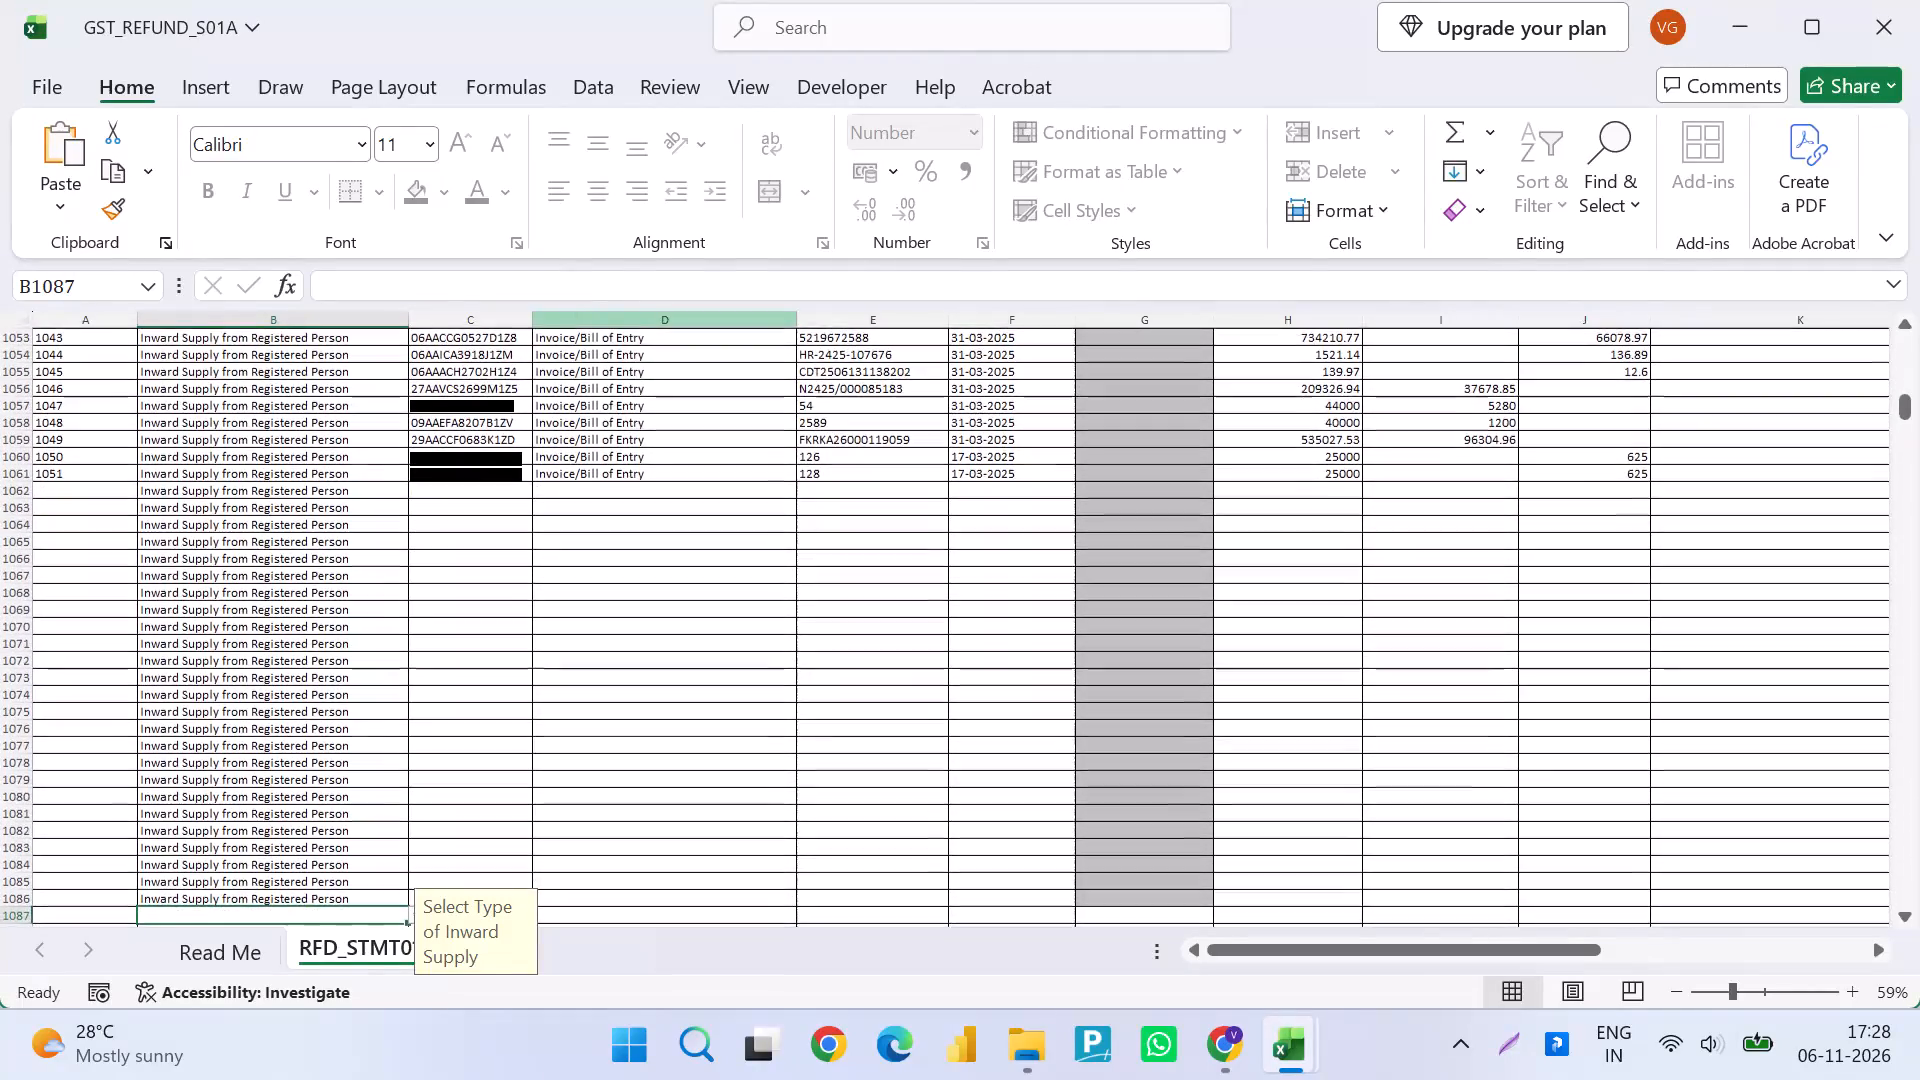
pyautogui.hotkey('ctrl', 'v')
pyautogui.press('Return')
pyautogui.hotkey('ctrl', 'v')
pyautogui.press('Return')
pyautogui.hotkey('ctrl', 'v')
pyautogui.press('Return')
pyautogui.hotkey('ctrl', 'v')
pyautogui.press('Return')
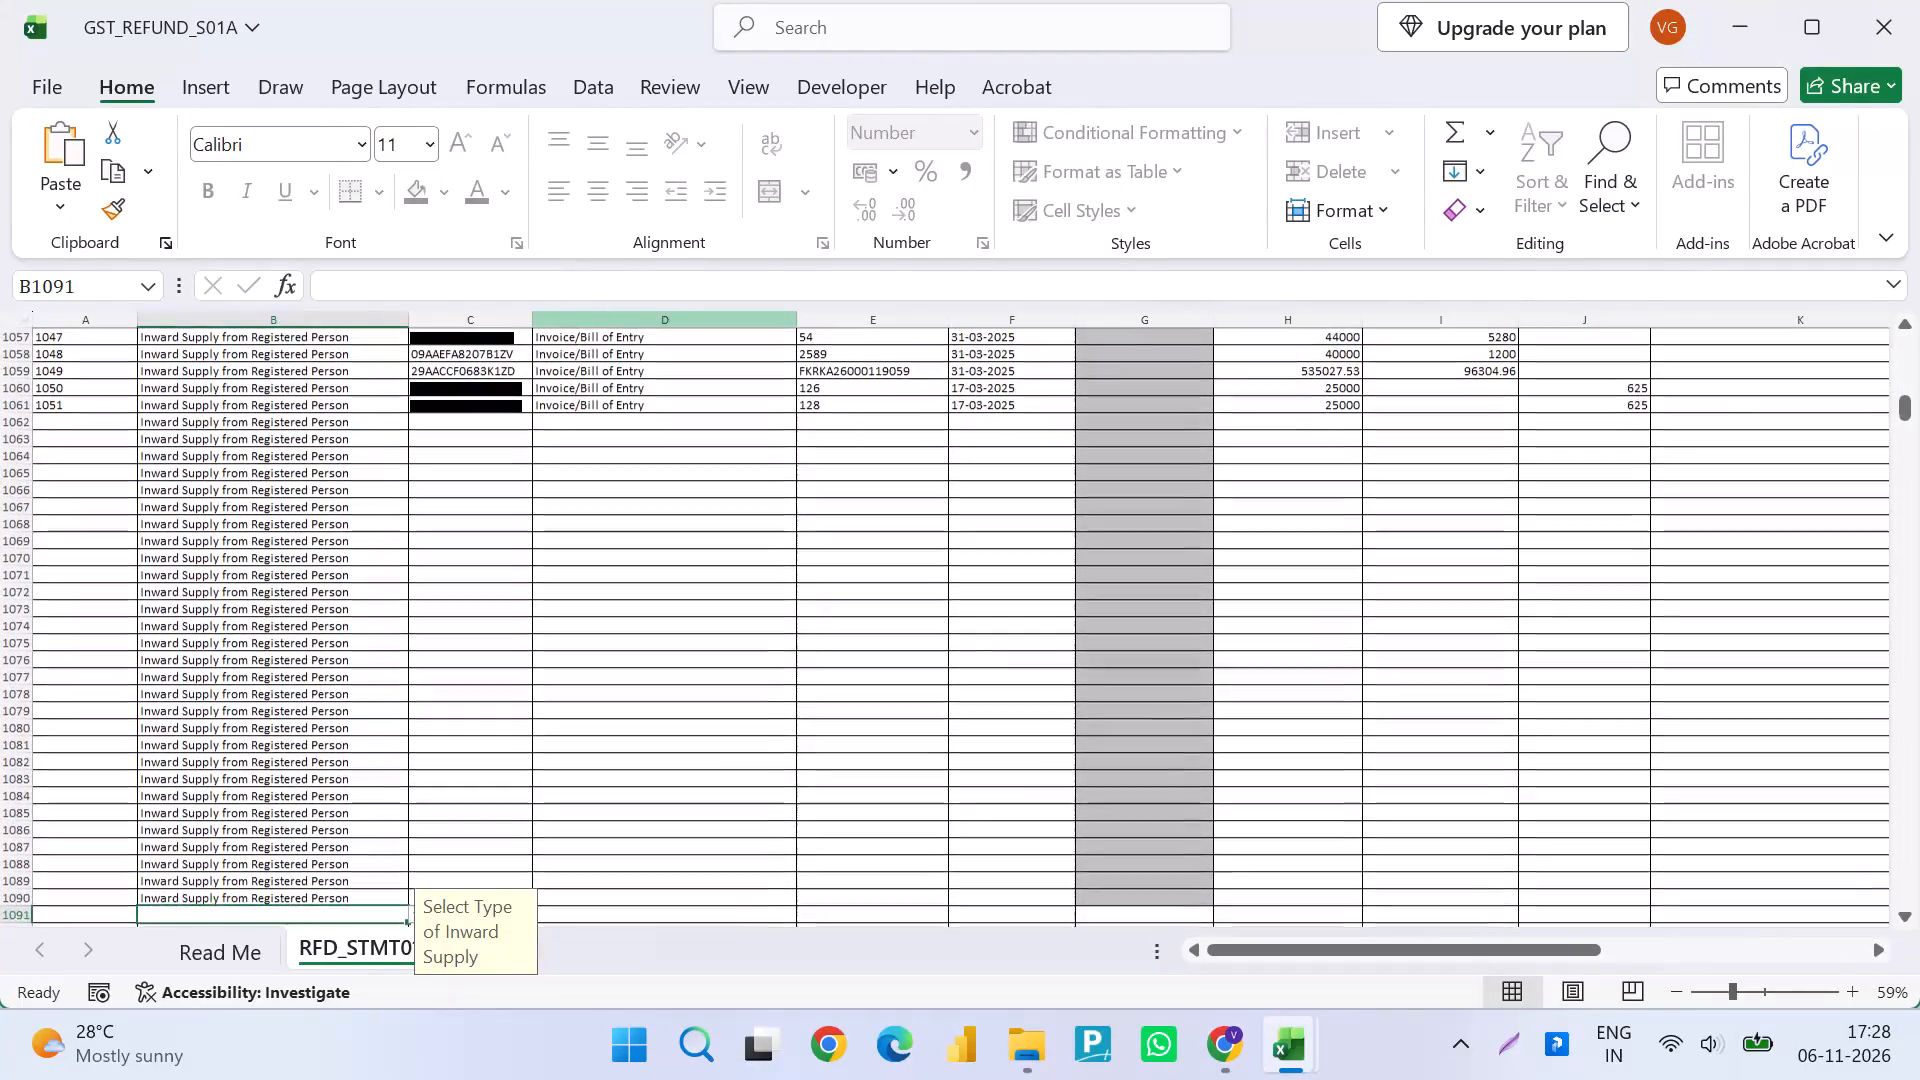
# Fill the supply type with Inward Supply from Registered Person in rows 1091 to 1101.
pyautogui.hotkey('ctrl', 'v')
pyautogui.press('Return')
pyautogui.hotkey('ctrl', 'v')
pyautogui.press('Return')
pyautogui.hotkey('ctrl', 'v')
pyautogui.press('Return')
pyautogui.hotkey('ctrl', 'v')
pyautogui.press('Return')
pyautogui.hotkey('ctrl', 'v')
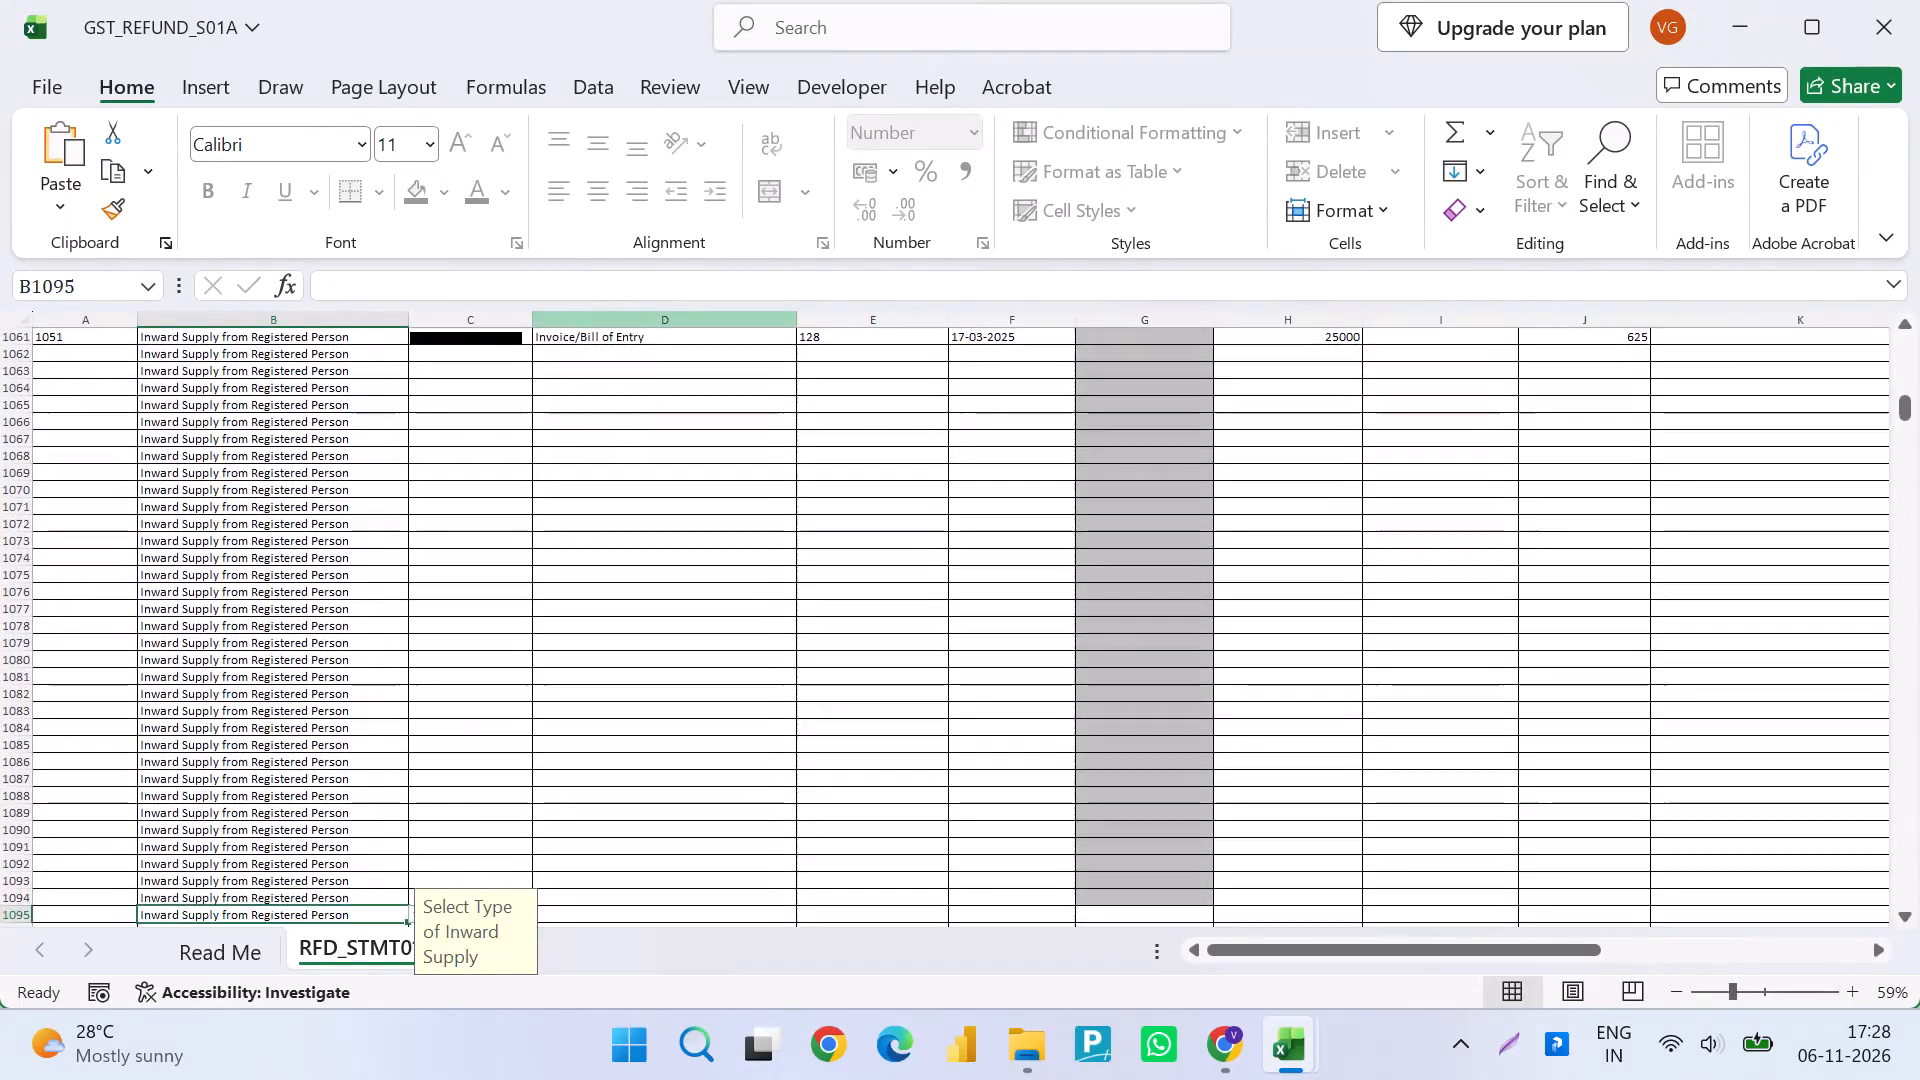
pyautogui.press('Return')
pyautogui.hotkey('ctrl', 'v')
pyautogui.press('Return')
pyautogui.hotkey('ctrl', 'v')
pyautogui.press('Return')
pyautogui.hotkey('ctrl', 'v')
pyautogui.hotkey('ctrl', 'Return')
pyautogui.hotkey('ctrl', 'v')
pyautogui.press('Return')
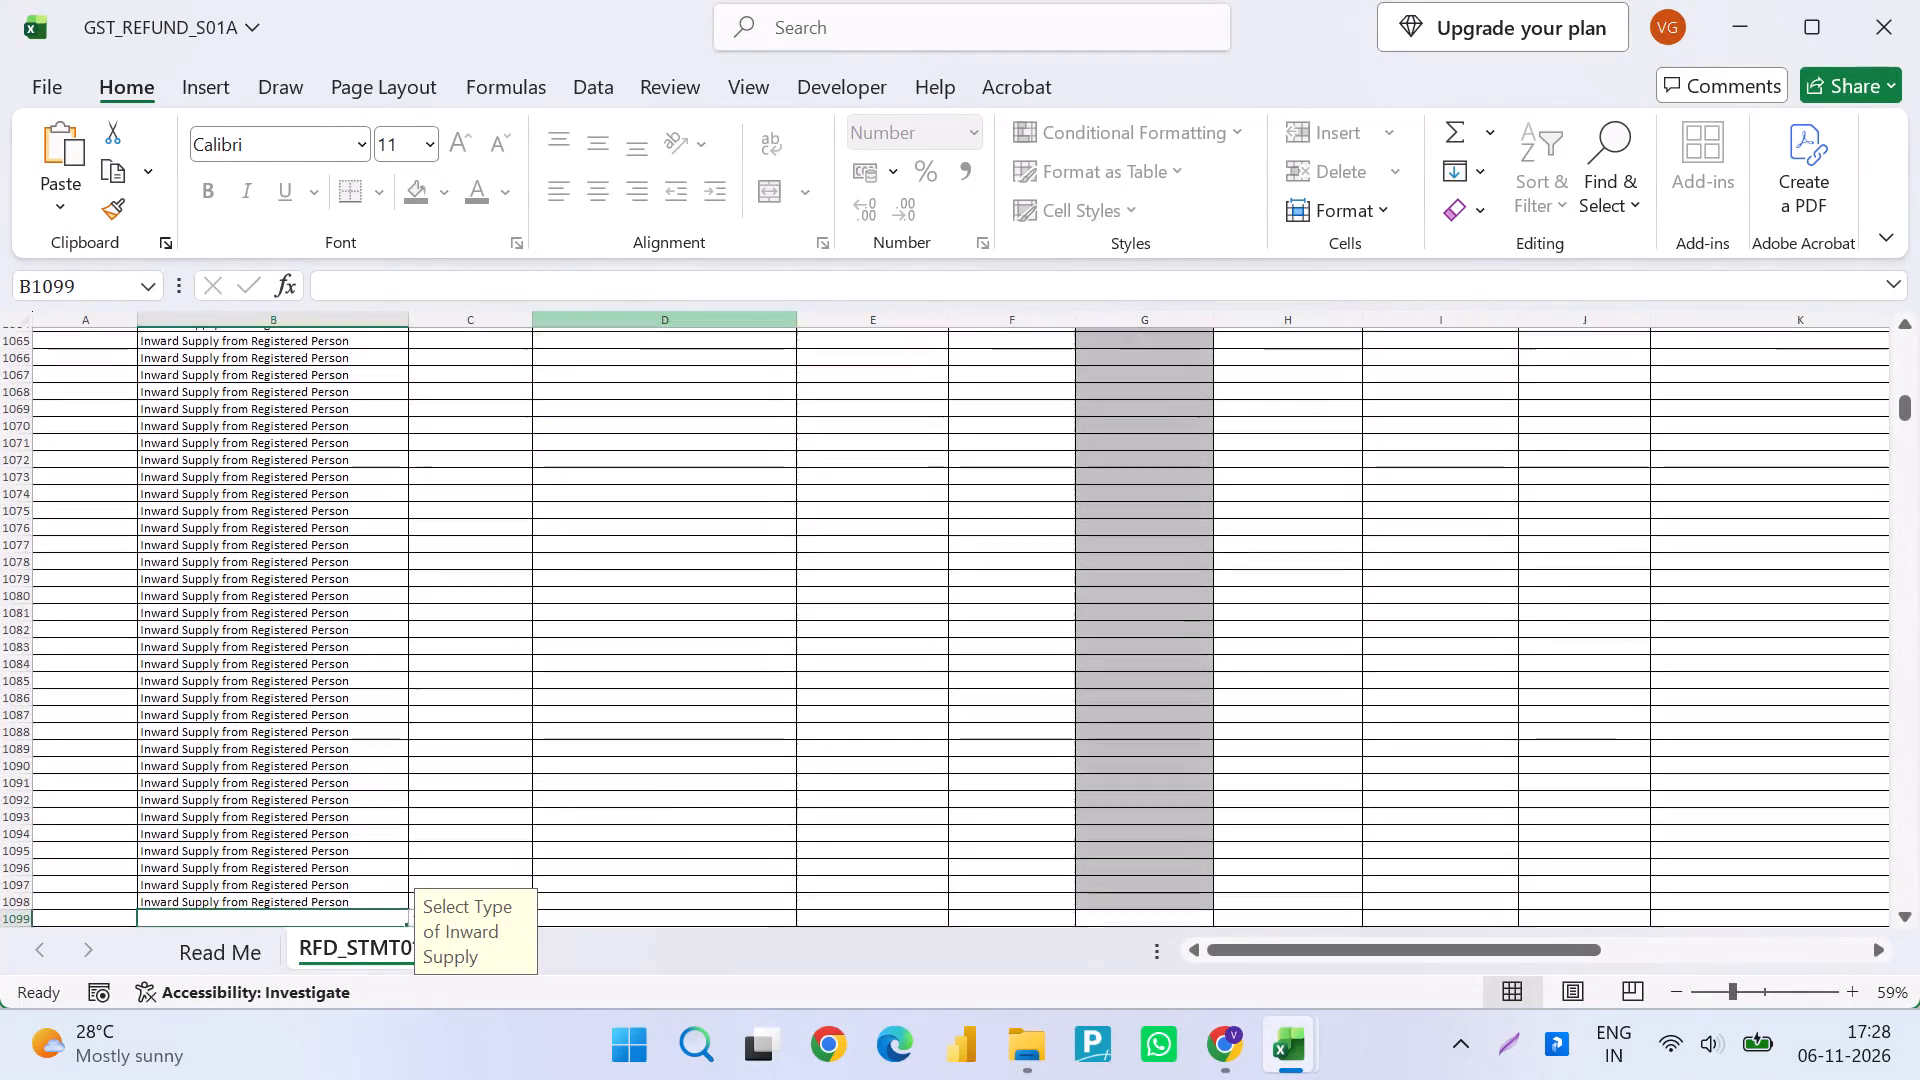
pyautogui.hotkey('ctrl', 'v')
pyautogui.press('Return')
pyautogui.hotkey('ctrl', 'v')
pyautogui.press('Return')
pyautogui.hotkey('ctrl', 'v')
pyautogui.hotkey('ctrl', 'Return')
pyautogui.hotkey('ctrl', 'v')
pyautogui.hotkey('ctrl', 'Return')
pyautogui.hotkey('ctrl', 'v')
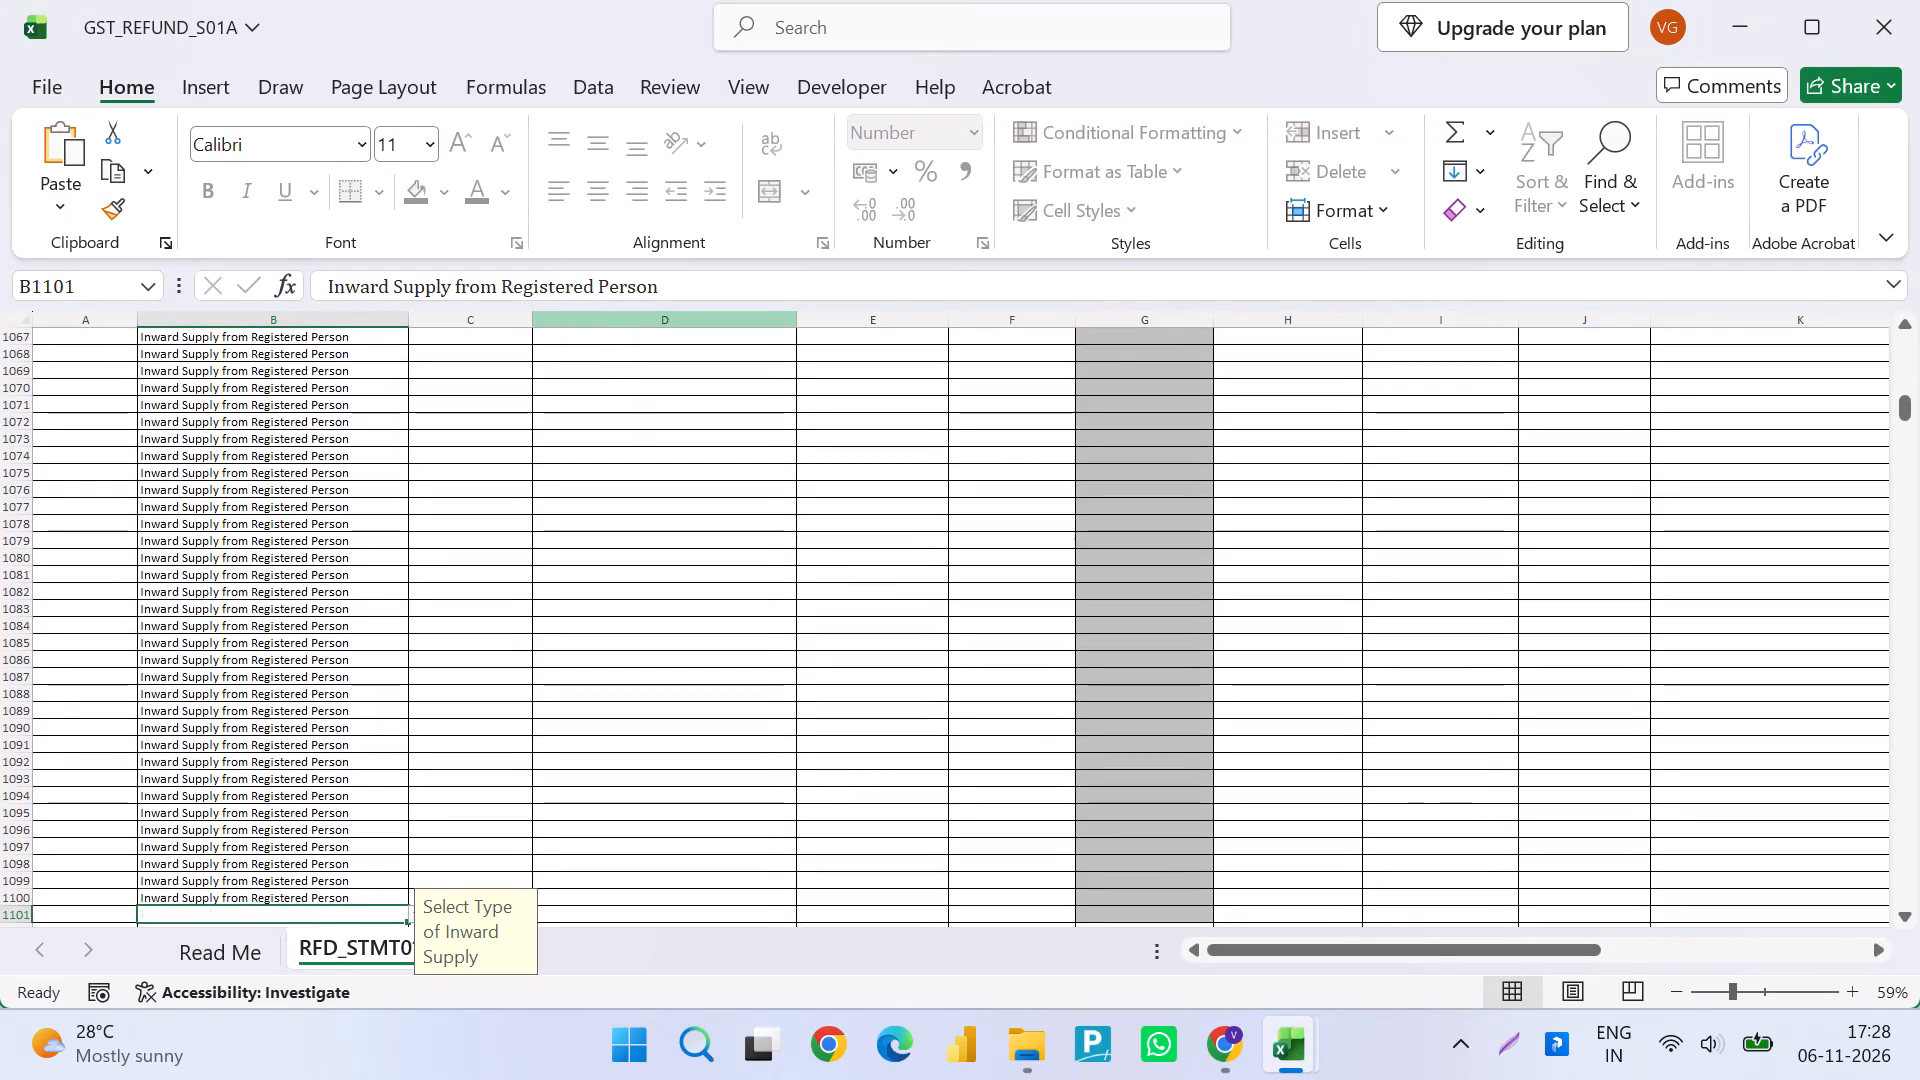
pyautogui.hotkey('ctrl', 'Return')
pyautogui.hotkey('ctrl', 'v')
pyautogui.hotkey('ctrl', 'Return')
pyautogui.hotkey('ctrl', 'v')
pyautogui.hotkey('ctrl', 'Return')
pyautogui.hotkey('ctrl', 'v')
pyautogui.hotkey('ctrl', 'Return')
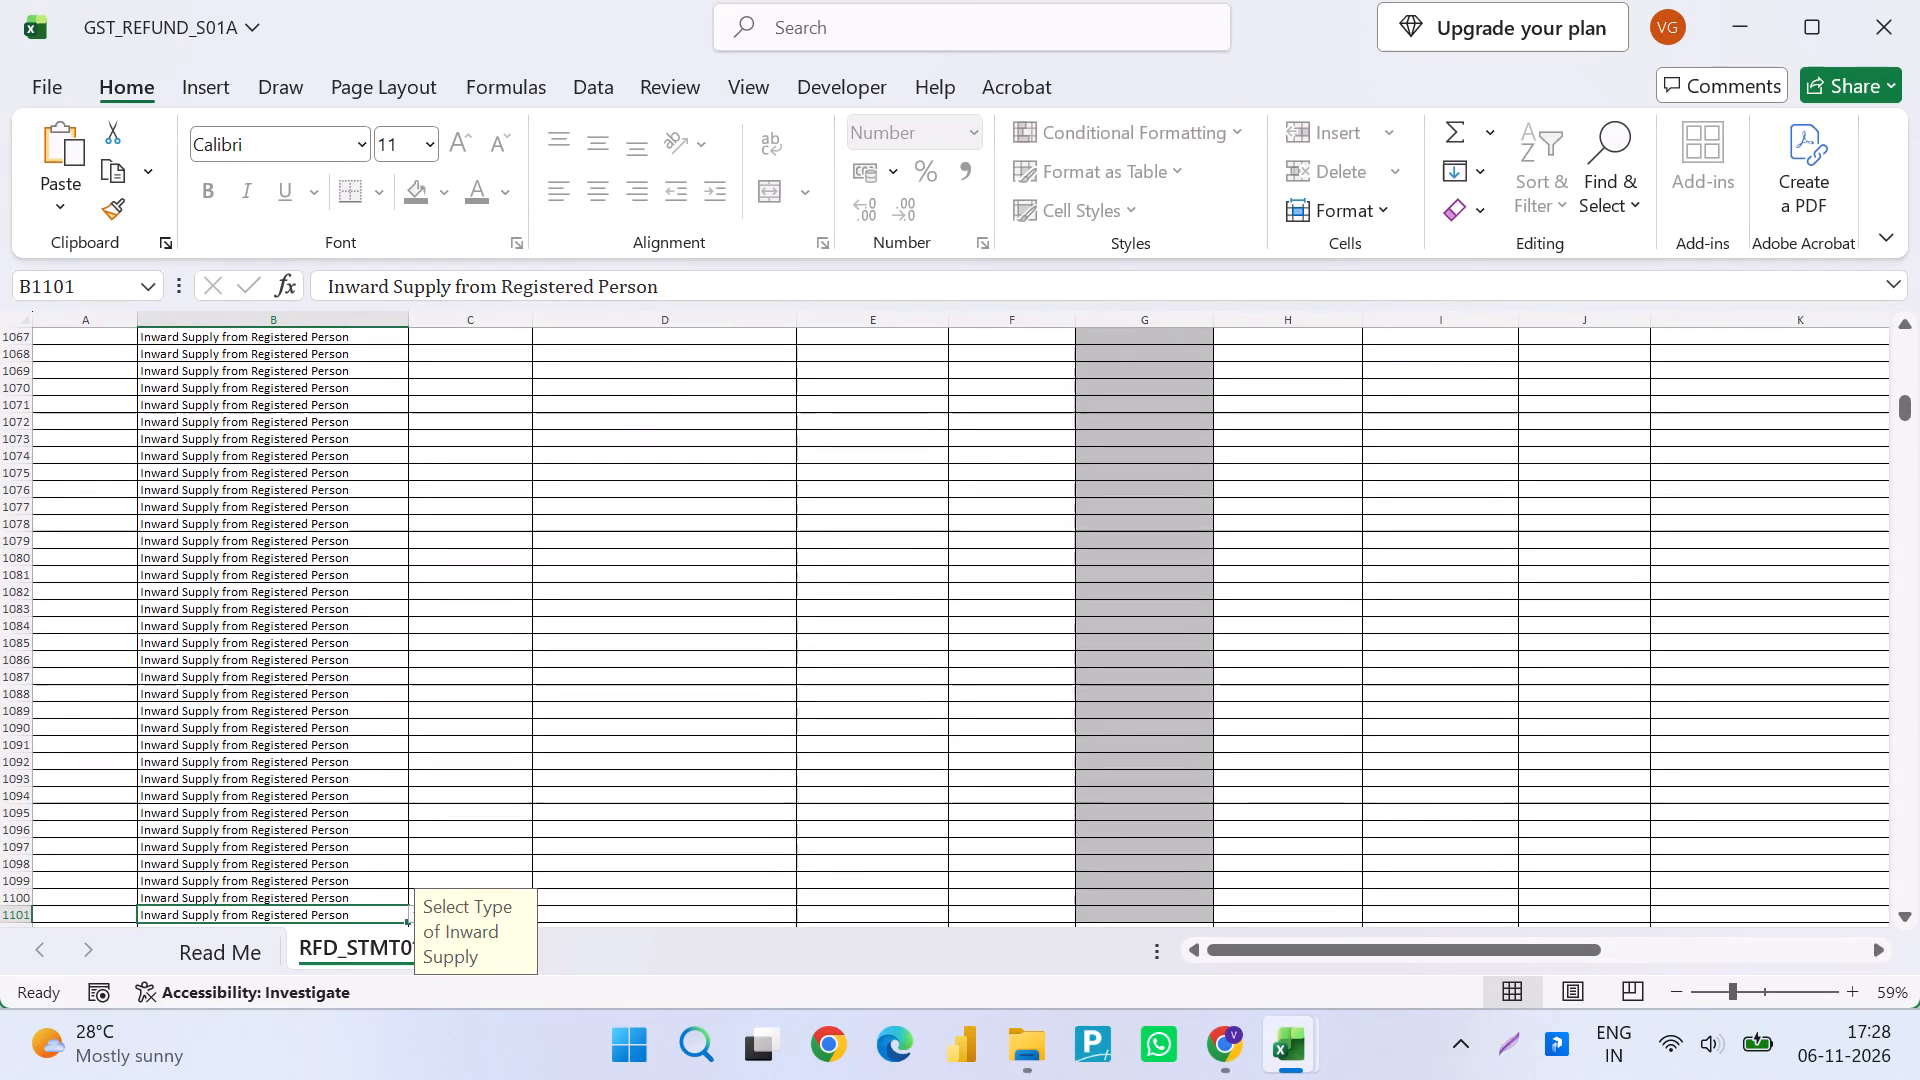
# Enter Inward Supply from Registered Person as the supply type in rows 1102 to 1114.
pyautogui.scroll(-3, 634, 565)
pyautogui.press('Down')
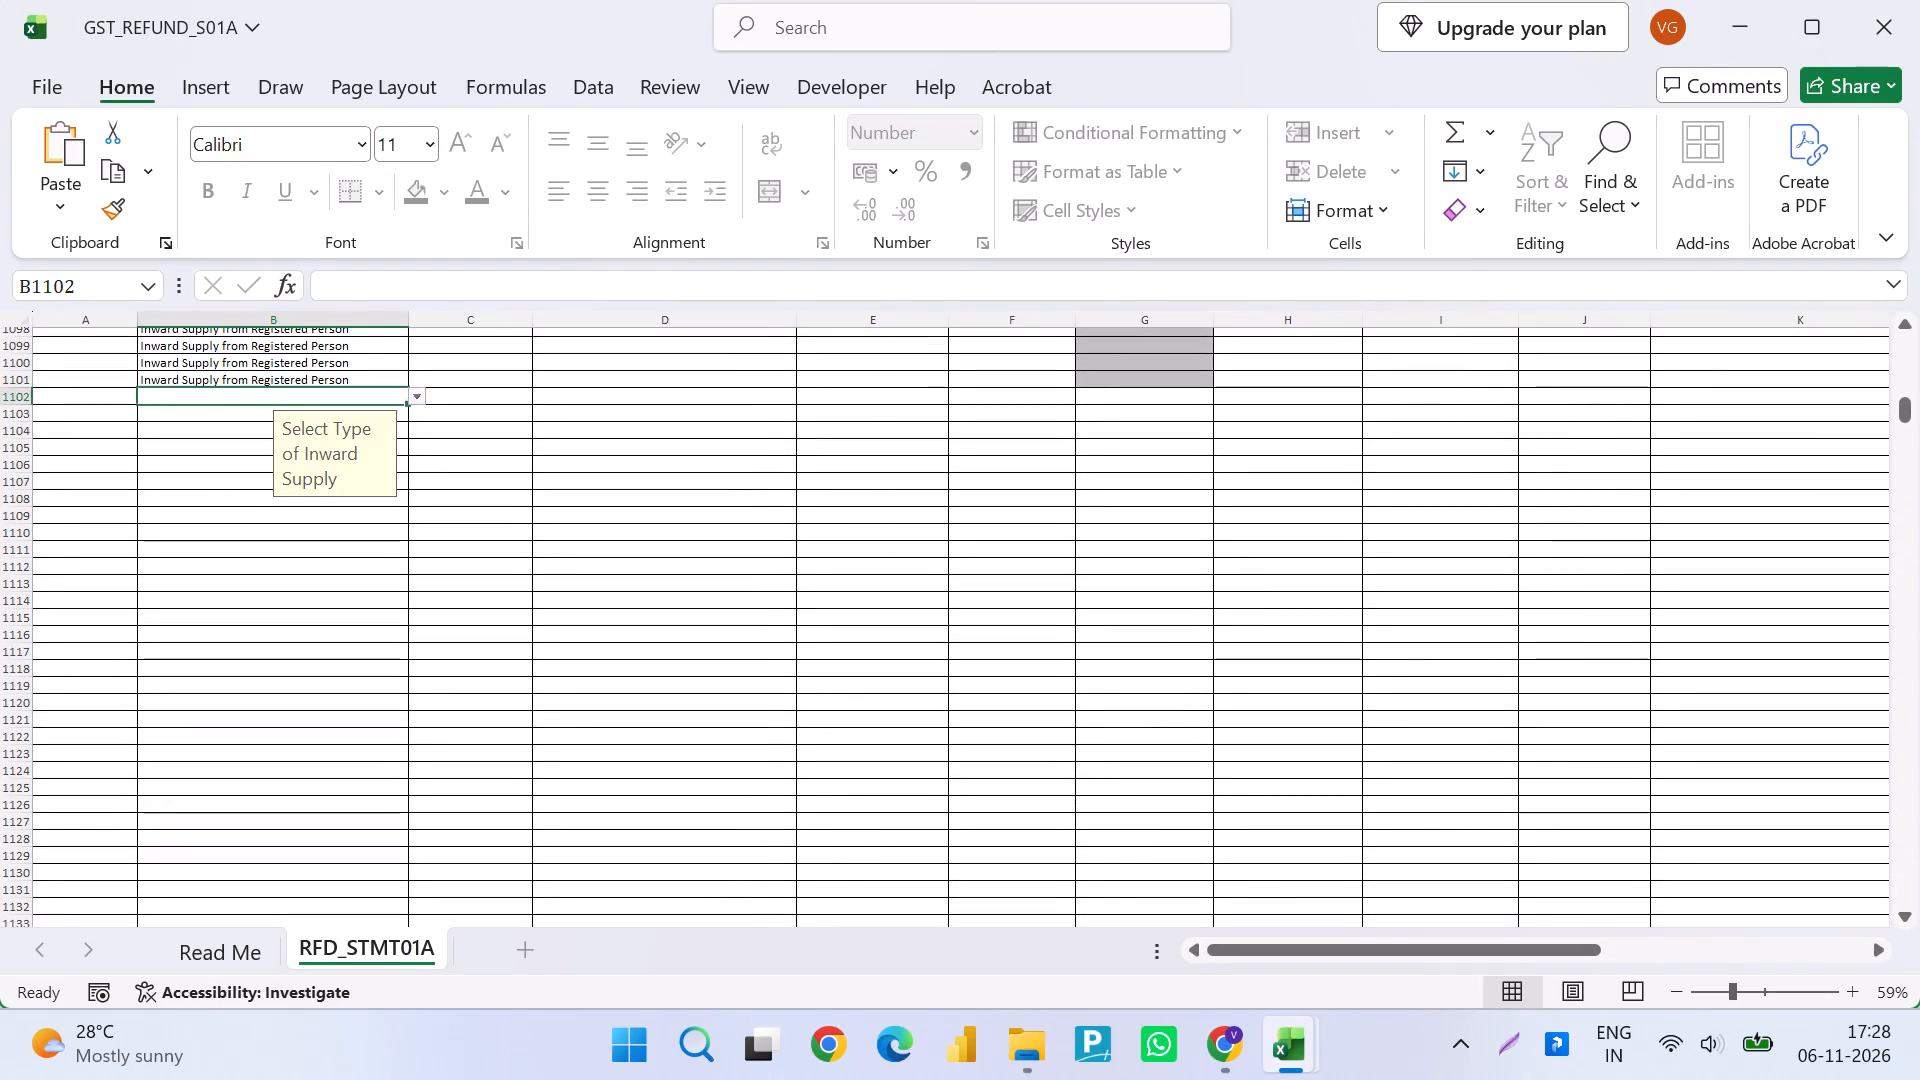
pyautogui.hotkey('ctrl', 'v')
pyautogui.press('Return')
pyautogui.hotkey('ctrl', 'v')
pyautogui.press('Return')
pyautogui.hotkey('ctrl', 'v')
pyautogui.press('Return')
pyautogui.hotkey('ctrl', 'v')
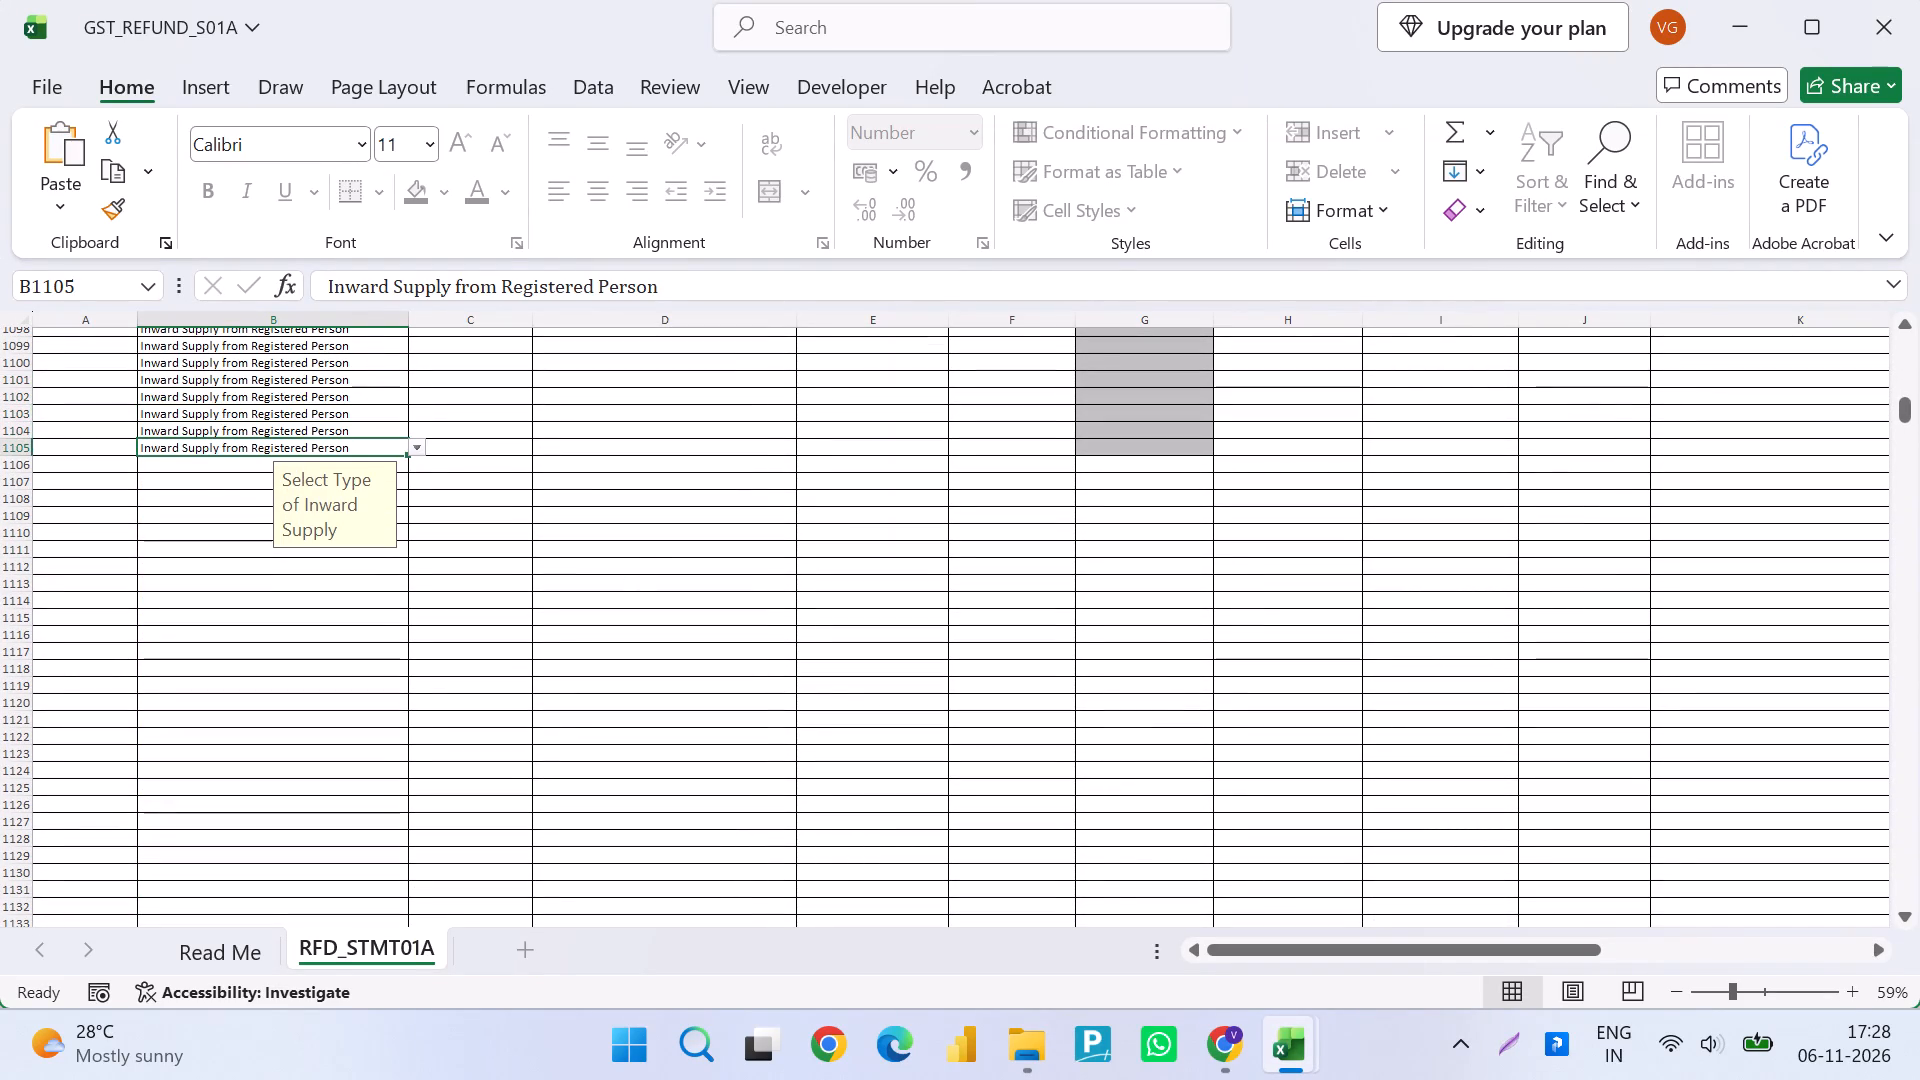
pyautogui.hotkey('ctrl', 'Return')
pyautogui.hotkey('ctrl', 'v')
pyautogui.press('Return')
pyautogui.hotkey('ctrl', 'v')
pyautogui.press('Return')
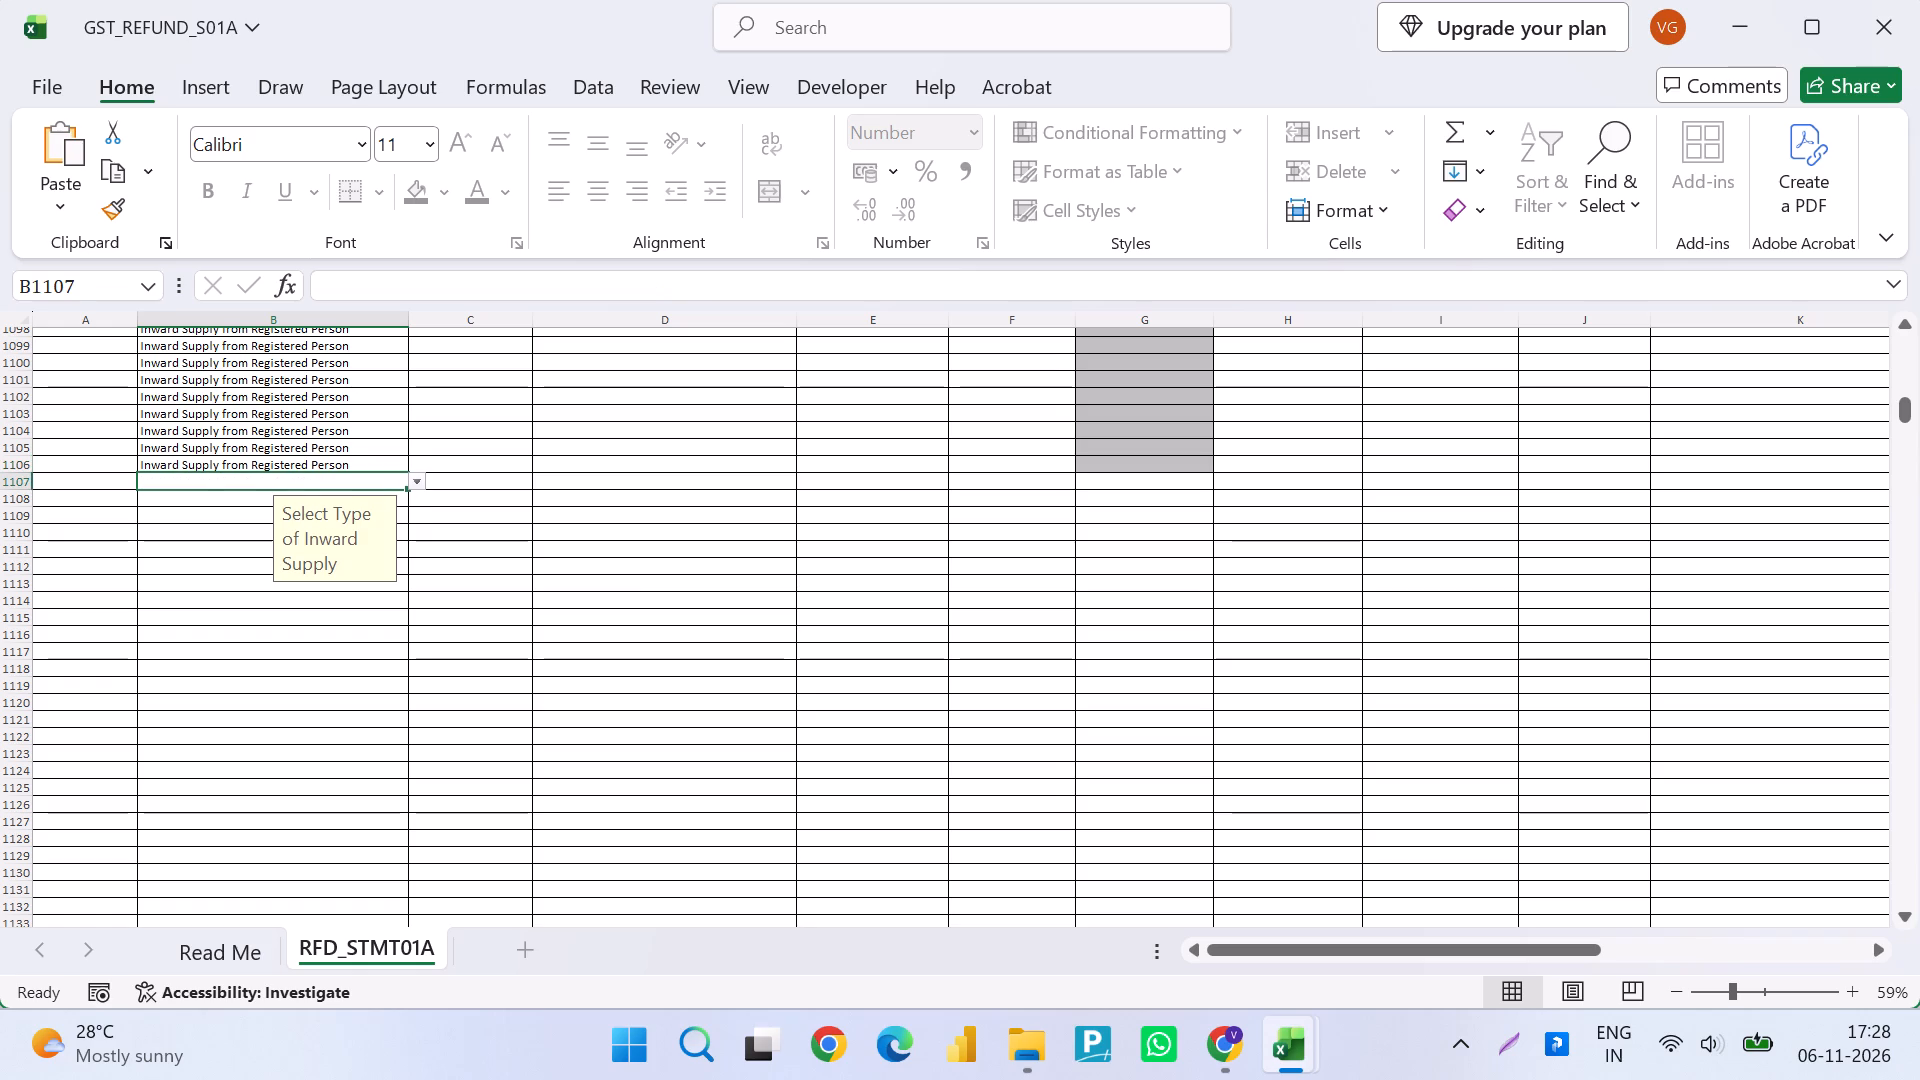
pyautogui.hotkey('ctrl', 'v')
pyautogui.press('Return')
pyautogui.hotkey('ctrl', 'v')
pyautogui.press('Return')
pyautogui.hotkey('ctrl', 'v')
pyautogui.press('Return')
pyautogui.hotkey('ctrl', 'v')
pyautogui.press('Return')
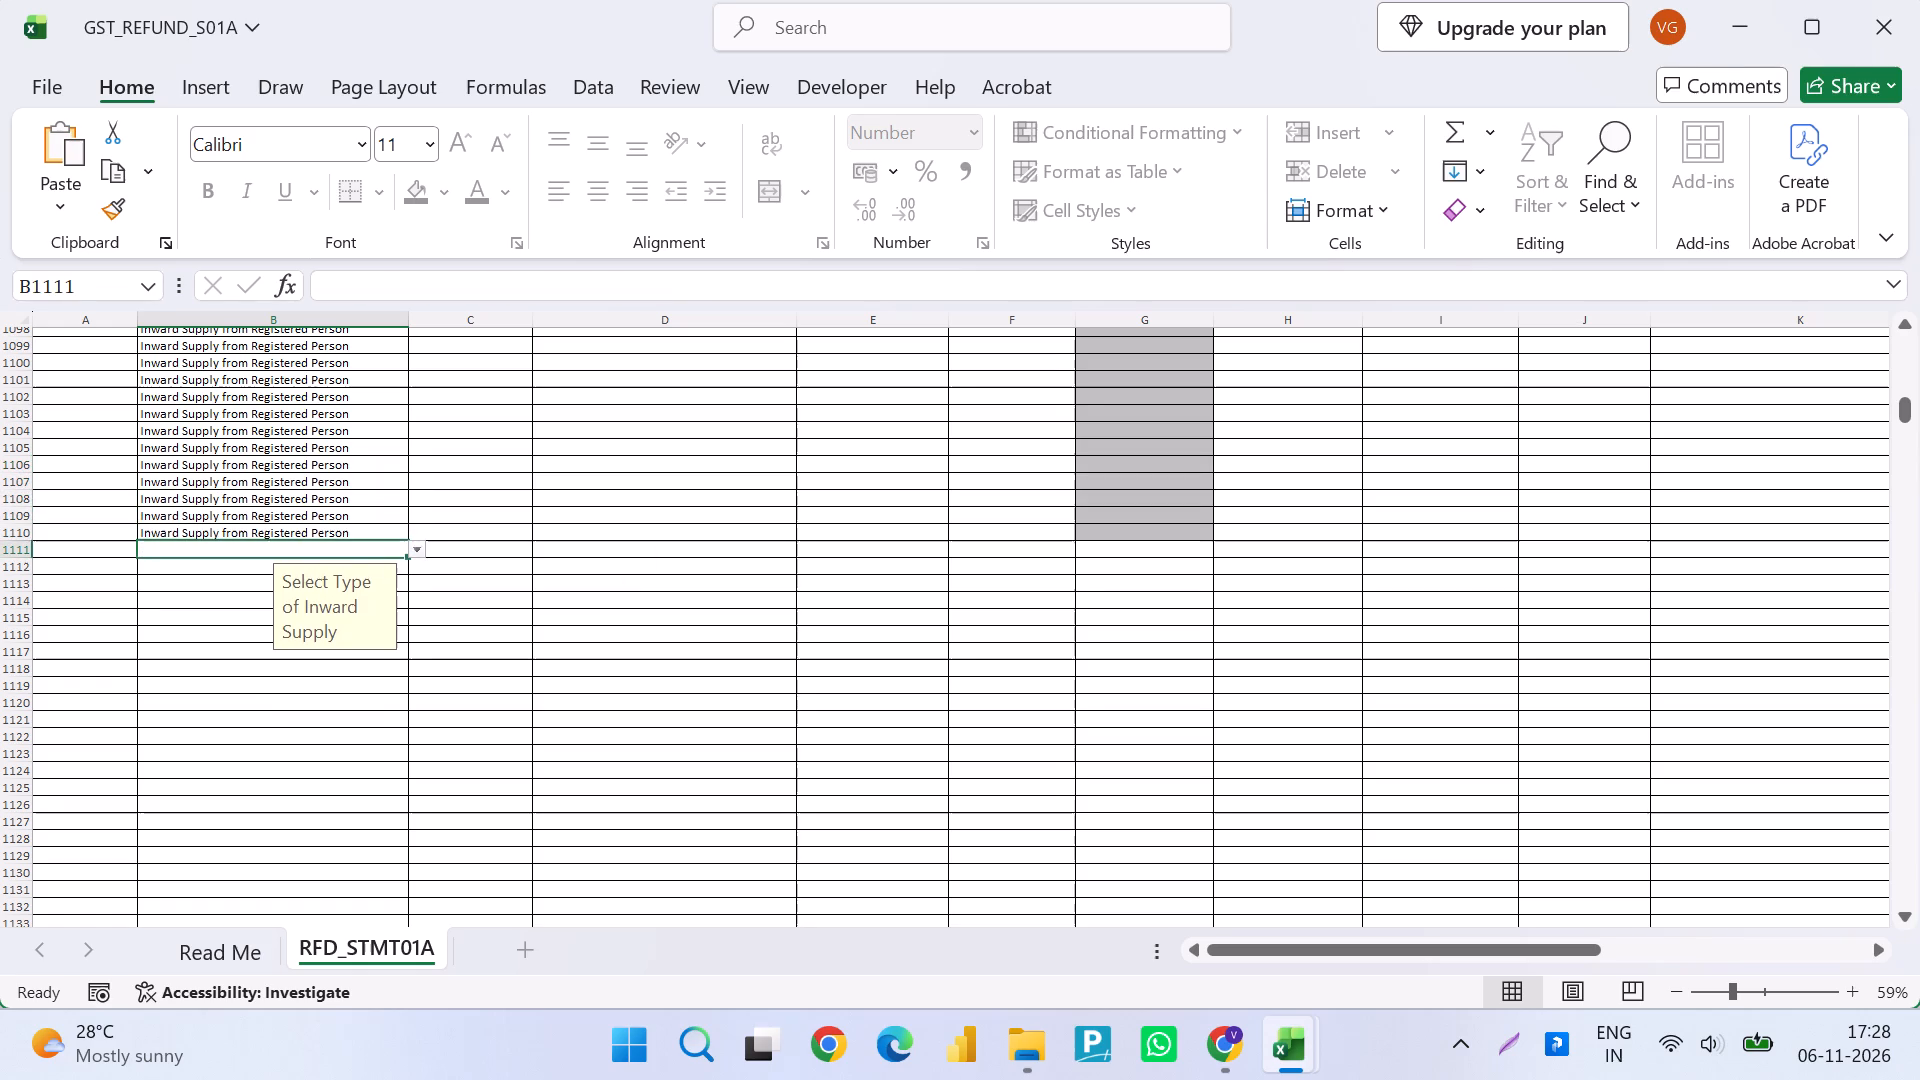
pyautogui.hotkey('ctrl', 'v')
pyautogui.press('Return')
pyautogui.hotkey('ctrl', 'v')
pyautogui.press('Return')
pyautogui.hotkey('ctrl', 'v')
pyautogui.press('Return')
pyautogui.hotkey('ctrl', 'v')
pyautogui.press('Return')
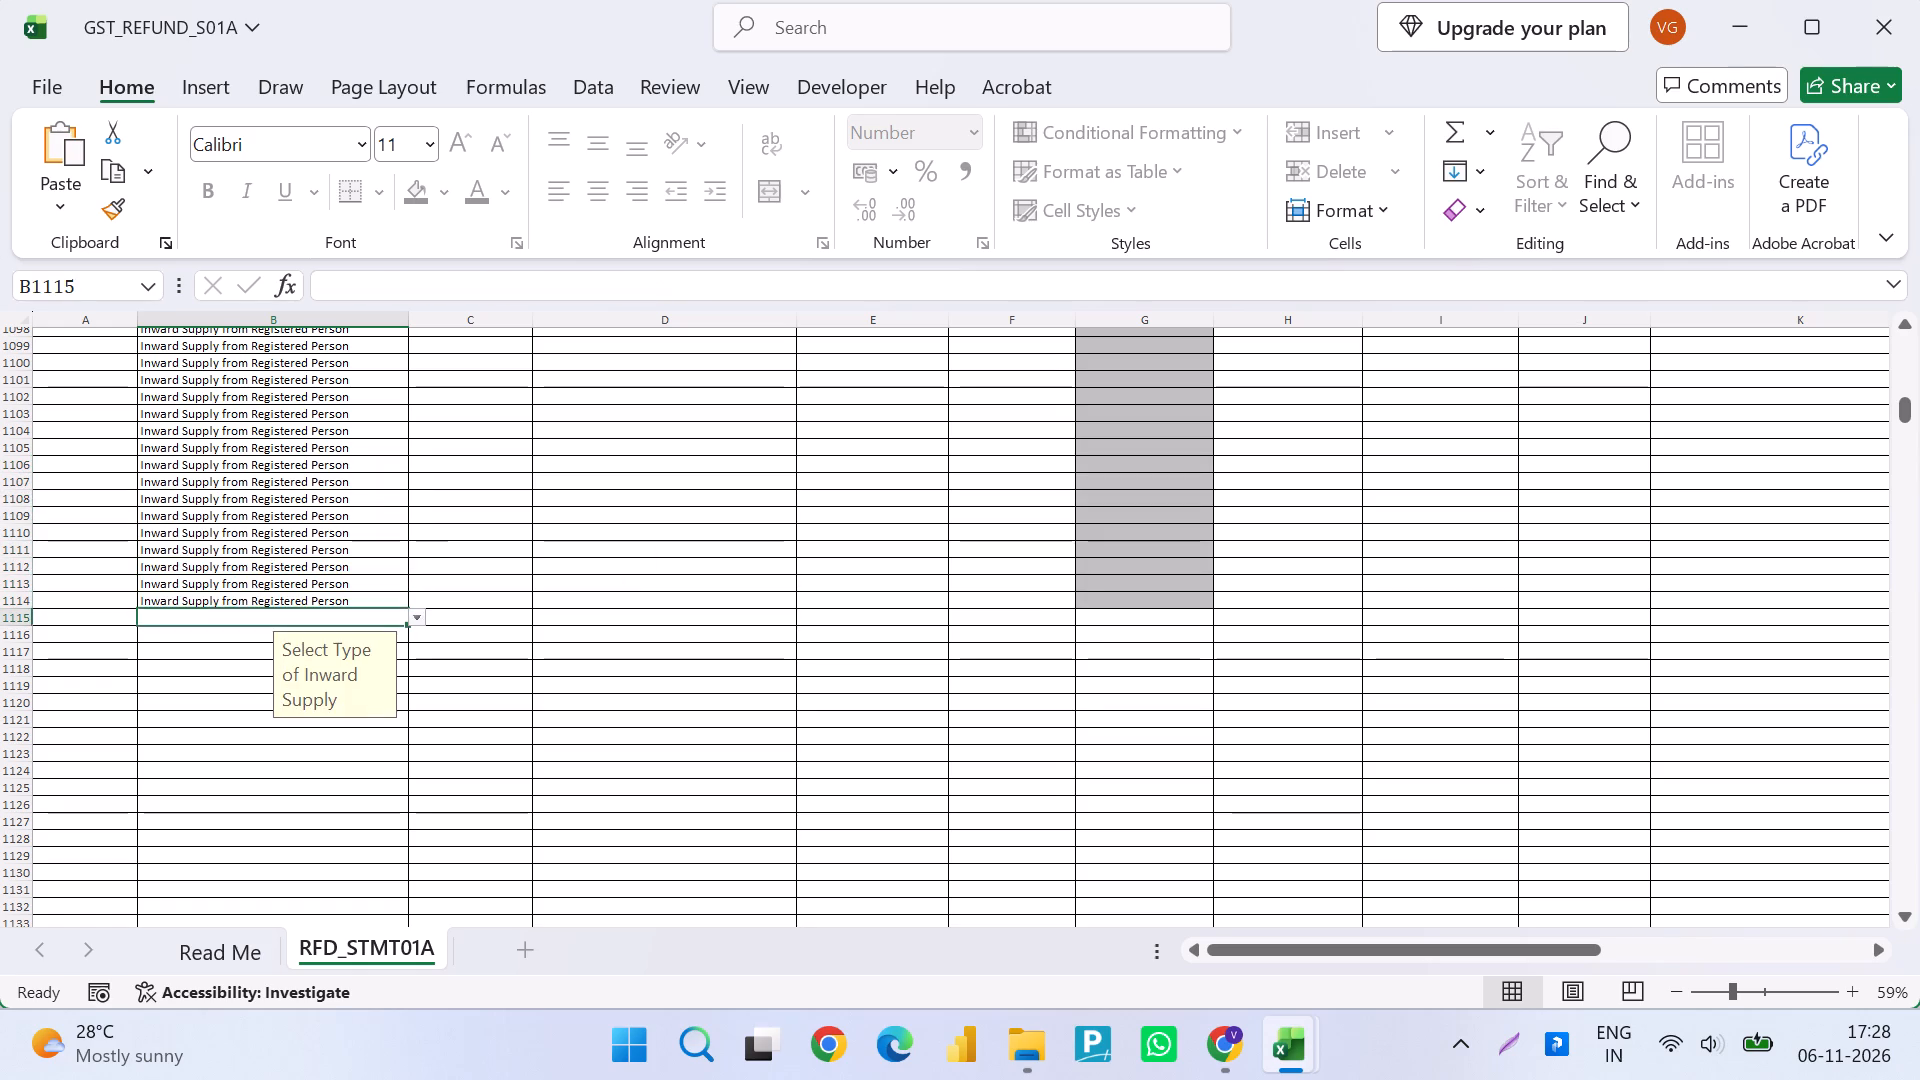
# Enter Inward Supply from Registered Person as the supply type in rows 1115 to 1120.
pyautogui.hotkey('ctrl', 'v')
pyautogui.press('Return')
pyautogui.hotkey('ctrl', 'v')
pyautogui.press('Return')
pyautogui.hotkey('ctrl', 'v')
pyautogui.press('Return')
pyautogui.hotkey('ctrl', 'v')
pyautogui.press('Return')
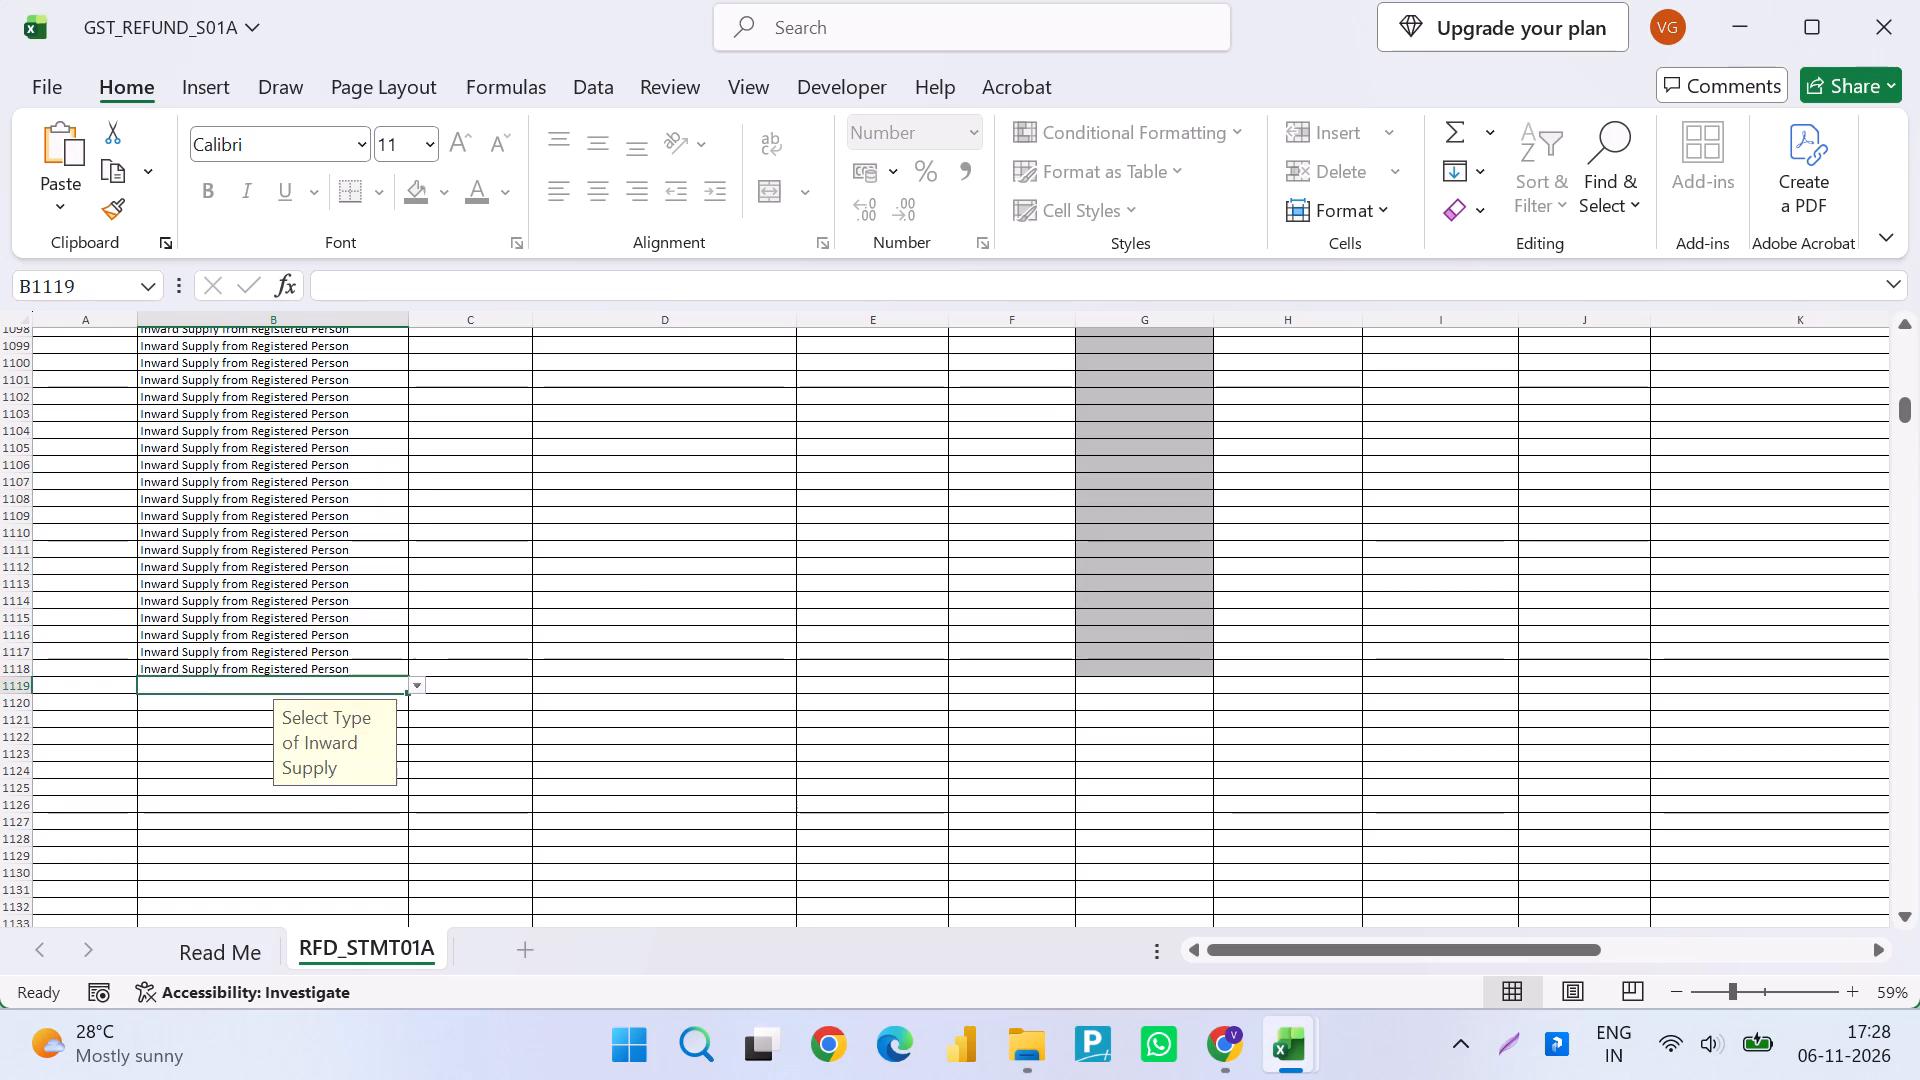
pyautogui.hotkey('ctrl', 'v')
pyautogui.press('Return')
pyautogui.hotkey('ctrl', 'v')
pyautogui.press('Return')
# Continue entering Inward Supply from Registered Person as the supply type in rows 1121 to 1126.
pyautogui.hotkey('ctrl', 'v')
pyautogui.press('Return')
pyautogui.hotkey('ctrl', 'v')
pyautogui.press('Return')
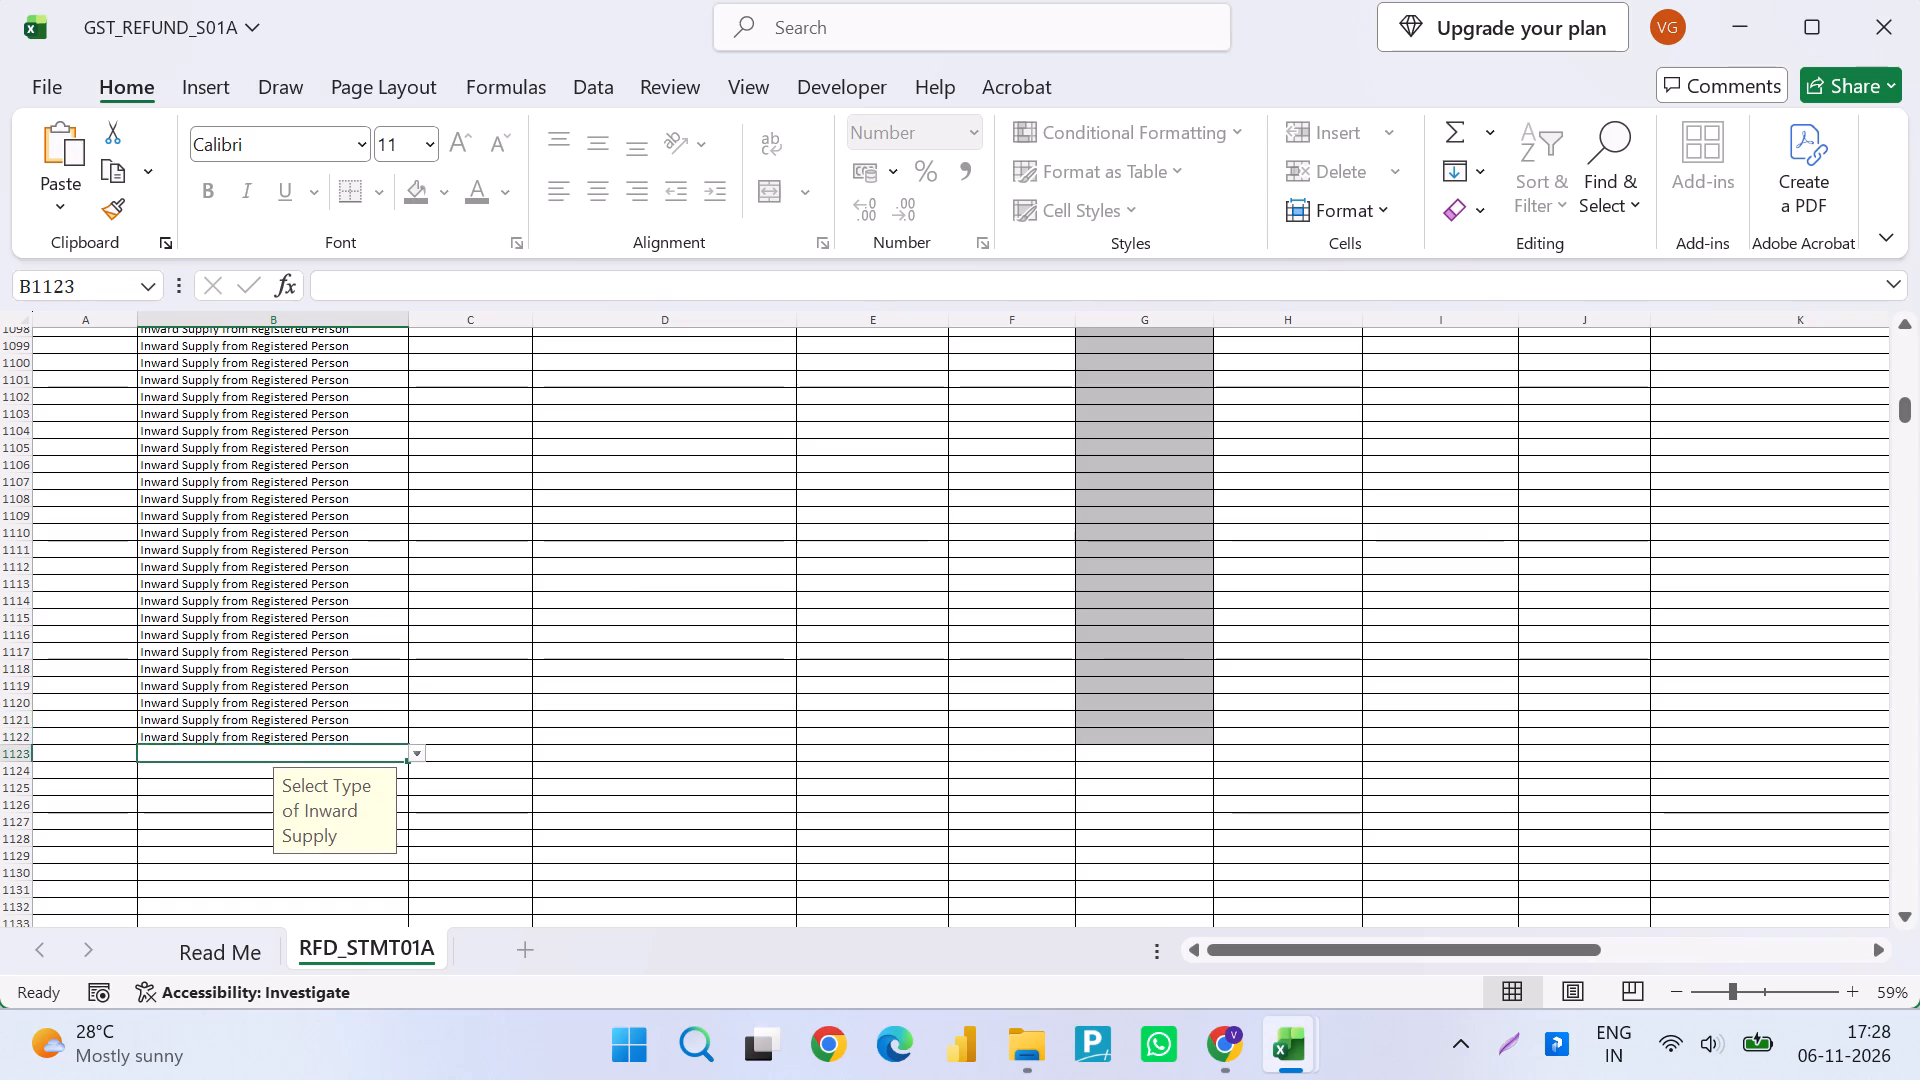
pyautogui.hotkey('ctrl', 'v')
pyautogui.press('Return')
pyautogui.hotkey('ctrl', 'v')
pyautogui.press('Return')
pyautogui.hotkey('ctrl', 'v')
pyautogui.press('Return')
pyautogui.hotkey('ctrl', 'v')
pyautogui.hotkey('ctrl', 'Return')
pyautogui.hotkey('ctrl', 'v')
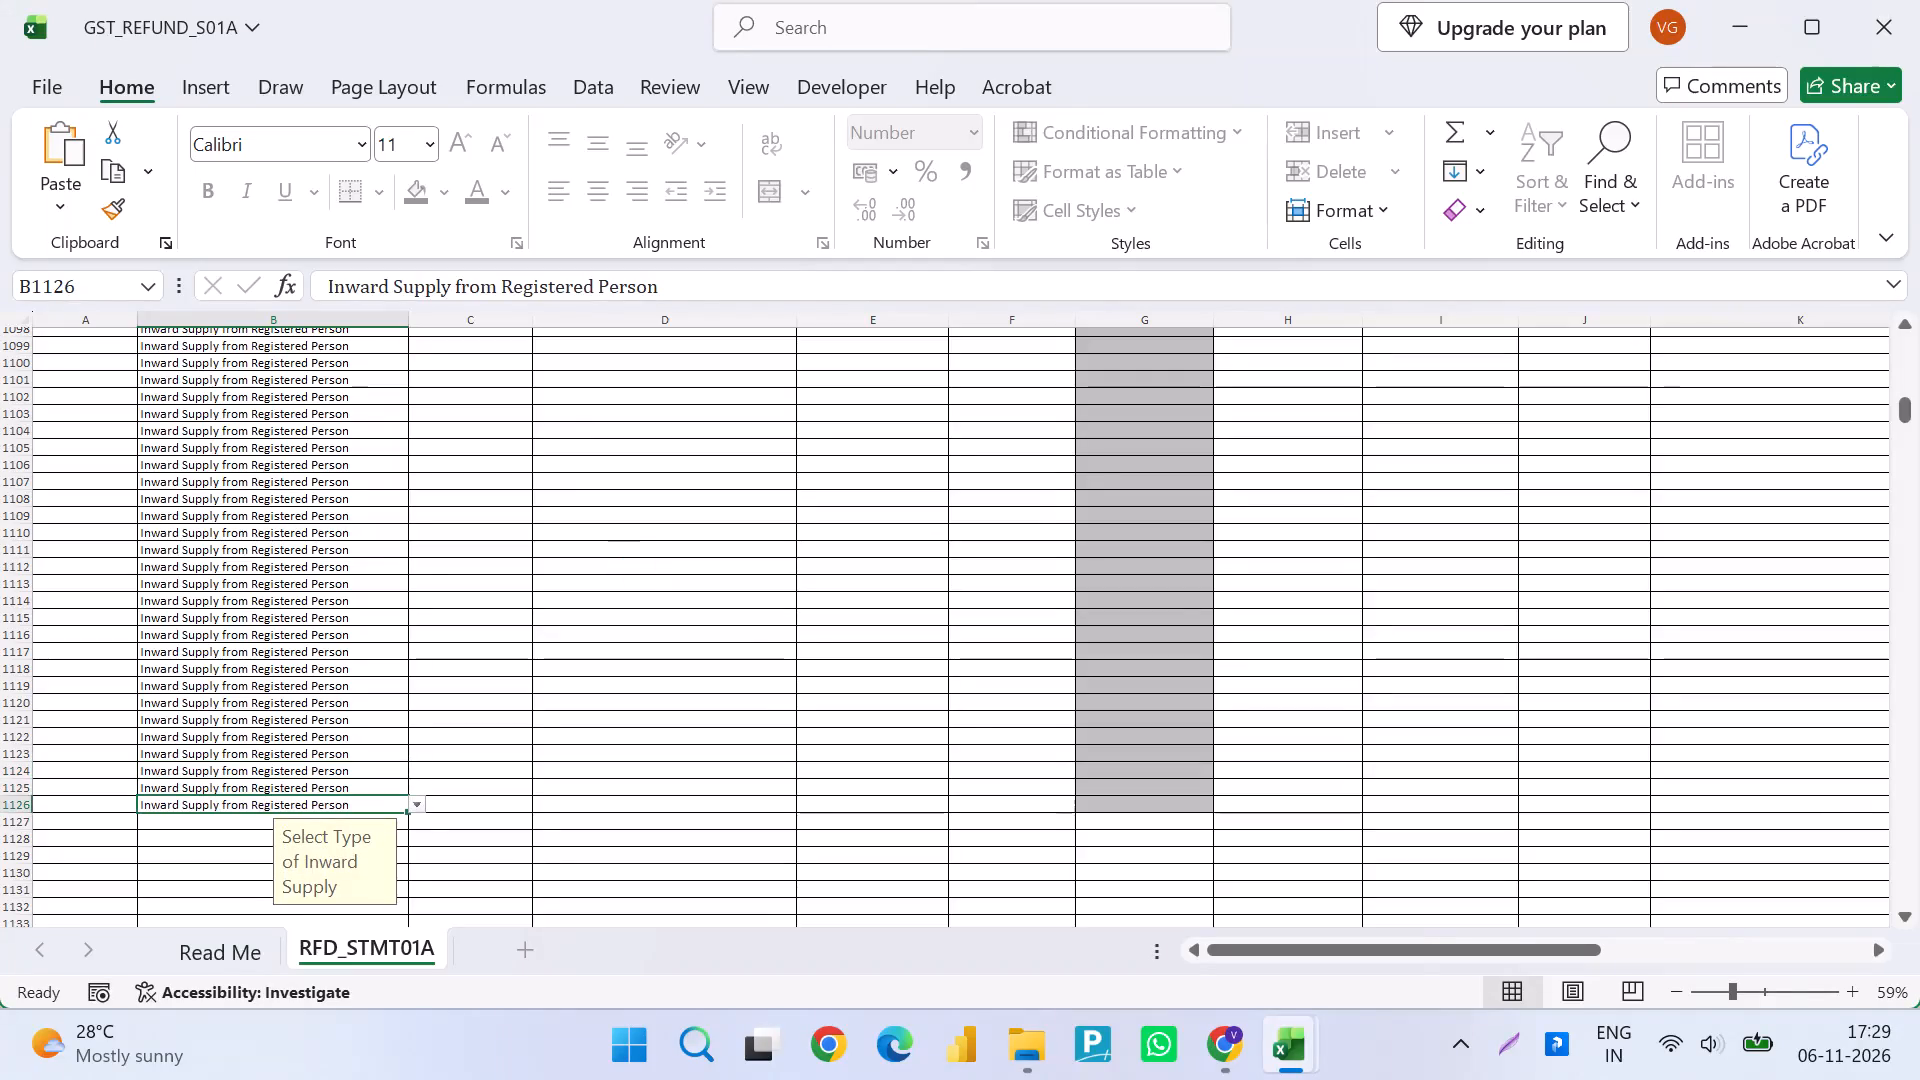
pyautogui.press('Return')
# Check how many supply type cells are filled from row 1062 downward.
pyautogui.press('Left')
pyautogui.hotkey('shift', 'Up')
pyautogui.press('Up')
pyautogui.hotkey('ctrl', 'shift', 'Up')
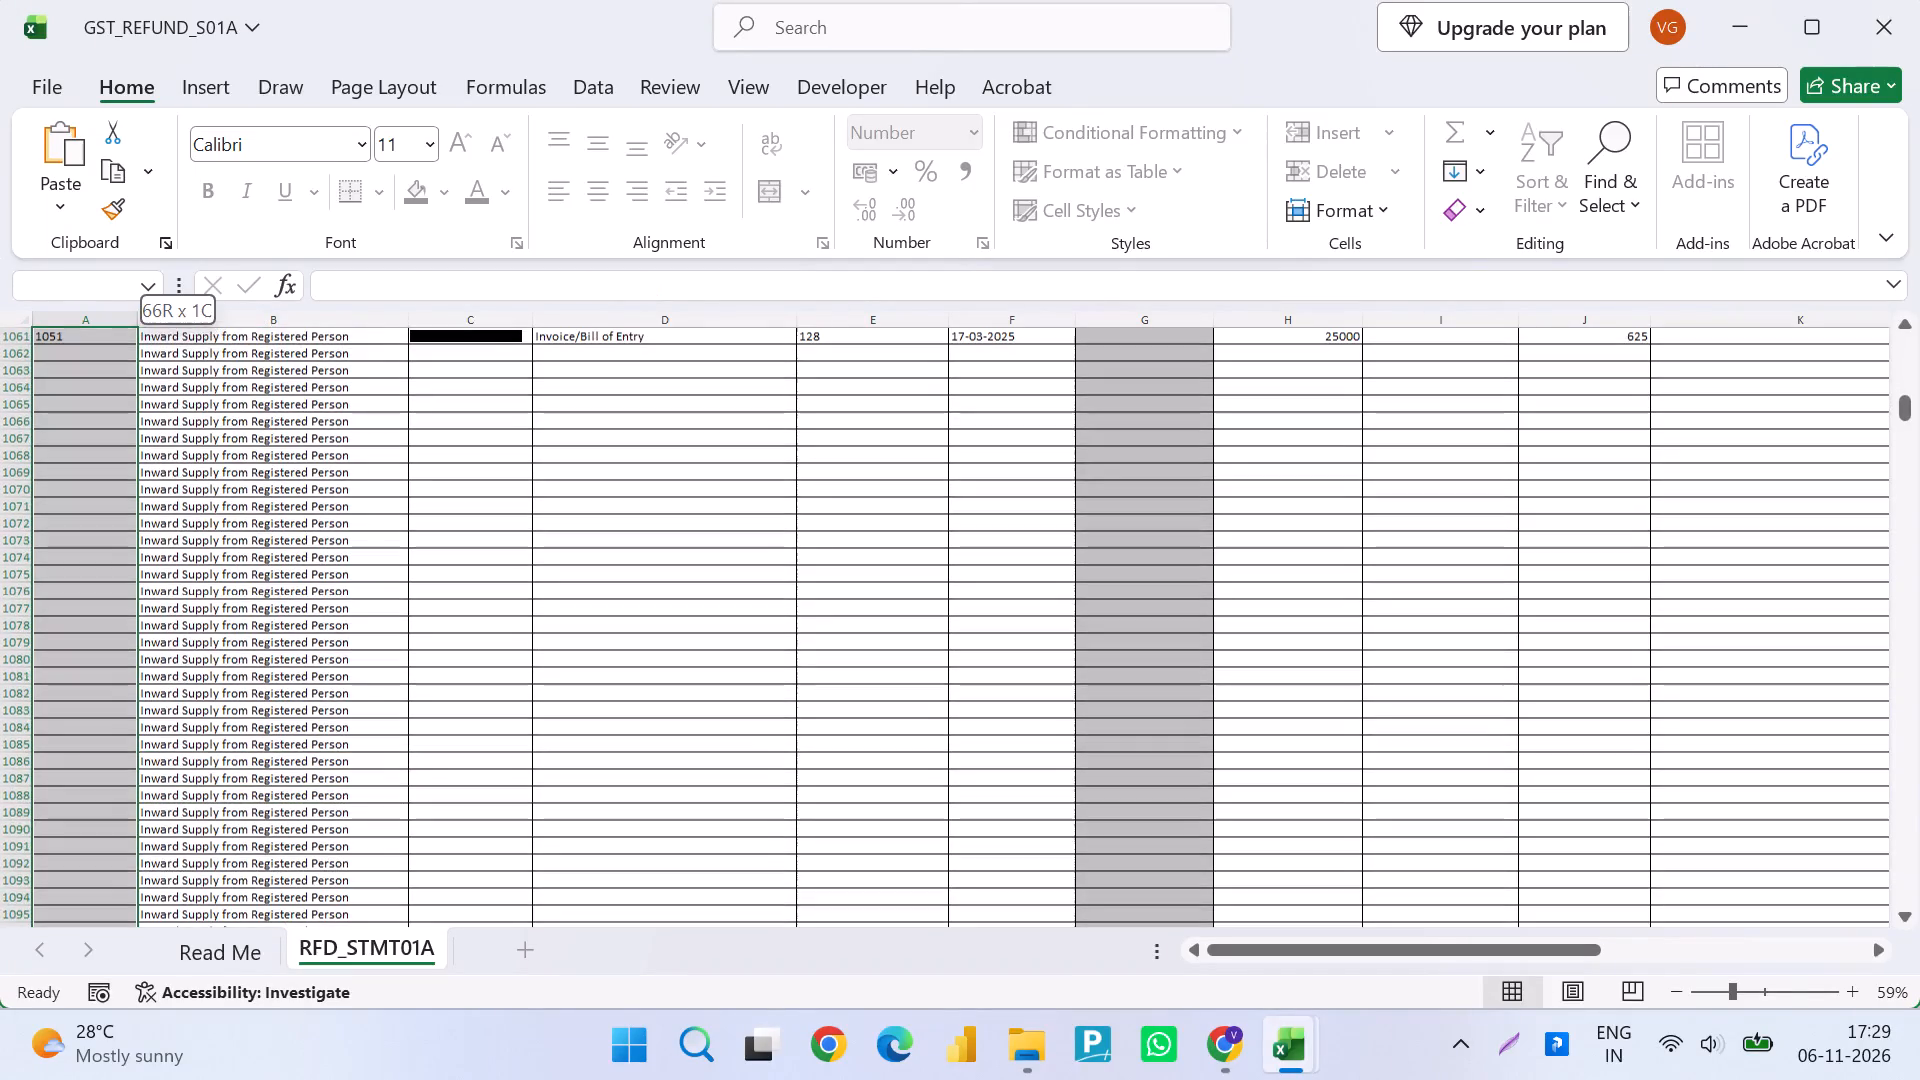
pyautogui.hotkey('ctrl', 'Up')
pyautogui.press('Right')
pyautogui.press('Down')
pyautogui.hotkey('ctrl', 'shift', 'Down')
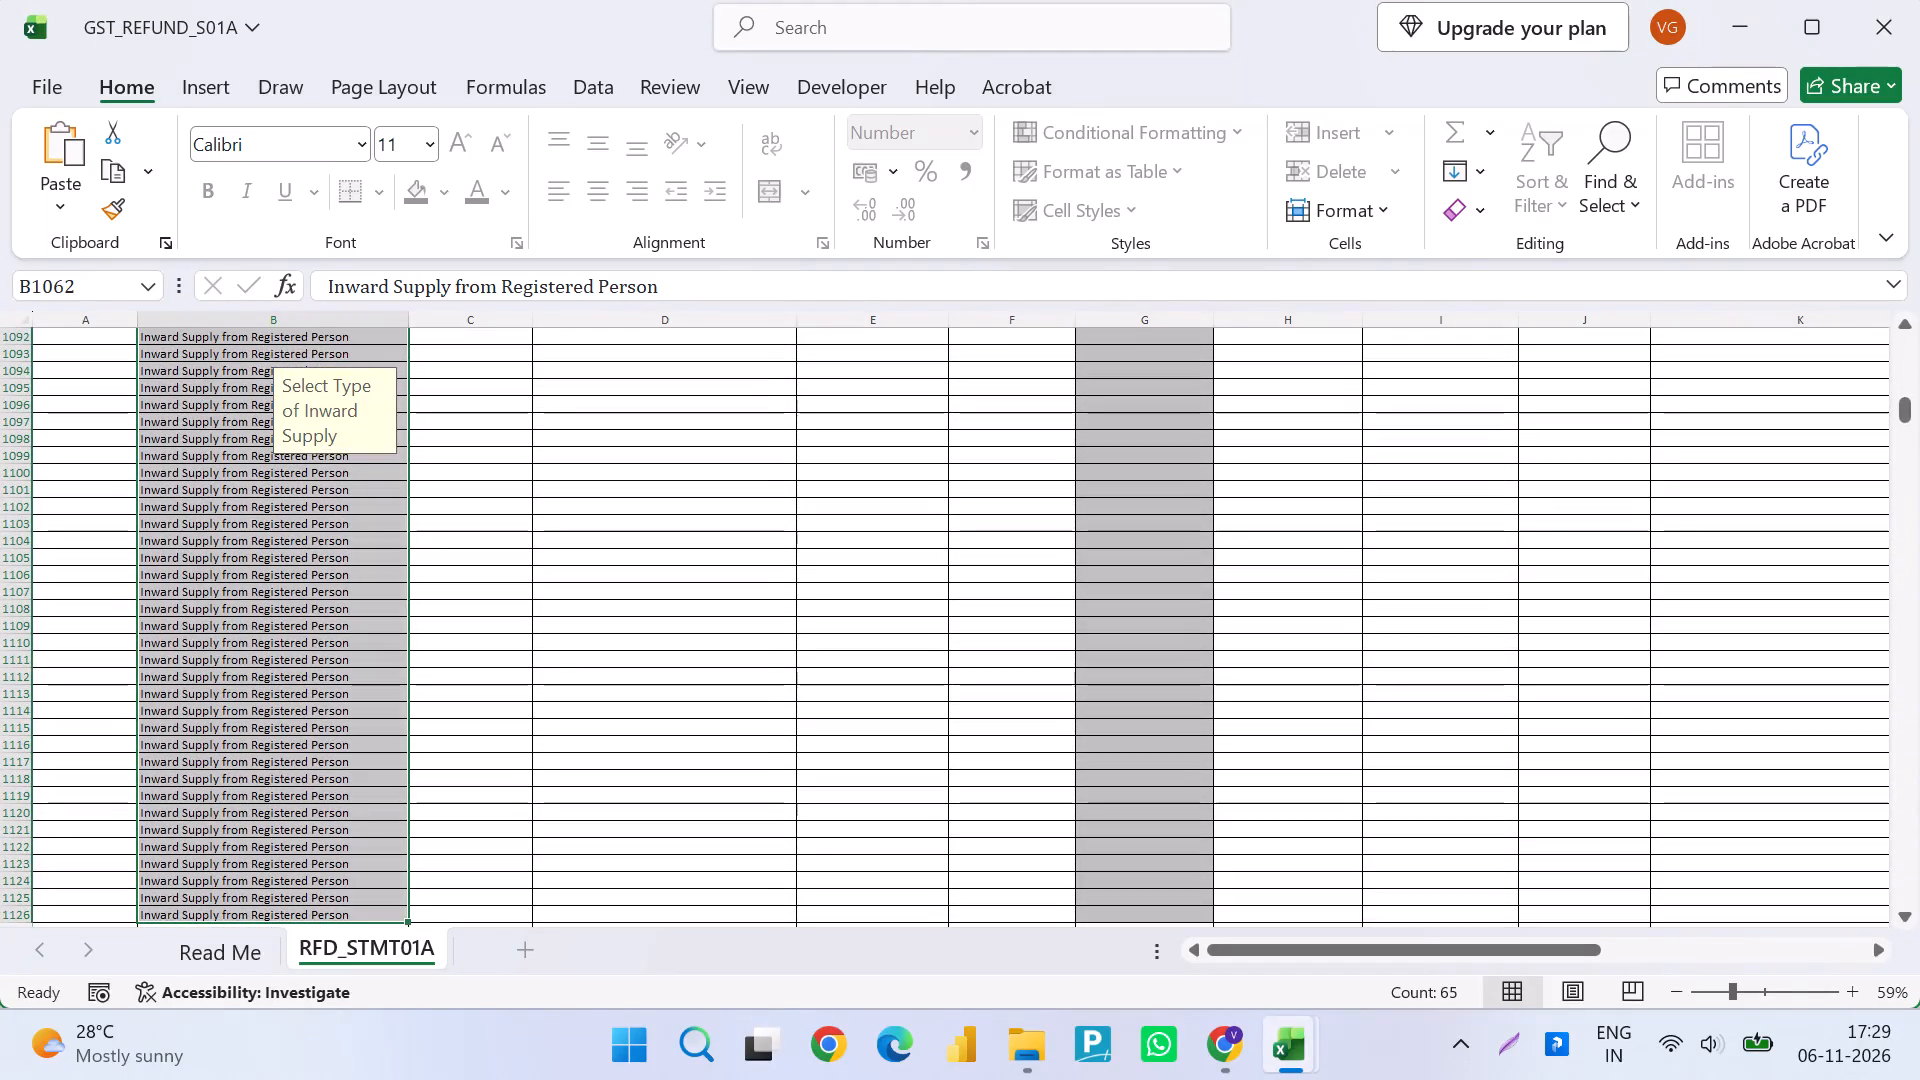
# Resume below the last filled entry and enter Inward Supply from Registered Person in rows 1127 to 1129.
pyautogui.hotkey('ctrl', 'Down')
pyautogui.press('Down')
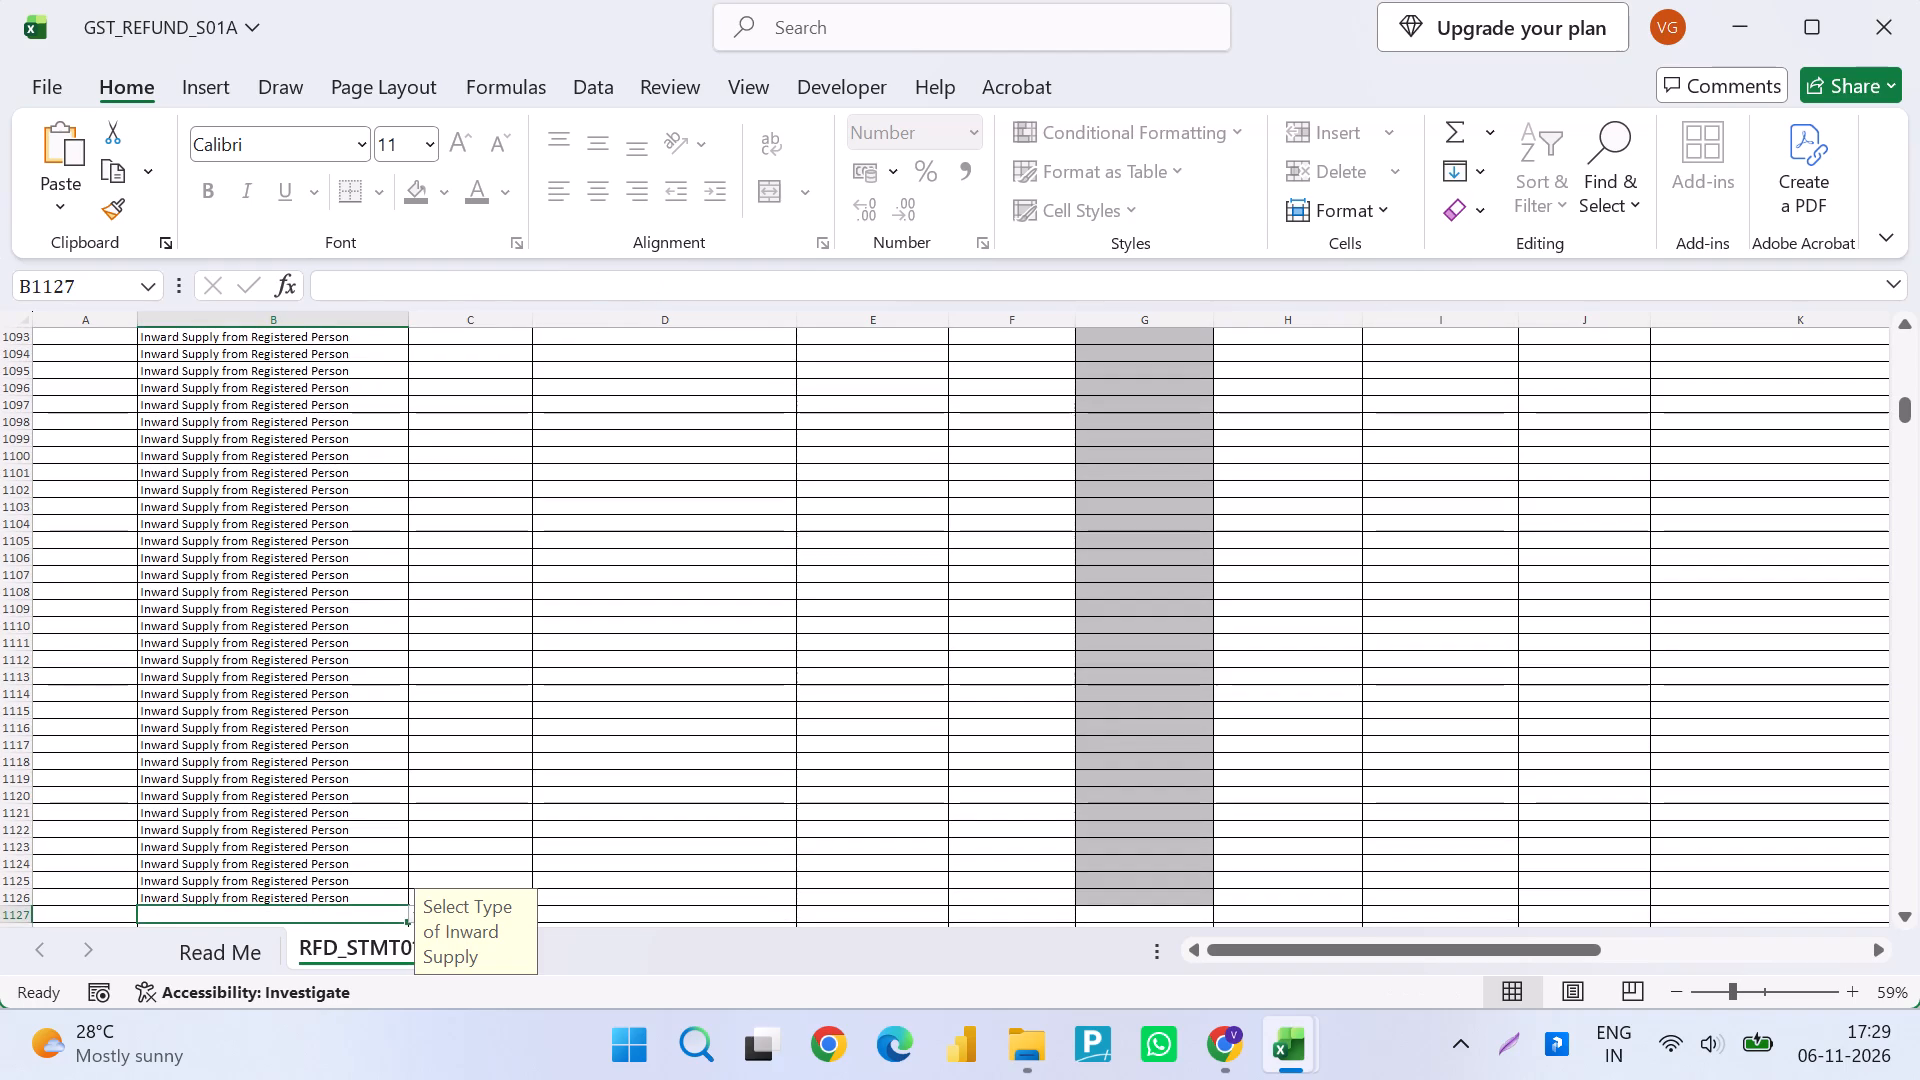
pyautogui.hotkey('ctrl', 'v')
pyautogui.press('Return')
pyautogui.hotkey('ctrl', 'v')
pyautogui.press('Return')
pyautogui.hotkey('ctrl', 'v')
pyautogui.press('Return')
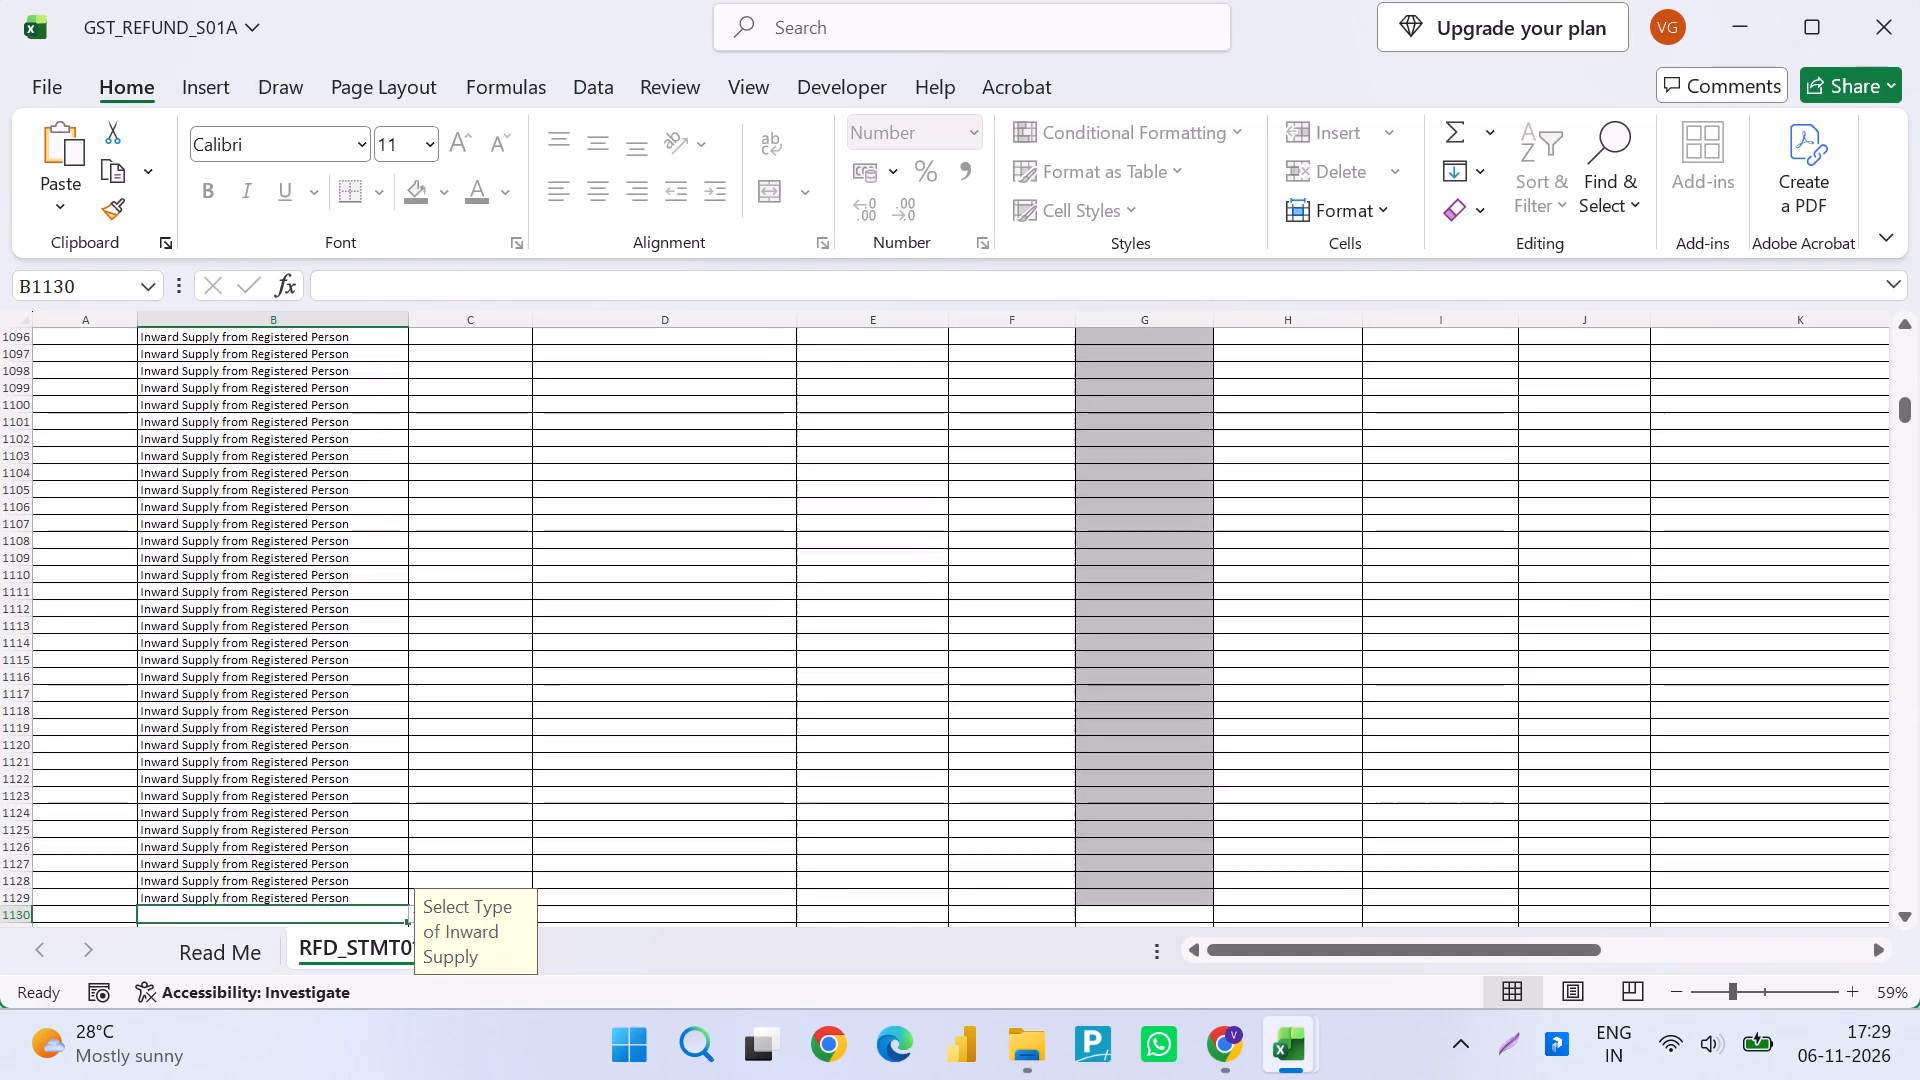
# Fill the supply type with Inward Supply from Registered Person in rows 1130 and 1131.
pyautogui.hotkey('ctrl', 'v')
pyautogui.hotkey('ctrl', 'Return')
pyautogui.hotkey('ctrl', 'v')
pyautogui.press('Return')
pyautogui.hotkey('ctrl', 'v')
pyautogui.hotkey('ctrl', 'Return')
pyautogui.hotkey('ctrl', 'v')
pyautogui.hotkey('ctrl', 'Return')
pyautogui.hotkey('ctrl', 'v')
pyautogui.hotkey('ctrl', 'Return')
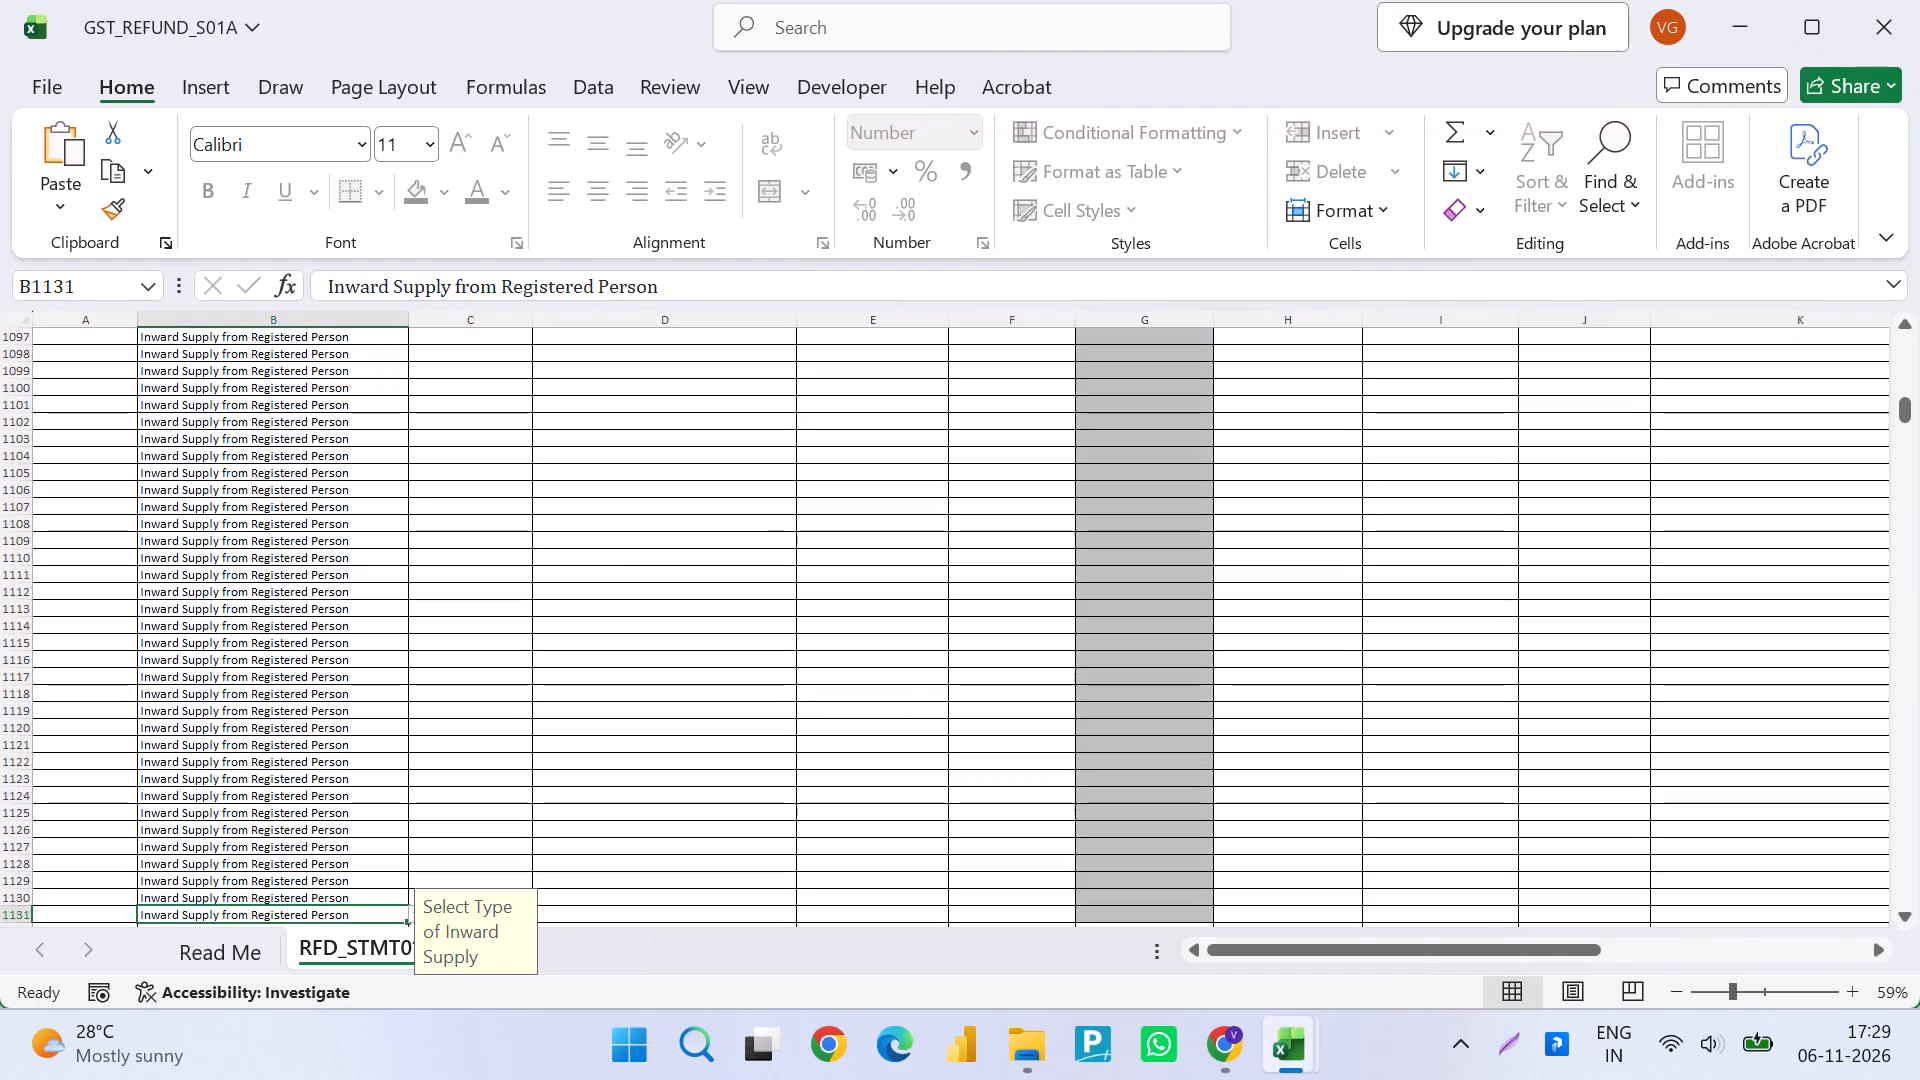
# Enter Inward Supply from Registered Person as the supply type in rows 1132 to 1136.
pyautogui.press('Down')
pyautogui.press('Up')
pyautogui.hotkey('ctrl', 'Down')
pyautogui.hotkey('ctrl', 'Up')
pyautogui.press('Down')
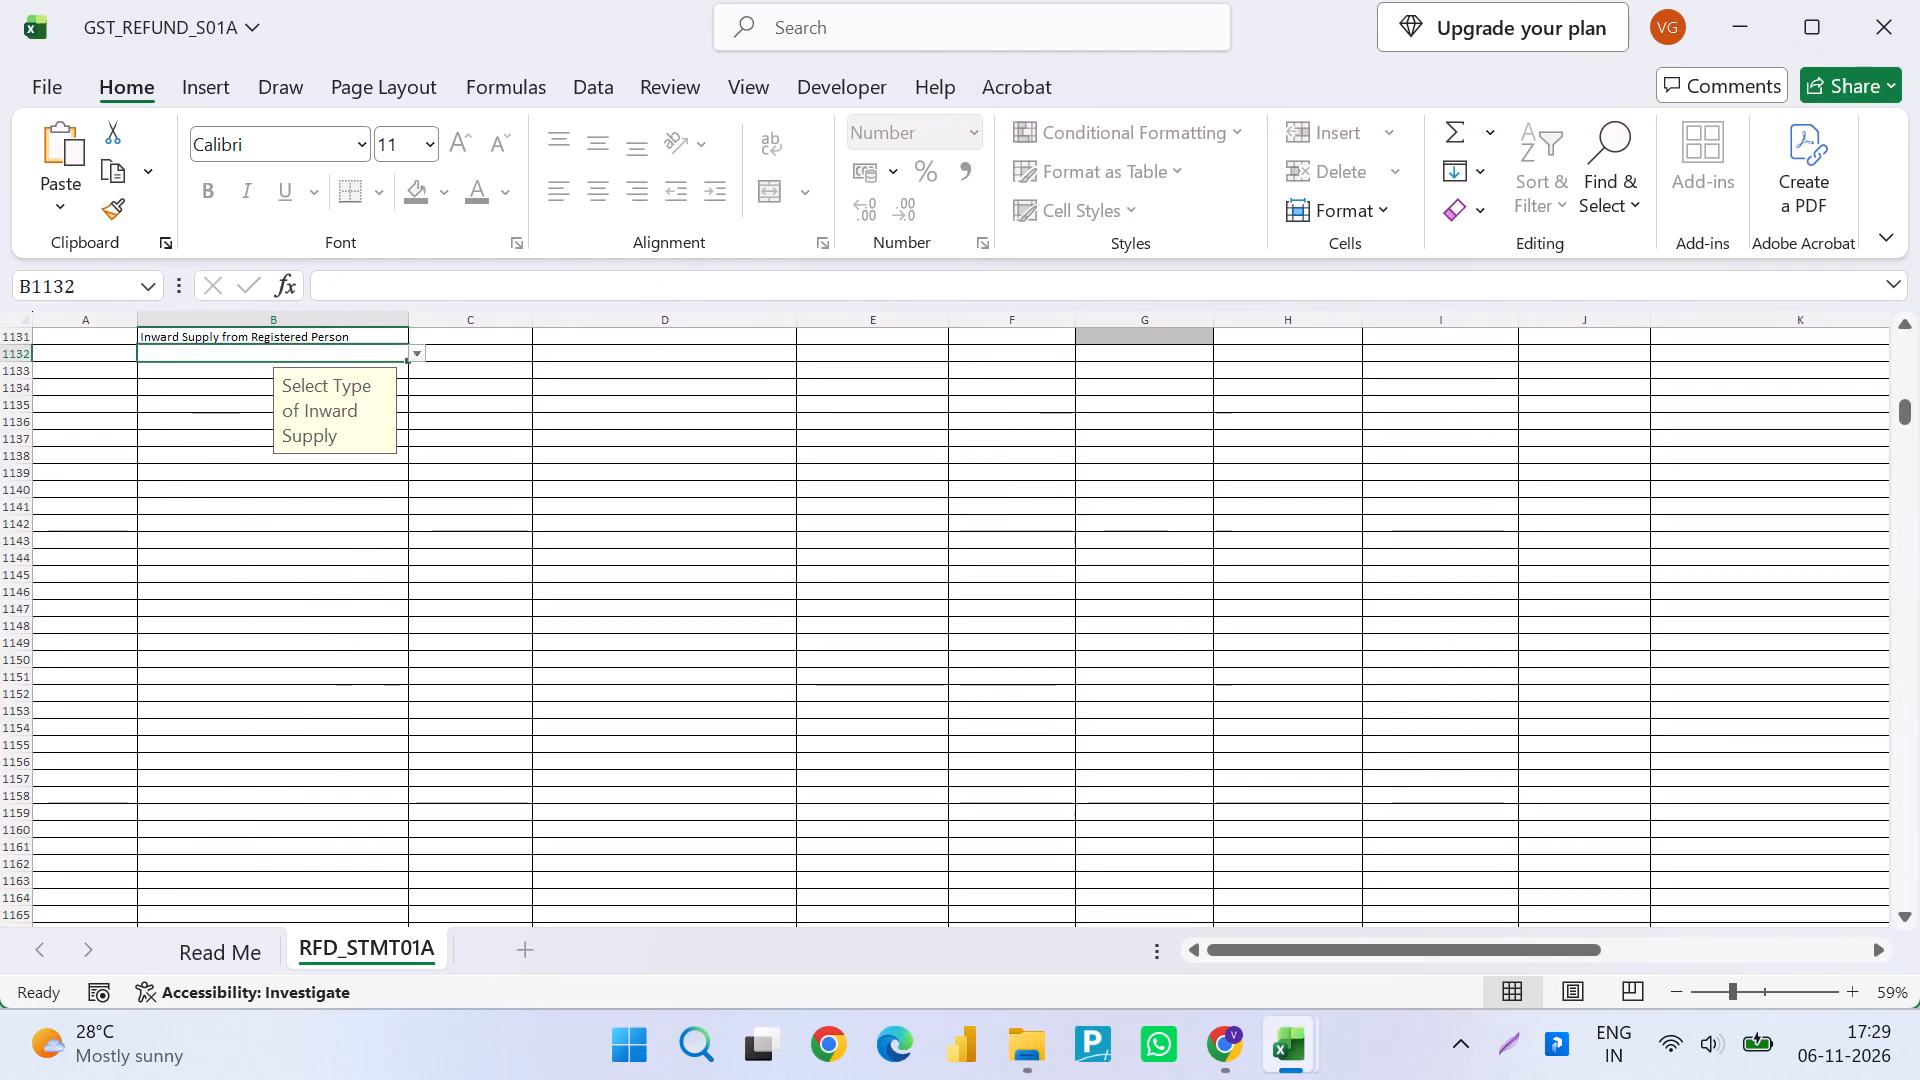
pyautogui.hotkey('ctrl', 'v')
pyautogui.press('Return')
pyautogui.hotkey('ctrl', 'v')
pyautogui.press('Return')
pyautogui.hotkey('ctrl', 'v')
pyautogui.press('Return')
pyautogui.hotkey('ctrl', 'v')
pyautogui.press('Down')
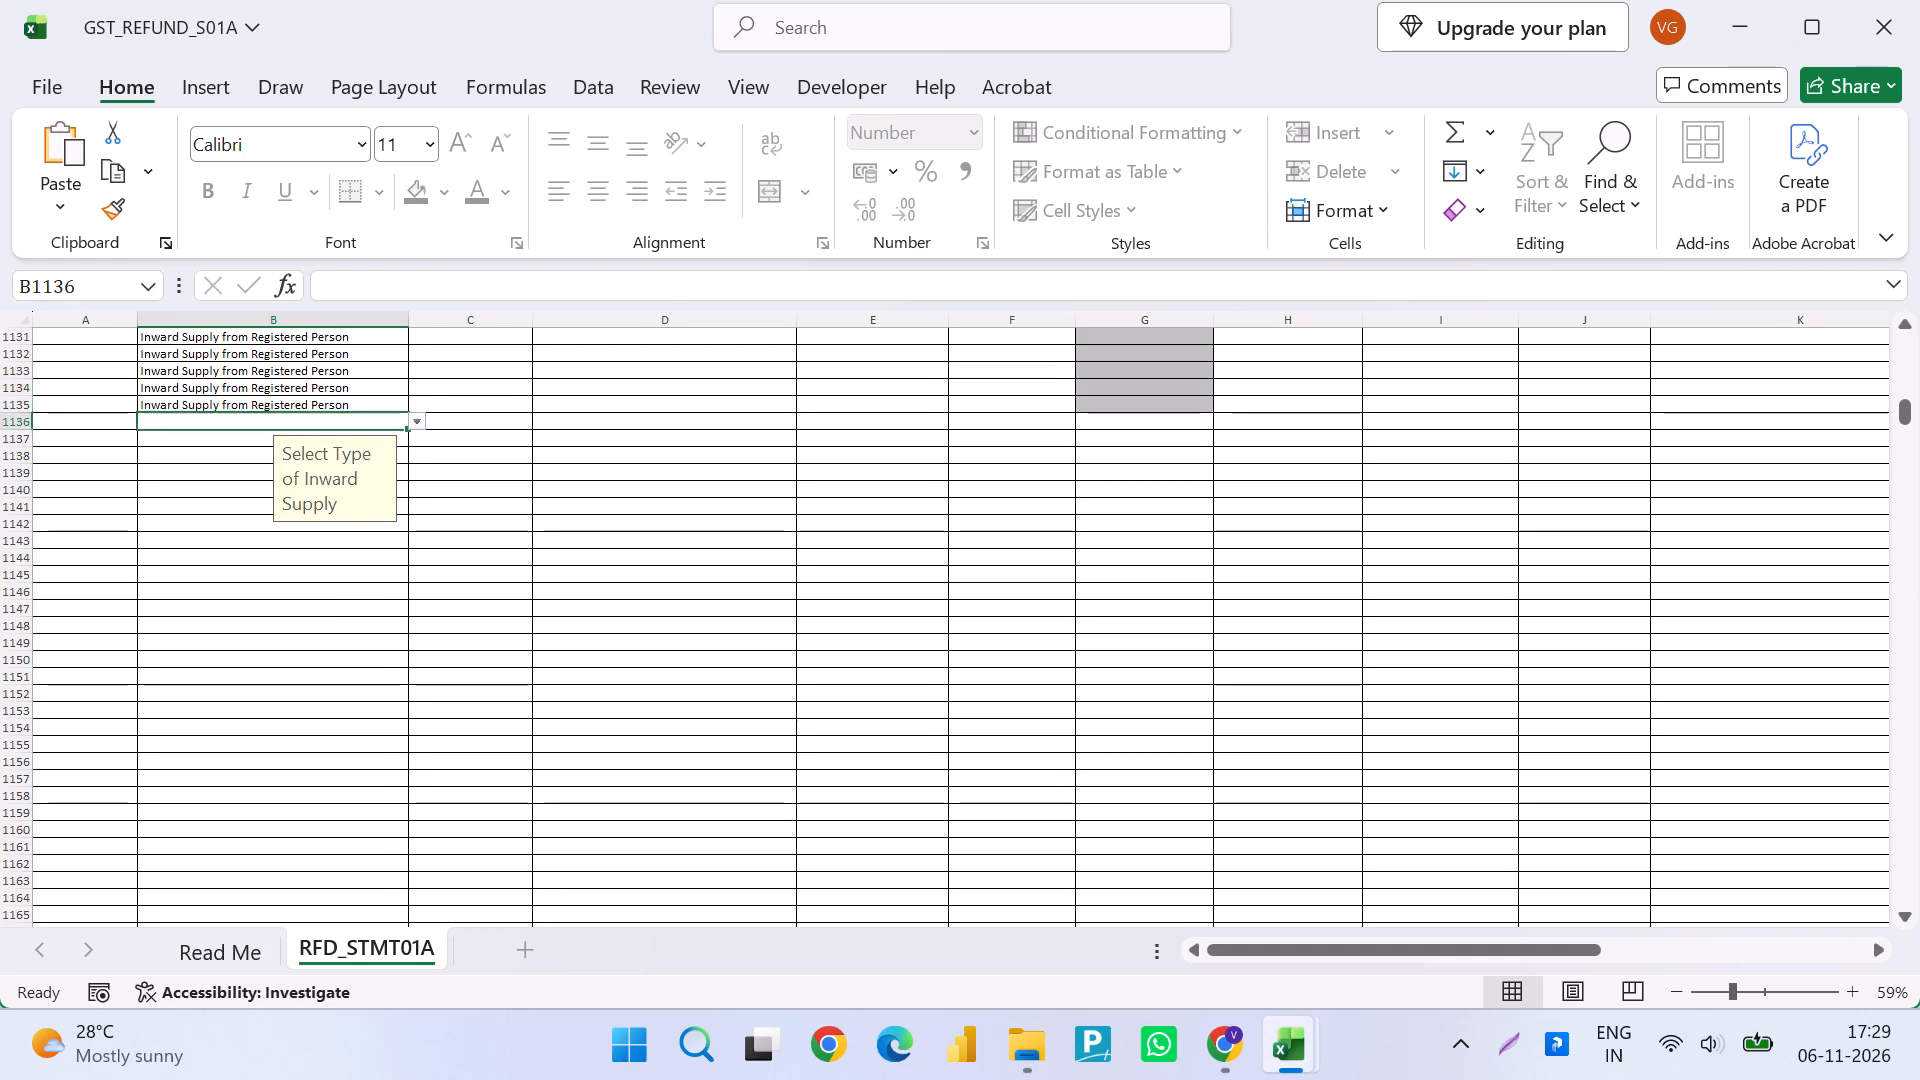
pyautogui.hotkey('ctrl', 'v')
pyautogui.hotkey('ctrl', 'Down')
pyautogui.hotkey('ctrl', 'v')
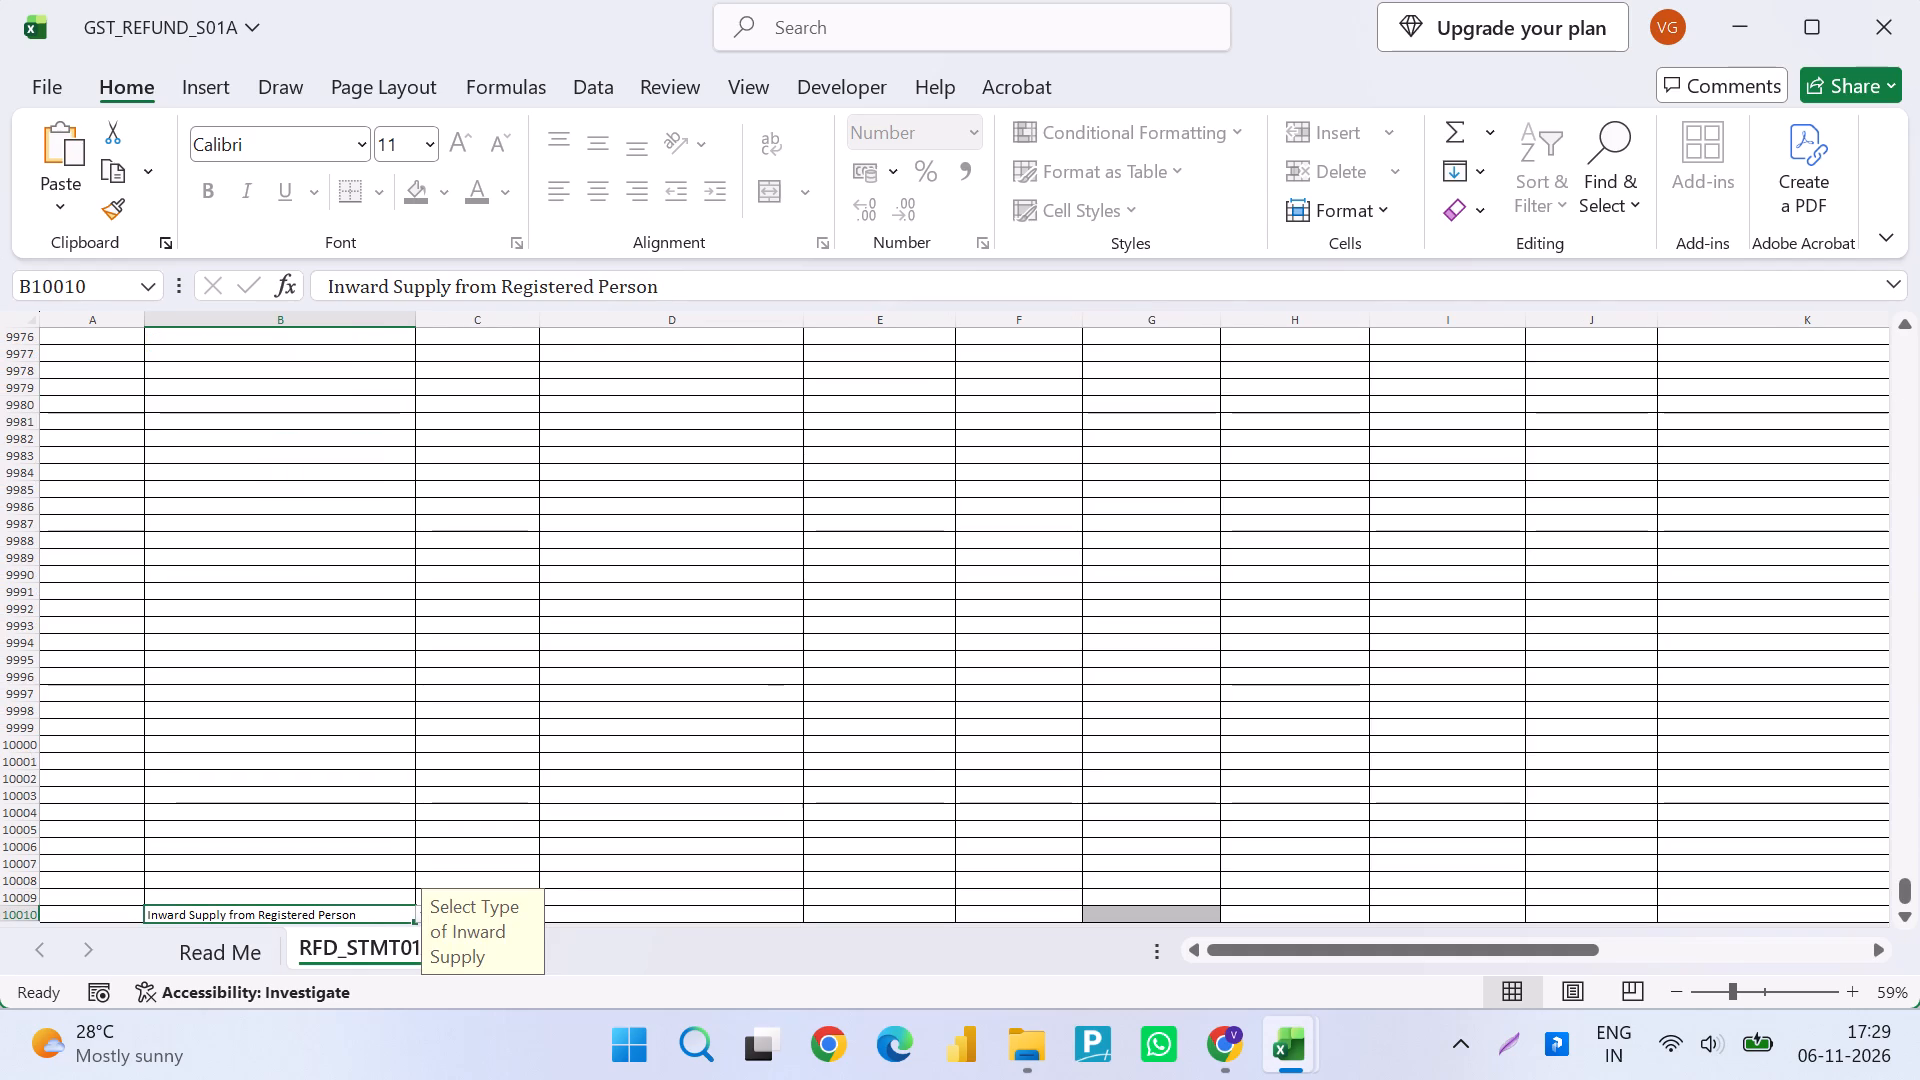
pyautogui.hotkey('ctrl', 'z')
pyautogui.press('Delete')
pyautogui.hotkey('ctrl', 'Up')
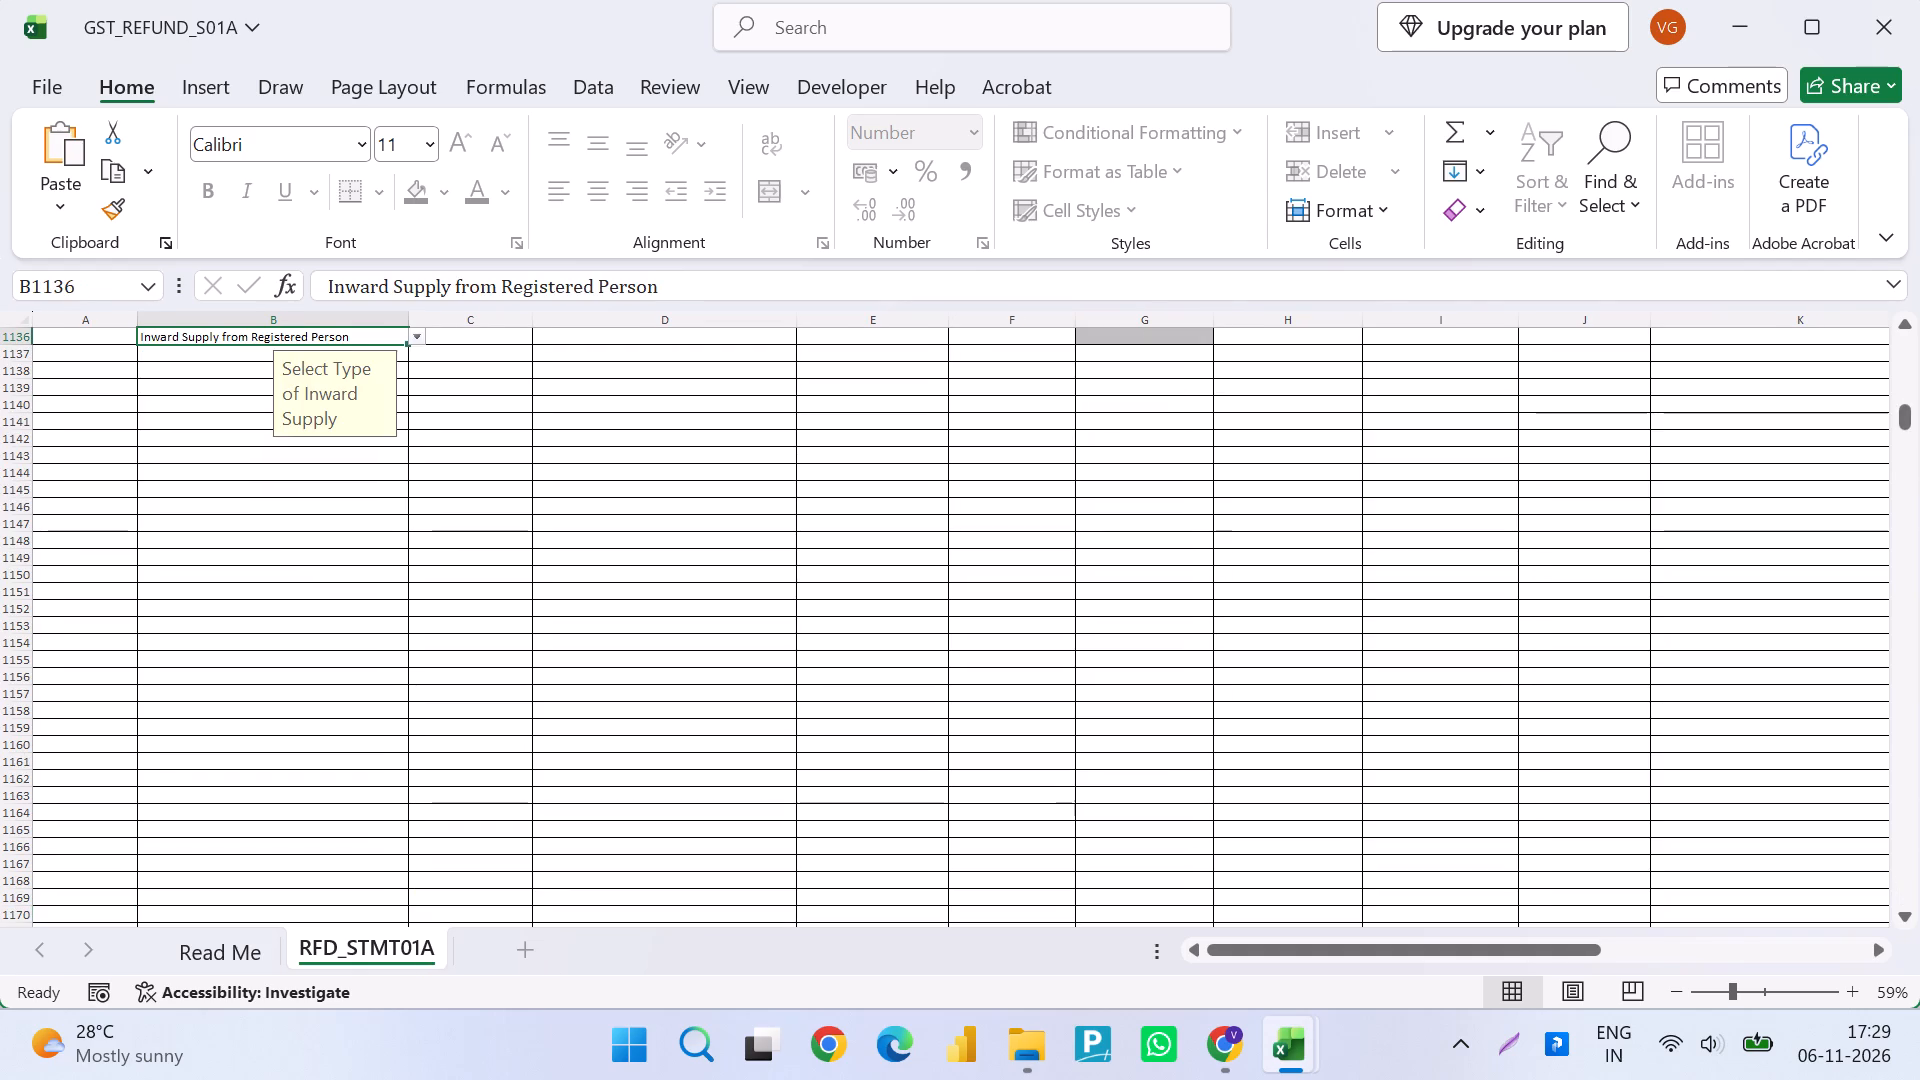
# Fill the supply type column with Inward Supply from Registered Person in rows 1137 to 1143.
pyautogui.press('Down')
pyautogui.hotkey('ctrl', 'v')
pyautogui.press('Down')
pyautogui.hotkey('ctrl', 'v')
pyautogui.press('Down')
pyautogui.hotkey('ctrl', 'v')
pyautogui.press('Down')
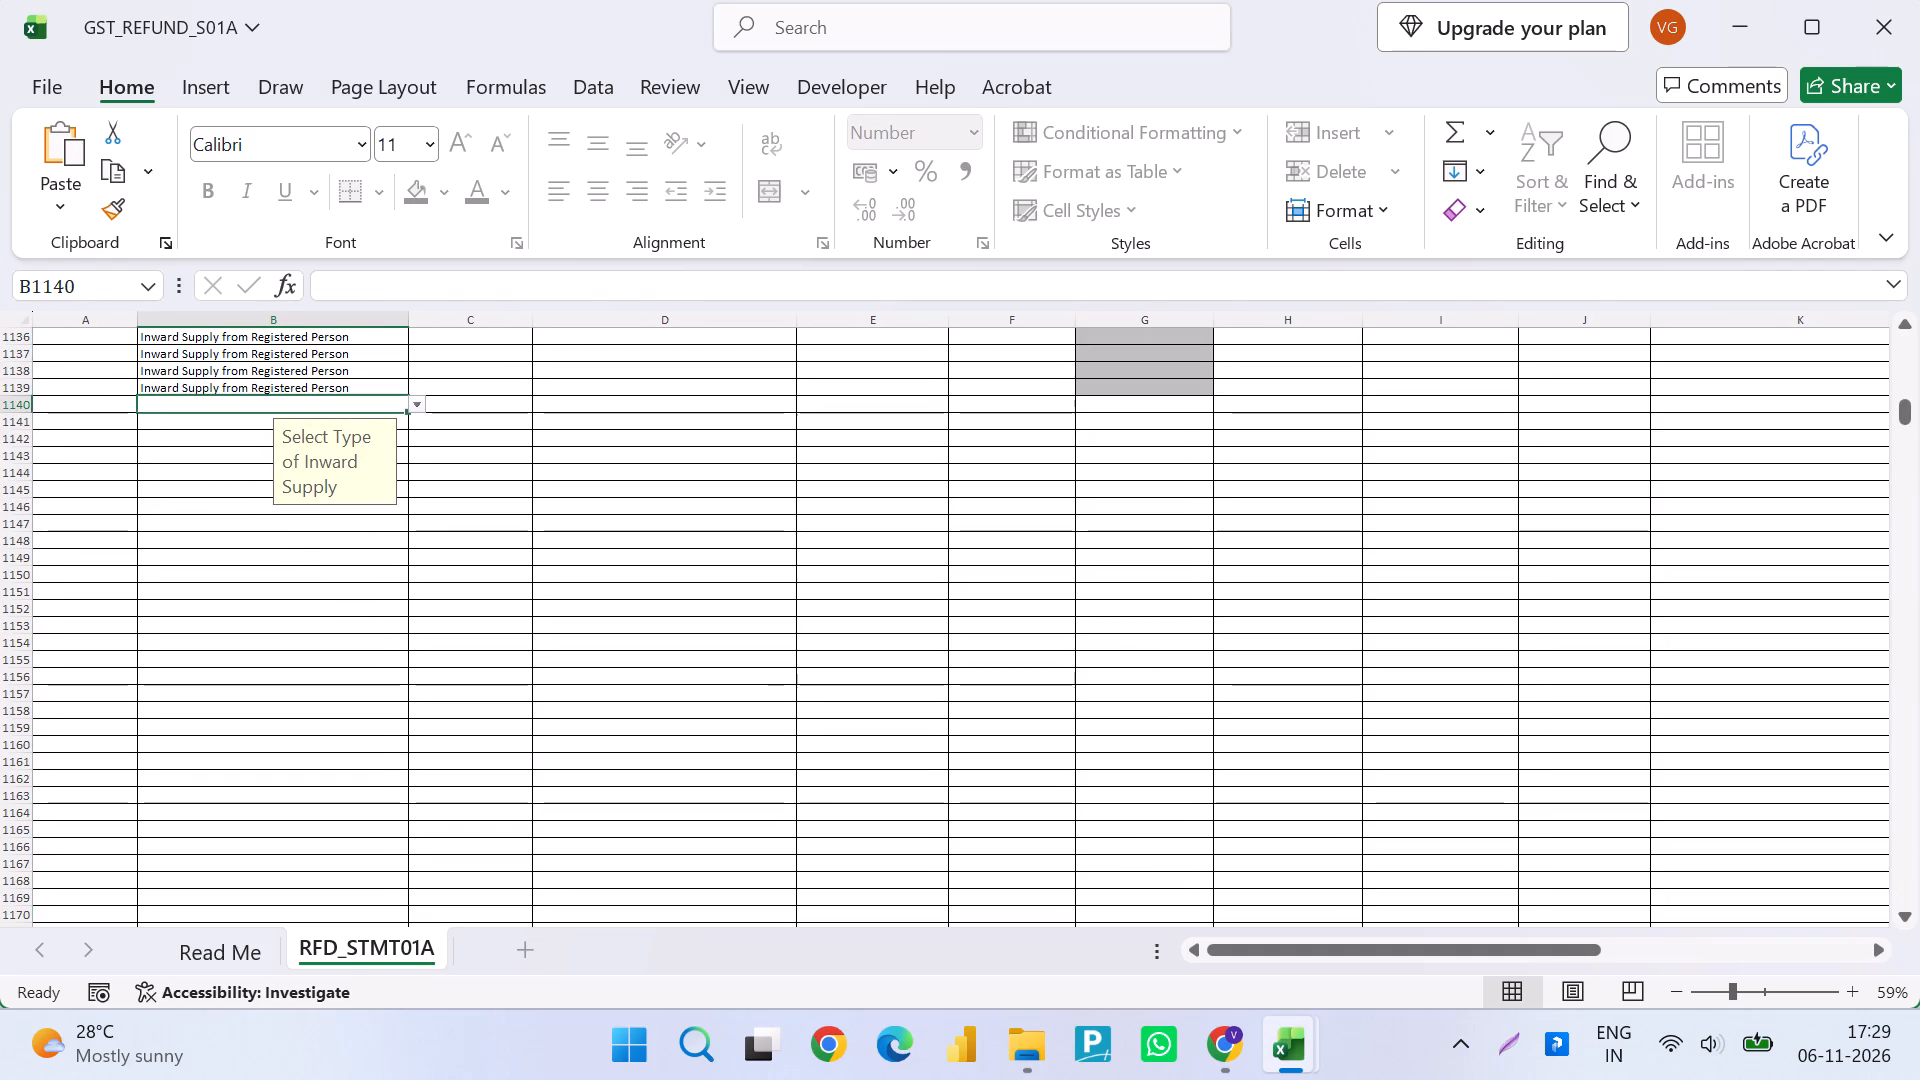
pyautogui.hotkey('ctrl', 'v')
pyautogui.press('Down')
pyautogui.hotkey('ctrl', 'v')
pyautogui.press('Down')
pyautogui.hotkey('ctrl', 'v')
pyautogui.press('Down')
pyautogui.hotkey('ctrl', 'v')
# Enter Inward Supply from Registered Person as the supply type in rows 1144 to 1150.
pyautogui.press('Down')
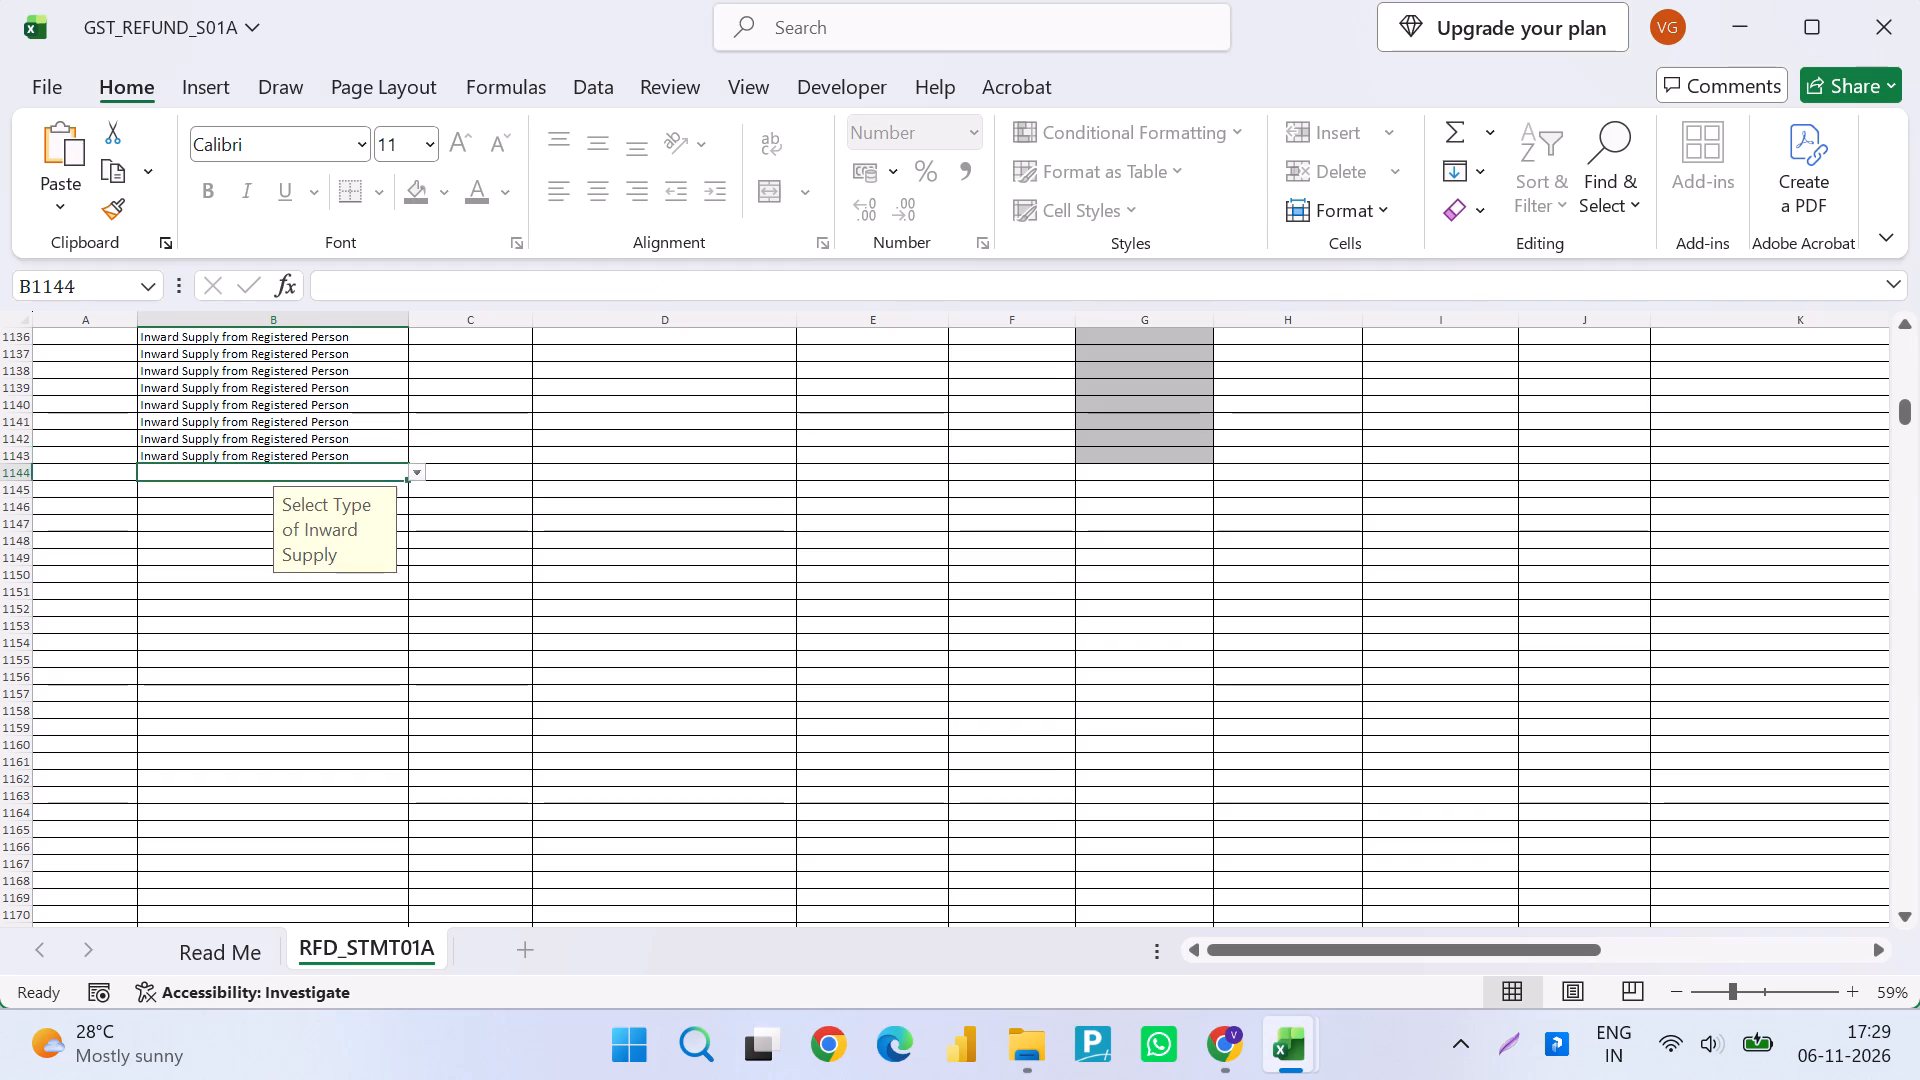
pyautogui.hotkey('ctrl', 'v')
pyautogui.press('Down')
pyautogui.hotkey('ctrl', 'v')
pyautogui.press('Down')
pyautogui.hotkey('ctrl', 'v')
pyautogui.press('Down')
pyautogui.hotkey('ctrl', 'v')
pyautogui.press('Down')
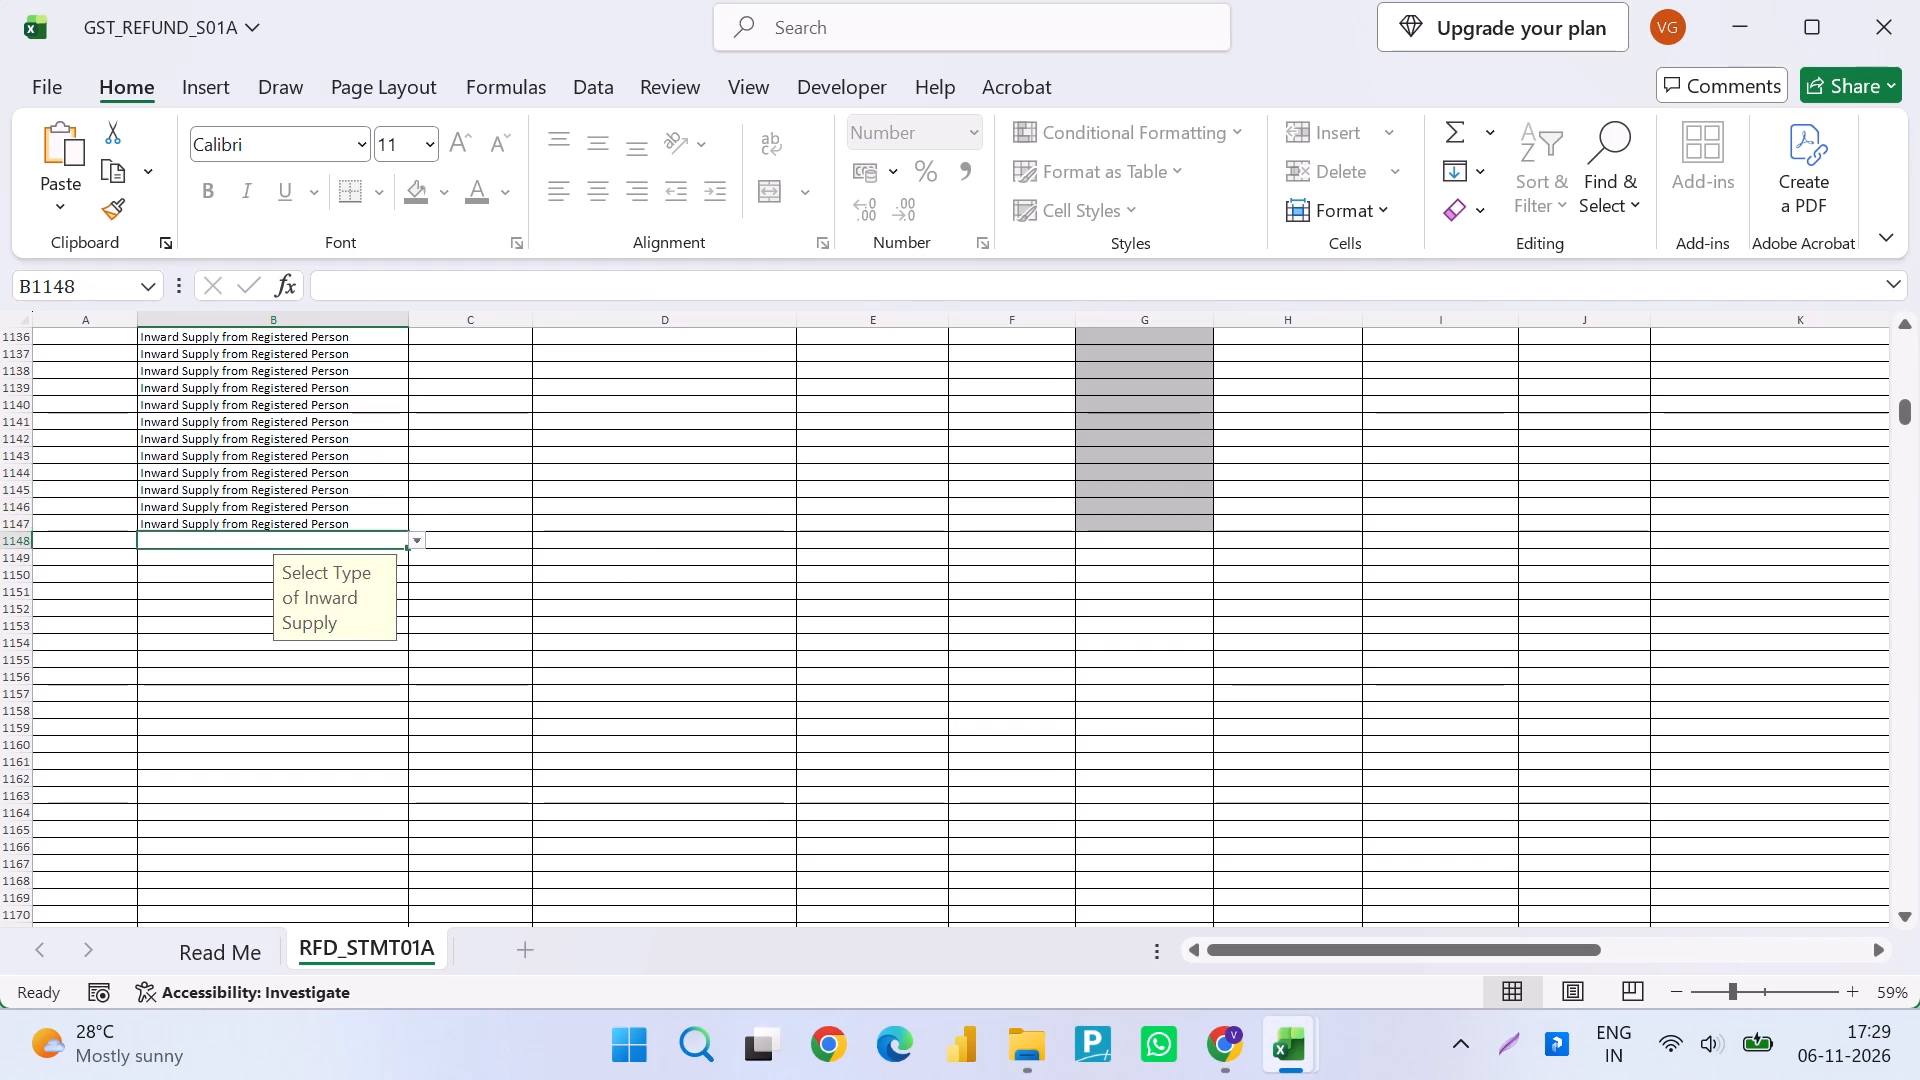
pyautogui.hotkey('ctrl', 'v')
pyautogui.press('Down')
pyautogui.hotkey('ctrl', 'v')
pyautogui.press('Down')
pyautogui.hotkey('ctrl', 'v')
# Continue filling the supply type with Inward Supply from Registered Person in rows 1151 to 1157.
pyautogui.press('Down')
pyautogui.hotkey('ctrl', 'v')
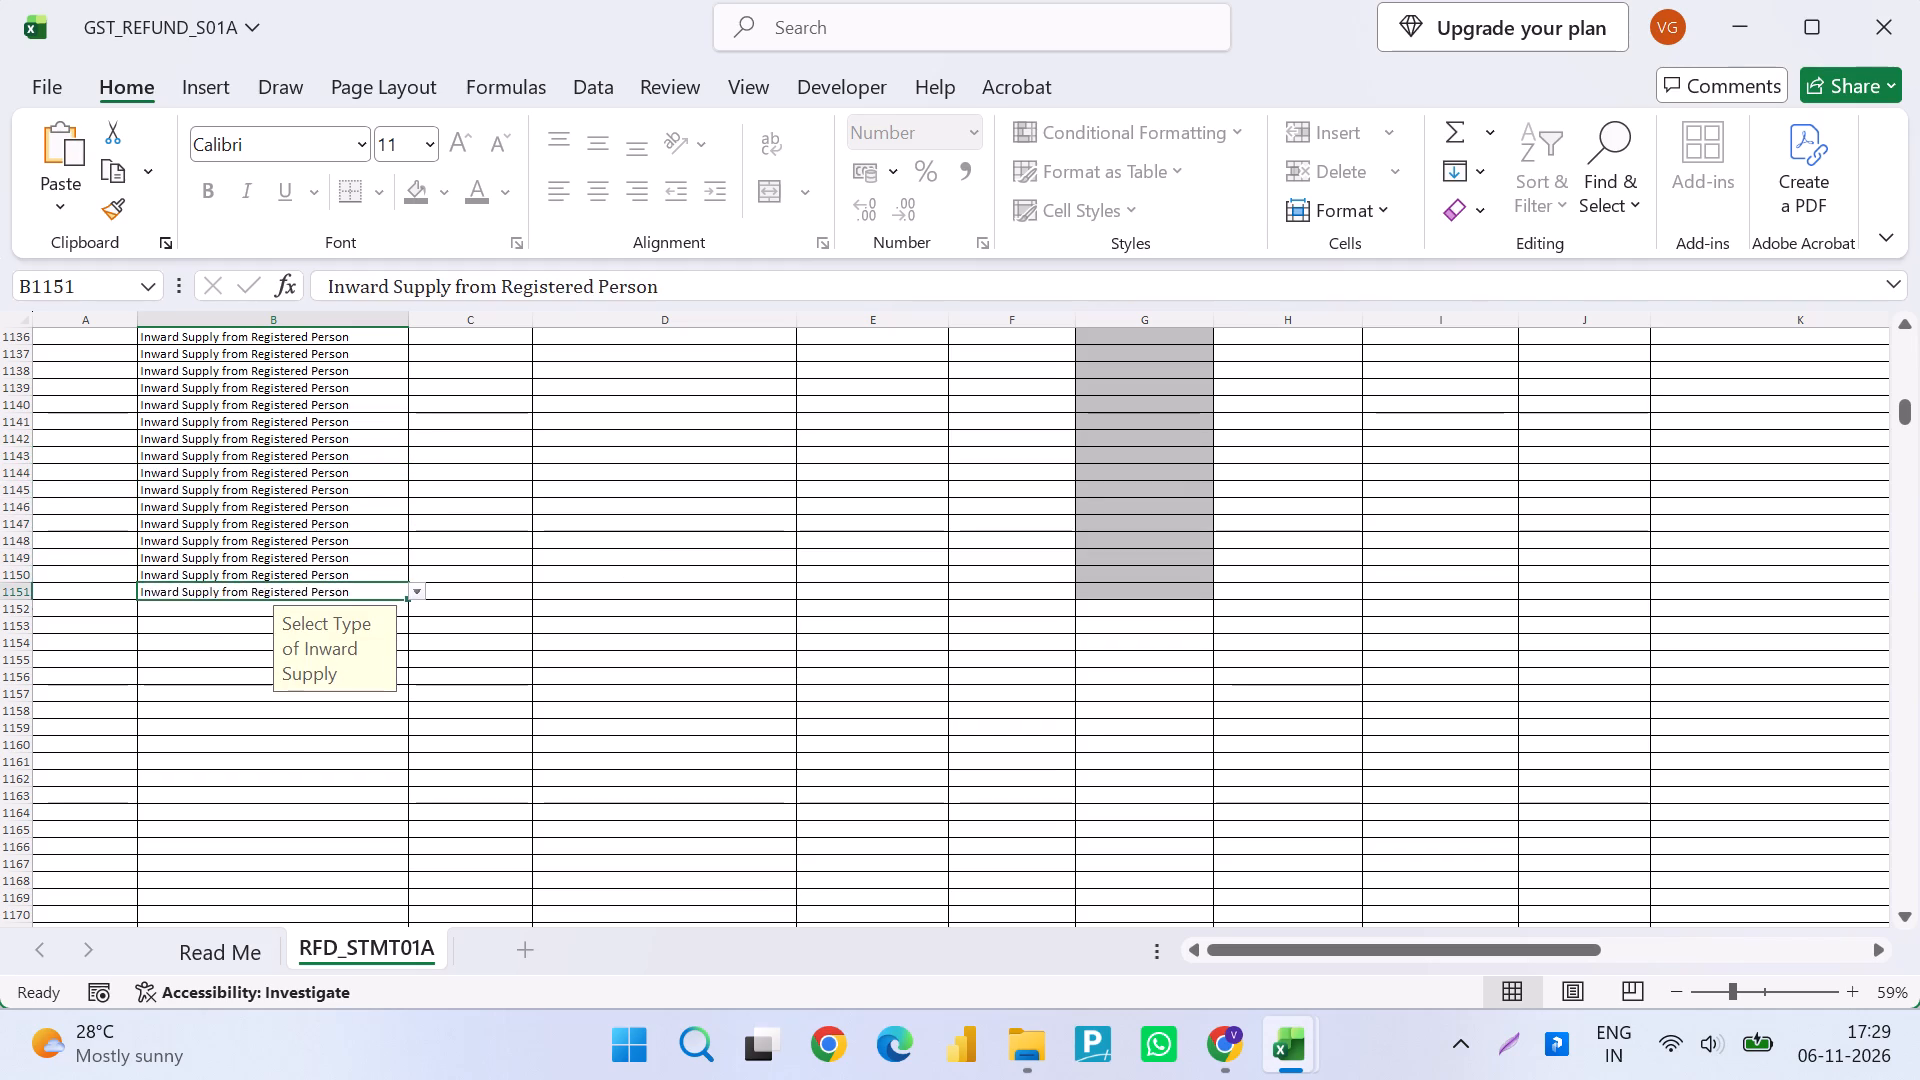
pyautogui.press('Down')
pyautogui.hotkey('ctrl', 'v')
pyautogui.press('Down')
pyautogui.hotkey('ctrl', 'v')
pyautogui.press('Down')
pyautogui.hotkey('ctrl', 'v')
pyautogui.press('Down')
pyautogui.hotkey('ctrl', 'v')
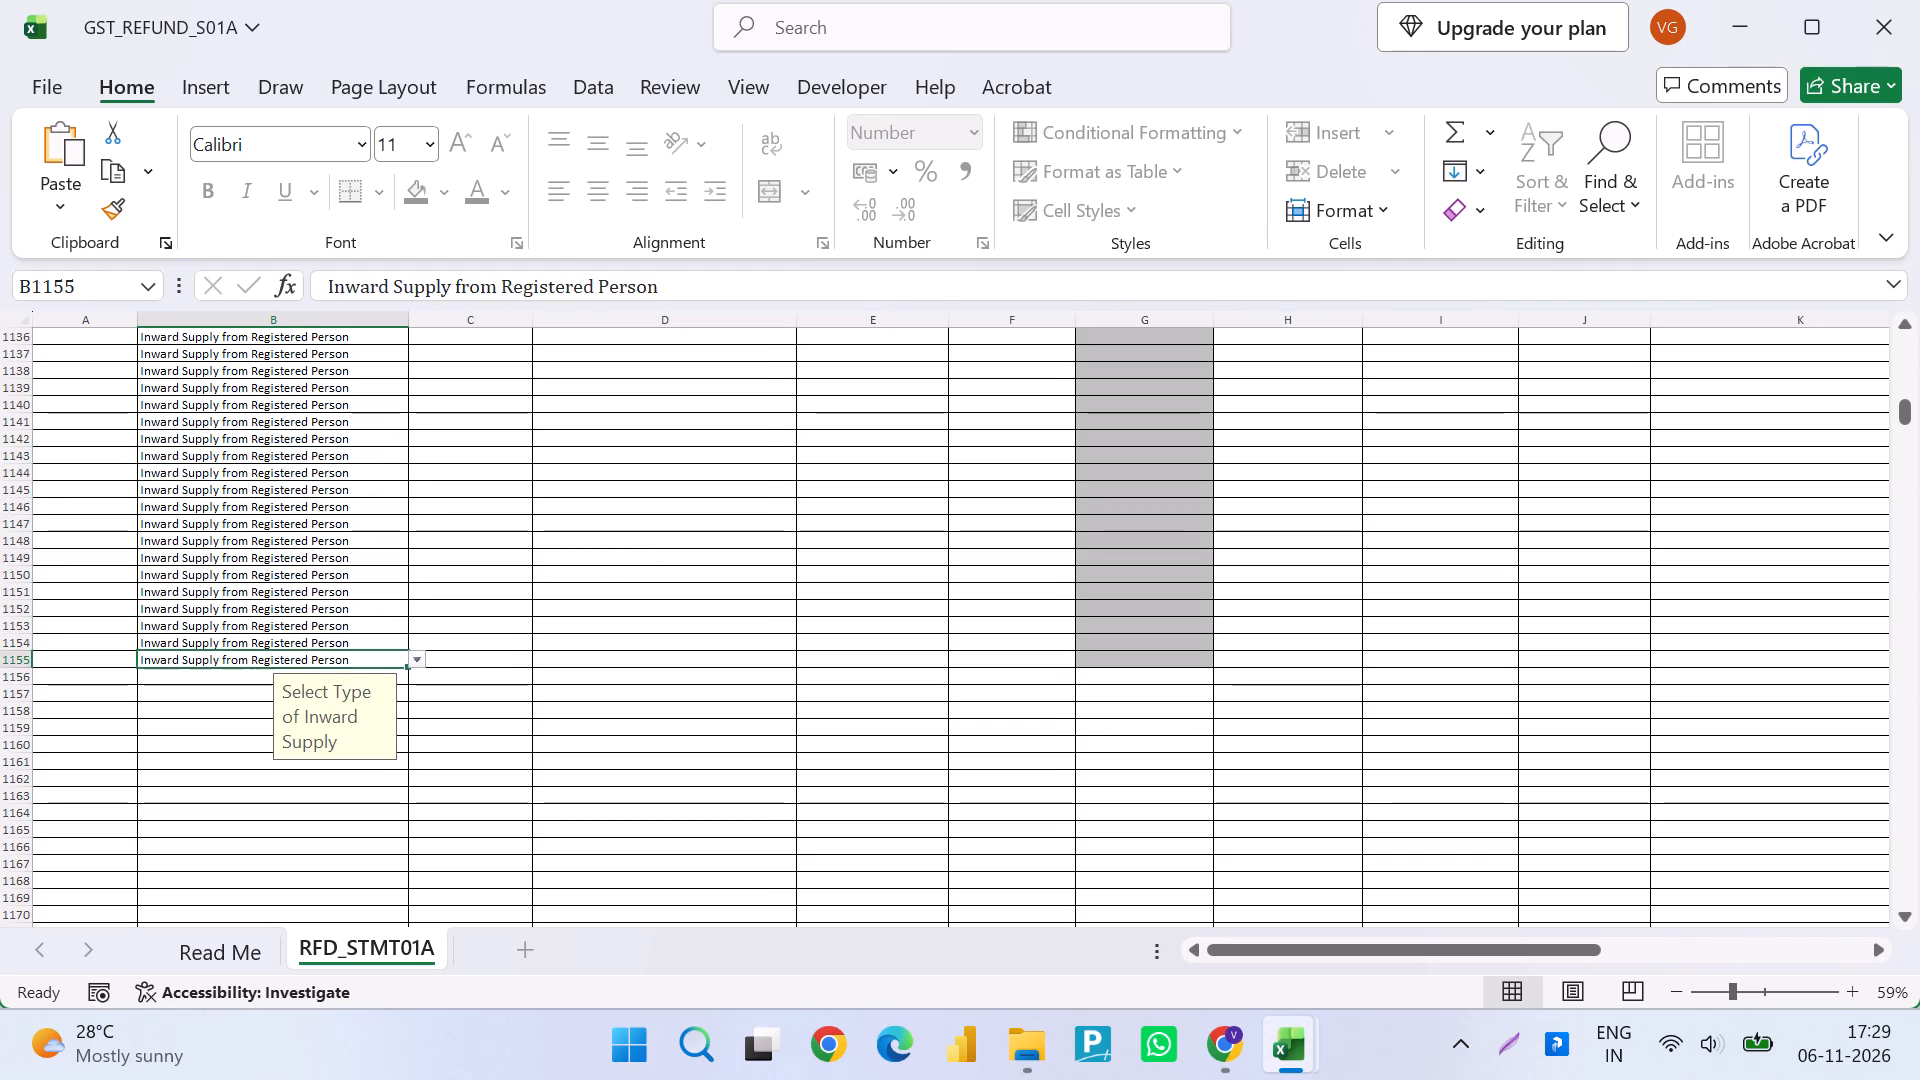
pyautogui.press('Down')
pyautogui.hotkey('ctrl', 'v')
pyautogui.press('Down')
pyautogui.hotkey('ctrl', 'v')
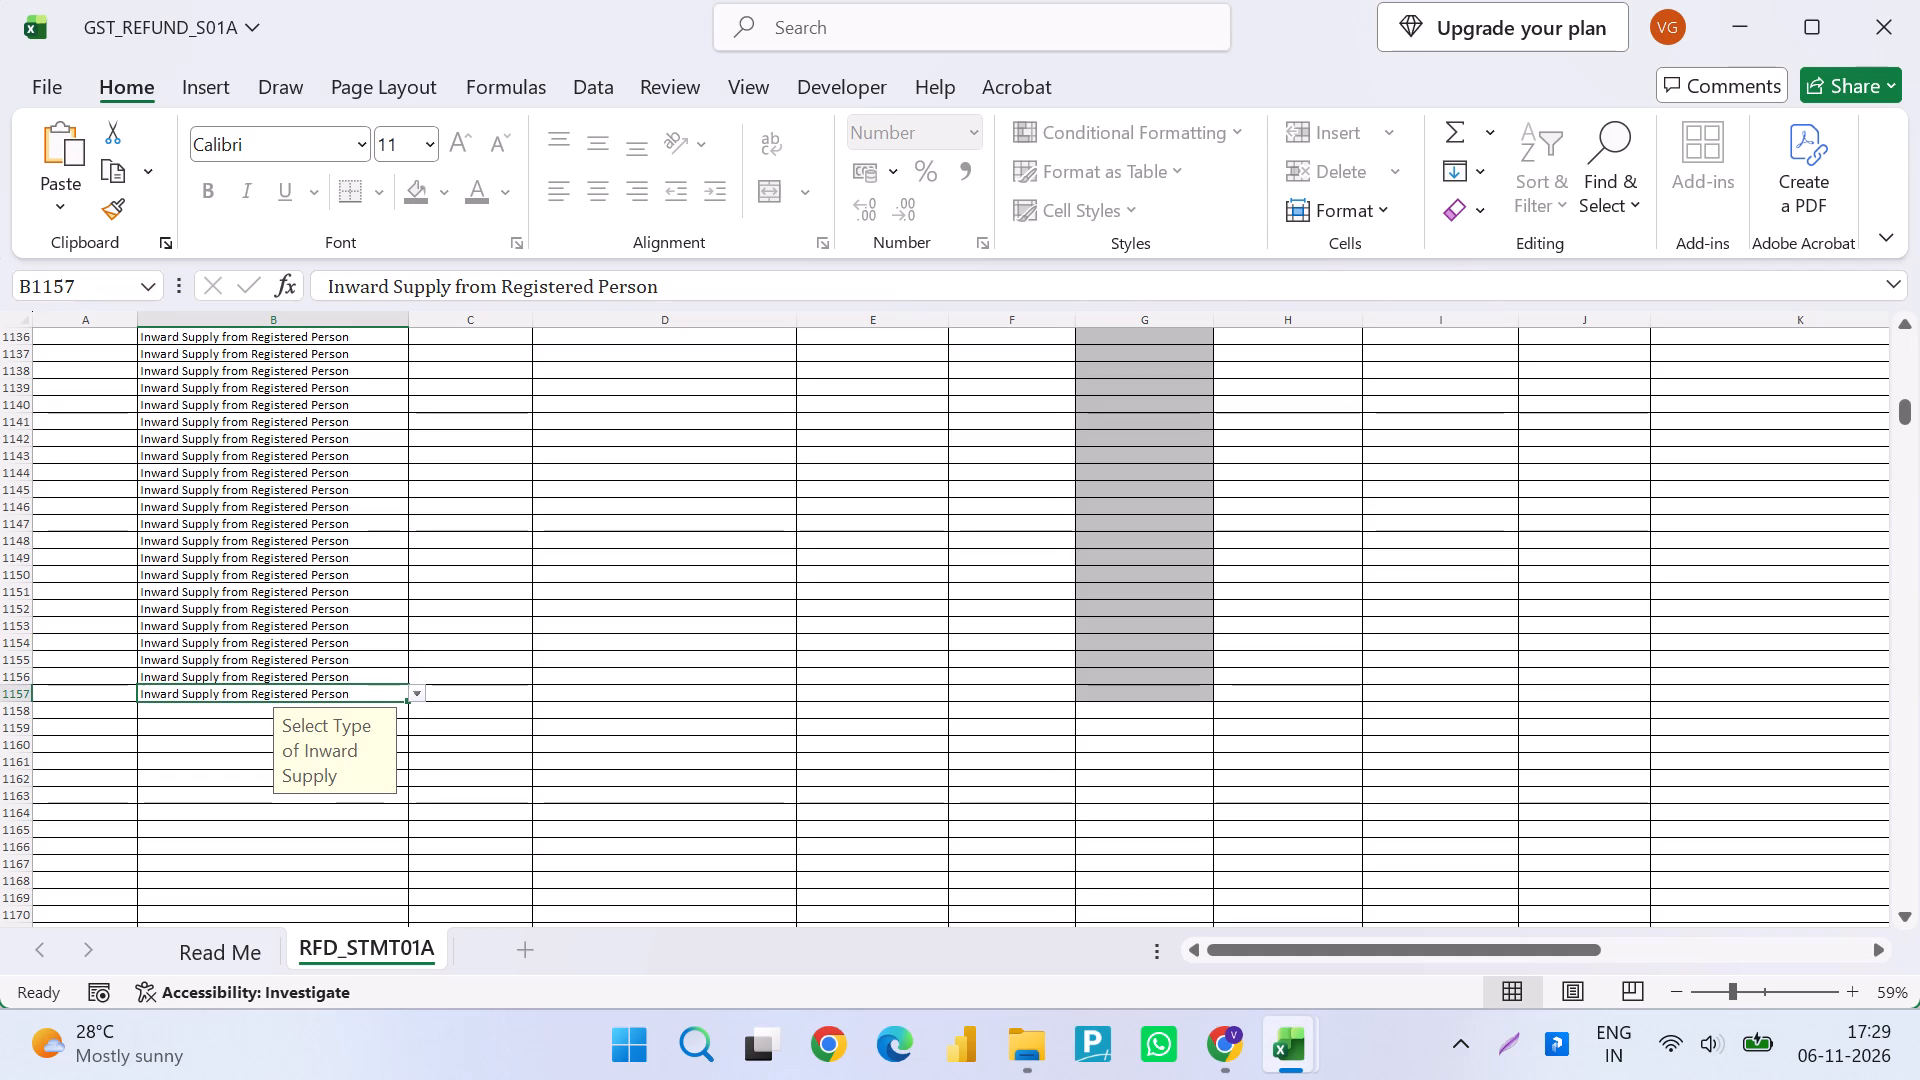
# Enter Inward Supply from Registered Person as the supply type in rows 1158 to 1164.
pyautogui.press('Down')
pyautogui.hotkey('ctrl', 'v')
pyautogui.press('Down')
pyautogui.hotkey('ctrl', 'v')
pyautogui.press('Down')
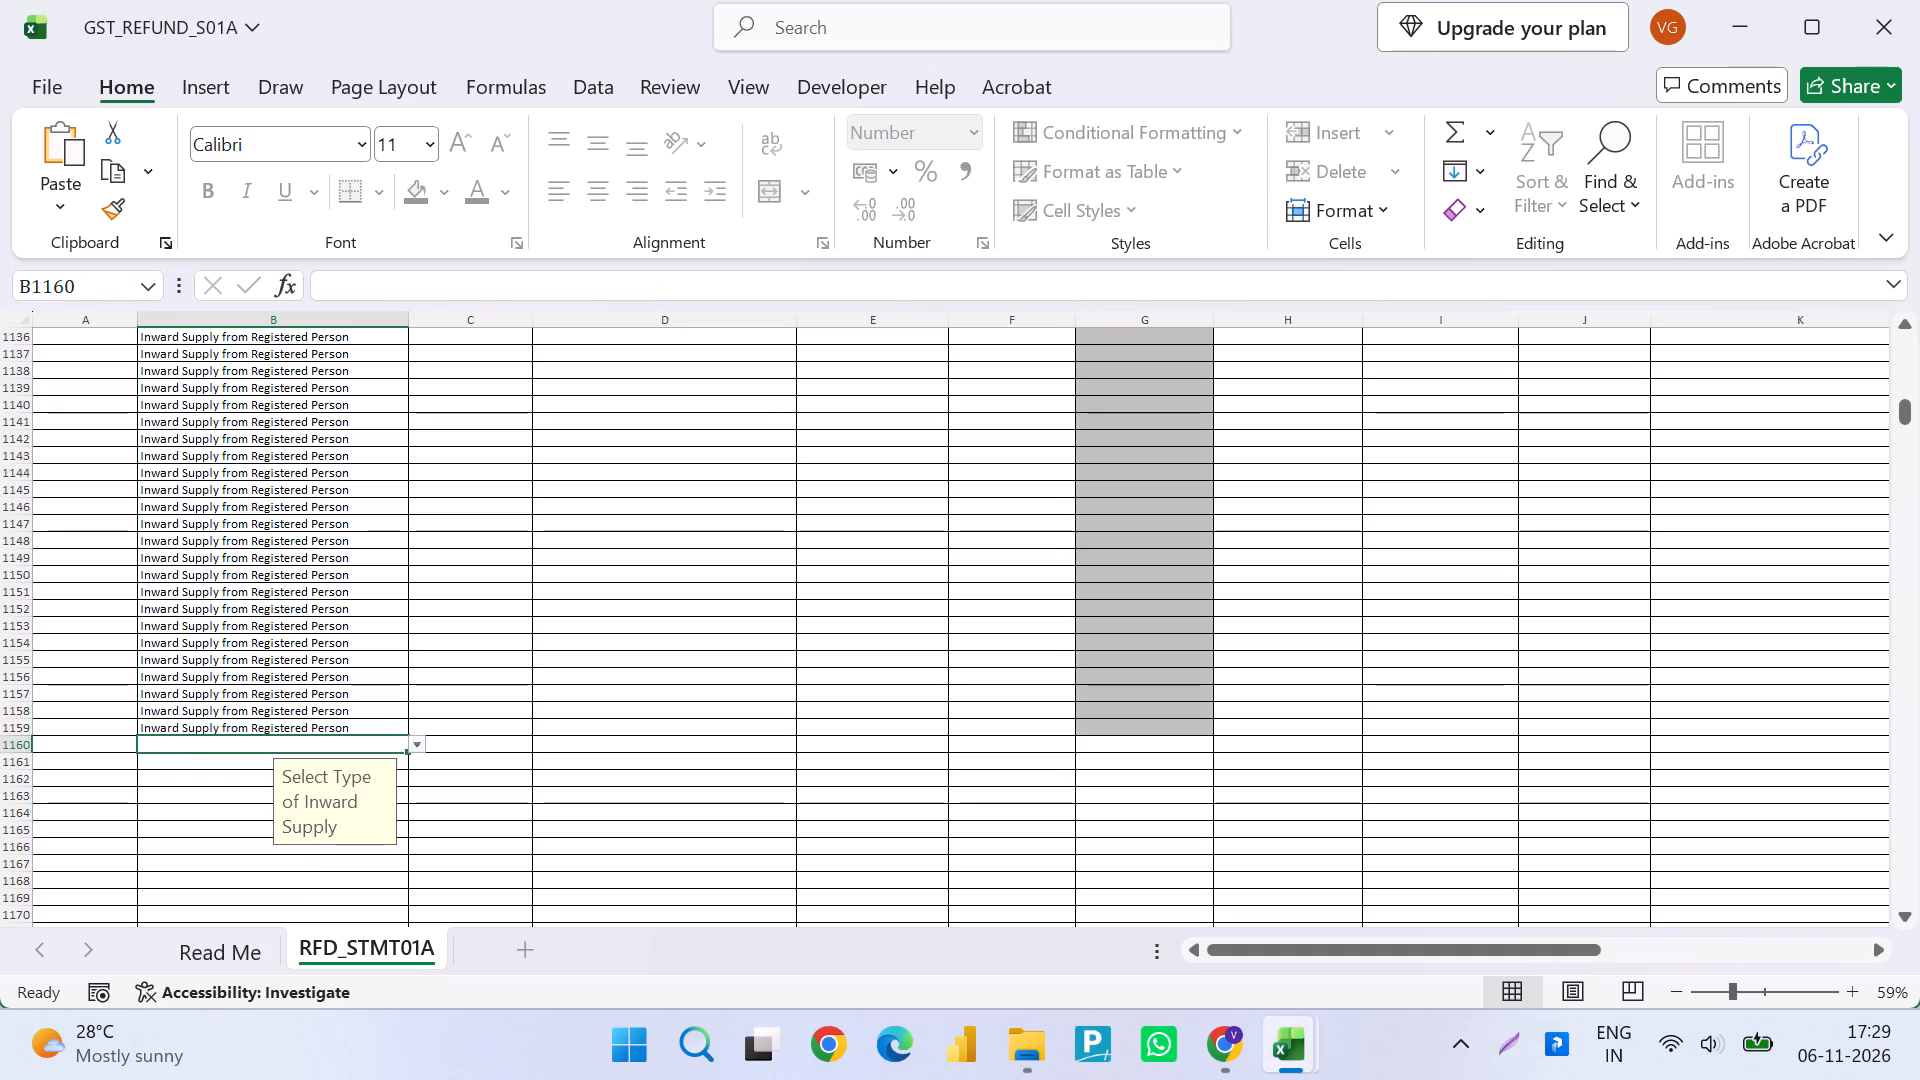
pyautogui.hotkey('ctrl', 'v')
pyautogui.press('Down')
pyautogui.hotkey('ctrl', 'v')
pyautogui.press('Down')
pyautogui.hotkey('ctrl', 'v')
pyautogui.press('Down')
pyautogui.hotkey('ctrl', 'v')
pyautogui.press('Down')
pyautogui.hotkey('ctrl', 'v')
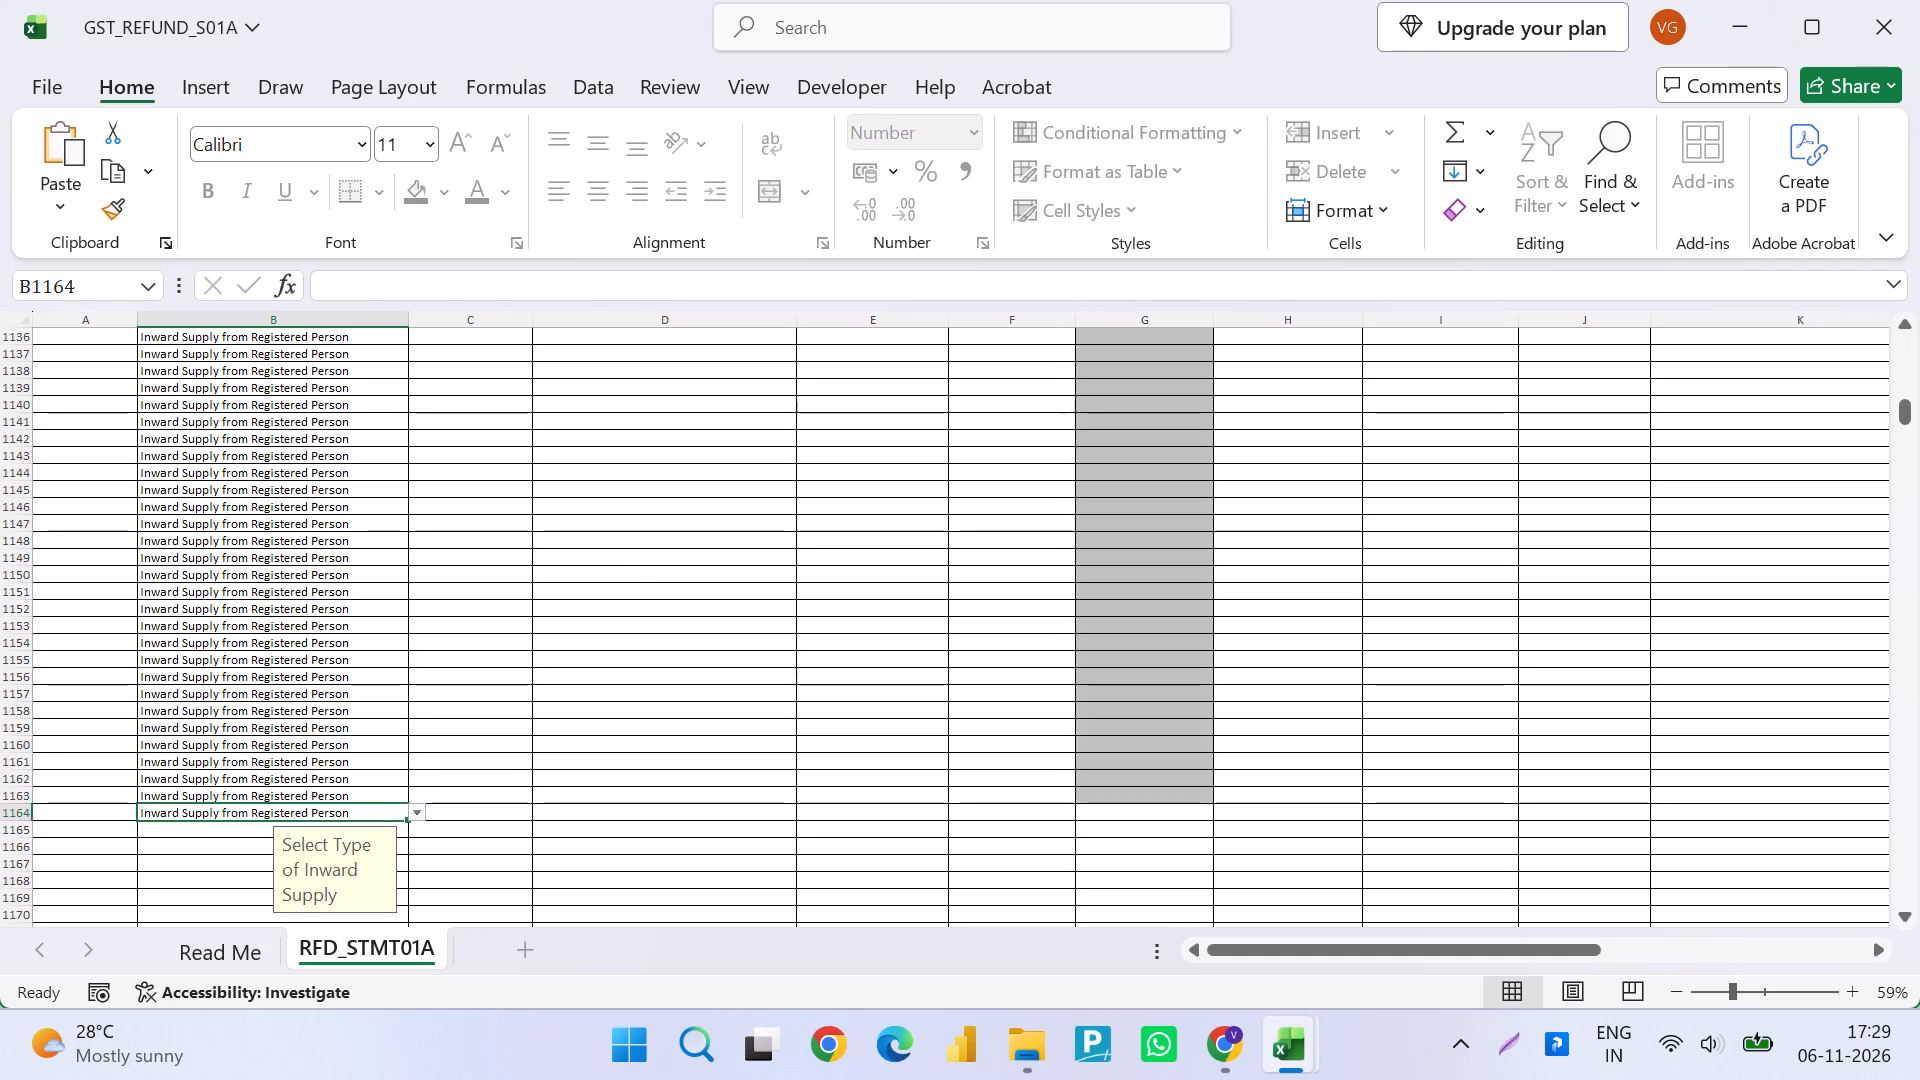
# Fill the supply type with Inward Supply from Registered Person in rows 1165 to 1171.
pyautogui.press('Down')
pyautogui.hotkey('ctrl', 'v')
pyautogui.press('Down')
pyautogui.hotkey('ctrl', 'v')
pyautogui.press('Down')
pyautogui.hotkey('ctrl', 'v')
pyautogui.press('Down')
pyautogui.hotkey('ctrl', 'v')
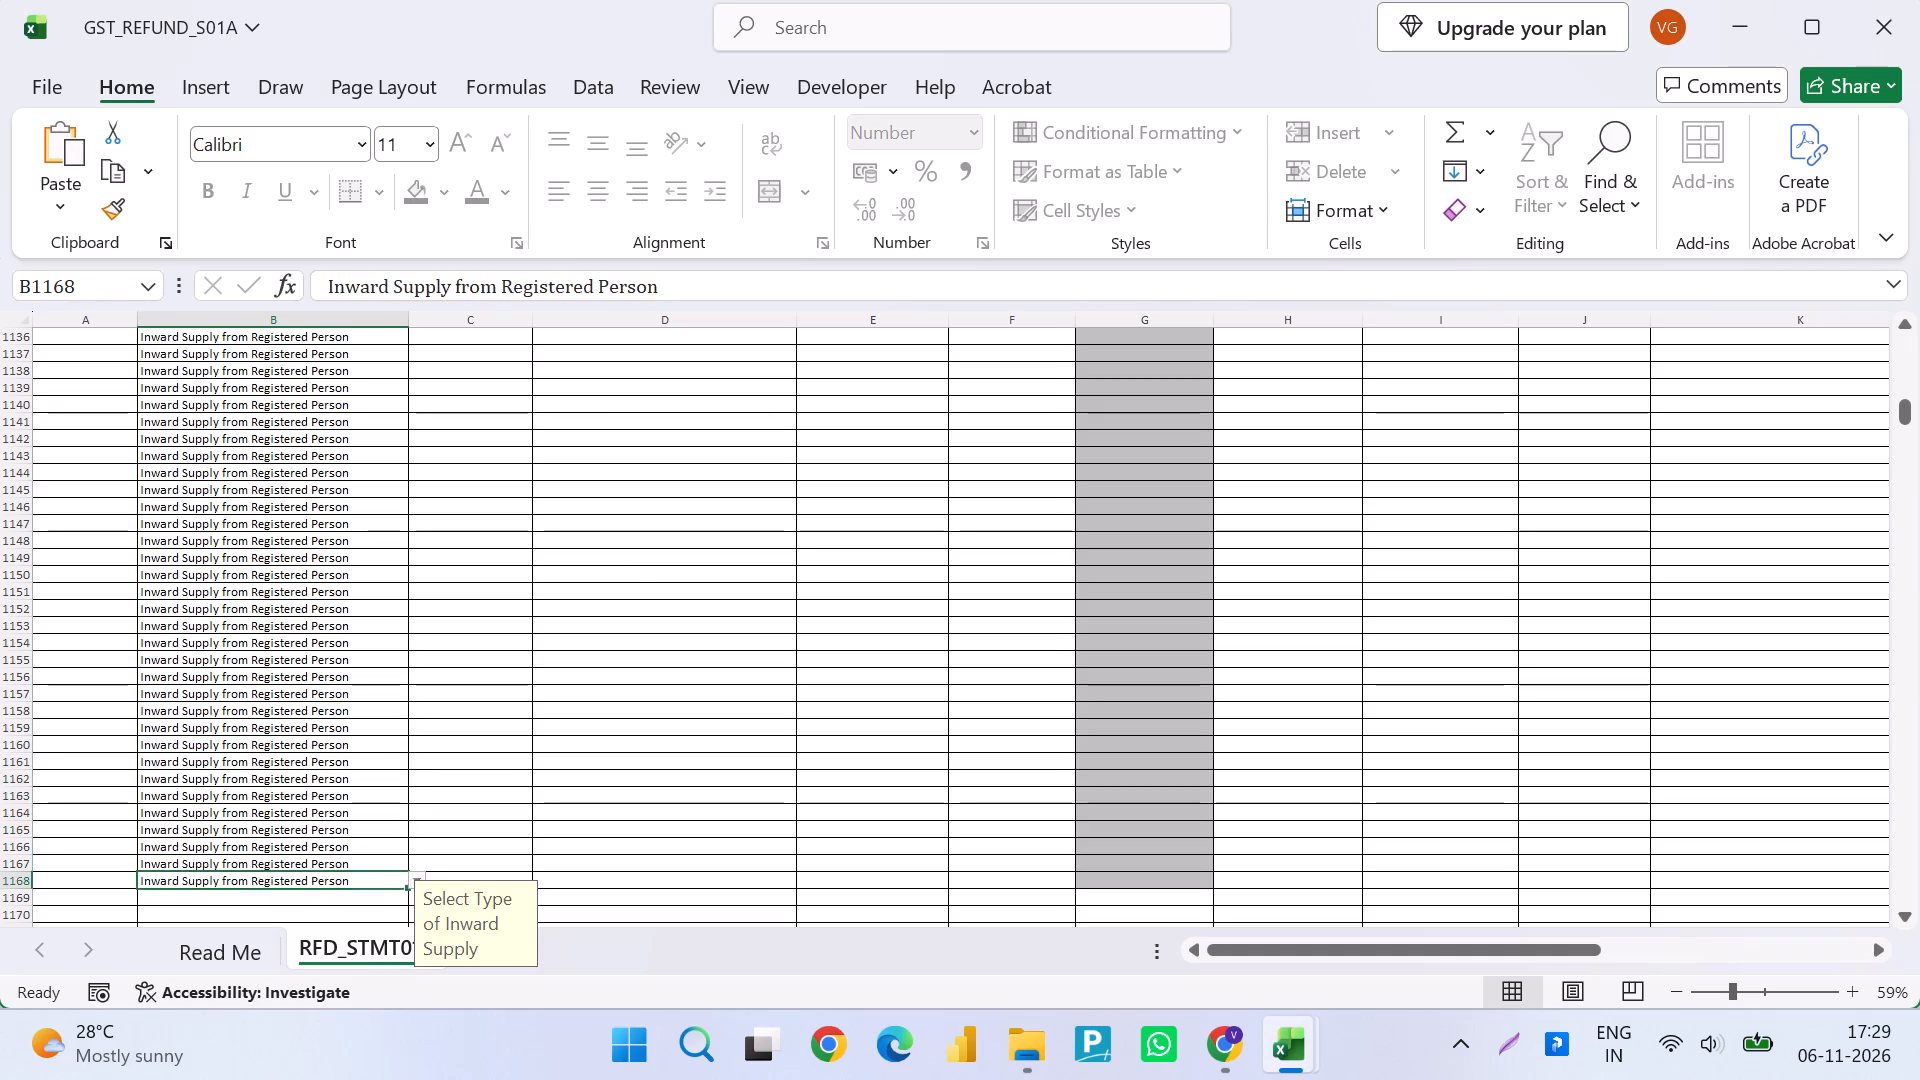
pyautogui.press('Down')
pyautogui.hotkey('ctrl', 'v')
pyautogui.press('Down')
pyautogui.hotkey('ctrl', 'v')
pyautogui.press('Down')
pyautogui.hotkey('ctrl', 'v')
# Enter Inward Supply from Registered Person as the supply type in rows 1172 to 1178.
pyautogui.press('Down')
pyautogui.hotkey('ctrl', 'v')
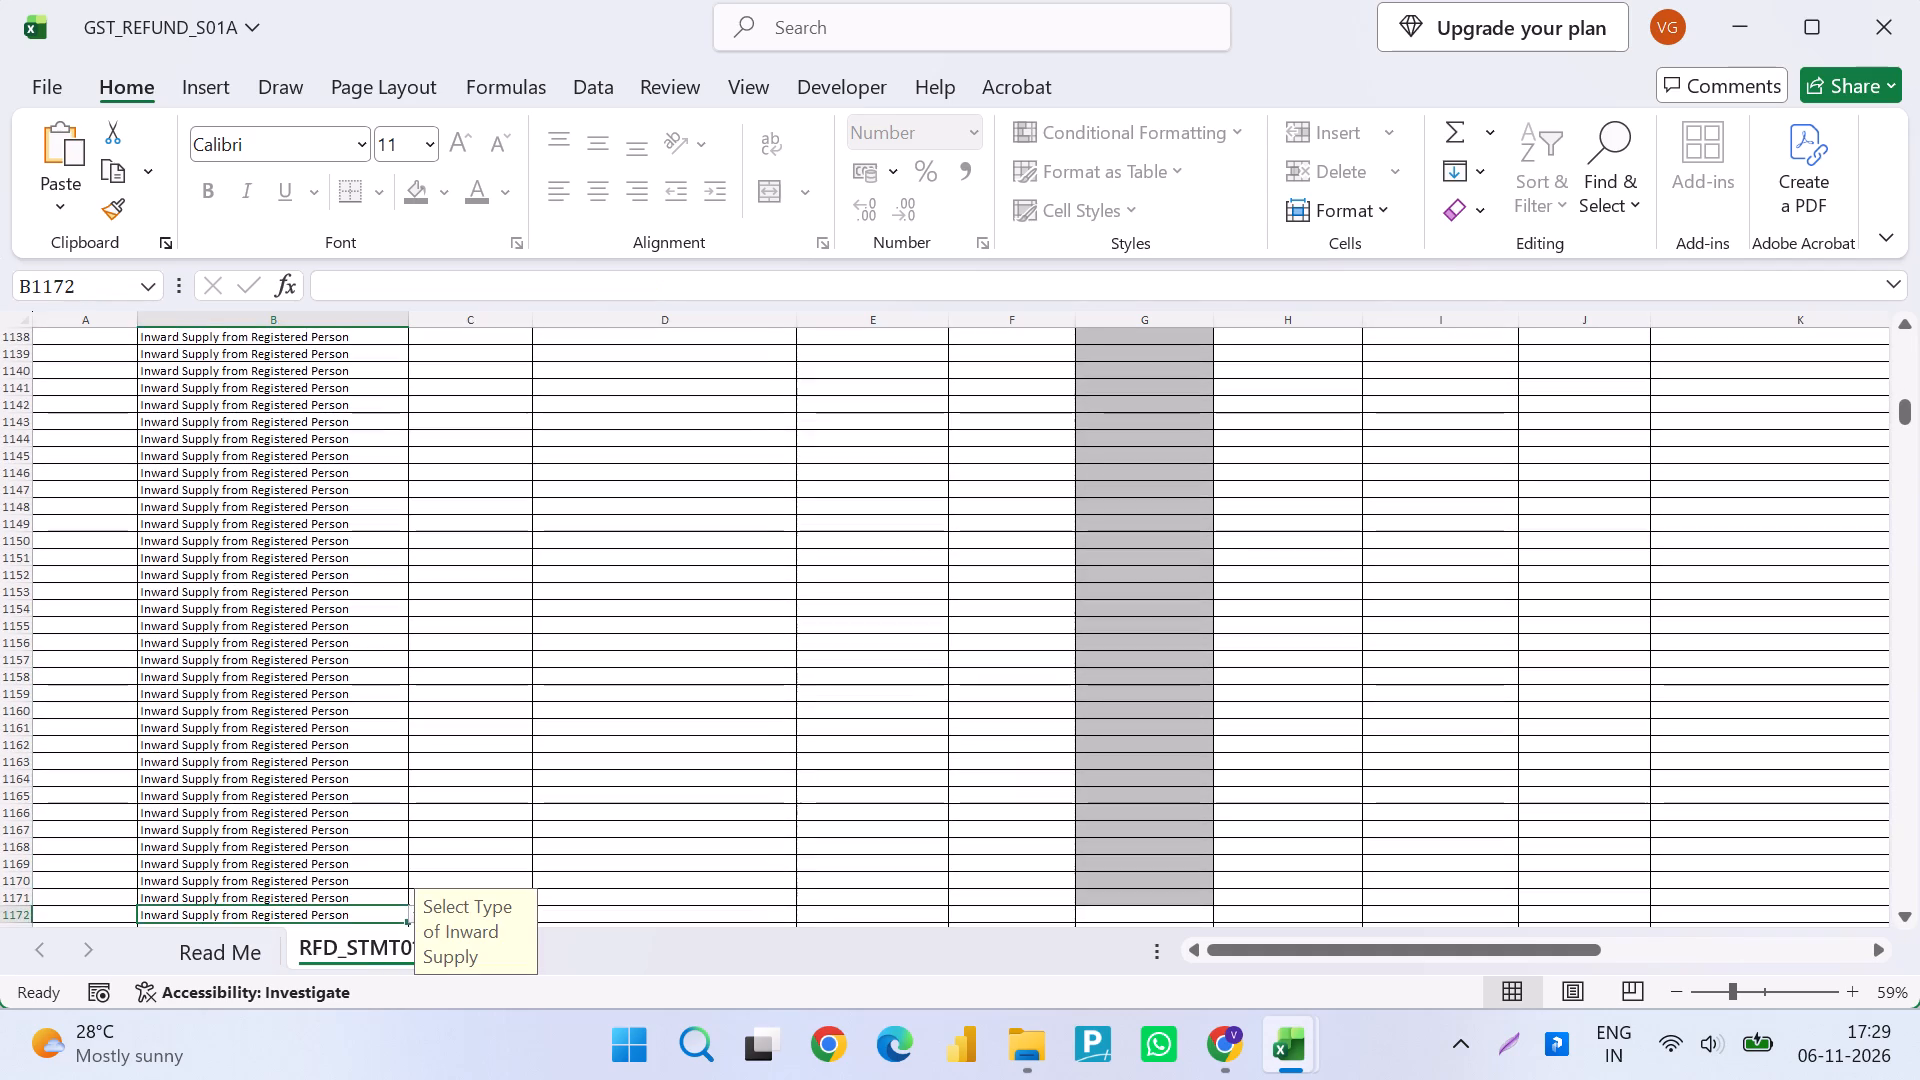
pyautogui.press('Down')
pyautogui.hotkey('ctrl', 'v')
pyautogui.press('Down')
pyautogui.hotkey('ctrl', 'v')
pyautogui.press('Down')
pyautogui.hotkey('ctrl', 'v')
pyautogui.press('Down')
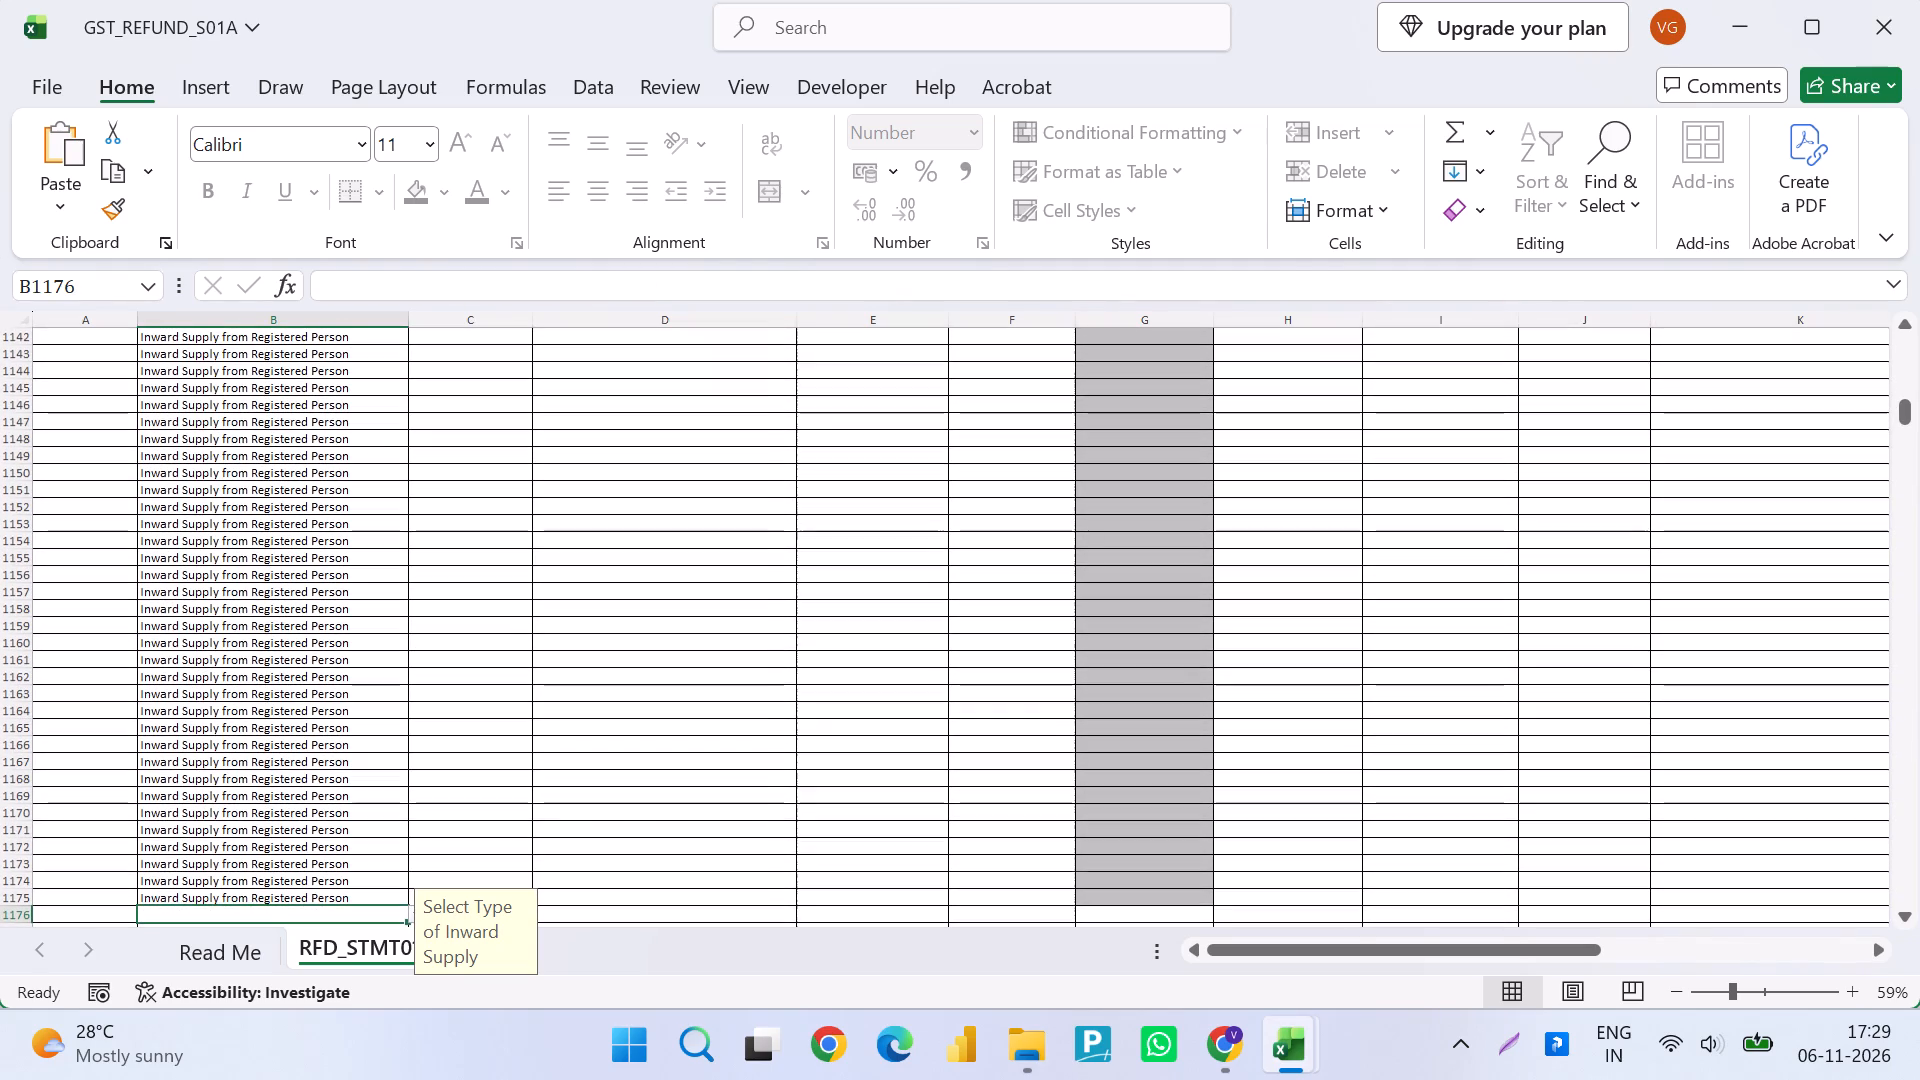
pyautogui.hotkey('ctrl', 'v')
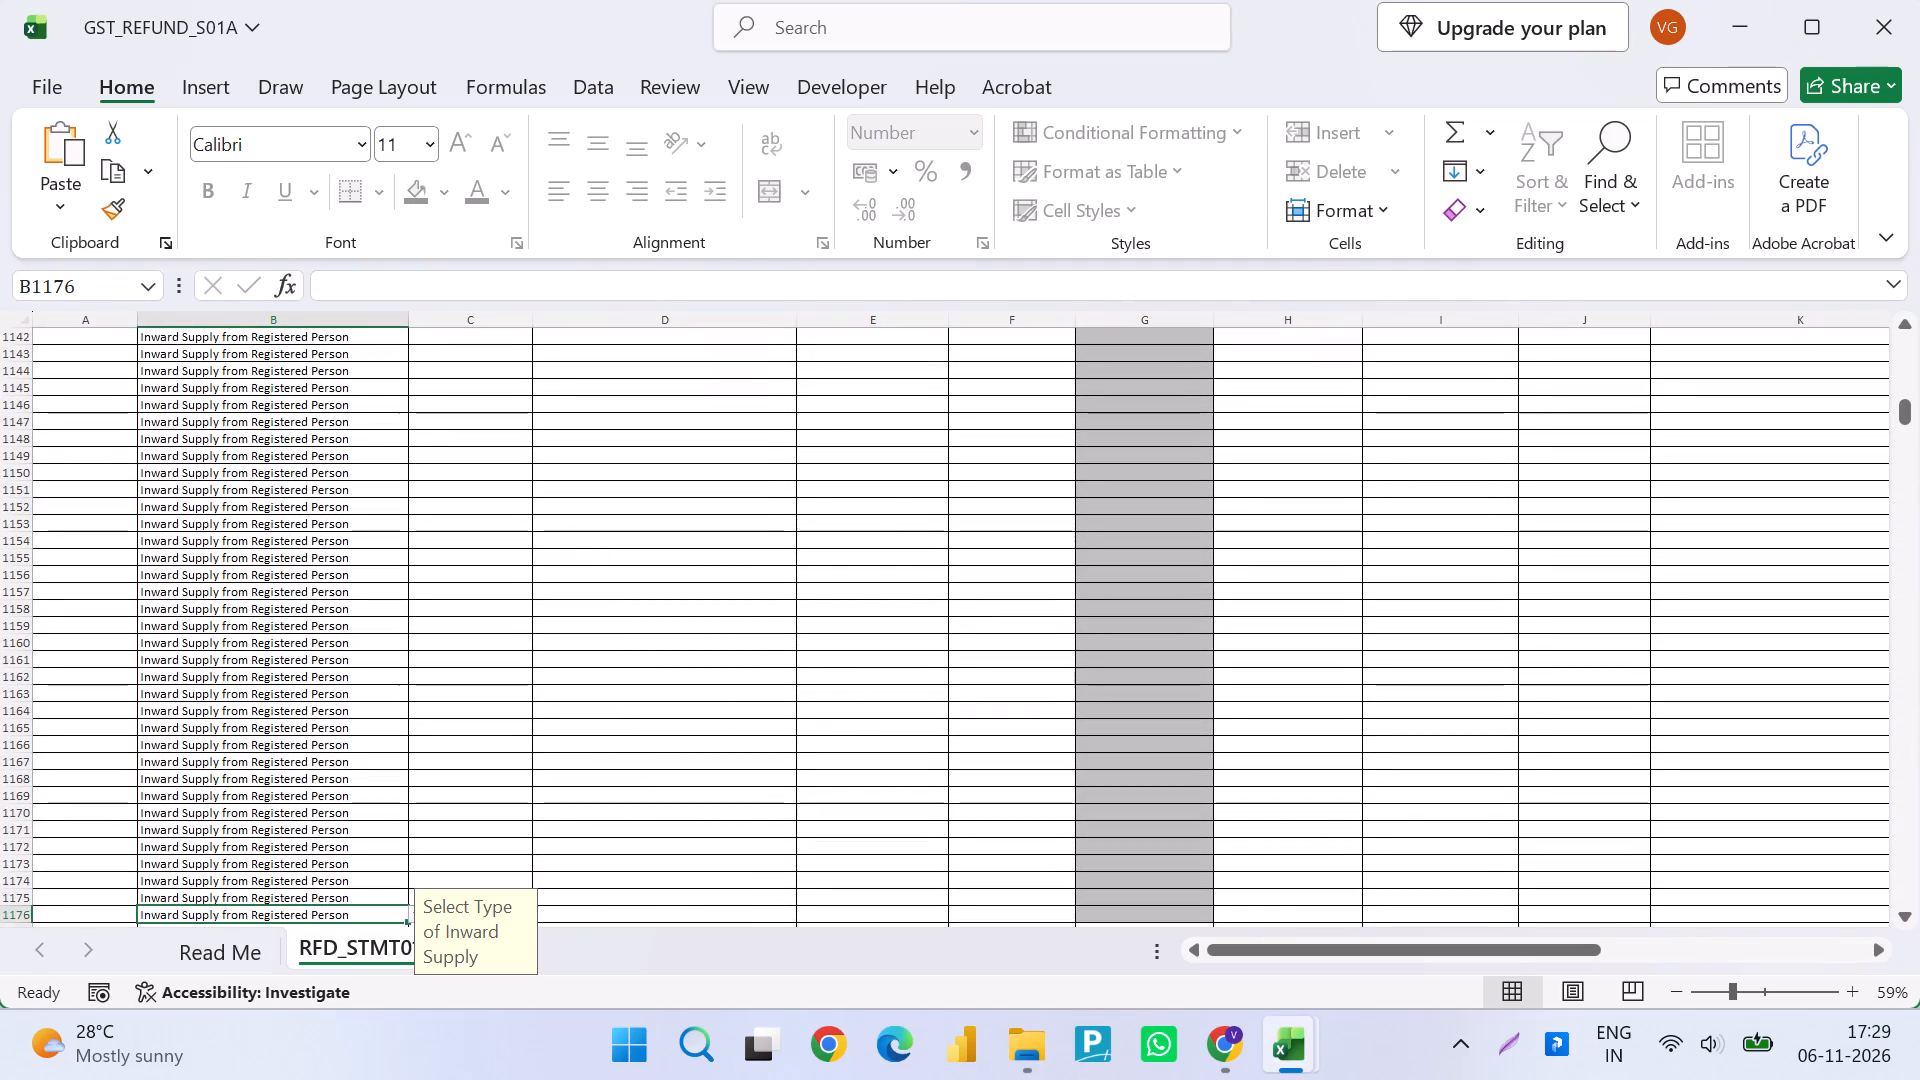
pyautogui.press('Down')
pyautogui.hotkey('ctrl', 'v')
pyautogui.press('Down')
pyautogui.hotkey('ctrl', 'v')
pyautogui.hotkey('ctrl', 'Down')
pyautogui.hotkey('ctrl', 'Up')
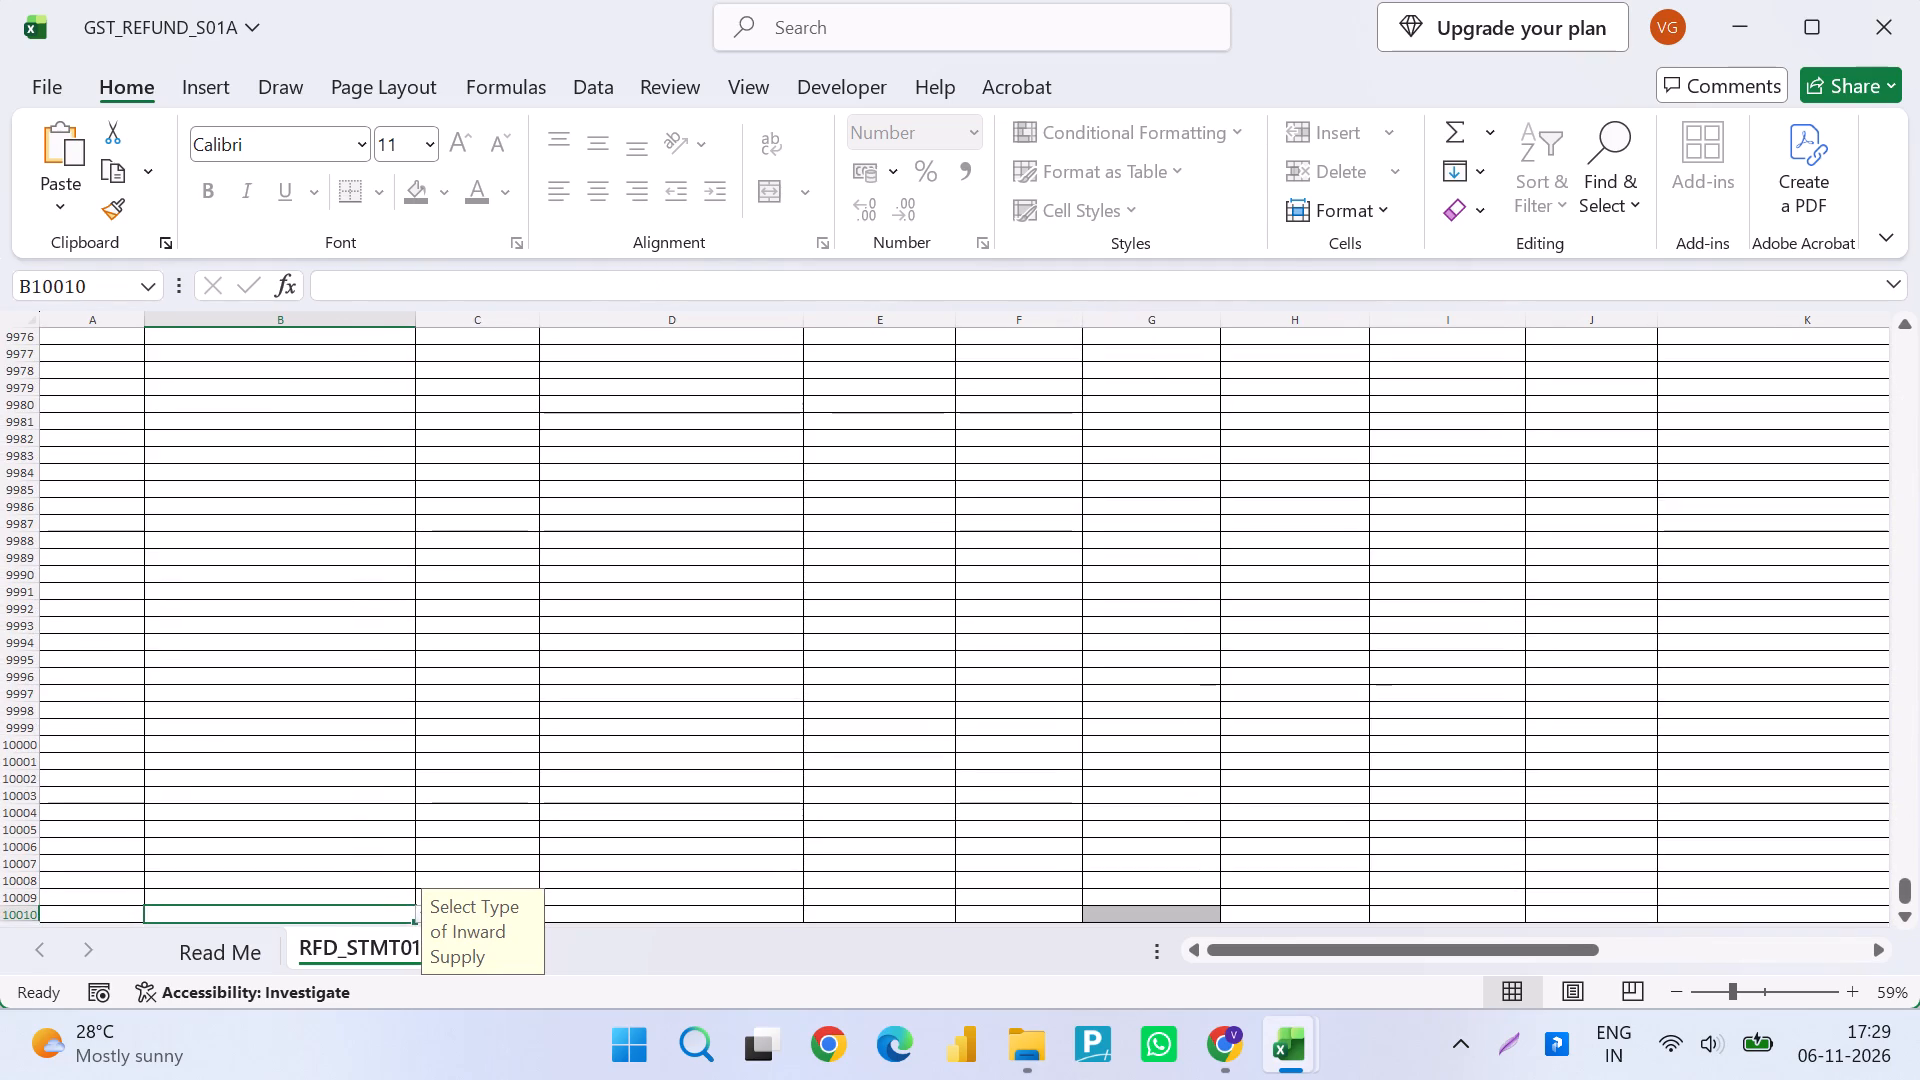
# Enter Inward Supply from Registered Person as the supply type in rows 1179 to 1185.
pyautogui.press('Down')
pyautogui.hotkey('ctrl', 'v')
pyautogui.press('Down')
pyautogui.hotkey('ctrl', 'v')
pyautogui.press('Down')
pyautogui.hotkey('ctrl', 'v')
pyautogui.press('Down')
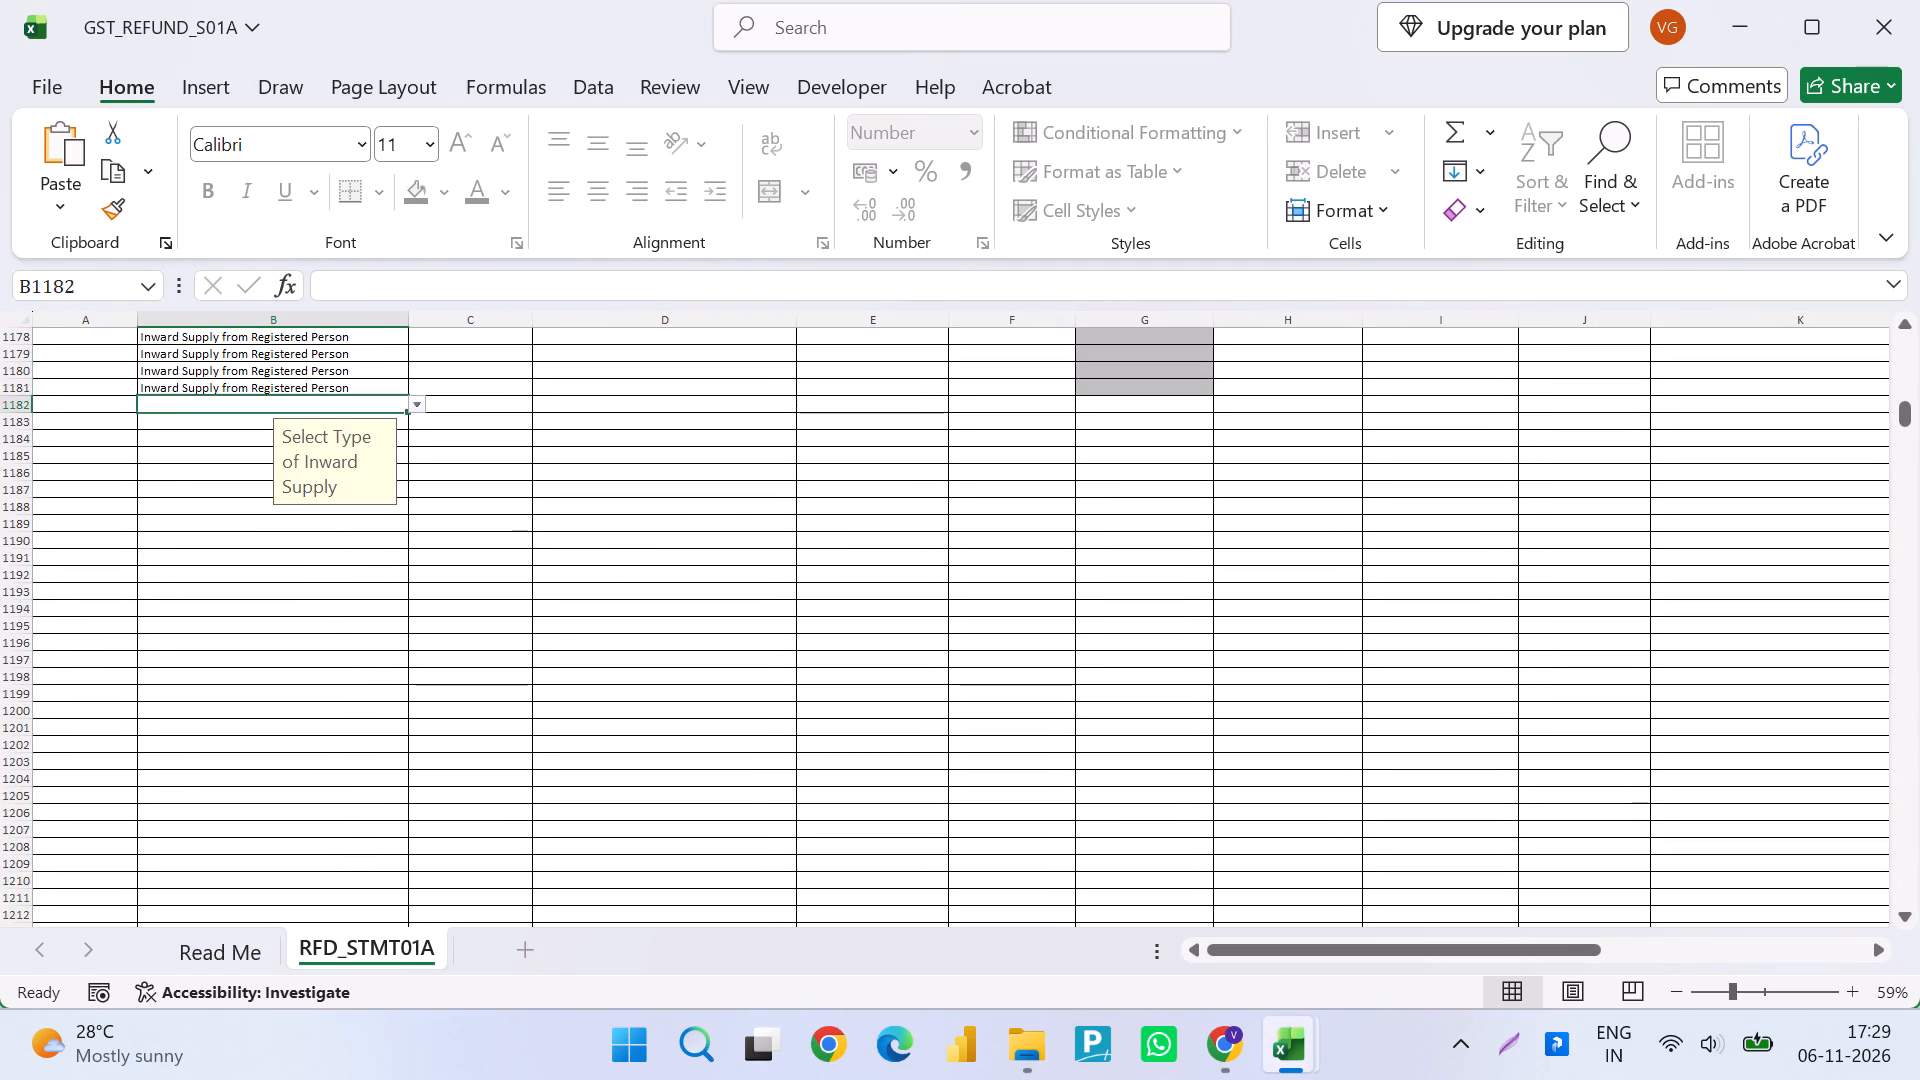
pyautogui.hotkey('ctrl', 'v')
pyautogui.press('Down')
pyautogui.hotkey('ctrl', 'v')
pyautogui.press('Down')
pyautogui.hotkey('ctrl', 'v')
pyautogui.press('Down')
pyautogui.hotkey('ctrl', 'v')
# Continue filling the supply type with Inward Supply from Registered Person in rows 1186 to 1192.
pyautogui.press('Down')
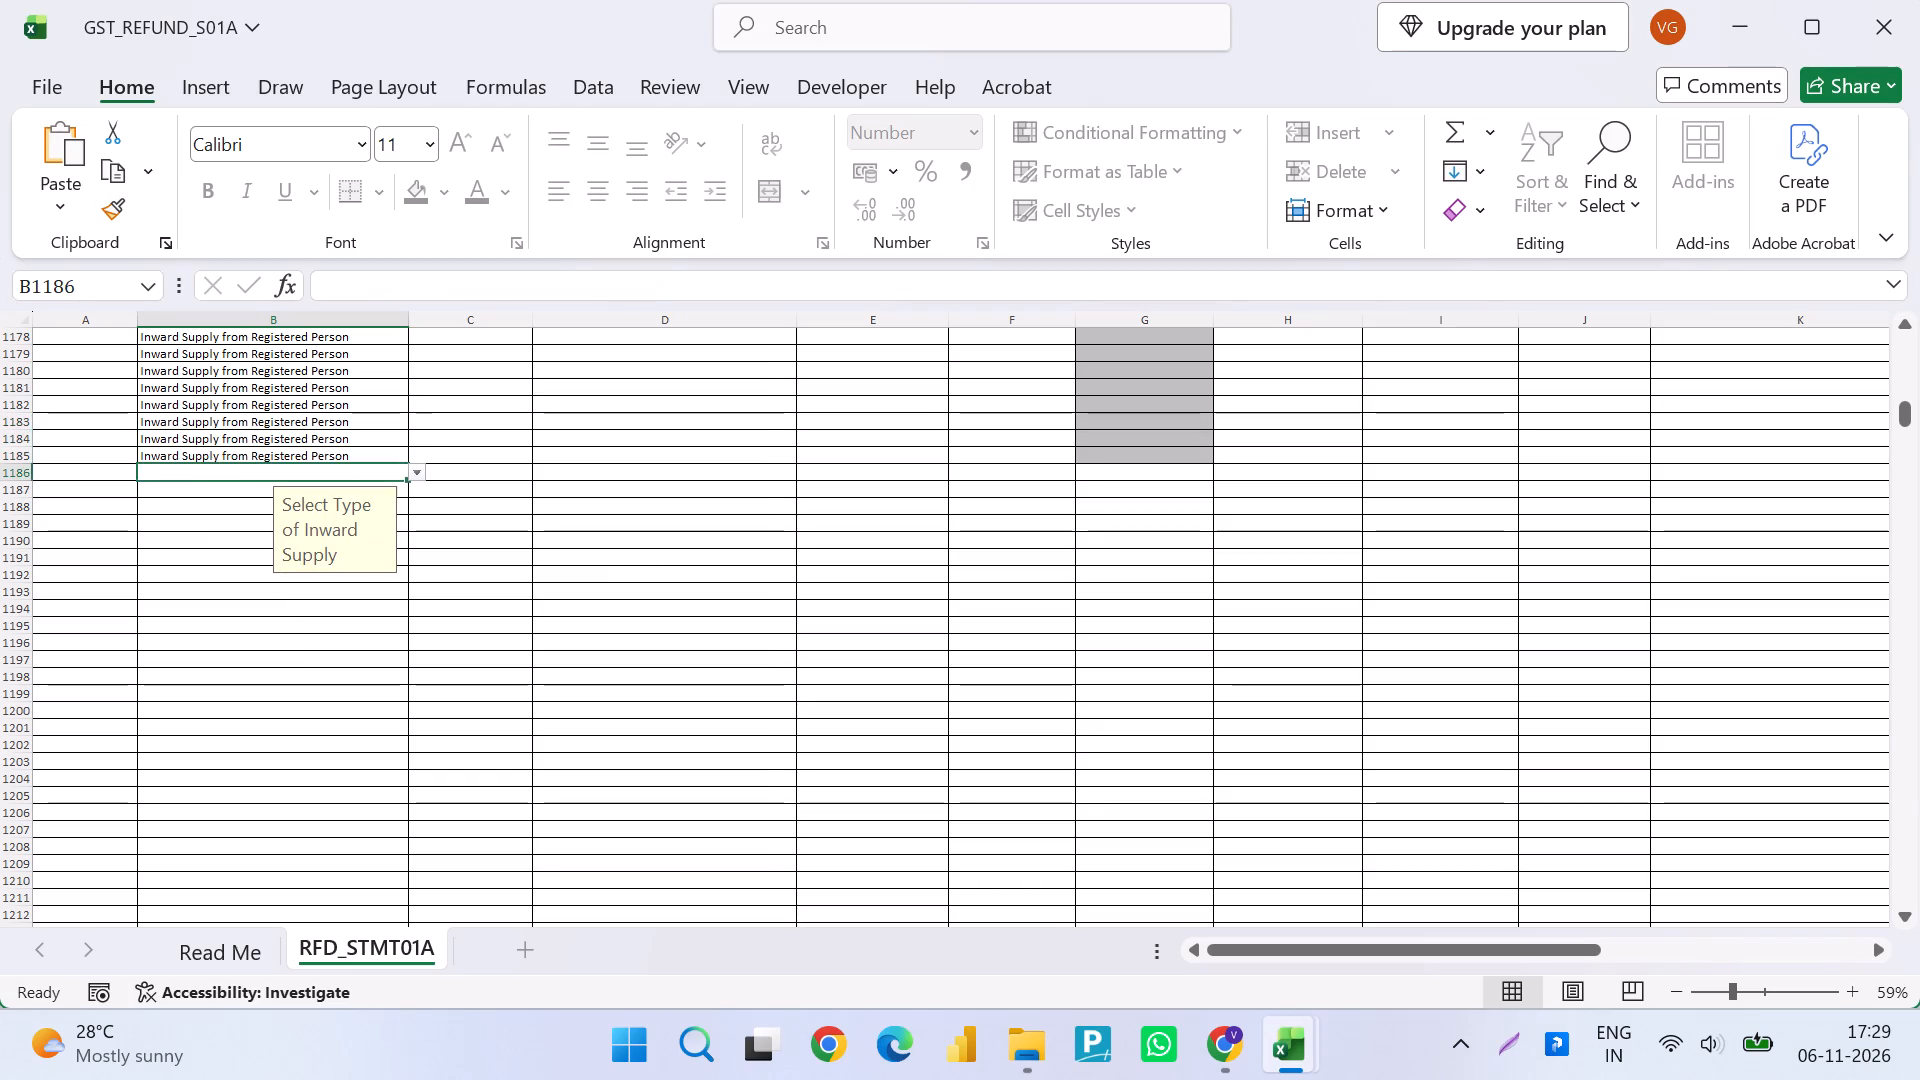
pyautogui.hotkey('ctrl', 'v')
pyautogui.press('Down')
pyautogui.hotkey('ctrl', 'v')
pyautogui.press('Down')
pyautogui.hotkey('ctrl', 'v')
pyautogui.press('Down')
pyautogui.hotkey('ctrl', 'v')
pyautogui.press('Down')
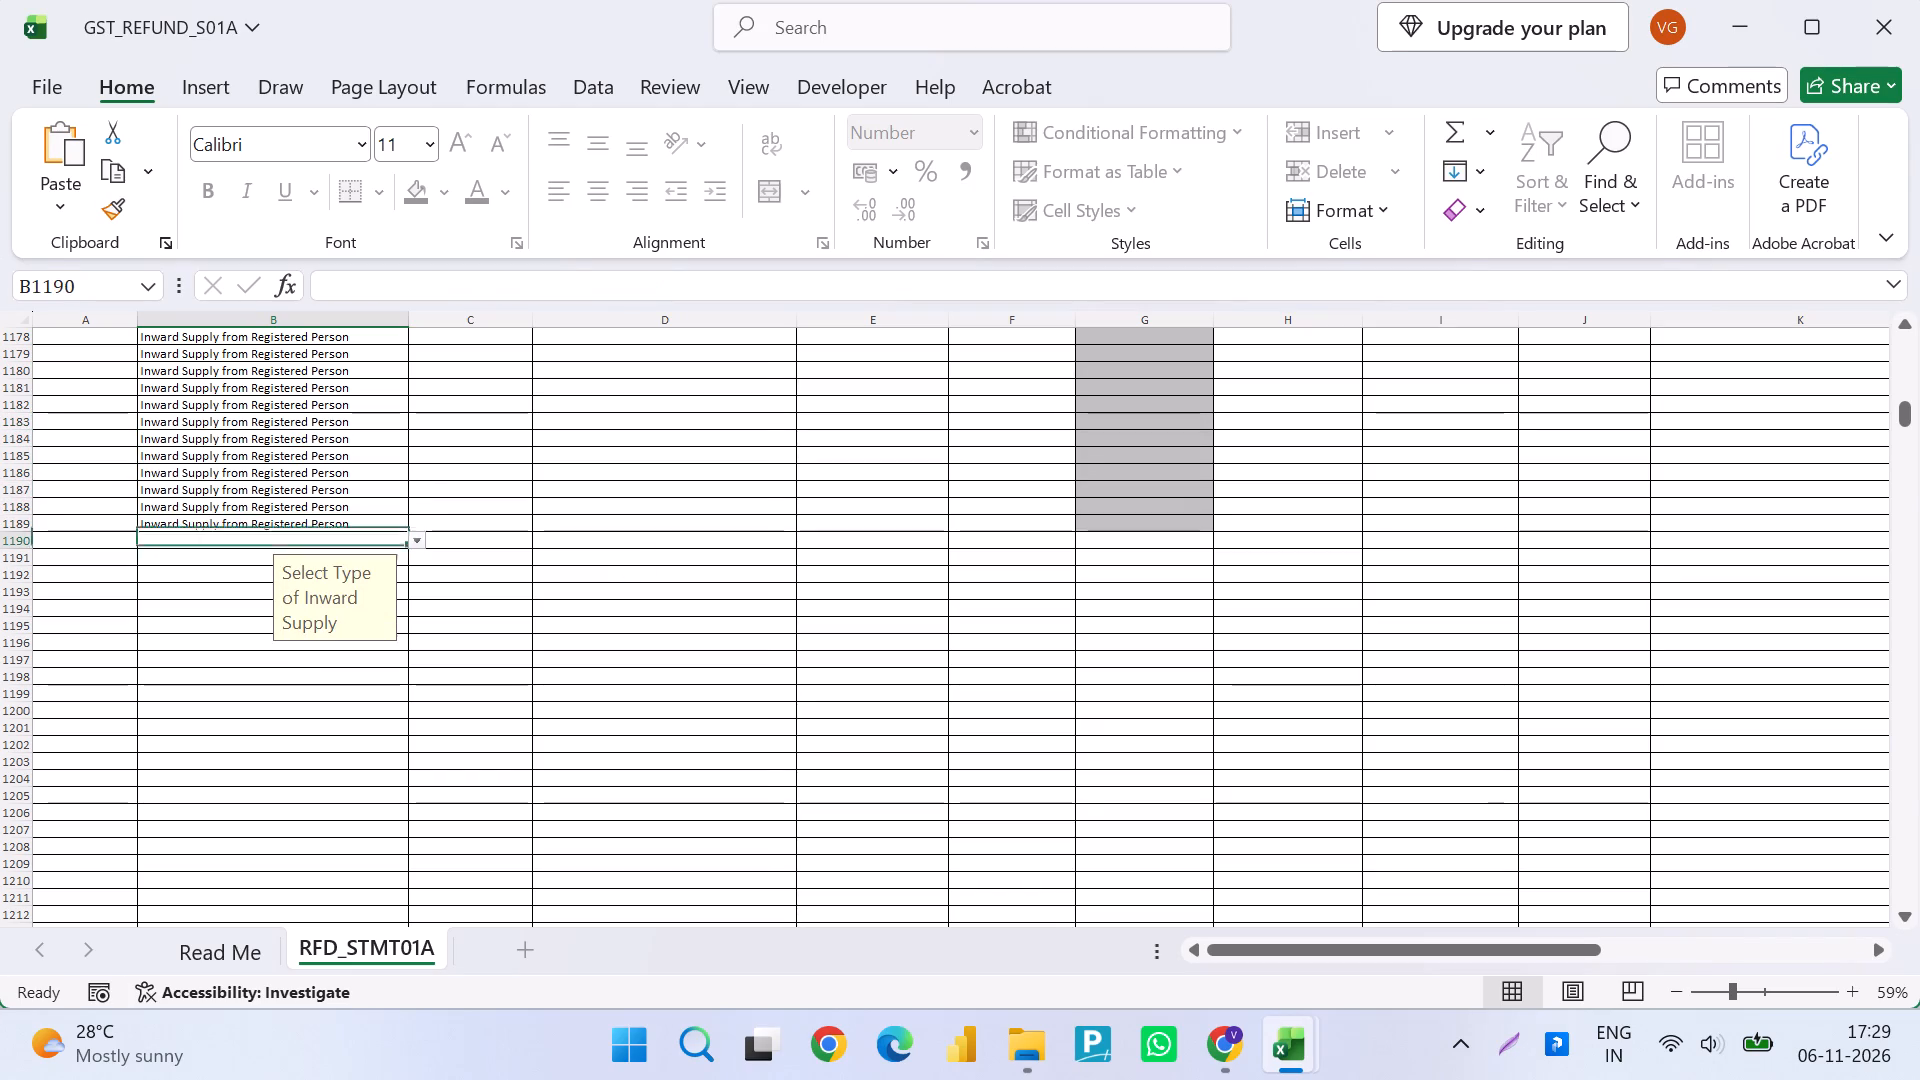
pyautogui.hotkey('ctrl', 'v')
pyautogui.press('Down')
pyautogui.hotkey('ctrl', 'v')
pyautogui.press('Down')
pyautogui.hotkey('ctrl', 'v')
# Fill the supply type with Inward Supply from Registered Person in rows 1193 to 1197.
pyautogui.press('Down')
pyautogui.hotkey('ctrl', 'v')
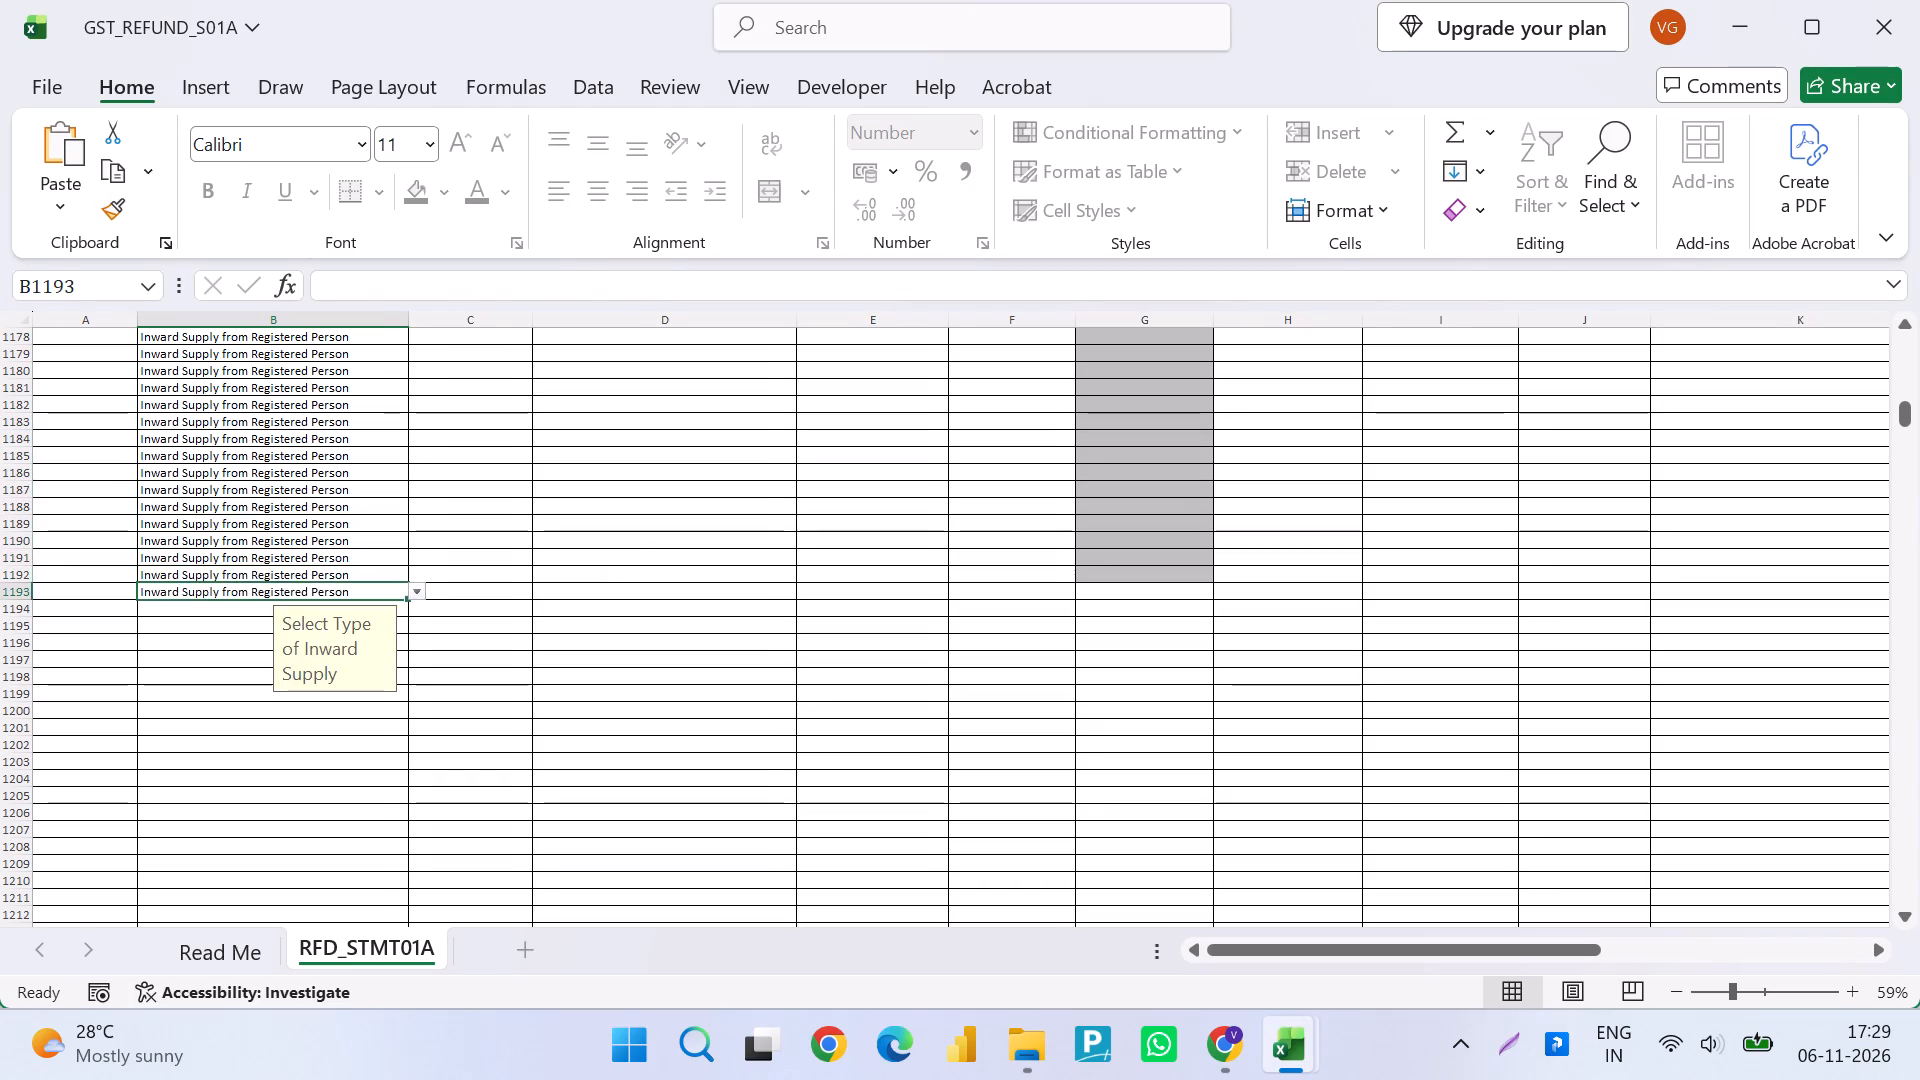
pyautogui.hotkey('ctrl', 'Down')
pyautogui.hotkey('ctrl', 'Up')
pyautogui.press('Down')
pyautogui.hotkey('ctrl', 'v')
pyautogui.press('Down')
pyautogui.hotkey('ctrl', 'v')
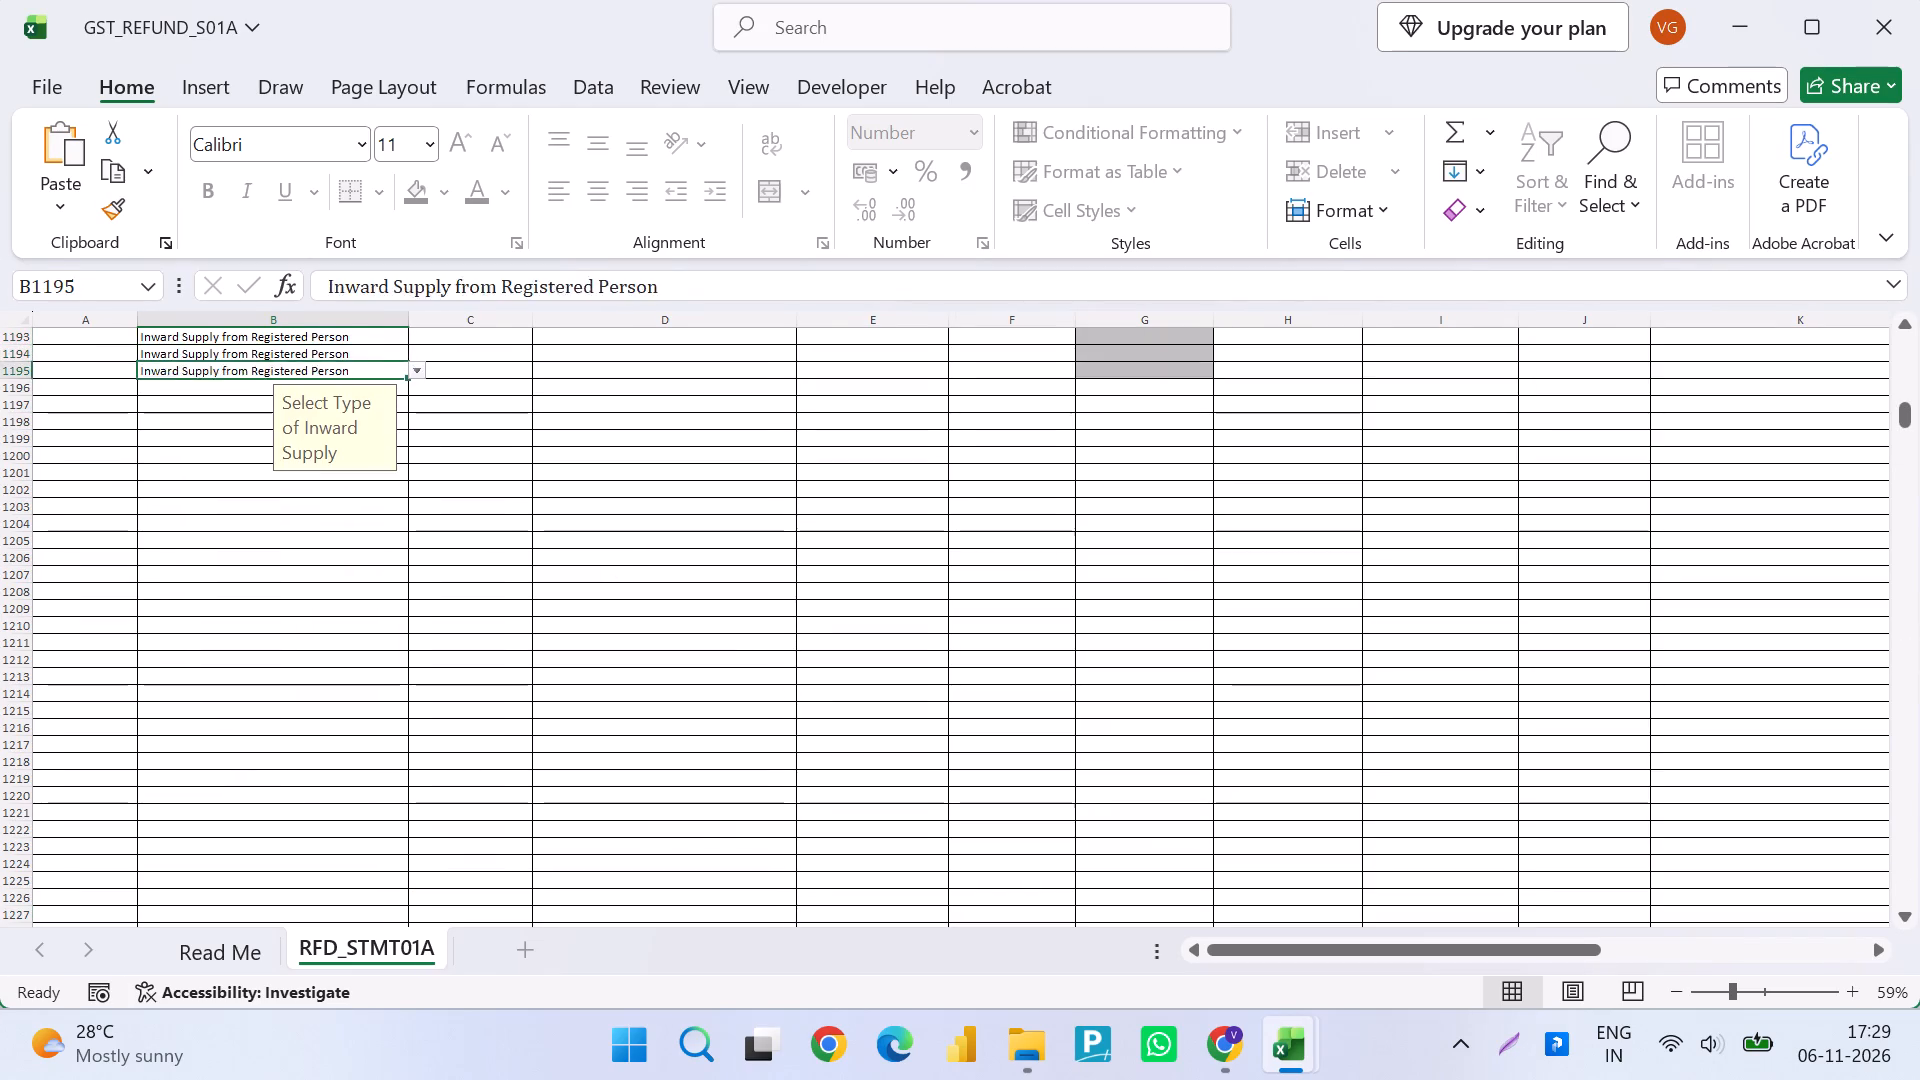
pyautogui.hotkey('ctrl', 'Down')
pyautogui.hotkey('ctrl', 'Up')
pyautogui.press('Down')
pyautogui.hotkey('ctrl', 'v')
pyautogui.press('Down')
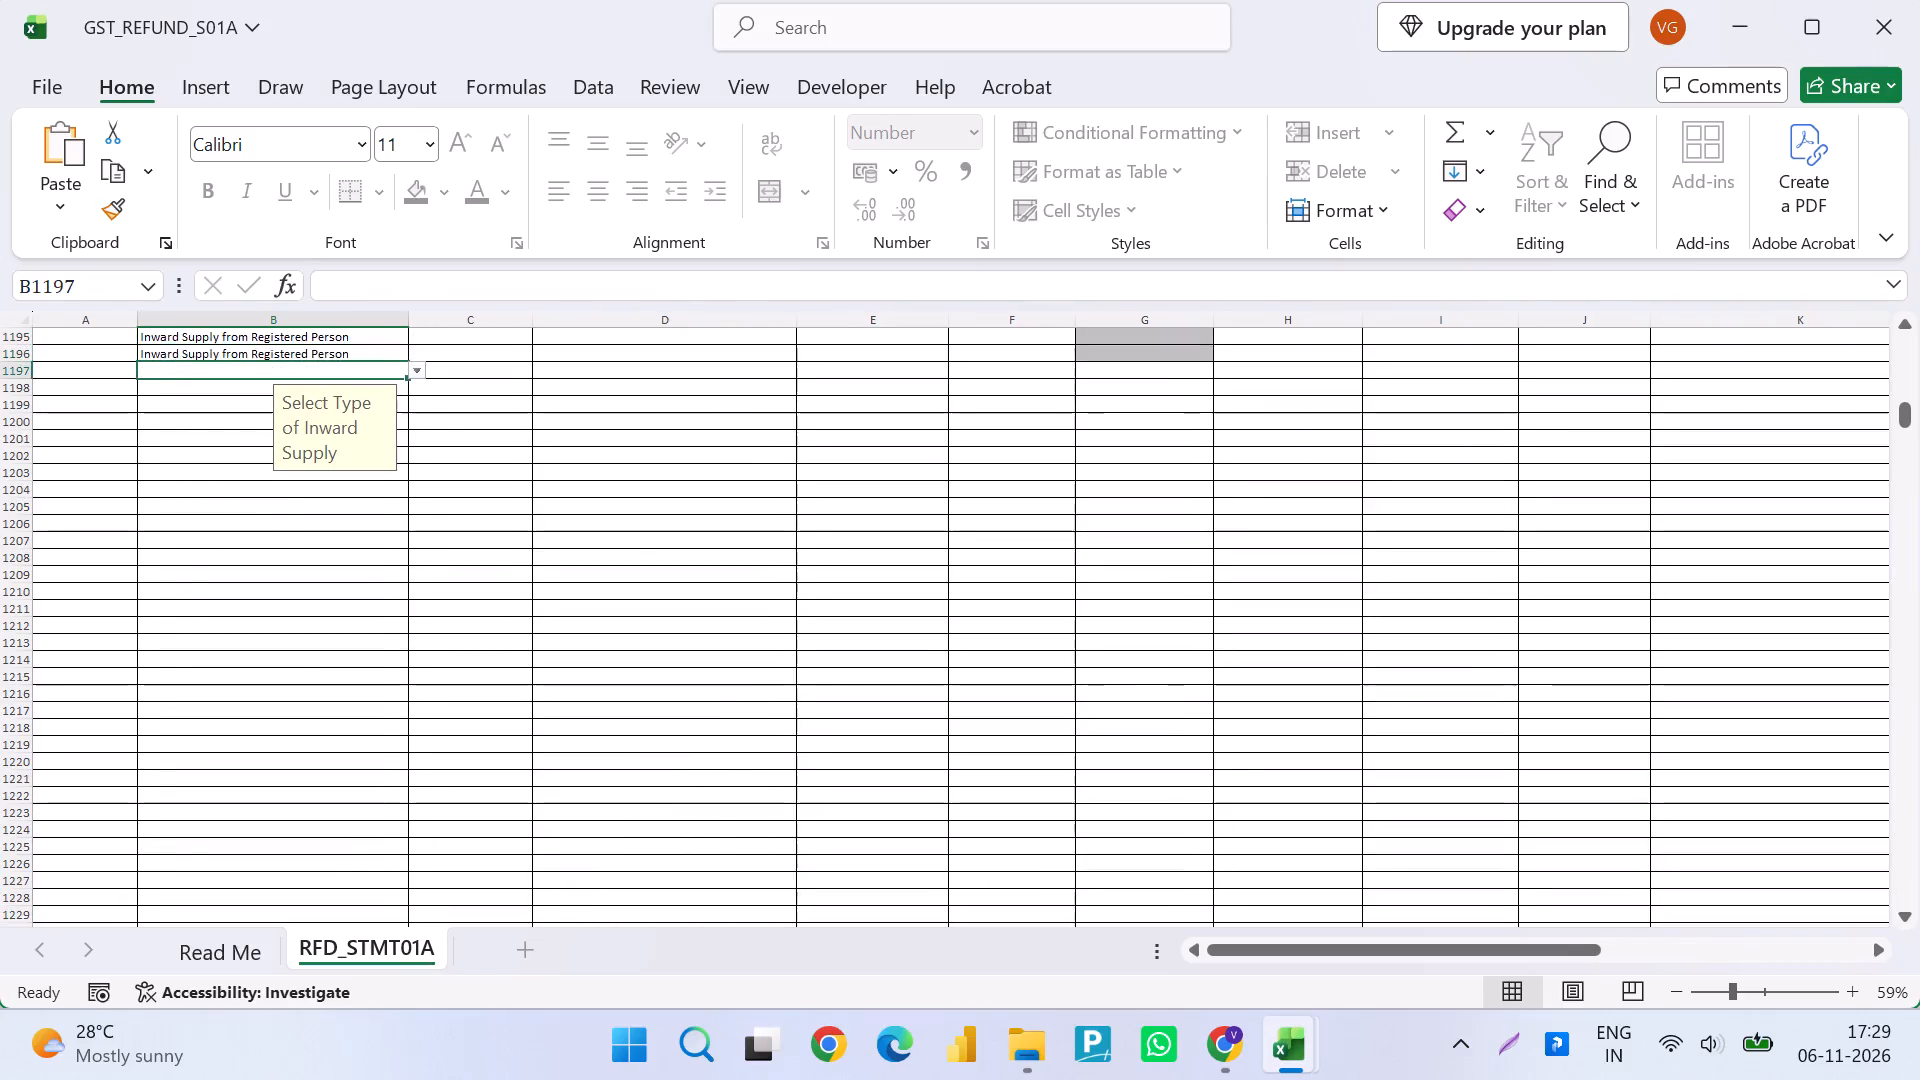
pyautogui.hotkey('ctrl', 'v')
# Check how many supply type cells are filled from row 1062 down, below the last numbered invoice row.
pyautogui.hotkey('ctrl', 'Down')
pyautogui.press('Left')
pyautogui.hotkey('ctrl', 'Up')
pyautogui.press('Right')
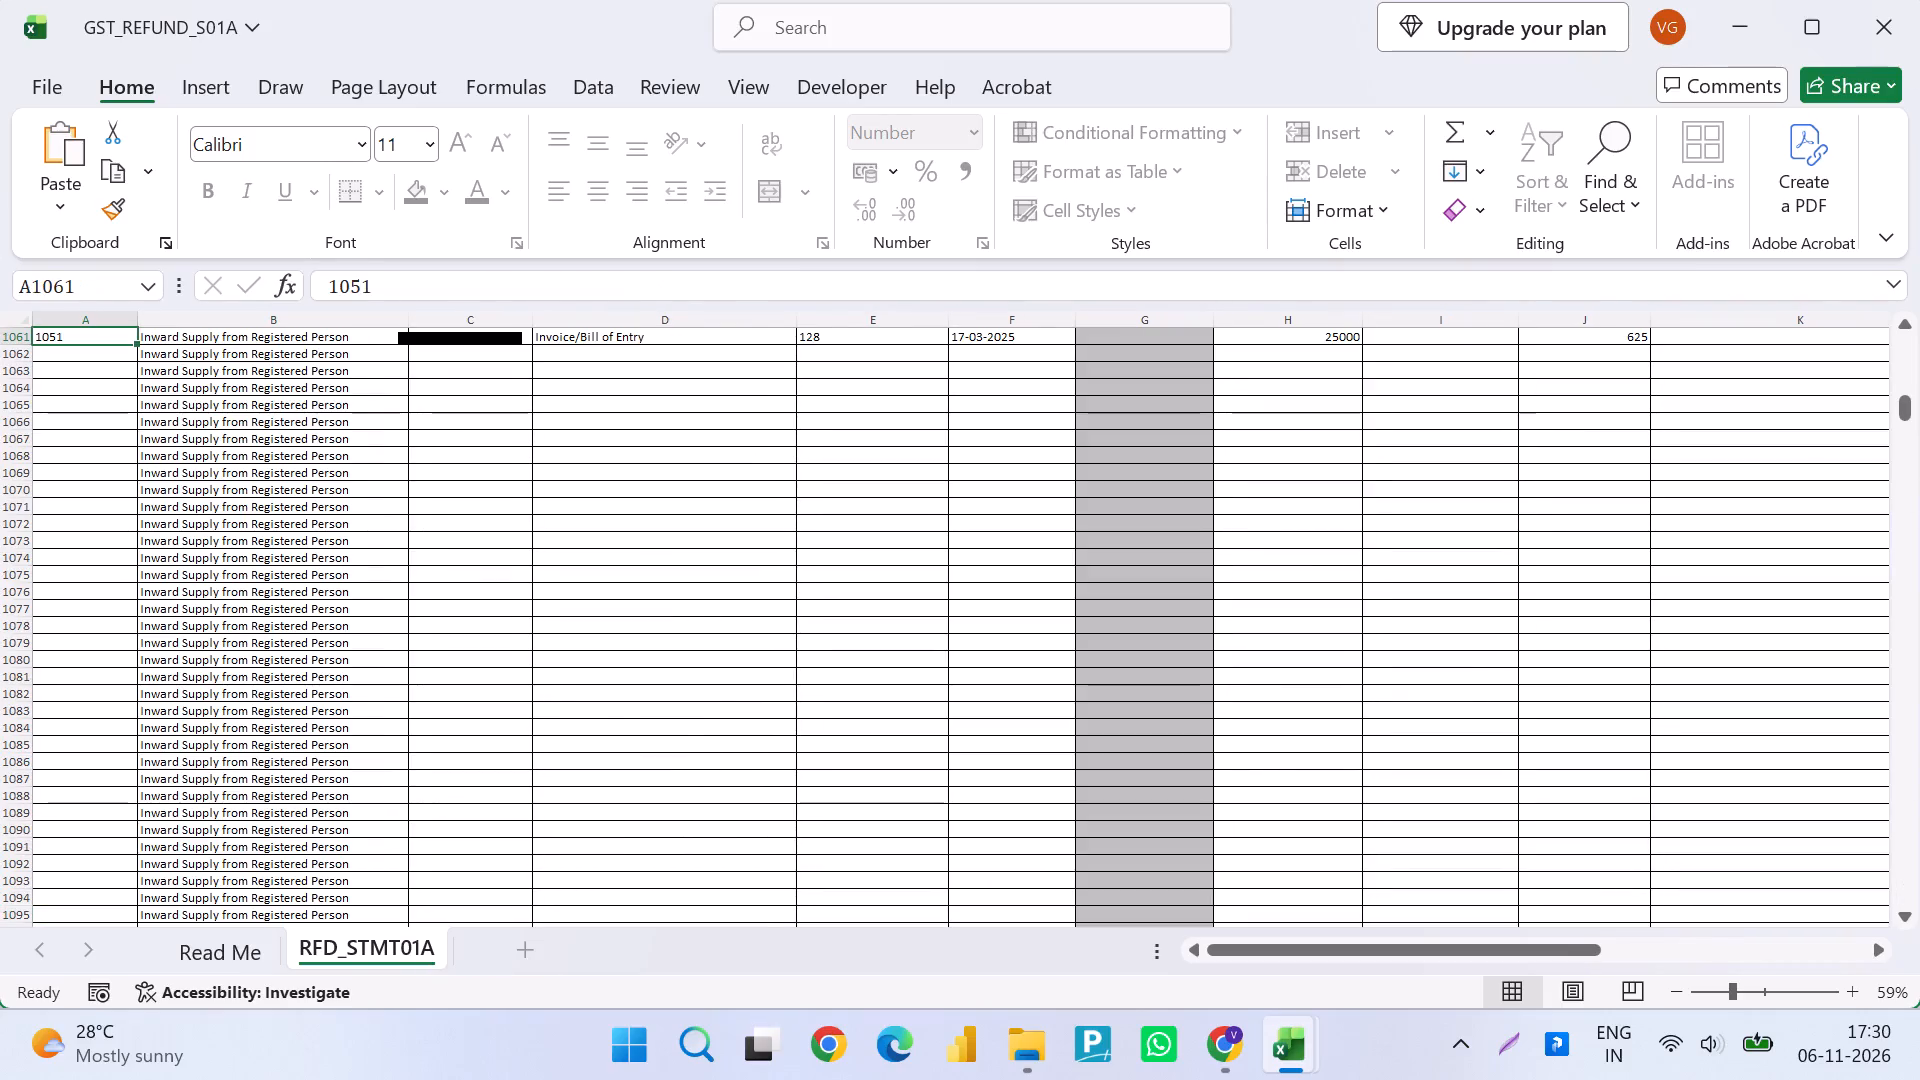
pyautogui.press('Down')
pyautogui.hotkey('ctrl', 'shift', 'Down')
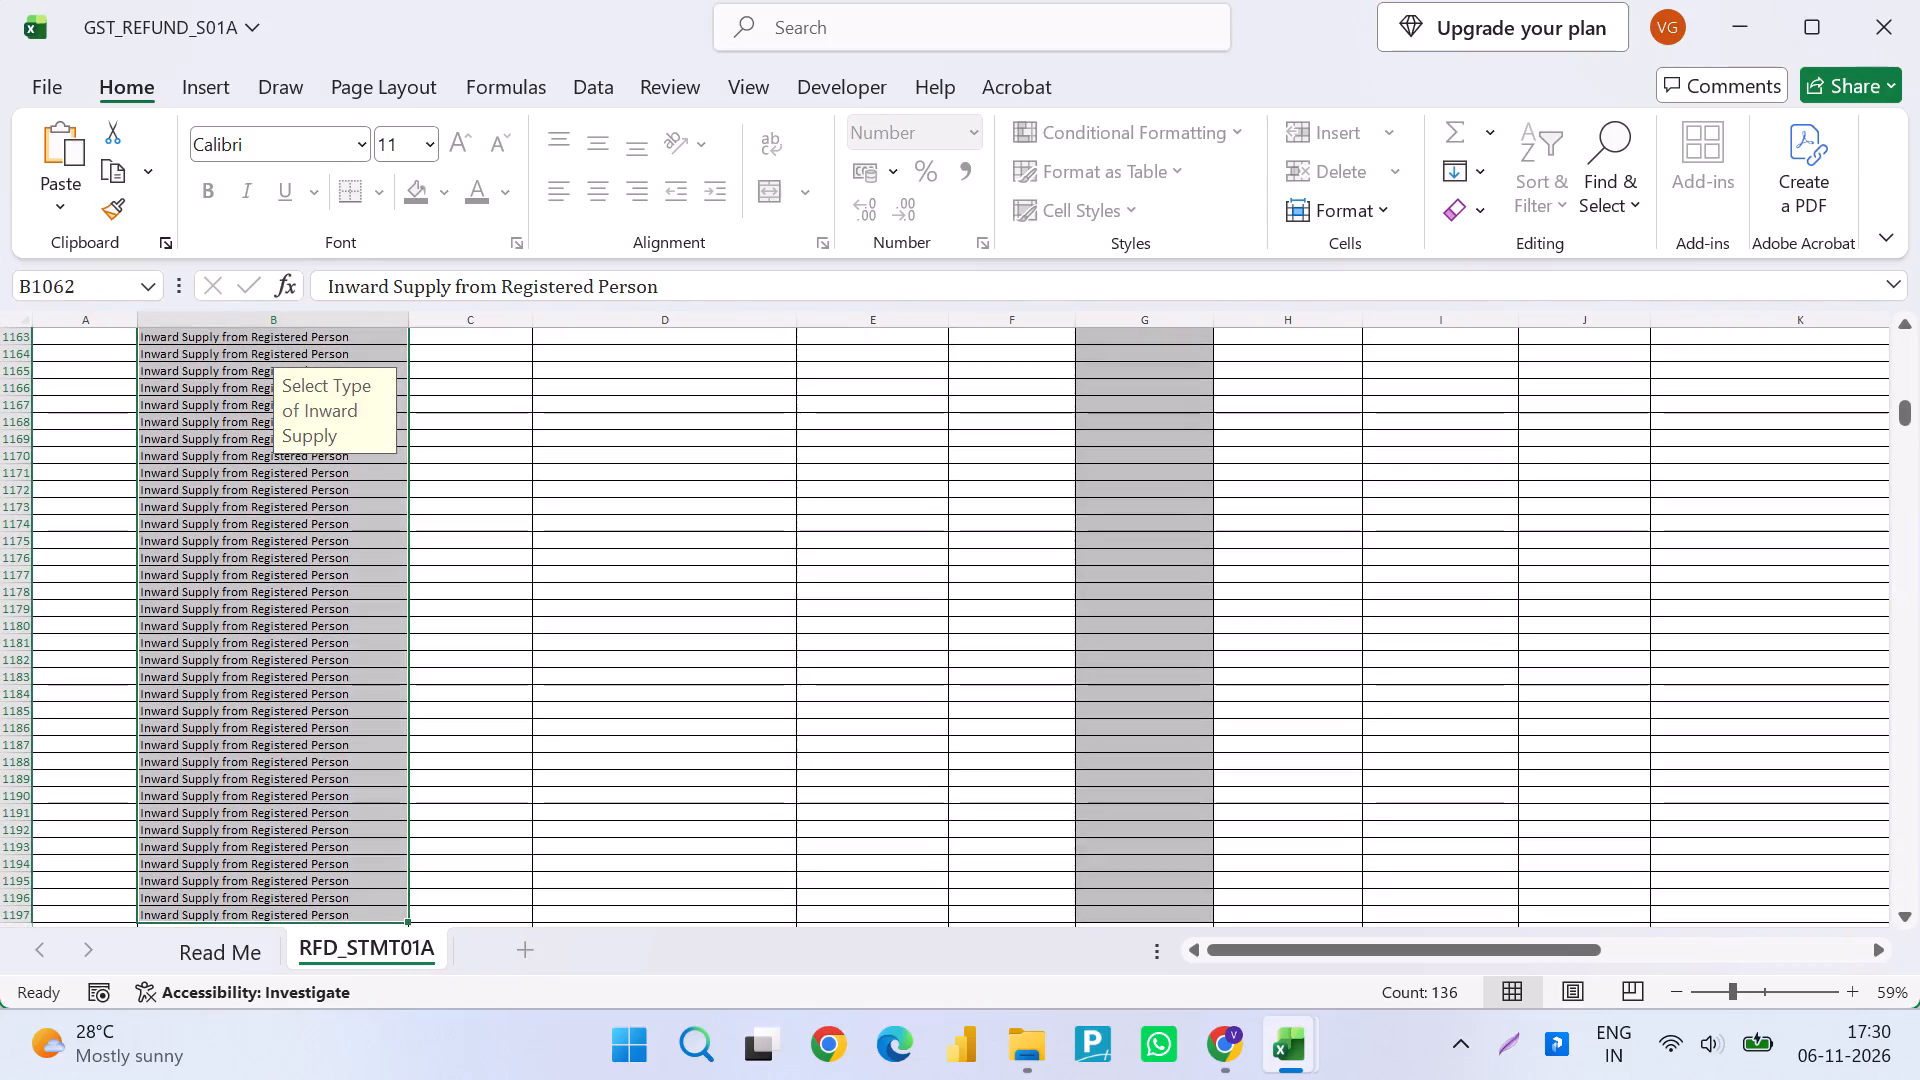
pyautogui.scroll(-5, 412, 679)
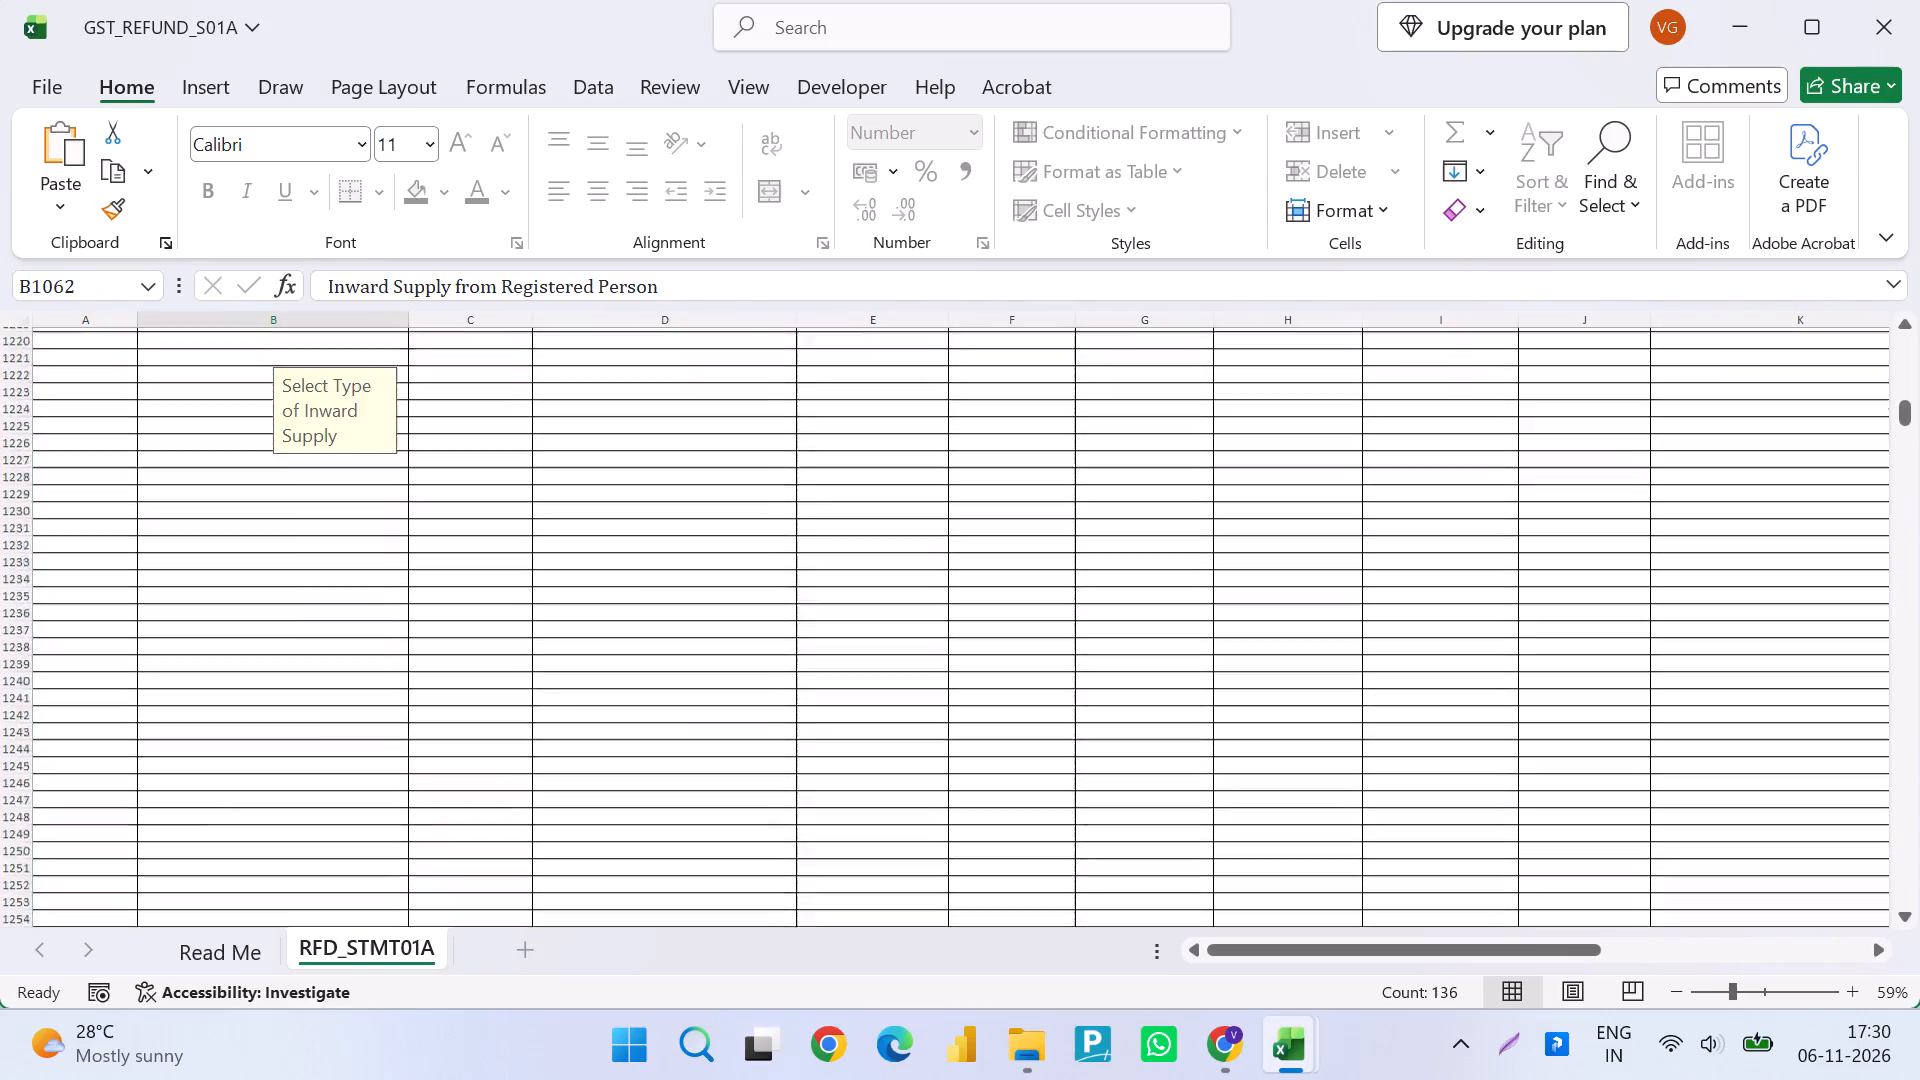
pyautogui.scroll(3, 412, 679)
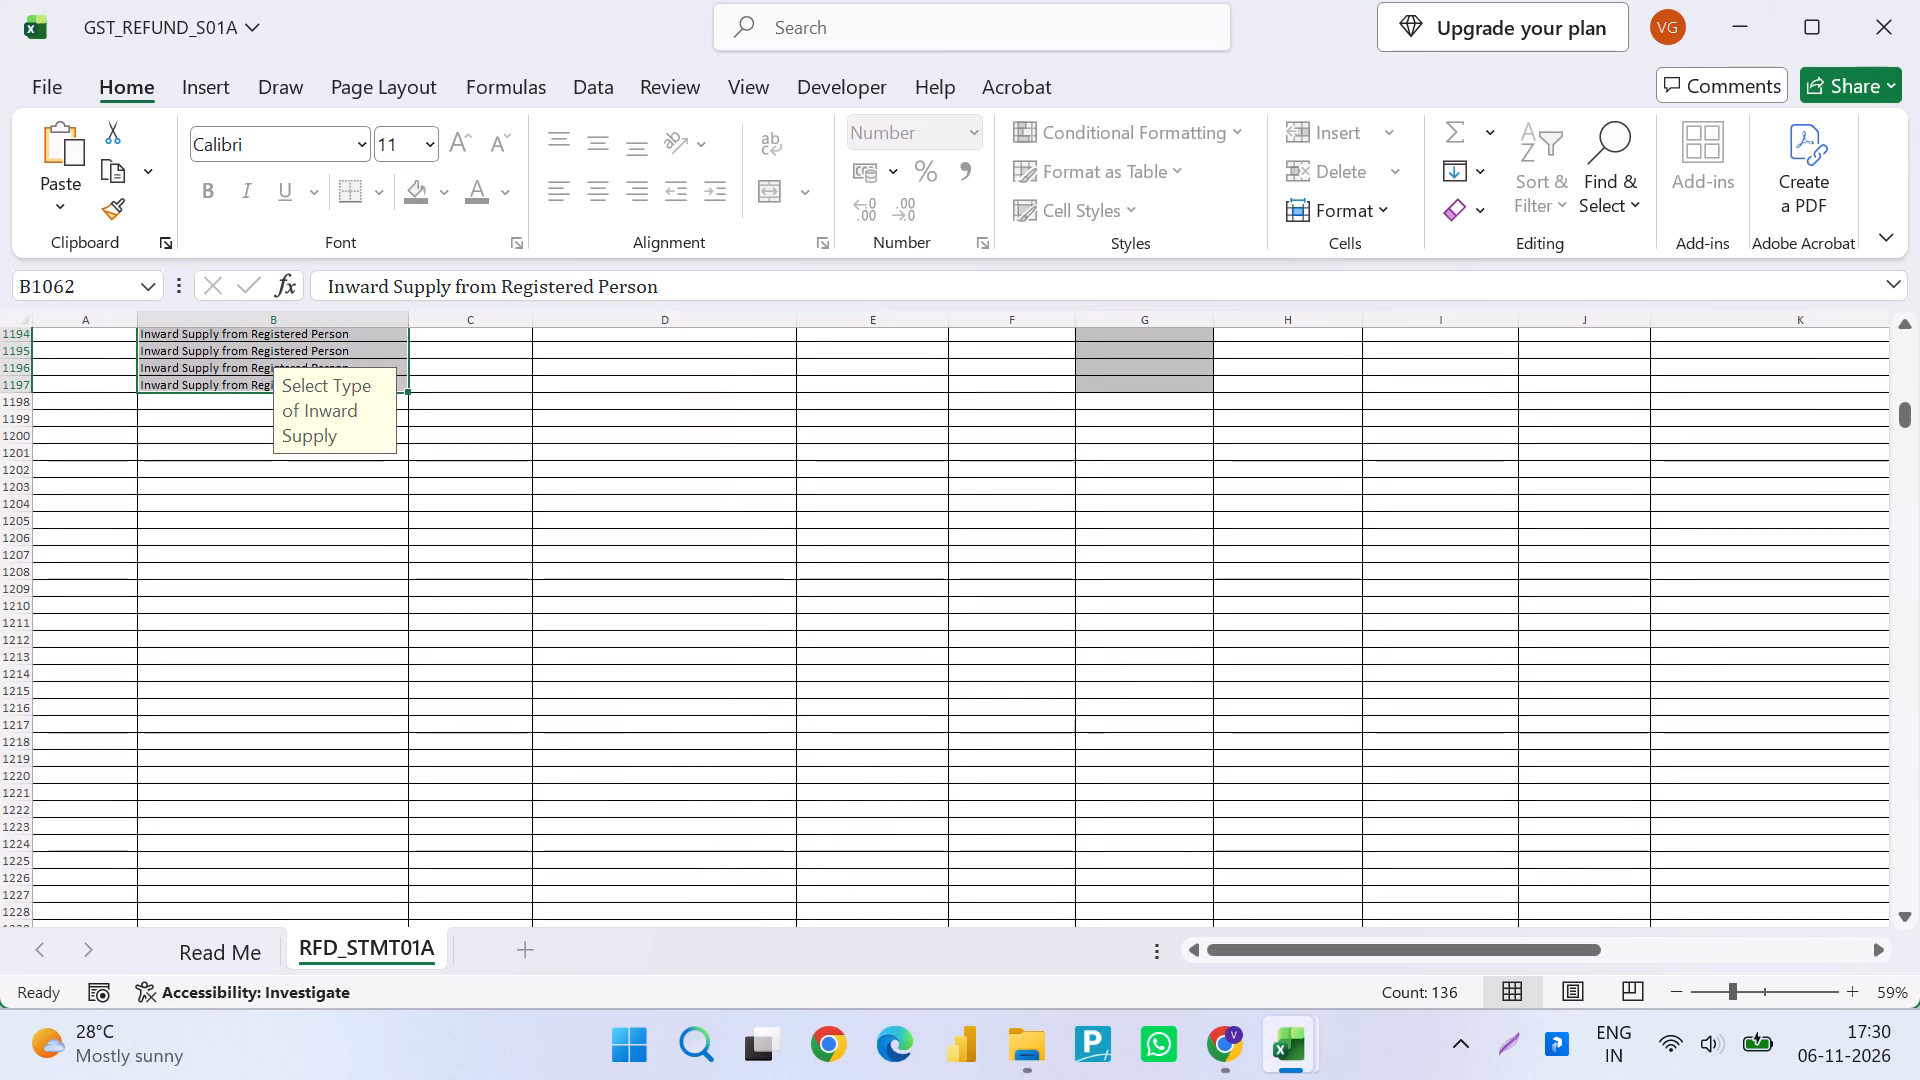
# Continue below the last filled supply type, entering Inward Supply from Registered Person in rows 1198 to 1202.
pyautogui.click(208, 396)
pyautogui.press('Down')
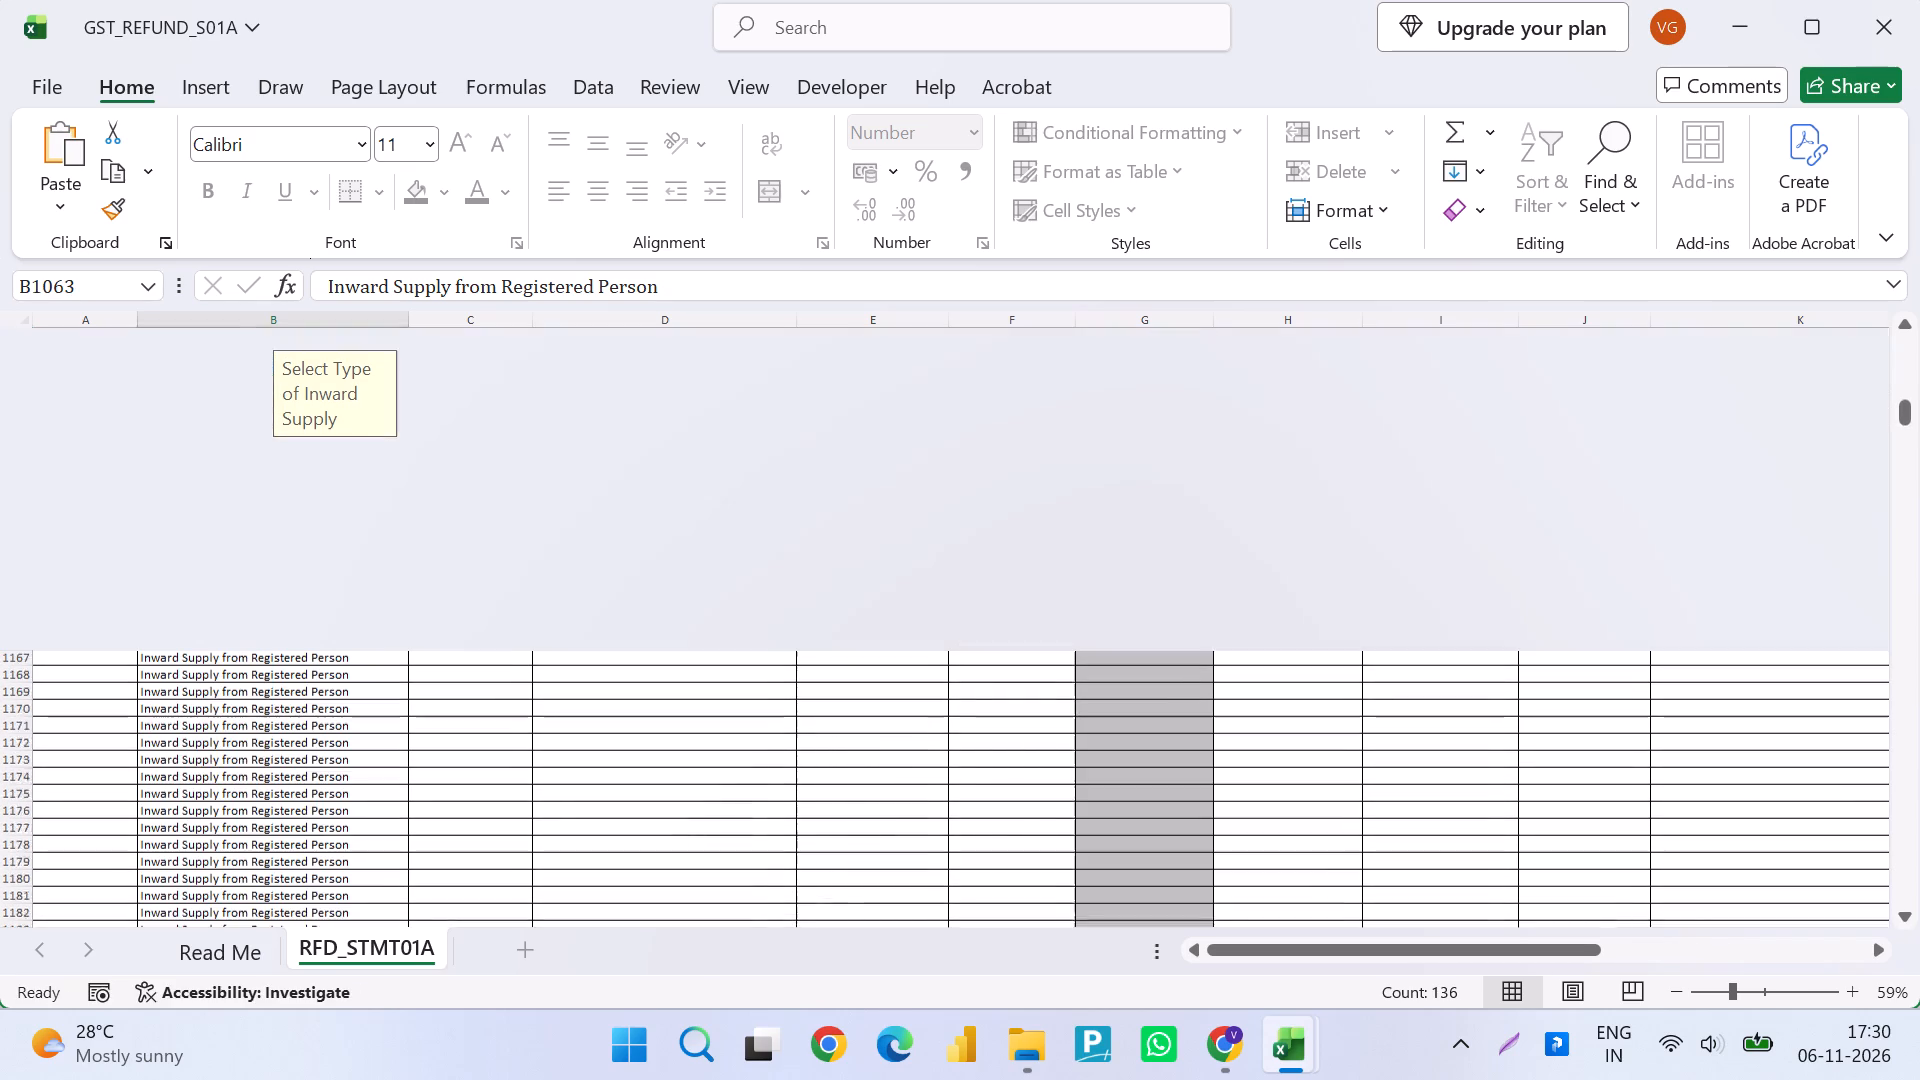
pyautogui.hotkey('ctrl', 'Down')
pyautogui.press('Down')
pyautogui.hotkey('ctrl', 'v')
pyautogui.press('Down')
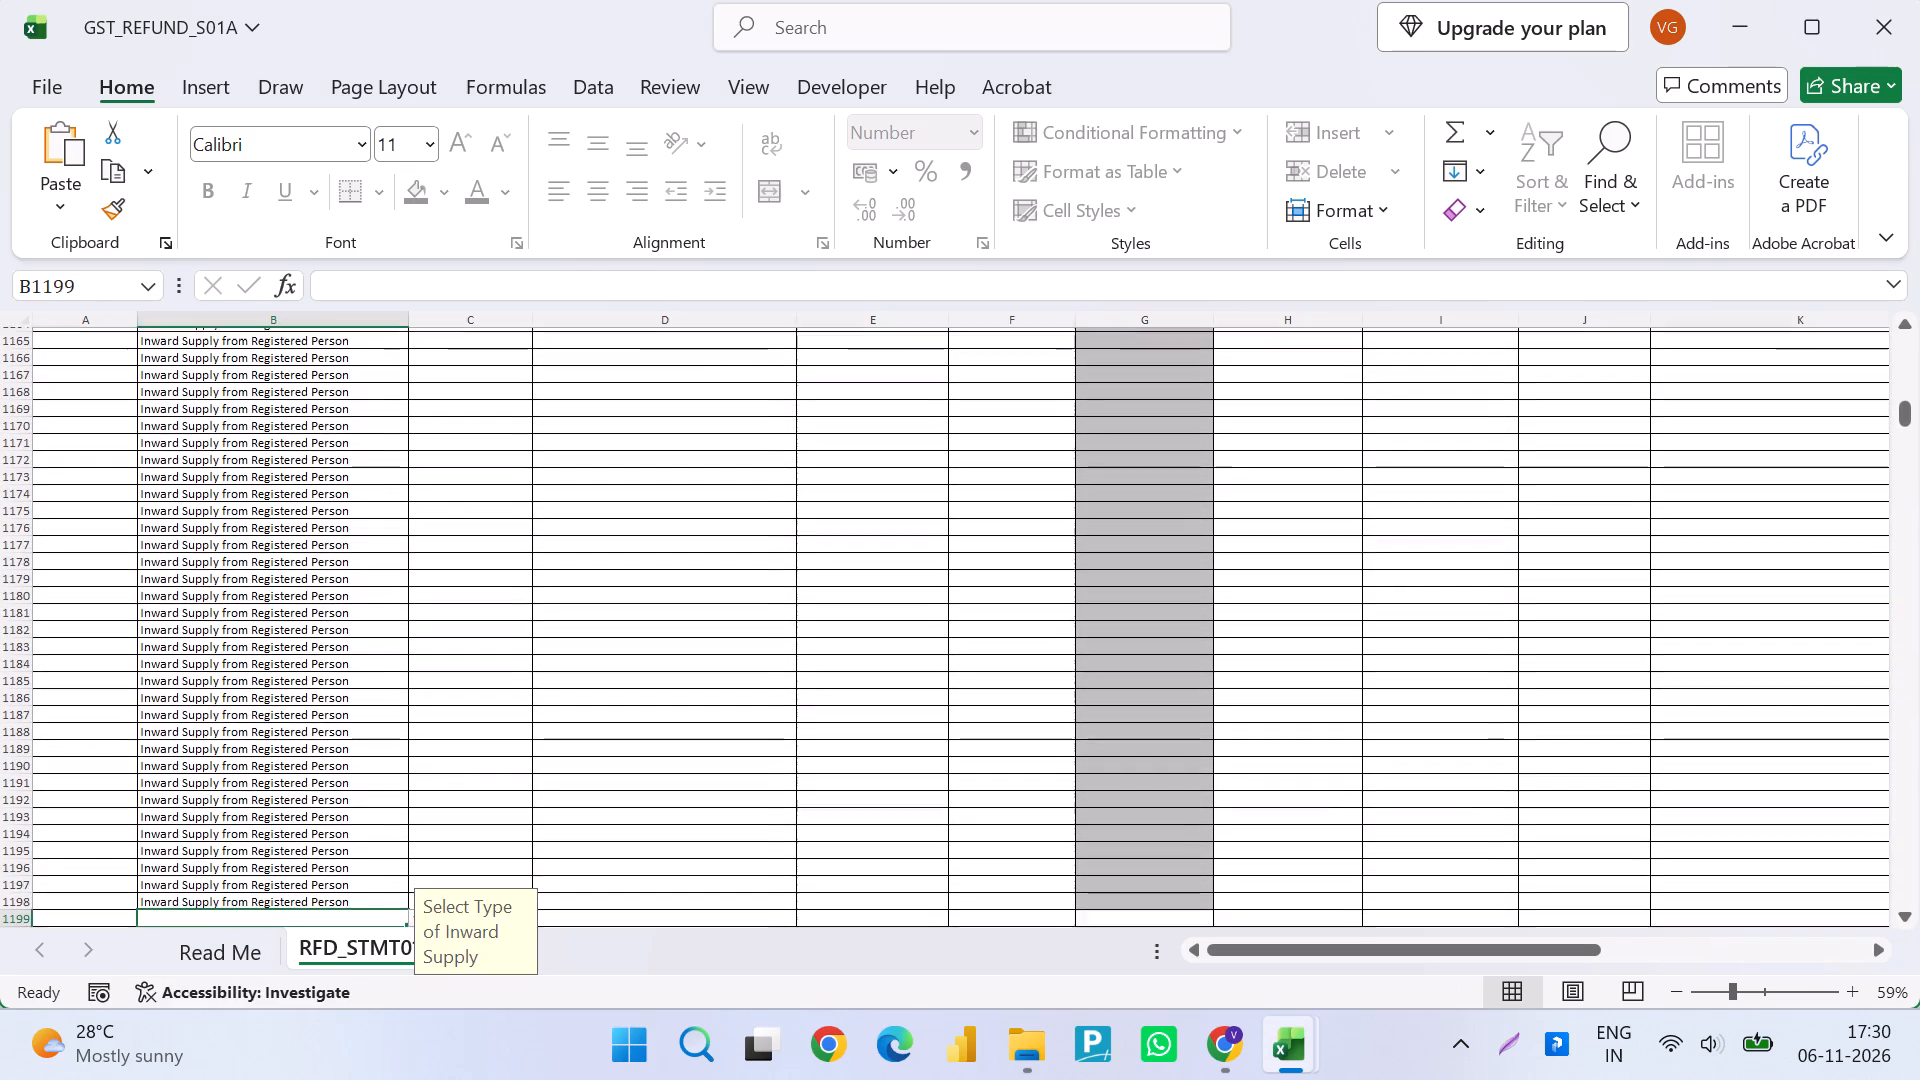
pyautogui.hotkey('ctrl', 'v')
pyautogui.press('Down')
pyautogui.hotkey('ctrl', 'v')
pyautogui.press('Down')
pyautogui.hotkey('ctrl', 'v')
pyautogui.press('Down')
pyautogui.hotkey('ctrl', 'v')
# Enter Inward Supply from Registered Person as the supply type in rows 1203 to 1209.
pyautogui.press('Down')
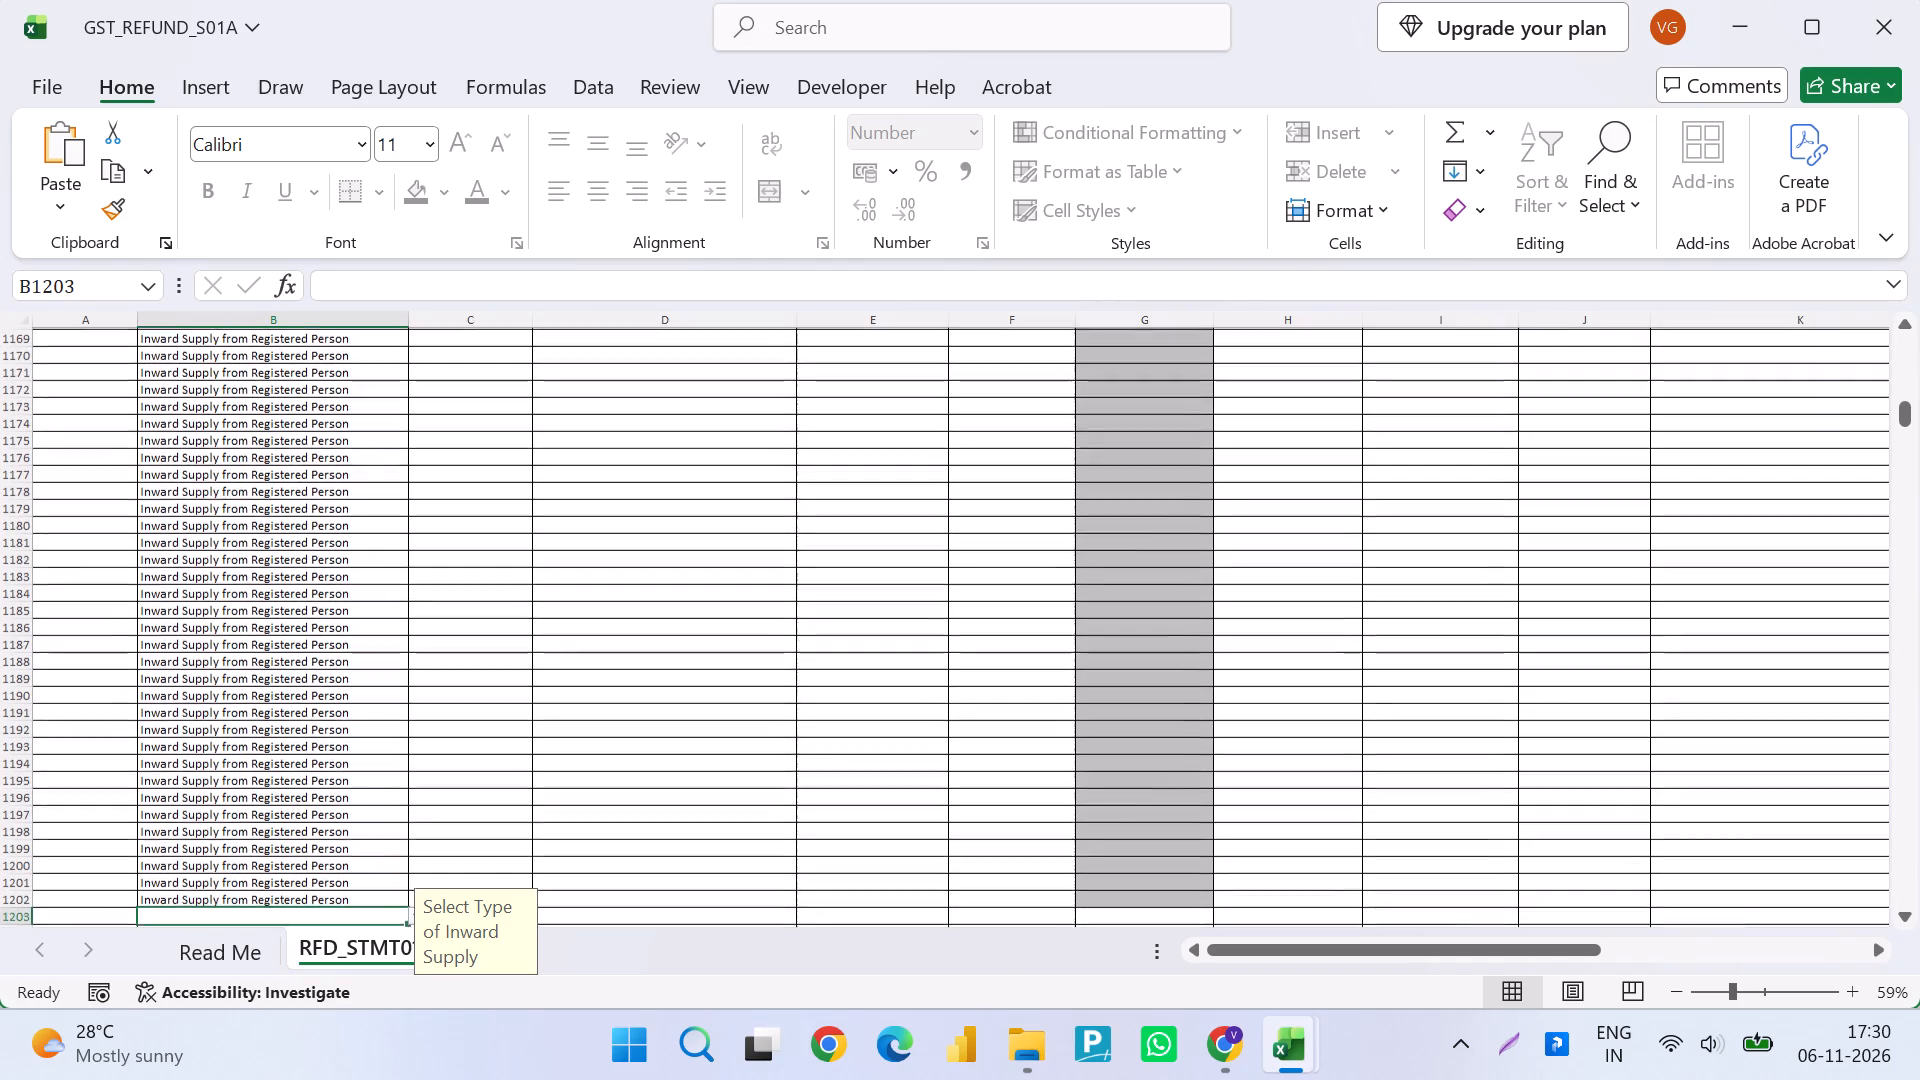
pyautogui.hotkey('ctrl', 'v')
pyautogui.press('Down')
pyautogui.hotkey('ctrl', 'v')
pyautogui.press('Down')
pyautogui.hotkey('ctrl', 'v')
pyautogui.press('Down')
pyautogui.hotkey('ctrl', 'v')
pyautogui.press('Down')
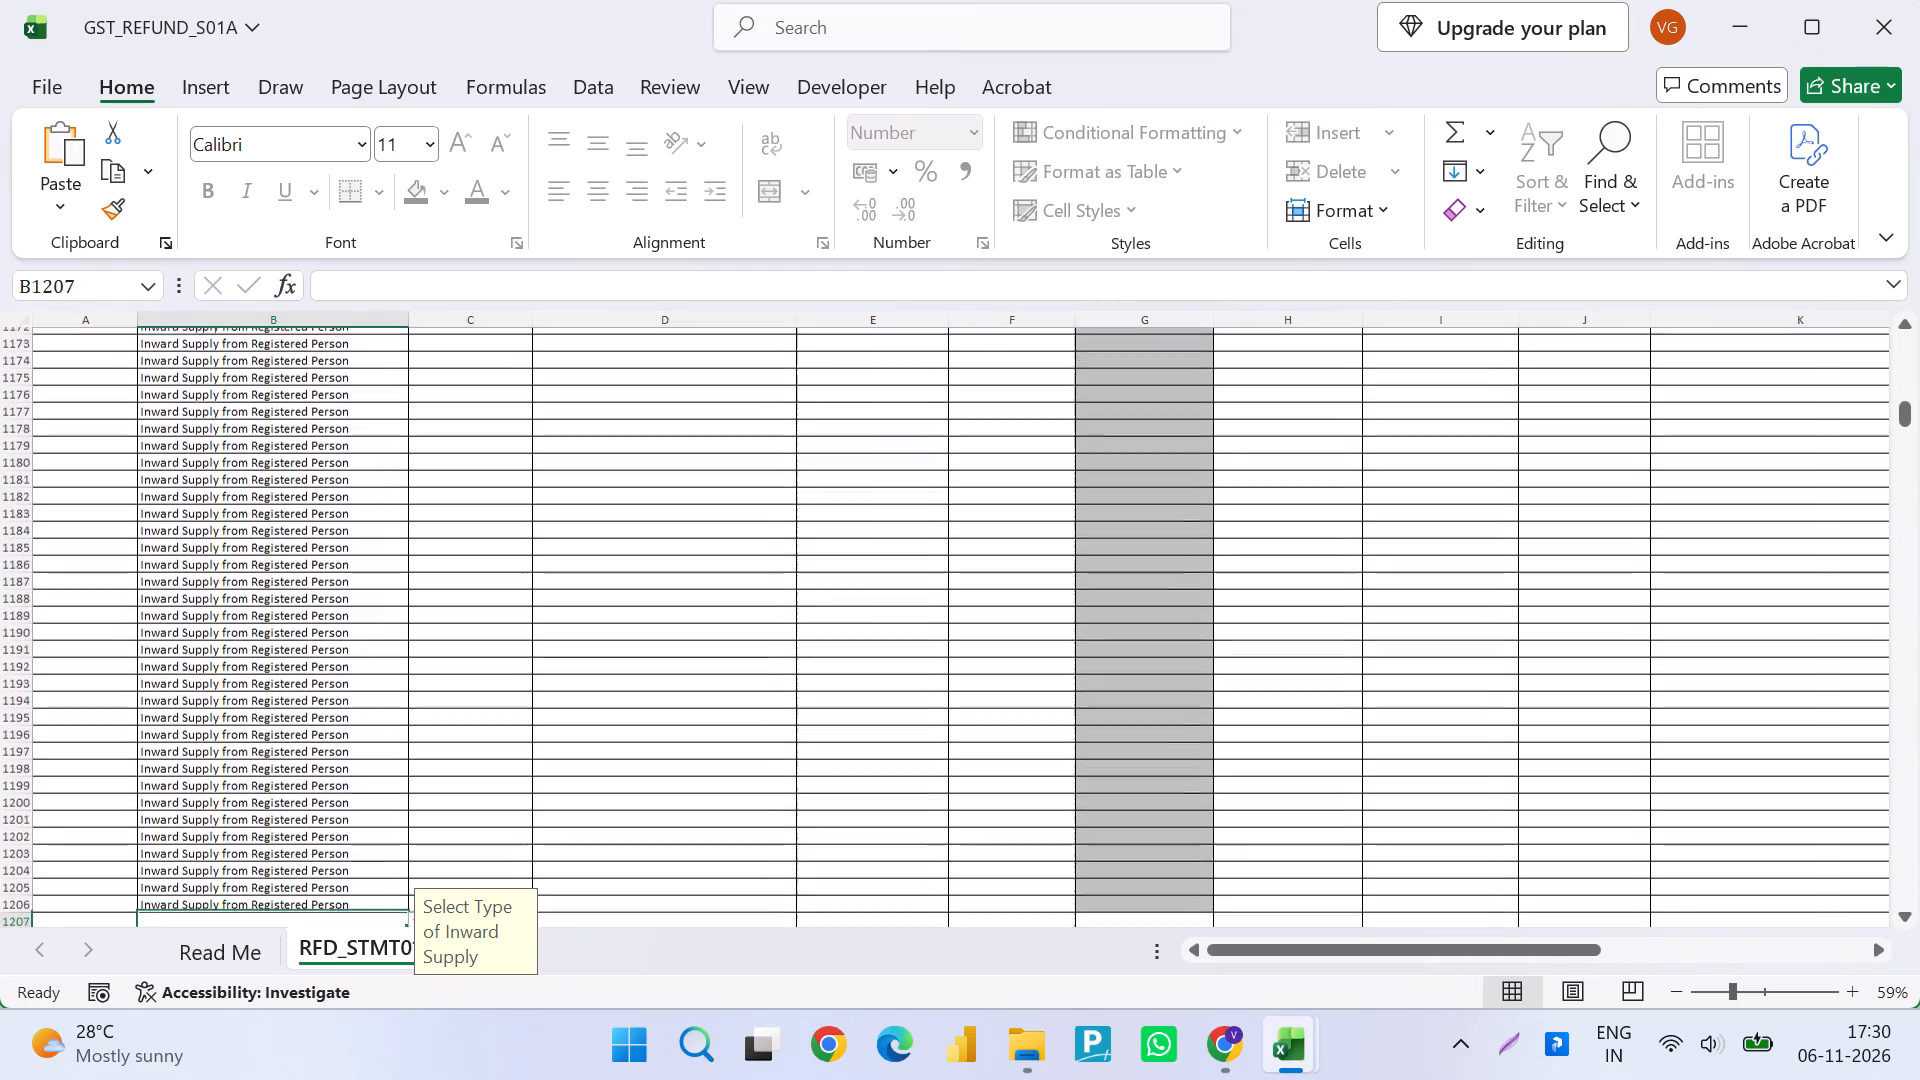
pyautogui.hotkey('ctrl', 'v')
pyautogui.press('Down')
pyautogui.hotkey('ctrl', 'v')
pyautogui.press('Down')
pyautogui.hotkey('ctrl', 'v')
# Fill the supply type with Inward Supply from Registered Person in rows 1210 to 1213.
pyautogui.press('Down')
pyautogui.hotkey('ctrl', 'v')
pyautogui.press('Down')
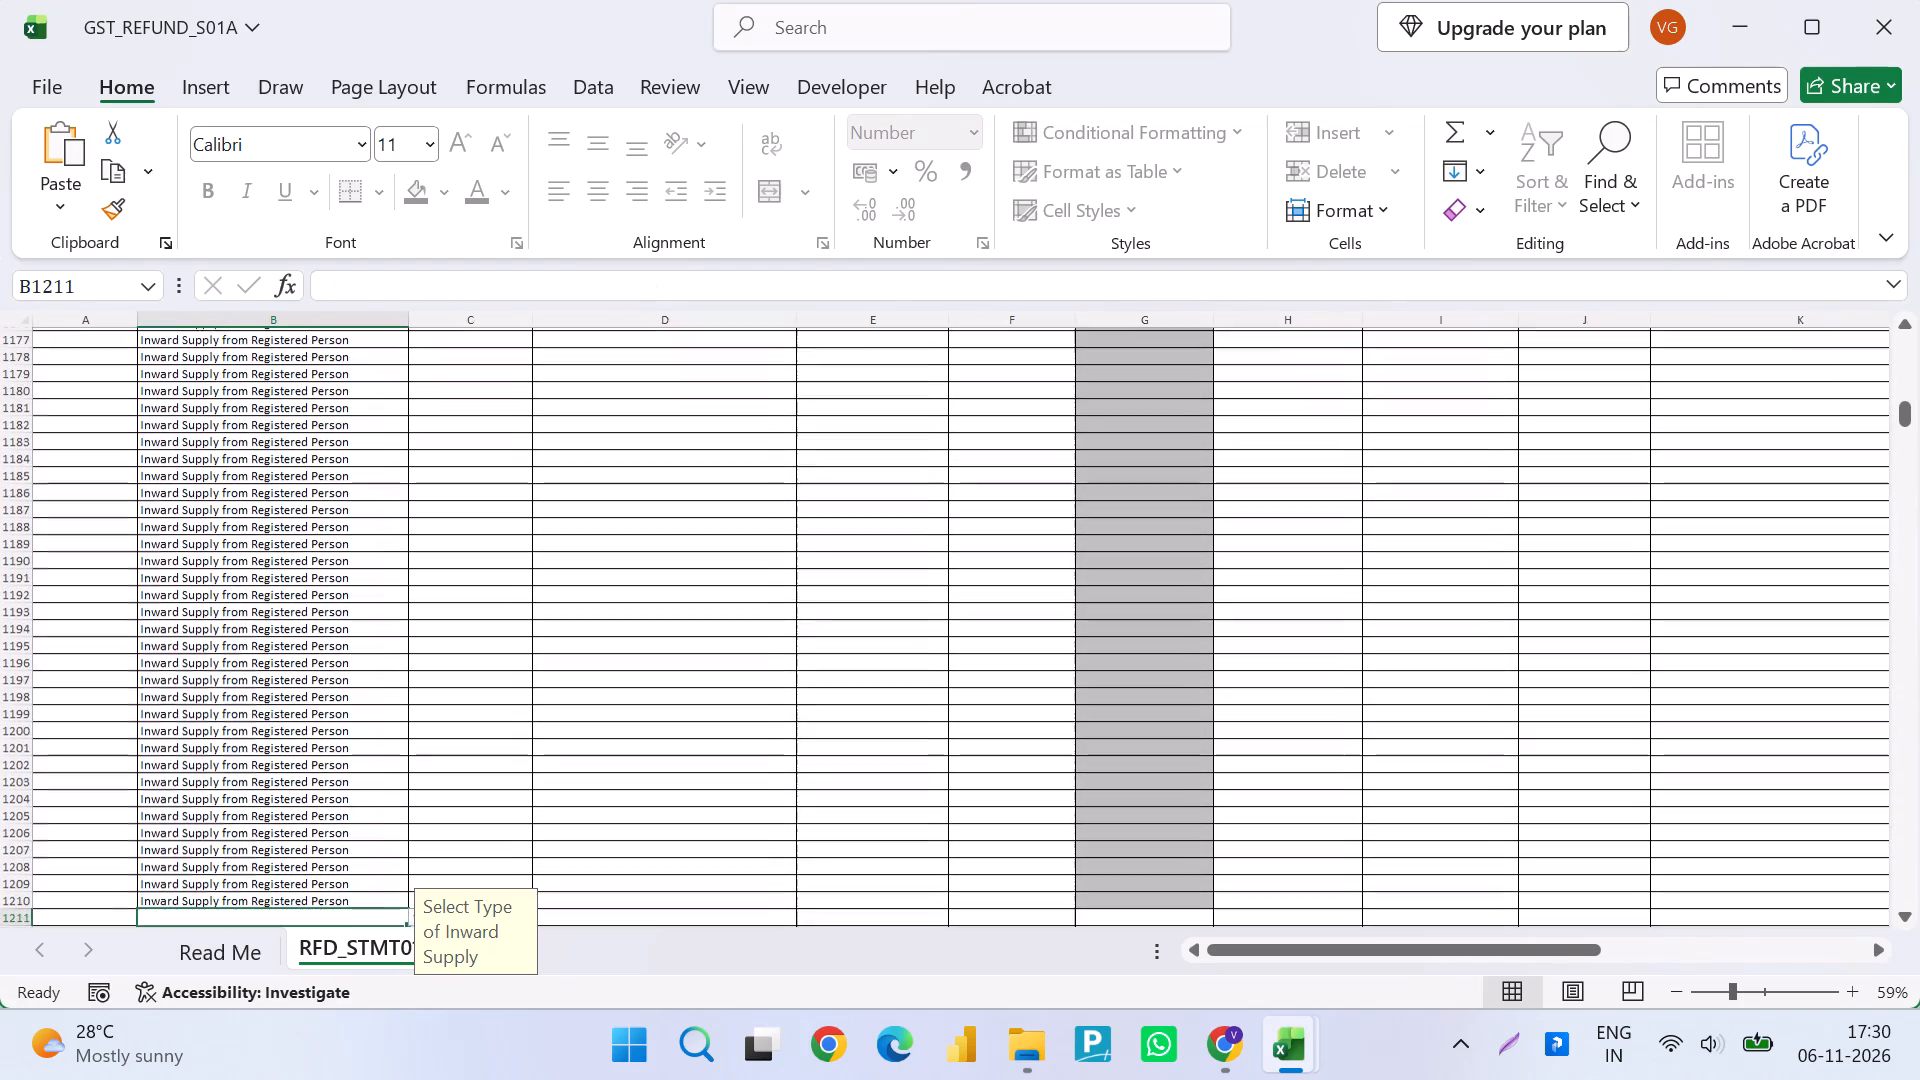
pyautogui.hotkey('ctrl', 'v')
pyautogui.press('Down')
pyautogui.hotkey('ctrl', 'v')
pyautogui.hotkey('ctrl', 'Down')
pyautogui.hotkey('ctrl', 'Up')
pyautogui.press('Down')
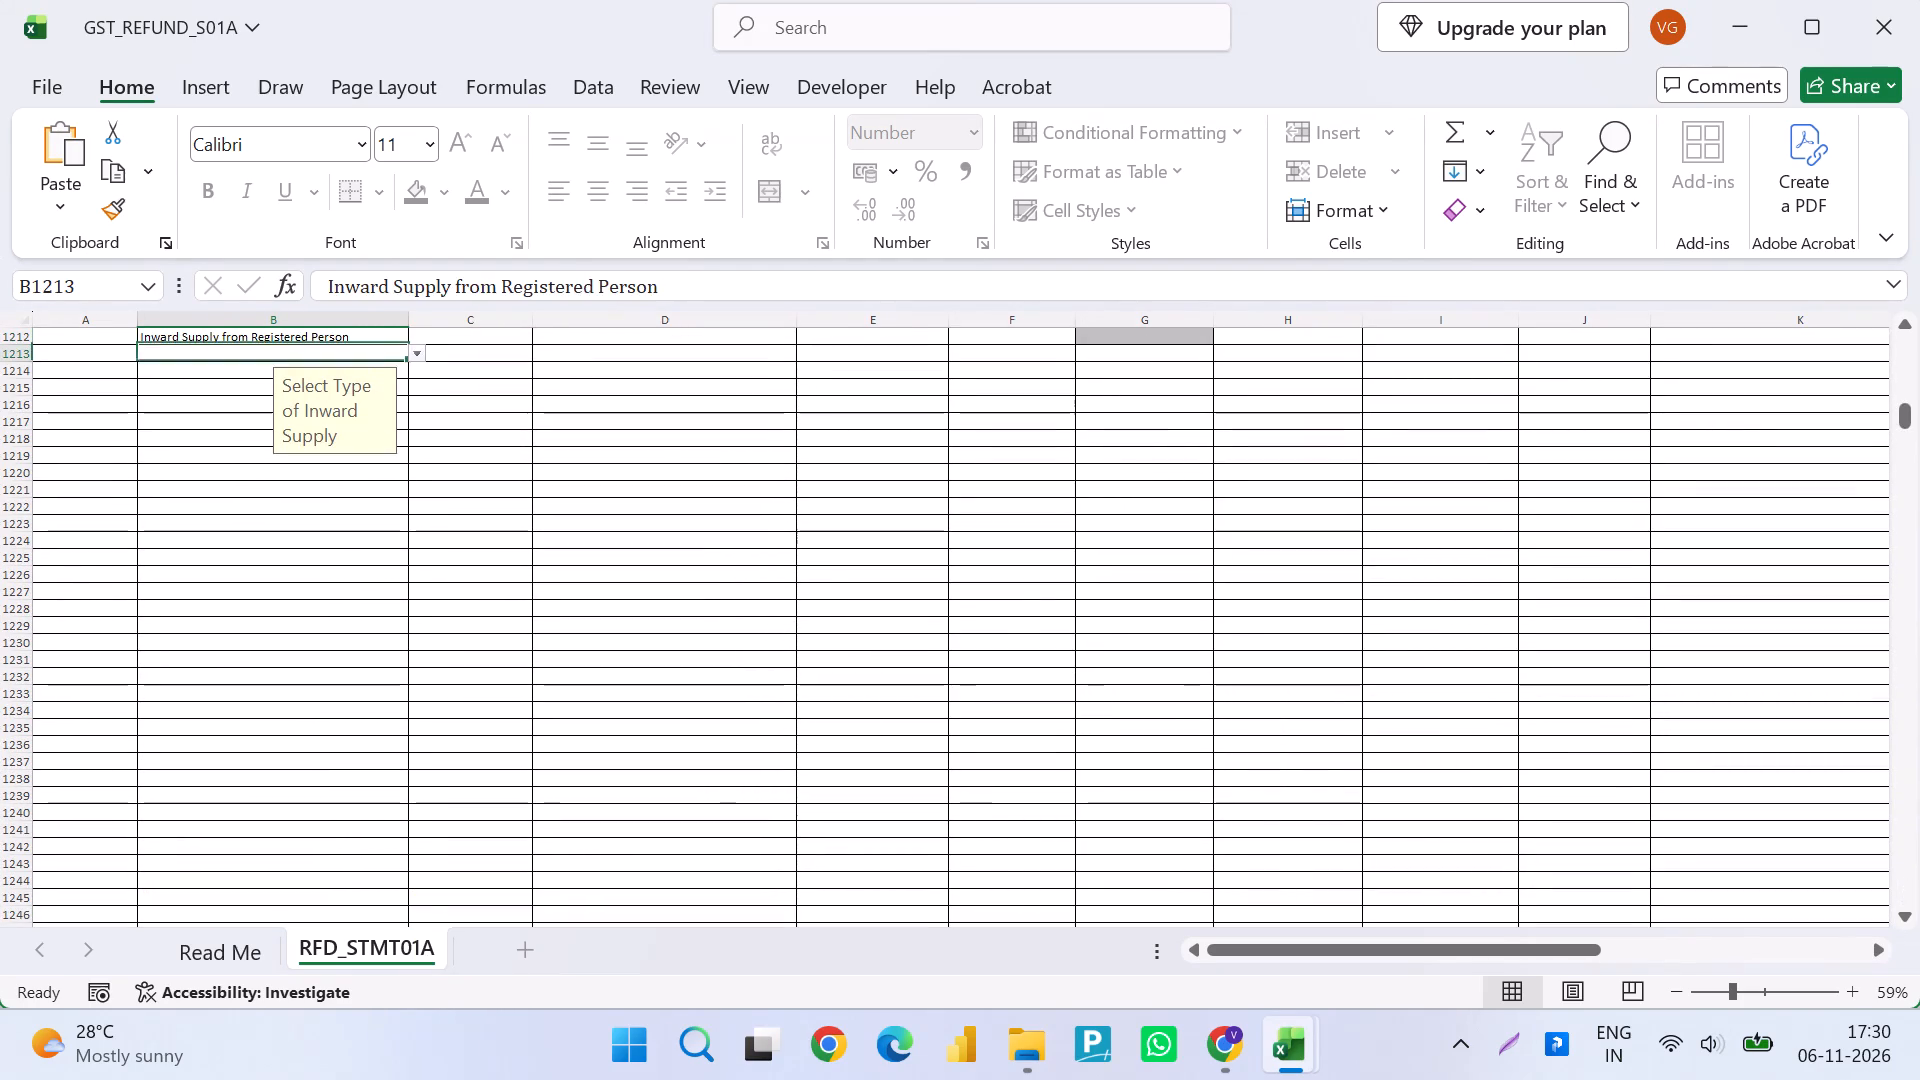
pyautogui.hotkey('ctrl', 'v')
# Skip ahead to row 1235 and enter Inward Supply from Registered Person upward through row 1229.
pyautogui.press('Down')
pyautogui.press('Down')
pyautogui.press('Down')
pyautogui.press('Down')
pyautogui.press('Down')
pyautogui.press('Down')
pyautogui.press('Down')
pyautogui.press('Down')
pyautogui.press('Down')
pyautogui.press('Down')
pyautogui.press('Down')
pyautogui.press('Down')
pyautogui.press('Down')
pyautogui.press('Down')
pyautogui.press('Down')
pyautogui.press('Down')
pyautogui.press('Down')
pyautogui.press('Down')
pyautogui.press('Down')
pyautogui.press('Down')
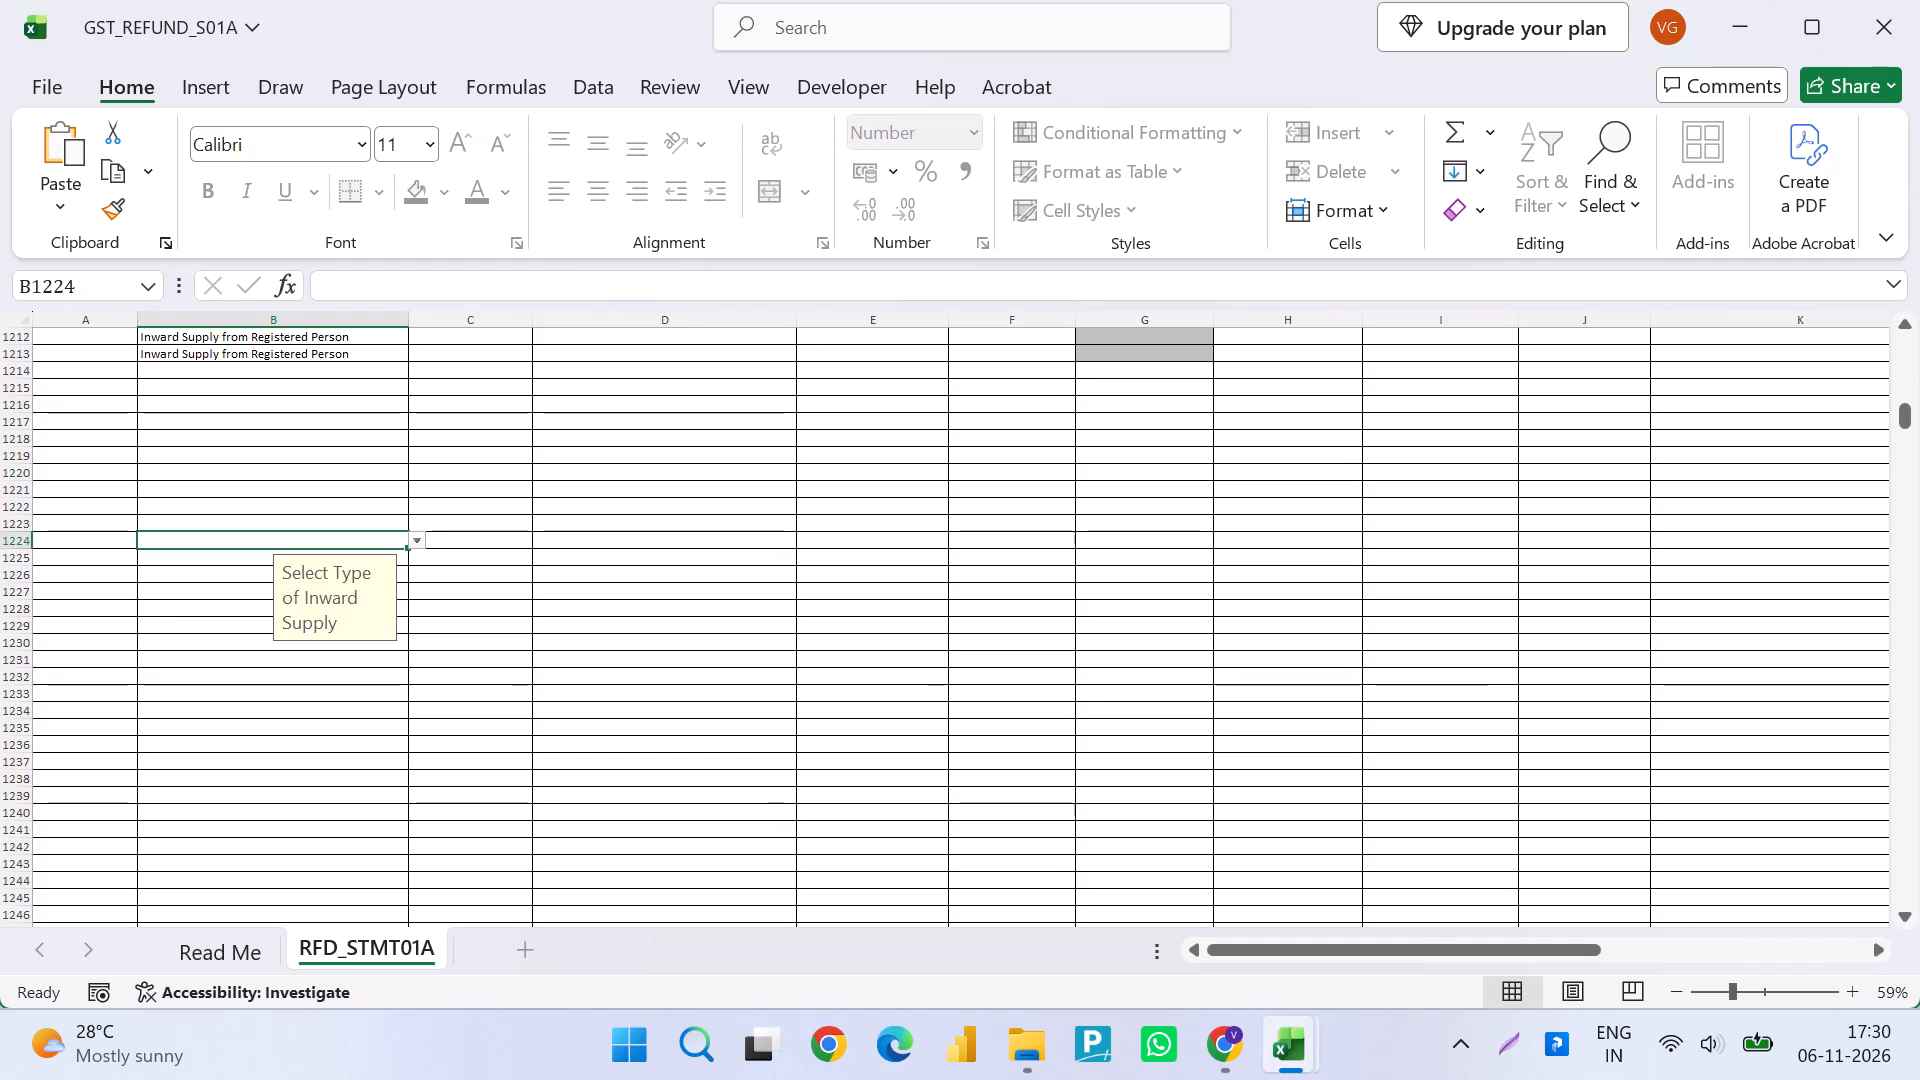
pyautogui.press('Down')
pyautogui.press('Down')
pyautogui.hotkey('ctrl', 'v')
pyautogui.press('Up')
pyautogui.hotkey('ctrl', 'v')
pyautogui.press('Up')
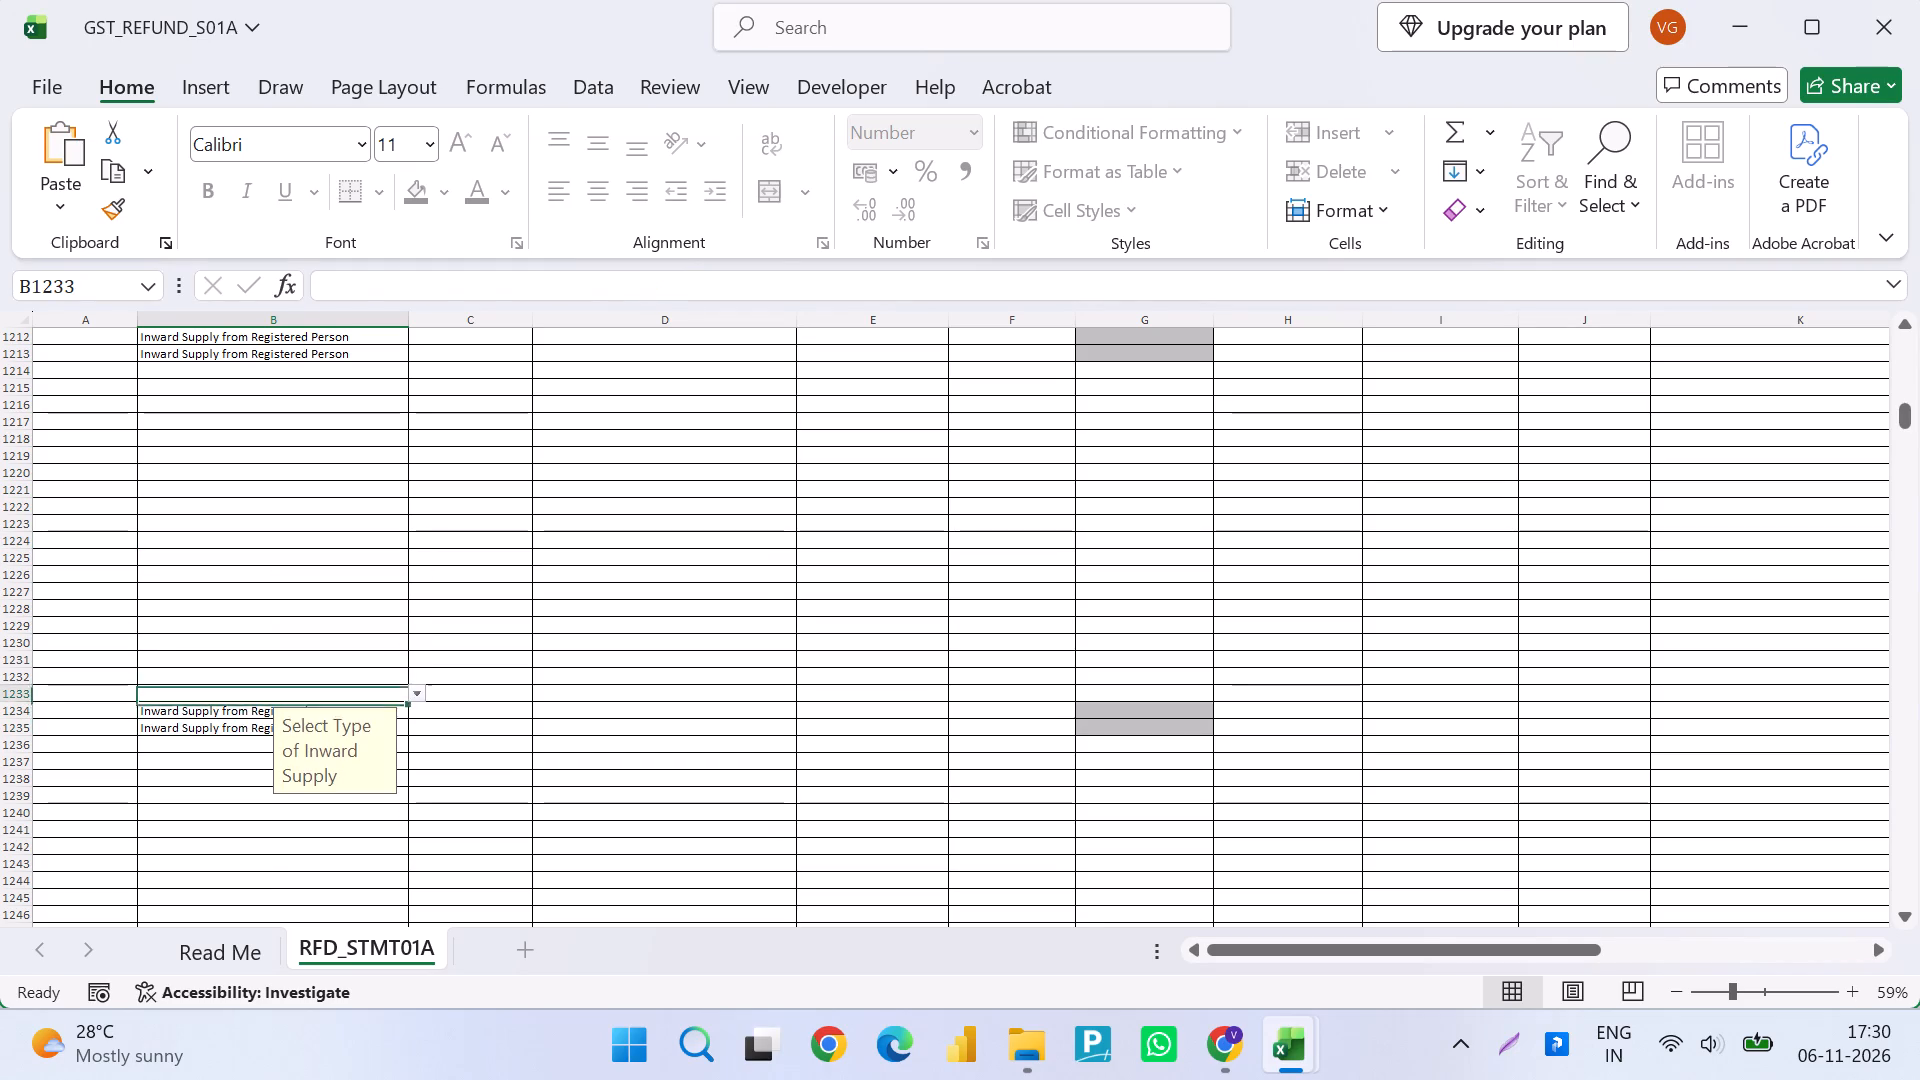
pyautogui.hotkey('ctrl', 'v')
pyautogui.press('Up')
pyautogui.hotkey('ctrl', 'v')
pyautogui.press('Up')
pyautogui.hotkey('ctrl', 'v')
pyautogui.press('Up')
pyautogui.hotkey('ctrl', 'v')
pyautogui.press('Up')
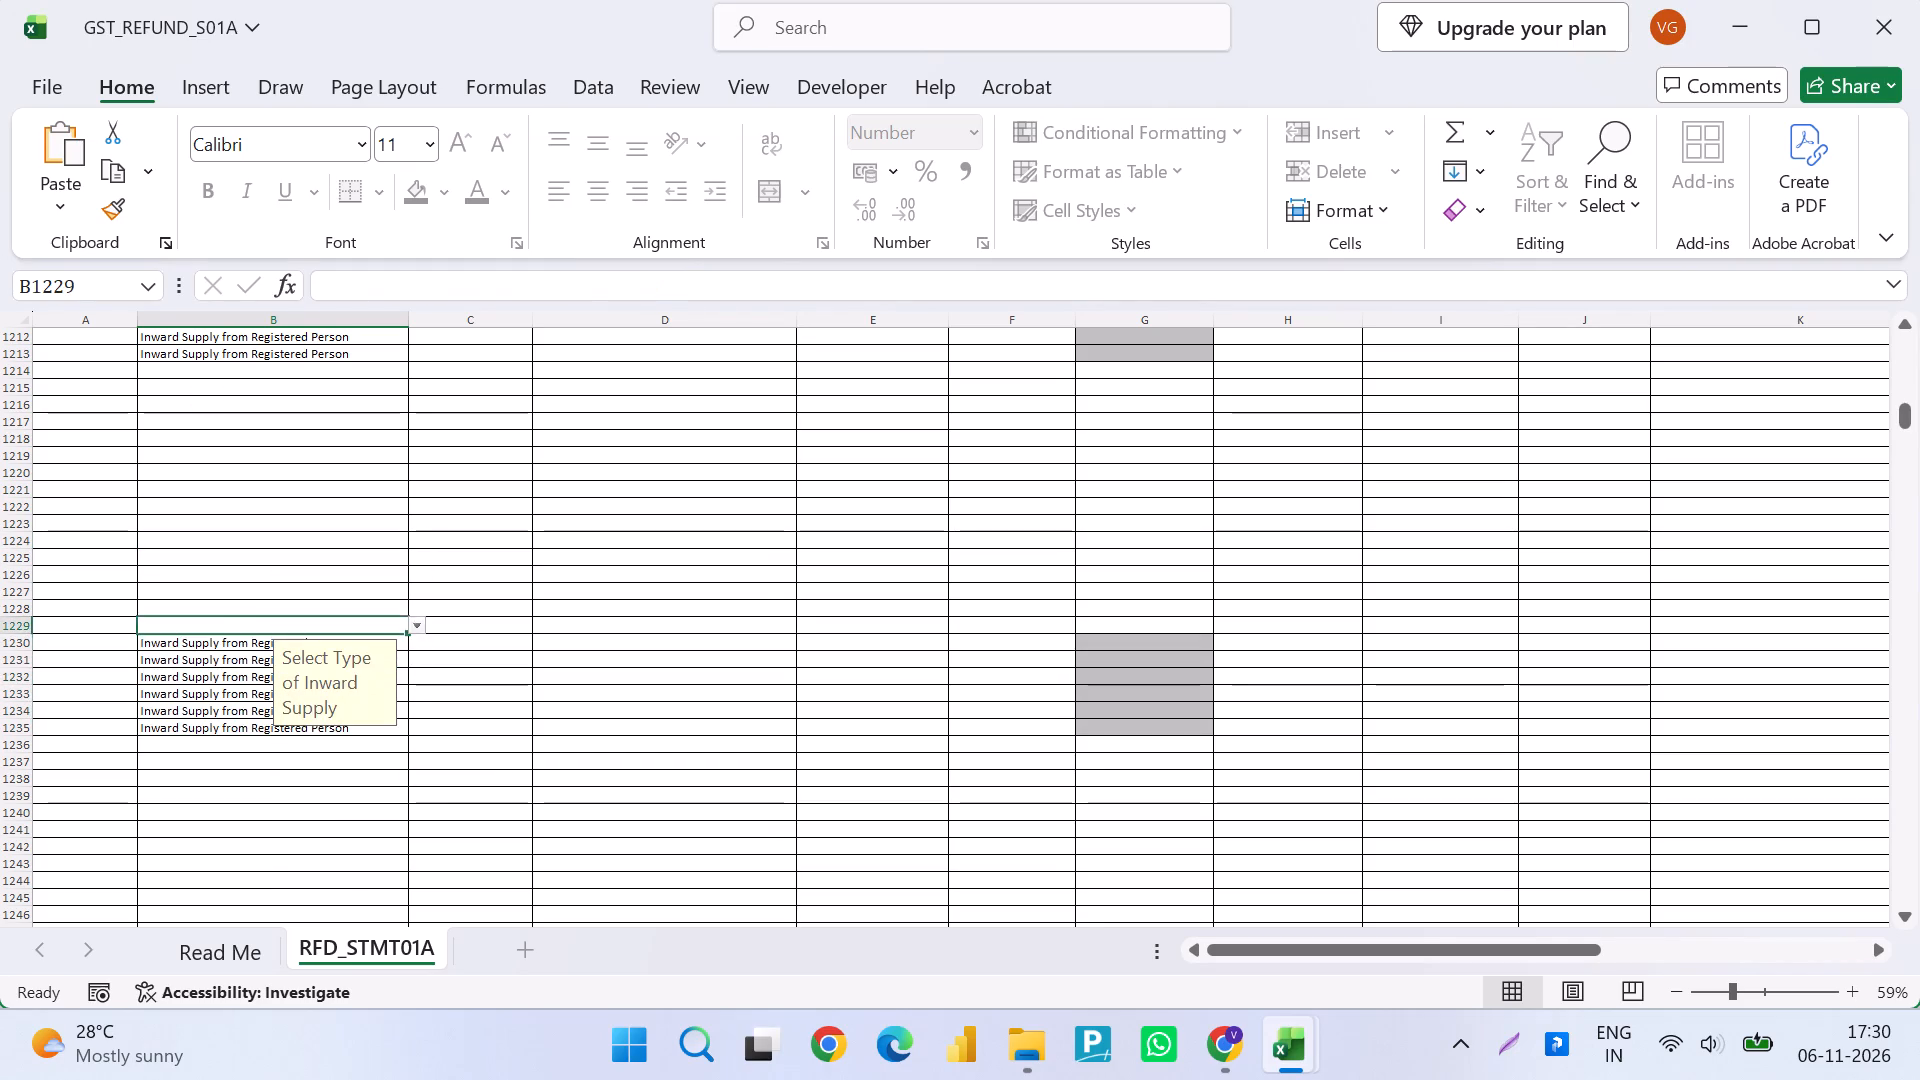
pyautogui.hotkey('ctrl', 'v')
pyautogui.press('Up')
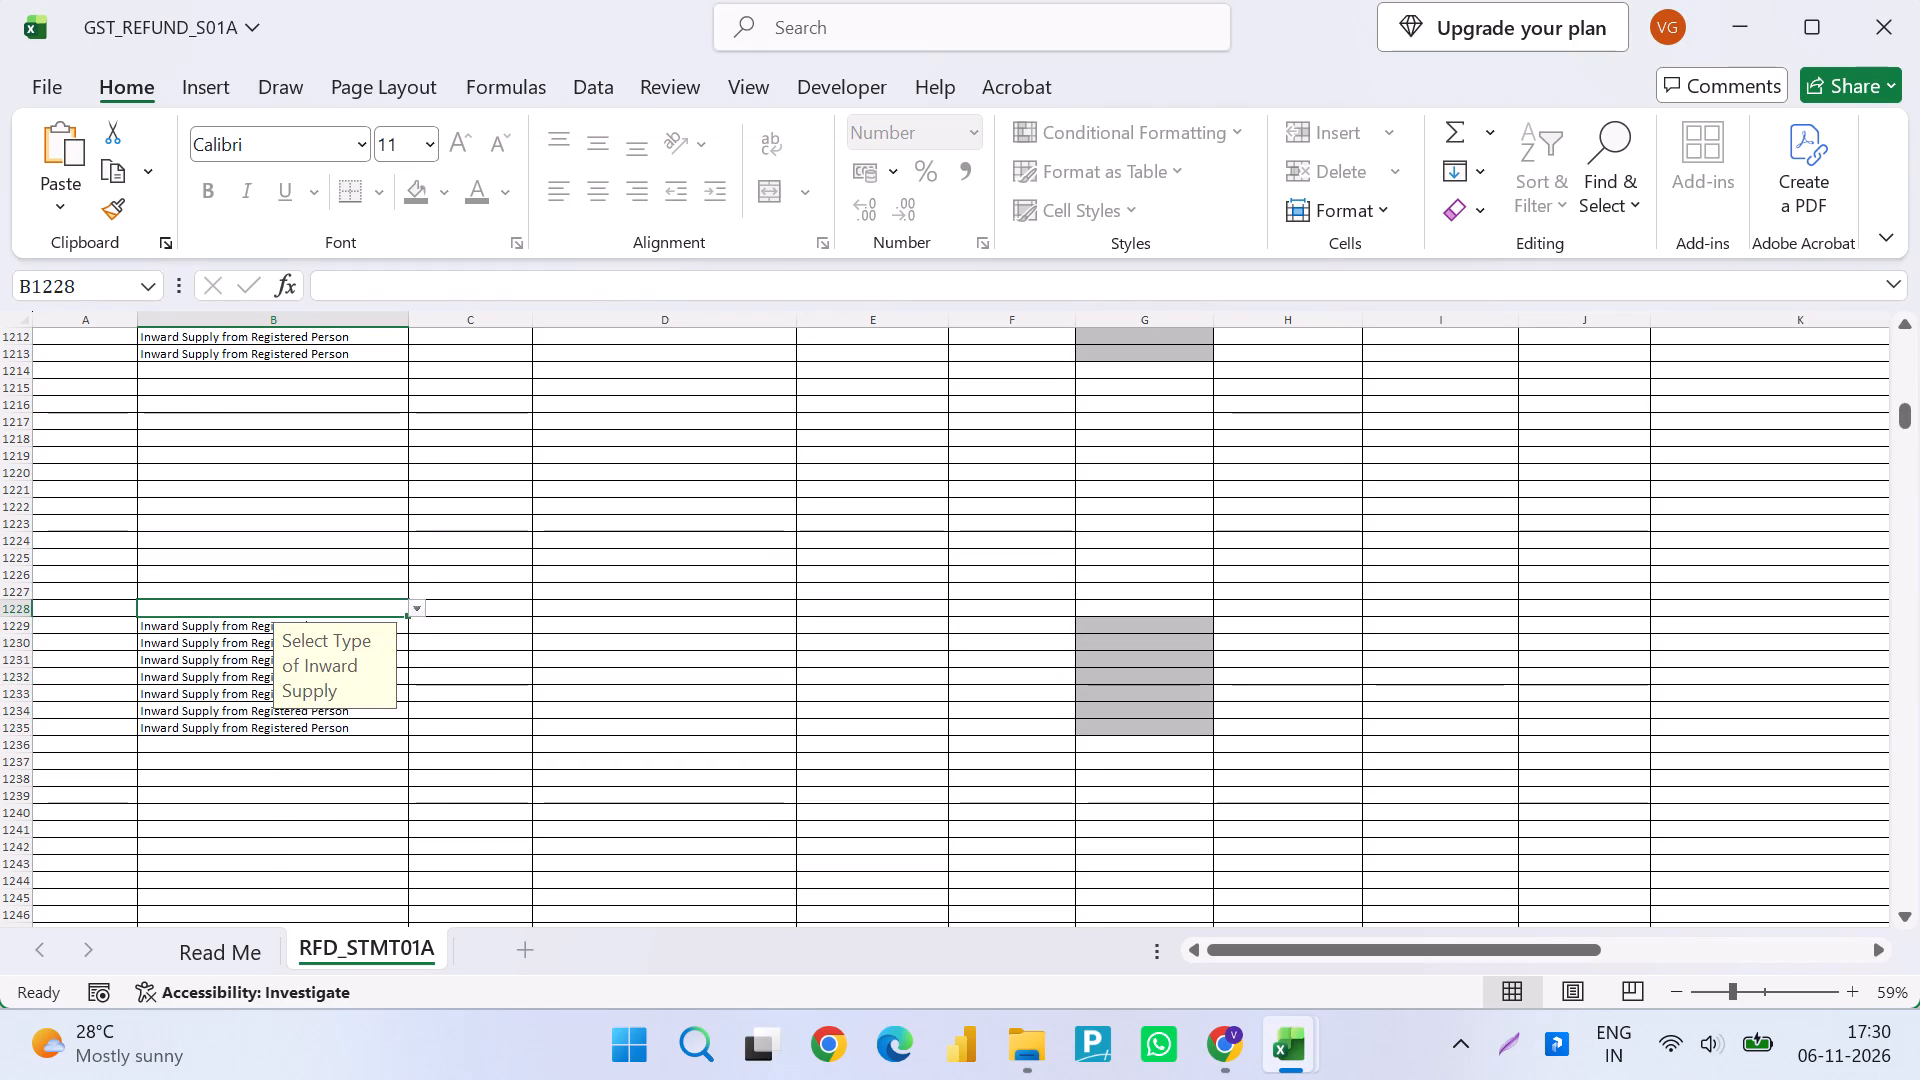
# Fill the supply type with Inward Supply from Registered Person in rows 1214 to 1216 and rows 1227 to 1228.
pyautogui.hotkey('ctrl', 'Up')
pyautogui.press('Down')
pyautogui.hotkey('ctrl', 'v')
pyautogui.press('Down')
pyautogui.hotkey('ctrl', 'v')
pyautogui.press('Down')
pyautogui.hotkey('ctrl', 'v')
pyautogui.hotkey('ctrl', 'Down')
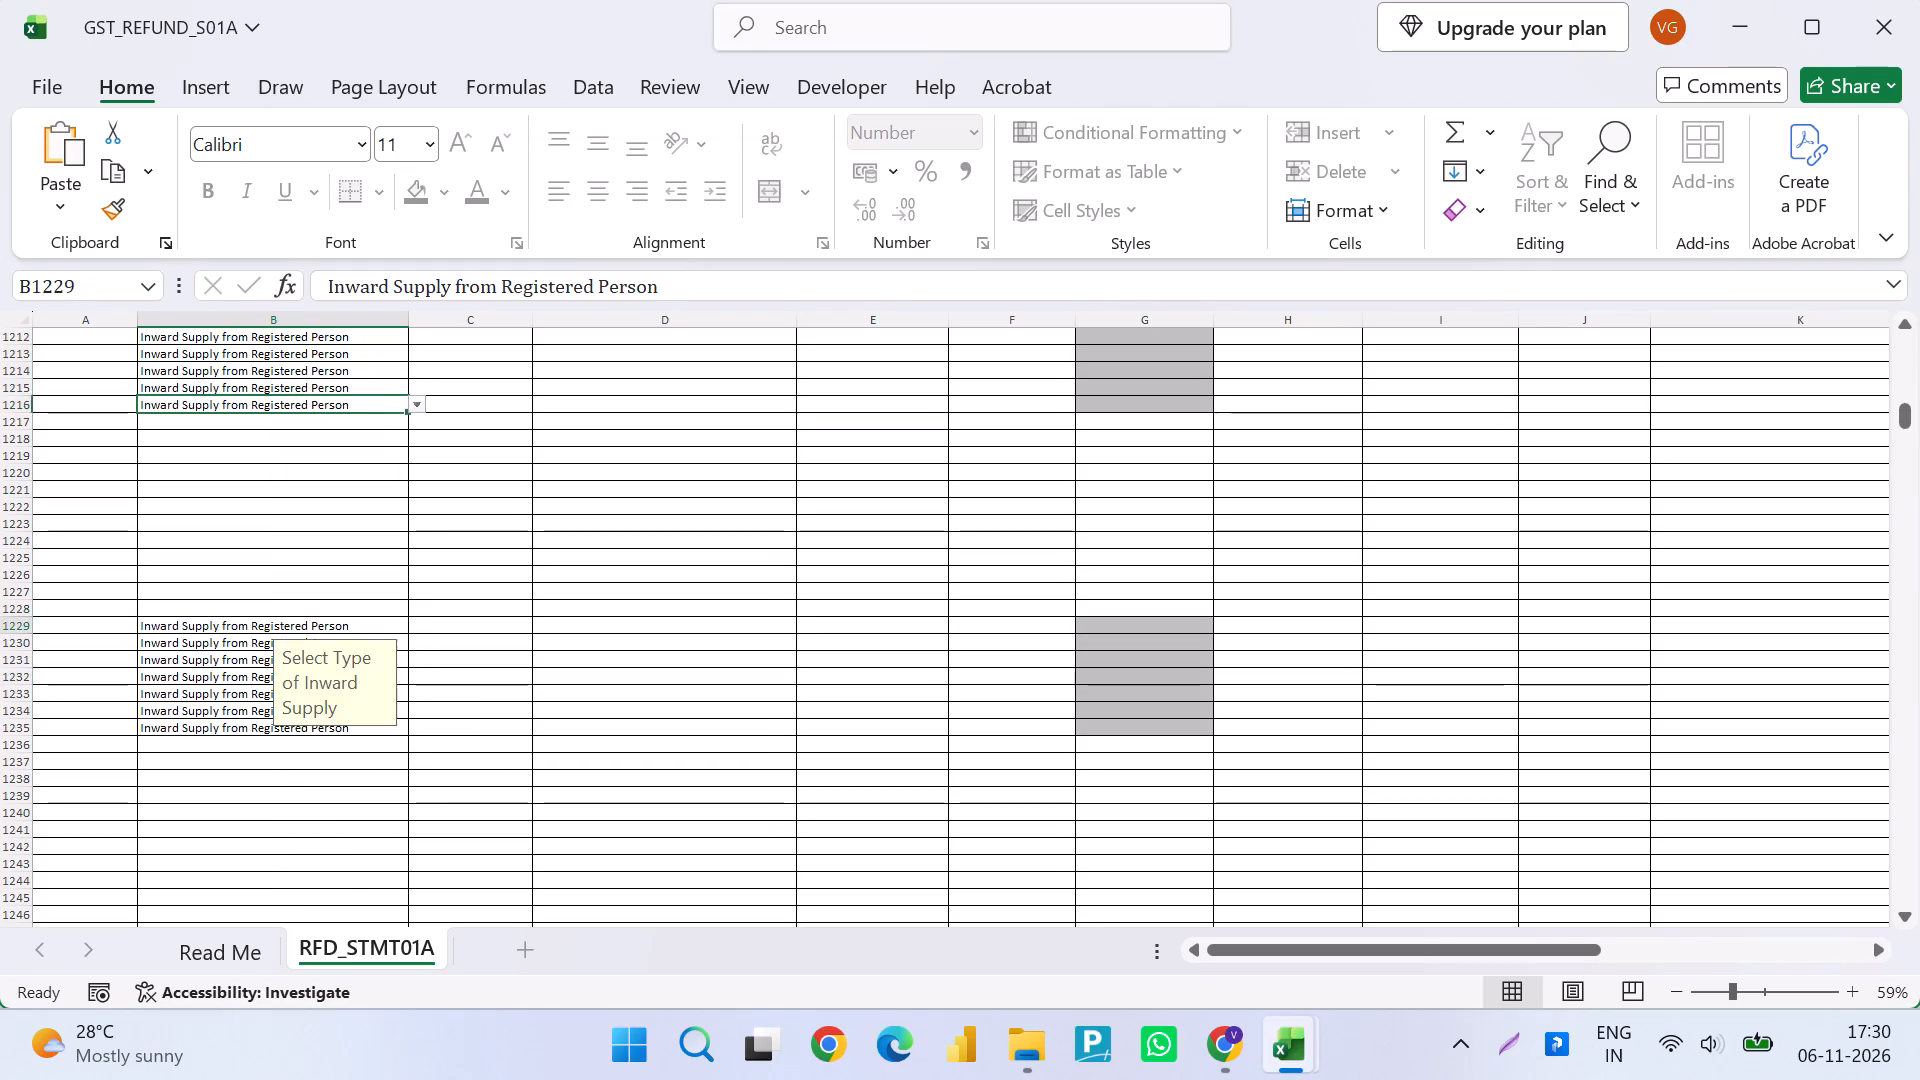
pyautogui.press('Up')
pyautogui.hotkey('ctrl', 'v')
pyautogui.press('Up')
pyautogui.hotkey('ctrl', 'v')
# Enter Inward Supply from Registered Person as the supply type in rows 1217 and 1218.
pyautogui.hotkey('ctrl', 'Up')
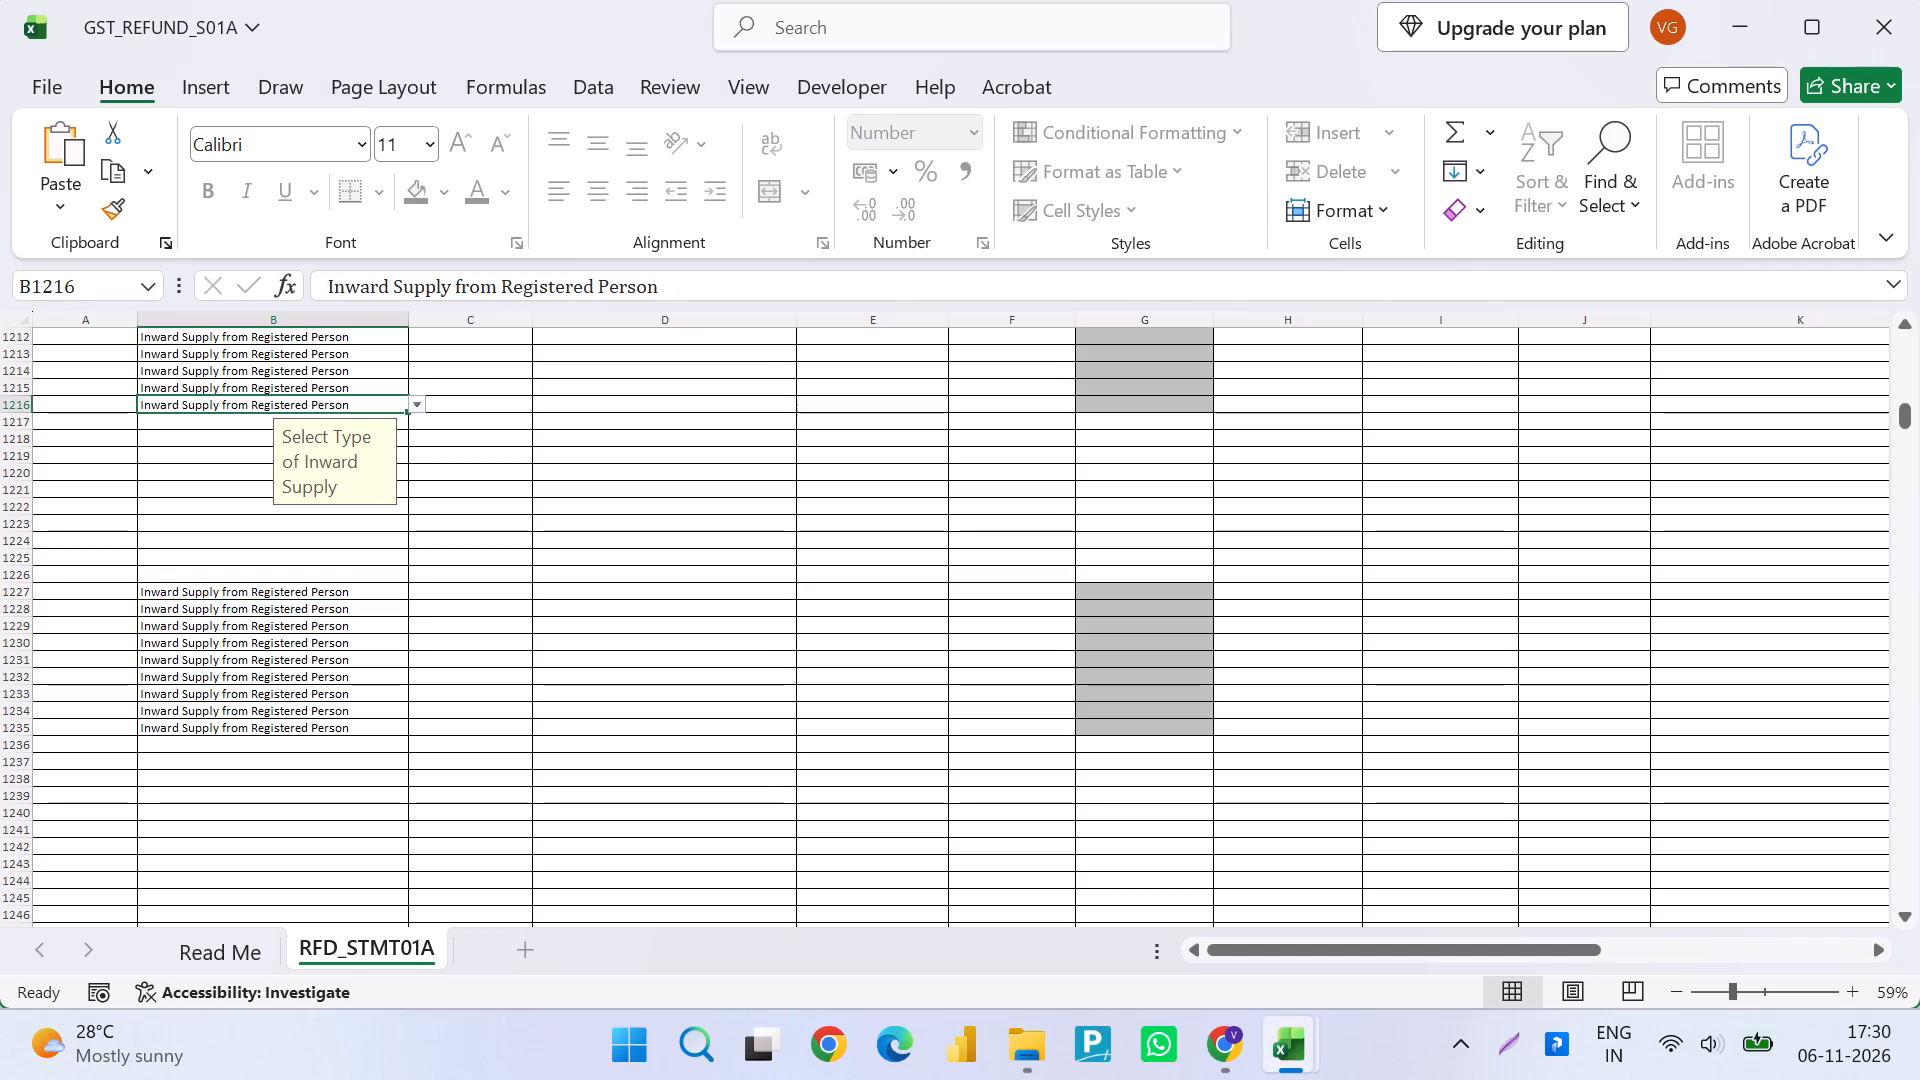
pyautogui.press('Down')
pyautogui.hotkey('ctrl', 'v')
pyautogui.press('Down')
pyautogui.hotkey('ctrl', 'v')
pyautogui.press('Down')
# Fill the supply type with Inward Supply from Registered Person upward from row 1226 to row 1221.
pyautogui.hotkey('ctrl', 'Down')
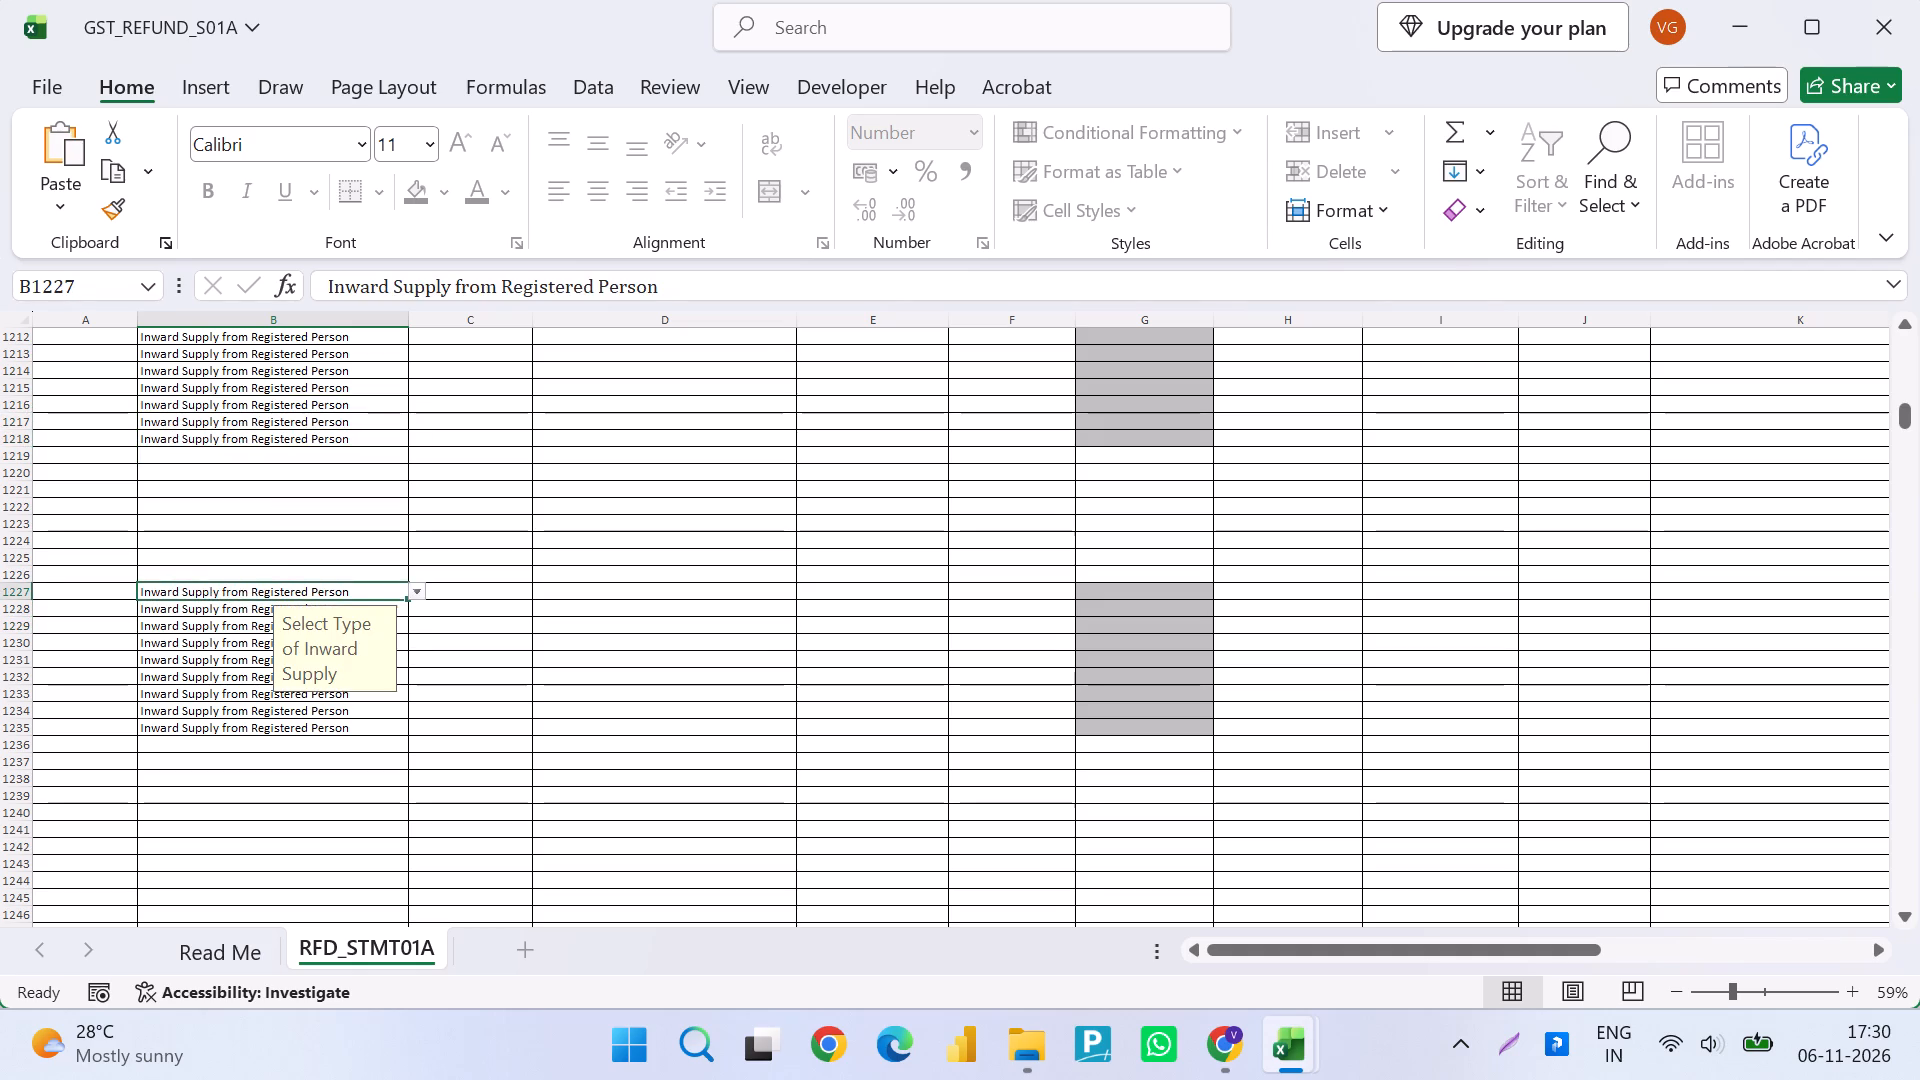
pyautogui.press('Up')
pyautogui.hotkey('ctrl', 'v')
pyautogui.press('Up')
pyautogui.hotkey('ctrl', 'v')
pyautogui.press('Up')
pyautogui.hotkey('ctrl', 'v')
pyautogui.press('Up')
pyautogui.hotkey('ctrl', 'v')
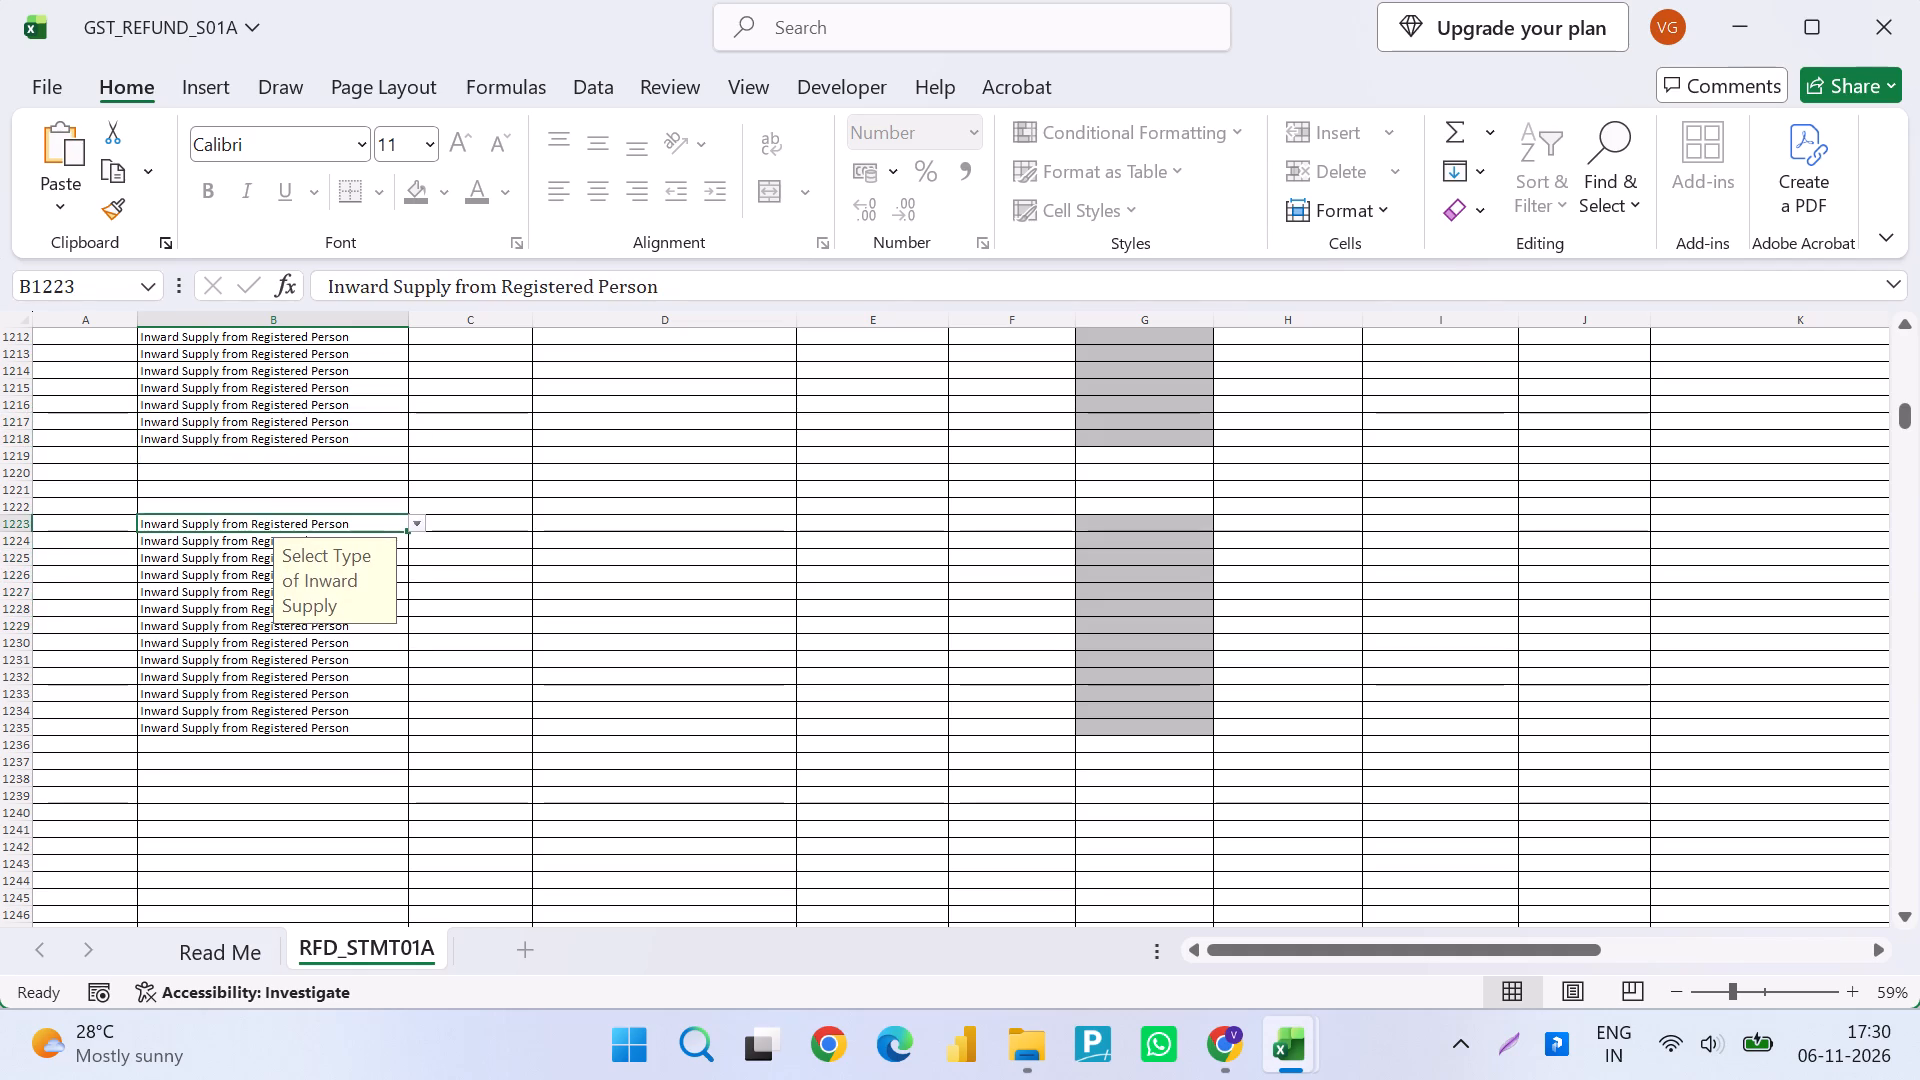
pyautogui.press('Up')
pyautogui.hotkey('ctrl', 'v')
pyautogui.press('Up')
pyautogui.hotkey('ctrl', 'v')
# Fill the supply type with Inward Supply from Registered Person in rows 1219 and 1220.
pyautogui.hotkey('ctrl', 'Up')
pyautogui.hotkey('ctrl', 'v')
pyautogui.press('Down')
pyautogui.hotkey('ctrl', 'v')
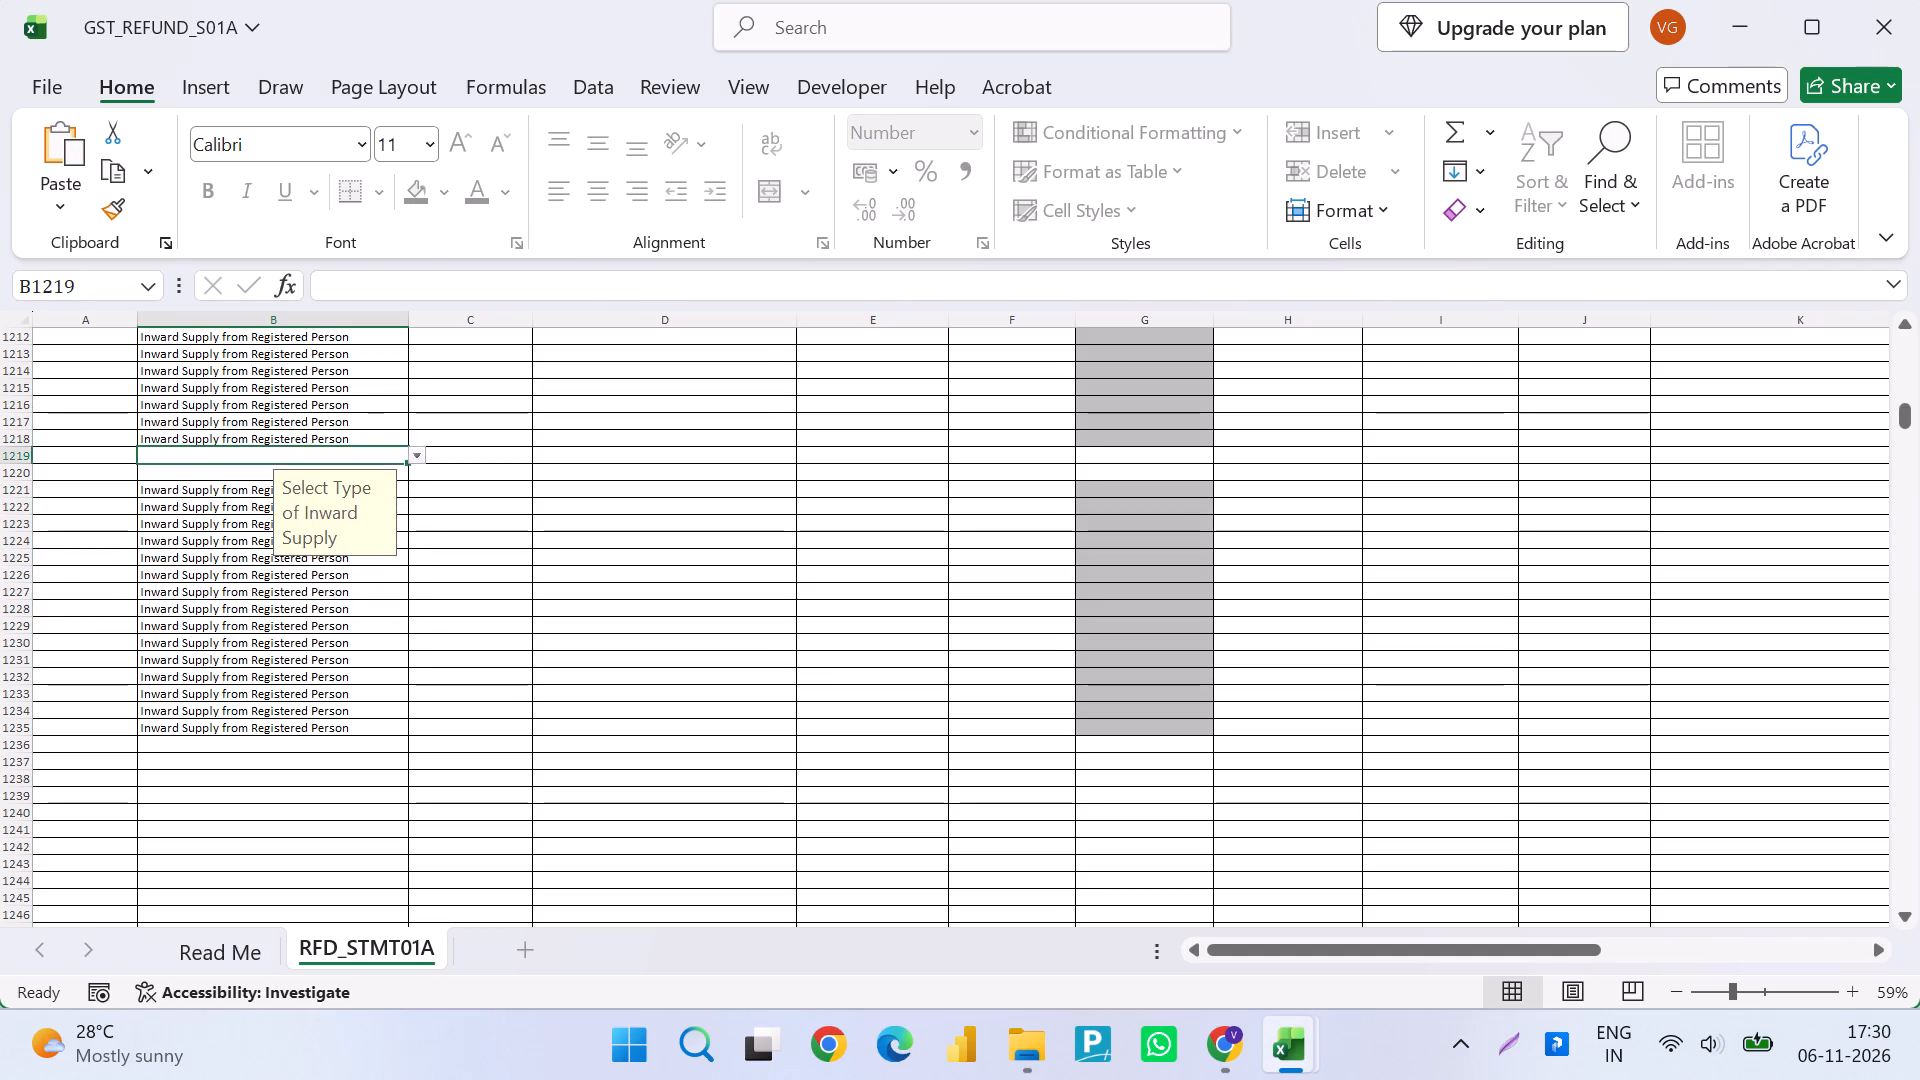
pyautogui.press('Down')
pyautogui.hotkey('ctrl', 'v')
pyautogui.press('Left')
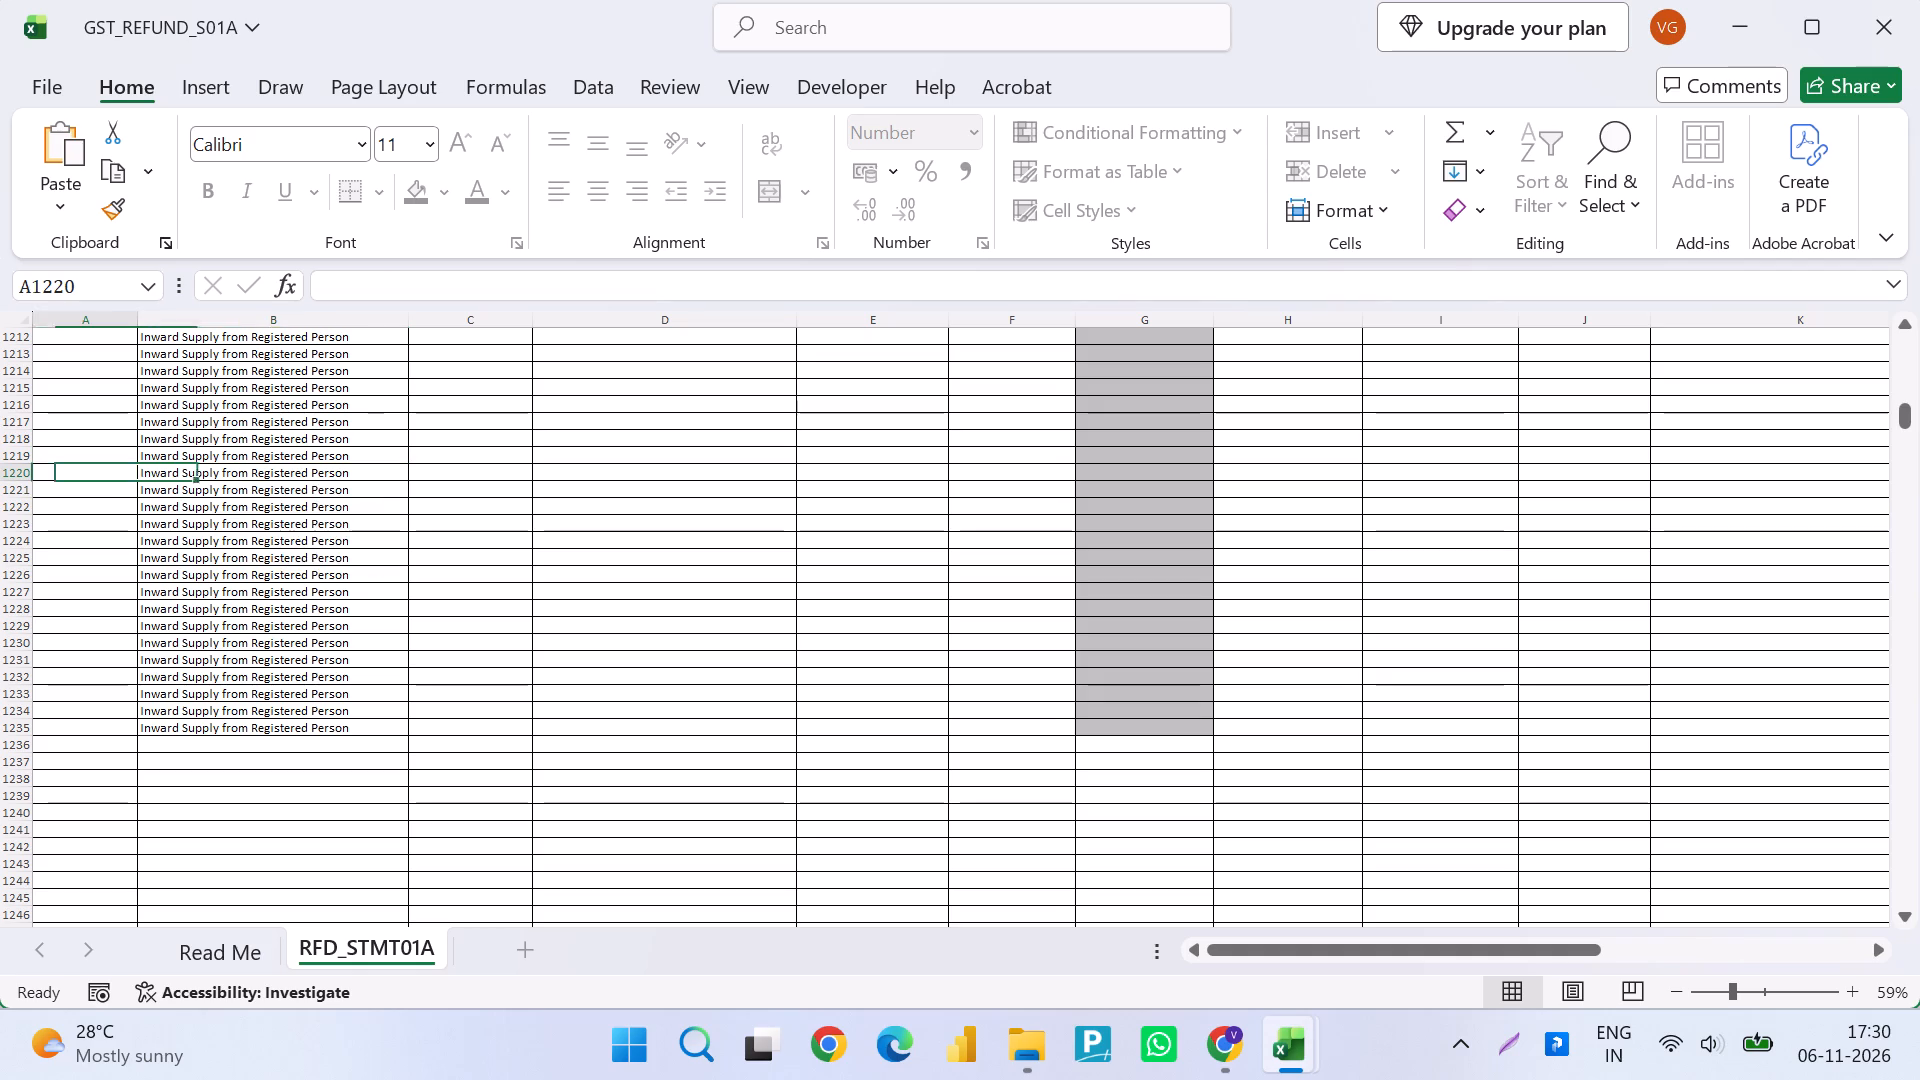
pyautogui.press('Tab')
# Compare the count of CN records in PURCHASE 24-25 with the statement's supply-type rows from row 1062 down.
pyautogui.hotkey('alt', 'Tab')
pyautogui.press('Up')
pyautogui.press('Down')
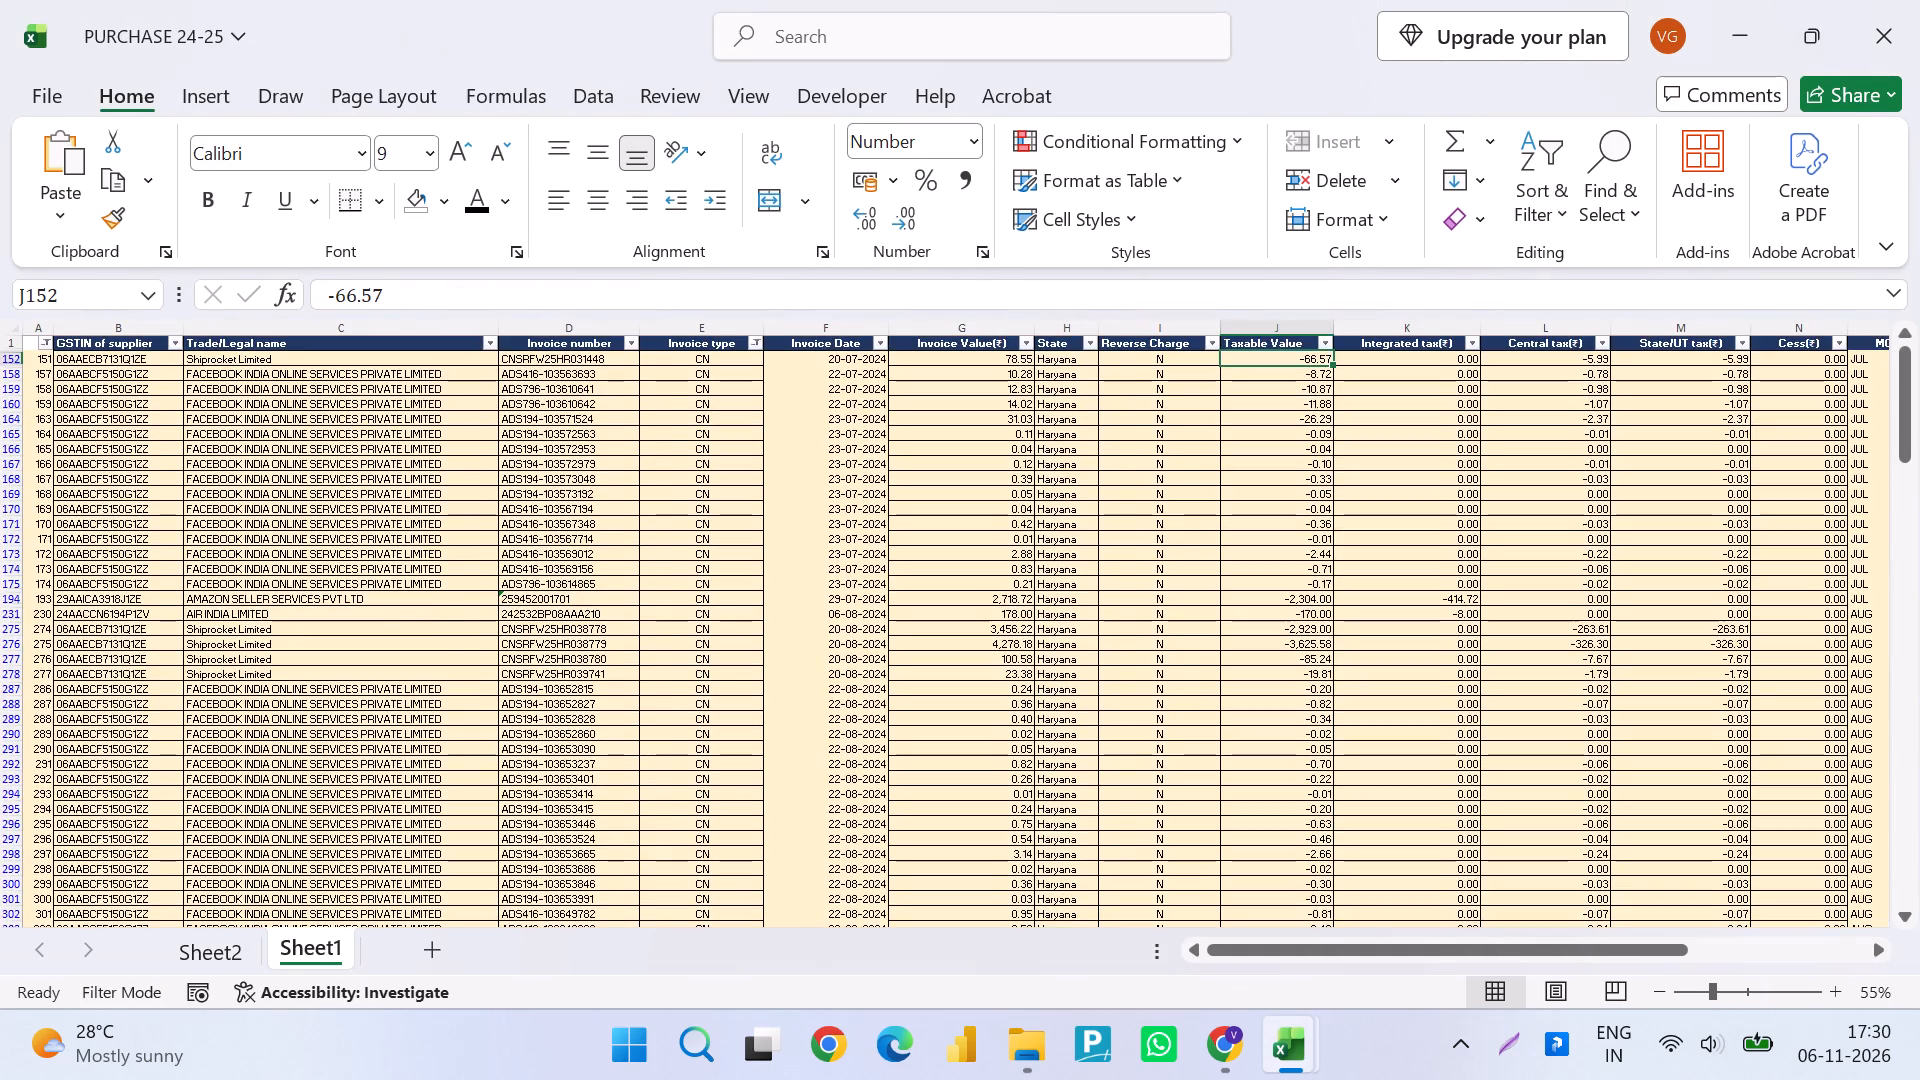
pyautogui.hotkey('ctrl', 'shift', 'Down')
pyautogui.hotkey('alt', 'Tab')
pyautogui.hotkey('ctrl', 'Left')
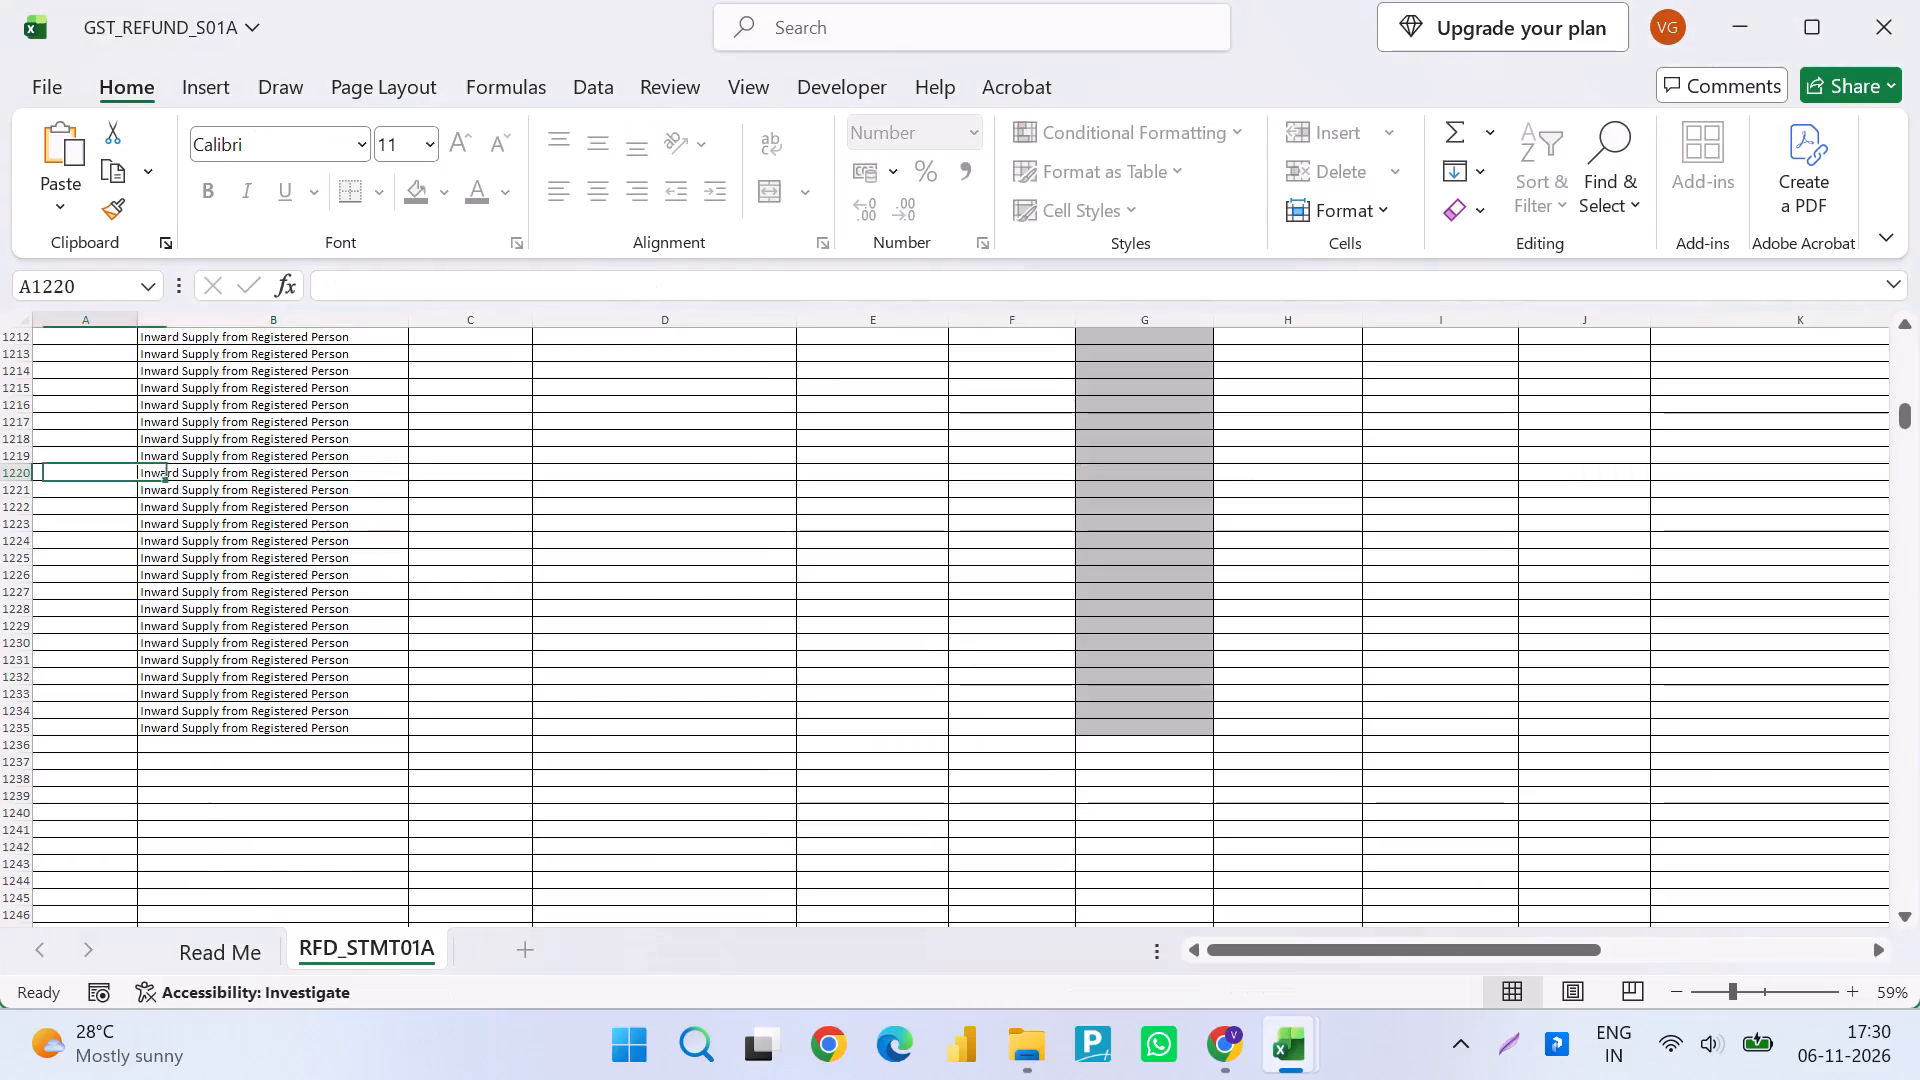
pyautogui.hotkey('ctrl', 'Up')
pyautogui.press('Right')
pyautogui.press('Down')
pyautogui.hotkey('ctrl', 'shift', 'Down')
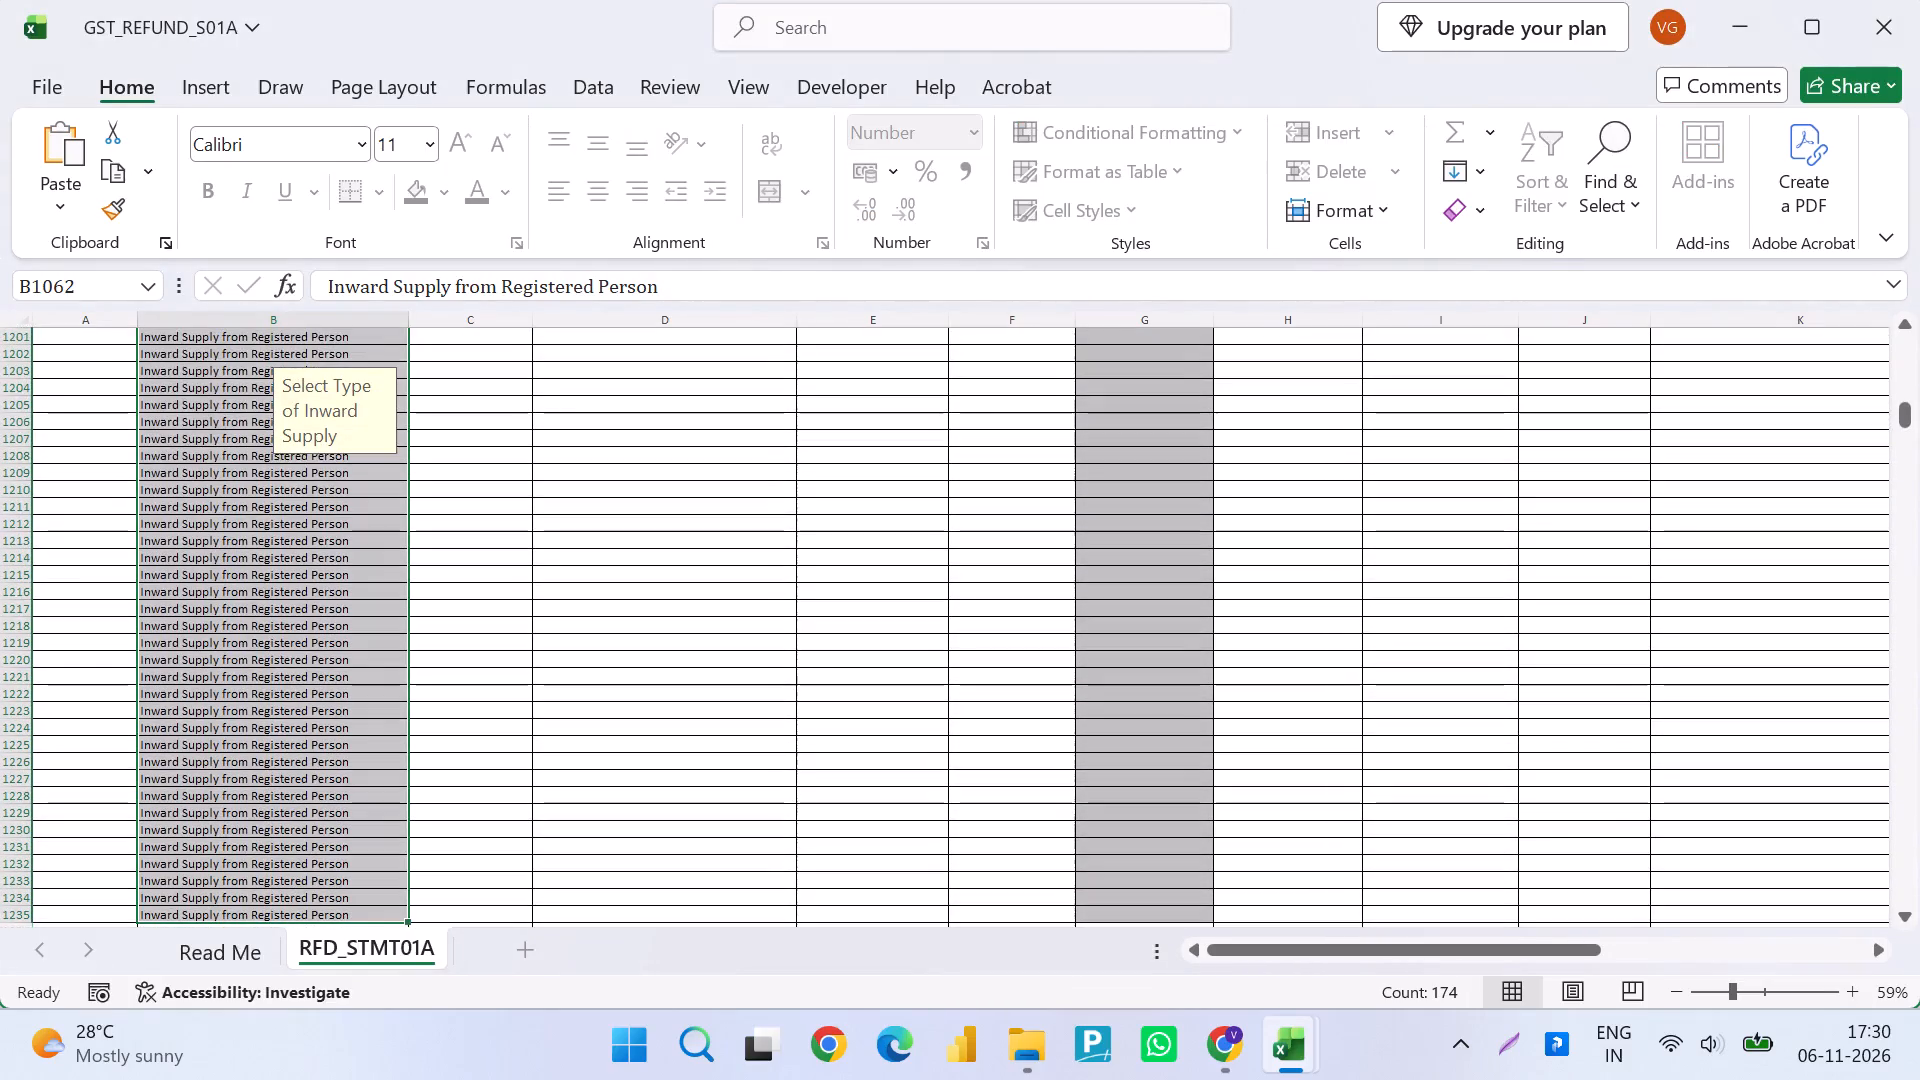
# Add Inward Supply from Registered Person in row 1236 and save the statement.
pyautogui.hotkey('ctrl', 'Down')
pyautogui.press('Down')
pyautogui.press('Down')
pyautogui.press('Up')
pyautogui.hotkey('ctrl', 'v')
pyautogui.hotkey('ctrl', 's')
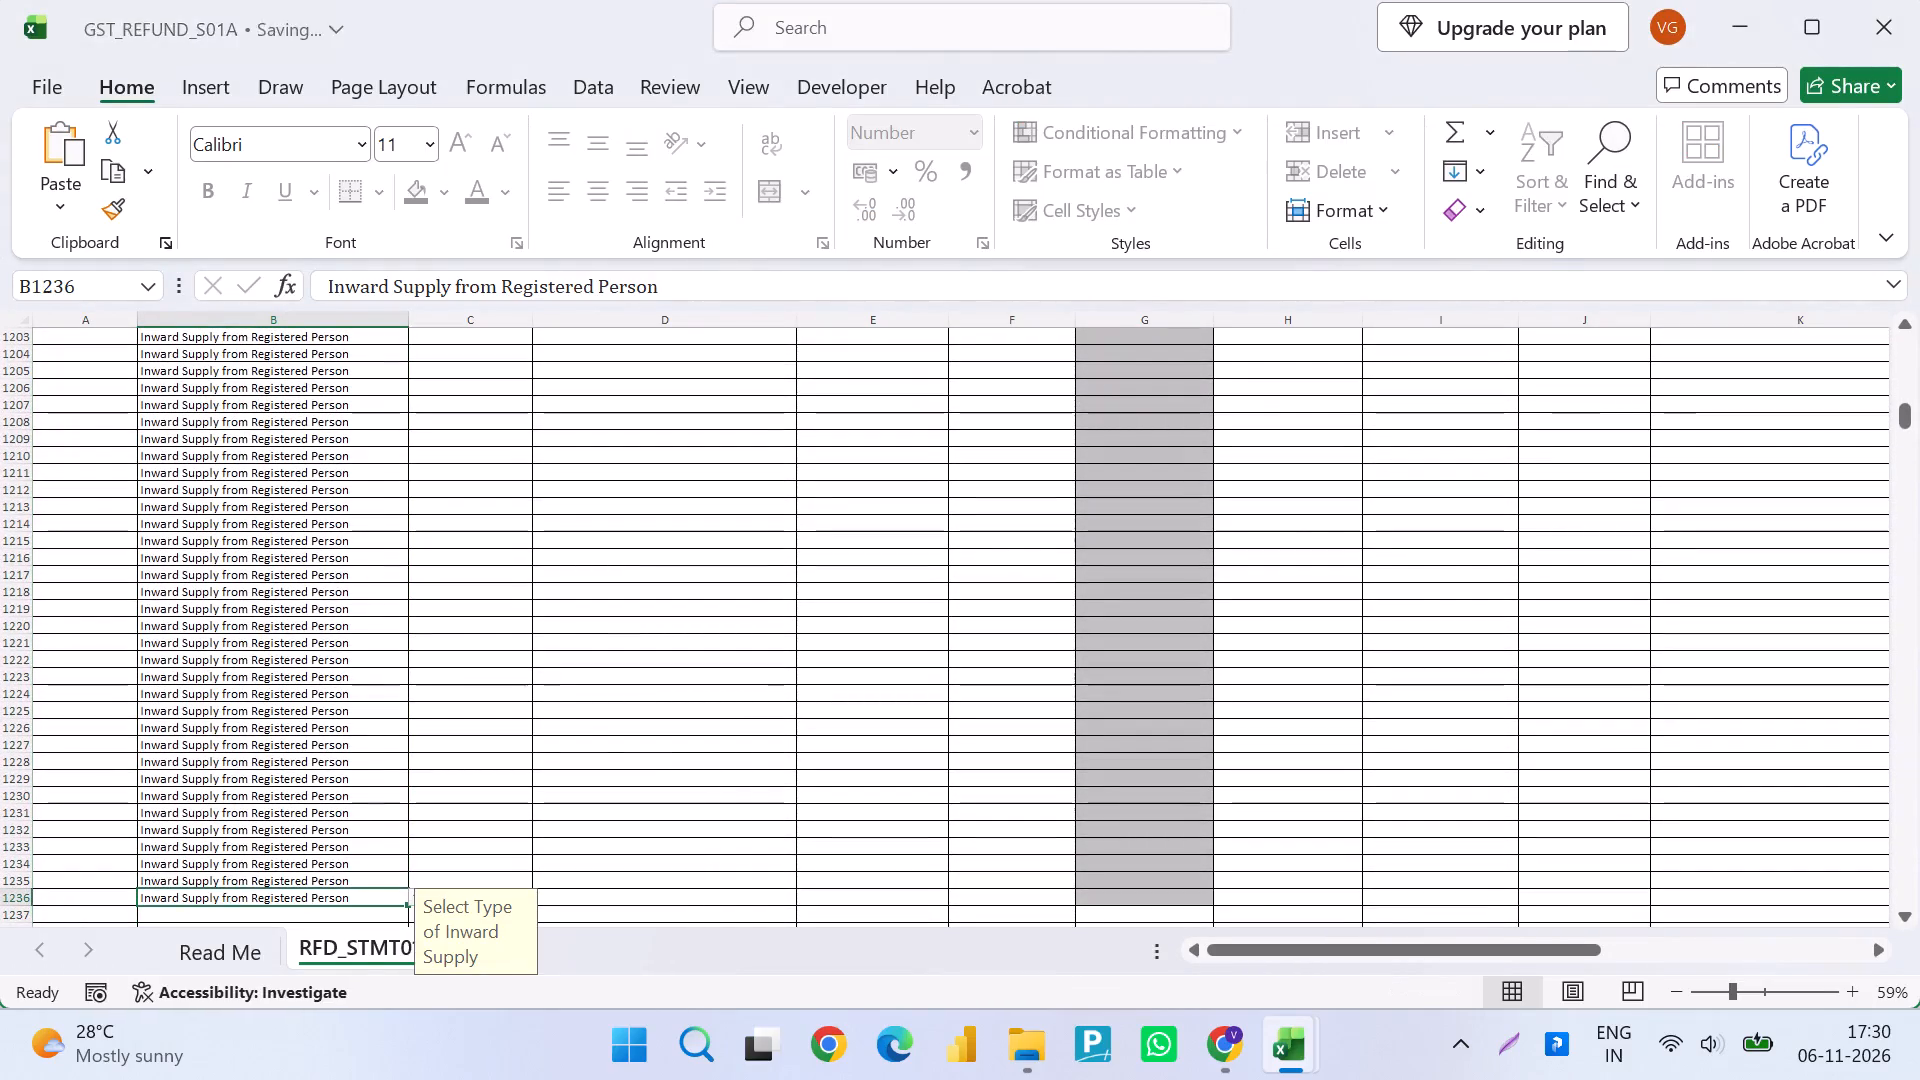
# Copy the last serial number, 1051, from A1061 of the statement into cell G2 on Sheet2 of PURCHASE 24-25.
pyautogui.press('Up')
pyautogui.press('Left')
pyautogui.hotkey('ctrl', 'Up')
pyautogui.press('Right')
pyautogui.press('Left')
pyautogui.hotkey('ctrl', 'c')
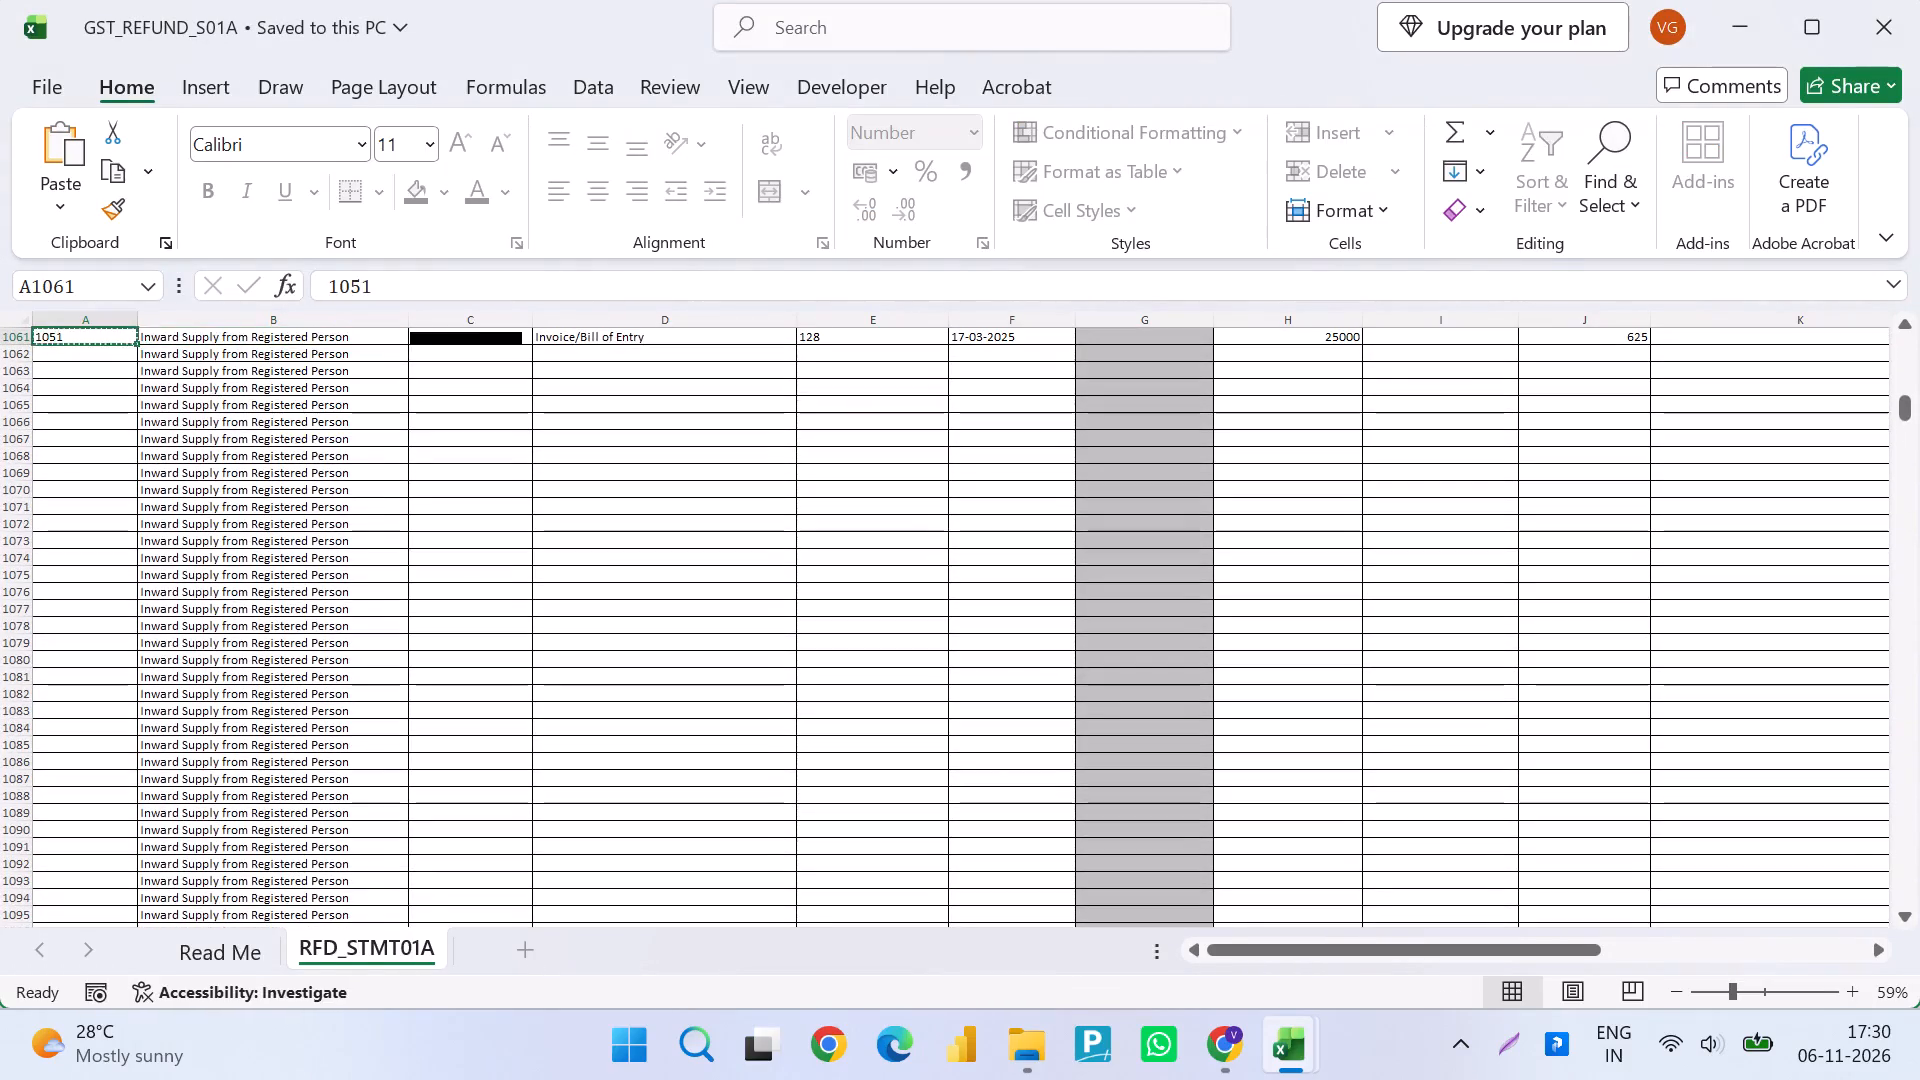
pyautogui.hotkey('alt', 'Tab')
pyautogui.press('Up')
pyautogui.press('Right')
pyautogui.press('Right')
pyautogui.press('Right')
pyautogui.press('Right')
pyautogui.press('Right')
pyautogui.press('Right')
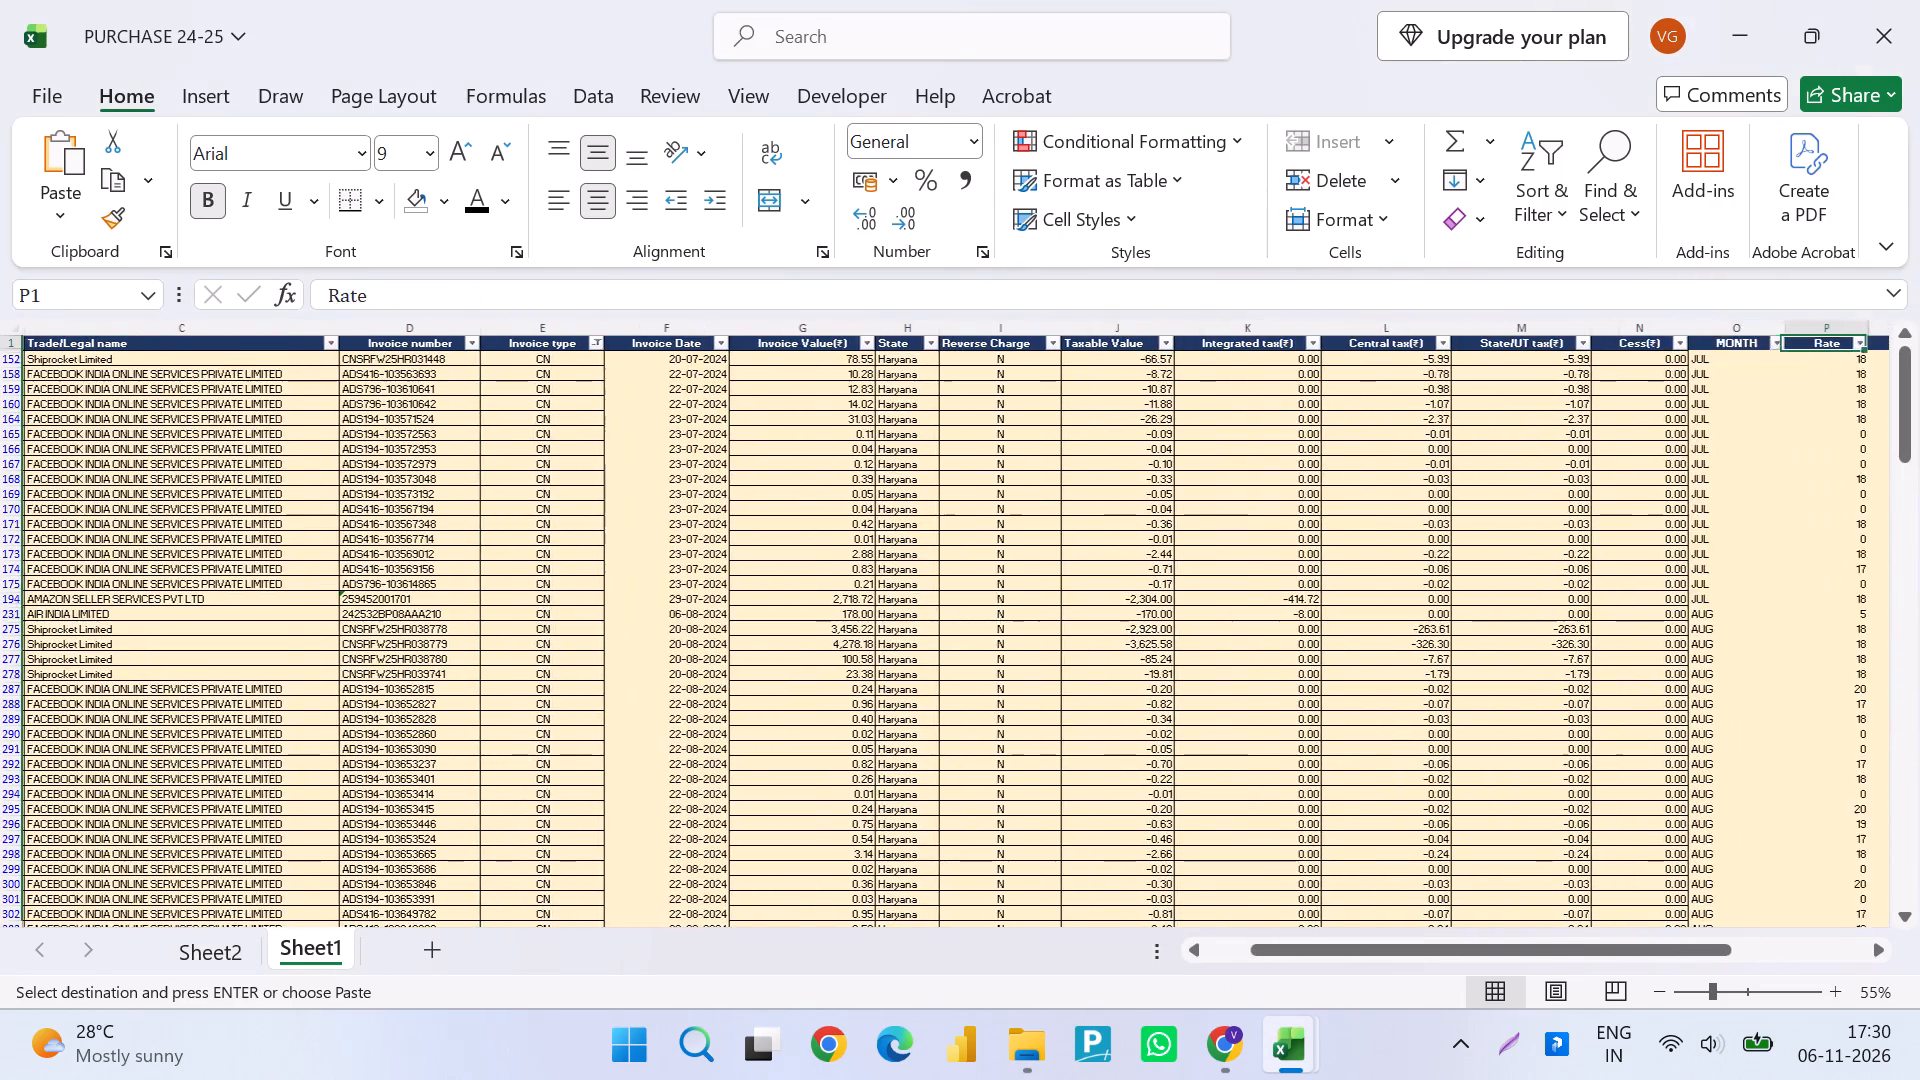
pyautogui.press('Right')
pyautogui.press('Right')
pyautogui.press('Down')
pyautogui.press('Left')
pyautogui.hotkey('ctrl', 'Down')
pyautogui.press('Down')
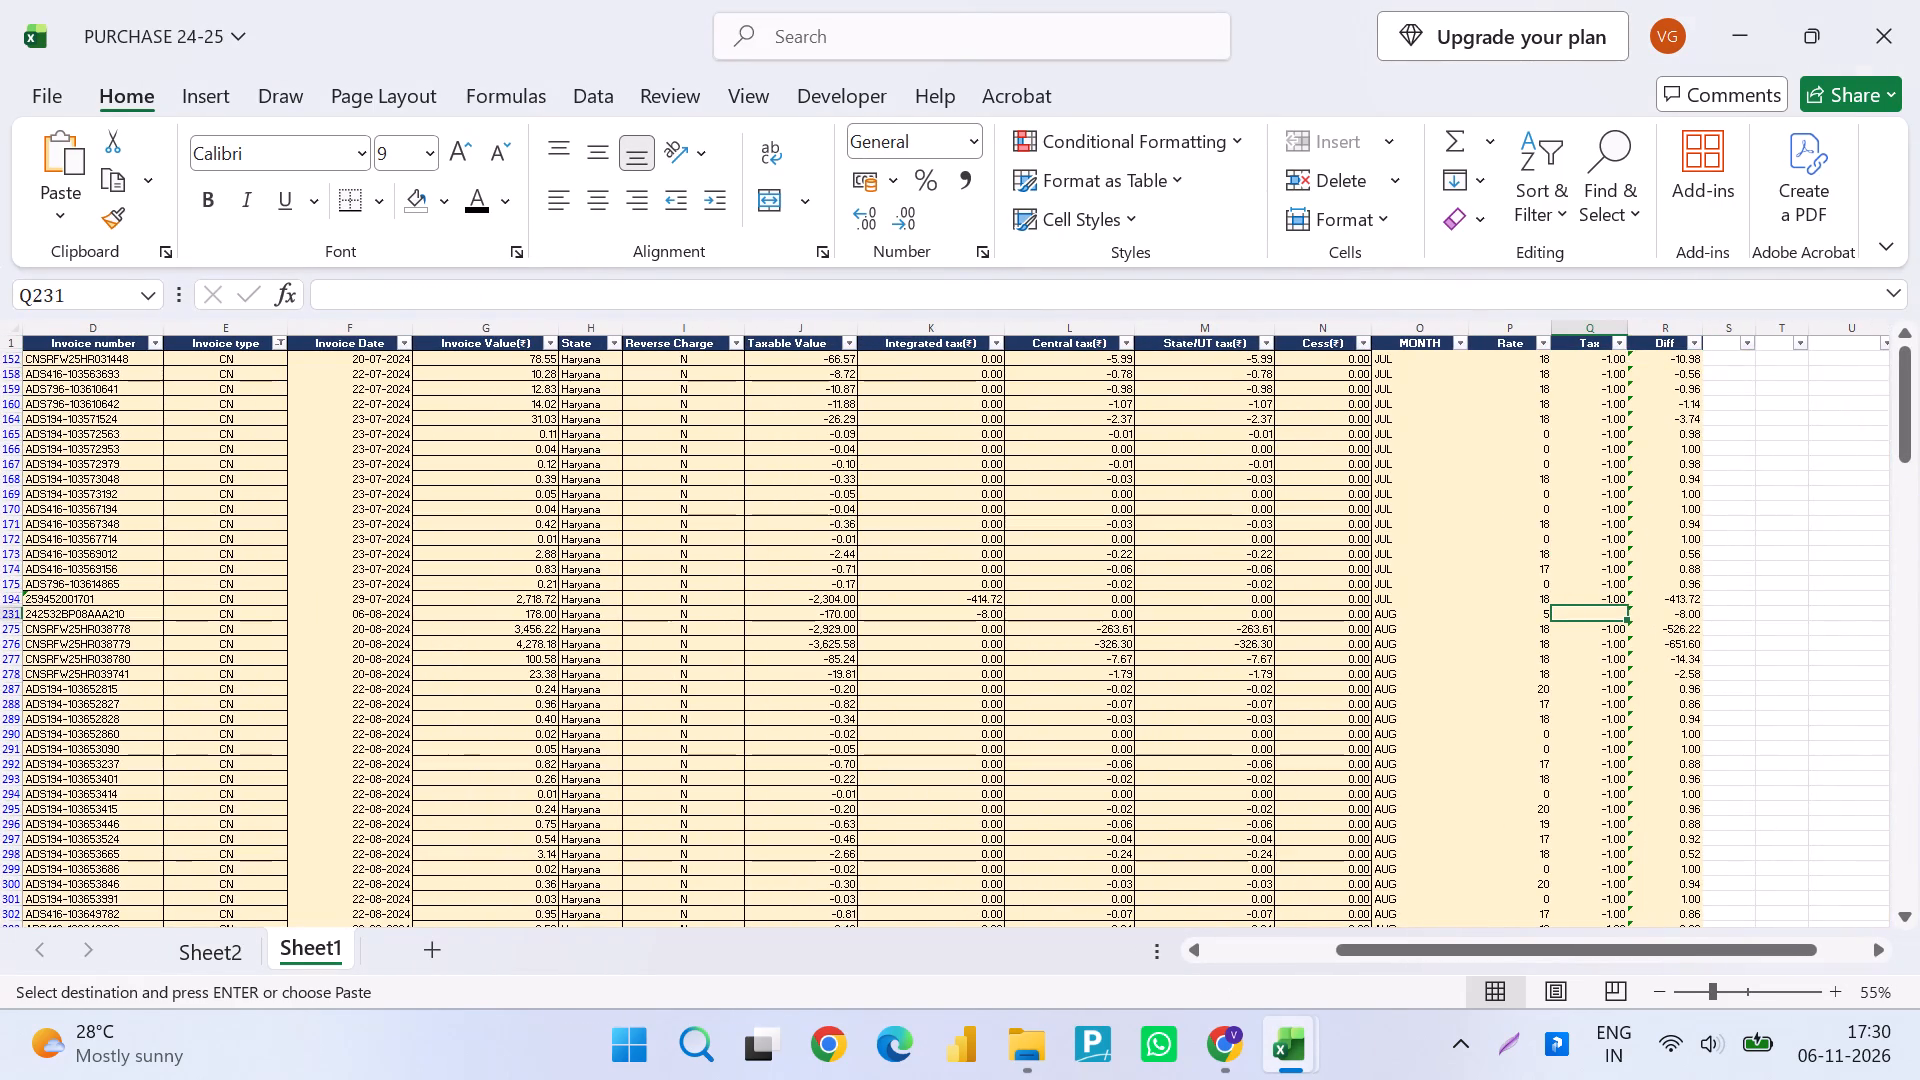
pyautogui.click(230, 952)
pyautogui.press('Up')
pyautogui.press('Down')
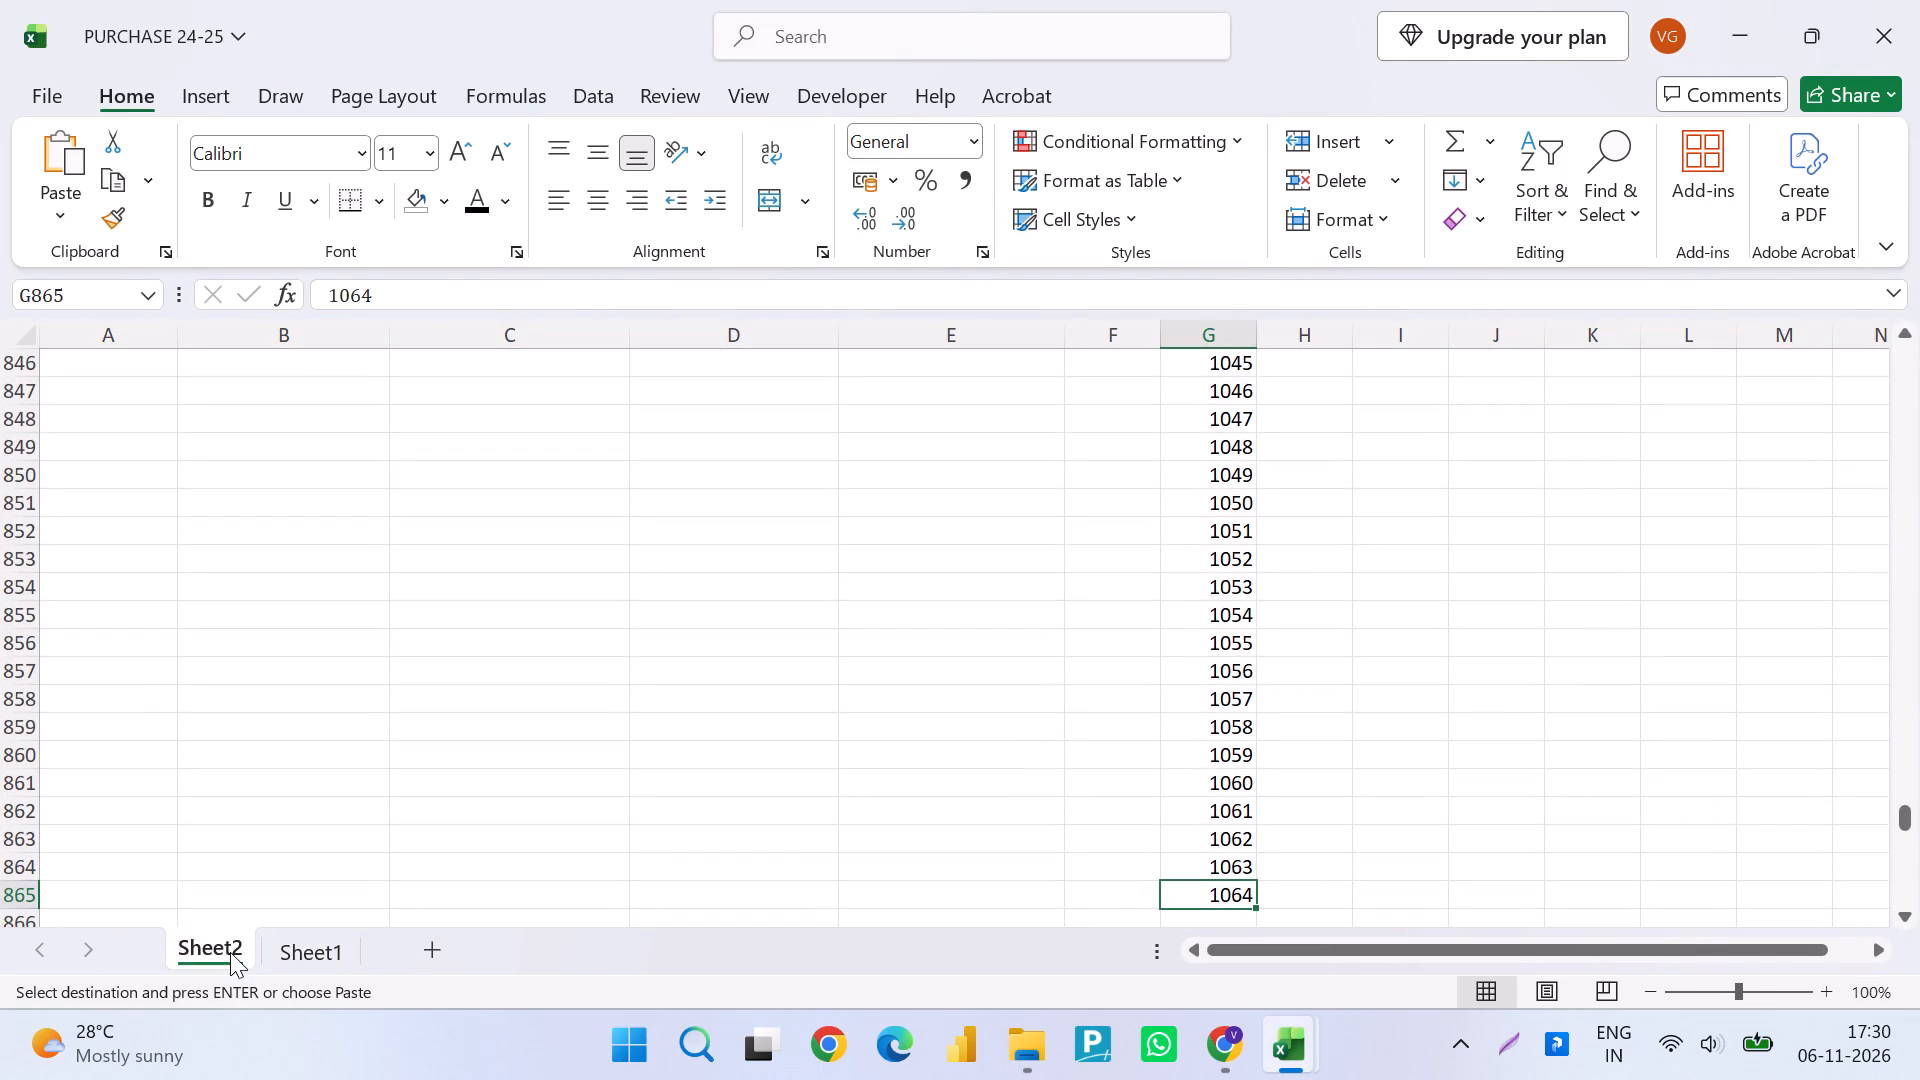
pyautogui.hotkey('ctrl', 'Up')
pyautogui.press('Down')
pyautogui.press('Up')
pyautogui.press('Return')
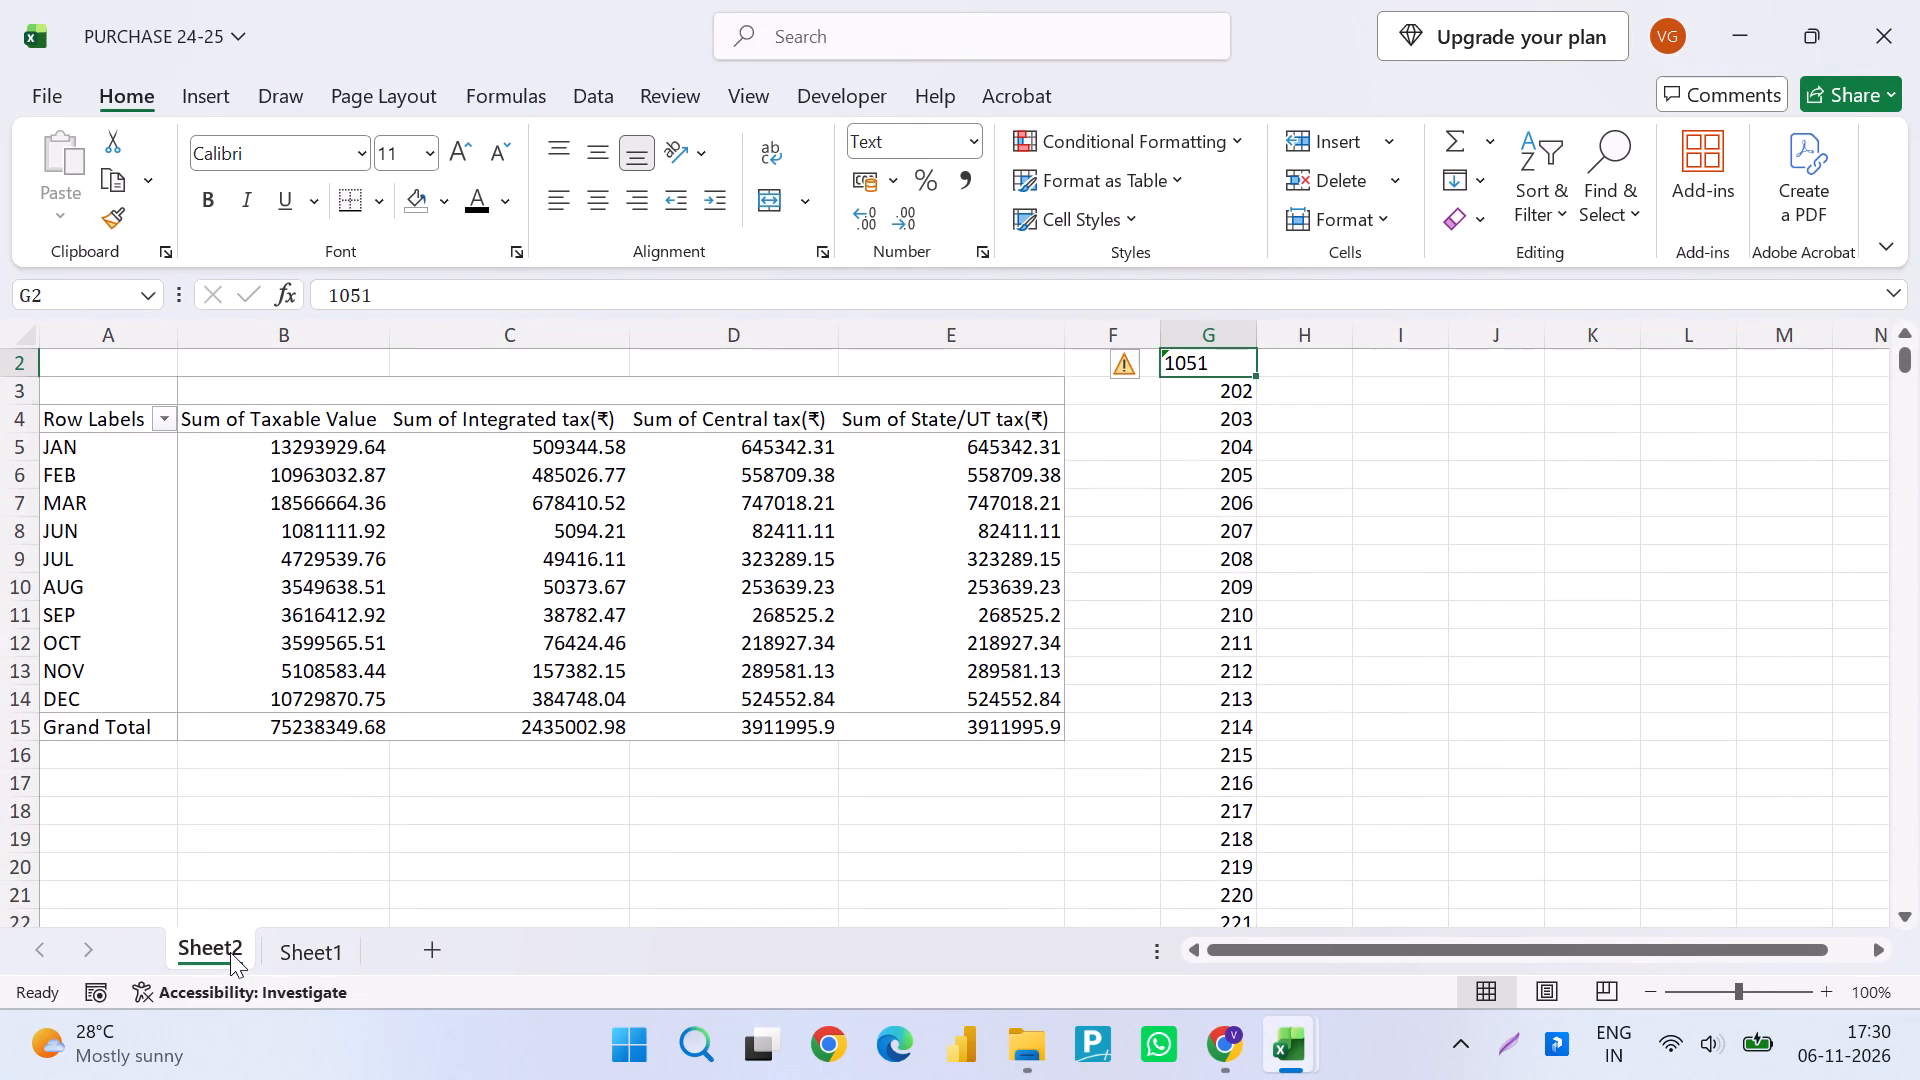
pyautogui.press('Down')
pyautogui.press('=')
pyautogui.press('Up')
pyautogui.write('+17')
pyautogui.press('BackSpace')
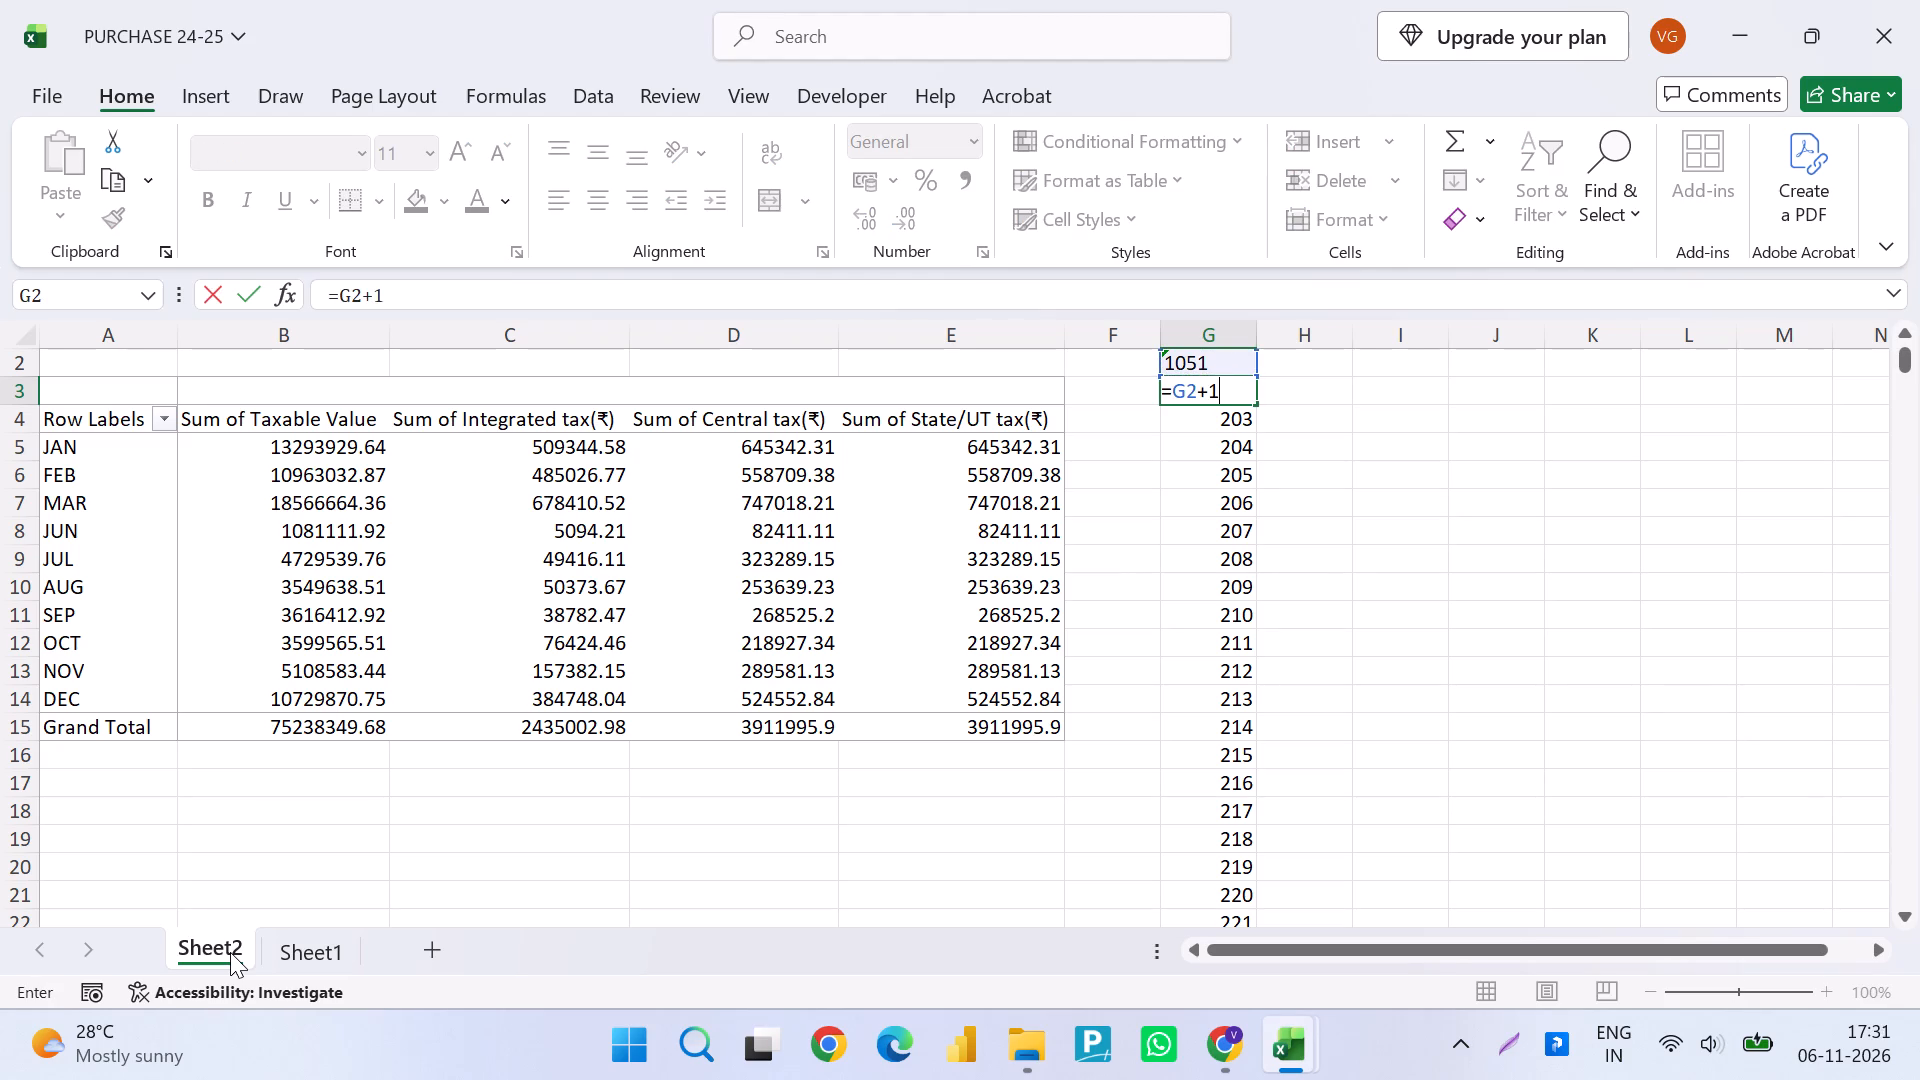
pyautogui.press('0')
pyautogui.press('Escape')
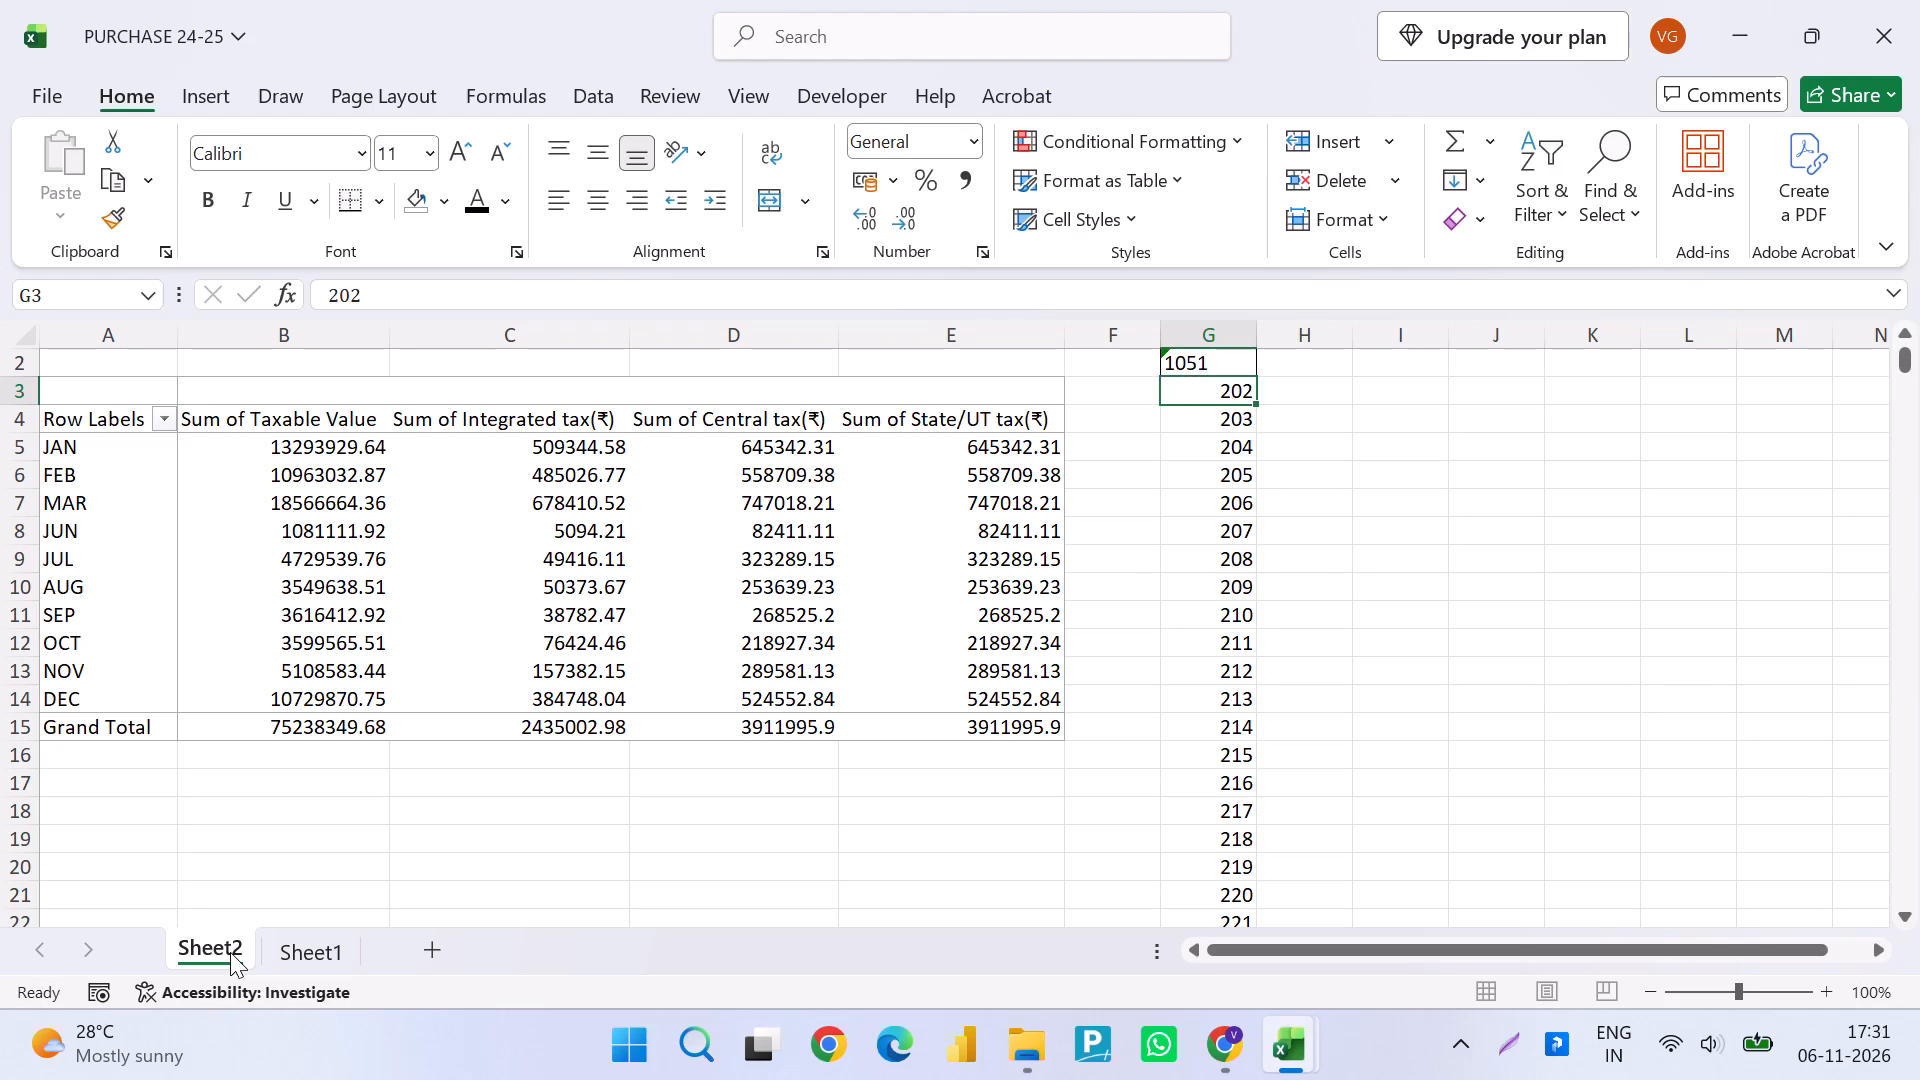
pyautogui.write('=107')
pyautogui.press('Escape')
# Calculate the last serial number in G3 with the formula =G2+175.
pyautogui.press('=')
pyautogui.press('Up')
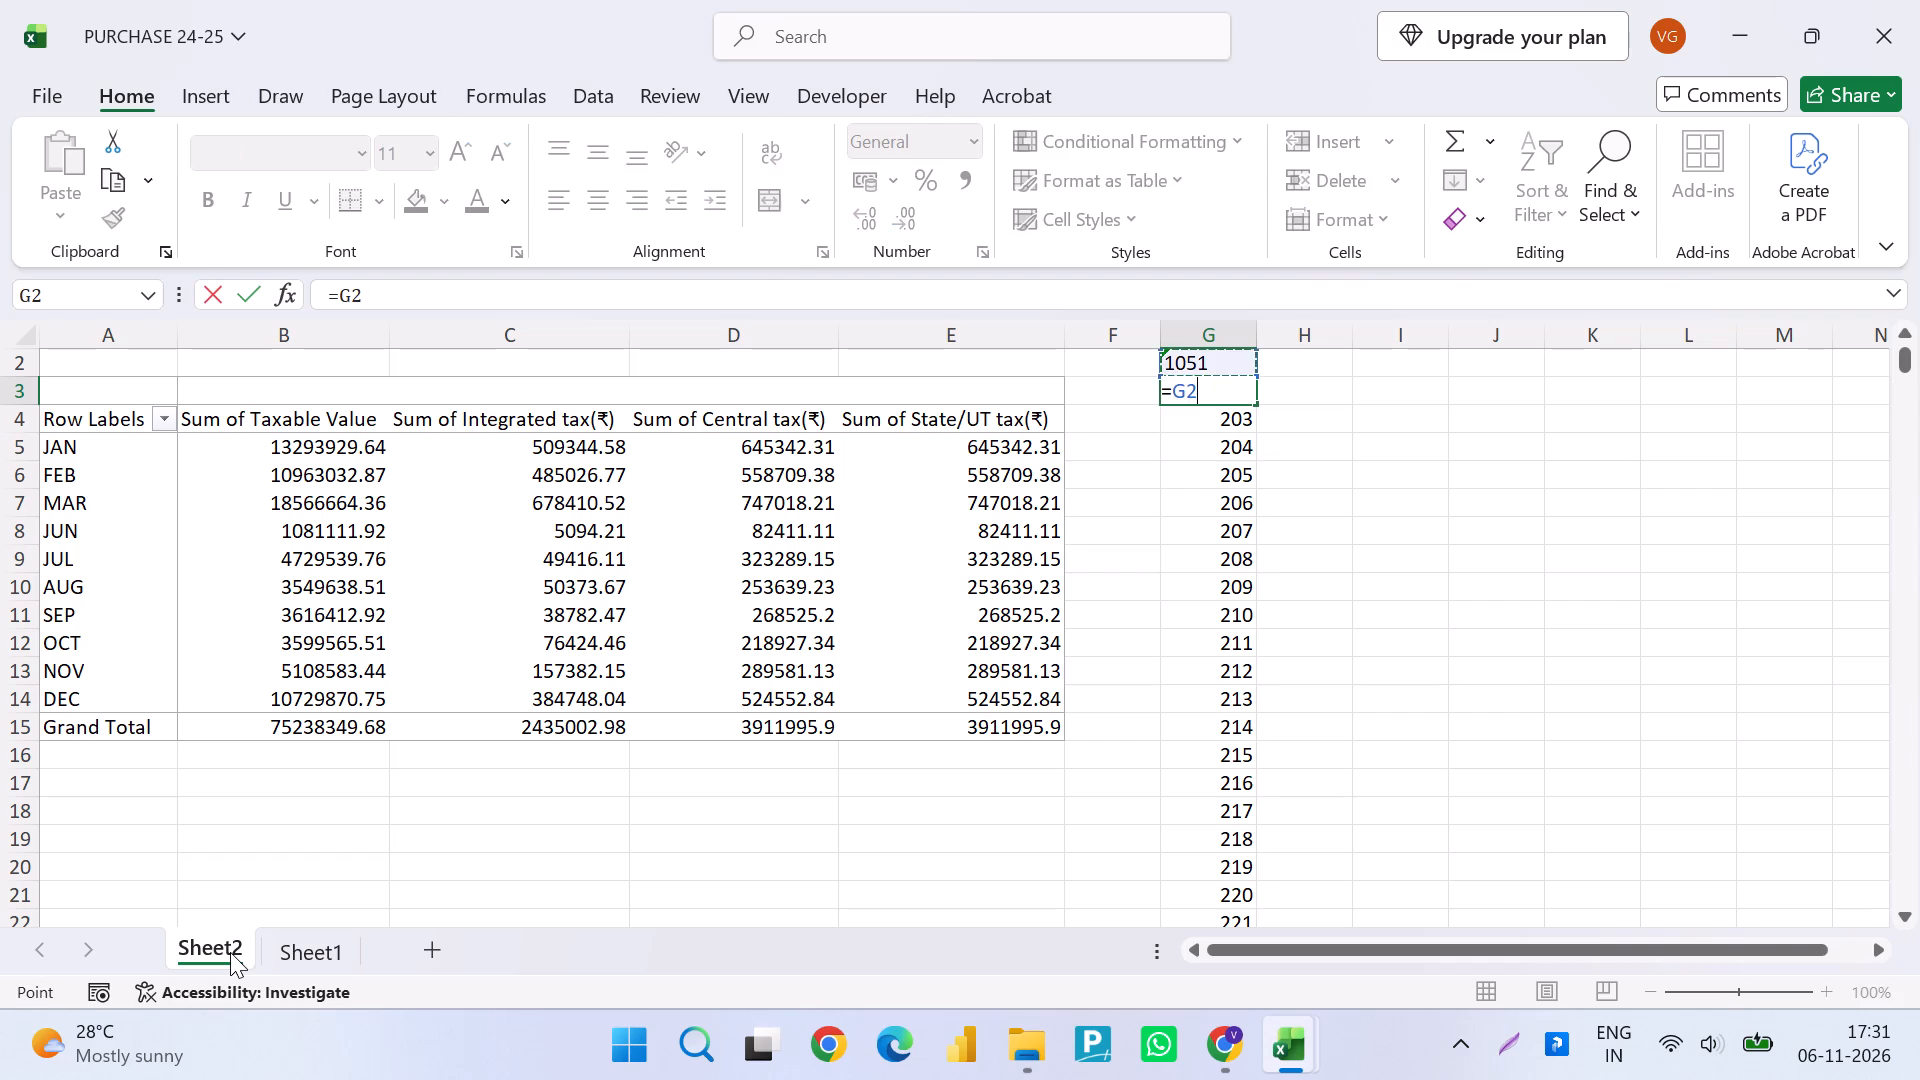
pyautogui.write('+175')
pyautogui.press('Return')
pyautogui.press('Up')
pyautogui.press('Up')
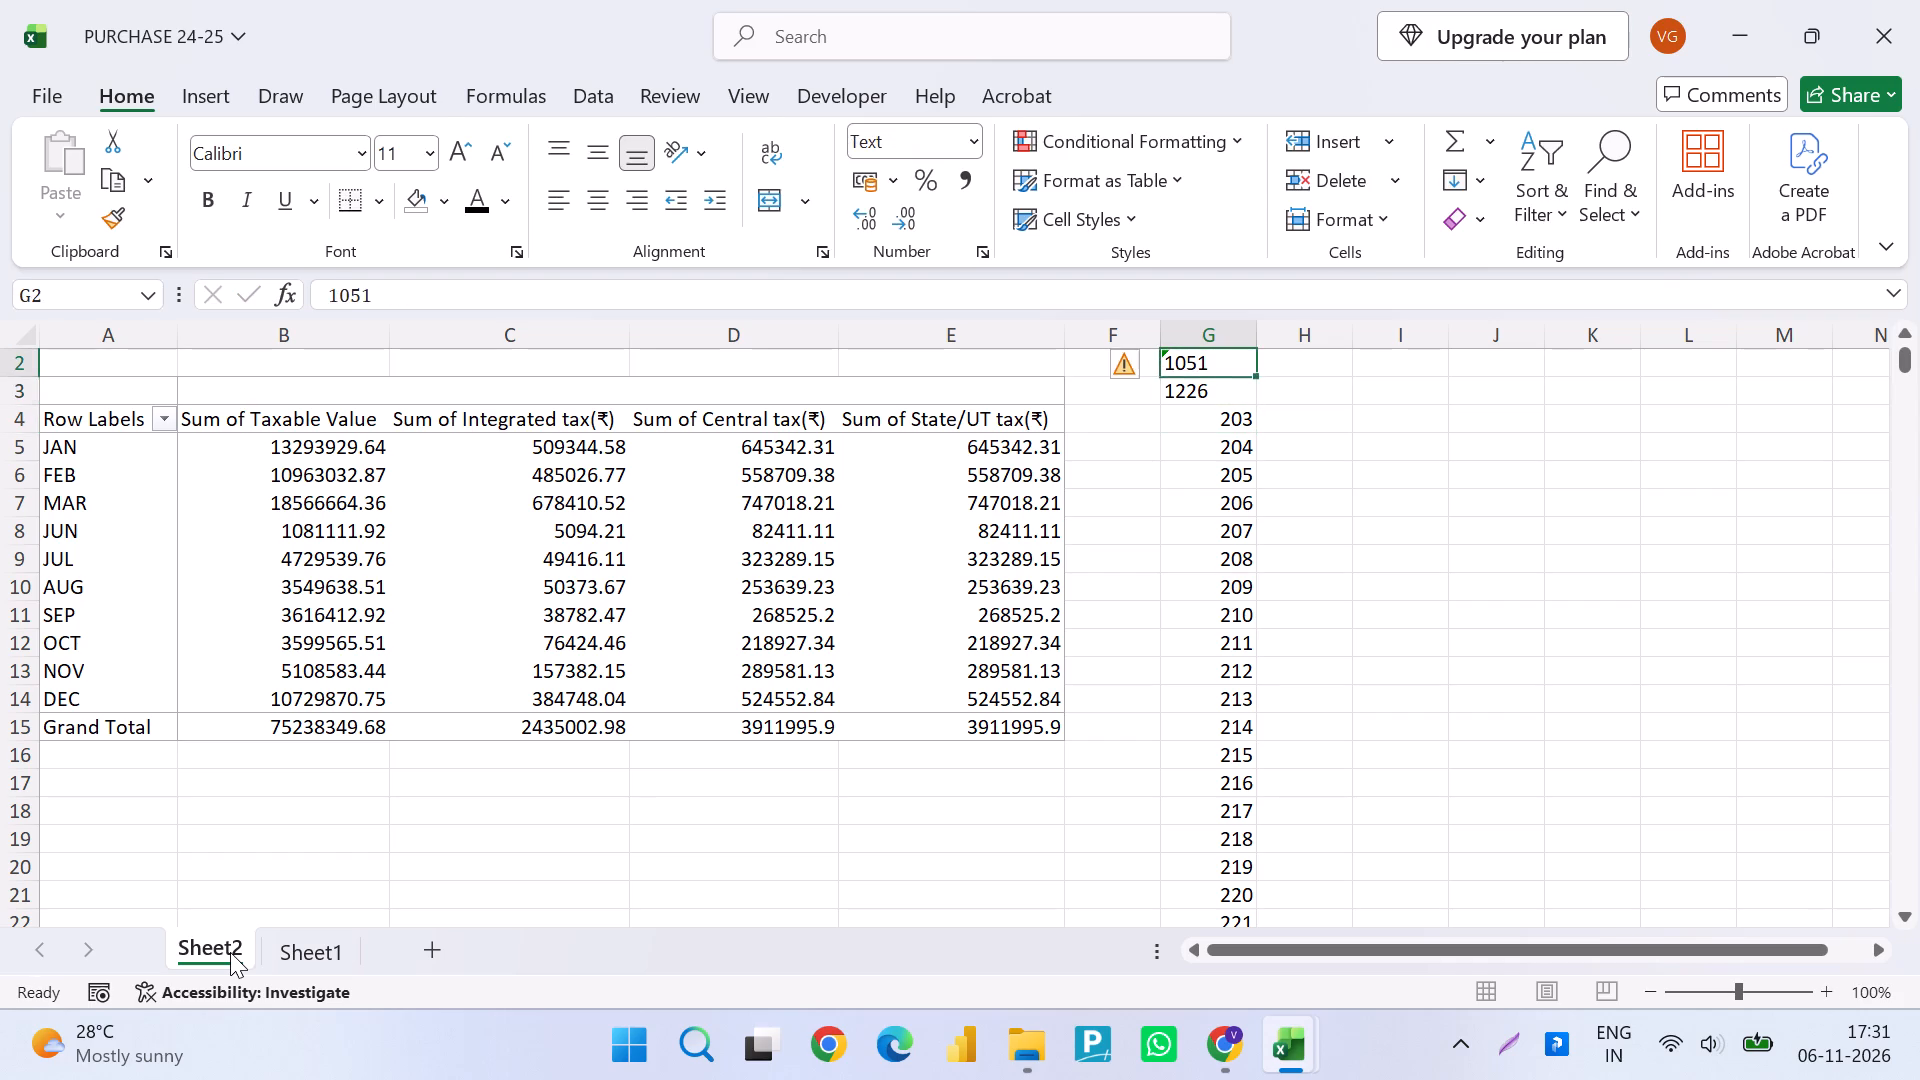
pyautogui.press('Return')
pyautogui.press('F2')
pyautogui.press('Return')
# Enter 1052 in cell H2 as the first serial number of the new series.
pyautogui.press('Right')
pyautogui.press('Up')
pyautogui.press('Up')
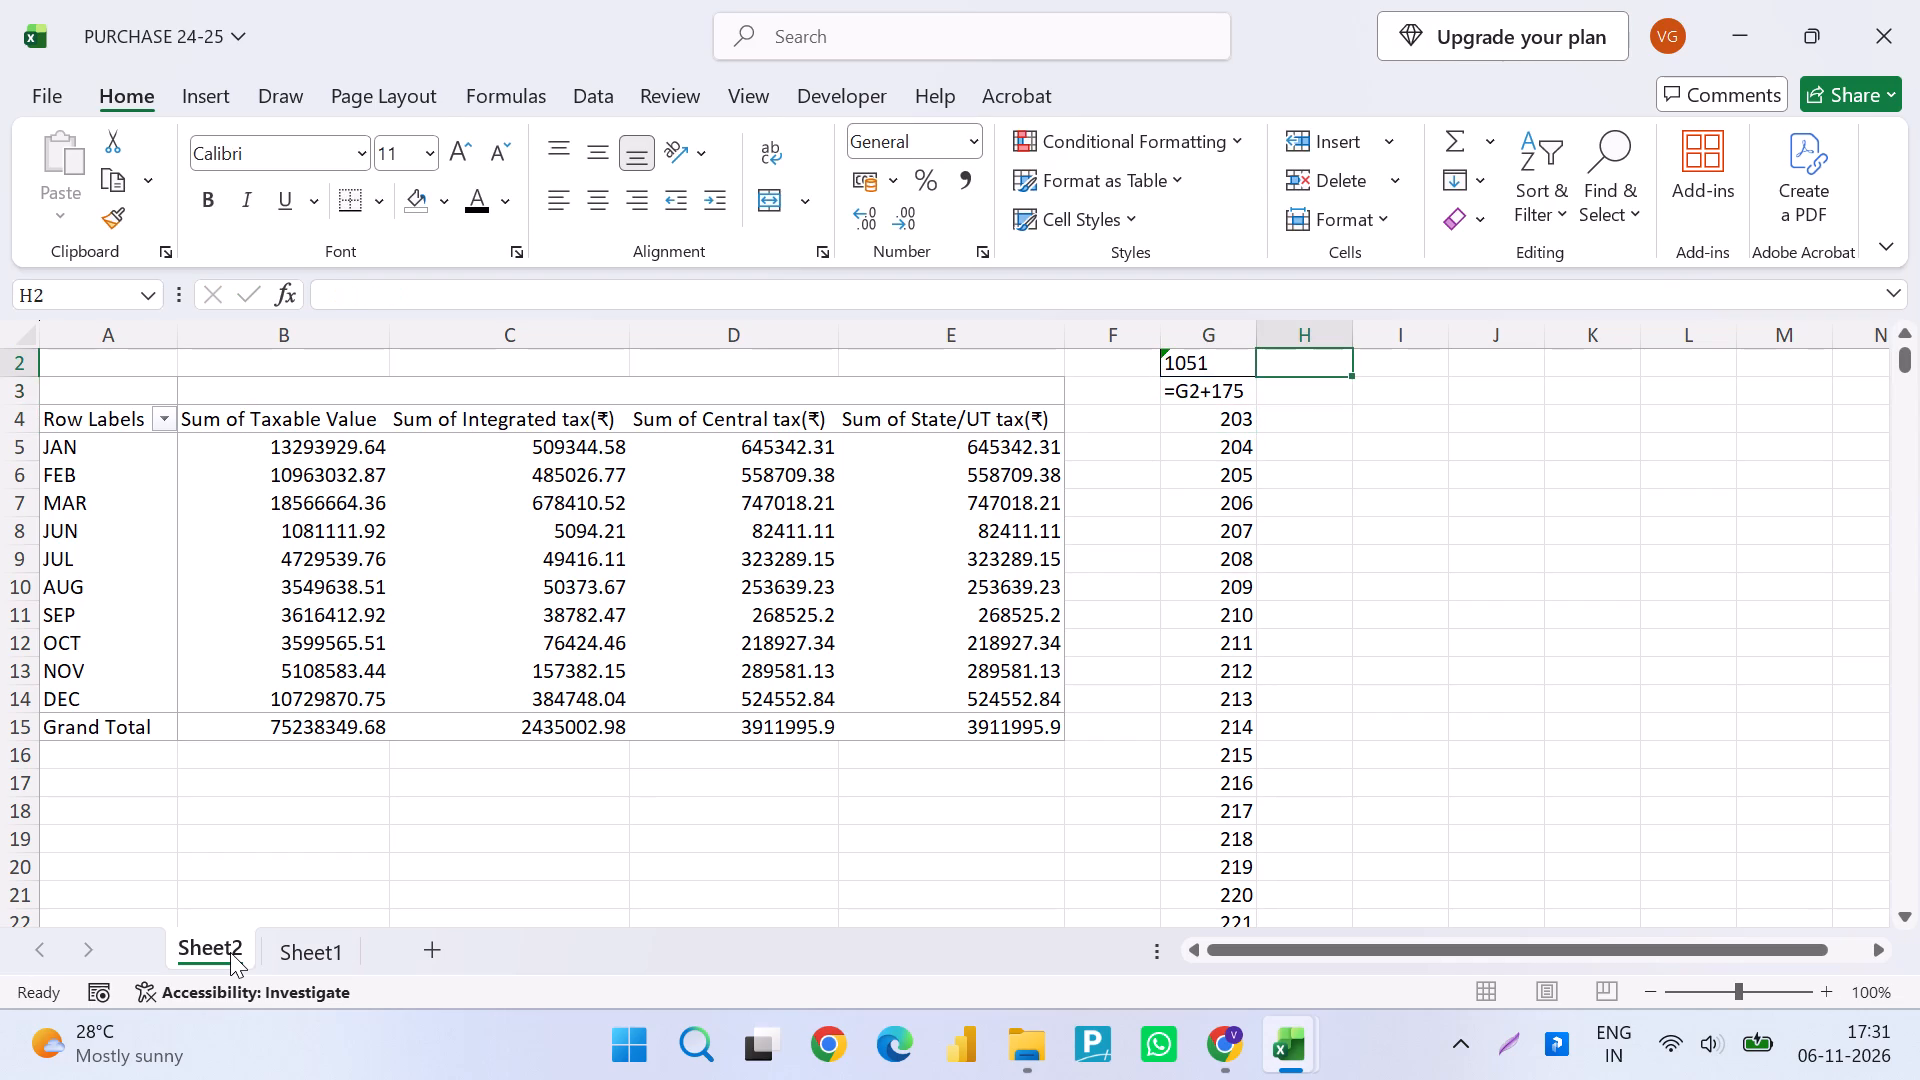
pyautogui.write('1052')
pyautogui.press('Return')
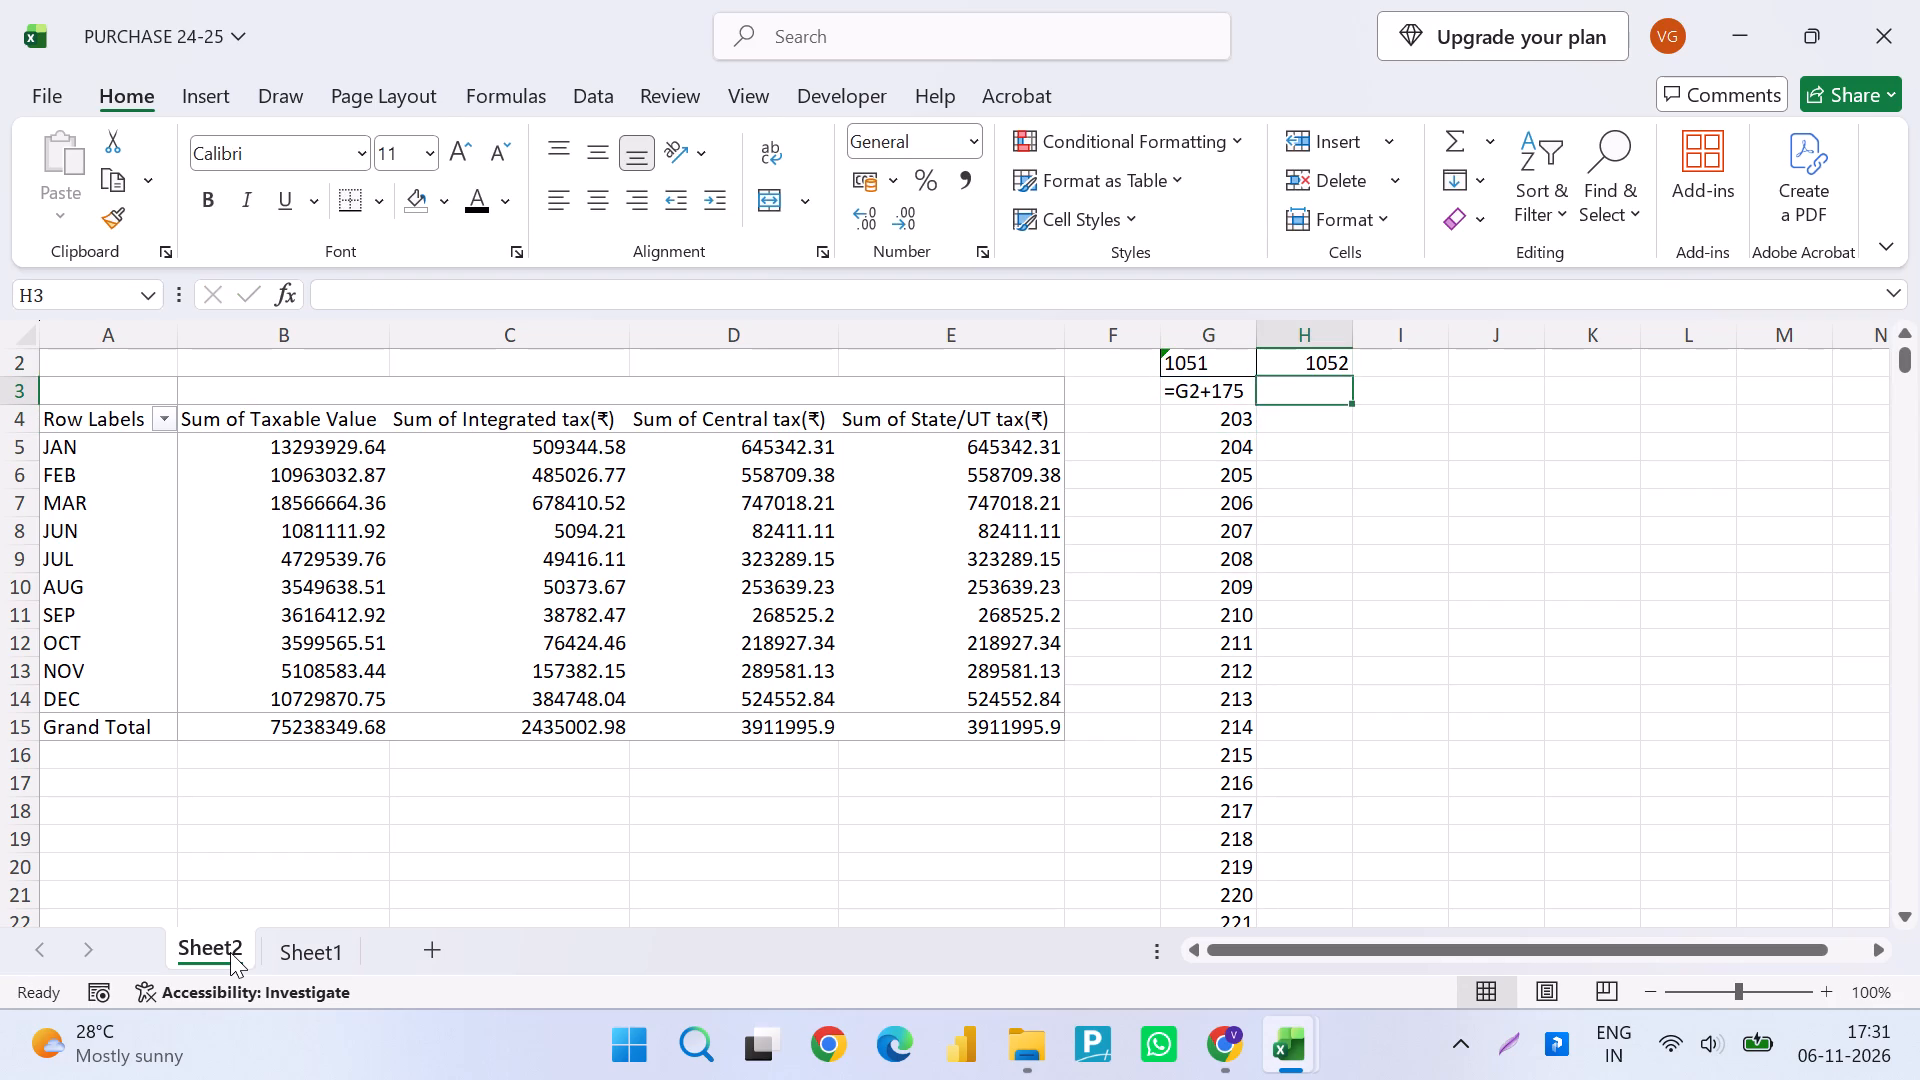
pyautogui.press('Up')
pyautogui.press('Down')
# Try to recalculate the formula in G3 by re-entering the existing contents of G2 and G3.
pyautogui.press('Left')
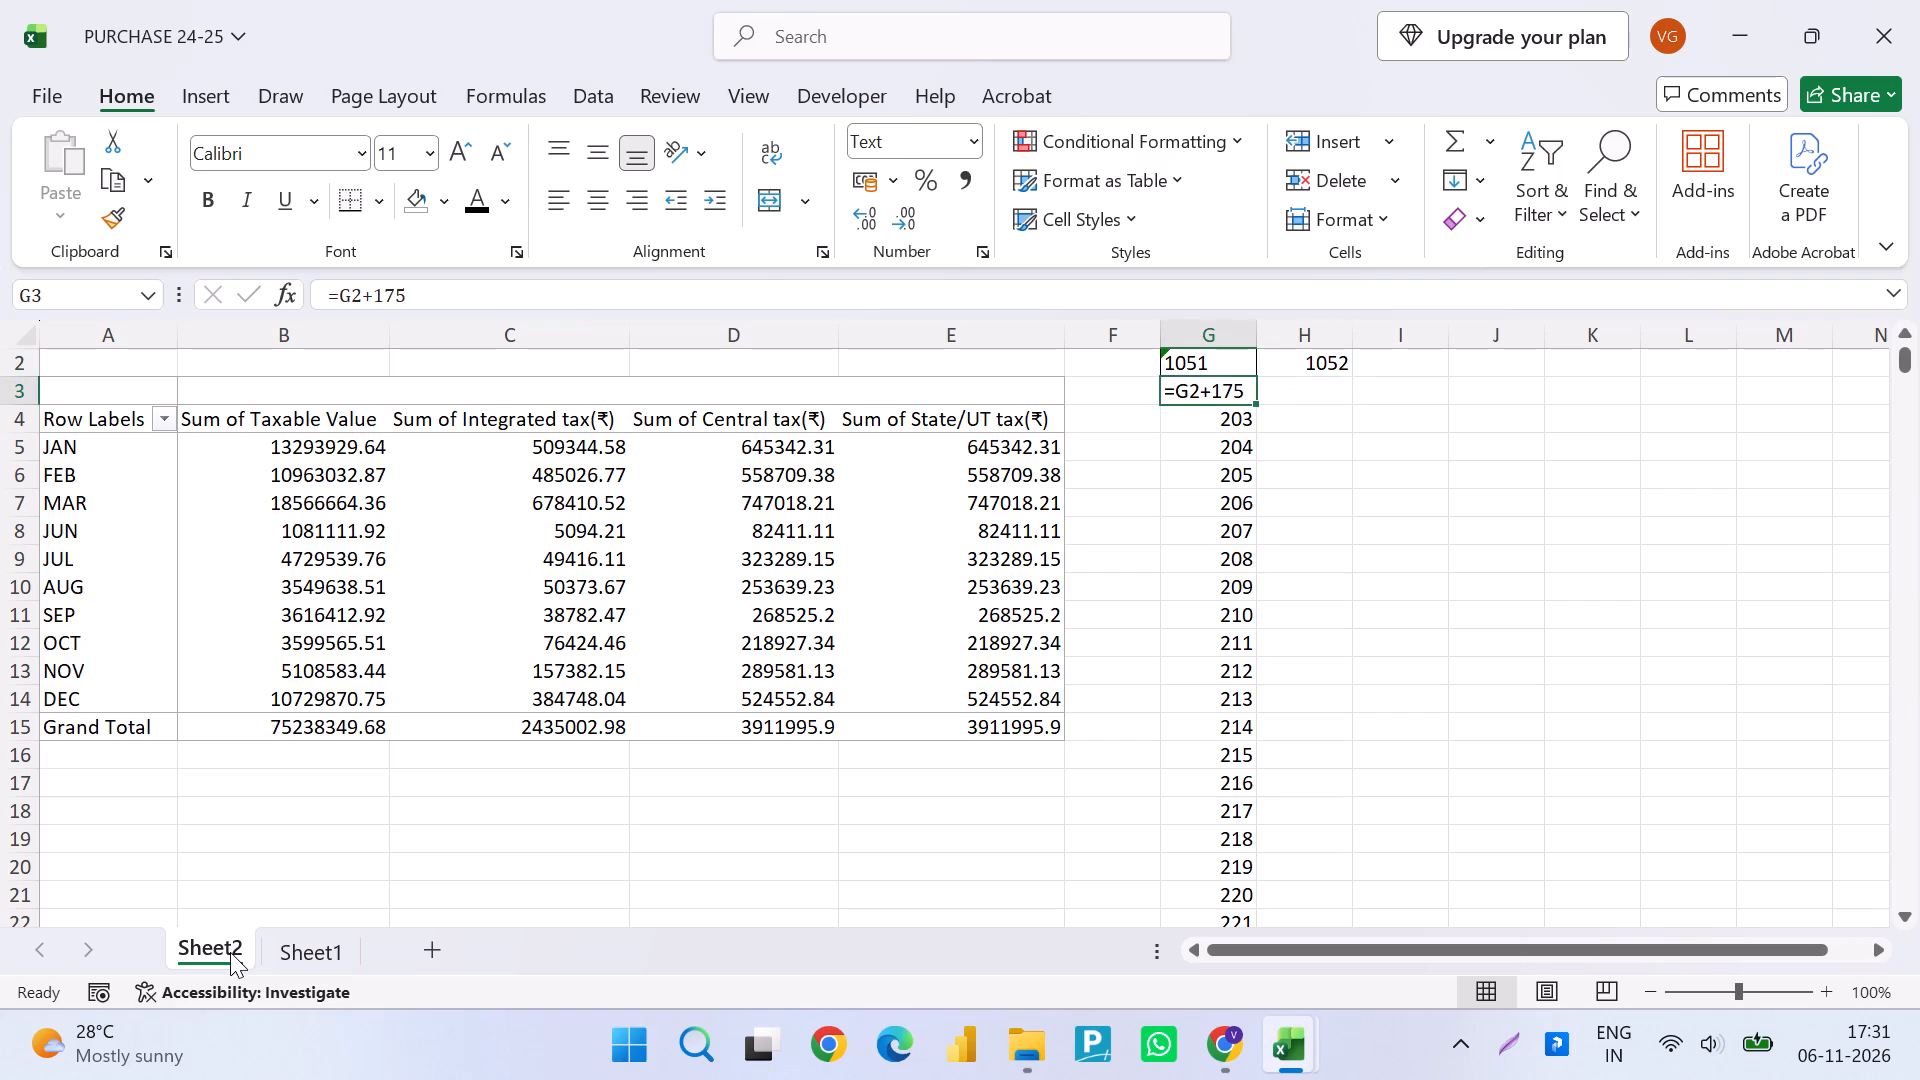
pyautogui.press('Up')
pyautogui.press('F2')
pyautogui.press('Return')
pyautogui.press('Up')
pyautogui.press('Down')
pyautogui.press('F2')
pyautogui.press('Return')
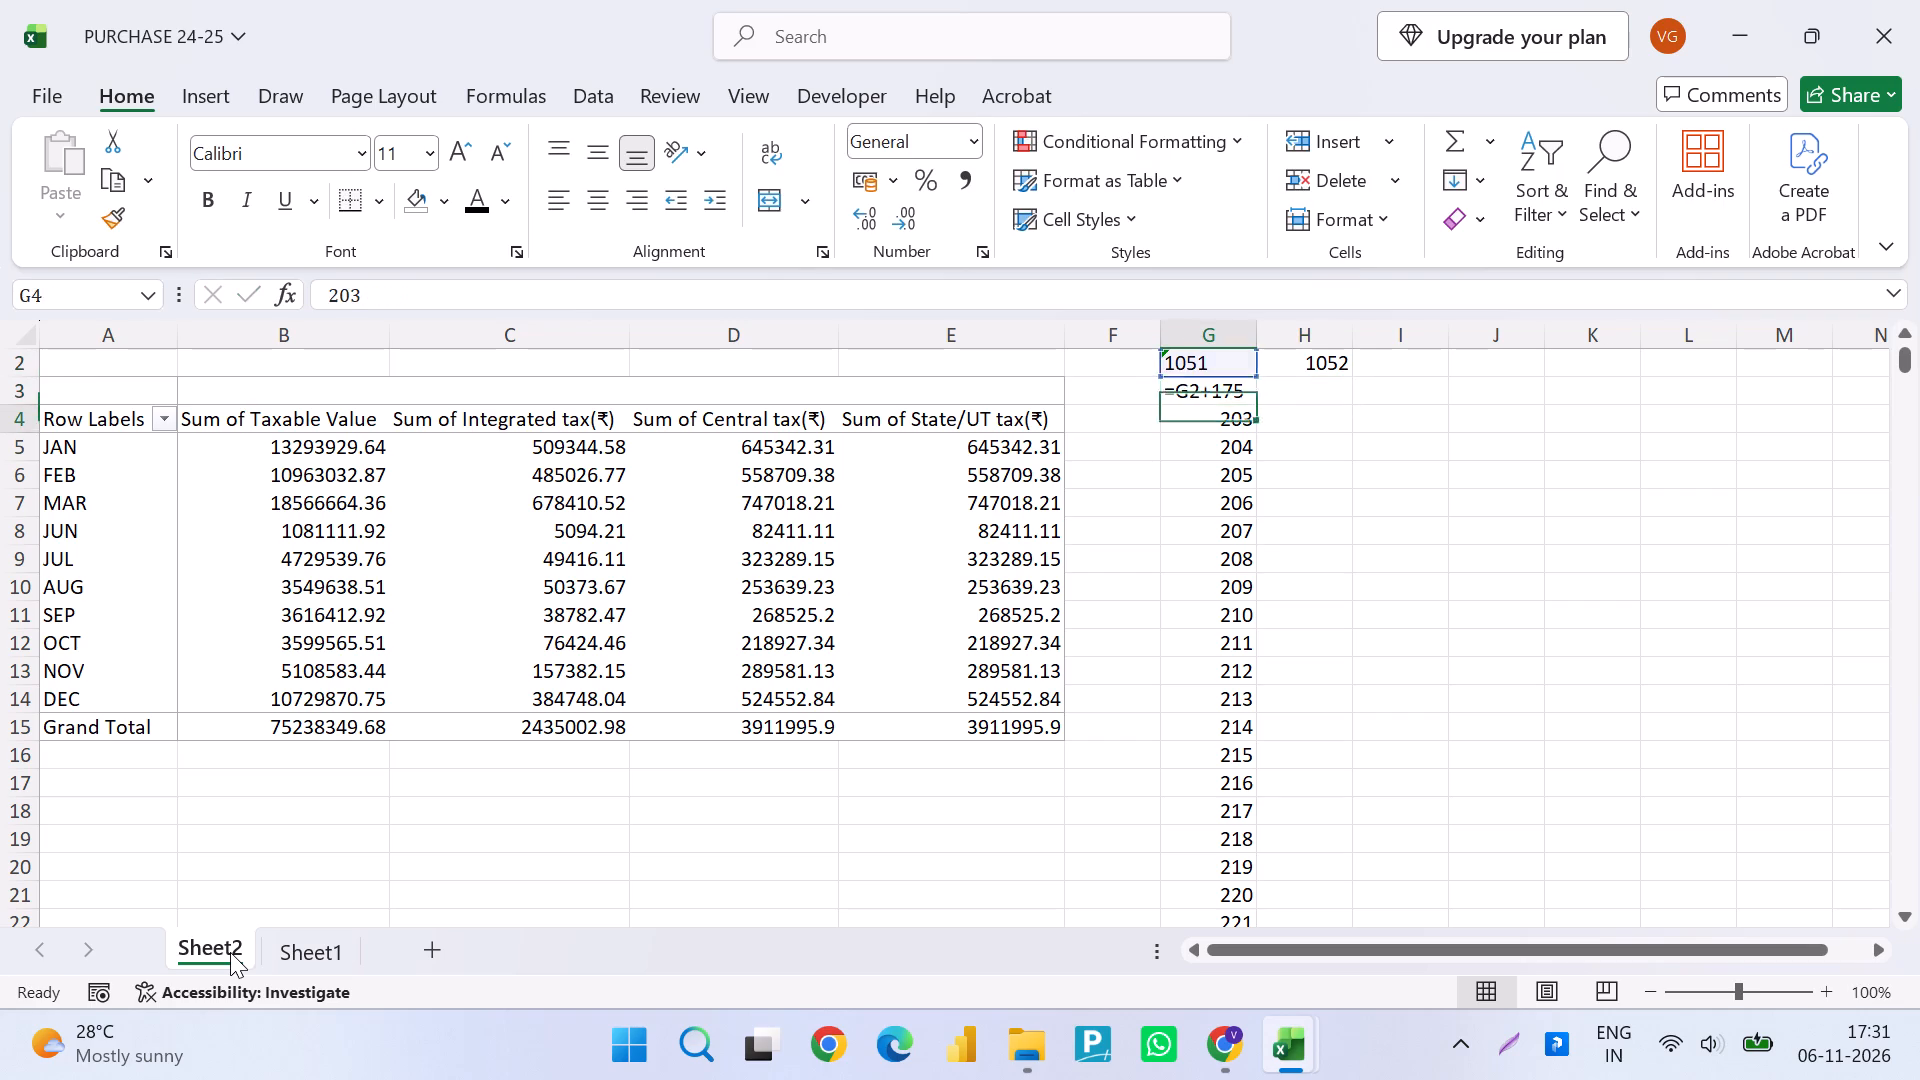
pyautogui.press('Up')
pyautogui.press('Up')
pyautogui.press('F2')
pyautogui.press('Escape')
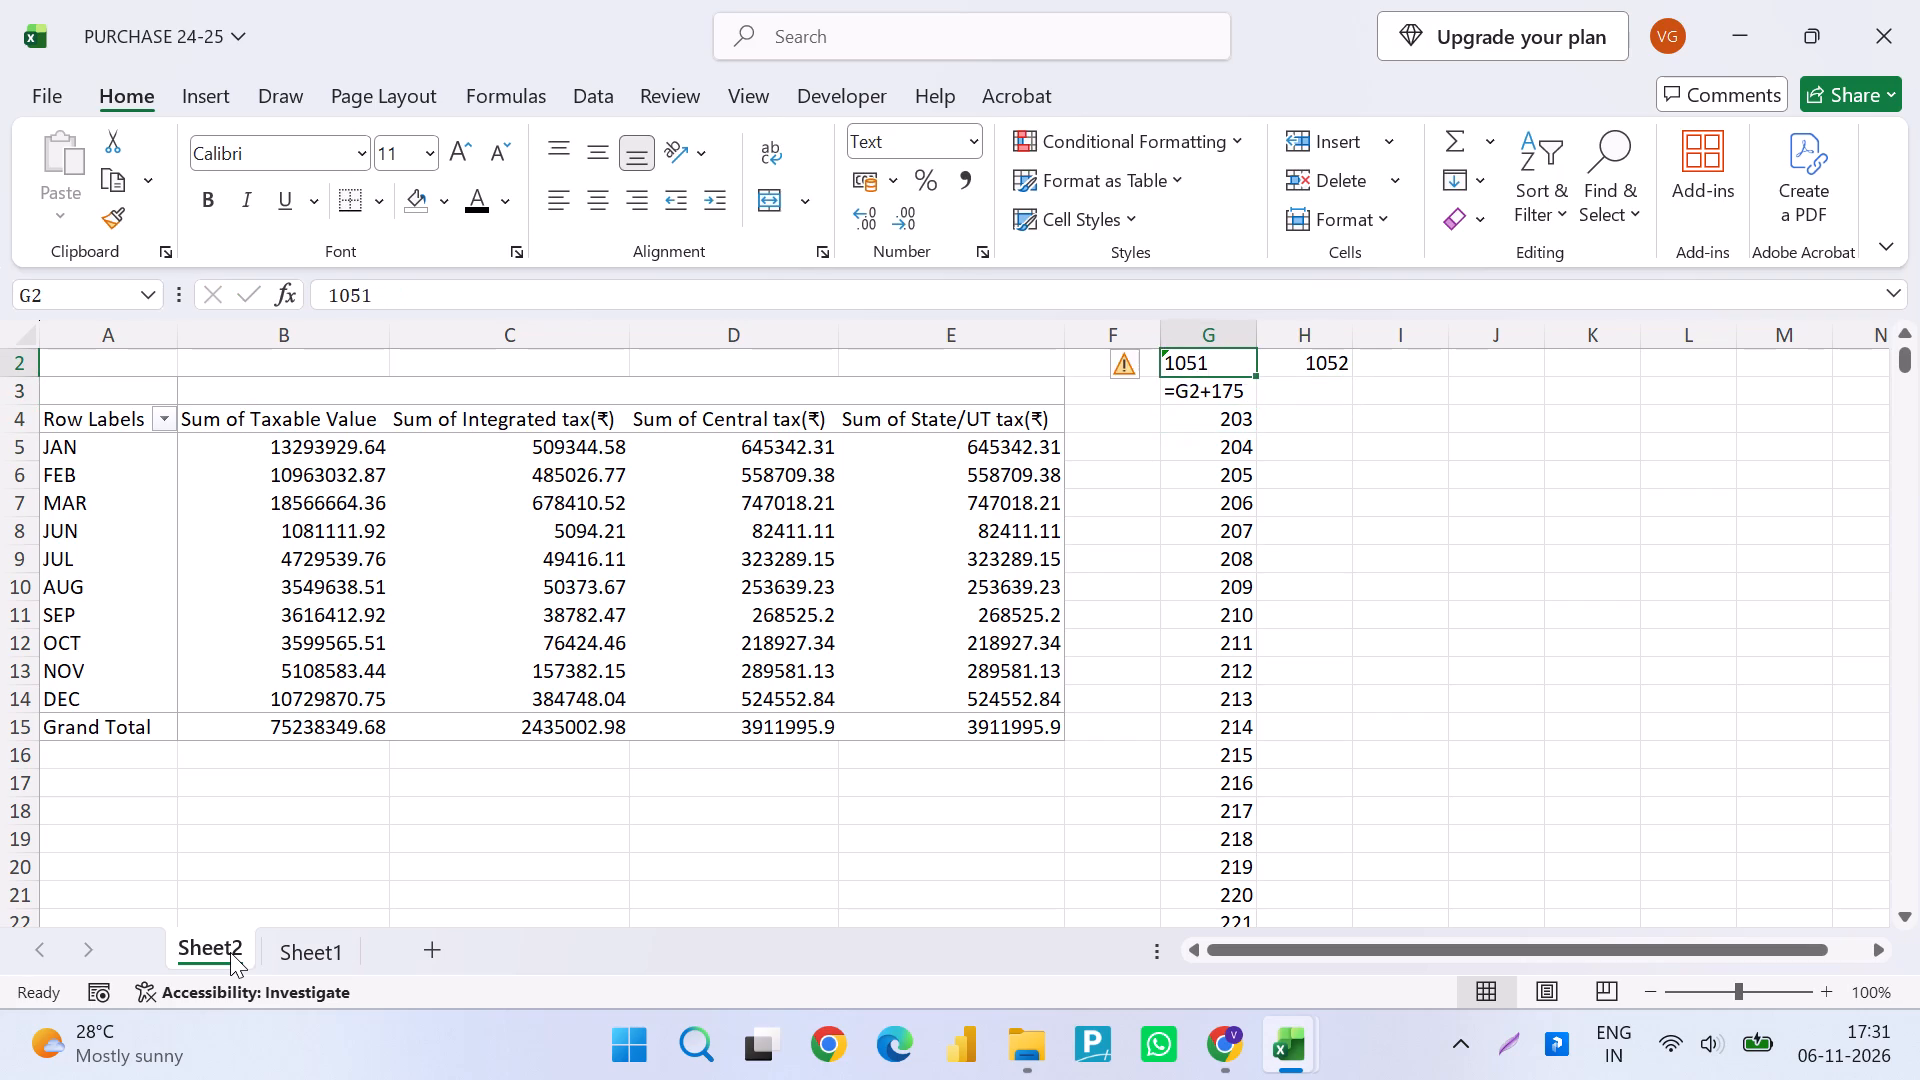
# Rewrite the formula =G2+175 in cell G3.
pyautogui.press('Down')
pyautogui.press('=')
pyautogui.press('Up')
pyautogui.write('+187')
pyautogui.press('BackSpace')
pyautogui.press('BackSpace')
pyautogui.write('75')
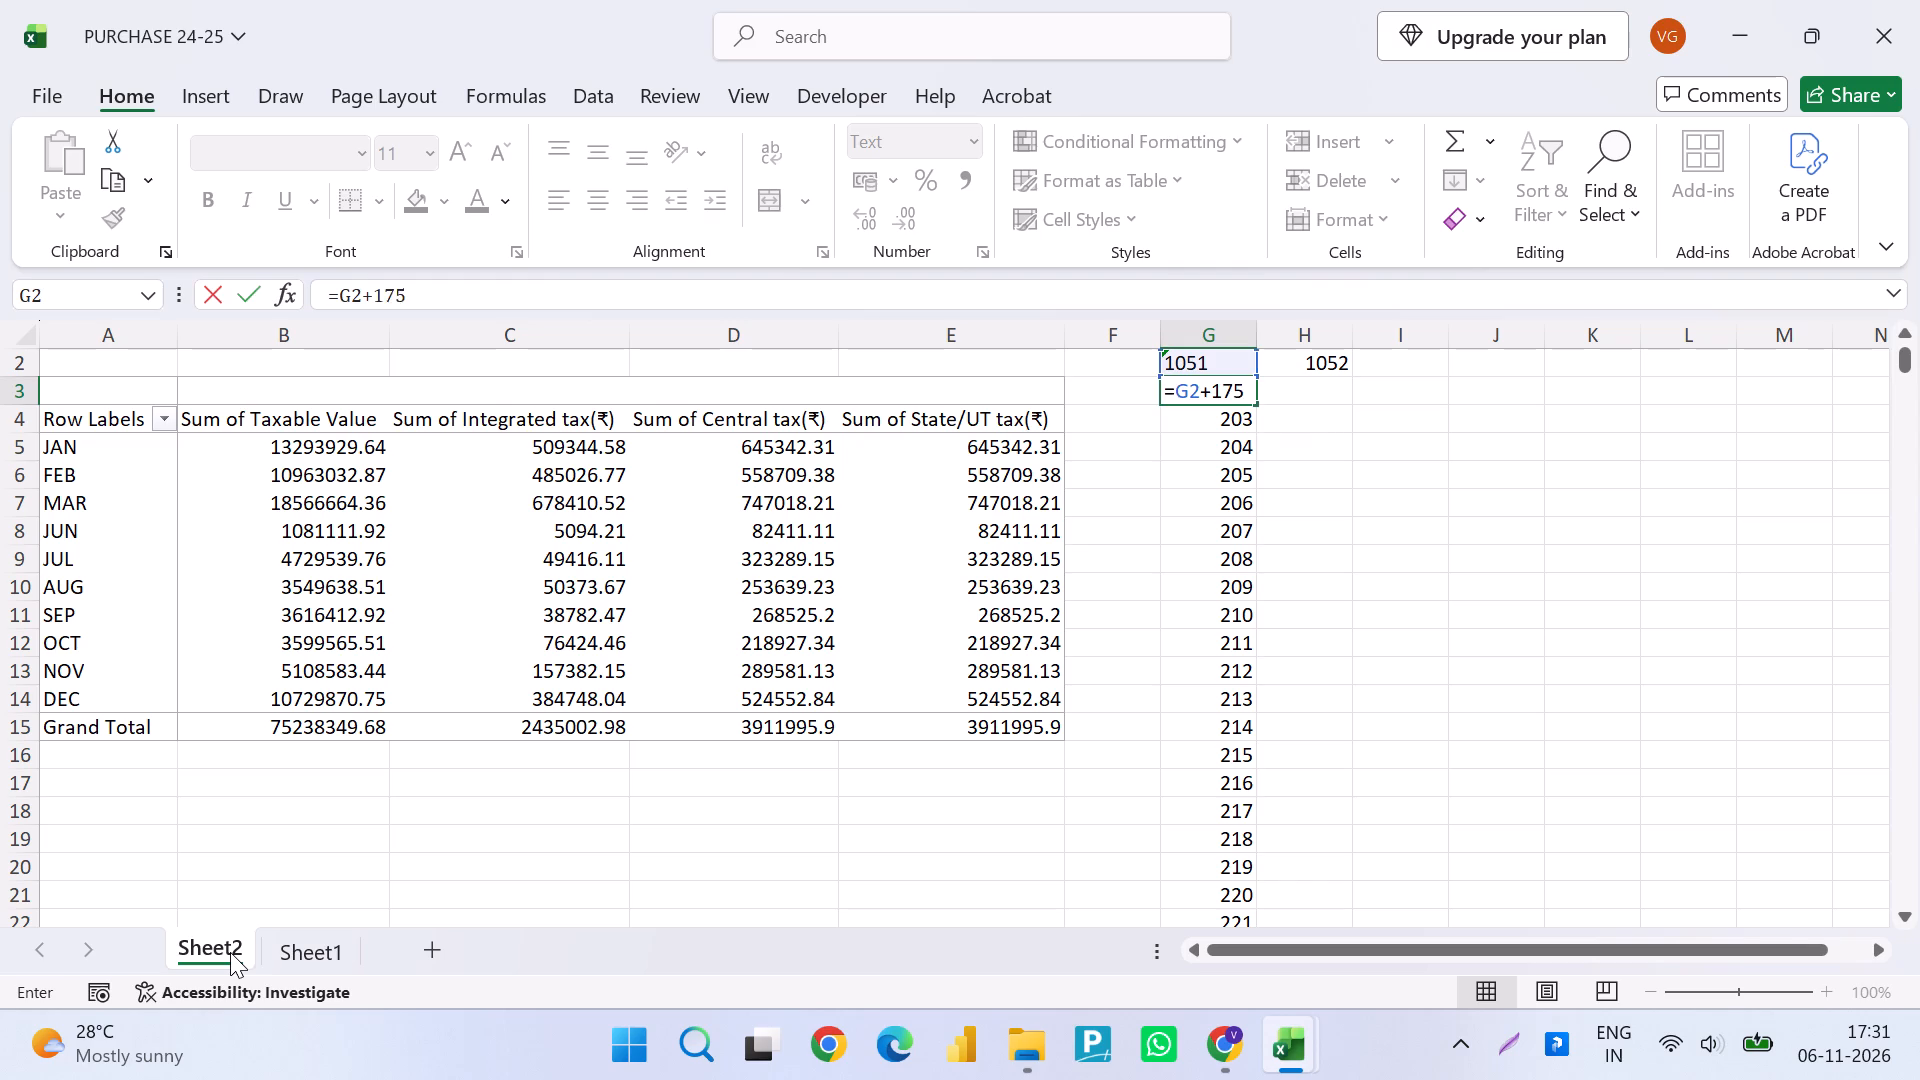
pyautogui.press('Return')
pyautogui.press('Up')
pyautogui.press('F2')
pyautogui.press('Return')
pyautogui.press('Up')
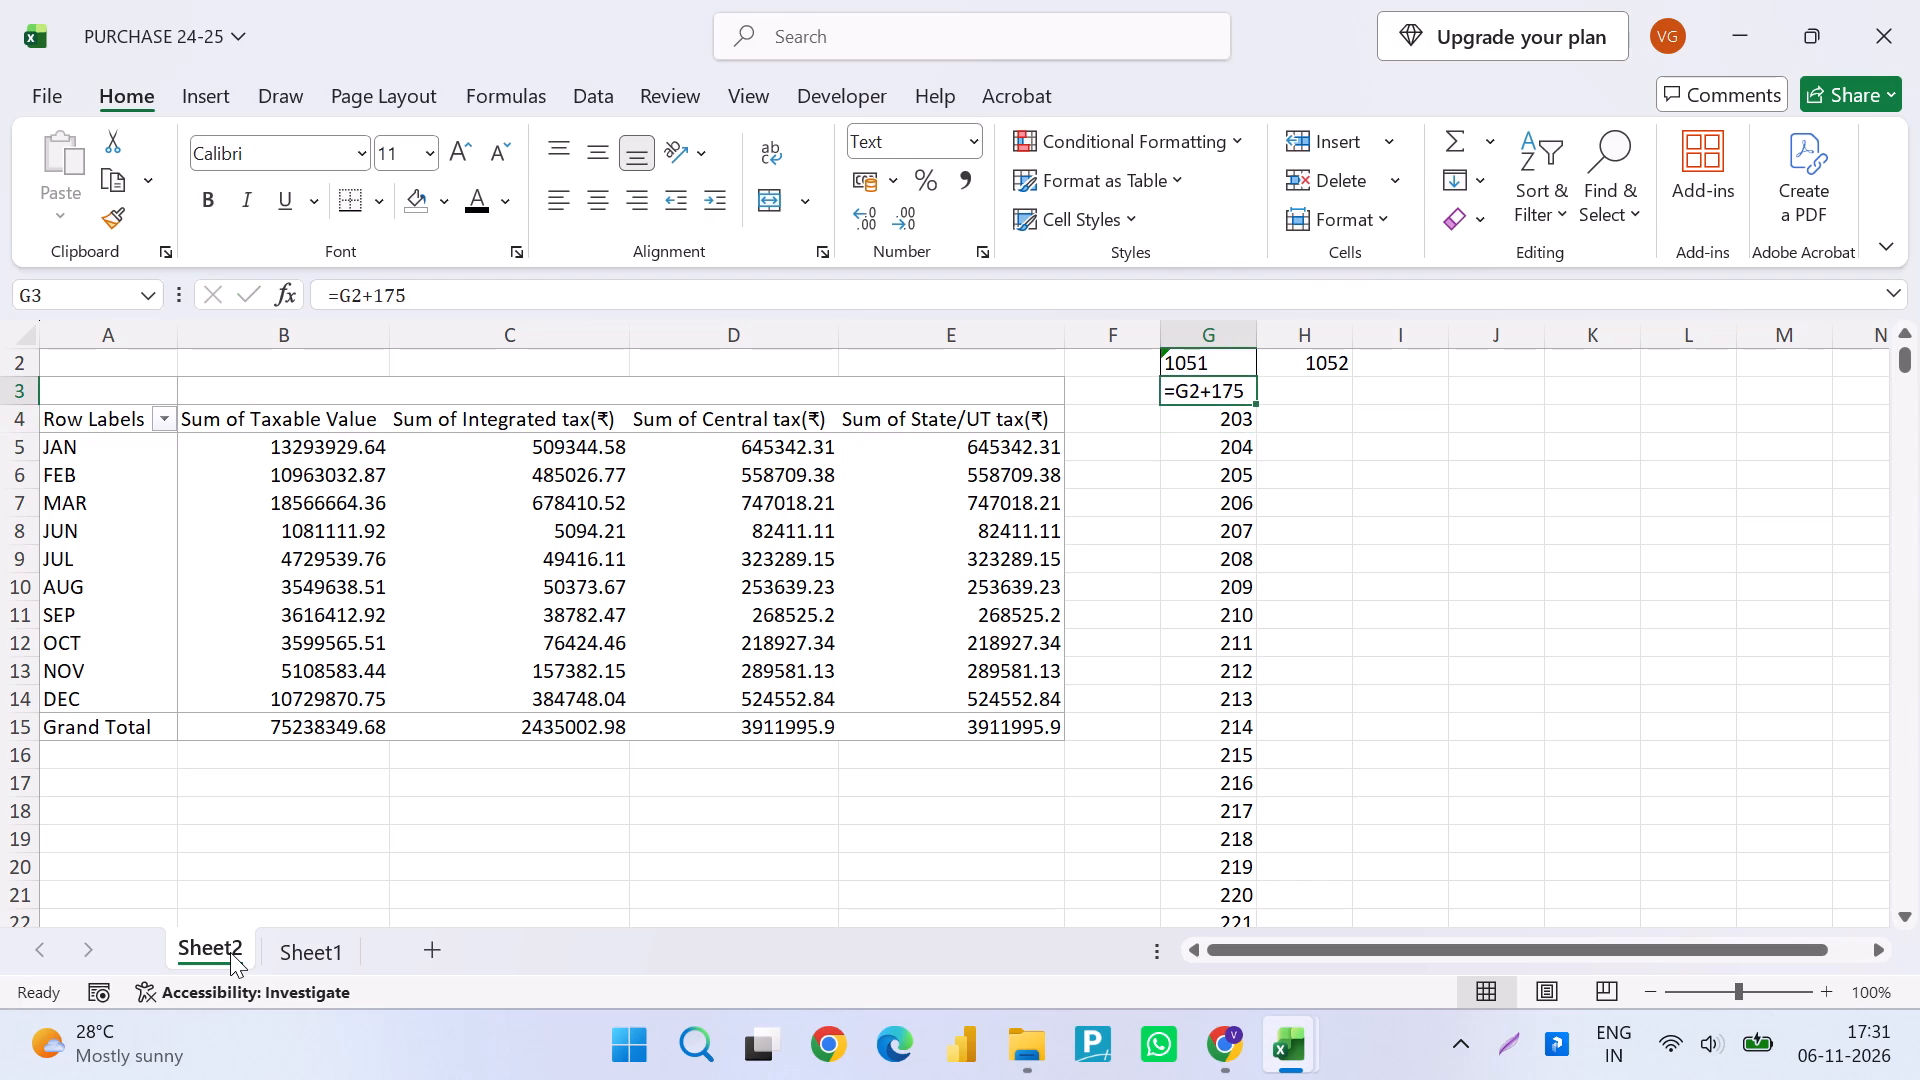
# Copy the plain number cell G4 over G3 and G2 to replace their text formatting.
pyautogui.press('Down')
pyautogui.hotkey('ctrl', 'c')
pyautogui.press('Up')
pyautogui.press('Return')
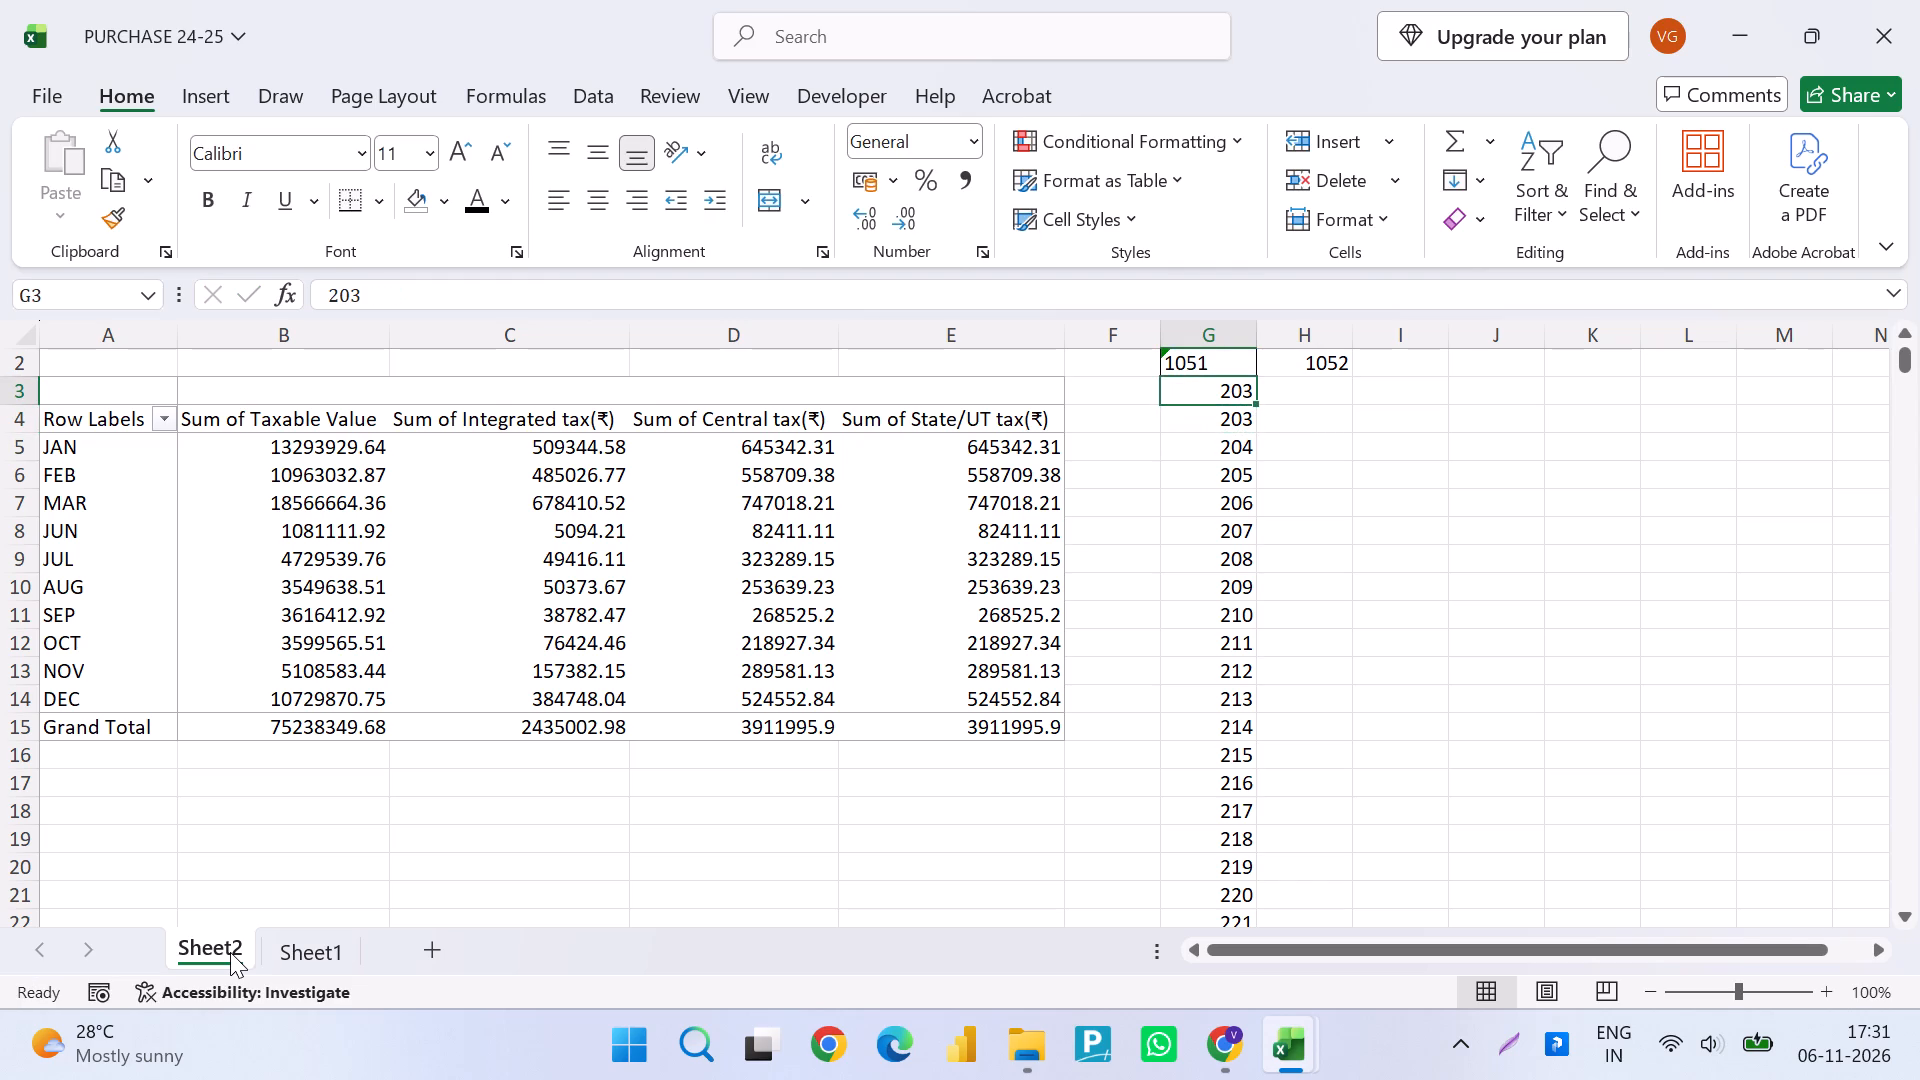
pyautogui.hotkey('ctrl', 'c')
pyautogui.press('Up')
pyautogui.press('Return')
# Enter 1051 as a number in cell G2.
pyautogui.write('0151')
pyautogui.press('Return')
pyautogui.press('Up')
pyautogui.write('1051')
pyautogui.press('Return')
# Calculate the last serial number in G3 with the formula =G2+175.
pyautogui.press('-')
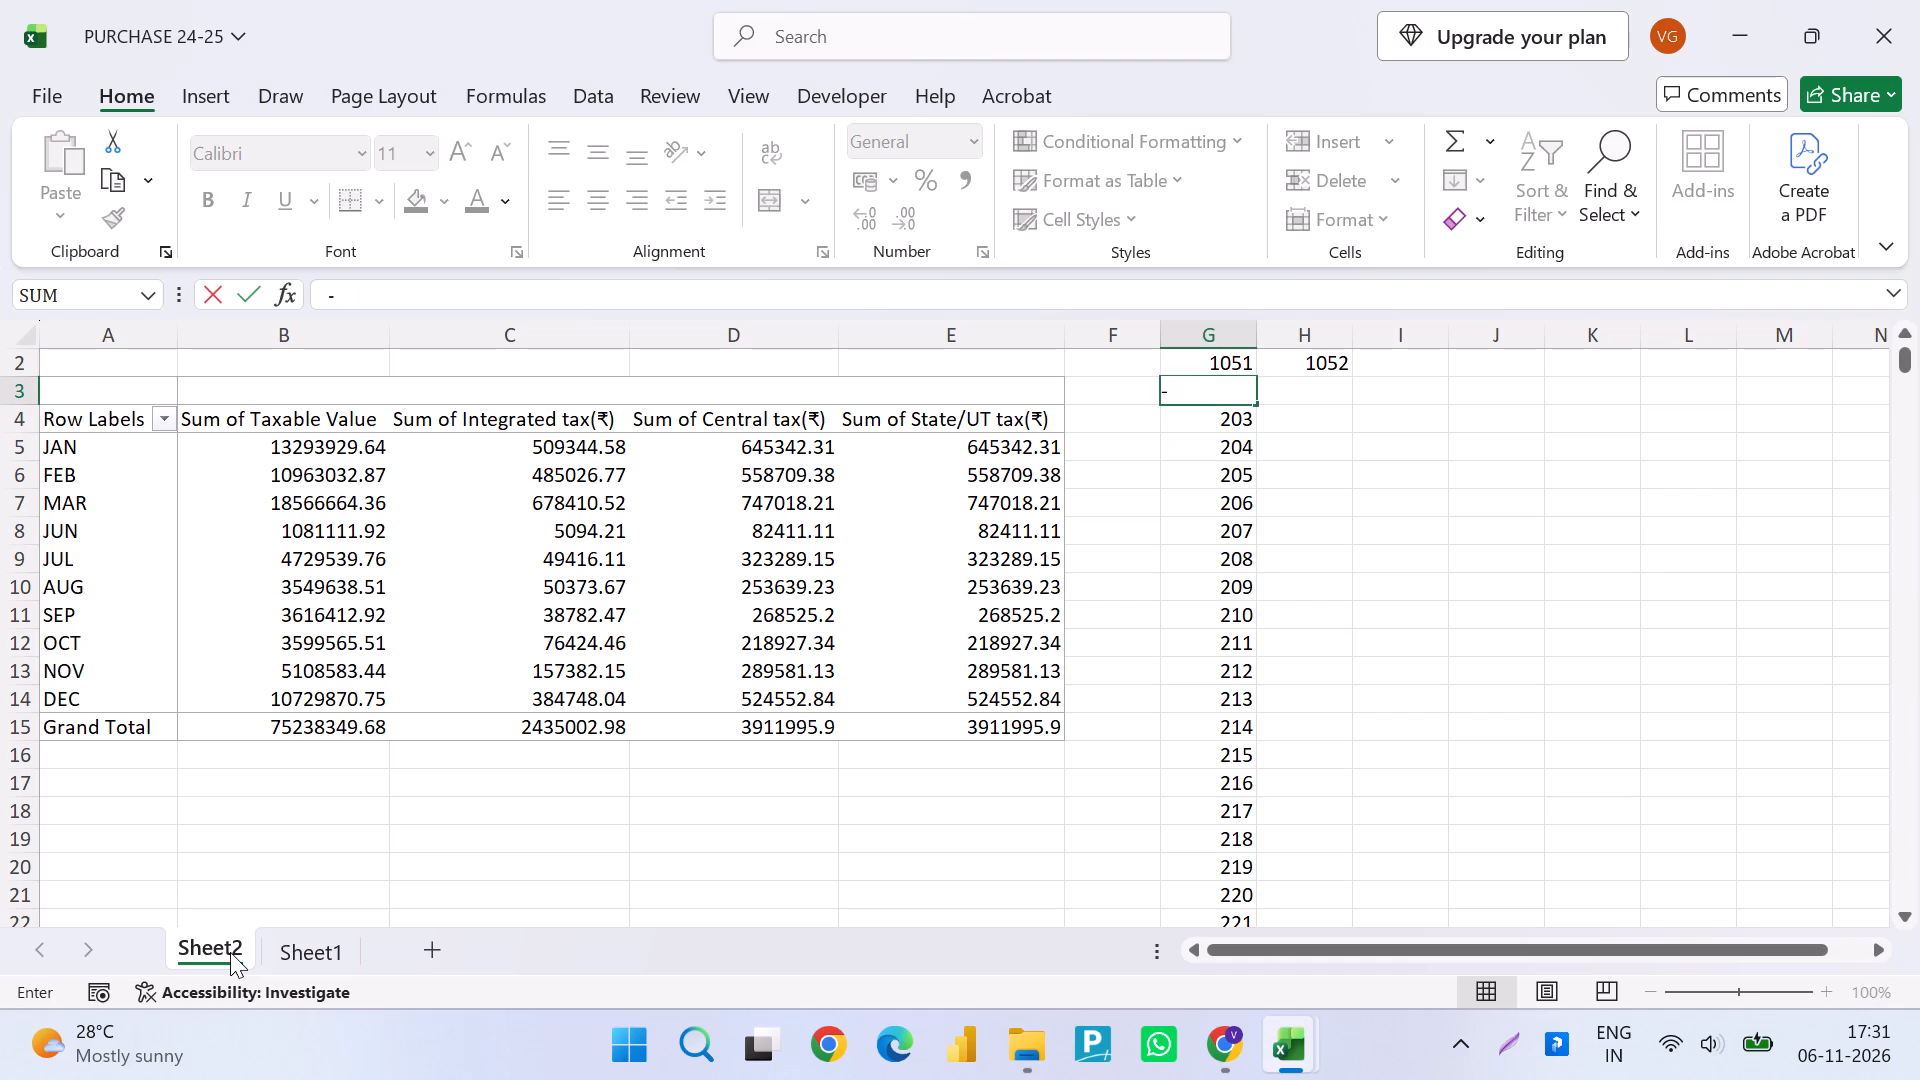
pyautogui.press('Escape')
pyautogui.press('=')
pyautogui.press('Up')
pyautogui.write('+175')
pyautogui.press('Return')
# Fill column H from H2 downward with a linear series, step value 1 and stop value 1226.
pyautogui.press('Up')
pyautogui.press('Up')
pyautogui.press('Right')
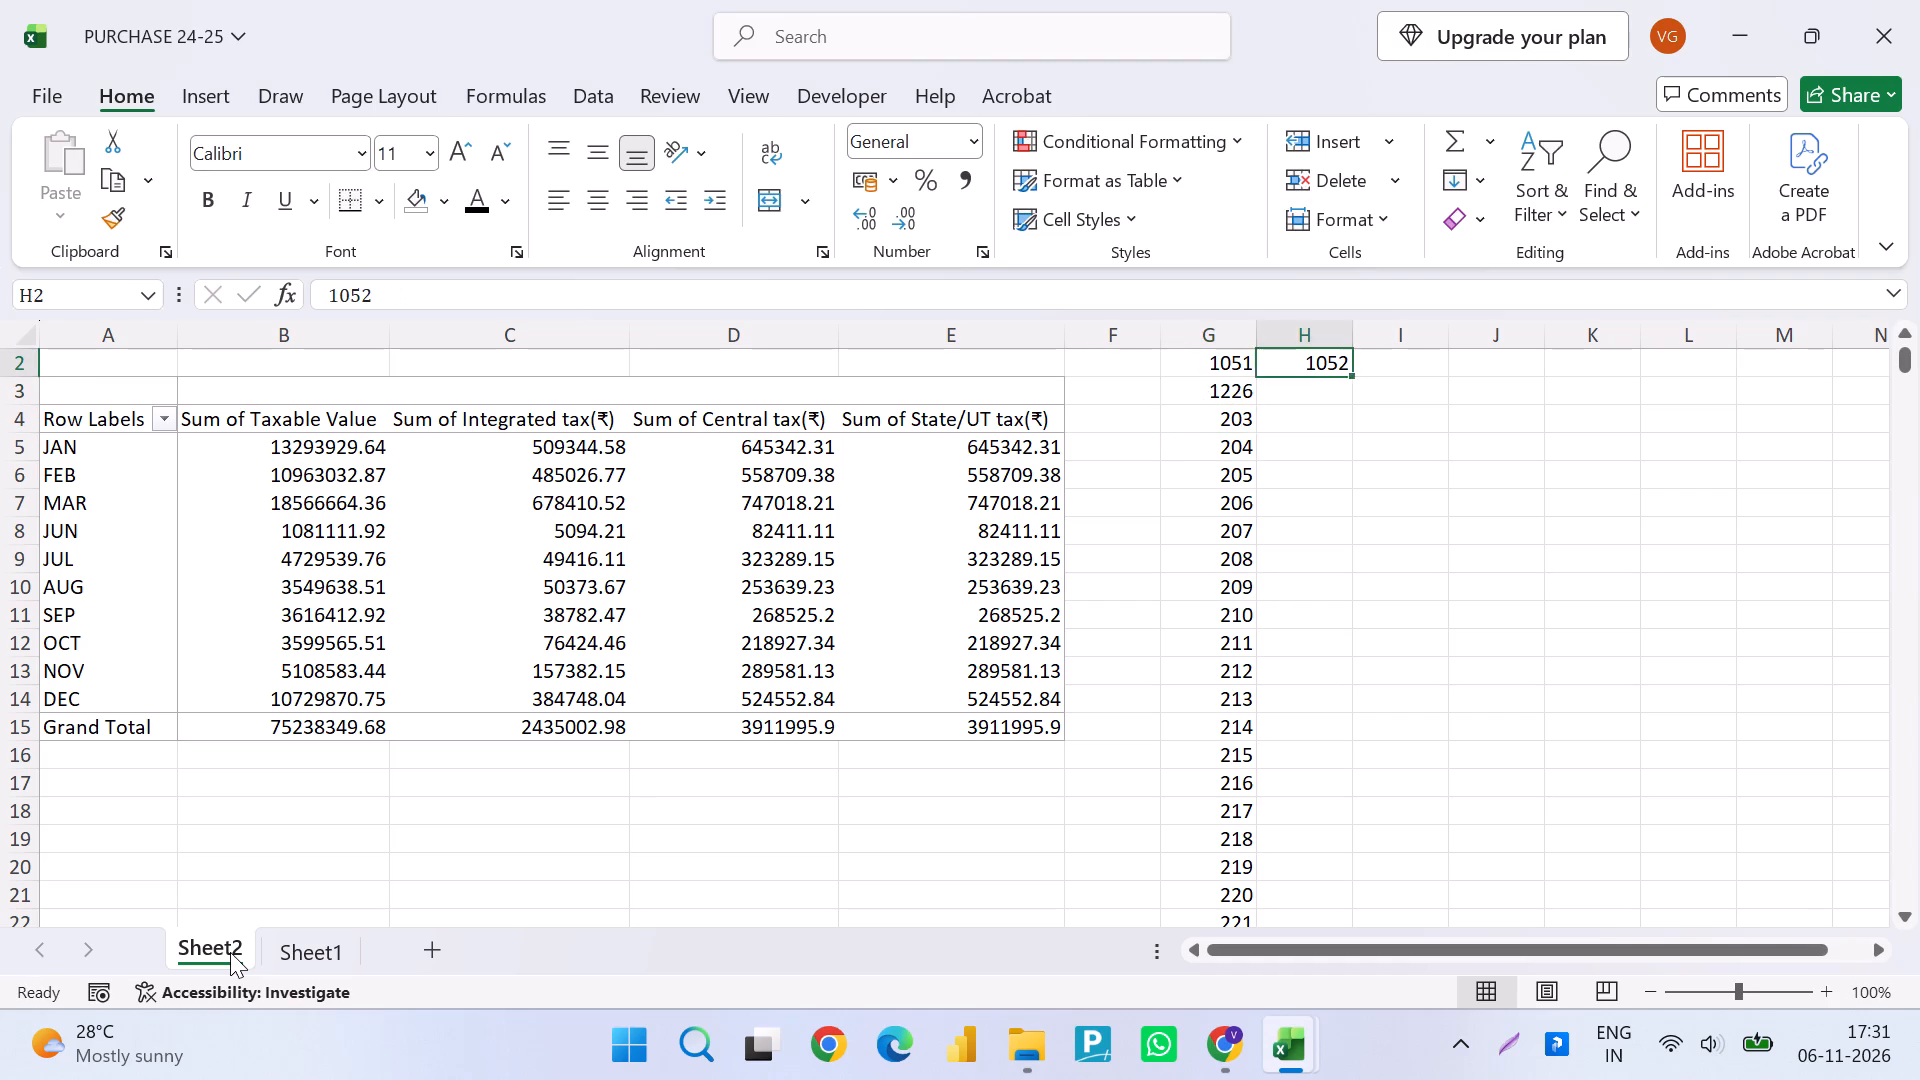
pyautogui.hotkey('ctrl', 'shift', 'Down')
pyautogui.hotkey('alt', 'h')
pyautogui.write('fis')
pyautogui.press('Tab')
pyautogui.write('122')
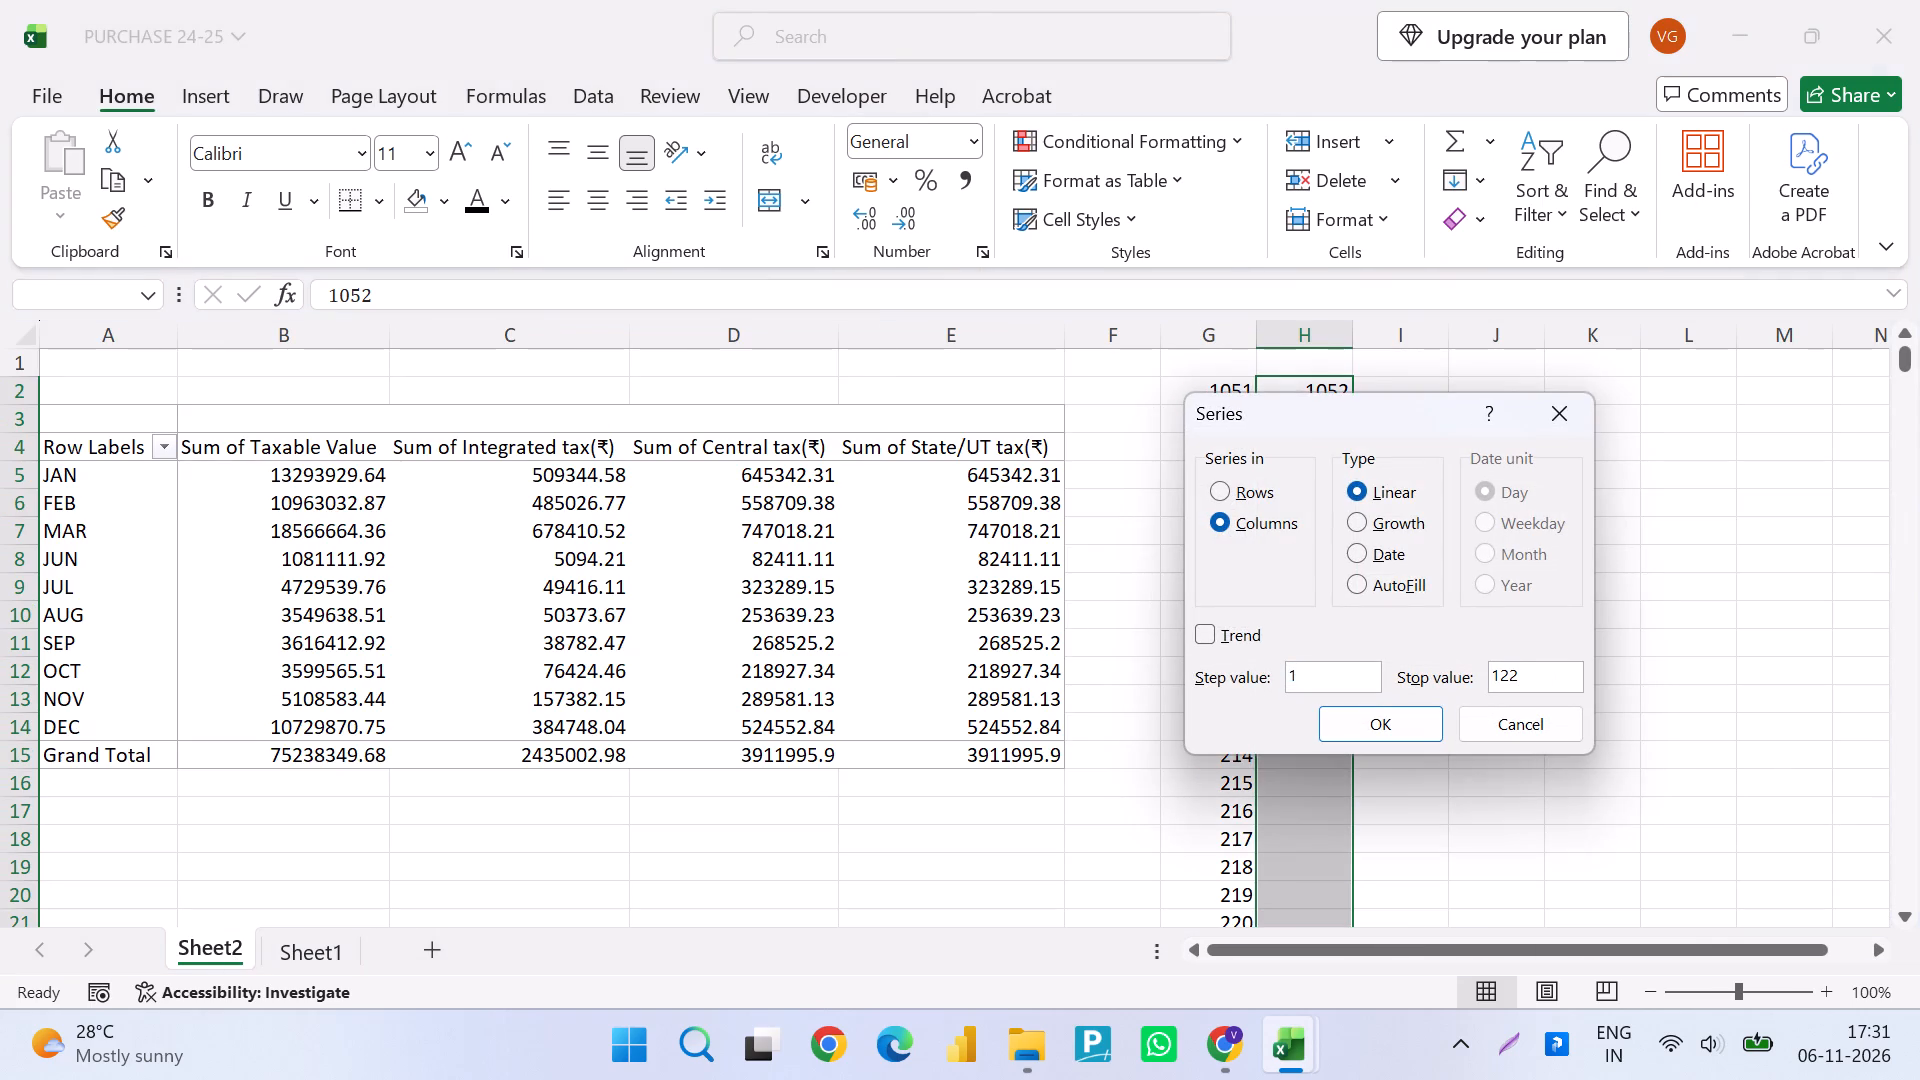
pyautogui.press('6')
pyautogui.press('Return')
pyautogui.press('Down')
pyautogui.press('Up')
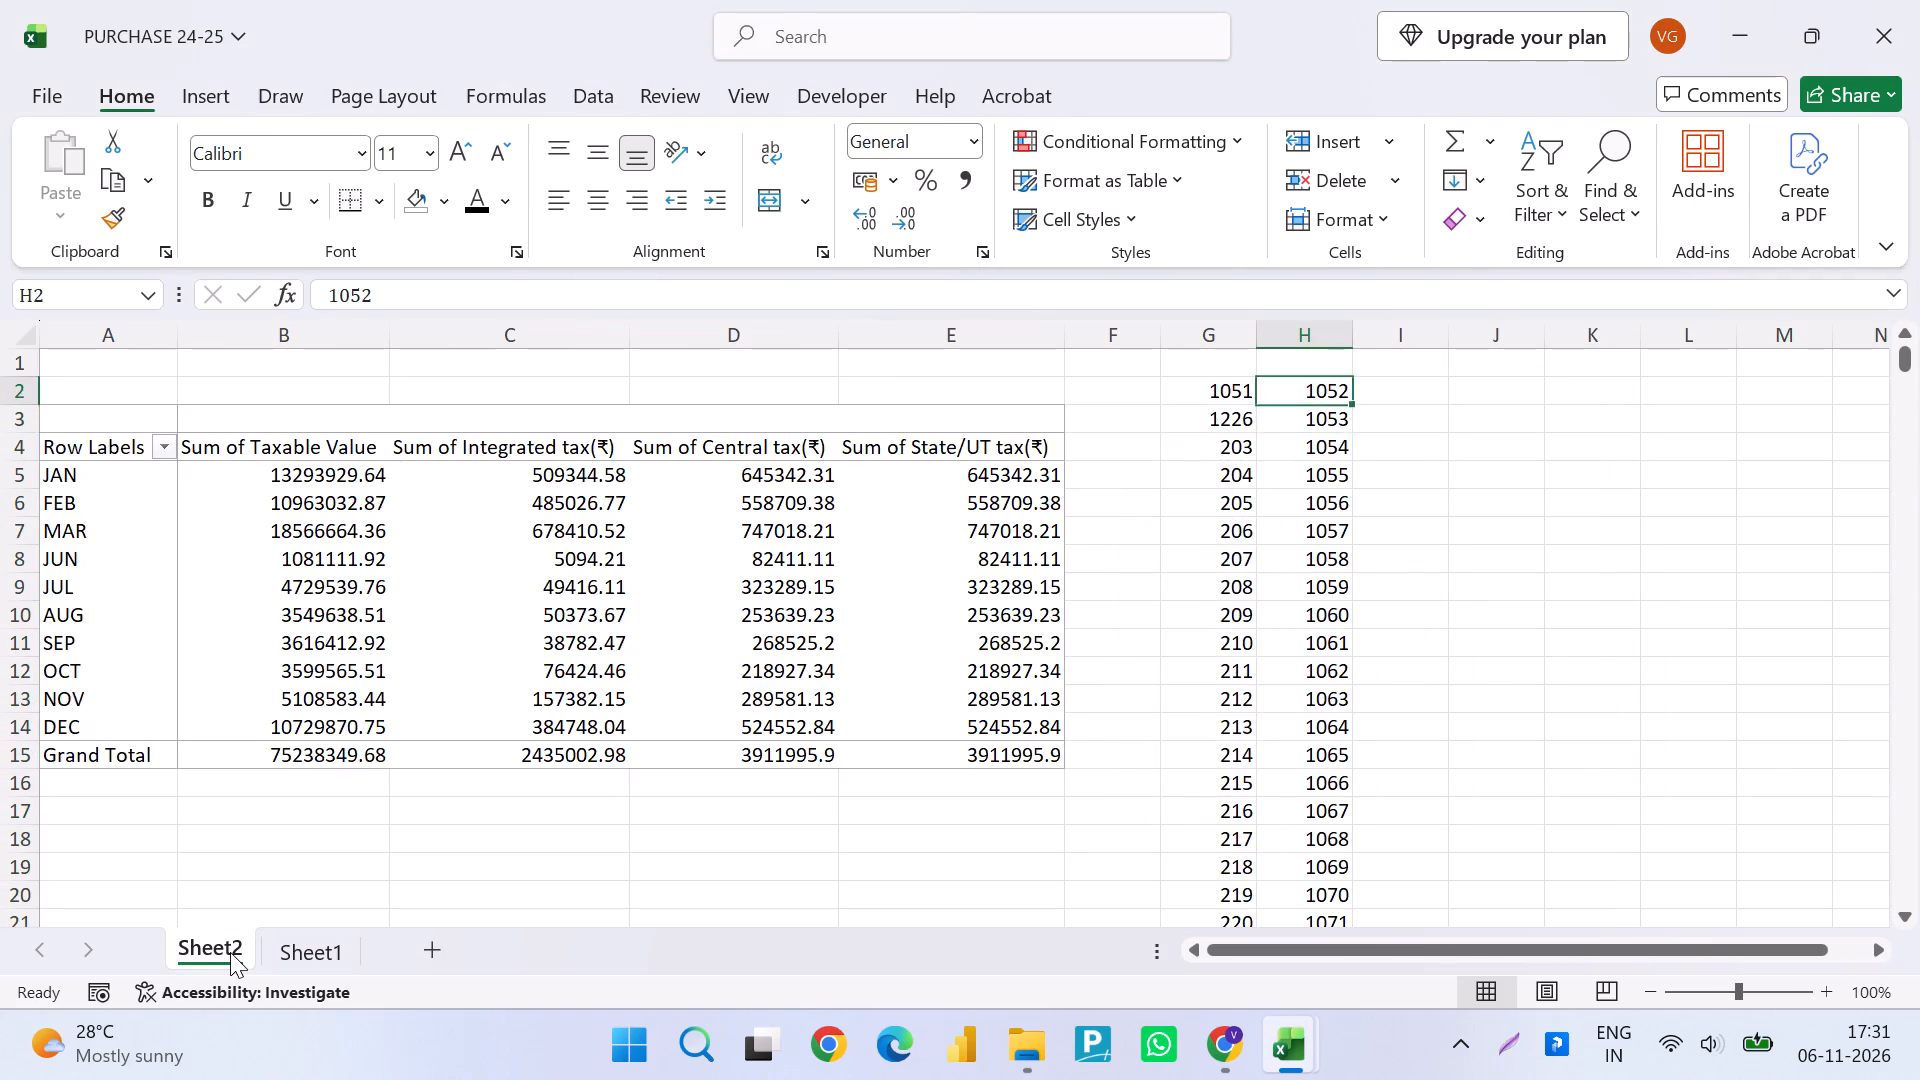
# Copy the serial numbers 1052 to 1226 into the statement's column A from A1062 and check where they end.
pyautogui.hotkey('ctrl', 'shift', 'Down')
pyautogui.hotkey('ctrl', 'c')
pyautogui.hotkey('alt', 'Tab')
pyautogui.press('Left')
pyautogui.press('Down')
pyautogui.hotkey('ctrl', 'v')
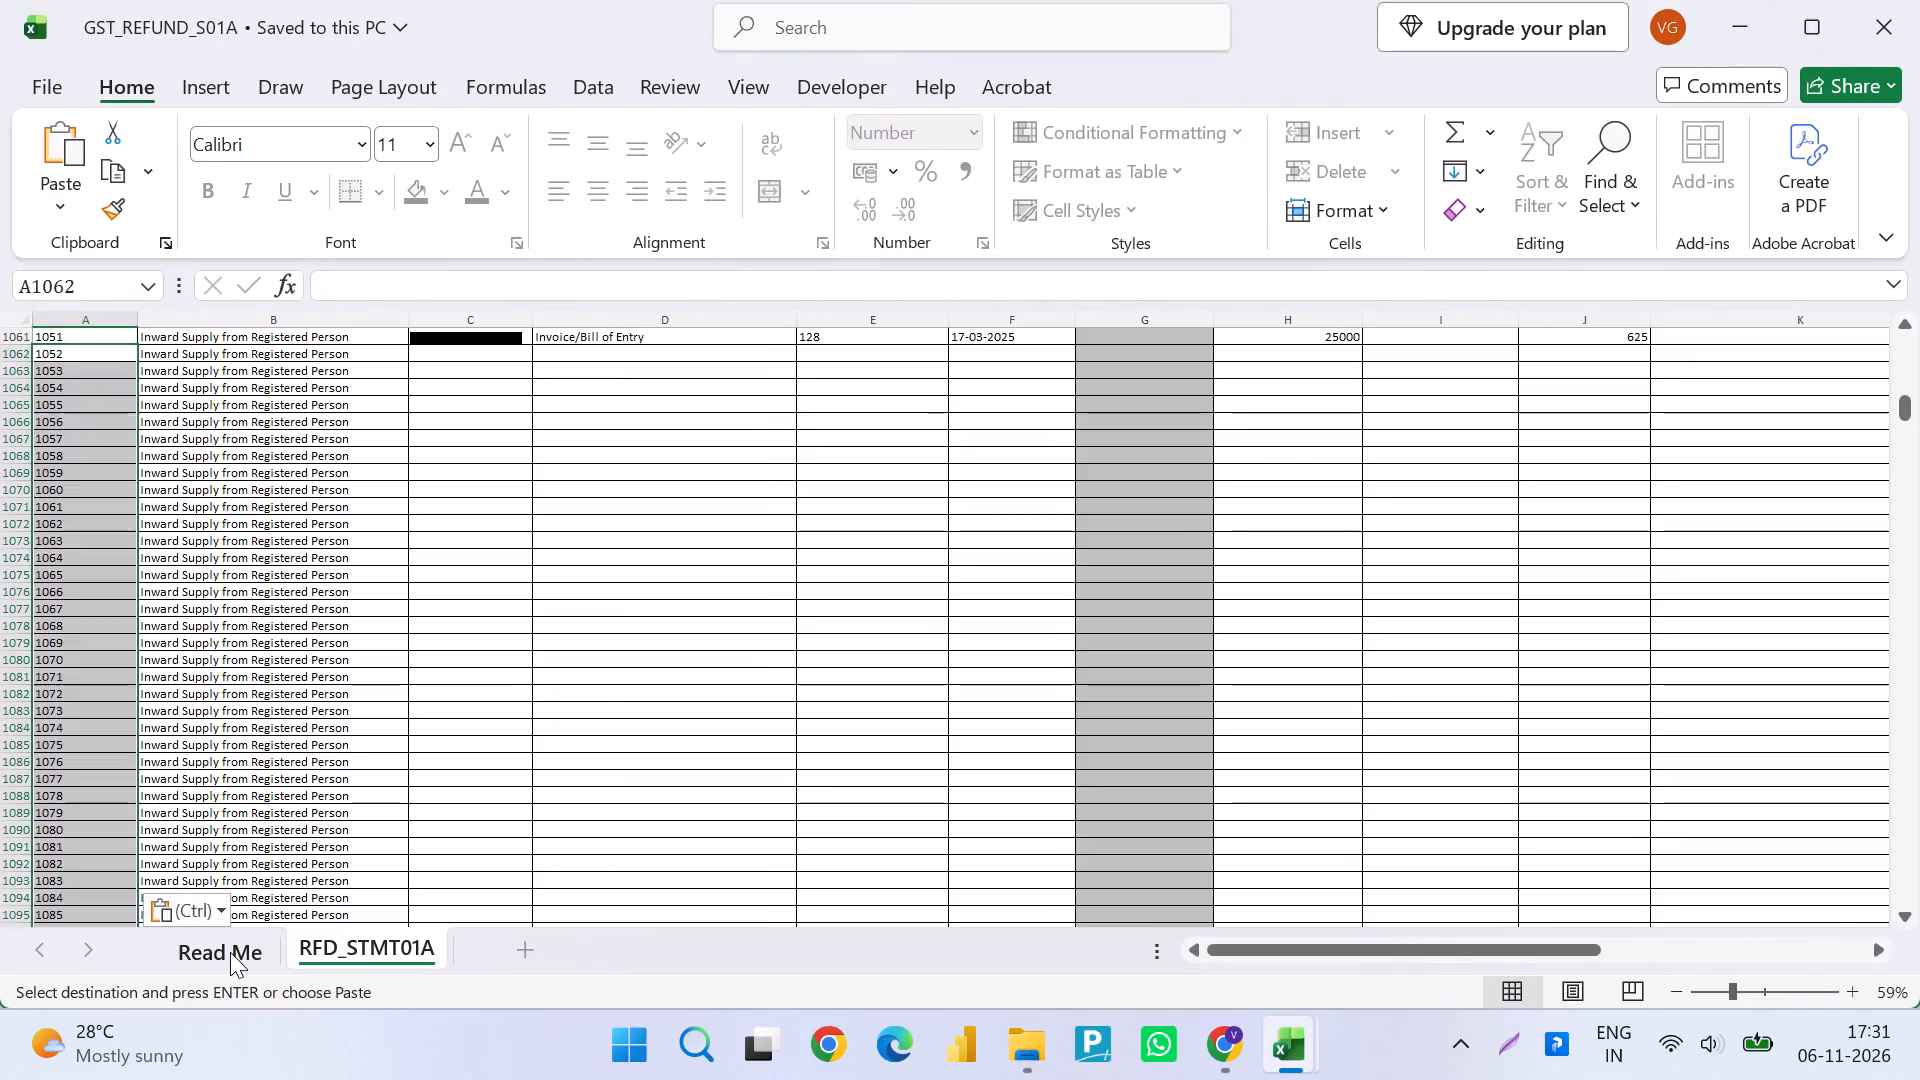
pyautogui.hotkey('ctrl', 'Down')
pyautogui.press('Up')
pyautogui.press('Down')
pyautogui.press('Down')
pyautogui.press('Down')
pyautogui.press('Down')
pyautogui.press('Up')
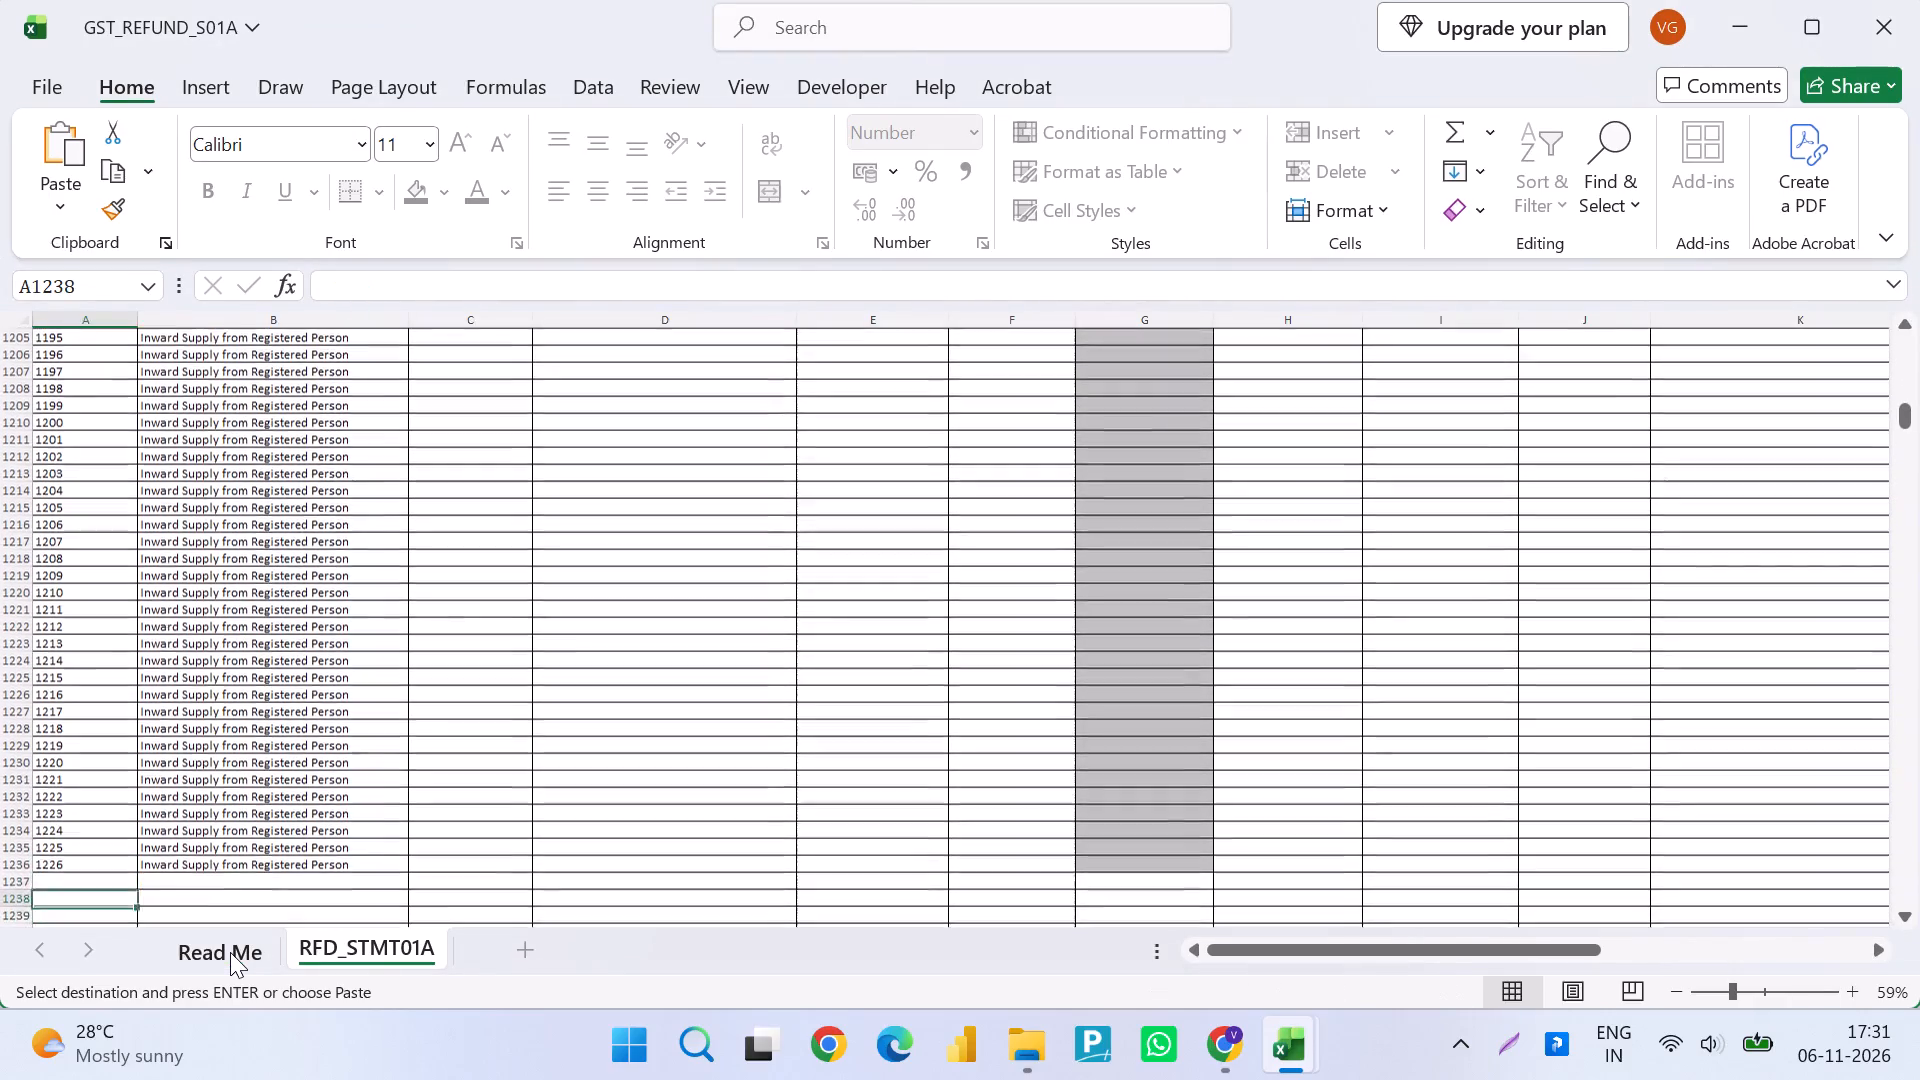
# Locate the first statement row below serial number 1051 that still lacks supplier GSTIN and document type.
pyautogui.press('Up')
pyautogui.press('Right')
pyautogui.press('Right')
pyautogui.hotkey('ctrl', 'Up')
pyautogui.press('Down')
pyautogui.hotkey('ctrl', 'Up')
pyautogui.hotkey('ctrl', 'Up')
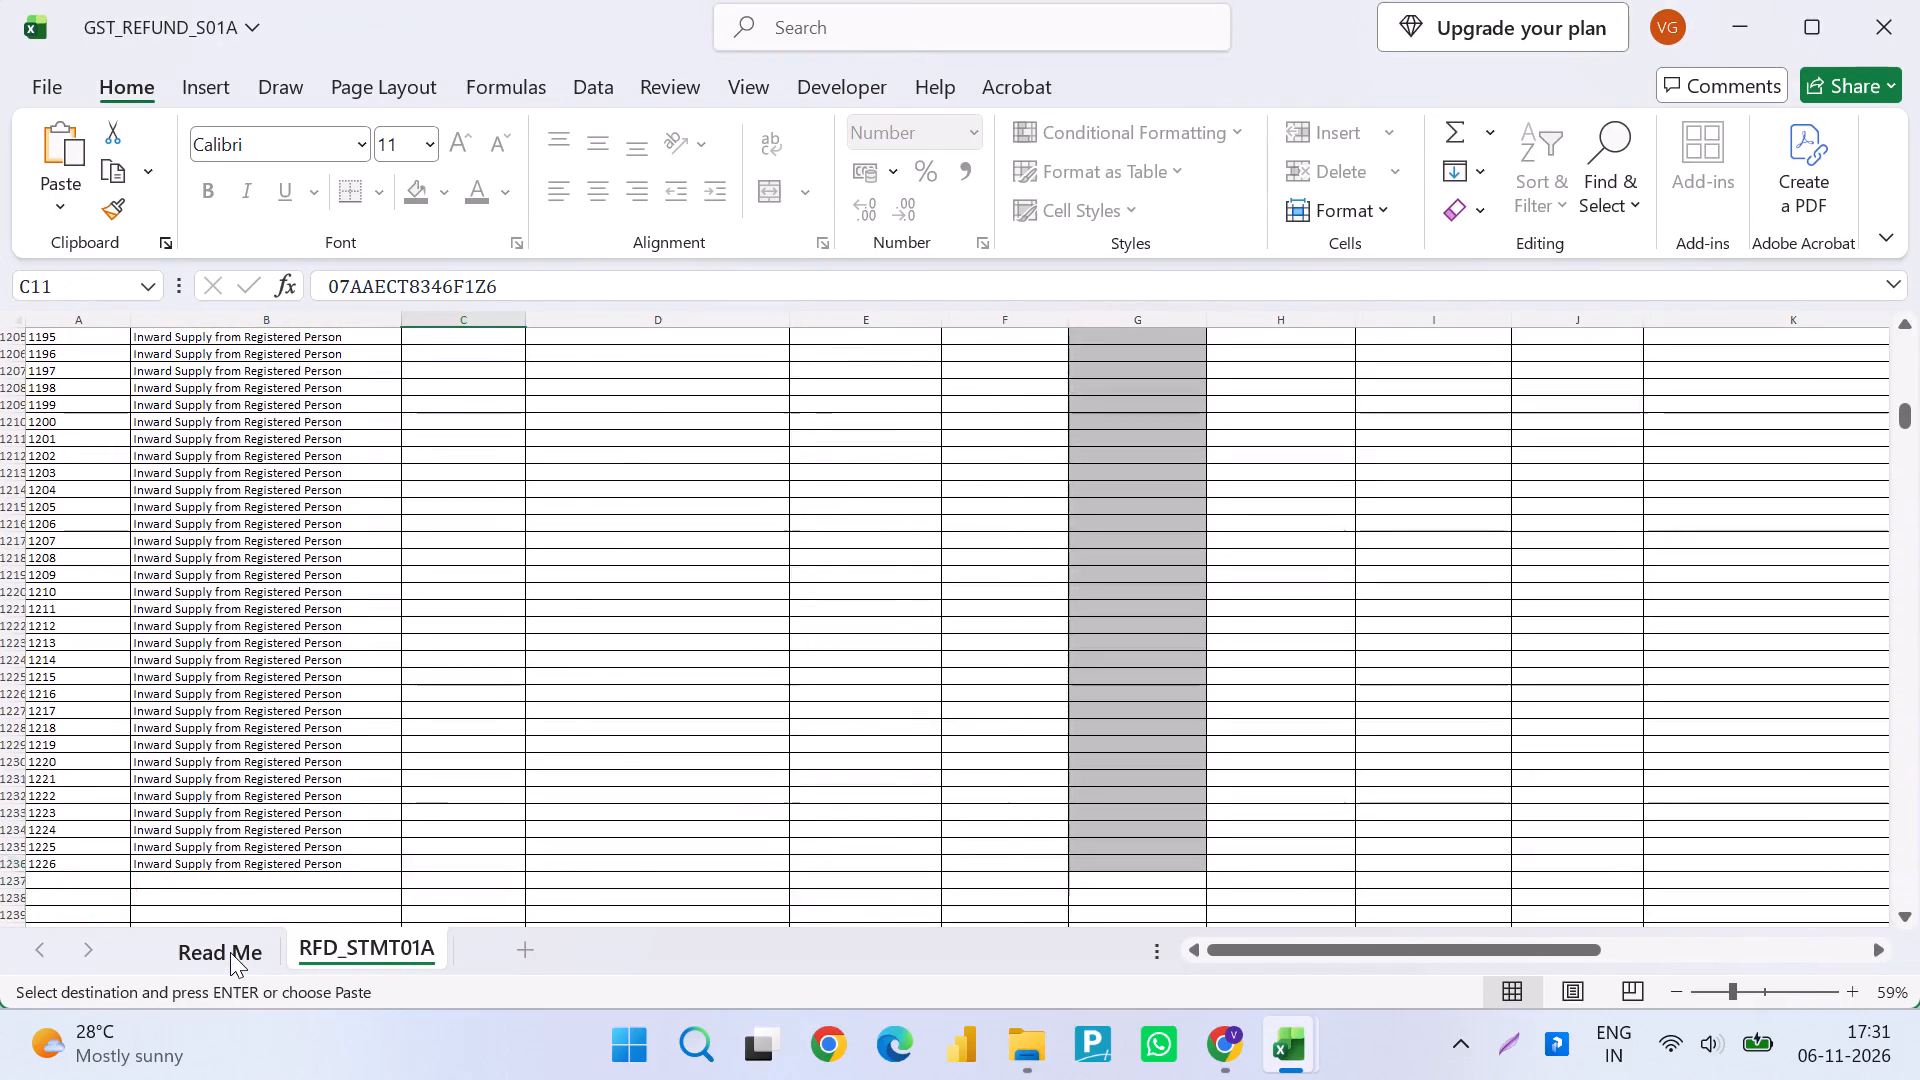
pyautogui.press('Down')
pyautogui.press('Down')
pyautogui.press('Right')
pyautogui.hotkey('ctrl', 'Down')
pyautogui.press('Down')
pyautogui.press('Down')
pyautogui.press('Up')
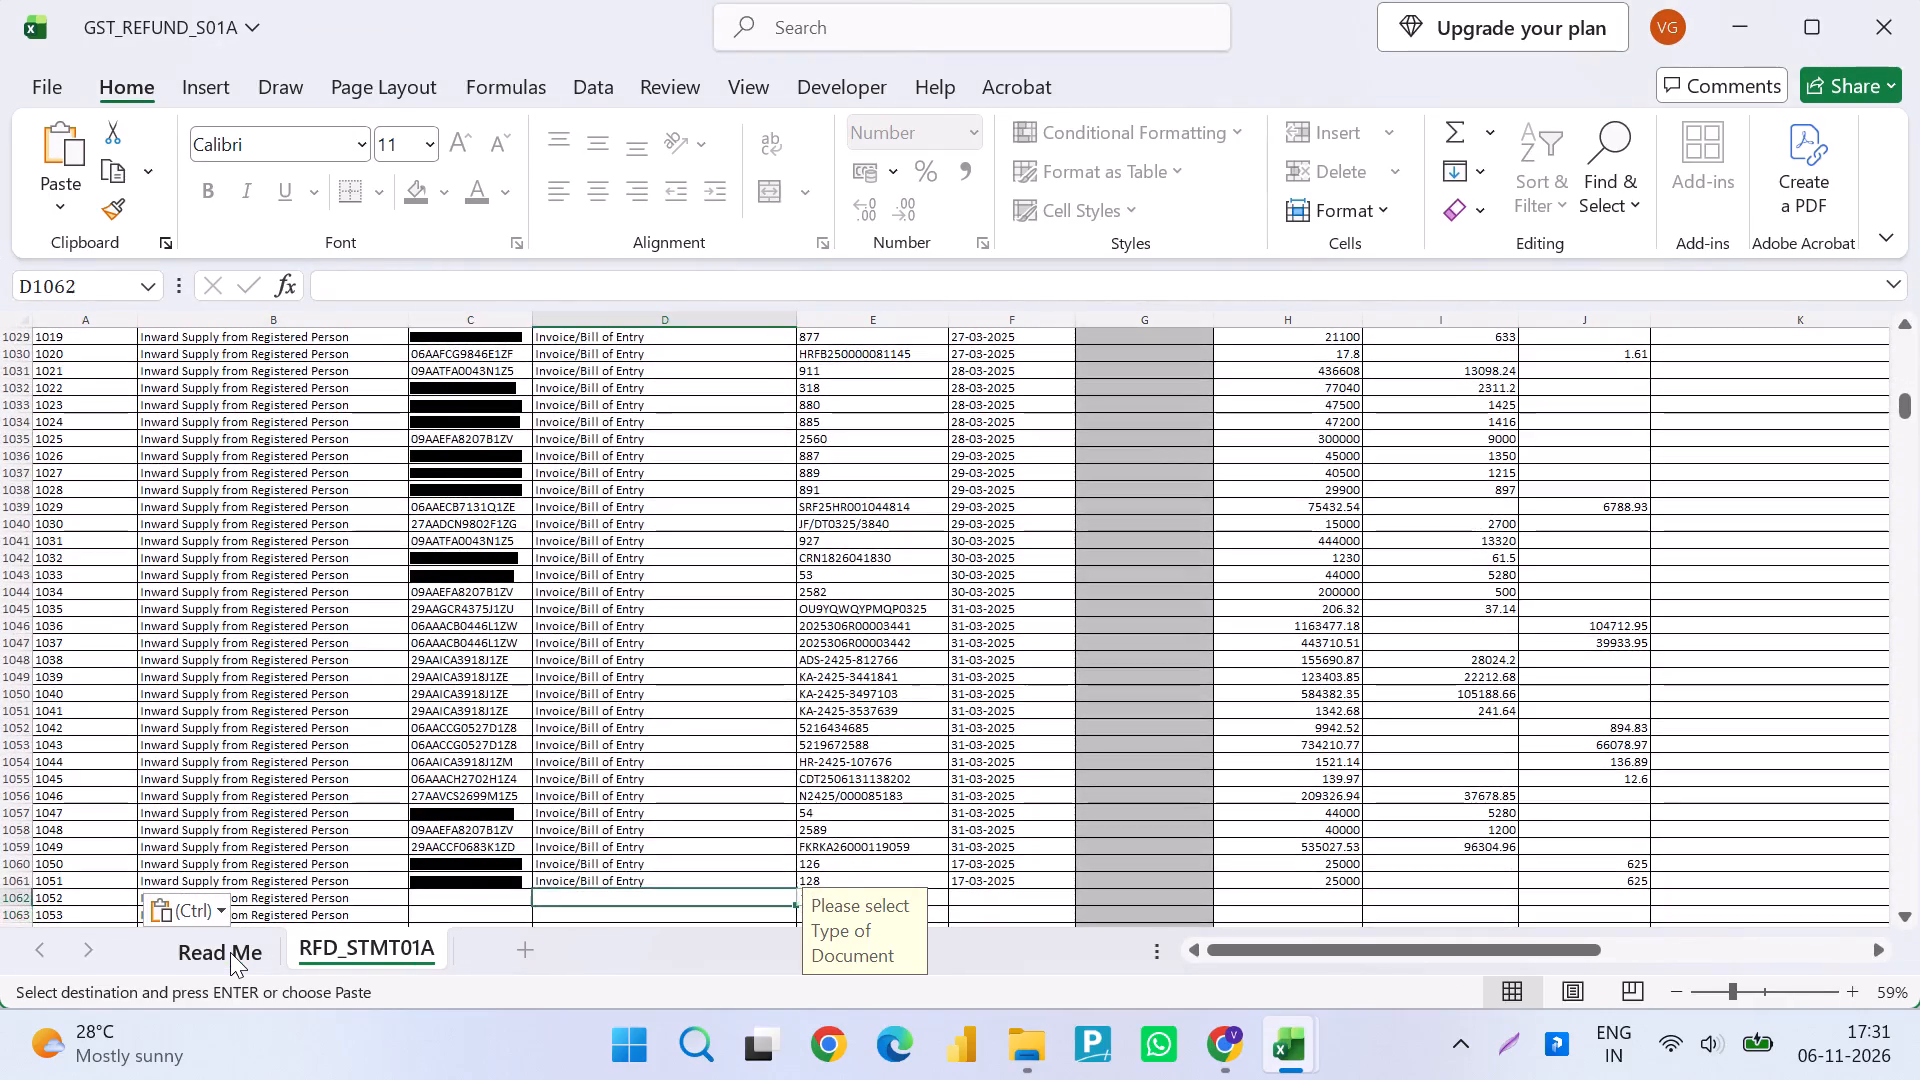
# Copy the supplier GSTINs of the filtered CN records from B152 downward in Sheet1 of PURCHASE 24-25.
pyautogui.hotkey('alt', 'Tab')
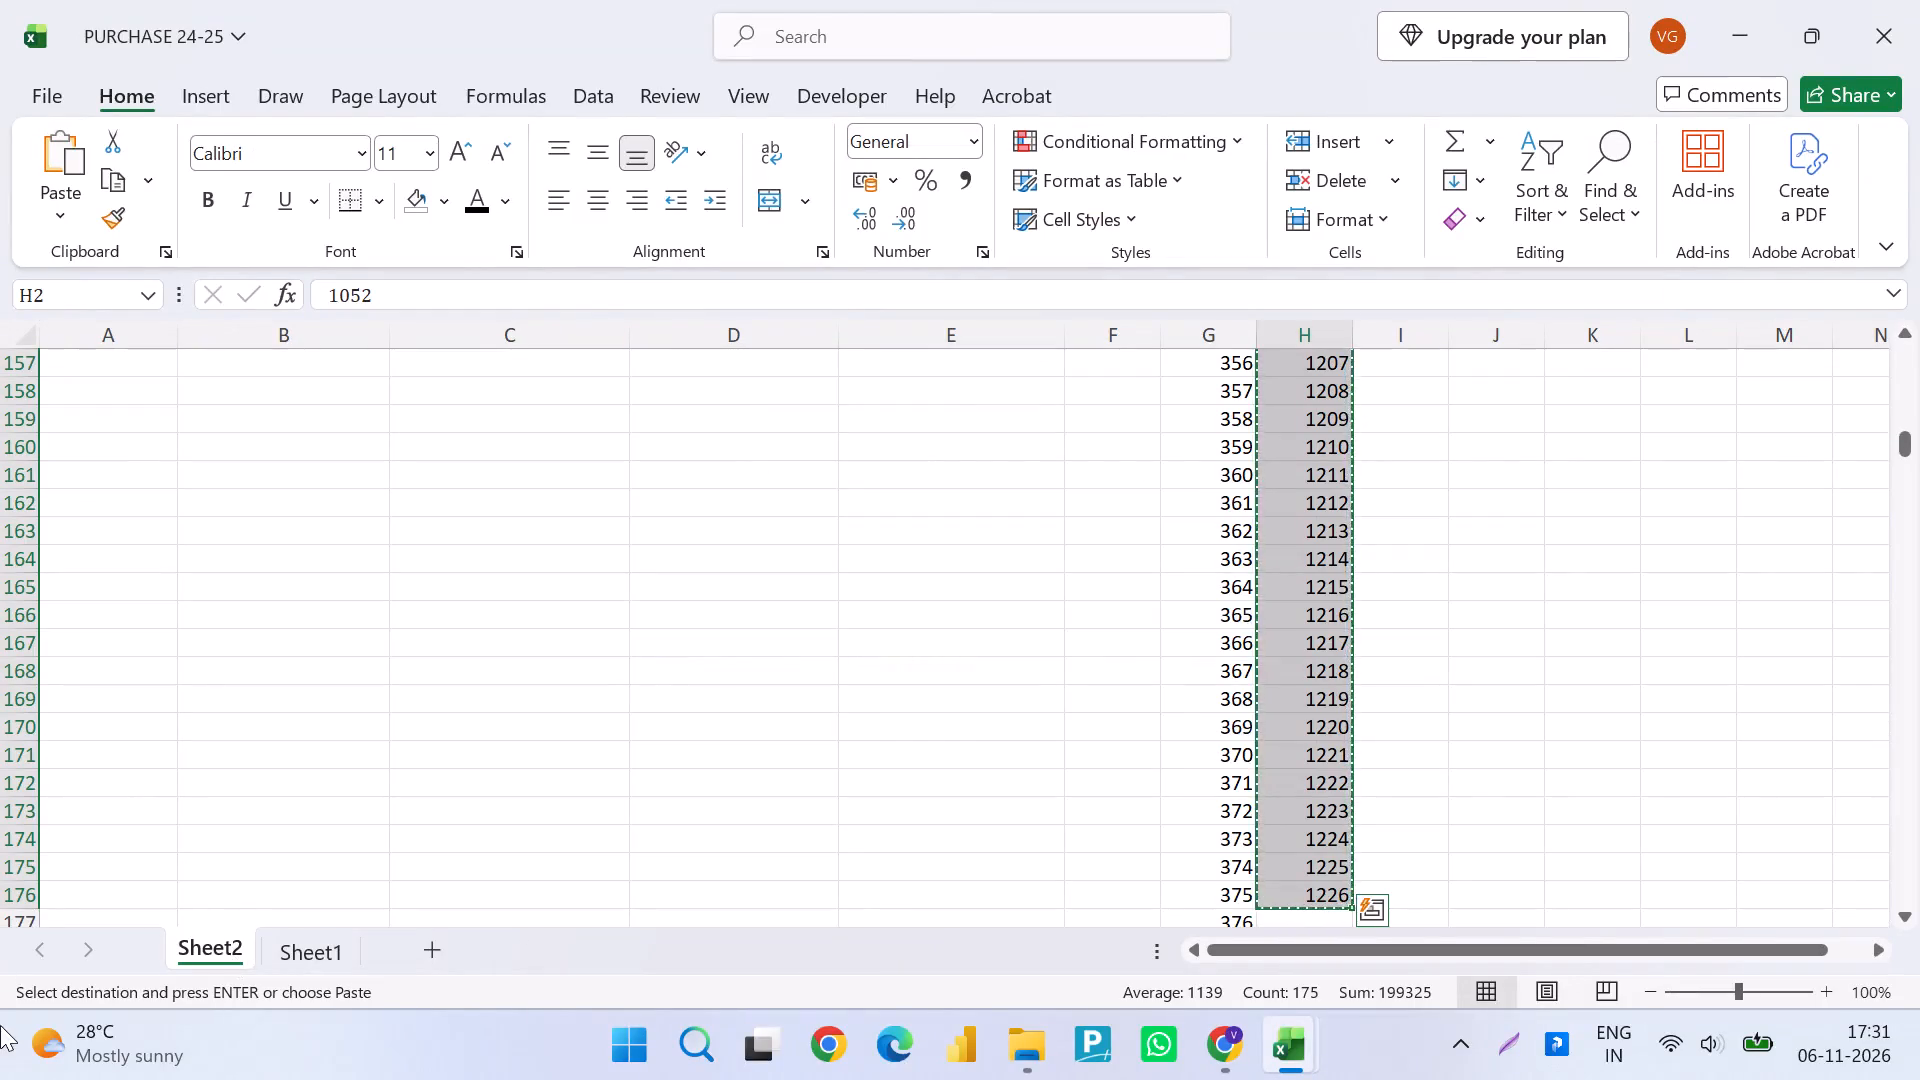
pyautogui.click(316, 967)
pyautogui.press('Up')
pyautogui.press('Down')
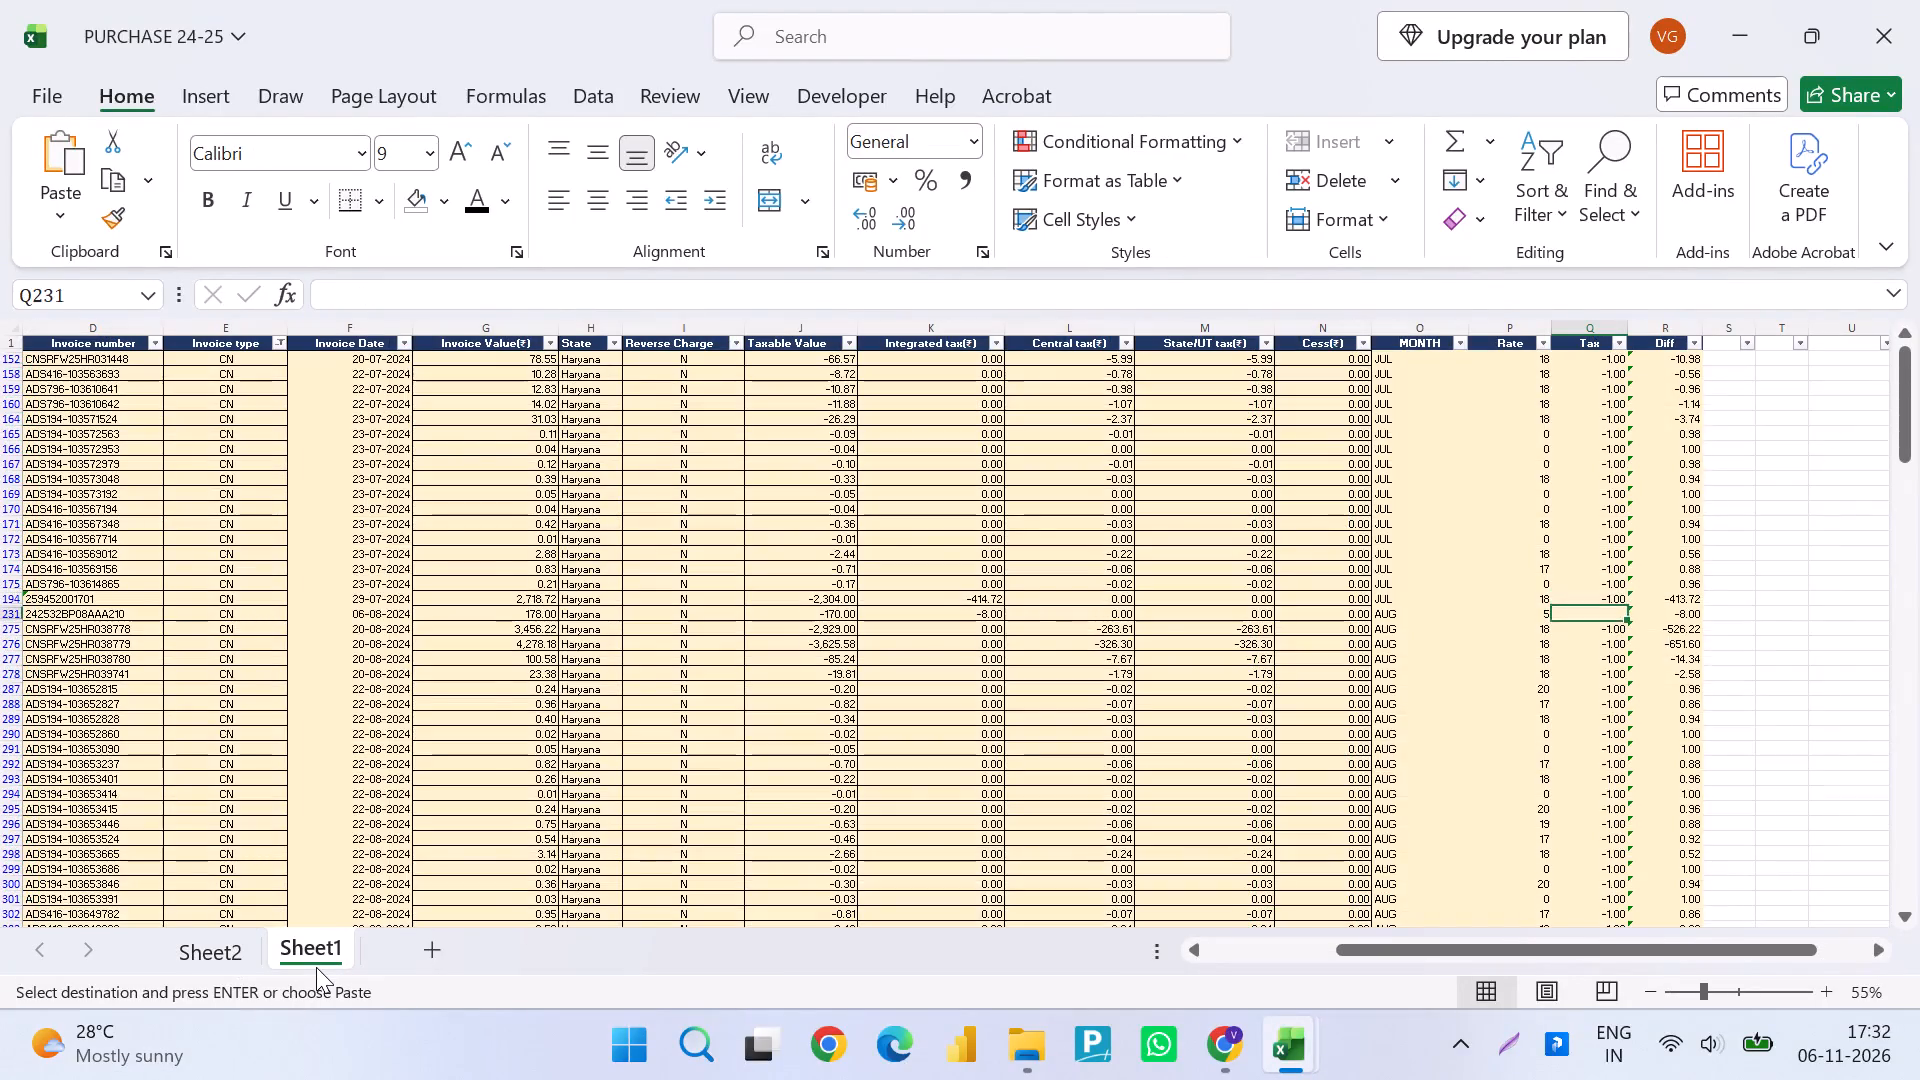
pyautogui.hotkey('ctrl', 'Left')
pyautogui.hotkey('ctrl', 'Up')
pyautogui.hotkey('ctrl', 'Left')
pyautogui.hotkey('ctrl', 'Left')
pyautogui.hotkey('ctrl', 'Left')
pyautogui.press('Right')
pyautogui.press('Down')
pyautogui.press('Left')
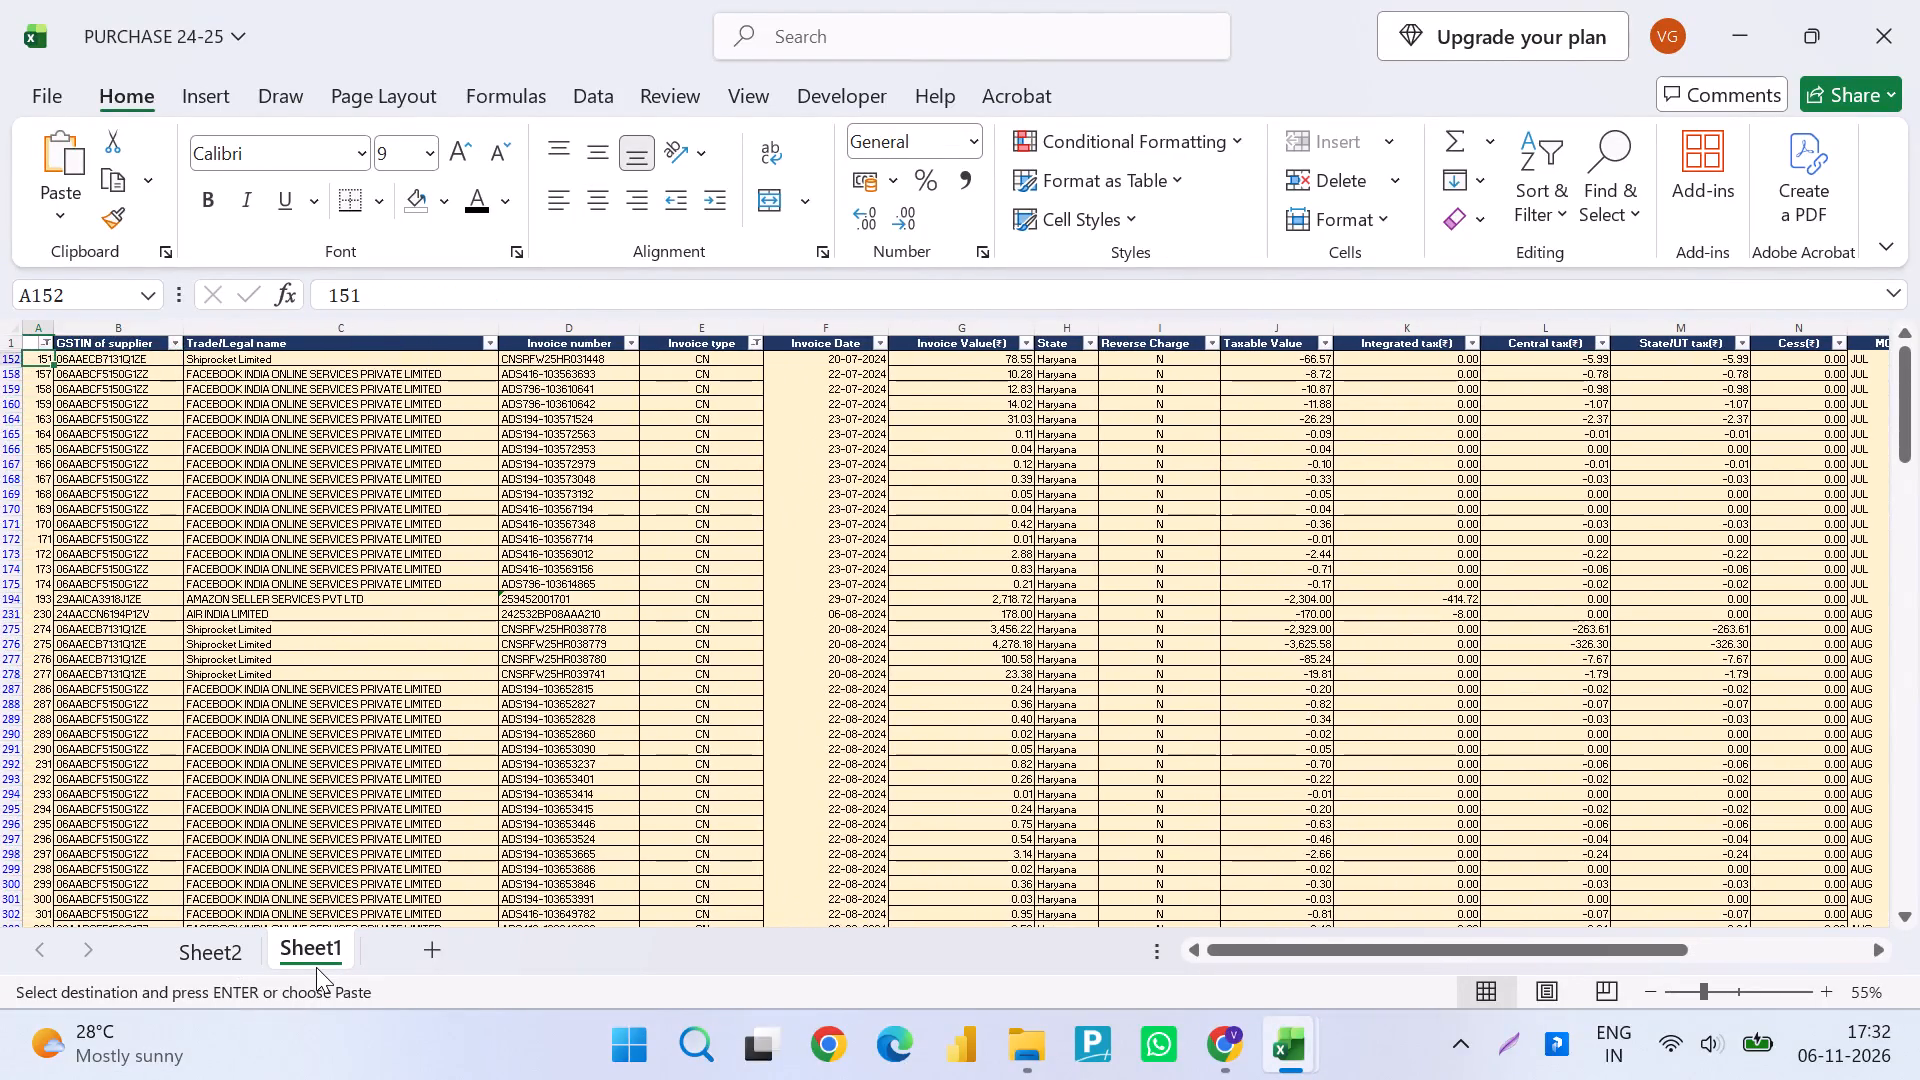
pyautogui.press('Right')
pyautogui.hotkey('ctrl', 'shift', 'Down')
pyautogui.hotkey('ctrl', 'c')
# Paste the copied GSTINs into column C of the GST_REFUND_S01A statement, starting at C1062.
pyautogui.hotkey('alt', 'Tab')
pyautogui.press('Up')
pyautogui.press('Down')
pyautogui.hotkey('alt', 'Tab')
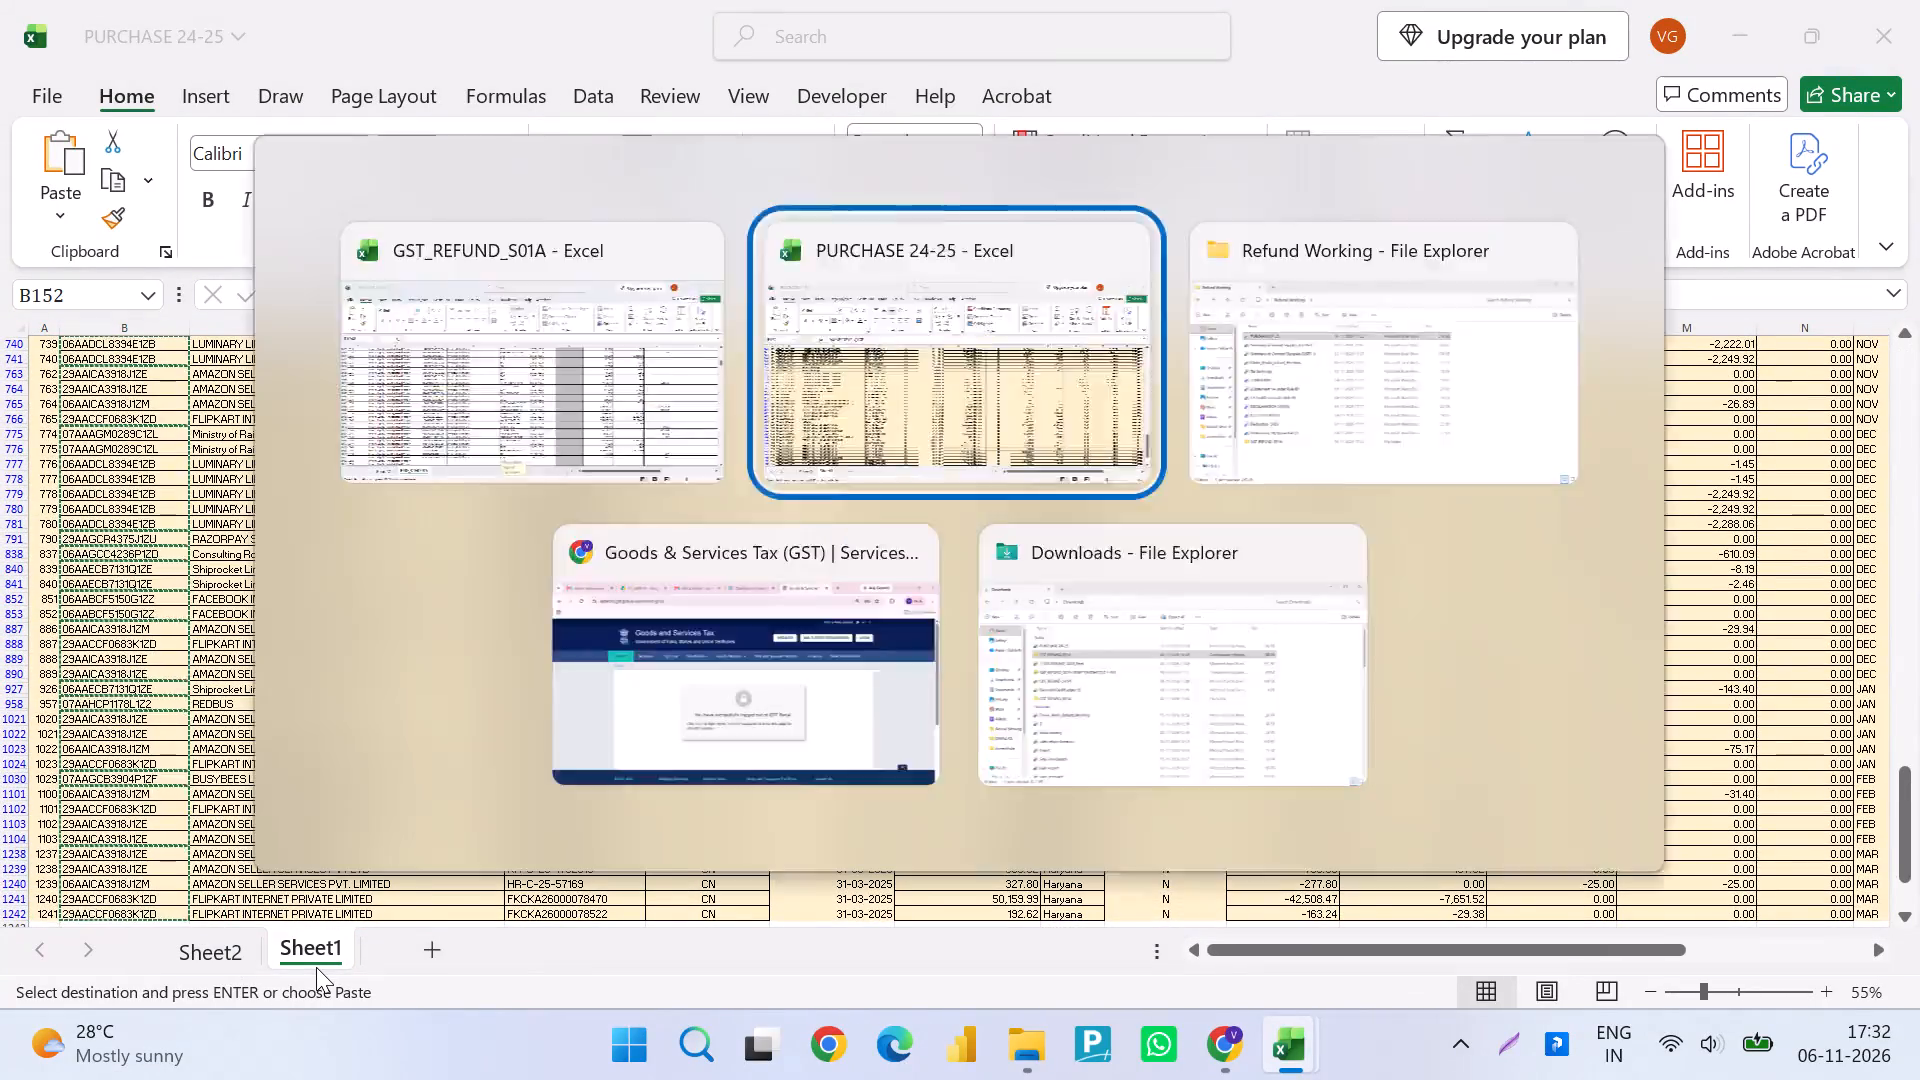
pyautogui.hotkey('alt', 'Tab')
pyautogui.press('Down')
pyautogui.press('Left')
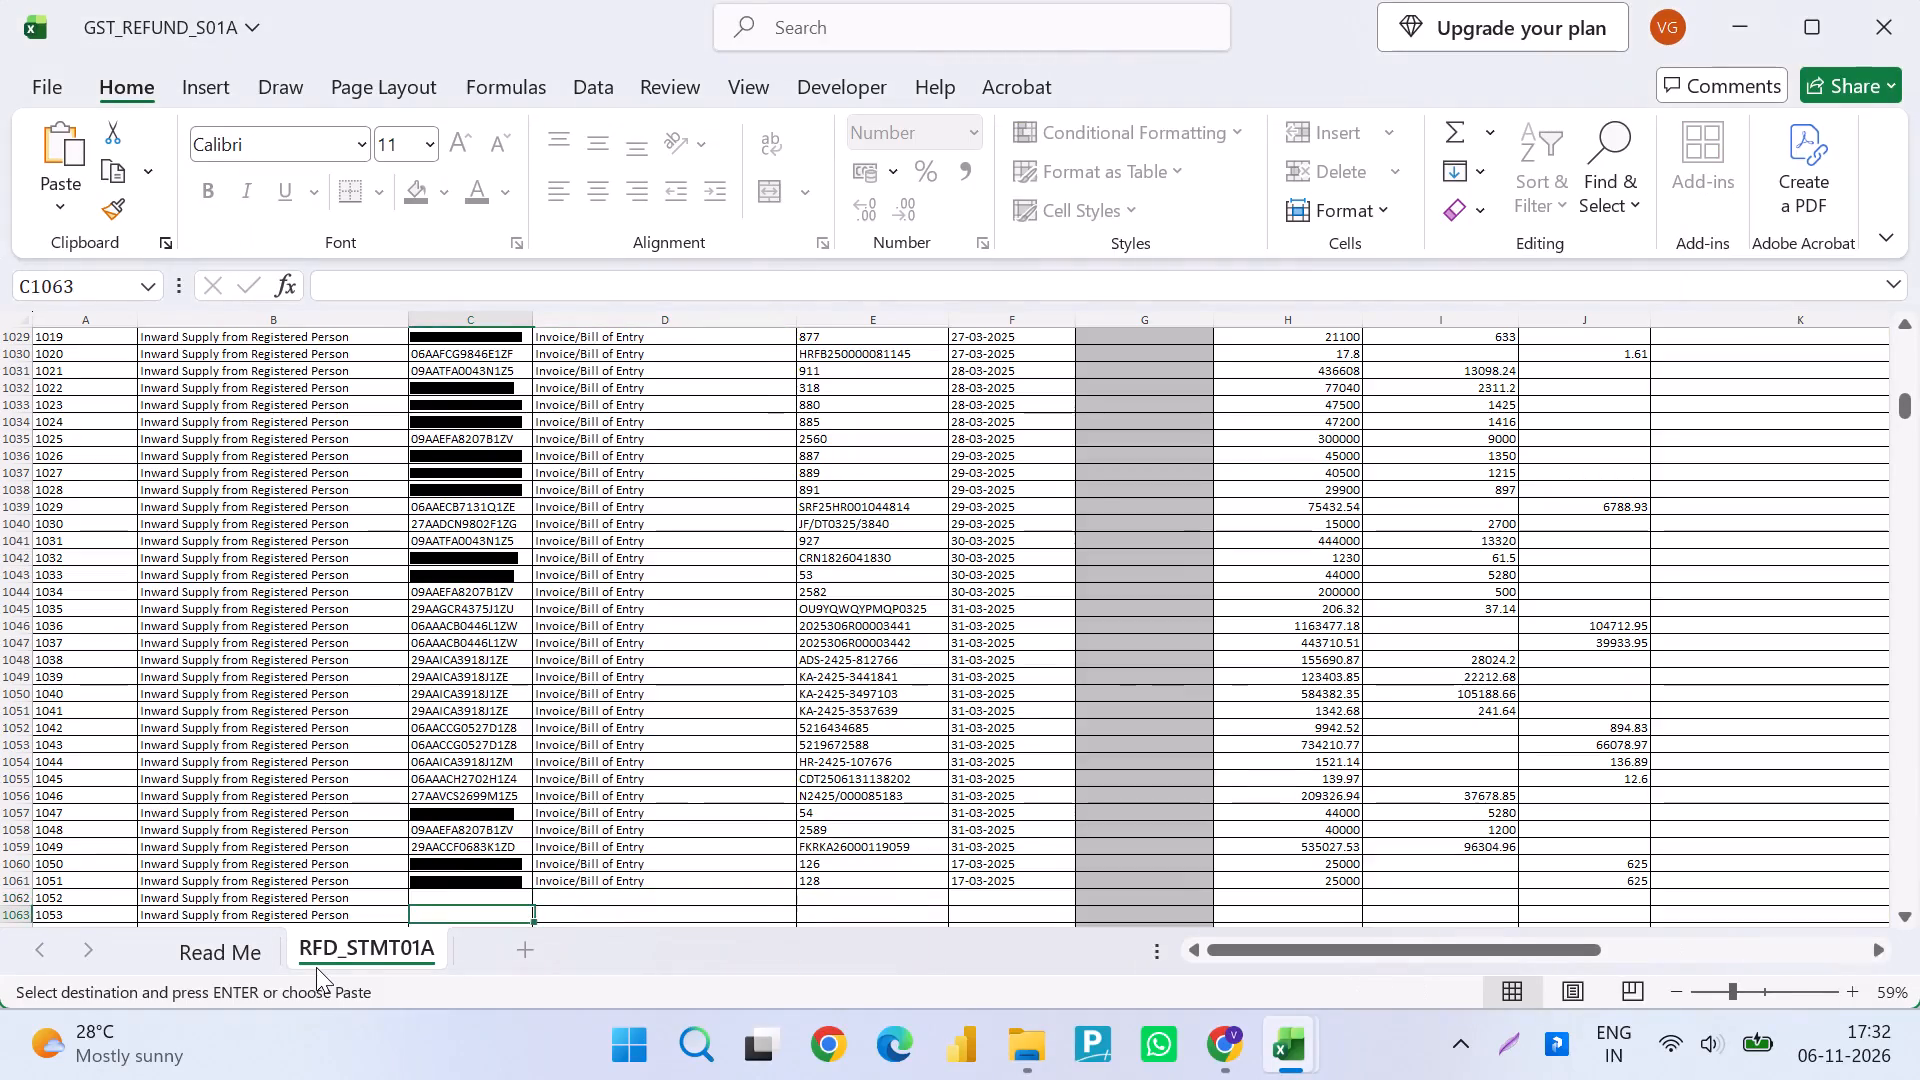
pyautogui.press('Up')
pyautogui.hotkey('ctrl', 'v')
# Set the type of document in D1062 to Credit Note.
pyautogui.press('Right')
pyautogui.hotkey('alt', 'Down')
pyautogui.press('Down')
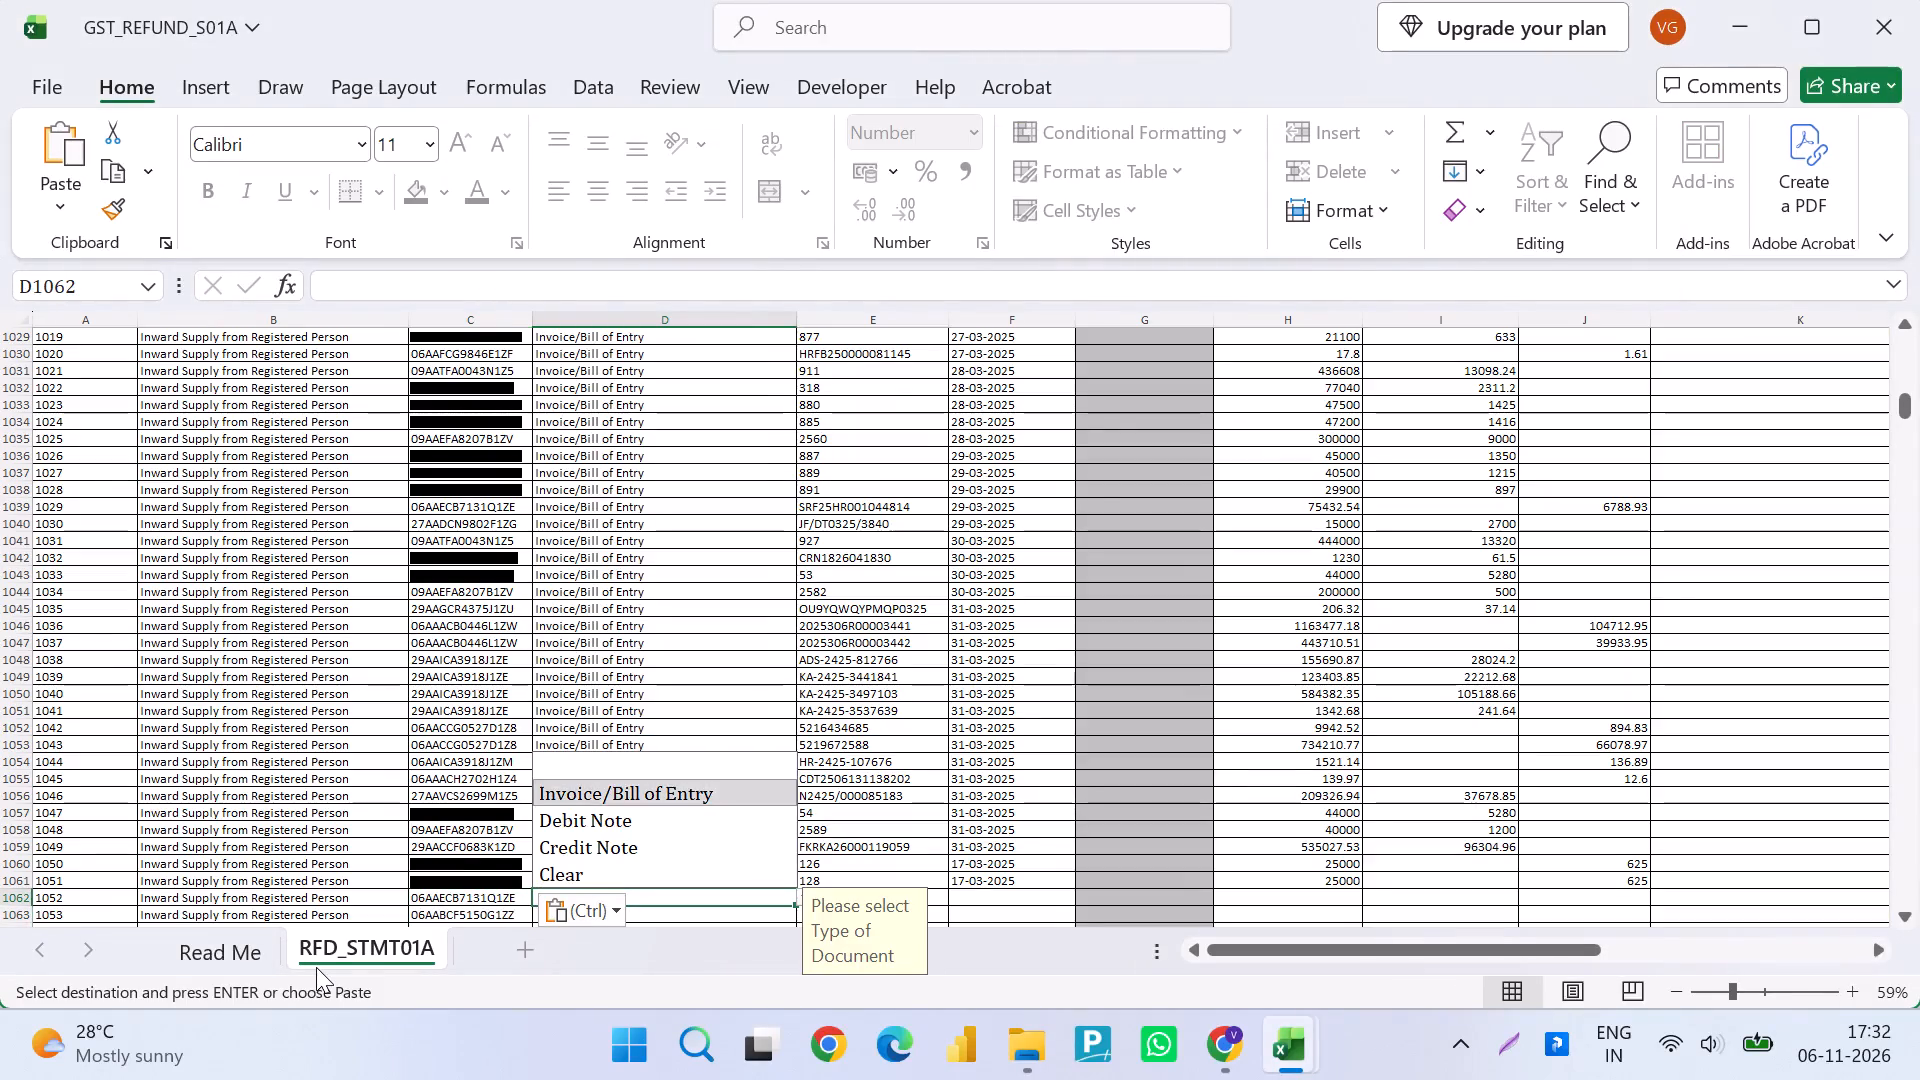
pyautogui.press('Down')
pyautogui.press('Down')
pyautogui.press('Return')
# Check where the pasted GSTINs end, and enter Credit Note as the document type in D1063 to D1068.
pyautogui.press('Left')
pyautogui.hotkey('ctrl', 'Down')
pyautogui.press('Right')
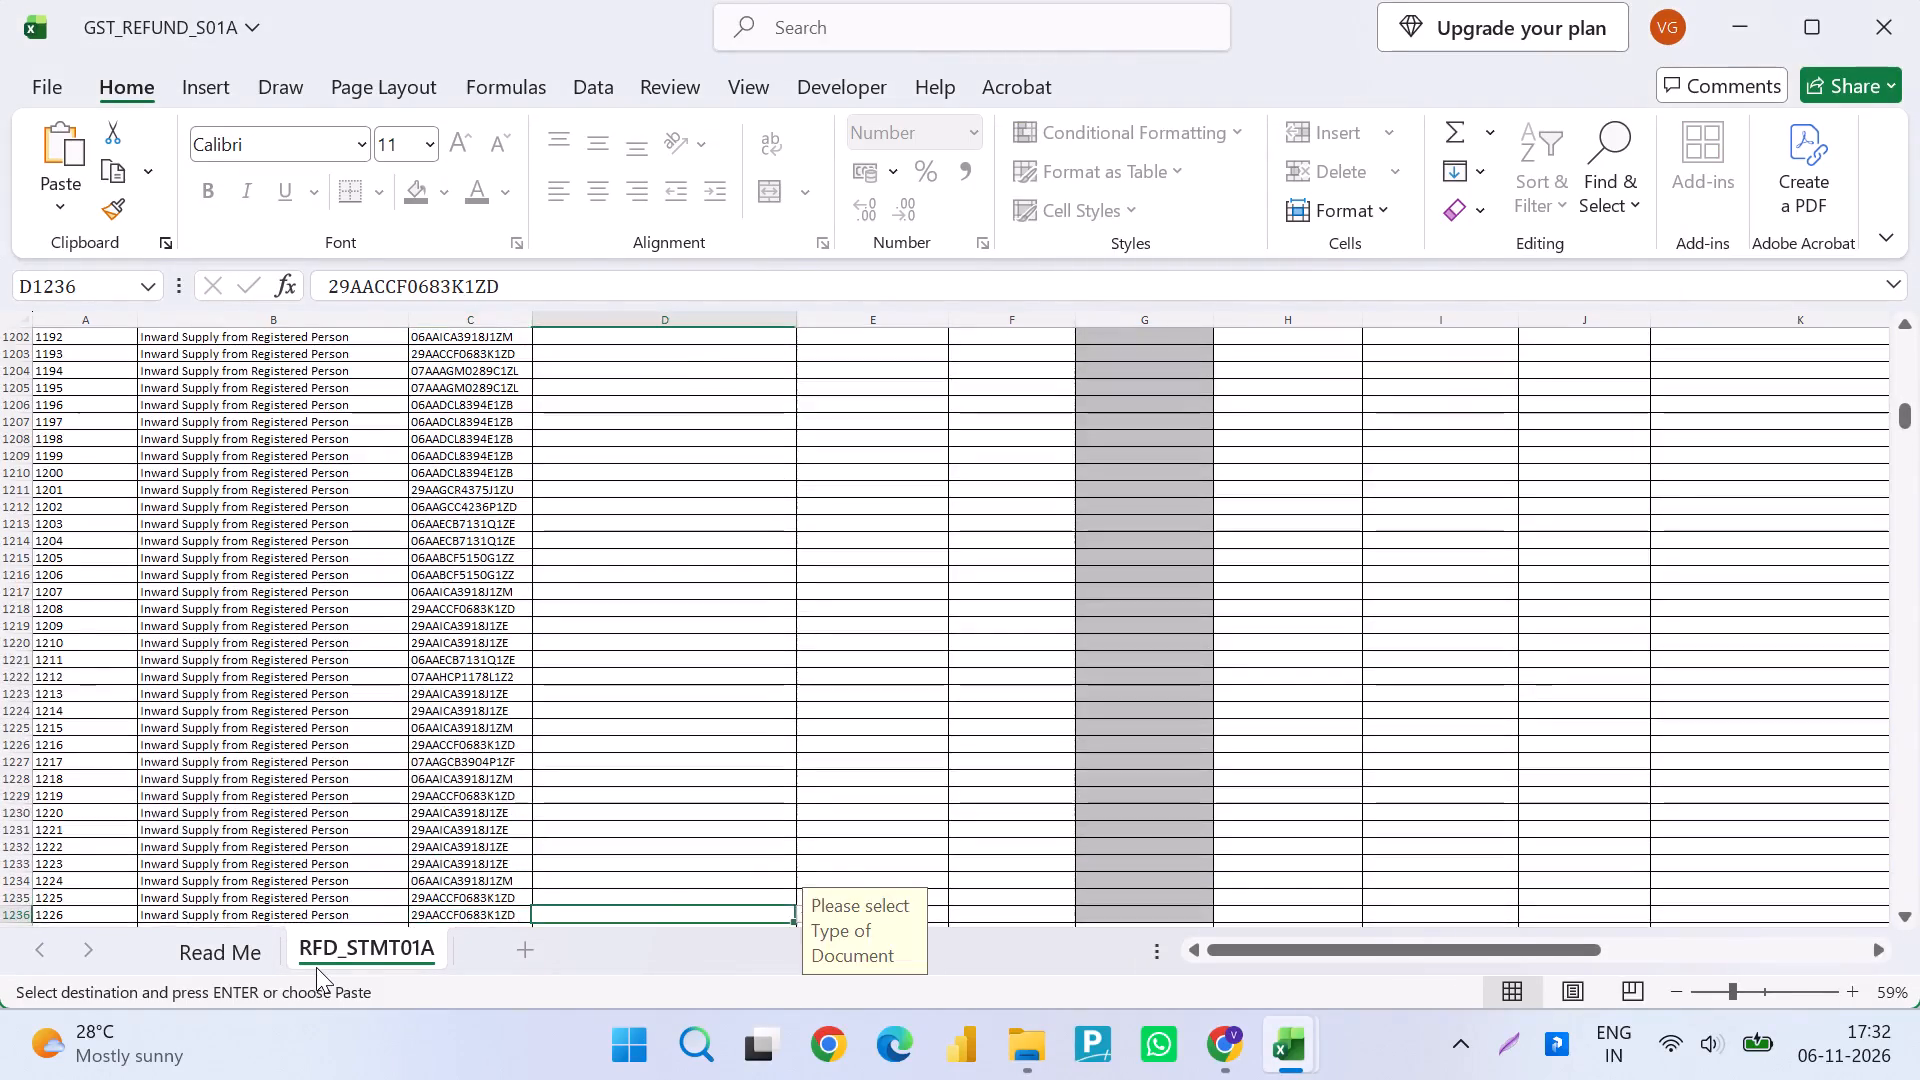
pyautogui.hotkey('ctrl', 'Up')
pyautogui.press('Down')
pyautogui.press('c')
pyautogui.press('Return')
pyautogui.press('c')
pyautogui.press('Return')
pyautogui.press('c')
pyautogui.press('Return')
pyautogui.press('c')
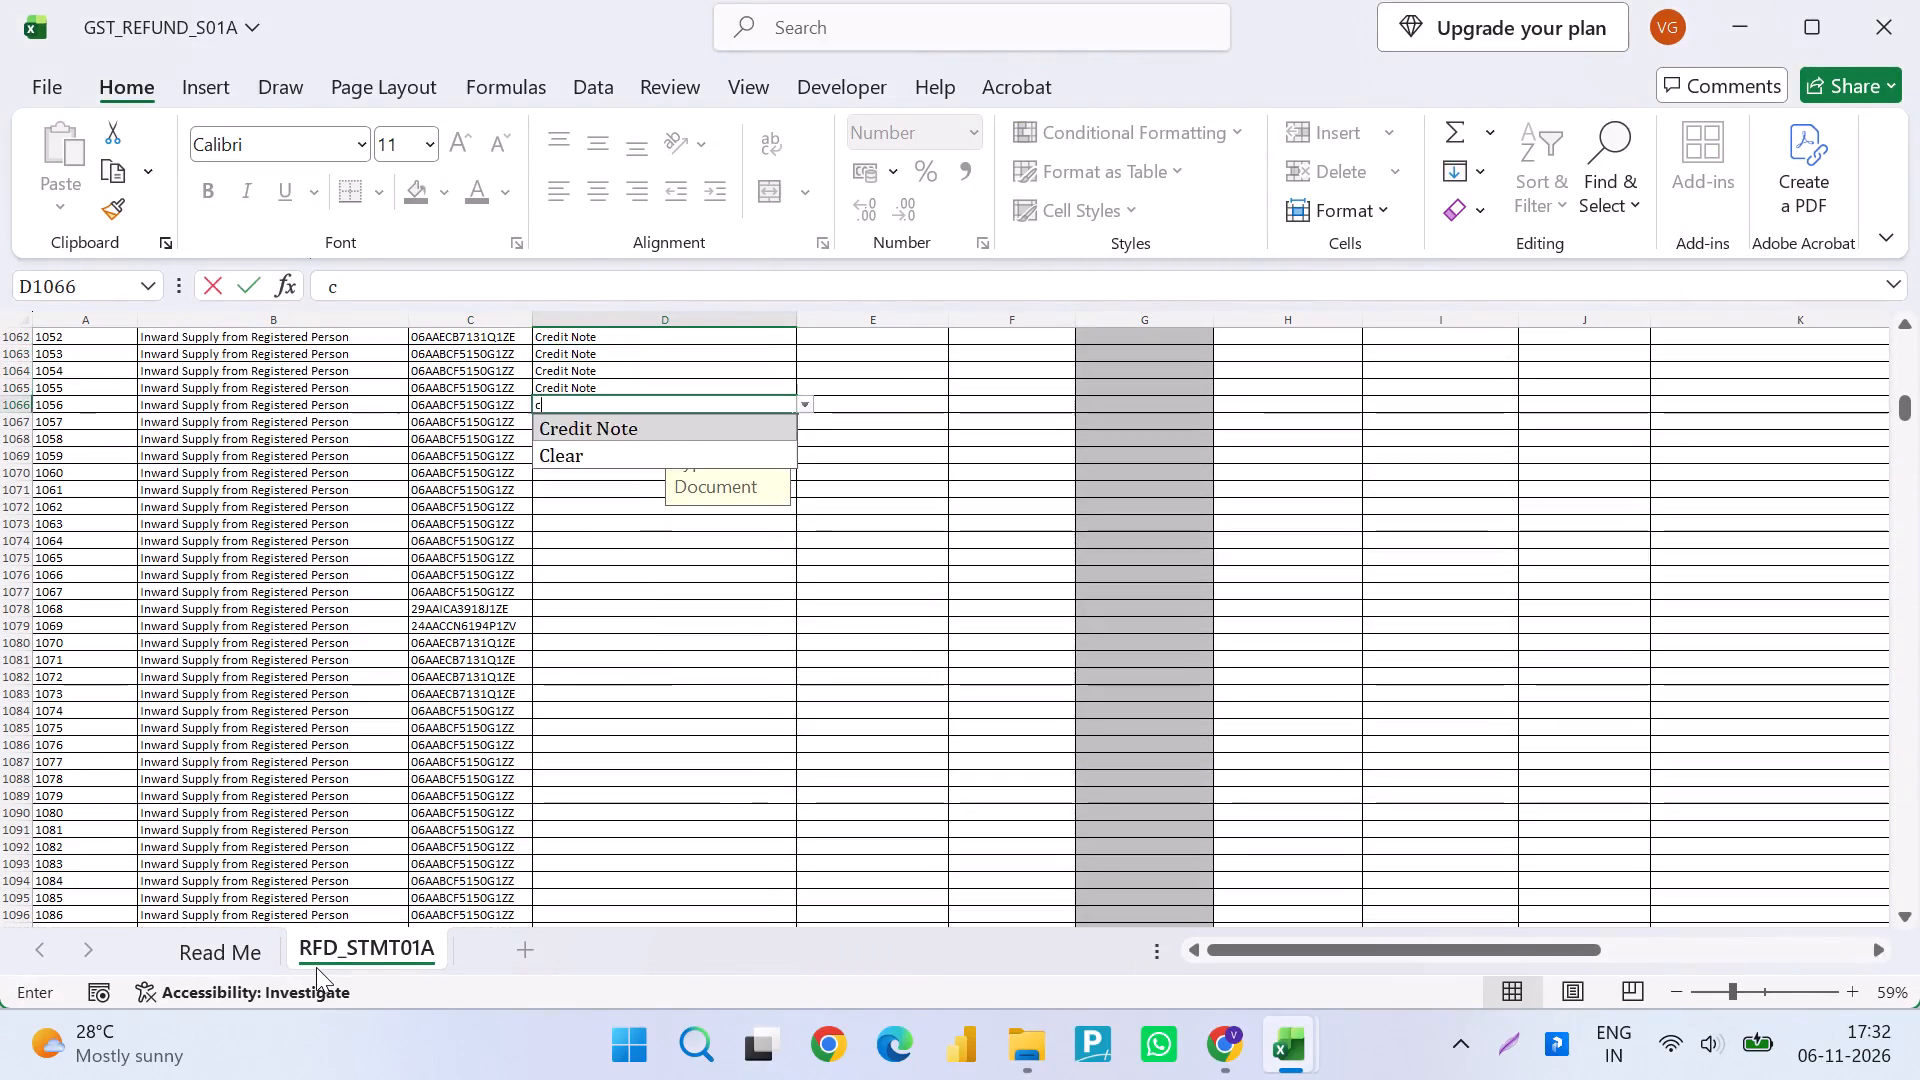
pyautogui.press('Return')
pyautogui.write('cc')
pyautogui.press('Return')
pyautogui.press('c')
pyautogui.press('Return')
pyautogui.press('Up')
pyautogui.press('c')
pyautogui.press('Return')
pyautogui.press('c')
pyautogui.press('Return')
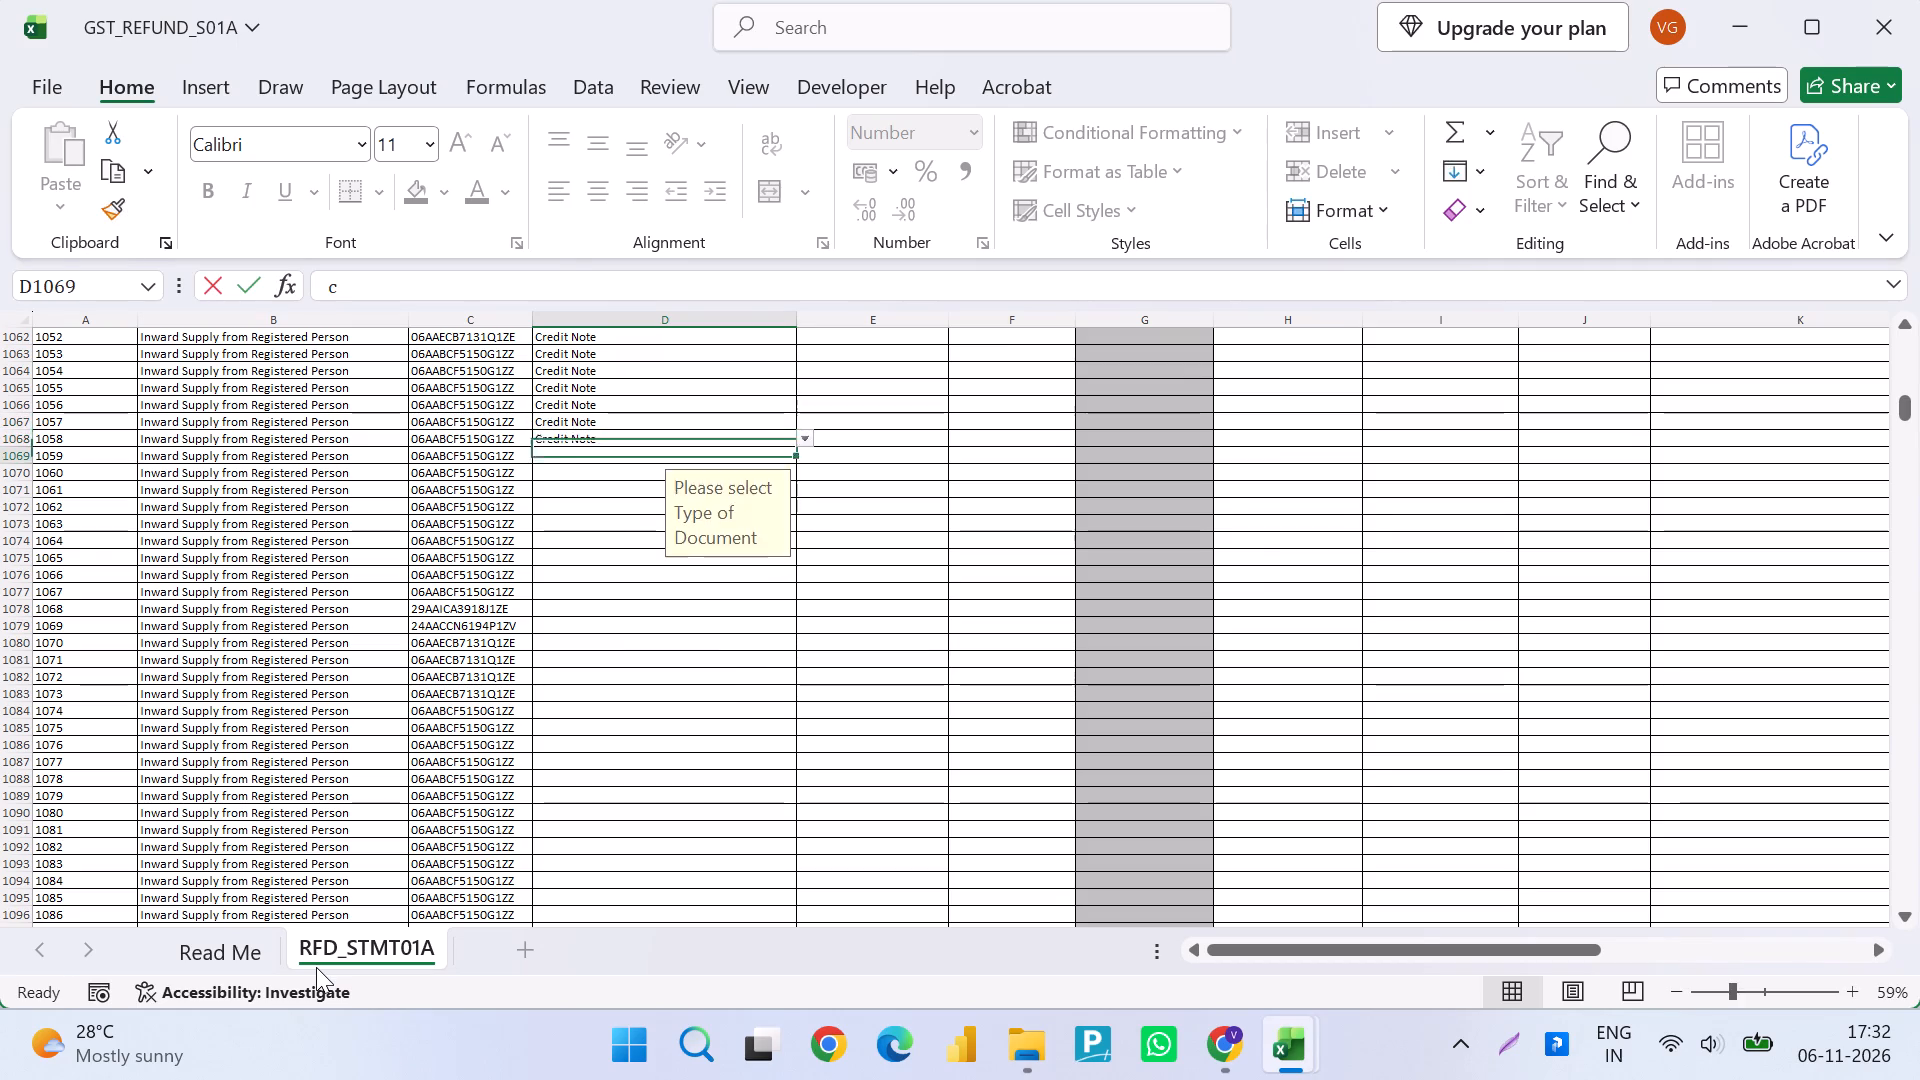
# Enter Credit Note as the document type in each cell from D1069 to D1077.
pyautogui.press('c')
pyautogui.press('Return')
pyautogui.press('c')
pyautogui.press('Return')
pyautogui.press('c')
pyautogui.press('Return')
pyautogui.press('c')
pyautogui.press('Return')
pyautogui.press('c')
pyautogui.press('Return')
pyautogui.press('c')
pyautogui.press('Return')
pyautogui.press('c')
pyautogui.press('Return')
pyautogui.press('c')
pyautogui.press('Return')
pyautogui.press('c')
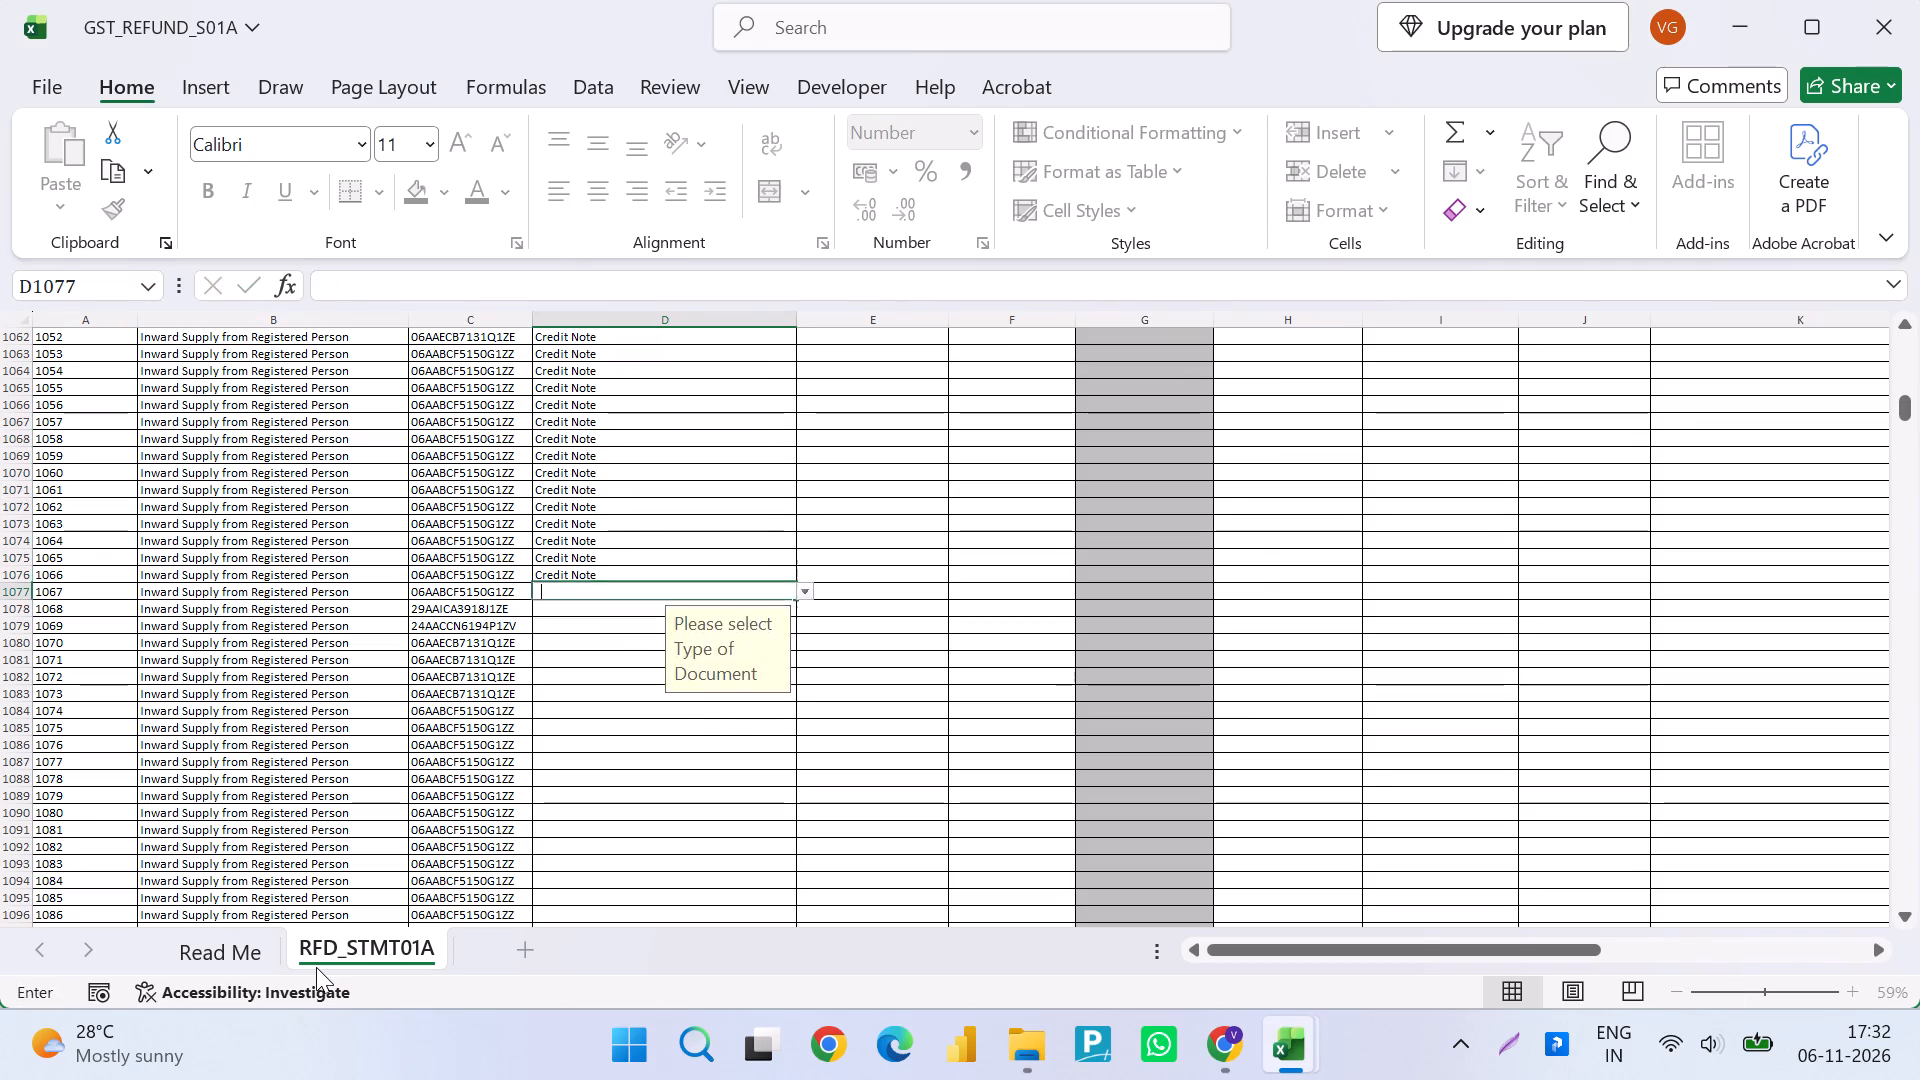
pyautogui.press('Return')
# Enter Credit Note as the document type in each cell from D1078 to D1085.
pyautogui.press('c')
pyautogui.press('Return')
pyautogui.press('c')
pyautogui.press('Return')
pyautogui.press('c')
pyautogui.press('Return')
pyautogui.press('c')
pyautogui.press('Return')
pyautogui.press('c')
pyautogui.press('Return')
pyautogui.press('c')
pyautogui.press('Return')
pyautogui.press('c')
pyautogui.press('Return')
pyautogui.press('c')
pyautogui.press('Return')
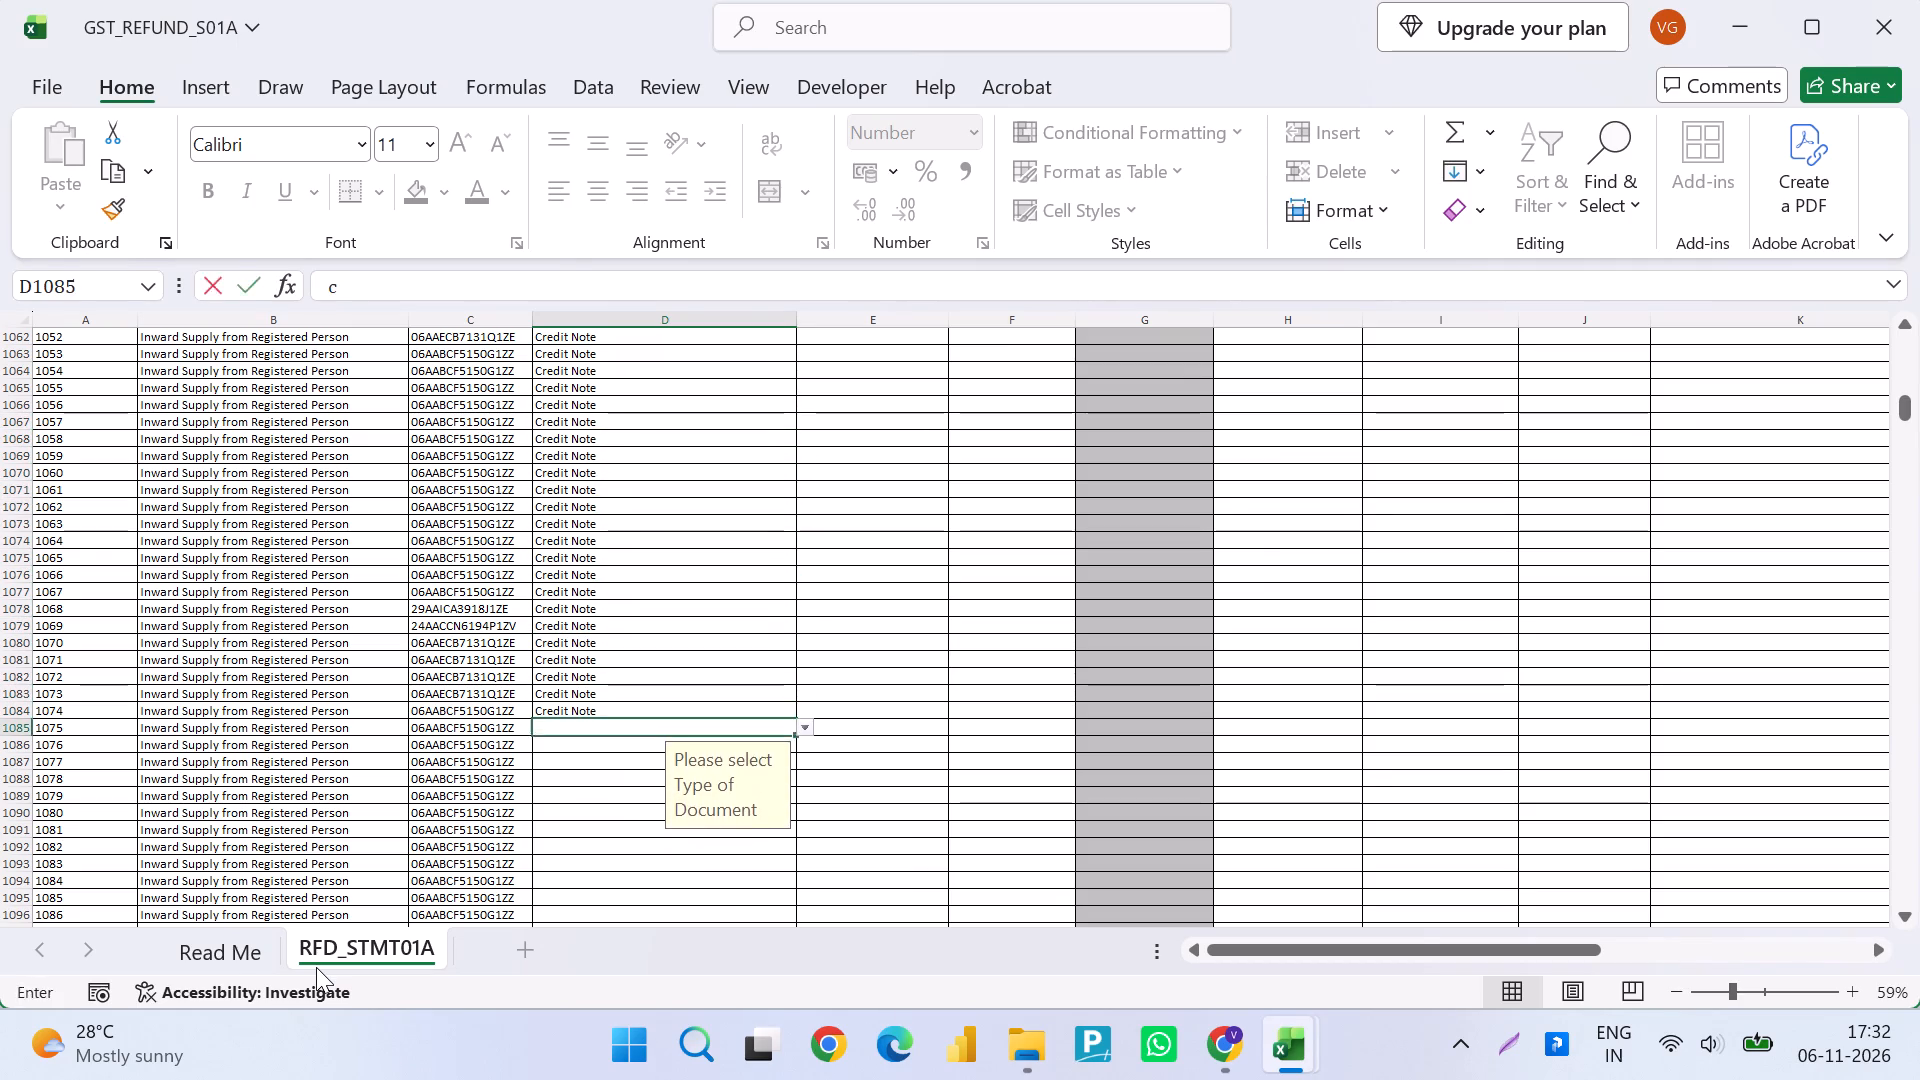
# Enter Credit Note as the document type in each cell from D1086 to D1094.
pyautogui.press('c')
pyautogui.press('Return')
pyautogui.press('c')
pyautogui.press('Return')
pyautogui.press('c')
pyautogui.press('Return')
pyautogui.press('c')
pyautogui.press('Return')
pyautogui.press('c')
pyautogui.press('Return')
pyautogui.press('c')
pyautogui.press('Return')
pyautogui.press('c')
pyautogui.press('Return')
pyautogui.press('c')
pyautogui.press('Return')
pyautogui.press('c')
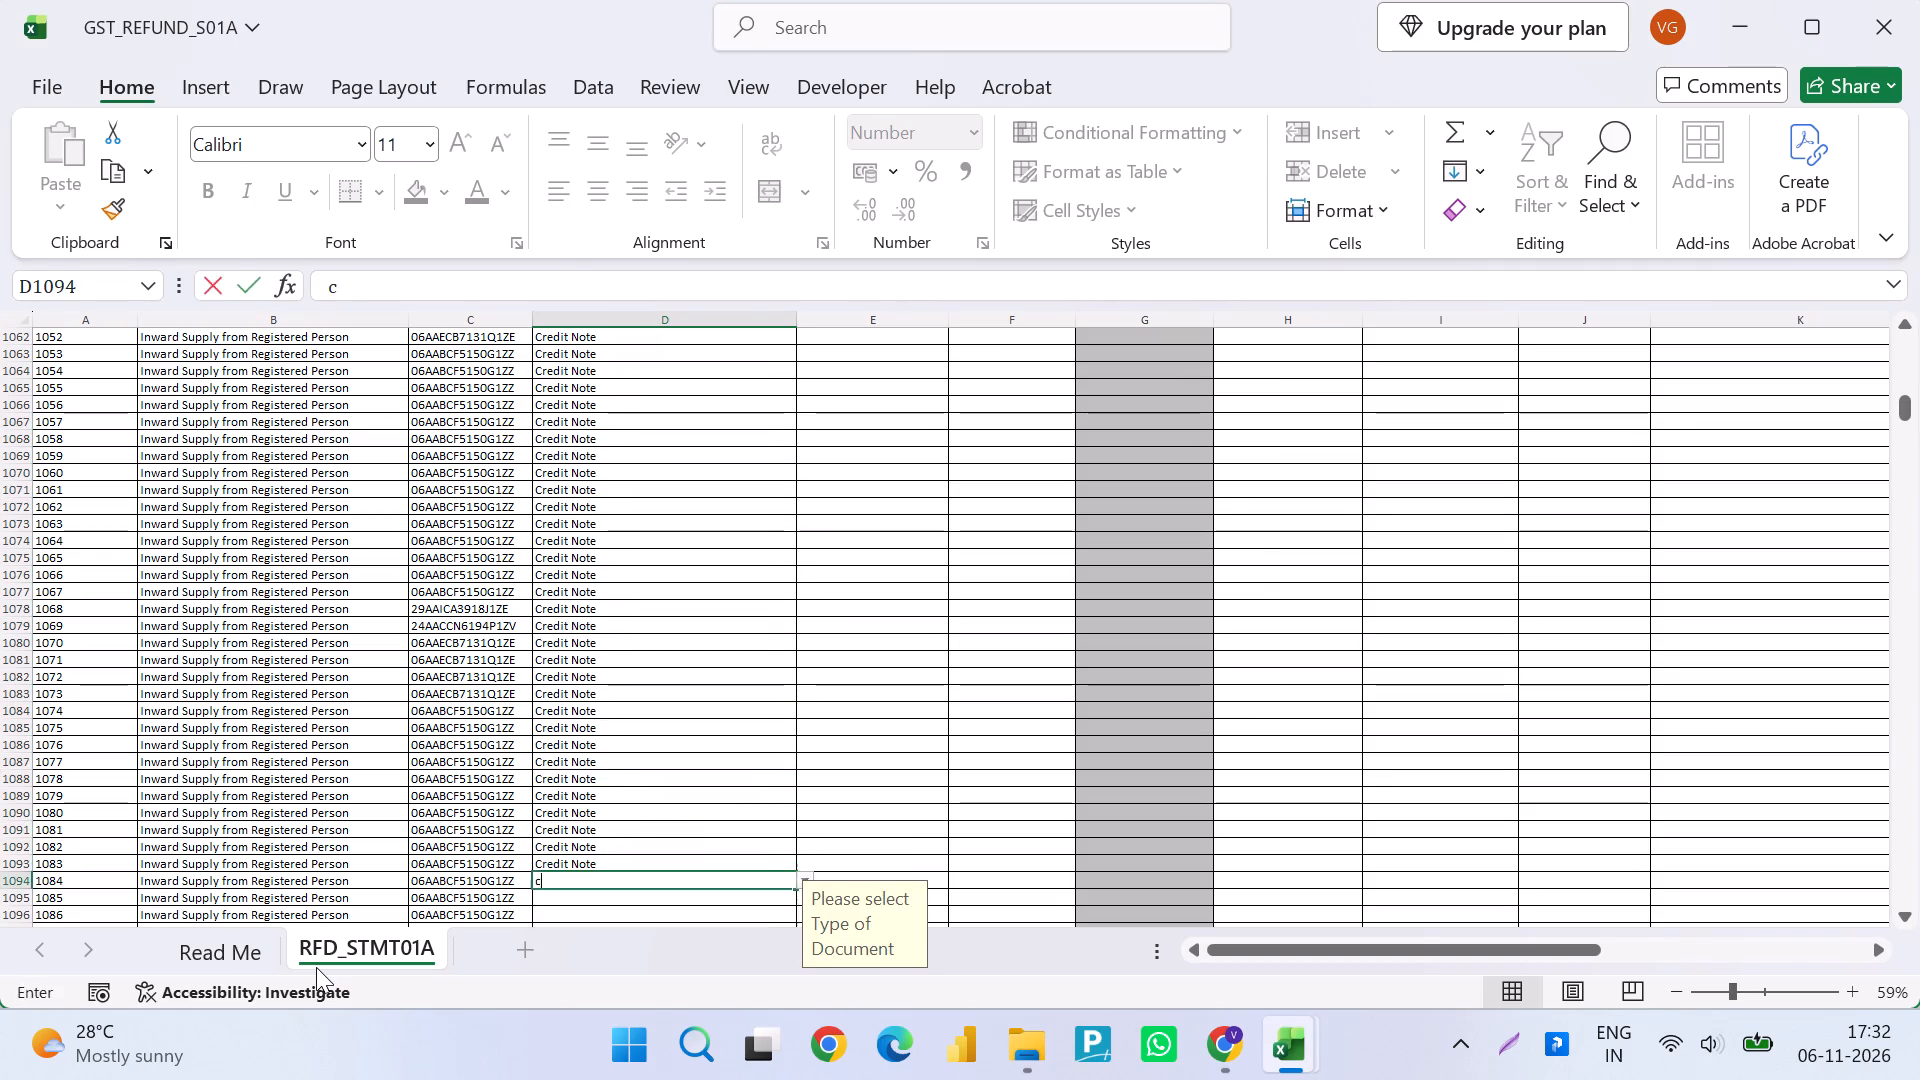
pyautogui.press('Return')
# Enter Credit Note as the document type in each cell from D1095 to D1098, and try to fill D1099 too.
pyautogui.press('c')
pyautogui.press('Return')
pyautogui.press('c')
pyautogui.press('Return')
pyautogui.press('c')
pyautogui.press('Return')
pyautogui.press('c')
pyautogui.press('Return')
pyautogui.write('cc')
pyautogui.press('Return')
pyautogui.press('c')
pyautogui.press('Return')
# Enter Credit Note as the document type in each cell from D1100 to D1105, and try to fill D1106 too.
pyautogui.press('c')
pyautogui.press('Return')
pyautogui.press('c')
pyautogui.press('Return')
pyautogui.press('c')
pyautogui.press('Return')
pyautogui.press('c')
pyautogui.press('Return')
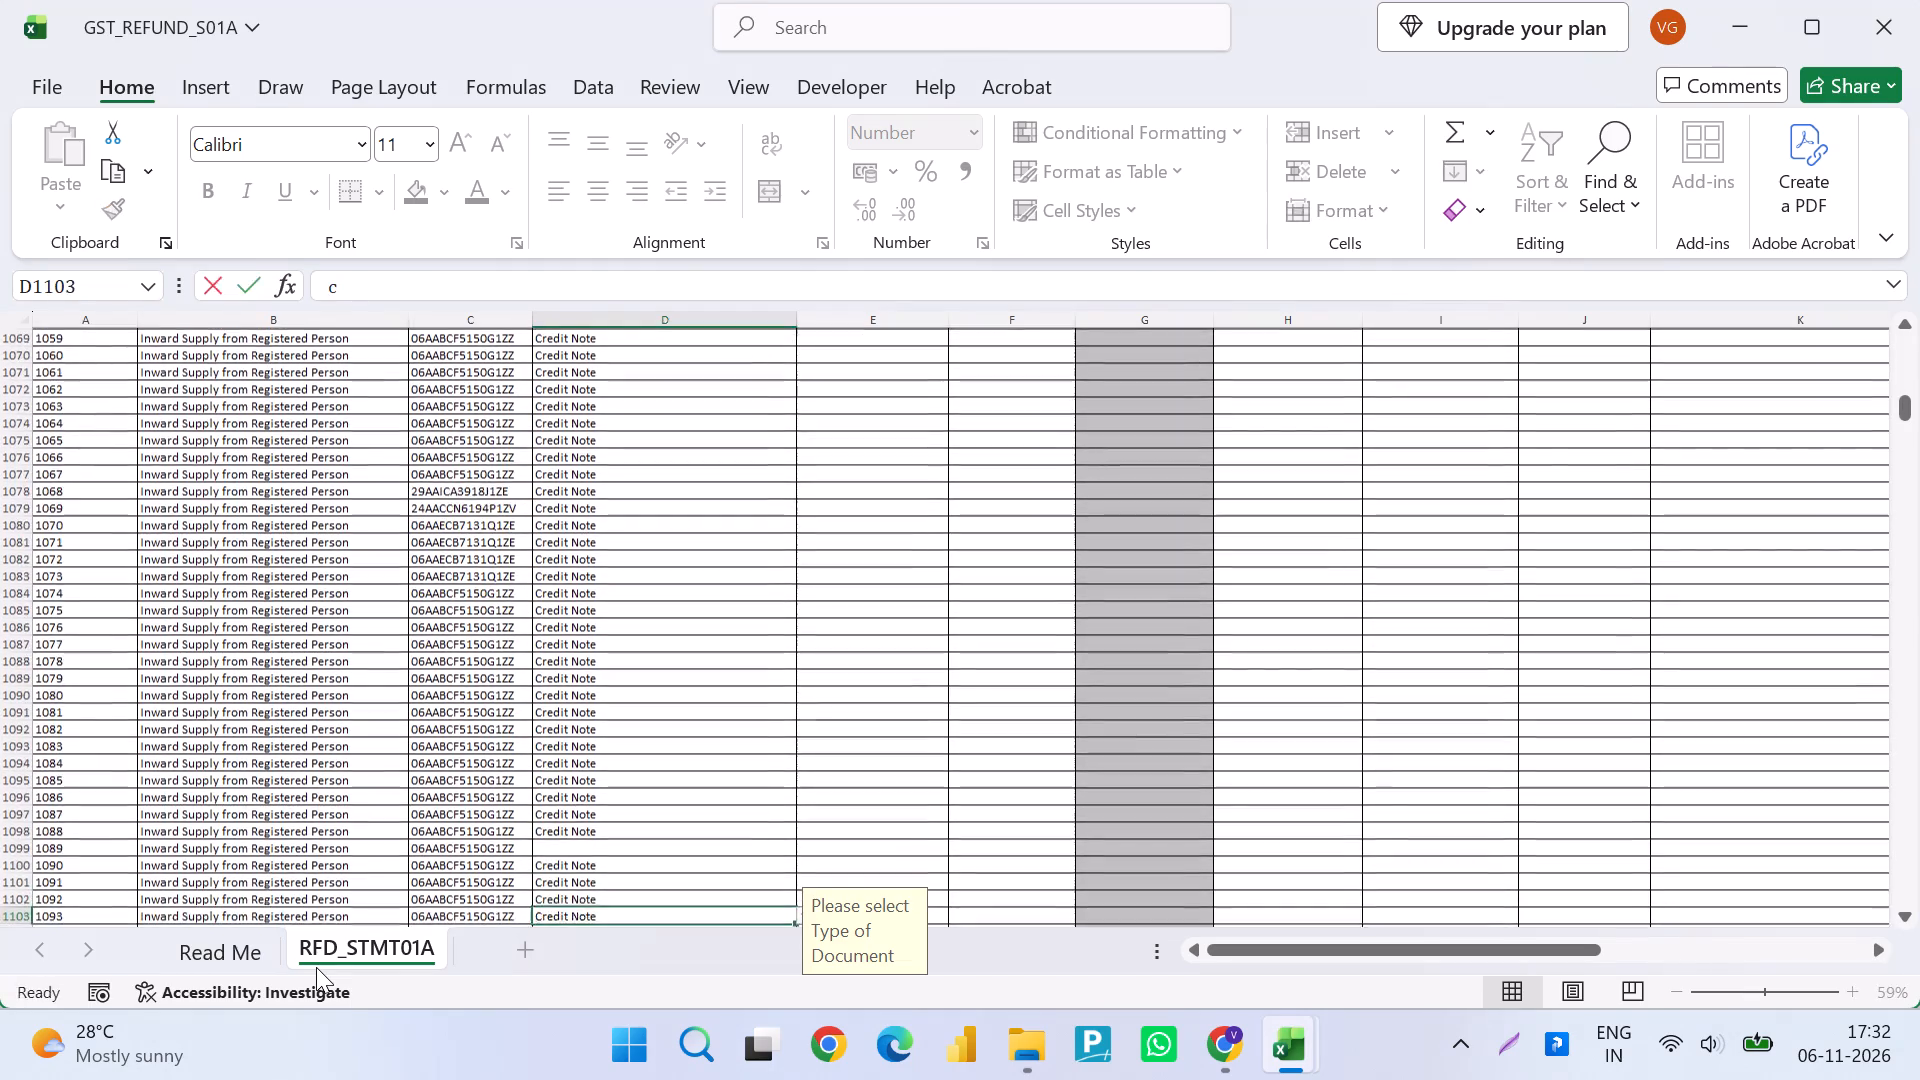
pyautogui.press('c')
pyautogui.press('Return')
pyautogui.press('c')
pyautogui.press('Return')
pyautogui.write('cc')
pyautogui.press('Return')
pyautogui.press('c')
pyautogui.press('Return')
# Enter Credit Note as the document type in each cell from D1107 to D1110.
pyautogui.press('c')
pyautogui.press('Return')
pyautogui.press('c')
pyautogui.press('Return')
pyautogui.press('c')
pyautogui.press('Return')
pyautogui.press('c')
pyautogui.press('Return')
# Enter Credit Note as the document type in each cell from D1111 to D1113, and try to fill D1114 too.
pyautogui.press('c')
pyautogui.press('Return')
pyautogui.press('c')
pyautogui.press('Return')
pyautogui.press('c')
pyautogui.press('Return')
pyautogui.write('cc')
pyautogui.press('Return')
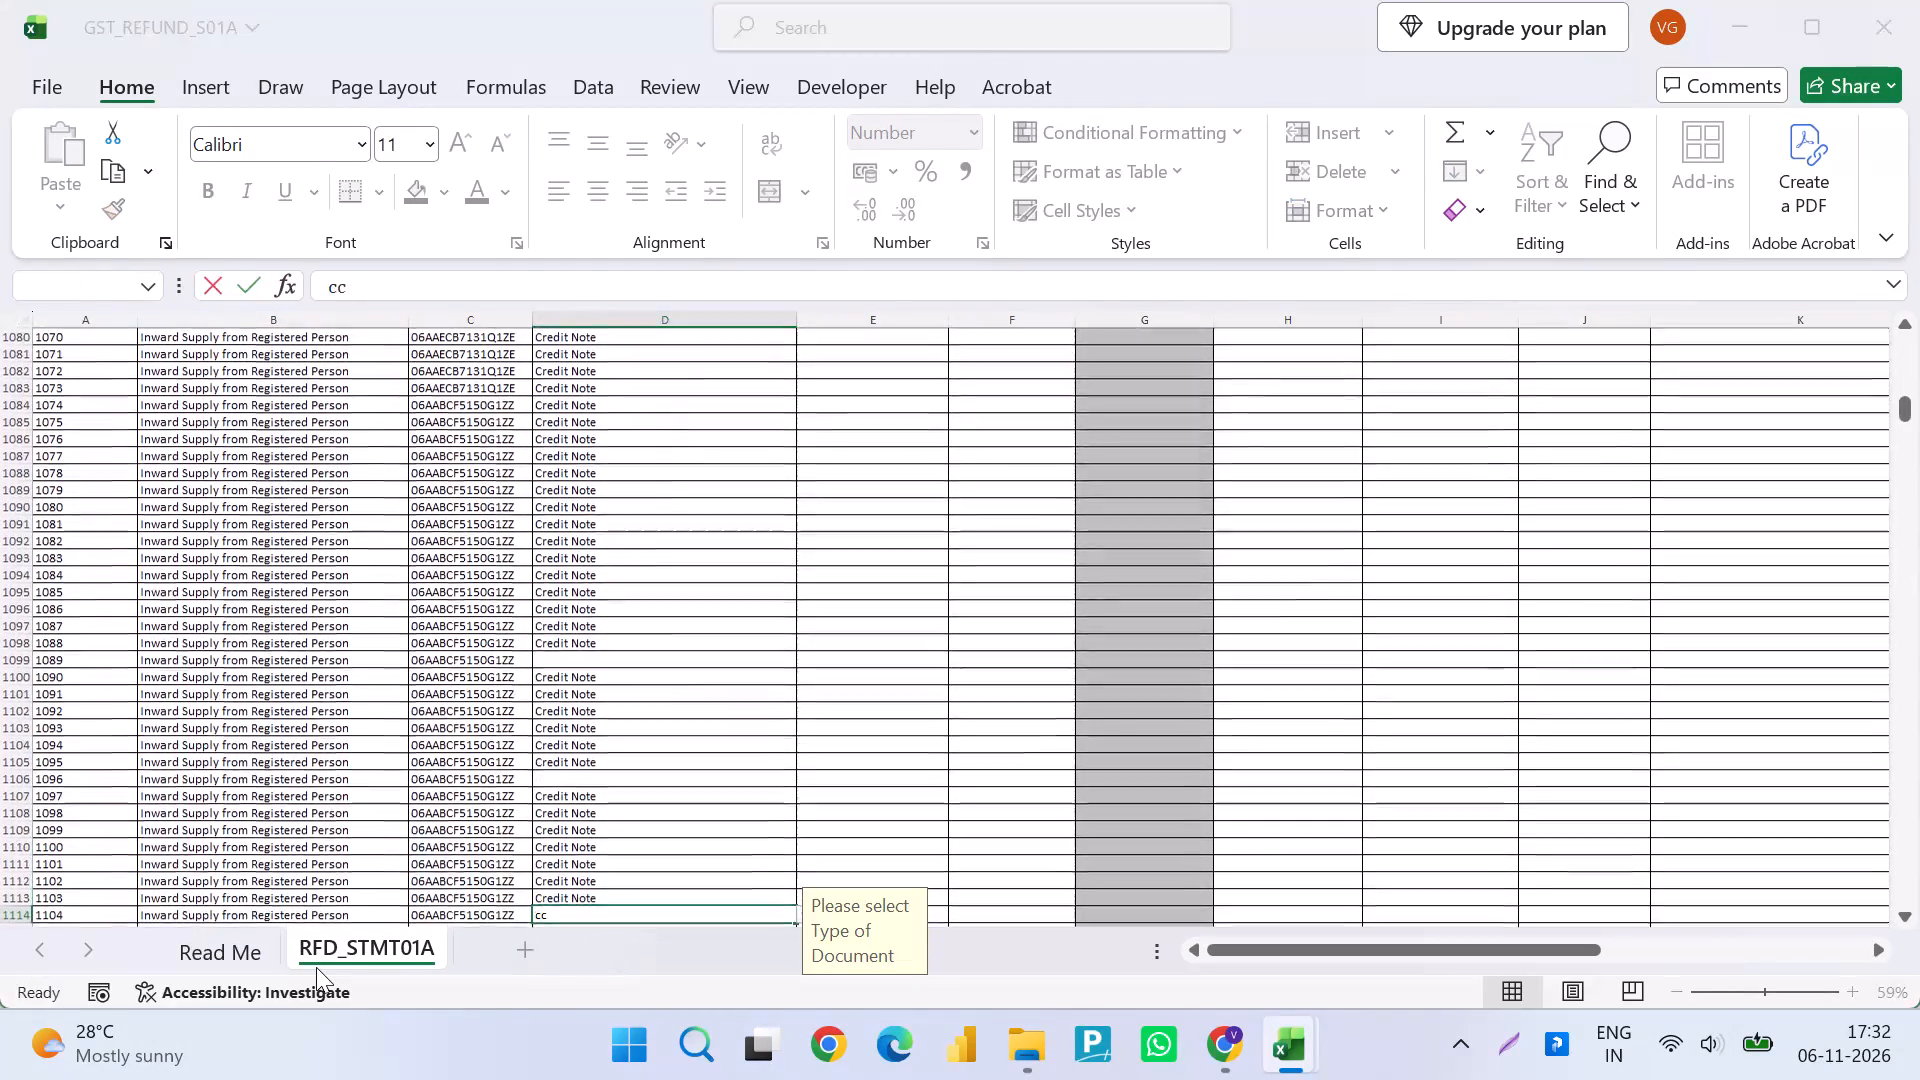
pyautogui.press('c')
pyautogui.press('Return')
# Enter Credit Note as the document type in each cell from D1115 to D1118.
pyautogui.press('c')
pyautogui.press('Return')
pyautogui.press('c')
pyautogui.press('Return')
pyautogui.press('c')
pyautogui.press('Return')
pyautogui.press('c')
pyautogui.press('Return')
# Enter Credit Note as the document type in each cell from D1119 to D1121, and try to fill D1122 too.
pyautogui.press('c')
pyautogui.press('Return')
pyautogui.press('c')
pyautogui.press('Return')
pyautogui.press('c')
pyautogui.press('Return')
pyautogui.write('cc')
pyautogui.press('Return')
pyautogui.press('c')
pyautogui.press('Return')
# Enter Credit Note as the document type in each cell from D1123 to D1127.
pyautogui.press('c')
pyautogui.press('Return')
pyautogui.press('c')
pyautogui.press('Return')
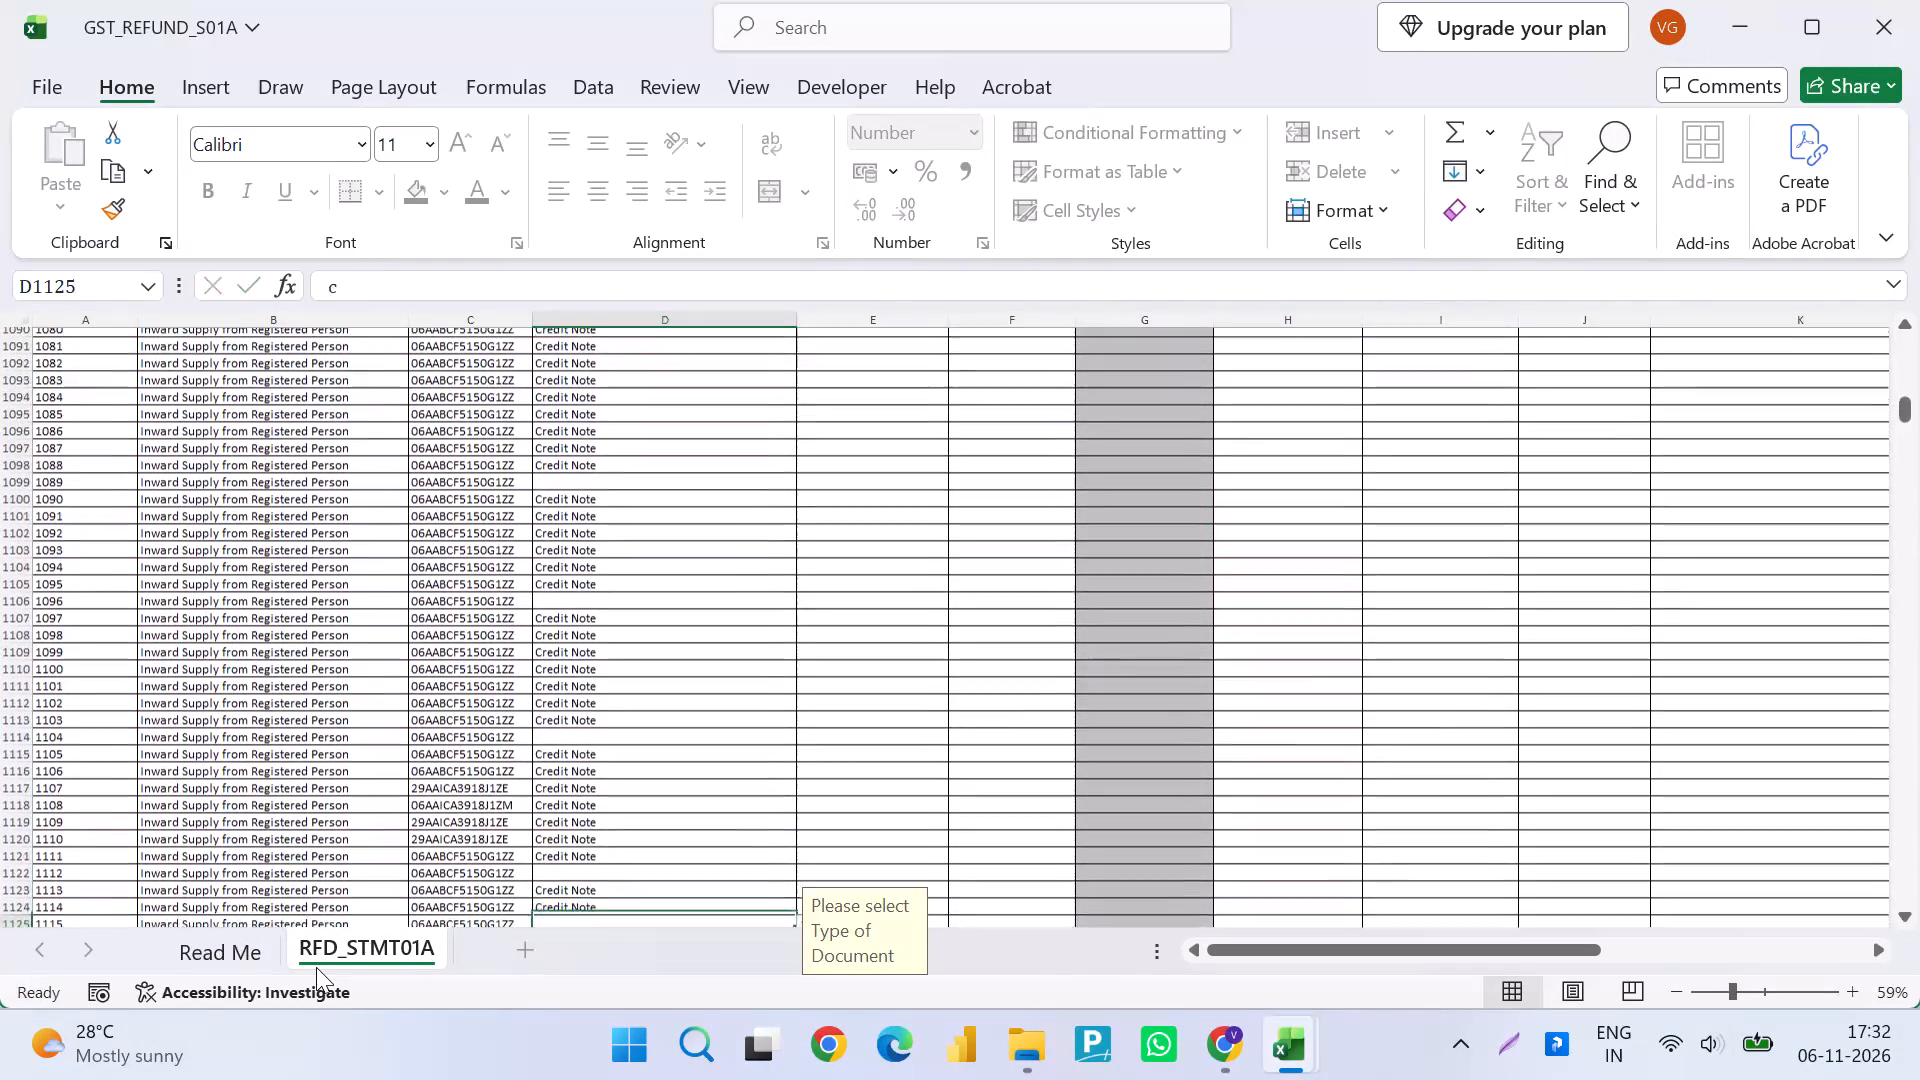
pyautogui.press('c')
pyautogui.press('Return')
pyautogui.press('c')
pyautogui.press('Return')
pyautogui.press('c')
pyautogui.press('Return')
# Enter Credit Note as the document type in each cell from D1128 to D1131, and try to fill D1132 too.
pyautogui.press('c')
pyautogui.press('Return')
pyautogui.press('c')
pyautogui.press('Return')
pyautogui.press('c')
pyautogui.press('Return')
pyautogui.press('c')
pyautogui.press('Return')
pyautogui.write('cc')
pyautogui.press('Return')
pyautogui.press('c')
pyautogui.press('Return')
# Enter Credit Note as the document type in each cell from D1133 to D1137.
pyautogui.press('c')
pyautogui.press('Return')
pyautogui.press('c')
pyautogui.press('Return')
pyautogui.press('c')
pyautogui.press('Return')
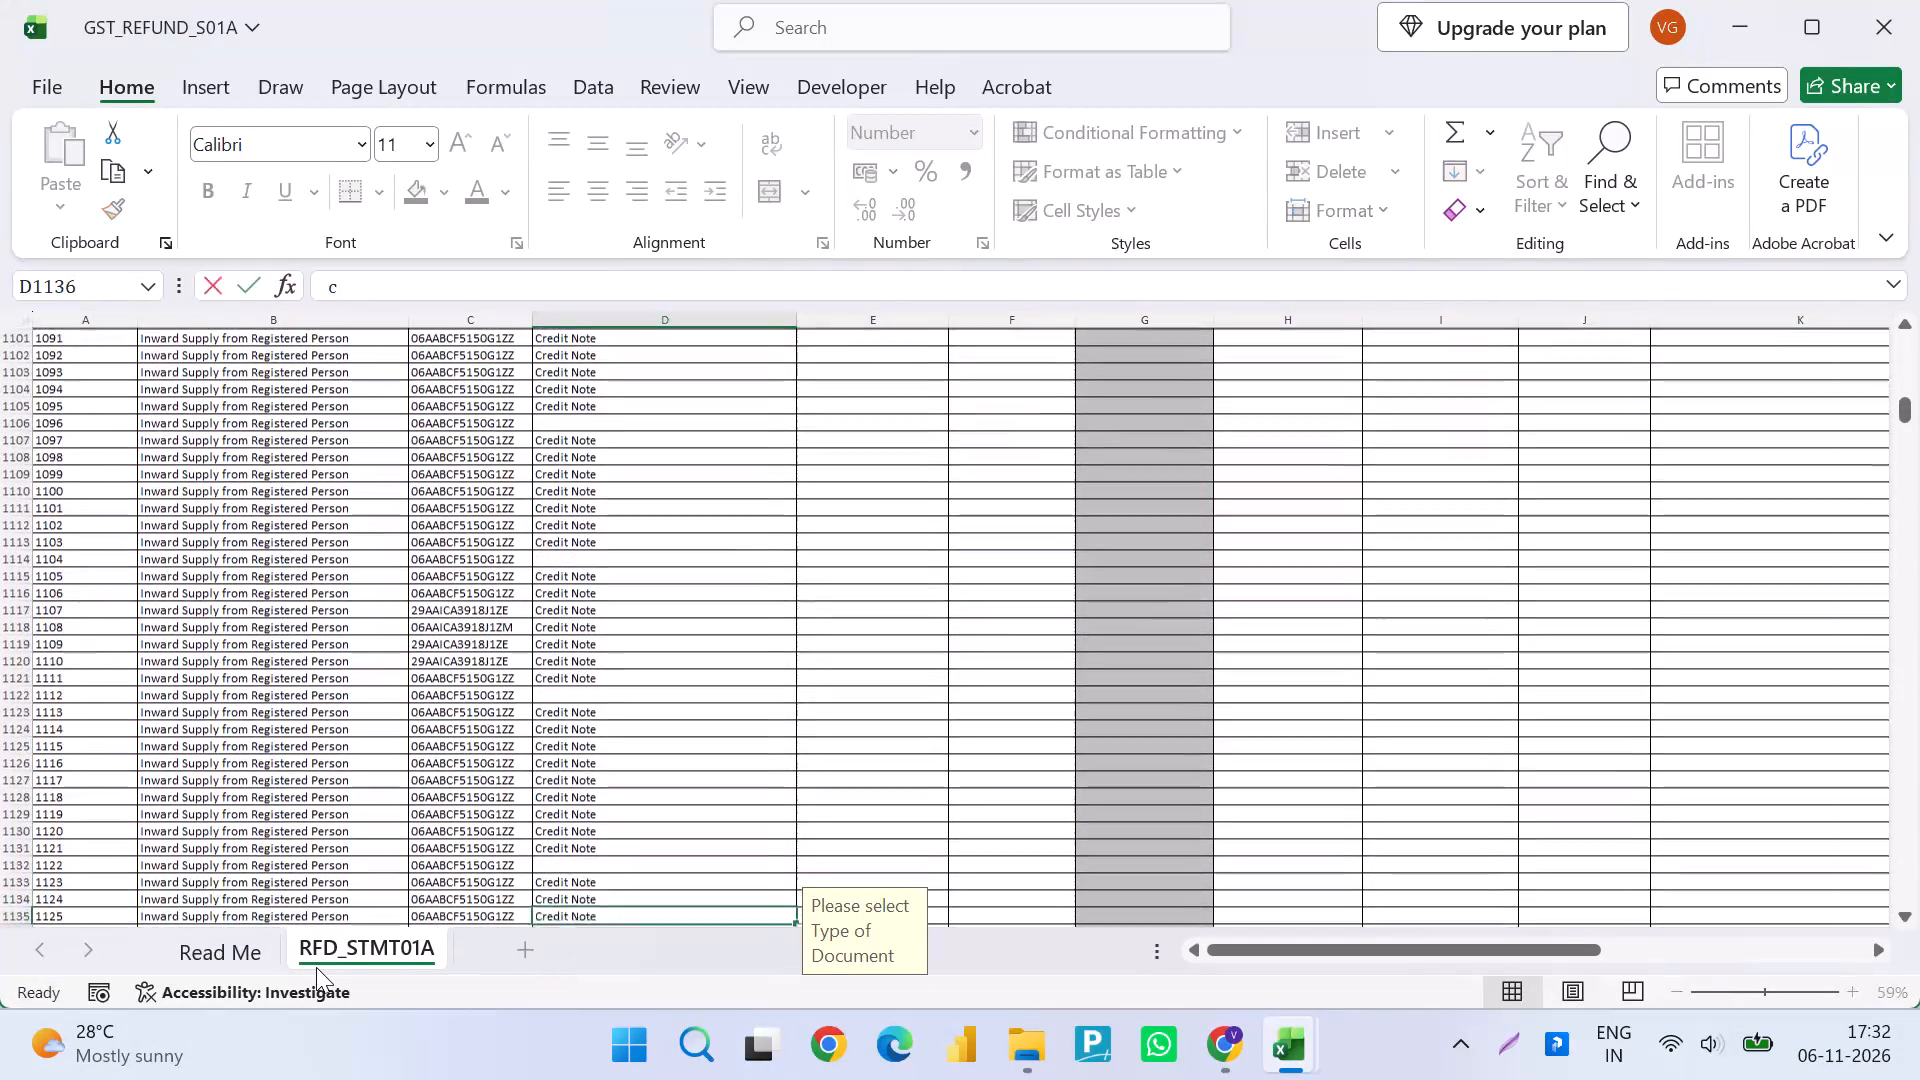
pyautogui.press('c')
pyautogui.press('Return')
pyautogui.press('c')
pyautogui.press('Return')
# Enter Credit Note as the document type in each cell from D1138 to D1140, and try to fill D1141 too.
pyautogui.press('c')
pyautogui.press('Return')
pyautogui.press('c')
pyautogui.press('Return')
pyautogui.press('c')
pyautogui.press('Return')
pyautogui.write('cc')
pyautogui.press('Return')
pyautogui.press('c')
pyautogui.press('Return')
# Enter Credit Note as the document type in each cell from D1142 to D1147.
pyautogui.press('c')
pyautogui.press('Return')
pyautogui.press('c')
pyautogui.press('Return')
pyautogui.press('c')
pyautogui.press('Return')
pyautogui.press('c')
pyautogui.press('Return')
pyautogui.press('c')
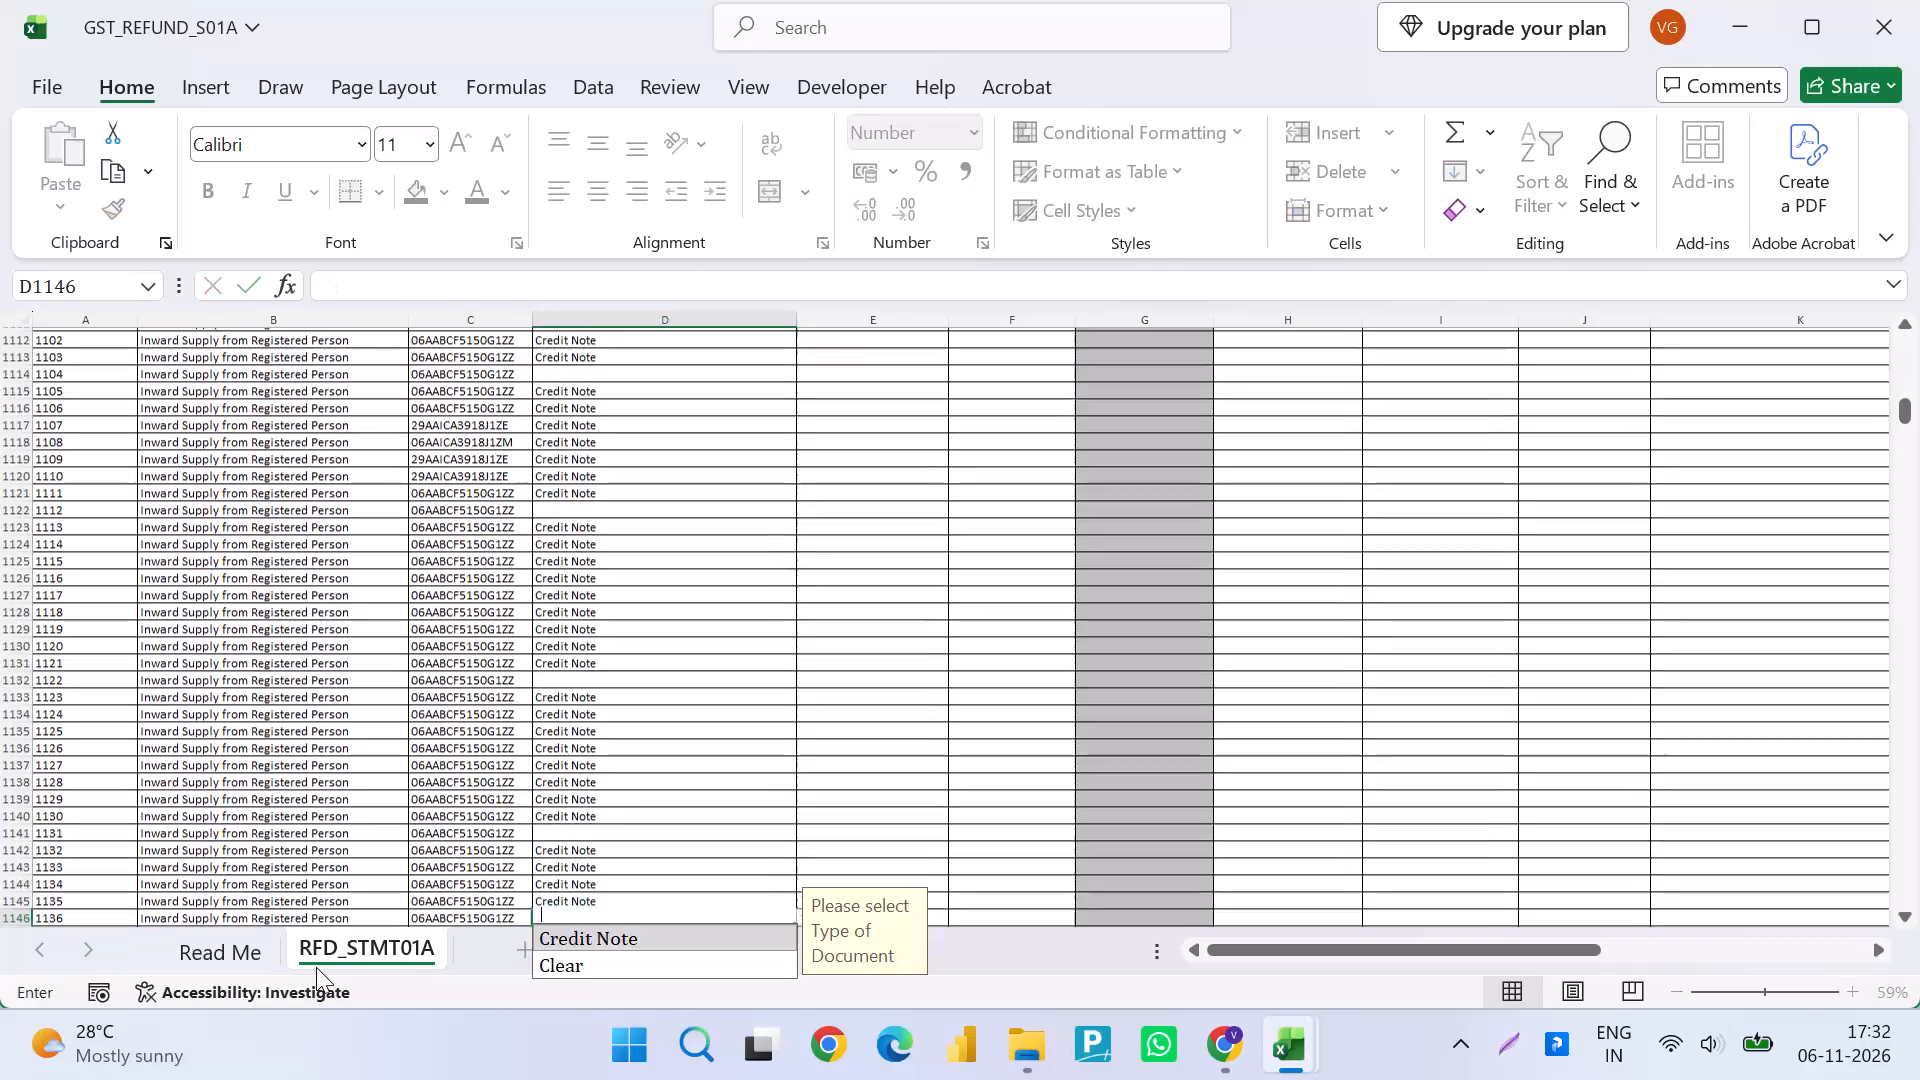
pyautogui.press('Return')
pyautogui.press('c')
pyautogui.press('Return')
# Enter Credit Note as the document type in each cell from D1148 to D1152, and try to fill D1153 too.
pyautogui.press('c')
pyautogui.press('Return')
pyautogui.press('c')
pyautogui.press('Return')
pyautogui.press('c')
pyautogui.press('Return')
pyautogui.press('c')
pyautogui.press('Return')
pyautogui.press('c')
pyautogui.press('Return')
pyautogui.write('cc')
pyautogui.press('Return')
pyautogui.press('c')
pyautogui.press('Return')
# Enter Credit Note as the document type in each cell from D1154 to D1160.
pyautogui.press('c')
pyautogui.press('Return')
pyautogui.press('c')
pyautogui.press('Return')
pyautogui.press('c')
pyautogui.press('Return')
pyautogui.press('c')
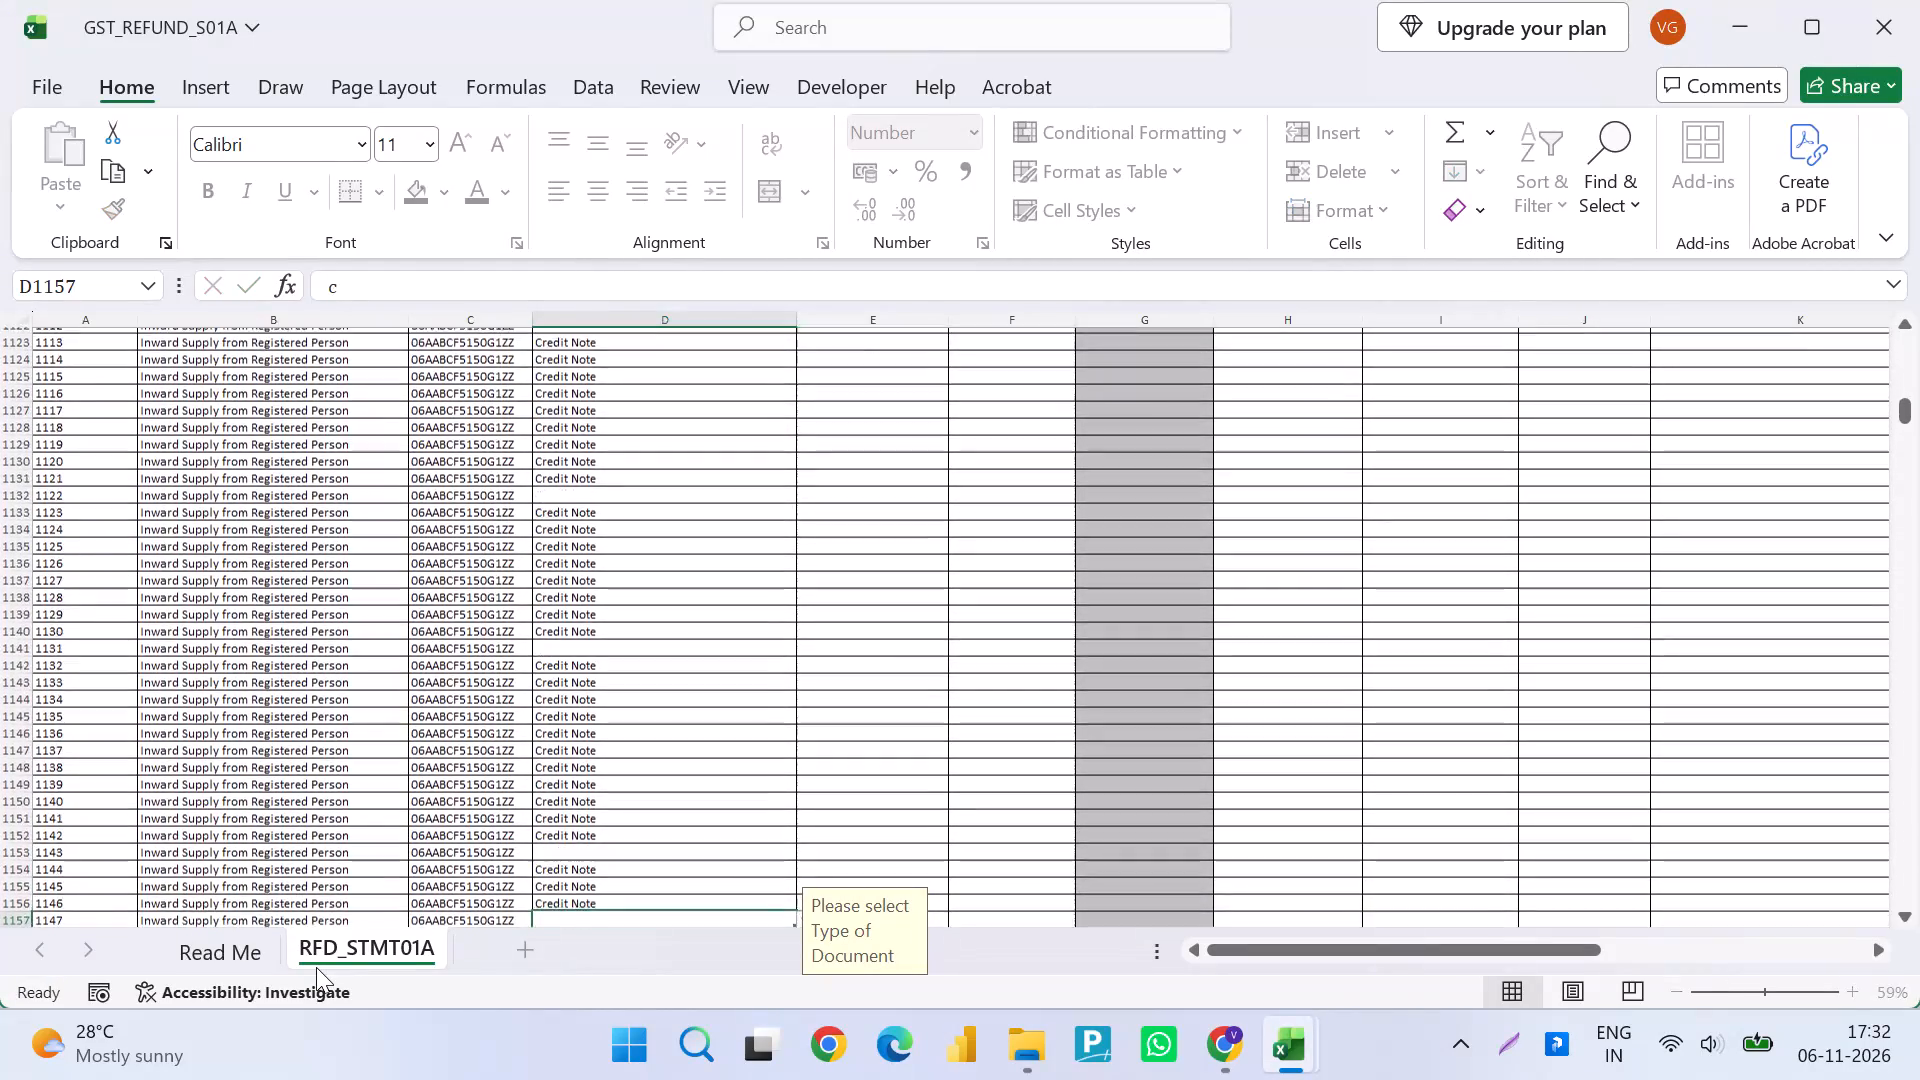
pyautogui.press('Return')
pyautogui.press('c')
pyautogui.press('Return')
pyautogui.press('c')
pyautogui.press('Return')
pyautogui.press('c')
pyautogui.press('Return')
# Enter Credit Note as the document type in each cell from D1161 to D1165, and try to fill D1166 too.
pyautogui.press('c')
pyautogui.press('Return')
pyautogui.press('c')
pyautogui.press('Return')
pyautogui.press('c')
pyautogui.press('Return')
pyautogui.press('c')
pyautogui.press('Return')
pyautogui.press('c')
pyautogui.press('Return')
pyautogui.write('cc')
pyautogui.press('Return')
pyautogui.press('c')
pyautogui.press('Return')
# Enter Credit Note as the document type in each cell from D1167 to D1171.
pyautogui.press('c')
pyautogui.press('Return')
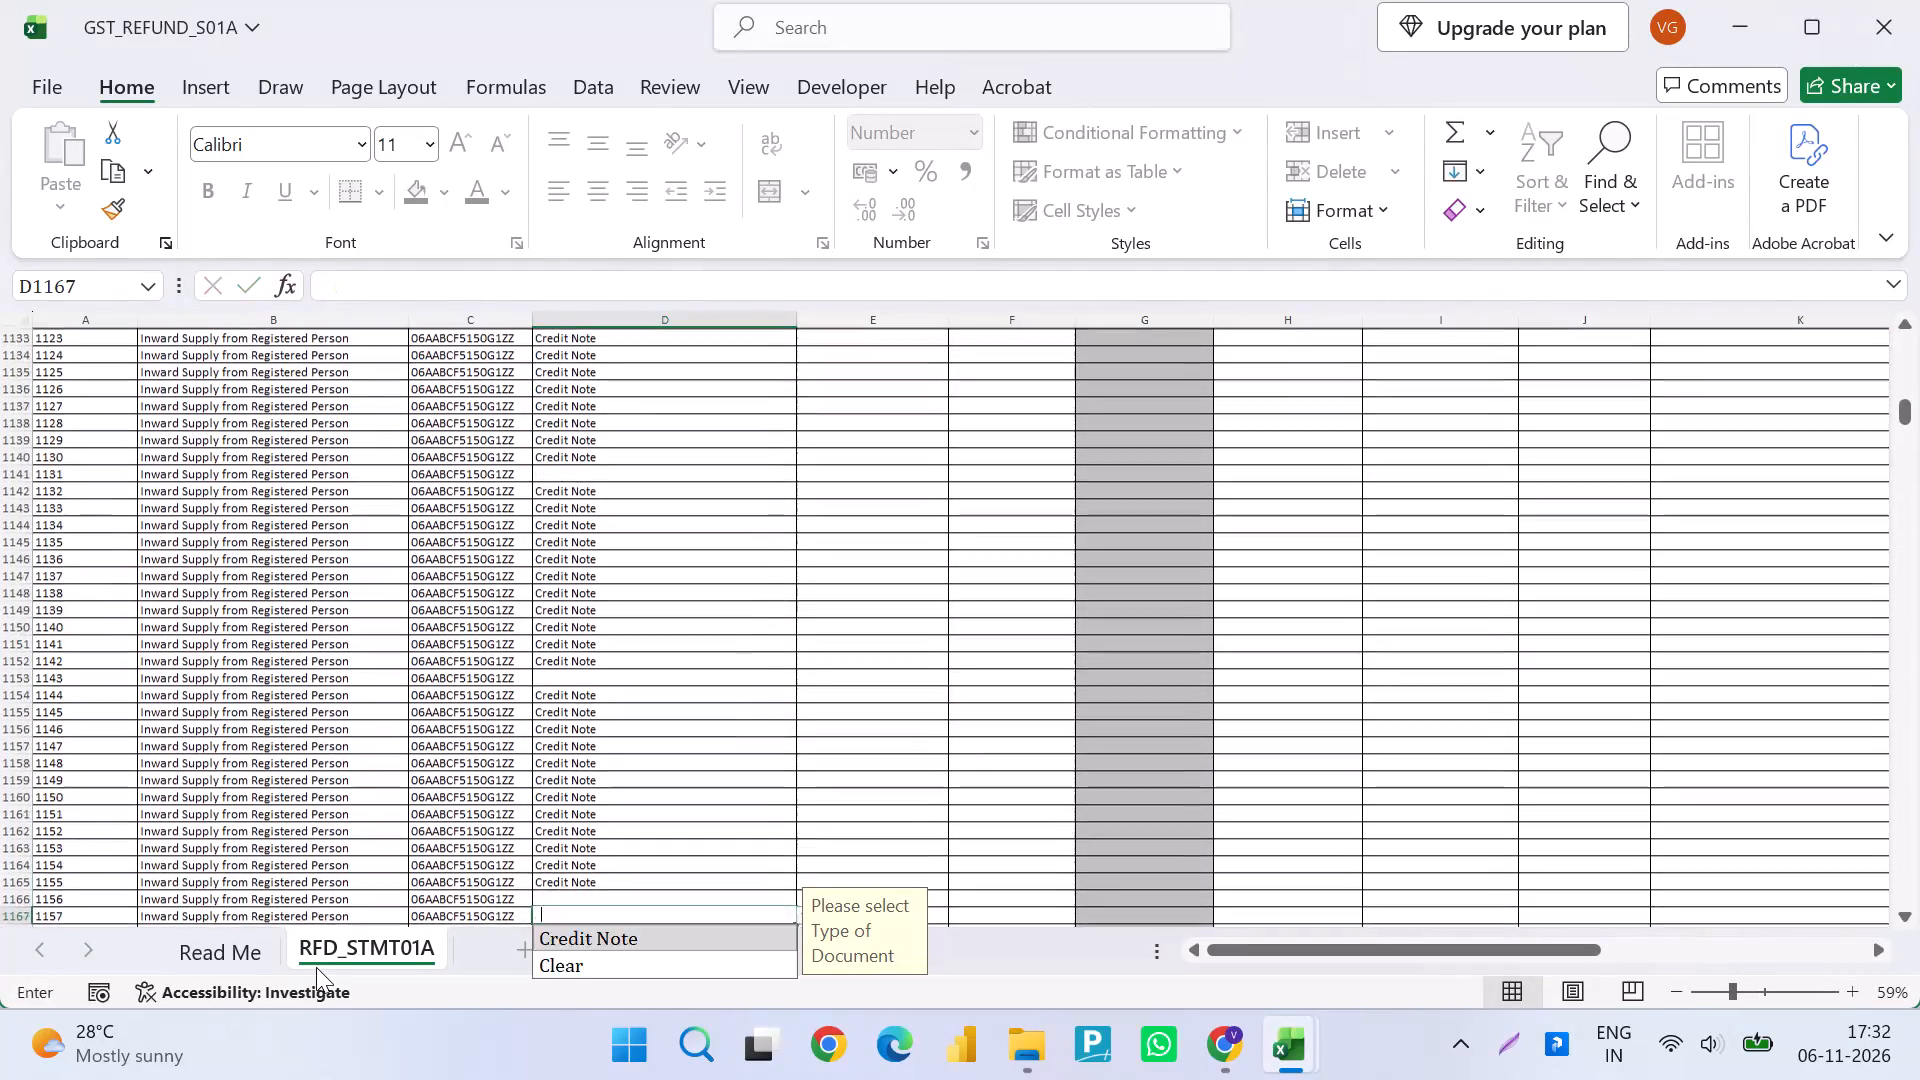
pyautogui.press('c')
pyautogui.press('Return')
pyautogui.press('c')
pyautogui.press('Return')
pyautogui.press('c')
pyautogui.press('Return')
pyautogui.press('c')
pyautogui.press('Return')
# Enter Credit Note as the document type in each cell from D1172 to D1174, and try to fill D1175 too.
pyautogui.press('c')
pyautogui.press('Return')
pyautogui.press('c')
pyautogui.press('Return')
pyautogui.press('c')
pyautogui.press('Return')
pyautogui.write('cc')
pyautogui.press('Return')
pyautogui.press('c')
pyautogui.press('Return')
# Enter Credit Note as the document type in each cell from D1176 to D1179.
pyautogui.press('c')
pyautogui.press('Return')
pyautogui.press('c')
pyautogui.press('Return')
pyautogui.press('c')
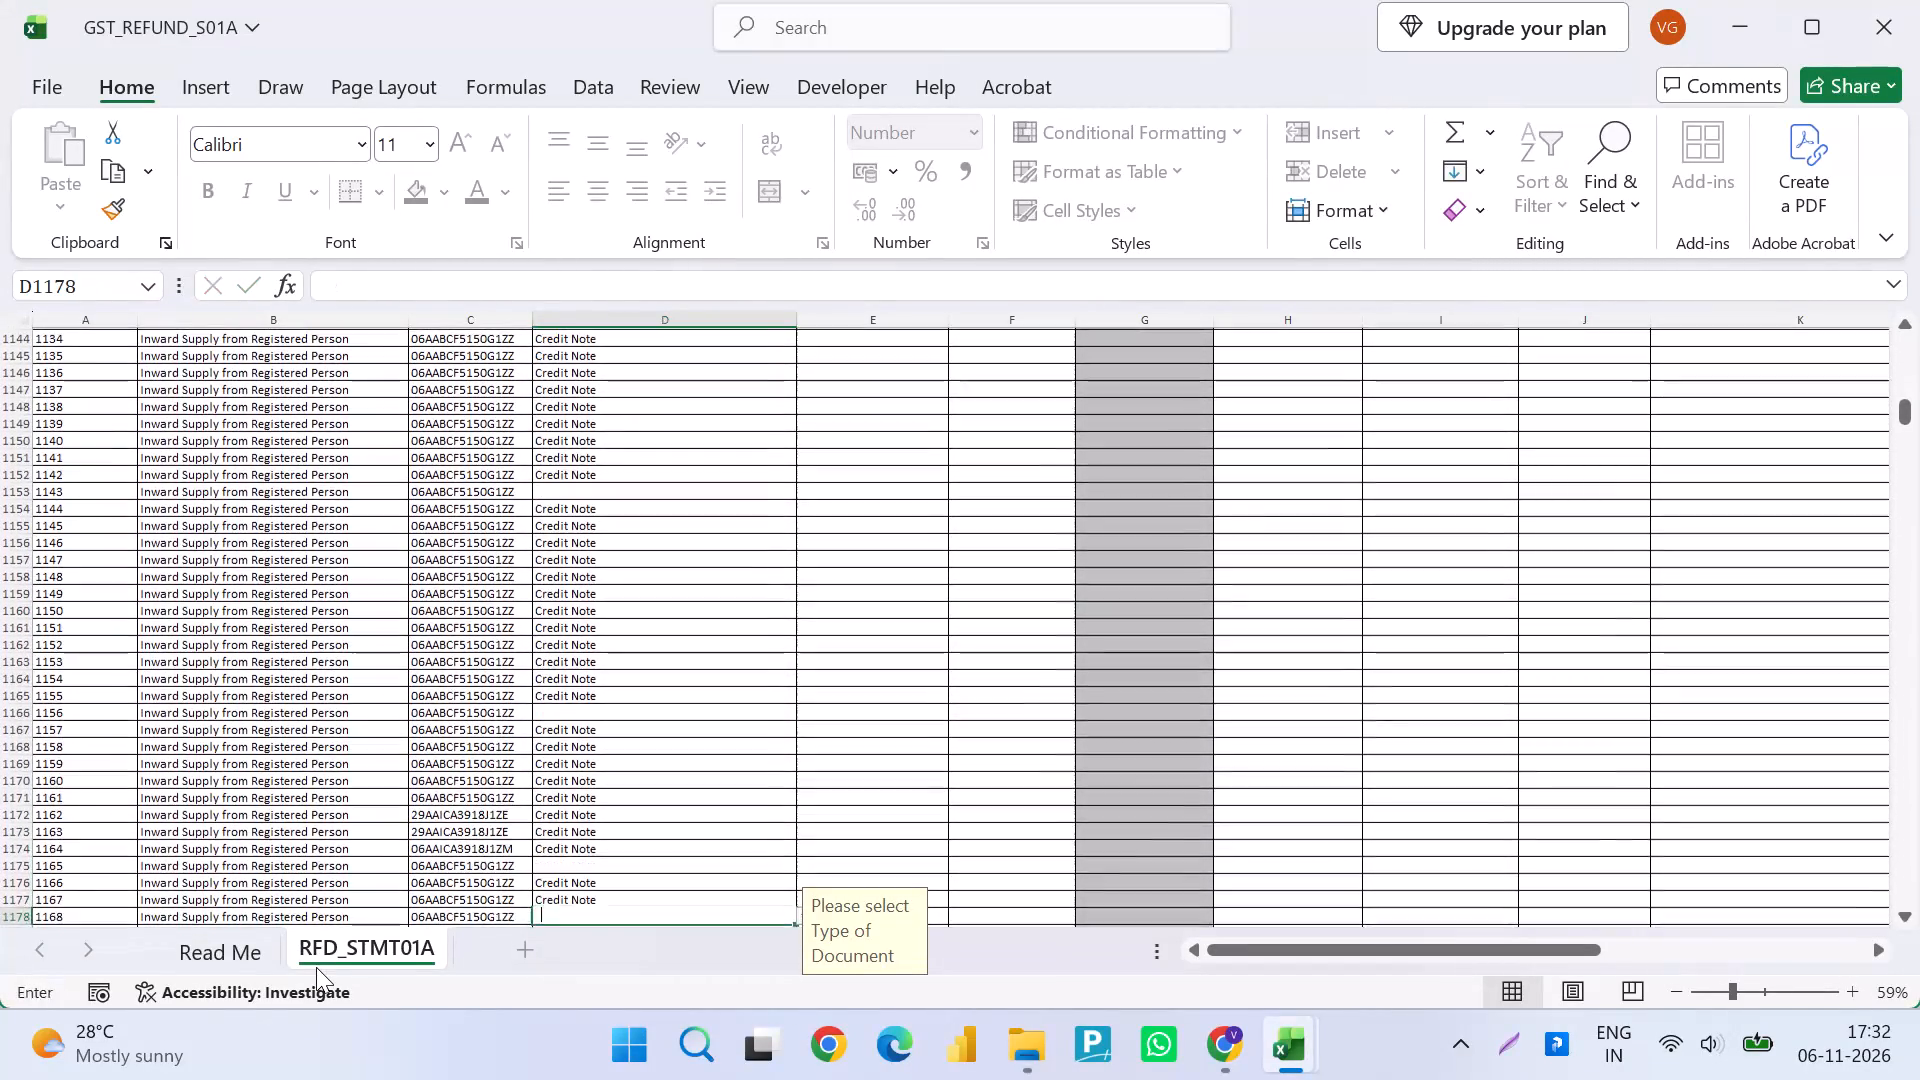
pyautogui.press('Return')
pyautogui.press('c')
pyautogui.press('Return')
# Enter Credit Note as the document type in D1180 and D1181, and try to fill D1182 too.
pyautogui.press('c')
pyautogui.press('Return')
pyautogui.press('c')
pyautogui.press('Return')
pyautogui.write('cc')
pyautogui.press('Return')
pyautogui.press('c')
pyautogui.press('Return')
# Enter Credit Note as the document type in each cell from D1183 to D1187.
pyautogui.press('c')
pyautogui.press('Return')
pyautogui.press('c')
pyautogui.press('Return')
pyautogui.press('c')
pyautogui.press('Return')
pyautogui.press('c')
pyautogui.press('Return')
pyautogui.press('c')
pyautogui.press('Return')
# Enter Credit Note as the document type in each cell from D1188 to D1192.
pyautogui.press('c')
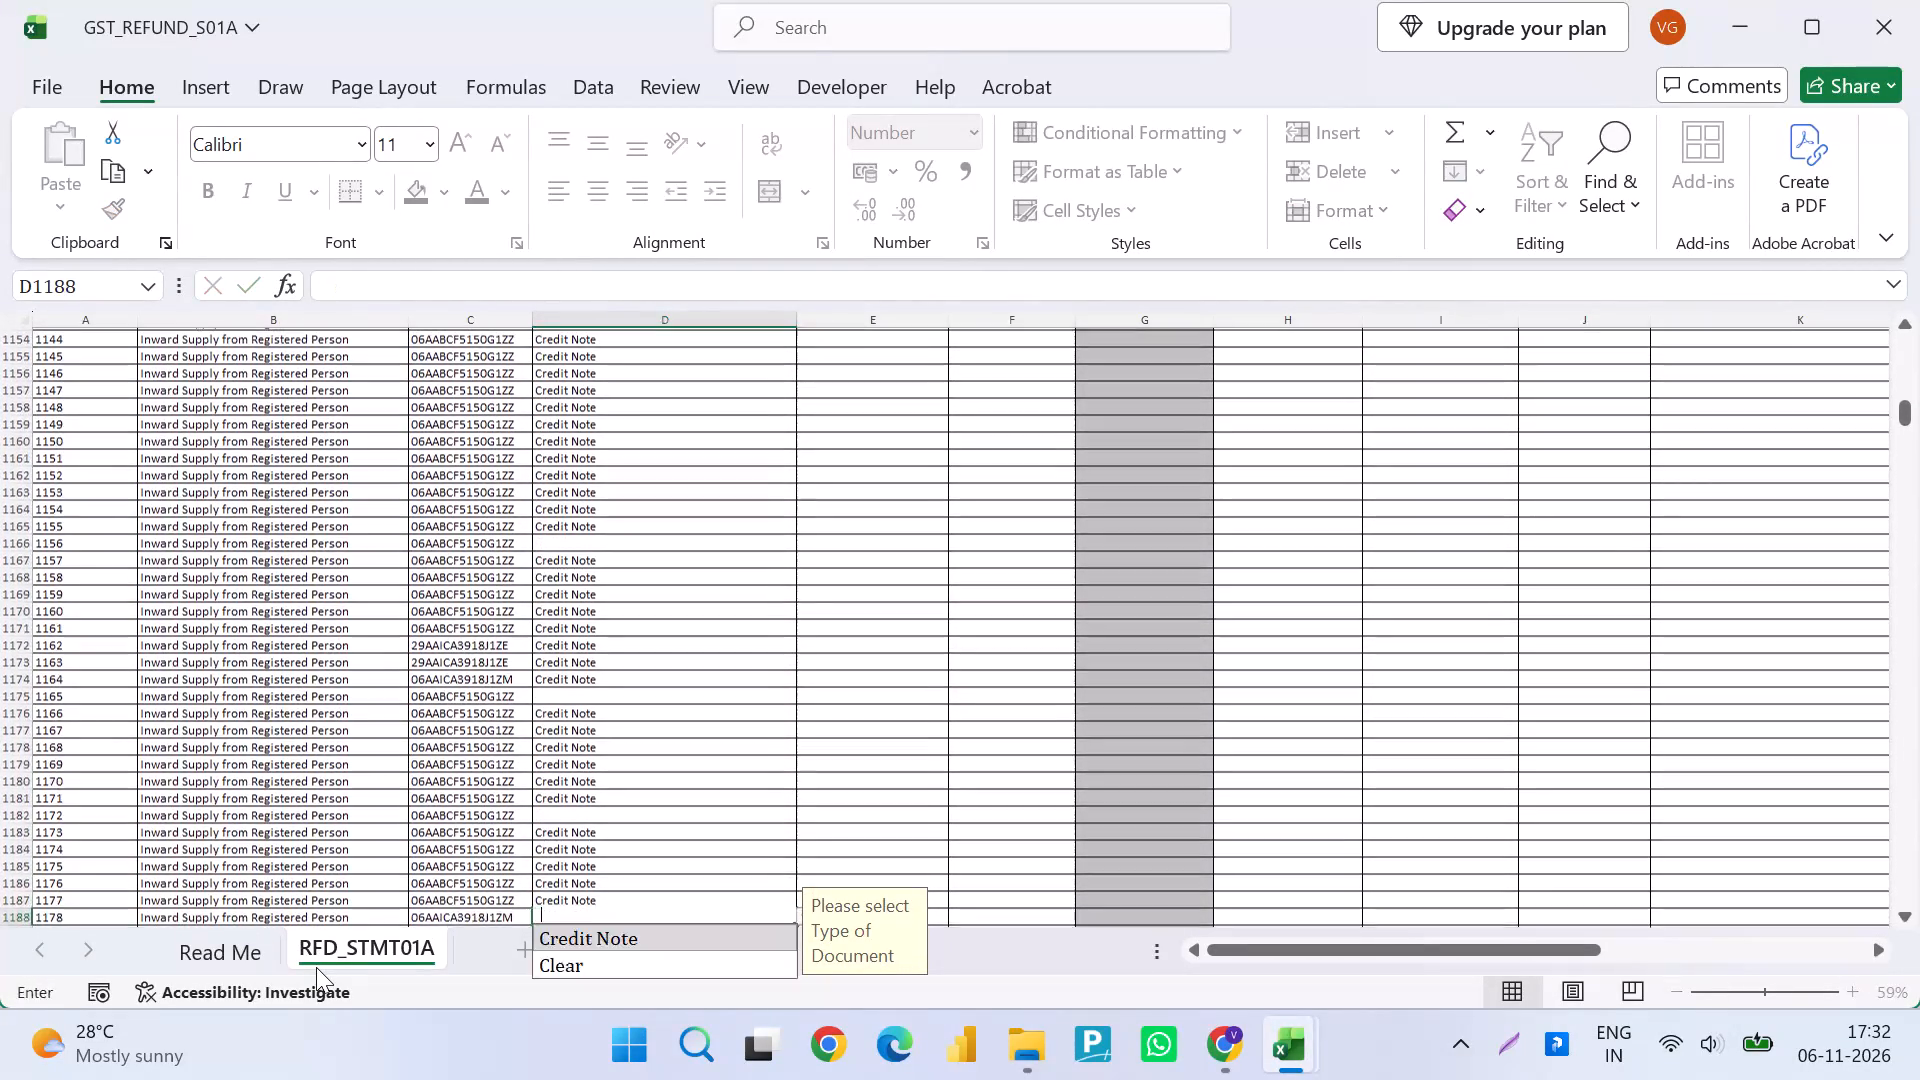
pyautogui.press('Return')
pyautogui.press('c')
pyautogui.press('Return')
pyautogui.press('c')
pyautogui.press('Return')
pyautogui.press('c')
pyautogui.press('Return')
pyautogui.press('c')
pyautogui.press('Return')
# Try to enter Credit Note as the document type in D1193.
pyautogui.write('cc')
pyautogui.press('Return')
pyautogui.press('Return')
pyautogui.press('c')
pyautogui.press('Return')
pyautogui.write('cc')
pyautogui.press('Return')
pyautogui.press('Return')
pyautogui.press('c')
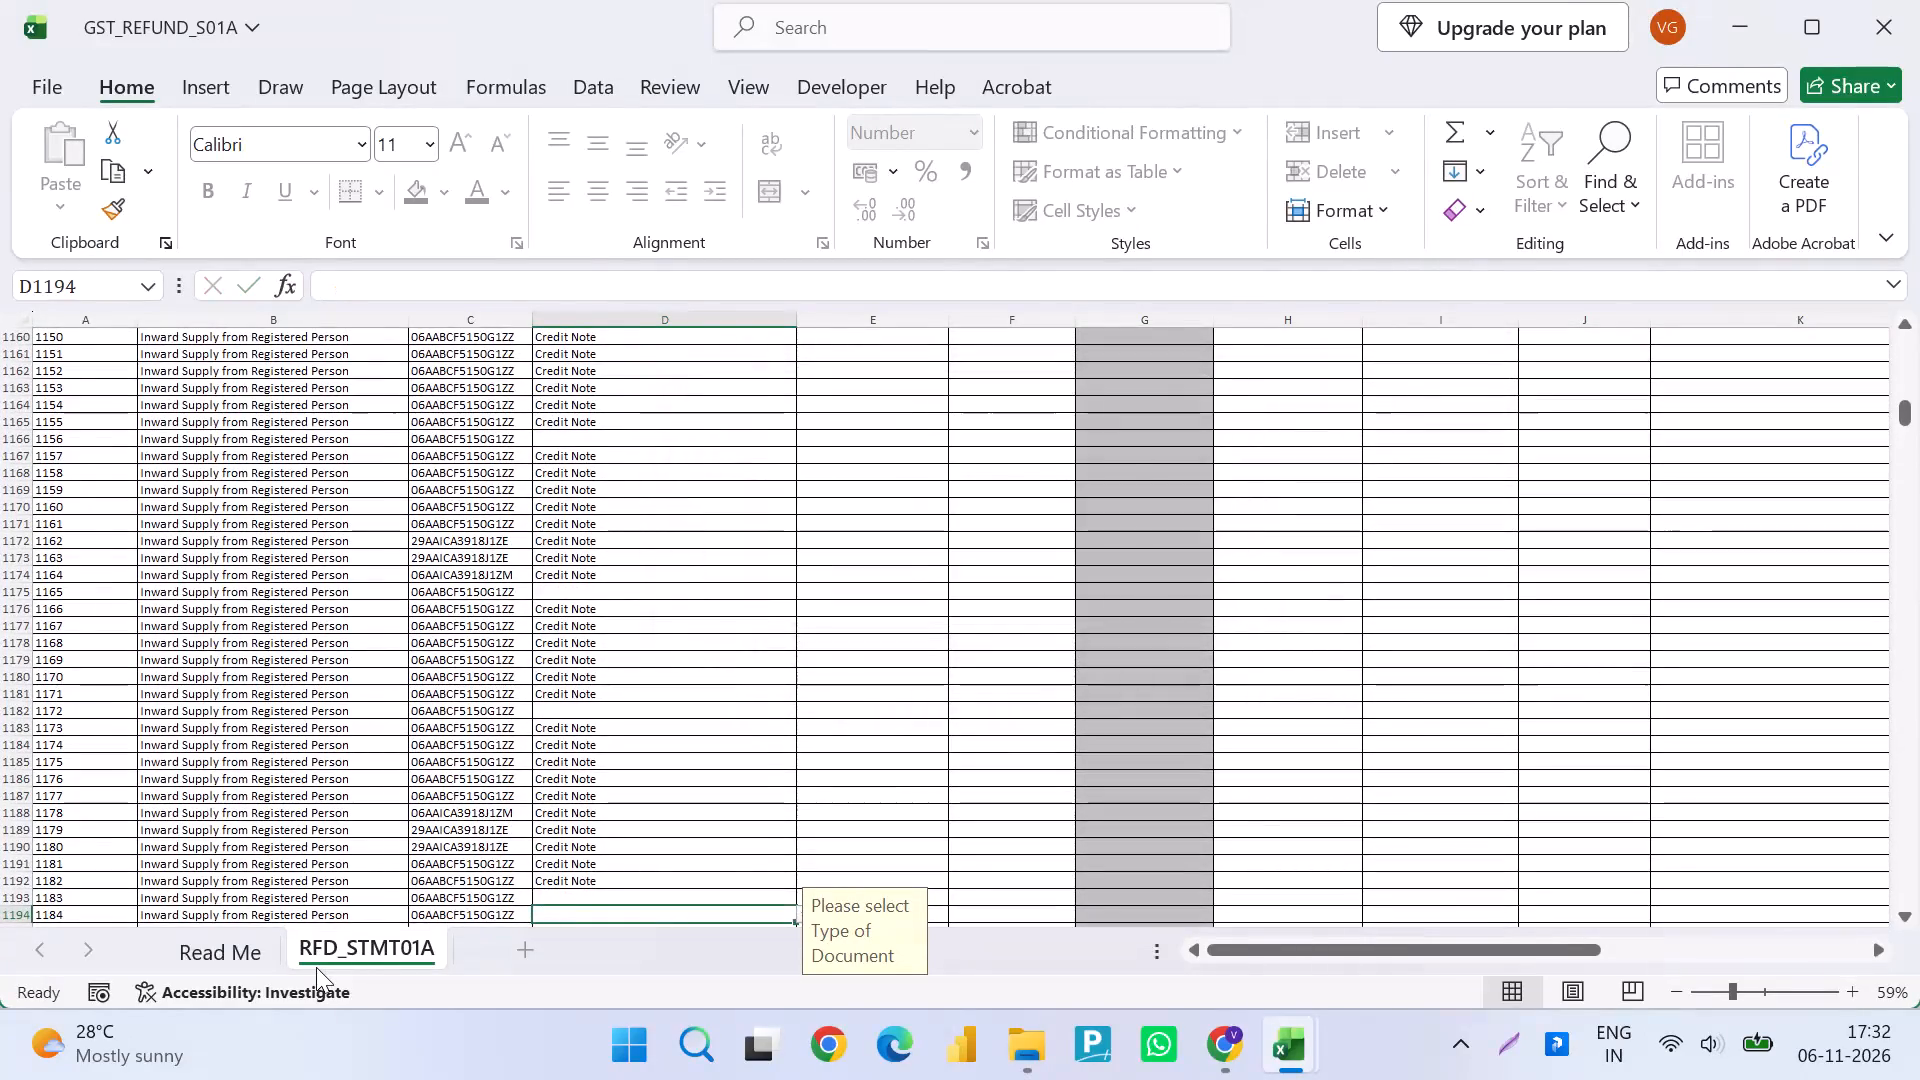
# Go back to the first skipped document type cell among the credit note records, D1099, and enter Credit Note there.
pyautogui.hotkey('ctrl', 'Down')
pyautogui.hotkey('ctrl', 'Up')
pyautogui.hotkey('ctrl', 'Up')
pyautogui.hotkey('ctrl', 'Up')
pyautogui.hotkey('ctrl', 'Up')
pyautogui.hotkey('ctrl', 'Up')
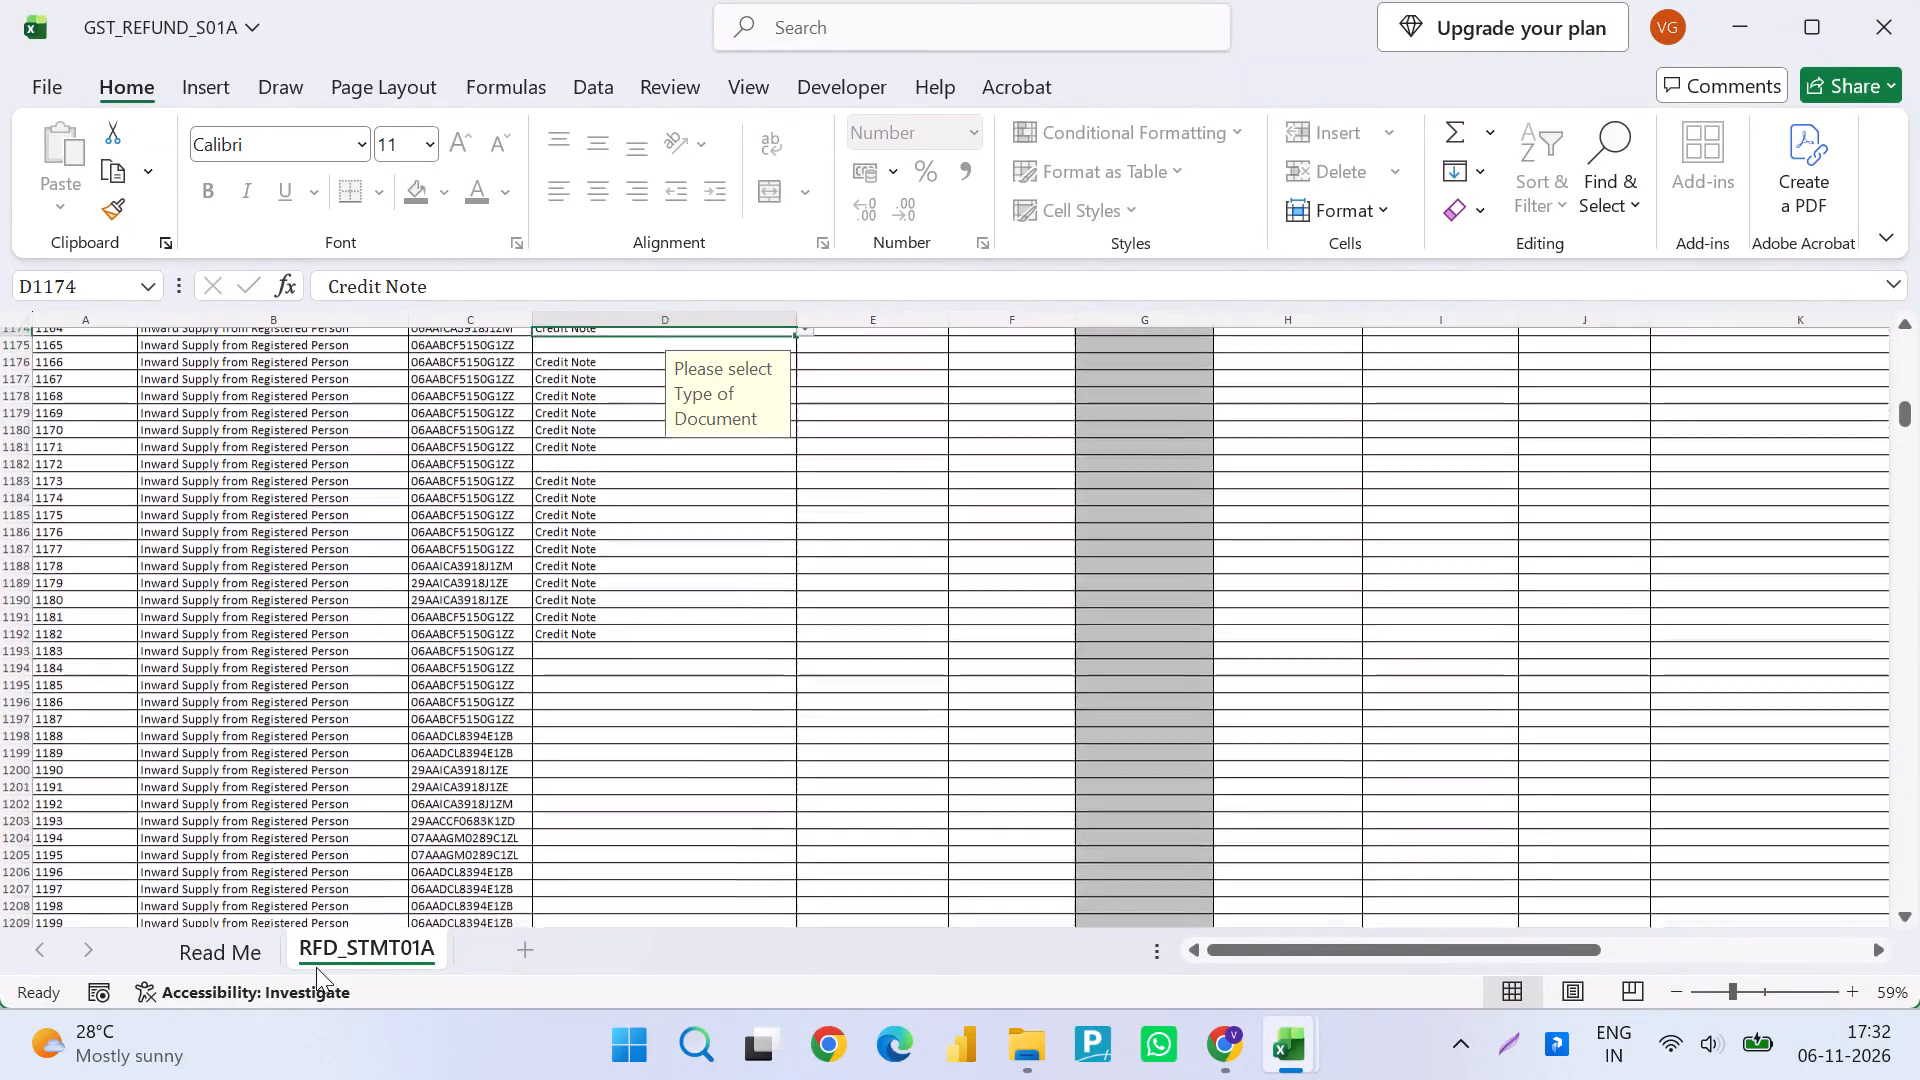
pyautogui.hotkey('ctrl', 'Up')
pyautogui.hotkey('ctrl', 'Up')
pyautogui.hotkey('ctrl', 'Up')
pyautogui.hotkey('ctrl', 'Up')
pyautogui.hotkey('ctrl', 'Up')
pyautogui.hotkey('ctrl', 'Up')
pyautogui.hotkey('ctrl', 'Up')
pyautogui.hotkey('ctrl', 'Up')
pyautogui.hotkey('ctrl', 'Up')
pyautogui.hotkey('ctrl', 'Up')
pyautogui.hotkey('ctrl', 'Up')
pyautogui.hotkey('ctrl', 'Up')
pyautogui.hotkey('ctrl', 'Up')
pyautogui.hotkey('ctrl', 'Up')
pyautogui.hotkey('ctrl', 'Up')
pyautogui.hotkey('ctrl', 'Up')
pyautogui.hotkey('ctrl', 'Up')
pyautogui.hotkey('ctrl', 'Up')
pyautogui.hotkey('ctrl', 'Up')
pyautogui.hotkey('ctrl', 'Up')
pyautogui.hotkey('ctrl', 'Up')
pyautogui.hotkey('ctrl', 'Down')
pyautogui.hotkey('ctrl', 'Down')
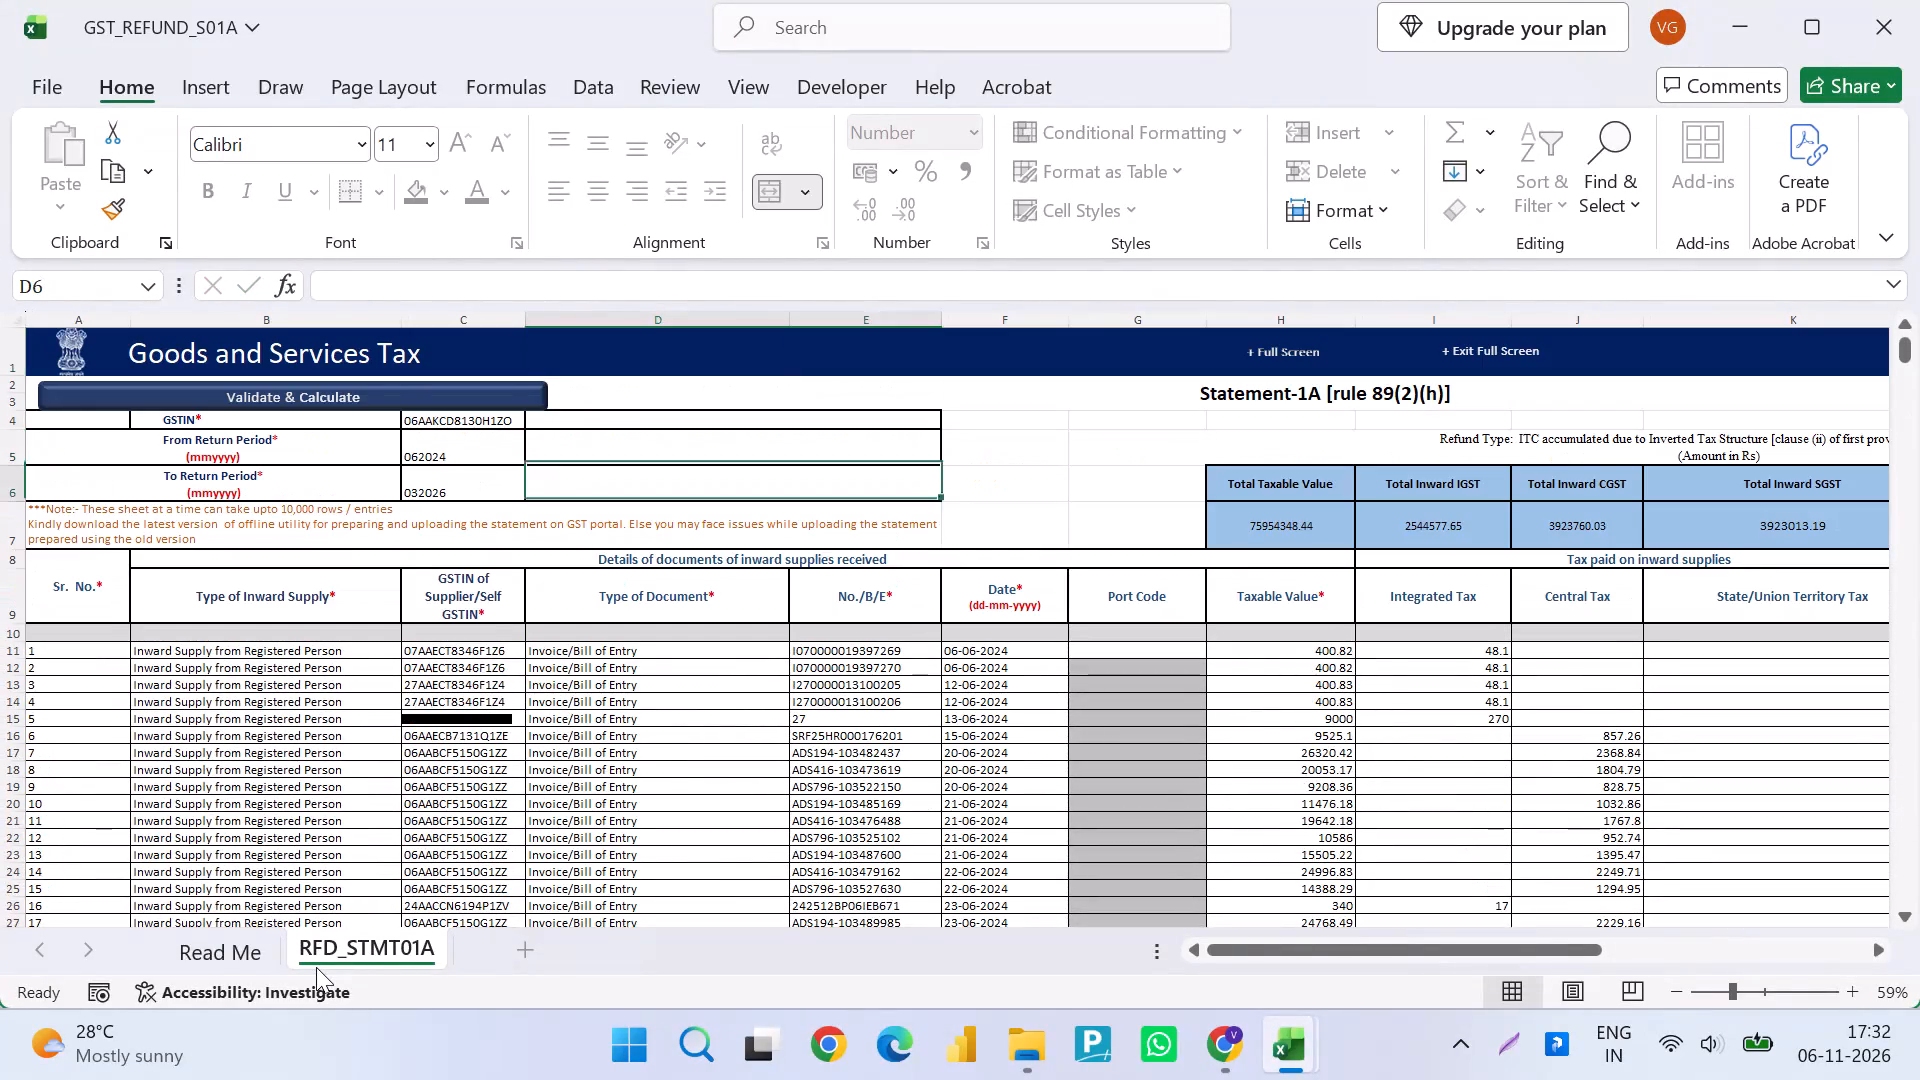
pyautogui.hotkey('ctrl', 'Down')
pyautogui.hotkey('ctrl', 'Down')
pyautogui.hotkey('ctrl', 'Down')
pyautogui.press('Down')
pyautogui.press('c')
pyautogui.press('Return')
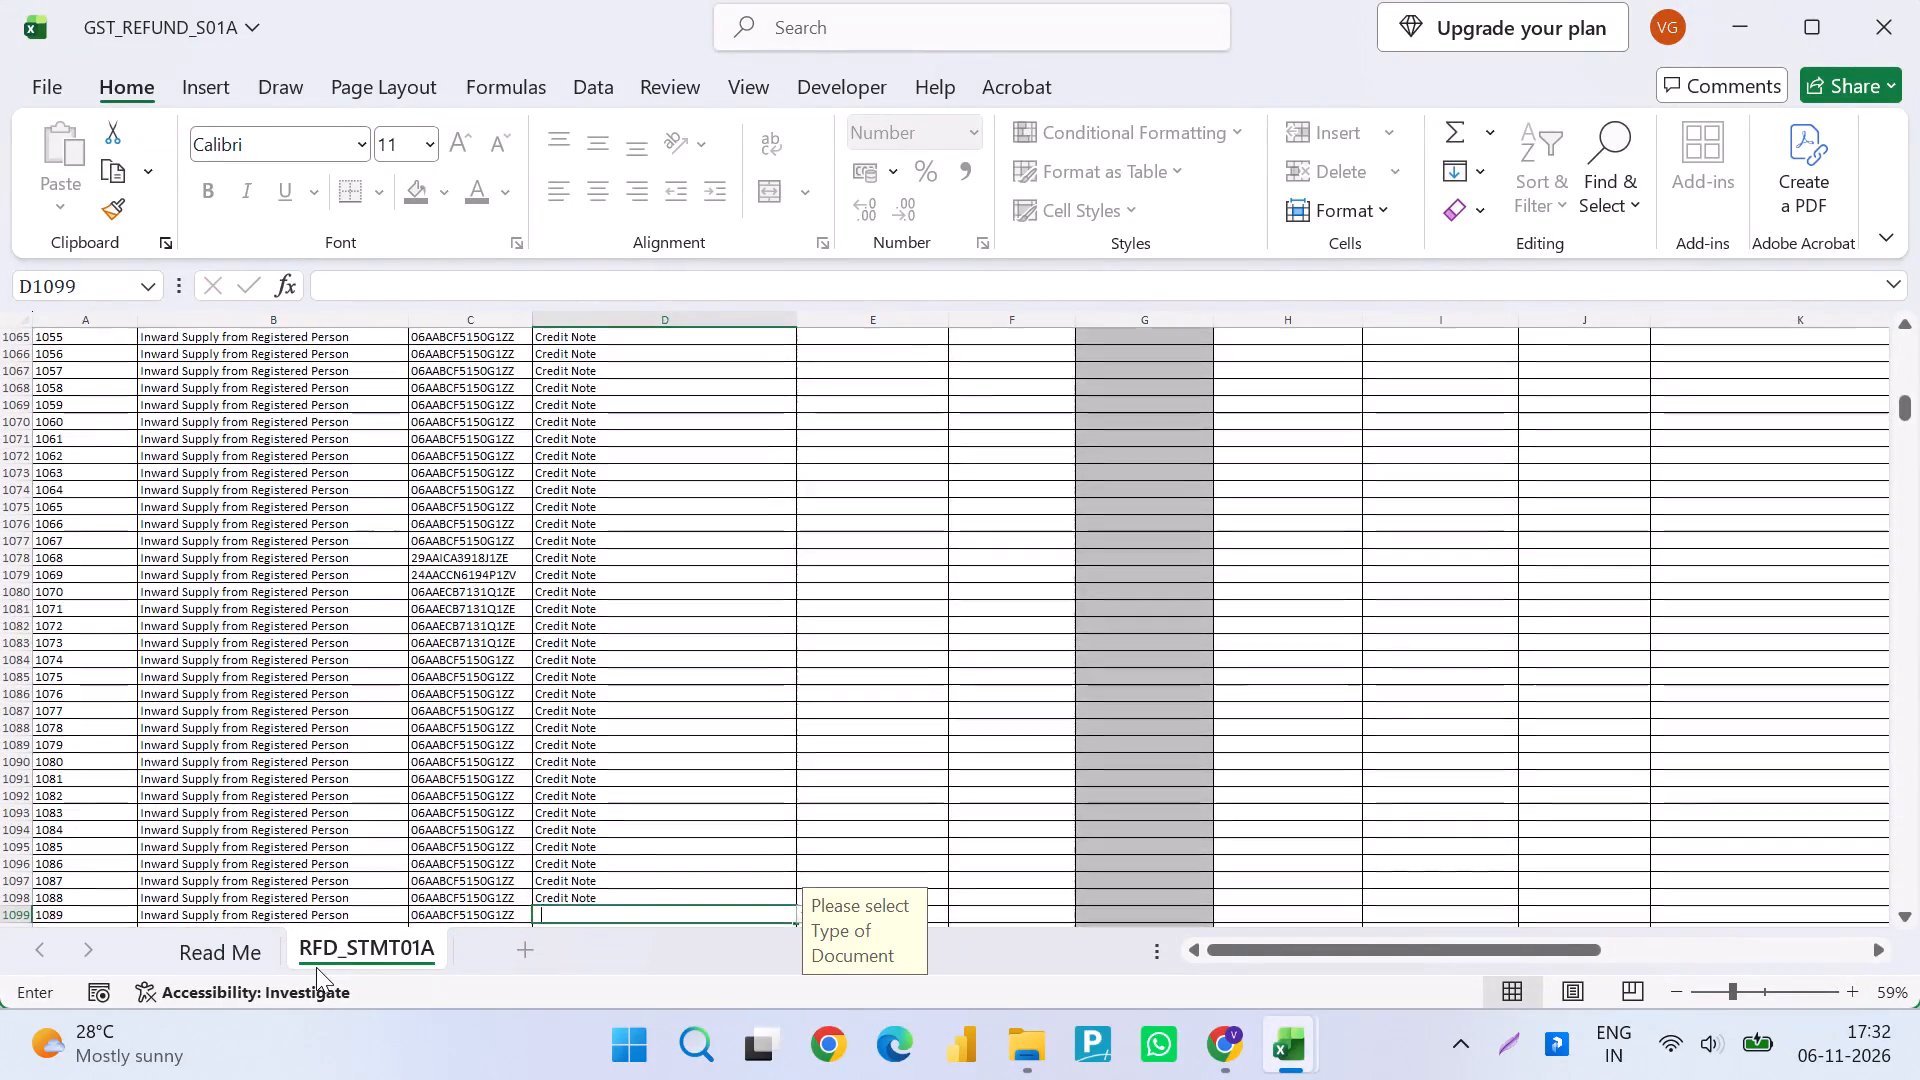
# Enter Credit Note in the skipped document type cells D1106 and D1114, re-entering it in D1105 as well.
pyautogui.hotkey('ctrl', 'Down')
pyautogui.press('c')
pyautogui.press('Return')
pyautogui.press('c')
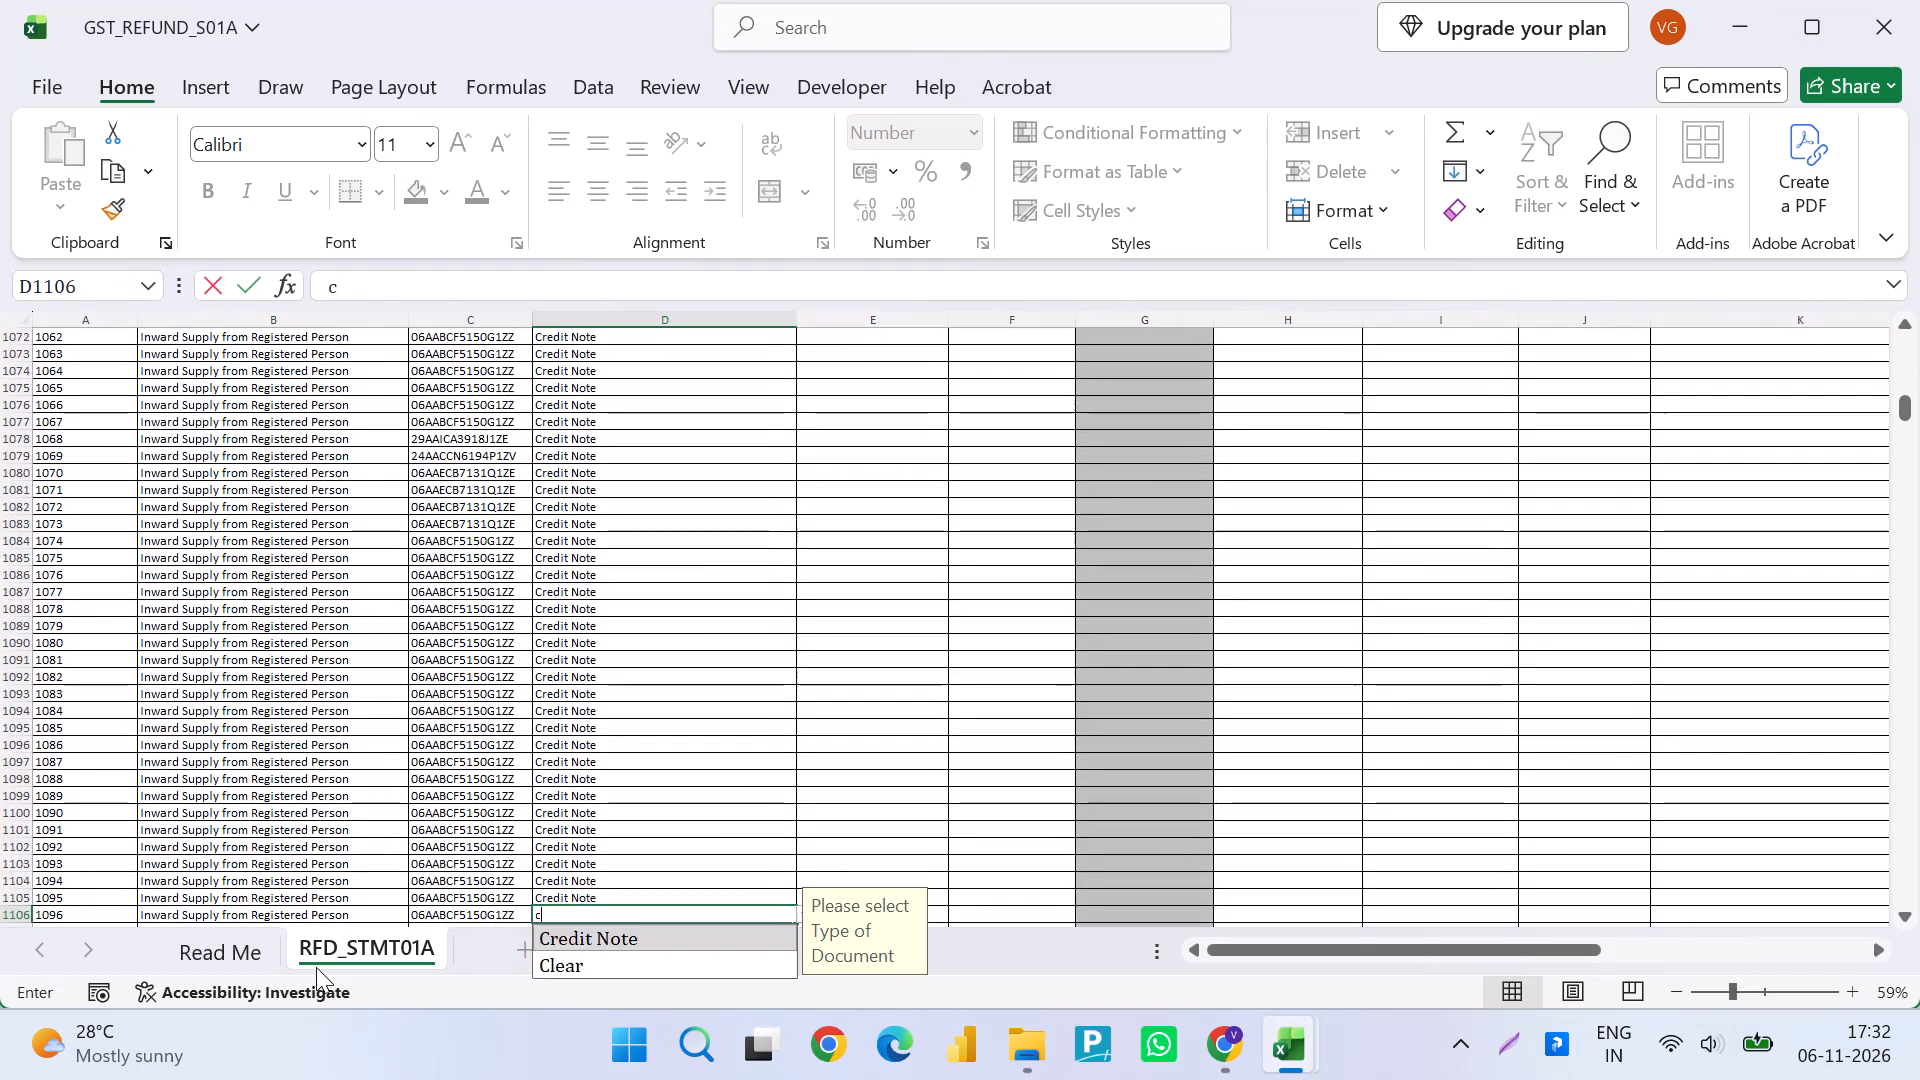
pyautogui.press('Return')
pyautogui.hotkey('ctrl', 'Down')
pyautogui.press('Down')
pyautogui.press('c')
pyautogui.press('Return')
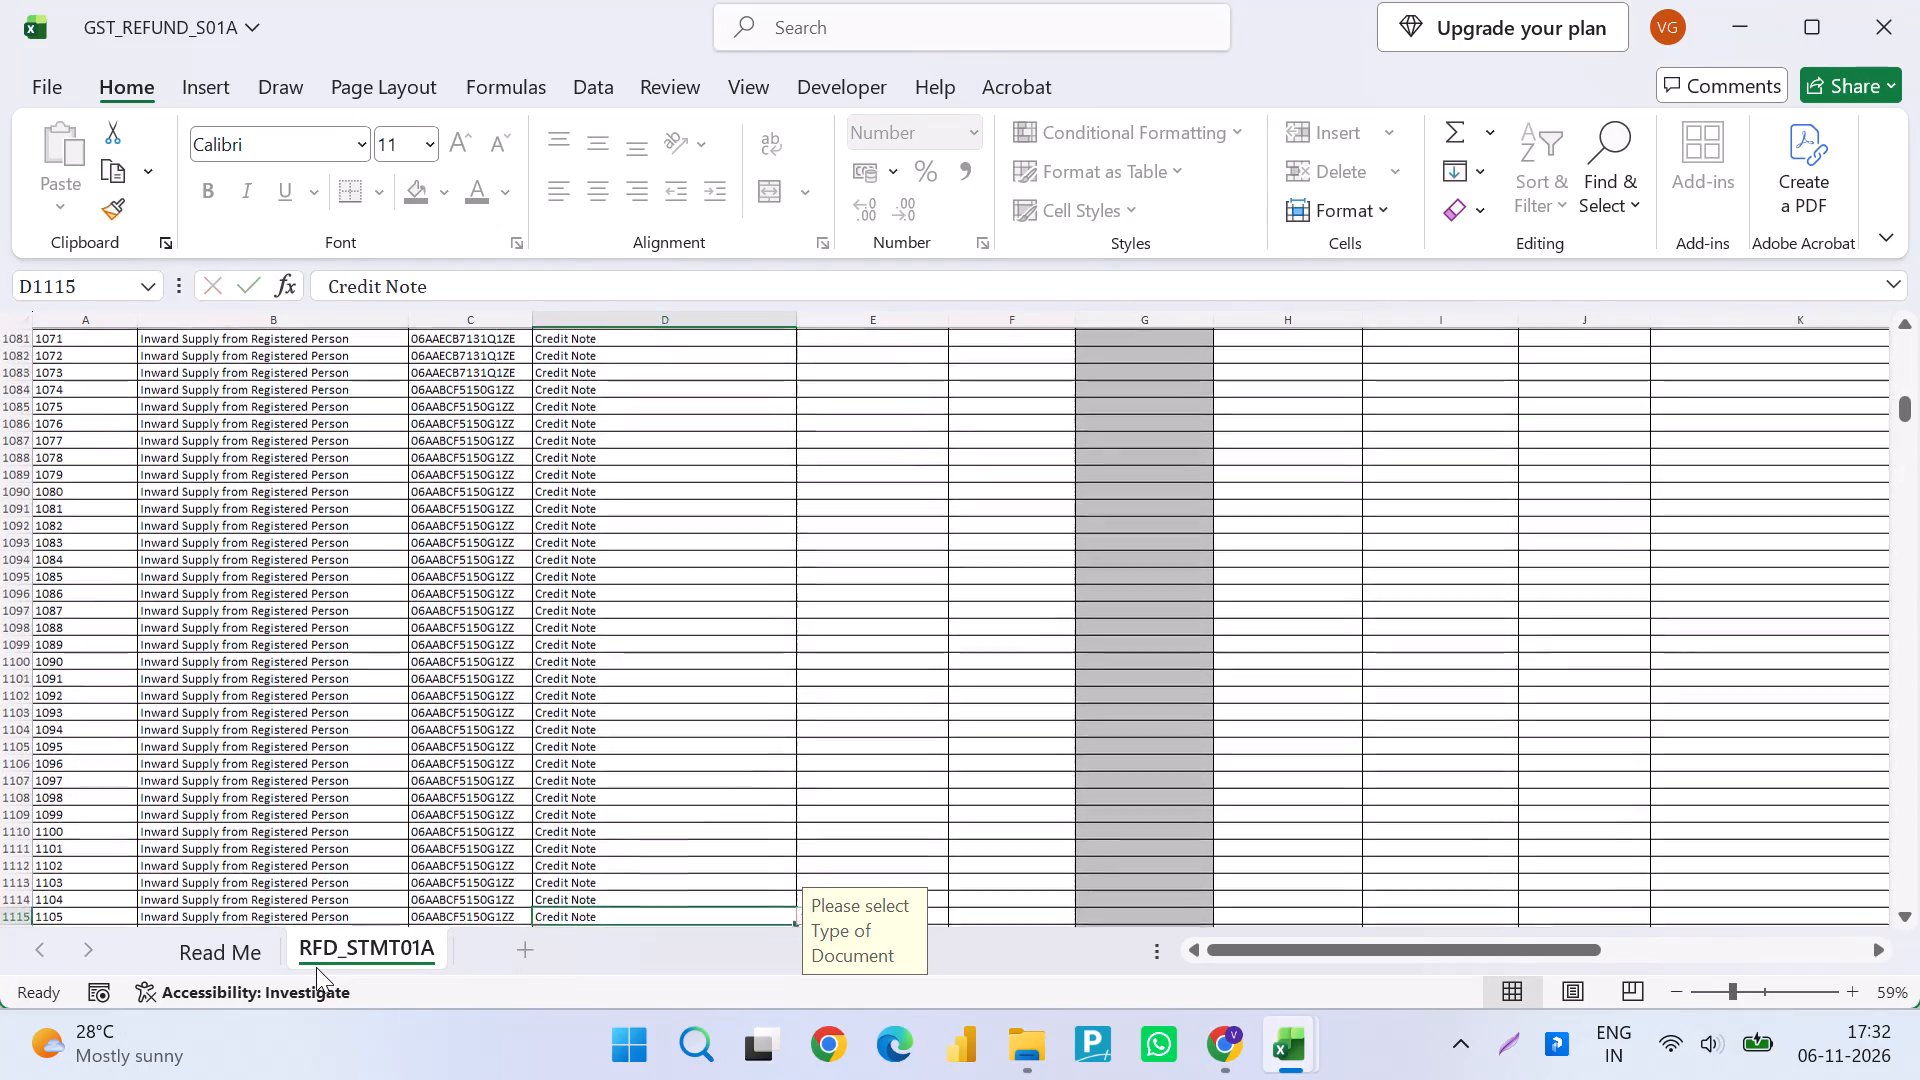
# Enter Credit Note in the next two skipped document type cells, D1123 and D1132.
pyautogui.press('Down')
pyautogui.hotkey('ctrl', 'Down')
pyautogui.press('Down')
pyautogui.press('c')
pyautogui.press('Return')
pyautogui.press('Down')
pyautogui.hotkey('ctrl', 'Down')
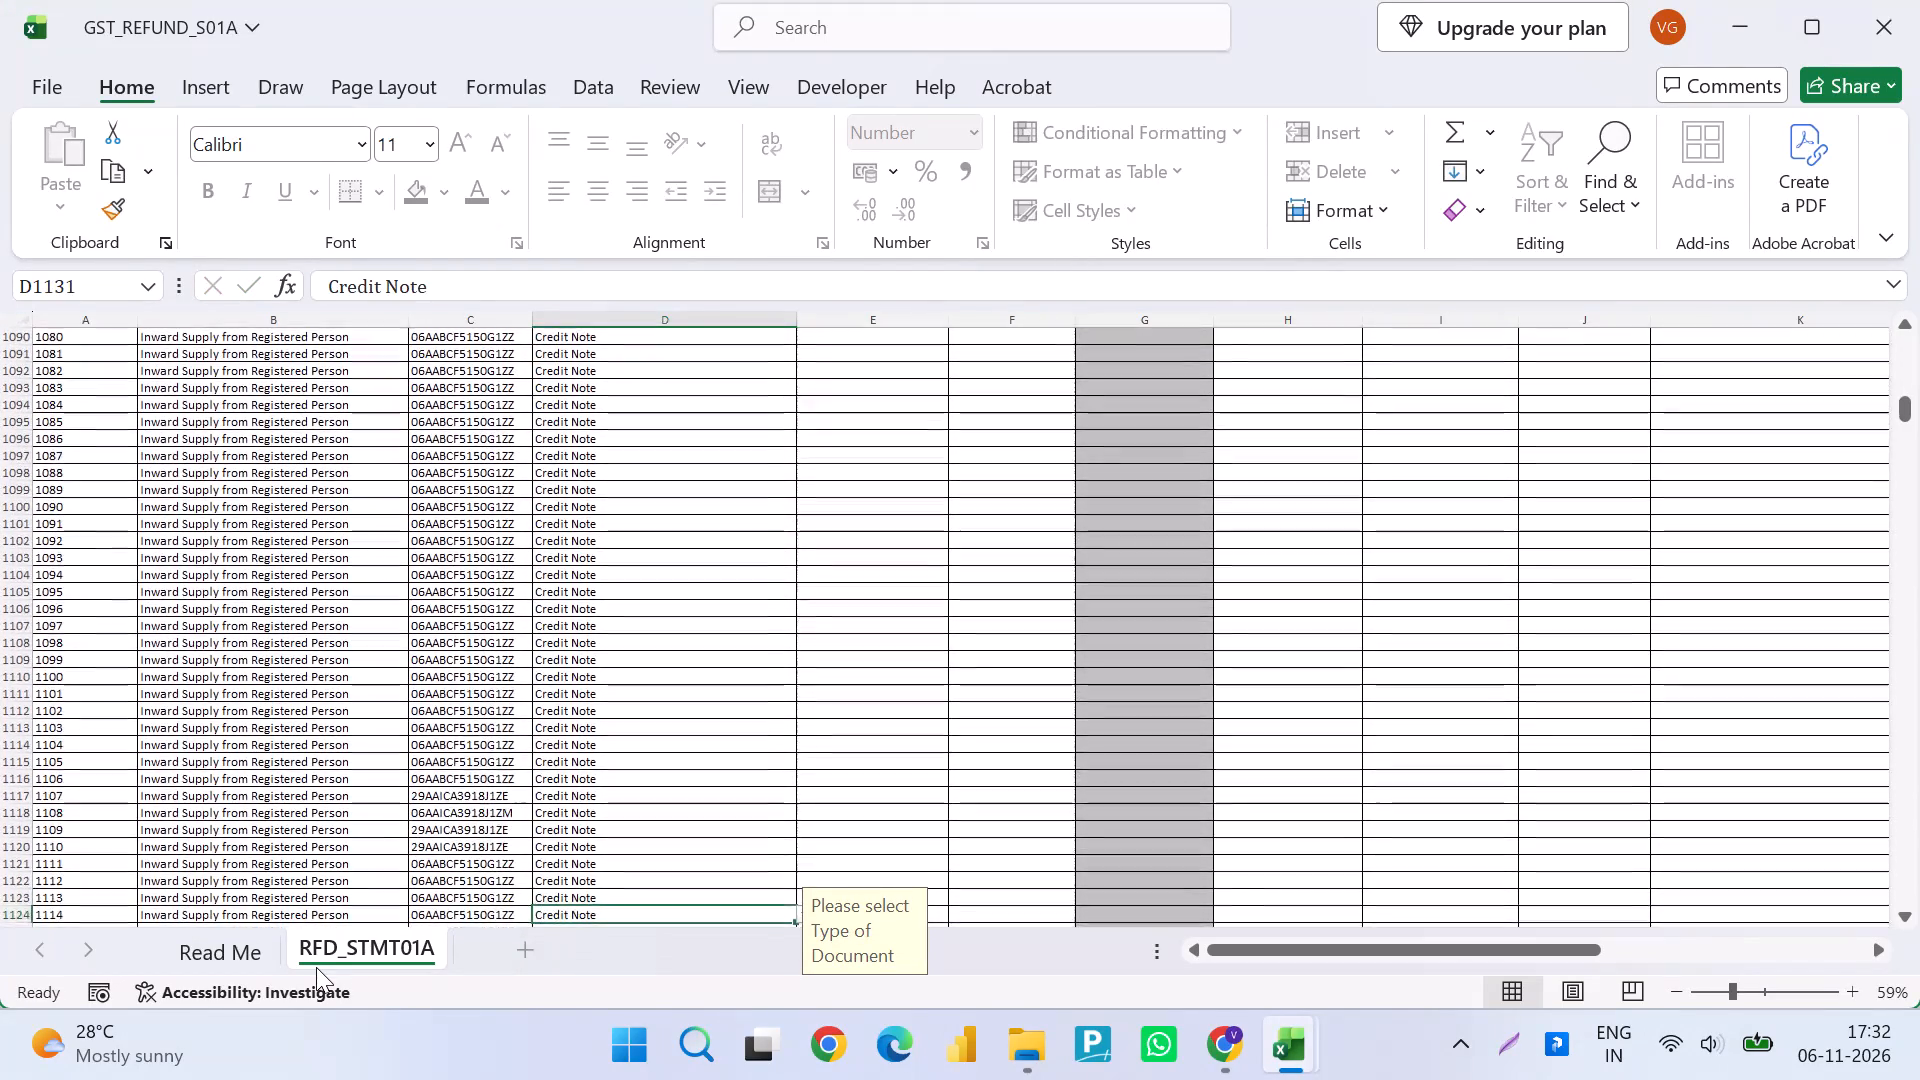
pyautogui.press('Down')
pyautogui.press('Down')
pyautogui.press('Up')
pyautogui.press('c')
pyautogui.press('Down')
pyautogui.press('Up')
pyautogui.press('Return')
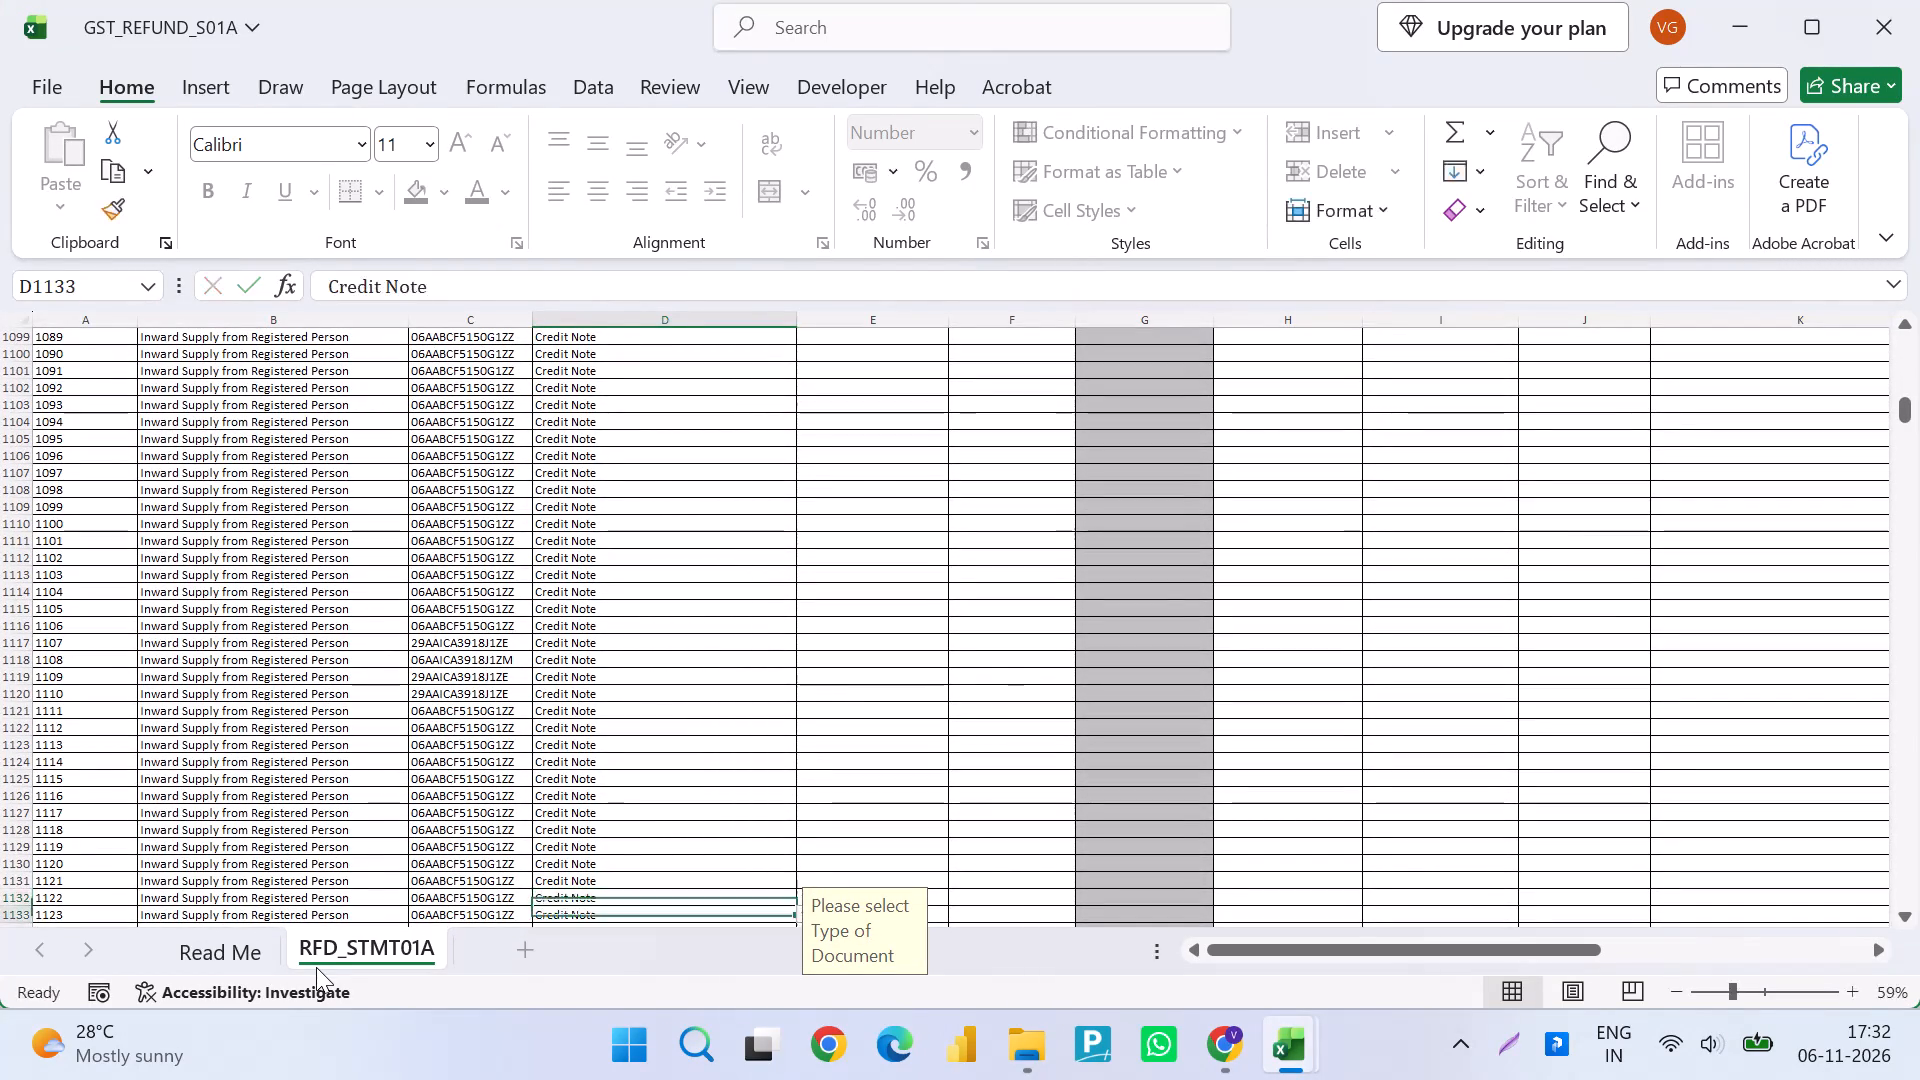
# Enter Credit Note in the skipped document type cells D1141, D1153 and D1166.
pyautogui.hotkey('ctrl', 'Down')
pyautogui.press('Down')
pyautogui.press('c')
pyautogui.press('Return')
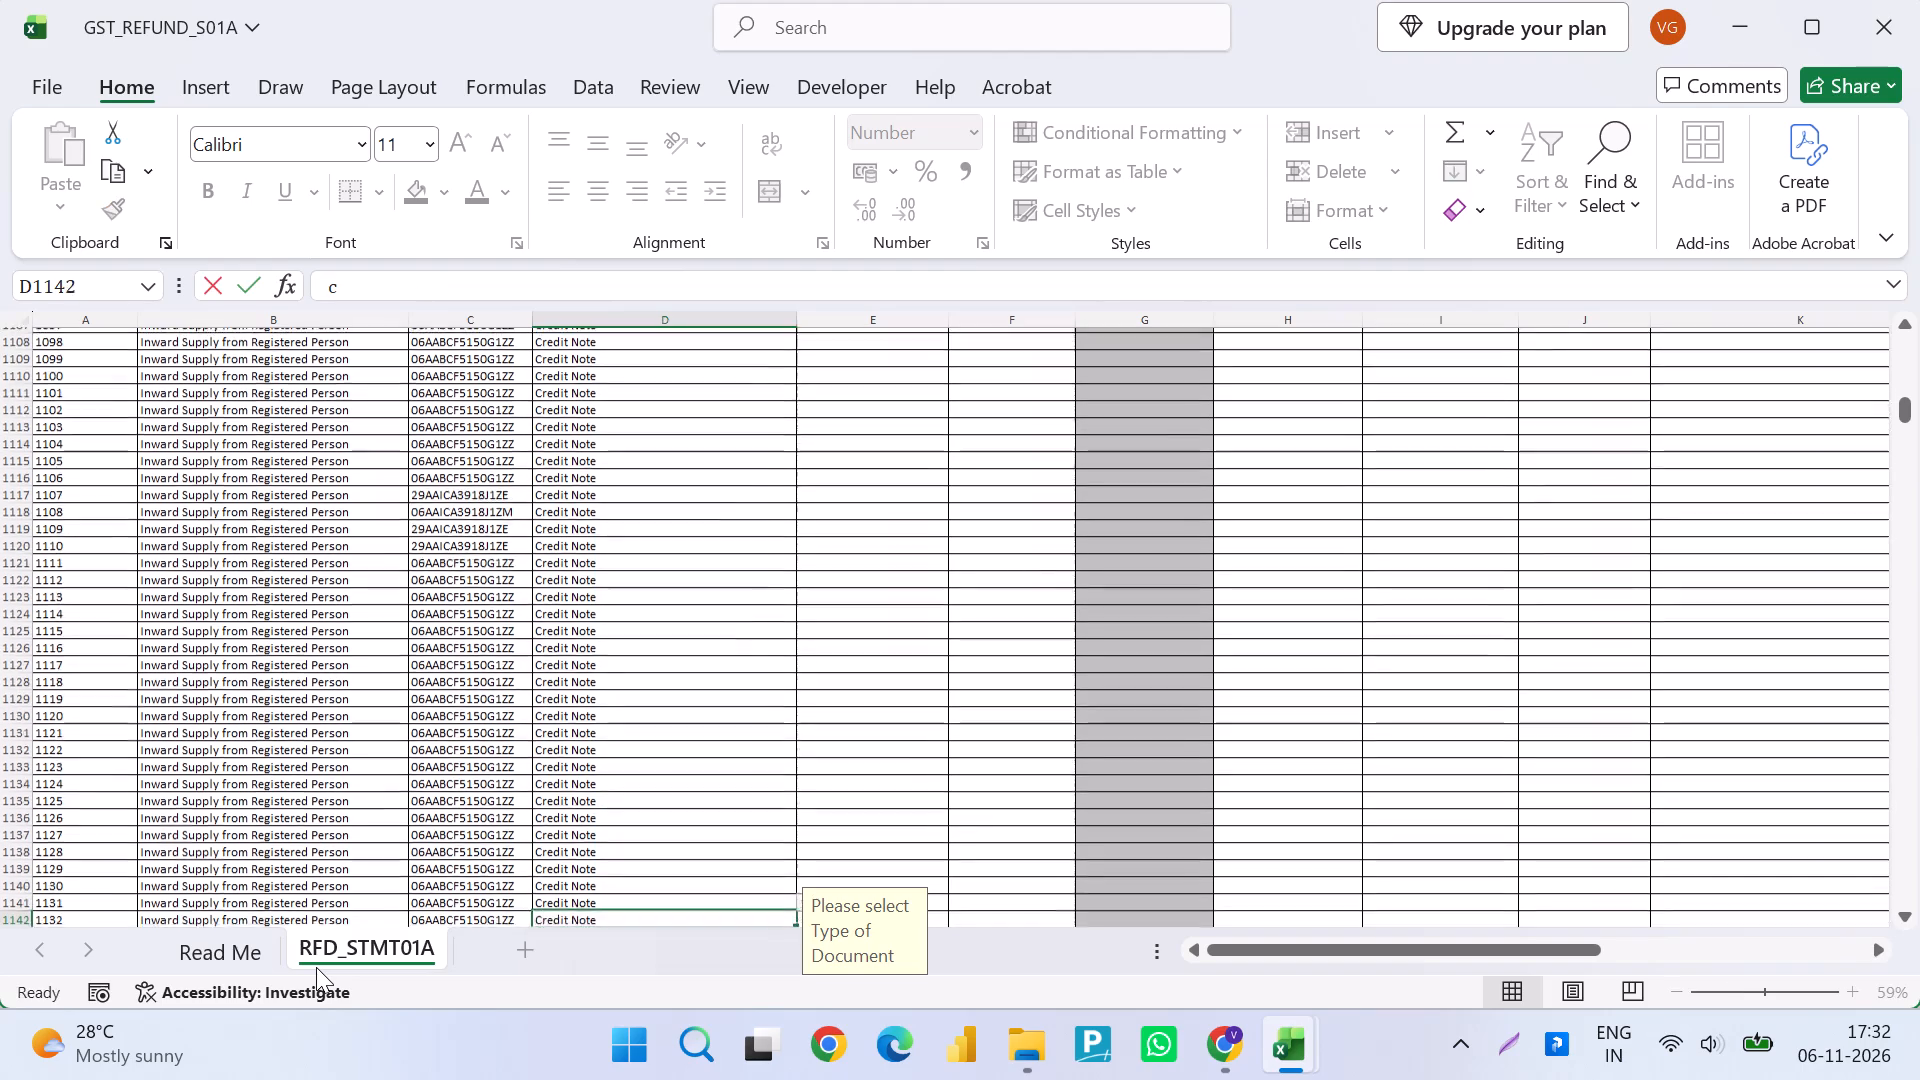
pyautogui.press('Down')
pyautogui.hotkey('ctrl', 'Down')
pyautogui.press('Down')
pyautogui.press('c')
pyautogui.press('Return')
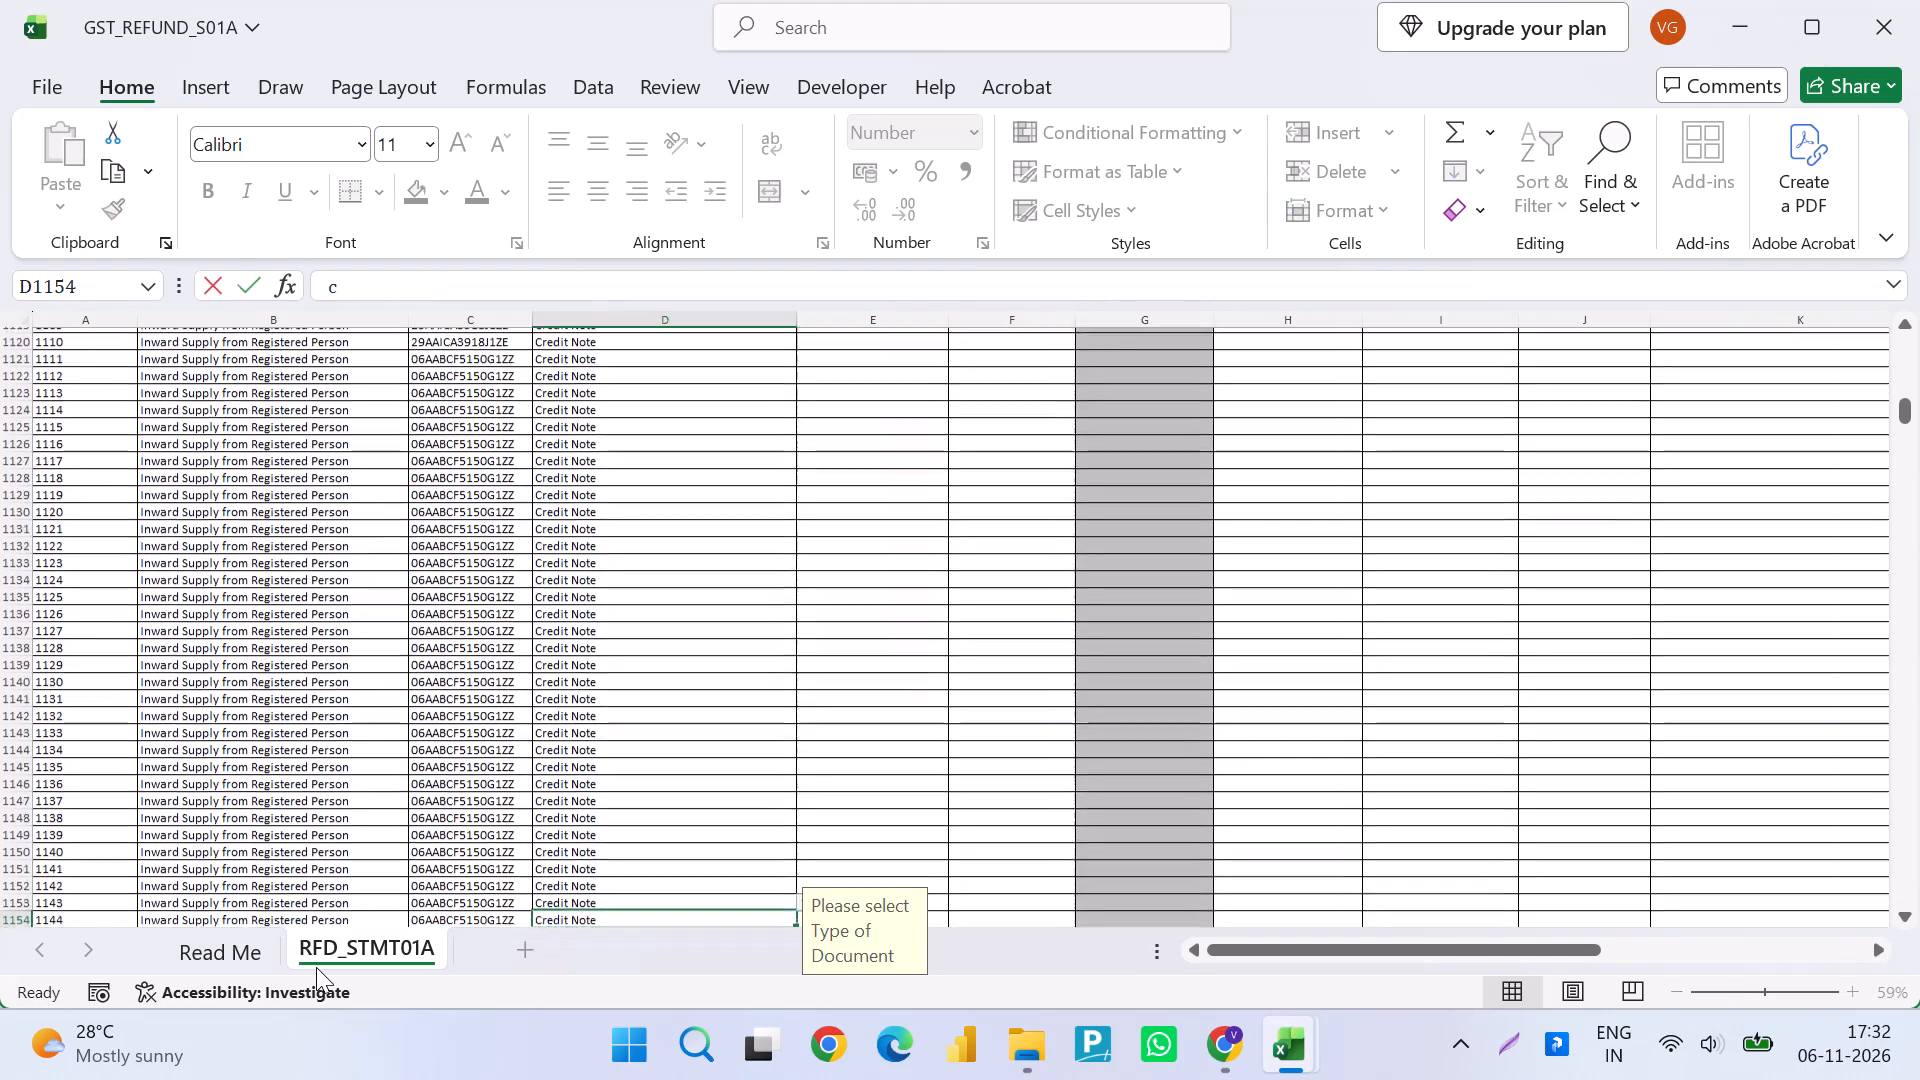
pyautogui.hotkey('ctrl', 'Down')
pyautogui.press('Down')
pyautogui.press('c')
pyautogui.press('Return')
# Check the document types below D1167 for skipped cells and enter Credit Note in the blank cell D1175.
pyautogui.press('Down')
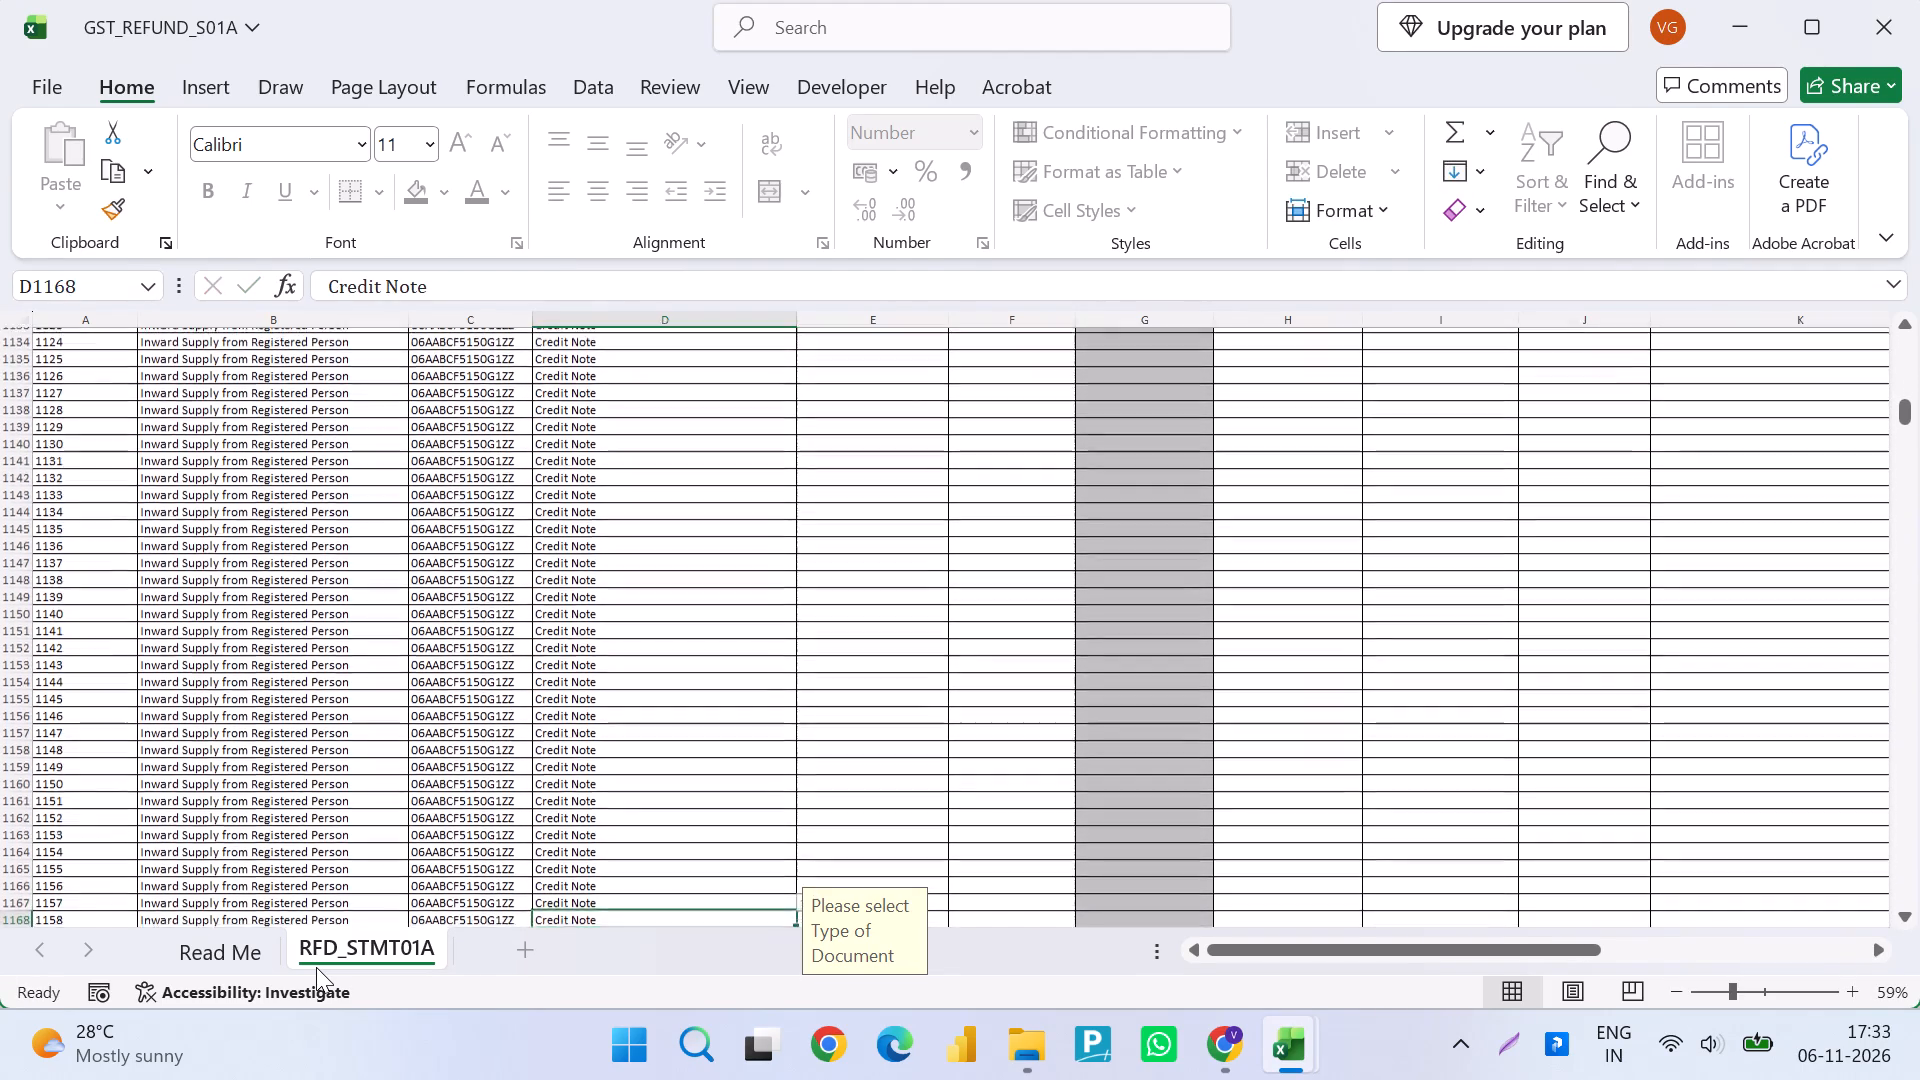
pyautogui.hotkey('ctrl', 'Down')
pyautogui.press('Down')
pyautogui.press('Down')
pyautogui.press('Down')
pyautogui.press('Down')
pyautogui.press('Down')
pyautogui.press('Down')
pyautogui.press('Down')
pyautogui.press('Down')
pyautogui.press('Down')
pyautogui.press('Down')
pyautogui.press('Down')
pyautogui.press('Down')
pyautogui.press('Down')
pyautogui.press('Up')
pyautogui.press('Up')
pyautogui.press('Up')
pyautogui.press('Up')
pyautogui.press('Up')
pyautogui.press('Up')
pyautogui.press('Up')
pyautogui.press('Up')
pyautogui.press('Up')
pyautogui.press('Up')
pyautogui.press('Up')
pyautogui.press('Up')
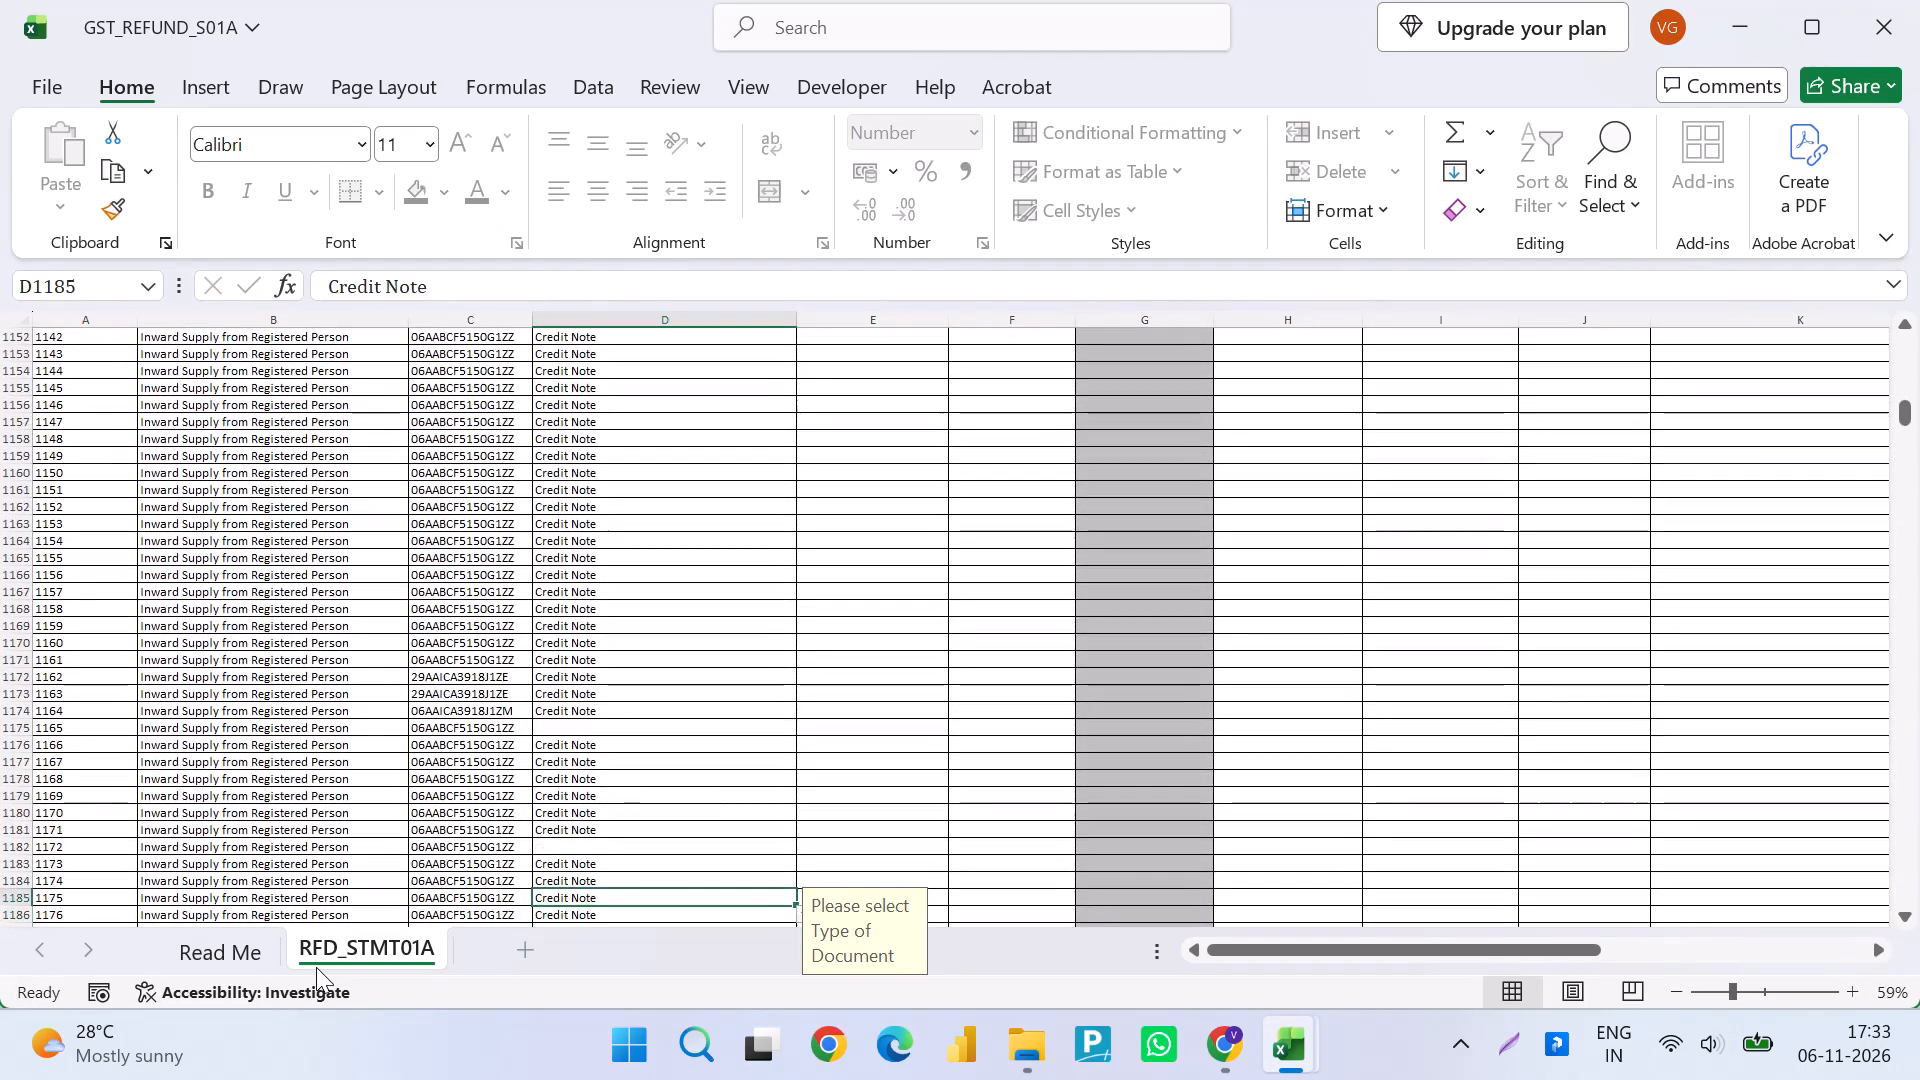
pyautogui.press('Down')
pyautogui.press('c')
pyautogui.press('Return')
# Enter Credit Note in the remaining skipped document type cell D1182.
pyautogui.press('Return')
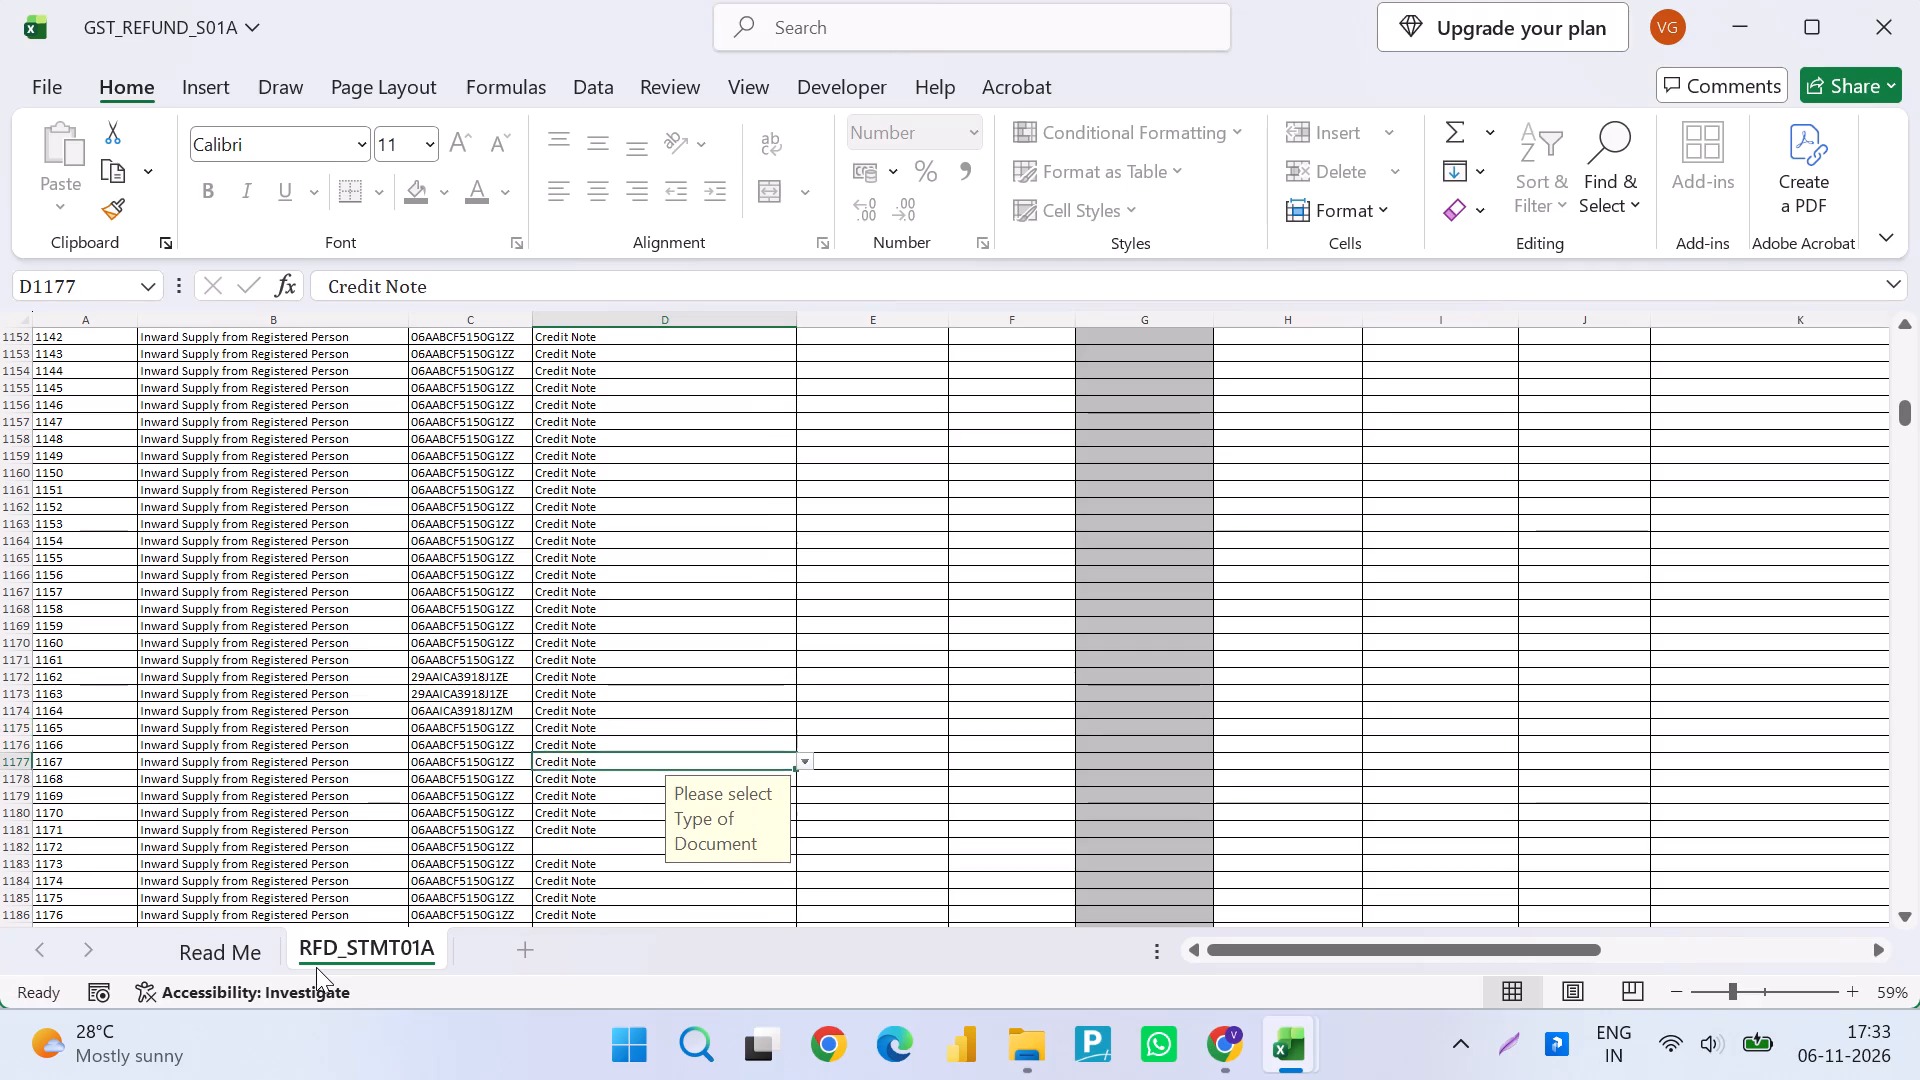
pyautogui.press('Return')
pyautogui.press('Return')
pyautogui.press('Return')
pyautogui.press('Return')
pyautogui.press('Return')
pyautogui.press('c')
pyautogui.press('Return')
# Resume at the first unfilled document type cell and enter Credit Note in each cell from D1193 to D1197.
pyautogui.hotkey('ctrl', 'Down')
pyautogui.press('Down')
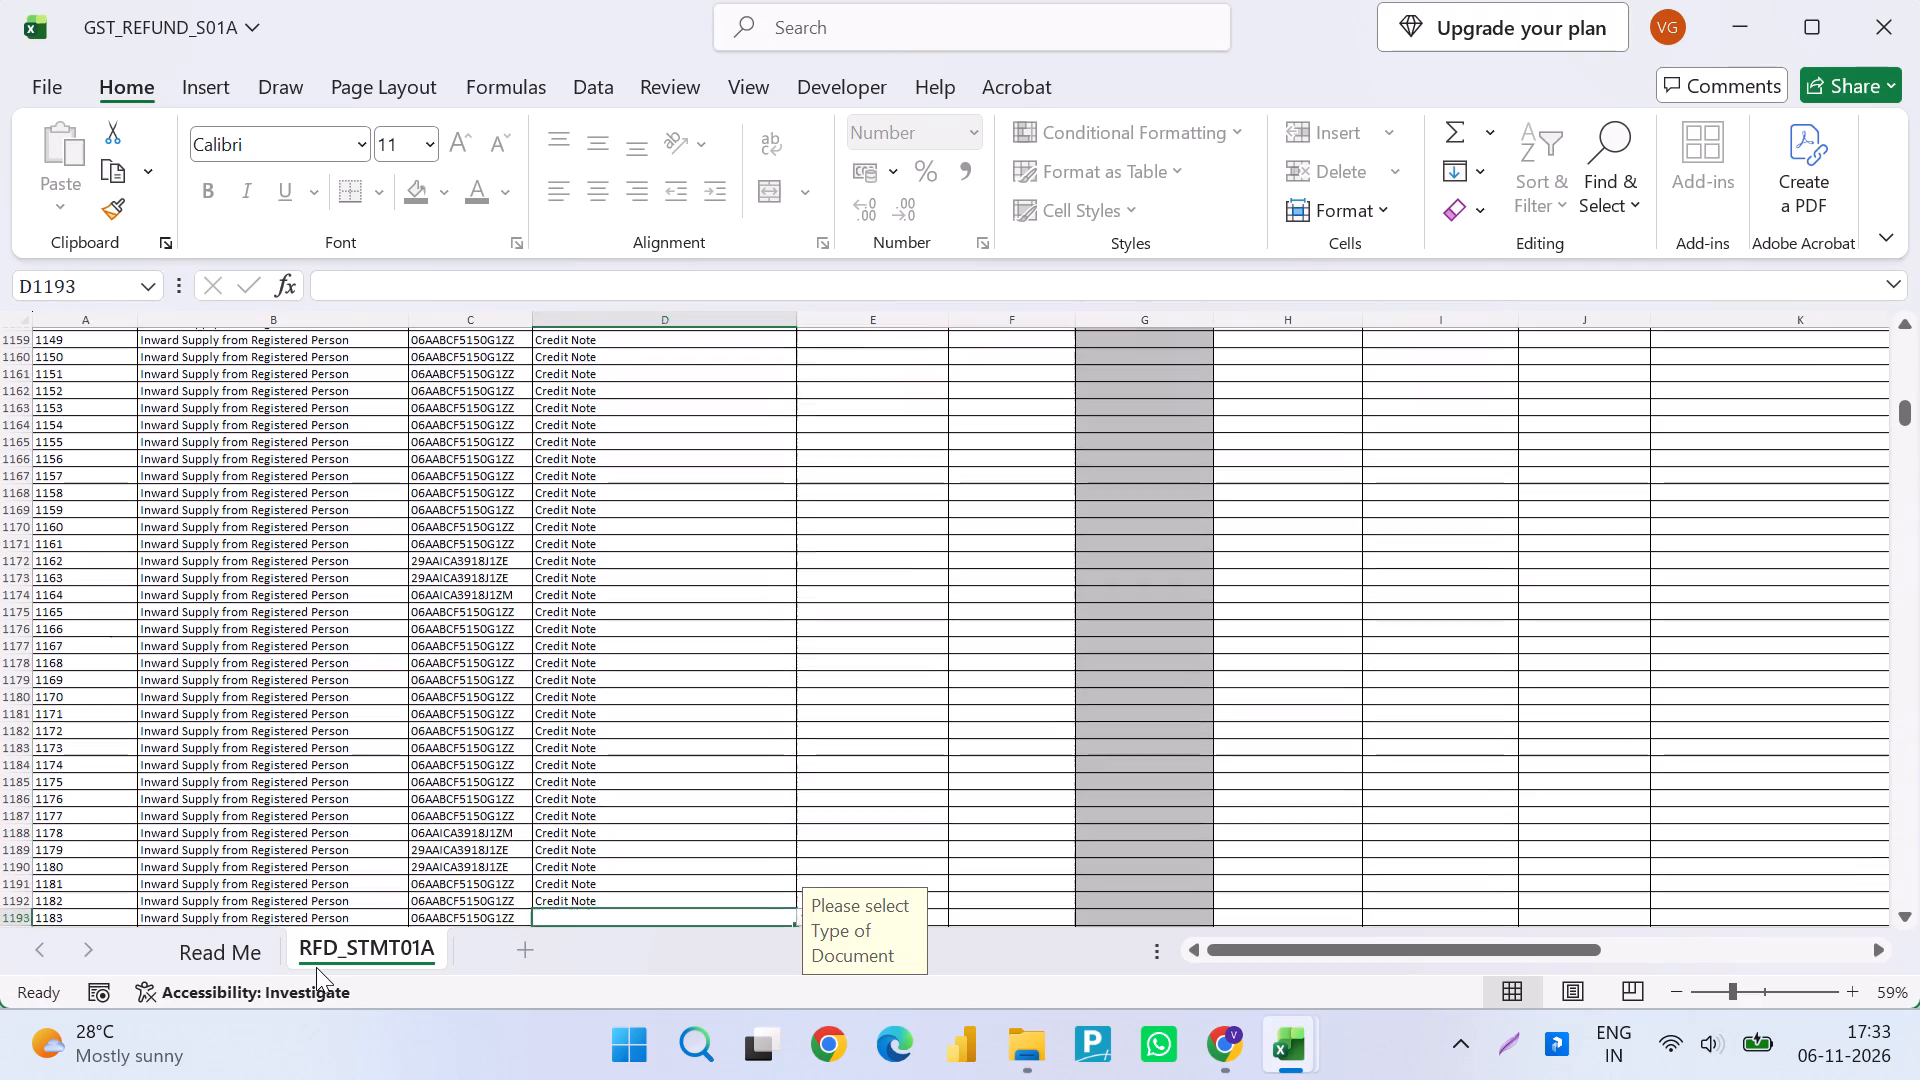
pyautogui.press('Down')
pyautogui.press('Up')
pyautogui.press('c')
pyautogui.press('Return')
pyautogui.press('c')
pyautogui.press('Return')
pyautogui.press('c')
pyautogui.press('Return')
pyautogui.press('c')
pyautogui.press('Return')
pyautogui.press('c')
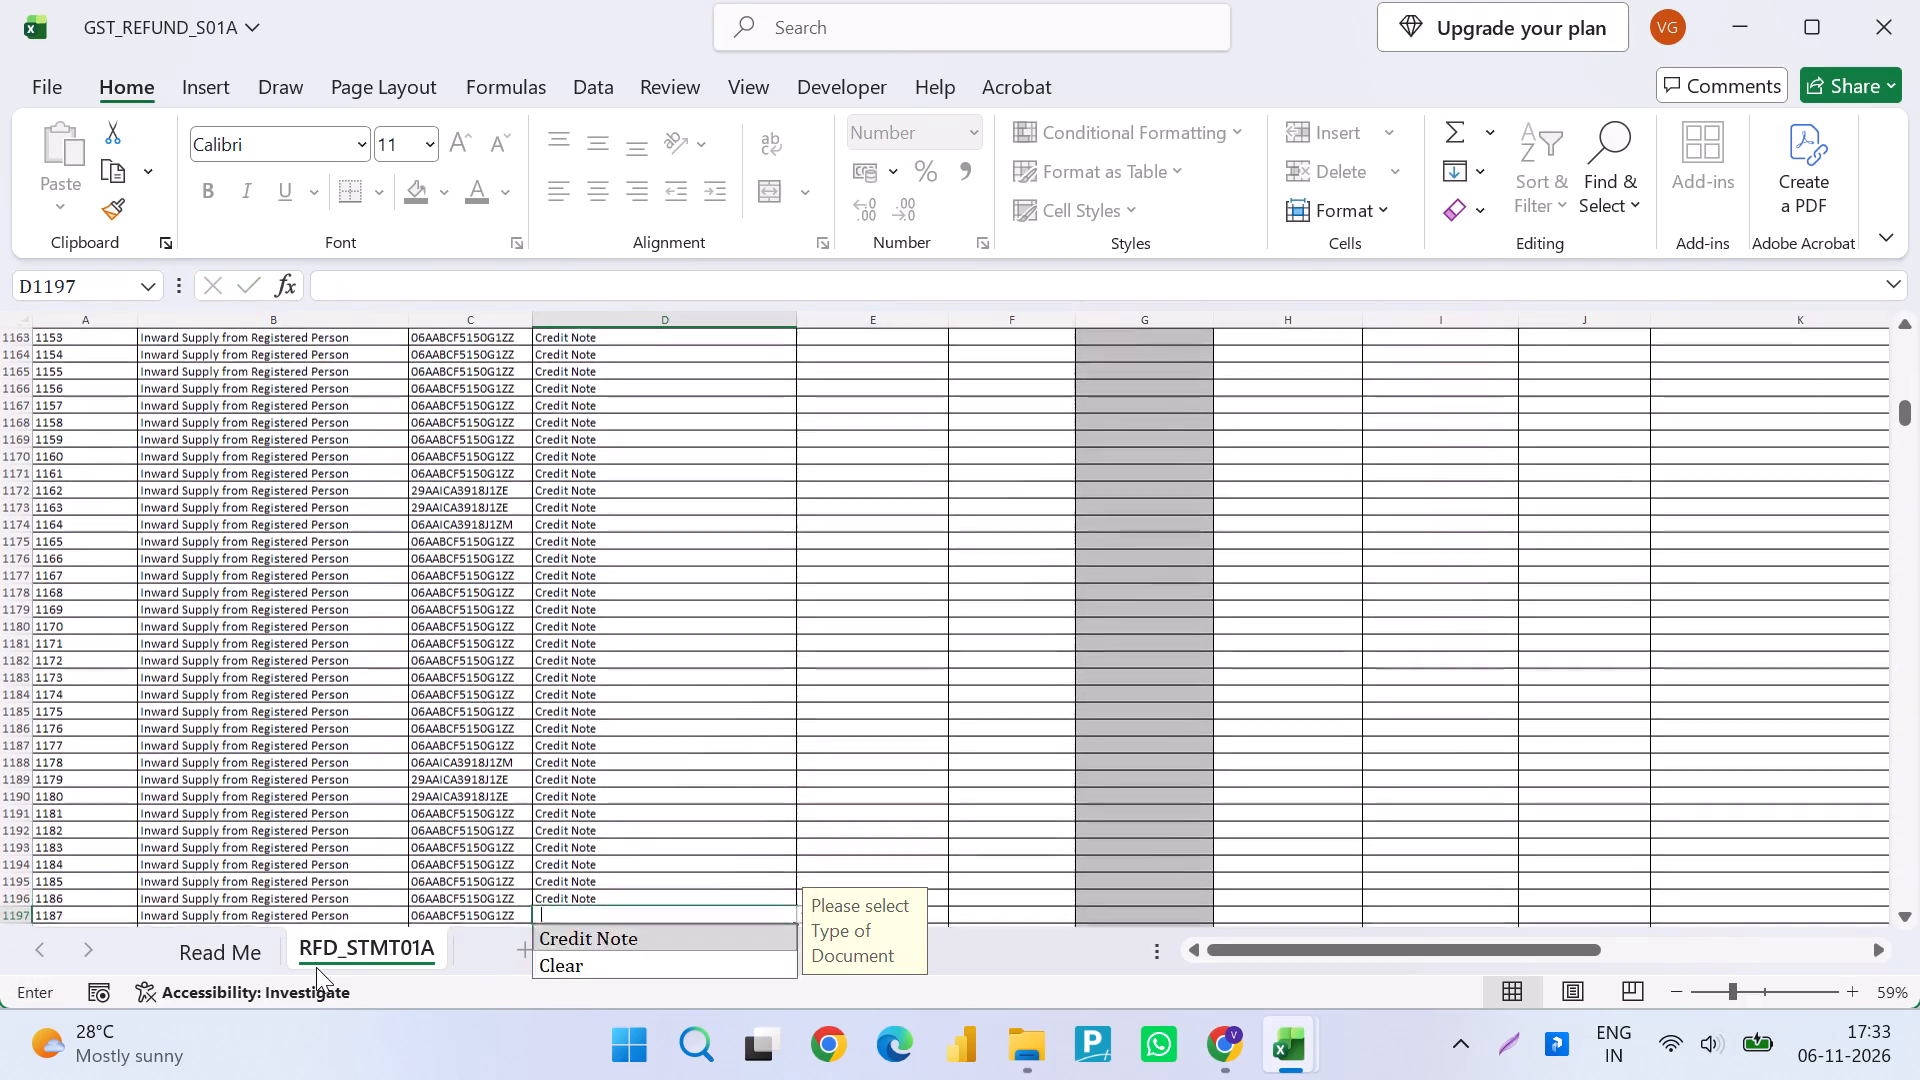
pyautogui.press('Return')
# Enter Credit Note as the document type in each cell from D1198 to D1204.
pyautogui.press('c')
pyautogui.press('Return')
pyautogui.press('c')
pyautogui.press('Return')
pyautogui.press('c')
pyautogui.press('Return')
pyautogui.press('c')
pyautogui.press('Return')
pyautogui.press('c')
pyautogui.press('Return')
pyautogui.press('c')
pyautogui.press('Return')
pyautogui.press('c')
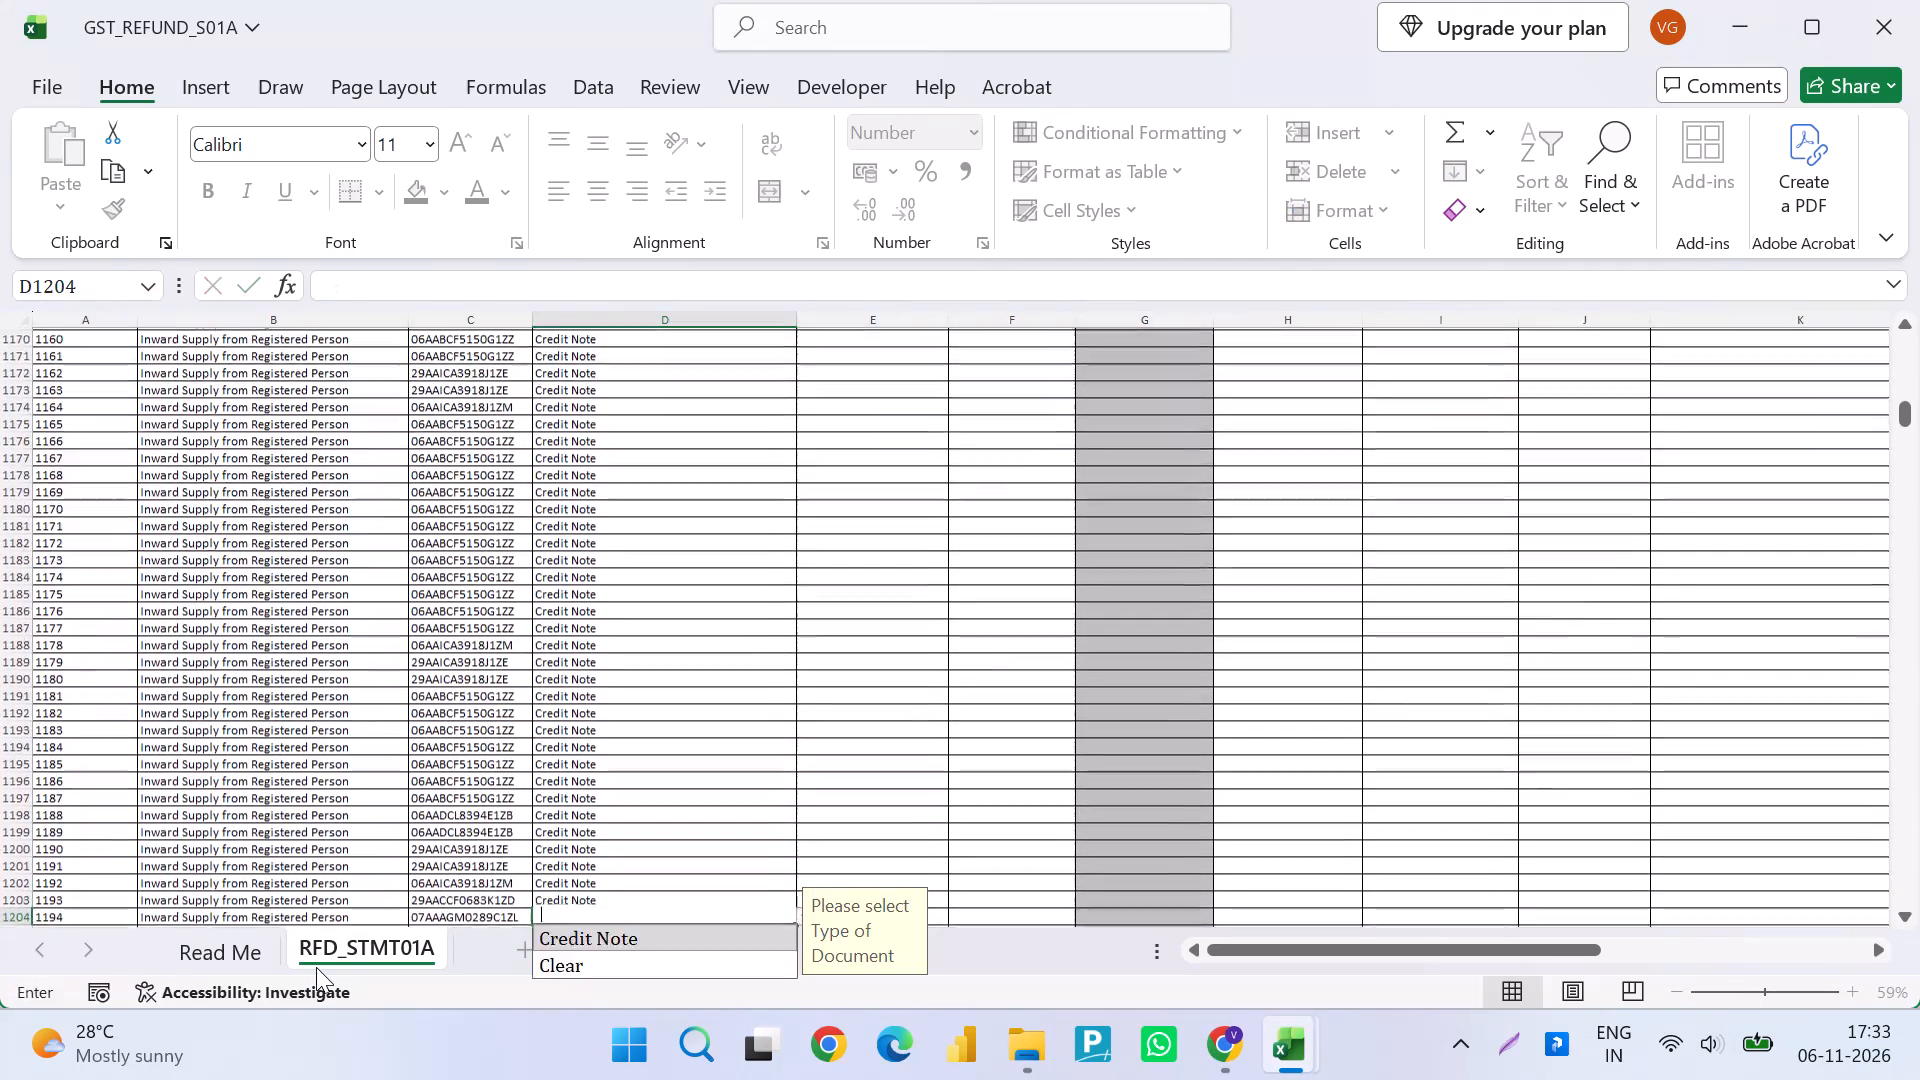
pyautogui.press('Return')
# Enter Credit Note as the document type in each cell from D1205 to D1210.
pyautogui.press('c')
pyautogui.press('Return')
pyautogui.press('c')
pyautogui.press('Return')
pyautogui.press('c')
pyautogui.press('Return')
pyautogui.press('c')
pyautogui.press('Return')
pyautogui.press('c')
pyautogui.press('Return')
pyautogui.press('c')
pyautogui.press('Return')
# Enter Credit Note as the document type in each cell from D1211 to D1216.
pyautogui.press('c')
pyautogui.press('Return')
pyautogui.press('c')
pyautogui.press('Return')
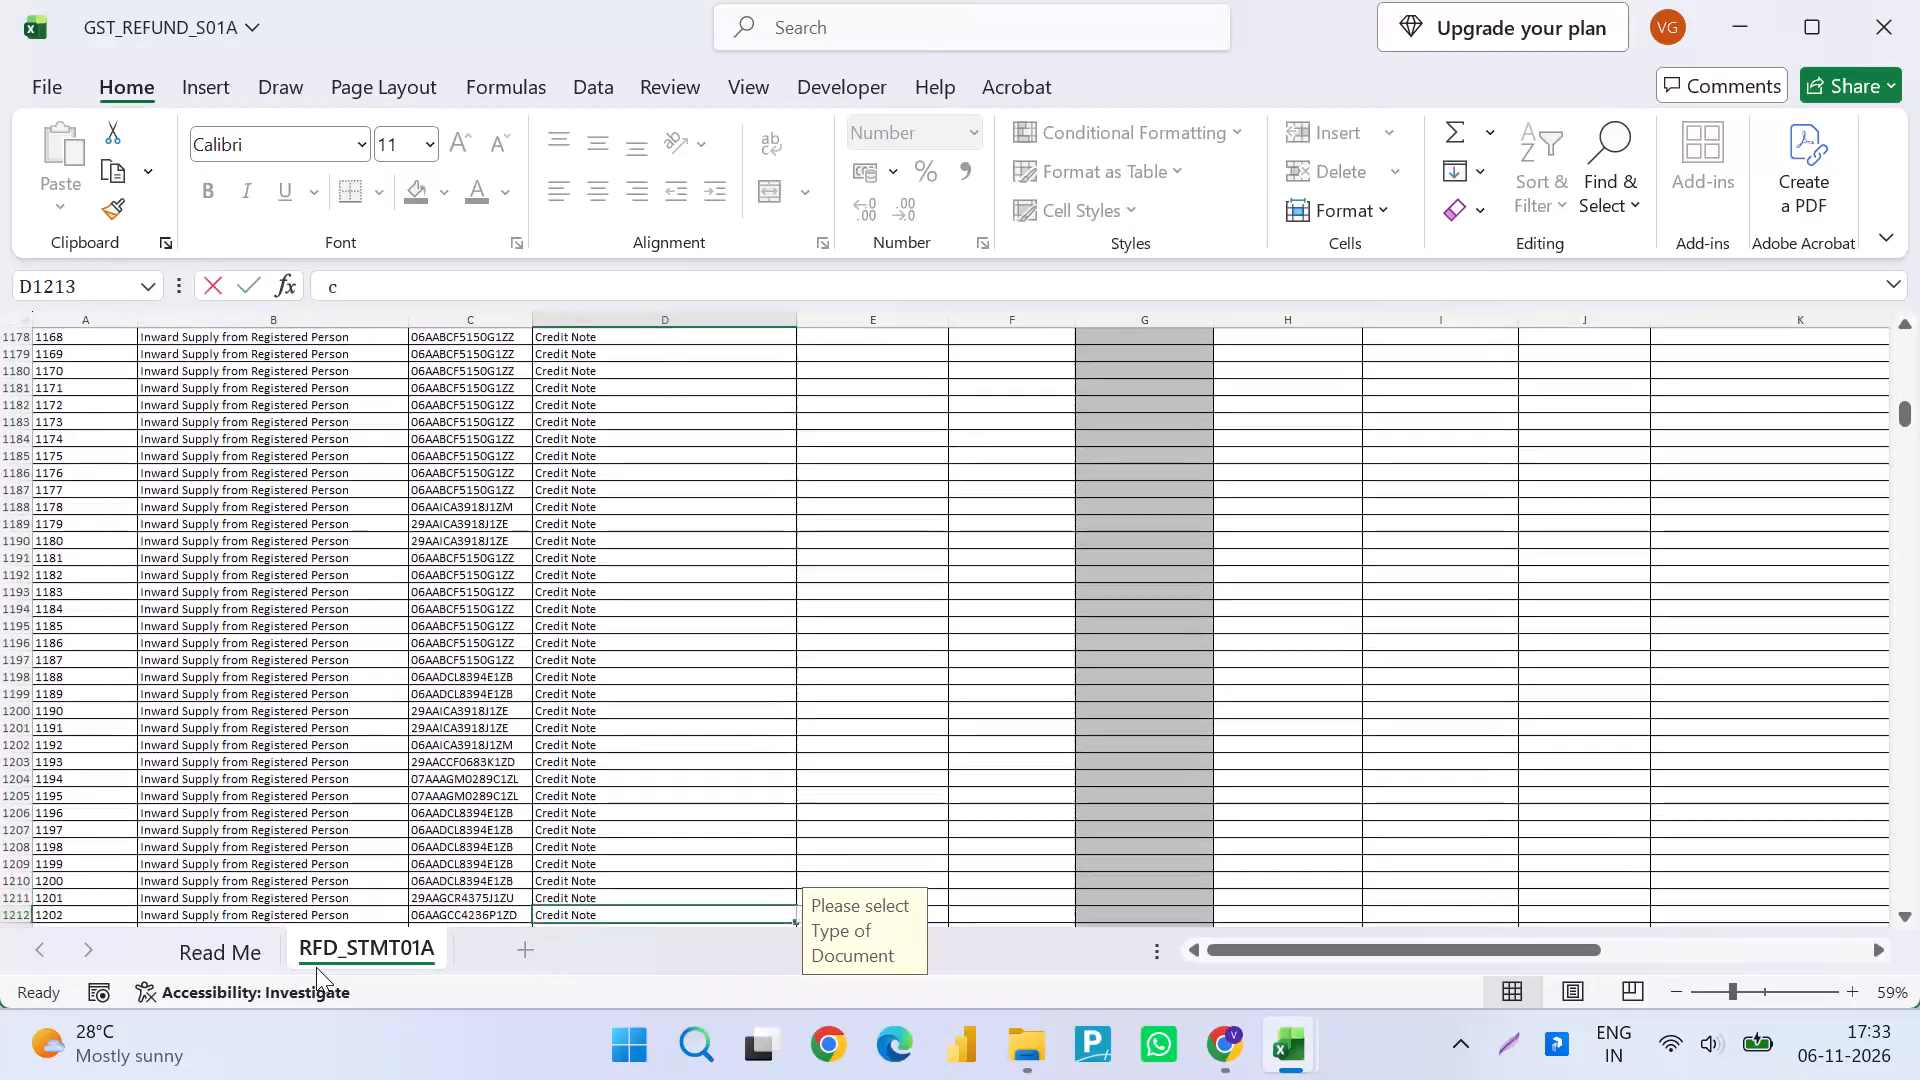
pyautogui.press('c')
pyautogui.press('Return')
pyautogui.press('c')
pyautogui.press('Return')
pyautogui.press('c')
pyautogui.press('Return')
pyautogui.press('c')
pyautogui.press('Return')
# Go to the last record of the statement and enter Credit Note as its document type in D1236.
pyautogui.press('Down')
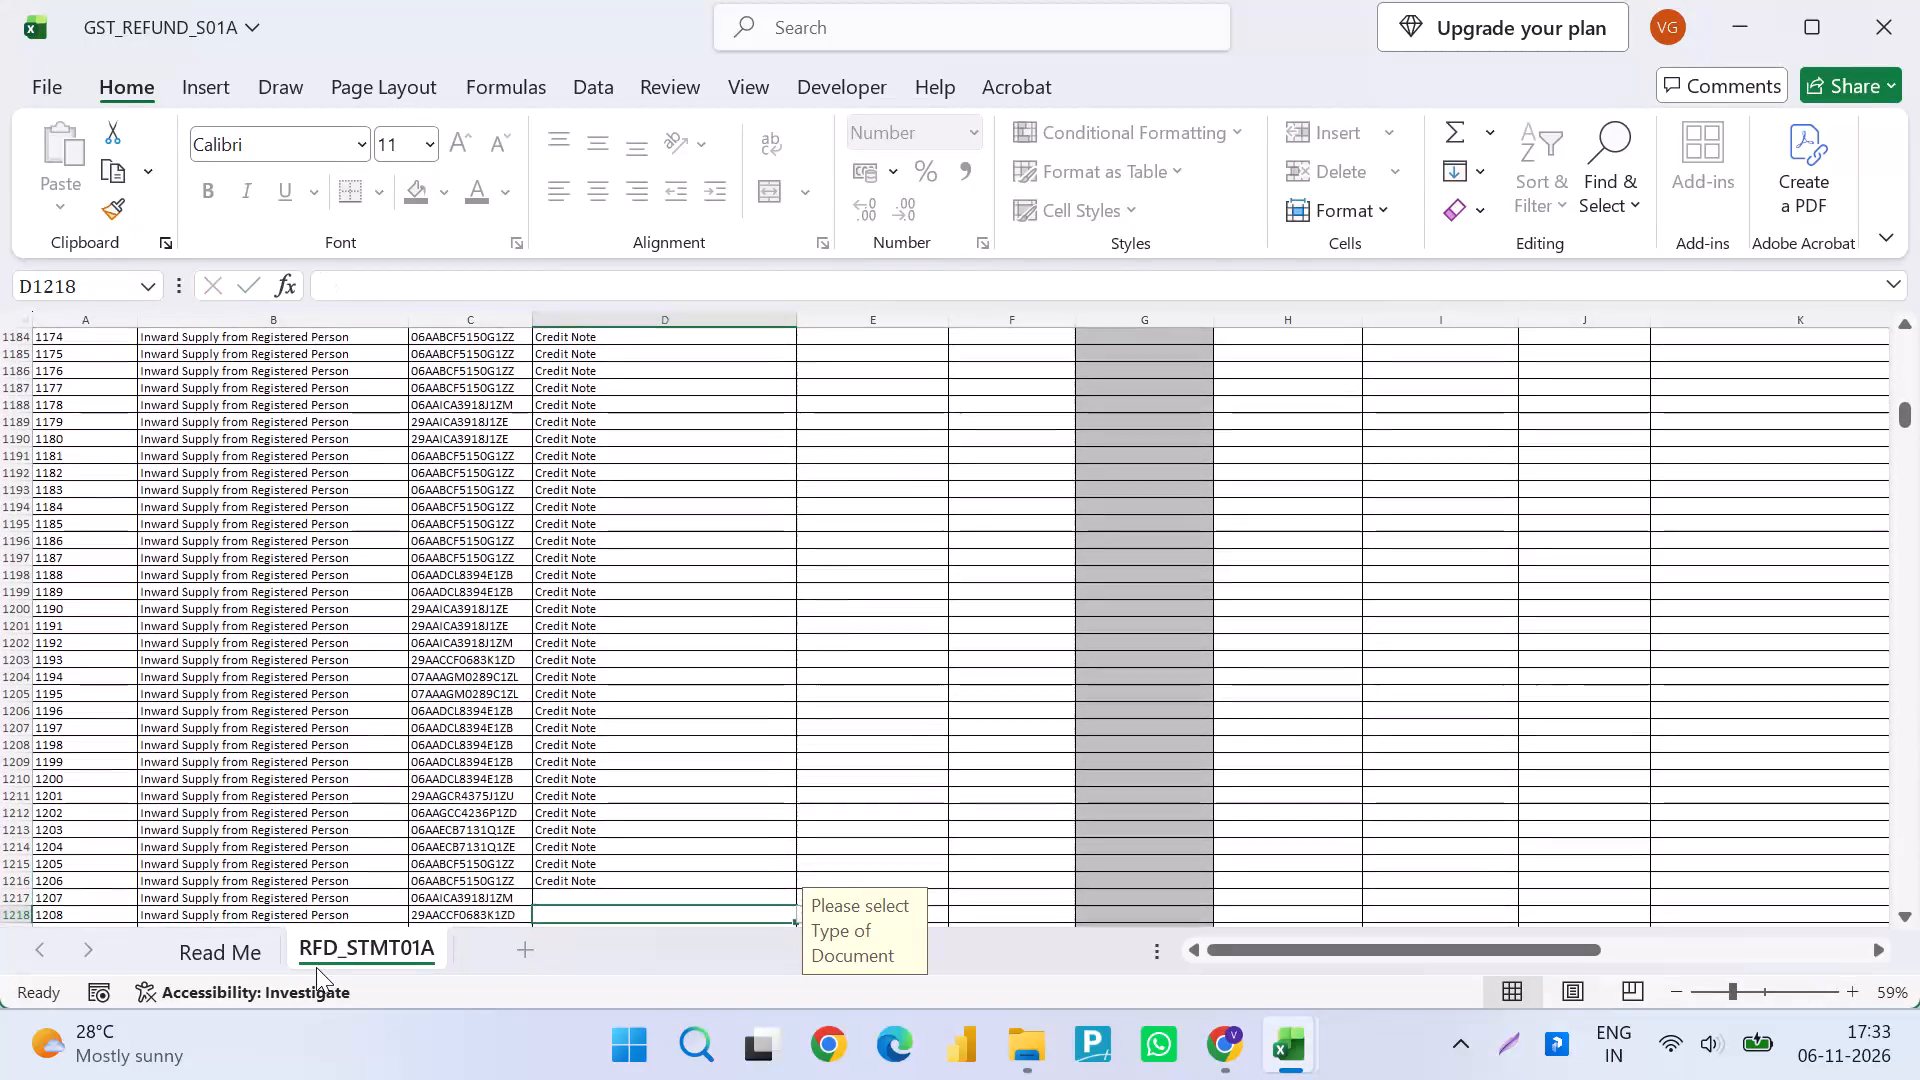
pyautogui.press('Left')
pyautogui.press('Down')
pyautogui.hotkey('ctrl', 'Down')
pyautogui.press('Right')
pyautogui.press('c')
pyautogui.press('Return')
# Return to the first blank document type cell above and enter Credit Note in each cell from D1217 to D1221.
pyautogui.press('Up')
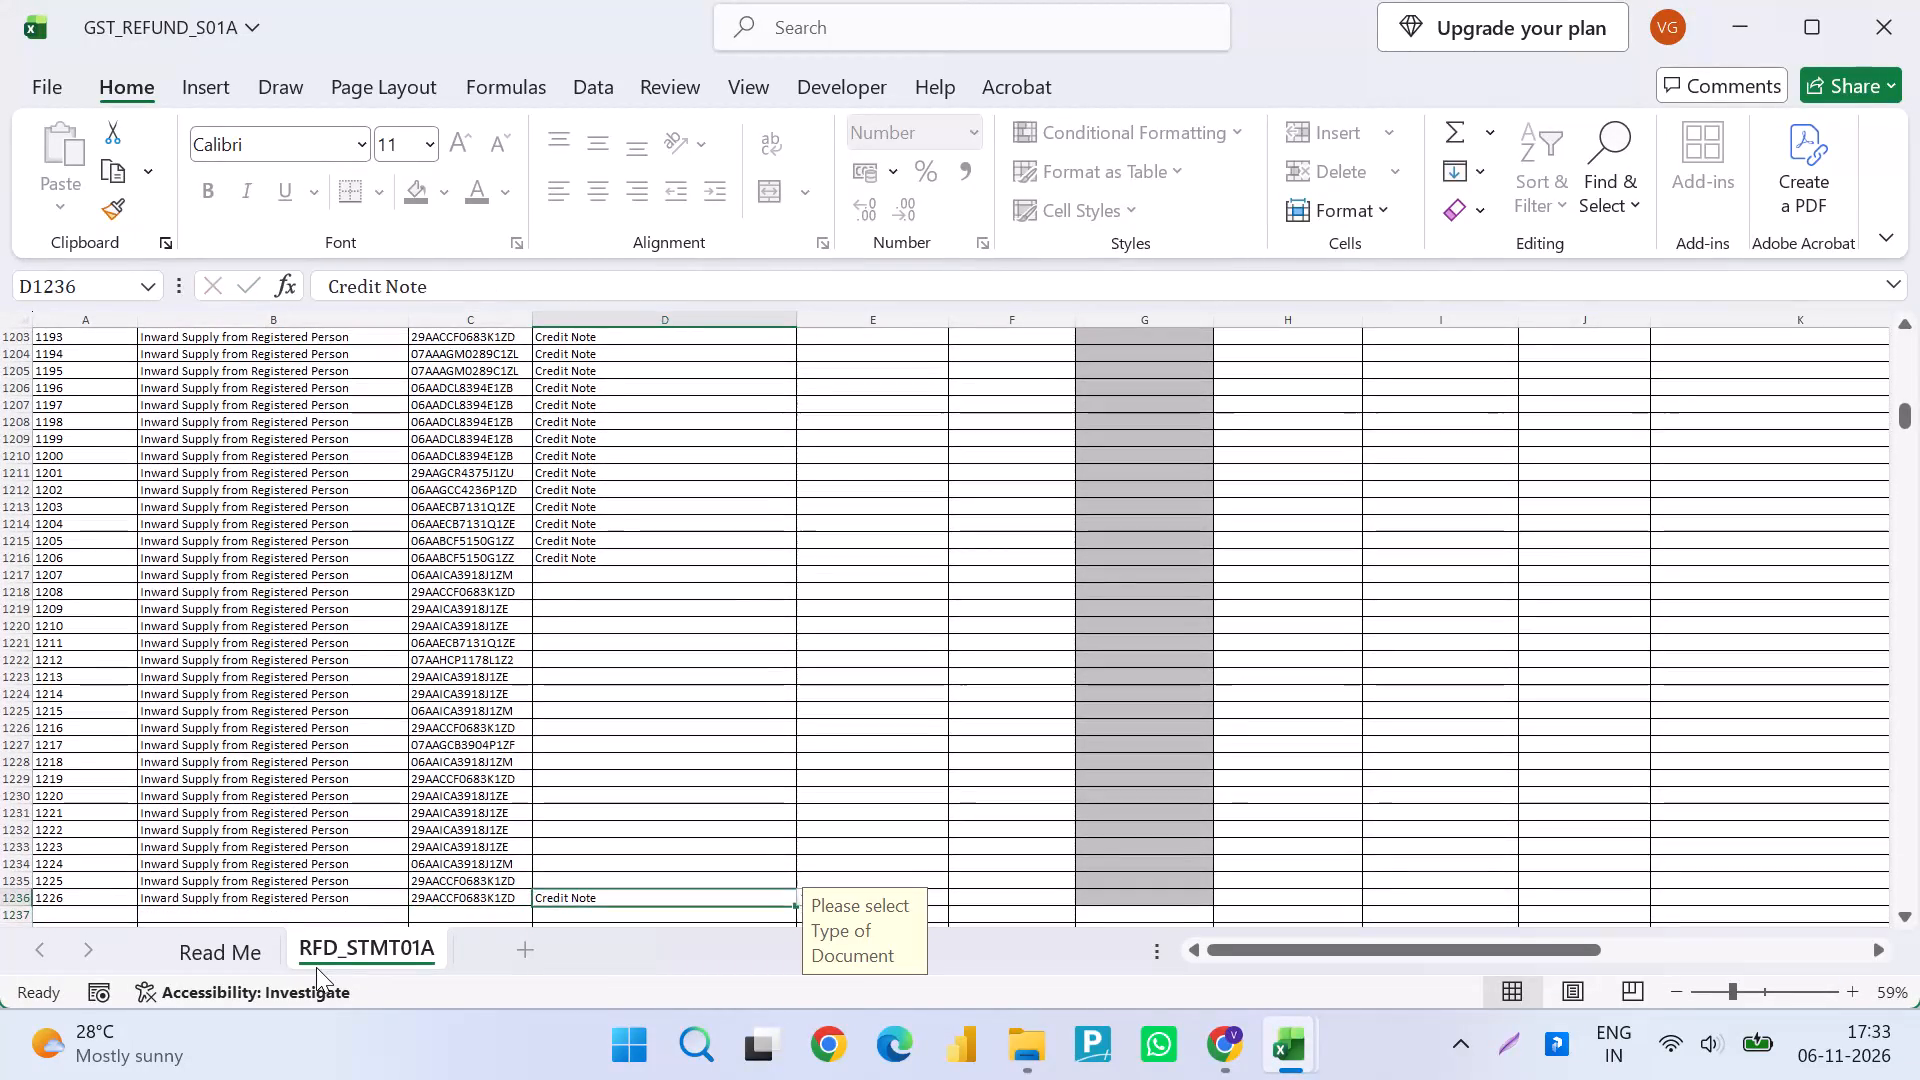
pyautogui.hotkey('ctrl', 'Up')
pyautogui.press('Down')
pyautogui.press('c')
pyautogui.press('Return')
pyautogui.press('c')
pyautogui.press('Return')
pyautogui.press('c')
pyautogui.press('Return')
pyautogui.press('c')
pyautogui.press('Return')
pyautogui.press('c')
pyautogui.press('Return')
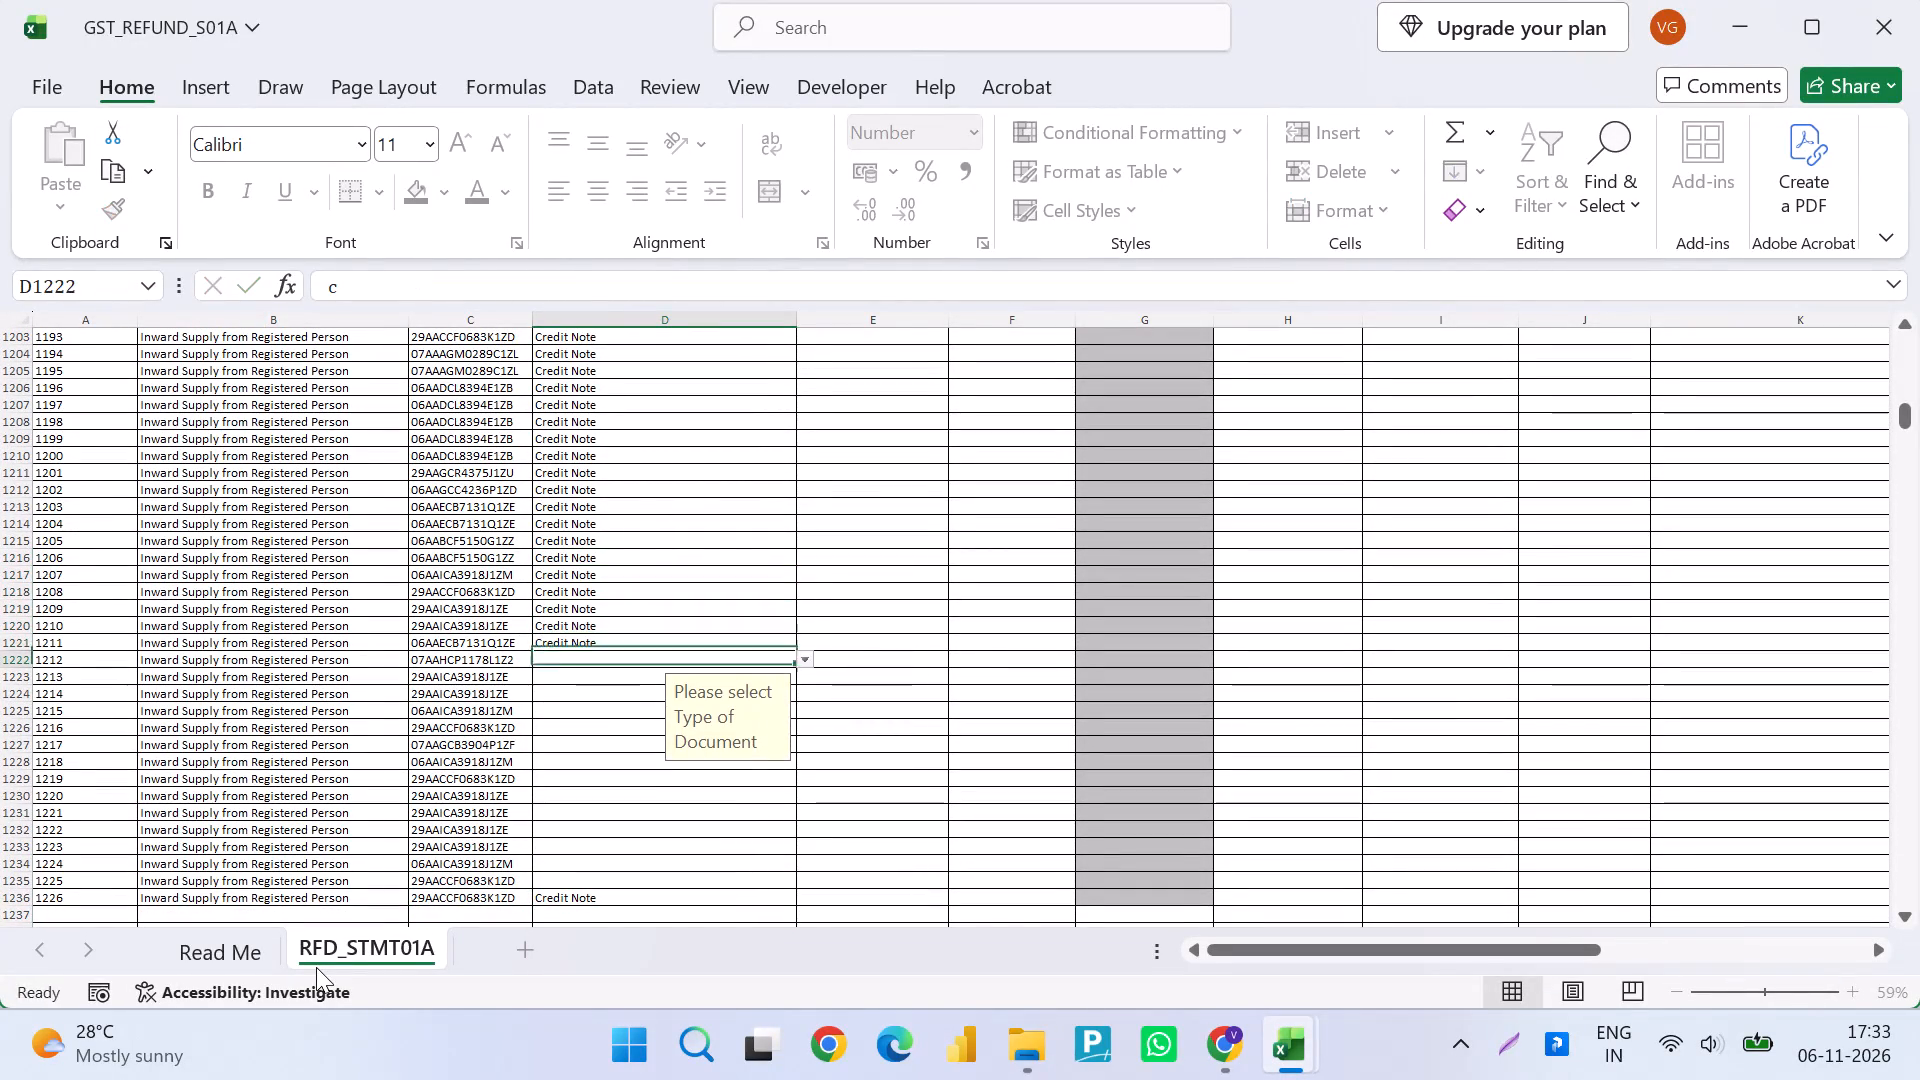
# Enter Credit Note as the document type in each cell from D1222 to D1228.
pyautogui.press('c')
pyautogui.press('Return')
pyautogui.press('c')
pyautogui.press('Return')
pyautogui.press('c')
pyautogui.press('Return')
pyautogui.press('c')
pyautogui.press('Return')
pyautogui.press('c')
pyautogui.press('Return')
pyautogui.press('c')
pyautogui.press('Return')
pyautogui.press('c')
pyautogui.press('Return')
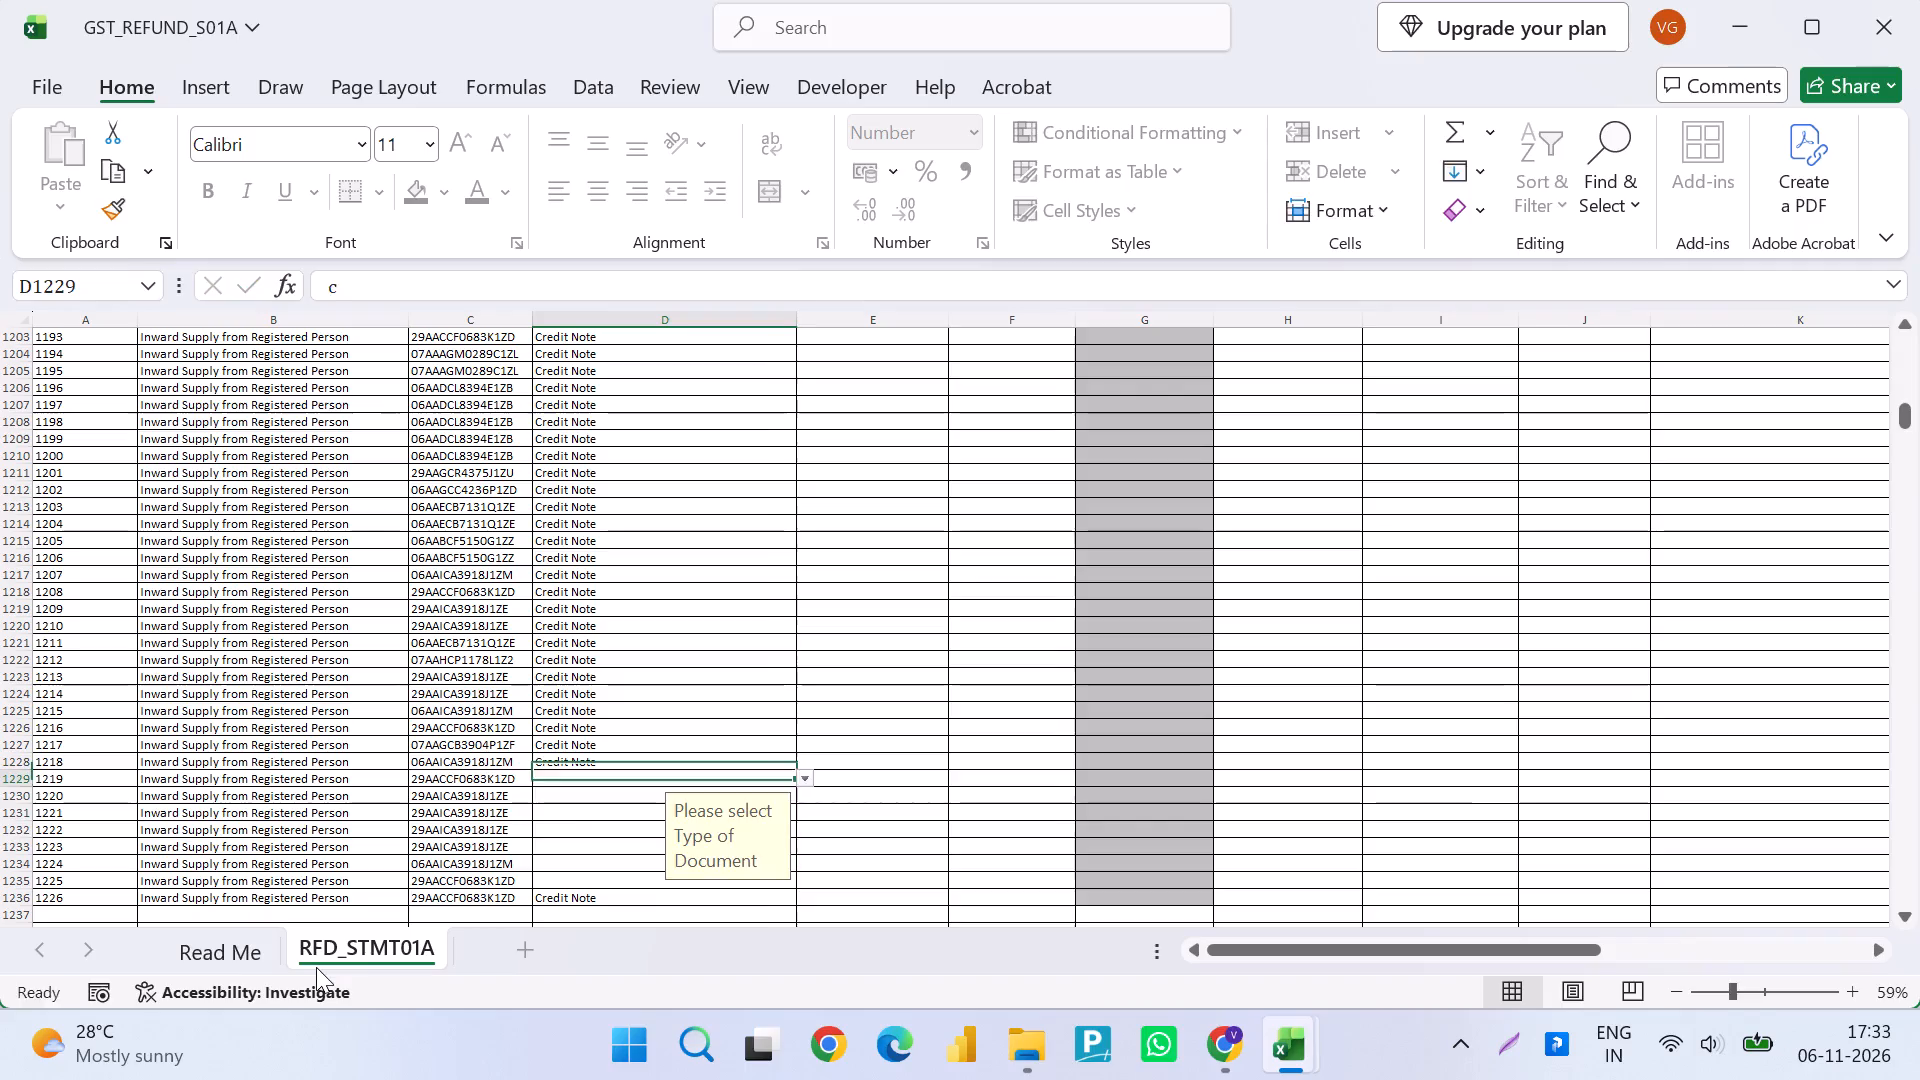
# Enter Credit Note as the document type in each cell from D1229 to D1235.
pyautogui.press('c')
pyautogui.press('Return')
pyautogui.press('c')
pyautogui.press('Return')
pyautogui.press('c')
pyautogui.press('Return')
pyautogui.press('c')
pyautogui.press('Return')
pyautogui.press('c')
pyautogui.press('Return')
pyautogui.press('c')
pyautogui.press('Return')
pyautogui.press('c')
pyautogui.press('Return')
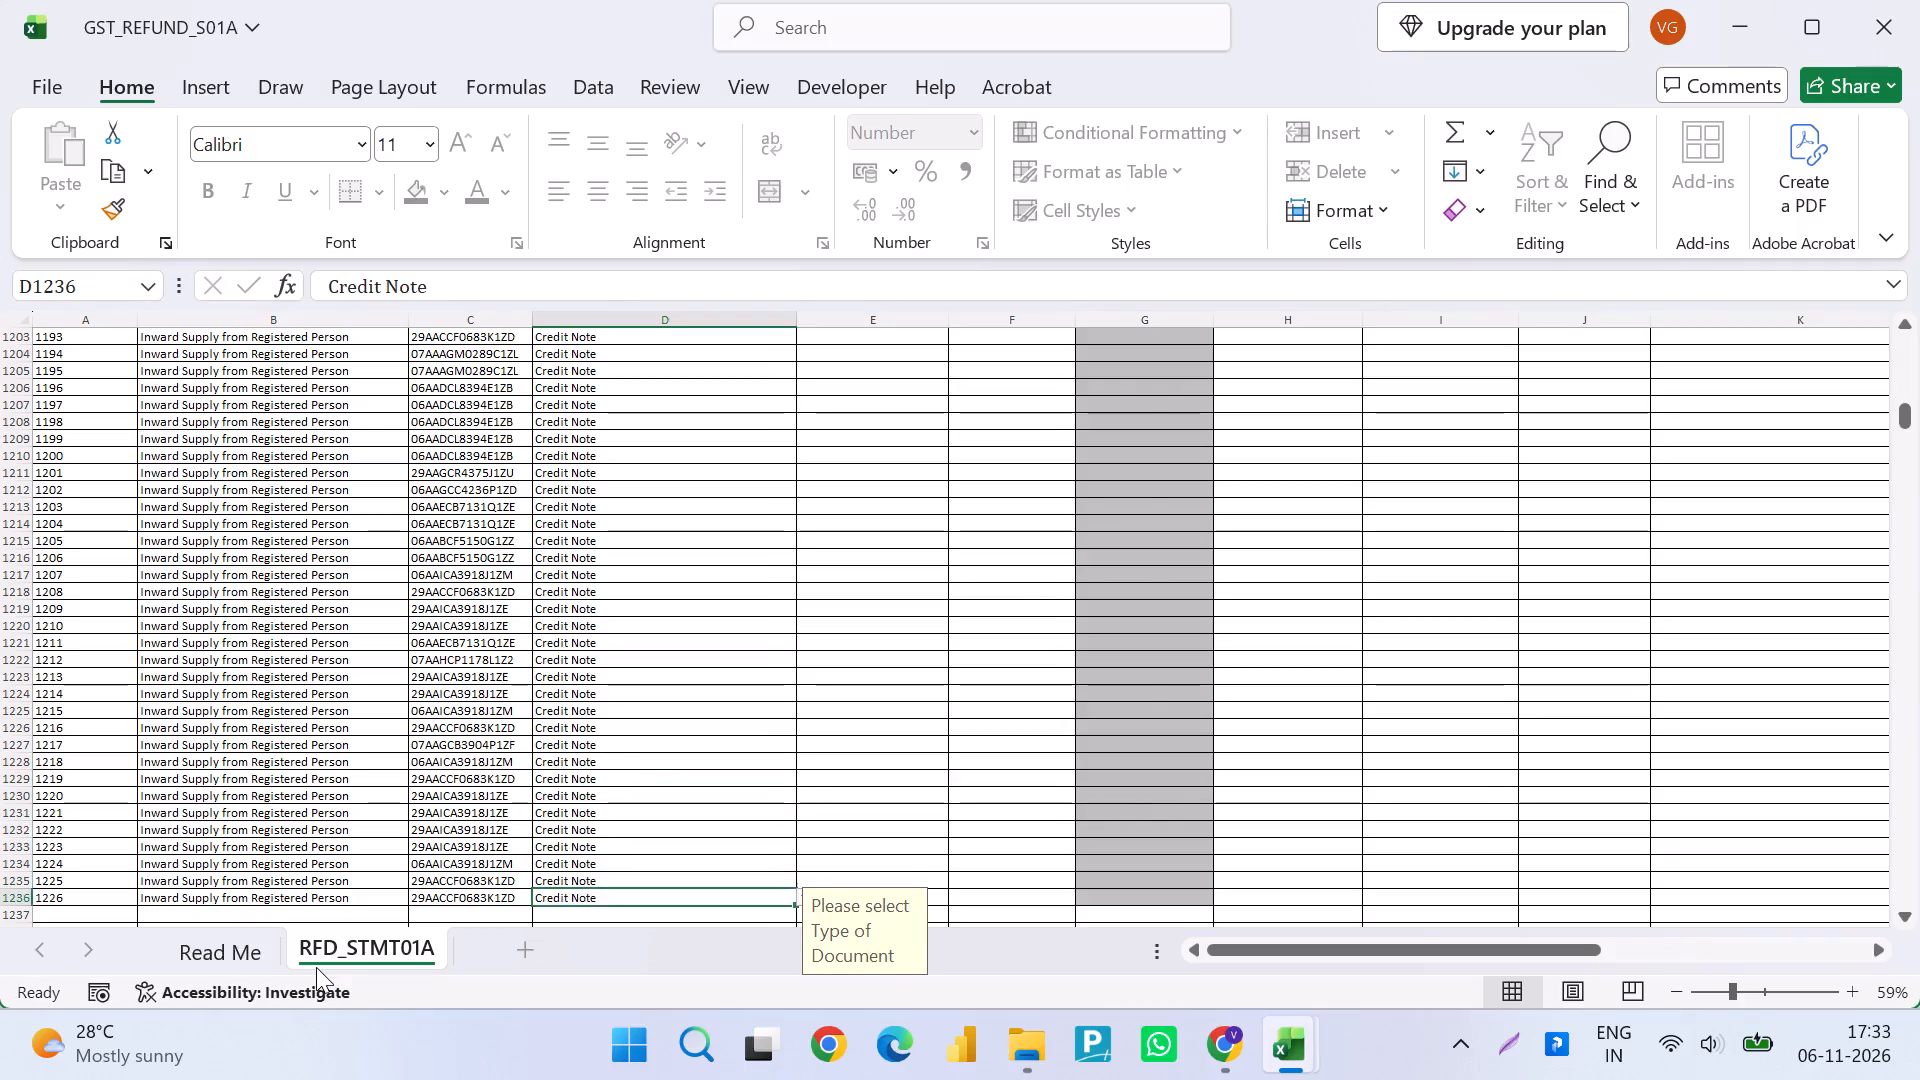
# Copy the CN invoice numbers from D152 downward in PURCHASE 24-25 and paste them as values into GST_REFUND_S01A starting at E1062.
pyautogui.hotkey('ctrl', 'Up')
pyautogui.press('Up')
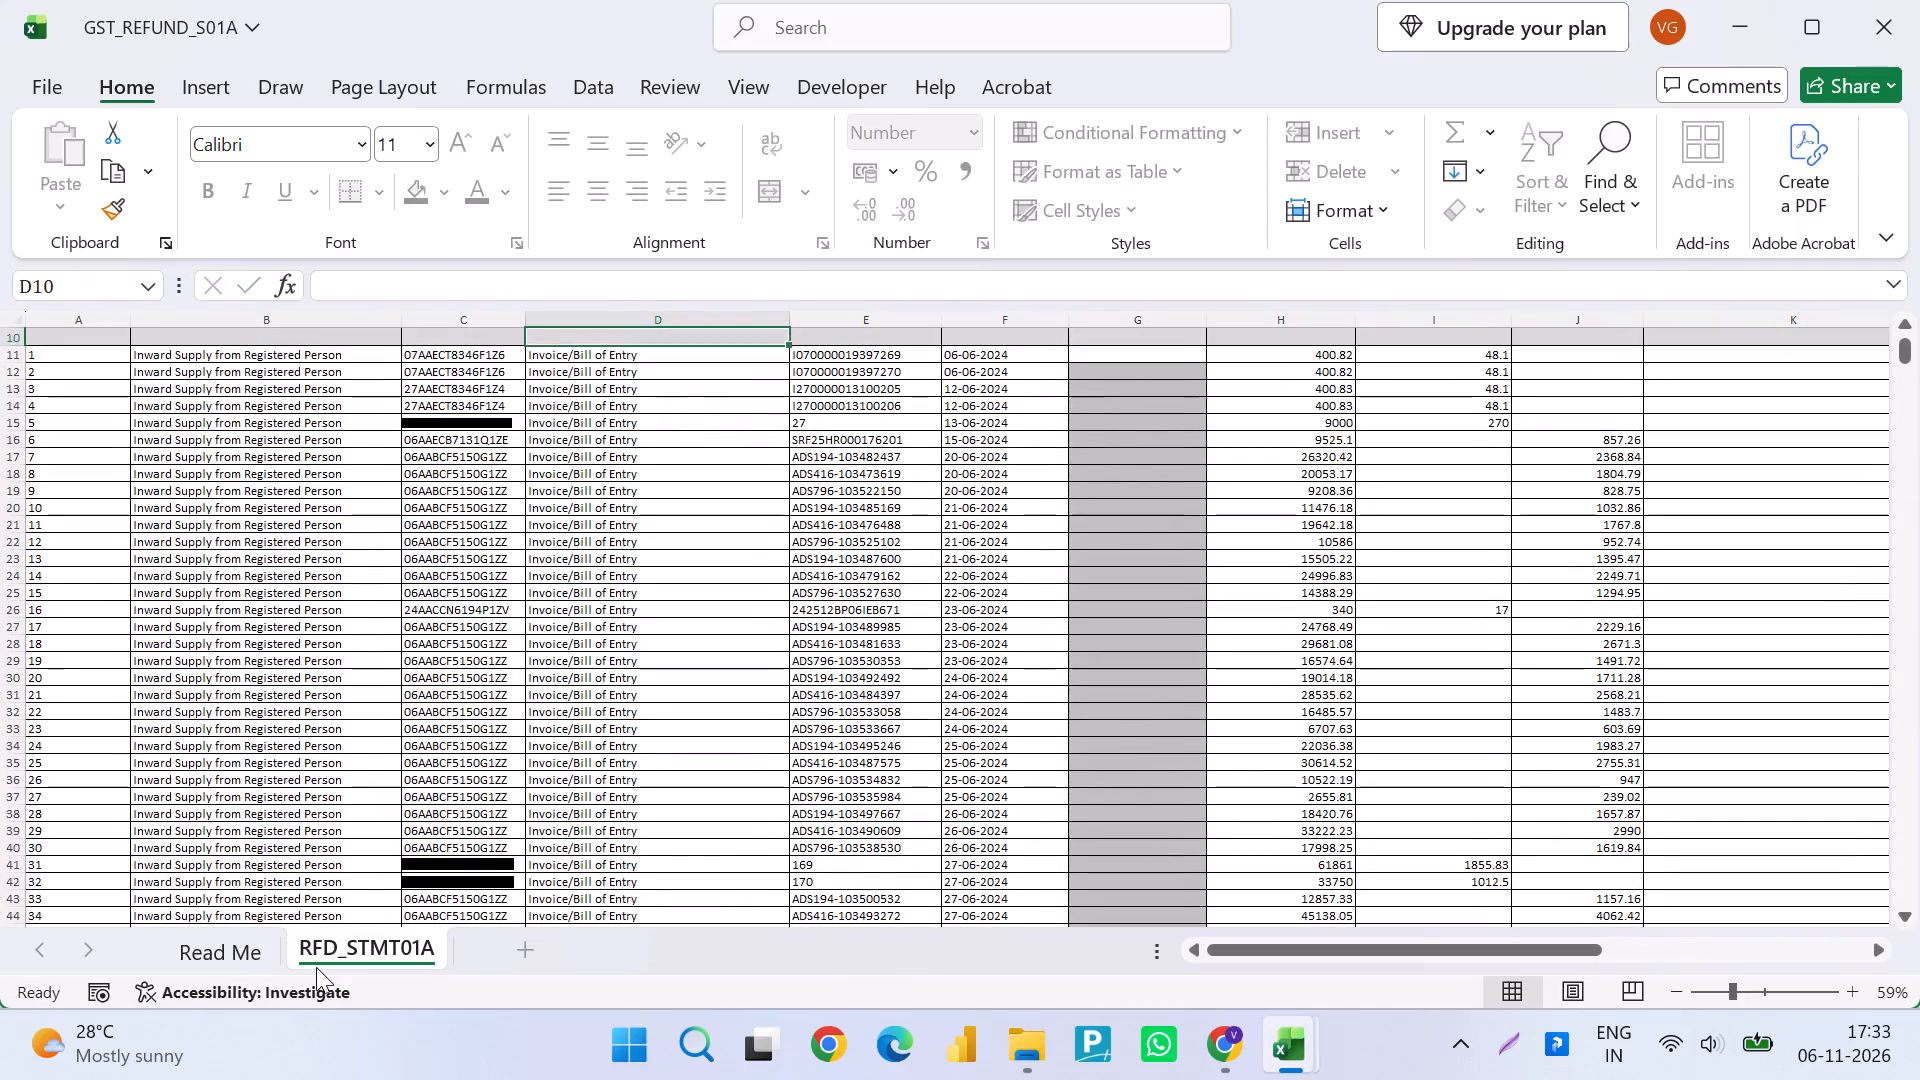
pyautogui.press('Down')
pyautogui.hotkey('ctrl', 'Down')
pyautogui.press('Right')
pyautogui.hotkey('ctrl', 'Up')
pyautogui.press('Down')
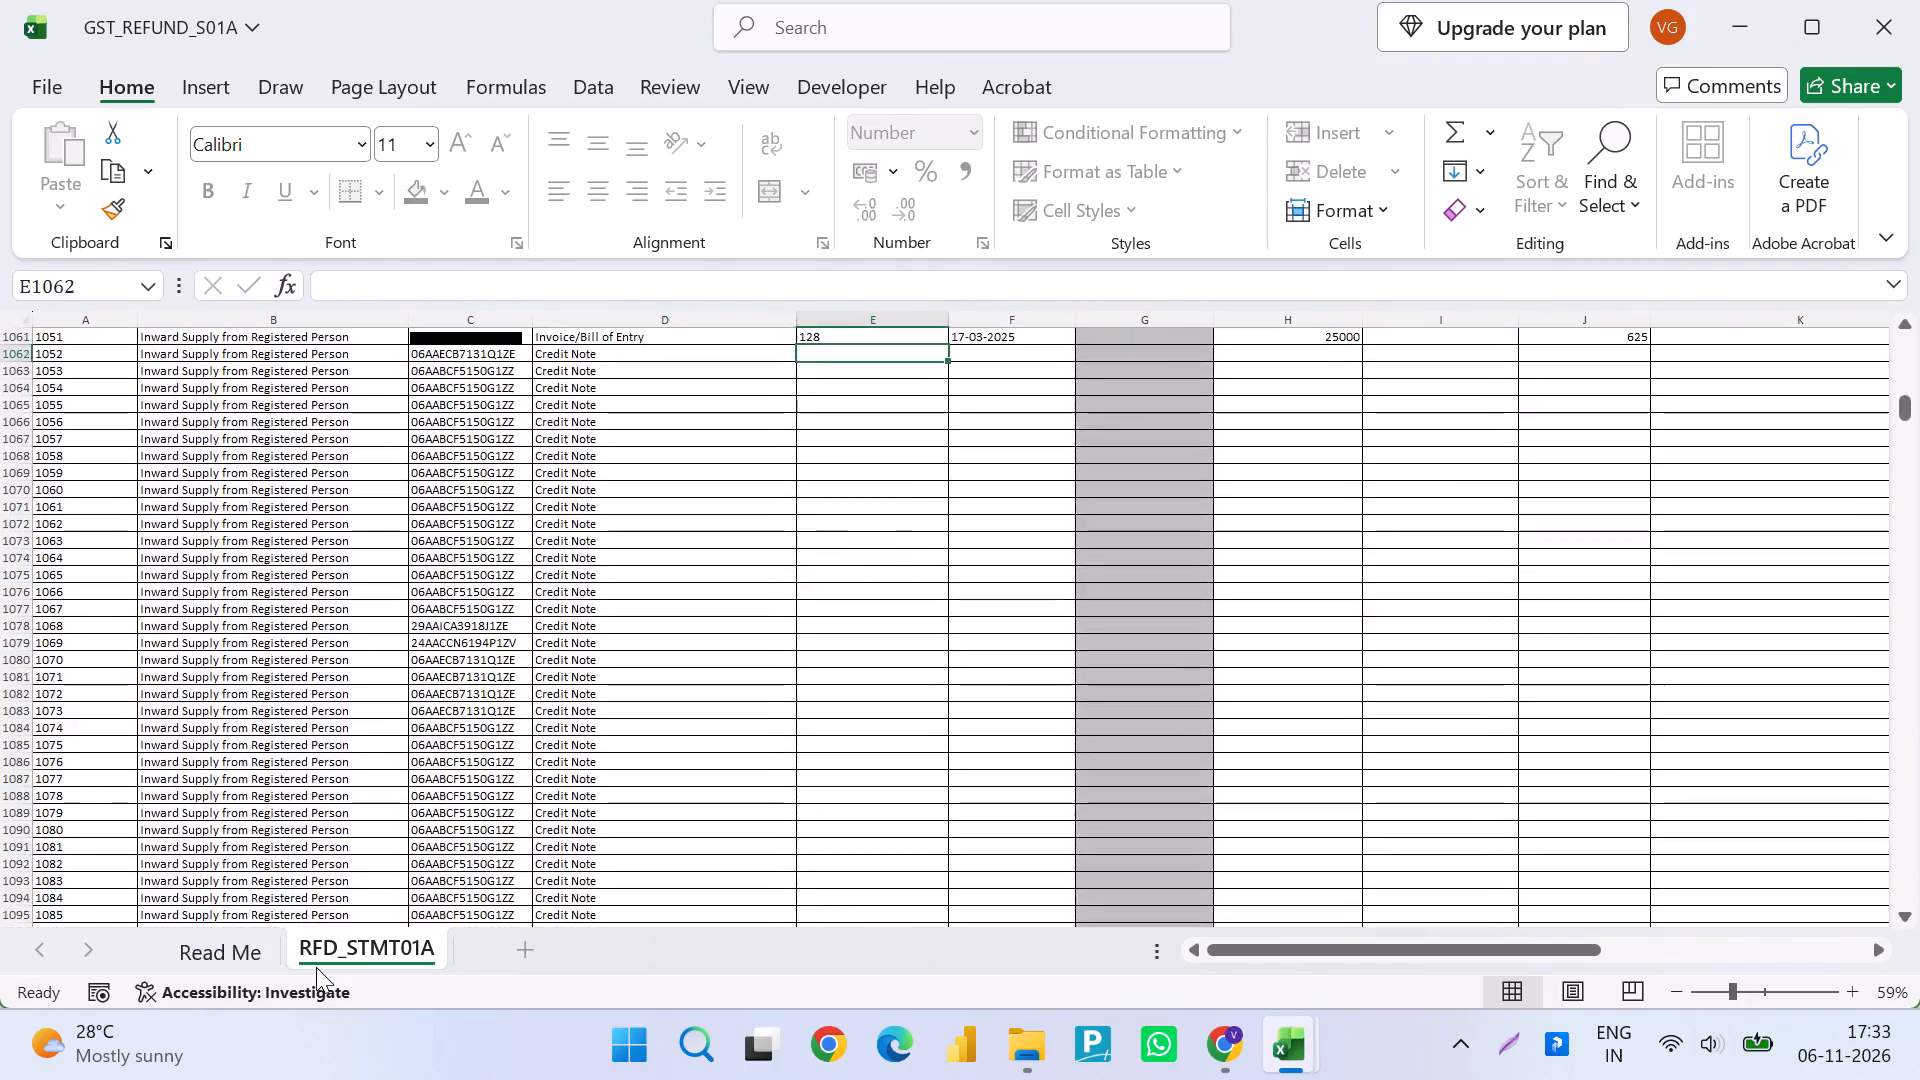
pyautogui.hotkey('alt', 'Tab')
pyautogui.press('Up')
pyautogui.press('Right')
pyautogui.press('Right')
pyautogui.press('Right')
pyautogui.press('Down')
pyautogui.press('Left')
pyautogui.hotkey('ctrl', 'shift', 'Down')
pyautogui.hotkey('ctrl', 'c')
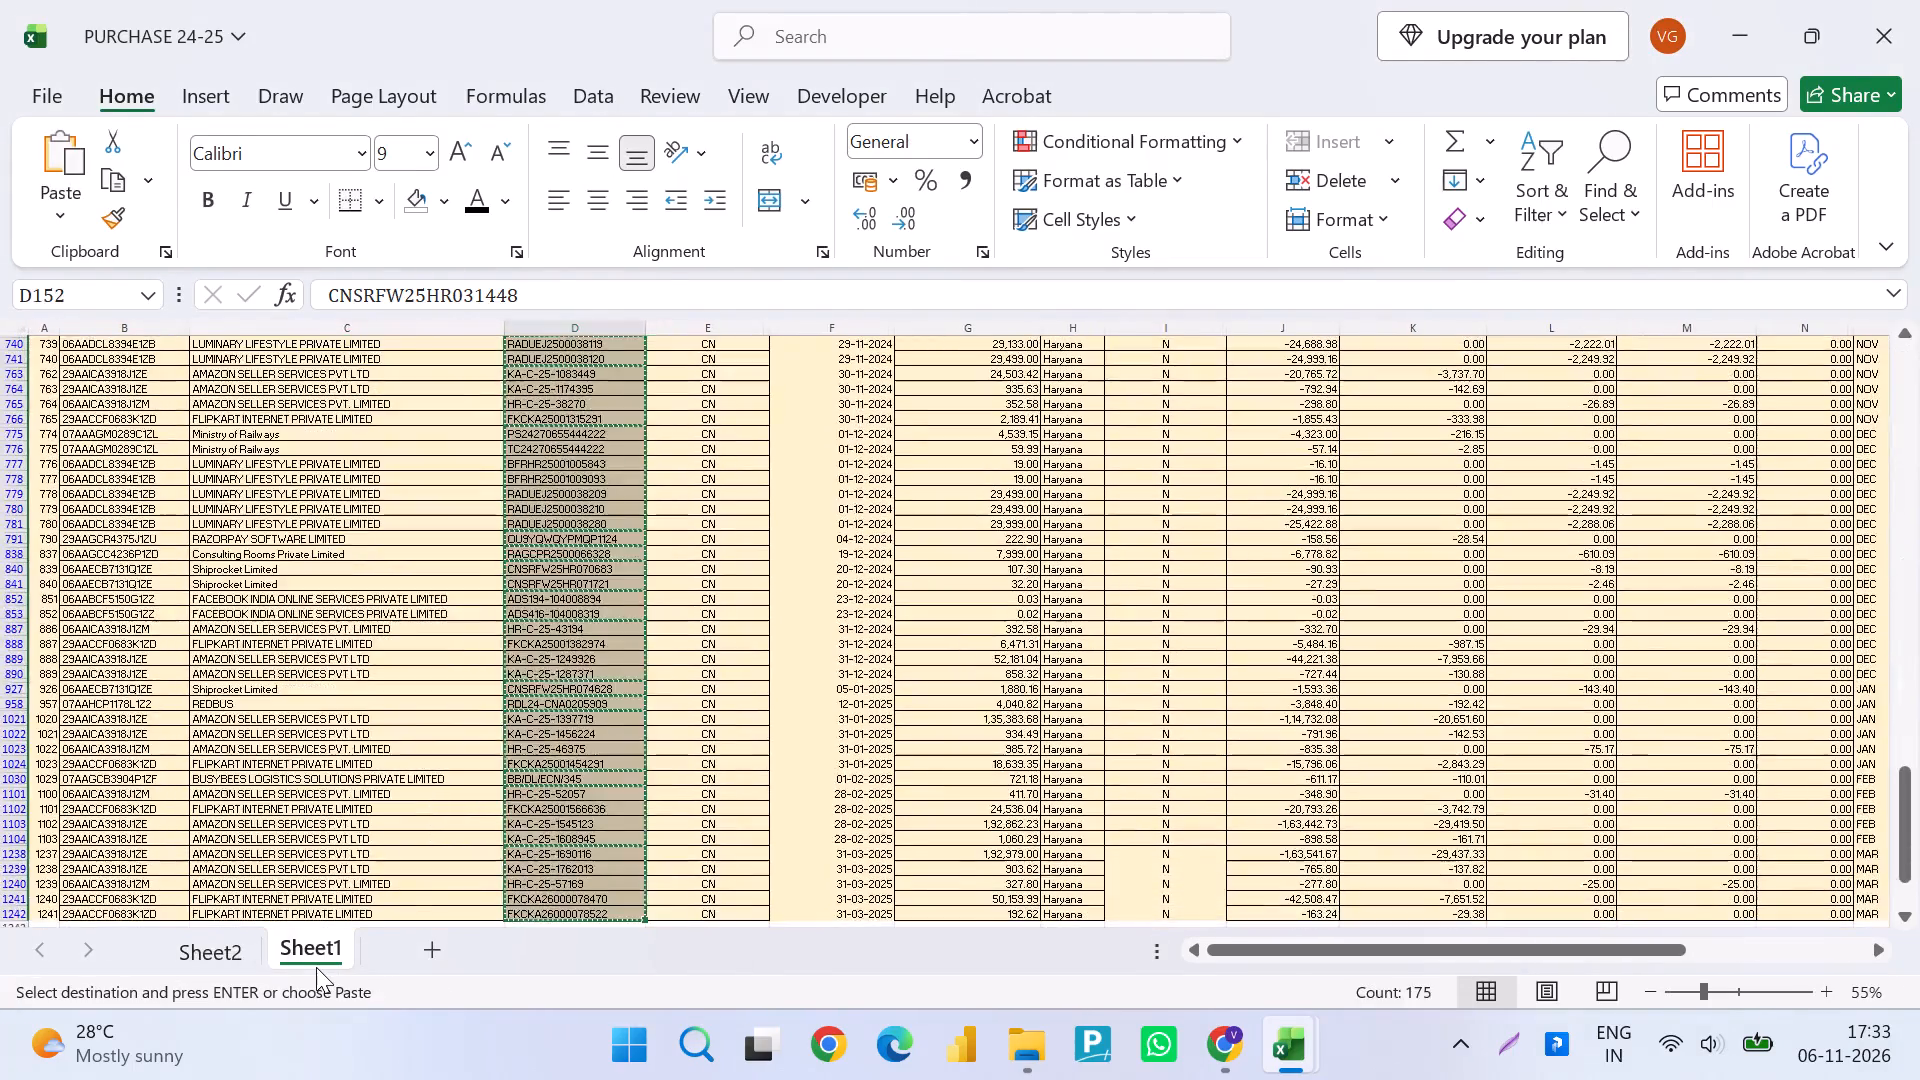
pyautogui.hotkey('alt', 'Tab')
pyautogui.press('Up')
pyautogui.press('Down')
pyautogui.hotkey('ctrl', 'alt', 'v')
pyautogui.press('v')
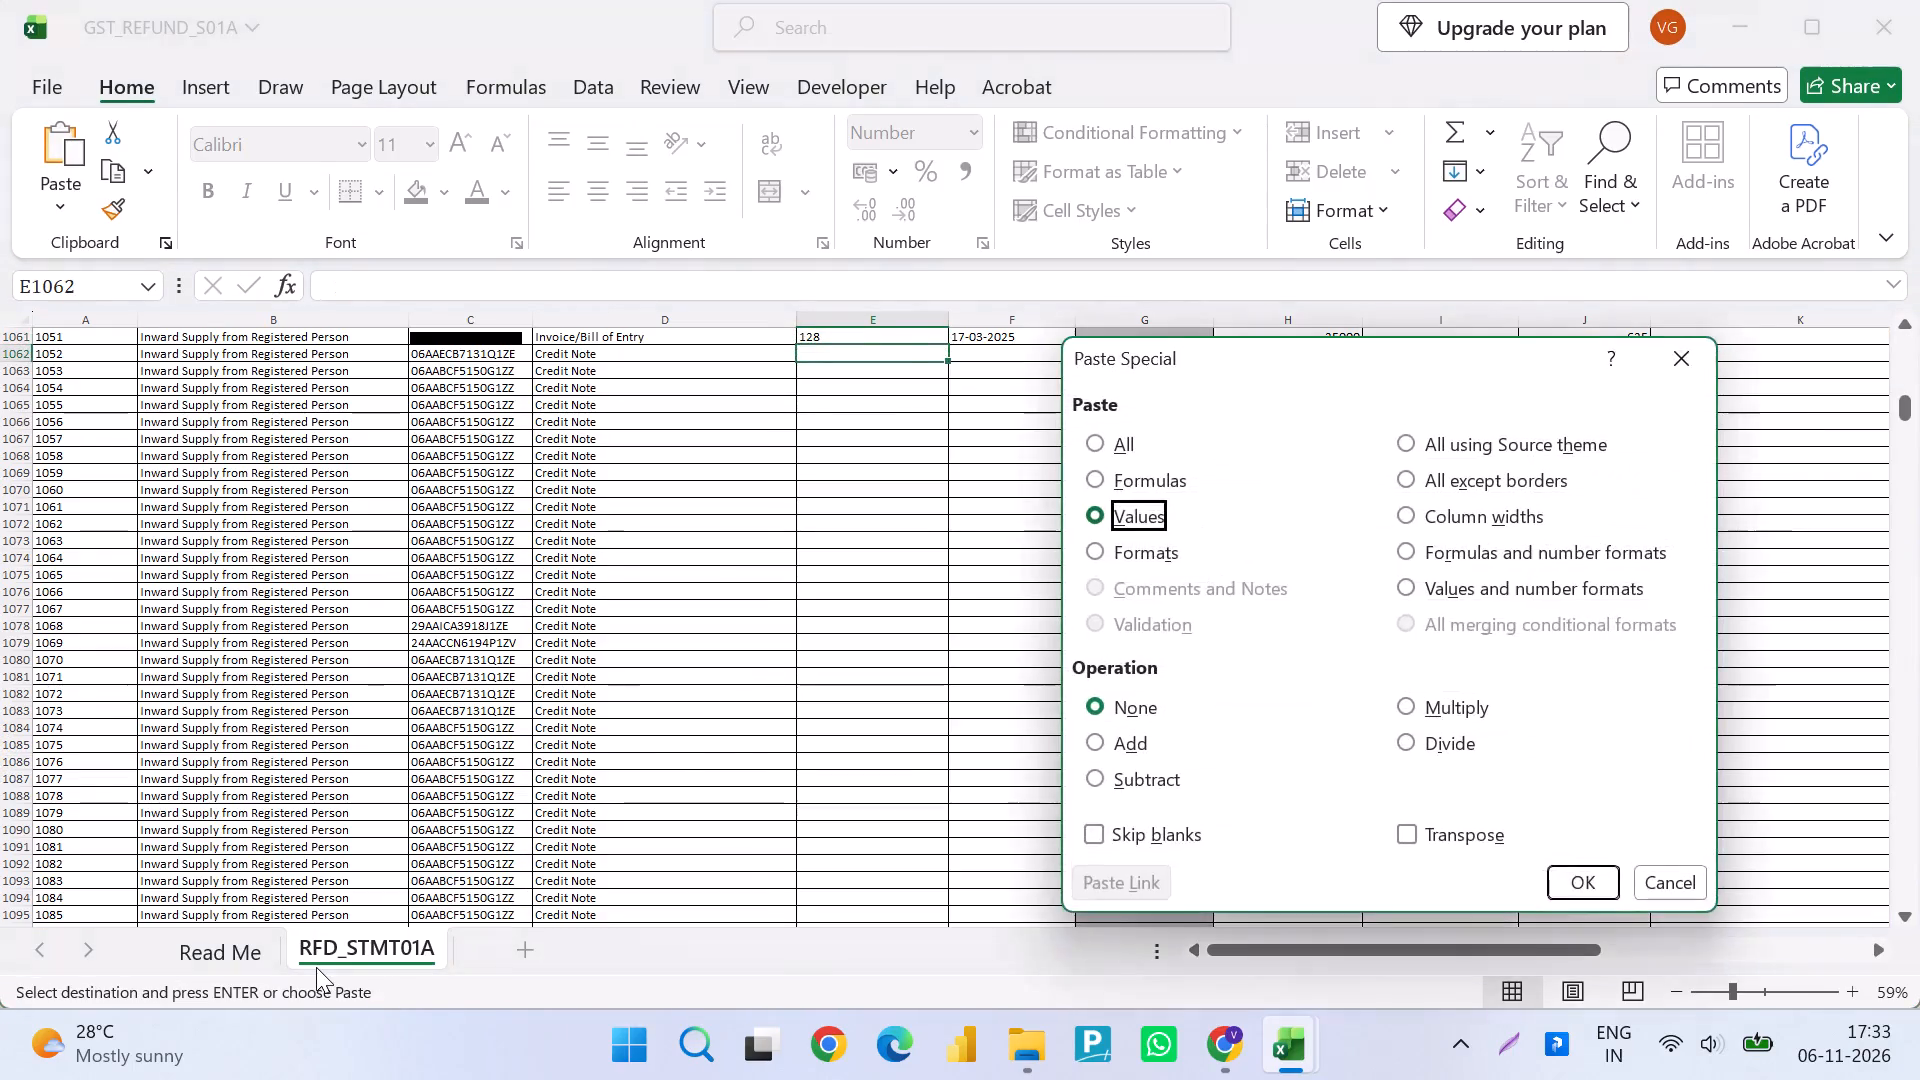
pyautogui.press('Return')
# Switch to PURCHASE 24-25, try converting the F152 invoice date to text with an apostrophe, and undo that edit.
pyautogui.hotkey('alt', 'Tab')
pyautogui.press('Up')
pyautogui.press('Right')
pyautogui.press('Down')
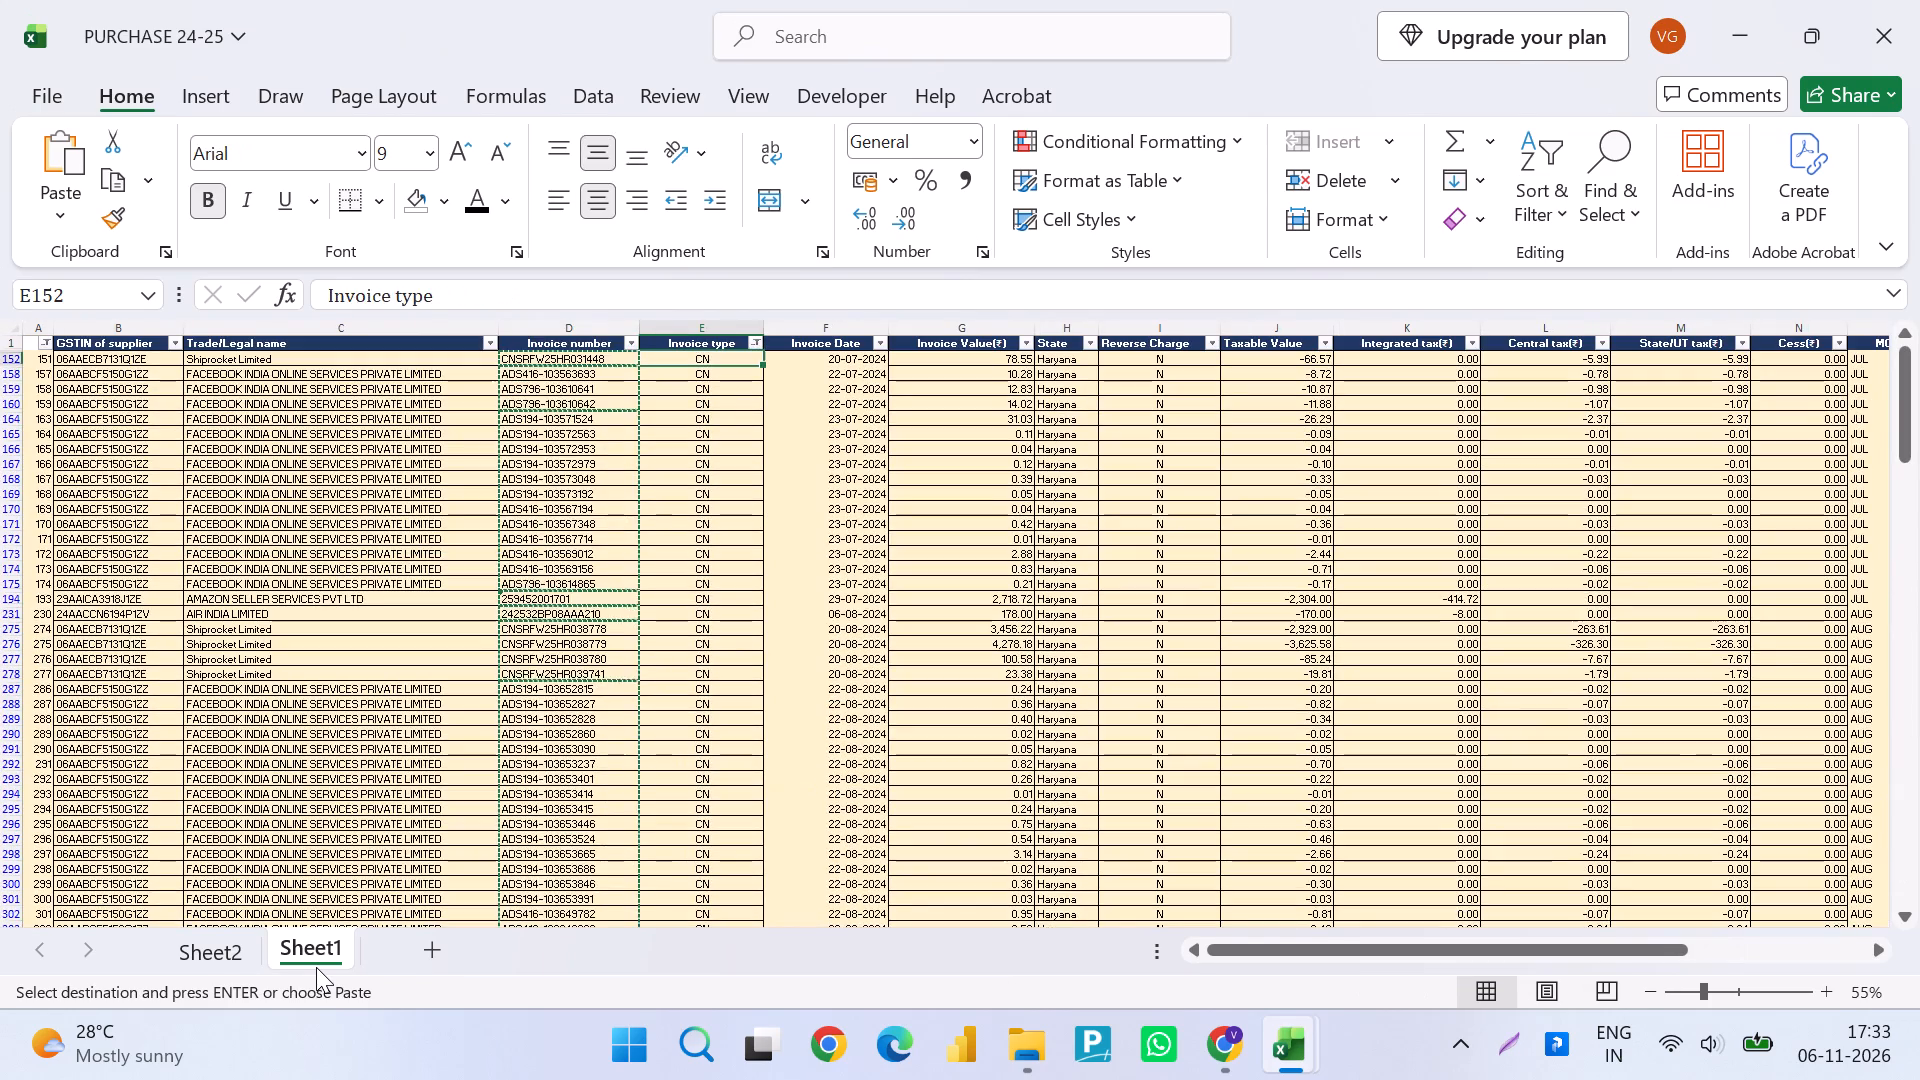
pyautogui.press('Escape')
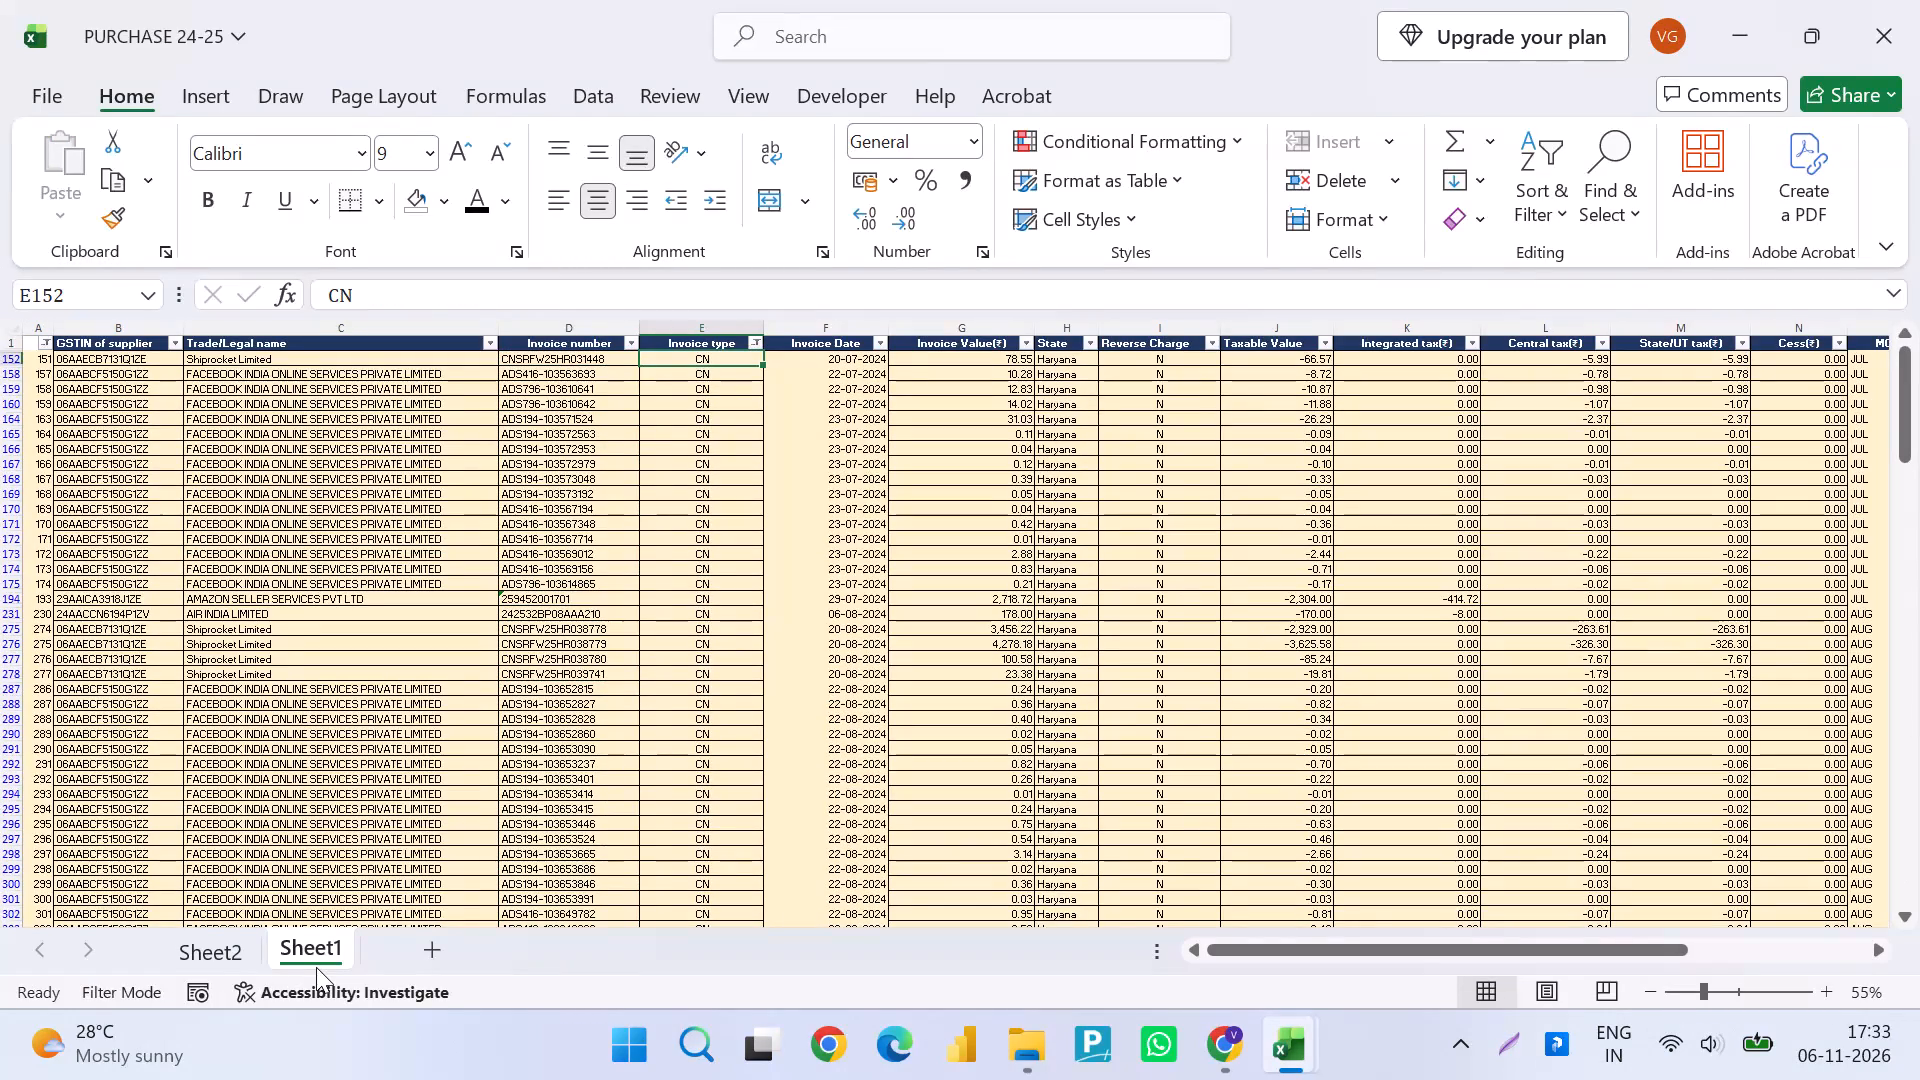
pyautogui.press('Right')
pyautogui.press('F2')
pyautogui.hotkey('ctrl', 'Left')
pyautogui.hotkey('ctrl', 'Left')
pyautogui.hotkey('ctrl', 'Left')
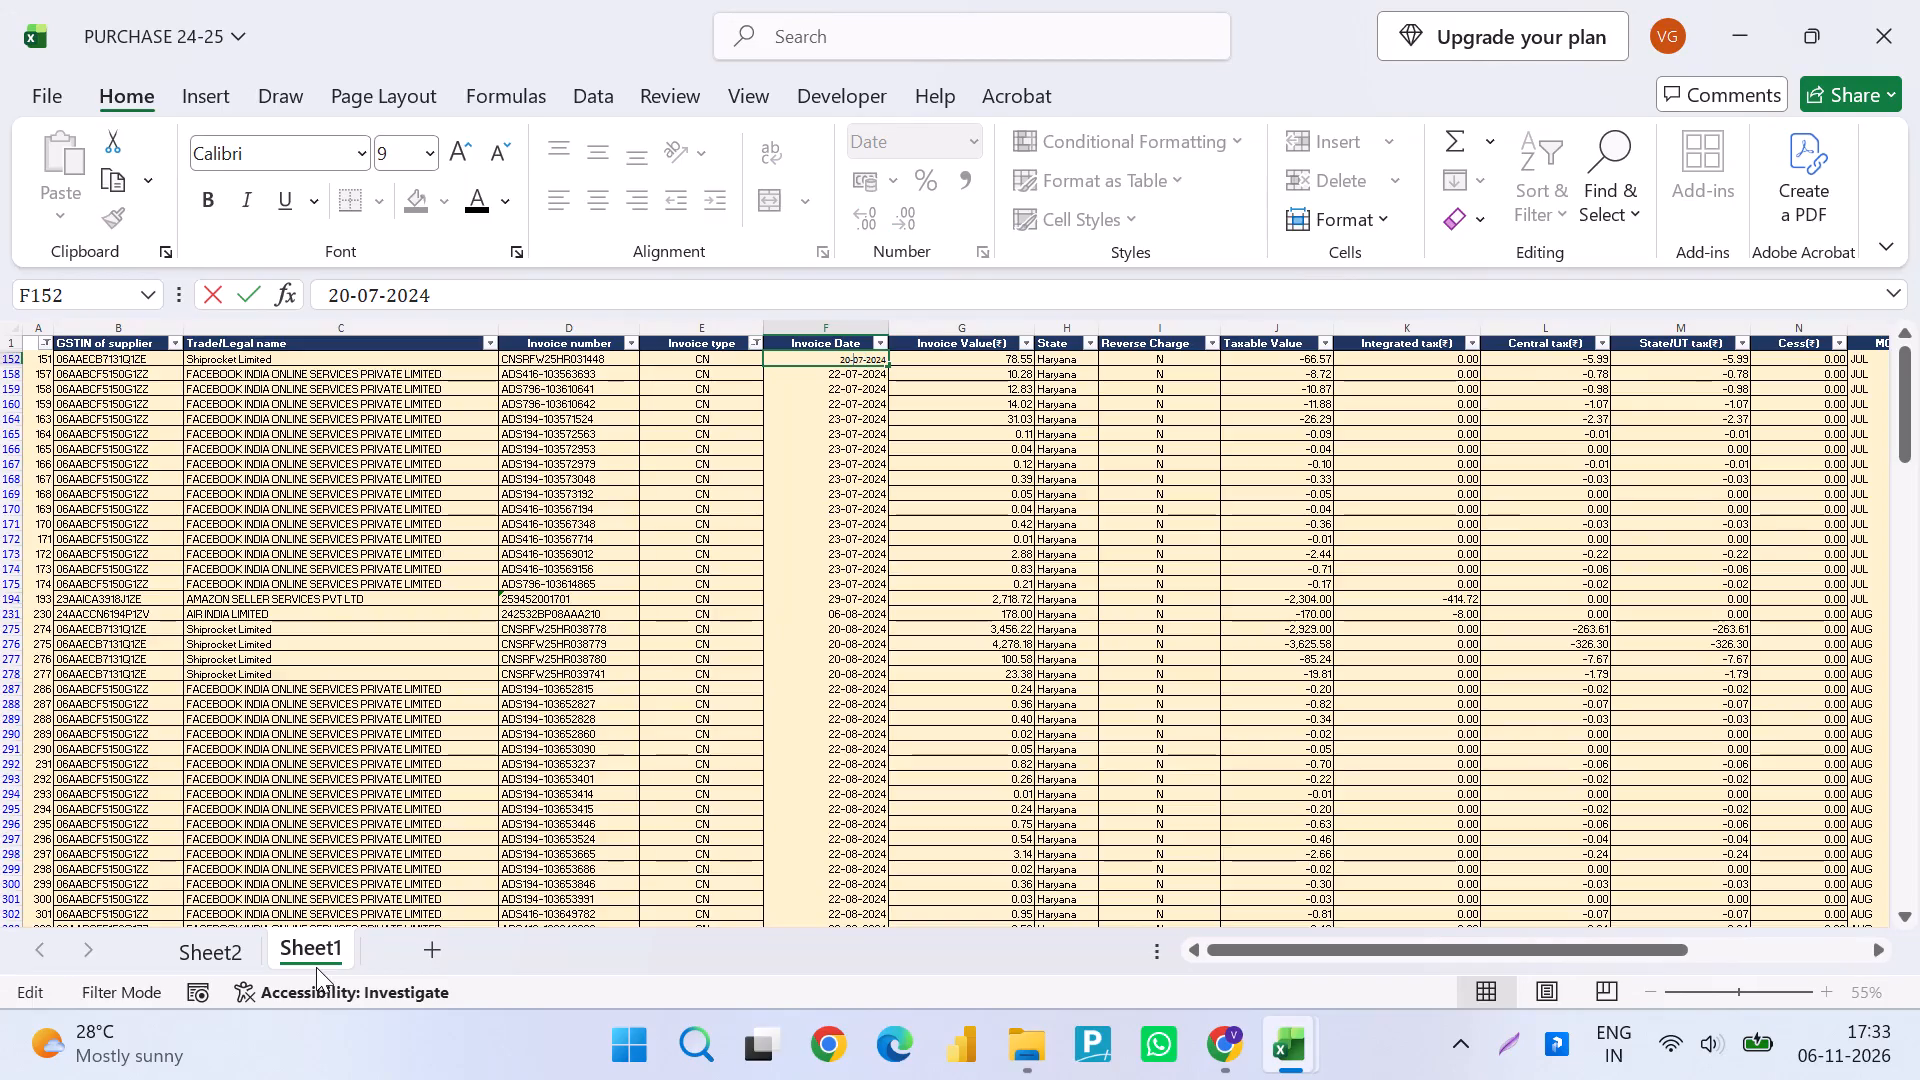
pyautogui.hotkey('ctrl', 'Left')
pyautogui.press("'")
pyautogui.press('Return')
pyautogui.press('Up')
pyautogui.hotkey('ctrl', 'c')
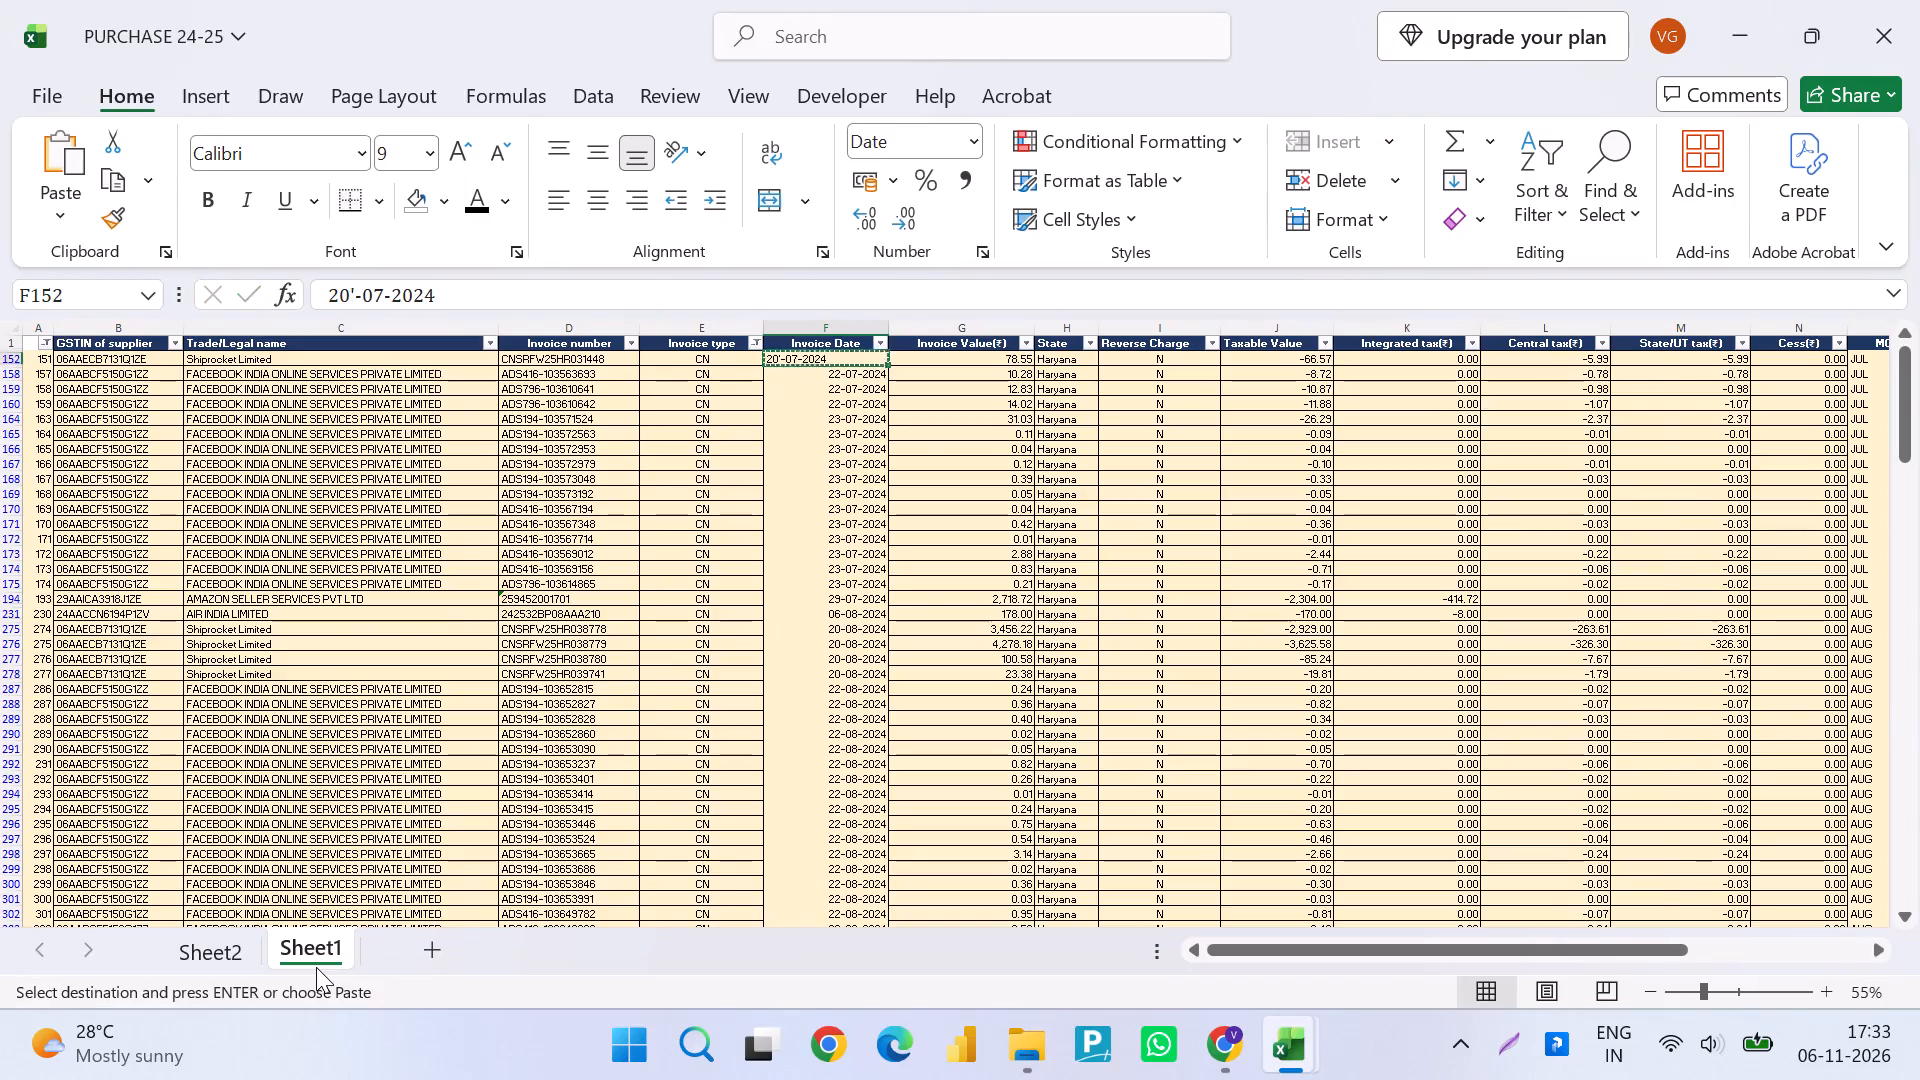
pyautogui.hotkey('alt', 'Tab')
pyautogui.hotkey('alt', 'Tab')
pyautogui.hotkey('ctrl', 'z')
# Convert the first CN invoice date in F152 to text by entering it as '20-07-2024.
pyautogui.press('F2')
pyautogui.hotkey('ctrl', 'Left')
pyautogui.hotkey('ctrl', 'Left')
pyautogui.hotkey('ctrl', 'Left')
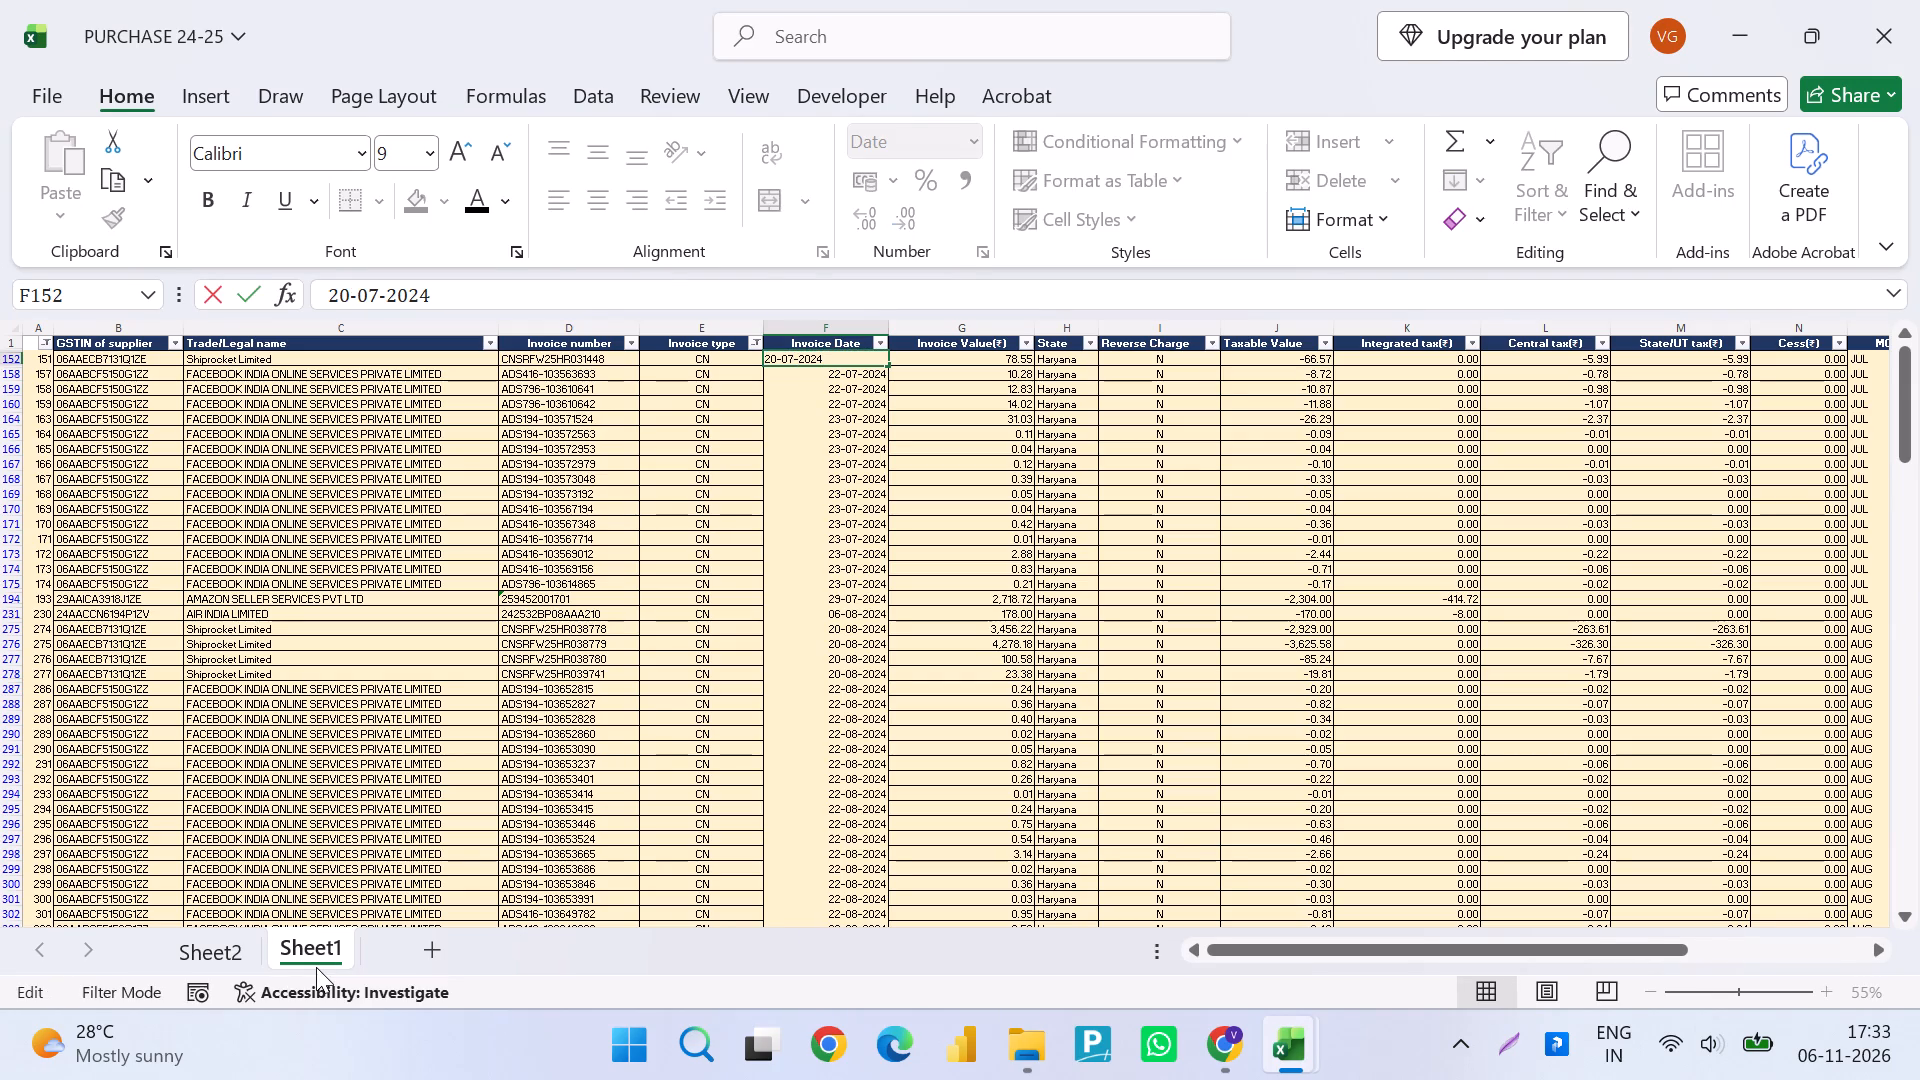
pyautogui.hotkey('ctrl', 'Left')
pyautogui.hotkey('ctrl', 'Left')
pyautogui.press("'")
pyautogui.press('Return')
pyautogui.press('Up')
# Copy the F152 date as a value into F1062 of GST_REFUND_S01A and compare its format with the date in F1061.
pyautogui.hotkey('ctrl', 'c')
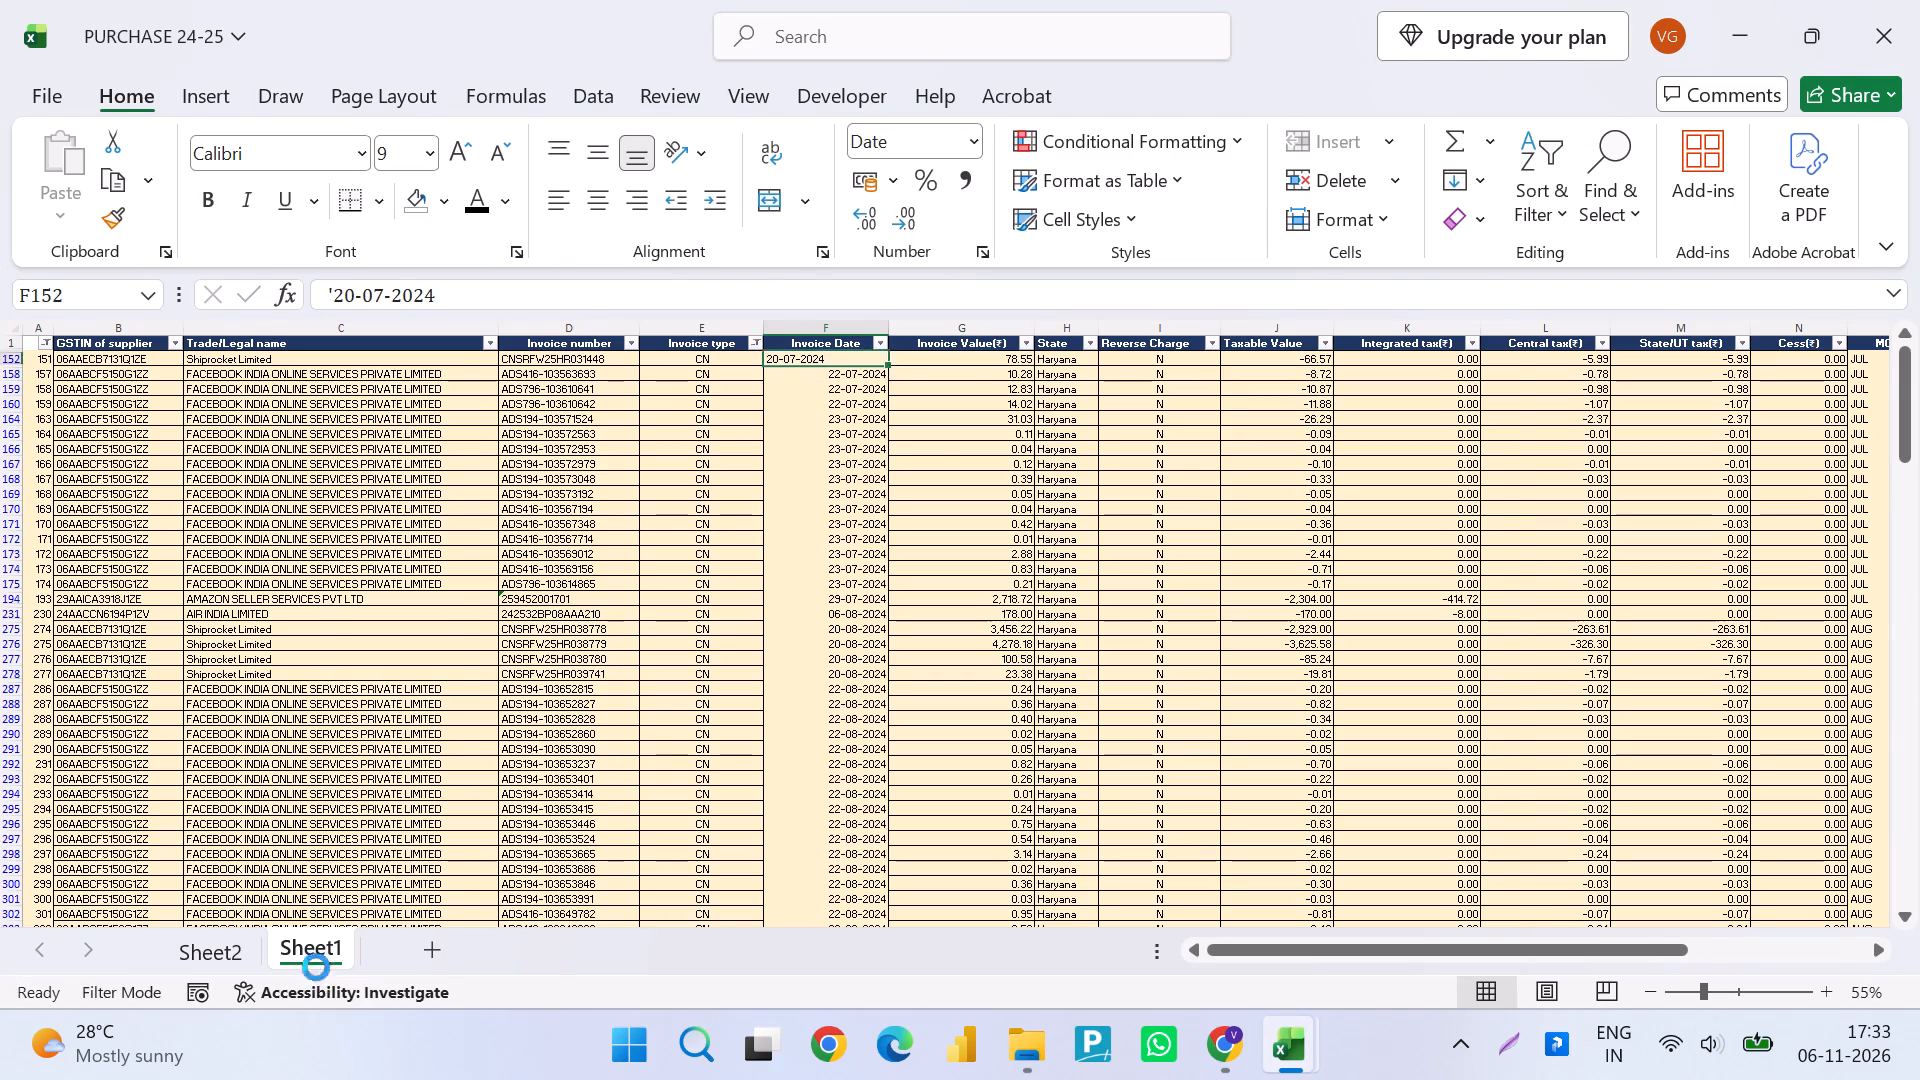
pyautogui.hotkey('alt', 'Tab')
pyautogui.press('Right')
pyautogui.hotkey('ctrl', 'alt', 'v')
pyautogui.press('v')
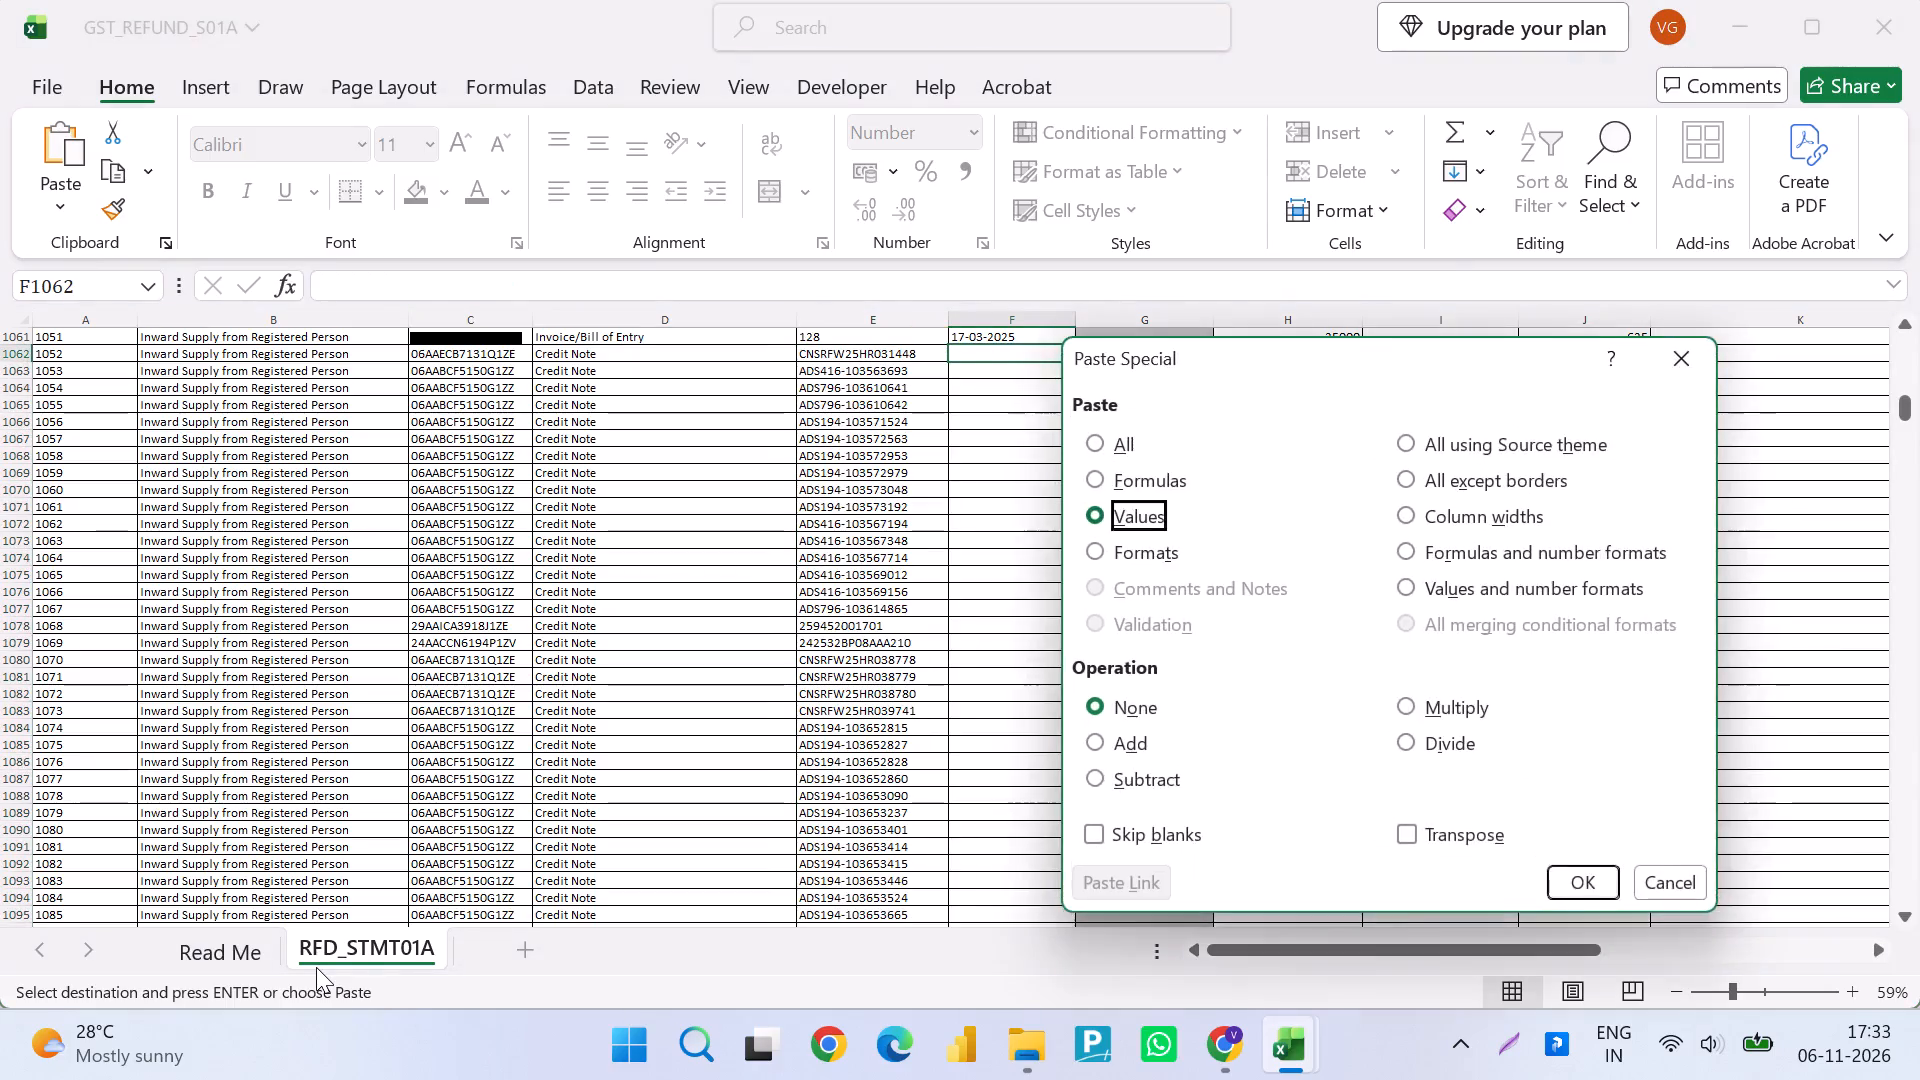
pyautogui.press('Return')
pyautogui.press('F2')
pyautogui.press('Return')
pyautogui.press('Up')
pyautogui.press('Up')
pyautogui.press('F2')
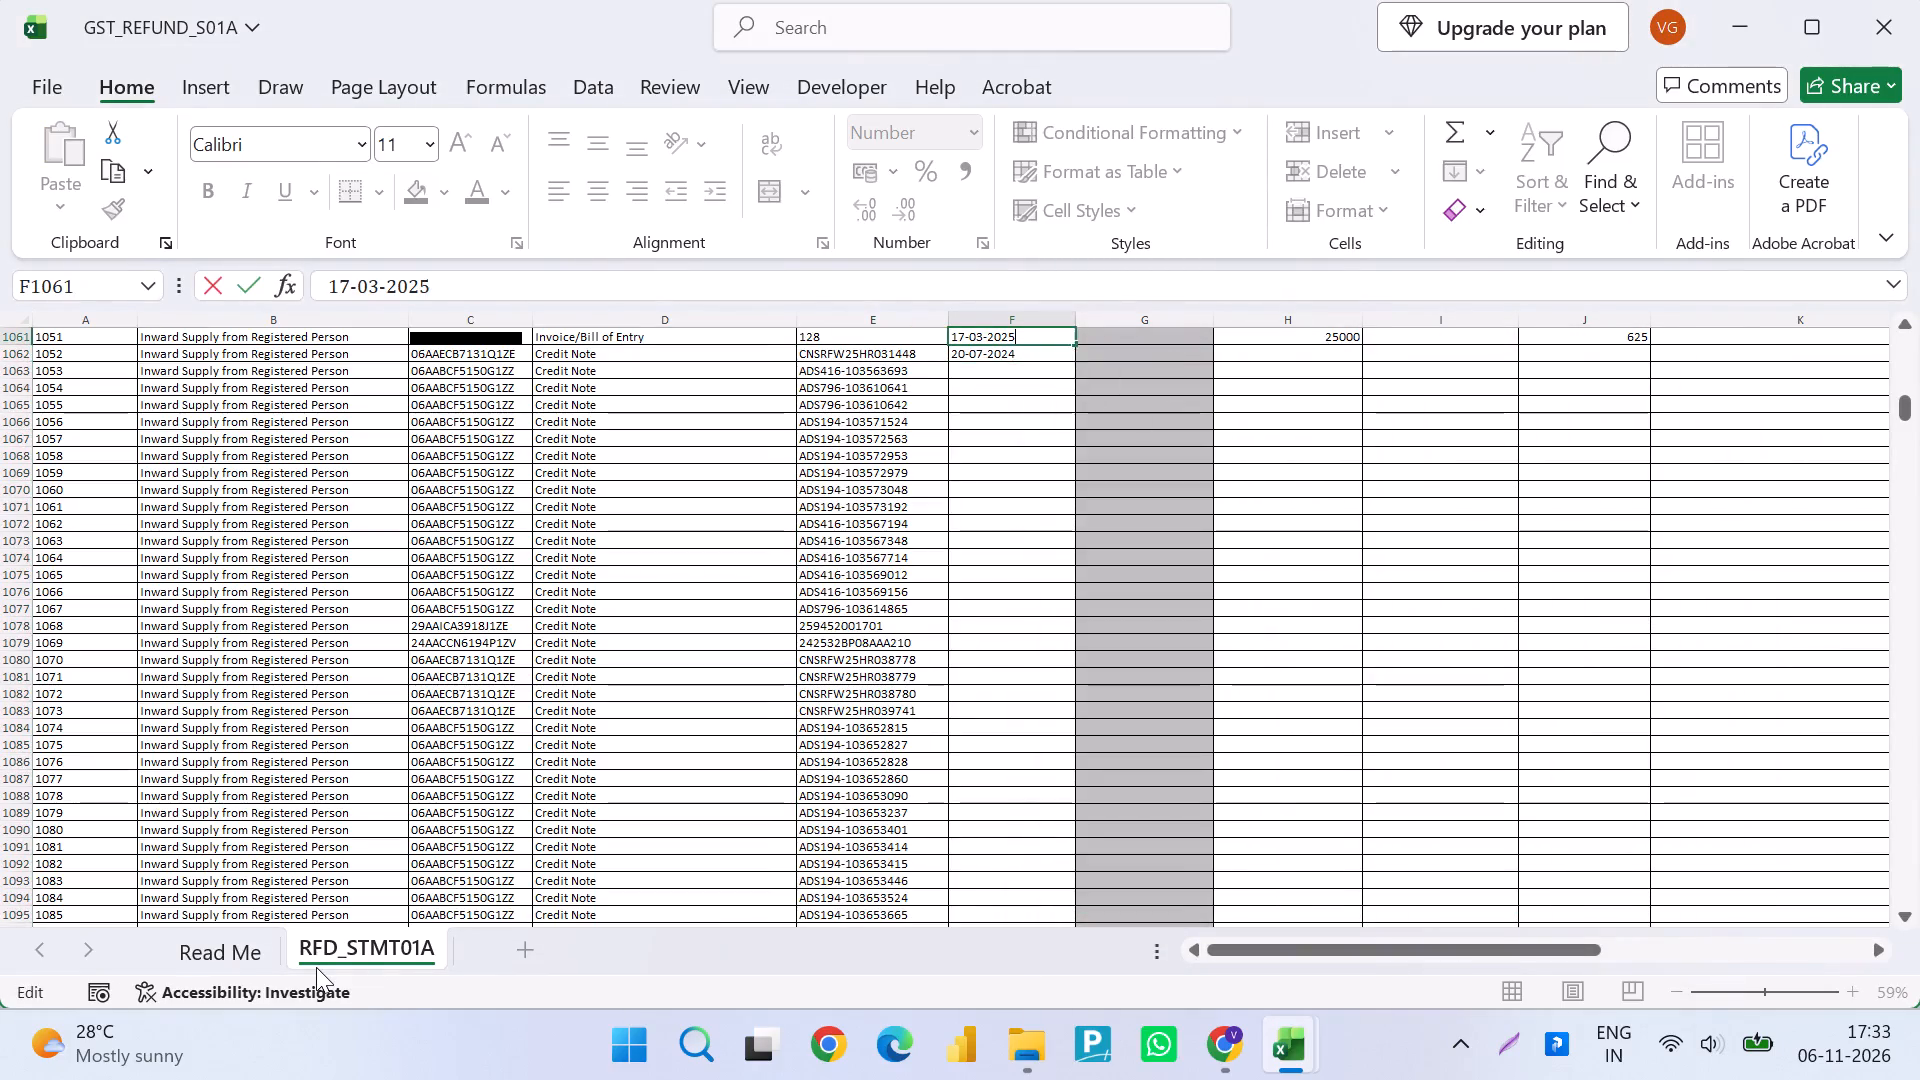
pyautogui.press('Return')
# In PURCHASE 24-25, enter the helper text ch' in S152, beside the first CN record.
pyautogui.hotkey('alt', 'Tab')
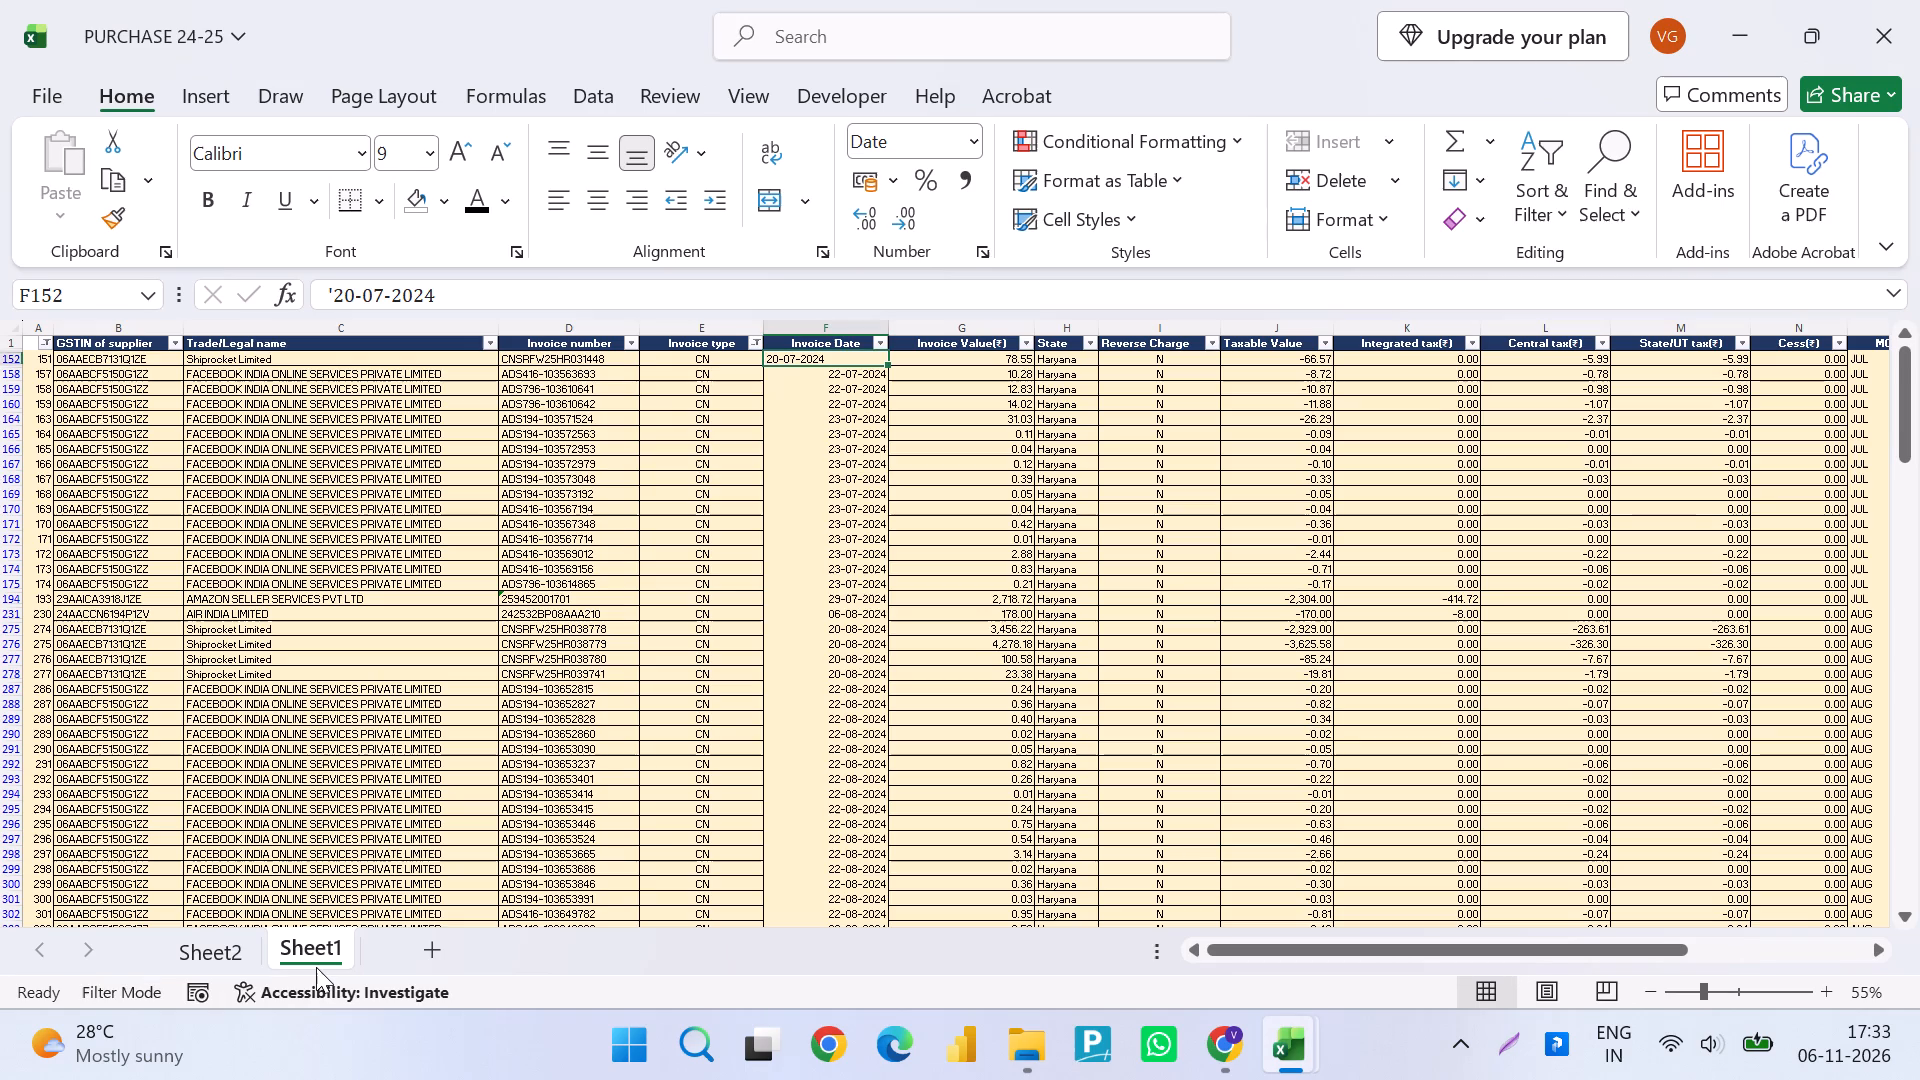
pyautogui.hotkey('ctrl', 'Right')
pyautogui.press('Right')
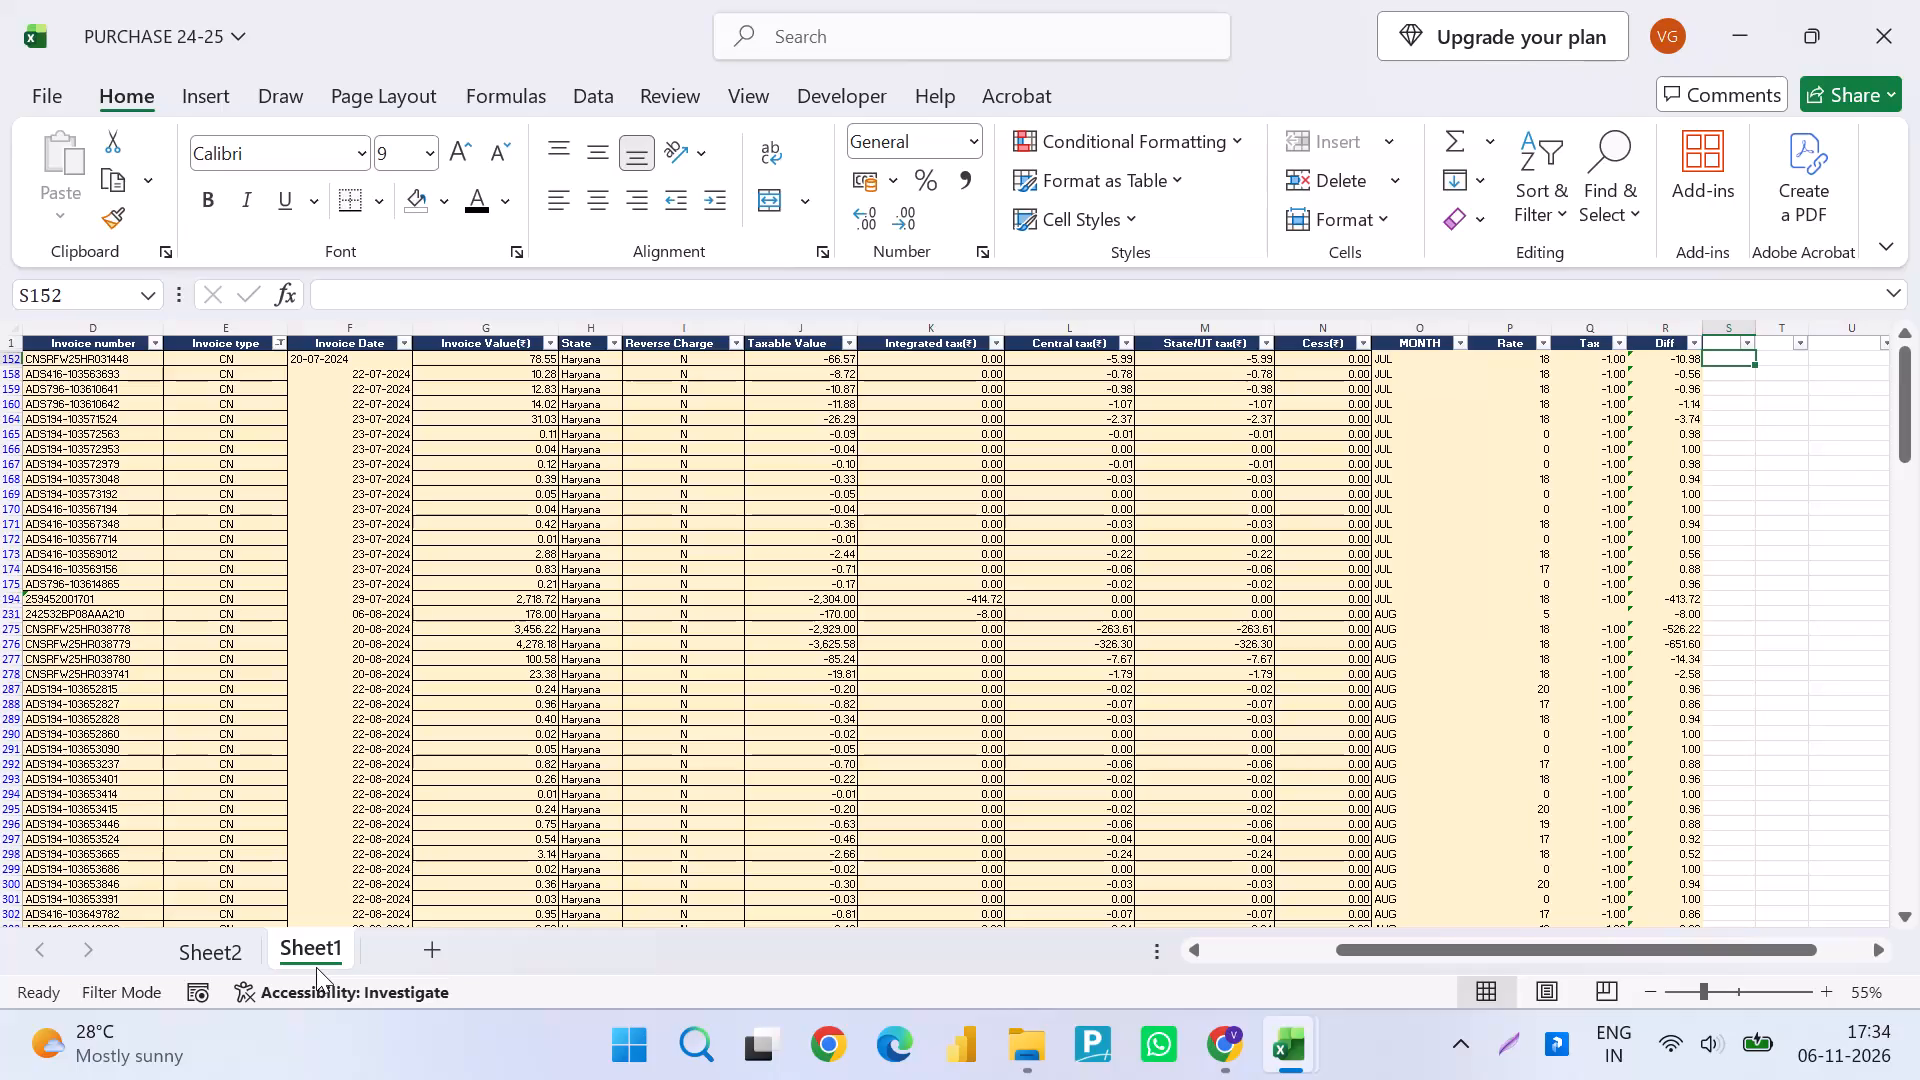
pyautogui.write('ch')
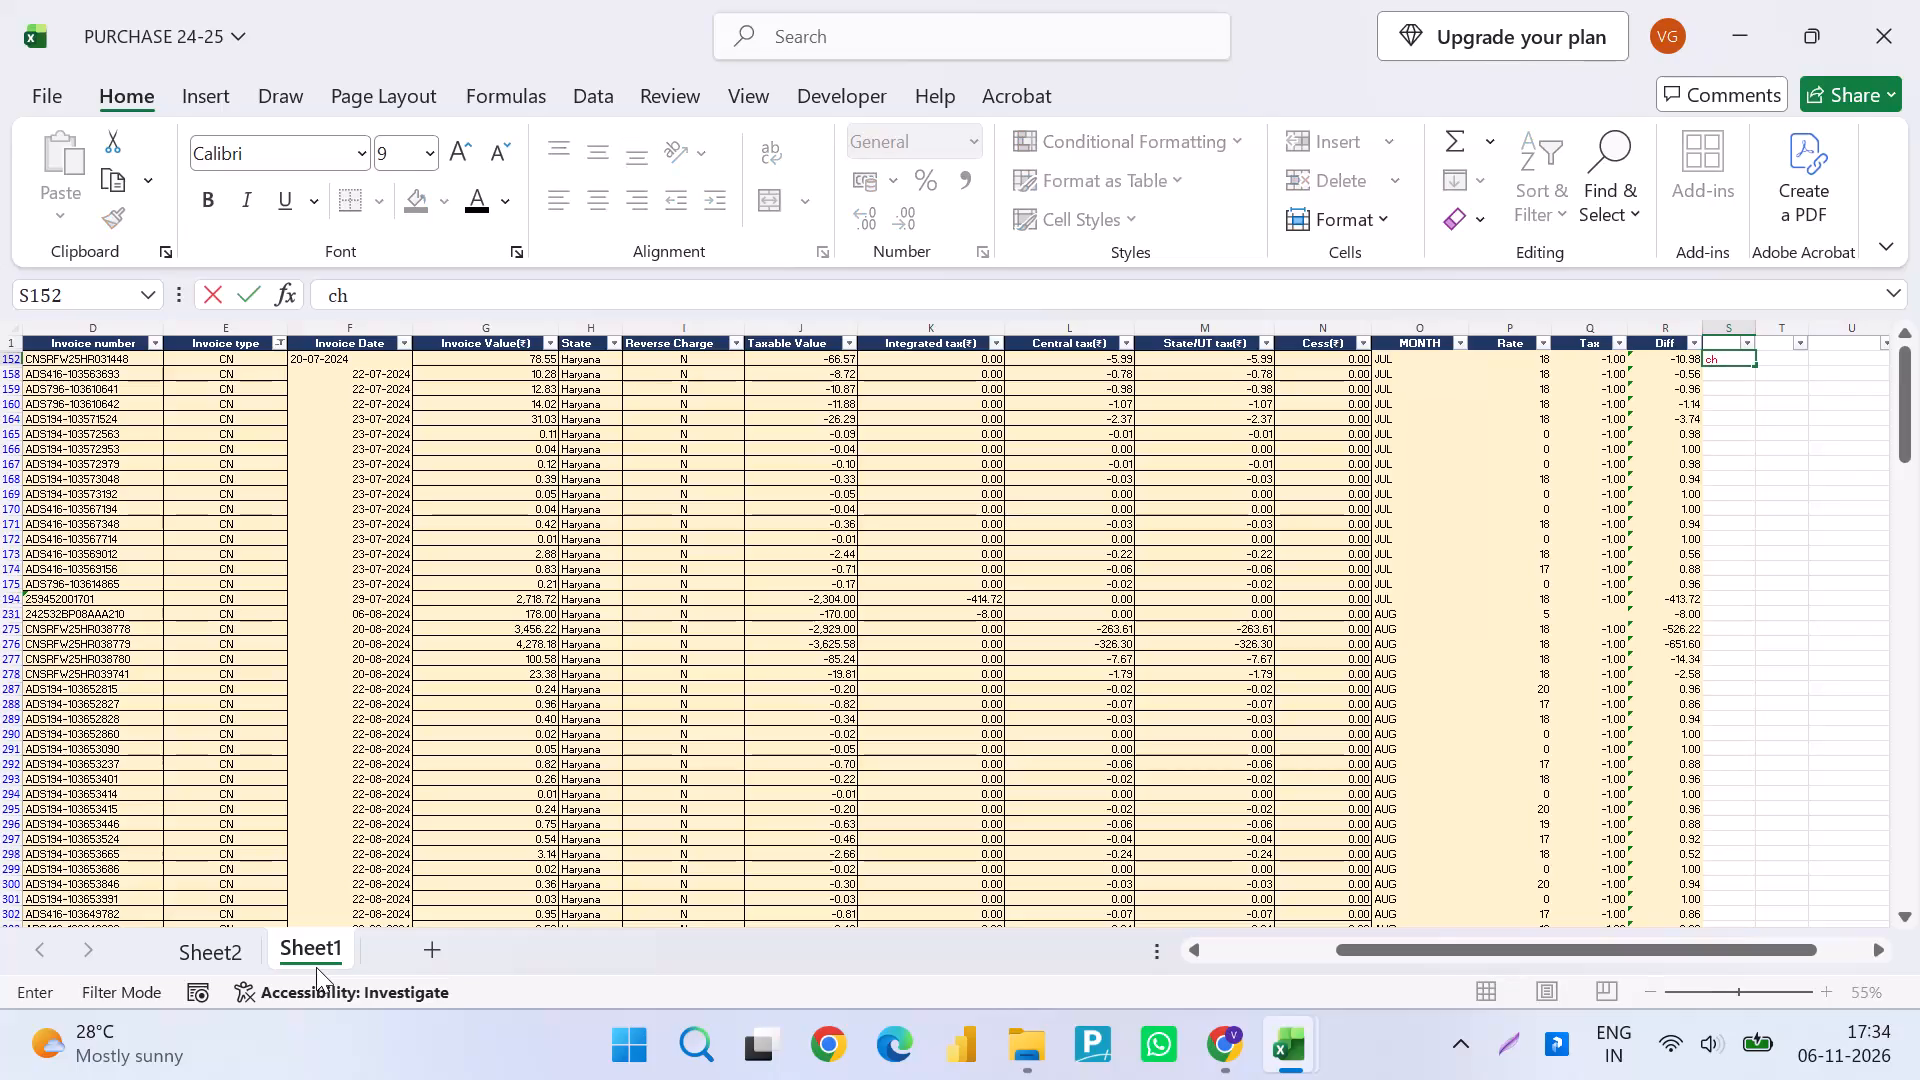
pyautogui.press(';')
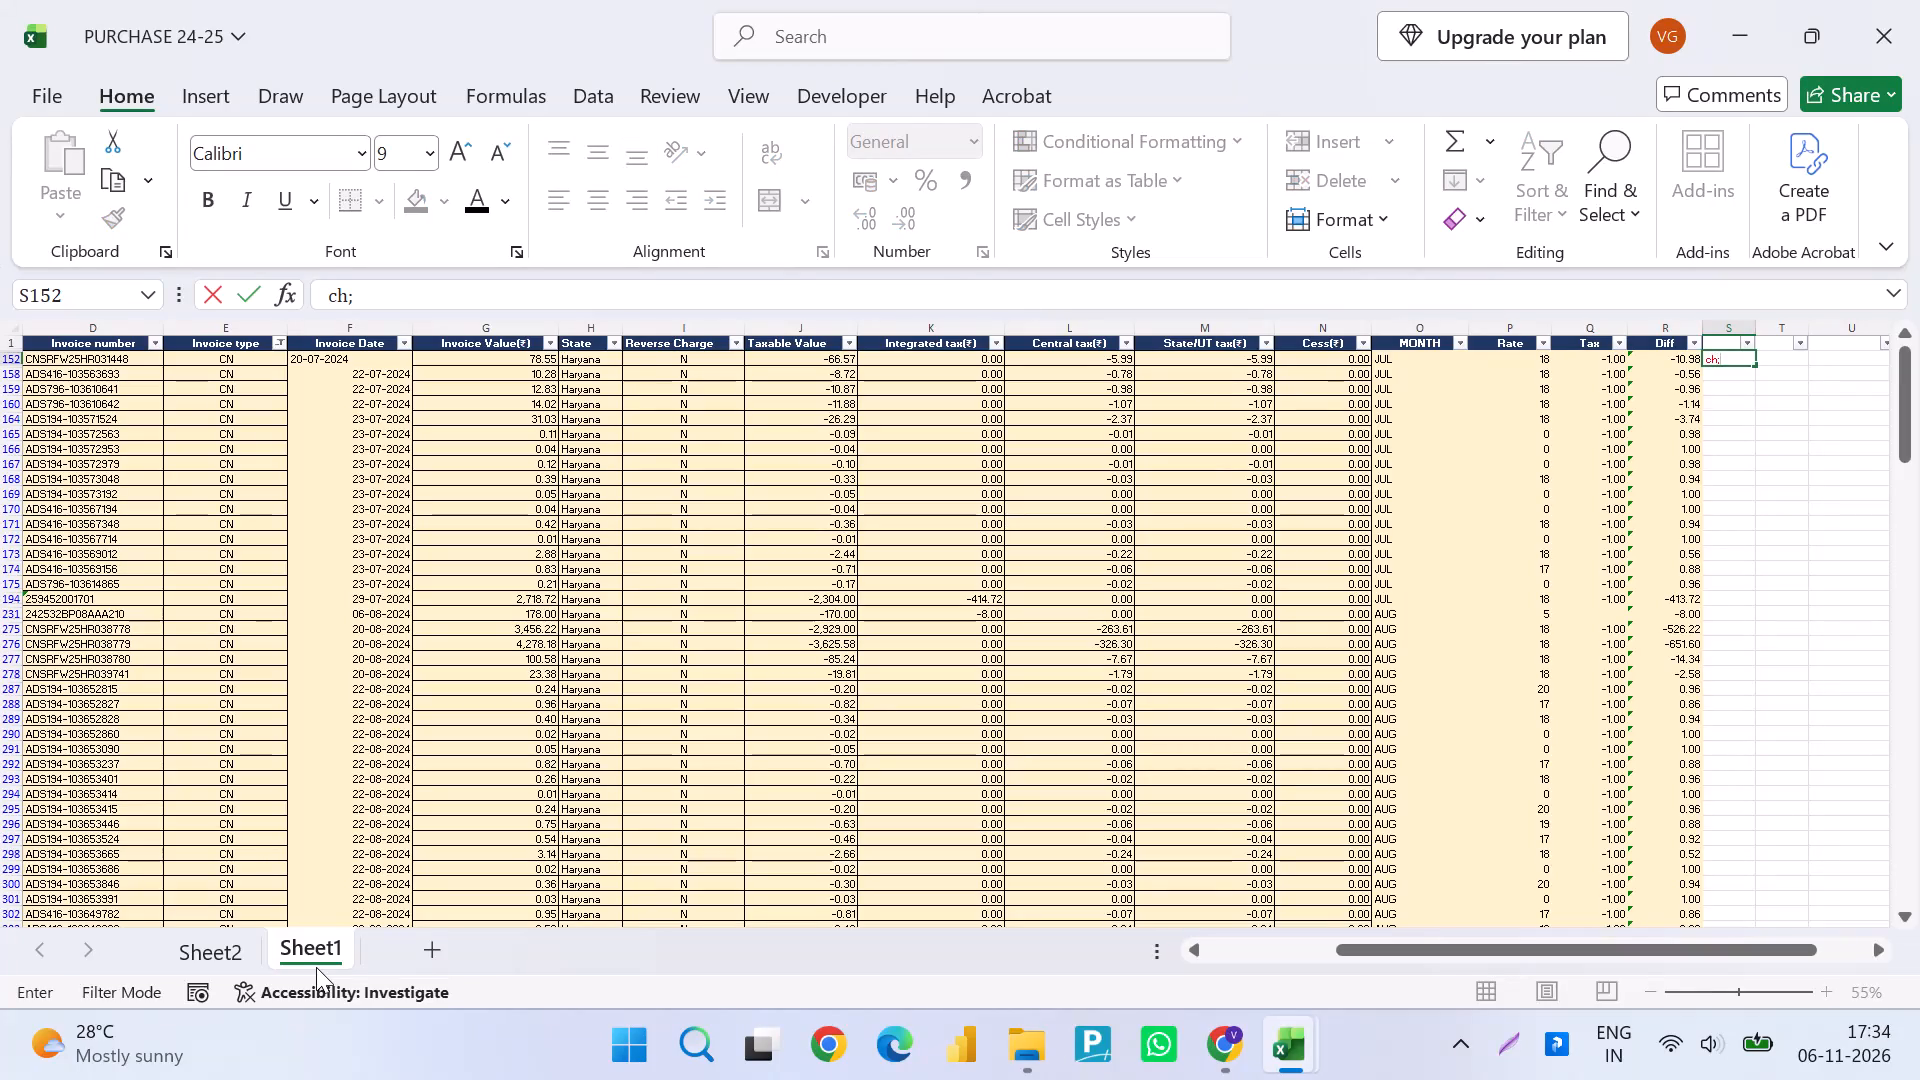
pyautogui.press('BackSpace')
pyautogui.press("'")
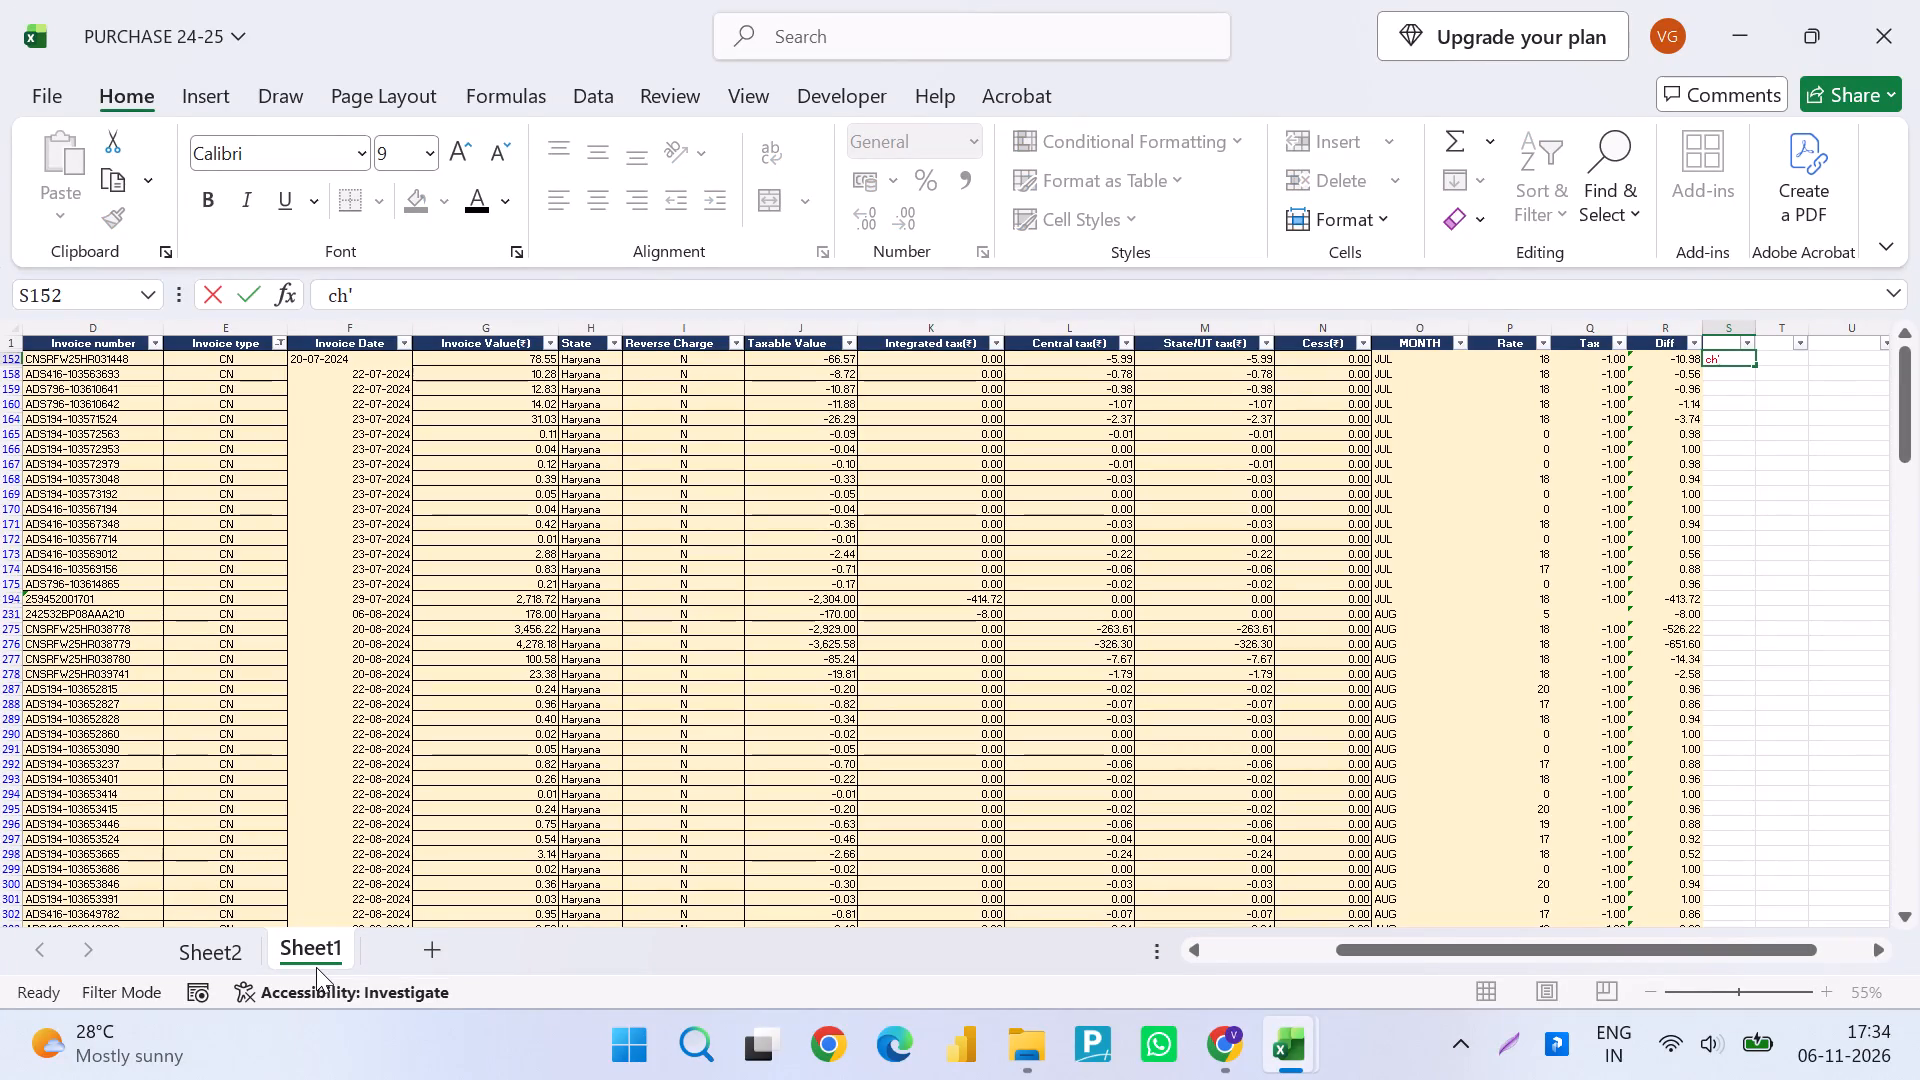
pyautogui.press('Return')
# Enter the formula =S152&F152 in T152 to join the helper text with the invoice date.
pyautogui.press('Up')
pyautogui.press('Right')
pyautogui.press('=')
pyautogui.write('&&')
pyautogui.press('BackSpace')
pyautogui.press('BackSpace')
pyautogui.press('Left')
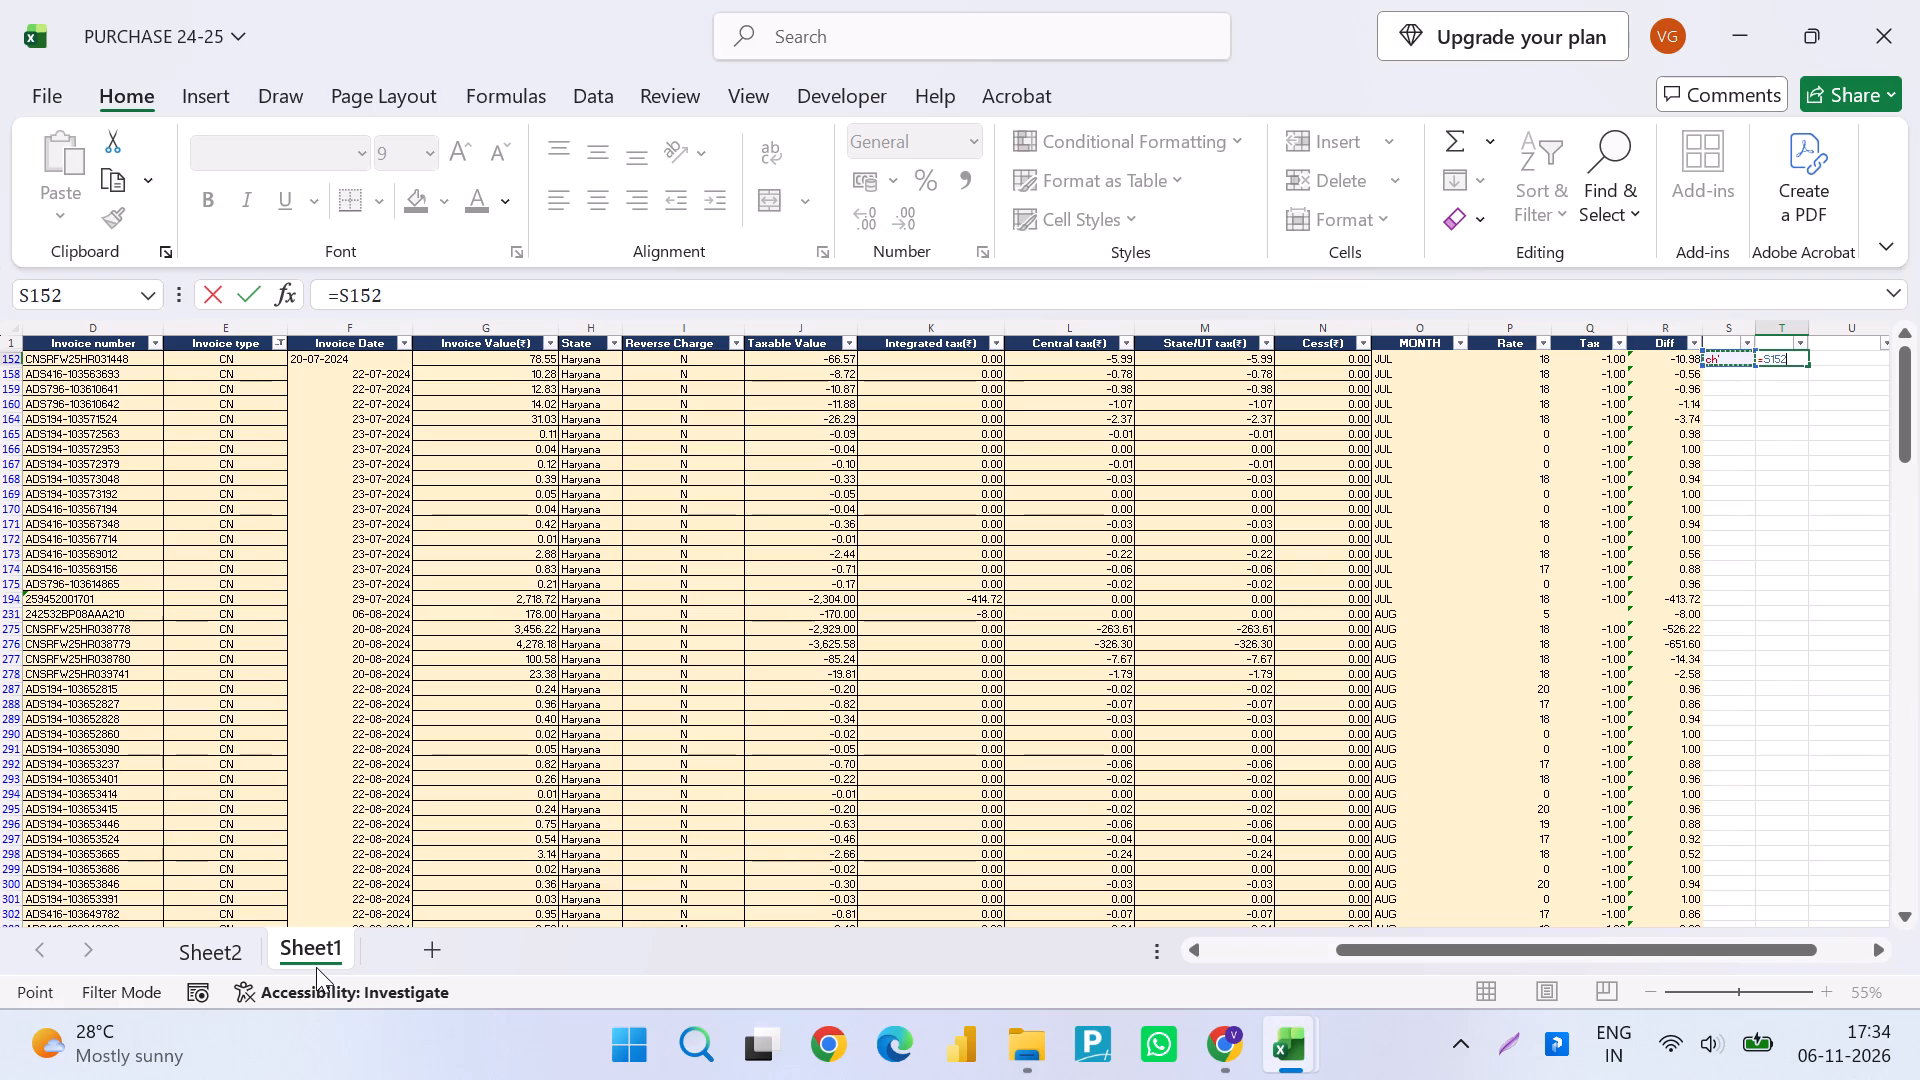
pyautogui.write('&&')
pyautogui.press('Left')
pyautogui.press('Left')
pyautogui.press('Left')
pyautogui.press('Left')
pyautogui.press('Left')
pyautogui.press('Left')
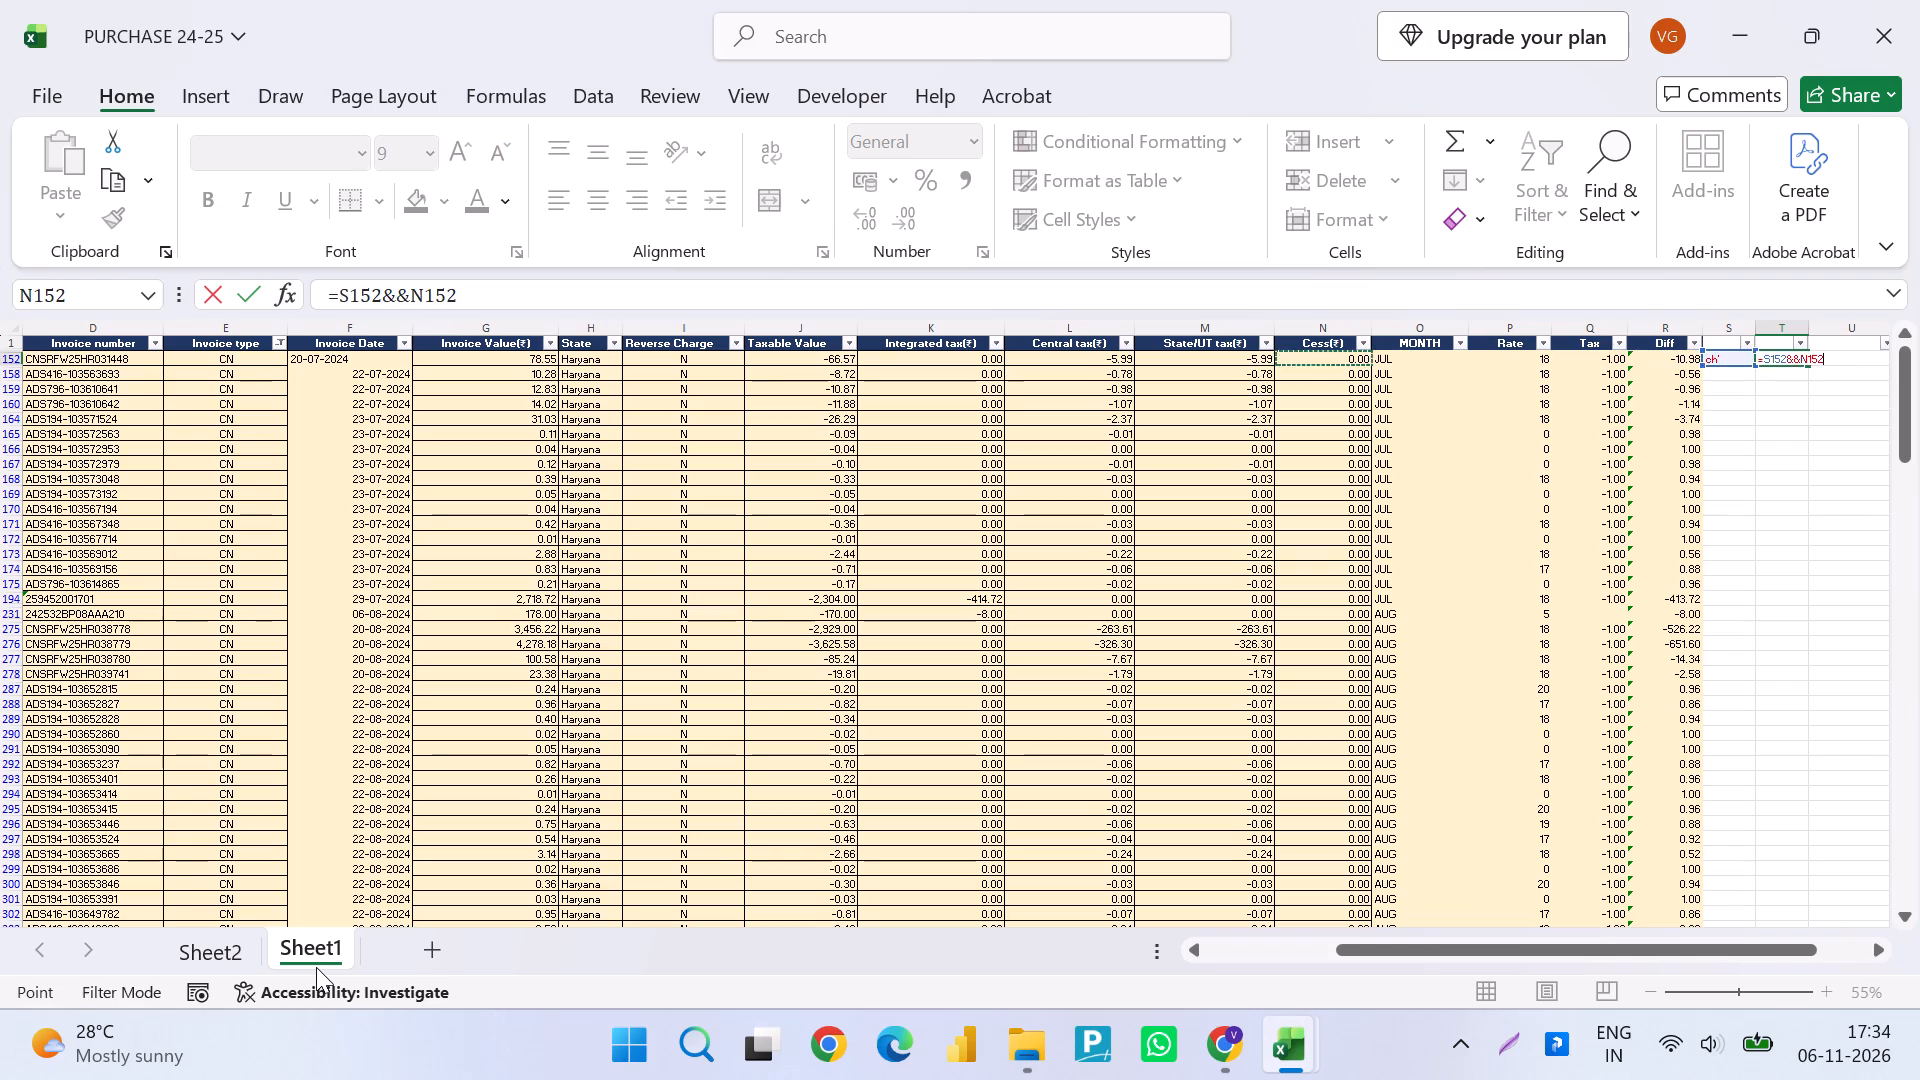
pyautogui.press('Left')
pyautogui.press('Left')
pyautogui.press('Left')
pyautogui.press('Left')
pyautogui.press('Left')
pyautogui.press('Left')
pyautogui.press('Left')
pyautogui.press('Left')
pyautogui.press('Left')
pyautogui.press('Right')
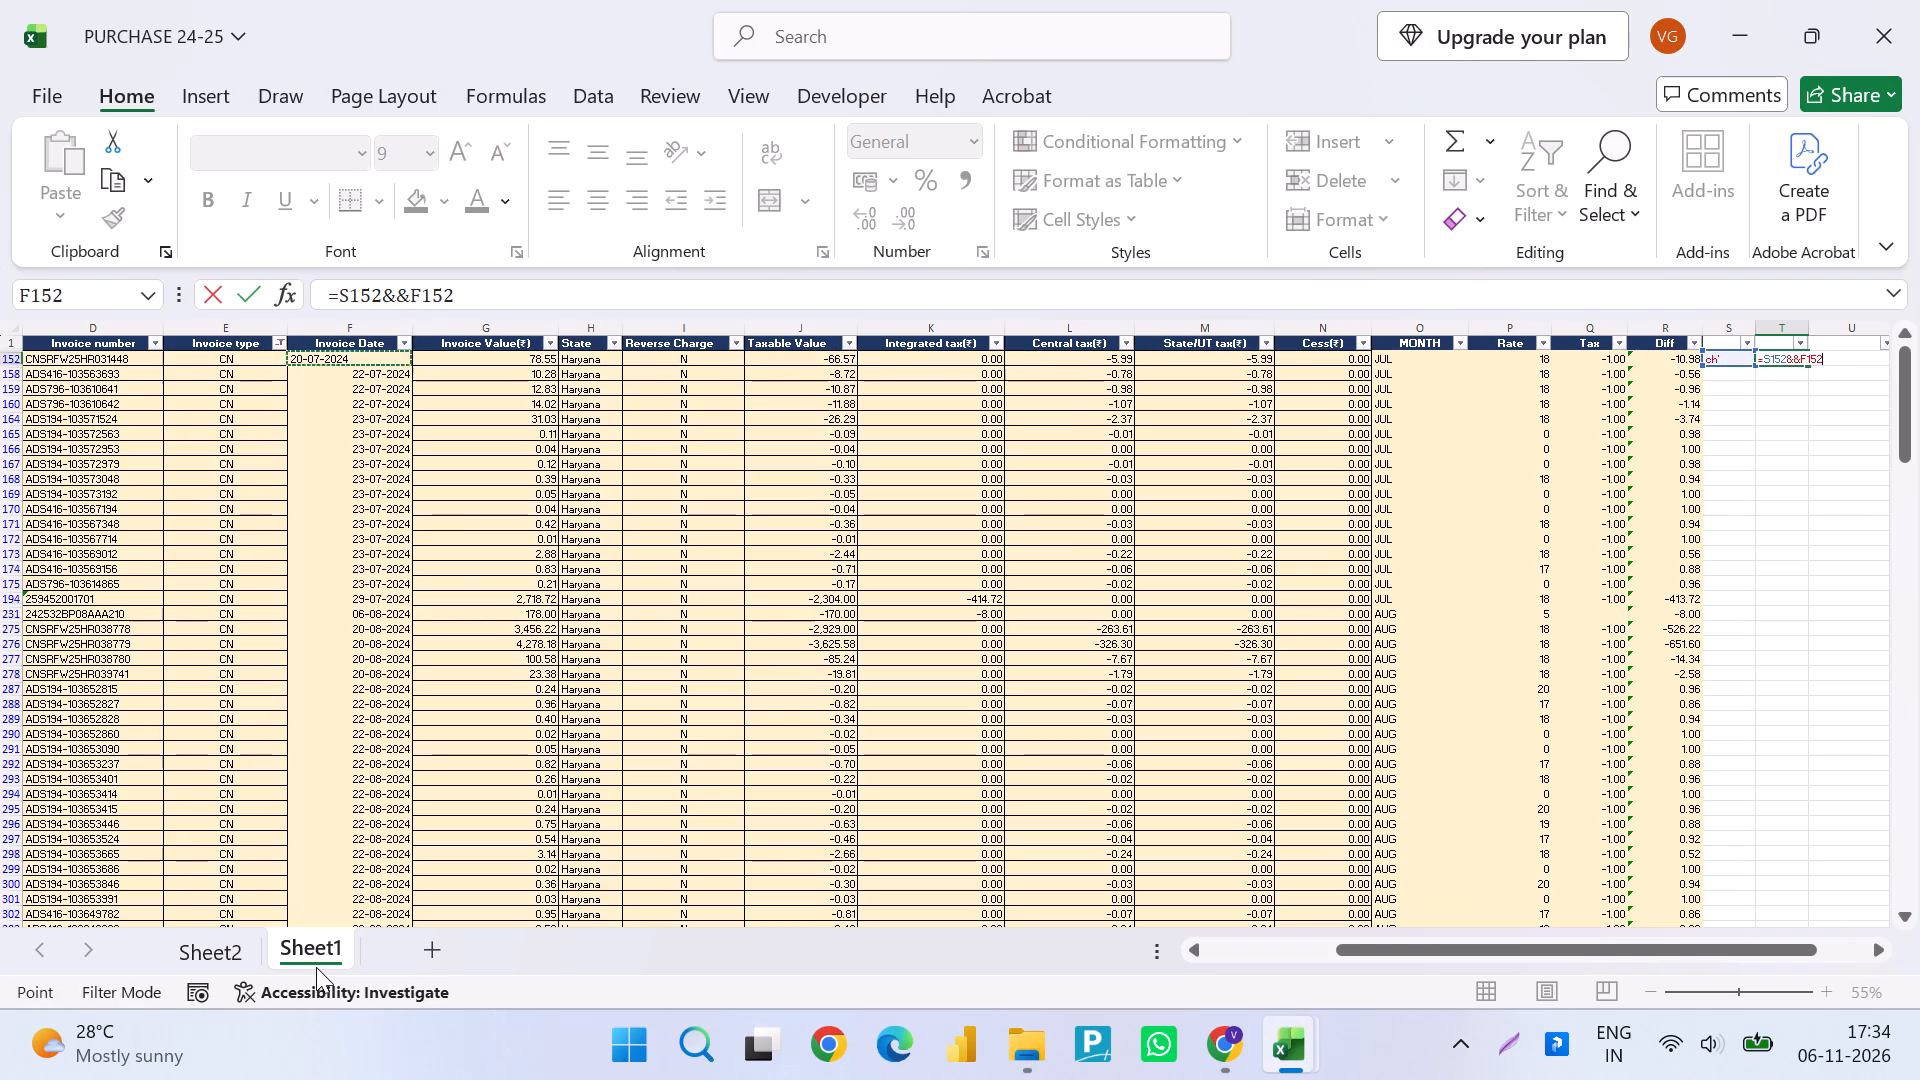
pyautogui.press('Return')
pyautogui.press('Return')
# Fill the helper text and joining formula in columns S and T down the visible CN rows to row 1242, and review the results.
pyautogui.press('Left')
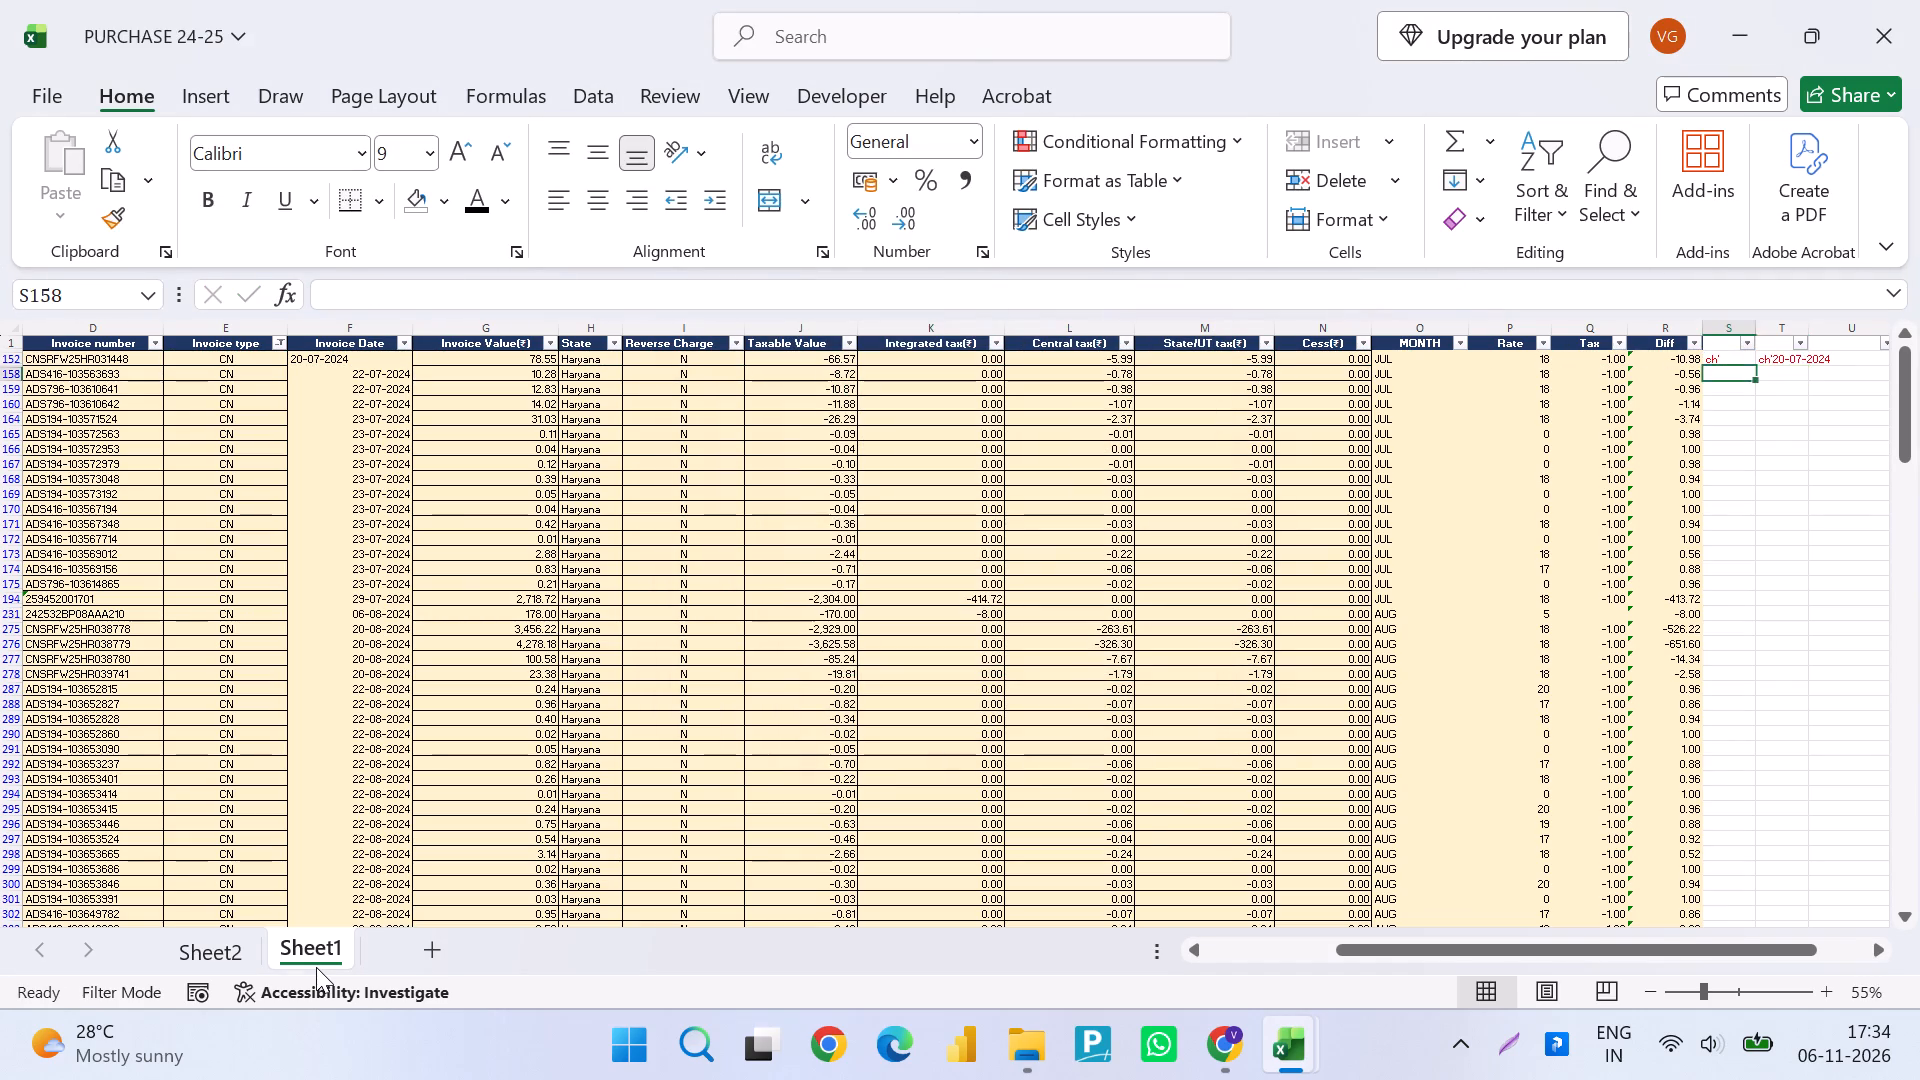
pyautogui.press('Down')
pyautogui.hotkey('ctrl', 'Down')
pyautogui.press('Left')
pyautogui.hotkey('ctrl', 'Up')
pyautogui.press('Right')
pyautogui.press('Right')
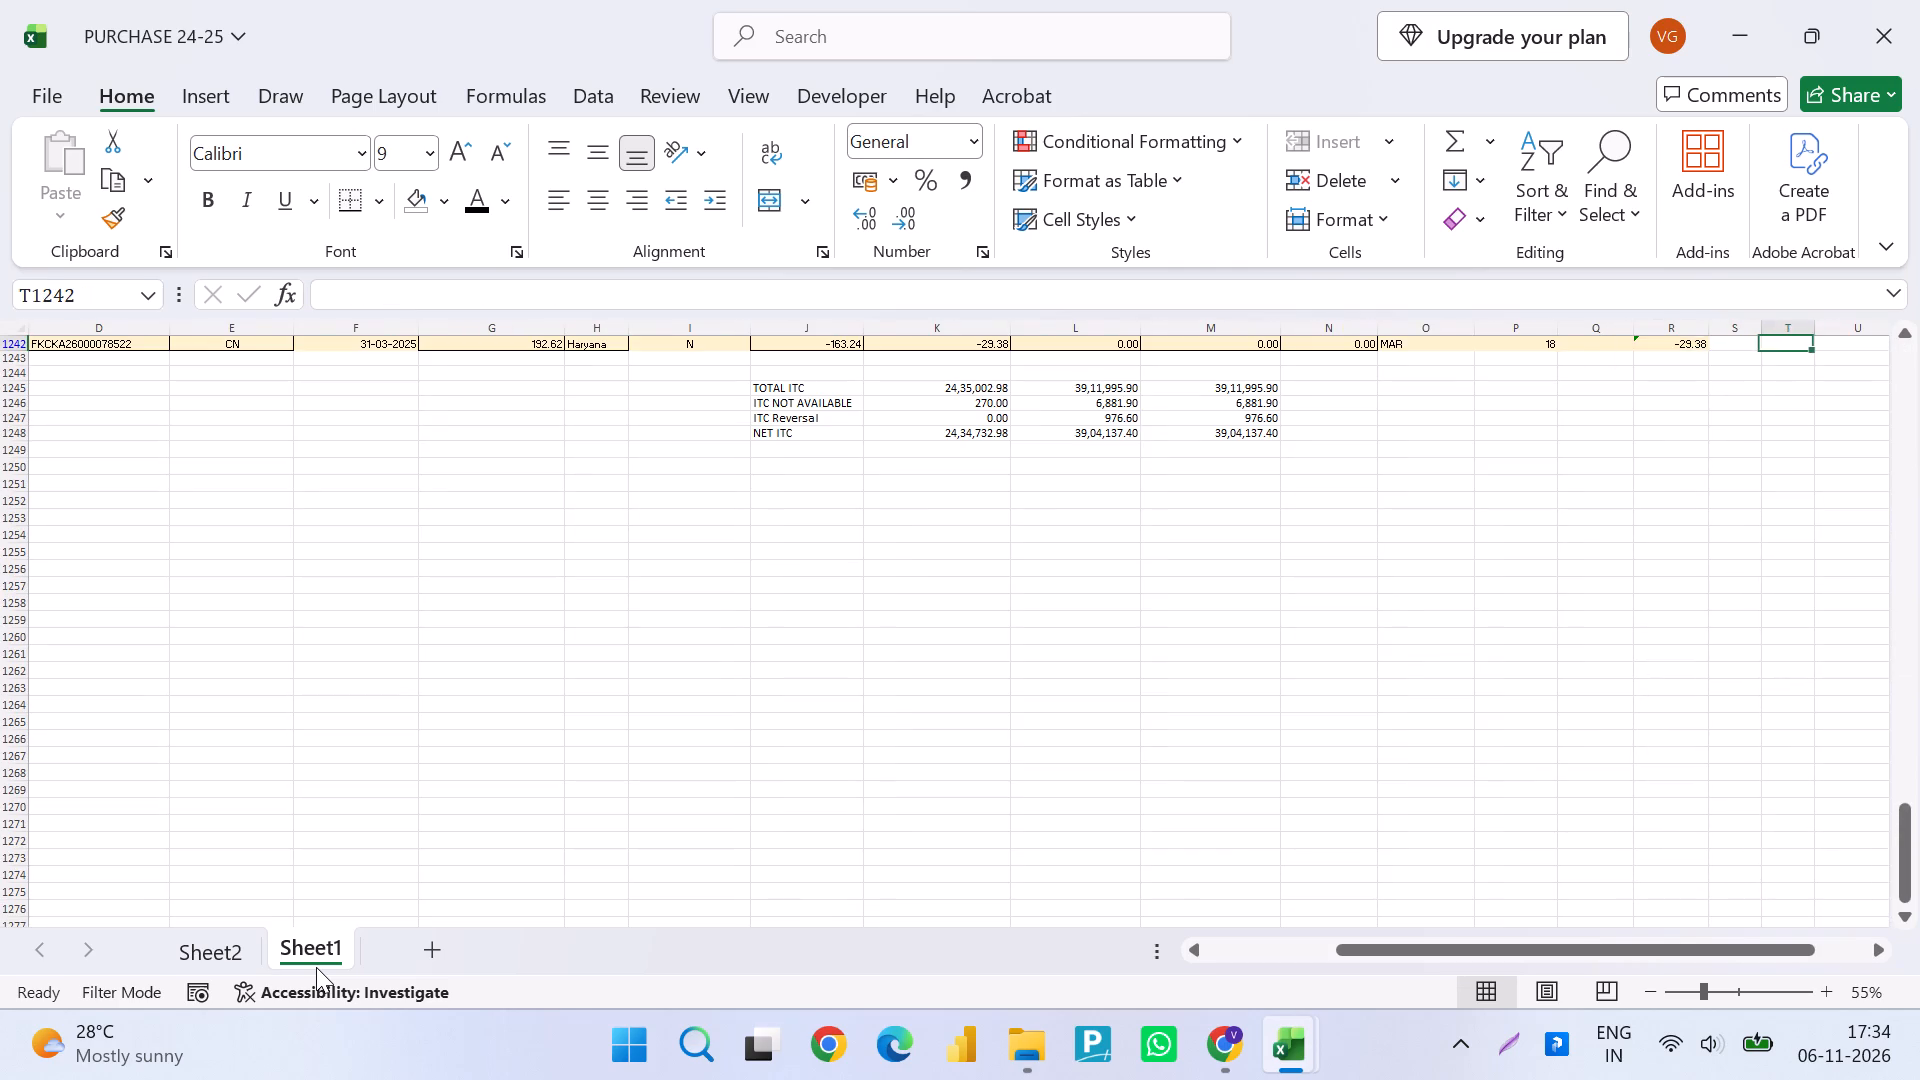
pyautogui.hotkey('ctrl', 'shift', 'Up')
pyautogui.hotkey('shift', 'Left')
pyautogui.hotkey('alt', ';')
pyautogui.hotkey('ctrl', 'd')
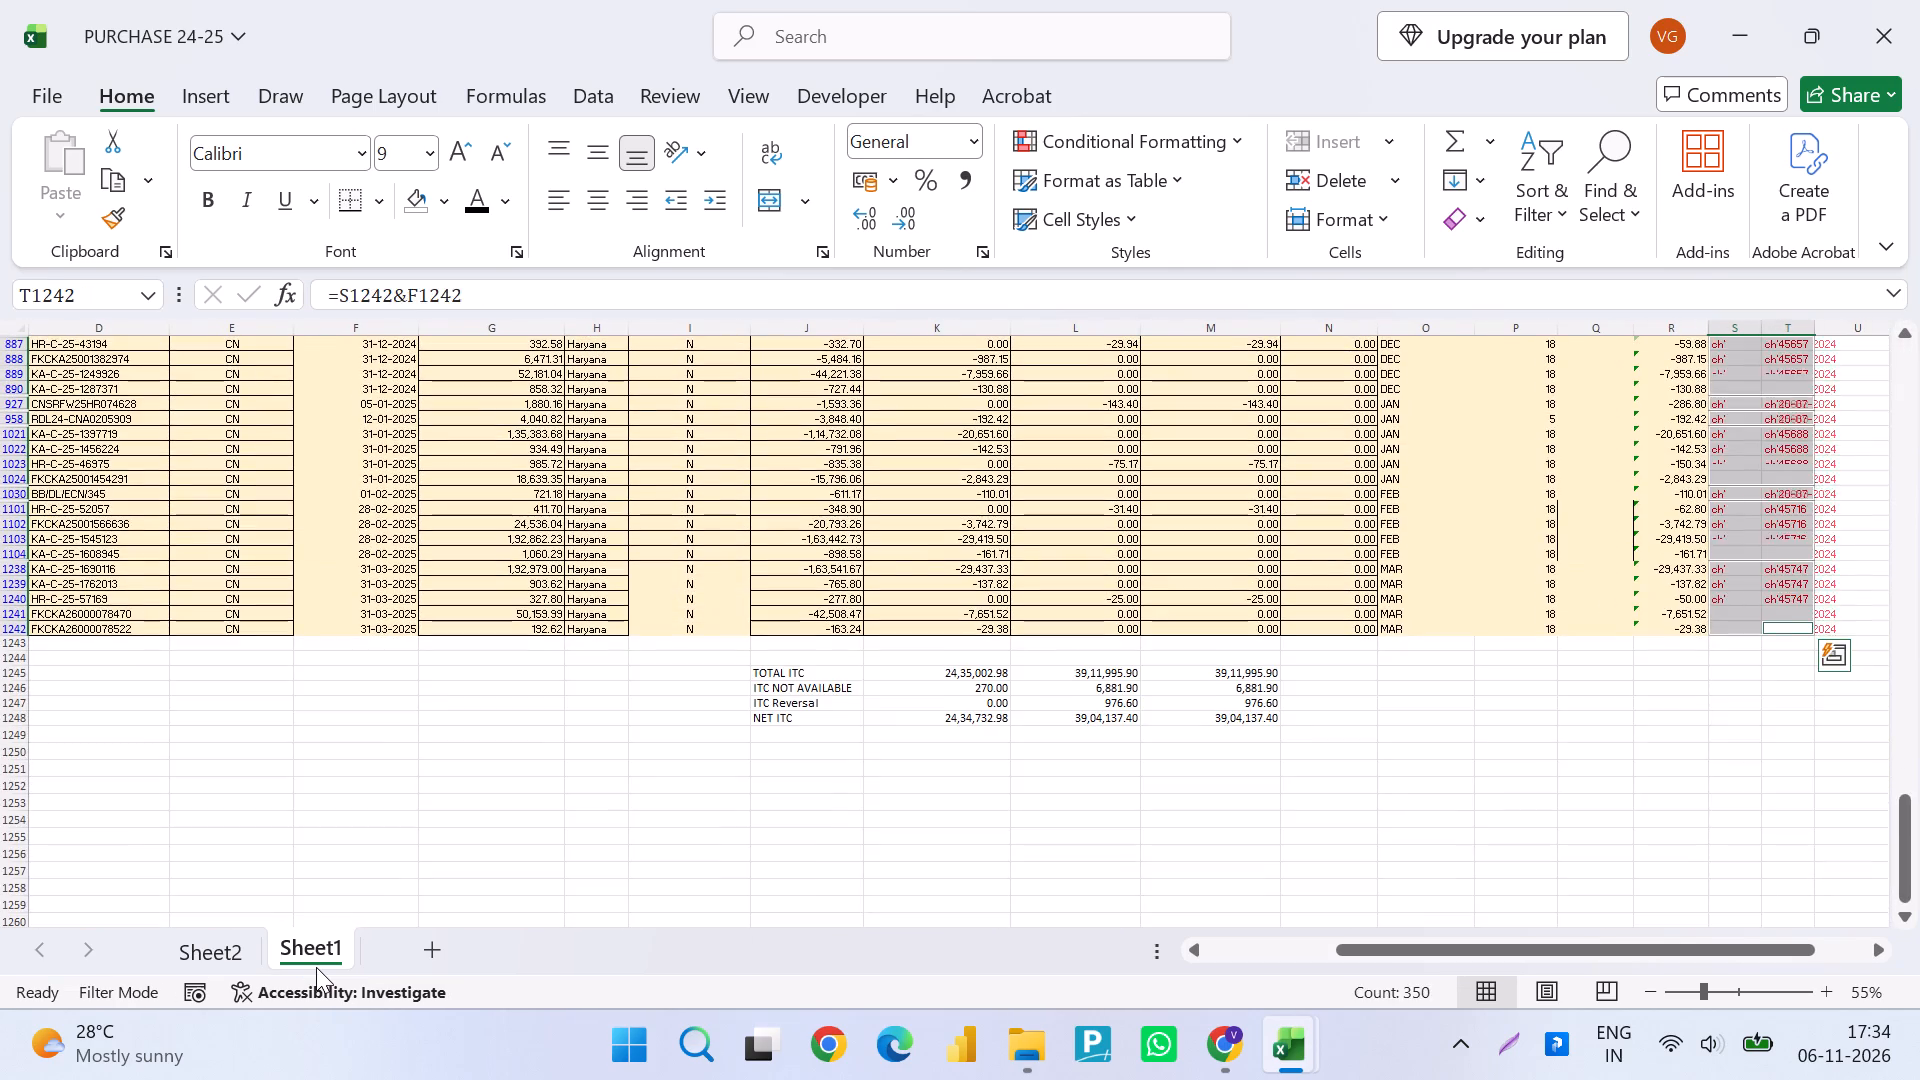
pyautogui.hotkey('ctrl', 'Up')
pyautogui.press('Up')
pyautogui.press('Down')
pyautogui.hotkey('ctrl', 'shift', 'Down')
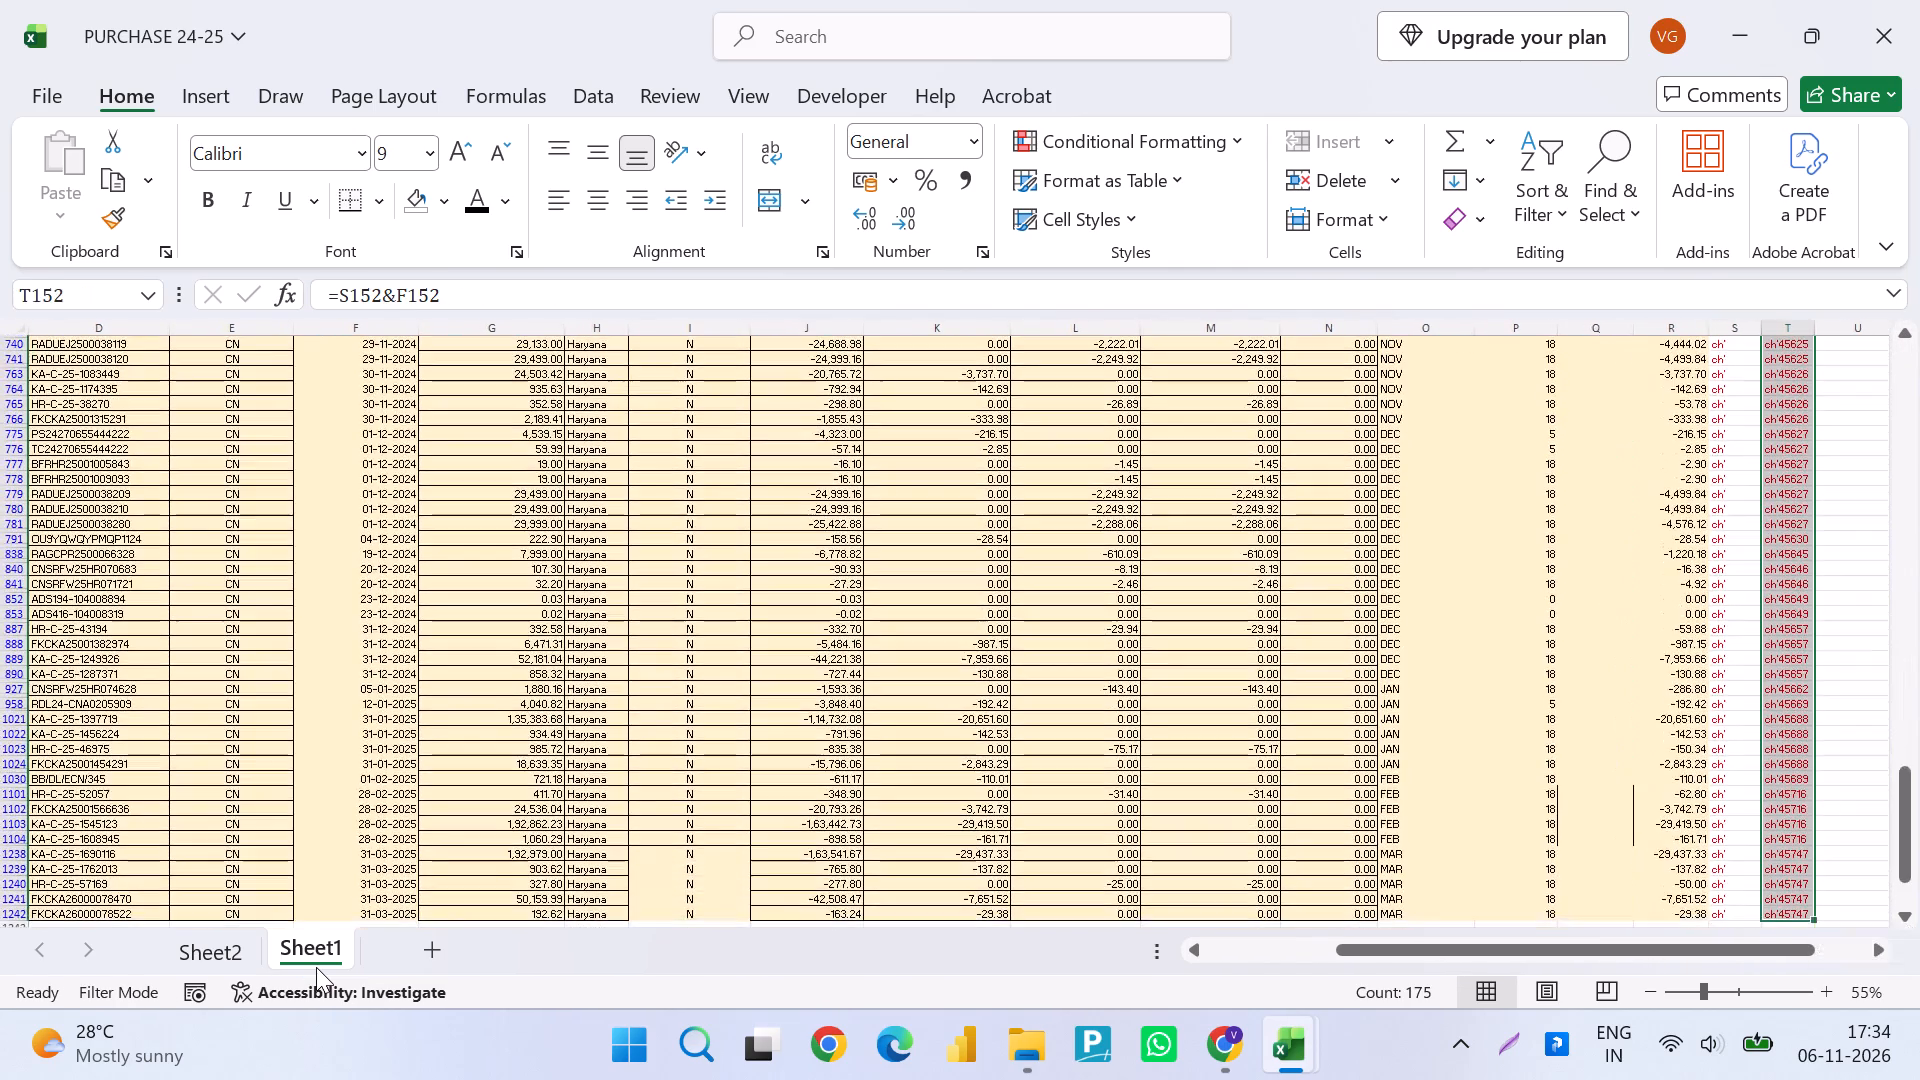
pyautogui.hotkey('ctrl', 'Up')
pyautogui.press('Down')
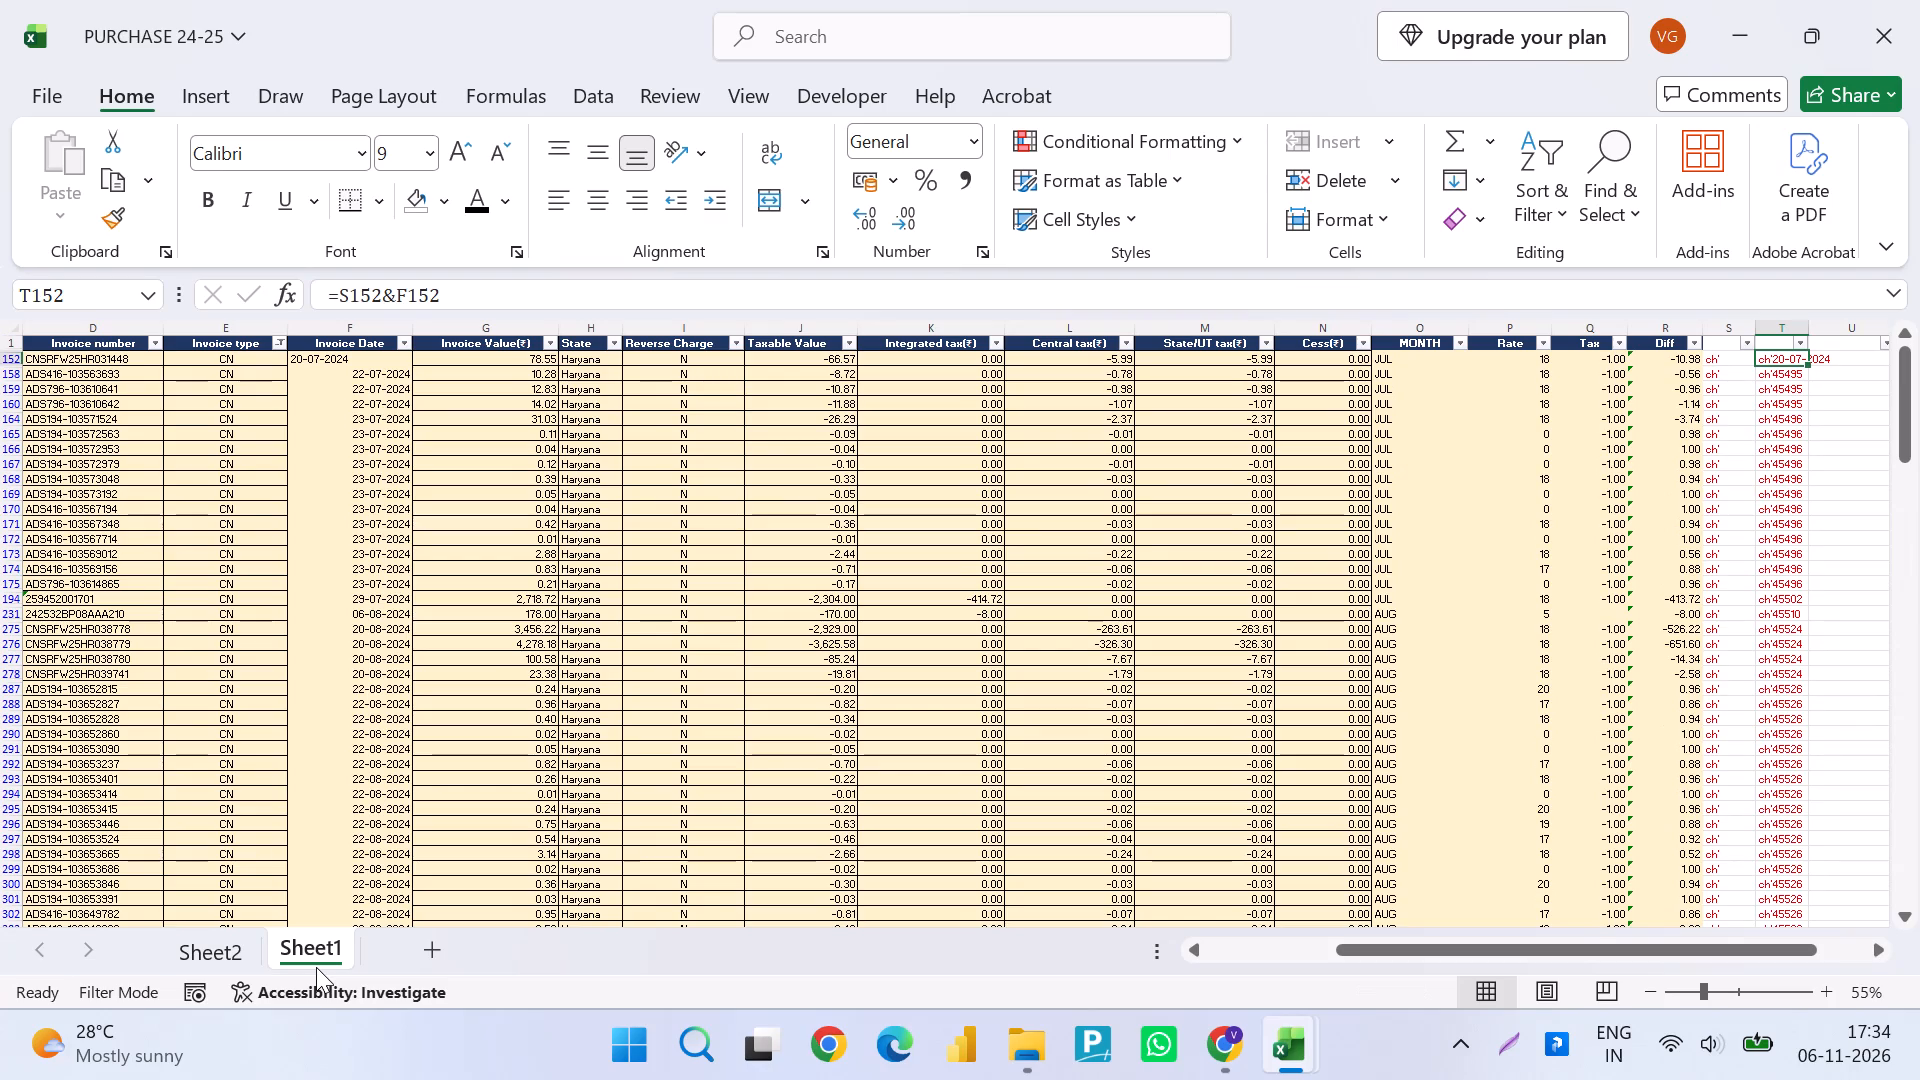
# Insert an apostrophe into the 22-07-2024 invoice date in F158 to make it text.
pyautogui.press('Down')
pyautogui.press('Left')
pyautogui.press('Left')
pyautogui.press('Left')
pyautogui.press('Left')
pyautogui.press('Left')
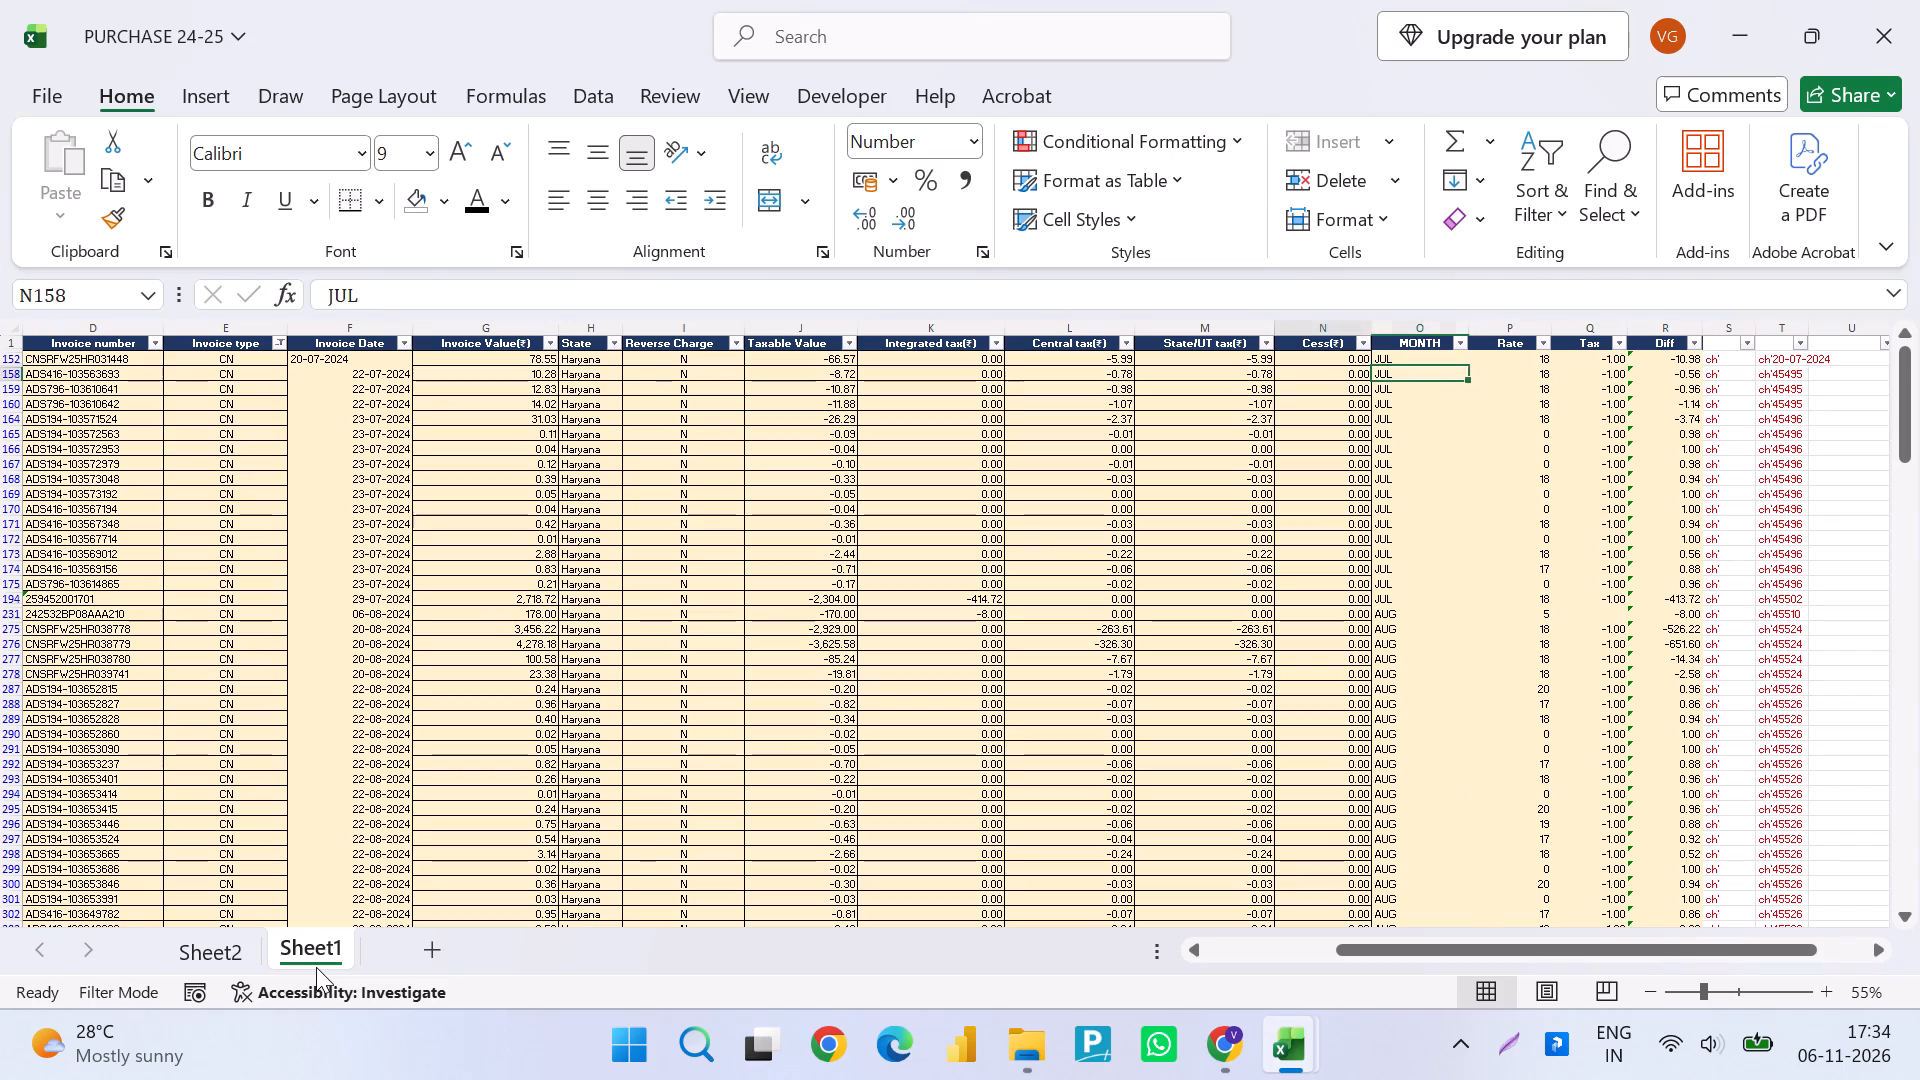
pyautogui.press('Left')
pyautogui.press('Left')
pyautogui.press('Left')
pyautogui.press('Left')
pyautogui.press('Left')
pyautogui.press('Left')
pyautogui.press('Left')
pyautogui.press('Left')
pyautogui.press('Left')
pyautogui.press('Left')
pyautogui.press('Right')
pyautogui.press('F2')
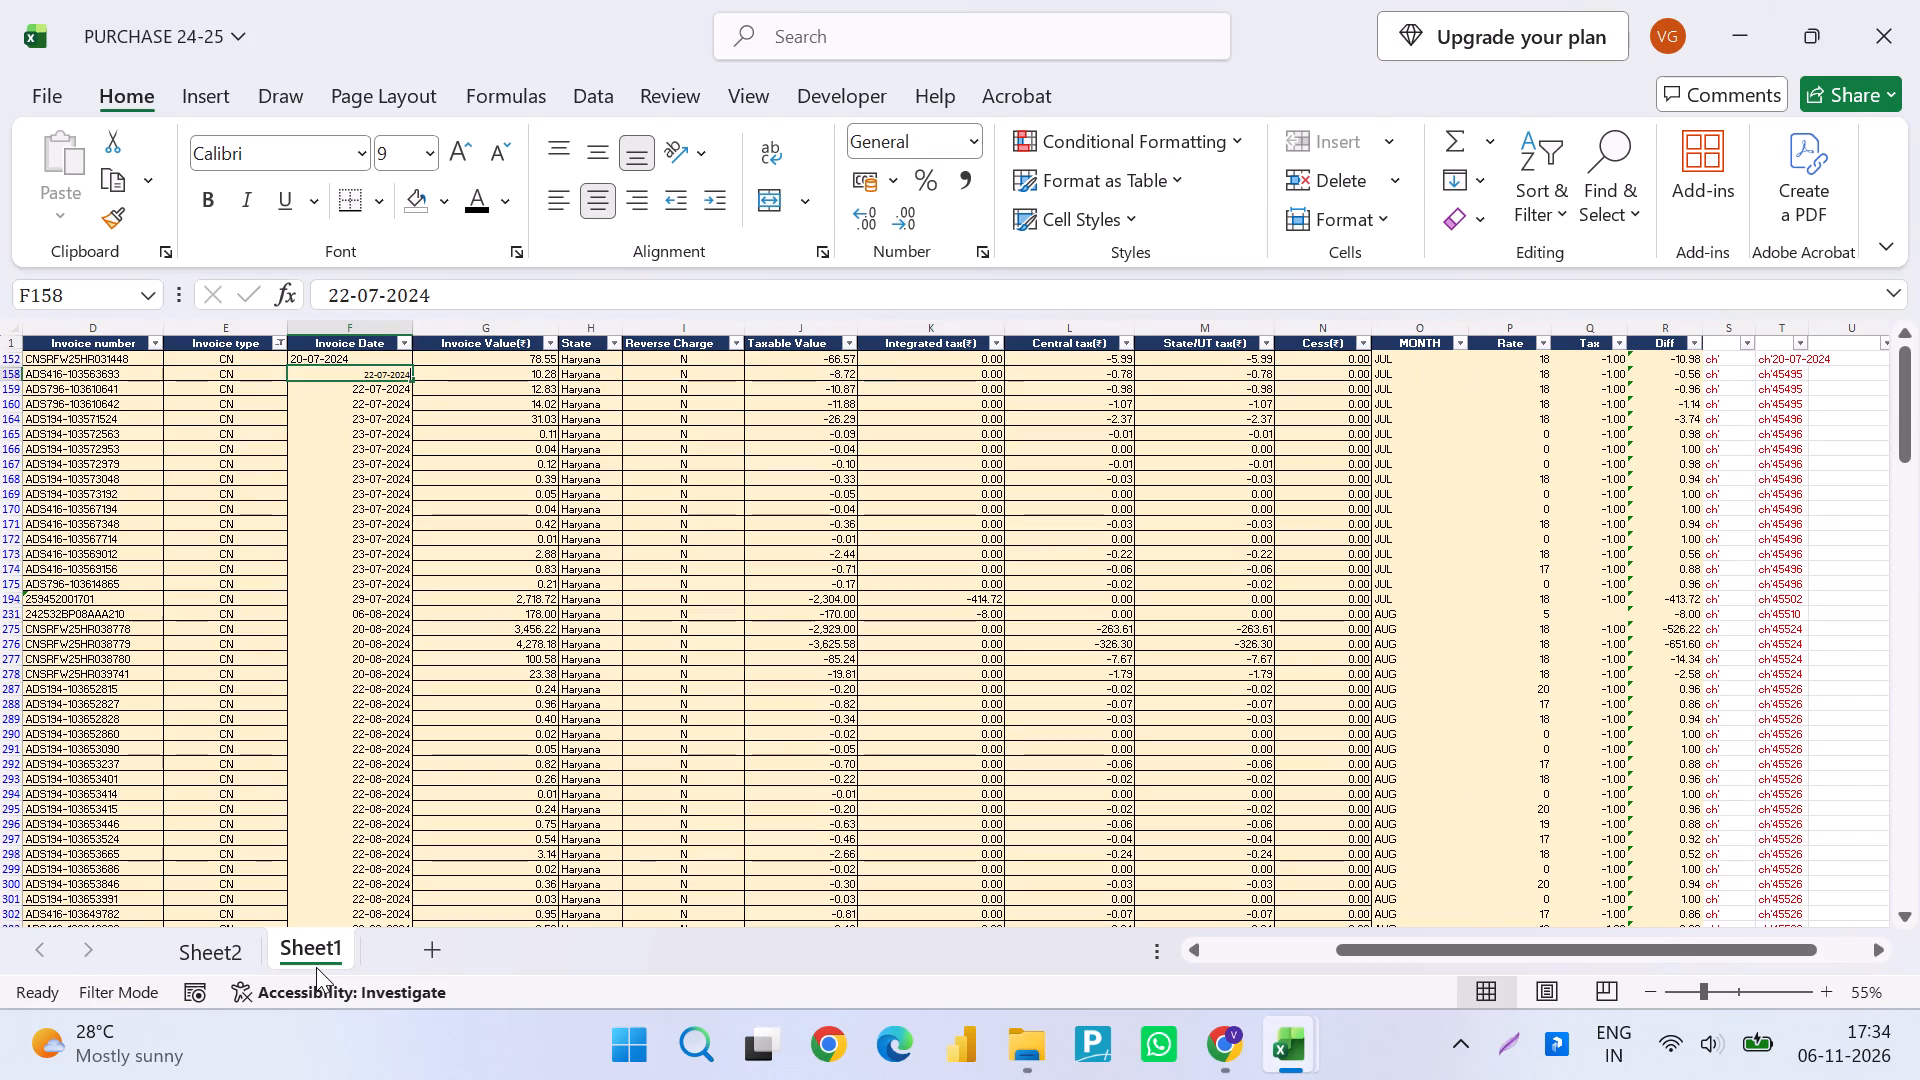
pyautogui.hotkey('ctrl', 'Left')
pyautogui.hotkey('ctrl', 'Left')
pyautogui.hotkey('ctrl', 'Left')
pyautogui.press("'")
pyautogui.press('Return')
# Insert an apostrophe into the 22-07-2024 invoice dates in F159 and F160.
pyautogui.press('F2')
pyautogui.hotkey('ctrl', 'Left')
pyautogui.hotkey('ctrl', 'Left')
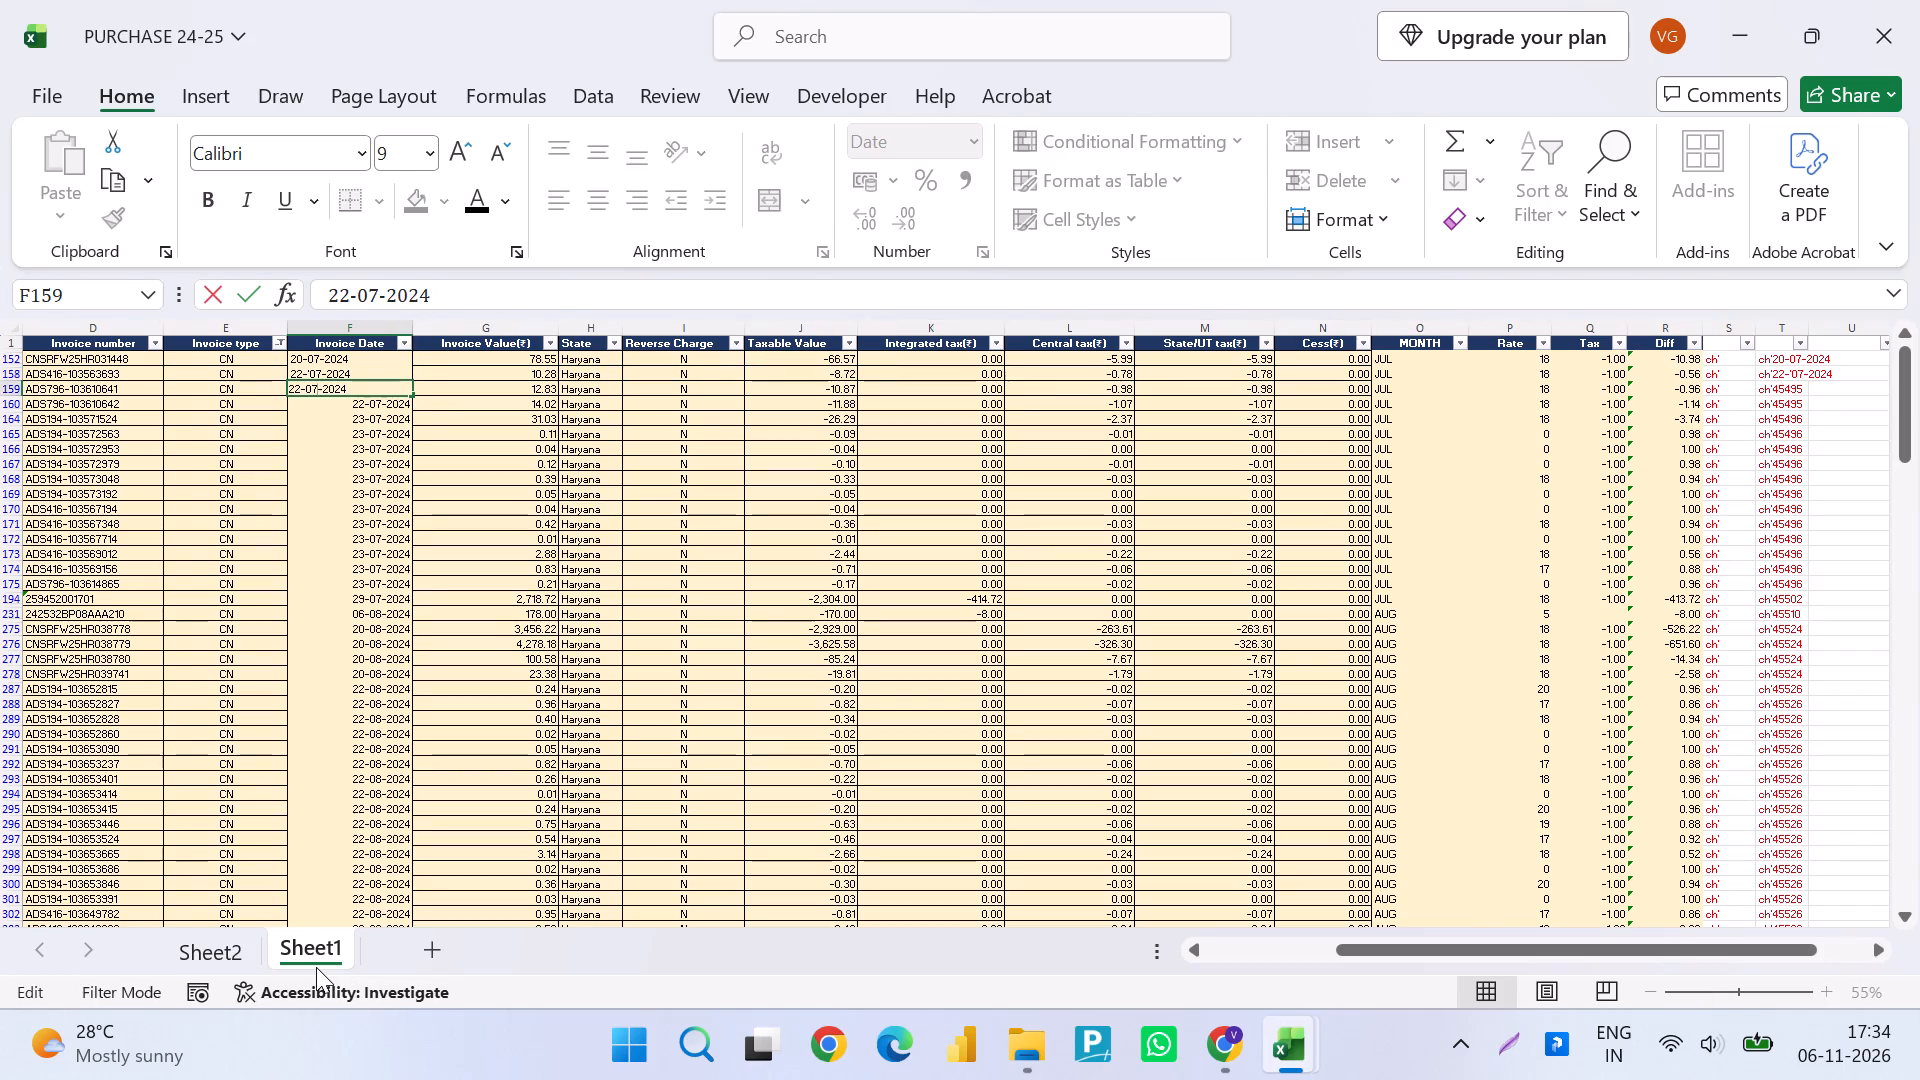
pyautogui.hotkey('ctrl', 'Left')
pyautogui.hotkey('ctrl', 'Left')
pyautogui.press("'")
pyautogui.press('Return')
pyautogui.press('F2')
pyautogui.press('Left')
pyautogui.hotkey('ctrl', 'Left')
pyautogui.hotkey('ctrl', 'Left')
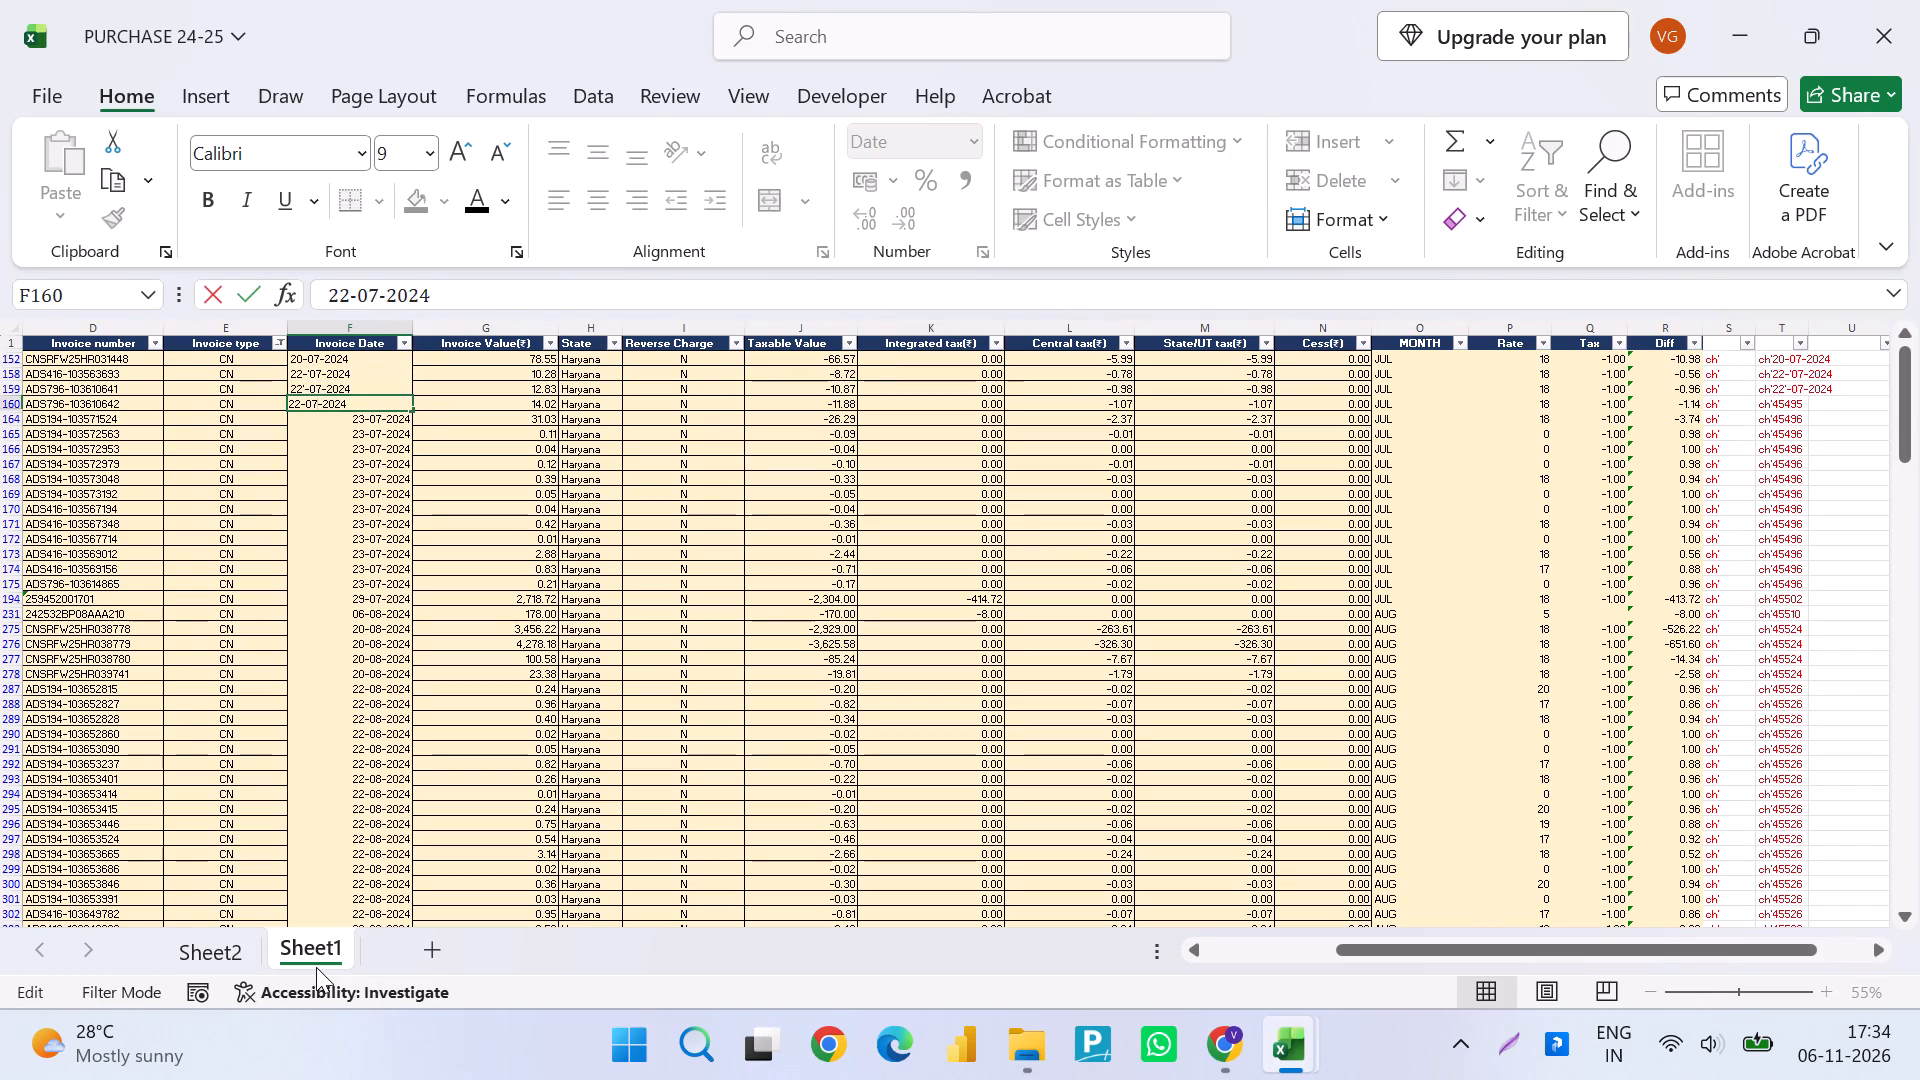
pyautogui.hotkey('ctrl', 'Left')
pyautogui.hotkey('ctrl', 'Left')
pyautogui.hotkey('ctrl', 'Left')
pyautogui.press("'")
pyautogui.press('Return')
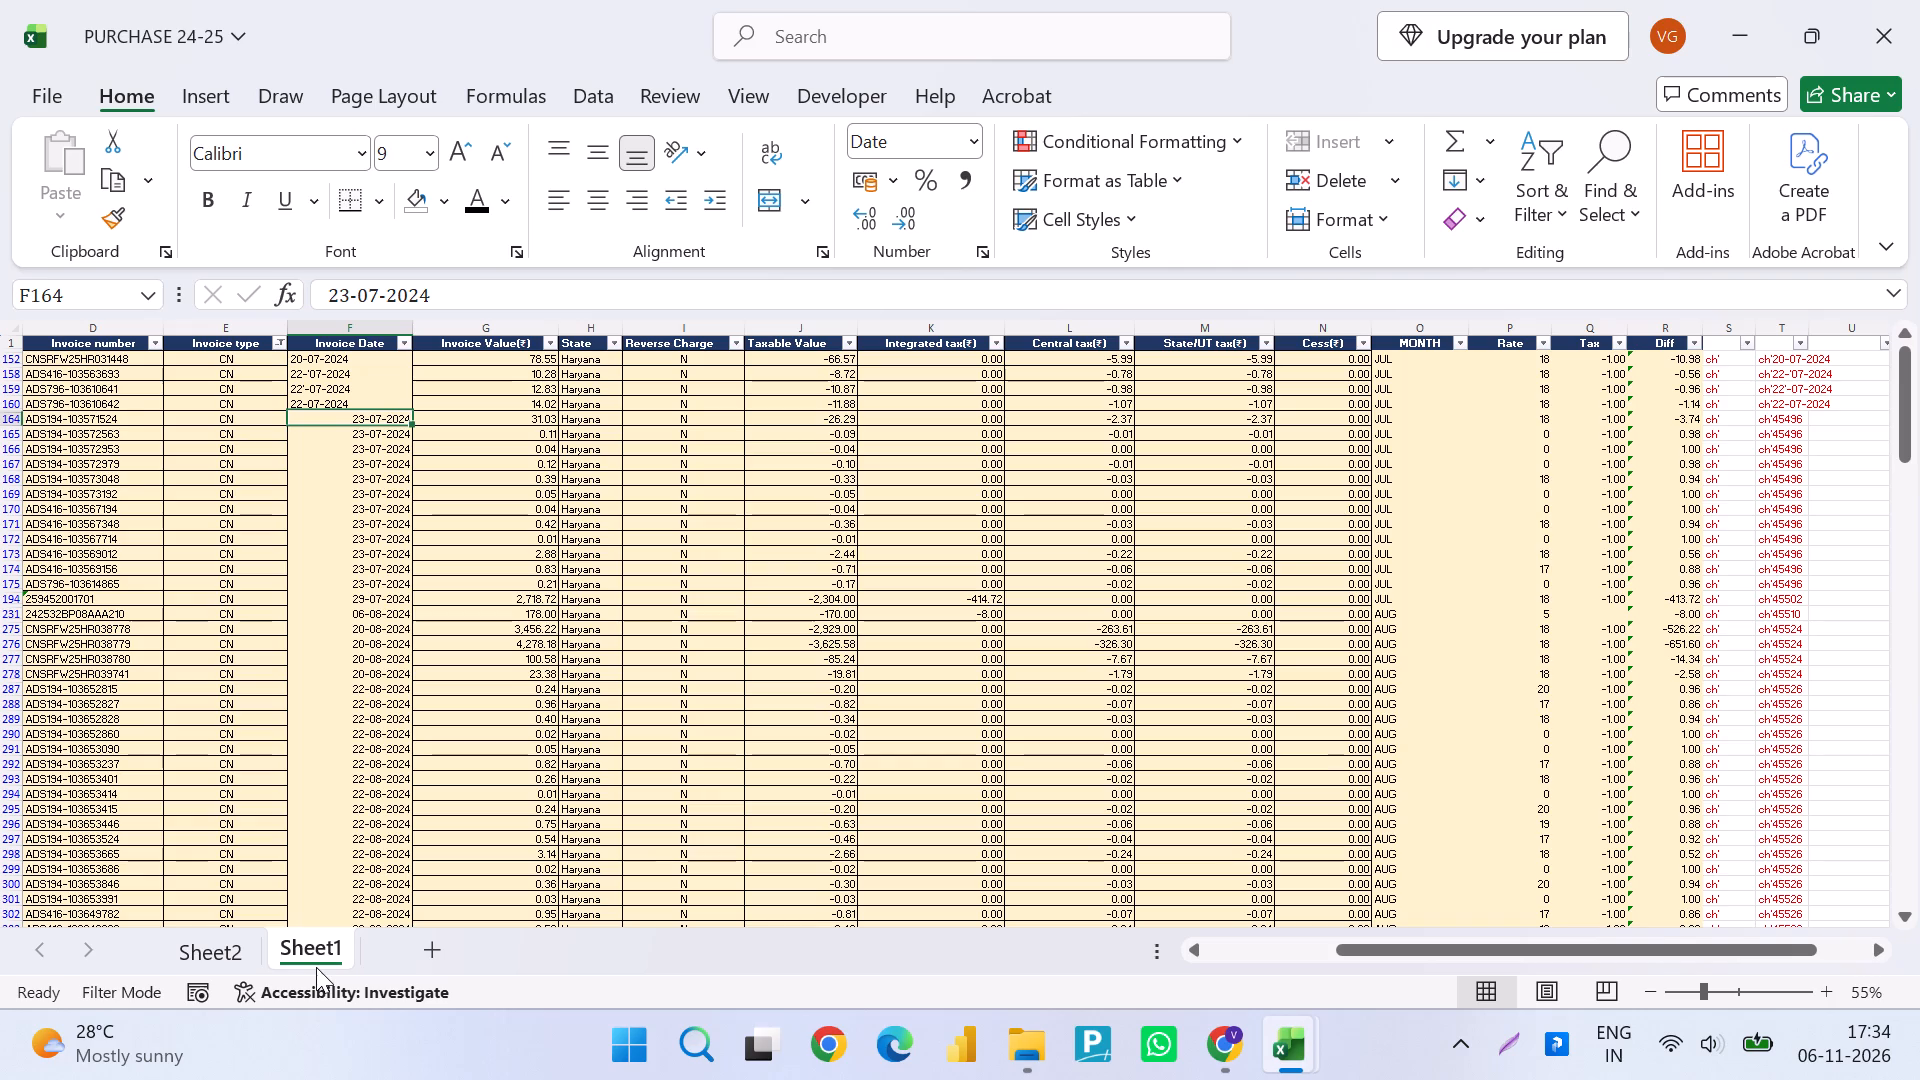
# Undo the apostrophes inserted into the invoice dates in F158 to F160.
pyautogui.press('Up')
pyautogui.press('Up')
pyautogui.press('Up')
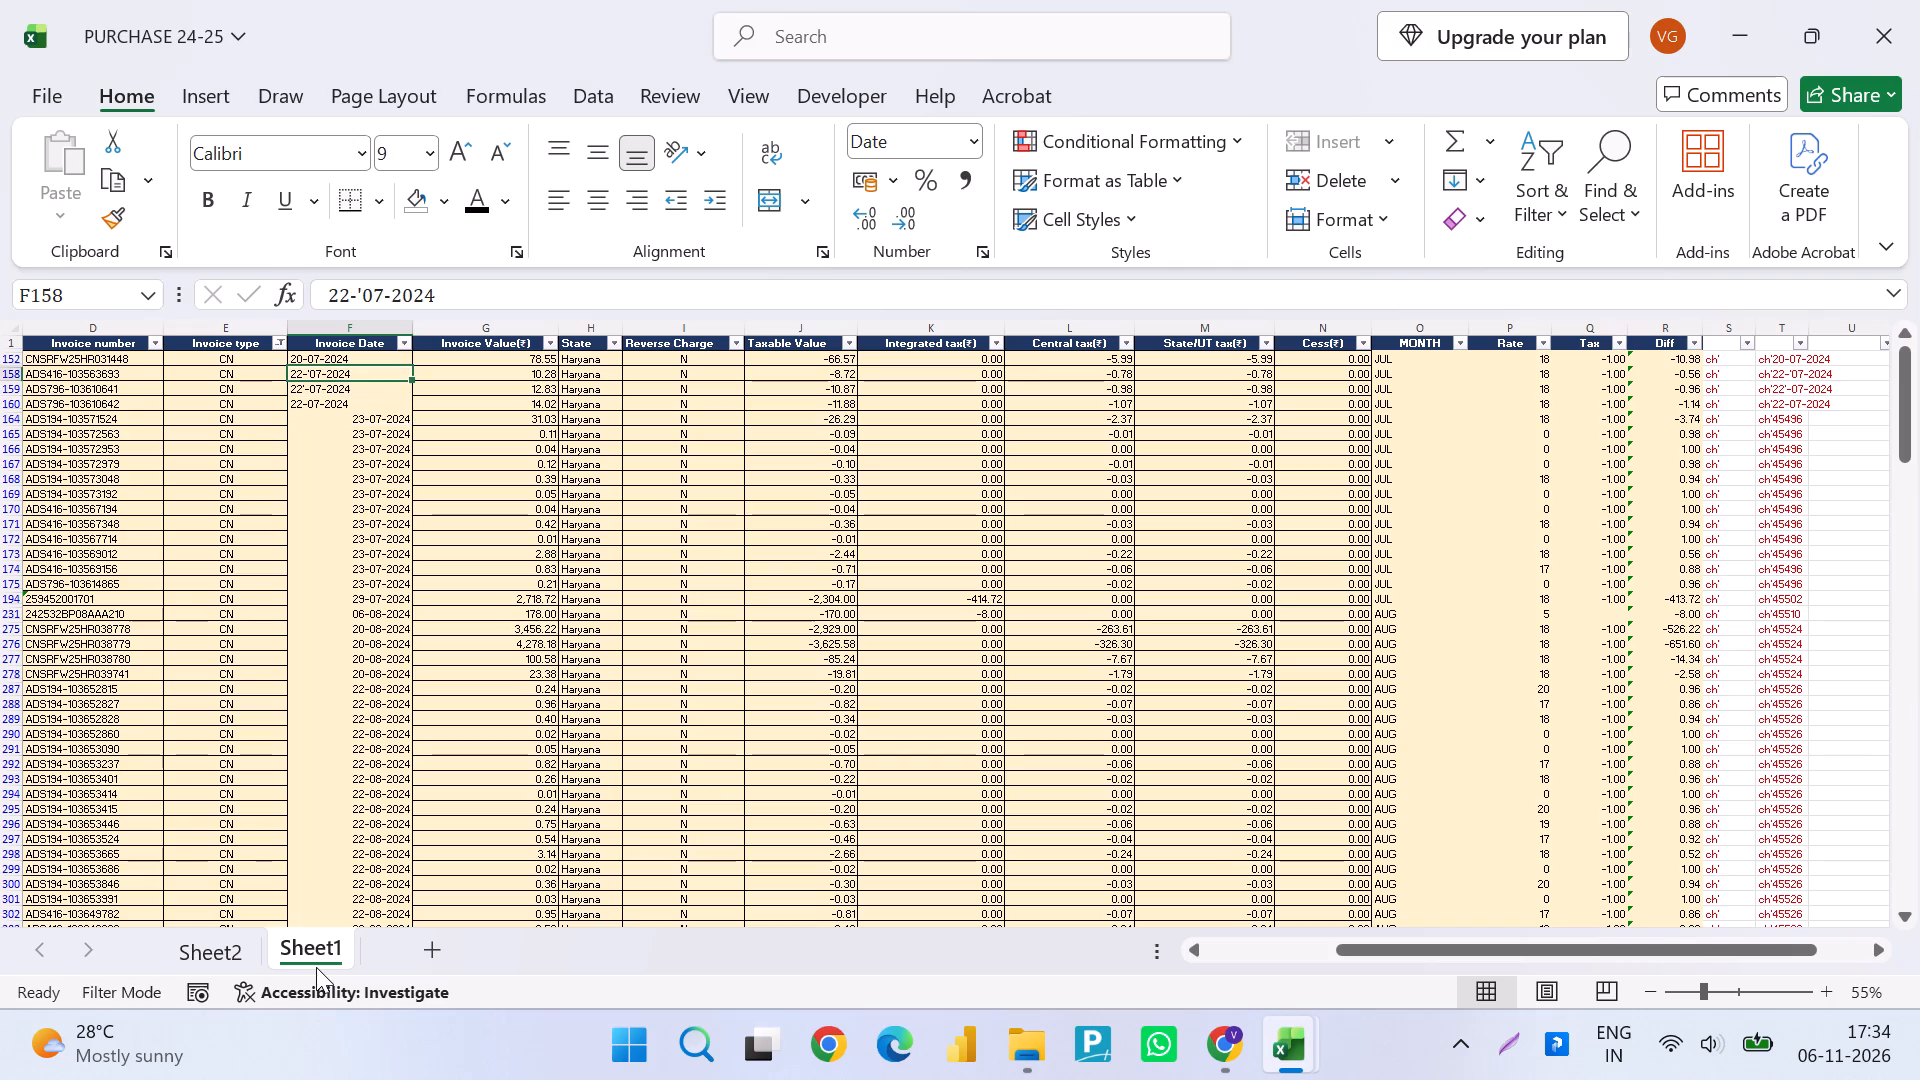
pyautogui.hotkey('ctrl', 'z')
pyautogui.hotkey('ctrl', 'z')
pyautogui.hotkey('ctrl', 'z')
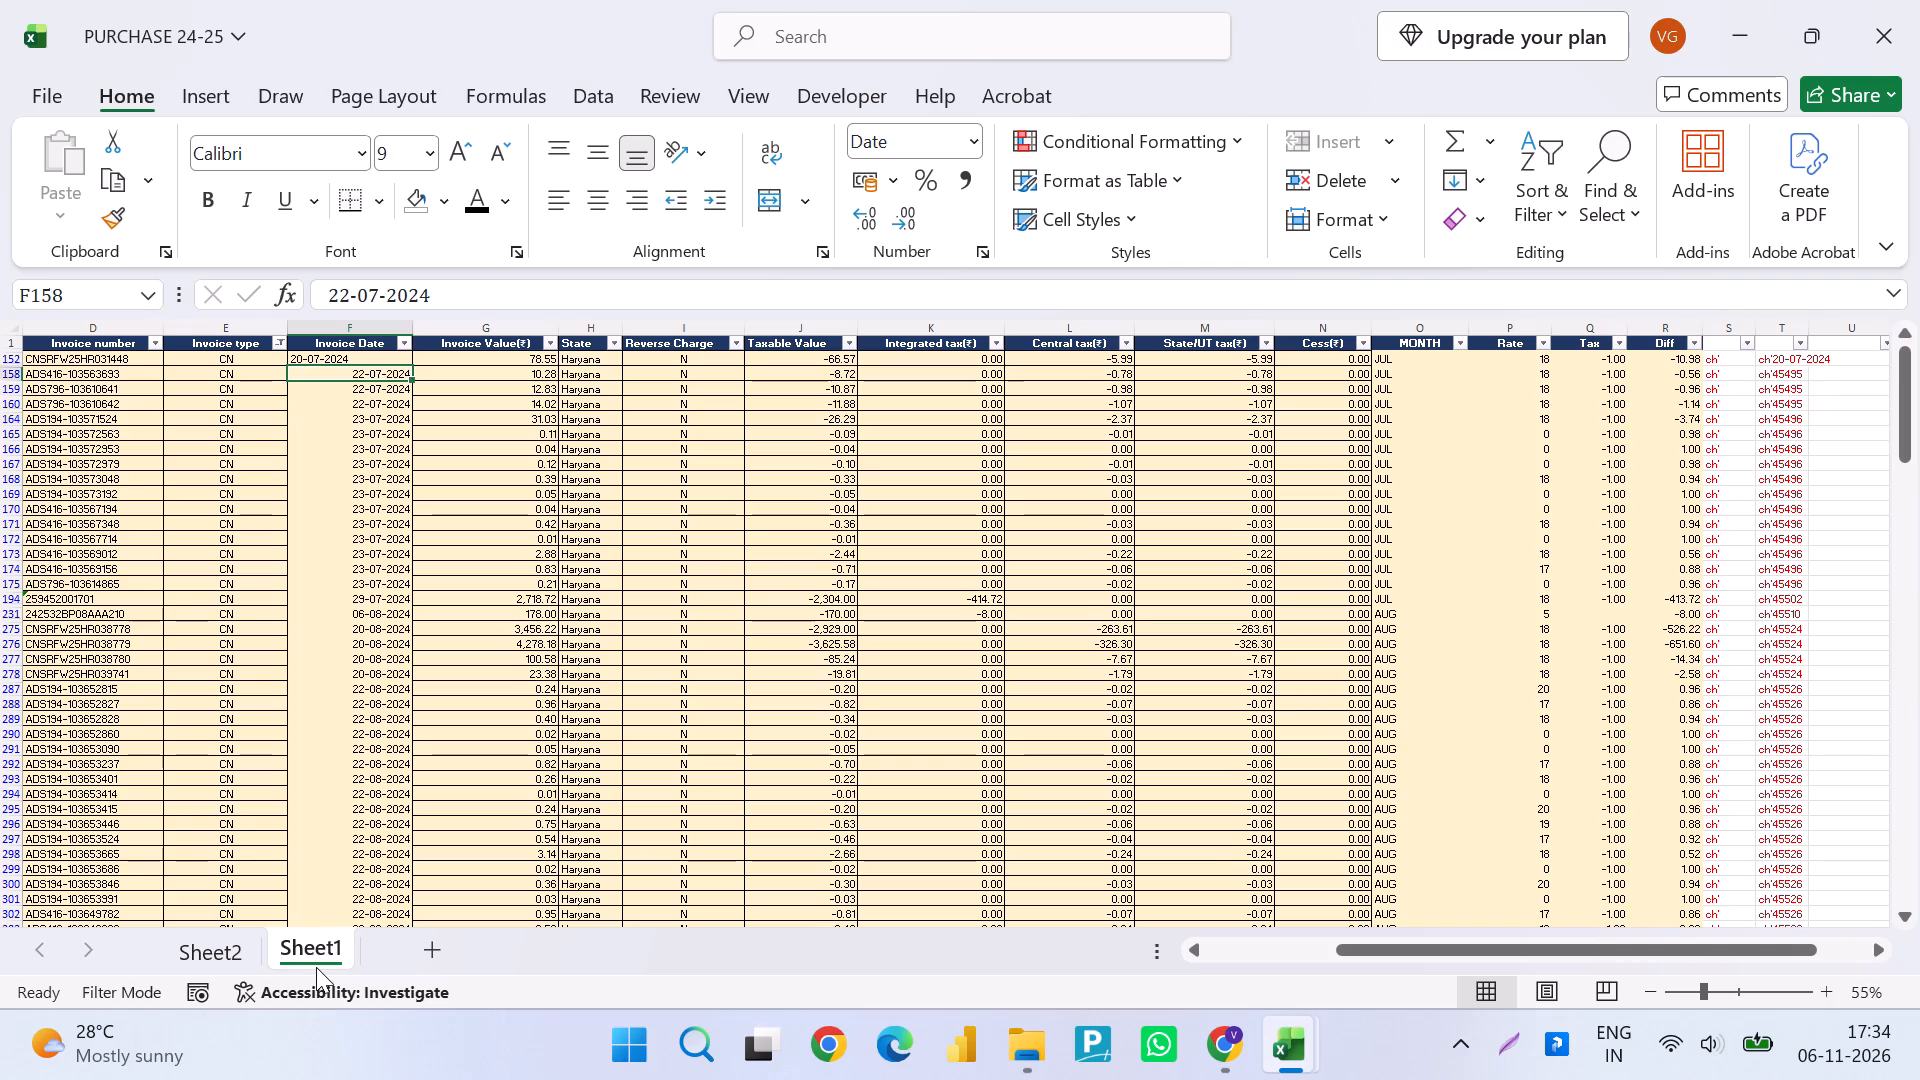
# Replace the helper text in S152 with a lone apostrophe and fill it down the visible CN rows to row 1242.
pyautogui.press('Right')
pyautogui.press('Right')
pyautogui.press('Right')
pyautogui.press('Right')
pyautogui.press('Right')
pyautogui.press('Right')
pyautogui.press('Right')
pyautogui.press('Right')
pyautogui.press('Right')
pyautogui.press('Right')
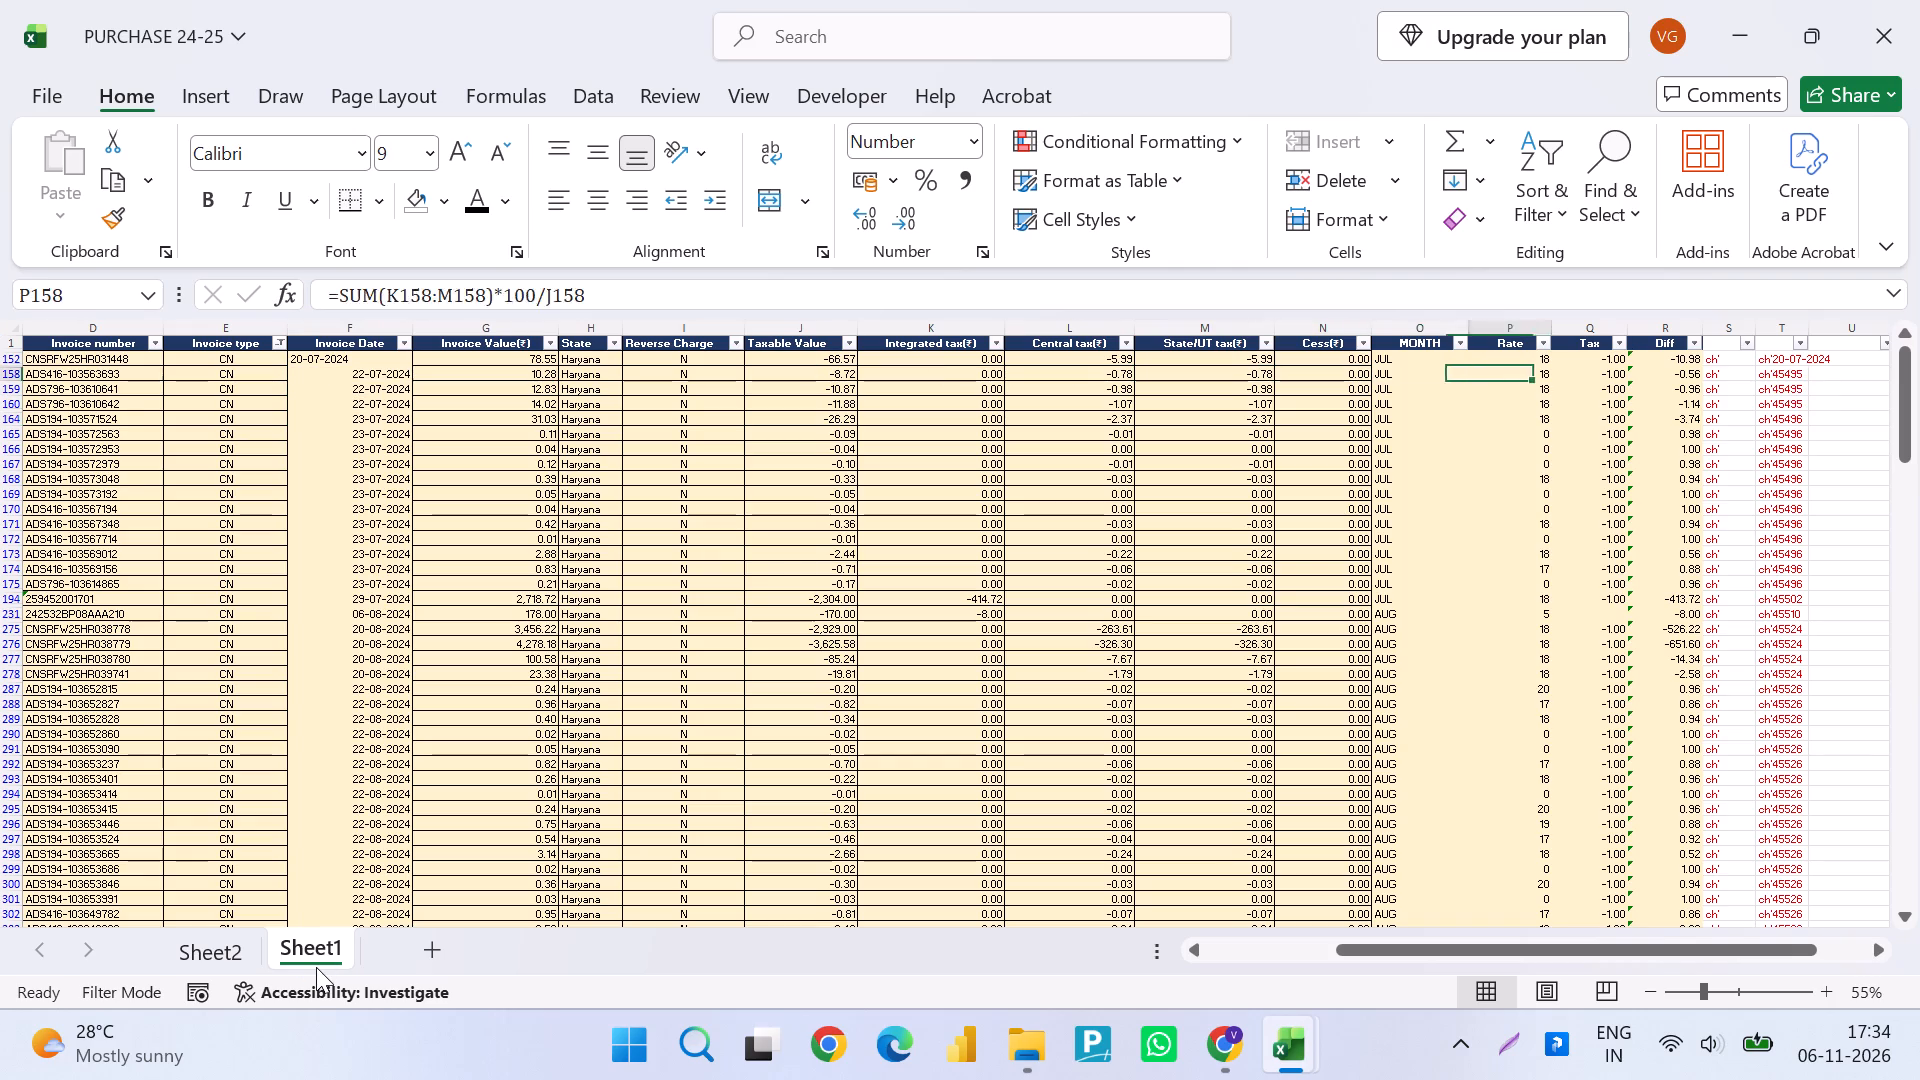
pyautogui.press('Right')
pyautogui.press('Up')
pyautogui.press('Right')
pyautogui.press('Right')
pyautogui.press("'")
pyautogui.press('Return')
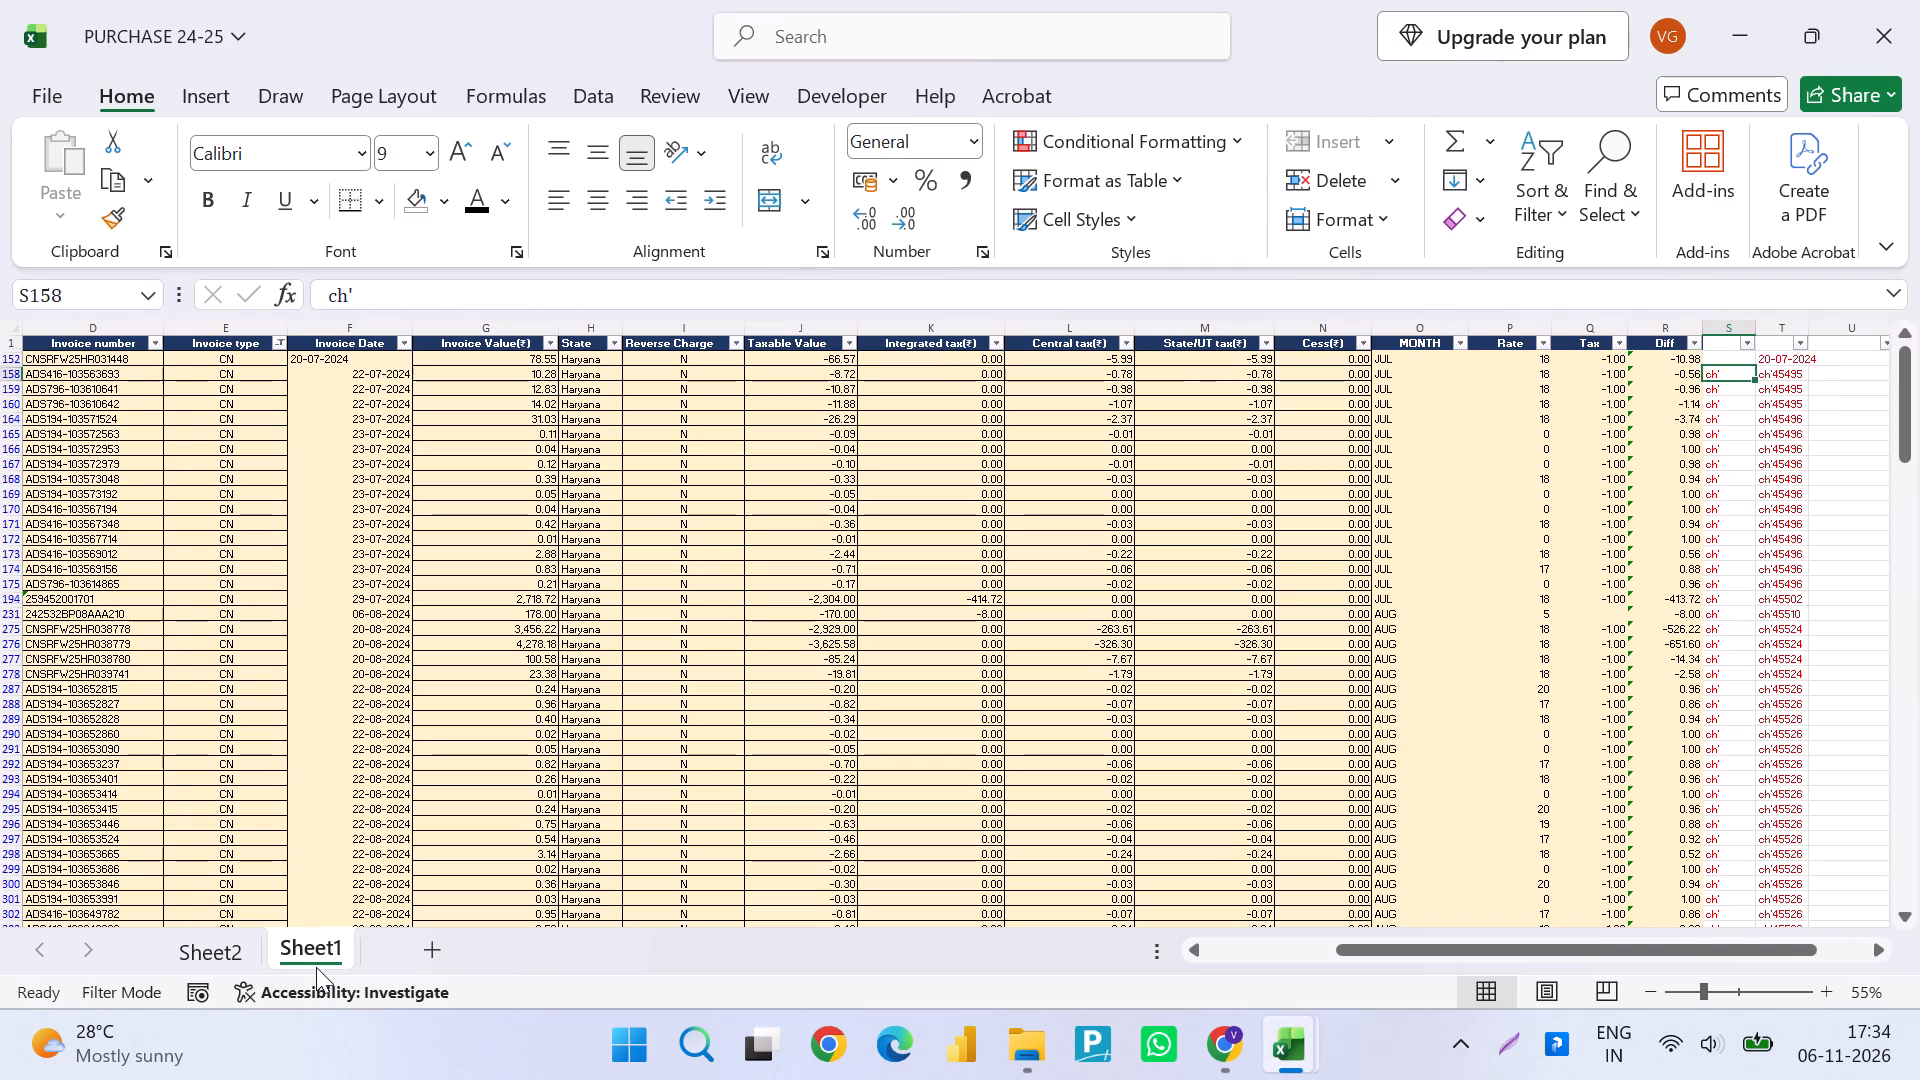
pyautogui.press('Up')
pyautogui.hotkey('ctrl', 'shift', 'Down')
pyautogui.hotkey('ctrl', 'd')
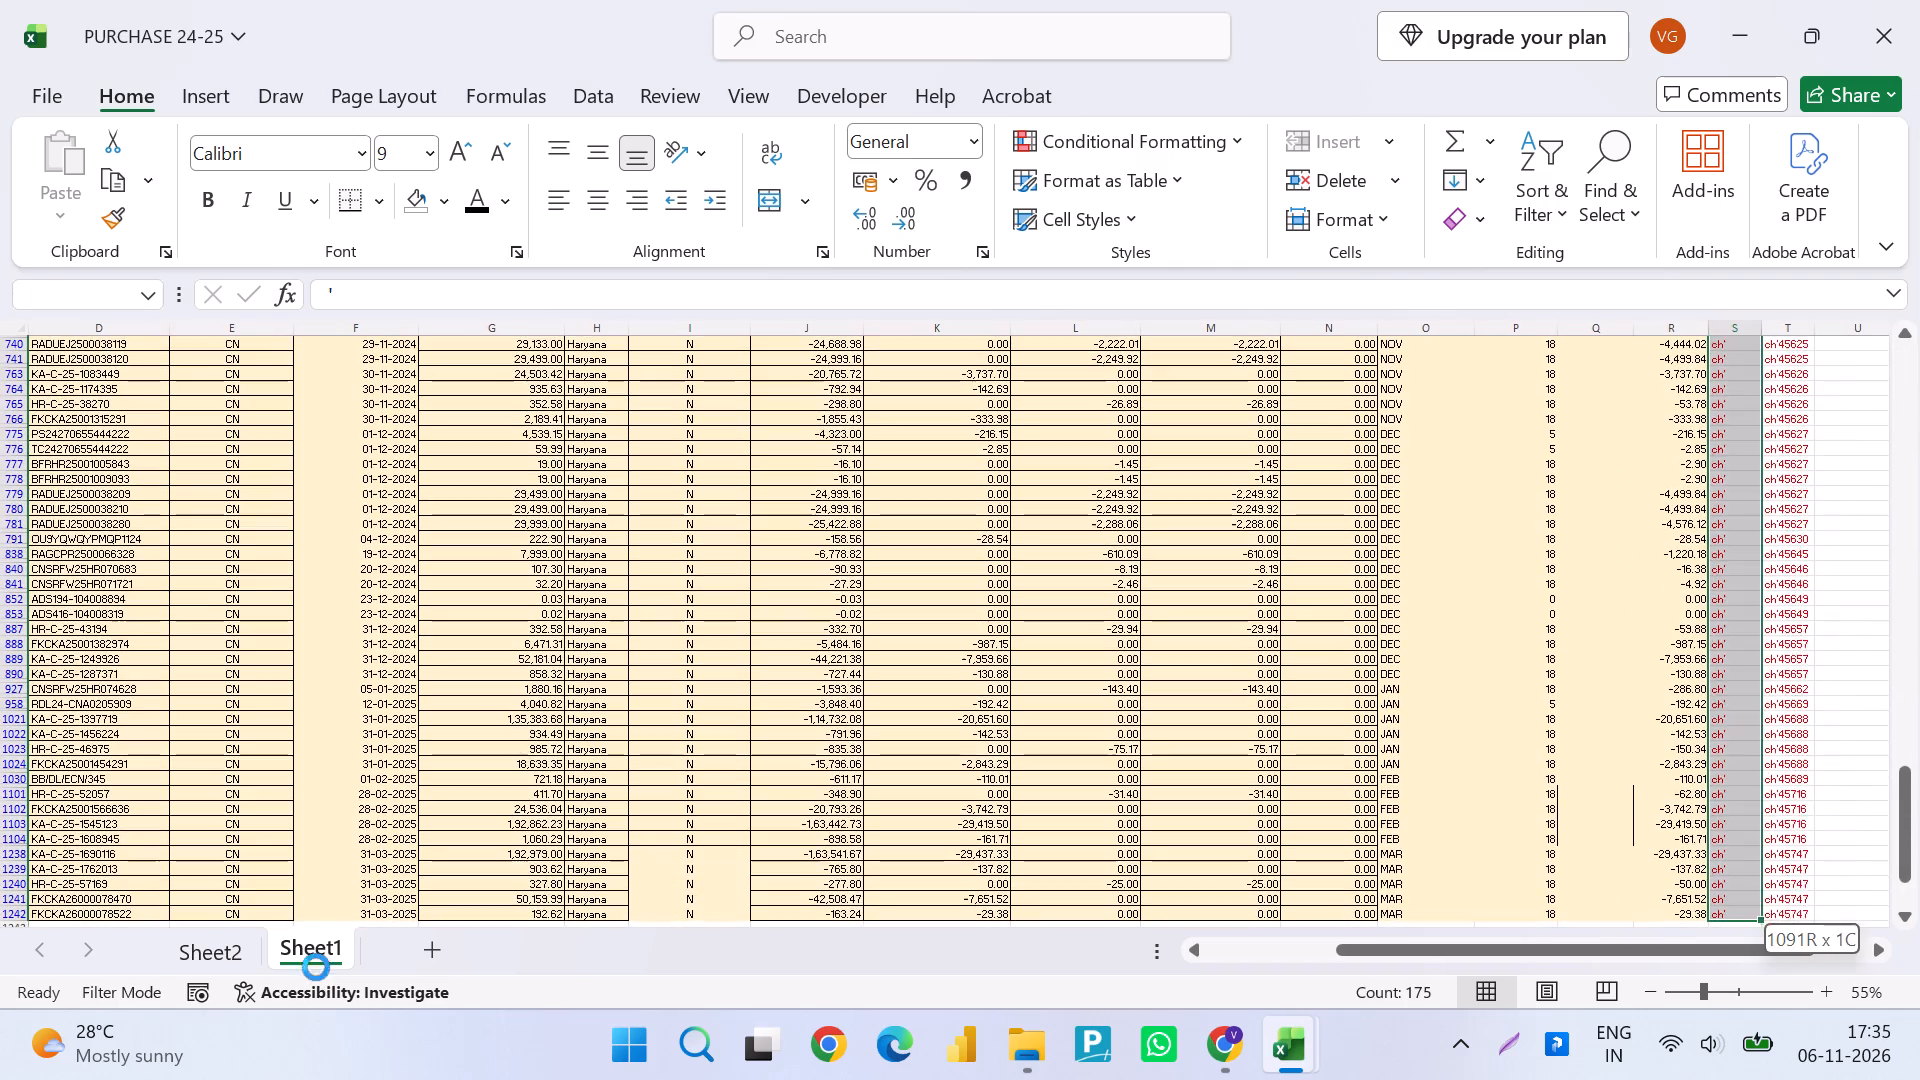
# Fill the joining formula from T152 down the visible CN rows to row 1242.
pyautogui.hotkey('ctrl', 'Up')
pyautogui.press('Down')
pyautogui.press('Right')
pyautogui.hotkey('ctrl', 'shift', 'Down')
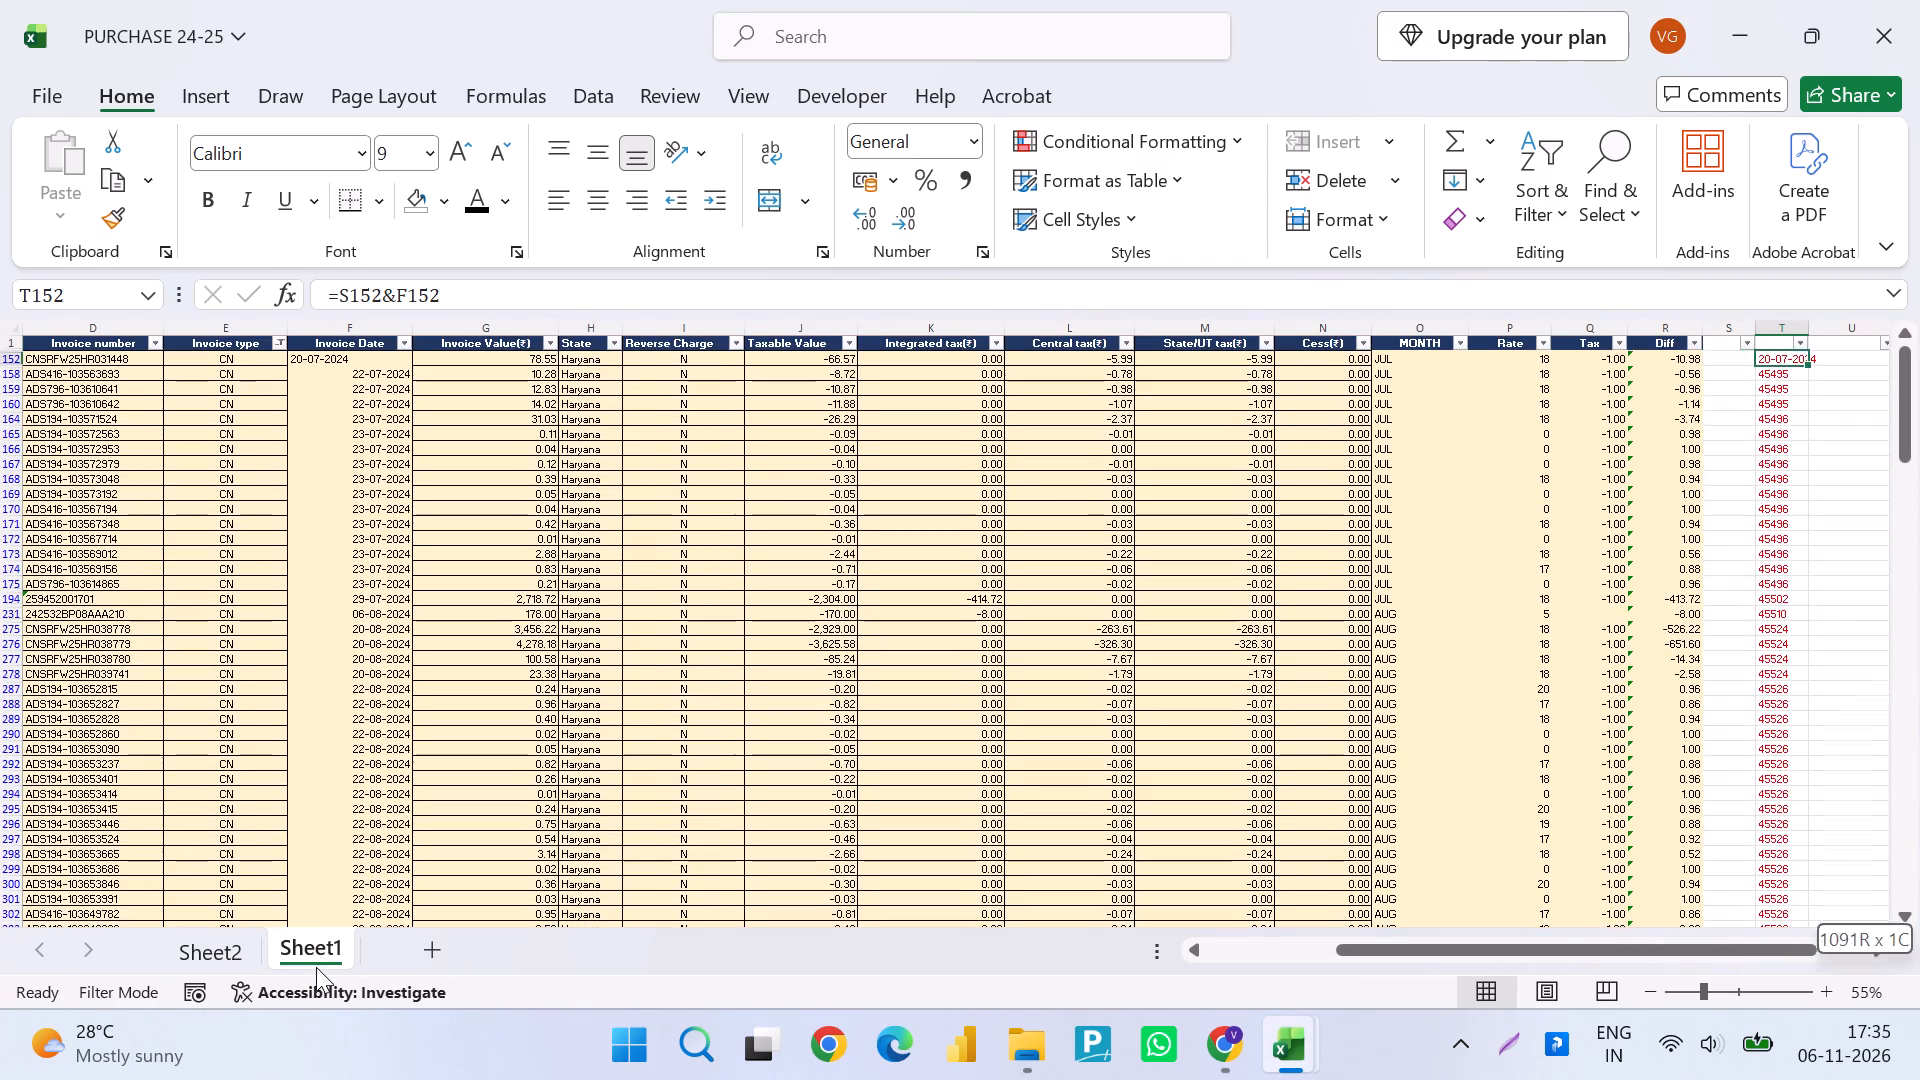
pyautogui.hotkey('ctrl', 'd')
pyautogui.hotkey('ctrl', 'Up')
pyautogui.press('Down')
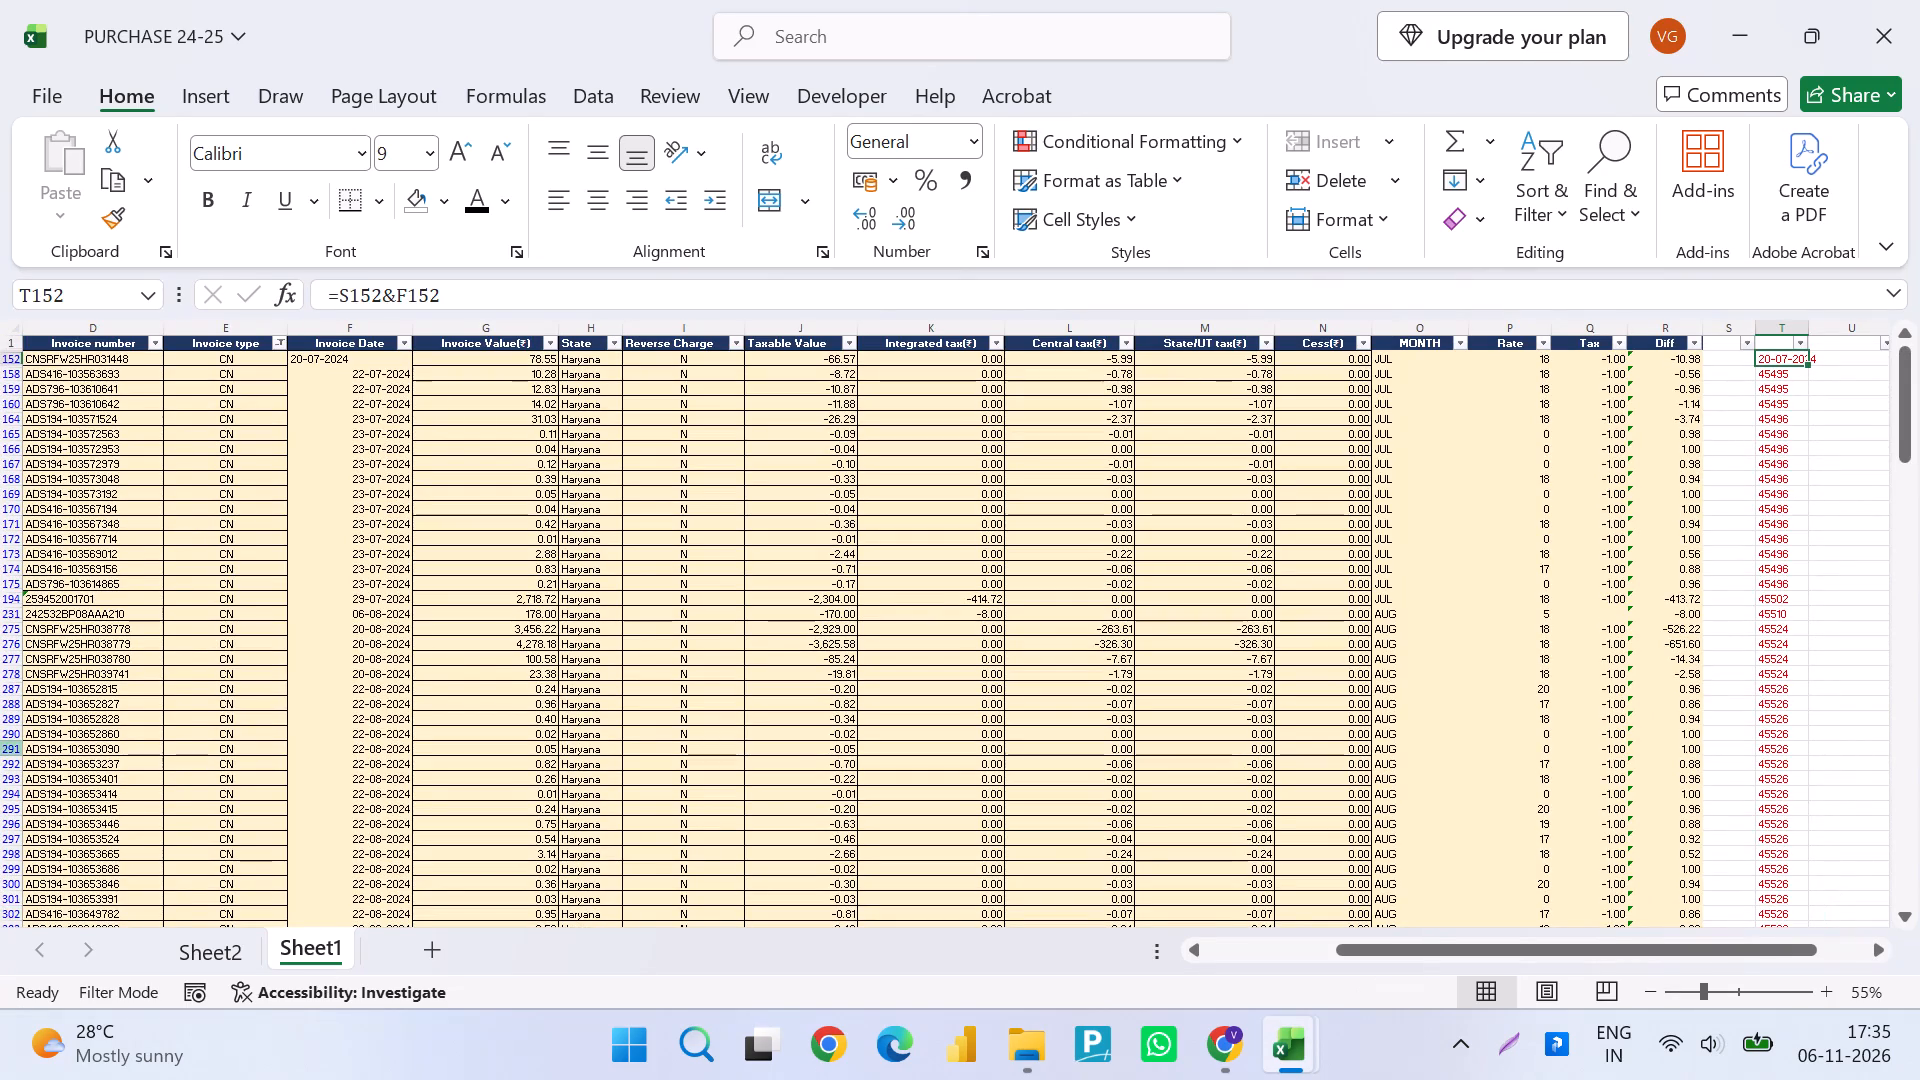
# Apply the Short Date format to the invoice dates from F152 down to row 1242.
pyautogui.click(373, 366)
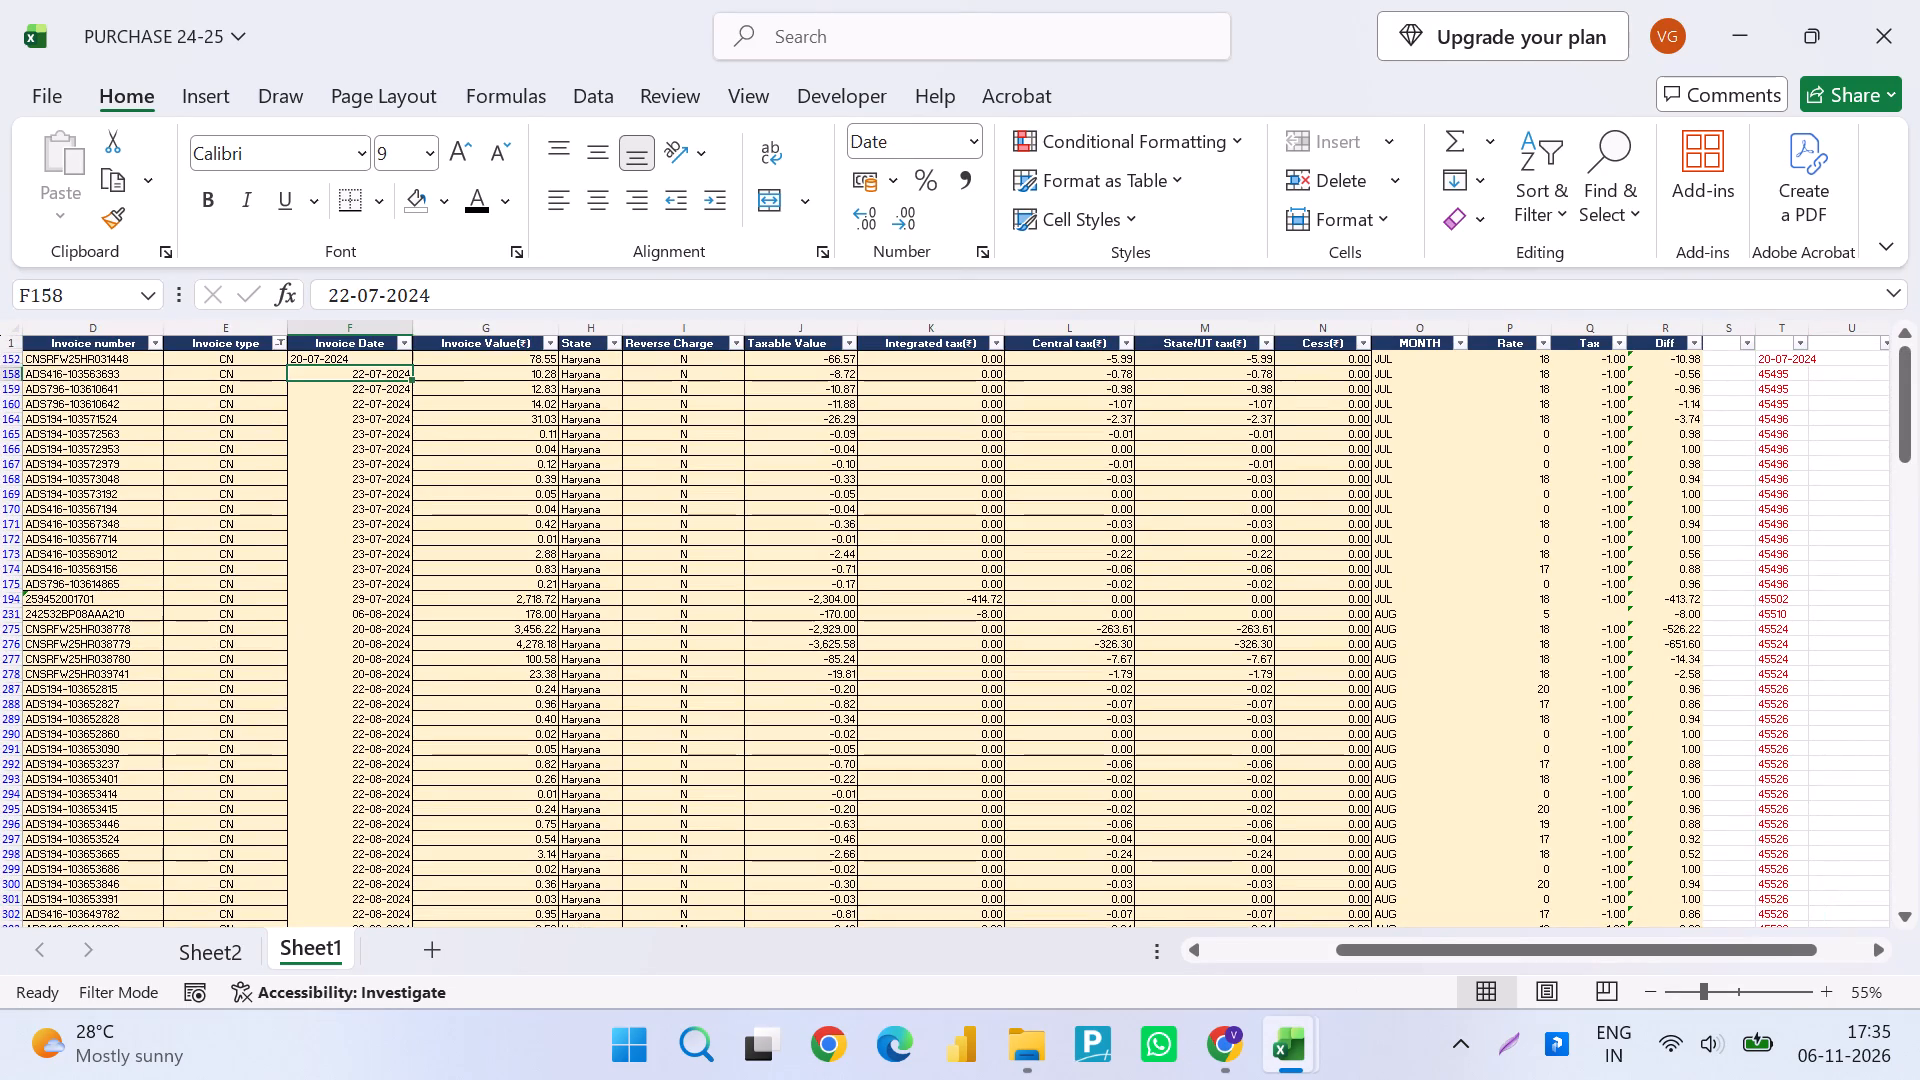
pyautogui.press('Up')
pyautogui.hotkey('ctrl', 'shift', 'Down')
pyautogui.click(978, 134)
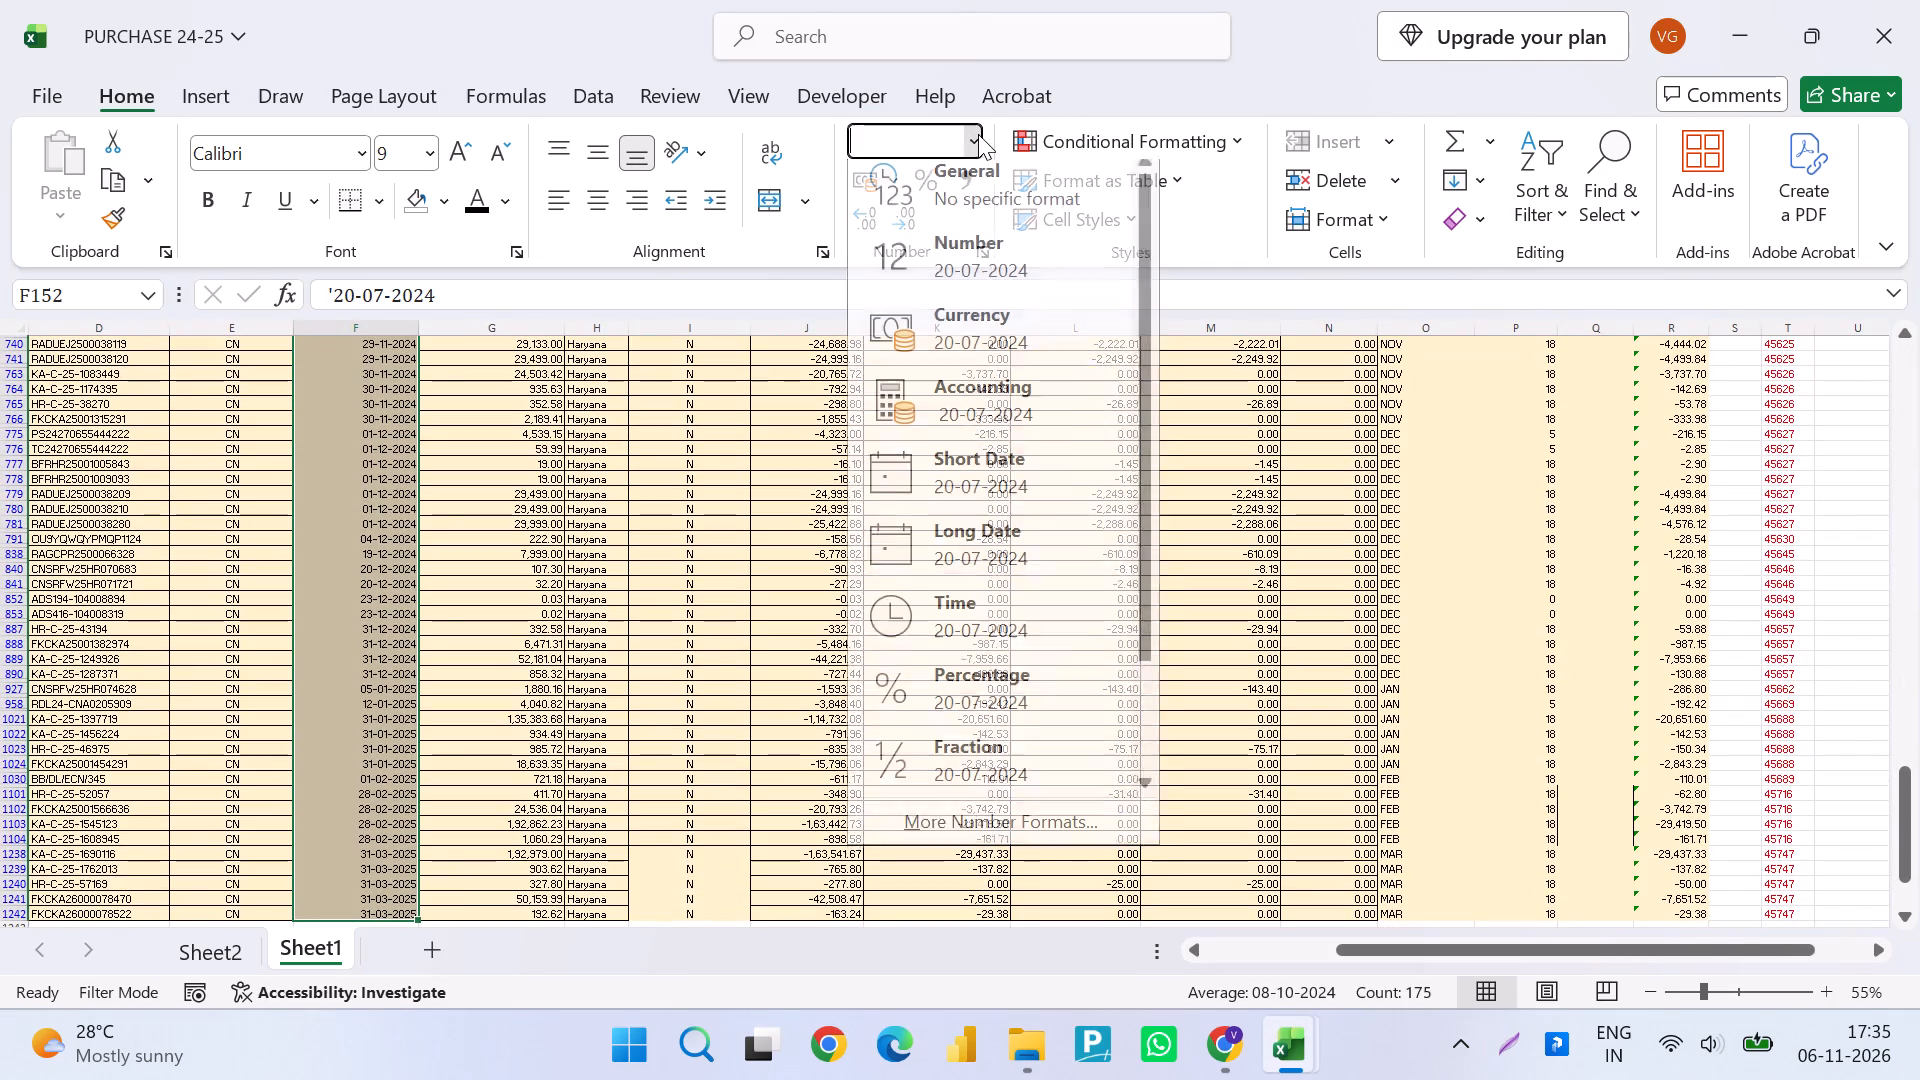
pyautogui.click(982, 477)
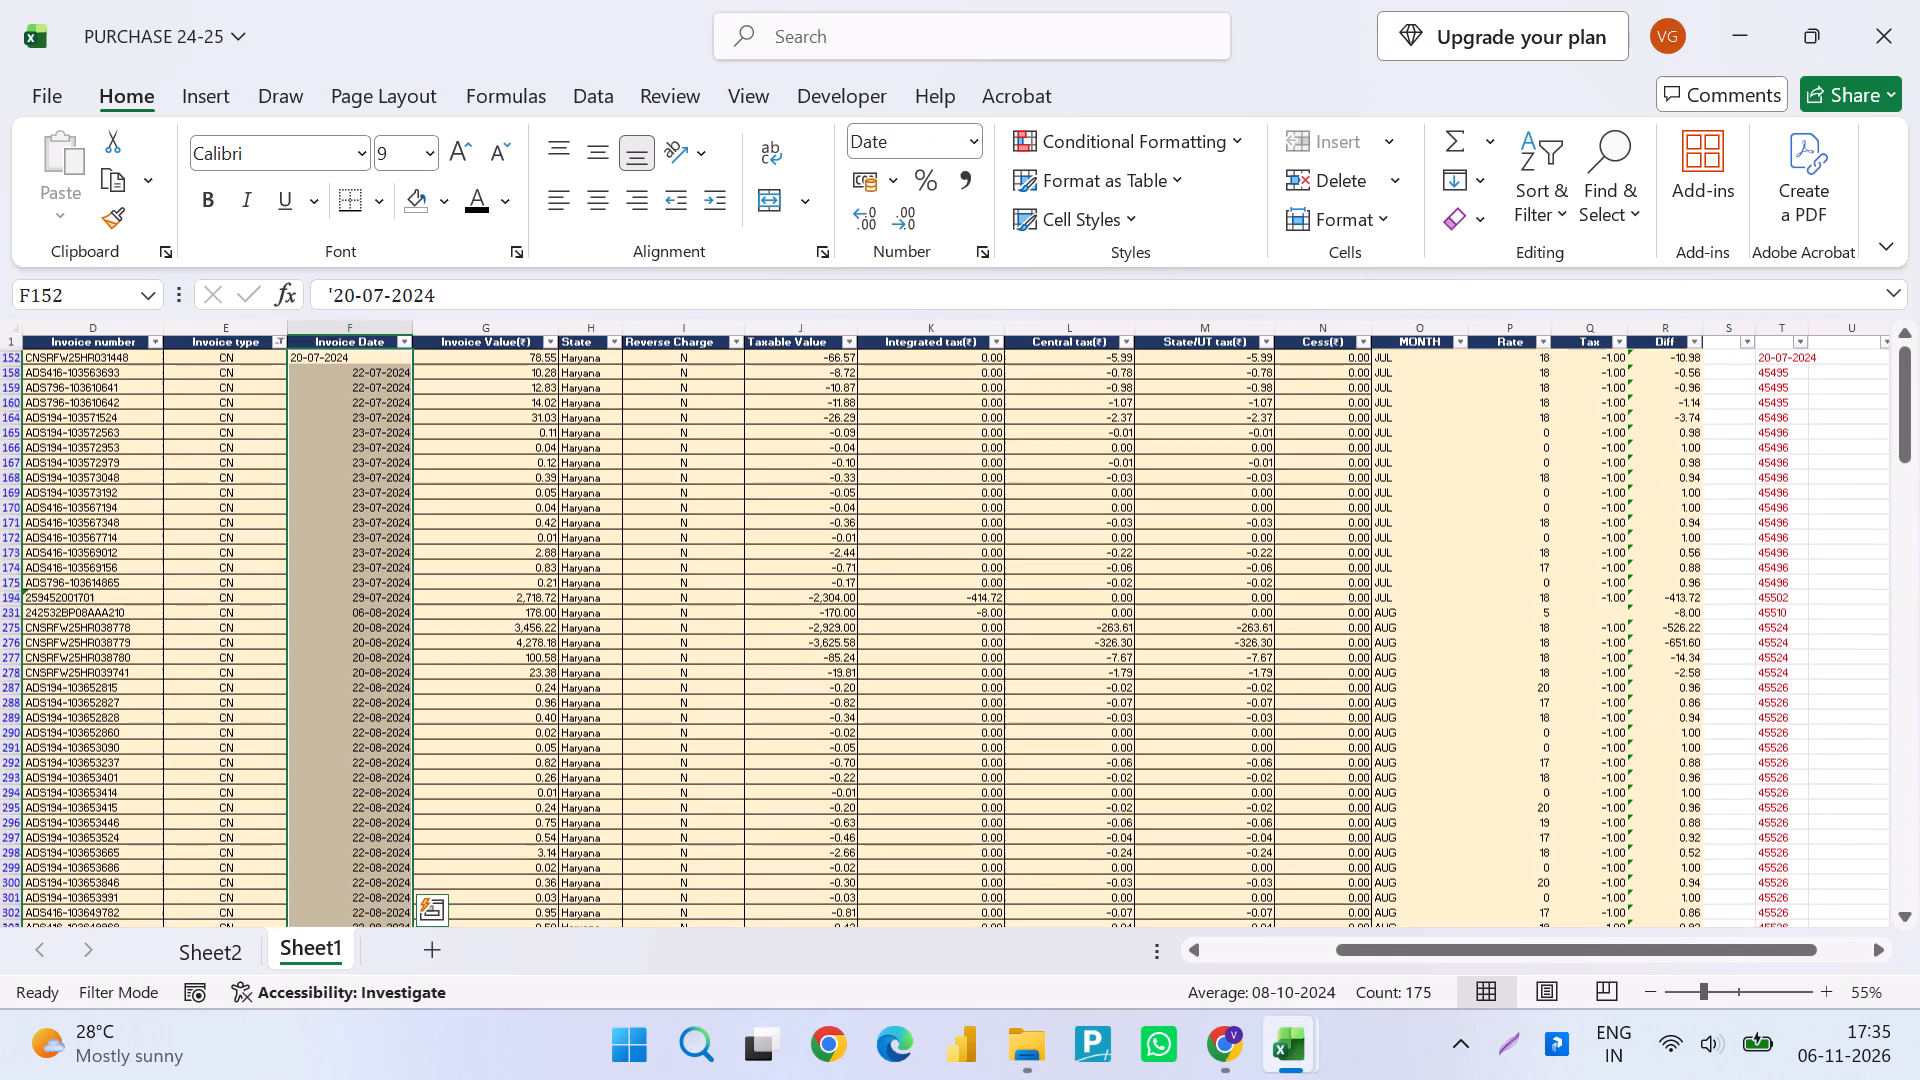
# Format the joined results from T152 down to row 1242, trying Long Date and settling on Short Date.
pyautogui.press('Right')
pyautogui.press('Right')
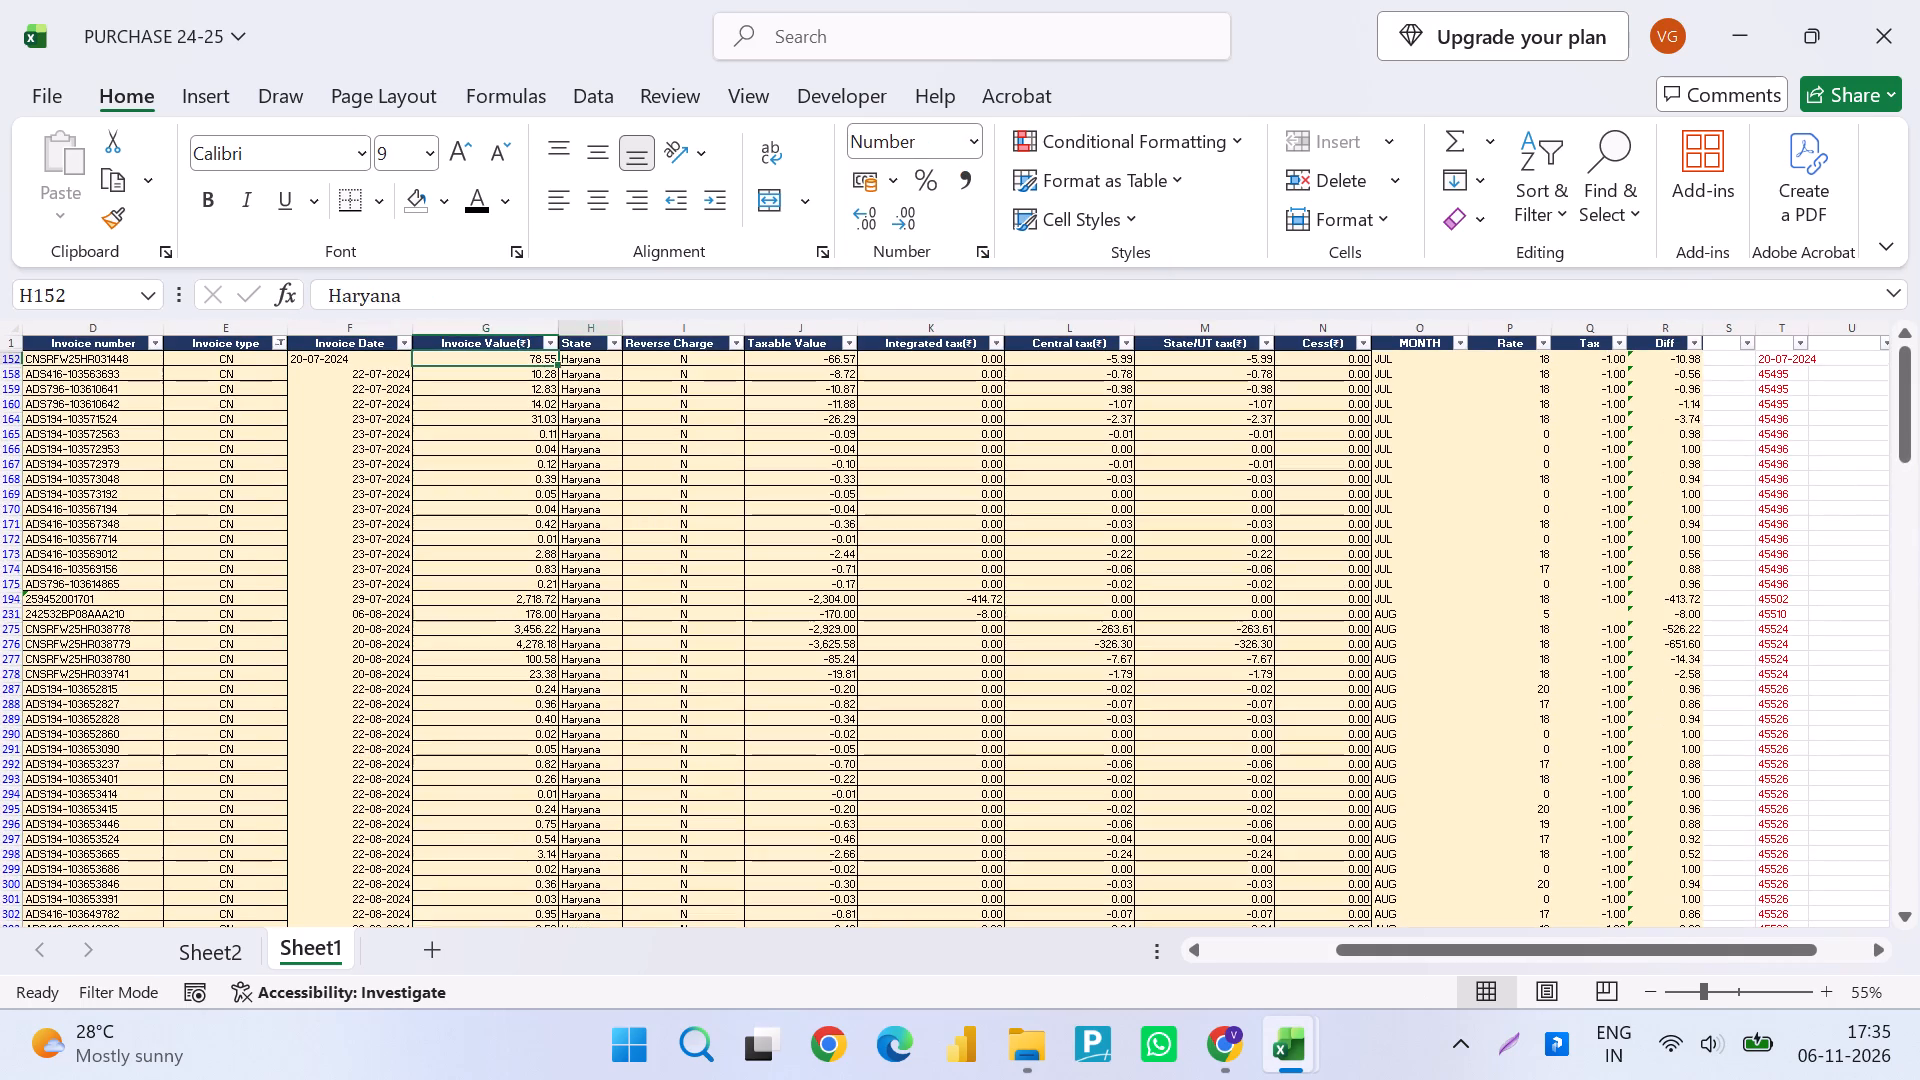
pyautogui.press('Right')
pyautogui.press('Right')
pyautogui.press('Right')
pyautogui.press('Right')
pyautogui.press('Right')
pyautogui.press('Right')
pyautogui.press('Right')
pyautogui.press('Right')
pyautogui.press('Right')
pyautogui.press('Right')
pyautogui.press('Right')
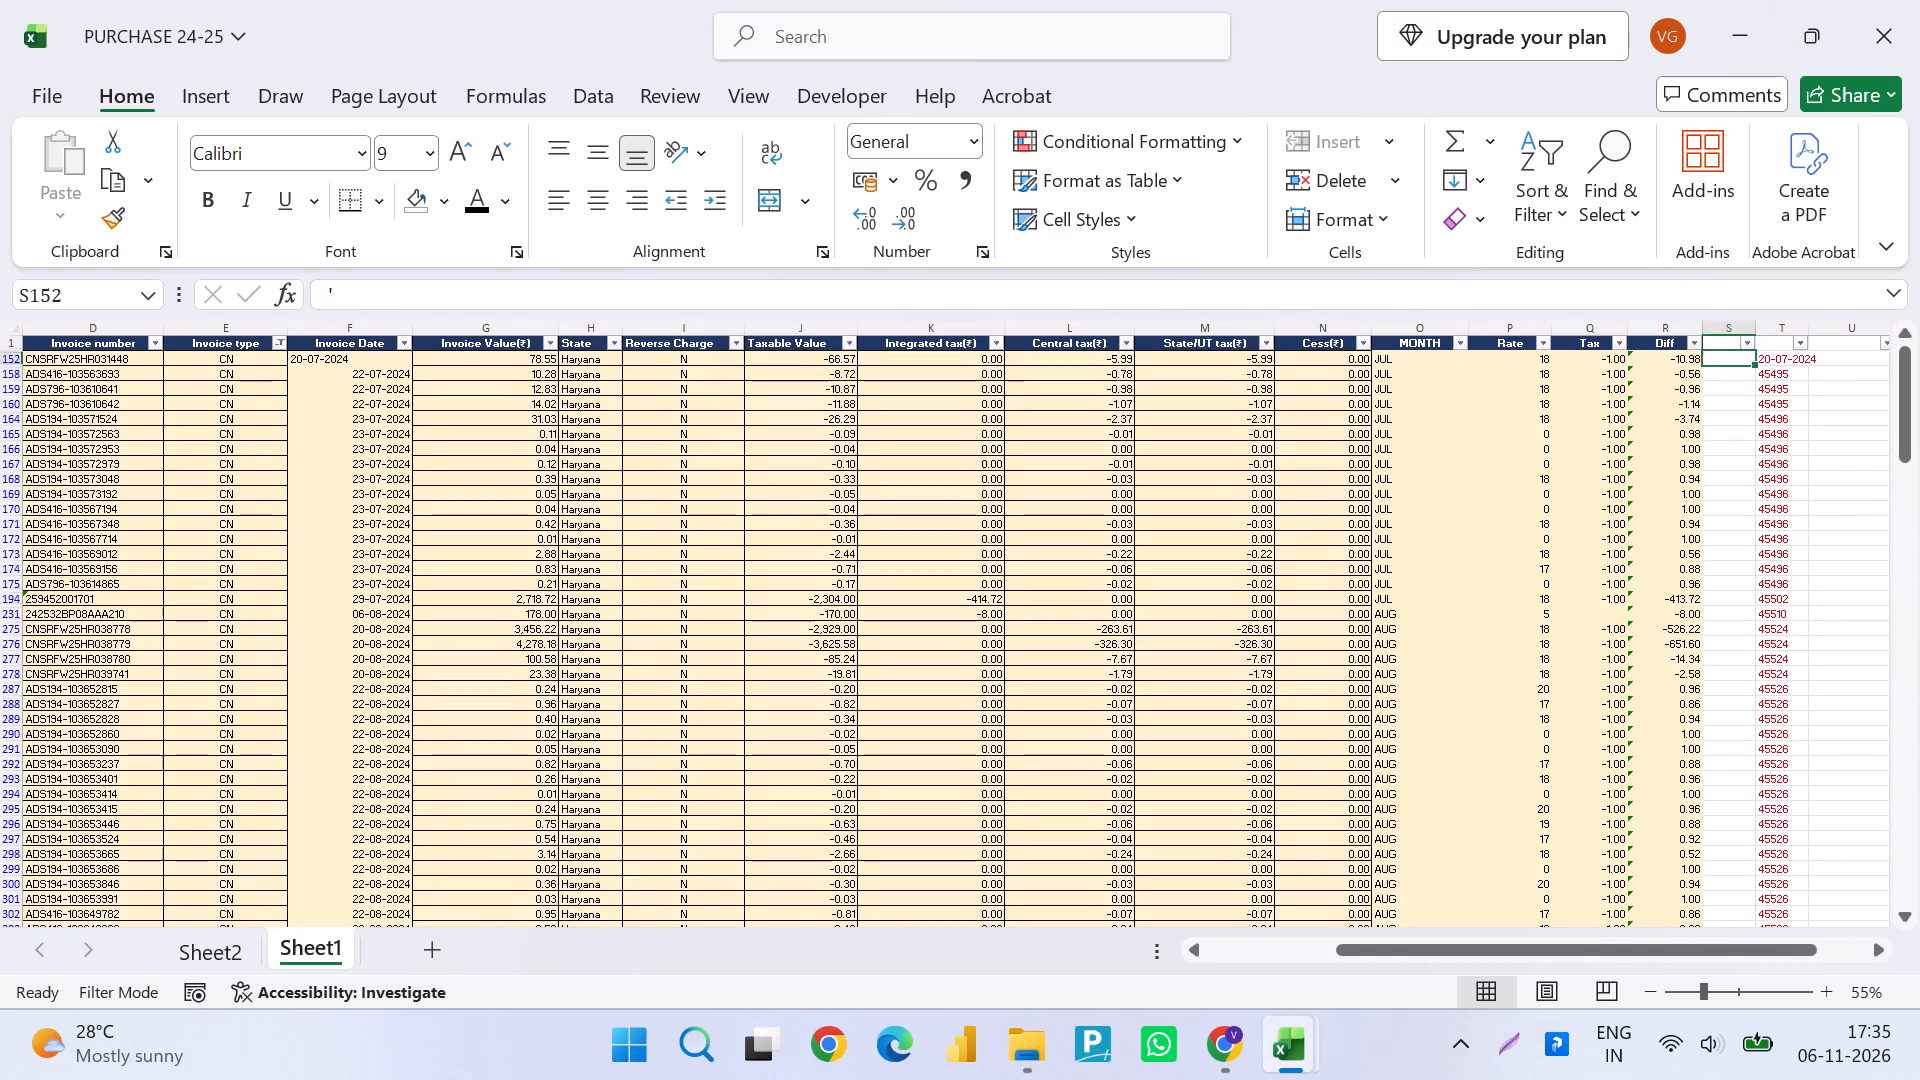
pyautogui.press('Right')
pyautogui.hotkey('ctrl', 'shift', 'Down')
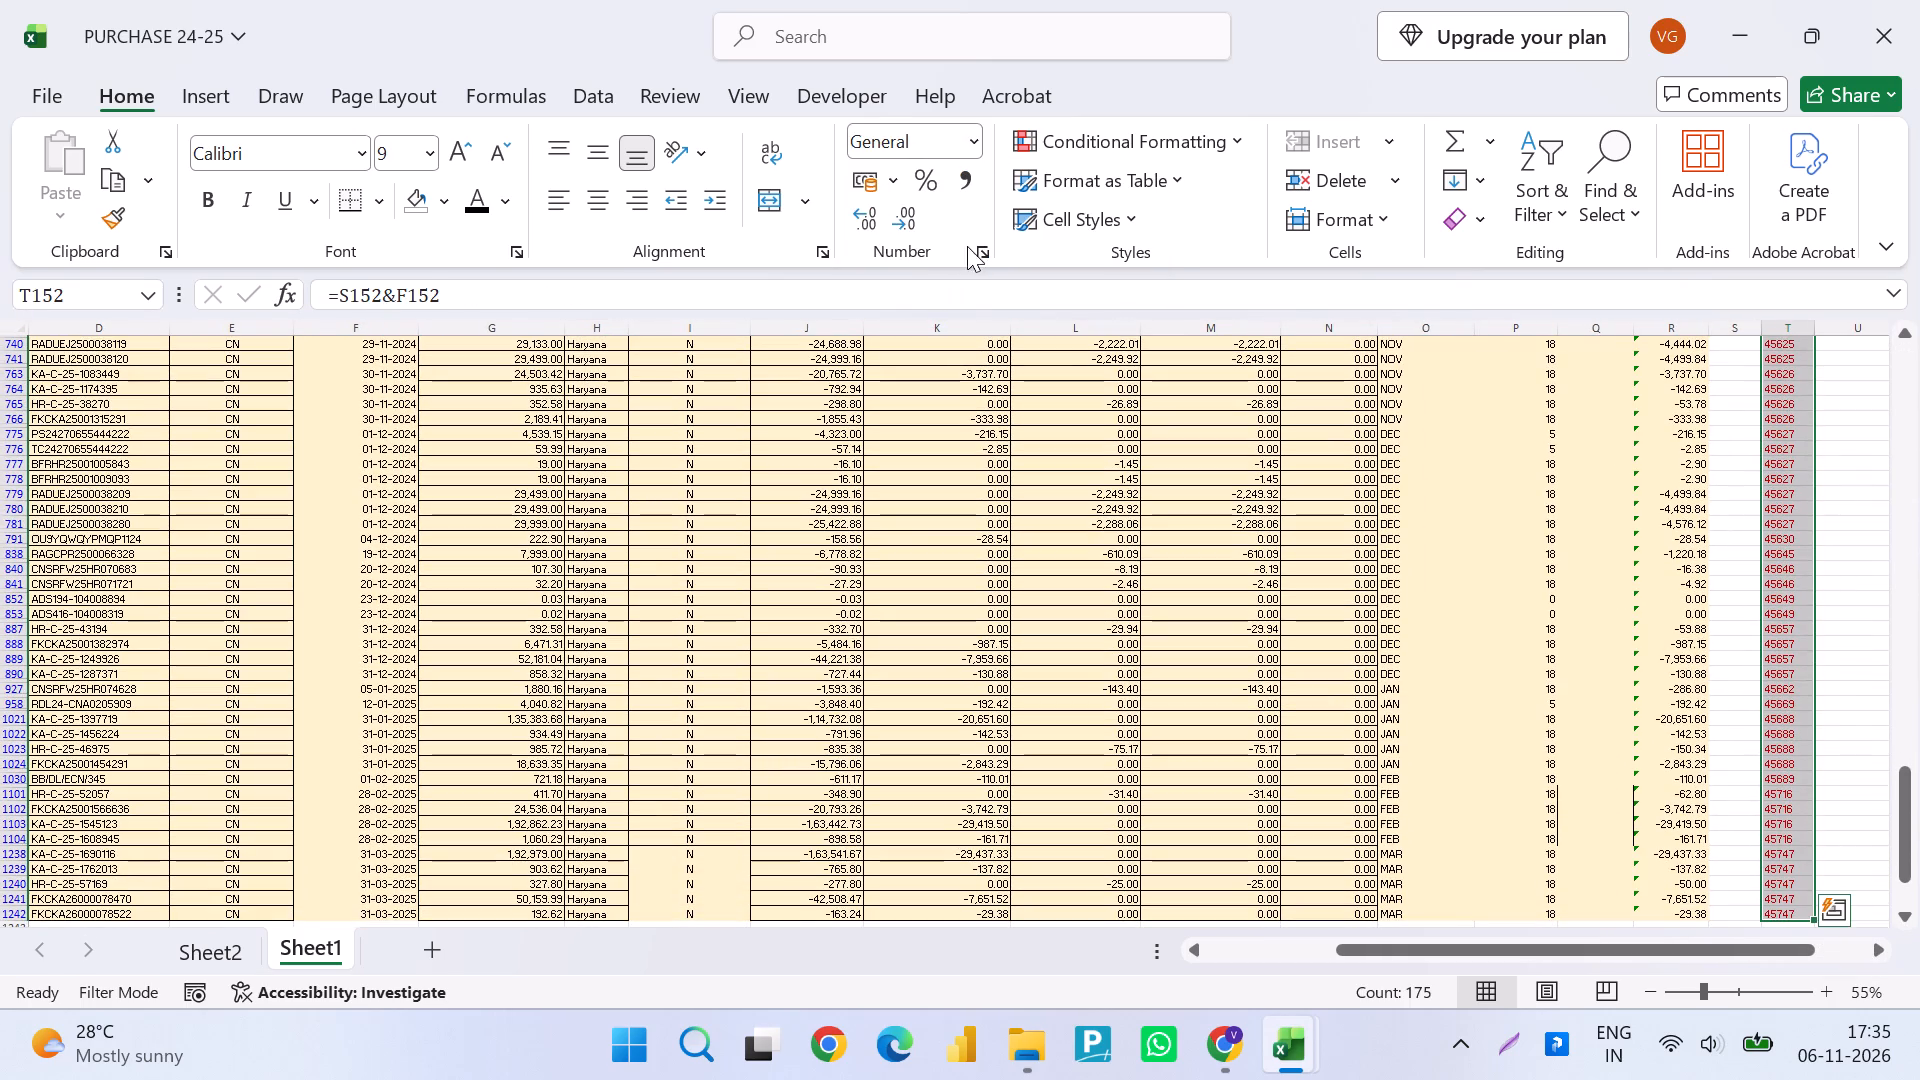
pyautogui.click(969, 136)
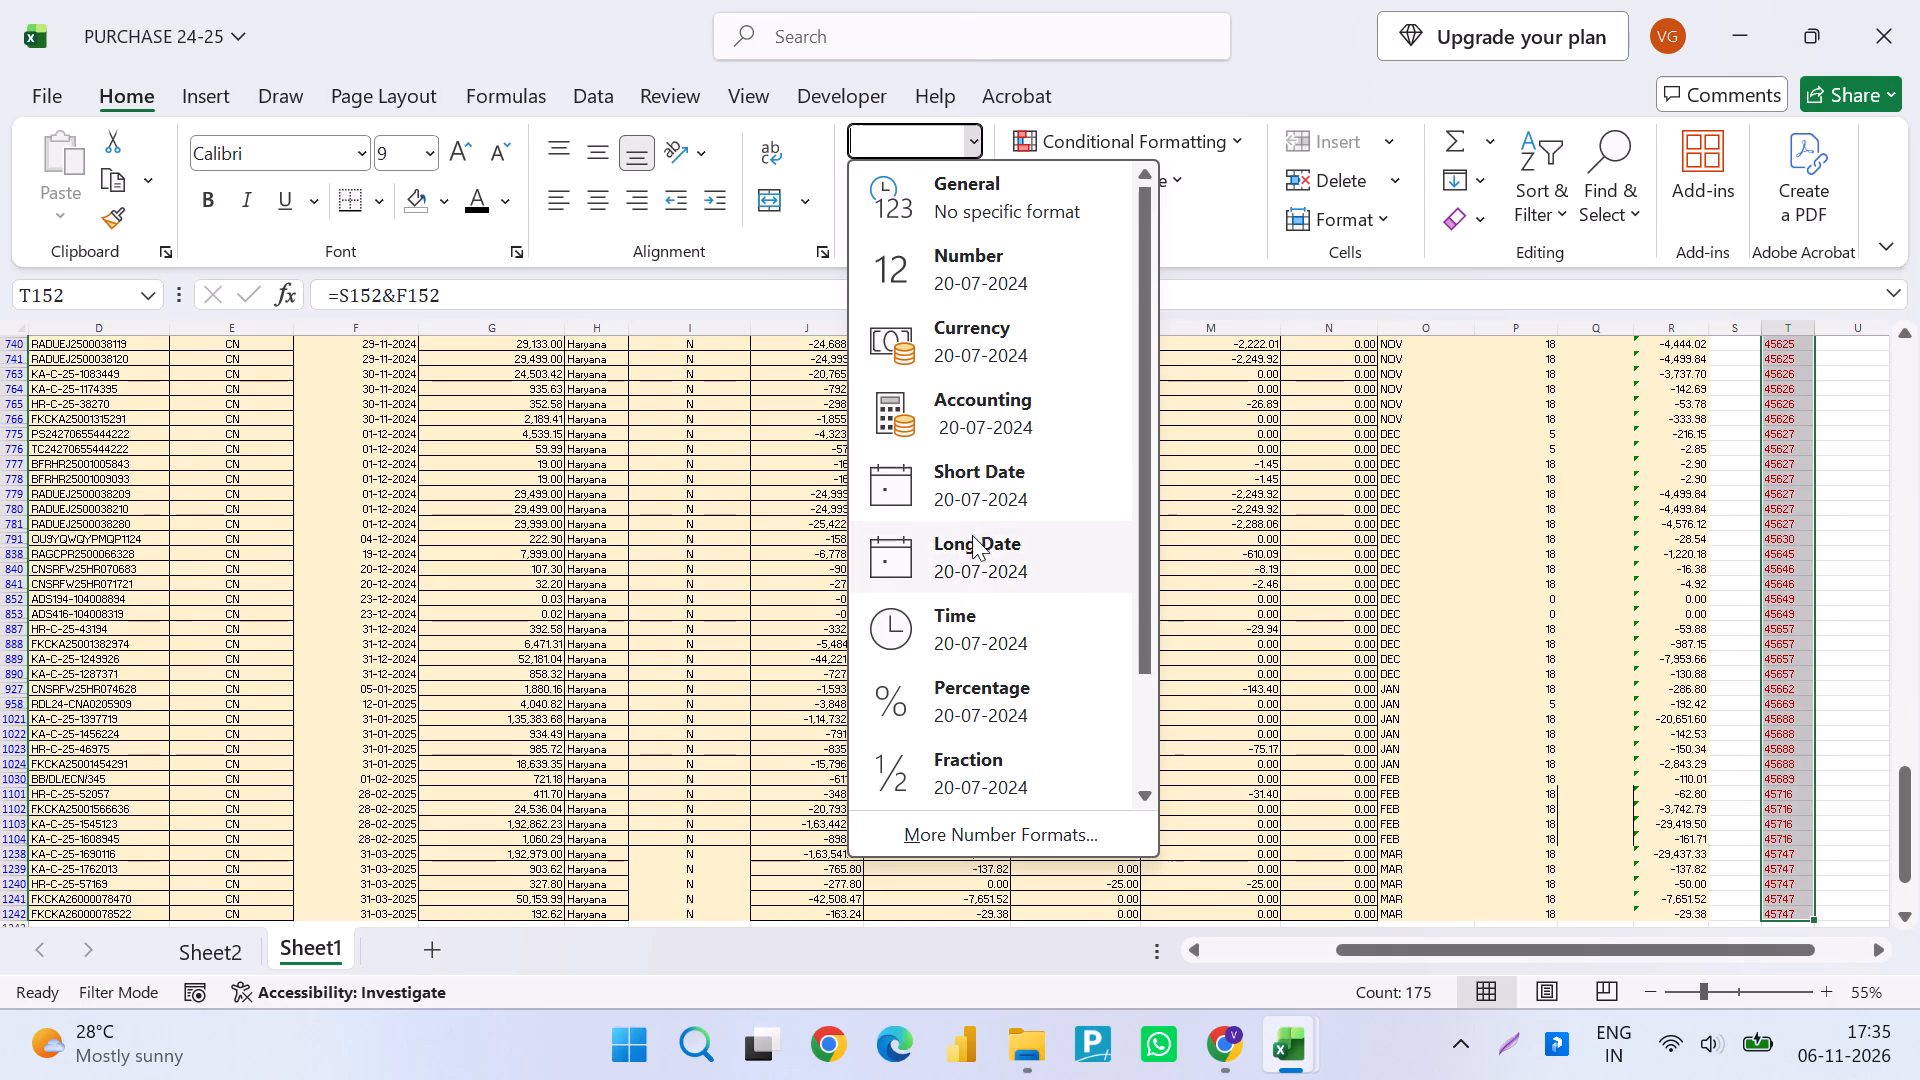
pyautogui.click(971, 547)
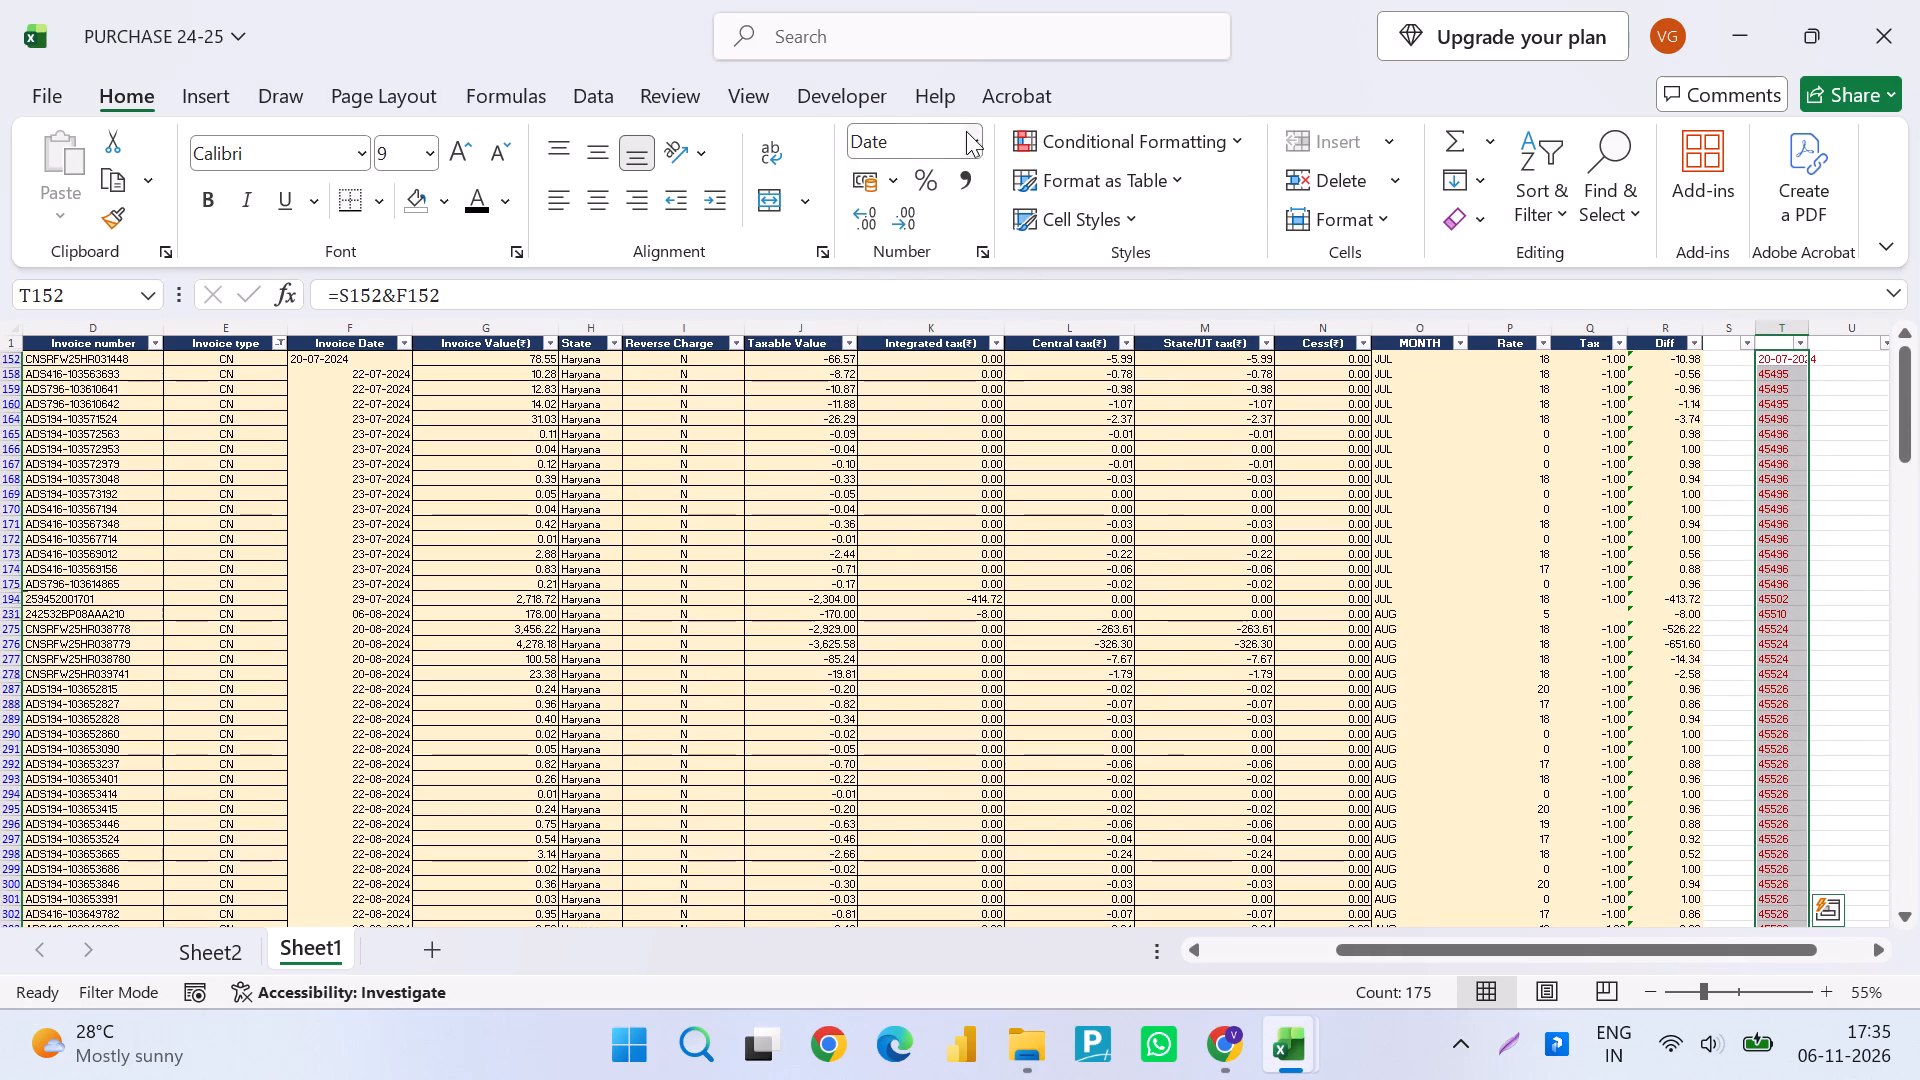
pyautogui.click(967, 131)
pyautogui.click(955, 480)
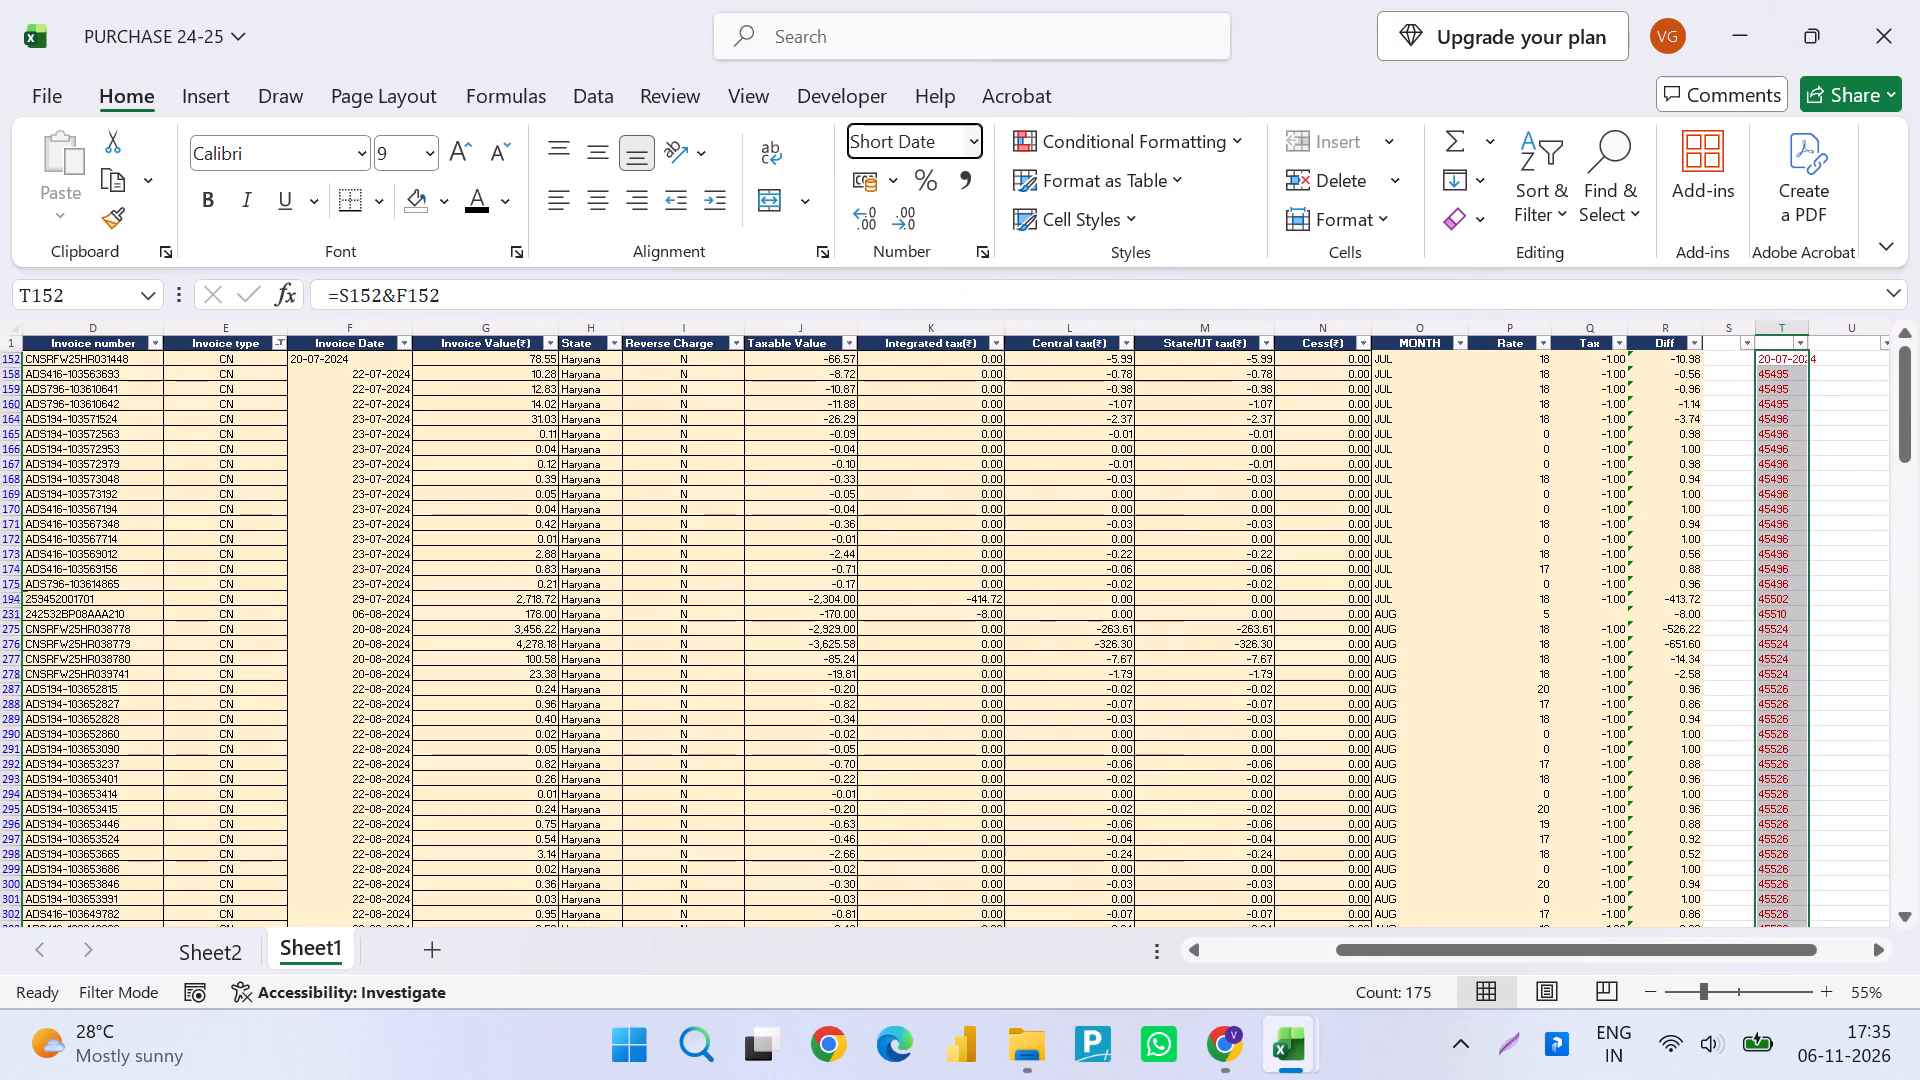
# Apply the custom number format 'dd-mm-yyyy, with a leading apostrophe, to the invoice dates from F158 down to row 1242.
pyautogui.press('Left')
pyautogui.press('Left')
pyautogui.press('Left')
pyautogui.press('Left')
pyautogui.press('Left')
pyautogui.press('Down')
pyautogui.press('Left')
pyautogui.press('Left')
pyautogui.press('Left')
pyautogui.press('Left')
pyautogui.press('Down')
pyautogui.press('Left')
pyautogui.press('Left')
pyautogui.press('Left')
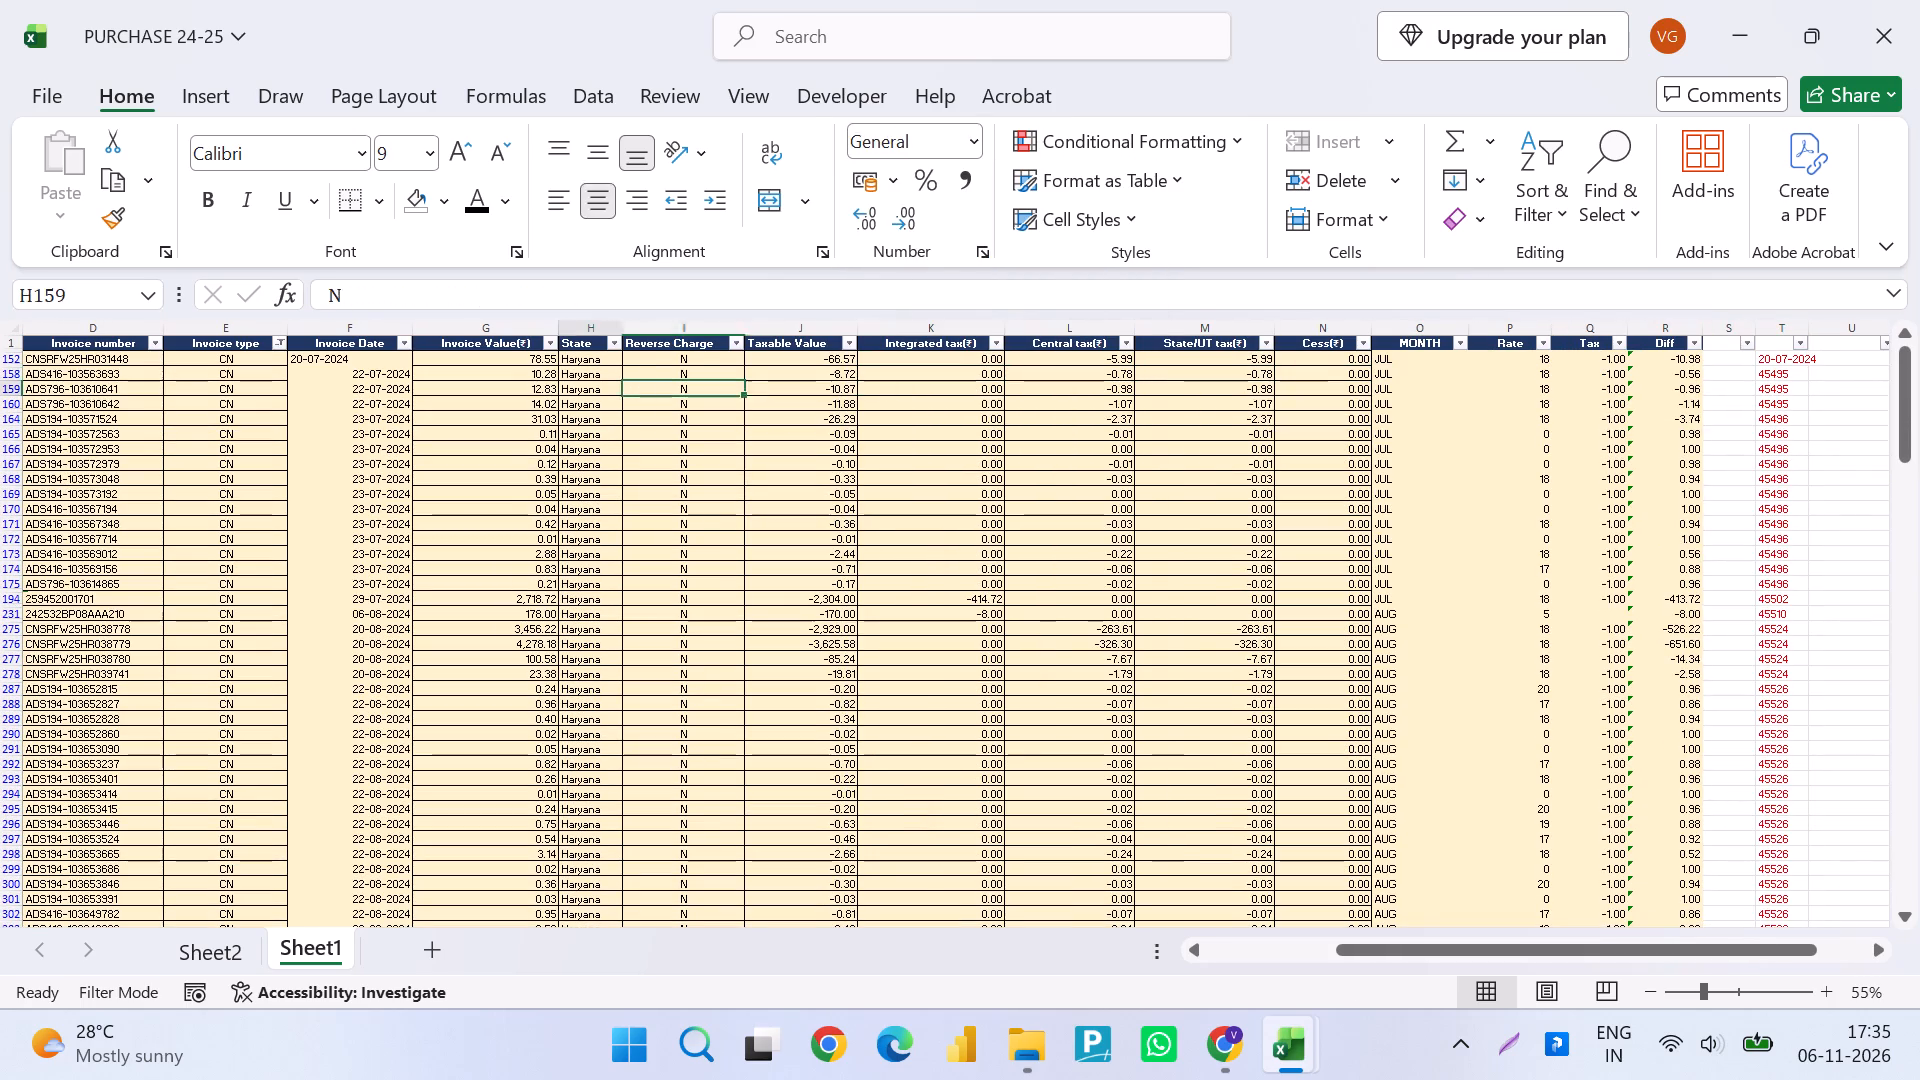
pyautogui.press('Left')
pyautogui.press('Left')
pyautogui.press('Left')
pyautogui.press('Up')
pyautogui.press('Right')
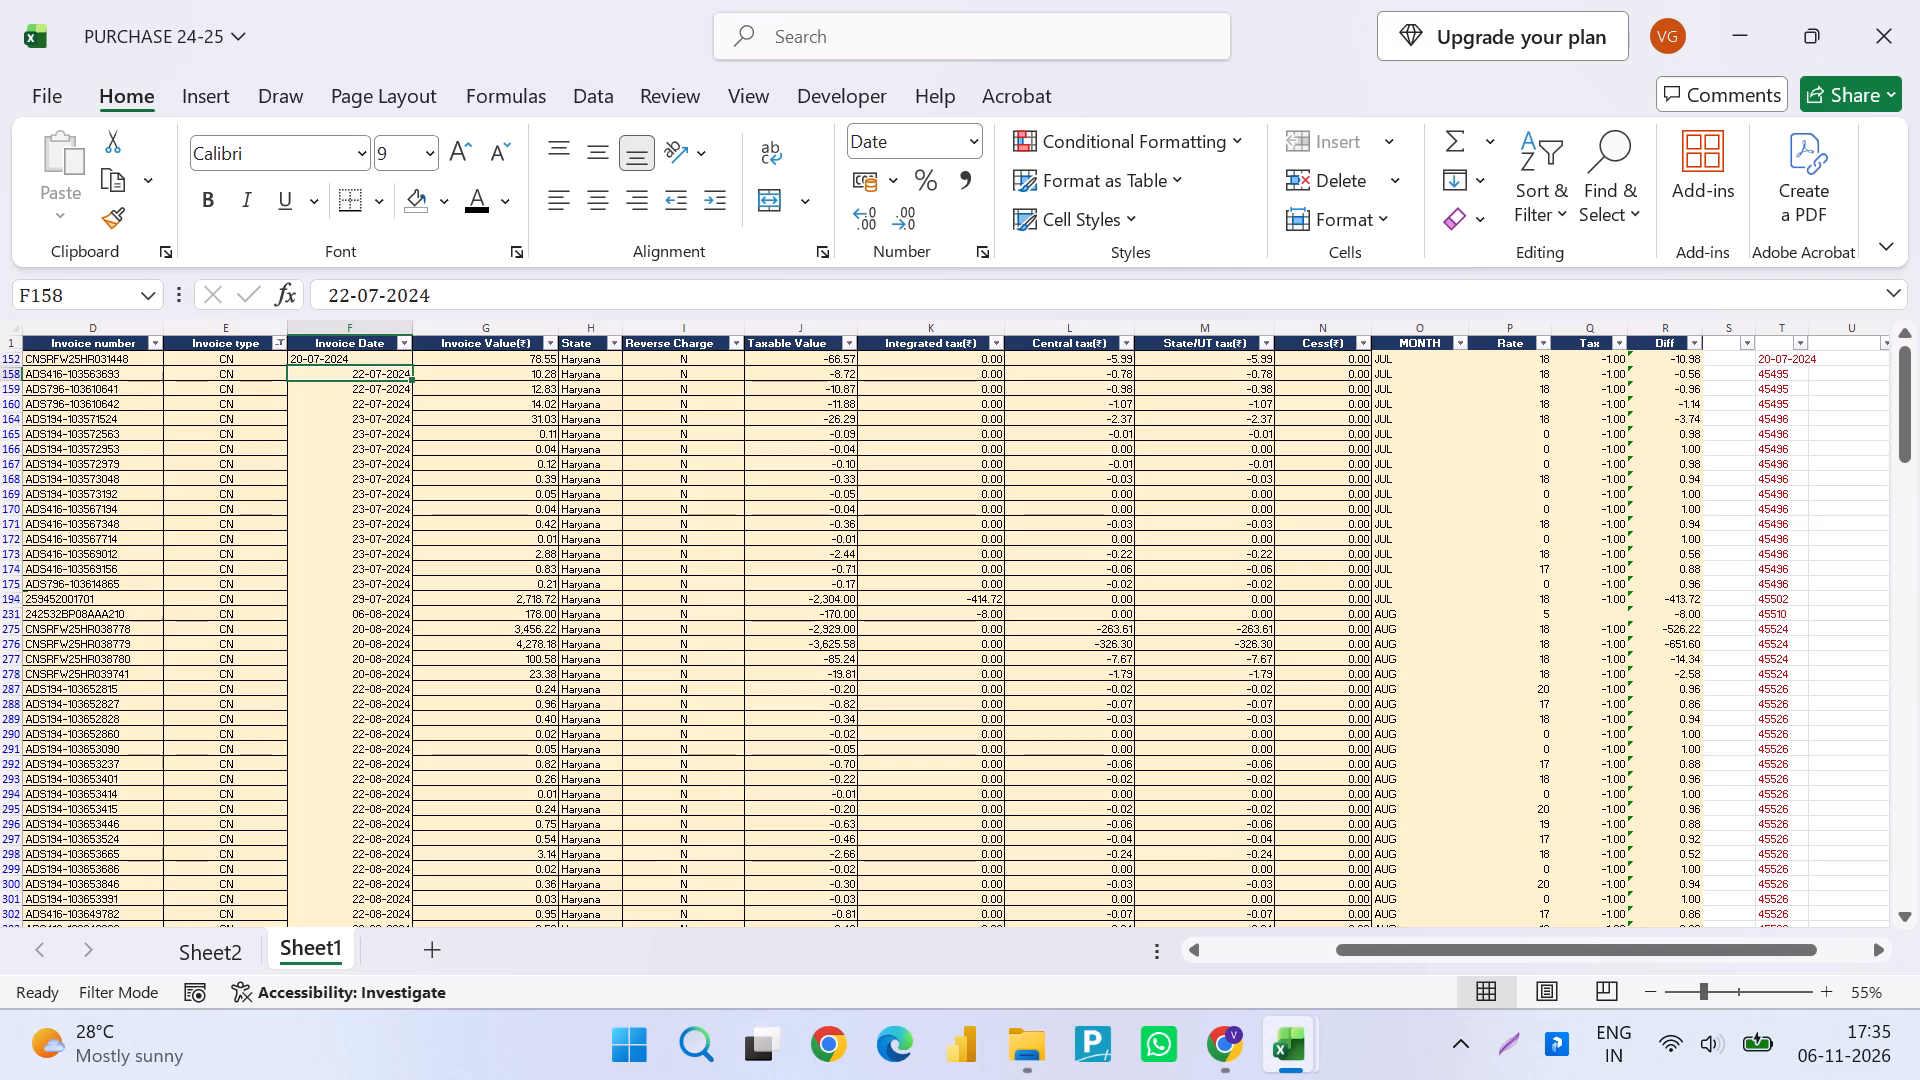
pyautogui.hotkey('ctrl', 'shift', 'Down')
pyautogui.hotkey('ctrl', 'shift', 'Up')
pyautogui.hotkey('ctrl', 'shift', 'Down')
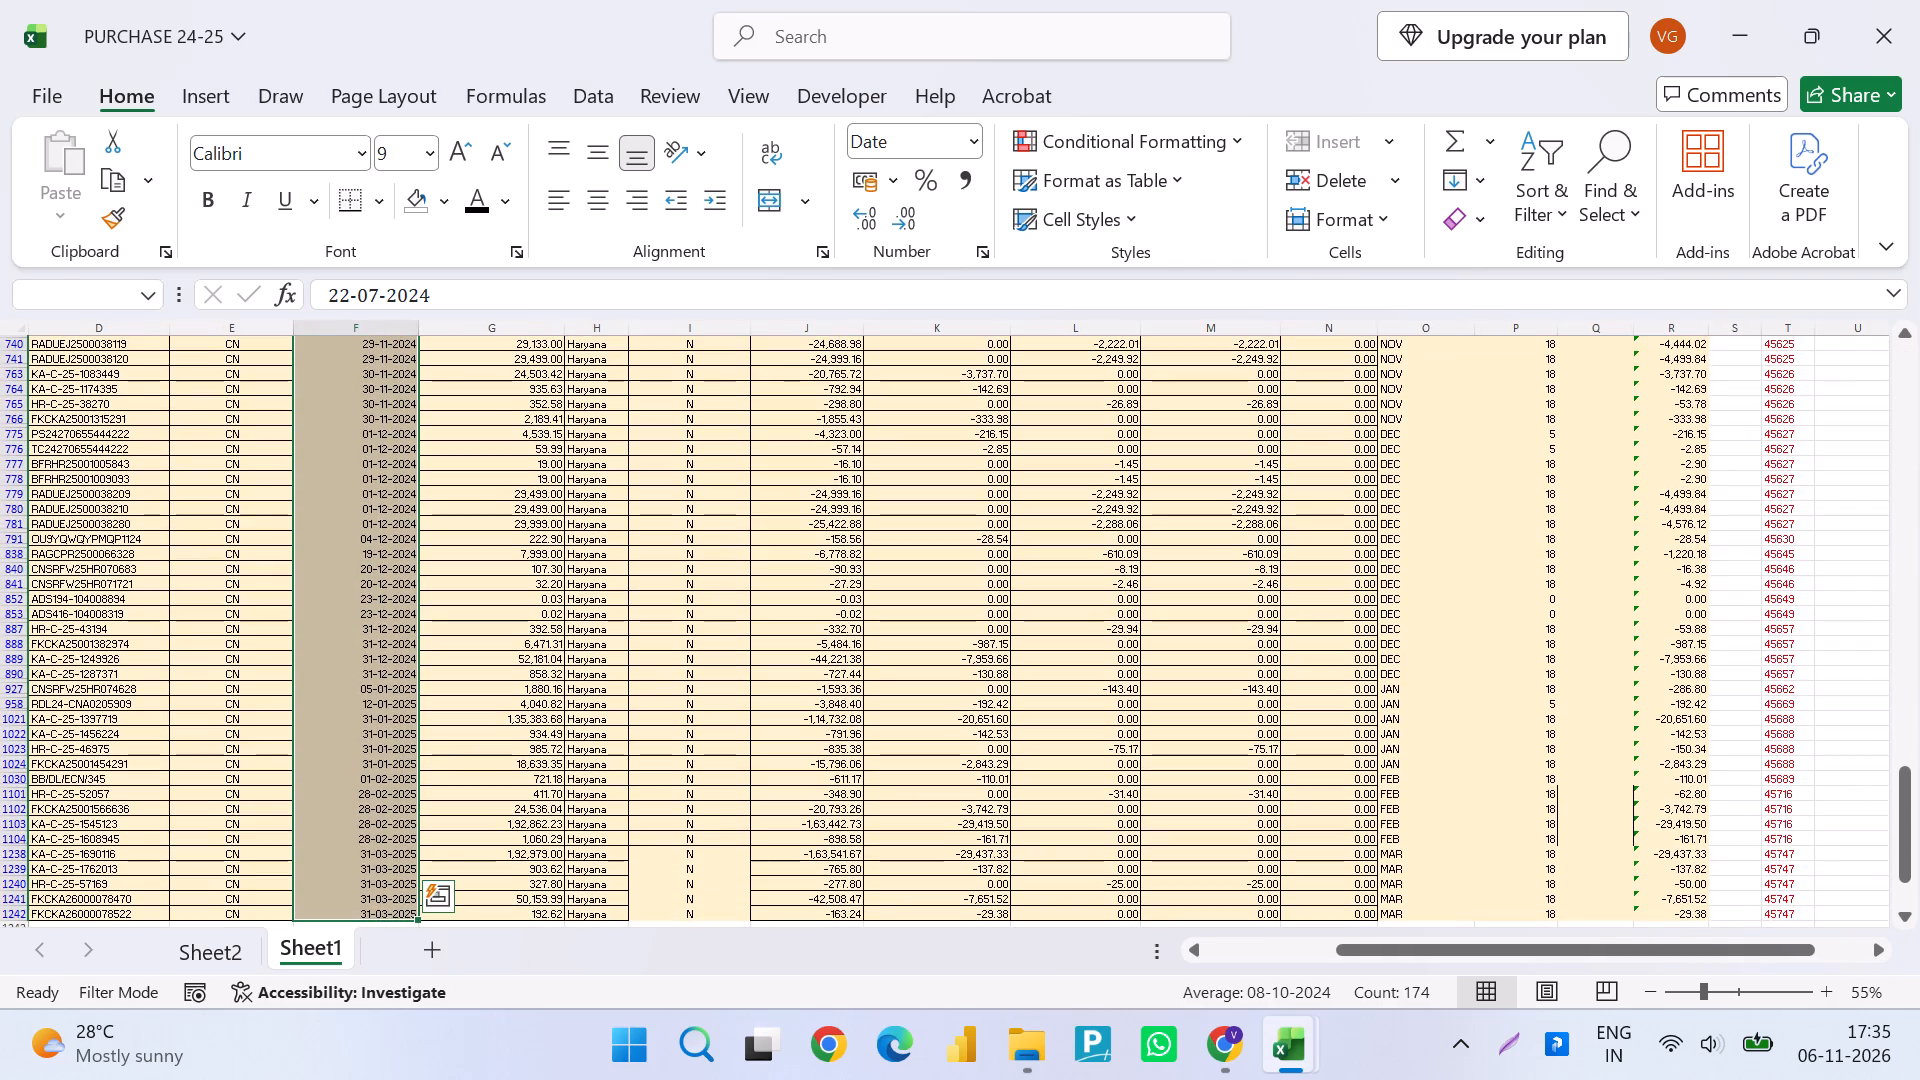
pyautogui.click(990, 263)
pyautogui.click(1101, 563)
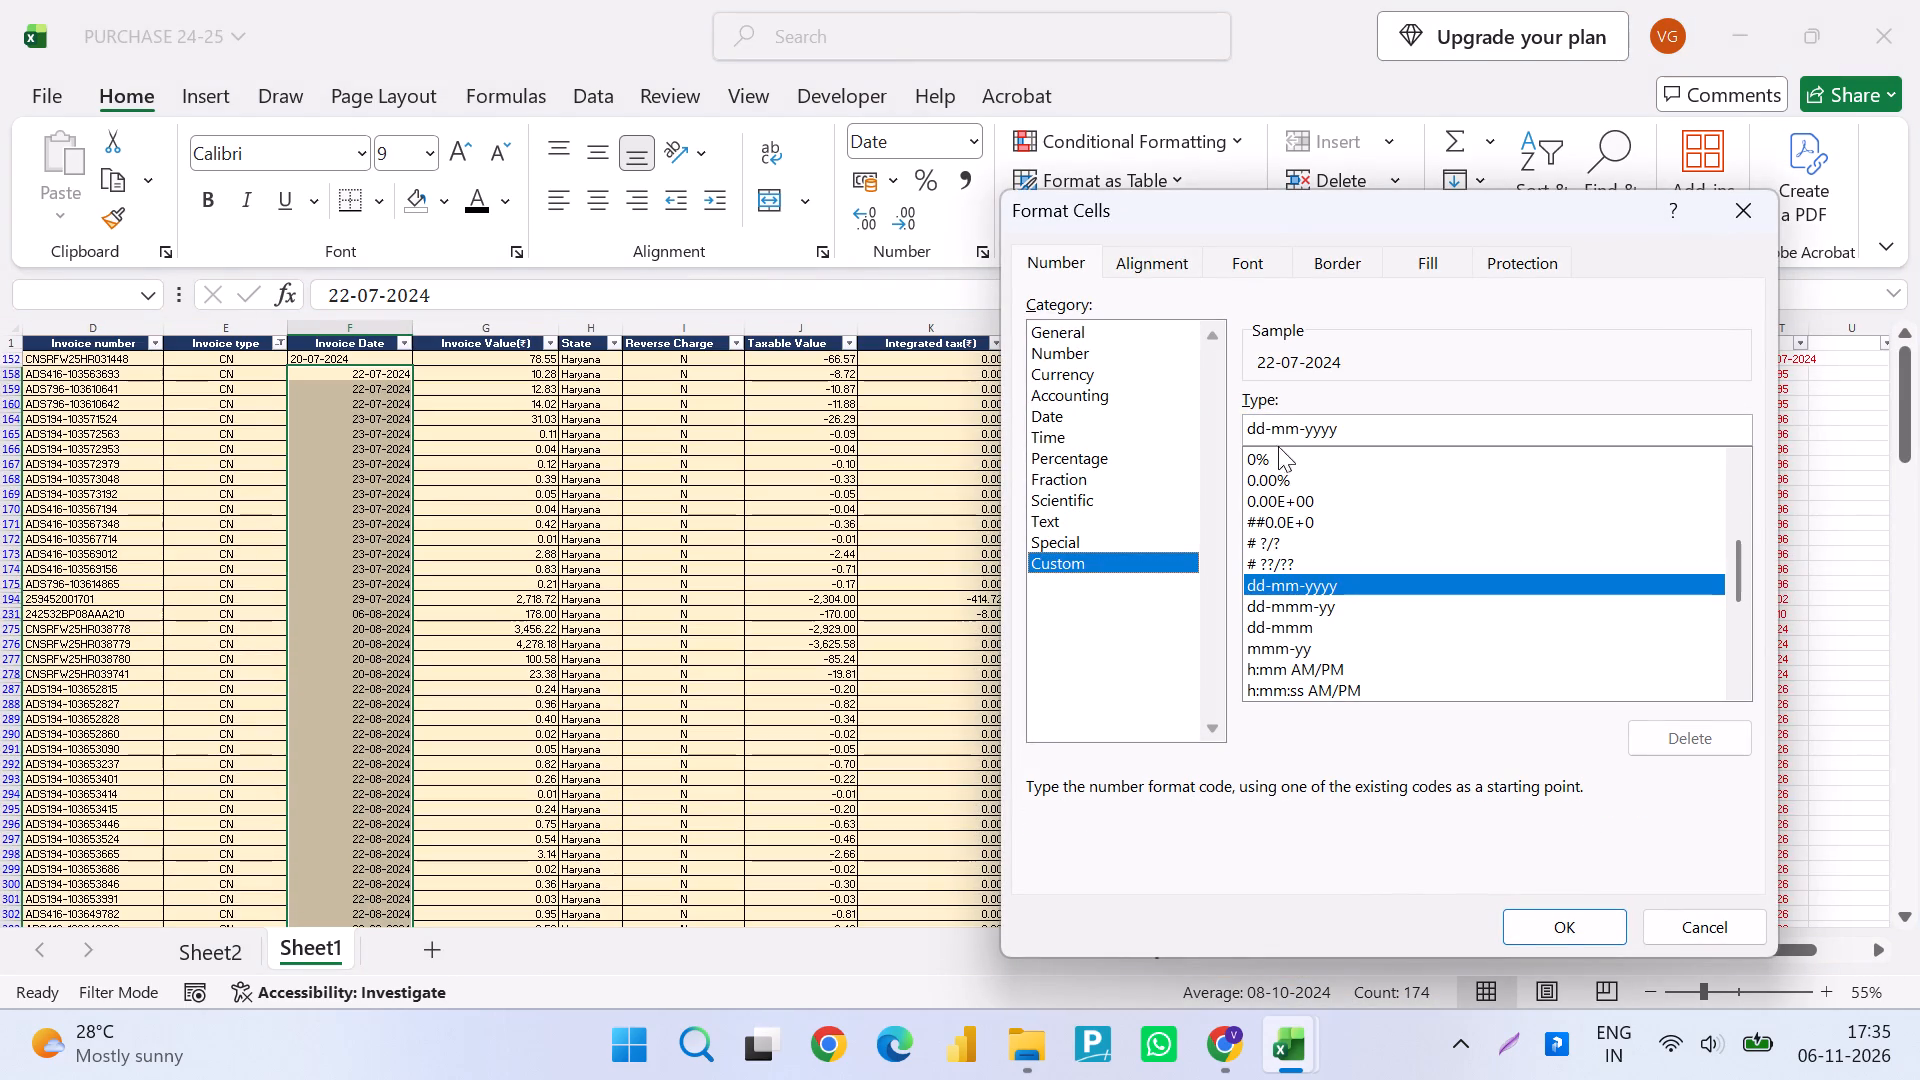
pyautogui.click(1267, 431)
pyautogui.press('Left')
pyautogui.press('Left')
pyautogui.press('Left')
pyautogui.press('Left')
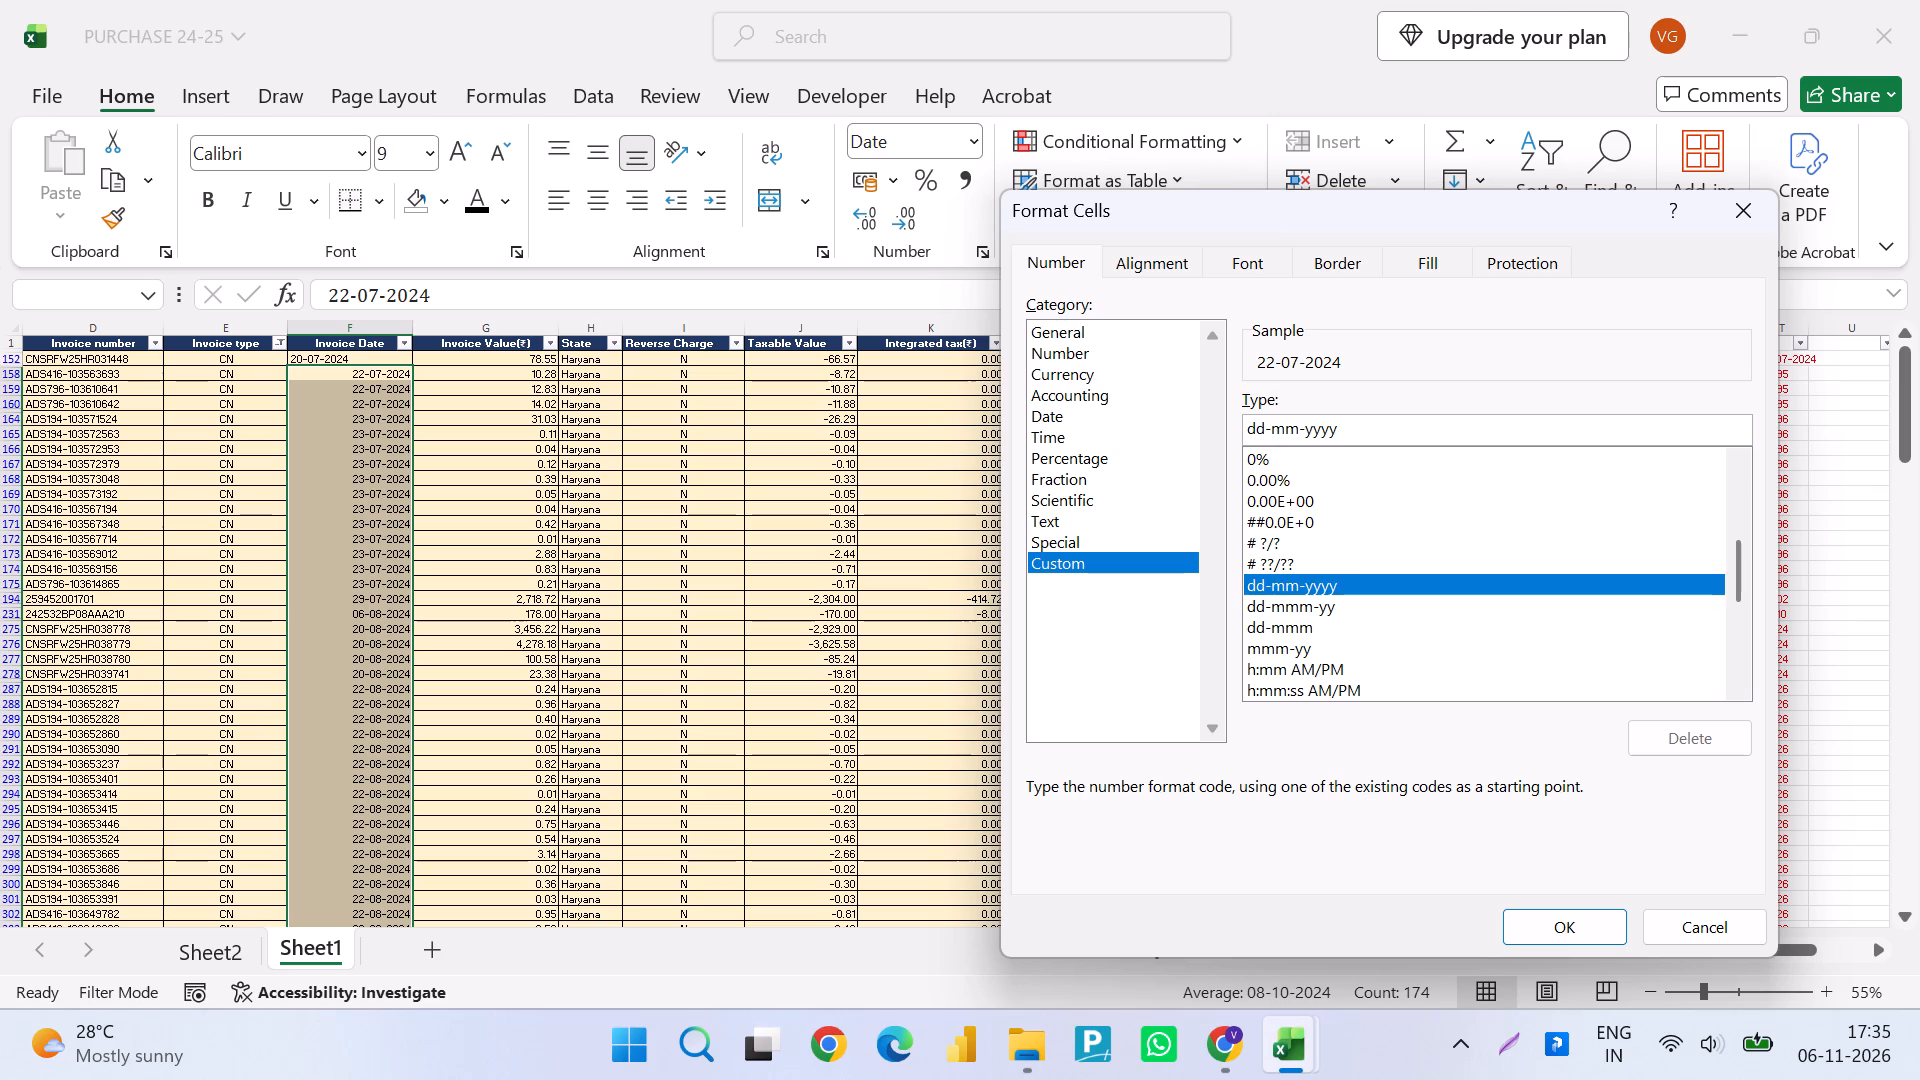
pyautogui.press("'")
pyautogui.click(1561, 920)
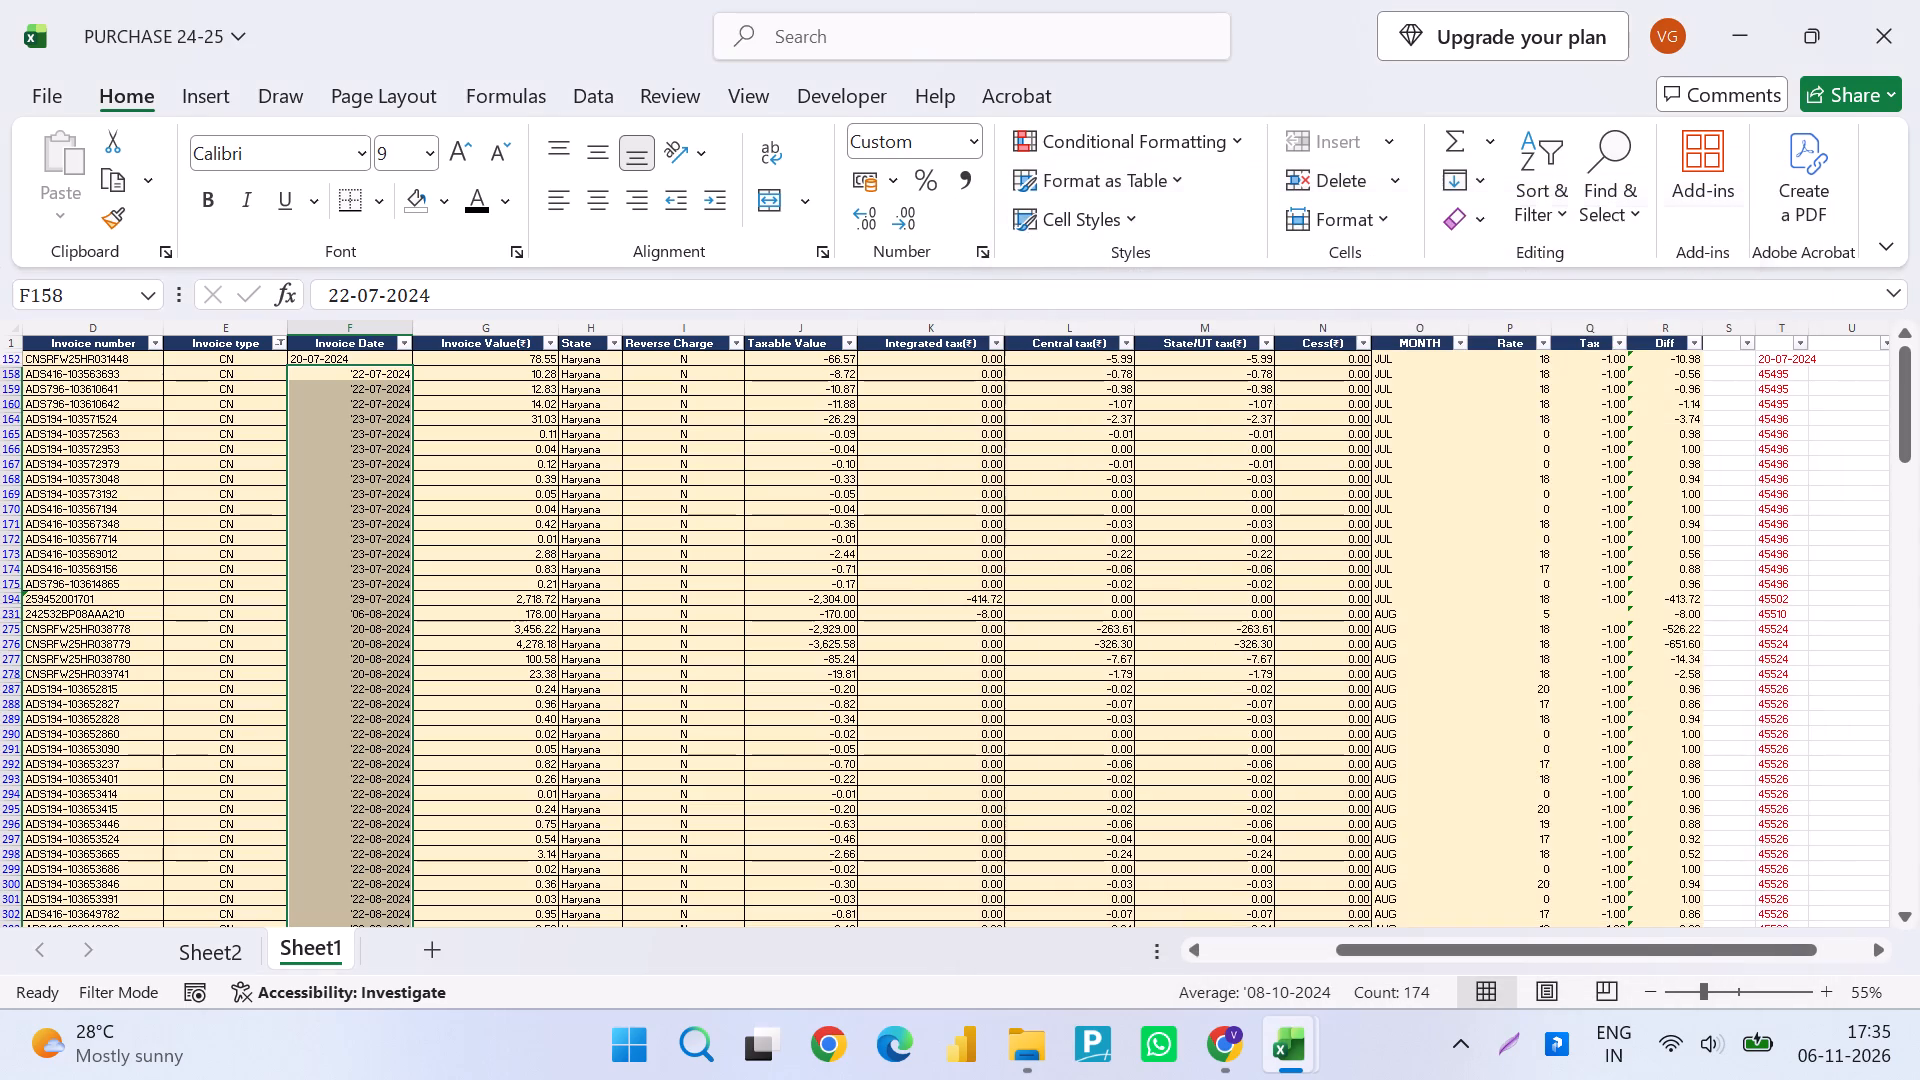
# Re-enter invoice dates one by one from F158 down to F168 to check how the custom format behaves.
pyautogui.press('F2')
pyautogui.press('Return')
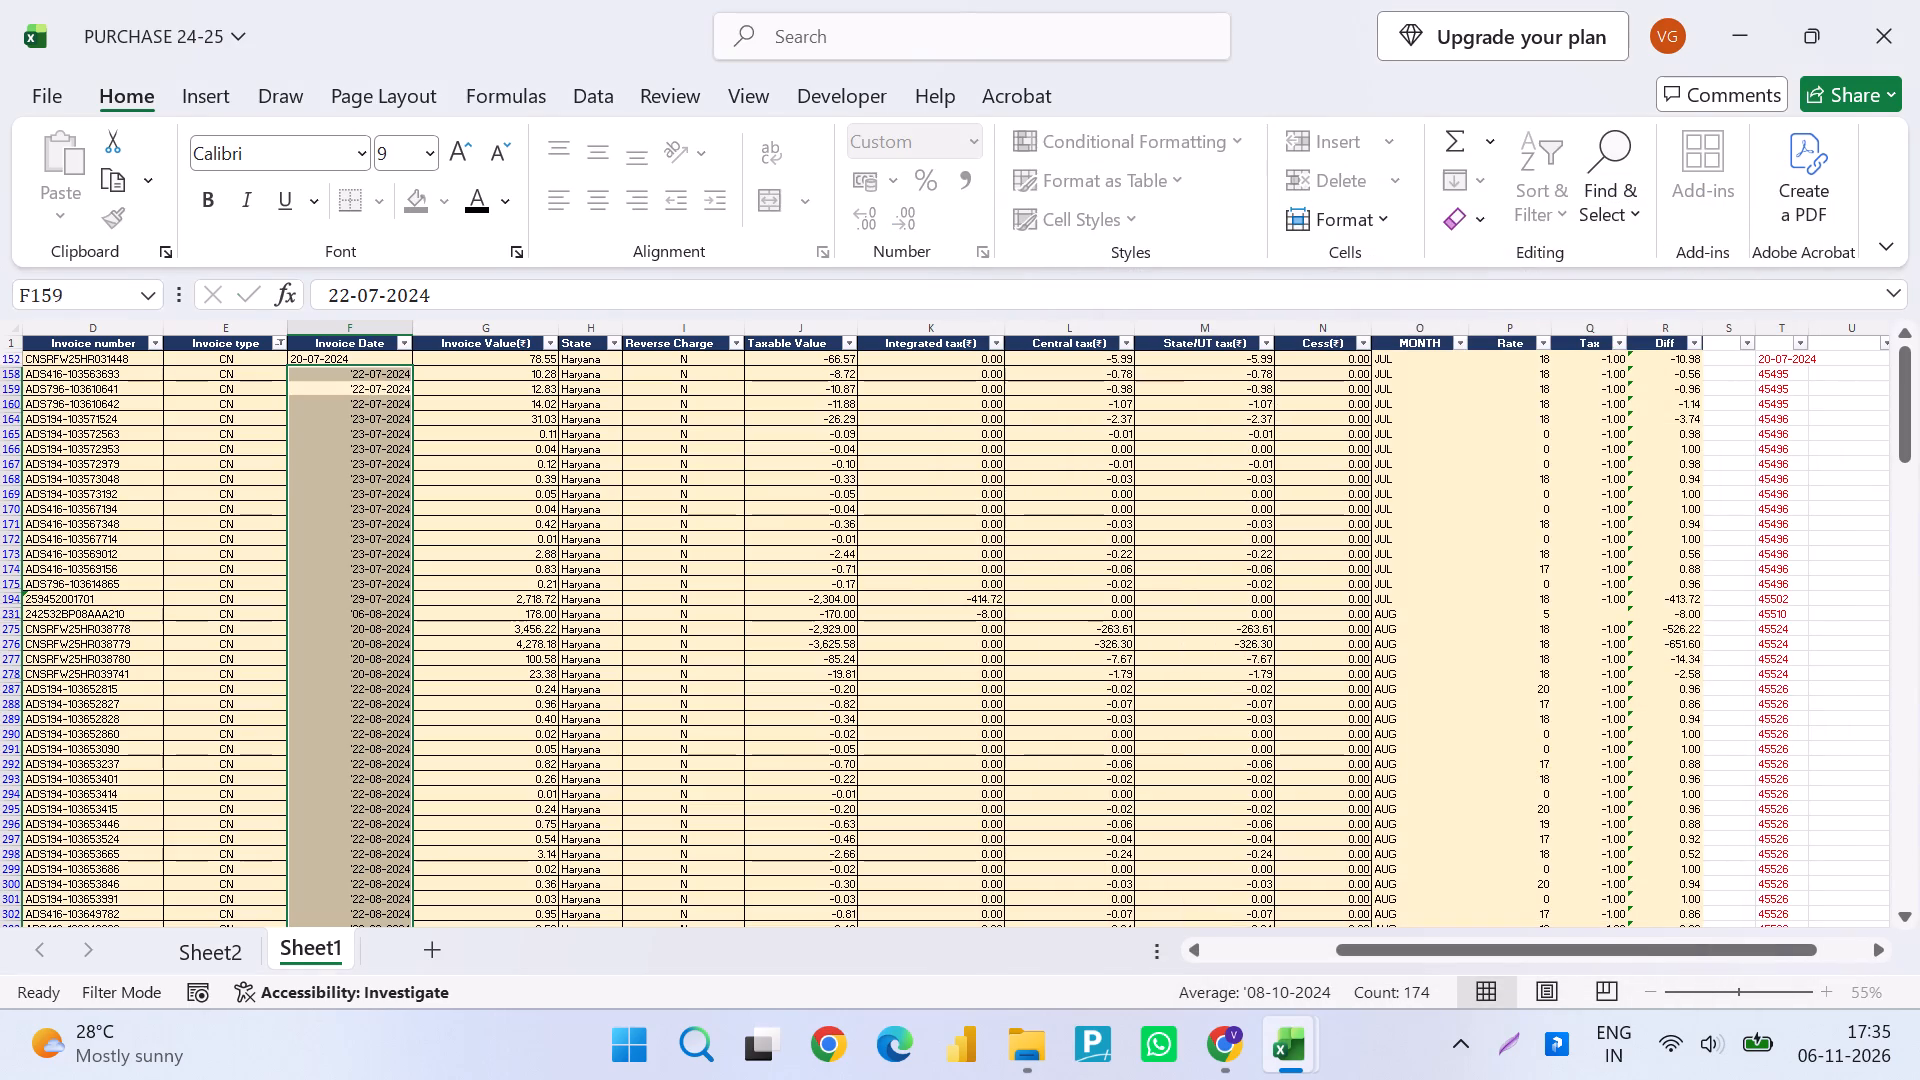
pyautogui.press('F2')
pyautogui.press('Return')
pyautogui.press('F2')
pyautogui.press('Return')
pyautogui.press('Return')
pyautogui.press('F2')
pyautogui.press('F2')
pyautogui.press('Return')
pyautogui.press('F2')
pyautogui.press('Return')
pyautogui.press('F2')
pyautogui.press('Return')
pyautogui.press('F2')
pyautogui.press('Return')
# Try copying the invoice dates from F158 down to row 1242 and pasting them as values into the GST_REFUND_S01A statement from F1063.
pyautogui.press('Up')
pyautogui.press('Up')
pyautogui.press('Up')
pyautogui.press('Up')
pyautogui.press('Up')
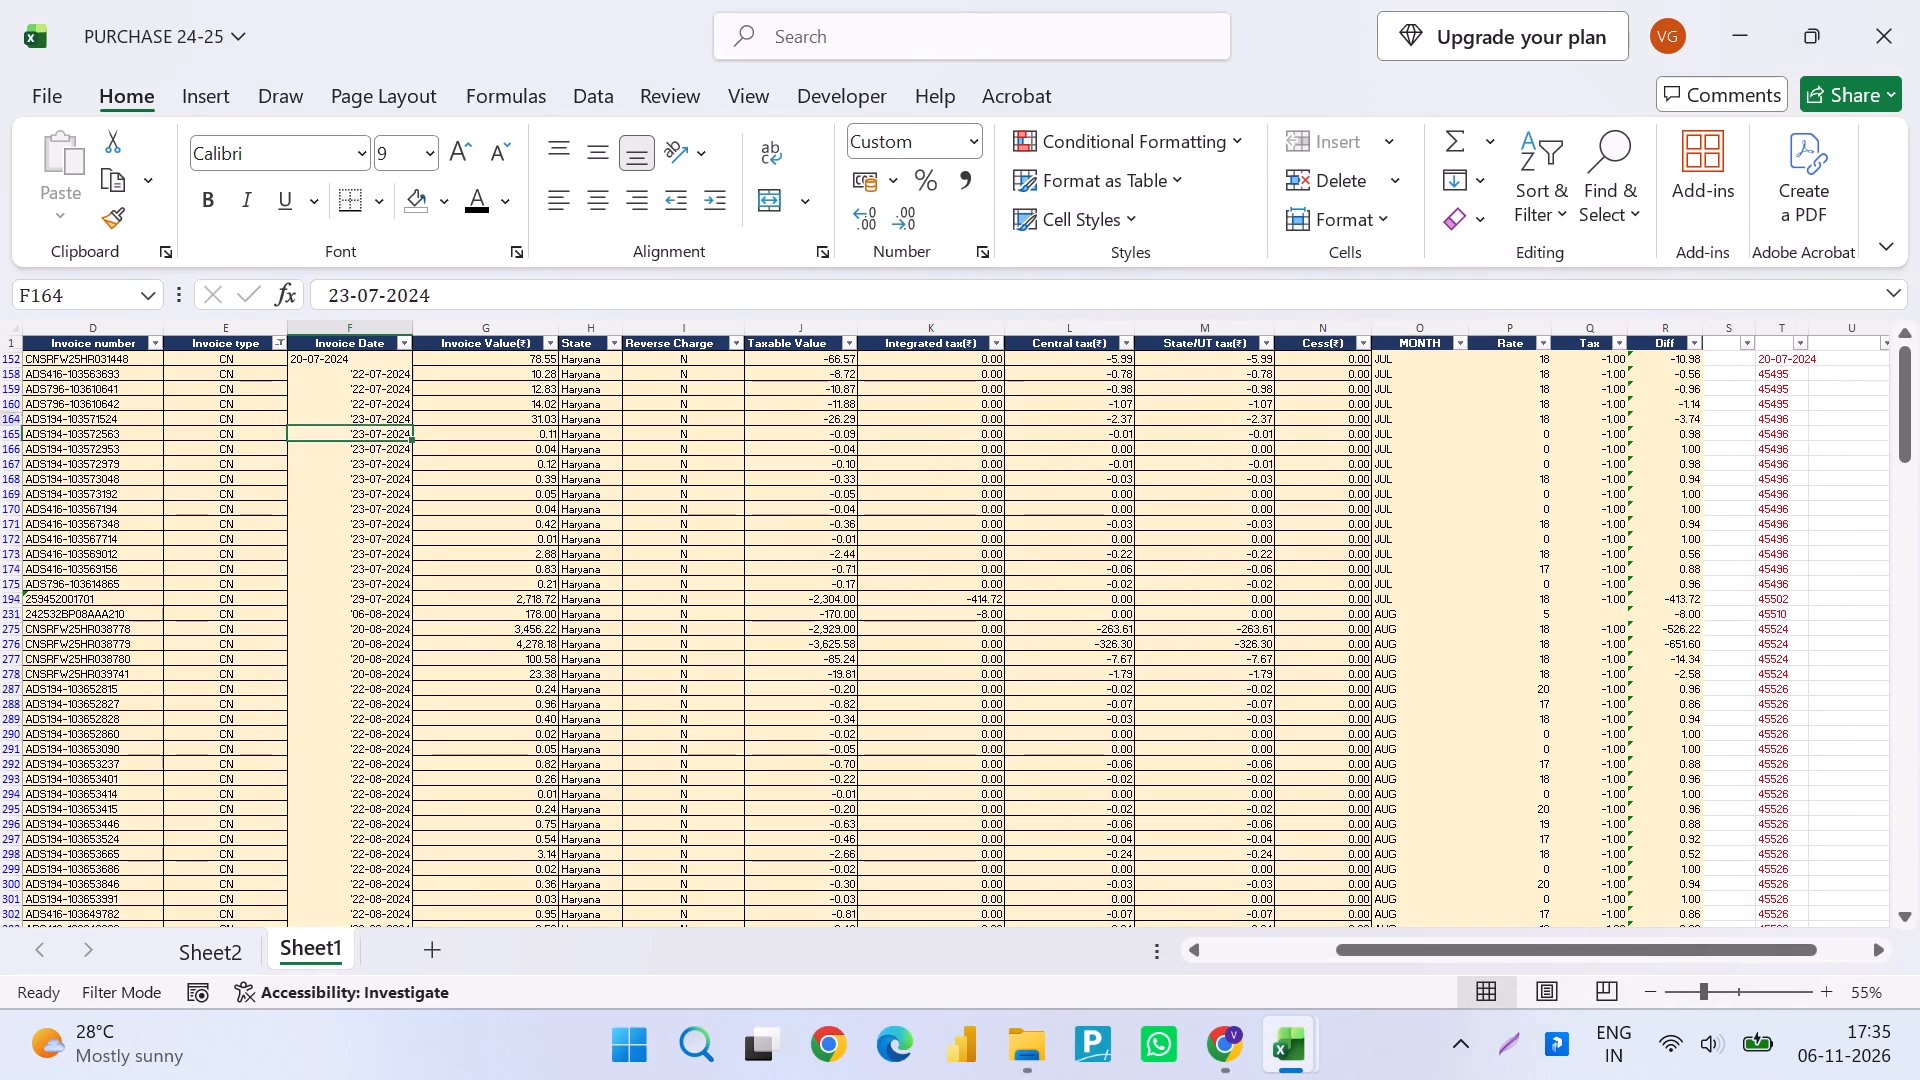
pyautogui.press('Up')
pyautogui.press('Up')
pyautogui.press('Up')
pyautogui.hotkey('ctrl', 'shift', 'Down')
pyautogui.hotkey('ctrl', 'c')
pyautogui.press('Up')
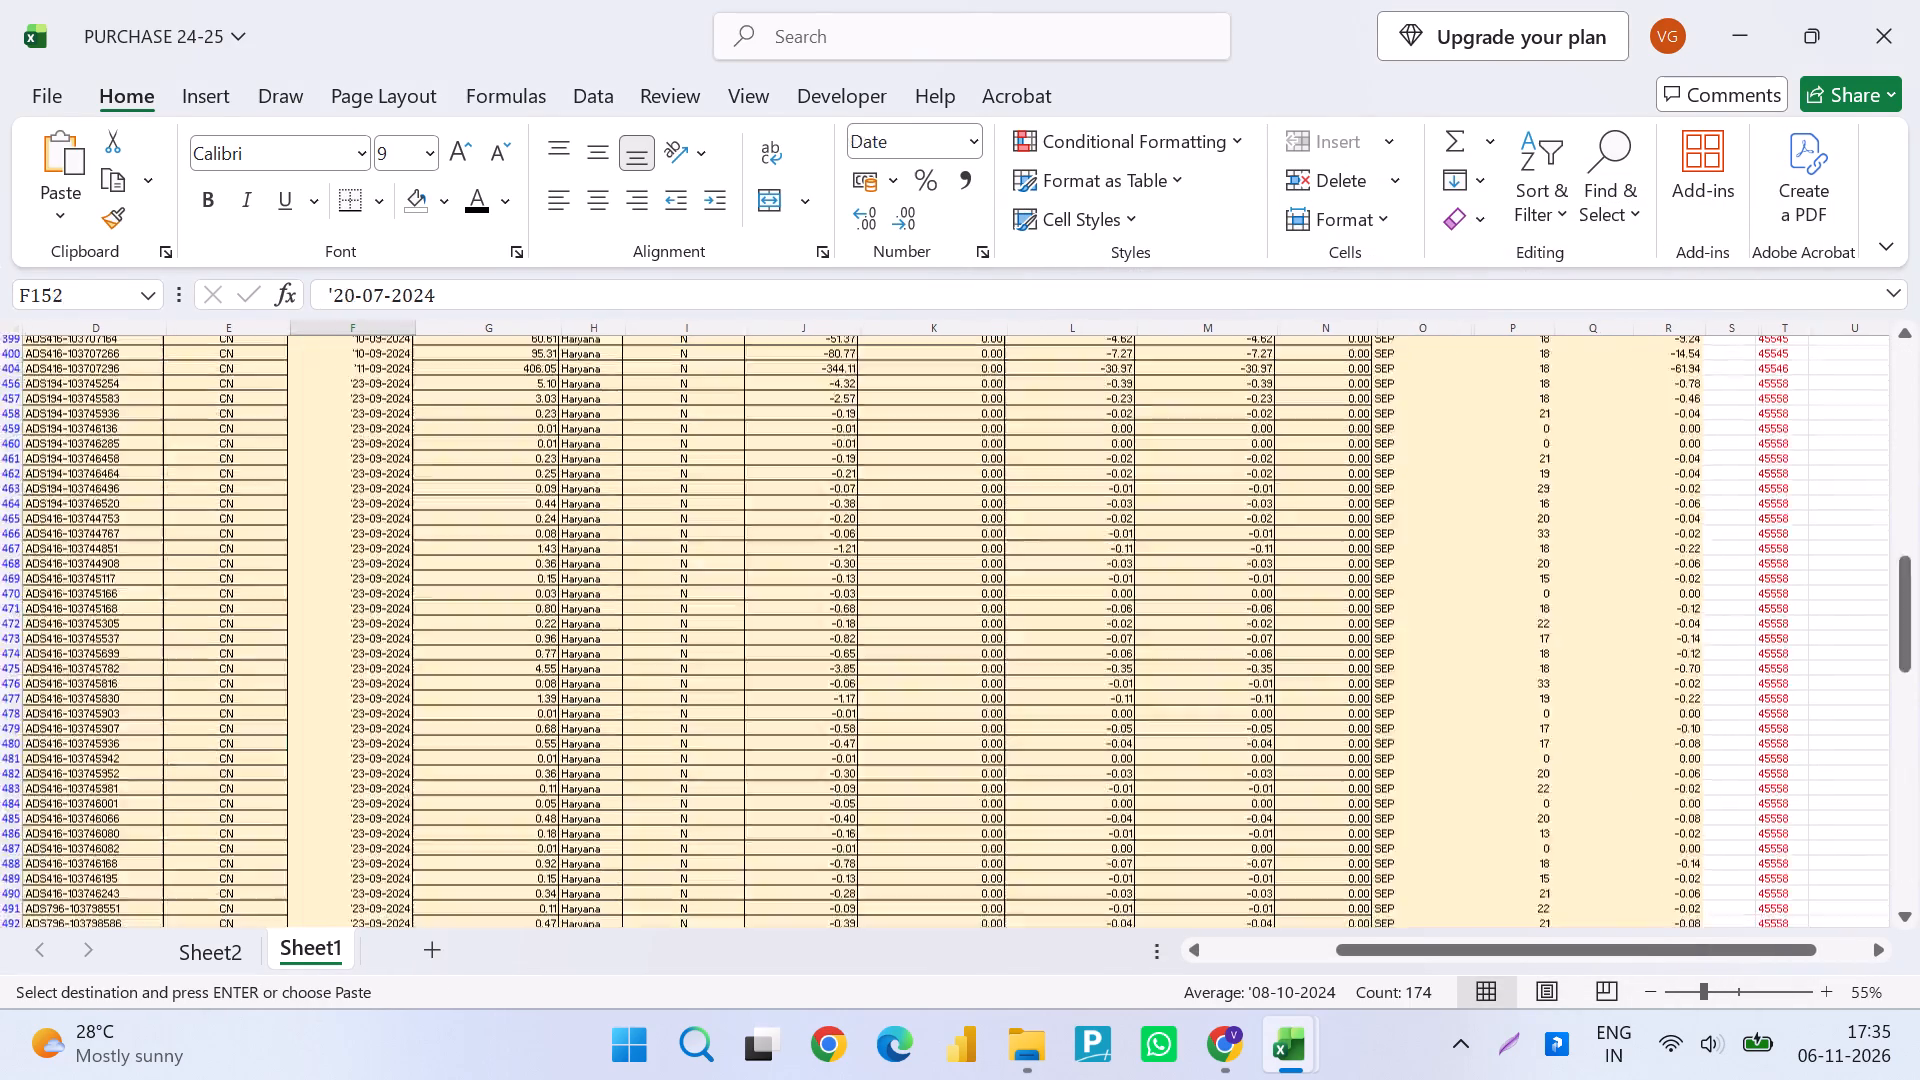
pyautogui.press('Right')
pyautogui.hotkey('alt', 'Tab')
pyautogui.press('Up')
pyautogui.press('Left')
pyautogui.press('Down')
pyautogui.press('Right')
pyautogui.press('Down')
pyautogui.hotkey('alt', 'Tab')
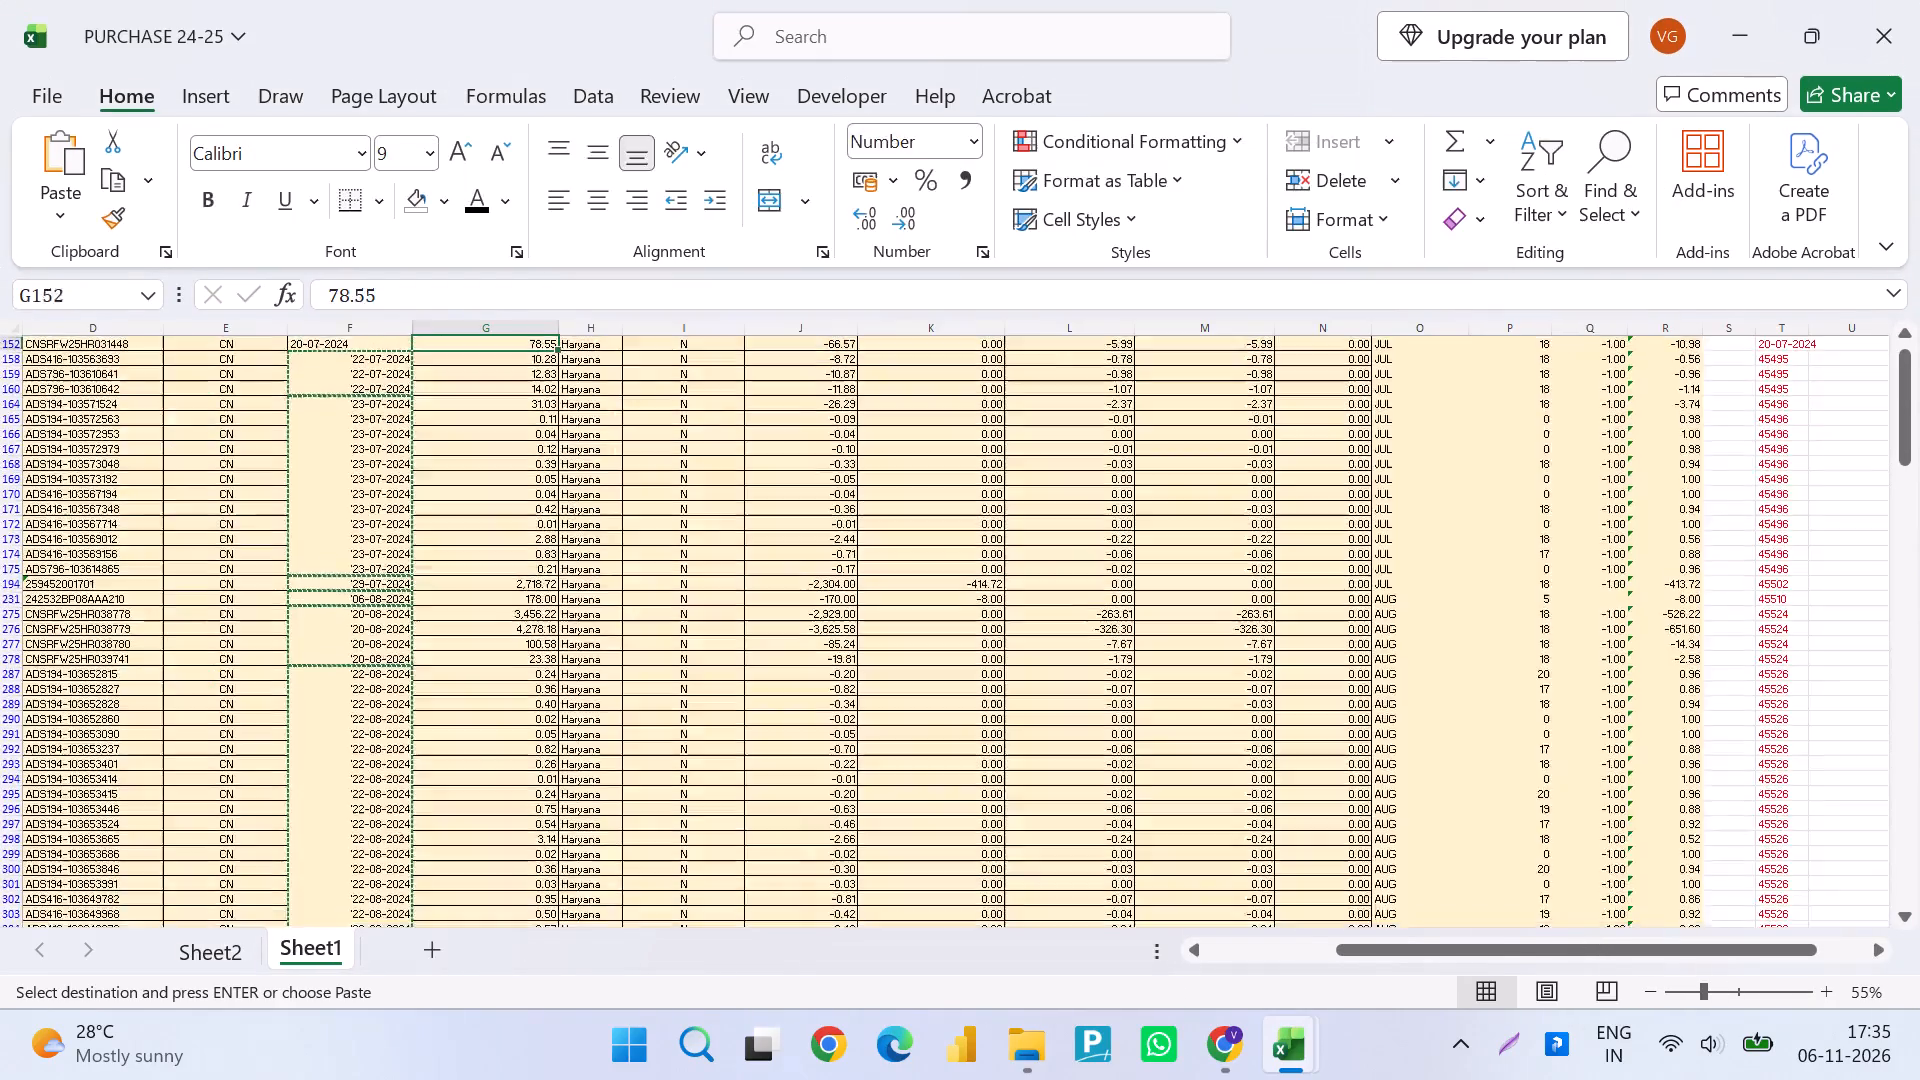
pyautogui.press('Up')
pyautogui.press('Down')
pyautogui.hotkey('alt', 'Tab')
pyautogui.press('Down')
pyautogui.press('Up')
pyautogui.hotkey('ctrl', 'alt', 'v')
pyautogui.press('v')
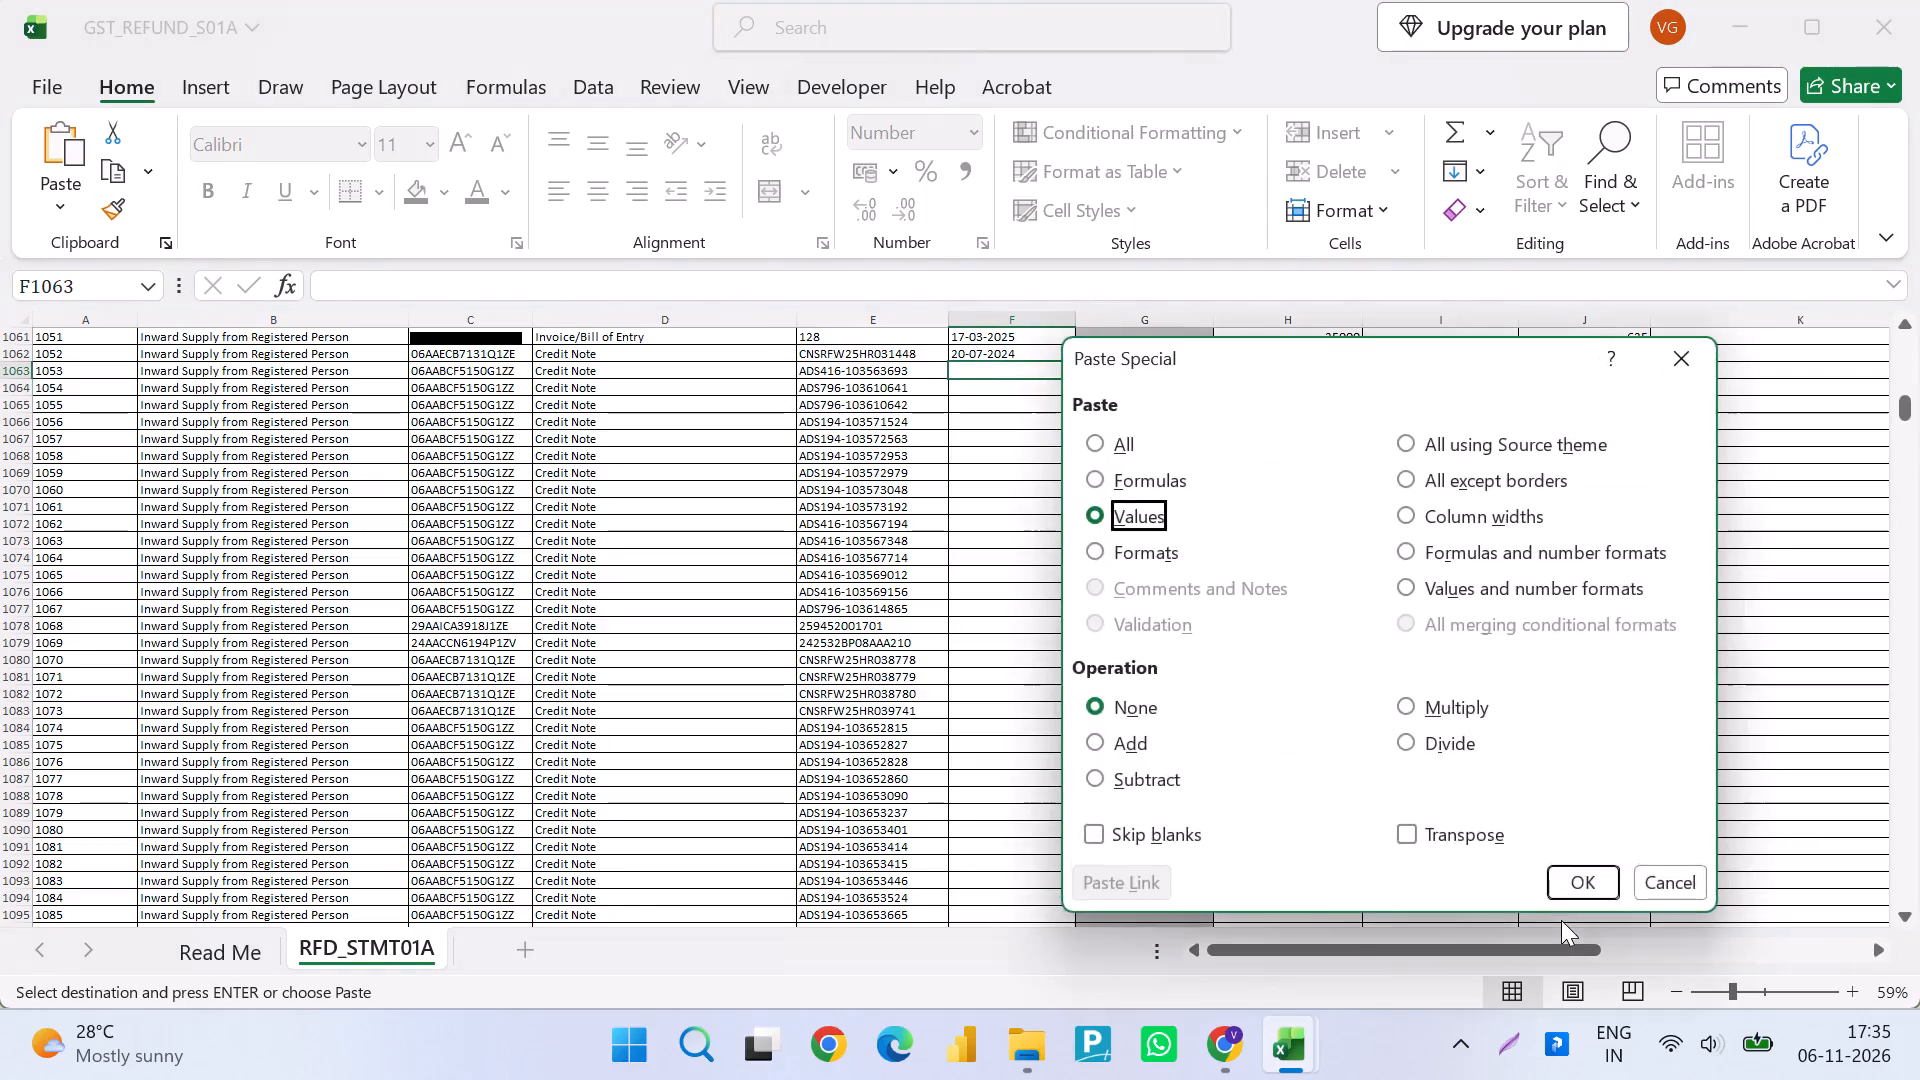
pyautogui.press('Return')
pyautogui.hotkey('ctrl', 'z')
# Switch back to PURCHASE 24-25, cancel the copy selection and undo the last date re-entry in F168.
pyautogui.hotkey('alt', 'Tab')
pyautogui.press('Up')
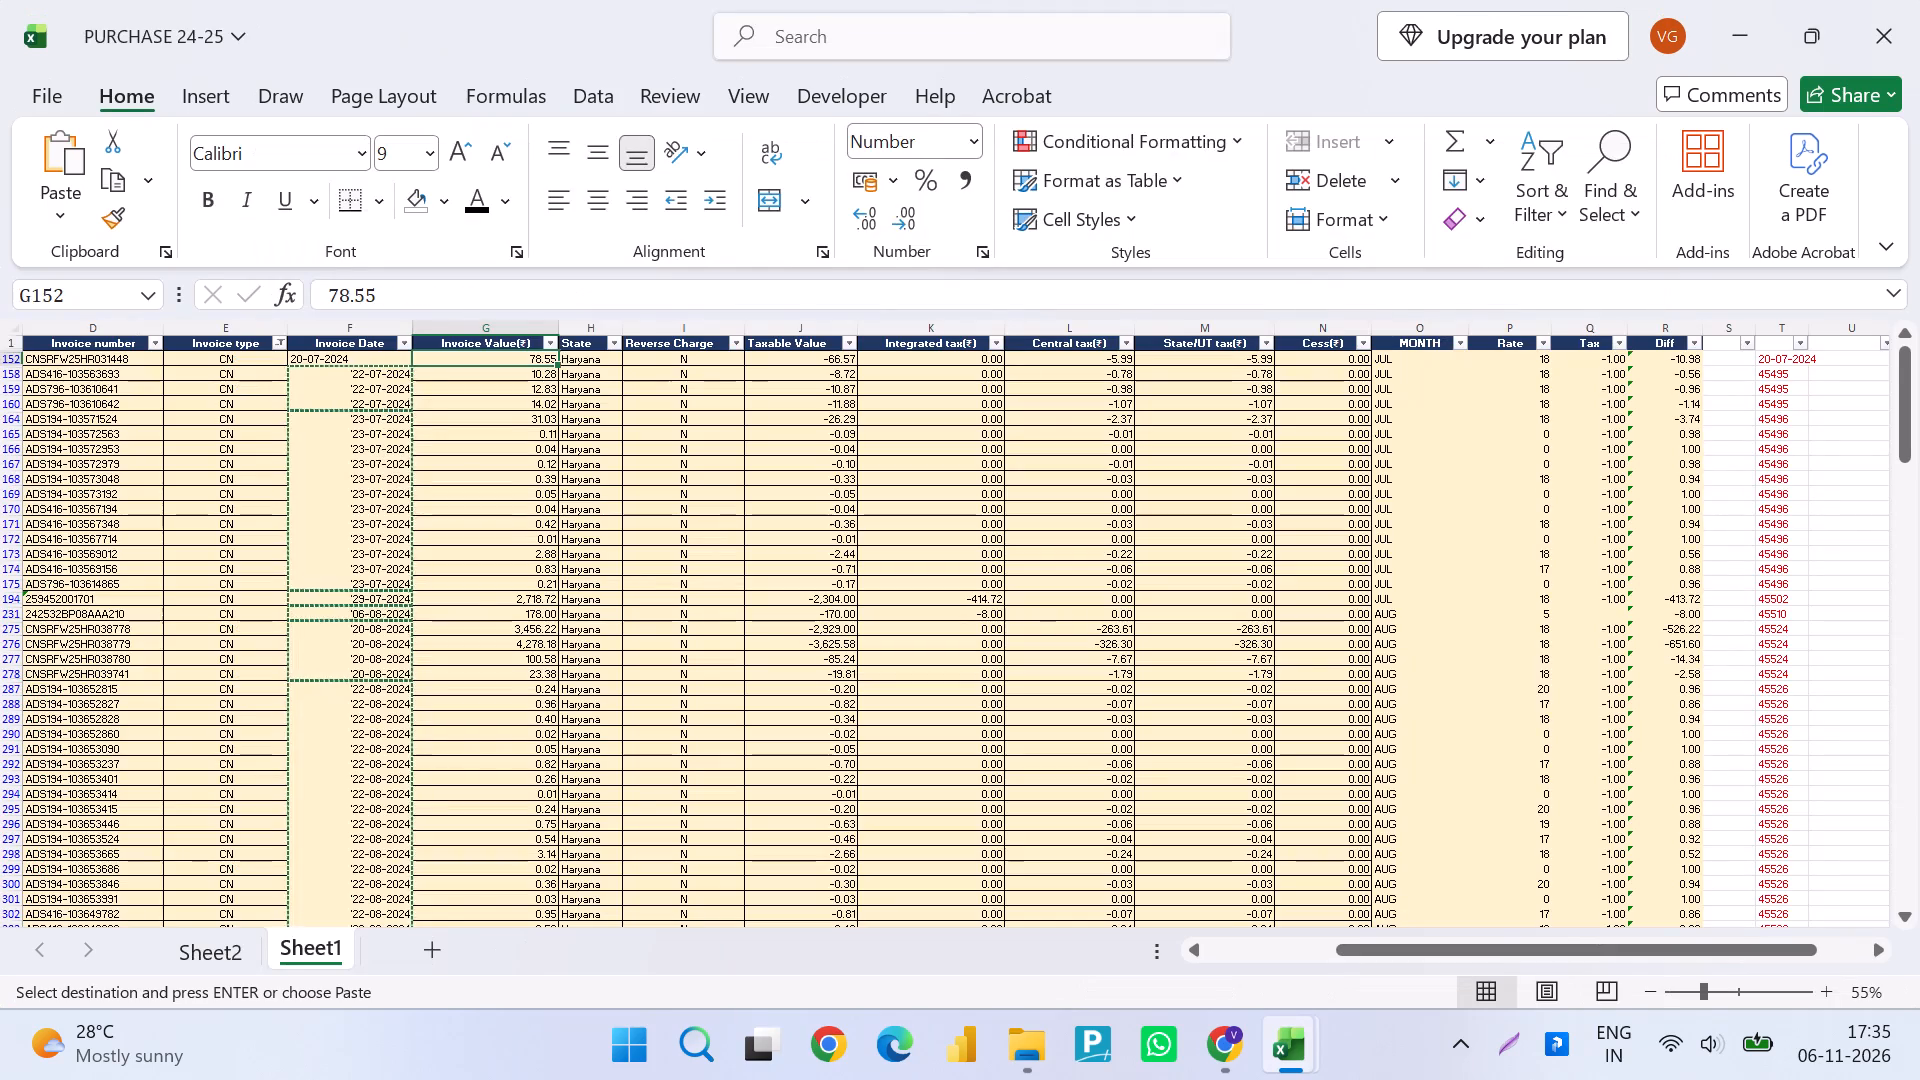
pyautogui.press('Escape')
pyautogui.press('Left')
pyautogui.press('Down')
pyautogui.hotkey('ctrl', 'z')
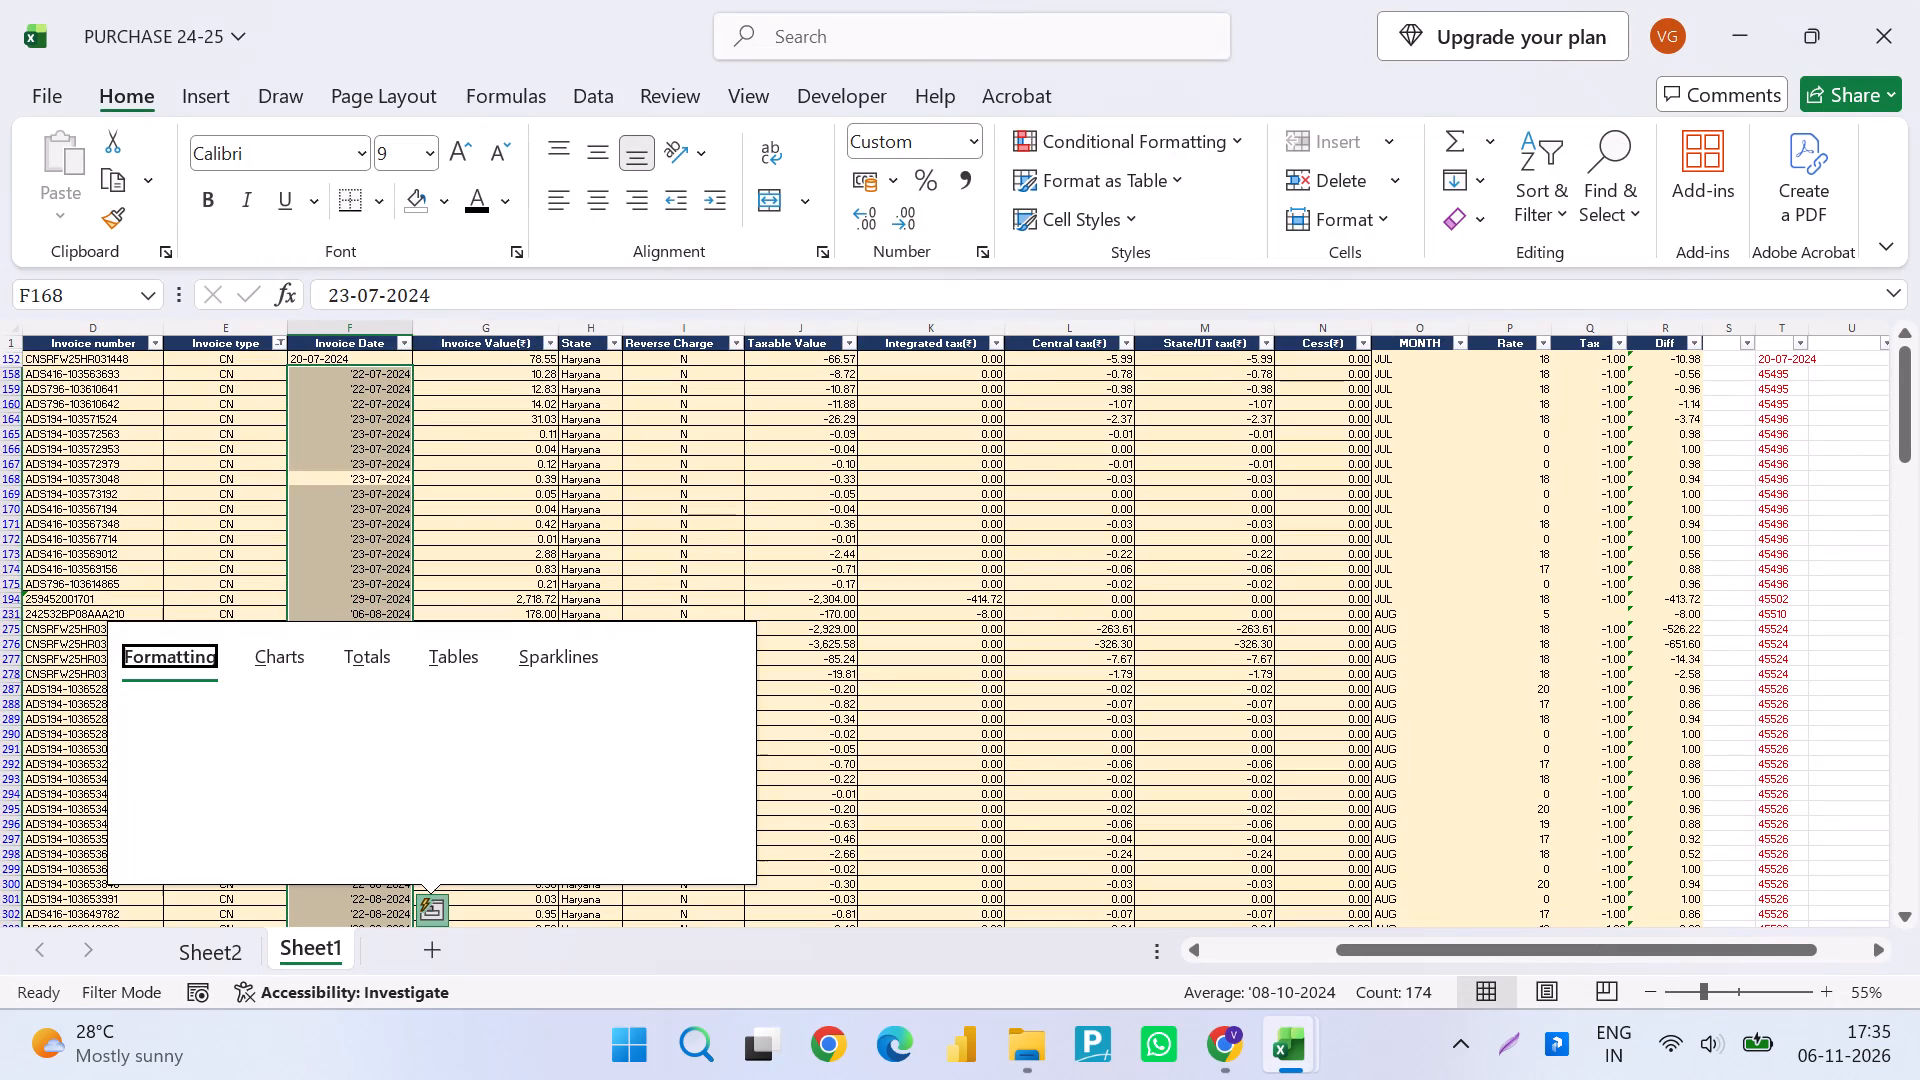
# Change the custom number format of the selected invoice dates to dd-mm-yyyy, without the leading apostrophe.
pyautogui.click(978, 251)
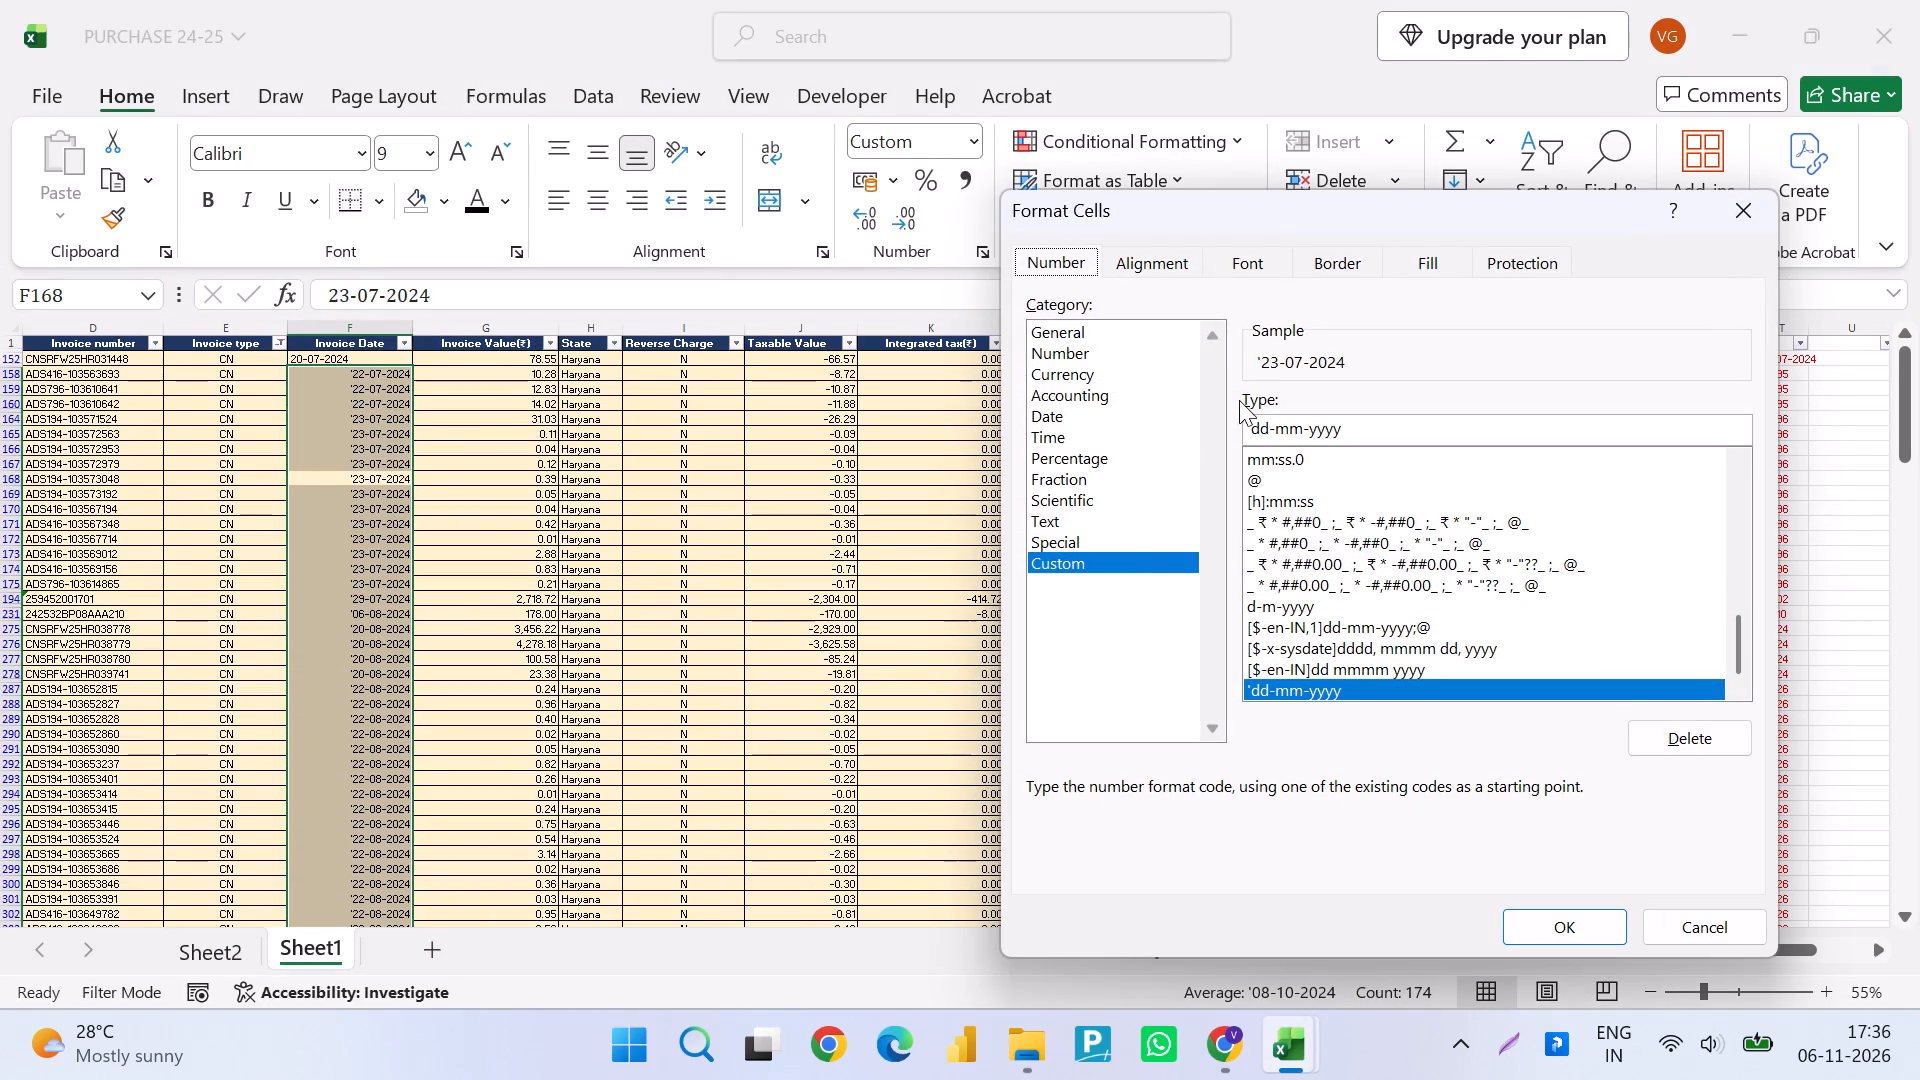
pyautogui.click(1247, 416)
pyautogui.click(1257, 427)
pyautogui.press('BackSpace')
pyautogui.press('BackSpace')
pyautogui.press('s')
pyautogui.press('BackSpace')
pyautogui.write('\\d')
pyautogui.press('BackSpace')
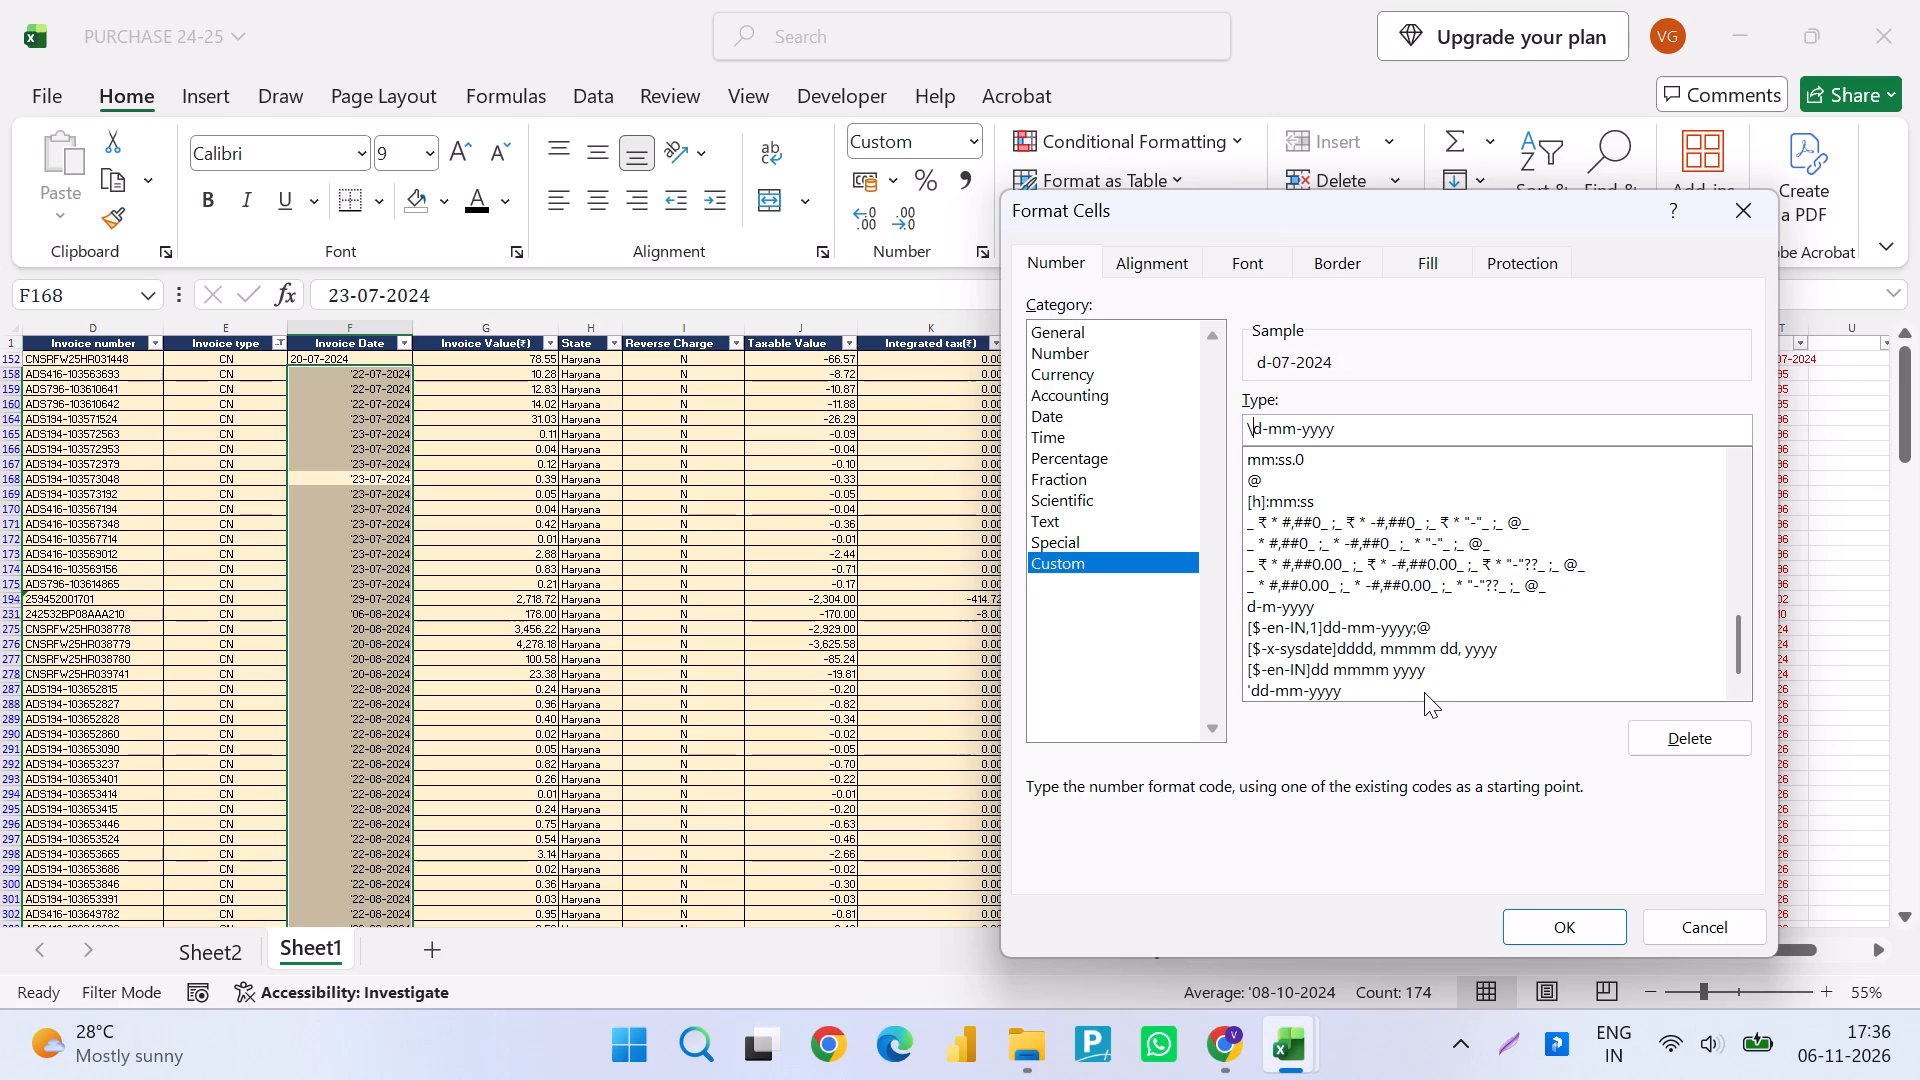
pyautogui.press('BackSpace')
pyautogui.press('d')
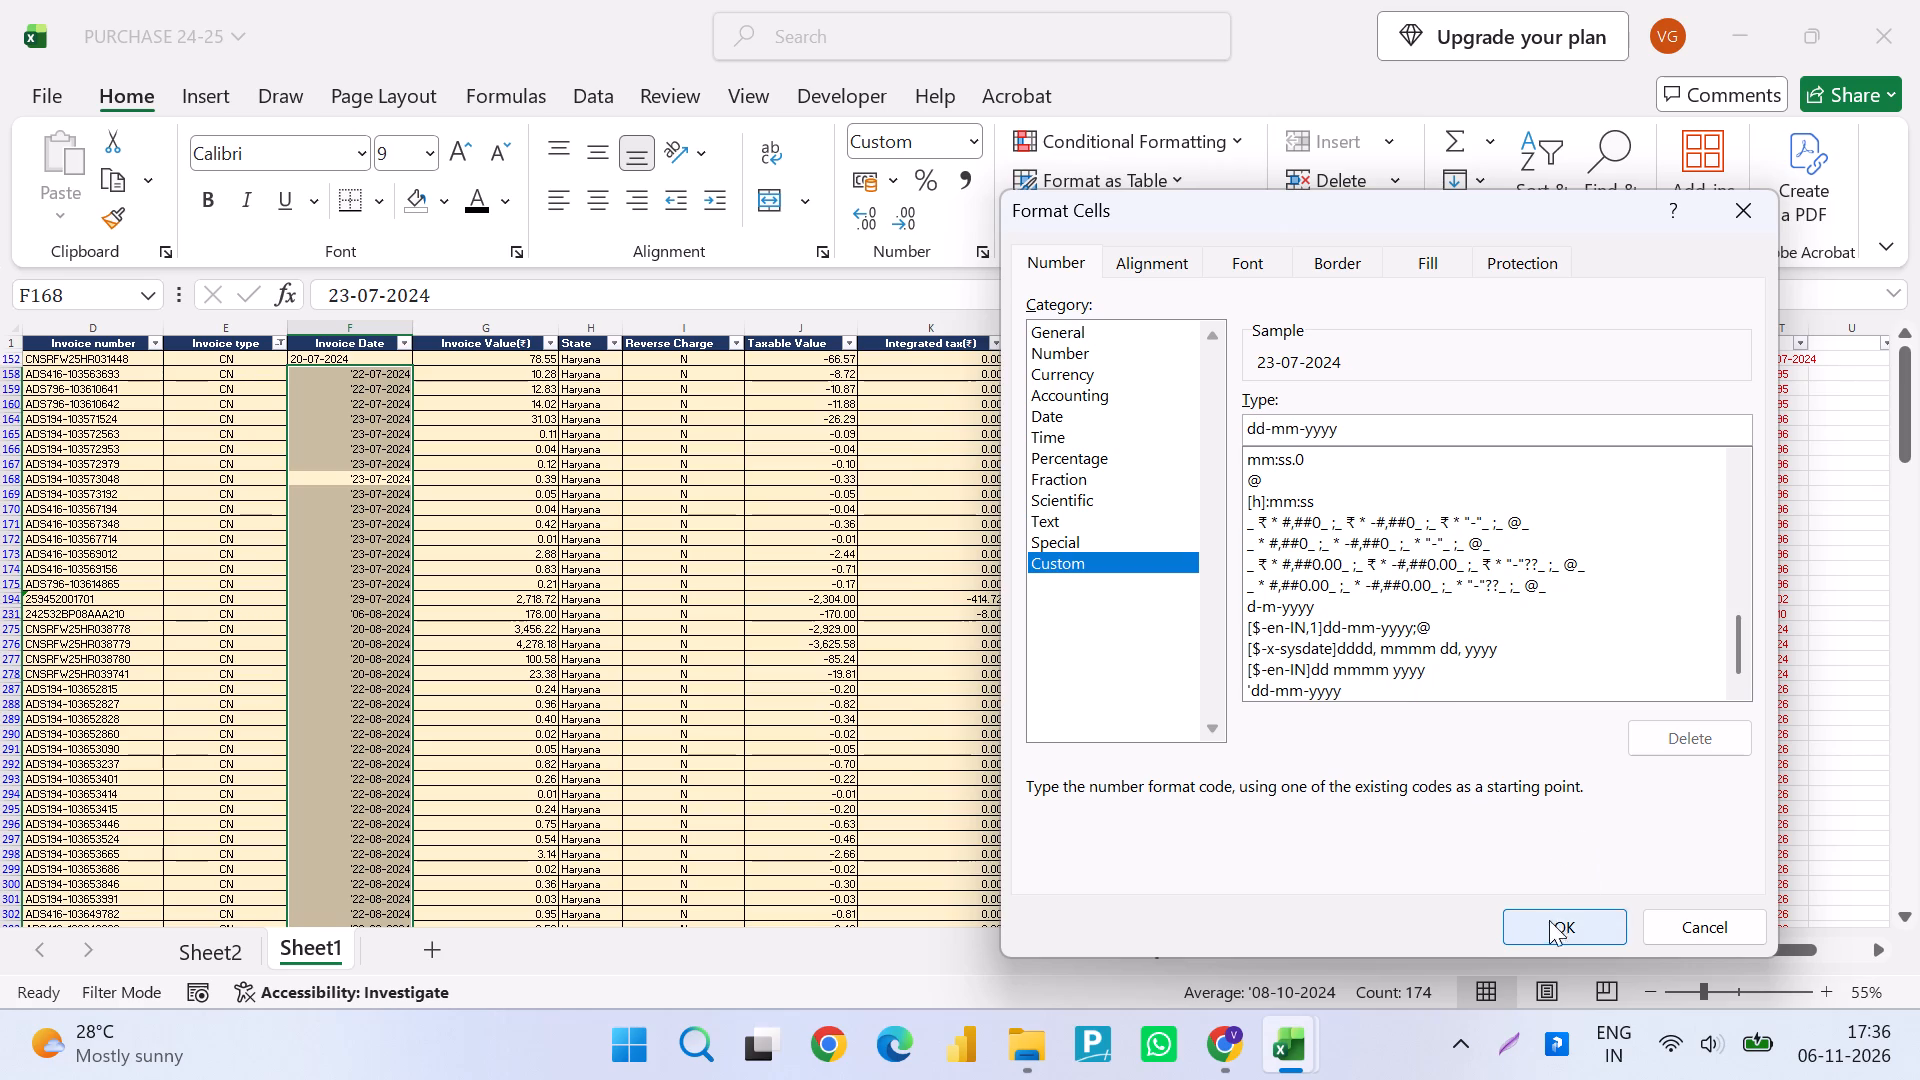
pyautogui.click(1549, 928)
# Convert the invoice date in F158 to text as '22-07-2024 and fill it down through F160.
pyautogui.press('Up')
pyautogui.press('Down')
pyautogui.press('Up')
pyautogui.press('Up')
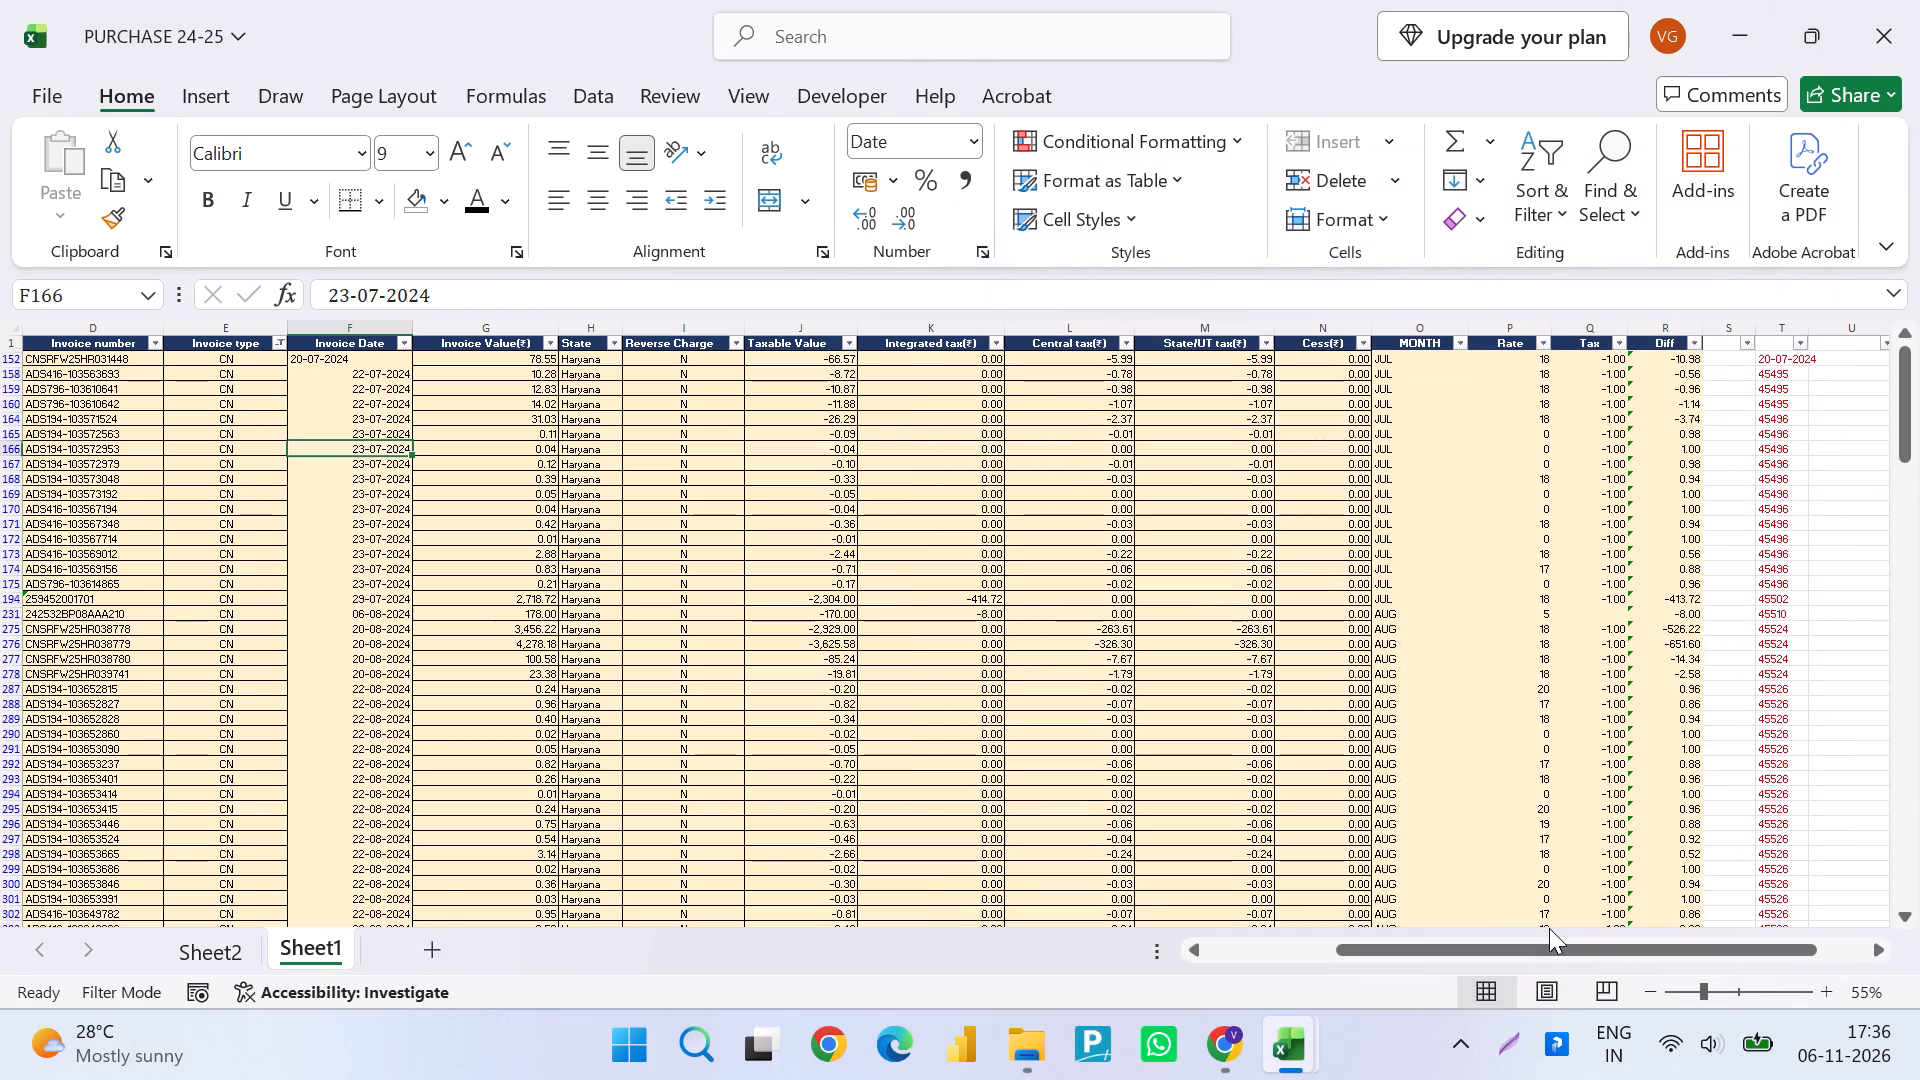
pyautogui.press('Up')
pyautogui.press('Up')
pyautogui.press('Up')
pyautogui.press('Up')
pyautogui.press('Up')
pyautogui.press('F2')
pyautogui.press('Left')
pyautogui.hotkey('ctrl', 'Left')
pyautogui.hotkey('ctrl', 'Left')
pyautogui.hotkey('ctrl', 'Left')
pyautogui.hotkey('ctrl', 'Left')
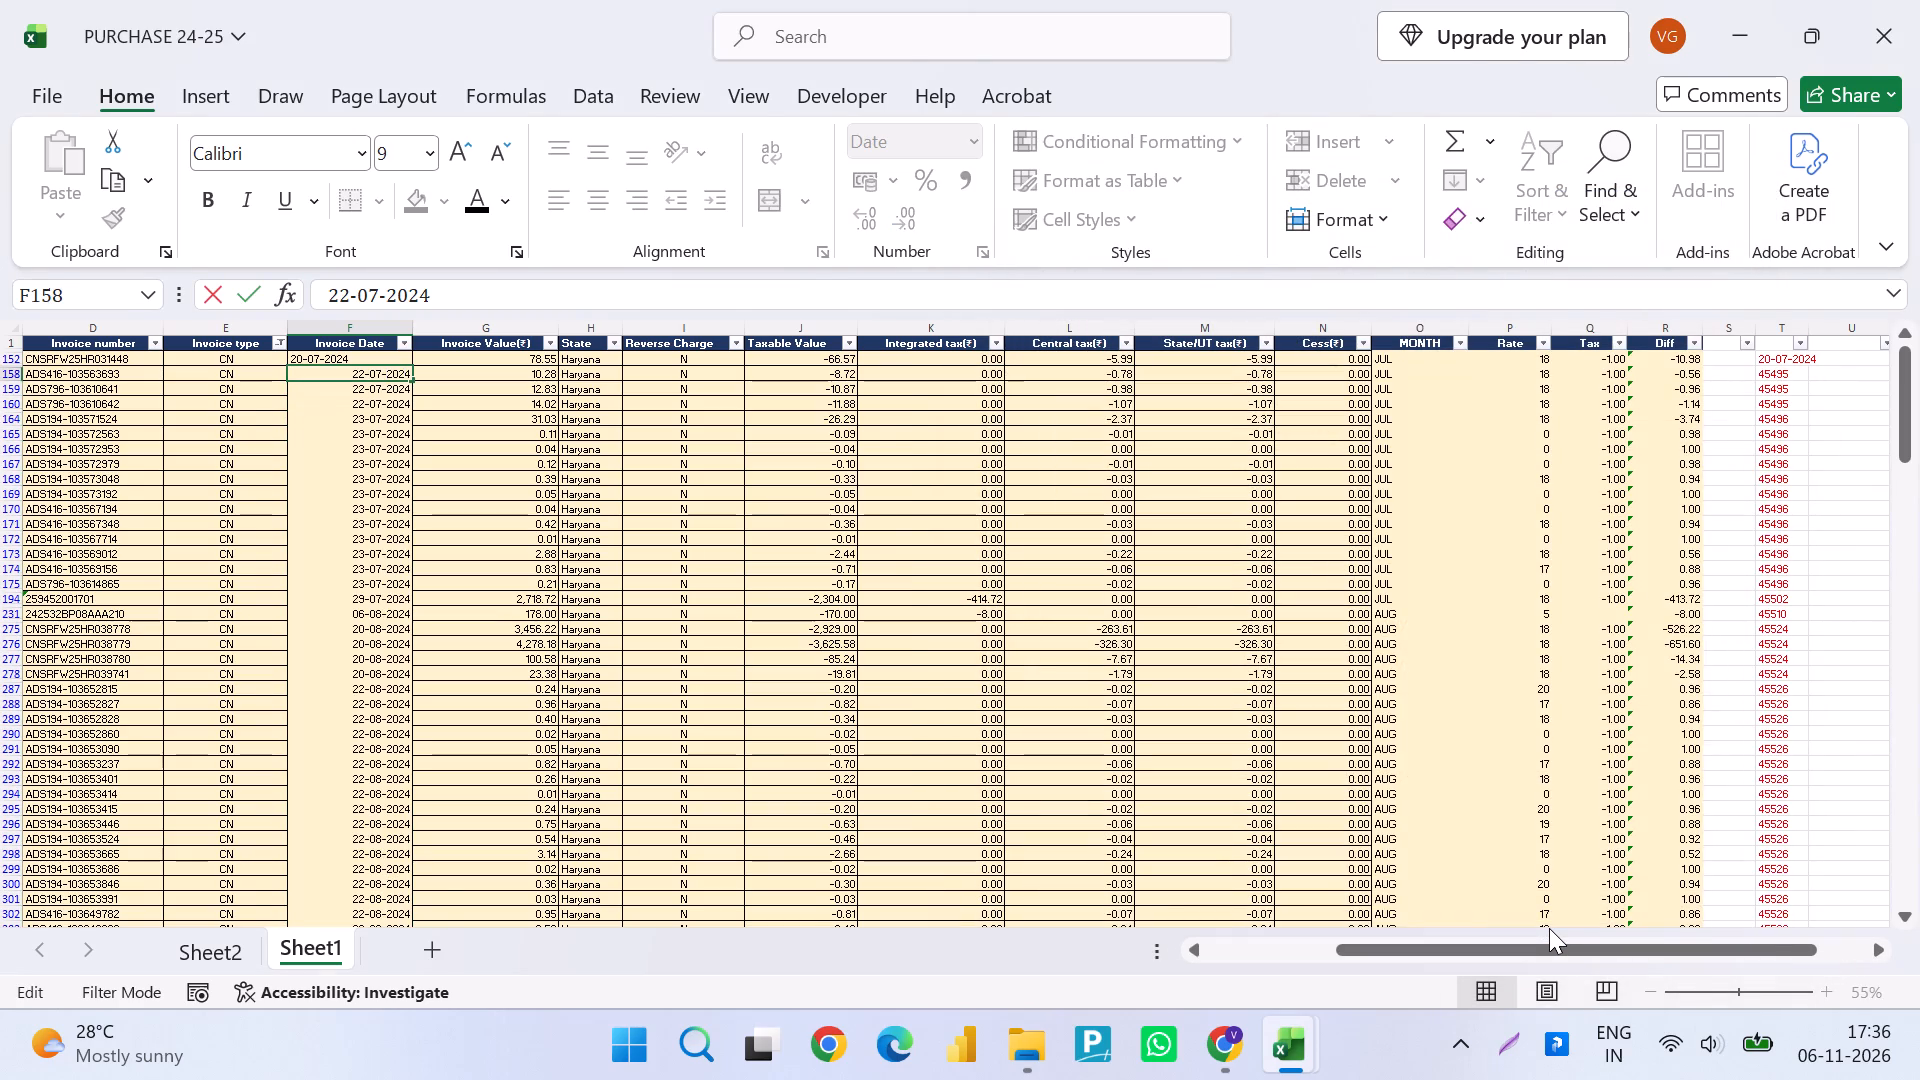
pyautogui.hotkey('ctrl', 'Left')
pyautogui.hotkey('ctrl', 'Left')
pyautogui.press("'")
pyautogui.press('Return')
pyautogui.hotkey('ctrl', 'd')
pyautogui.press('Down')
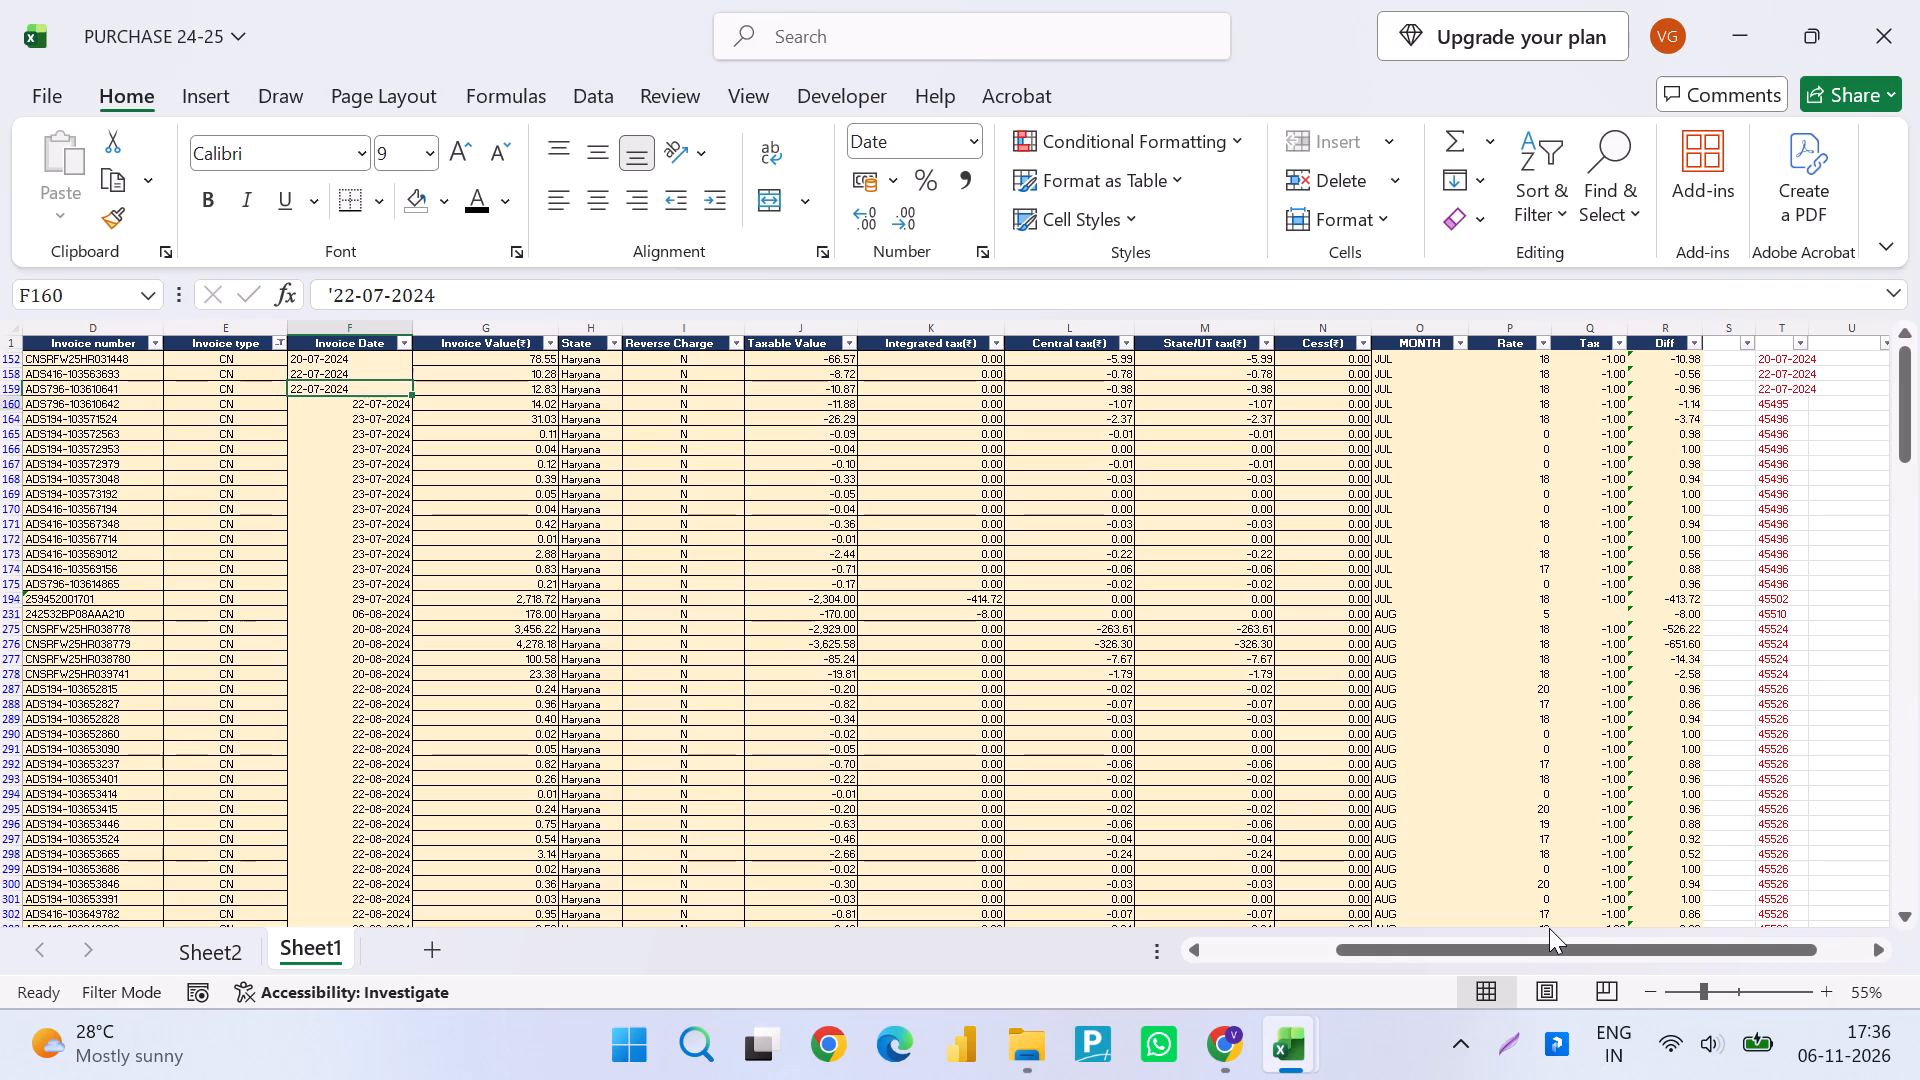
pyautogui.press('Up')
pyautogui.hotkey('shift', 'Down')
pyautogui.hotkey('ctrl', 'd')
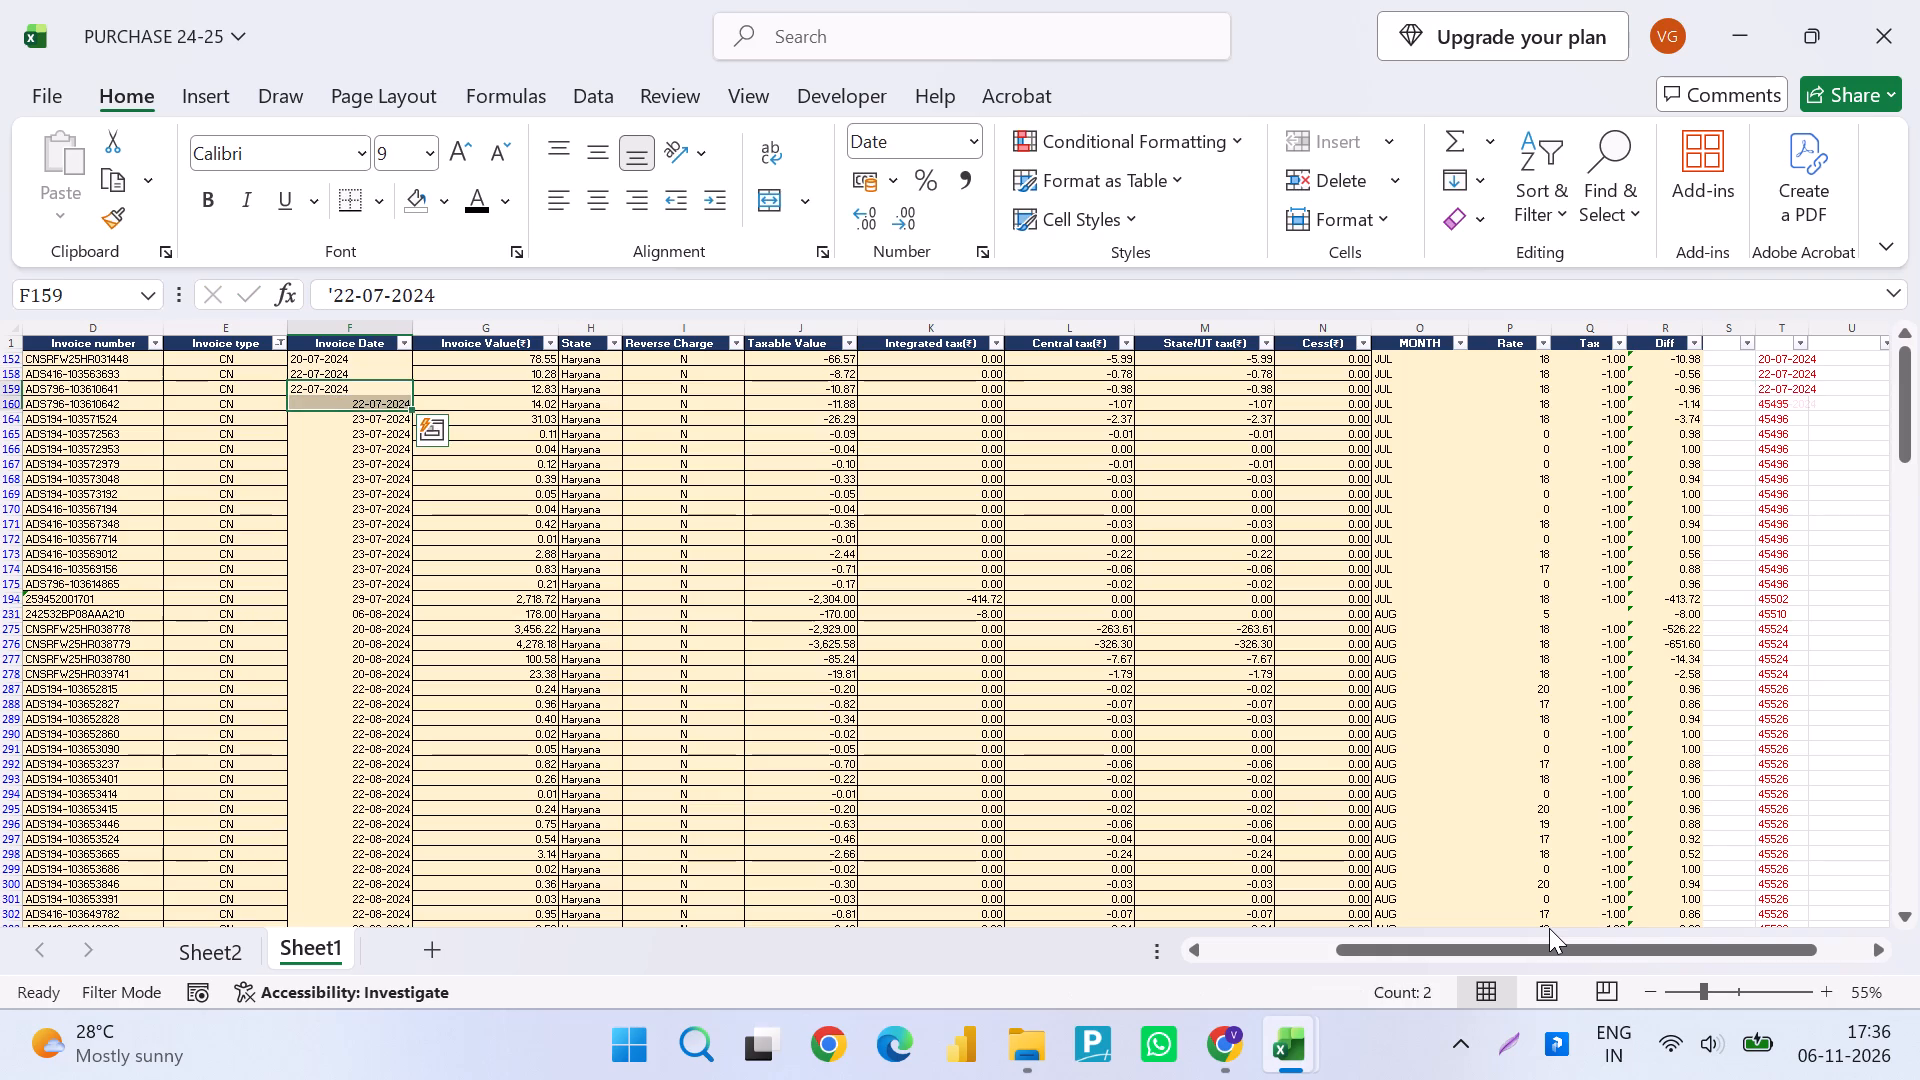
pyautogui.press('Down')
pyautogui.press('Down')
pyautogui.hotkey('ctrl', 'd')
pyautogui.press('F2')
pyautogui.press('Escape')
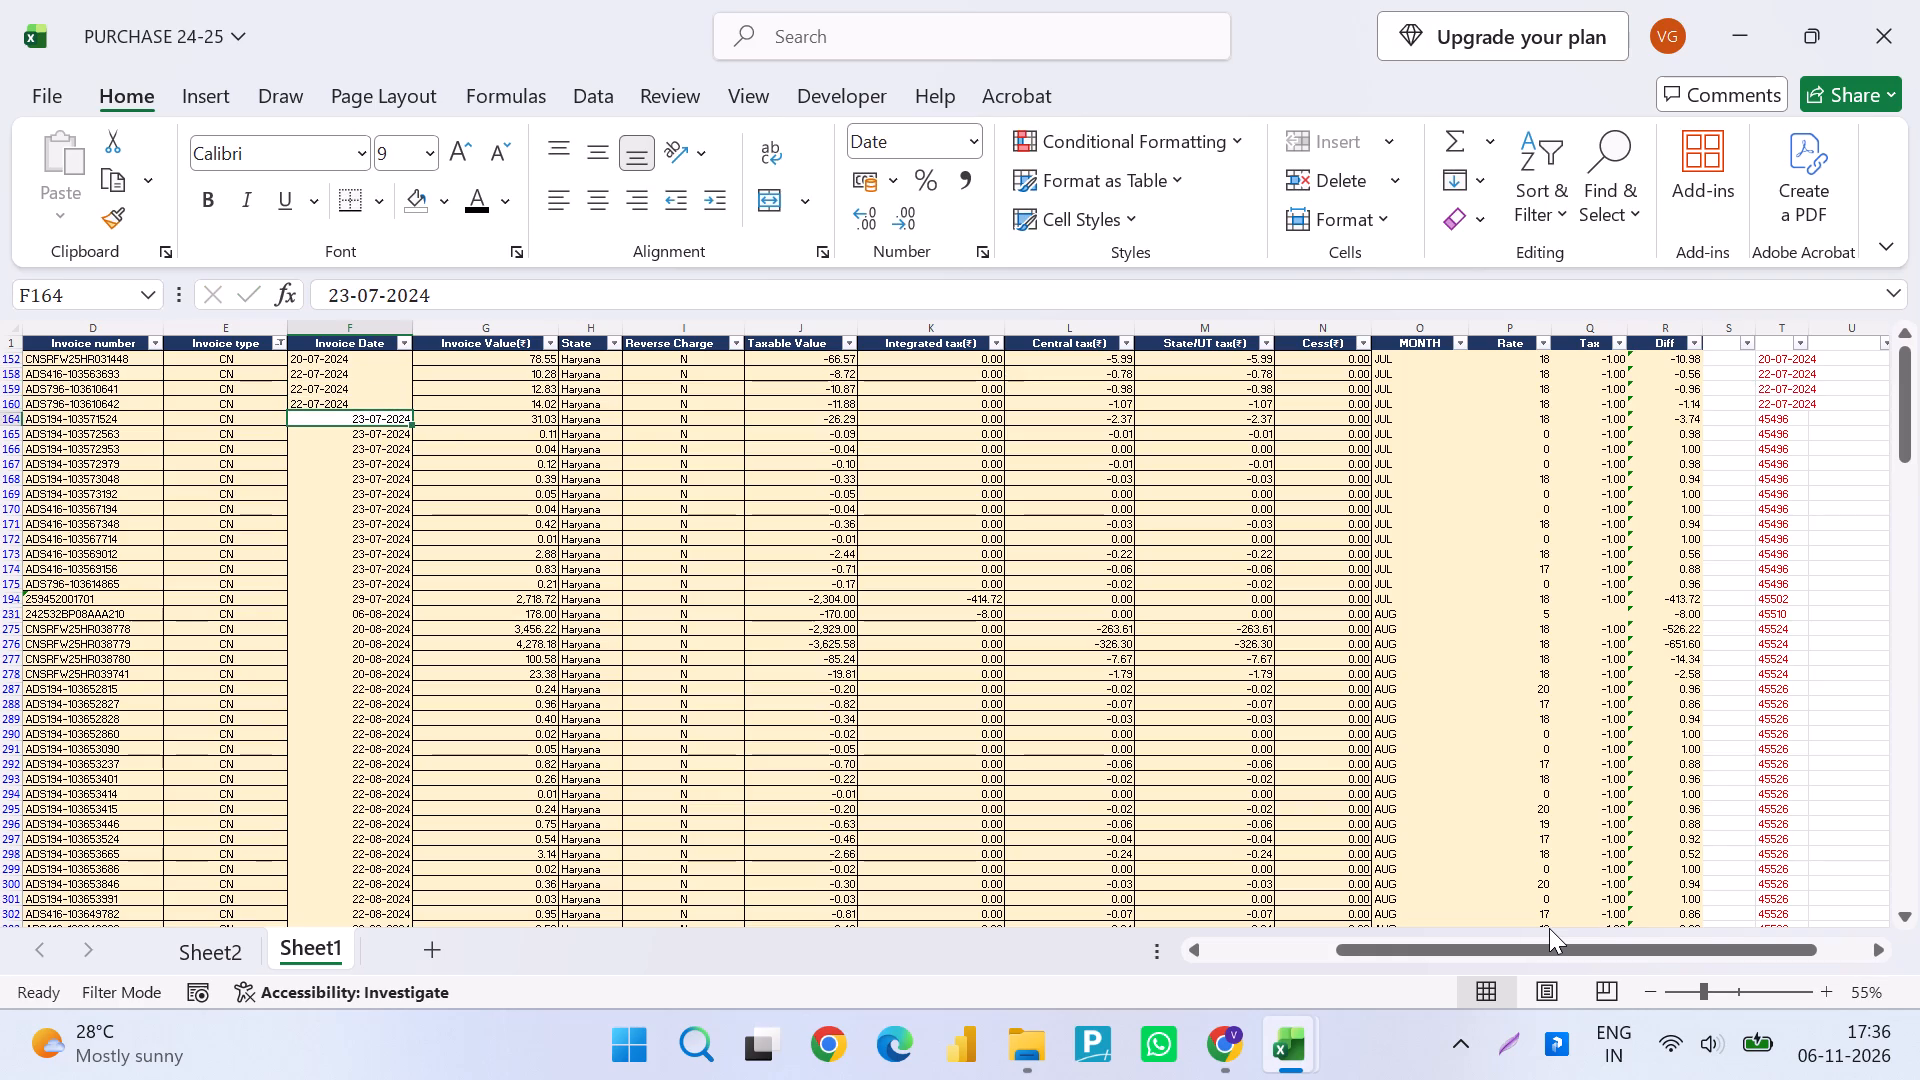
pyautogui.press('Escape')
# Copy the whole filtered credit note sheet into a new sheet and autofit its column widths.
pyautogui.press('Up')
pyautogui.press('Left')
pyautogui.hotkey('ctrl', 'a')
pyautogui.hotkey('ctrl', 'a')
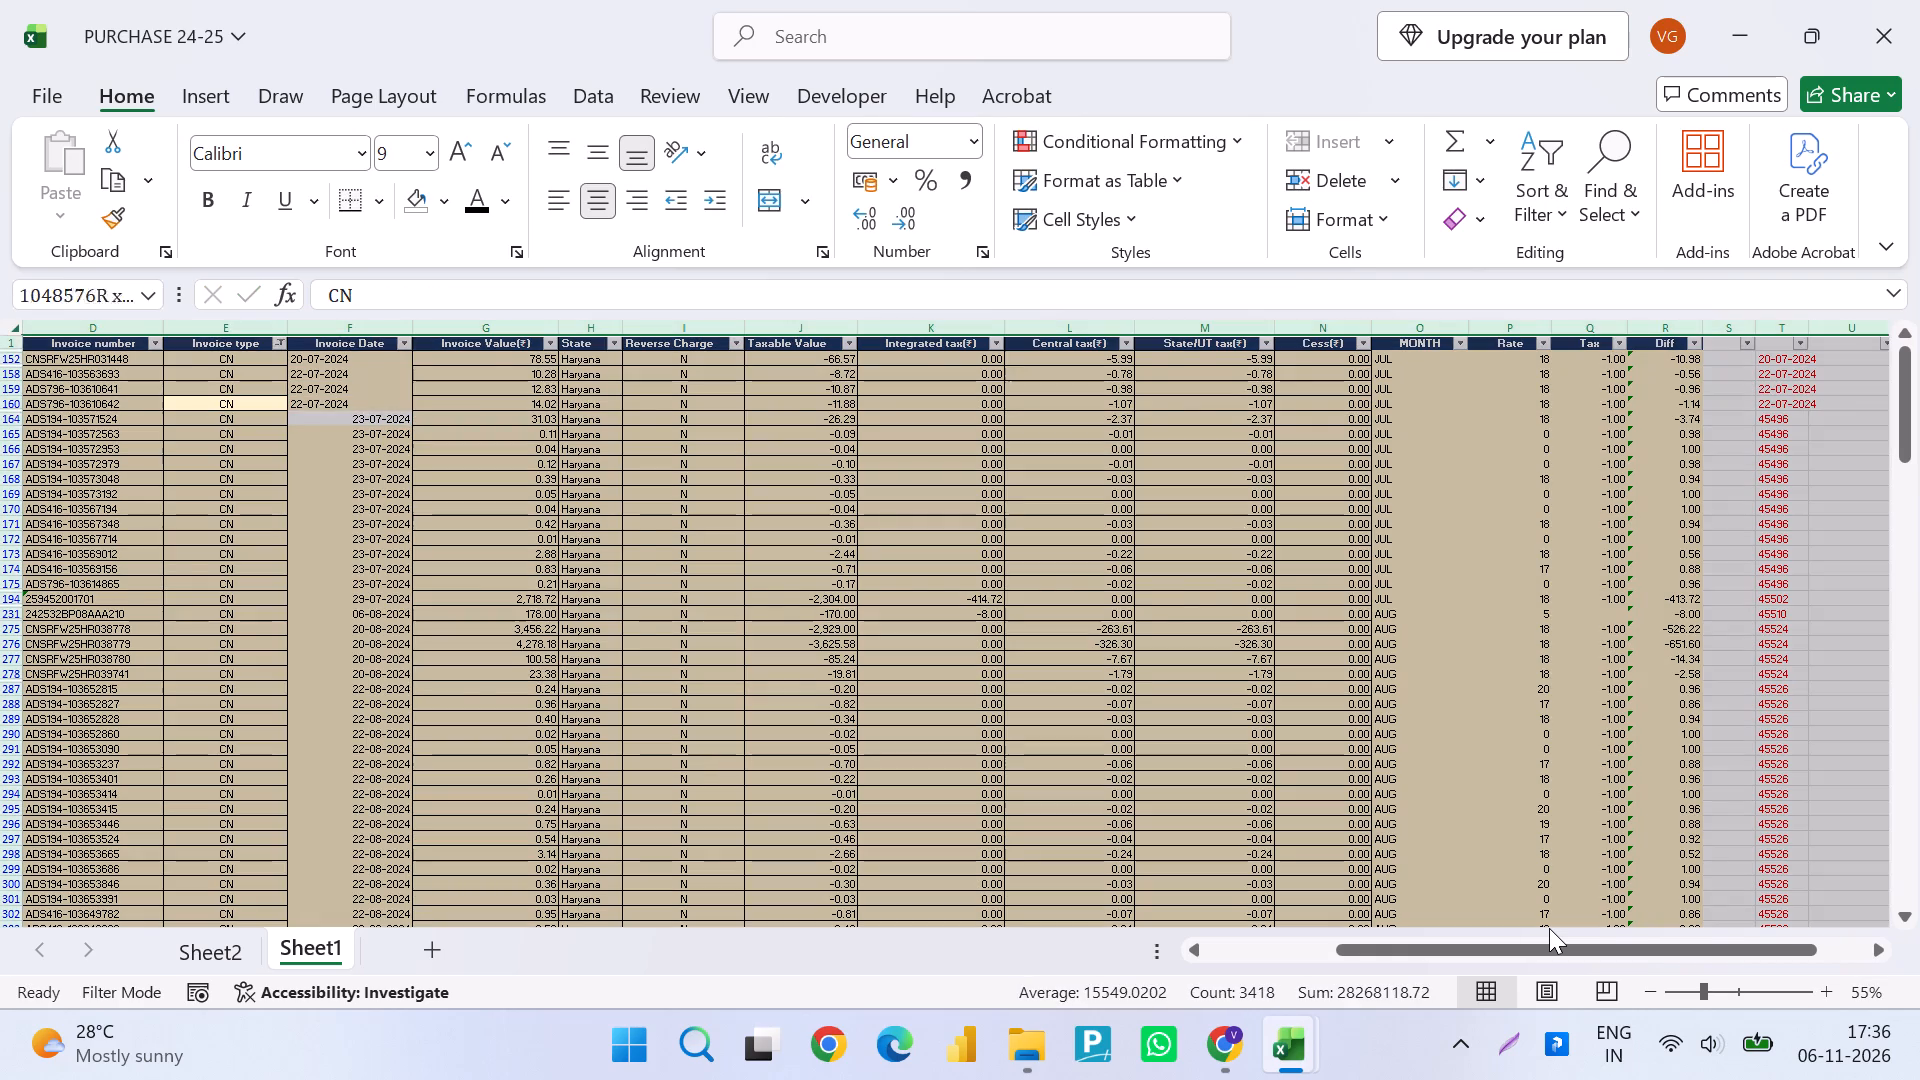
pyautogui.hotkey('ctrl', 'c')
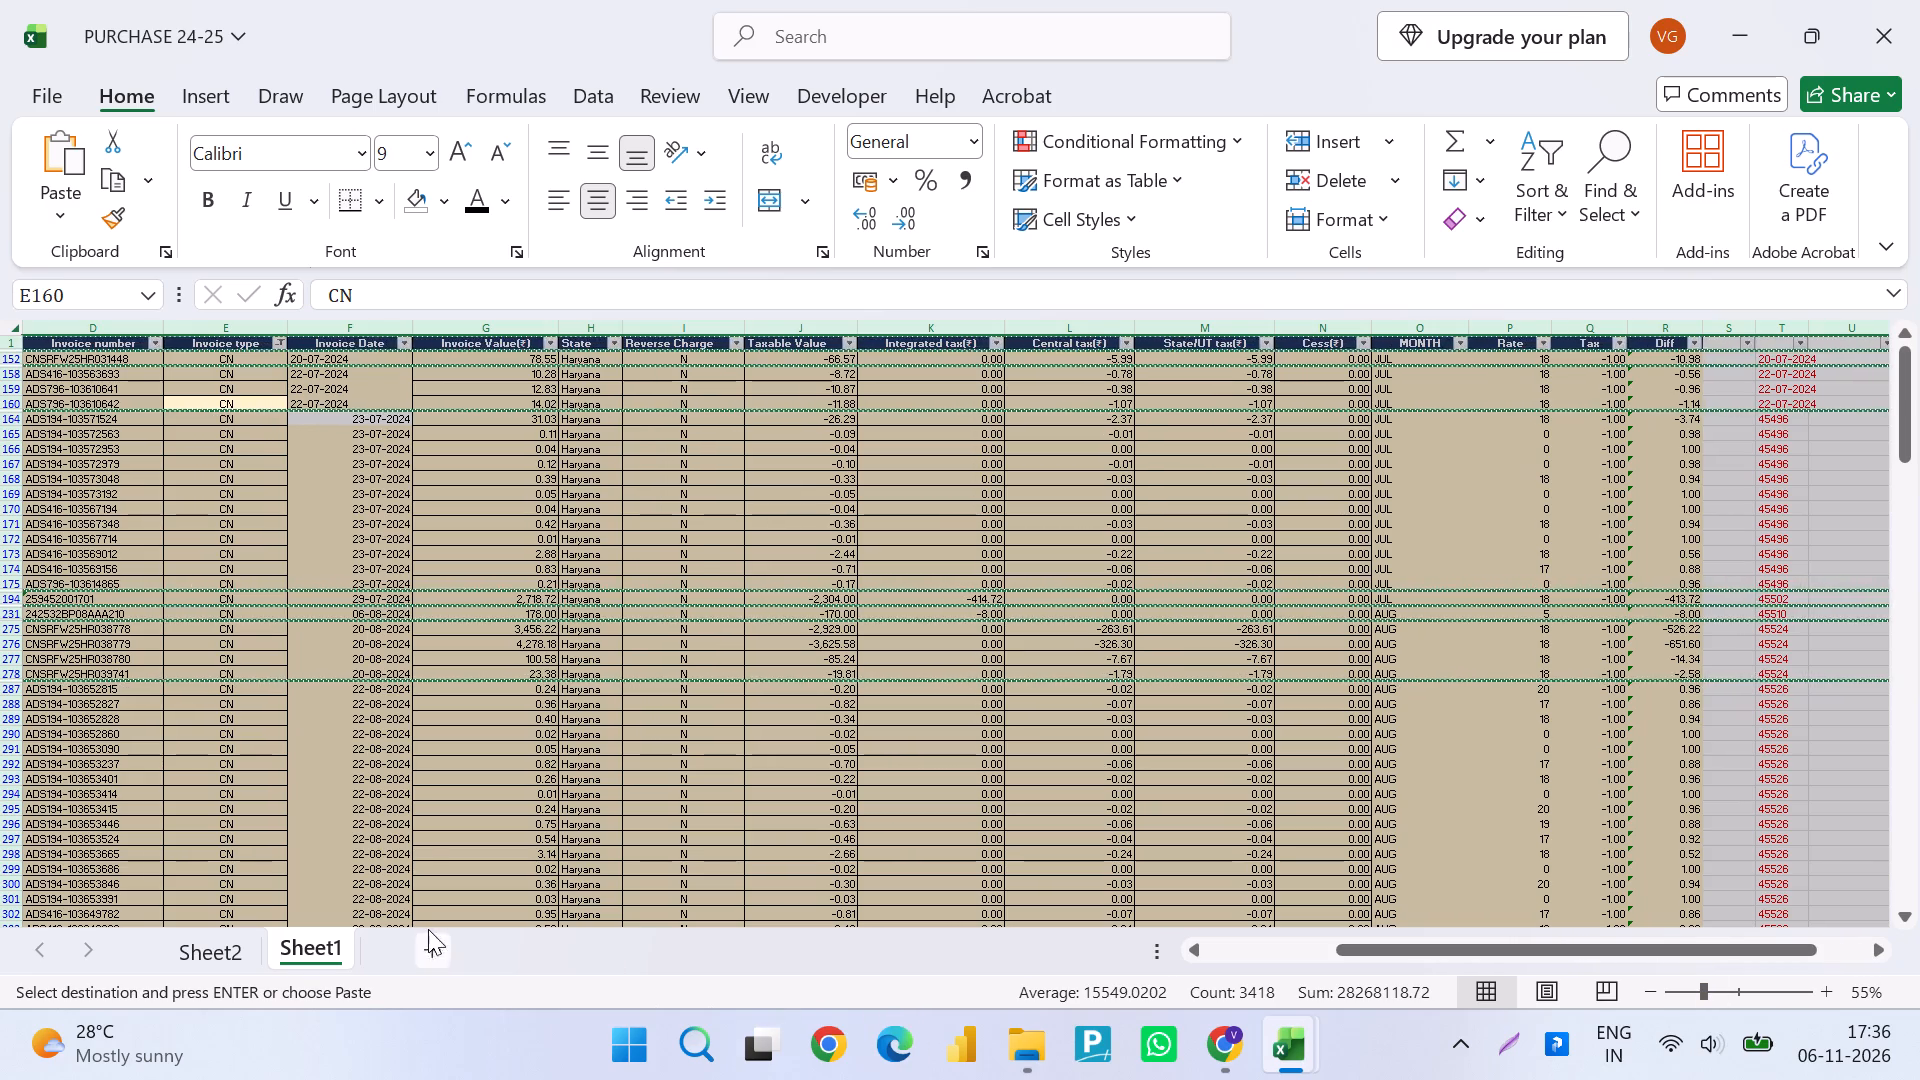
pyautogui.click(435, 947)
pyautogui.hotkey('ctrl', 'v')
pyautogui.hotkey('alt', 'h')
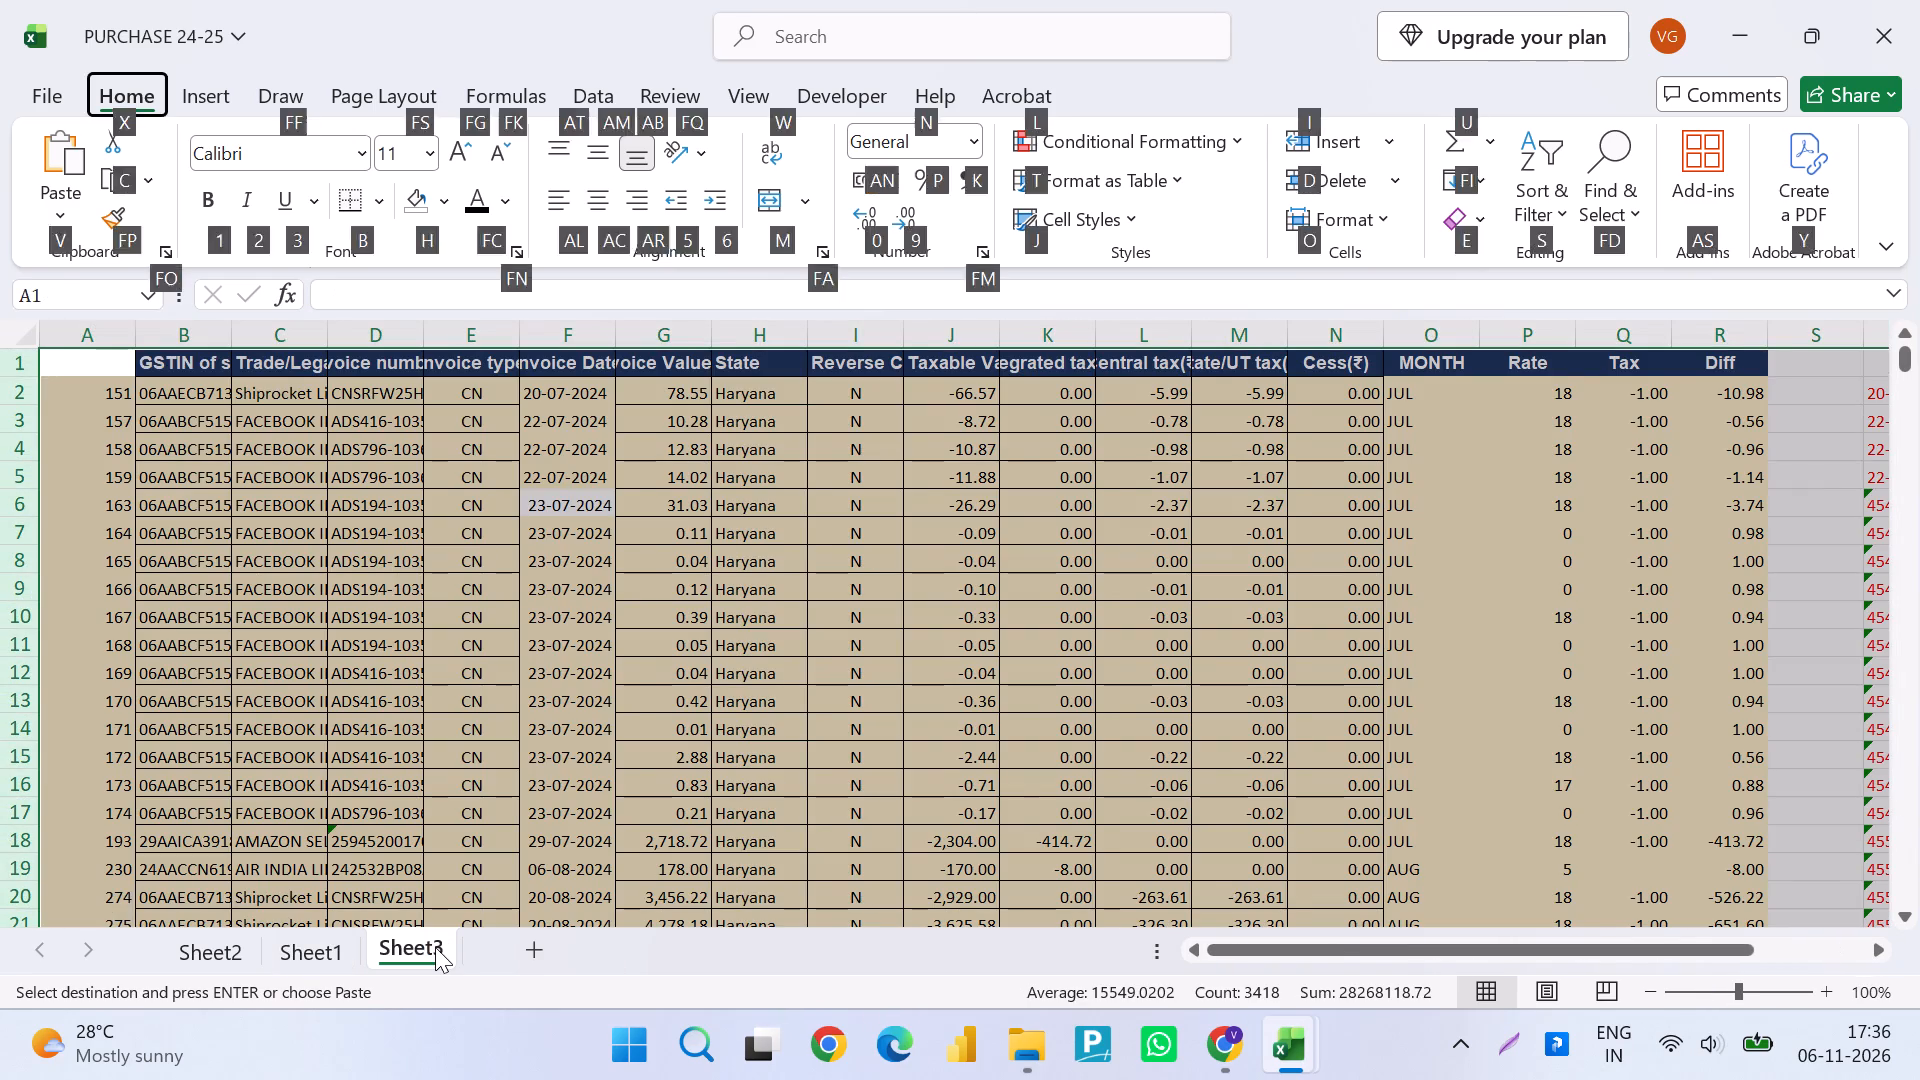
pyautogui.write('oi')
pyautogui.press('Down')
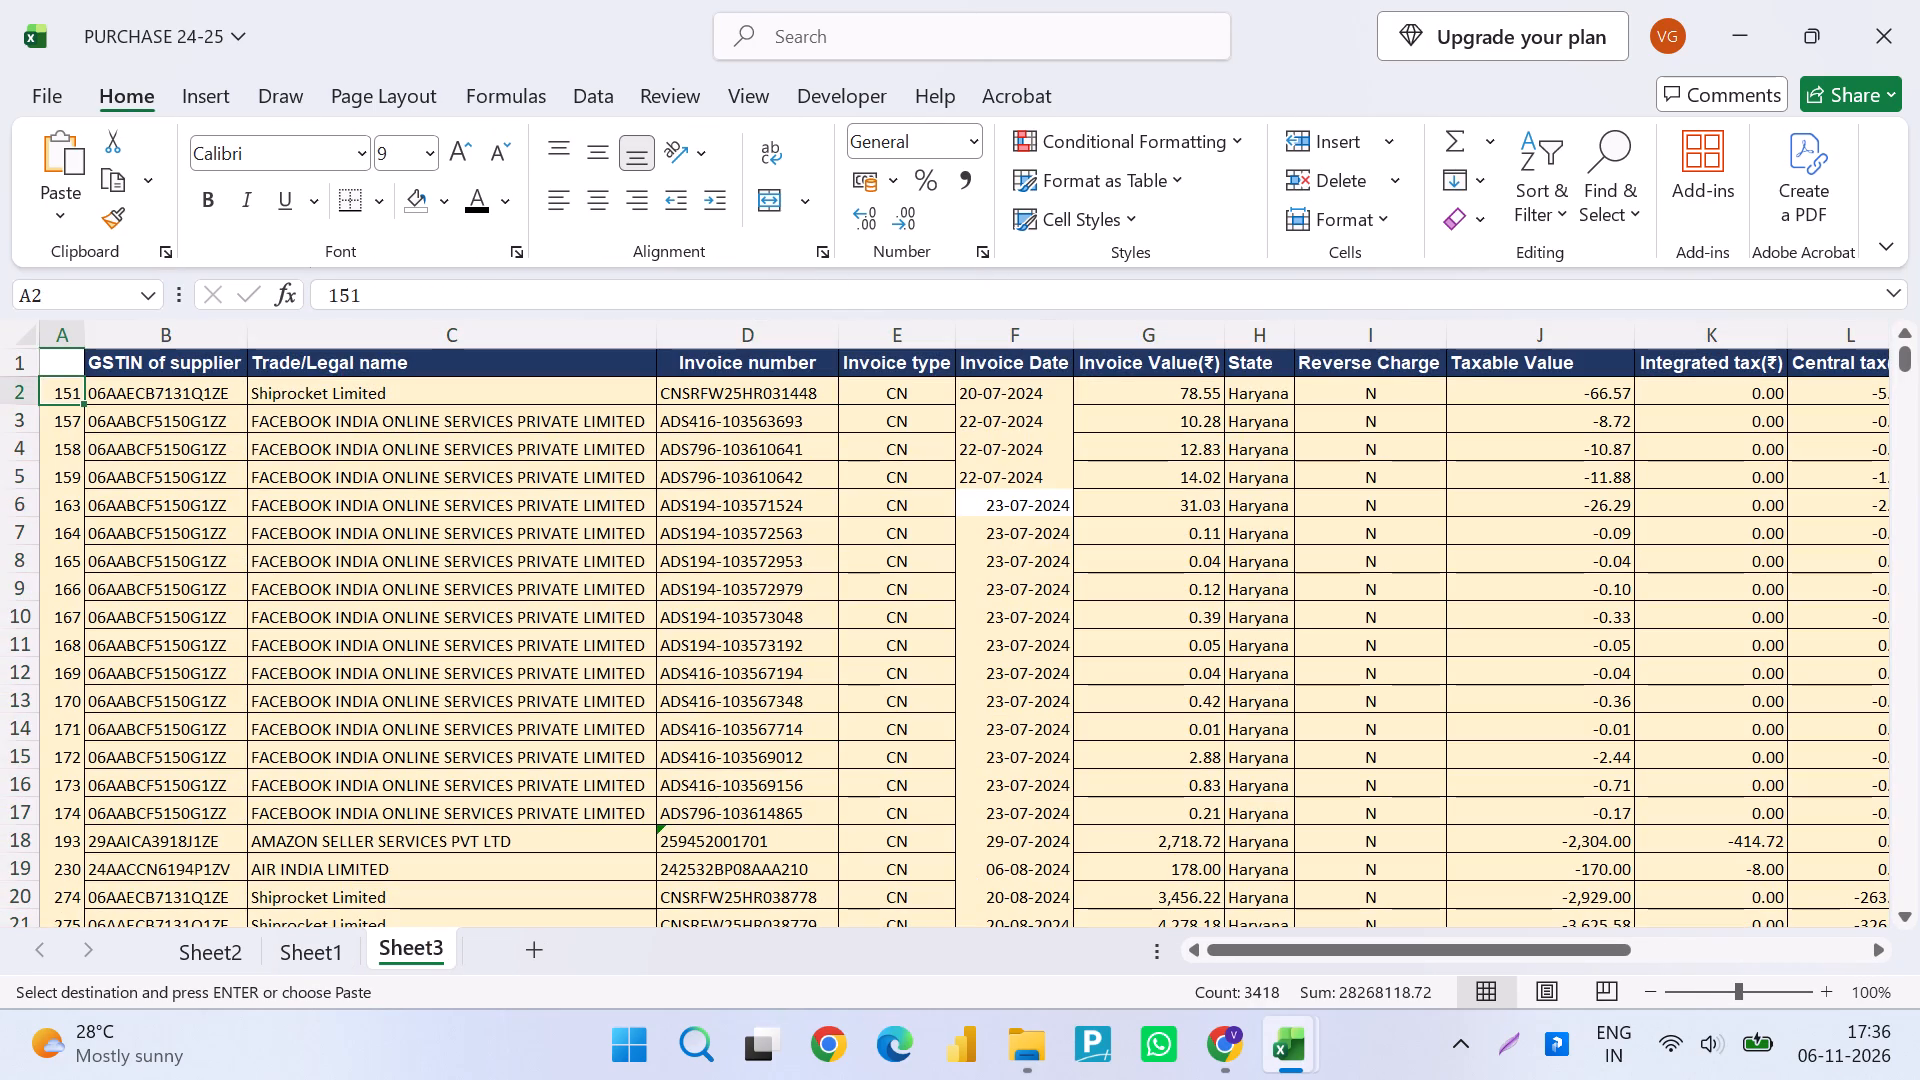
# Remove the fill colour from all cells of the new sheet.
pyautogui.press('Right')
pyautogui.press('Right')
pyautogui.press('Right')
pyautogui.press('Right')
pyautogui.hotkey('ctrl', 'a')
pyautogui.hotkey('ctrl', 'a')
pyautogui.hotkey('ctrl', 'a')
pyautogui.write('hhn')
# Convert the invoice date in F6 to text as '23-07-2024 and fill it down through F18.
pyautogui.click(1011, 488)
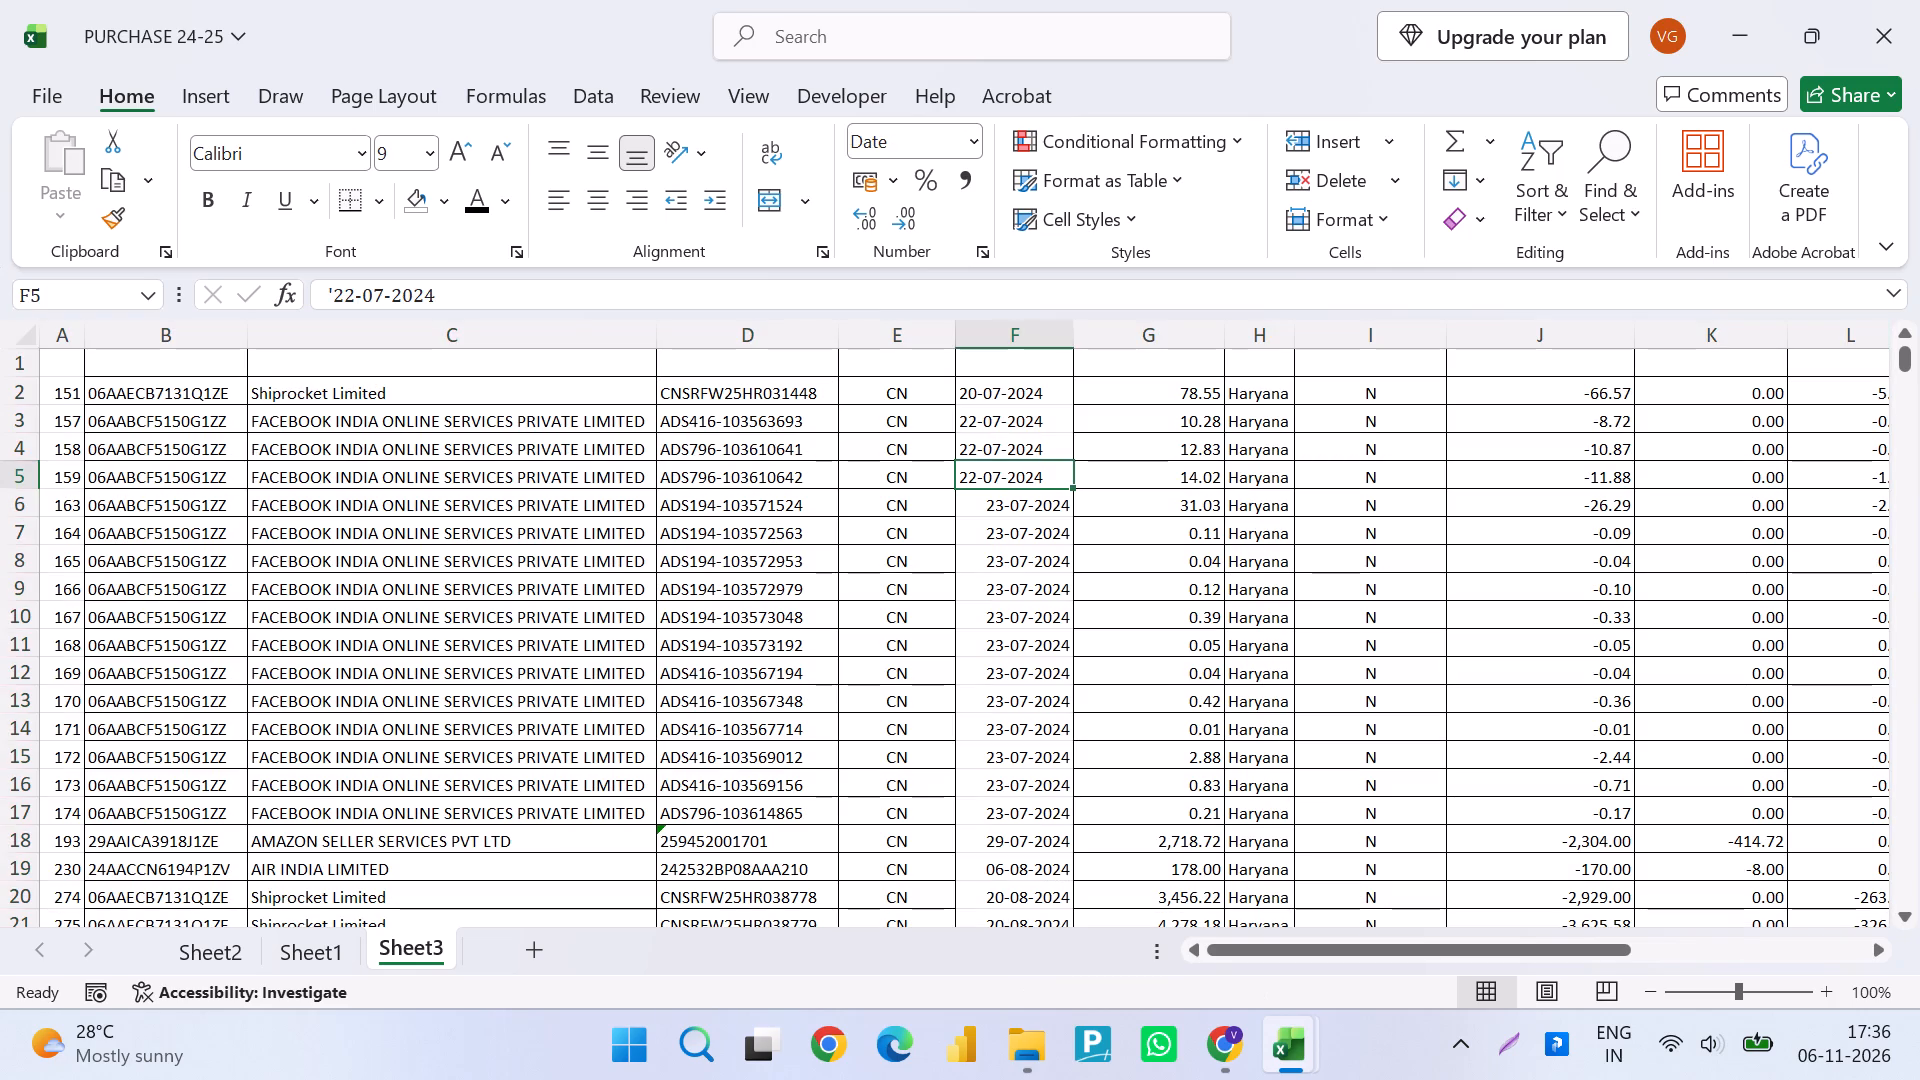
pyautogui.press('Down')
pyautogui.press('F2')
pyautogui.hotkey('ctrl', 'Left')
pyautogui.hotkey('ctrl', 'Left')
pyautogui.hotkey('ctrl', 'Left')
pyautogui.hotkey('ctrl', 'Left')
pyautogui.hotkey('ctrl', 'Left')
pyautogui.hotkey('ctrl', 'Left')
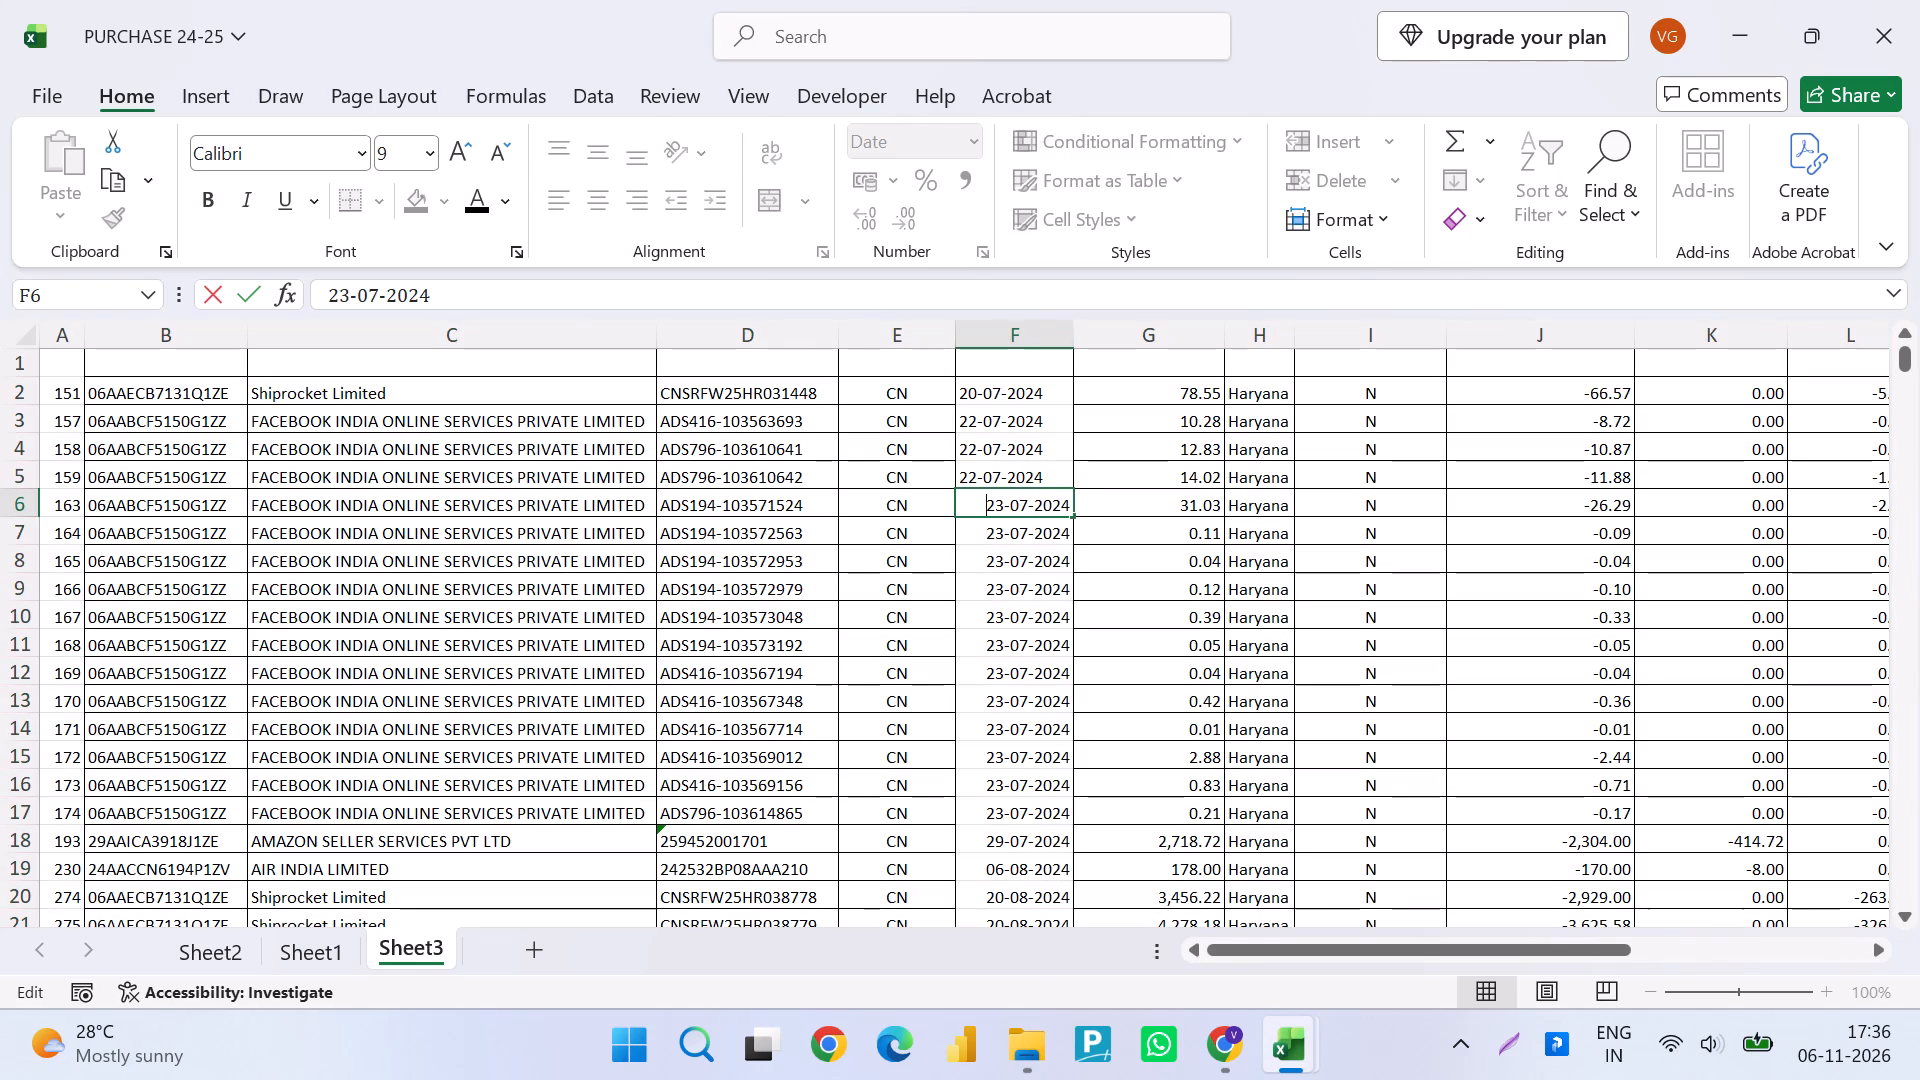
pyautogui.press("'")
pyautogui.hotkey('shift', 'Return')
pyautogui.press('Down')
pyautogui.press('Down')
pyautogui.press('Up')
pyautogui.hotkey('shift', 'Down')
pyautogui.hotkey('shift', 'Down')
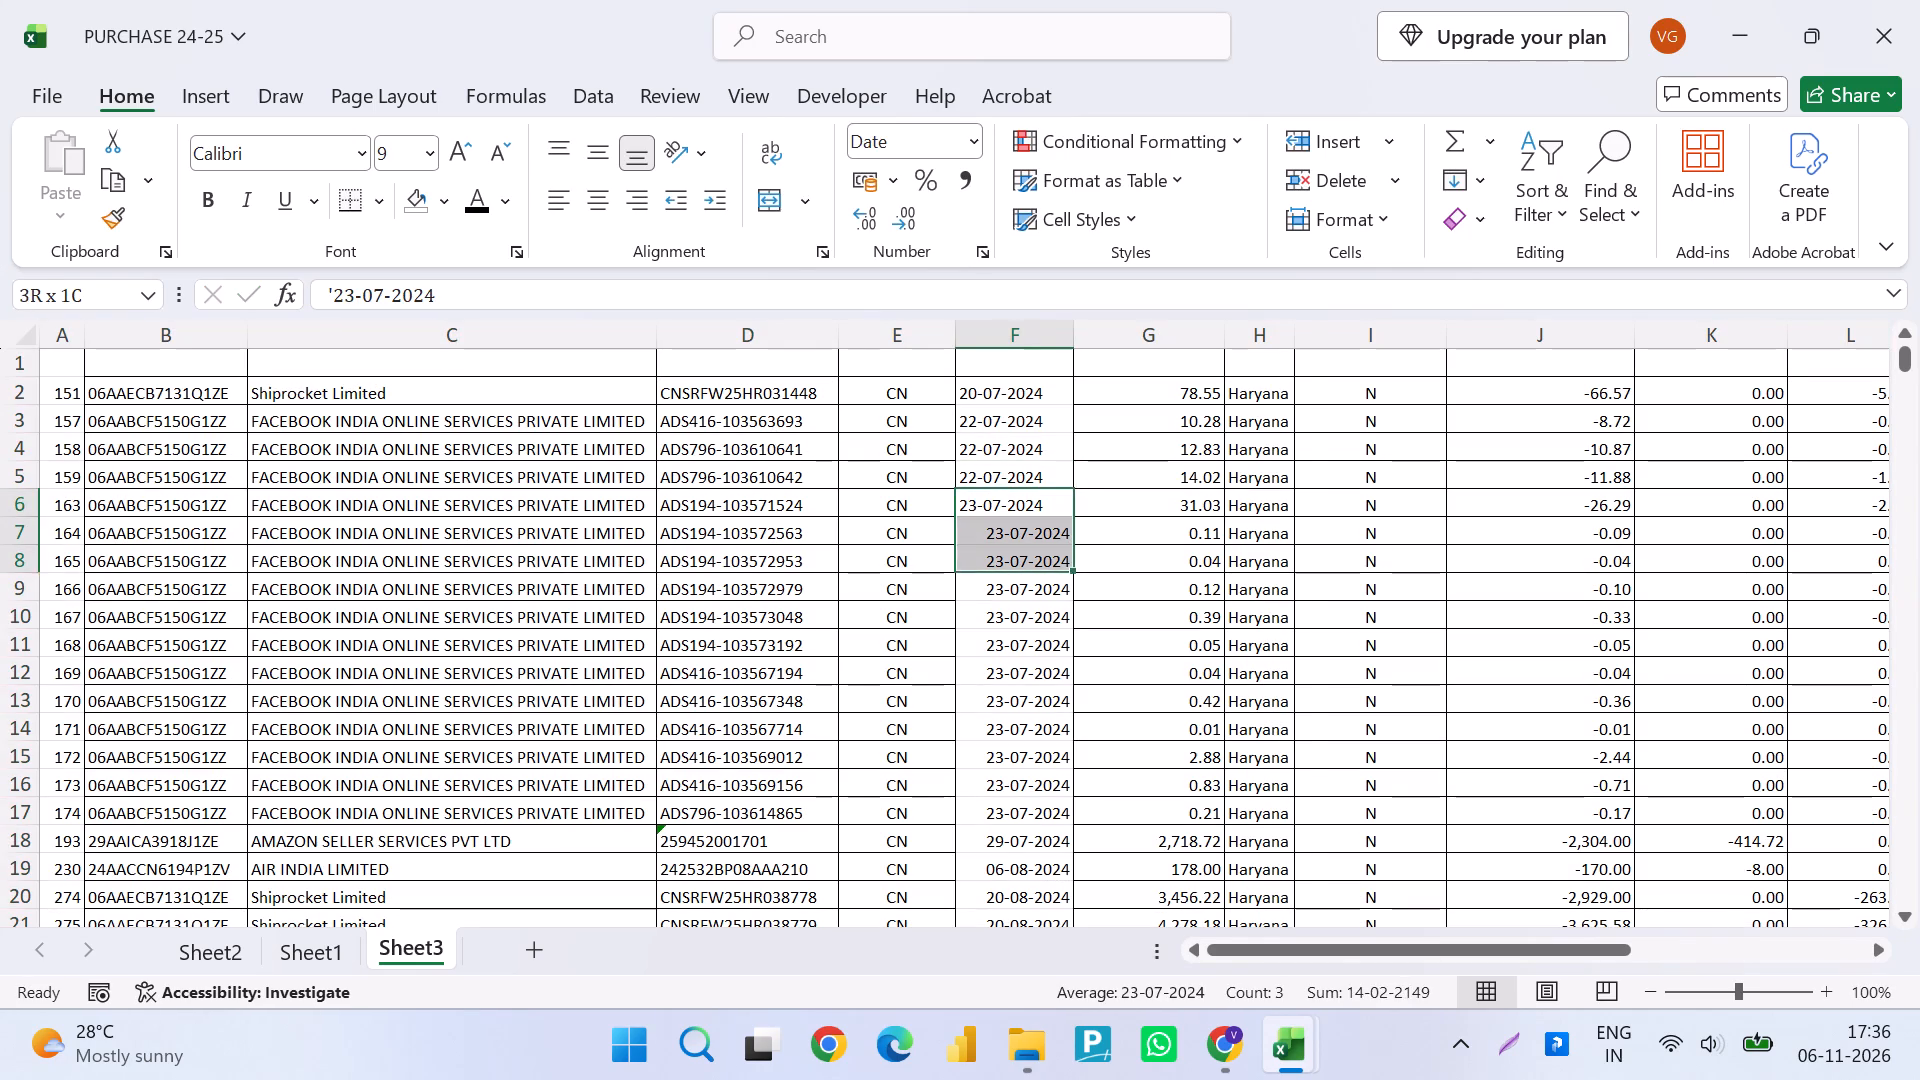
pyautogui.hotkey('shift', 'Down')
pyautogui.hotkey('shift', 'Down')
pyautogui.hotkey('shift', 'Down')
pyautogui.hotkey('shift', 'Down')
pyautogui.hotkey('shift', 'Down')
pyautogui.hotkey('shift', 'Down')
pyautogui.hotkey('shift', 'Down')
pyautogui.hotkey('shift', 'Down')
pyautogui.hotkey('shift', 'Down')
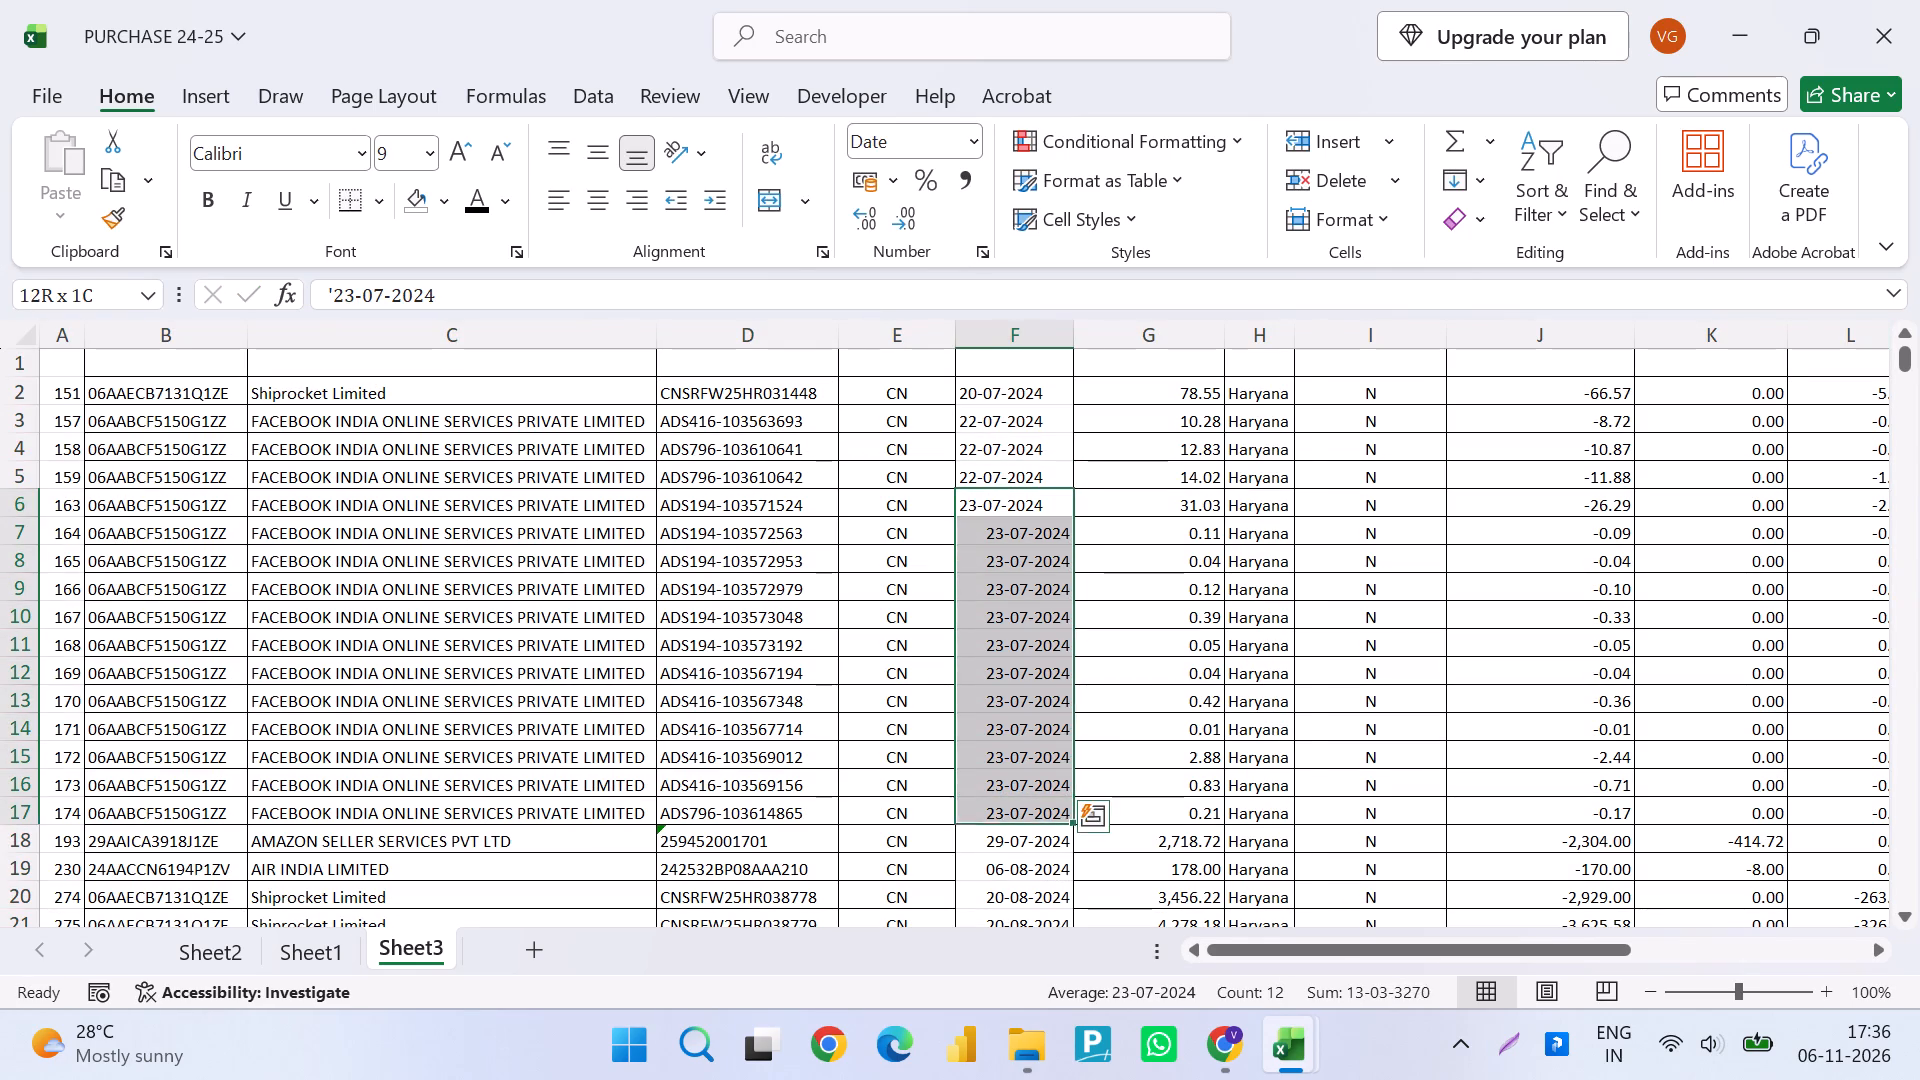
pyautogui.hotkey('shift', 'Down')
pyautogui.hotkey('shift', 'Up')
pyautogui.hotkey('shift', 'Down')
pyautogui.hotkey('ctrl', 'd')
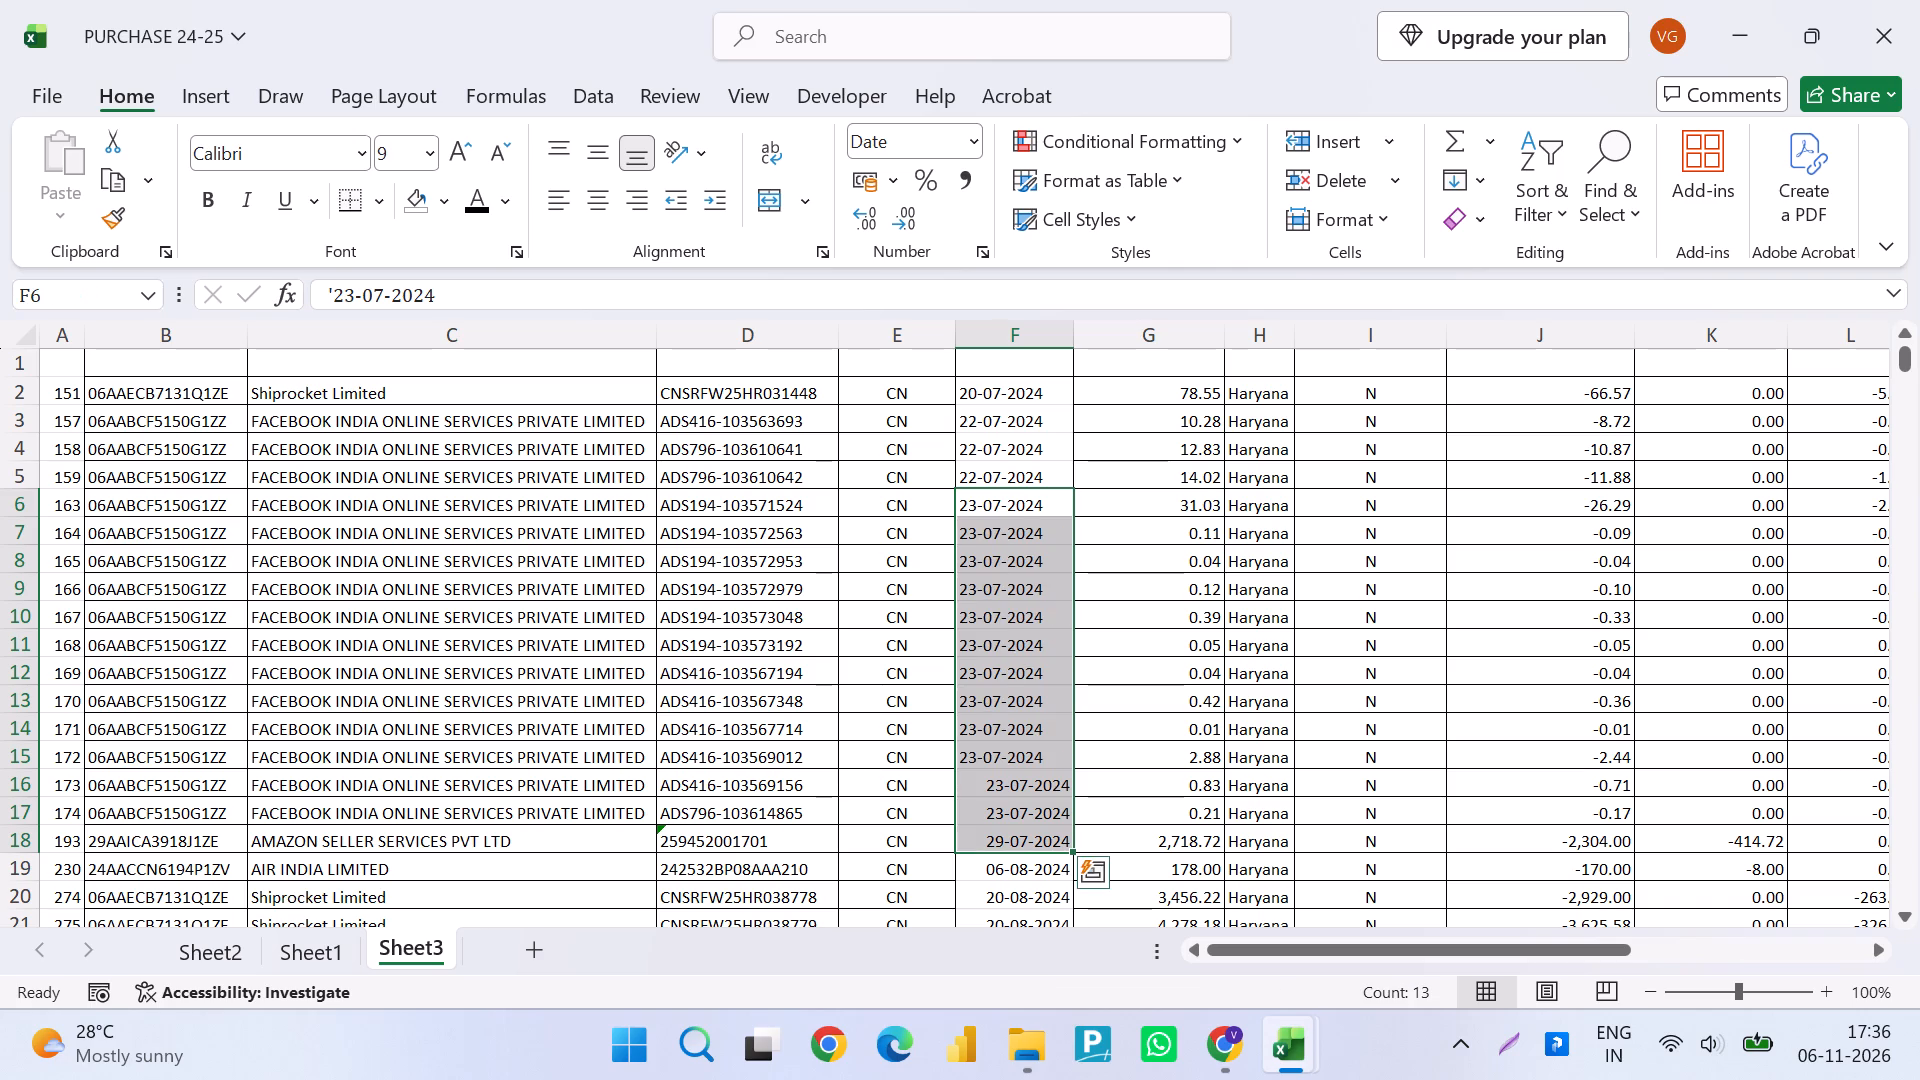
pyautogui.hotkey('ctrl', 'z')
pyautogui.hotkey('ctrl', 'd')
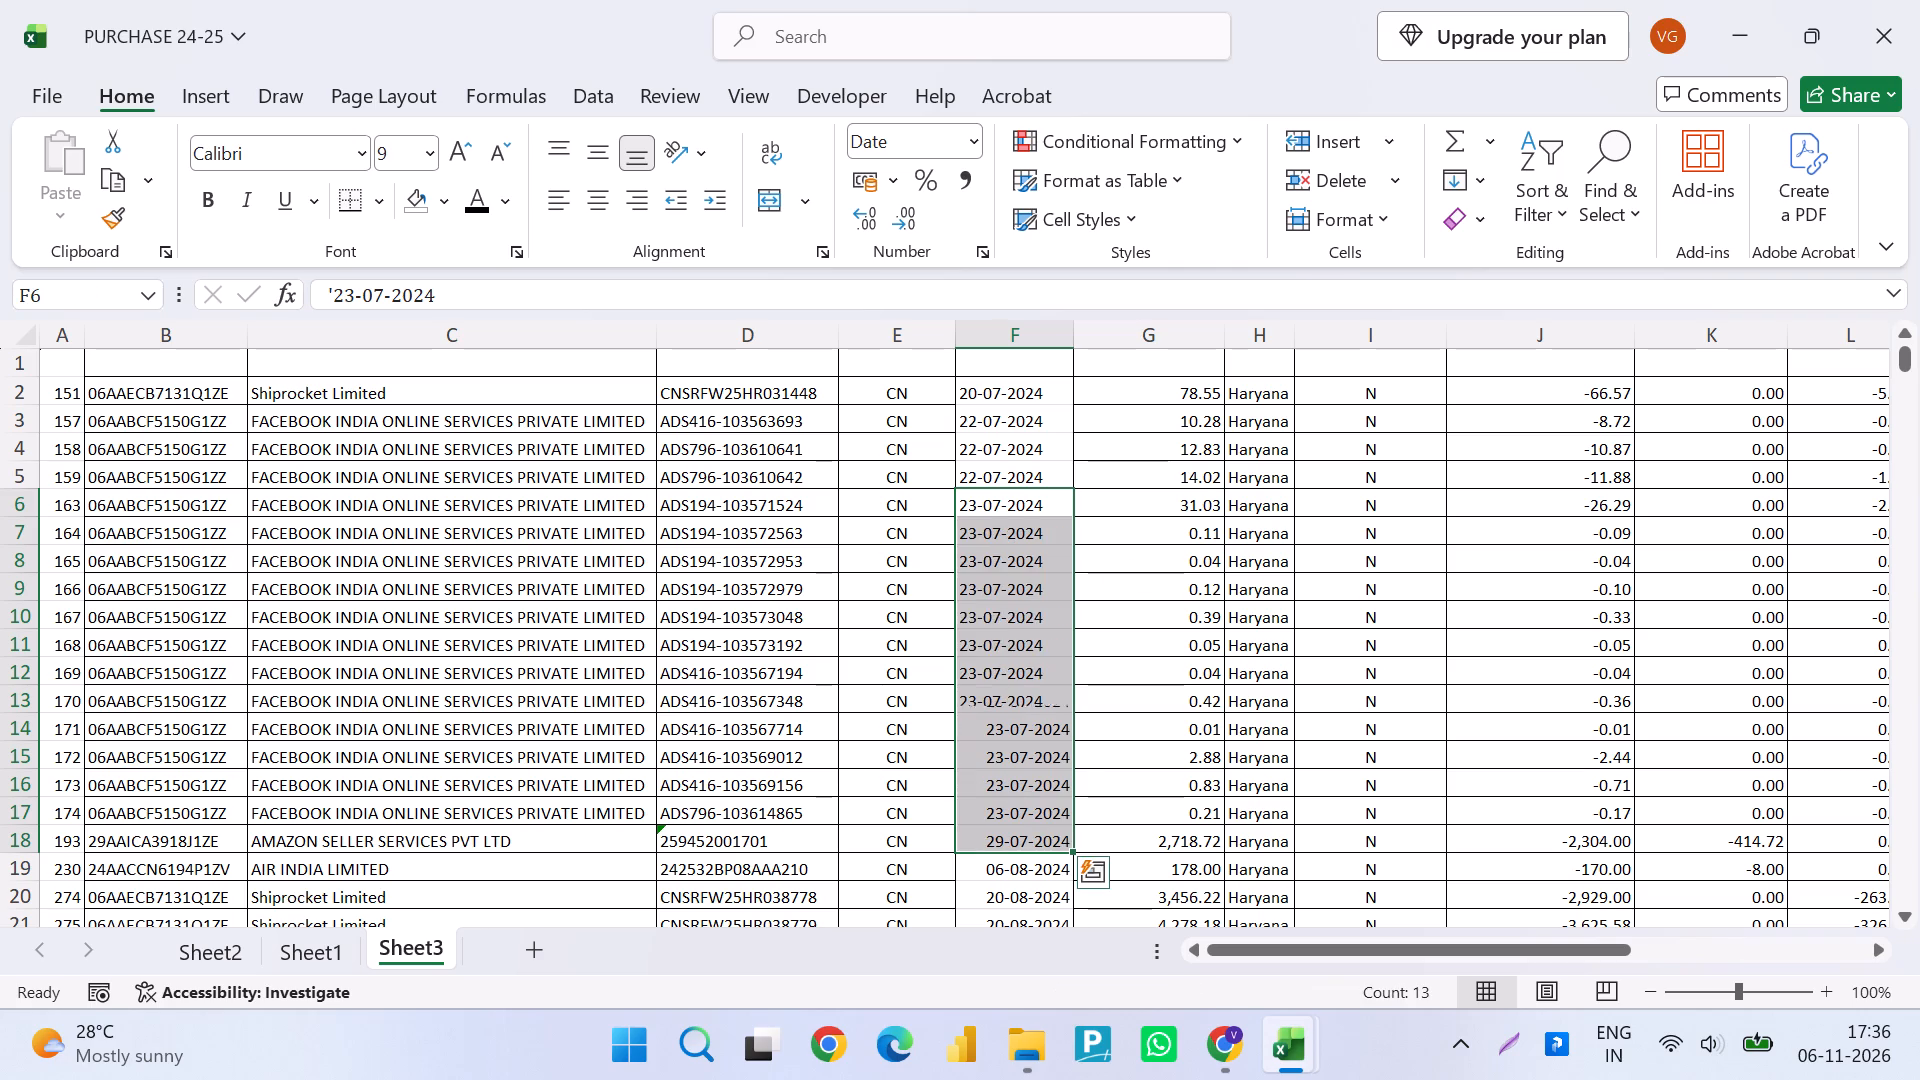
# Correct the text date in F18, the Amazon Seller Services row, to '29-07-2024.
pyautogui.press('Down')
pyautogui.press('Down')
pyautogui.press('Down')
pyautogui.press('Down')
pyautogui.press('Down')
pyautogui.press('Down')
pyautogui.press('Down')
pyautogui.press('Down')
pyautogui.press('Down')
pyautogui.press('Down')
pyautogui.press('Down')
pyautogui.press('Down')
pyautogui.press('Down')
pyautogui.press('Up')
pyautogui.press('F2')
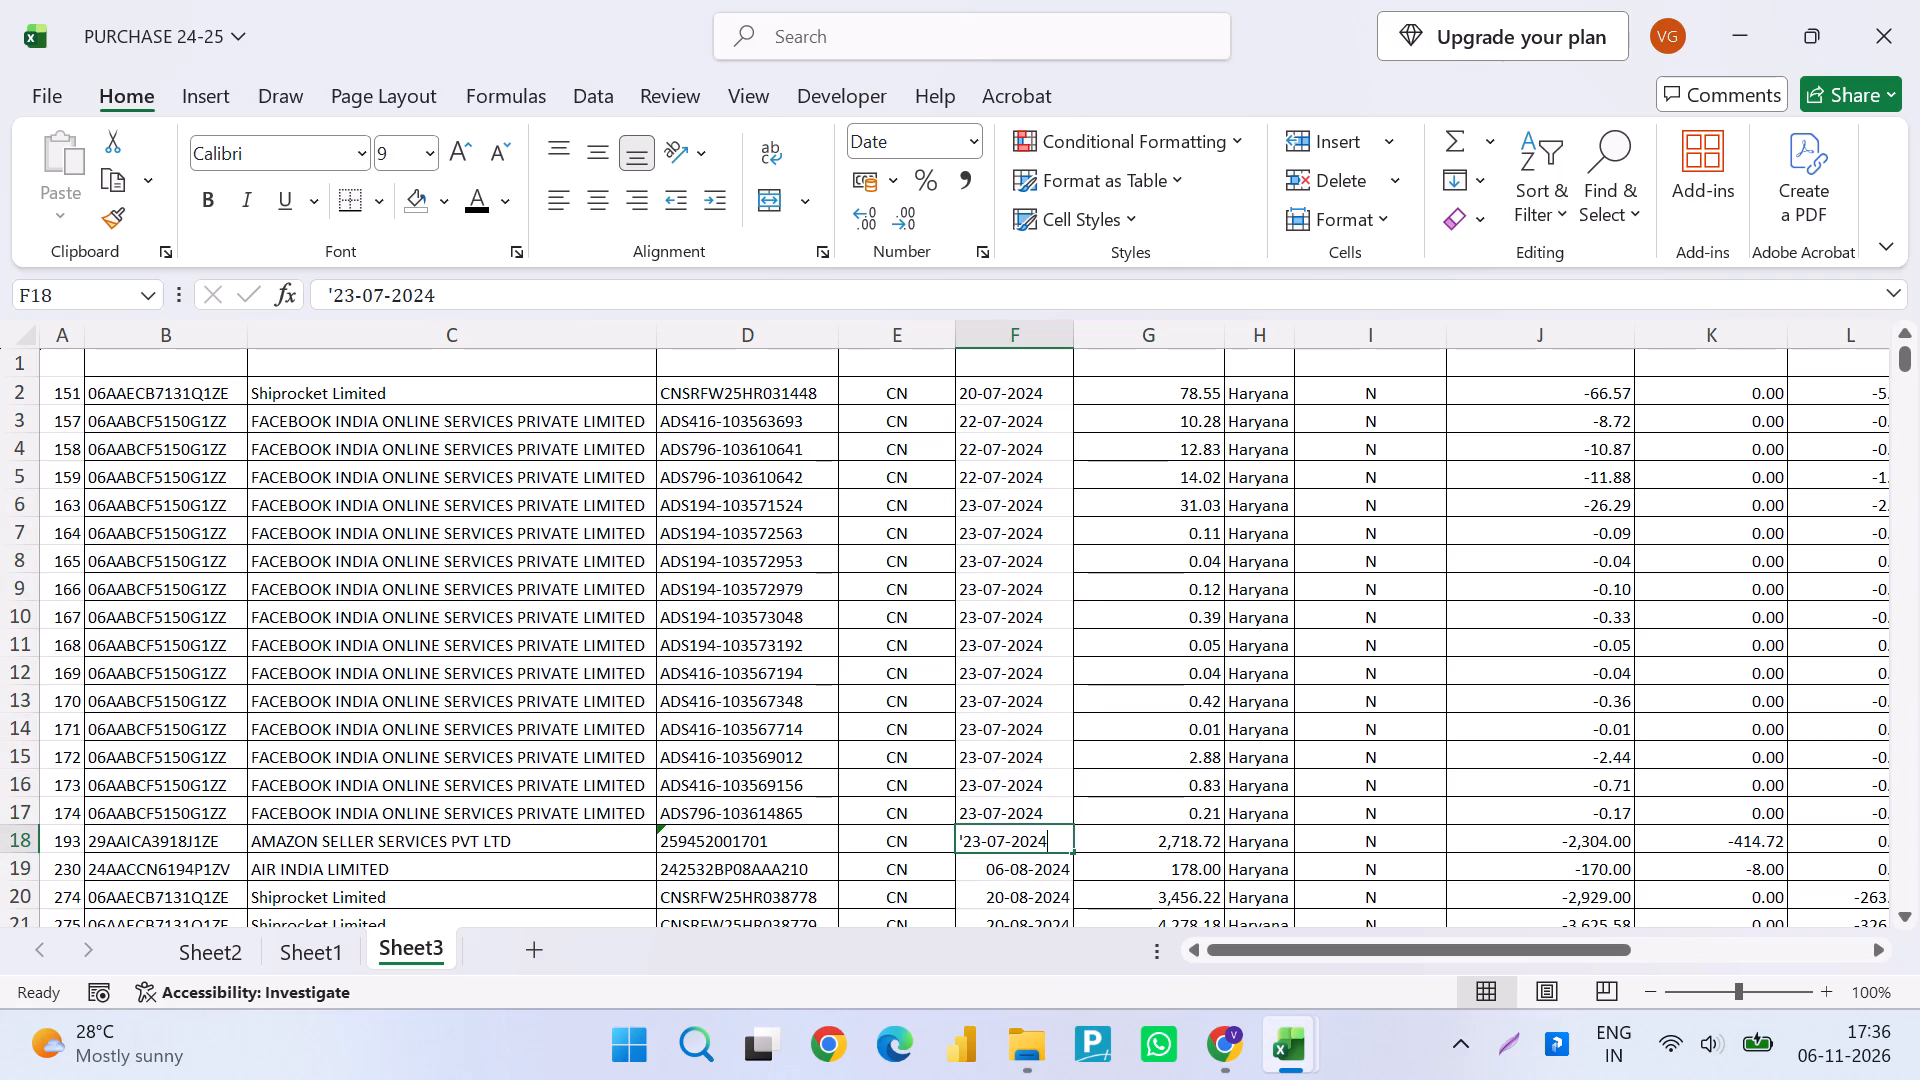
pyautogui.press('Left')
pyautogui.hotkey('ctrl', 'Left')
pyautogui.hotkey('ctrl', 'Left')
pyautogui.hotkey('ctrl', 'Left')
pyautogui.press('Left')
pyautogui.press('BackSpace')
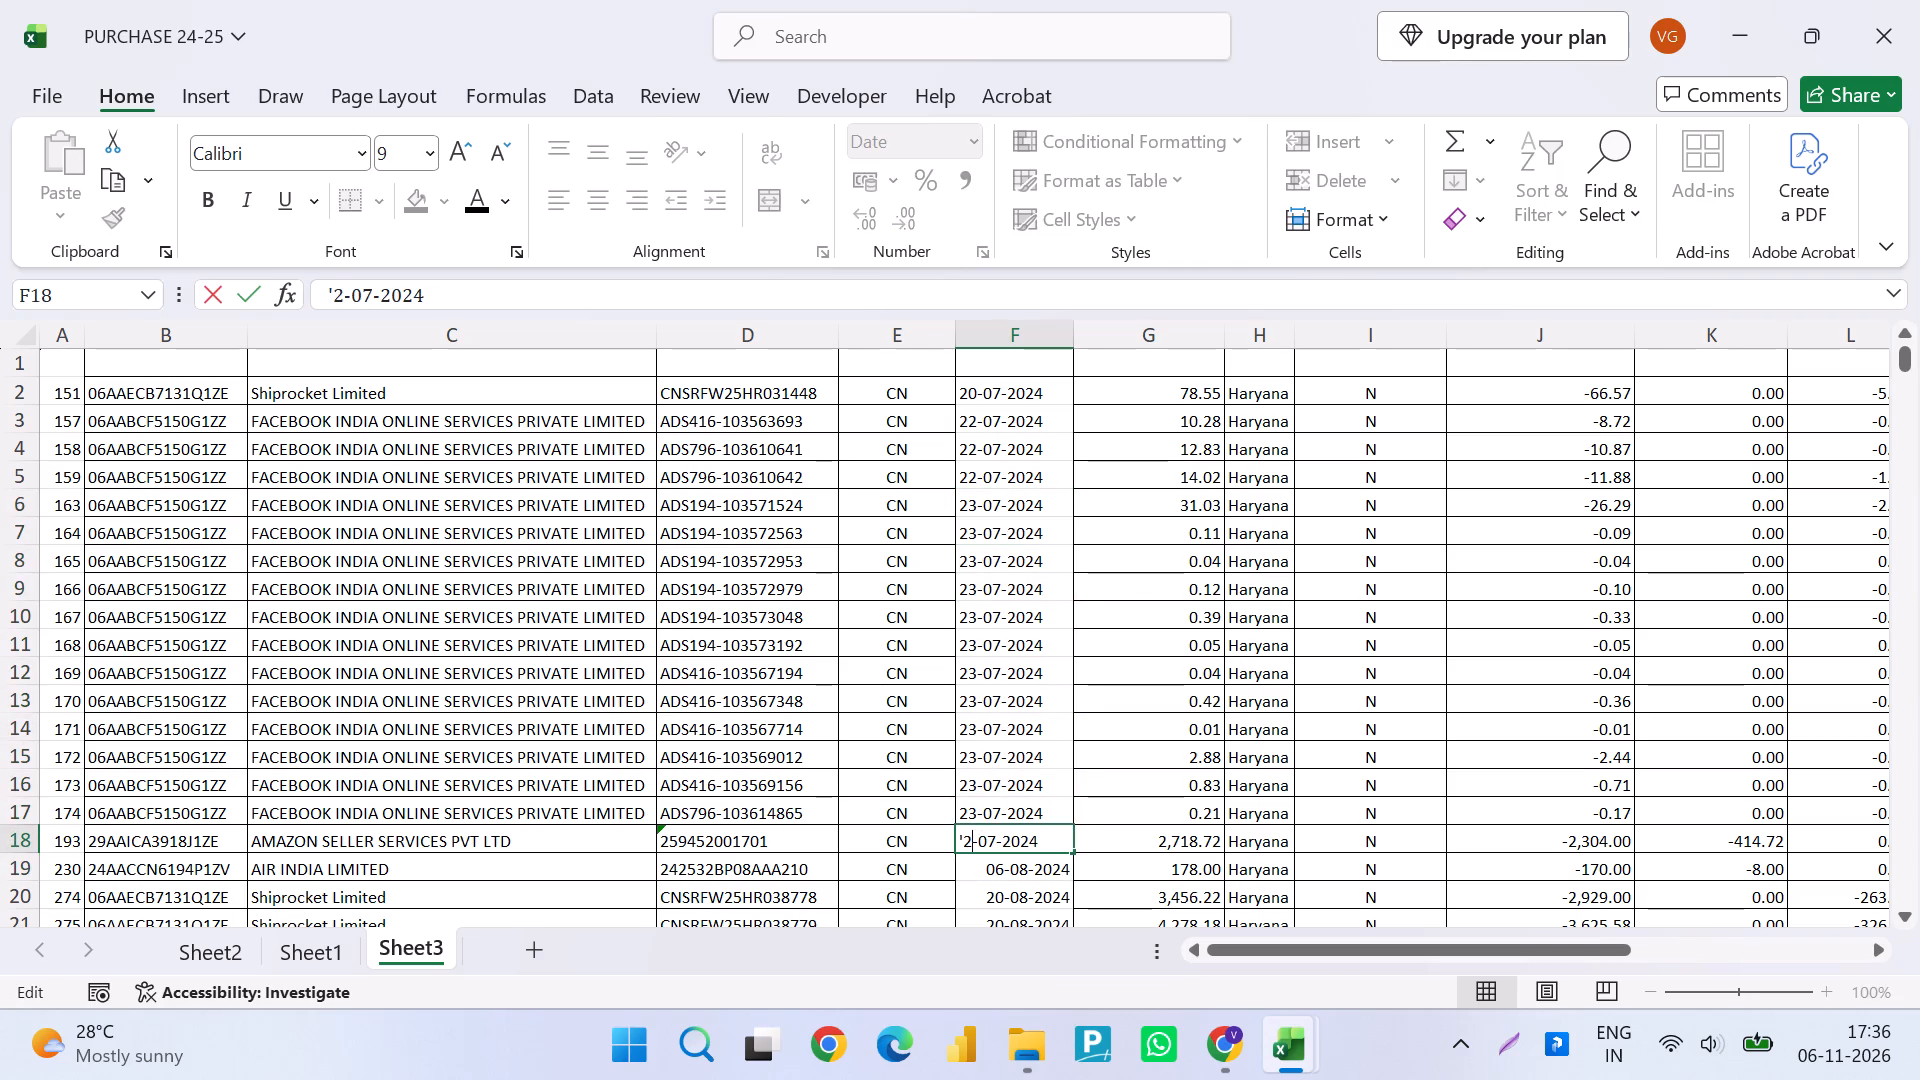
pyautogui.press('9')
pyautogui.press('Return')
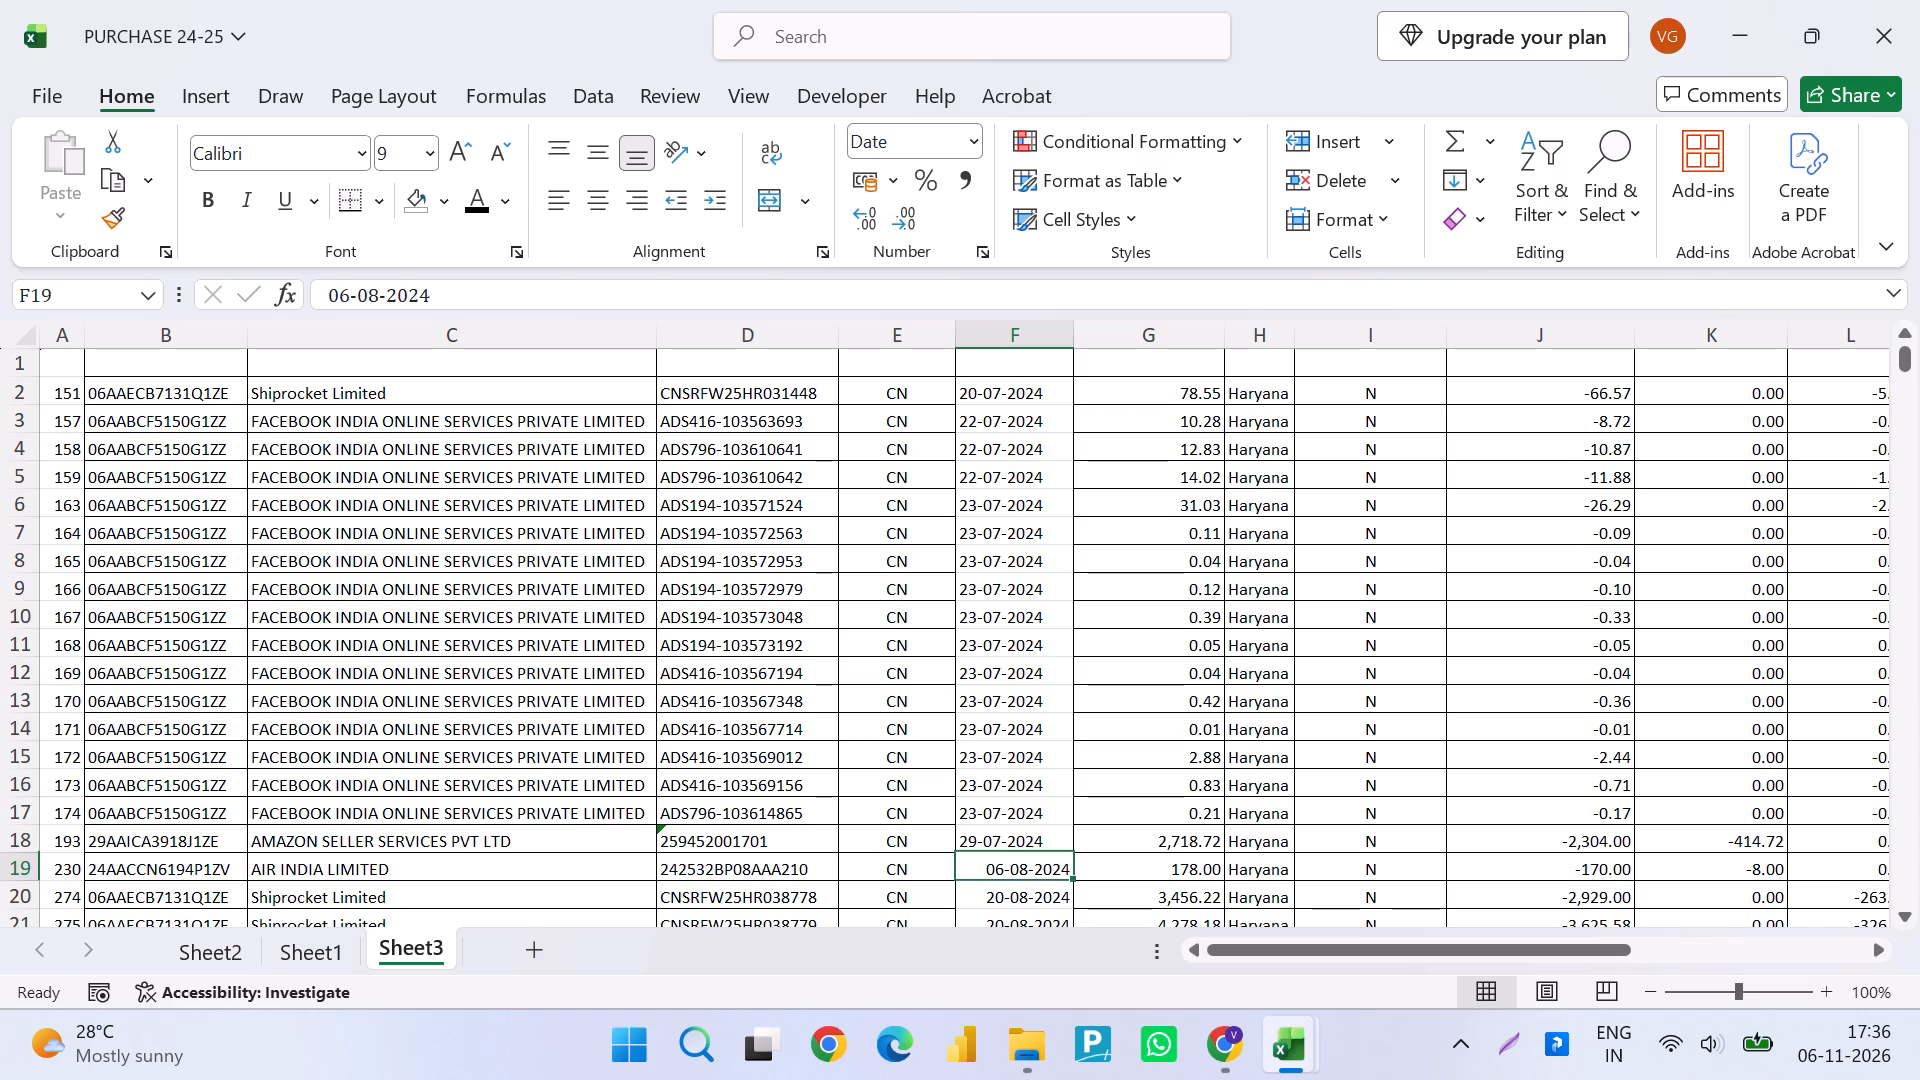
# Convert the Air India invoice date in F19 to text as '06-08-2024.
pyautogui.scroll(-2, 1114, 633)
pyautogui.press('F2')
pyautogui.press('Left')
pyautogui.hotkey('ctrl', 'Left')
pyautogui.hotkey('ctrl', 'Left')
pyautogui.hotkey('ctrl', 'Left')
pyautogui.hotkey('ctrl', 'Left')
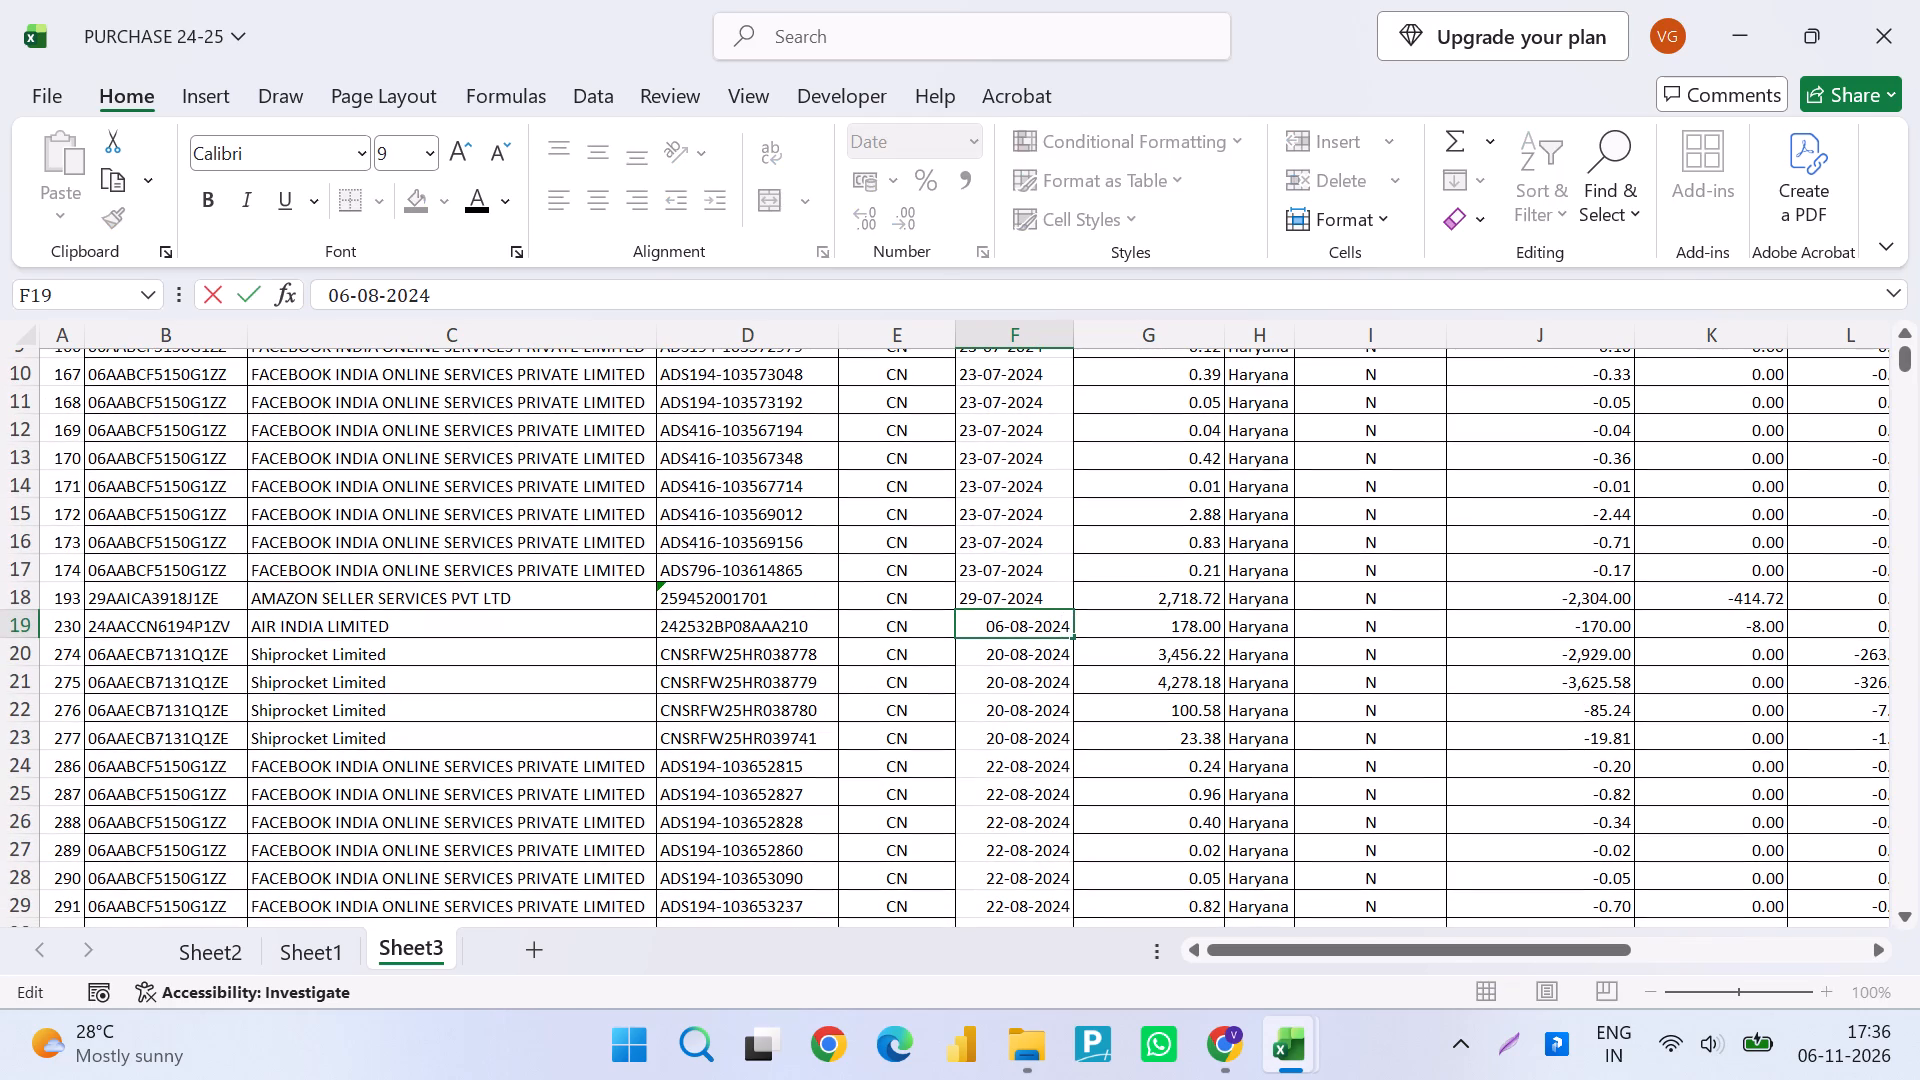
pyautogui.hotkey('ctrl', 'Left')
pyautogui.hotkey('ctrl', 'Left')
pyautogui.press("'")
pyautogui.press('Return')
# Convert the invoice date in F20 to text as '20-08-2024 and fill it down through F23.
pyautogui.press('F2')
pyautogui.press('Left')
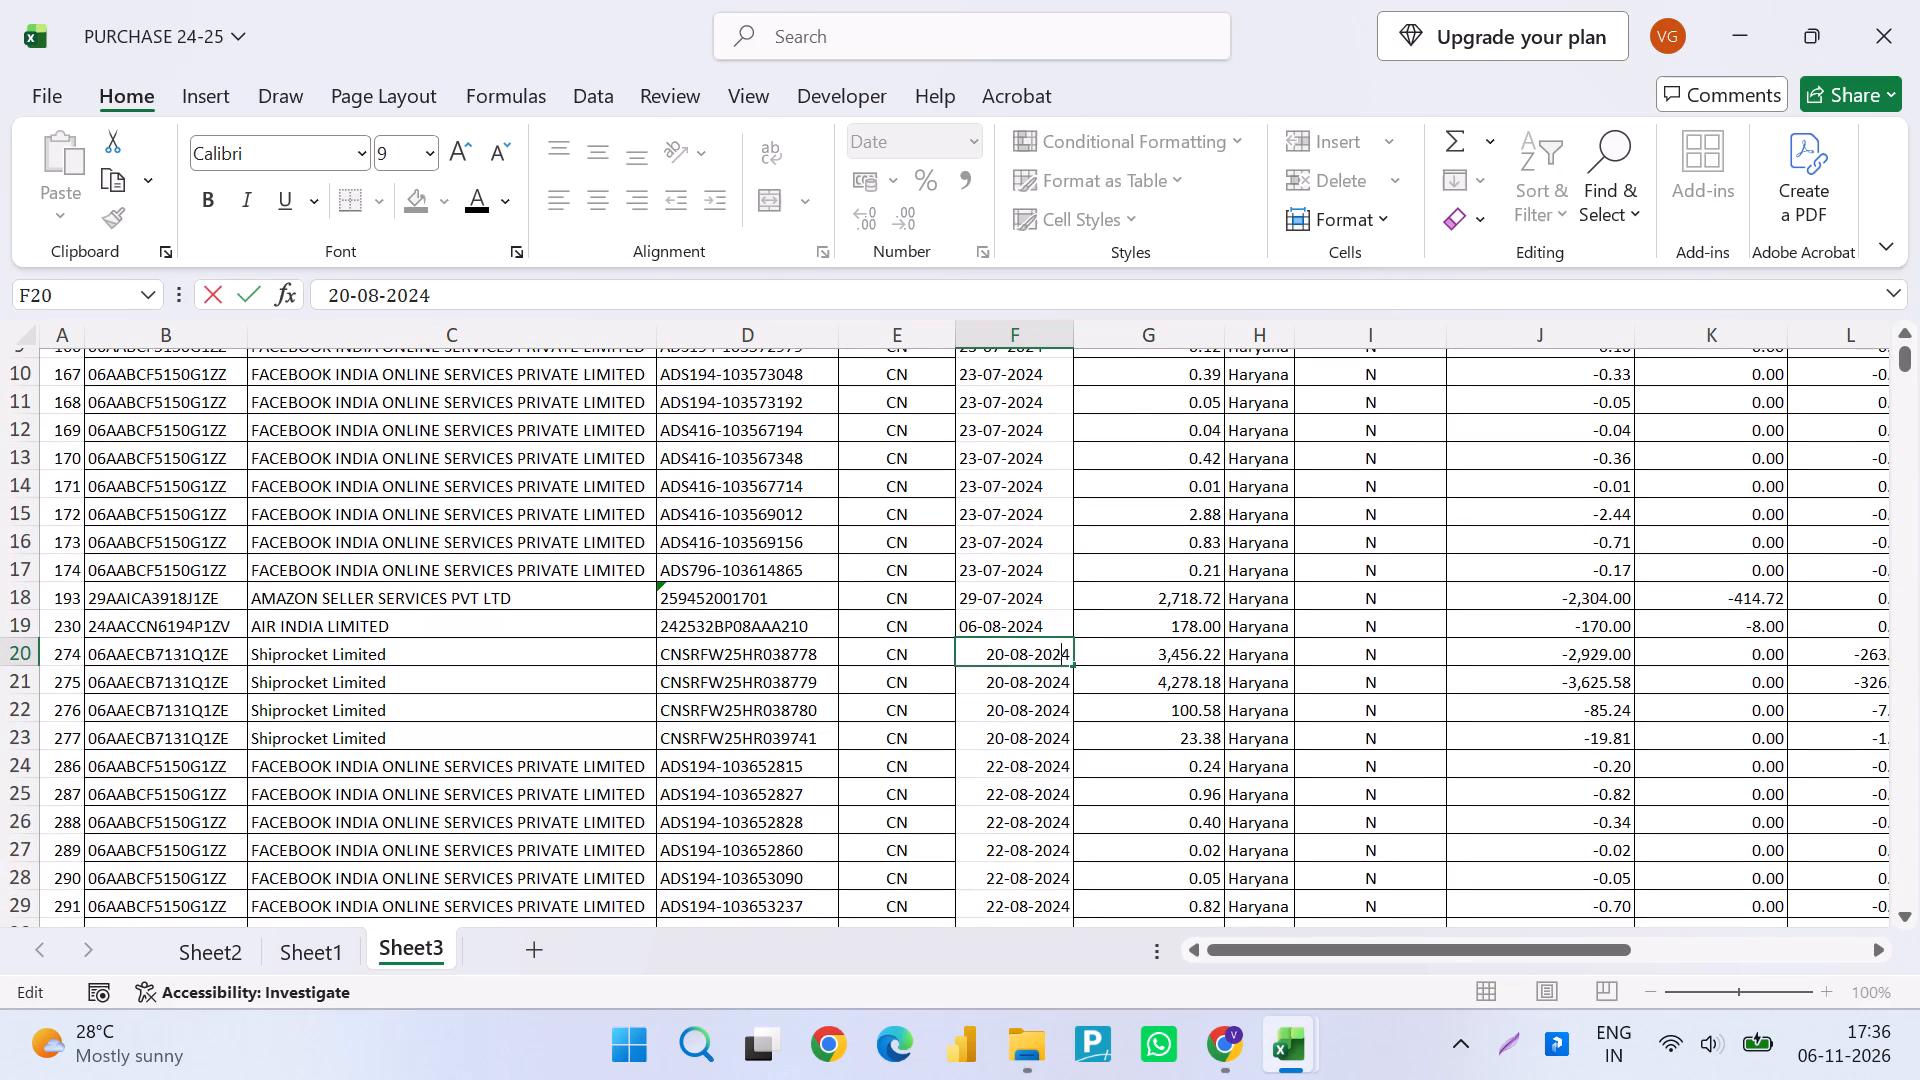
pyautogui.hotkey('ctrl', 'Left')
pyautogui.hotkey('ctrl', 'Left')
pyautogui.hotkey('ctrl', 'Left')
pyautogui.hotkey('ctrl', 'Left')
pyautogui.hotkey('ctrl', 'Left')
pyautogui.press("'")
pyautogui.press('Return')
pyautogui.press('Up')
pyautogui.press('Down')
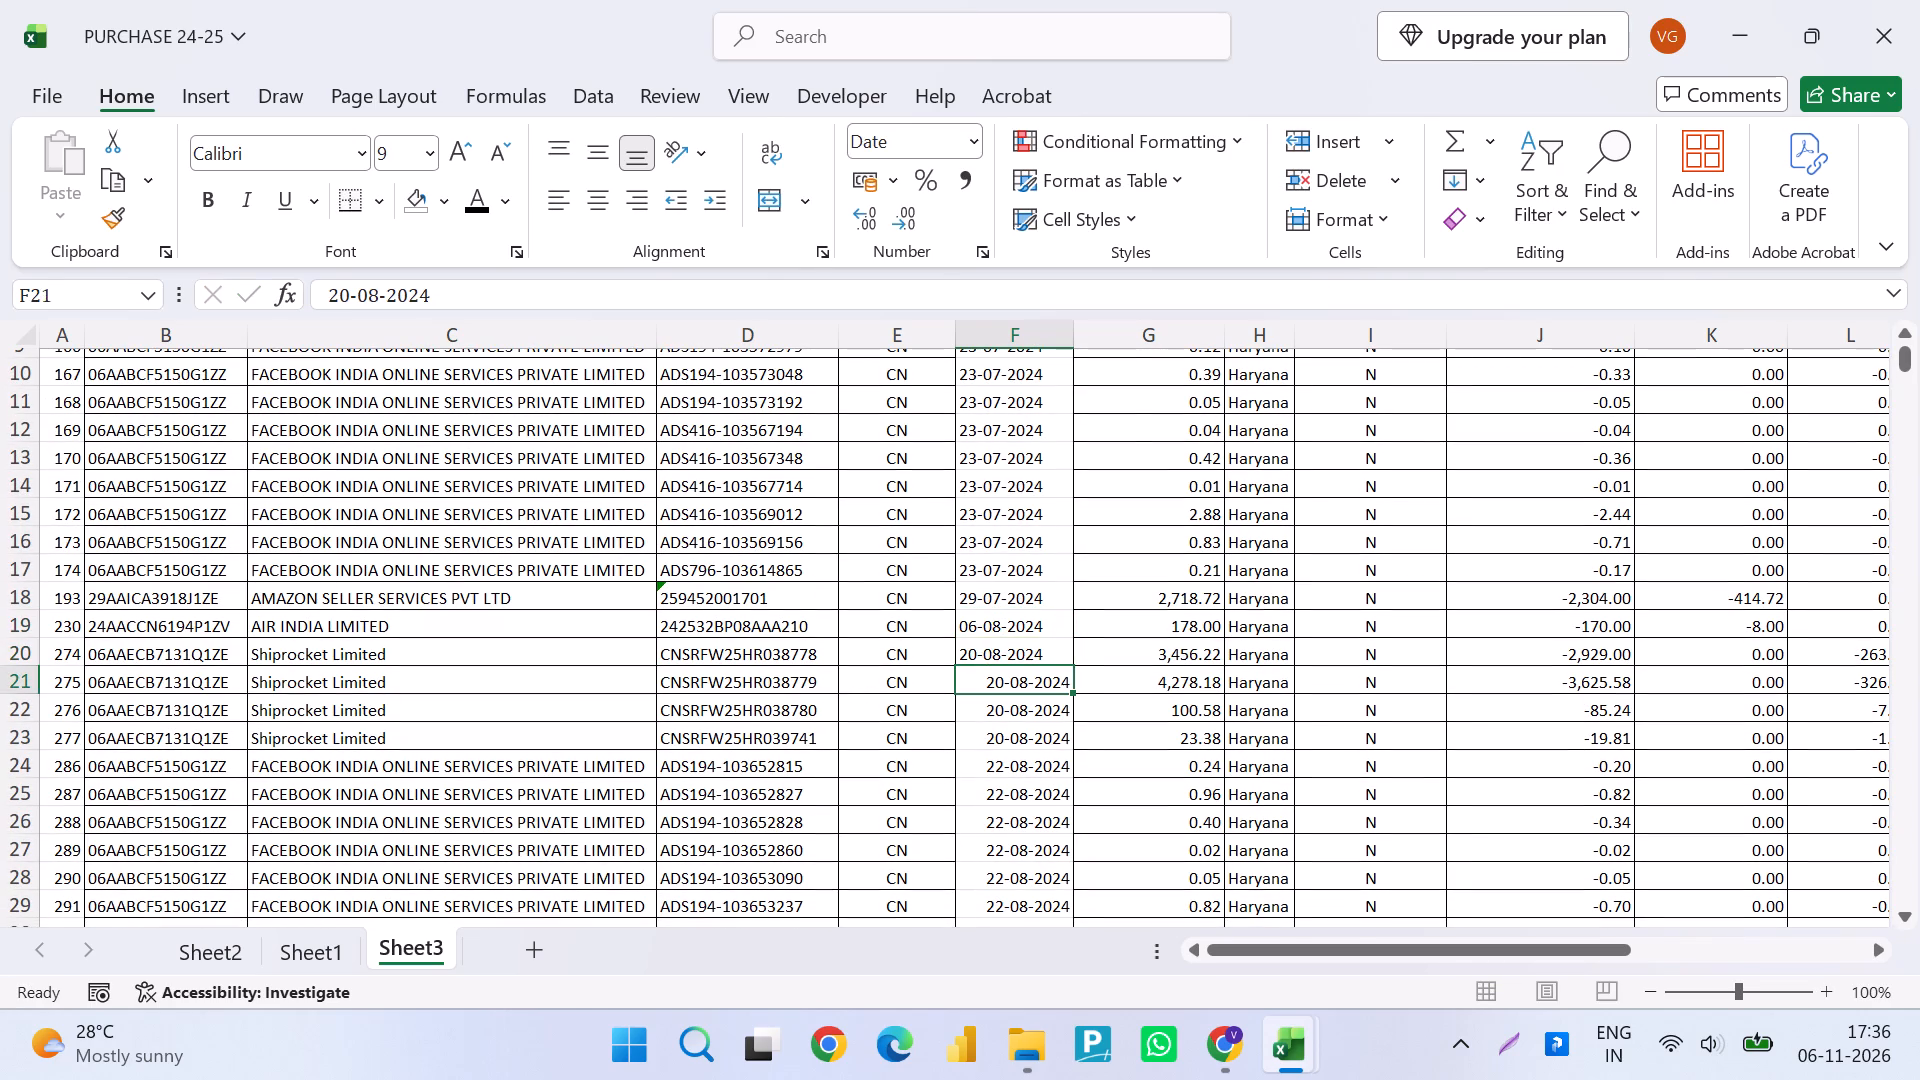
pyautogui.hotkey('shift', 'Up')
pyautogui.press('Up')
pyautogui.press('Down')
pyautogui.hotkey('shift', 'Down')
pyautogui.press('Up')
pyautogui.press('Up')
pyautogui.hotkey('shift', 'Down')
pyautogui.press('Down')
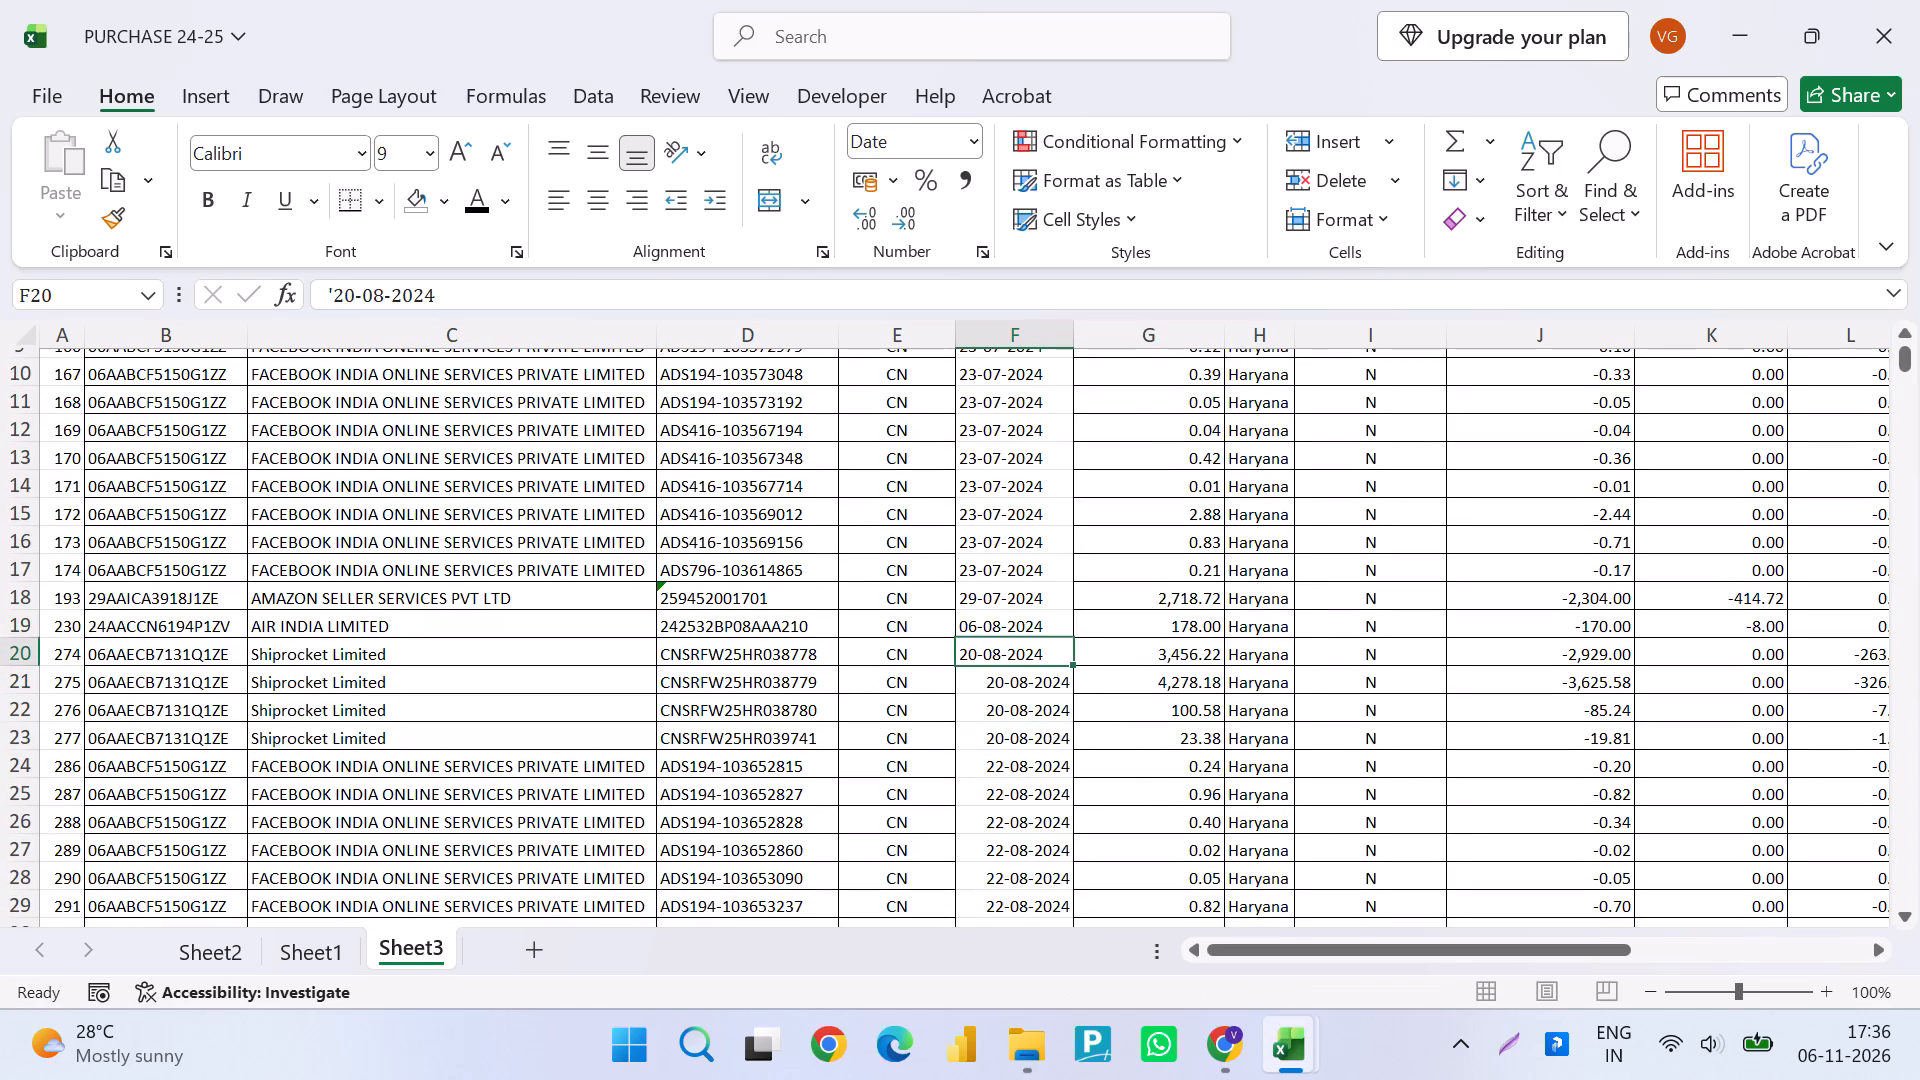
pyautogui.press('Down')
pyautogui.hotkey('shift', 'Down')
pyautogui.hotkey('shift', 'Down')
pyautogui.press('Up')
pyautogui.hotkey('shift', 'Down')
pyautogui.hotkey('shift', 'Down')
pyautogui.hotkey('shift', 'Down')
pyautogui.hotkey('ctrl', 'd')
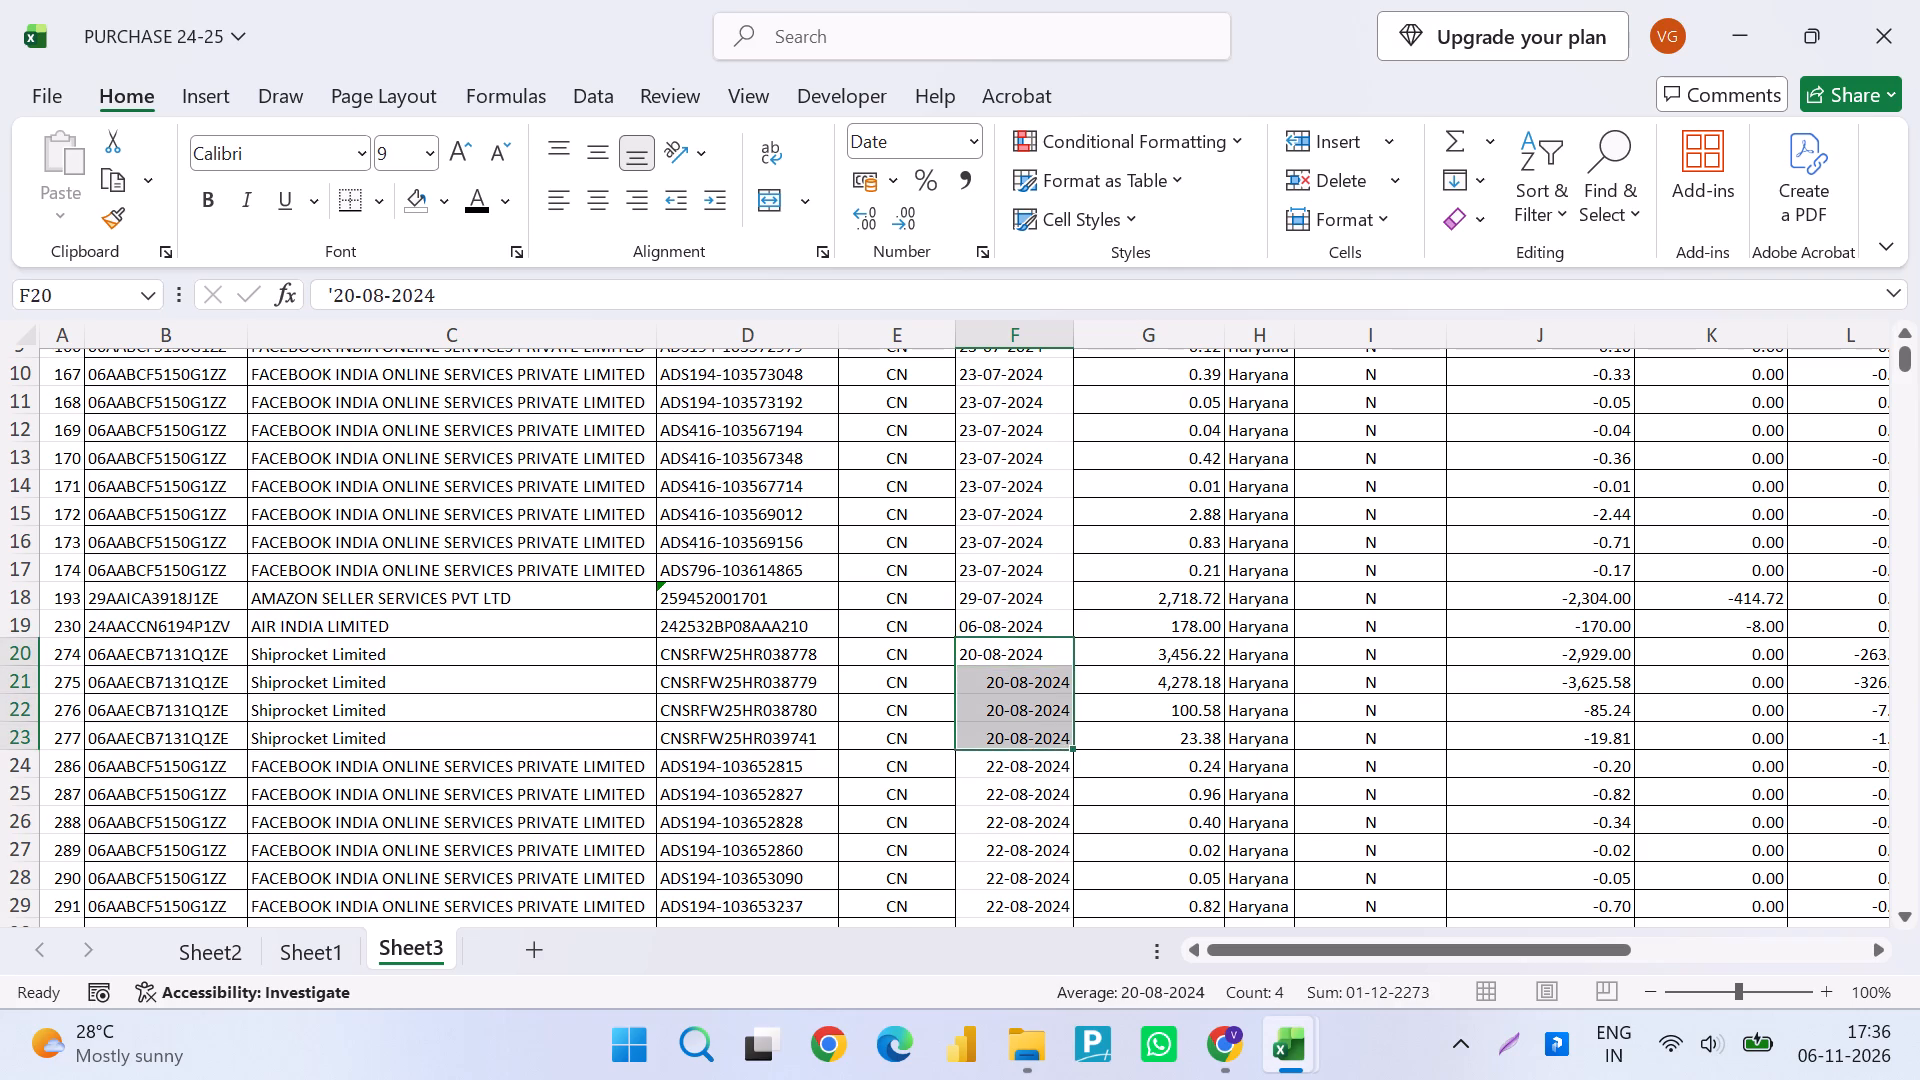
# Convert the invoice date in F24, the first Facebook row below the Shiprocket entries, to text as '22-08-2024.
pyautogui.press('Down')
pyautogui.press('Down')
pyautogui.press('Down')
pyautogui.press('Down')
pyautogui.press('F2')
pyautogui.hotkey('ctrl', 'Left')
pyautogui.hotkey('ctrl', 'Left')
pyautogui.hotkey('ctrl', 'Left')
pyautogui.hotkey('ctrl', 'Left')
pyautogui.hotkey('ctrl', 'Left')
pyautogui.hotkey('ctrl', 'Left')
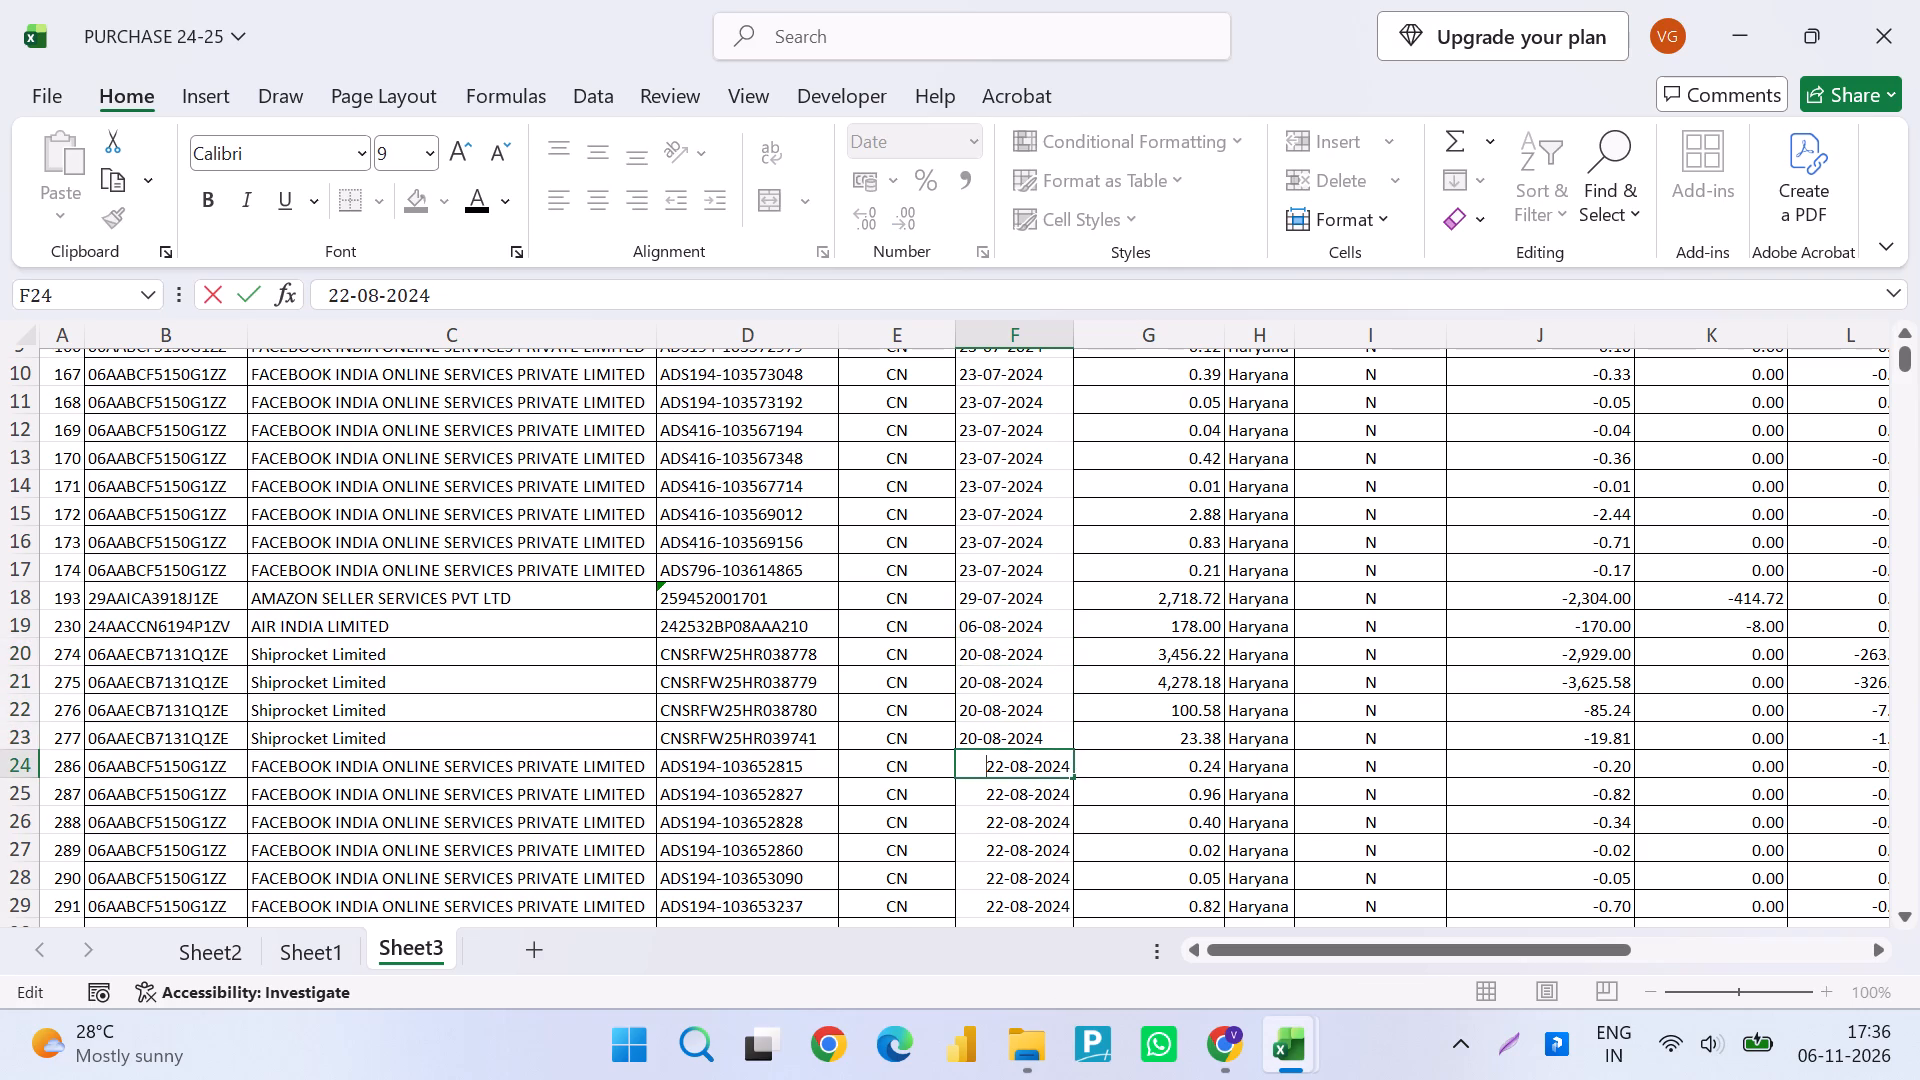
pyautogui.press("'")
pyautogui.press('Return')
# Fill the text date '22-08-2024 from F24 down through F56, the last Facebook row of that date.
pyautogui.press('Up')
pyautogui.press('Down')
pyautogui.press('Up')
pyautogui.hotkey('shift', 'Down')
pyautogui.hotkey('shift', 'Down')
pyautogui.hotkey('shift', 'Down')
pyautogui.hotkey('shift', 'Down')
pyautogui.hotkey('shift', 'Down')
pyautogui.hotkey('shift', 'Down')
pyautogui.hotkey('shift', 'Down')
pyautogui.hotkey('shift', 'Down')
pyautogui.hotkey('shift', 'Down')
pyautogui.hotkey('shift', 'Down')
pyautogui.hotkey('shift', 'Down')
pyautogui.hotkey('shift', 'Down')
pyautogui.hotkey('shift', 'Down')
pyautogui.hotkey('shift', 'Down')
pyautogui.hotkey('shift', 'Down')
pyautogui.hotkey('shift', 'Down')
pyautogui.hotkey('shift', 'Down')
pyautogui.hotkey('shift', 'Down')
pyautogui.hotkey('shift', 'Down')
pyautogui.hotkey('shift', 'Down')
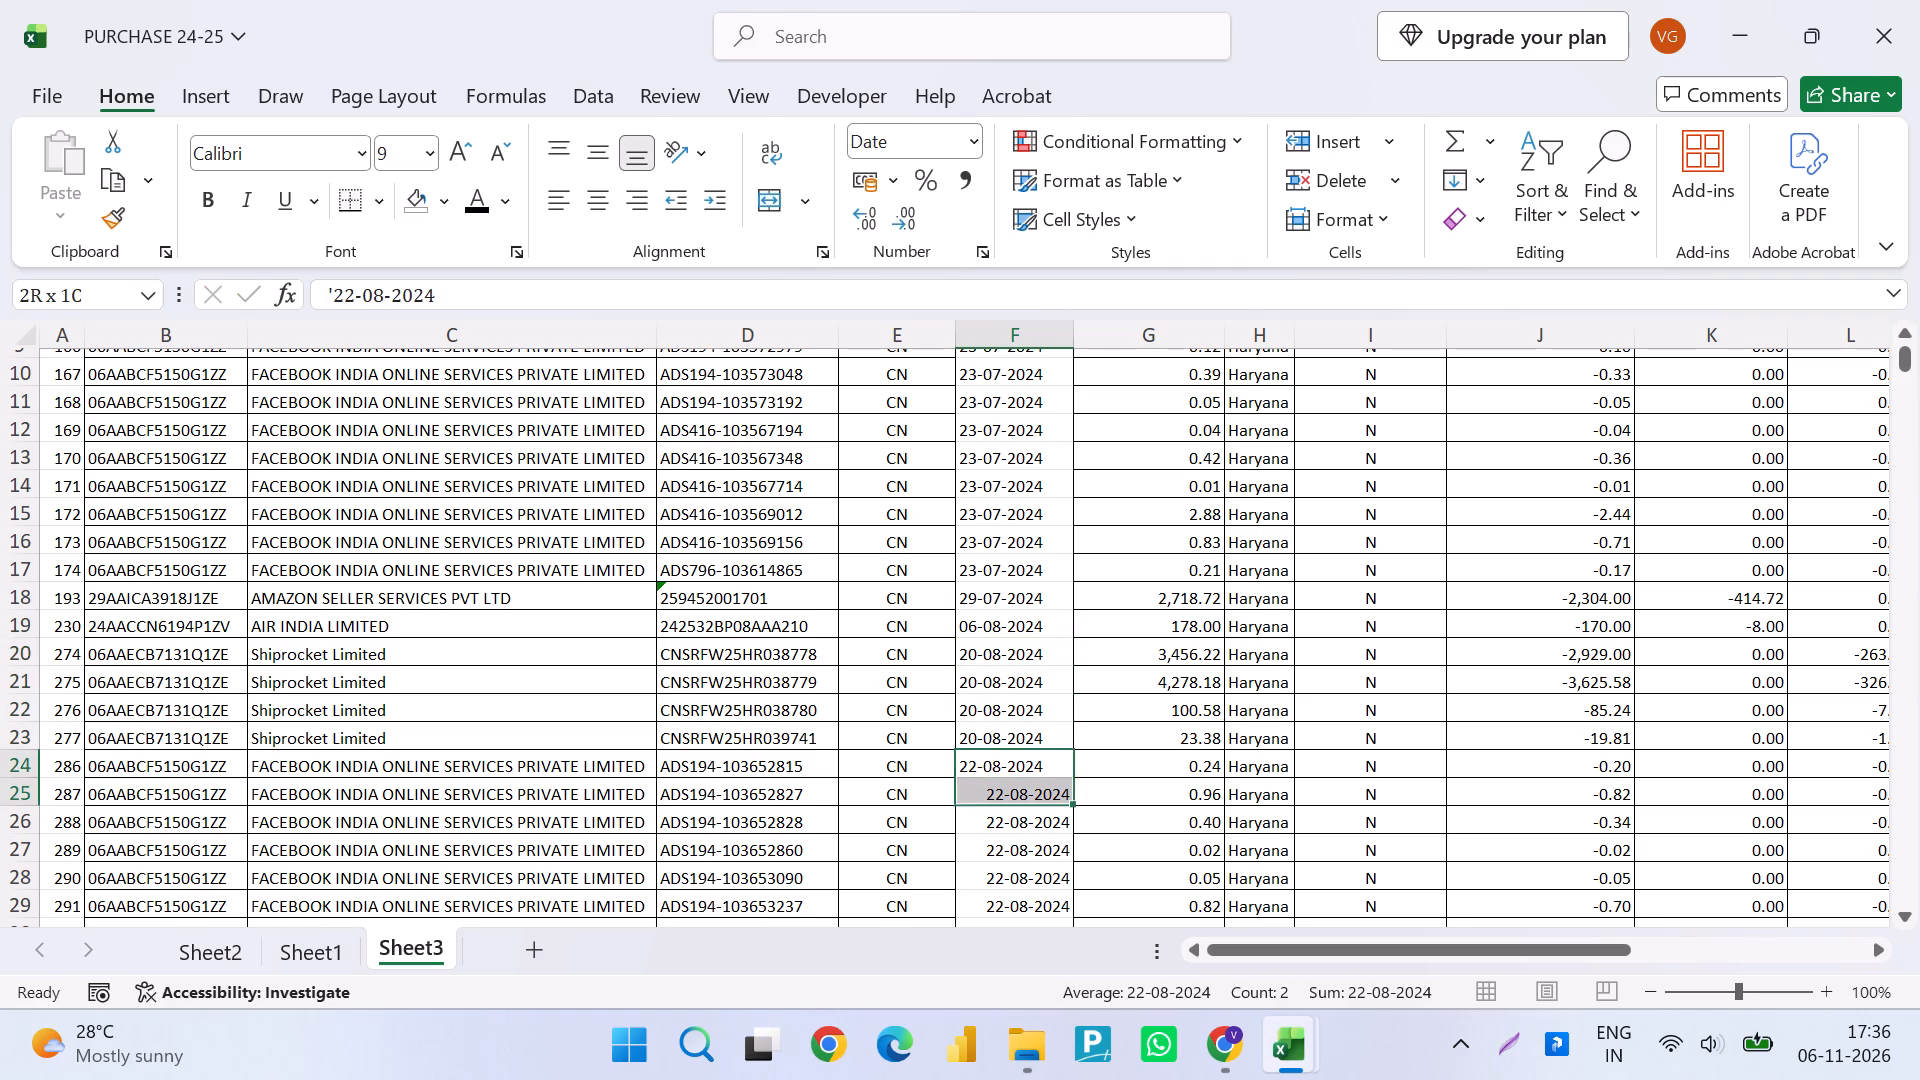
pyautogui.hotkey('shift', 'Up')
pyautogui.hotkey('shift', 'Down')
pyautogui.hotkey('shift', 'Down')
pyautogui.hotkey('shift', 'Down')
pyautogui.hotkey('shift', 'Down')
pyautogui.hotkey('shift', 'Down')
pyautogui.hotkey('shift', 'Down')
pyautogui.hotkey('shift', 'Down')
pyautogui.hotkey('shift', 'Down')
pyautogui.hotkey('shift', 'Down')
pyautogui.hotkey('shift', 'Down')
pyautogui.hotkey('shift', 'Down')
pyautogui.hotkey('shift', 'Down')
pyautogui.hotkey('shift', 'Down')
pyautogui.hotkey('shift', 'Down')
pyautogui.hotkey('shift', 'Down')
pyautogui.hotkey('shift', 'Down')
pyautogui.hotkey('shift', 'Down')
pyautogui.hotkey('shift', 'Down')
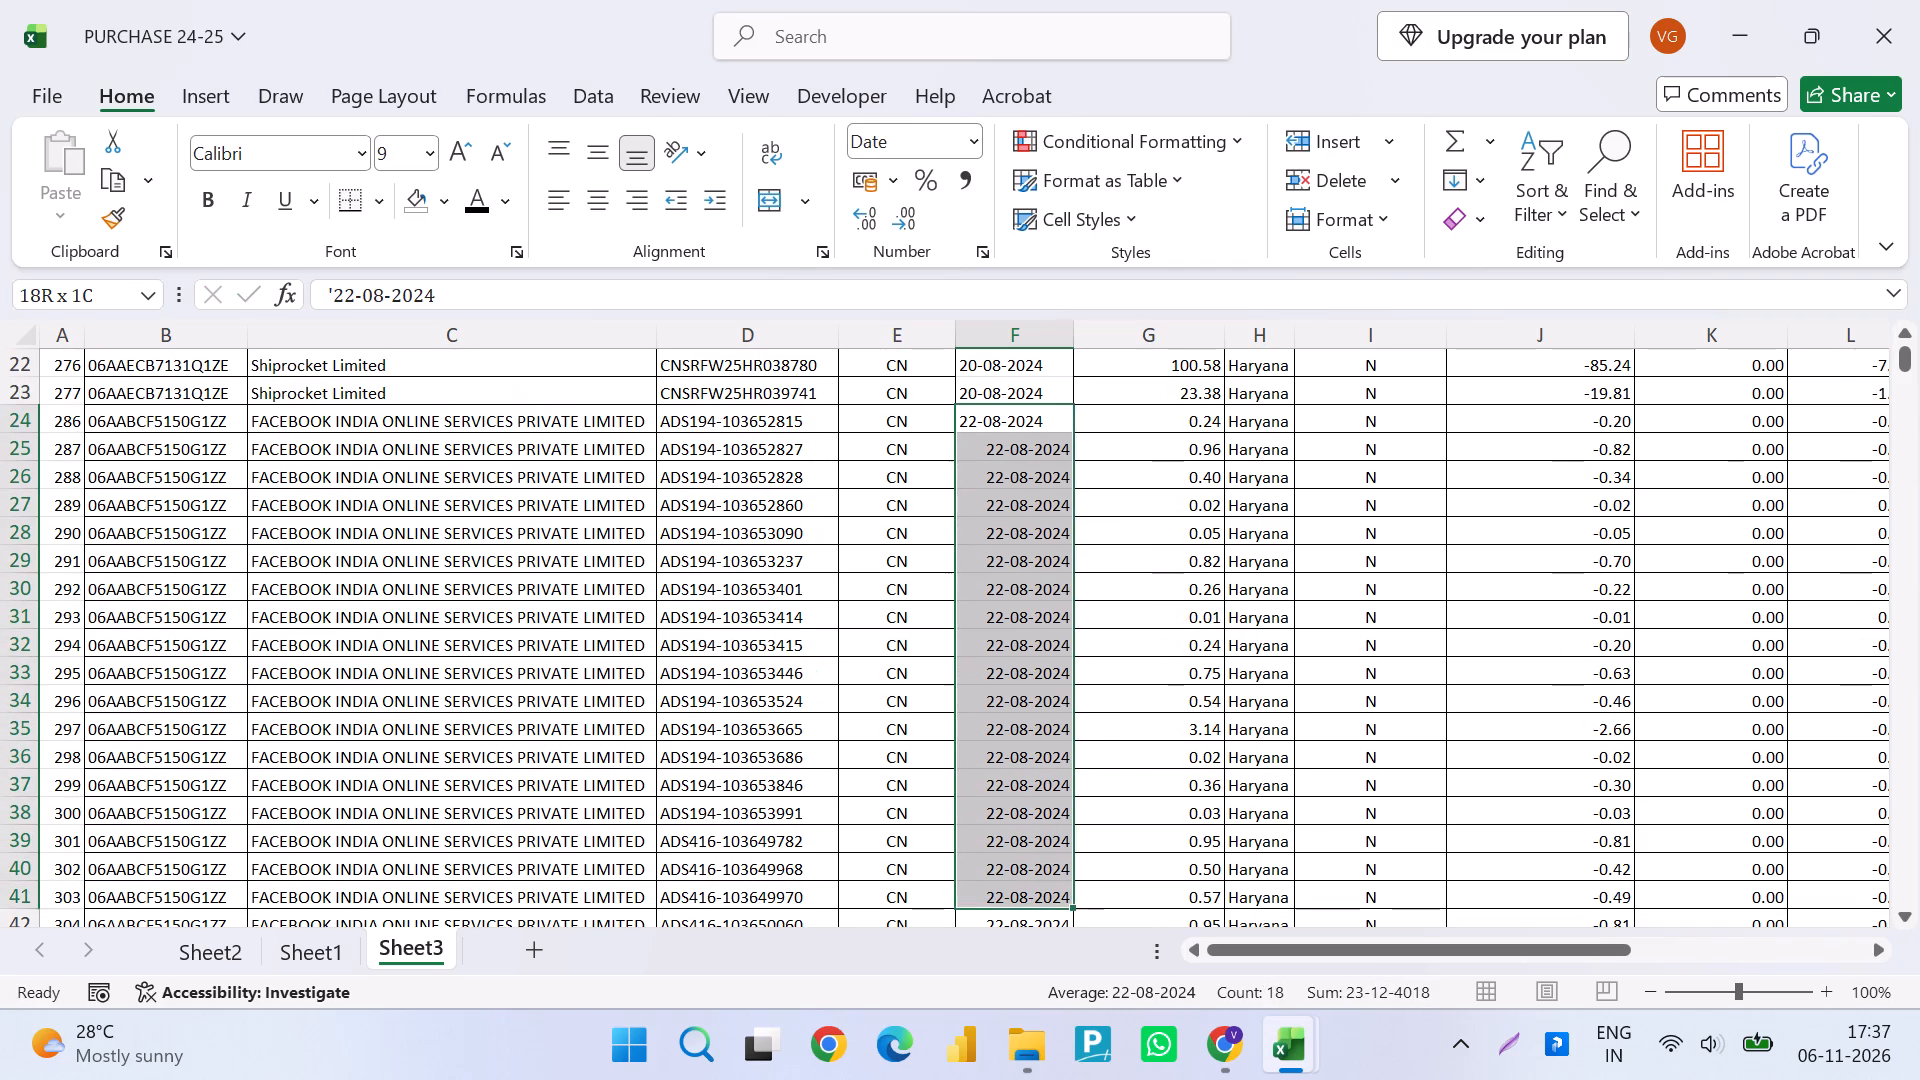
pyautogui.hotkey('shift', 'Up')
pyautogui.hotkey('shift', 'Up')
pyautogui.hotkey('shift', 'Up')
pyautogui.hotkey('shift', 'Down')
pyautogui.hotkey('shift', 'Down')
pyautogui.hotkey('shift', 'Down')
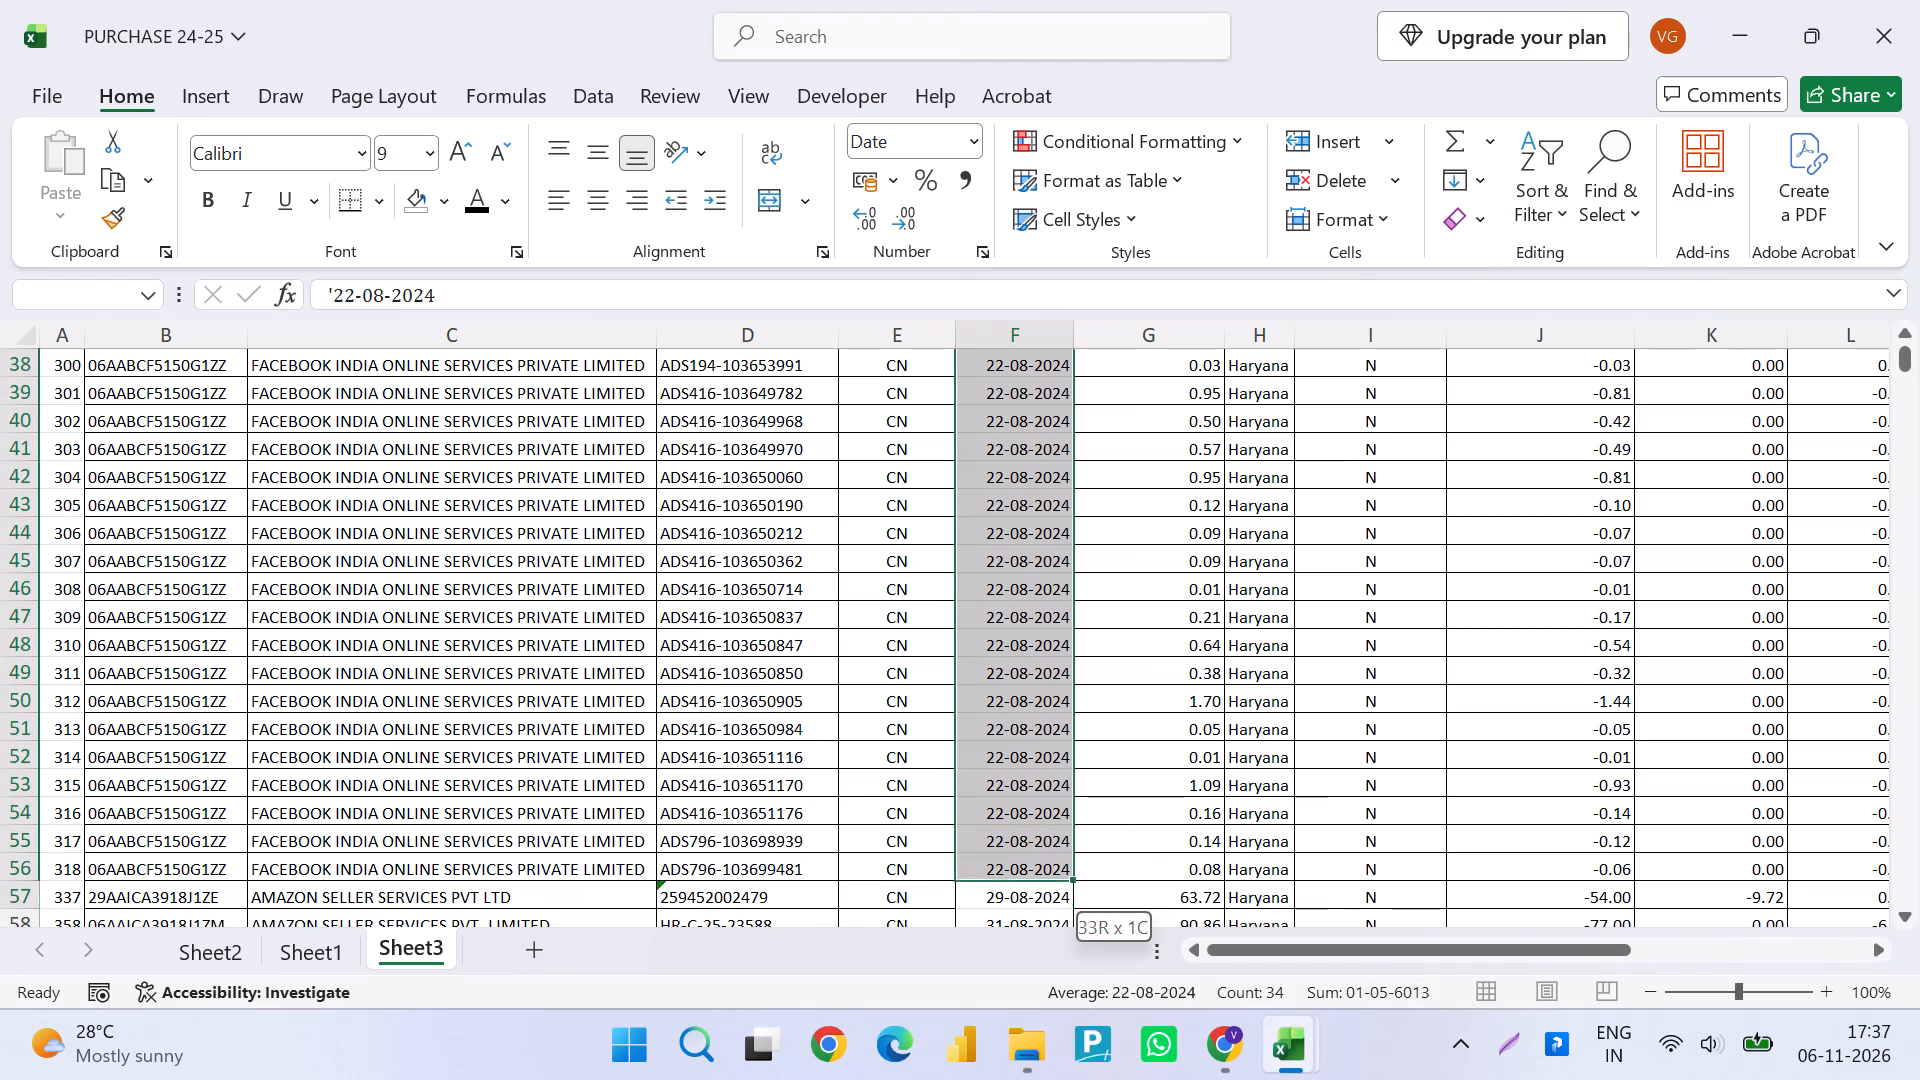
pyautogui.hotkey('shift', 'Up')
pyautogui.hotkey('ctrl', 'd')
# Convert the Amazon Seller Services invoice date in F57 to text as '29-08-2024.
pyautogui.press('Down')
pyautogui.press('Down')
pyautogui.press('Down')
pyautogui.press('Down')
pyautogui.press('Down')
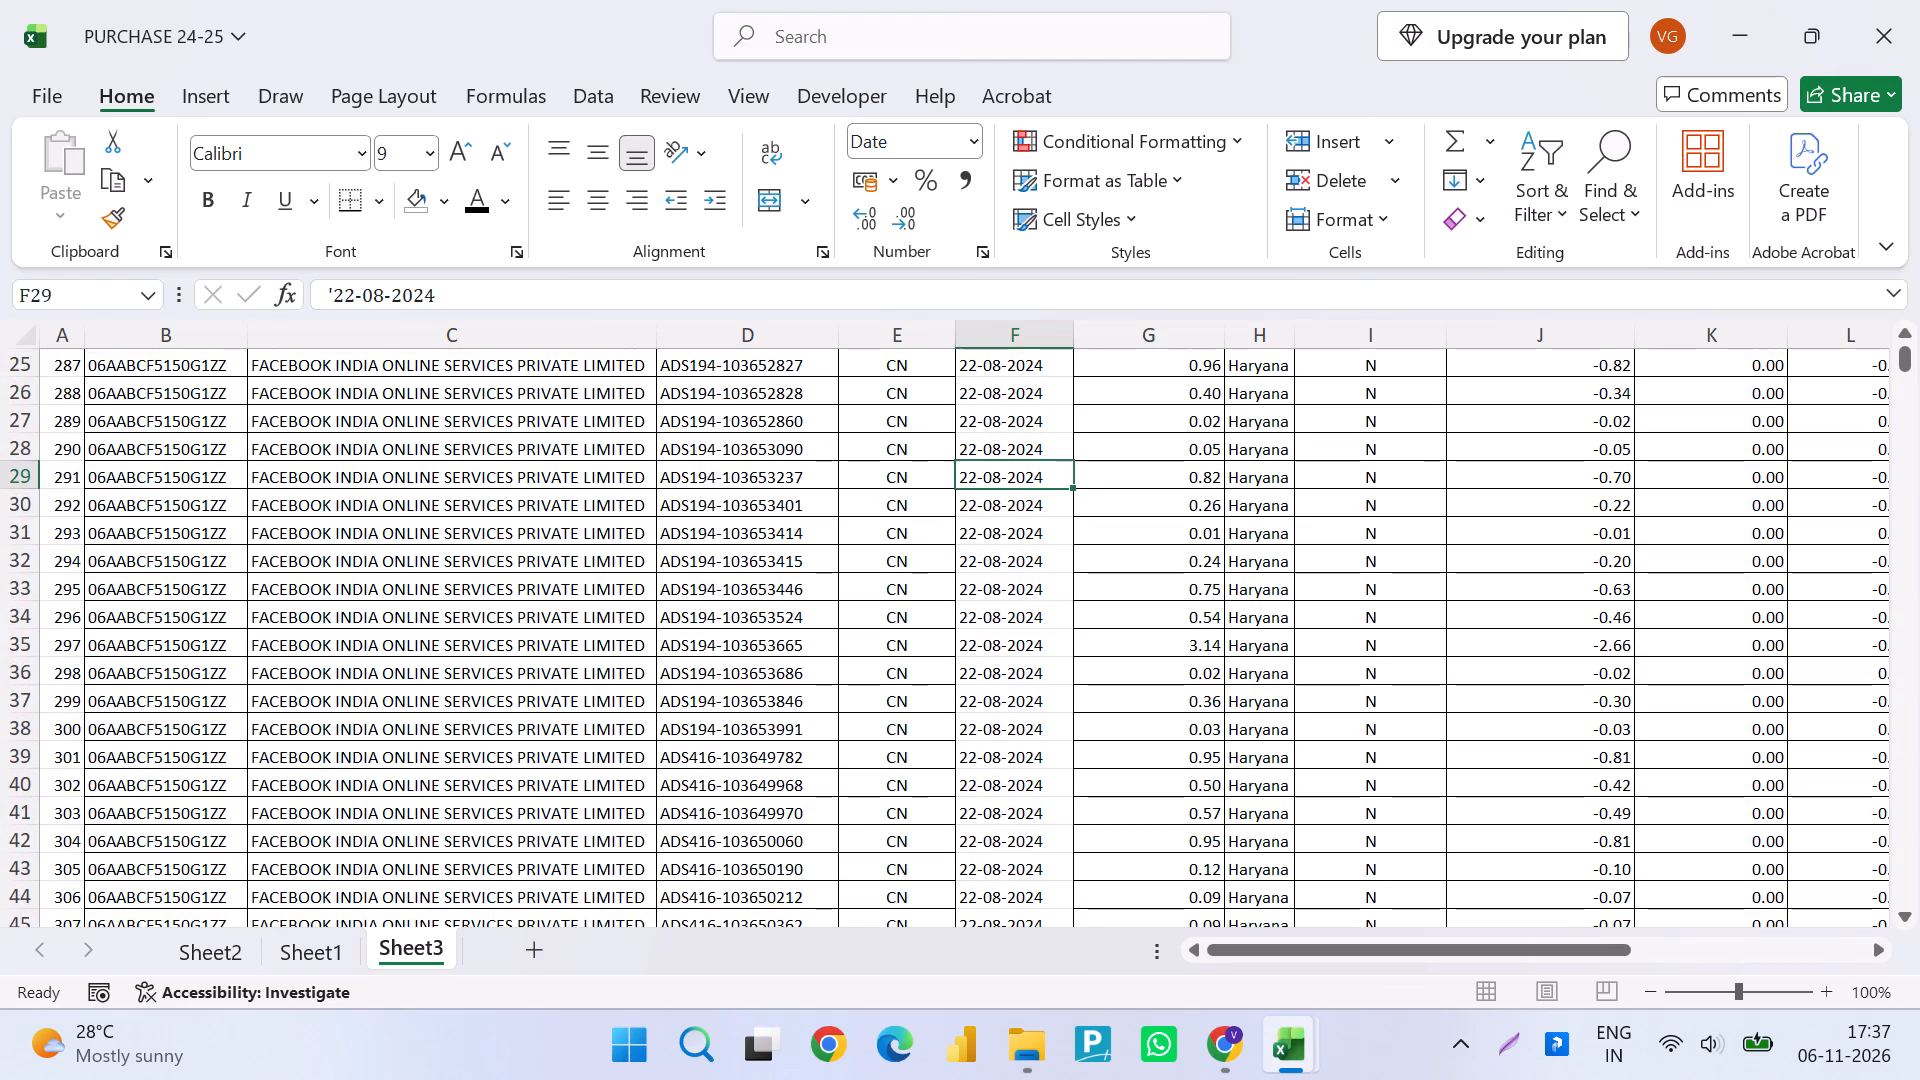
pyautogui.scroll(-5, 1114, 633)
pyautogui.click(1033, 574)
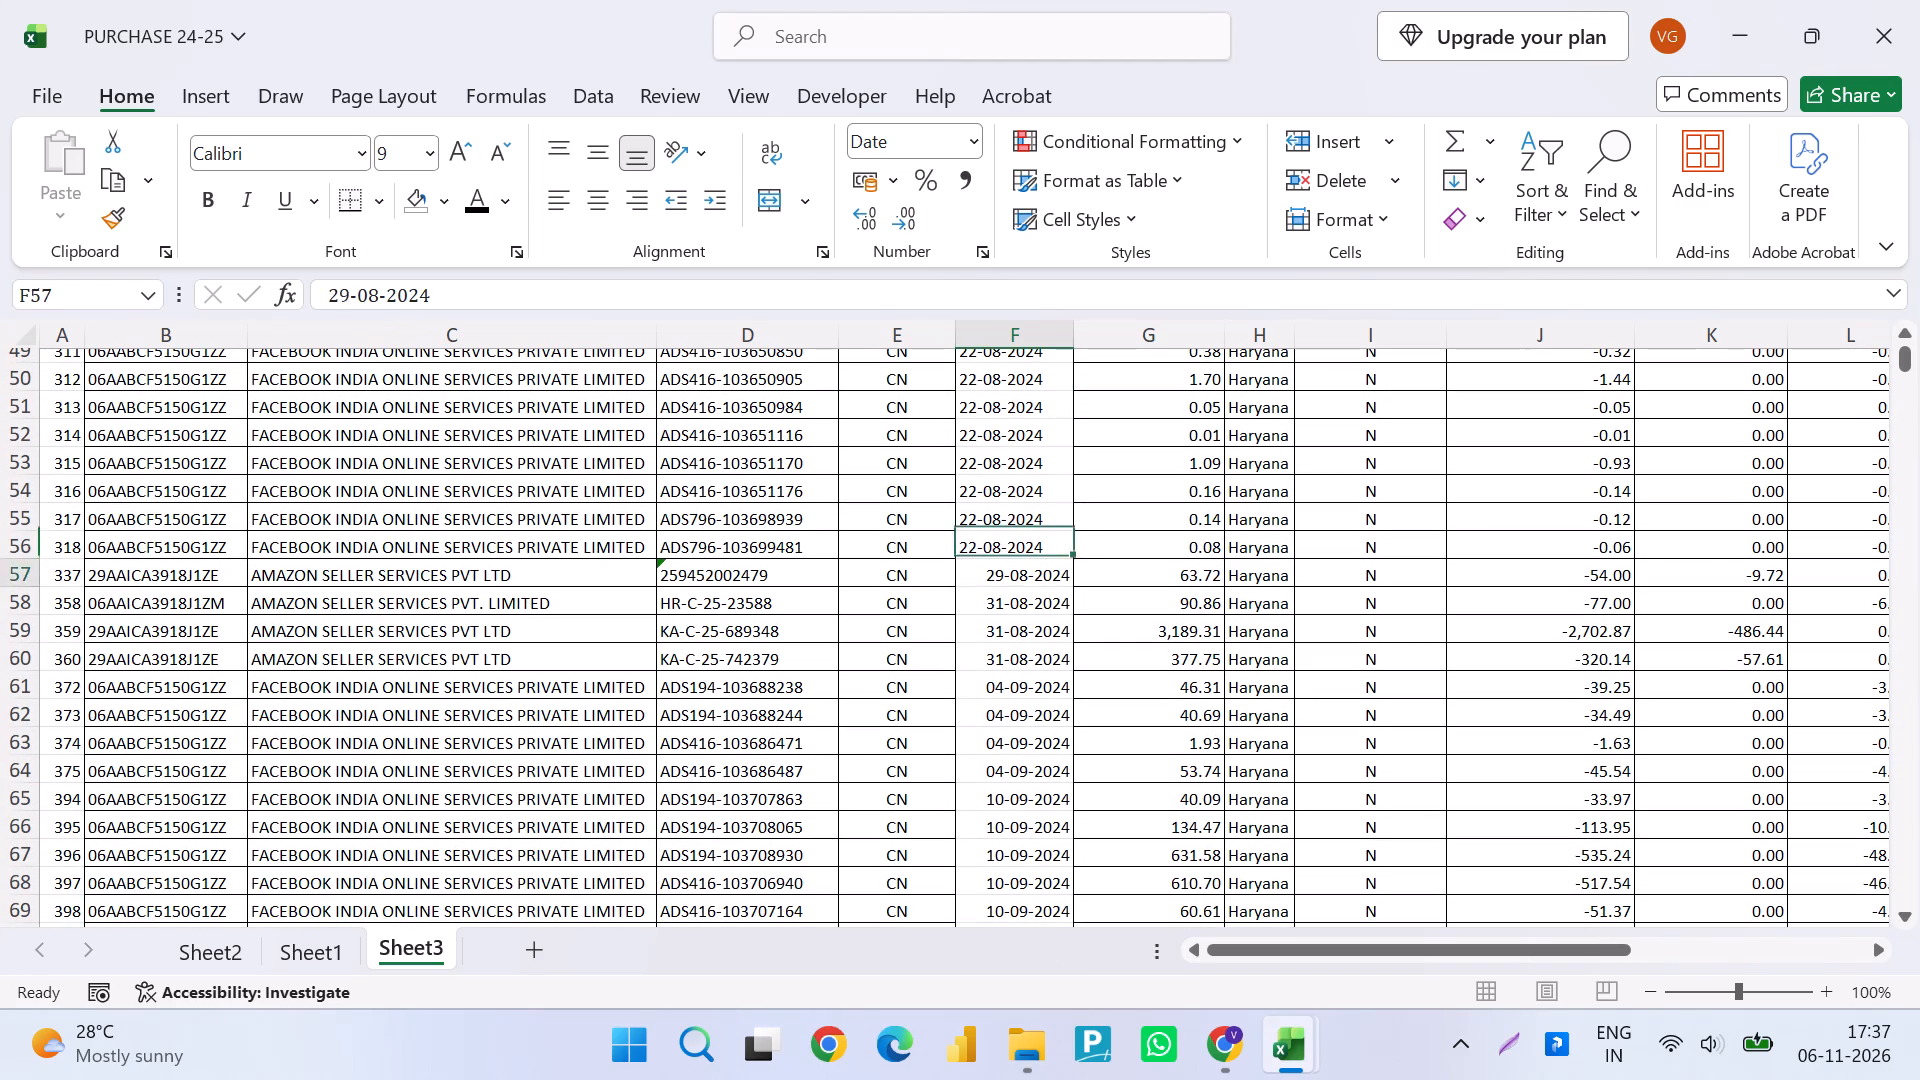
pyautogui.press('F2')
pyautogui.press('Left')
pyautogui.hotkey('ctrl', 'Left')
pyautogui.hotkey('ctrl', 'Left')
pyautogui.hotkey('ctrl', 'Left')
pyautogui.hotkey('ctrl', 'Left')
pyautogui.hotkey('ctrl', 'Left')
pyautogui.hotkey('ctrl', 'Left')
pyautogui.press("'")
pyautogui.press('Return')
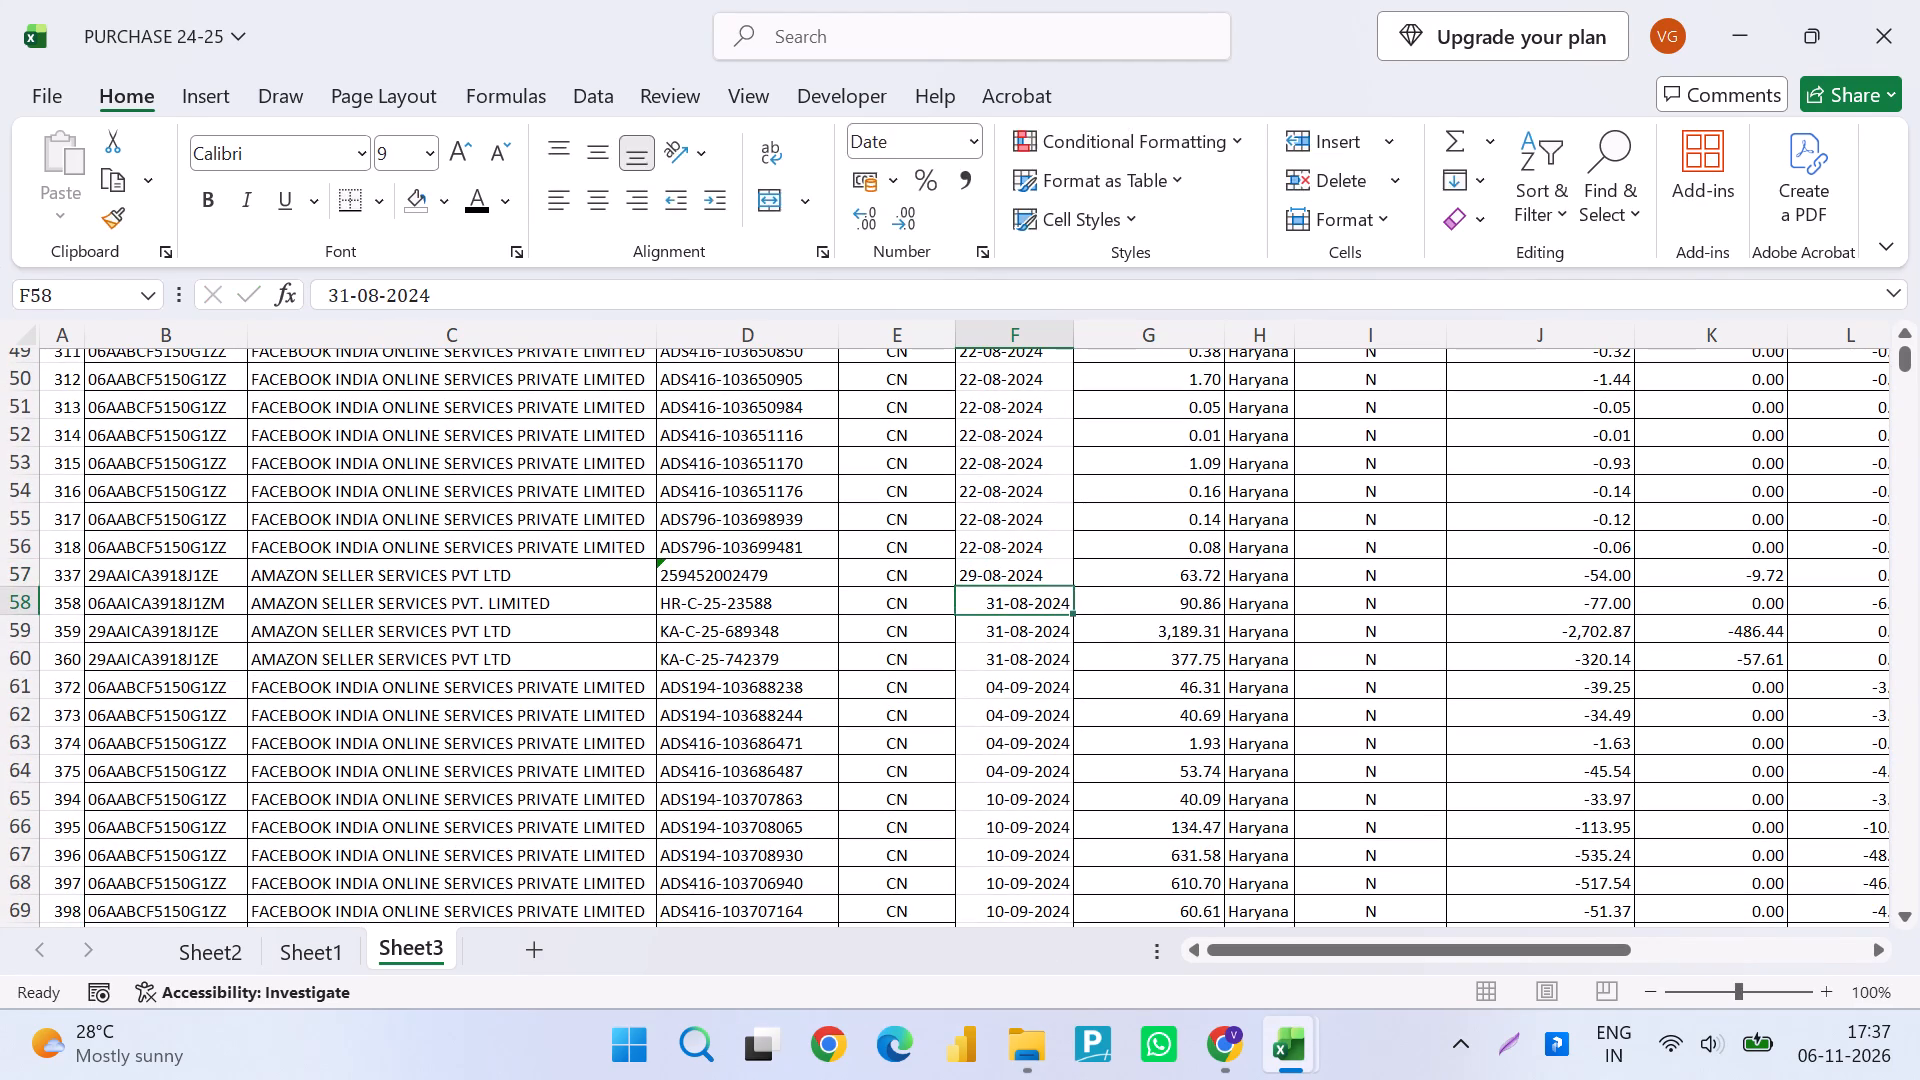
# Convert the Amazon invoice date in F58 to text as '31-08-2024 and fill it down through F60.
pyautogui.press('F2')
pyautogui.press('Left')
pyautogui.hotkey('ctrl', 'Left')
pyautogui.hotkey('ctrl', 'Left')
pyautogui.hotkey('ctrl', 'Left')
pyautogui.hotkey('ctrl', 'Left')
pyautogui.hotkey('ctrl', 'Left')
pyautogui.hotkey('ctrl', 'Left')
pyautogui.press("'")
pyautogui.press('Return')
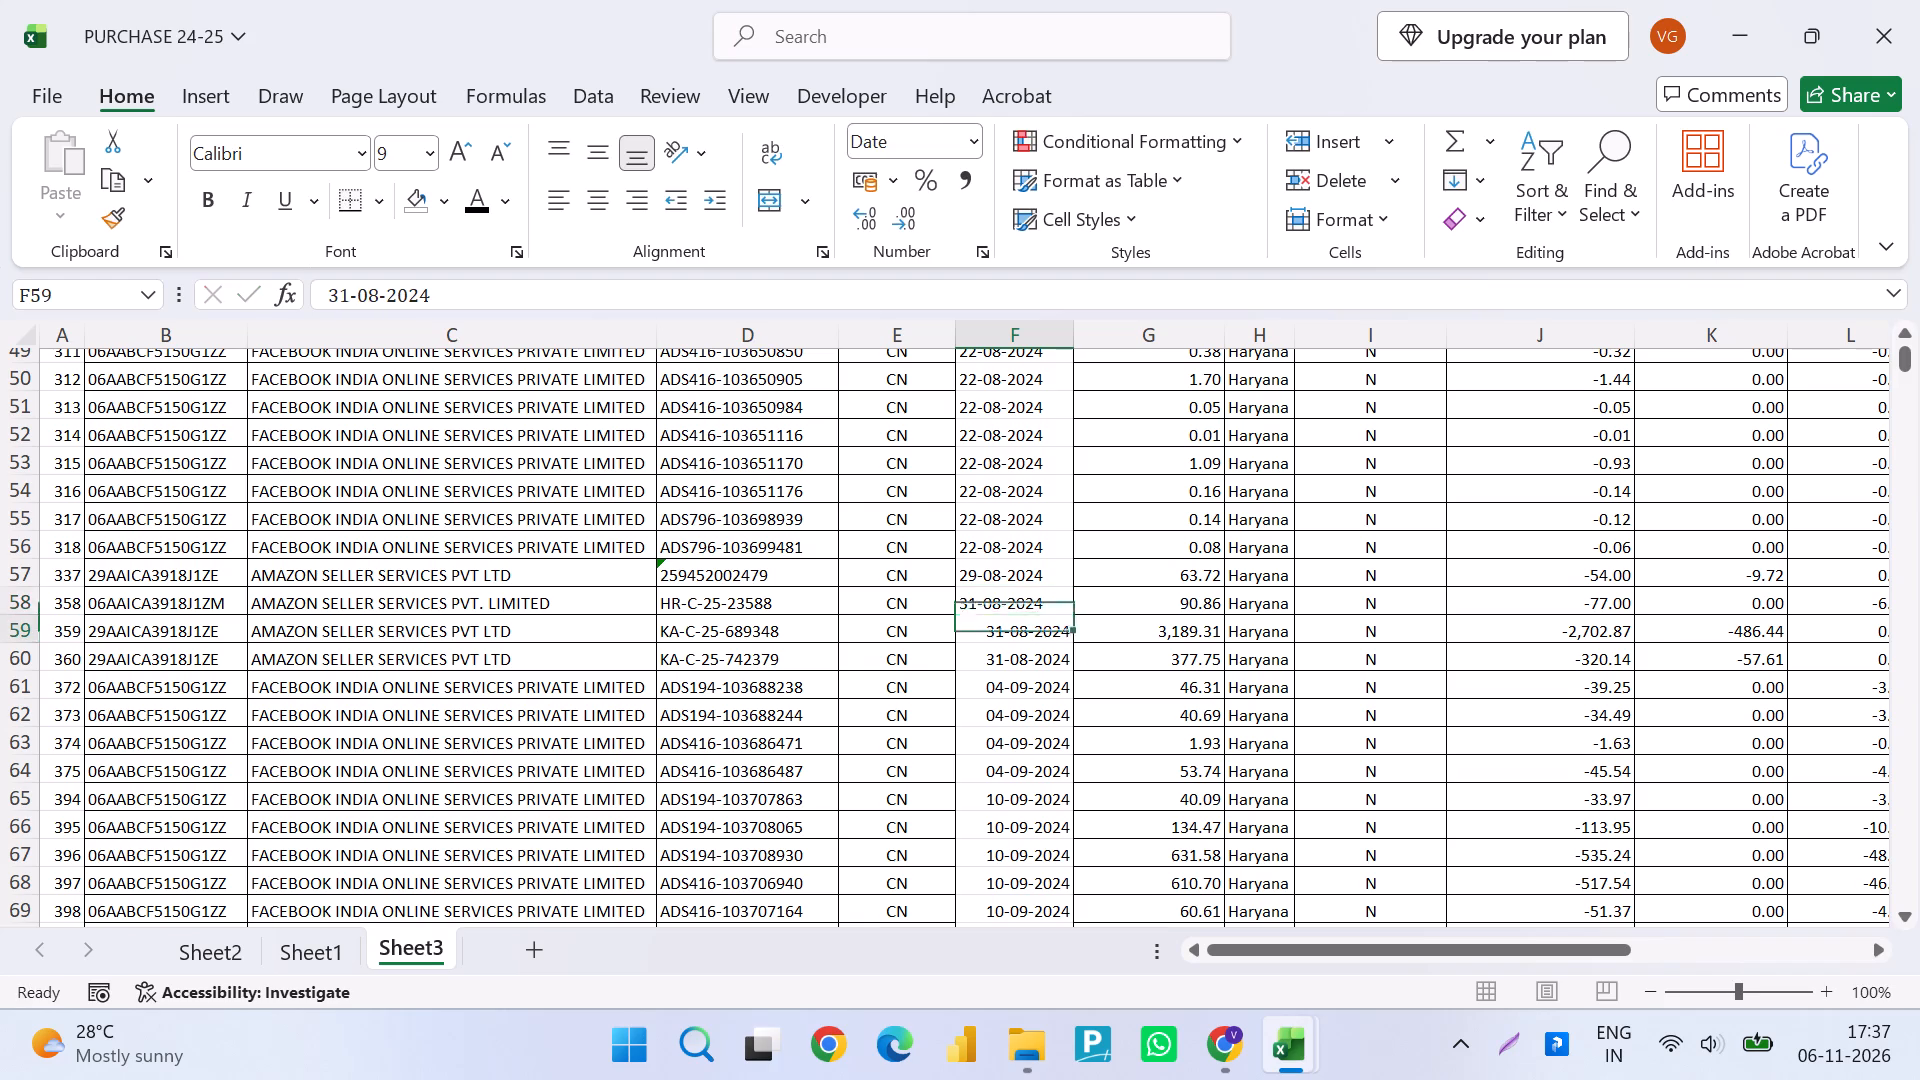
pyautogui.hotkey('ctrl', 'd')
pyautogui.press('Down')
pyautogui.press('Up')
pyautogui.hotkey('ctrl', 'd')
pyautogui.press('Down')
pyautogui.hotkey('ctrl', 'd')
# Convert the Facebook invoice date in F61 to text as '04-09-2024 and fill it down through F65.
pyautogui.press('Down')
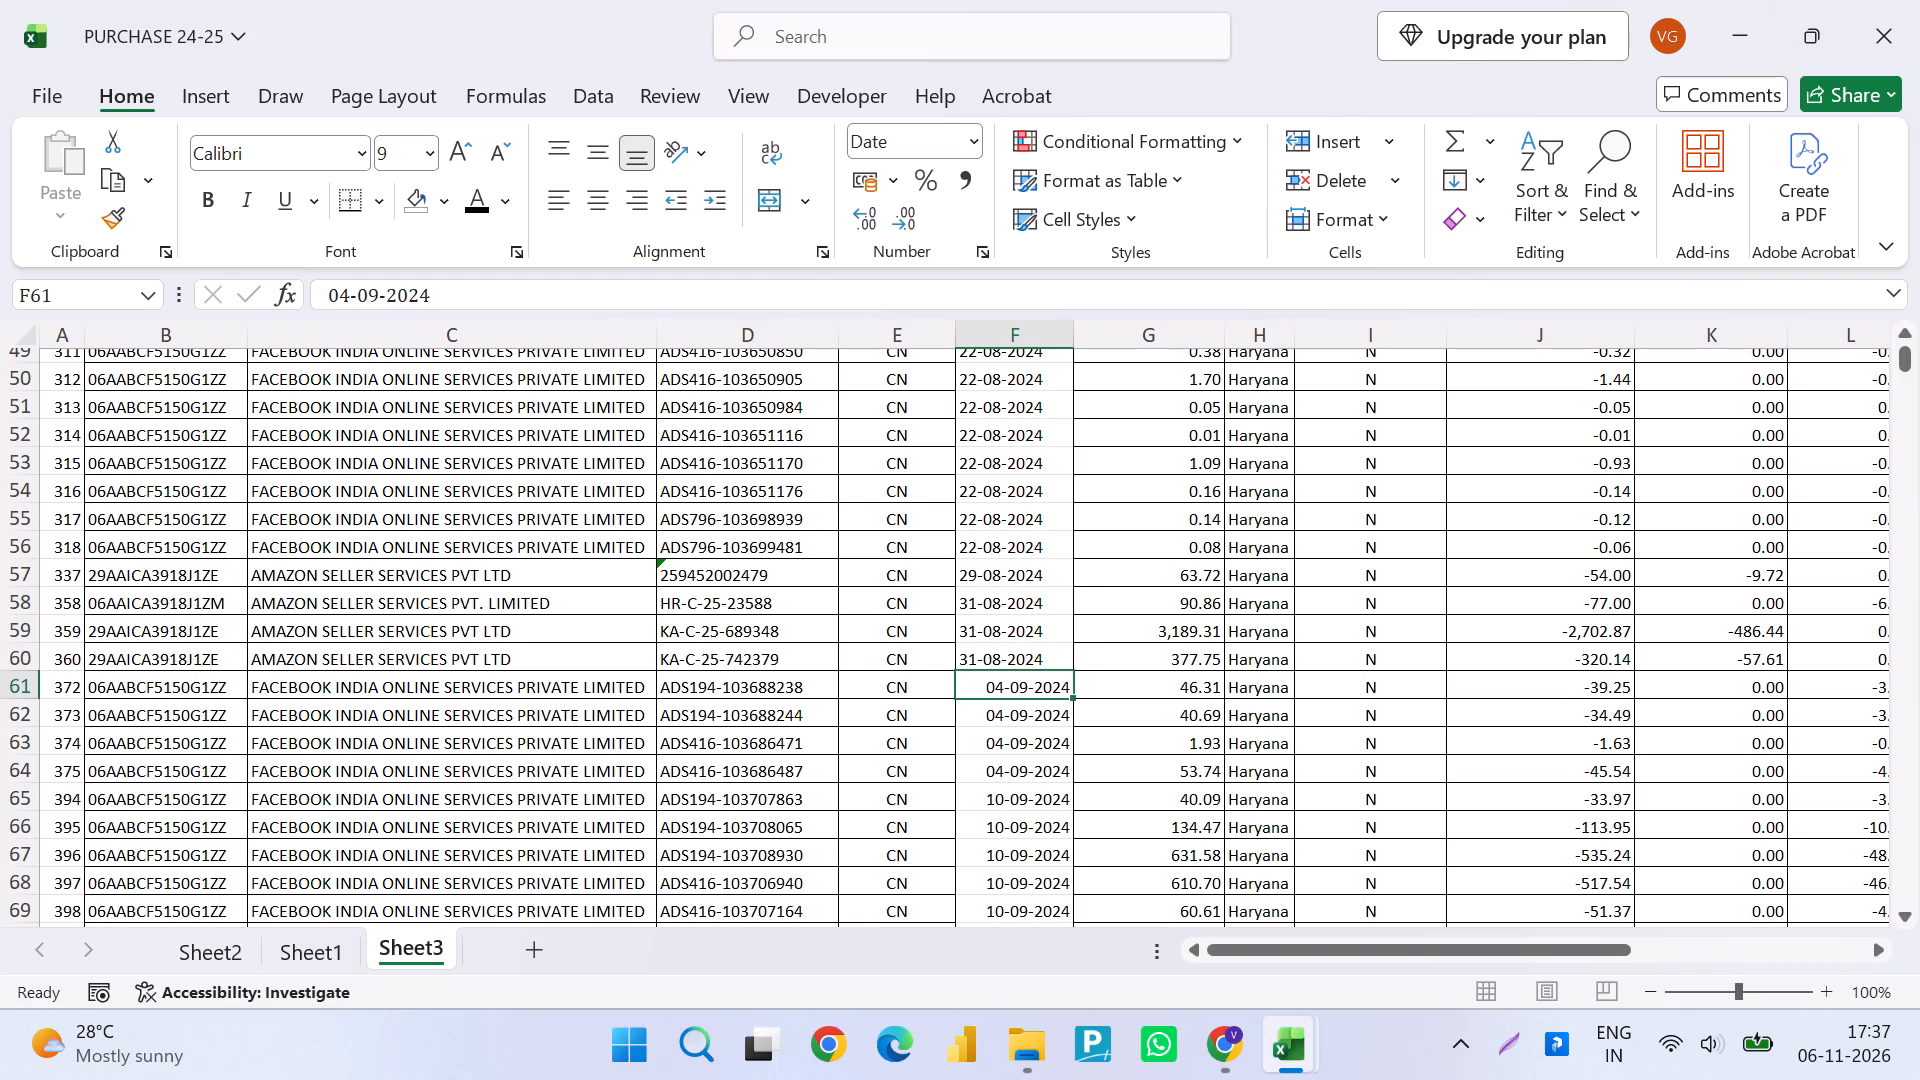
pyautogui.press('F2')
pyautogui.press('Left')
pyautogui.hotkey('ctrl', 'Left')
pyautogui.hotkey('ctrl', 'Left')
pyautogui.hotkey('ctrl', 'Left')
pyautogui.hotkey('ctrl', 'Left')
pyautogui.hotkey('ctrl', 'Left')
pyautogui.hotkey('ctrl', 'Left')
pyautogui.press("'")
pyautogui.press('Return')
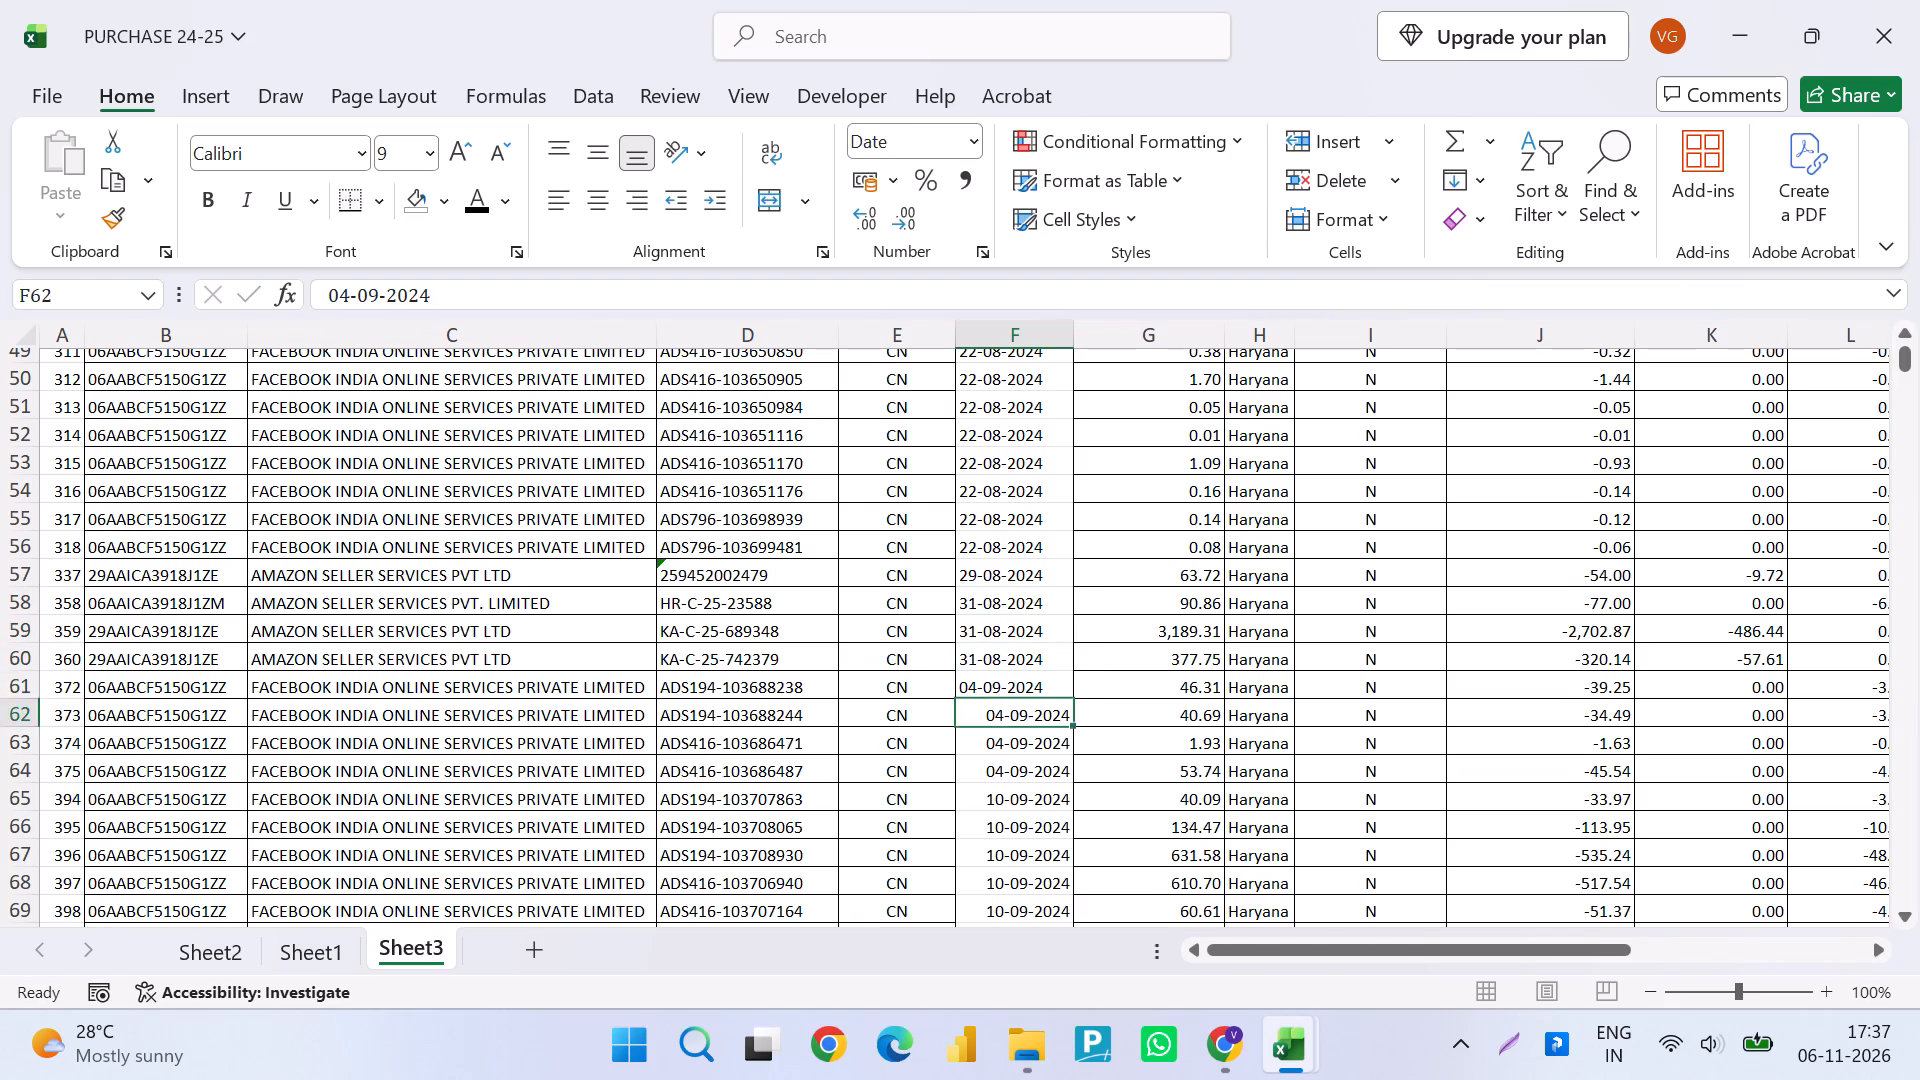
pyautogui.press('Up')
pyautogui.hotkey('shift', 'Down')
pyautogui.hotkey('shift', 'Down')
pyautogui.hotkey('shift', 'Down')
pyautogui.hotkey('shift', 'Down')
pyautogui.hotkey('ctrl', 'd')
pyautogui.press('Down')
pyautogui.press('Down')
pyautogui.press('Down')
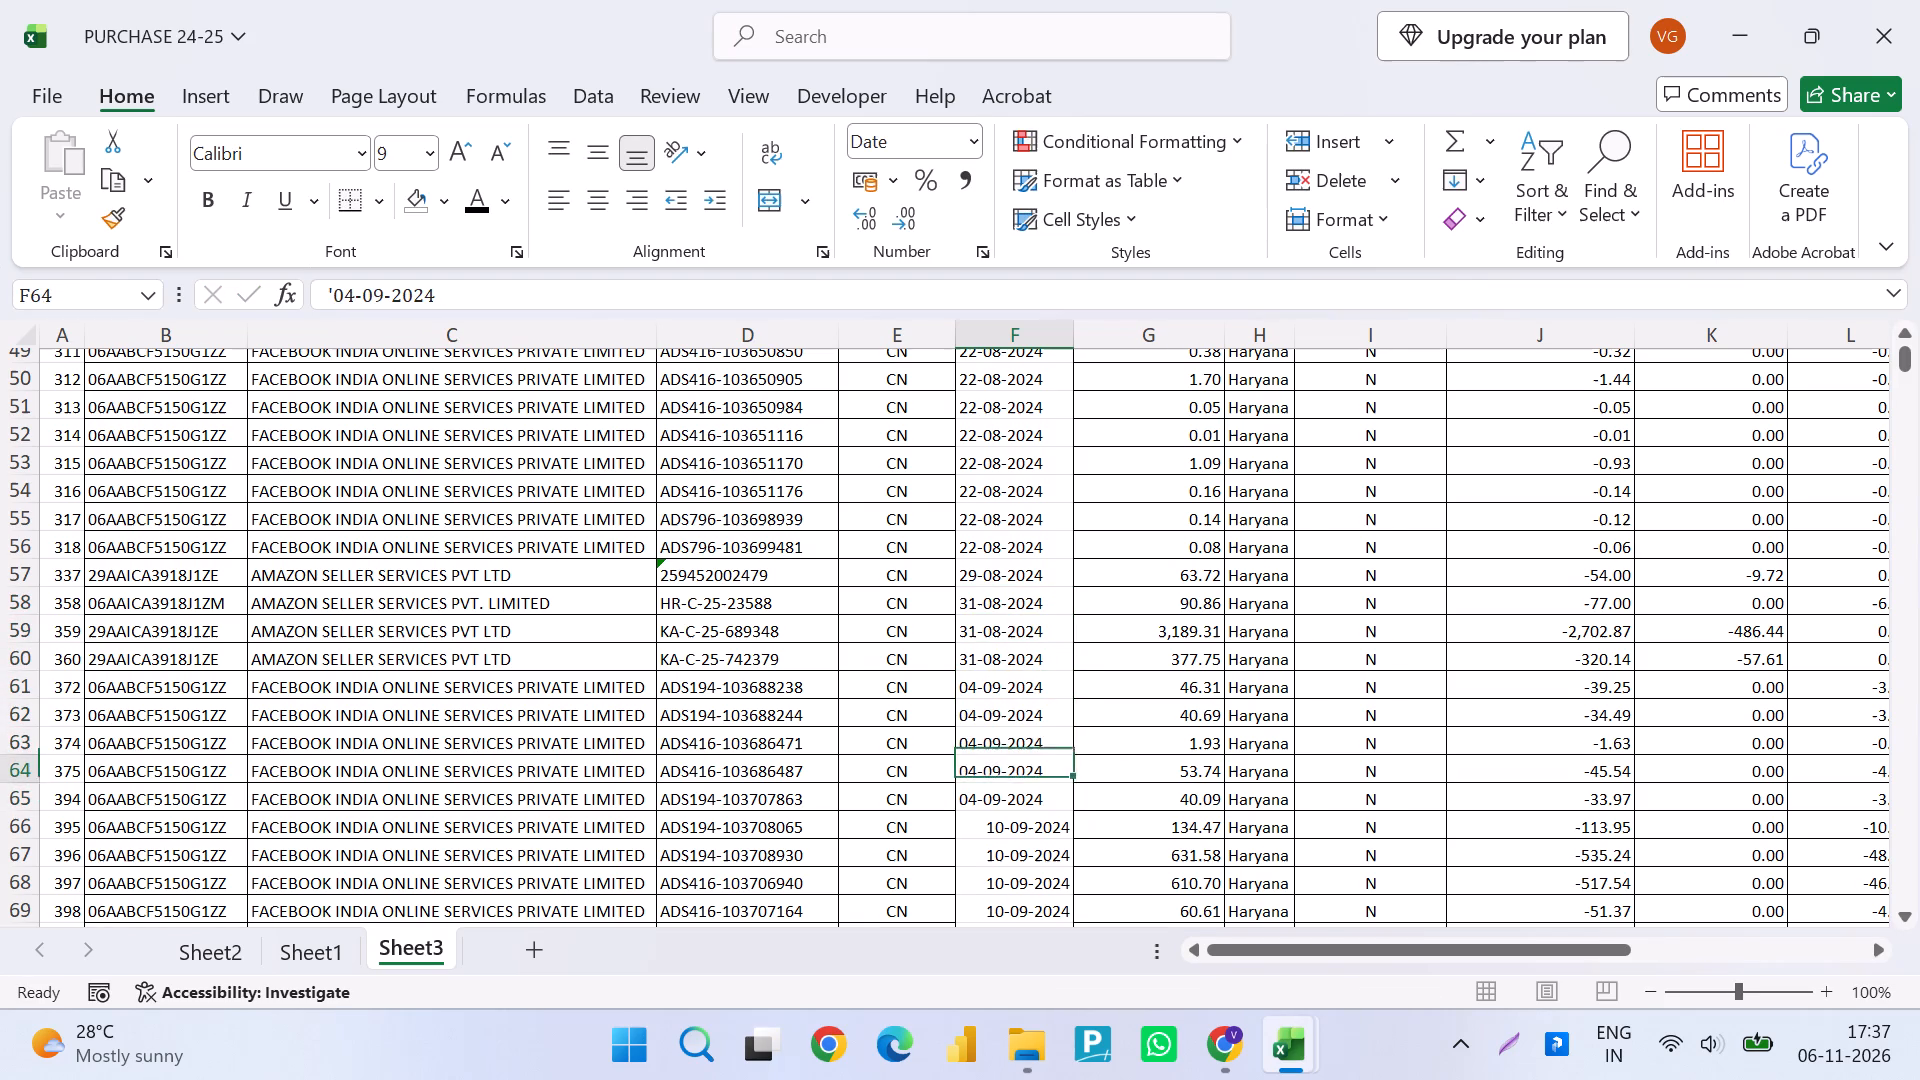
pyautogui.press('Down')
pyautogui.press('Down')
pyautogui.press('Down')
pyautogui.press('Up')
pyautogui.press('Up')
pyautogui.press('F2')
pyautogui.press('Left')
pyautogui.hotkey('ctrl', 'Left')
pyautogui.hotkey('ctrl', 'Left')
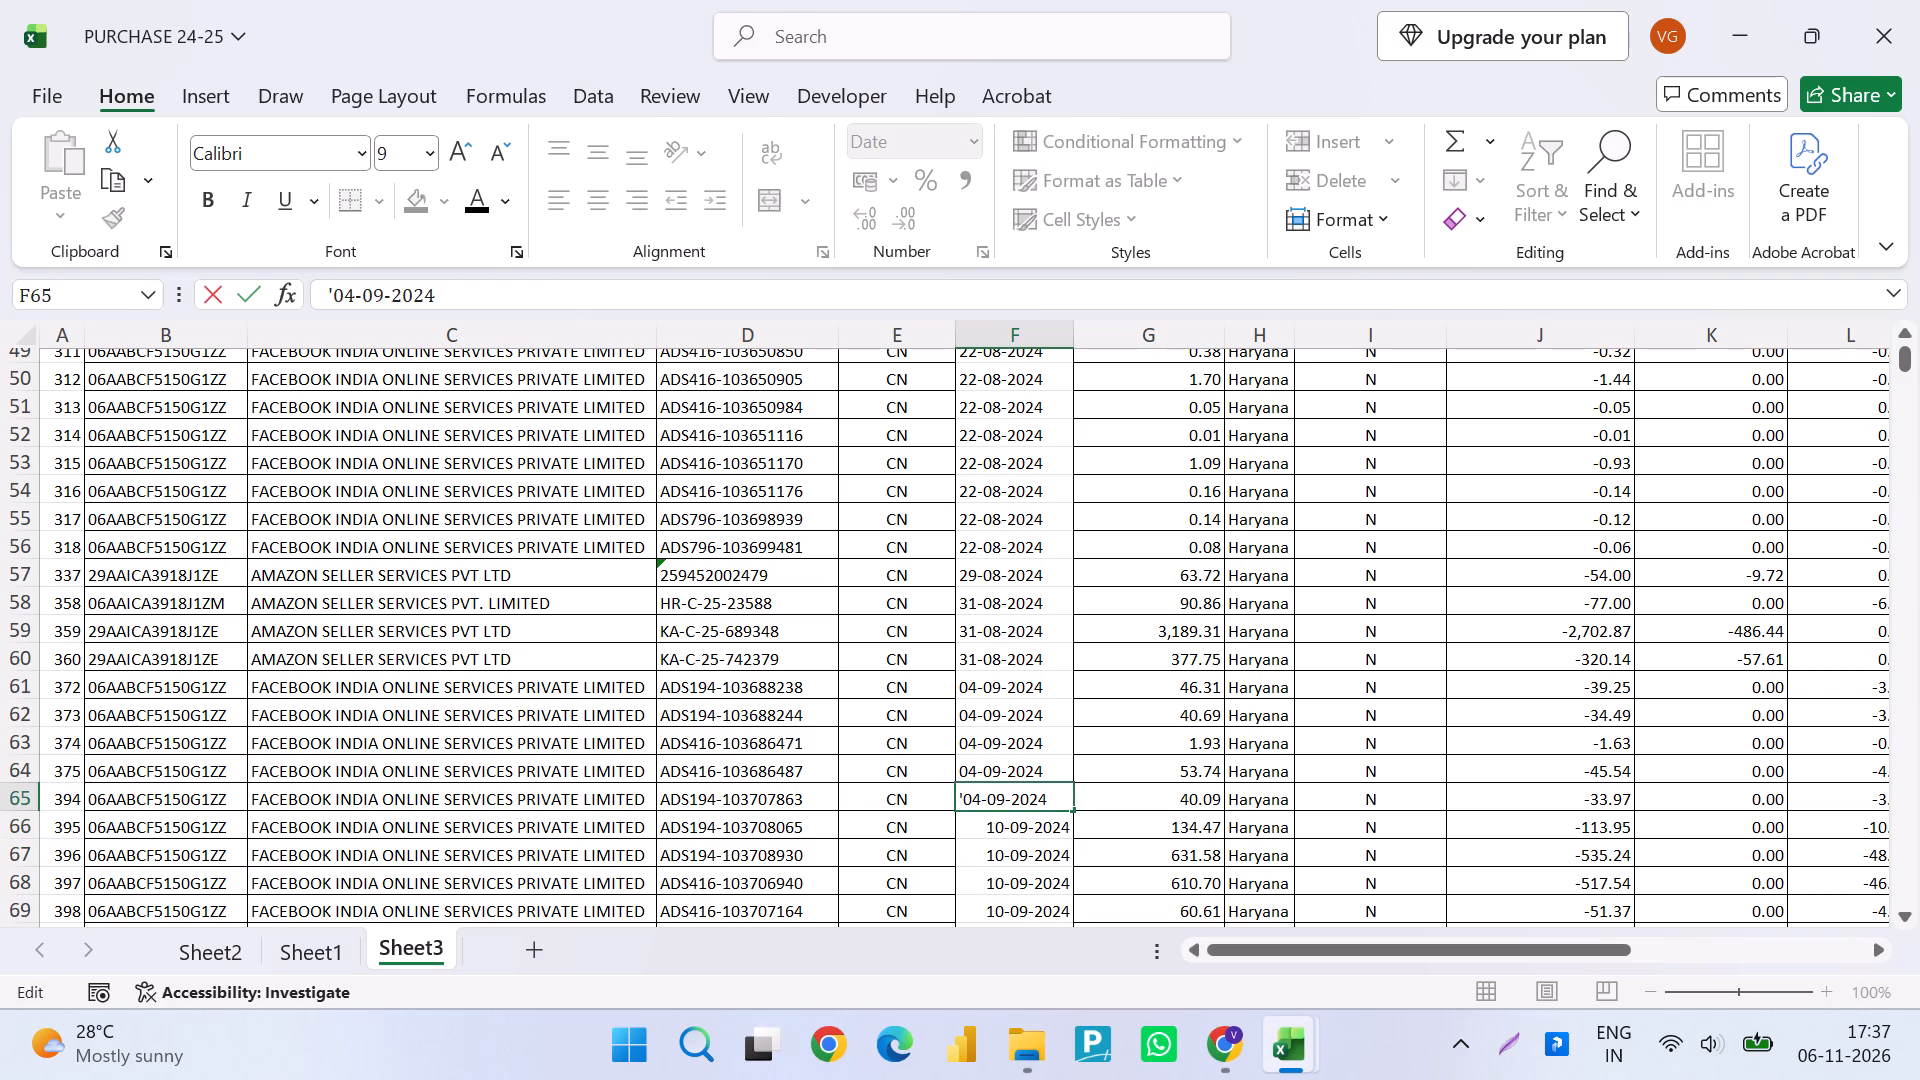
pyautogui.hotkey('ctrl', 'Left')
pyautogui.hotkey('ctrl', 'Left')
pyautogui.press('BackSpace')
pyautogui.press('BackSpace')
pyautogui.write('10')
pyautogui.press('Return')
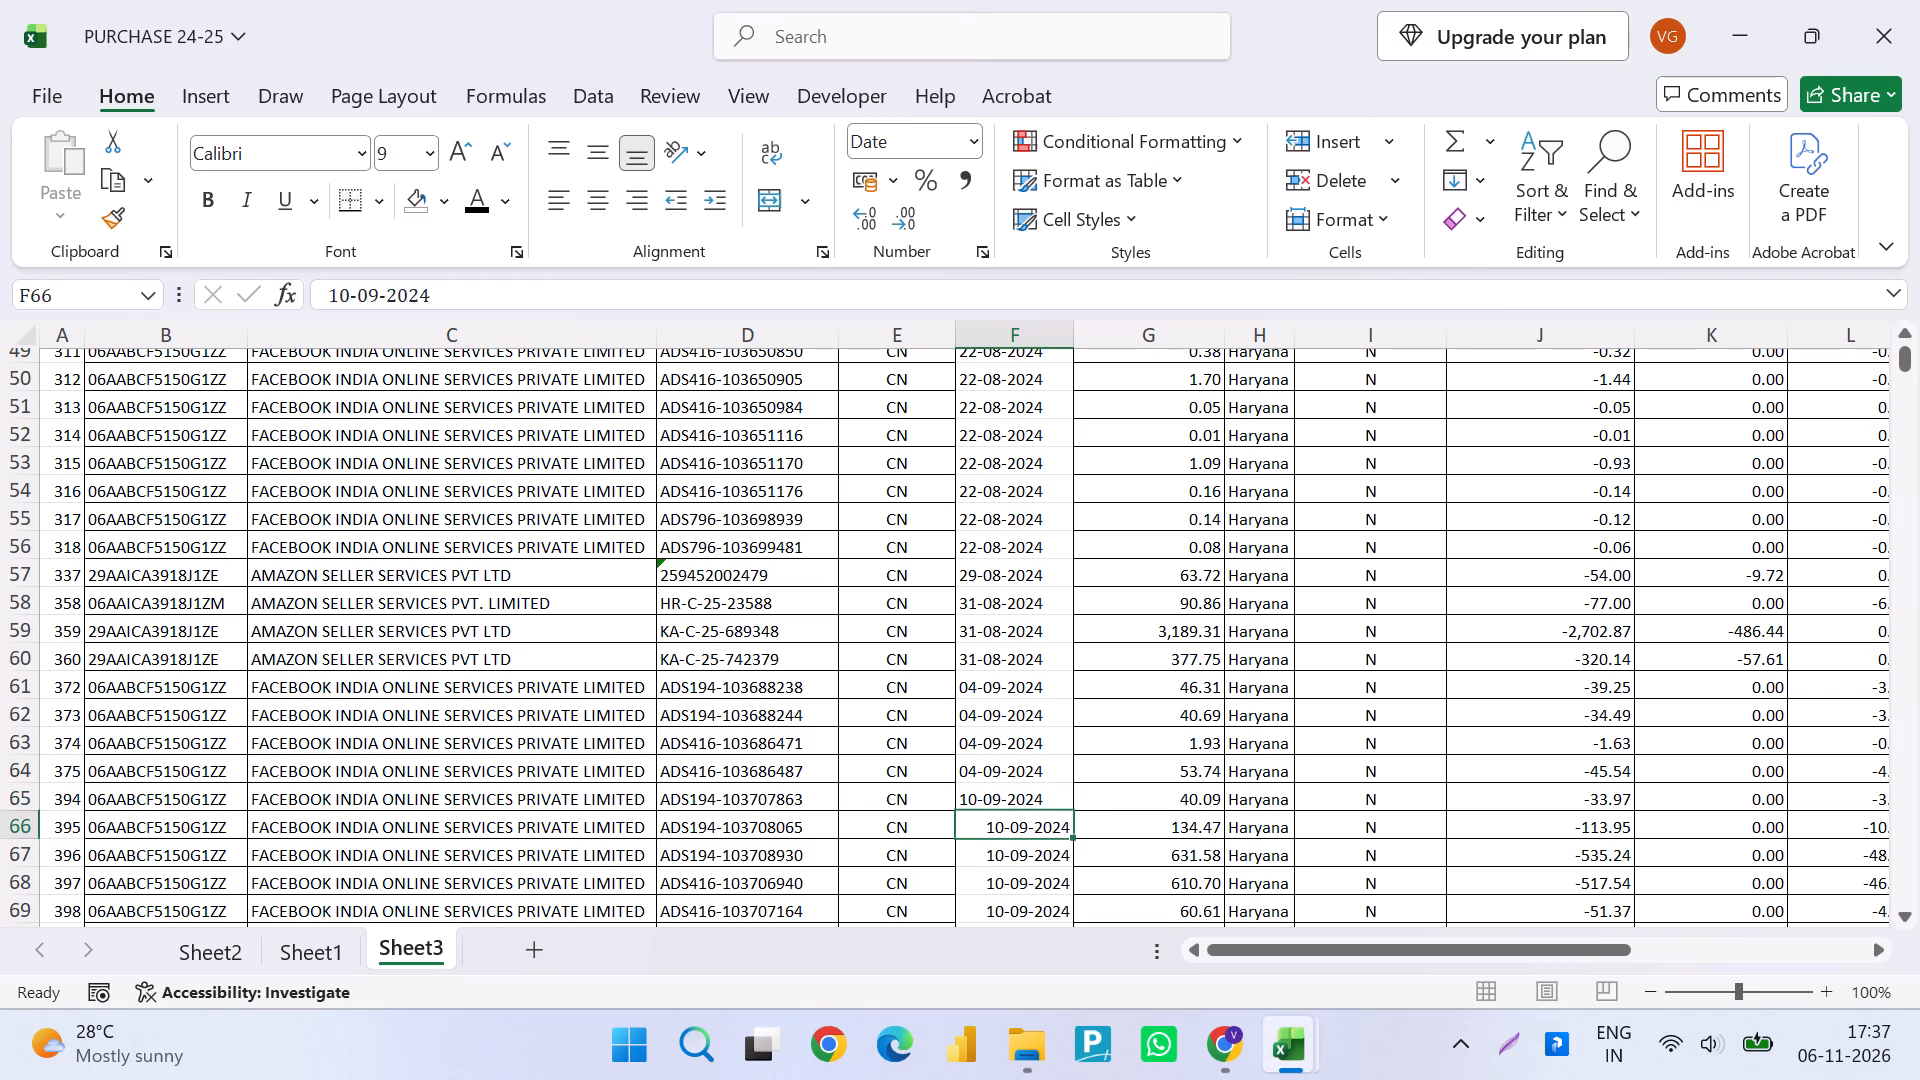
# Fill the text date '10-09-2024 from F65 down through F71 for the Facebook invoices.
pyautogui.hotkey('ctrl', 'd')
pyautogui.press('Down')
pyautogui.hotkey('ctrl', 'd')
pyautogui.hotkey('shift', 'Down')
pyautogui.hotkey('shift', 'Down')
pyautogui.hotkey('shift', 'Down')
pyautogui.hotkey('shift', 'Down')
pyautogui.hotkey('shift', 'Down')
pyautogui.hotkey('shift', 'Down')
pyautogui.hotkey('shift', 'Down')
pyautogui.hotkey('shift', 'Down')
pyautogui.hotkey('shift', 'Down')
pyautogui.hotkey('shift', 'Down')
pyautogui.hotkey('shift', 'Down')
pyautogui.hotkey('shift', 'Down')
pyautogui.hotkey('shift', 'Down')
pyautogui.hotkey('shift', 'Down')
pyautogui.hotkey('shift', 'Down')
pyautogui.hotkey('shift', 'Down')
pyautogui.hotkey('shift', 'Down')
pyautogui.hotkey('shift', 'Down')
pyautogui.hotkey('shift', 'Down')
pyautogui.hotkey('shift', 'Down')
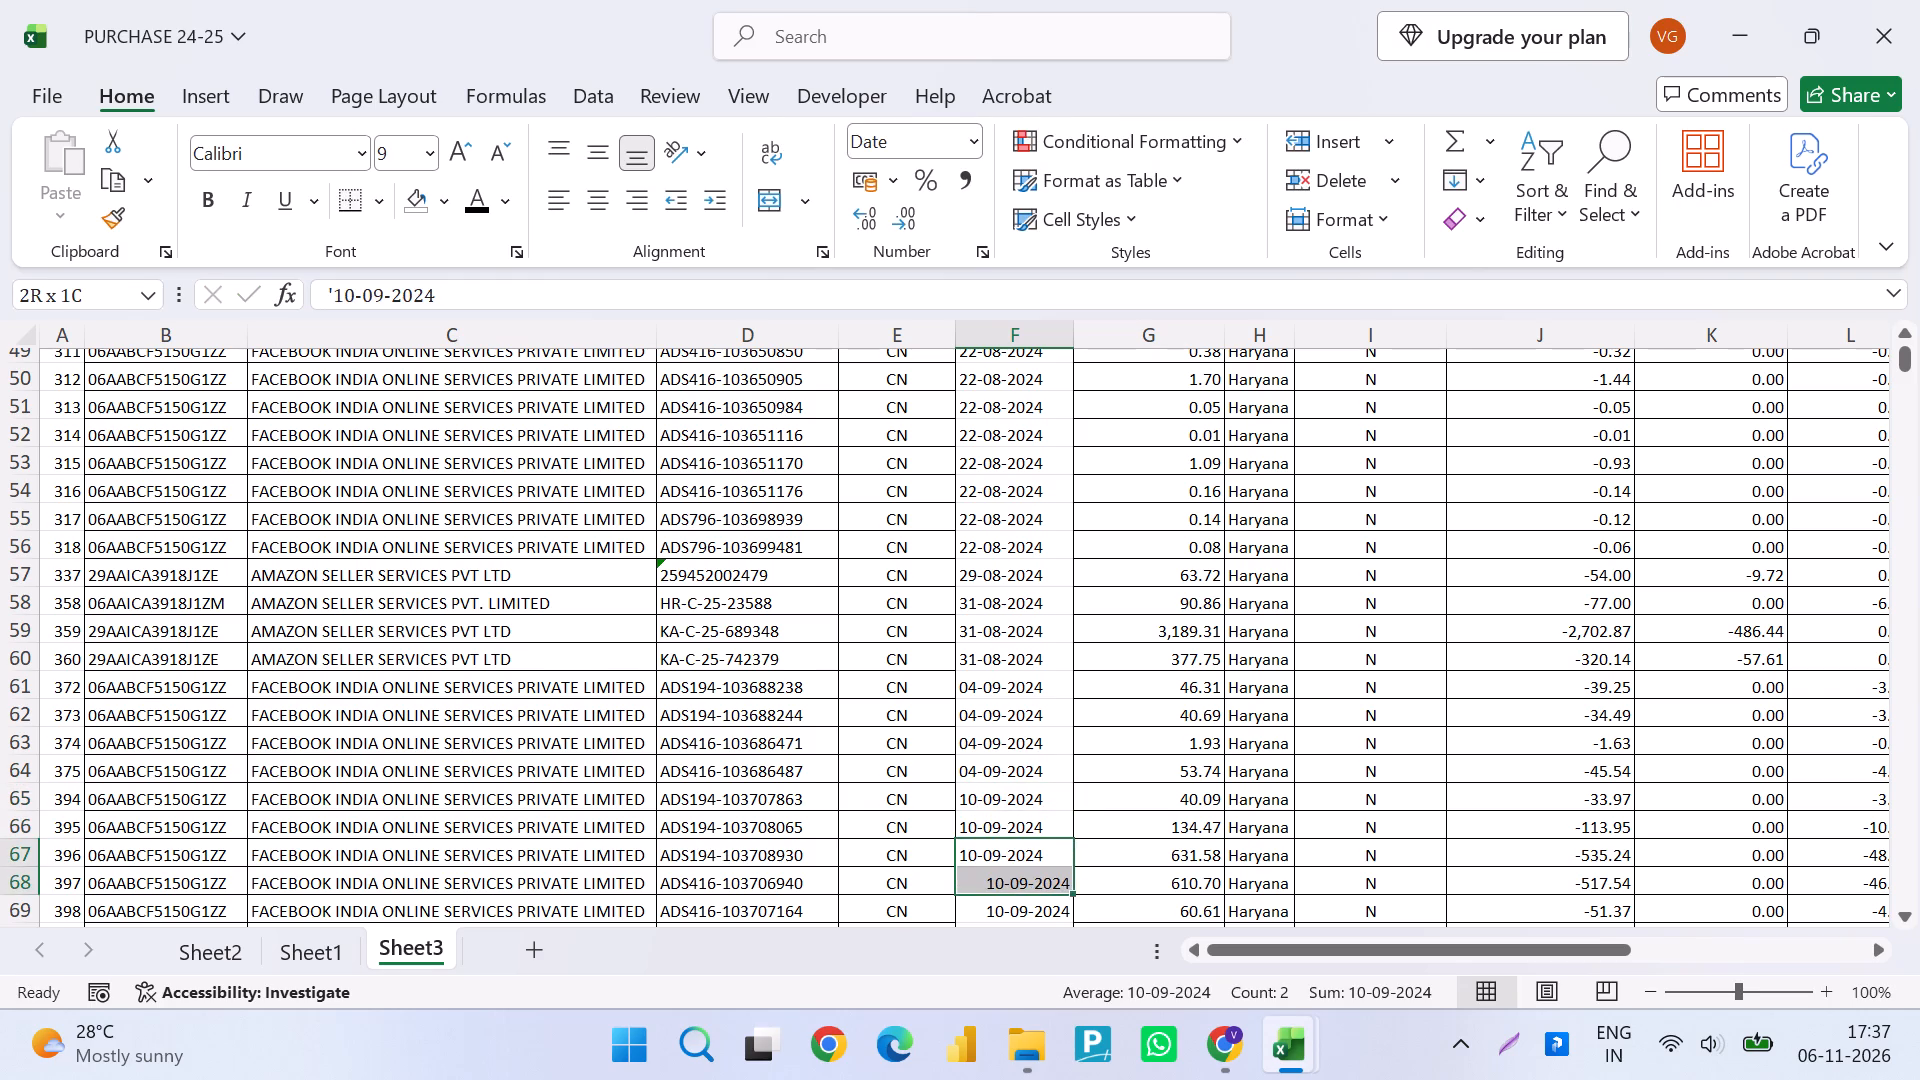
pyautogui.hotkey('shift', 'Up')
pyautogui.hotkey('shift', 'Up')
pyautogui.hotkey('shift', 'Up')
pyautogui.hotkey('shift', 'Up')
pyautogui.hotkey('shift', 'Up')
pyautogui.hotkey('shift', 'Up')
pyautogui.hotkey('shift', 'Up')
pyautogui.hotkey('shift', 'Up')
pyautogui.hotkey('shift', 'Up')
pyautogui.hotkey('shift', 'Up')
pyautogui.hotkey('shift', 'Up')
pyautogui.hotkey('shift', 'Up')
pyautogui.hotkey('shift', 'Up')
pyautogui.hotkey('shift', 'Up')
pyautogui.hotkey('shift', 'Up')
pyautogui.hotkey('shift', 'Up')
pyautogui.hotkey('shift', 'Up')
pyautogui.hotkey('shift', 'Up')
pyautogui.hotkey('shift', 'Up')
pyautogui.hotkey('shift', 'Up')
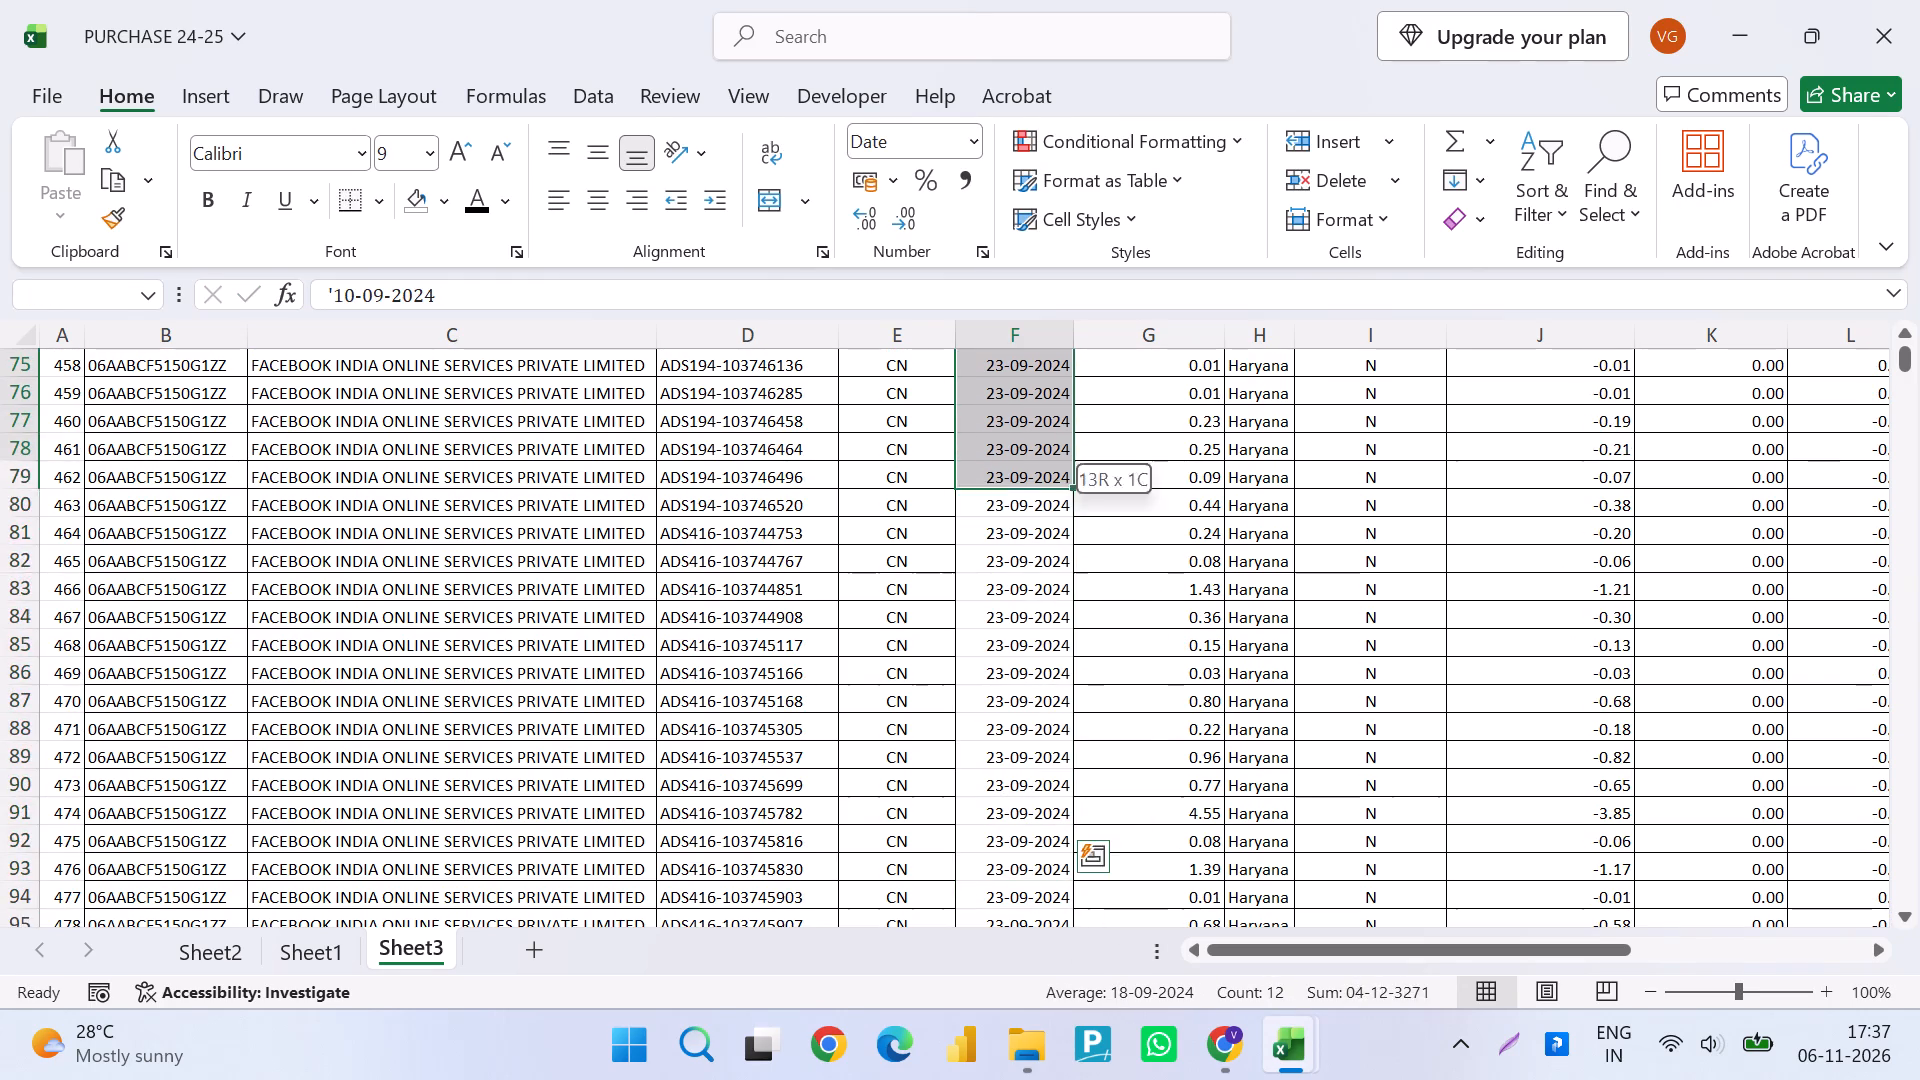
pyautogui.hotkey('shift', 'Down')
pyautogui.hotkey('shift', 'Down')
pyautogui.hotkey('shift', 'Up')
pyautogui.hotkey('shift', 'Down')
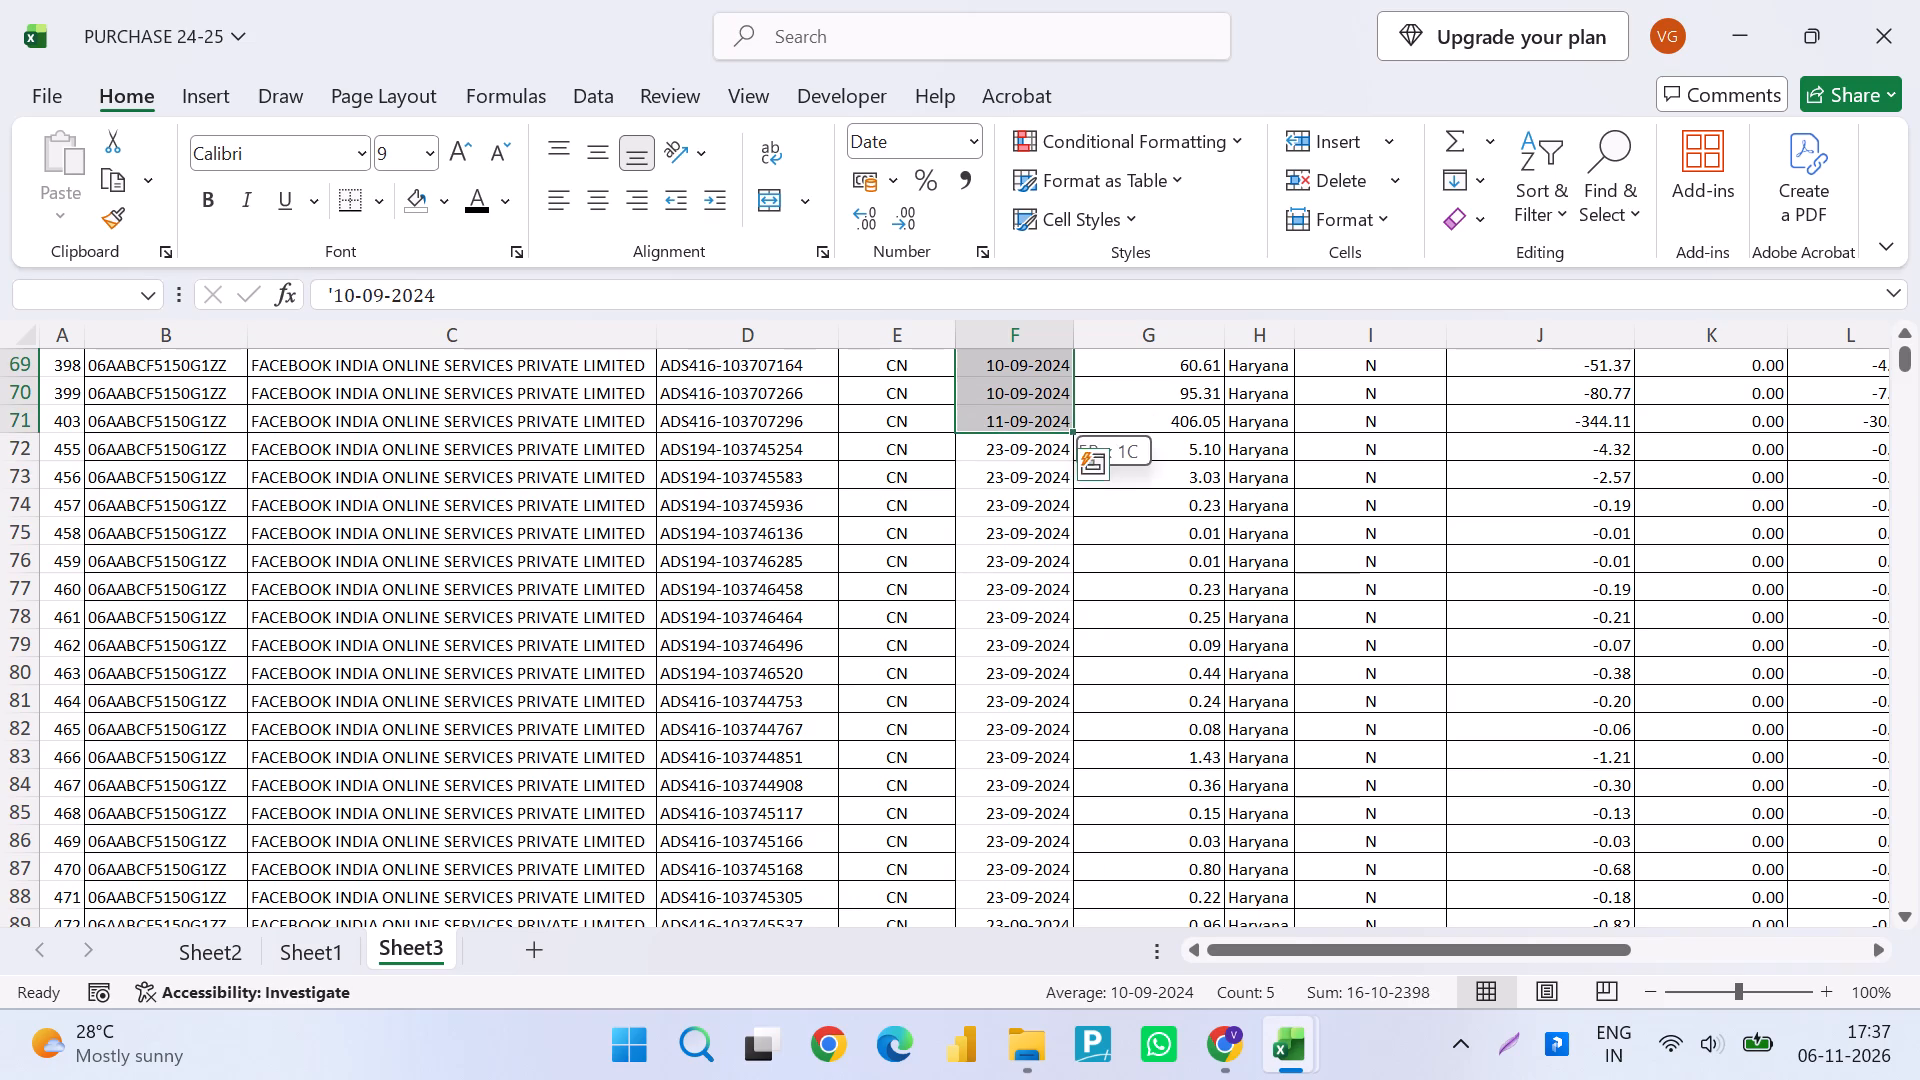
pyautogui.hotkey('ctrl', 'd')
pyautogui.hotkey('ctrl', 'Down')
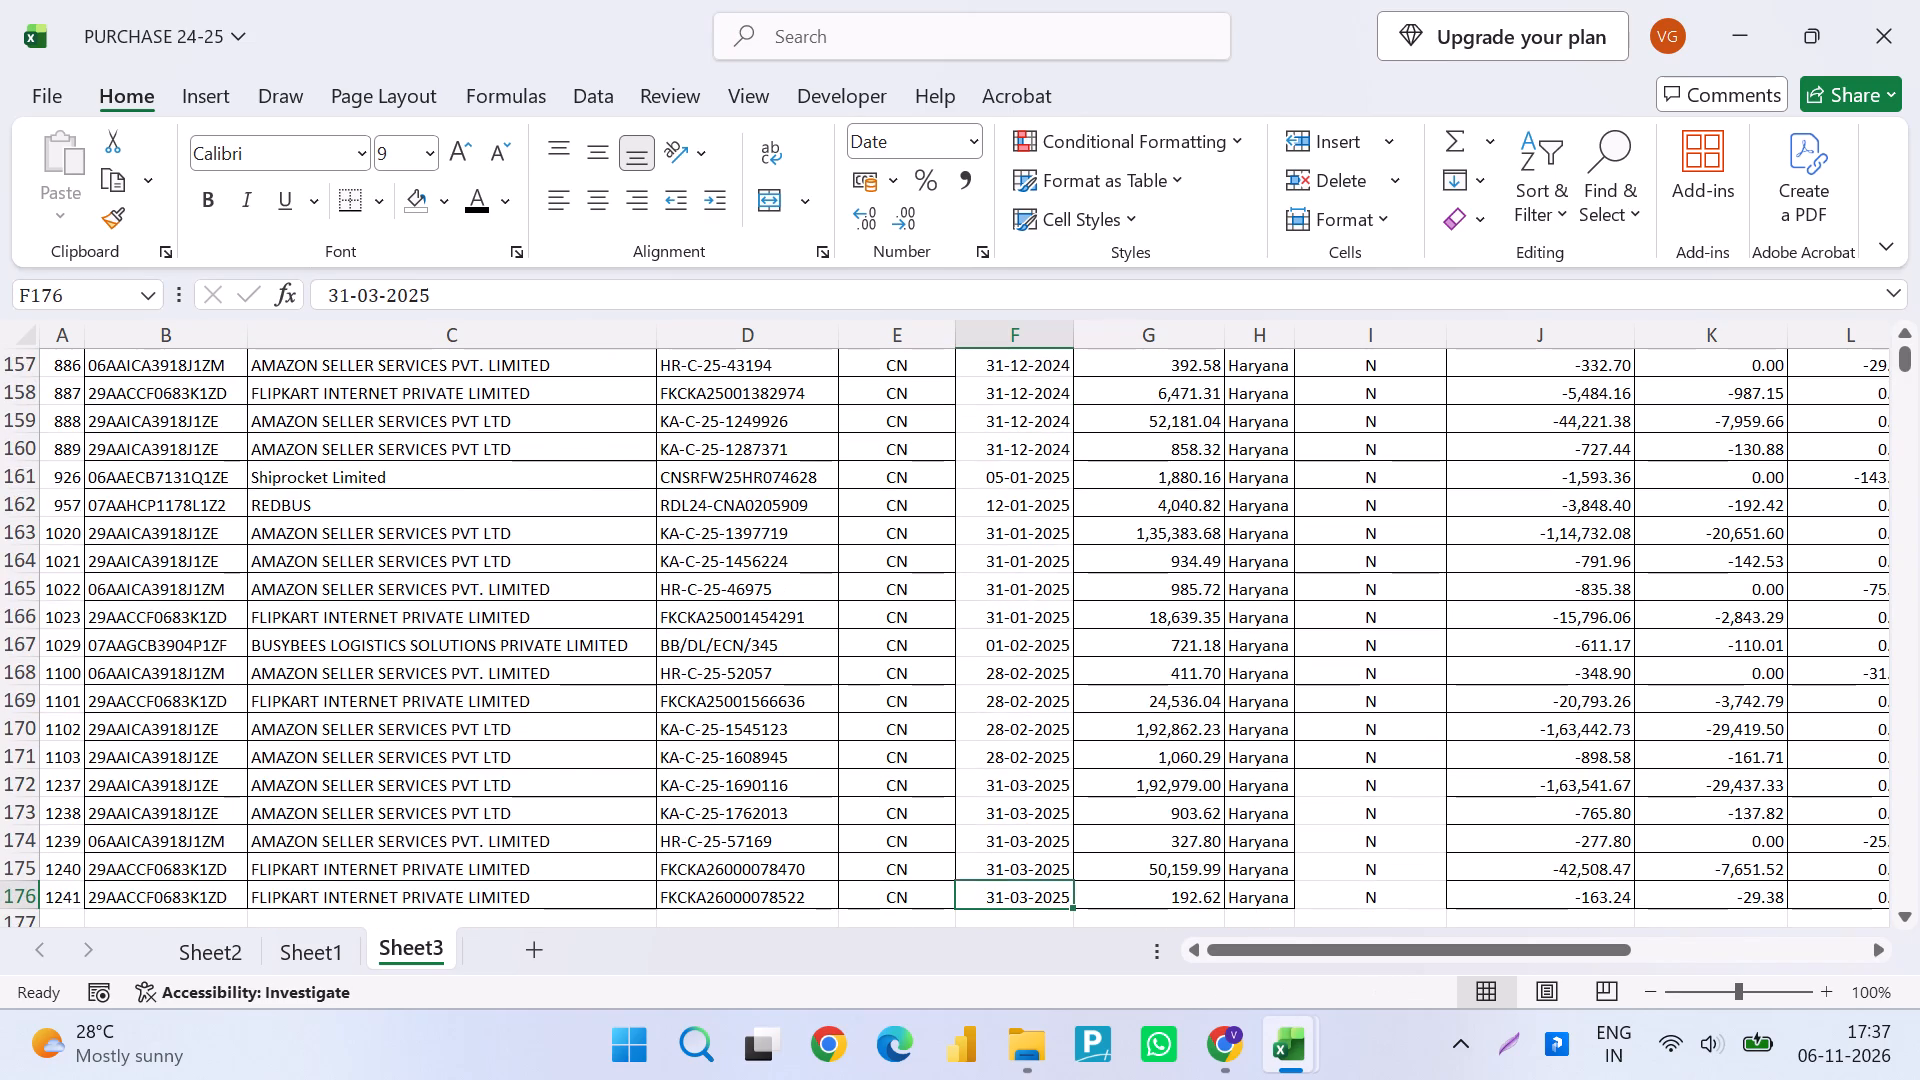
pyautogui.hotkey('ctrl', 'z')
pyautogui.hotkey('ctrl', 'd')
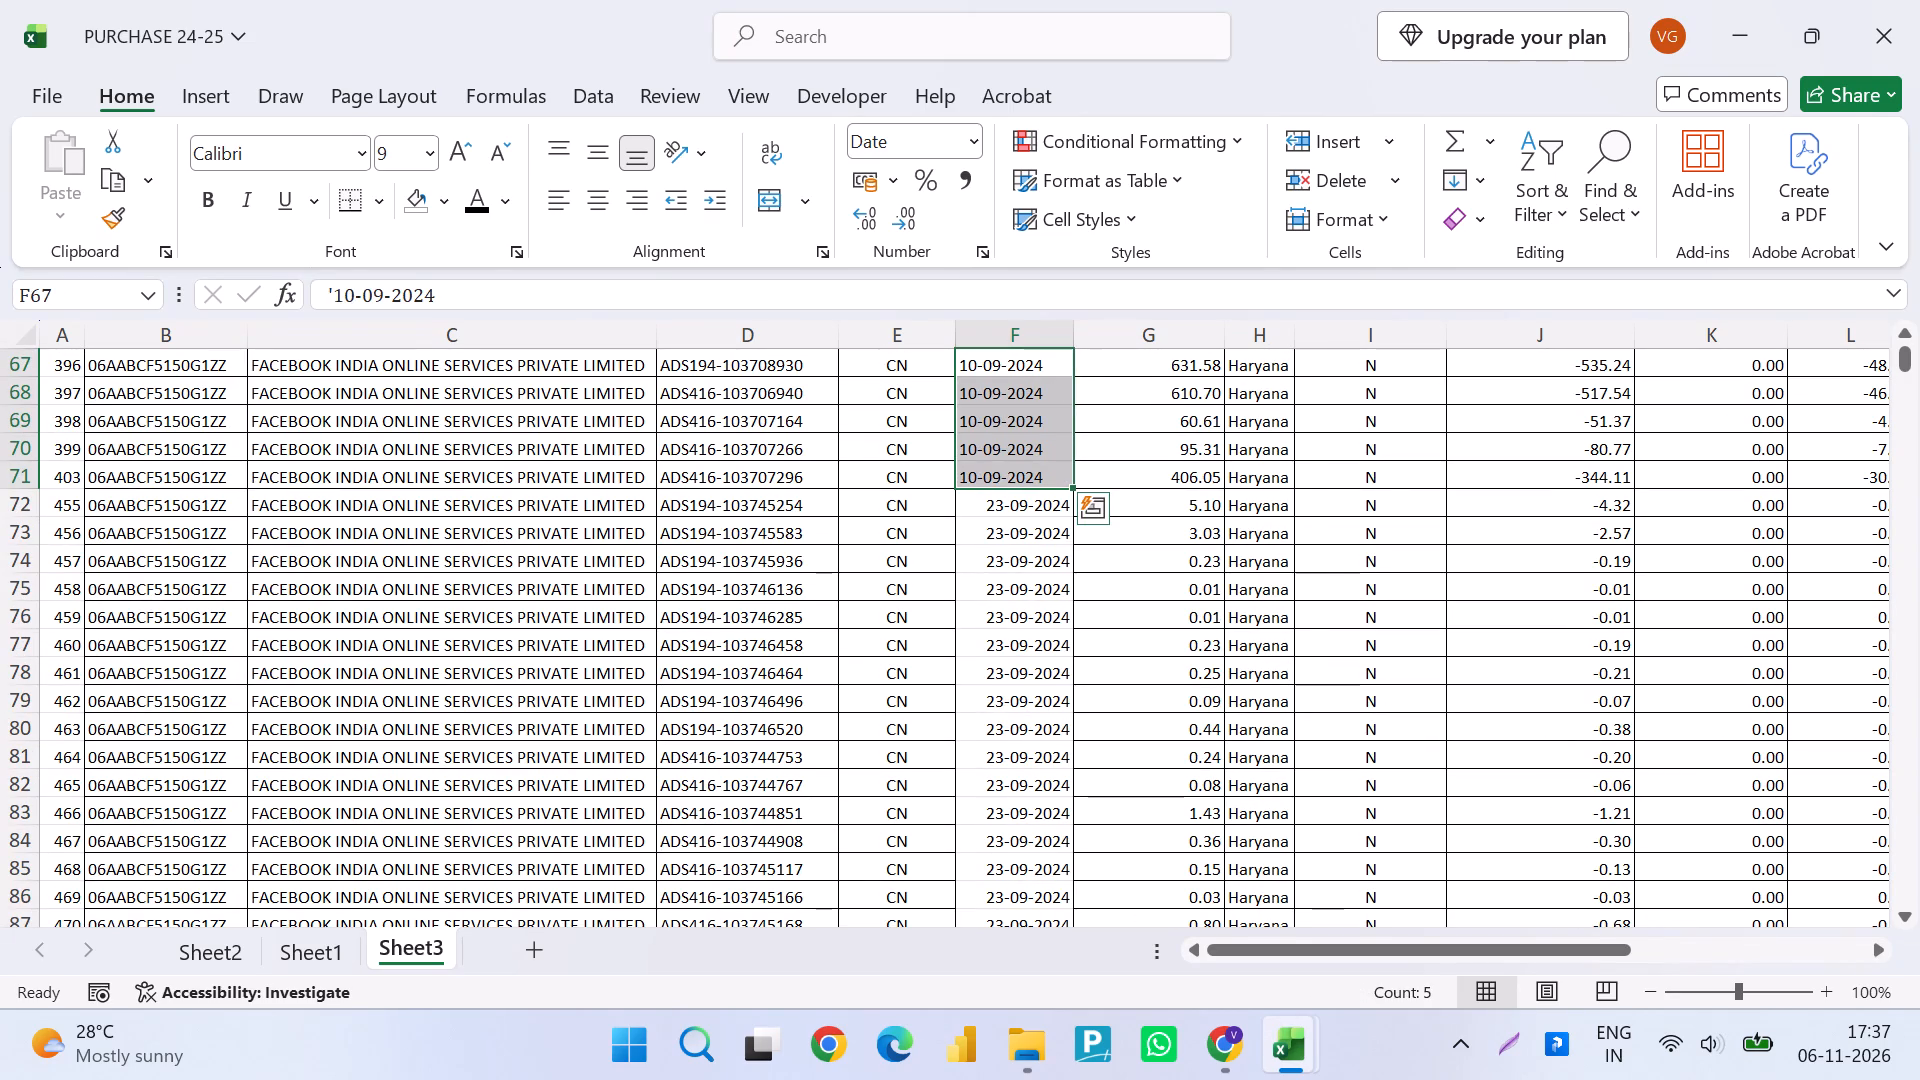
pyautogui.click(1033, 476)
pyautogui.press('F2')
pyautogui.press('Left')
pyautogui.hotkey('ctrl', 'Left')
pyautogui.hotkey('ctrl', 'Left')
pyautogui.hotkey('ctrl', 'Left')
pyautogui.hotkey('ctrl', 'Left')
pyautogui.press('BackSpace')
pyautogui.press('1')
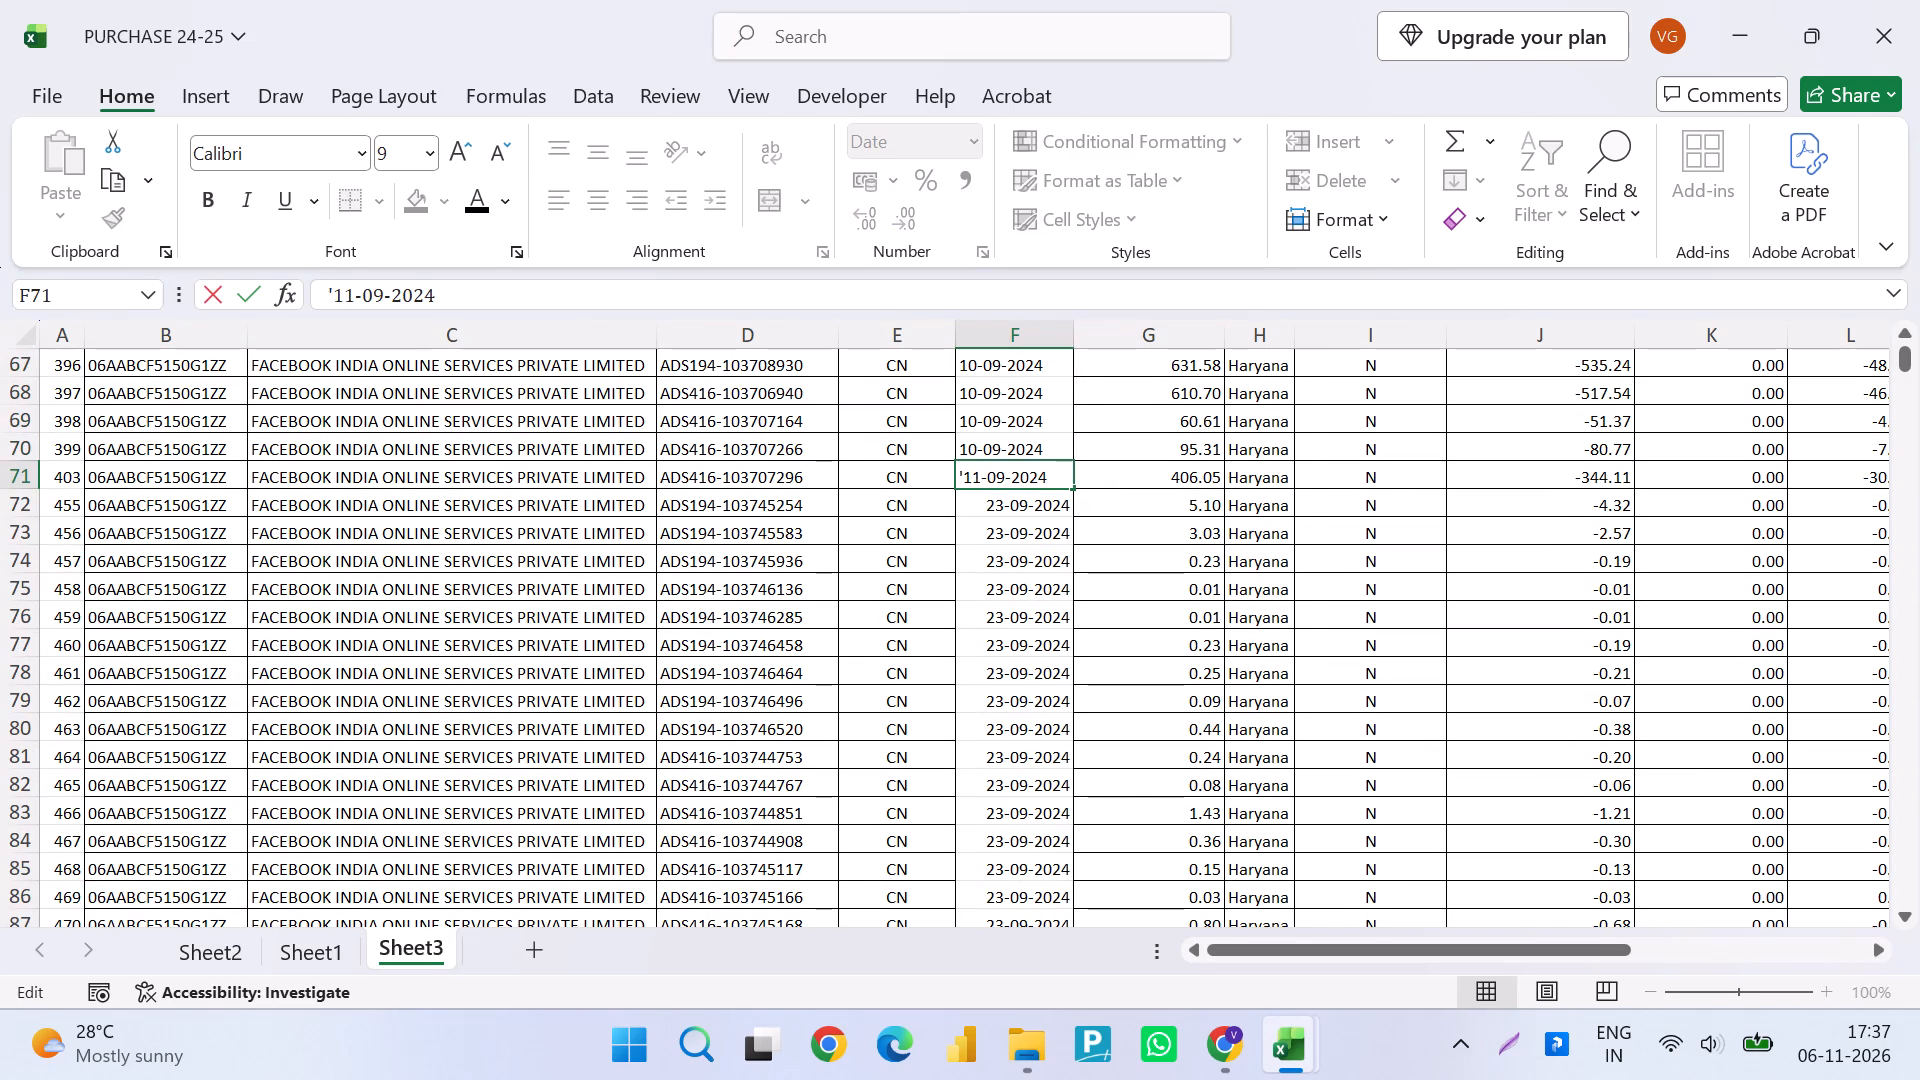
pyautogui.press('Return')
# Convert the Facebook invoice date in F72 to text as '23-09-2024 and fill it down through F89.
pyautogui.press('F2')
pyautogui.press('Left')
pyautogui.hotkey('ctrl', 'Left')
pyautogui.hotkey('ctrl', 'Left')
pyautogui.hotkey('ctrl', 'Left')
pyautogui.hotkey('ctrl', 'Left')
pyautogui.hotkey('ctrl', 'Left')
pyautogui.hotkey('ctrl', 'Left')
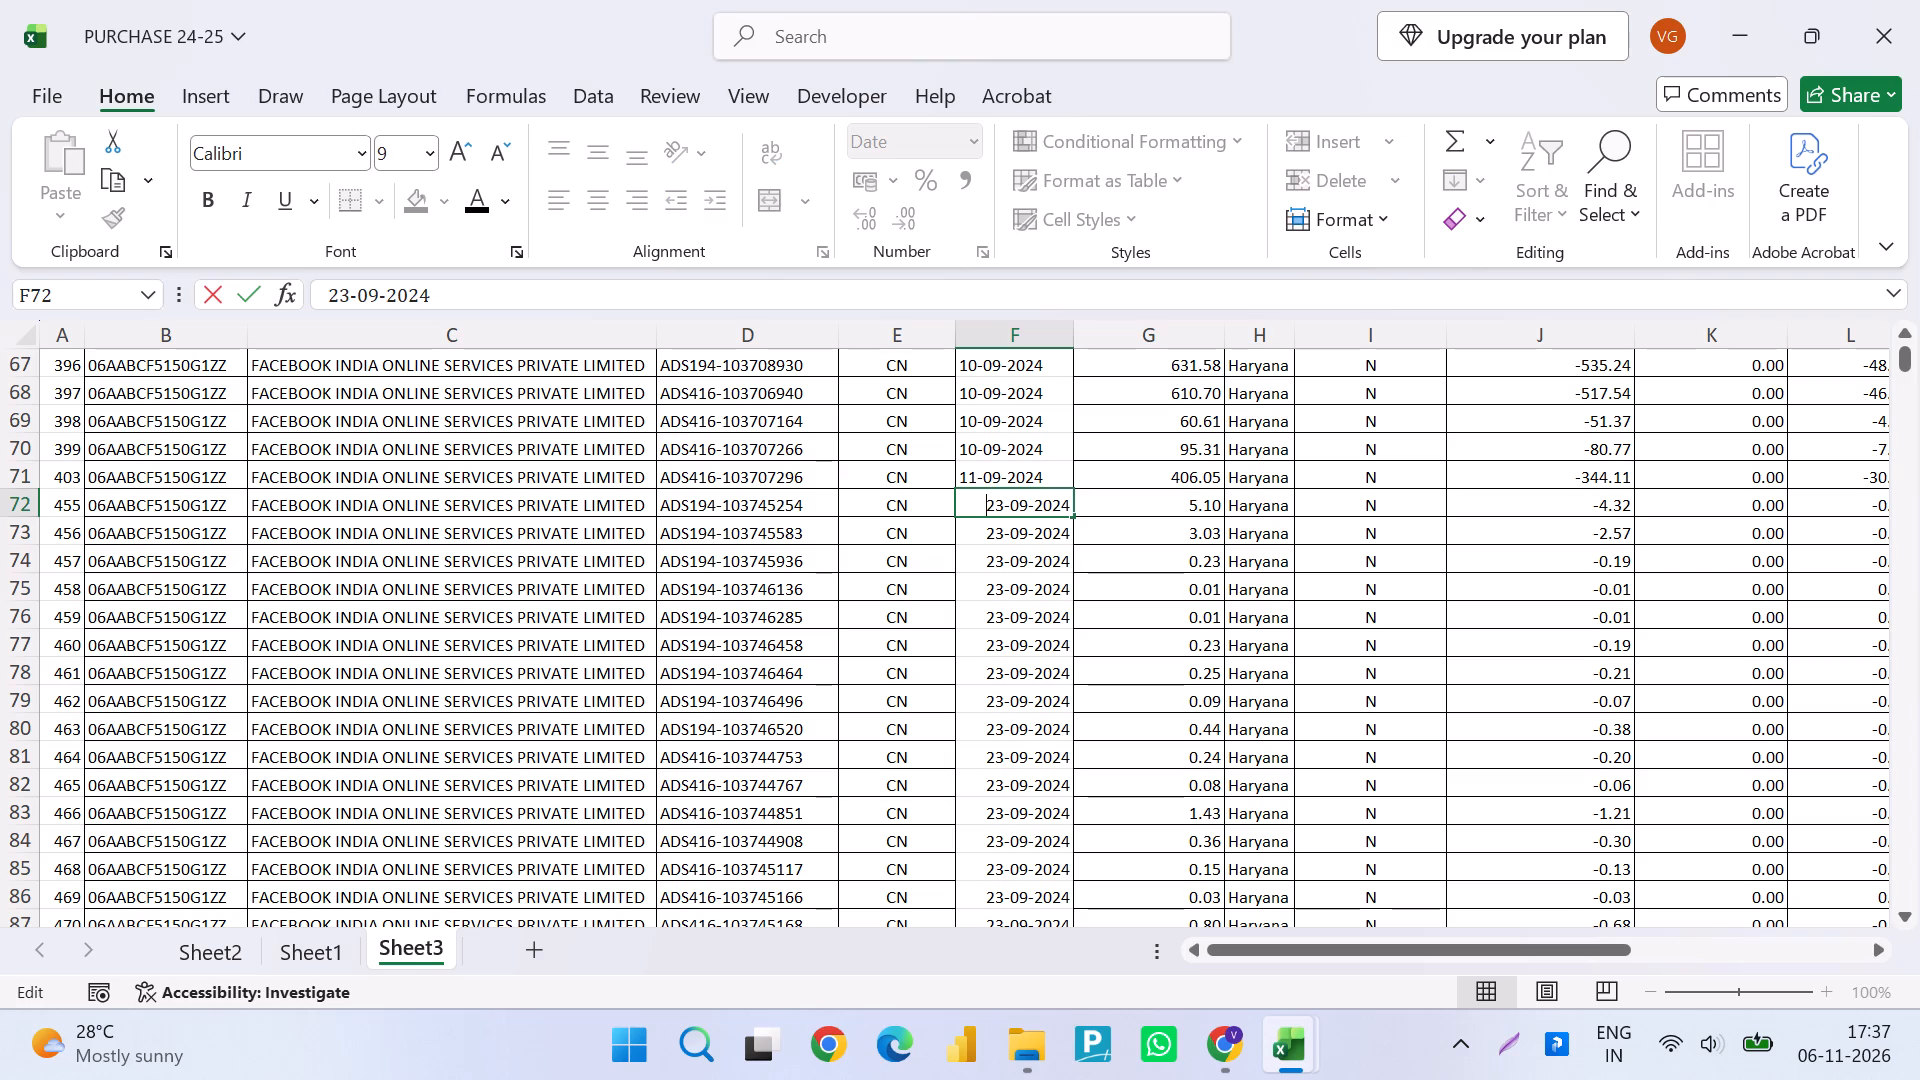
pyautogui.press("'")
pyautogui.press('Return')
pyautogui.press('Up')
pyautogui.press('Down')
pyautogui.press('Up')
pyautogui.hotkey('shift', 'Down')
pyautogui.hotkey('shift', 'Down')
pyautogui.hotkey('shift', 'Down')
pyautogui.hotkey('shift', 'Down')
pyautogui.hotkey('shift', 'Down')
pyautogui.hotkey('shift', 'Down')
pyautogui.hotkey('shift', 'Down')
pyautogui.hotkey('shift', 'Down')
pyautogui.hotkey('shift', 'Down')
pyautogui.hotkey('shift', 'Down')
pyautogui.hotkey('shift', 'Down')
pyautogui.hotkey('shift', 'Down')
pyautogui.hotkey('shift', 'Down')
pyautogui.hotkey('shift', 'Down')
pyautogui.hotkey('shift', 'Down')
pyautogui.hotkey('shift', 'Down')
pyautogui.hotkey('shift', 'Down')
pyautogui.hotkey('shift', 'Down')
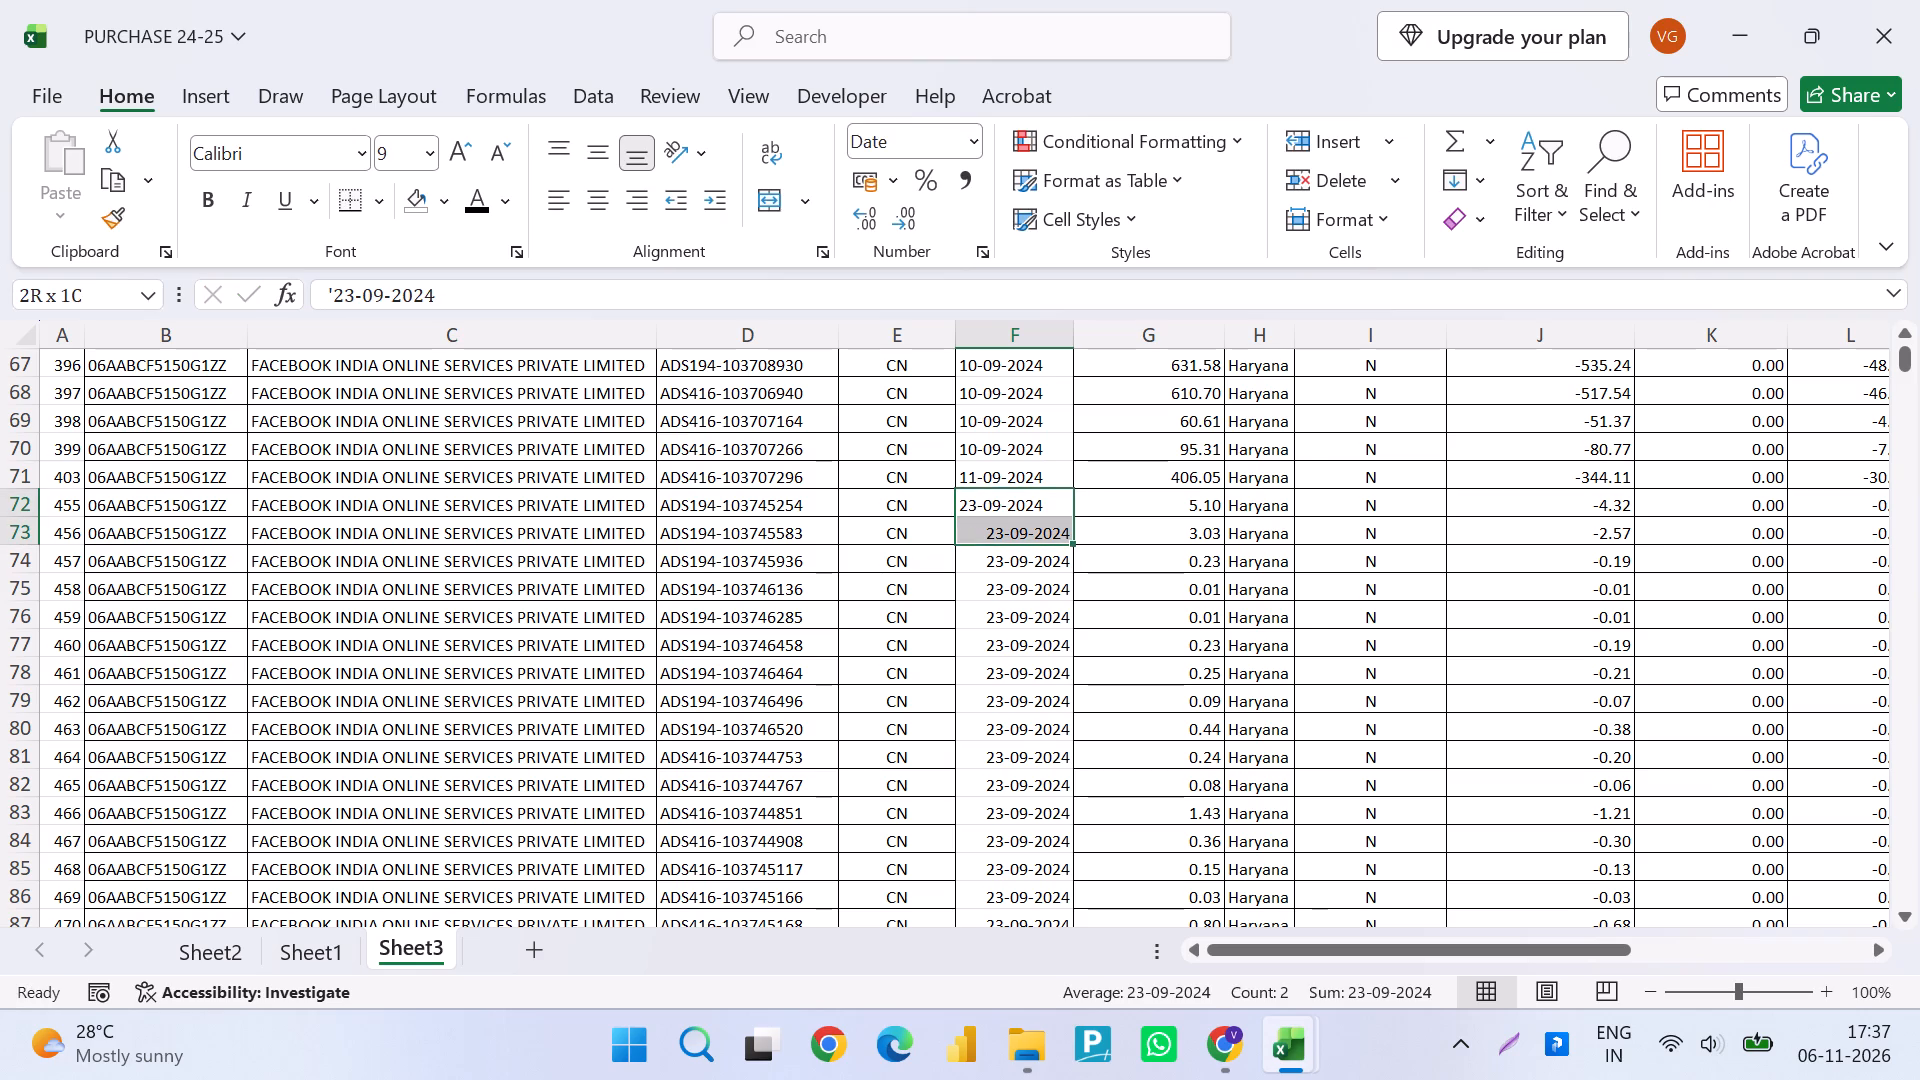
pyautogui.hotkey('ctrl', 'd')
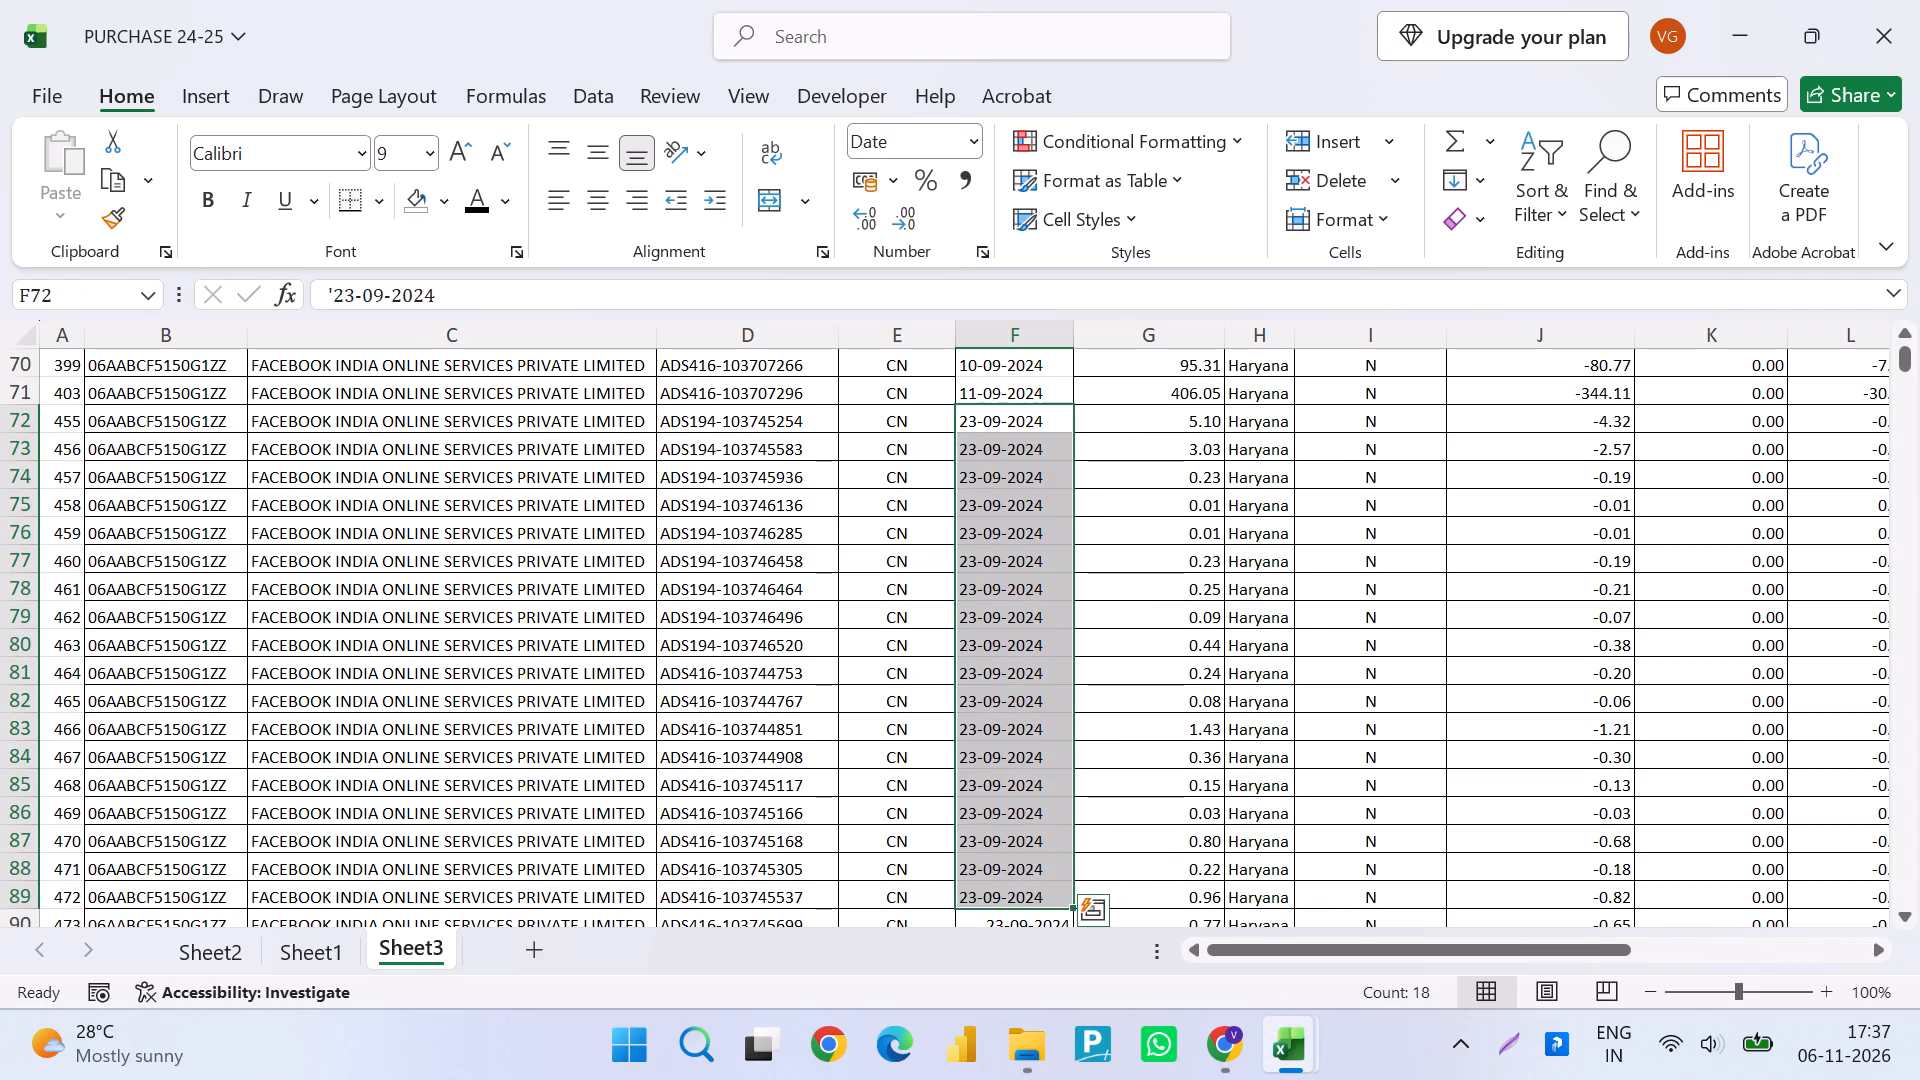
# Extend the fill of the text date '23-09-2024 from F72 down through F110.
pyautogui.scroll(-3, 1033, 476)
pyautogui.hotkey('shift', 'Down')
pyautogui.hotkey('shift', 'Down')
pyautogui.hotkey('shift', 'Down')
pyautogui.hotkey('shift', 'Down')
pyautogui.hotkey('shift', 'Down')
pyautogui.hotkey('shift', 'Down')
pyautogui.hotkey('shift', 'Down')
pyautogui.hotkey('shift', 'Down')
pyautogui.hotkey('shift', 'Down')
pyautogui.hotkey('shift', 'Down')
pyautogui.hotkey('shift', 'Down')
pyautogui.hotkey('shift', 'Down')
pyautogui.hotkey('shift', 'Down')
pyautogui.hotkey('shift', 'Down')
pyautogui.hotkey('shift', 'Down')
pyautogui.hotkey('shift', 'Down')
pyautogui.hotkey('shift', 'Down')
pyautogui.hotkey('shift', 'Down')
pyautogui.hotkey('shift', 'Down')
pyautogui.hotkey('shift', 'Down')
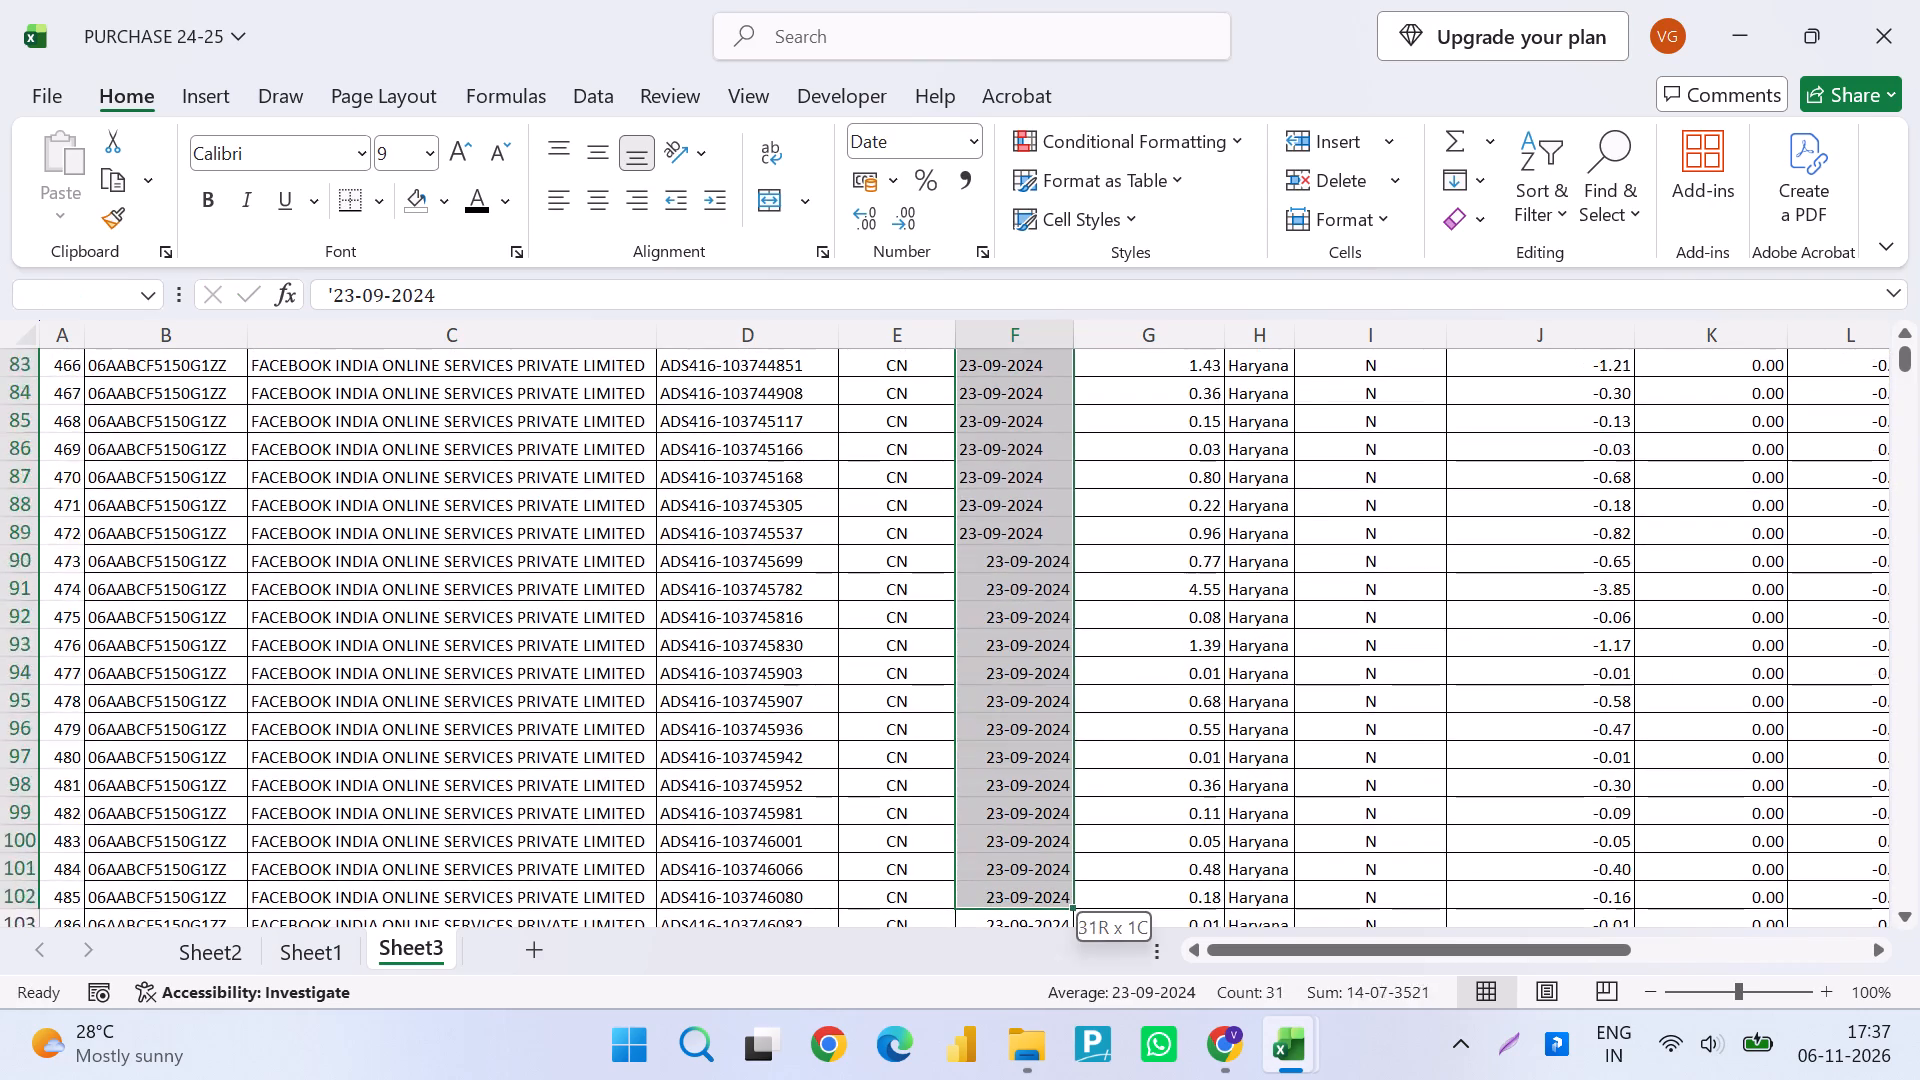
pyautogui.hotkey('shift', 'Up')
pyautogui.hotkey('shift', 'Up')
pyautogui.hotkey('shift', 'Up')
pyautogui.hotkey('shift', 'Up')
pyautogui.hotkey('shift', 'Up')
pyautogui.hotkey('shift', 'Up')
pyautogui.hotkey('shift', 'Up')
pyautogui.hotkey('shift', 'Up')
pyautogui.hotkey('shift', 'Up')
pyautogui.hotkey('shift', 'Up')
pyautogui.hotkey('shift', 'Up')
pyautogui.hotkey('shift', 'Up')
pyautogui.hotkey('shift', 'Up')
pyautogui.hotkey('shift', 'Up')
pyautogui.hotkey('shift', 'Down')
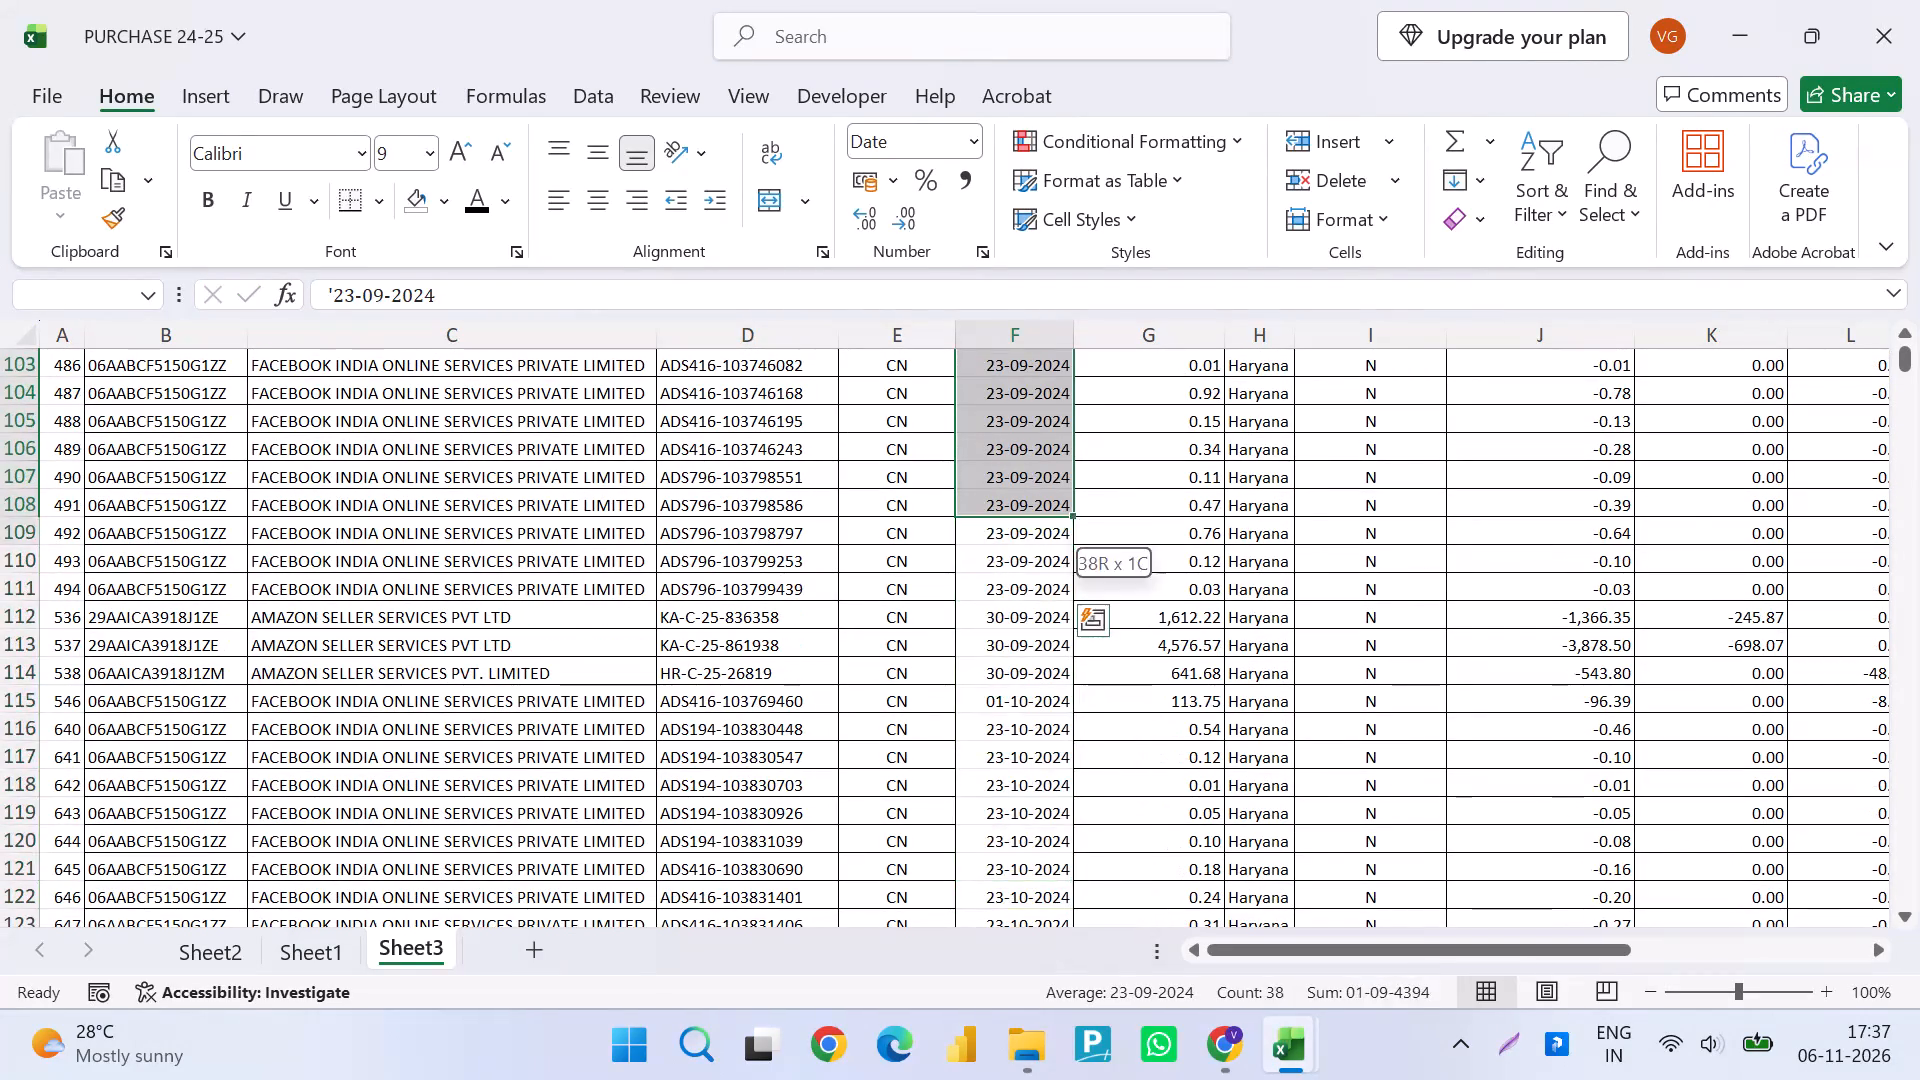
pyautogui.hotkey('shift', 'Down')
pyautogui.hotkey('ctrl', 'd')
pyautogui.hotkey('ctrl', 'Up')
pyautogui.press('Down')
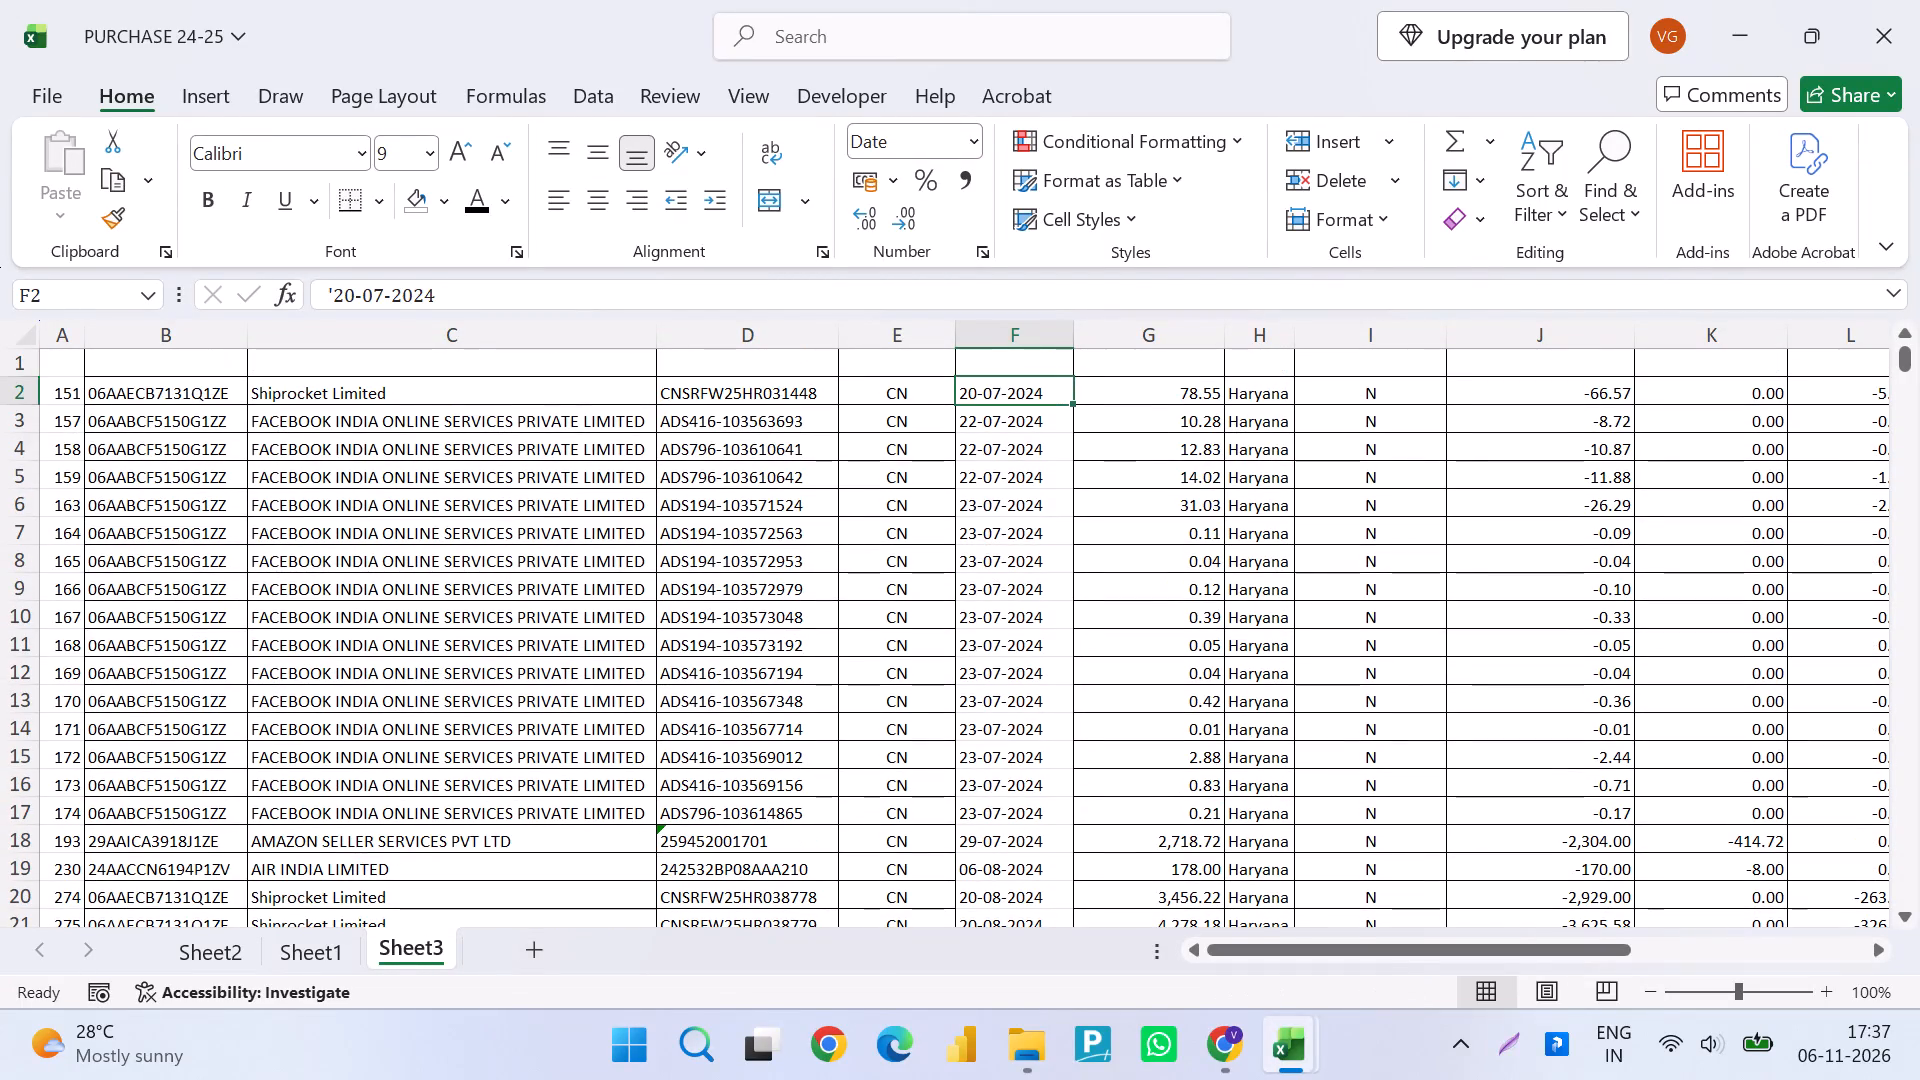
pyautogui.hotkey('ctrl', 'shift', 'Down')
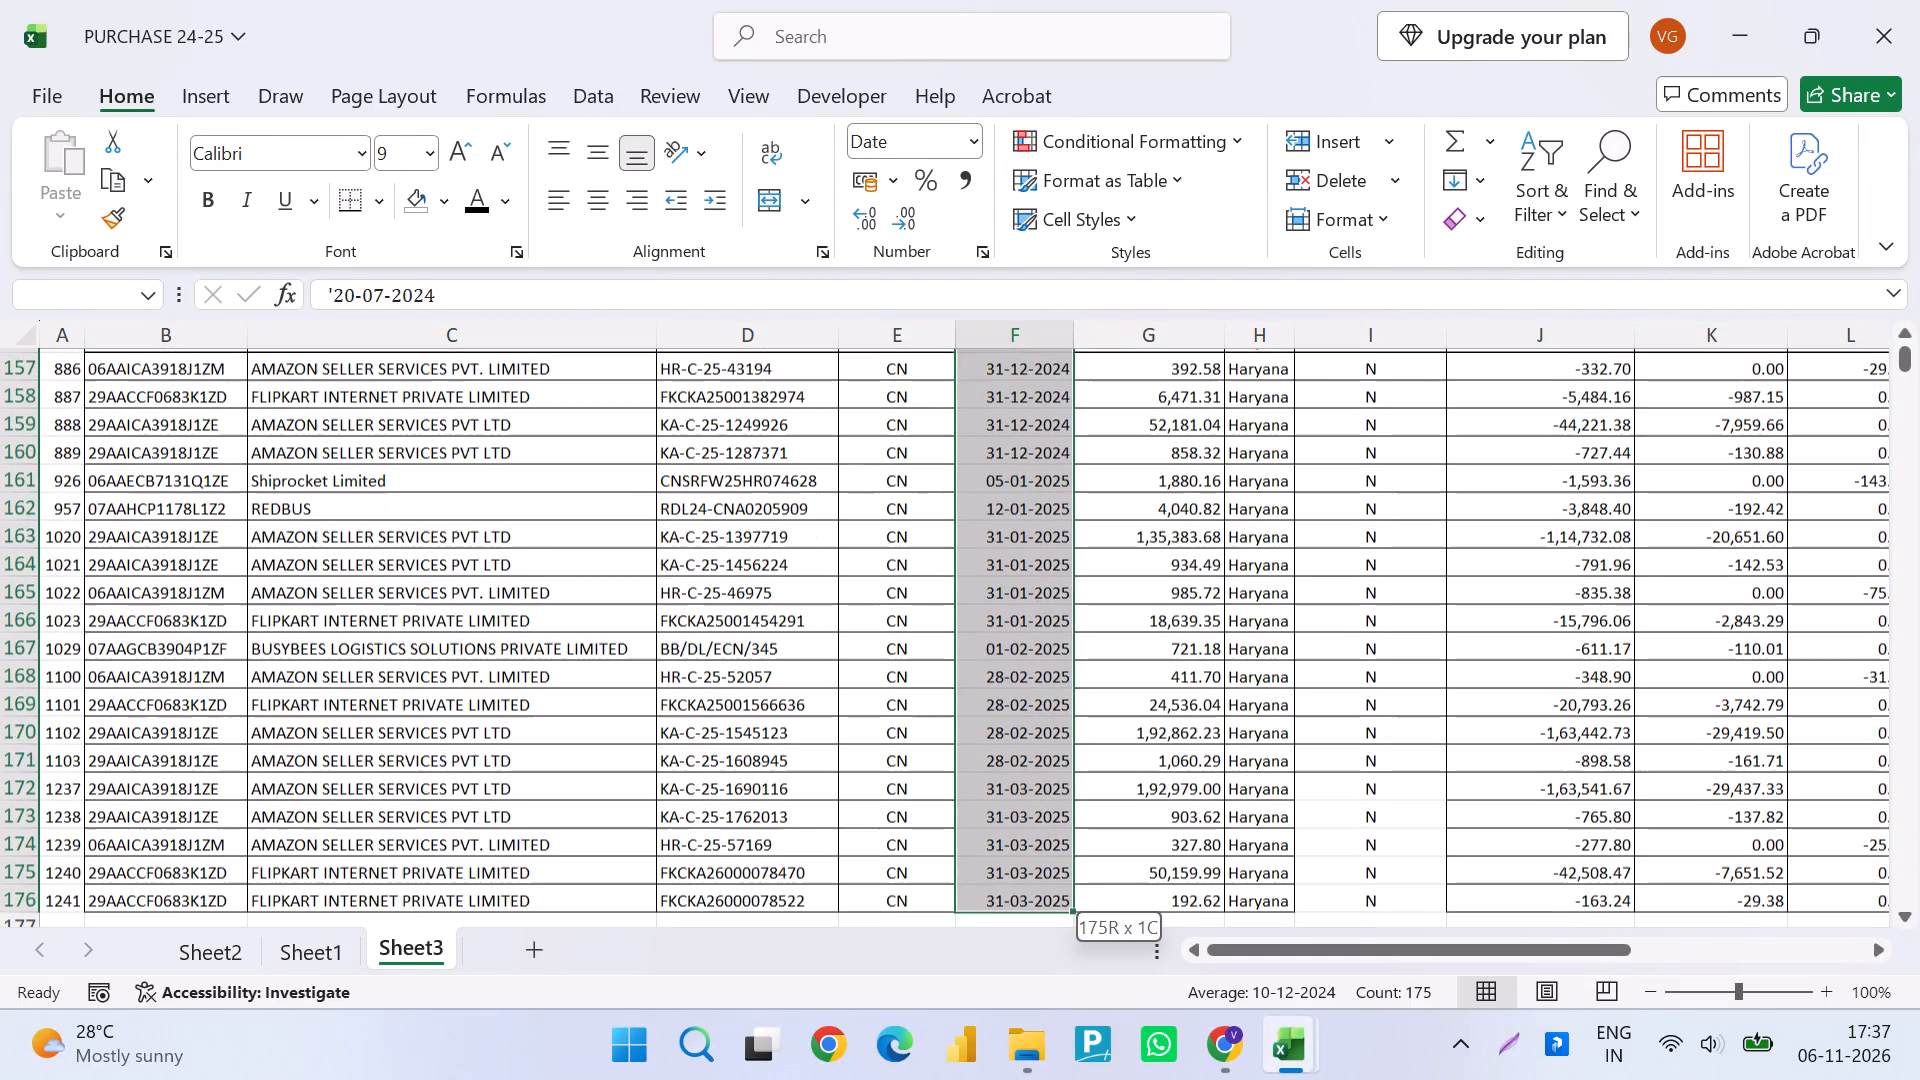
pyautogui.scroll(7, 1033, 476)
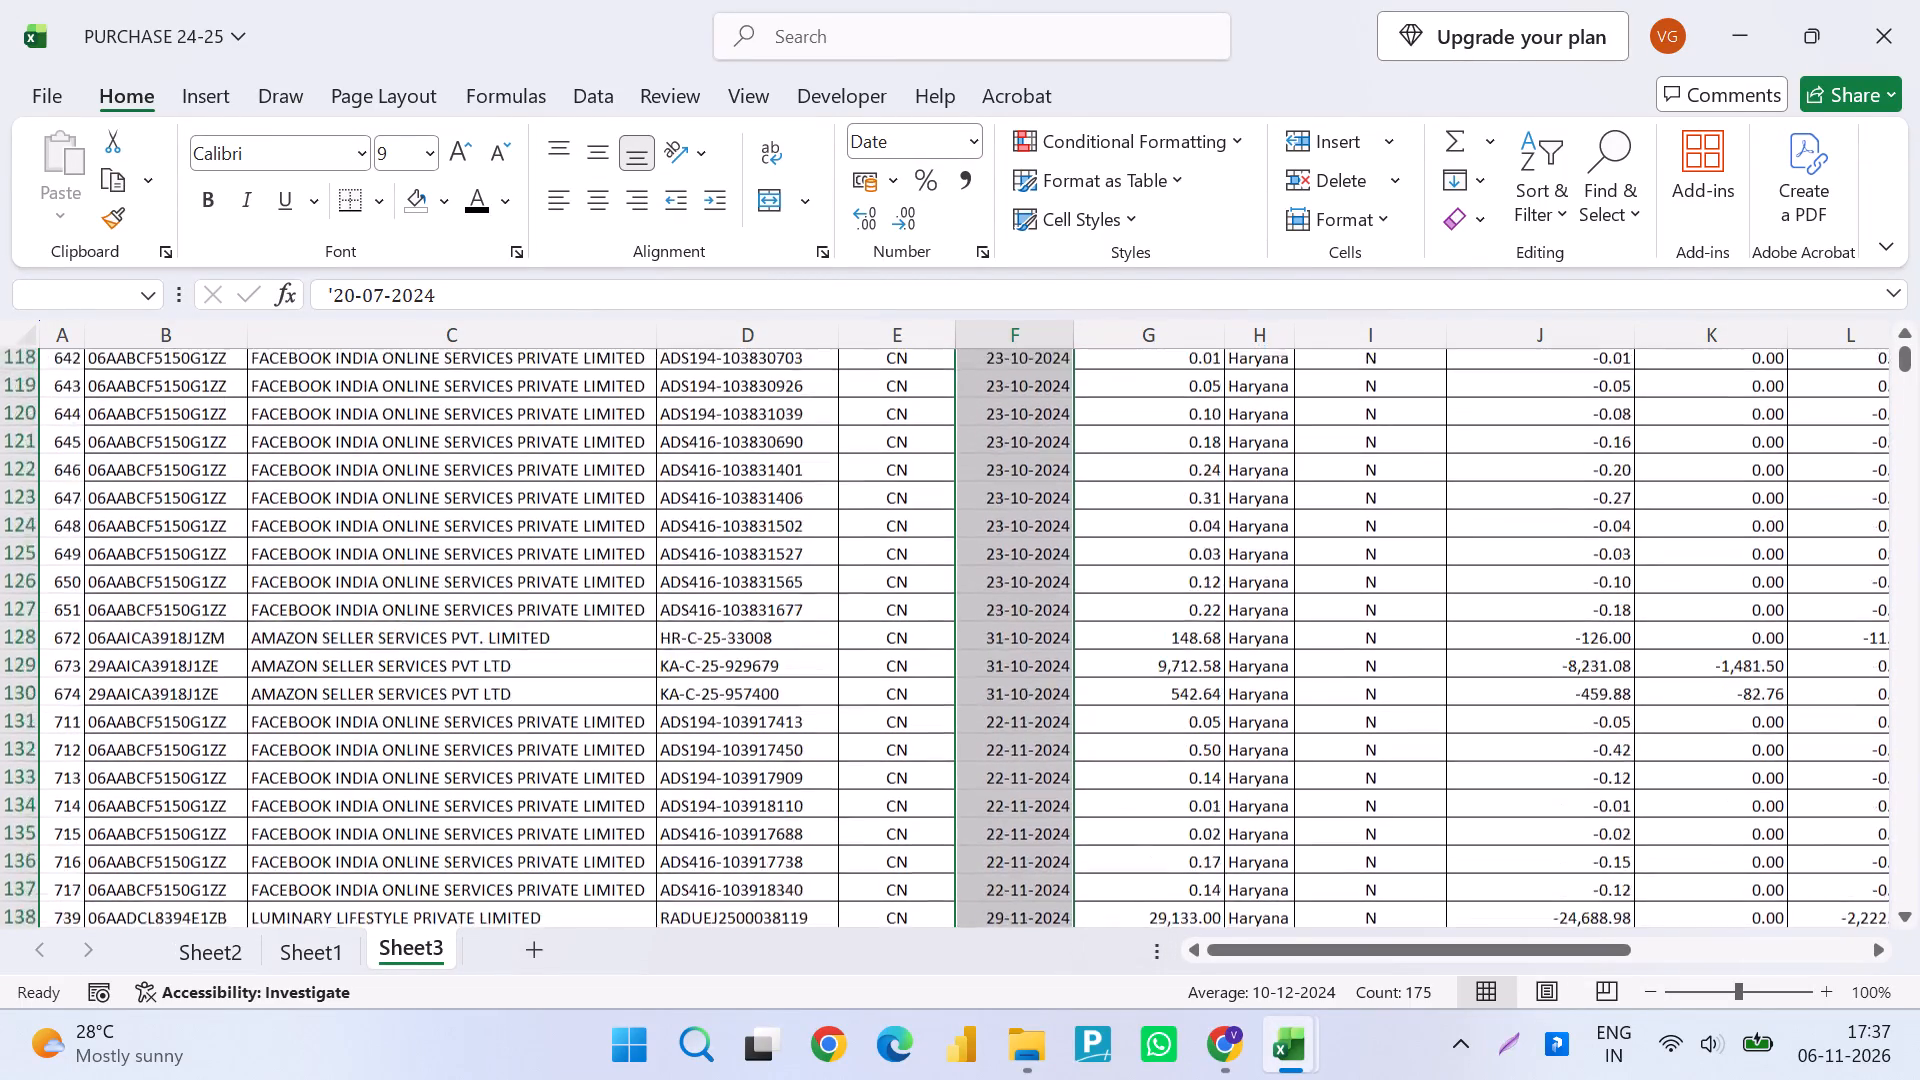
pyautogui.scroll(3, 1033, 476)
pyautogui.scroll(-1, 1033, 476)
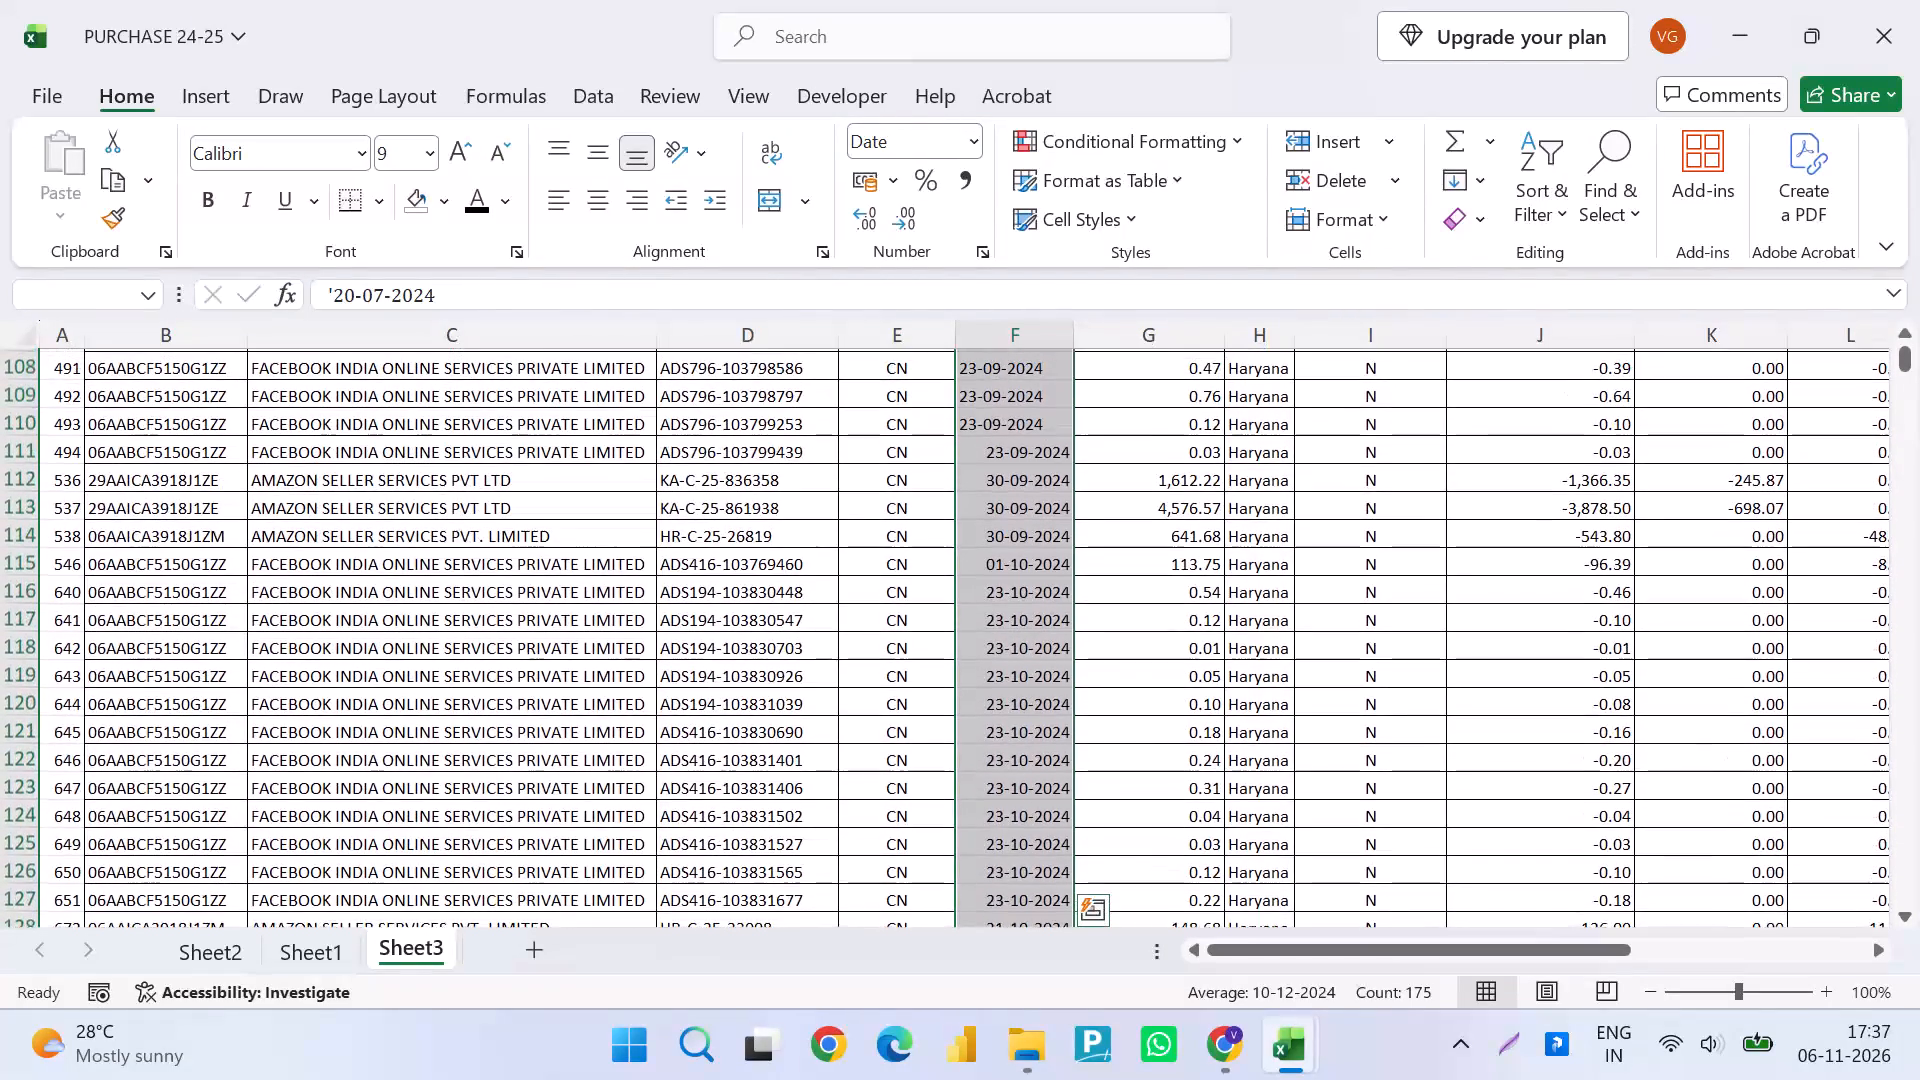
pyautogui.scroll(-1, 1033, 476)
pyautogui.click(994, 458)
pyautogui.hotkey('ctrl', 'd')
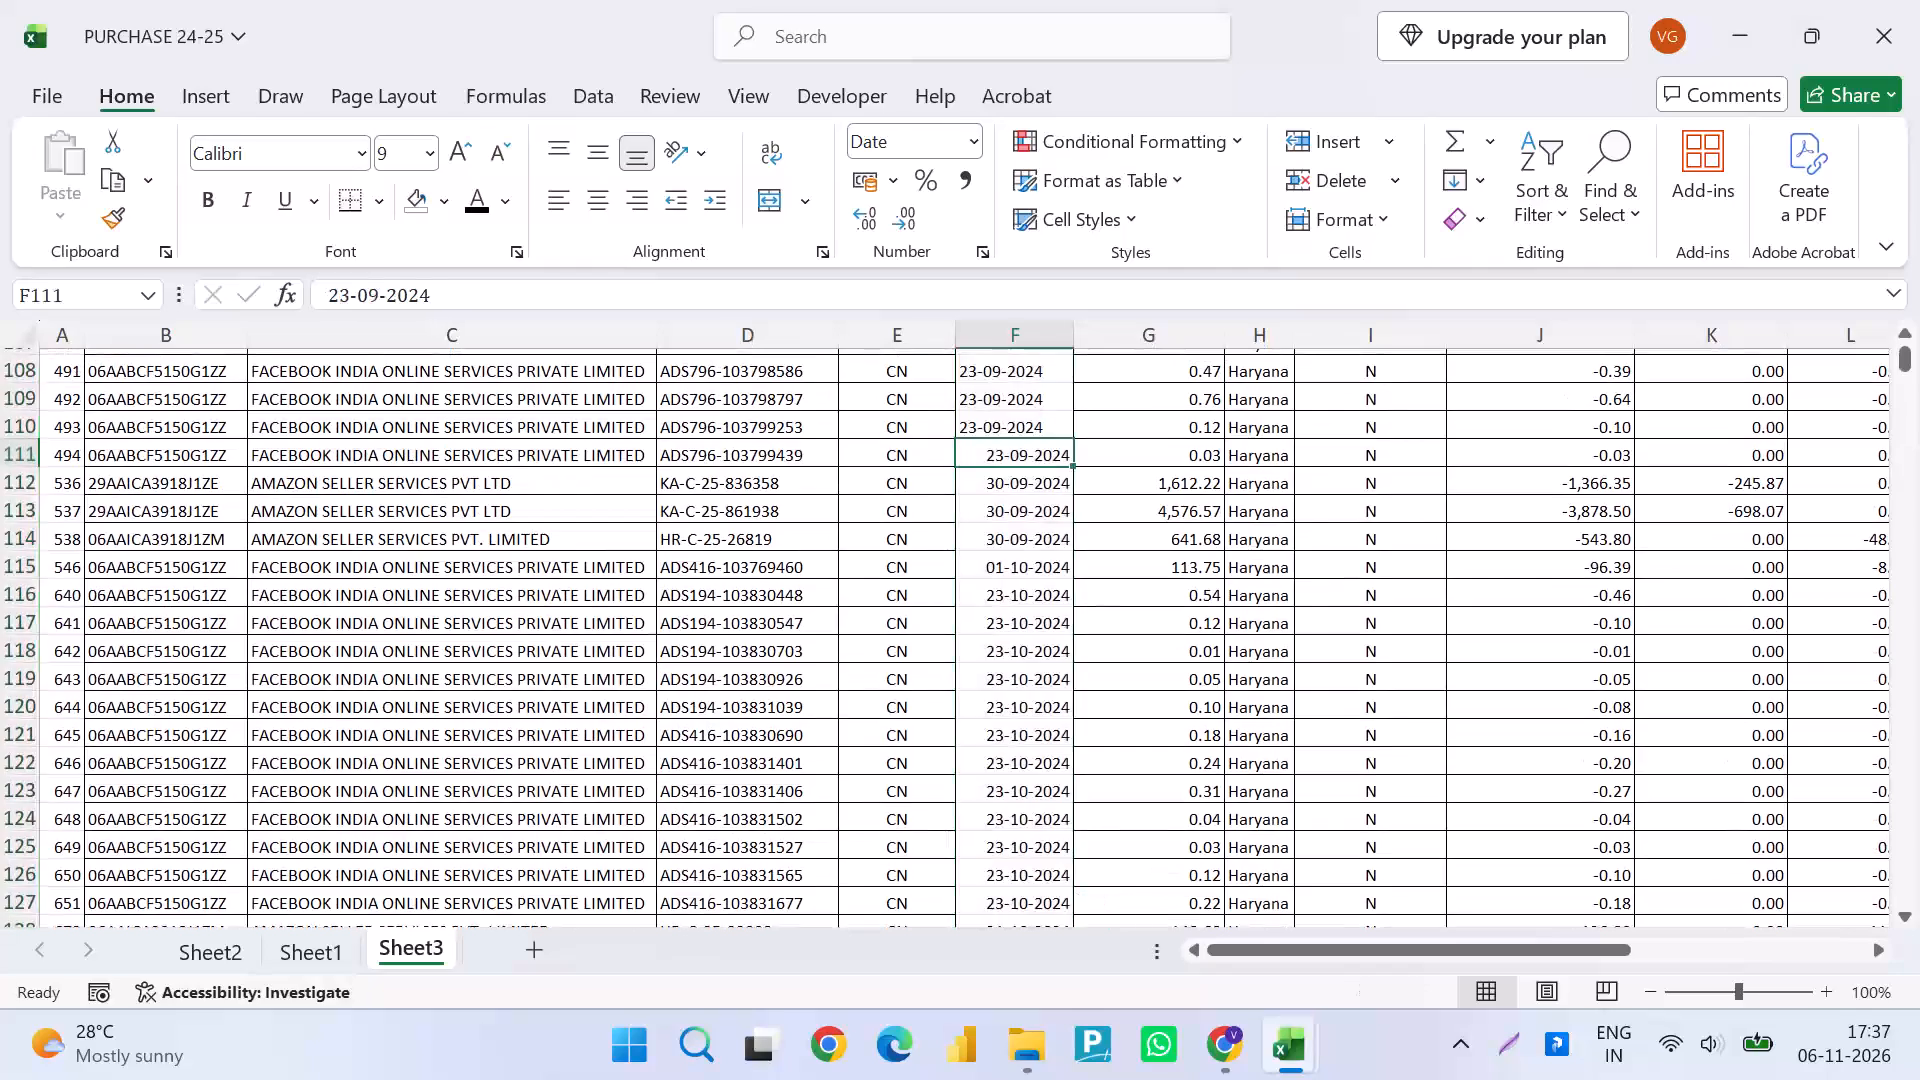
pyautogui.press('Down')
pyautogui.hotkey('ctrl', 'z')
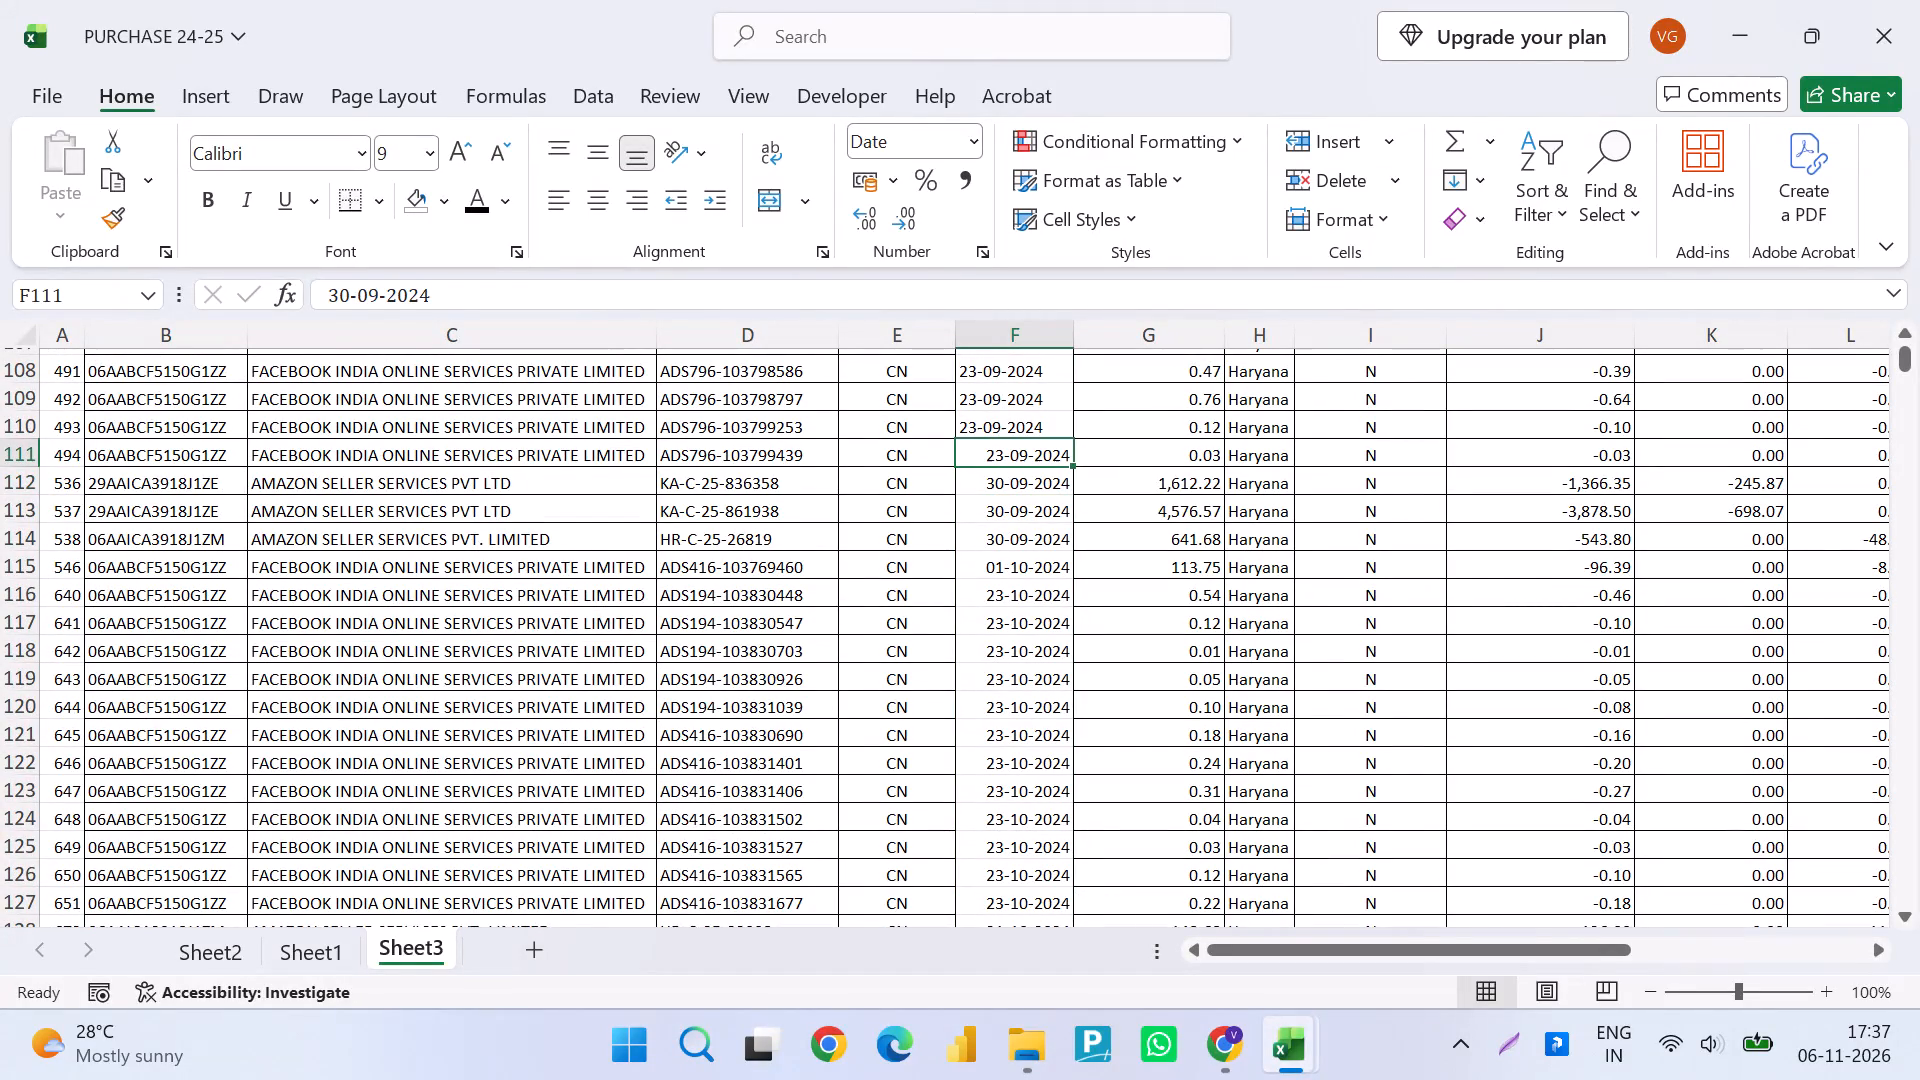
pyautogui.hotkey('ctrl', 'd')
# Convert the Amazon invoice date in F112 to text as '30-09-2024 and fill it down through F114.
pyautogui.press('Down')
pyautogui.press('F2')
pyautogui.press('Left')
pyautogui.hotkey('ctrl', 'Left')
pyautogui.hotkey('ctrl', 'Left')
pyautogui.hotkey('ctrl', 'Left')
pyautogui.hotkey('ctrl', 'Left')
pyautogui.hotkey('ctrl', 'Left')
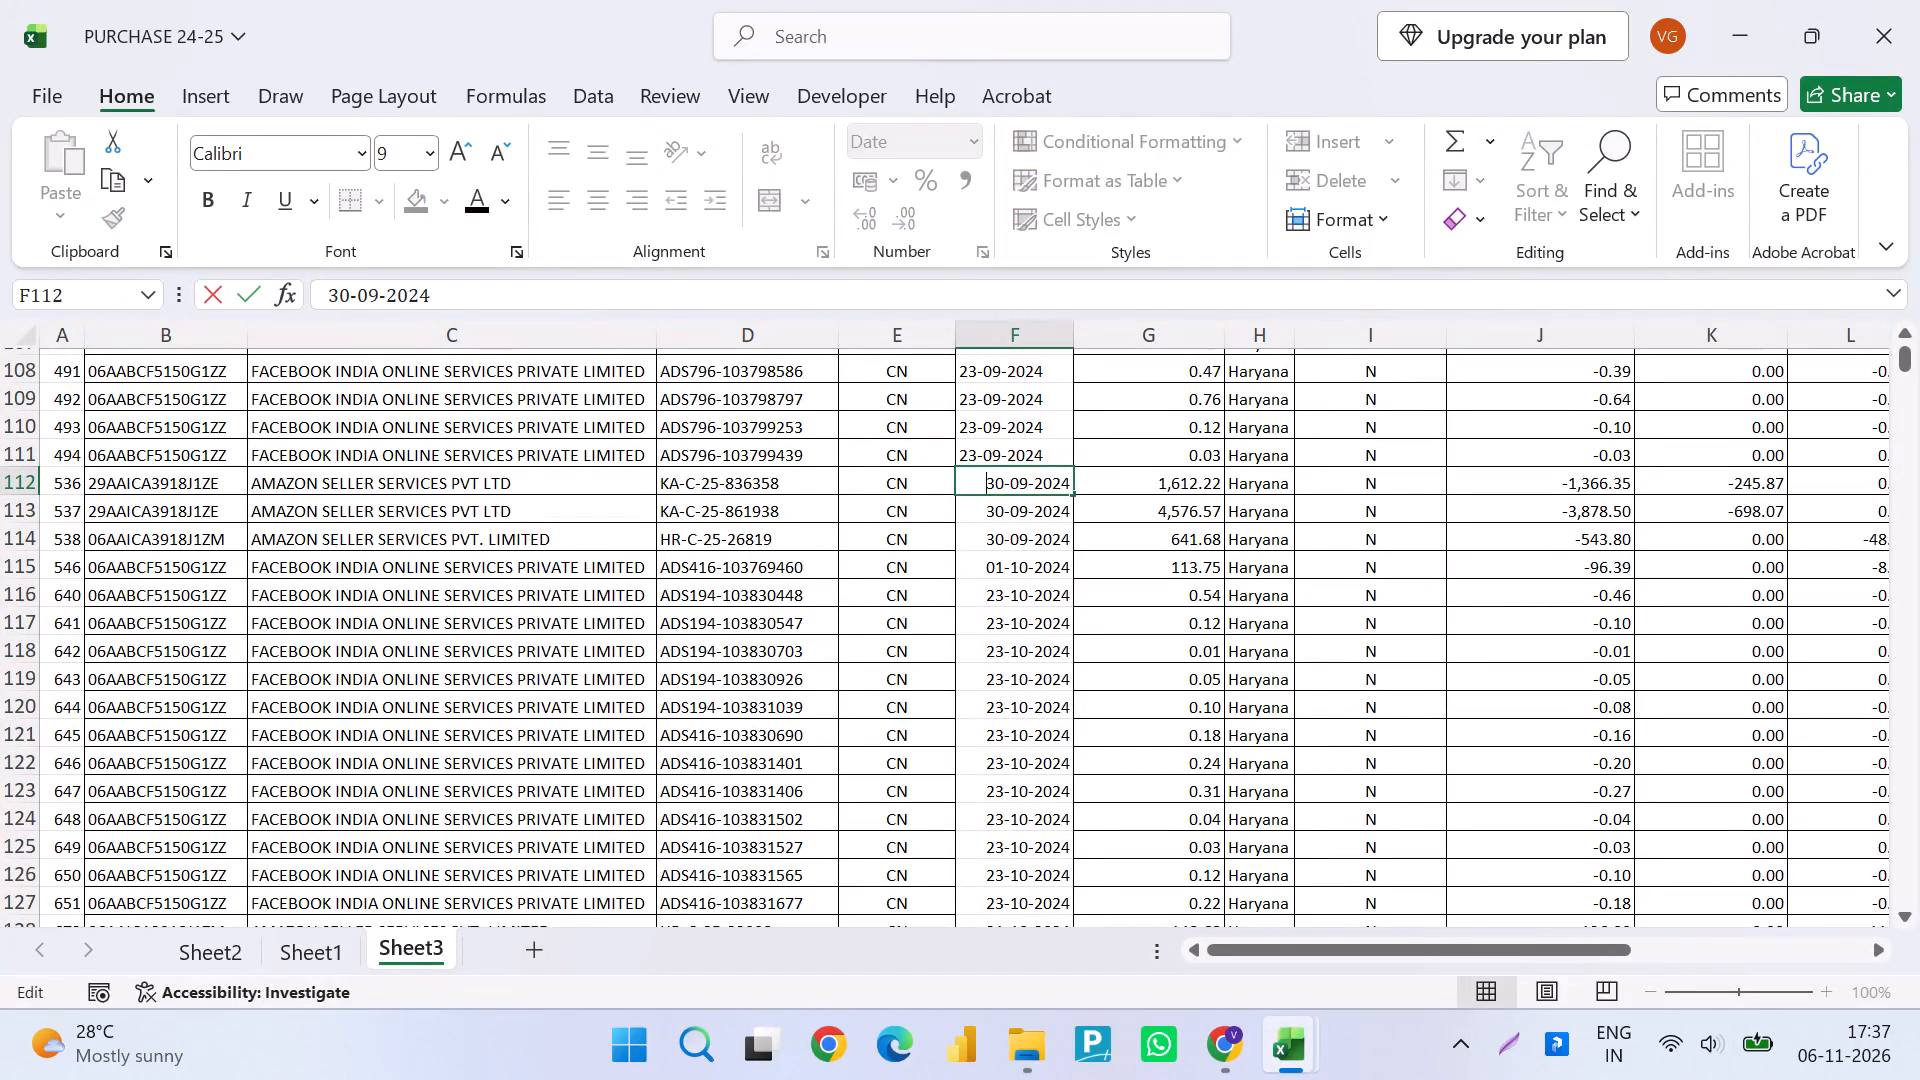
pyautogui.press("'")
pyautogui.press('Return')
pyautogui.hotkey('ctrl', 'd')
pyautogui.press('Down')
pyautogui.hotkey('ctrl', 'd')
# Convert the Facebook invoice date in F115 to text as '01-10-2024.
pyautogui.press('Down')
pyautogui.press('F2')
pyautogui.press('Left')
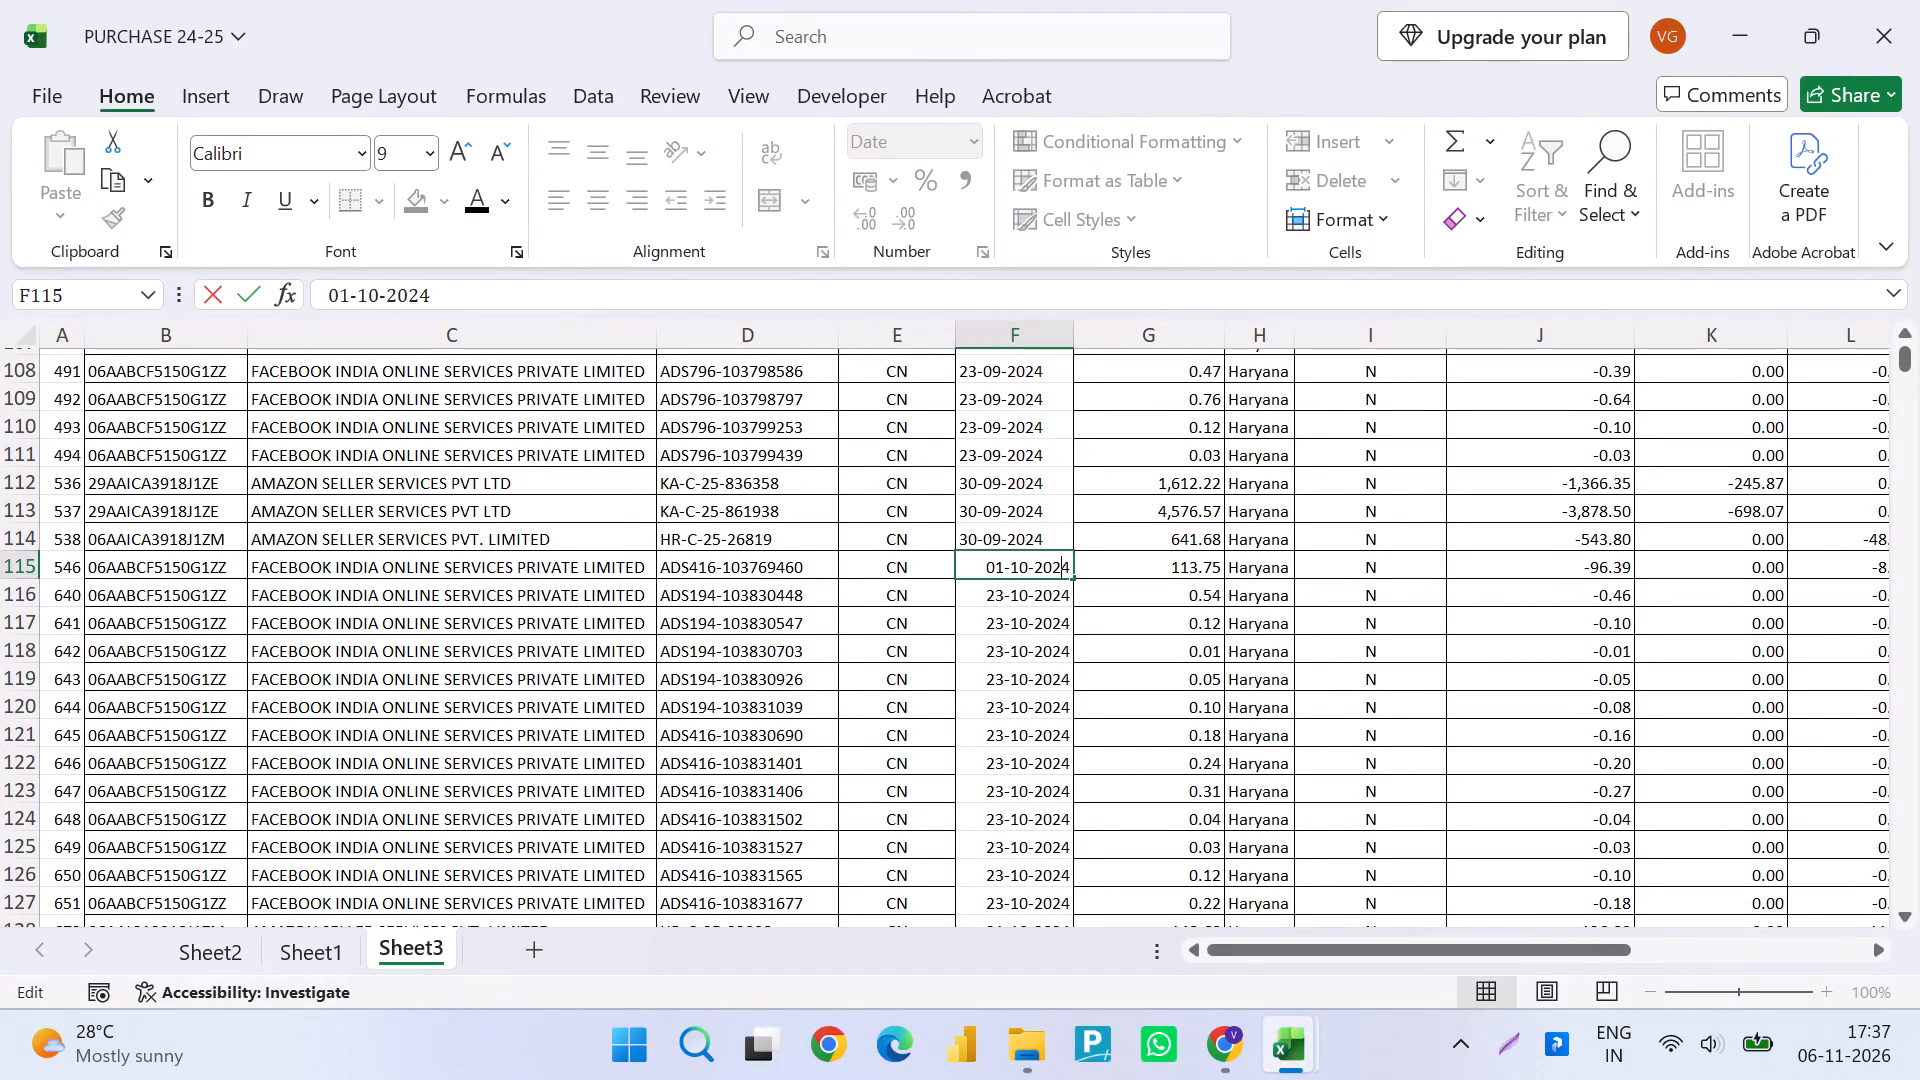
pyautogui.hotkey('ctrl', 'Left')
pyautogui.hotkey('ctrl', 'Left')
pyautogui.hotkey('ctrl', 'Left')
pyautogui.hotkey('ctrl', 'Left')
pyautogui.hotkey('ctrl', 'Left')
pyautogui.hotkey('ctrl', 'Left')
pyautogui.press("'")
pyautogui.press('Return')
# Convert the Facebook invoice date in F116 to text as '23-10-2024.
pyautogui.press('F2')
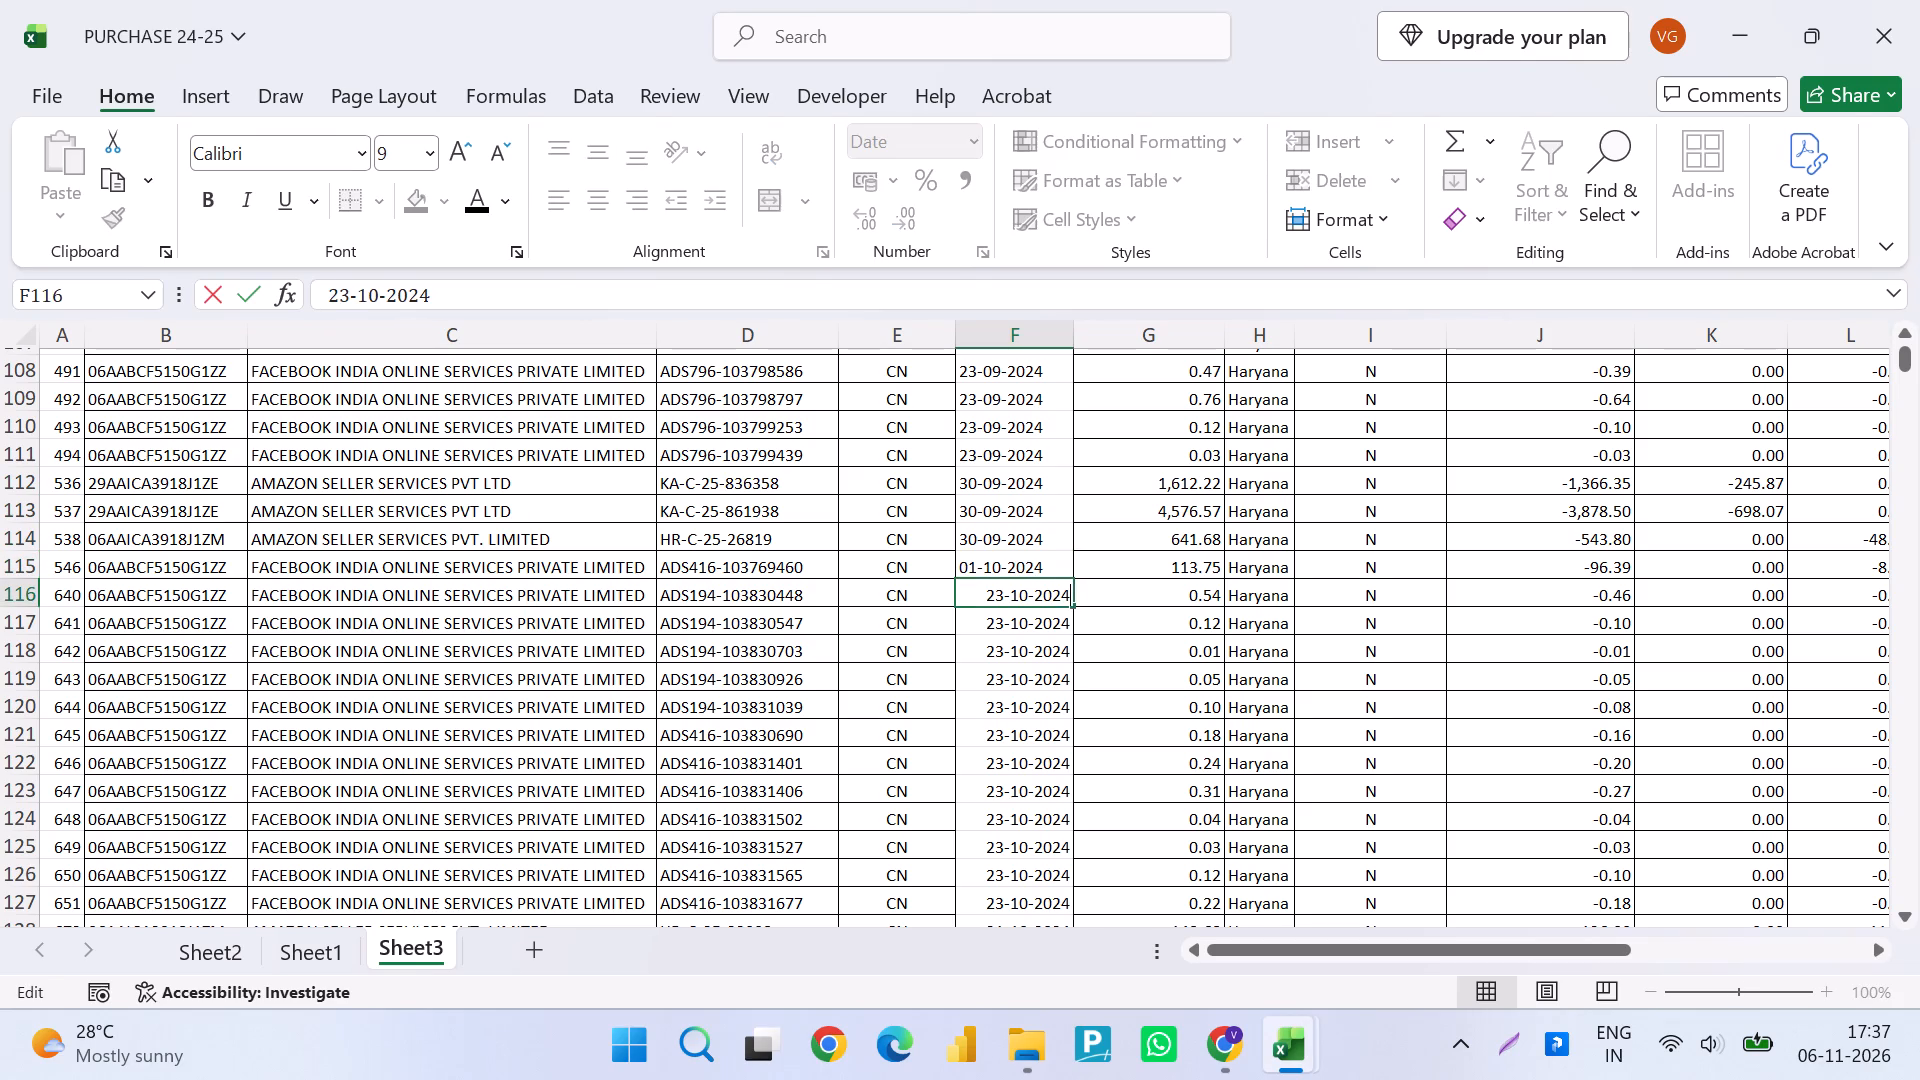
pyautogui.press('Left')
pyautogui.hotkey('ctrl', 'Left')
pyautogui.hotkey('ctrl', 'Left')
pyautogui.hotkey('ctrl', 'Left')
pyautogui.hotkey('ctrl', 'Left')
pyautogui.hotkey('ctrl', 'Left')
pyautogui.hotkey('ctrl', 'Left')
pyautogui.hotkey('ctrl', 'Left')
pyautogui.press("'")
pyautogui.press('Return')
# Fill the text date '23-10-2024 from F116 down through F127, the last Facebook row with that date.
pyautogui.press('Up')
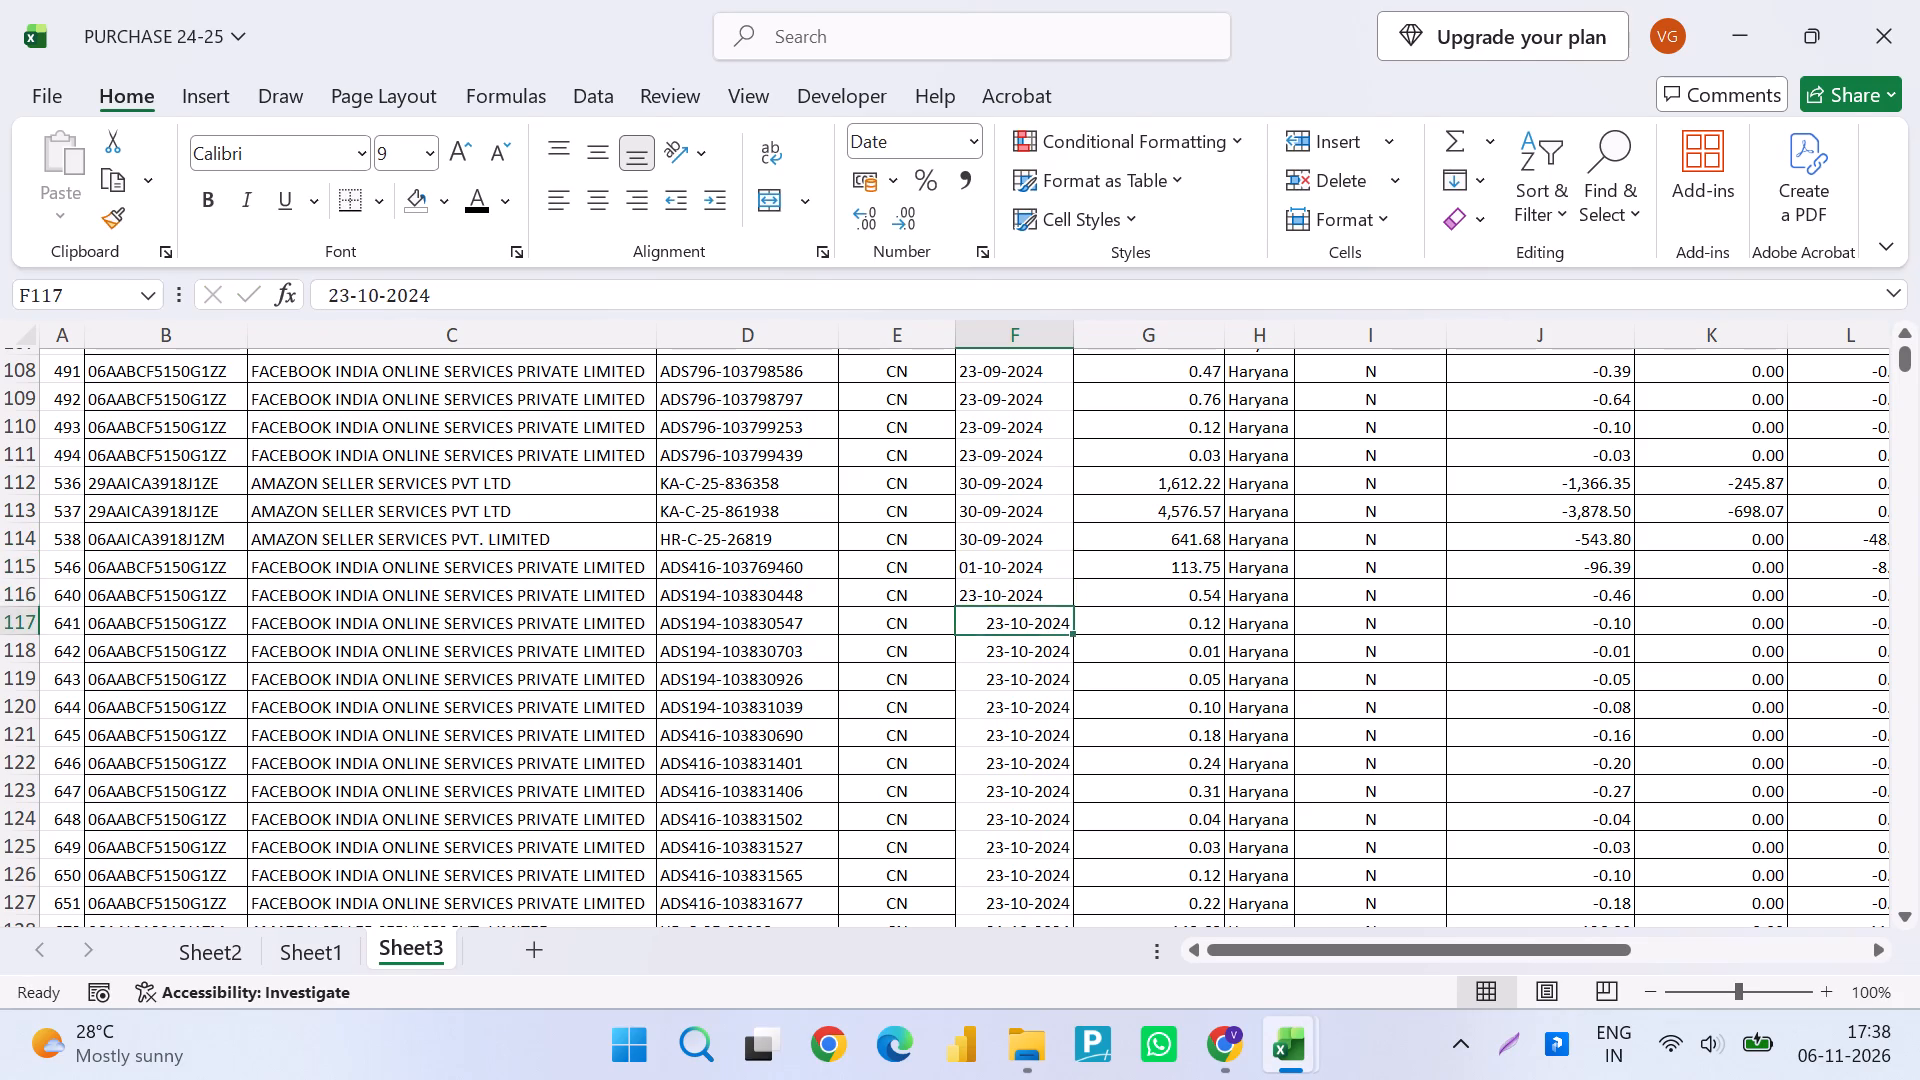
pyautogui.hotkey('shift', 'Down')
pyautogui.hotkey('shift', 'Down')
pyautogui.hotkey('shift', 'Down')
pyautogui.hotkey('shift', 'Down')
pyautogui.hotkey('shift', 'Down')
pyautogui.hotkey('shift', 'Down')
pyautogui.hotkey('shift', 'Down')
pyautogui.hotkey('shift', 'Down')
pyautogui.hotkey('shift', 'Down')
pyautogui.hotkey('shift', 'Down')
pyautogui.hotkey('shift', 'Down')
pyautogui.hotkey('shift', 'Down')
pyautogui.hotkey('shift', 'Down')
pyautogui.hotkey('shift', 'Down')
pyautogui.hotkey('shift', 'Down')
pyautogui.hotkey('shift', 'Down')
pyautogui.hotkey('shift', 'Down')
pyautogui.hotkey('shift', 'Down')
pyautogui.hotkey('shift', 'Down')
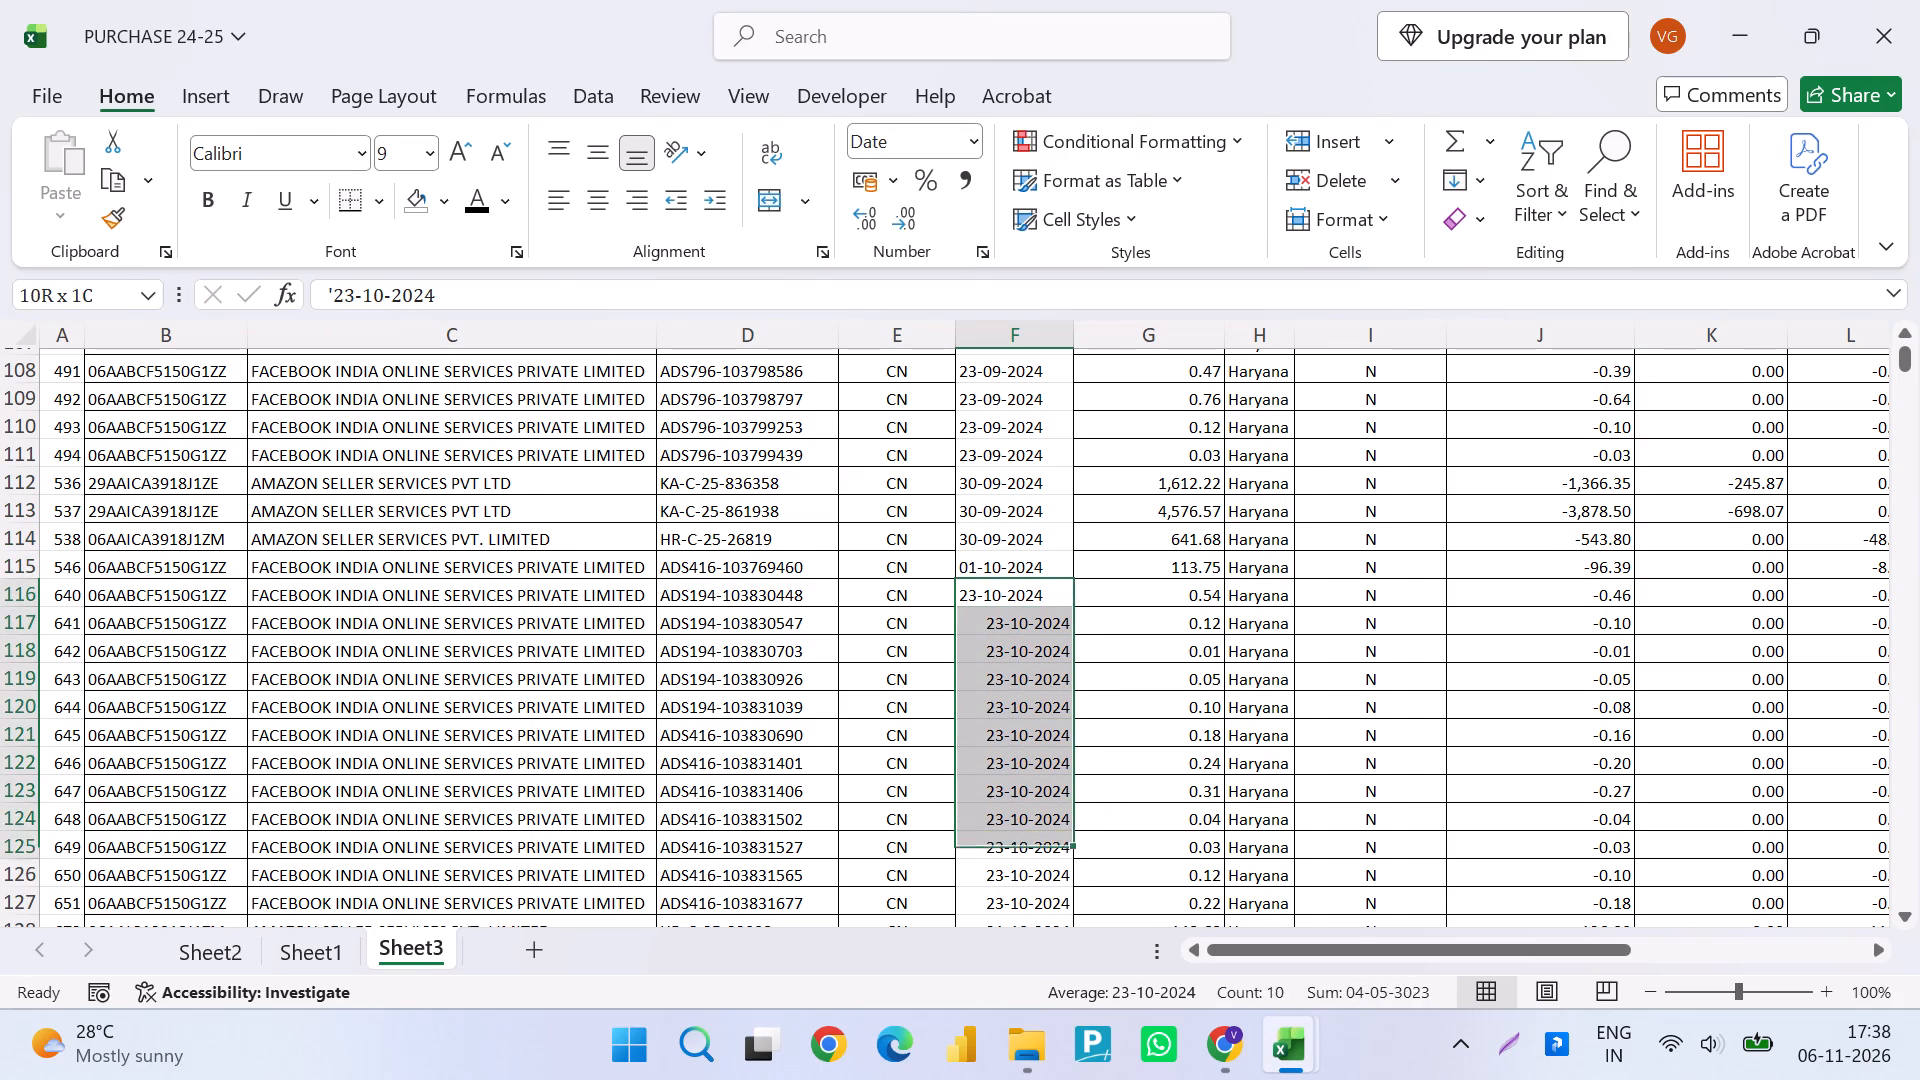
pyautogui.hotkey('shift', 'Up')
pyautogui.hotkey('shift', 'Up')
pyautogui.hotkey('shift', 'Up')
pyautogui.hotkey('shift', 'Up')
pyautogui.hotkey('shift', 'Up')
pyautogui.hotkey('shift', 'Up')
pyautogui.hotkey('shift', 'Up')
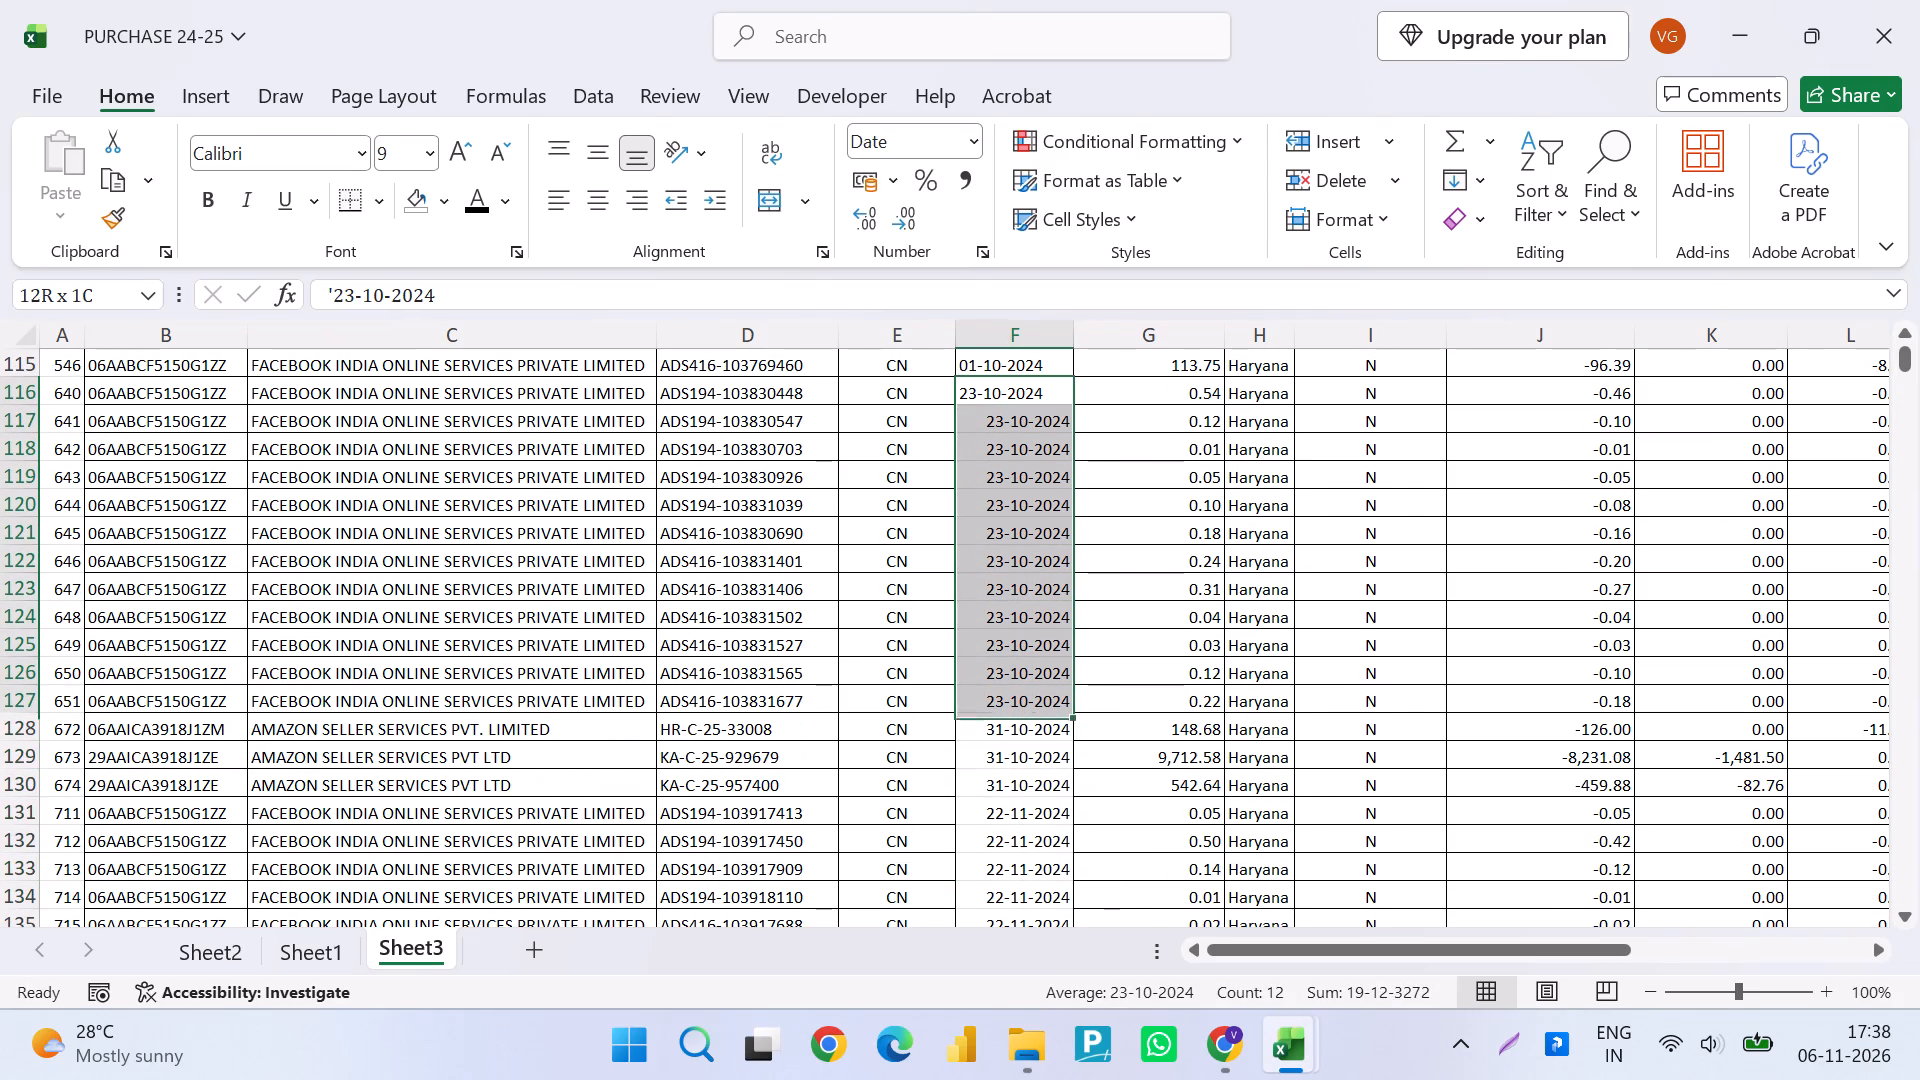
pyautogui.hotkey('ctrl', 'd')
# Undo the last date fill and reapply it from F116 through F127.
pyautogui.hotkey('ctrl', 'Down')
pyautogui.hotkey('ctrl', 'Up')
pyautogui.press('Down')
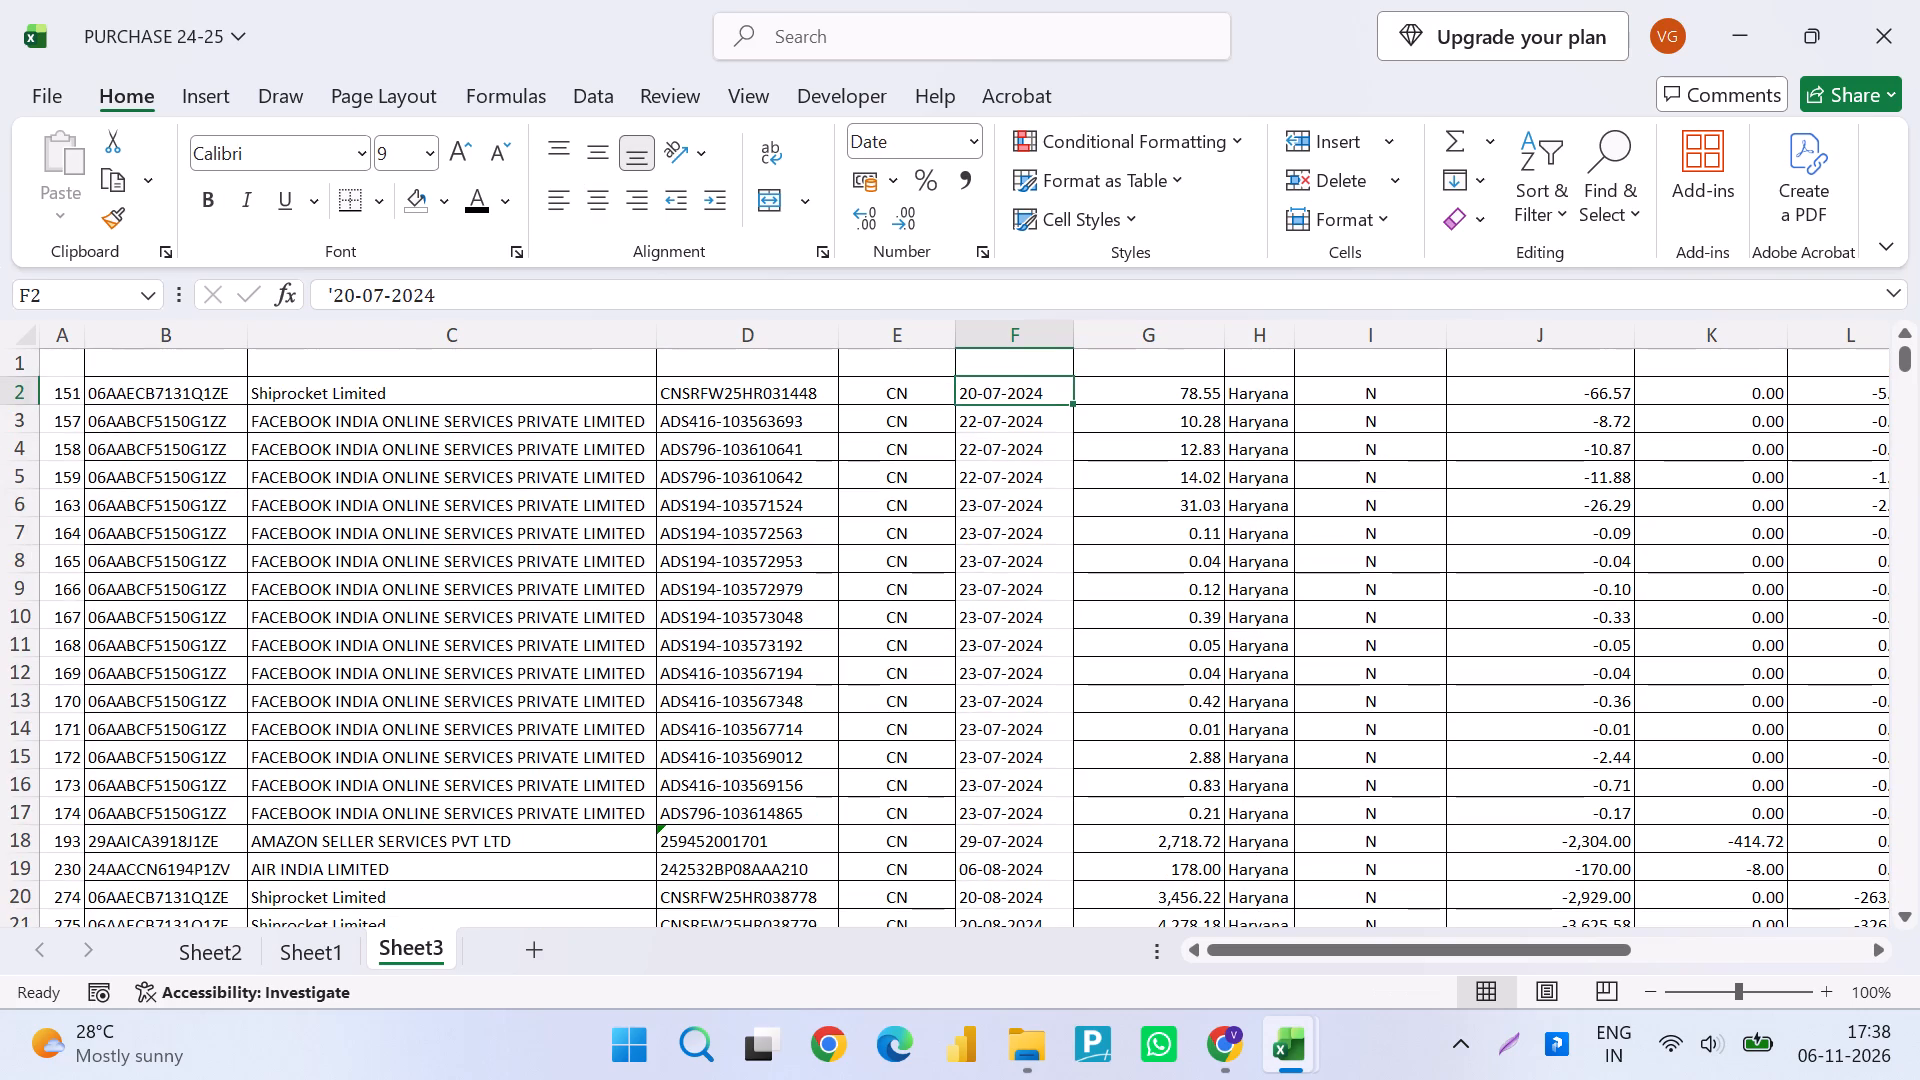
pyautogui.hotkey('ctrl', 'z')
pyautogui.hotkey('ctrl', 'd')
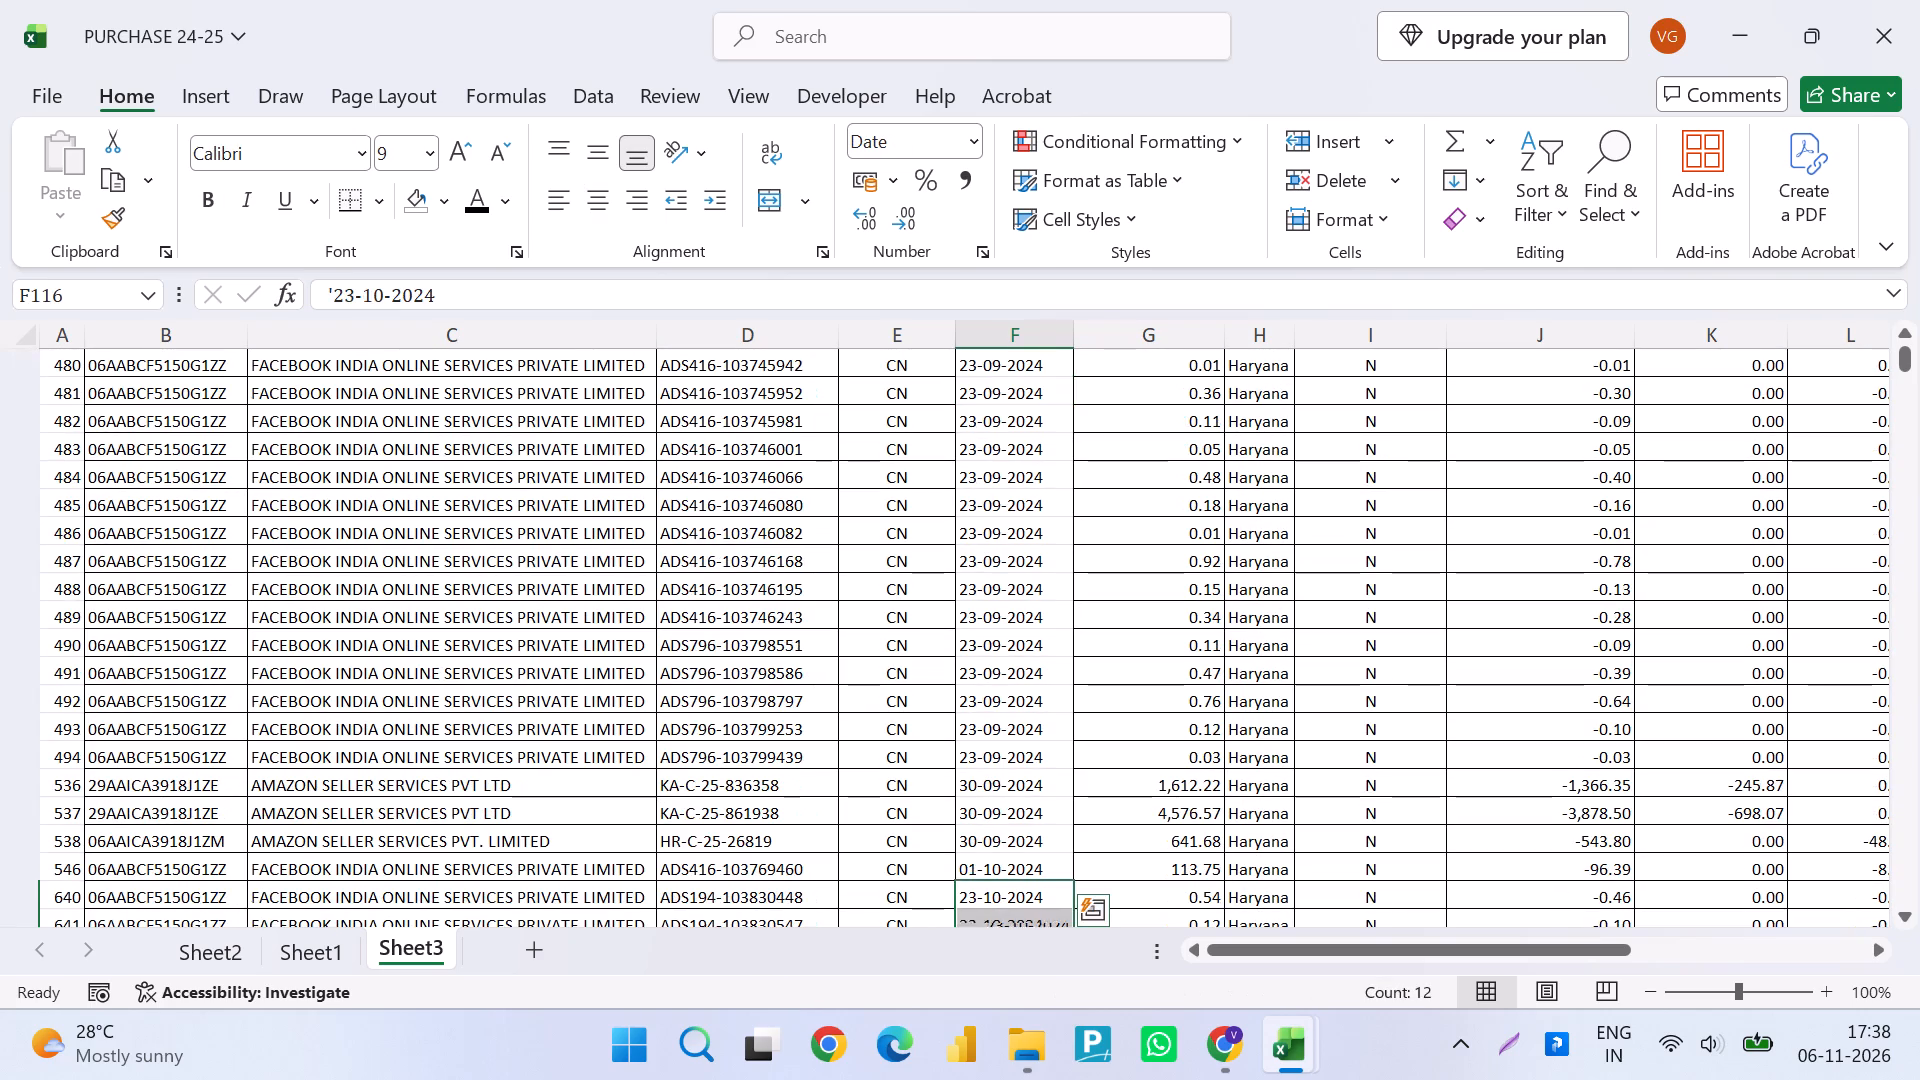
# Convert the Amazon invoice date in F128 to text as '31-10-2024 and fill it down through F130.
pyautogui.press('Down')
pyautogui.press('Down')
pyautogui.press('Down')
pyautogui.press('Down')
pyautogui.press('Down')
pyautogui.press('Down')
pyautogui.press('Down')
pyautogui.press('Down')
pyautogui.press('Down')
pyautogui.press('Down')
pyautogui.press('Down')
pyautogui.press('Down')
pyautogui.press('Down')
pyautogui.press('Down')
pyautogui.press('Down')
pyautogui.press('Down')
pyautogui.press('Down')
pyautogui.press('Down')
pyautogui.press('Down')
pyautogui.press('Down')
pyautogui.press('Down')
pyautogui.press('Down')
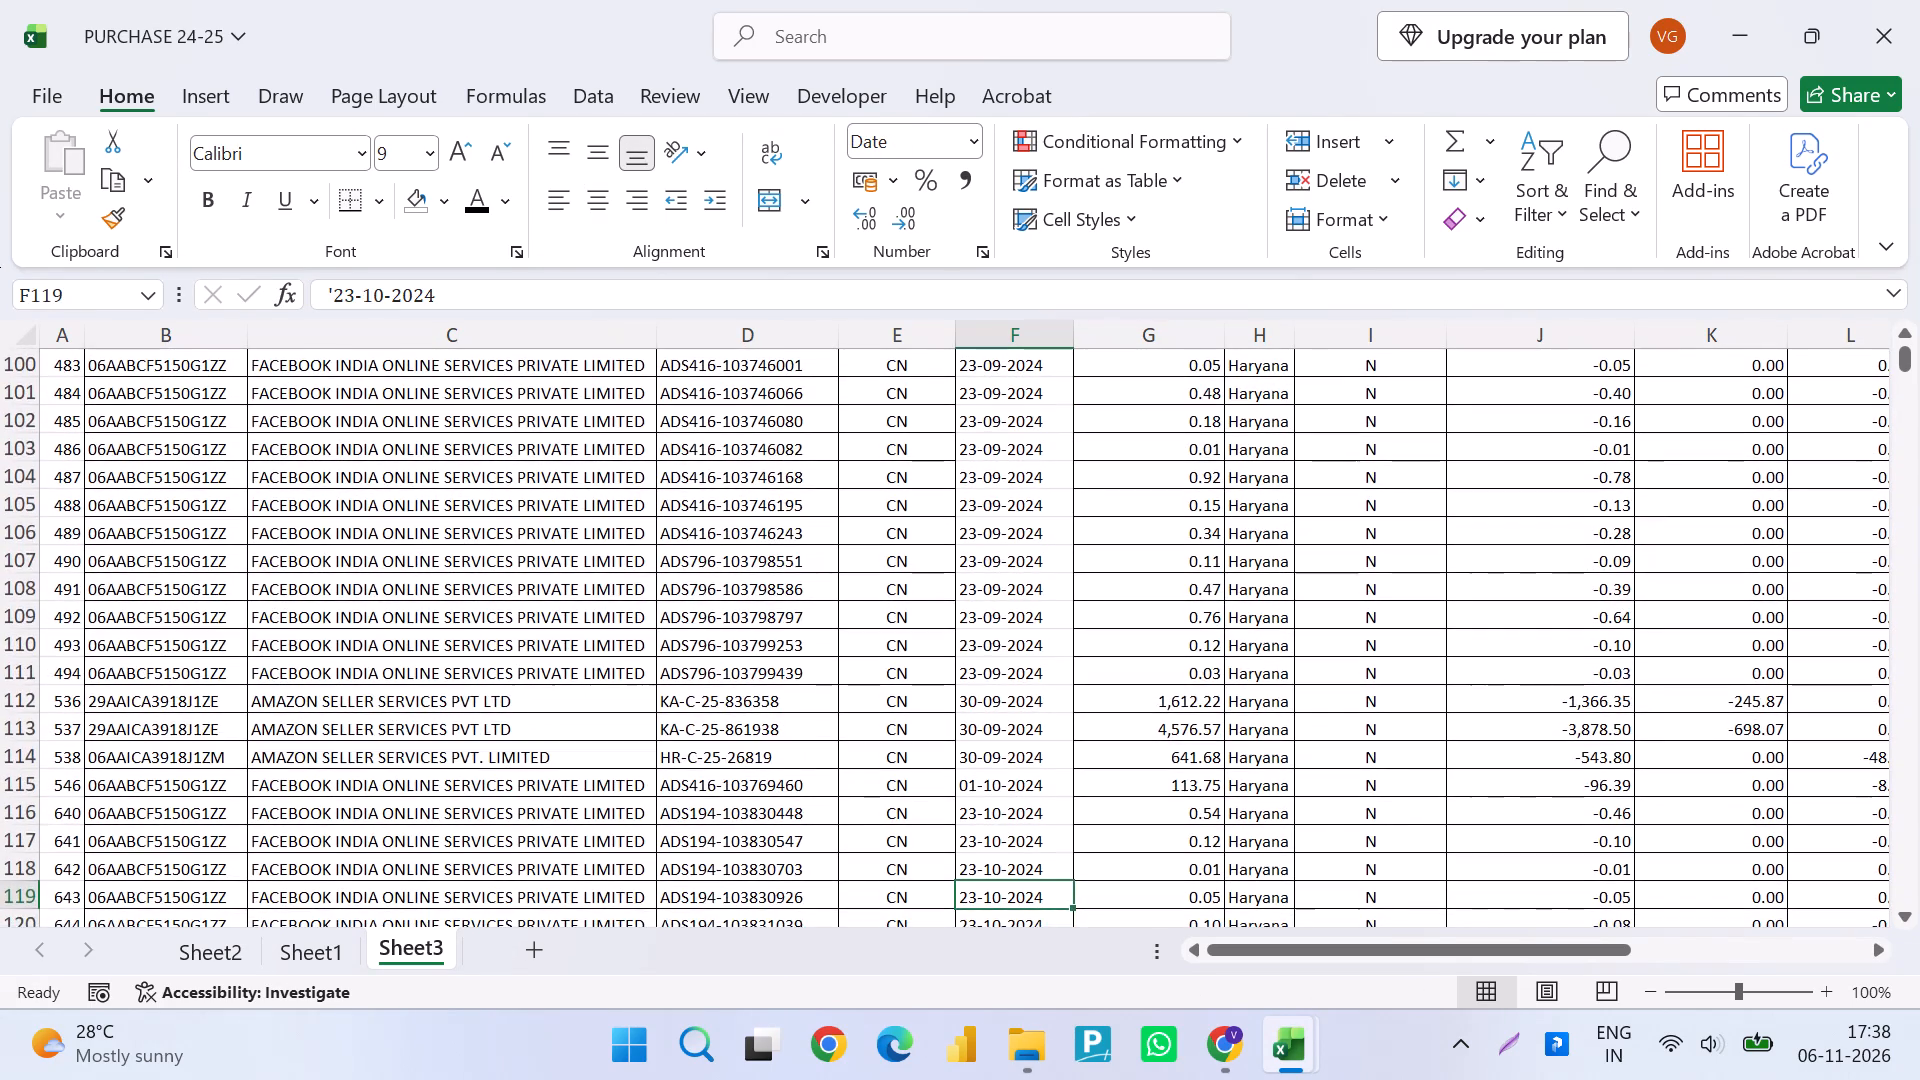
pyautogui.press('Up')
pyautogui.press('Up')
pyautogui.press('Up')
pyautogui.press('Up')
pyautogui.press('Up')
pyautogui.press('Up')
pyautogui.press('Up')
pyautogui.press('Up')
pyautogui.press('Up')
pyautogui.press('Up')
pyautogui.press('Up')
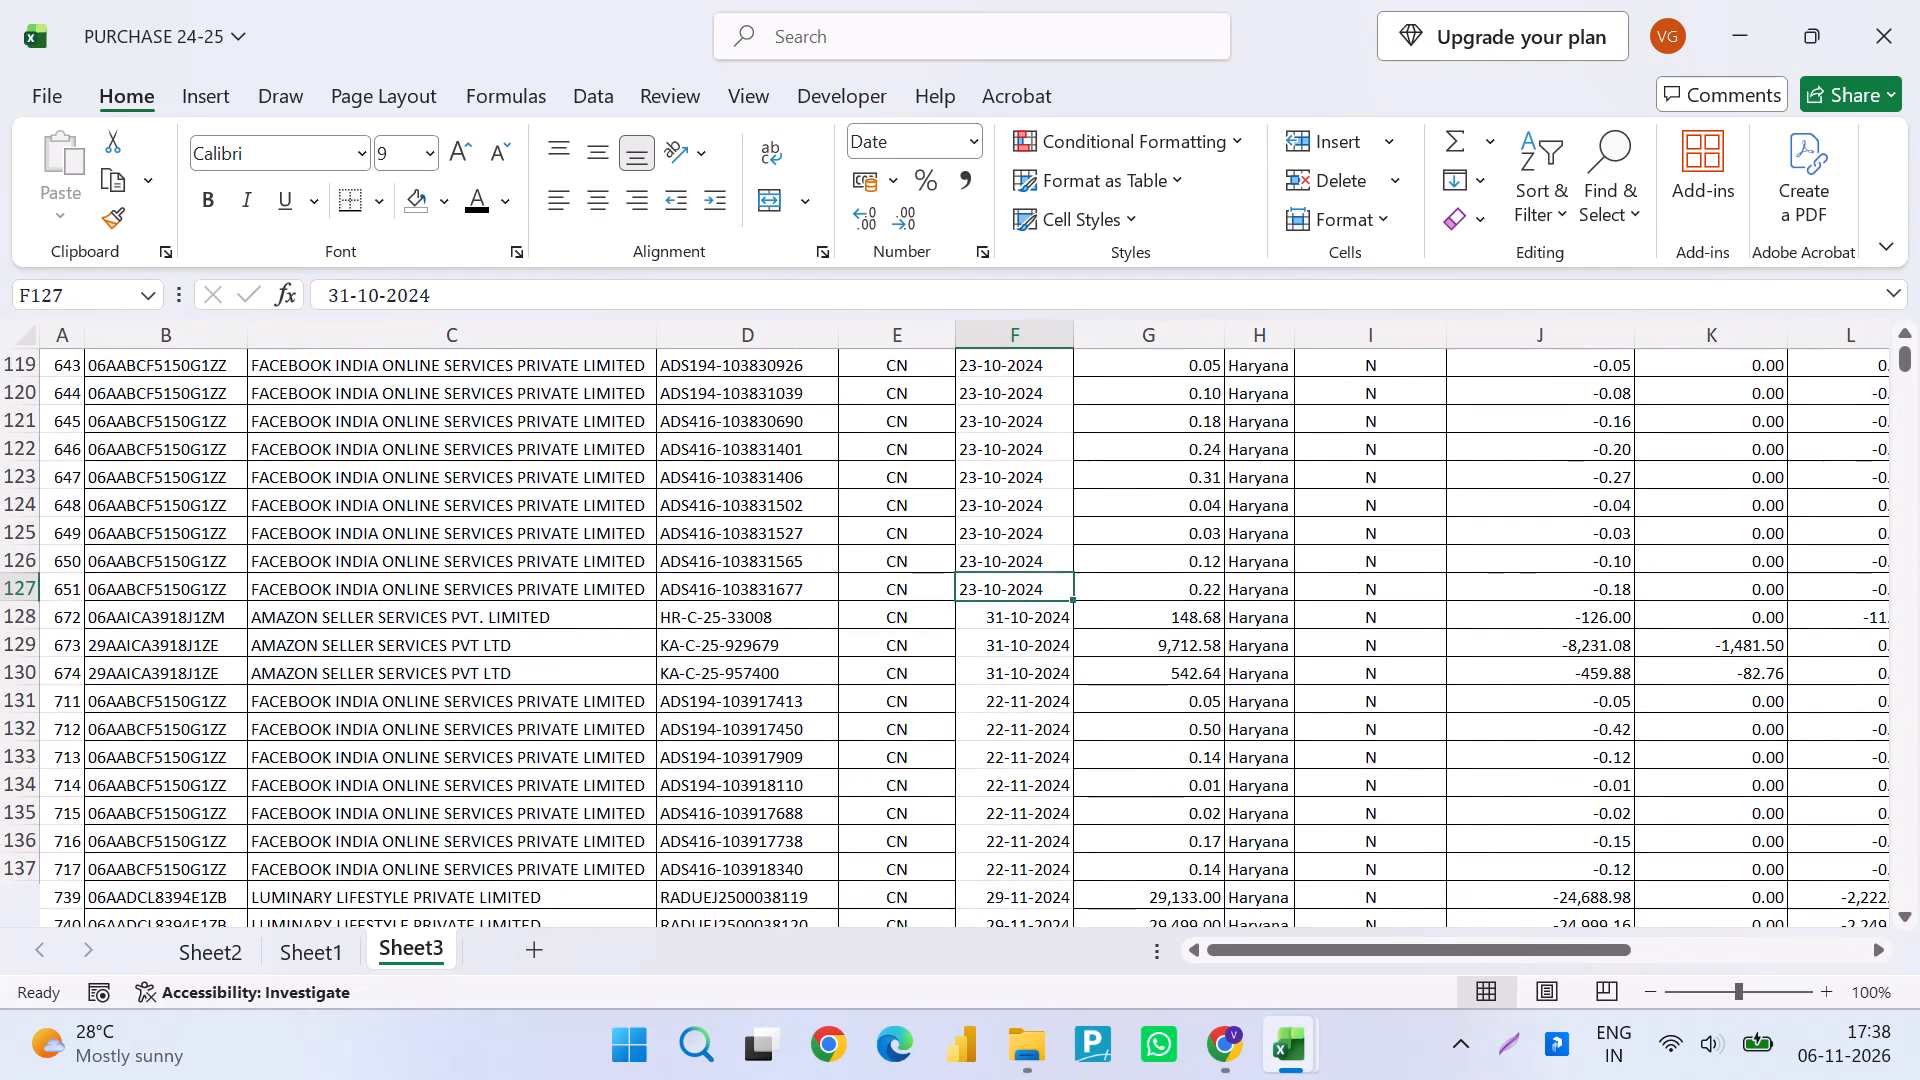
pyautogui.press('Down')
pyautogui.press('F2')
pyautogui.hotkey('ctrl', 'Left')
pyautogui.hotkey('ctrl', 'Left')
pyautogui.hotkey('ctrl', 'Left')
pyautogui.hotkey('ctrl', 'Left')
pyautogui.hotkey('ctrl', 'Left')
pyautogui.hotkey('ctrl', 'Left')
pyautogui.press("'")
pyautogui.press('Return')
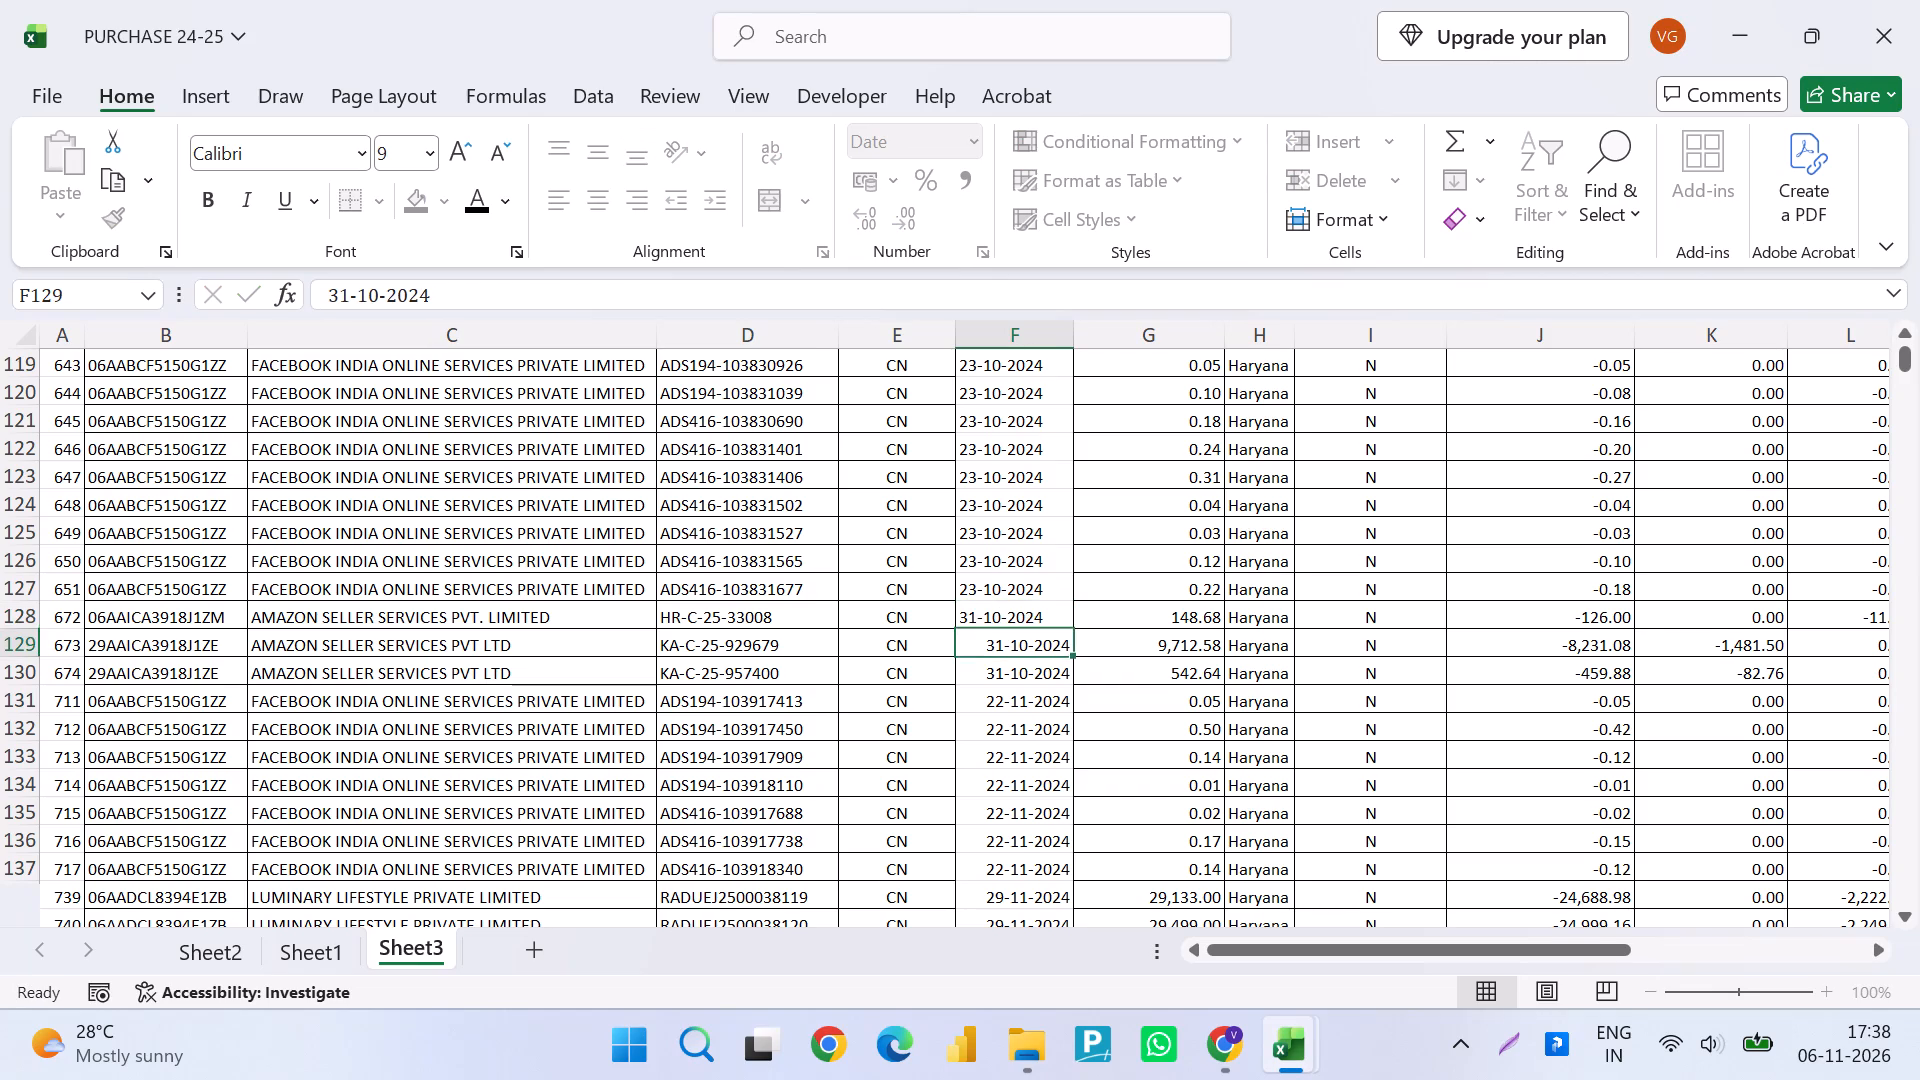
pyautogui.hotkey('ctrl', 'd')
pyautogui.press('Down')
pyautogui.hotkey('ctrl', 'd')
# Convert the Facebook invoice date in F131 to text as '22-11-2024.
pyautogui.press('Down')
pyautogui.press('F2')
pyautogui.press('Left')
pyautogui.hotkey('ctrl', 'Left')
pyautogui.hotkey('ctrl', 'Left')
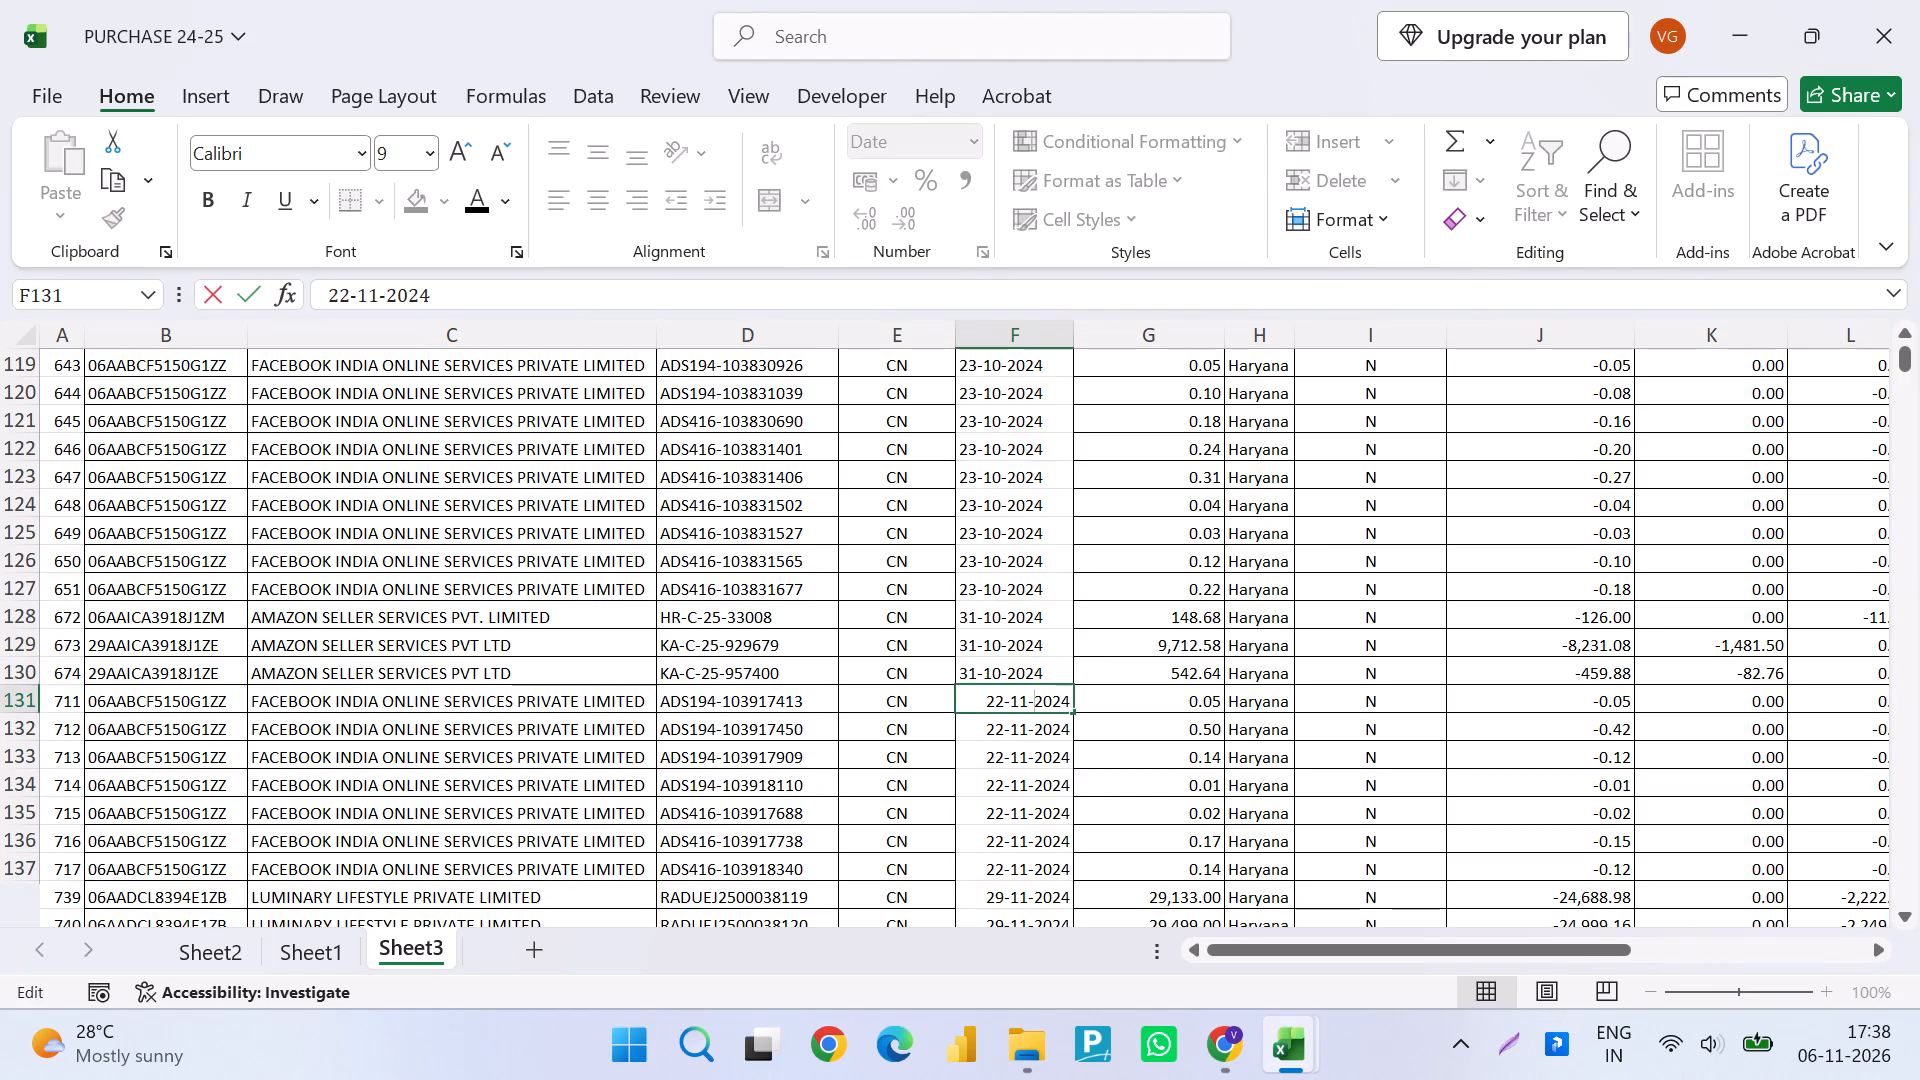
pyautogui.hotkey('ctrl', 'Left')
pyautogui.hotkey('ctrl', 'Left')
pyautogui.hotkey('ctrl', 'Left')
pyautogui.hotkey('ctrl', 'Left')
pyautogui.press("'")
pyautogui.press('Return')
# Fill the text date '22-11-2024 from F131 down through F137.
pyautogui.press('Up')
pyautogui.hotkey('shift', 'Down')
pyautogui.hotkey('shift', 'Down')
pyautogui.hotkey('shift', 'Down')
pyautogui.hotkey('shift', 'Down')
pyautogui.hotkey('shift', 'Down')
pyautogui.hotkey('shift', 'Down')
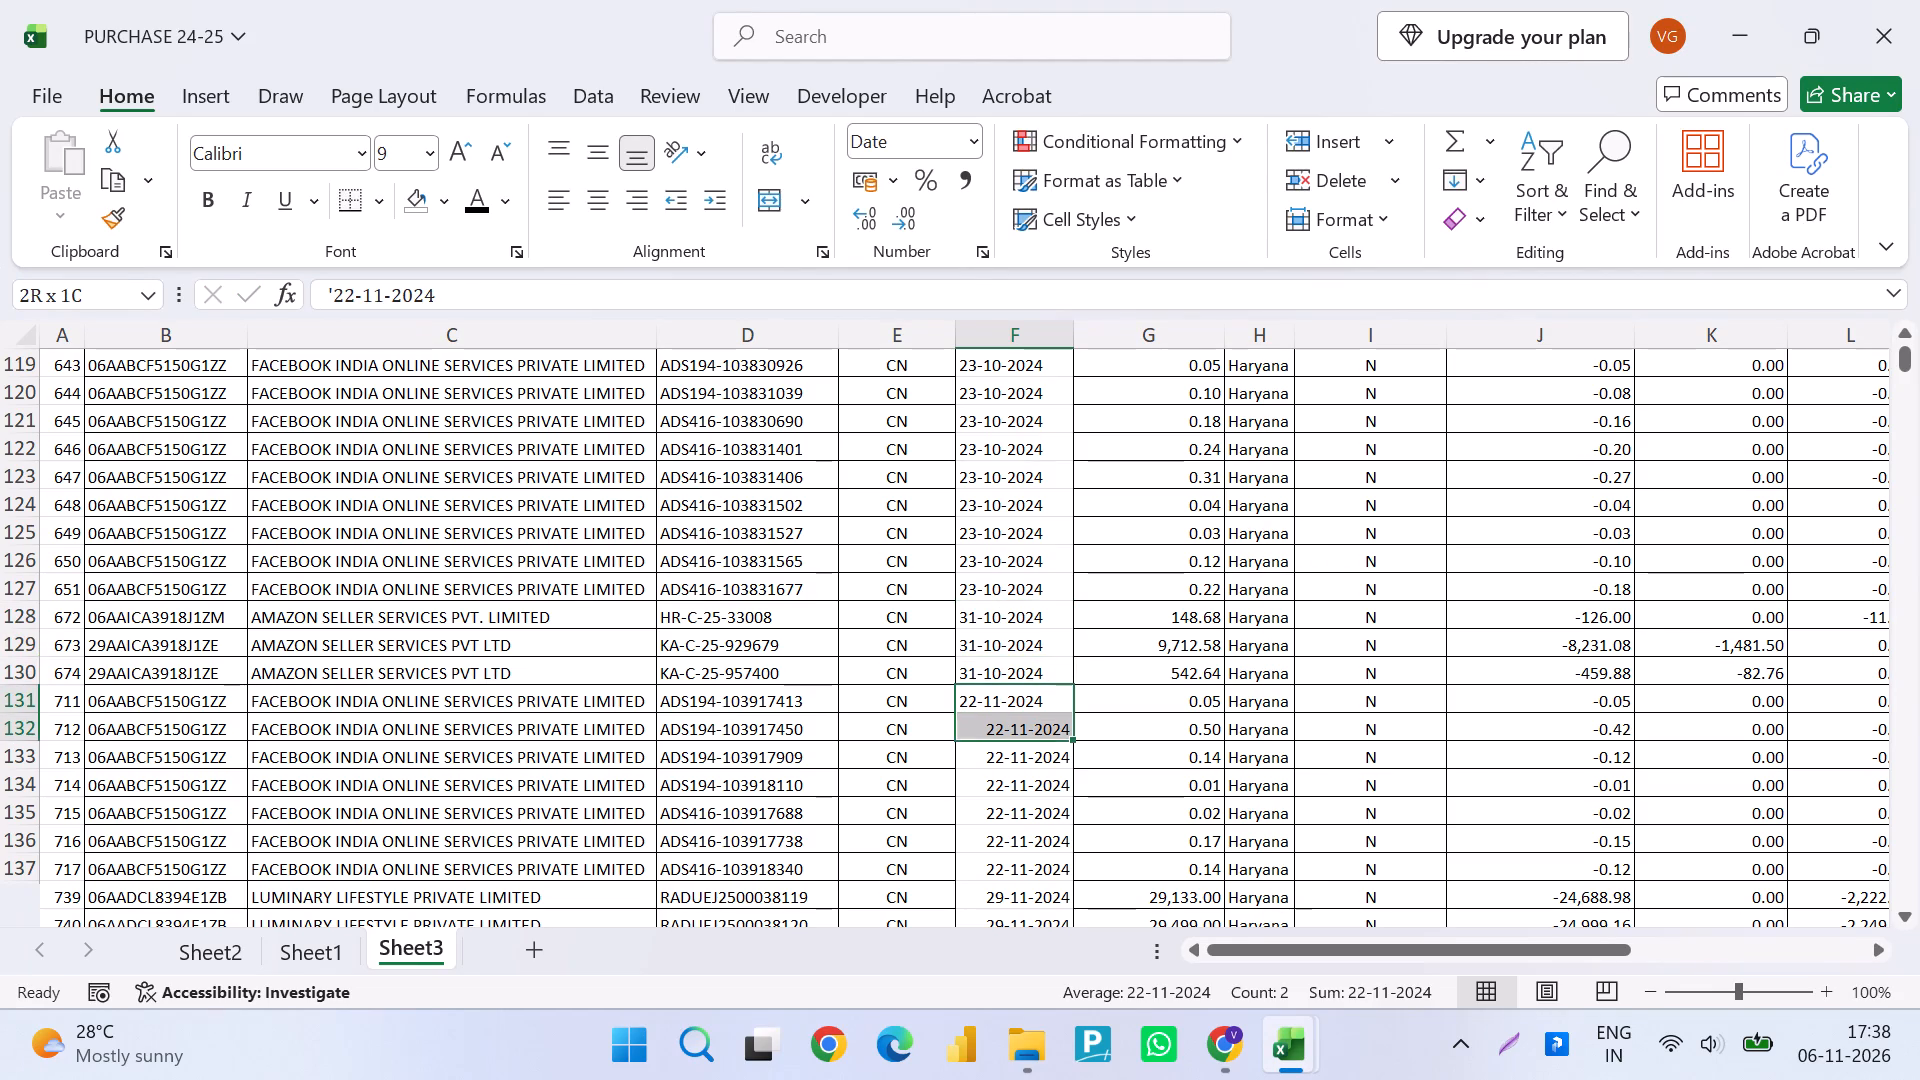
pyautogui.hotkey('ctrl', 'd')
# Convert the Luminary Lifestyle invoice date in F138 to text as '29-11-2024 and fill it down into F139.
pyautogui.press('Down')
pyautogui.press('Down')
pyautogui.press('Down')
pyautogui.press('Down')
pyautogui.press('Down')
pyautogui.press('Down')
pyautogui.press('Down')
pyautogui.press('Down')
pyautogui.press('Down')
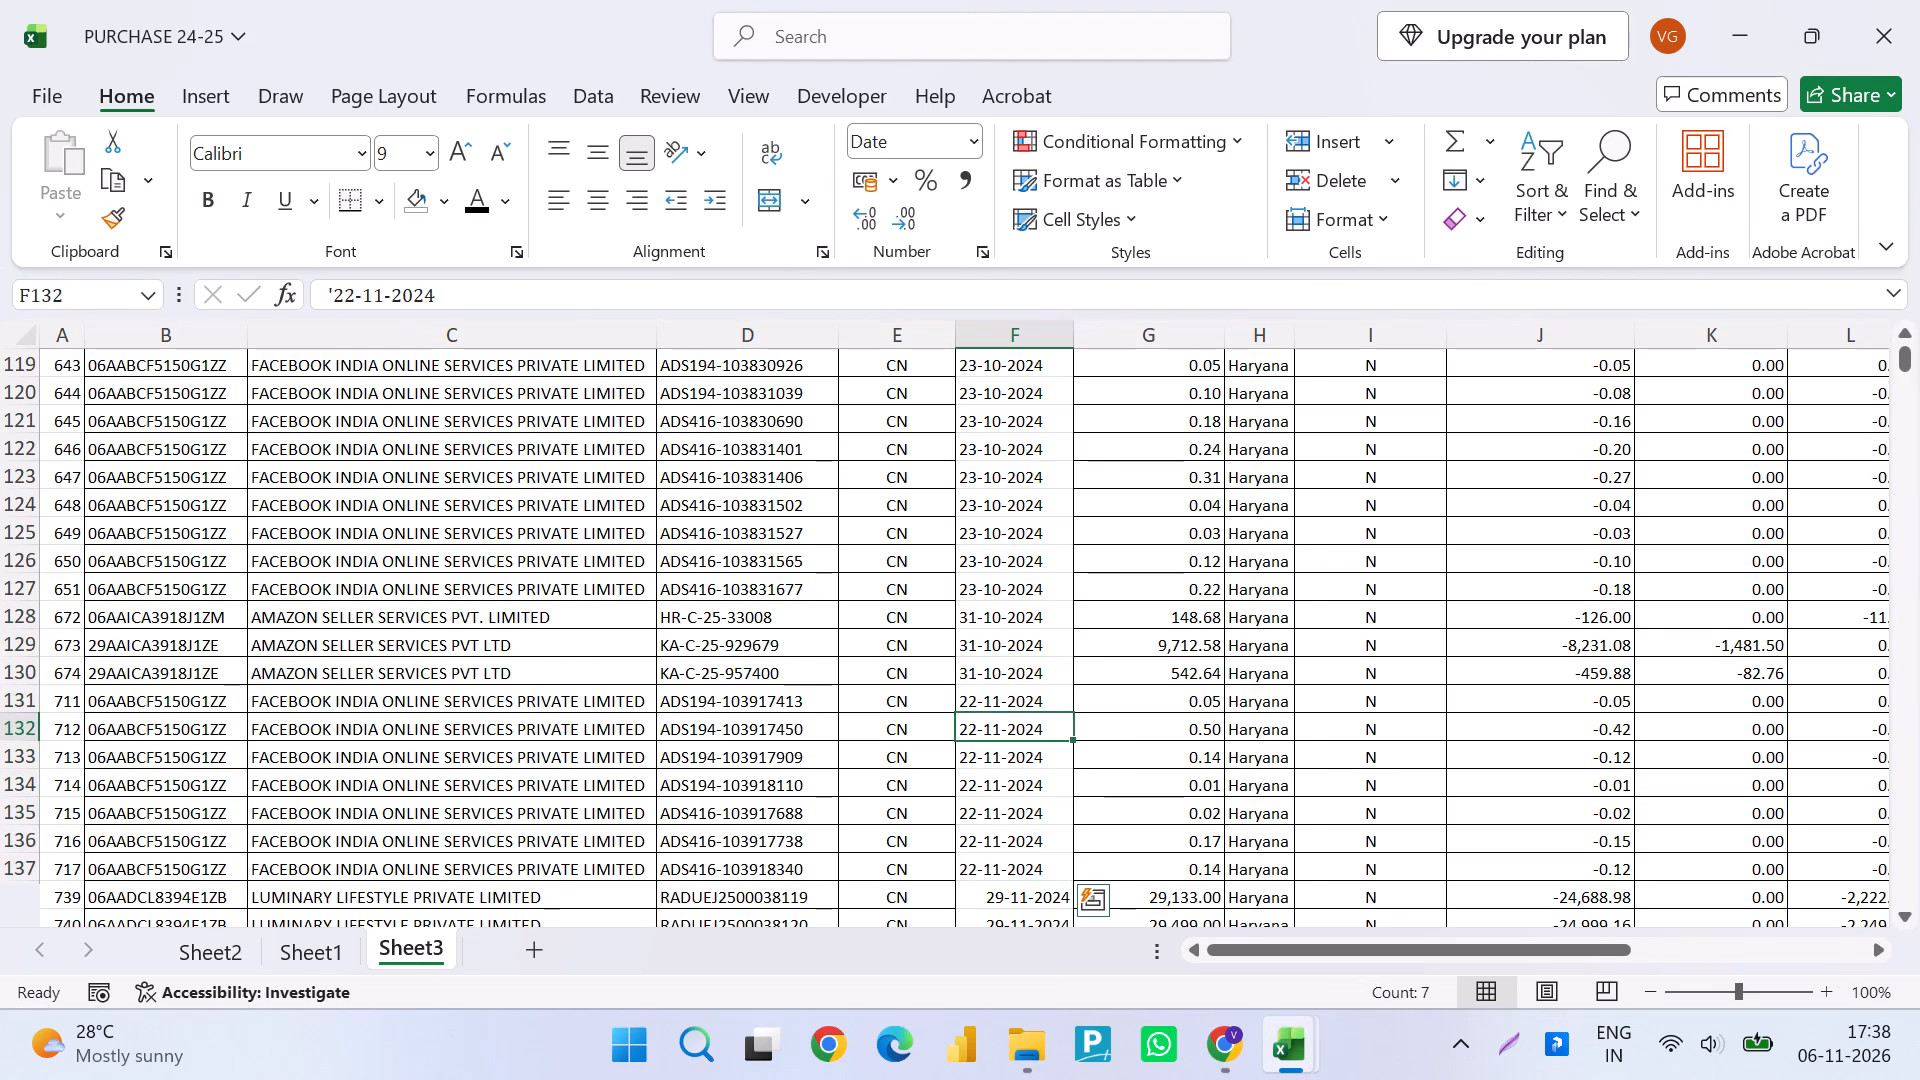
pyautogui.press('Up')
pyautogui.press('Up')
pyautogui.press('F2')
pyautogui.press('Left')
pyautogui.hotkey('ctrl', 'Left')
pyautogui.hotkey('ctrl', 'Left')
pyautogui.hotkey('ctrl', 'Left')
pyautogui.hotkey('ctrl', 'Left')
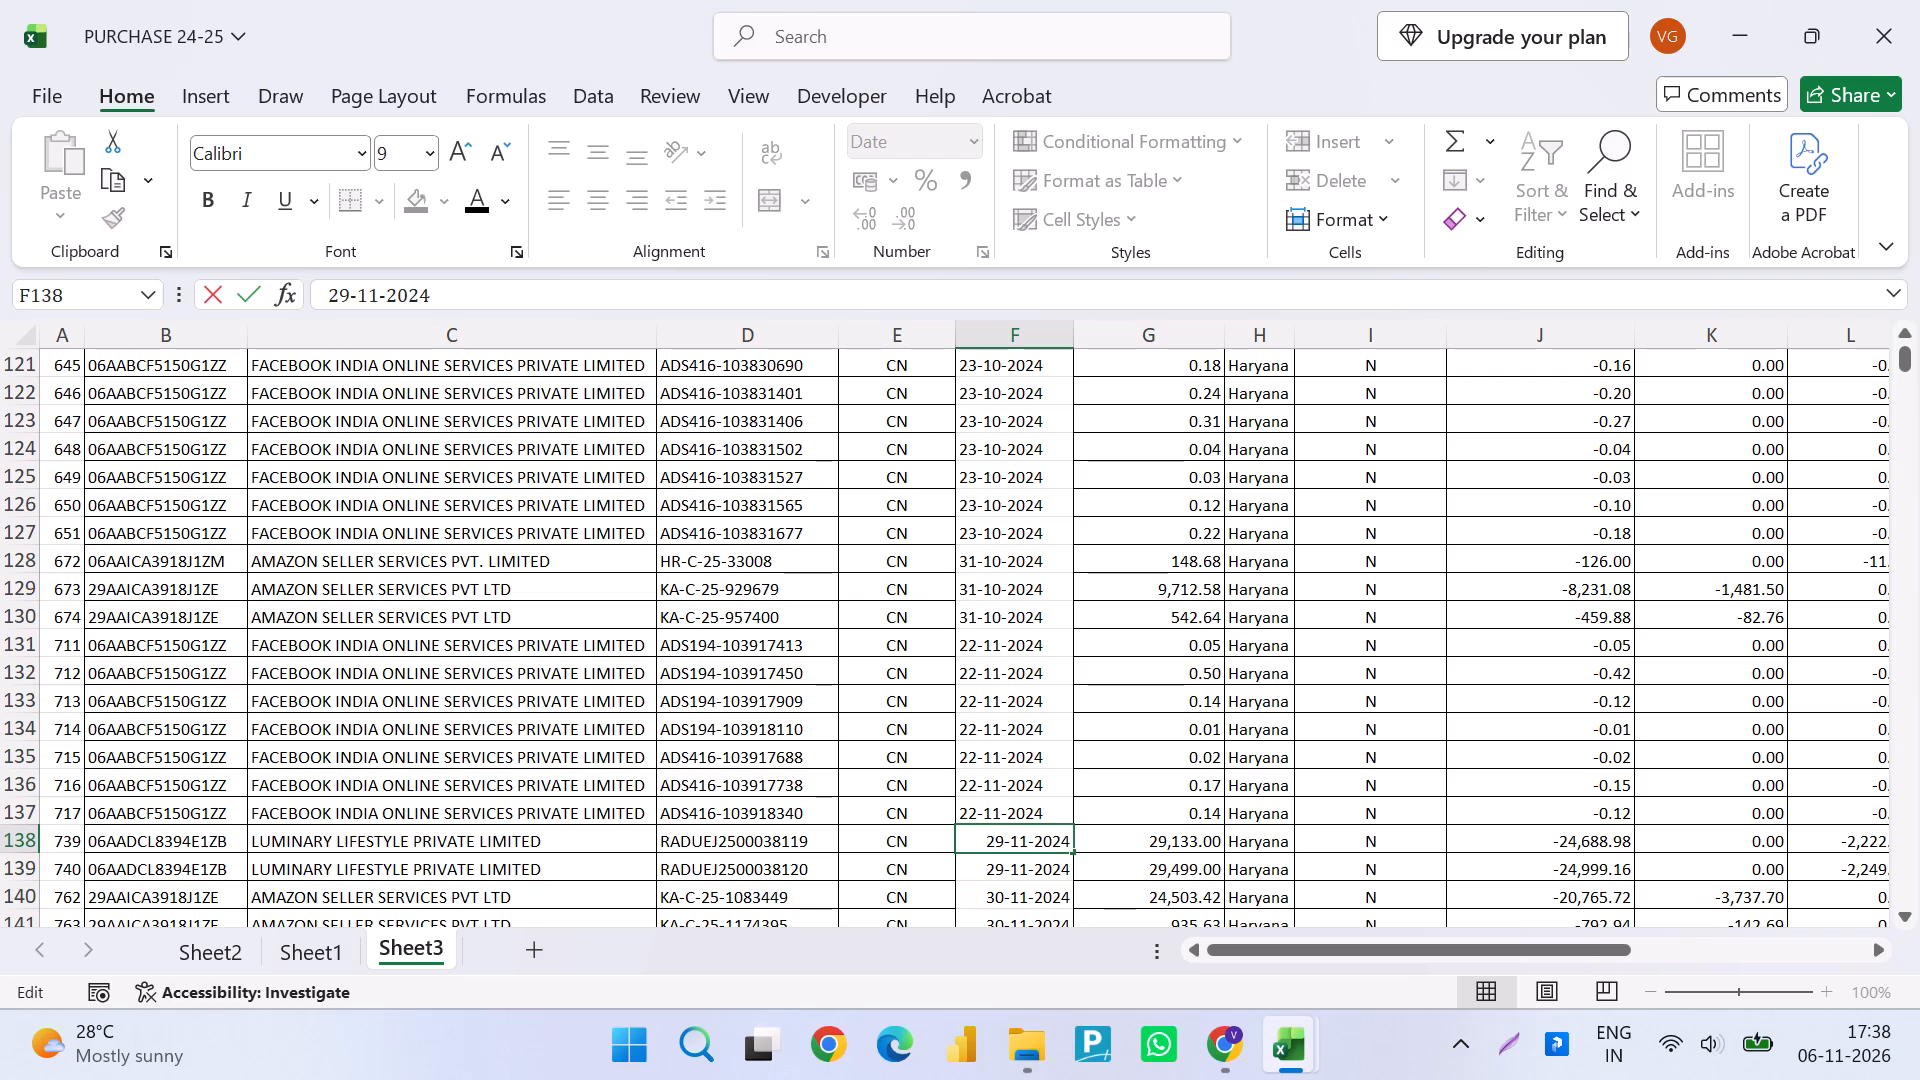
pyautogui.hotkey('ctrl', 'Left')
pyautogui.press("'")
pyautogui.press('Return')
pyautogui.hotkey('ctrl', 'd')
# Convert the Amazon invoice date in F140 to text as '30-11-2024 and fill it down into F141.
pyautogui.press('Down')
pyautogui.press('F2')
pyautogui.press('Left')
pyautogui.hotkey('ctrl', 'Left')
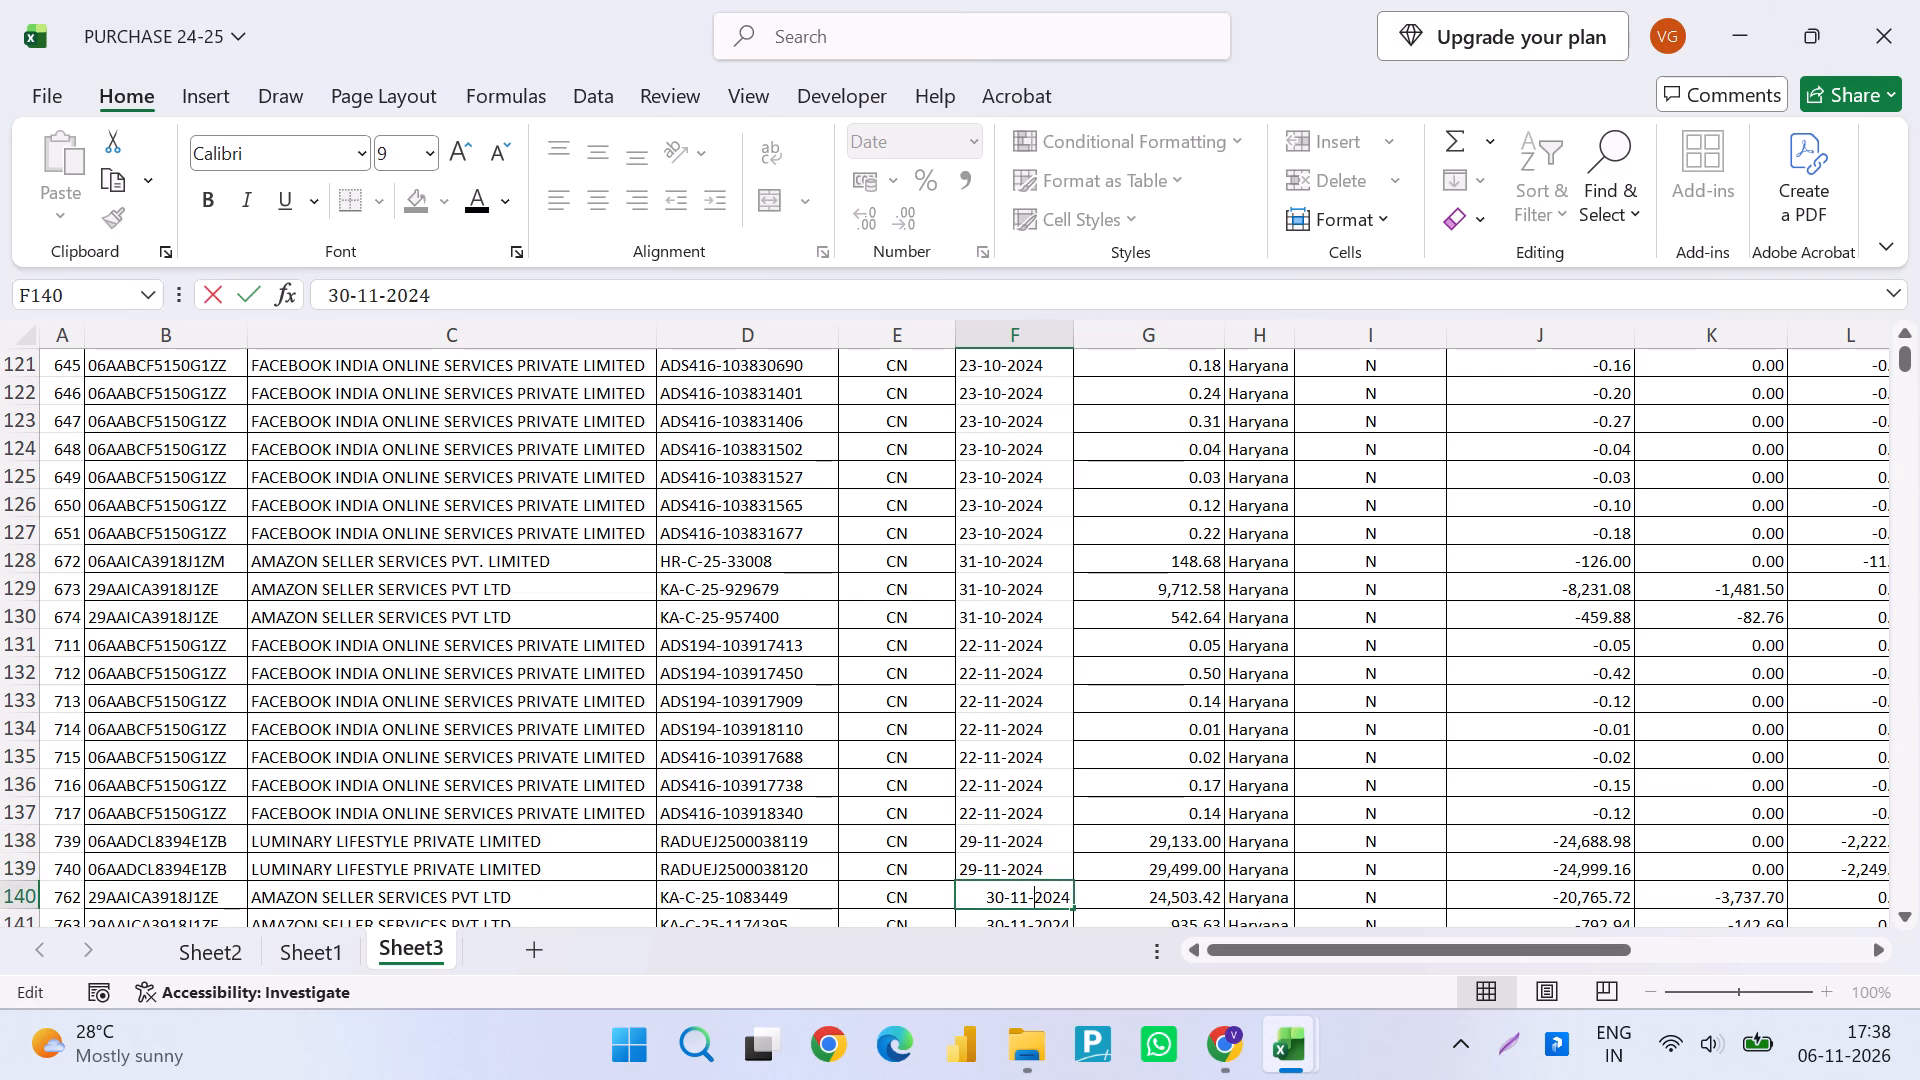
pyautogui.hotkey('ctrl', 'Left')
pyautogui.hotkey('ctrl', 'Left')
pyautogui.hotkey('ctrl', 'Left')
pyautogui.hotkey('ctrl', 'Left')
pyautogui.press("'")
pyautogui.press('Return')
pyautogui.hotkey('ctrl', 'd')
# Fill the text date '30-11-2024 from F141 down through F143.
pyautogui.press('Down')
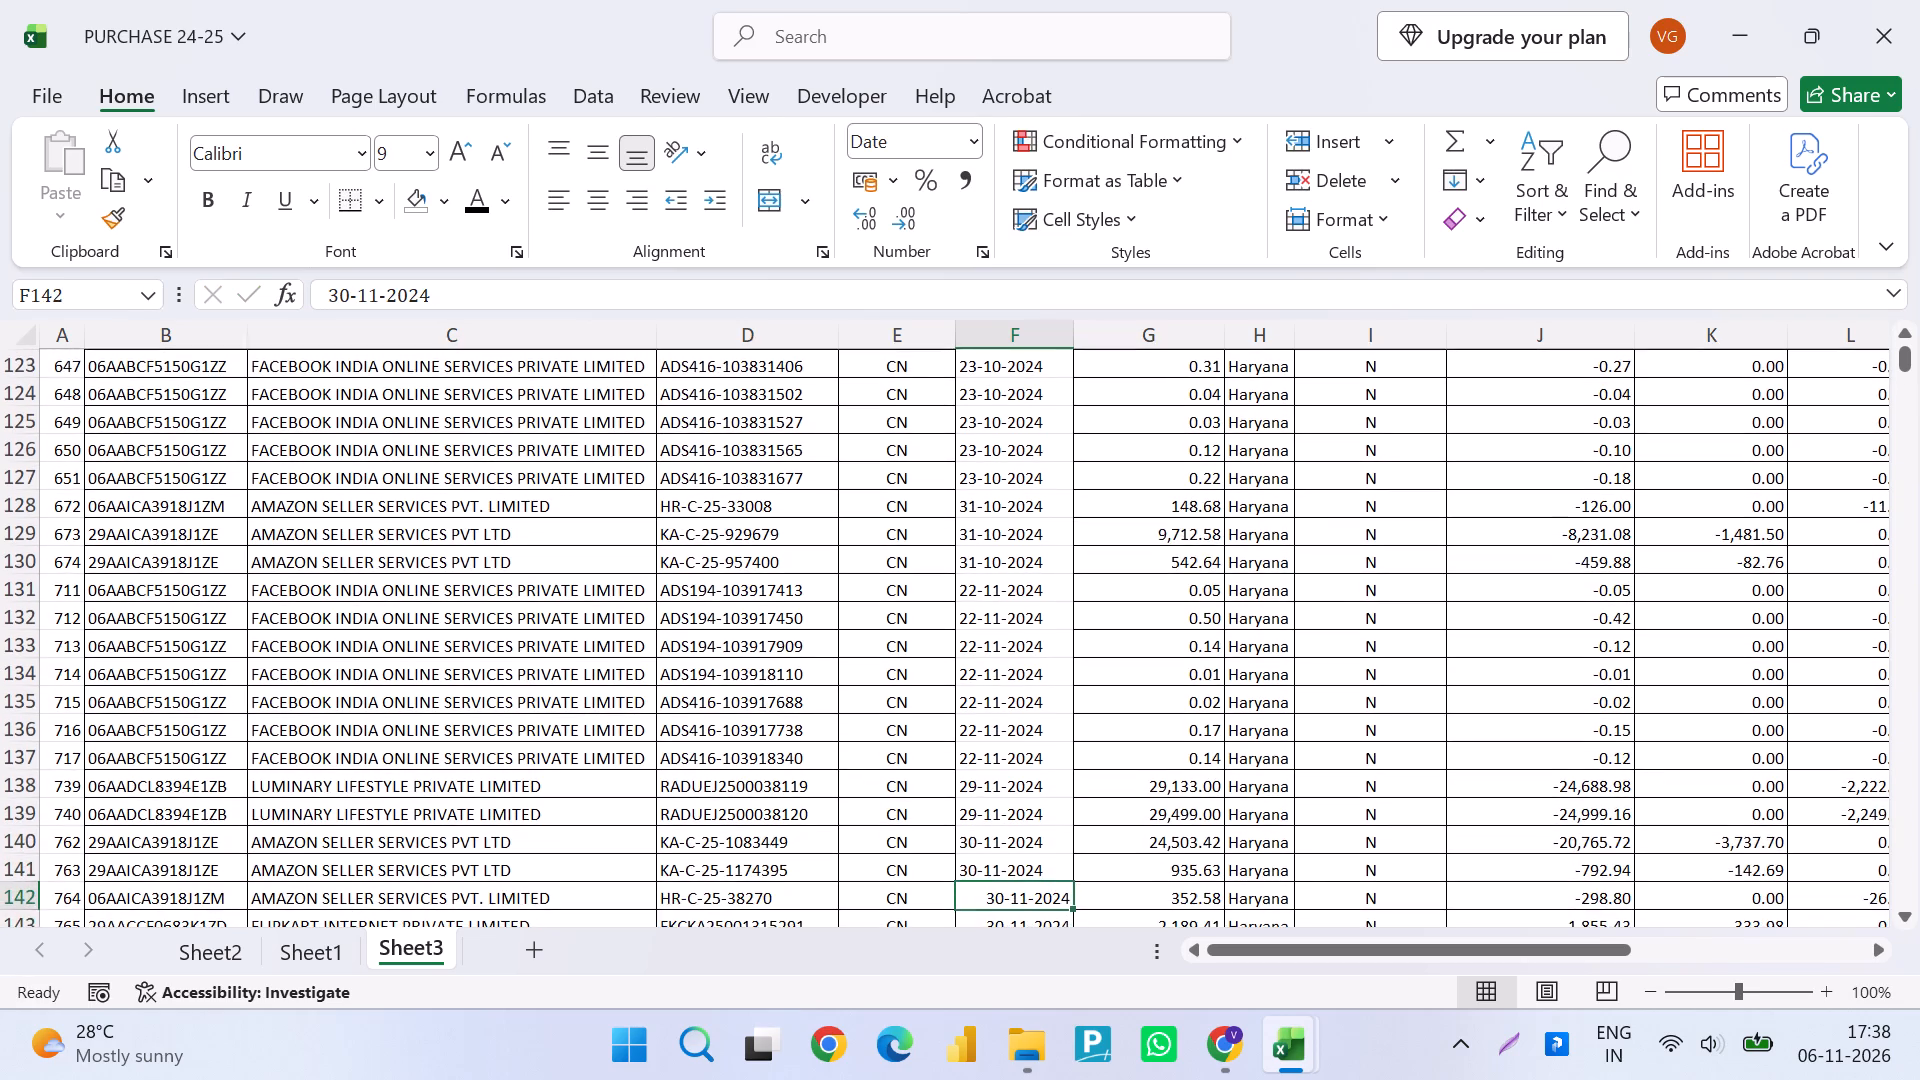
pyautogui.hotkey('shift', 'Down')
pyautogui.hotkey('shift', 'Down')
pyautogui.hotkey('shift', 'Down')
pyautogui.hotkey('shift', 'Down')
pyautogui.hotkey('shift', 'Down')
pyautogui.hotkey('shift', 'Down')
pyautogui.hotkey('shift', 'Down')
pyautogui.hotkey('shift', 'Down')
pyautogui.hotkey('shift', 'Down')
pyautogui.hotkey('shift', 'Down')
pyautogui.hotkey('shift', 'Down')
pyautogui.hotkey('shift', 'Down')
pyautogui.hotkey('shift', 'Down')
pyautogui.hotkey('shift', 'Down')
pyautogui.hotkey('shift', 'Down')
pyautogui.hotkey('shift', 'Up')
pyautogui.press('Up')
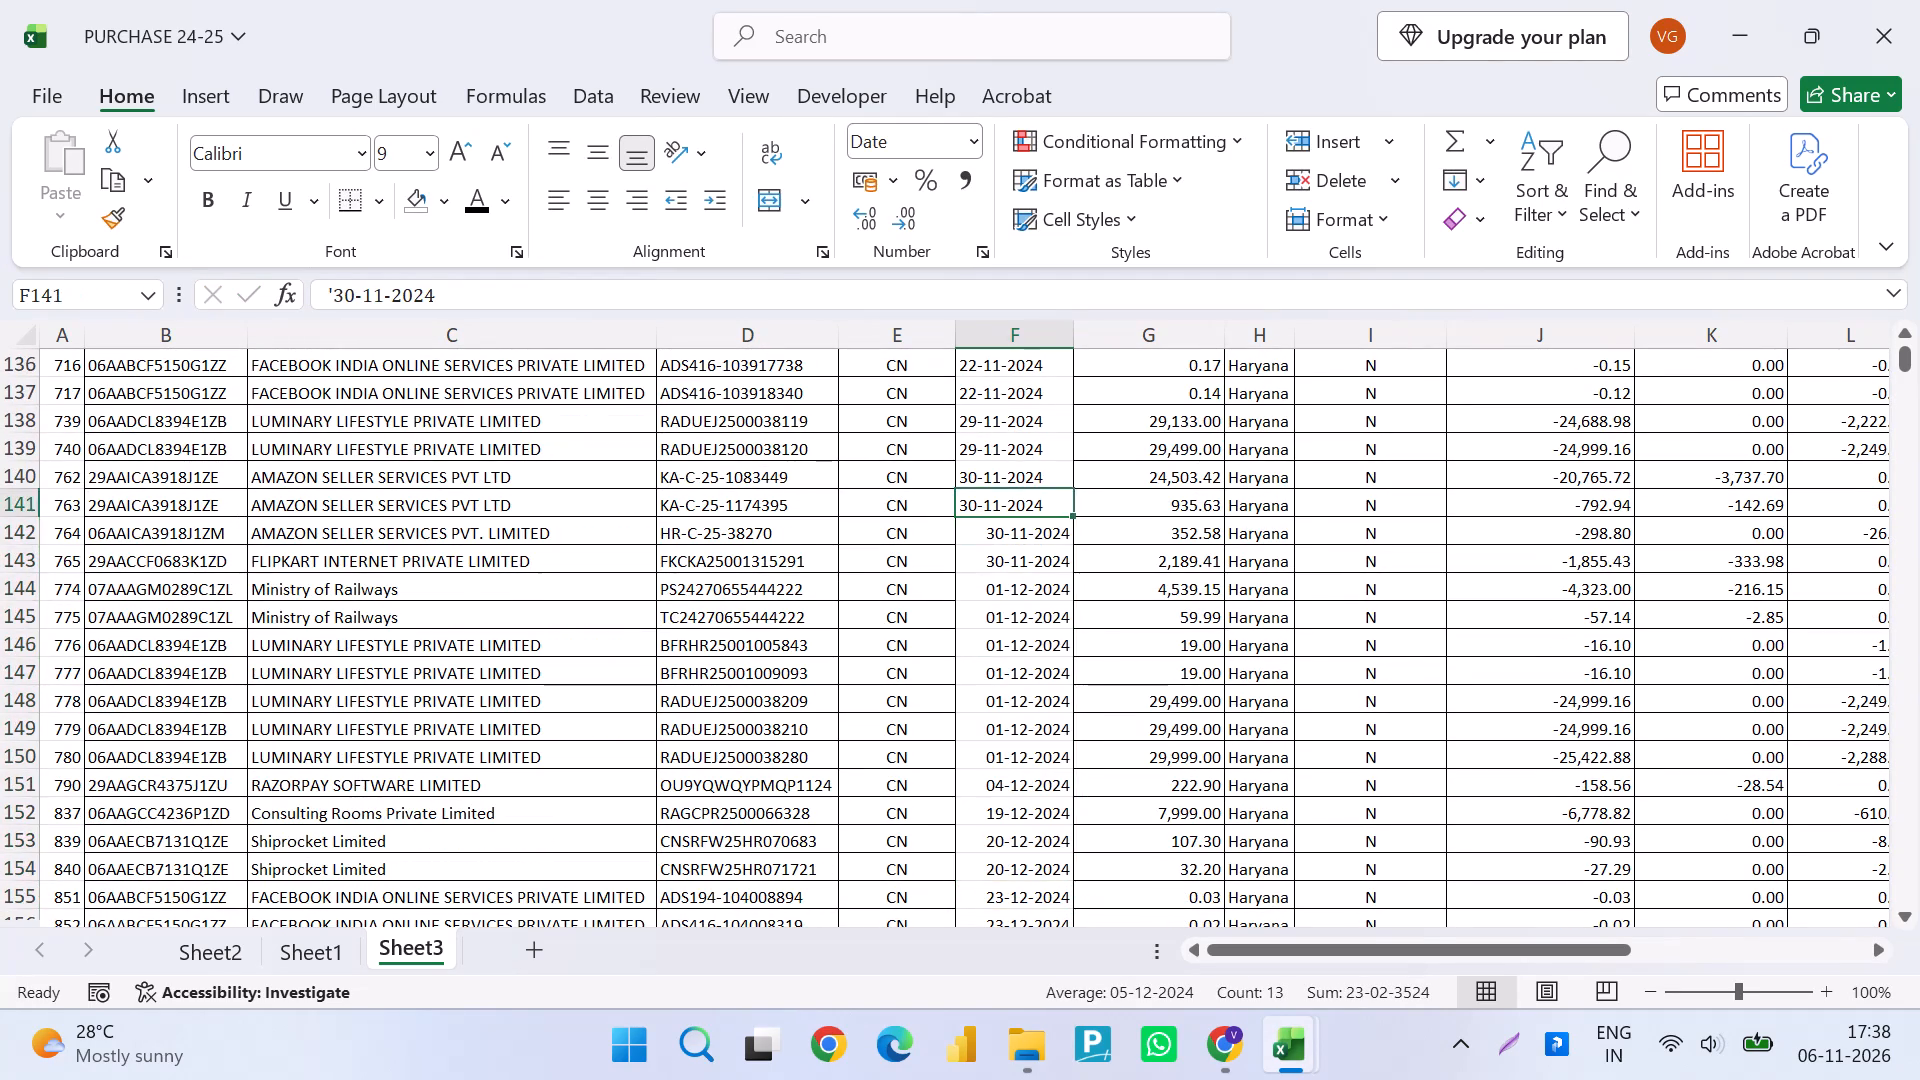
pyautogui.press('Up')
pyautogui.press('Down')
pyautogui.hotkey('shift', 'Down')
pyautogui.hotkey('shift', 'Down')
pyautogui.hotkey('shift', 'Down')
pyautogui.hotkey('shift', 'Up')
pyautogui.hotkey('ctrl', 'd')
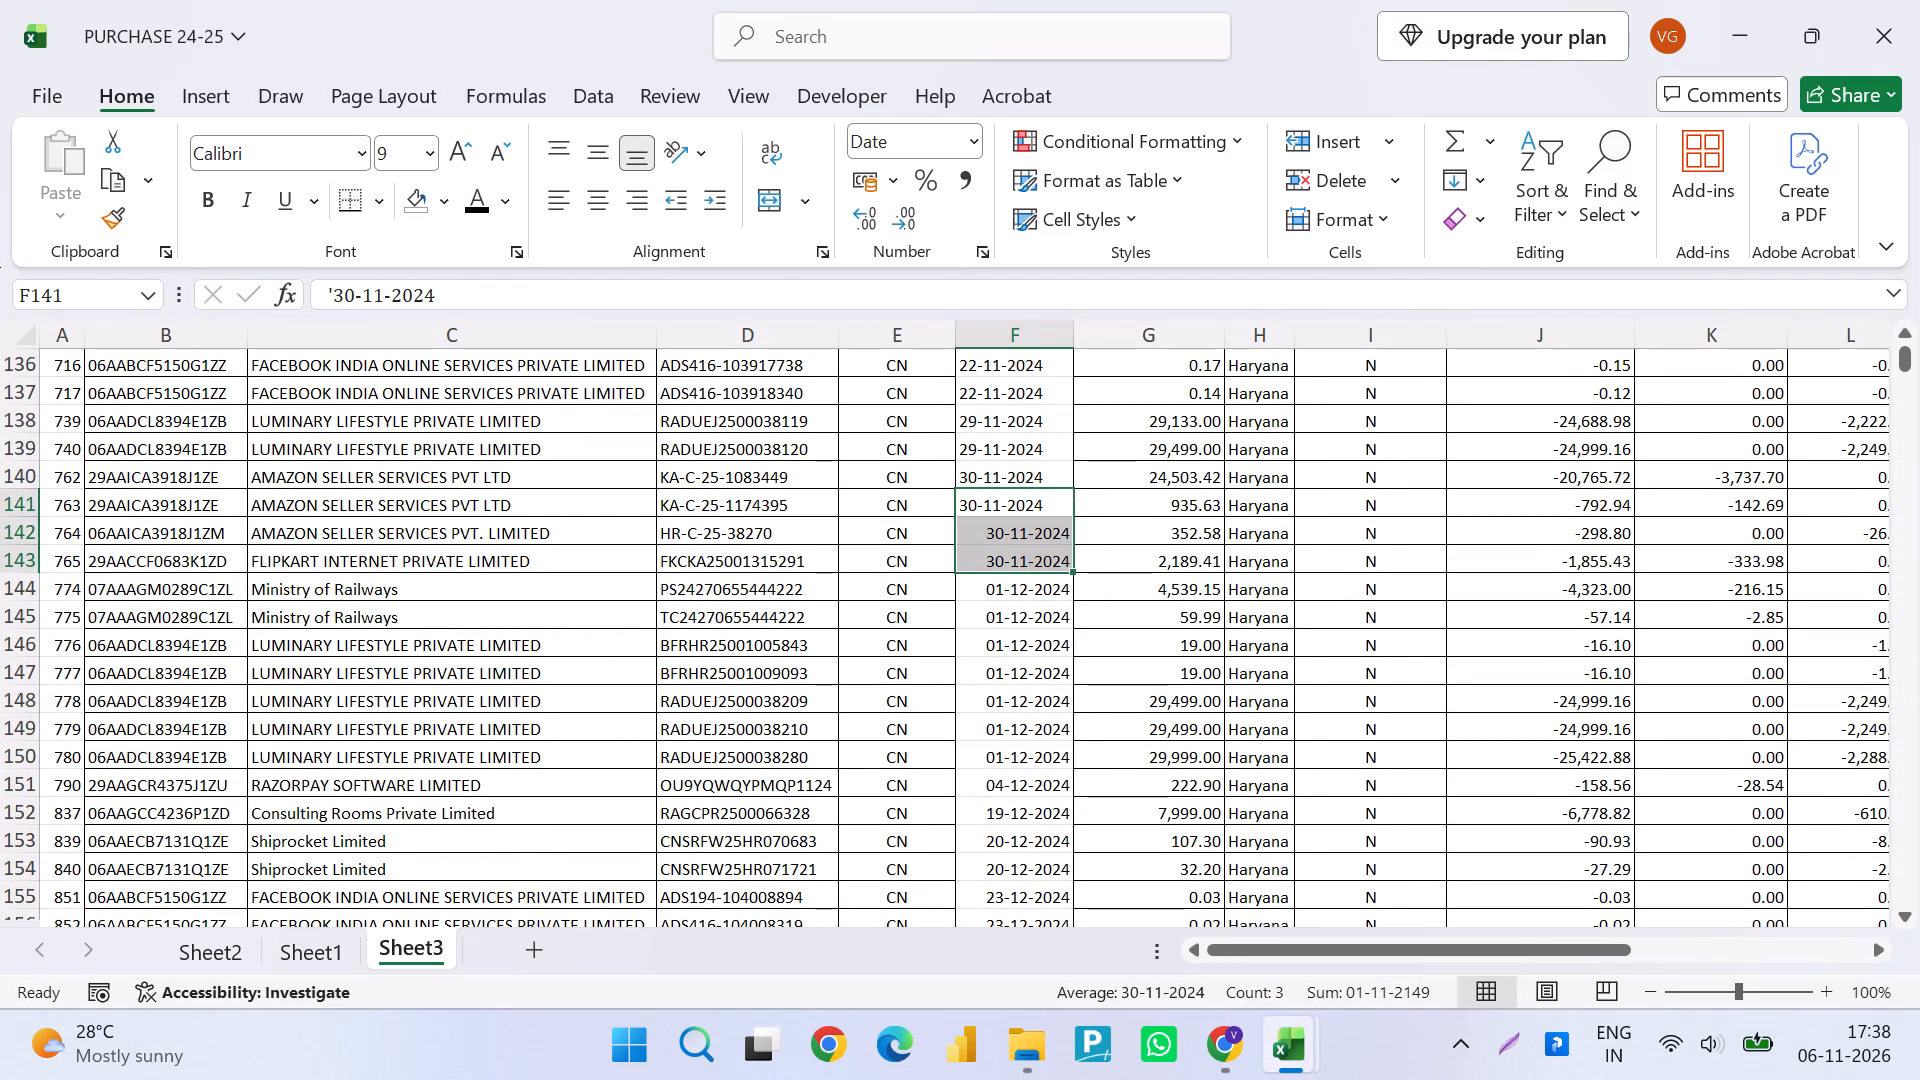
# Convert the Ministry of Railways invoice date in F144 to text as '01-12-2024.
pyautogui.press('Down')
pyautogui.press('Down')
pyautogui.press('Down')
pyautogui.press('Escape')
pyautogui.press('Down')
pyautogui.press('Down')
pyautogui.press('Down')
pyautogui.press('F2')
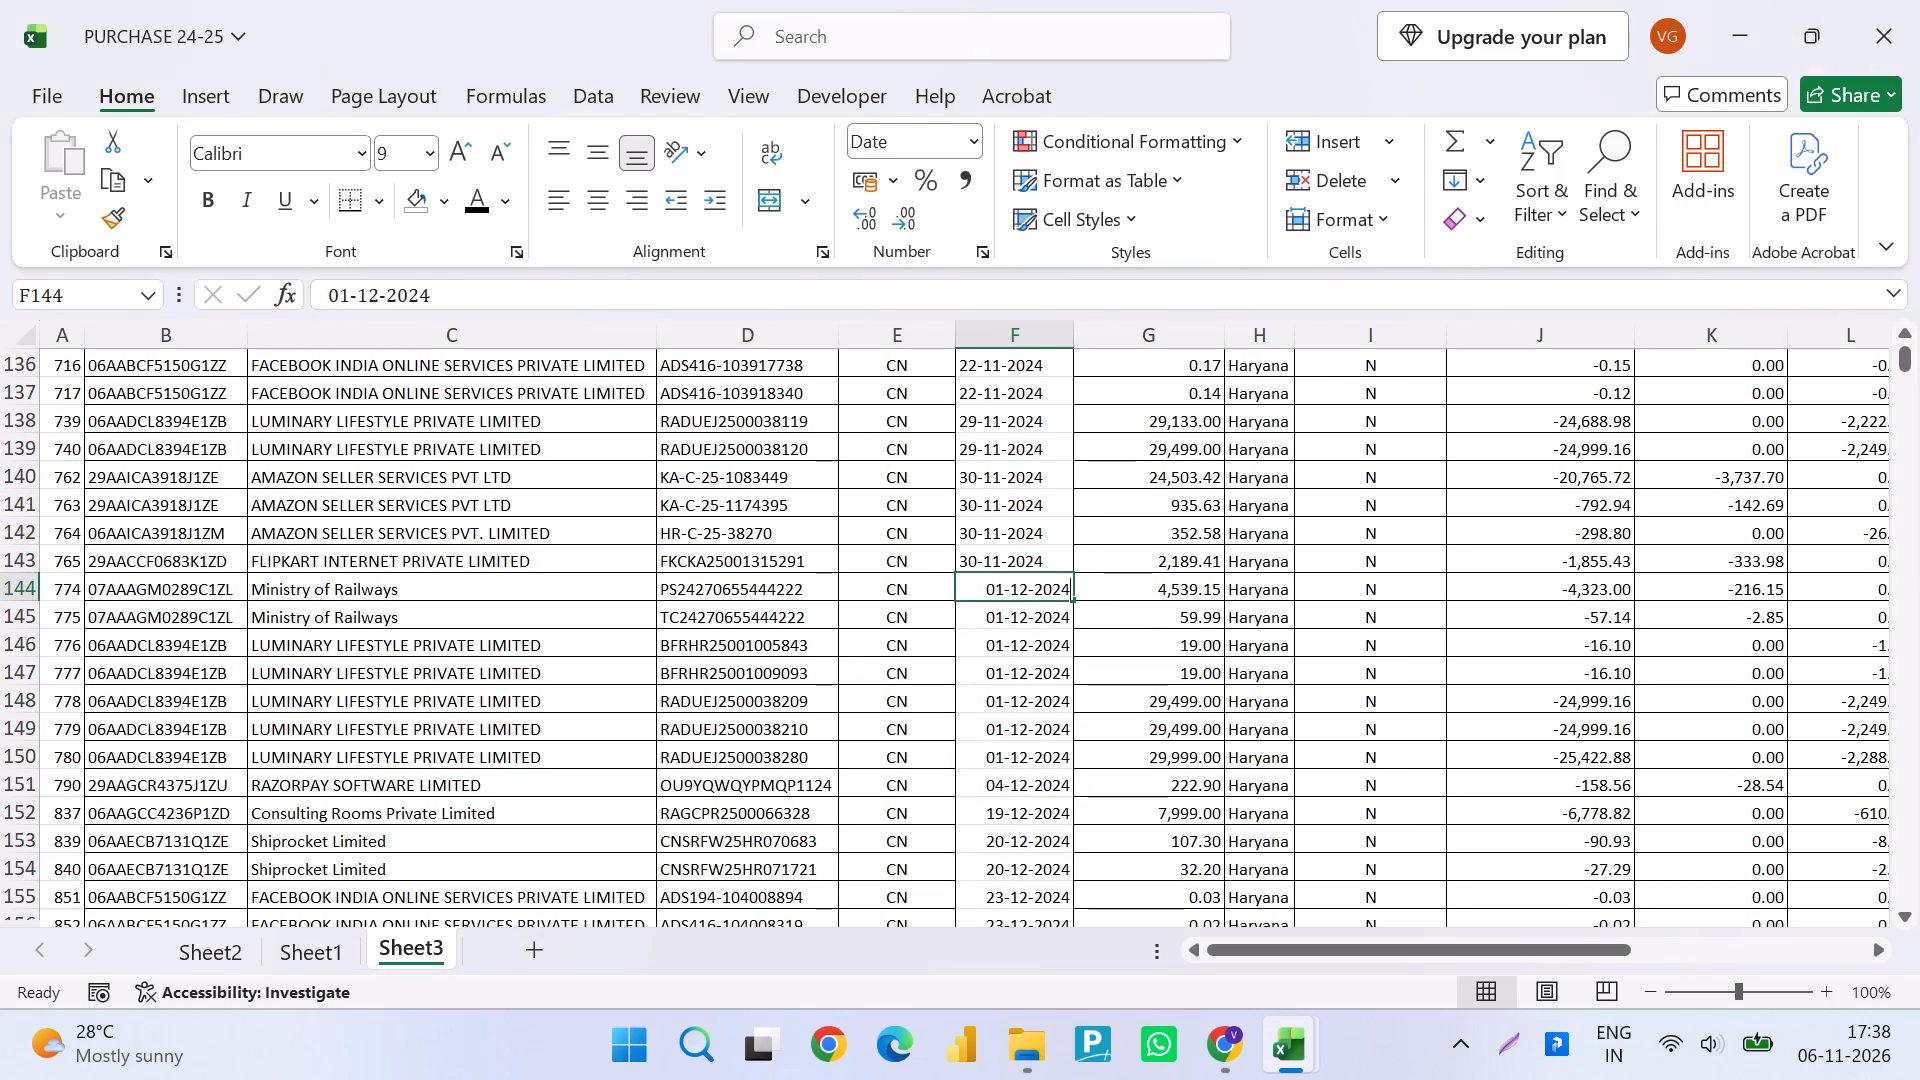
pyautogui.press('Left')
pyautogui.hotkey('ctrl', 'Left')
pyautogui.hotkey('ctrl', 'Left')
pyautogui.hotkey('ctrl', 'Left')
pyautogui.hotkey('ctrl', 'Left')
pyautogui.hotkey('ctrl', 'Left')
pyautogui.hotkey('ctrl', 'Left')
pyautogui.press("'")
pyautogui.press('Return')
# Fill the text date '01-12-2024 from F144 down through F150.
pyautogui.press('Up')
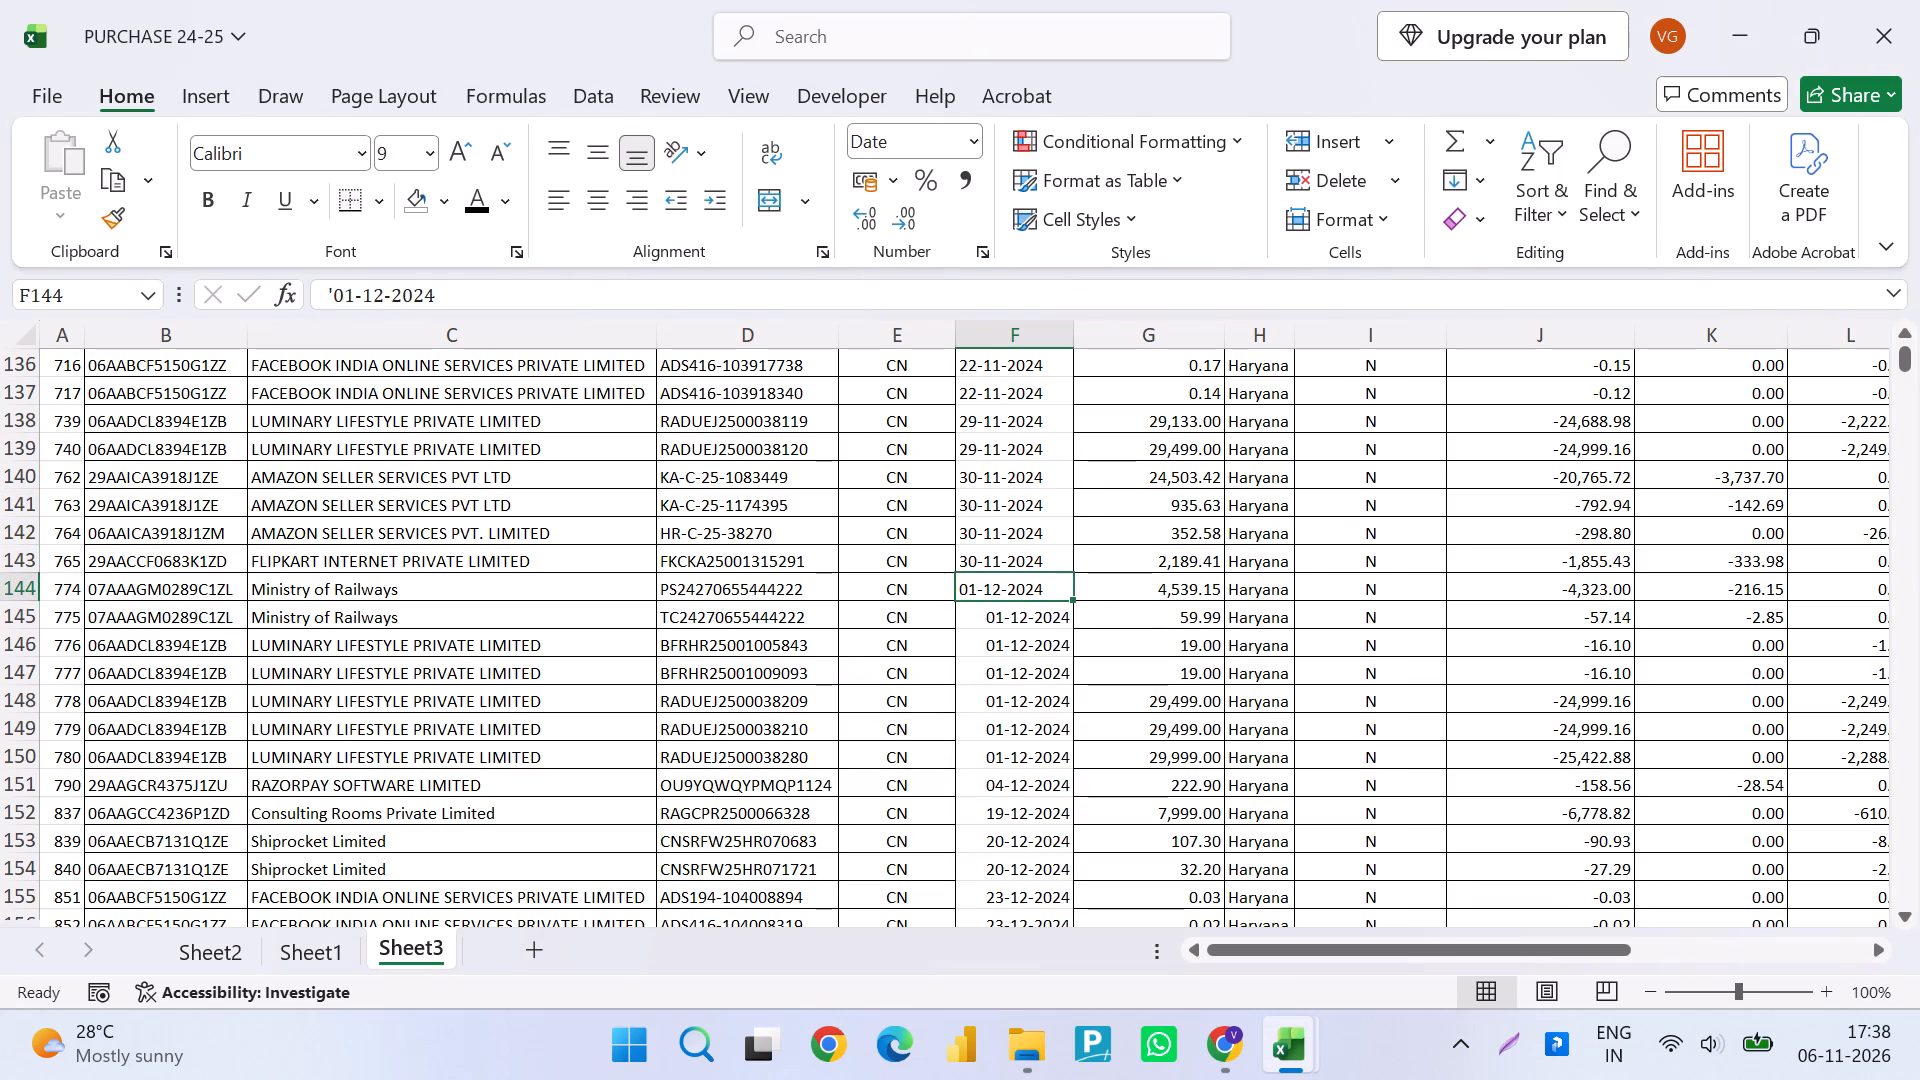
pyautogui.hotkey('shift', 'Down')
pyautogui.hotkey('shift', 'Down')
pyautogui.hotkey('shift', 'Down')
pyautogui.hotkey('shift', 'Down')
pyautogui.hotkey('shift', 'Down')
pyautogui.hotkey('shift', 'Down')
pyautogui.hotkey('shift', 'Down')
pyautogui.hotkey('shift', 'Down')
pyautogui.hotkey('shift', 'Down')
pyautogui.hotkey('shift', 'Up')
pyautogui.hotkey('shift', 'Up')
pyautogui.hotkey('shift', 'Up')
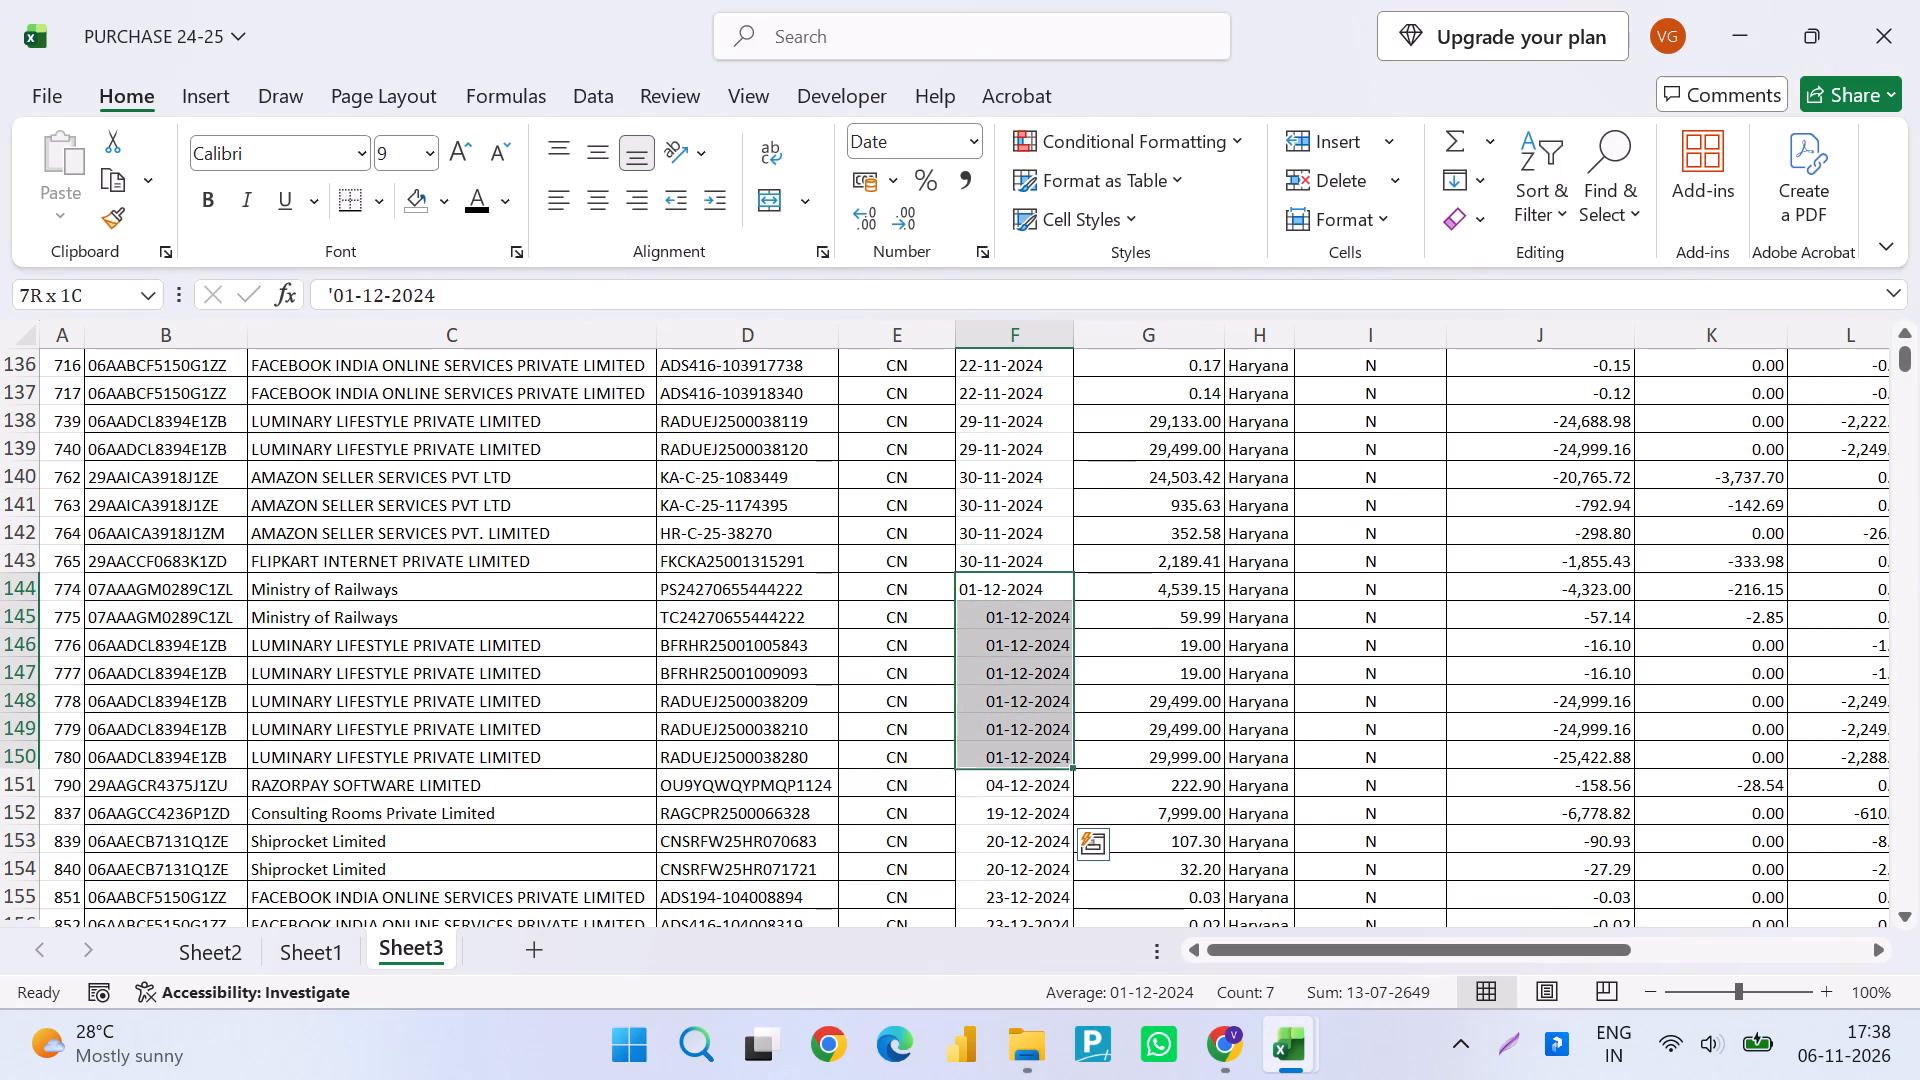
pyautogui.hotkey('ctrl', 'd')
# Convert the Razorpay invoice date in F151 to text as '04-12-2024.
pyautogui.press('Down')
pyautogui.press('Down')
pyautogui.press('Down')
pyautogui.press('Down')
pyautogui.press('Down')
pyautogui.press('Down')
pyautogui.press('Down')
pyautogui.hotkey('ctrl', 'shift', 'Down')
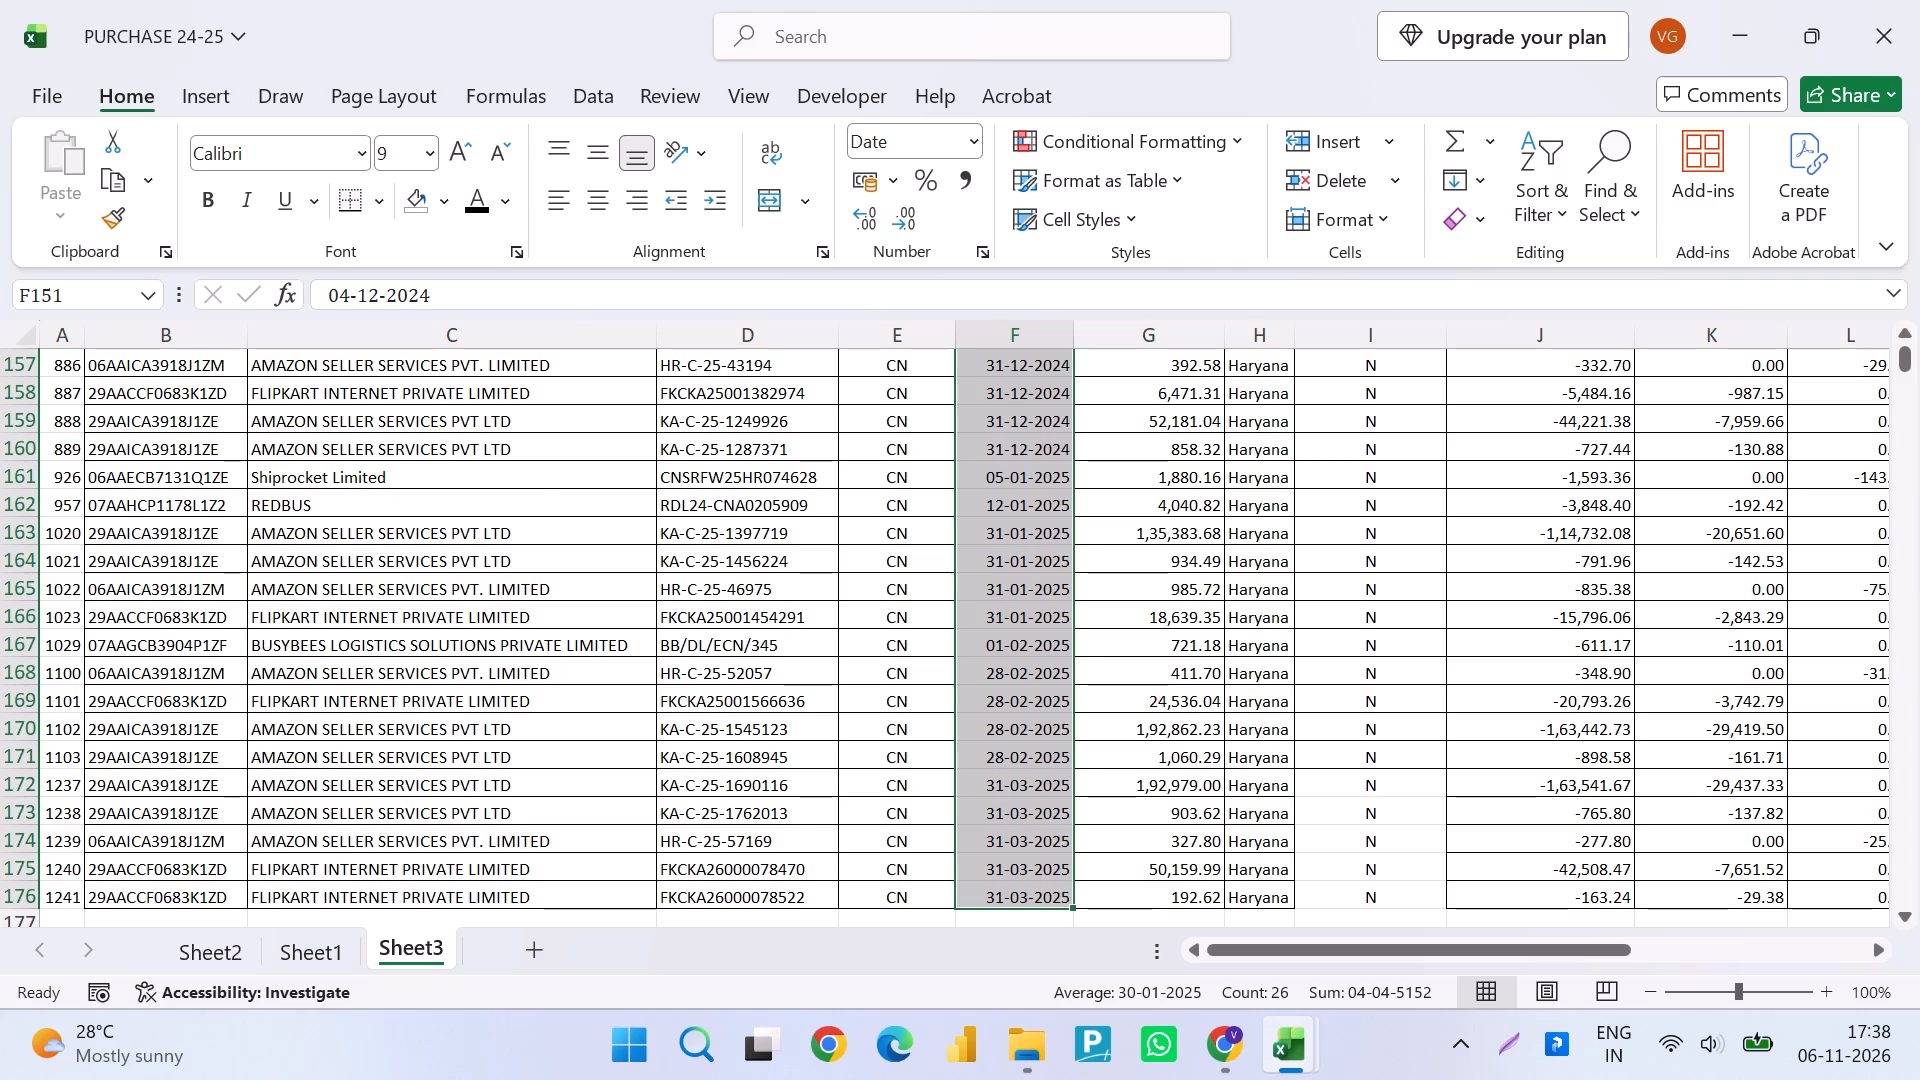
pyautogui.press('Up')
pyautogui.press('Down')
pyautogui.press('F2')
pyautogui.press('Left')
pyautogui.hotkey('ctrl', 'Left')
pyautogui.hotkey('ctrl', 'Left')
pyautogui.hotkey('ctrl', 'Left')
pyautogui.hotkey('ctrl', 'Left')
pyautogui.hotkey('ctrl', 'Left')
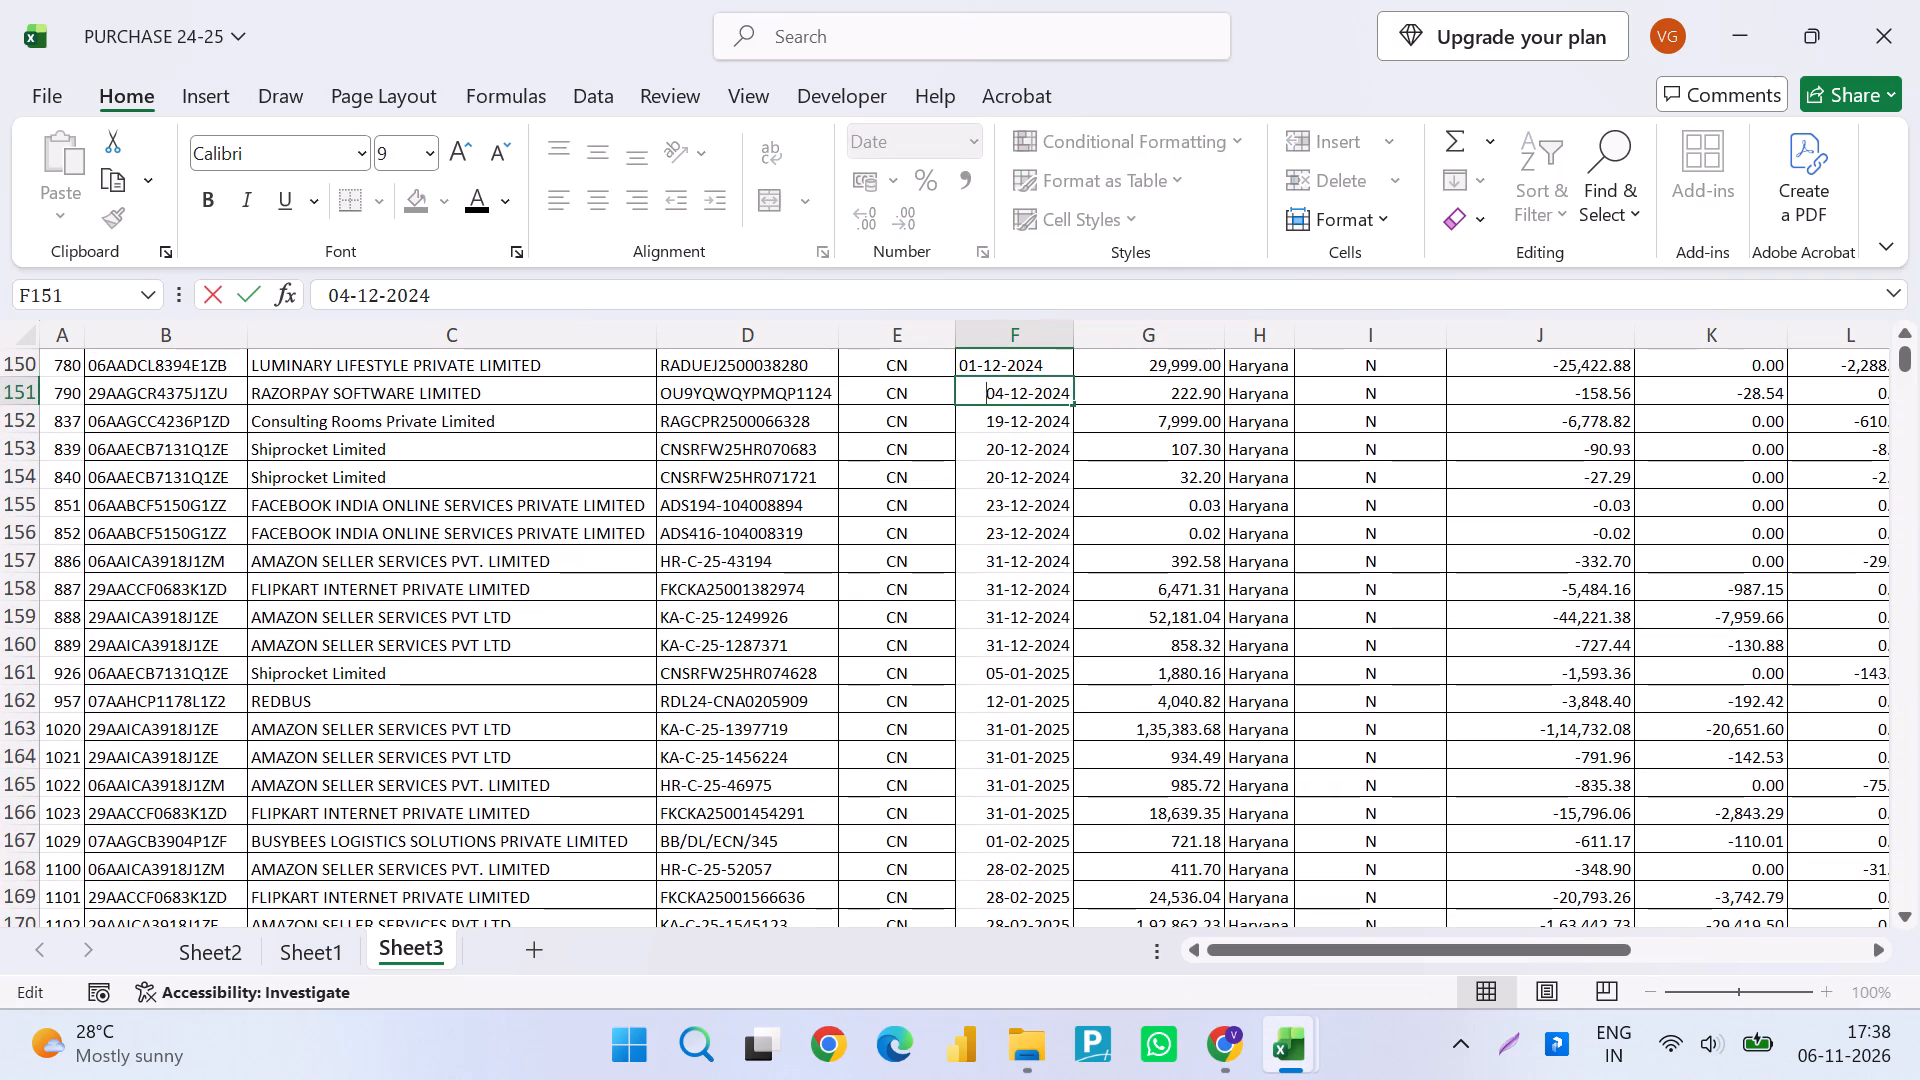
pyautogui.press("'")
pyautogui.press('Return')
# Convert the Consulting Rooms invoice date in F152 to text as '19-12-2024.
pyautogui.press('Up')
pyautogui.press('Down')
pyautogui.press('F2')
pyautogui.press('Left')
pyautogui.hotkey('ctrl', 'Left')
pyautogui.hotkey('ctrl', 'Left')
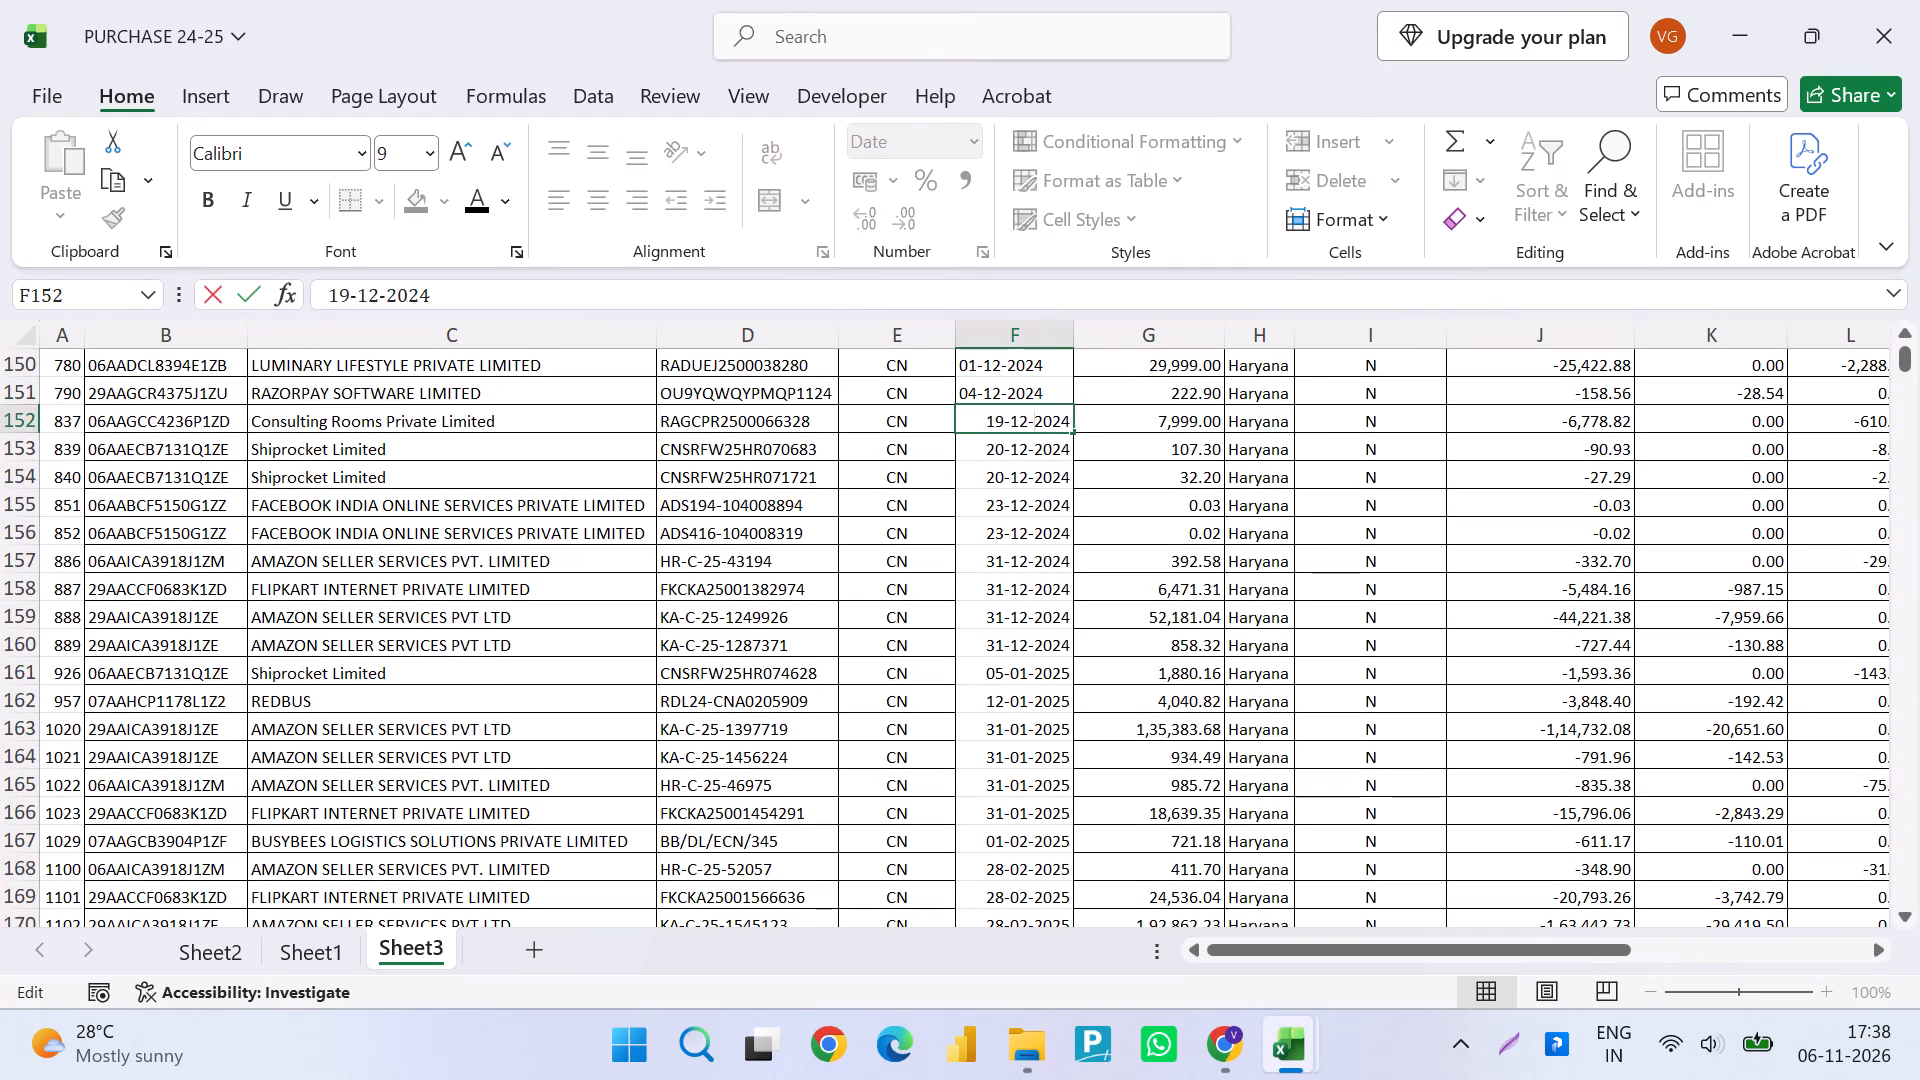
pyautogui.hotkey('ctrl', 'Left')
pyautogui.hotkey('ctrl', 'Left')
pyautogui.hotkey('ctrl', 'Left')
pyautogui.hotkey('ctrl', 'Left')
pyautogui.press("'")
pyautogui.hotkey('shift', 'Return')
pyautogui.press('F2')
pyautogui.press('Escape')
pyautogui.press('Down')
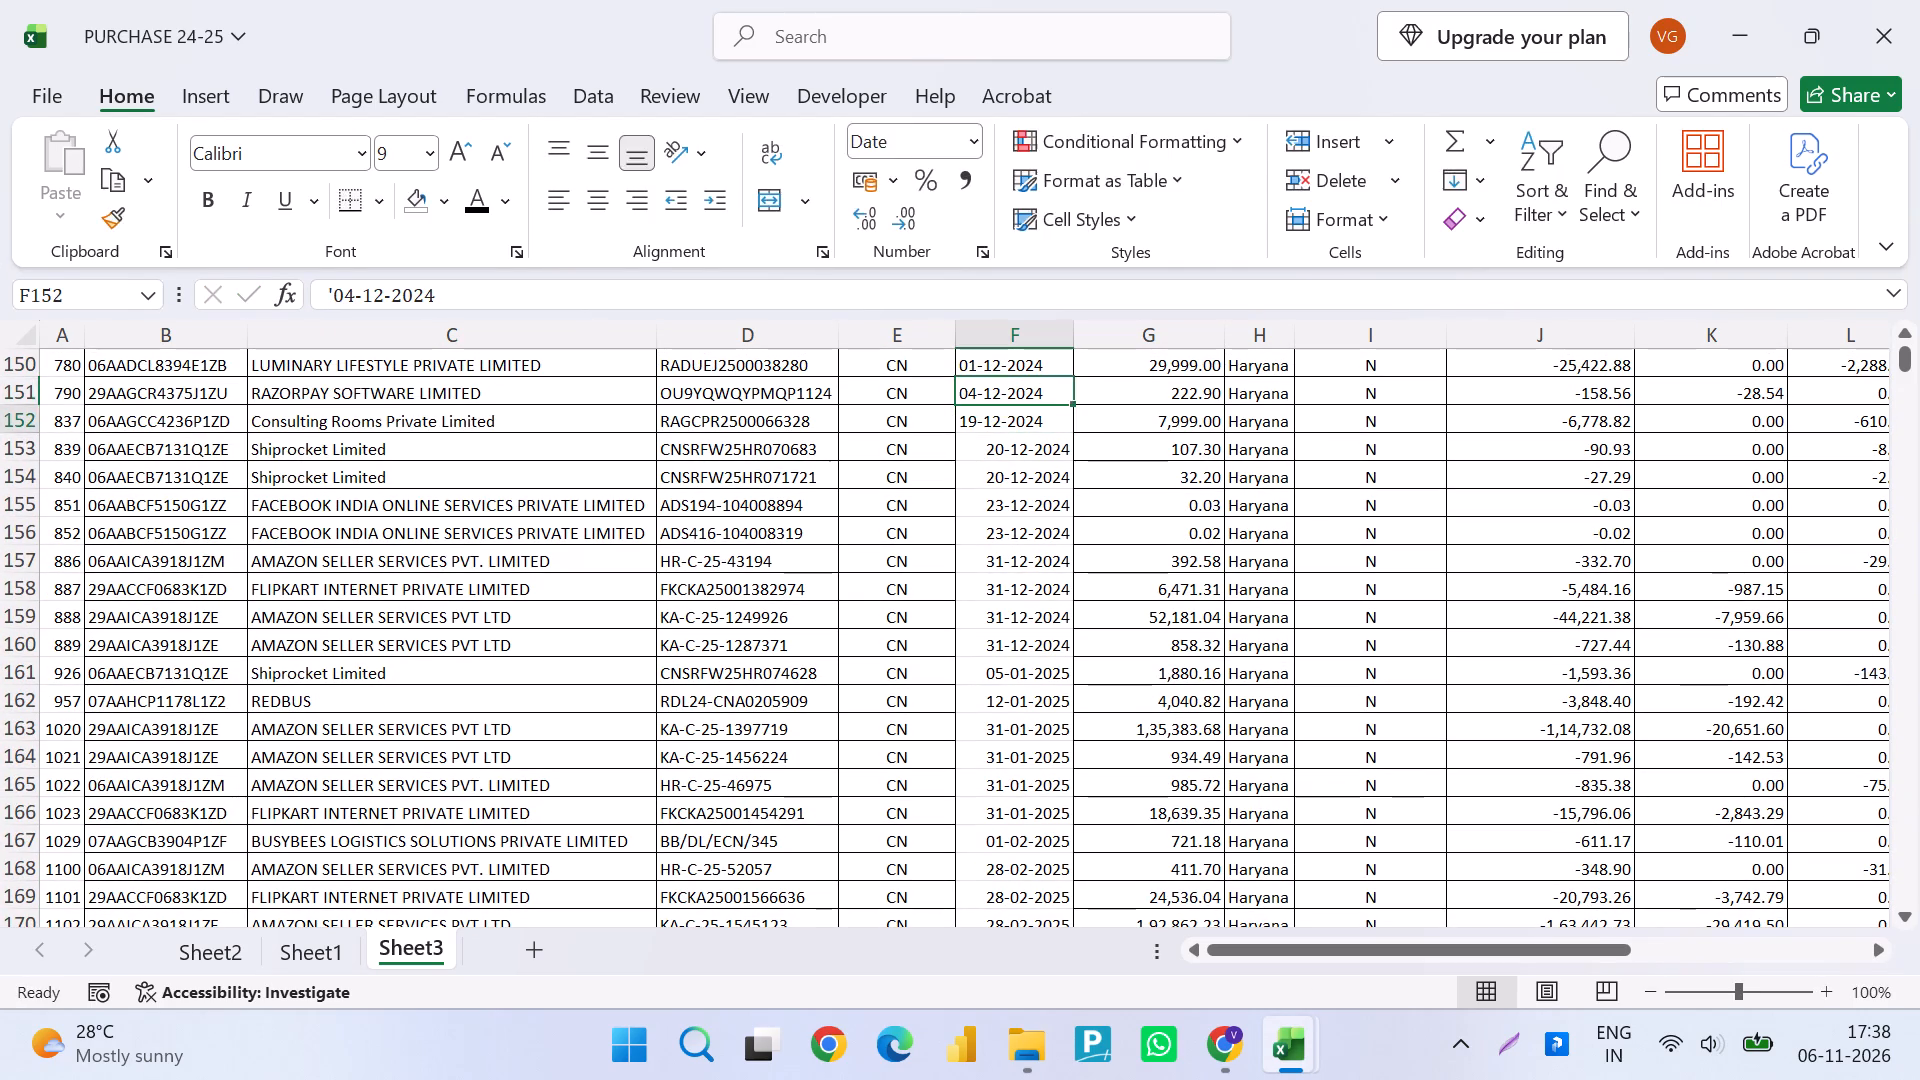
# Convert the Shiprocket invoice date in F153 to text as '20-12-2024 and fill it down into F154.
pyautogui.press('Down')
pyautogui.press('F2')
pyautogui.hotkey('ctrl', 'Left')
pyautogui.hotkey('ctrl', 'Left')
pyautogui.hotkey('ctrl', 'Left')
pyautogui.hotkey('ctrl', 'Left')
pyautogui.hotkey('ctrl', 'Left')
pyautogui.hotkey('ctrl', 'Left')
pyautogui.press("'")
pyautogui.press('Return')
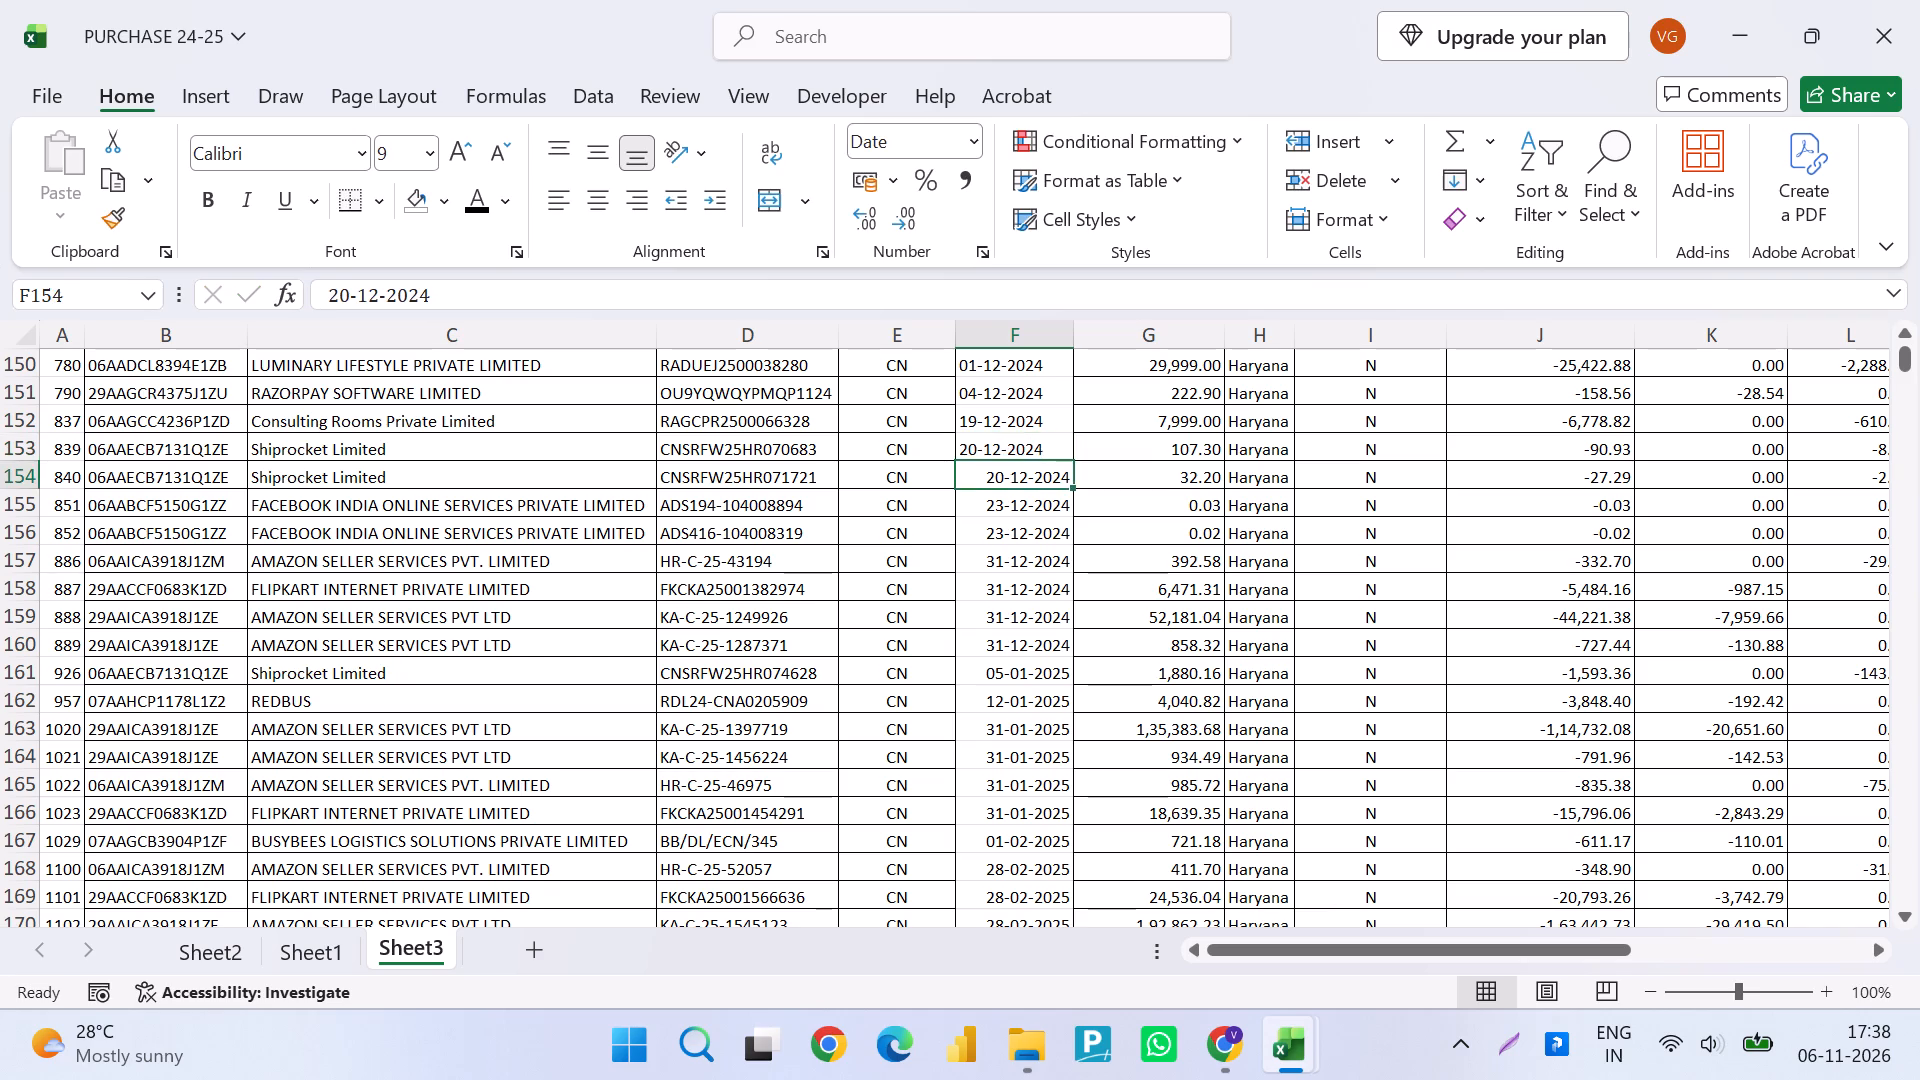
pyautogui.hotkey('ctrl', 'd')
# Convert the Facebook invoice date in F155 to text as '23-12-2024 and fill it down into F156.
pyautogui.press('Down')
pyautogui.press('F2')
pyautogui.press('Left')
pyautogui.hotkey('ctrl', 'Left')
pyautogui.hotkey('ctrl', 'Left')
pyautogui.hotkey('ctrl', 'Left')
pyautogui.hotkey('ctrl', 'Left')
pyautogui.hotkey('ctrl', 'Left')
pyautogui.hotkey('ctrl', 'Left')
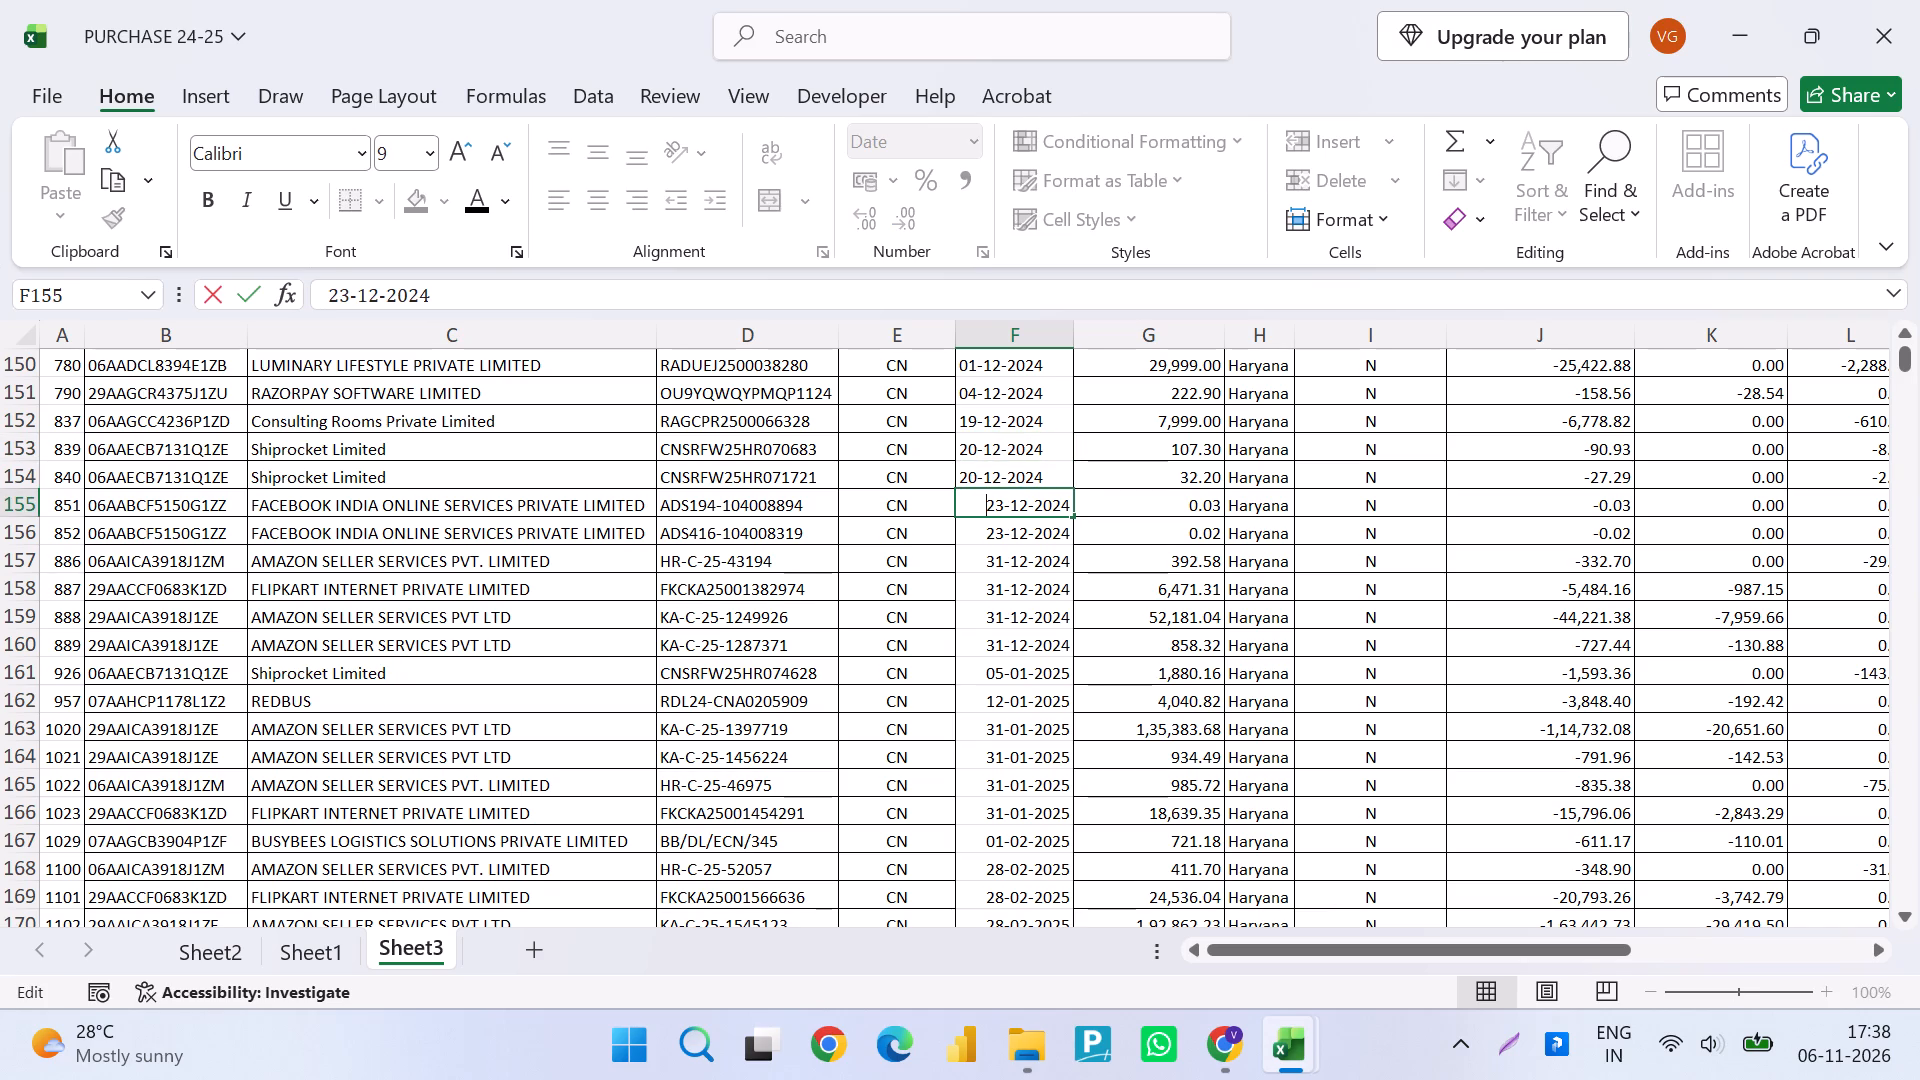
pyautogui.press("'")
pyautogui.press('Return')
pyautogui.hotkey('ctrl', 'd')
pyautogui.press('Left')
pyautogui.press('Up')
pyautogui.press('Down')
pyautogui.press('Right')
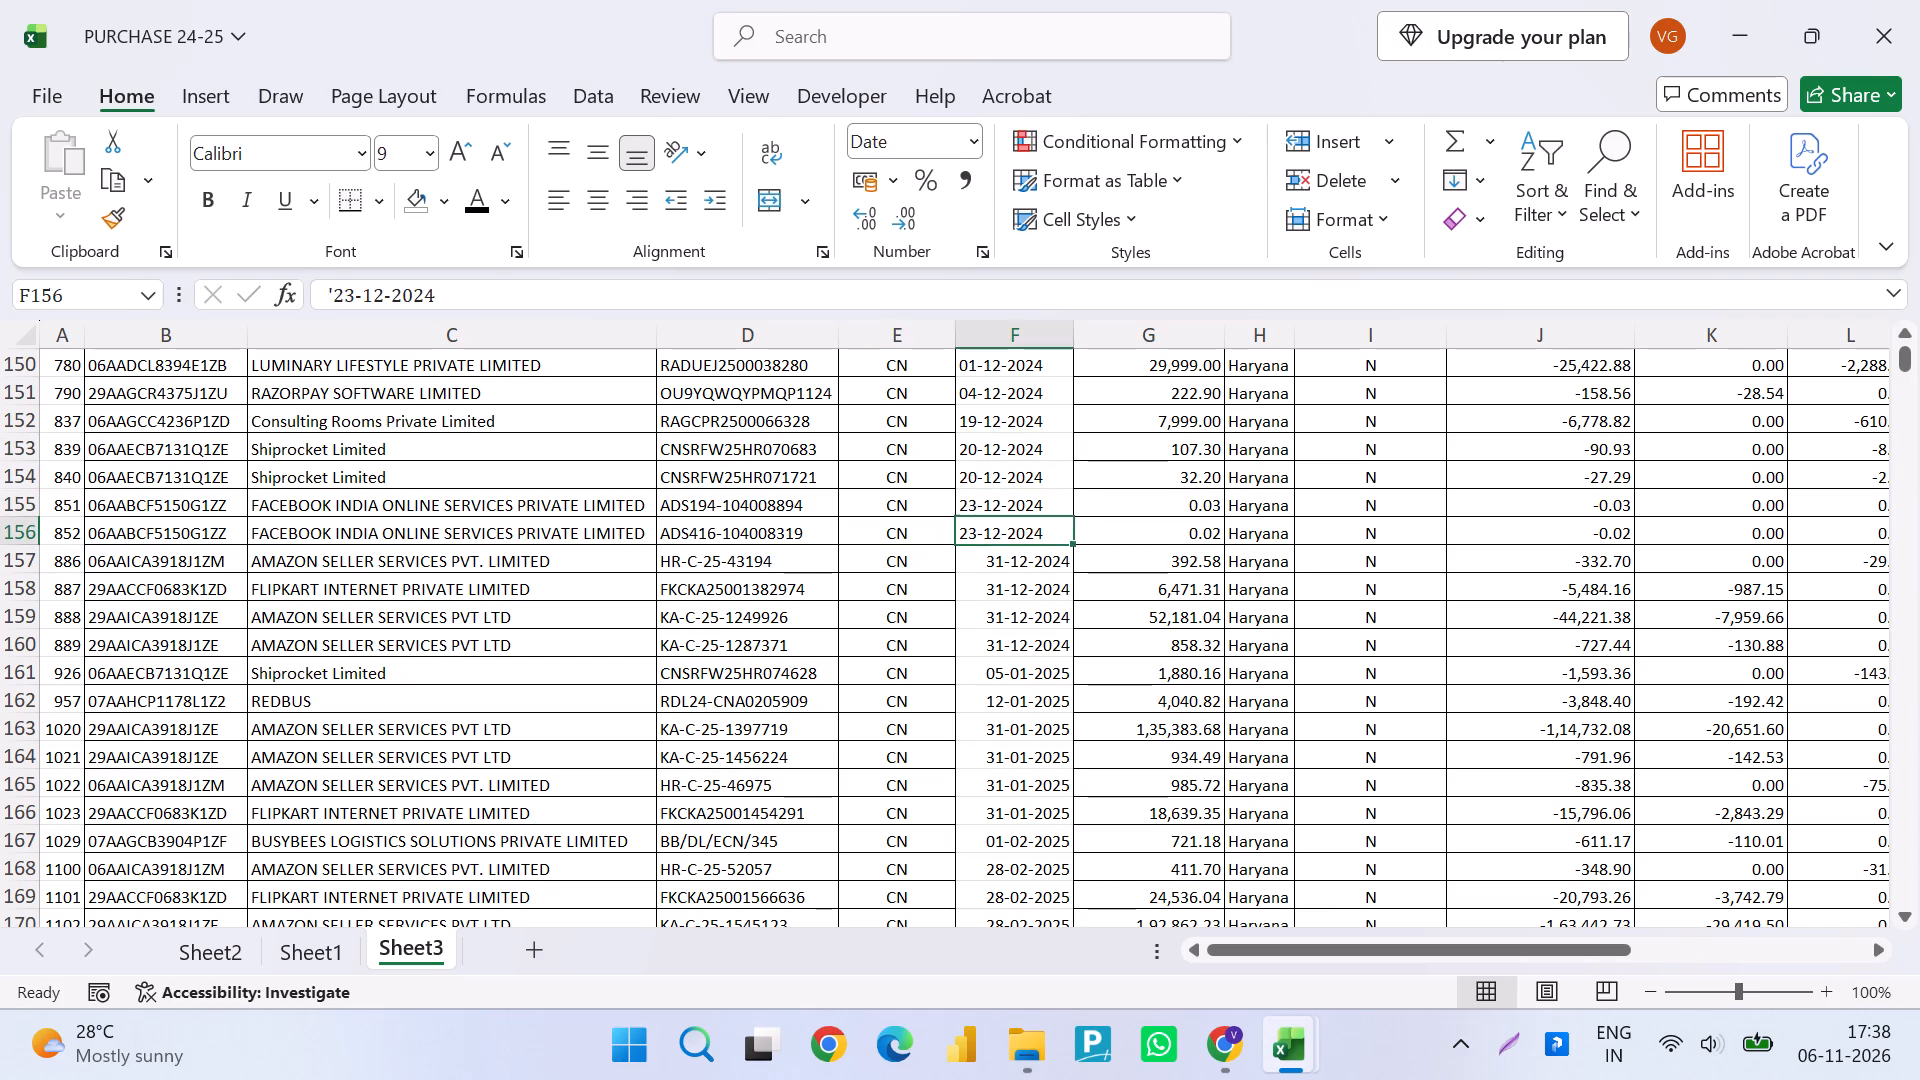
# Convert the Amazon invoice date in F157 to text as '31-12-2024 and fill it down through F160.
pyautogui.press('Down')
pyautogui.press('F2')
pyautogui.press('Left')
pyautogui.hotkey('ctrl', 'Left')
pyautogui.hotkey('ctrl', 'Left')
pyautogui.hotkey('ctrl', 'Left')
pyautogui.hotkey('ctrl', 'Left')
pyautogui.hotkey('ctrl', 'Left')
pyautogui.hotkey('ctrl', 'Left')
pyautogui.press("'")
pyautogui.press('Return')
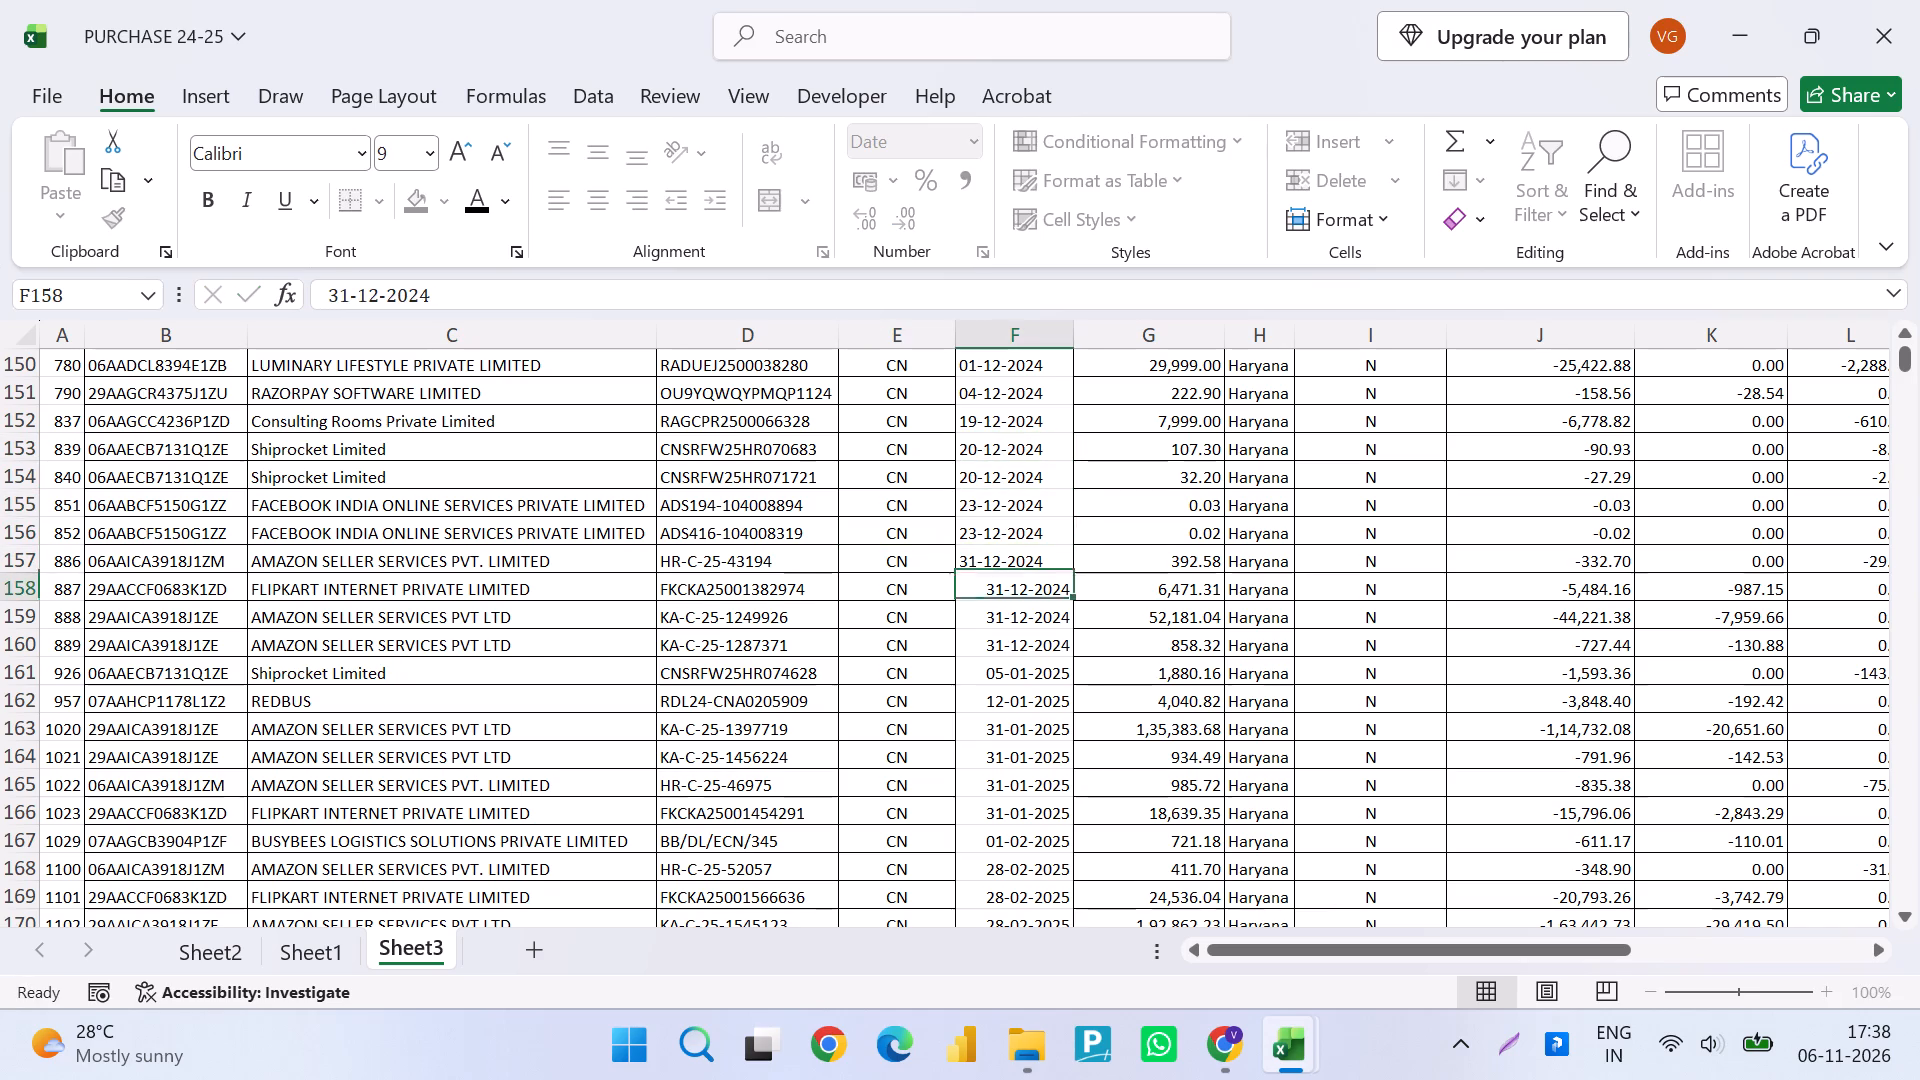
pyautogui.hotkey('ctrl', 'd')
pyautogui.press('Down')
pyautogui.hotkey('ctrl', 'd')
pyautogui.press('Down')
pyautogui.hotkey('ctrl', 'd')
# Convert the Shiprocket invoice date in F161 to text as '05-01-2025.
pyautogui.press('Down')
pyautogui.press('F2')
pyautogui.press('Left')
pyautogui.hotkey('ctrl', 'Left')
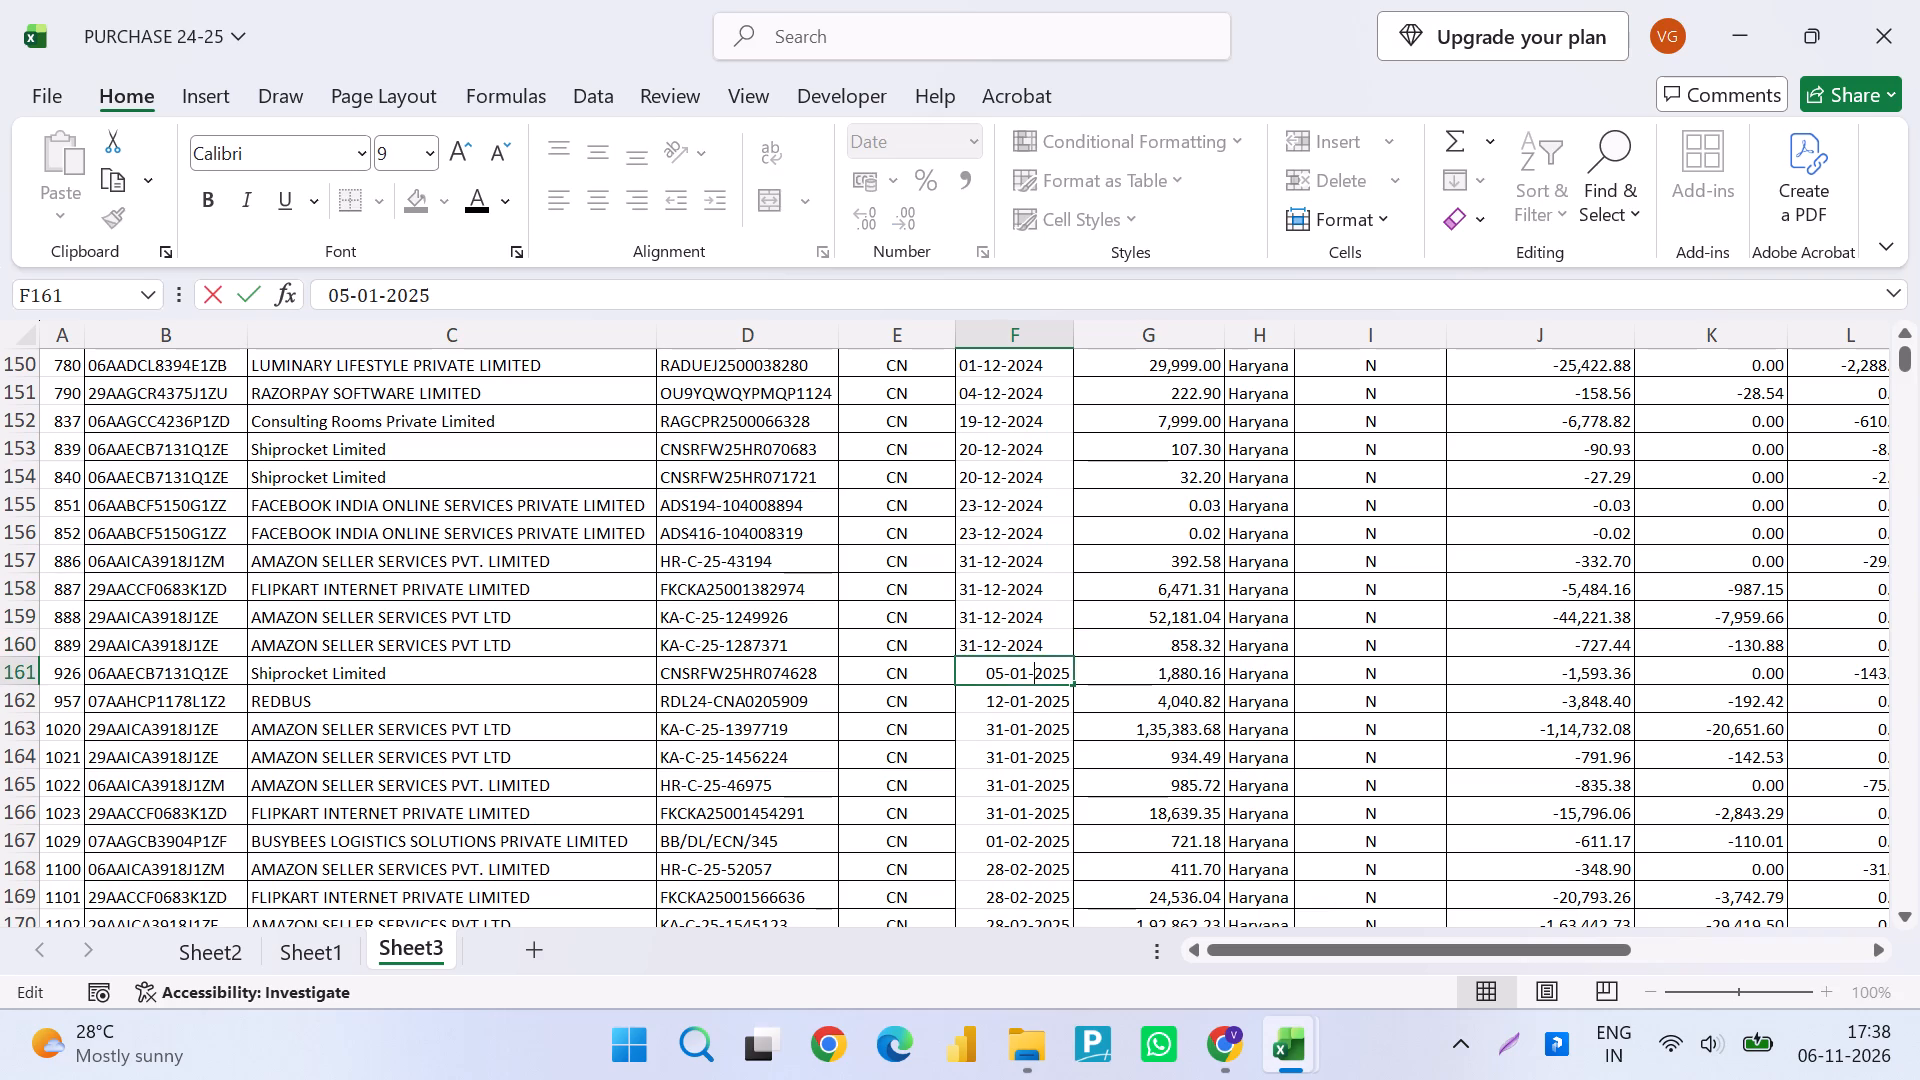
pyautogui.hotkey('ctrl', 'Left')
pyautogui.hotkey('ctrl', 'Left')
pyautogui.hotkey('ctrl', 'Left')
pyautogui.hotkey('ctrl', 'Left')
pyautogui.hotkey('ctrl', 'Left')
pyautogui.press("'")
pyautogui.press('Return')
# Convert the REDBUS invoice date in F162 to text as '12-01-2025.
pyautogui.press('F2')
pyautogui.press('Left')
pyautogui.hotkey('ctrl', 'Left')
pyautogui.hotkey('ctrl', 'Left')
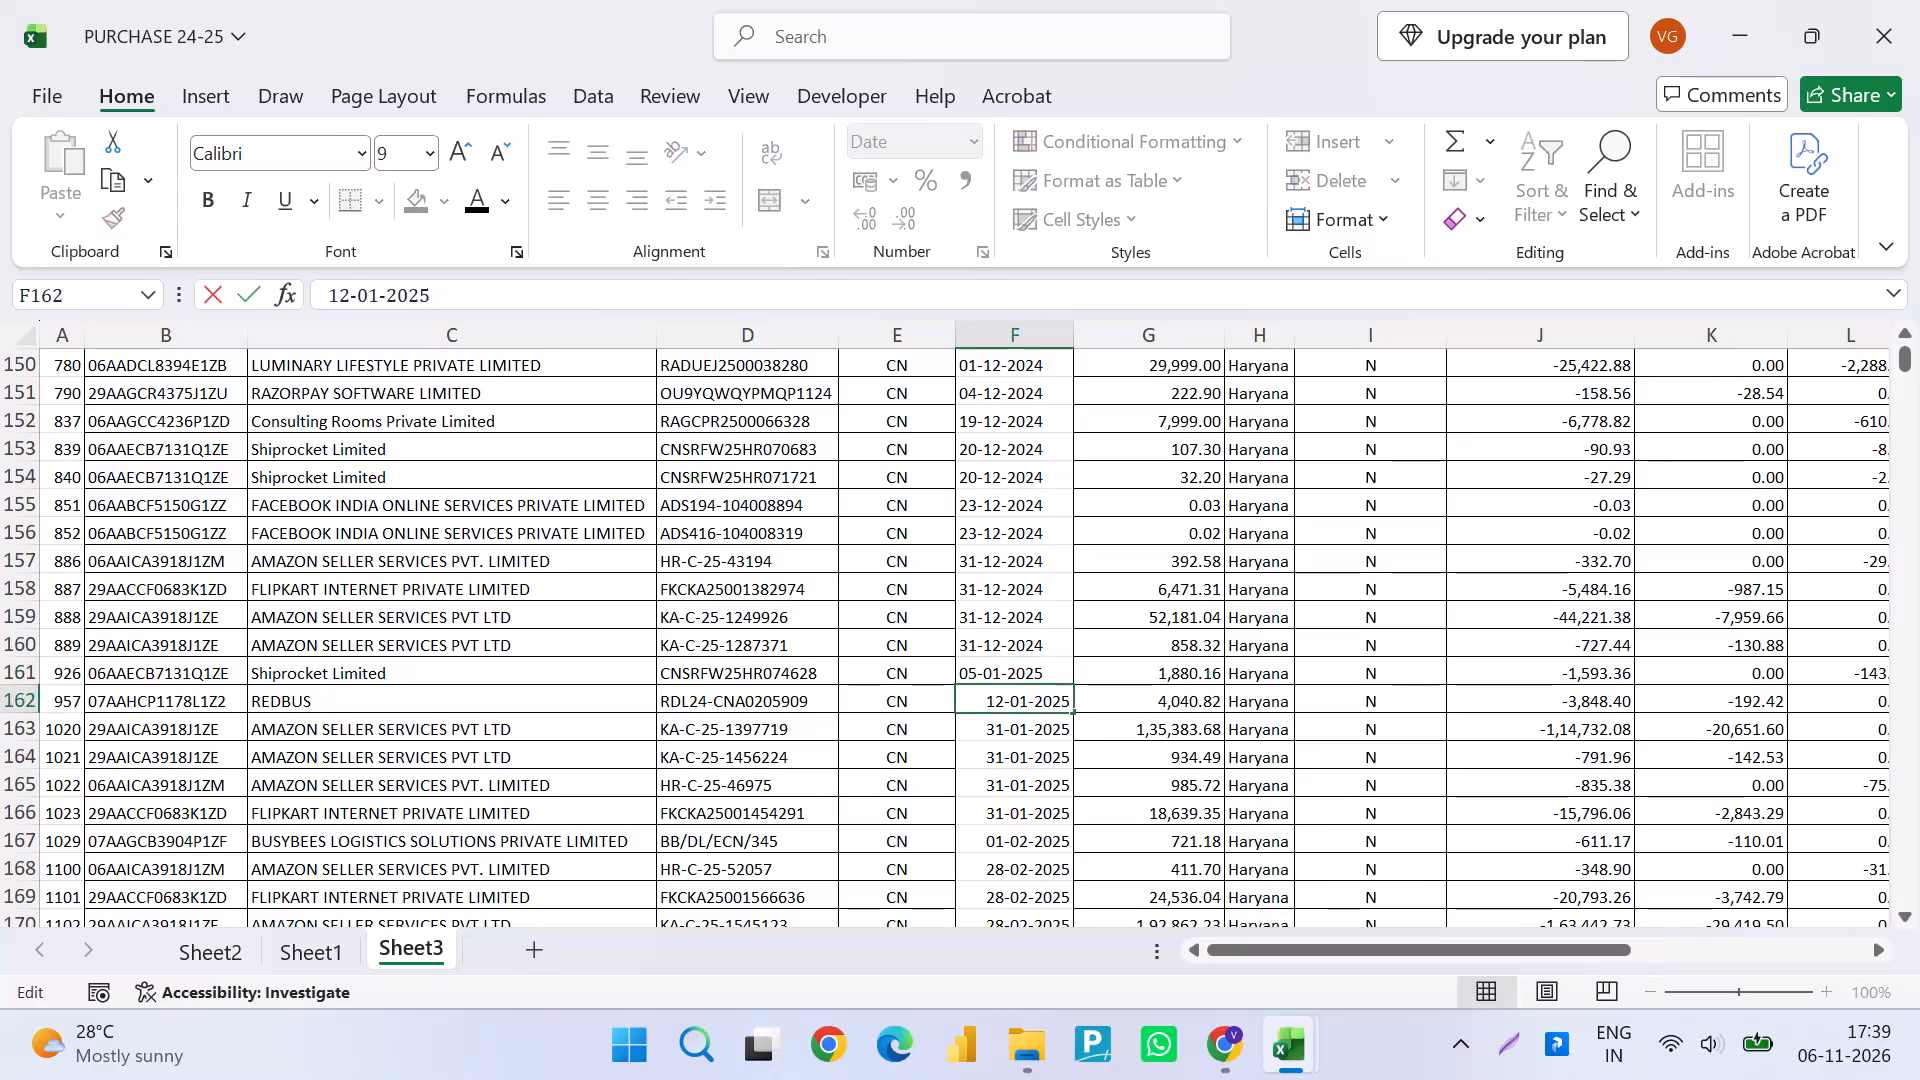
pyautogui.hotkey('ctrl', 'Left')
pyautogui.hotkey('ctrl', 'Left')
pyautogui.hotkey('ctrl', 'Left')
pyautogui.press("'")
pyautogui.press('Return')
# Convert the Amazon invoice date in F163 to text as '31-01-2025 and fill it down through F166.
pyautogui.press('F2')
pyautogui.press('Left')
pyautogui.hotkey('ctrl', 'Left')
pyautogui.hotkey('ctrl', 'Left')
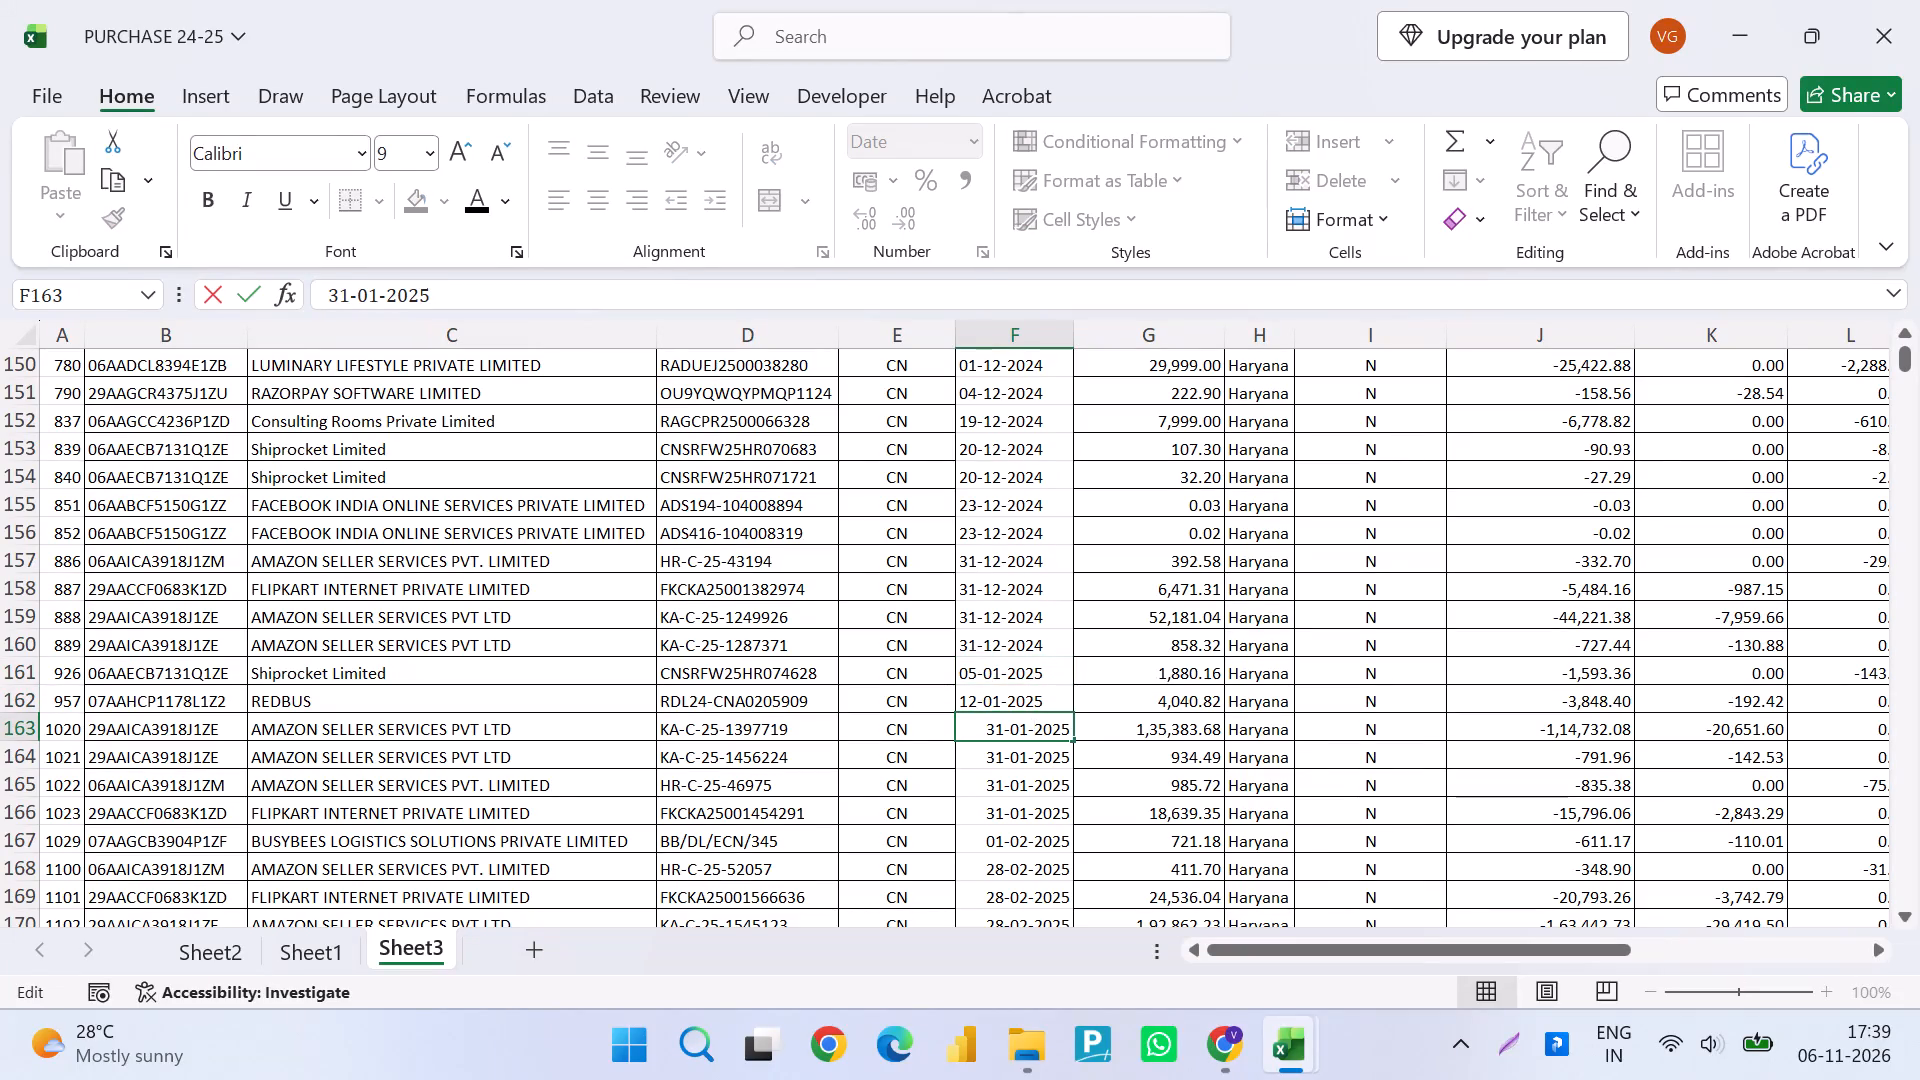
pyautogui.hotkey('ctrl', 'Left')
pyautogui.hotkey('ctrl', 'Left')
pyautogui.hotkey('ctrl', 'Left')
pyautogui.press("'")
pyautogui.press('Return')
pyautogui.hotkey('ctrl', 'd')
pyautogui.press('Down')
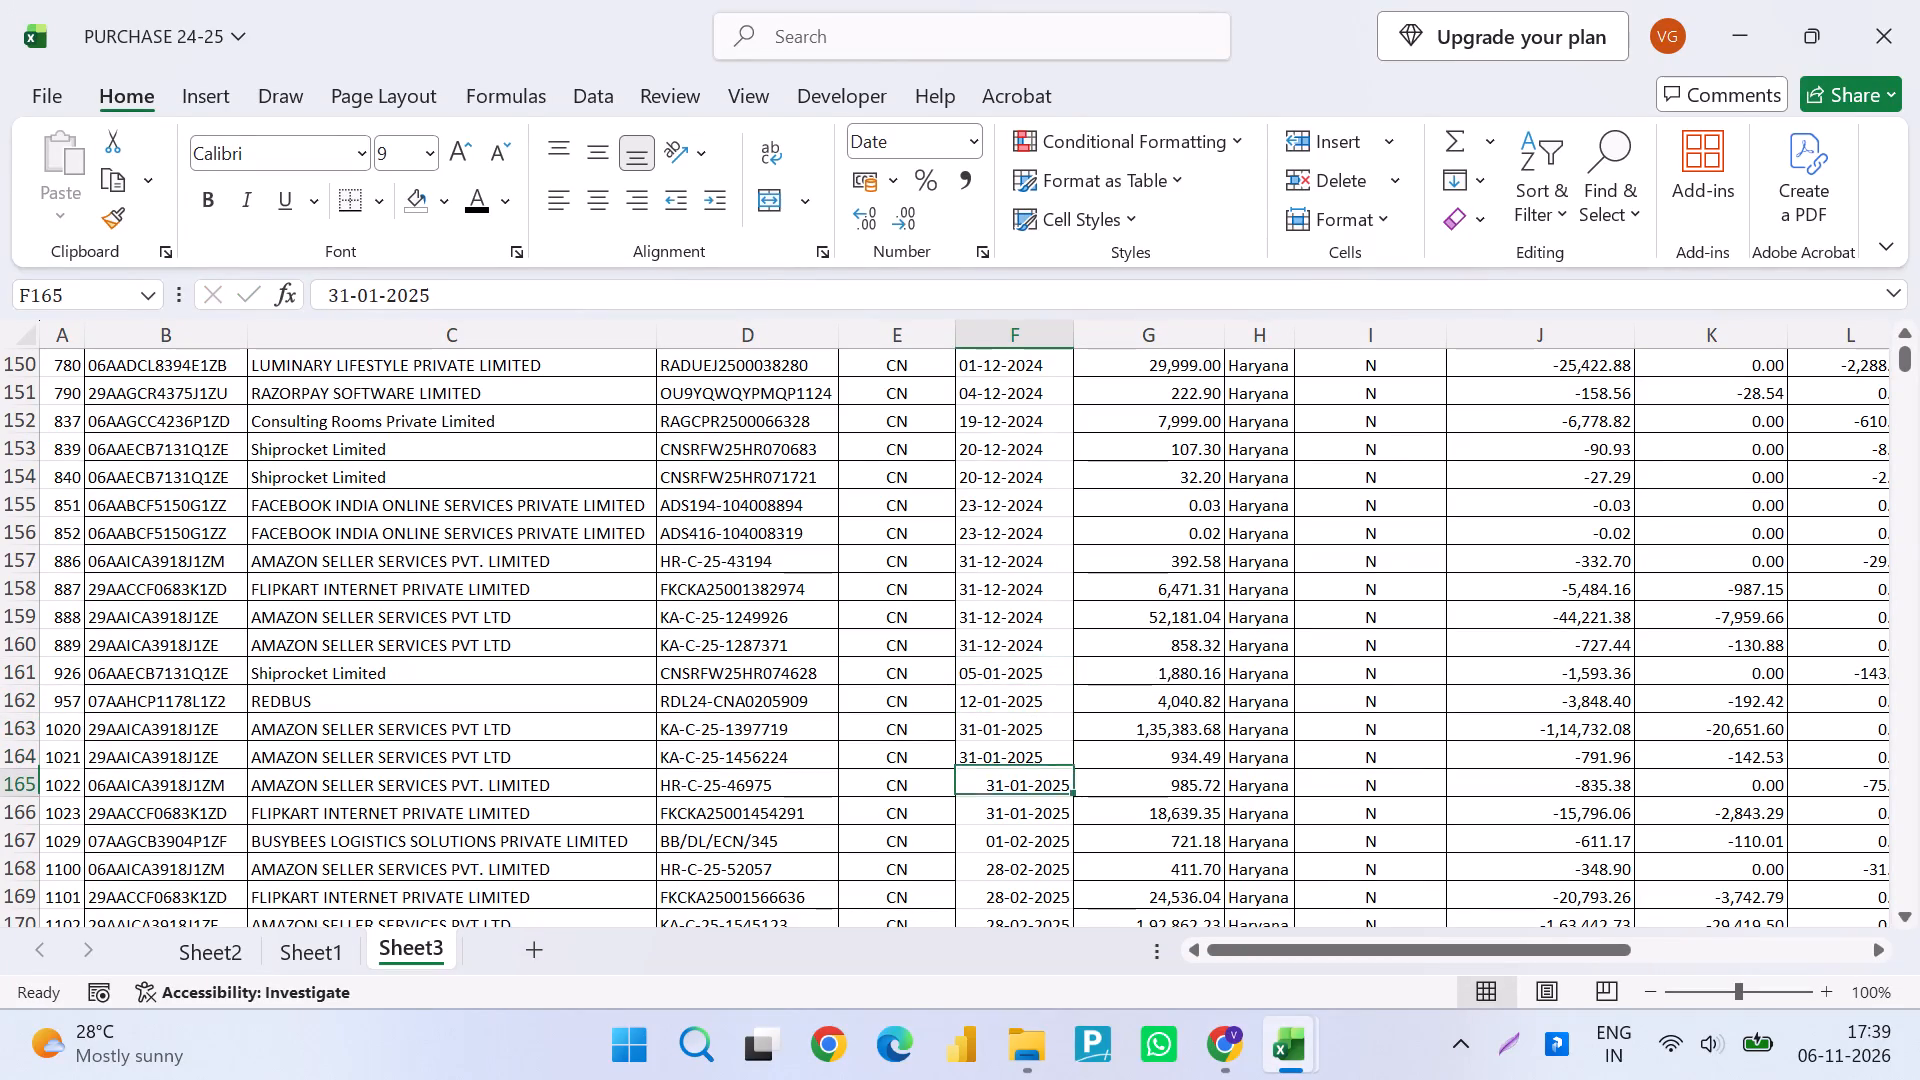
pyautogui.hotkey('ctrl', 'd')
pyautogui.press('Down')
pyautogui.hotkey('ctrl', 'd')
# Convert the Busybees Logistics invoice date in F167 to text as '01-02-2025.
pyautogui.press('Down')
pyautogui.press('F2')
pyautogui.press('Left')
pyautogui.hotkey('ctrl', 'Left')
pyautogui.hotkey('ctrl', 'Left')
pyautogui.hotkey('ctrl', 'Left')
pyautogui.hotkey('ctrl', 'Left')
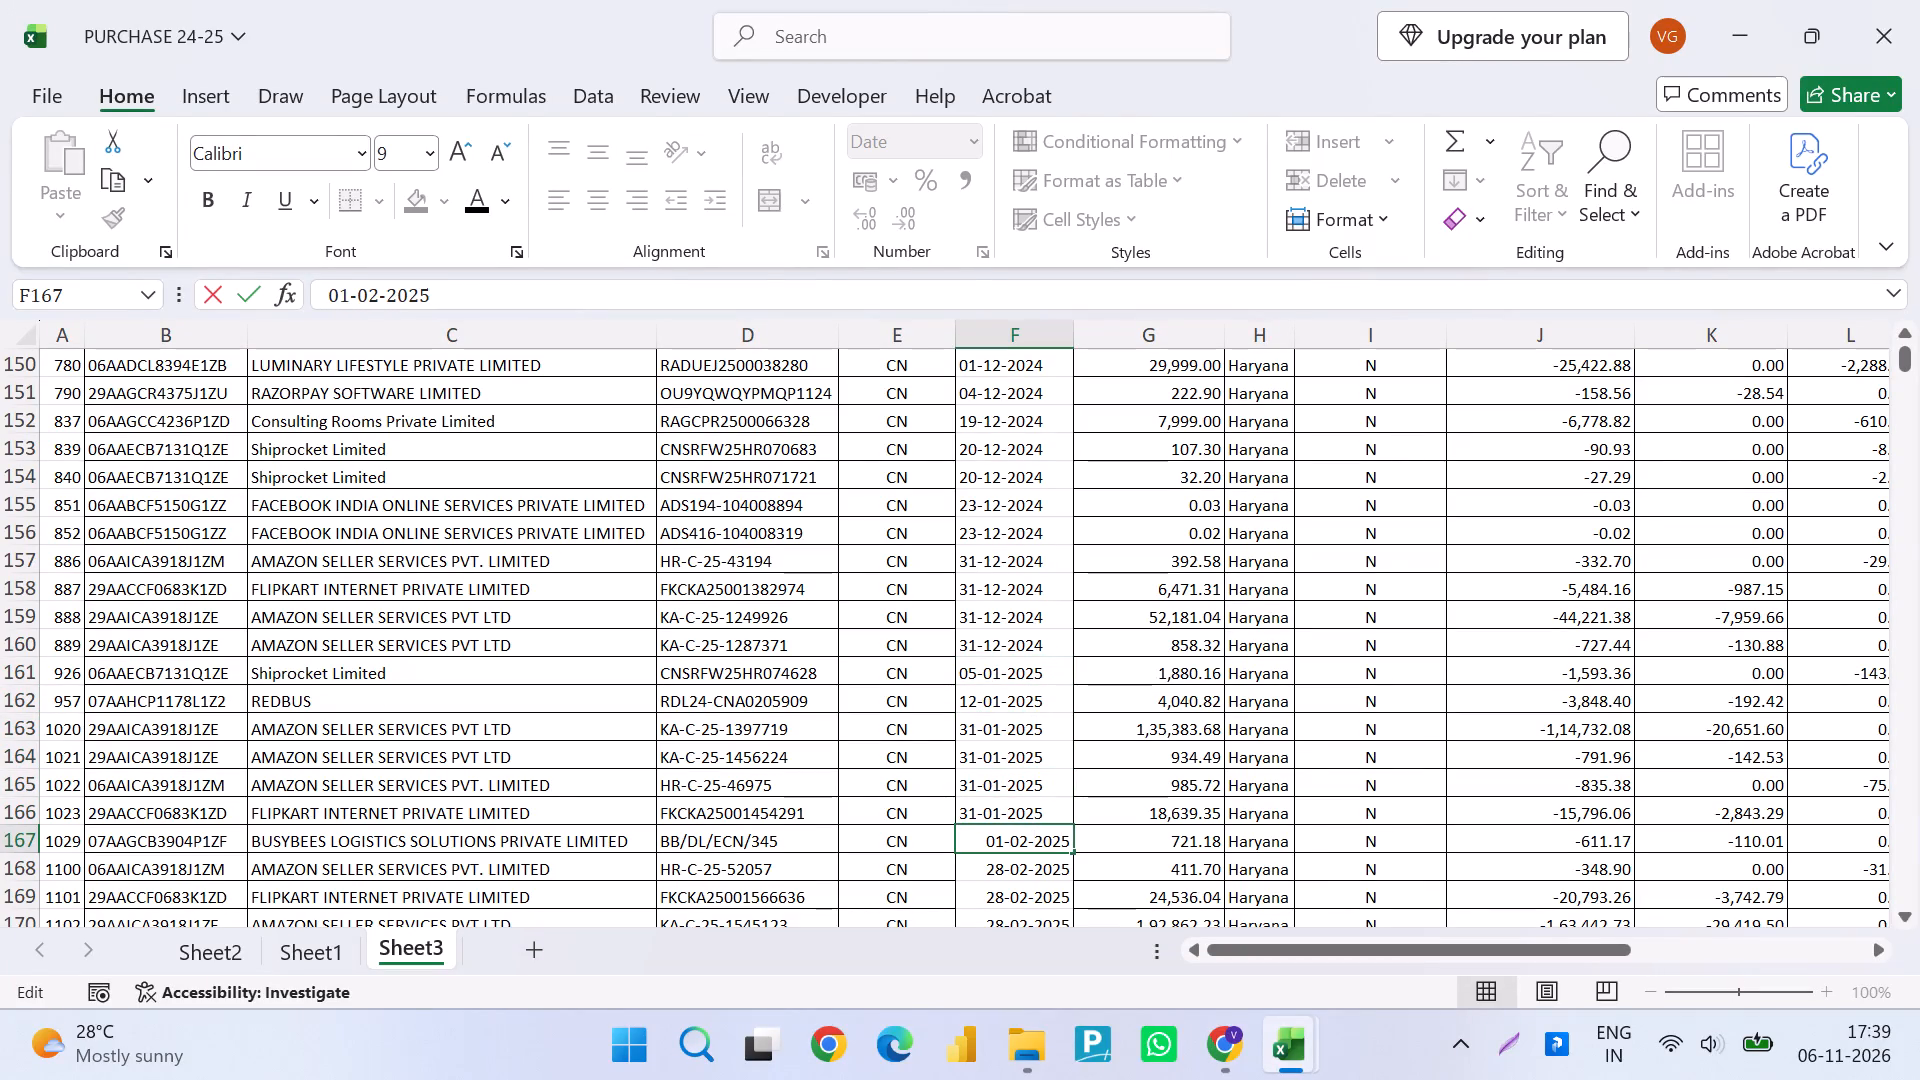
pyautogui.hotkey('ctrl', 'Left')
pyautogui.hotkey('ctrl', 'Left')
pyautogui.press("'")
pyautogui.press('Return')
# Convert the Amazon invoice date in F168 to text as '28-02-2025 and fill it down through F171.
pyautogui.press('F2')
pyautogui.press('Left')
pyautogui.hotkey('ctrl', 'Left')
pyautogui.hotkey('ctrl', 'Left')
pyautogui.hotkey('ctrl', 'Left')
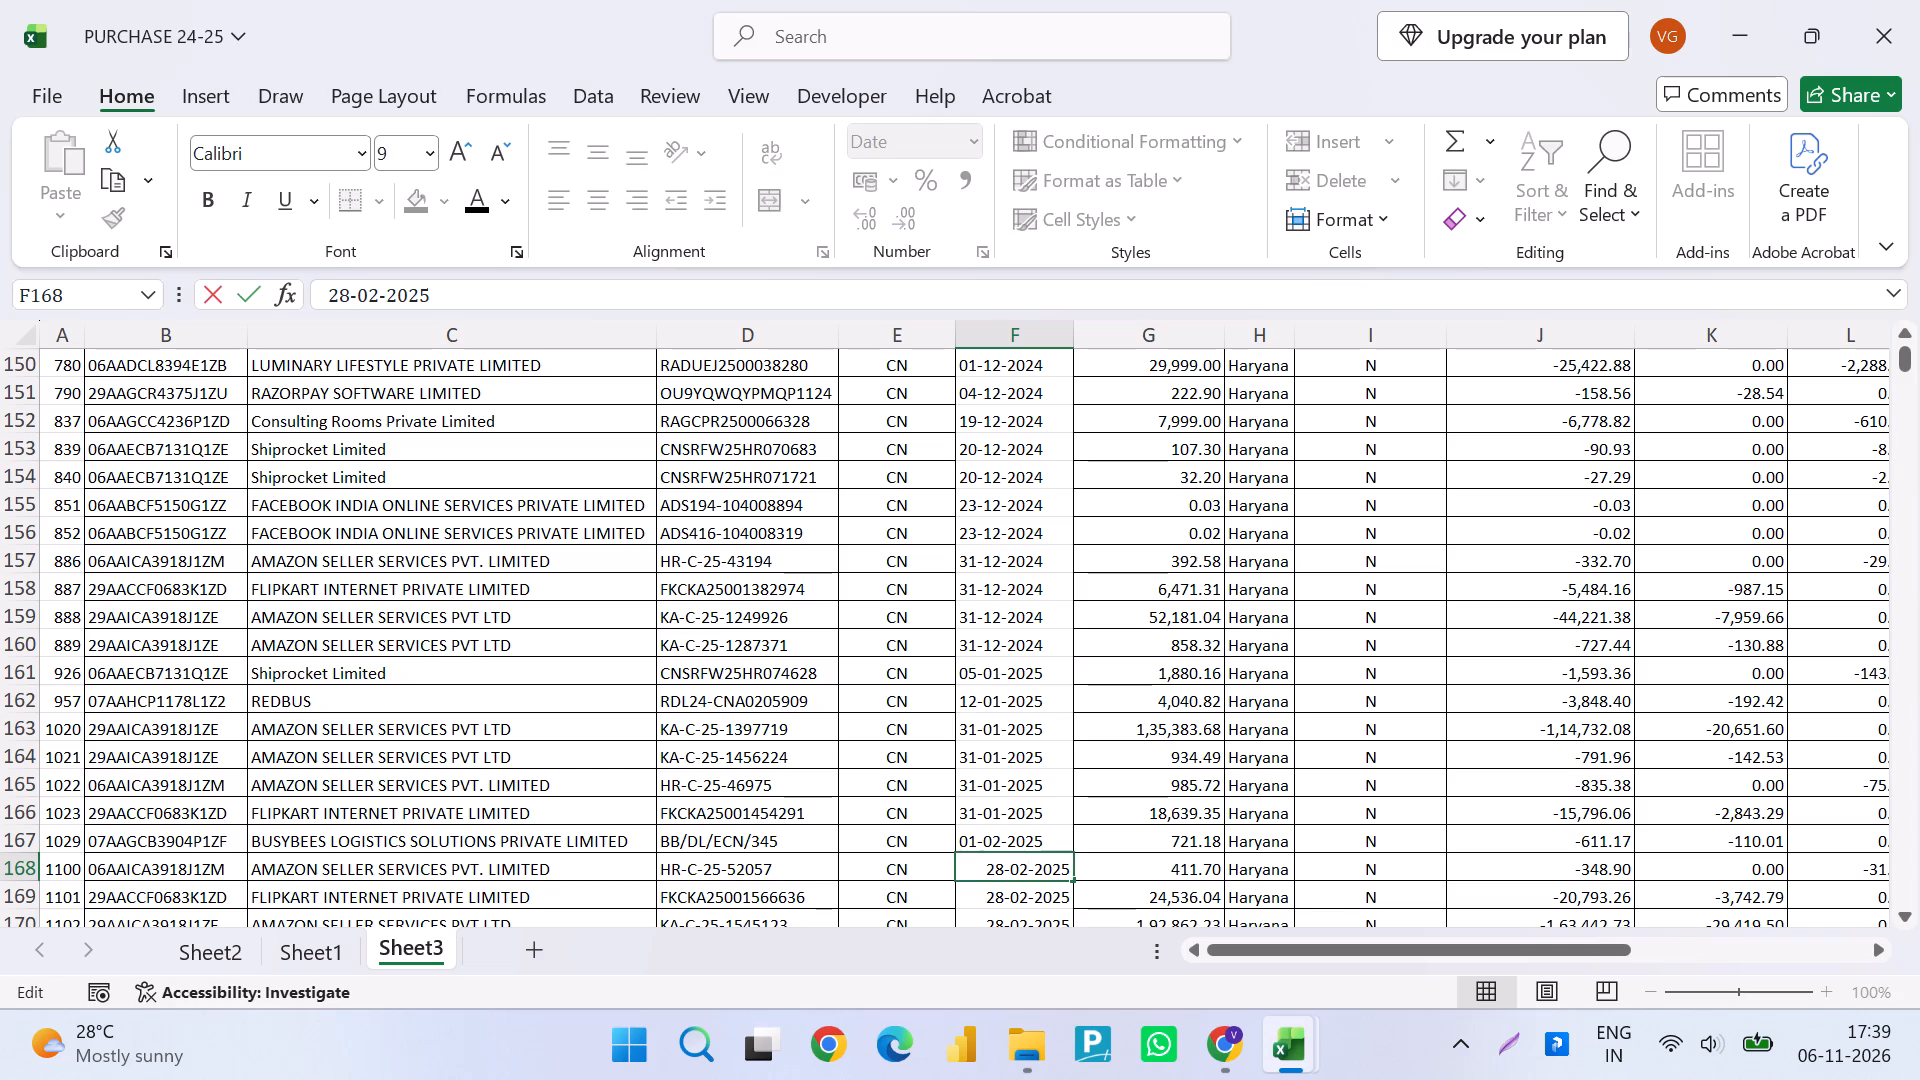
pyautogui.hotkey('ctrl', 'Left')
pyautogui.hotkey('ctrl', 'Left')
pyautogui.hotkey('ctrl', 'Left')
pyautogui.press("'")
pyautogui.press('Return')
pyautogui.press('Up')
pyautogui.hotkey('shift', 'Down')
pyautogui.hotkey('shift', 'Down')
pyautogui.hotkey('shift', 'Down')
pyautogui.hotkey('shift', 'Down')
pyautogui.hotkey('shift', 'Down')
pyautogui.hotkey('shift', 'Down')
pyautogui.hotkey('shift', 'Down')
pyautogui.hotkey('shift', 'Down')
pyautogui.hotkey('shift', 'Down')
pyautogui.hotkey('shift', 'Down')
pyautogui.hotkey('shift', 'Down')
pyautogui.hotkey('shift', 'Down')
pyautogui.hotkey('shift', 'Down')
pyautogui.hotkey('shift', 'Down')
pyautogui.hotkey('shift', 'Down')
pyautogui.hotkey('shift', 'Down')
pyautogui.hotkey('shift', 'Down')
pyautogui.hotkey('shift', 'Down')
pyautogui.hotkey('shift', 'Down')
pyautogui.hotkey('shift', 'Down')
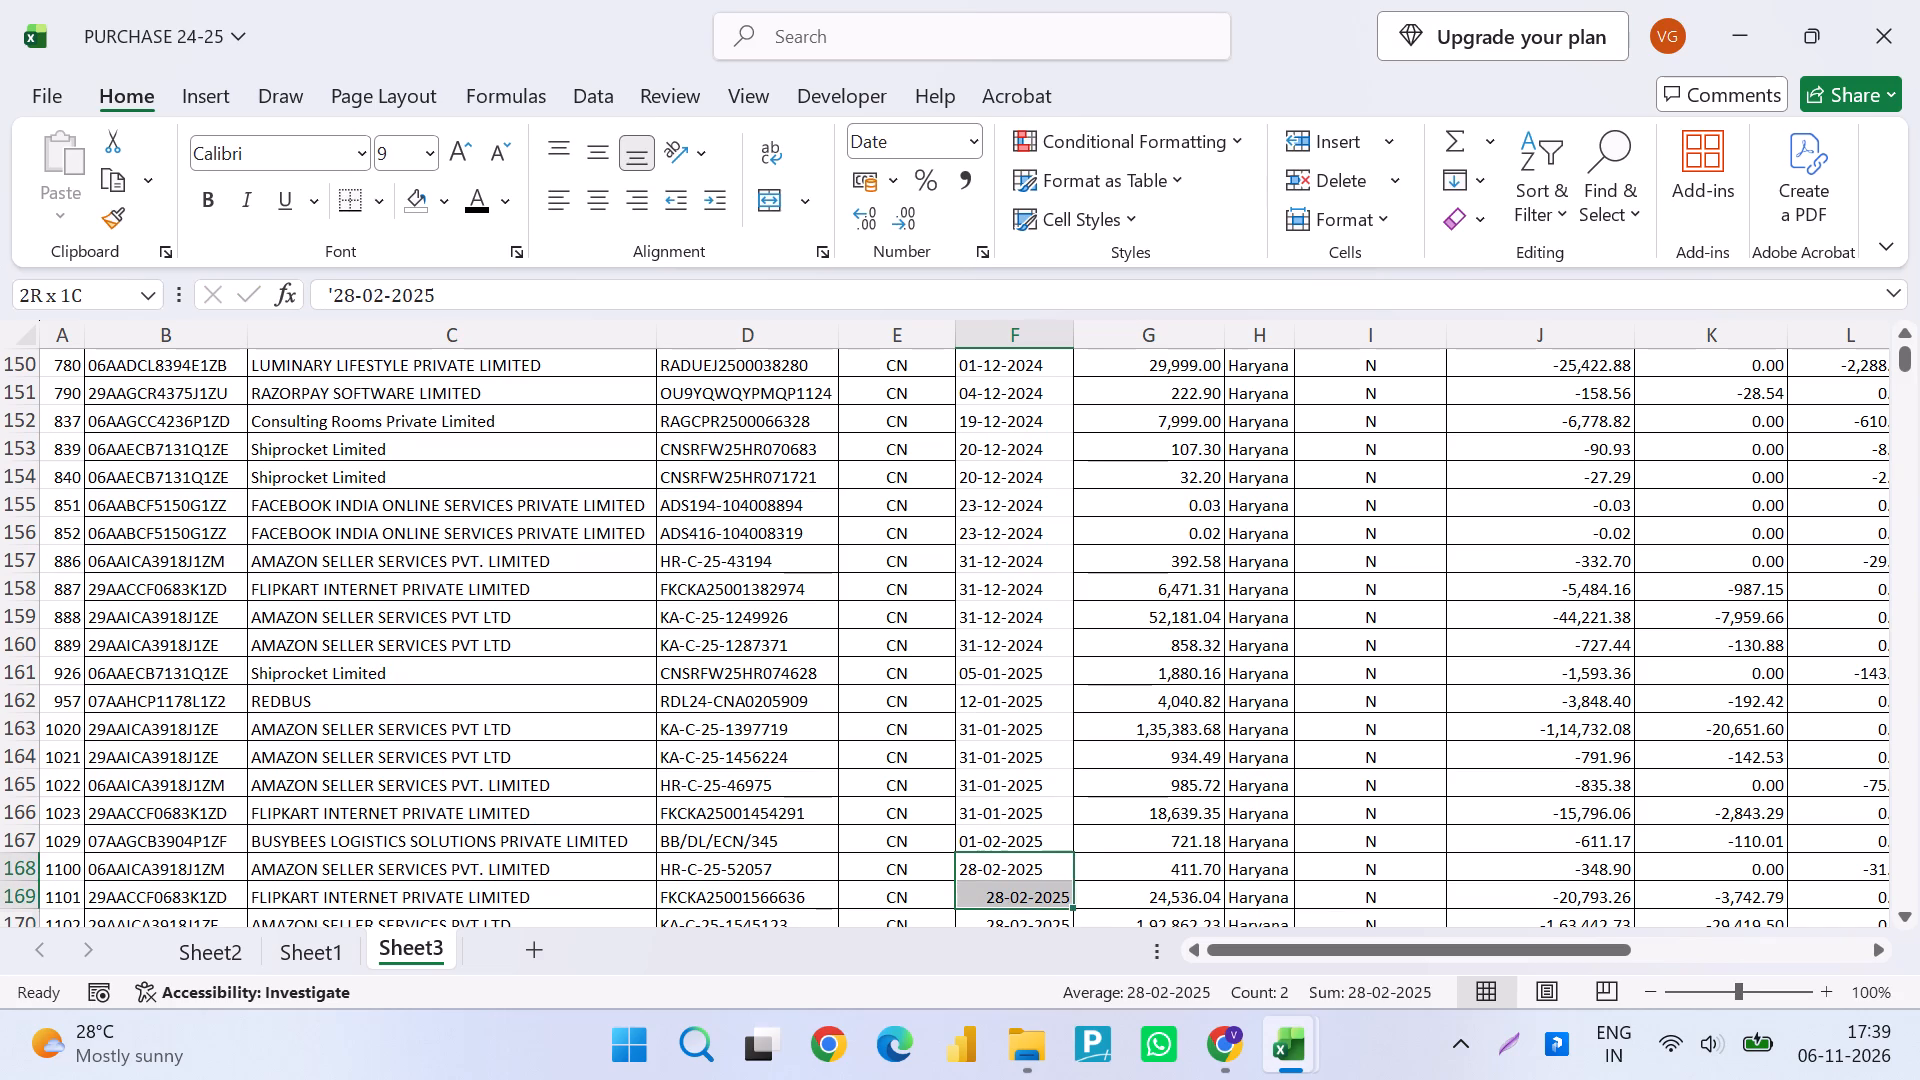
pyautogui.hotkey('shift', 'Up')
pyautogui.hotkey('shift', 'Up')
pyautogui.hotkey('shift', 'Up')
pyautogui.hotkey('shift', 'Up')
pyautogui.hotkey('shift', 'Up')
pyautogui.hotkey('shift', 'Up')
pyautogui.hotkey('shift', 'Up')
pyautogui.hotkey('shift', 'Up')
pyautogui.hotkey('shift', 'Up')
pyautogui.hotkey('shift', 'Up')
pyautogui.hotkey('shift', 'Up')
pyautogui.hotkey('shift', 'Up')
pyautogui.hotkey('shift', 'Up')
pyautogui.hotkey('shift', 'Up')
pyautogui.hotkey('shift', 'Up')
pyautogui.hotkey('shift', 'Up')
pyautogui.hotkey('shift', 'Up')
pyautogui.hotkey('shift', 'Up')
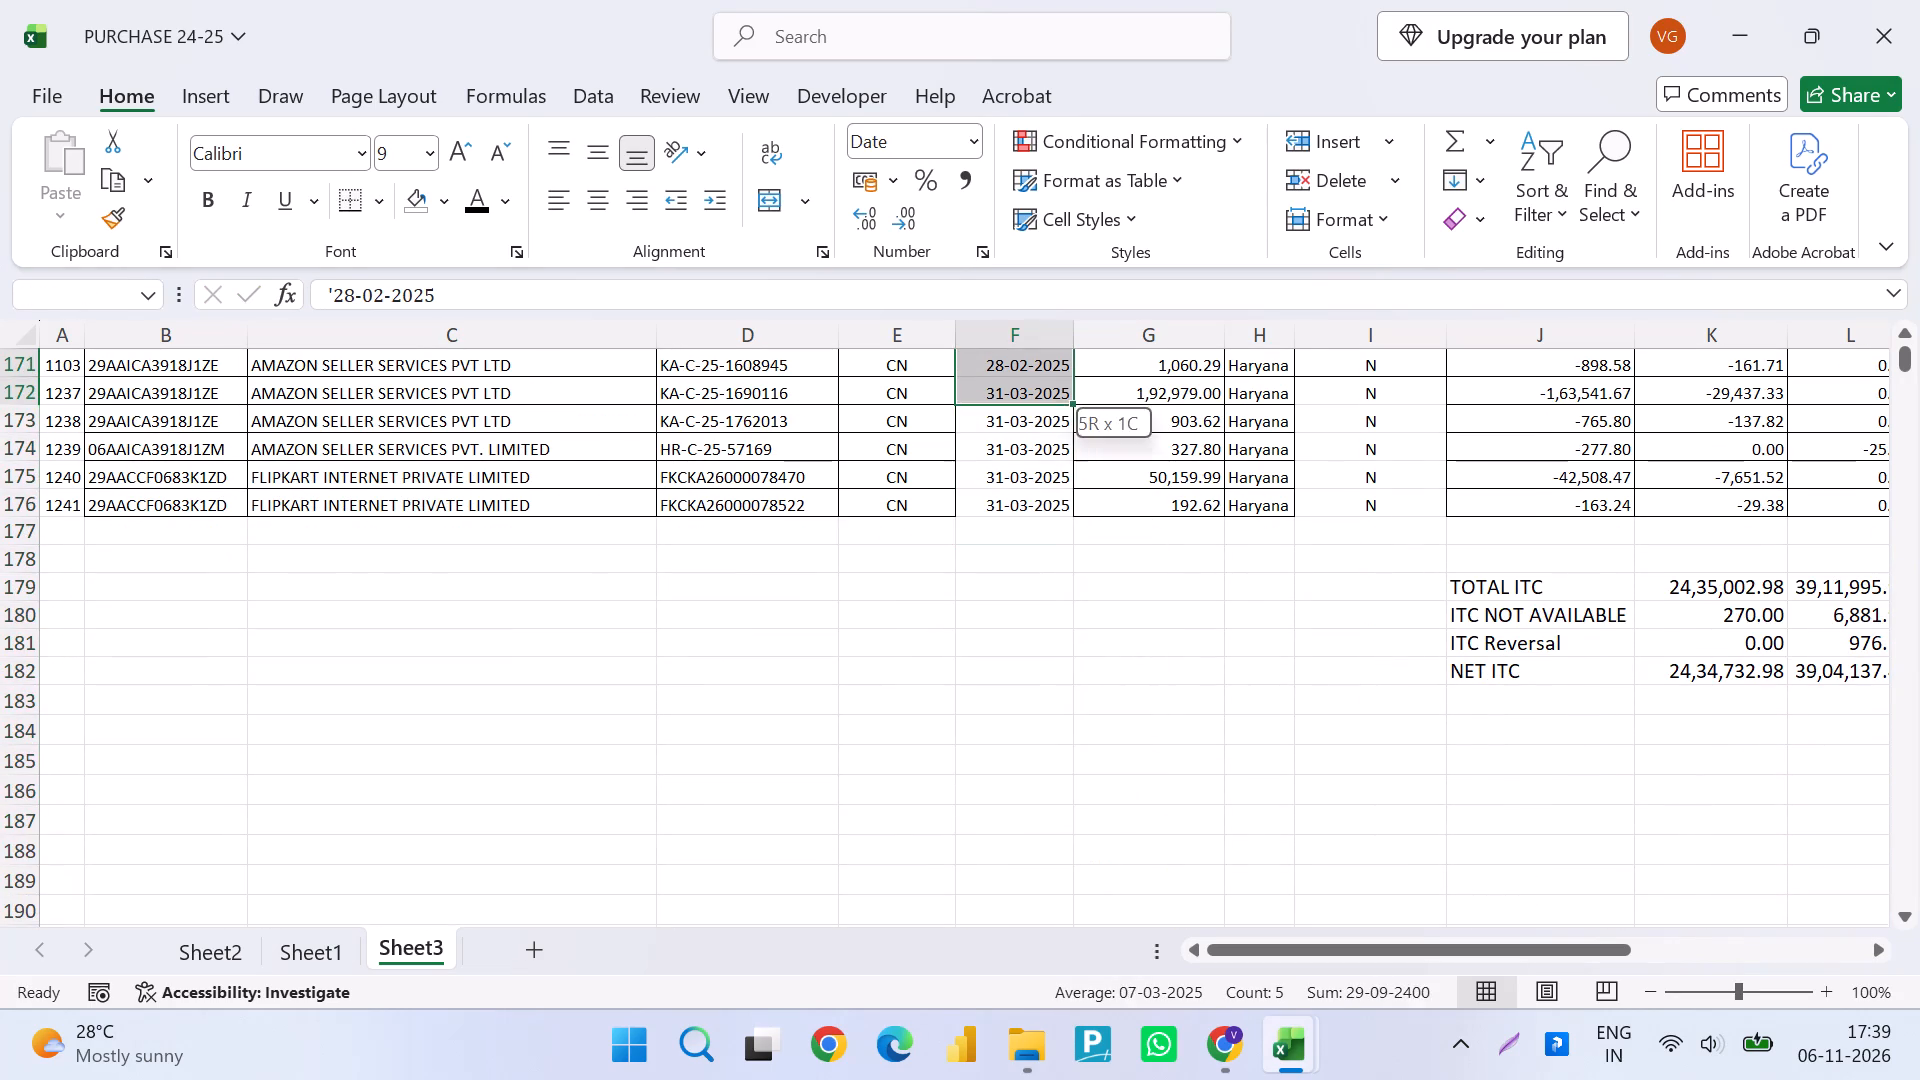
pyautogui.hotkey('shift', 'Up')
pyautogui.hotkey('ctrl', 'd')
# Convert the Amazon invoice date in F172 to text as '31-03-2025 and fill it down through F176.
pyautogui.press('Down')
pyautogui.press('Down')
pyautogui.press('Down')
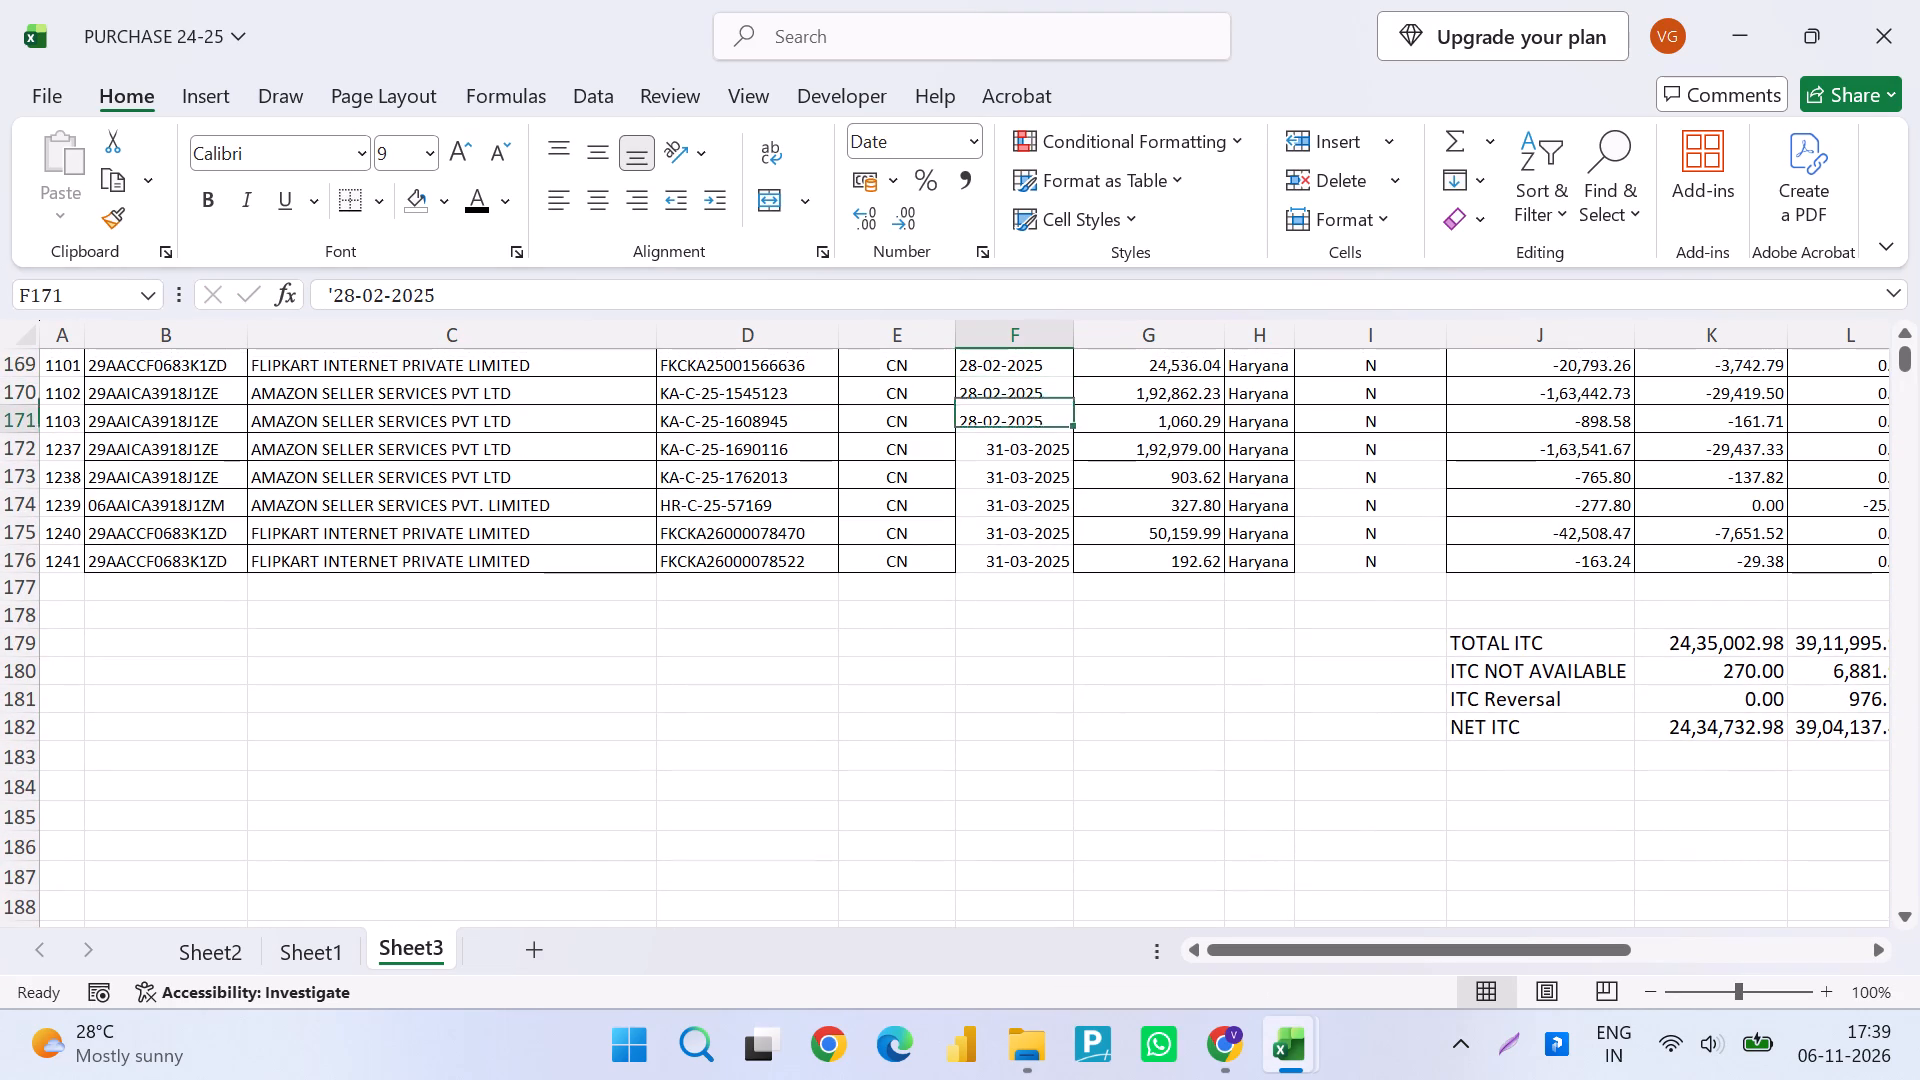
pyautogui.press('Down')
pyautogui.press('F2')
pyautogui.press('Left')
pyautogui.hotkey('ctrl', 'Left')
pyautogui.hotkey('ctrl', 'Left')
pyautogui.hotkey('ctrl', 'Left')
pyautogui.hotkey('ctrl', 'Left')
pyautogui.hotkey('ctrl', 'Left')
pyautogui.hotkey('ctrl', 'Left')
pyautogui.press("'")
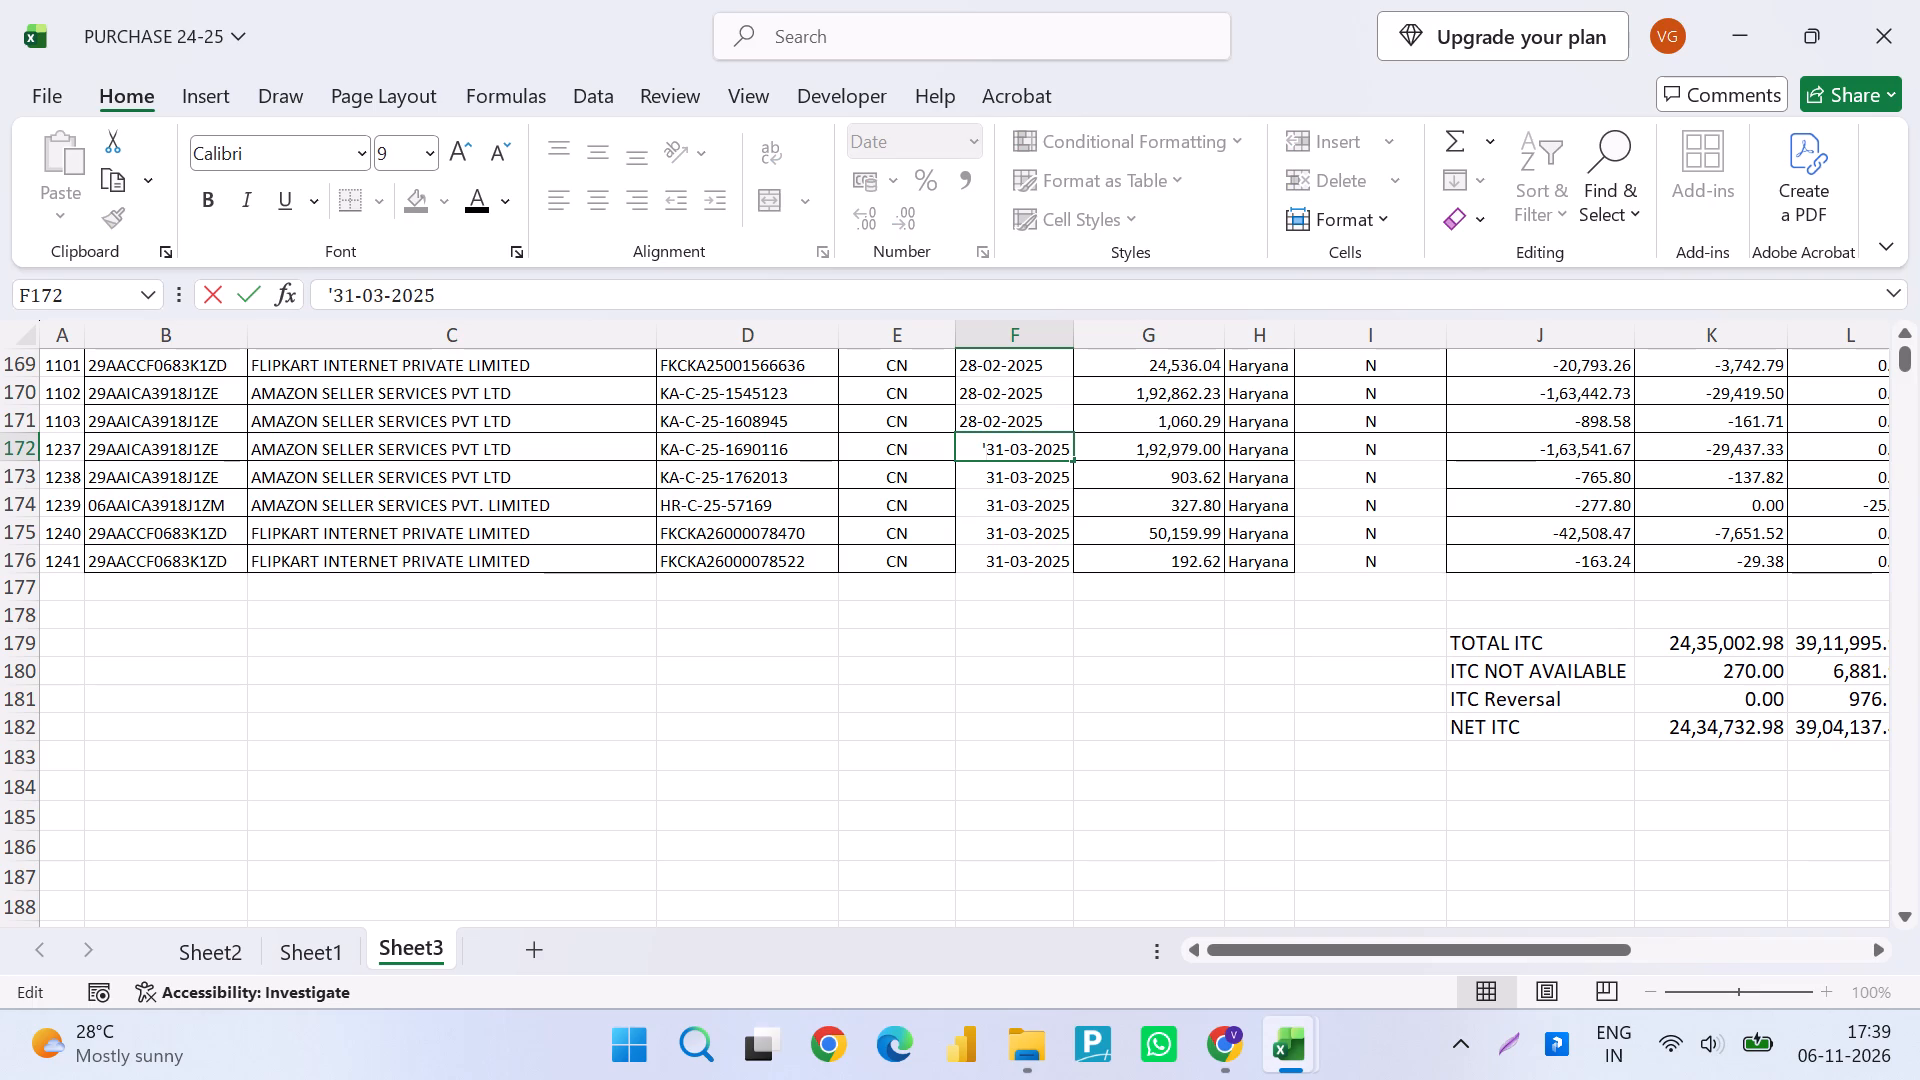
pyautogui.press('Return')
pyautogui.press('Up')
pyautogui.hotkey('ctrl', 'shift', 'Down')
pyautogui.hotkey('ctrl', 'd')
# Copy the text dates in Sheet3 F2:F176 and paste them as values into the GST_REFUND_S01A workbook starting at F1063.
pyautogui.hotkey('ctrl', 'Up')
pyautogui.press('Down')
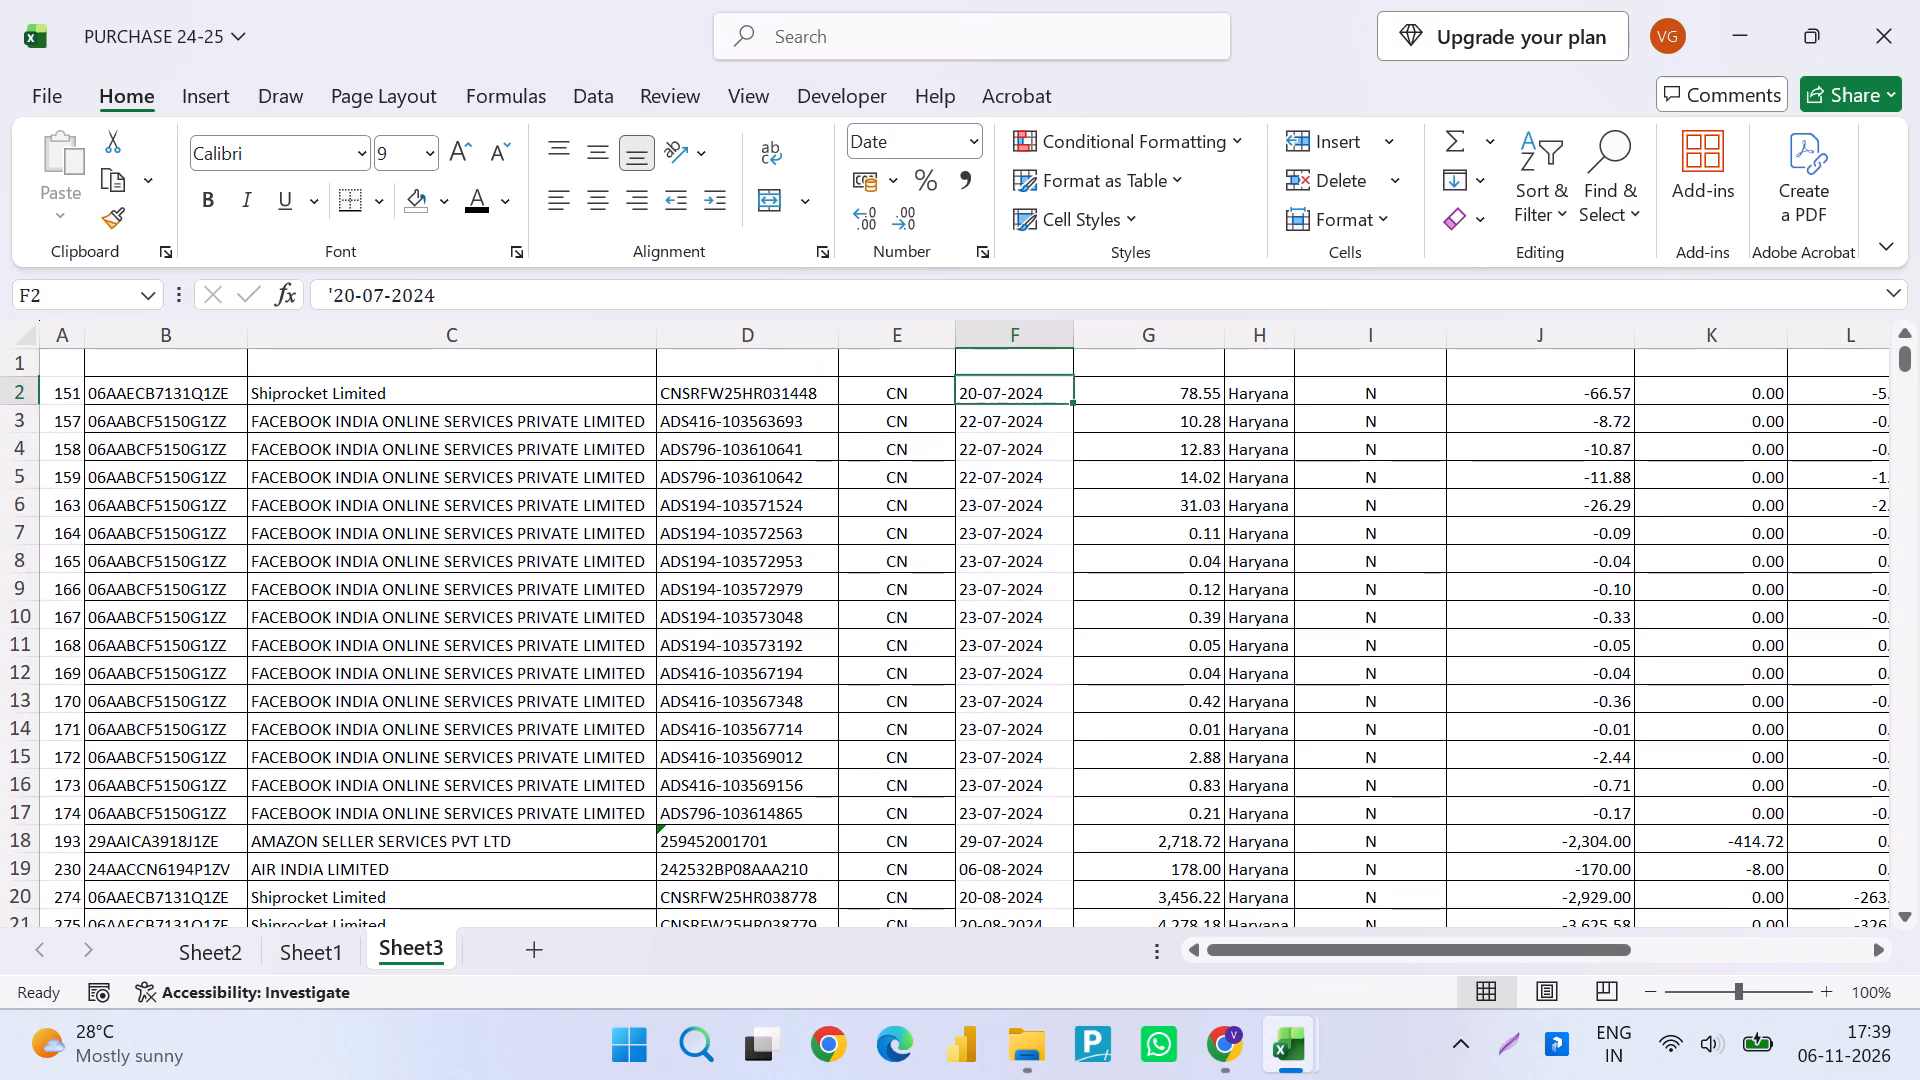
pyautogui.hotkey('ctrl', 'shift', 'Down')
pyautogui.hotkey('ctrl', 'c')
pyautogui.hotkey('alt', 'Tab')
pyautogui.press('Up')
pyautogui.press('Down')
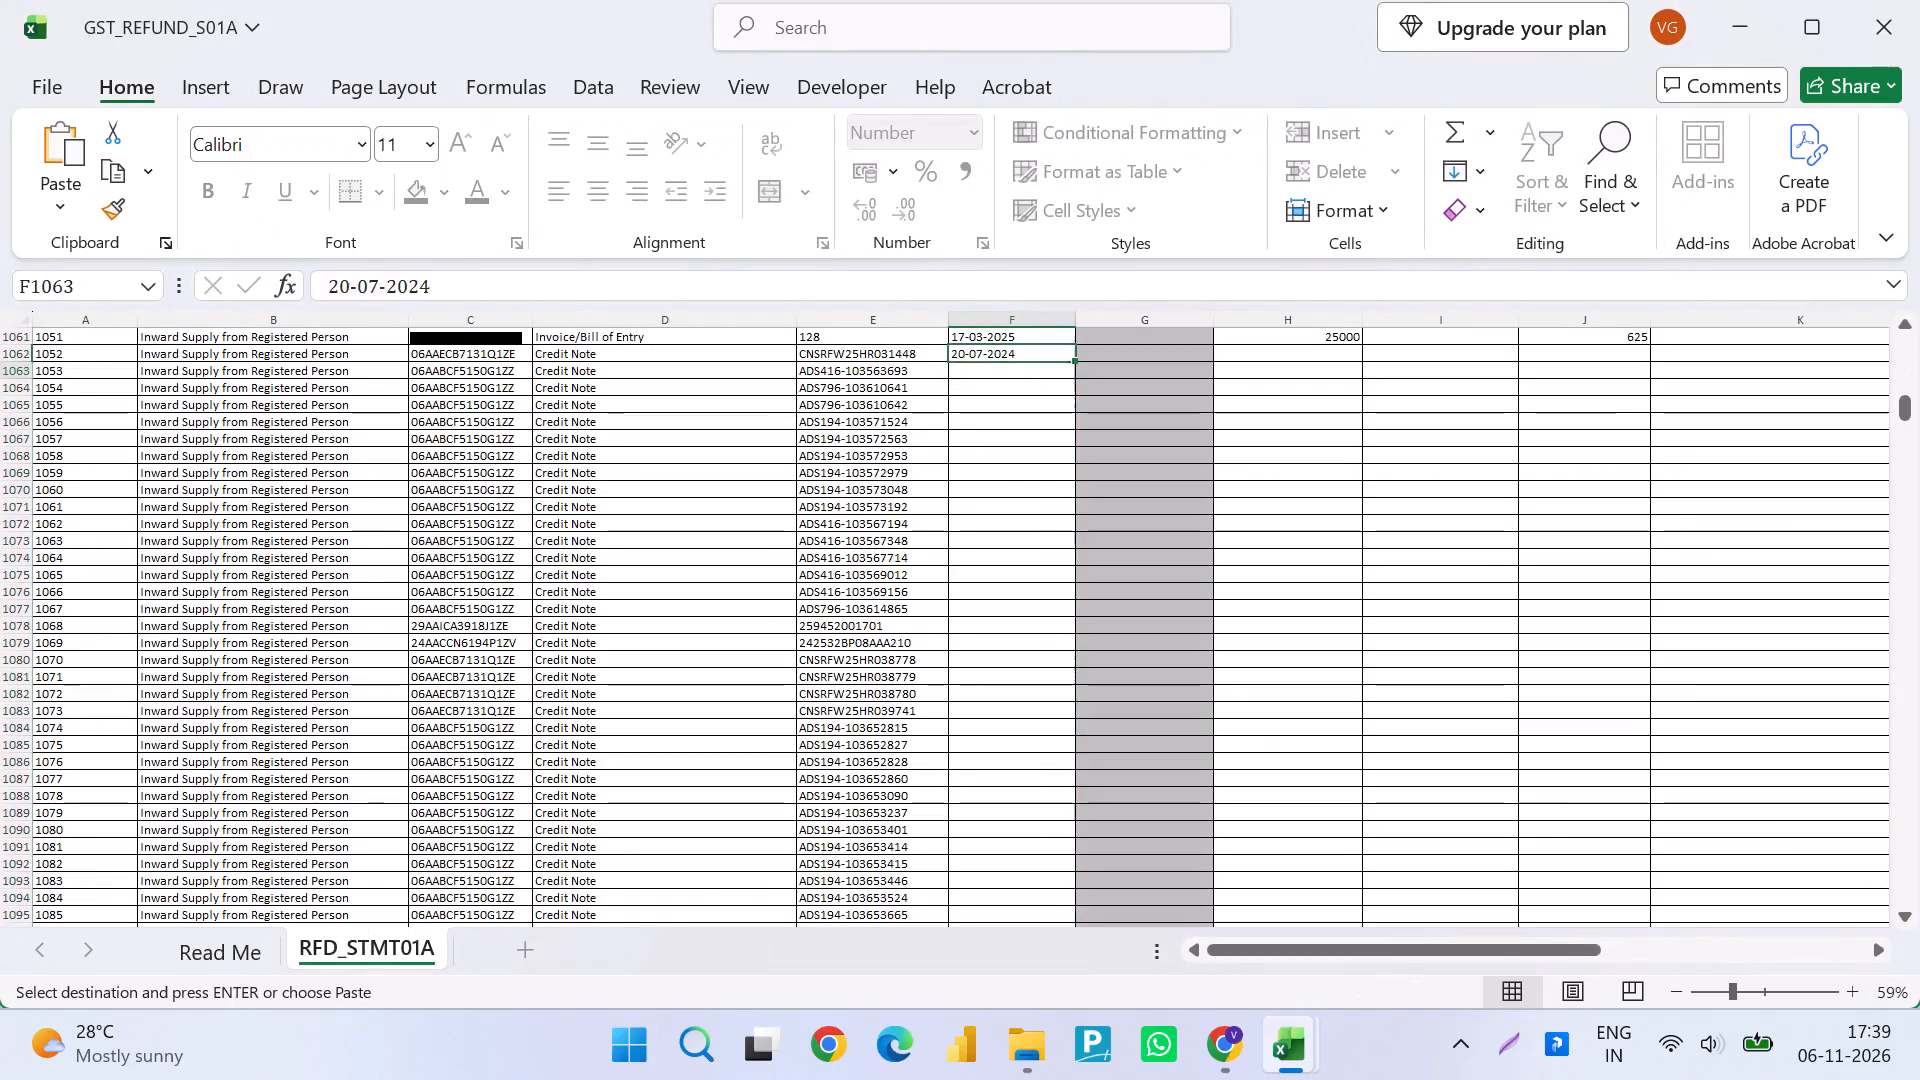
pyautogui.hotkey('ctrl', 'alt', 'v')
pyautogui.hotkey('ctrl', 'v')
pyautogui.press('Down')
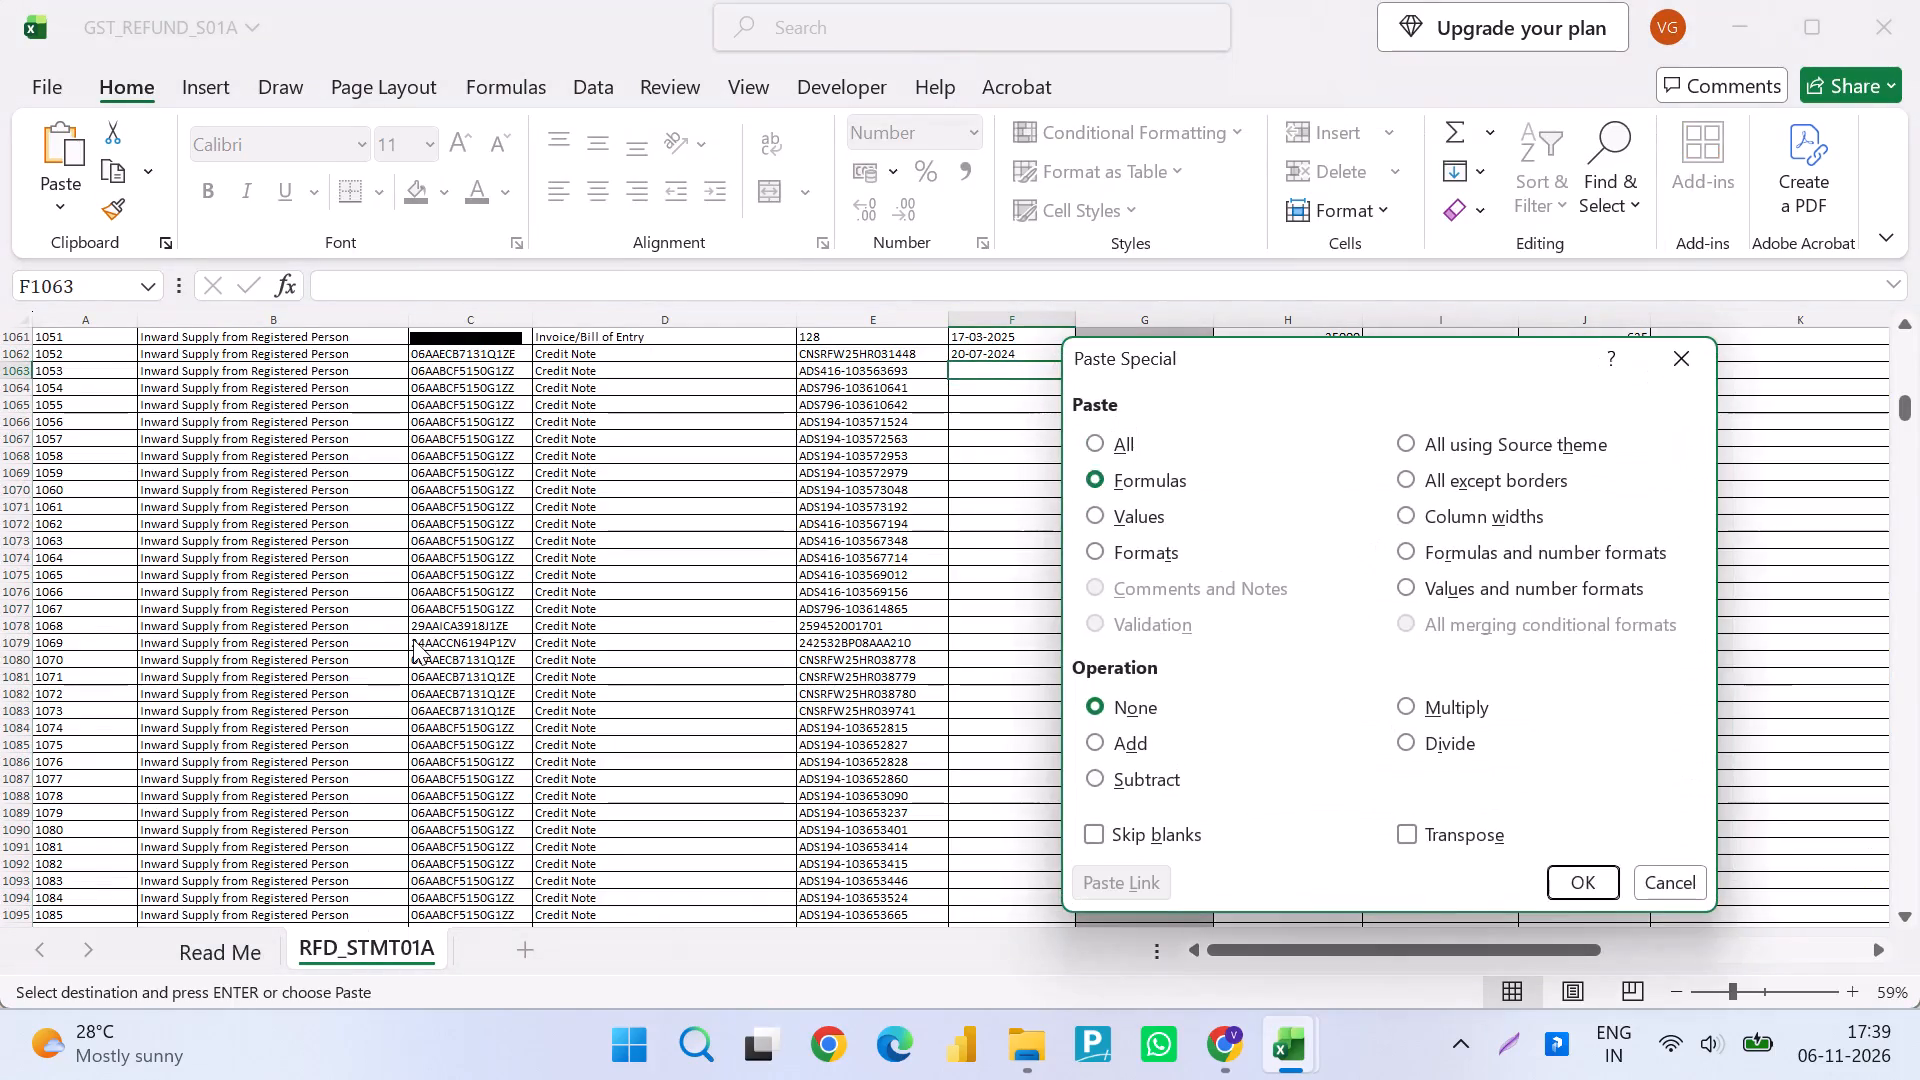
pyautogui.press('Down')
pyautogui.press('Return')
# Spot-check the first pasted credit note dates from F1063 downward by re-entering the cells one after another.
pyautogui.press('F2')
pyautogui.press('Return')
pyautogui.press('F2')
pyautogui.press('Return')
pyautogui.press('F2')
pyautogui.press('Return')
pyautogui.press('F2')
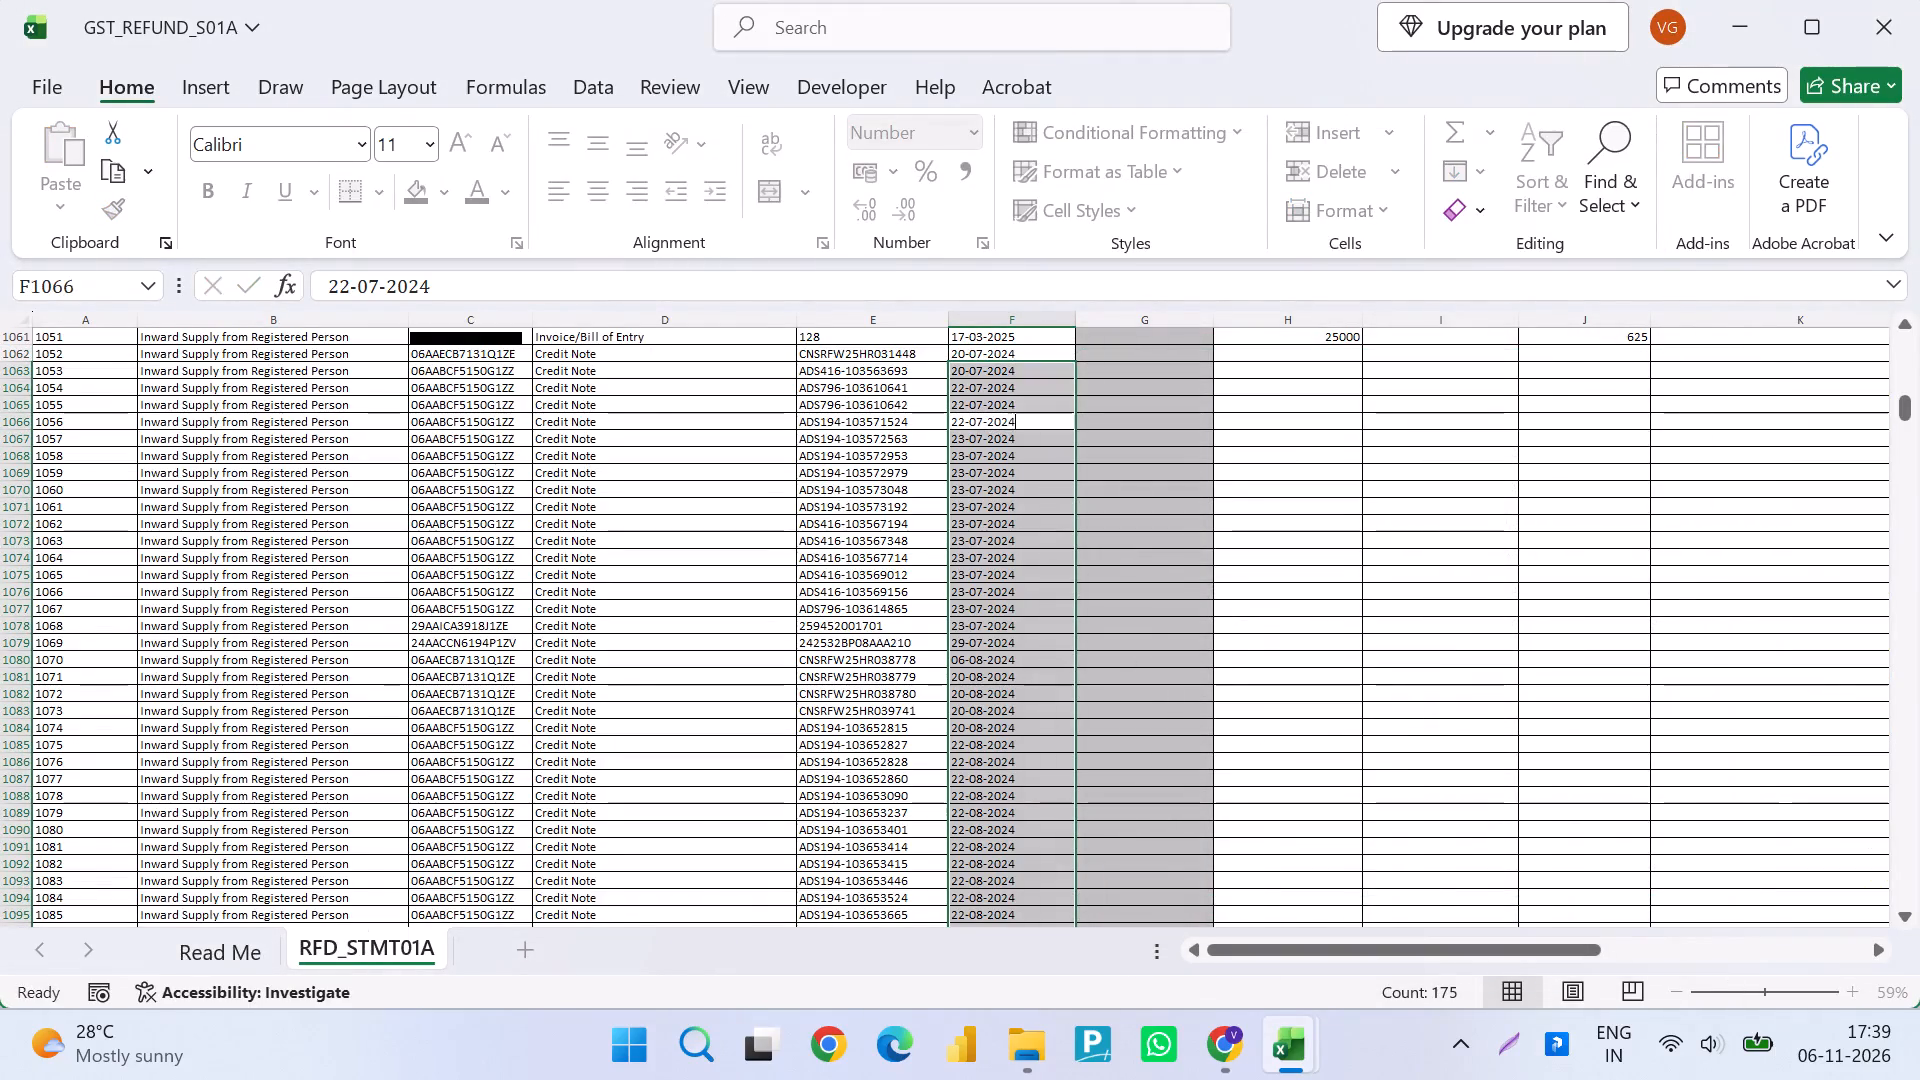
pyautogui.press('Return')
pyautogui.press('F2')
pyautogui.press('Return')
pyautogui.press('F2')
pyautogui.press('Return')
pyautogui.press('Return')
pyautogui.press('F2')
pyautogui.press('Return')
pyautogui.press('F2')
pyautogui.press('Escape')
pyautogui.press('Up')
# Switch to Sheet1 of the PURCHASE 24-25 workbook and go to the first credit note's taxable value in J152.
pyautogui.hotkey('alt', 'Tab')
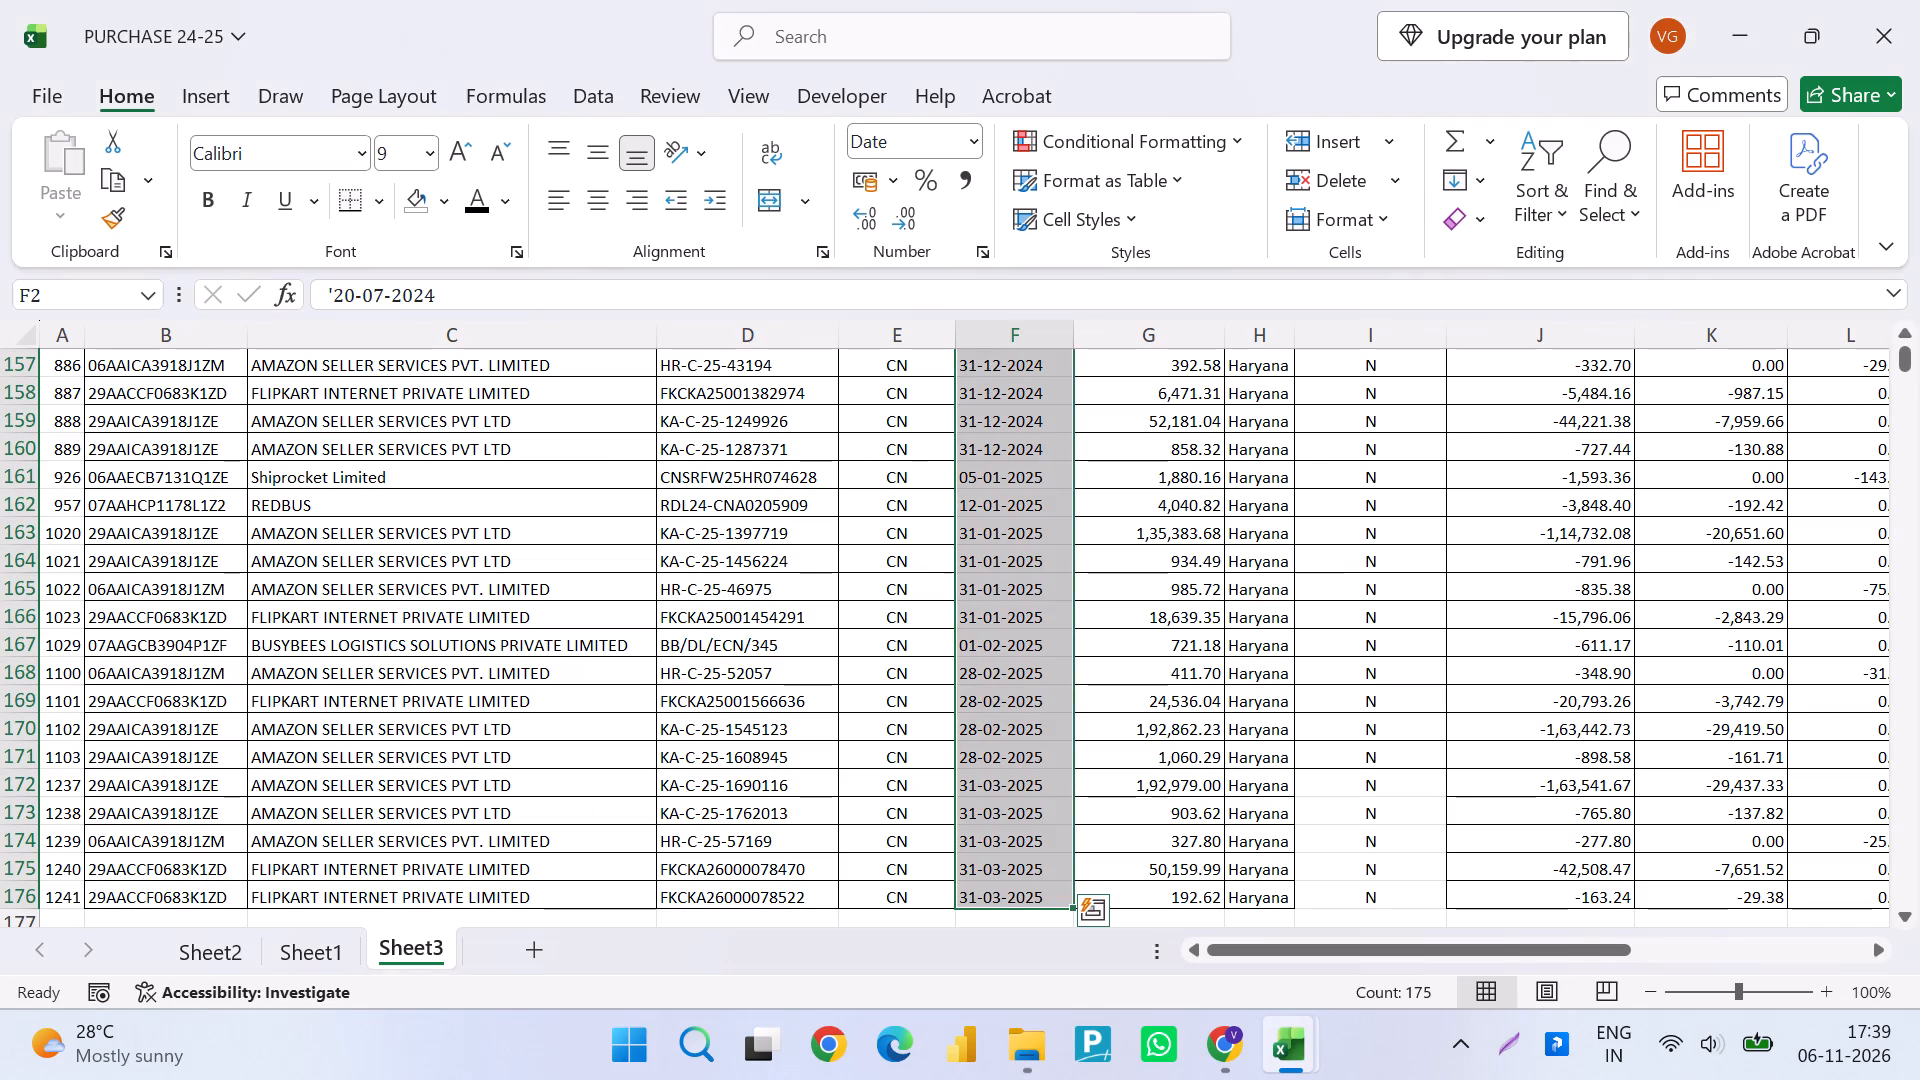
pyautogui.click(306, 960)
pyautogui.press('Up')
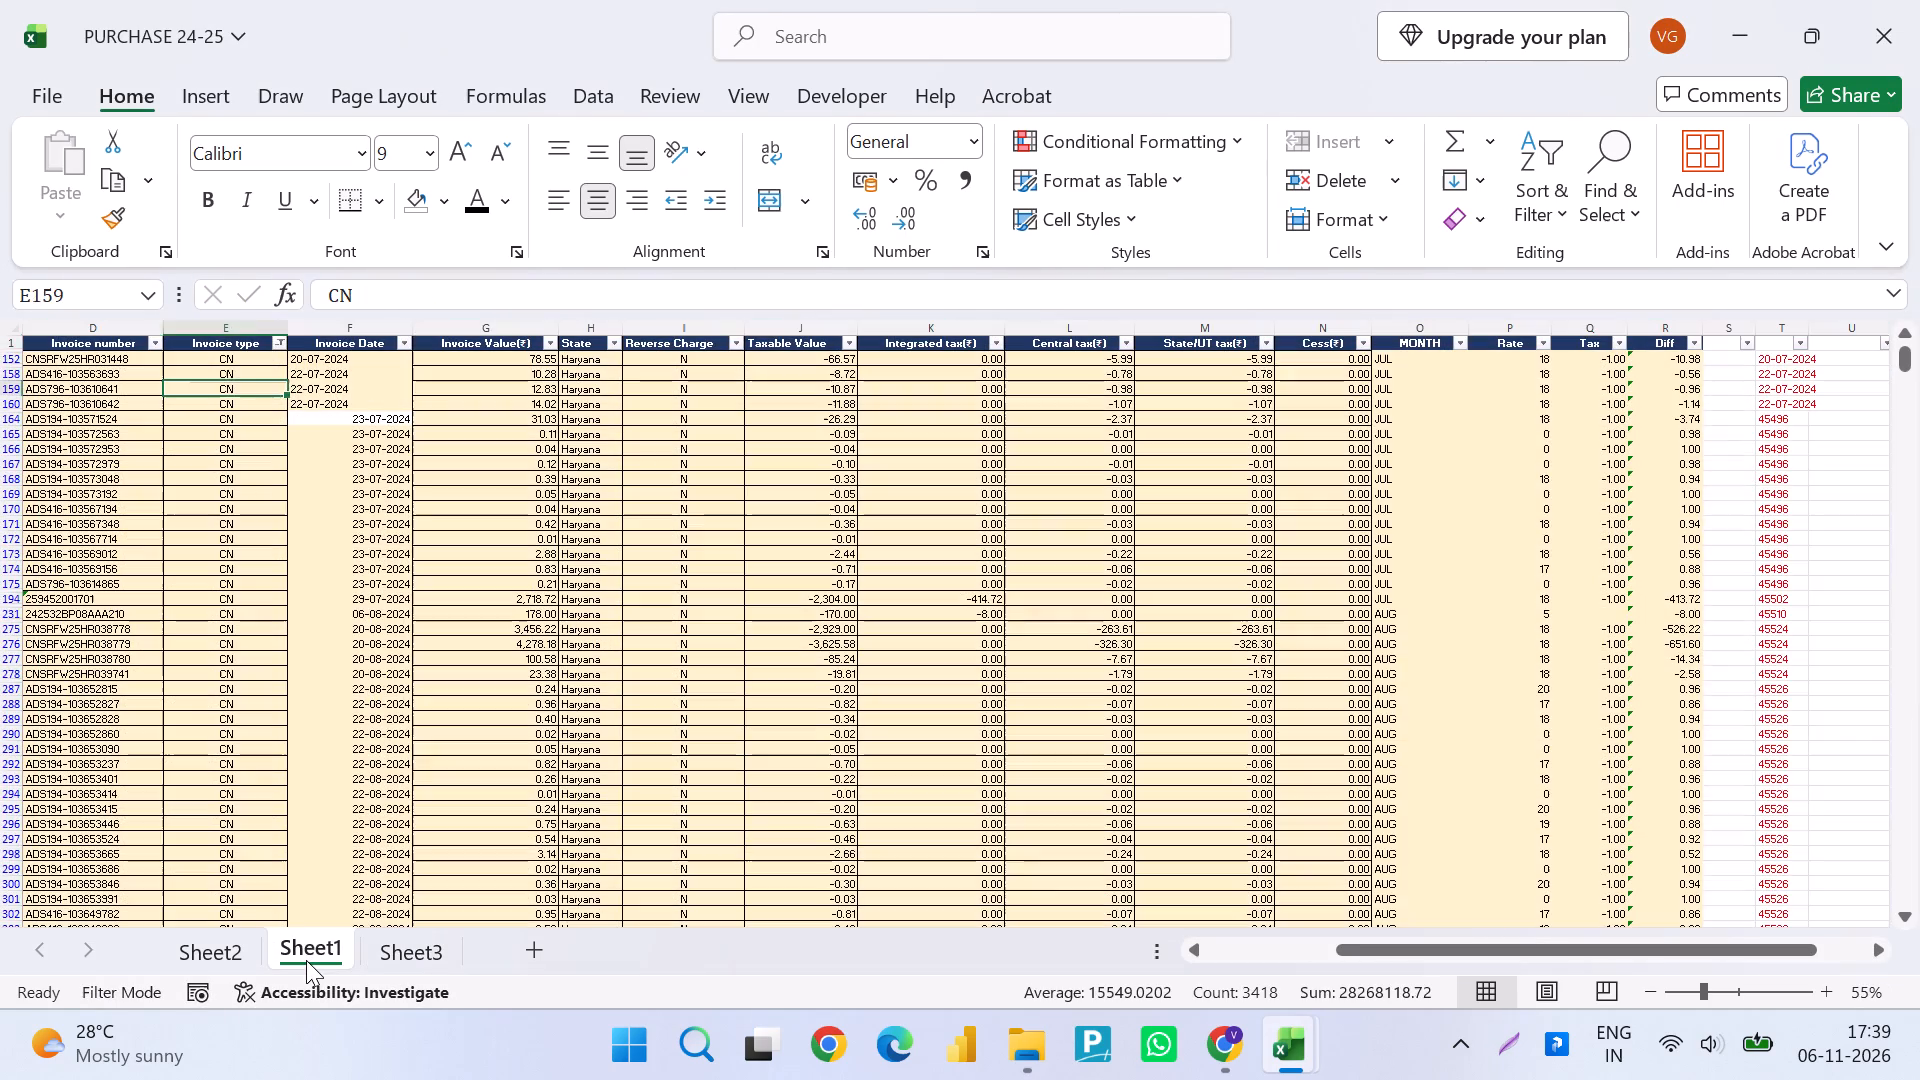
pyautogui.press('Right')
pyautogui.press('Right')
pyautogui.press('Right')
pyautogui.press('Right')
pyautogui.press('Up')
pyautogui.press('Right')
pyautogui.press('Up')
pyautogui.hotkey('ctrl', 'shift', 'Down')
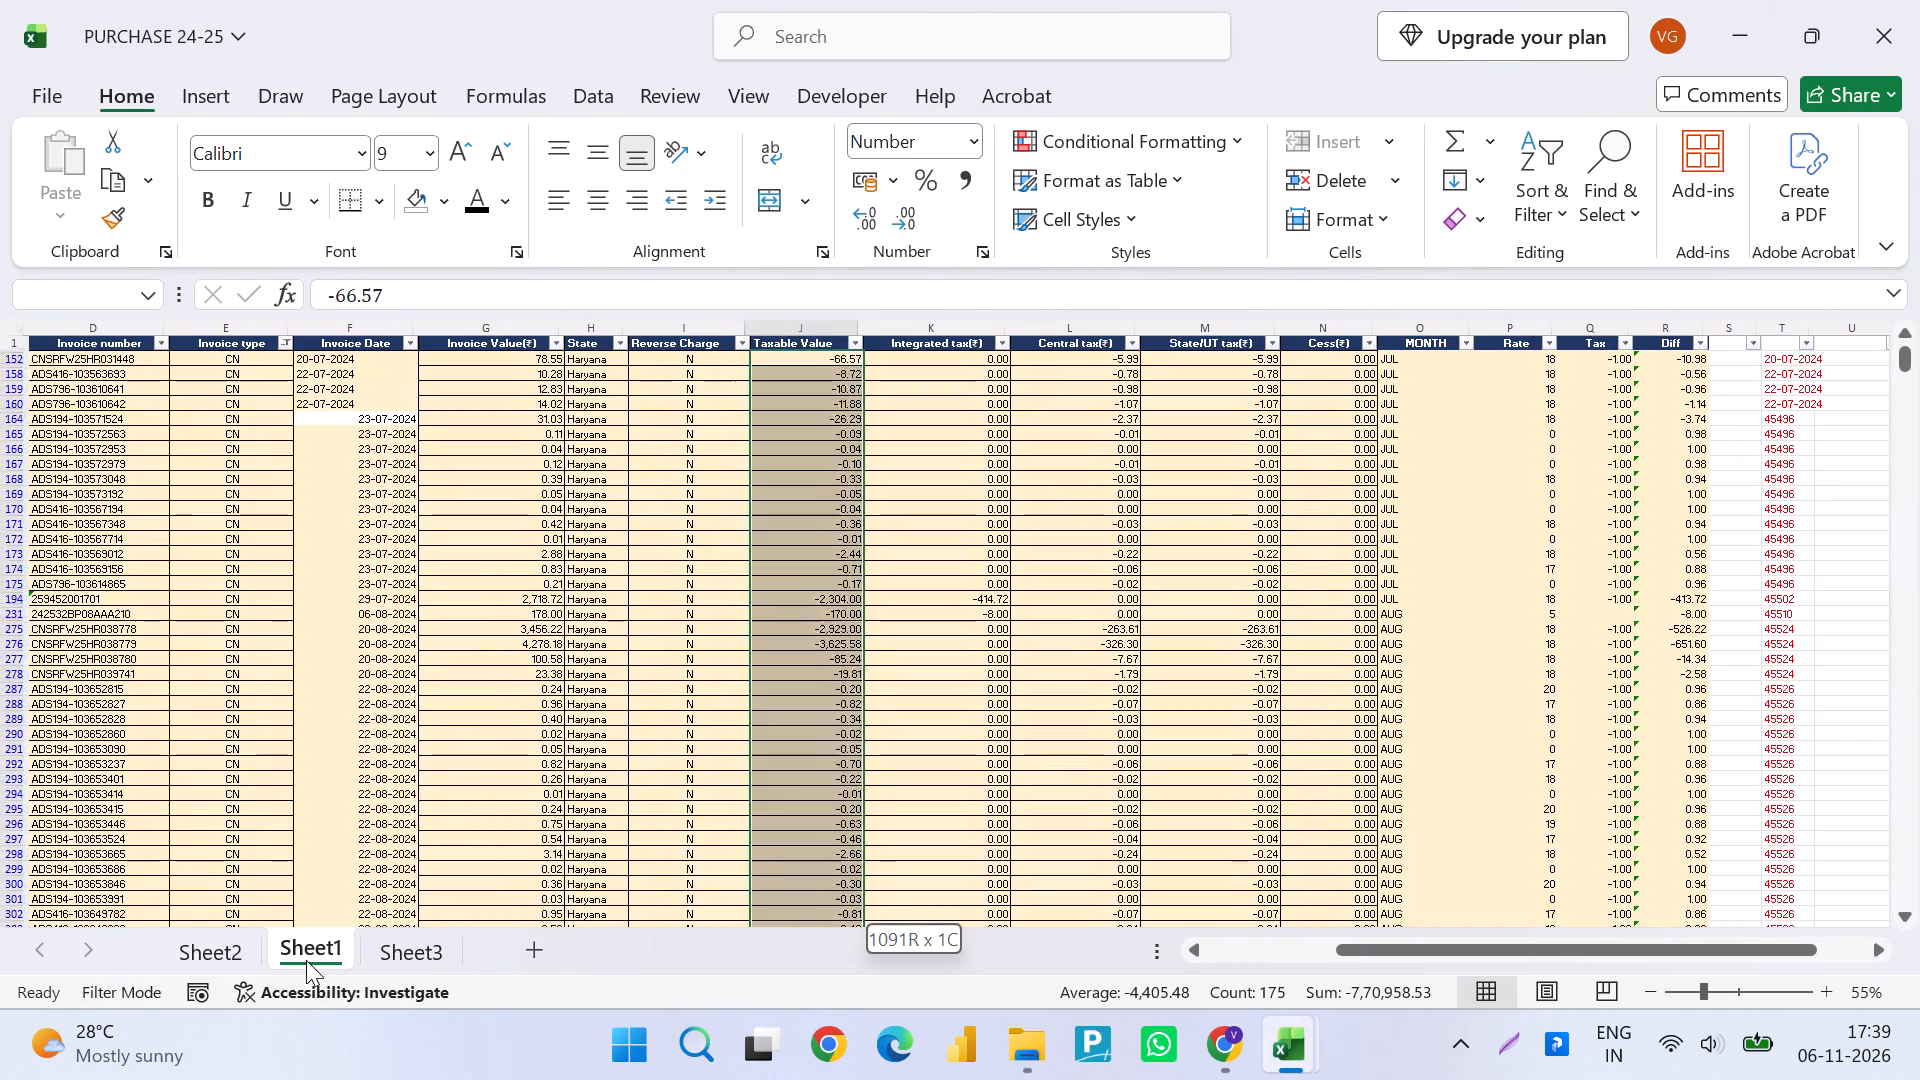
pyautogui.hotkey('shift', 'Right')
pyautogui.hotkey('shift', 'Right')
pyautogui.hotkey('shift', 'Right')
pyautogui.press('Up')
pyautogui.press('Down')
# Enter the sign-reversing formula -J152 in U152 of Sheet1 for the first credit note's taxable value.
pyautogui.press('Right')
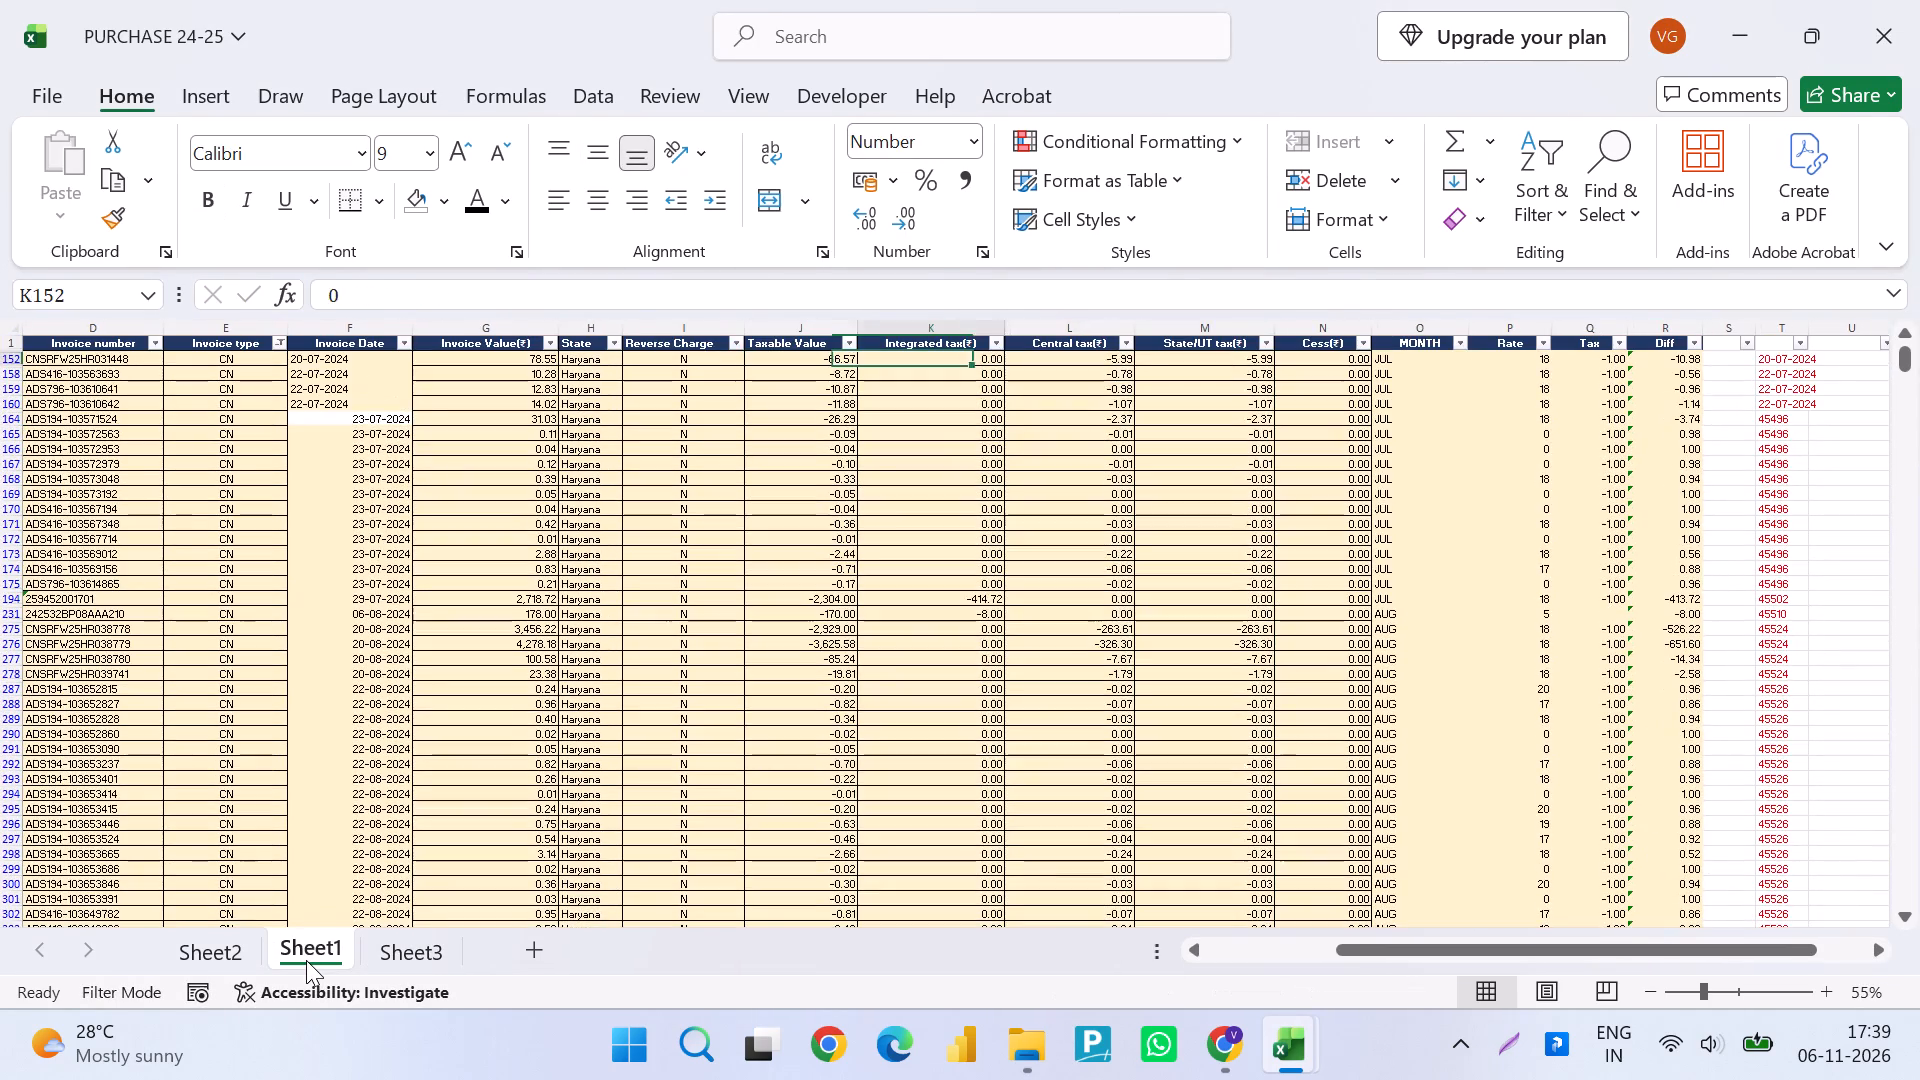
pyautogui.press('Right')
pyautogui.press('Right')
pyautogui.press('Right')
pyautogui.press('Right')
pyautogui.press('Right')
pyautogui.press('Right')
pyautogui.press('Right')
pyautogui.press('Right')
pyautogui.press('Right')
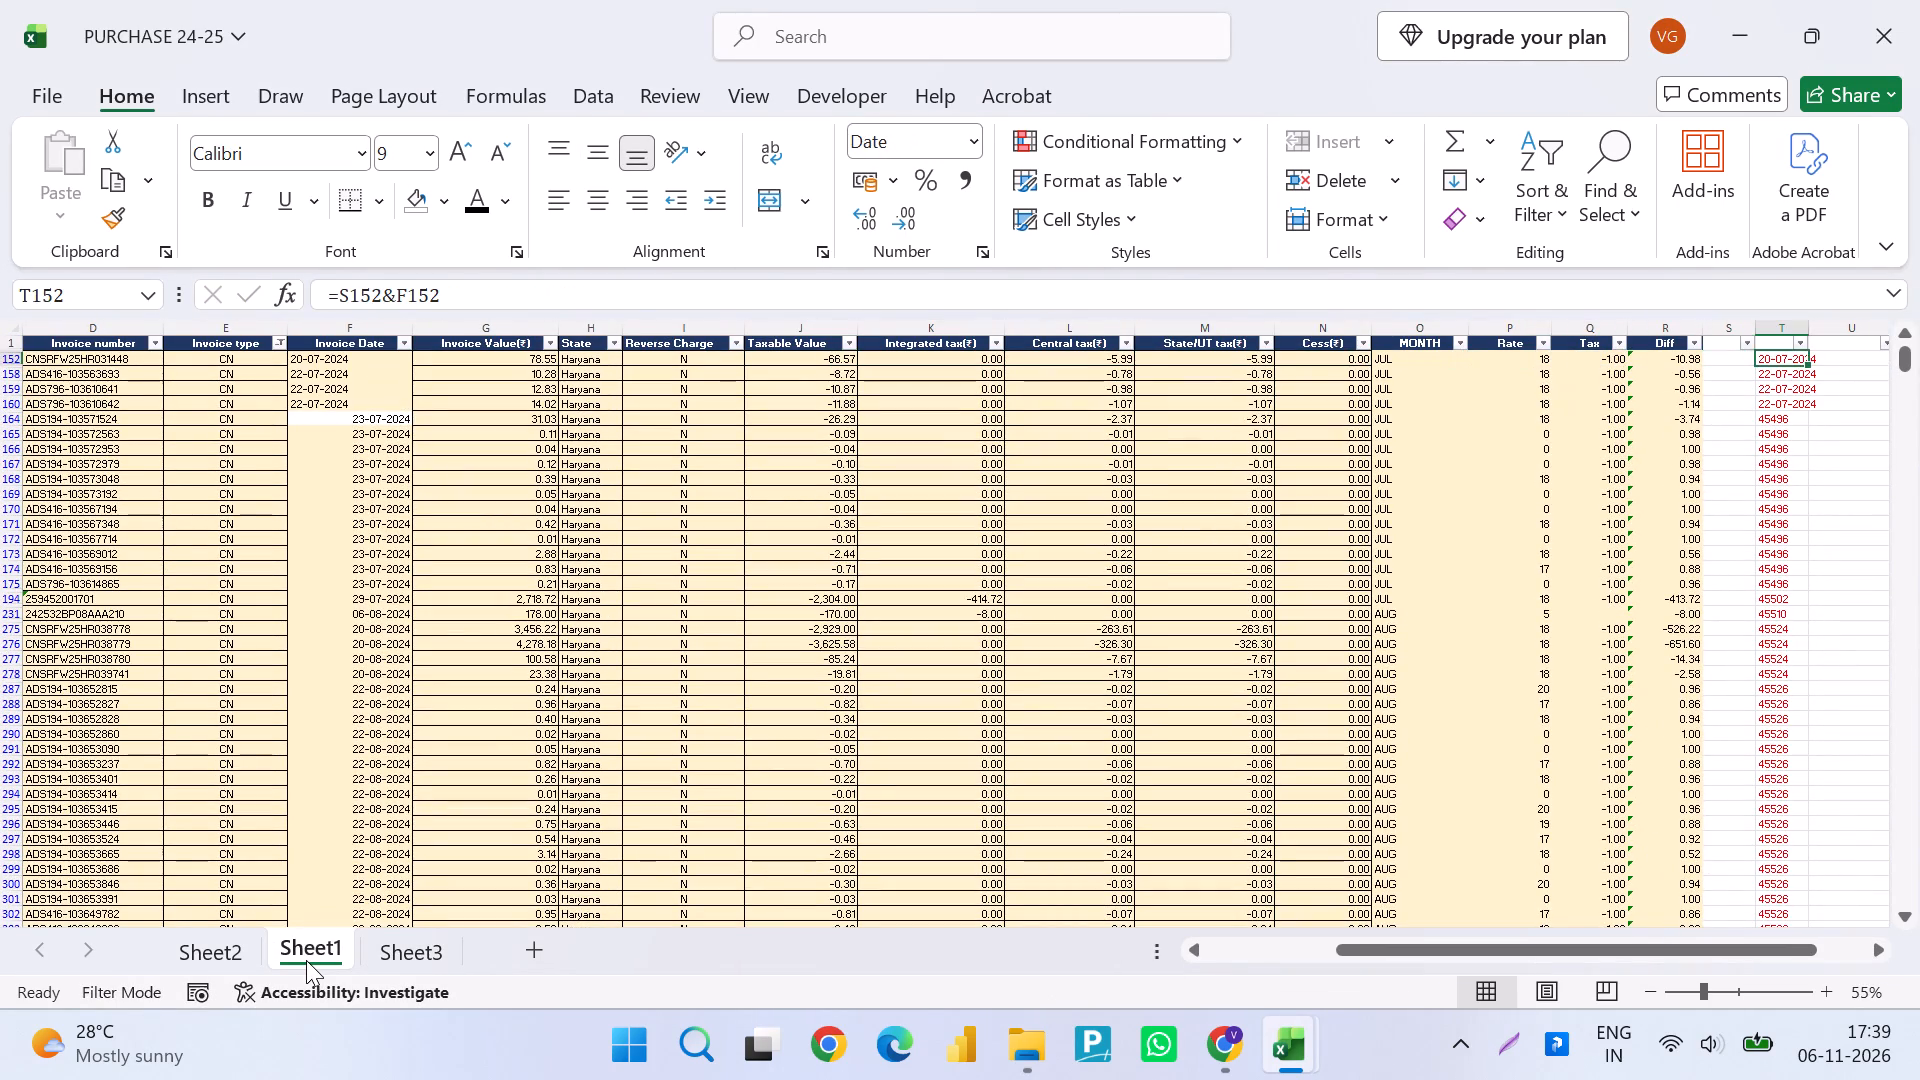
pyautogui.press('Right')
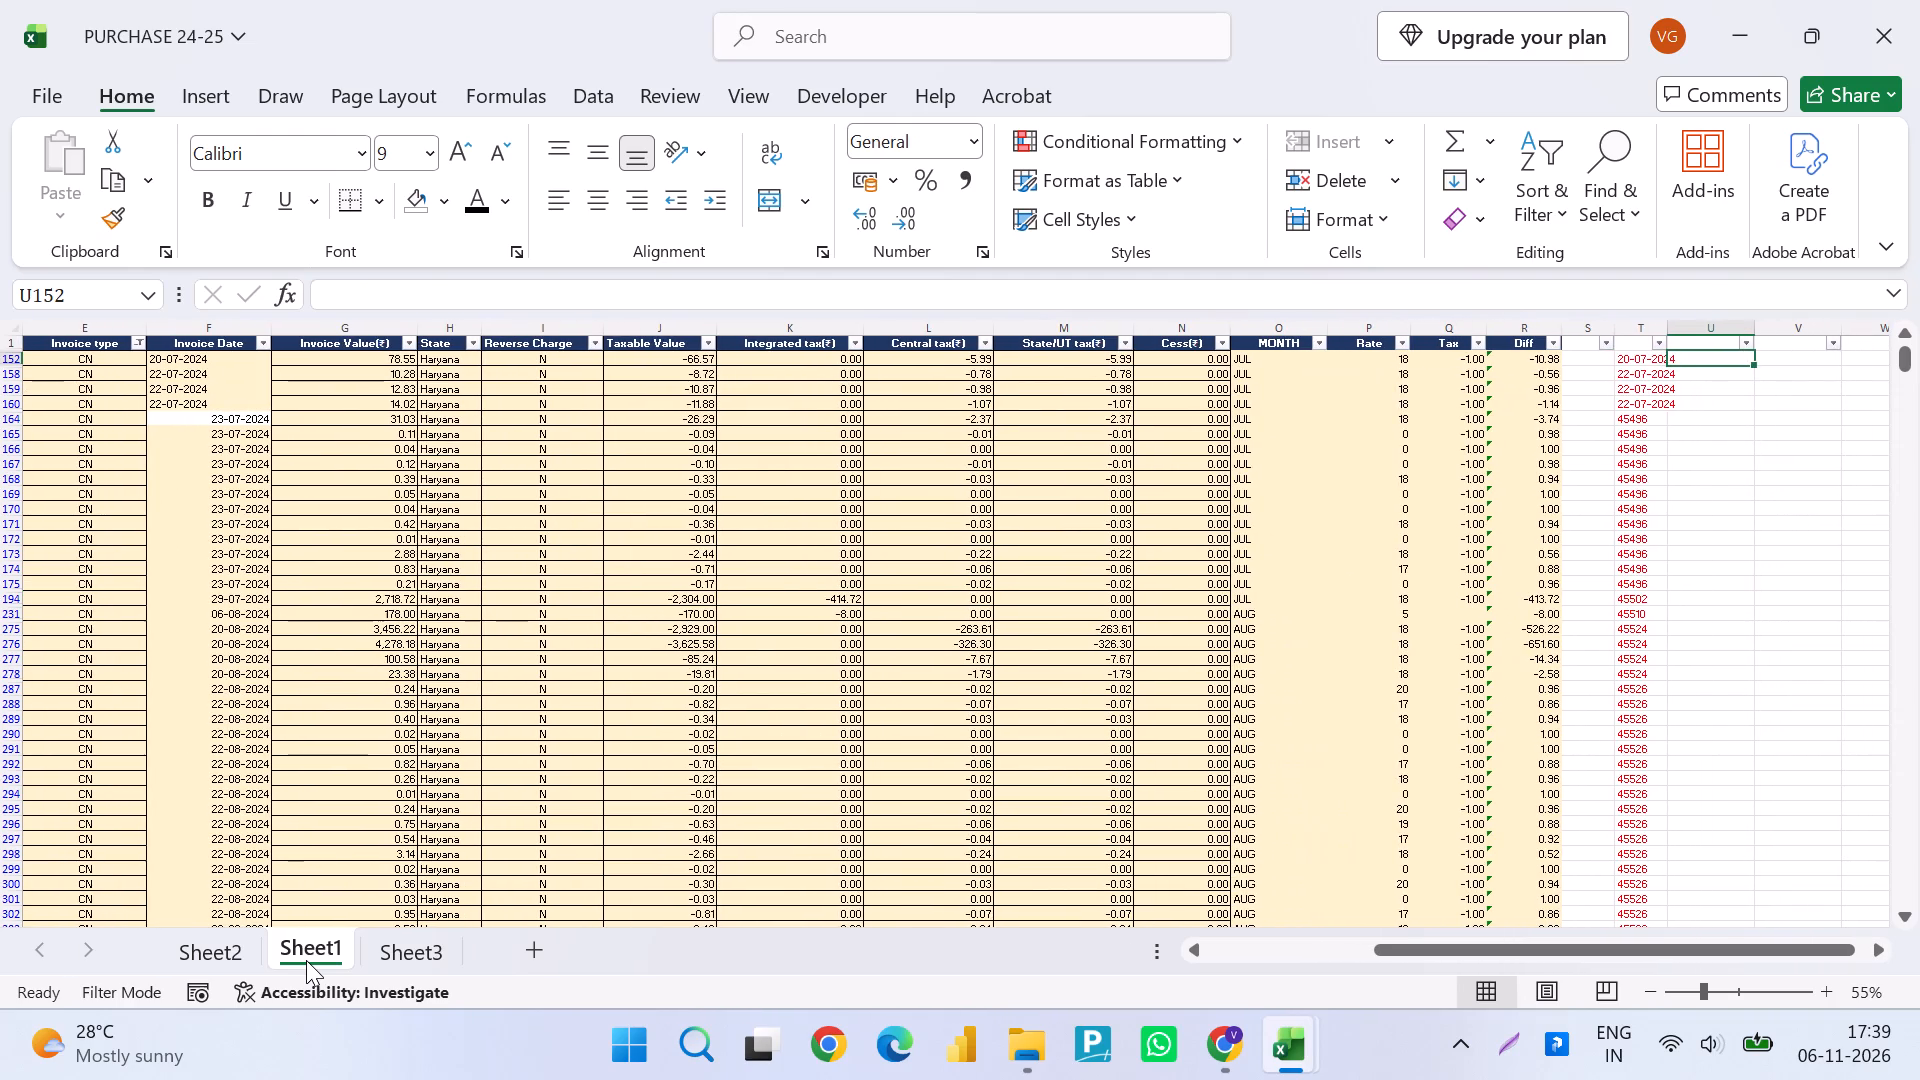
pyautogui.press('=')
pyautogui.press('Left')
pyautogui.press('Left')
pyautogui.press('Left')
pyautogui.press('Escape')
pyautogui.press('-')
pyautogui.press('Left')
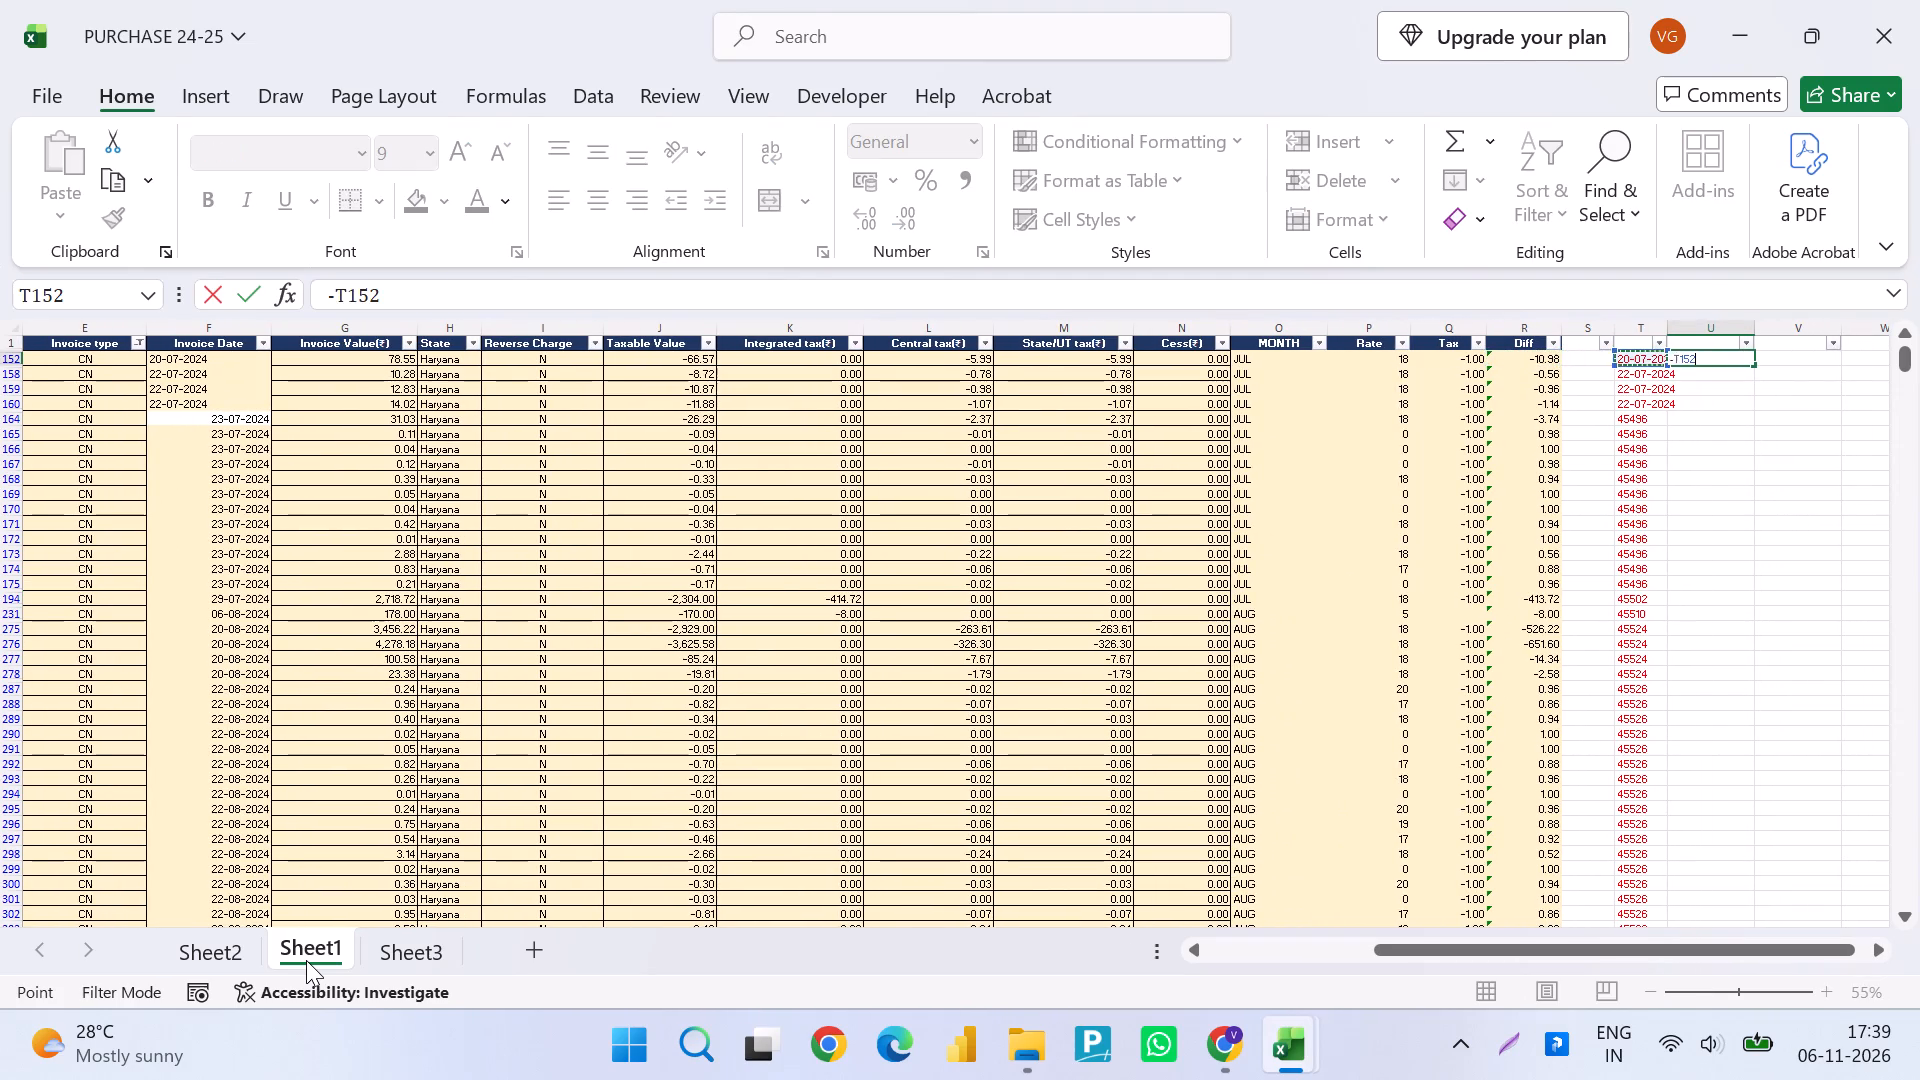
pyautogui.press('Left')
pyautogui.press('Left')
pyautogui.press('Left')
pyautogui.press('Left')
pyautogui.press('Left')
pyautogui.press('Left')
pyautogui.press('Left')
pyautogui.press('Left')
pyautogui.press('Left')
pyautogui.press('Left')
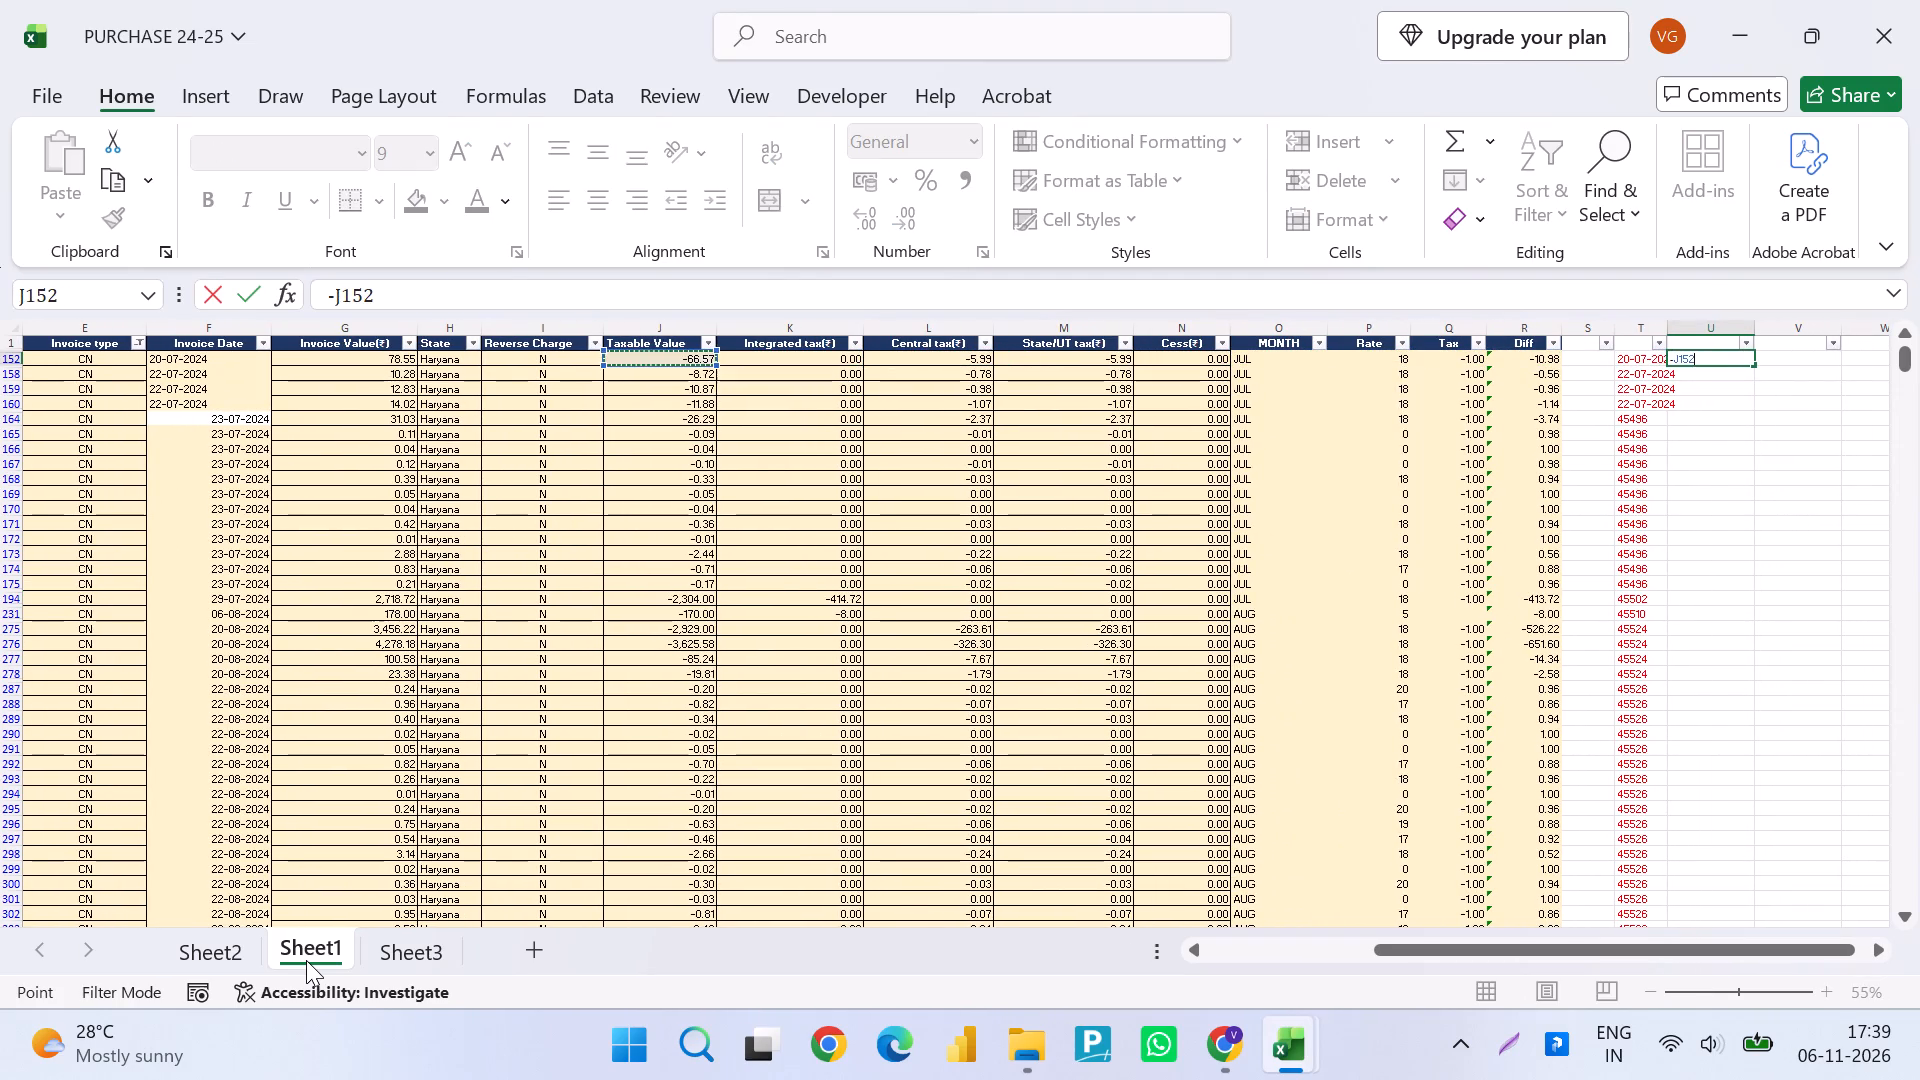
pyautogui.press('Return')
# Fill the U152 formula across to X152 to reverse the integrated, central and state tax values too.
pyautogui.press('Up')
pyautogui.hotkey('shift', 'Right')
pyautogui.hotkey('shift', 'Right')
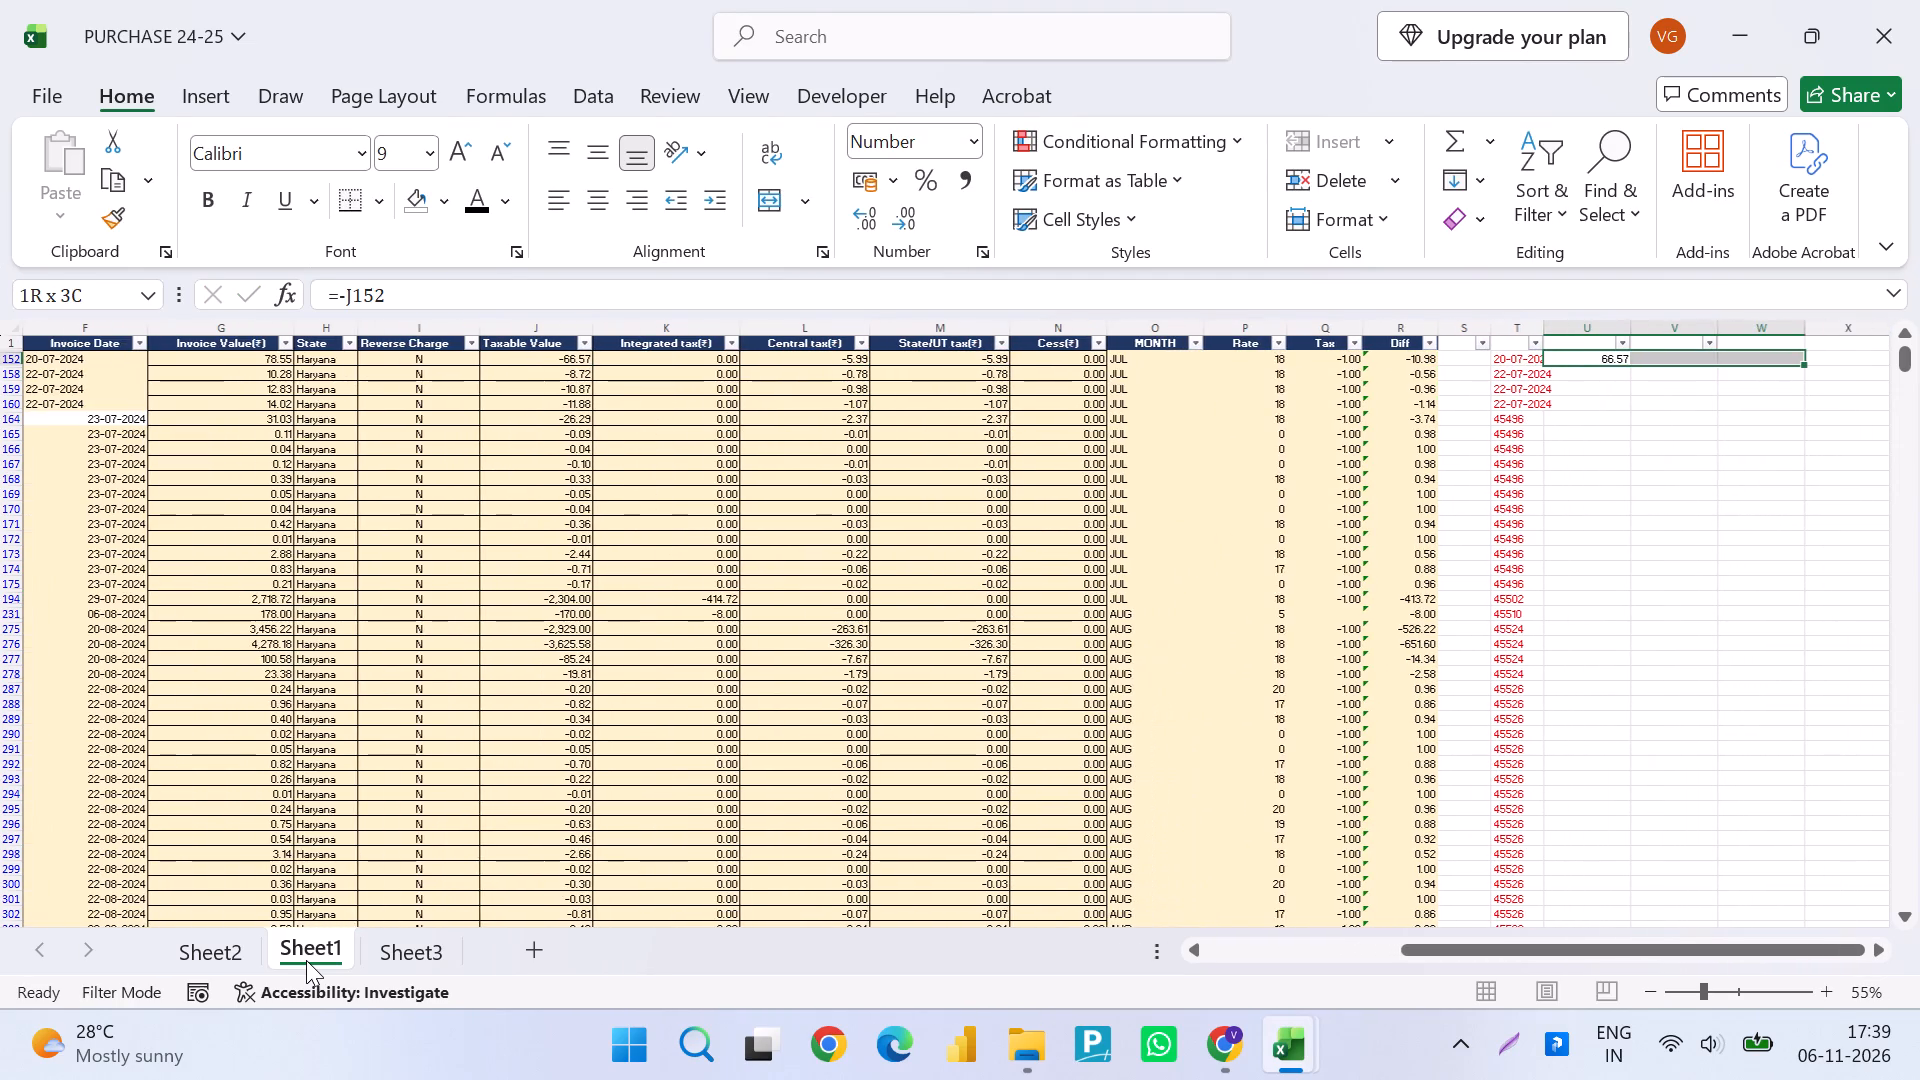
pyautogui.hotkey('shift', 'Right')
pyautogui.hotkey('ctrl', 'r')
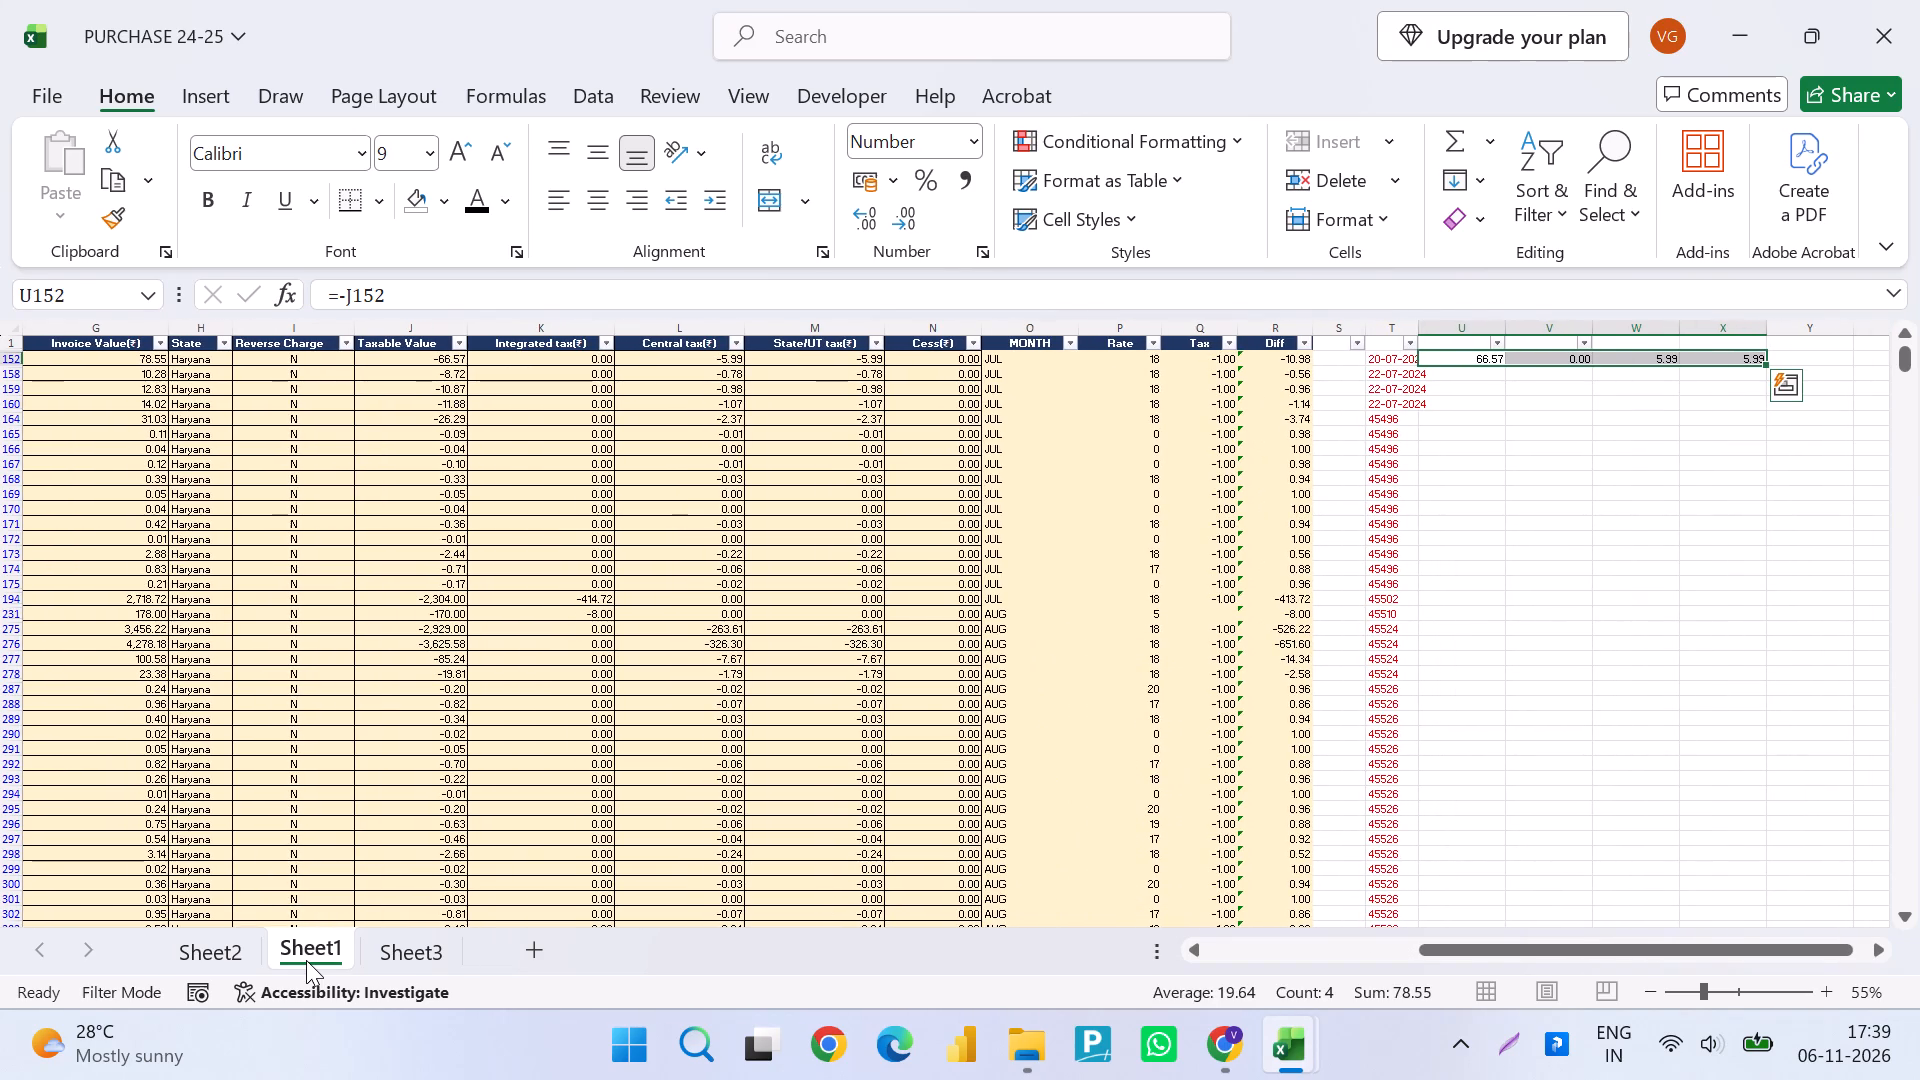
# Fill the U152:X152 formulas down through the visible credit note rows only, ending at row 1242.
pyautogui.press('Left')
pyautogui.hotkey('ctrl', 'Down')
pyautogui.press('Right')
pyautogui.hotkey('ctrl', 'shift', 'Up')
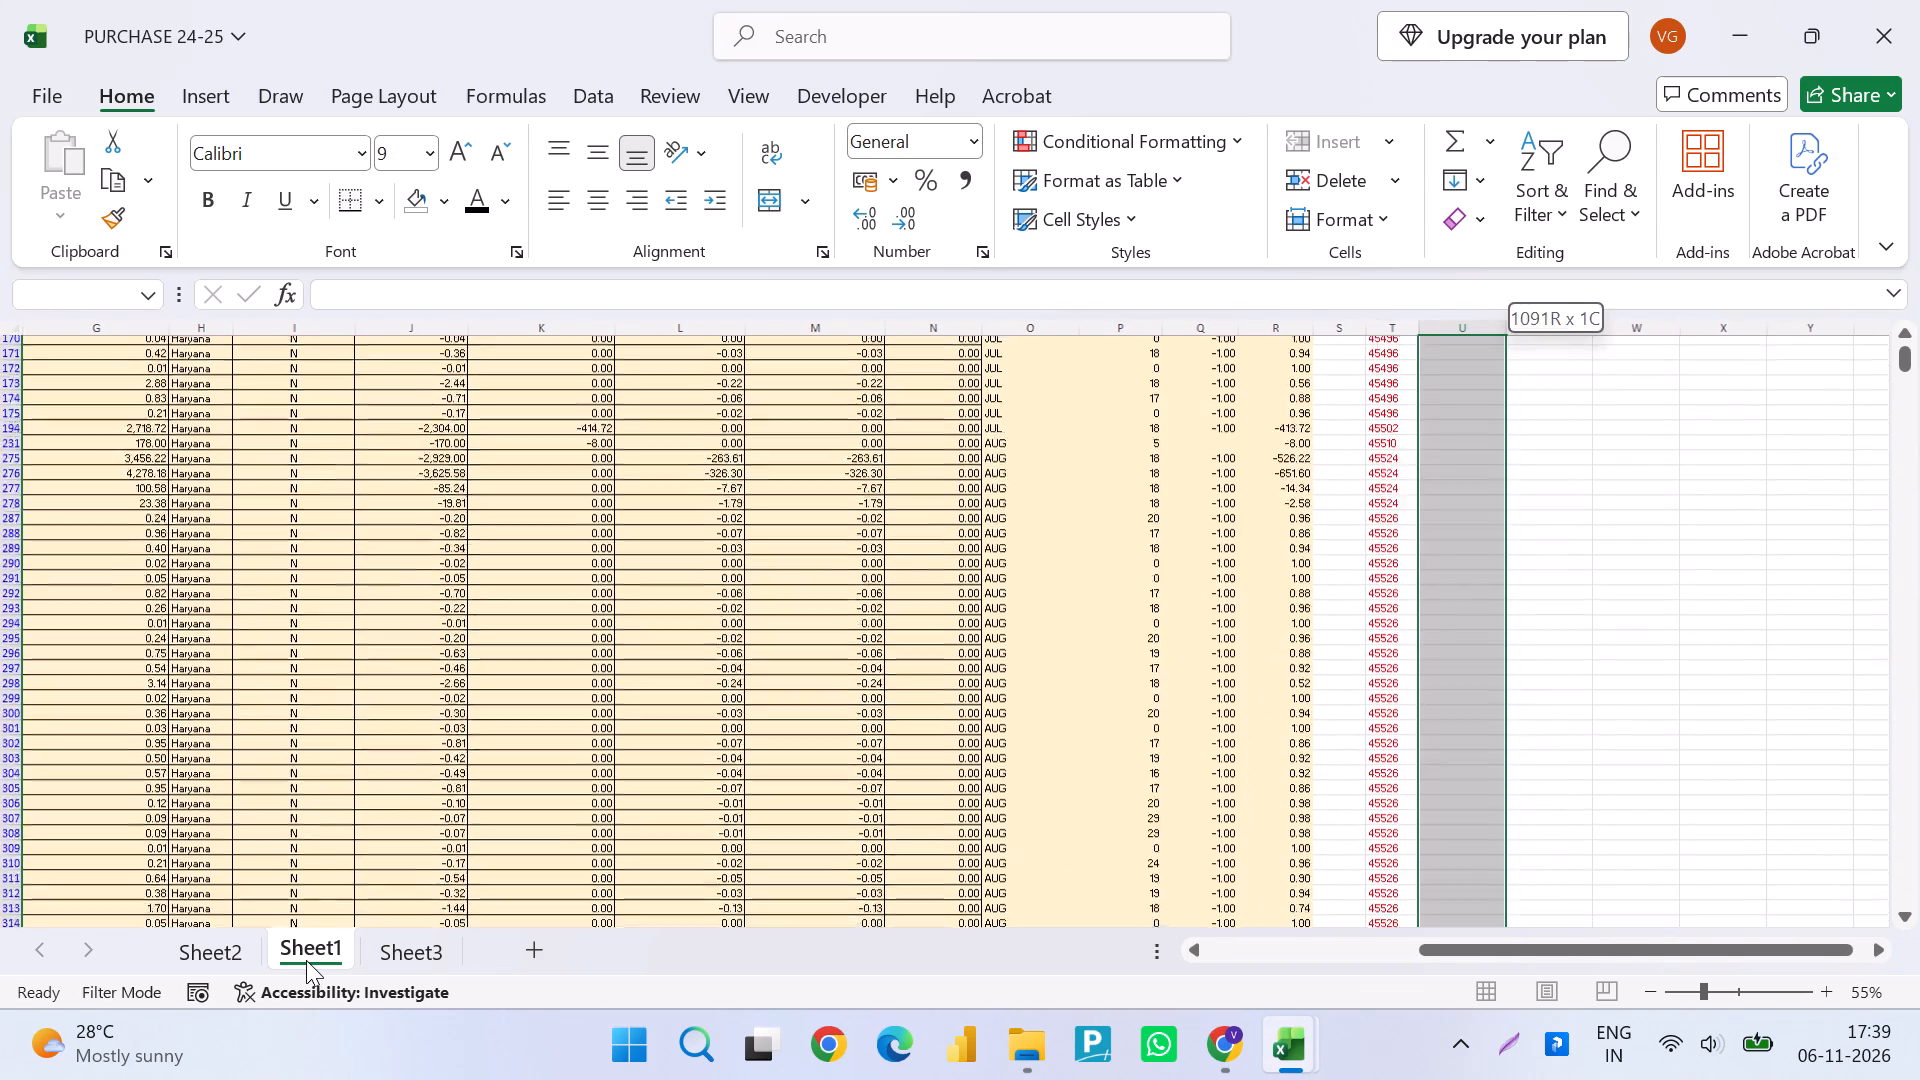
pyautogui.hotkey('shift', 'Right')
pyautogui.hotkey('shift', 'Right')
pyautogui.hotkey('shift', 'Right')
pyautogui.hotkey('alt', ';')
pyautogui.hotkey('ctrl', 'd')
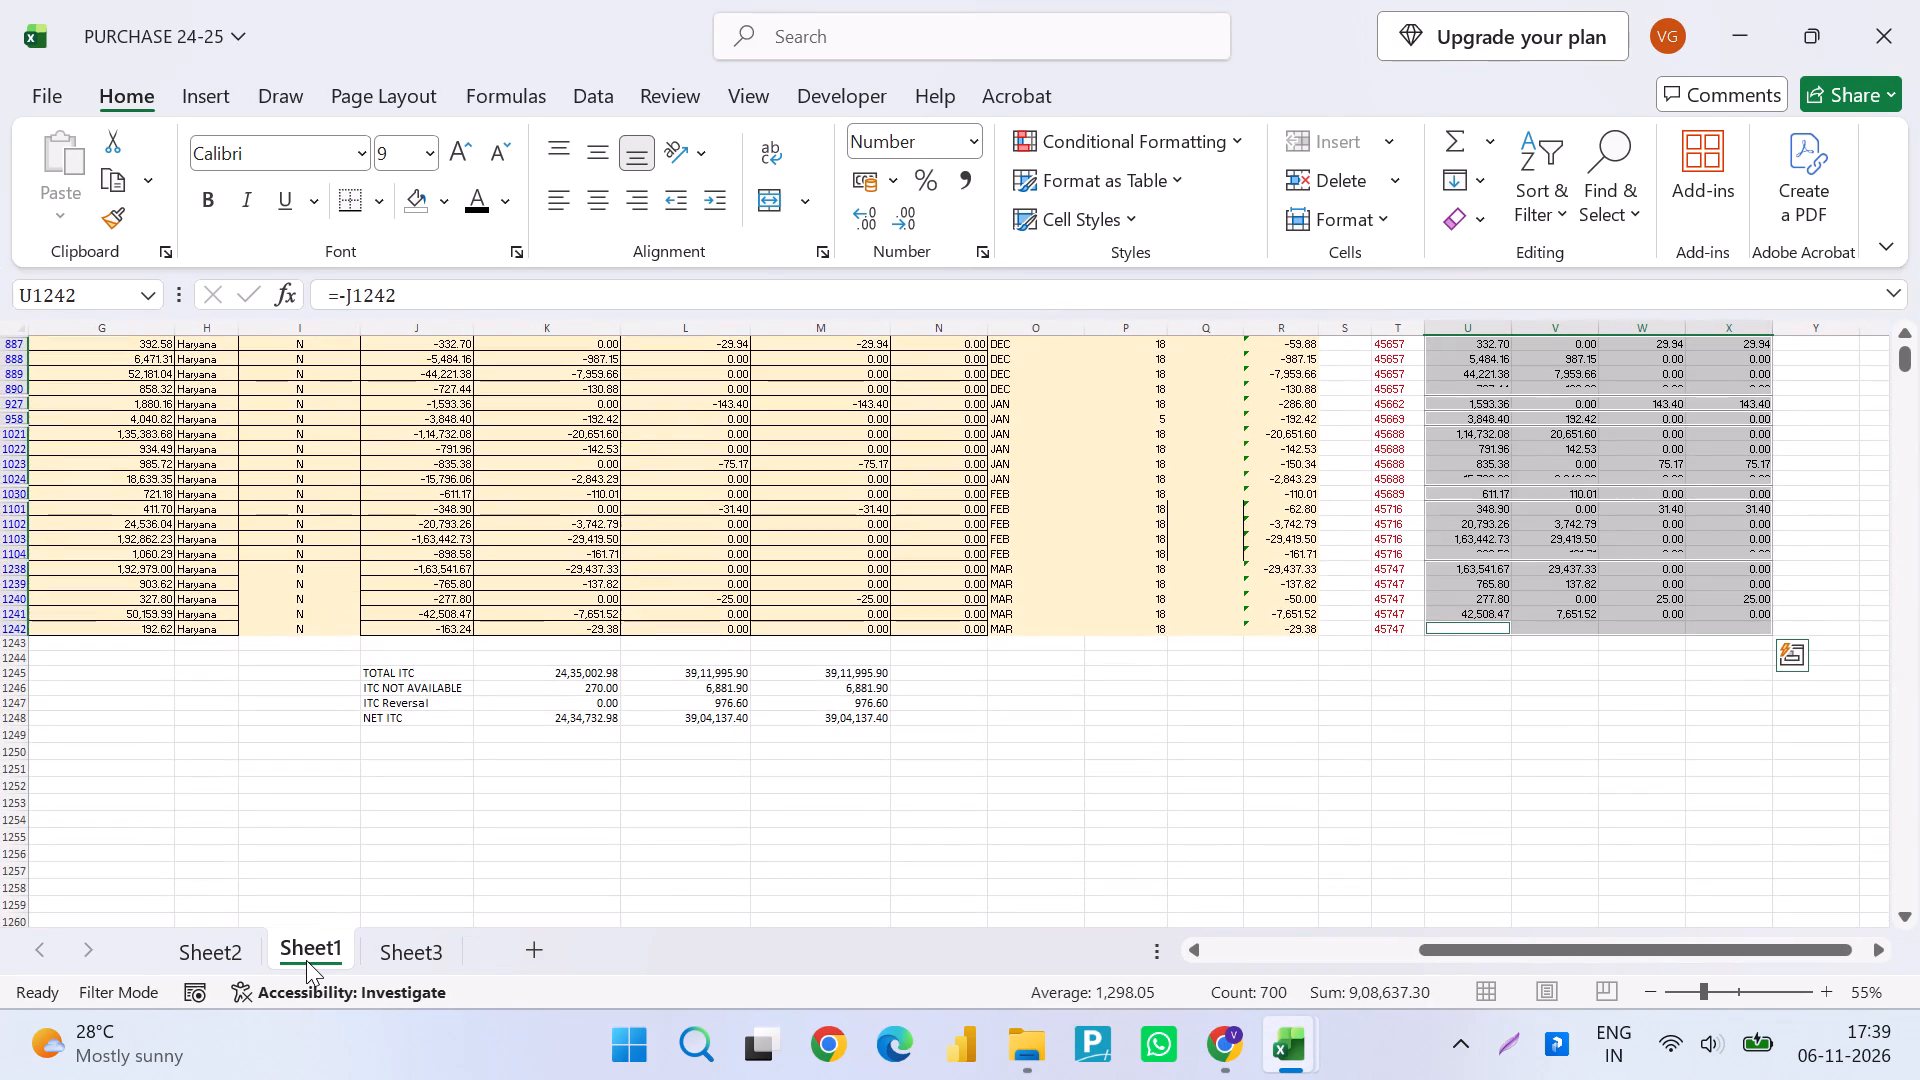
# Copy the sign-reversed taxable and tax values, paste them as values into Sheet3 starting at J2, and save the workbook.
pyautogui.hotkey('ctrl', 'c')
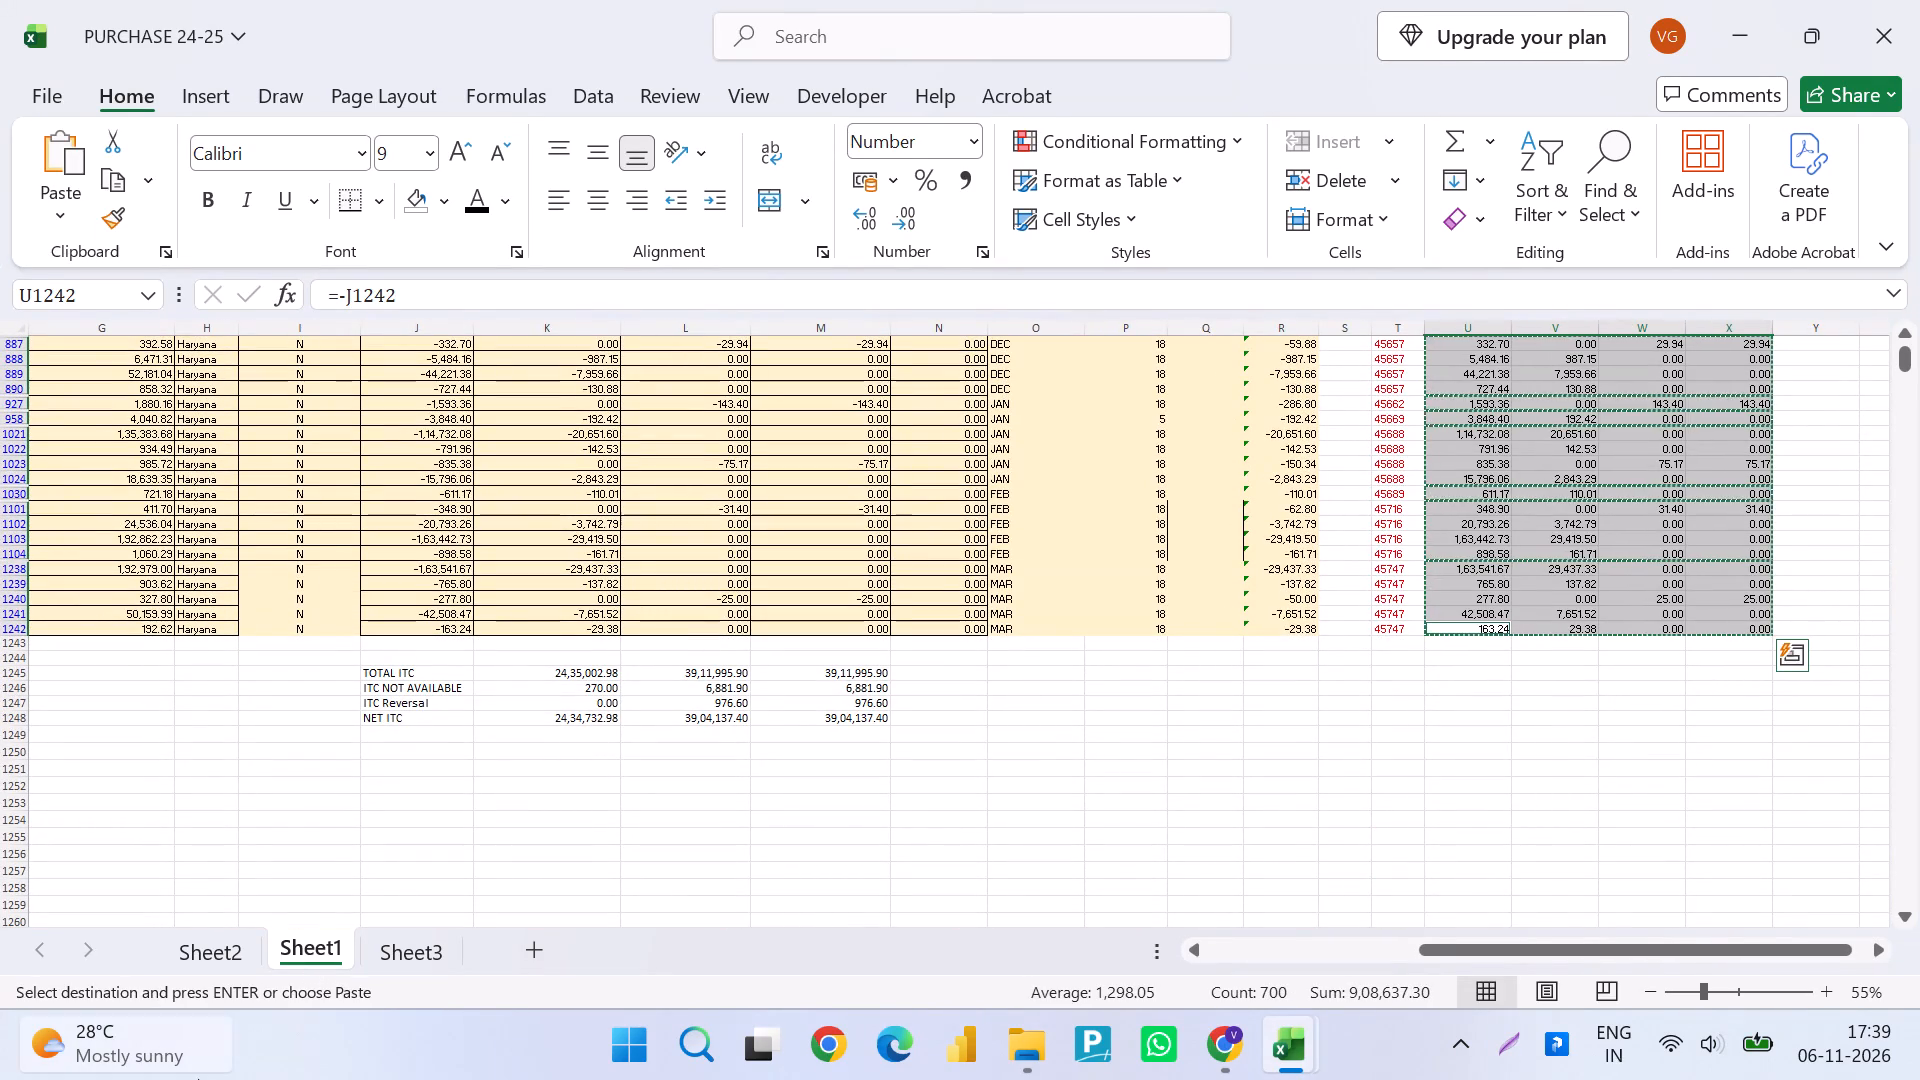
pyautogui.click(428, 963)
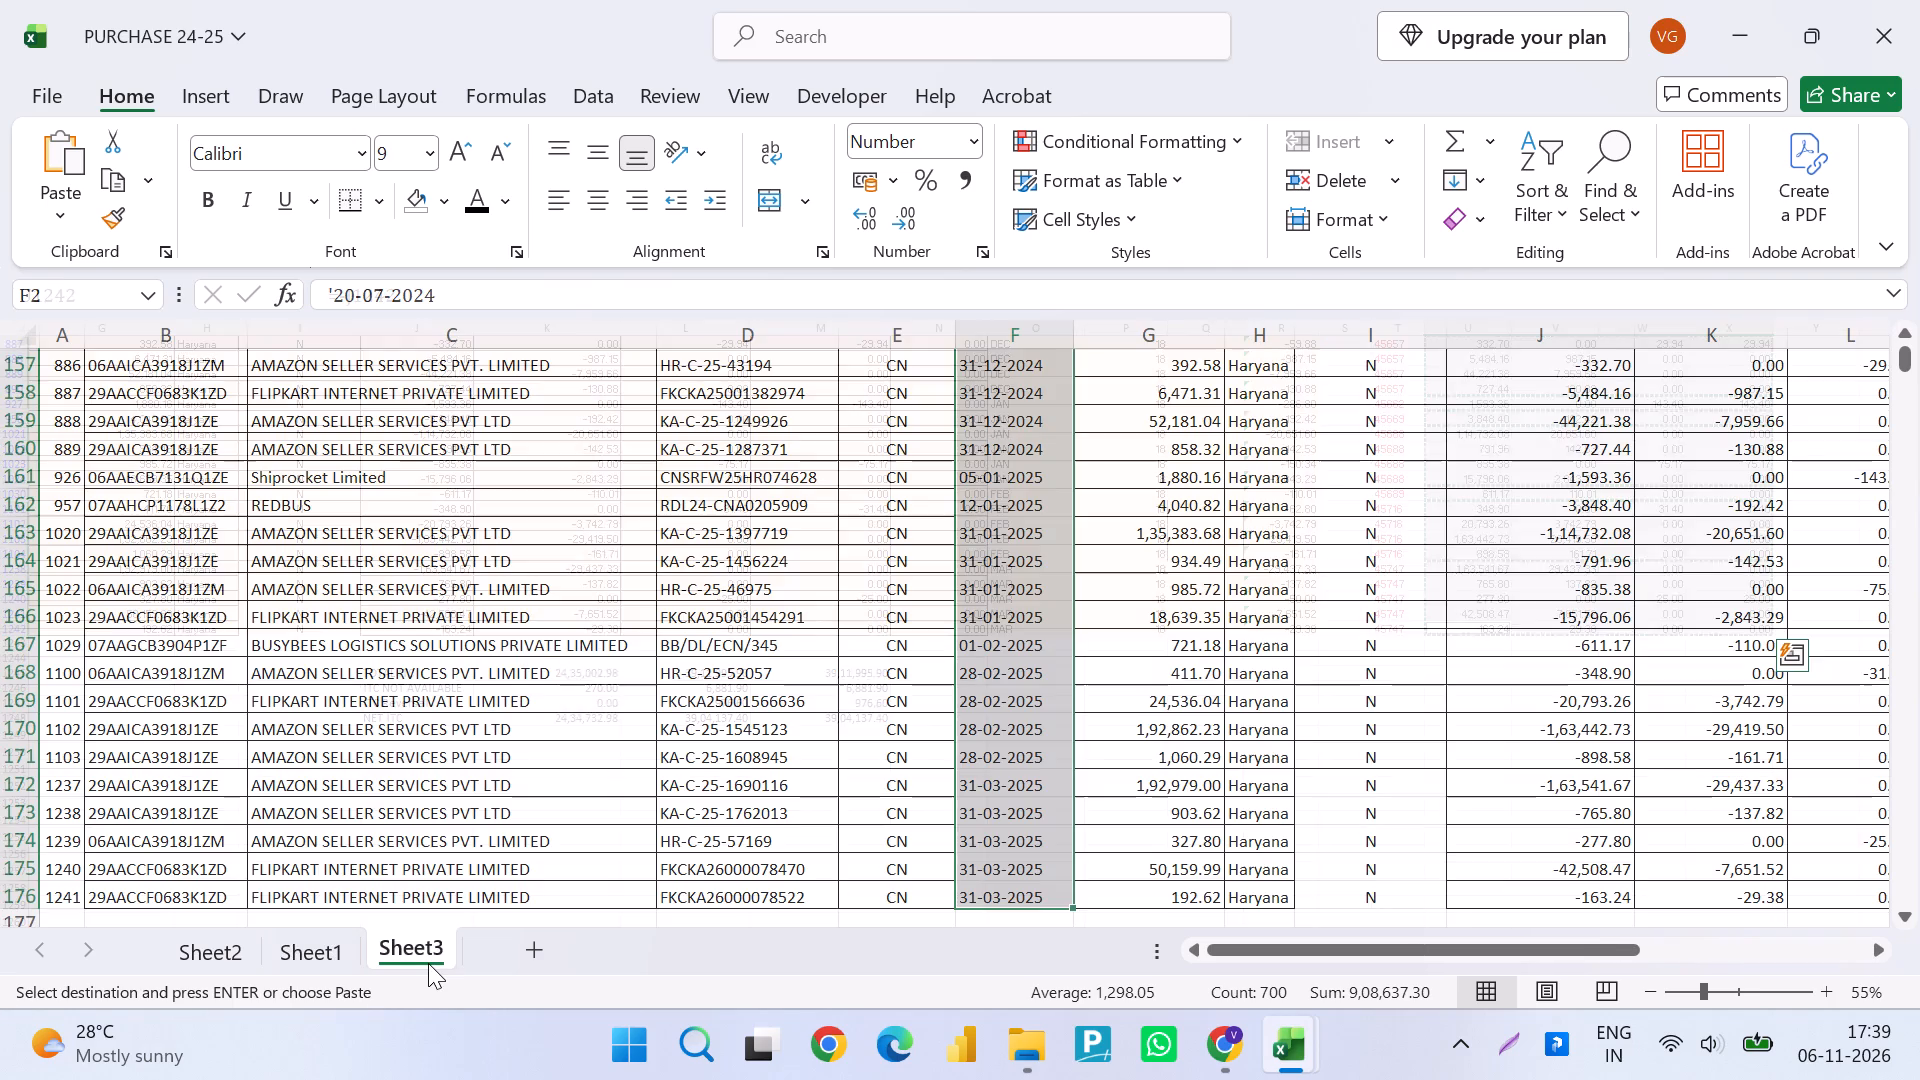
pyautogui.hotkey('ctrl', 'Up')
pyautogui.press('Right')
pyautogui.press('Right')
pyautogui.press('Right')
pyautogui.press('Right')
pyautogui.press('Down')
pyautogui.press('Down')
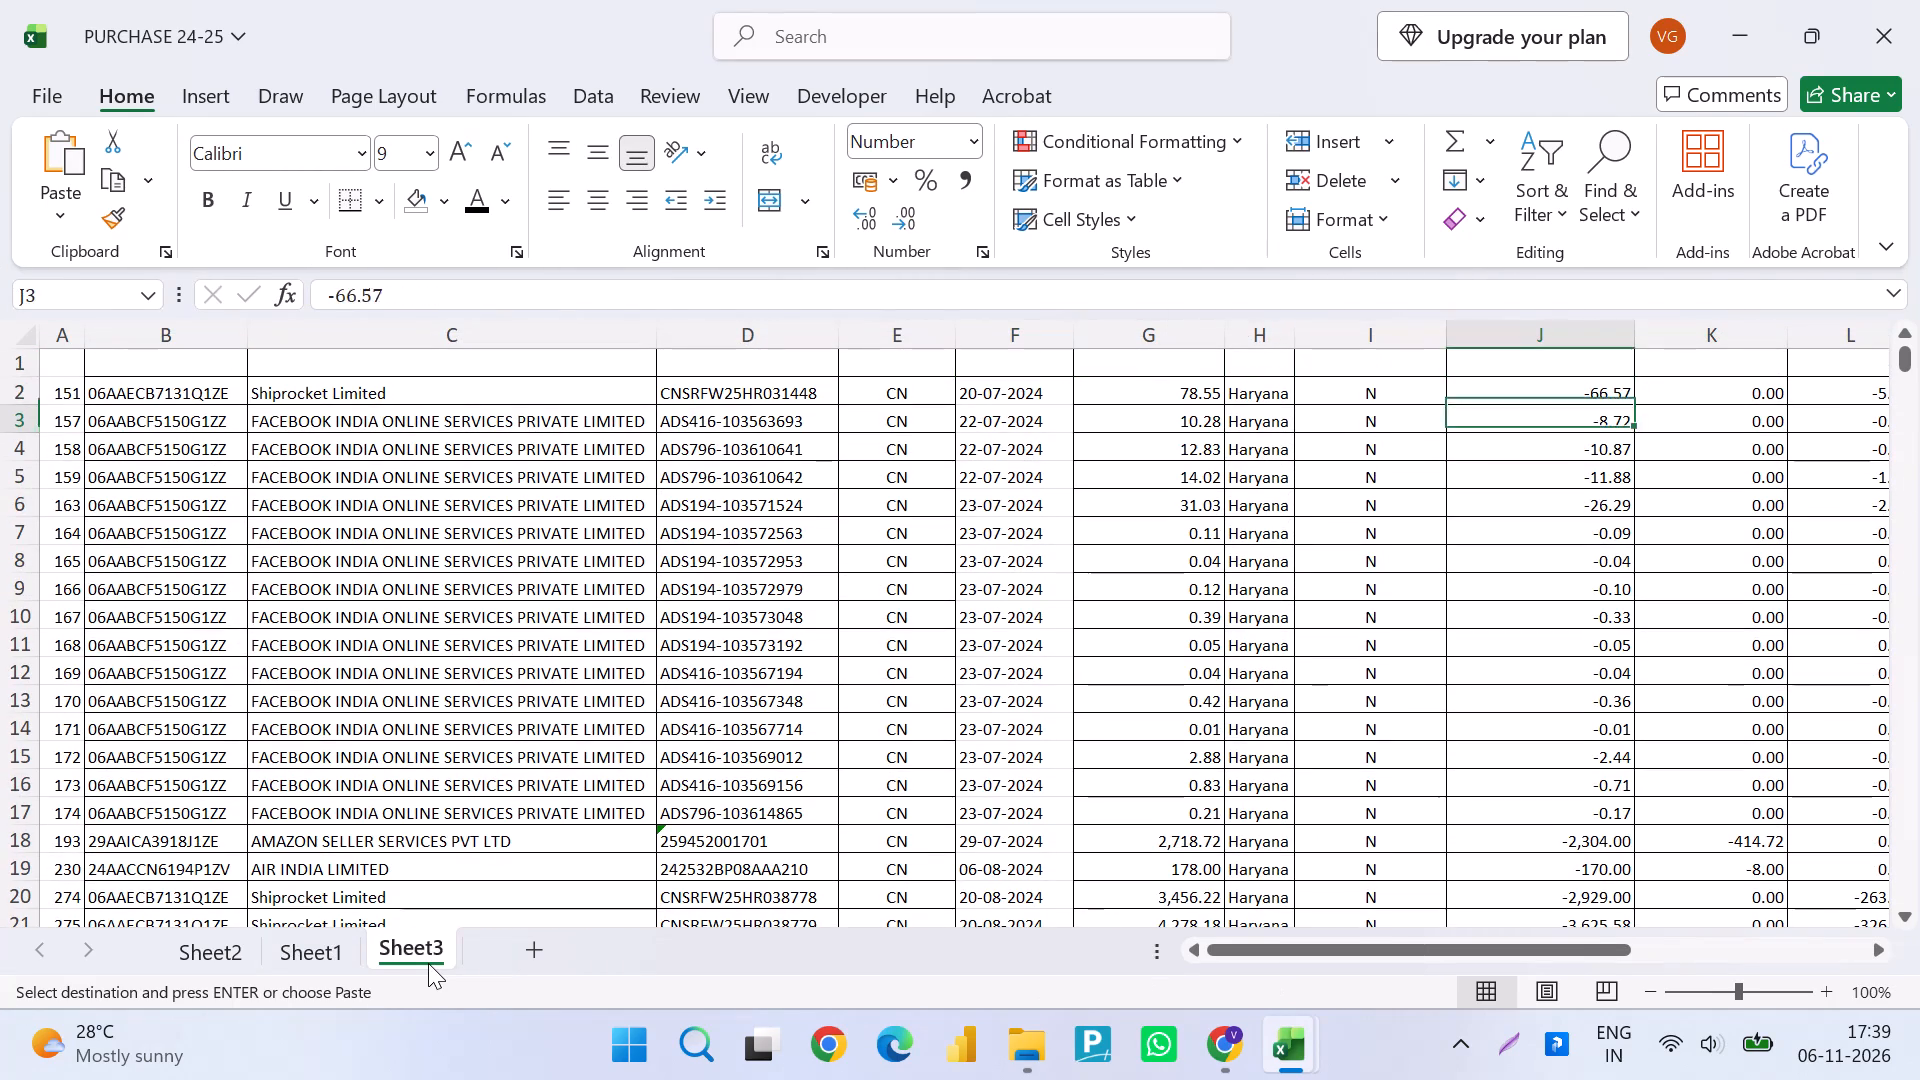
pyautogui.press('Up')
pyautogui.hotkey('ctrl', 'alt', 'v')
pyautogui.press('v')
pyautogui.press('Return')
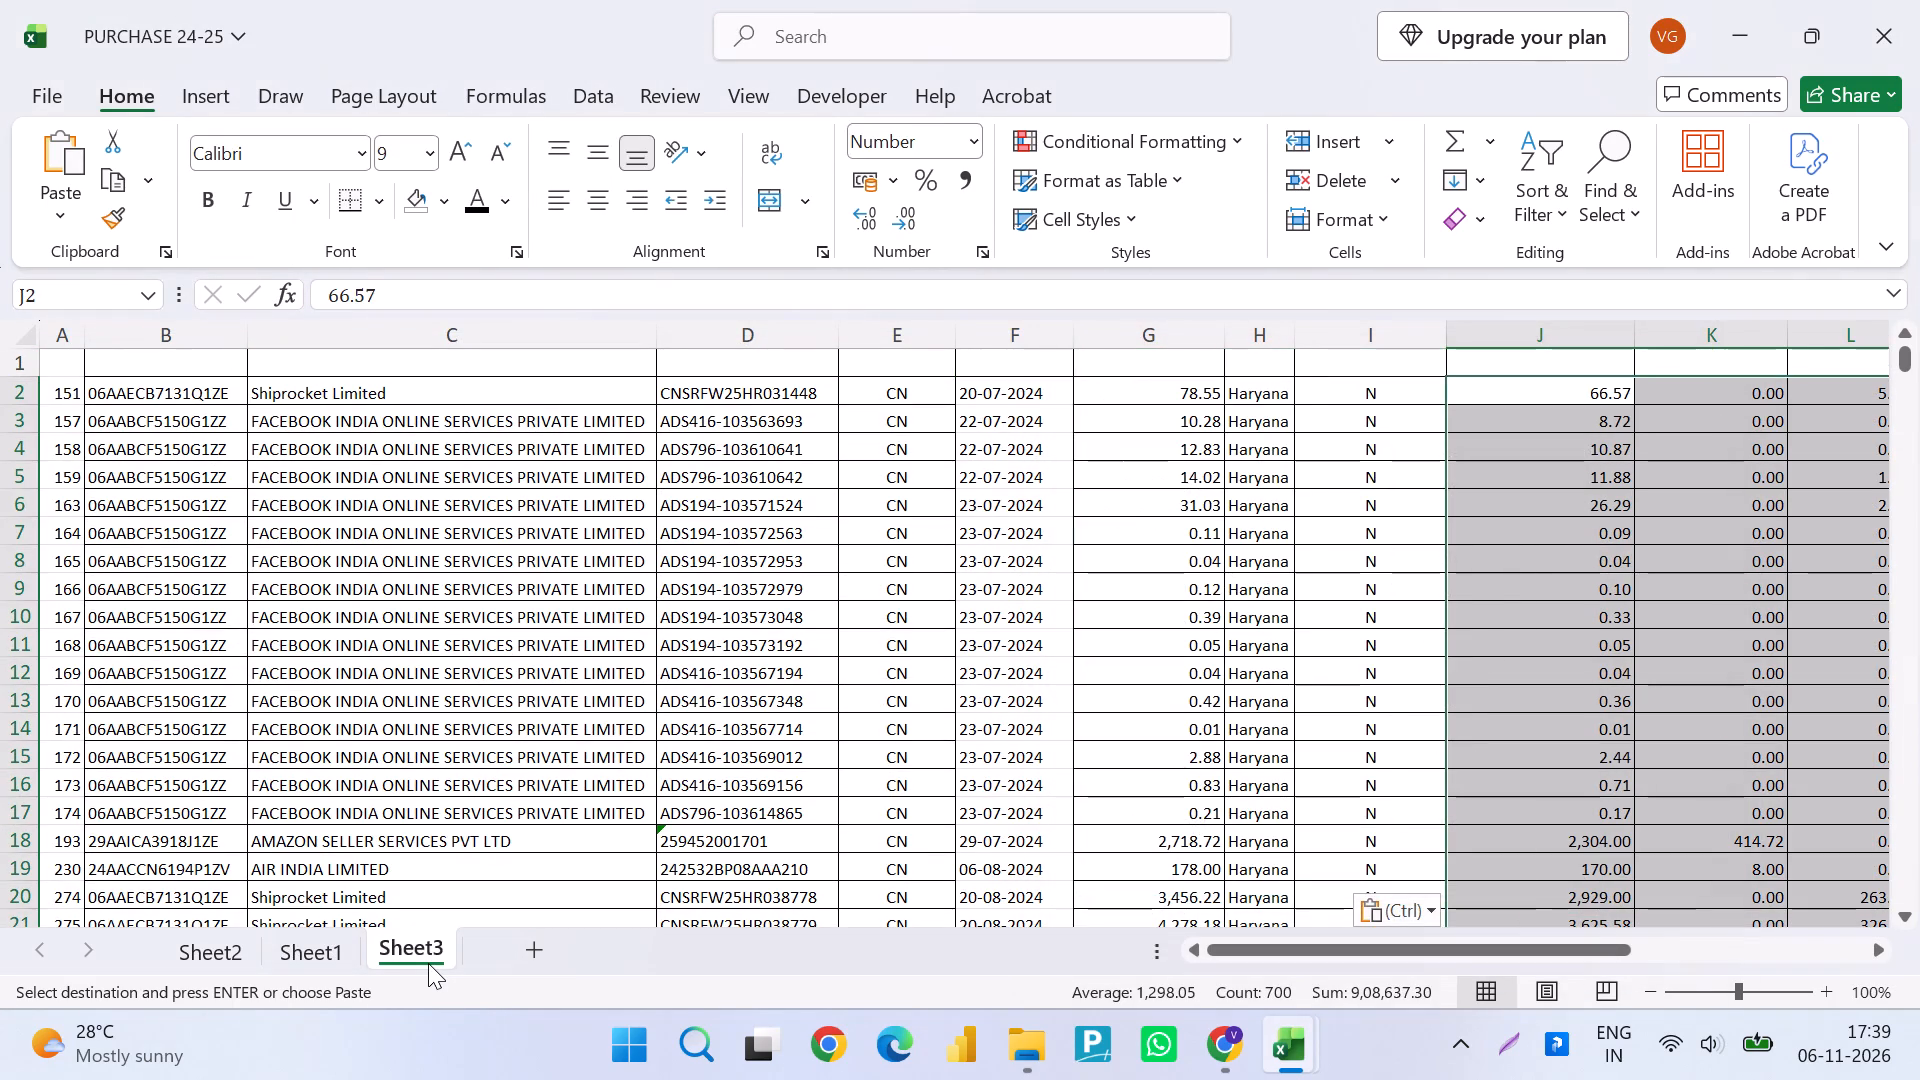
pyautogui.hotkey('ctrl', 's')
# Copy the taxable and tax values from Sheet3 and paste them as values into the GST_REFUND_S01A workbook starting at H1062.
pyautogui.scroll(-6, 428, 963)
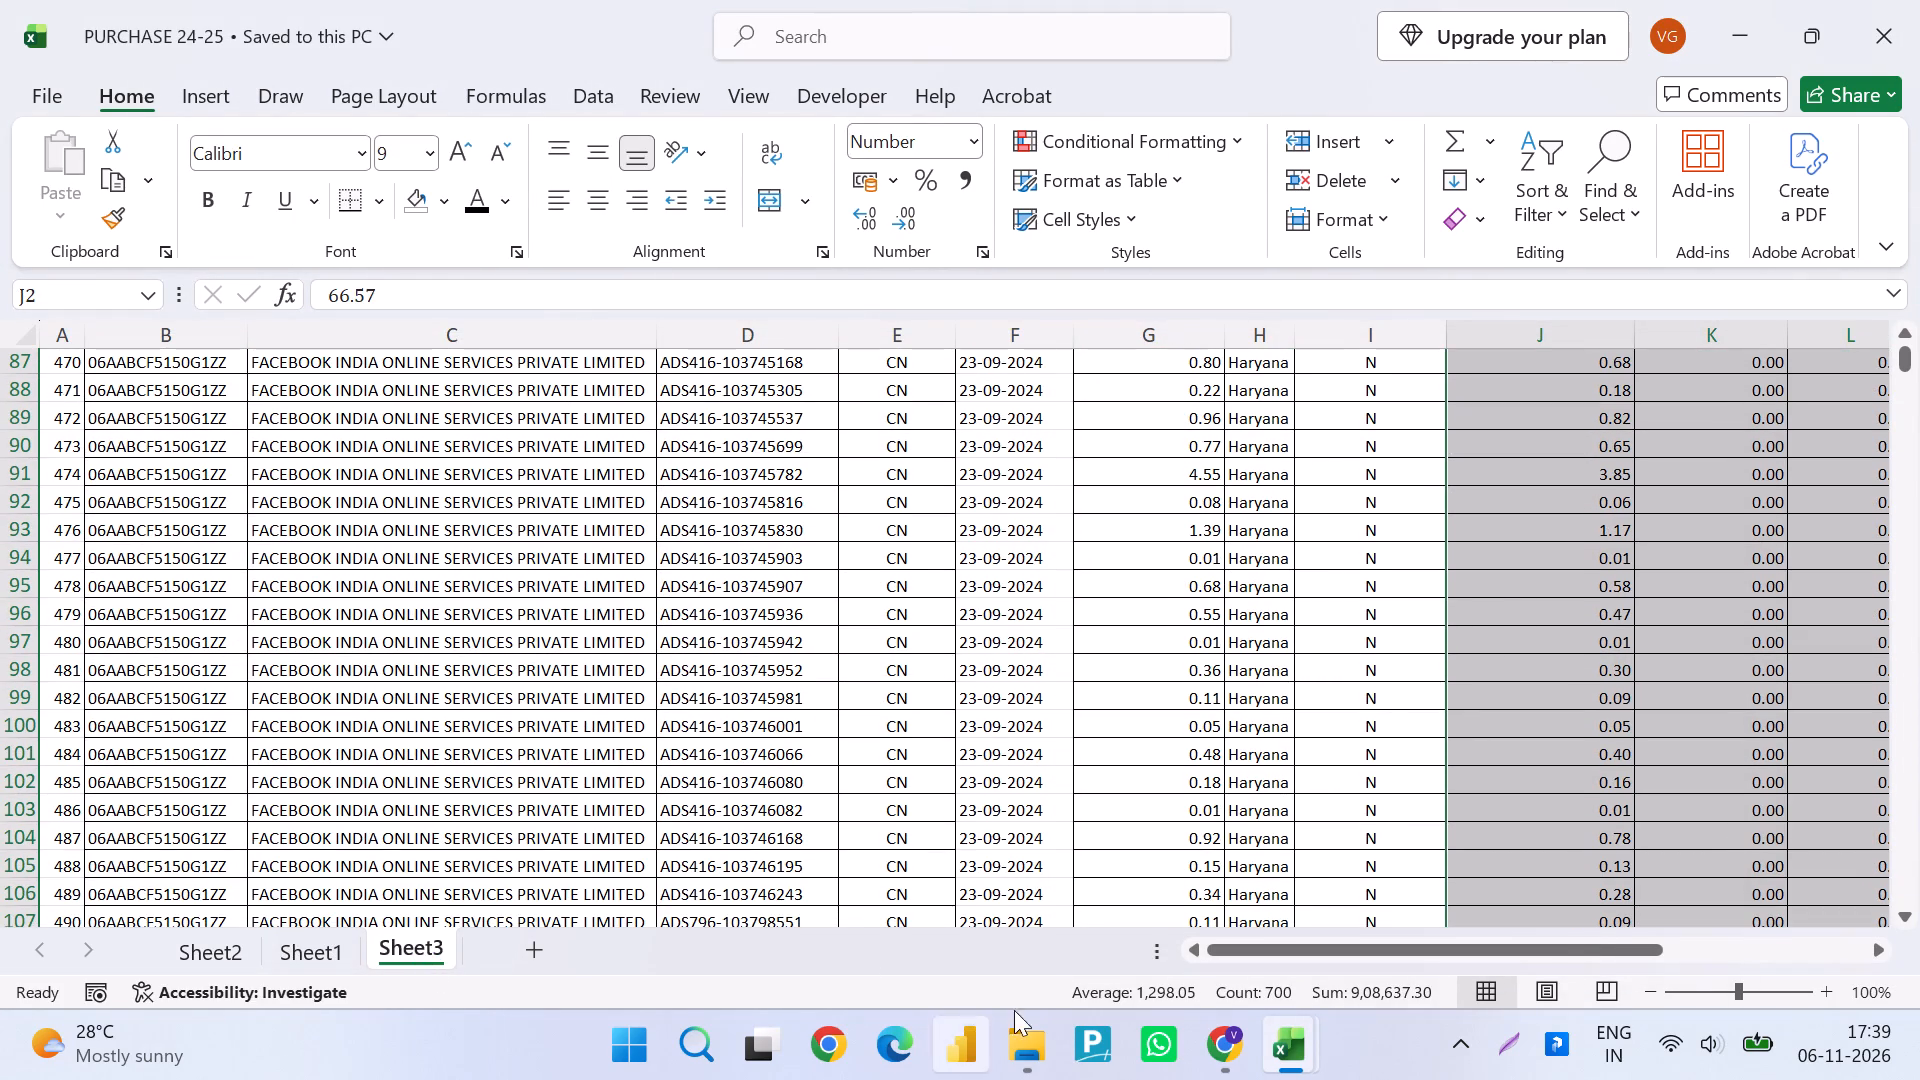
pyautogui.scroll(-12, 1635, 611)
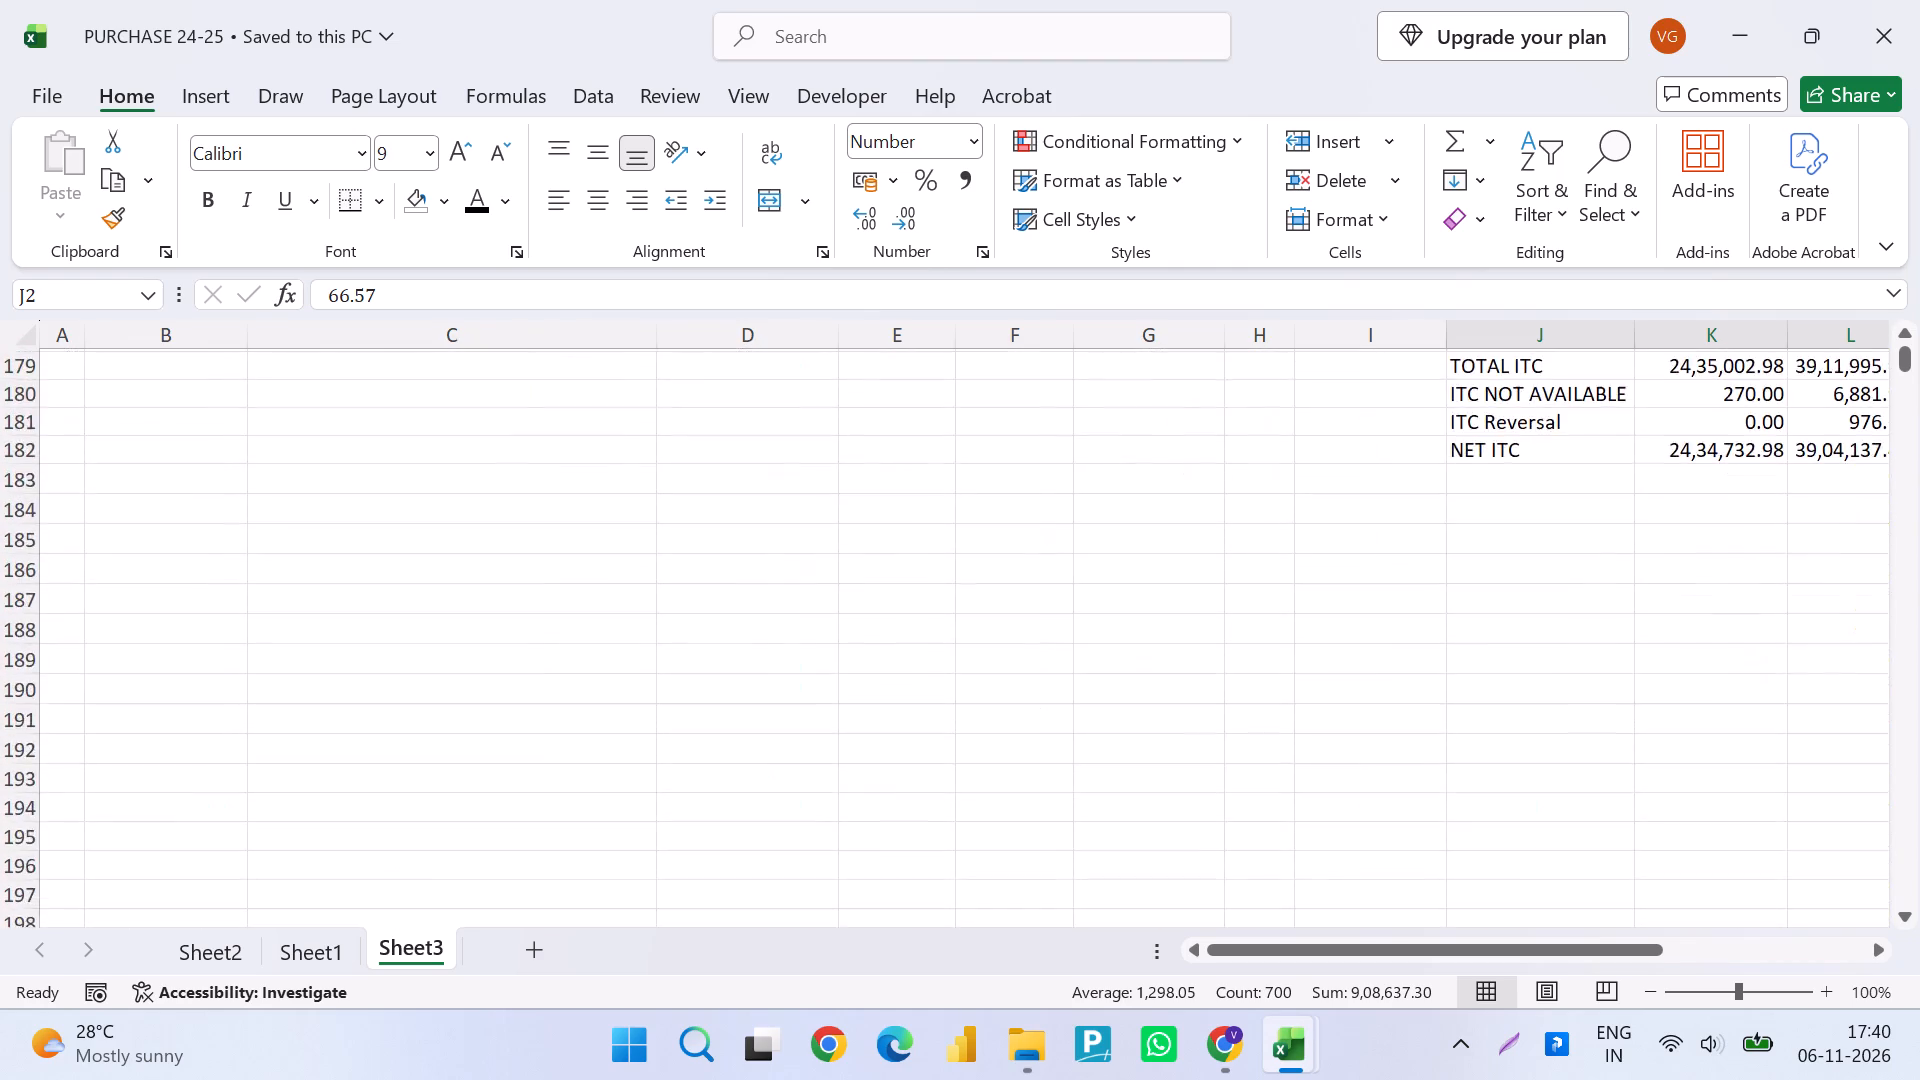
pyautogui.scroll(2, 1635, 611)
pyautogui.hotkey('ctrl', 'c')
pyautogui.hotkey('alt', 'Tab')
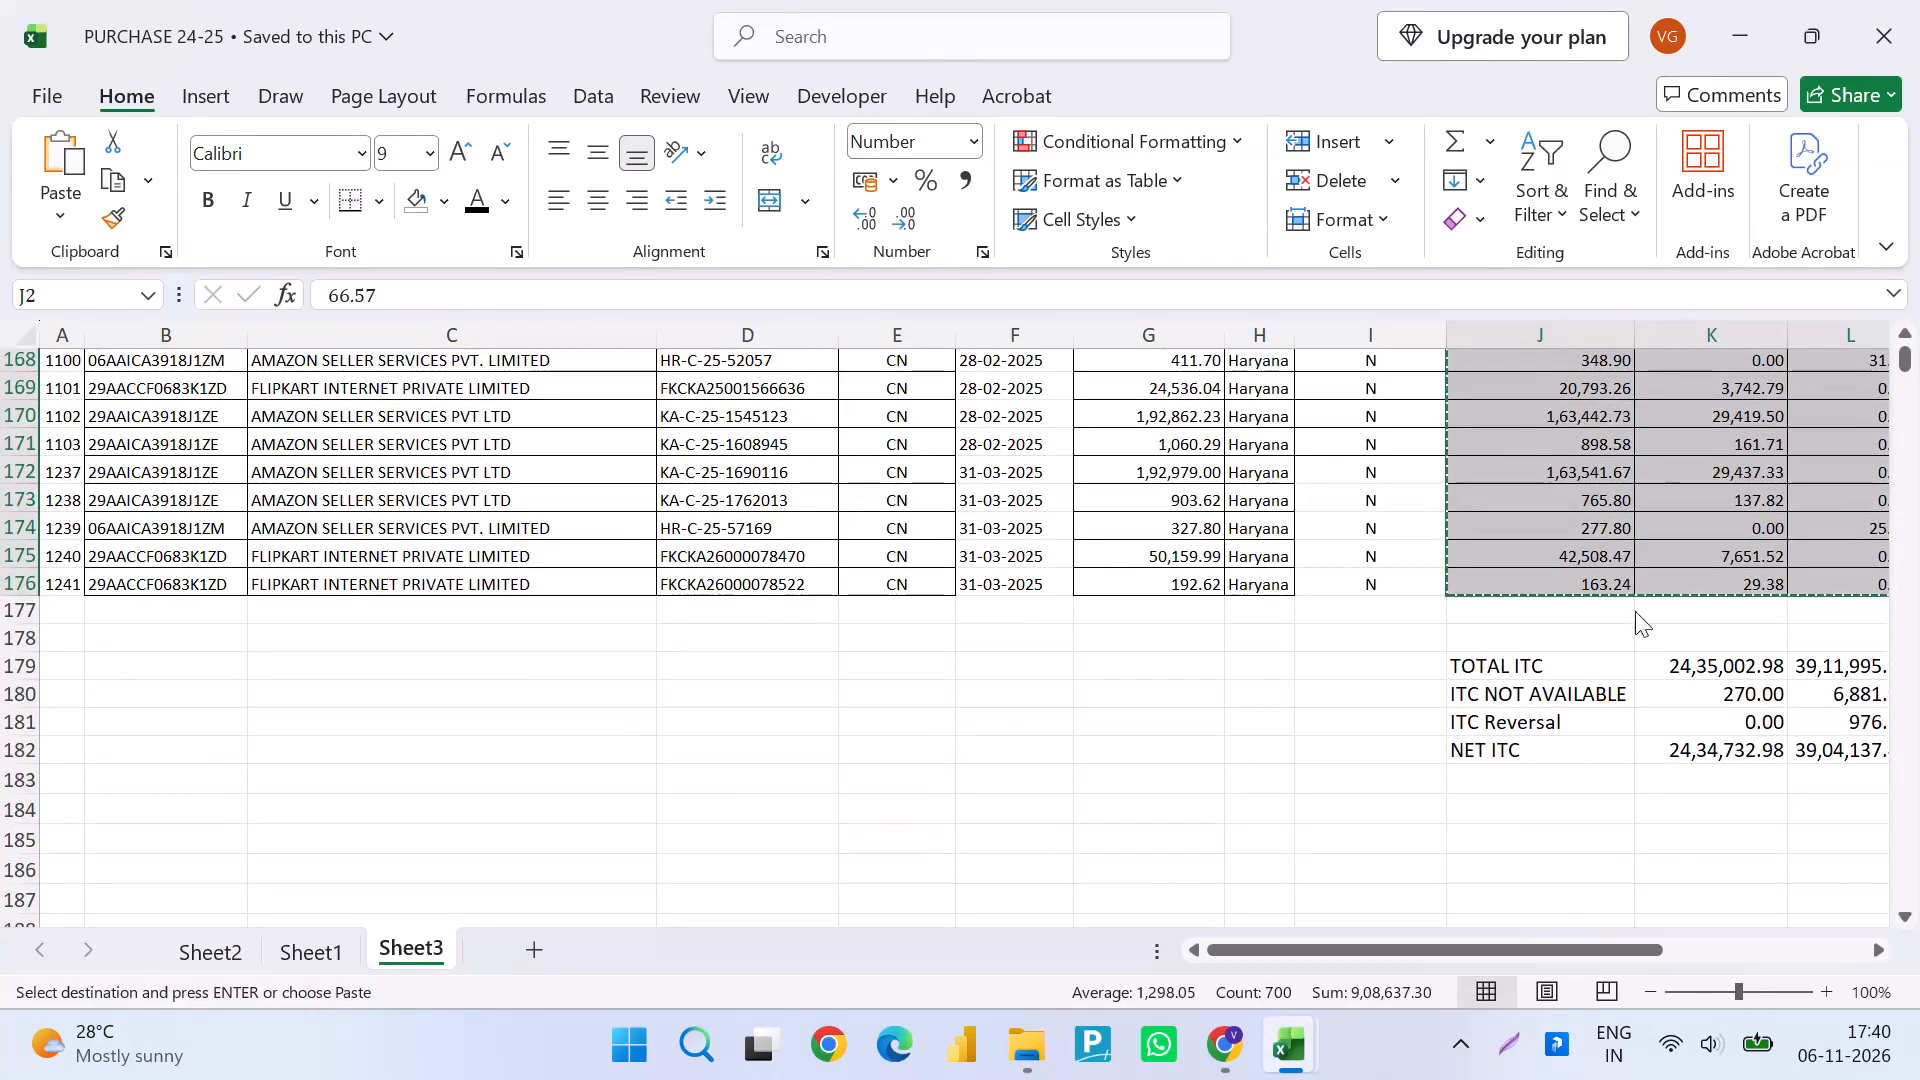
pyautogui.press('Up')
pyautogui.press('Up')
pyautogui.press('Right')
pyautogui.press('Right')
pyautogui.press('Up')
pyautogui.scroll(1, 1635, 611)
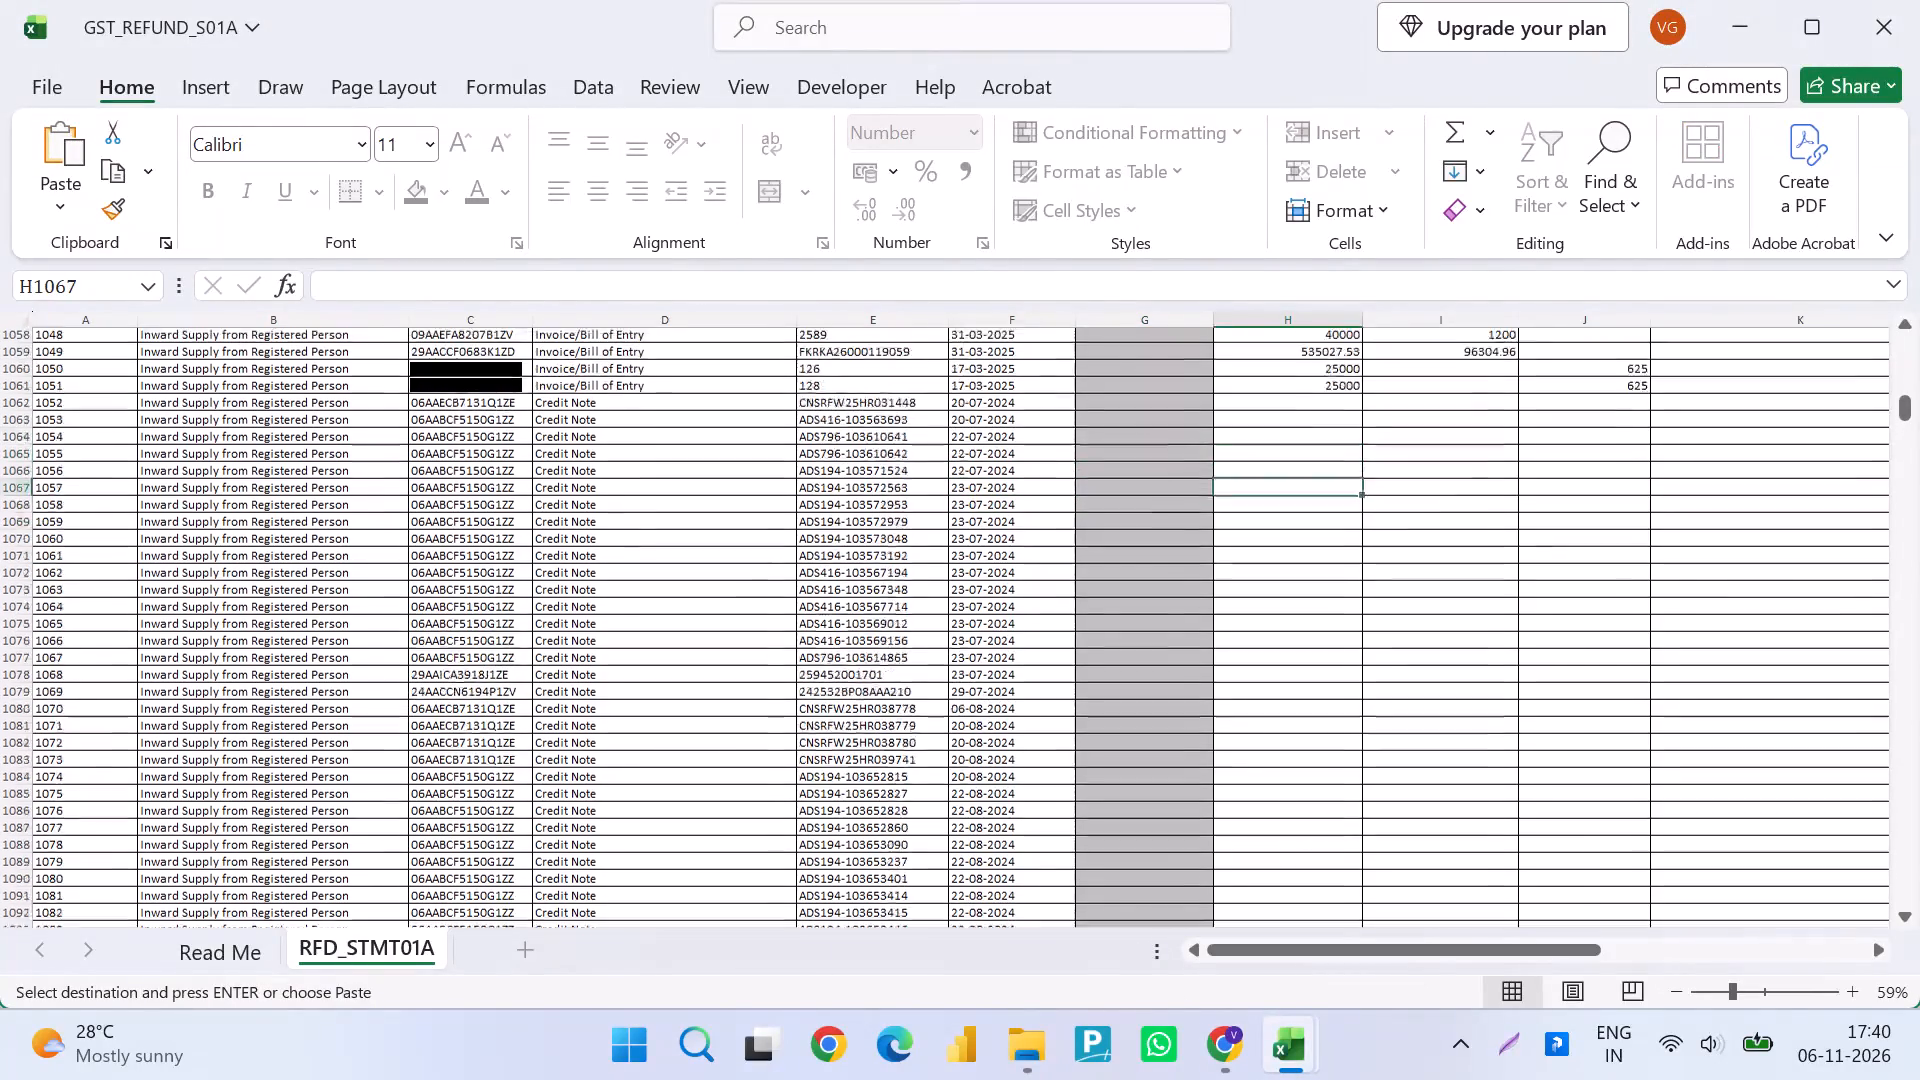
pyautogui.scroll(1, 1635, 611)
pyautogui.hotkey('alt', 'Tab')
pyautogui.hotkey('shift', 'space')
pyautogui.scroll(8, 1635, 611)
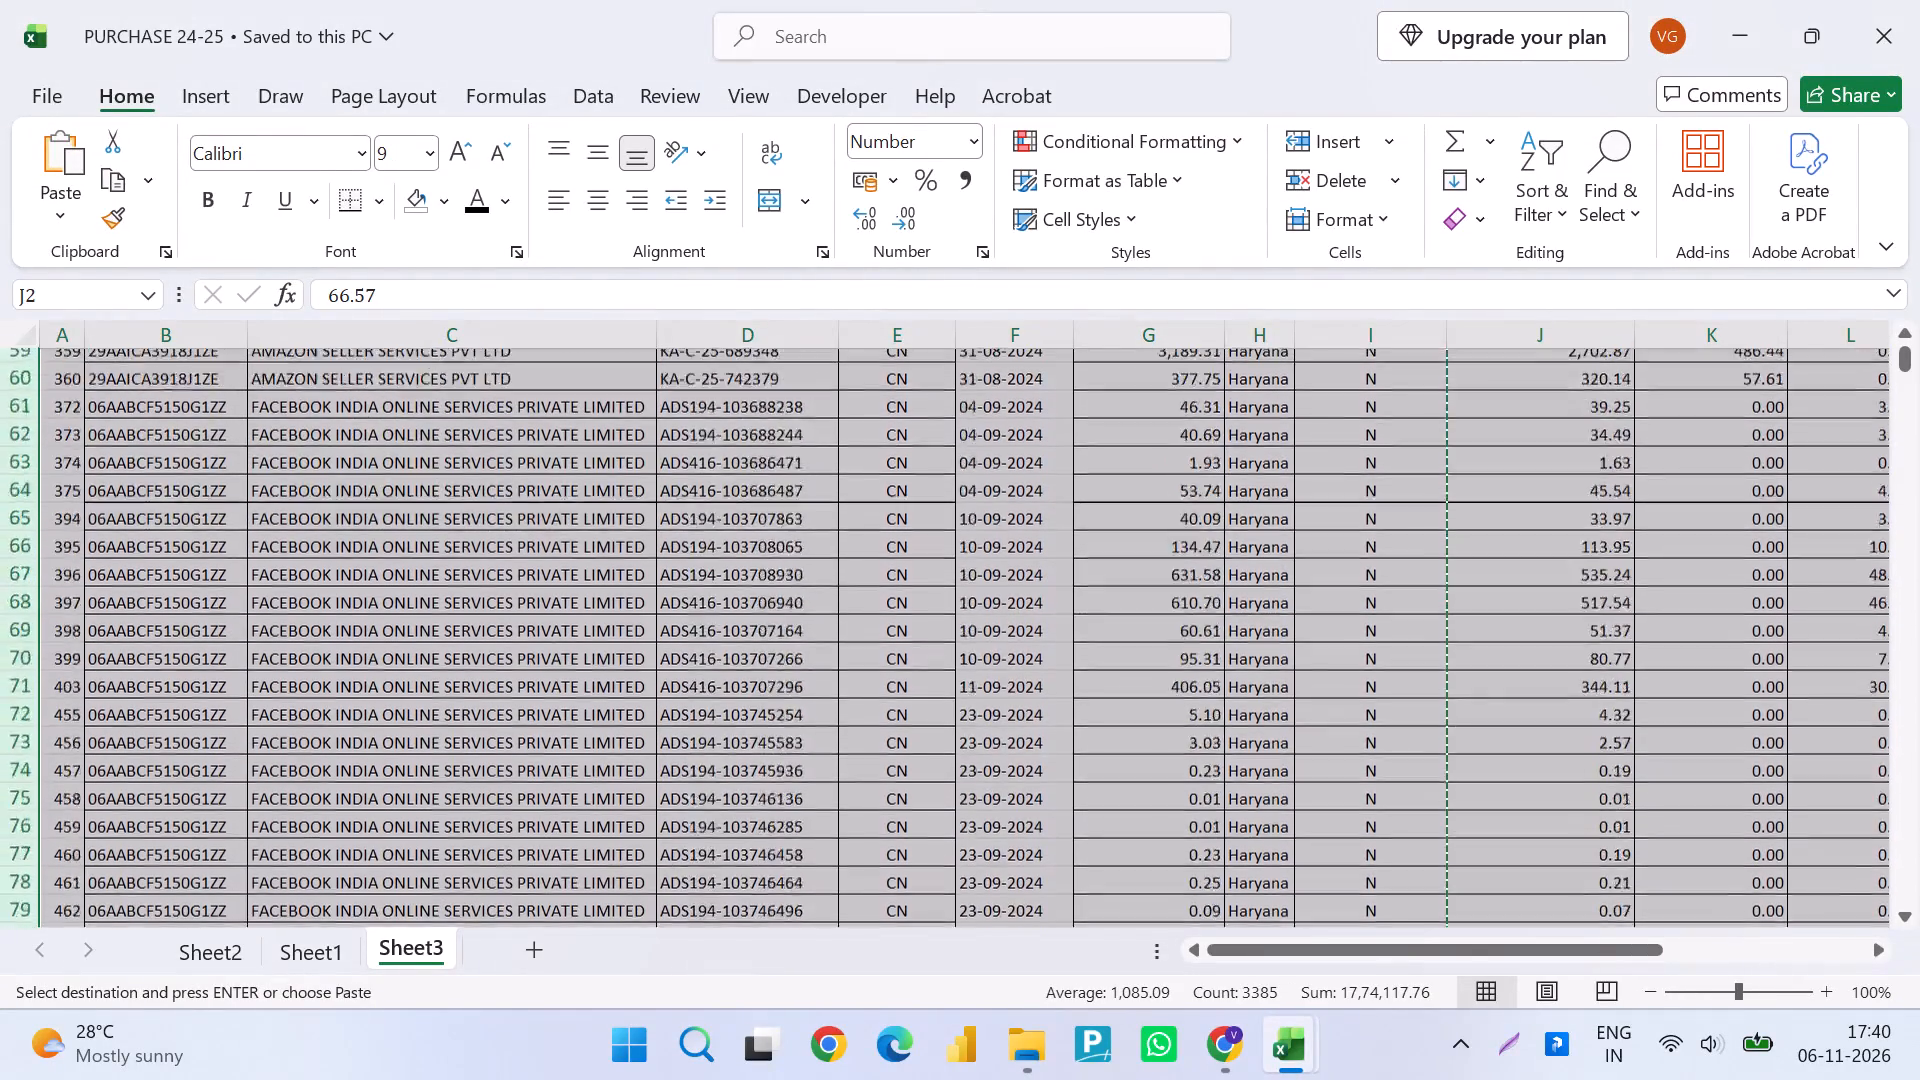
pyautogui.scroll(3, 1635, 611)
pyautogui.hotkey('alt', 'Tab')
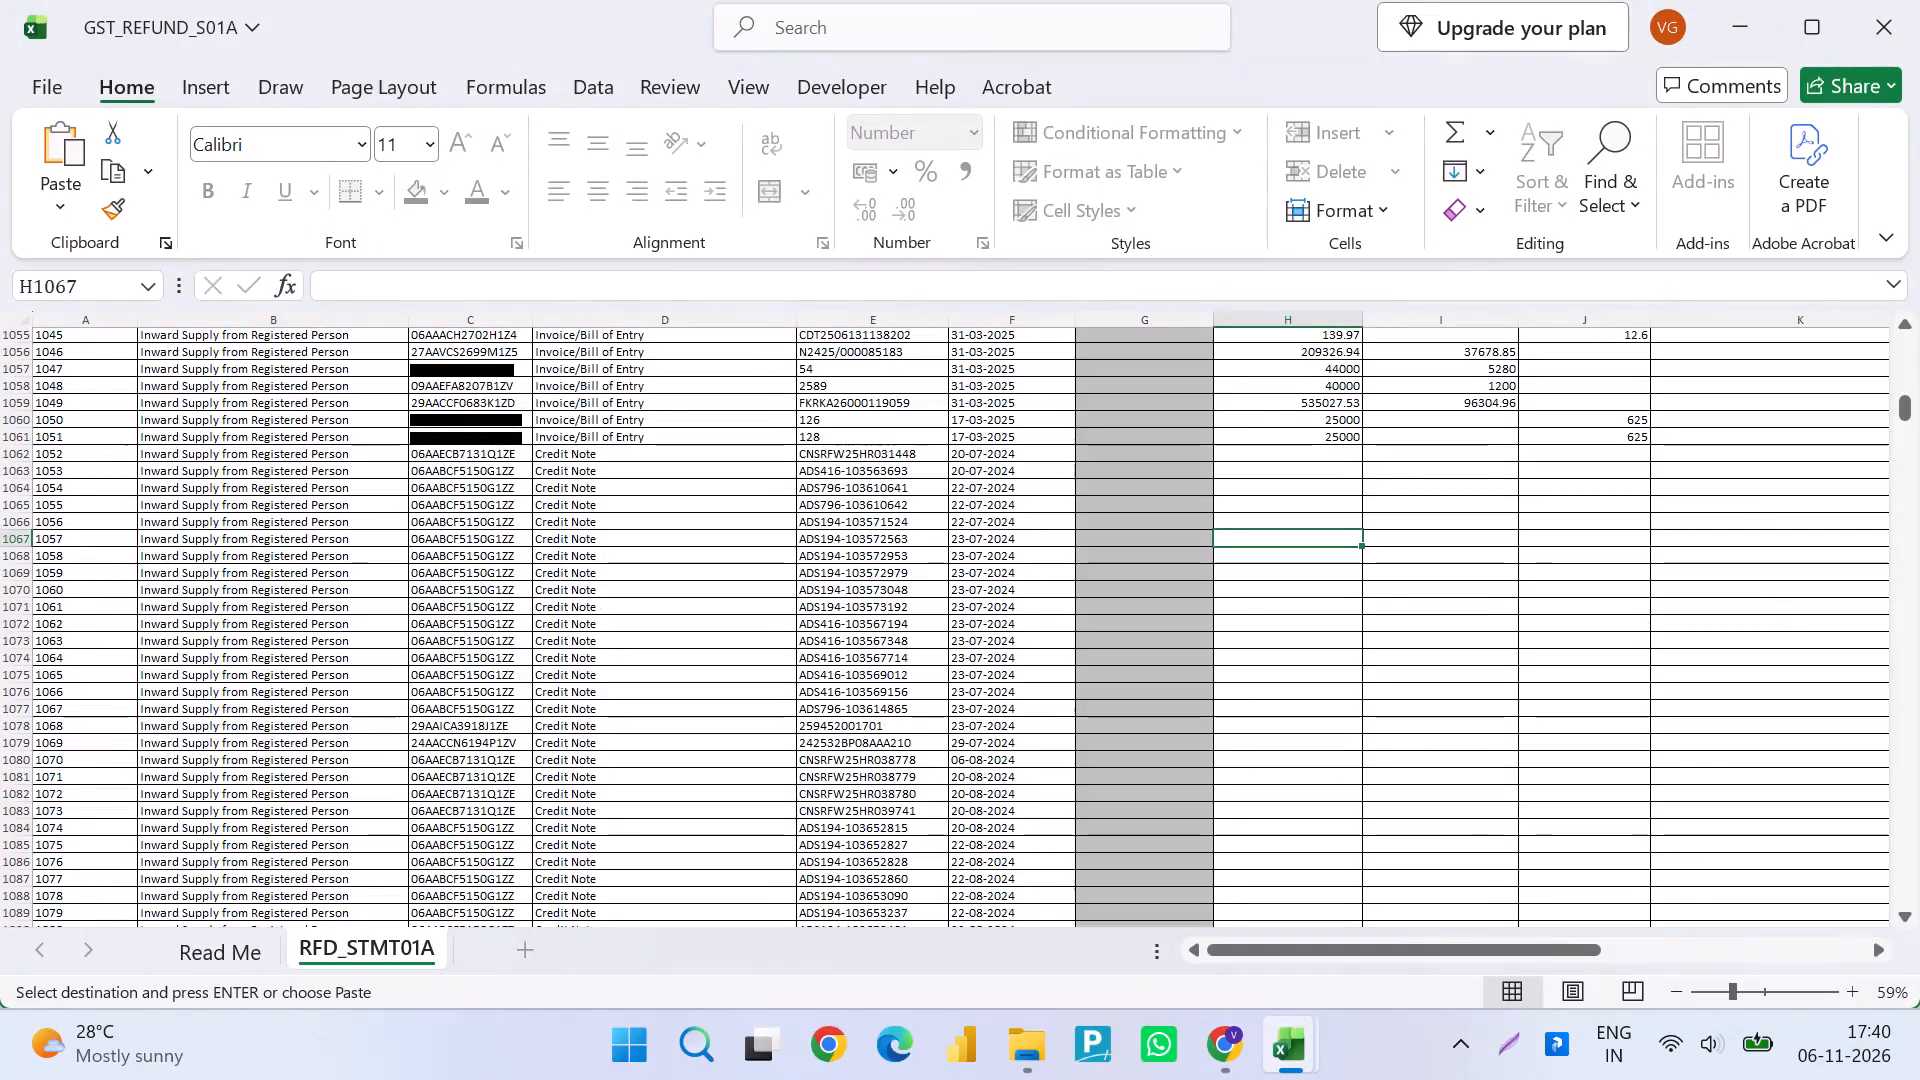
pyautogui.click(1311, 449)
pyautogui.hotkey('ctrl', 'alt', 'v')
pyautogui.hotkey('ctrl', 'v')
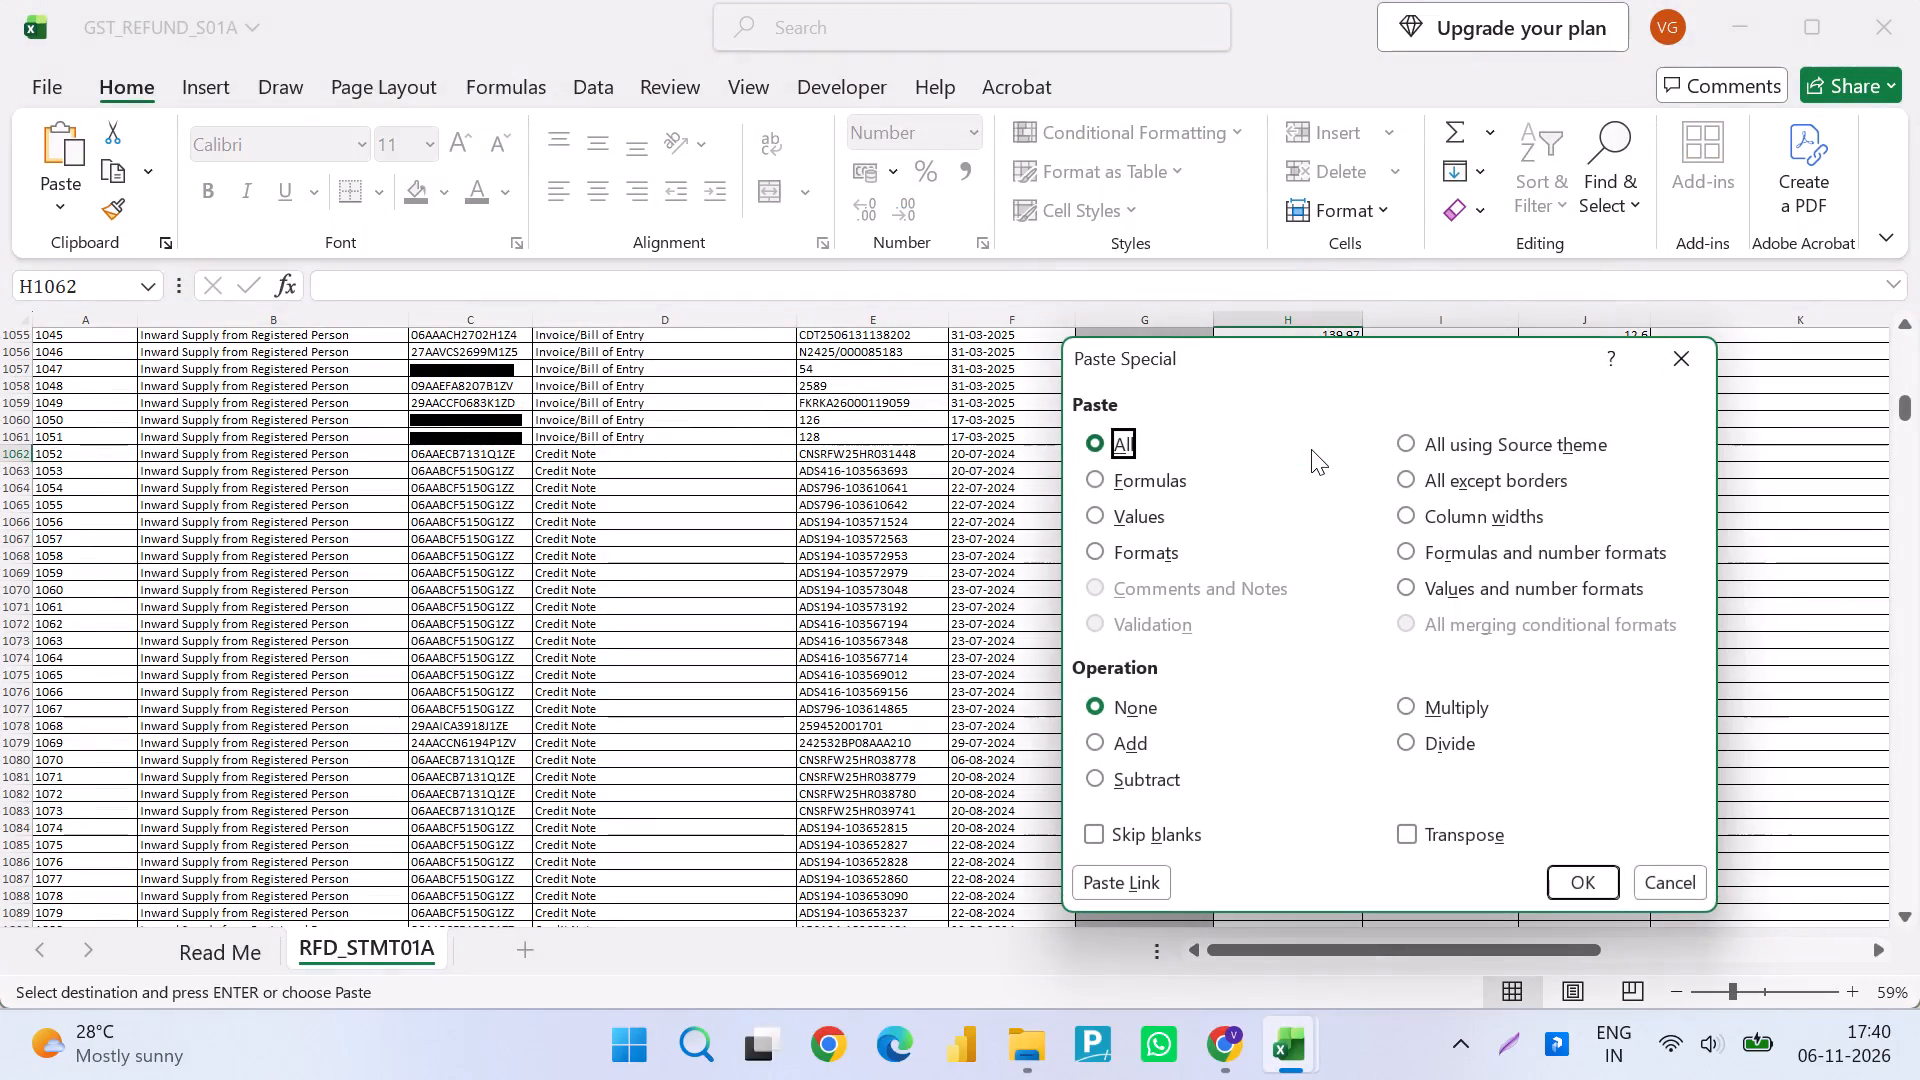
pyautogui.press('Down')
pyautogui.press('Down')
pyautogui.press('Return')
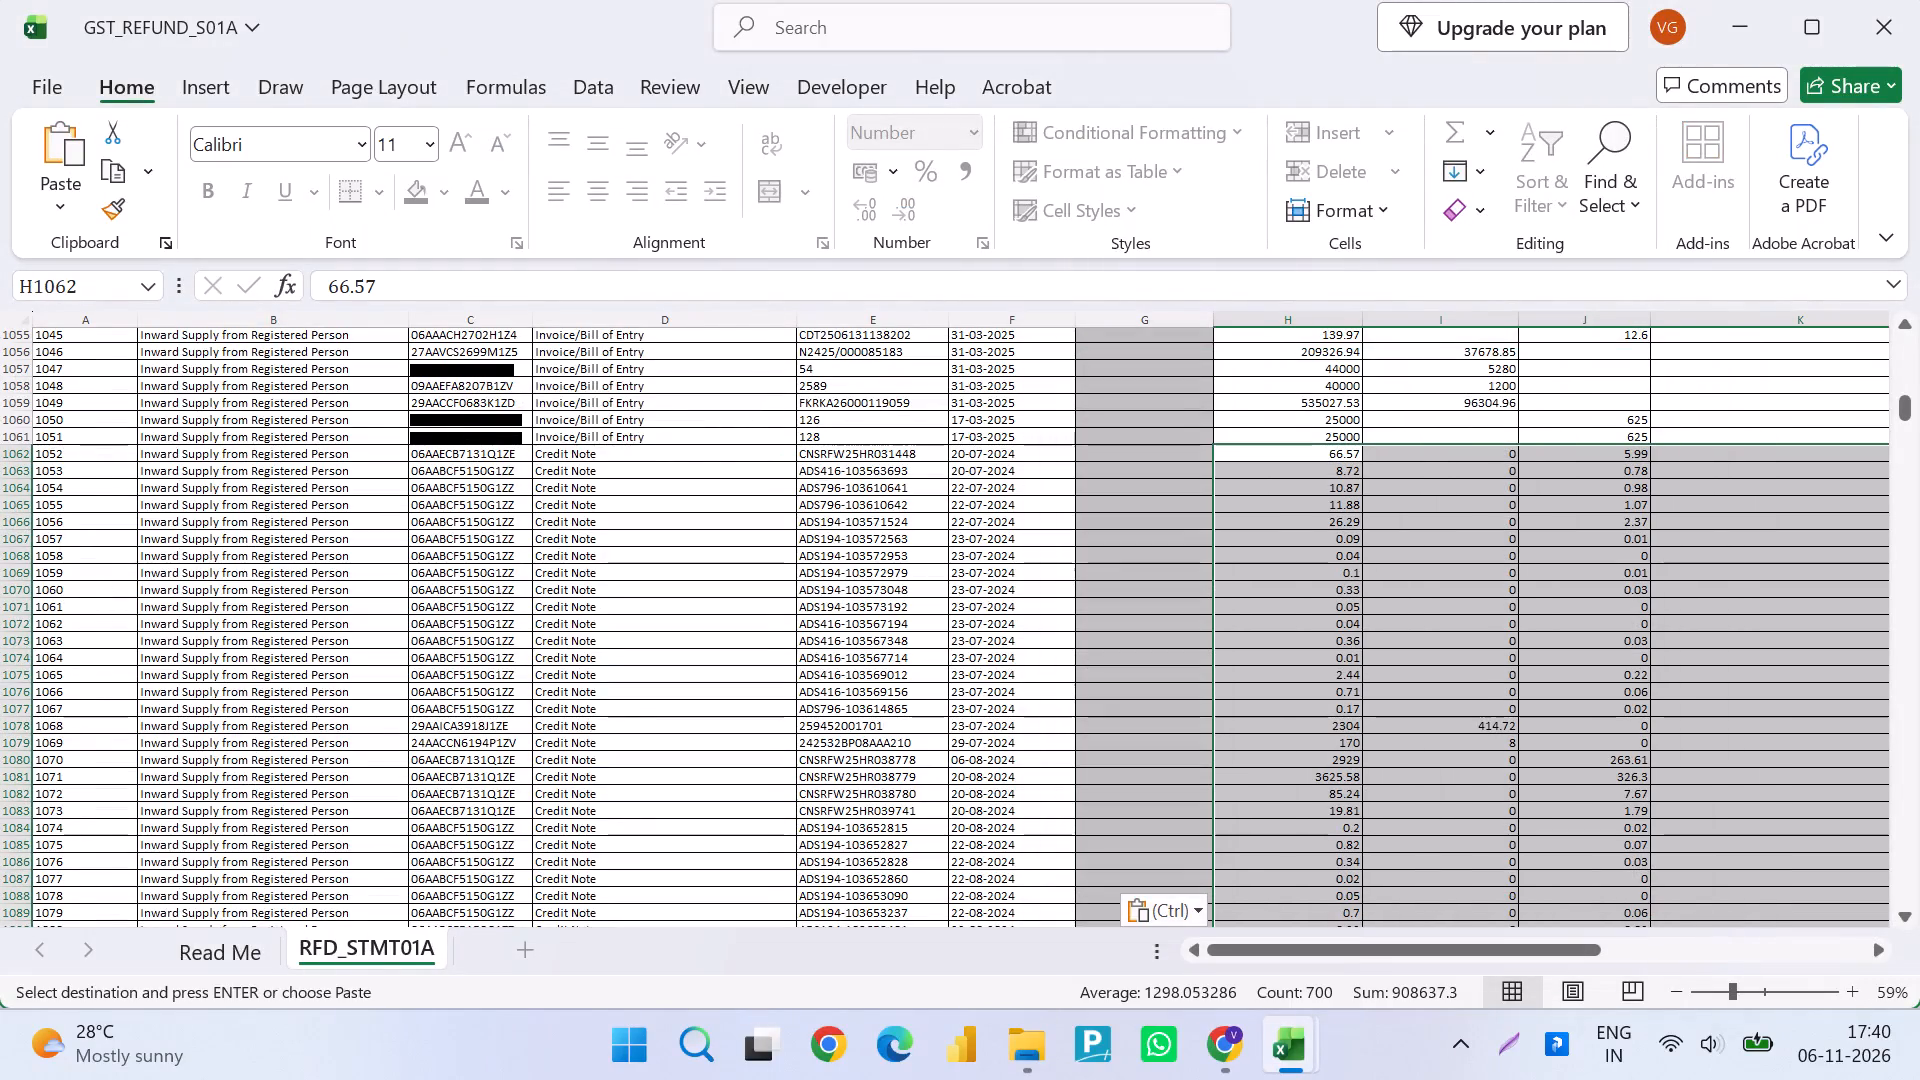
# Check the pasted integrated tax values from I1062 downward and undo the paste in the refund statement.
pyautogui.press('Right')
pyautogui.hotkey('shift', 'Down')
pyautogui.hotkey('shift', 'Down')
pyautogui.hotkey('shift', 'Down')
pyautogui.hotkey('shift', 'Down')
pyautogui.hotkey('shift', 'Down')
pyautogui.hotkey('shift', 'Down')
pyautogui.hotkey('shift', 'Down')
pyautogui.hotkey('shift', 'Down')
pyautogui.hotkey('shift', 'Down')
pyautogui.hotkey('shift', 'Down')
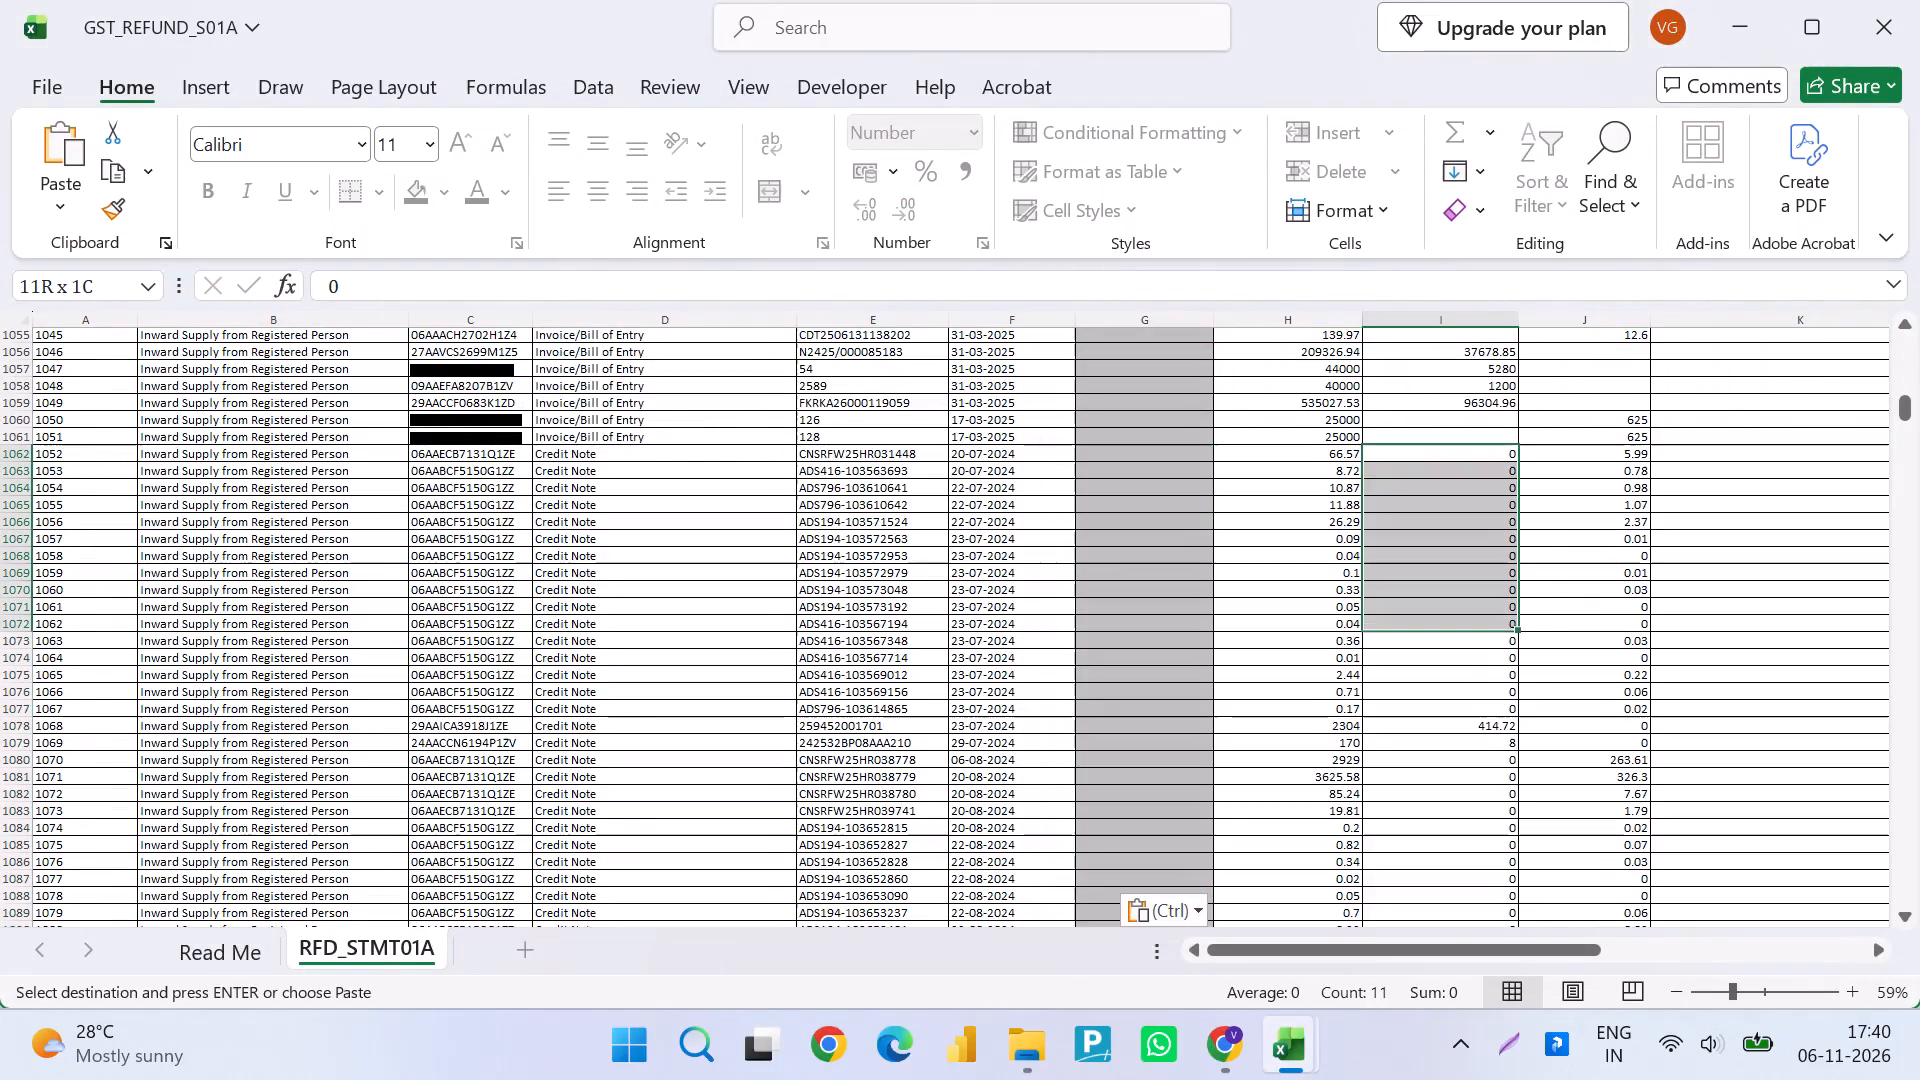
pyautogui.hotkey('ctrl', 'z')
# Return to Sheet3 of the PURCHASE 24-25 workbook and delete columns A through I, preceding the taxable values.
pyautogui.hotkey('alt', 'Tab')
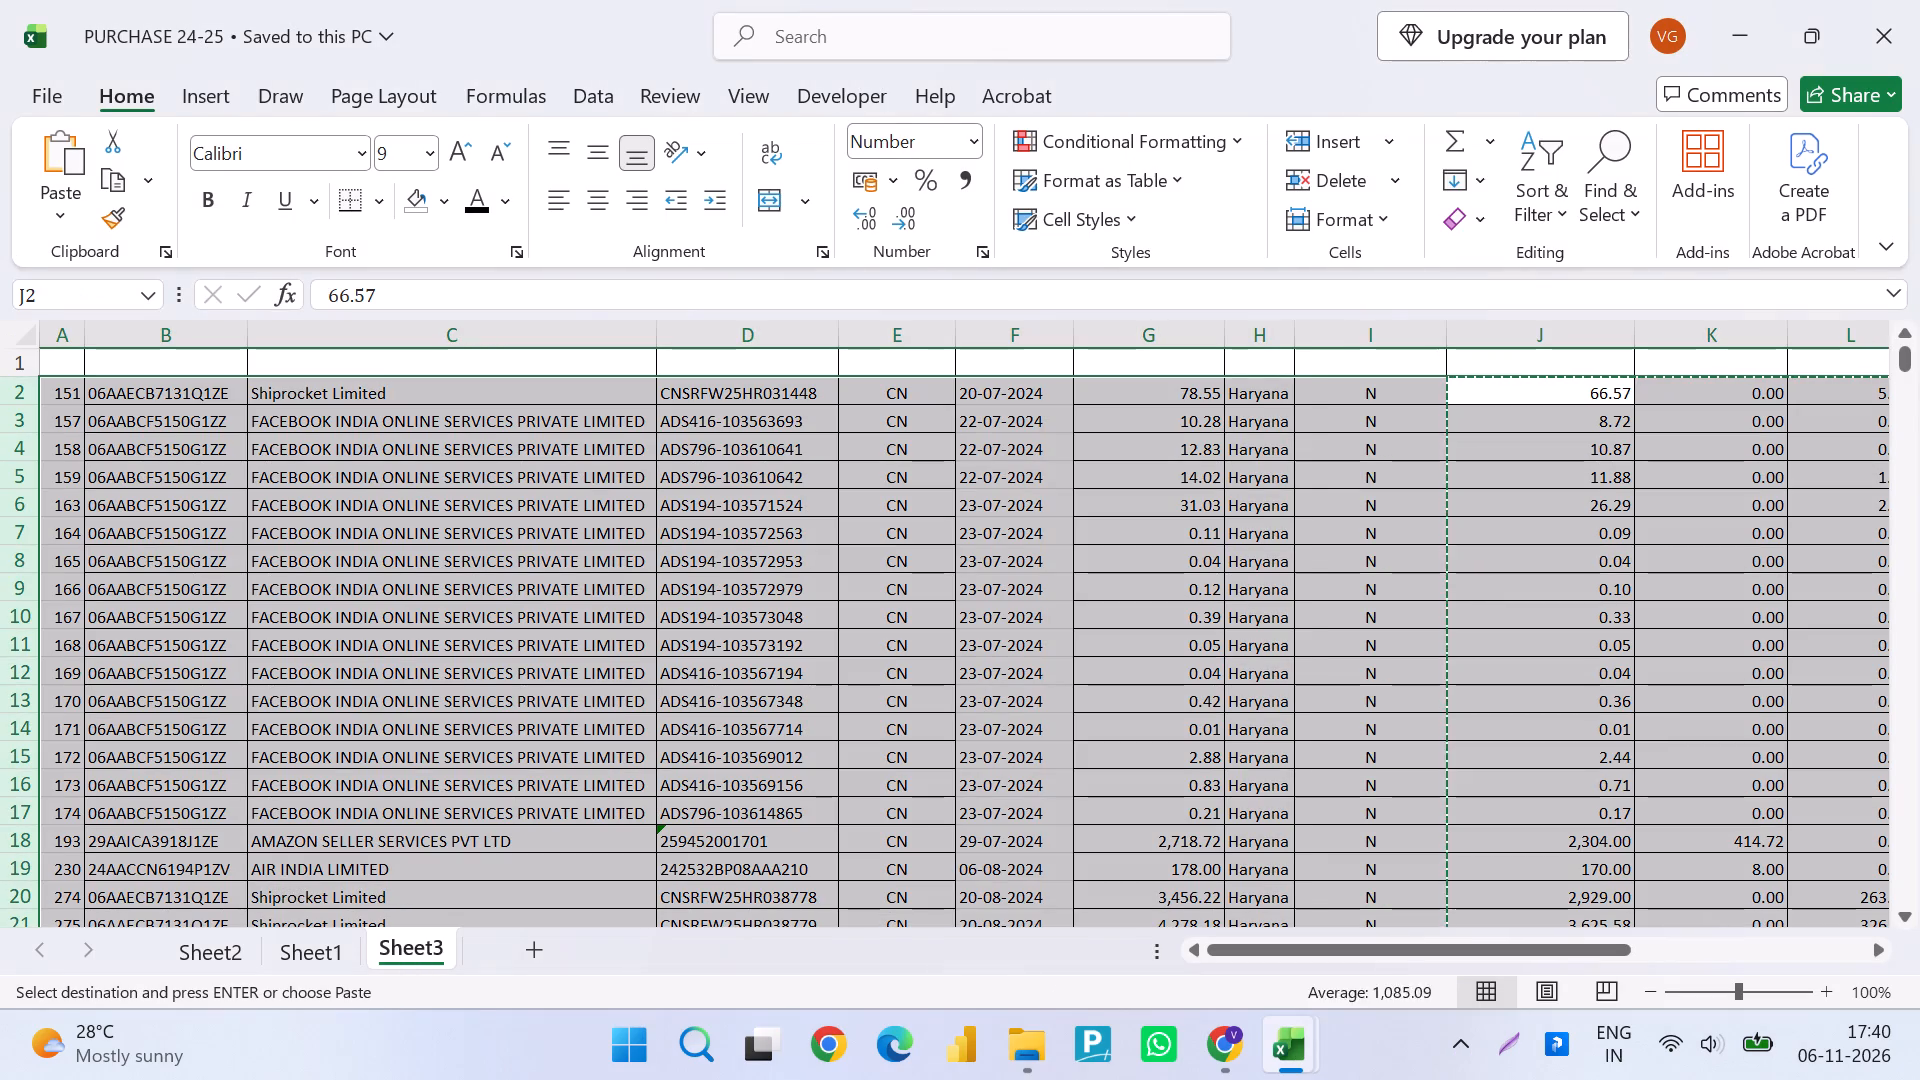
pyautogui.press('Escape')
pyautogui.press('Left')
pyautogui.hotkey('ctrl', 'space')
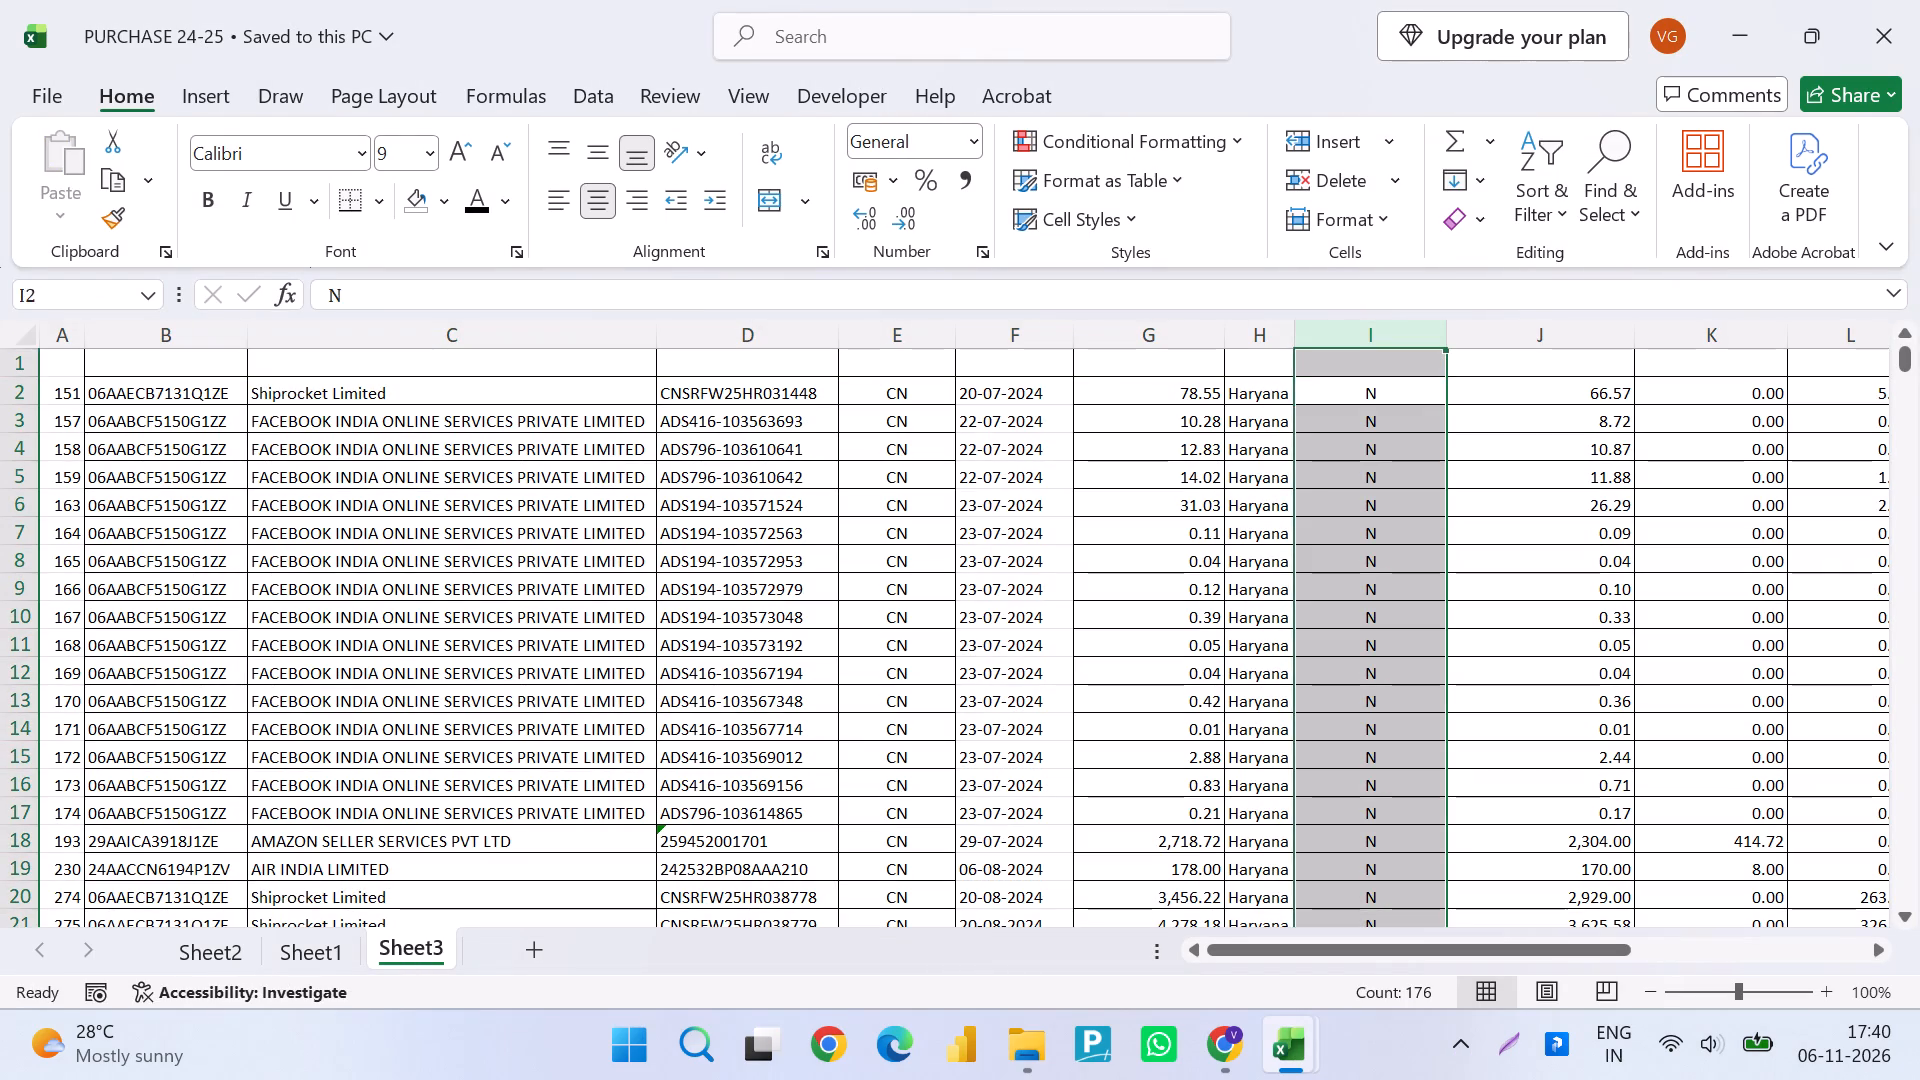
pyautogui.hotkey('ctrl', 'shift', 'Left')
pyautogui.hotkey('ctrl', 'shift', 'Left')
pyautogui.hotkey('ctrl', 'shift', 'Left')
pyautogui.hotkey('ctrl', '-')
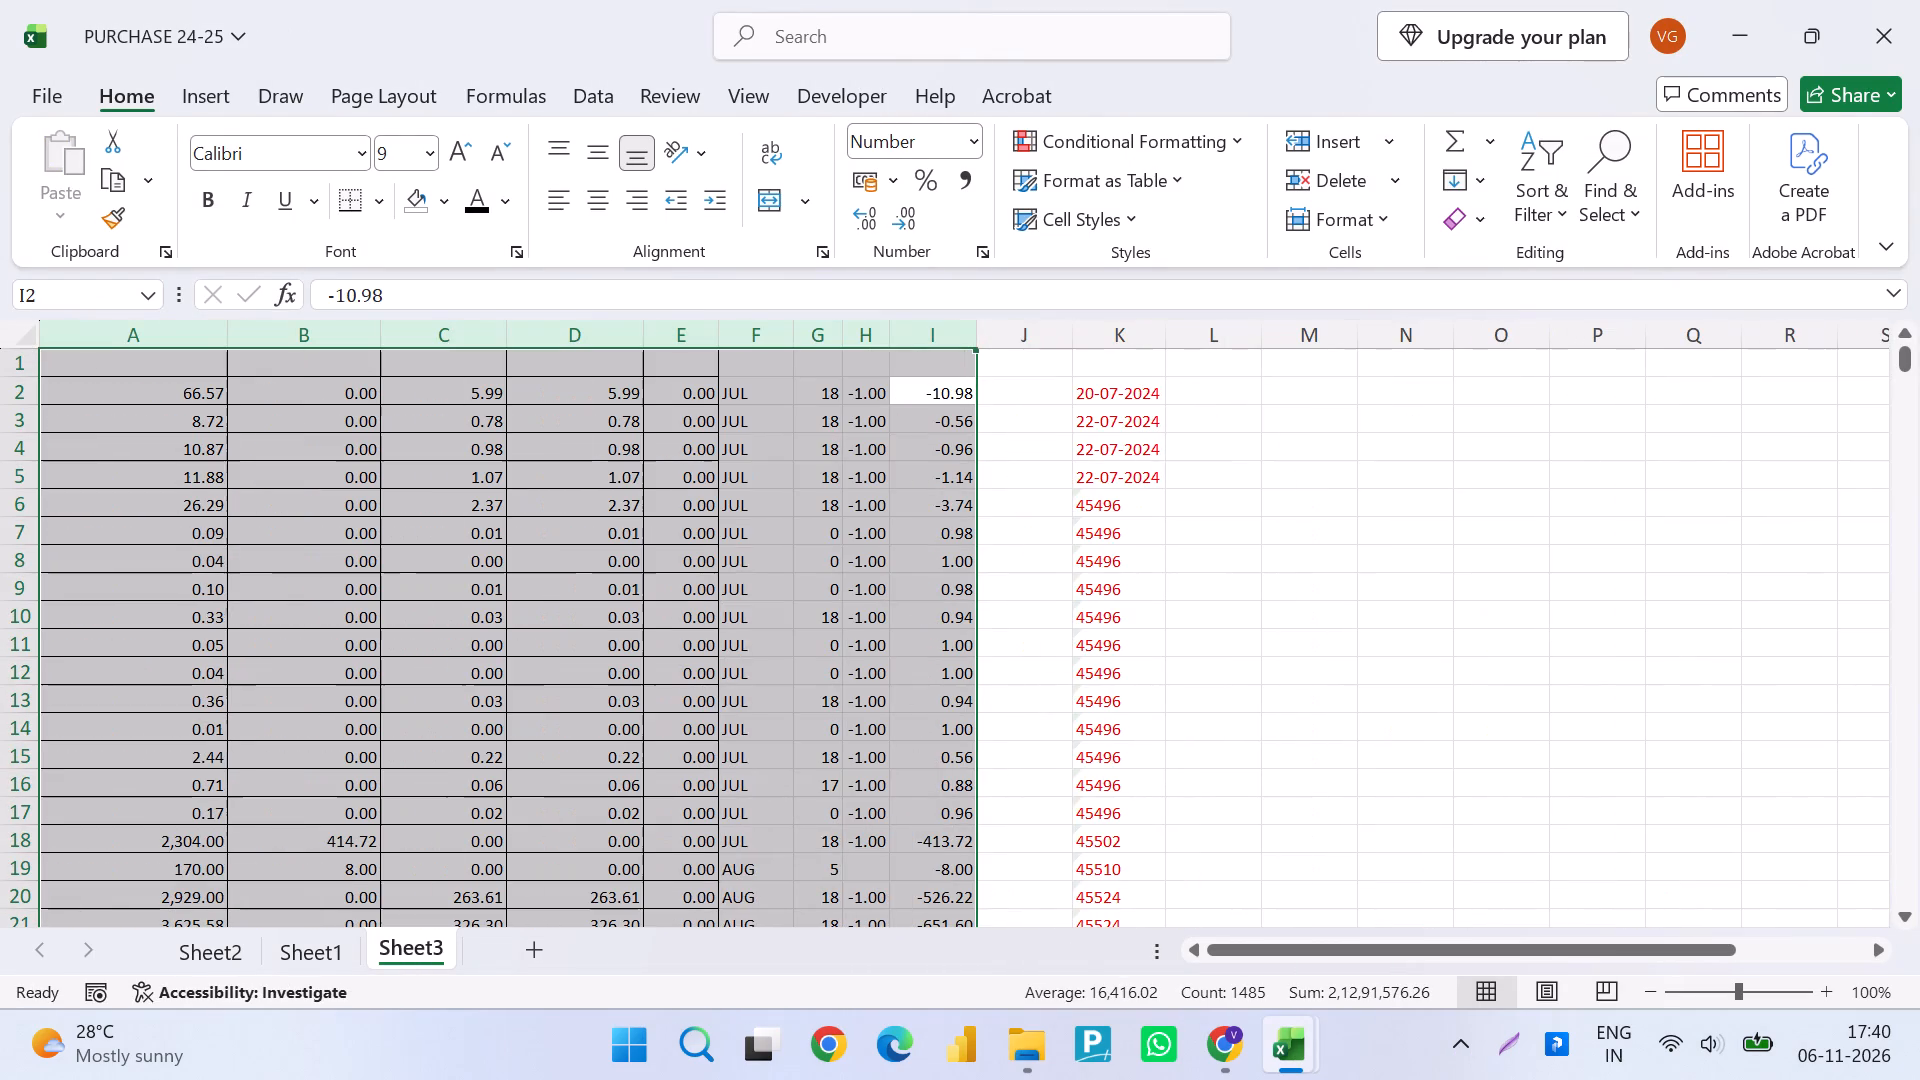
# Delete the month, rate, tax, difference and date columns from F onward in Sheet3, keeping only the taxable and tax columns.
pyautogui.press('Right')
pyautogui.press('Right')
pyautogui.press('Right')
pyautogui.press('Left')
pyautogui.press('Left')
pyautogui.press('Left')
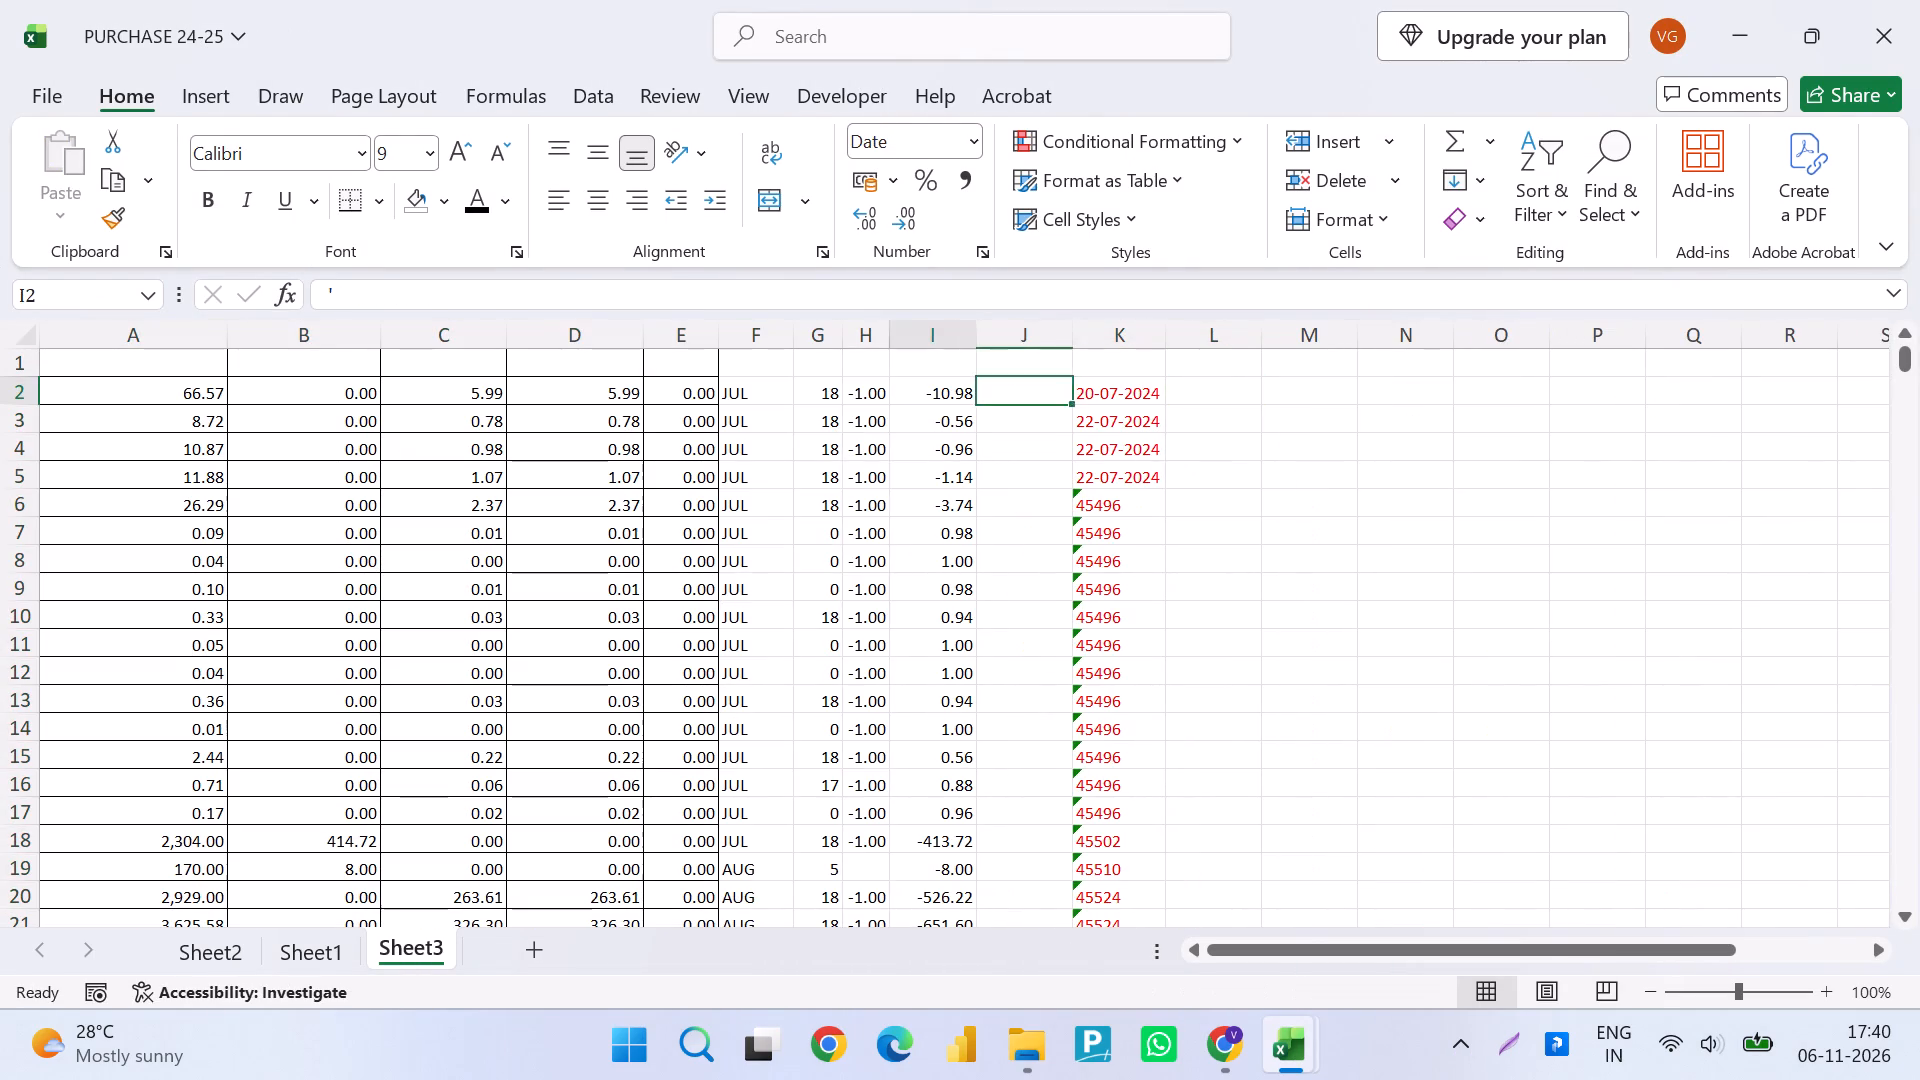
pyautogui.press('Left')
pyautogui.press('Left')
pyautogui.press('Left')
pyautogui.hotkey('ctrl', 'space')
pyautogui.hotkey('ctrl', '-')
pyautogui.hotkey('ctrl', '-')
pyautogui.hotkey('ctrl', '-')
pyautogui.hotkey('ctrl', '-')
pyautogui.hotkey('ctrl', '-')
pyautogui.hotkey('ctrl', '-')
pyautogui.hotkey('ctrl', '-')
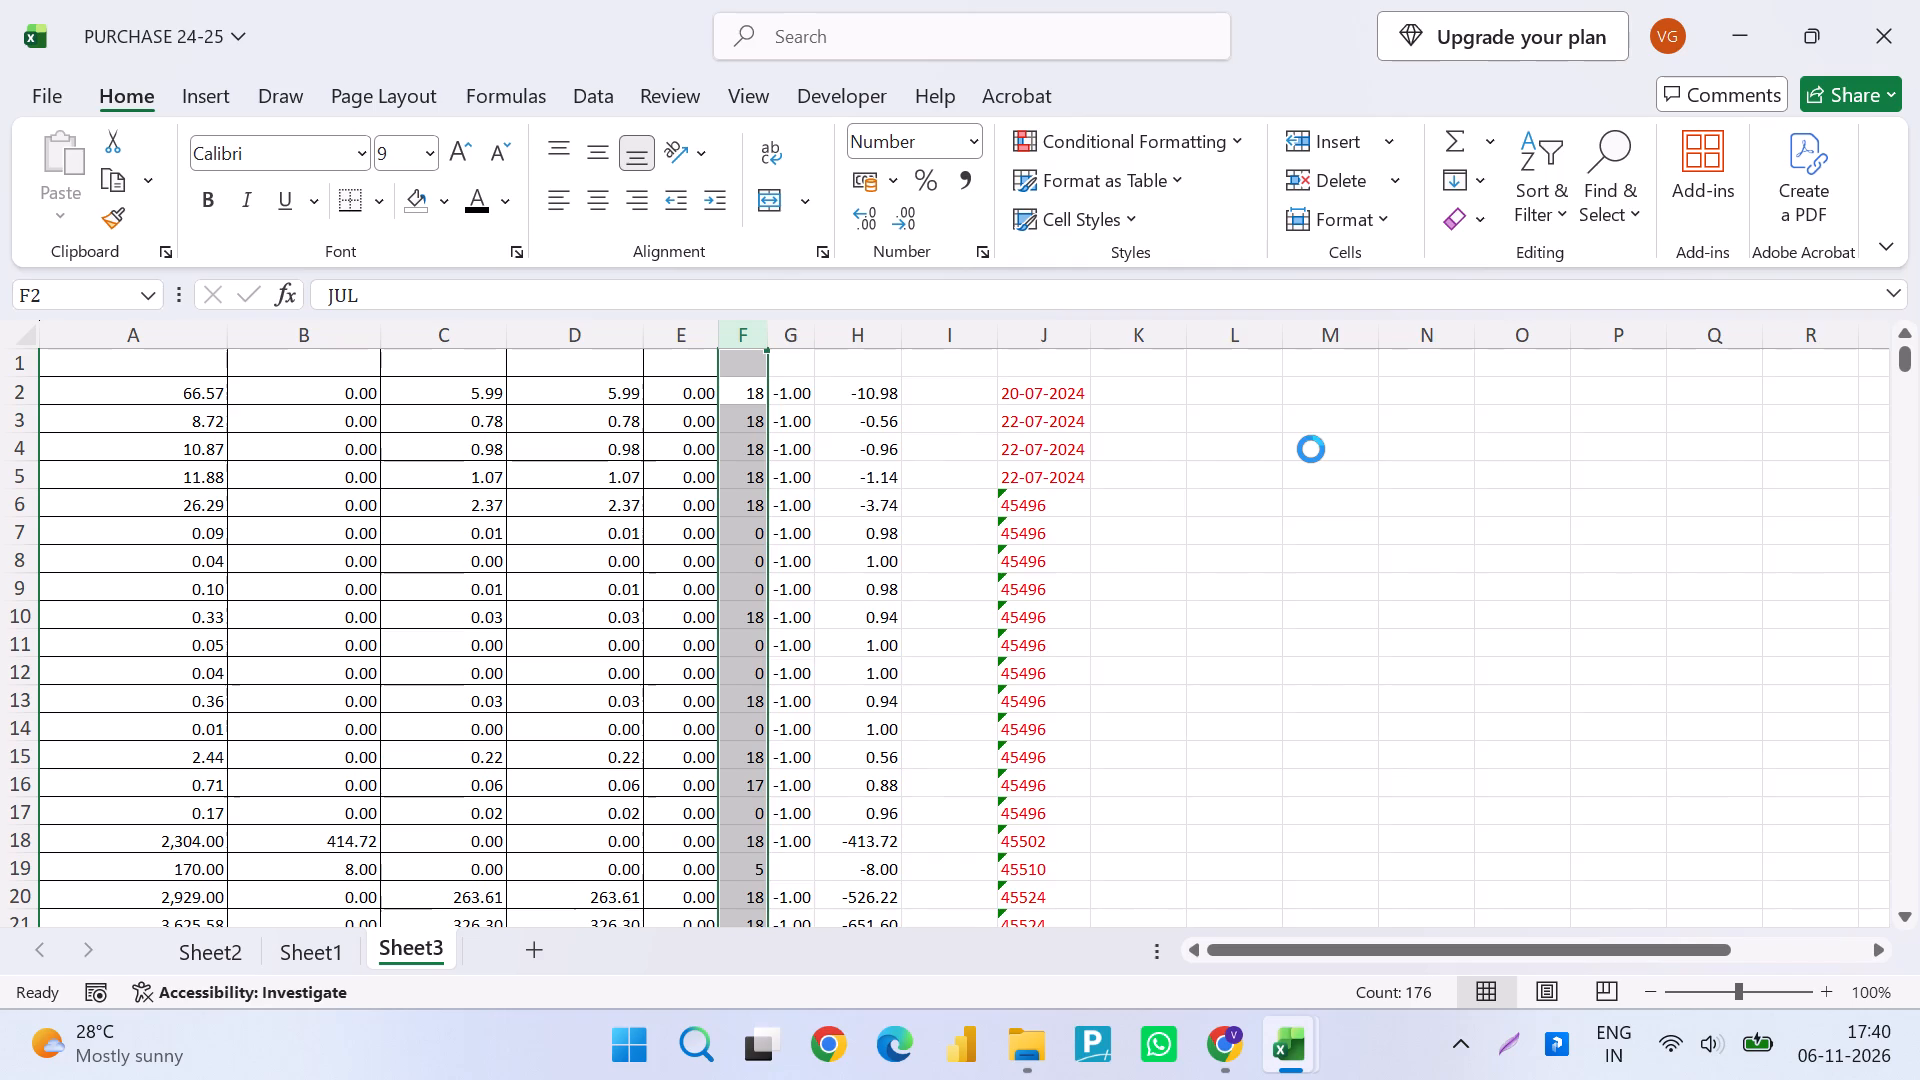
pyautogui.hotkey('ctrl', '-')
pyautogui.hotkey('ctrl', '-')
pyautogui.hotkey('ctrl', '-')
pyautogui.hotkey('ctrl', '-')
pyautogui.hotkey('ctrl', '-')
pyautogui.hotkey('ctrl', '-')
pyautogui.hotkey('ctrl', '-')
pyautogui.hotkey('ctrl', '-')
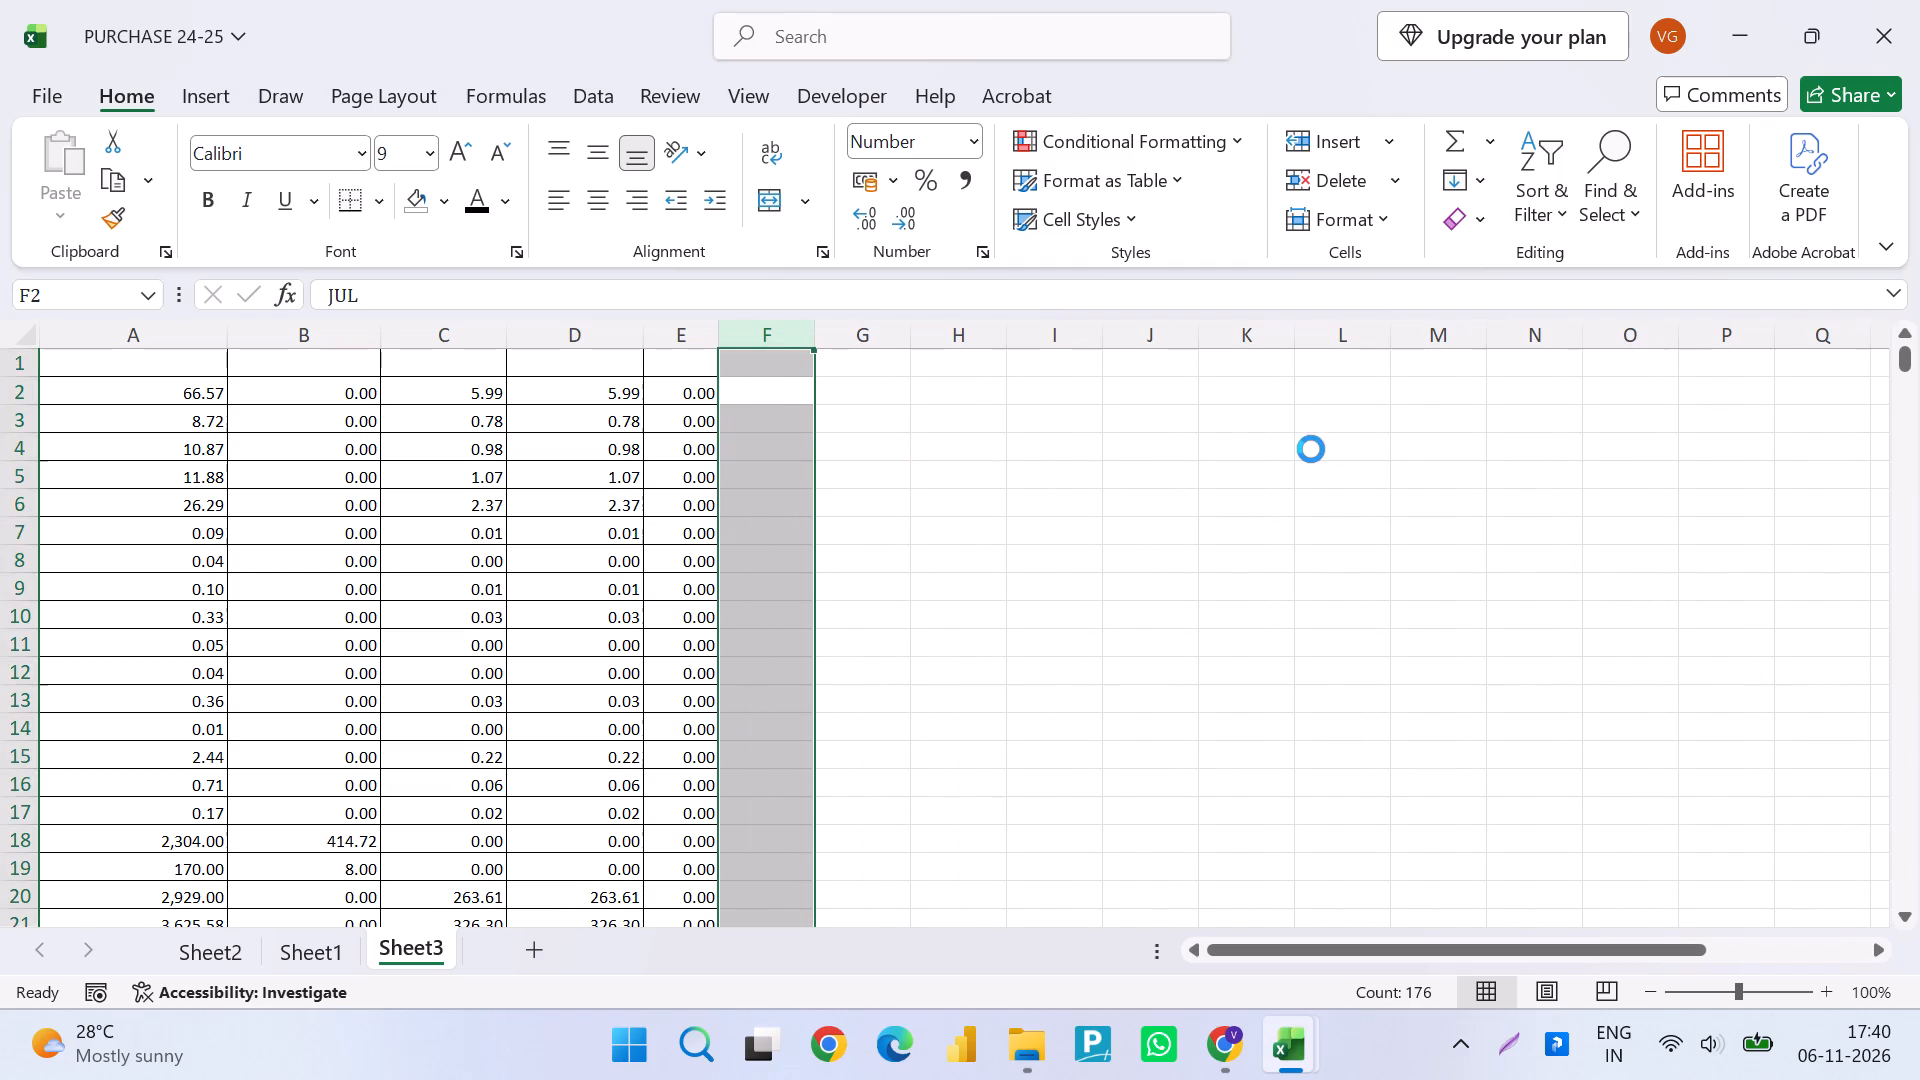
# Add filters to the header row of Sheet3, covering the taxable and tax columns.
pyautogui.press('Left')
pyautogui.press('Left')
pyautogui.press('Left')
pyautogui.press('Up')
pyautogui.press('Left')
pyautogui.press('Left')
pyautogui.press('Left')
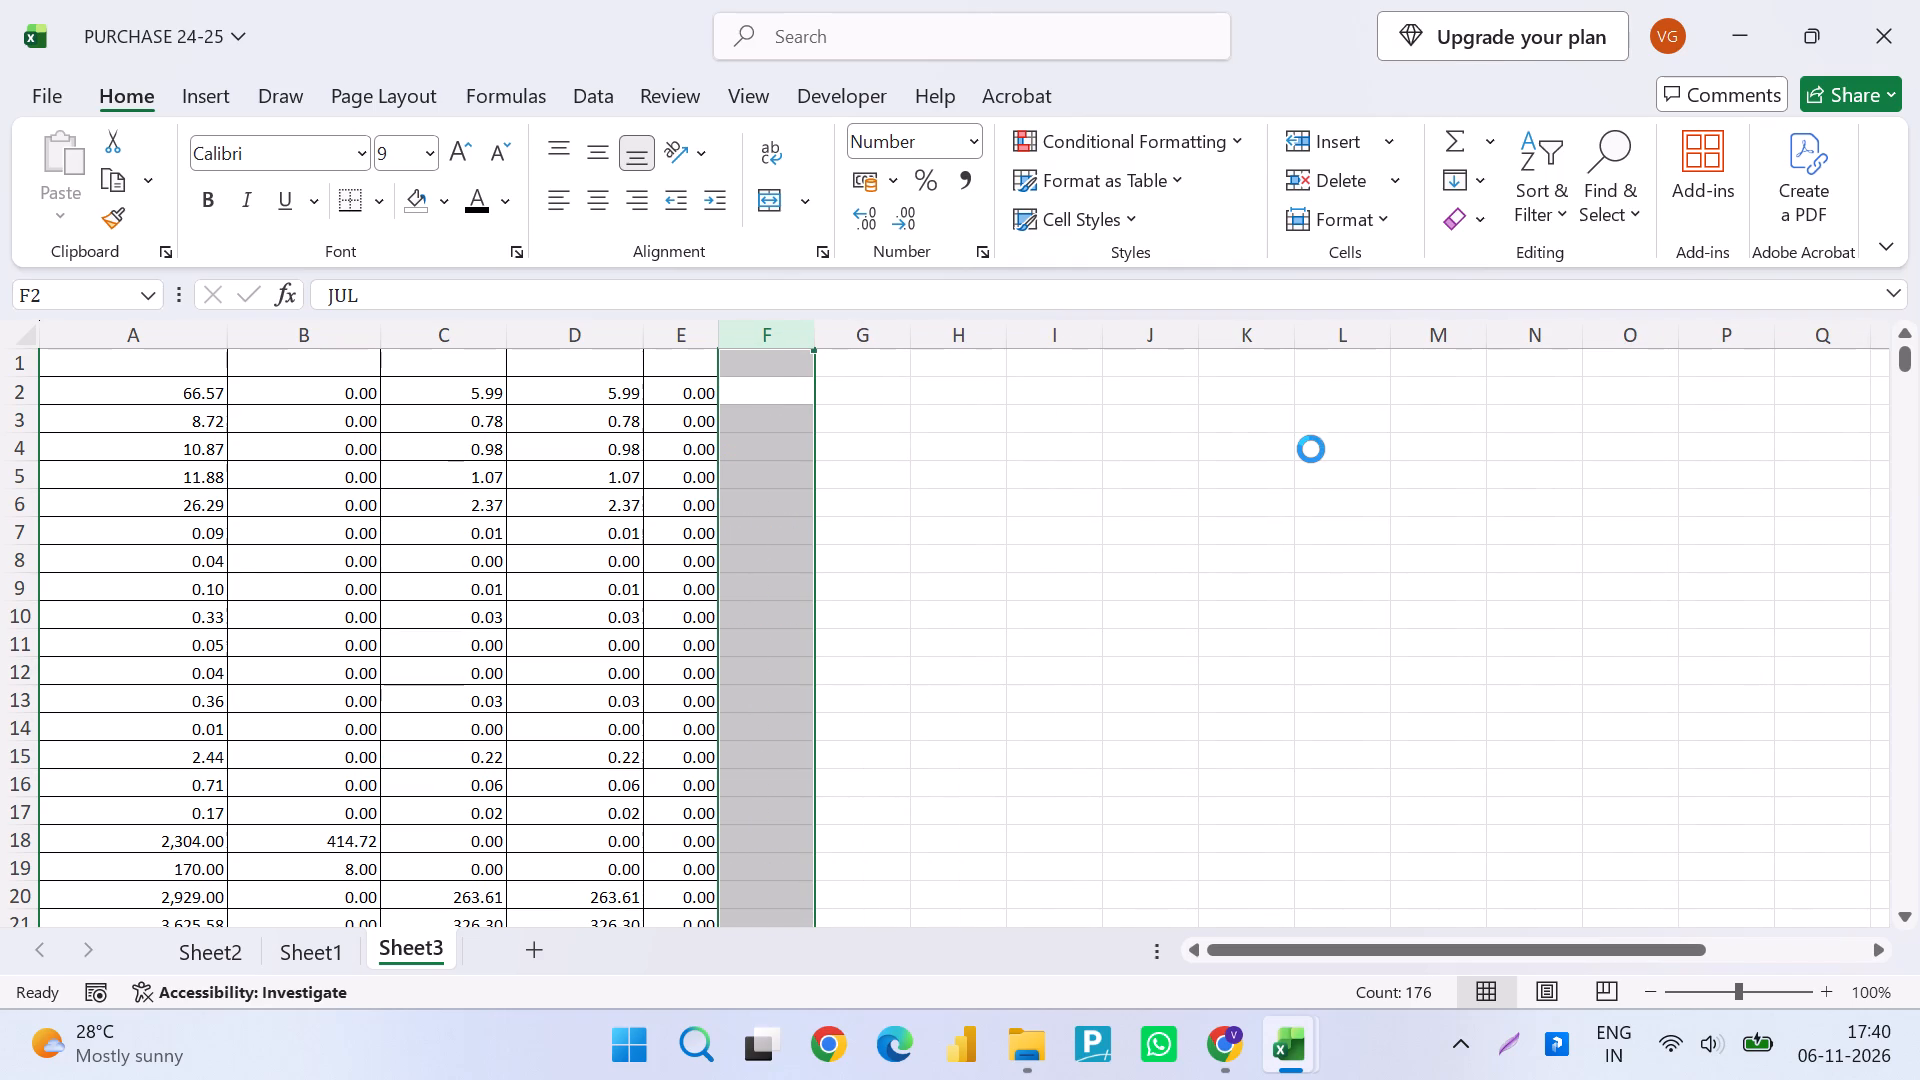
pyautogui.press('Left')
pyautogui.press('Up')
pyautogui.press('Left')
pyautogui.press('Up')
pyautogui.press('Left')
pyautogui.press('Up')
pyautogui.press('Left')
pyautogui.hotkey('shift', 'space')
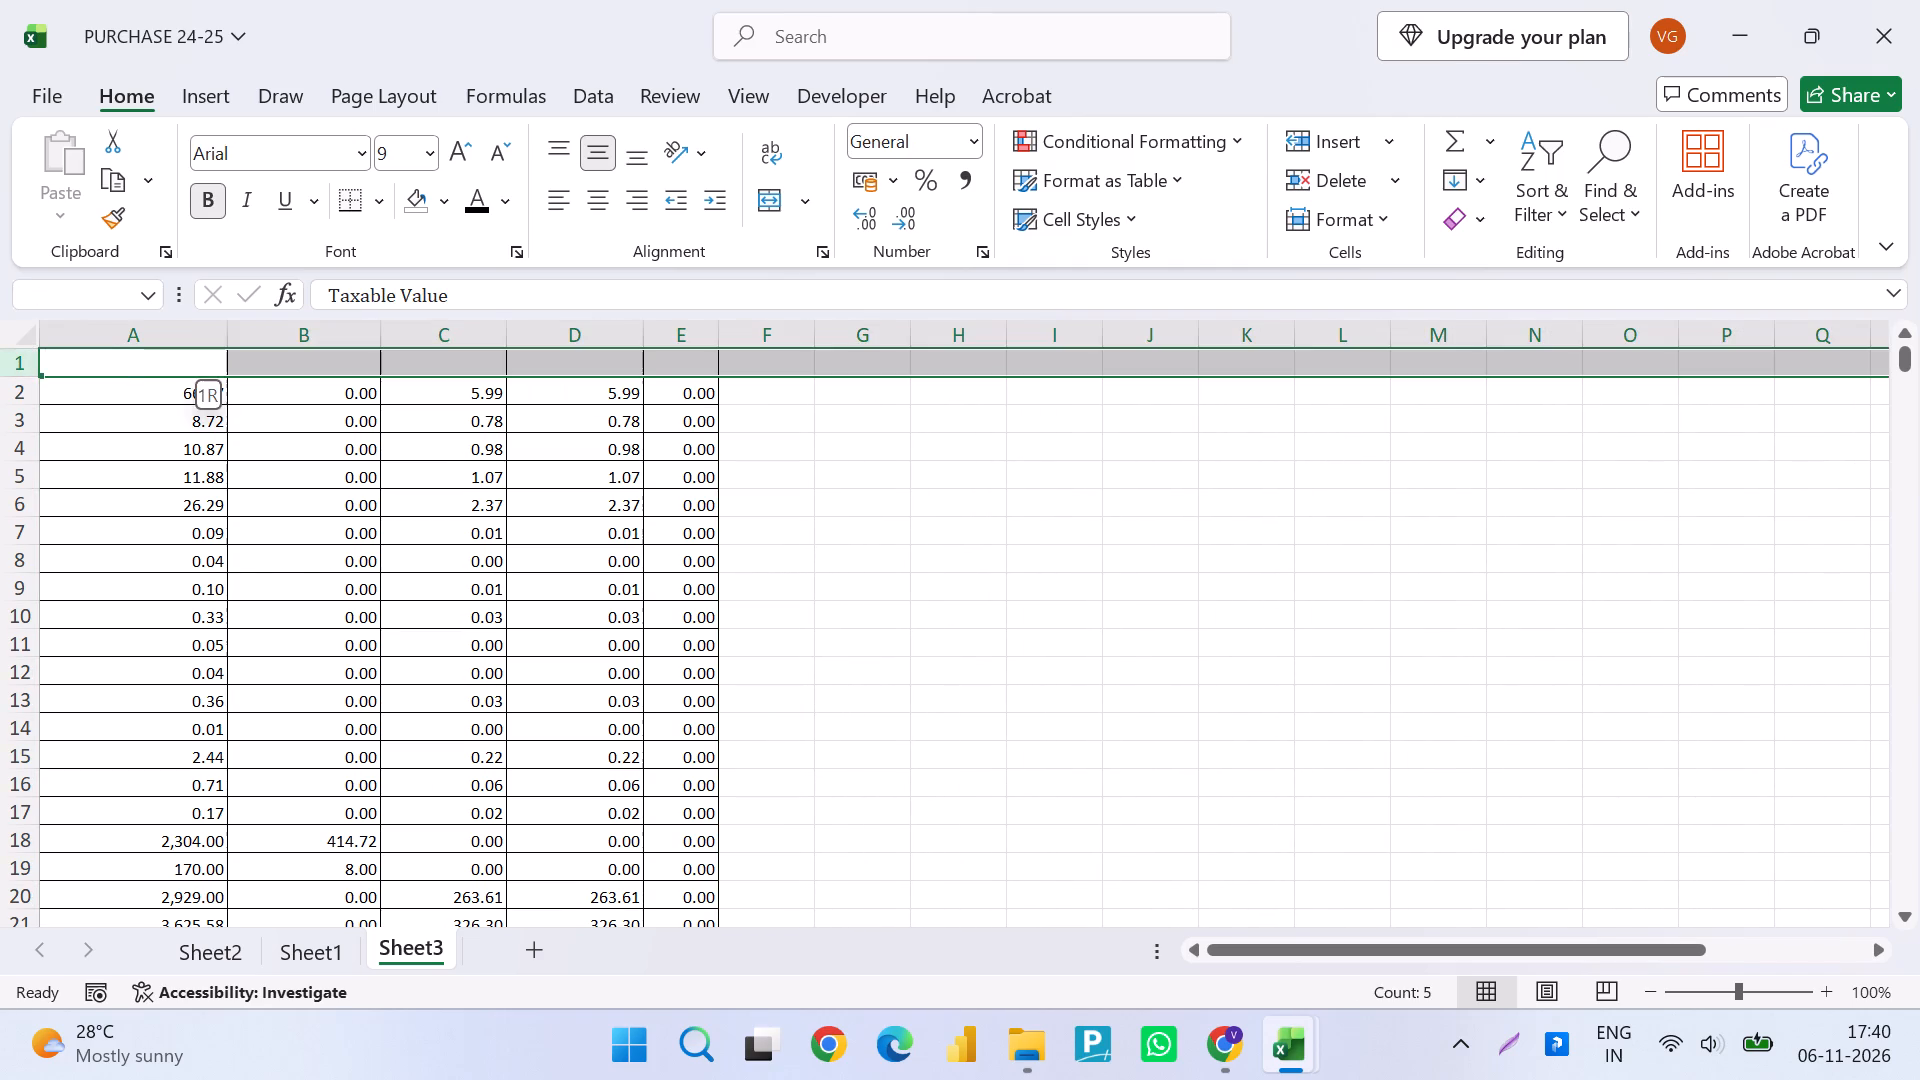
pyautogui.hotkey('ctrl', 'shift', 'Down')
pyautogui.hotkey('ctrl', 'shift', 'Down')
pyautogui.hotkey('ctrl', 'shift', 'l')
# Delete the ITC summary rows 179 to 182, from TOTAL ITC through NET ITC, below the data in Sheet3.
pyautogui.hotkey('ctrl', 'Down')
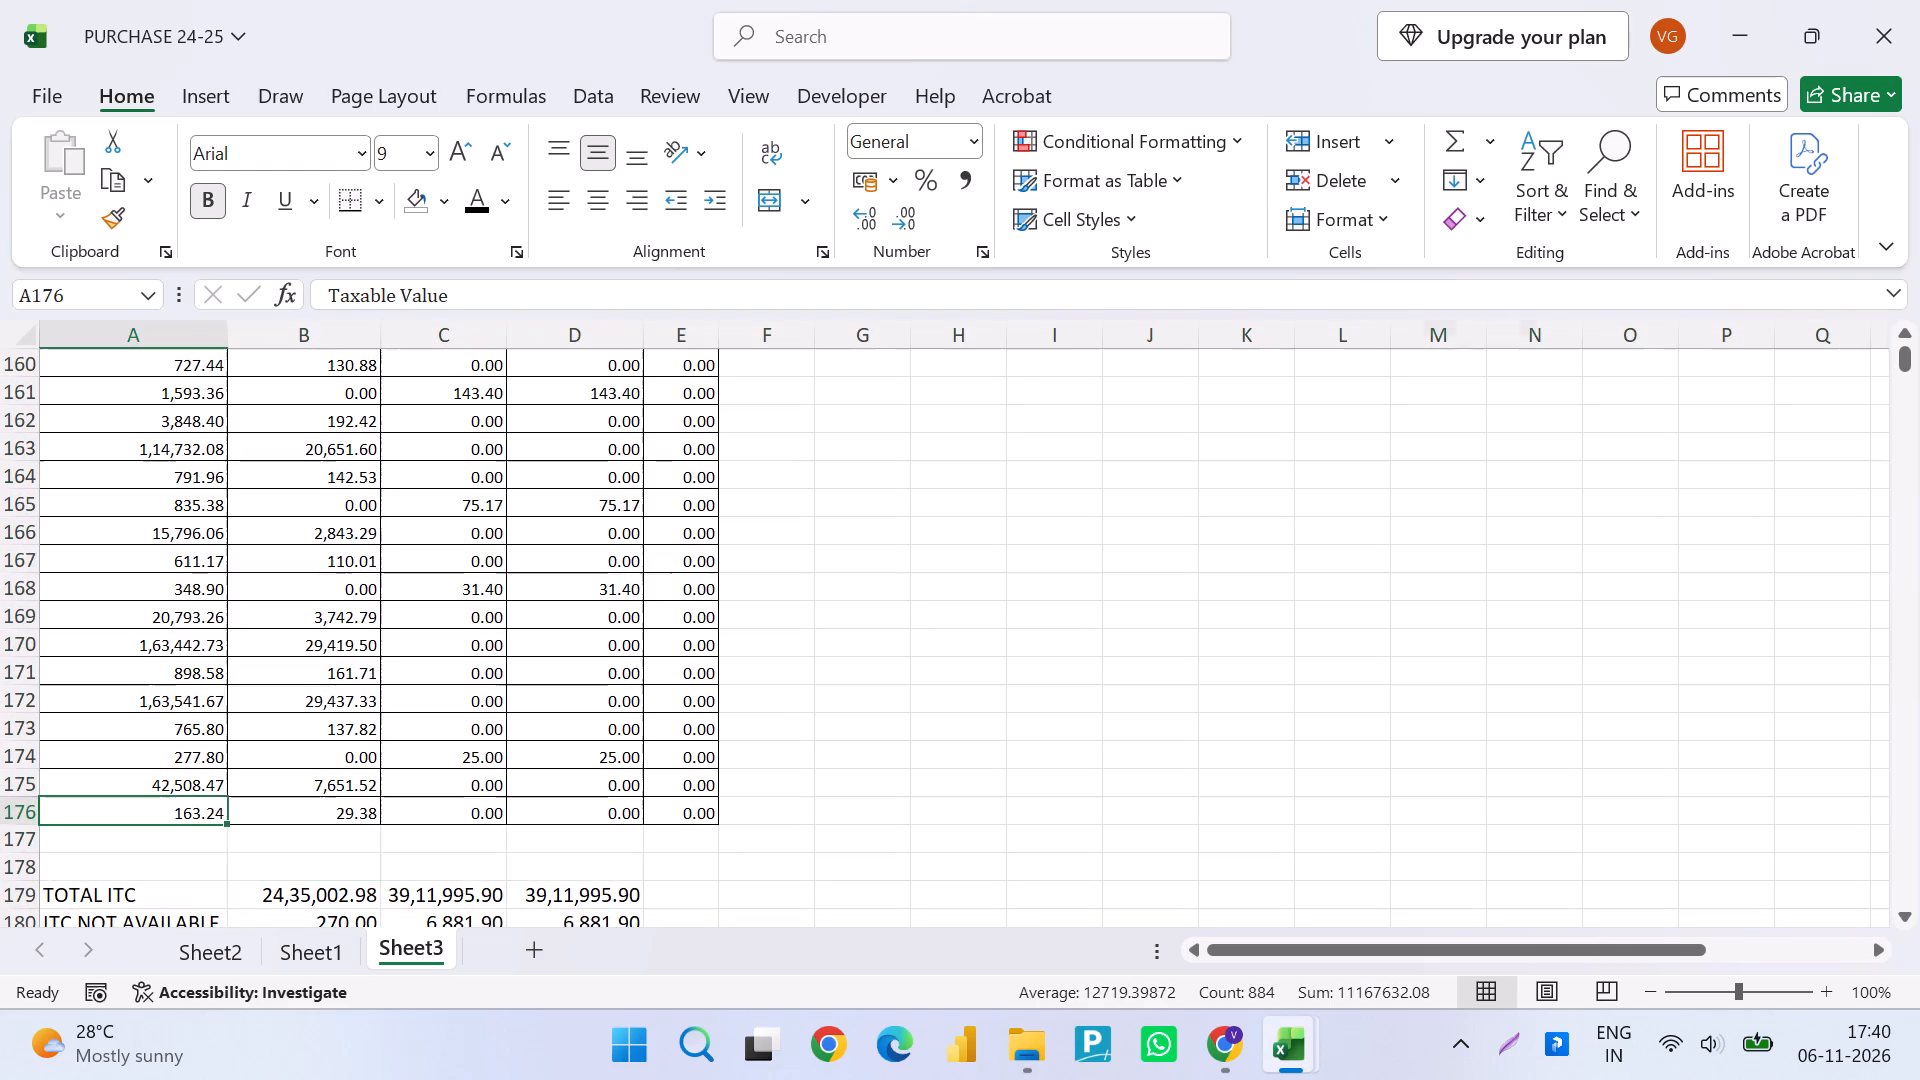
pyautogui.press('Down')
pyautogui.press('Down')
pyautogui.press('Down')
pyautogui.hotkey('ctrl', 'shift', 'Down')
pyautogui.hotkey('shift', 'space')
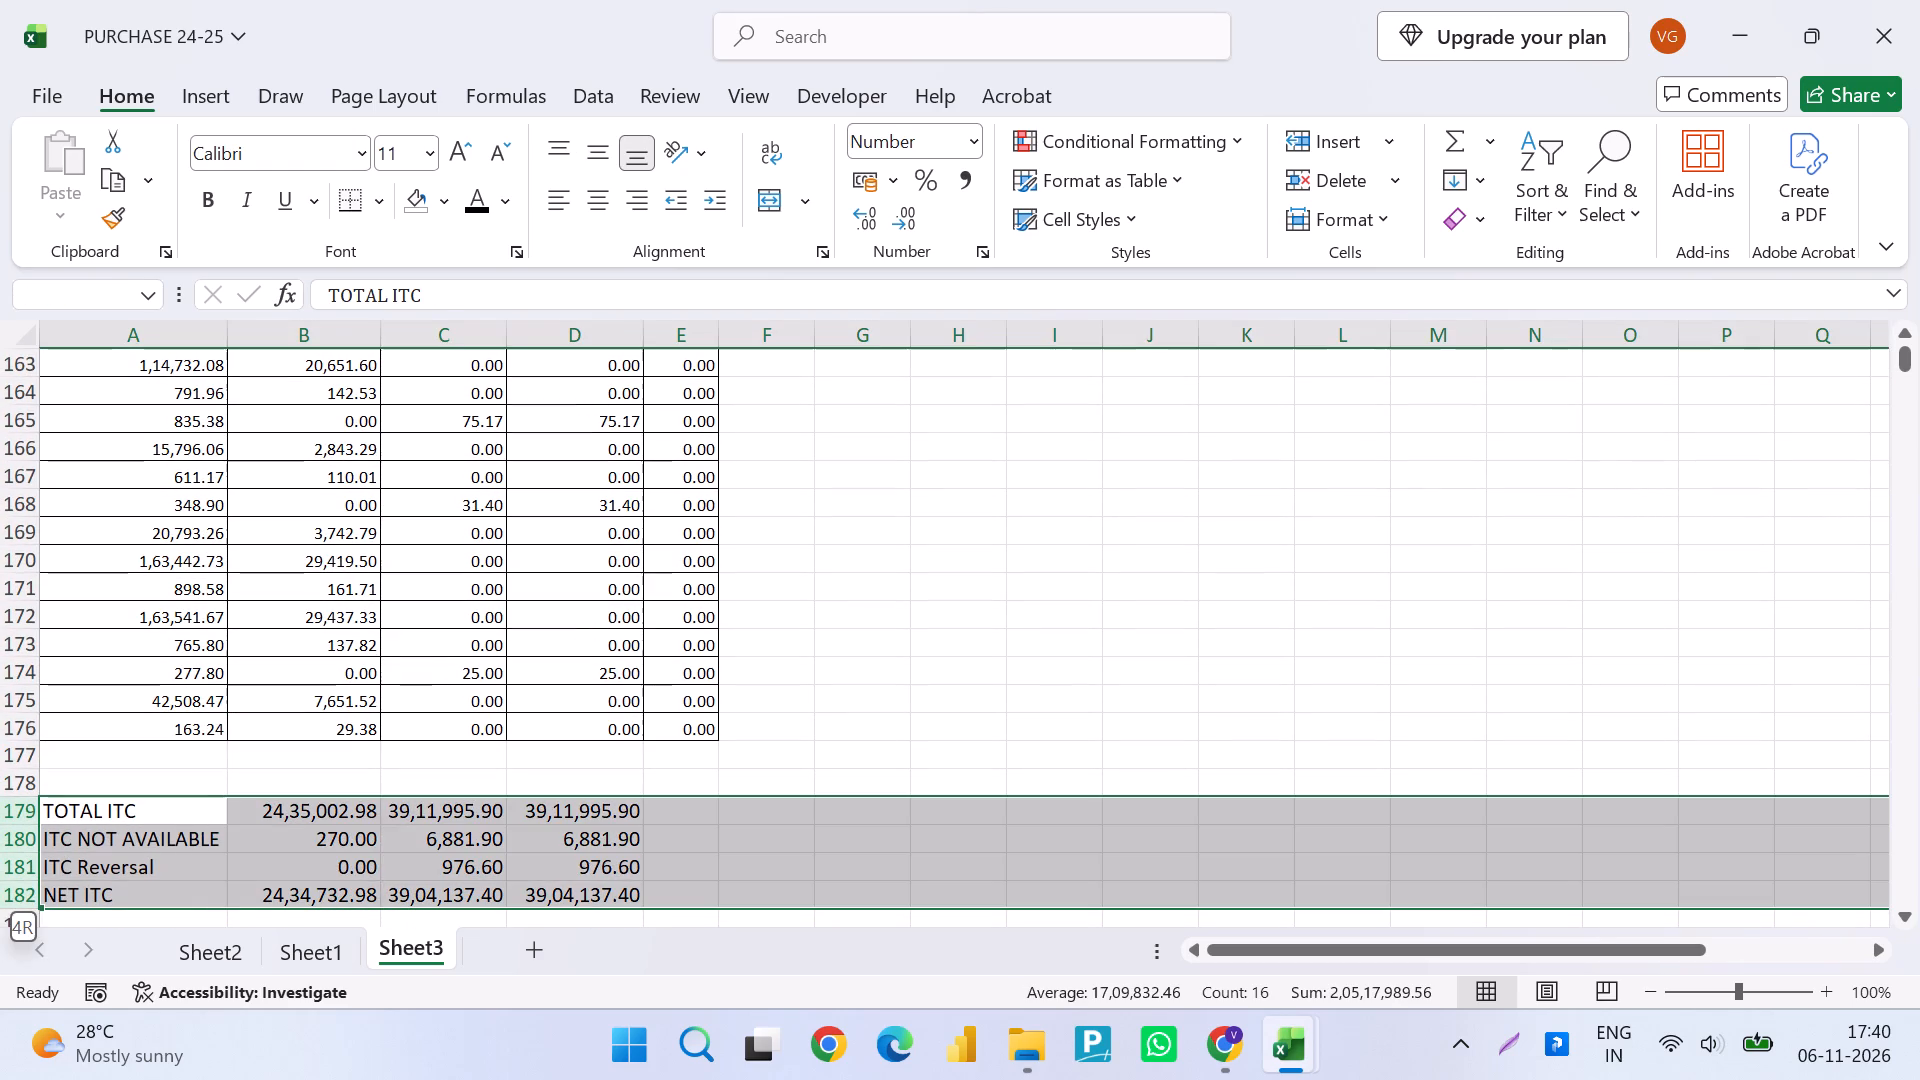
pyautogui.hotkey('ctrl', '-')
# Filter the Integrated tax column to 0.00 and clear the zero values from its visible cells only.
pyautogui.hotkey('ctrl', 'Up')
pyautogui.hotkey('ctrl', 'Up')
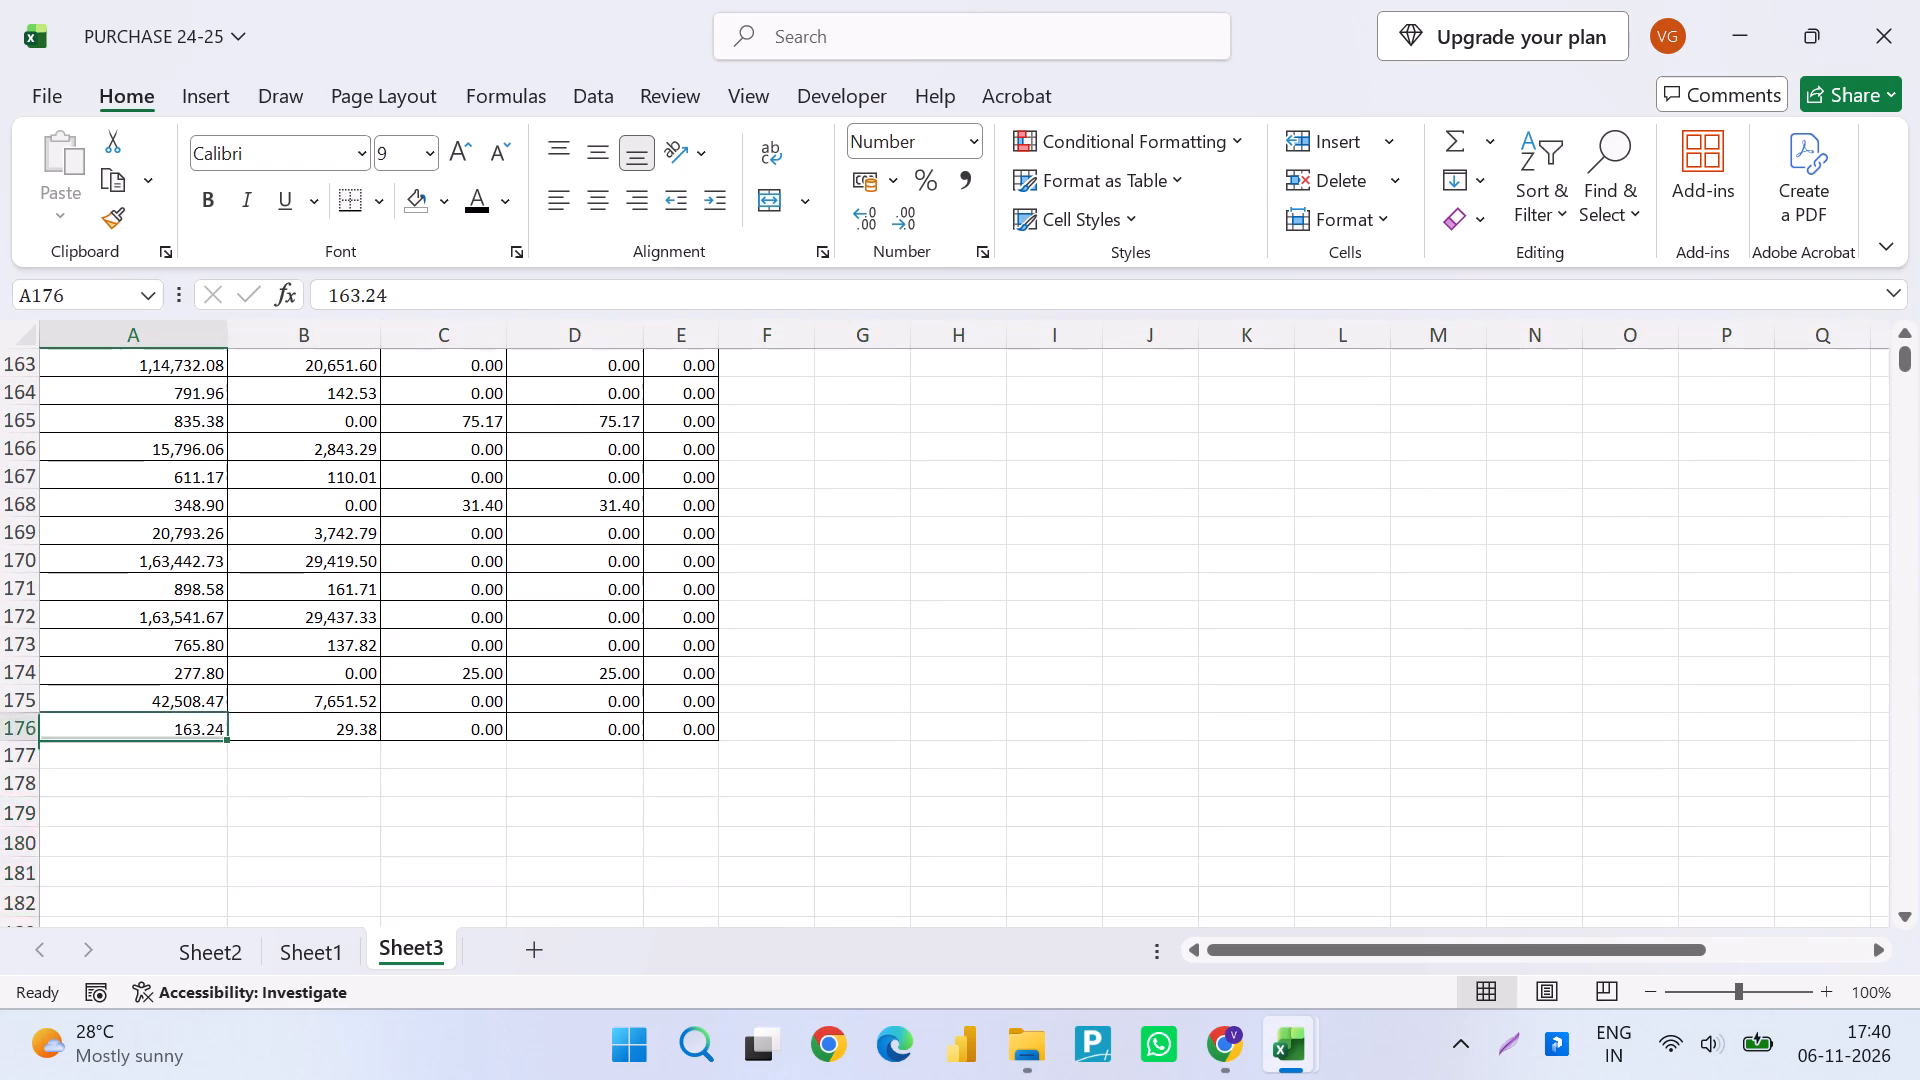
pyautogui.hotkey('ctrl', 'Up')
pyautogui.press('Right')
pyautogui.hotkey('alt', 'Down')
pyautogui.hotkey('alt', 'Down')
pyautogui.hotkey('alt', 'Down')
pyautogui.hotkey('alt', 'Down')
pyautogui.hotkey('alt', 'Down')
pyautogui.hotkey('alt', 'Down')
pyautogui.hotkey('alt', 'Down')
pyautogui.hotkey('alt', 'Down')
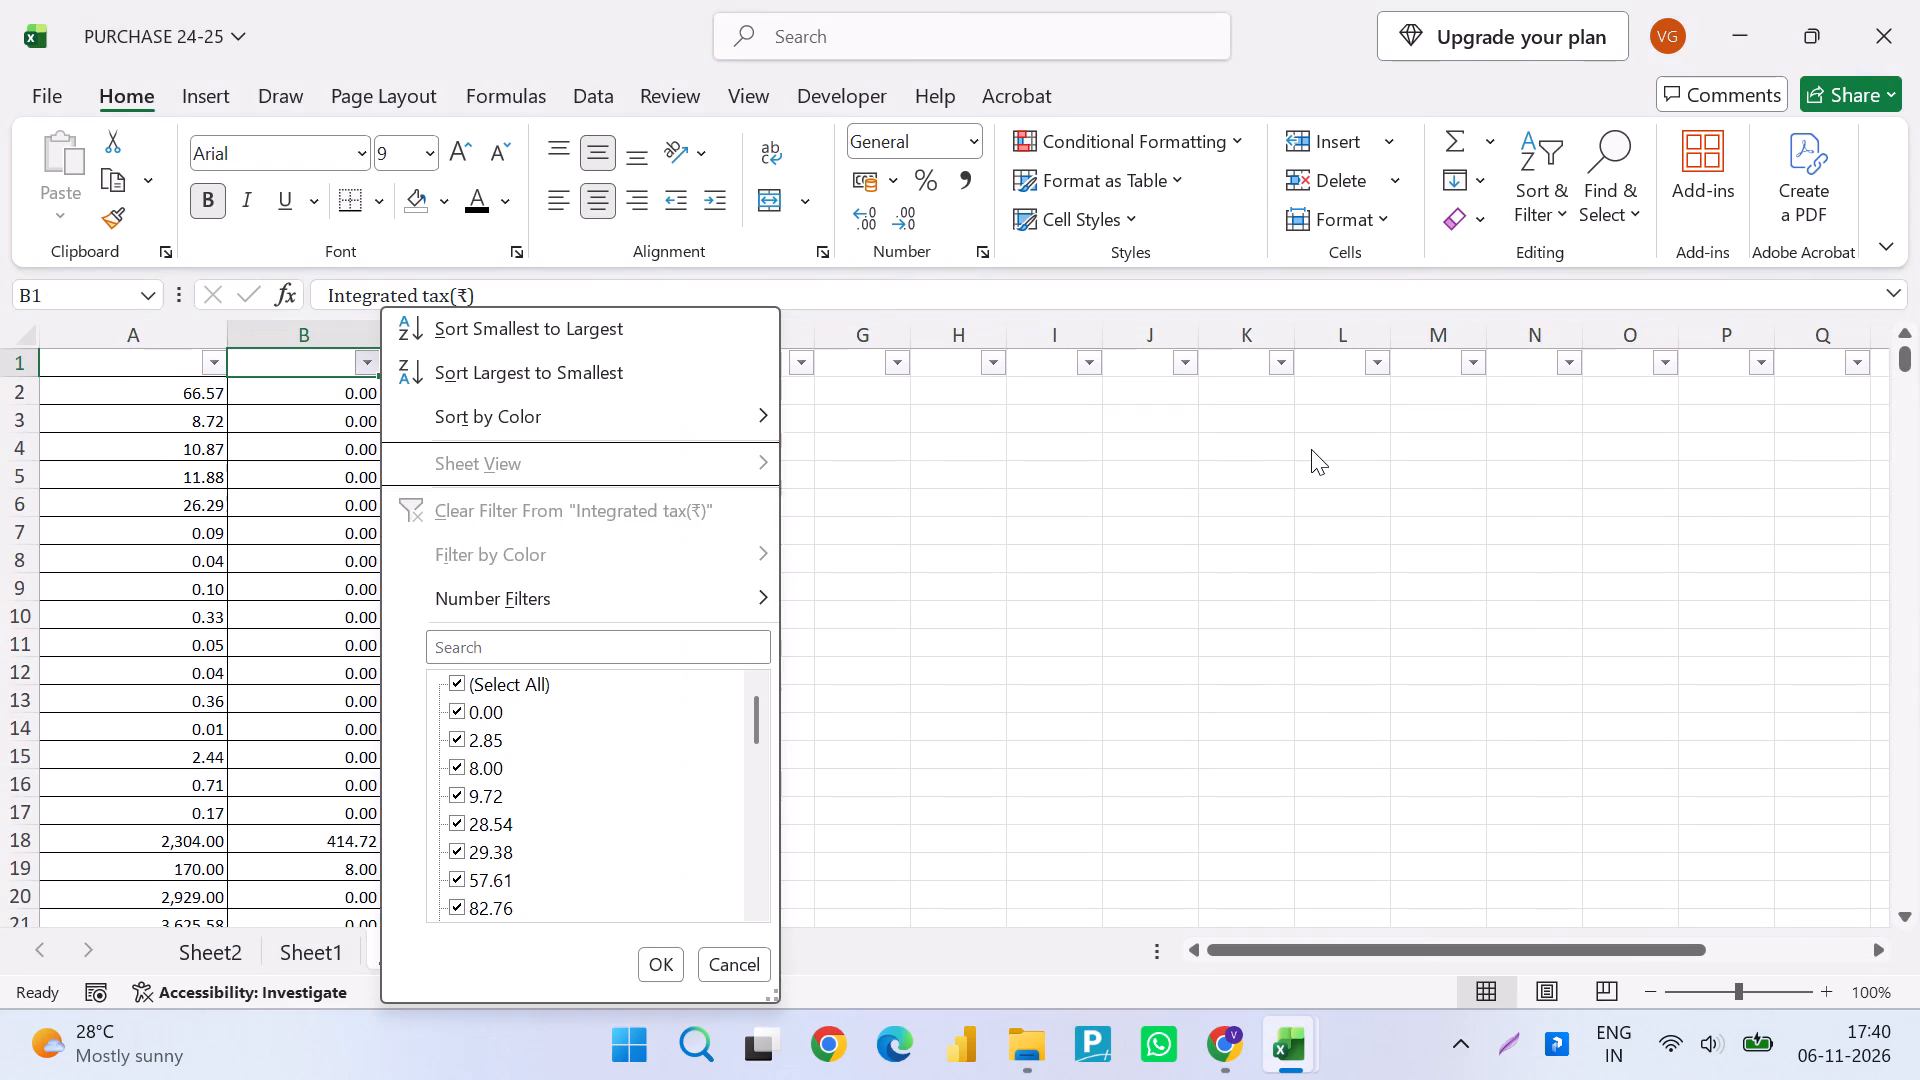
pyautogui.press('Down')
pyautogui.press('Down')
pyautogui.press('space')
pyautogui.press('Down')
pyautogui.press('space')
pyautogui.press('Return')
pyautogui.press('Down')
pyautogui.hotkey('ctrl', 'shift', 'Down')
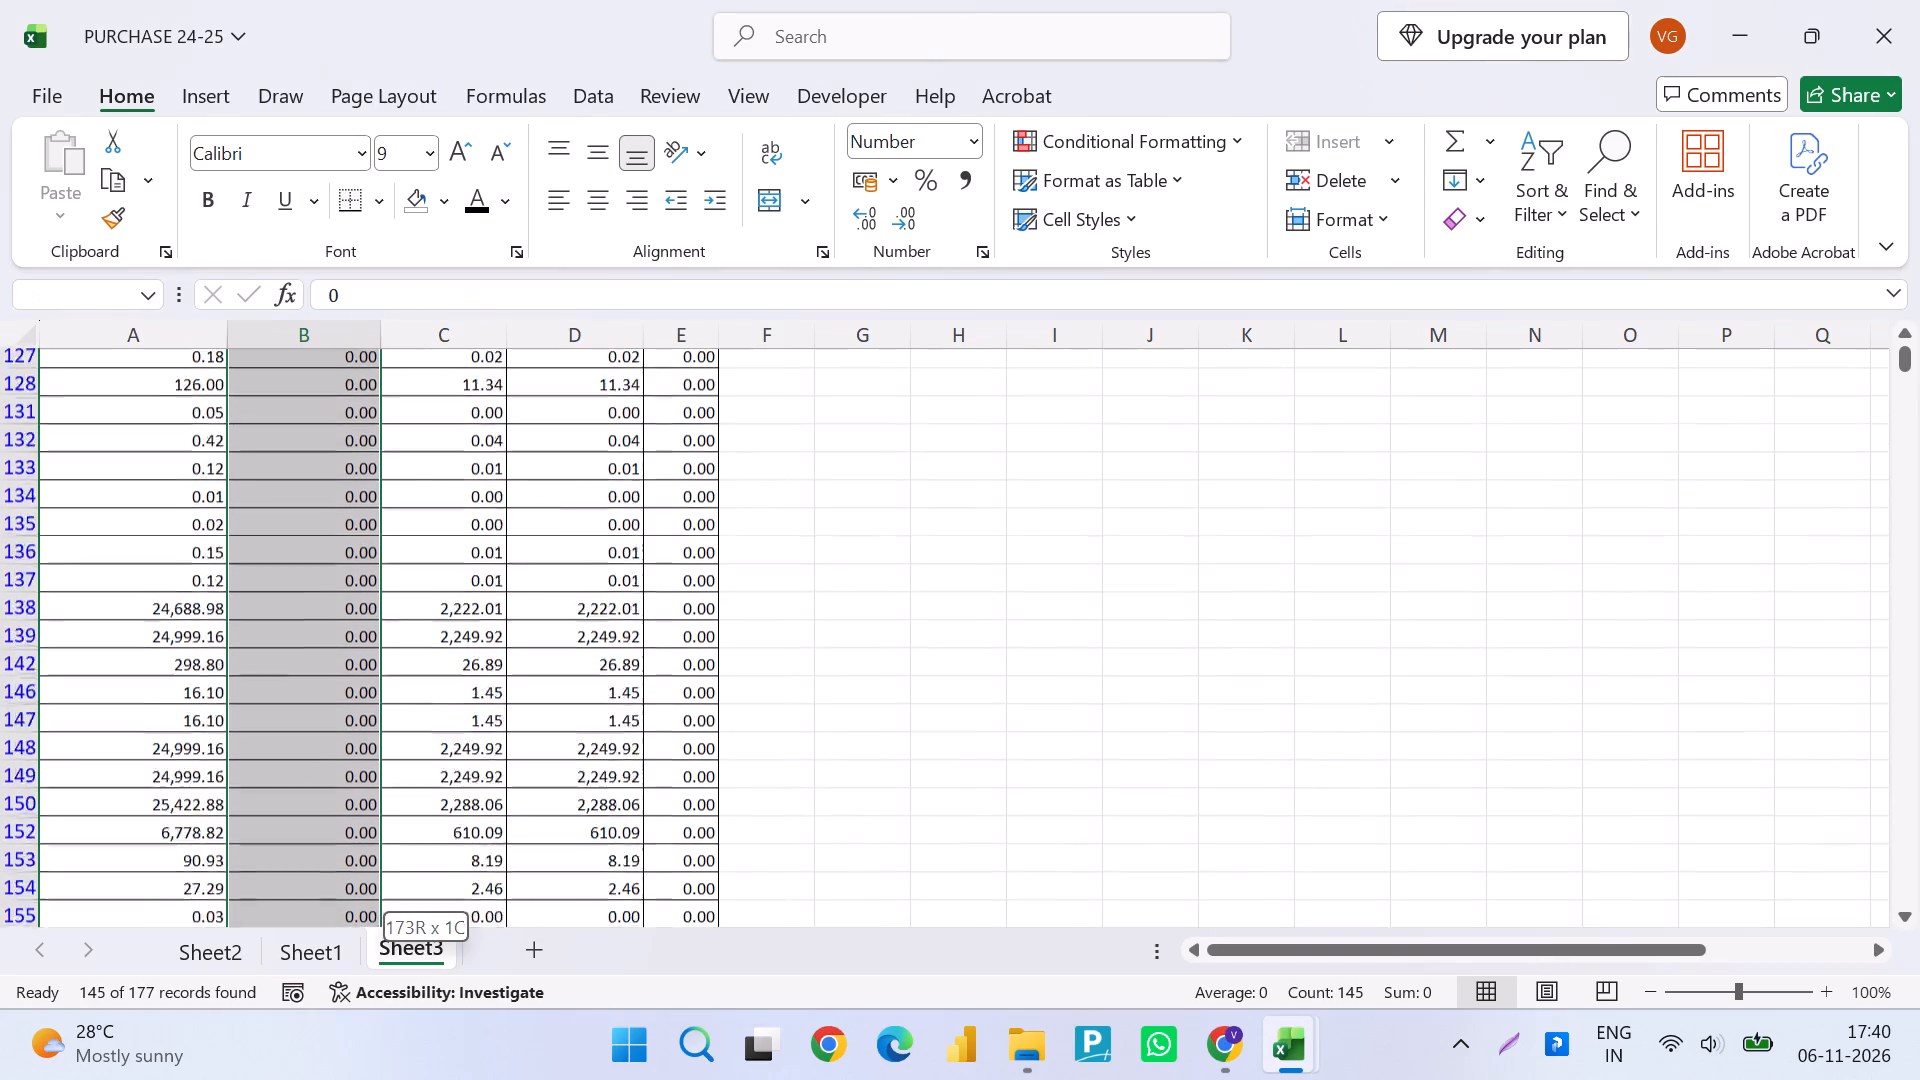
pyautogui.hotkey('alt', ';')
pyautogui.press('Delete')
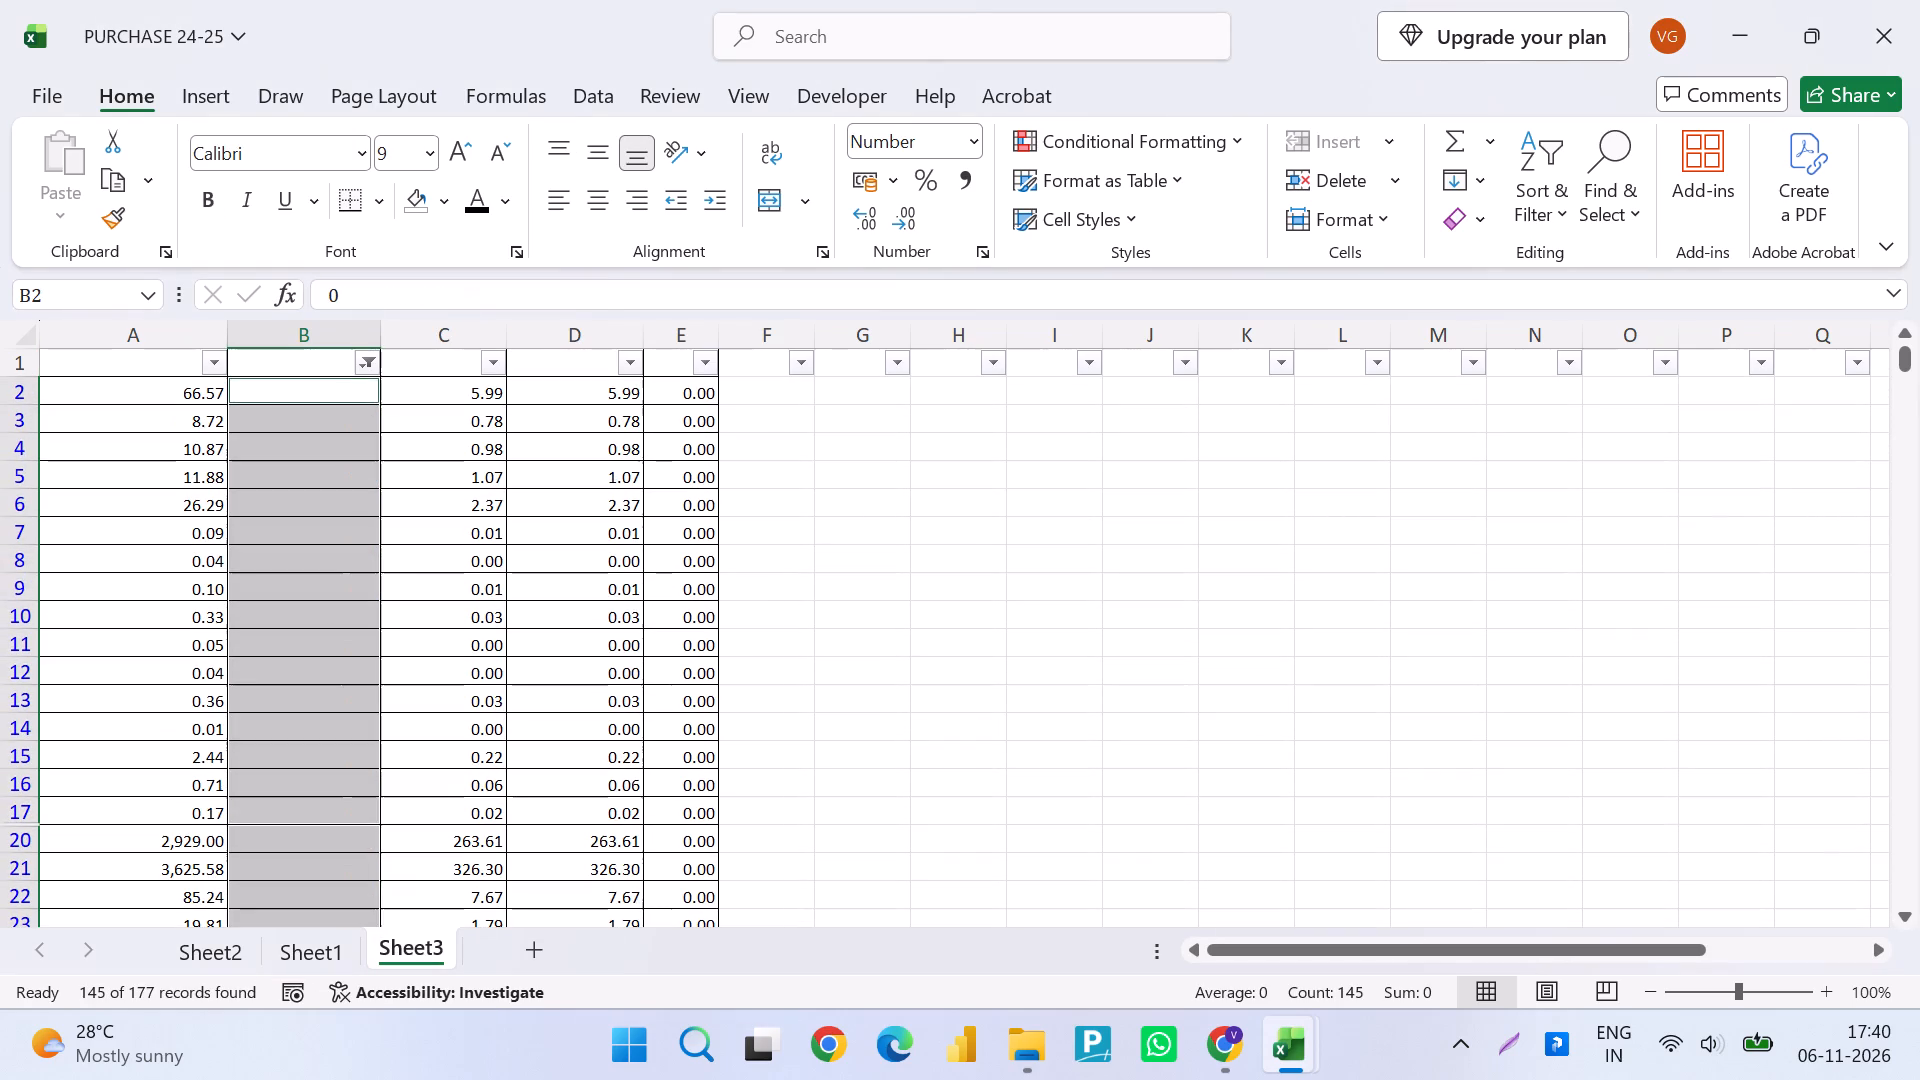
# Reset the Integrated tax filter so that all rows are included.
pyautogui.hotkey('ctrl', 'Up')
pyautogui.press('Right')
pyautogui.press('Left')
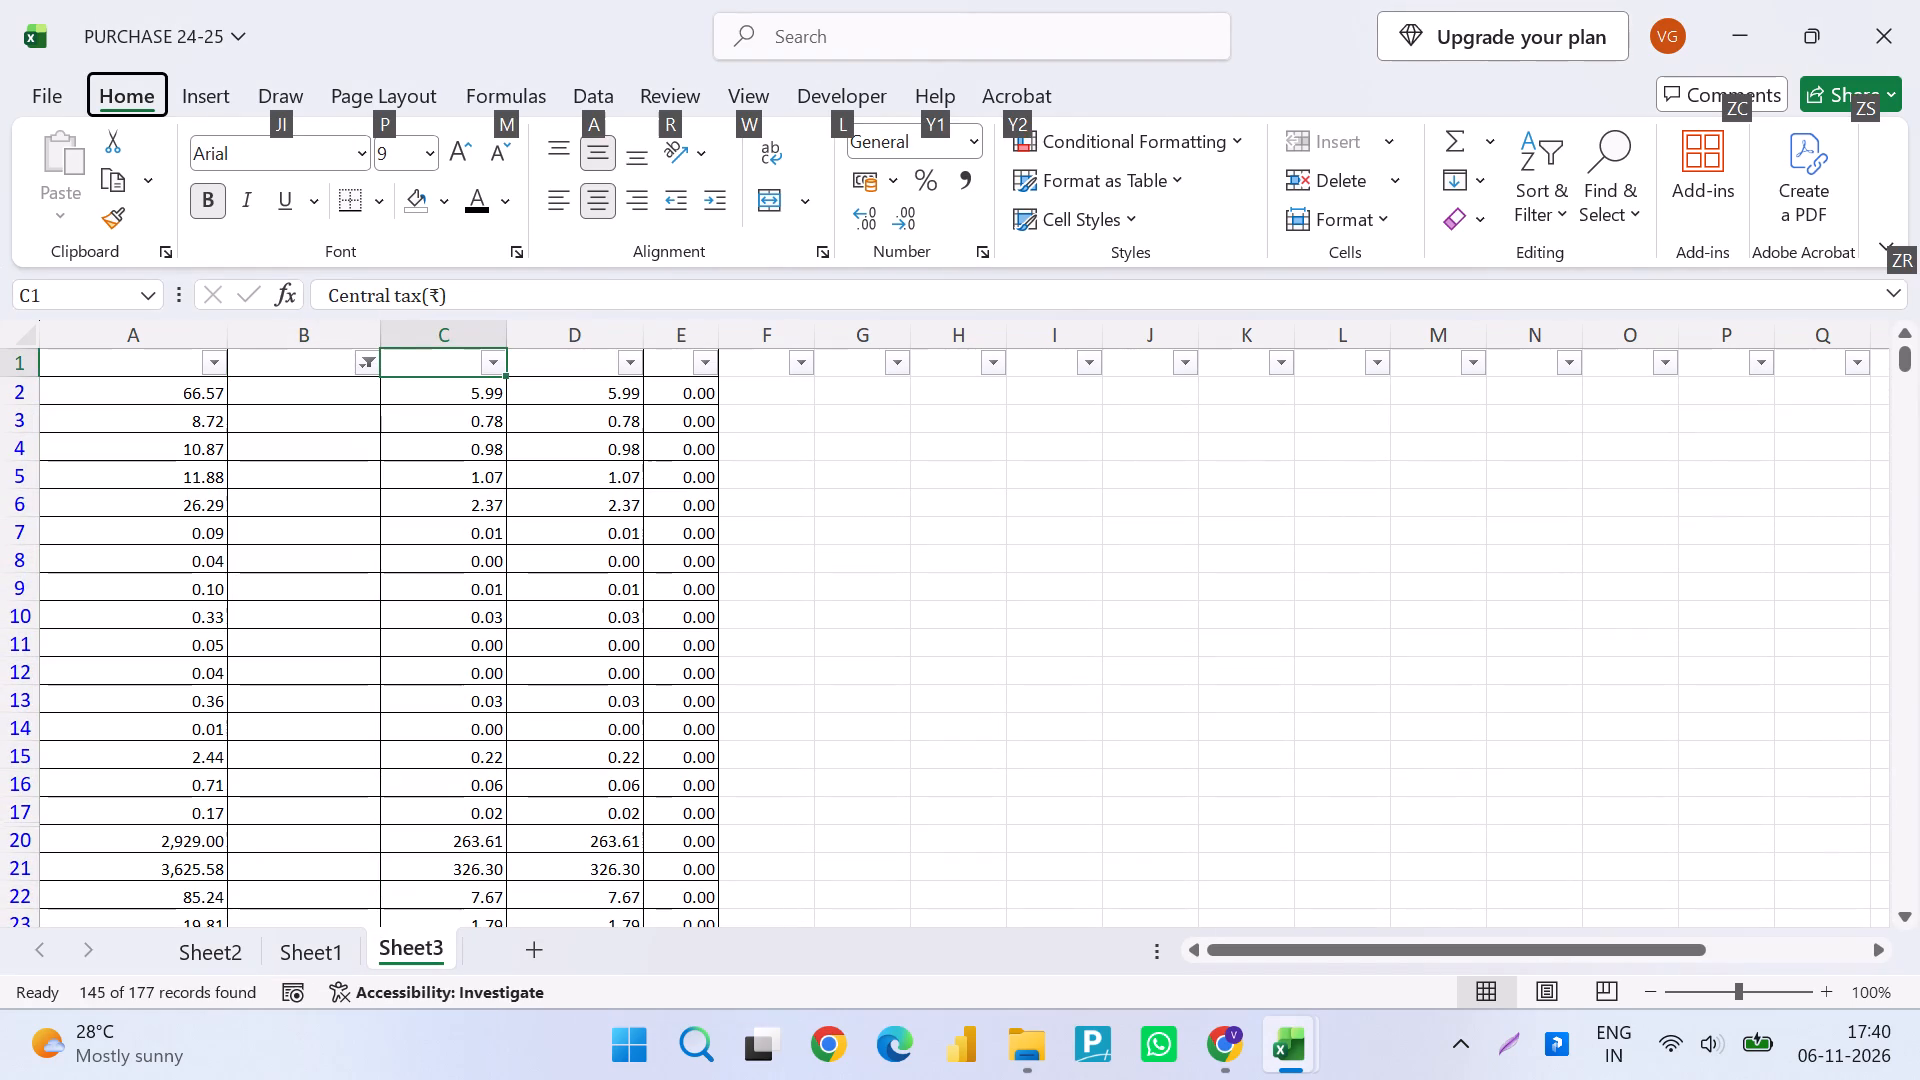
pyautogui.press('Left')
pyautogui.hotkey('alt', 'Down')
pyautogui.press('Escape')
pyautogui.press('Escape')
pyautogui.press('Escape')
pyautogui.press('Left')
pyautogui.hotkey('alt', 'Down')
pyautogui.hotkey('alt', 'Down')
pyautogui.hotkey('alt', 'Down')
pyautogui.hotkey('alt', 'Down')
pyautogui.hotkey('alt', 'Down')
pyautogui.hotkey('alt', 'Down')
pyautogui.hotkey('alt', 'Down')
pyautogui.hotkey('alt', 'Down')
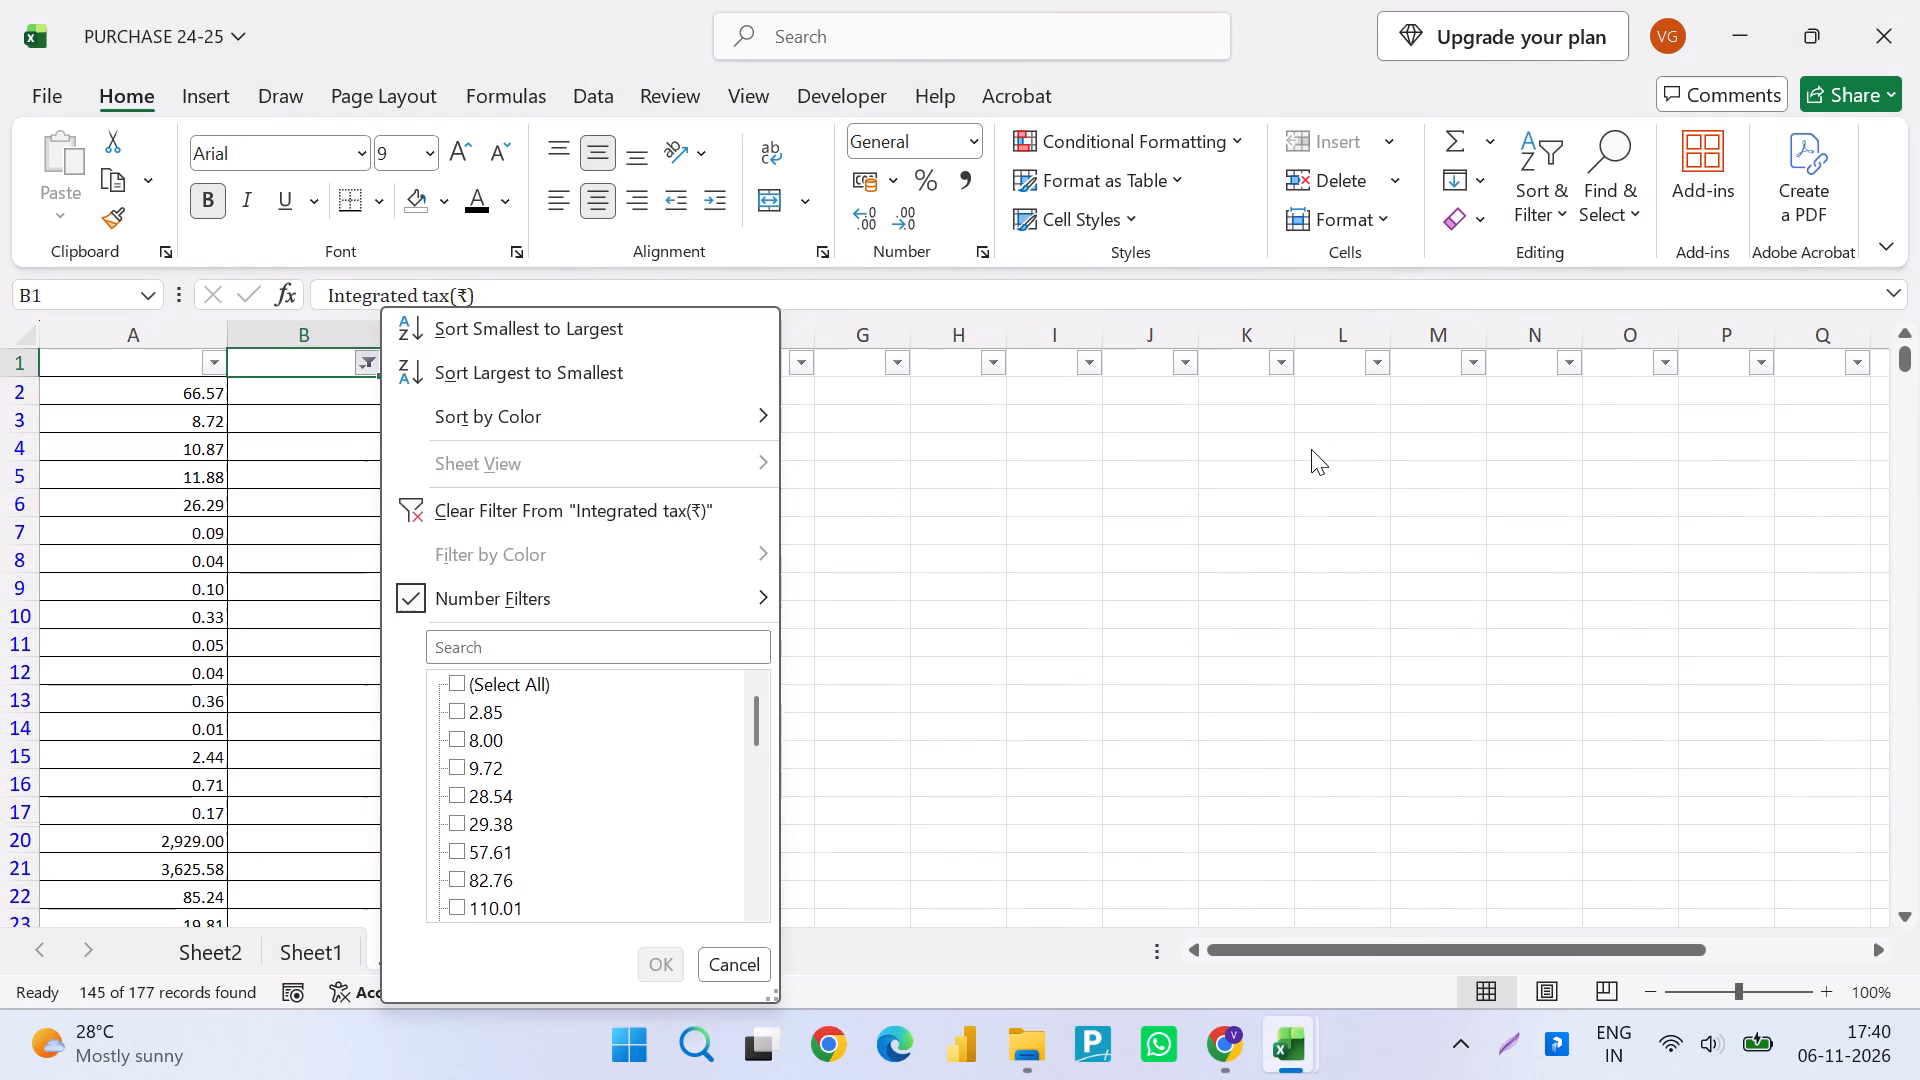
pyautogui.press('Down')
pyautogui.press('Down')
pyautogui.press('space')
pyautogui.press('Return')
# Filter the Central tax column to 0.00 and clear the visible zero values in columns C through E.
pyautogui.press('Right')
pyautogui.hotkey('alt', 'Down')
pyautogui.hotkey('alt', 'Down')
pyautogui.hotkey('alt', 'Down')
pyautogui.hotkey('alt', 'Down')
pyautogui.hotkey('alt', 'Down')
pyautogui.hotkey('alt', 'Down')
pyautogui.hotkey('alt', 'Down')
pyautogui.hotkey('alt', 'Down')
pyautogui.hotkey('alt', 'Down')
pyautogui.hotkey('alt', 'Down')
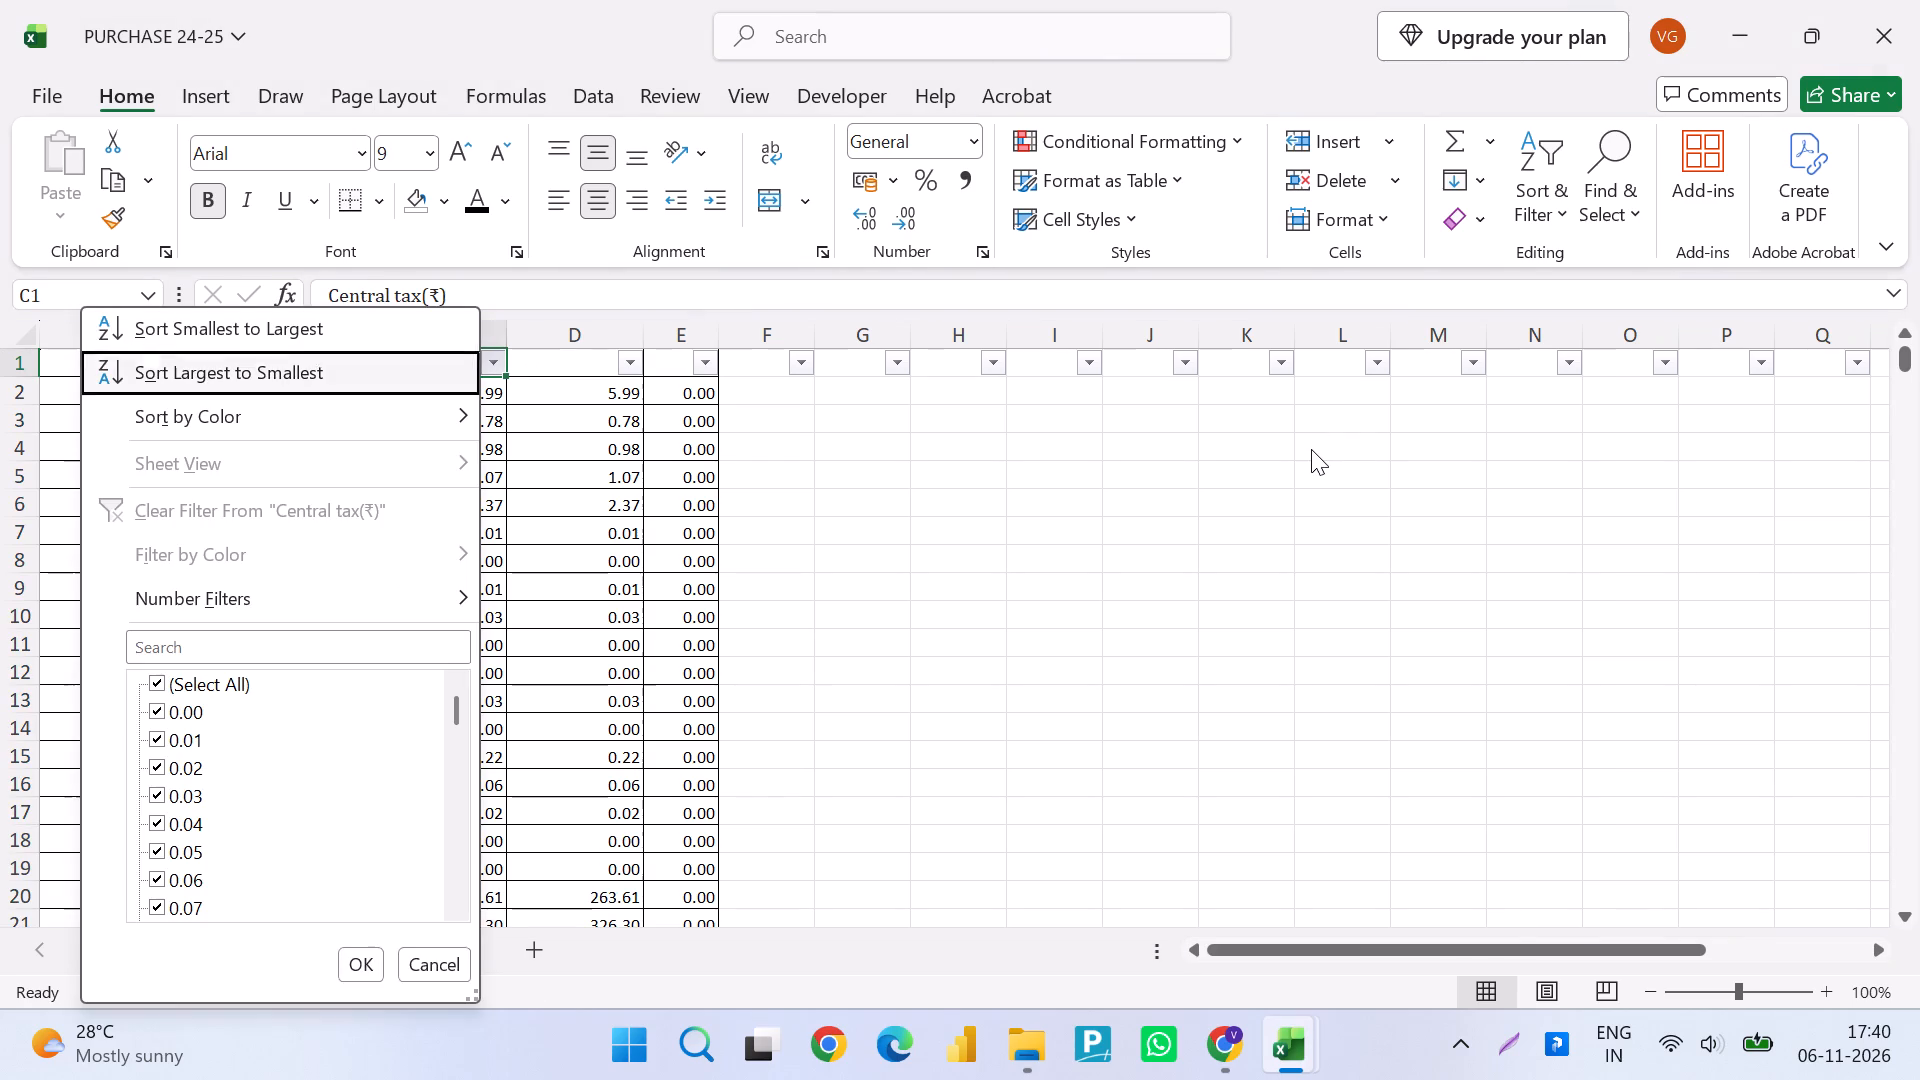
pyautogui.press('space')
pyautogui.press('Down')
pyautogui.press('space')
pyautogui.press('Return')
pyautogui.press('Down')
pyautogui.hotkey('ctrl', 'shift', 'Down')
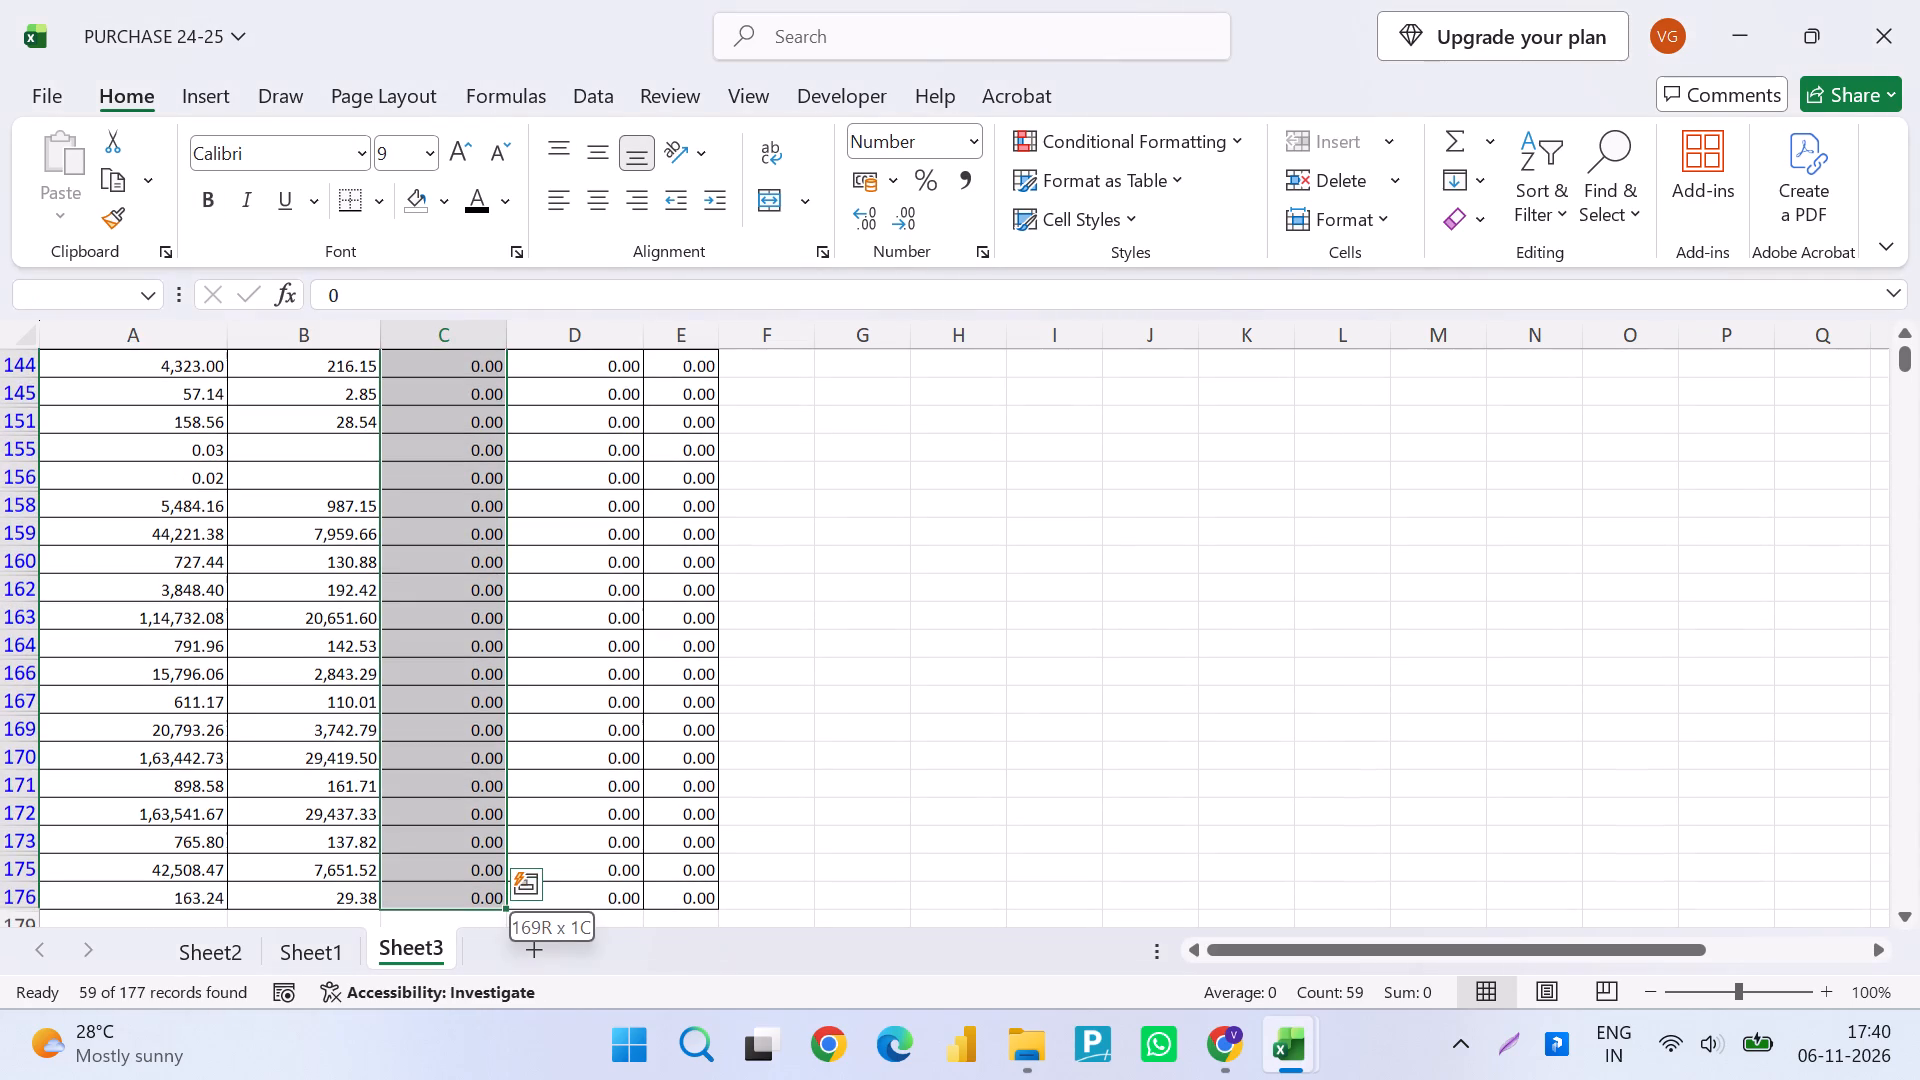
pyautogui.hotkey('shift', 'Right')
pyautogui.hotkey('shift', 'Right')
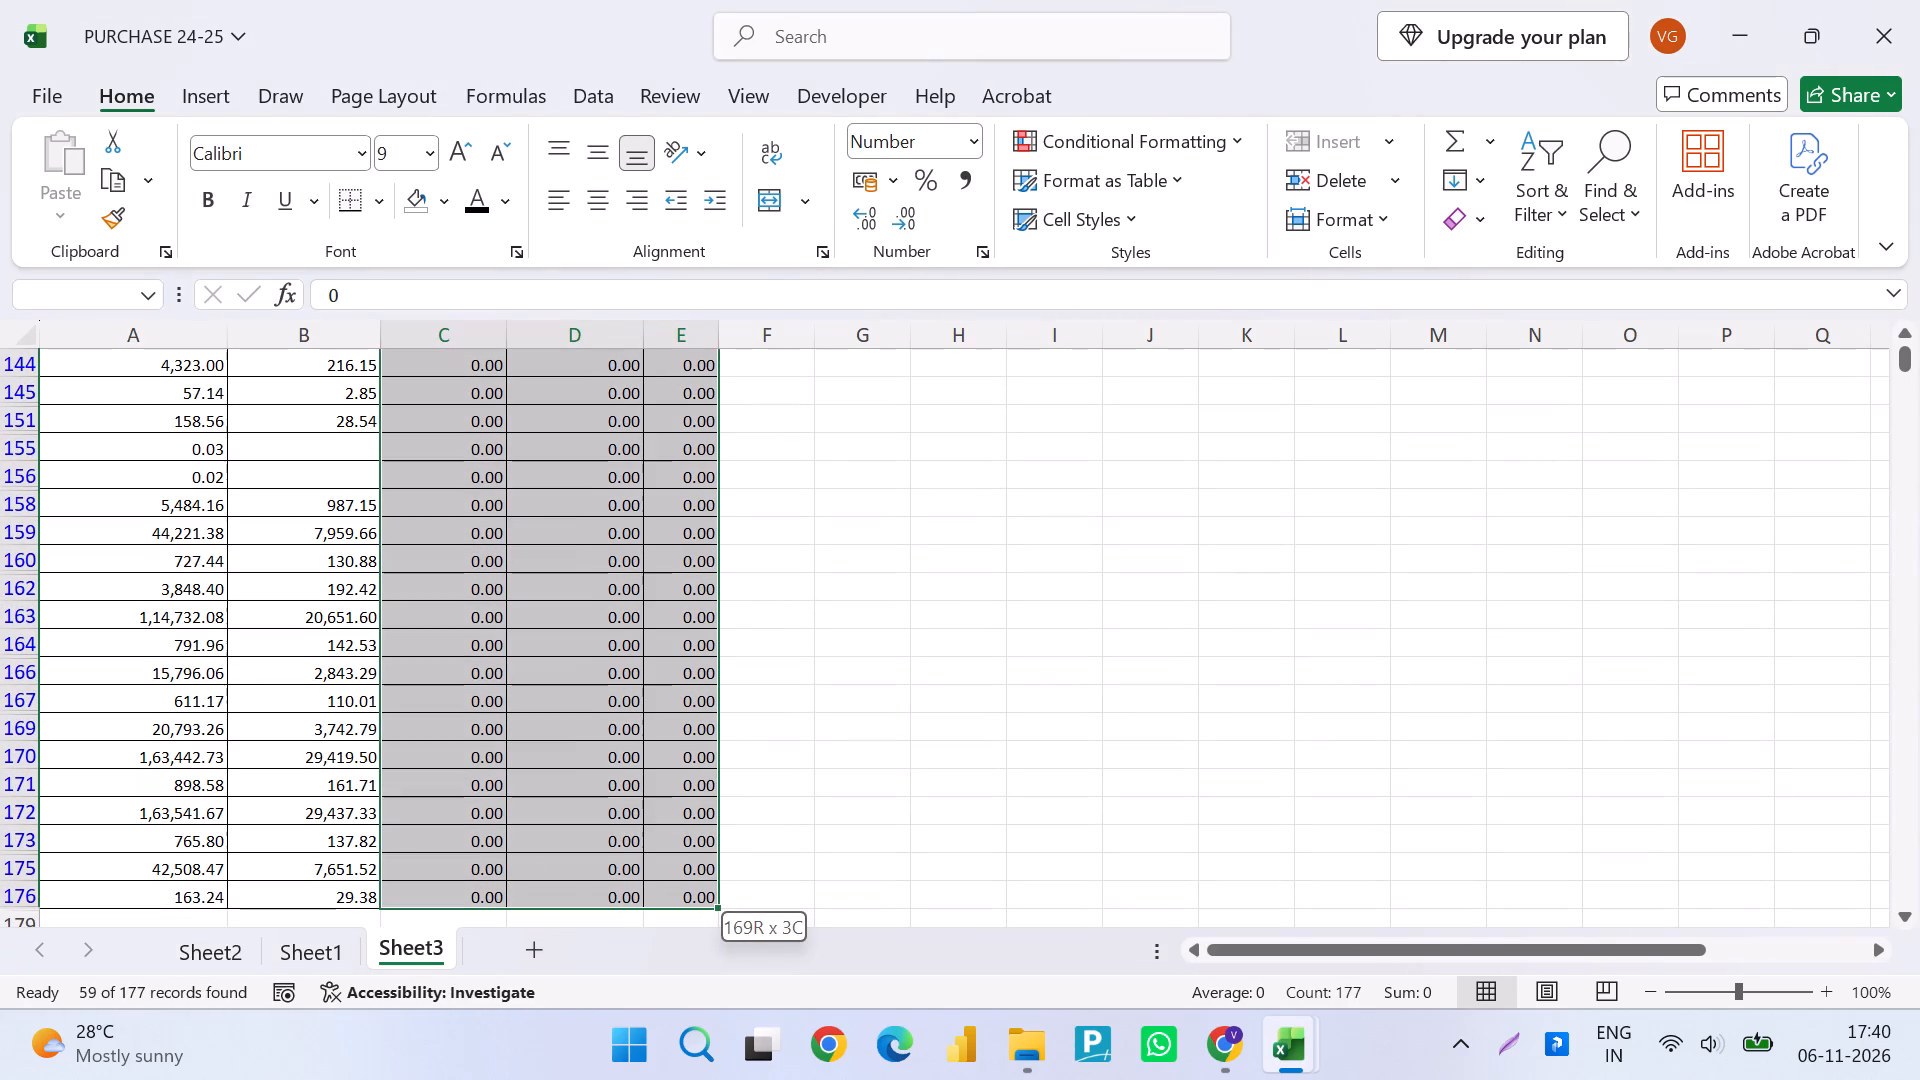
pyautogui.hotkey('alt', ';')
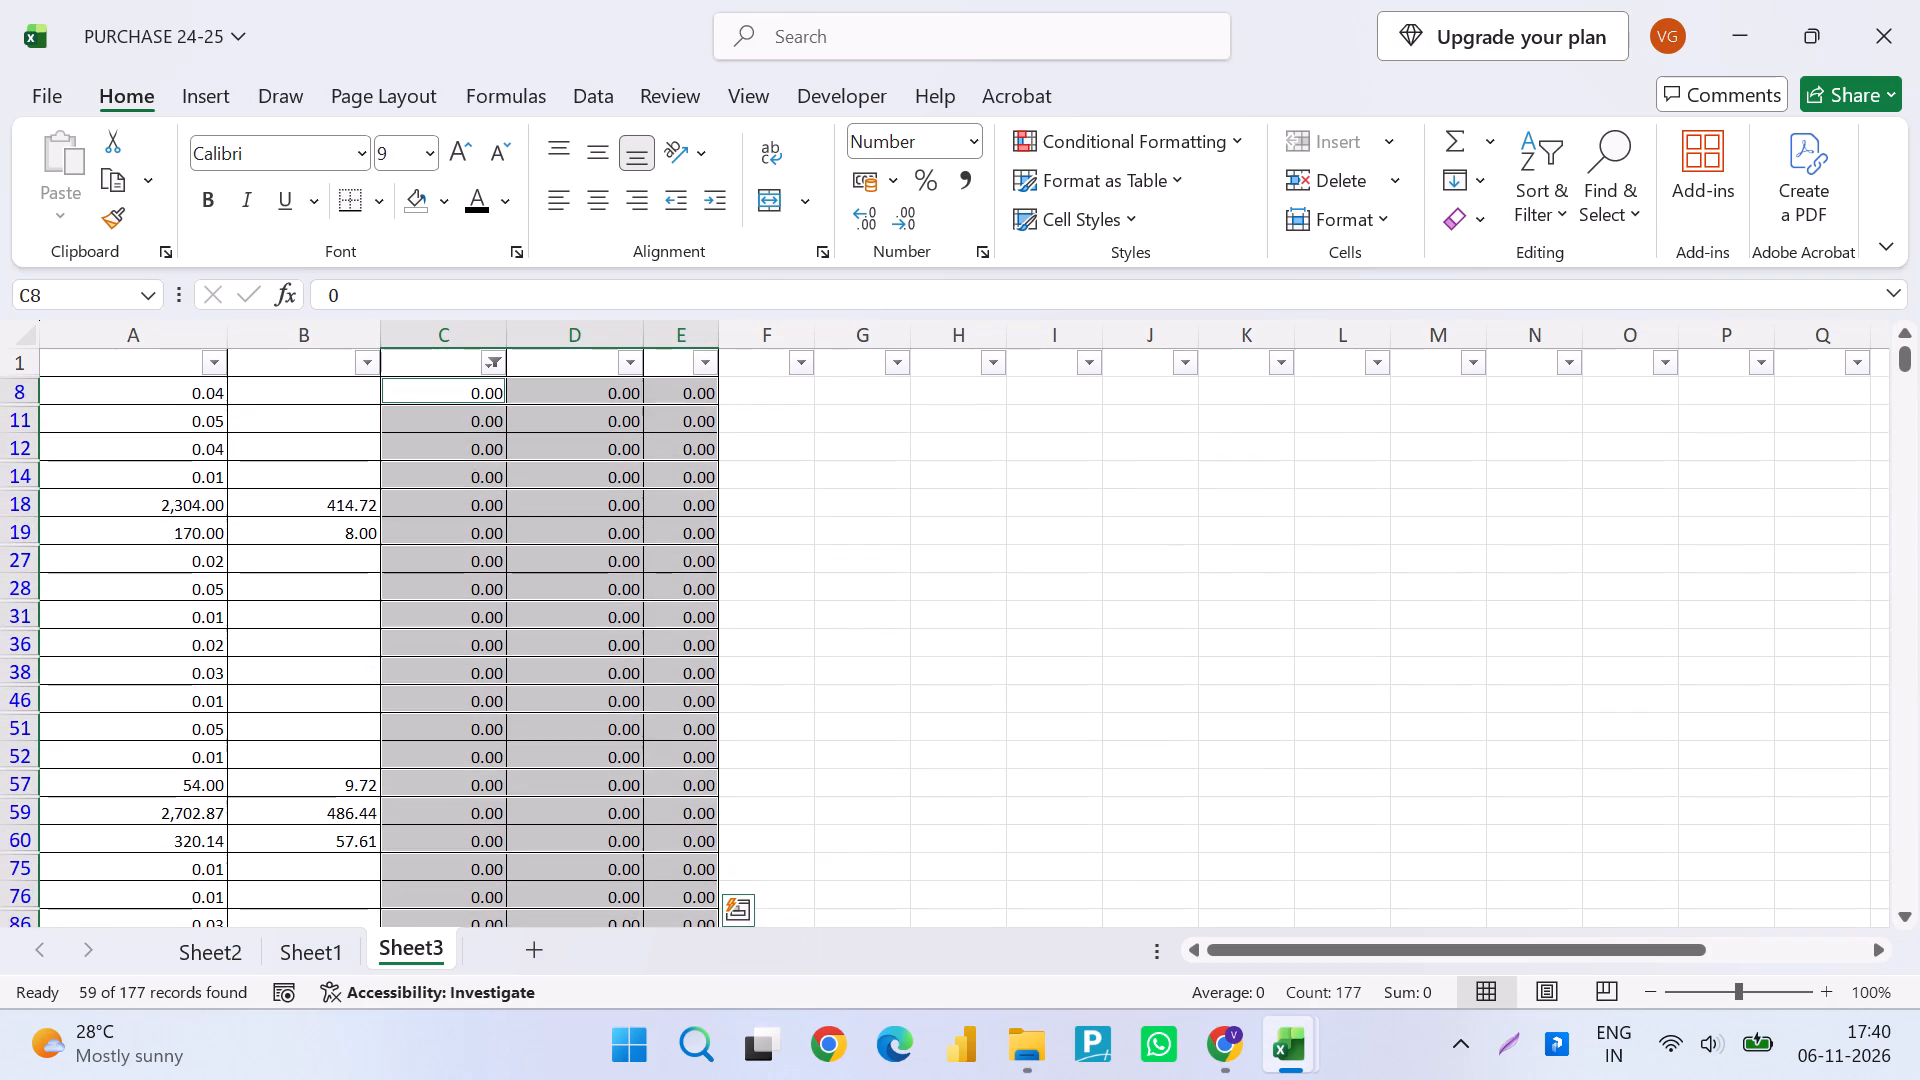
pyautogui.press('Delete')
# Remove the filters from Sheet3.
pyautogui.hotkey('ctrl', 'Up')
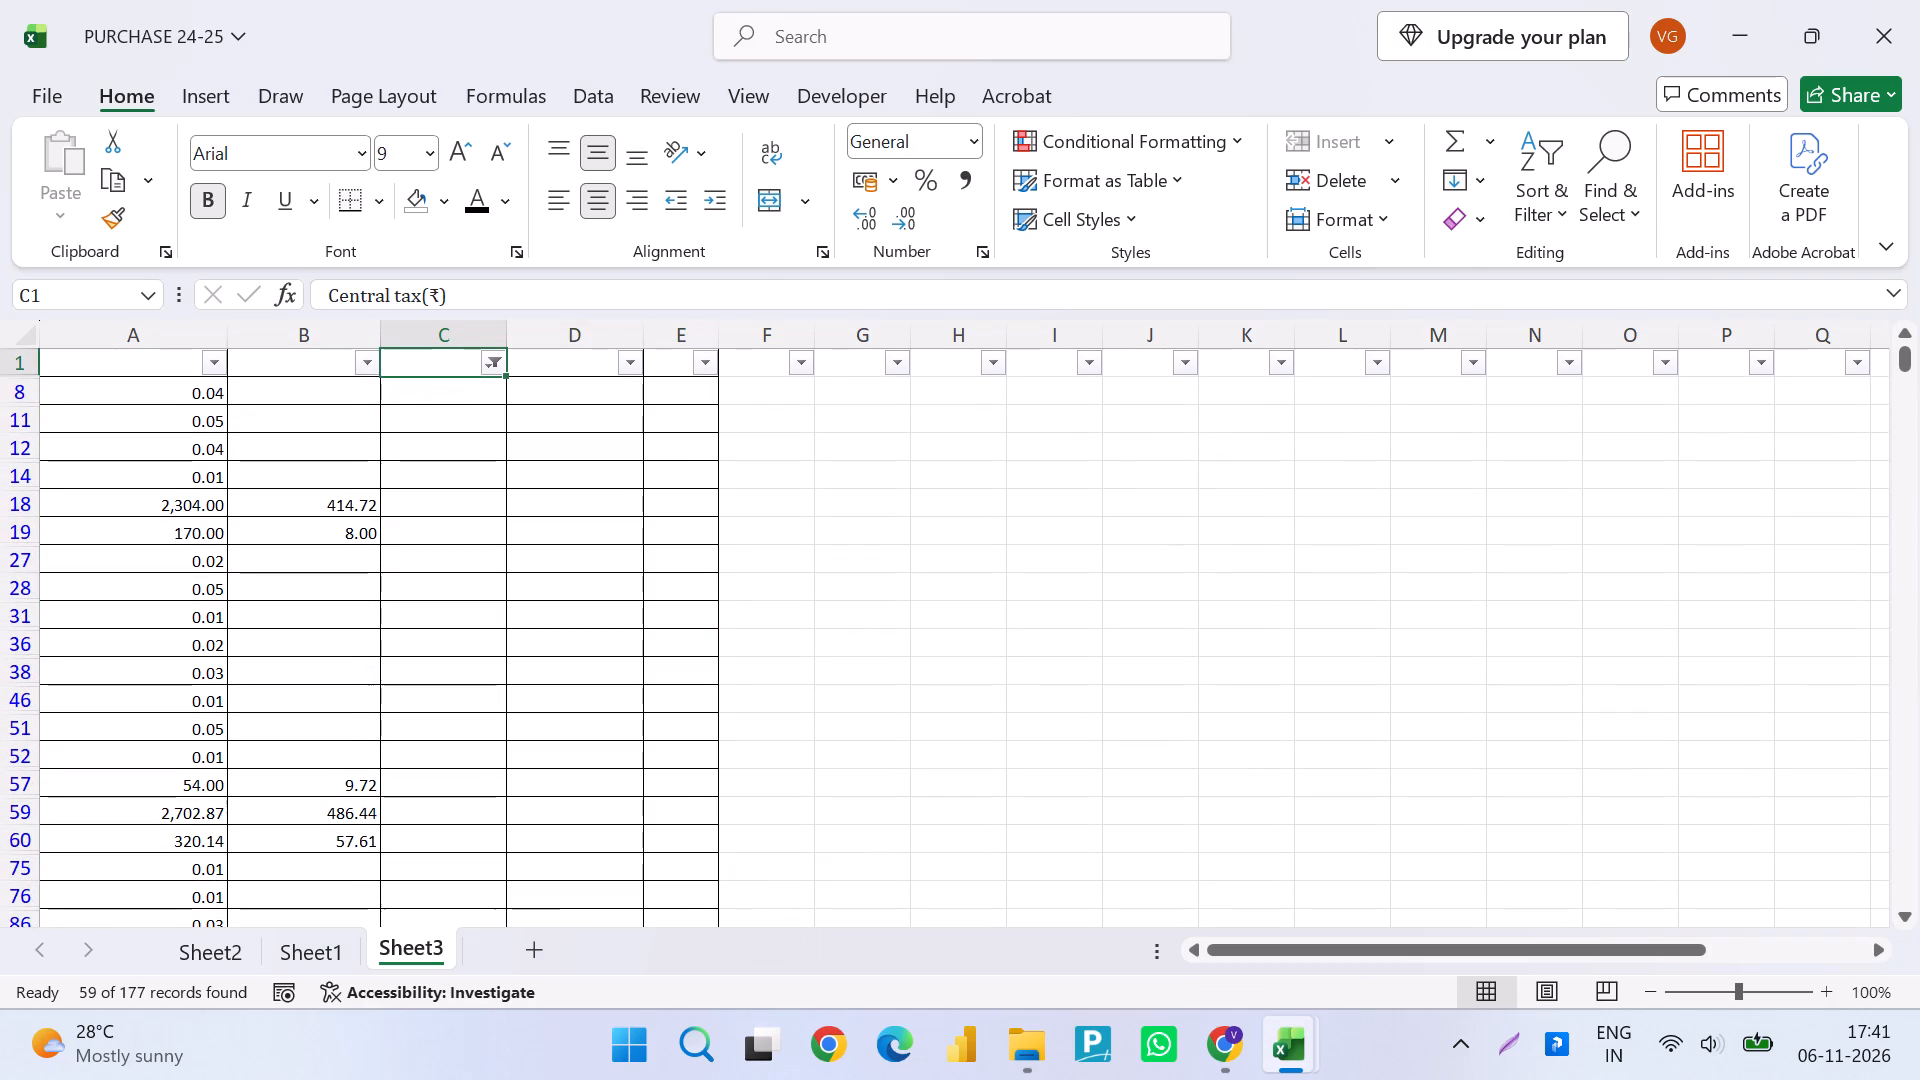
pyautogui.hotkey('ctrl', 'shift', 'l')
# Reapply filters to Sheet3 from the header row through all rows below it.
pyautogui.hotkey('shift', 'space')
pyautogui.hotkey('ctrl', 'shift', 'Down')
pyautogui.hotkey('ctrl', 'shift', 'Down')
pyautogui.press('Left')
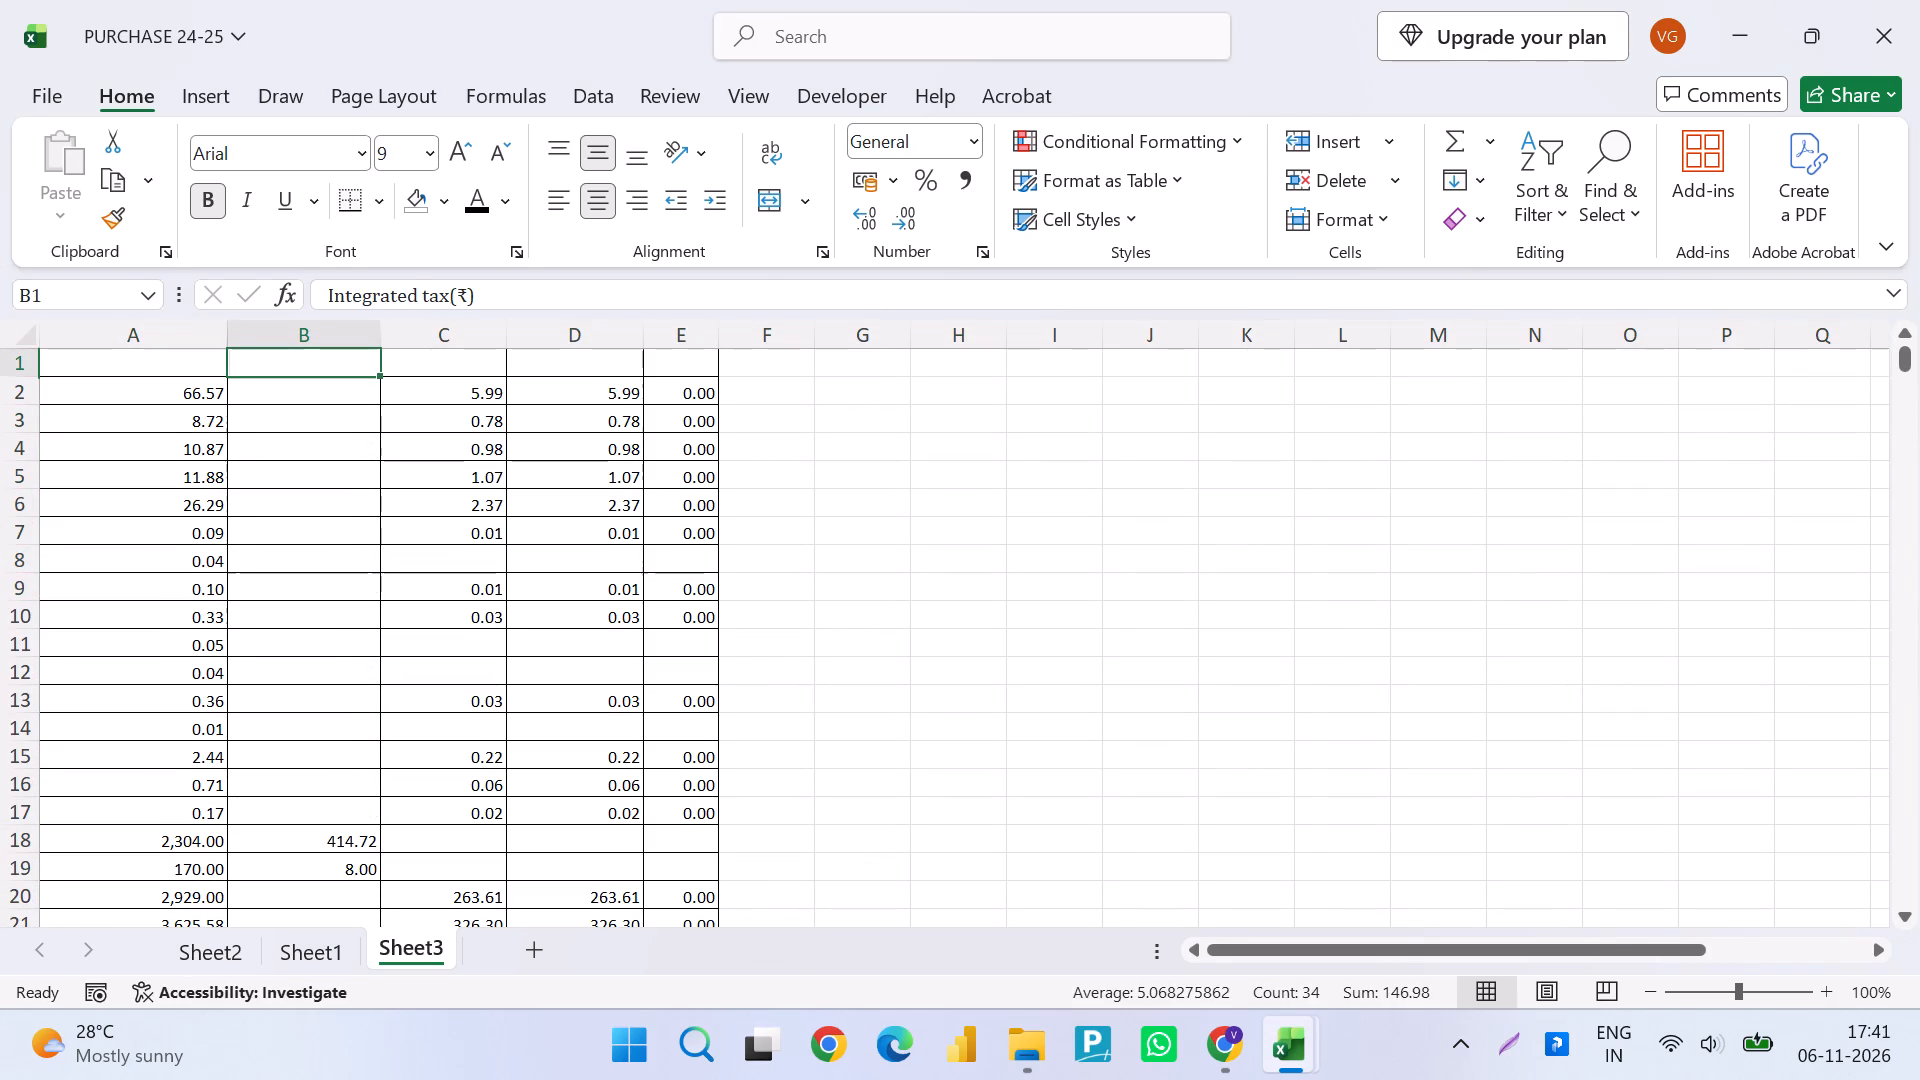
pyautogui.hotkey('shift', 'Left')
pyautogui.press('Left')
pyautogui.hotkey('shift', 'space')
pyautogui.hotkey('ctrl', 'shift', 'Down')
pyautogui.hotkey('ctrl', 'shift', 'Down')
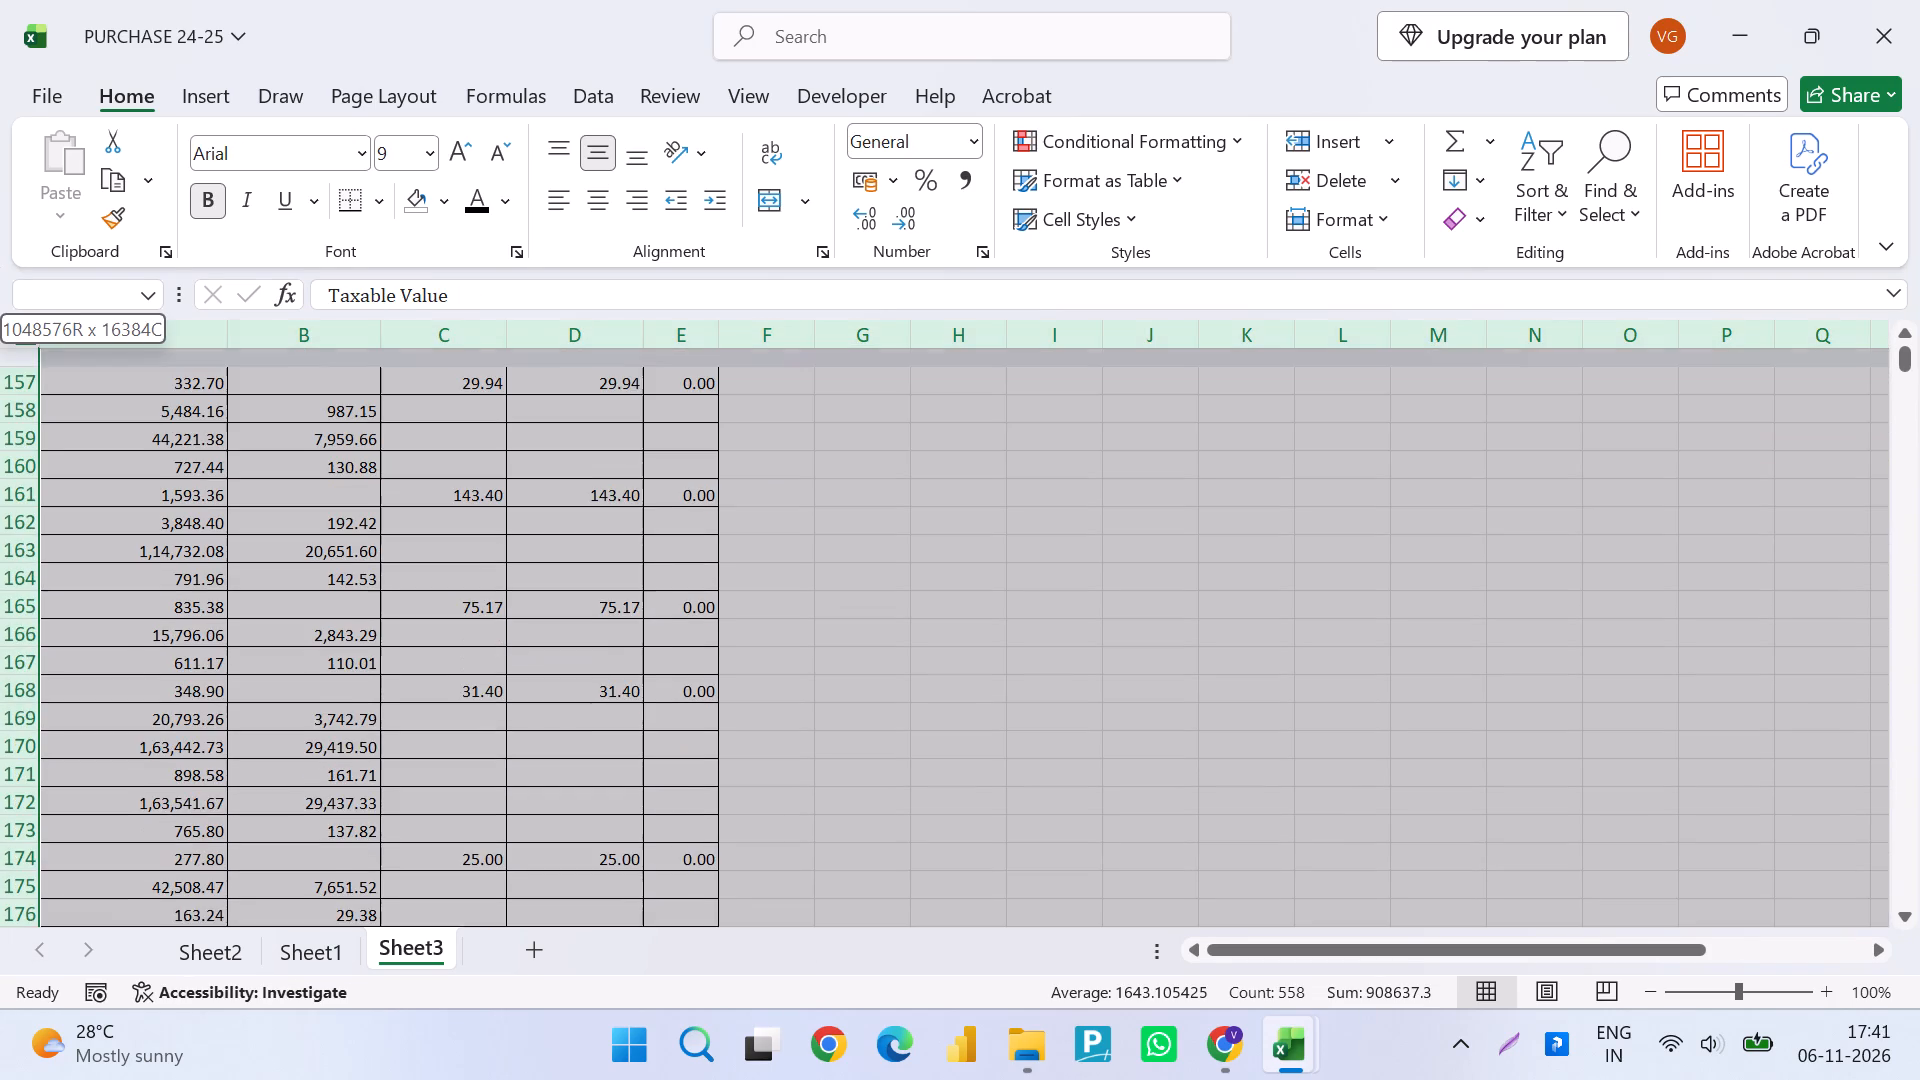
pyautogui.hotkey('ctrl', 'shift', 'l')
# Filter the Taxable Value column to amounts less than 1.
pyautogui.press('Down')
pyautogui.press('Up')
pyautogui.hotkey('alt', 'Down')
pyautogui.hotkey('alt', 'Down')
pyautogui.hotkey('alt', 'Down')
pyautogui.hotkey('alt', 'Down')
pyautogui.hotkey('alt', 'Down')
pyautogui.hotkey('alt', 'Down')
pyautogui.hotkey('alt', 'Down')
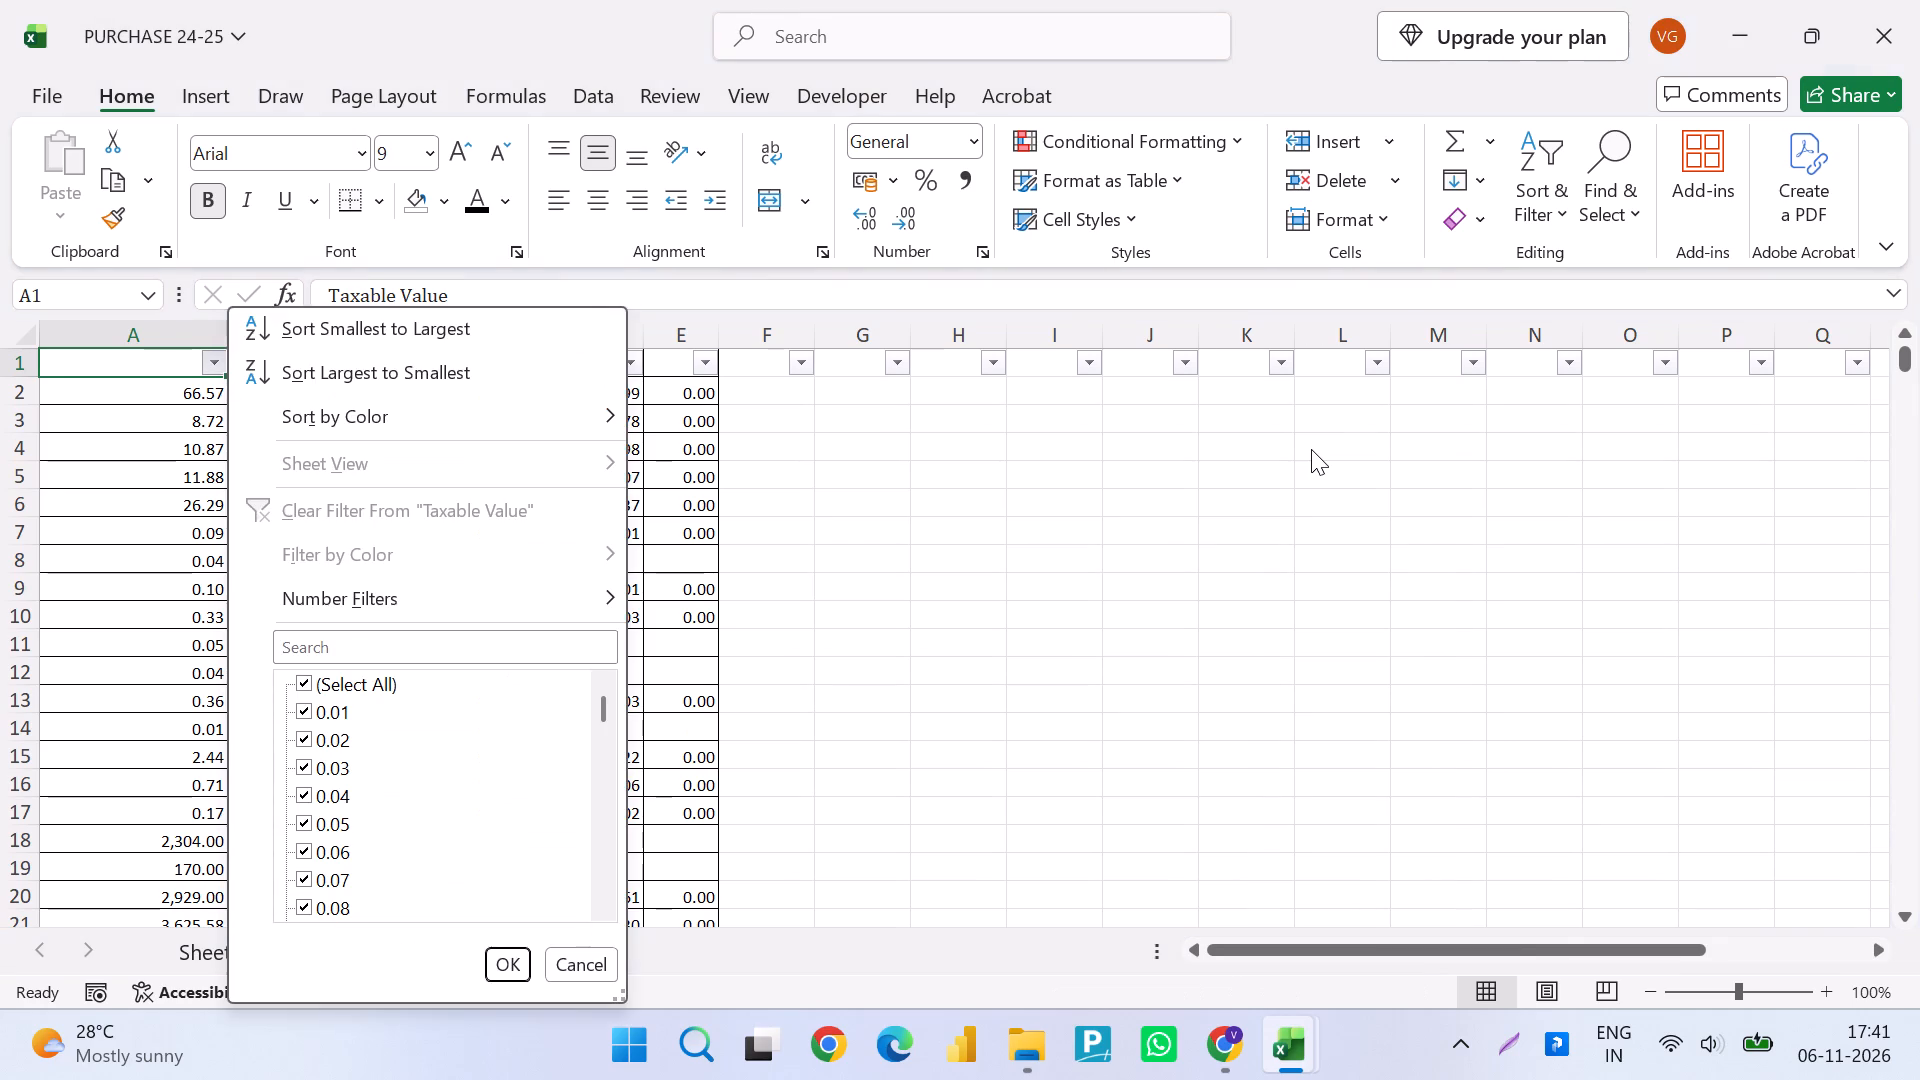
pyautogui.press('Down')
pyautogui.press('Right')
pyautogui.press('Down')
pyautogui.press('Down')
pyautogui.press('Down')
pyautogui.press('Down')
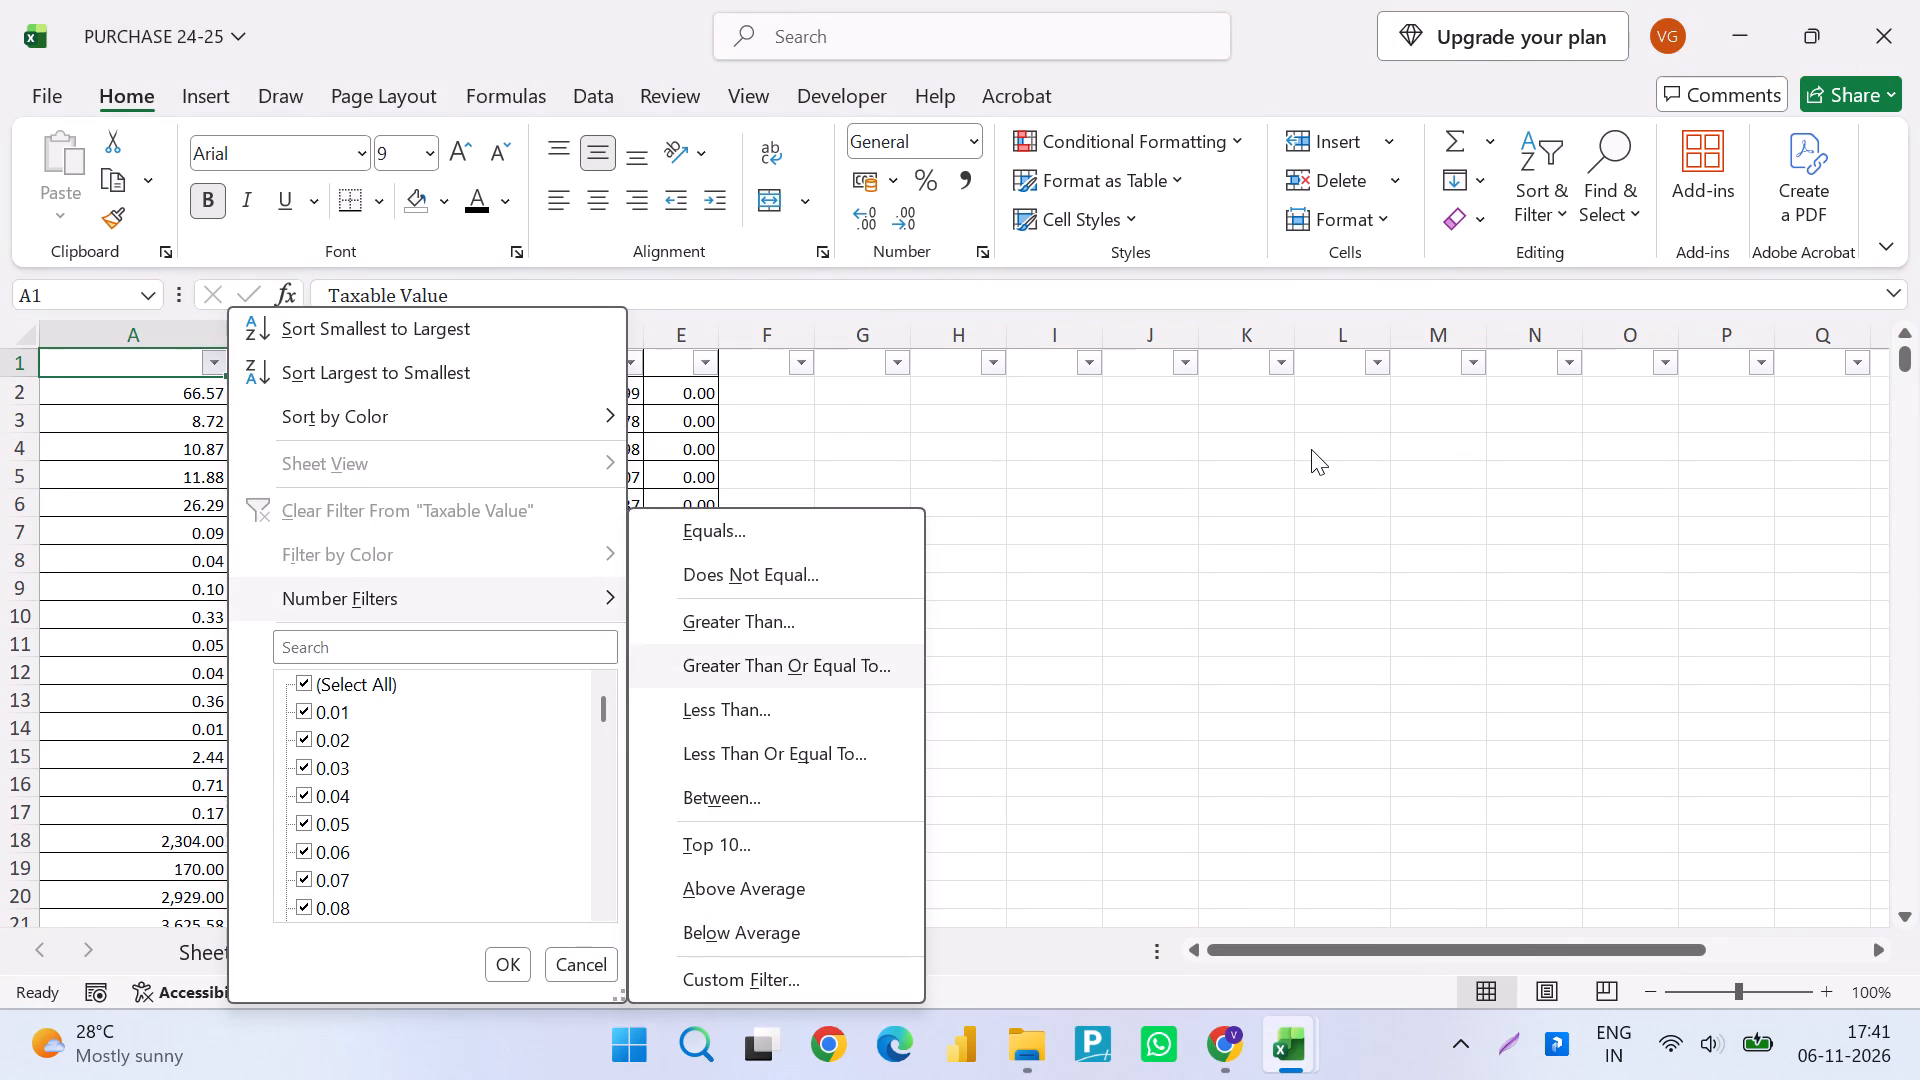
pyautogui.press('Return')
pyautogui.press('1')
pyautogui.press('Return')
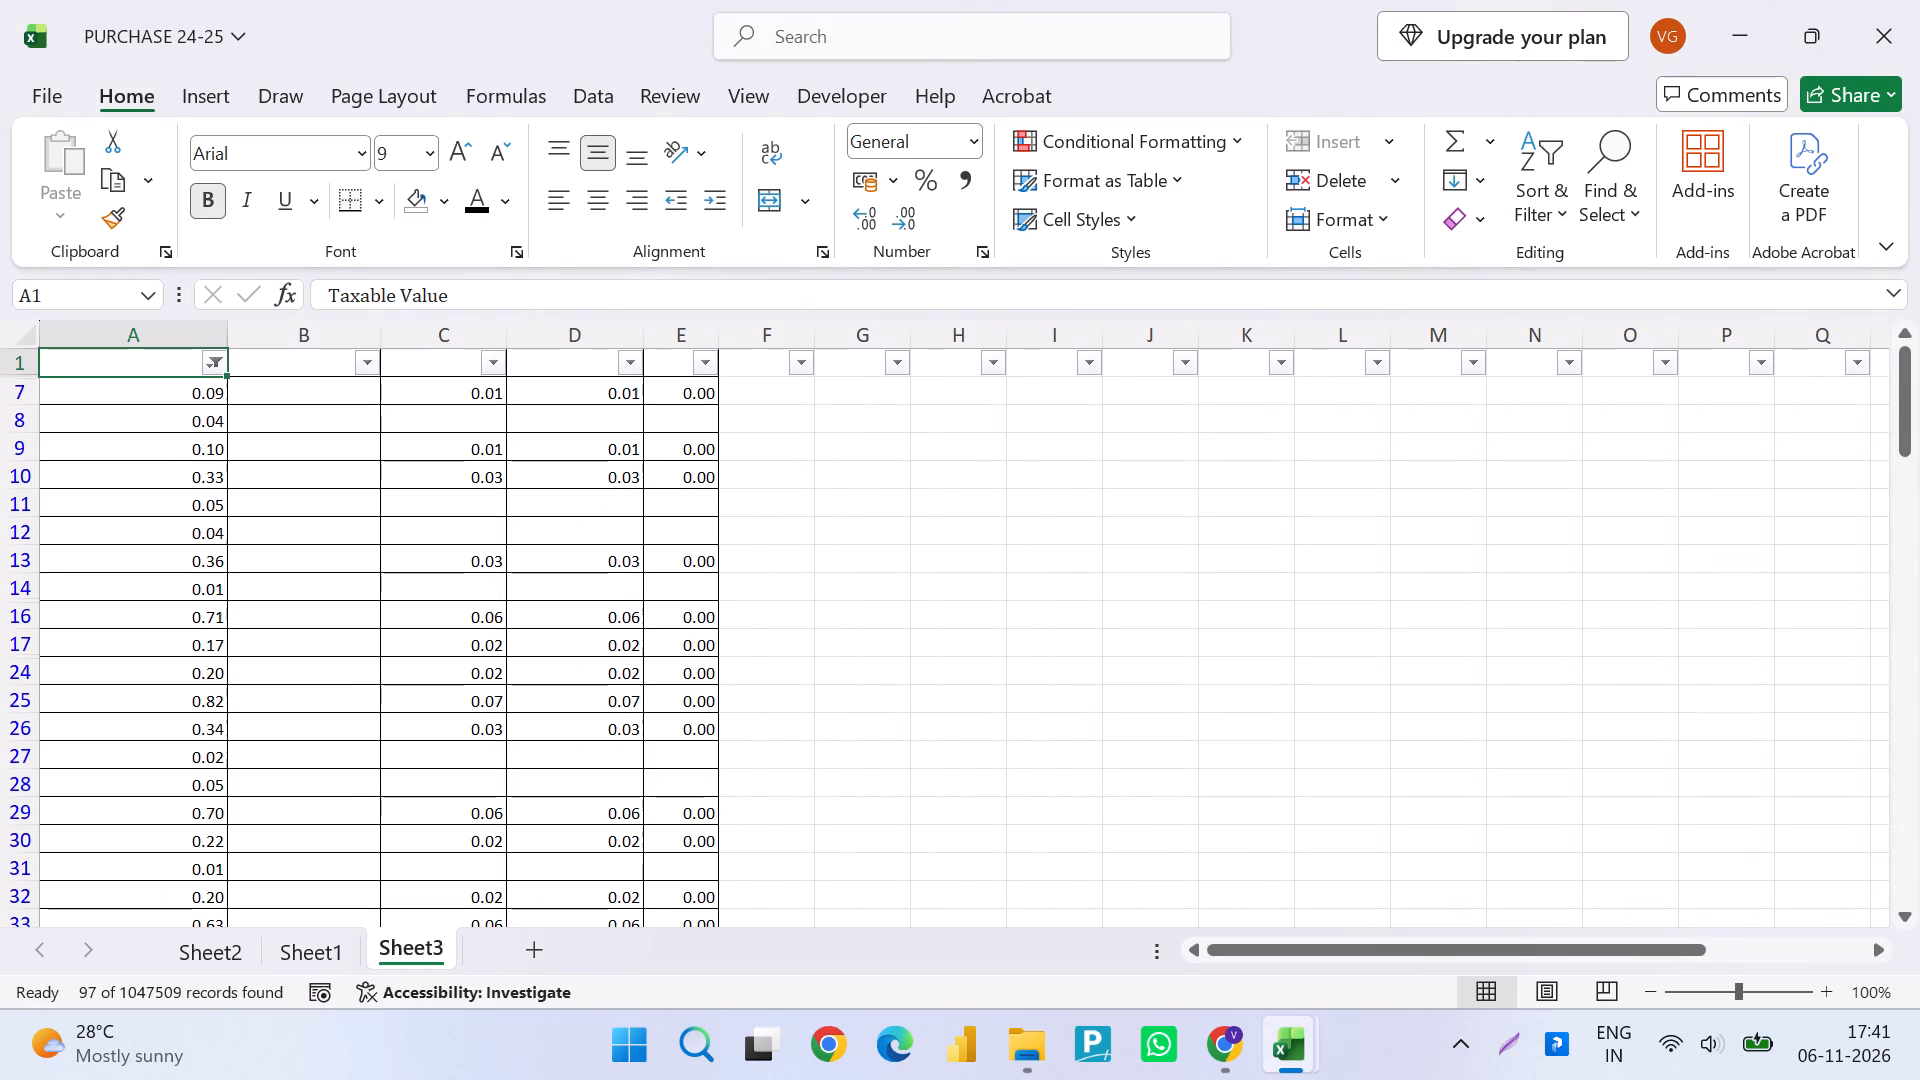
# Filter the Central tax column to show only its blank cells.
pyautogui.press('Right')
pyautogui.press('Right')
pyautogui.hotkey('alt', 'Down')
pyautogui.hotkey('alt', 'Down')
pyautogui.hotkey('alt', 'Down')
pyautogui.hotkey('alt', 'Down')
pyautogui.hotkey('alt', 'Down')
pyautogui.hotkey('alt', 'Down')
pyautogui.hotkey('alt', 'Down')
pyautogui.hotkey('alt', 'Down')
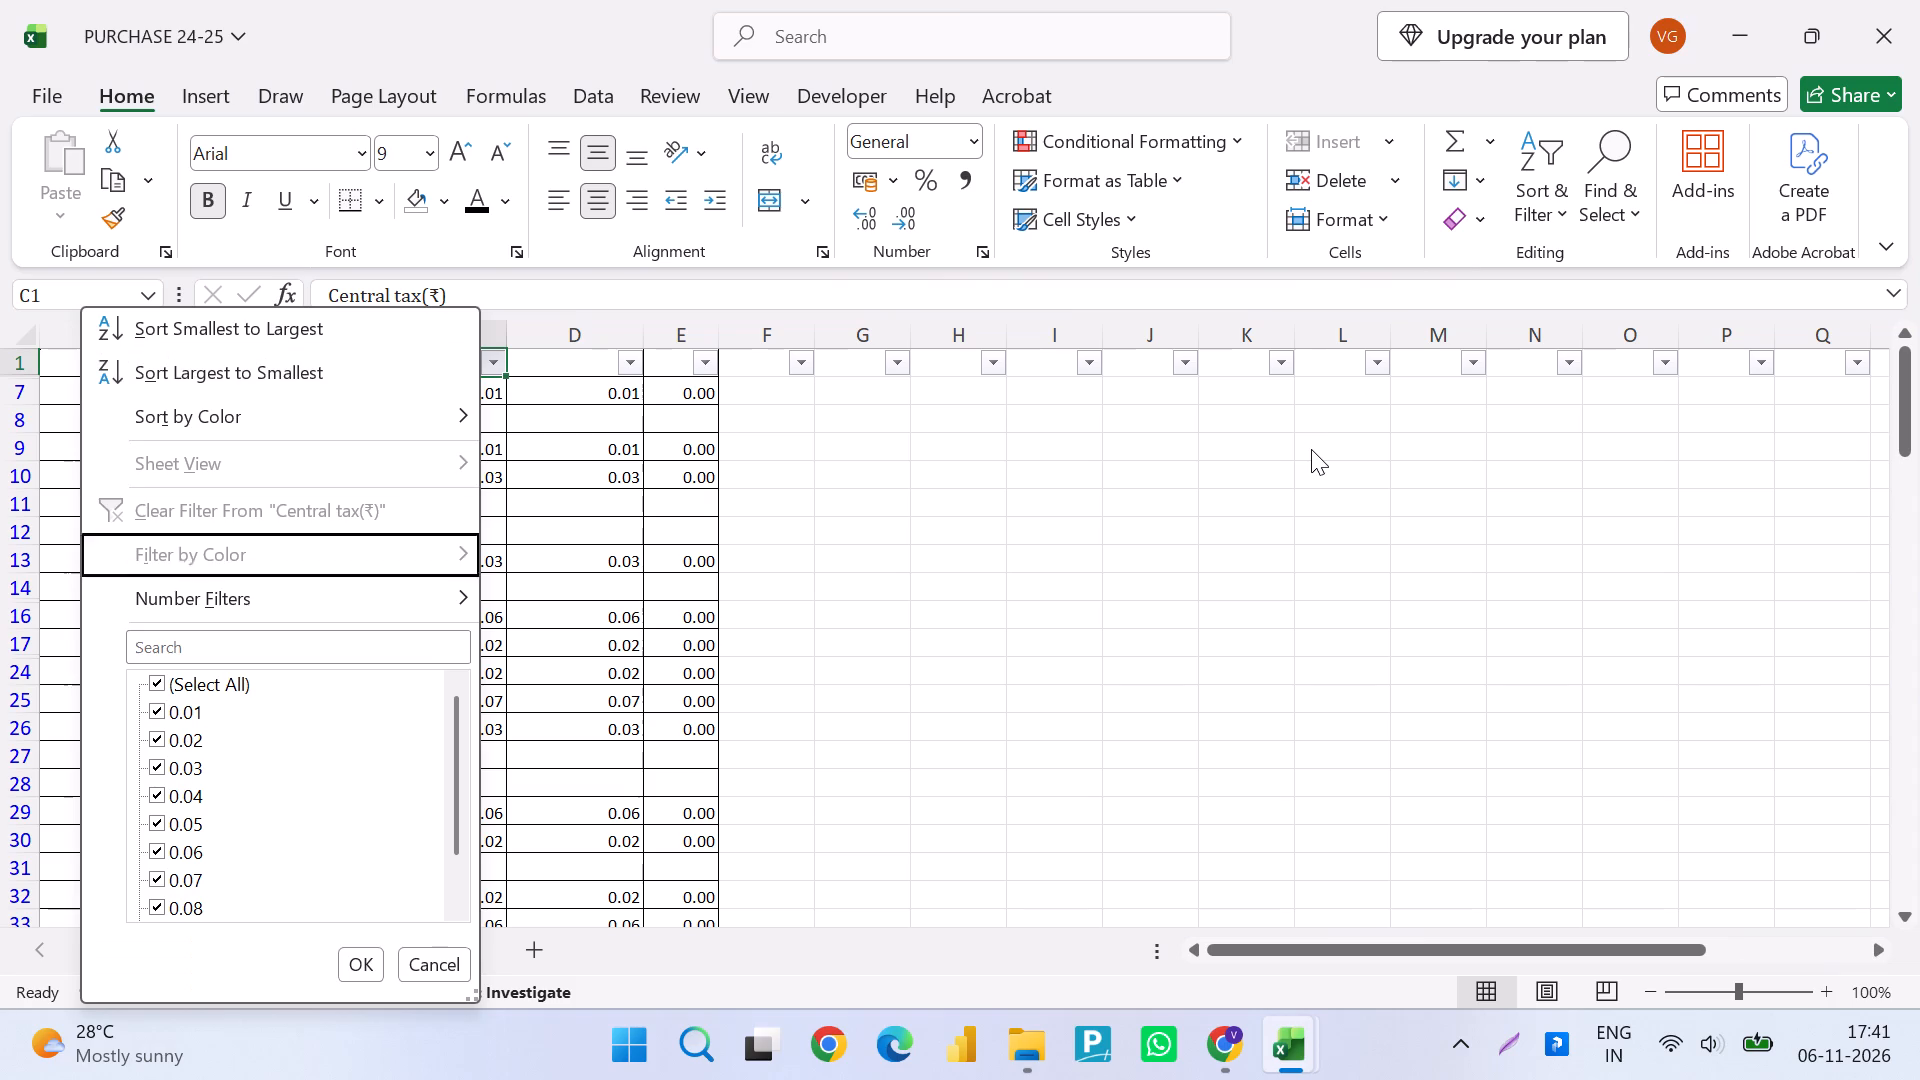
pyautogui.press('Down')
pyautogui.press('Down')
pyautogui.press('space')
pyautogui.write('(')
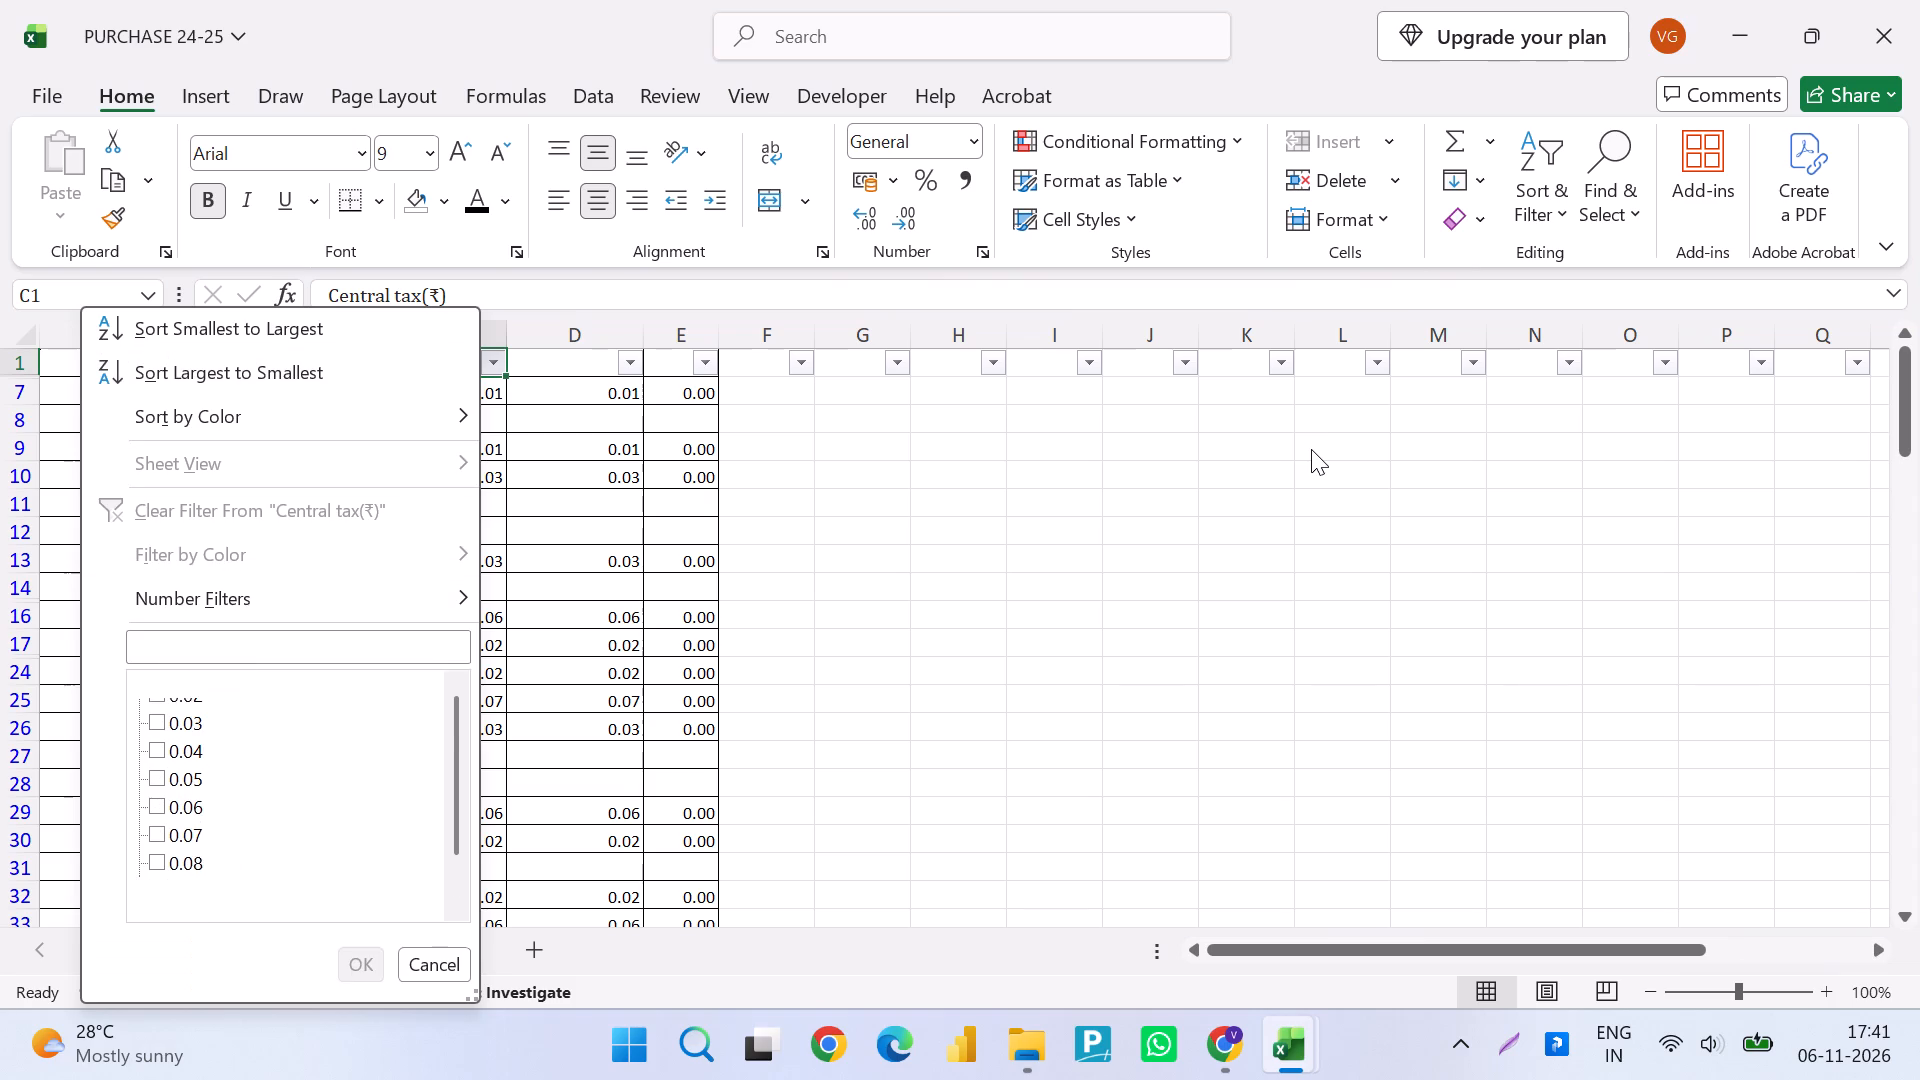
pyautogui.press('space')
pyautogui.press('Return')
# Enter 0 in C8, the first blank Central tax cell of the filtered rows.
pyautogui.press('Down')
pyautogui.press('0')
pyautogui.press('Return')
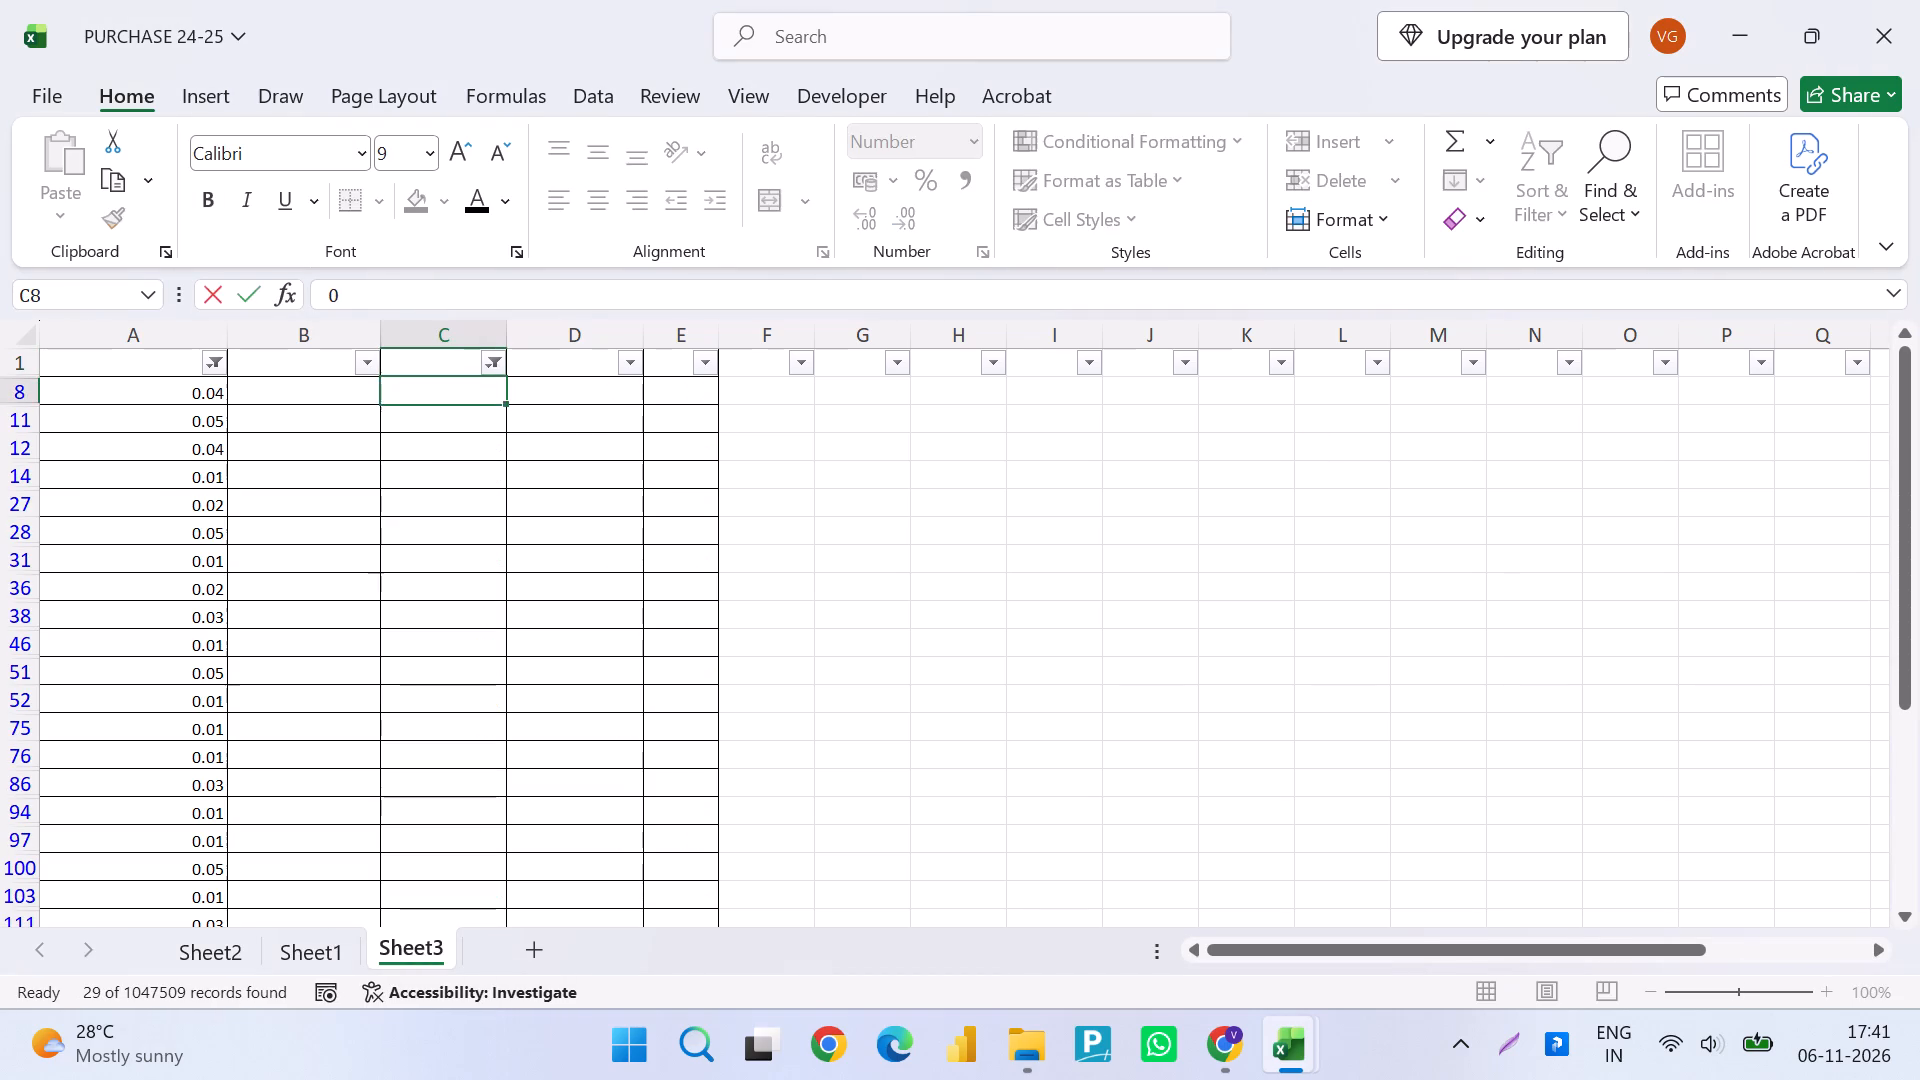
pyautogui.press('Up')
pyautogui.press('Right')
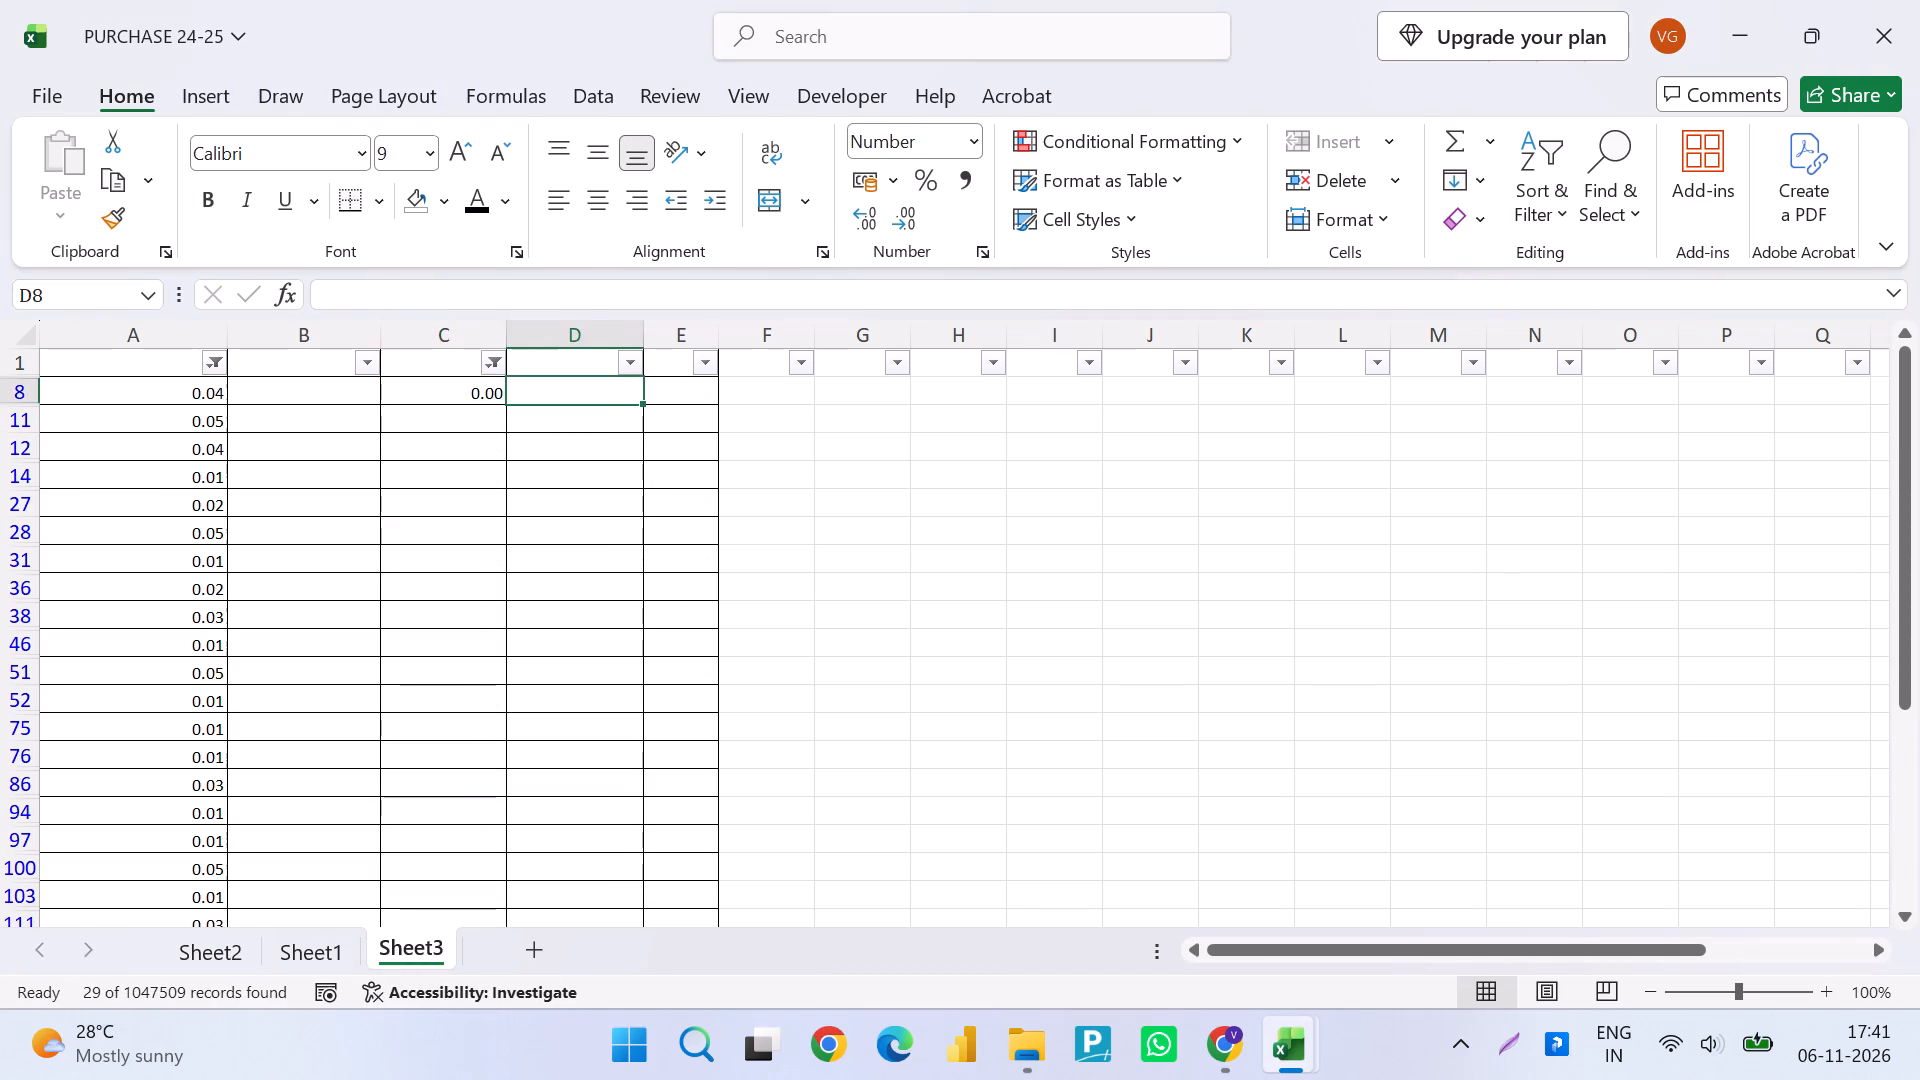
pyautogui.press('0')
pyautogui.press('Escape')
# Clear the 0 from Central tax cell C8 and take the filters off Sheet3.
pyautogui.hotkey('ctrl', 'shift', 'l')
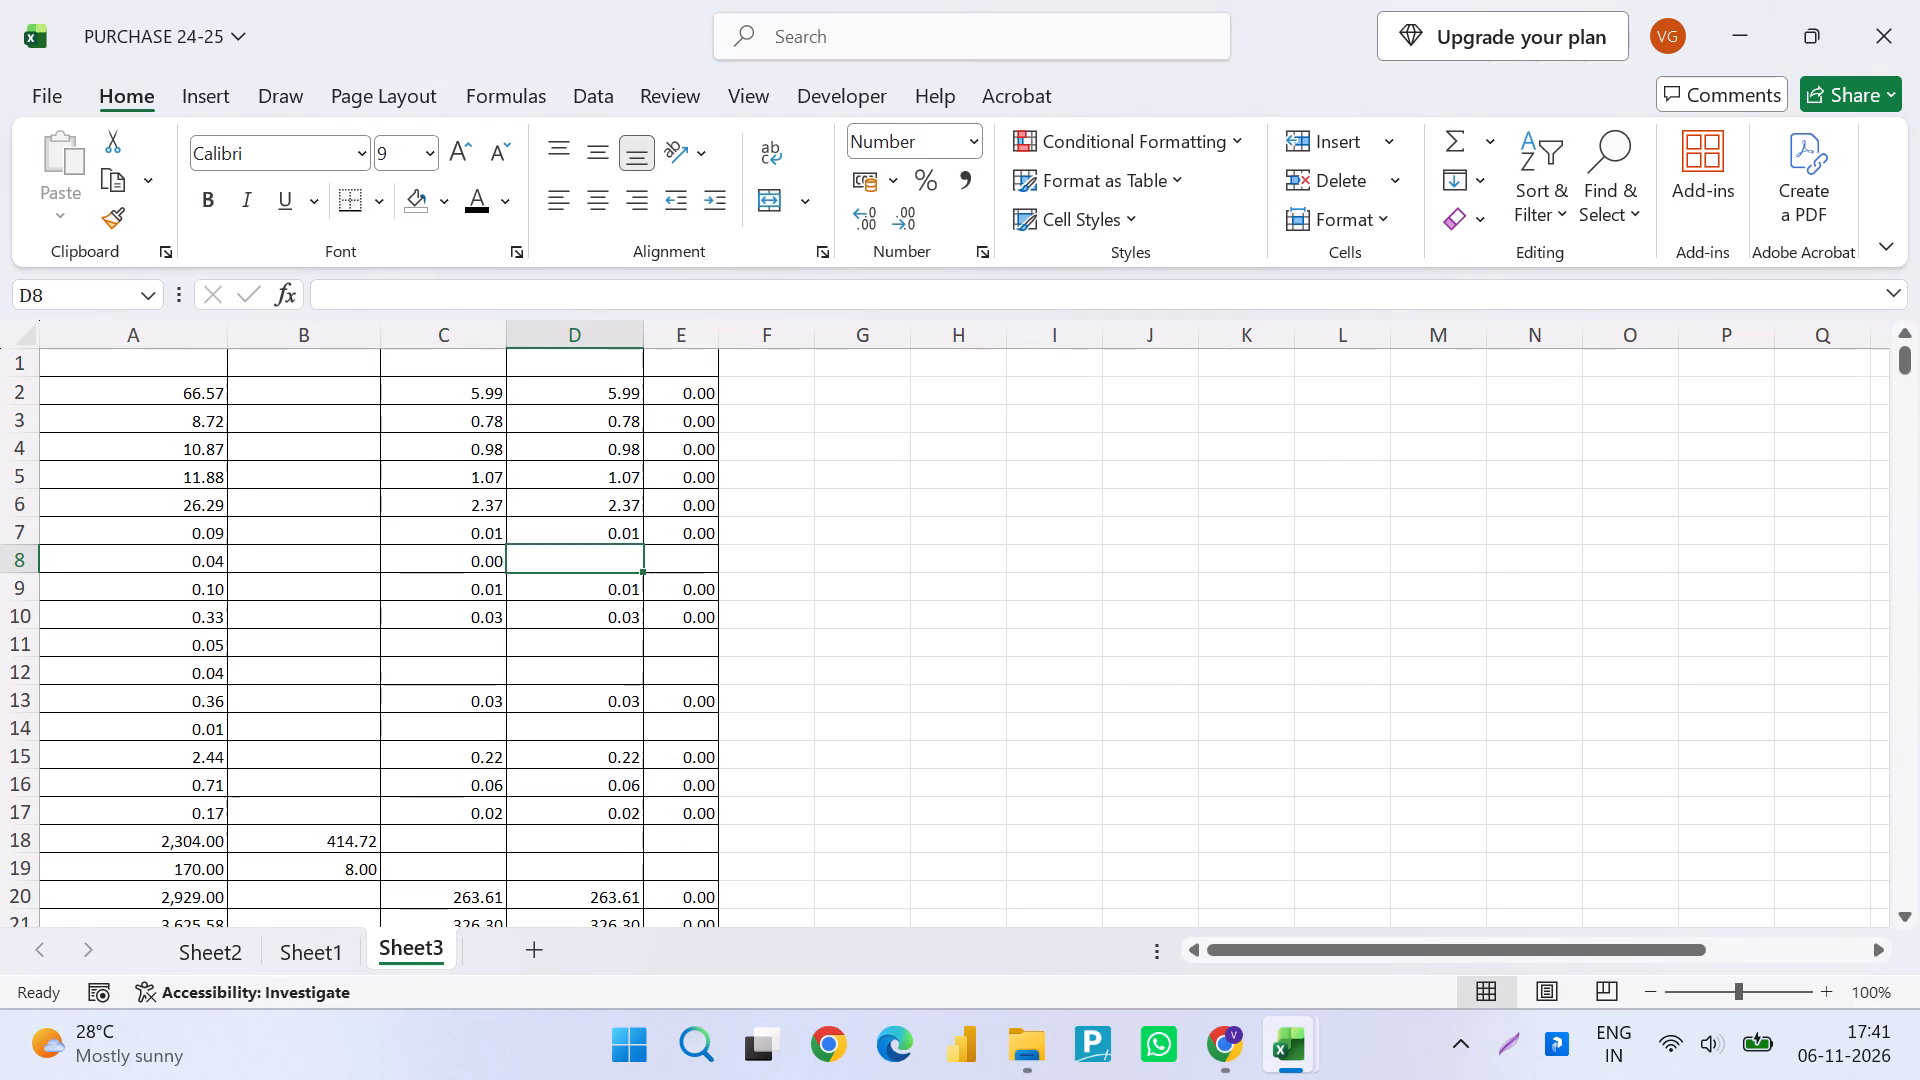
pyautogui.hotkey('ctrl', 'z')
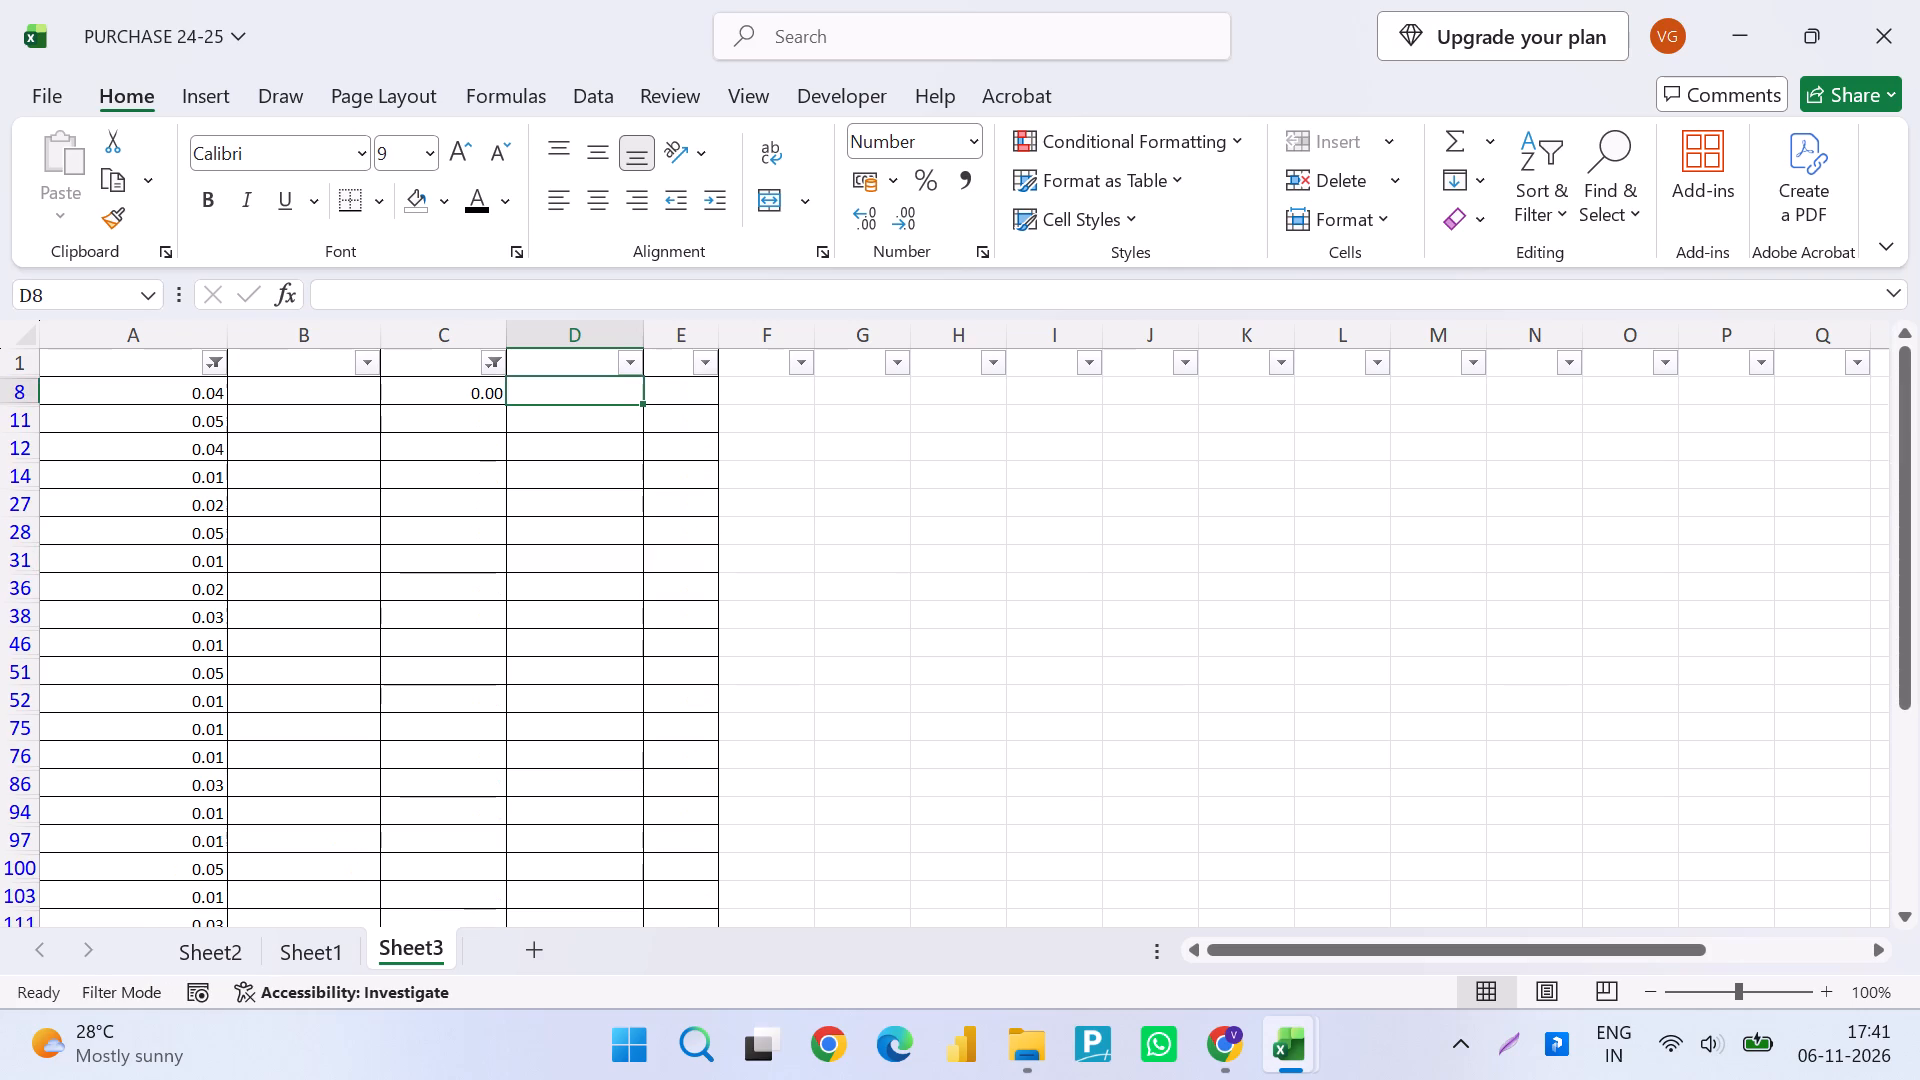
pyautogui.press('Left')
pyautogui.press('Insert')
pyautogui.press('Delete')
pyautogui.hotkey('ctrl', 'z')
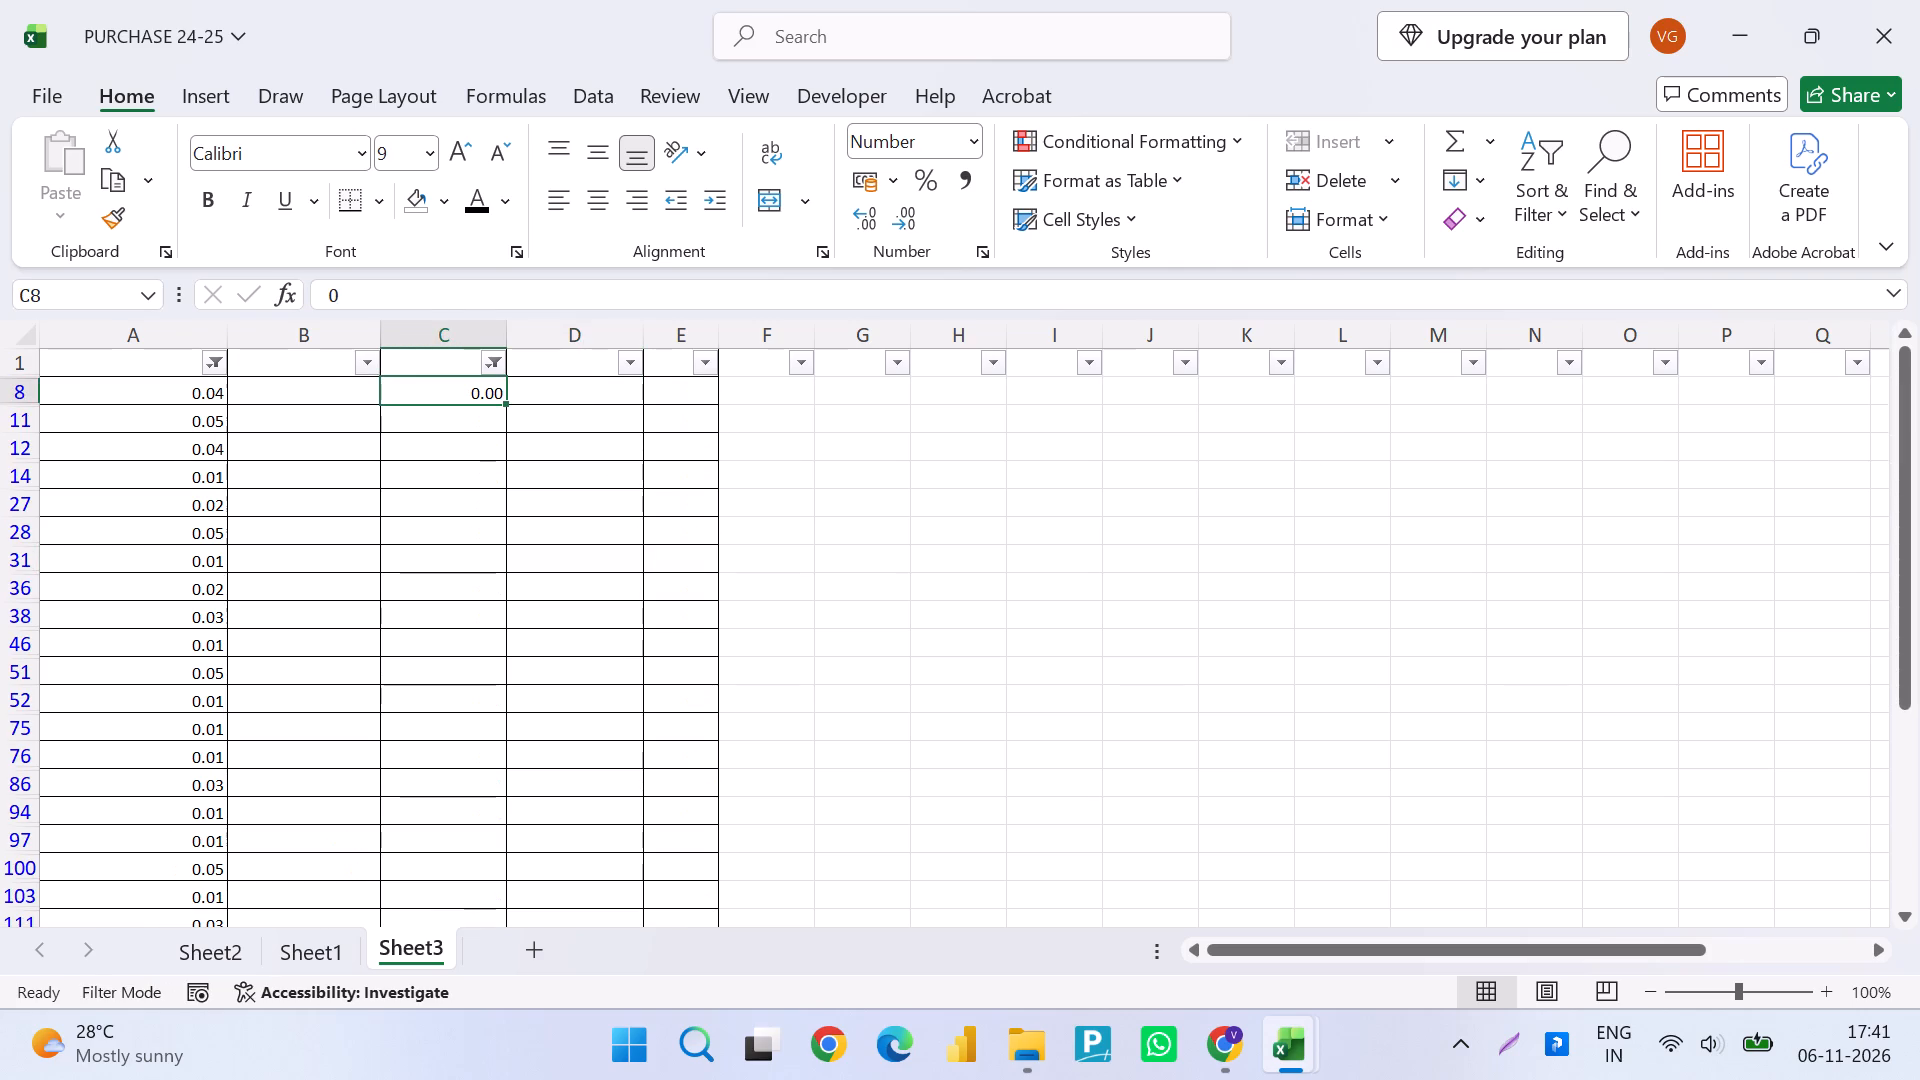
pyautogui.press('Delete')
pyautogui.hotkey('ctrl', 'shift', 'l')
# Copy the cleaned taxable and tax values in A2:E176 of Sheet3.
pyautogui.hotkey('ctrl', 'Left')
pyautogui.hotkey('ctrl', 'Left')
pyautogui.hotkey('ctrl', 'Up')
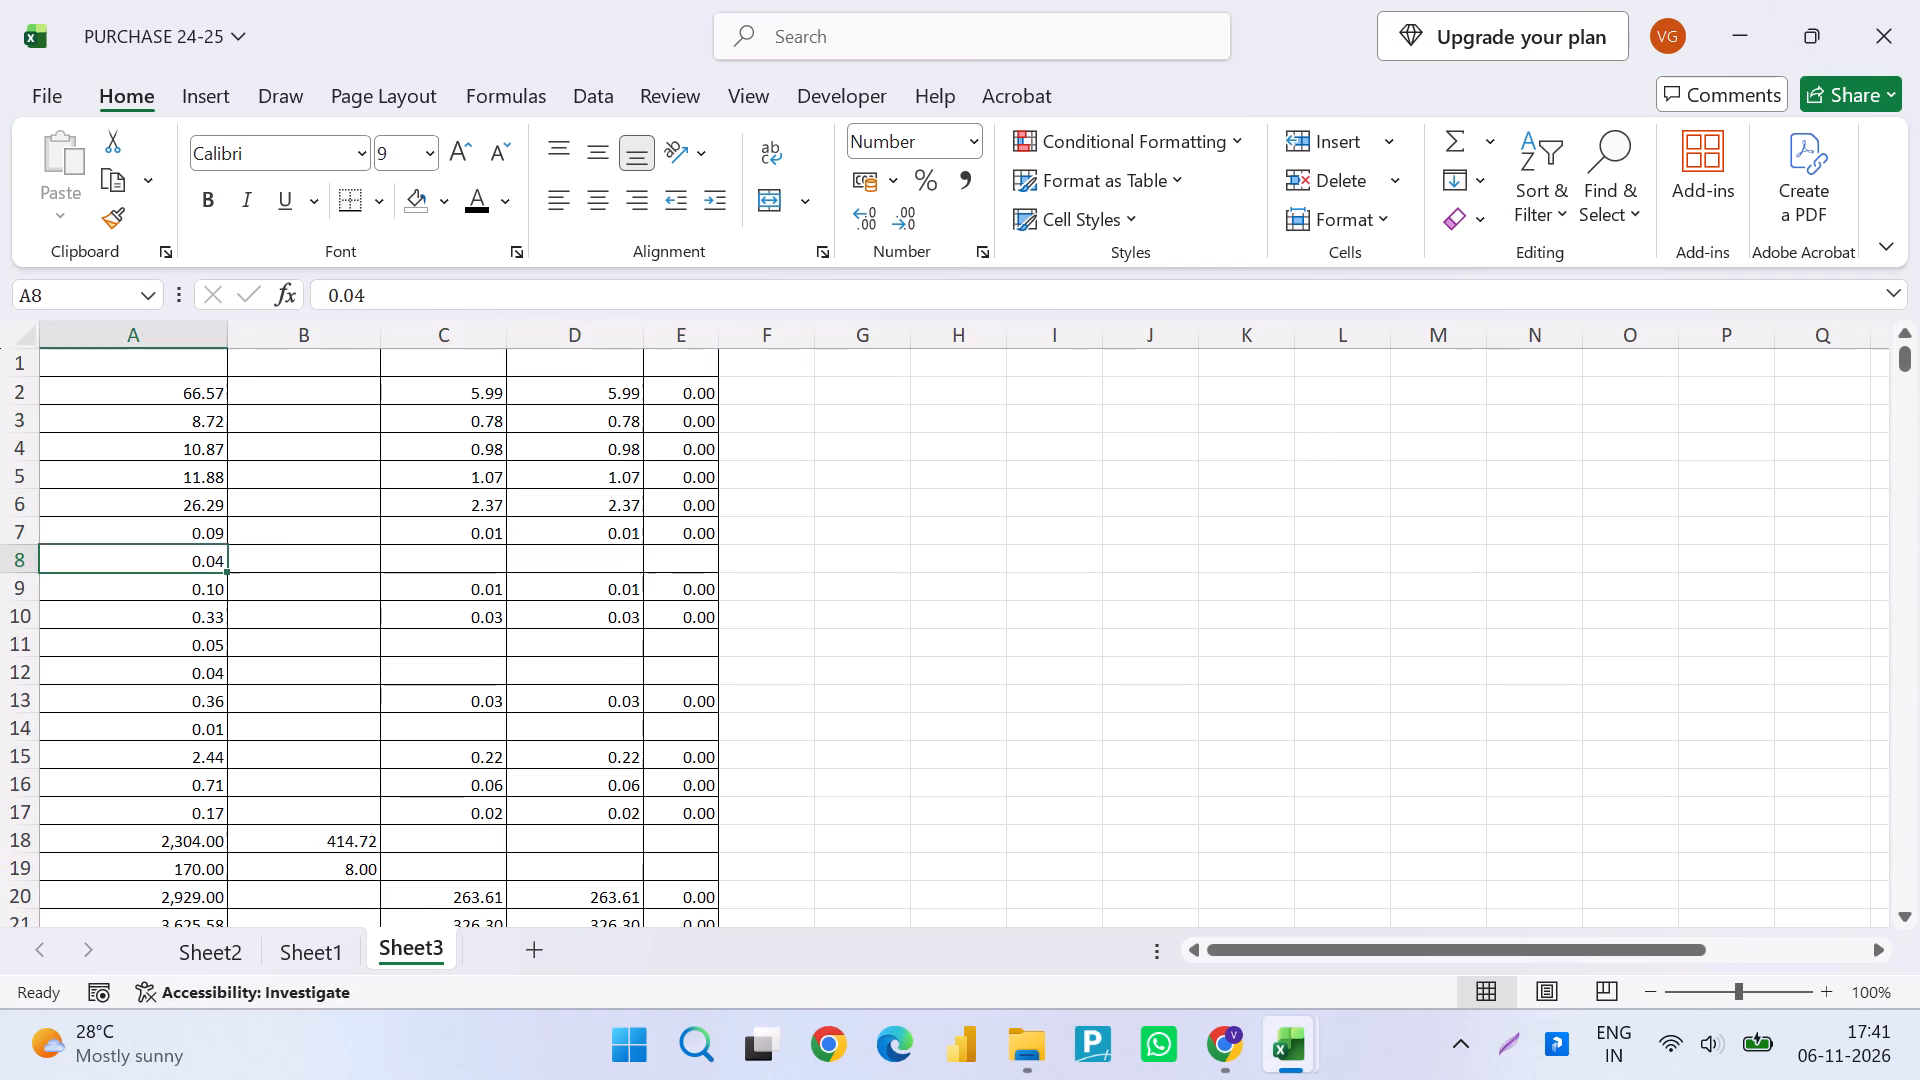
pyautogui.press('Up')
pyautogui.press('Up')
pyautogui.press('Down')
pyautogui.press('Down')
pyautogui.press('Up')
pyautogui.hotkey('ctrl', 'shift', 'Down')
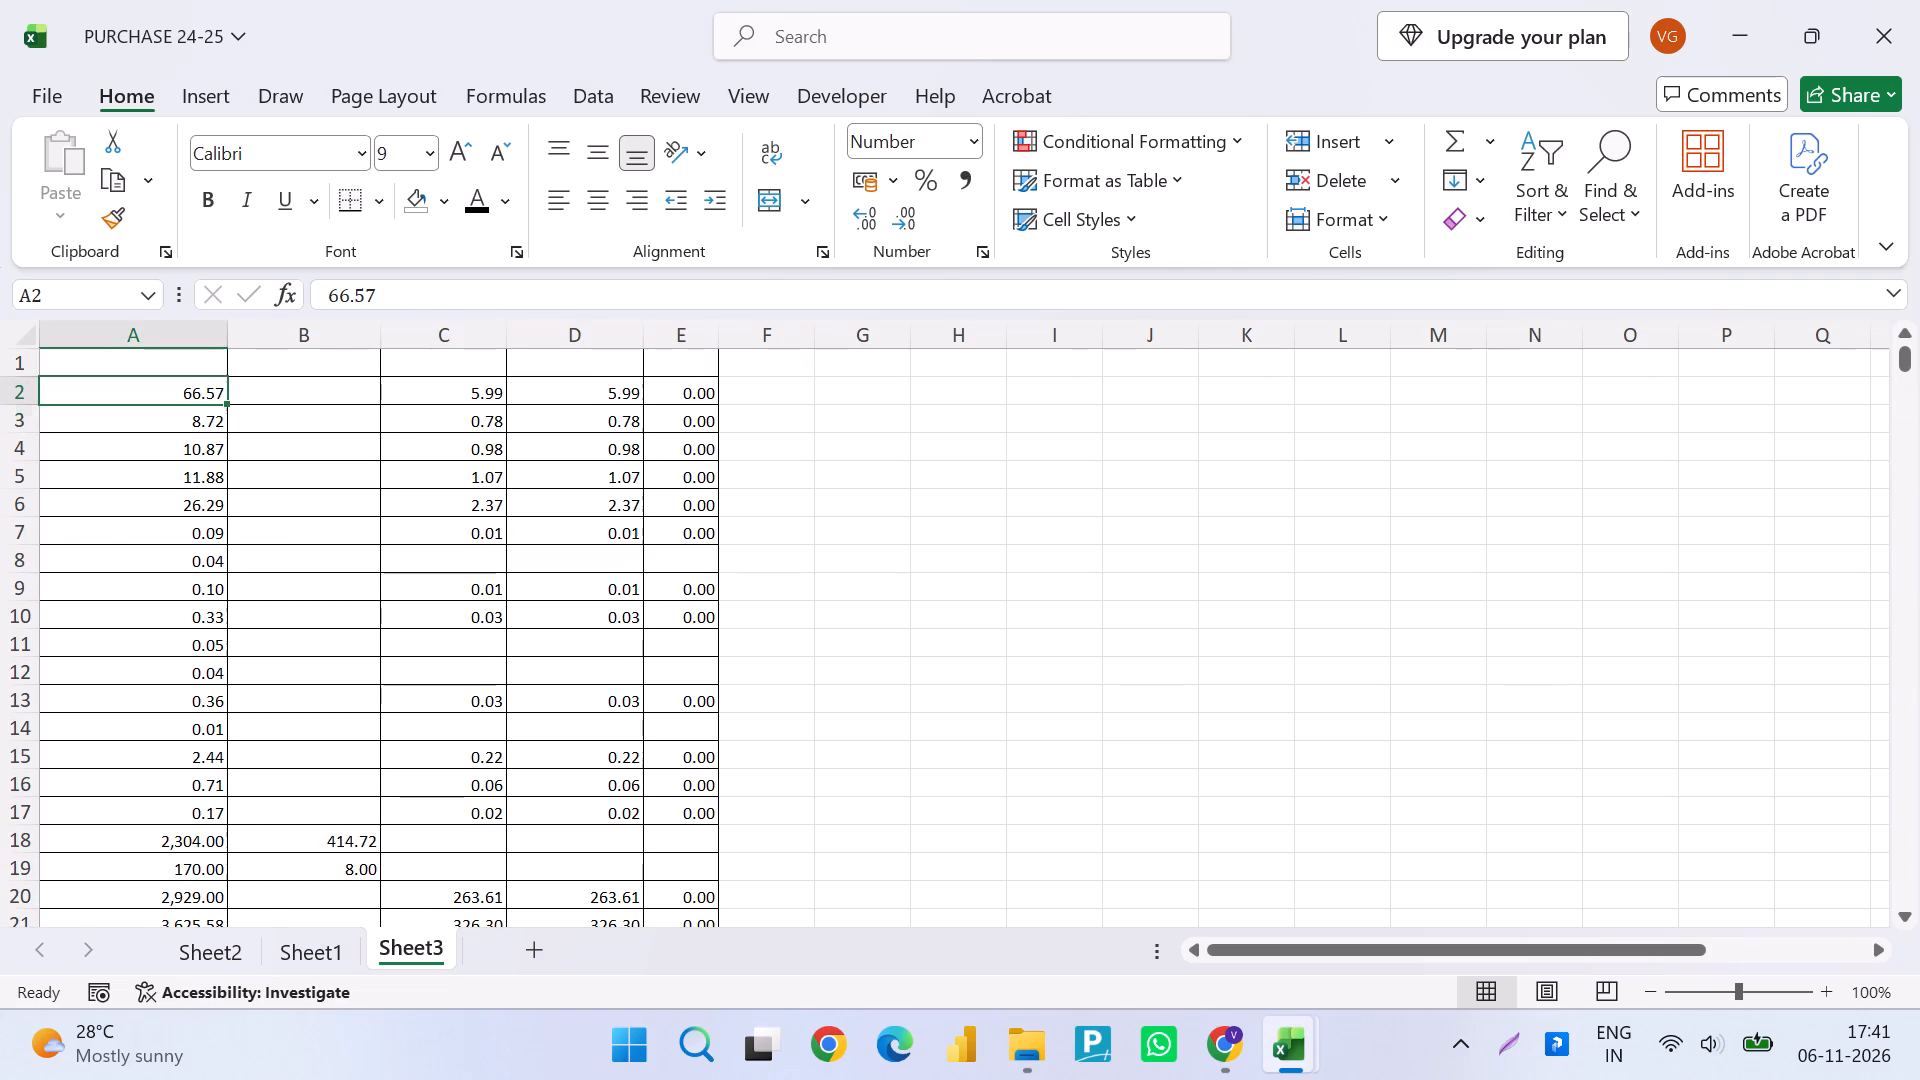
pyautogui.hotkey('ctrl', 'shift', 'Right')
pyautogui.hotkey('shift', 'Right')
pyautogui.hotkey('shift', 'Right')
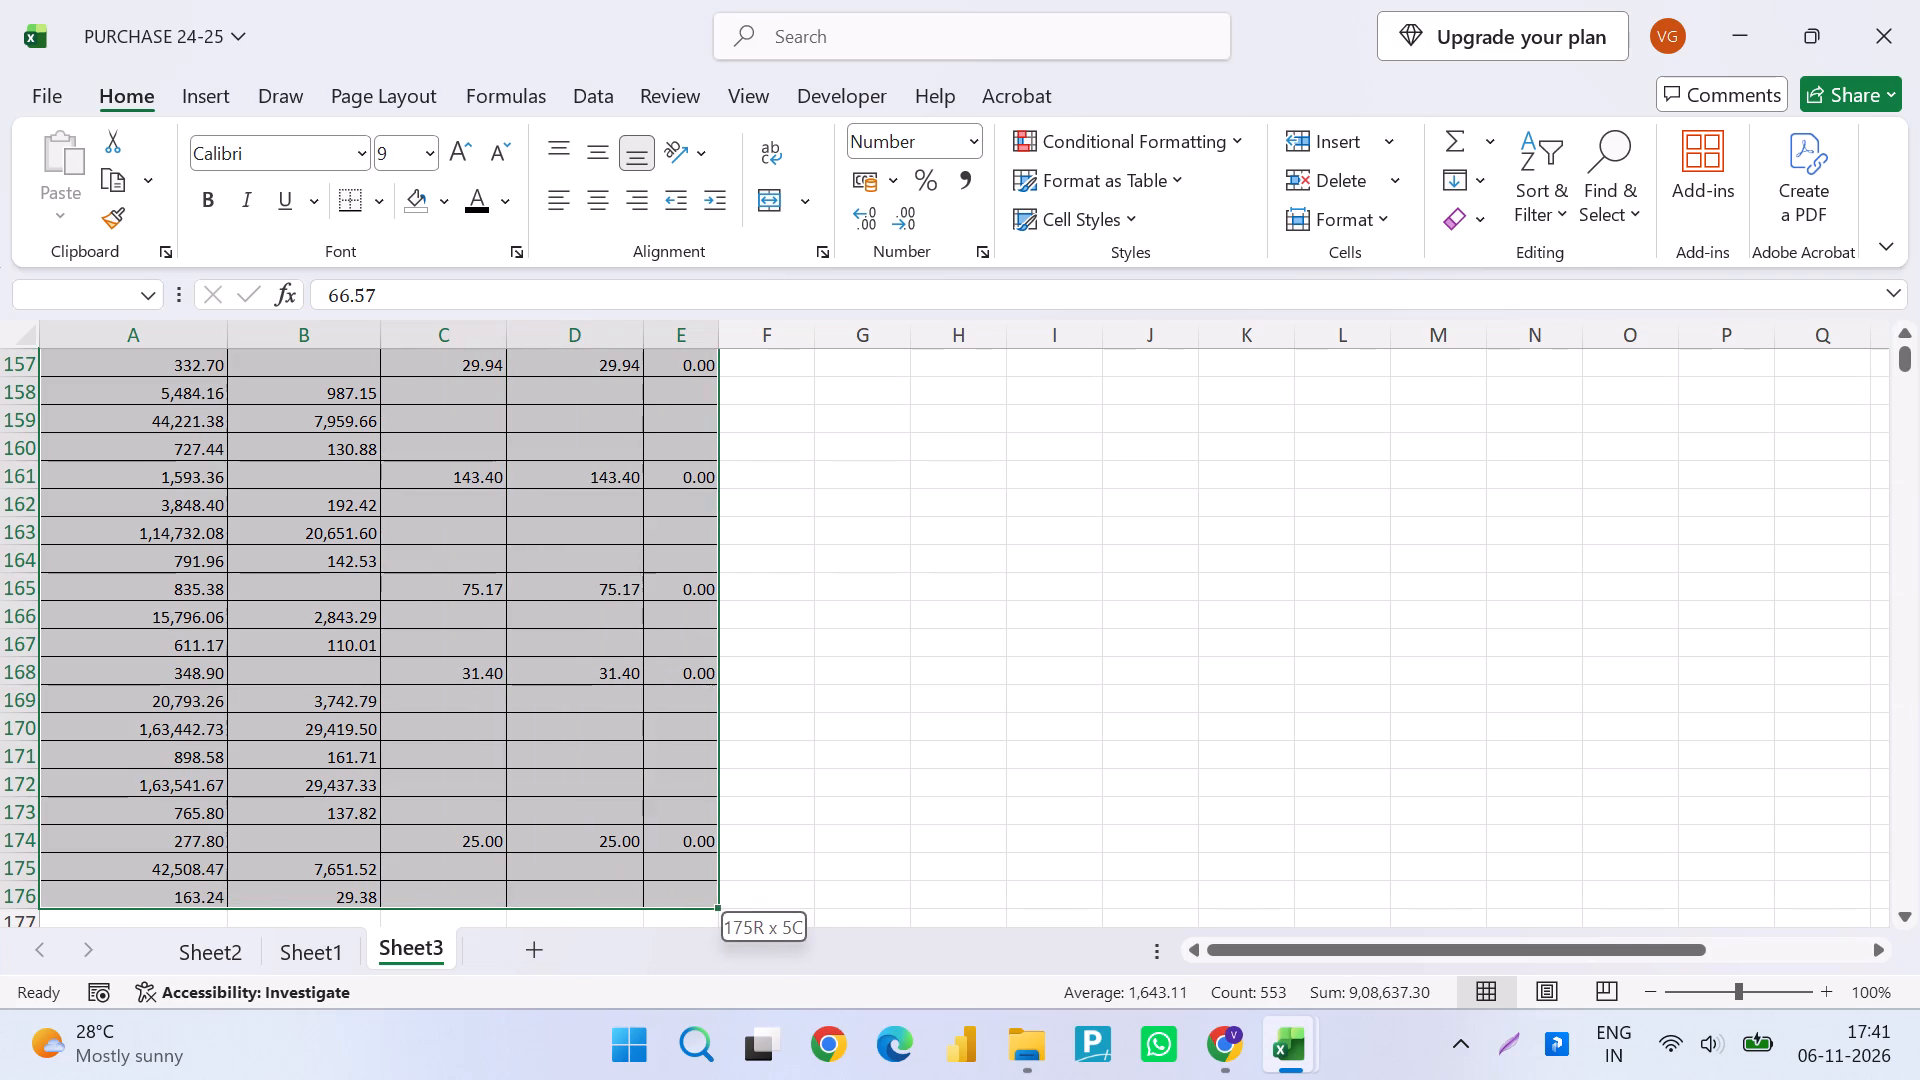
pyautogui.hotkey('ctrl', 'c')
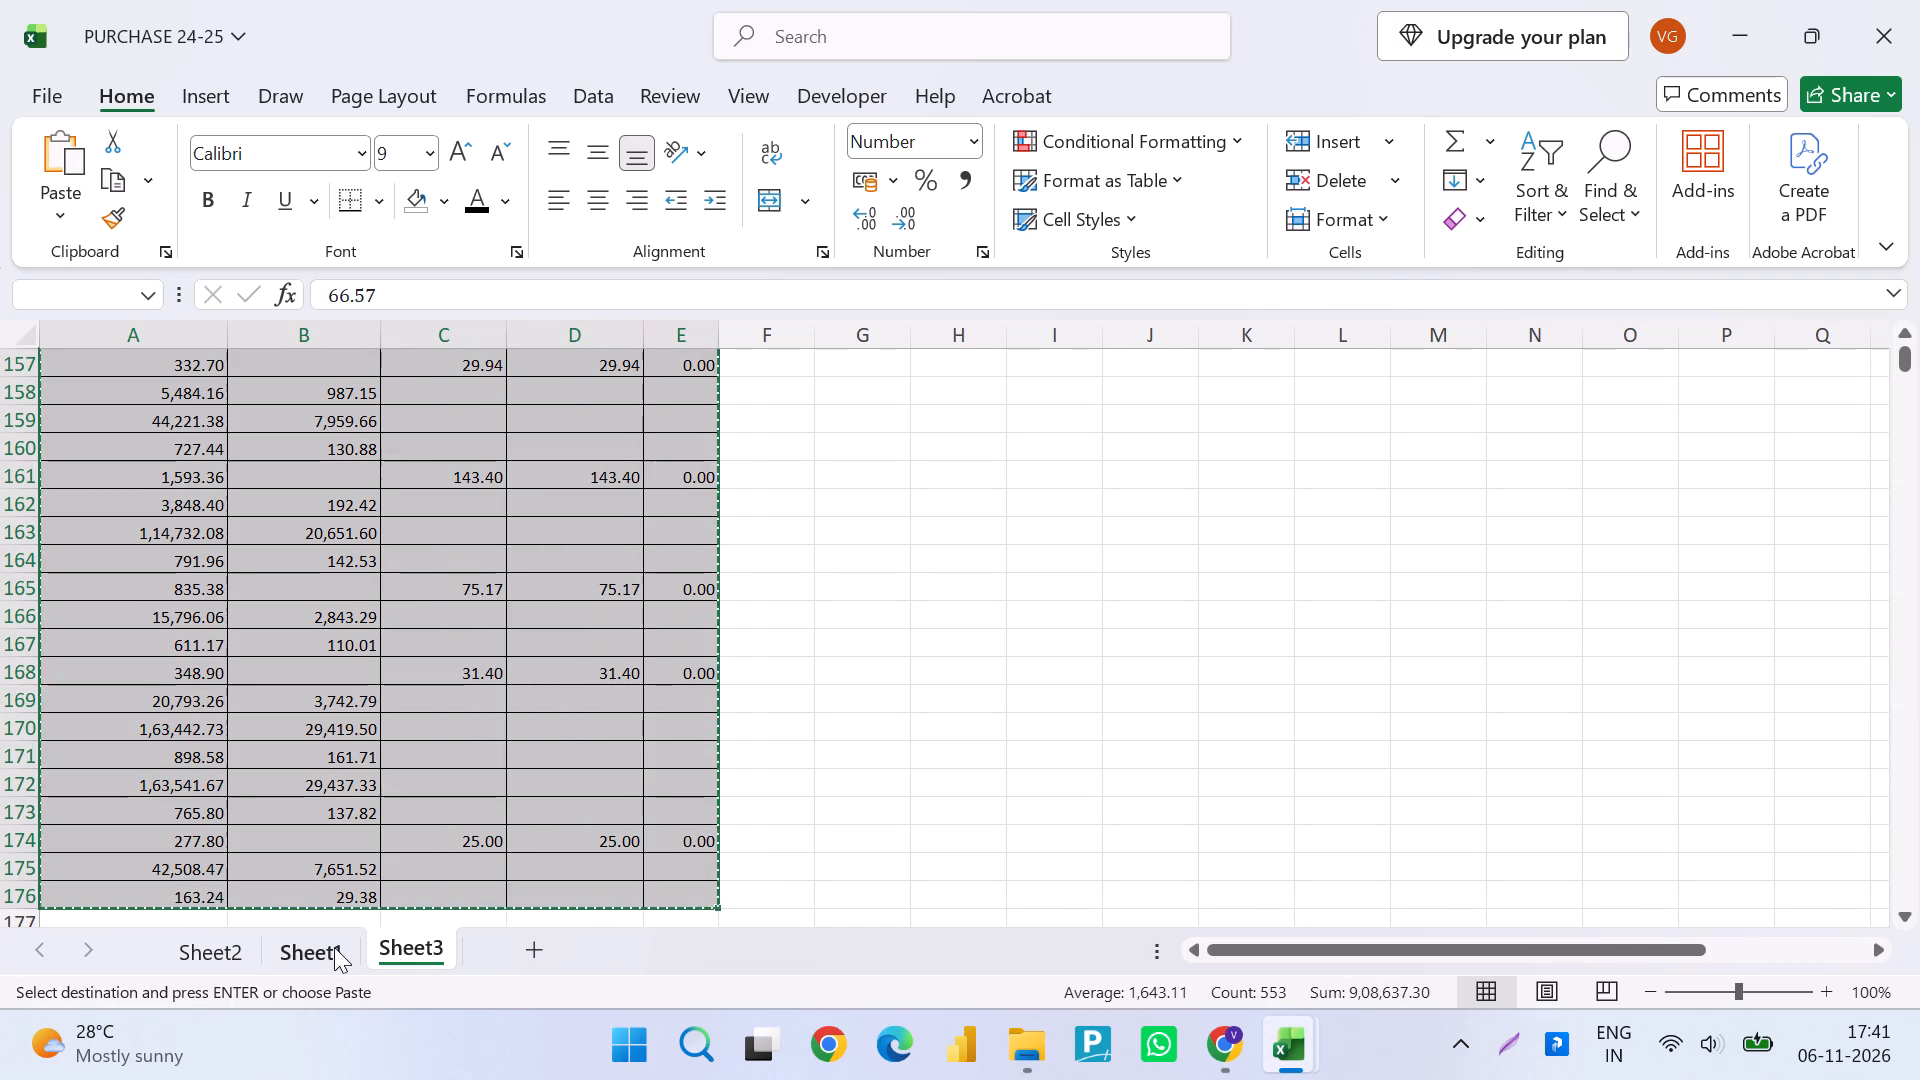
# Add a blank worksheet after Sheet3 and return to Sheet1.
pyautogui.click(539, 952)
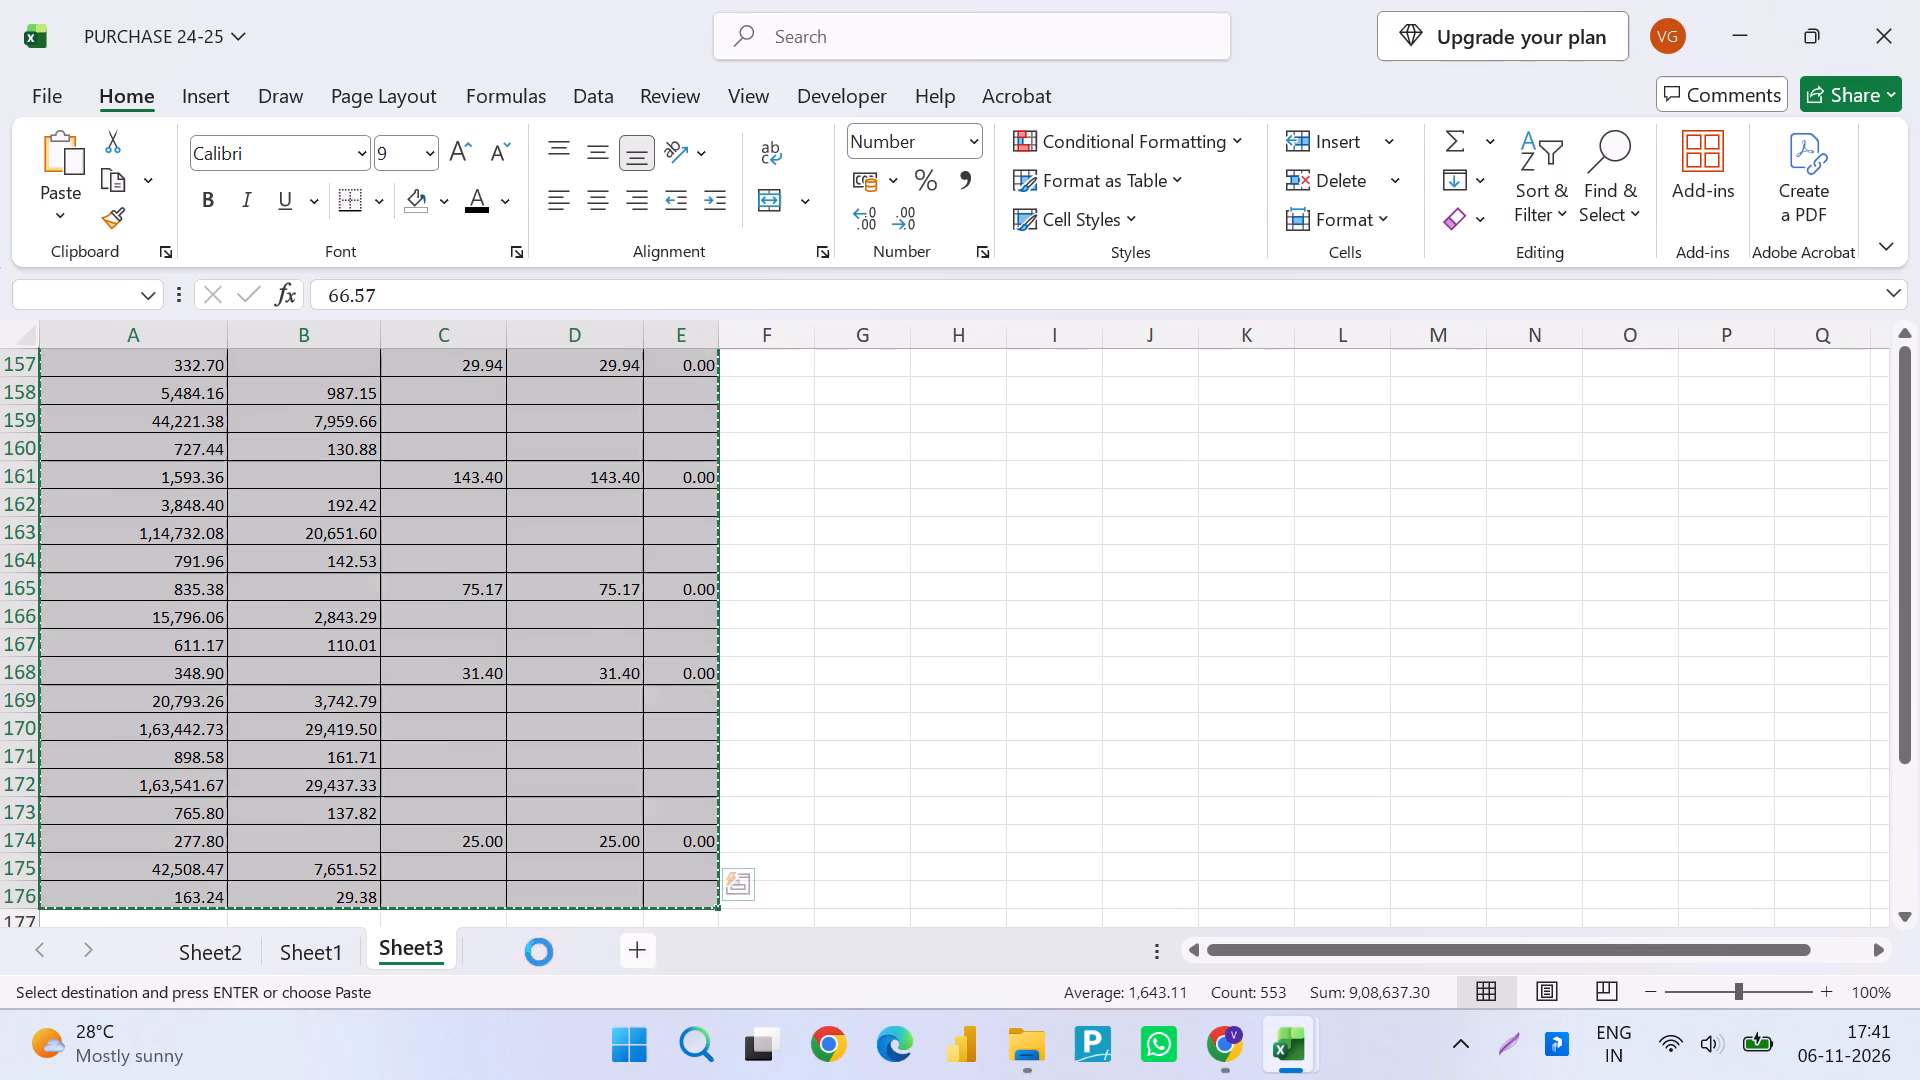
pyautogui.click(321, 947)
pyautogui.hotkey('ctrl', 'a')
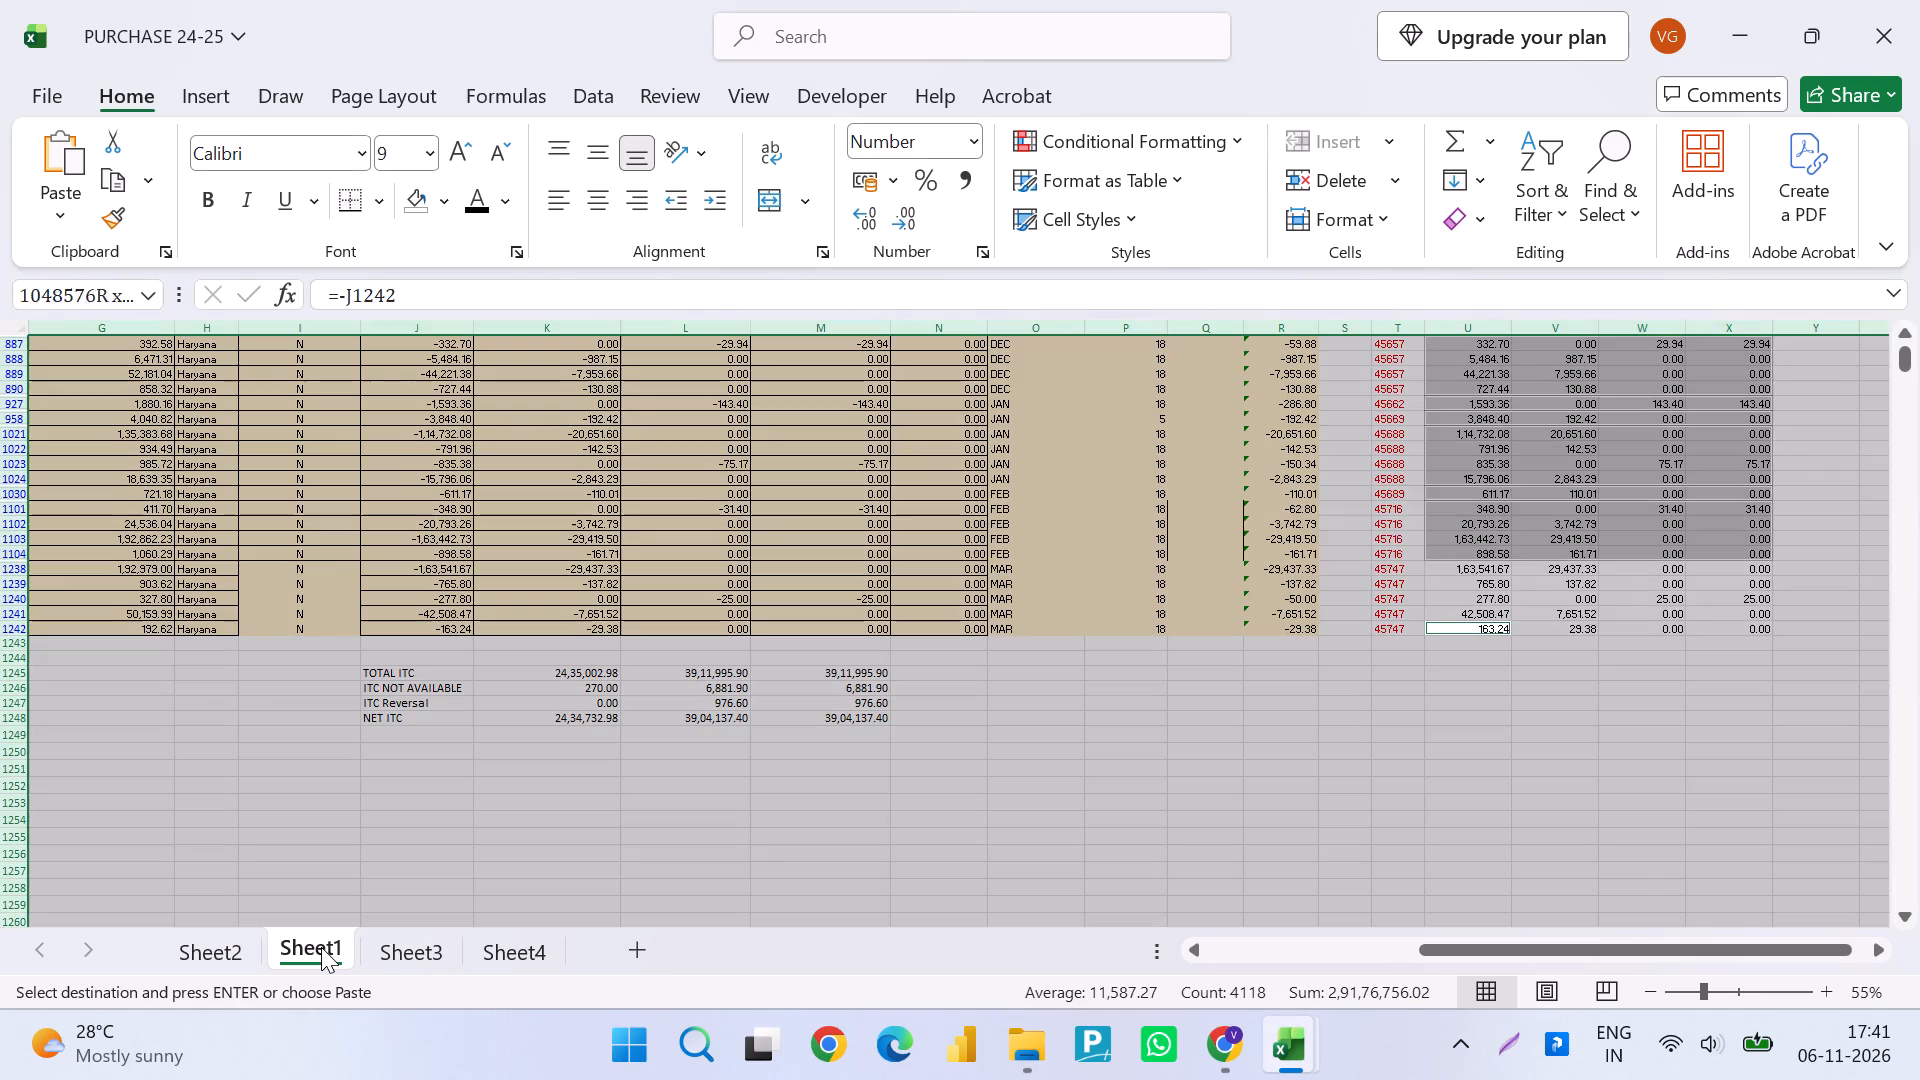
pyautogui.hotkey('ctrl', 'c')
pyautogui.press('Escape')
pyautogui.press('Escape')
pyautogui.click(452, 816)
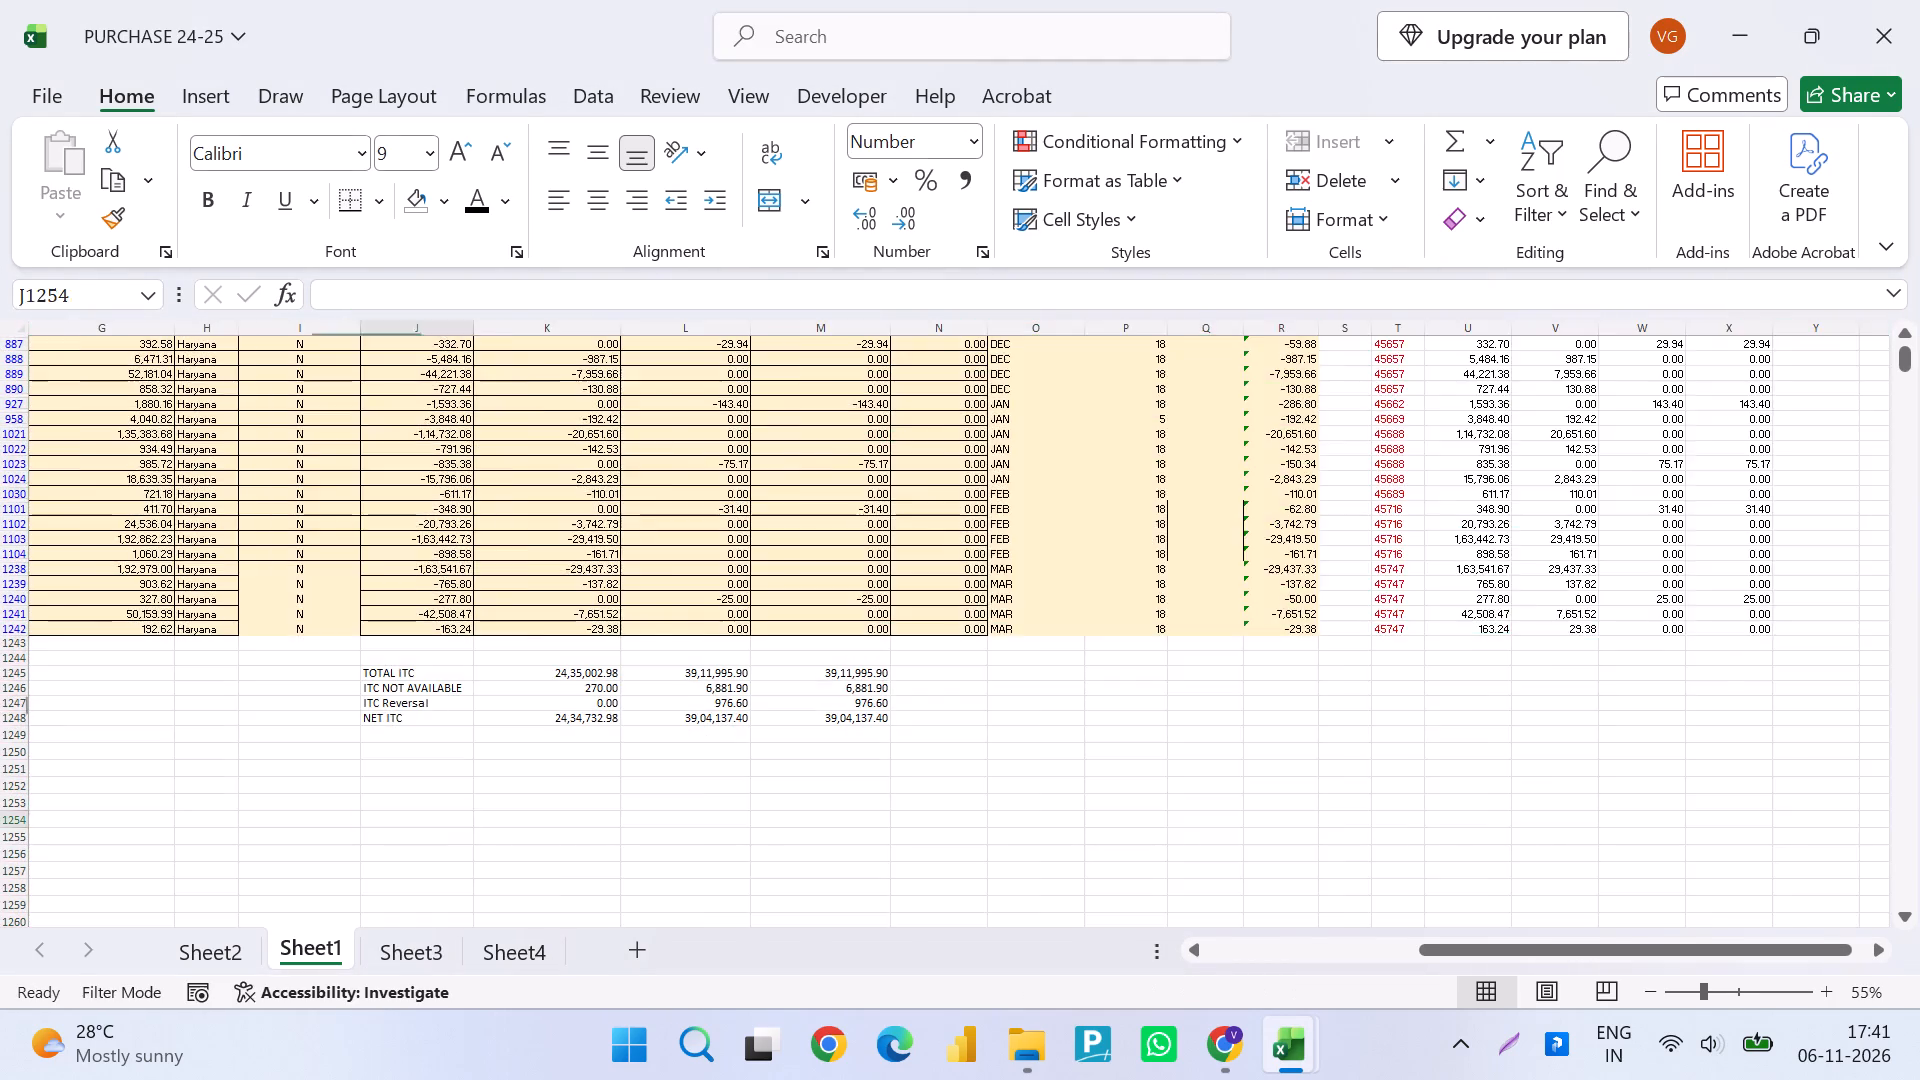
# Copy Sheet1's filtered credit note table, from the header row at A1 through the Diff column and last credit note row.
pyautogui.hotkey('ctrl', 'Left')
pyautogui.hotkey('ctrl', 'Up')
pyautogui.hotkey('ctrl', 'Down')
pyautogui.hotkey('ctrl', 'Up')
pyautogui.hotkey('ctrl', 'Left')
pyautogui.hotkey('ctrl', 'Up')
pyautogui.press('Up')
pyautogui.press('Up')
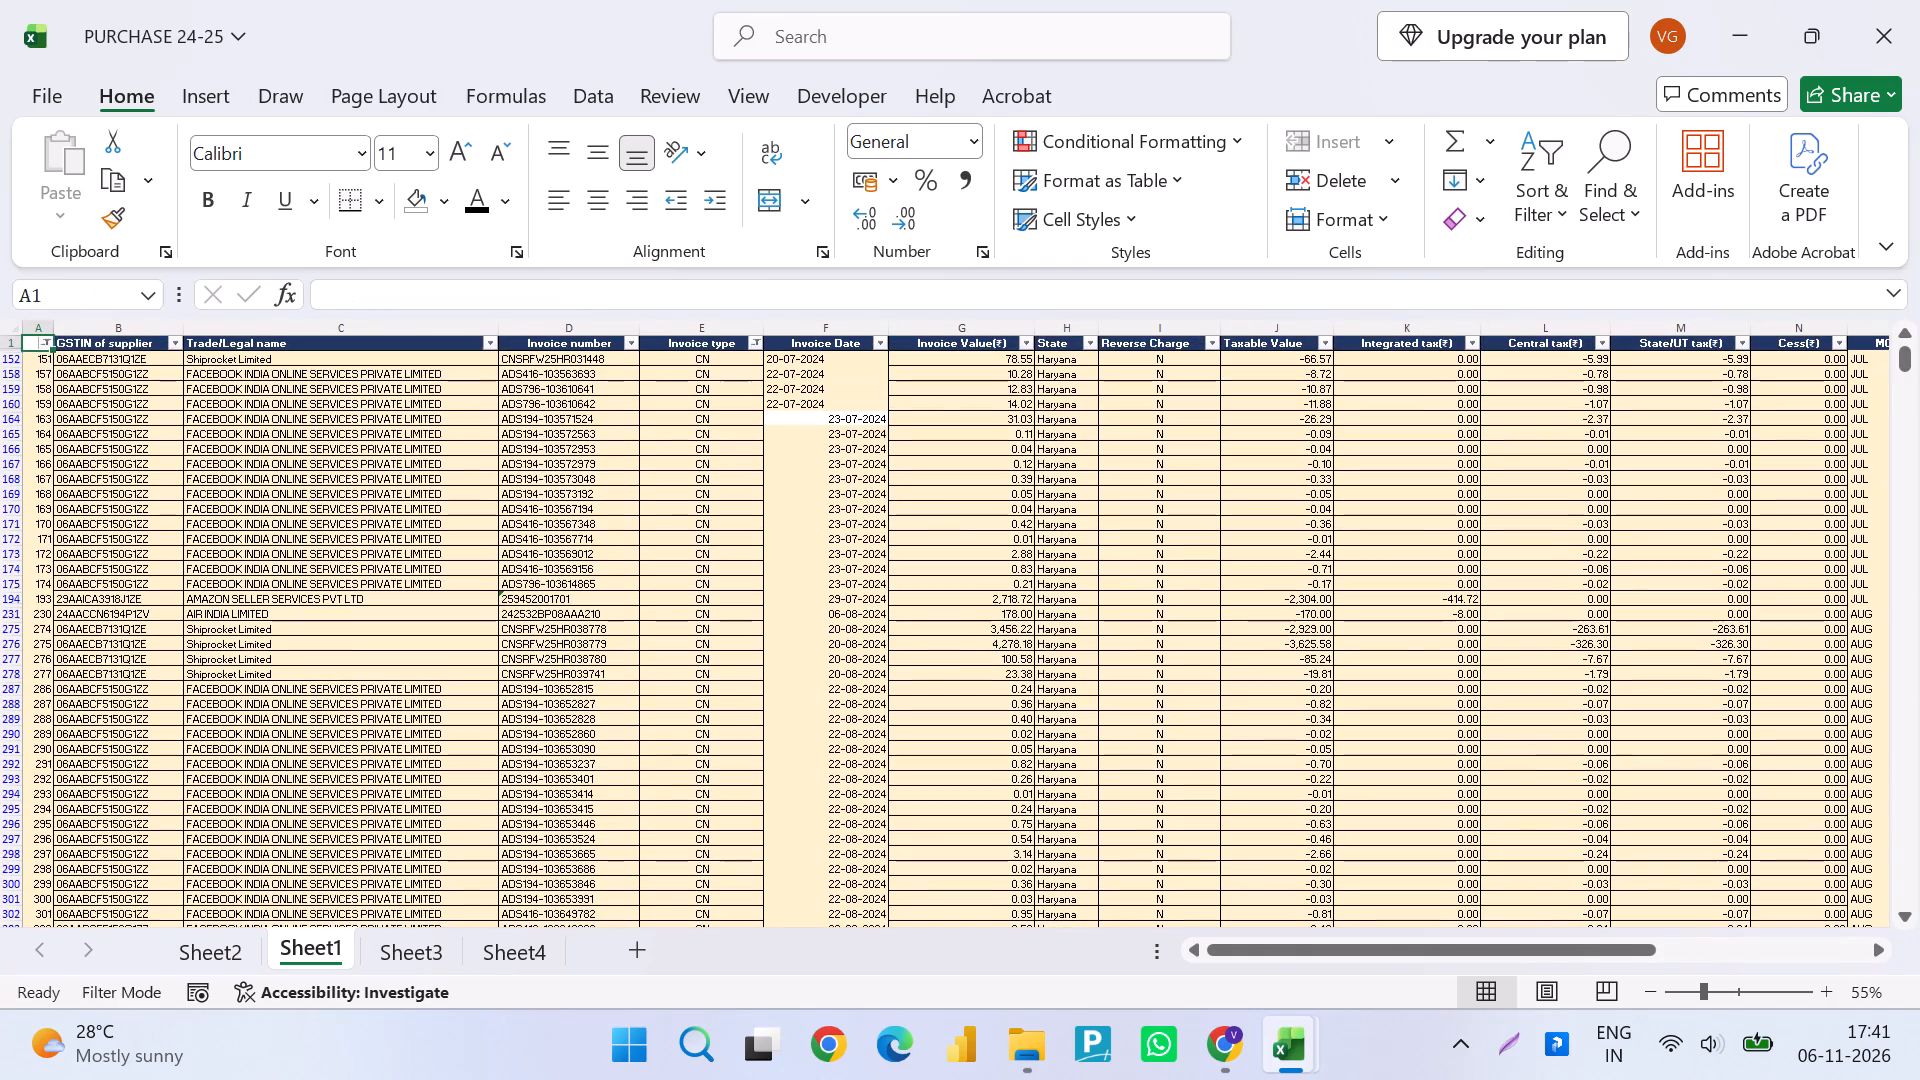
pyautogui.hotkey('ctrl', 'shift', 'Right')
pyautogui.hotkey('ctrl', 'shift', 'Down')
pyautogui.hotkey('ctrl', 'shift', 'Right')
pyautogui.hotkey('ctrl', 'shift', 'Down')
pyautogui.hotkey('ctrl', 'c')
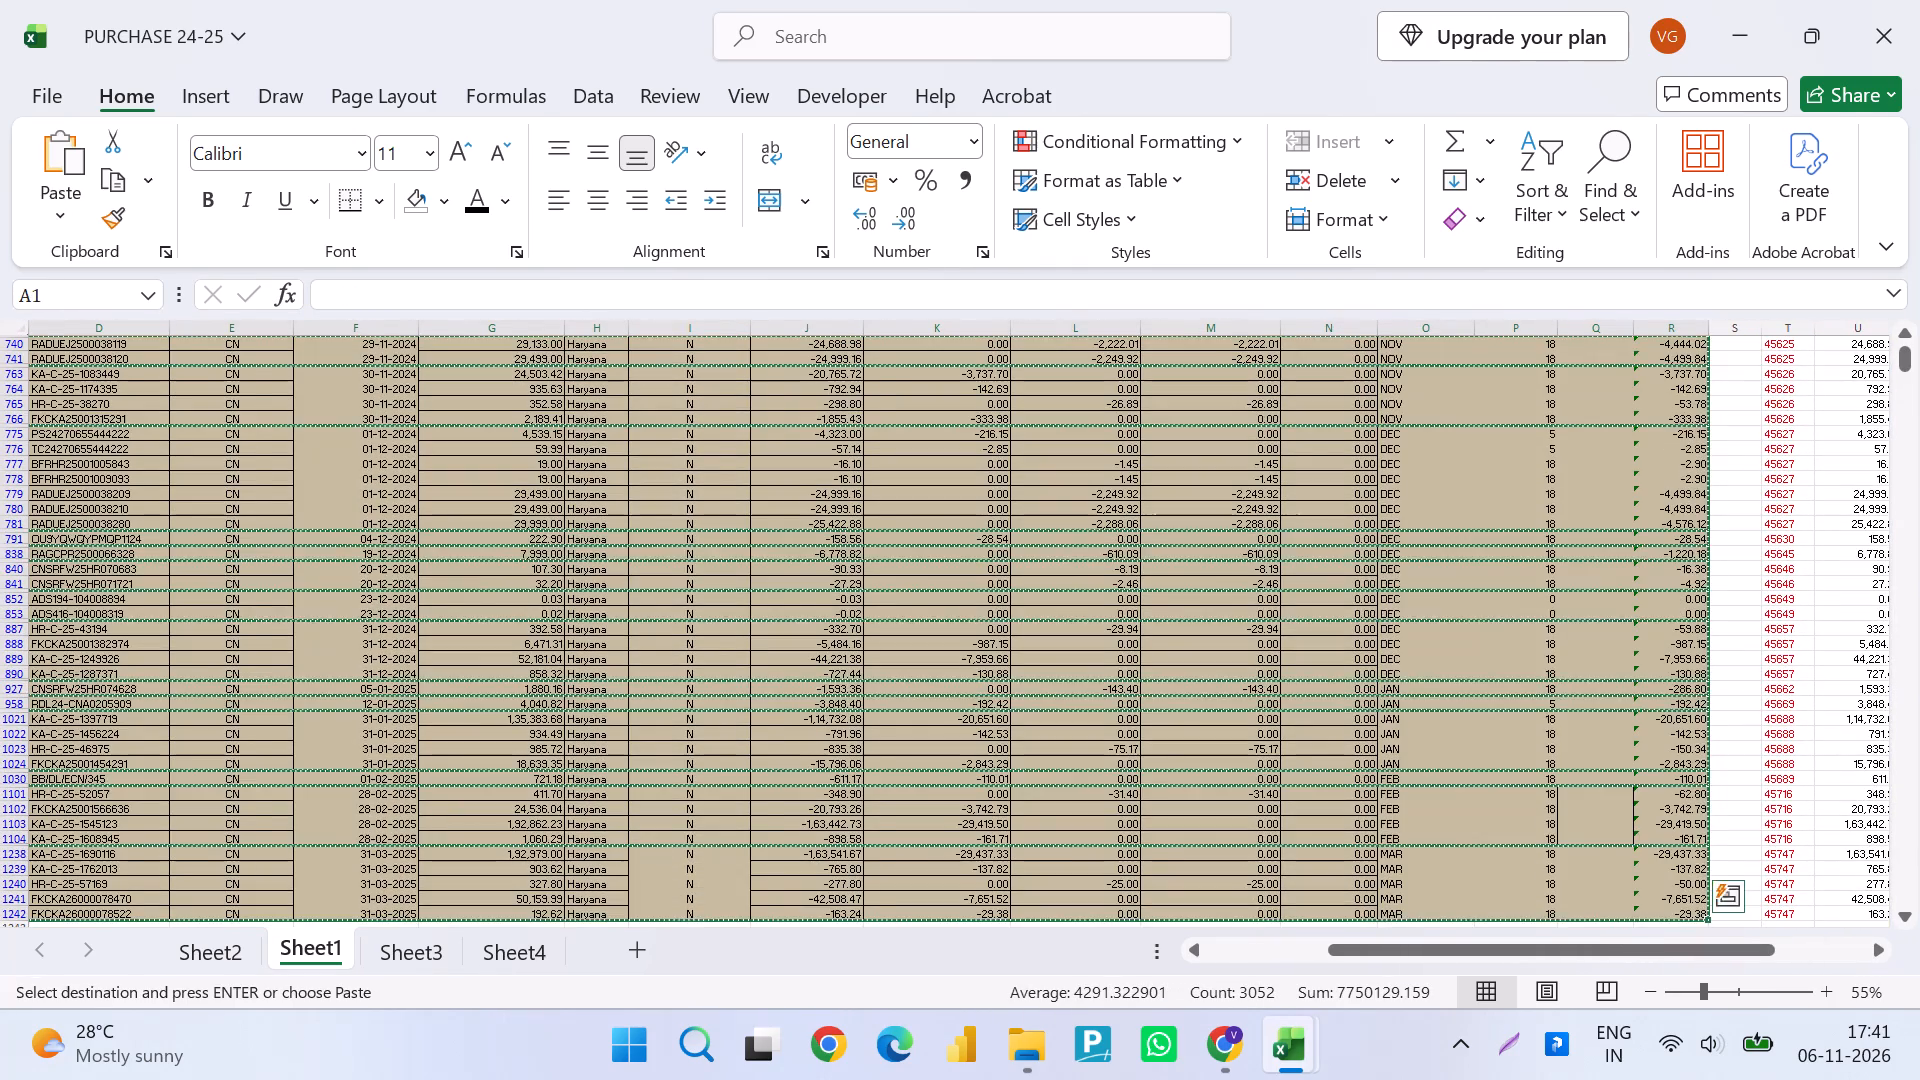
# Paste the credit note table at A1 of Sheet4 and autofit its column widths.
pyautogui.click(547, 949)
pyautogui.hotkey('ctrl', 'v')
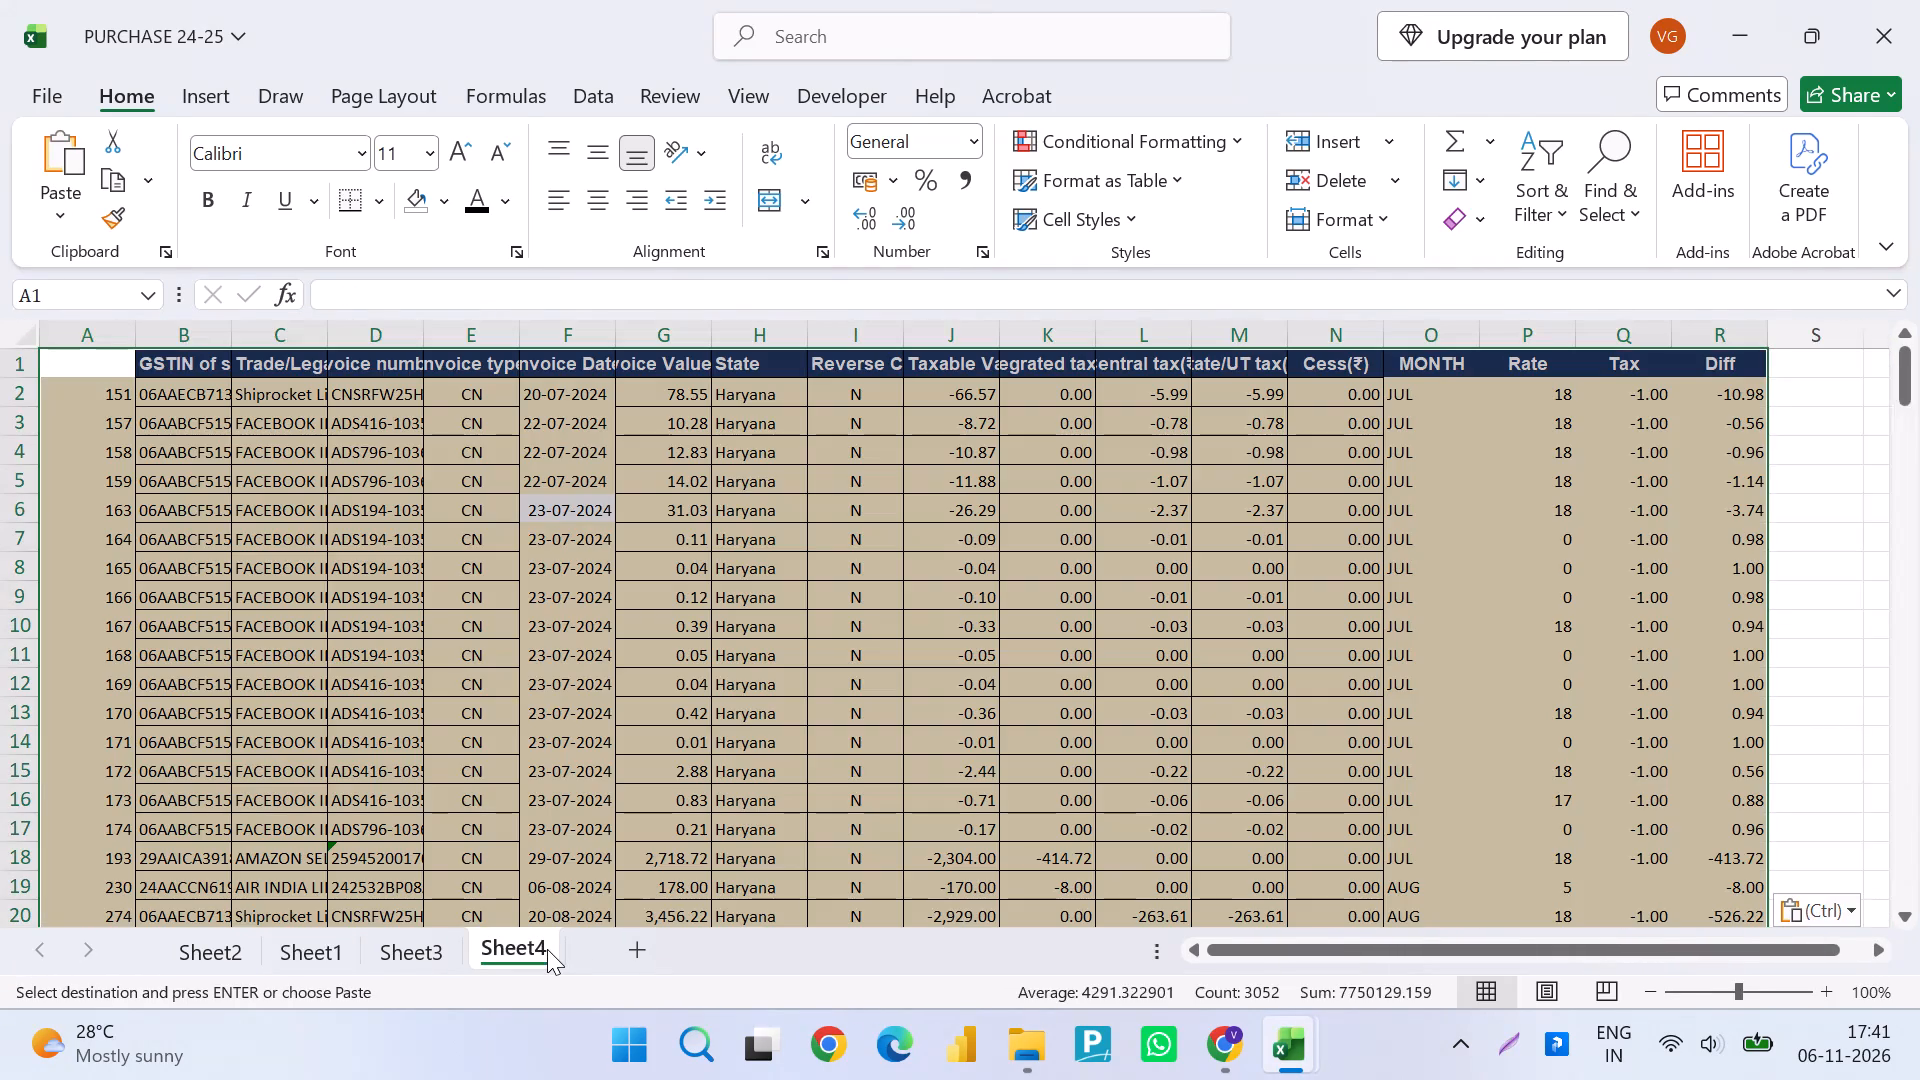
pyautogui.hotkey('alt', 'h')
pyautogui.write('oi')
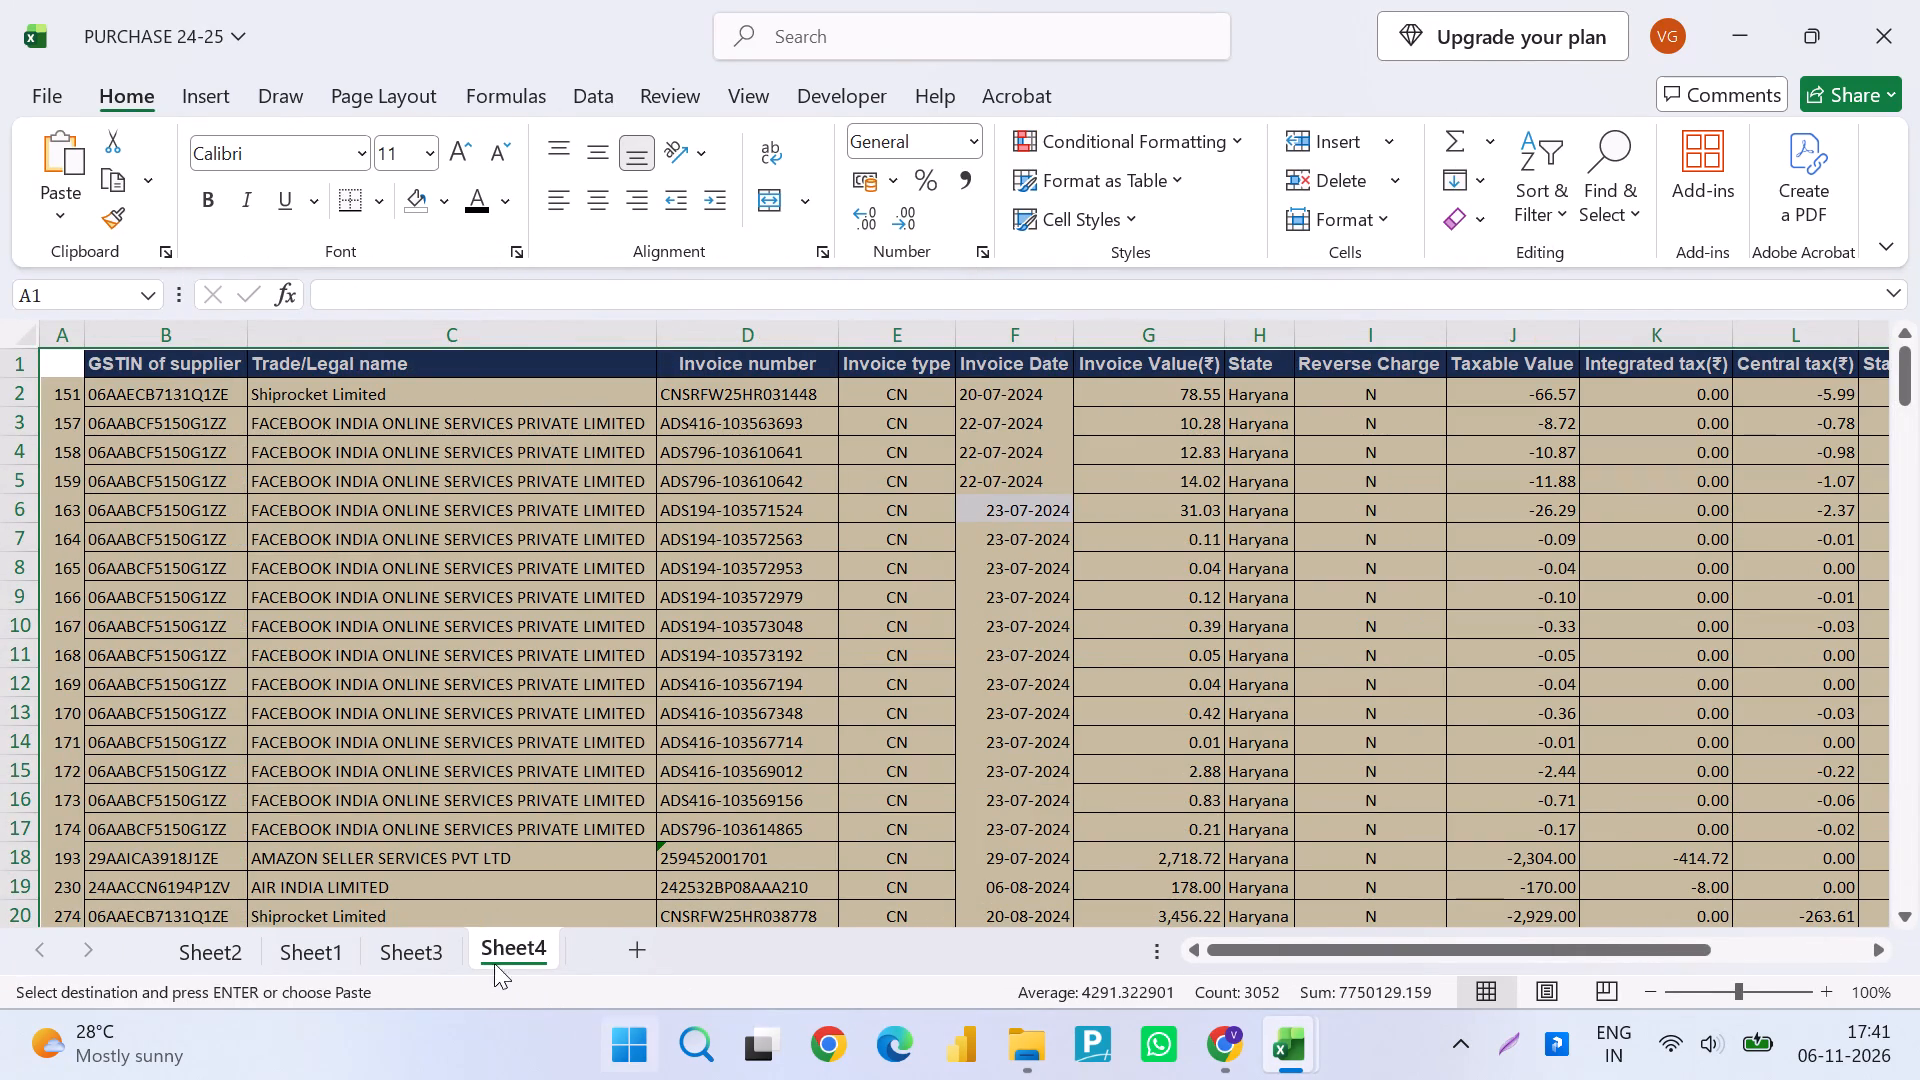
# Copy the cleaned taxable and tax values on Sheet3, columns A to F from row 2 to row 176.
pyautogui.click(430, 953)
pyautogui.hotkey('ctrl', 'Up')
pyautogui.press('Up')
pyautogui.press('Down')
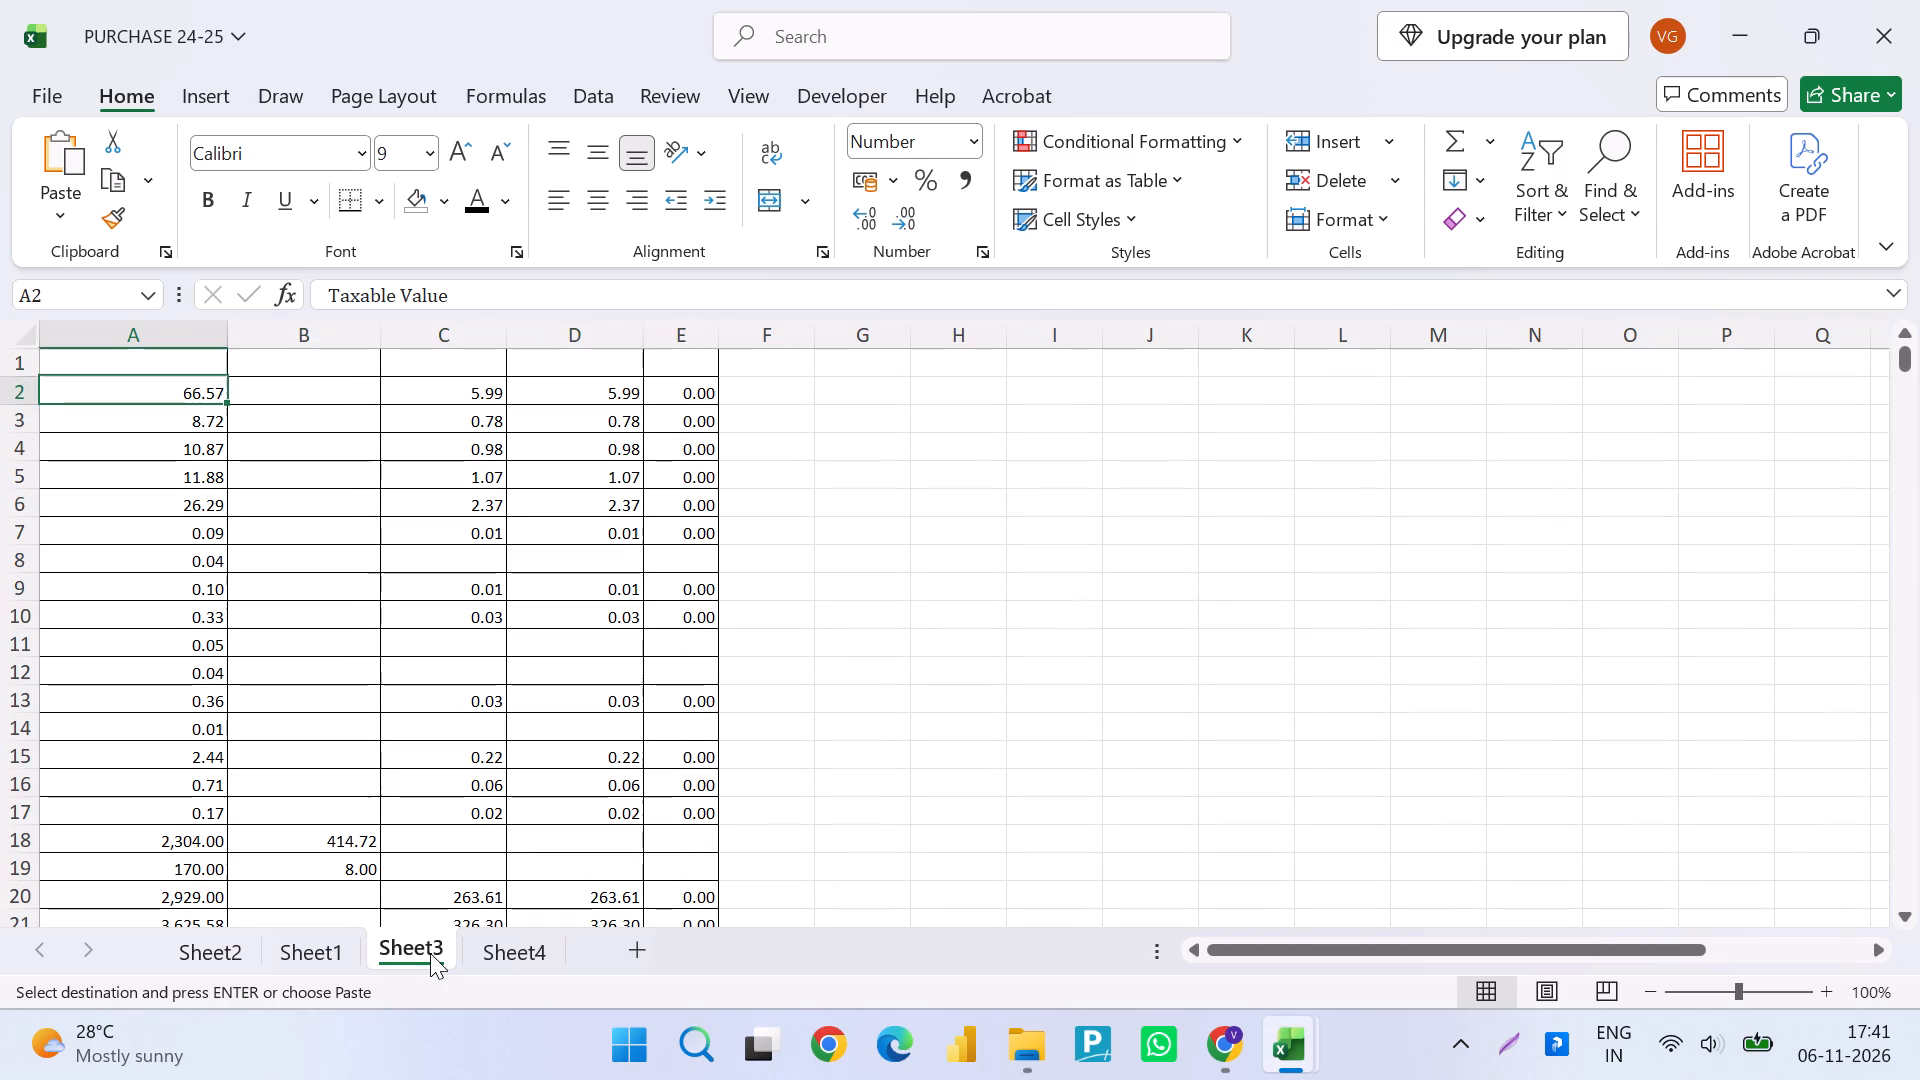
pyautogui.press('Down')
pyautogui.press('Up')
pyautogui.hotkey('ctrl', 'shift', 'Down')
pyautogui.hotkey('shift', 'Right')
pyautogui.hotkey('shift', 'Right')
pyautogui.hotkey('shift', 'Right')
pyautogui.hotkey('shift', 'Right')
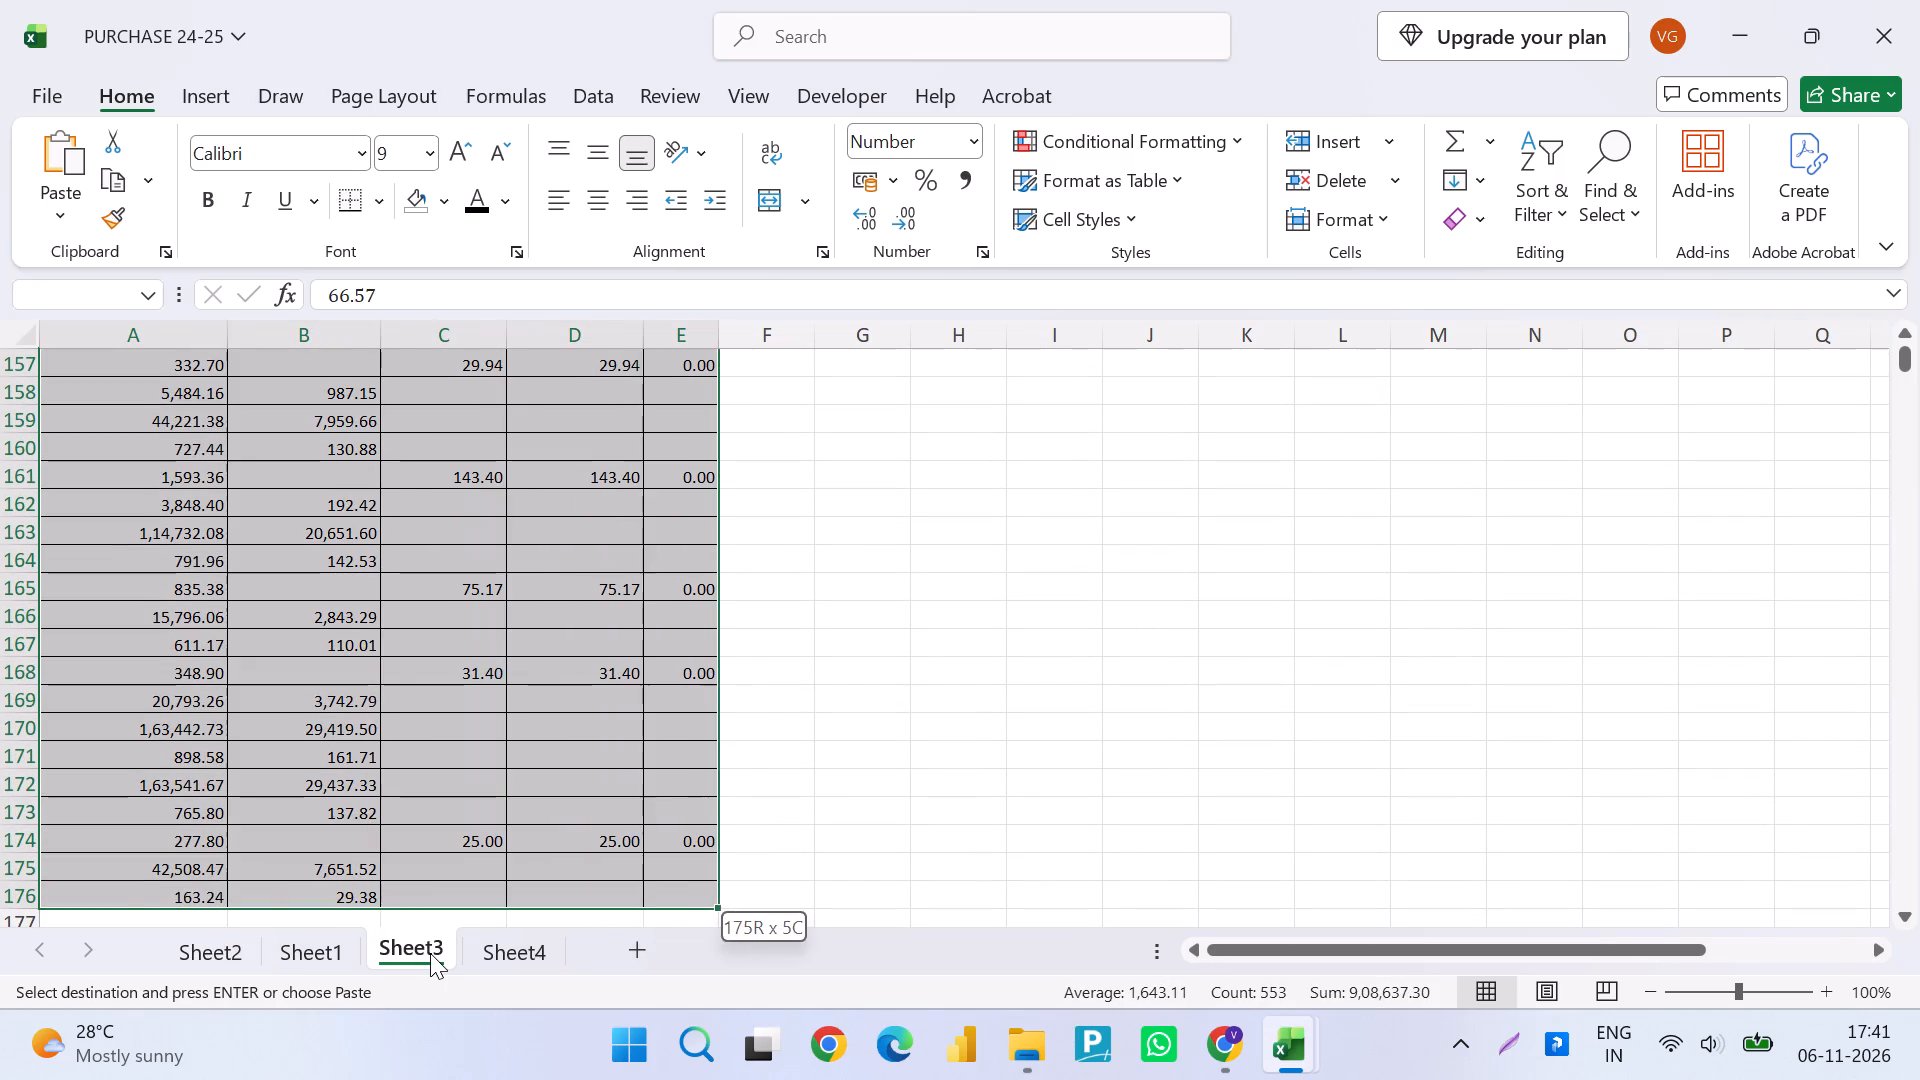
pyautogui.hotkey('shift', 'Right')
pyautogui.hotkey('ctrl', 'c')
pyautogui.hotkey('alt', 'Tab')
pyautogui.hotkey('alt', 'Tab')
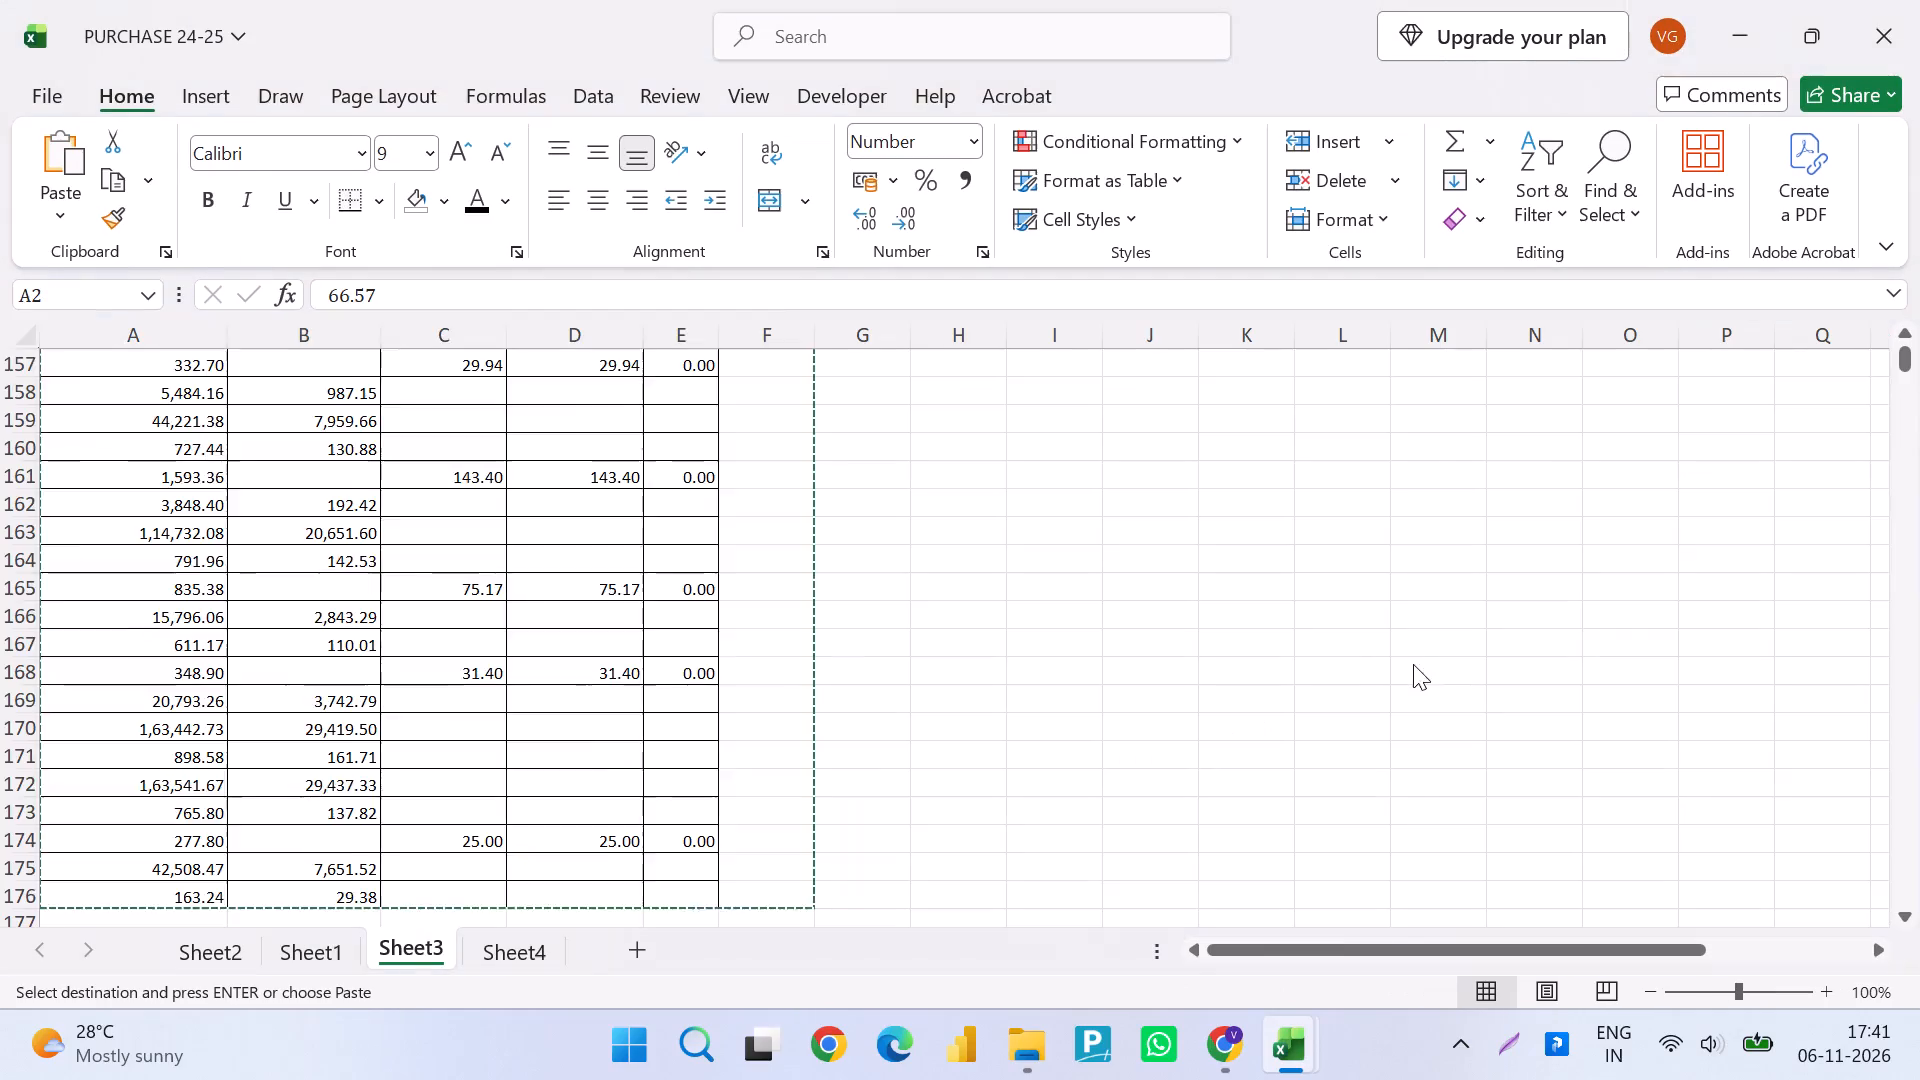
# Paste the cleaned values over Sheet4's negative amounts, starting at J2 under Taxable Value.
pyautogui.click(538, 942)
pyautogui.hscroll(-2, 1060, 710)
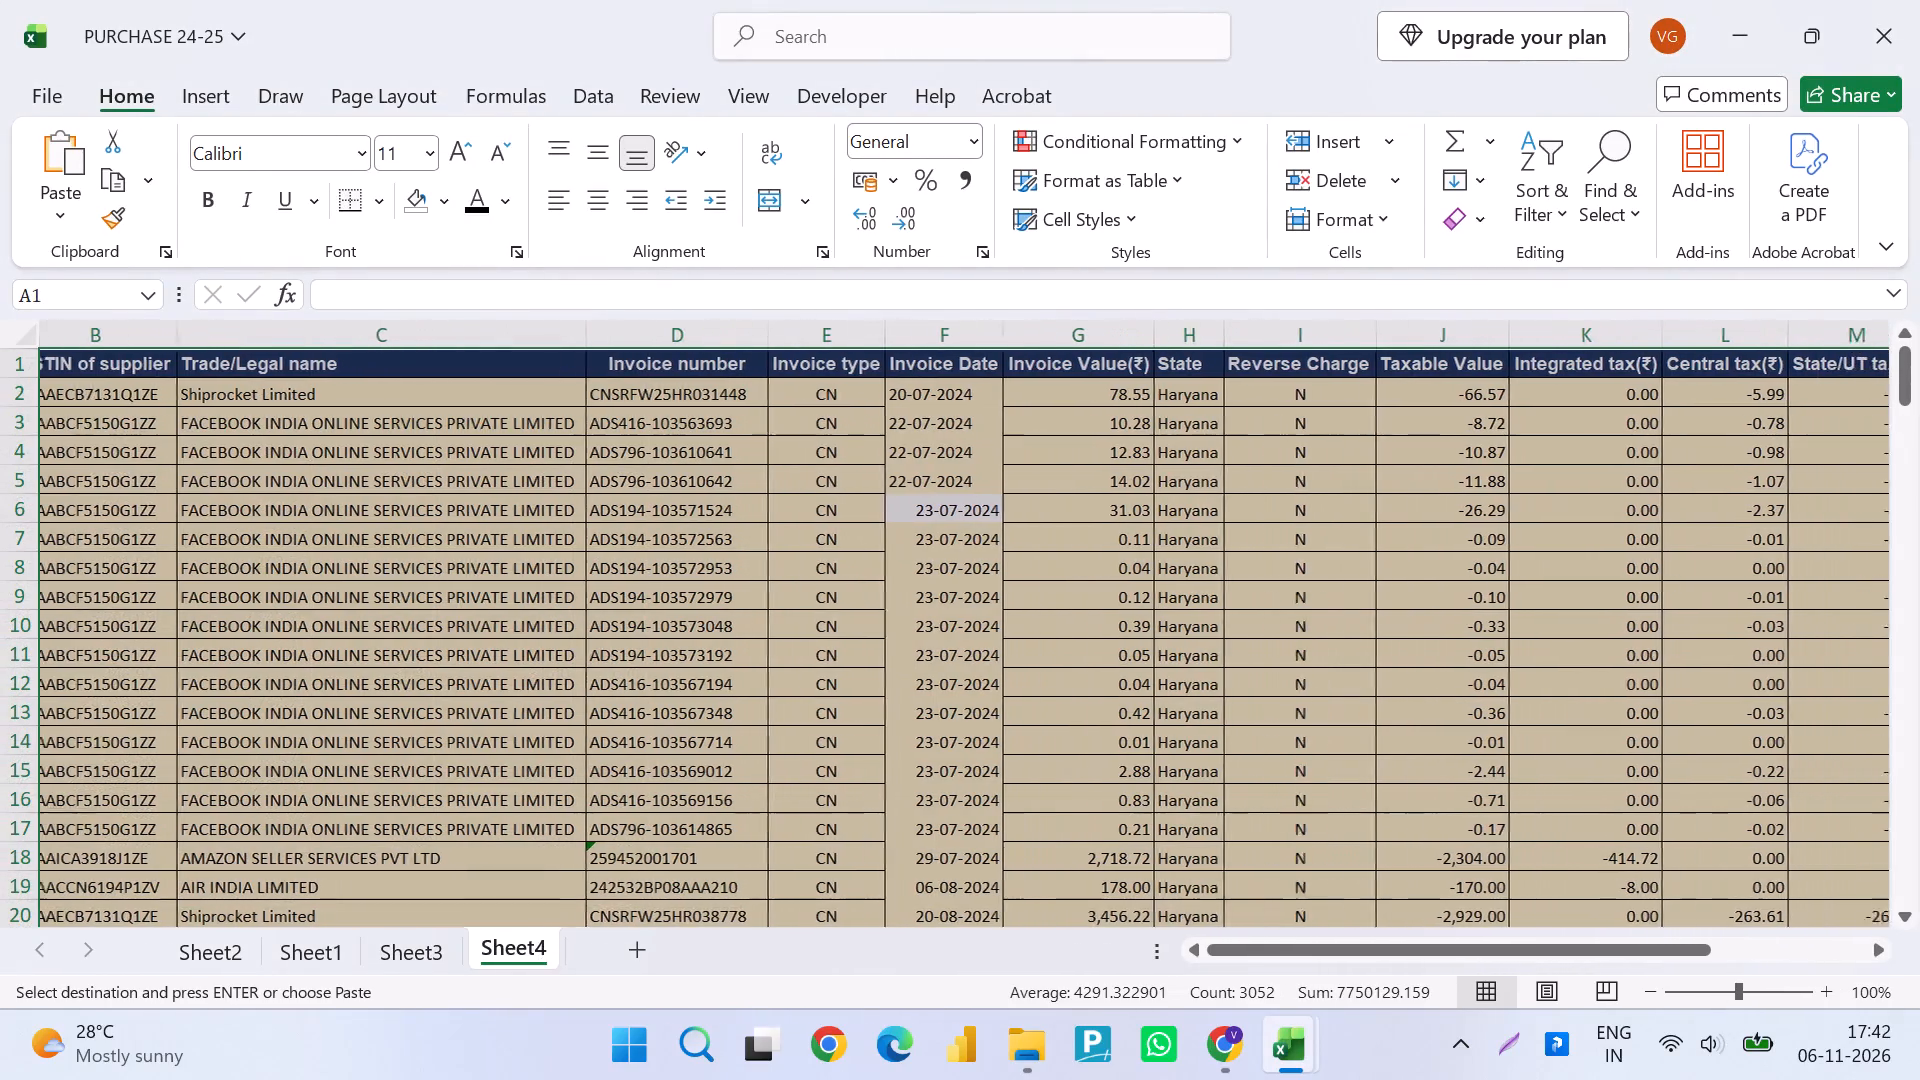
pyautogui.hscroll(-2, 1060, 710)
pyautogui.click(1179, 395)
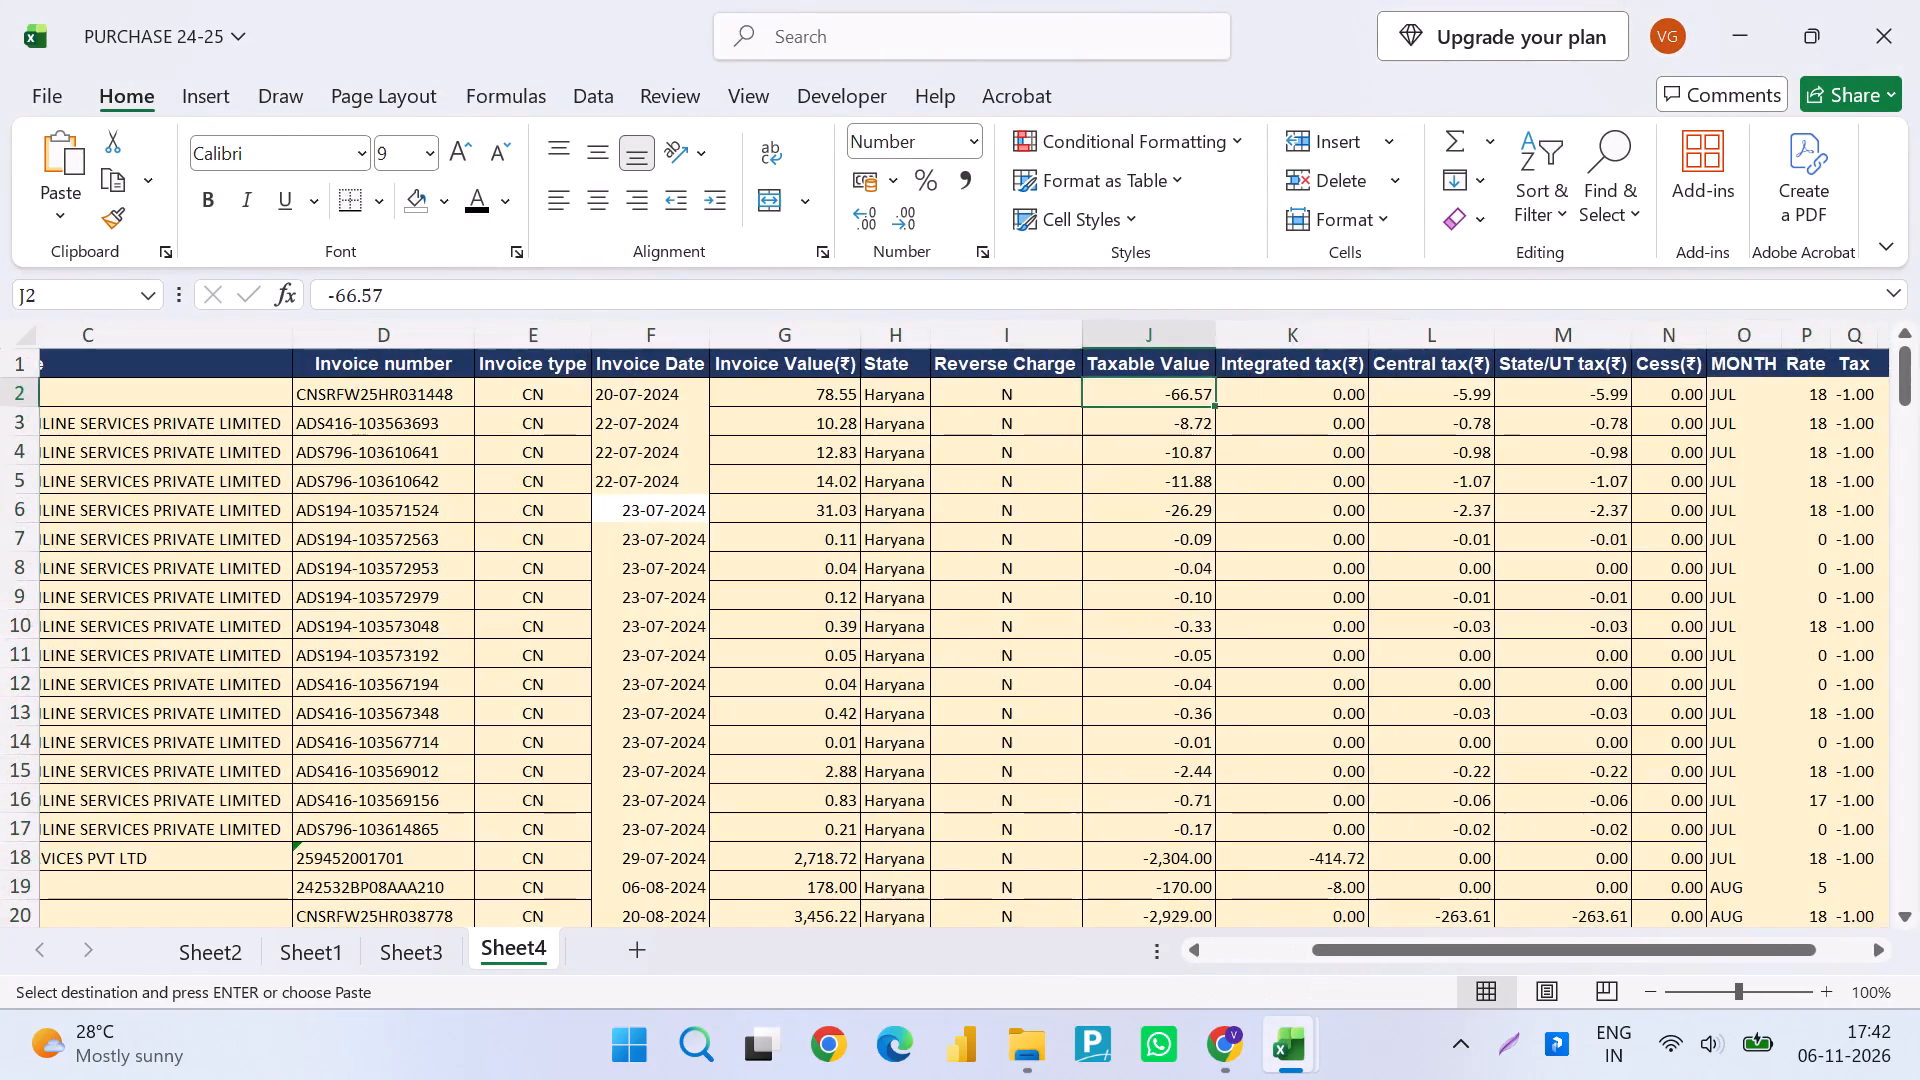
pyautogui.hotkey('ctrl', 'v')
# Add filters to the header row of Sheet4's credit note table.
pyautogui.press('Up')
pyautogui.press('Left')
pyautogui.hotkey('shift', 'space')
pyautogui.hotkey('ctrl', 'shift', 'Down')
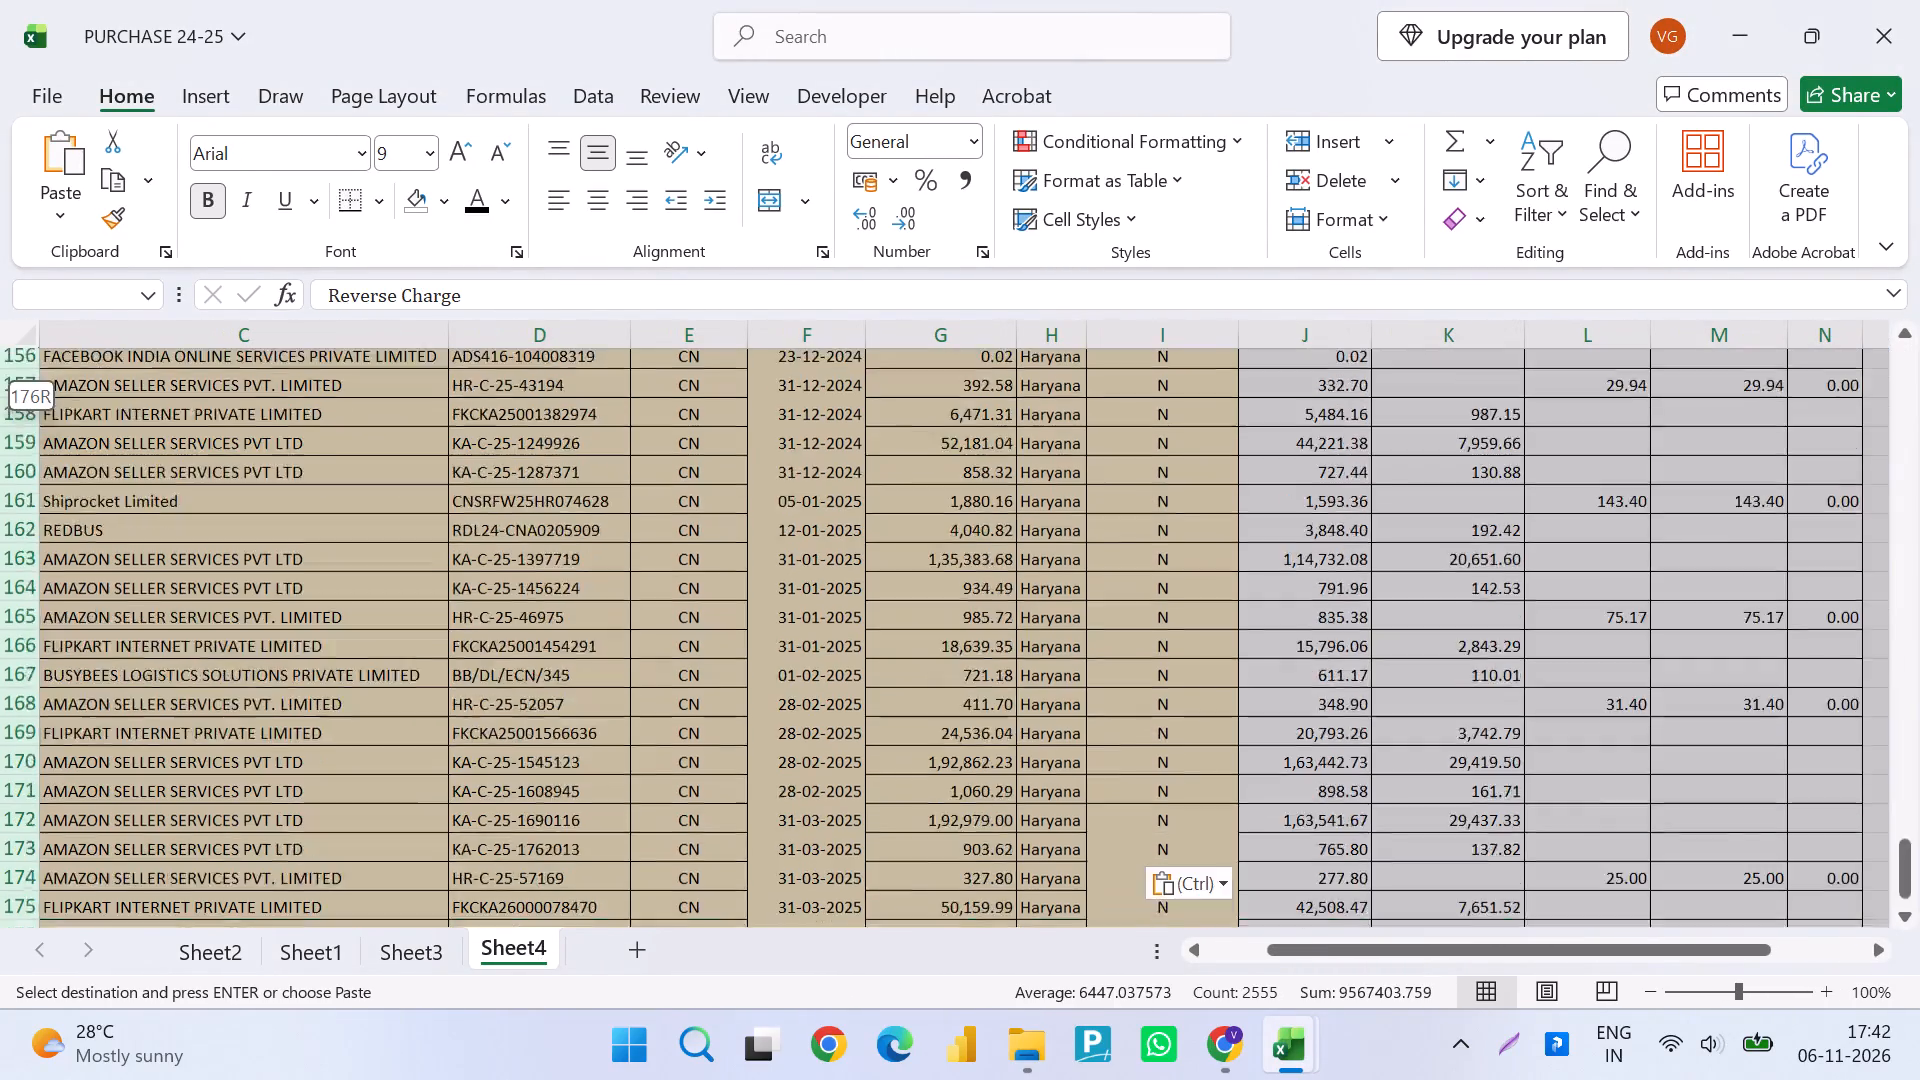
pyautogui.hotkey('ctrl', 'shift', 'l')
# Filter Sheet4's Integrated tax column to show only its blank cells.
pyautogui.press('Up')
pyautogui.press('Down')
pyautogui.press('Left')
pyautogui.press('Left')
pyautogui.press('Up')
pyautogui.press('Left')
pyautogui.press('Right')
pyautogui.press('Right')
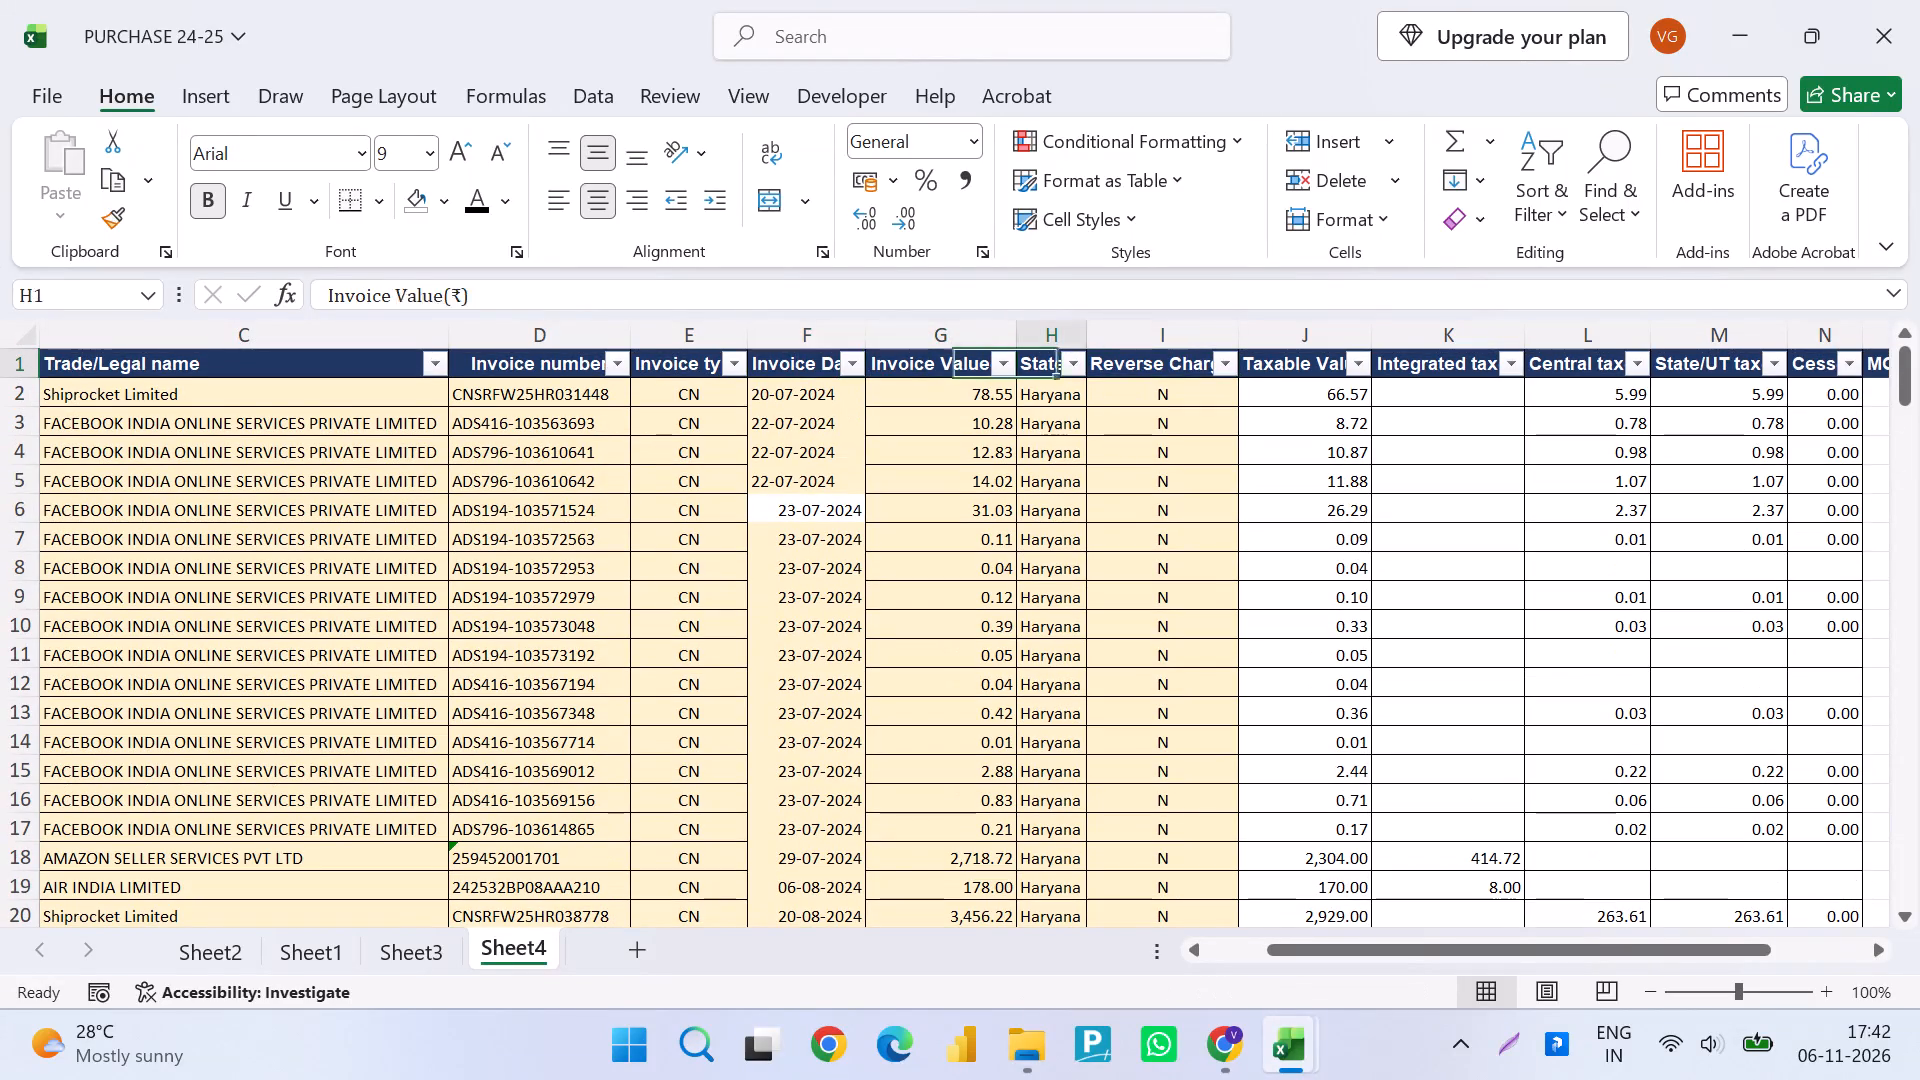
pyautogui.press('Right')
pyautogui.press('Right')
pyautogui.press('Right')
pyautogui.hotkey('alt', 'Down')
pyautogui.hotkey('alt', 'Down')
pyautogui.hotkey('alt', 'Down')
pyautogui.hotkey('alt', 'Down')
pyautogui.hotkey('alt', 'Down')
pyautogui.hotkey('alt', 'Down')
pyautogui.hotkey('alt', 'Down')
pyautogui.hotkey('alt', 'Down')
pyautogui.hotkey('alt', 'Down')
pyautogui.press('Down')
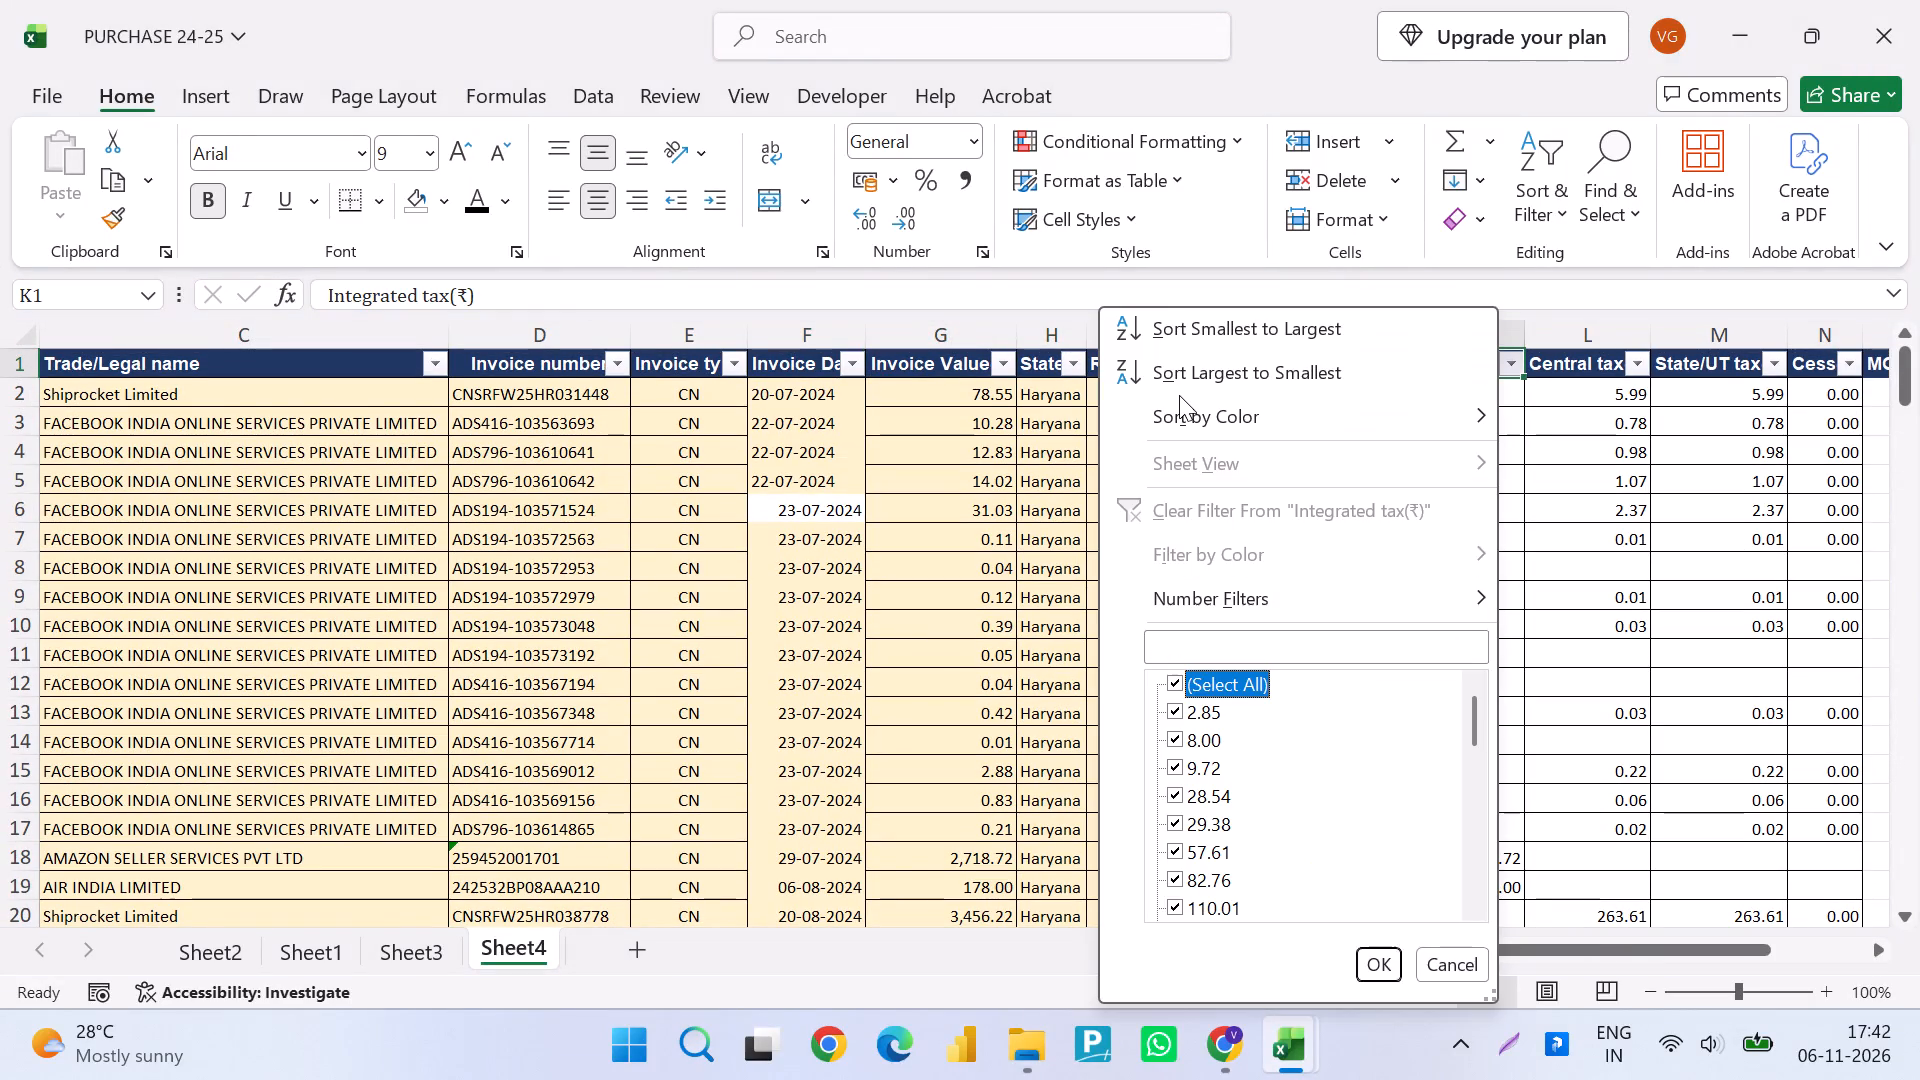
pyautogui.press('space')
pyautogui.write('(')
pyautogui.press('space')
pyautogui.press('Return')
pyautogui.press('Down')
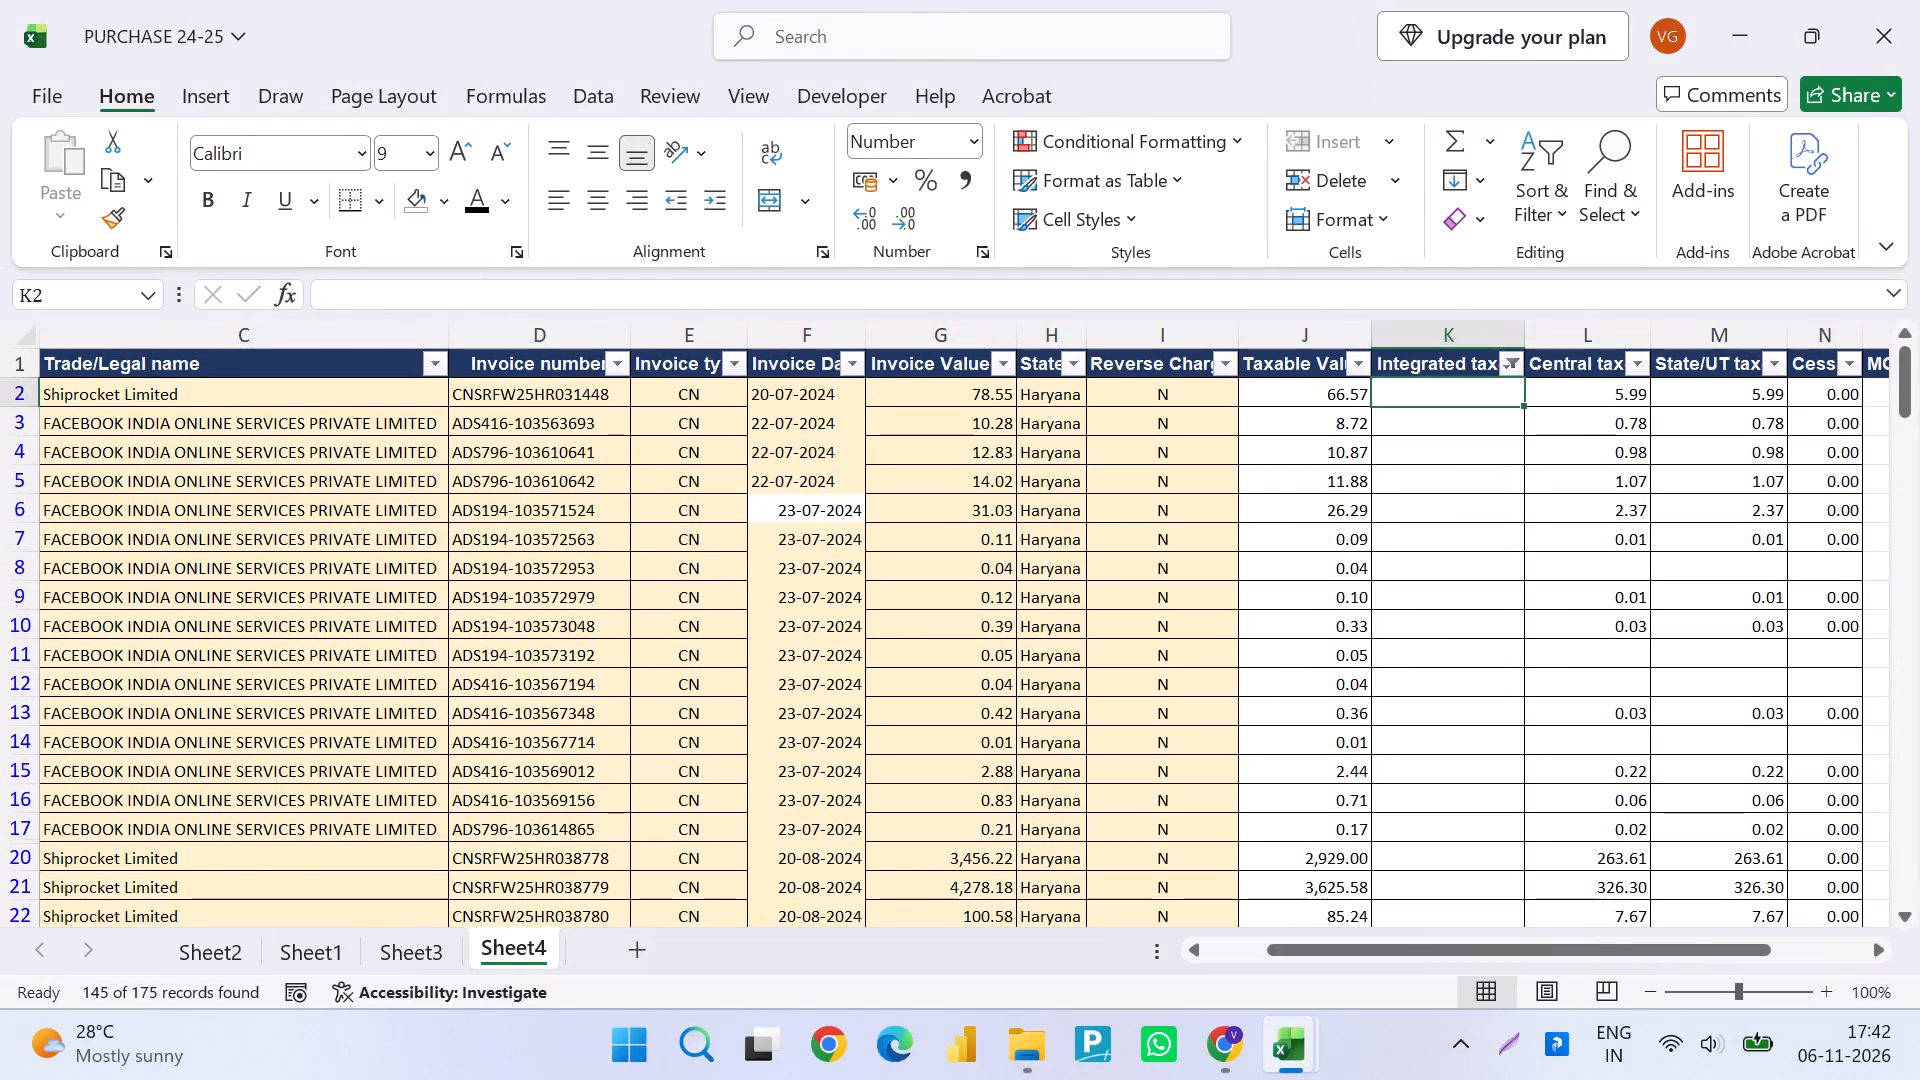
# Filter the Central tax column as well to show only its blank cells.
pyautogui.press('Right')
pyautogui.press('Up')
pyautogui.hotkey('alt', 'Down')
pyautogui.hotkey('alt', 'Down')
pyautogui.hotkey('alt', 'Down')
pyautogui.hotkey('alt', 'Down')
pyautogui.hotkey('alt', 'Down')
pyautogui.hotkey('alt', 'Down')
pyautogui.hotkey('alt', 'Down')
pyautogui.hotkey('alt', 'Down')
pyautogui.hotkey('alt', 'Down')
pyautogui.press('Down')
pyautogui.press('space')
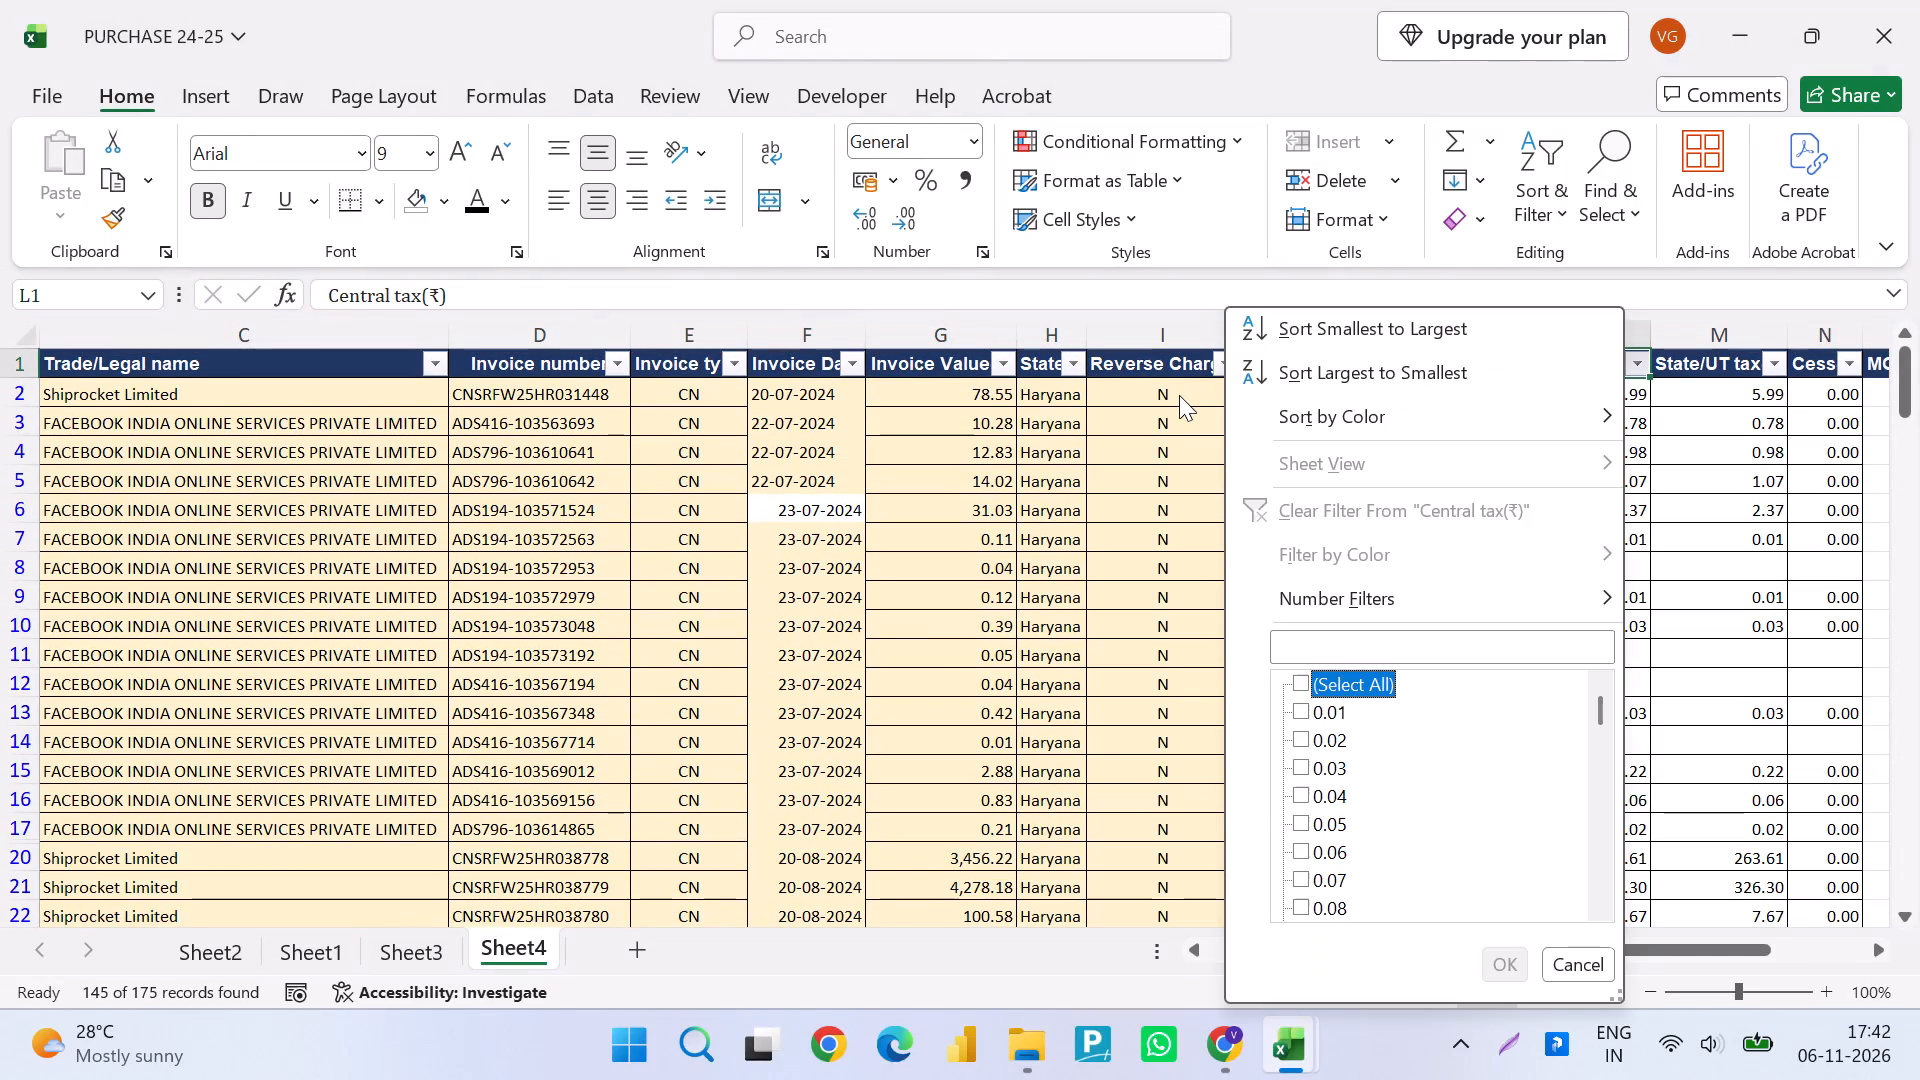
pyautogui.write('(')
pyautogui.press('space')
pyautogui.press('Return')
pyautogui.press('Down')
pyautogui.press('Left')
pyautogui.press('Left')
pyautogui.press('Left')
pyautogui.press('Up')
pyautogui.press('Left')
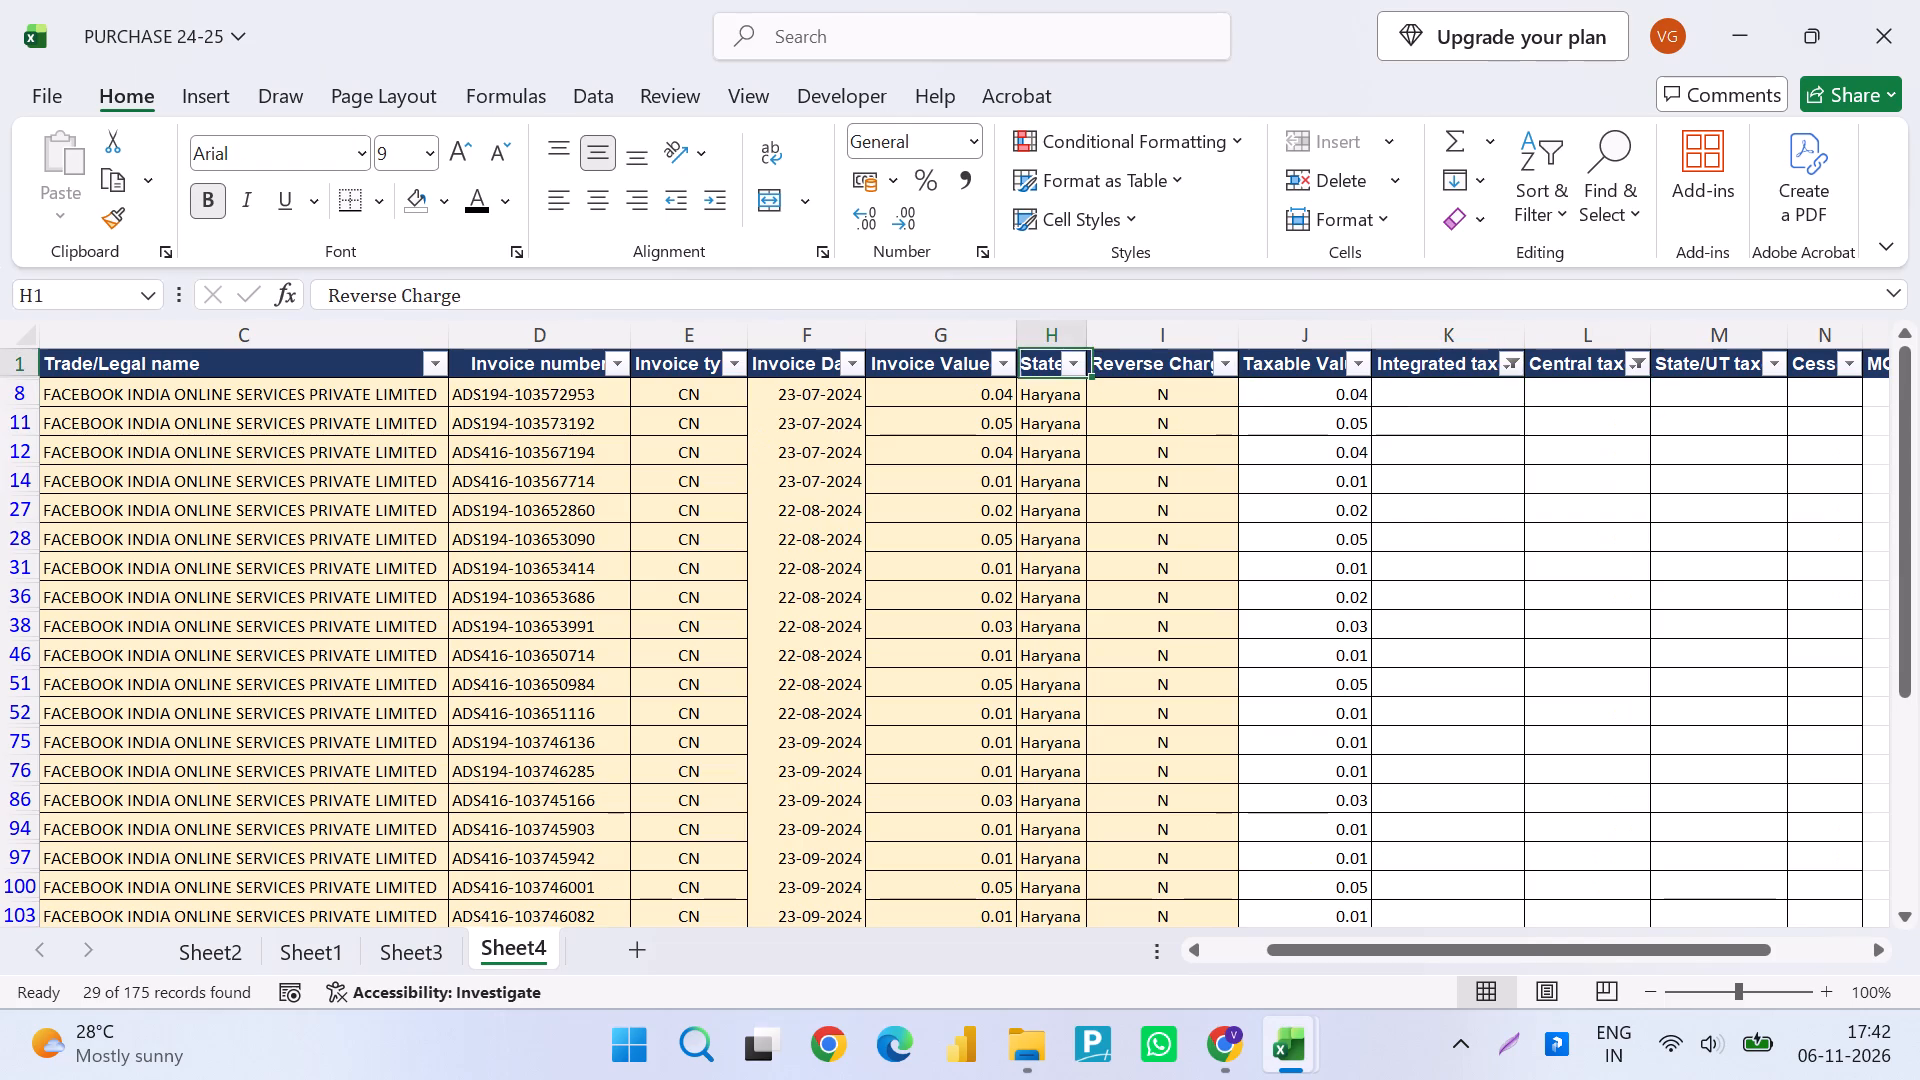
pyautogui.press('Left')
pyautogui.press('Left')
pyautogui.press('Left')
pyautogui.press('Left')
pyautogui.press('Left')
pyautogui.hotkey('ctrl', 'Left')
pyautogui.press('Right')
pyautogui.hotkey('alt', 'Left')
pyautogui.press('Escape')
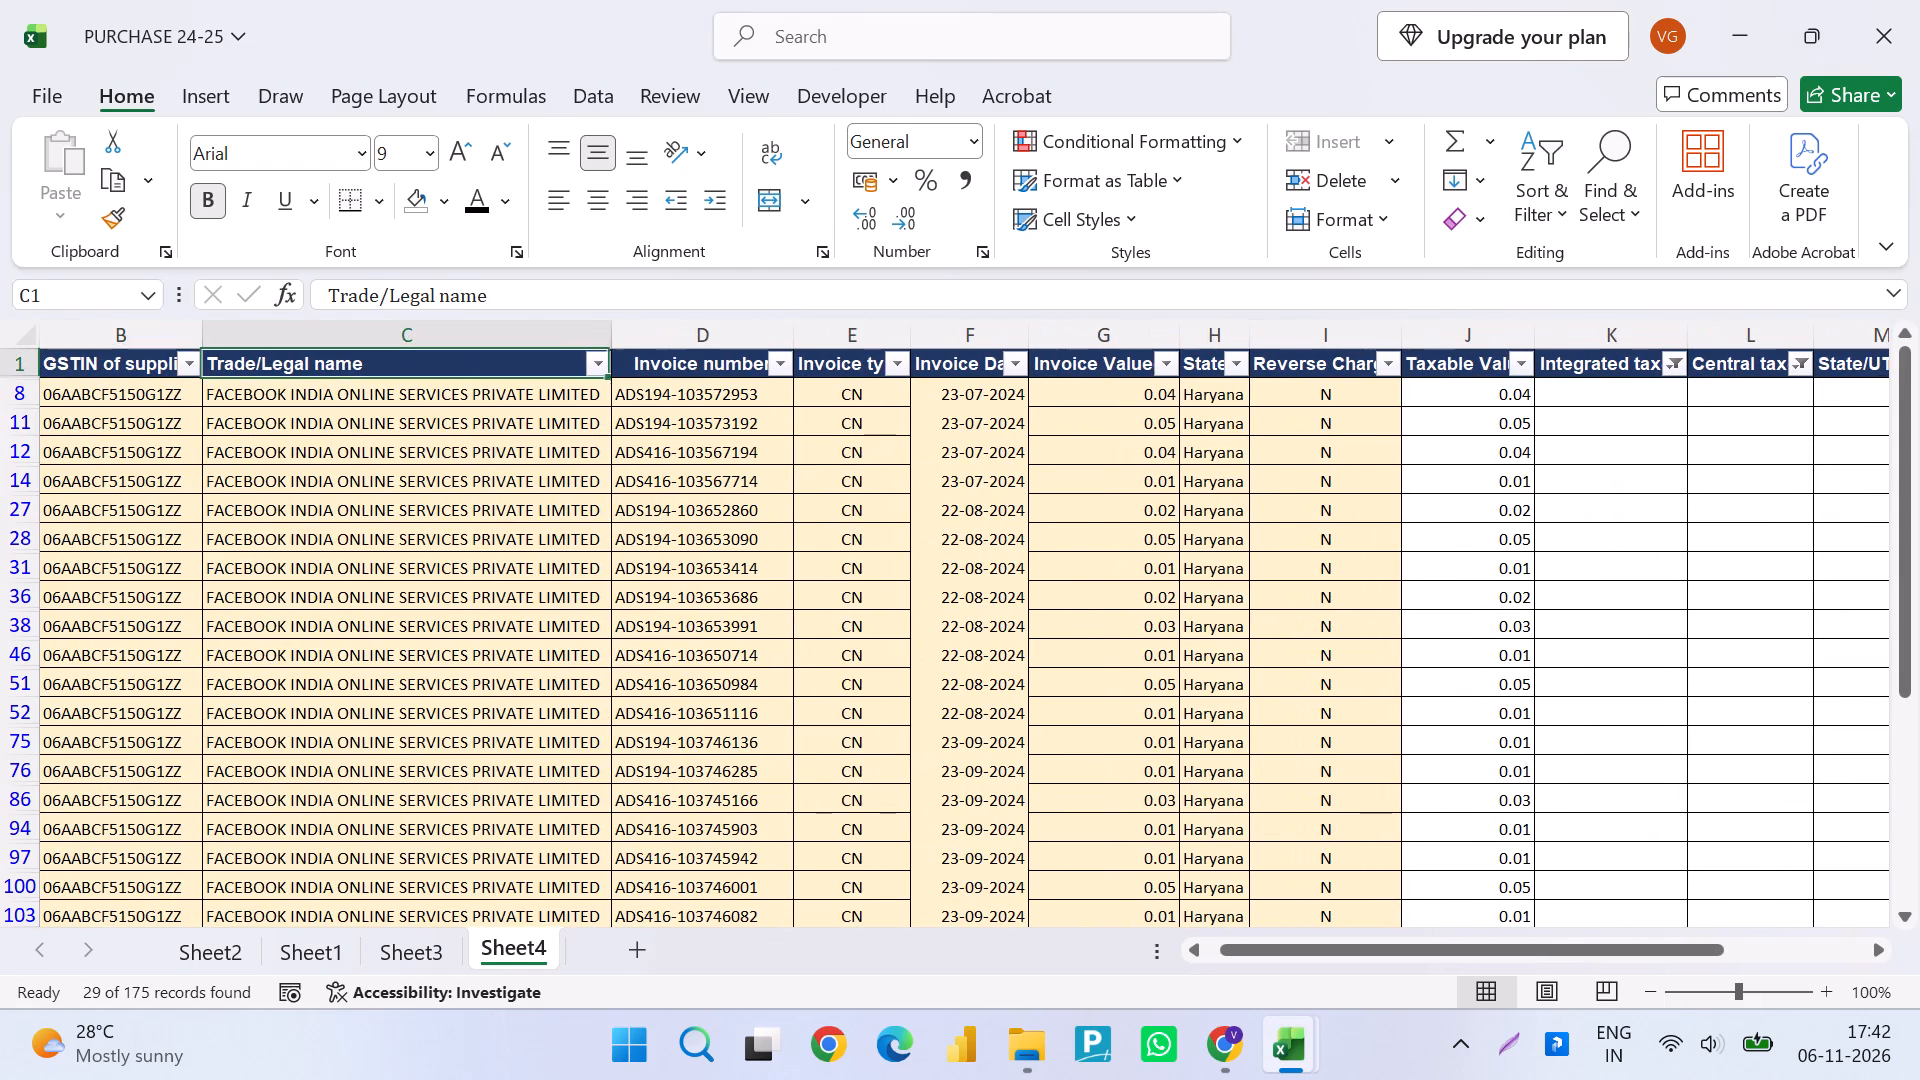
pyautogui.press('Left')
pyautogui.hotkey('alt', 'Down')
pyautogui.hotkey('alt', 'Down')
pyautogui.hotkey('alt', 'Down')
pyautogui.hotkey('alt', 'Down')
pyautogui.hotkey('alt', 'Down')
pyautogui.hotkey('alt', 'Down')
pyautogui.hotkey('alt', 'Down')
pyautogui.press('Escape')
# Enter 0 in the Central tax and State/UT tax cells of row 8, L8 and M8.
pyautogui.press('Right')
pyautogui.press('Right')
pyautogui.press('Right')
pyautogui.press('Right')
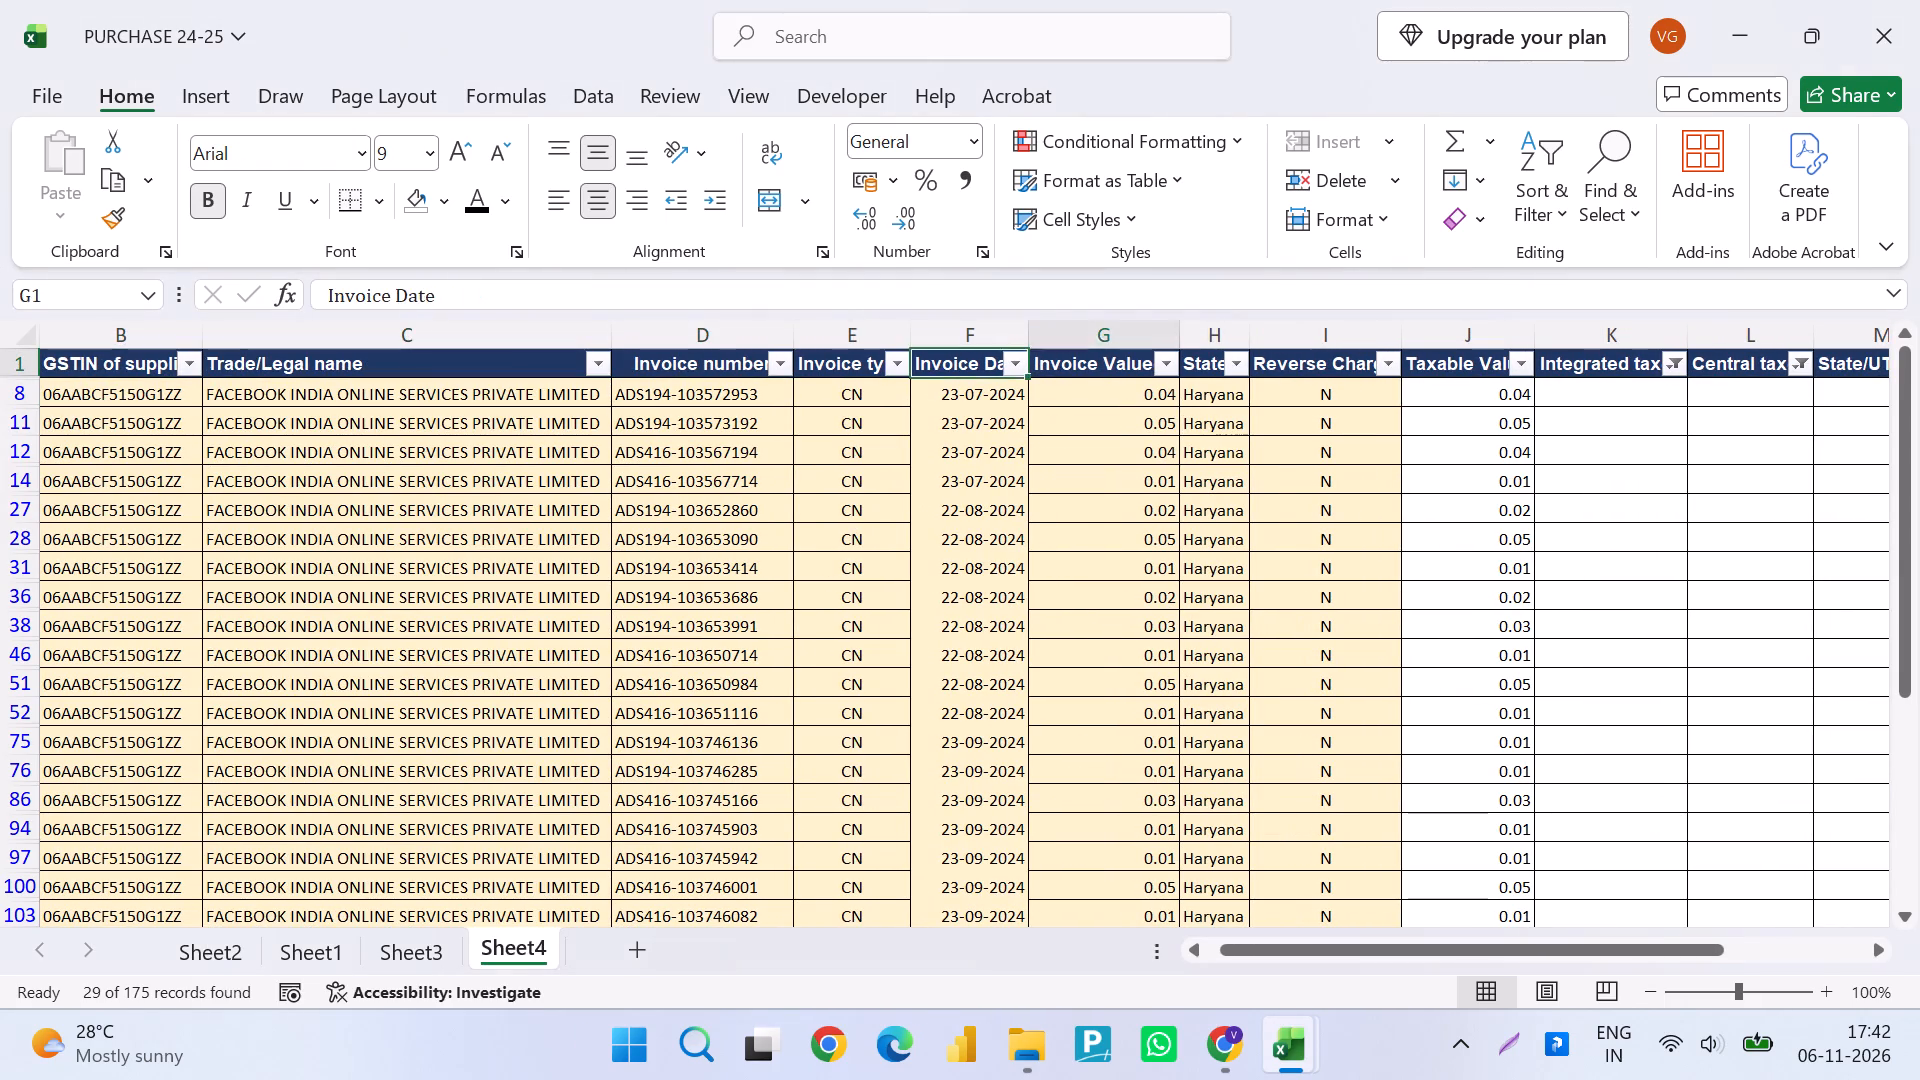
pyautogui.press('Right')
pyautogui.press('Right')
pyautogui.press('Right')
pyautogui.press('Right')
pyautogui.press('Right')
pyautogui.press('Right')
pyautogui.press('Right')
pyautogui.press('Down')
pyautogui.press('Left')
pyautogui.press('0')
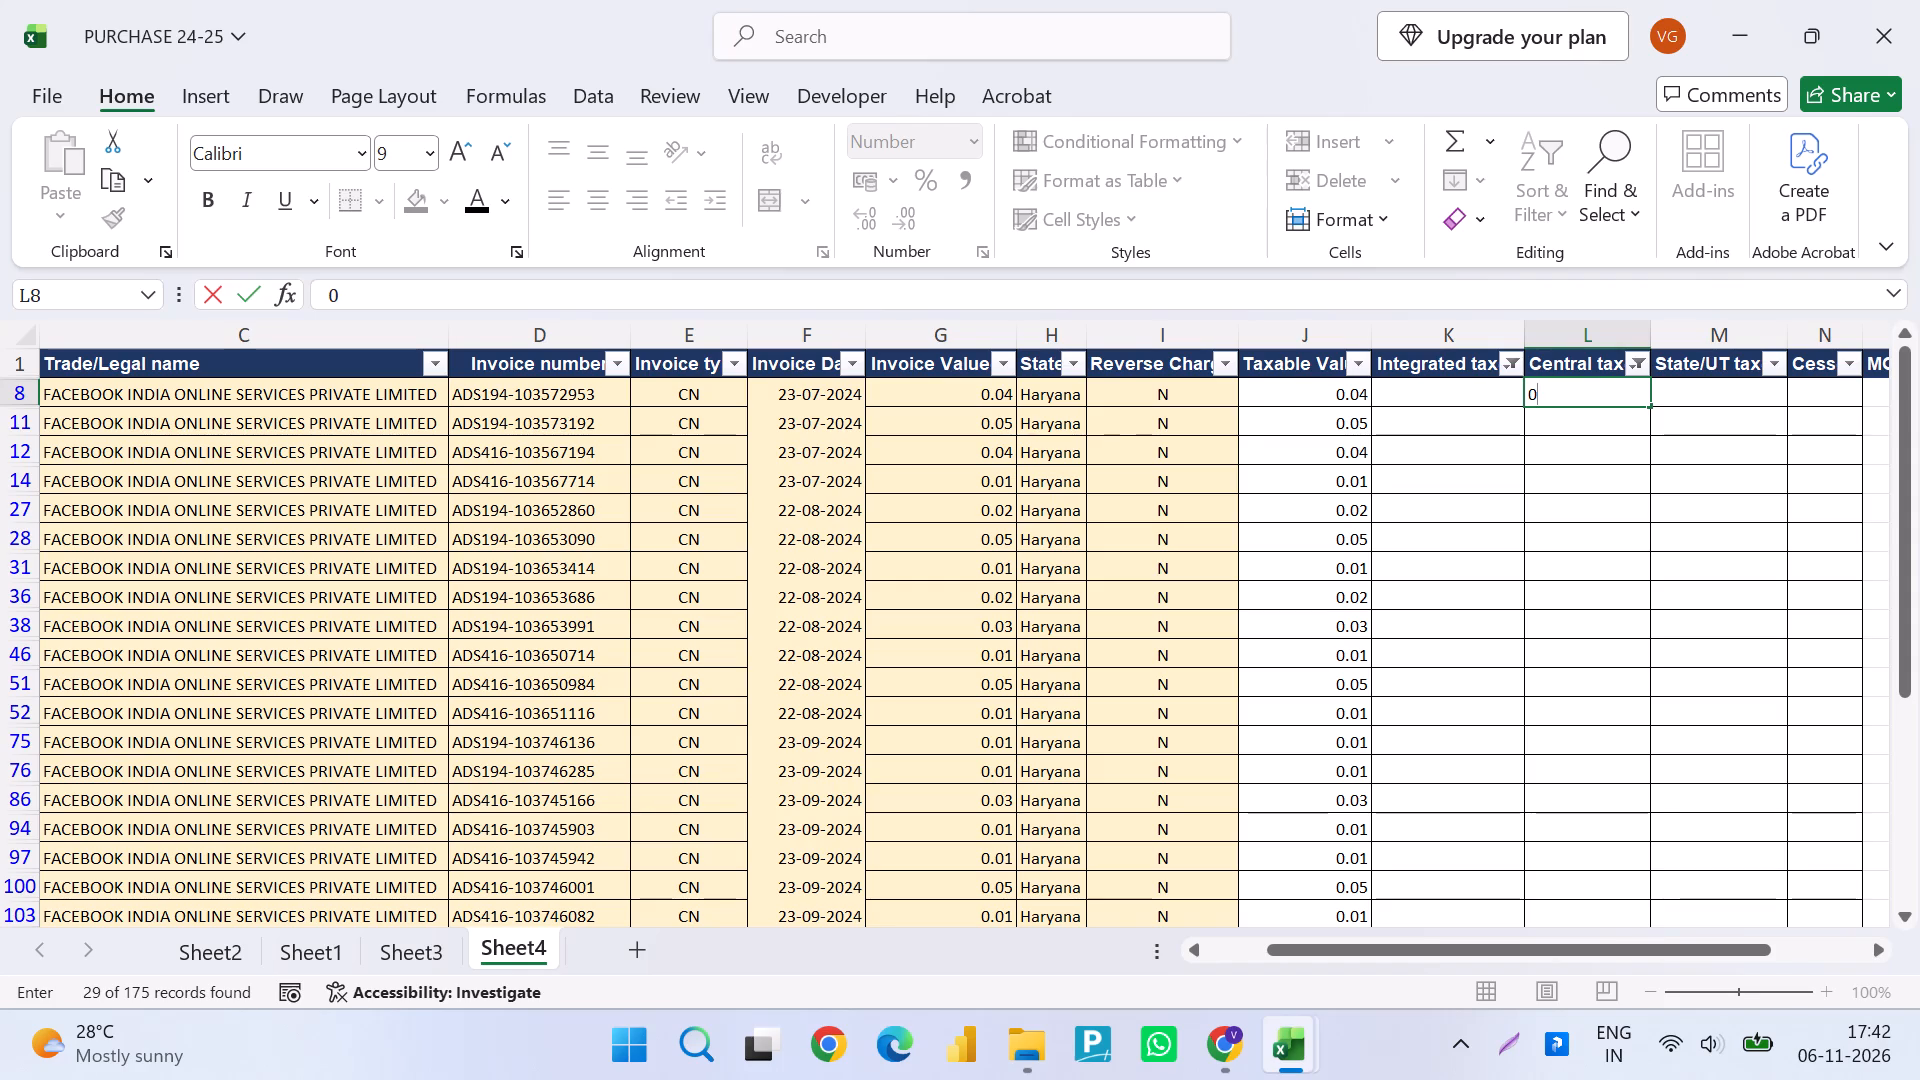
pyautogui.press('Tab')
pyautogui.press('0')
pyautogui.press('Tab')
pyautogui.press('Return')
# Fill the 0 down the visible Central tax and State/UT tax cells, from row 8 to row 156.
pyautogui.press('Left')
pyautogui.press('Left')
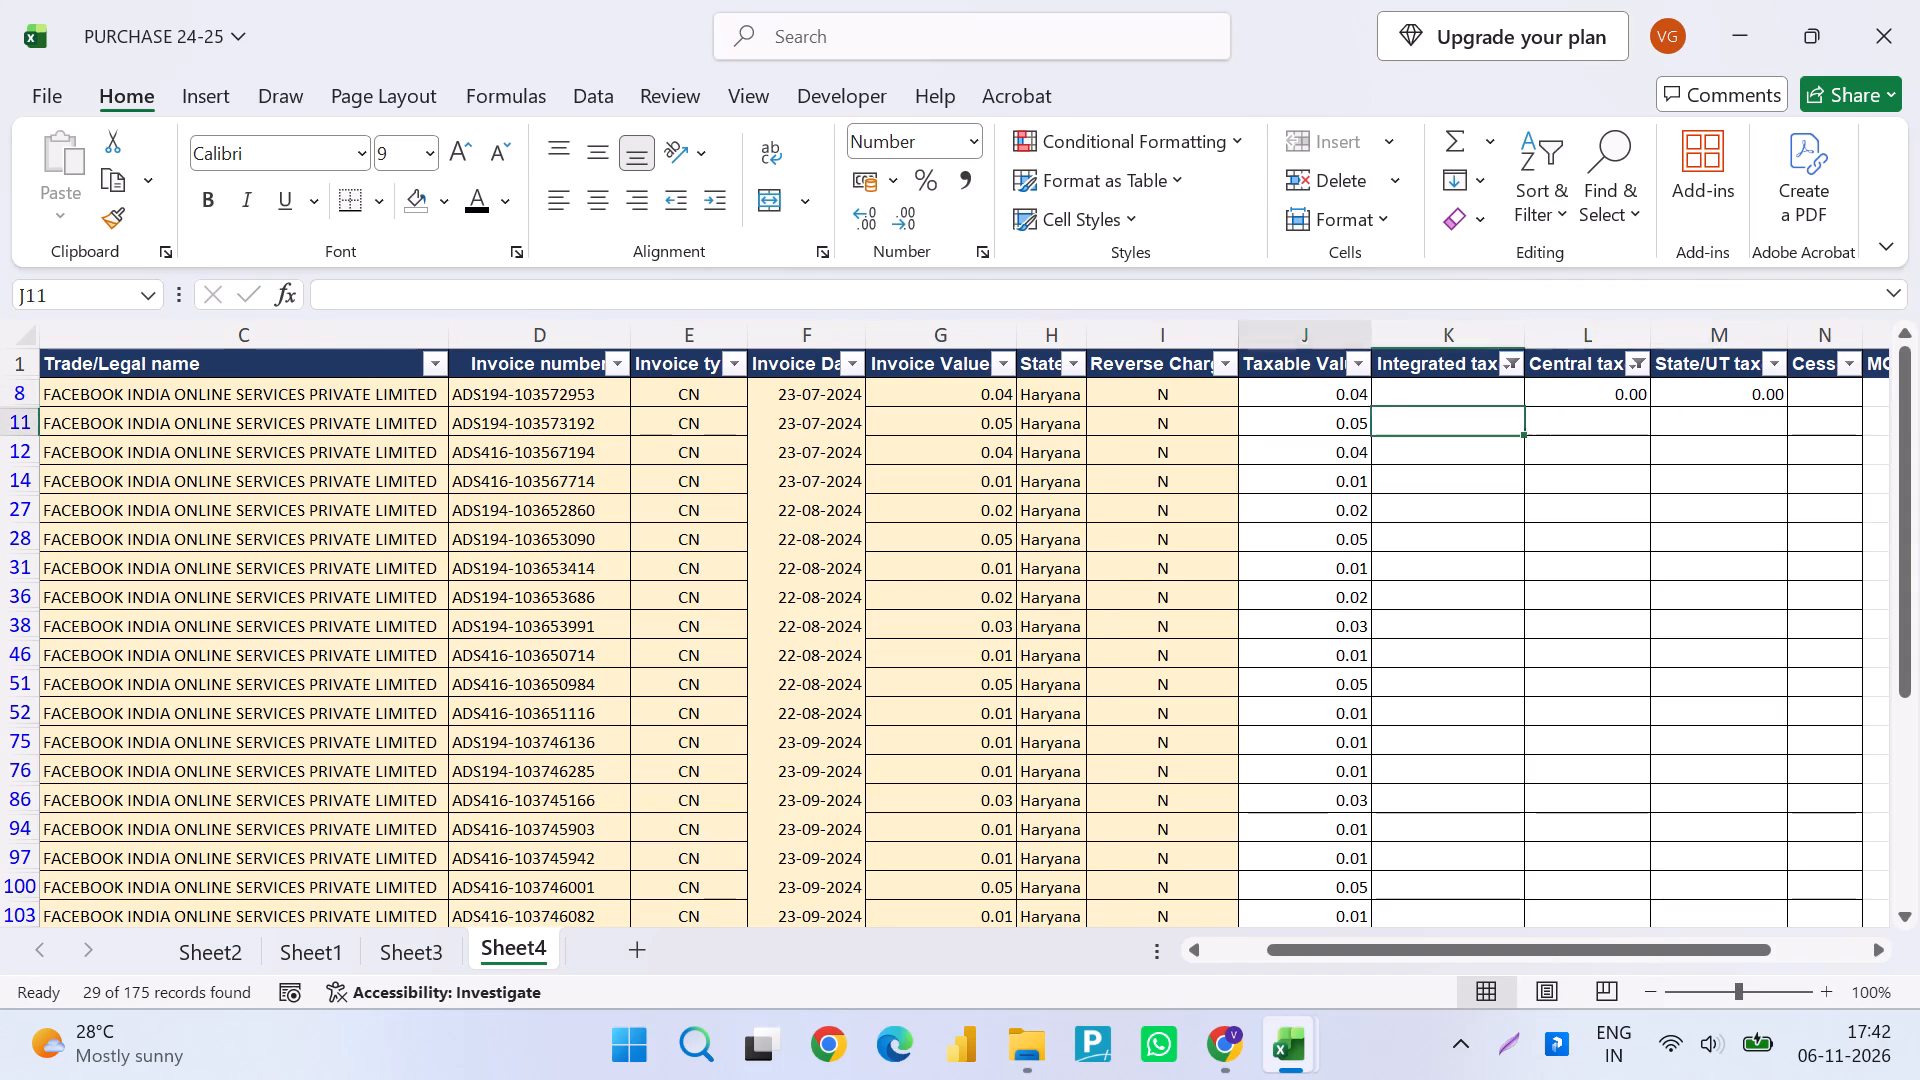
pyautogui.hotkey('ctrl', 'Down')
pyautogui.press('Right')
pyautogui.press('Right')
pyautogui.hotkey('ctrl', 'shift', 'Up')
pyautogui.hotkey('shift', 'Right')
pyautogui.hotkey('alt', ';')
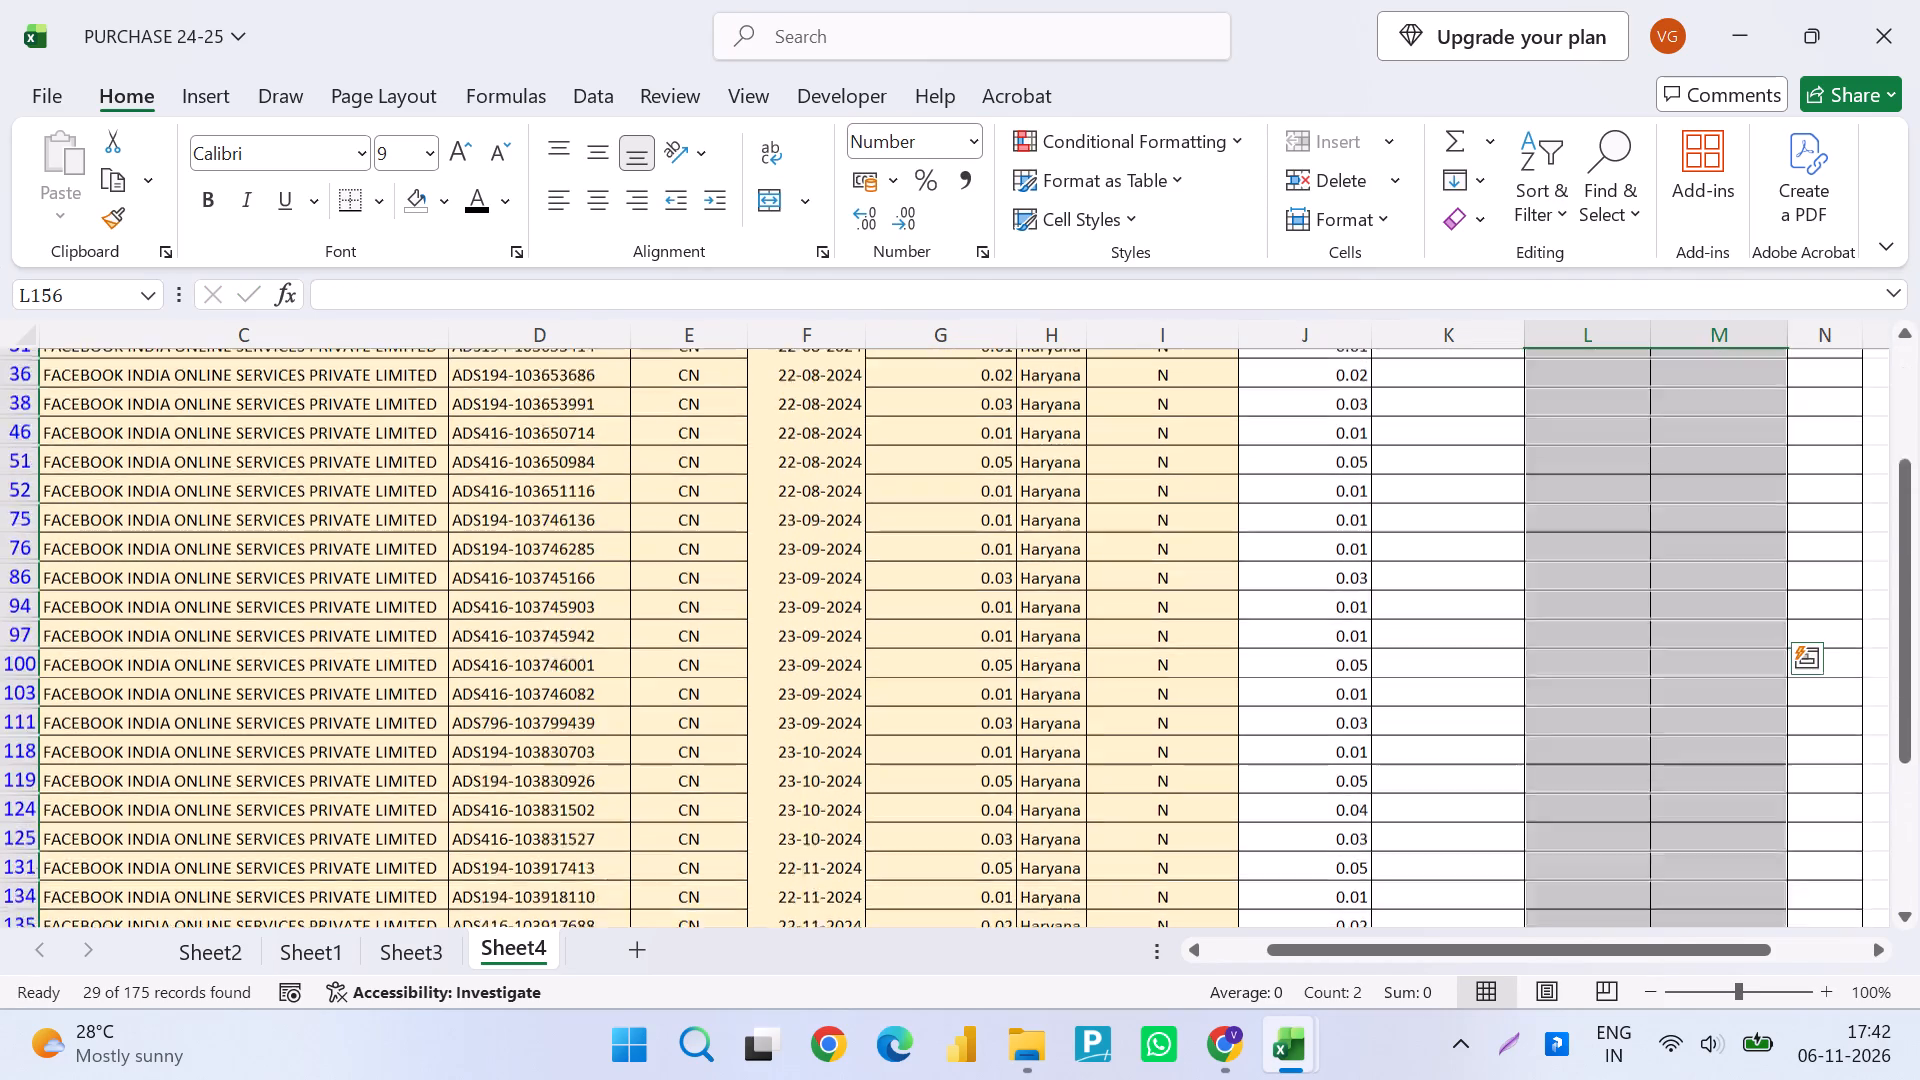
pyautogui.hotkey('ctrl', 'd')
# Take the filters off Sheet4's credit note table.
pyautogui.hotkey('ctrl', 'shift', 'l')
pyautogui.hotkey('ctrl', 'Up')
pyautogui.hotkey('ctrl', 'Up')
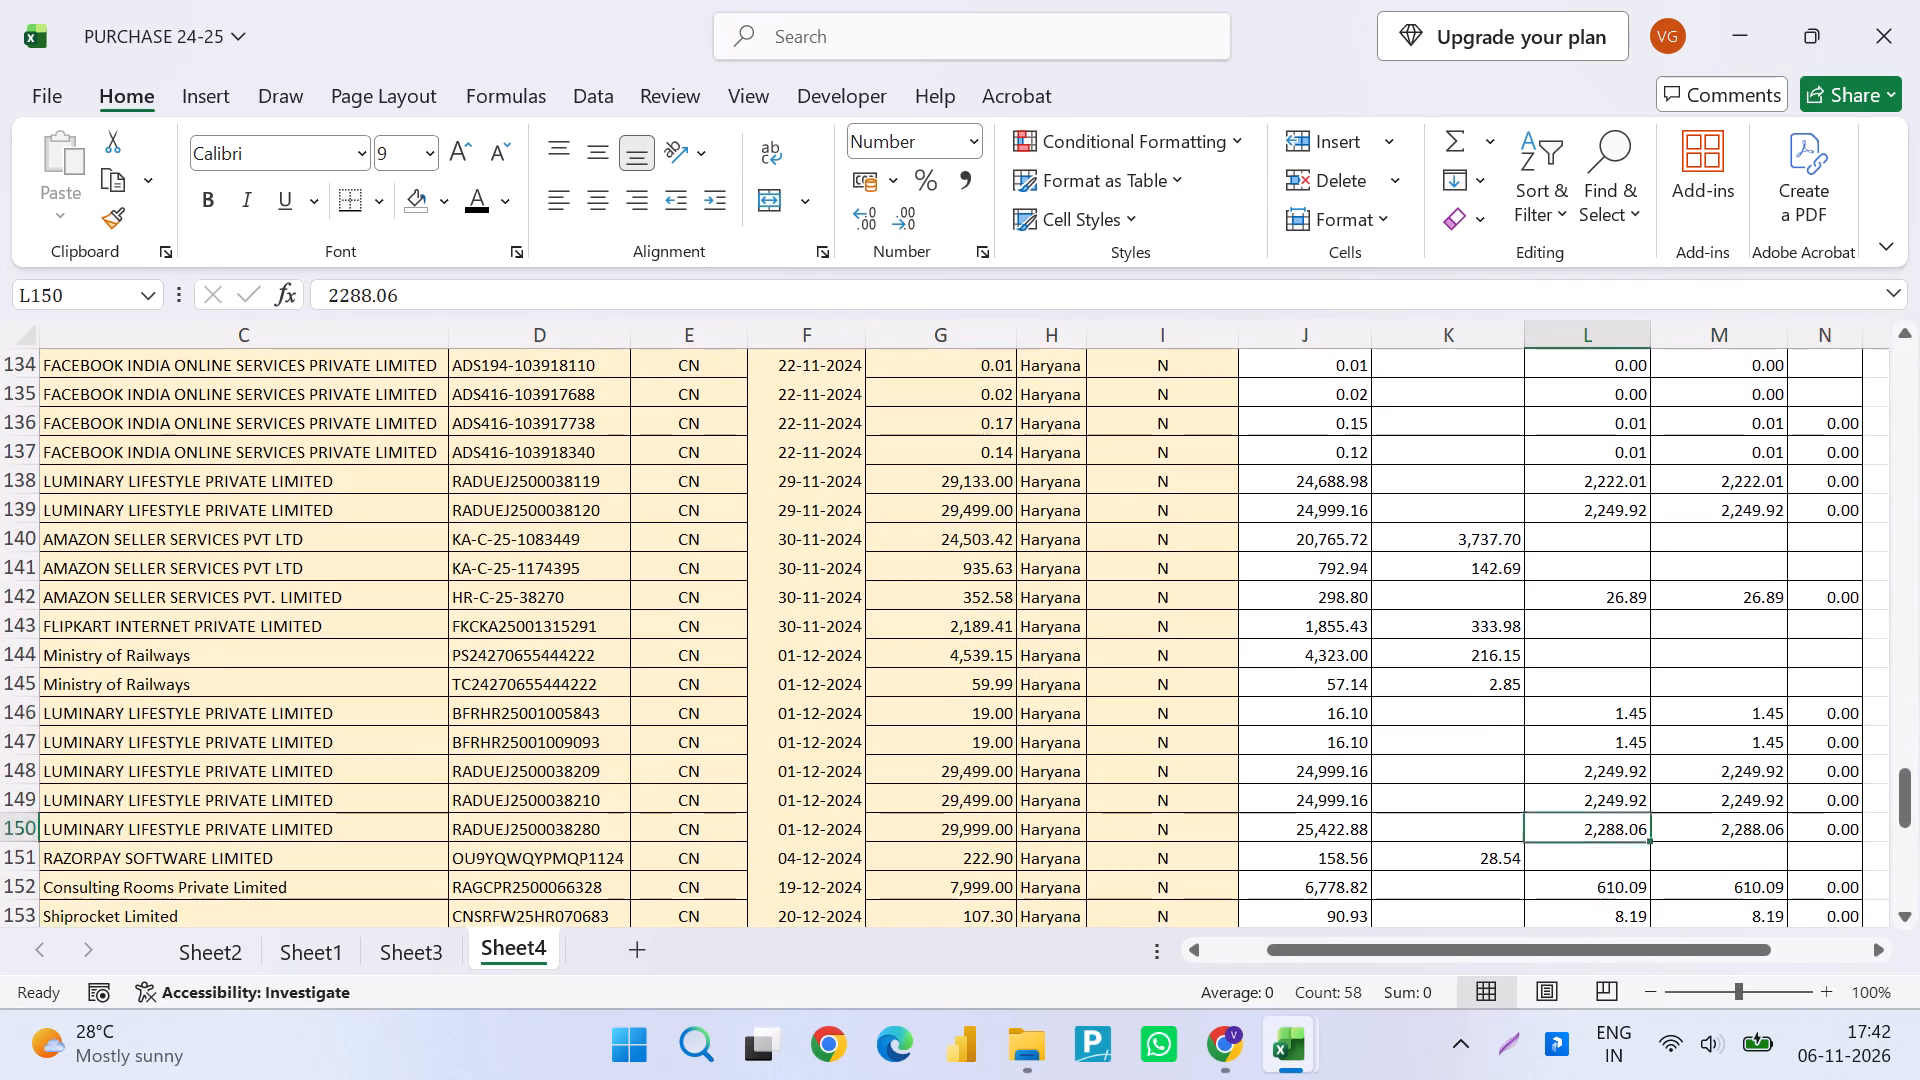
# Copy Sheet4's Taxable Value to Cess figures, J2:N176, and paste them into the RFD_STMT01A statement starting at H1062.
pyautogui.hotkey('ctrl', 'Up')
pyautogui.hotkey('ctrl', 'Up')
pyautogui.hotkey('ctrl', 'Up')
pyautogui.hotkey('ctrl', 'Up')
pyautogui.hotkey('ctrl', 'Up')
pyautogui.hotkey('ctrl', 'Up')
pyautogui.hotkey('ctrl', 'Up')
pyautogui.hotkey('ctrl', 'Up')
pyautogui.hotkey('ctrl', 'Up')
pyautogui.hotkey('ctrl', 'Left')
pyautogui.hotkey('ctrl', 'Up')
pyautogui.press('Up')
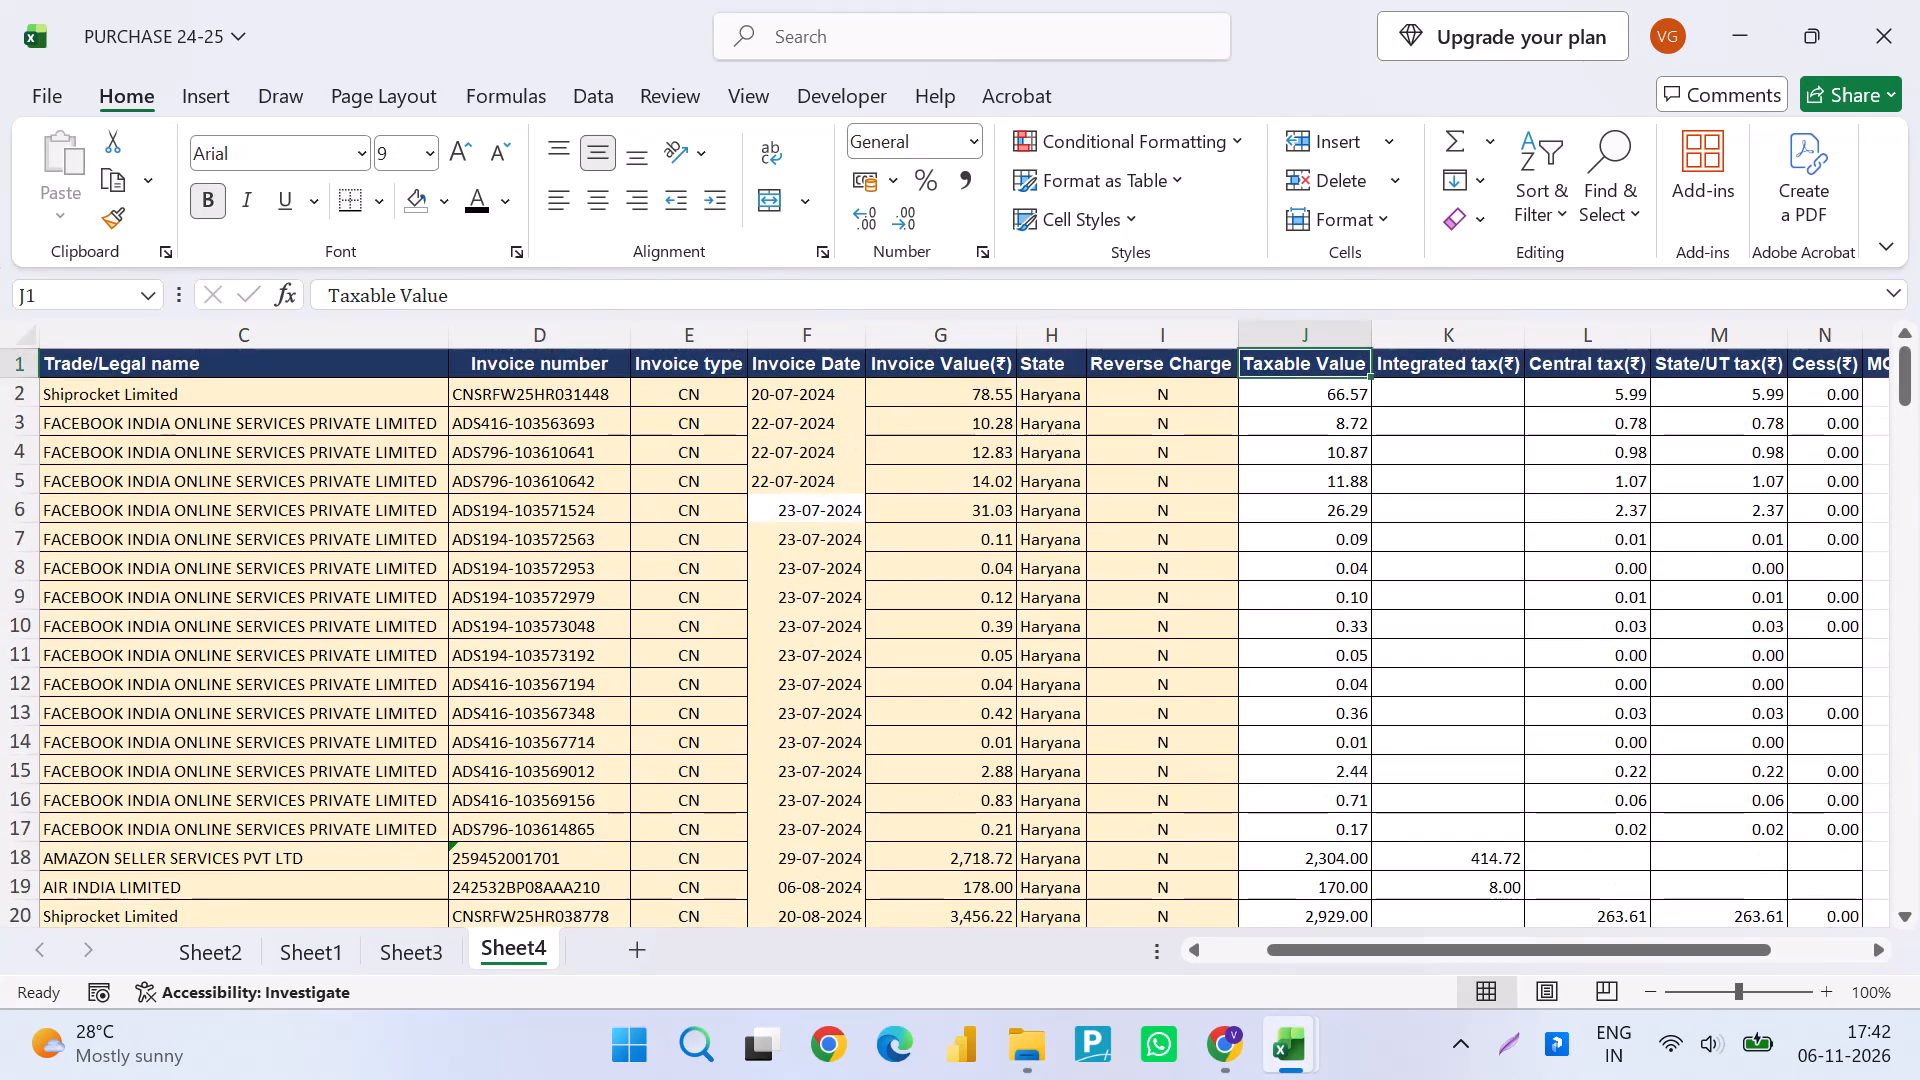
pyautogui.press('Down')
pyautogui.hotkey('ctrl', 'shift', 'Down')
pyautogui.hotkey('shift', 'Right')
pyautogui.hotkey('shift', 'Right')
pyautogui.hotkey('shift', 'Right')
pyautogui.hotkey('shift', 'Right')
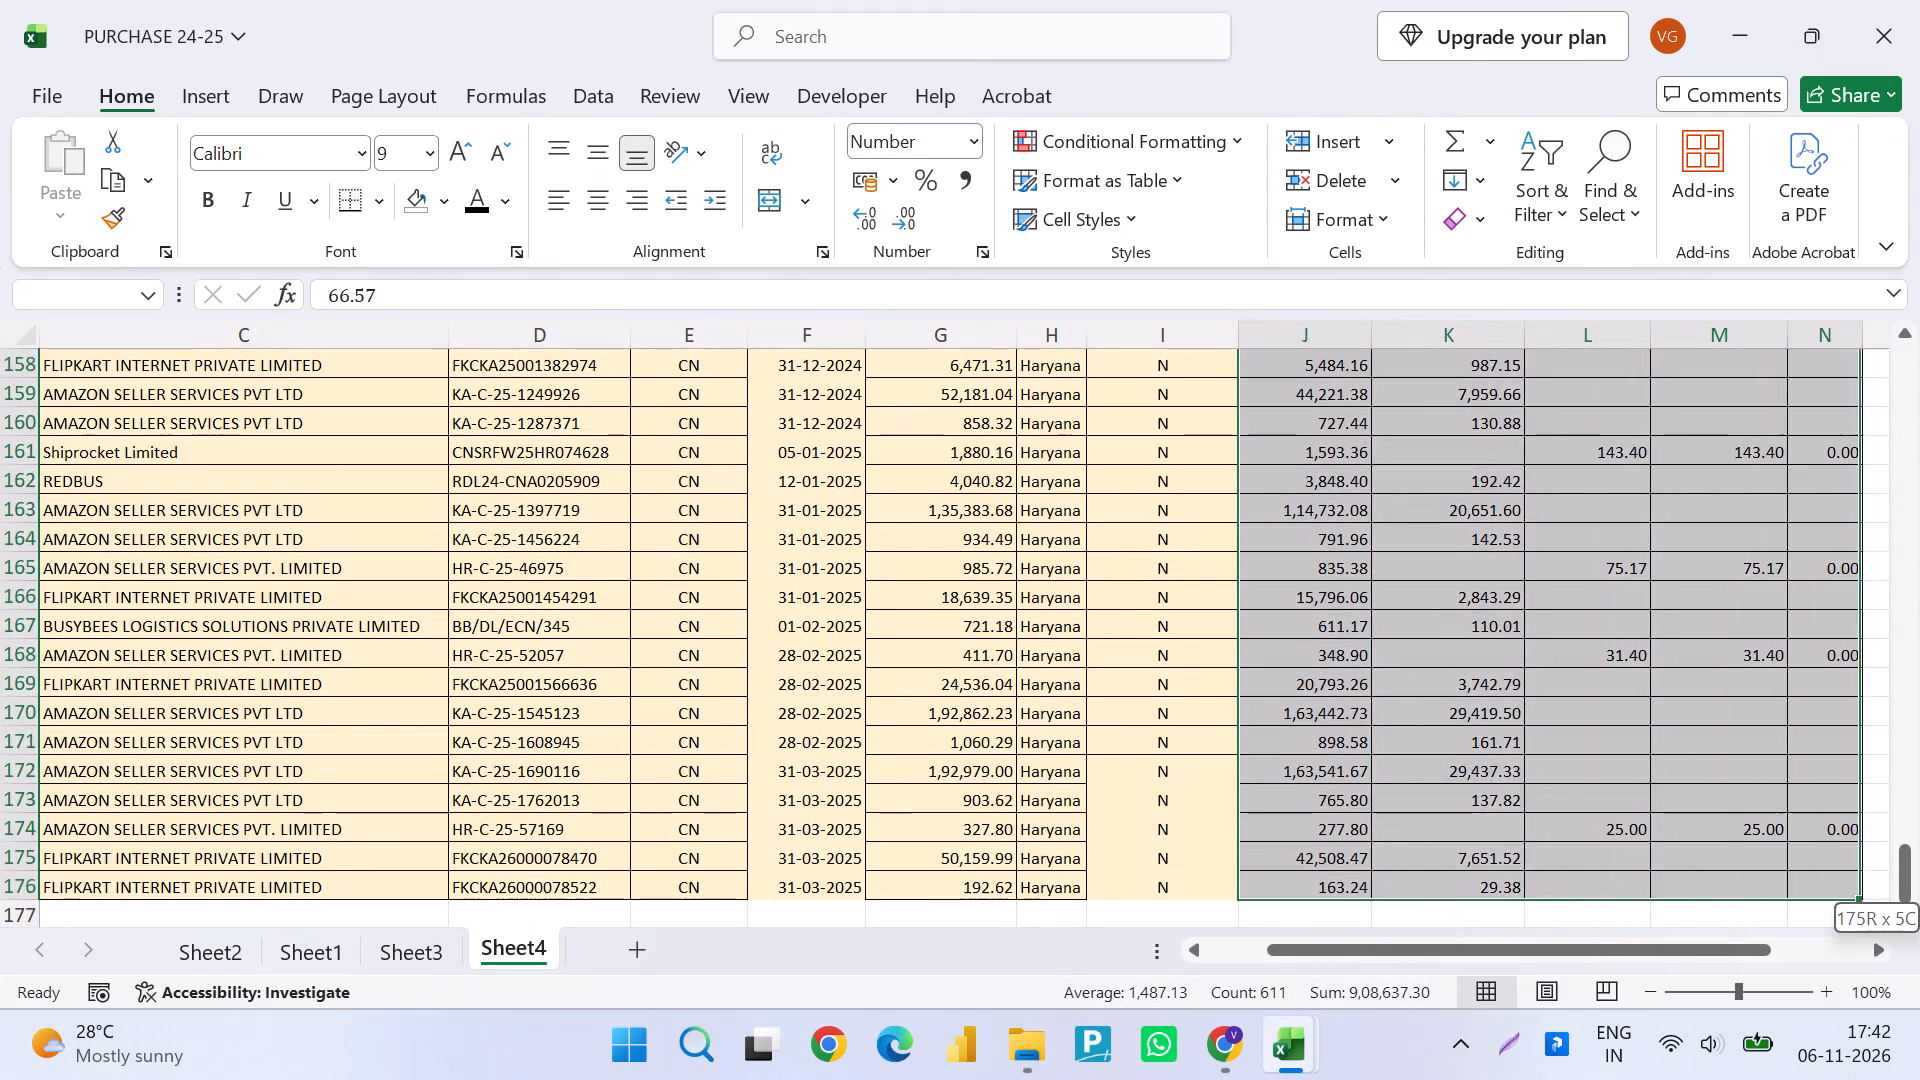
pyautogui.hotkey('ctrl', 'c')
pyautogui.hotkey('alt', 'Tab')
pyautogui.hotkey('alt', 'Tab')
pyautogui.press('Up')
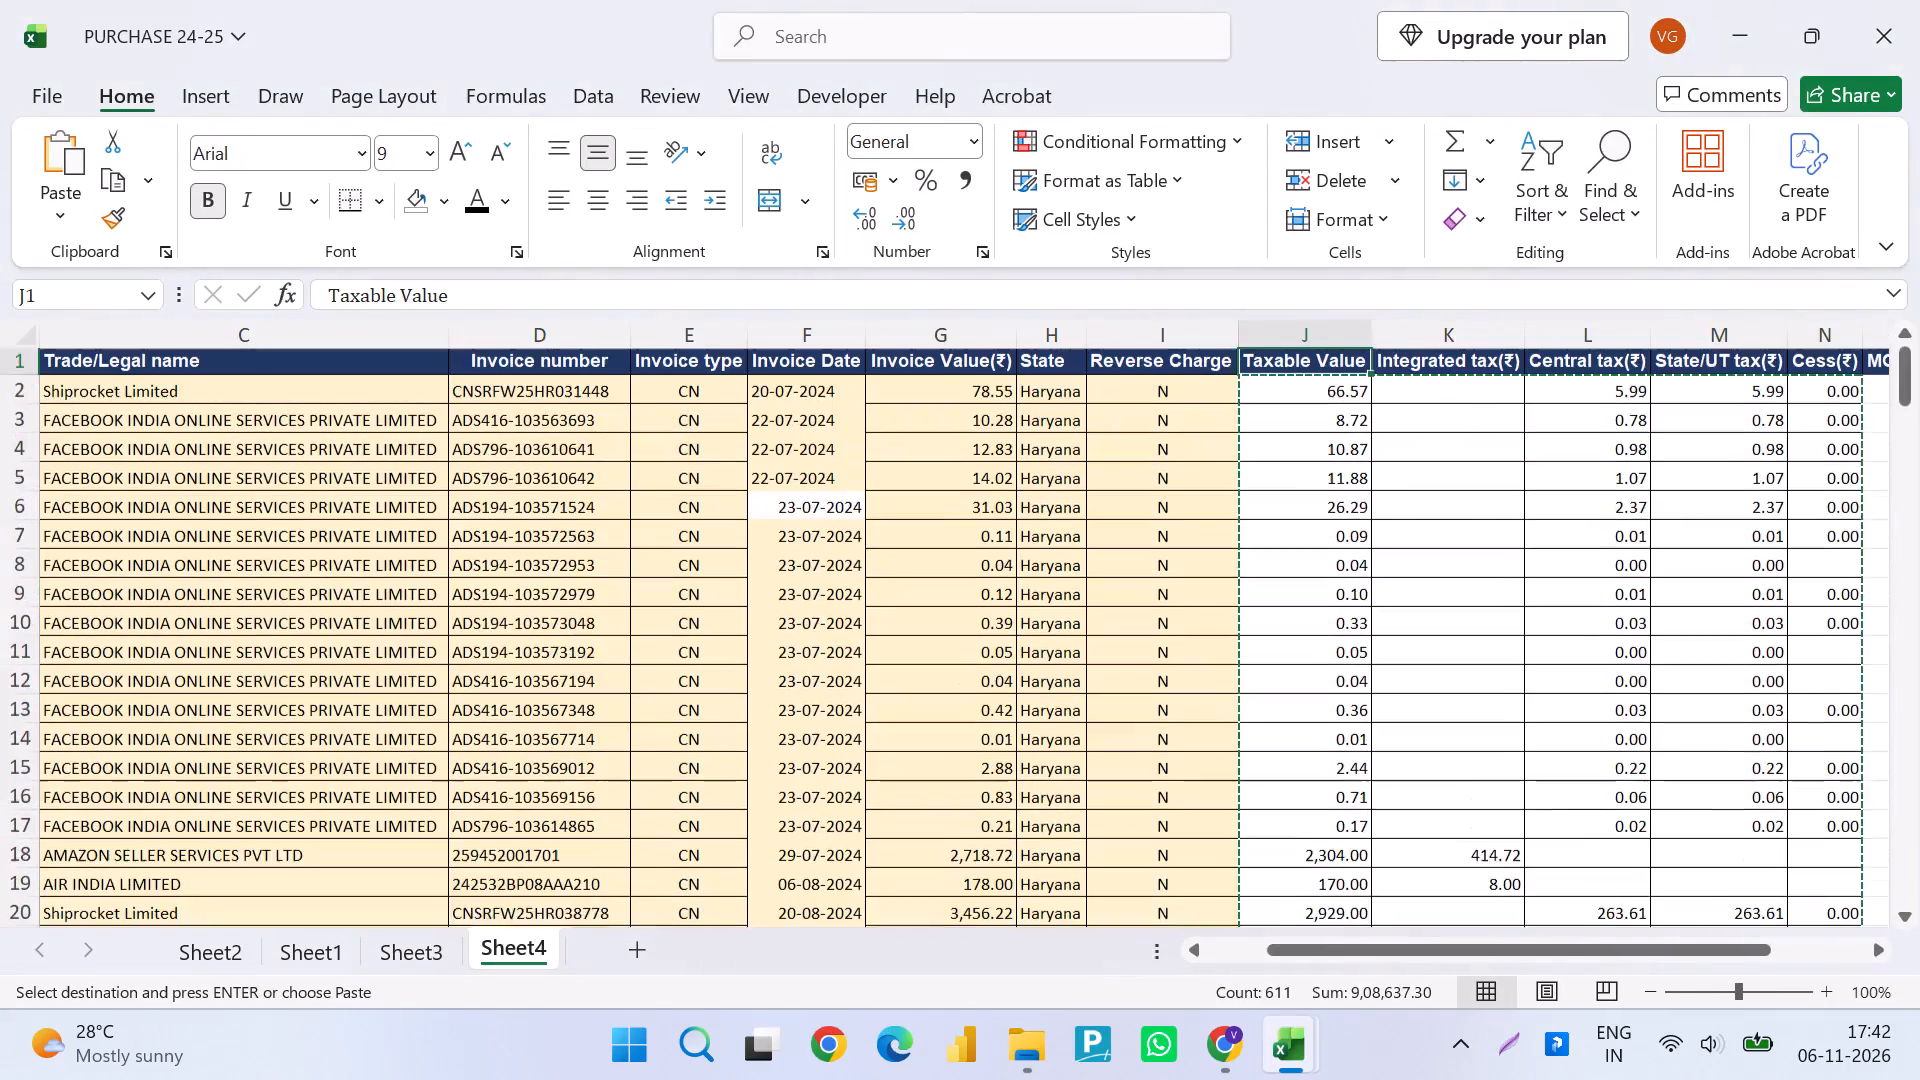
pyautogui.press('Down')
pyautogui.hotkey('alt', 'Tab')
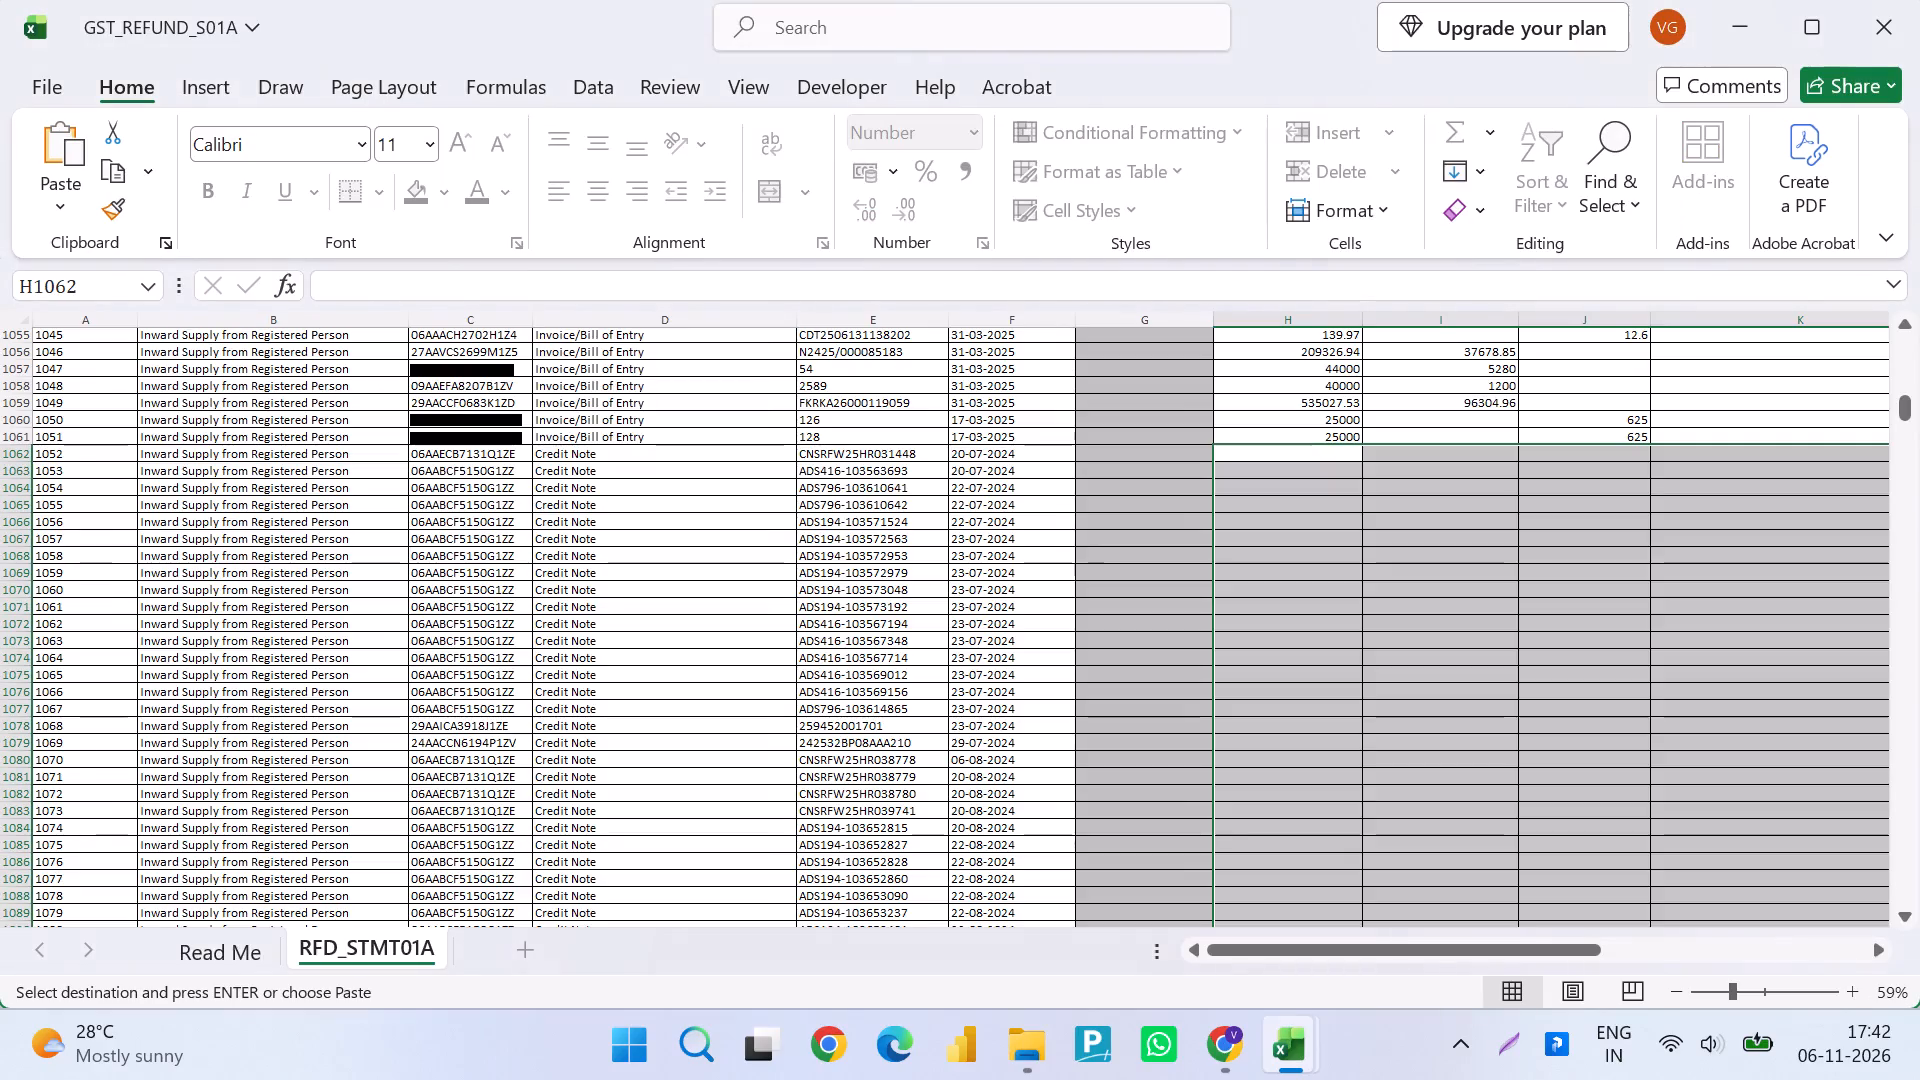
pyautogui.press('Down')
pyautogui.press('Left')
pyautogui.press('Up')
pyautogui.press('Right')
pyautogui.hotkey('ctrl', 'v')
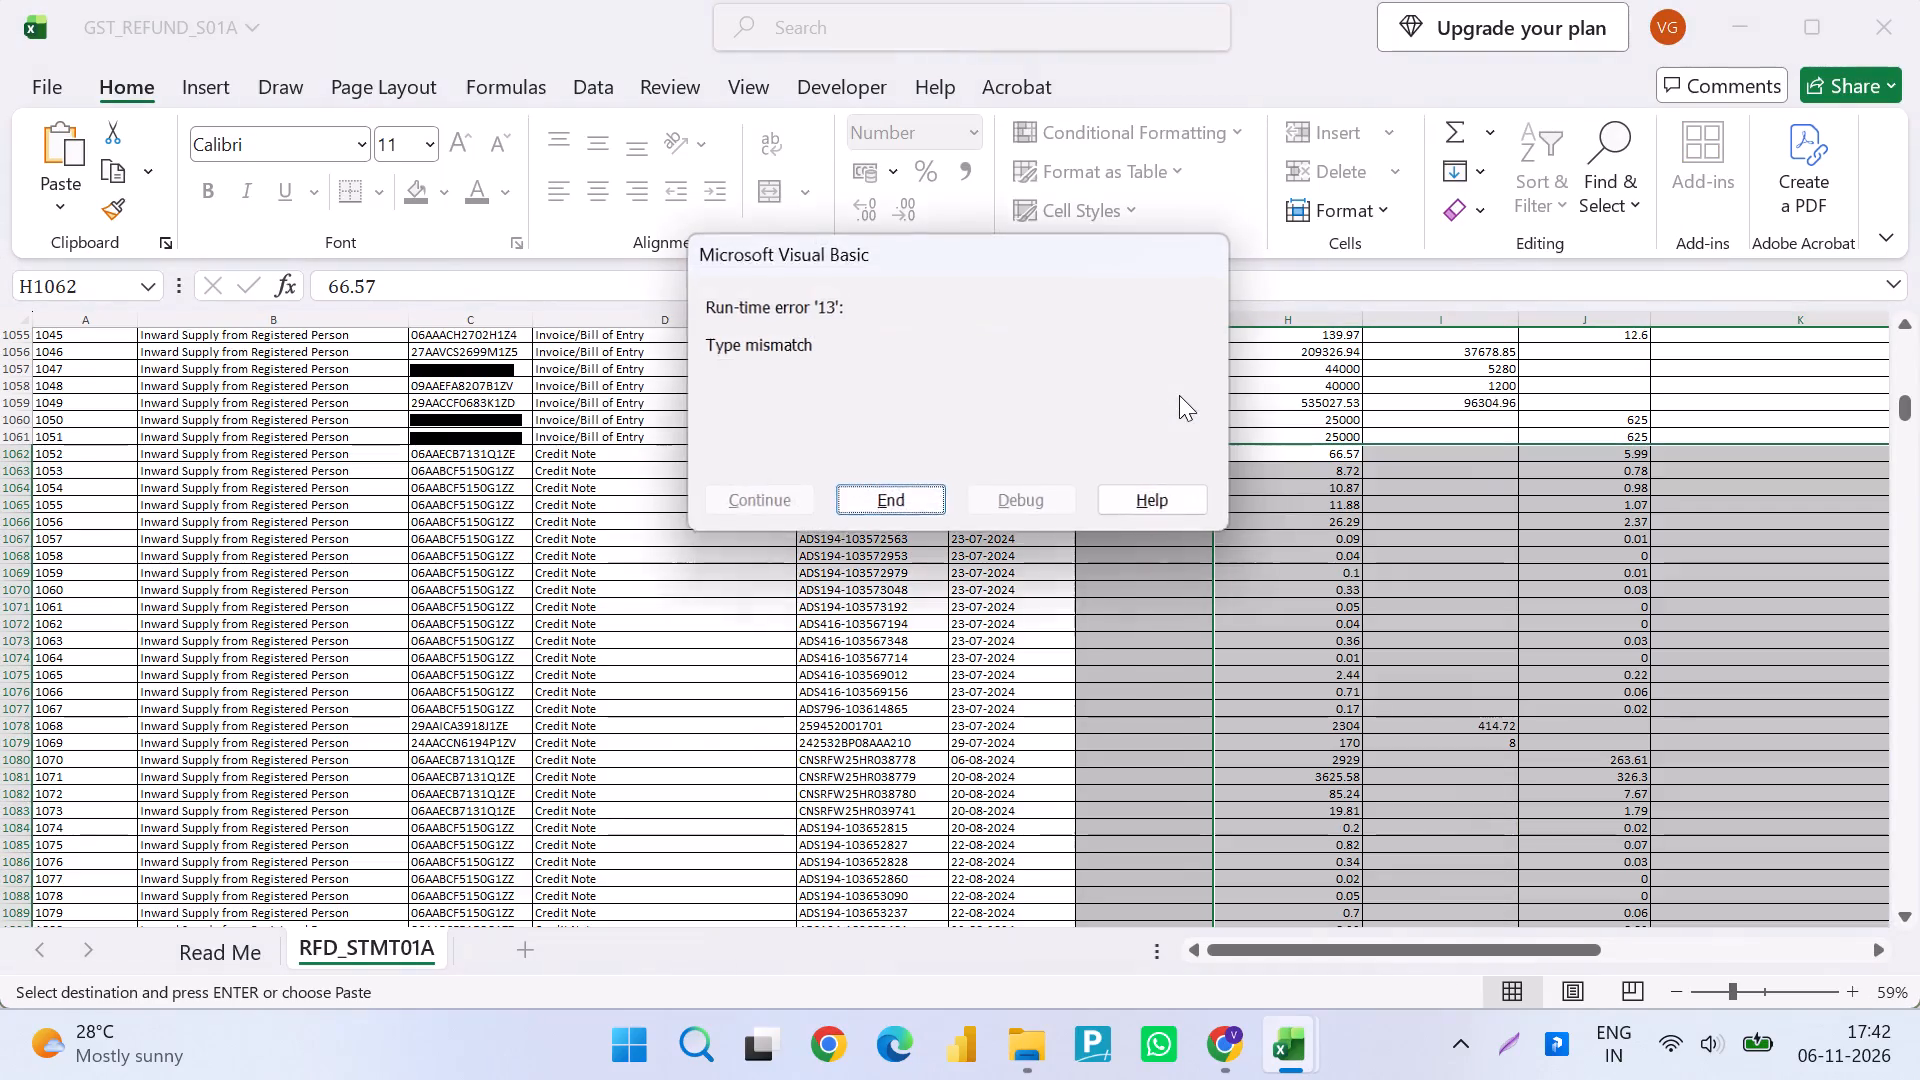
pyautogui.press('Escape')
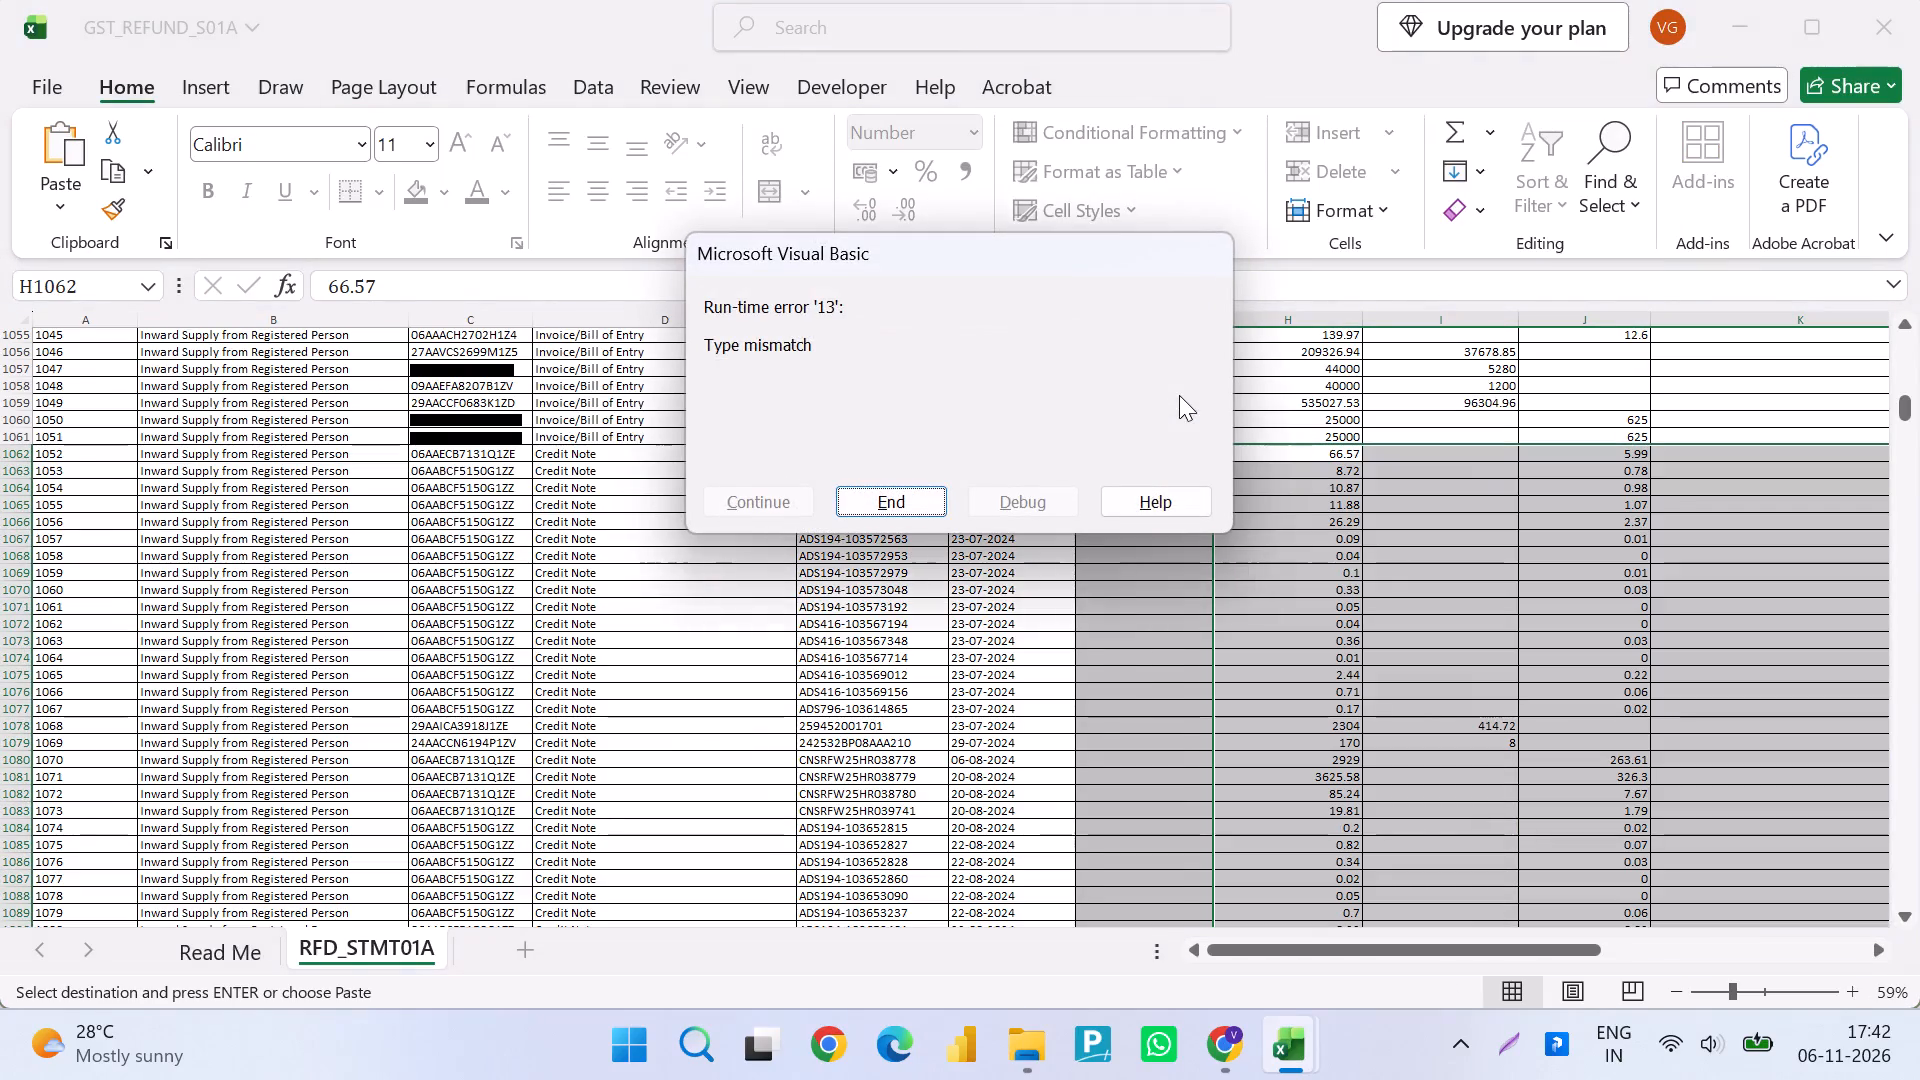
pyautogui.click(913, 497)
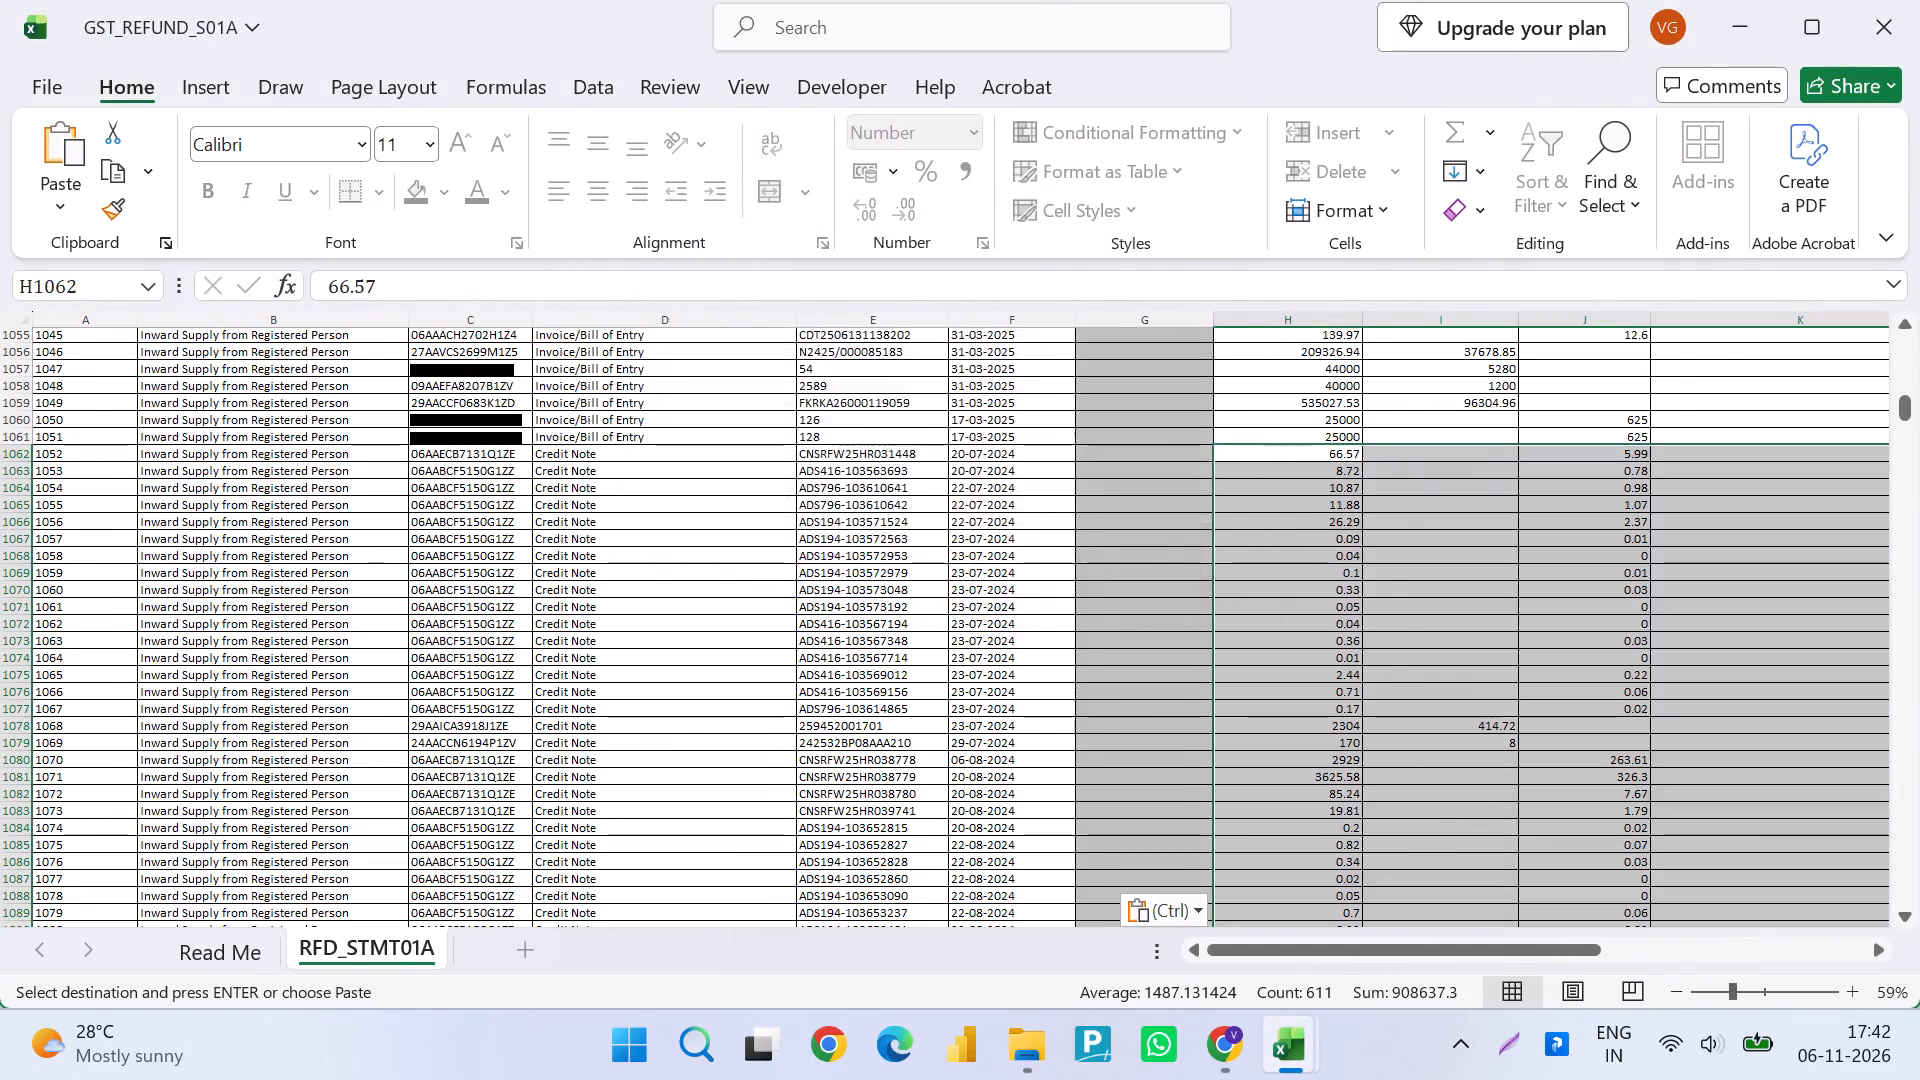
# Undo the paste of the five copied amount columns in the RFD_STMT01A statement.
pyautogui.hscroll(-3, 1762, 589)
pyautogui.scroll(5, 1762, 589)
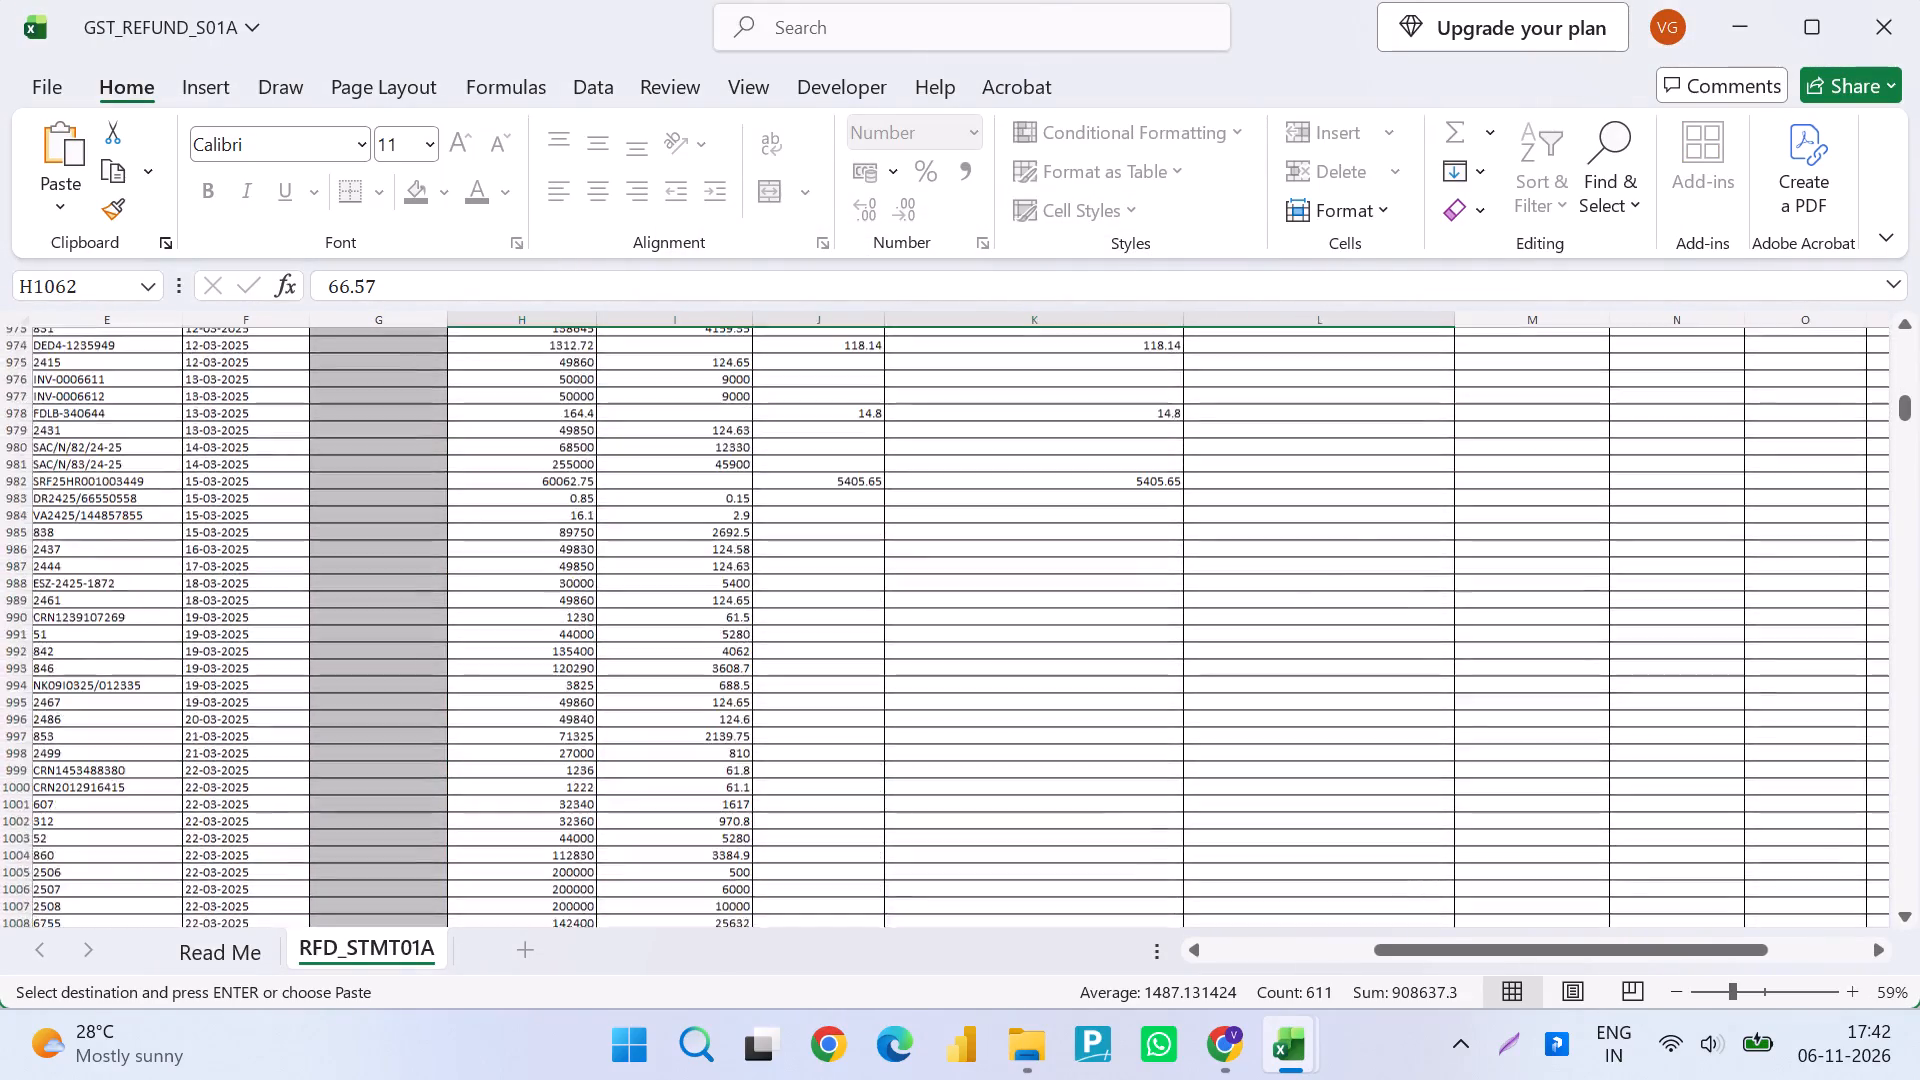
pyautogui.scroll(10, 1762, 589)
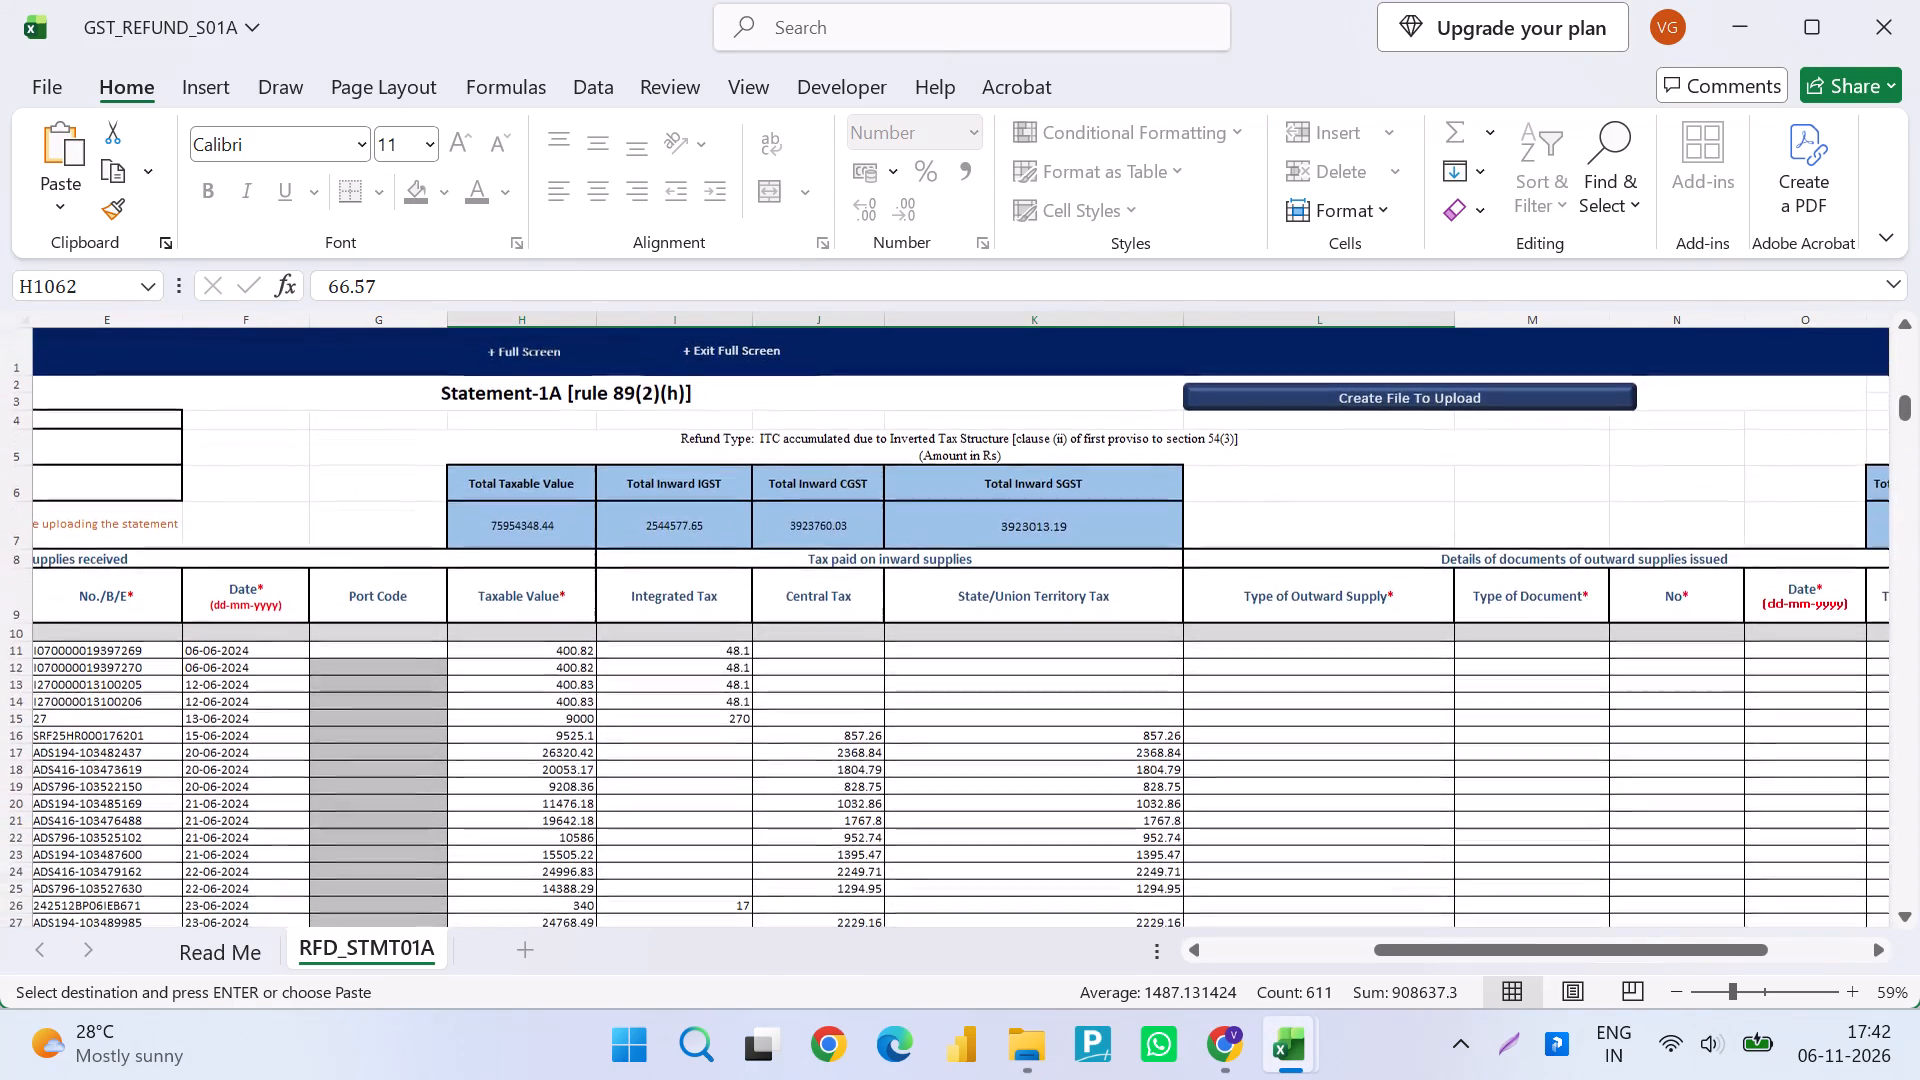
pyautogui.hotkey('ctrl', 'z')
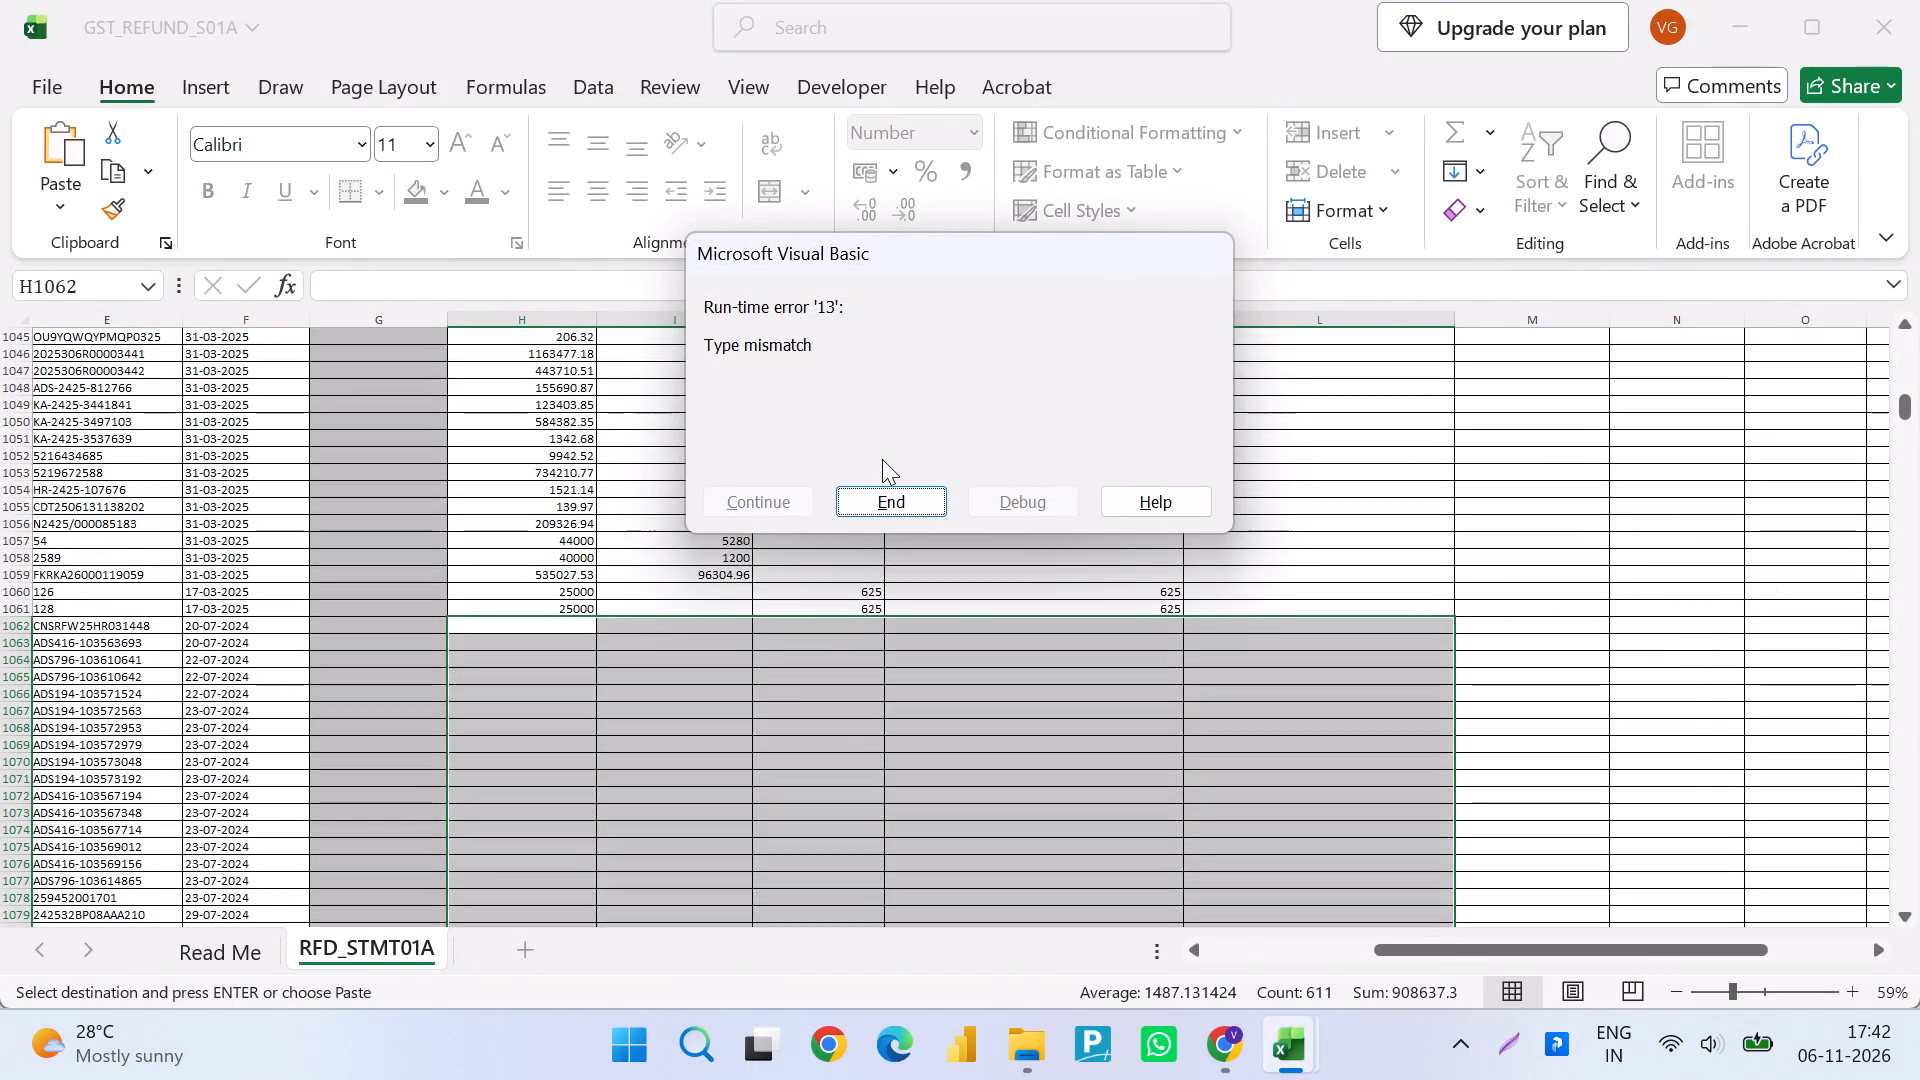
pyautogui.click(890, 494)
# Copy Sheet4's Taxable Value to State/UT tax figures, J2:M176, paste them as values at H1062 of the statement, and save it.
pyautogui.hotkey('alt', 'Tab')
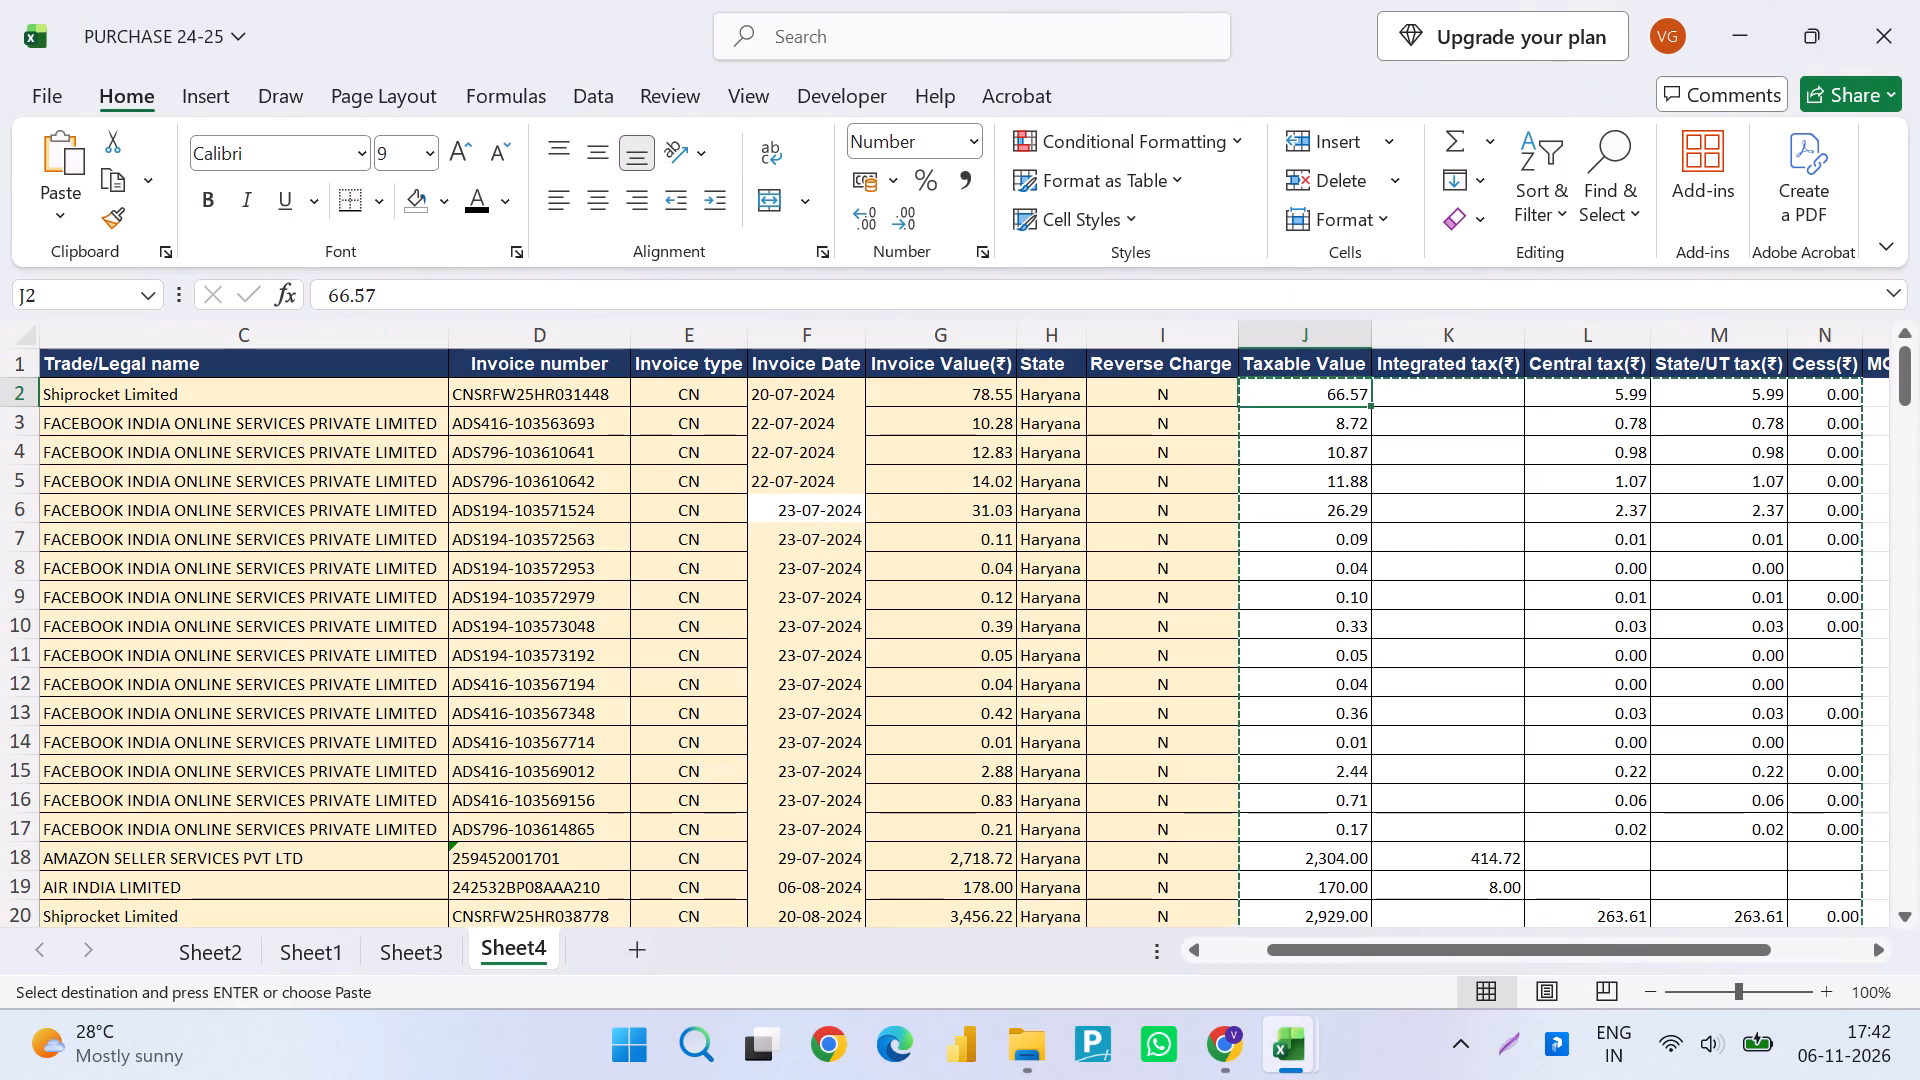
pyautogui.press('Escape')
pyautogui.hotkey('ctrl', 'shift', 'Down')
pyautogui.hotkey('shift', 'Right')
pyautogui.hotkey('shift', 'Right')
pyautogui.hotkey('shift', 'Right')
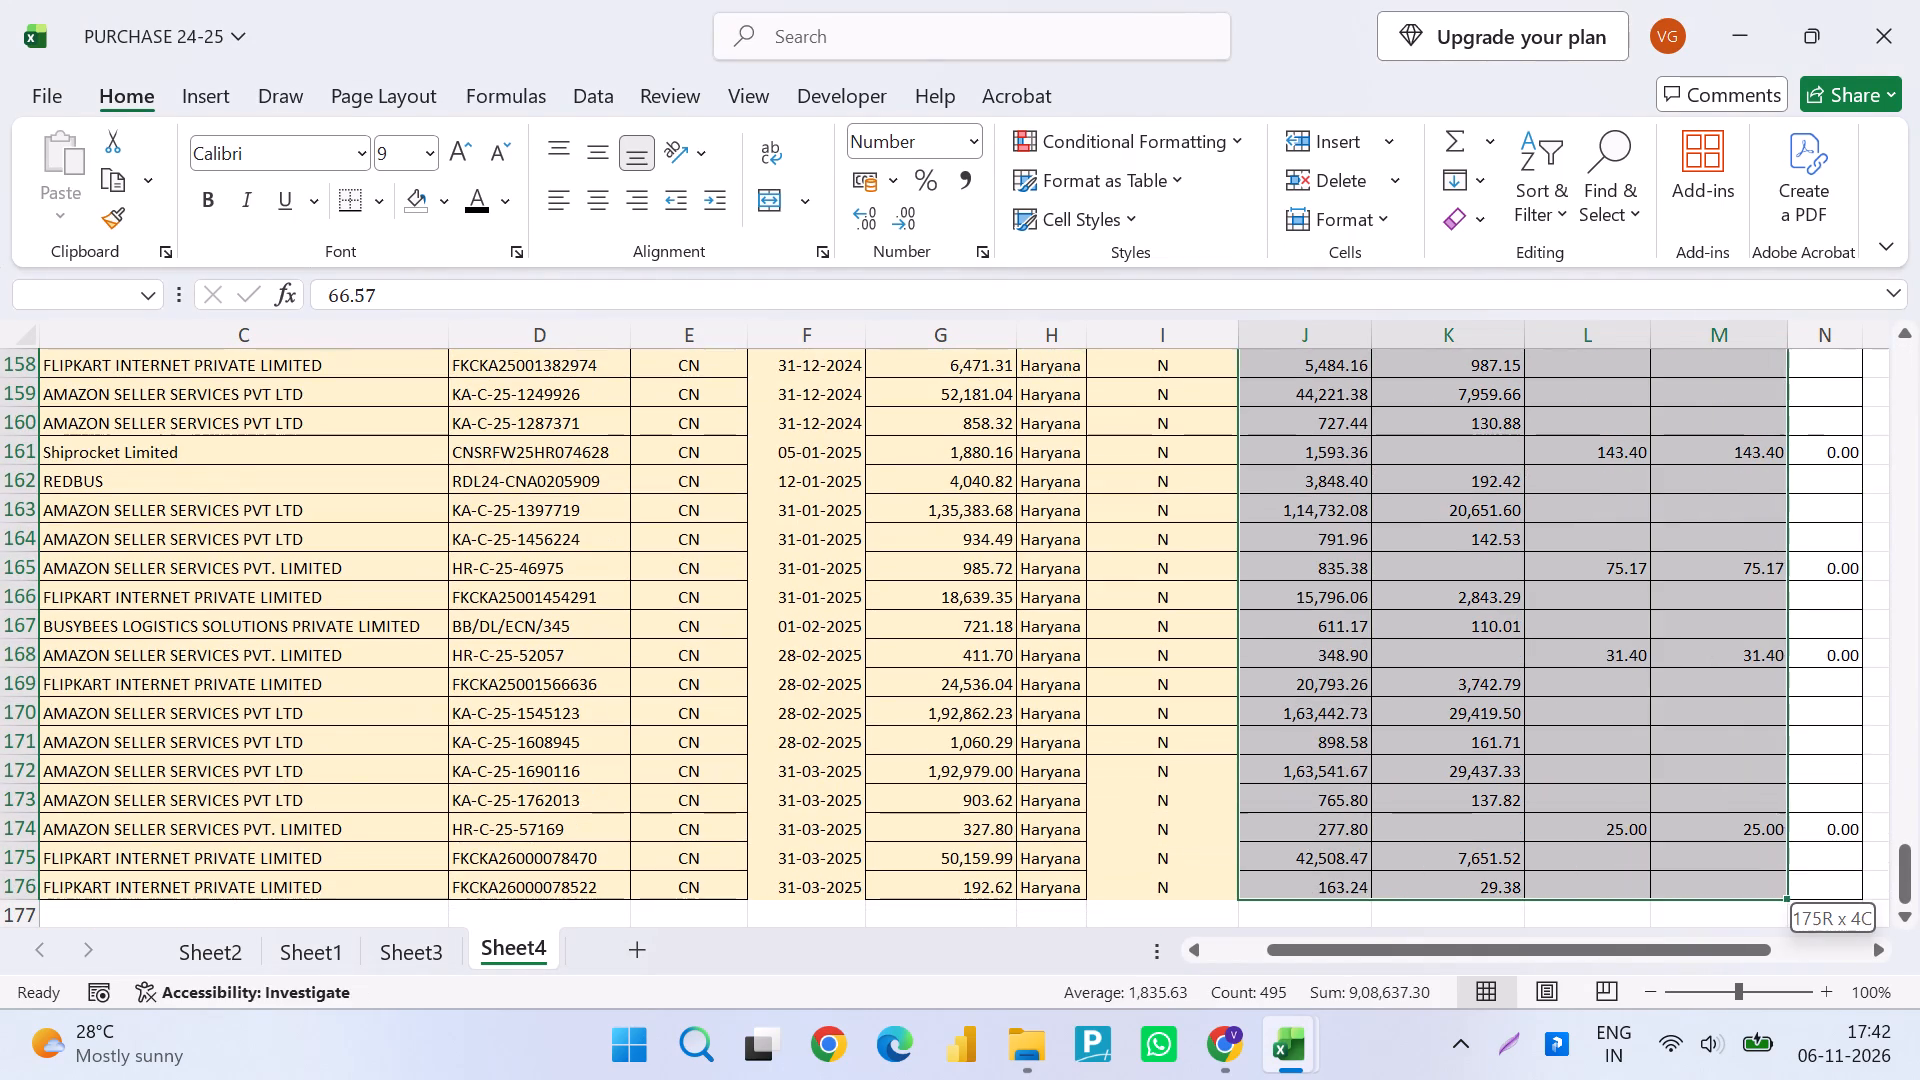
pyautogui.hotkey('ctrl', 'c')
pyautogui.hotkey('alt', 'Tab')
pyautogui.press('Left')
pyautogui.press('Right')
pyautogui.hotkey('ctrl', 'alt', 'v')
pyautogui.press('v')
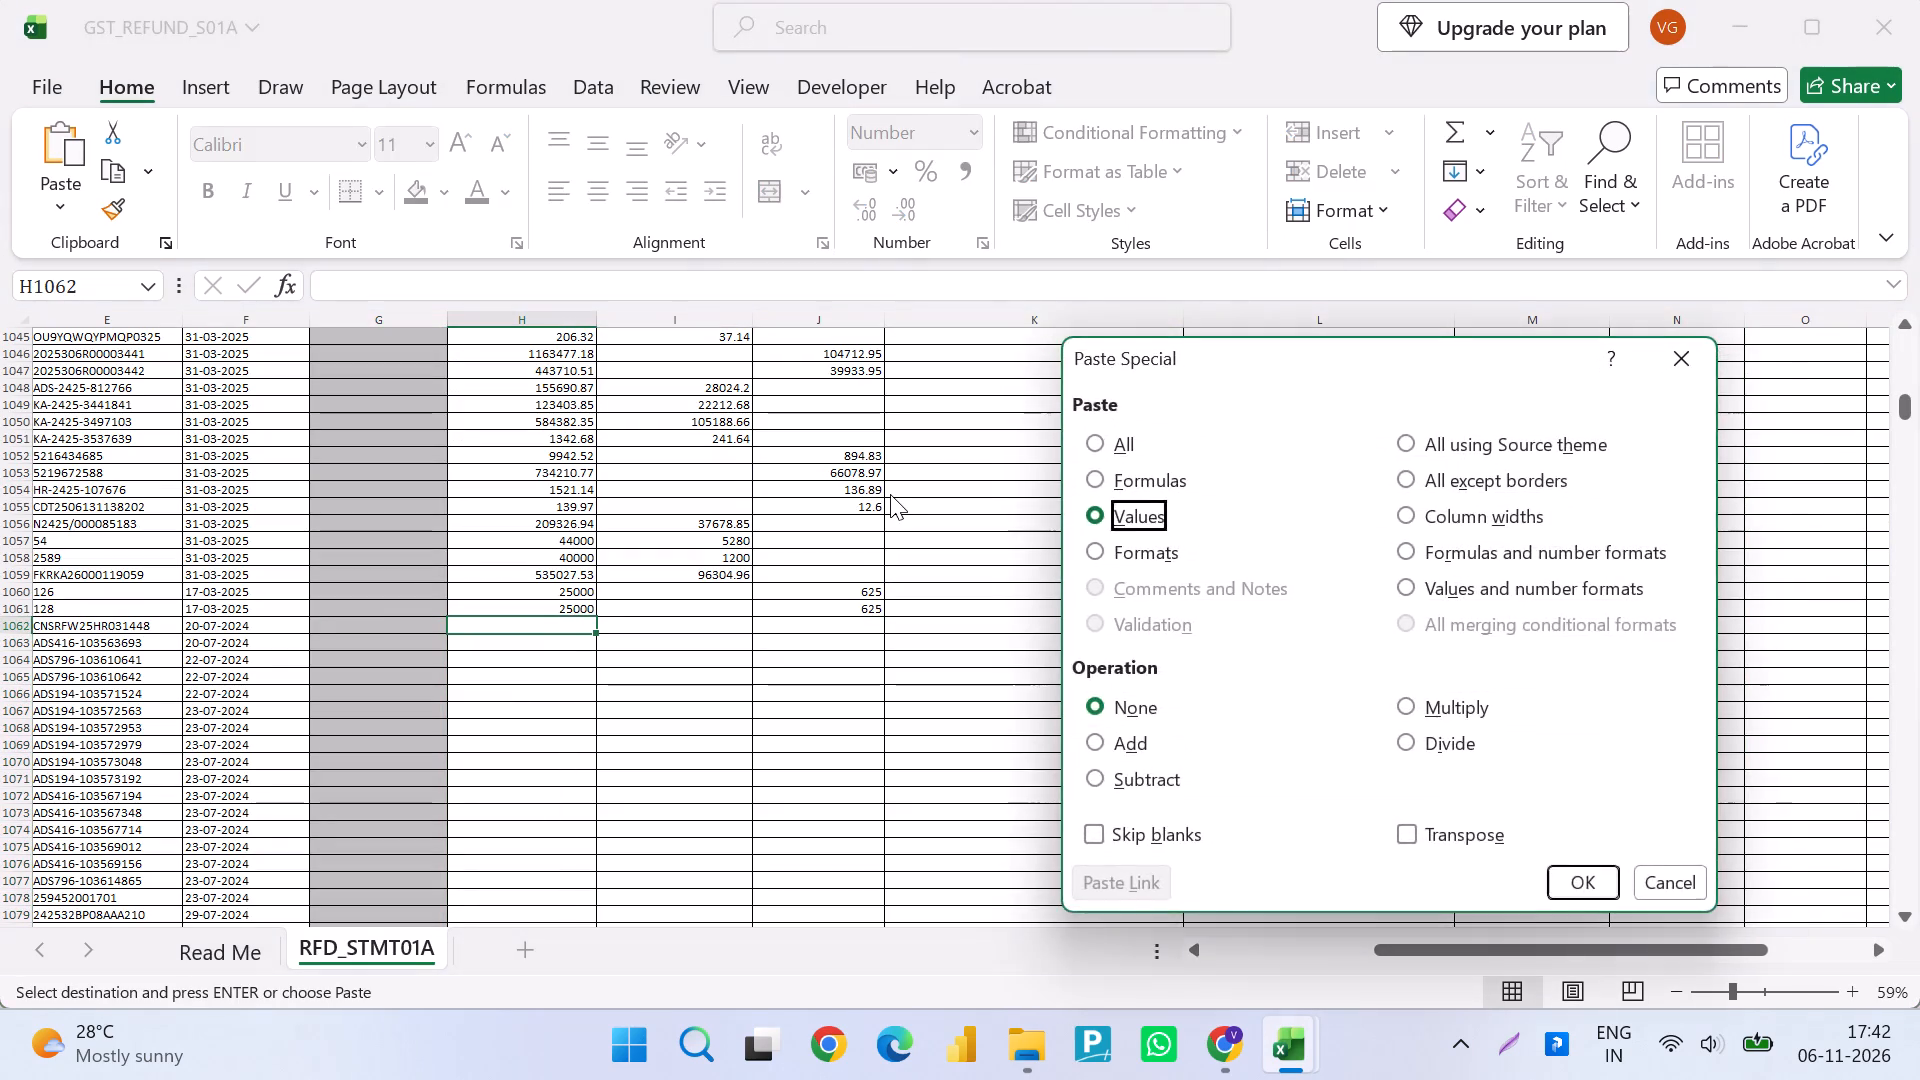
pyautogui.press('Return')
pyautogui.hotkey('ctrl', 's')
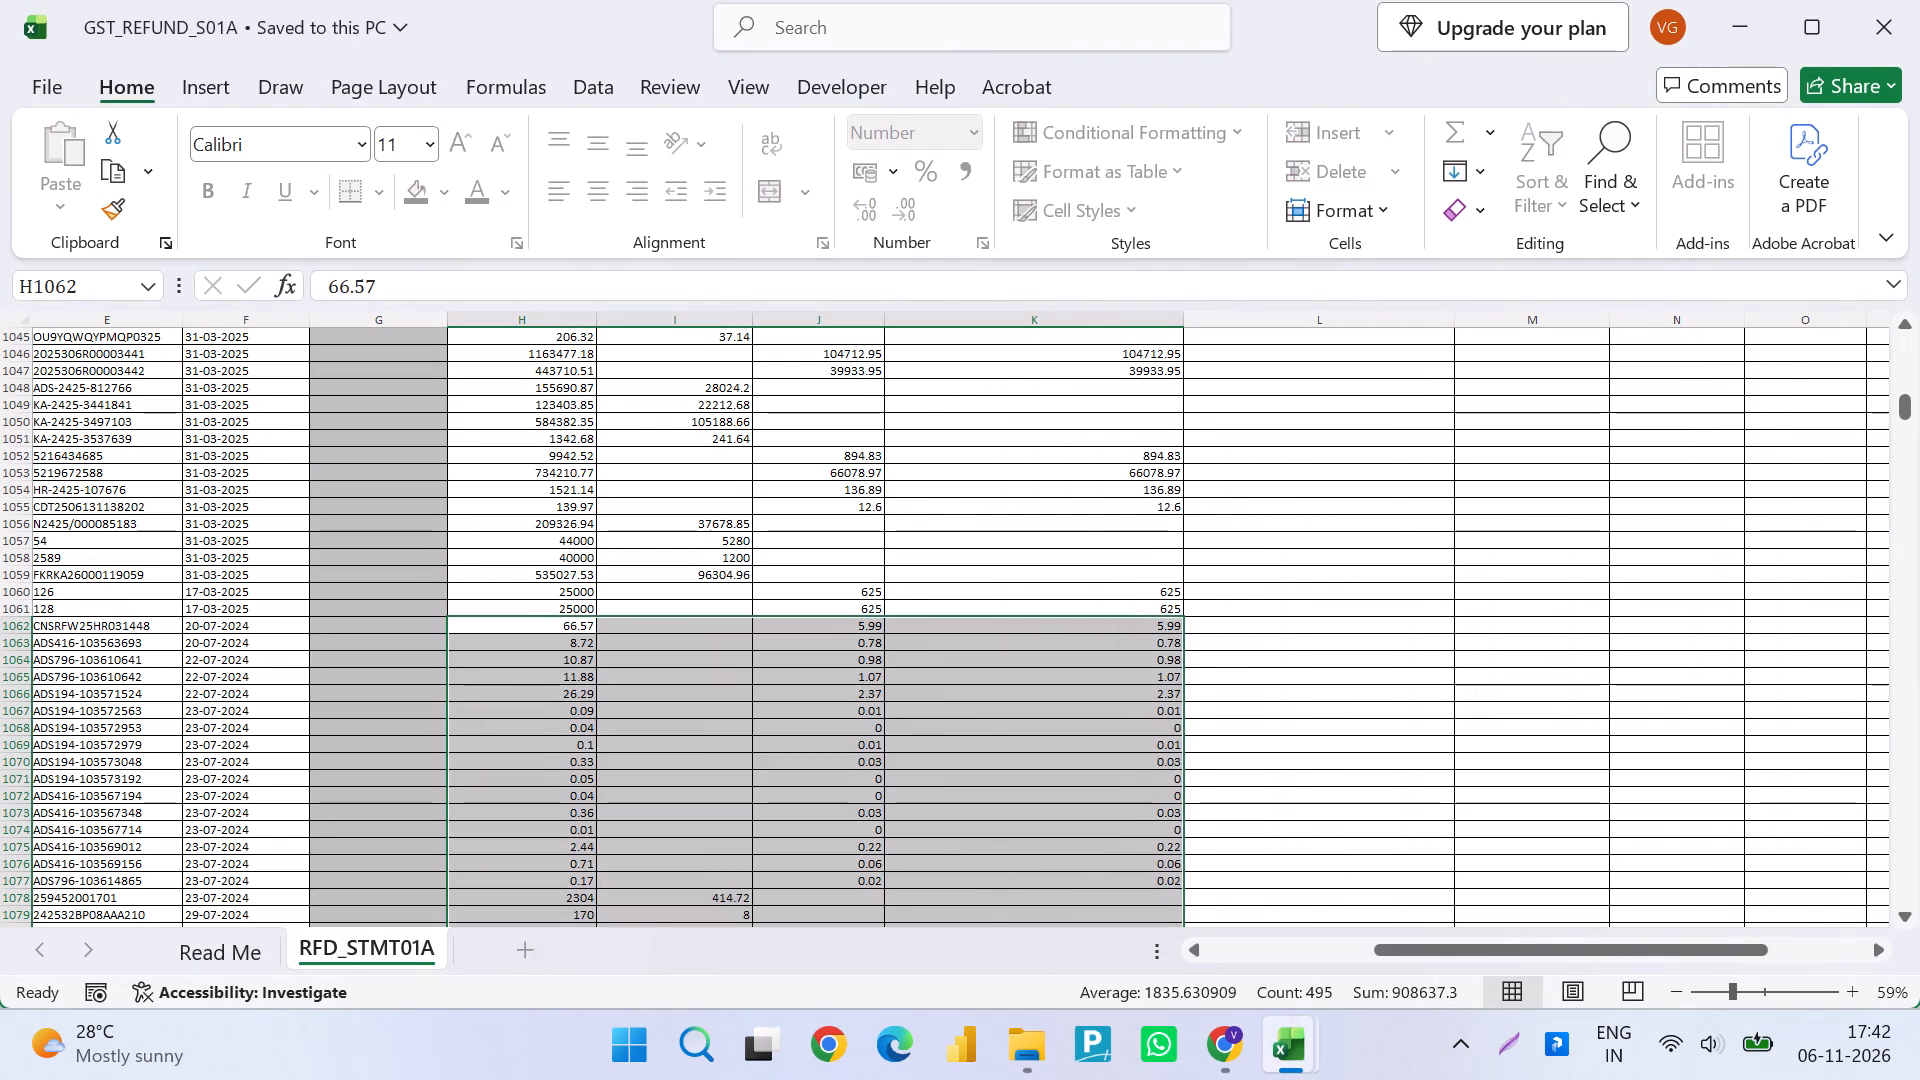
# Run Validate & Calculate on the RFD_STMT01A statement.
pyautogui.hscroll(20, 731, 669)
pyautogui.hscroll(7, 731, 669)
pyautogui.scroll(9, 731, 669)
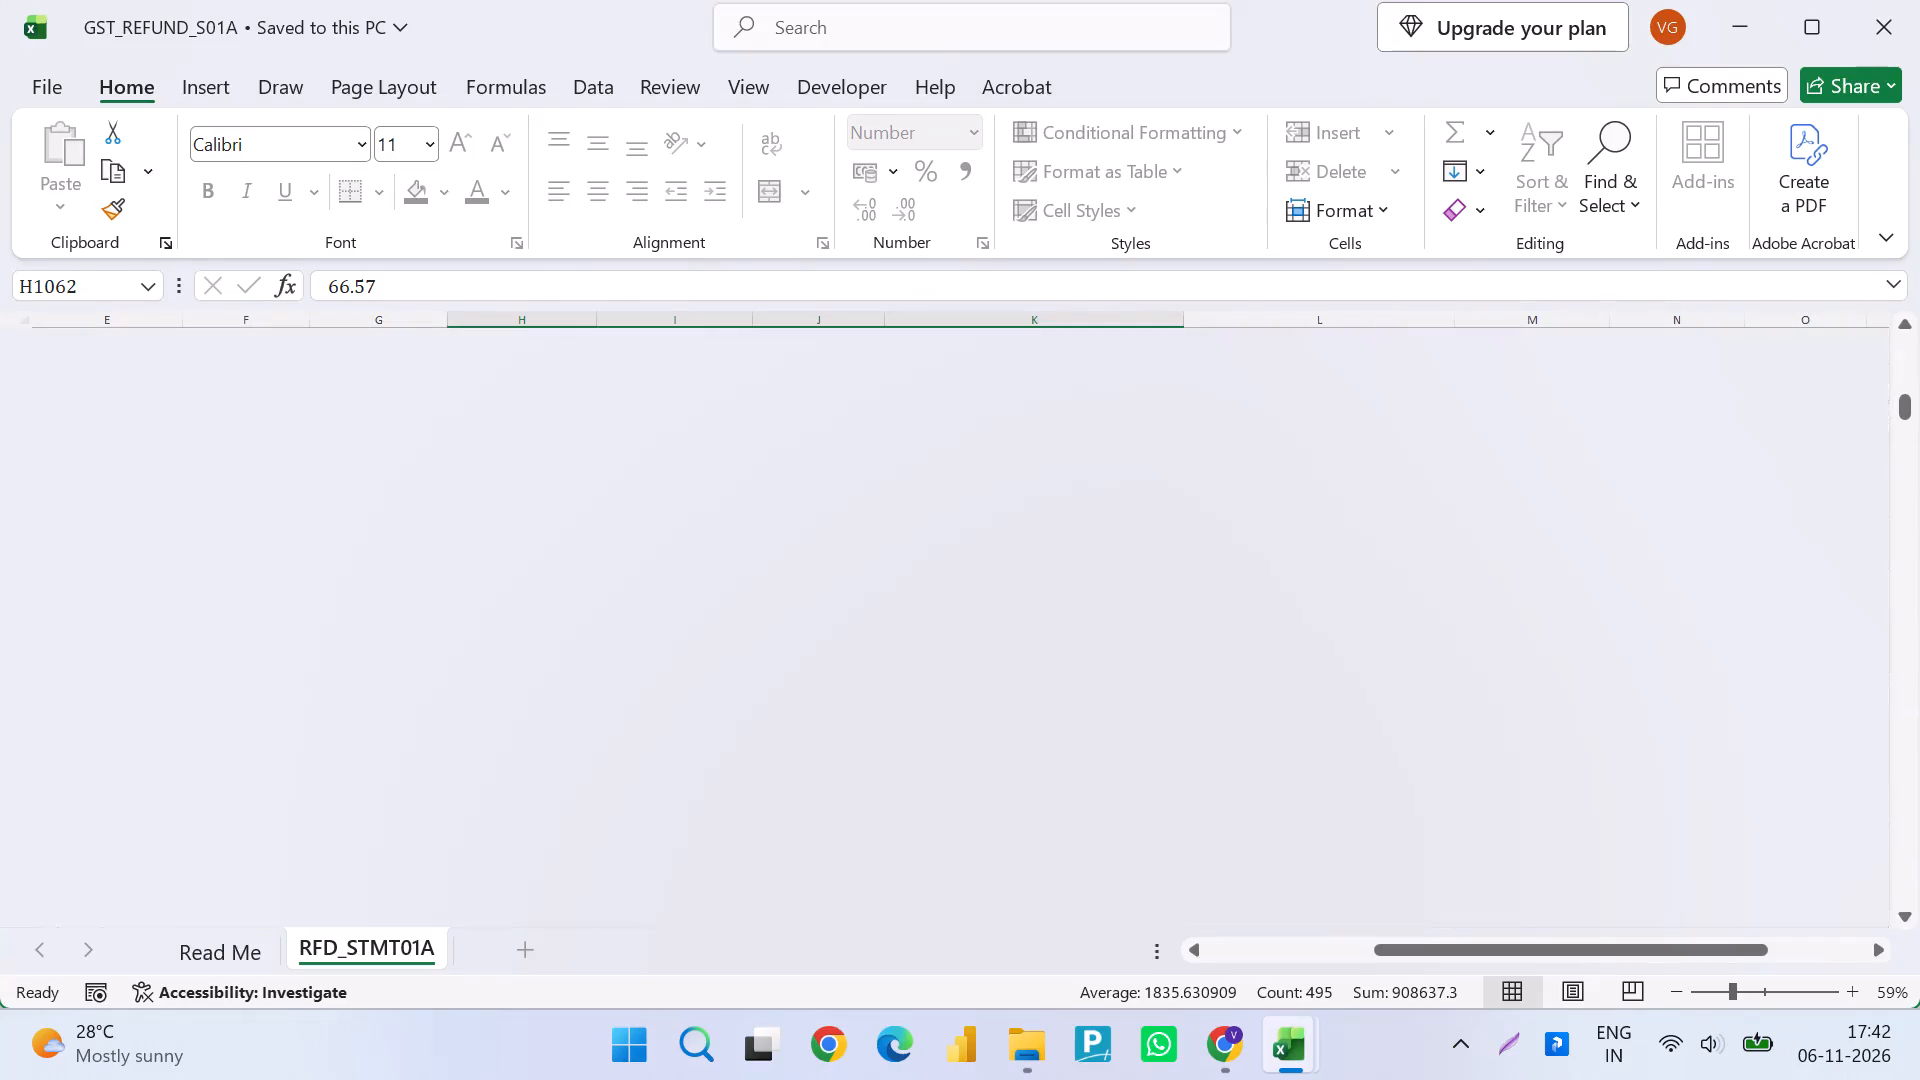
pyautogui.scroll(4, 731, 669)
pyautogui.hscroll(12, 731, 669)
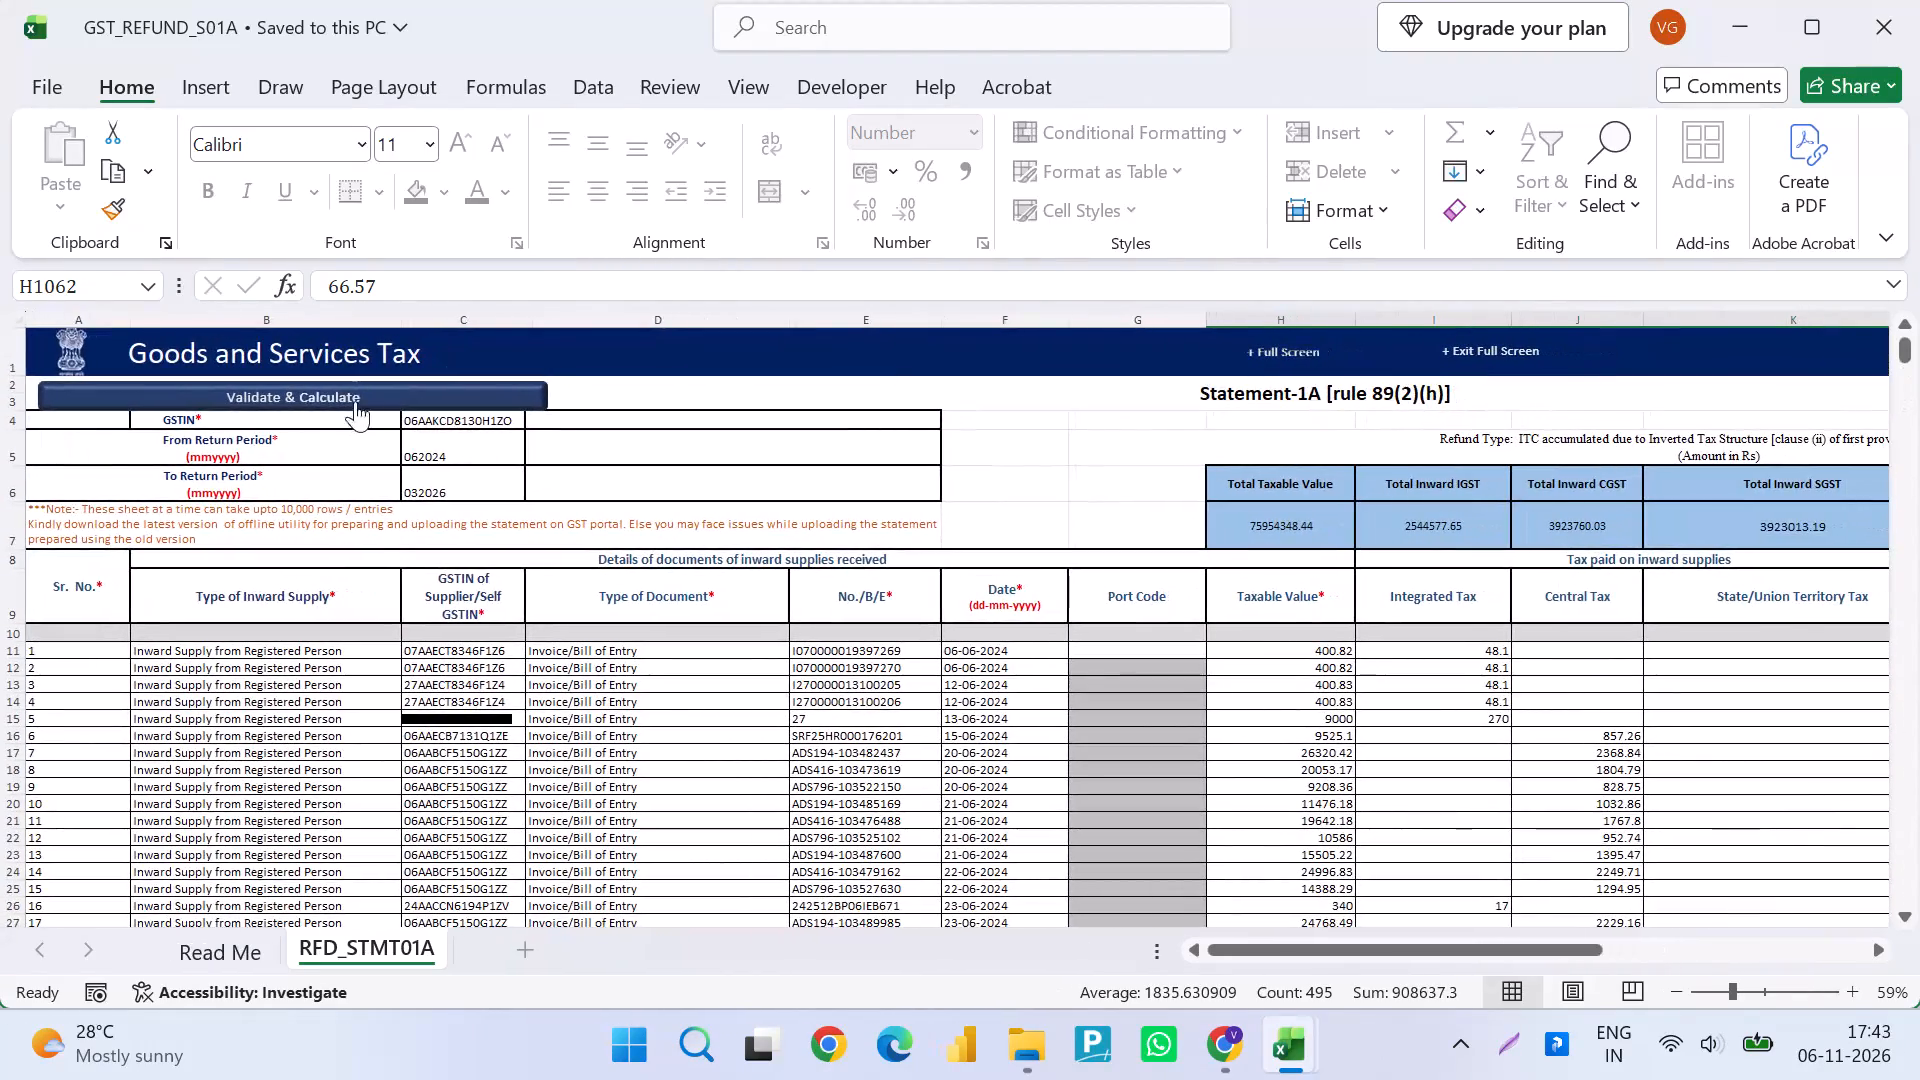
pyautogui.click(356, 398)
pyautogui.click(1037, 601)
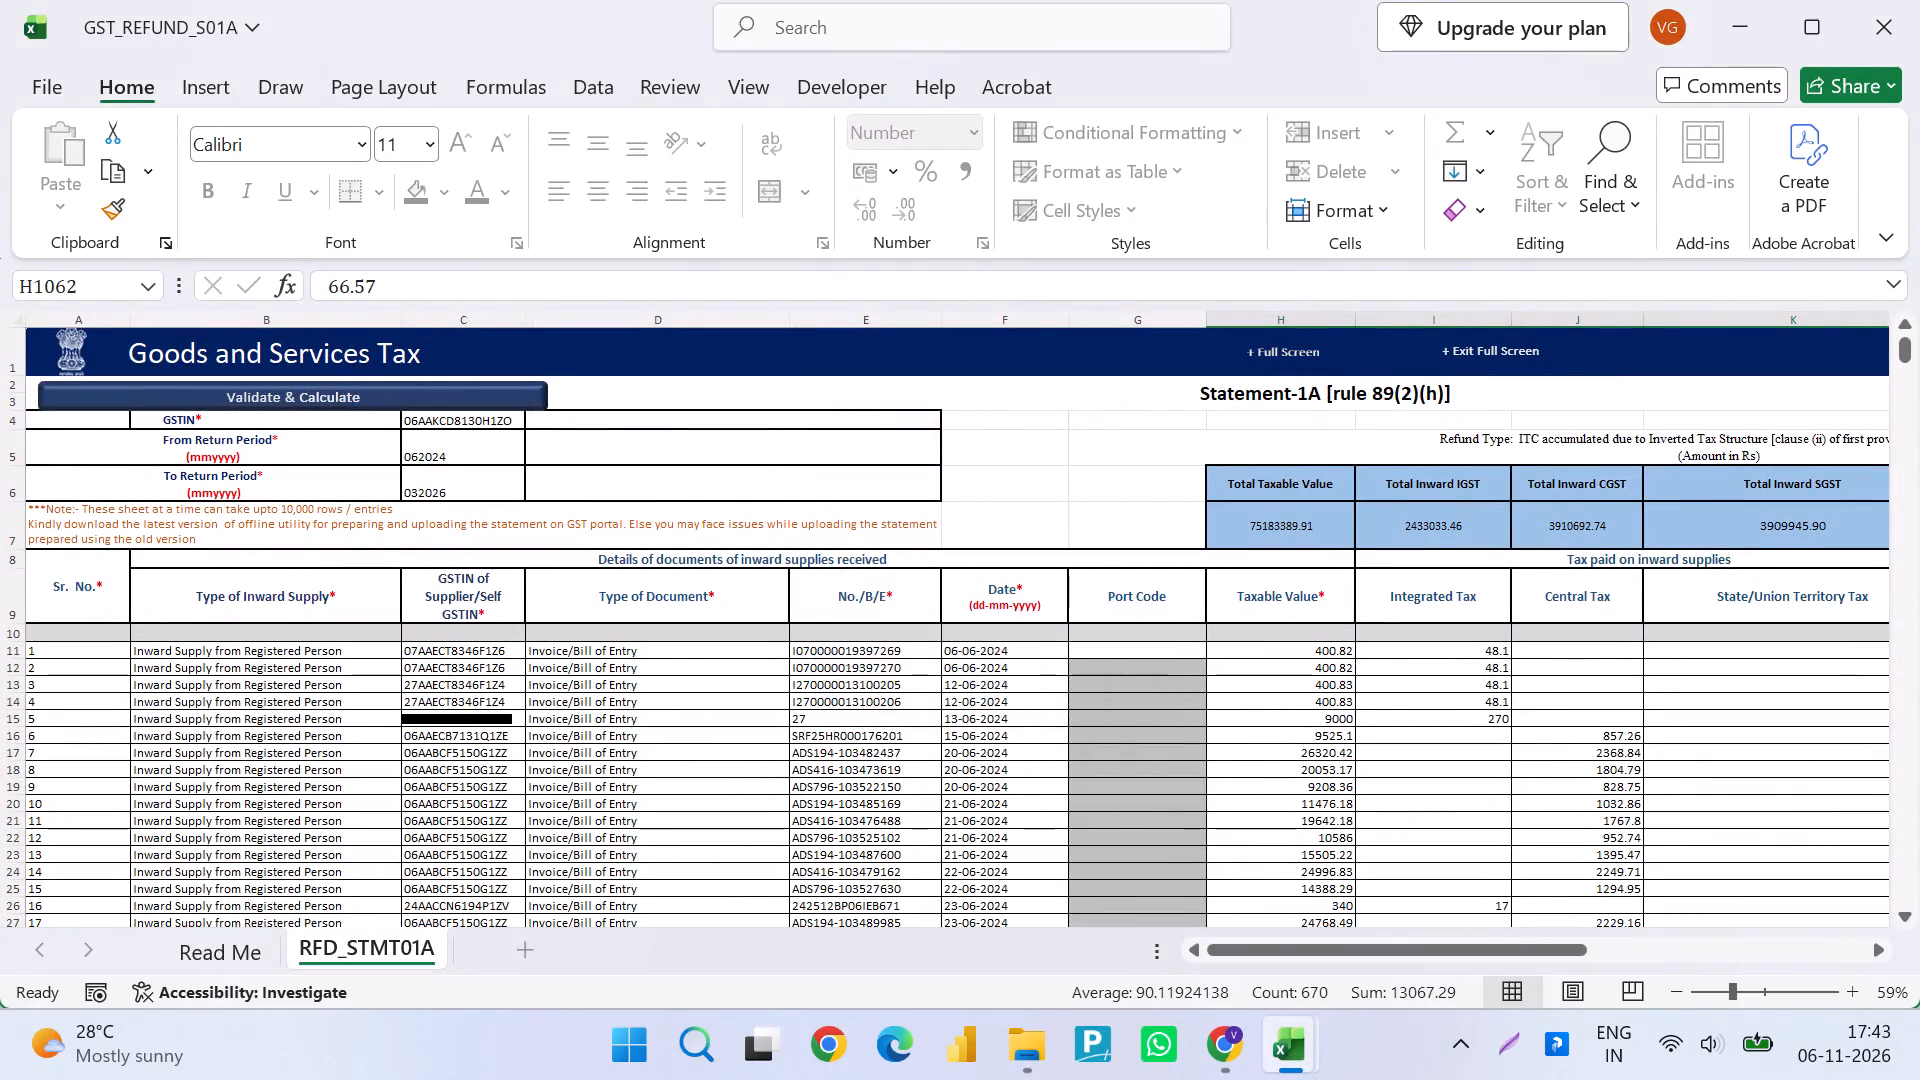
# Save the PURCHASE 24-25 workbook and delete its Sheet3 and Sheet4 together.
pyautogui.hotkey('alt', 'Tab')
pyautogui.hotkey('ctrl', 's')
pyautogui.click(428, 960)
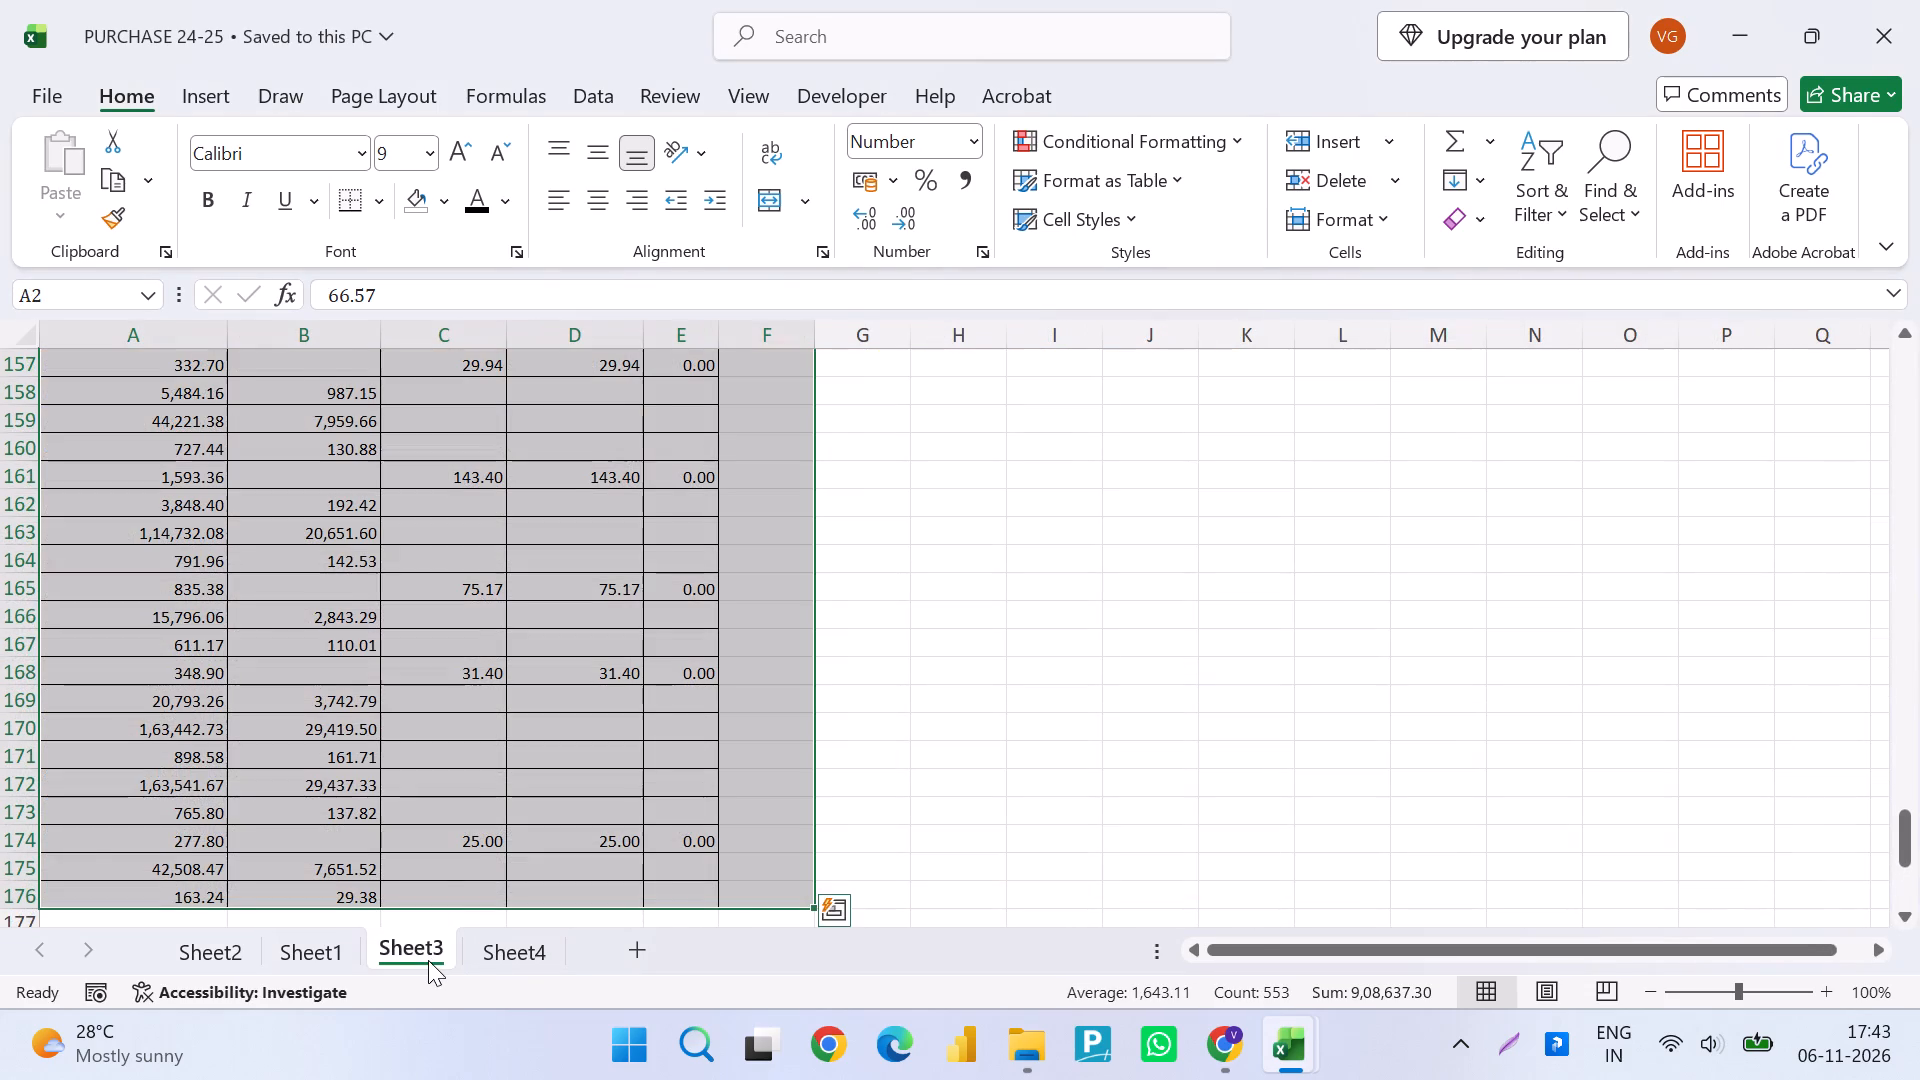
pyautogui.keyDown('ctrl'); pyautogui.click(529, 958); pyautogui.keyUp('ctrl')
pyautogui.keyDown('ctrl'); pyautogui.rightClick(529, 958); pyautogui.keyUp('ctrl')
pyautogui.click(596, 539)
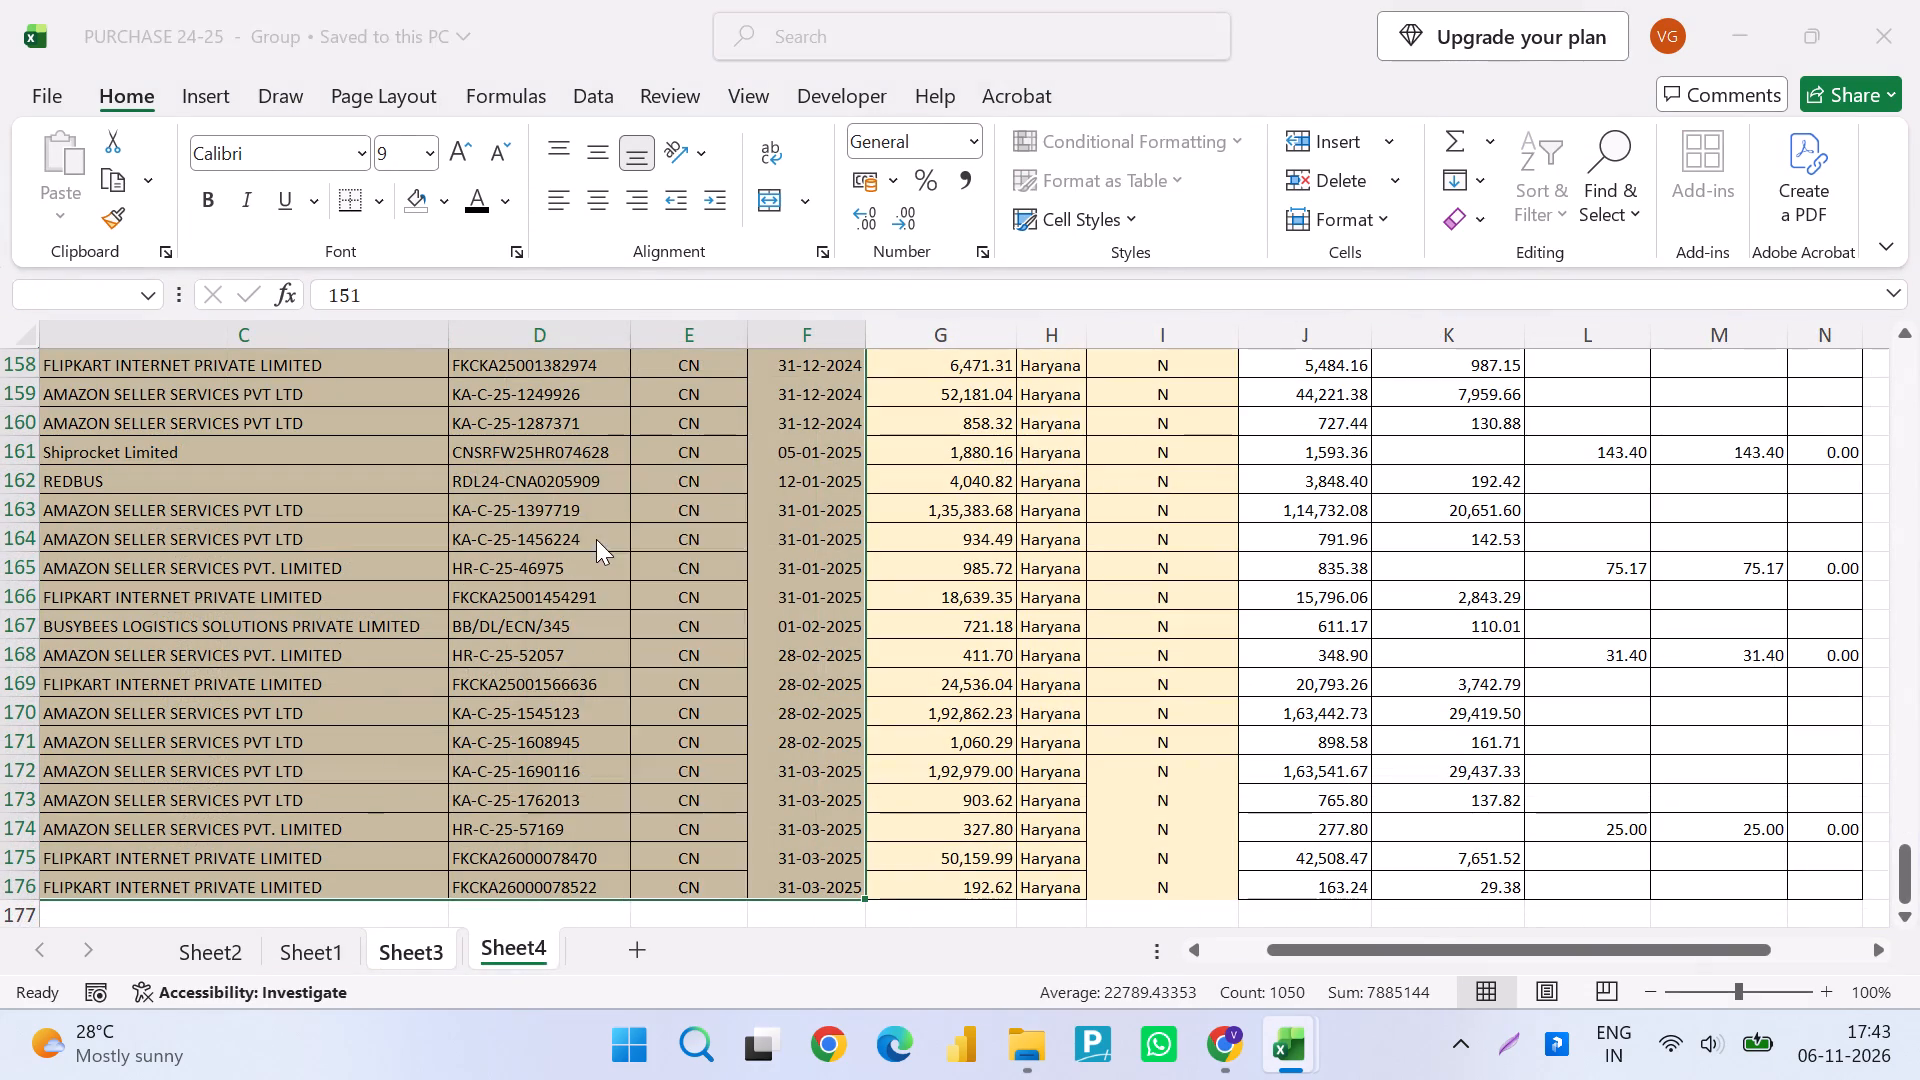
pyautogui.press('Return')
# Clear the fill colour from the visible filtered credit note rows in Sheet1, from row 152 down.
pyautogui.click(239, 939)
pyautogui.click(316, 945)
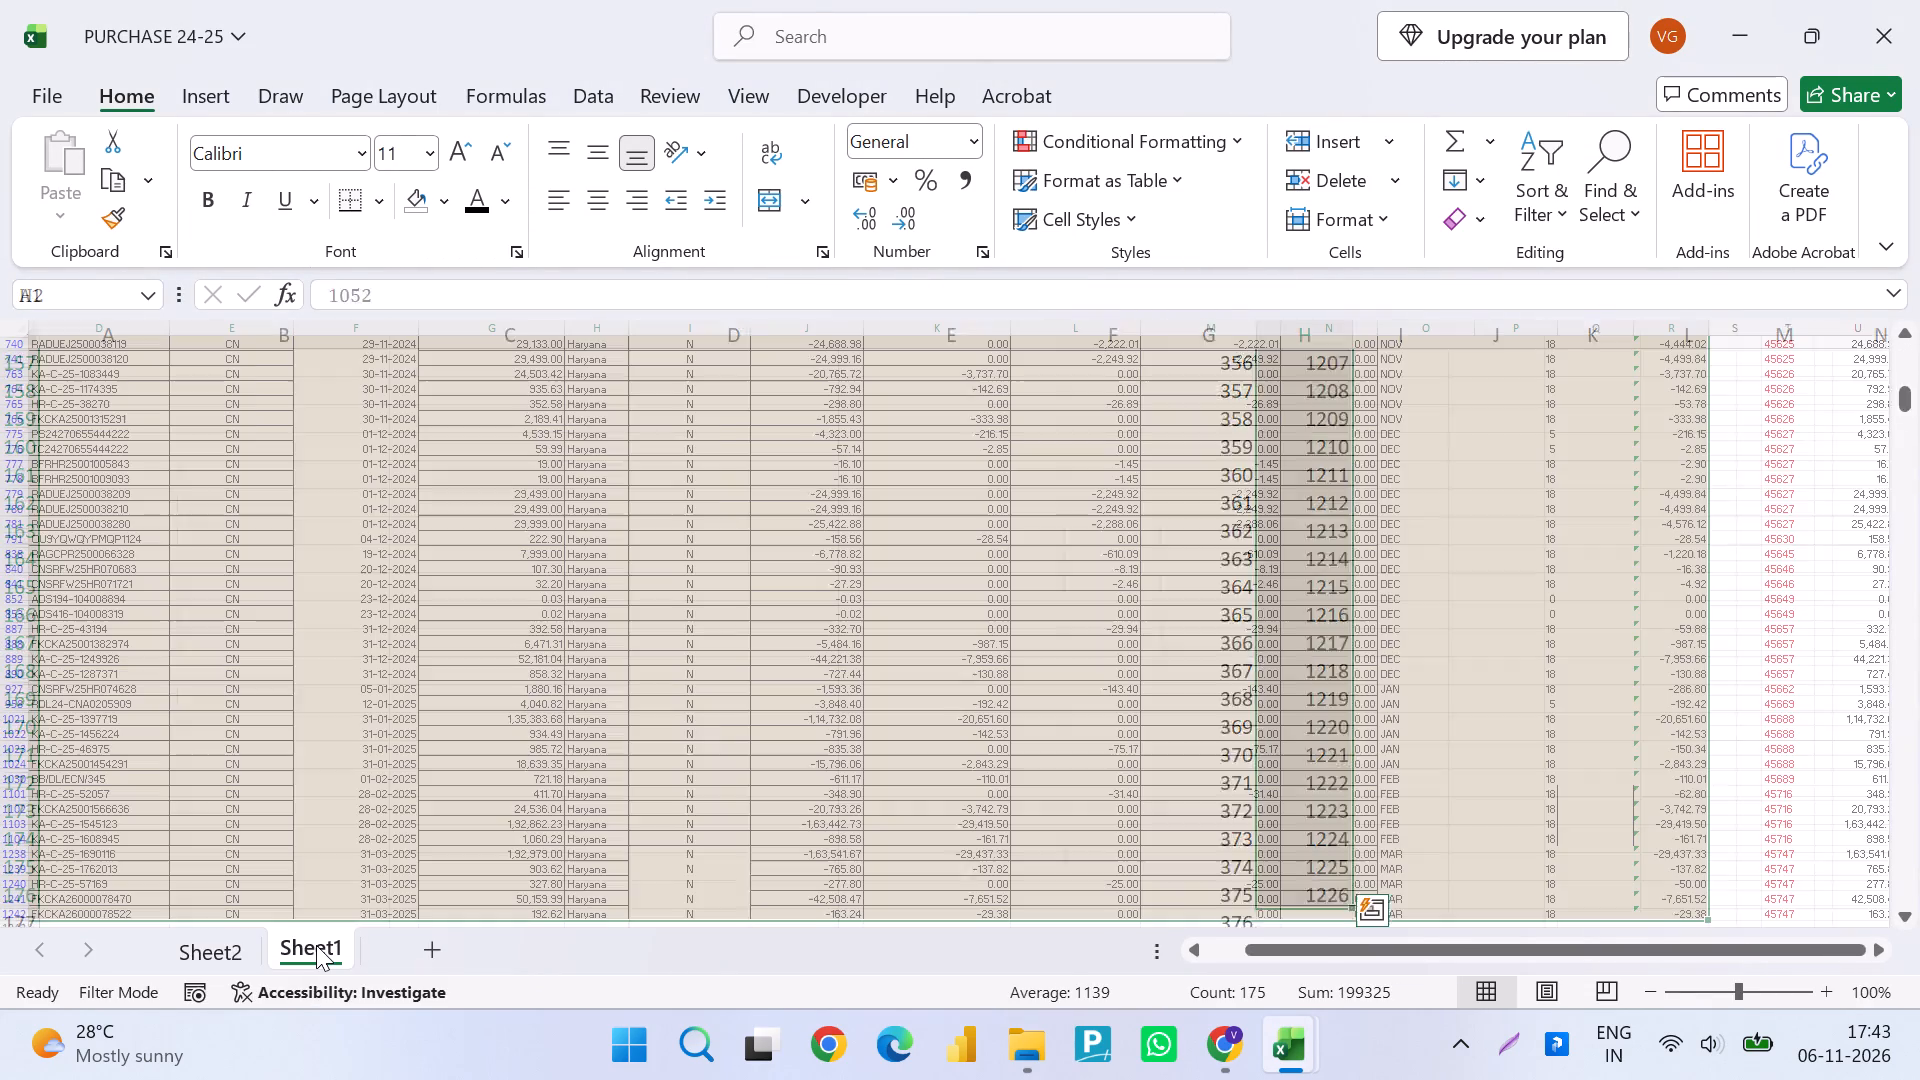
pyautogui.hotkey('ctrl', 'Up')
pyautogui.hotkey('ctrl', 'Down')
pyautogui.hotkey('shift', 'space')
pyautogui.hotkey('ctrl', 'shift', 'Down')
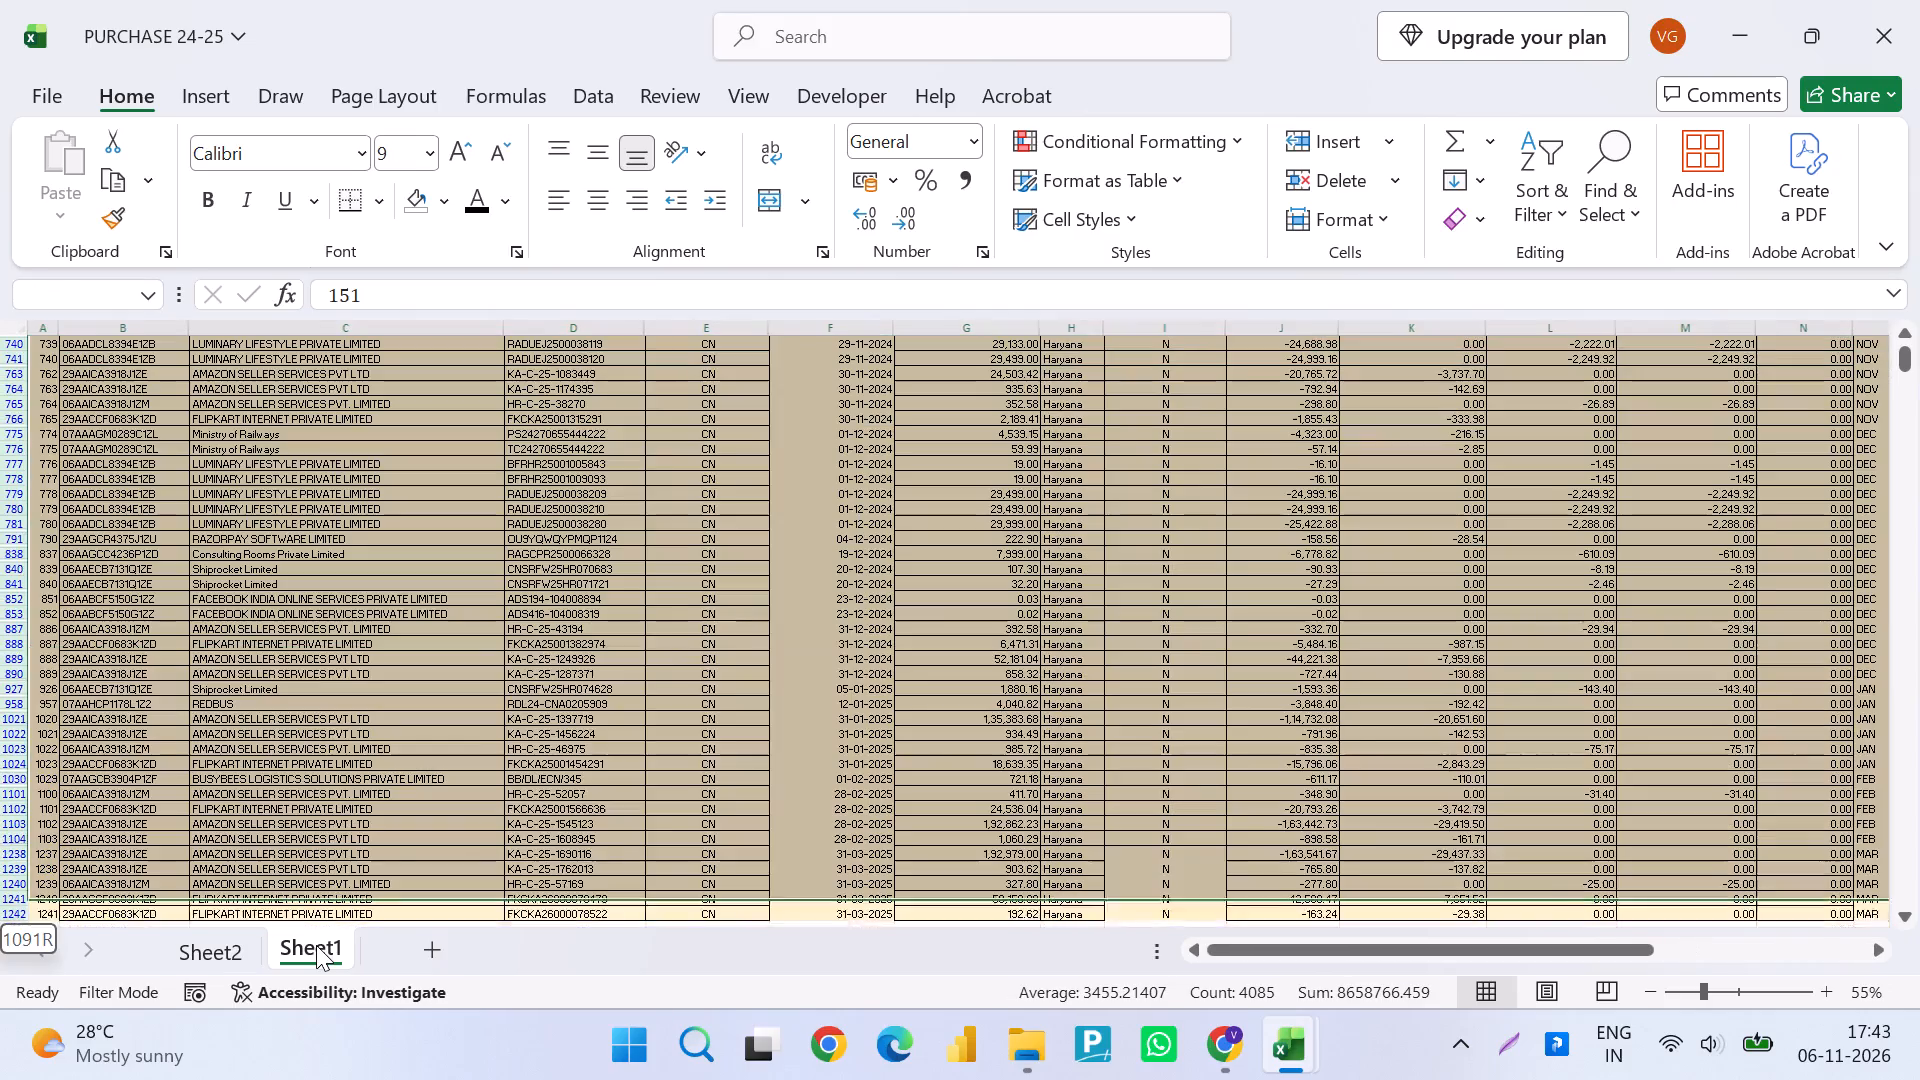
pyautogui.hotkey('alt', ';')
pyautogui.write('hhn')
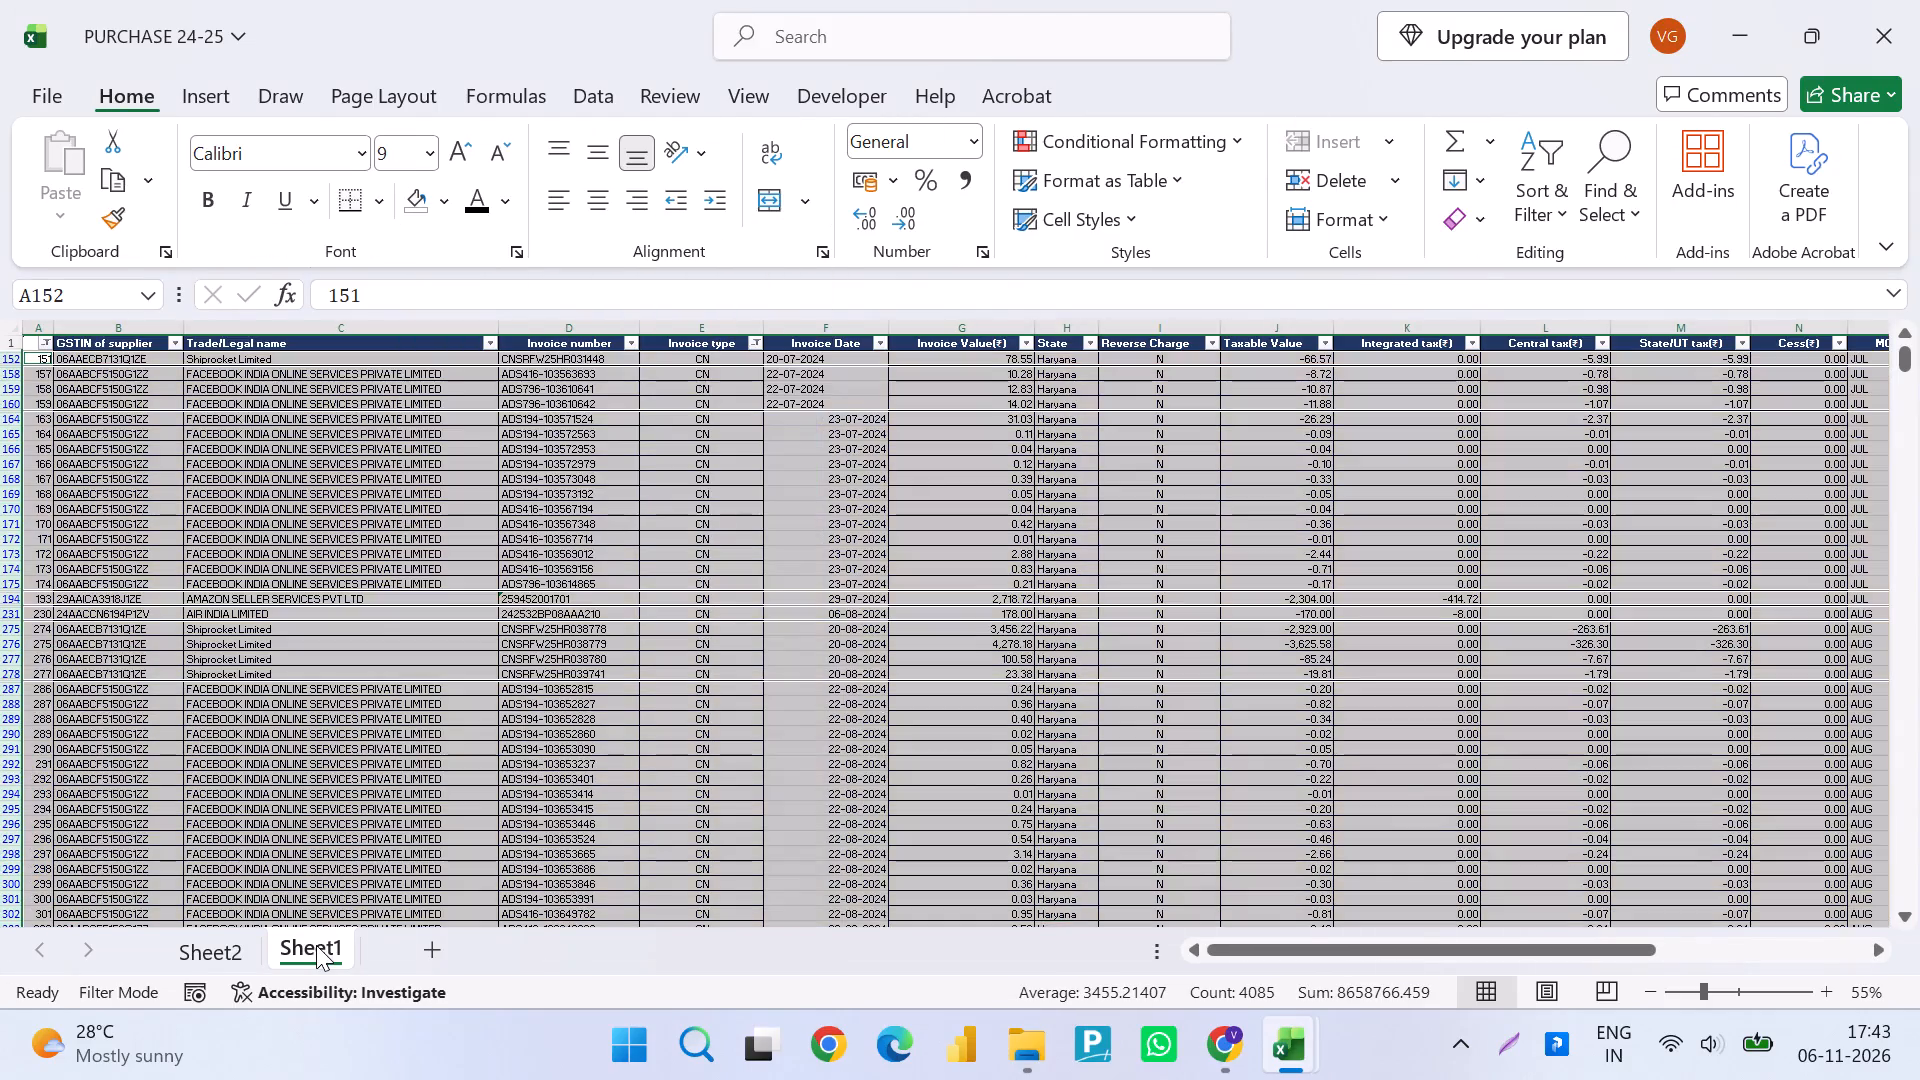
# Remove the filter from Sheet1's purchase table and save the PURCHASE 24-25 workbook.
pyautogui.hotkey('ctrl', 'shift', 'l')
pyautogui.hotkey('ctrl', 's')
pyautogui.hotkey('ctrl', 'Up')
pyautogui.press('Up')
pyautogui.press('Up')
pyautogui.press('Left')
pyautogui.press('Up')
pyautogui.press('Left')
pyautogui.press('Up')
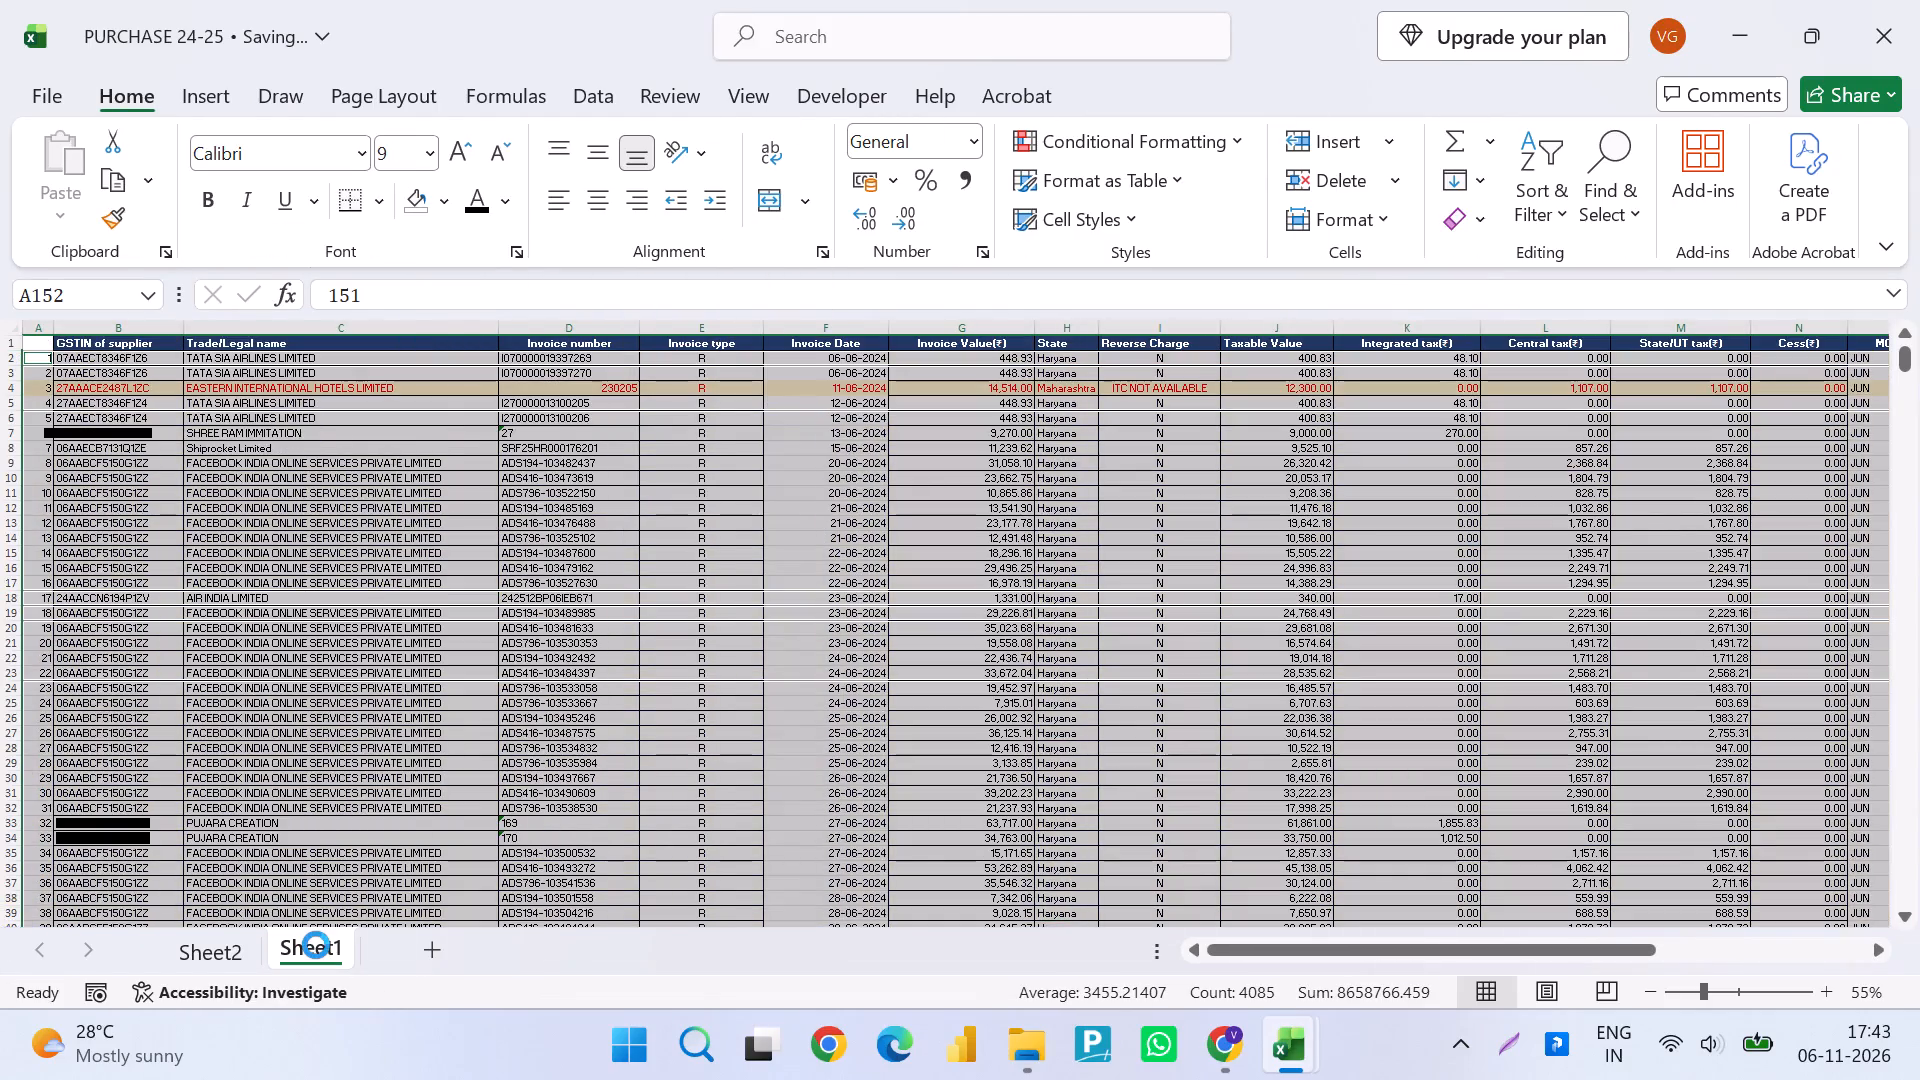
pyautogui.press('Up')
pyautogui.press('Up')
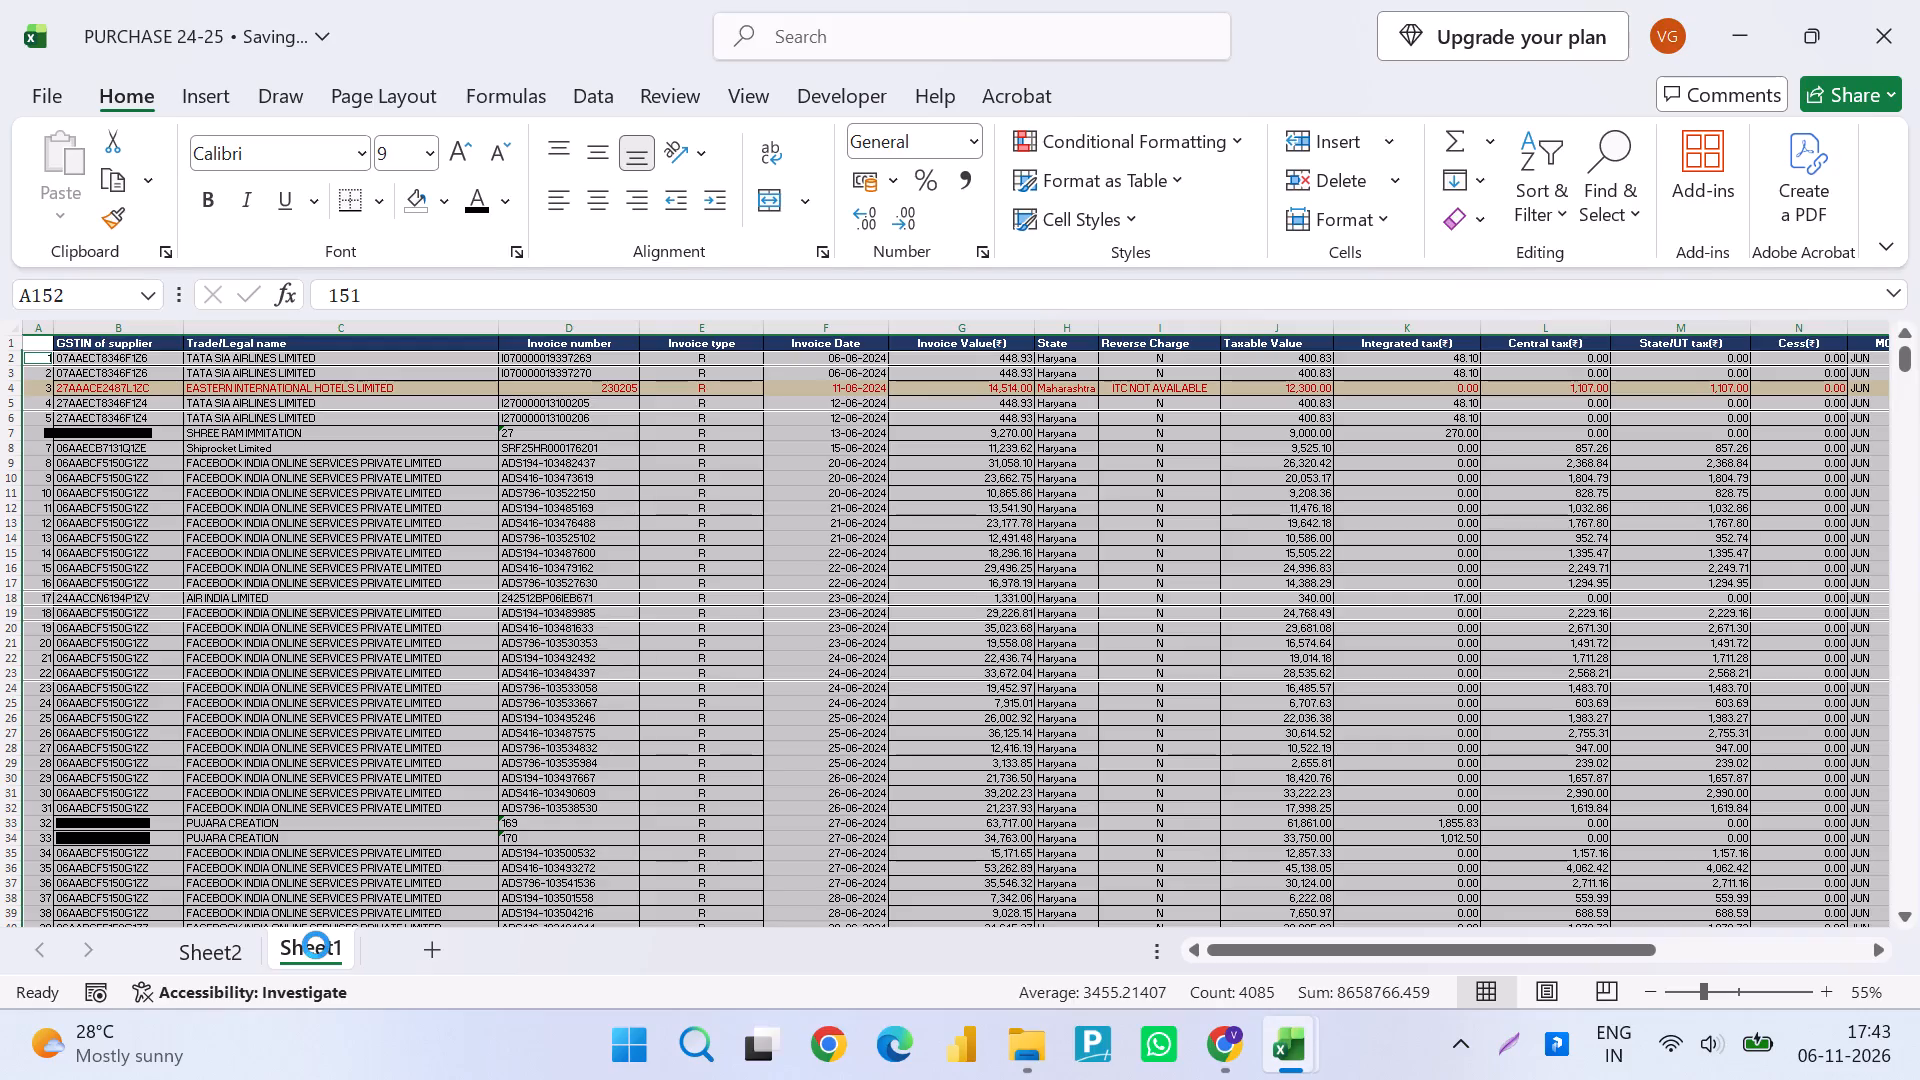
# Switch to GST_REFUND_S01A and examine the statement down to its last credit note rows, including the validation error column T.
pyautogui.hotkey('alt', 'Tab')
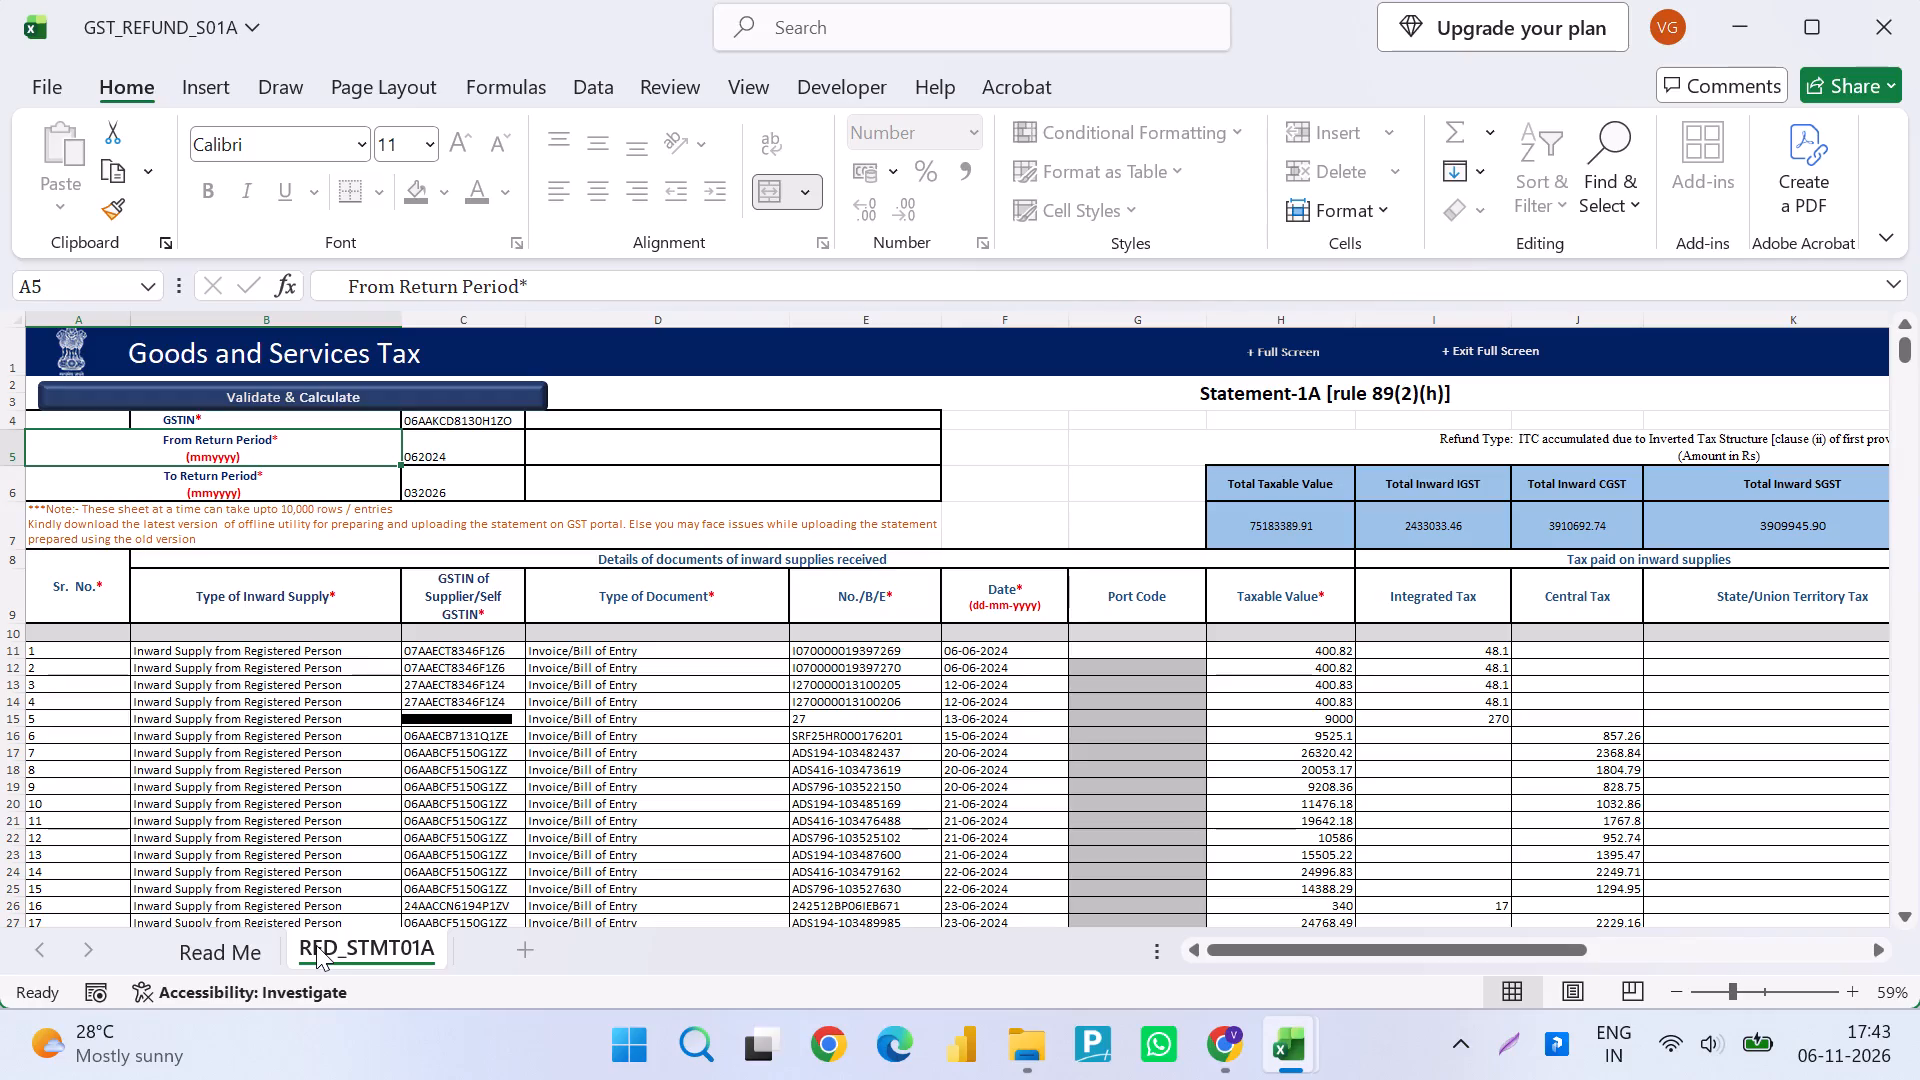
pyautogui.scroll(-9, 594, 666)
pyautogui.scroll(2, 594, 666)
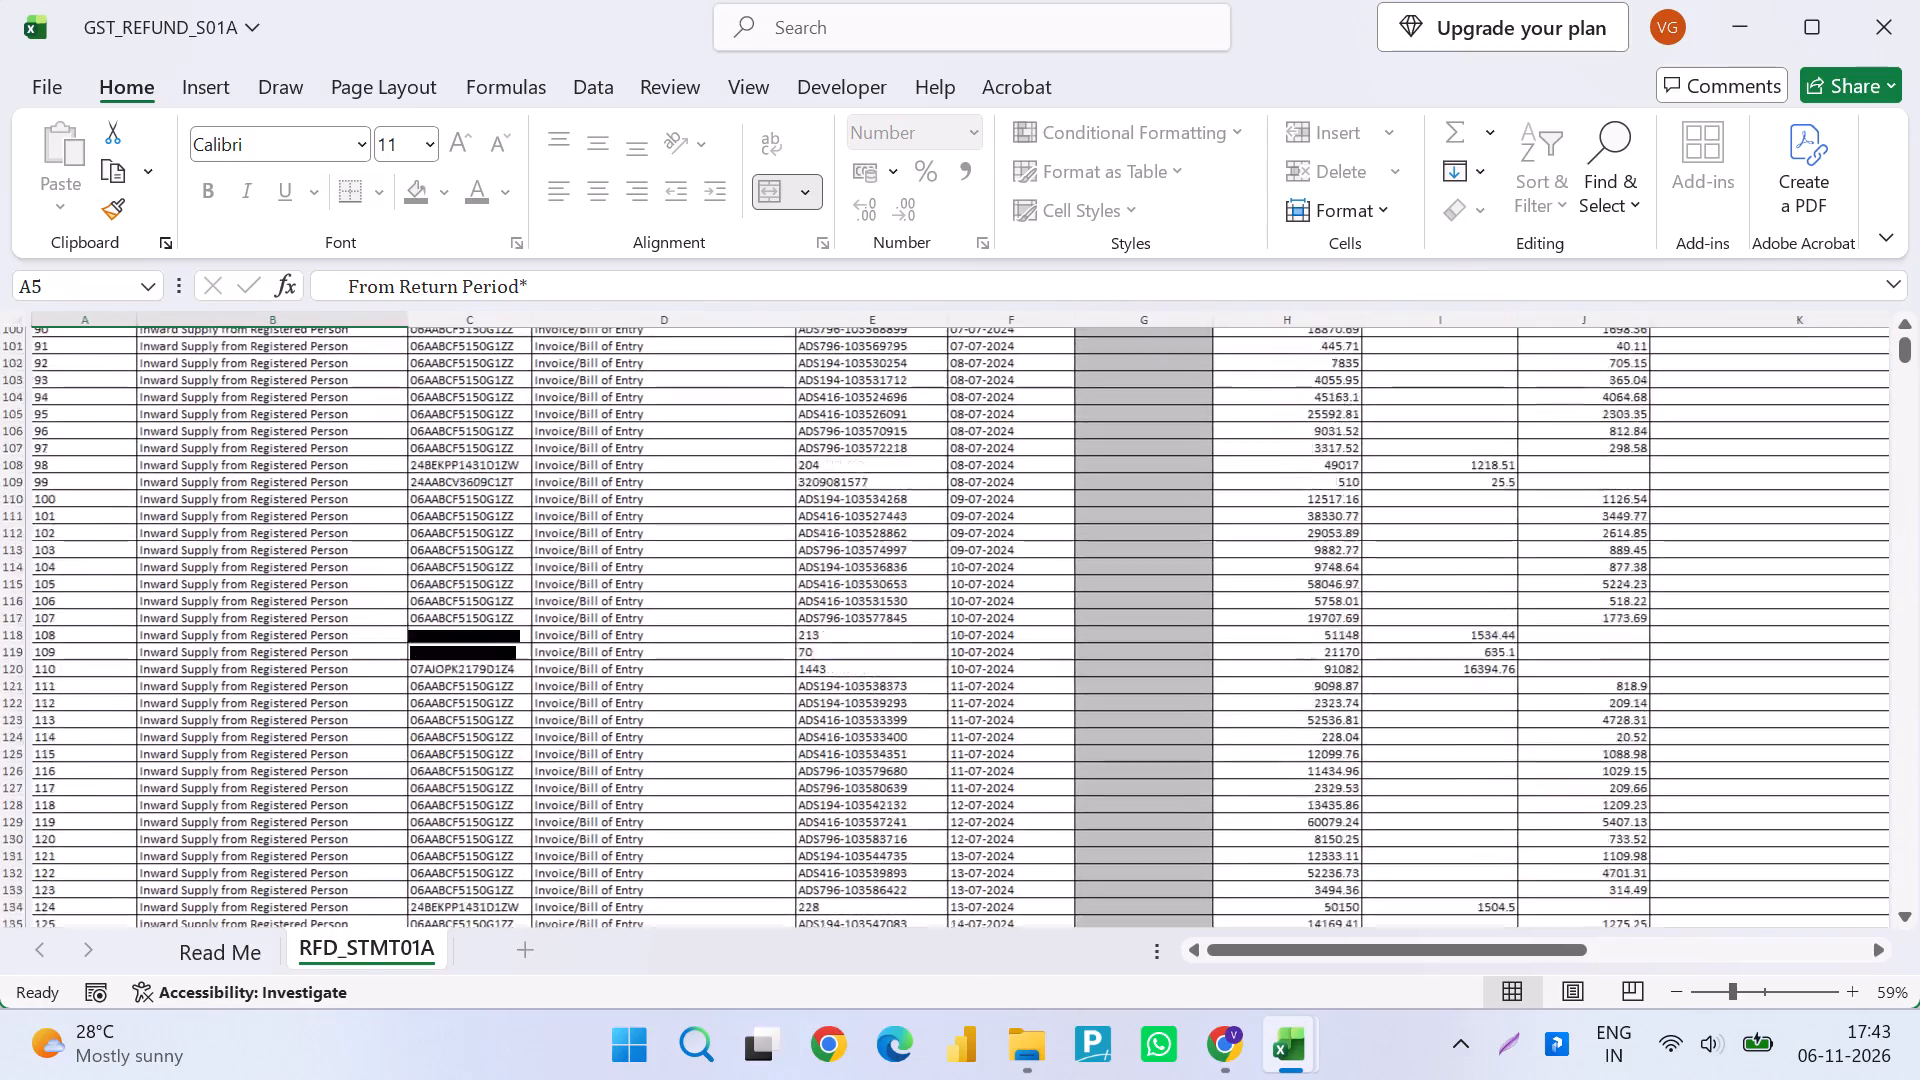
pyautogui.scroll(1, 594, 666)
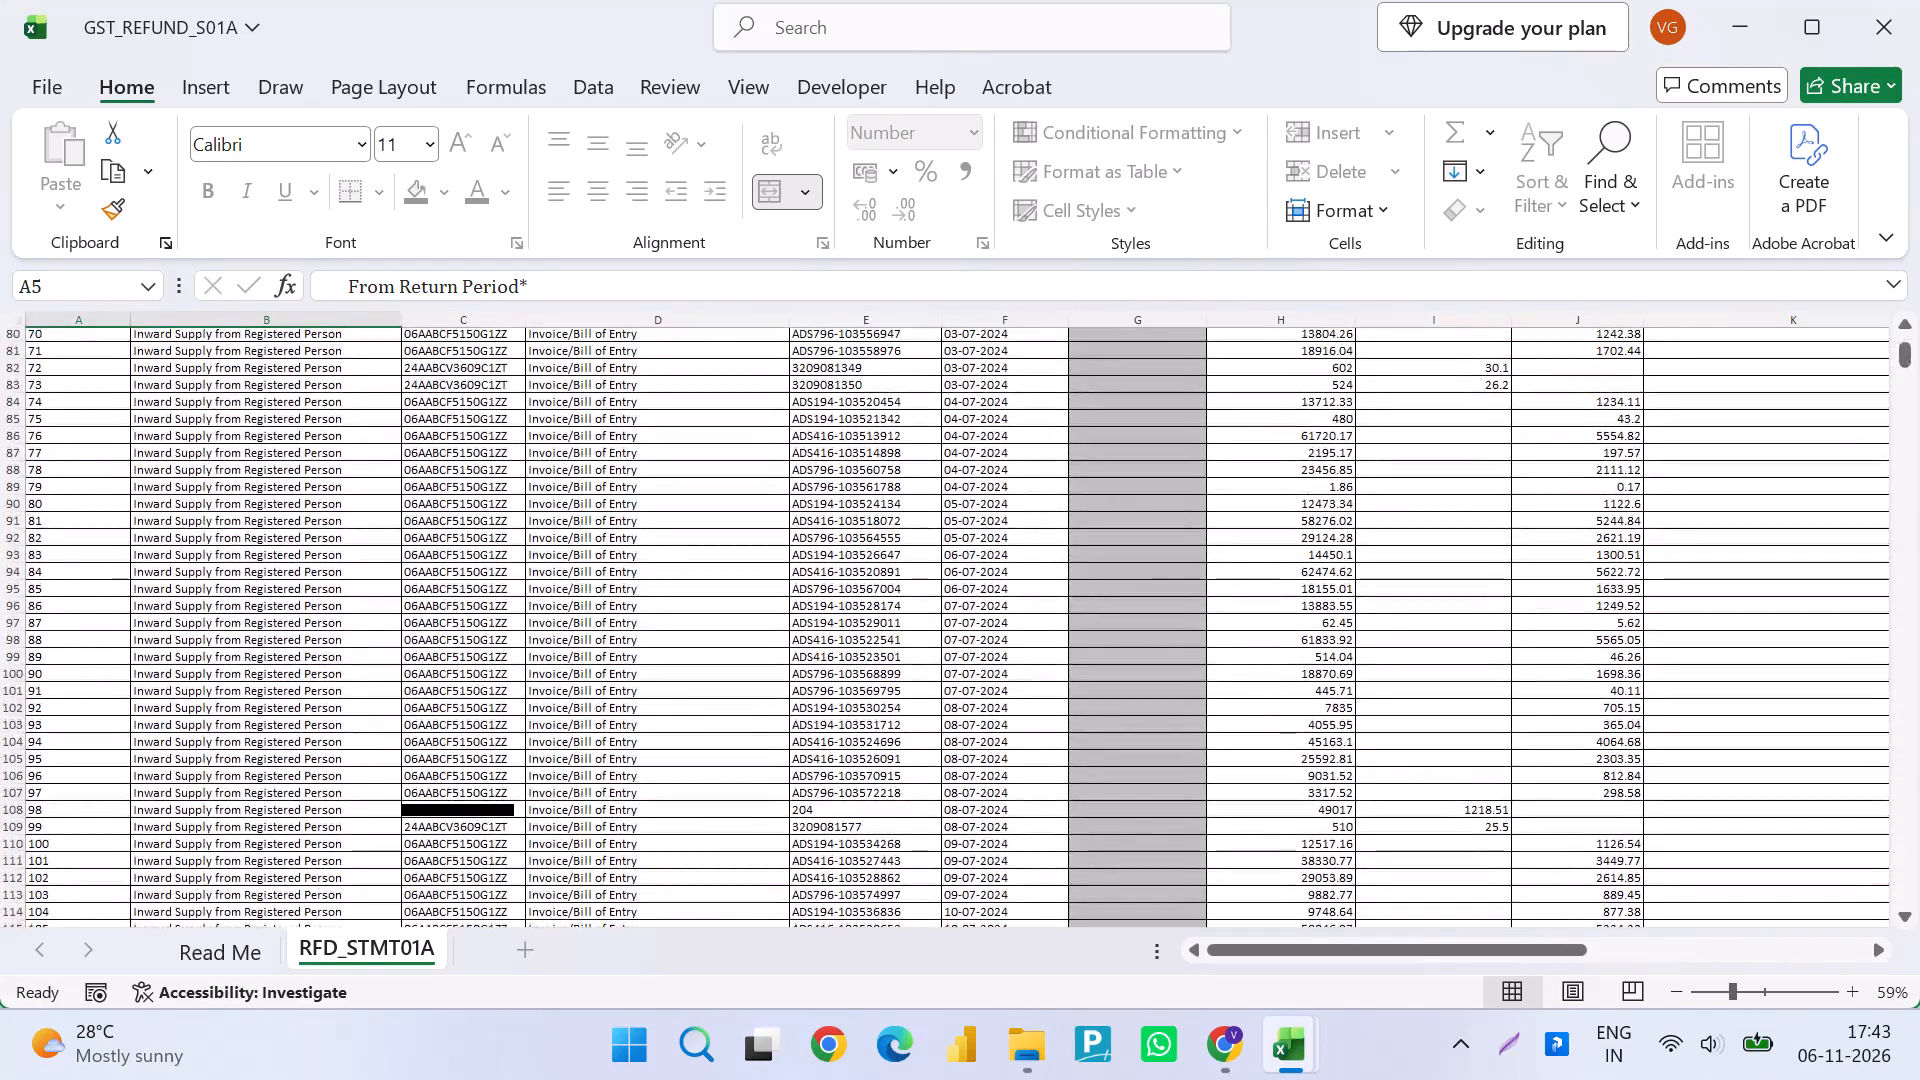
pyautogui.moveTo(500, 972); pyautogui.dragTo(643, 756)
pyautogui.scroll(8, 643, 756)
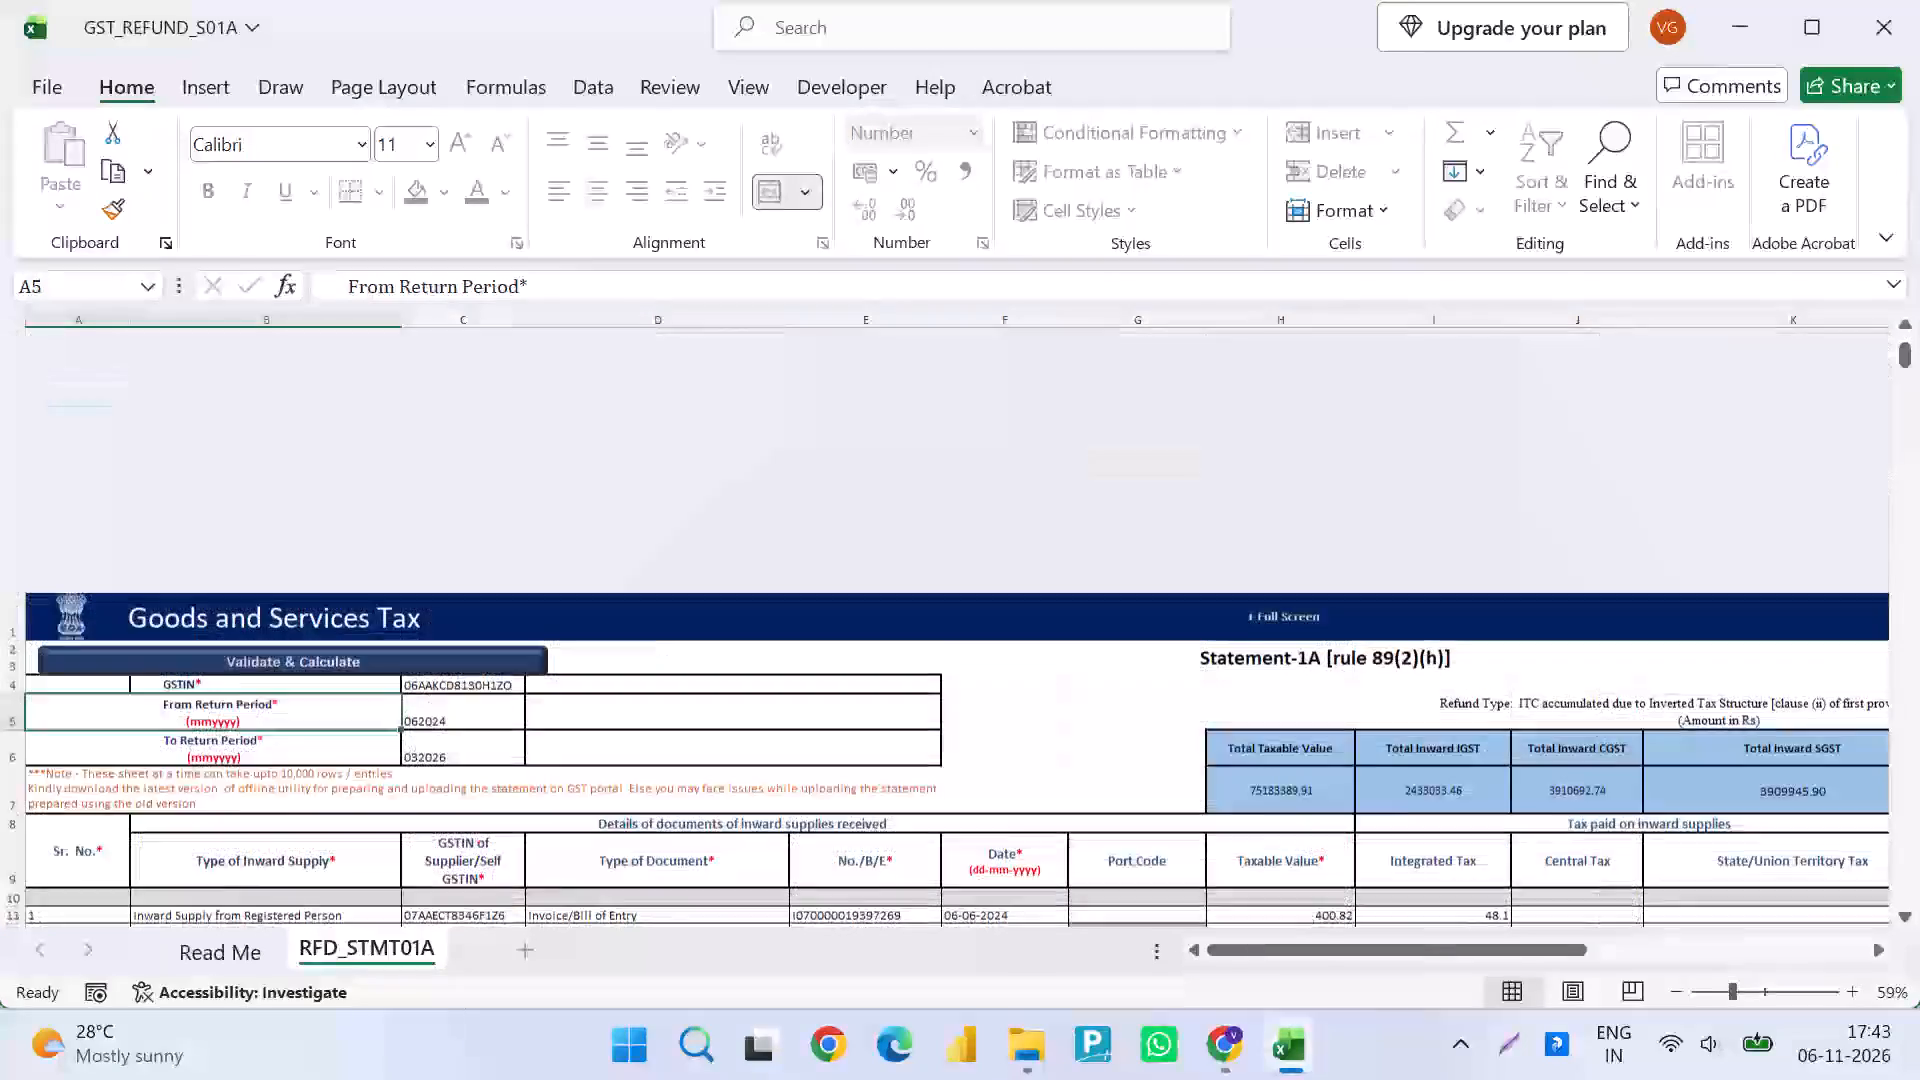
pyautogui.scroll(-7, 643, 756)
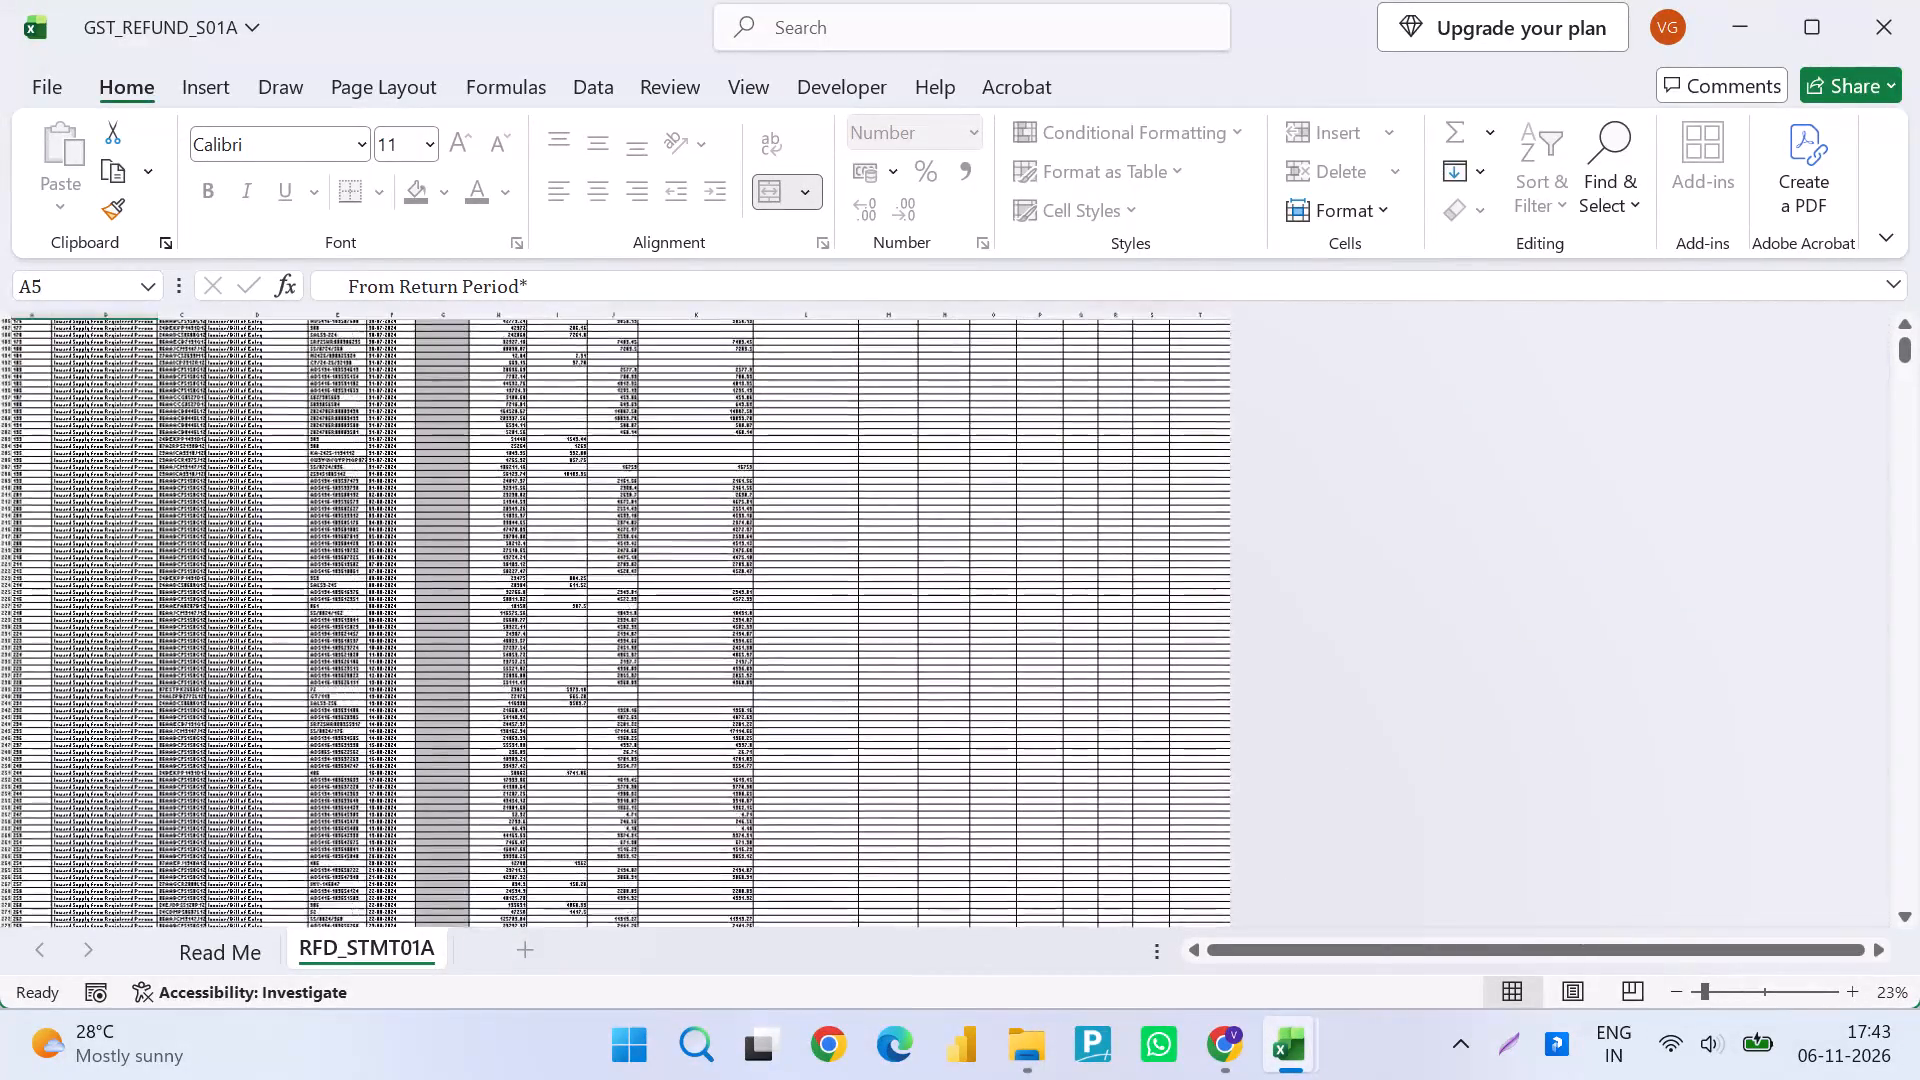
pyautogui.scroll(-17, 643, 756)
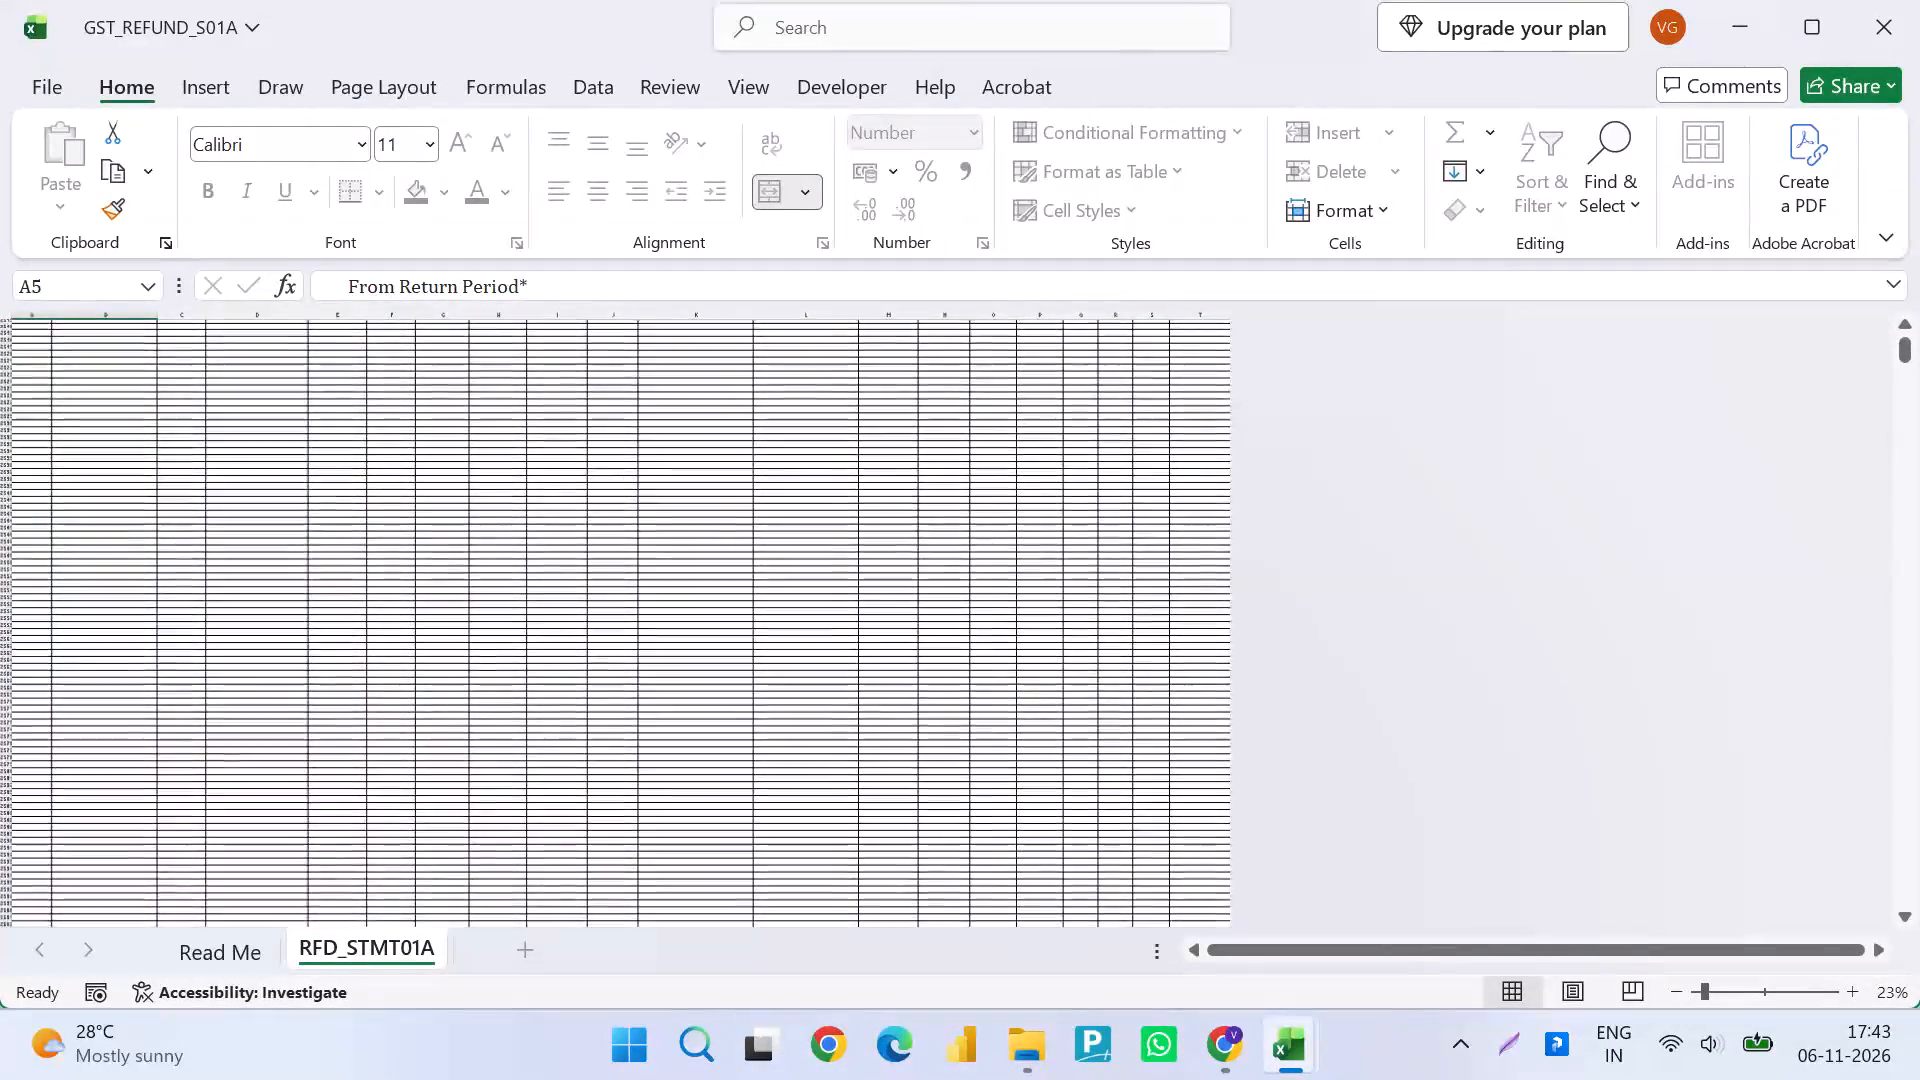
pyautogui.scroll(9, 643, 756)
pyautogui.scroll(-4, 643, 756)
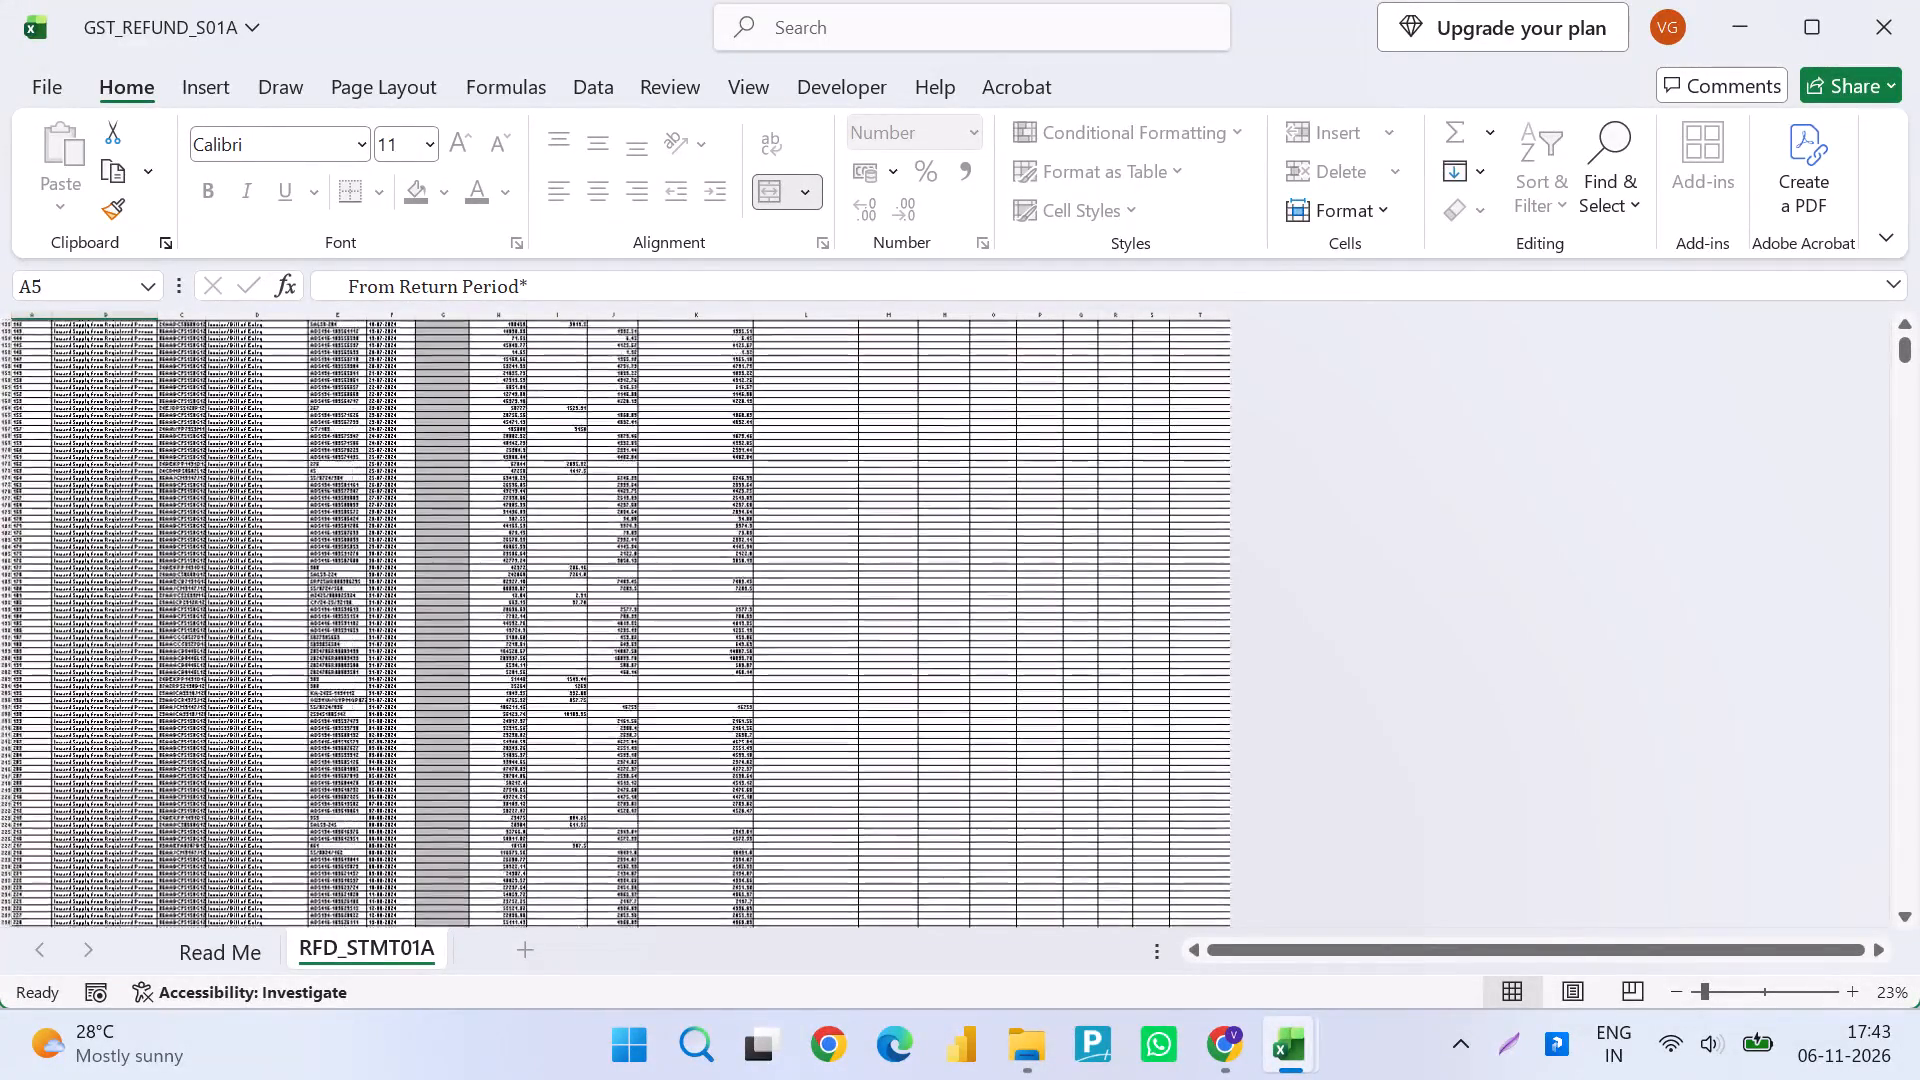
pyautogui.scroll(-9, 643, 756)
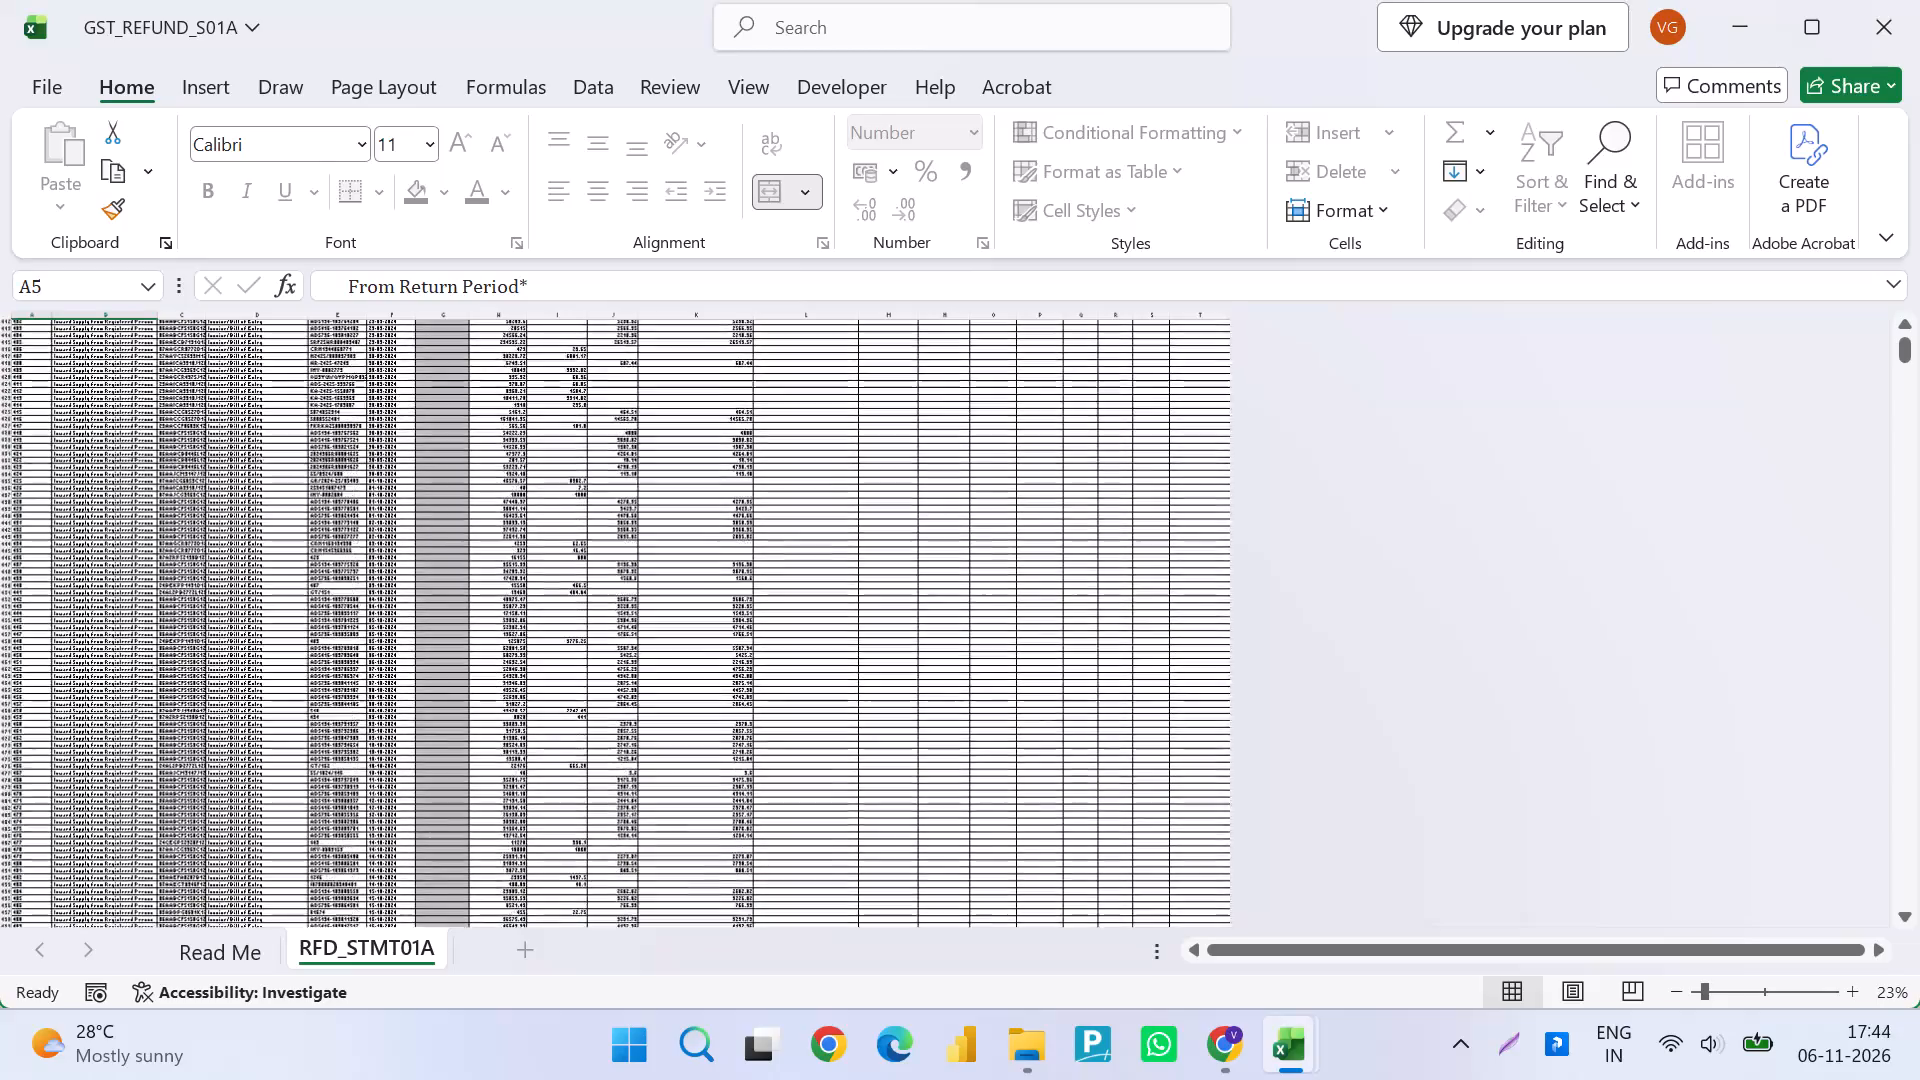
pyautogui.scroll(-11, 643, 756)
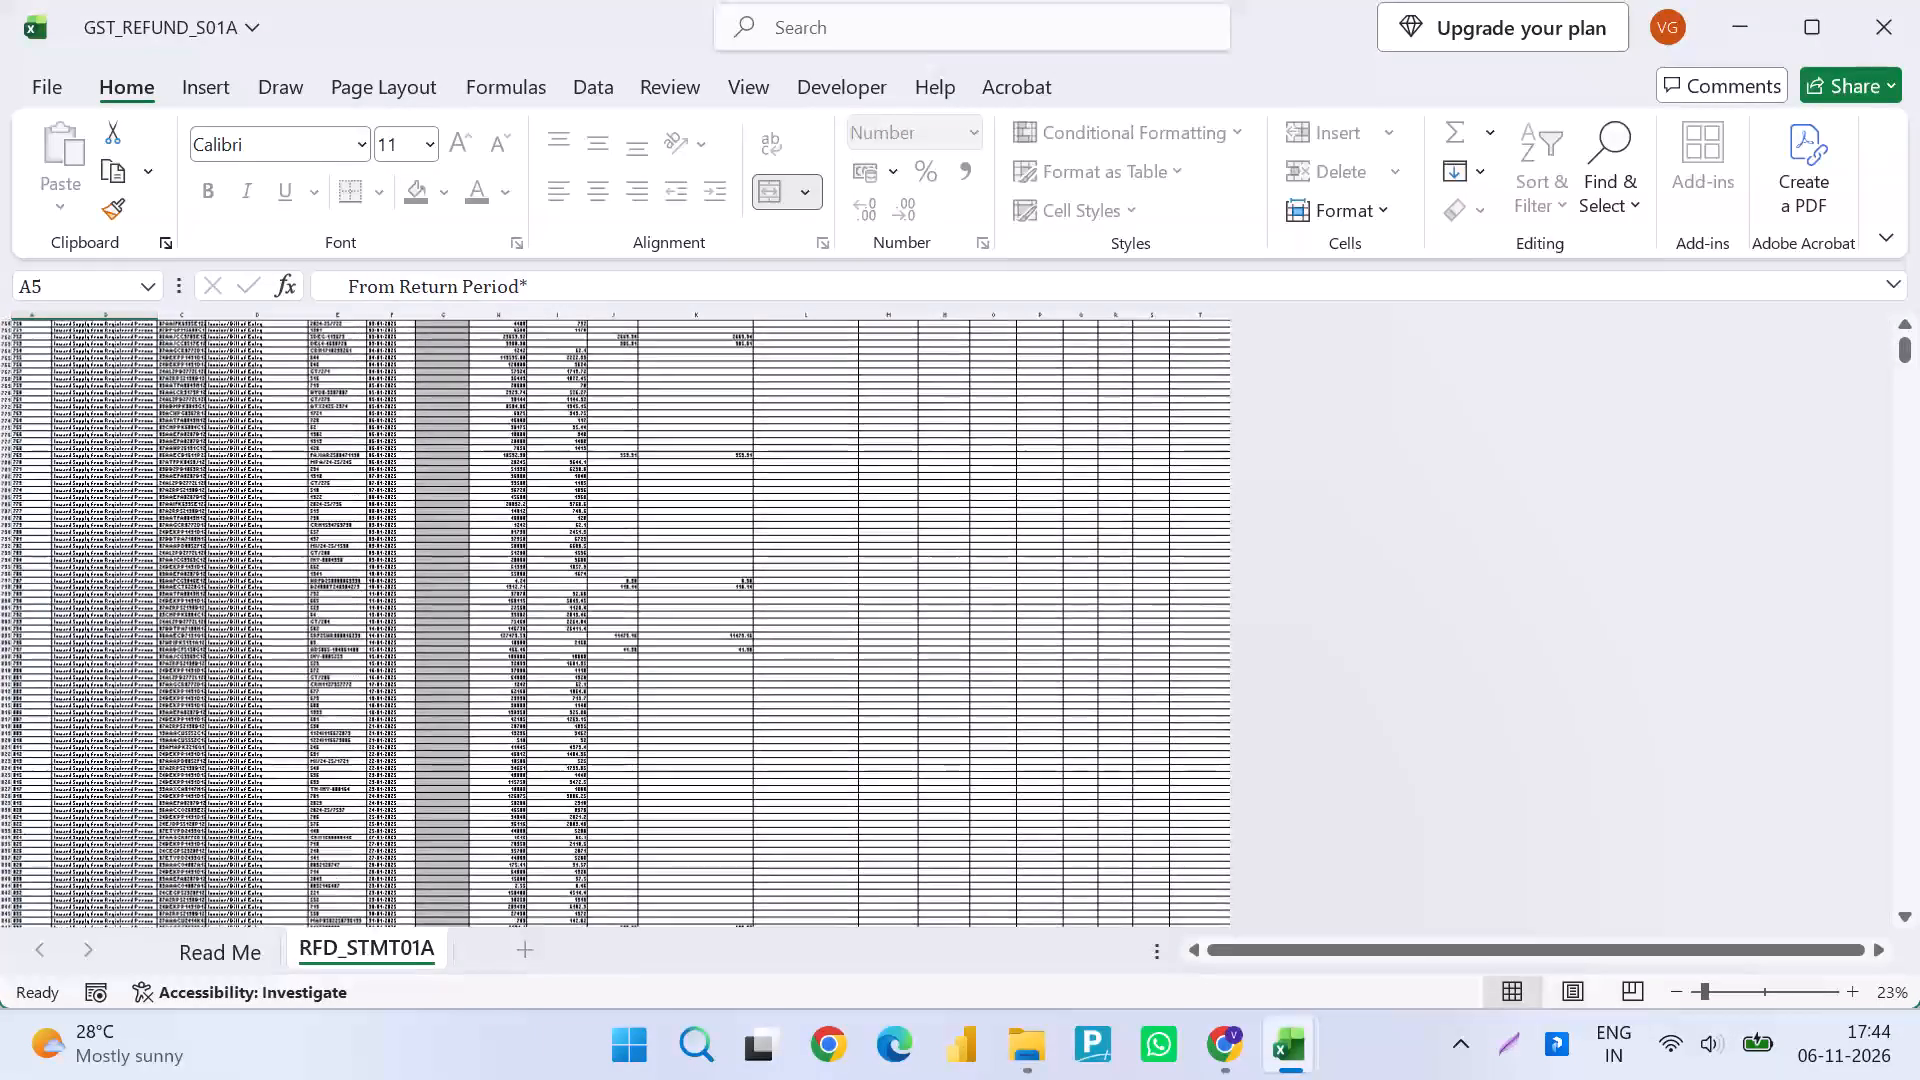
pyautogui.scroll(-7, 643, 756)
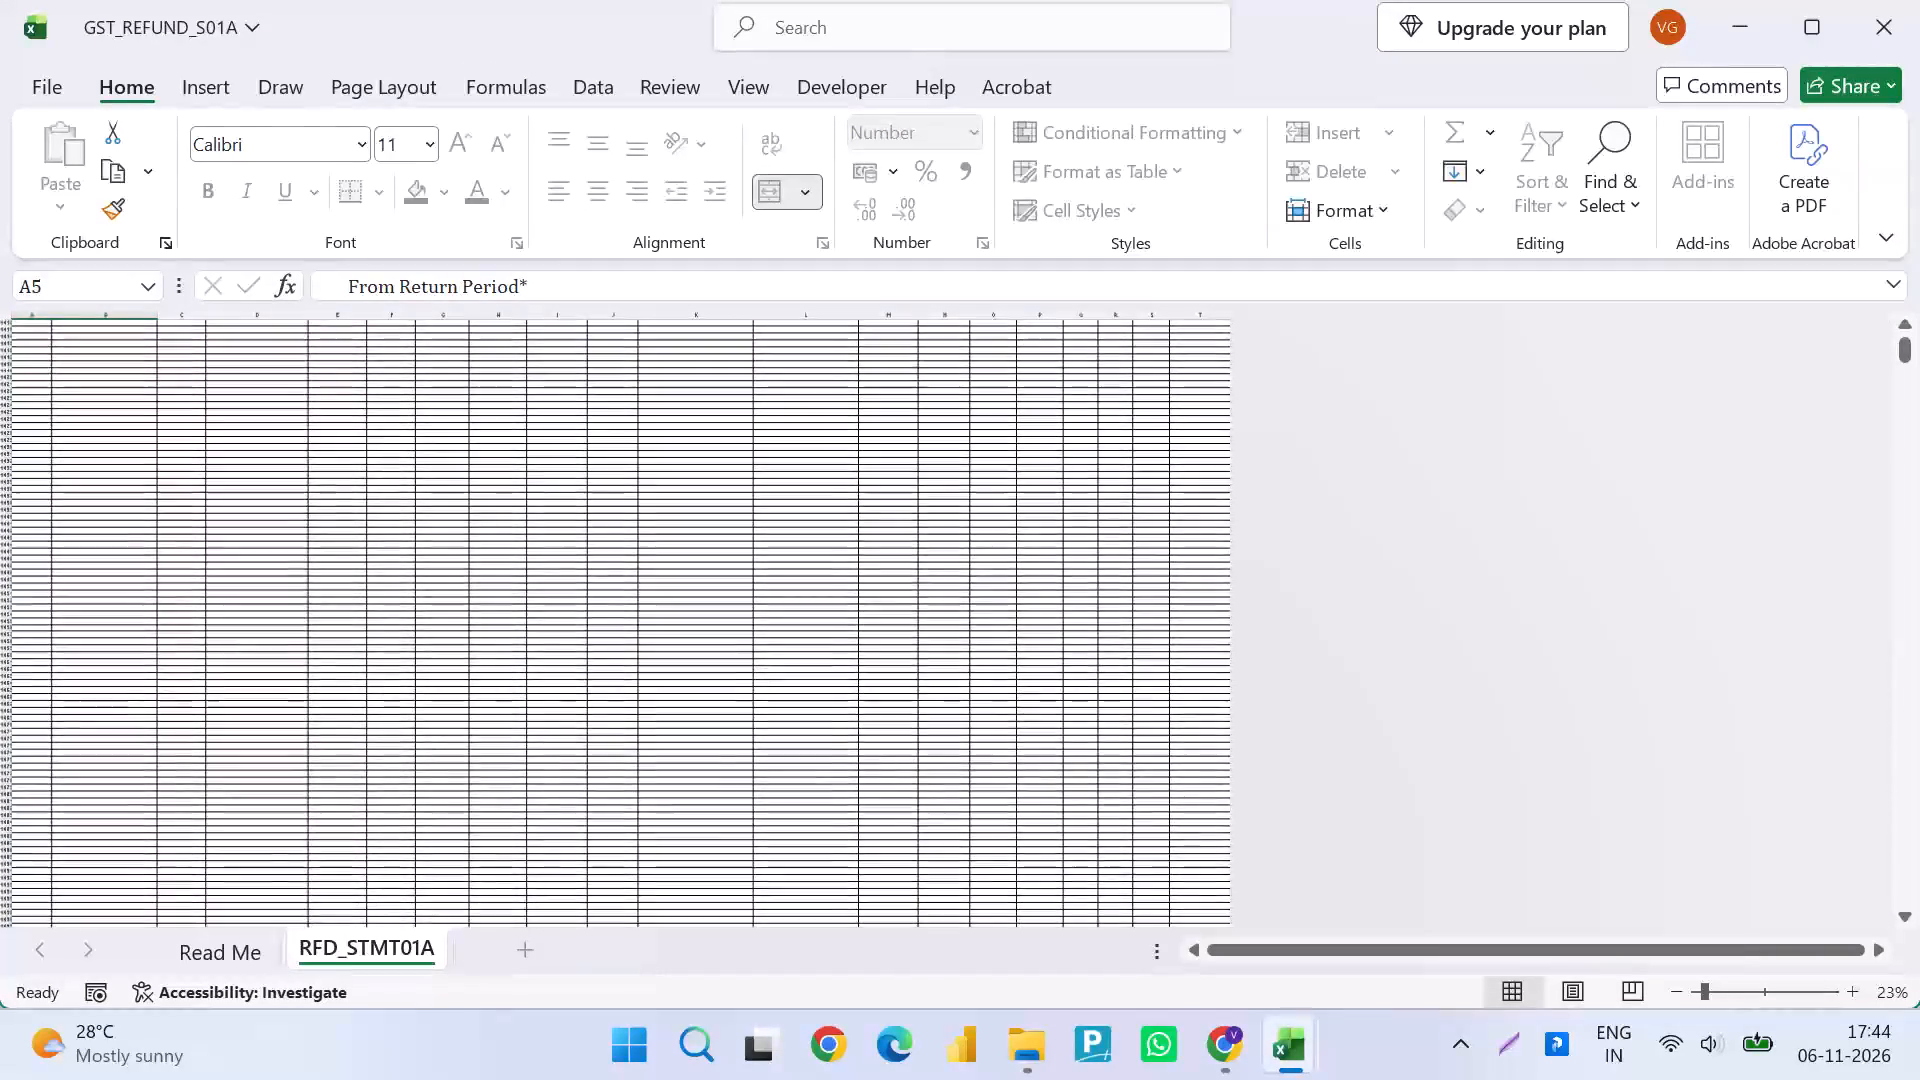
pyautogui.scroll(-2, 643, 756)
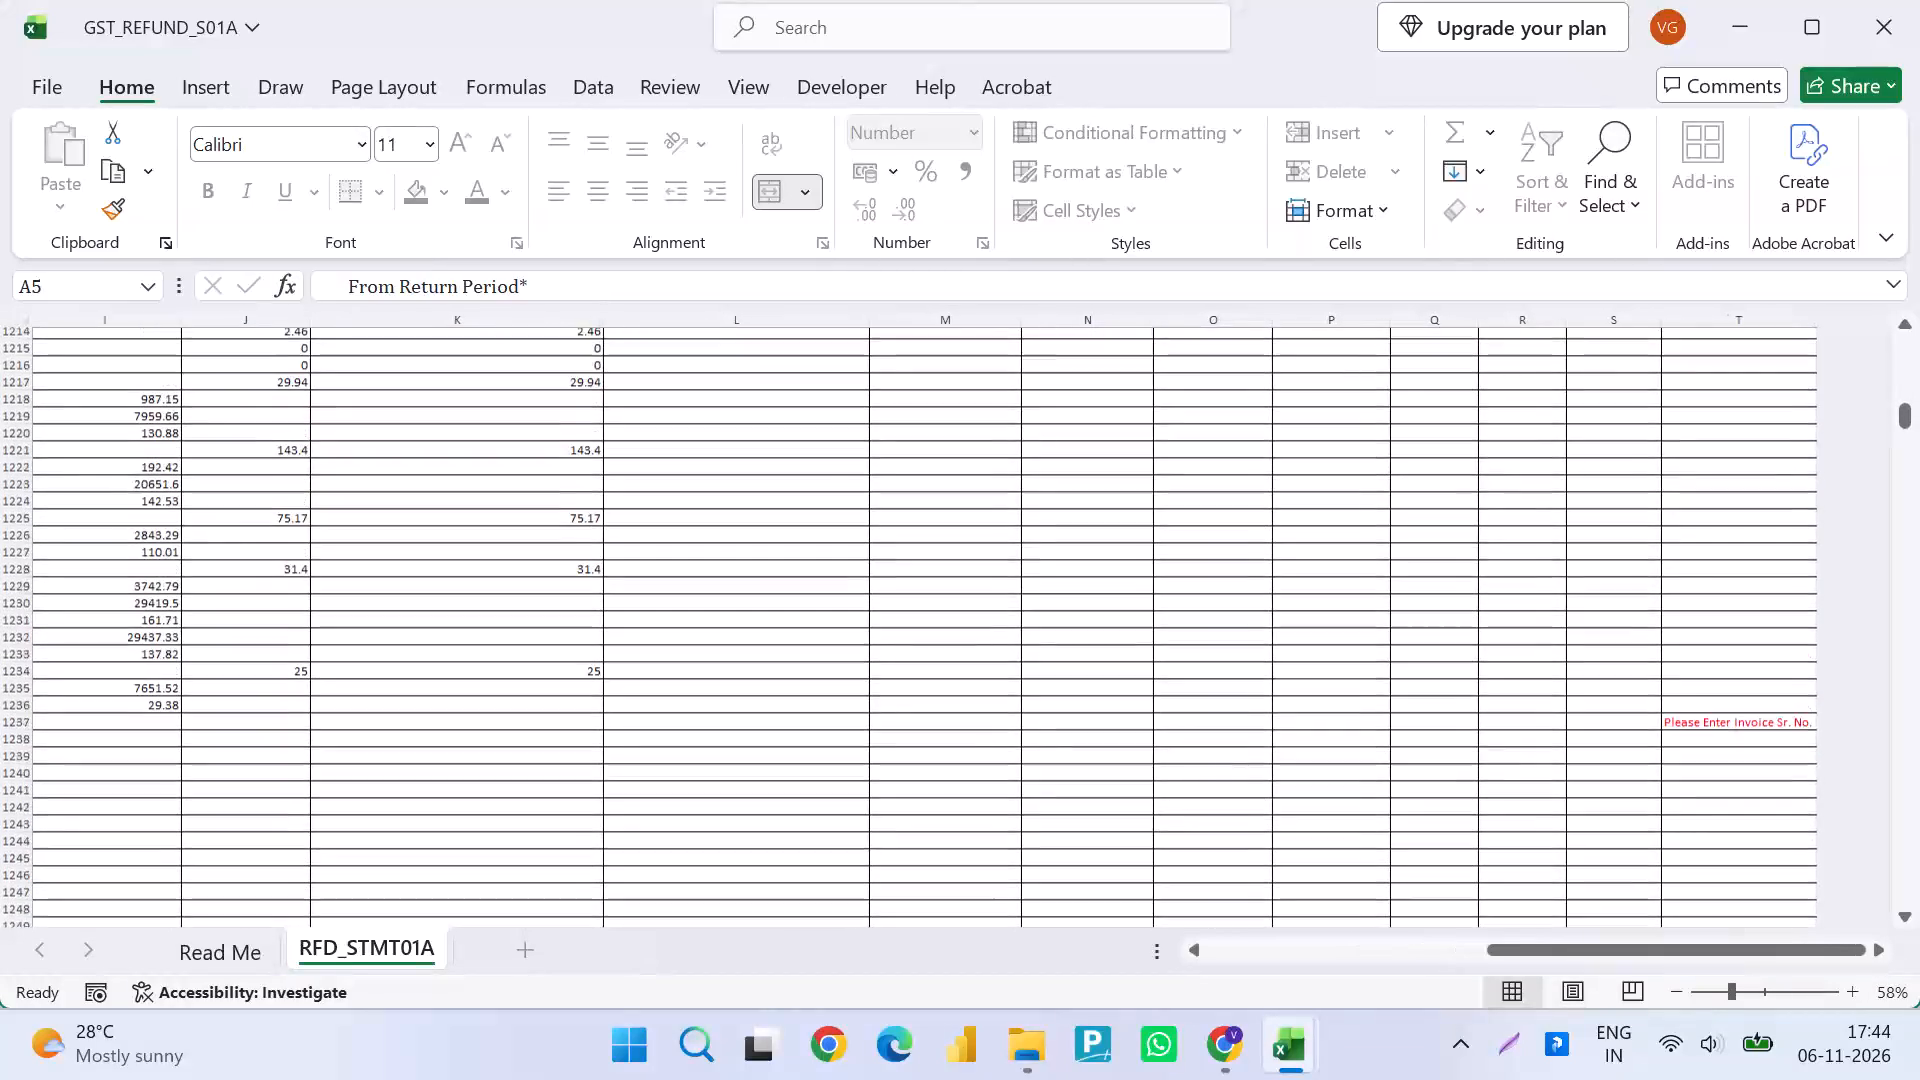
# Delete the stray date in cell F1237, just below the last credit note row of the refund statement.
pyautogui.click(1695, 725)
pyautogui.hotkey('ctrl', 'Left')
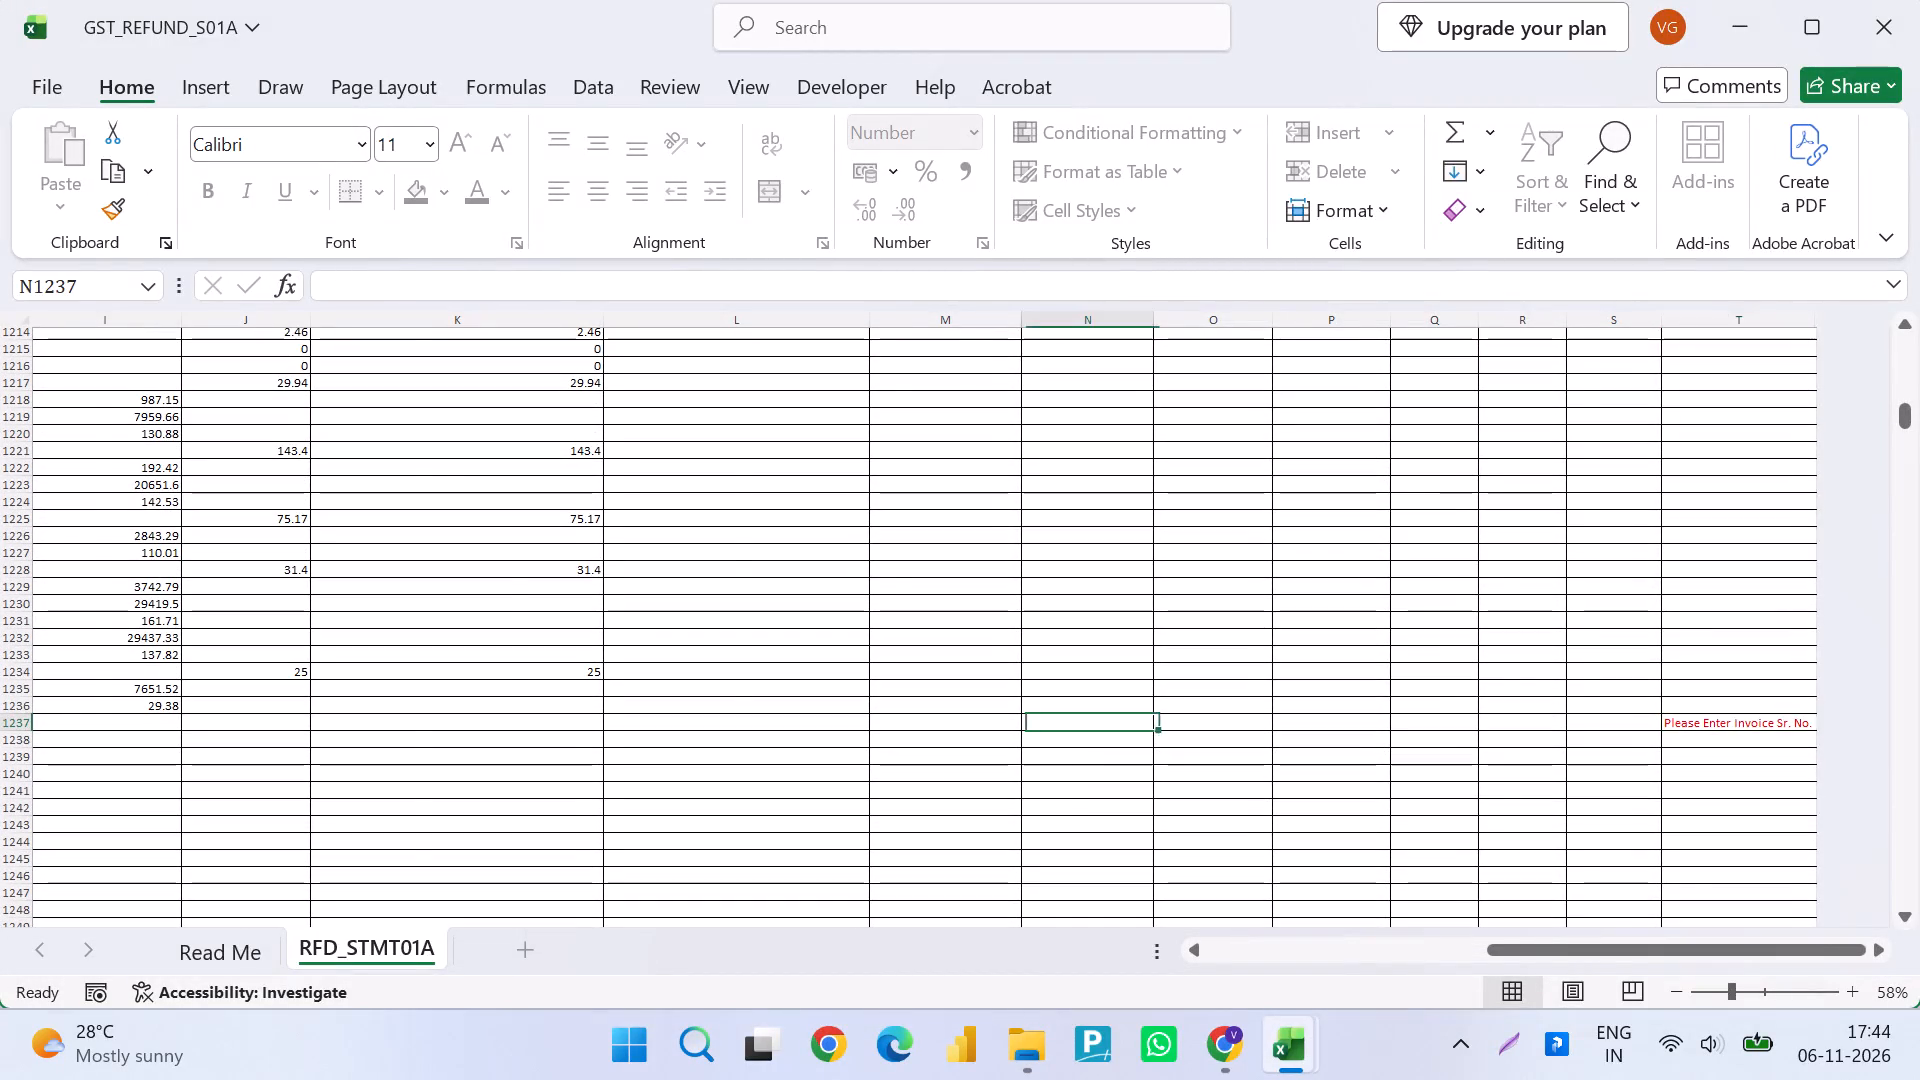
pyautogui.hotkey('ctrl', 'Left')
pyautogui.hotkey('ctrl', 'Left')
pyautogui.hotkey('ctrl', 'Left')
pyautogui.hotkey('ctrl', 'Left')
pyautogui.hotkey('ctrl', 'Left')
pyautogui.hotkey('ctrl', 'Left')
pyautogui.hotkey('ctrl', 'Left')
pyautogui.hotkey('ctrl', 'Left')
pyautogui.press('Right')
pyautogui.press('Right')
pyautogui.press('Right')
pyautogui.press('Right')
pyautogui.press('Right')
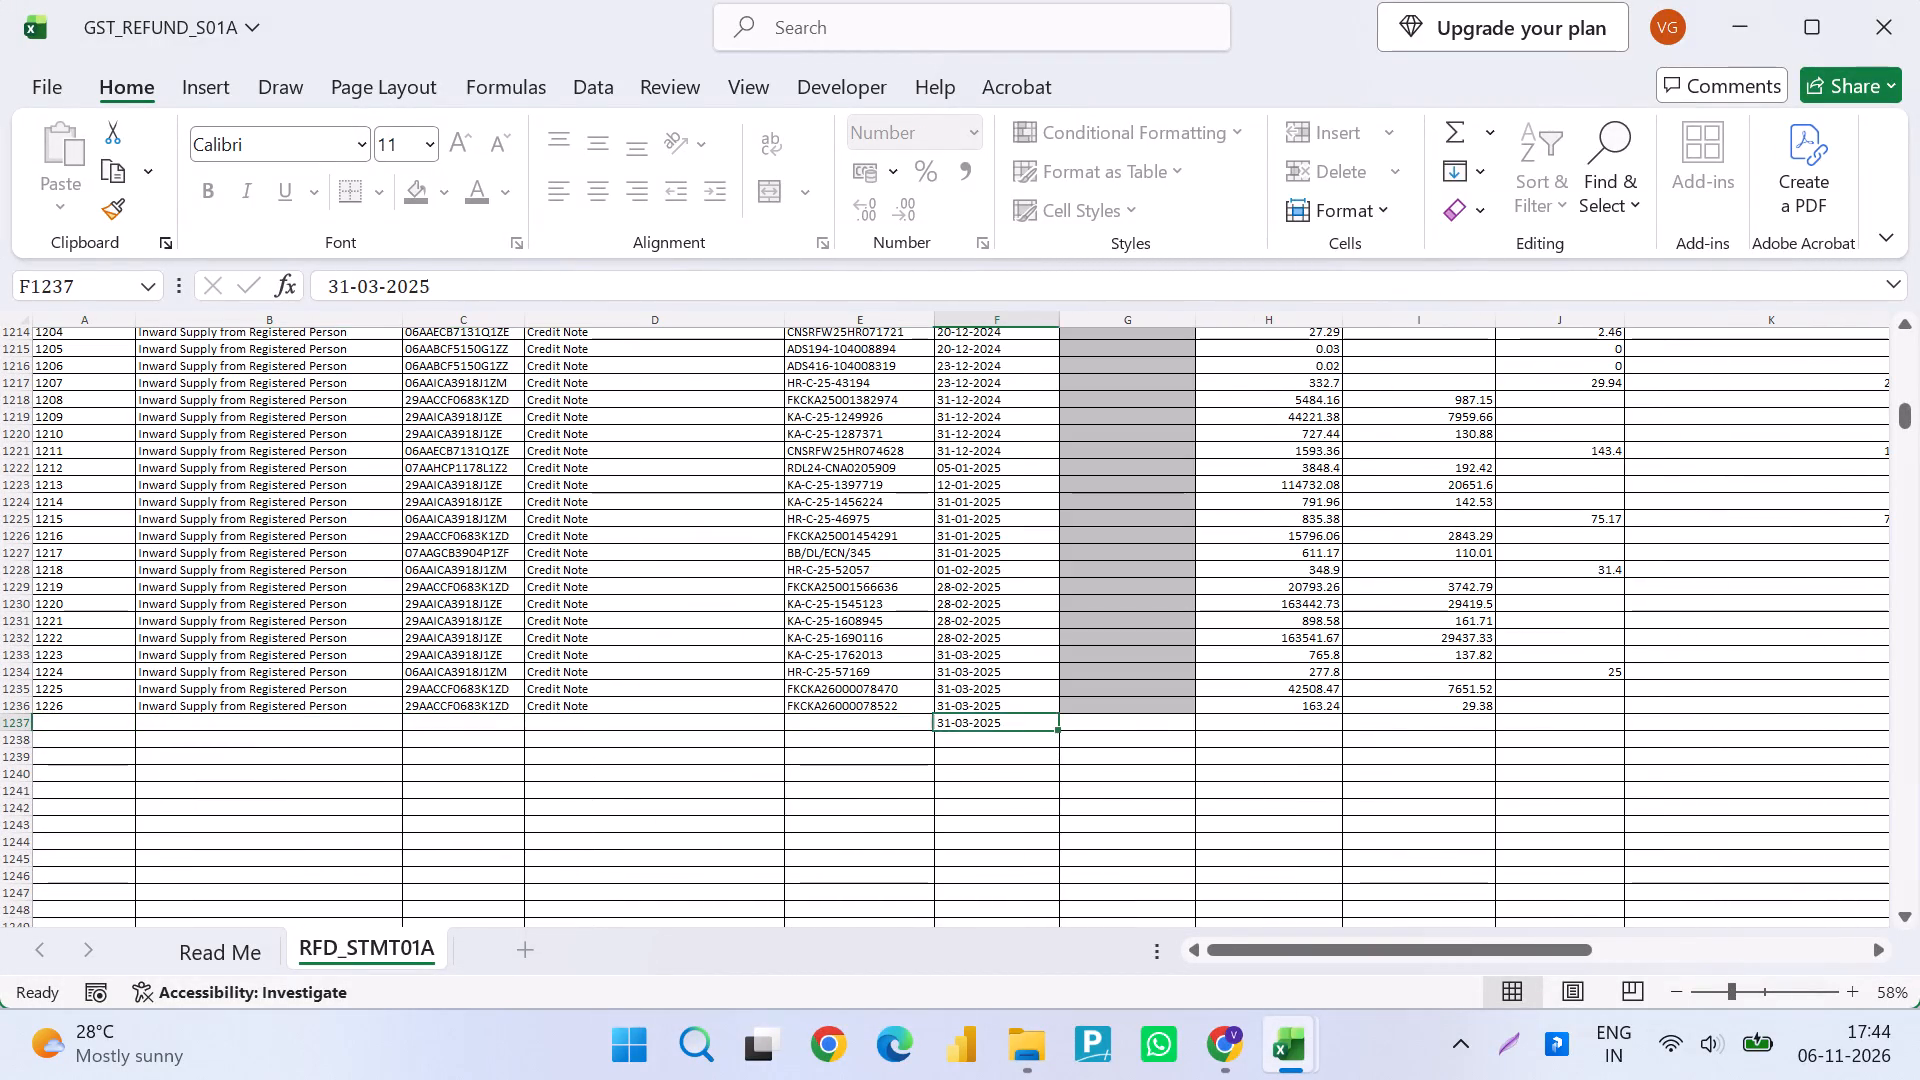
pyautogui.press('Delete')
# Rerun Validate & Calculate on the RFD_STMT01A statement.
pyautogui.hscroll(-2, 1685, 703)
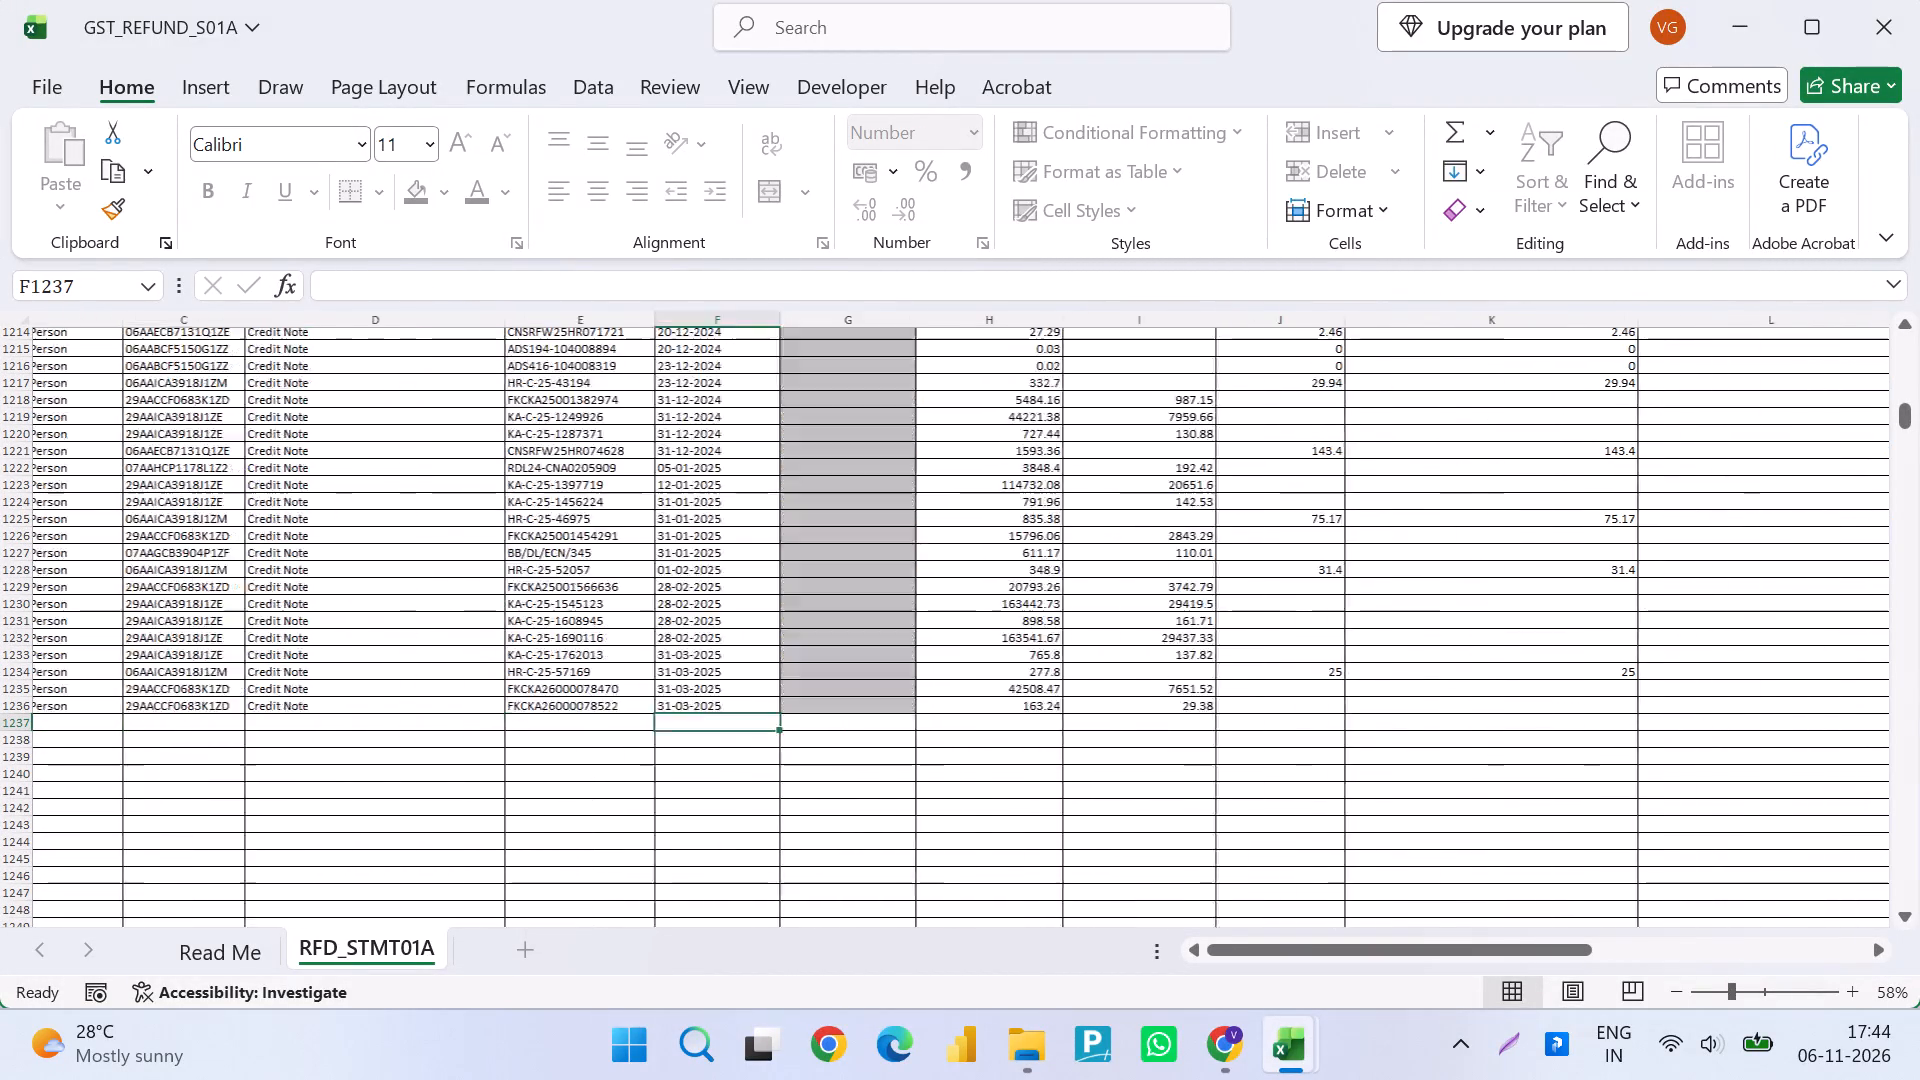
pyautogui.hscroll(-7, 1685, 703)
pyautogui.scroll(4, 852, 766)
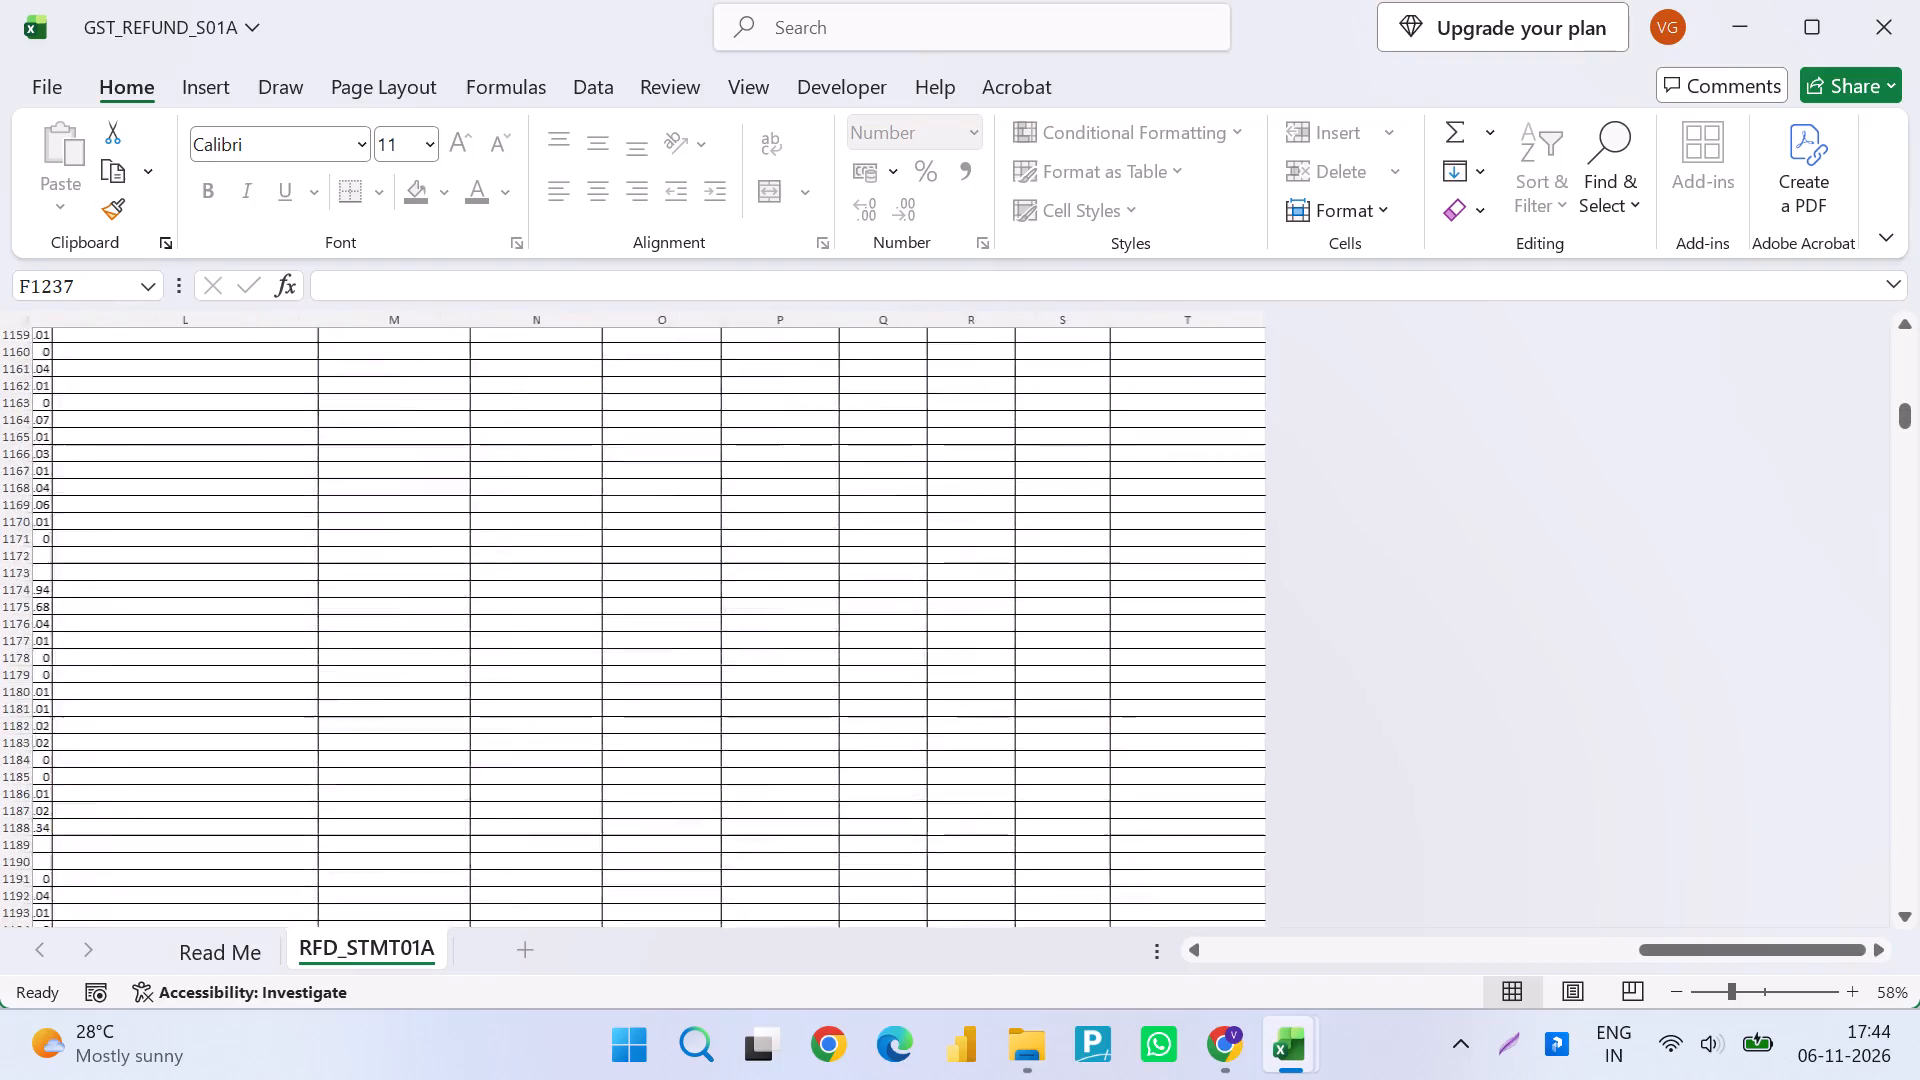
pyautogui.scroll(5, 852, 766)
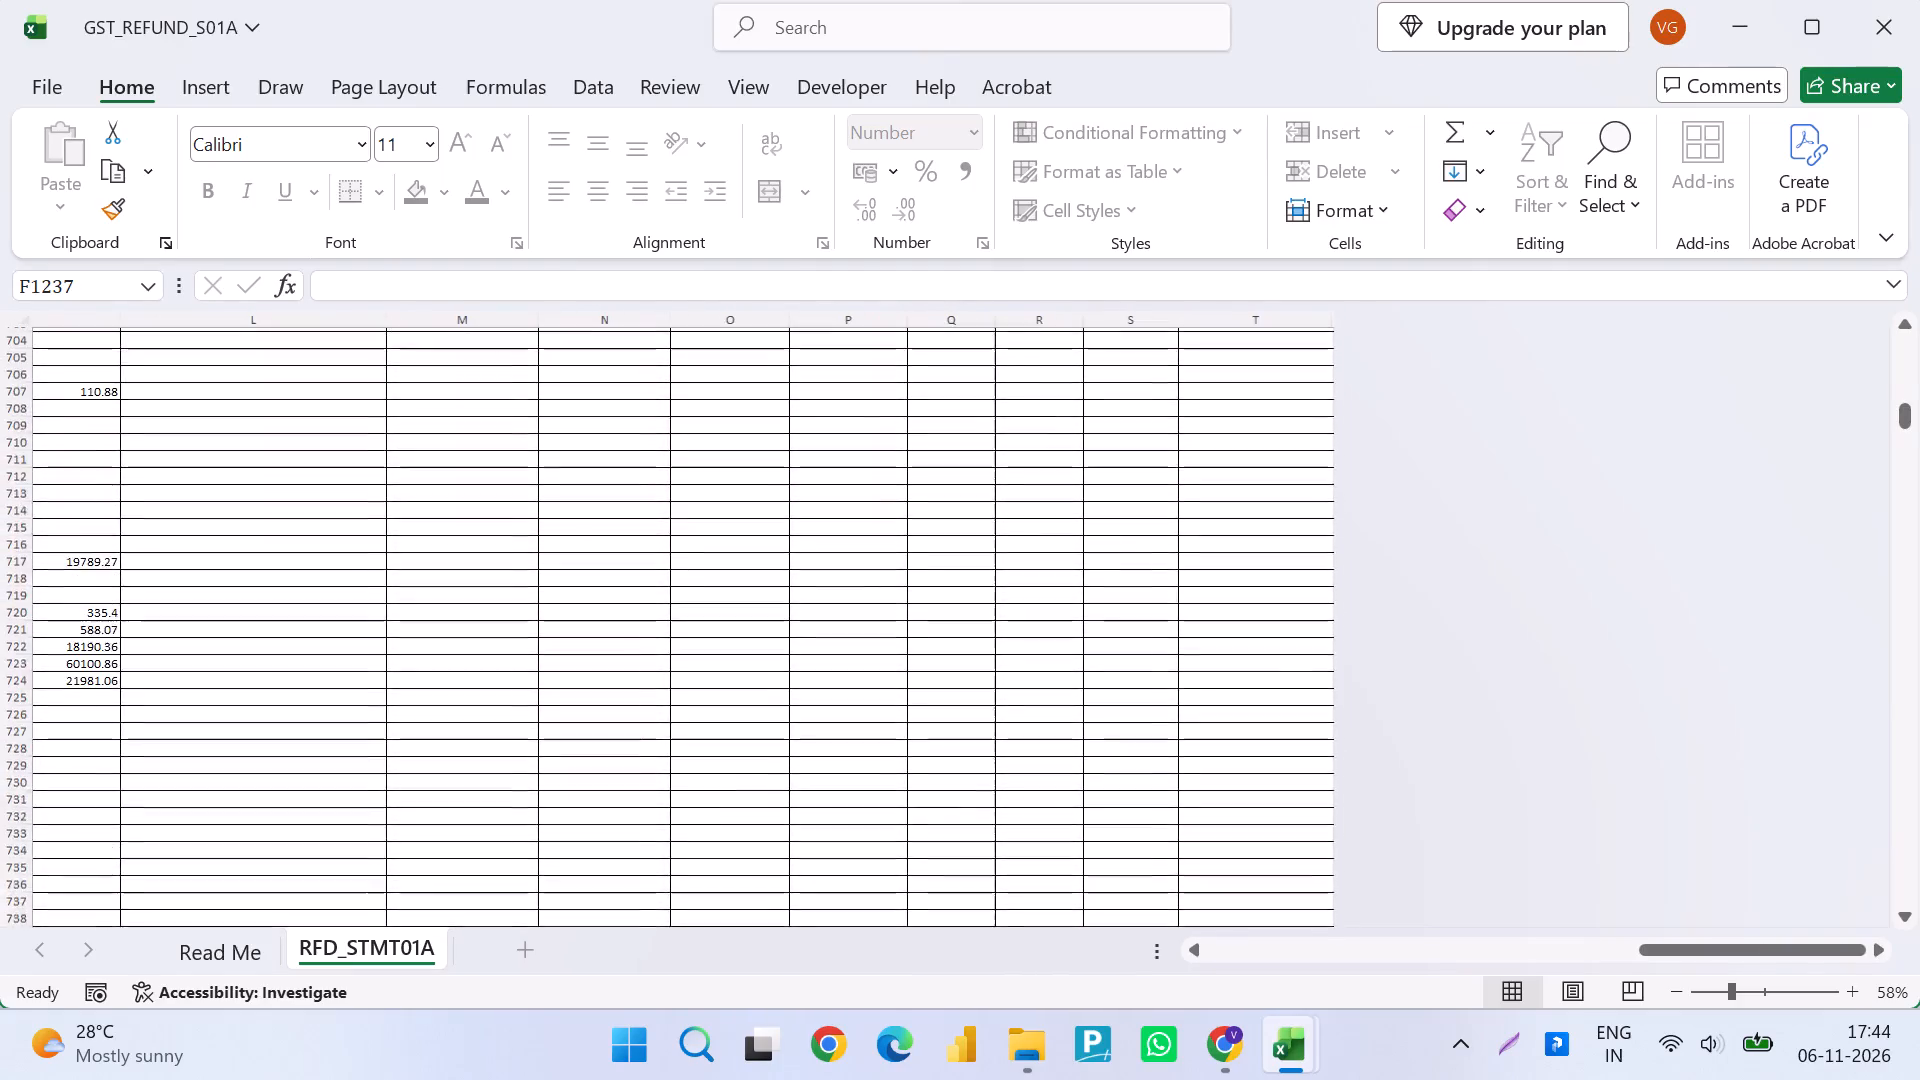
pyautogui.scroll(7, 852, 766)
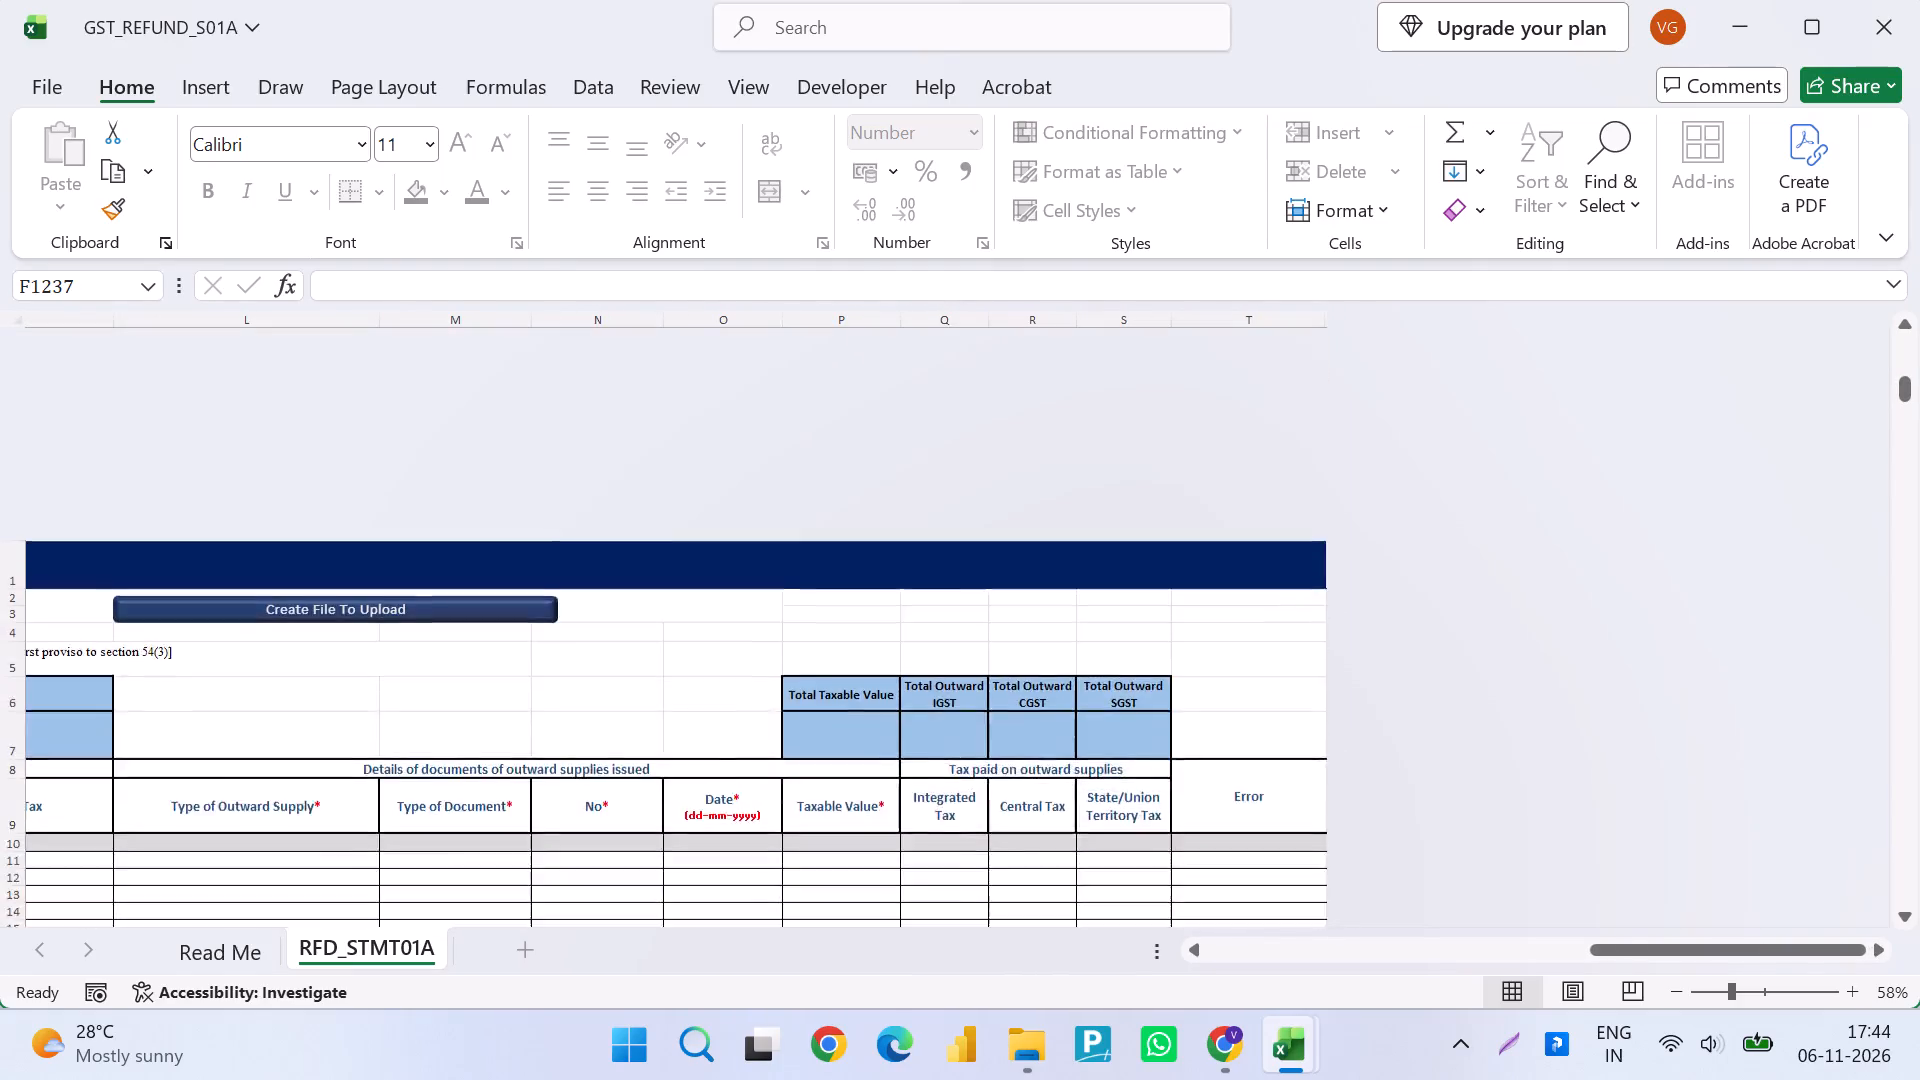
pyautogui.scroll(1, 852, 766)
pyautogui.hscroll(8, 852, 766)
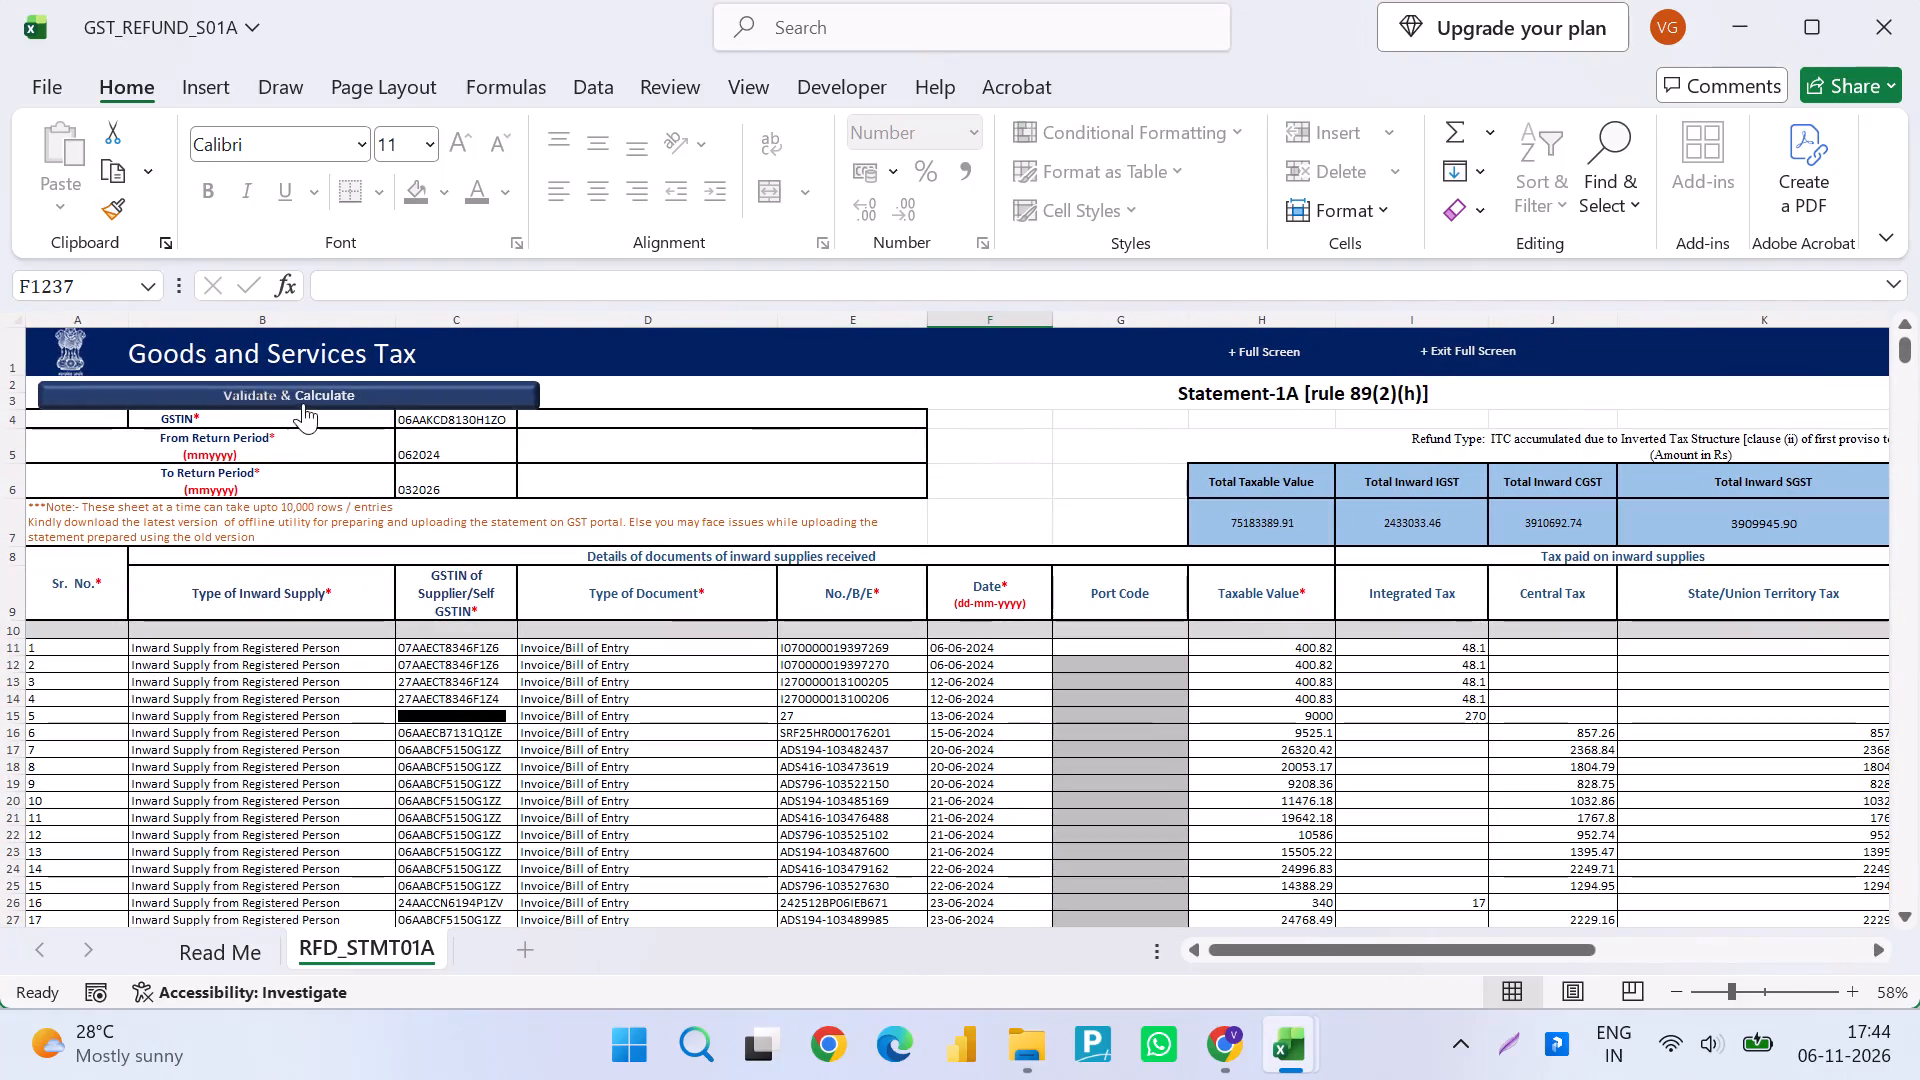
pyautogui.click(303, 403)
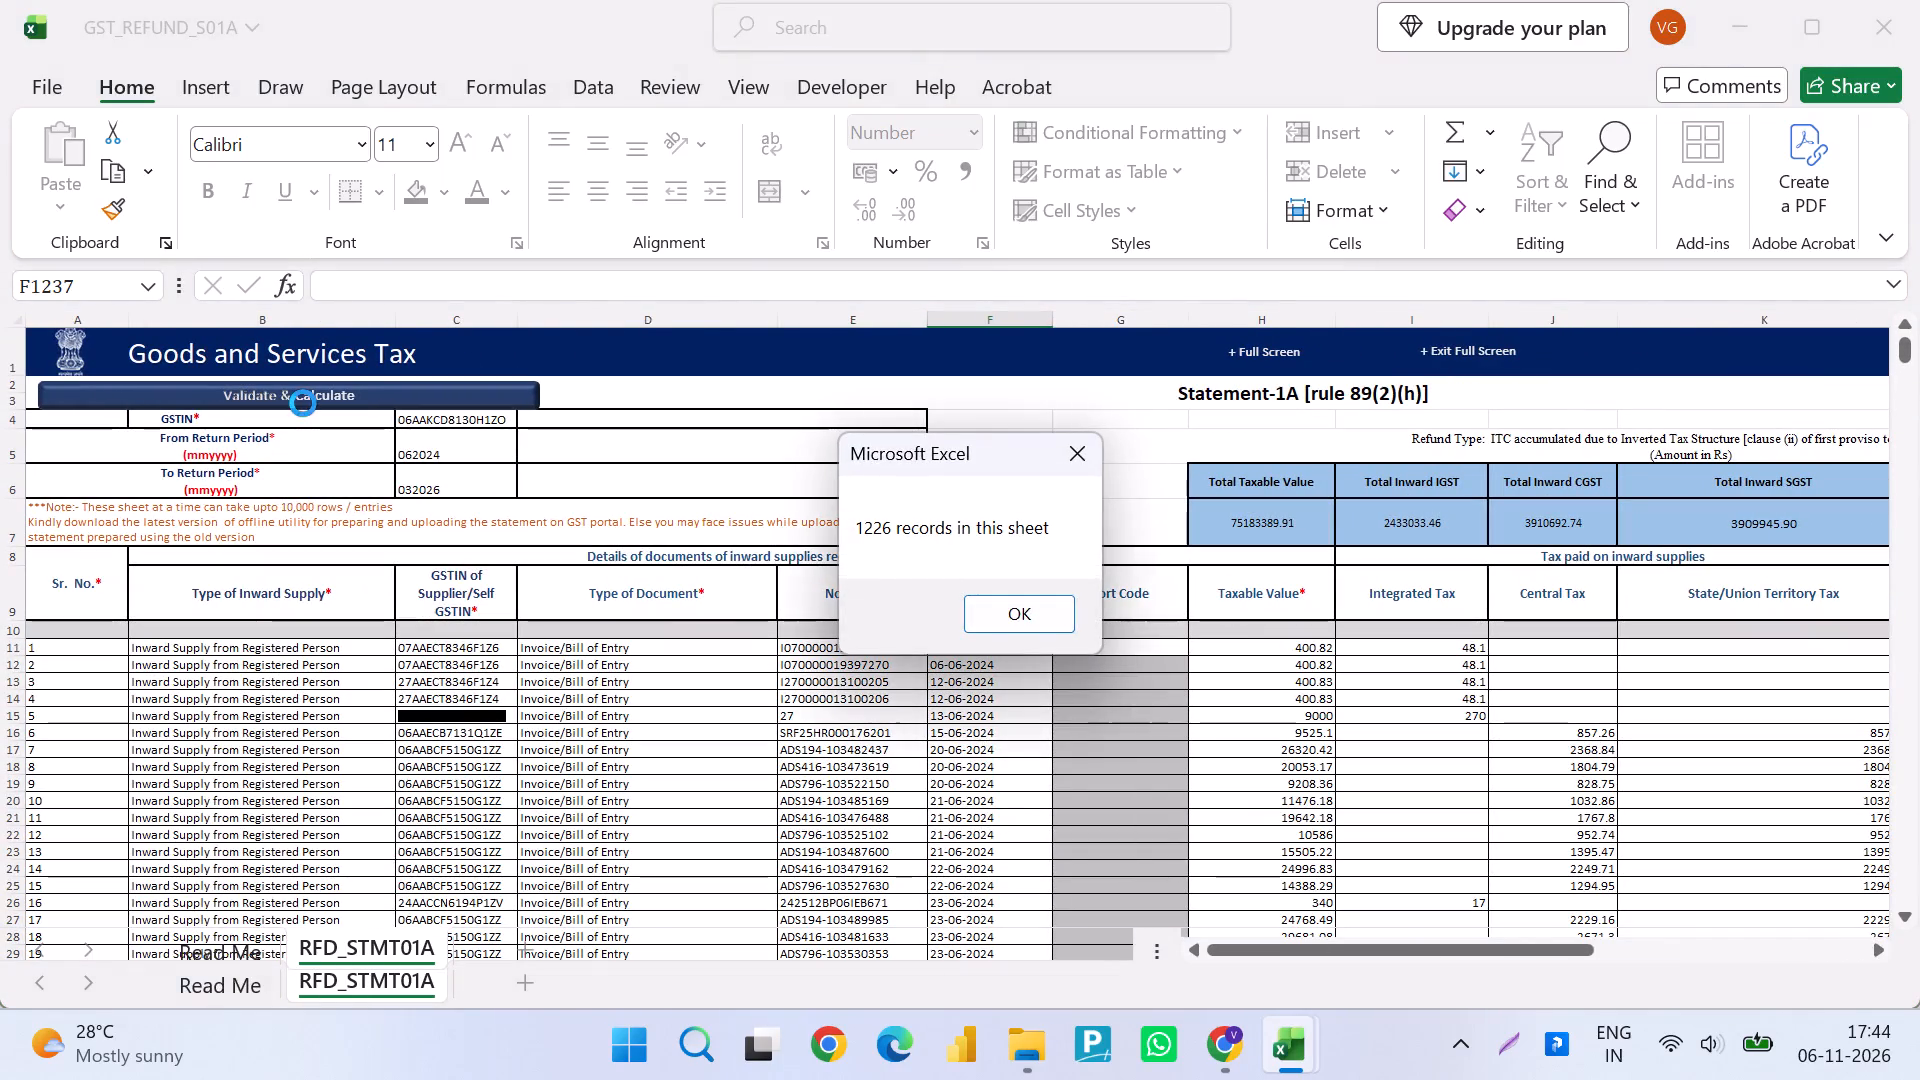
pyautogui.press('Return')
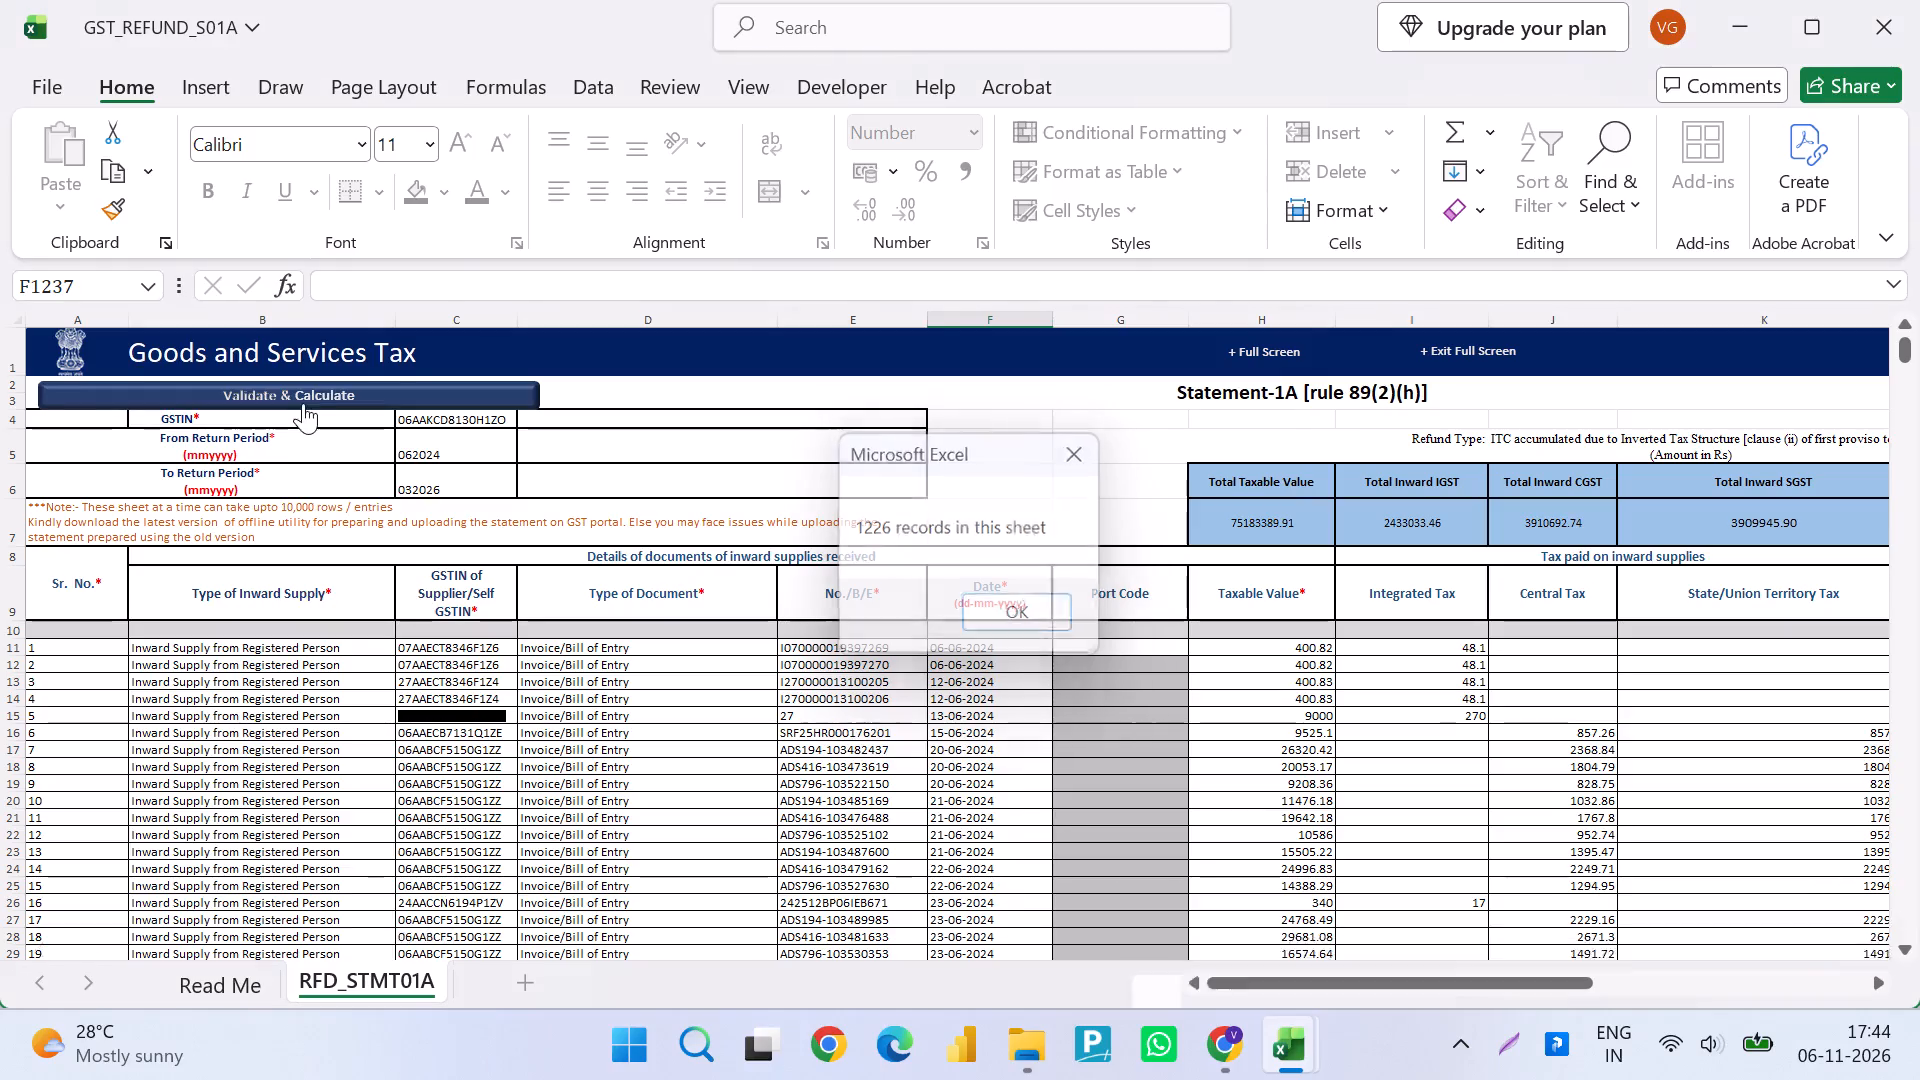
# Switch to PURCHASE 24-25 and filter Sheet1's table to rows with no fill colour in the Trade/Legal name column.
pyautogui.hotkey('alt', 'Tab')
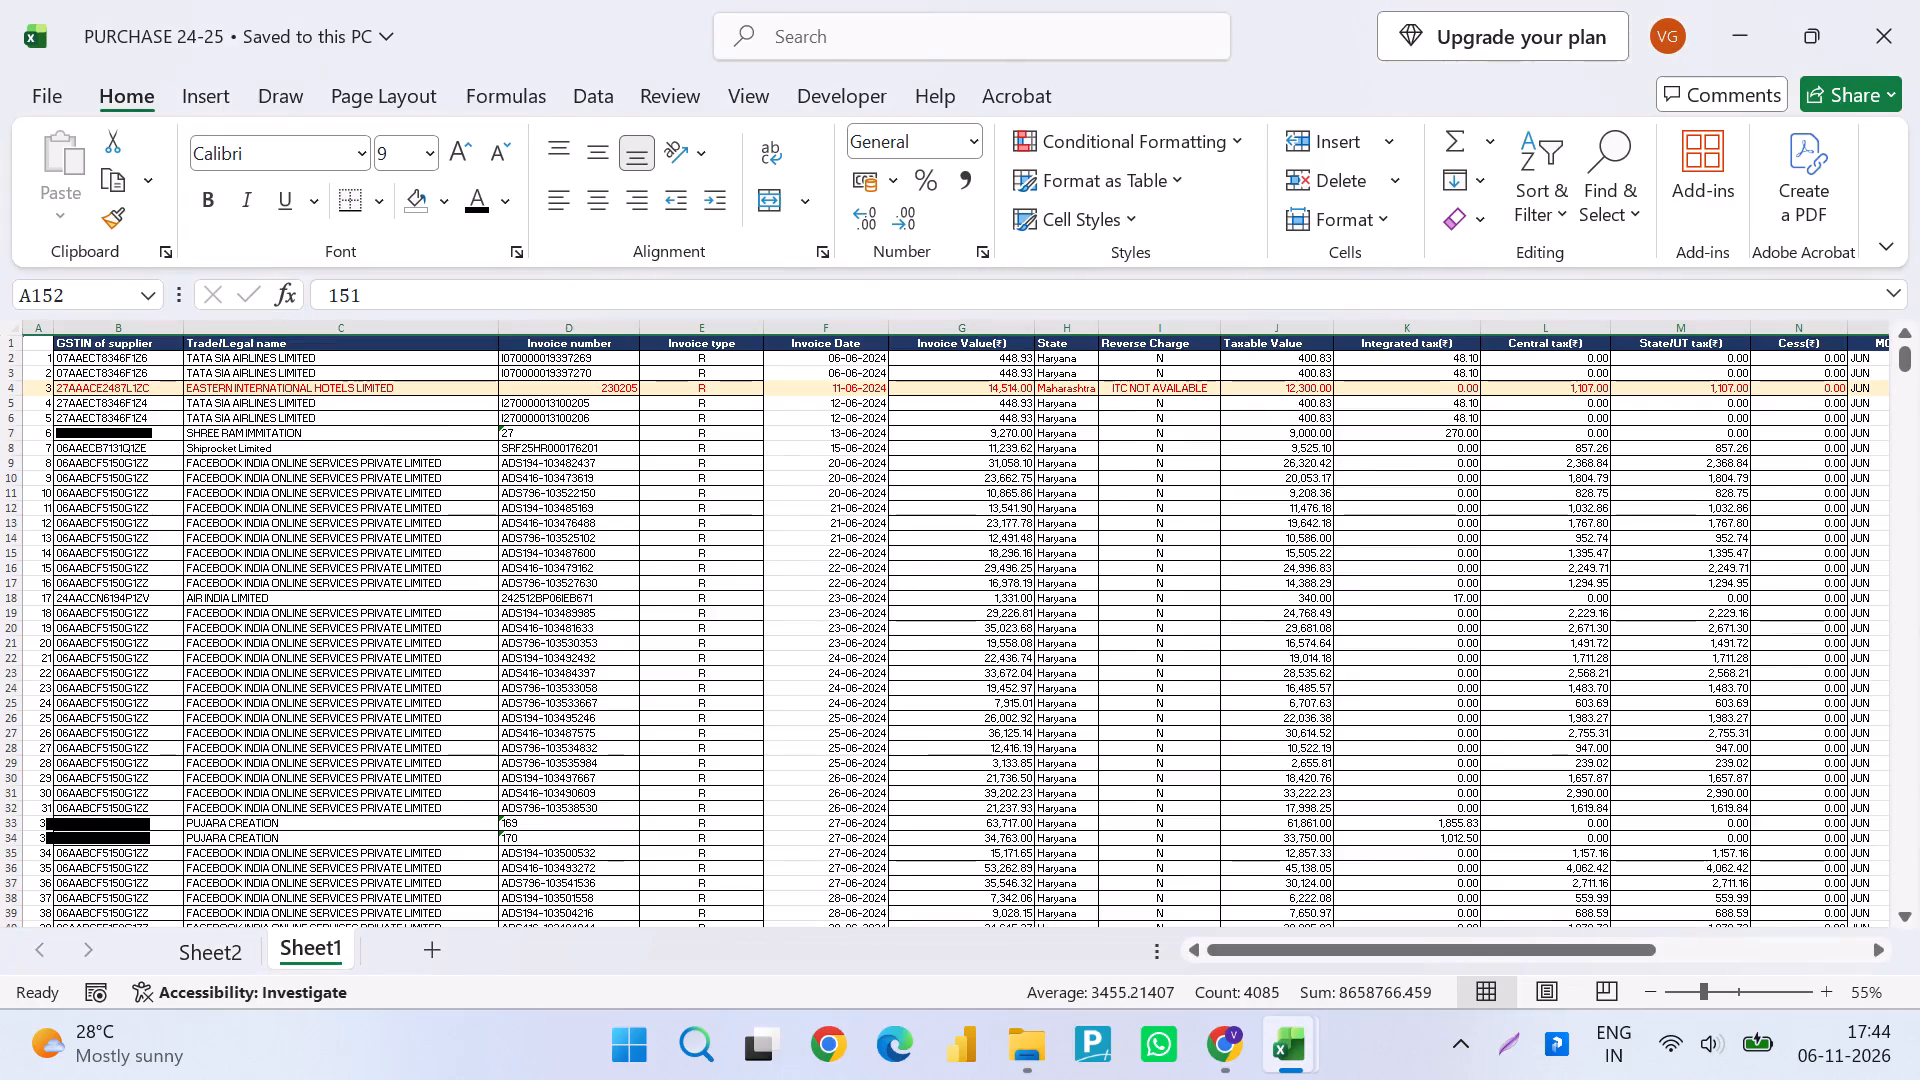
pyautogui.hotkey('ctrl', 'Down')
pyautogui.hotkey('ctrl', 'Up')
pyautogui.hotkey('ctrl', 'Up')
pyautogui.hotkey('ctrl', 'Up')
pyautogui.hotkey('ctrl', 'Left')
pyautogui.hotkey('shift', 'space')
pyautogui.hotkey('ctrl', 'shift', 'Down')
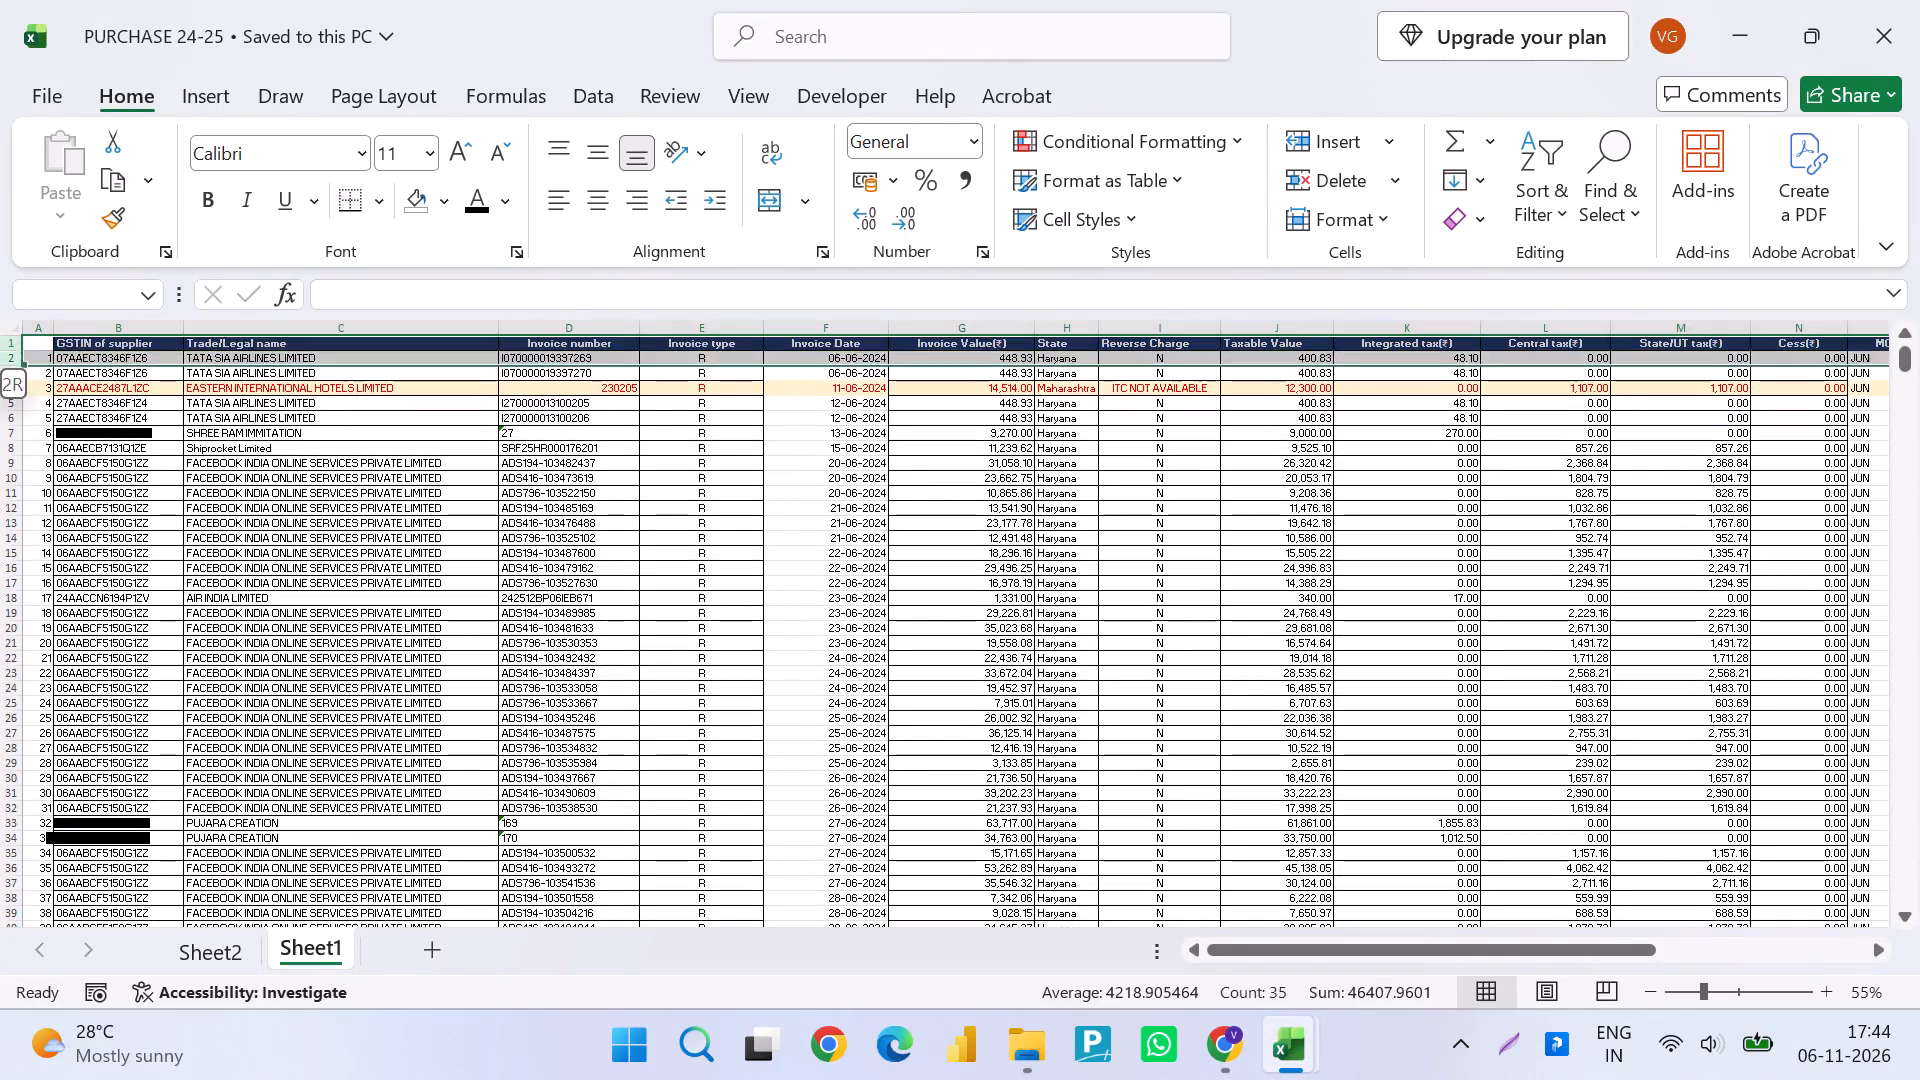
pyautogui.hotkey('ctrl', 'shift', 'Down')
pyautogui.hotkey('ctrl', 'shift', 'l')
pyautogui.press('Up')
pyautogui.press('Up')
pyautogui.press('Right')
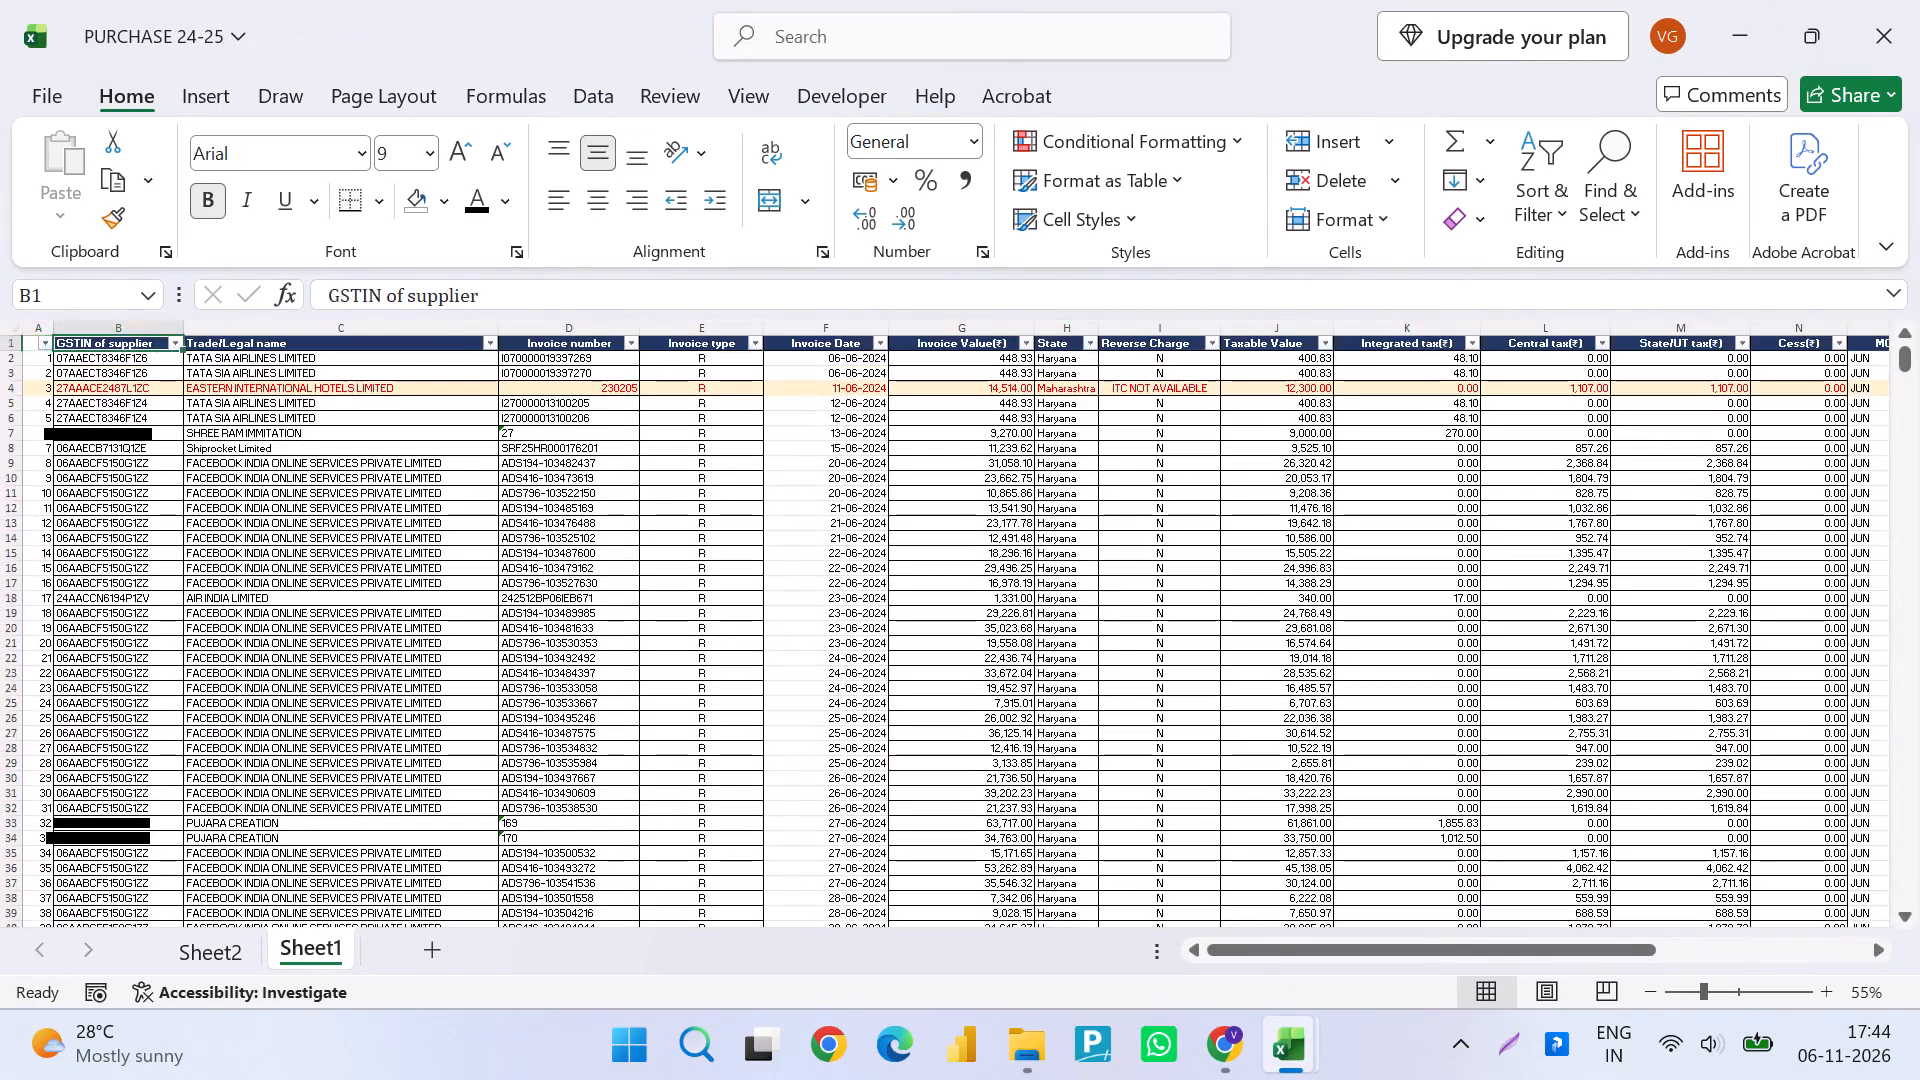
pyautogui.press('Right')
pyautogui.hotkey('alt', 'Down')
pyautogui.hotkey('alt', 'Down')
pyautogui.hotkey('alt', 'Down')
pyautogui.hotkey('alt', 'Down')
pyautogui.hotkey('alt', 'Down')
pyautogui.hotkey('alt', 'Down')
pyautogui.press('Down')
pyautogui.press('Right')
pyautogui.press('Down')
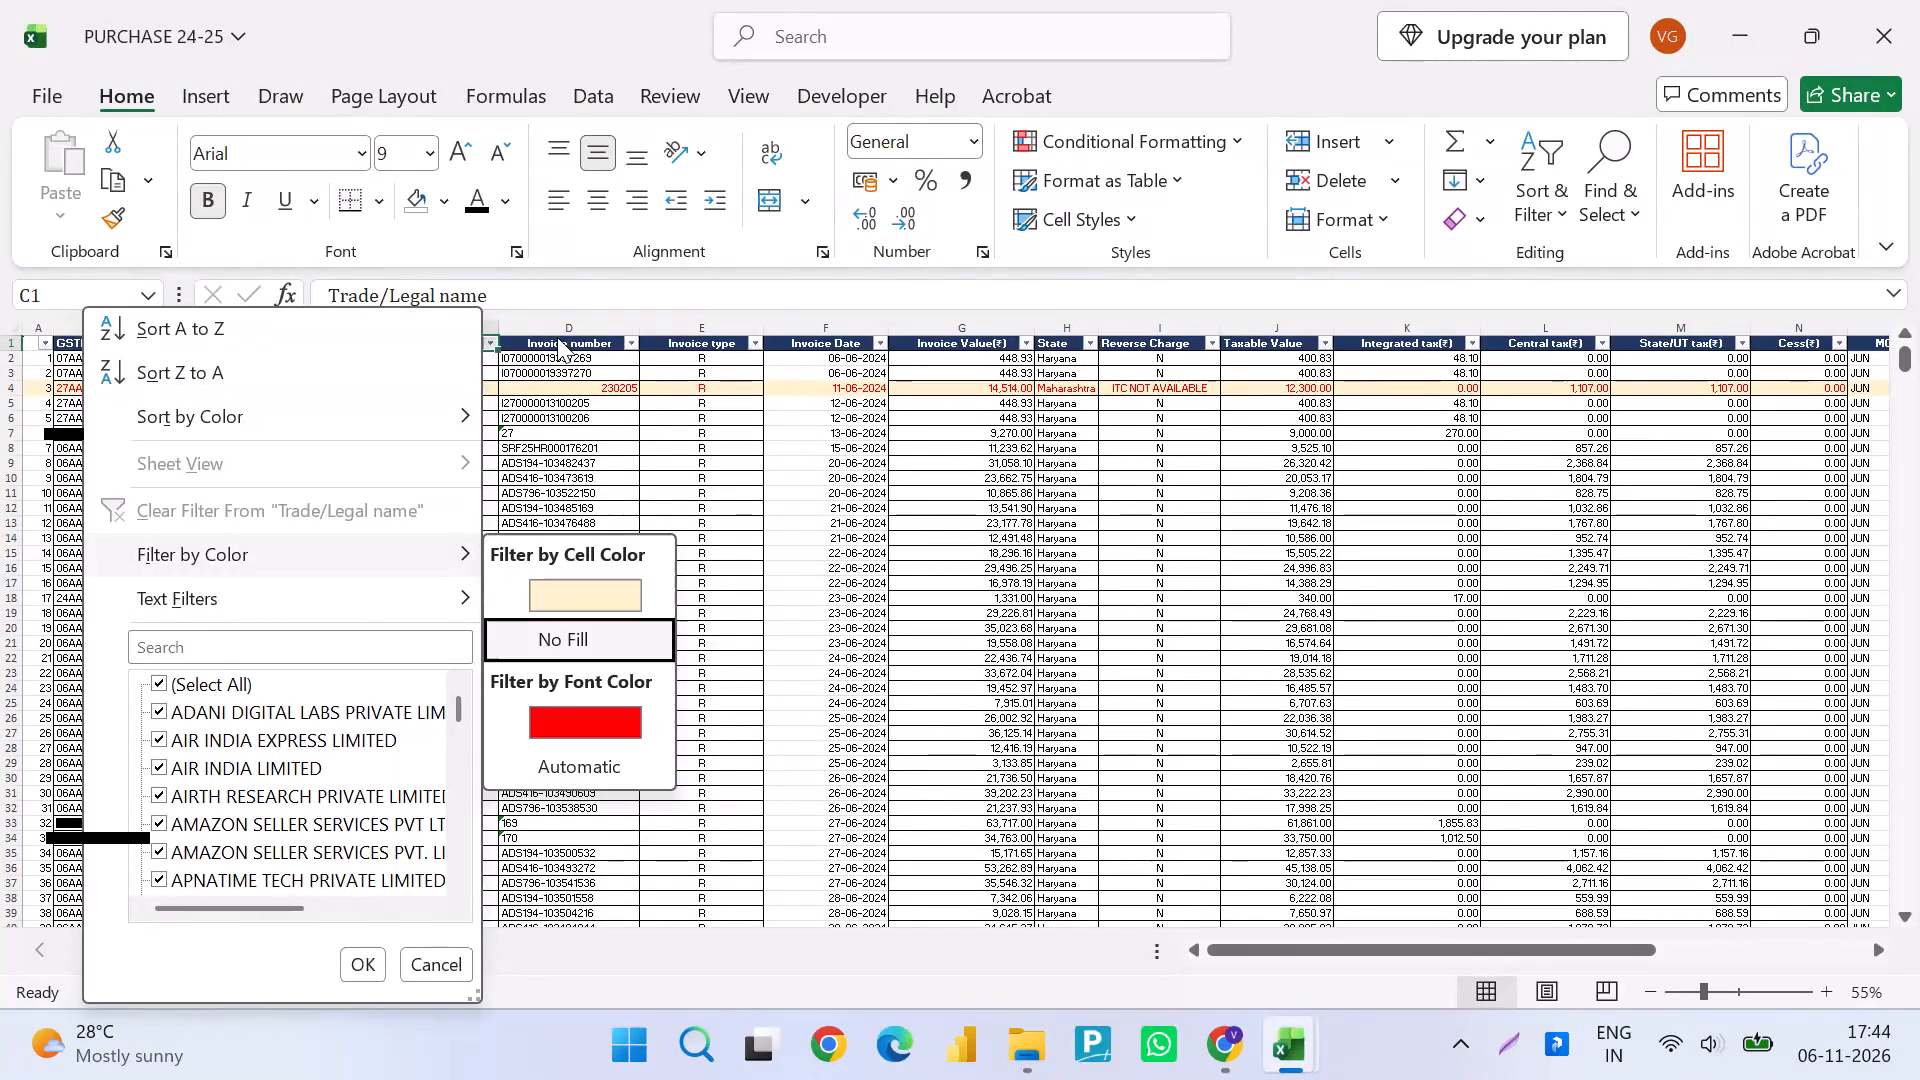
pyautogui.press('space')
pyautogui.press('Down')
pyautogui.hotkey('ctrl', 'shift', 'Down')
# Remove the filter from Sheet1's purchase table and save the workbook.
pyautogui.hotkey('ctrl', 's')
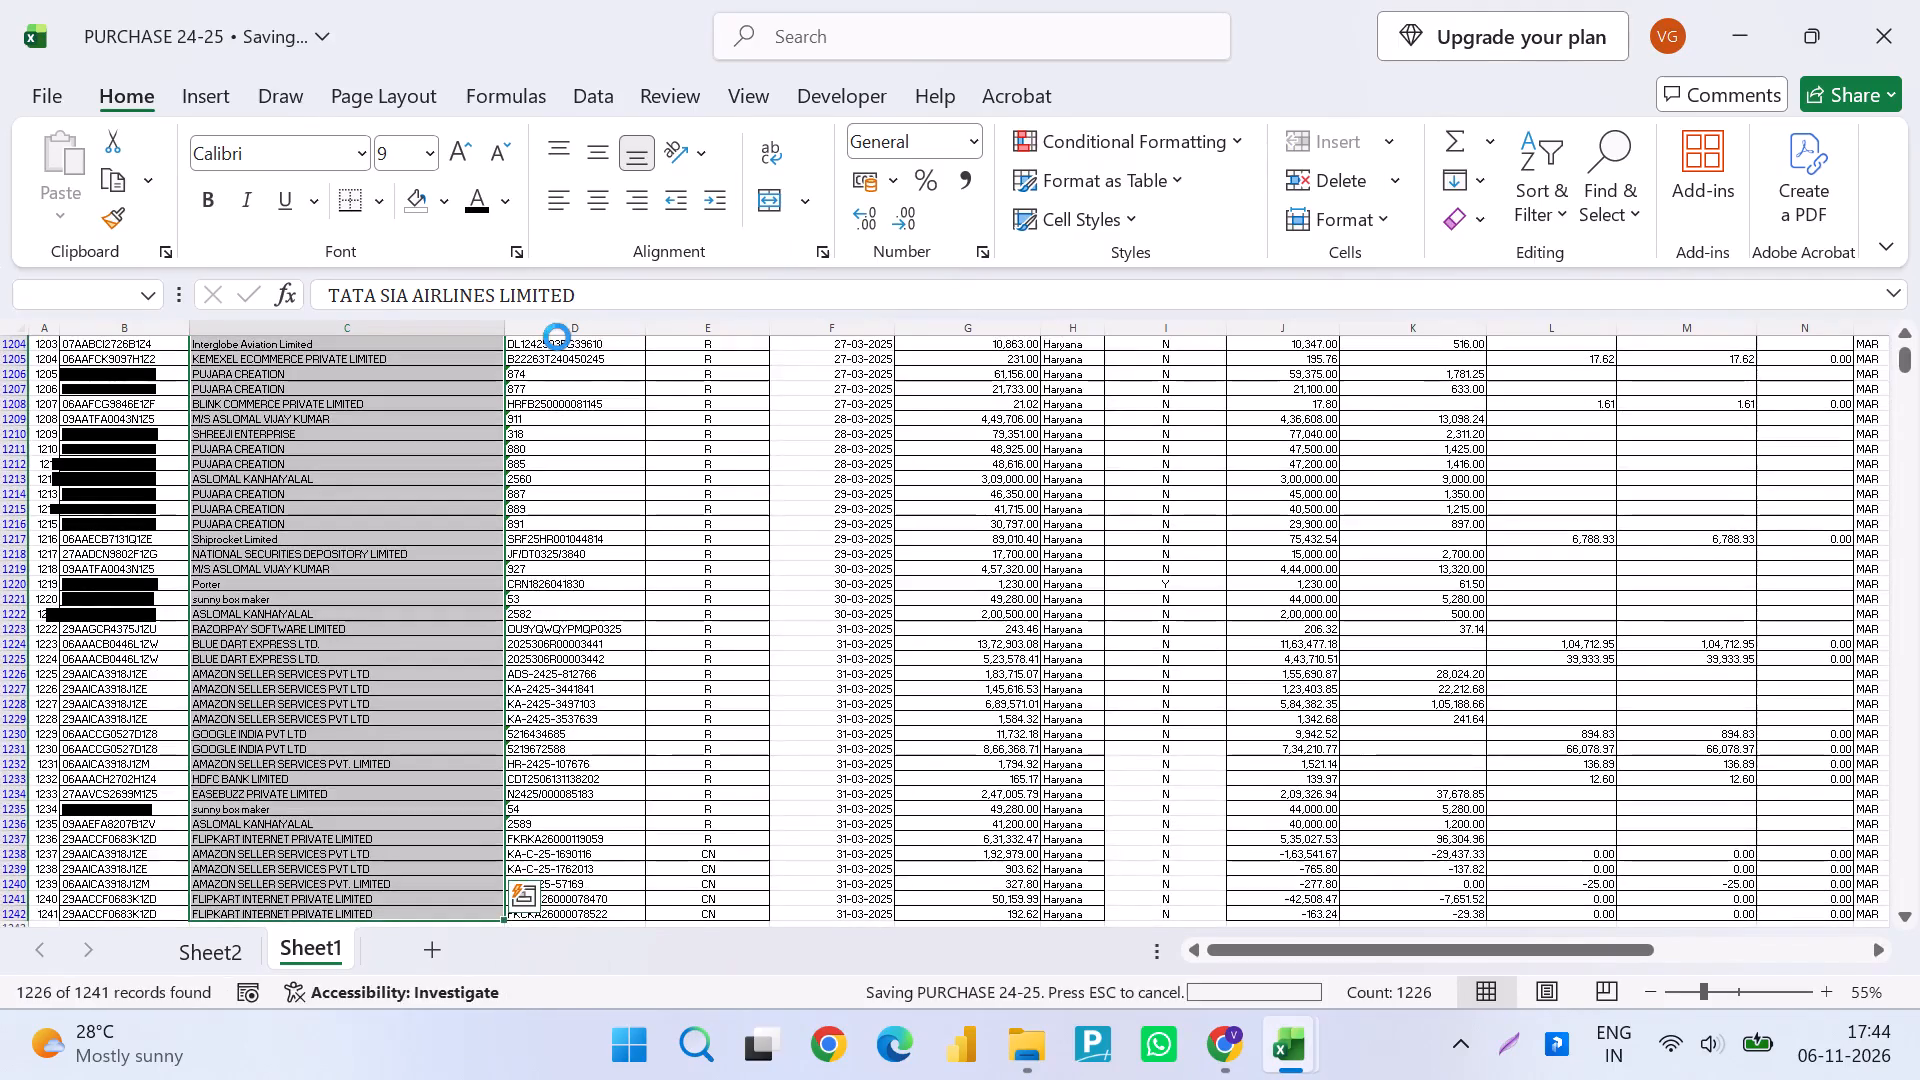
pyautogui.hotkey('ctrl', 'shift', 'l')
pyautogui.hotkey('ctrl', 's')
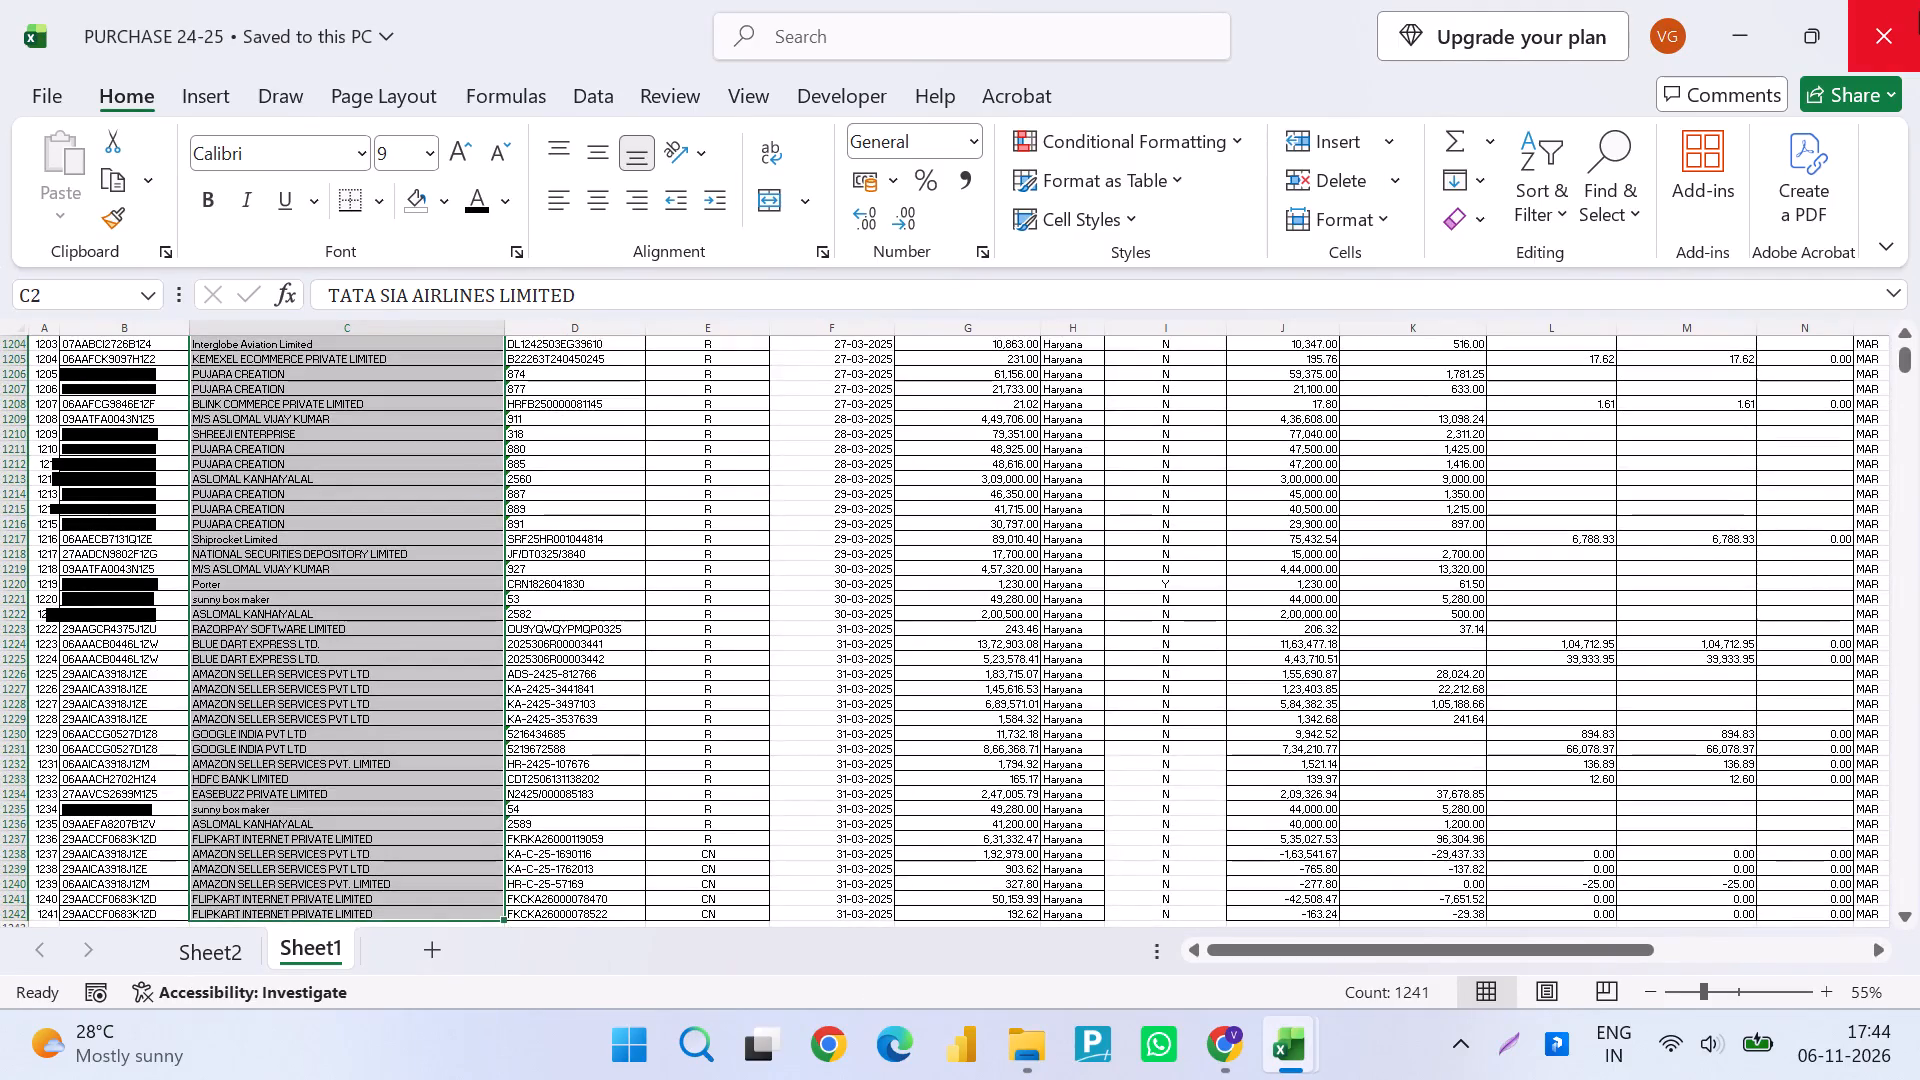
# Filter Sheet1's purchase table by colour, keeping only the No Fill rows in the Trade/Legal name column.
pyautogui.scroll(8, 1220, 518)
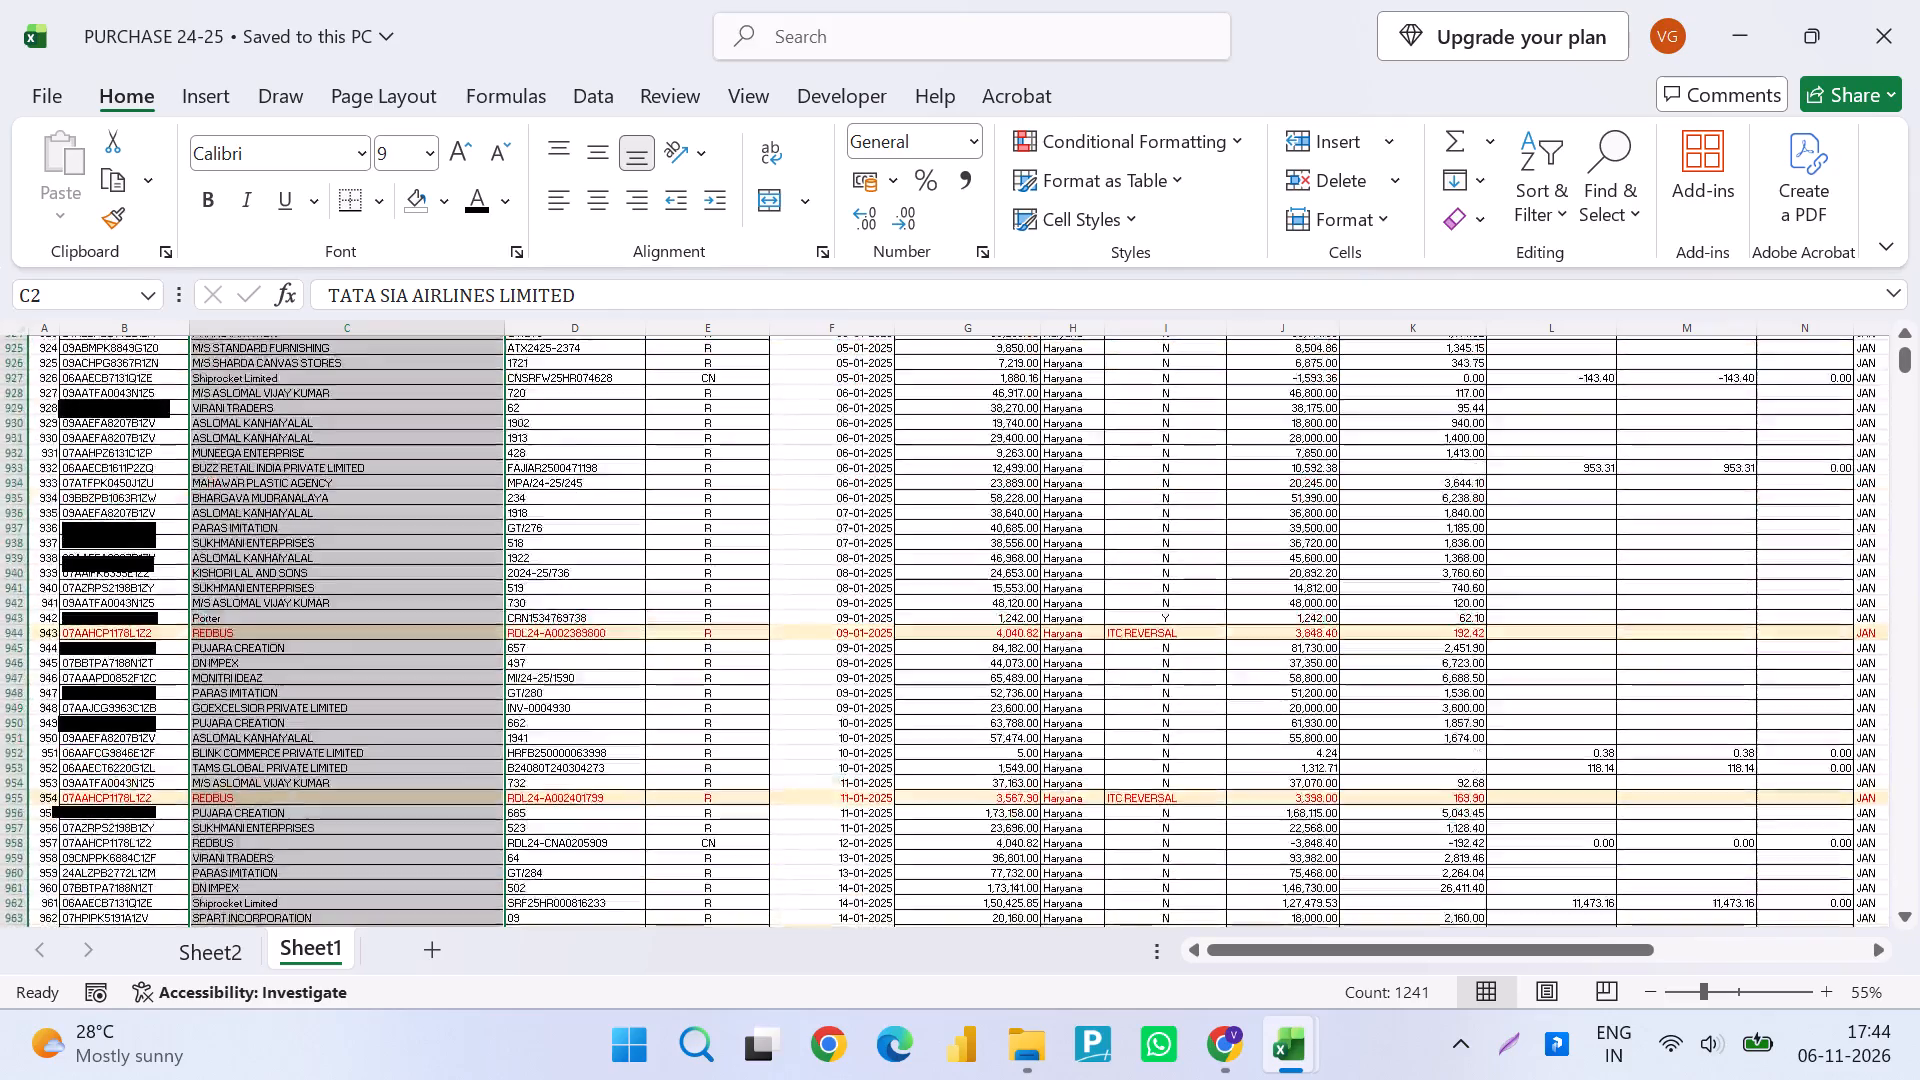
pyautogui.scroll(13, 1220, 518)
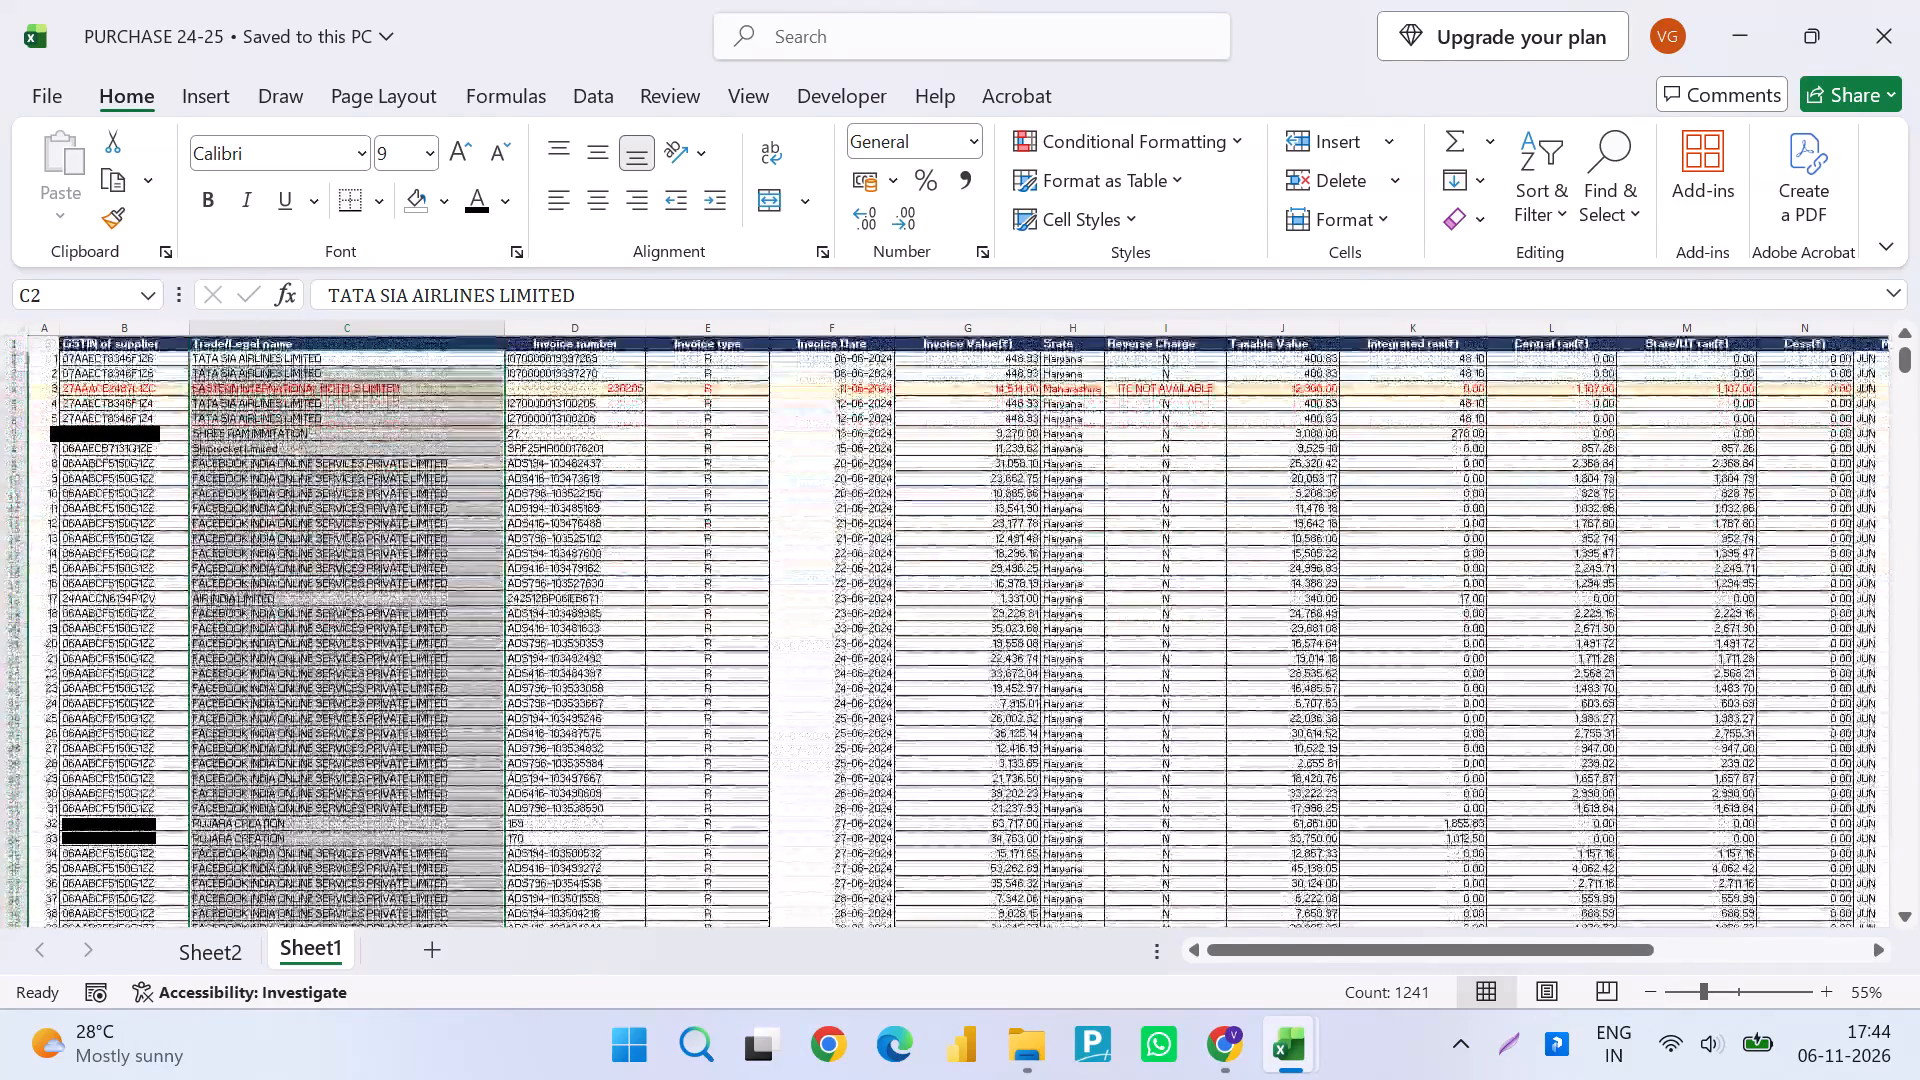
pyautogui.hotkey('ctrl', 'Up')
pyautogui.hotkey('shift', 'space')
pyautogui.hotkey('ctrl', 'shift', 'Down')
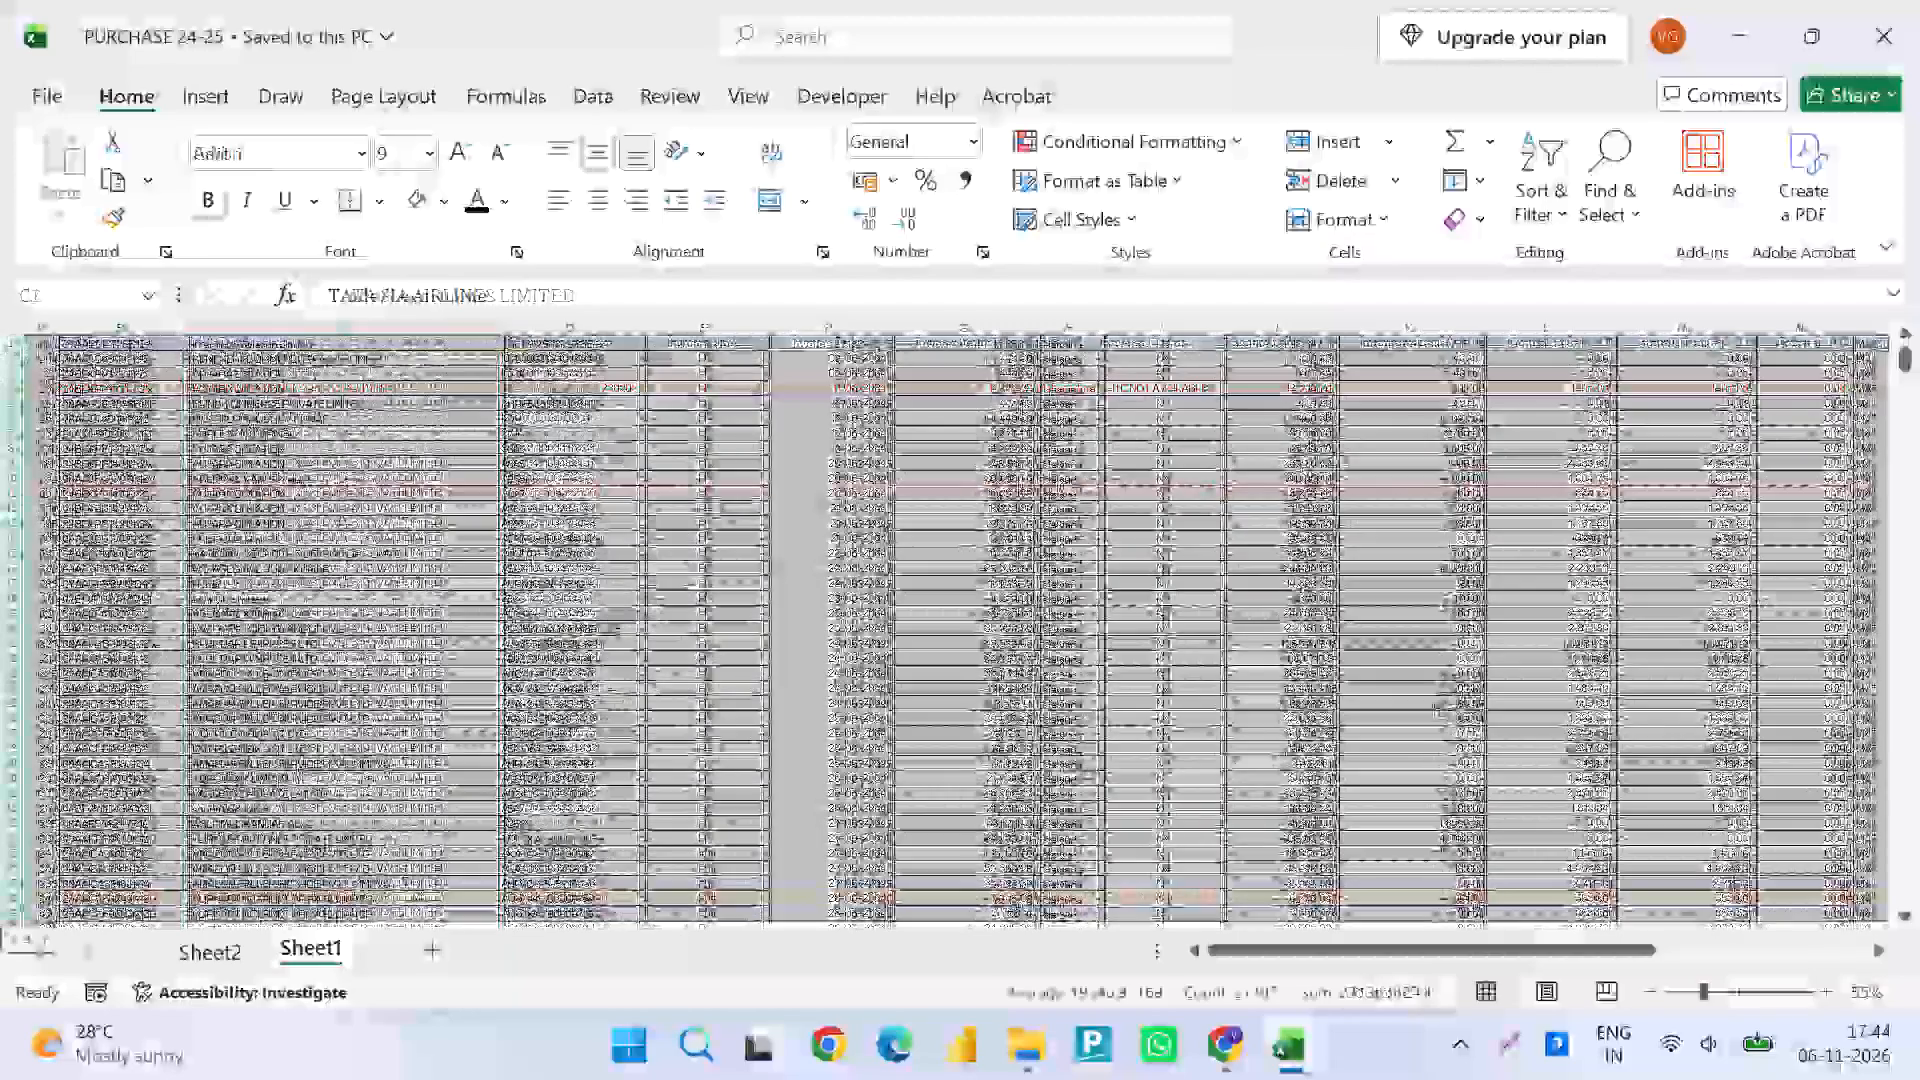
pyautogui.hotkey('ctrl', 'shift', 'l')
pyautogui.press('Up')
pyautogui.hotkey('alt', 'Down')
pyautogui.hotkey('alt', 'Down')
pyautogui.press('Escape')
pyautogui.press('Down')
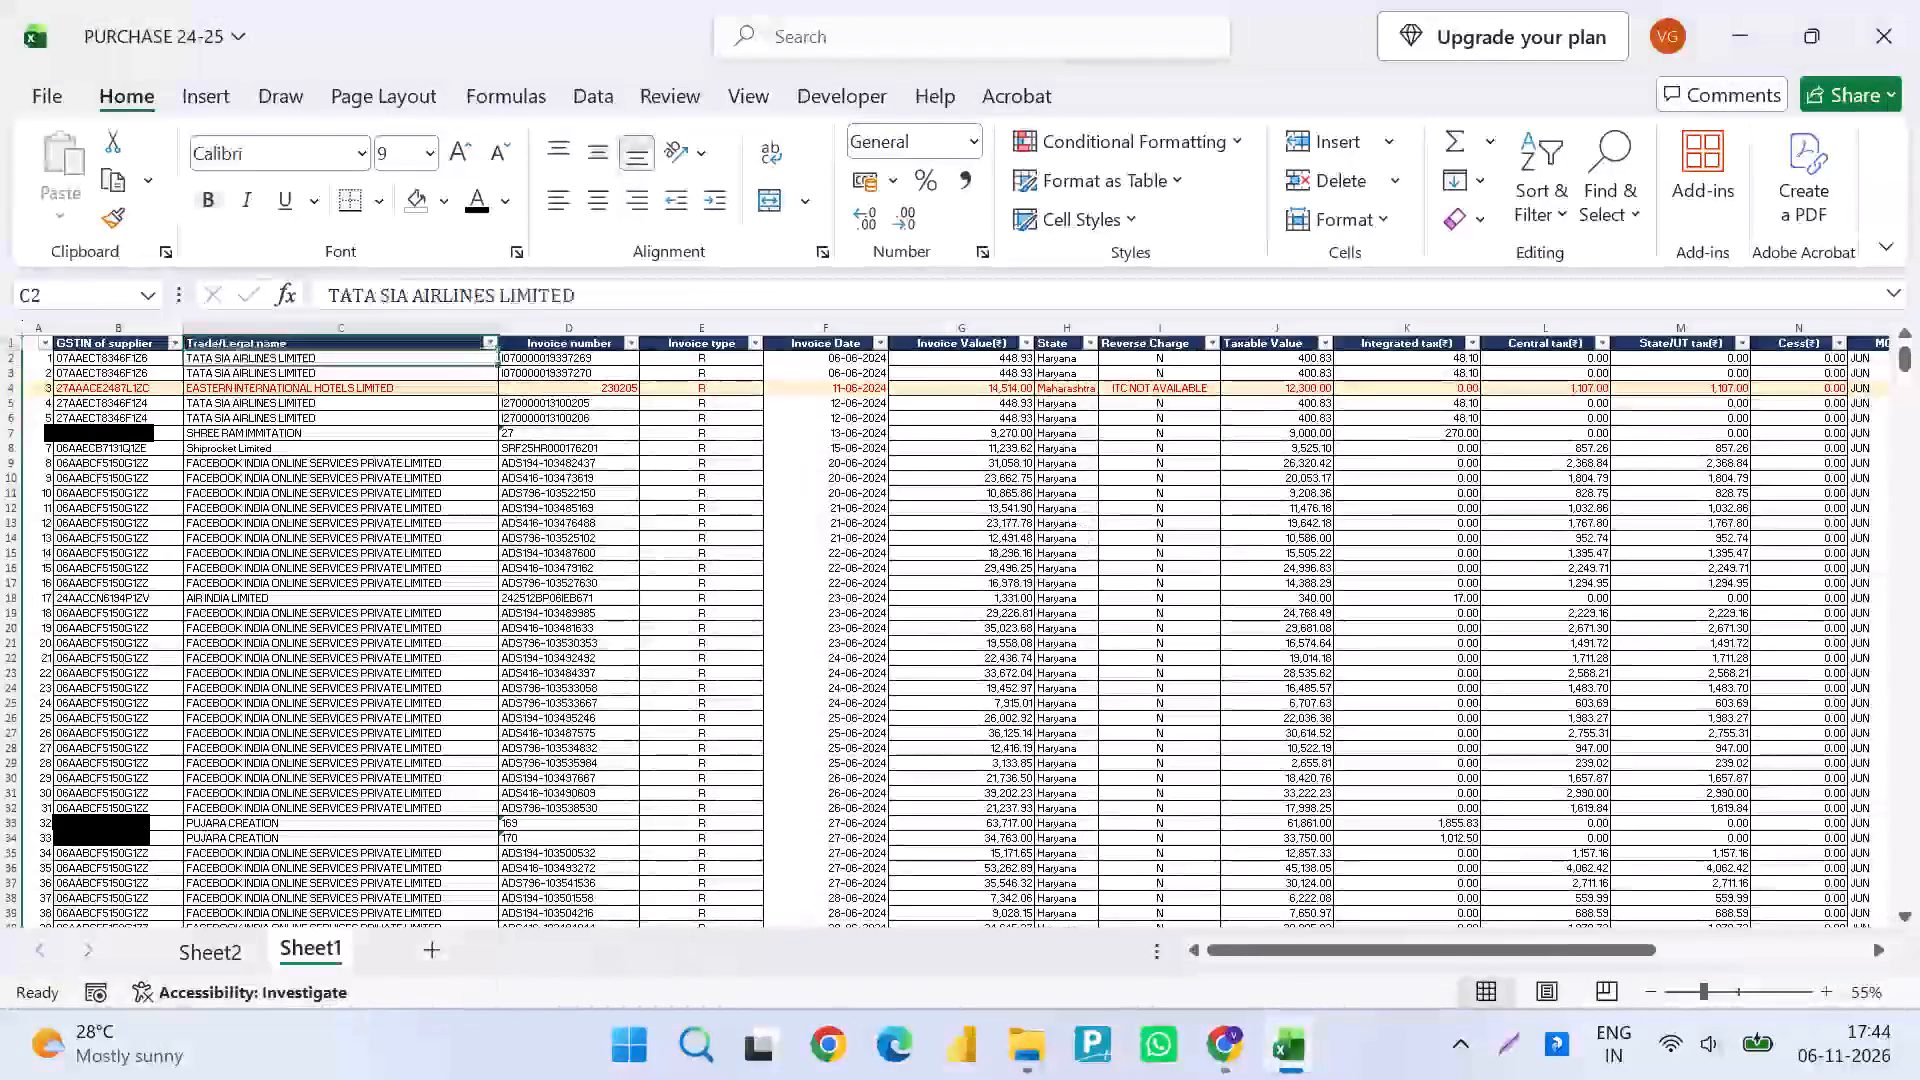
pyautogui.press('Up')
pyautogui.hotkey('alt', 'Down')
pyautogui.hotkey('alt', 'Down')
pyautogui.hotkey('alt', 'Down')
pyautogui.hotkey('alt', 'Down')
pyautogui.hotkey('alt', 'Down')
pyautogui.hotkey('alt', 'Down')
pyautogui.press('Down')
pyautogui.press('Right')
pyautogui.press('Down')
pyautogui.press('space')
# Compare the sum of the filtered Taxable Value column with the Total Taxable Value in the GST_REFUND_S01A statement.
pyautogui.press('Right')
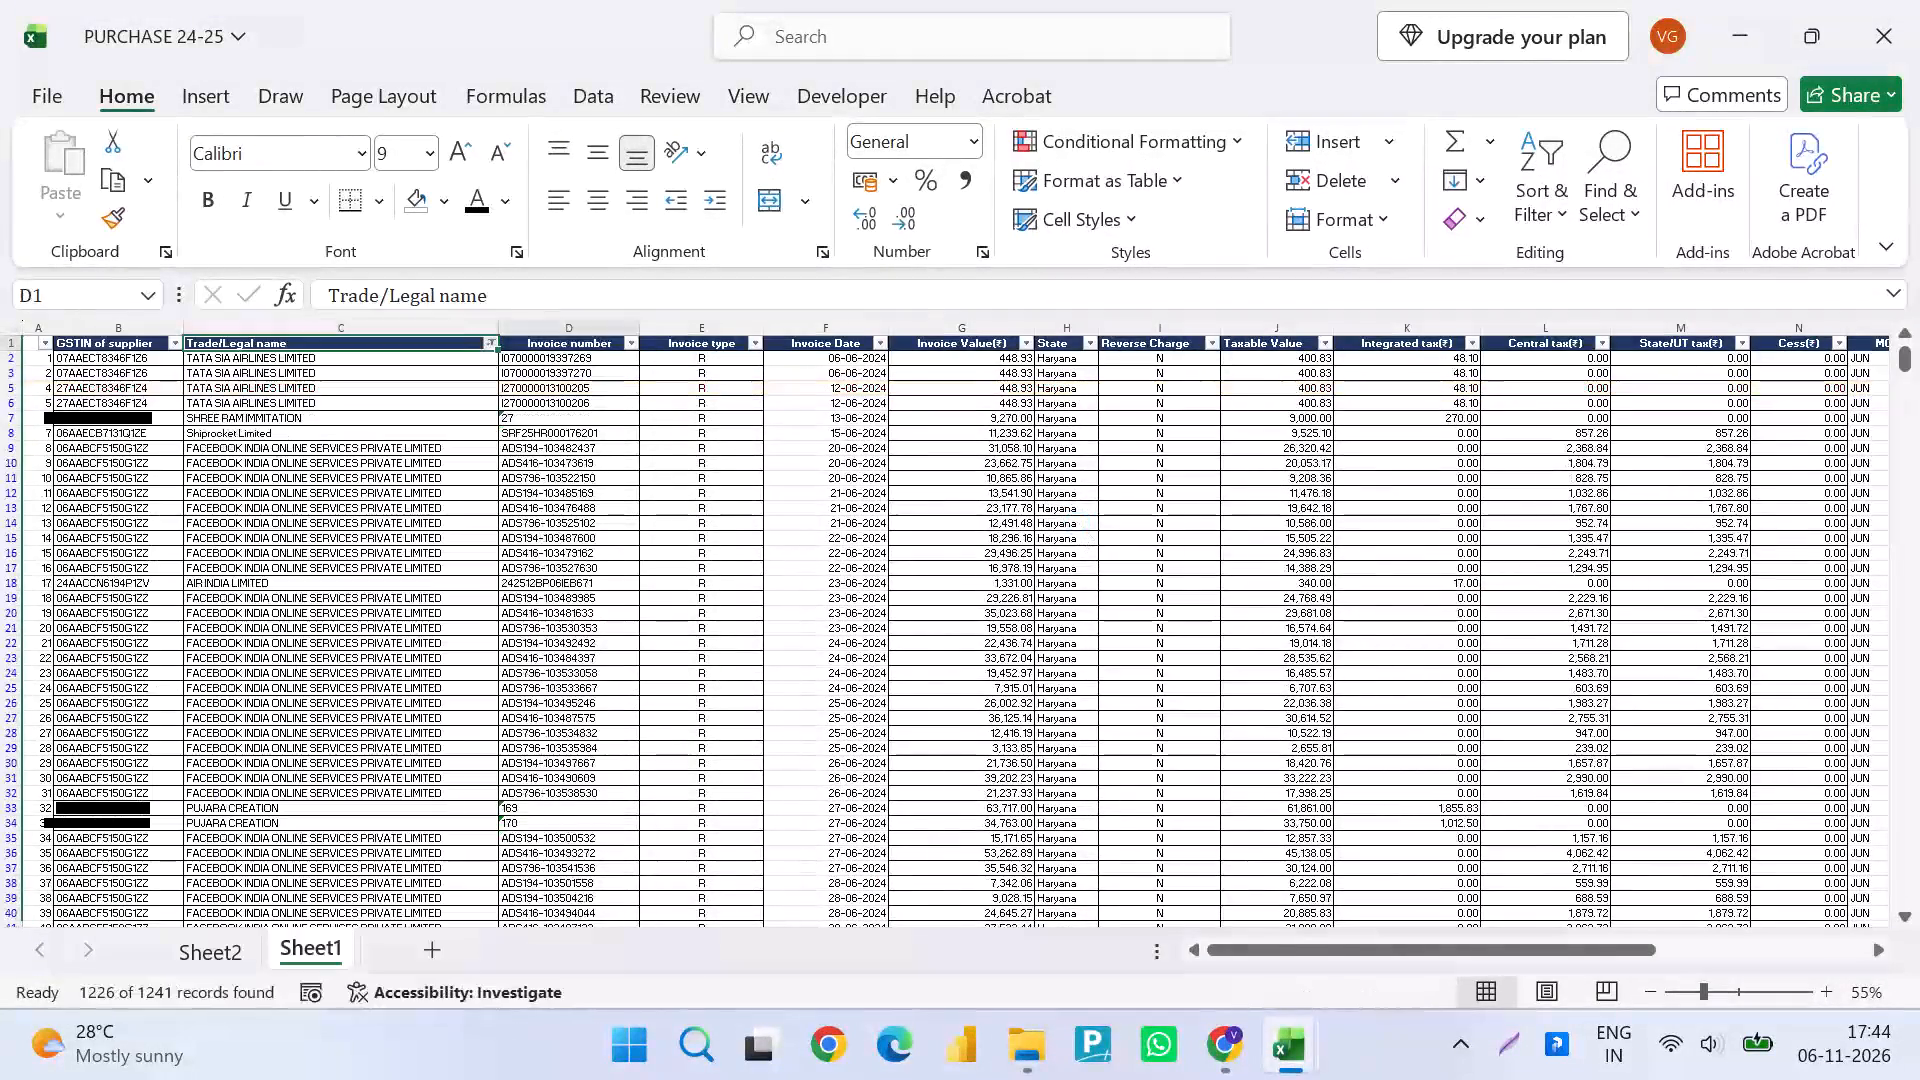
pyautogui.press('Right')
pyautogui.press('Right')
pyautogui.press('Right')
pyautogui.press('Right')
pyautogui.press('Right')
pyautogui.press('Right')
pyautogui.press('Down')
pyautogui.press('Right')
pyautogui.press('Left')
pyautogui.hotkey('ctrl', 'shift', 'Down')
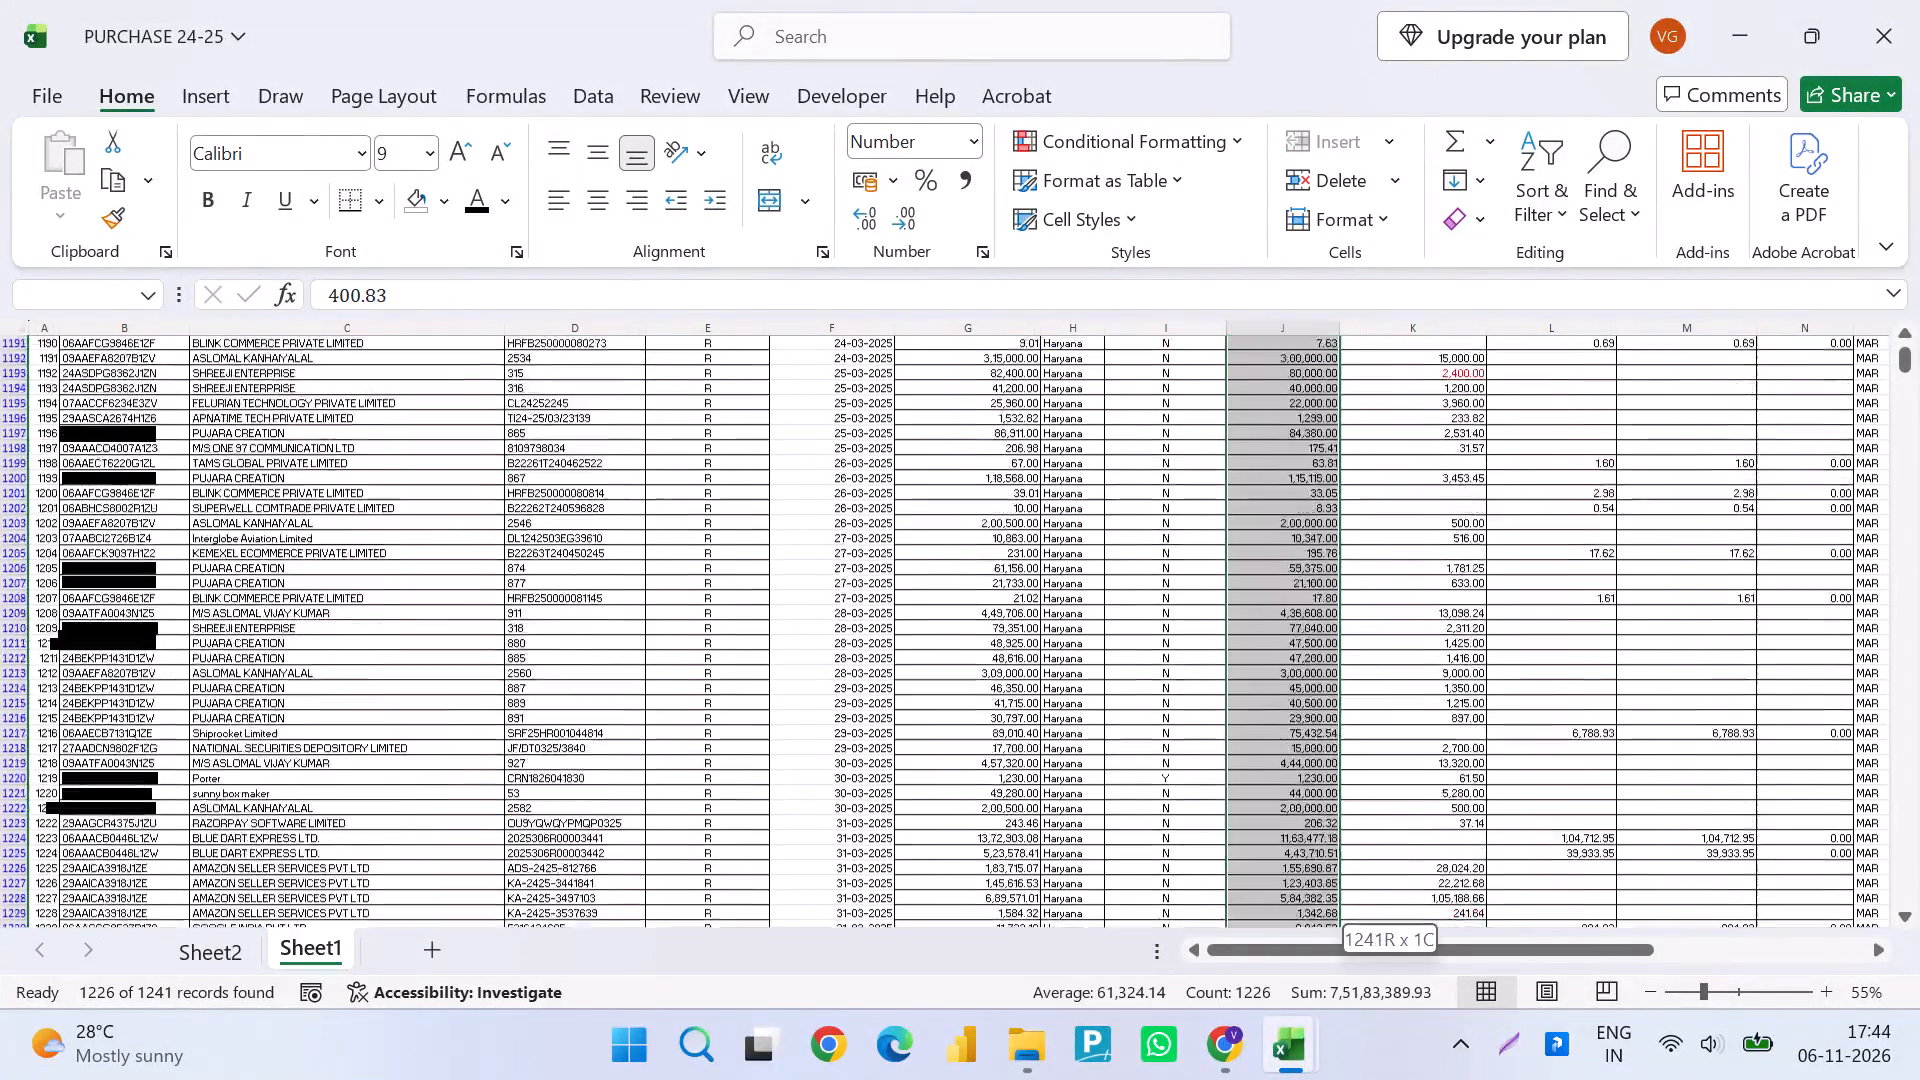
pyautogui.hotkey('alt', 'Tab')
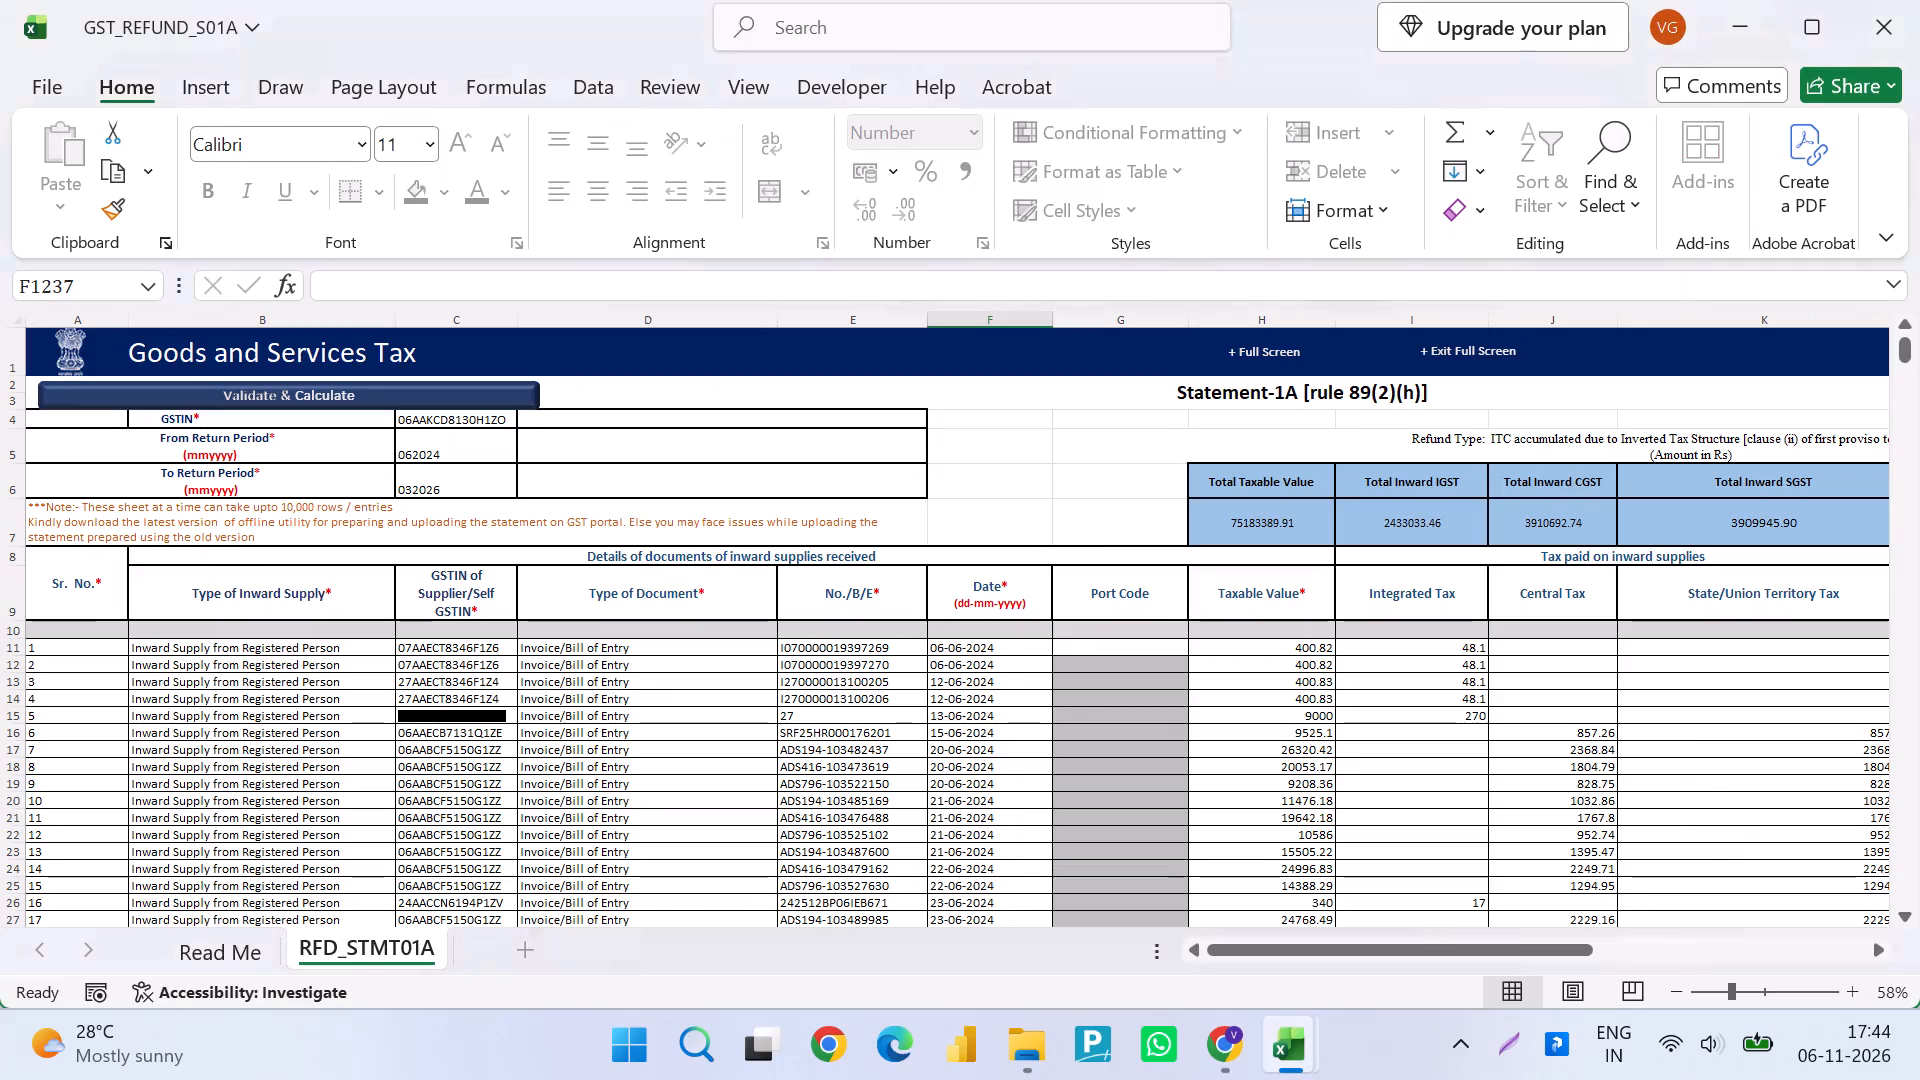
pyautogui.hotkey('alt', 'Tab')
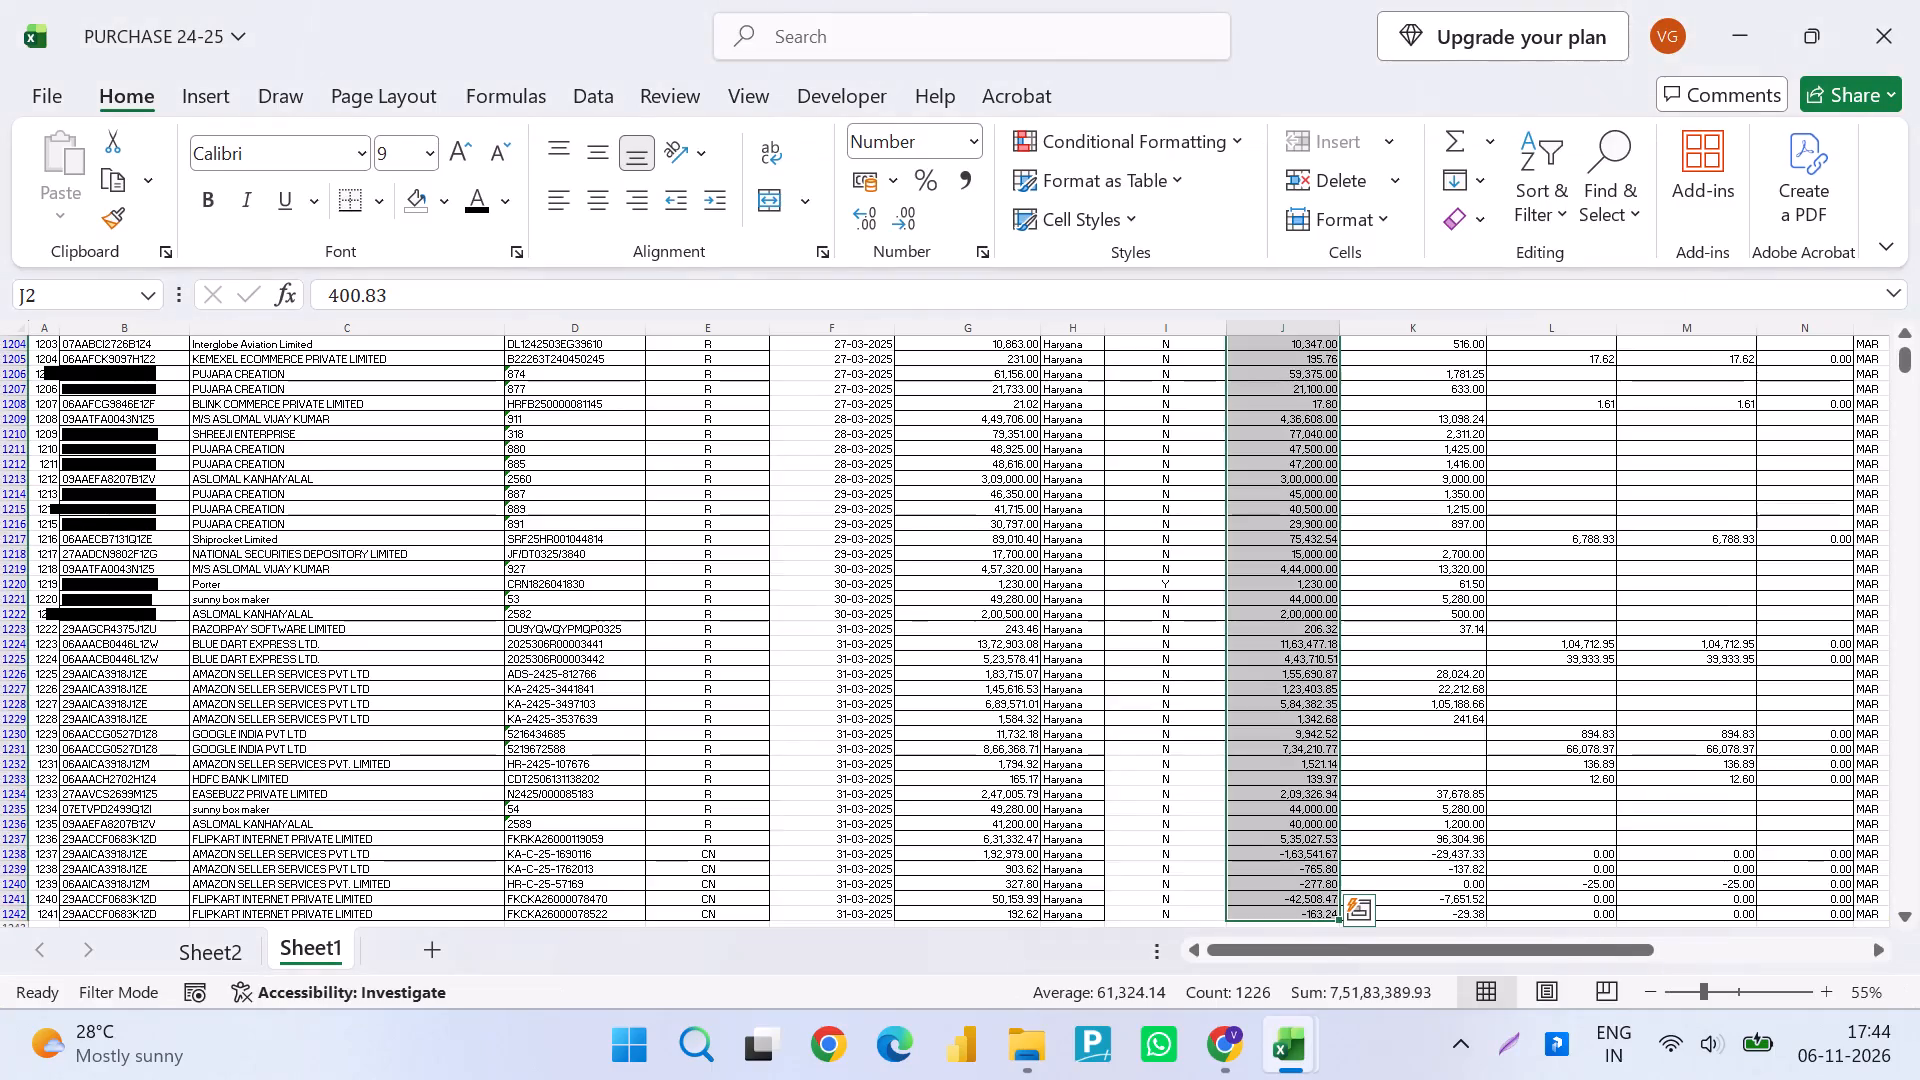
# Select the filtered Integrated tax column from its first data row downward to check its sum.
pyautogui.press('Up')
pyautogui.press('Right')
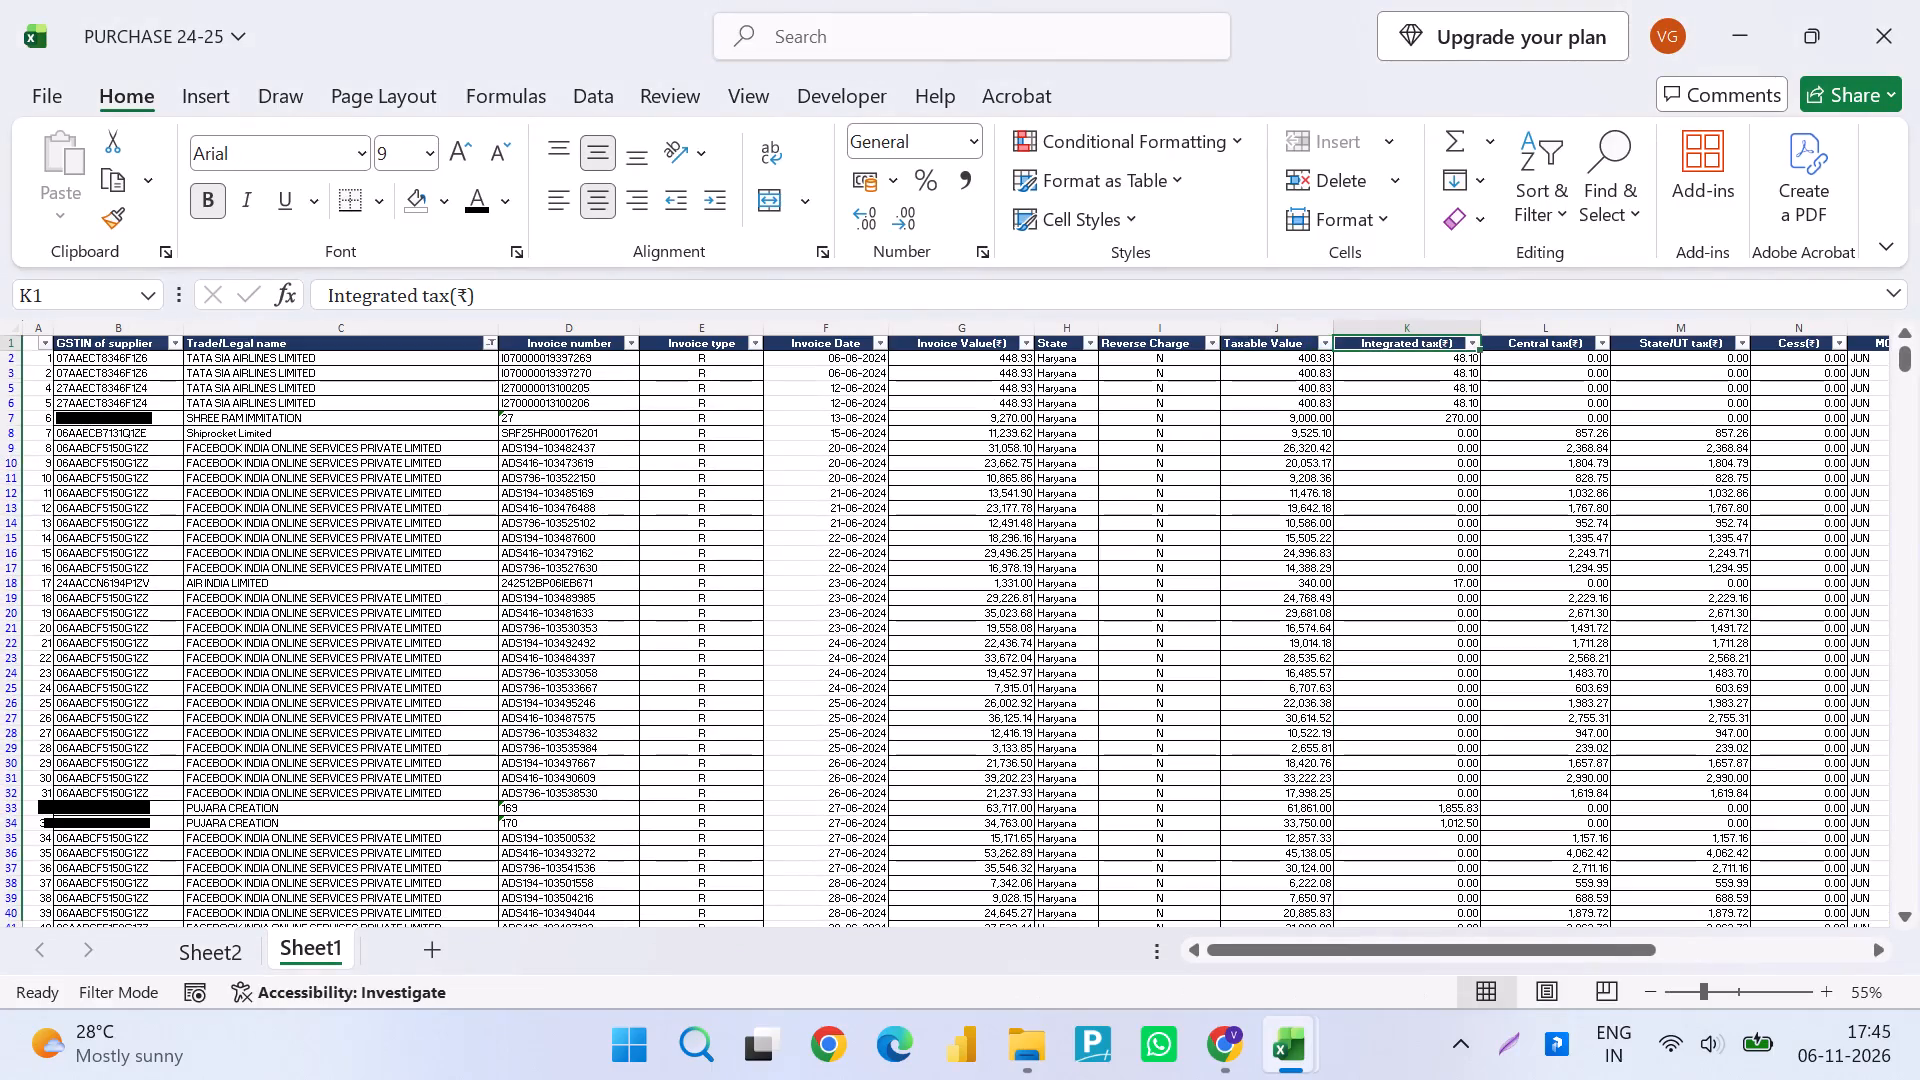
pyautogui.press('Down')
pyautogui.hotkey('ctrl', 'shift', 'Down')
pyautogui.hotkey('ctrl', 'shift', 'Down')
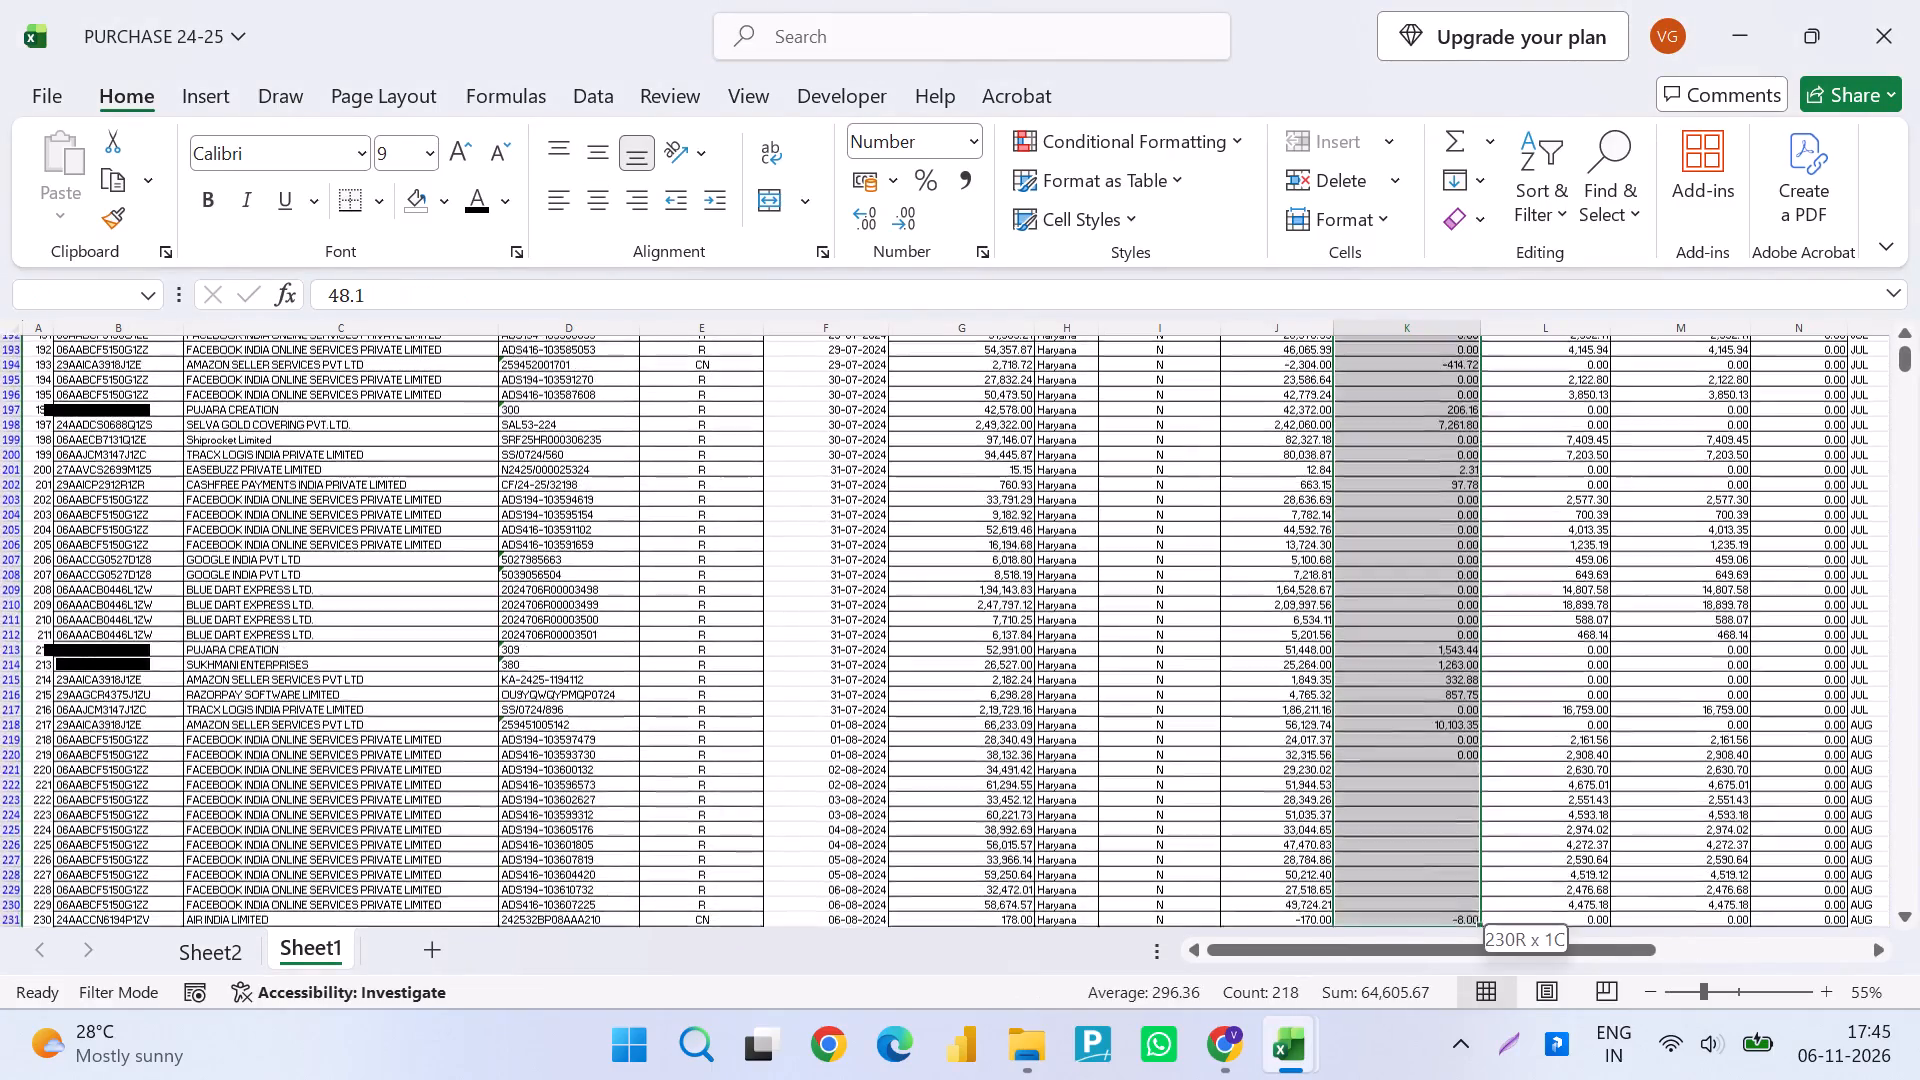
pyautogui.hotkey('ctrl', 'shift', 'Down')
pyautogui.hotkey('ctrl', 'shift', 'Down')
pyautogui.hotkey('ctrl', 'shift', 'Down')
pyautogui.hotkey('ctrl', 'shift', 'Down')
pyautogui.hotkey('ctrl', 'shift', 'Down')
pyautogui.hotkey('ctrl', 'shift', 'Down')
pyautogui.hotkey('ctrl', 'shift', 'Down')
pyautogui.hotkey('ctrl', 'shift', 'Down')
pyautogui.hotkey('ctrl', 'shift', 'Down')
pyautogui.hotkey('ctrl', 'shift', 'Down')
pyautogui.hotkey('ctrl', 'shift', 'Down')
pyautogui.hotkey('ctrl', 'shift', 'Down')
pyautogui.hotkey('ctrl', 'shift', 'Down')
pyautogui.hotkey('ctrl', 'shift', 'Down')
pyautogui.hotkey('ctrl', 'shift', 'Down')
pyautogui.hotkey('ctrl', 'shift', 'Down')
pyautogui.hotkey('ctrl', 'shift', 'Down')
pyautogui.hotkey('ctrl', 'shift', 'Down')
pyautogui.hotkey('ctrl', 'shift', 'Down')
pyautogui.hotkey('ctrl', 'shift', 'Down')
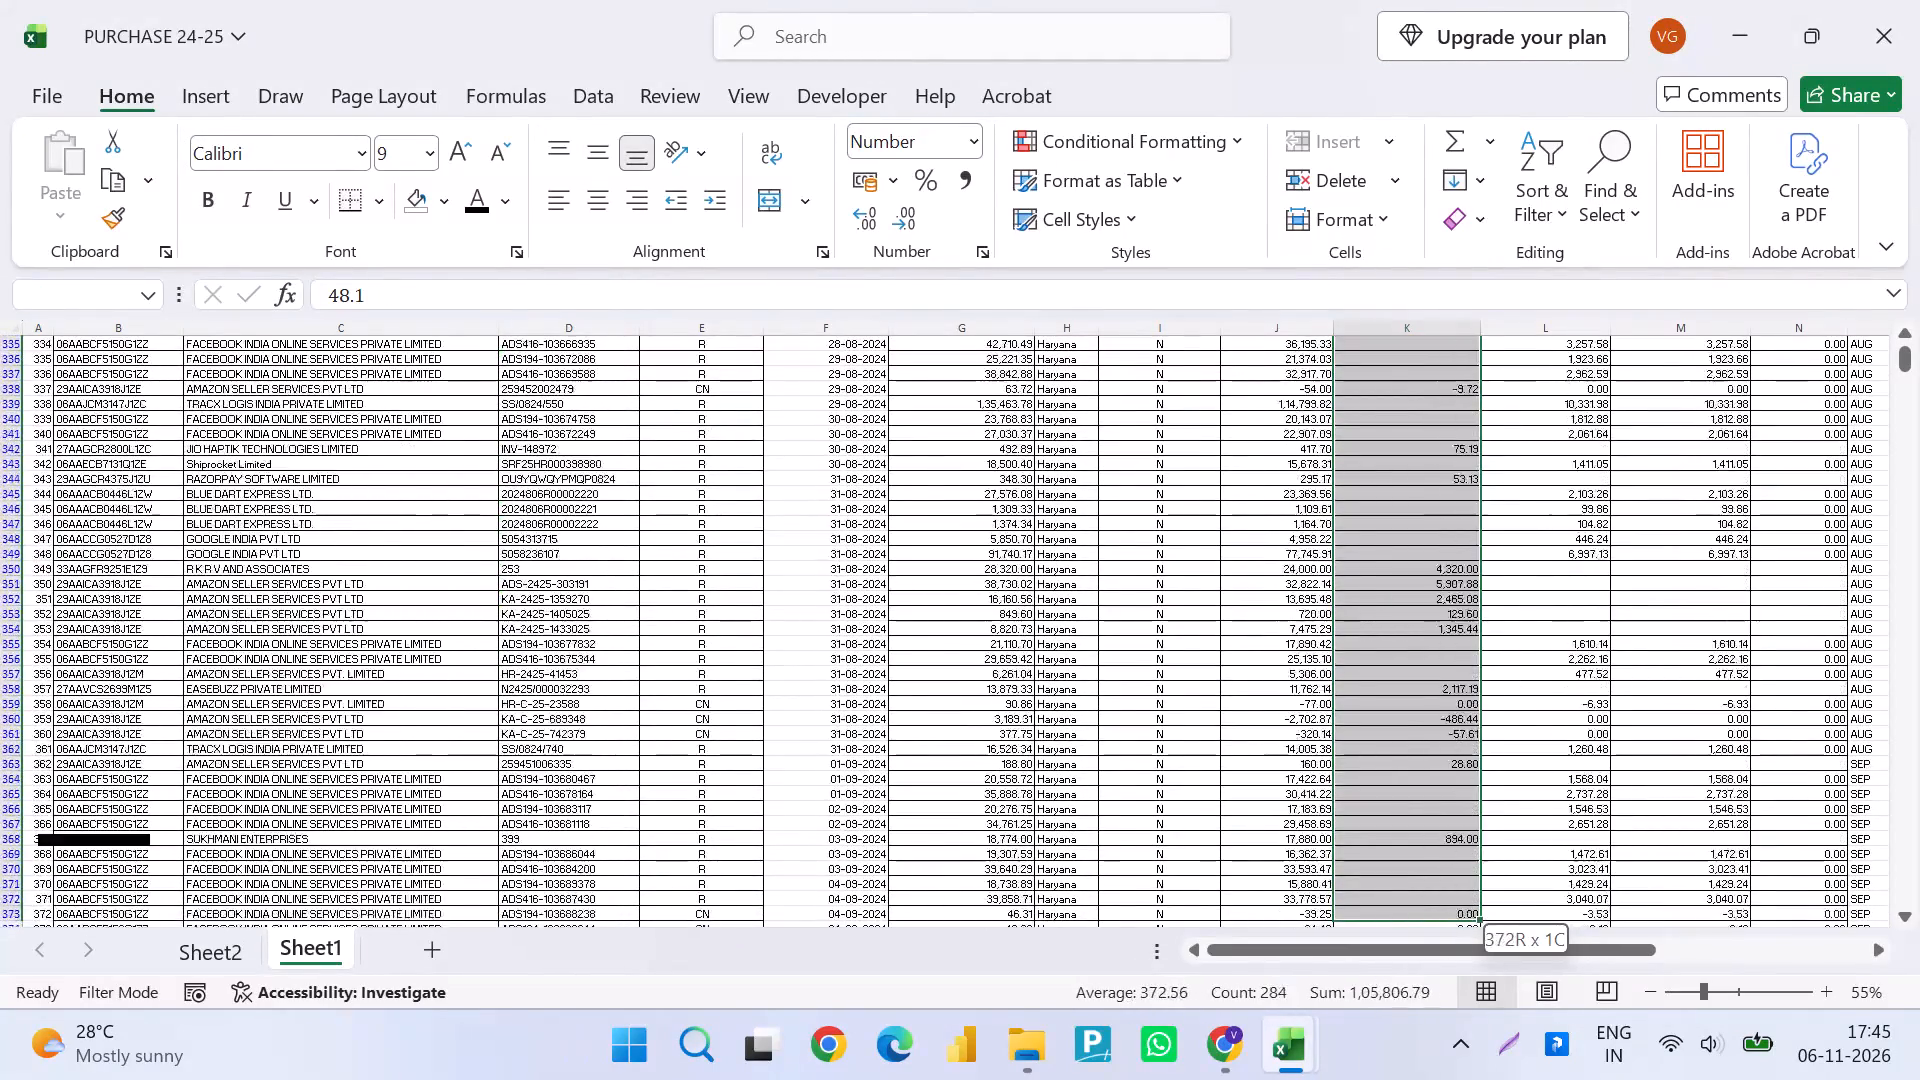
pyautogui.hotkey('ctrl', 'shift', 'Down')
pyautogui.hotkey('ctrl', 'shift', 'Down')
pyautogui.hotkey('ctrl', 'shift', 'Down')
pyautogui.hotkey('ctrl', 'shift', 'Down')
pyautogui.hotkey('ctrl', 'shift', 'Down')
pyautogui.hotkey('ctrl', 'shift', 'Down')
pyautogui.hotkey('ctrl', 'shift', 'Down')
pyautogui.hotkey('ctrl', 'shift', 'Down')
pyautogui.hotkey('ctrl', 'shift', 'Down')
pyautogui.hotkey('ctrl', 'shift', 'Down')
pyautogui.hotkey('ctrl', 'shift', 'Down')
pyautogui.hotkey('ctrl', 'shift', 'Down')
pyautogui.hotkey('ctrl', 'shift', 'Down')
pyautogui.hotkey('ctrl', 'shift', 'Down')
pyautogui.hotkey('ctrl', 'shift', 'Down')
pyautogui.hotkey('ctrl', 'shift', 'Down')
pyautogui.hotkey('ctrl', 'shift', 'Down')
pyautogui.hotkey('ctrl', 'shift', 'Down')
pyautogui.hotkey('ctrl', 'shift', 'Down')
pyautogui.hotkey('ctrl', 'shift', 'Down')
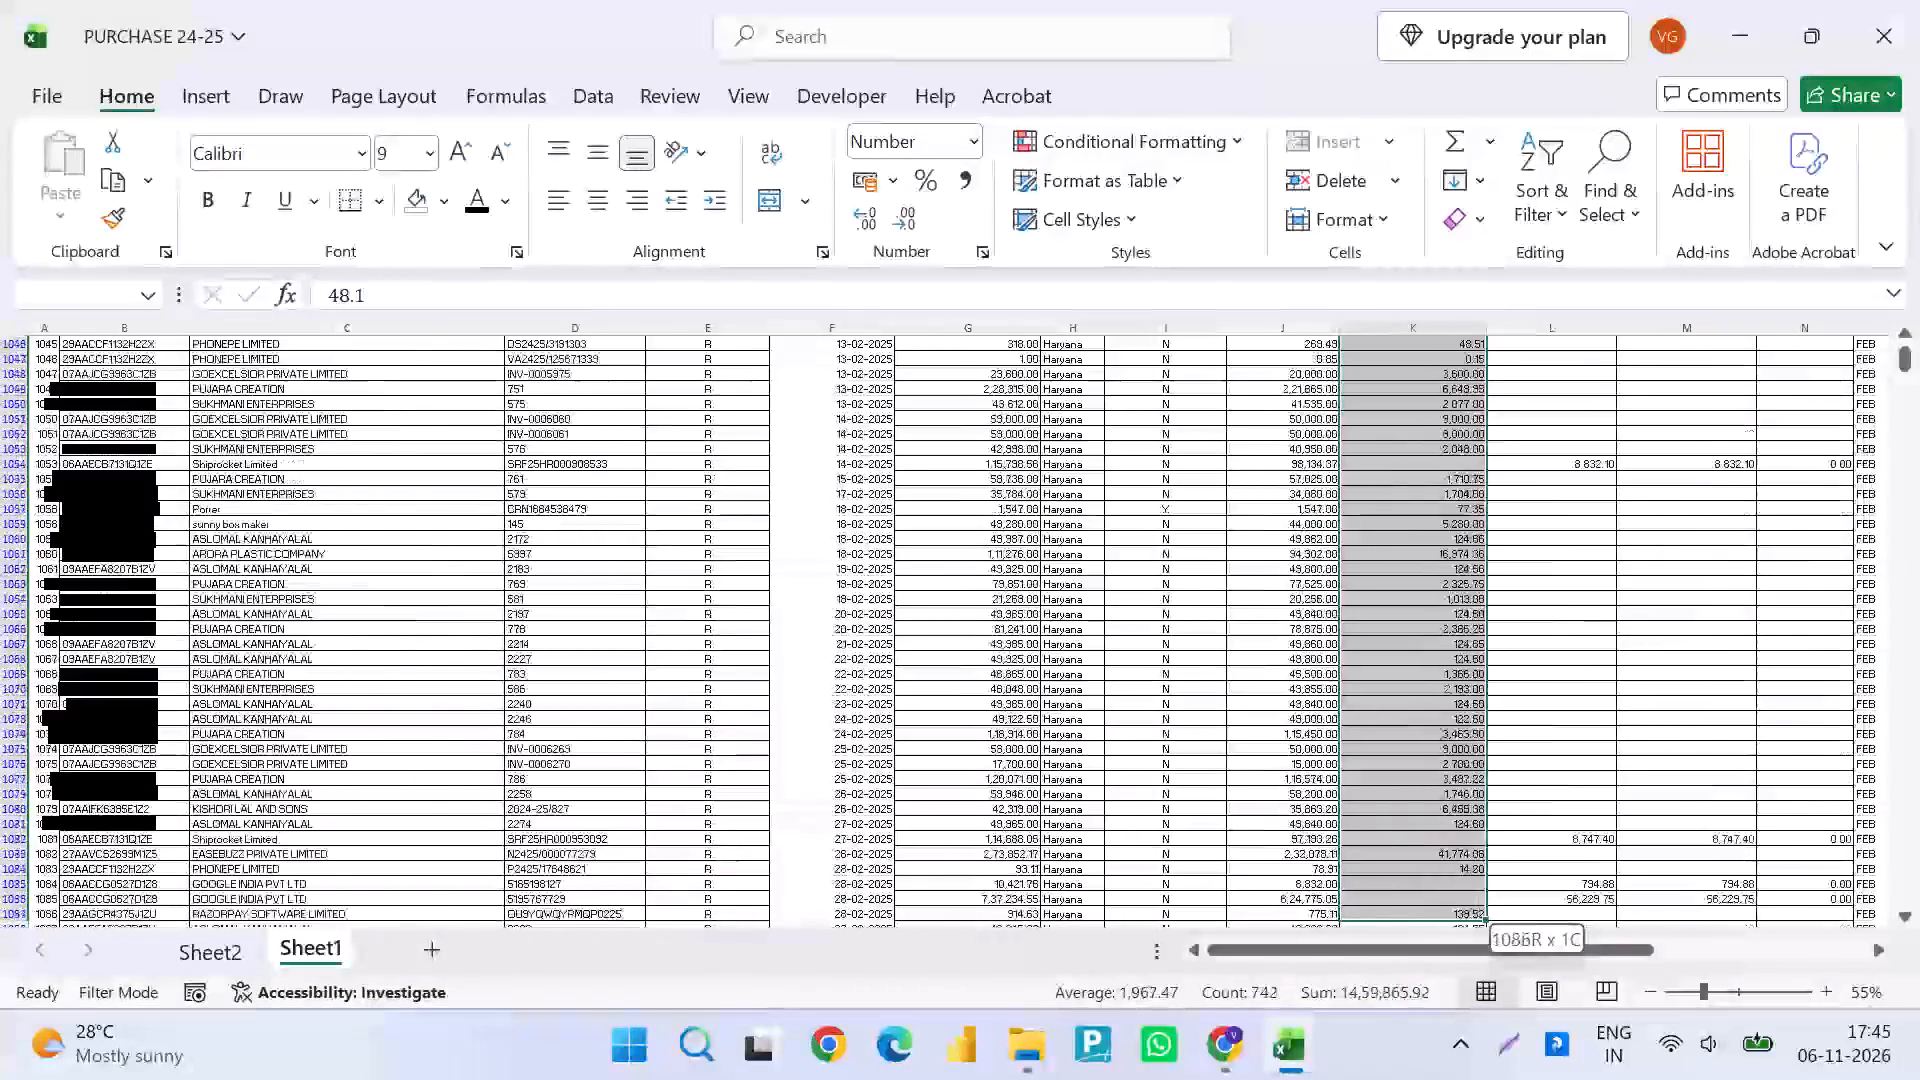
# Insert a blank row above the header row of Sheet1's purchase table.
pyautogui.hotkey('ctrl', 'Up')
pyautogui.press('Up')
pyautogui.press('Up')
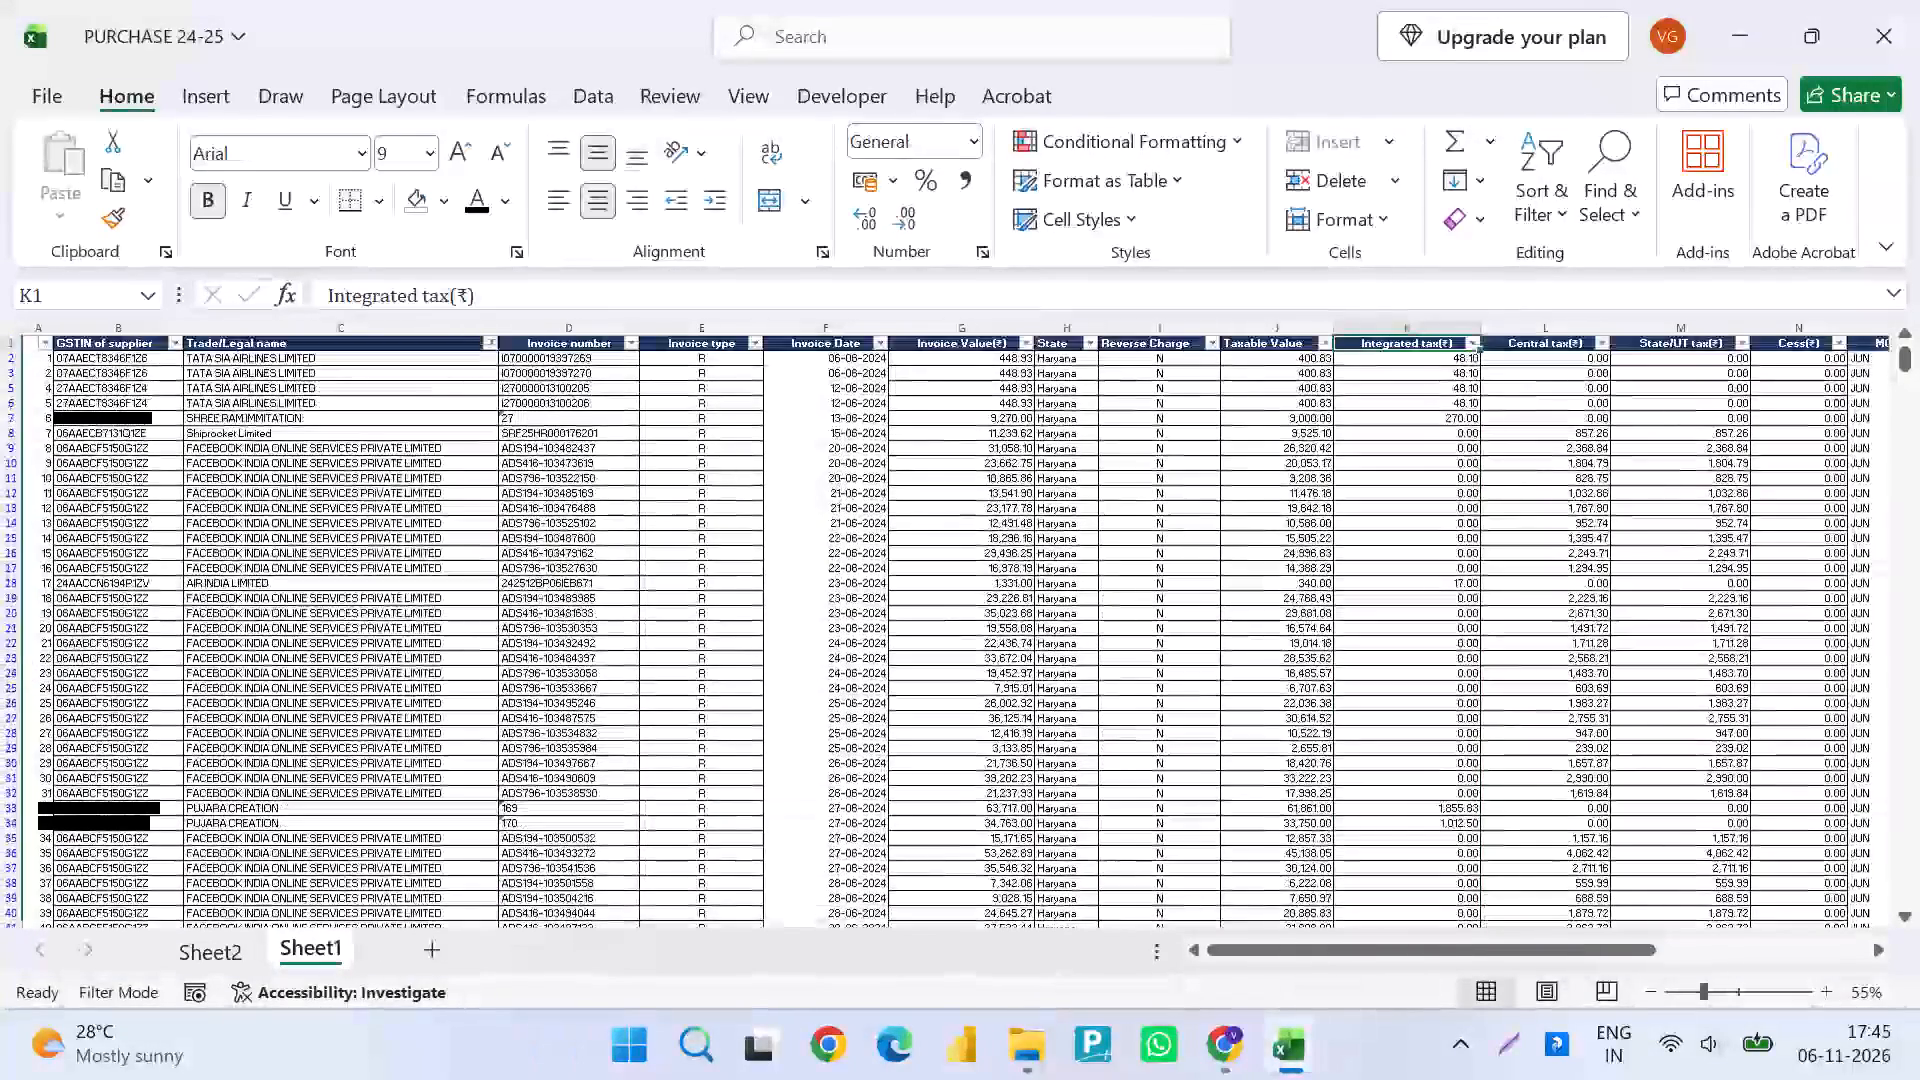
pyautogui.hotkey('shift', 'space')
pyautogui.hotkey('ctrl', 'shift', '=')
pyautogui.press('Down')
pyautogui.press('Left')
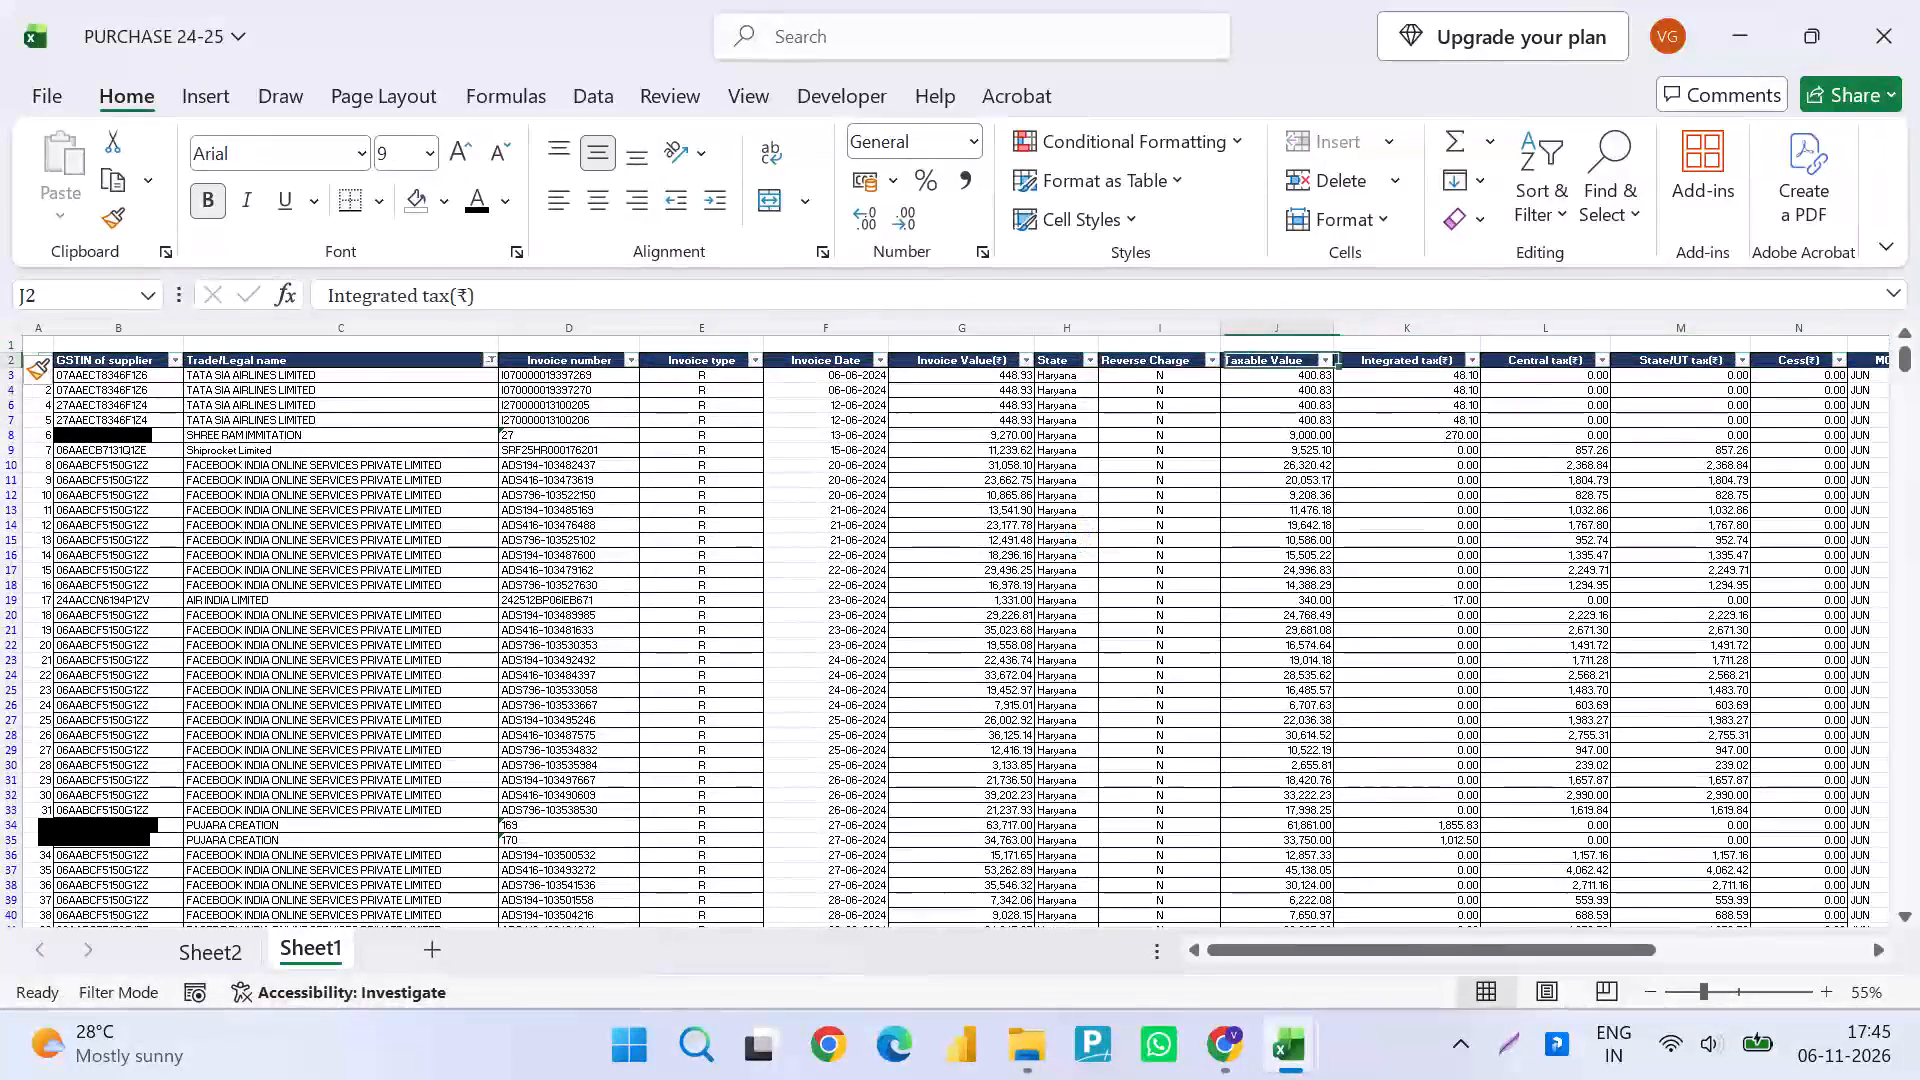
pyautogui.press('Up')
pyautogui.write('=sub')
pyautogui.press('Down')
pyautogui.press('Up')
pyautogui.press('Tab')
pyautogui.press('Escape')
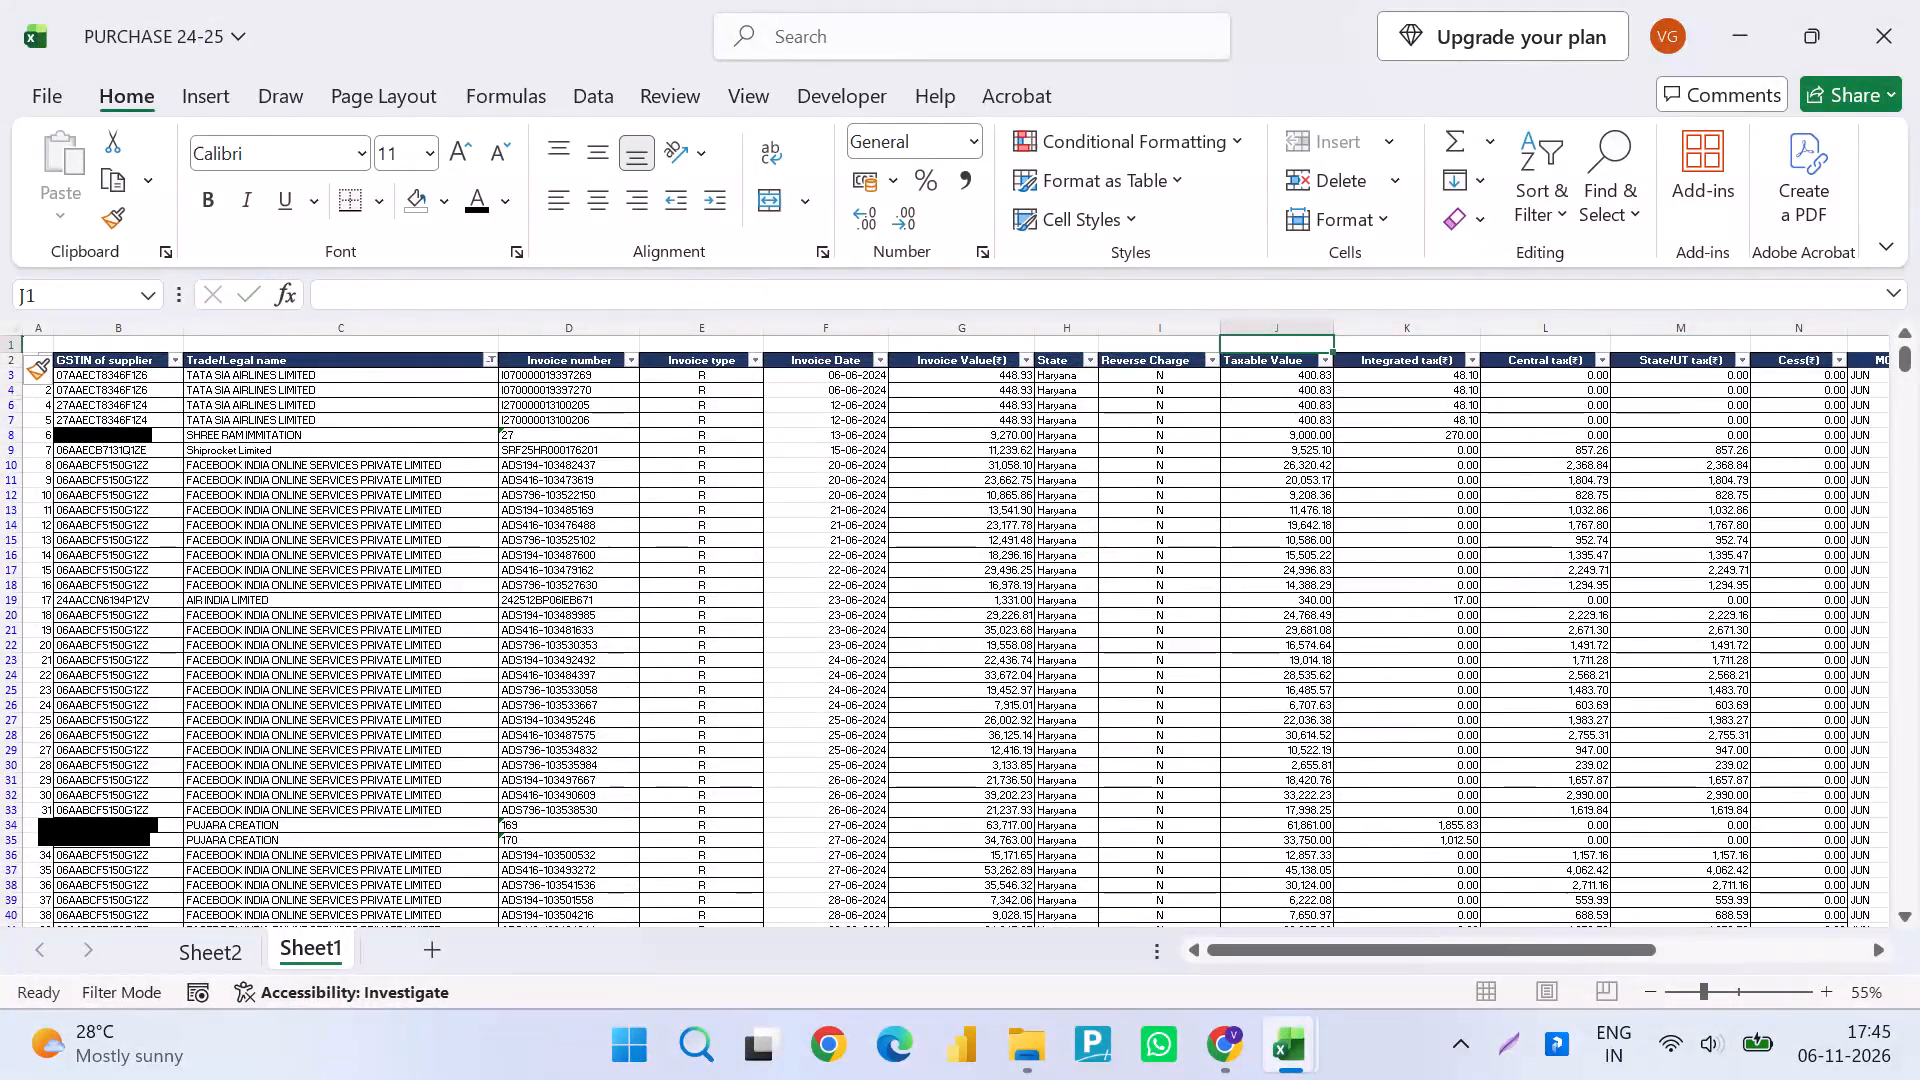
# Enter =SUBTOTAL(9,J3:J1245) in J1, above the Taxable Value header, to sum the filtered rows.
pyautogui.write('=sub')
pyautogui.press('Down')
pyautogui.press('Tab')
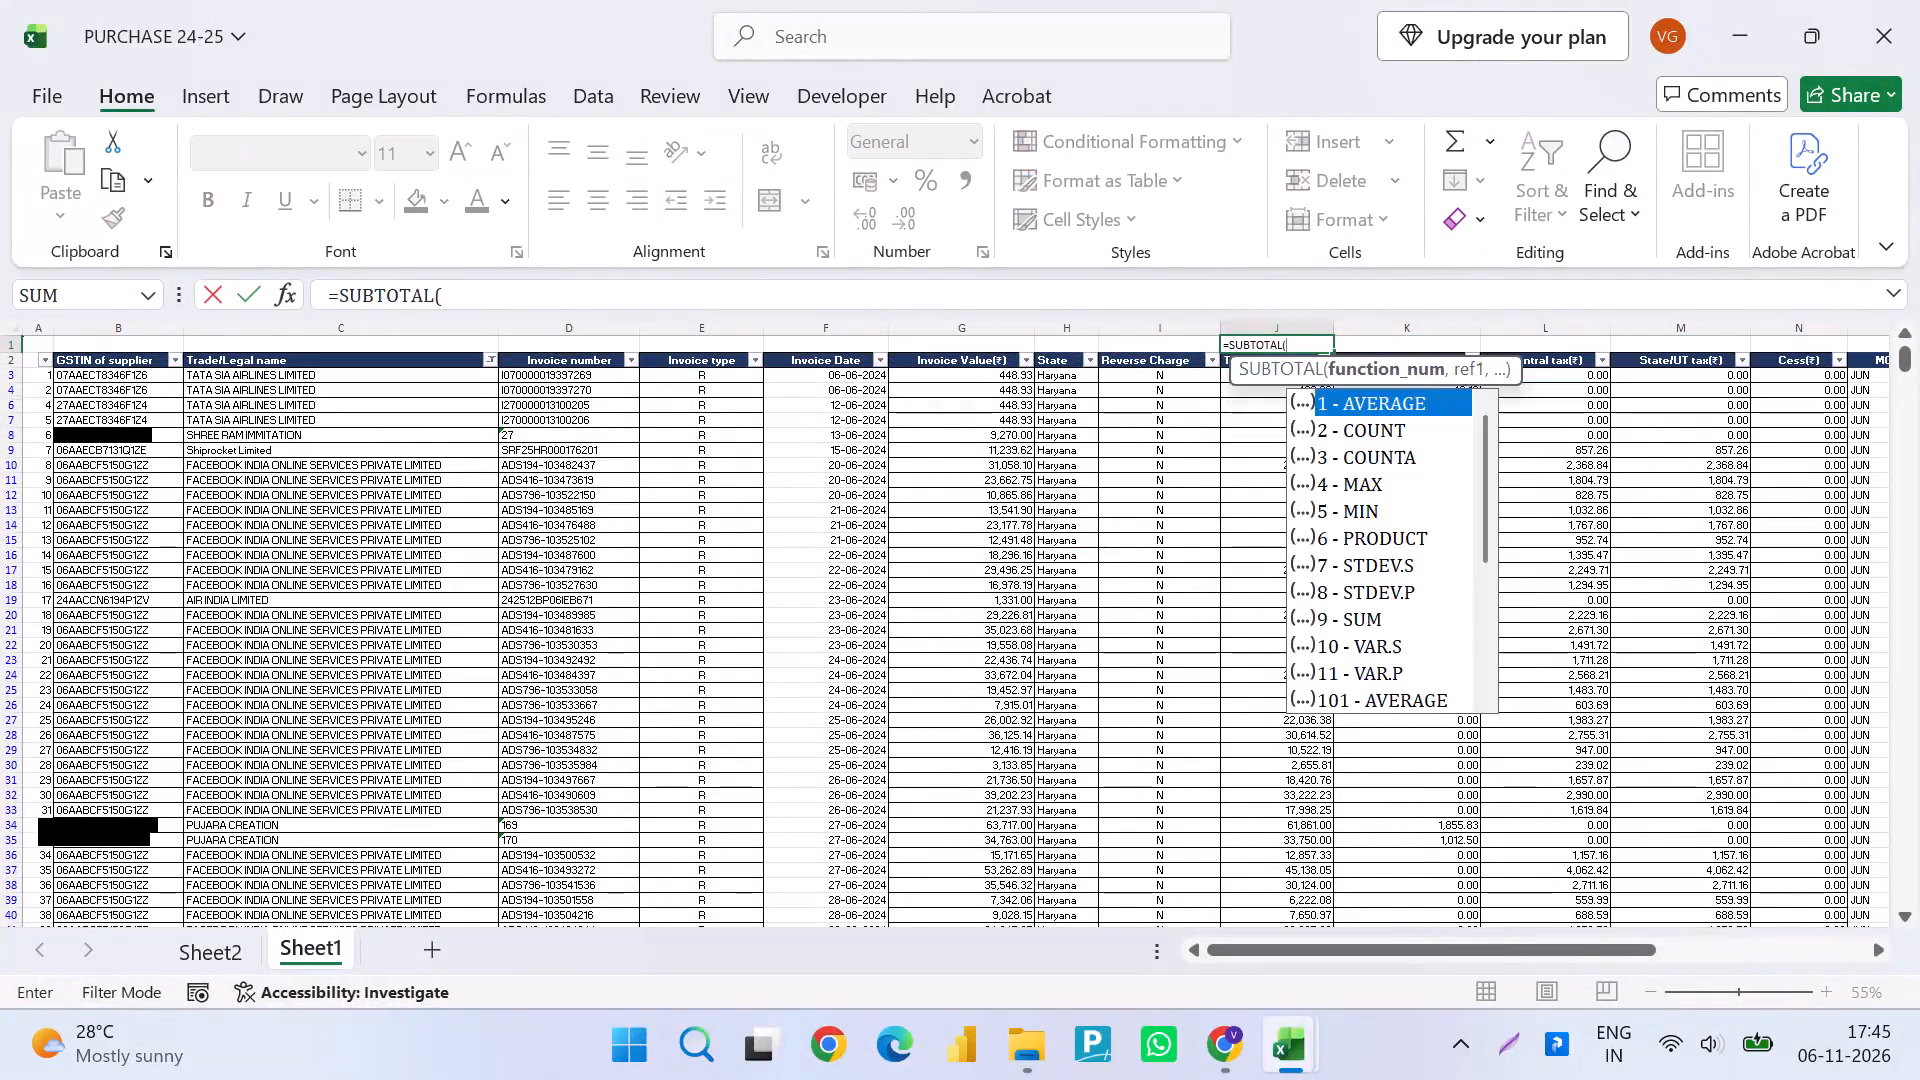
pyautogui.press('9')
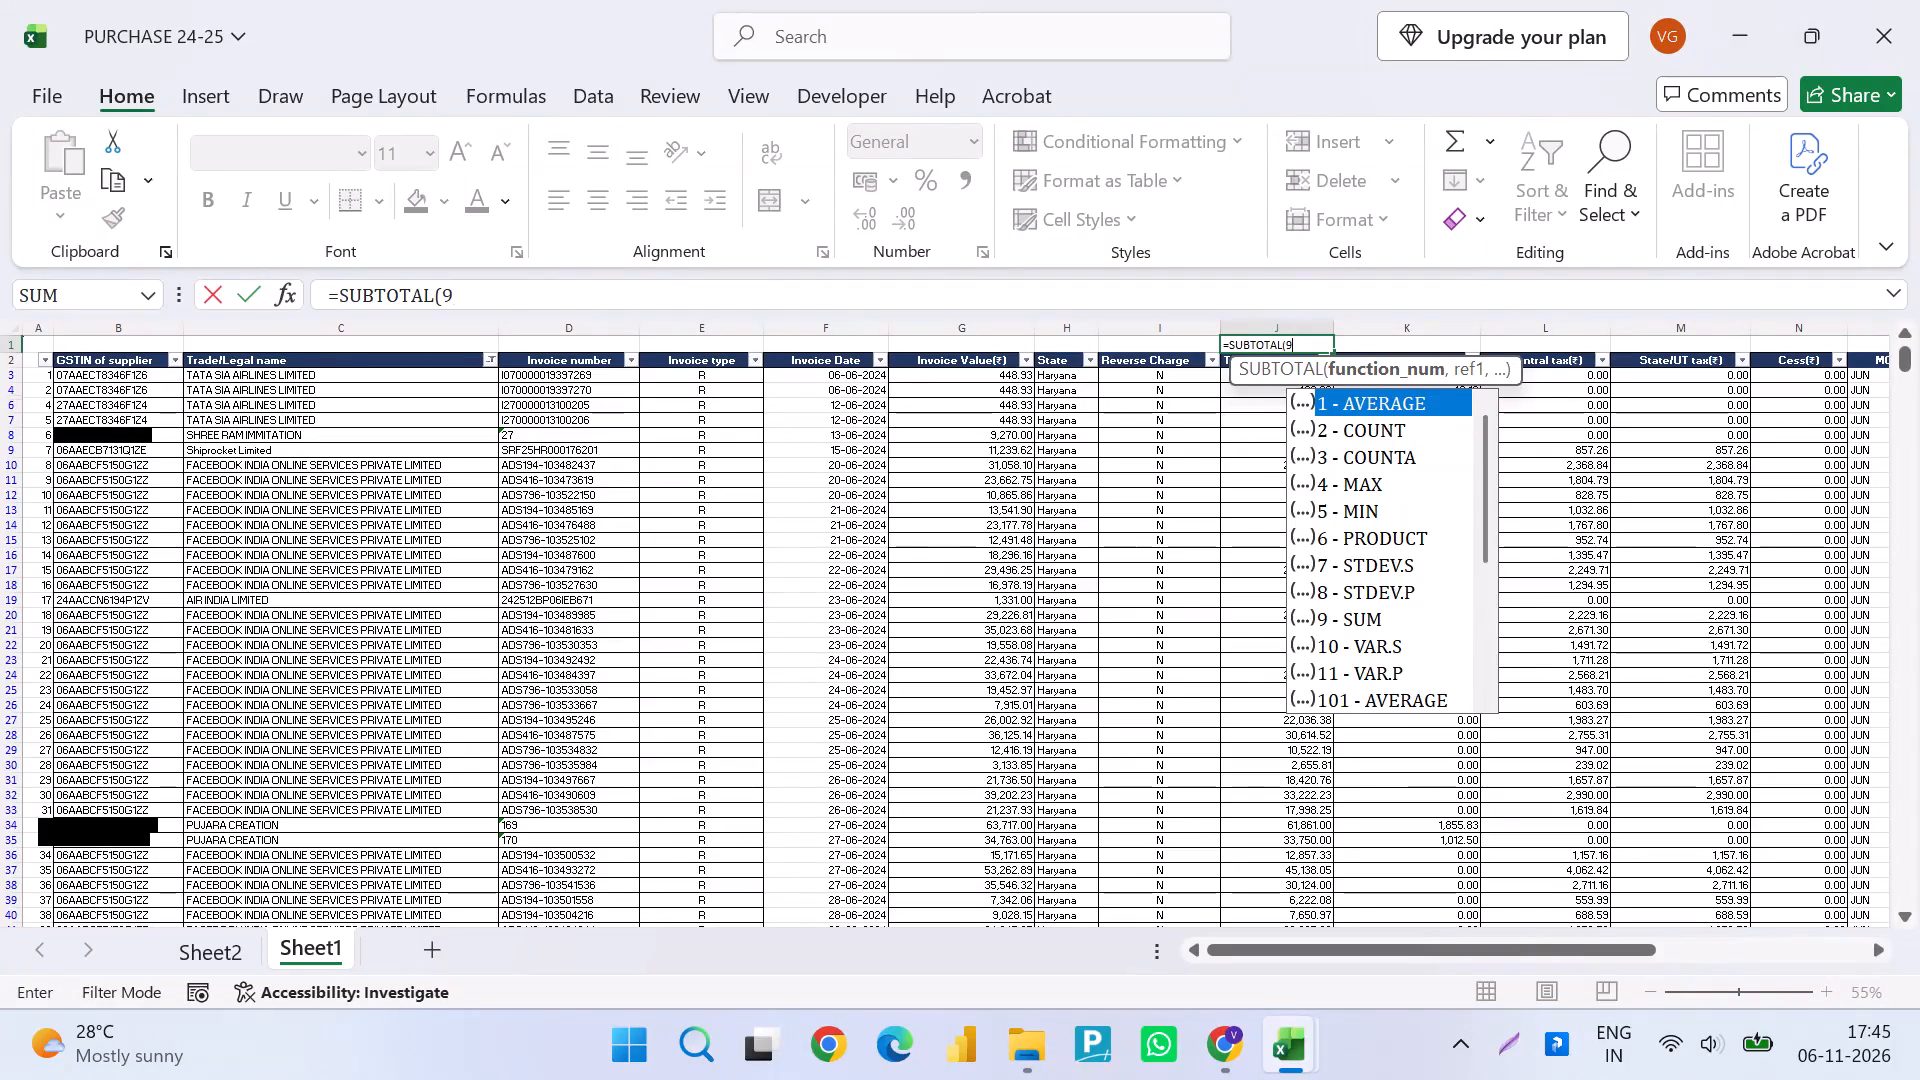
pyautogui.press(',')
pyautogui.press('Down')
pyautogui.press('Down')
pyautogui.hotkey('ctrl', 'shift', 'Down')
pyautogui.hotkey('ctrl', 'shift', 'Down')
pyautogui.hotkey('ctrl', 'shift', 'Down')
pyautogui.hotkey('ctrl', 'shift', 'Down')
pyautogui.hotkey('ctrl', 'shift', 'Down')
pyautogui.hotkey('ctrl', 'shift', 'Down')
pyautogui.hotkey('ctrl', 'shift', 'Down')
pyautogui.hotkey('ctrl', 'shift', 'Down')
pyautogui.hotkey('ctrl', 'shift', 'Down')
pyautogui.hotkey('ctrl', 'shift', 'Down')
pyautogui.hotkey('ctrl', 'shift', 'Down')
pyautogui.hotkey('ctrl', 'shift', 'Down')
pyautogui.hotkey('ctrl', 'shift', 'Down')
pyautogui.hotkey('ctrl', 'shift', 'Down')
pyautogui.hotkey('ctrl', 'shift', 'Down')
pyautogui.hotkey('ctrl', 'shift', 'Down')
pyautogui.hotkey('ctrl', 'shift', 'Down')
pyautogui.hotkey('ctrl', 'shift', 'Down')
pyautogui.hotkey('ctrl', 'shift', 'Down')
pyautogui.hotkey('ctrl', 'shift', 'Down')
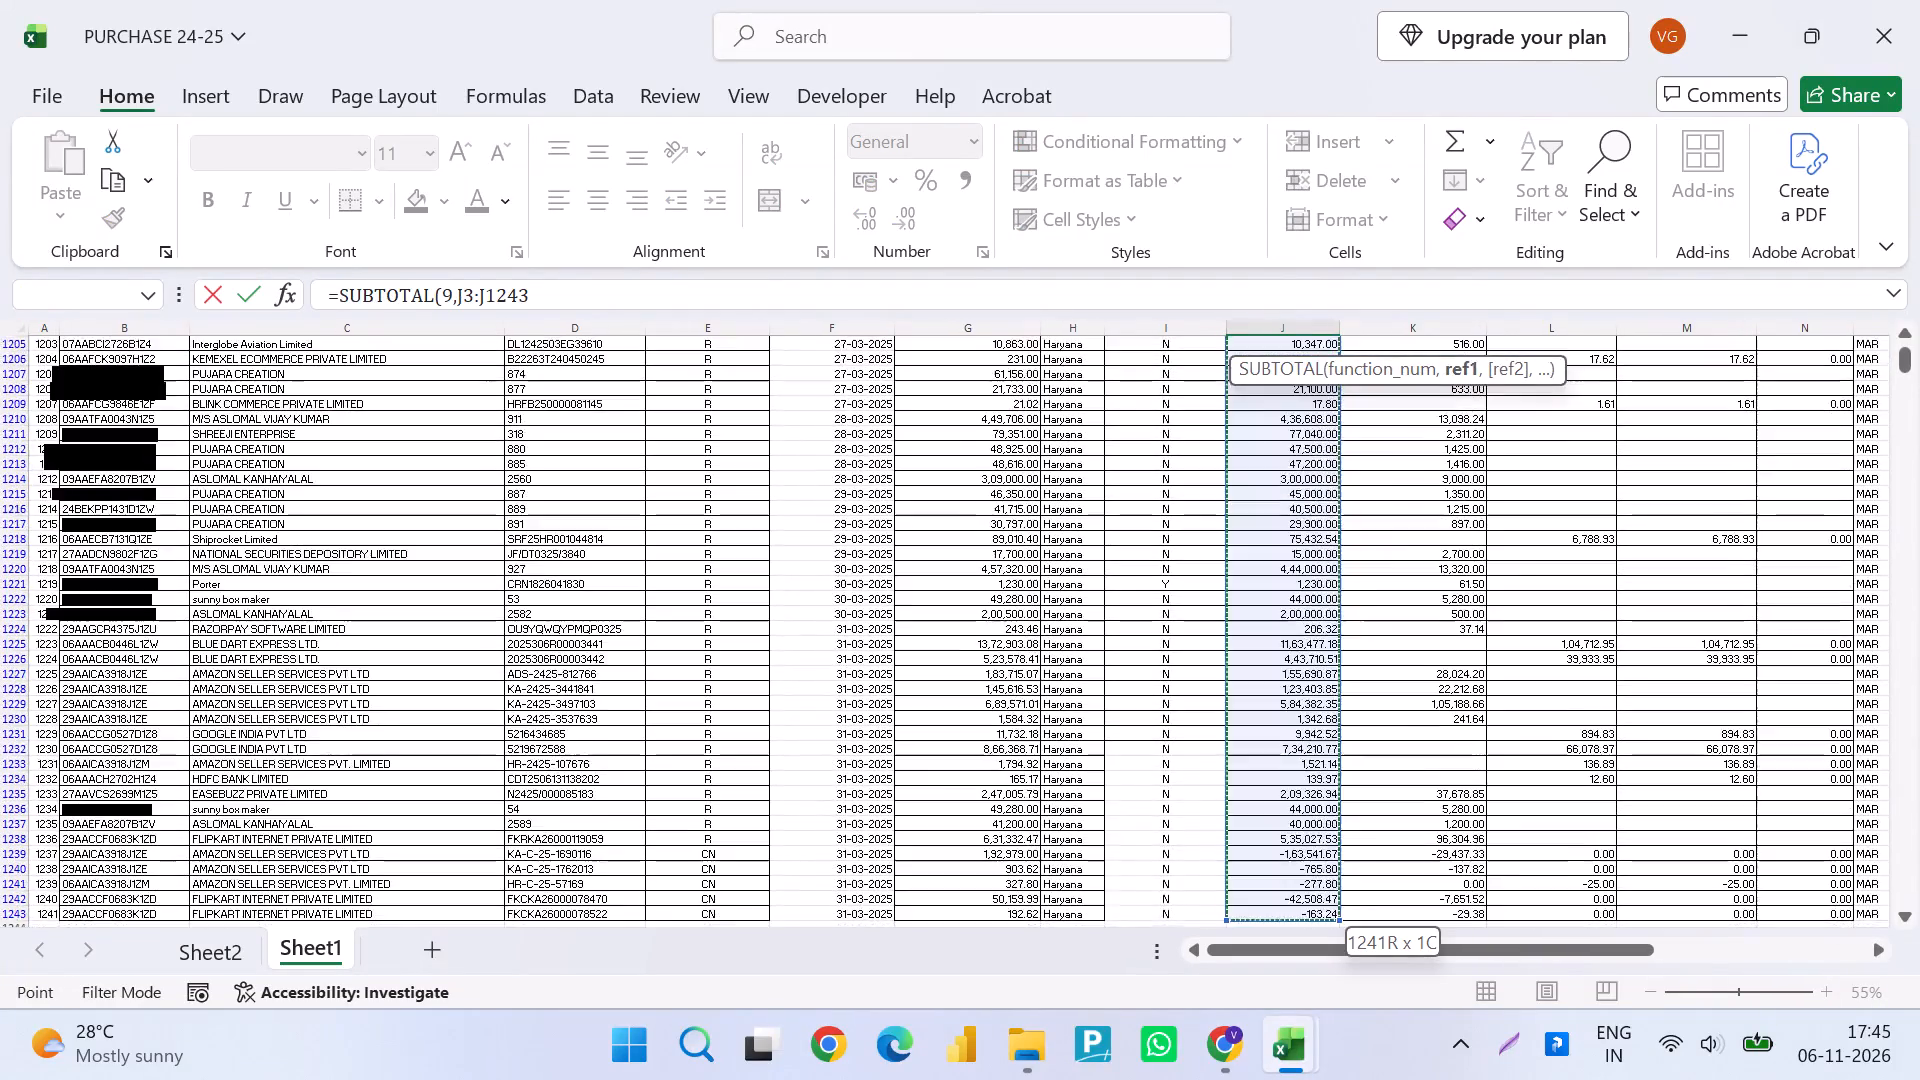
pyautogui.hotkey('ctrl', 'shift', 'Up')
pyautogui.hotkey('shift', 'Up')
pyautogui.hotkey('shift', 'Up')
pyautogui.hotkey('shift', 'Up')
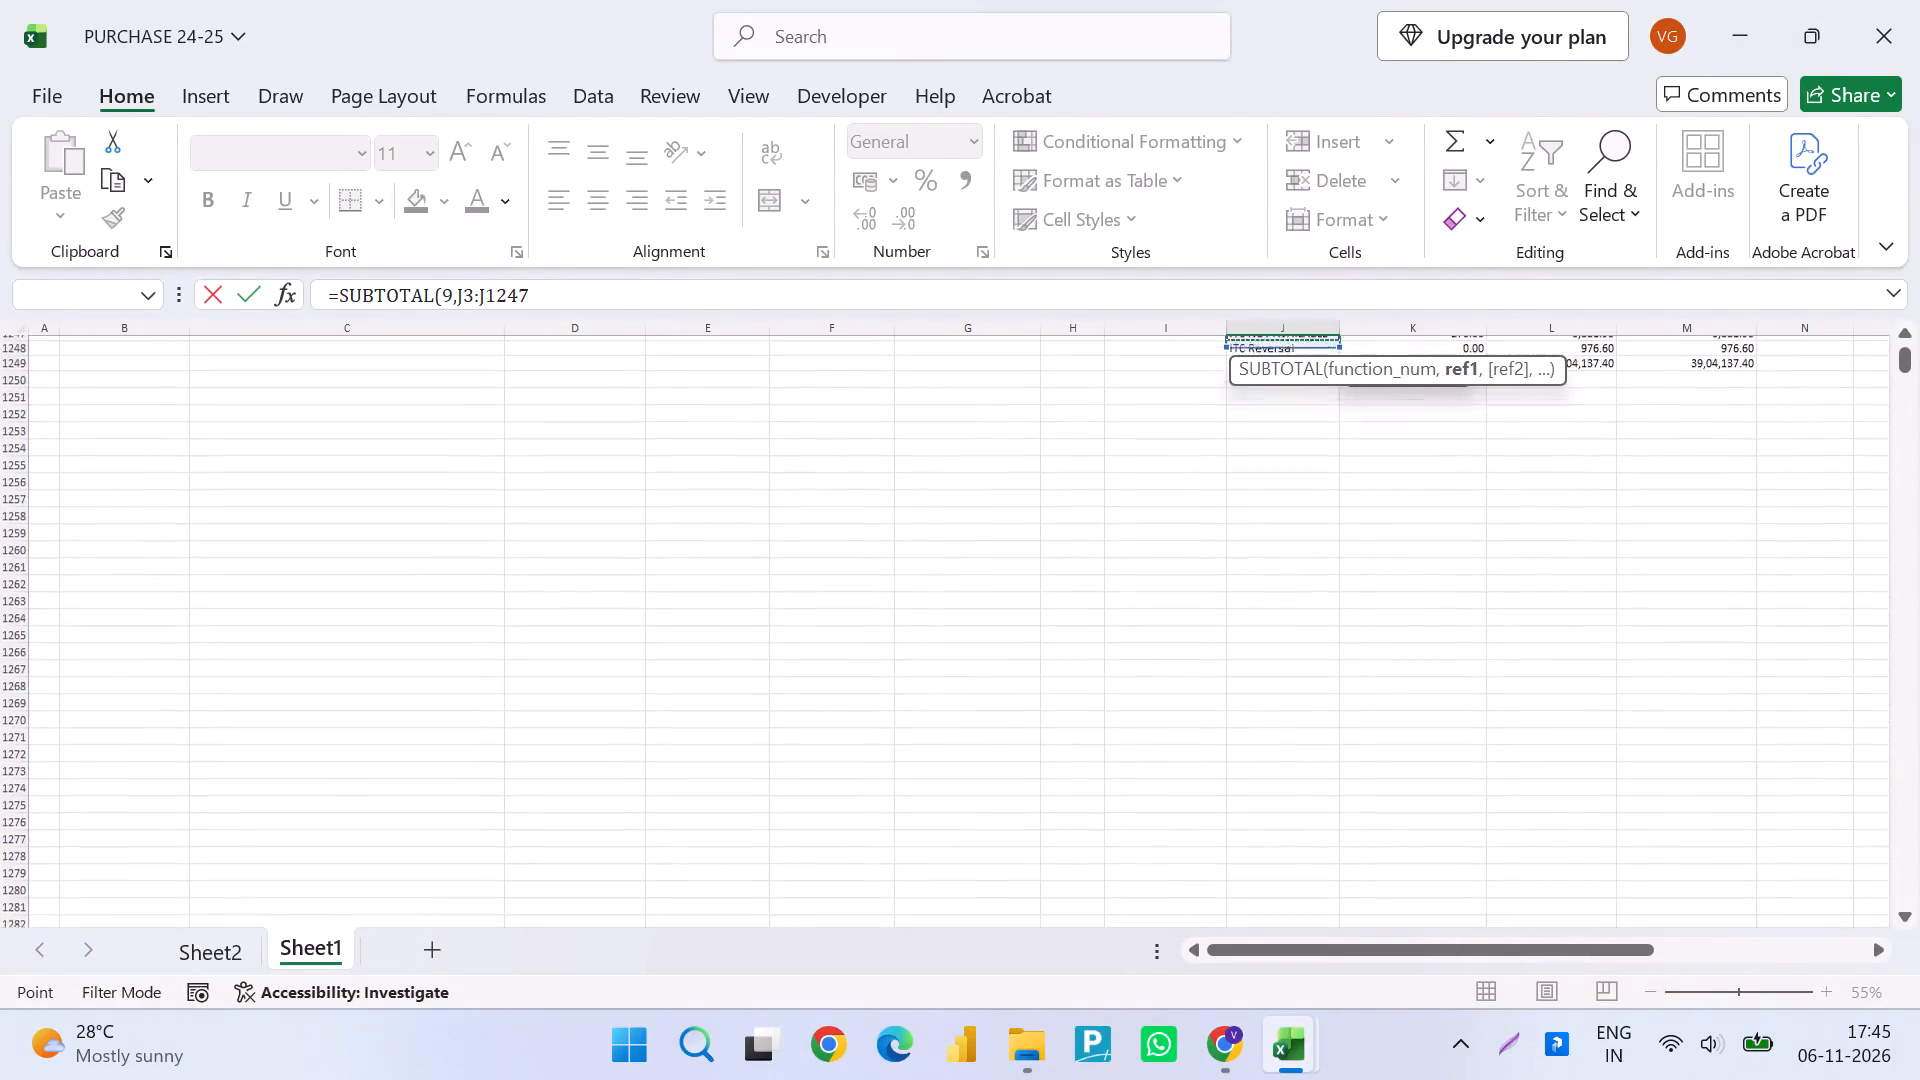
pyautogui.hotkey('shift', 'Up')
pyautogui.hotkey('shift', 'Up')
pyautogui.hotkey('shift', 'Up')
pyautogui.hotkey('shift', 'Up')
pyautogui.hotkey('shift', 'Up')
pyautogui.hotkey('shift', 'Down')
pyautogui.hotkey('shift', 'Down')
pyautogui.hotkey('shift', 'Down')
pyautogui.hotkey('shift', 'Down')
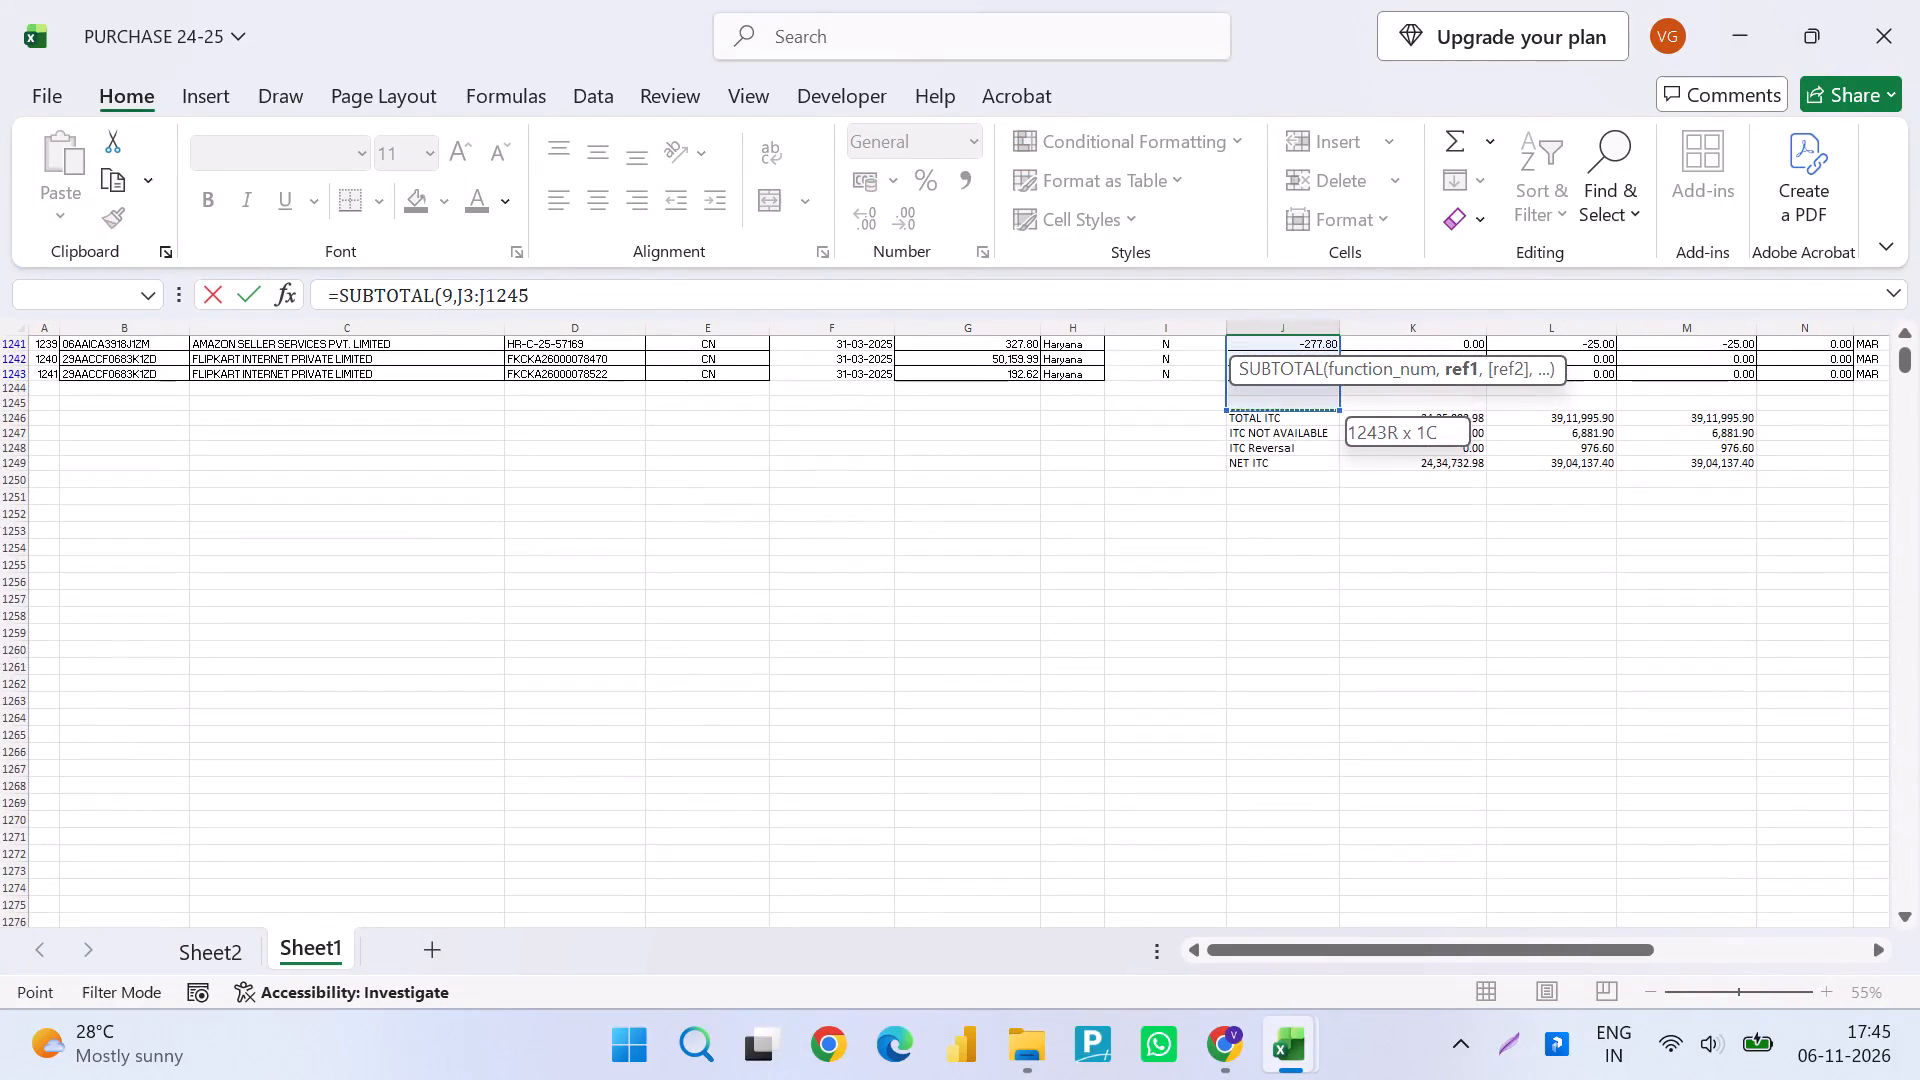
pyautogui.press('Return')
# Fill the subtotal formula across K1 to M1, above the Integrated tax, Central tax and State/UT tax headers.
pyautogui.press('Up')
pyautogui.press('Up')
pyautogui.press('Down')
pyautogui.press('Right')
pyautogui.press('Up')
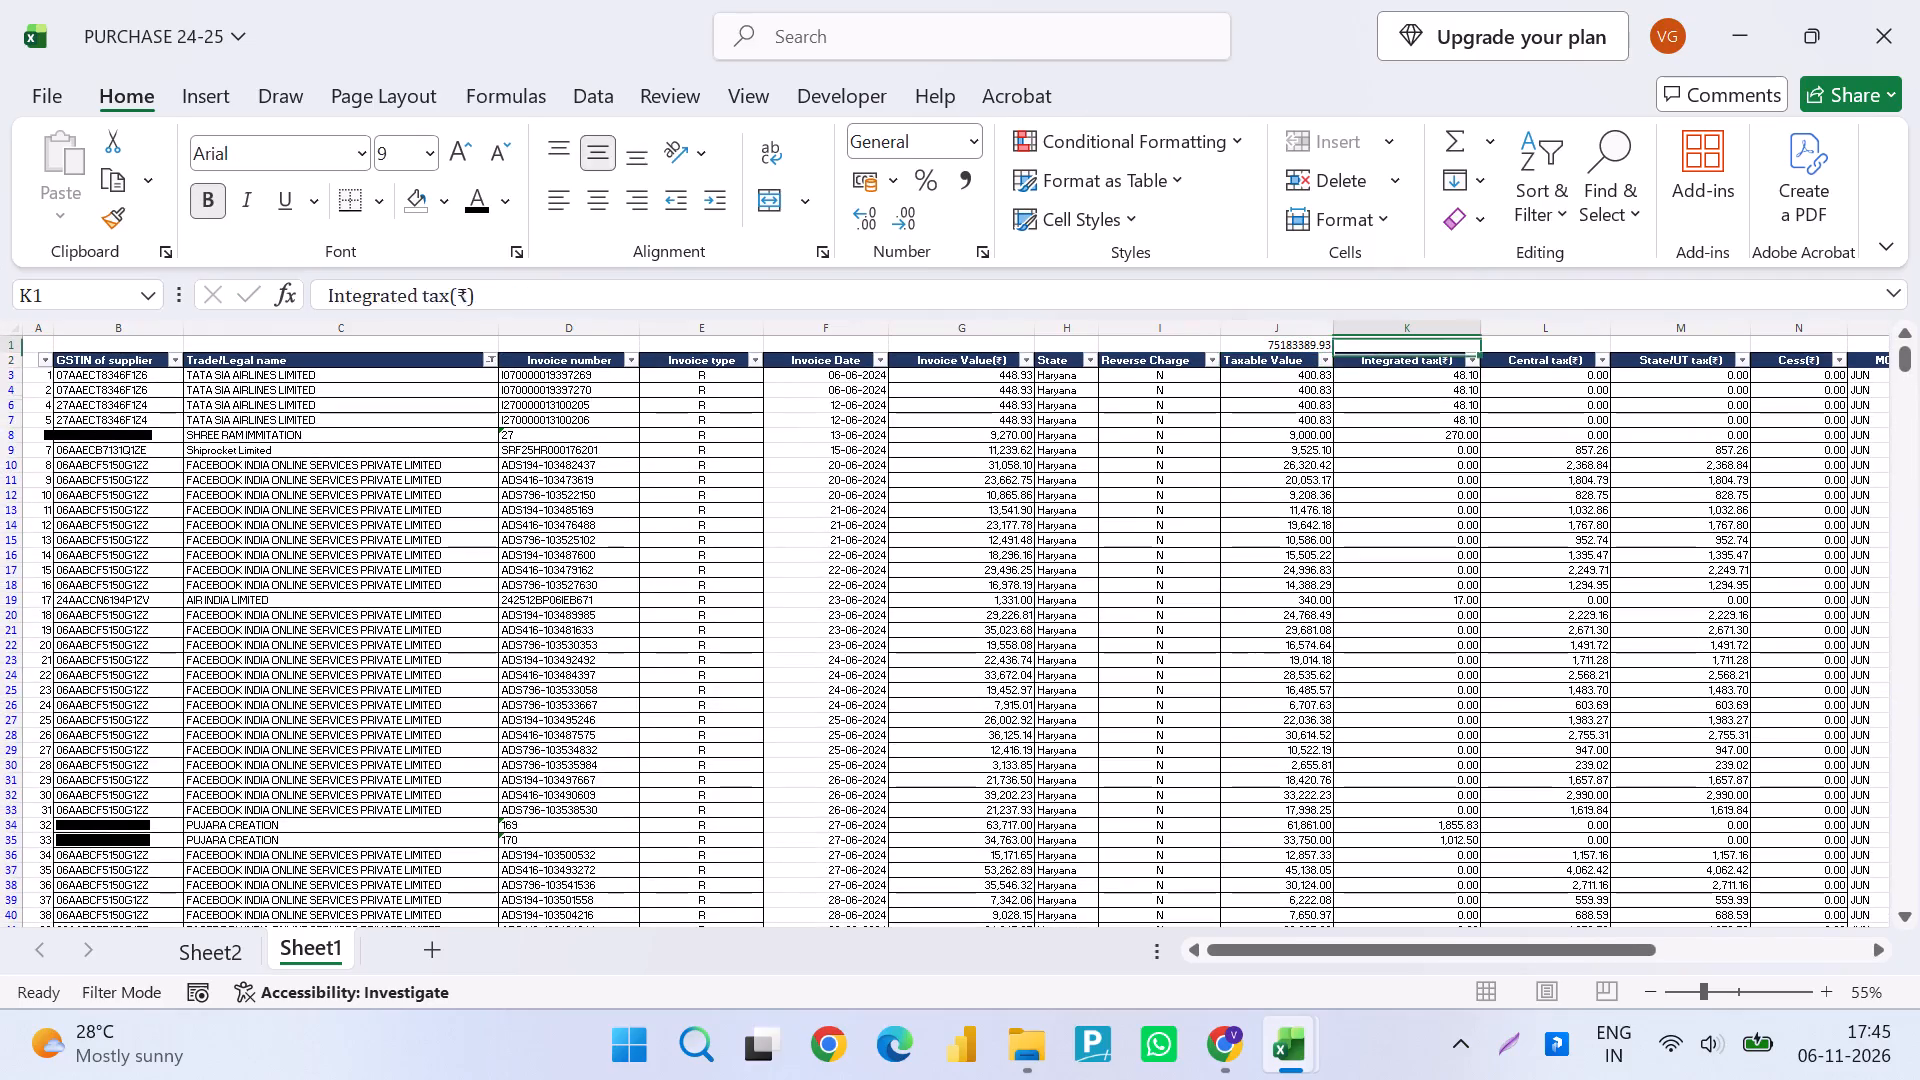
pyautogui.hotkey('ctrl', 'r')
pyautogui.press('Right')
pyautogui.hotkey('ctrl', 'r')
pyautogui.press('Right')
pyautogui.hotkey('ctrl', 'r')
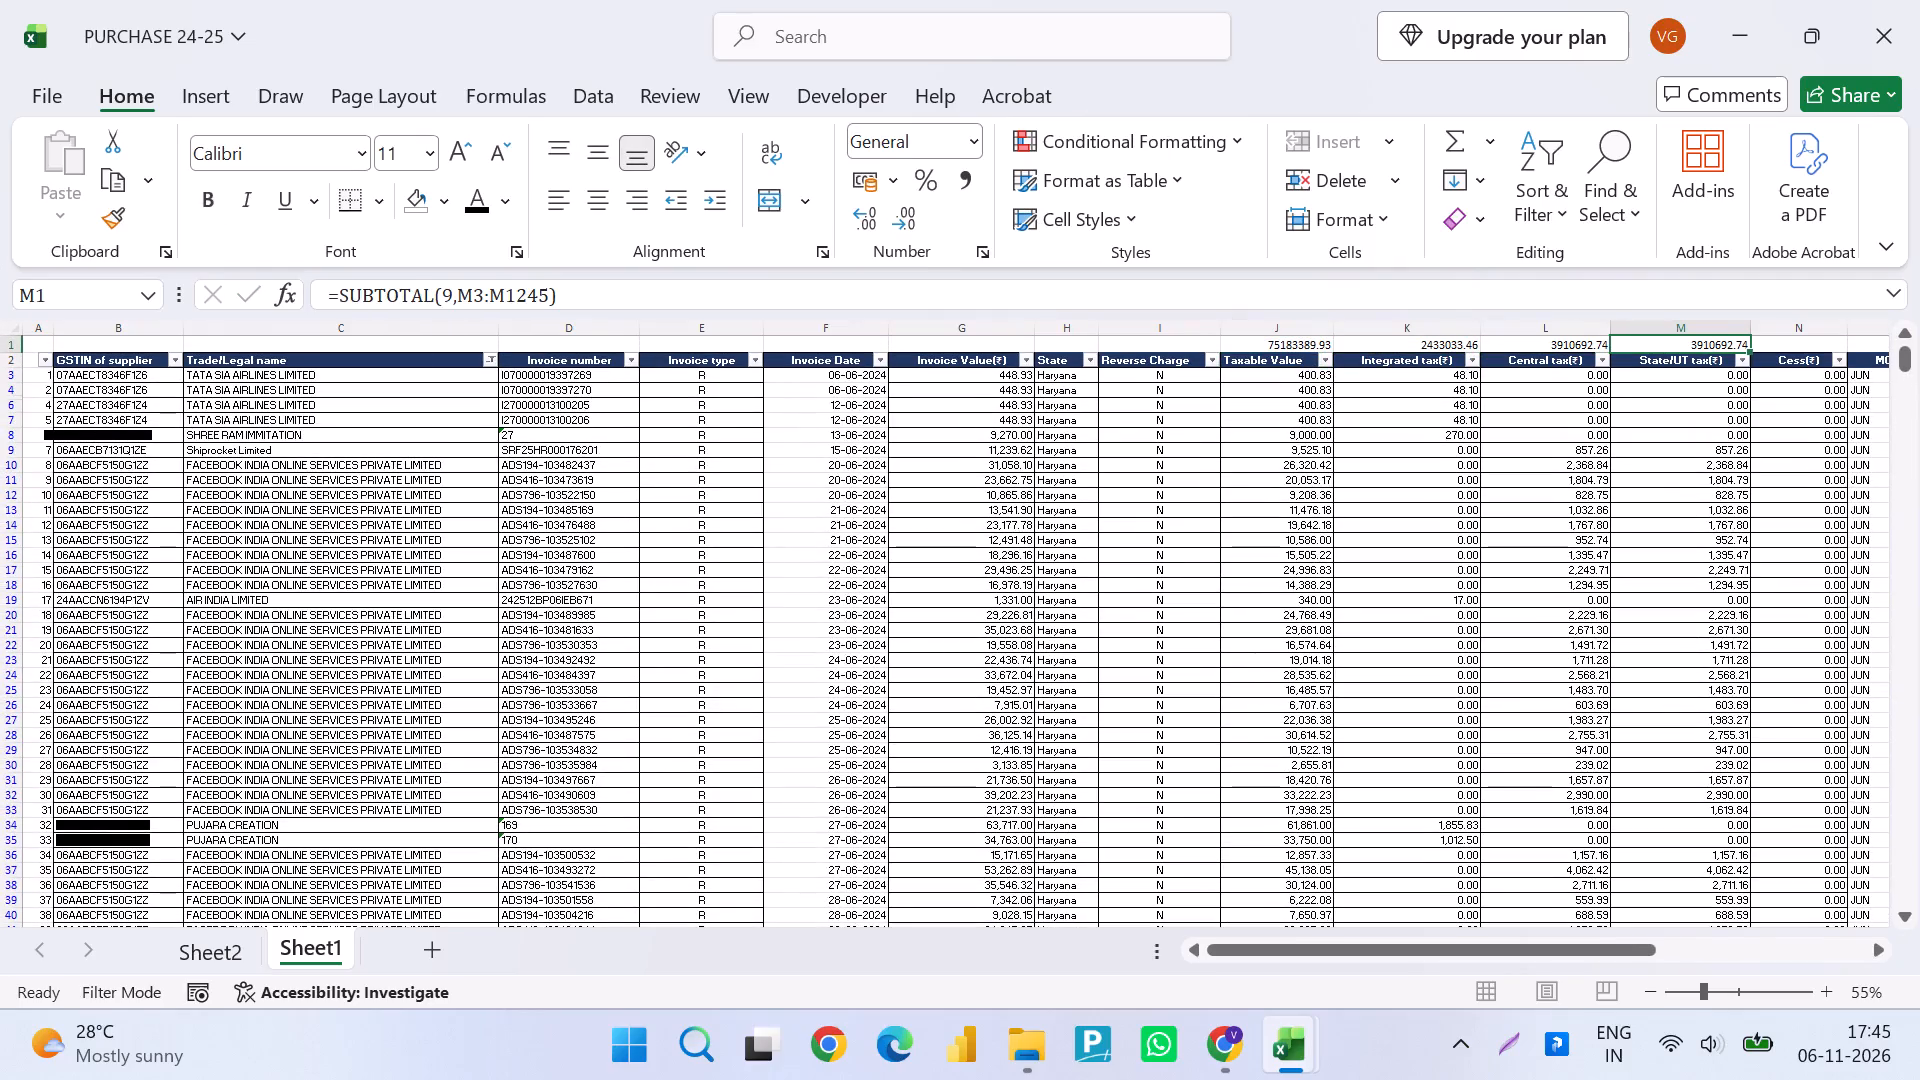
# Compare the PURCHASE 24-25 subtotals with the taxable value, IGST, CGST and SGST totals in the GST_REFUND_S01A statement.
pyautogui.hotkey('alt', 'Tab')
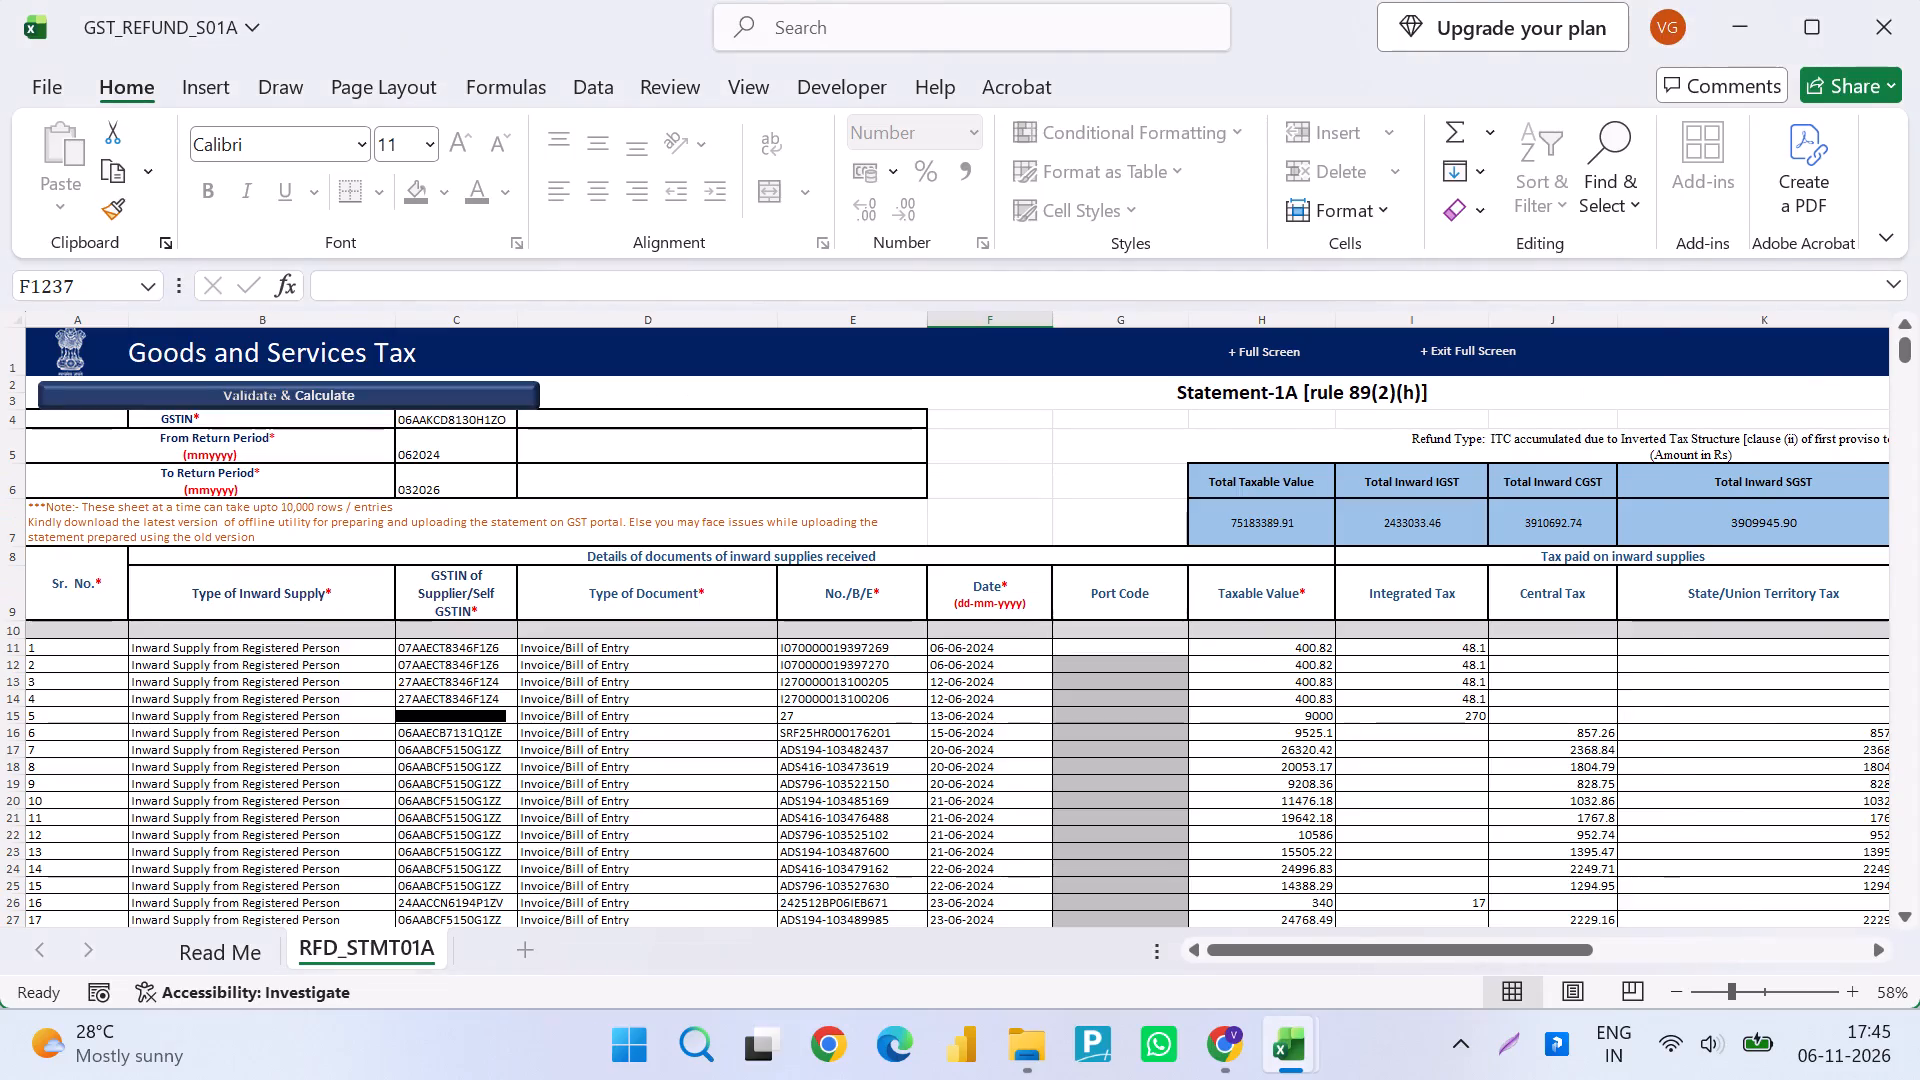
pyautogui.hotkey('alt', 'Tab')
pyautogui.hotkey('alt', 'Tab')
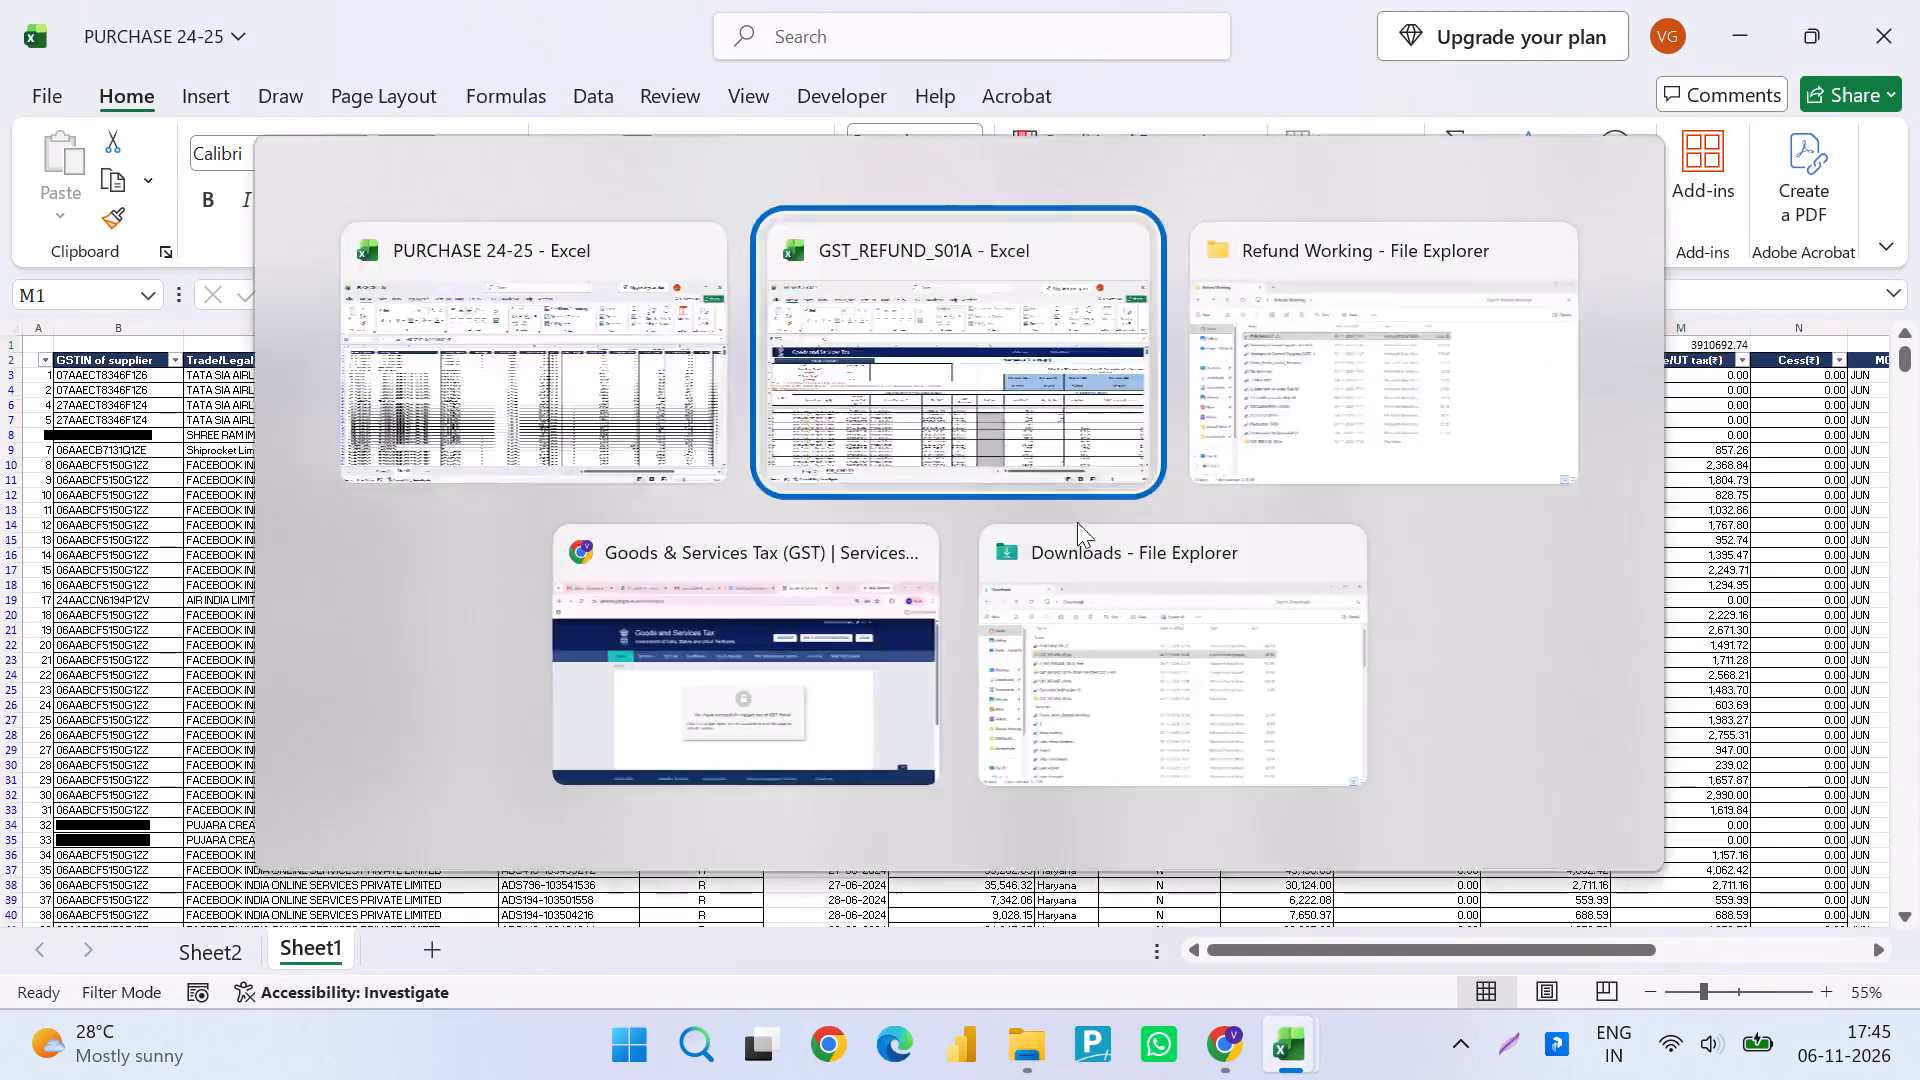
pyautogui.hotkey('alt', 'Tab')
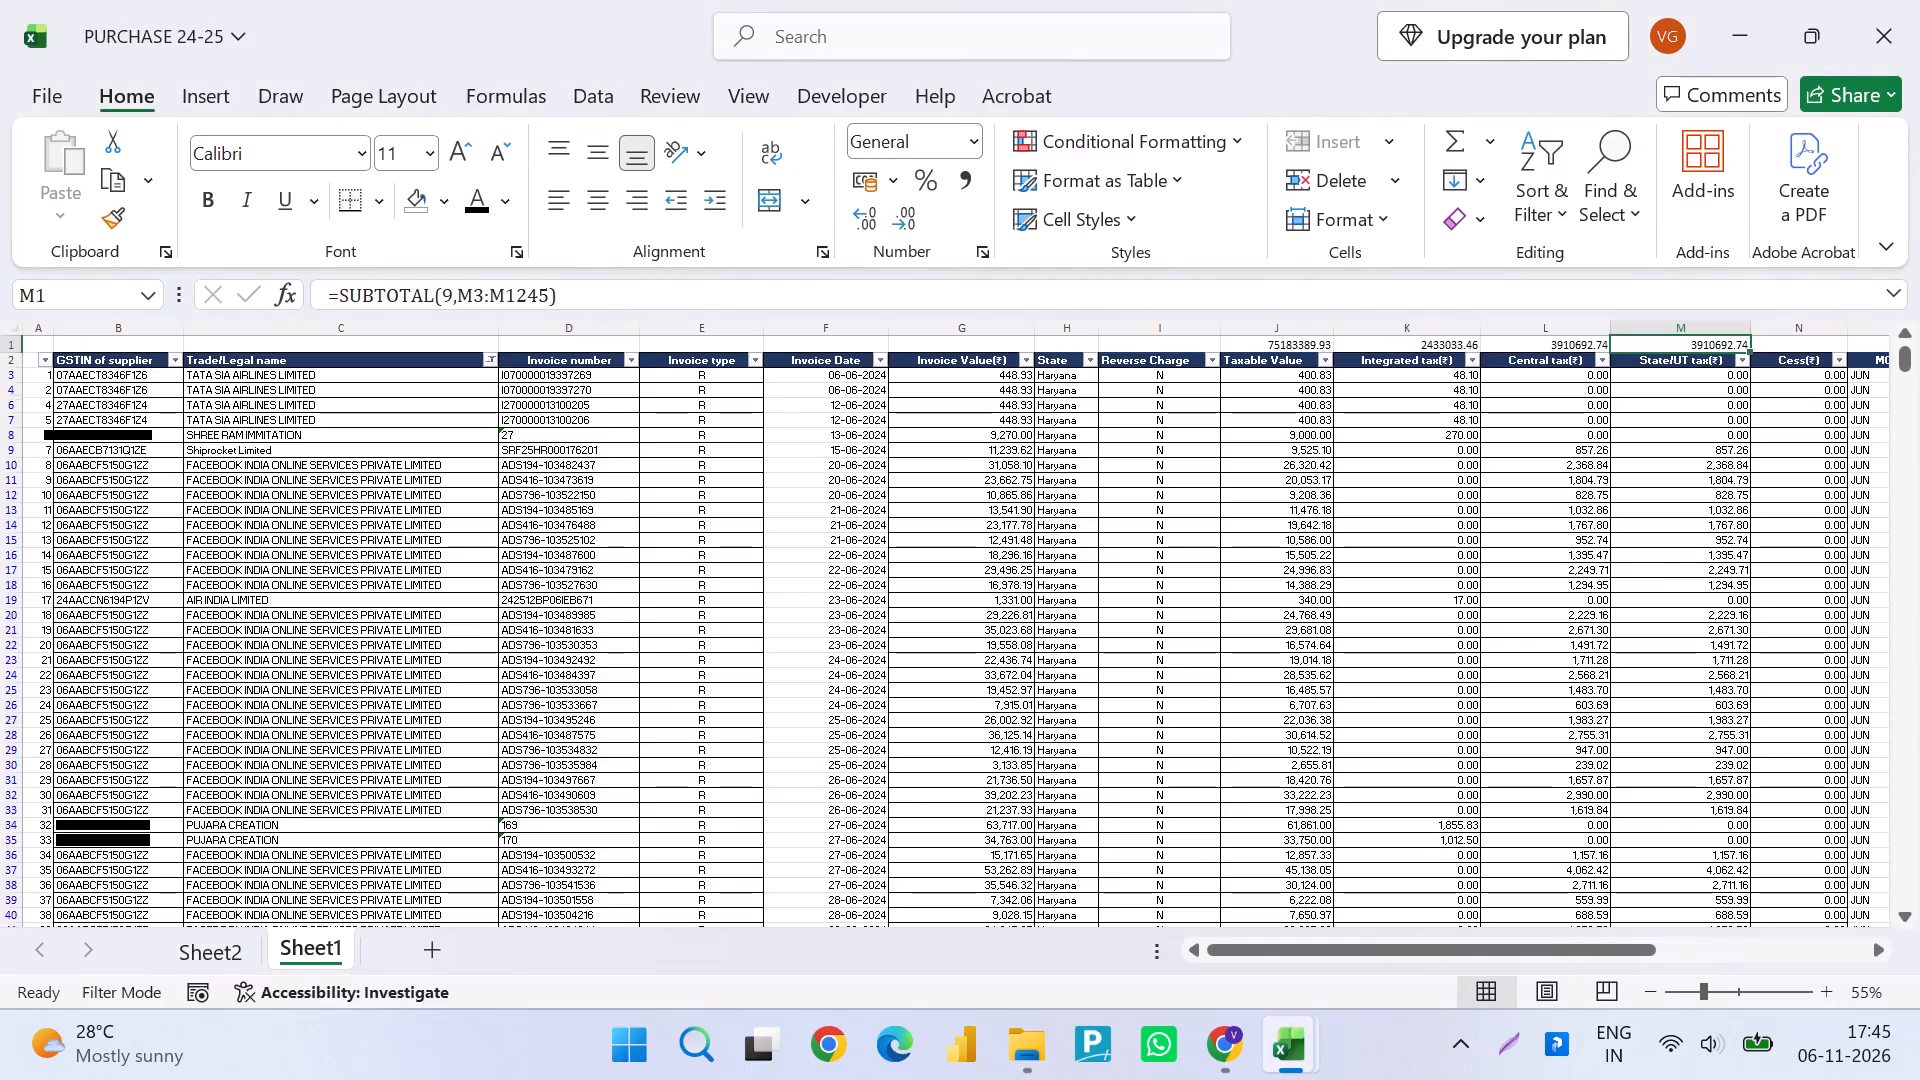
pyautogui.hotkey('alt', 'Tab')
# Save the GST_REFUND_S01A workbook and bring its outward supply columns and file creation area into view.
pyautogui.hotkey('ctrl', 's')
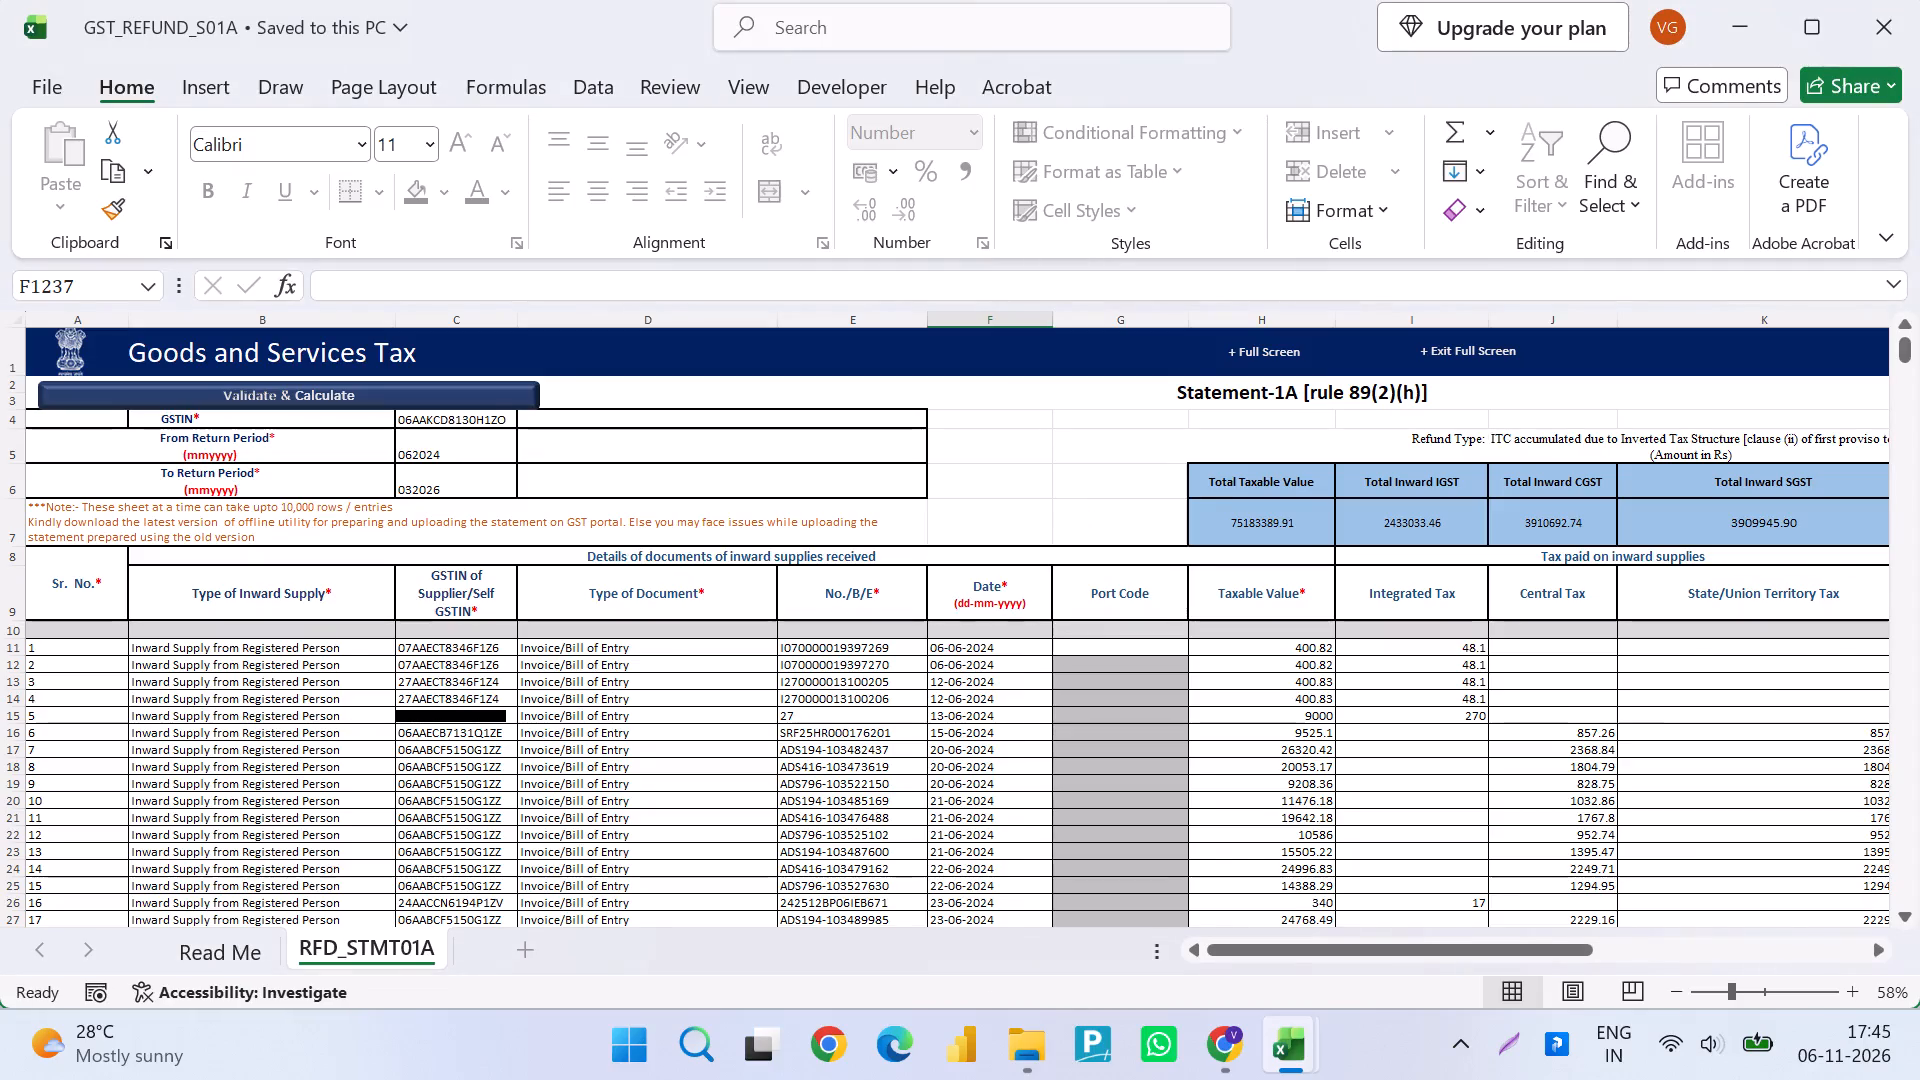
pyautogui.hscroll(-7, 1115, 667)
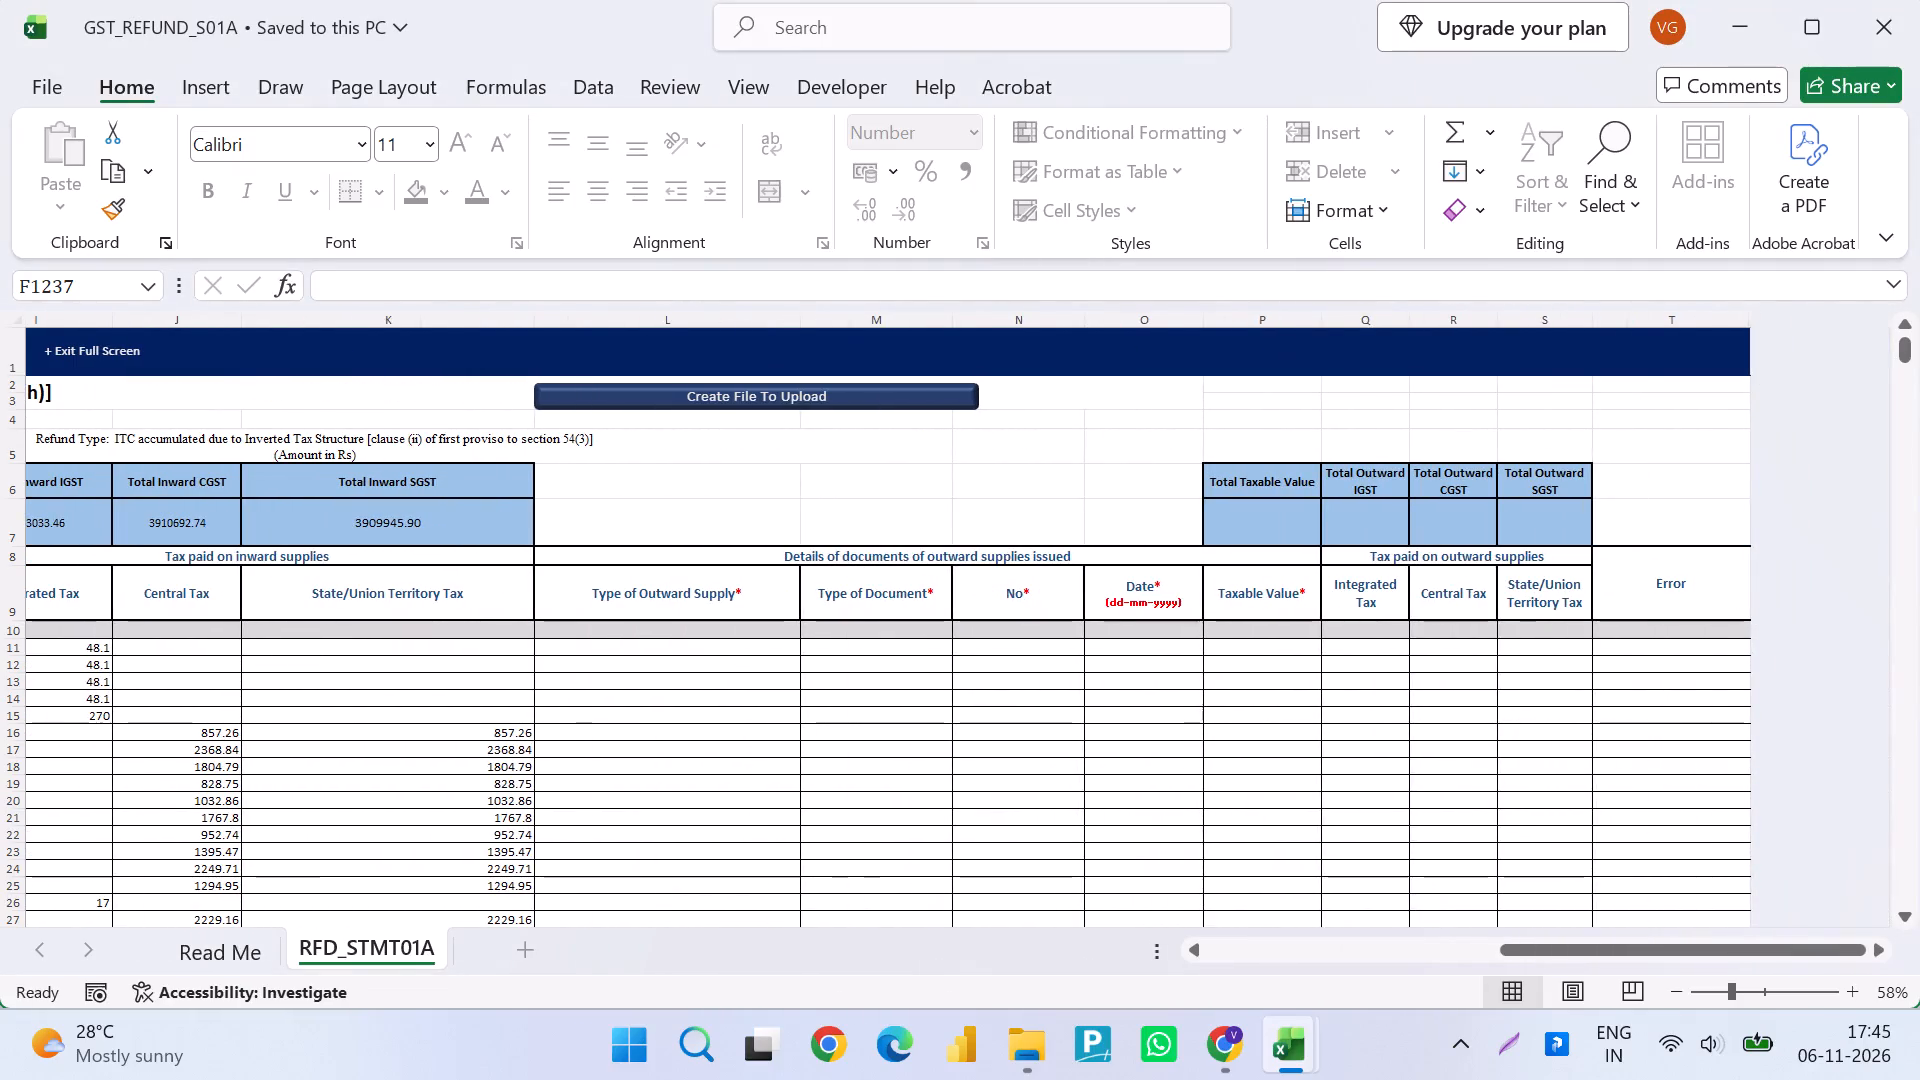
# Return to the PURCHASE 24-25 workbook and close it without saving the changes.
pyautogui.hotkey('alt', 'Tab')
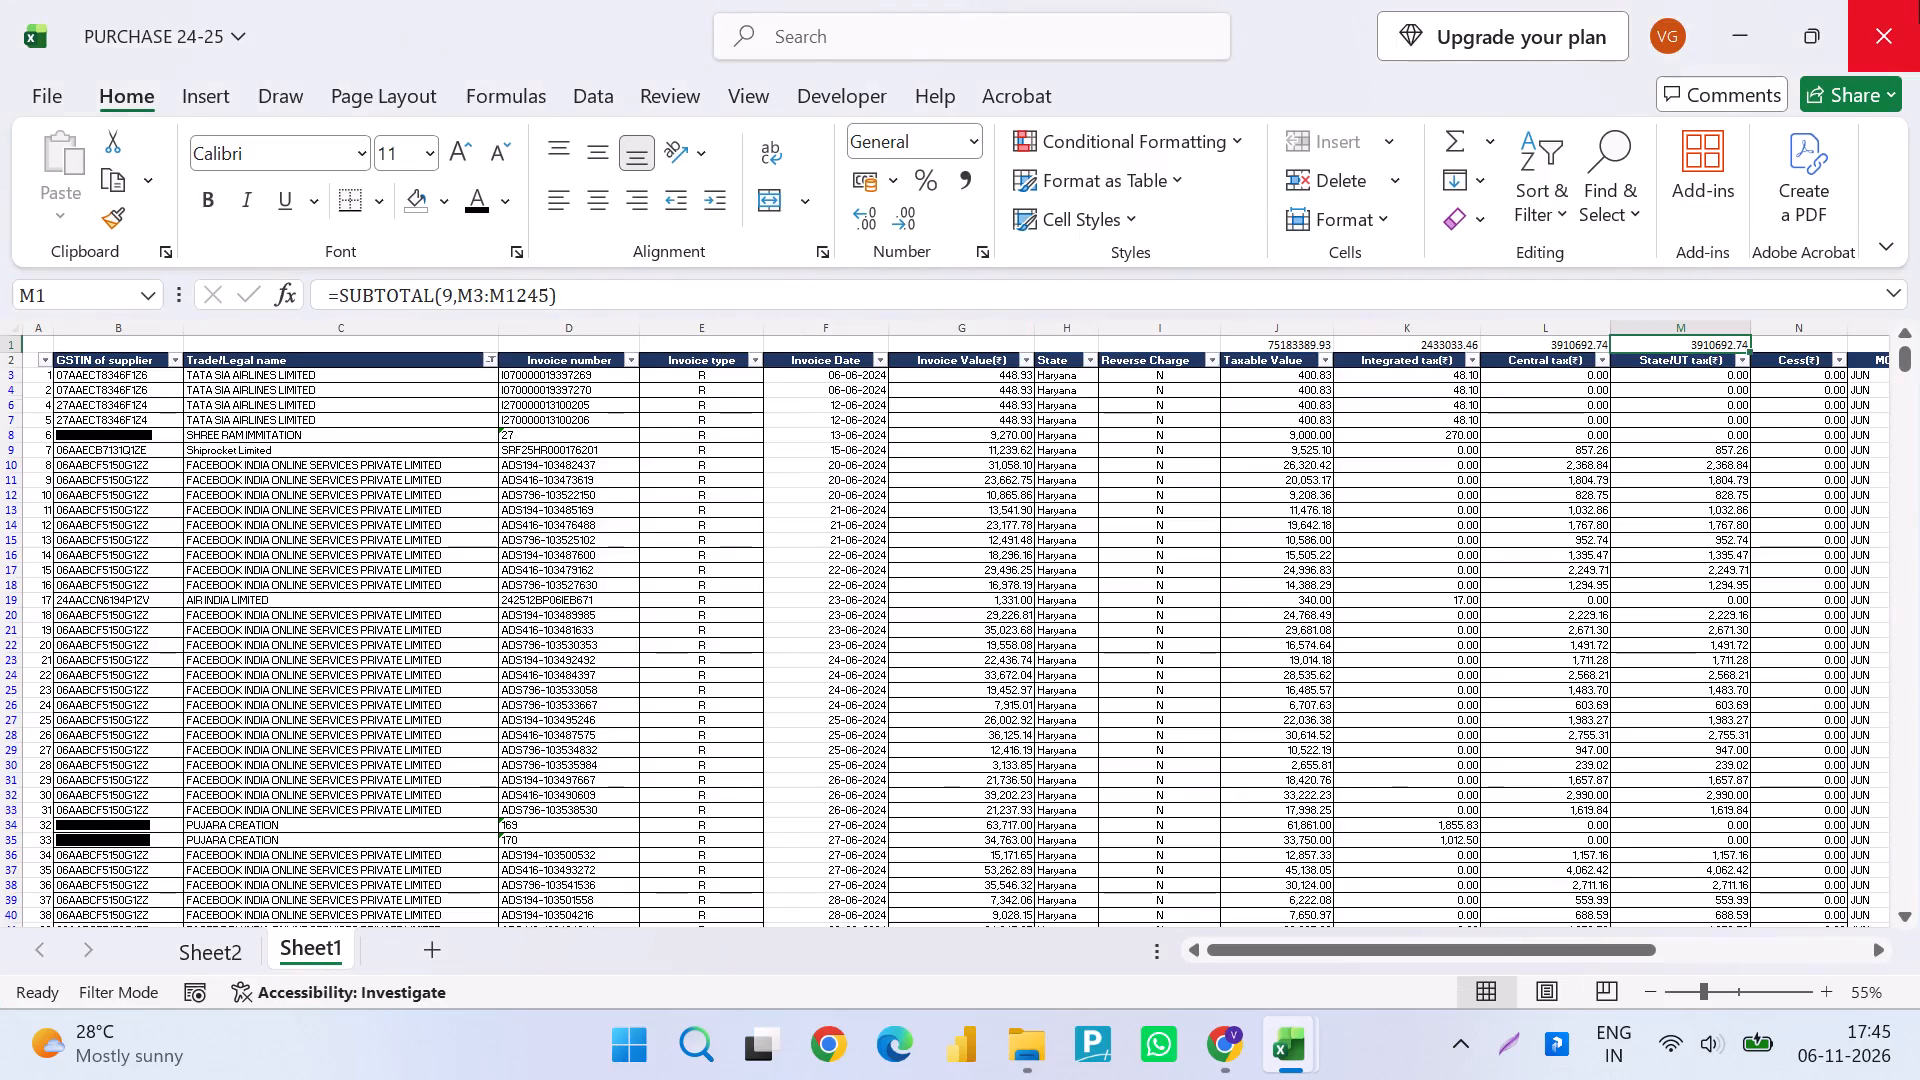
pyautogui.click(1919, 0)
pyautogui.press('Tab')
pyautogui.press('Return')
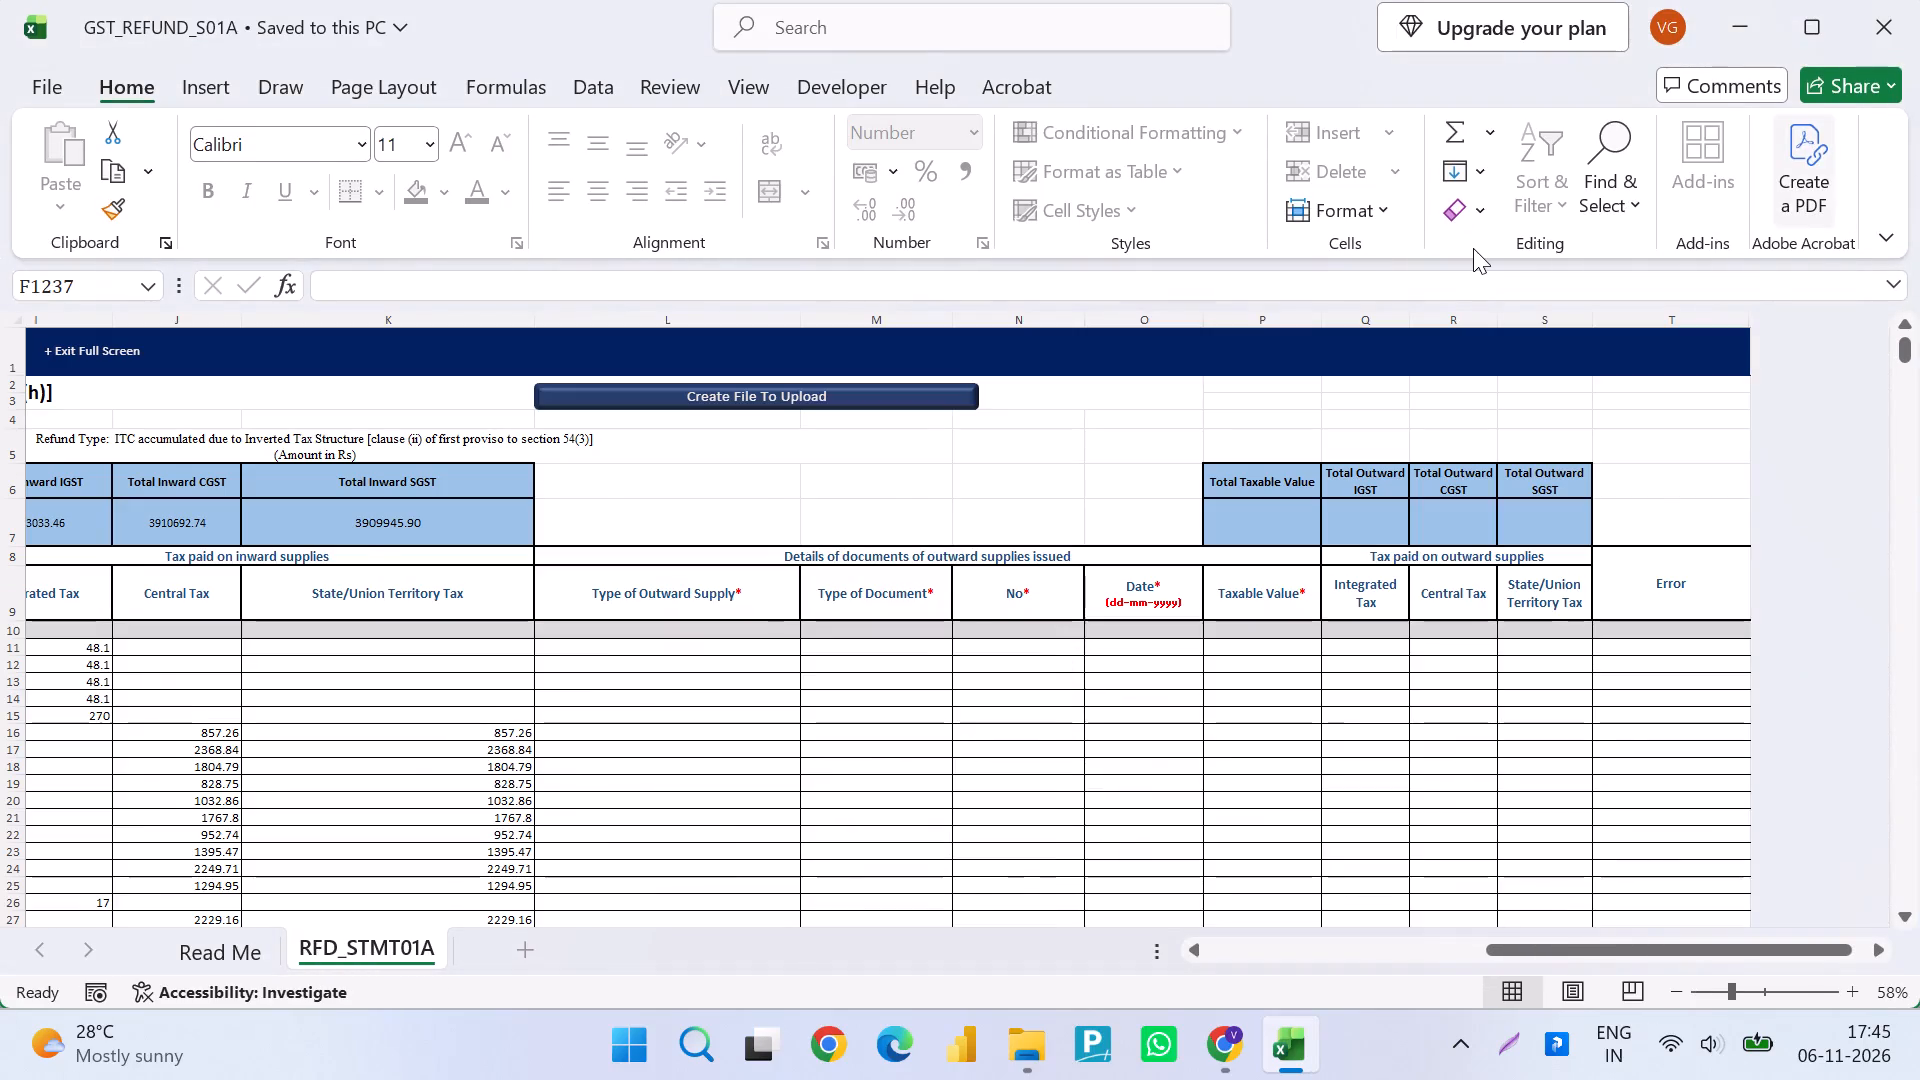
# Switch to the Downloads folder in File Explorer and show the hidden system tray icons.
pyautogui.hotkey('alt', 'Tab')
pyautogui.hotkey('alt', 'Tab')
pyautogui.hotkey('alt', 'Tab')
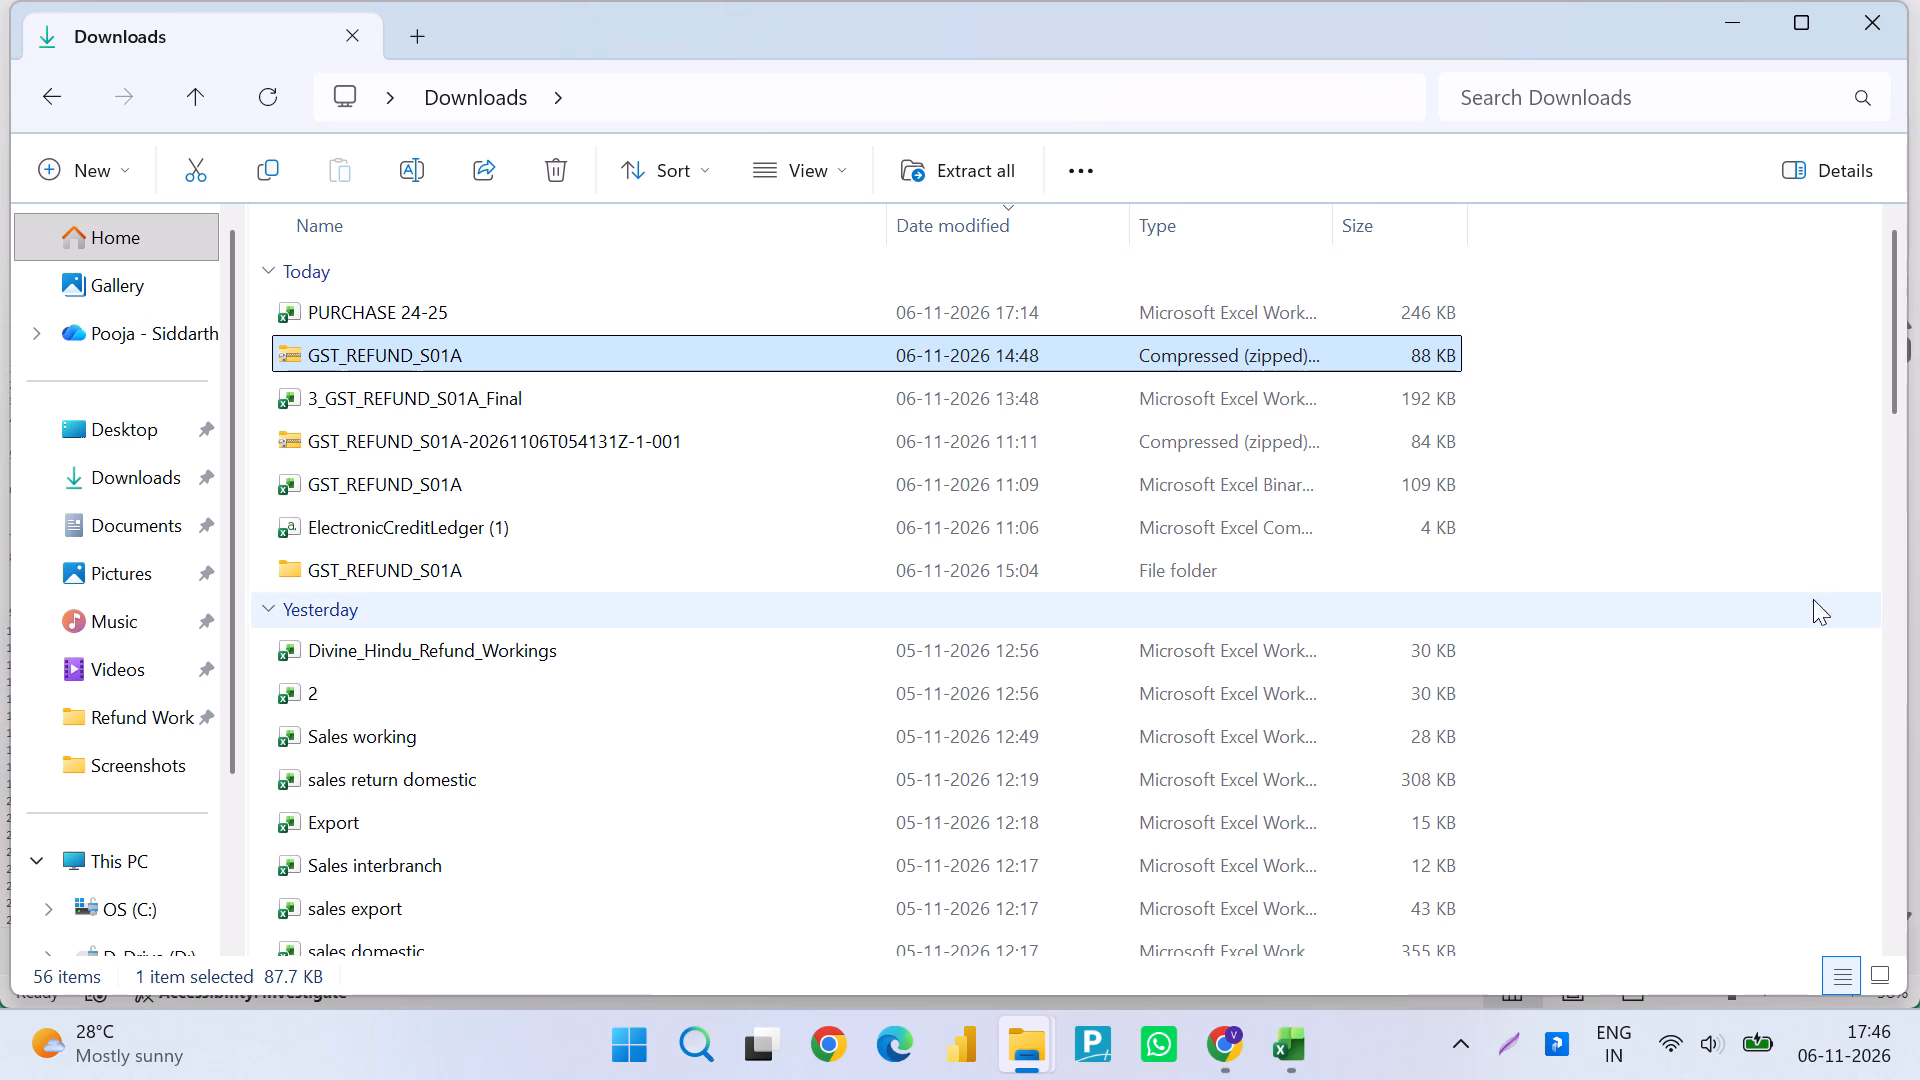
pyautogui.click(1464, 1046)
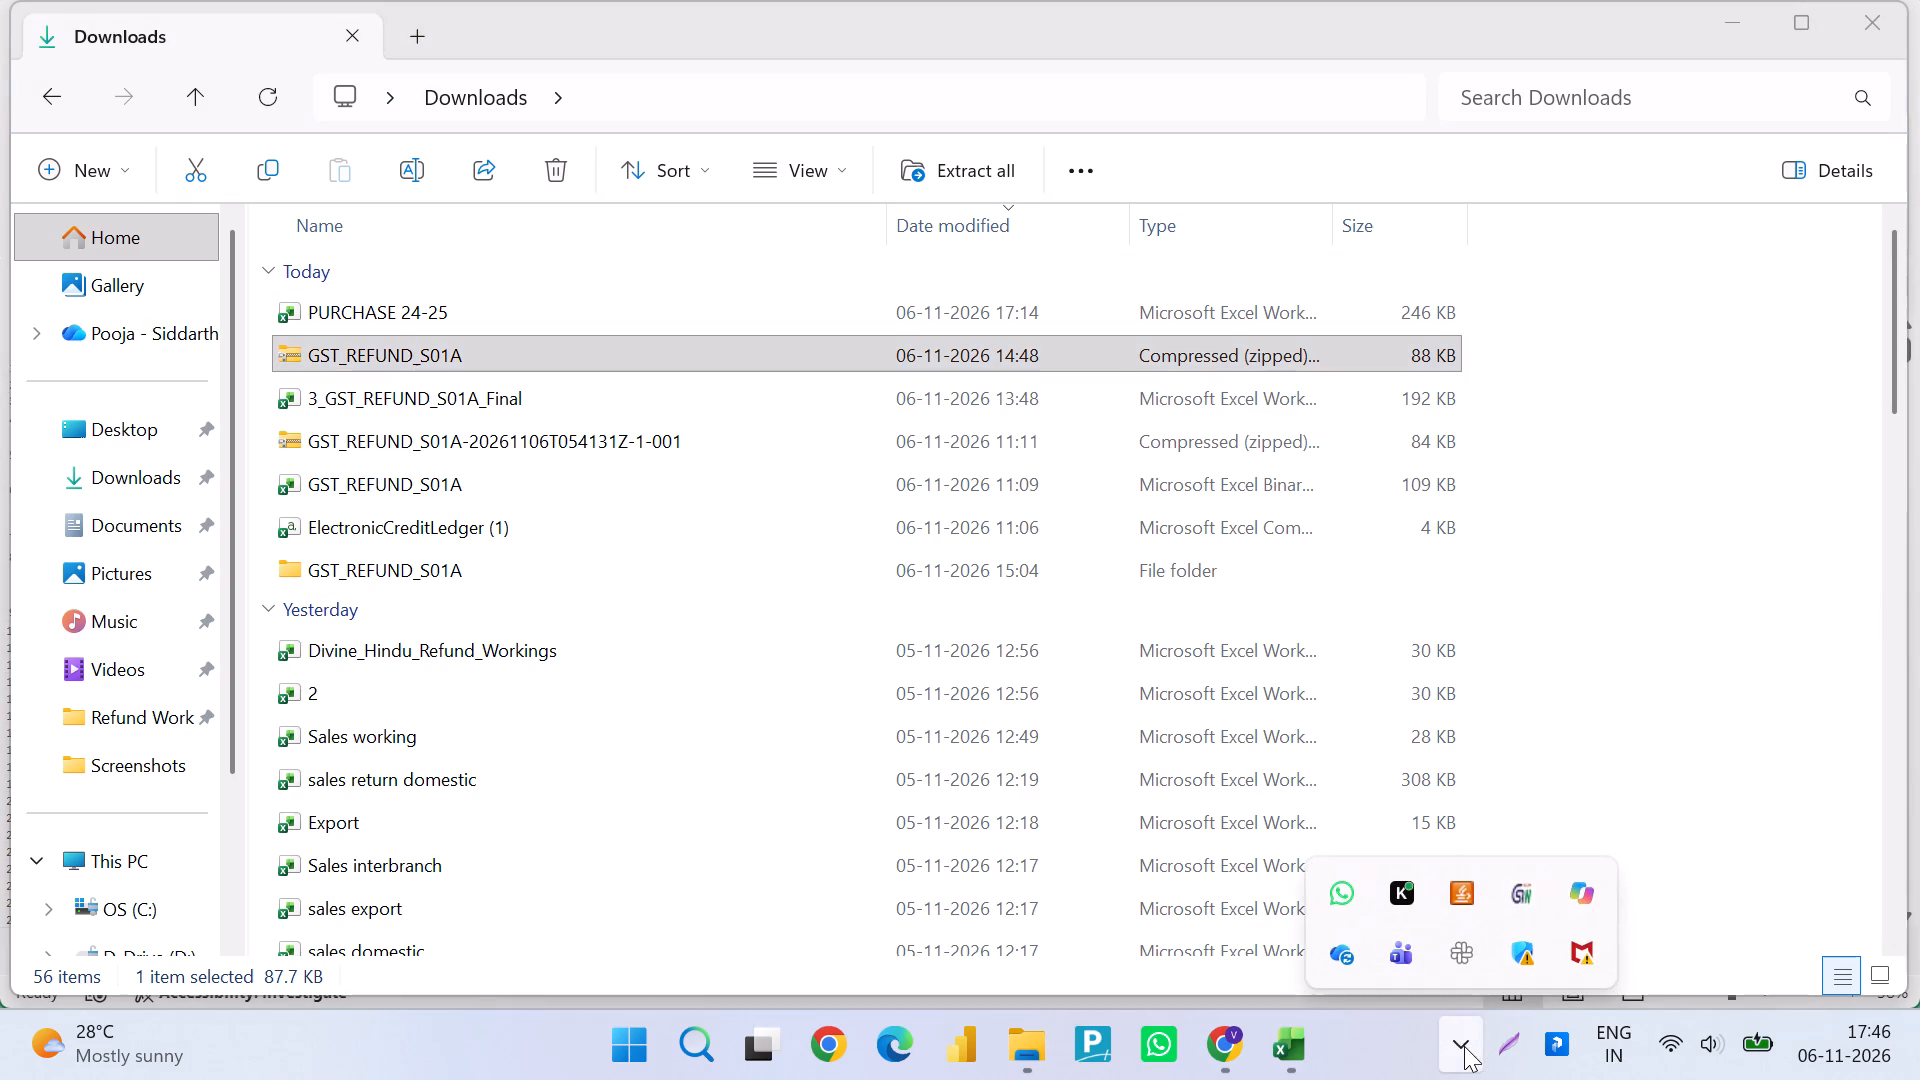
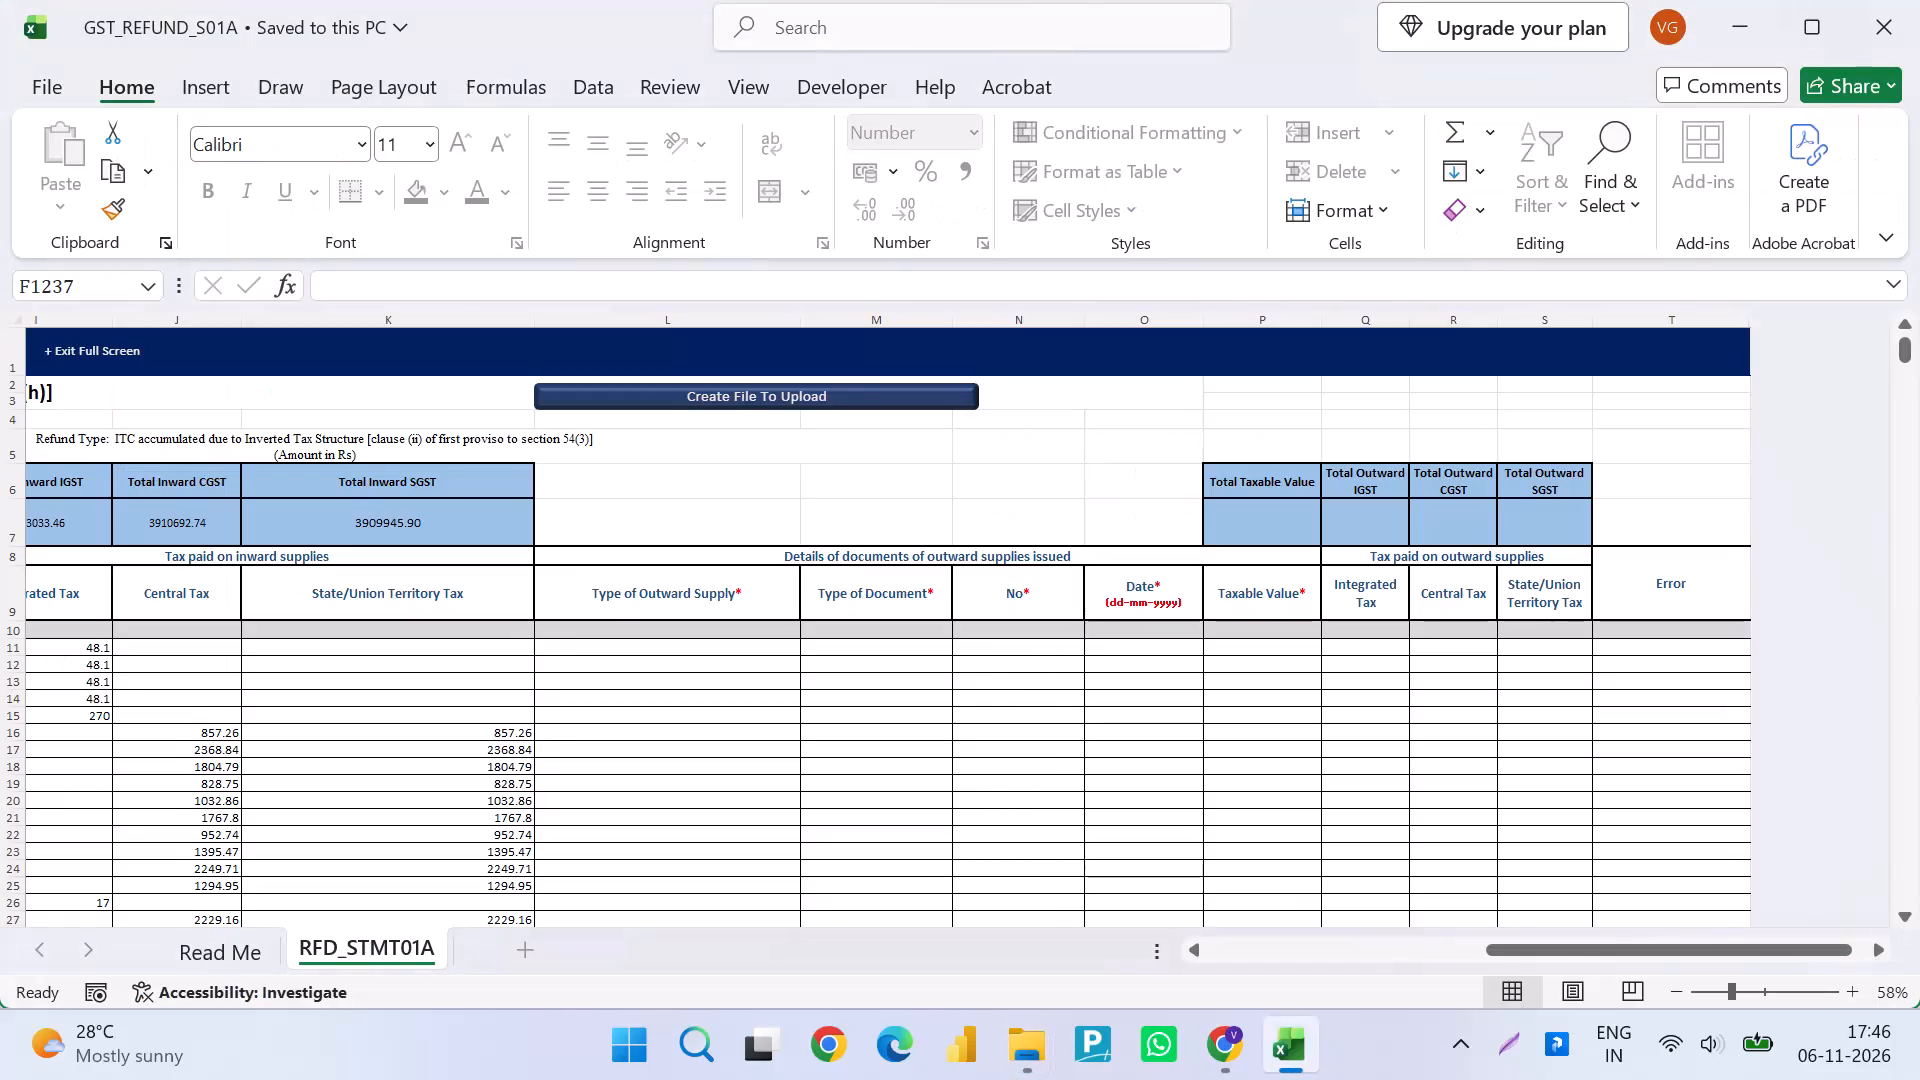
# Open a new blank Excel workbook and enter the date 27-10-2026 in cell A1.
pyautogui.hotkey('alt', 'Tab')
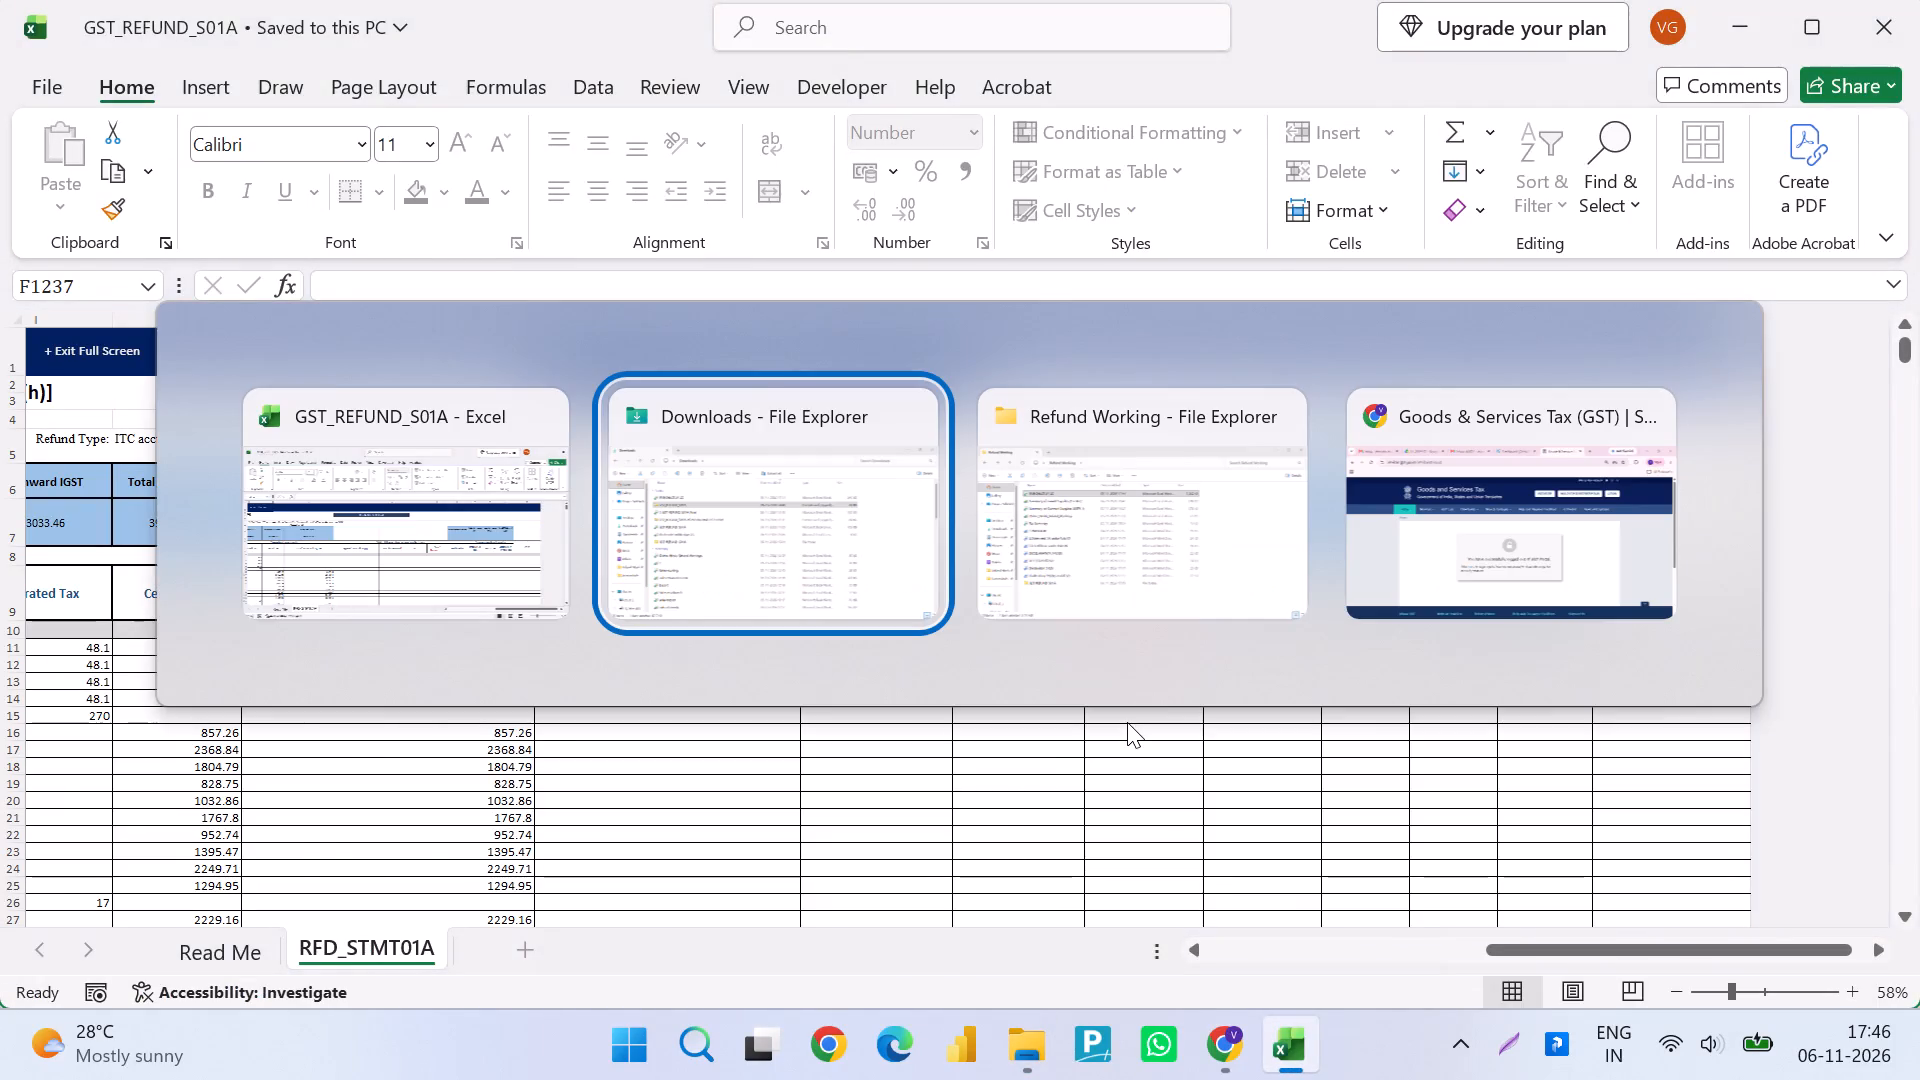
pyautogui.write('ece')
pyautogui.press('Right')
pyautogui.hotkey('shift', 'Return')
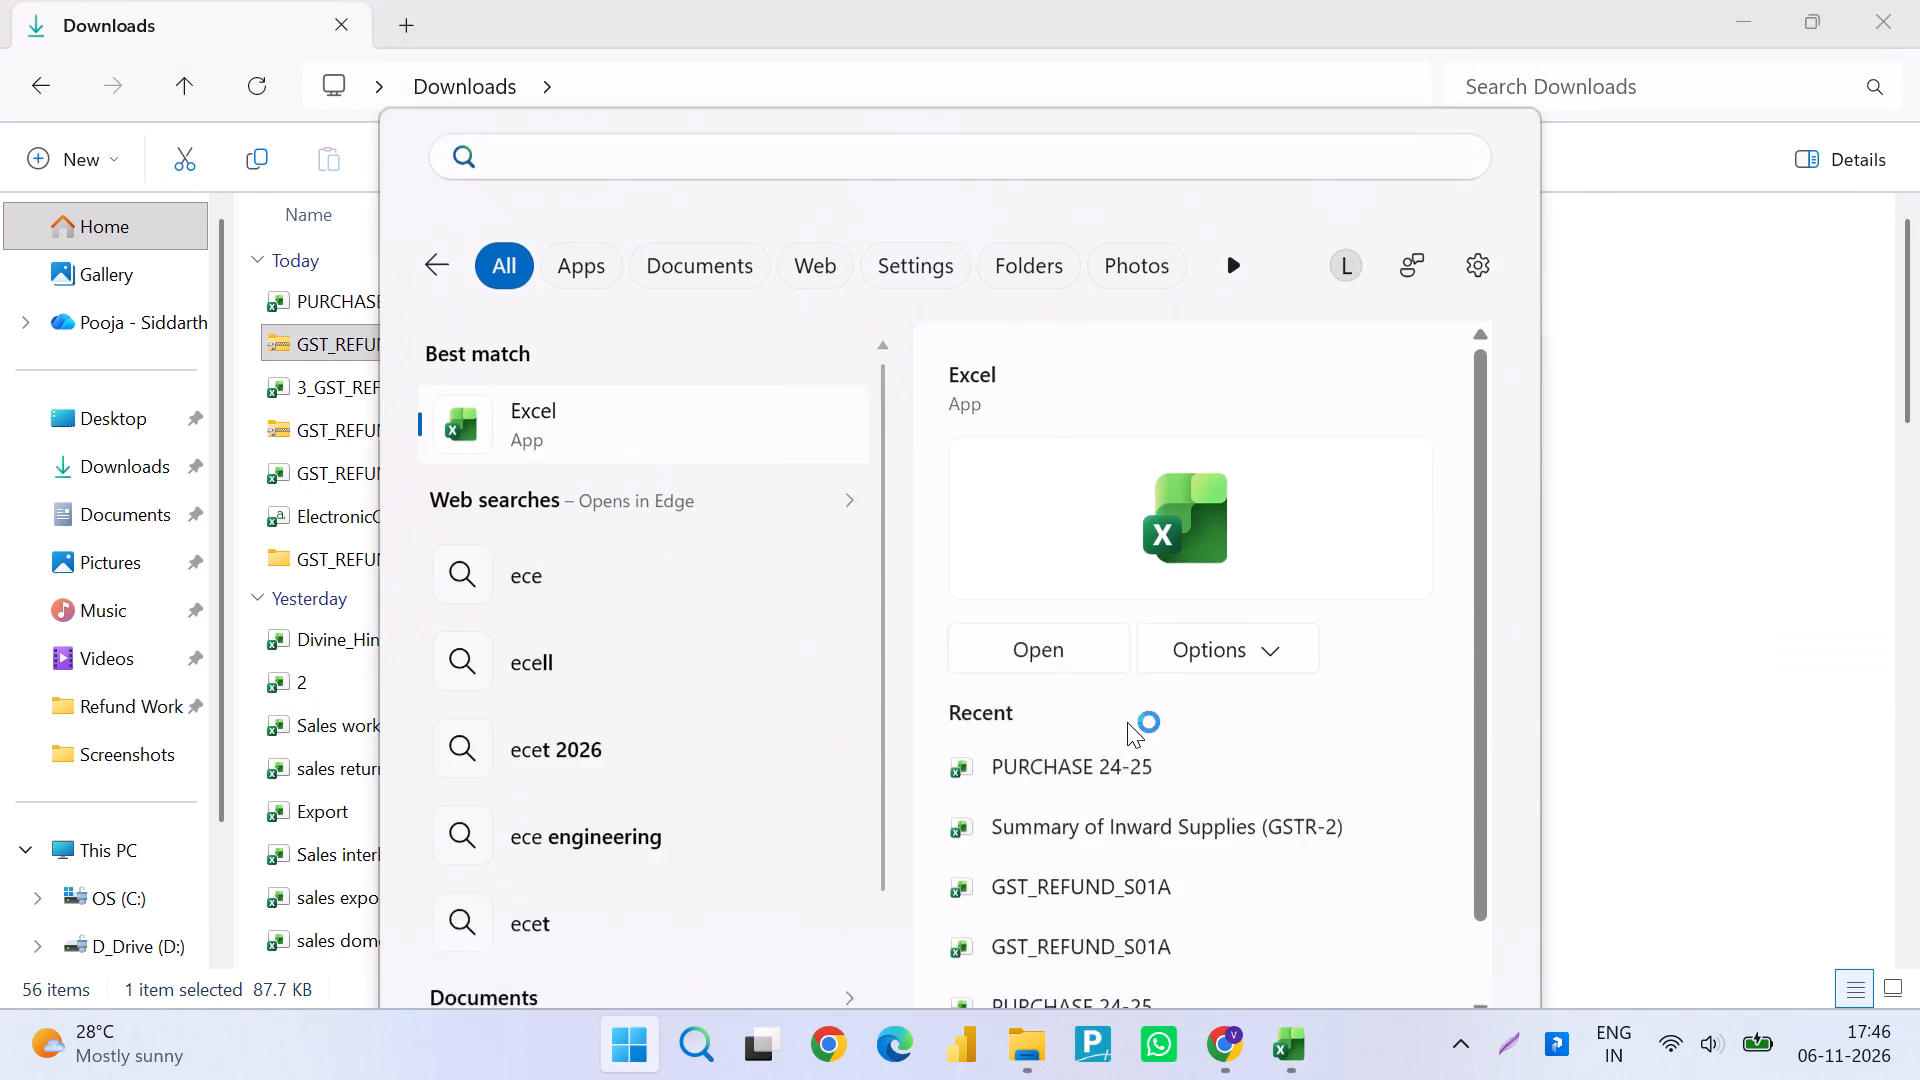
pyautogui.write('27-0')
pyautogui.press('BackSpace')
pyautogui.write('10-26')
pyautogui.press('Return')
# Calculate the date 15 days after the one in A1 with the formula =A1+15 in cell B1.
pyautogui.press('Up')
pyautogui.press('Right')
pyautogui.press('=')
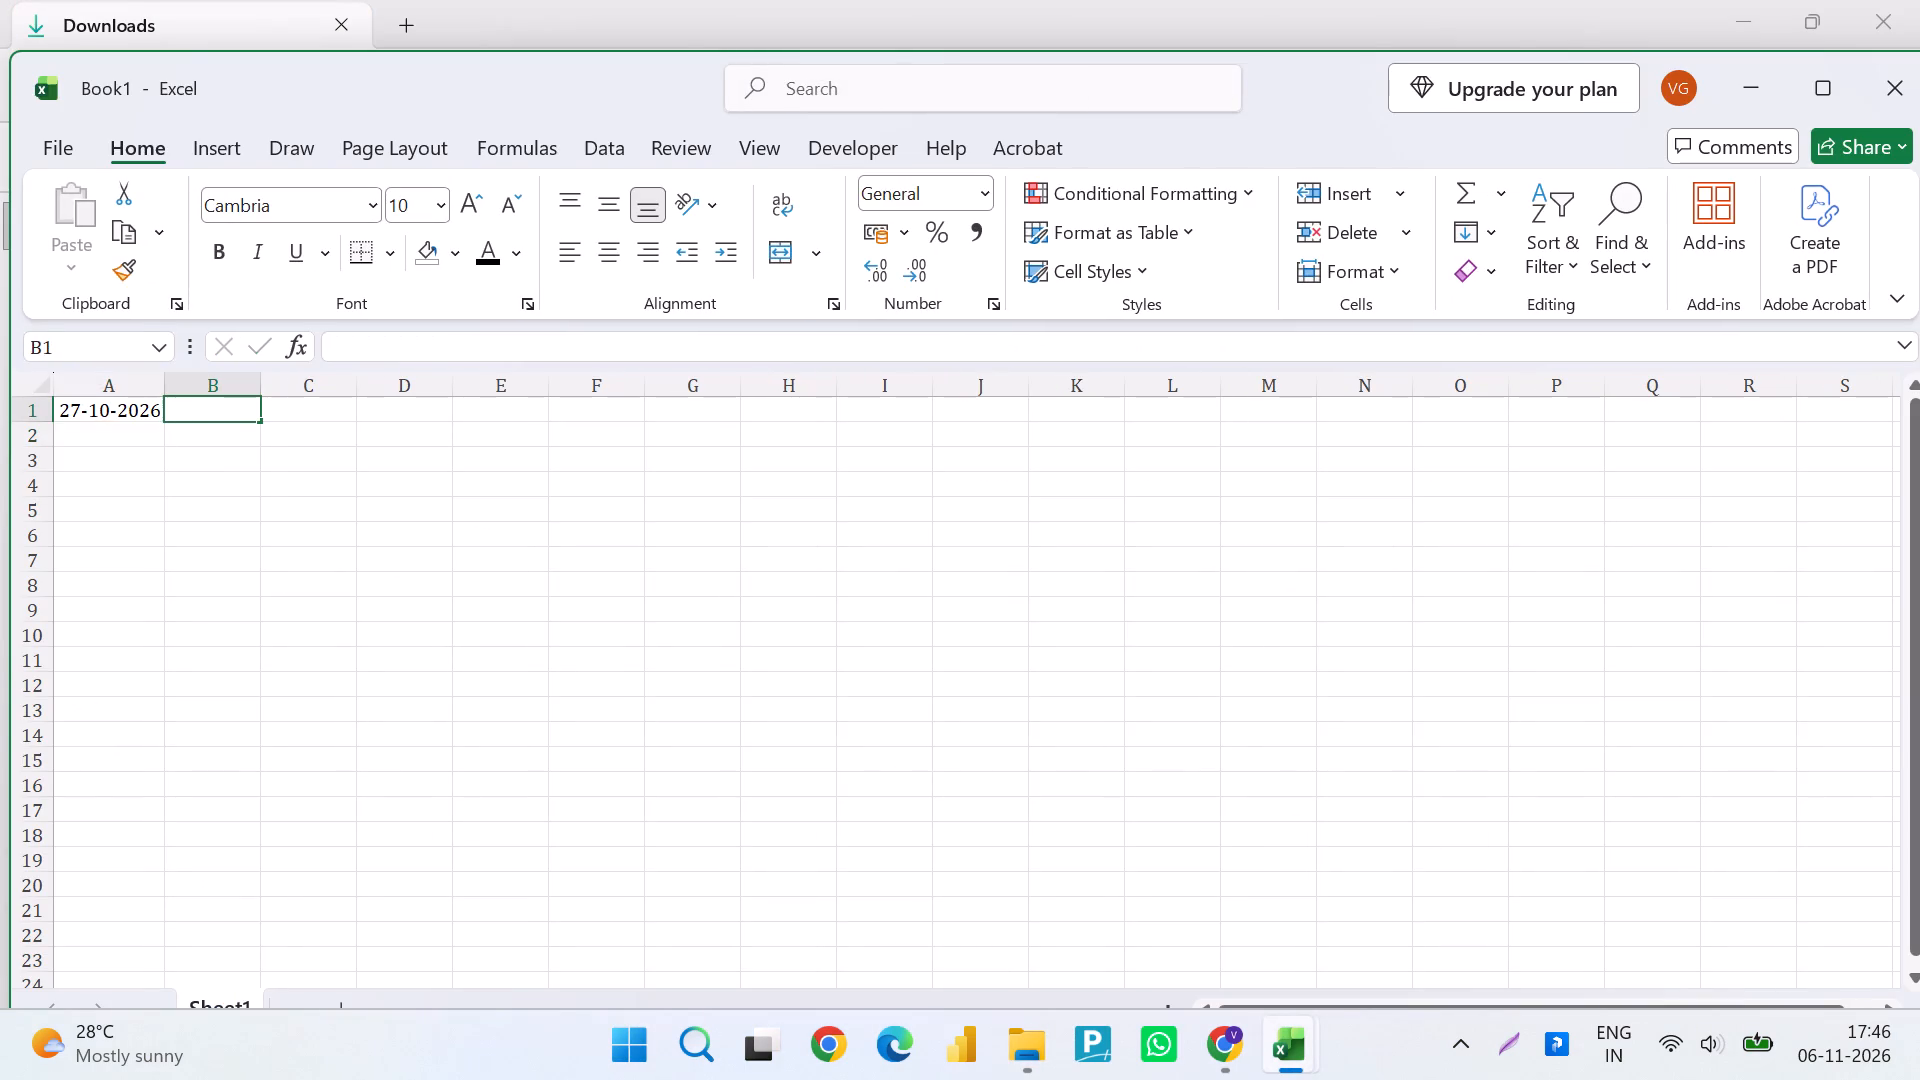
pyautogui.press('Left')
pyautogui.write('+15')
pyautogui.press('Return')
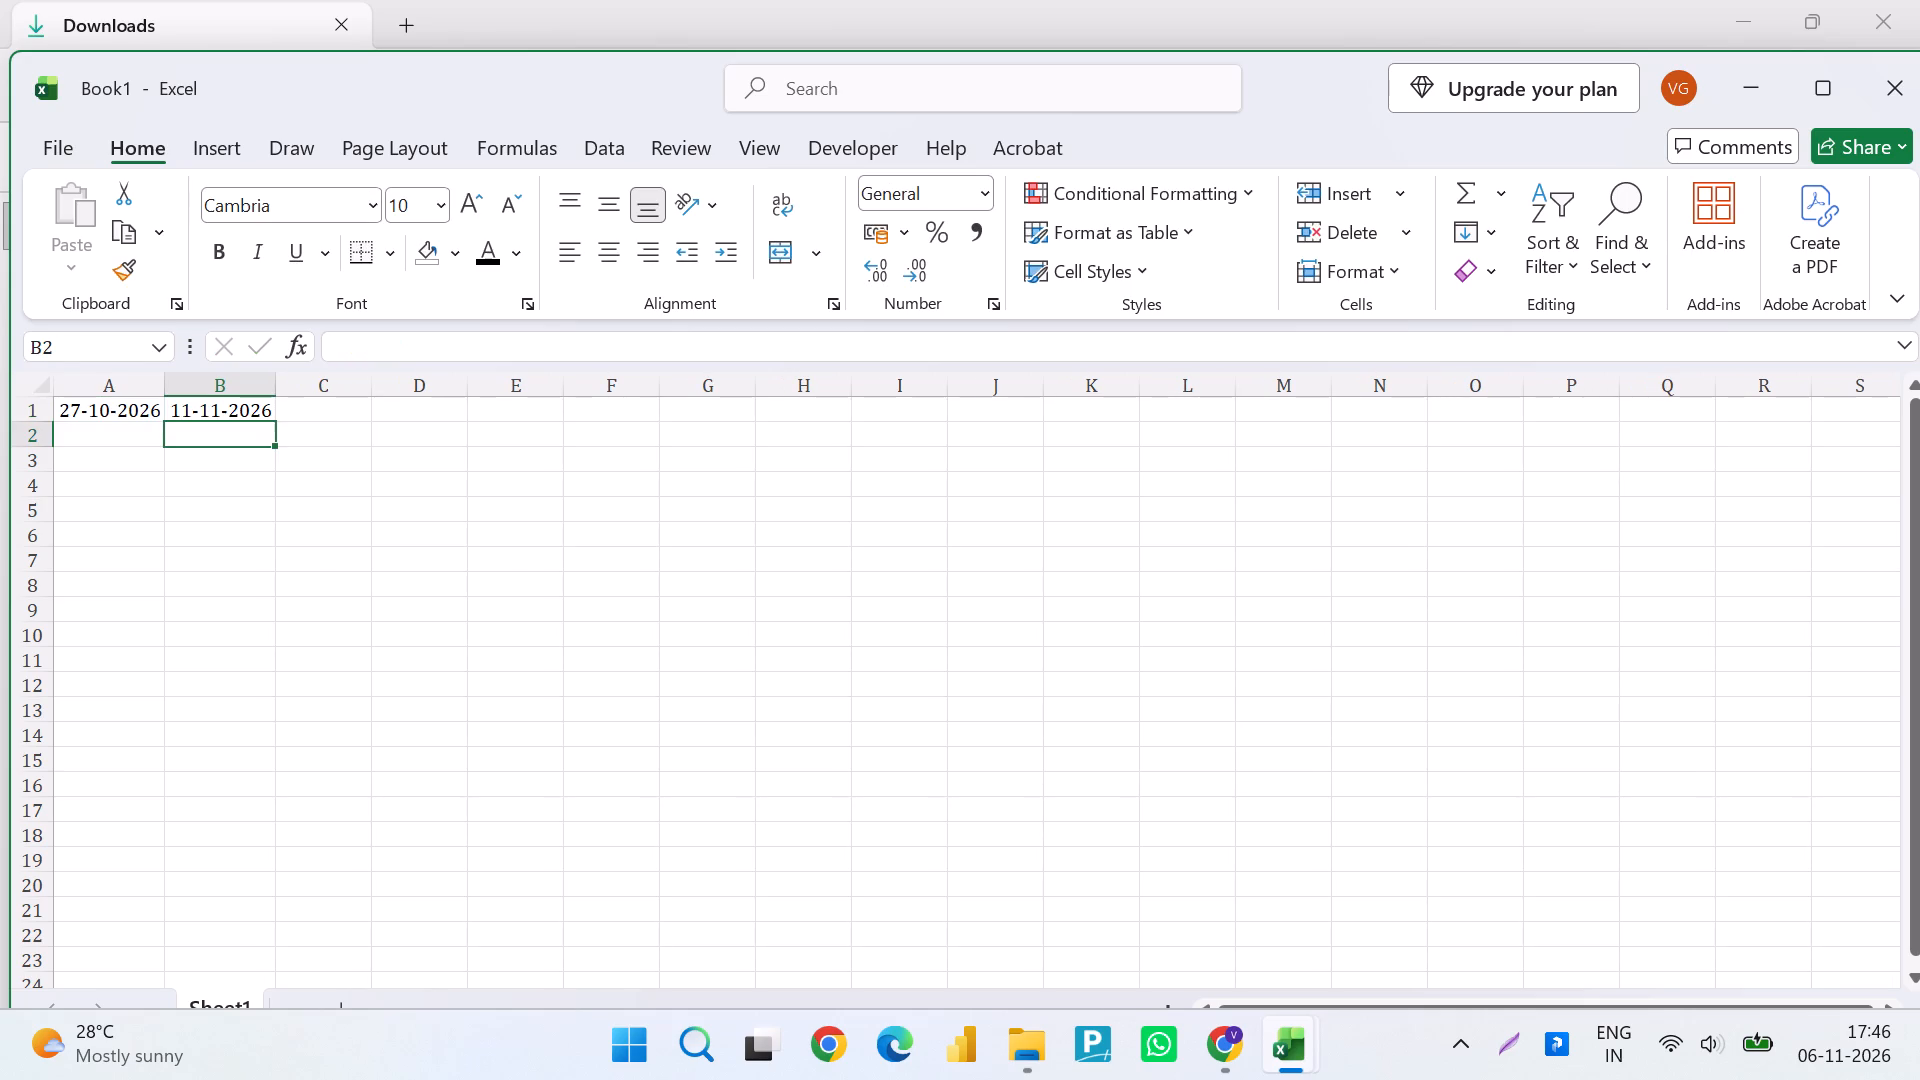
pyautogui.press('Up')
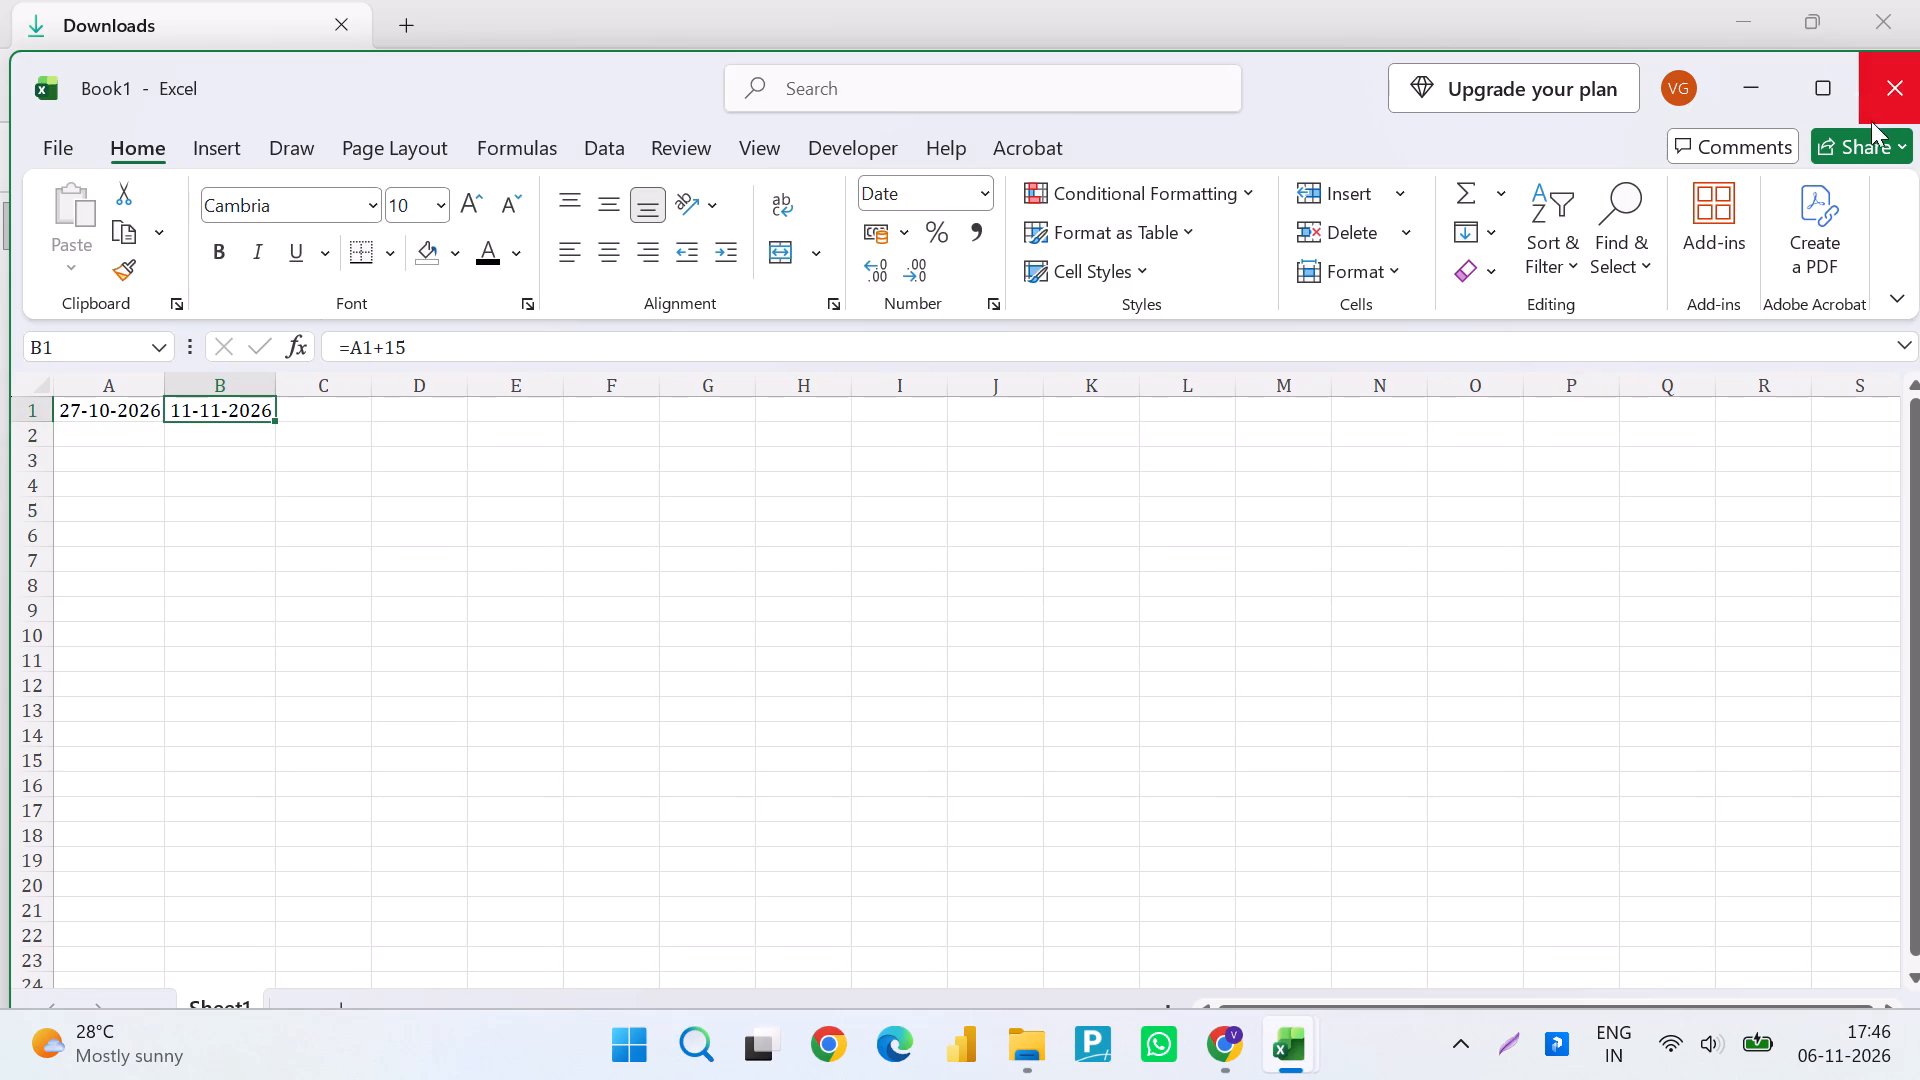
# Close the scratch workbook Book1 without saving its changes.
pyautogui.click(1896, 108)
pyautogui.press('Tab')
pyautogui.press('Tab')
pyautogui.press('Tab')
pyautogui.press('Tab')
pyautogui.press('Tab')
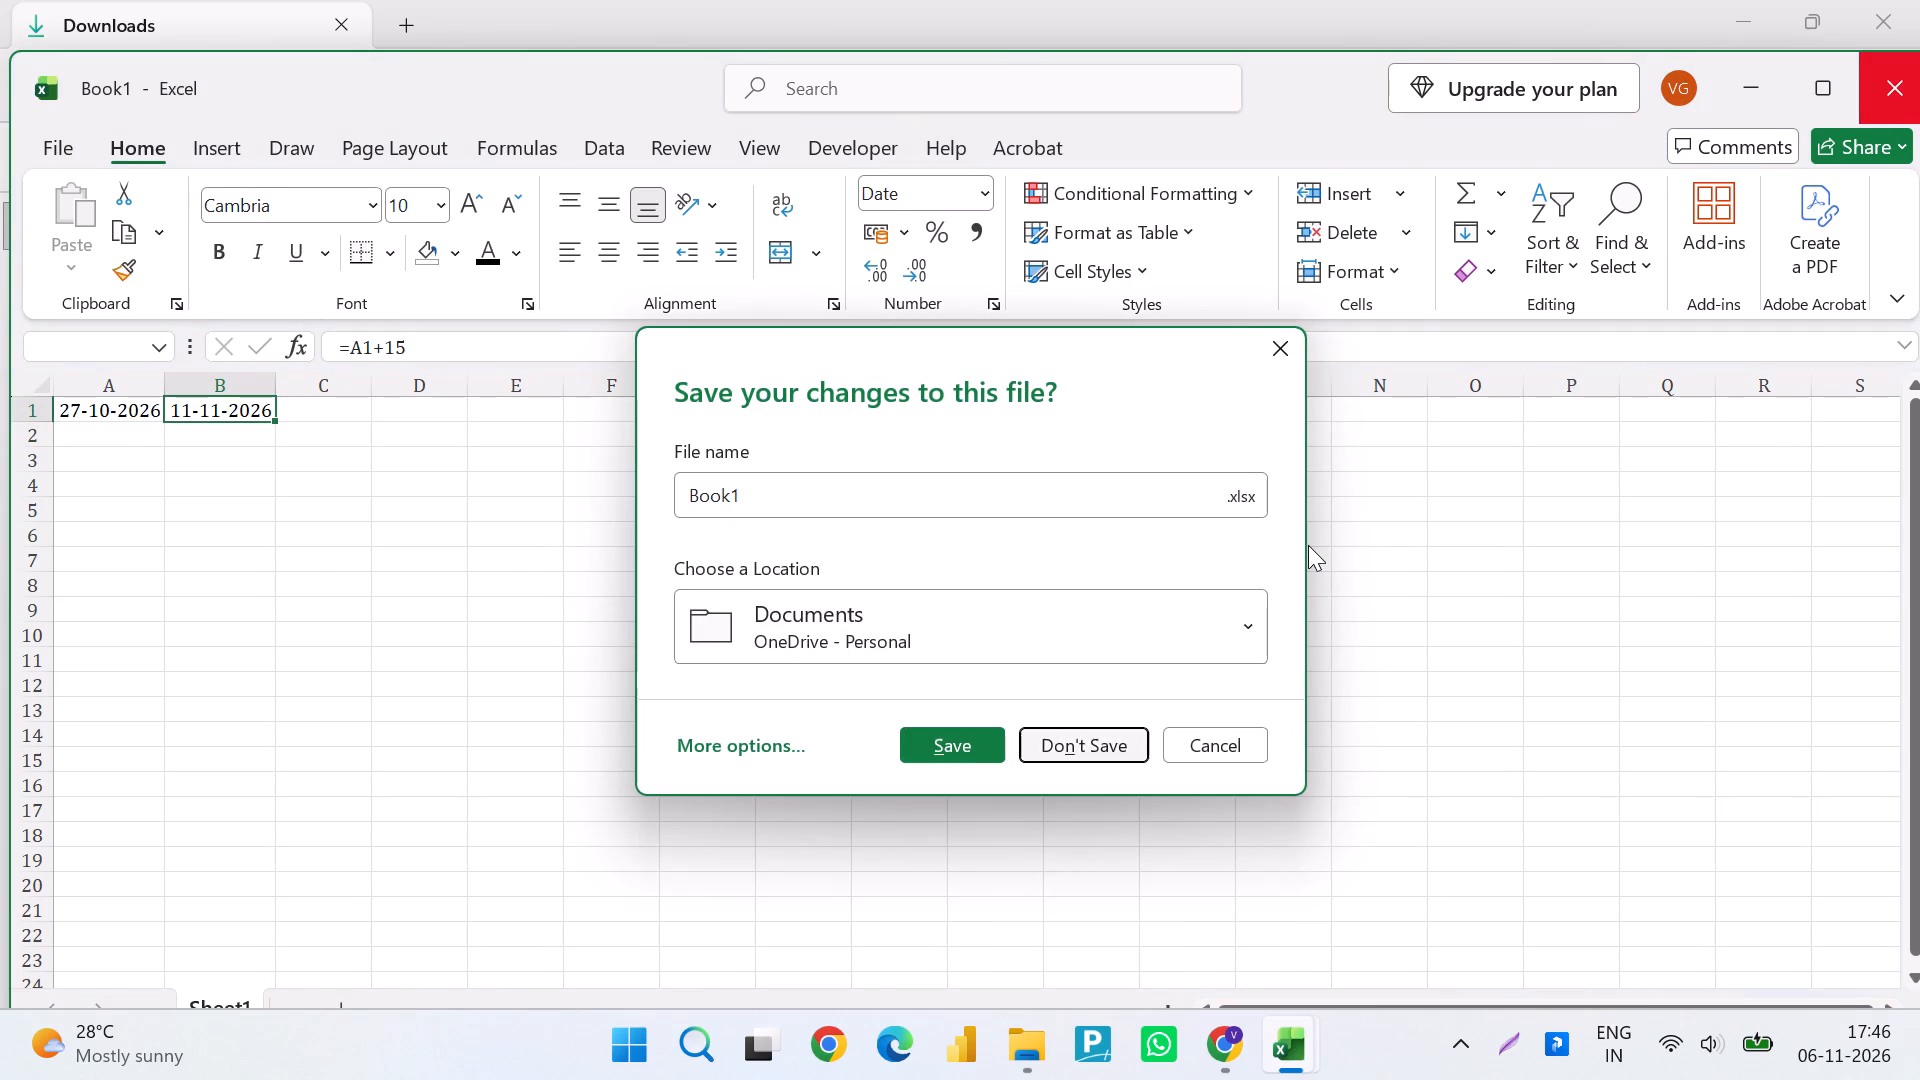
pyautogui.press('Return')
# Save the GST_REFUND_S01A workbook.
pyautogui.hotkey('ctrl', 's')
pyautogui.hscroll(1, 886, 639)
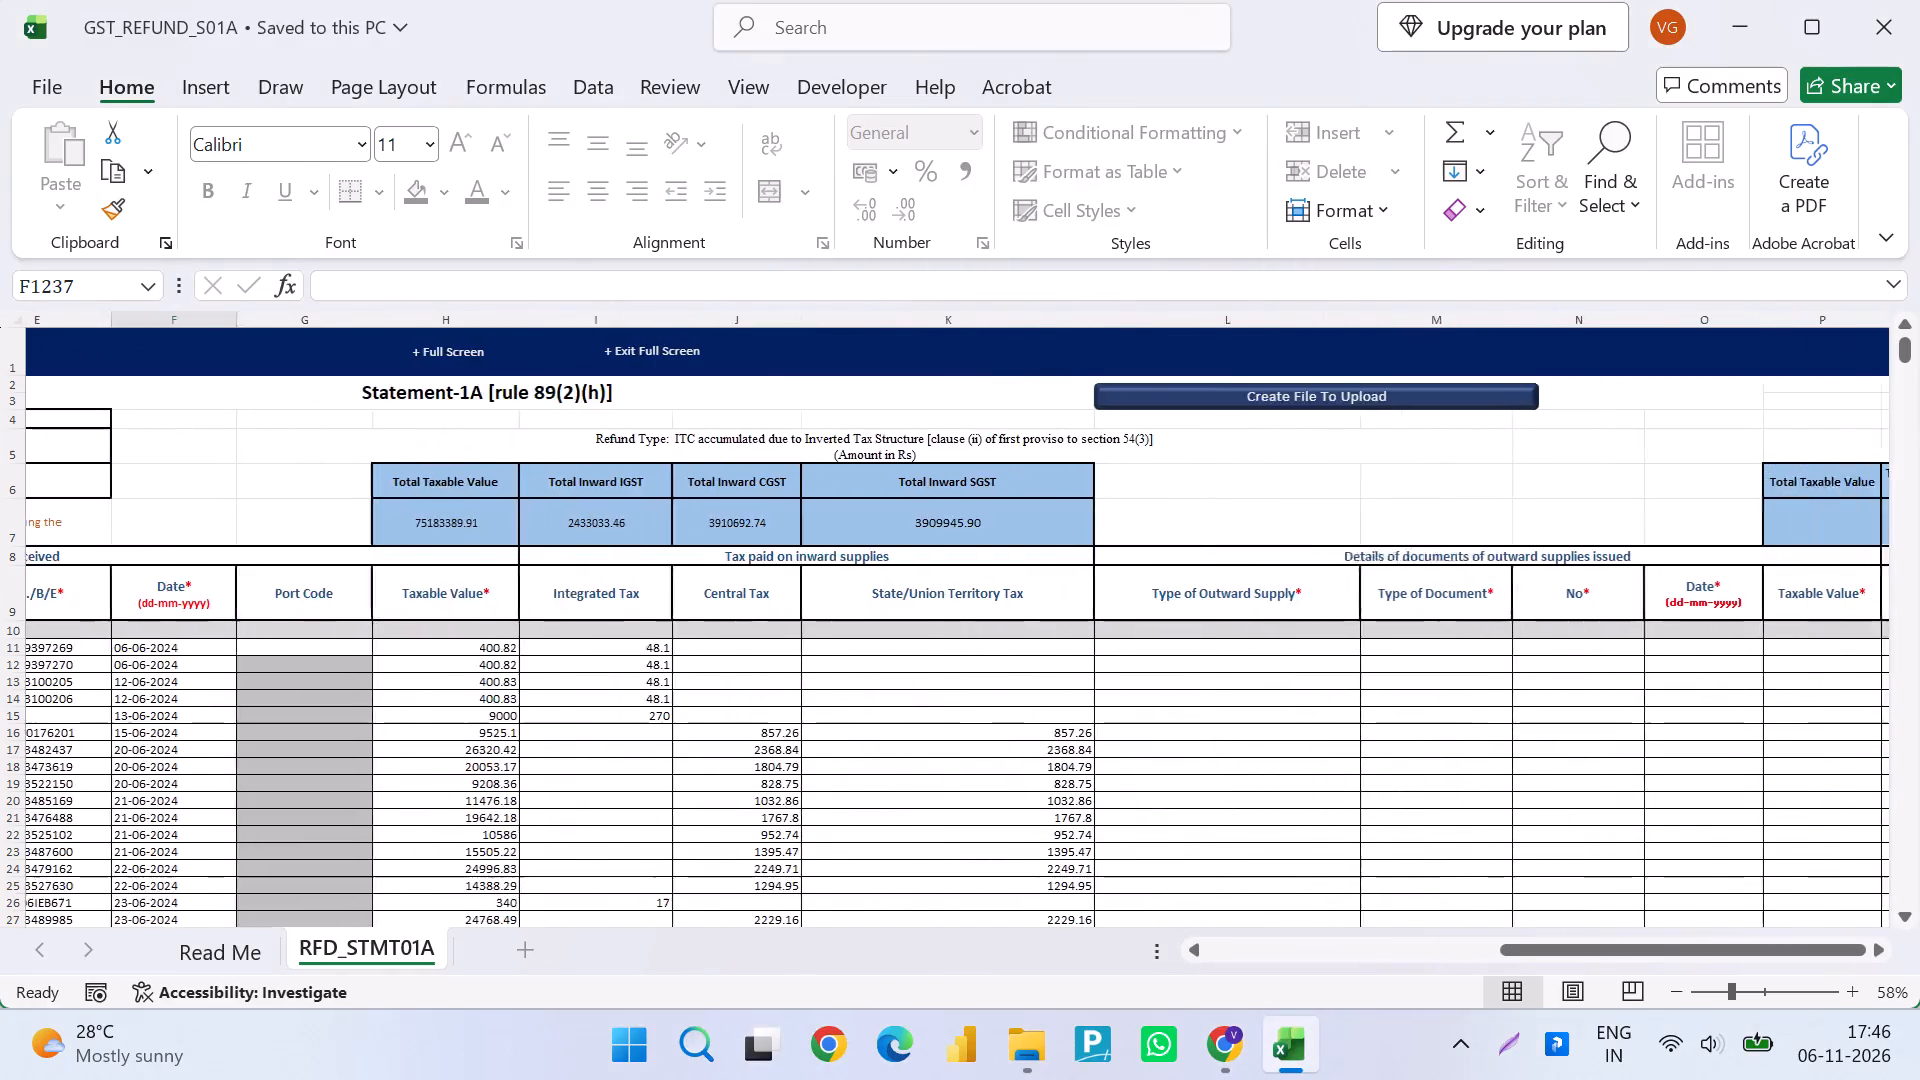
pyautogui.hscroll(4, 886, 639)
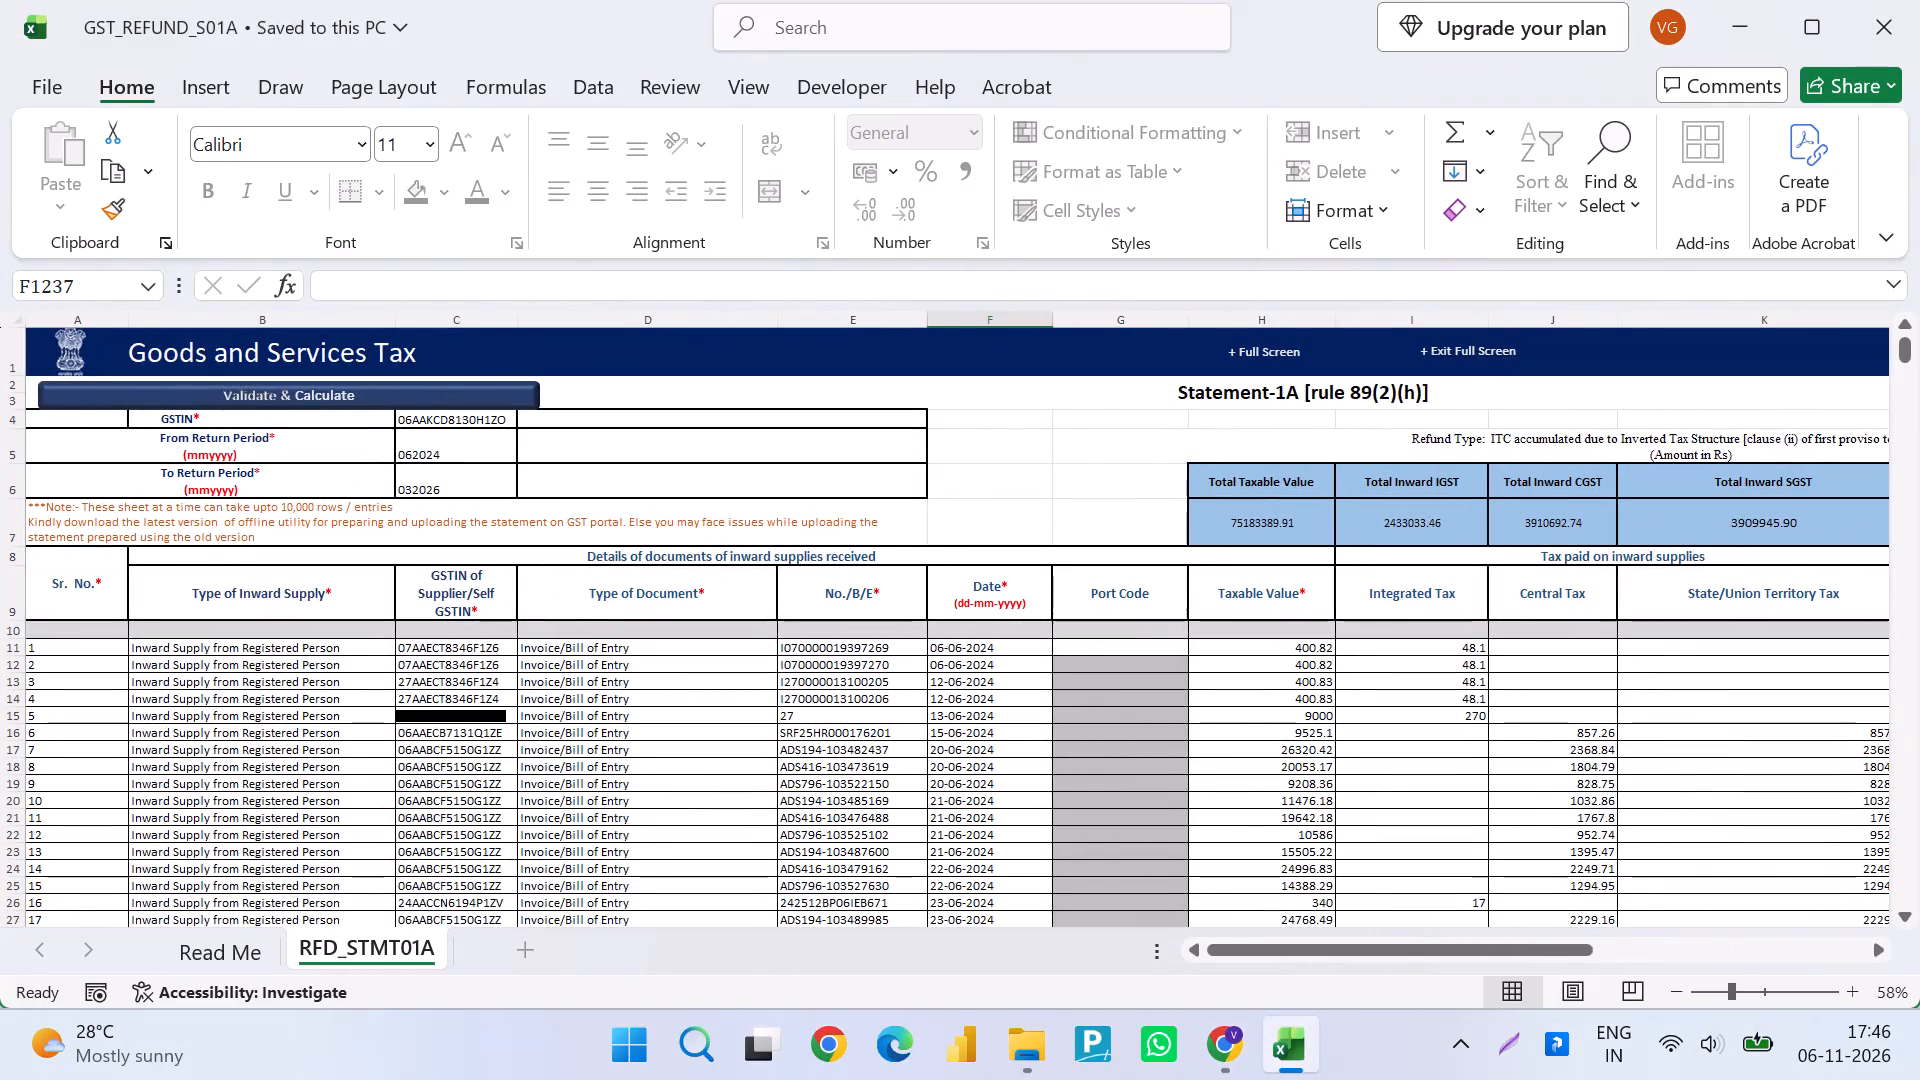
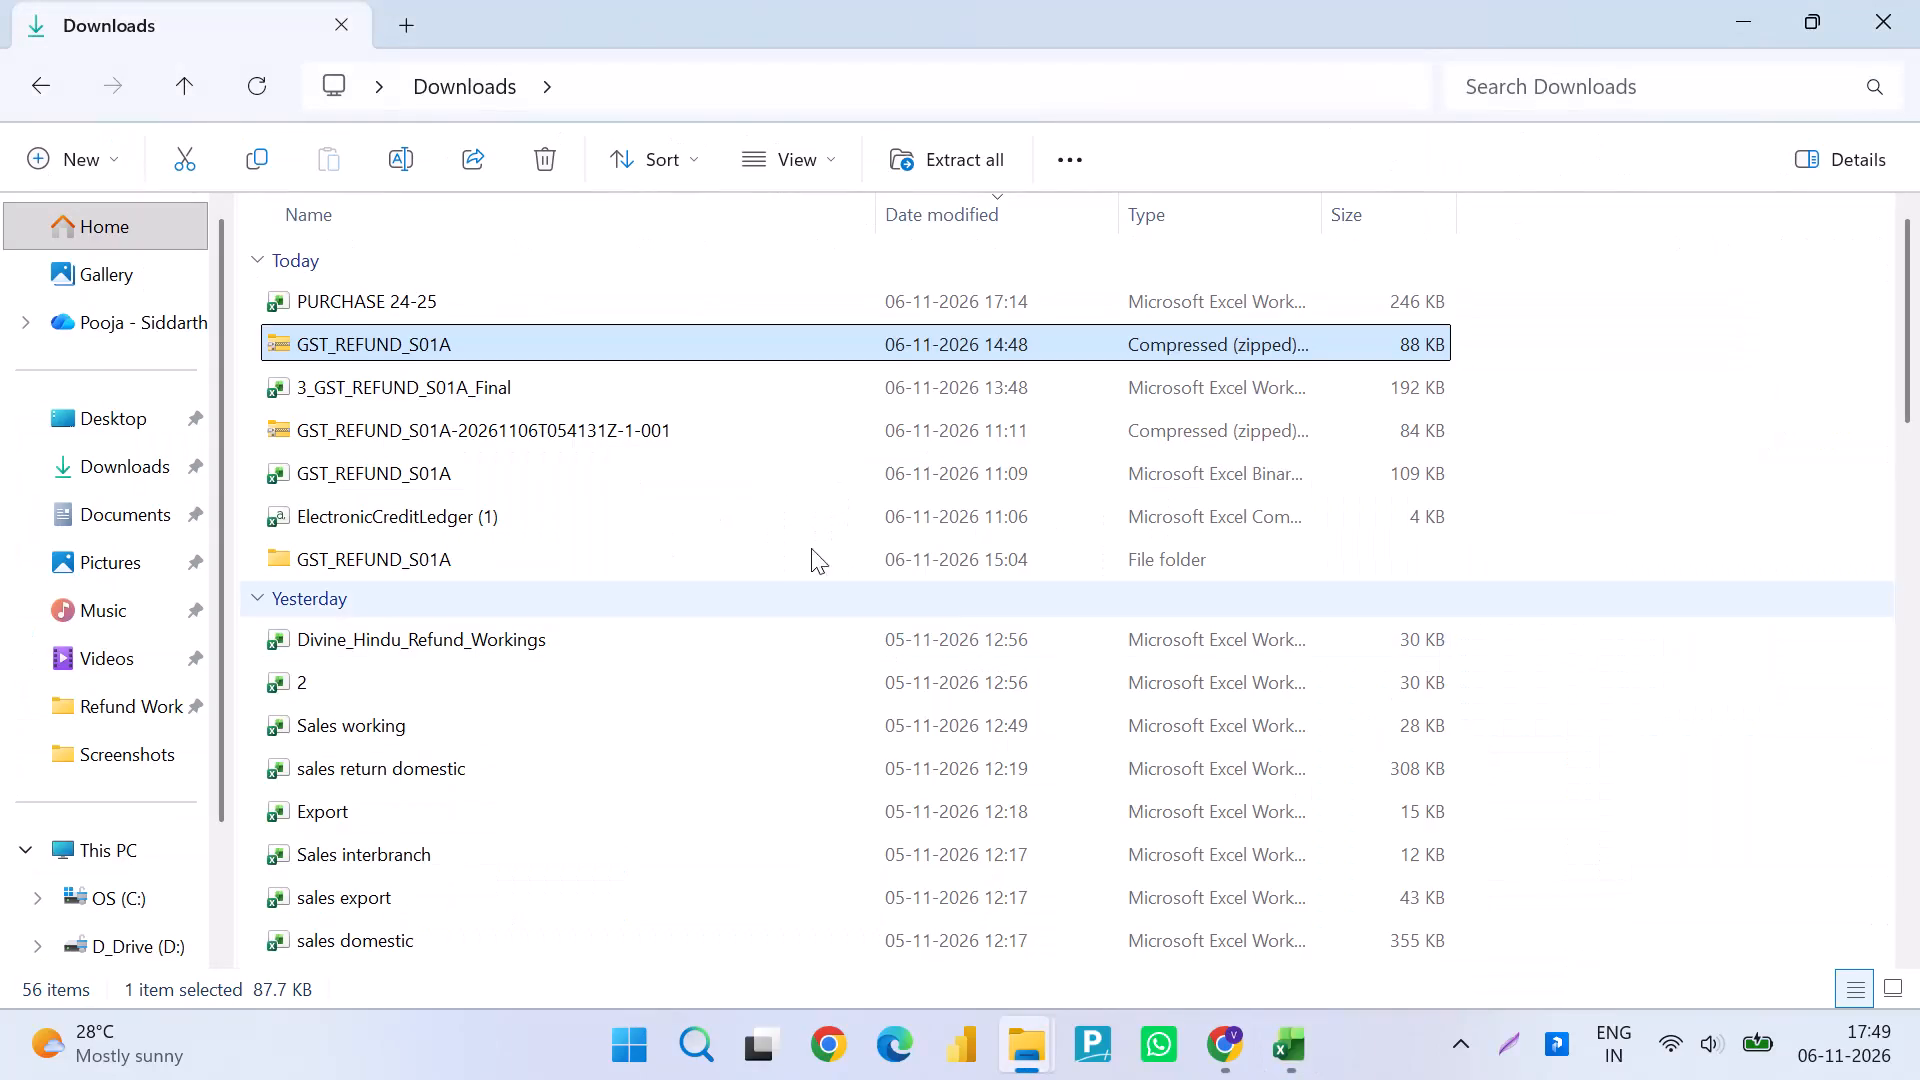
# Close the Downloads folder window.
pyautogui.click(1896, 20)
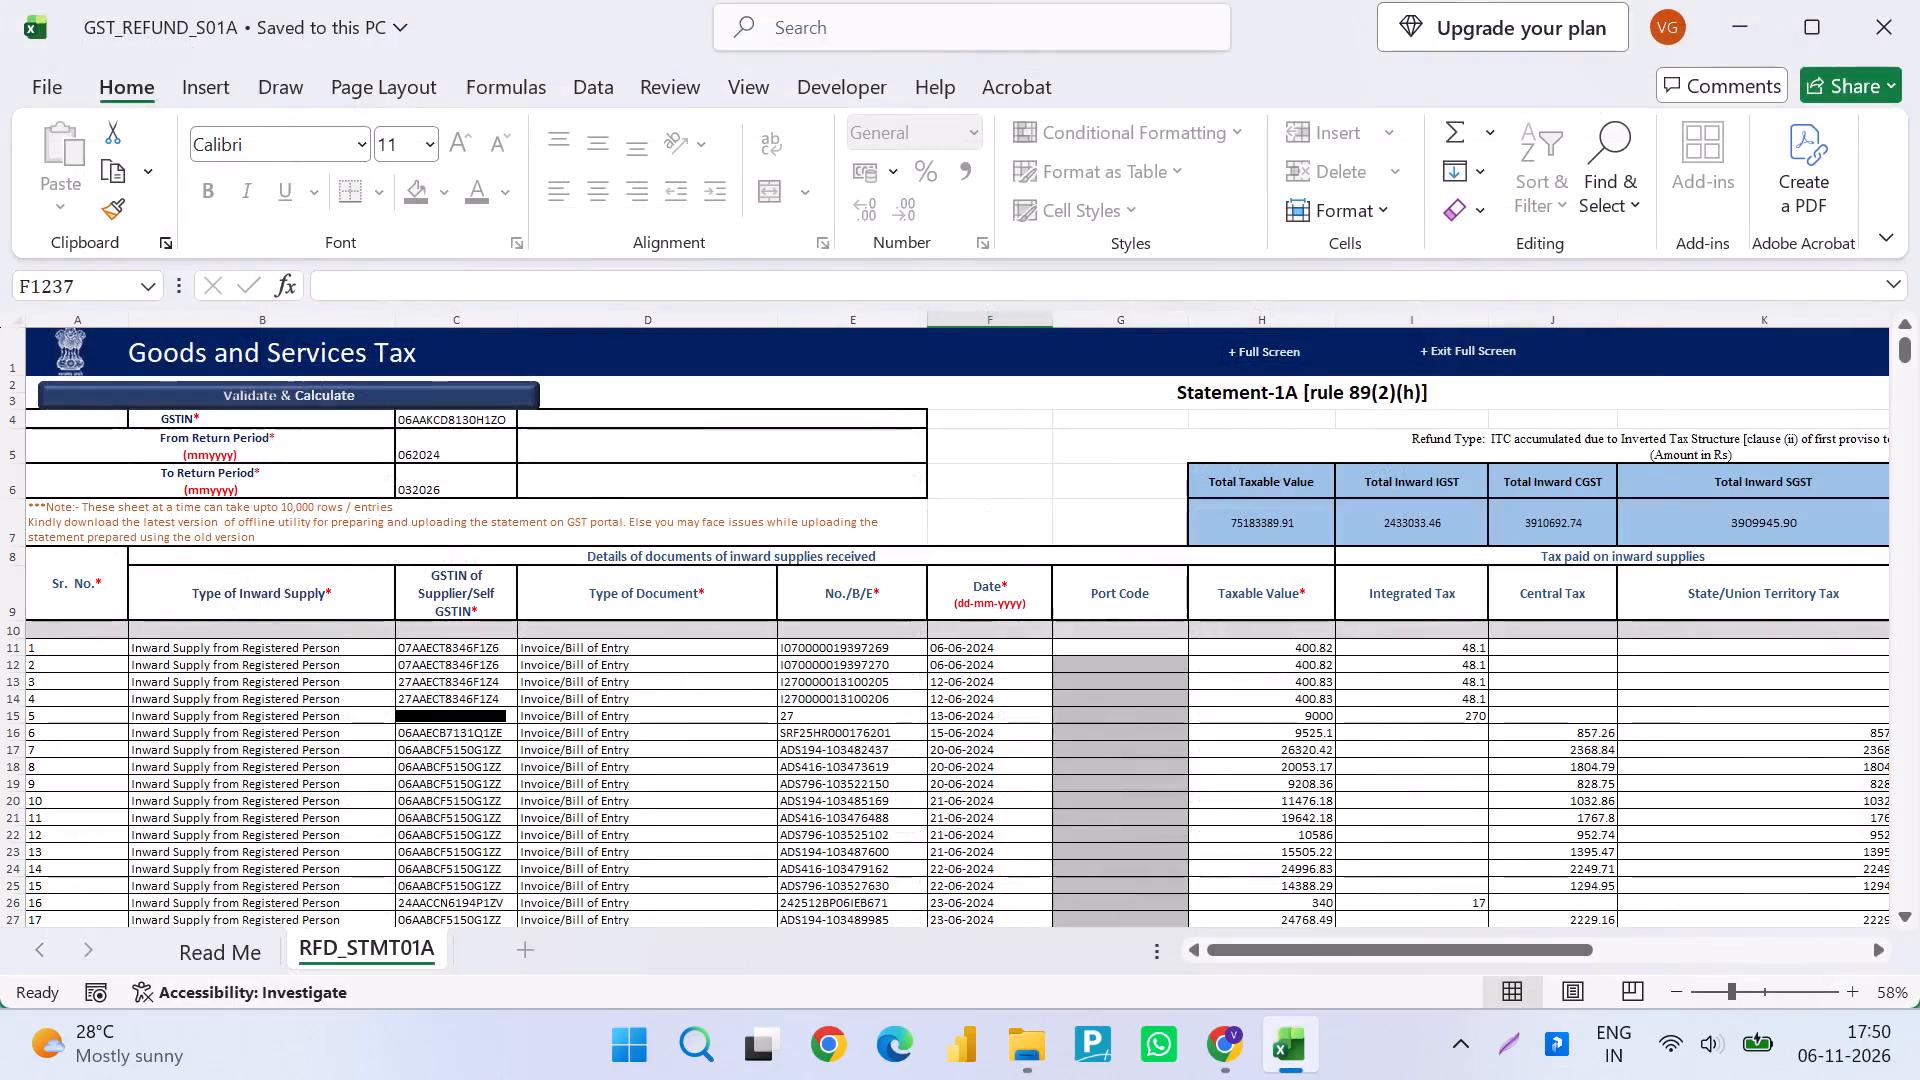
# Open the Summary of Inward Supplies (GSTR-2) workbook from its folder, update its external links and maximize it.
pyautogui.hotkey('alt', 'Tab')
pyautogui.doubleClick(680, 323)
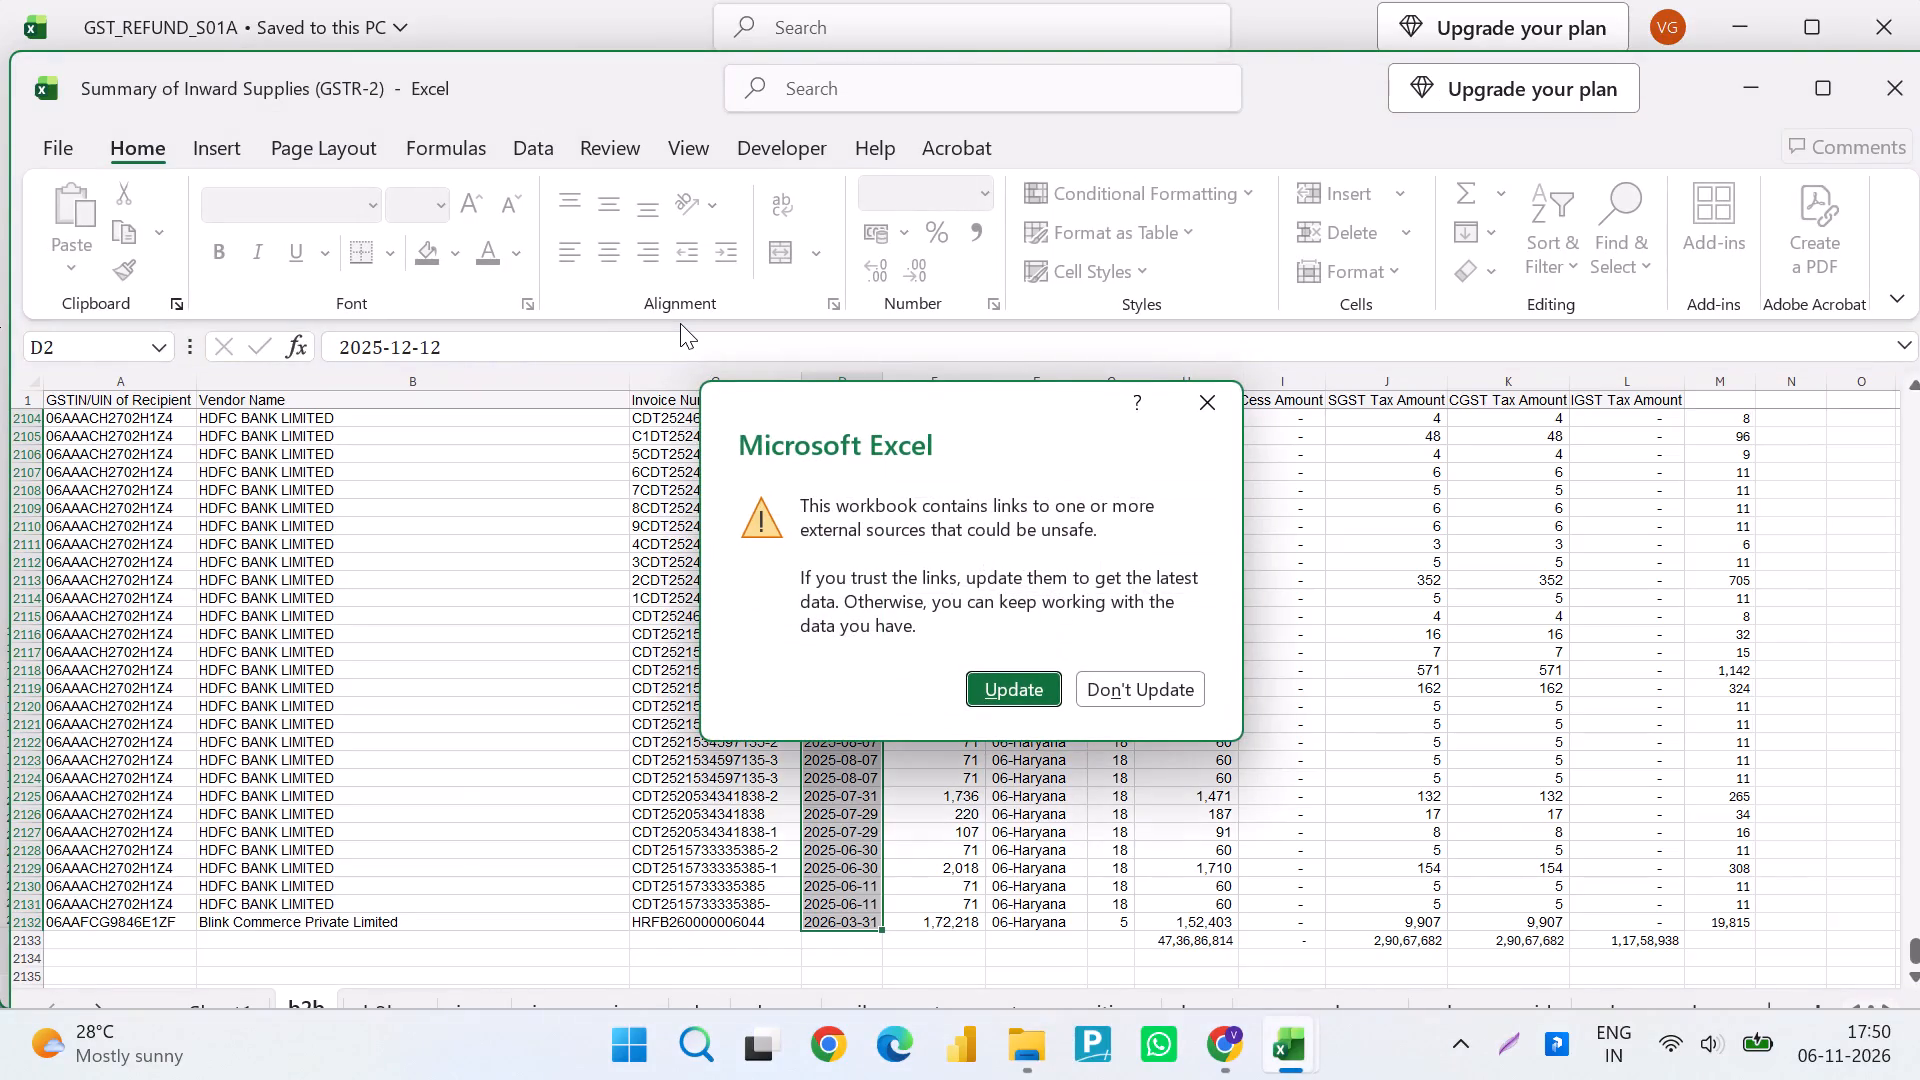
pyautogui.press('Return')
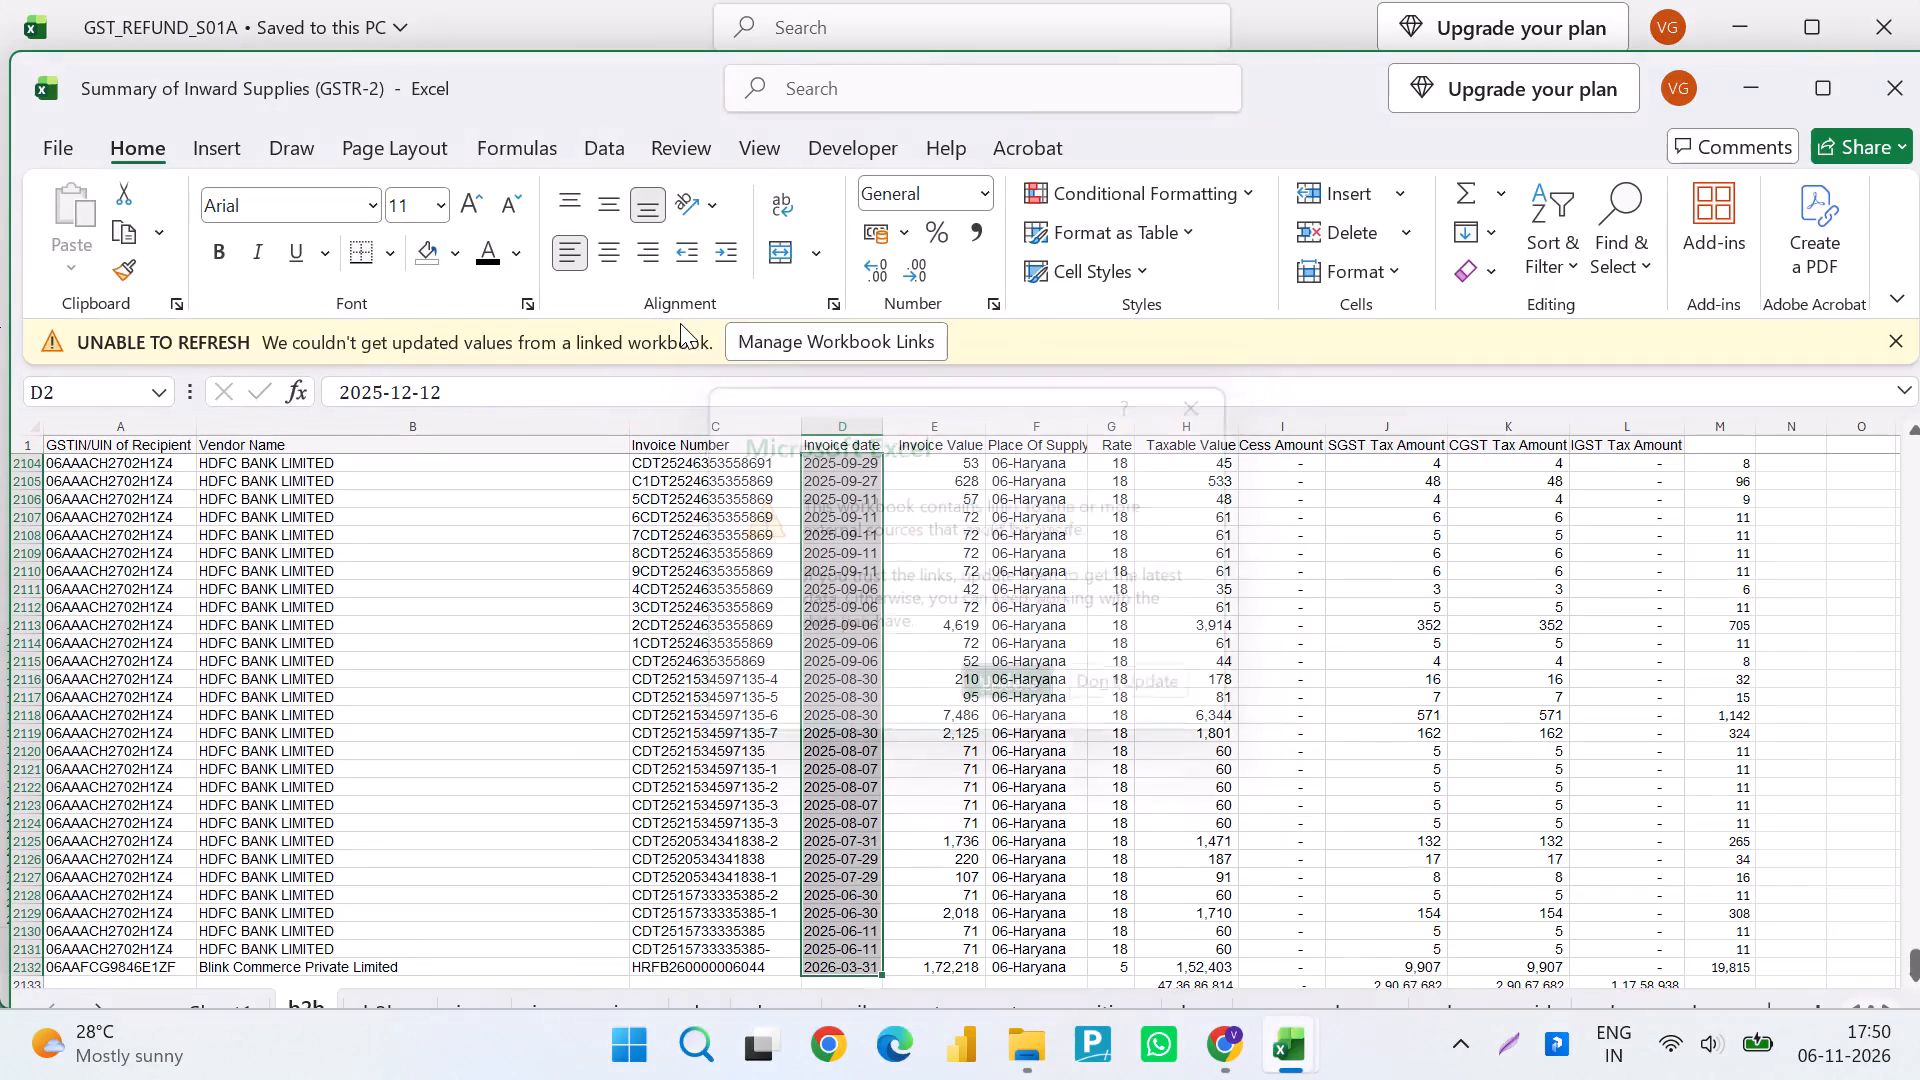
pyautogui.press('super+Up')
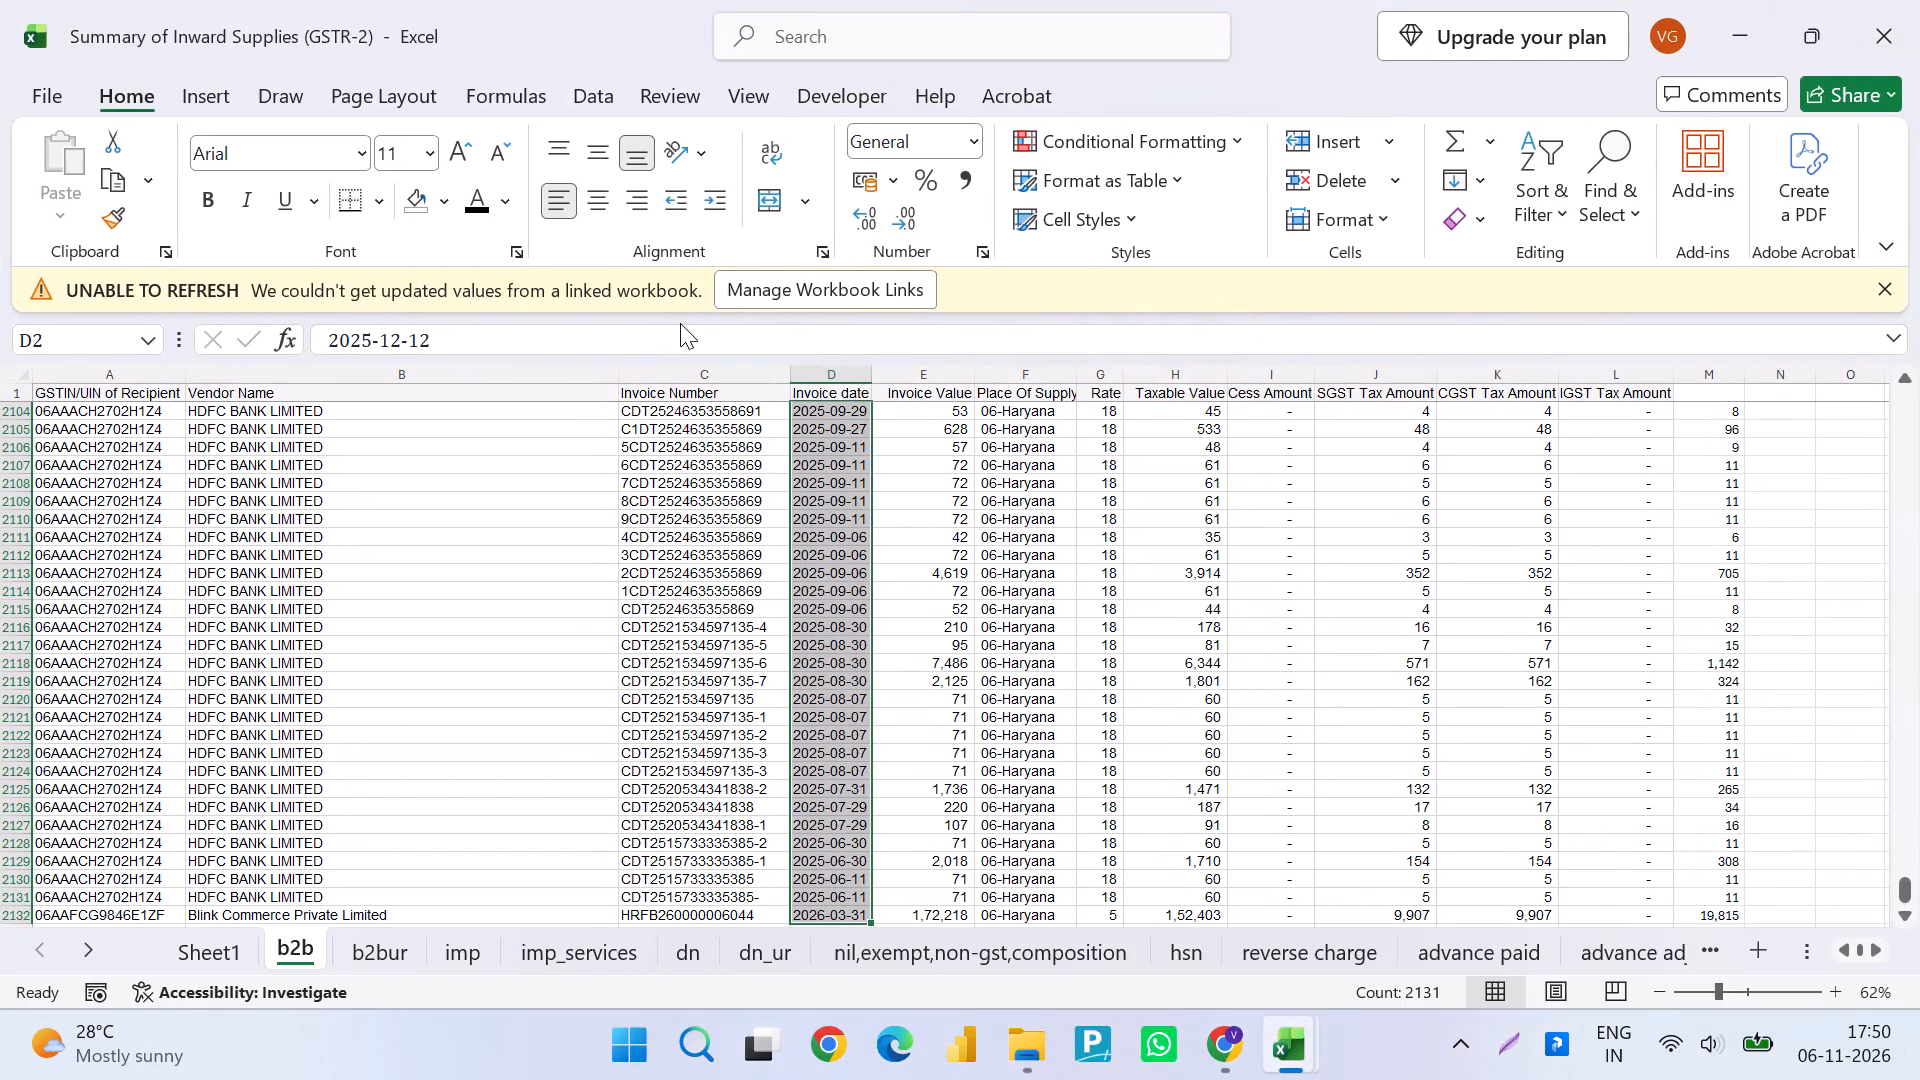
# Re-enter the first Invoice date on the b2b sheet, cell D2, so that it is recognised as a date.
pyautogui.hotkey('ctrl', 'Up')
pyautogui.hotkey('ctrl', 'Left')
pyautogui.hotkey('ctrl', 'Up')
pyautogui.press('Down')
pyautogui.press('Right')
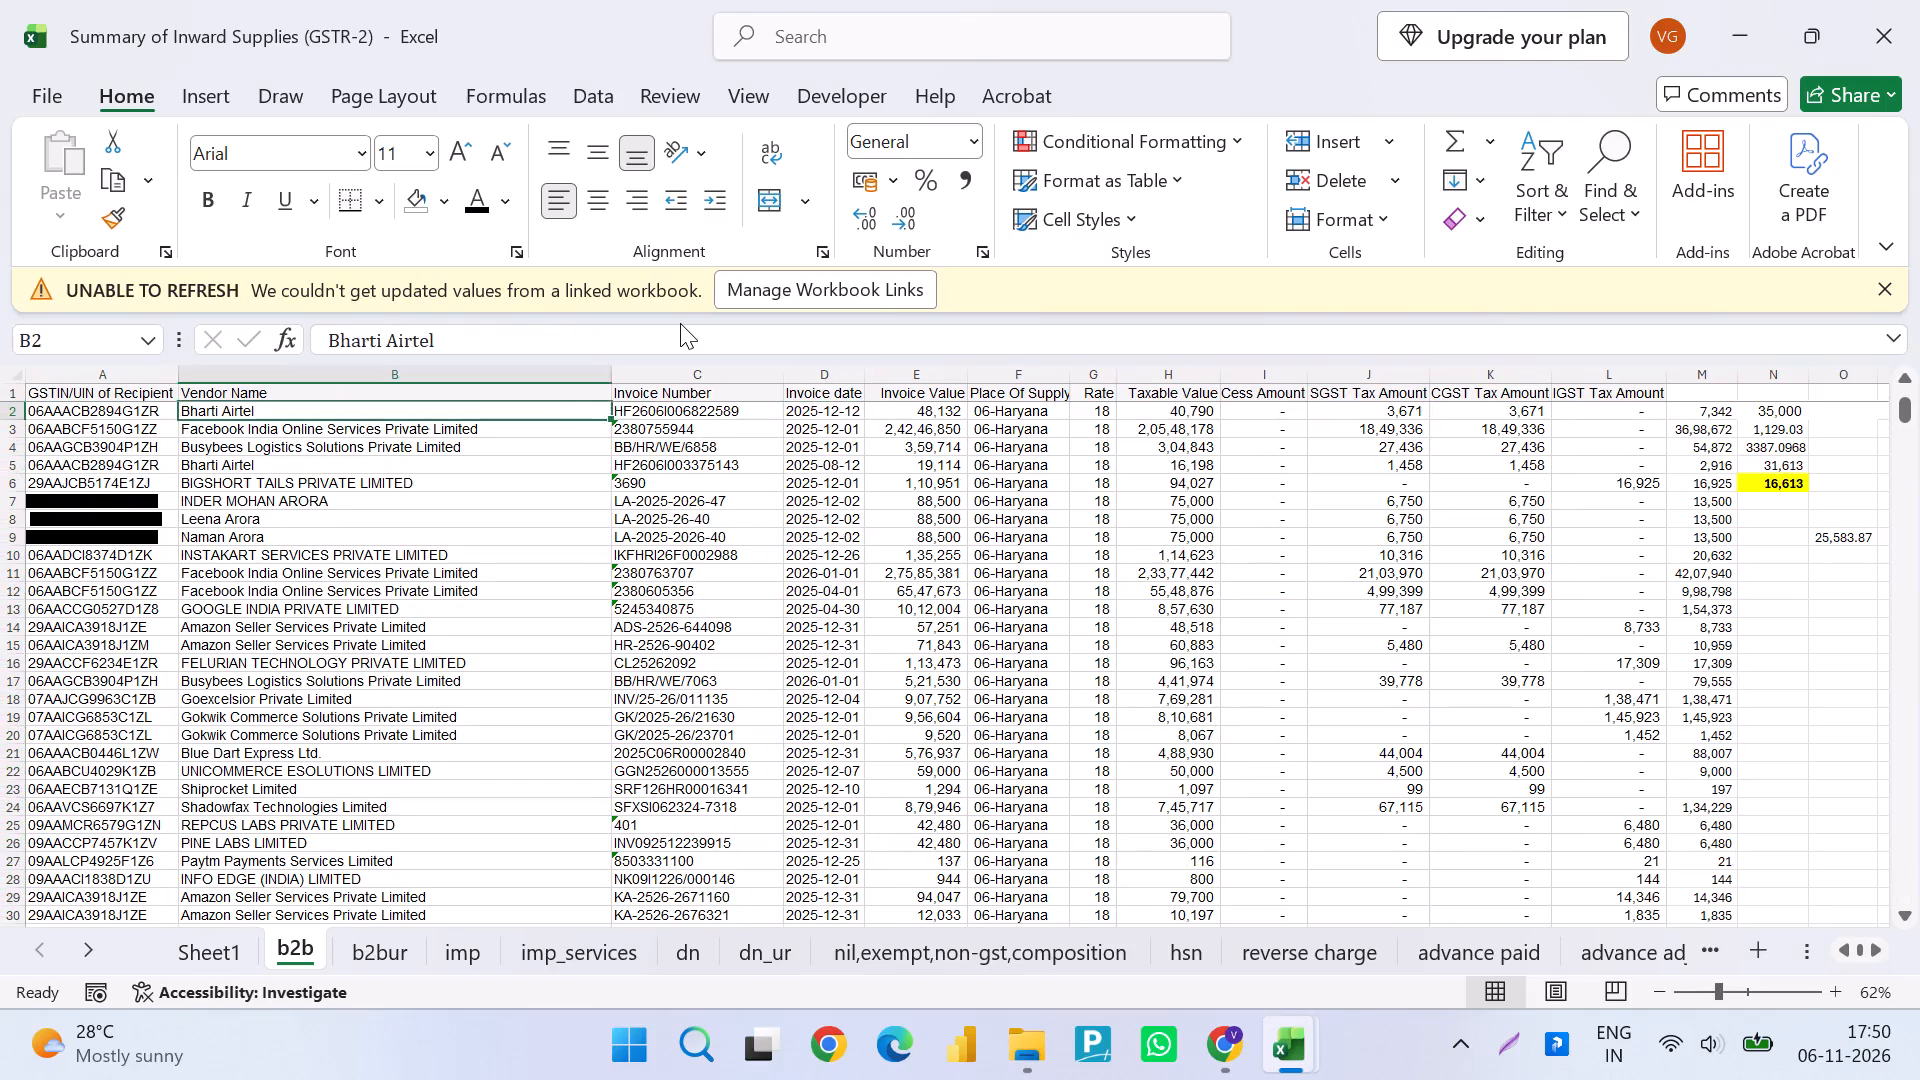
pyautogui.press('Right')
pyautogui.press('Right')
pyautogui.press('Right')
pyautogui.press('Left')
pyautogui.press('F2')
pyautogui.press('Return')
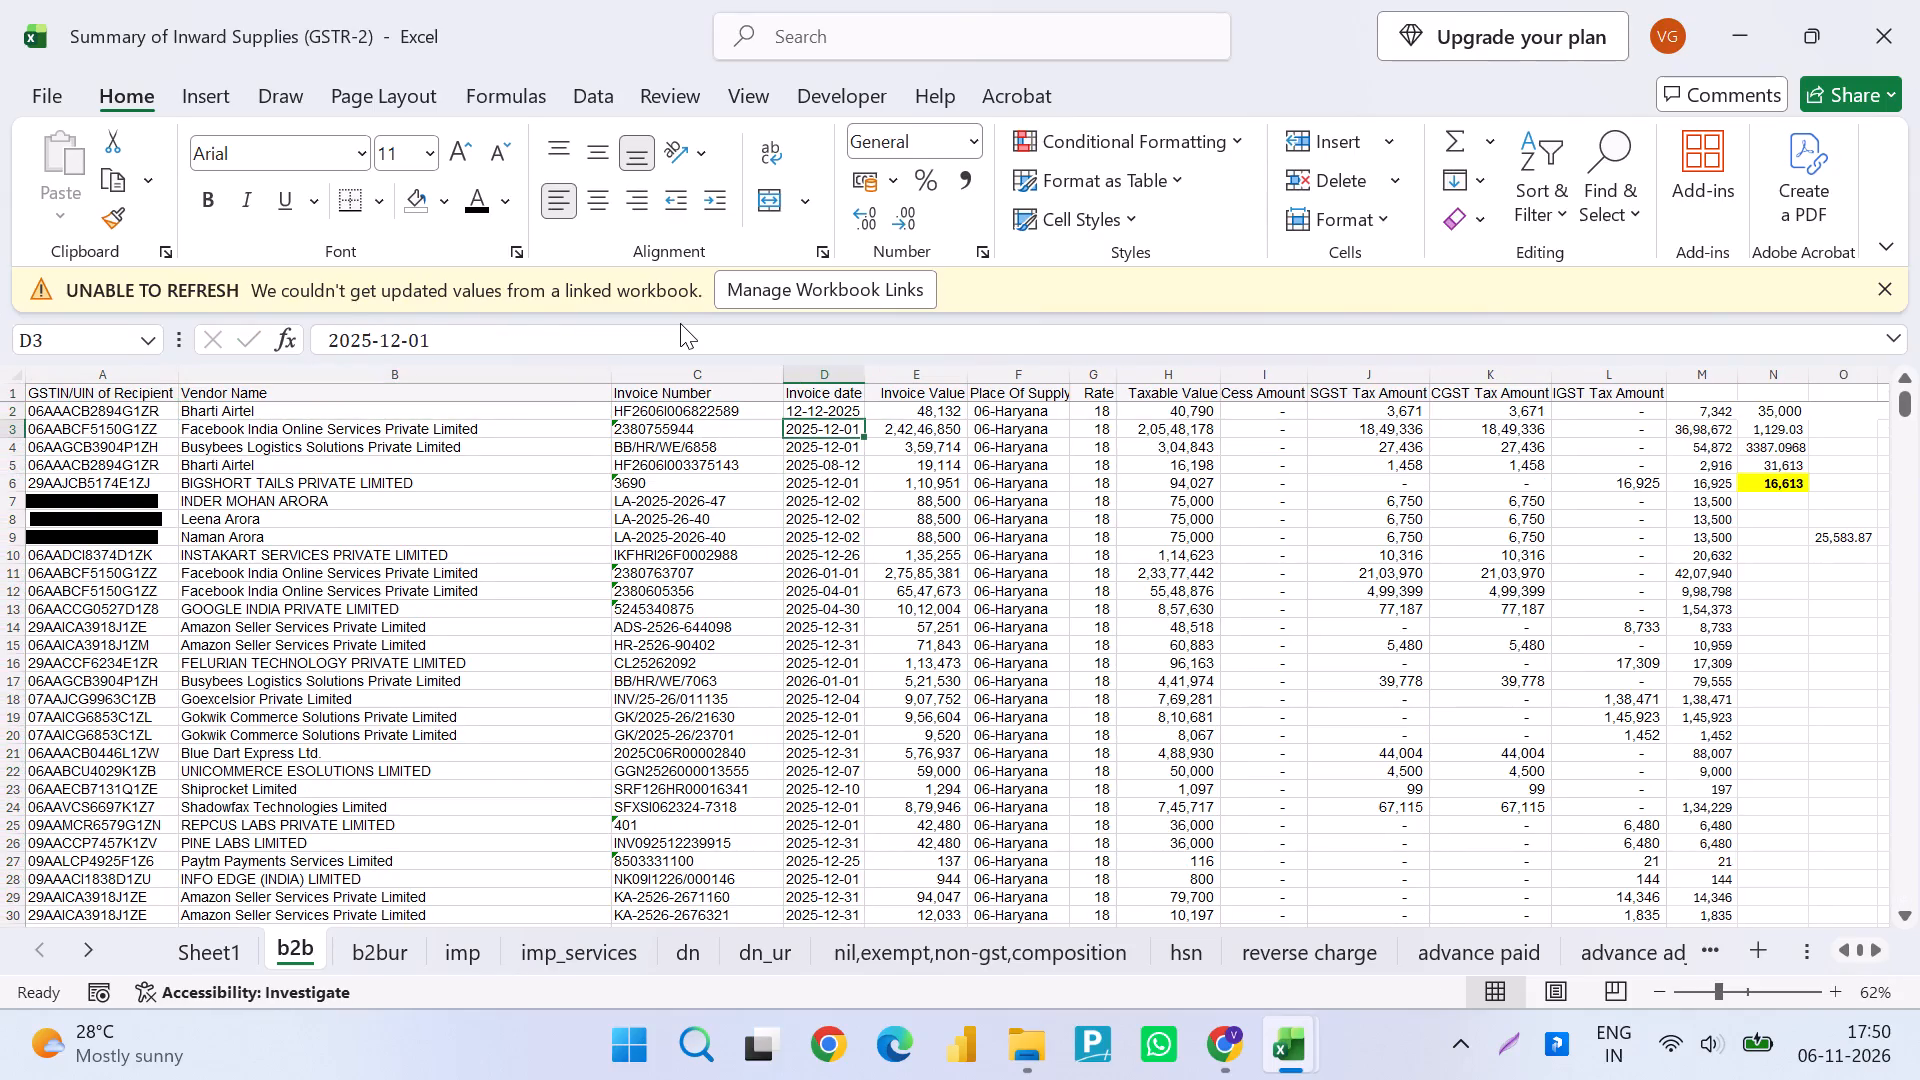
# Convert all Invoice date entries from D2 to D2132 on the b2b sheet into real dates using Text to Columns with default settings.
pyautogui.press('Up')
pyautogui.hotkey('ctrl', 'shift', 'Down')
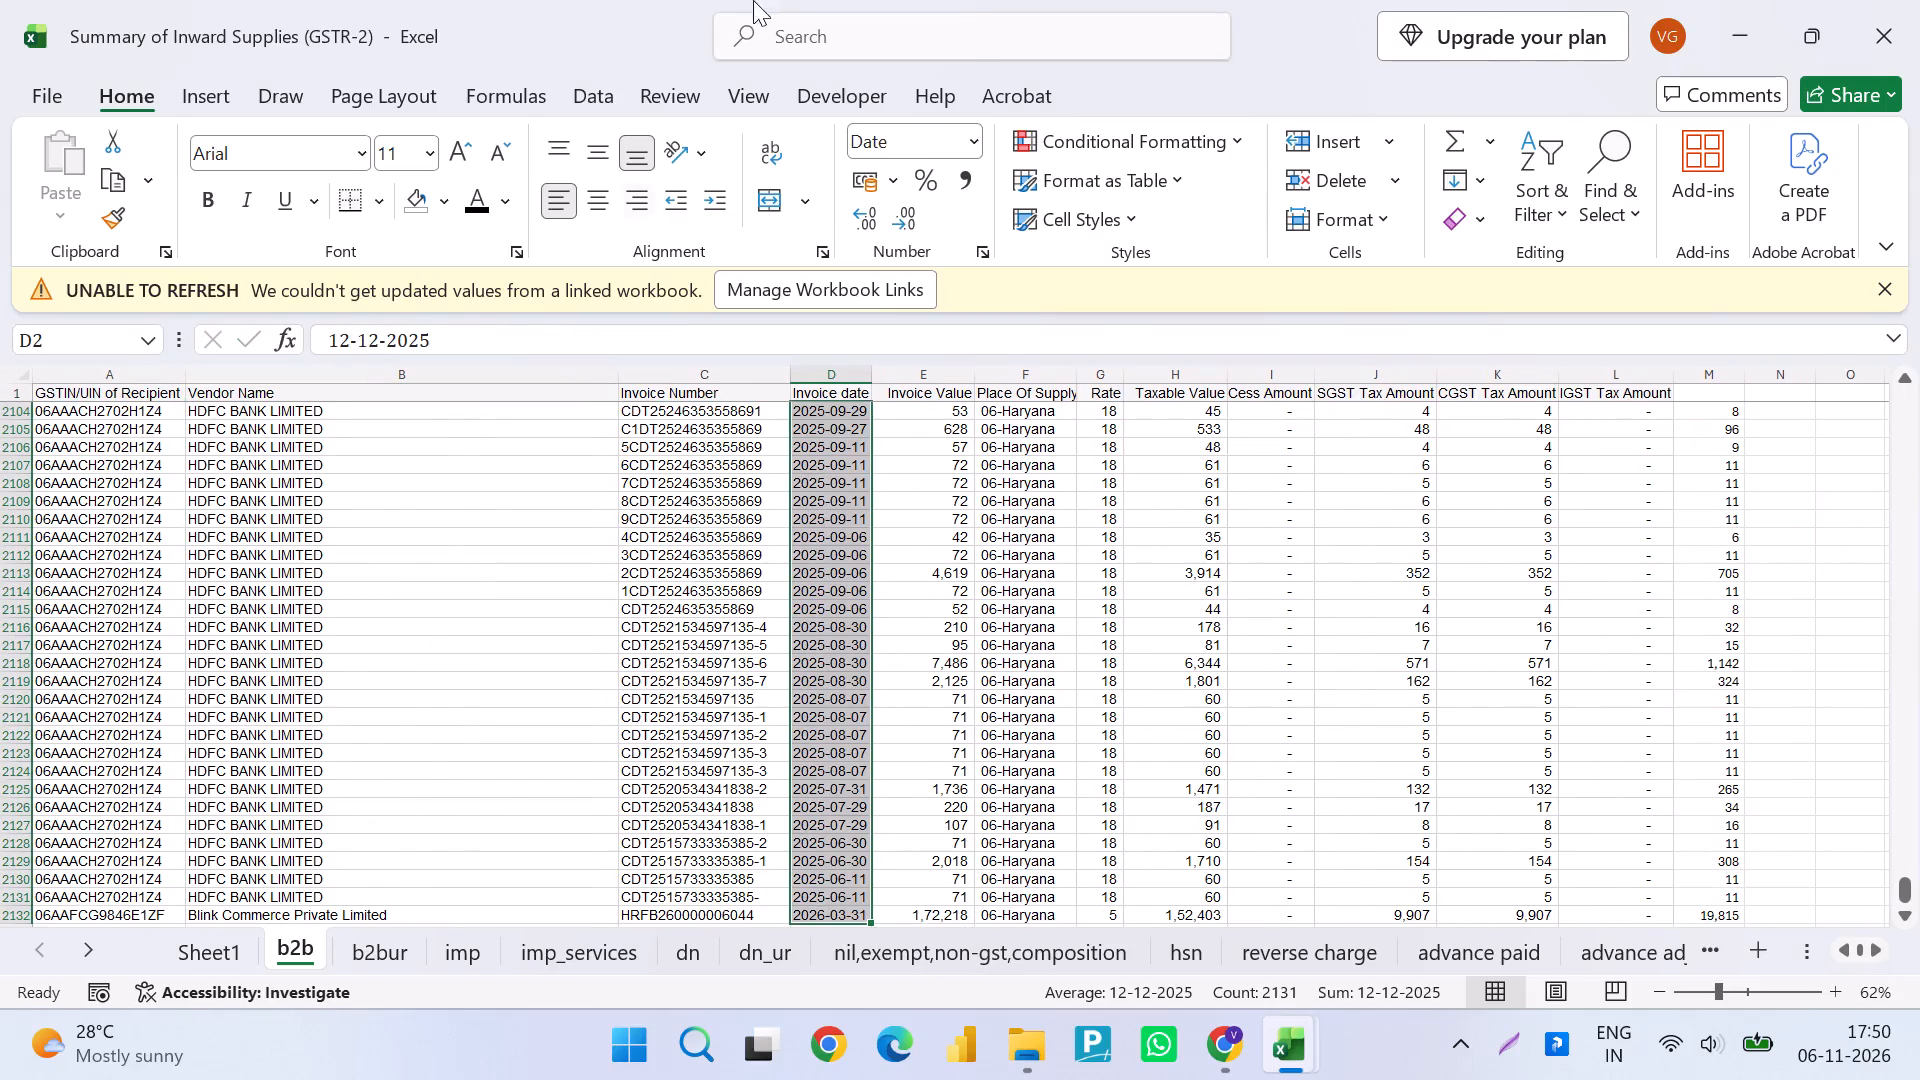
pyautogui.click(622, 92)
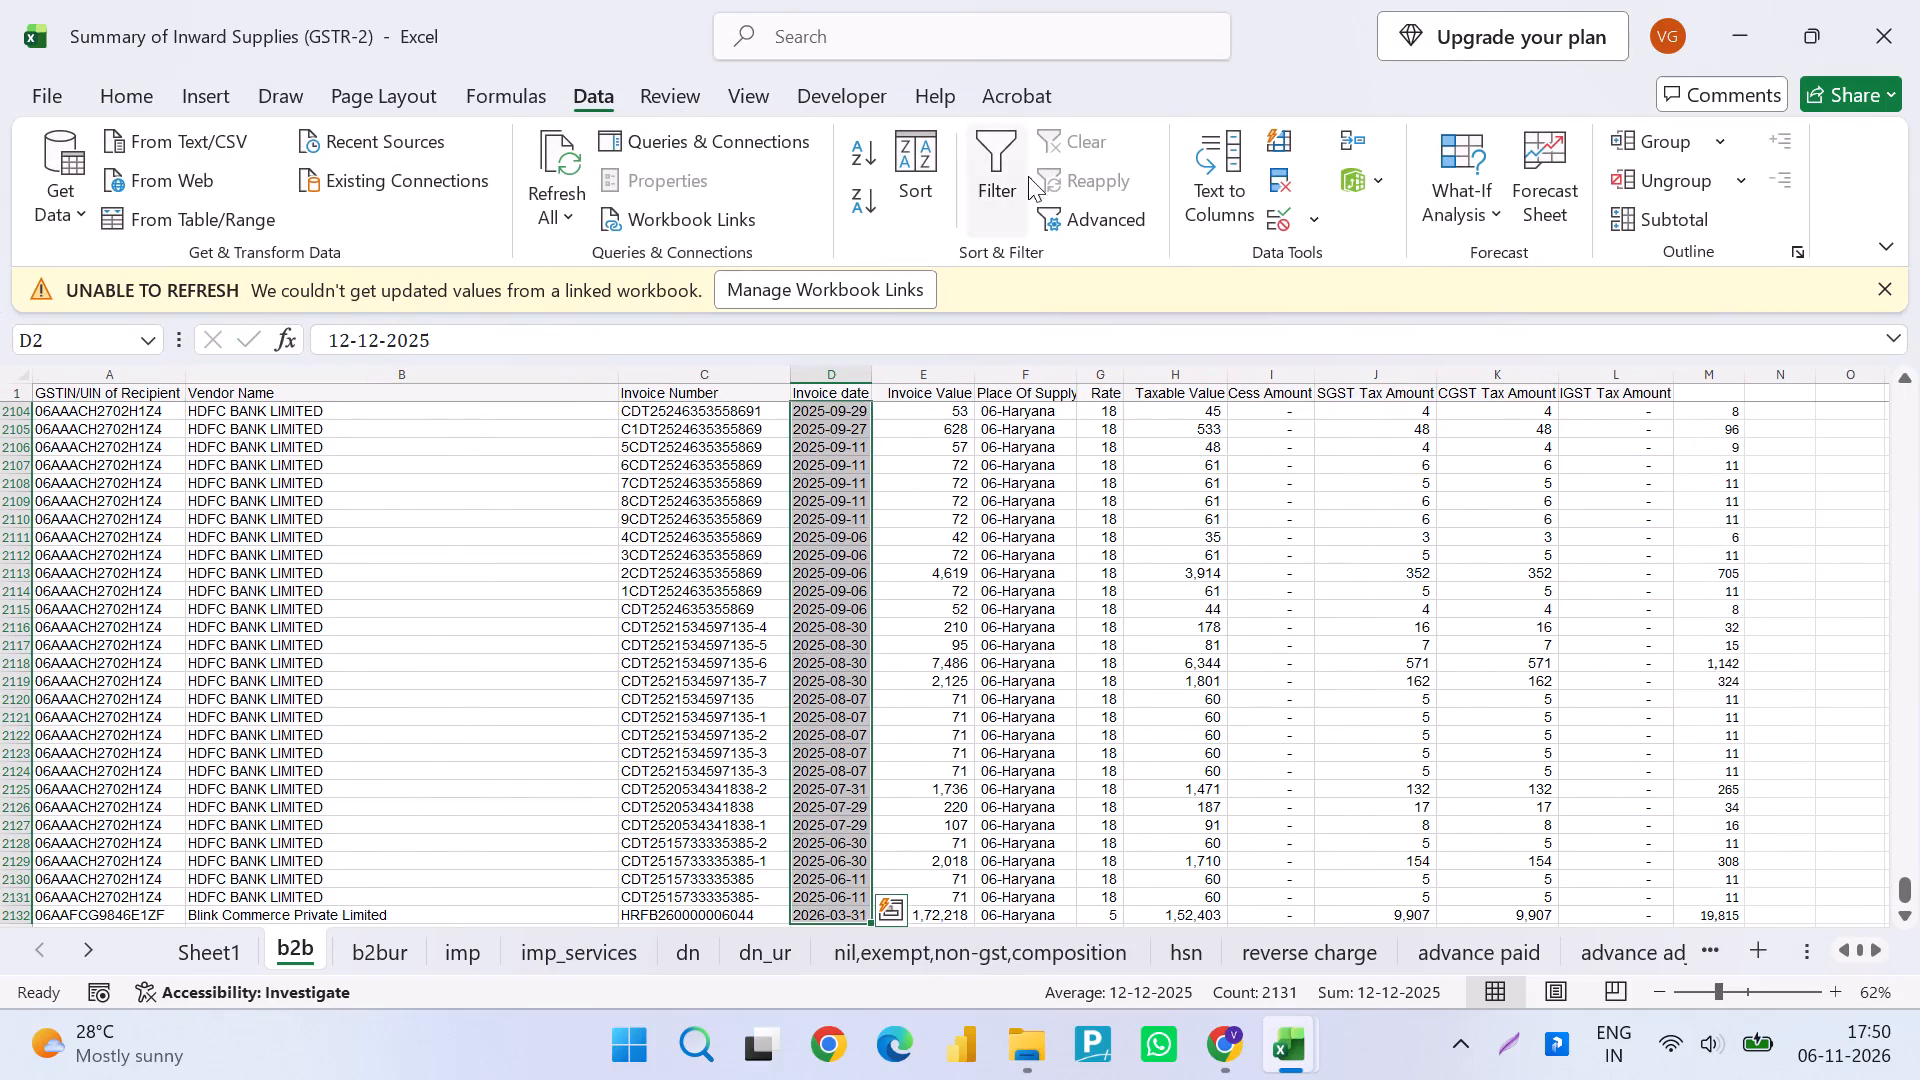
pyautogui.click(1201, 191)
pyautogui.press('Return')
pyautogui.press('Return')
pyautogui.press('Return')
pyautogui.press('Return')
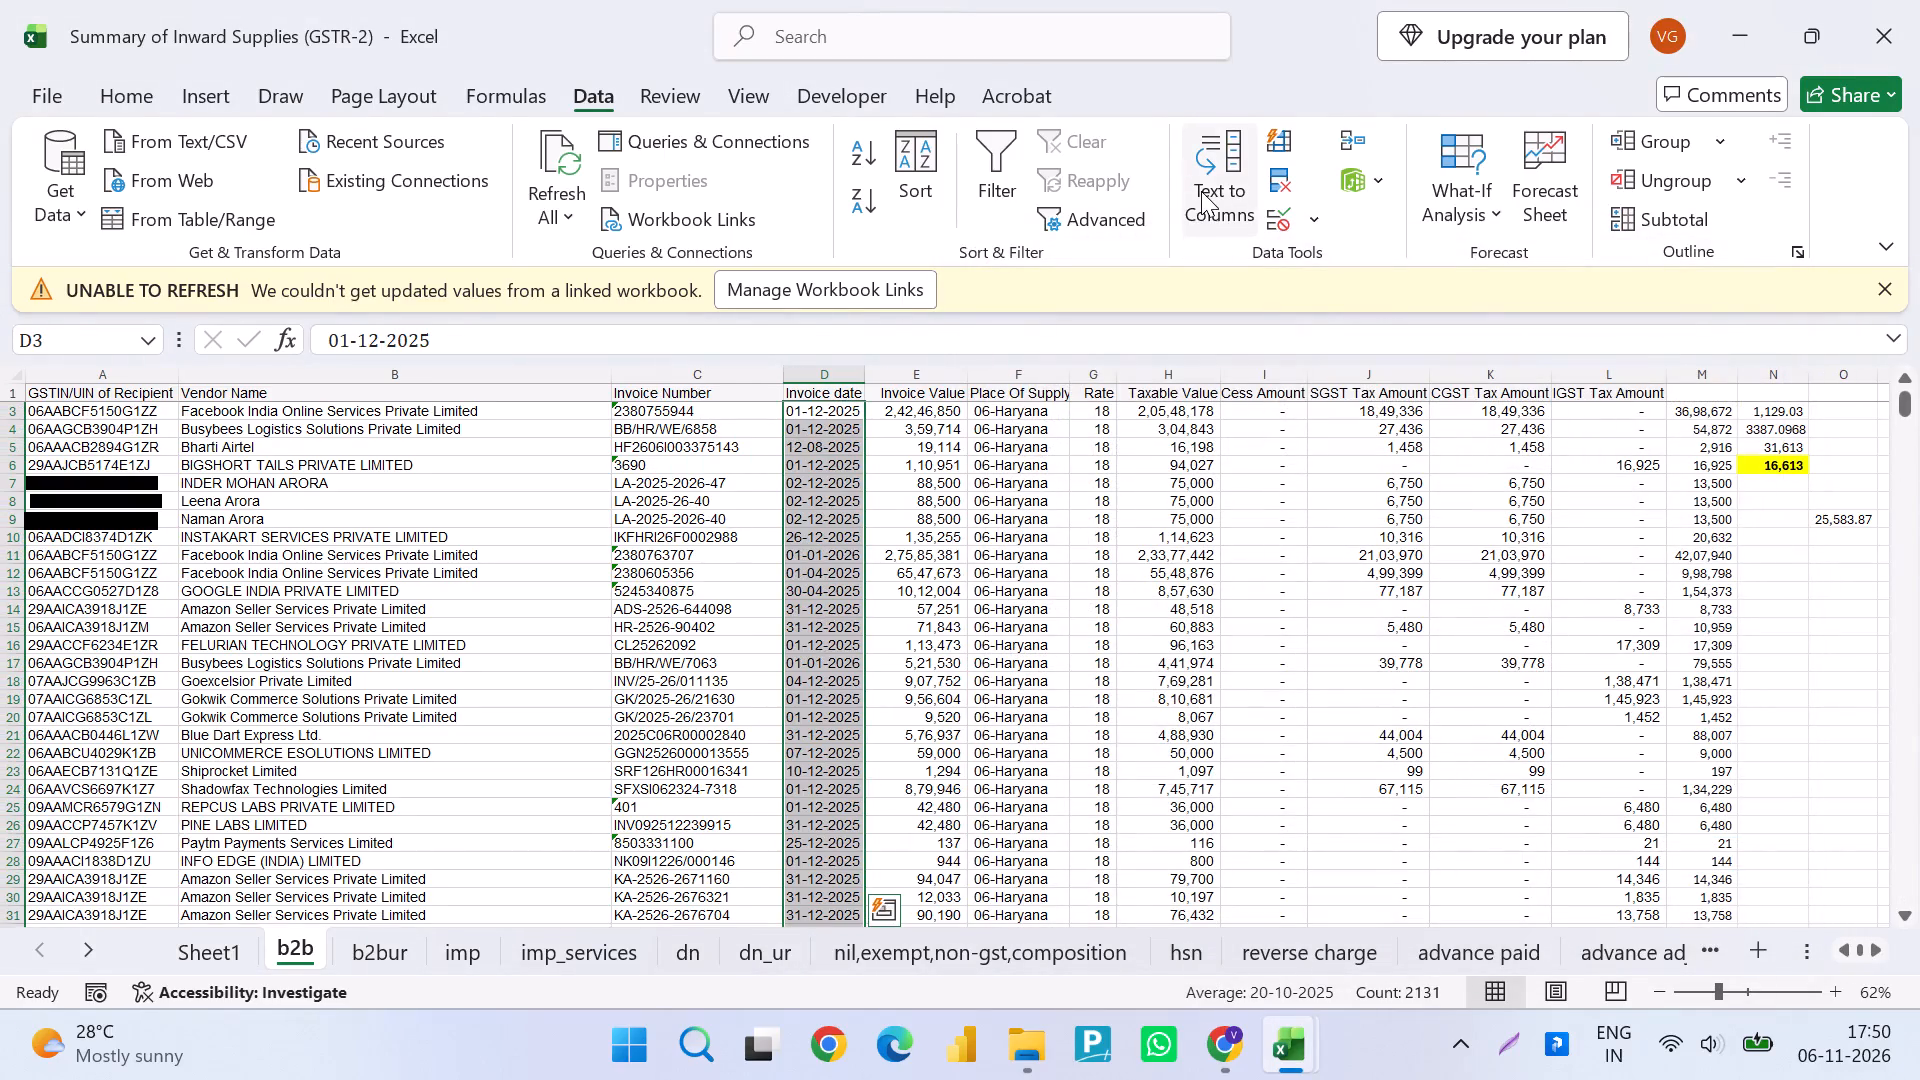
# Switch to the GST_REFUND_S01A workbook and examine the first empty row below the entries on sheet RFD_STMT01A.
pyautogui.press('Left')
pyautogui.hotkey('ctrl', 'Left')
pyautogui.hotkey('ctrl', 'Left')
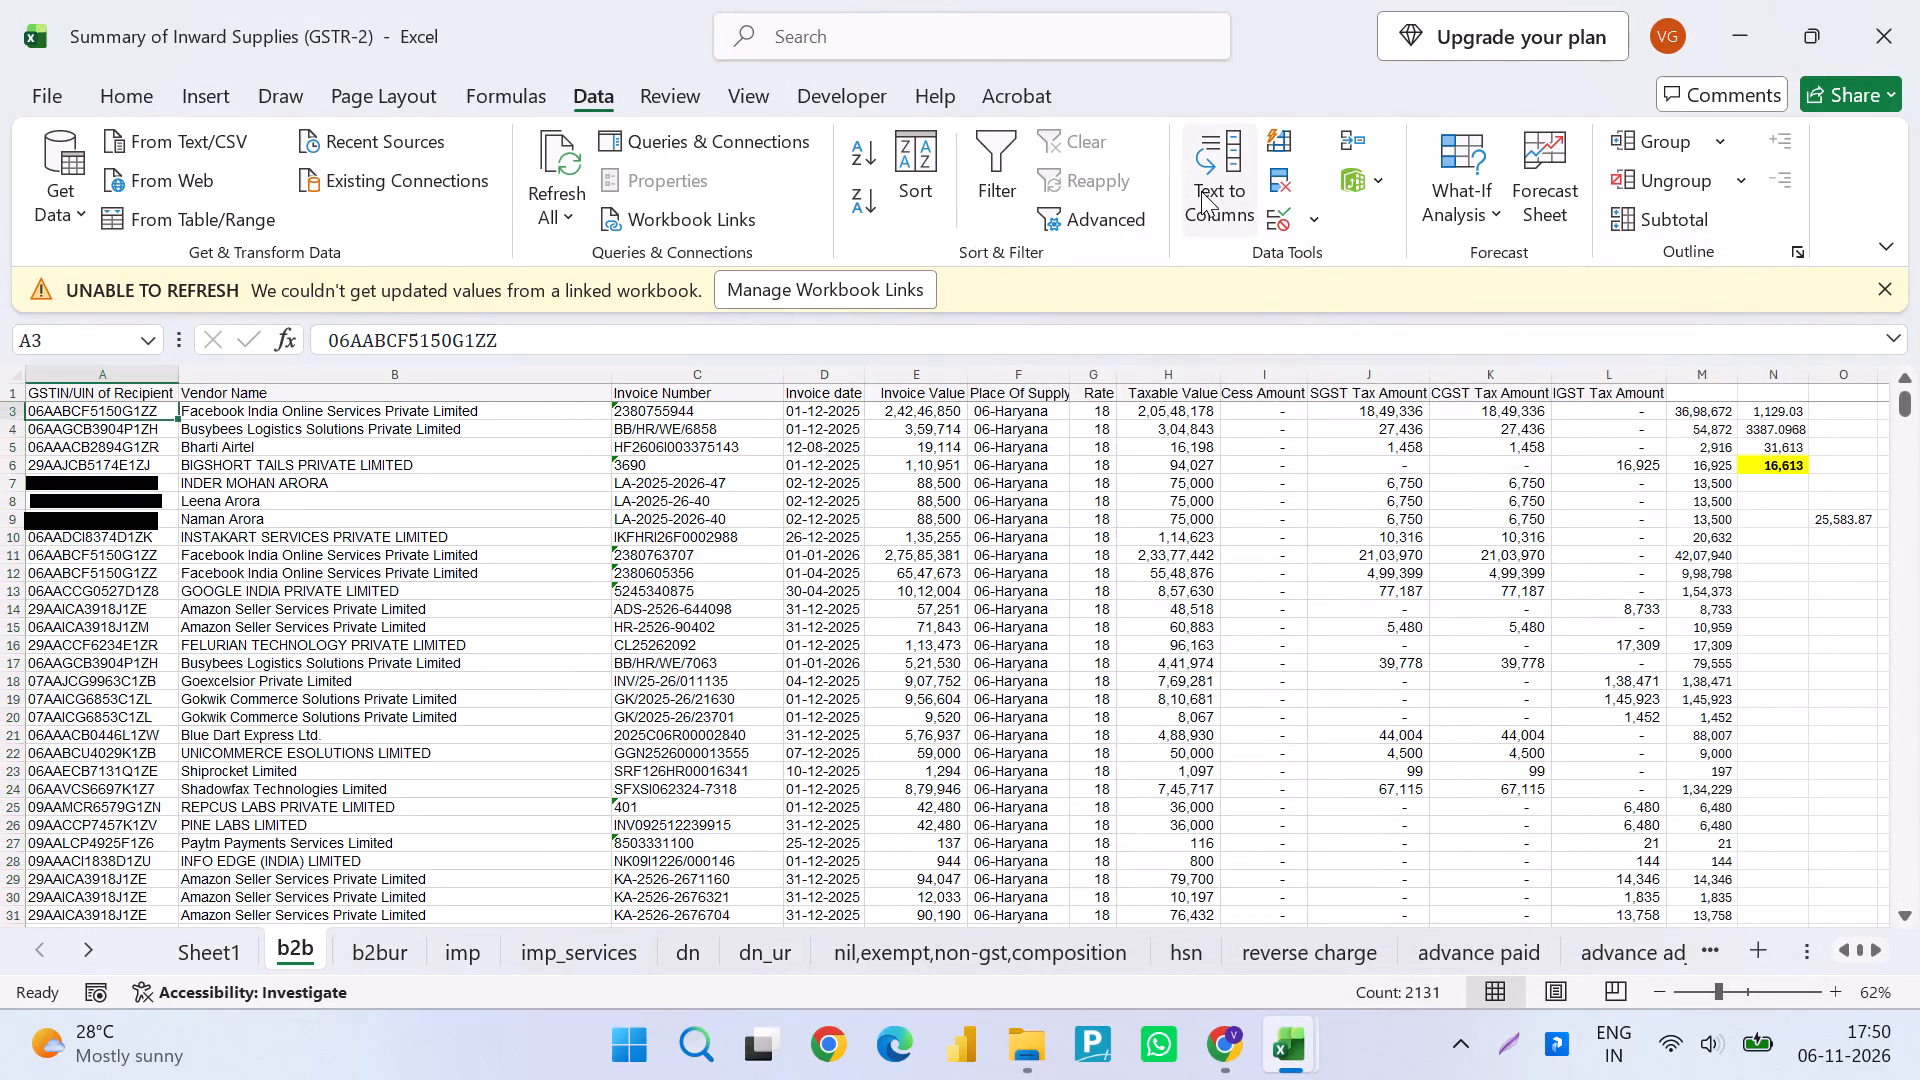
pyautogui.hotkey('ctrl', 'Up')
pyautogui.hotkey('alt', 'Tab')
pyautogui.press('Left')
pyautogui.press('Up')
pyautogui.press('Down')
pyautogui.press('Left')
pyautogui.press('Left')
pyautogui.press('Left')
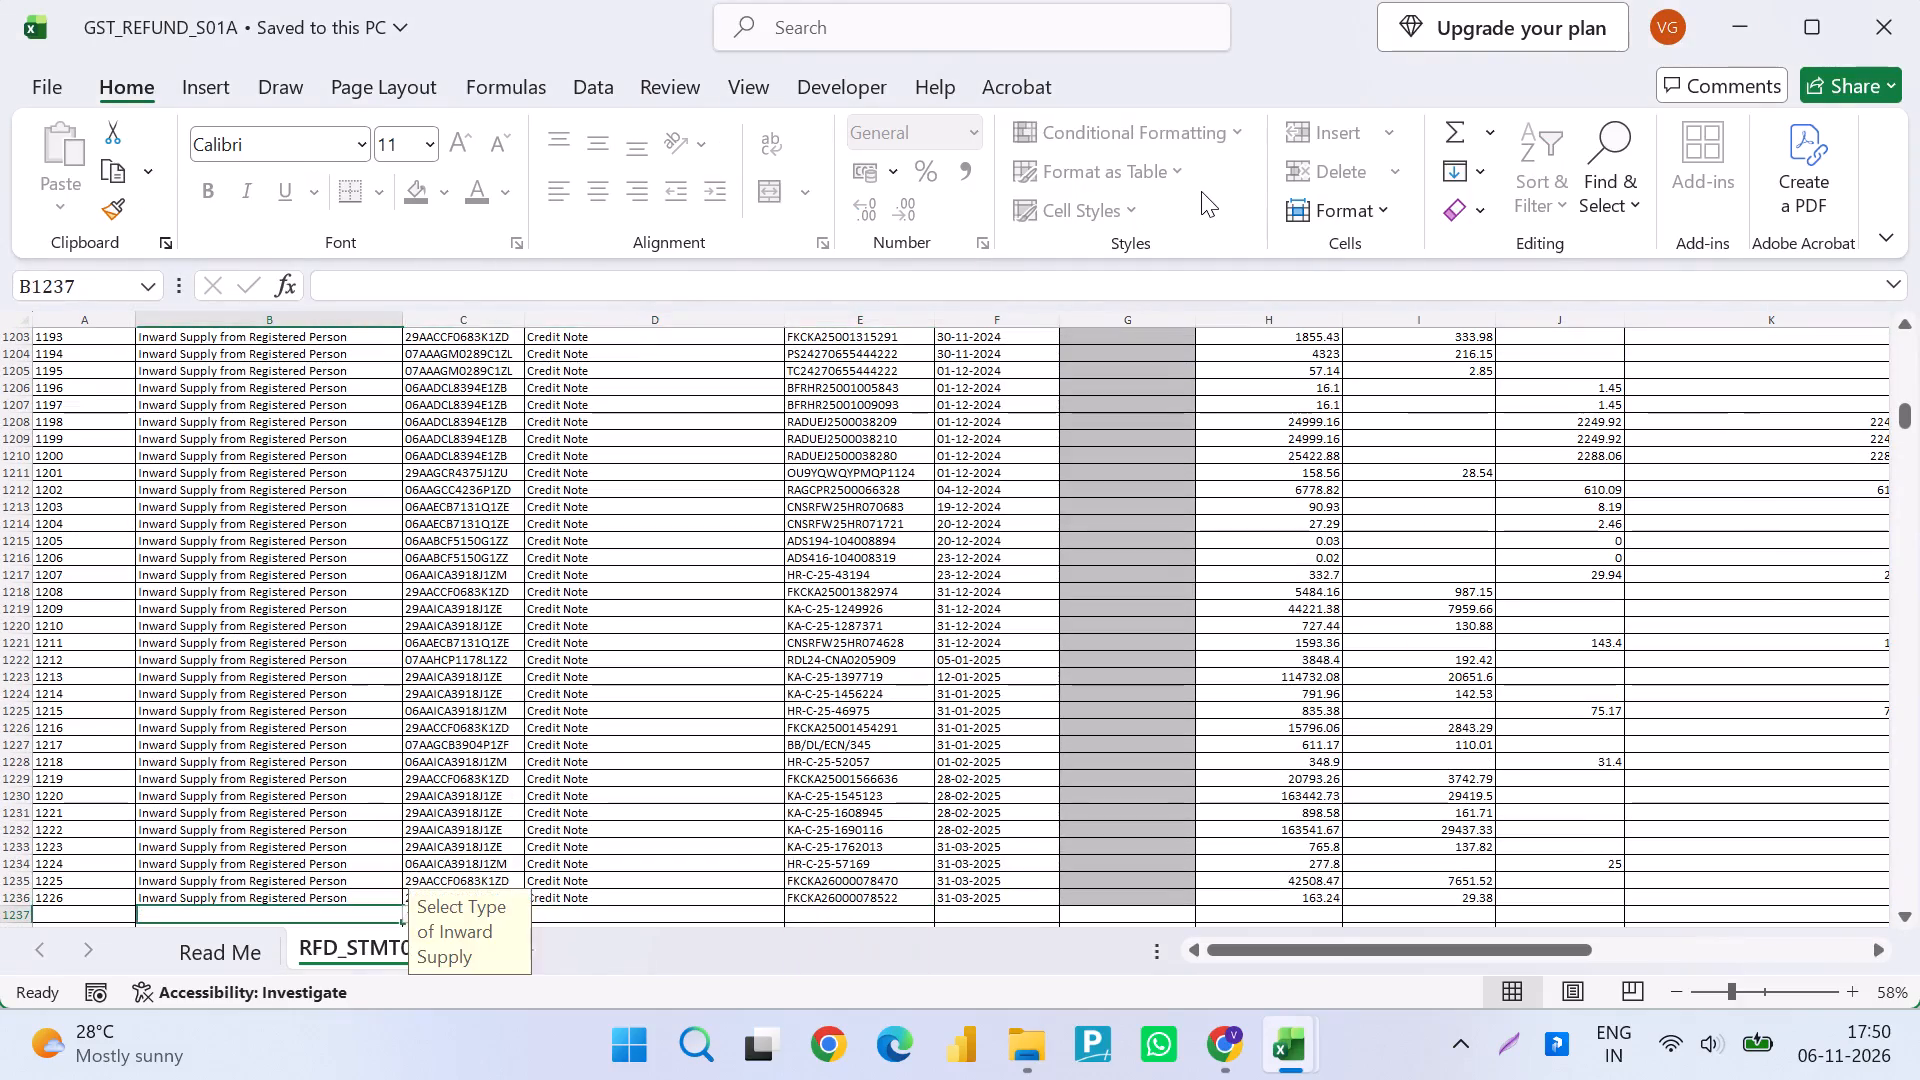
# Return to the GSTR-2 summary and select all Vendor Name entries from B2 to B2132 to check the number of b2b records.
pyautogui.hotkey('alt', 'Tab')
pyautogui.press('Right')
pyautogui.press('Down')
pyautogui.press('Down')
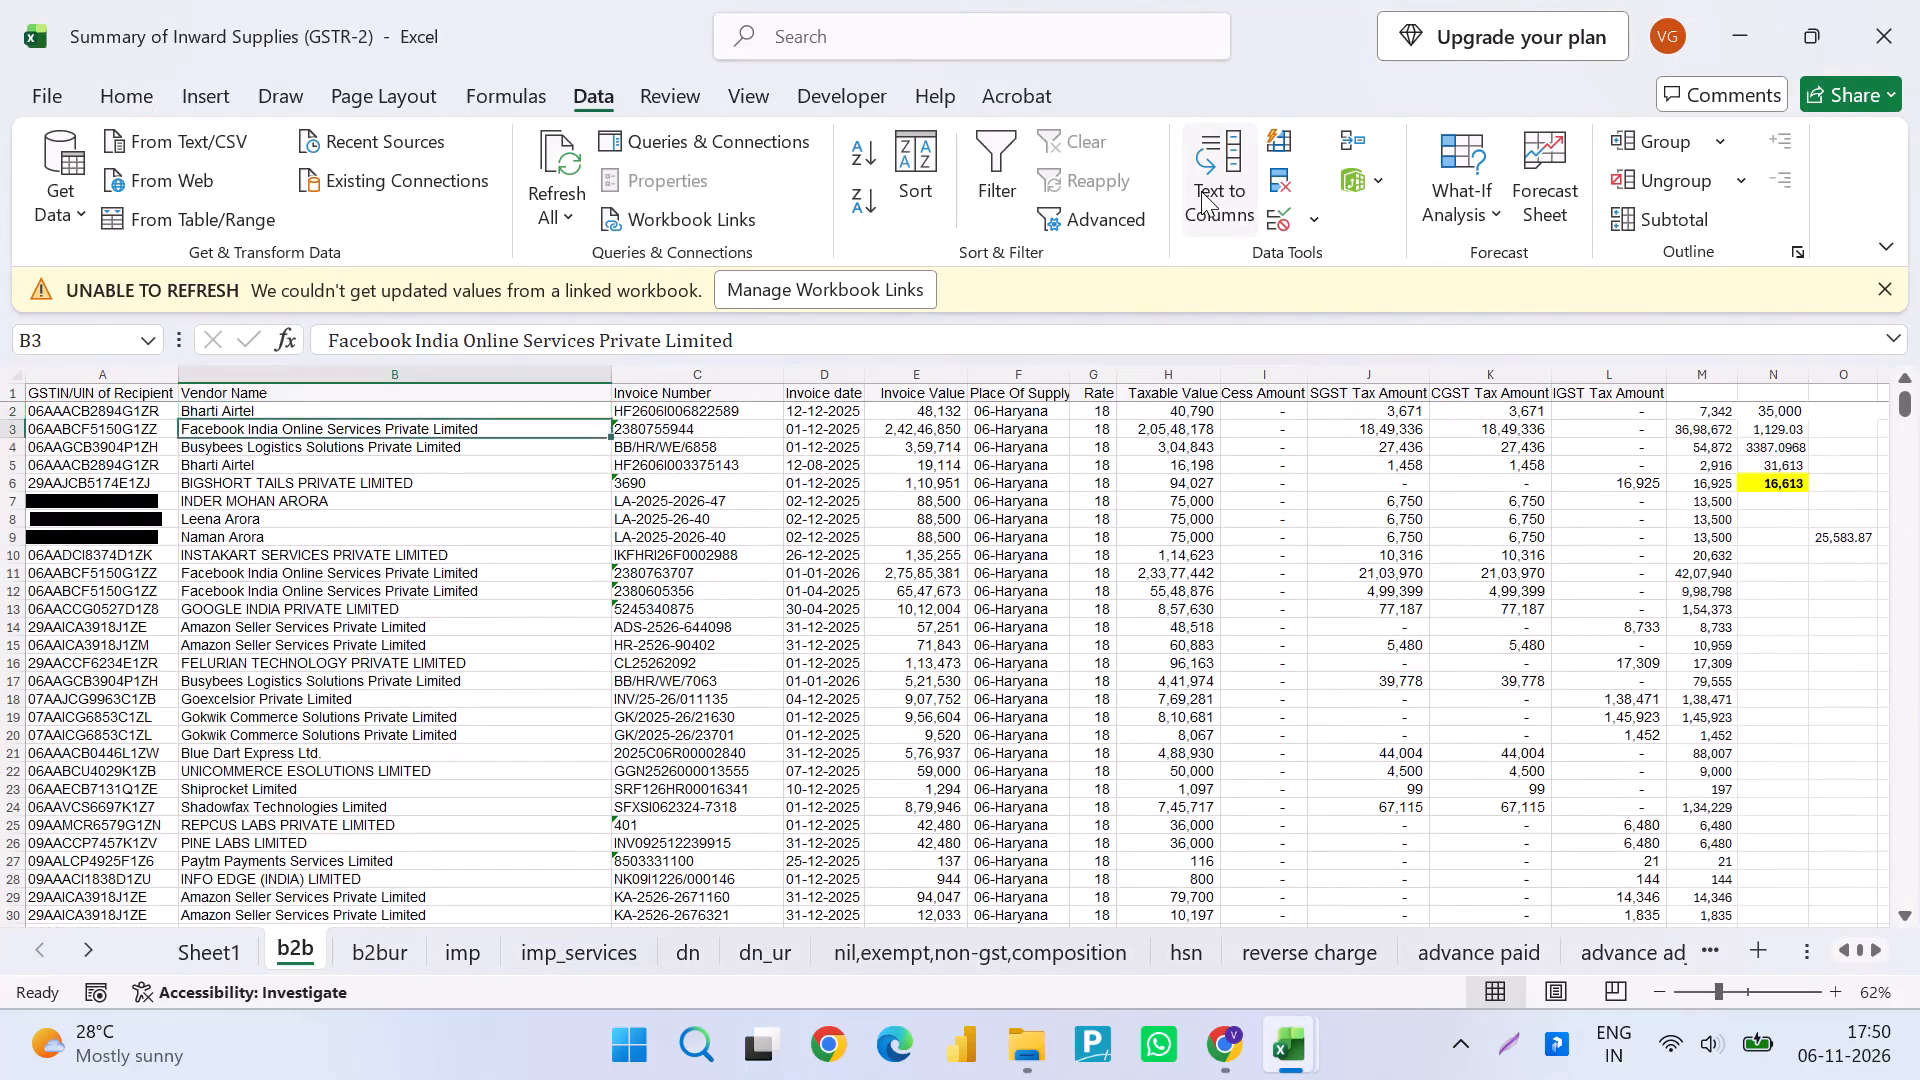
pyautogui.press('Up')
pyautogui.hotkey('ctrl', 'shift', 'Down')
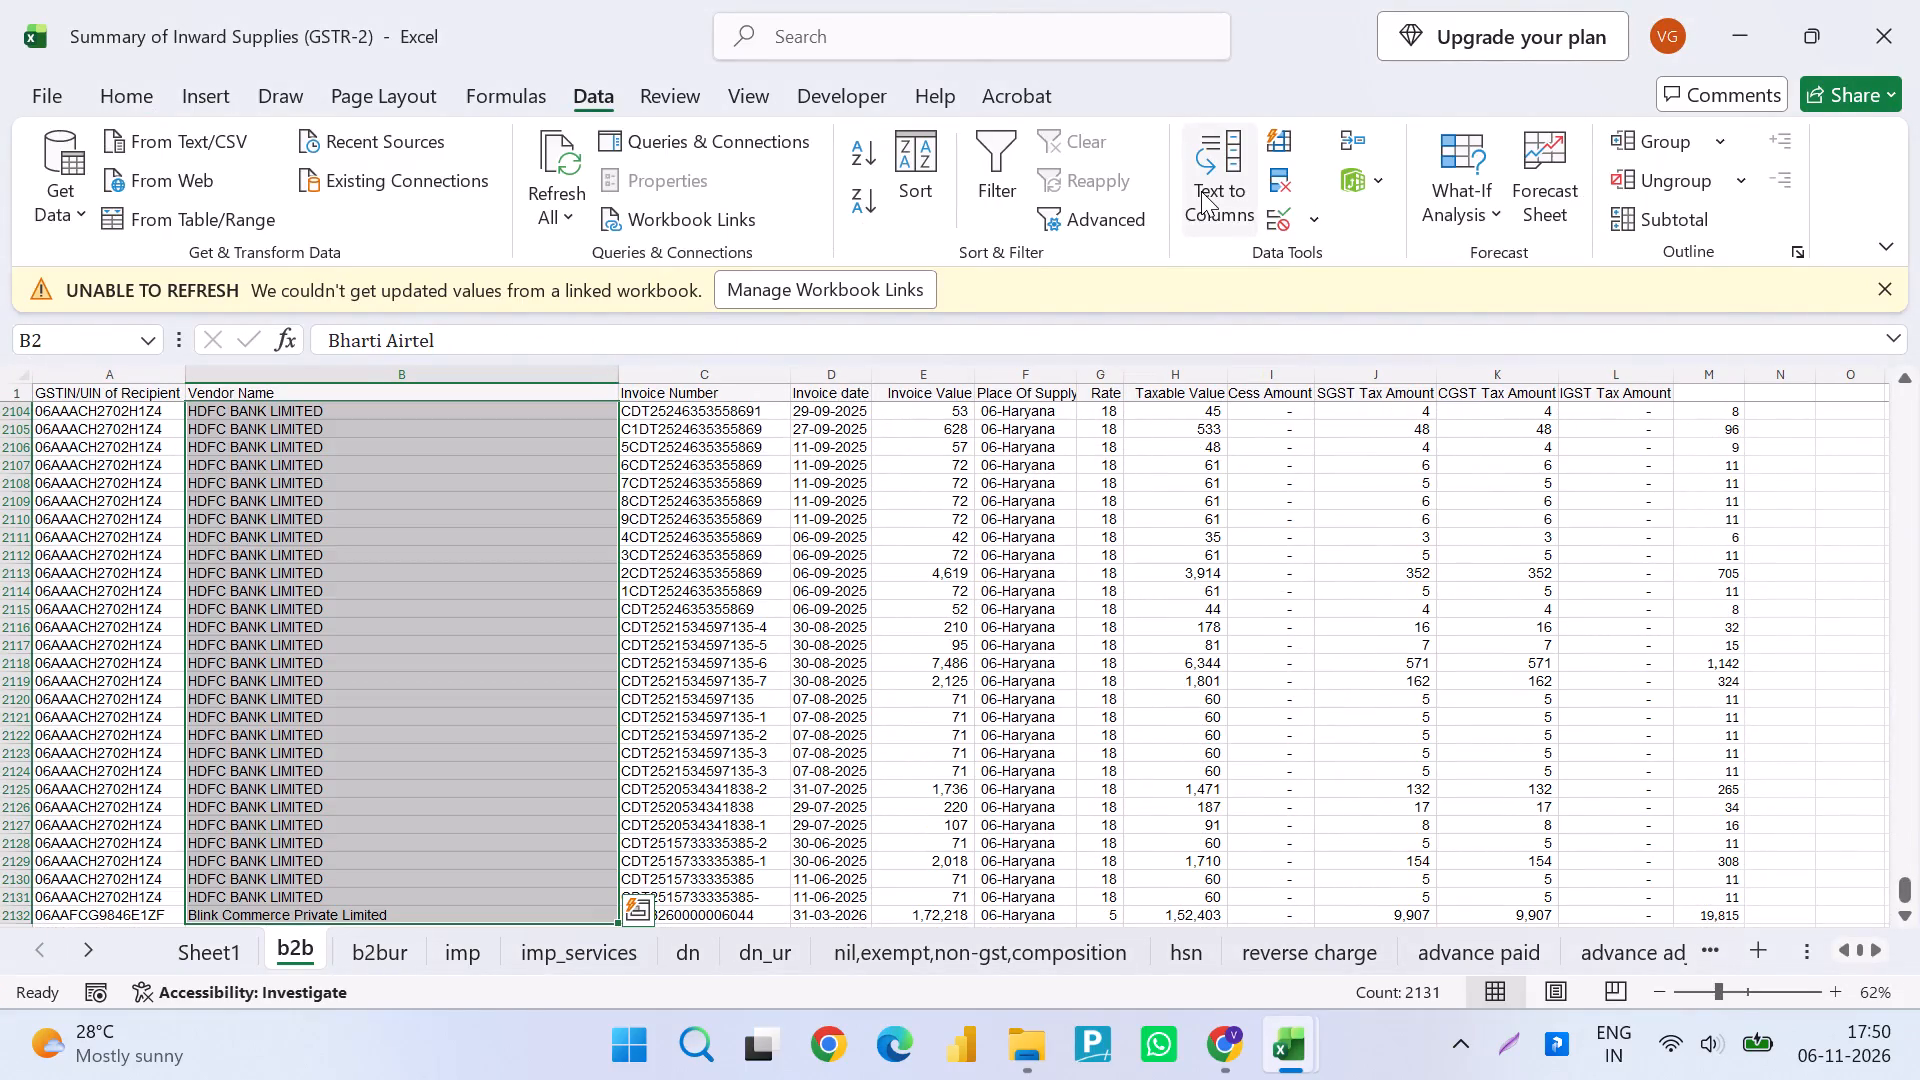
# Switch to GST_REFUND_S01A and select the serial numbers in column A, from the last entry in row 1236 up to row 11.
pyautogui.hotkey('alt', 'Tab')
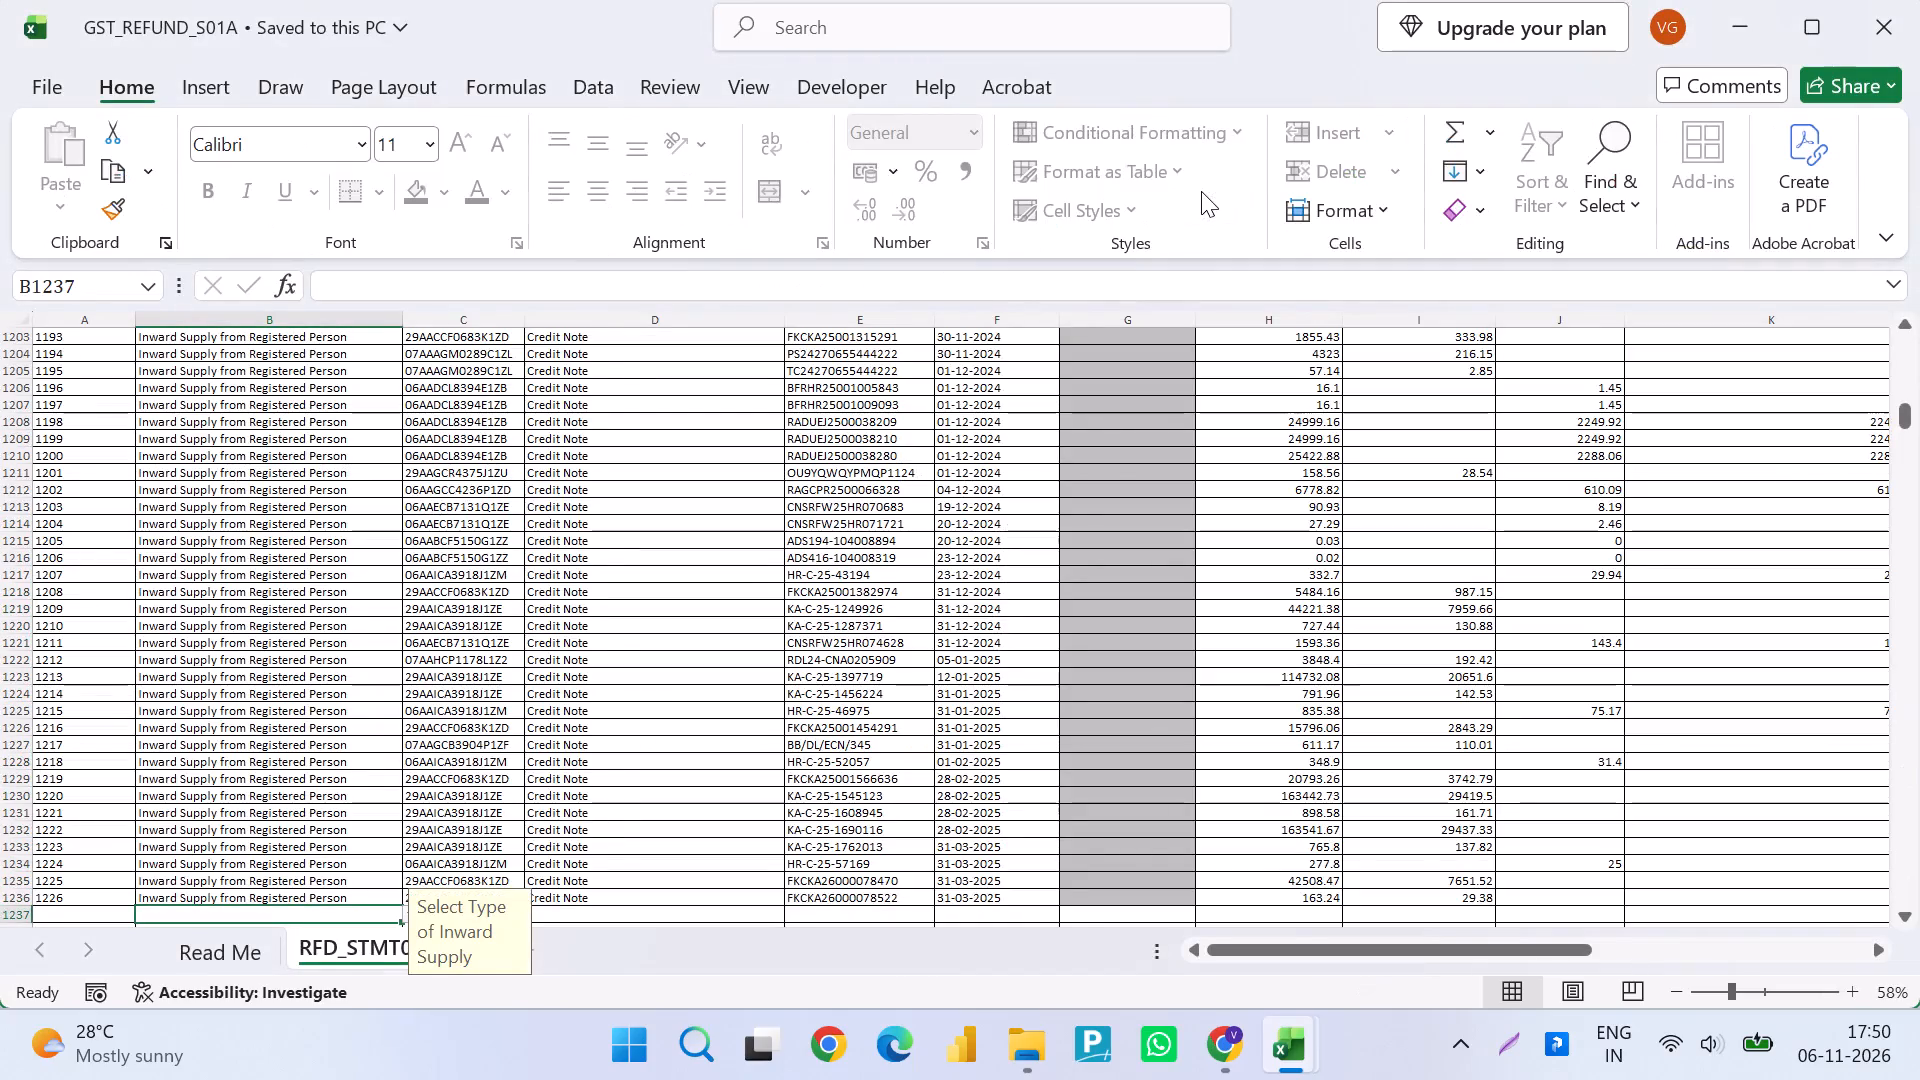
pyautogui.press('Up')
pyautogui.press('Down')
pyautogui.press('Left')
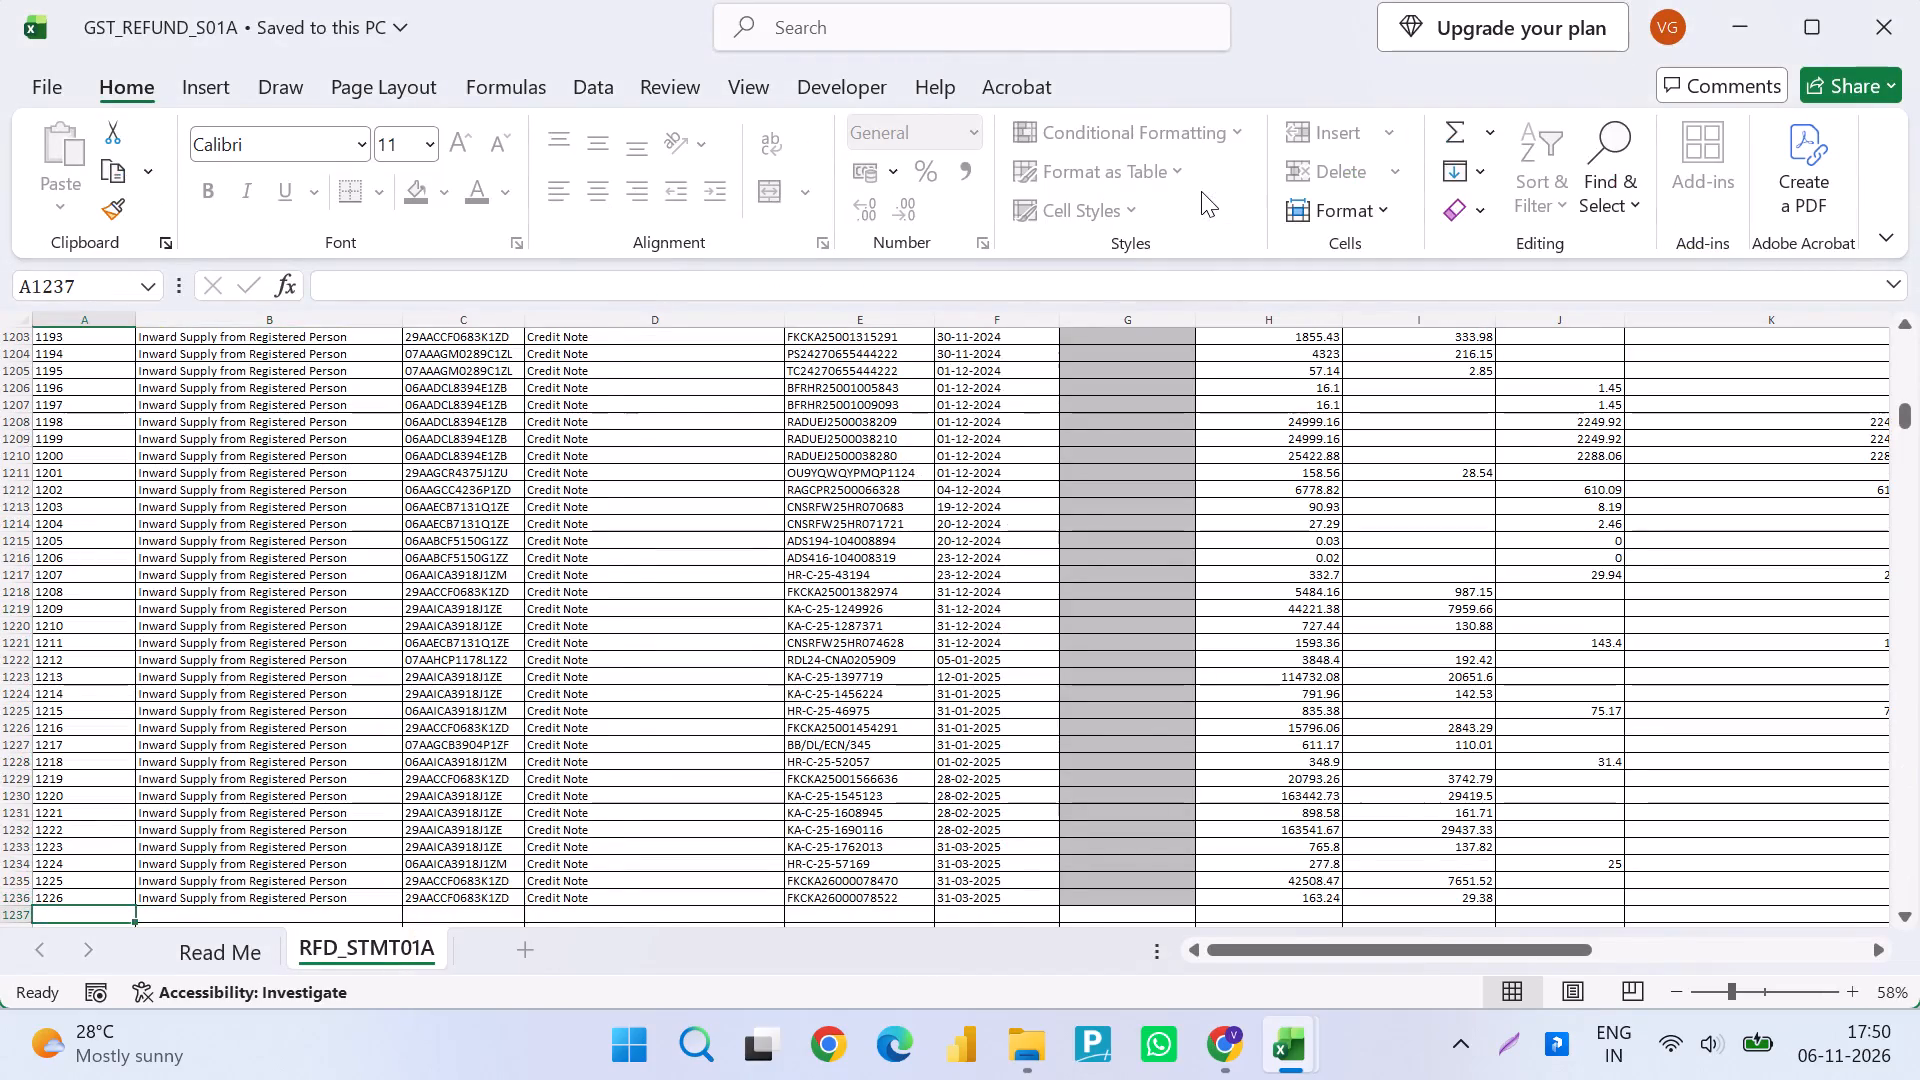
pyautogui.press('Up')
pyautogui.hotkey('ctrl', 'shift', 'Up')
pyautogui.hotkey('shift', 'Up')
pyautogui.hotkey('shift', 'Down')
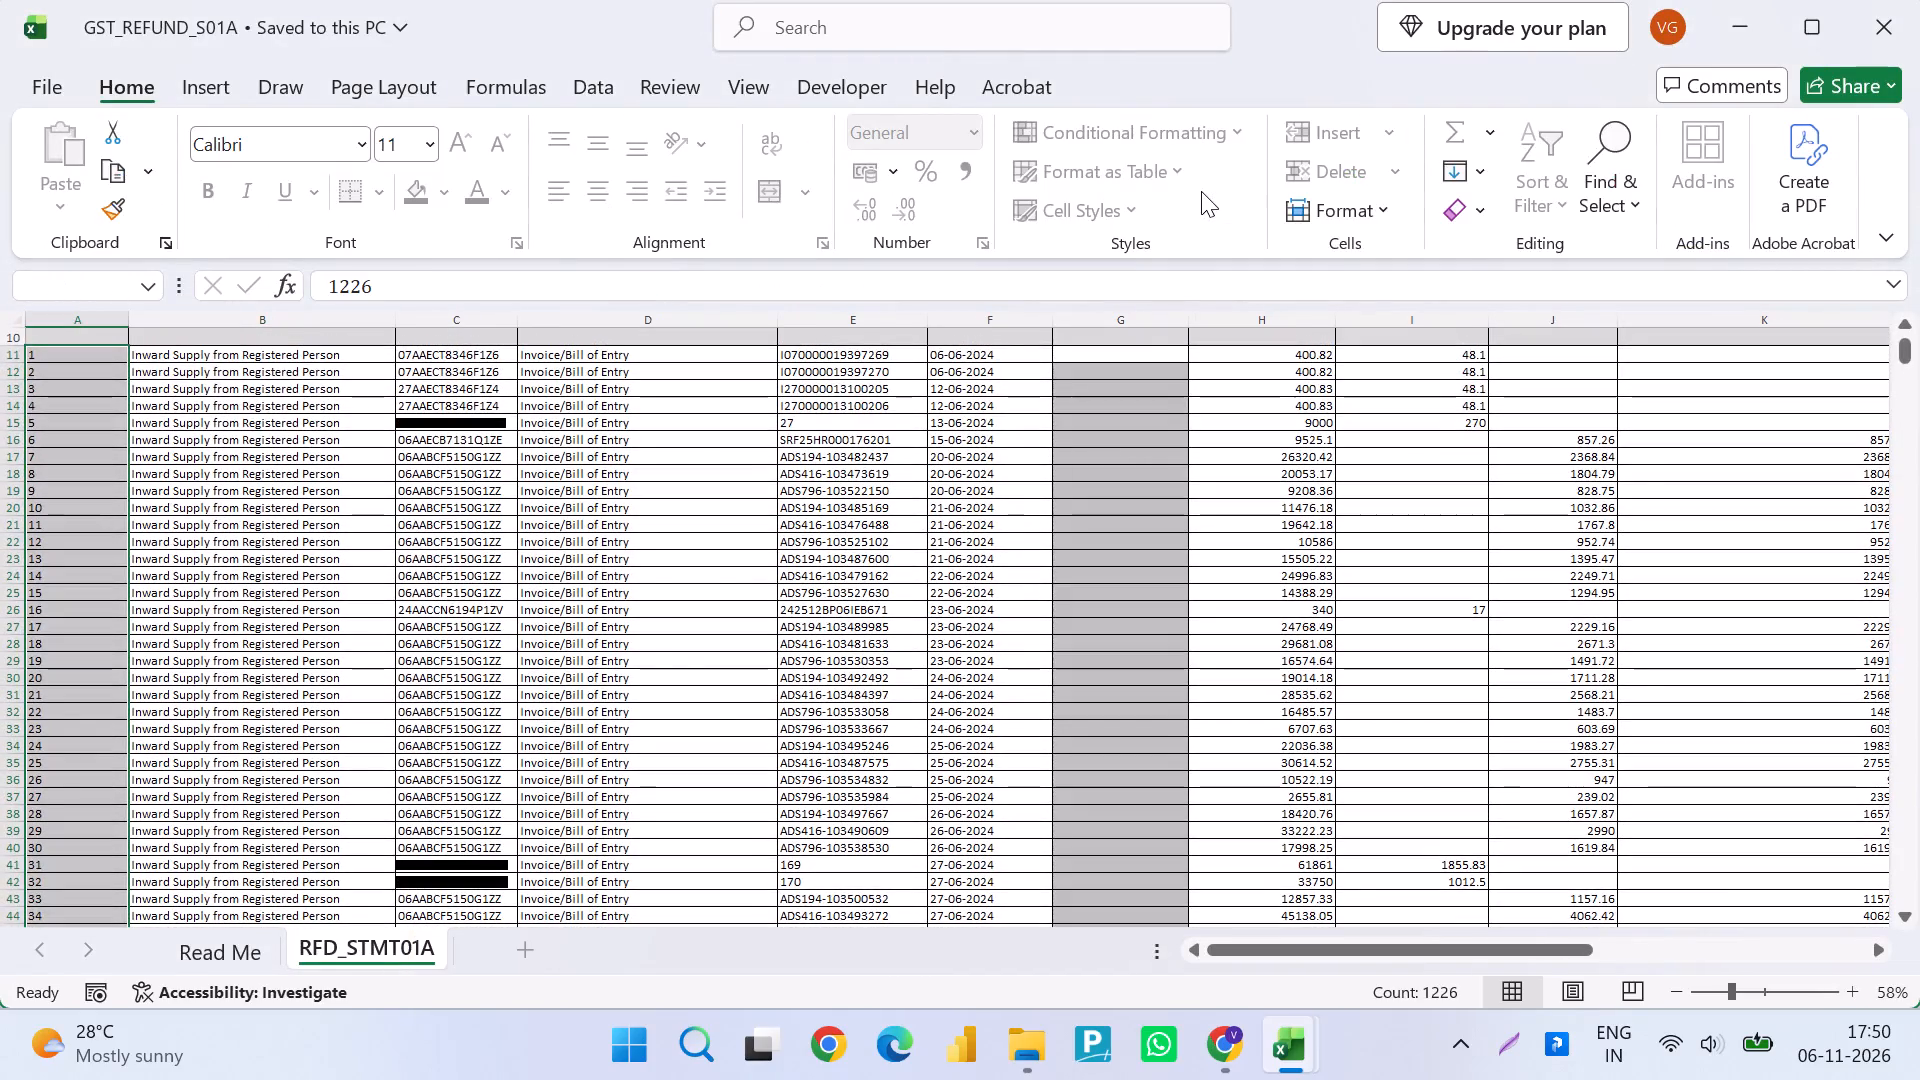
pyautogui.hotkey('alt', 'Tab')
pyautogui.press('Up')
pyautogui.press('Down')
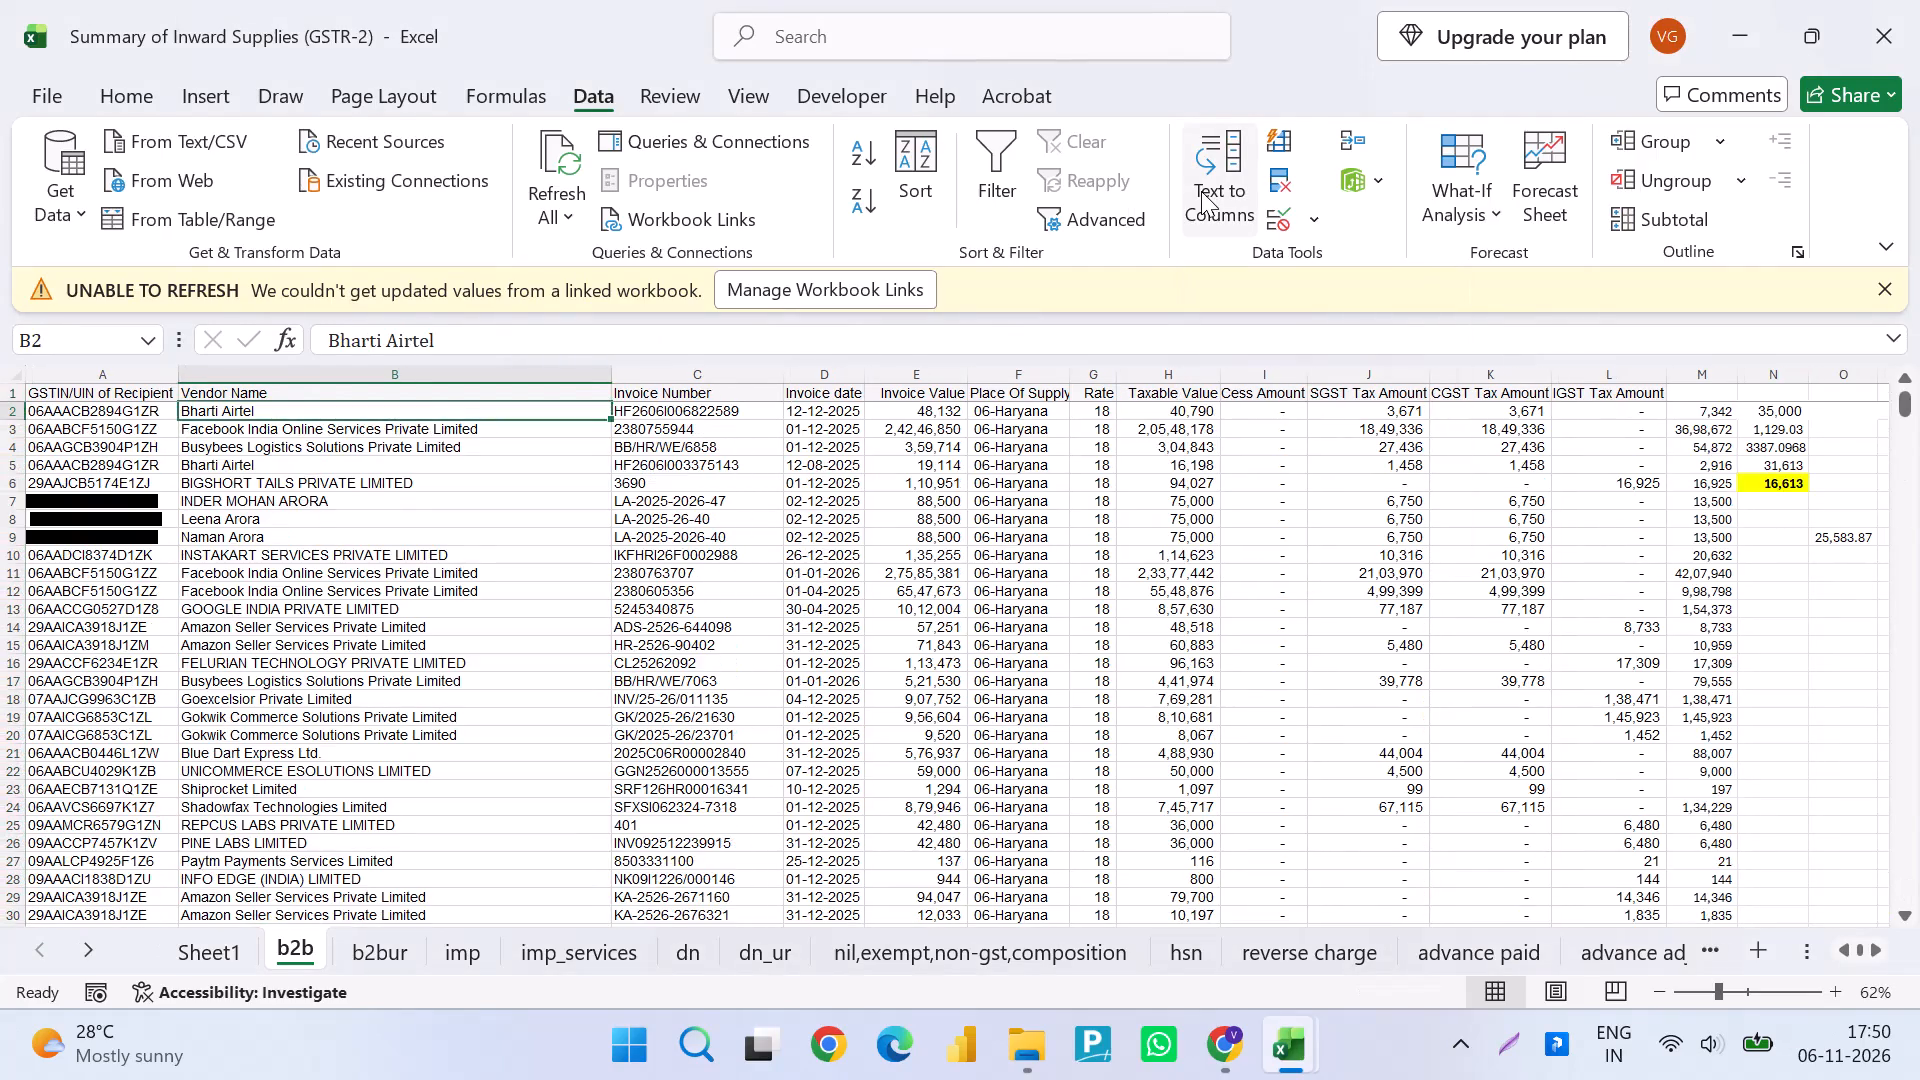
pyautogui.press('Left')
# Return to GST_REFUND_S01A, select B1237 in the first empty row of RFD_STMT01A, and save the workbook.
pyautogui.hotkey('alt', 'Tab')
pyautogui.press('Down')
pyautogui.press('Right')
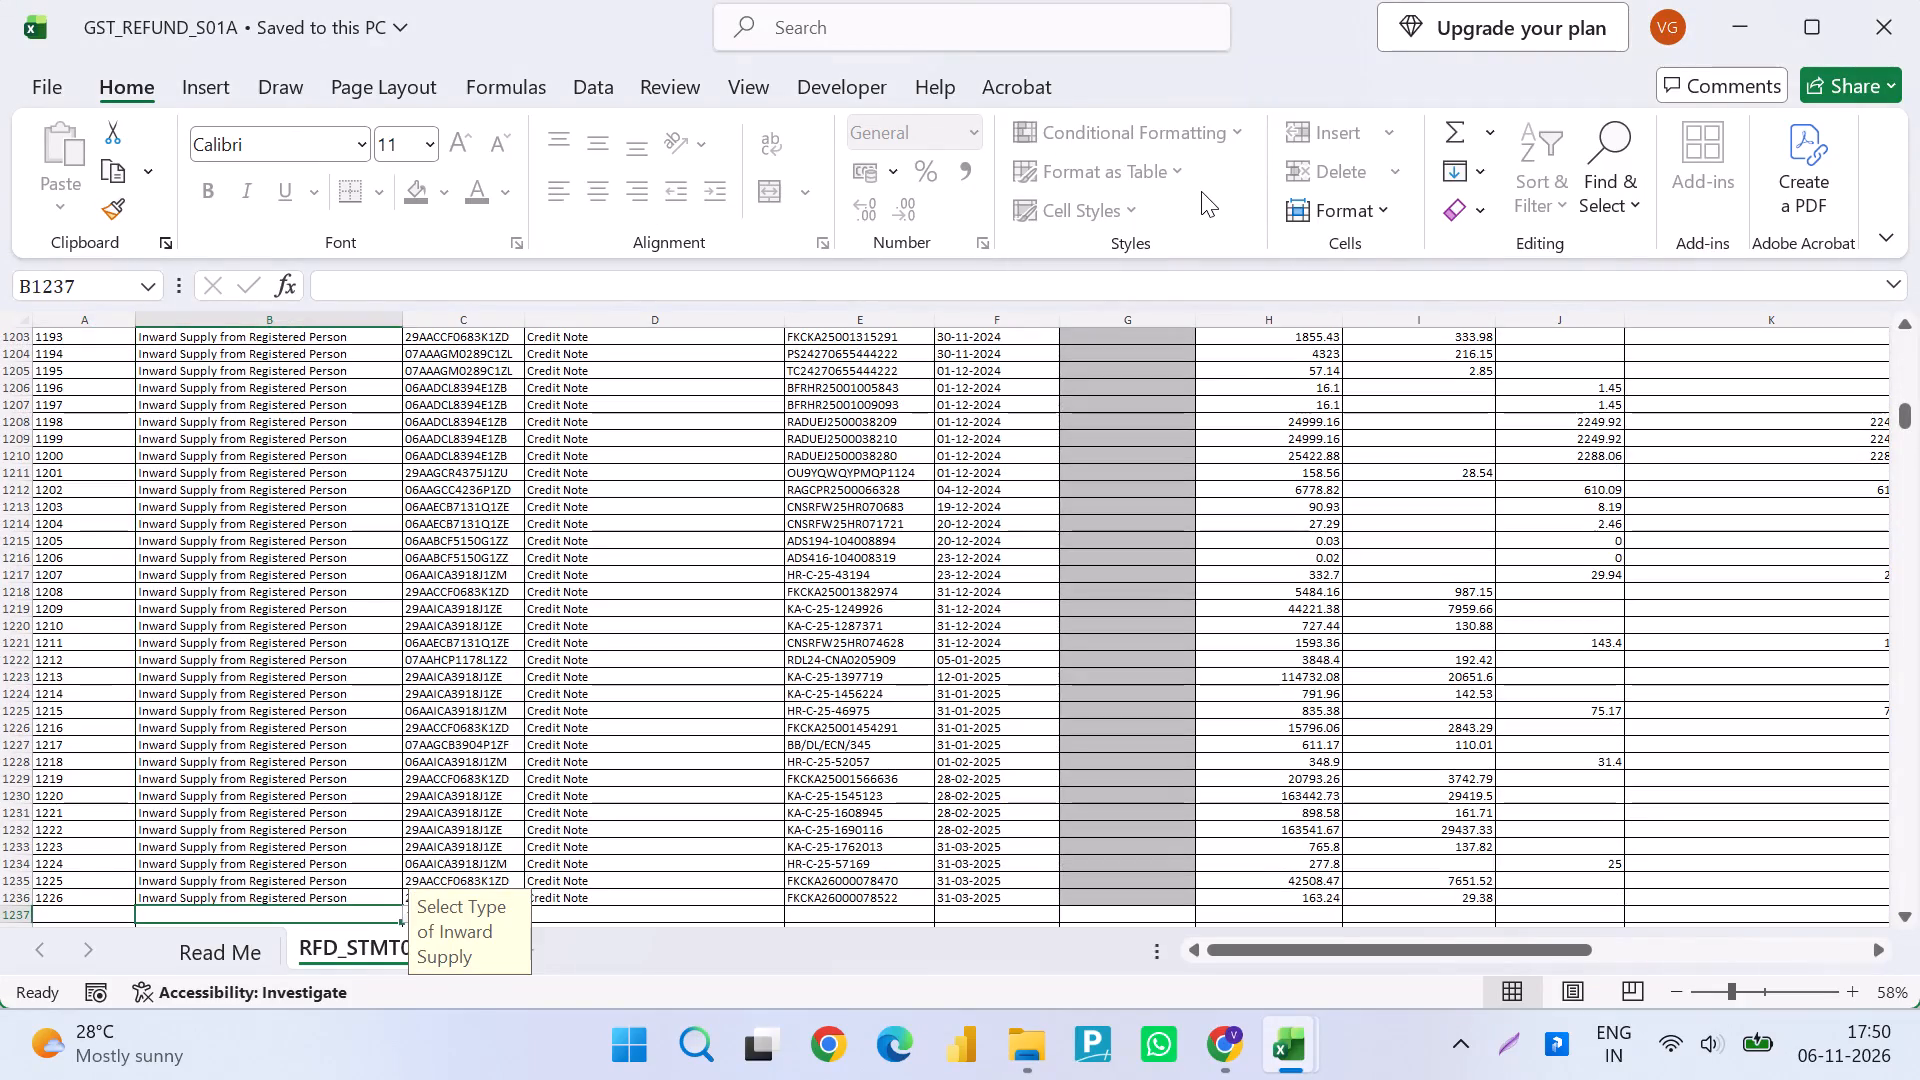
pyautogui.hotkey('ctrl', 's')
pyautogui.hotkey('ctrl', 's')
pyautogui.hotkey('ctrl', 's')
pyautogui.hotkey('ctrl', 's')
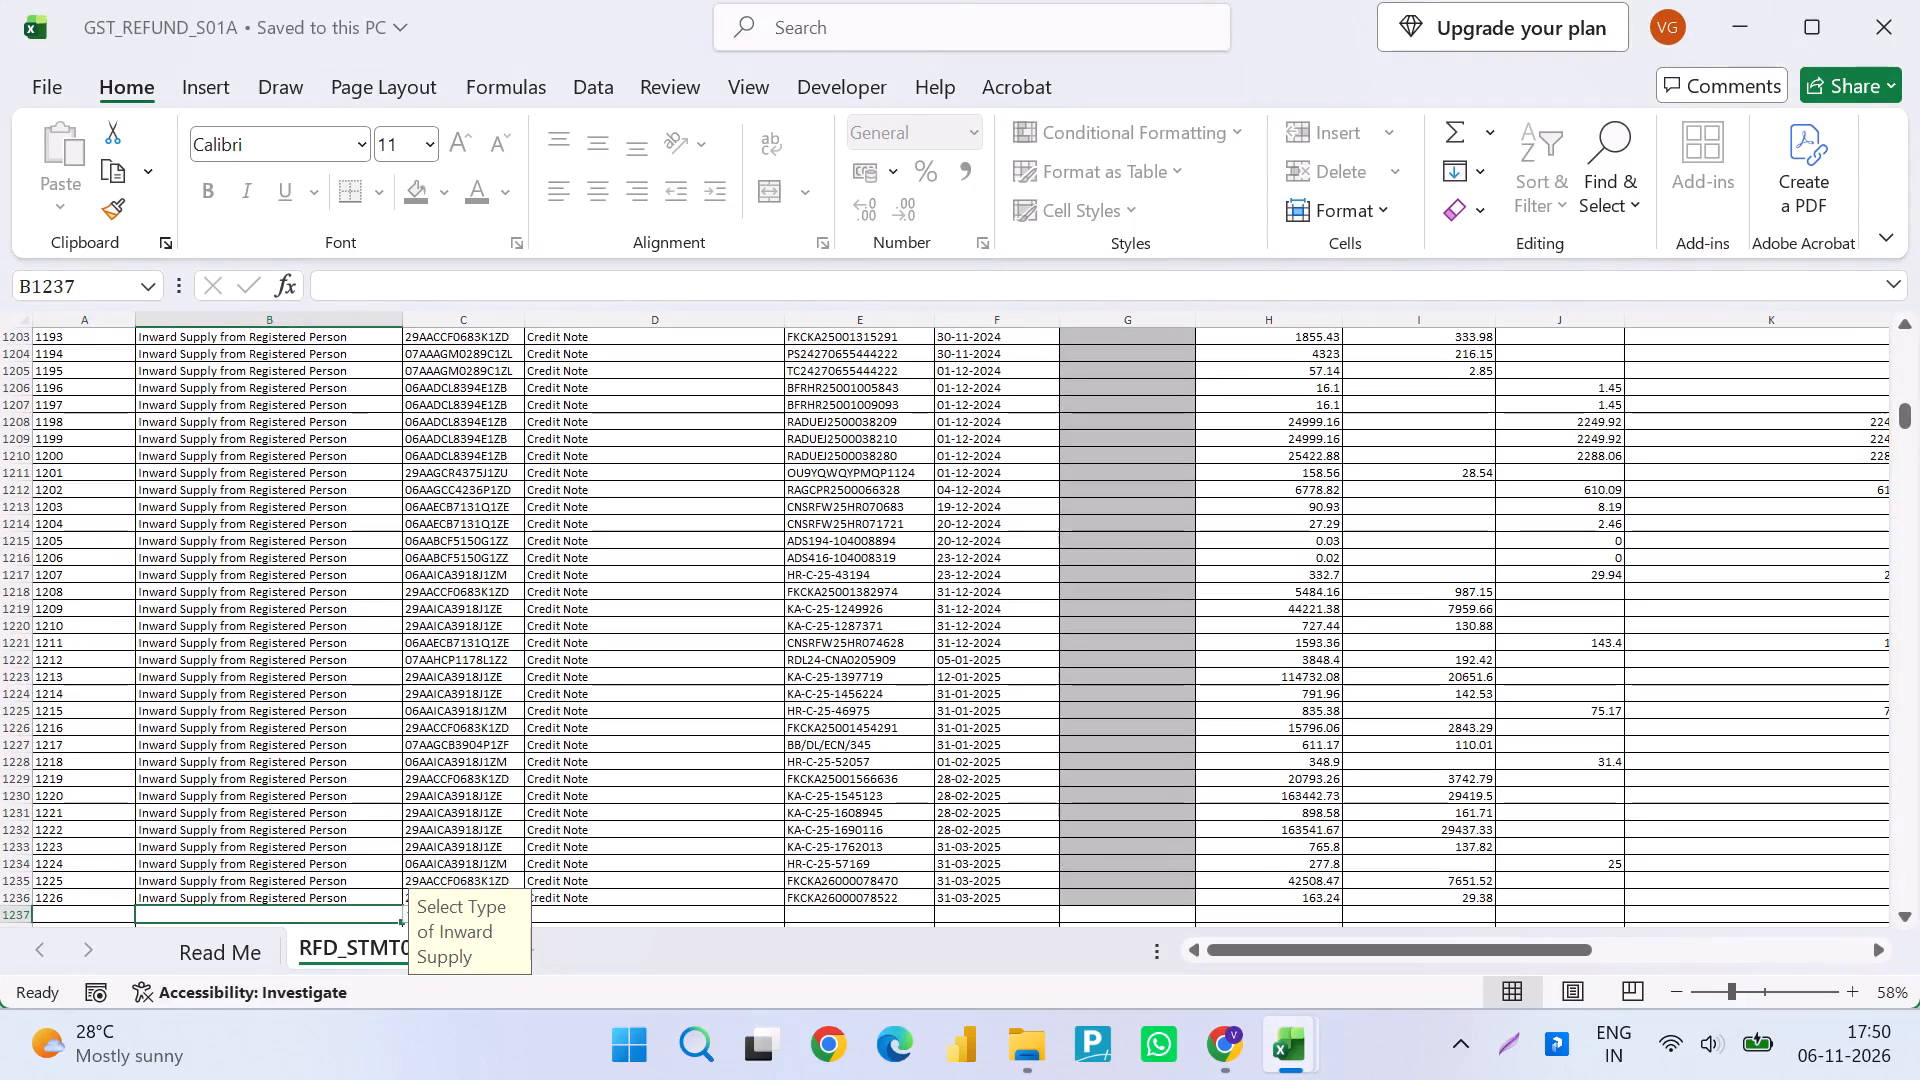
# Examine the empty rows below the last entry on sheet RFD_STMT01A.
pyautogui.scroll(-1, 930, 741)
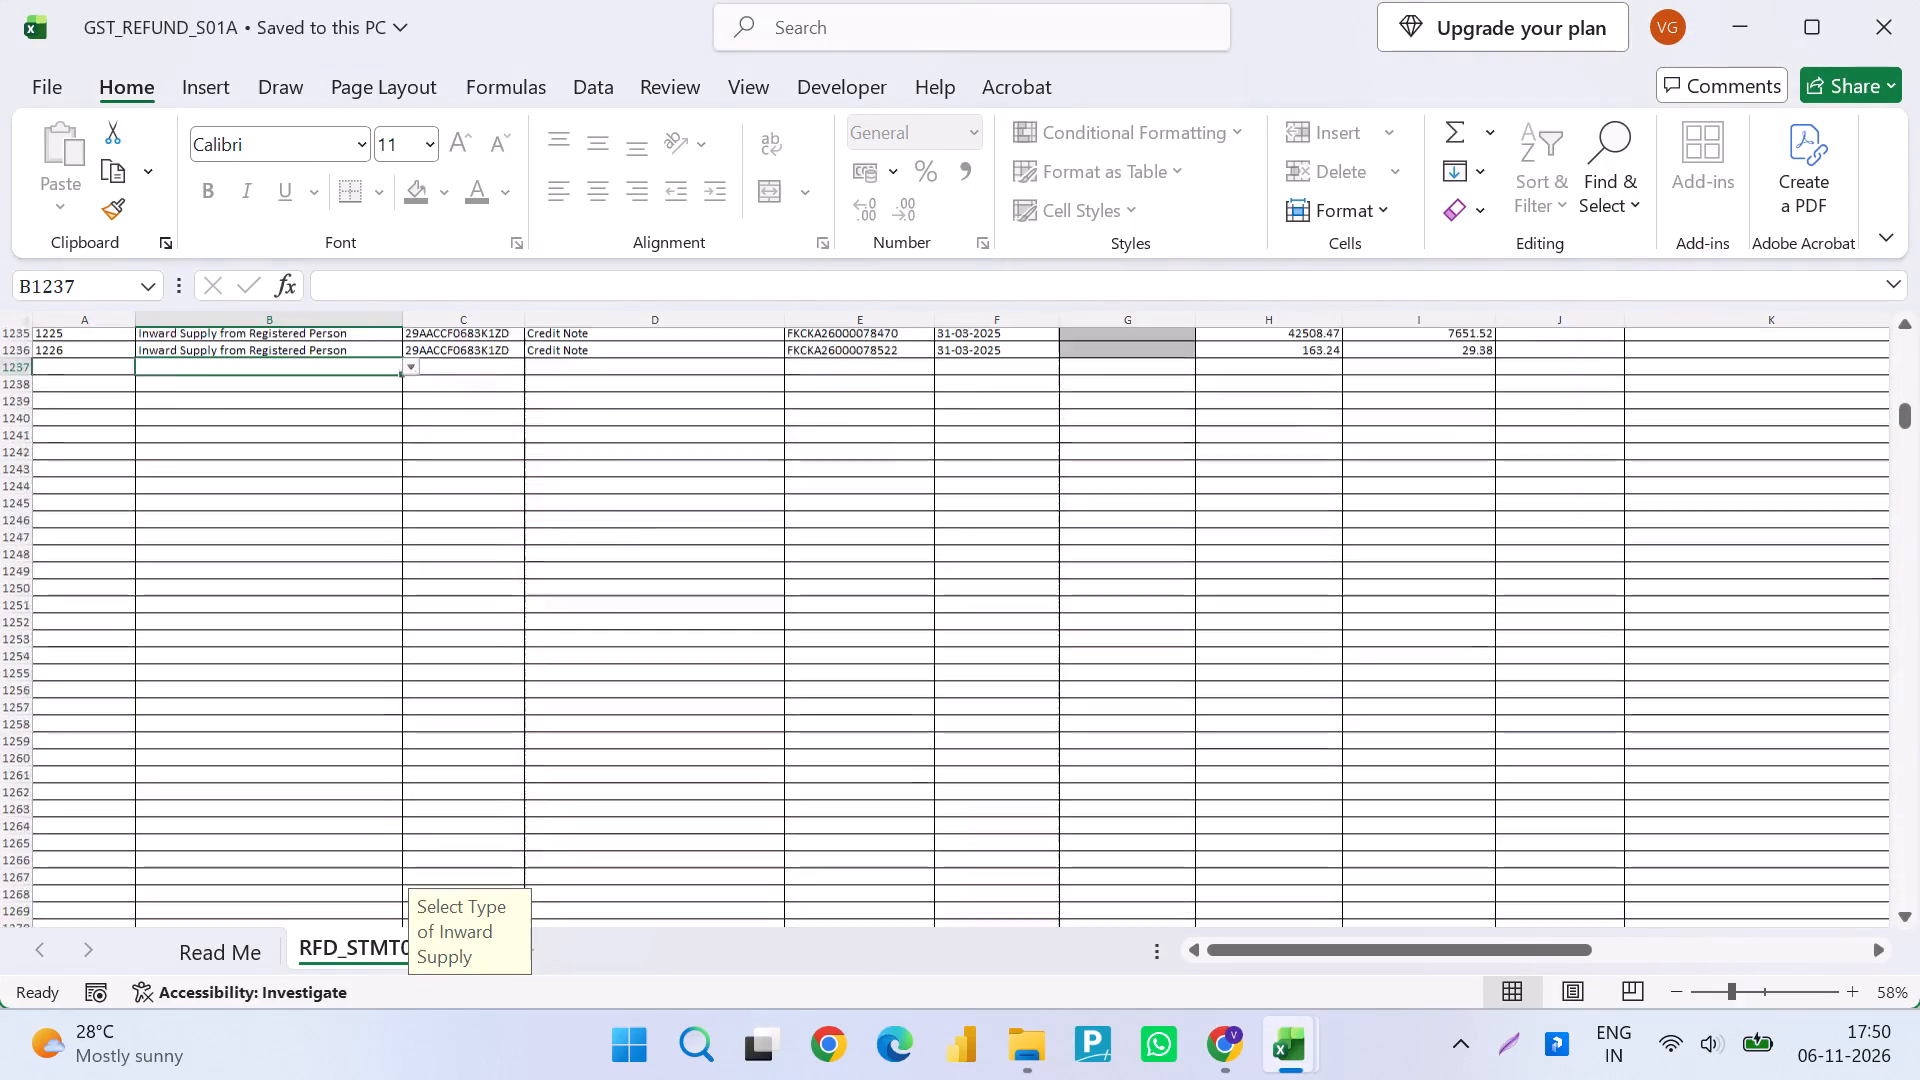
pyautogui.scroll(-1, 930, 741)
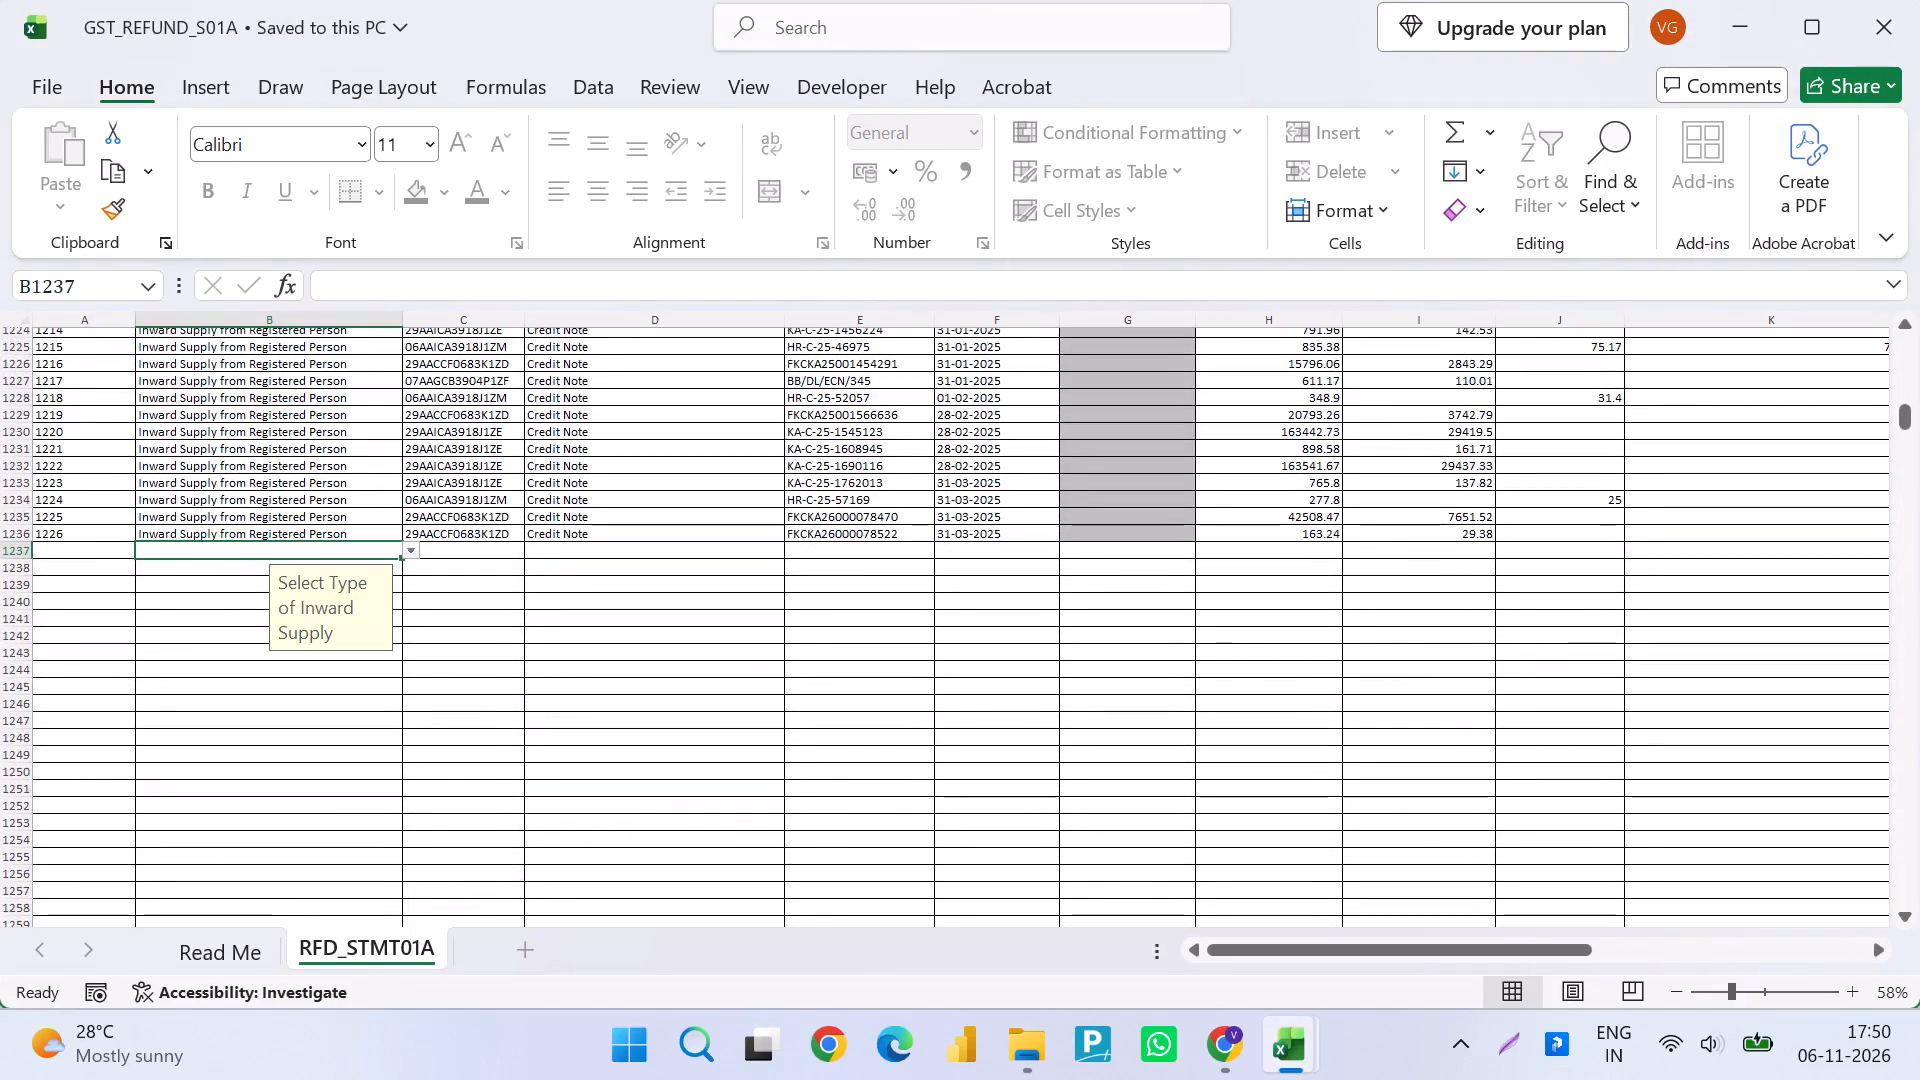
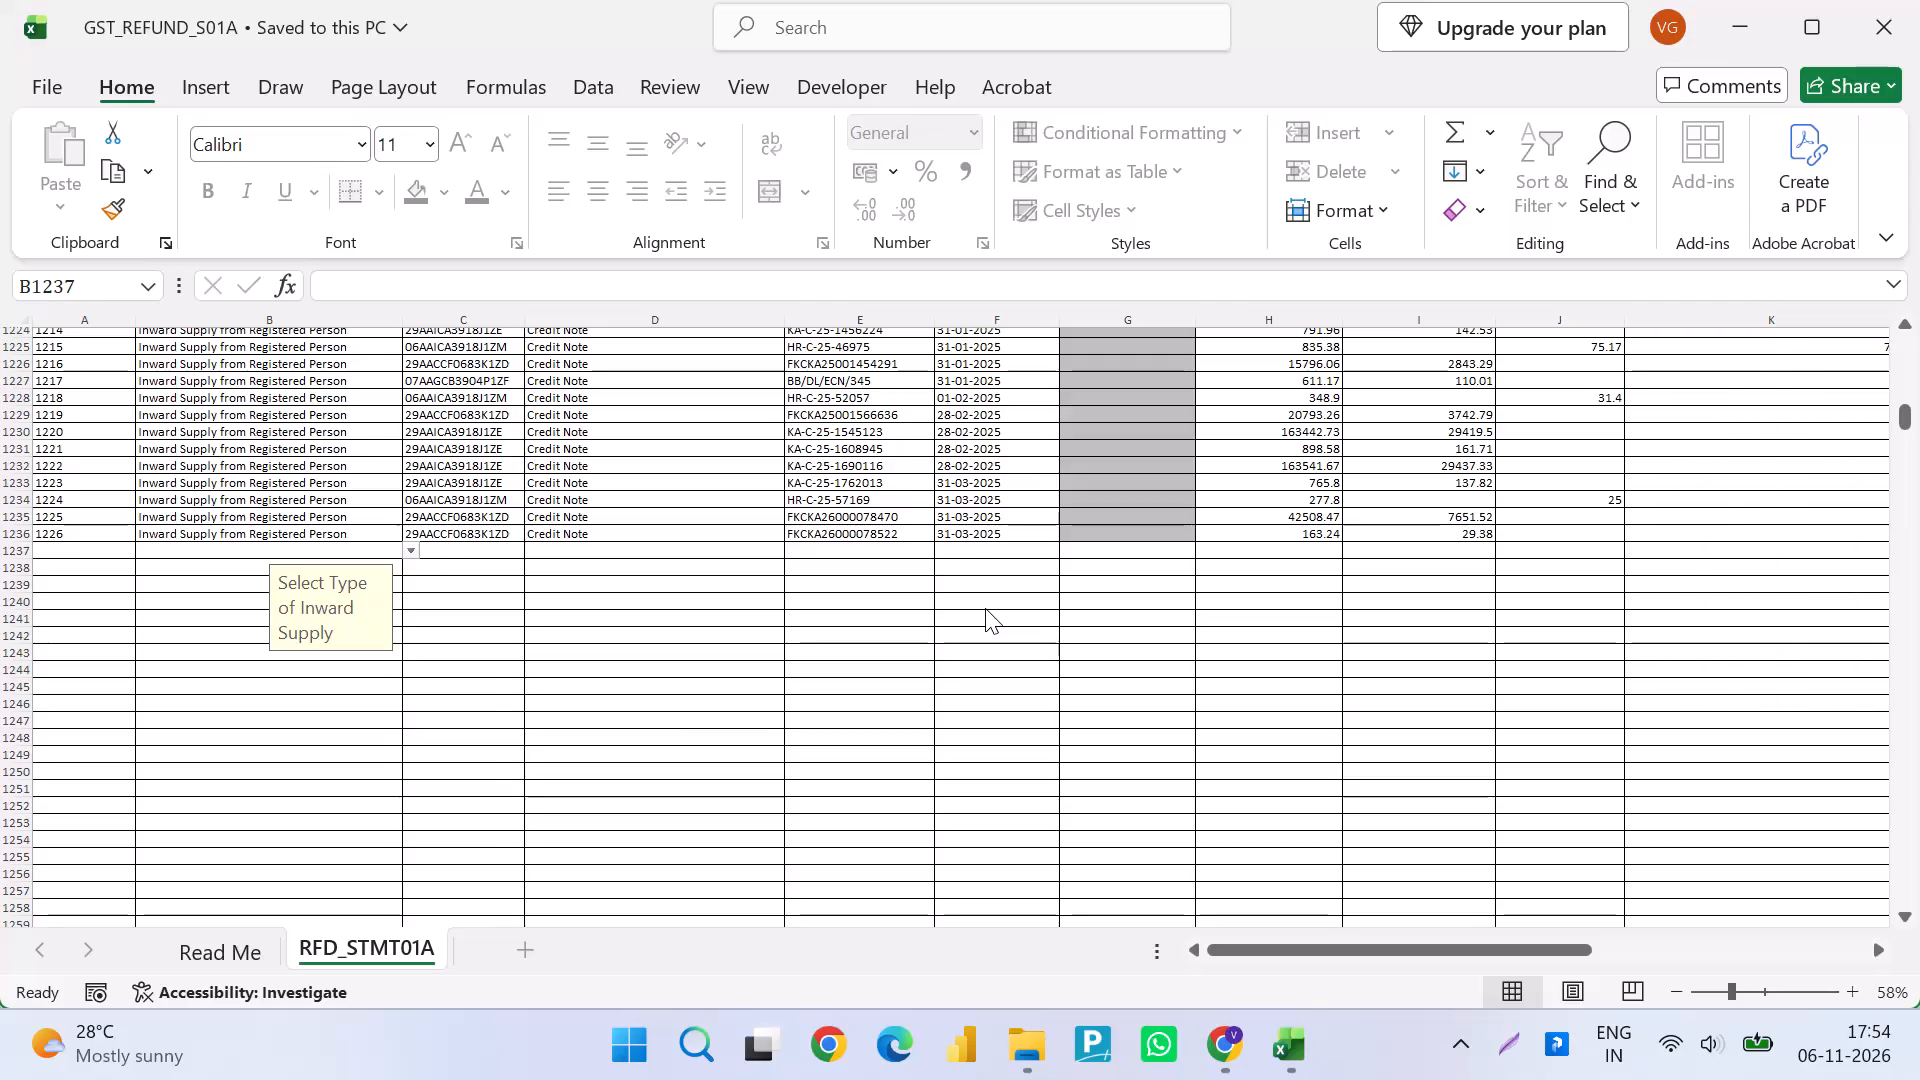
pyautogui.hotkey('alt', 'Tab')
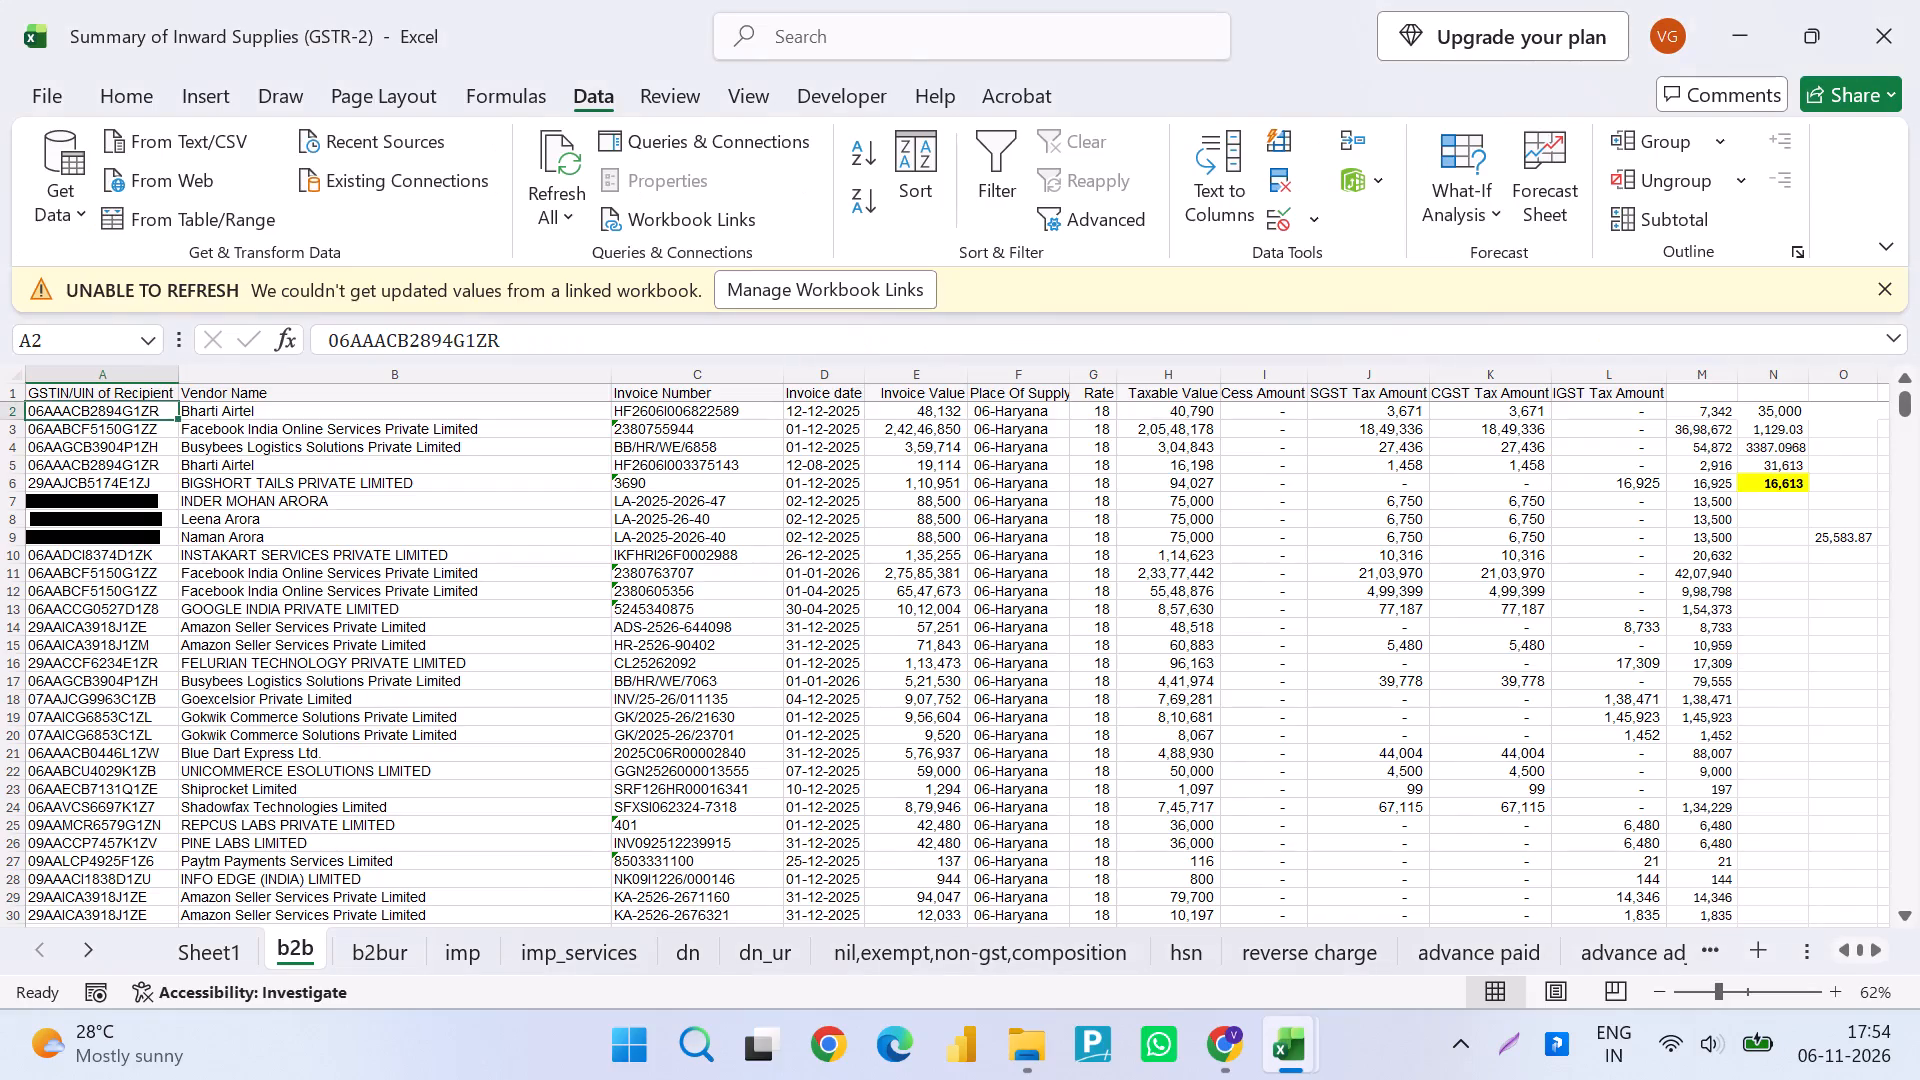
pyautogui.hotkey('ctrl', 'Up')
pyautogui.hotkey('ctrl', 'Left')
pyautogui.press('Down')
# Copy the supply type text "Inward Supply from Registered Person" from B1236 of GST_REFUND_S01A and paste it into B1237 to B1242.
pyautogui.hotkey('alt', 'Tab')
pyautogui.press('Up')
pyautogui.press('F2')
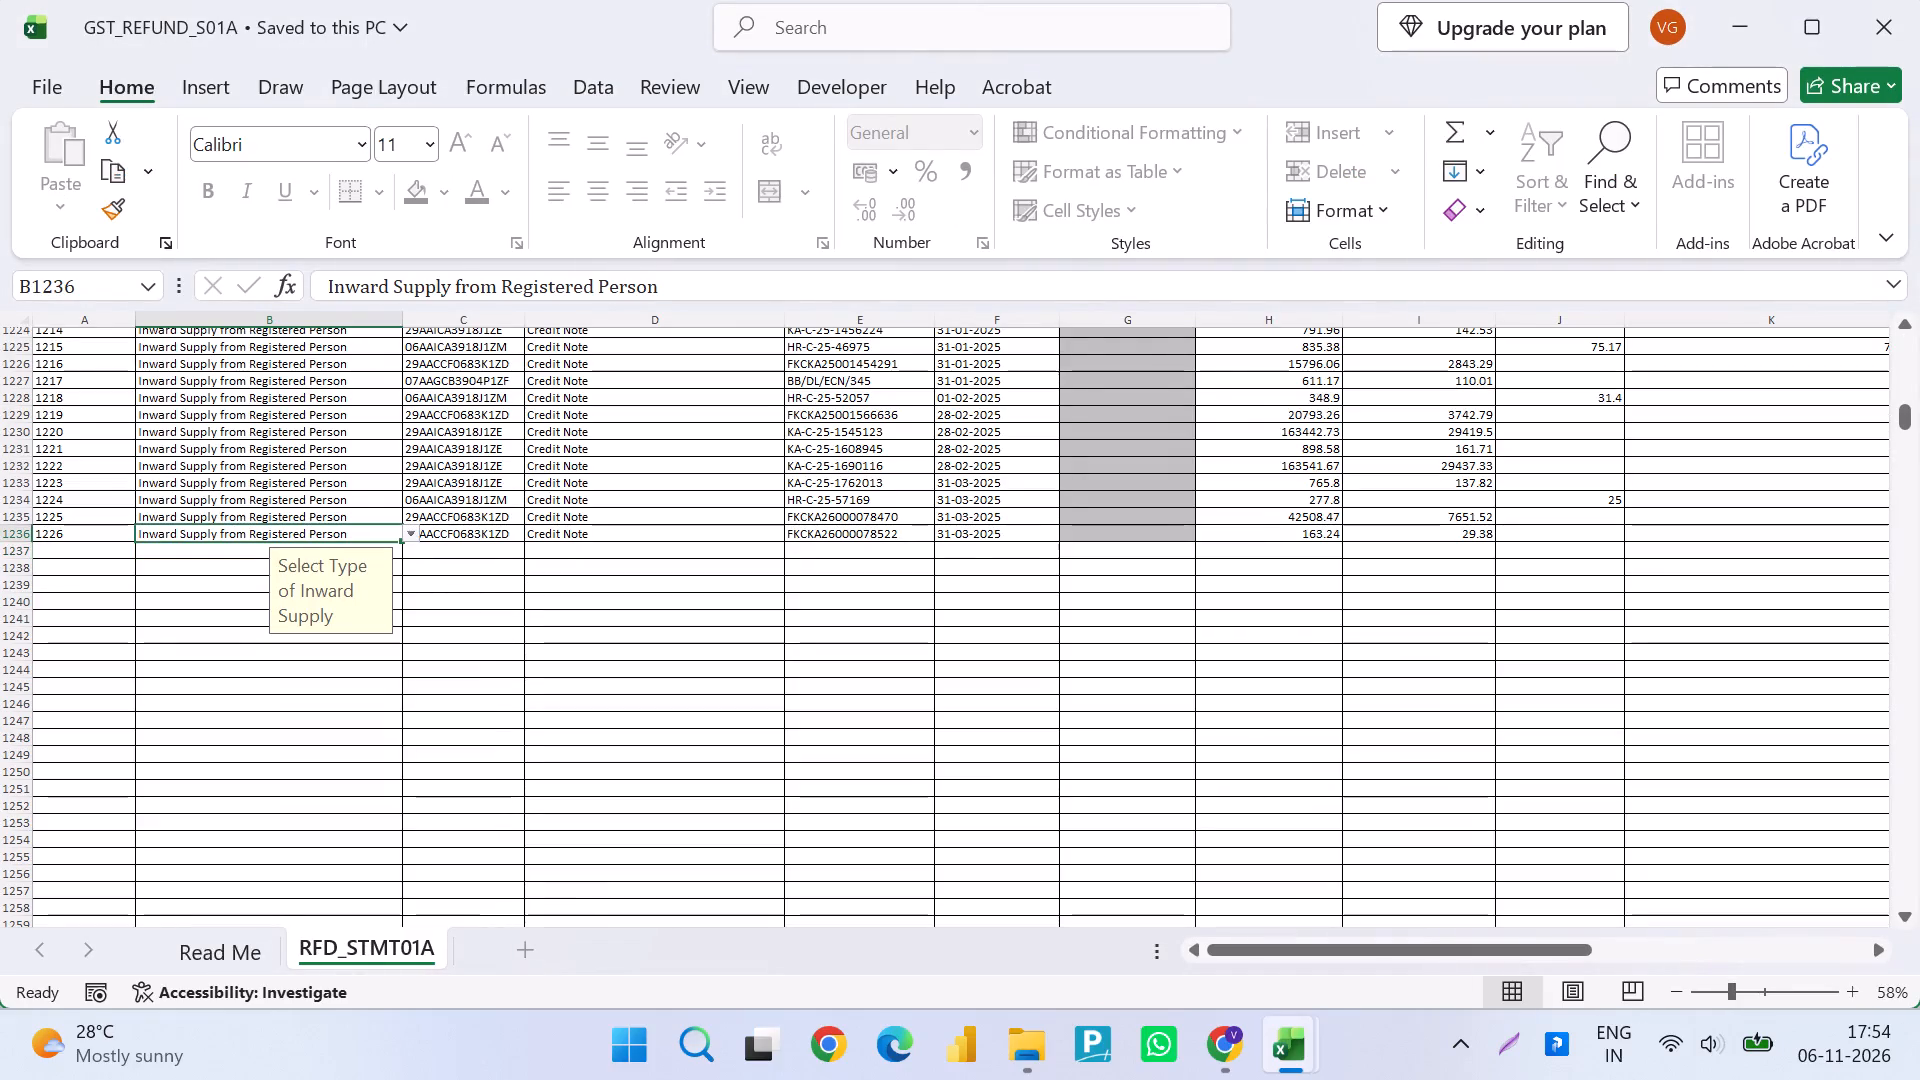
pyautogui.hotkey('ctrl', 'shift', 'Left')
pyautogui.hotkey('ctrl', 'shift', 'Left')
pyautogui.hotkey('ctrl', 'shift', 'Left')
pyautogui.hotkey('ctrl', 'shift', 'Left')
pyautogui.hotkey('ctrl', 'shift', 'Left')
pyautogui.hotkey('ctrl', 'shift', 'Left')
pyautogui.hotkey('ctrl', 'shift', 'Left')
pyautogui.hotkey('ctrl', 'c')
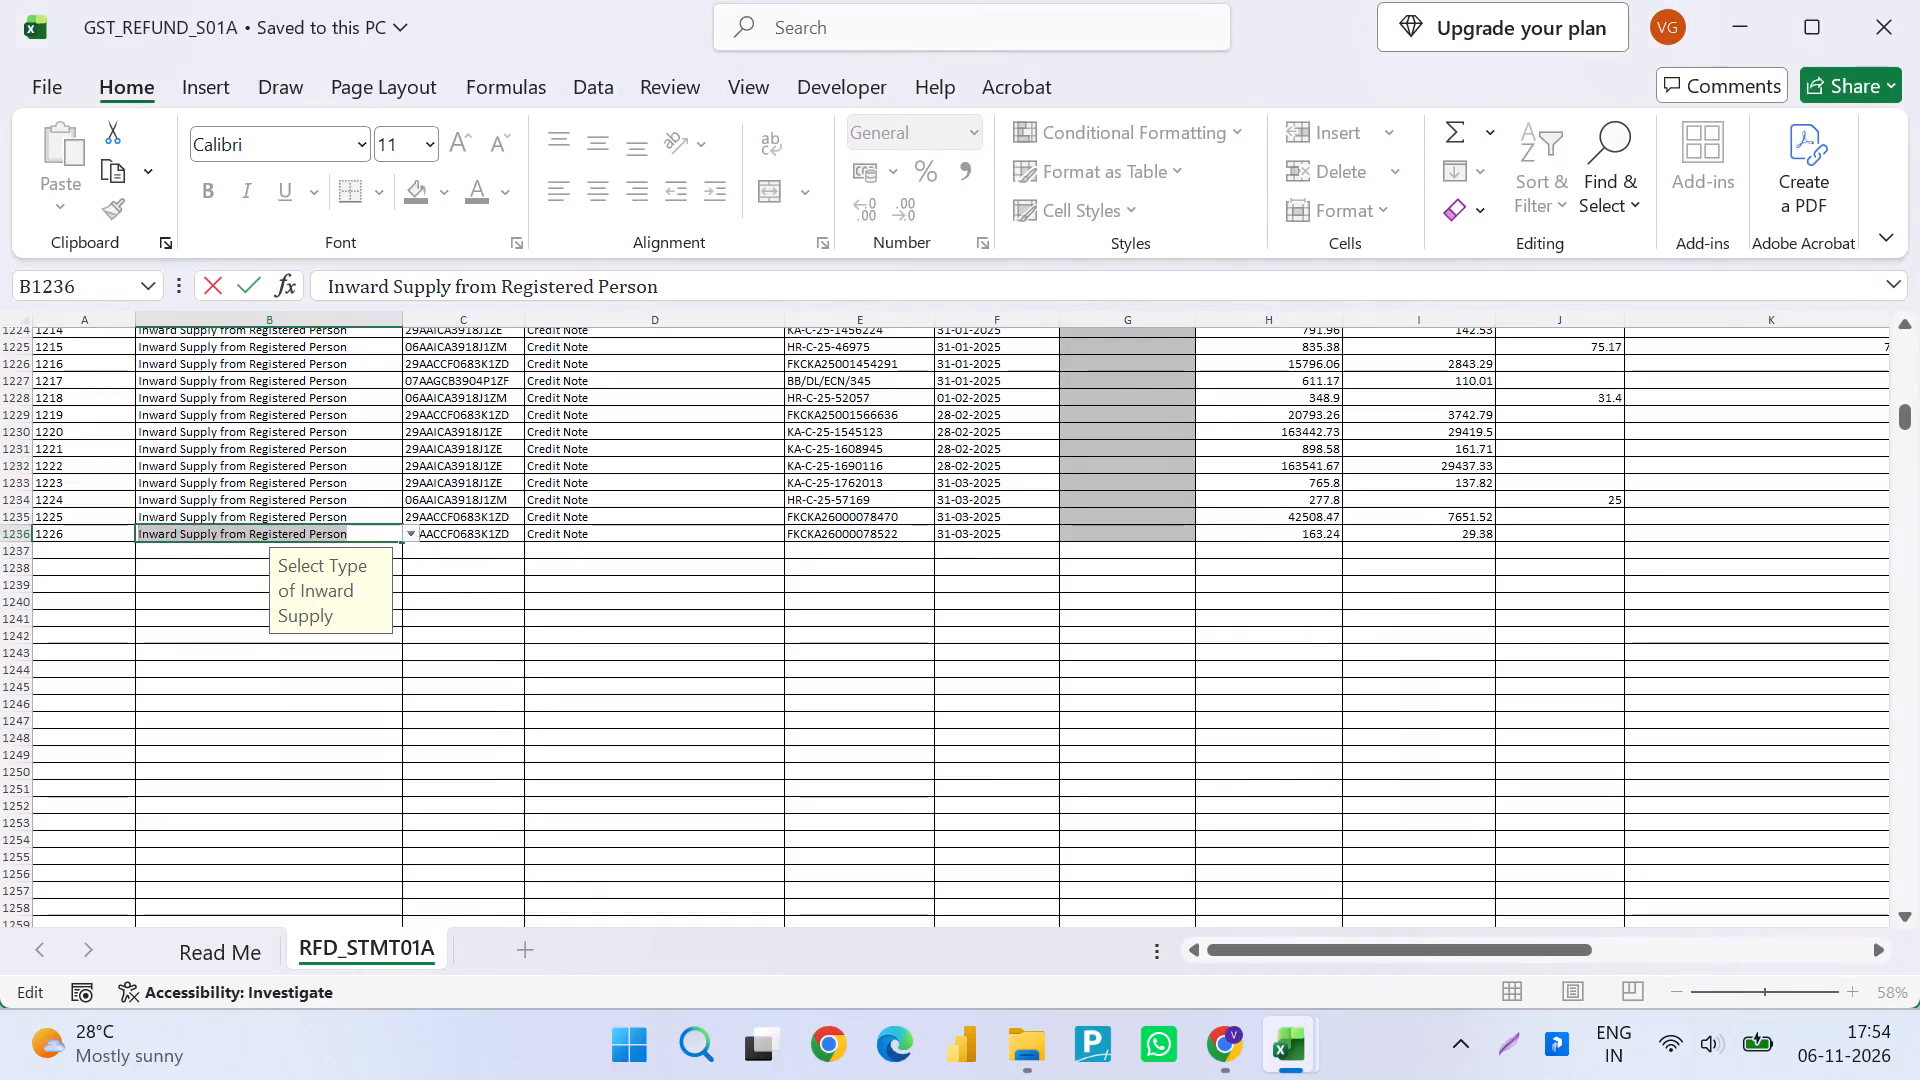
pyautogui.press('Return')
pyautogui.press('F2')
pyautogui.press('Return')
pyautogui.press('Up')
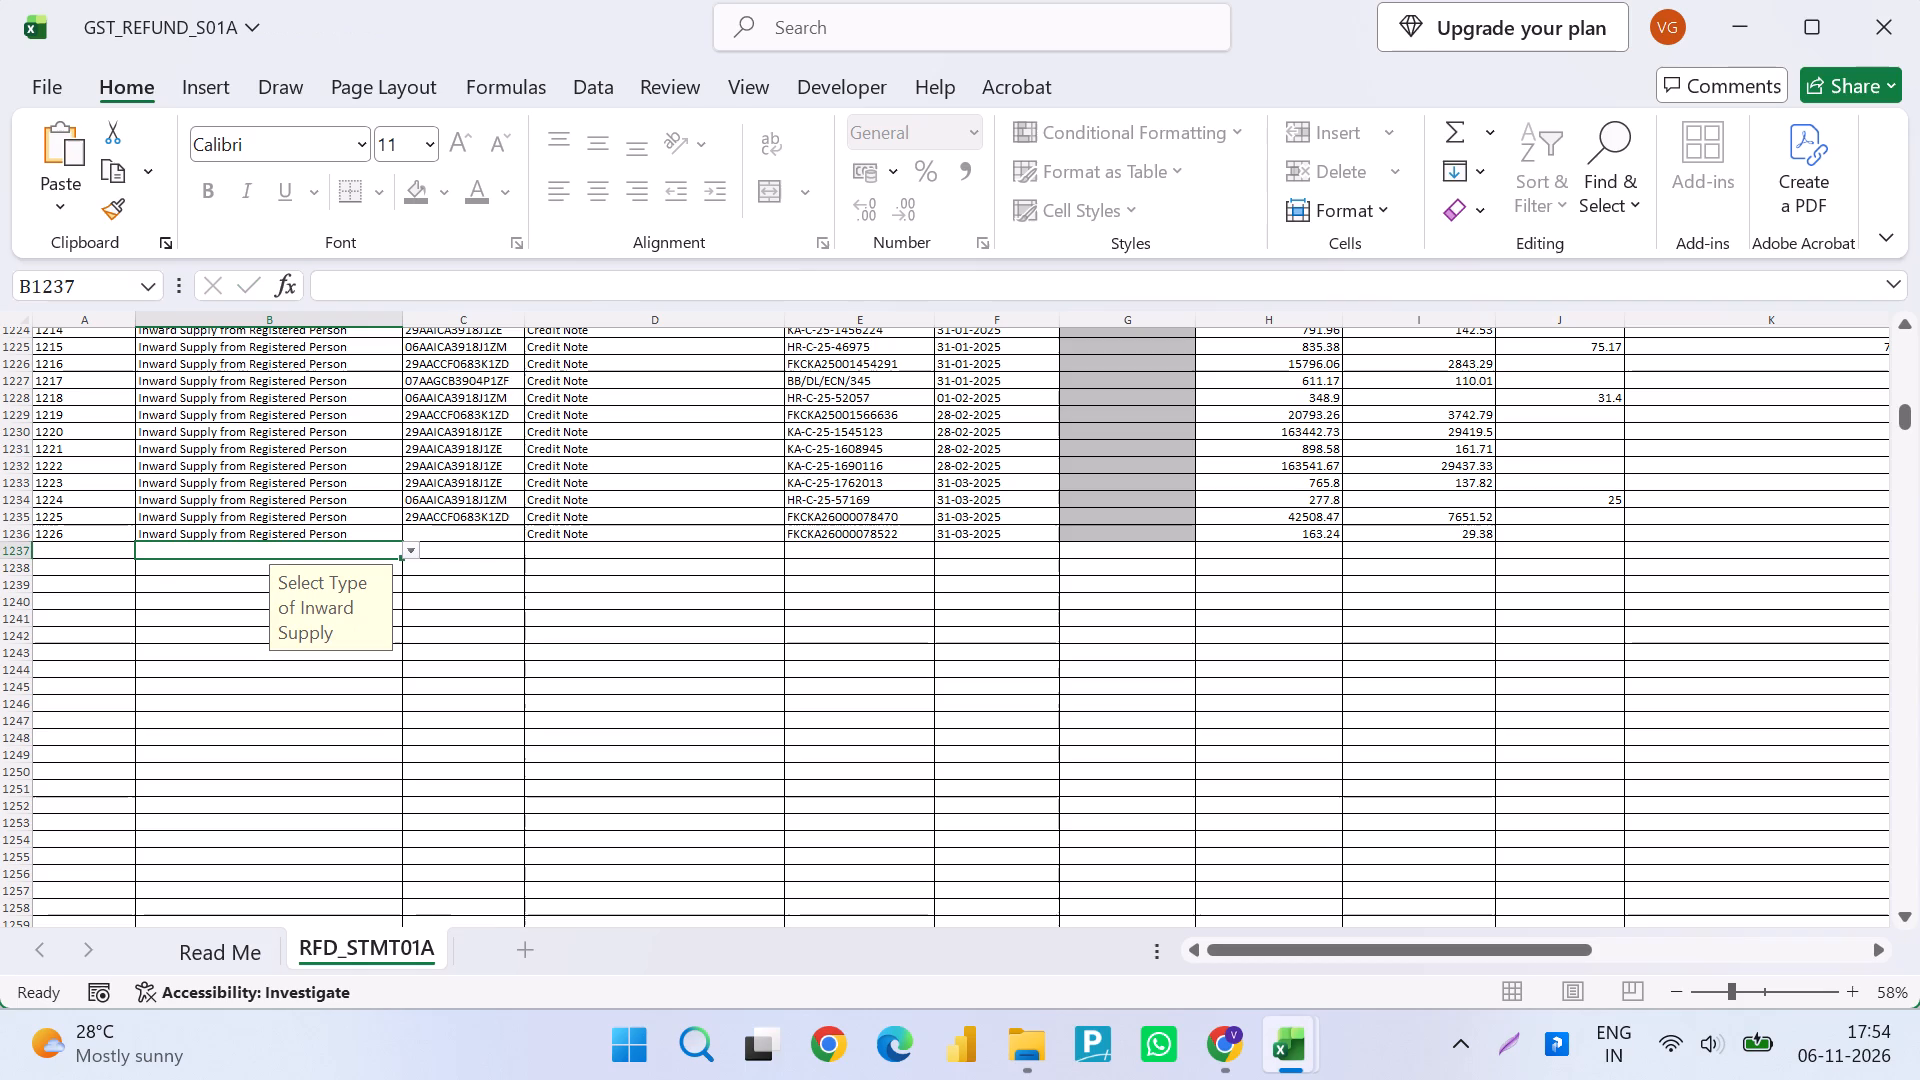
pyautogui.hotkey('ctrl', 'v')
pyautogui.press('Return')
pyautogui.hotkey('ctrl', 'v')
pyautogui.press('Return')
pyautogui.hotkey('ctrl', 'v')
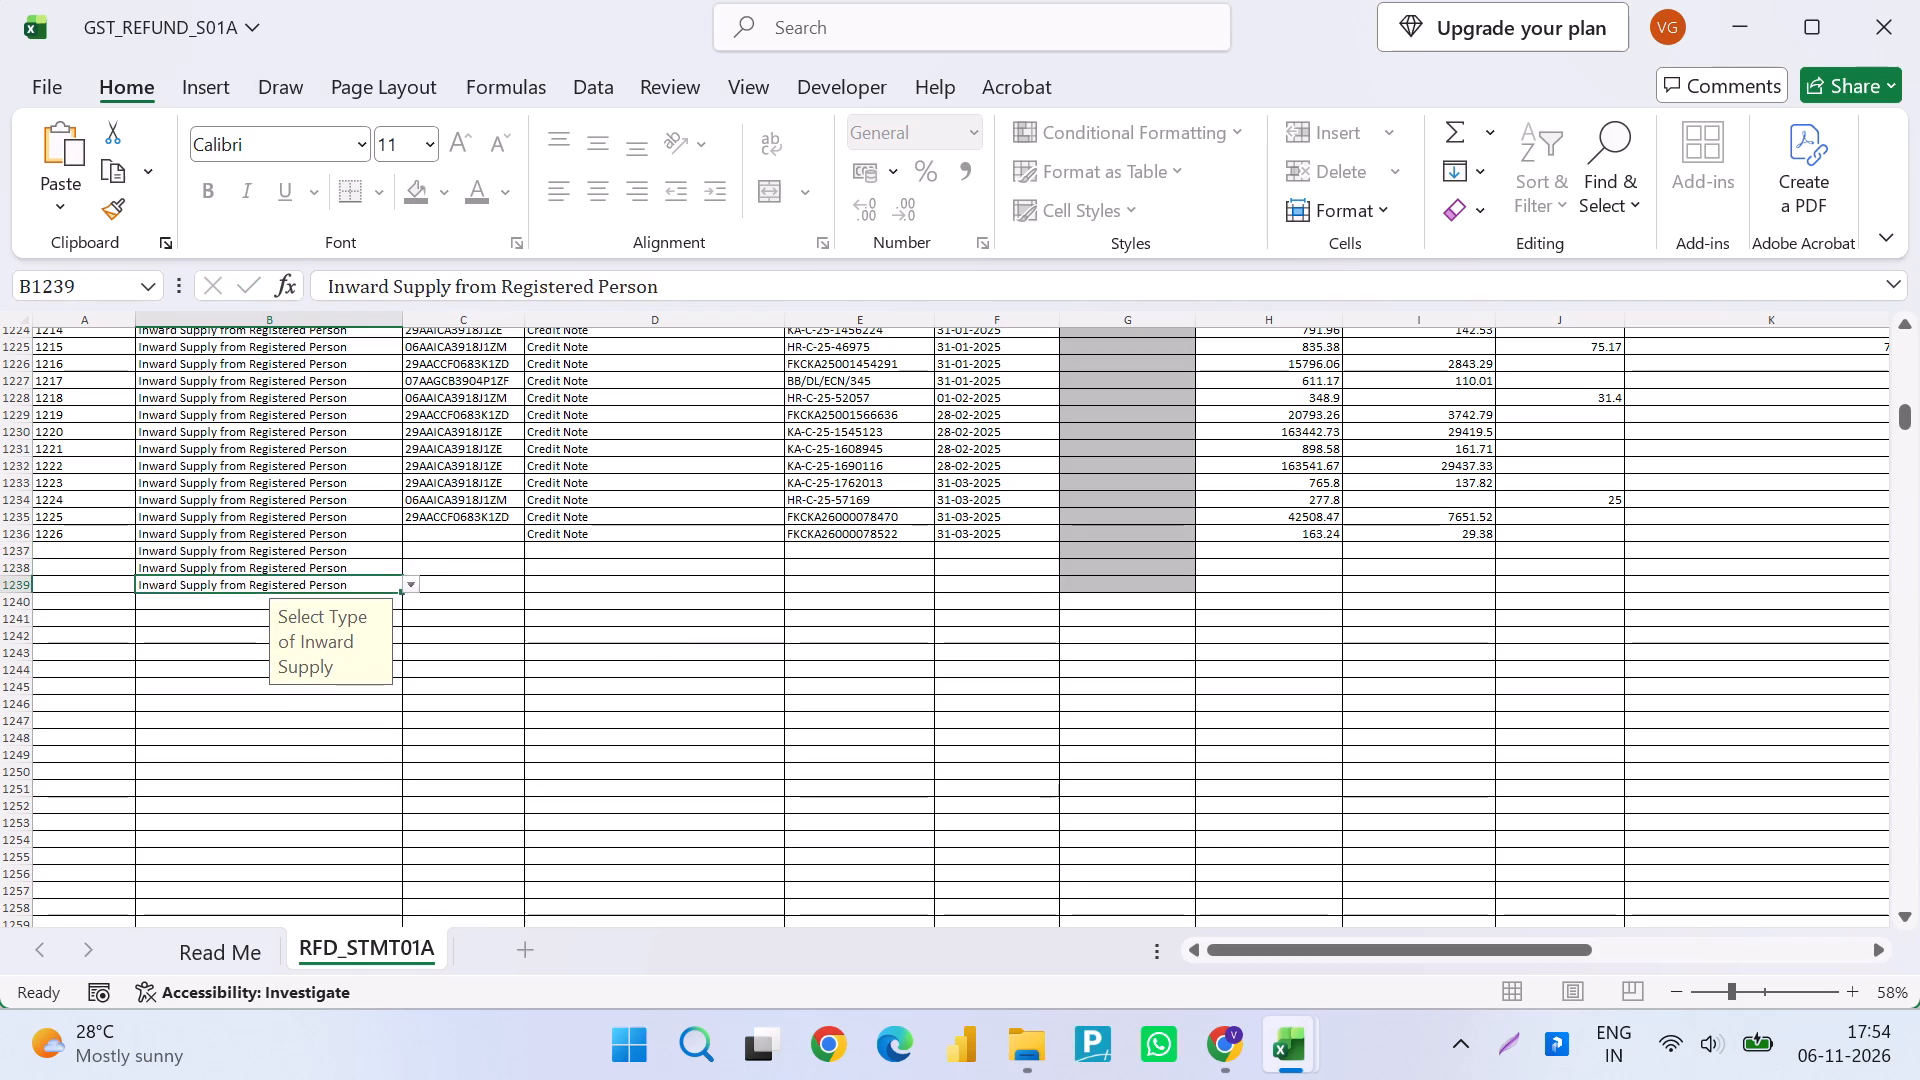
pyautogui.press('Return')
pyautogui.hotkey('ctrl', 'v')
pyautogui.press('Return')
pyautogui.hotkey('ctrl', 'v')
pyautogui.press('Return')
pyautogui.hotkey('ctrl', 'v')
pyautogui.press('Return')
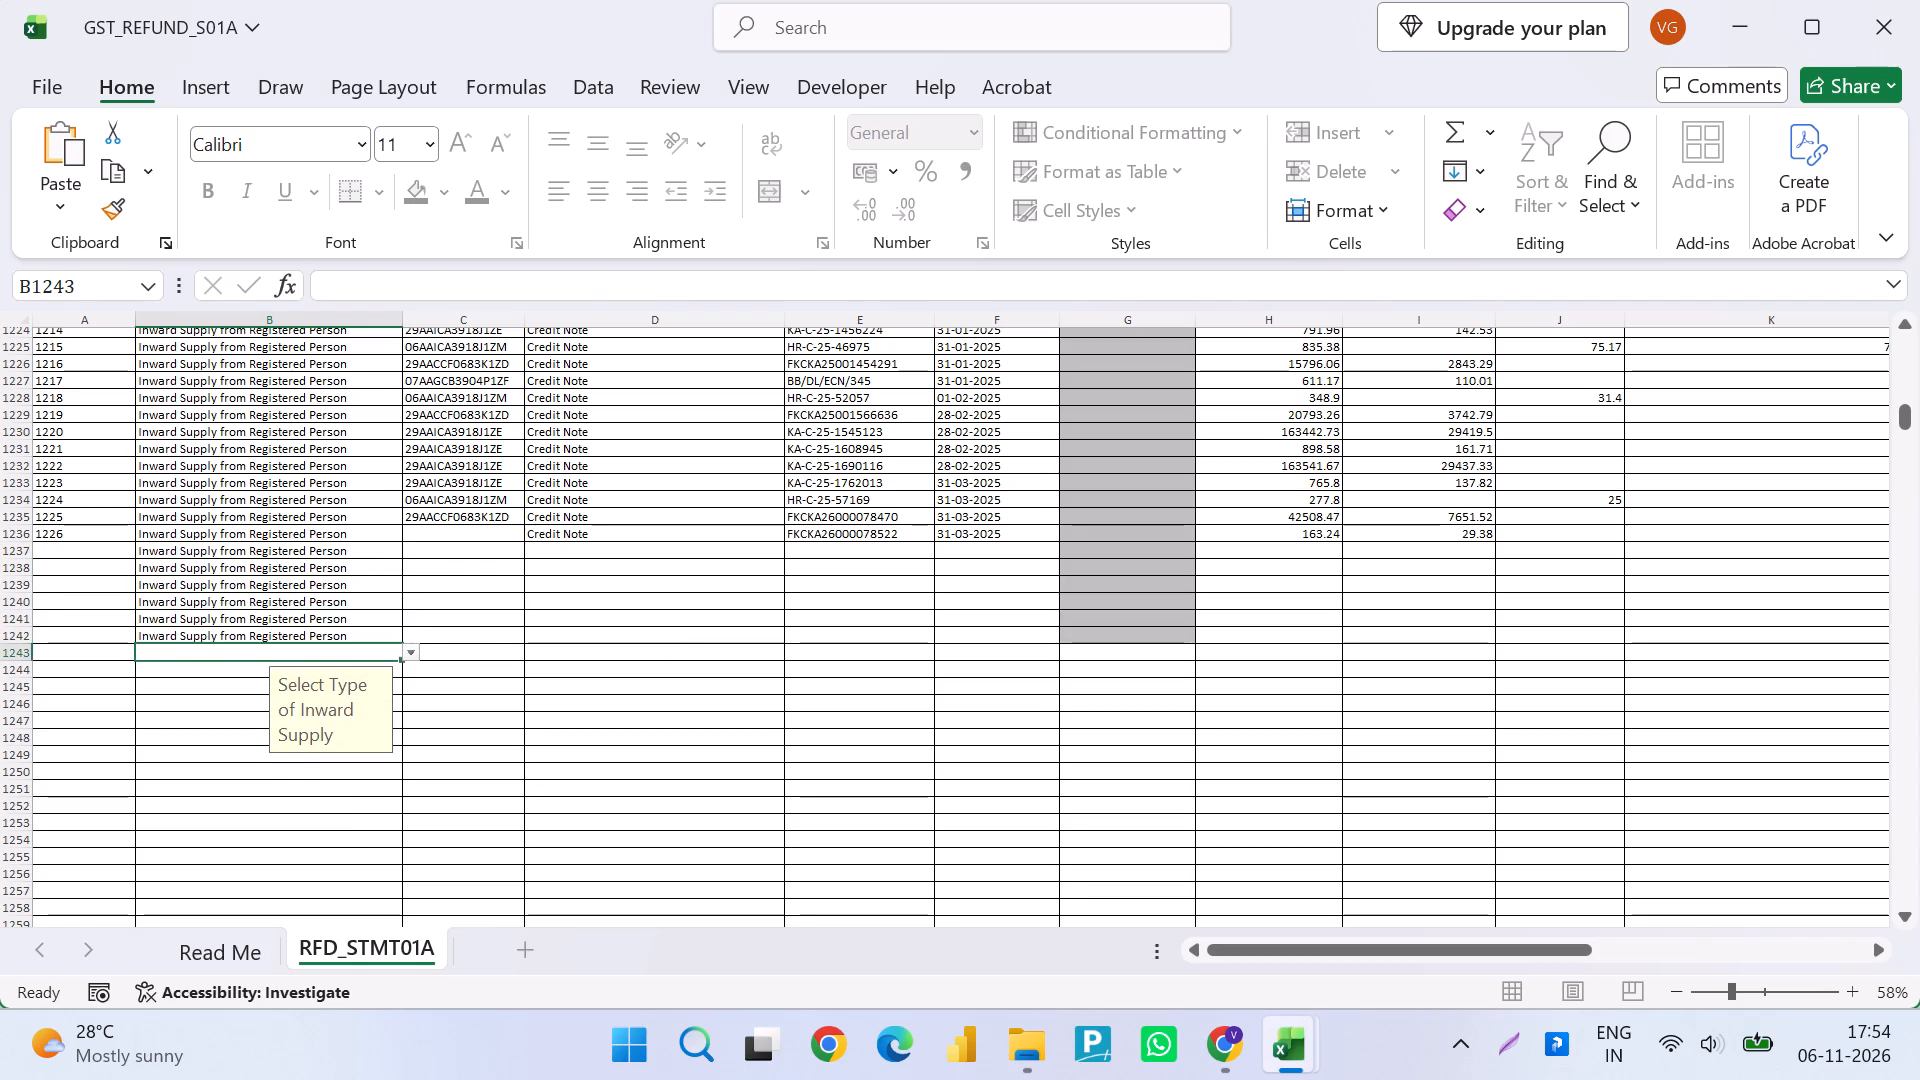
# Paste "Inward Supply from Registered Person" into each cell from B1243 to B1249.
pyautogui.hotkey('ctrl', 'v')
pyautogui.press('Return')
pyautogui.hotkey('ctrl', 'v')
pyautogui.press('Return')
pyautogui.hotkey('ctrl', 'v')
pyautogui.press('Return')
pyautogui.hotkey('ctrl', 'v')
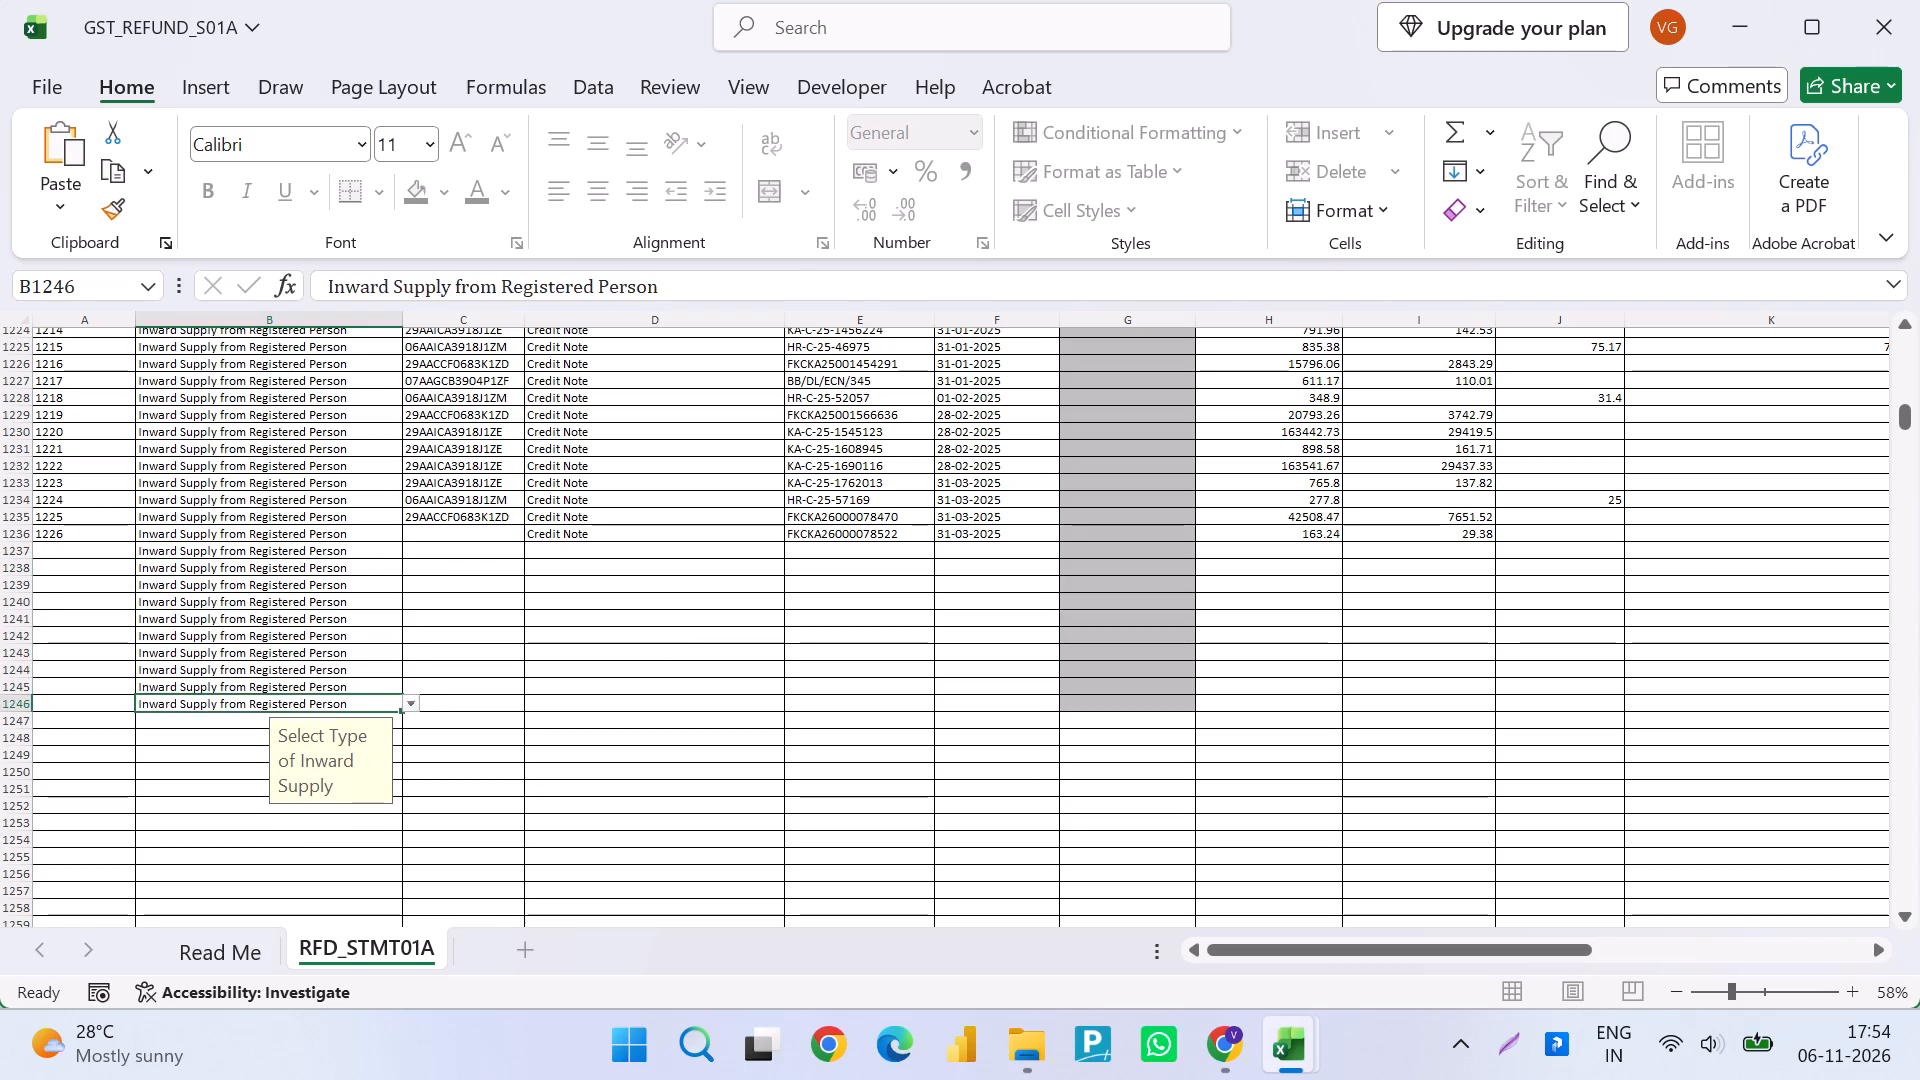
pyautogui.press('Return')
pyautogui.hotkey('ctrl', 'v')
pyautogui.press('Return')
pyautogui.hotkey('ctrl', 'v')
pyautogui.press('Return')
pyautogui.hotkey('ctrl', 'v')
pyautogui.press('Return')
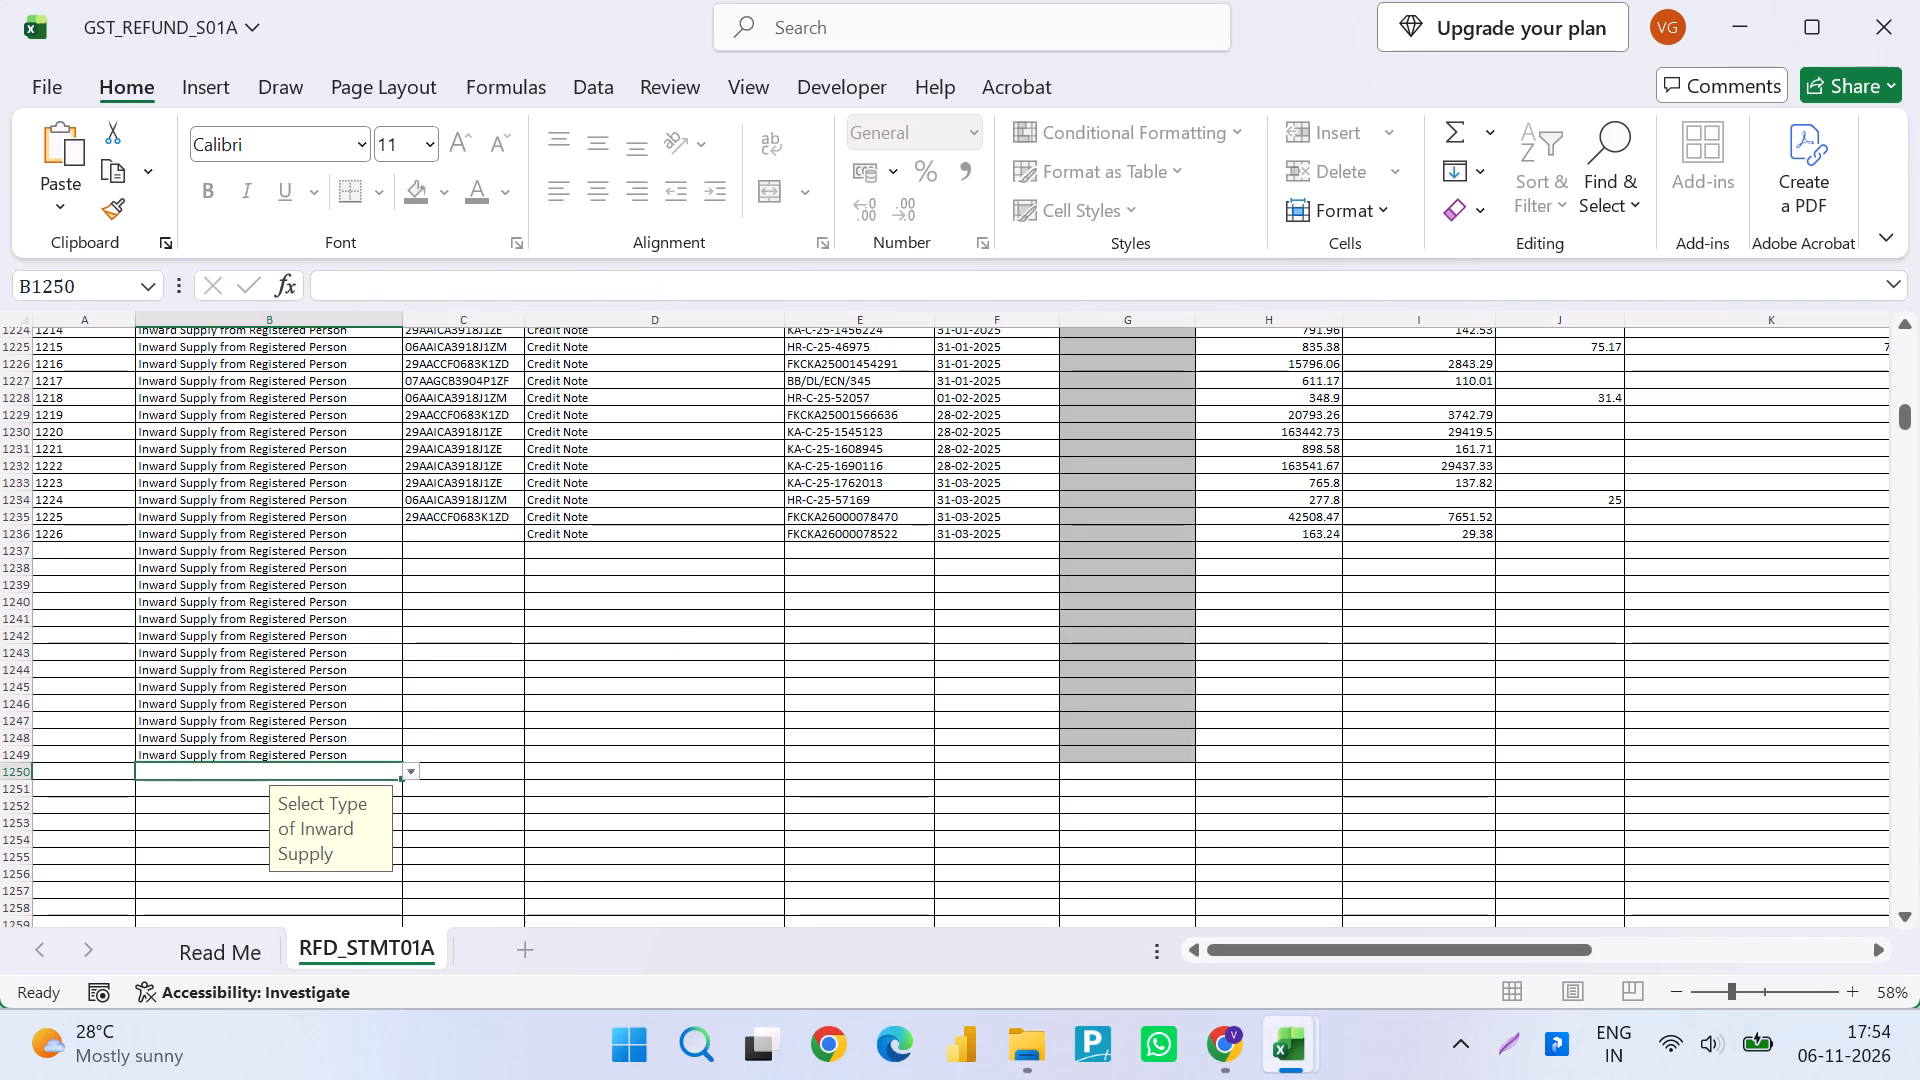
# Paste "Inward Supply from Registered Person" into each cell from B1250 to B1254.
pyautogui.hotkey('ctrl', 'v')
pyautogui.press('Return')
pyautogui.hotkey('ctrl', 'v')
pyautogui.press('Return')
pyautogui.hotkey('ctrl', 'v')
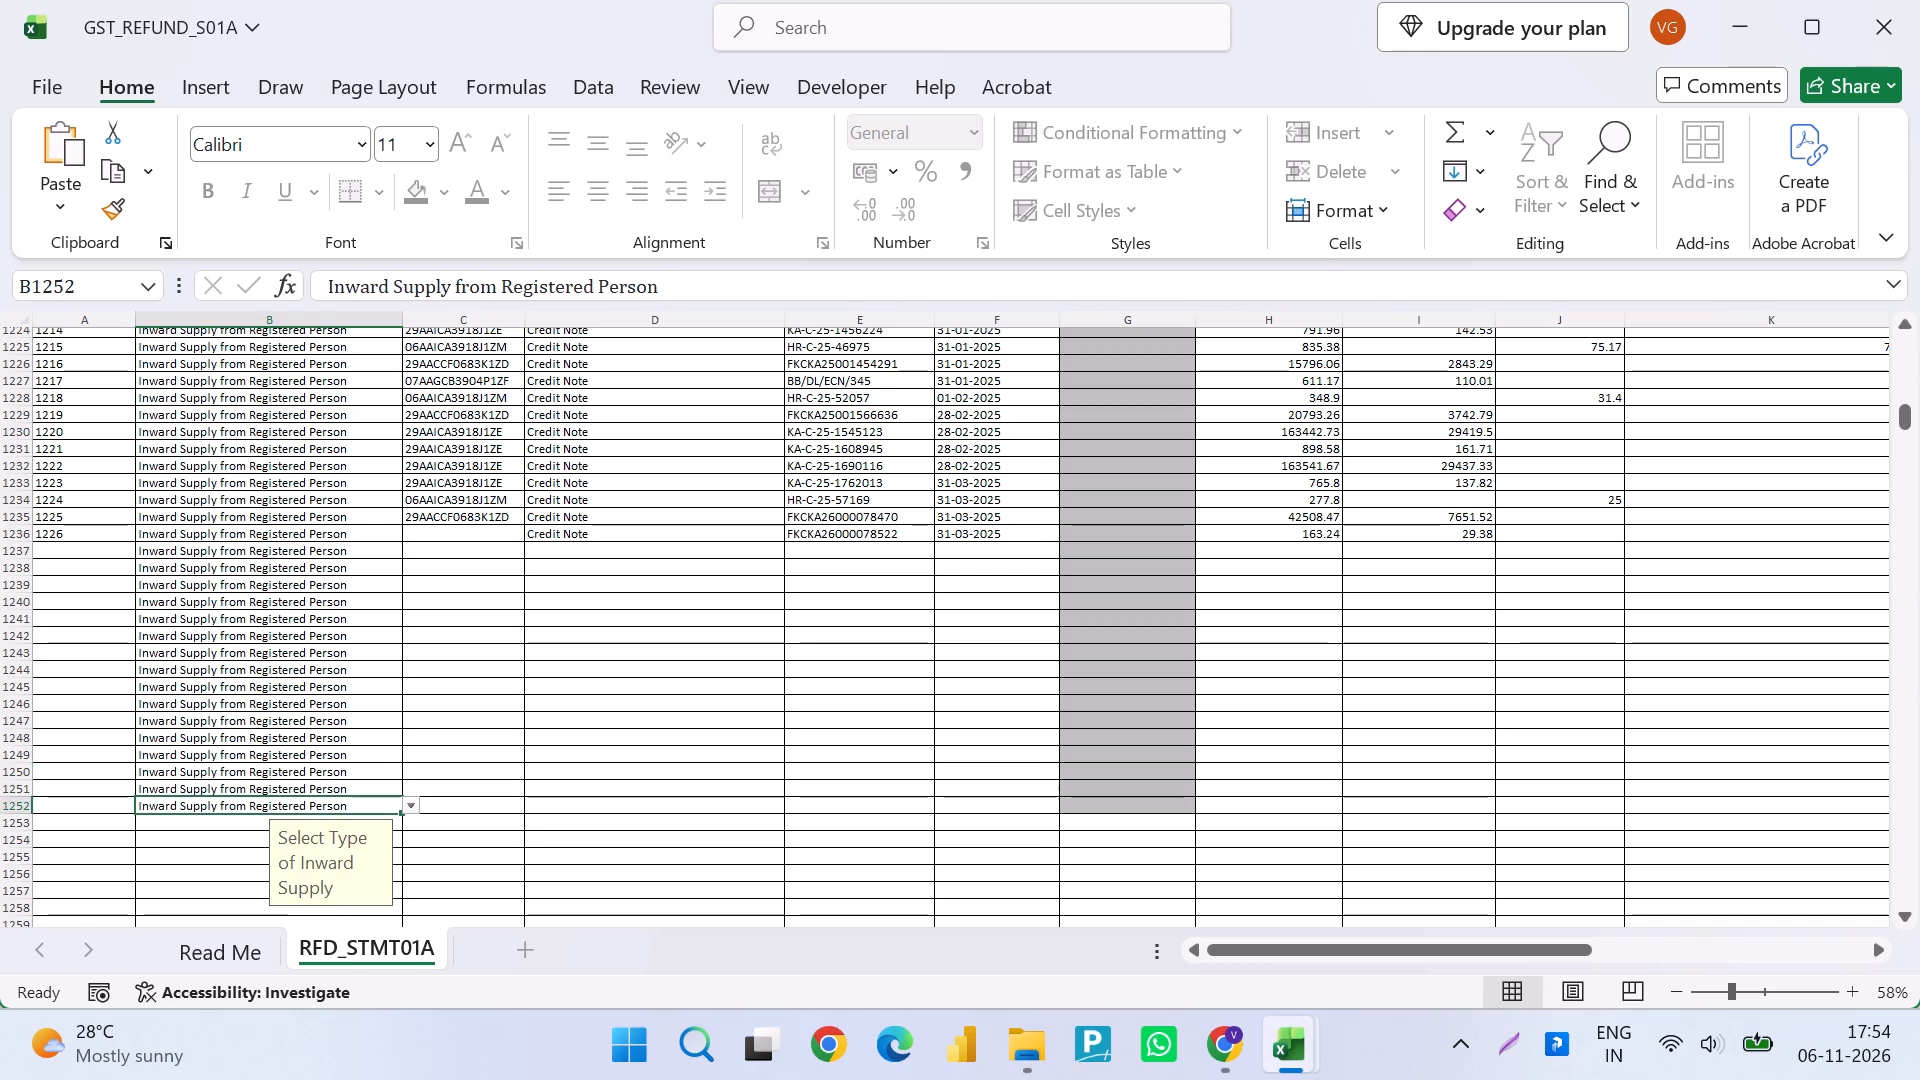
pyautogui.press('Return')
pyautogui.hotkey('ctrl', 'v')
pyautogui.press('Return')
pyautogui.hotkey('ctrl', 'v')
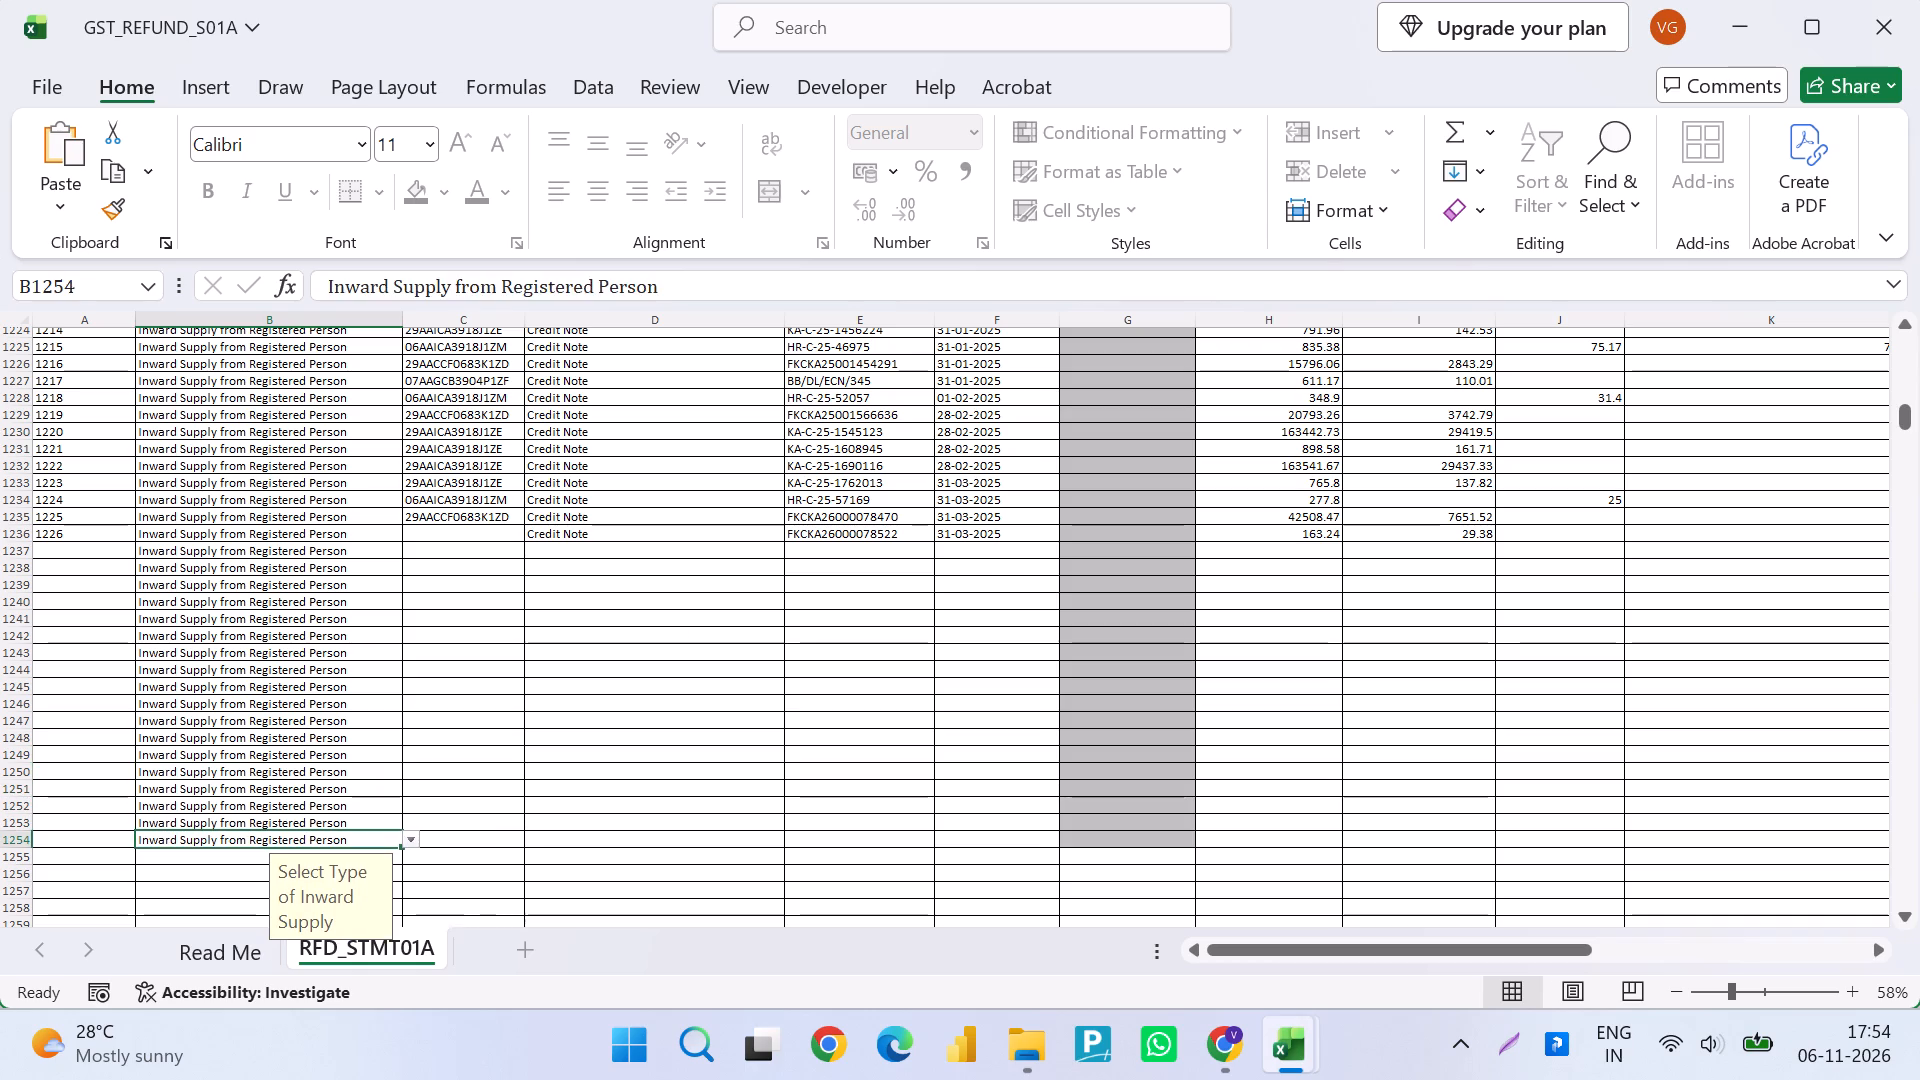
pyautogui.press('Return')
# Paste "Inward Supply from Registered Person" into each cell from B1255 to B1261.
pyautogui.hotkey('ctrl', 'v')
pyautogui.press('Return')
pyautogui.hotkey('ctrl', 'v')
pyautogui.press('Return')
pyautogui.hotkey('ctrl', 'v')
pyautogui.press('Return')
pyautogui.hotkey('ctrl', 'v')
pyautogui.press('Return')
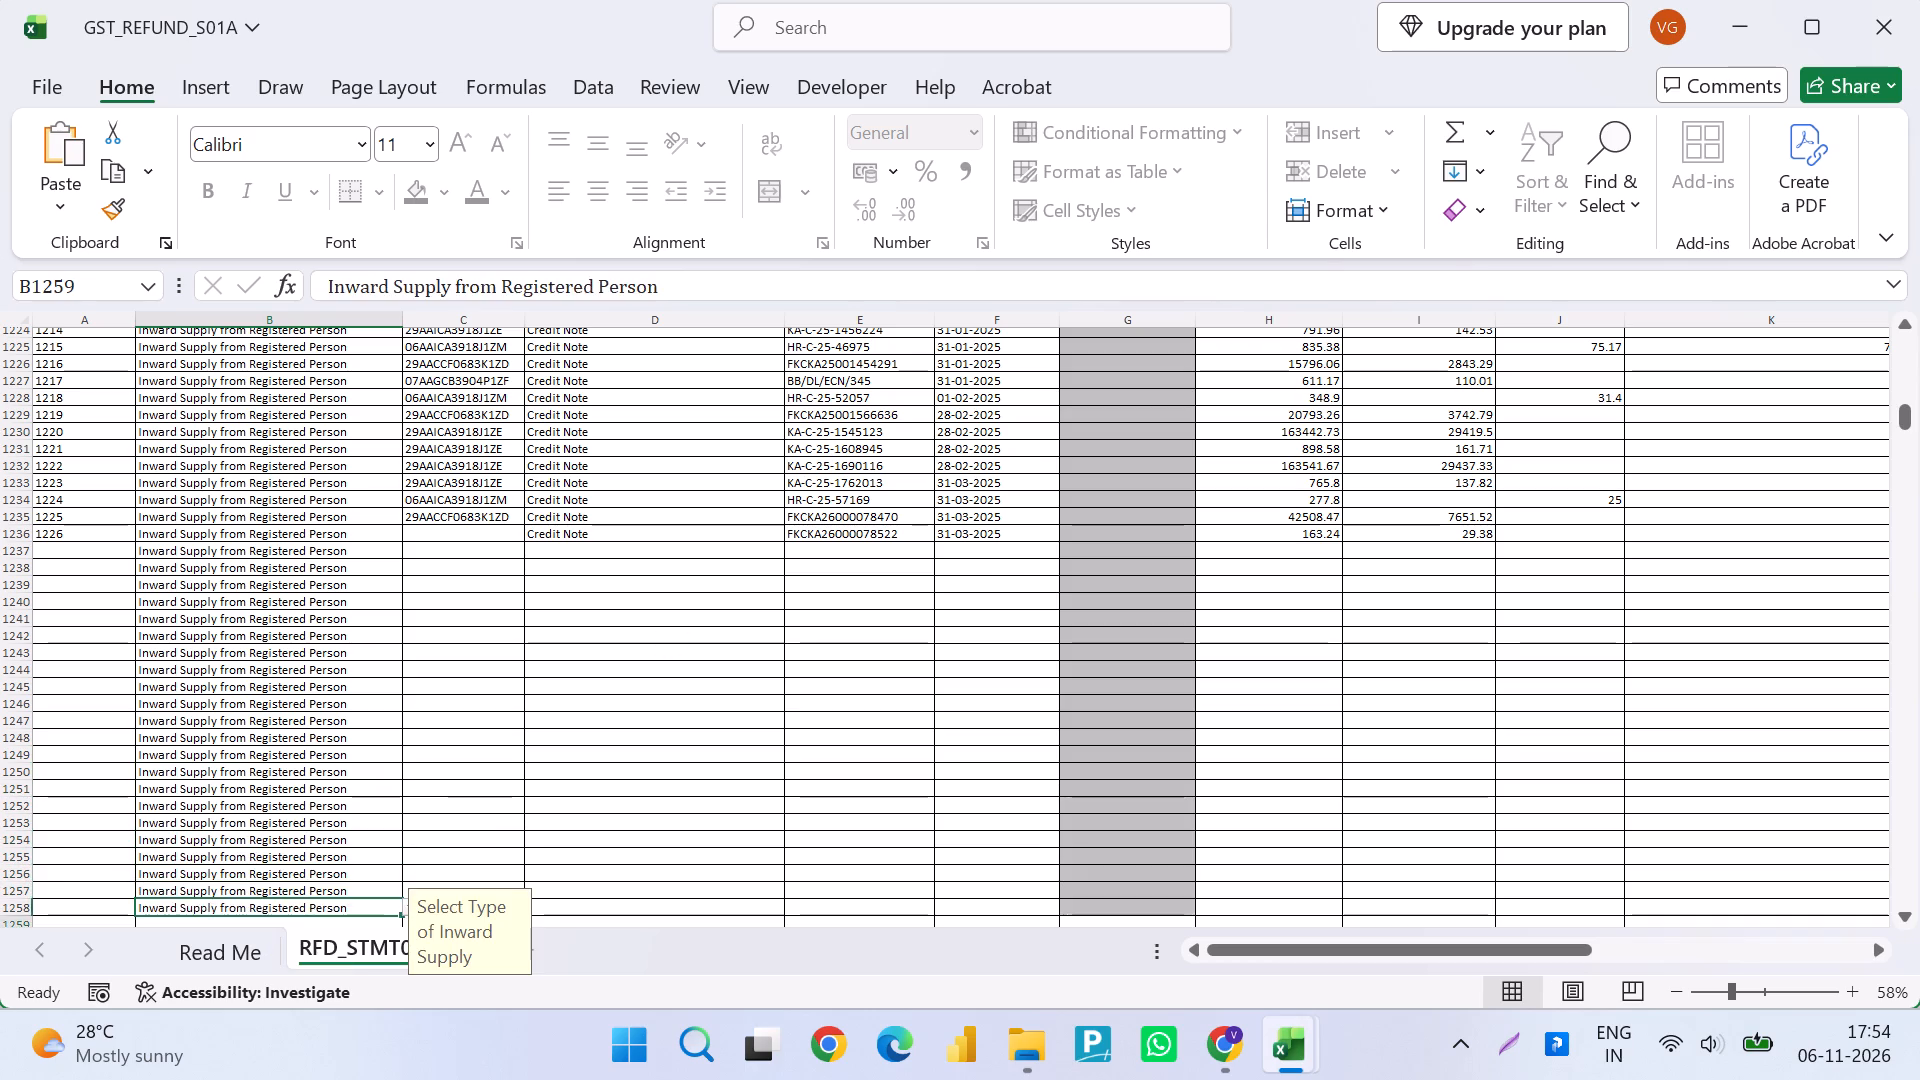
pyautogui.hotkey('ctrl', 'v')
pyautogui.press('Return')
pyautogui.hotkey('ctrl', 'v')
pyautogui.press('Return')
pyautogui.hotkey('ctrl', 'v')
pyautogui.press('Return')
# Close the Summary of Inward Supplies (GSTR-2) workbook without saving its changes.
pyautogui.hotkey('alt', 'Tab')
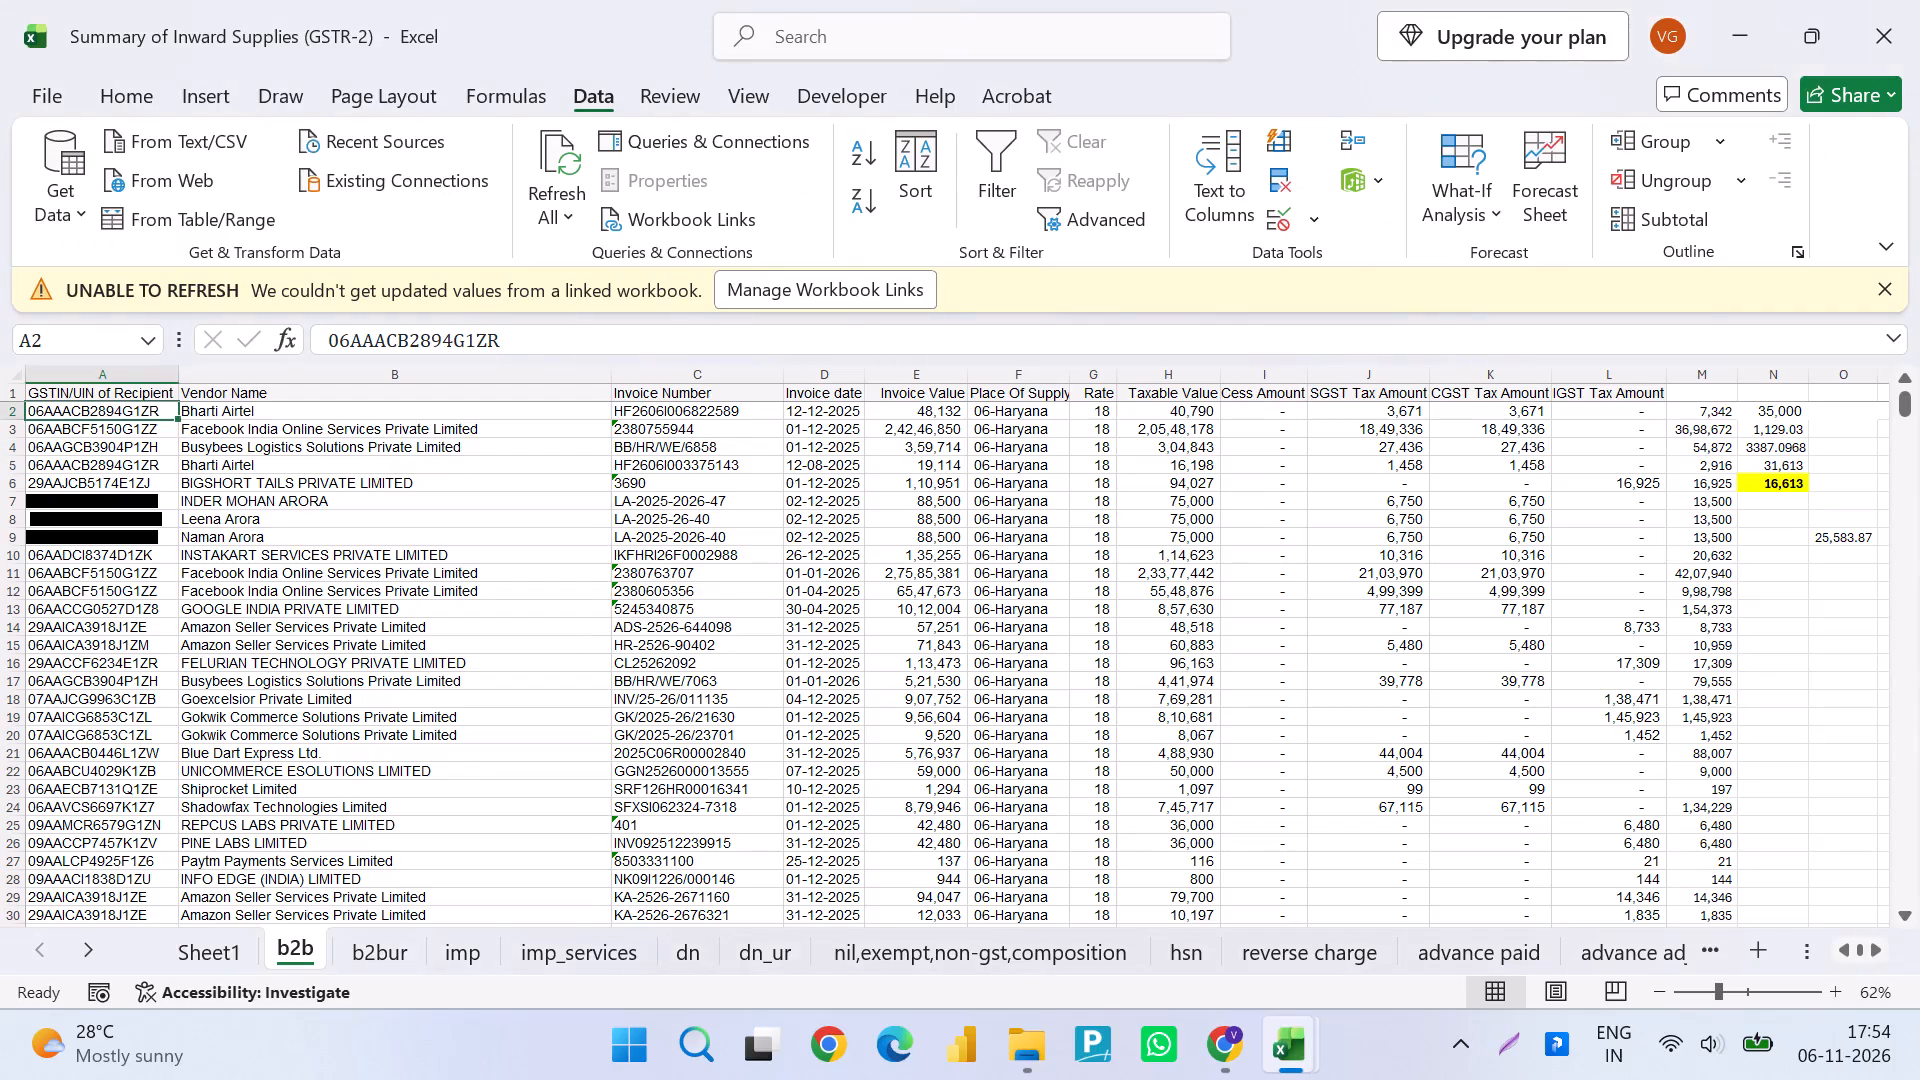
pyautogui.click(1919, 0)
pyautogui.press('Tab')
pyautogui.press('Return')
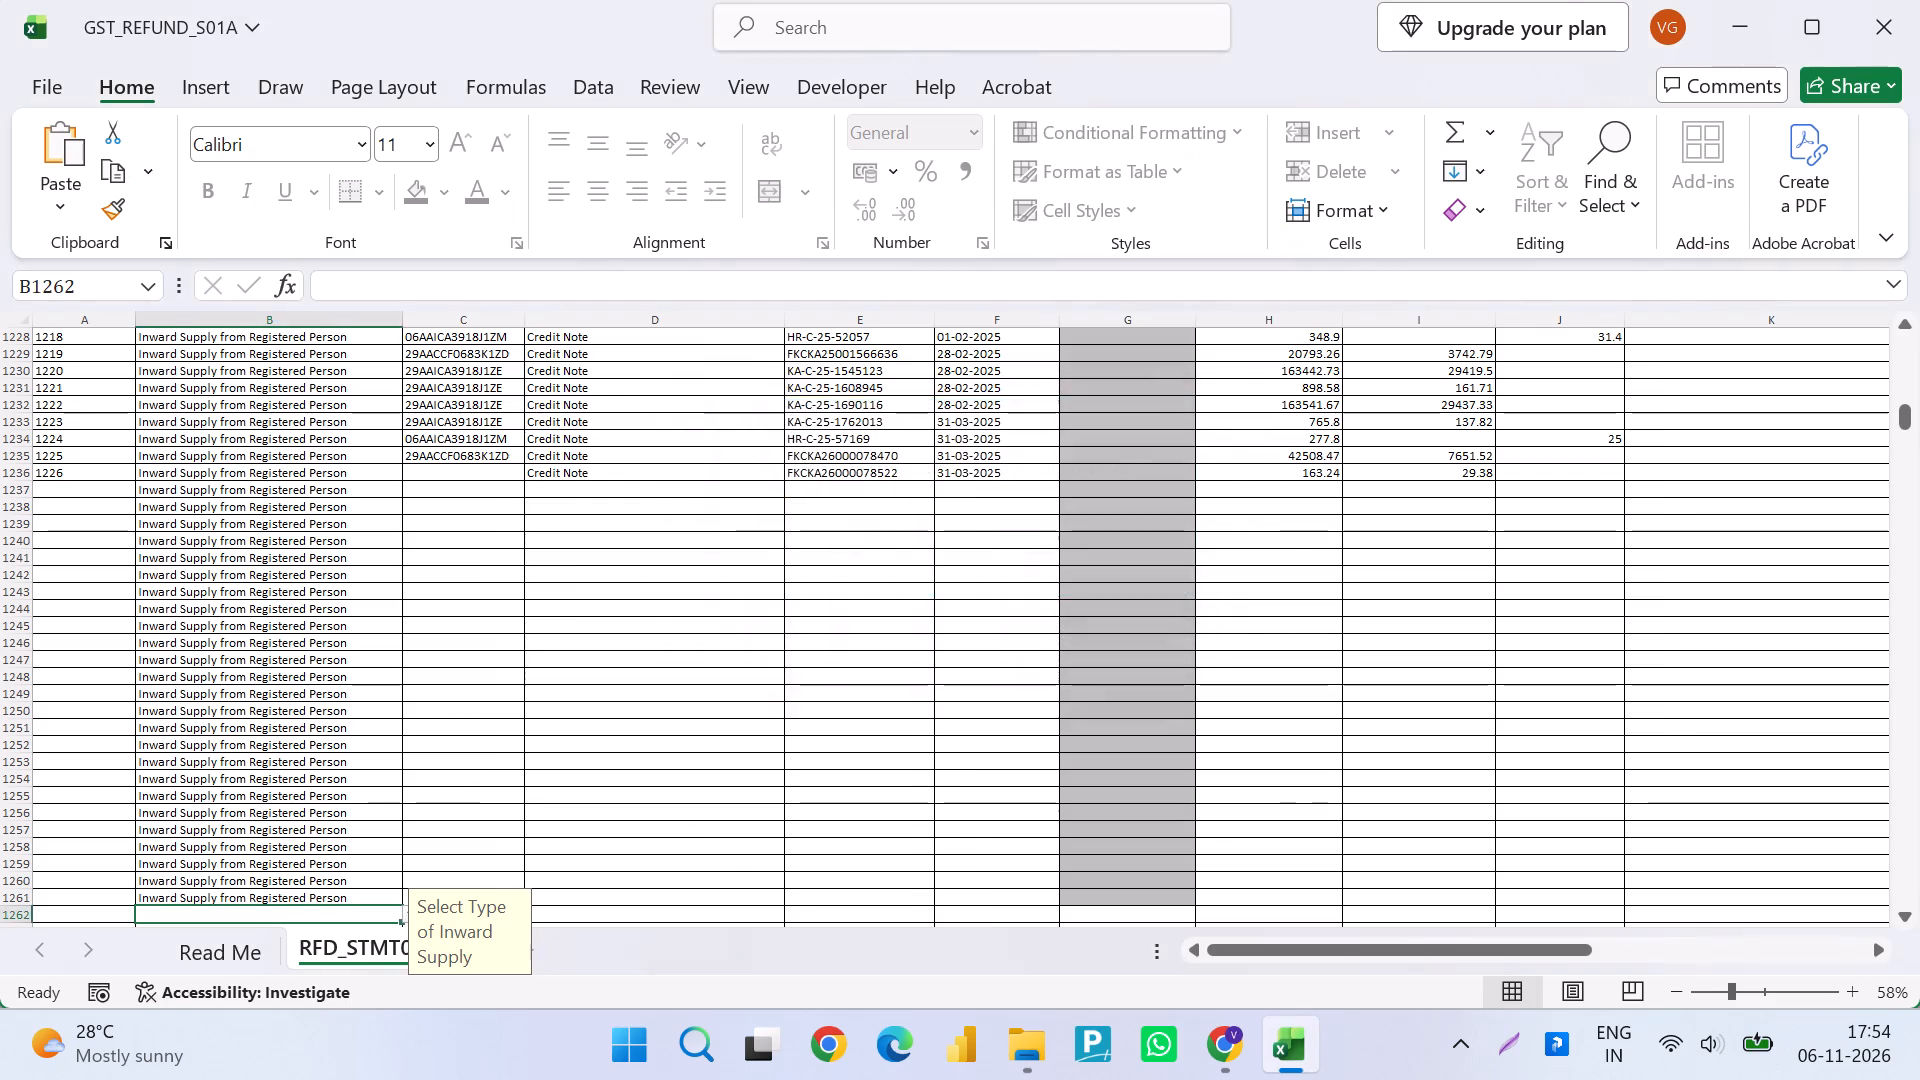
# Save the GST_REFUND_S01A workbook.
pyautogui.hotkey('alt', 'Tab')
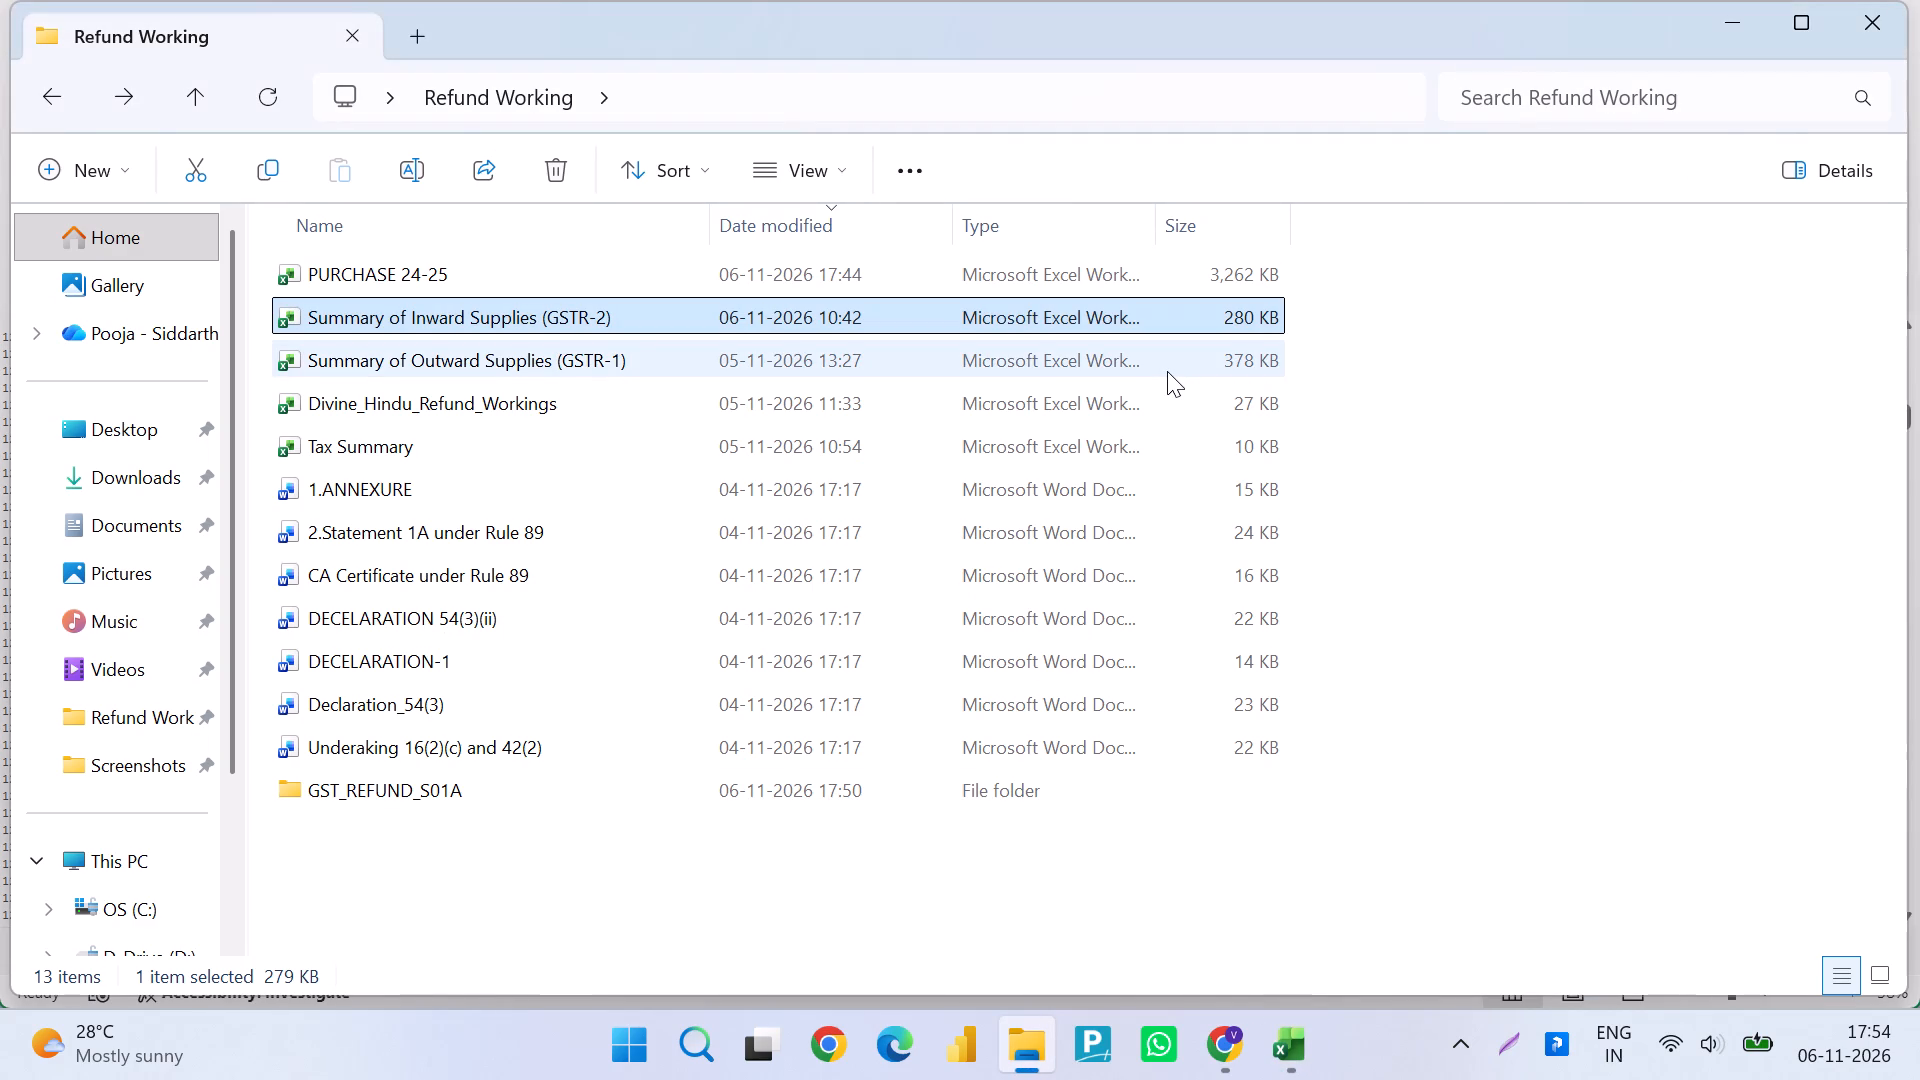
pyautogui.hotkey('alt', 'Tab')
pyautogui.hotkey('ctrl', 's')
pyautogui.hotkey('ctrl', 's')
pyautogui.hotkey('ctrl', 's')
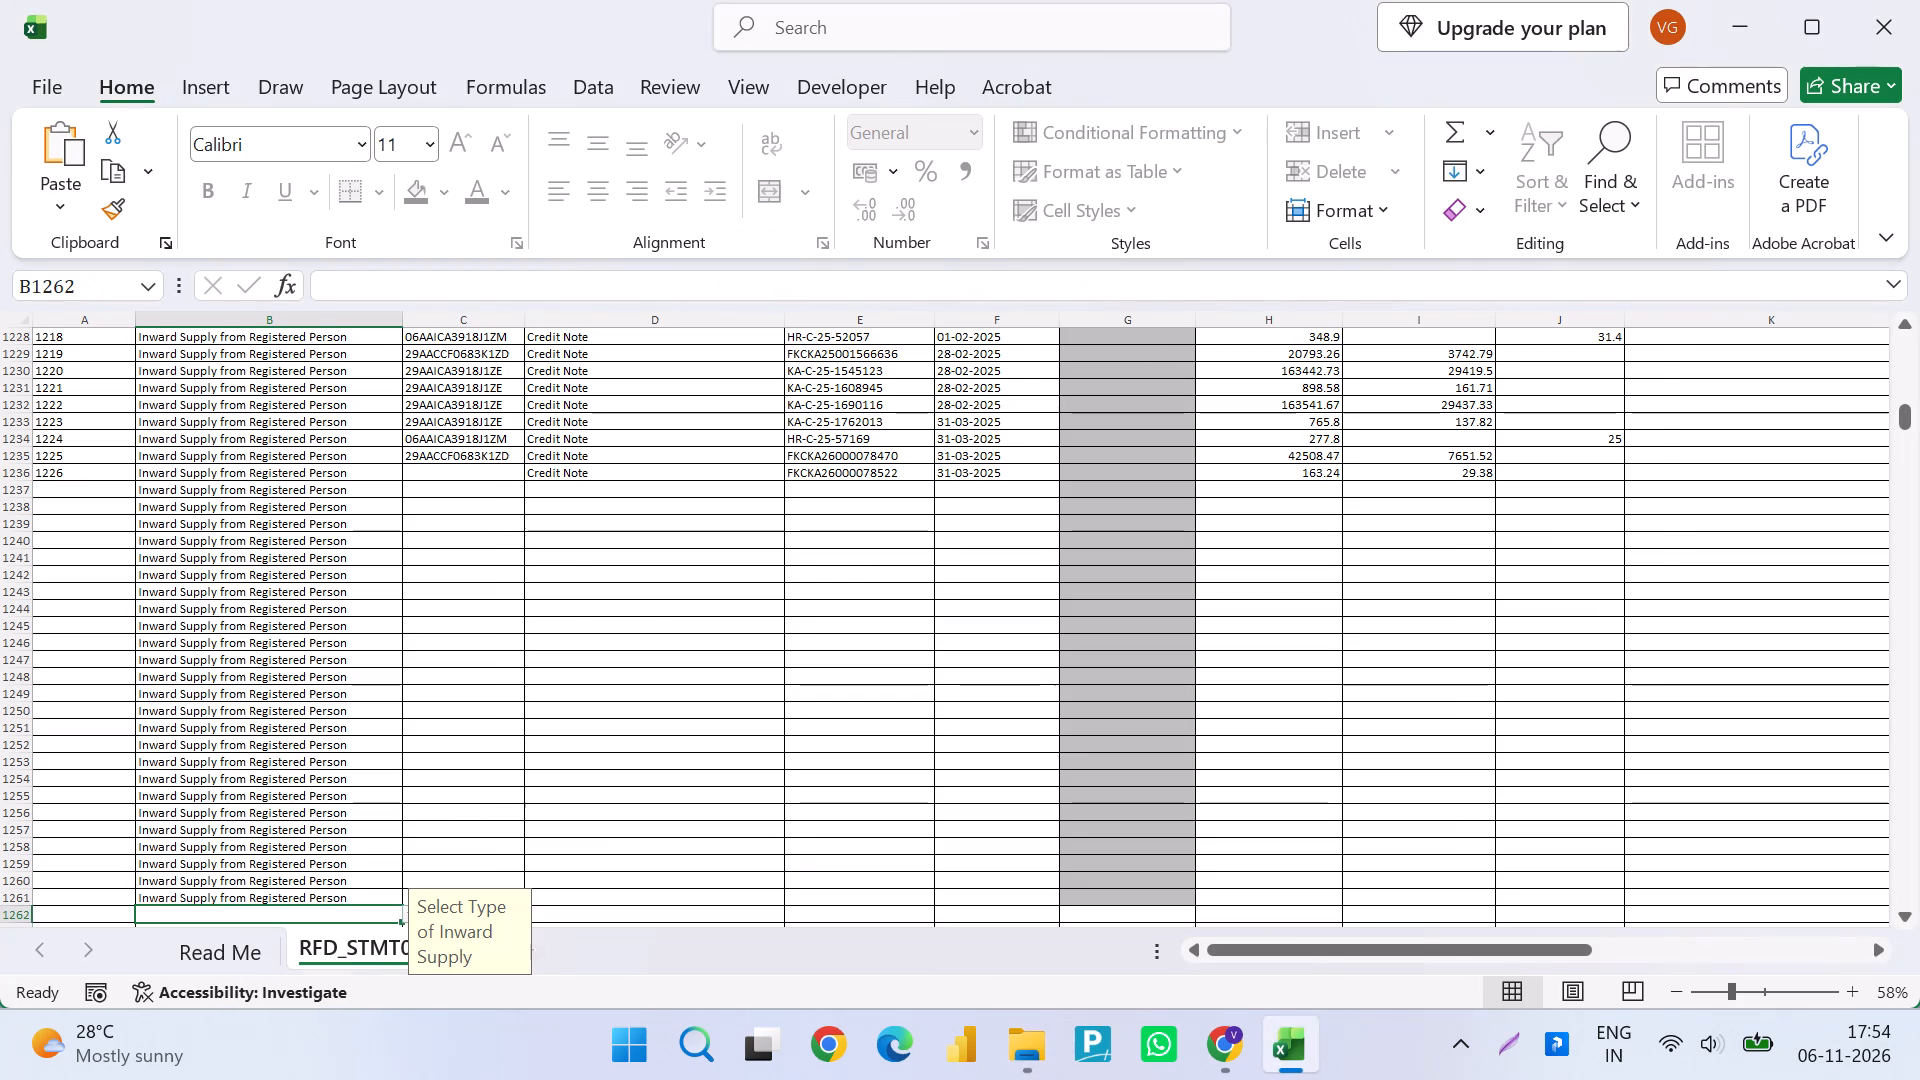
# Show the desktop and open the VIRENDRA folder, selecting its 2A subfolder.
pyautogui.hotkey('alt', 'Tab')
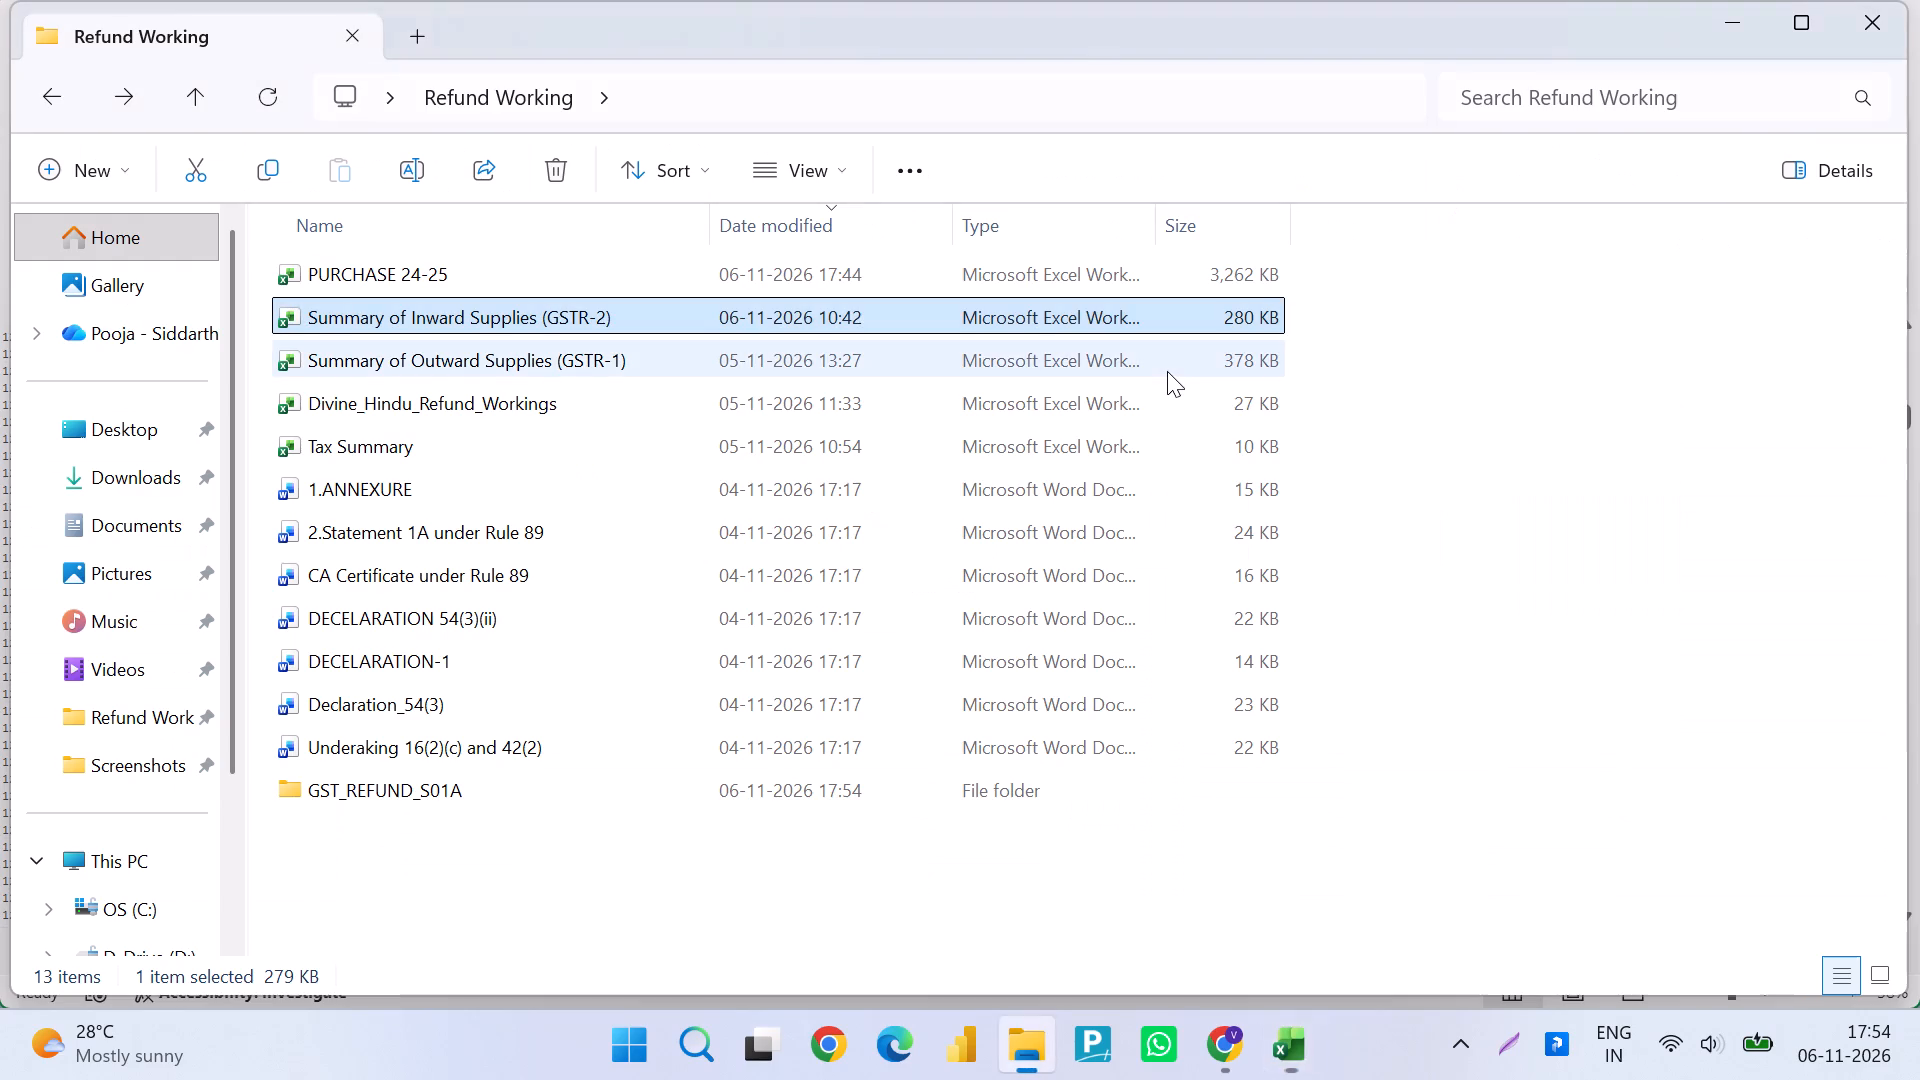
pyautogui.press('super+d')
pyautogui.press('Down')
pyautogui.press('Up')
pyautogui.press('Left')
pyautogui.press('Down')
pyautogui.press('Right')
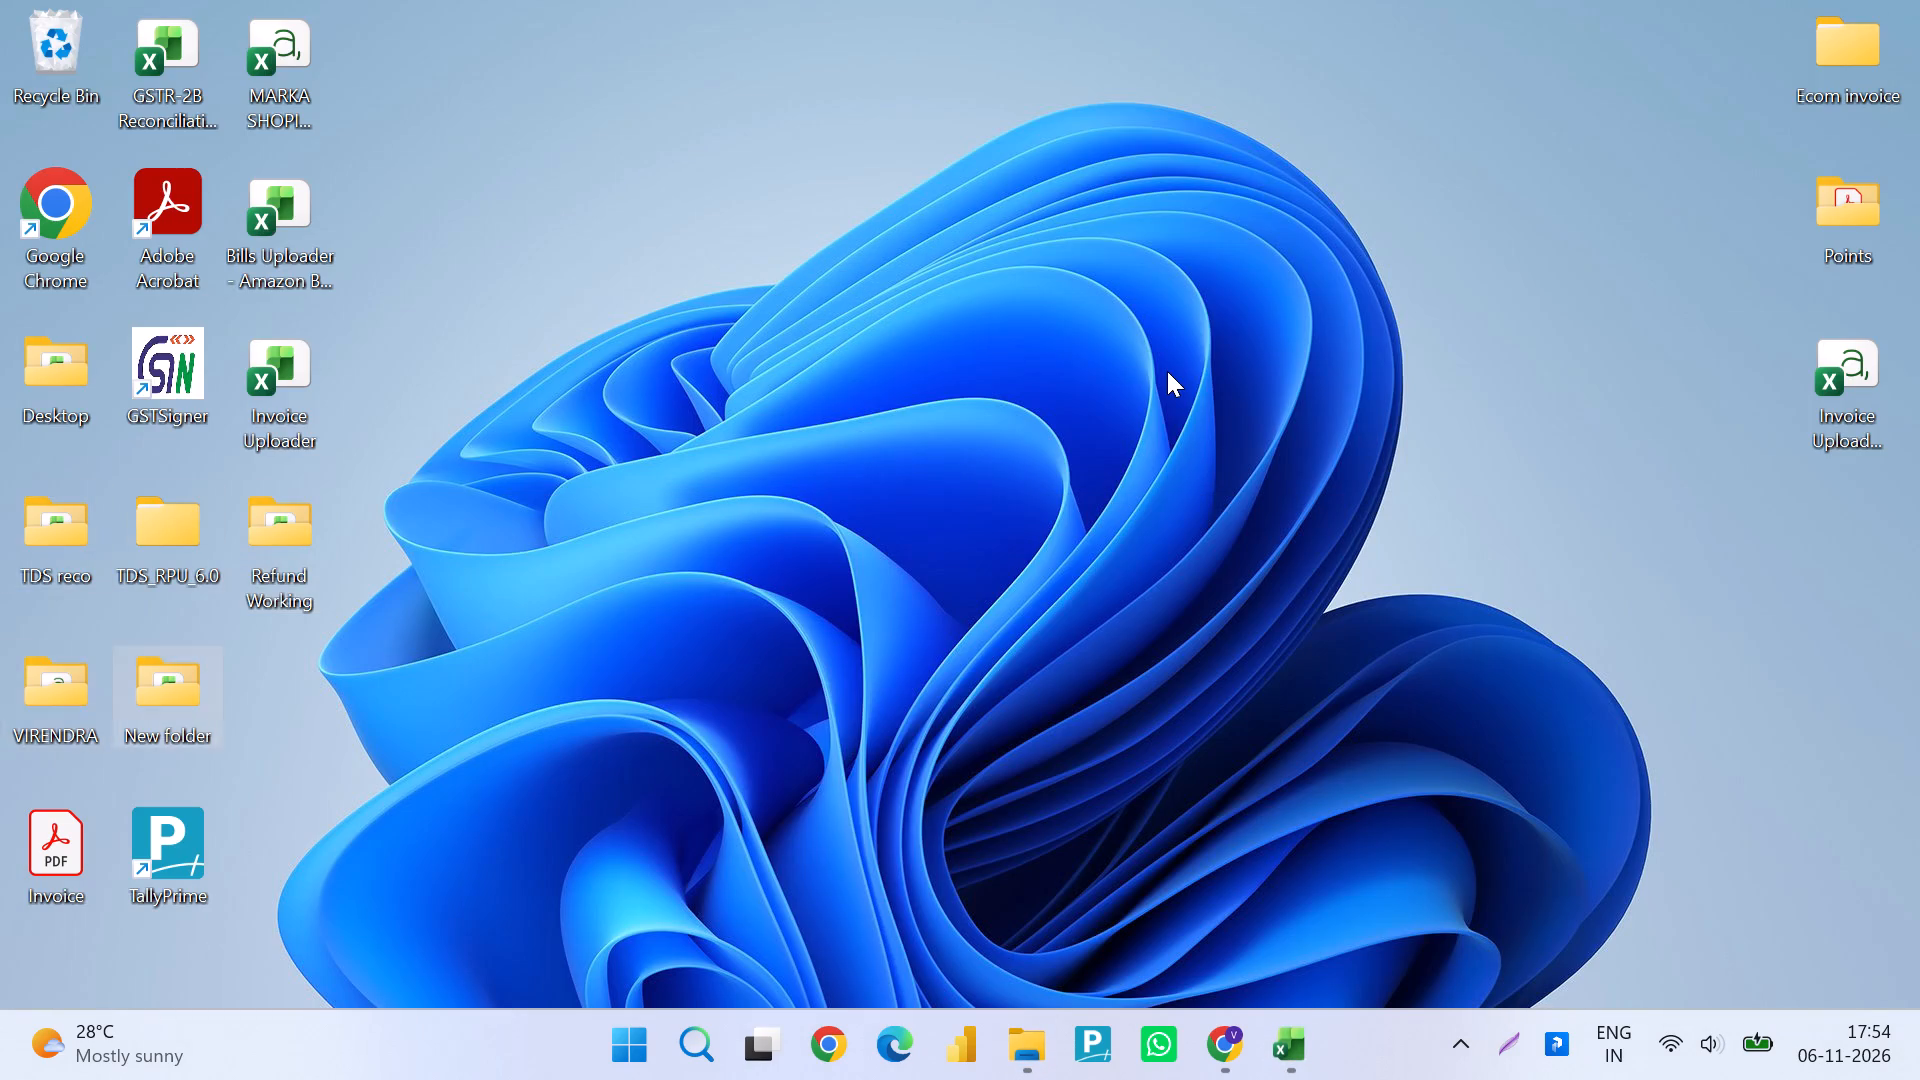
pyautogui.press('Left')
pyautogui.press('Return')
pyautogui.press('Down')
pyautogui.press('Down')
pyautogui.press('Up')
pyautogui.press('Up')
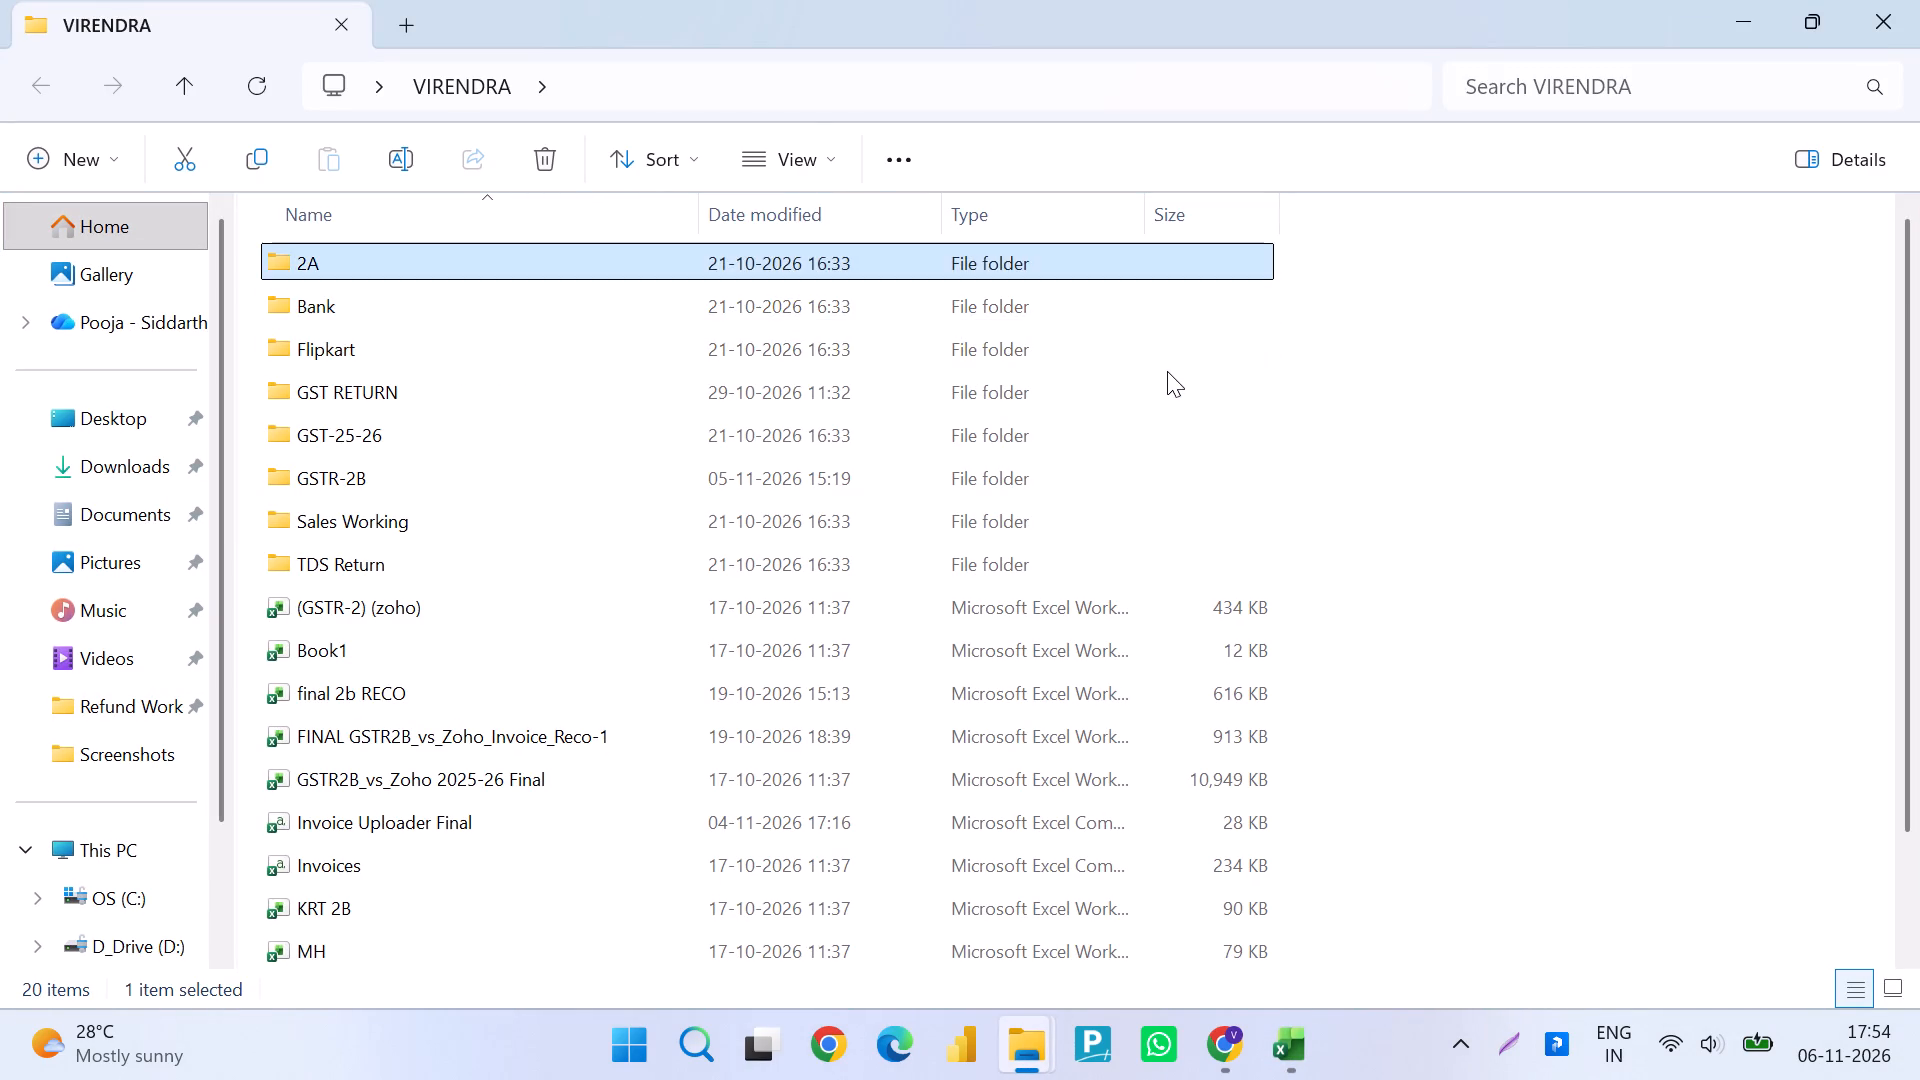
# Open the APR GSTR-2A workbook from the 2A folder, view its B2BA sheet, and close it.
pyautogui.press('Return')
pyautogui.press('Down')
pyautogui.press('Return')
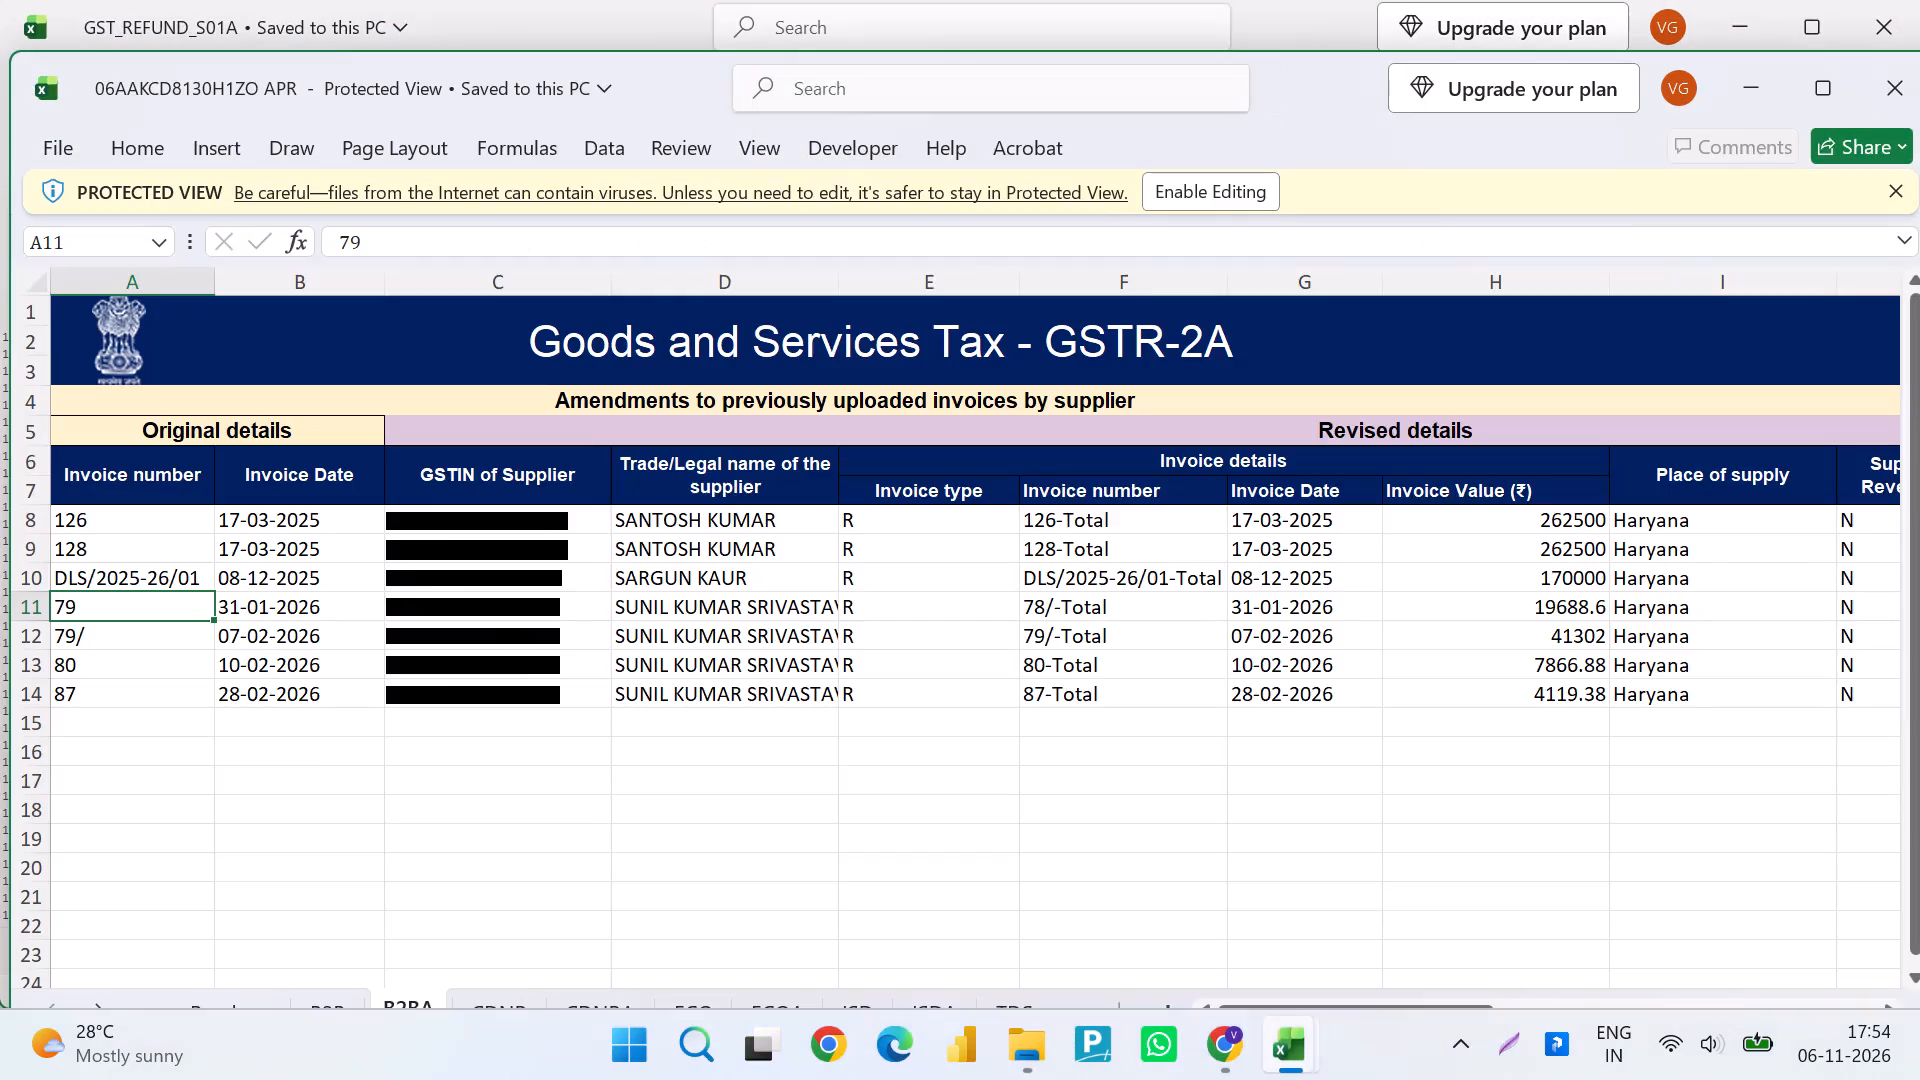
pyautogui.press('super+Up')
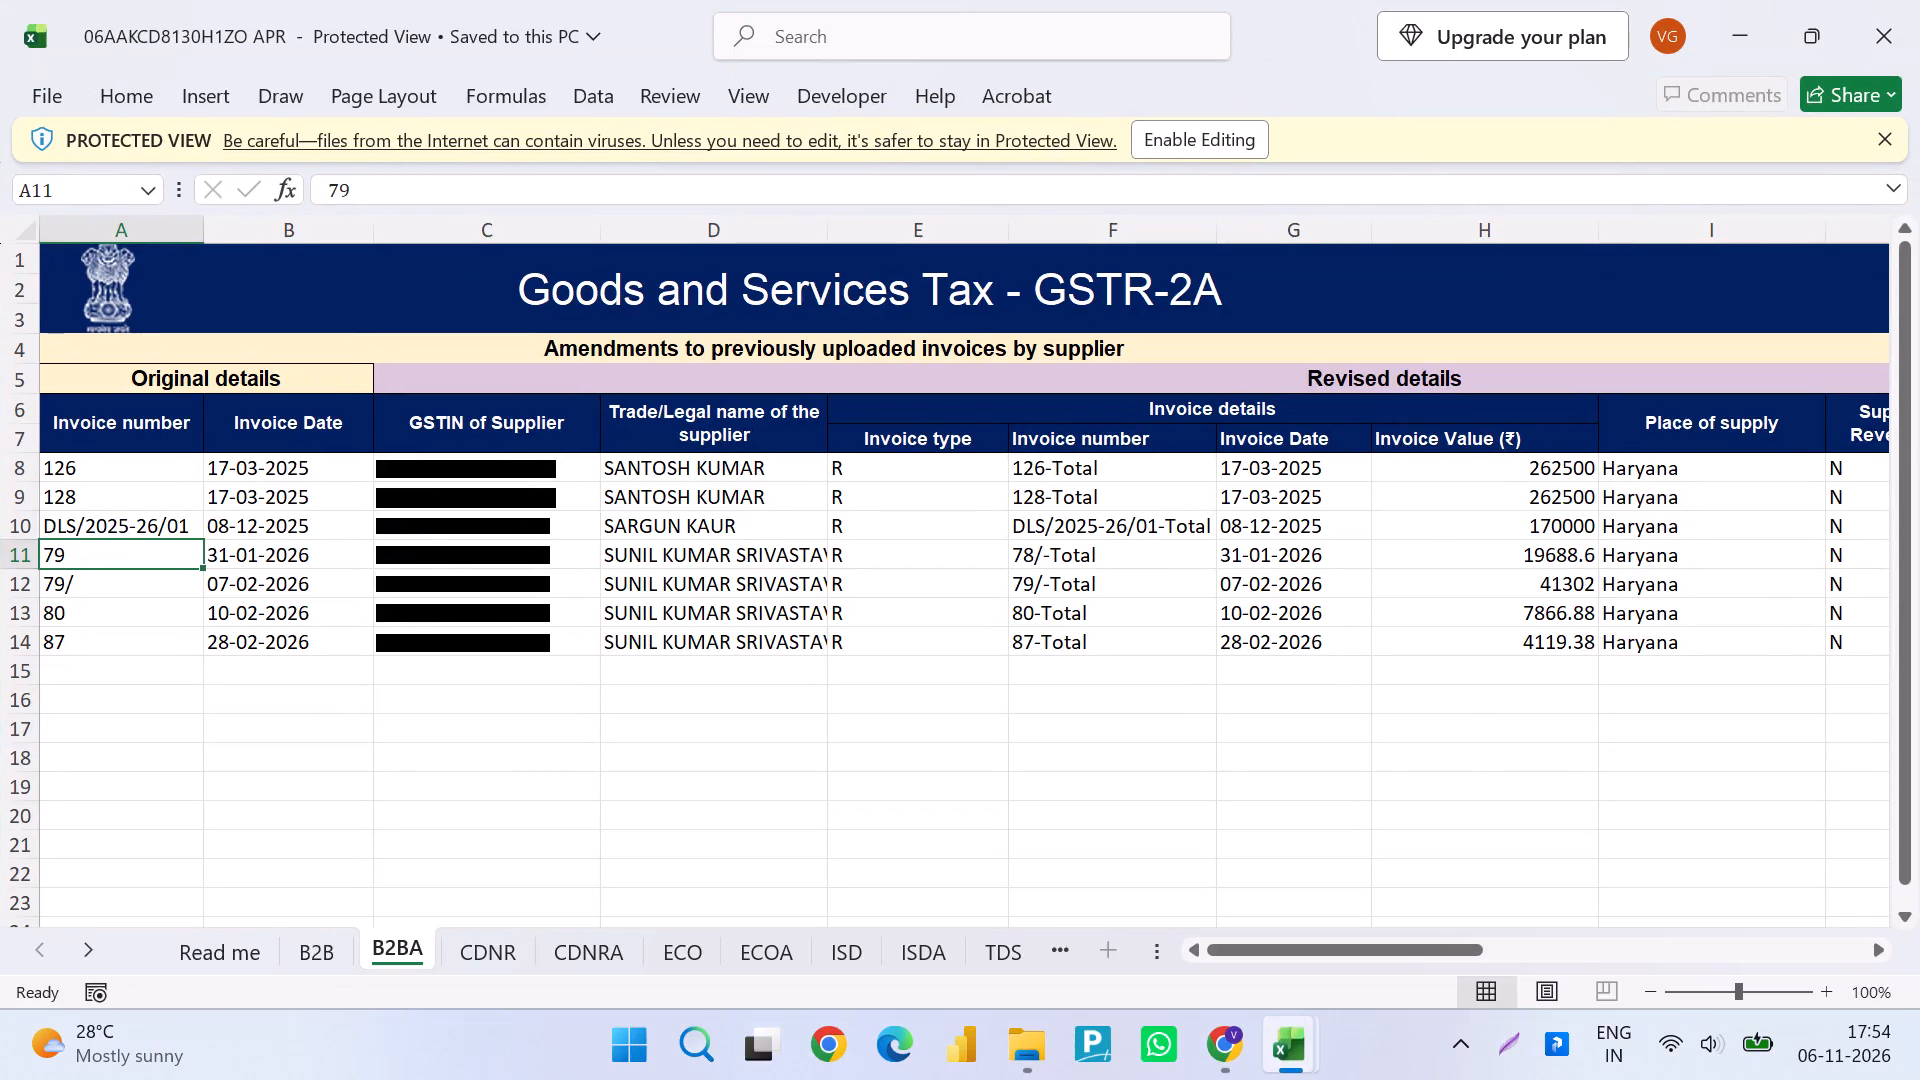
pyautogui.click(1919, 65)
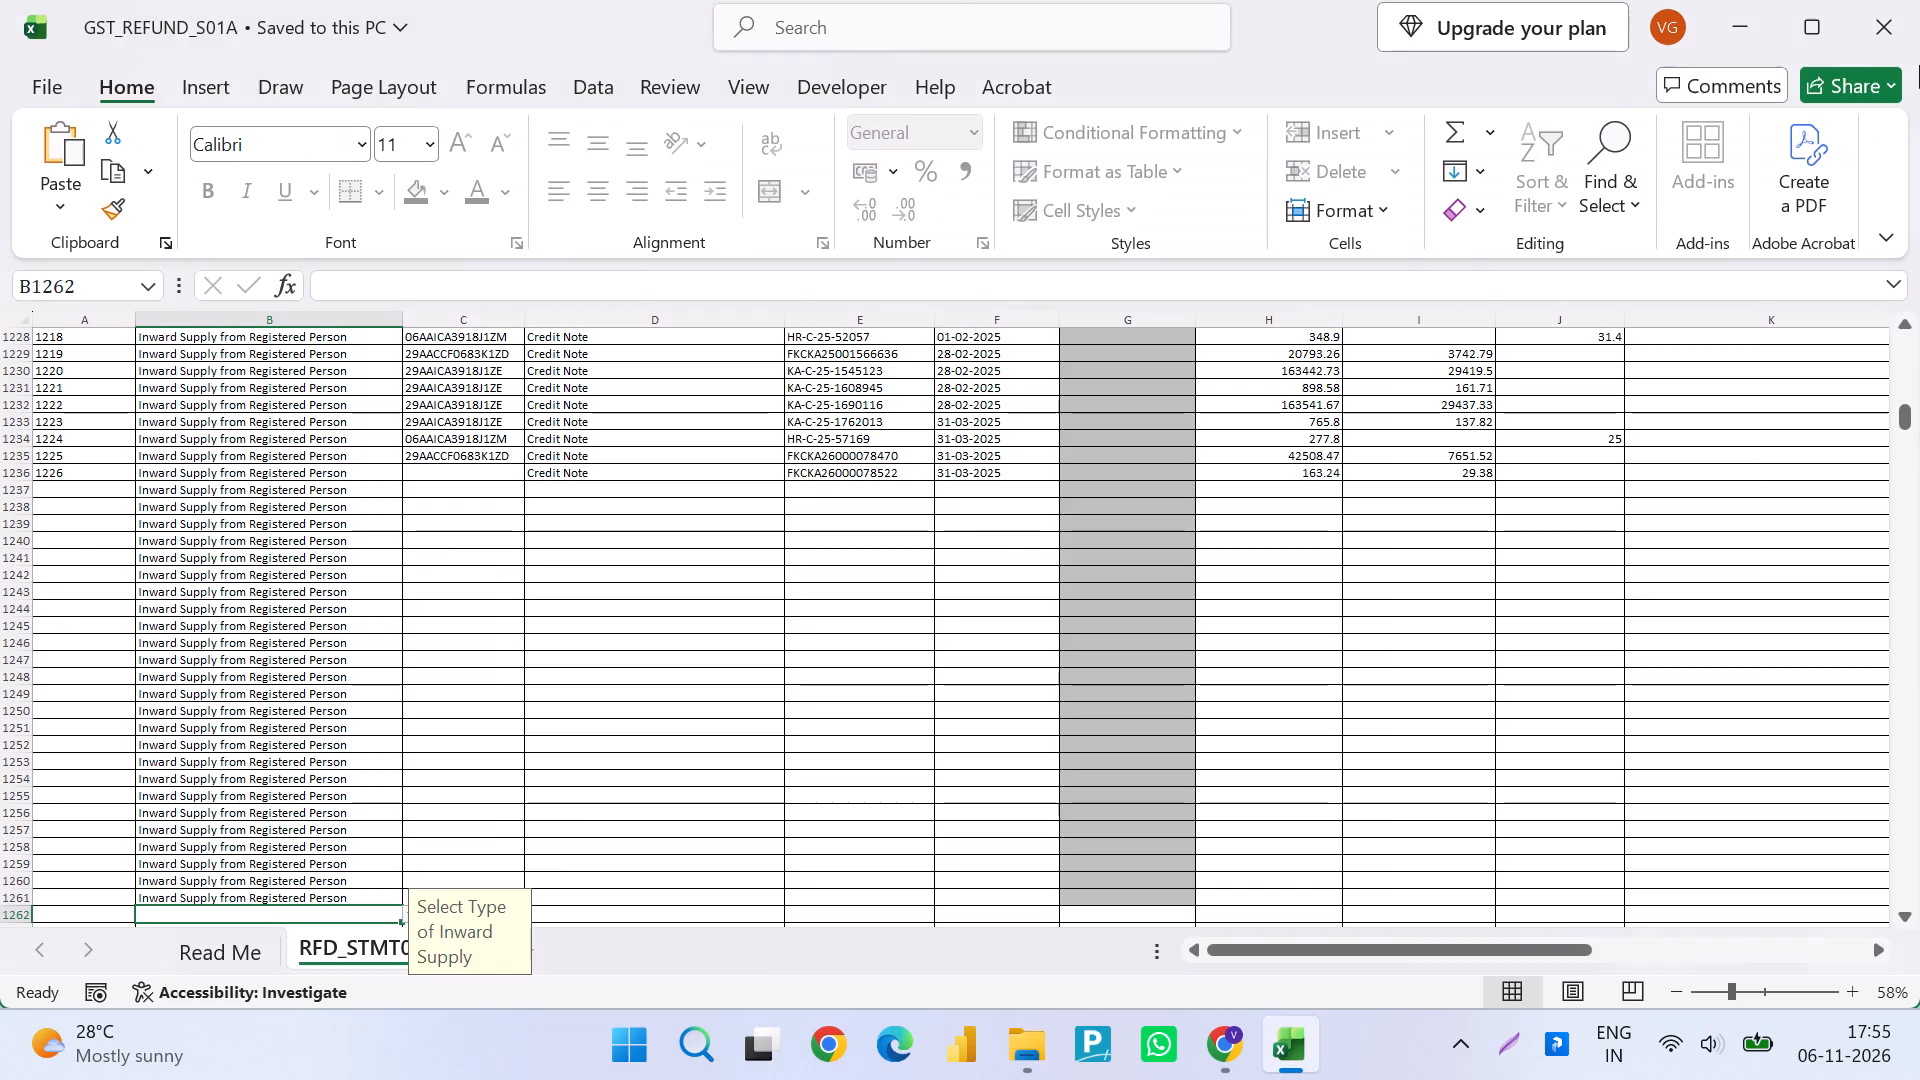
# Return to the VIRENDRA folder and delete its 2A subfolder.
pyautogui.hotkey('alt', 'Tab')
pyautogui.press('BackSpace')
pyautogui.press('Delete')
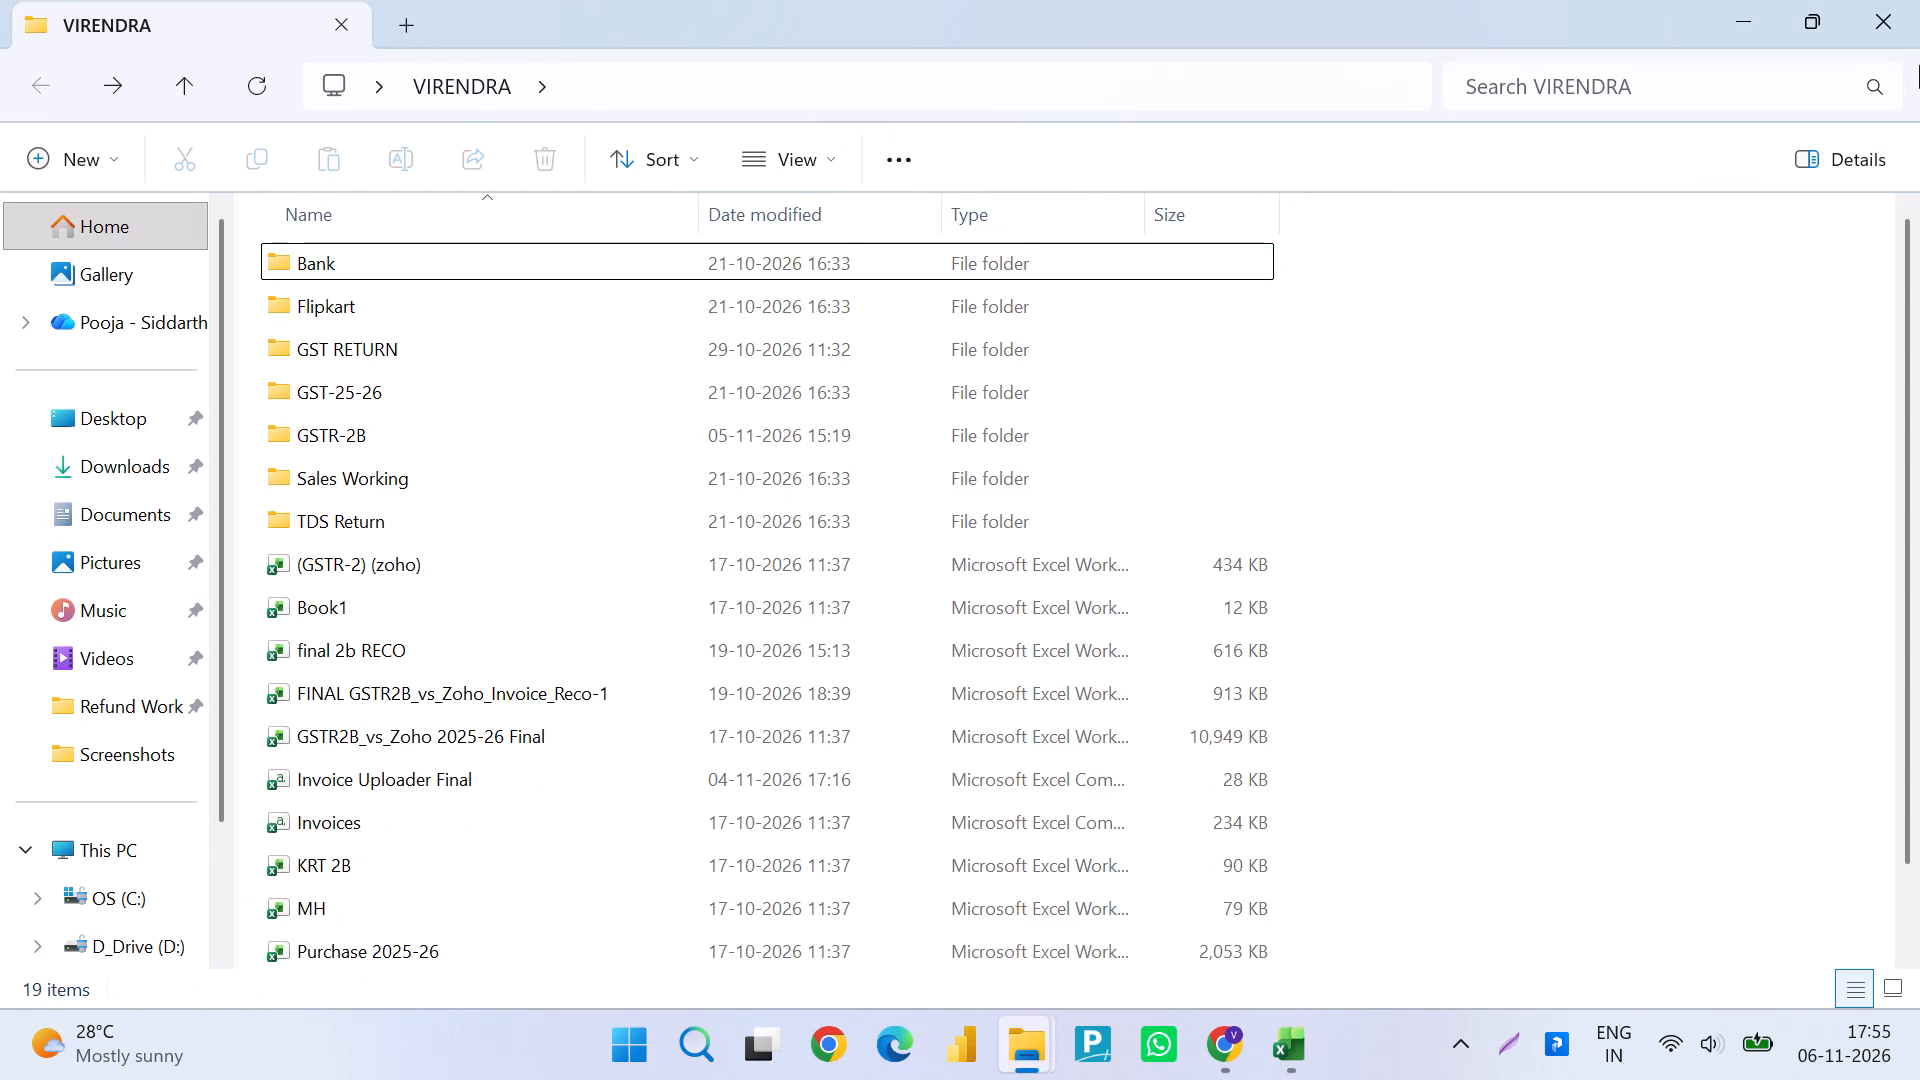
# Open the "gstr-2B as per portal" workbook from the GSTR-2B folder, updating its external links.
pyautogui.press('Down')
pyautogui.press('Down')
pyautogui.press('Down')
pyautogui.press('Down')
pyautogui.press('Return')
pyautogui.press('Down')
pyautogui.press('Down')
pyautogui.press('Down')
pyautogui.press('Down')
pyautogui.press('Down')
pyautogui.press('Down')
pyautogui.press('Down')
pyautogui.press('Down')
pyautogui.press('Down')
pyautogui.press('Down')
pyautogui.press('Down')
pyautogui.press('Down')
pyautogui.press('Down')
pyautogui.press('Down')
pyautogui.press('Down')
pyautogui.press('Down')
pyautogui.press('Down')
pyautogui.press('Down')
pyautogui.press('Down')
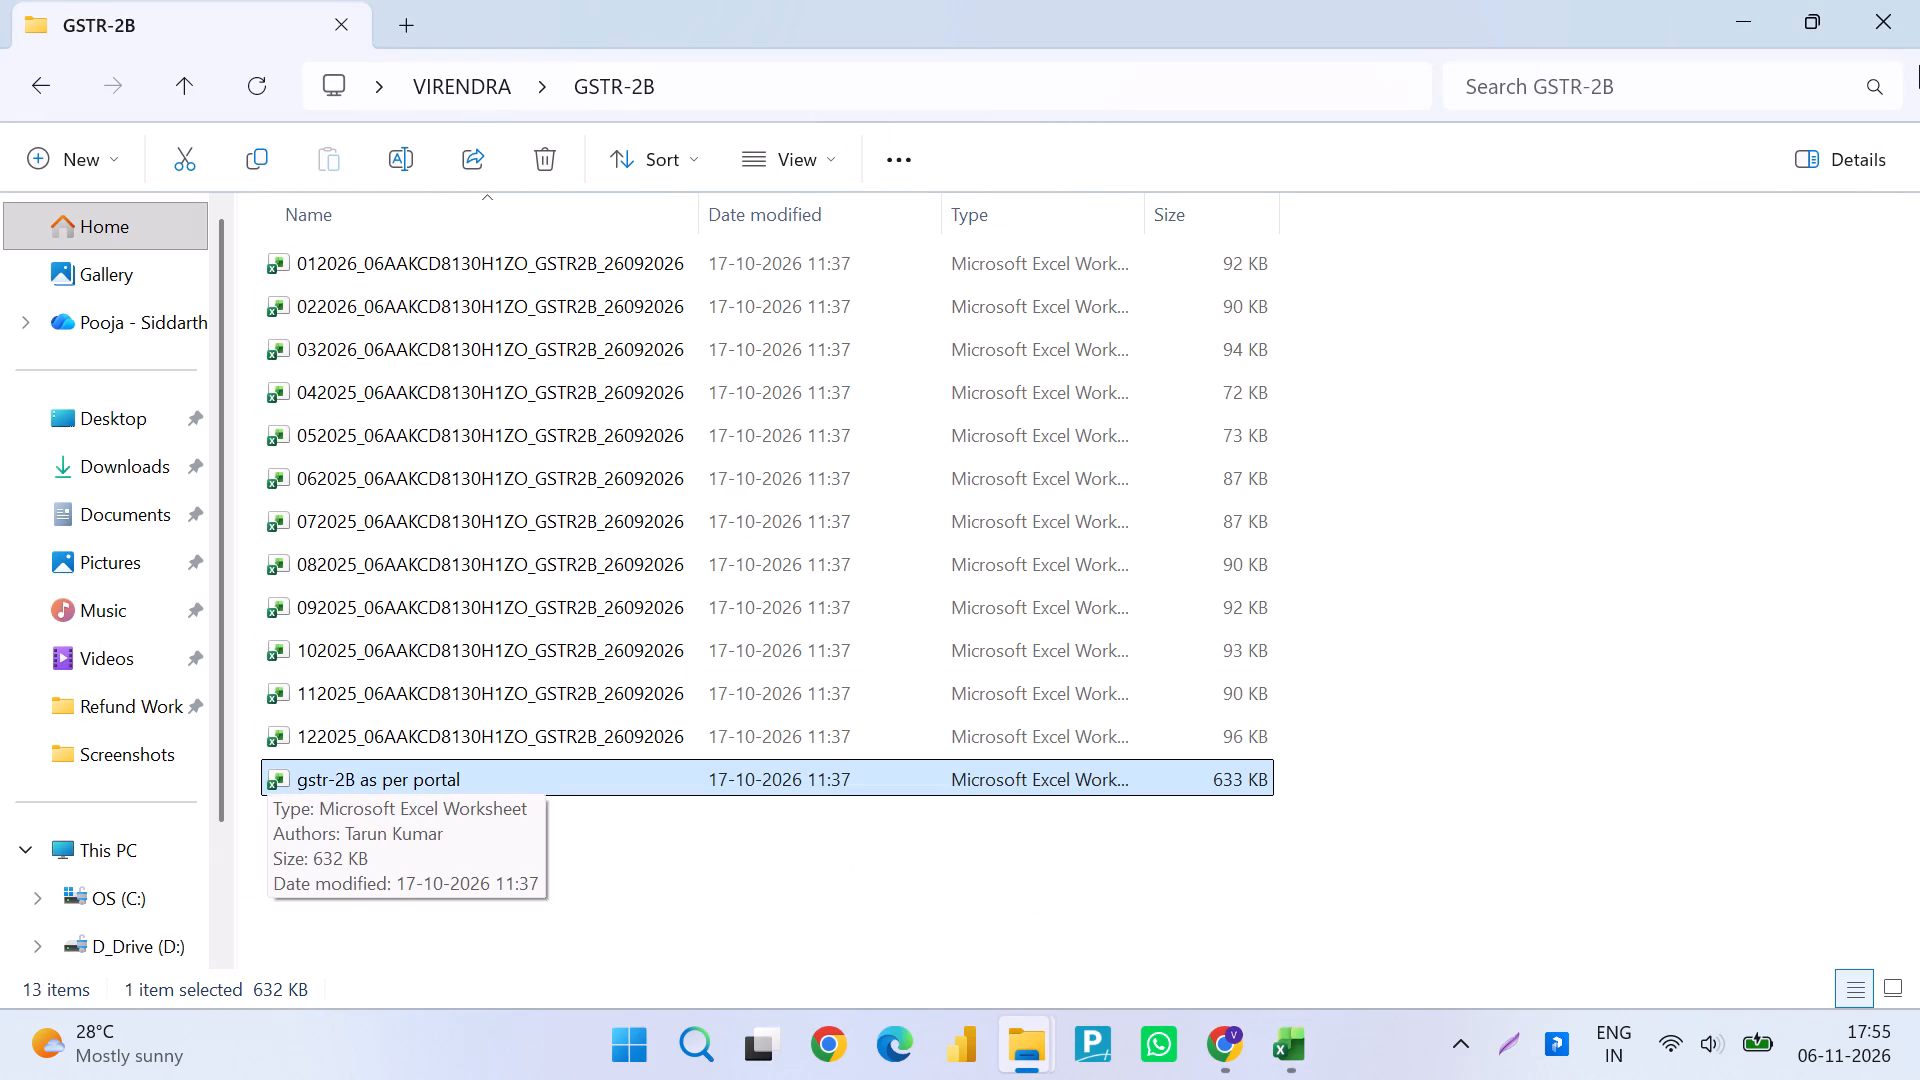
pyautogui.hotkey('ctrl', 'a')
pyautogui.press('Down')
pyautogui.press('Up')
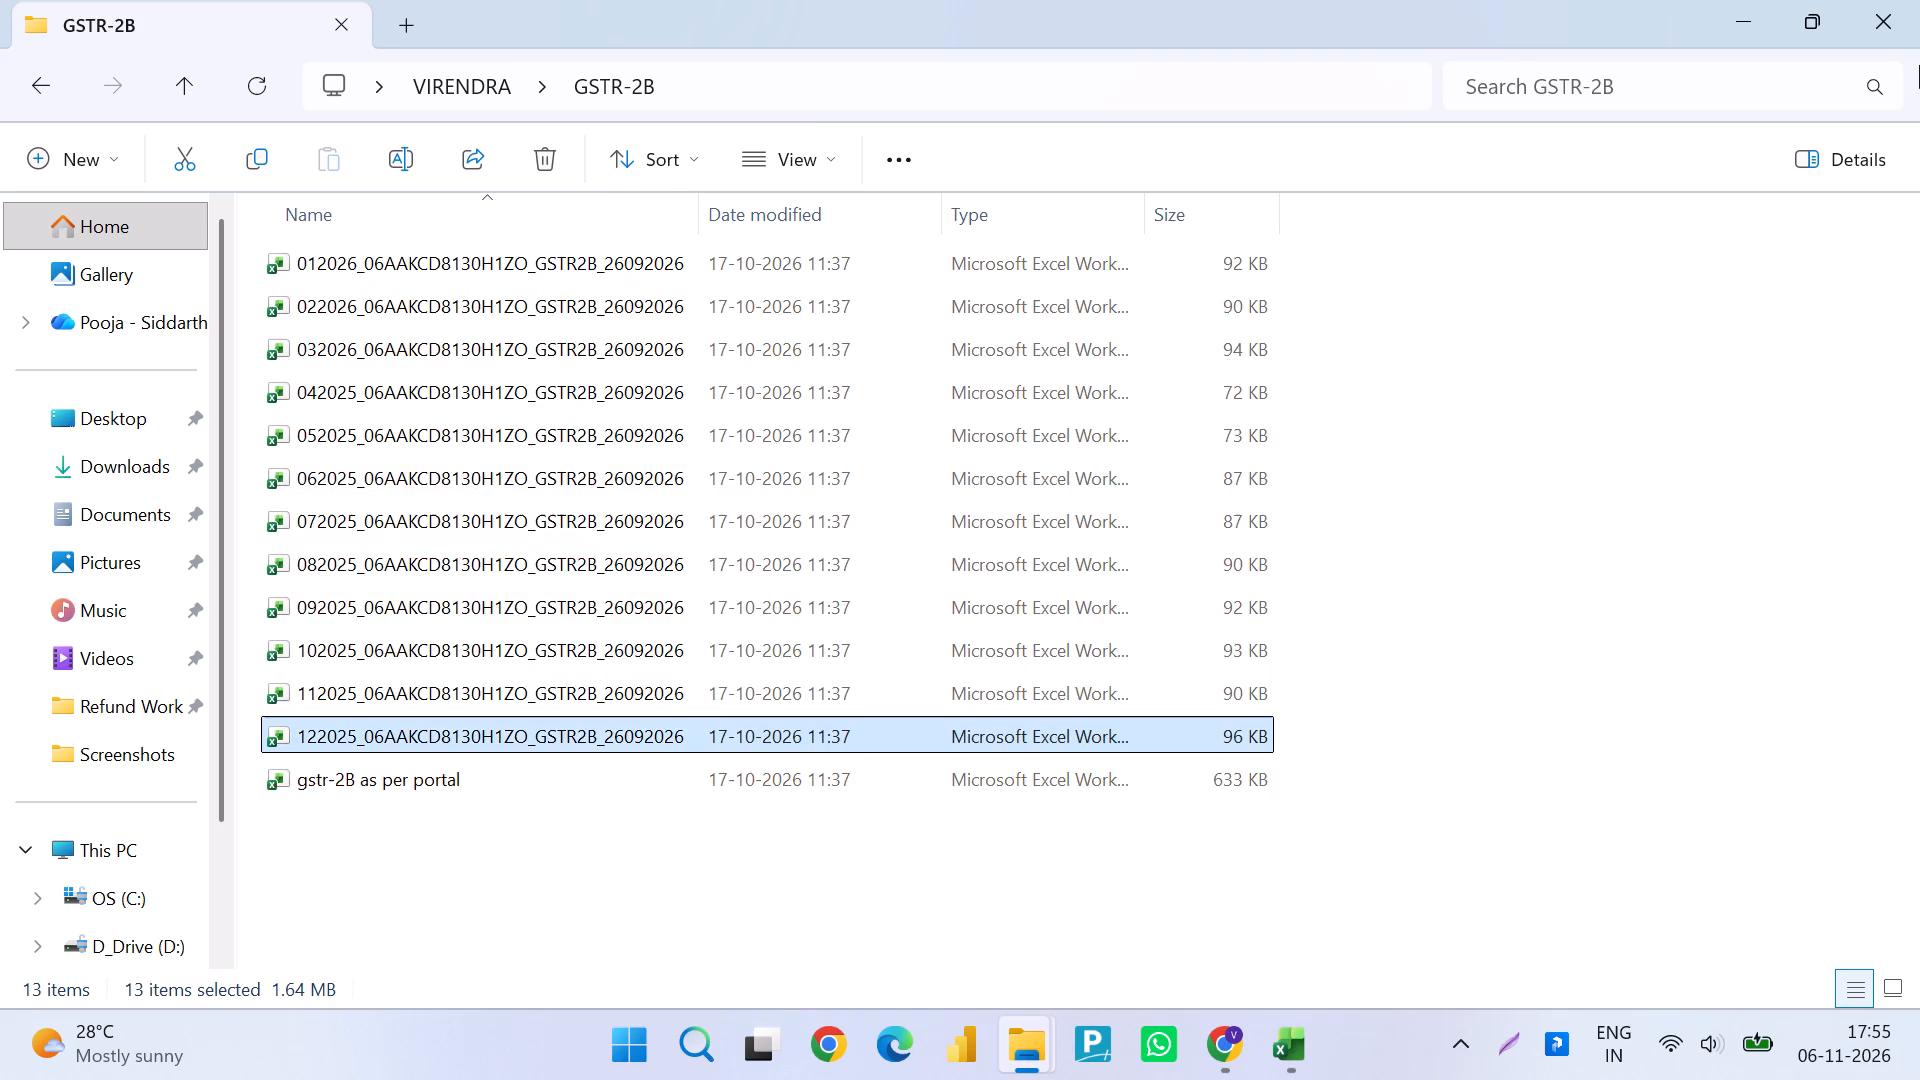
pyautogui.press('Down')
pyautogui.press('Return')
pyautogui.press('Return')
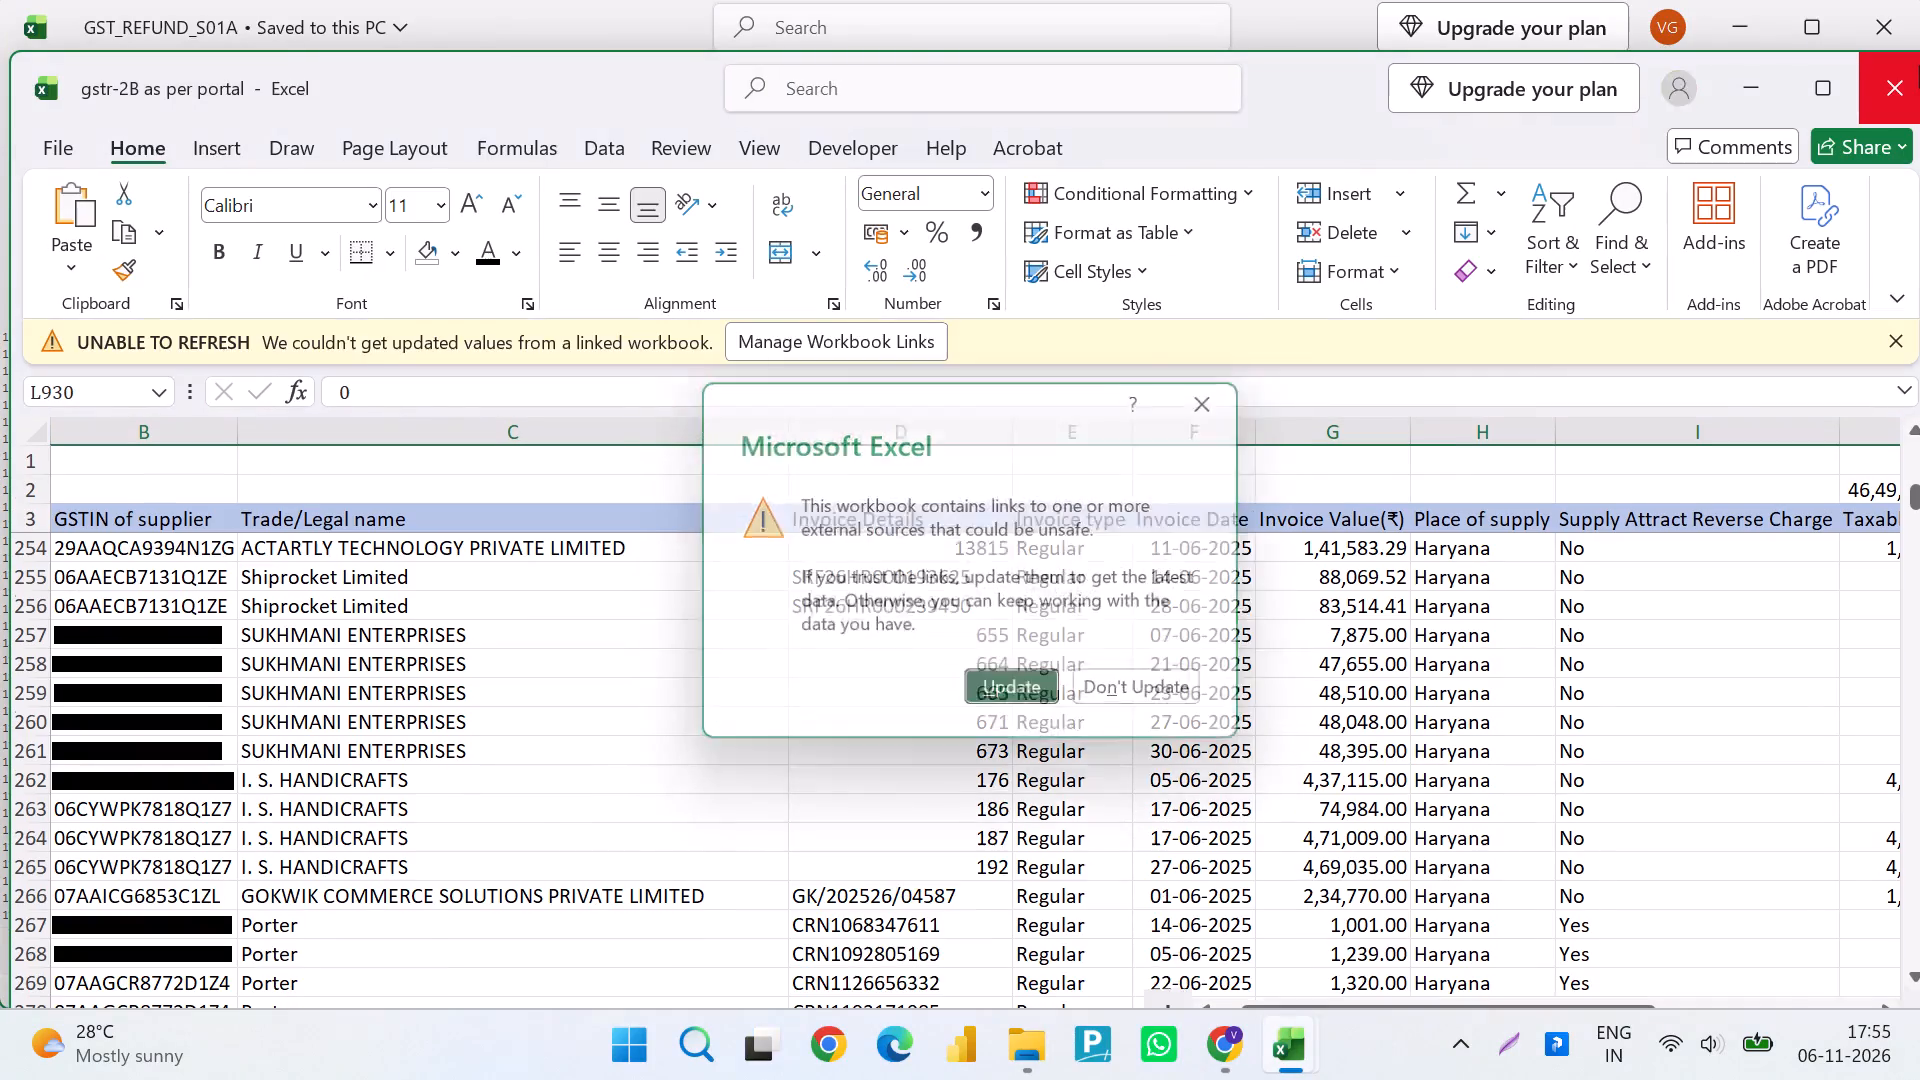
pyautogui.press('super+Up')
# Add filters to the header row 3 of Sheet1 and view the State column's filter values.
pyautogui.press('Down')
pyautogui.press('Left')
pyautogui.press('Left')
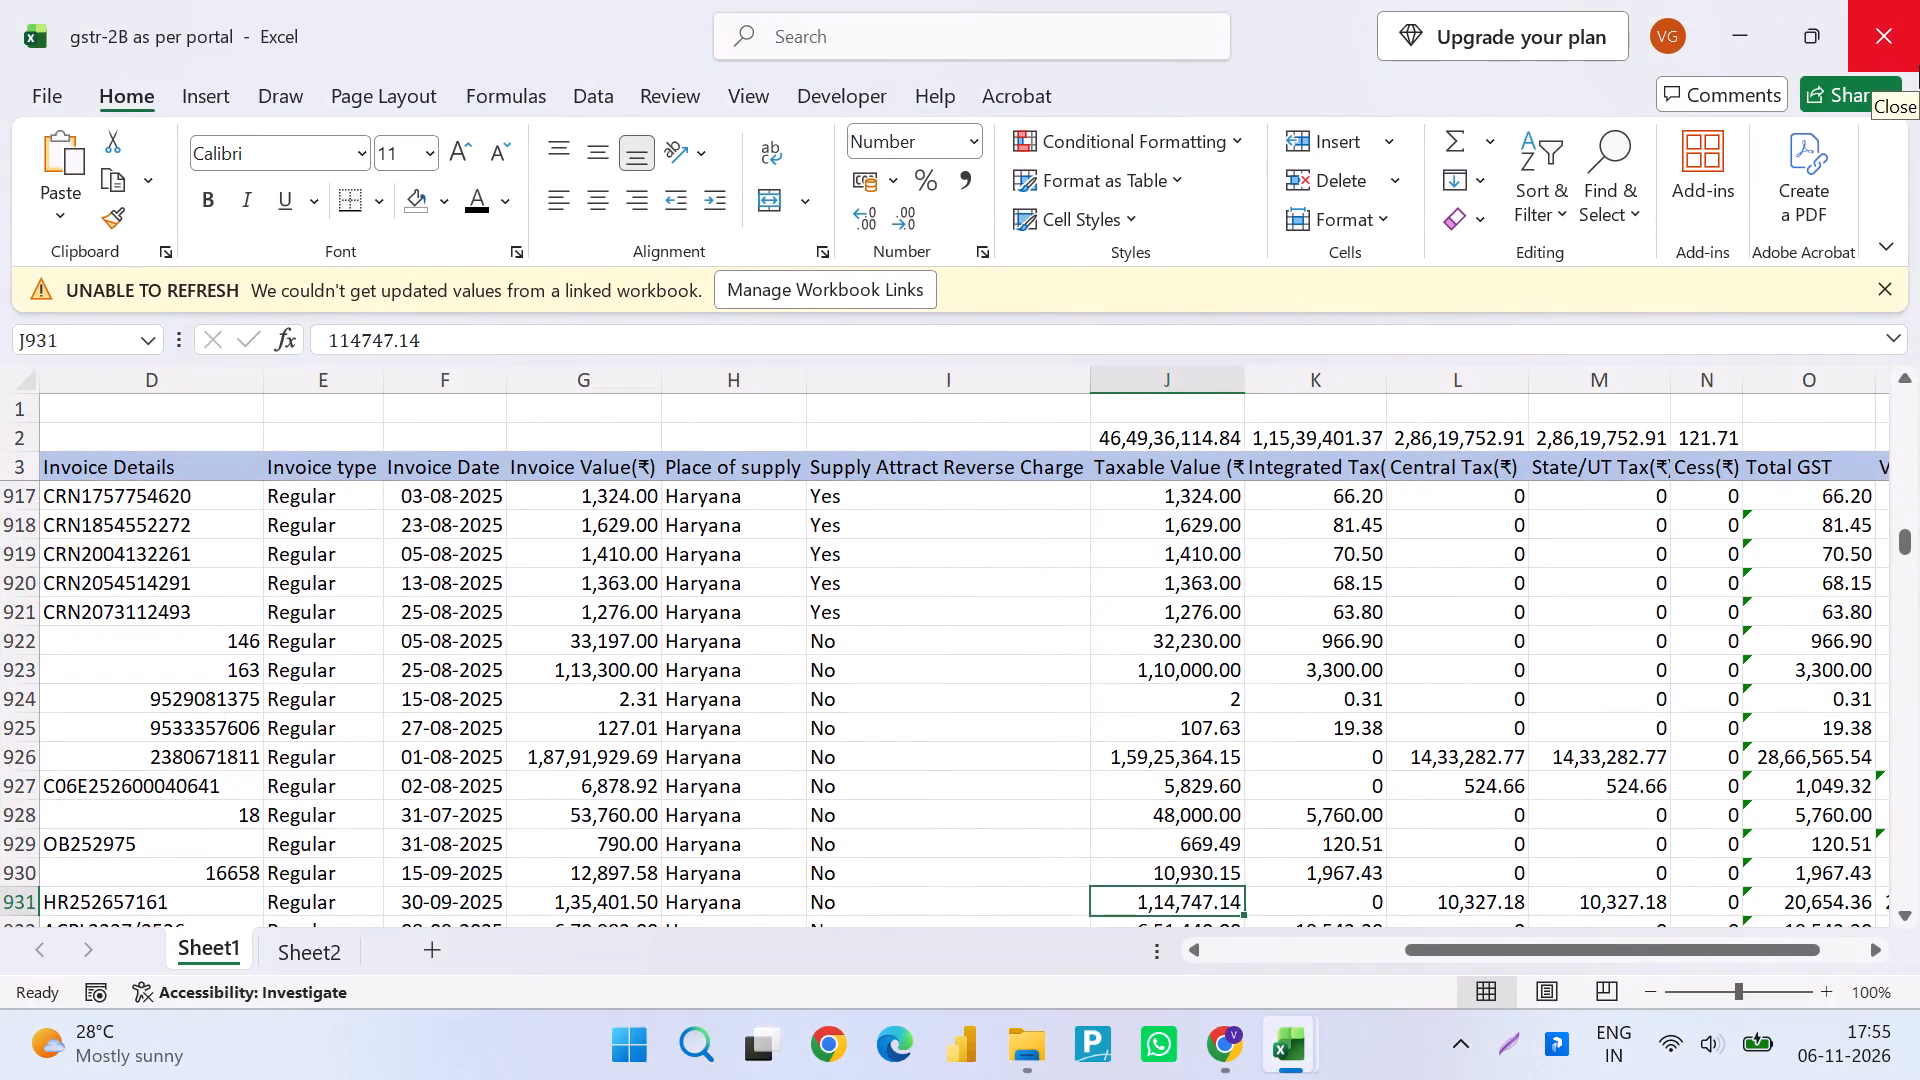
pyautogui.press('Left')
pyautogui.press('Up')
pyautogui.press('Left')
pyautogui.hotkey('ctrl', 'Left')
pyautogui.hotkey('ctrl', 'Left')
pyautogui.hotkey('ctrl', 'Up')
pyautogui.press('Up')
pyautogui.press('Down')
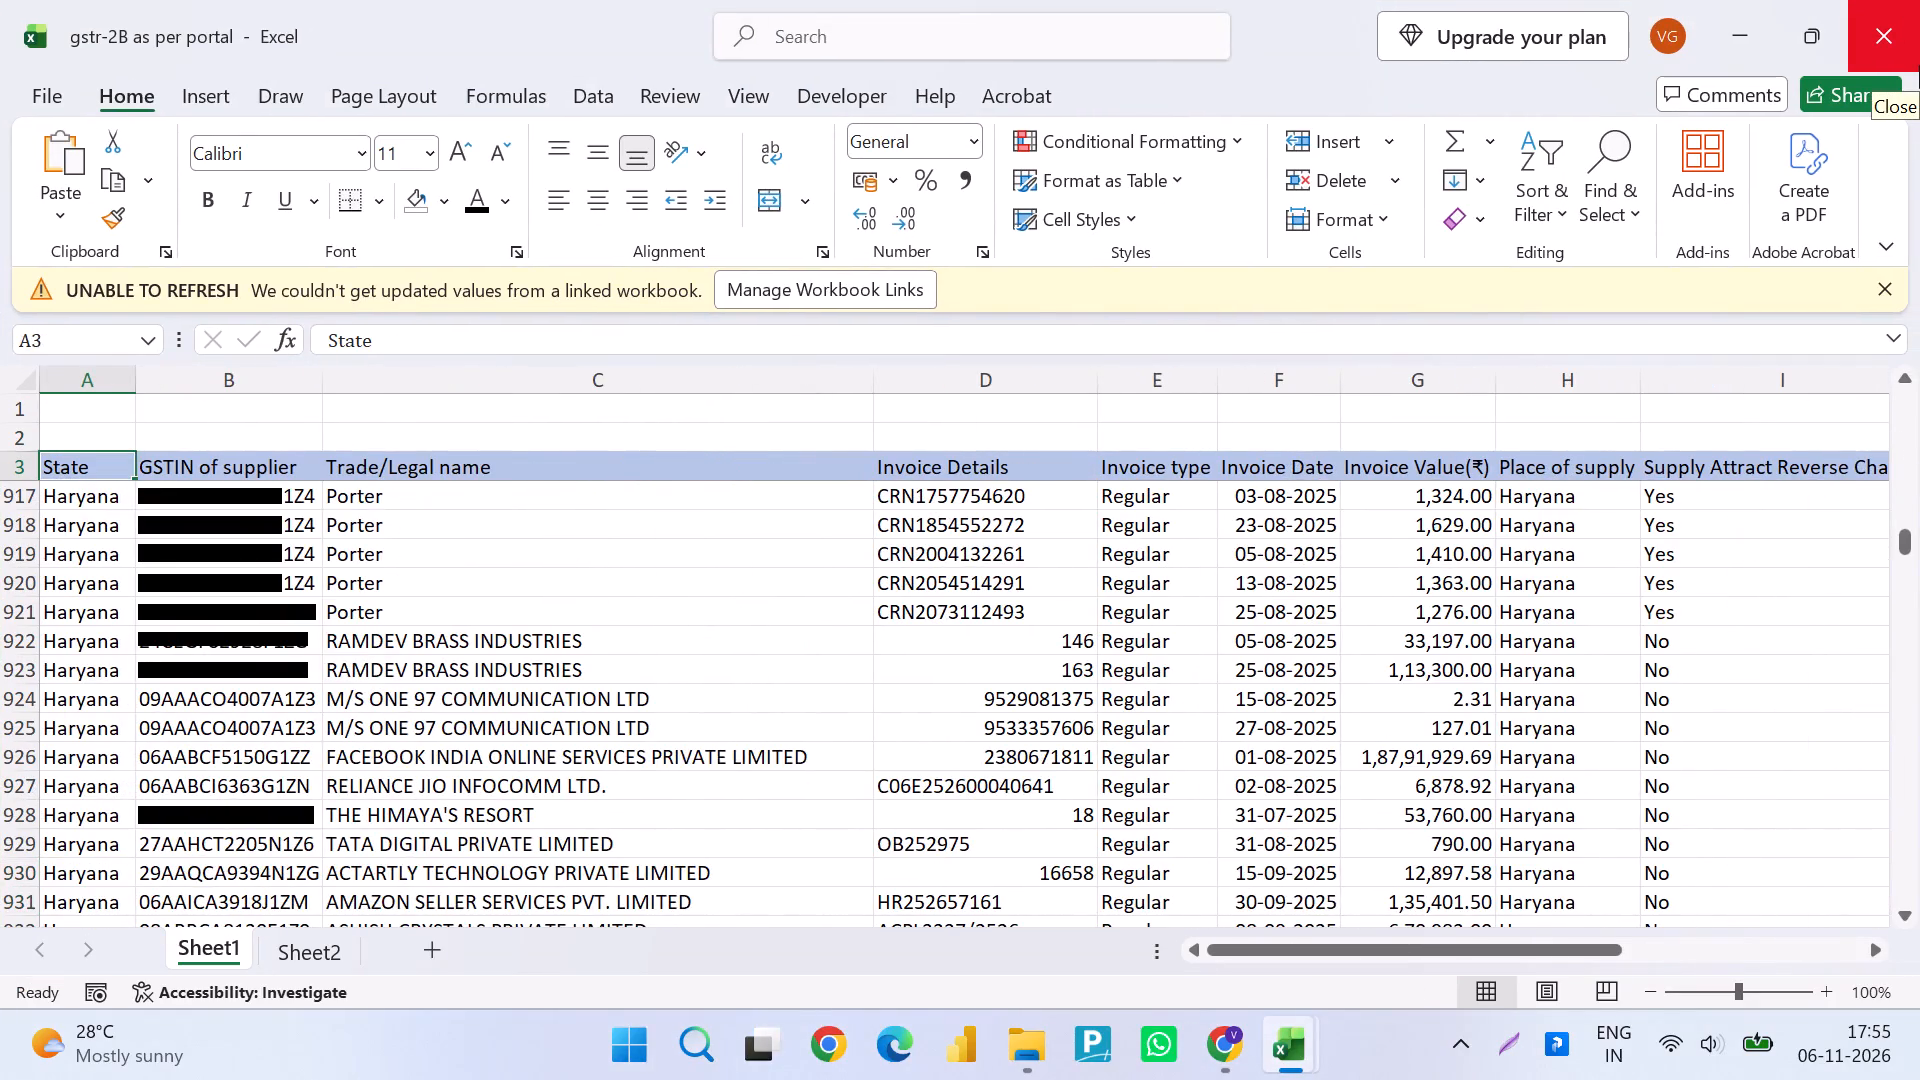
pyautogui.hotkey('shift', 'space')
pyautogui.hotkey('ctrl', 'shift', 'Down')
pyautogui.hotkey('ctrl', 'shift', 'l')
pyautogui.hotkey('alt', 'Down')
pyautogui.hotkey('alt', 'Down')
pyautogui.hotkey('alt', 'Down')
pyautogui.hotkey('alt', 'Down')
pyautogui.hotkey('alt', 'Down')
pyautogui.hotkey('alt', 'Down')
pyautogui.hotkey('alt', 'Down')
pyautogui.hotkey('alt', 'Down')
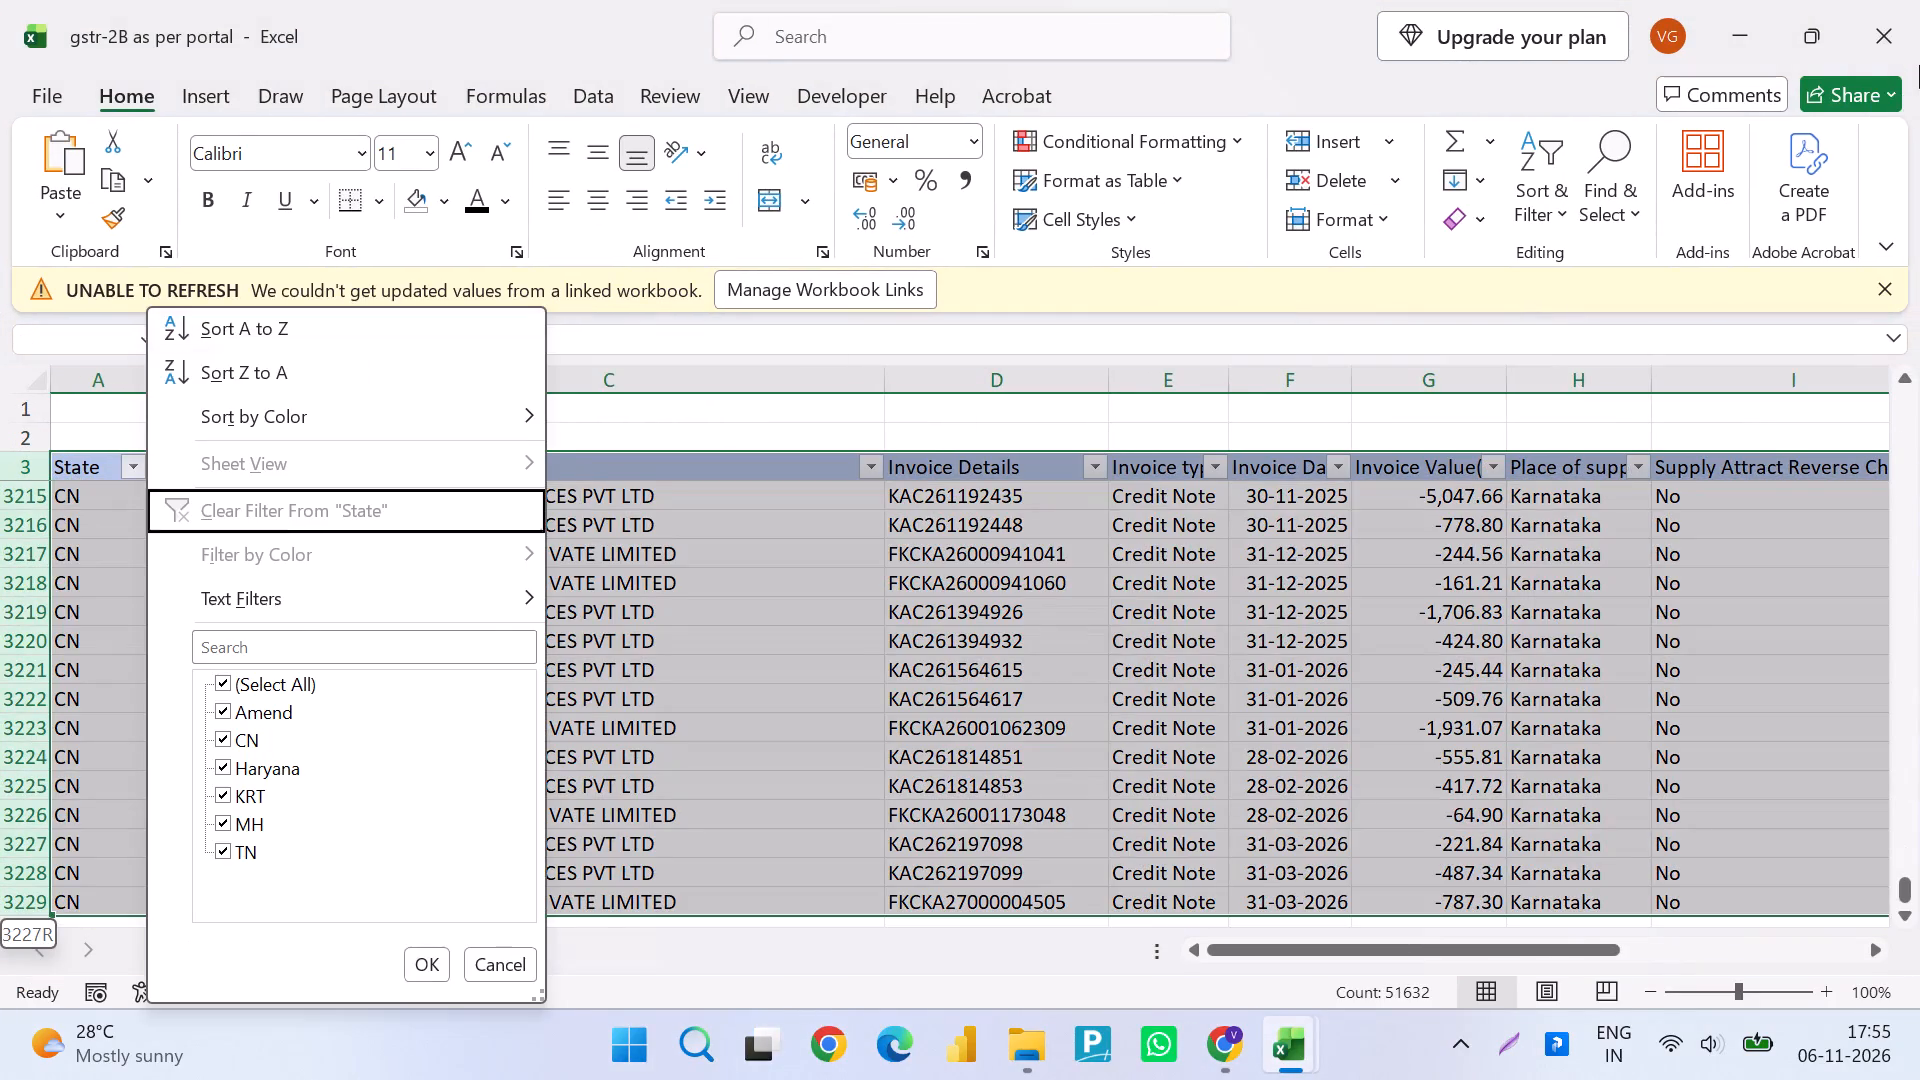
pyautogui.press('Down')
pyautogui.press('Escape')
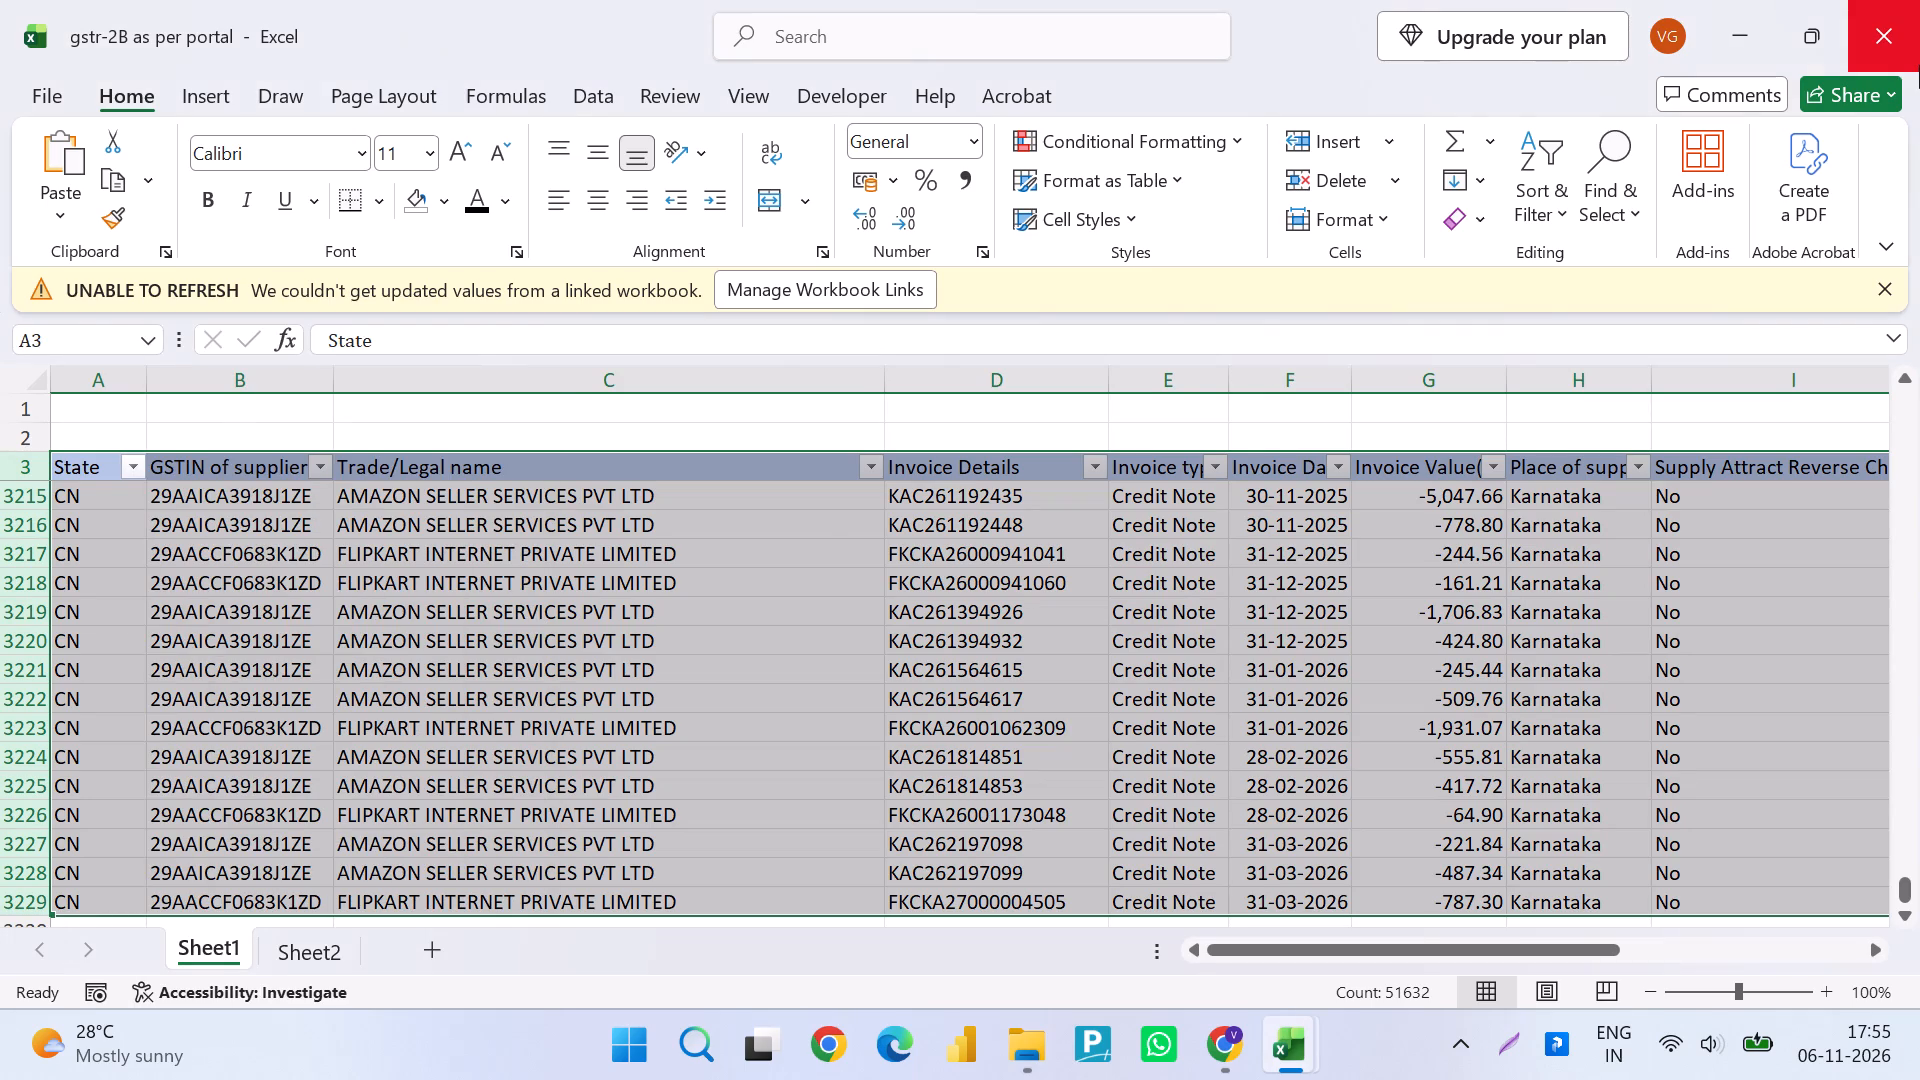
# Close the "gstr-2B as per portal" workbook without saving its changes.
pyautogui.hotkey('alt', 'F4')
pyautogui.press('Tab')
pyautogui.press('Return')
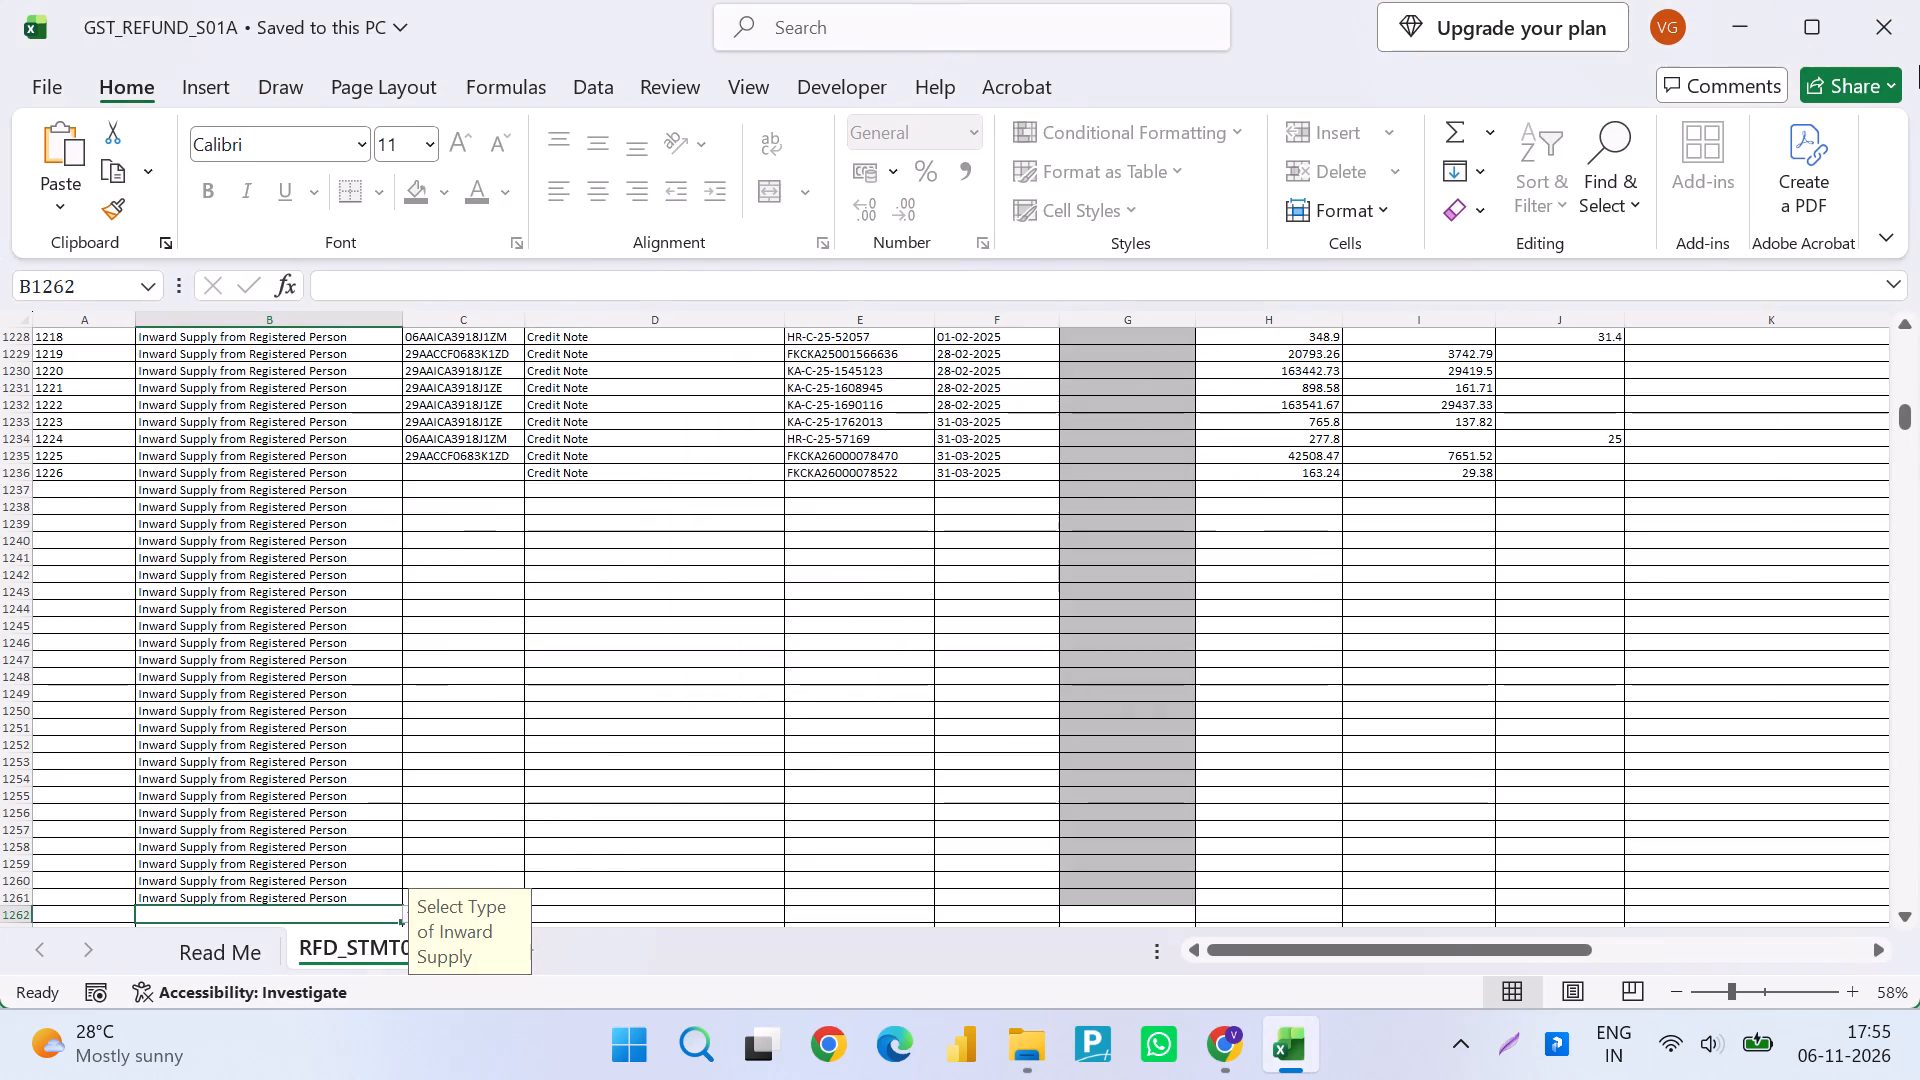
pyautogui.hotkey('alt', 'Tab')
pyautogui.press('Up')
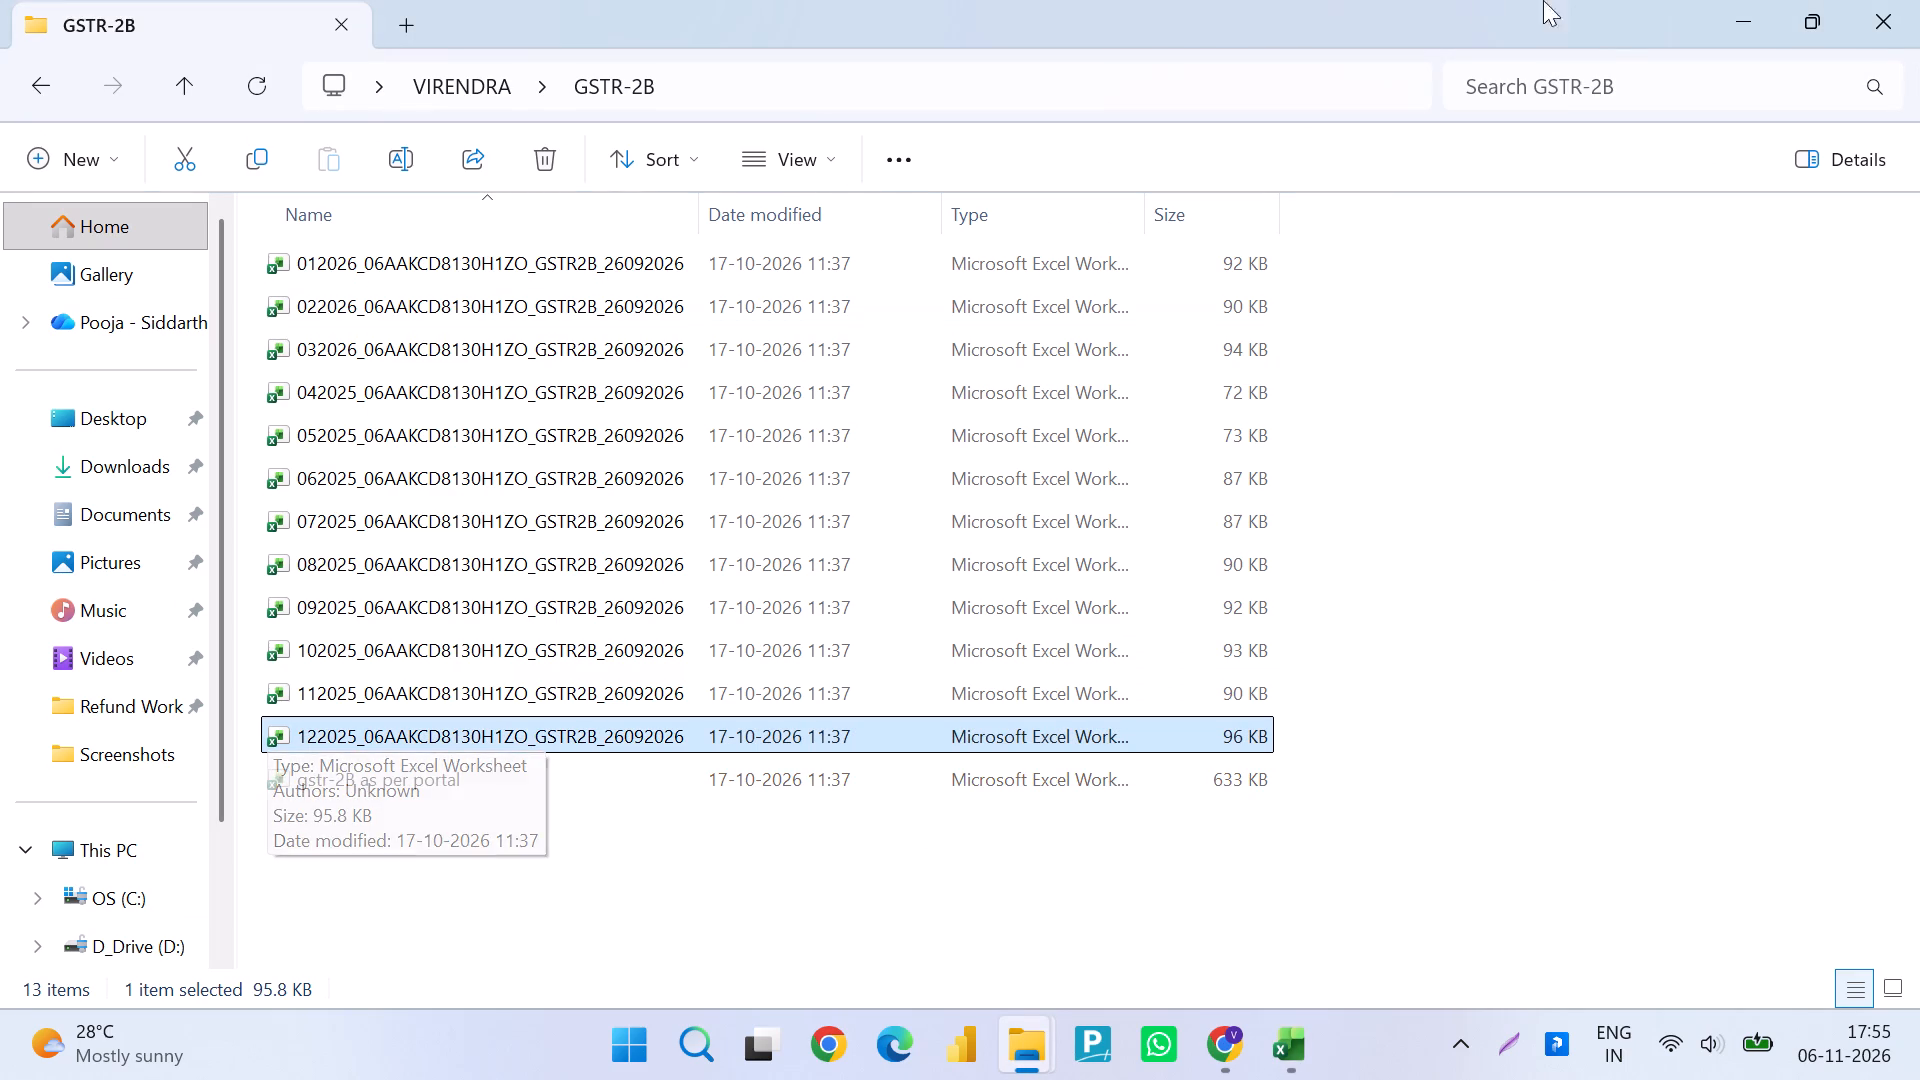
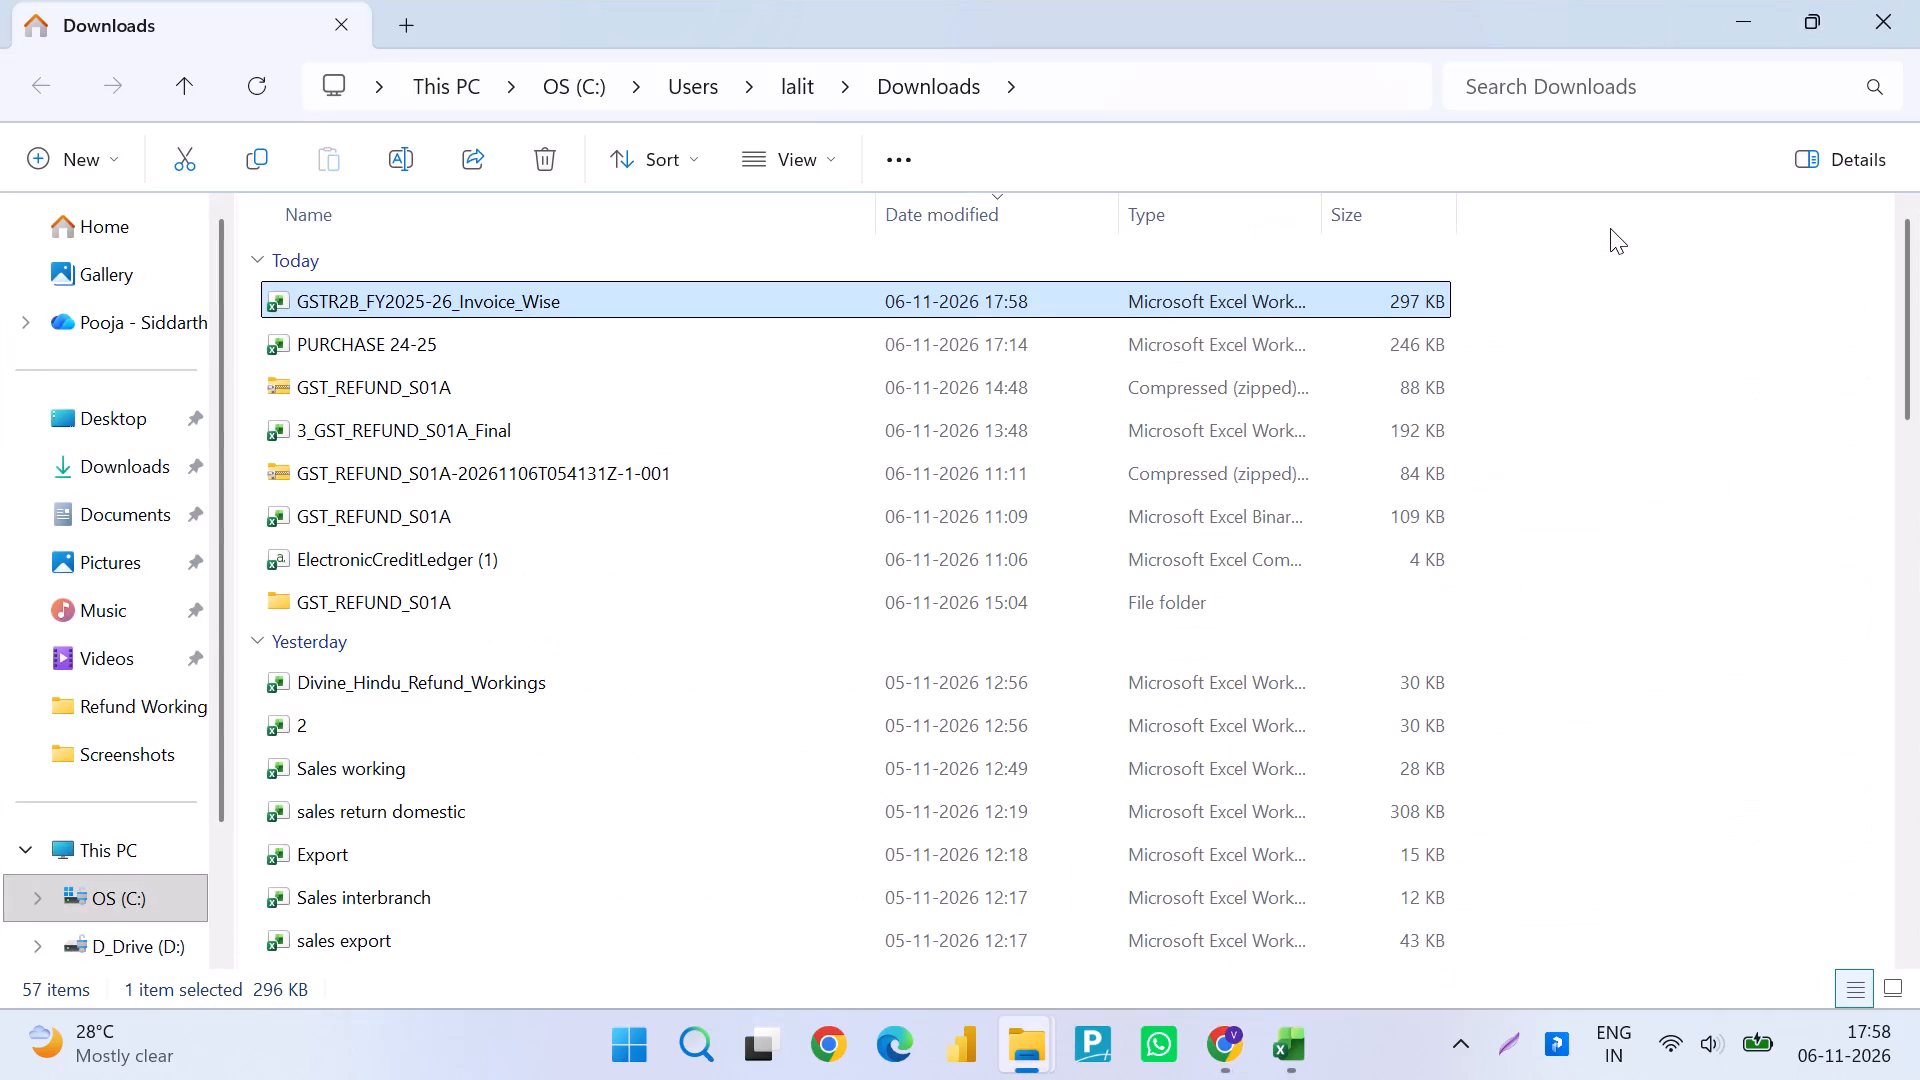
pyautogui.press('F2')
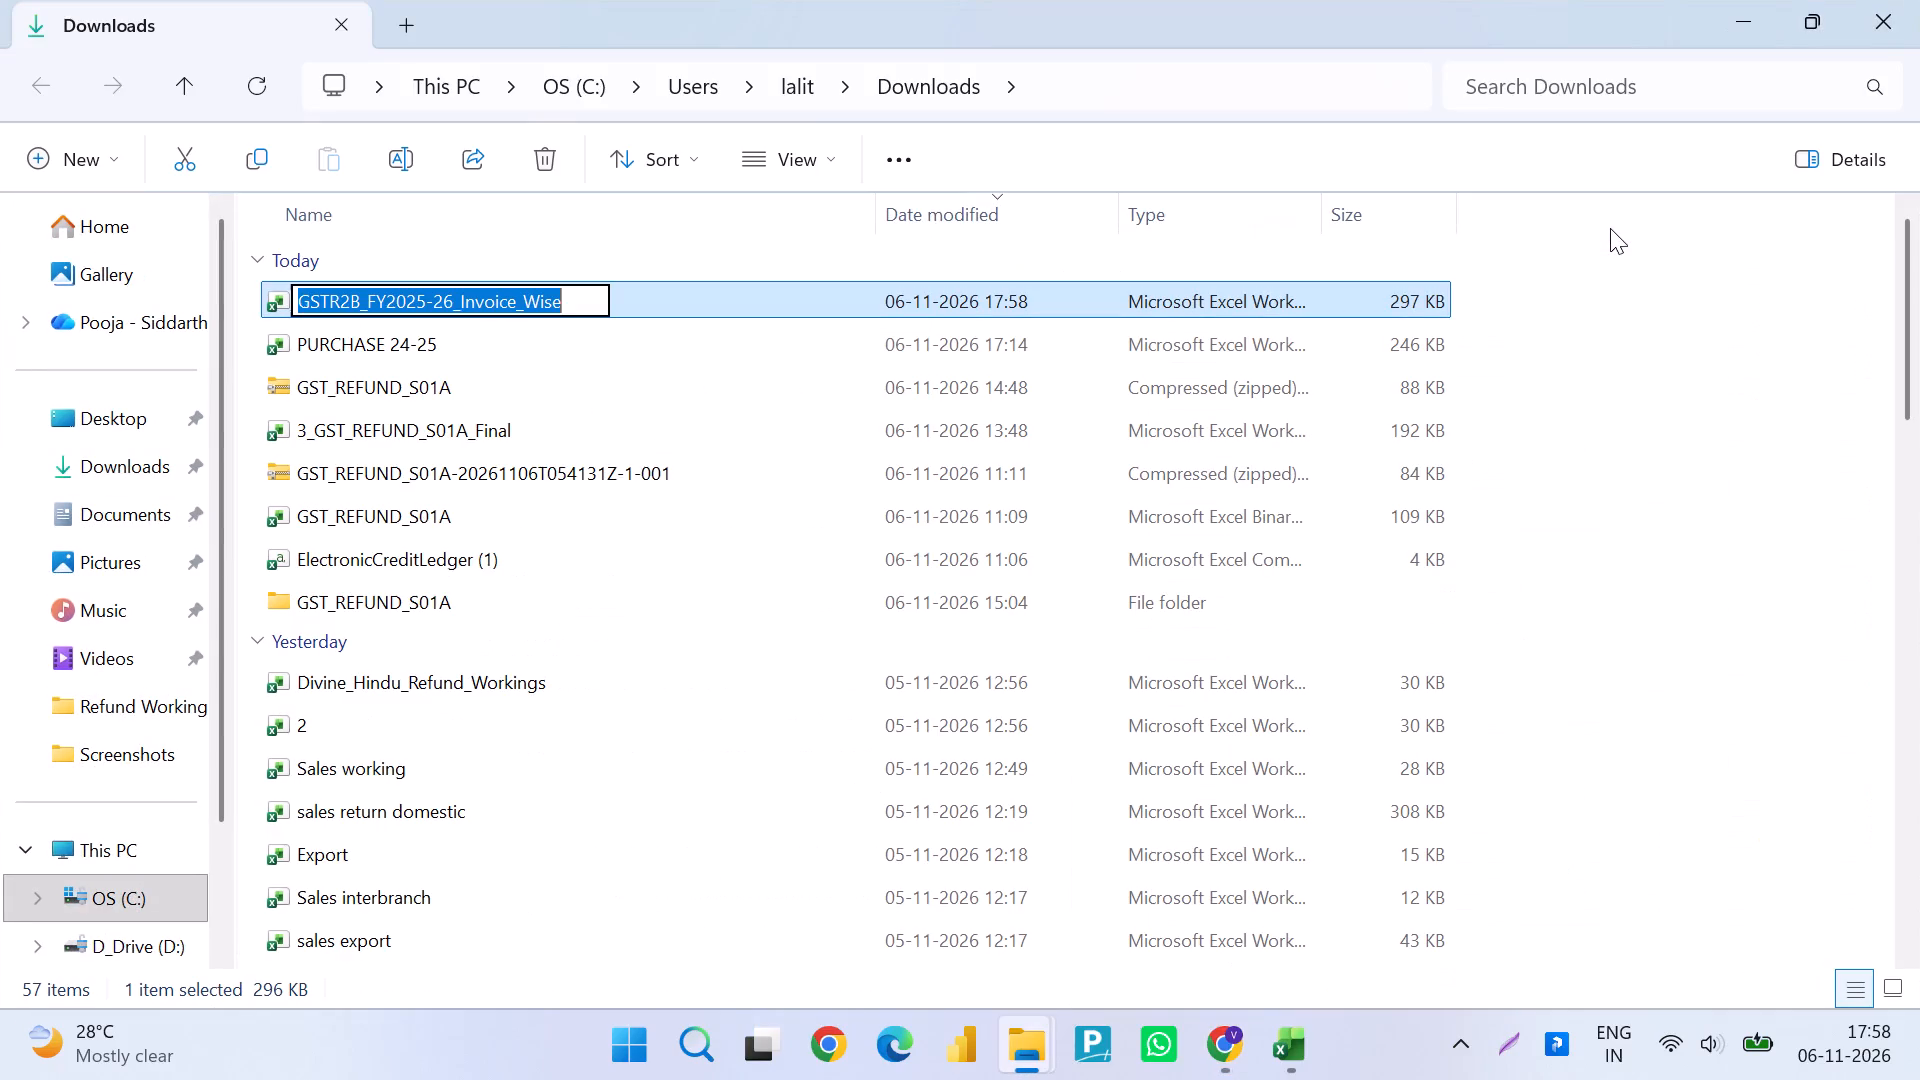
pyautogui.press('Right')
pyautogui.press('BackSpace')
pyautogui.press('BackSpace')
pyautogui.press('BackSpace')
pyautogui.press('BackSpace')
pyautogui.press('BackSpace')
pyautogui.press('BackSpace')
pyautogui.press('BackSpace')
pyautogui.press('BackSpace')
pyautogui.press('BackSpace')
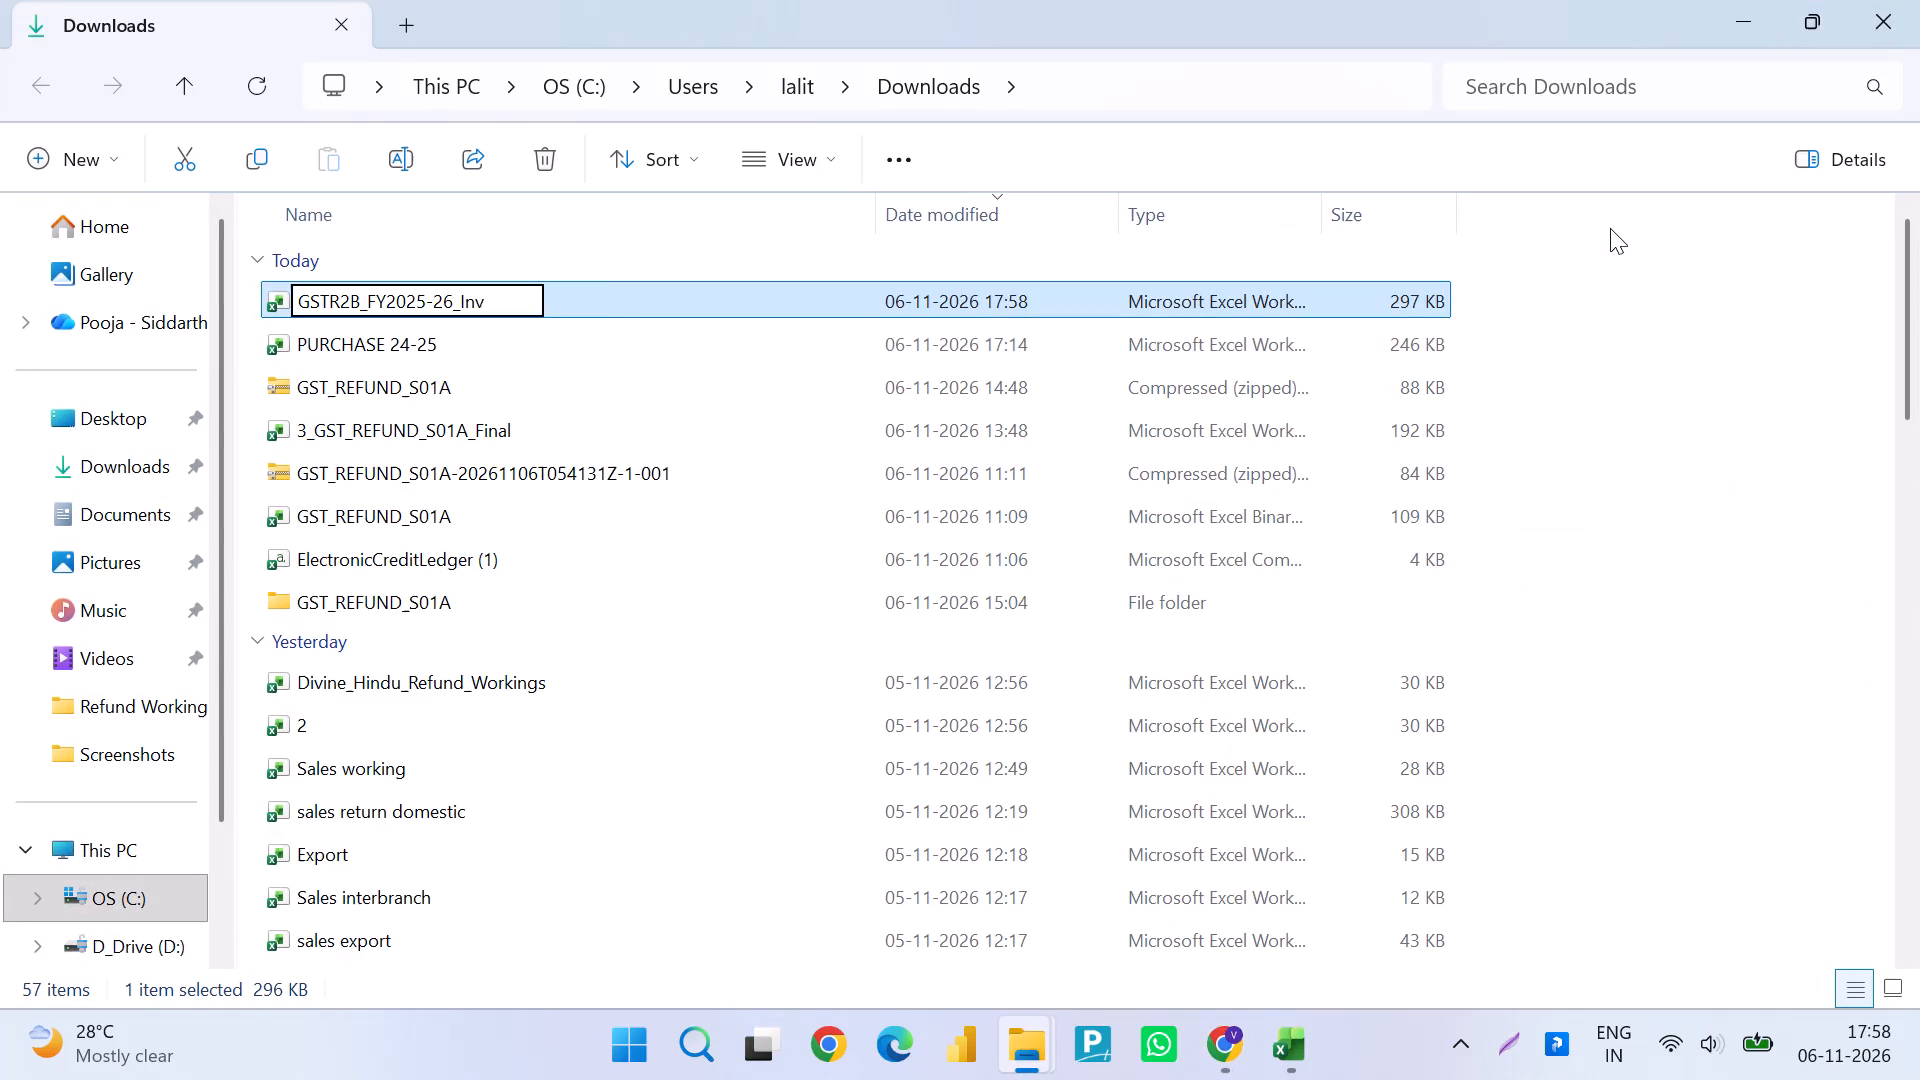
pyautogui.press('BackSpace')
pyautogui.press('BackSpace')
pyautogui.press('BackSpace')
pyautogui.hotkey('ctrl', 'Left')
pyautogui.hotkey('ctrl', 'Left')
pyautogui.hotkey('ctrl', 'Left')
pyautogui.hotkey('ctrl', 'Left')
pyautogui.hotkey('ctrl', 'Left')
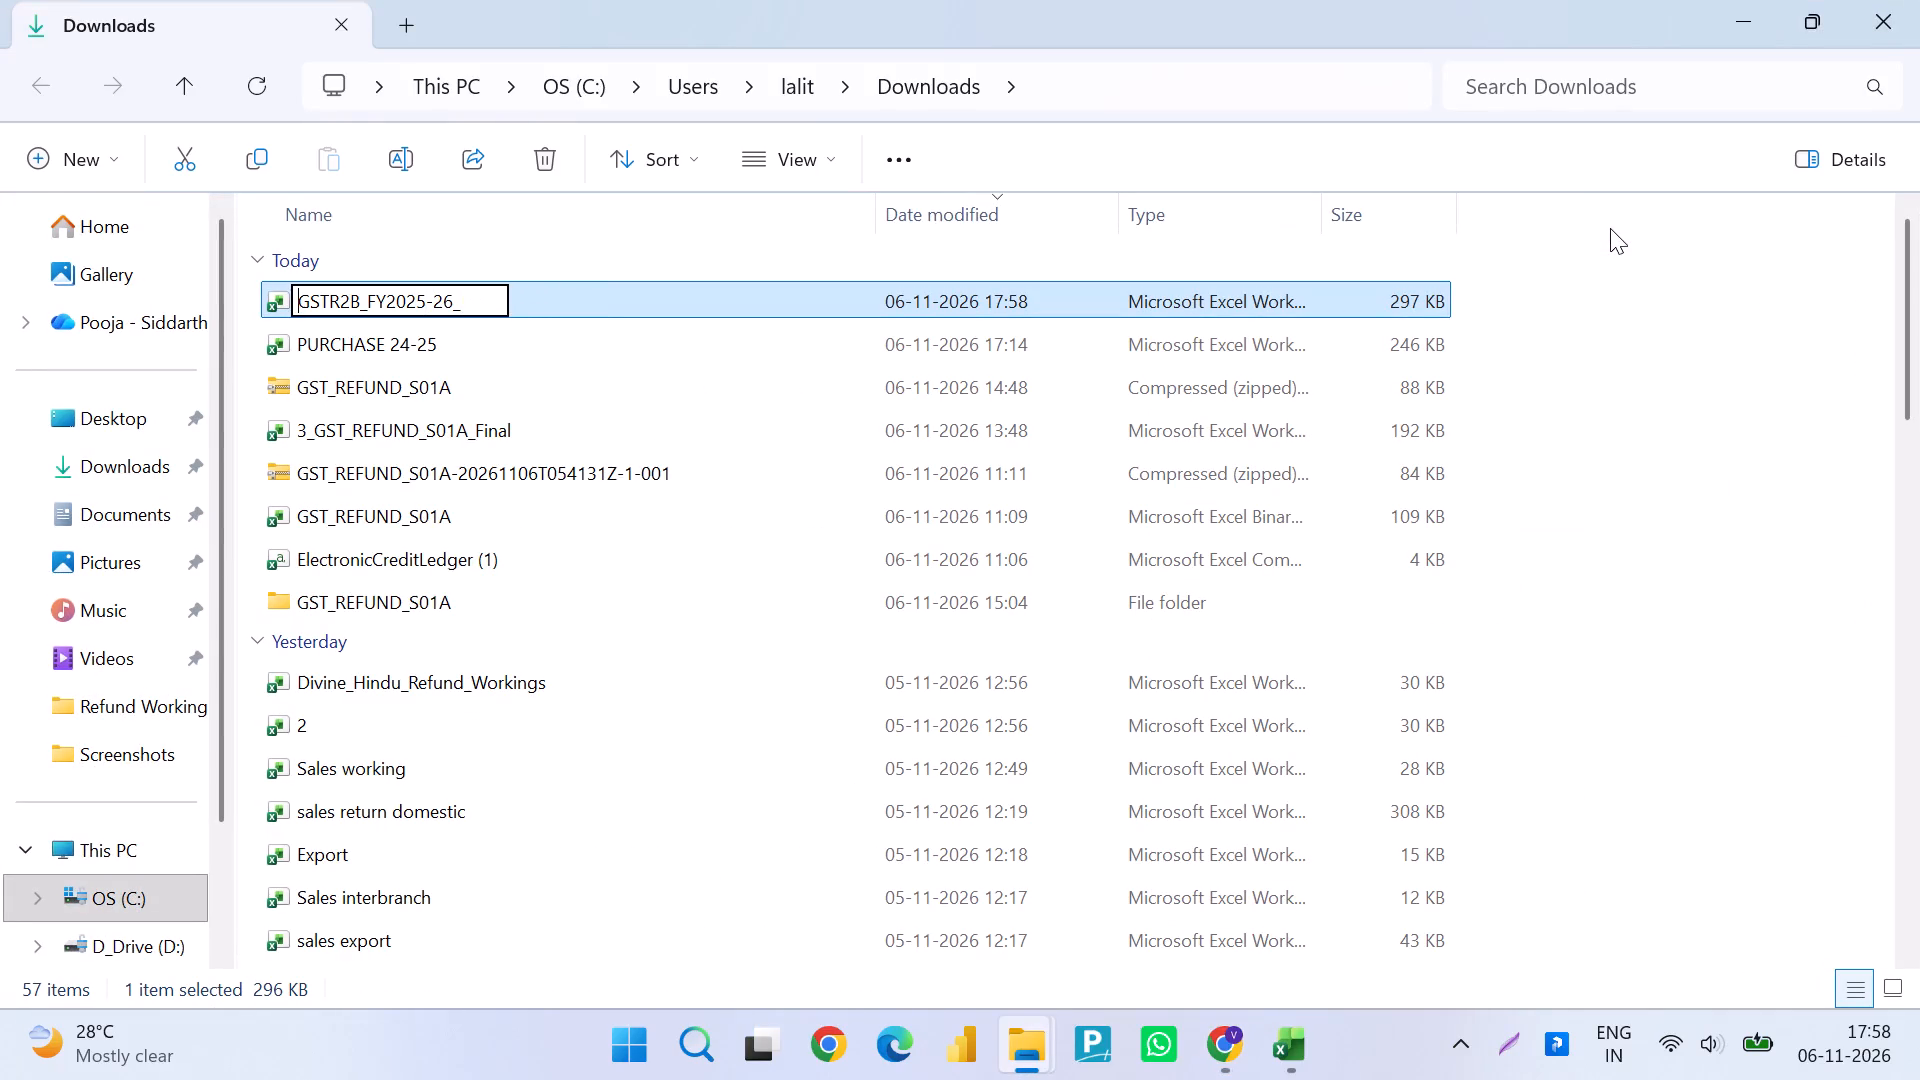
pyautogui.write('HR')
pyautogui.press('space')
pyautogui.press('space')
pyautogui.press('Right')
pyautogui.hotkey('ctrl', 'Right')
pyautogui.hotkey('ctrl', 'Right')
pyautogui.hotkey('ctrl', 'Left')
pyautogui.hotkey('ctrl', 'Left')
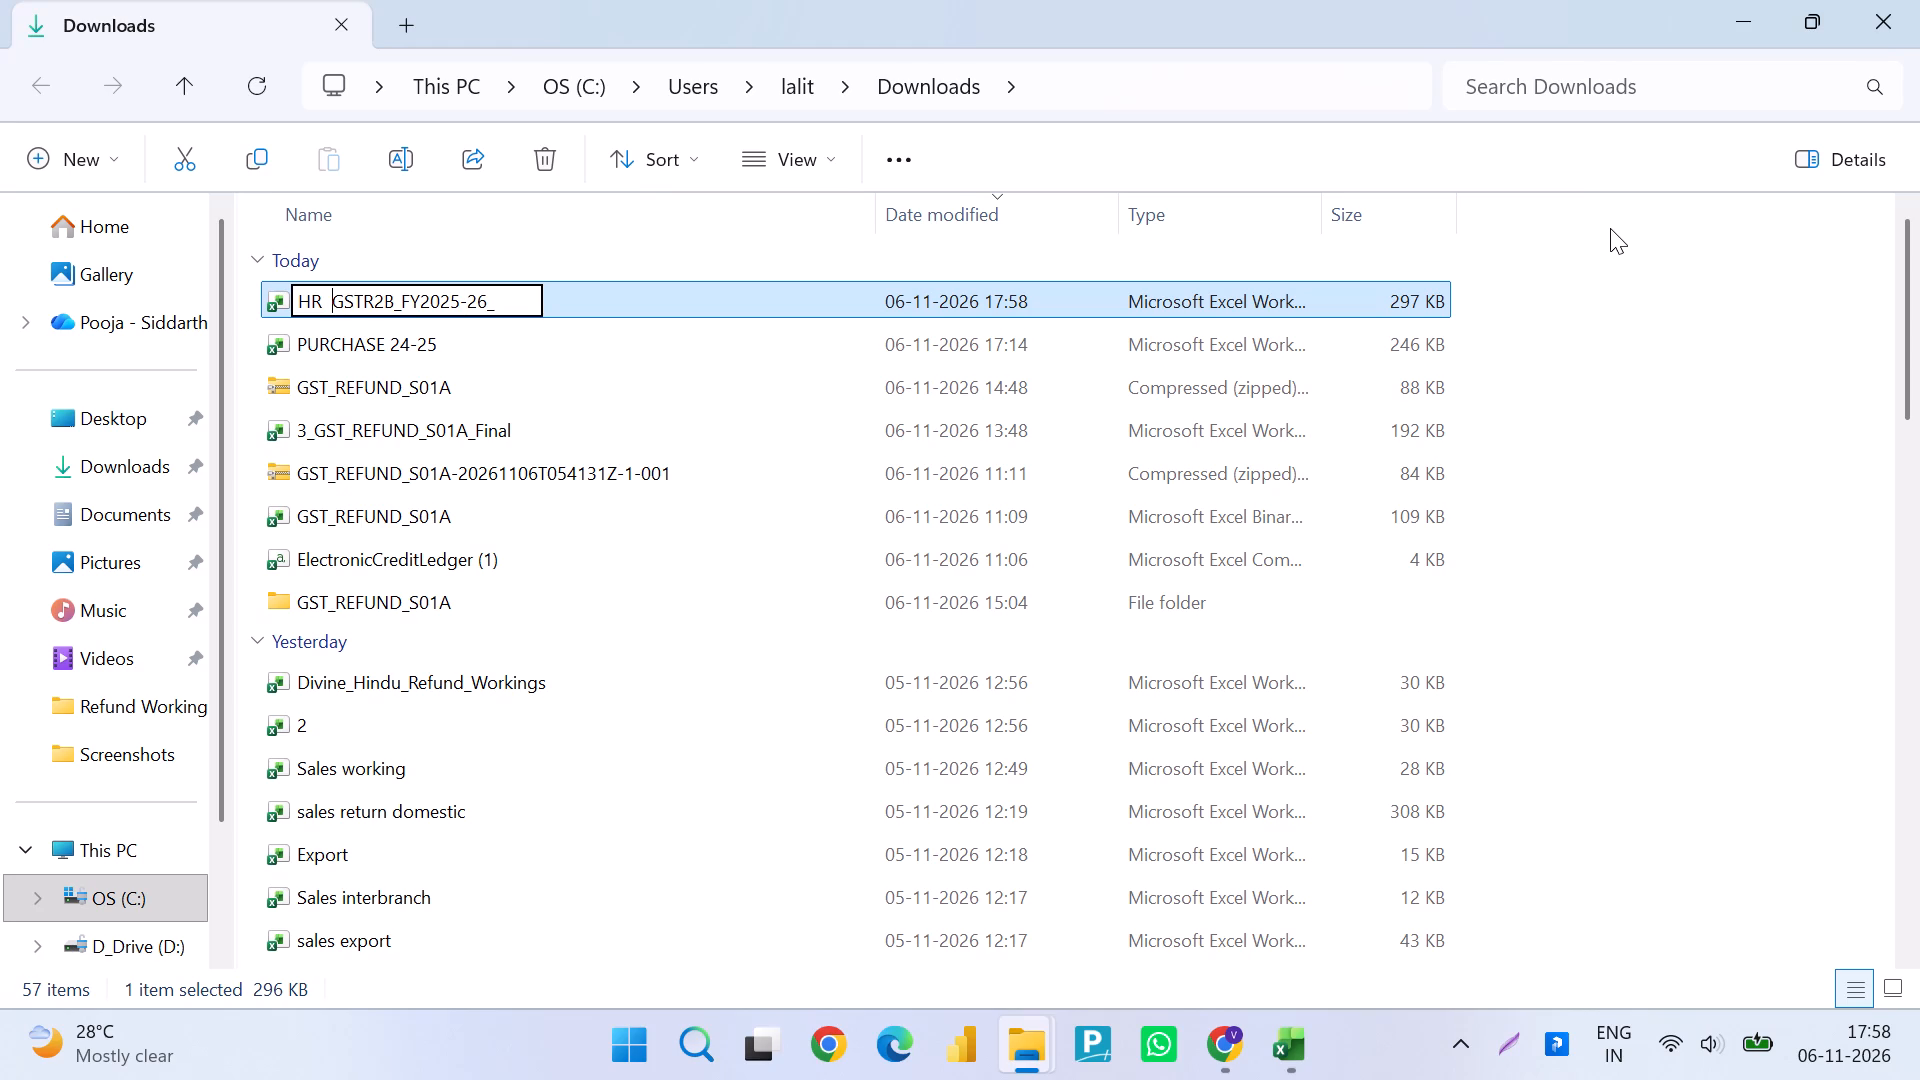
pyautogui.hotkey('ctrl', 'Left')
pyautogui.press('Right')
pyautogui.press('Right')
pyautogui.hotkey('shift', 'Right')
pyautogui.hotkey('shift', 'Right')
pyautogui.hotkey('shift', '_')
pyautogui.hotkey('ctrl', 'Right')
pyautogui.hotkey('ctrl', 'Right')
pyautogui.hotkey('ctrl', 'Right')
pyautogui.hotkey('ctrl', 'Right')
pyautogui.press('BackSpace')
pyautogui.press('Return')
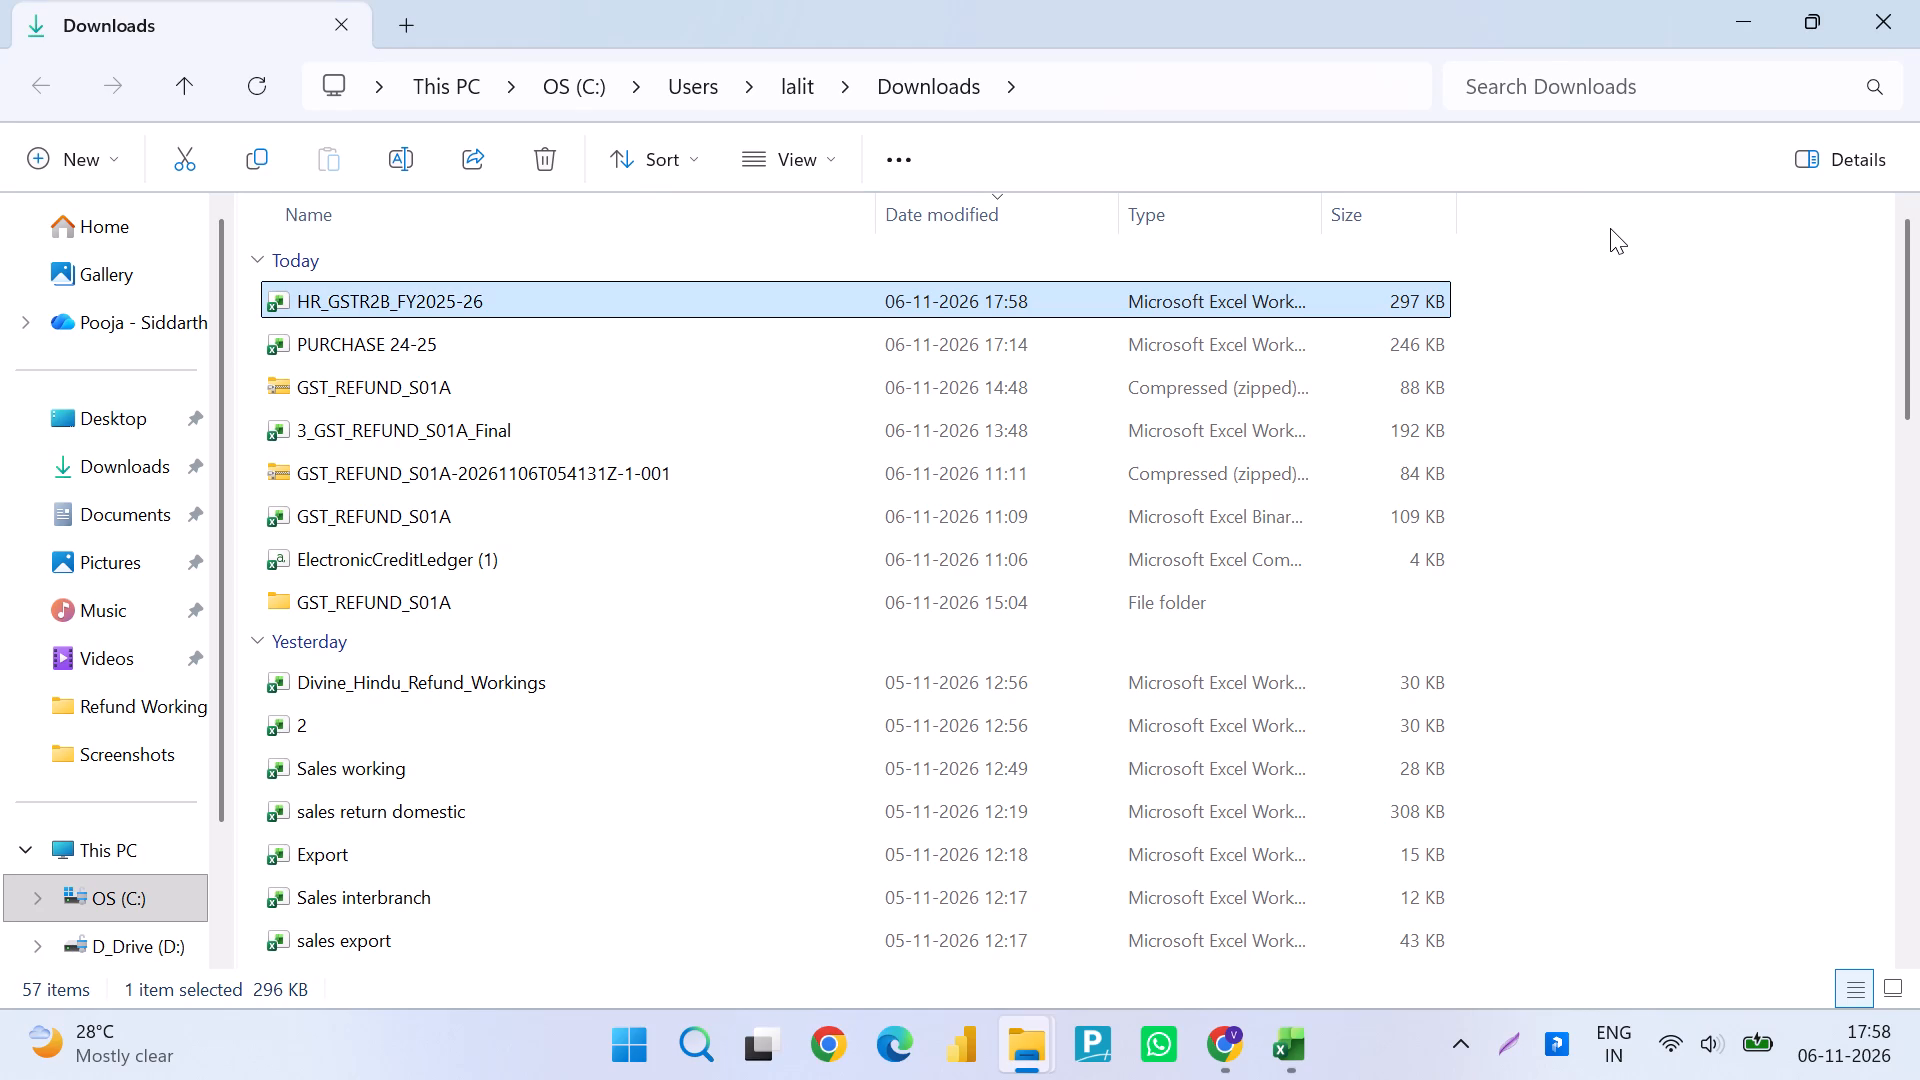
# Move HR_GSTR2B_FY2025-26 from Downloads to the GSTR-2B folder.
pyautogui.hotkey('ctrl', 'x')
pyautogui.hotkey('alt', 'Tab')
pyautogui.hotkey('alt', 'Down')
pyautogui.hotkey('alt', 'Left')
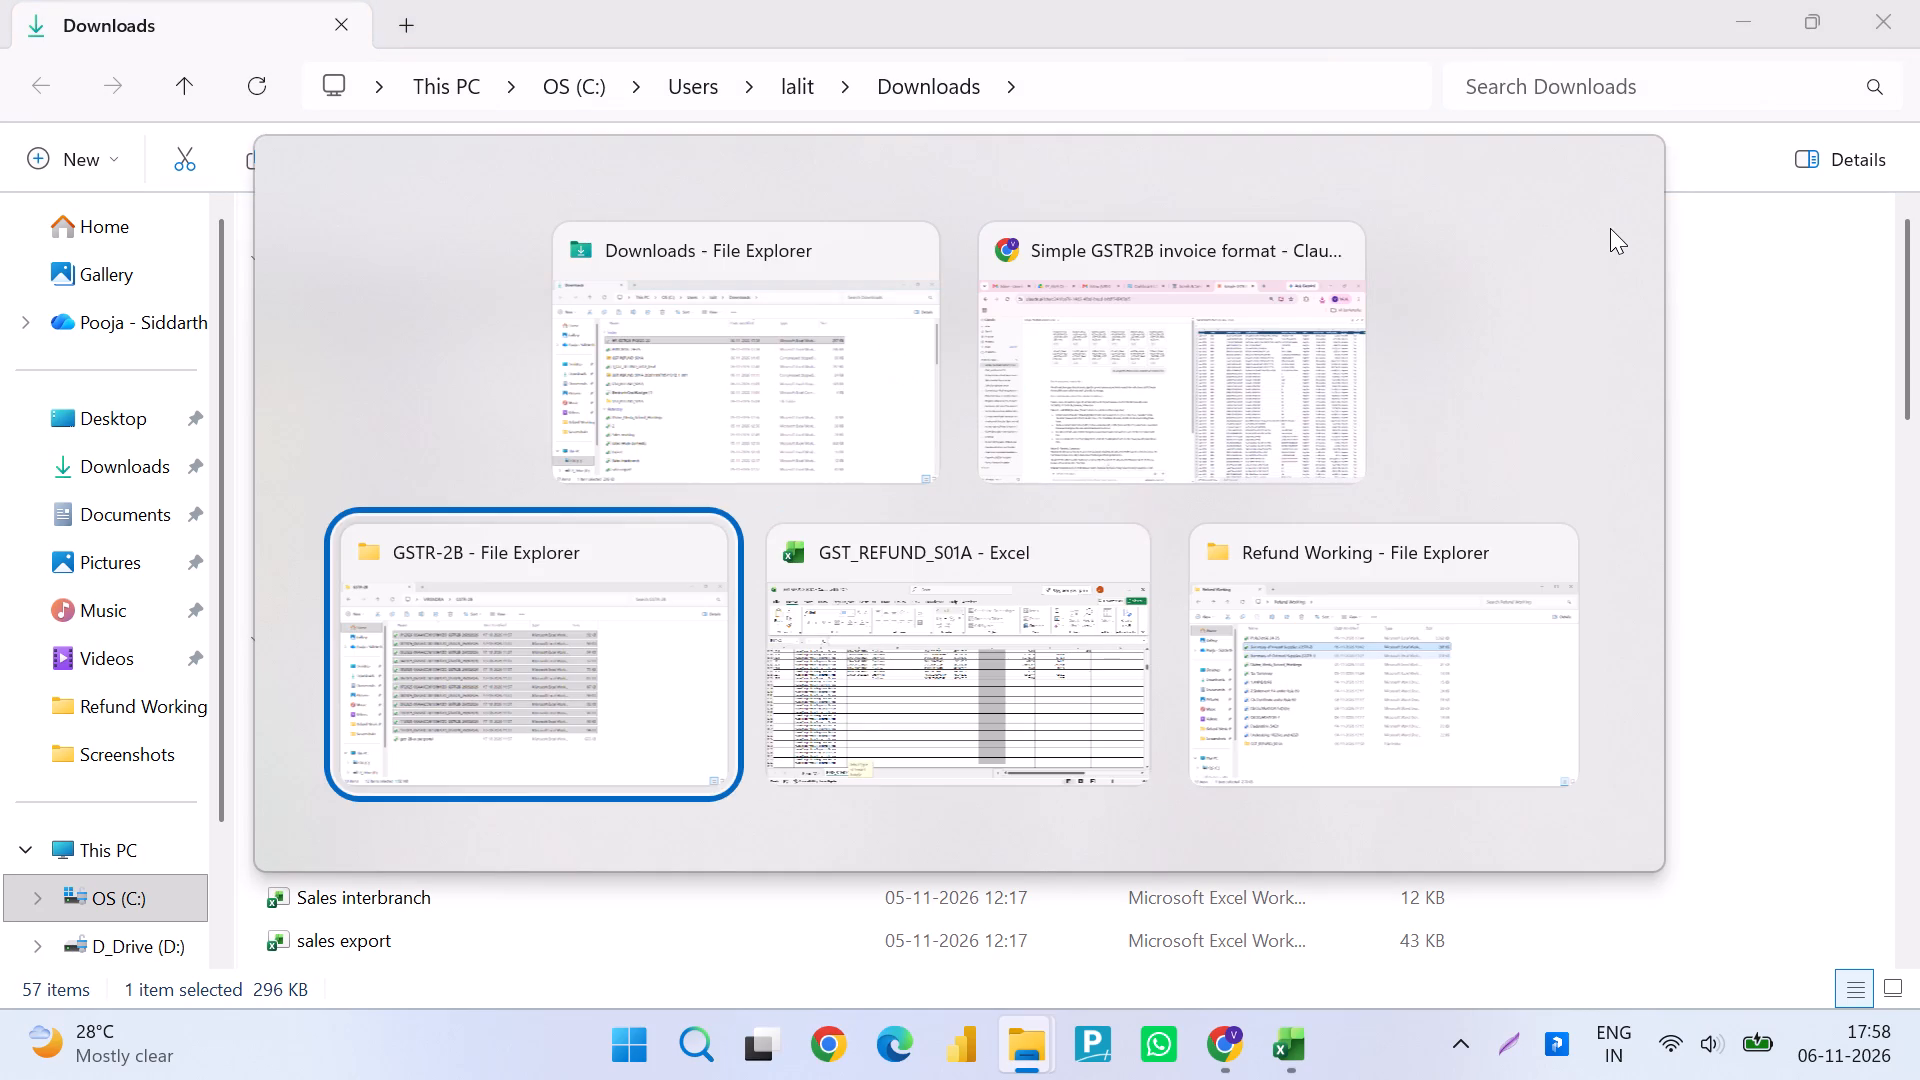
pyautogui.hotkey('ctrl', 'v')
# Open HR_GSTR2B_FY2025-26 from the GSTR-2B folder in Excel and enable editing.
pyautogui.press('Return')
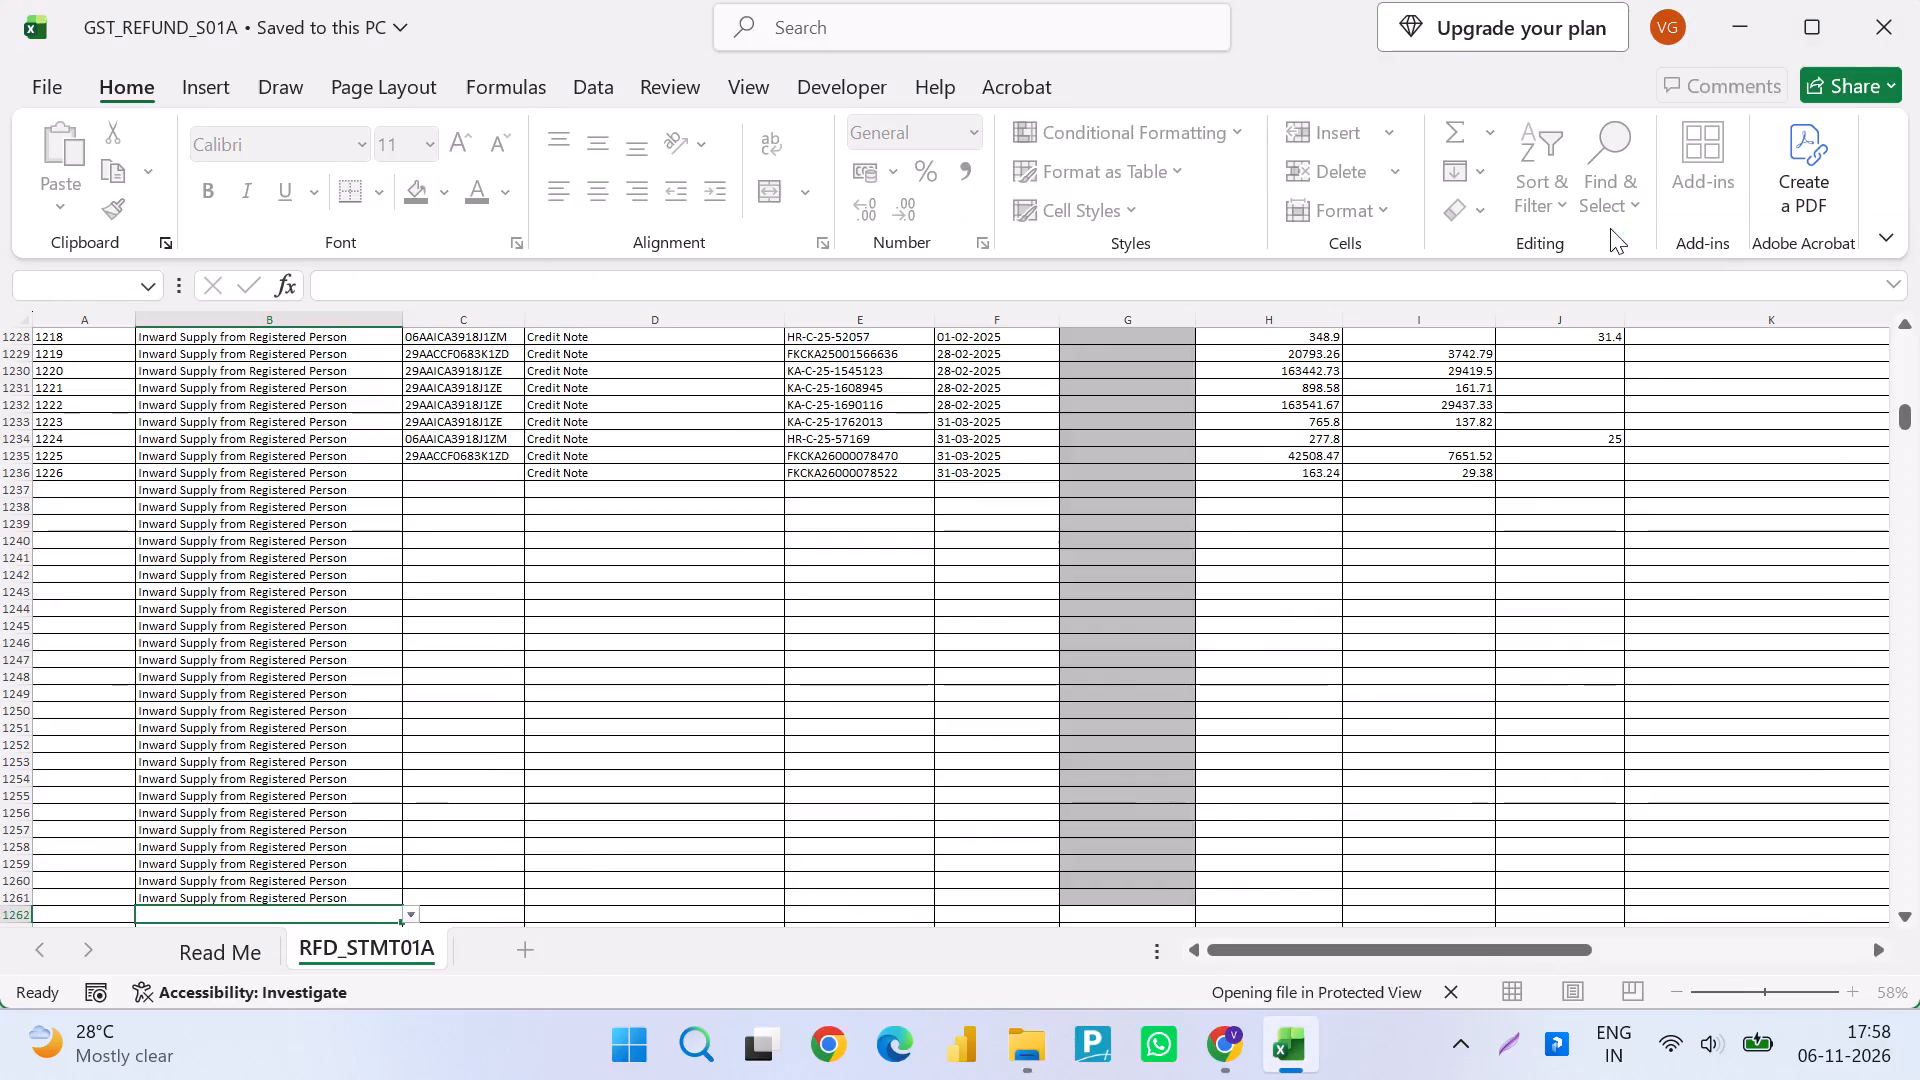
pyautogui.press('F2')
pyautogui.press('Left')
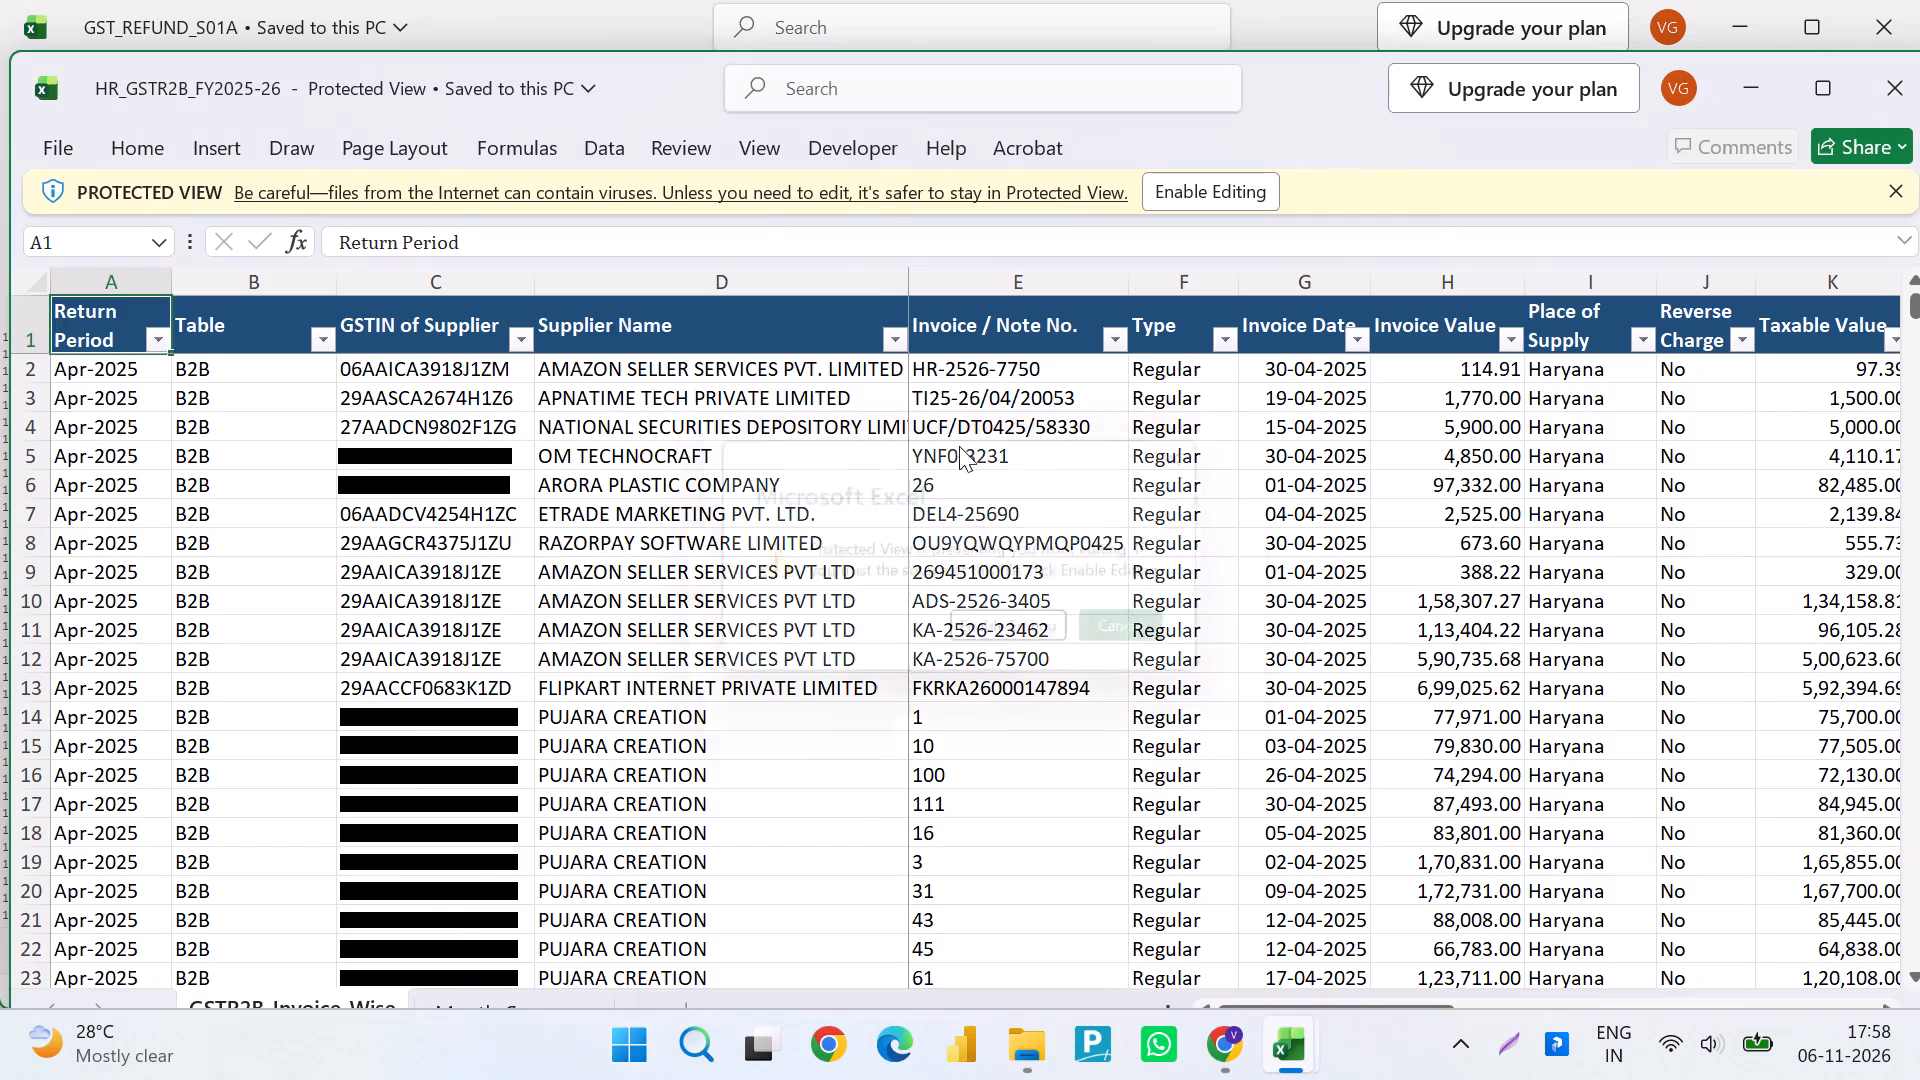
pyautogui.press('Return')
pyautogui.press('pageup')
pyautogui.press('pageup')
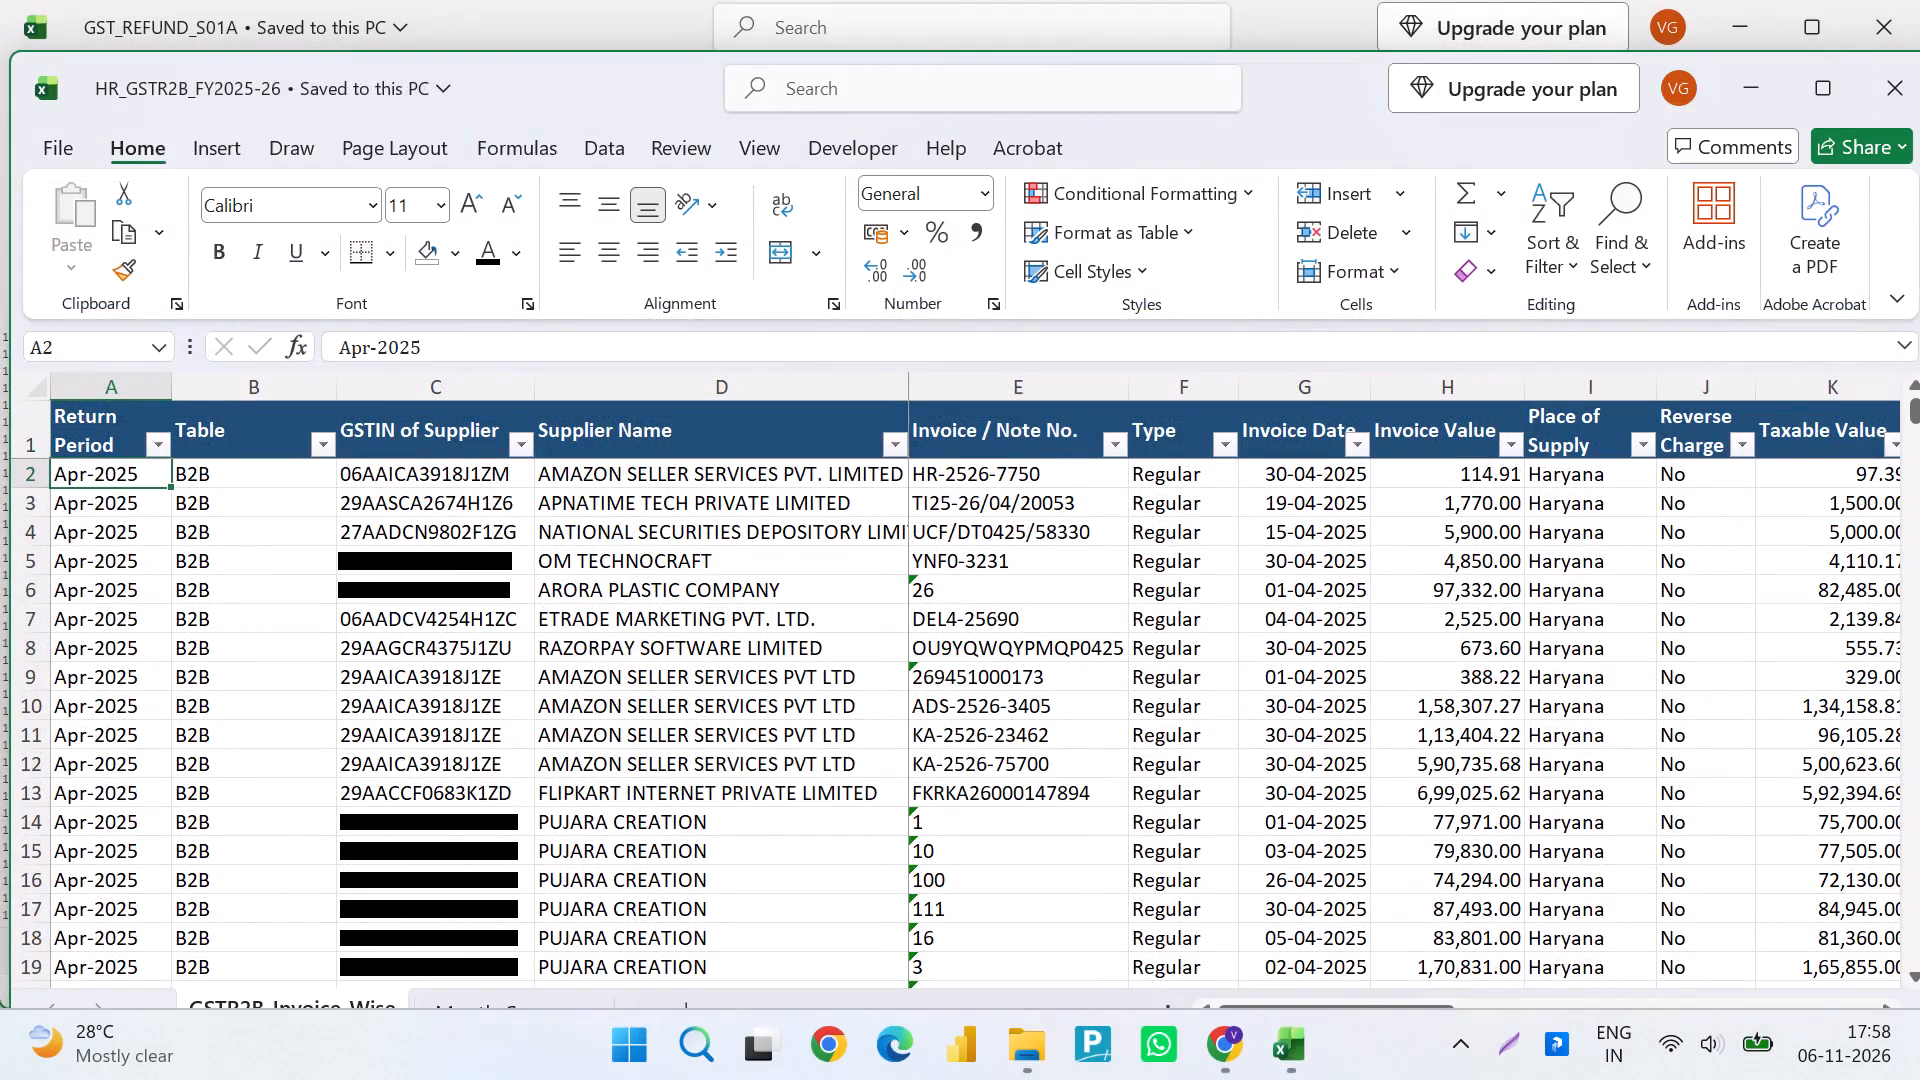
# Maximise the workbook window and remove the filters from the GSTR2B_Invoice_Wise header row.
pyautogui.press('super+Up')
pyautogui.press('Up')
pyautogui.hotkey('ctrl', 'shift', 'l')
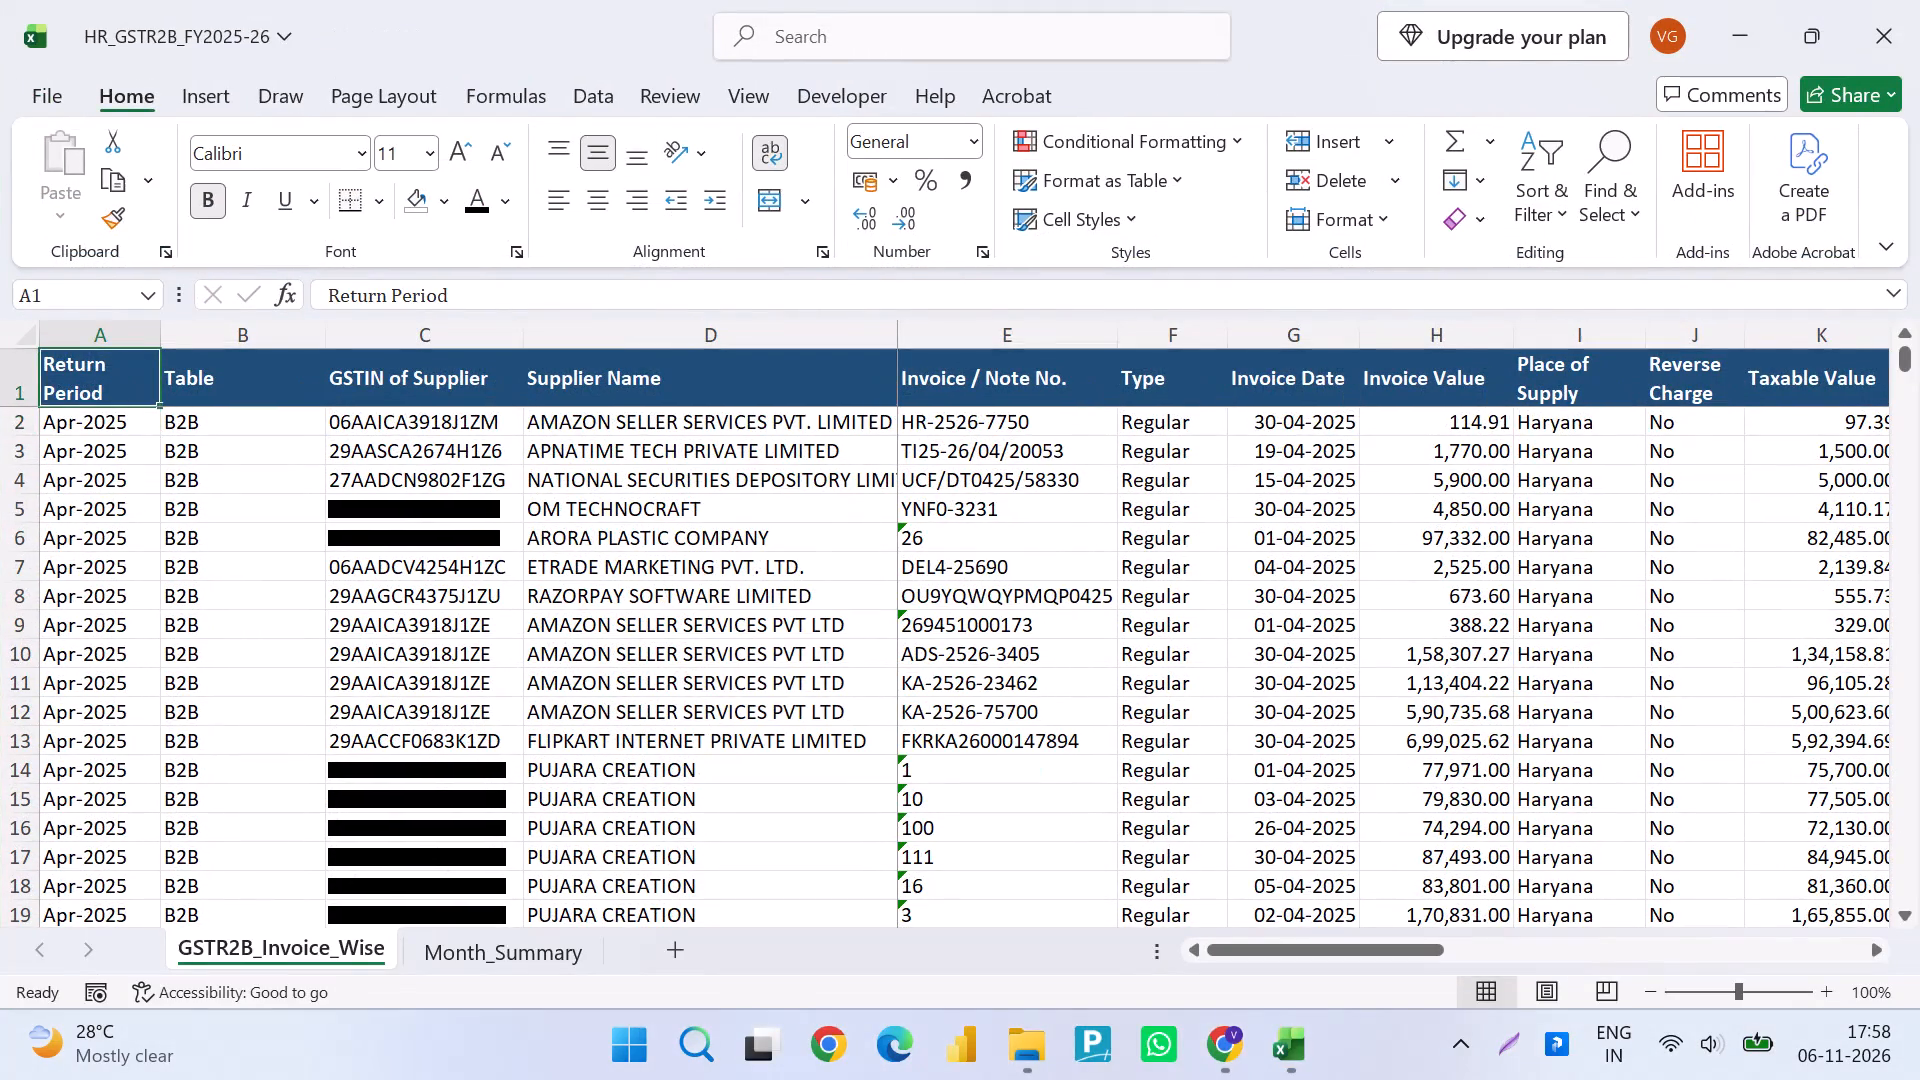
# Turn off text wrapping across the whole GSTR2B_Invoice_Wise sheet and autofit its column widths.
pyautogui.press('Down')
pyautogui.hotkey('ctrl', 'Down')
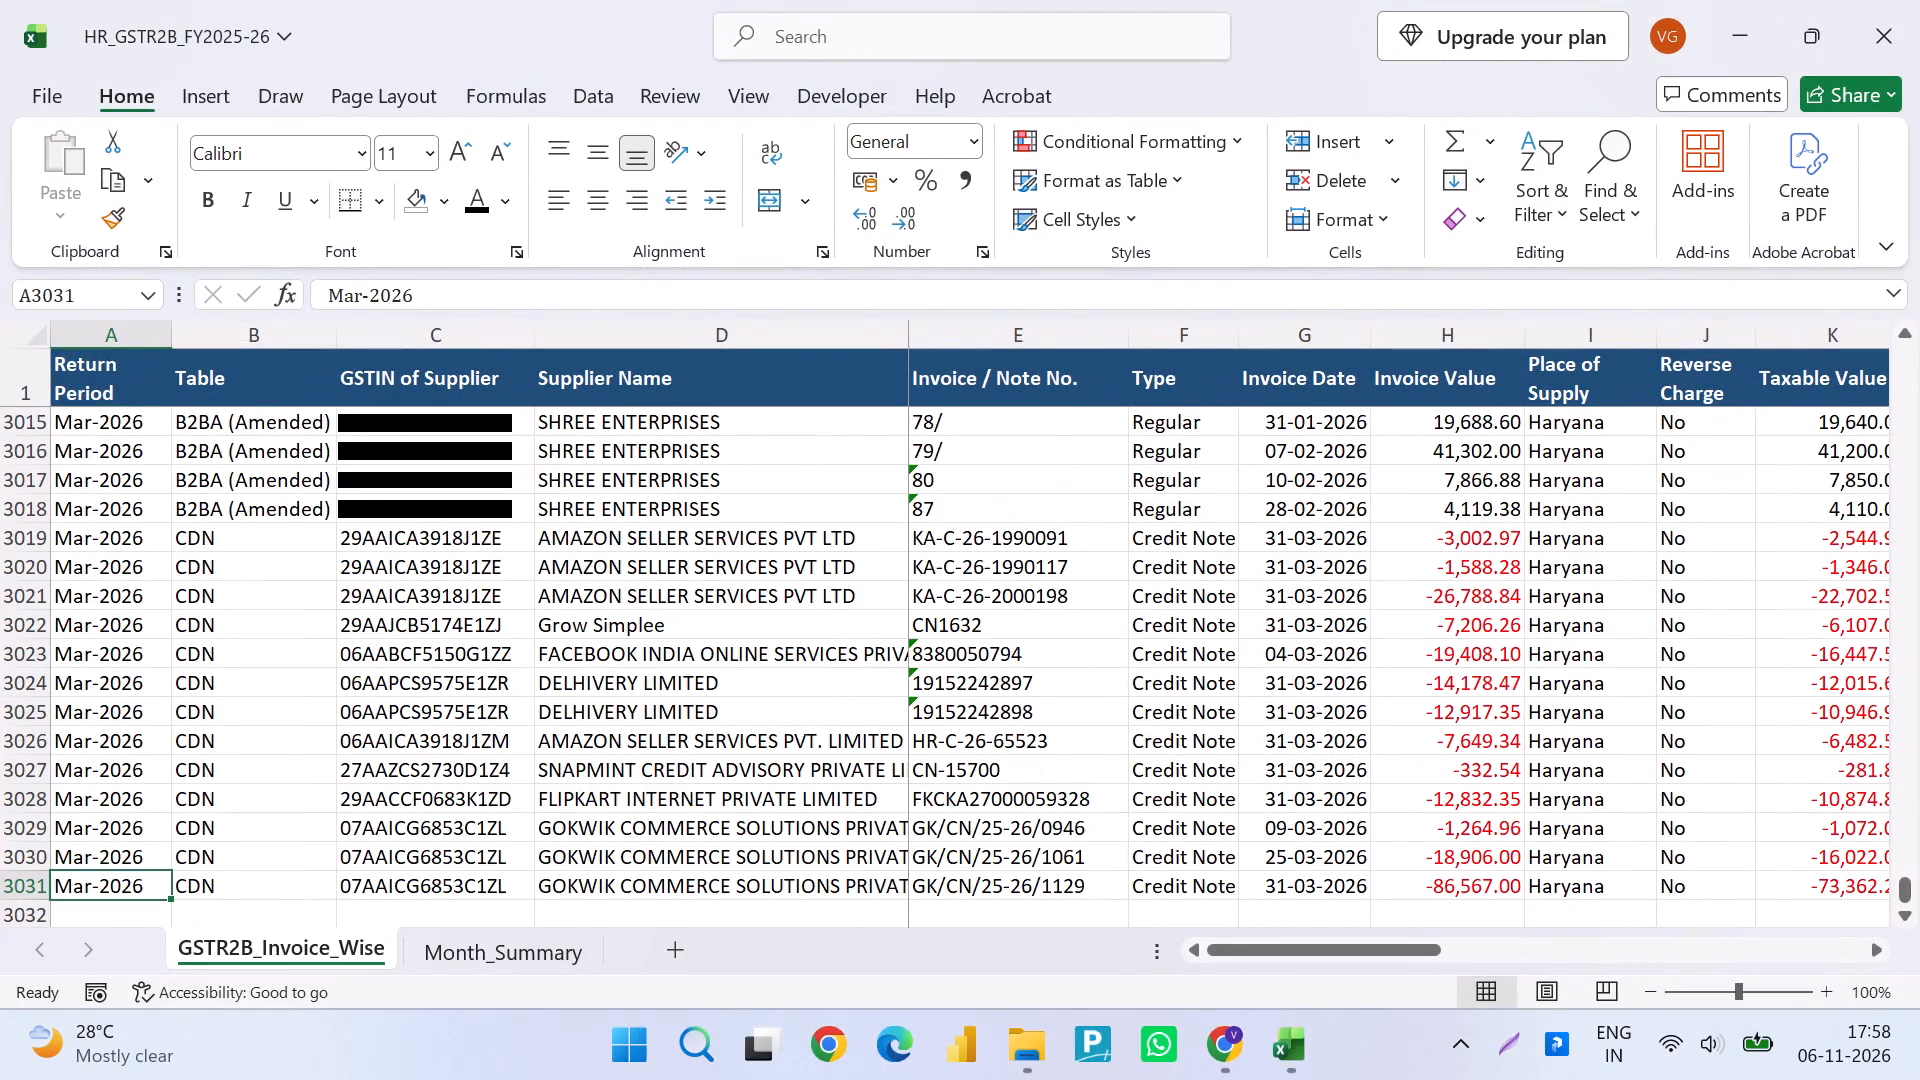
pyautogui.click(520, 939)
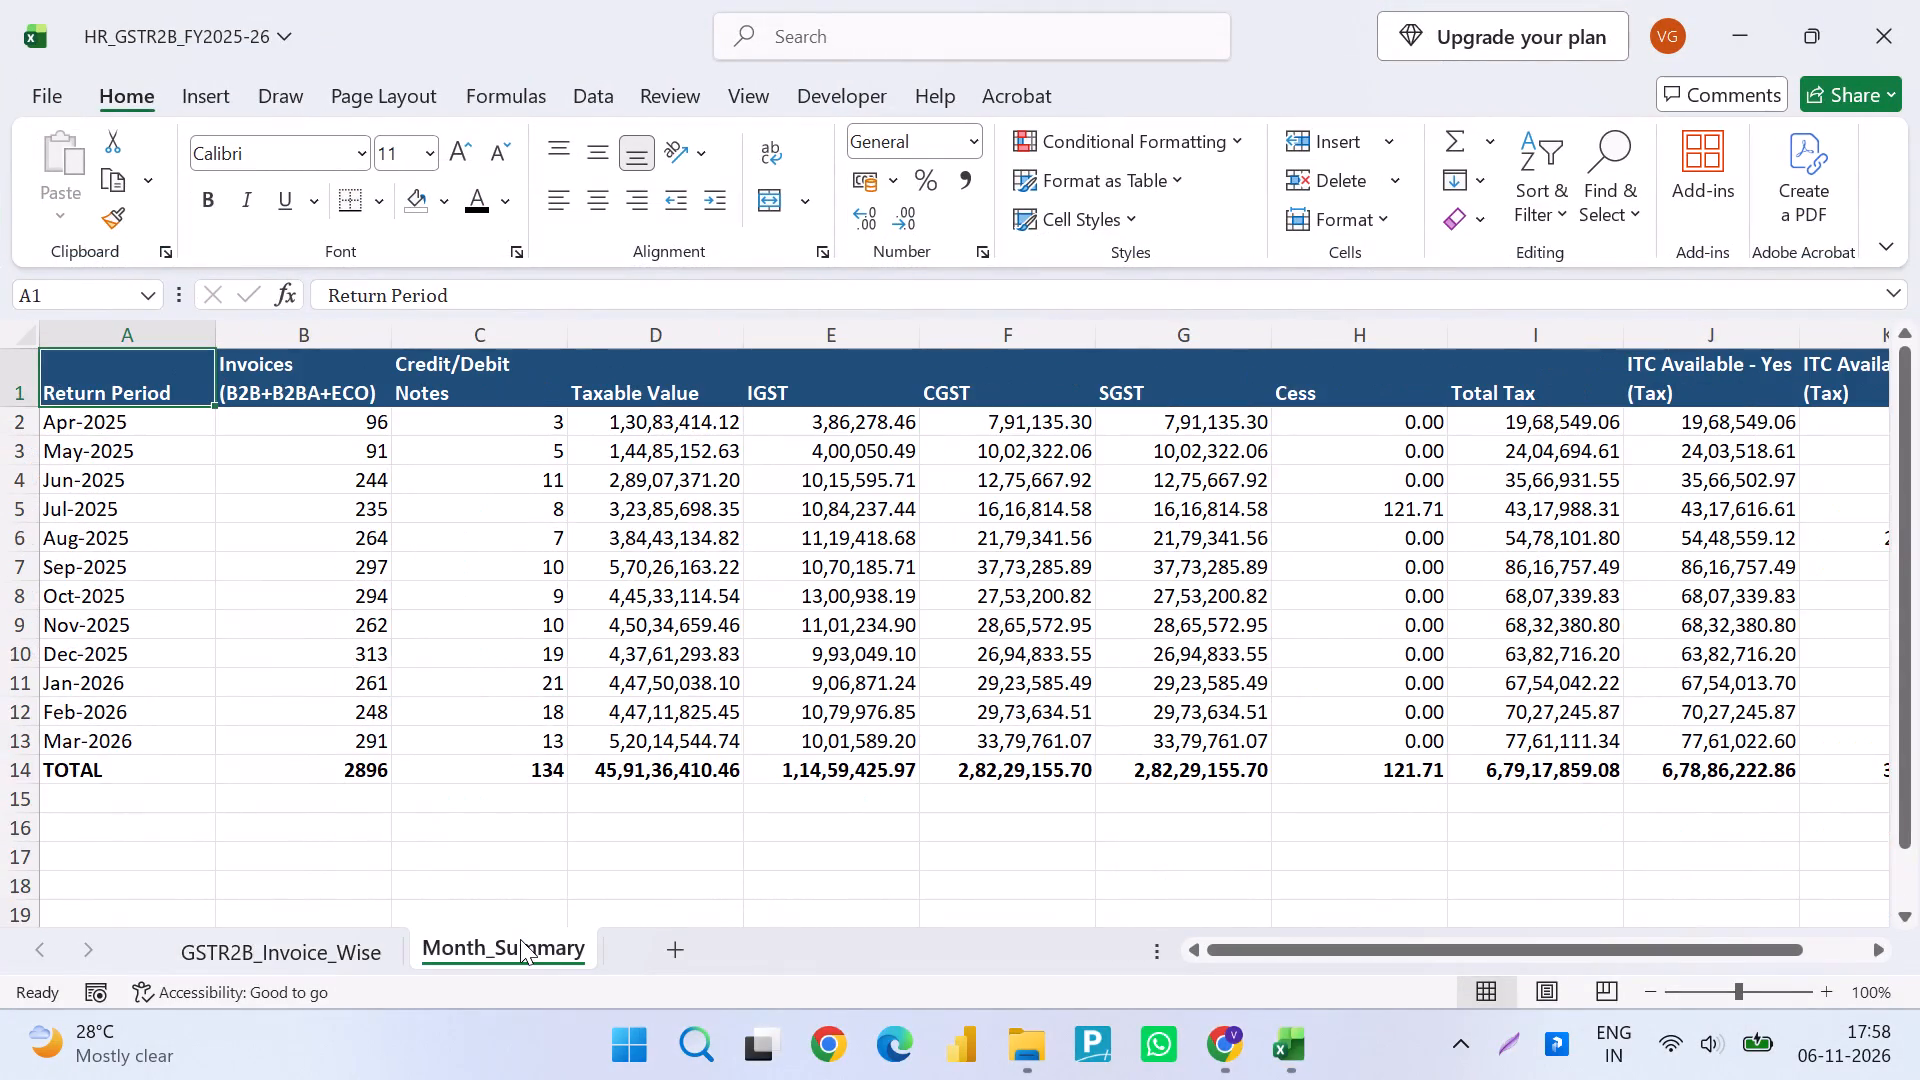
pyautogui.click(342, 940)
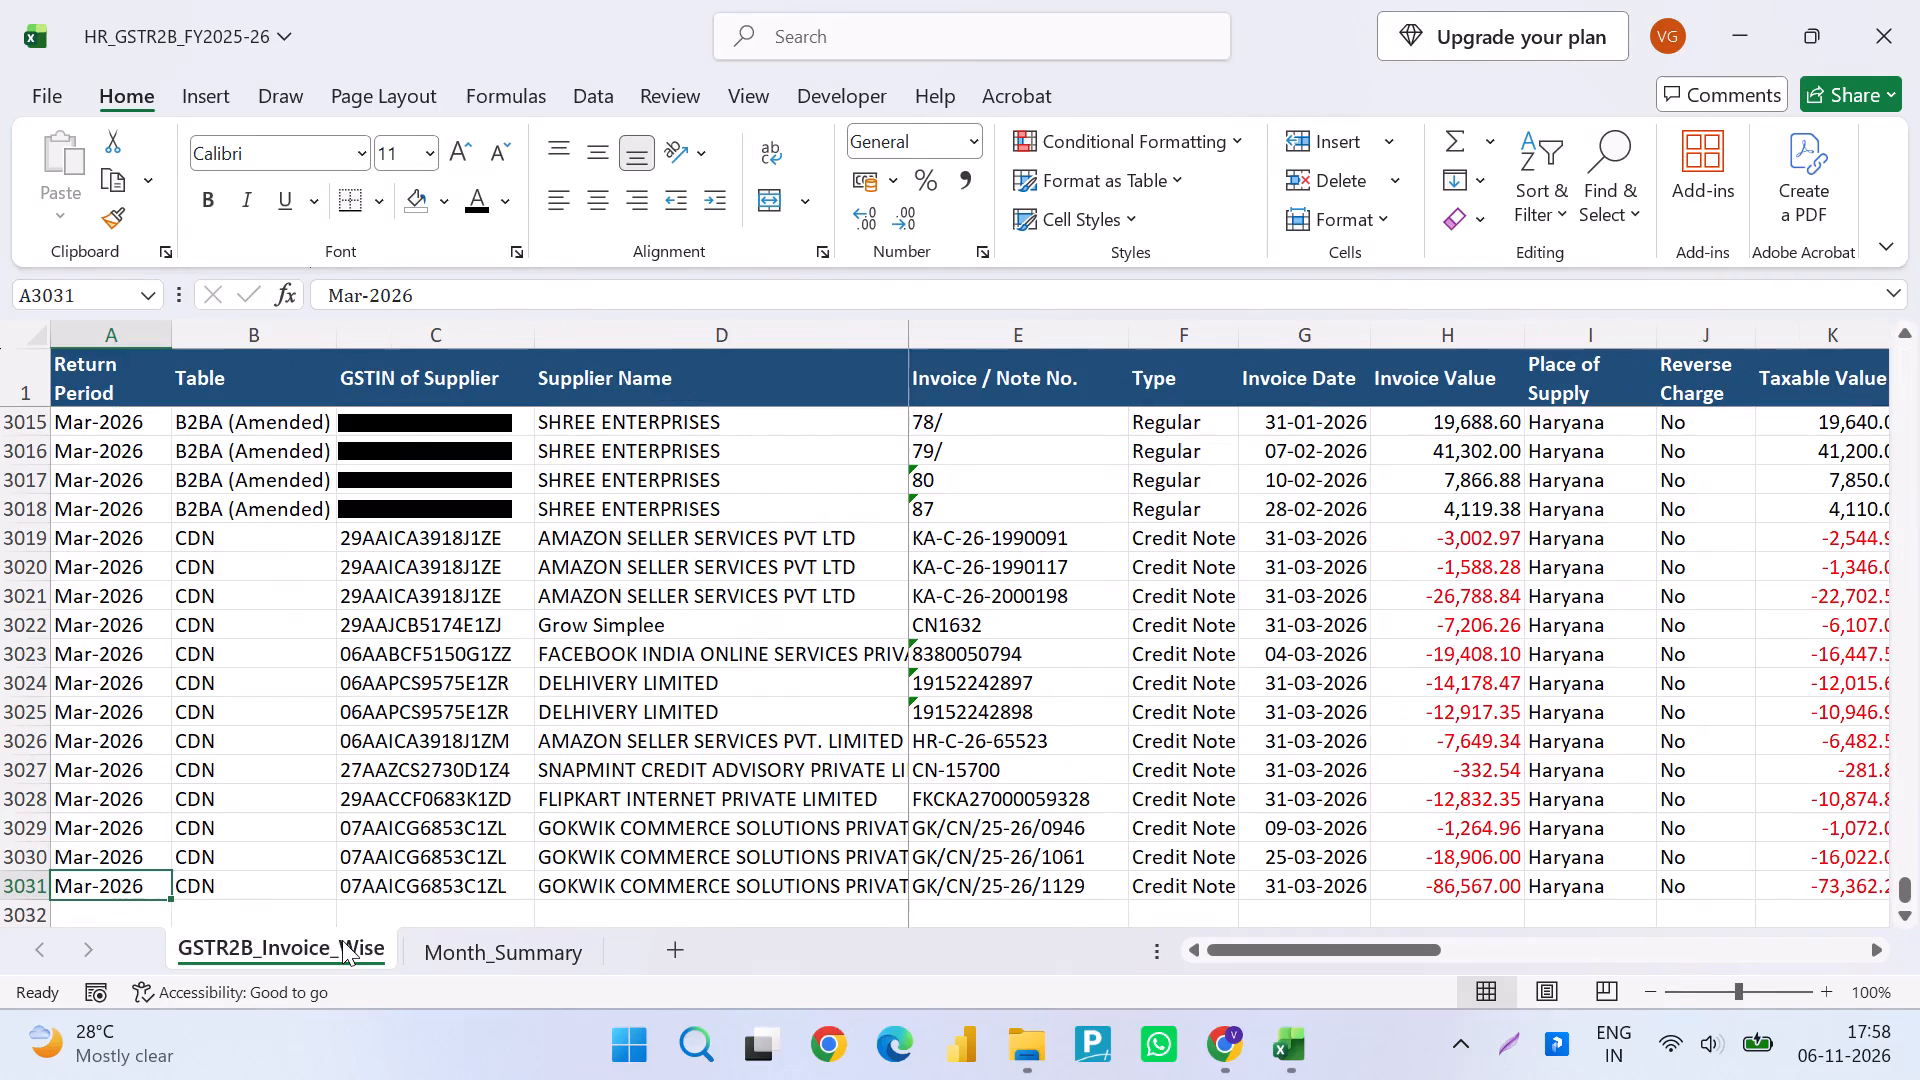
pyautogui.hotkey('ctrl', 'Up')
pyautogui.hotkey('shift', 'space')
pyautogui.hotkey('ctrl', 'a')
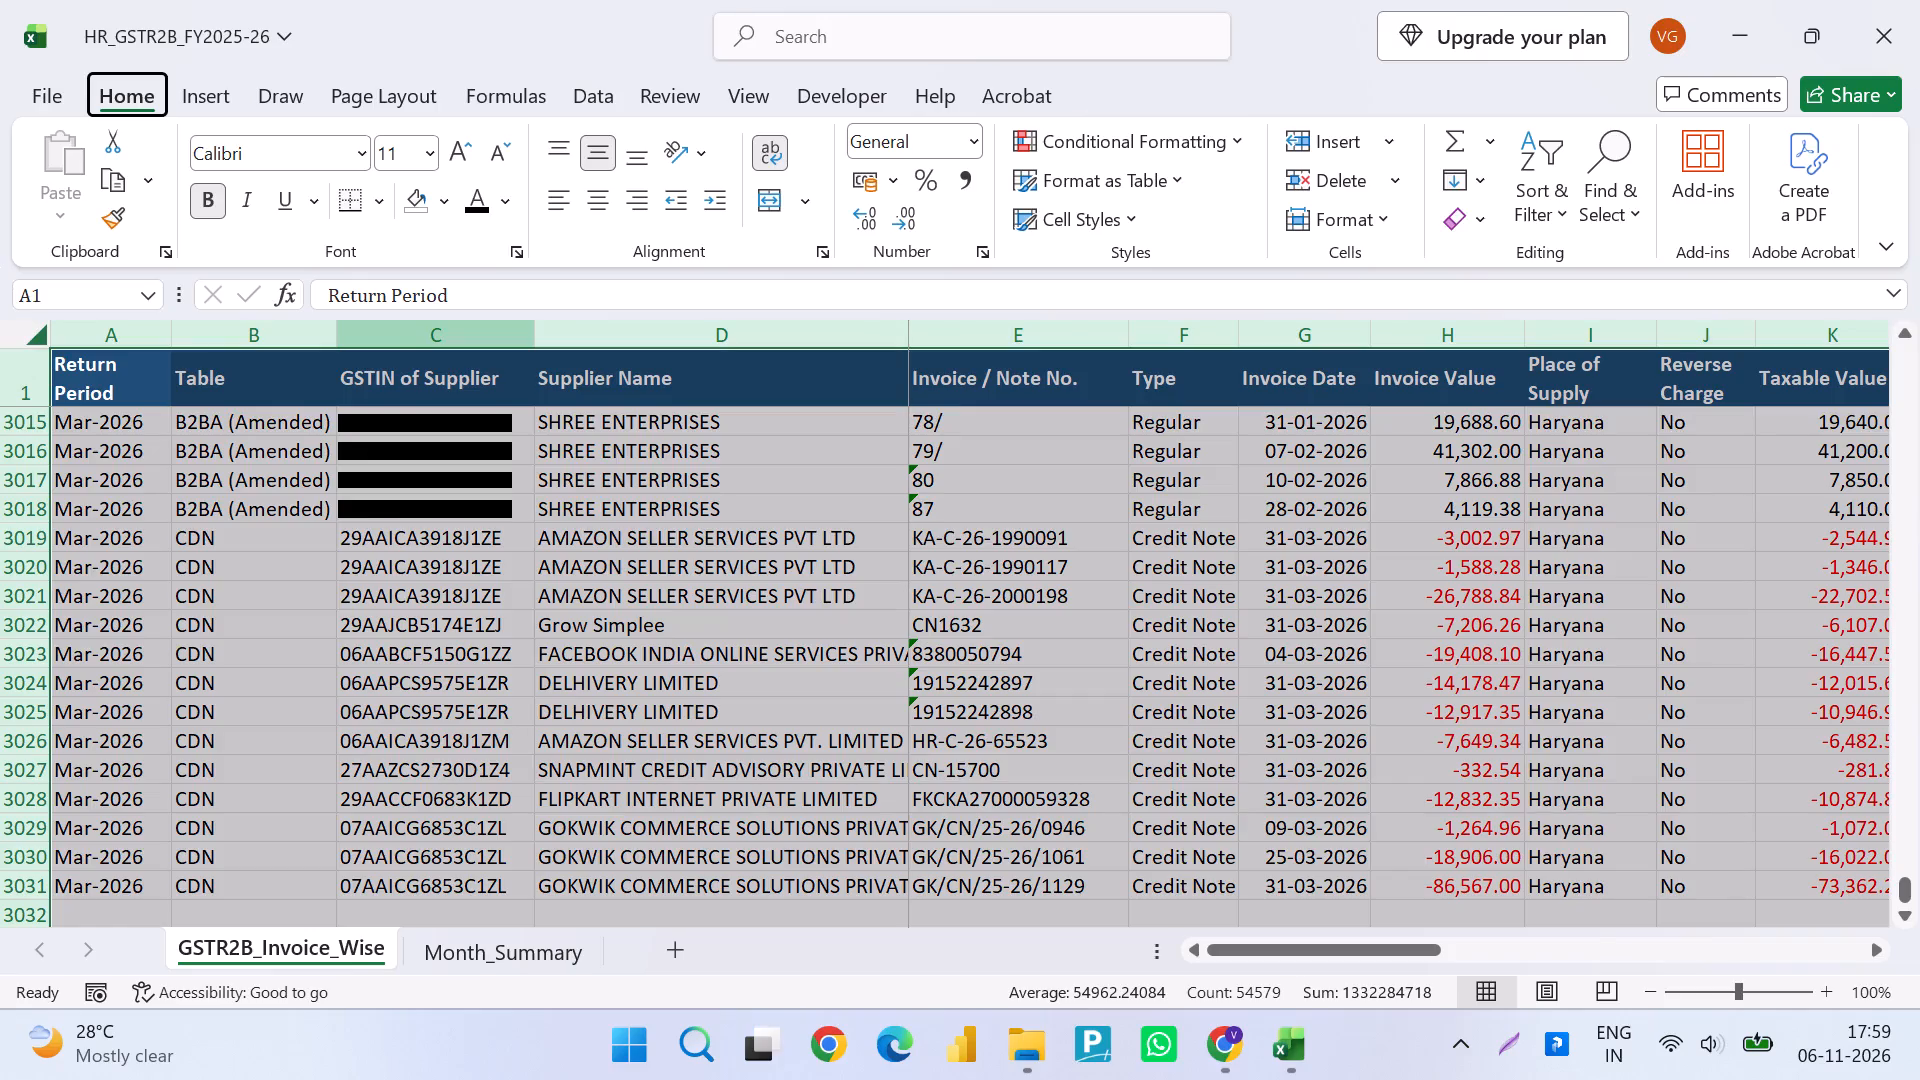
pyautogui.write('hw')
pyautogui.hotkey('alt', 'h')
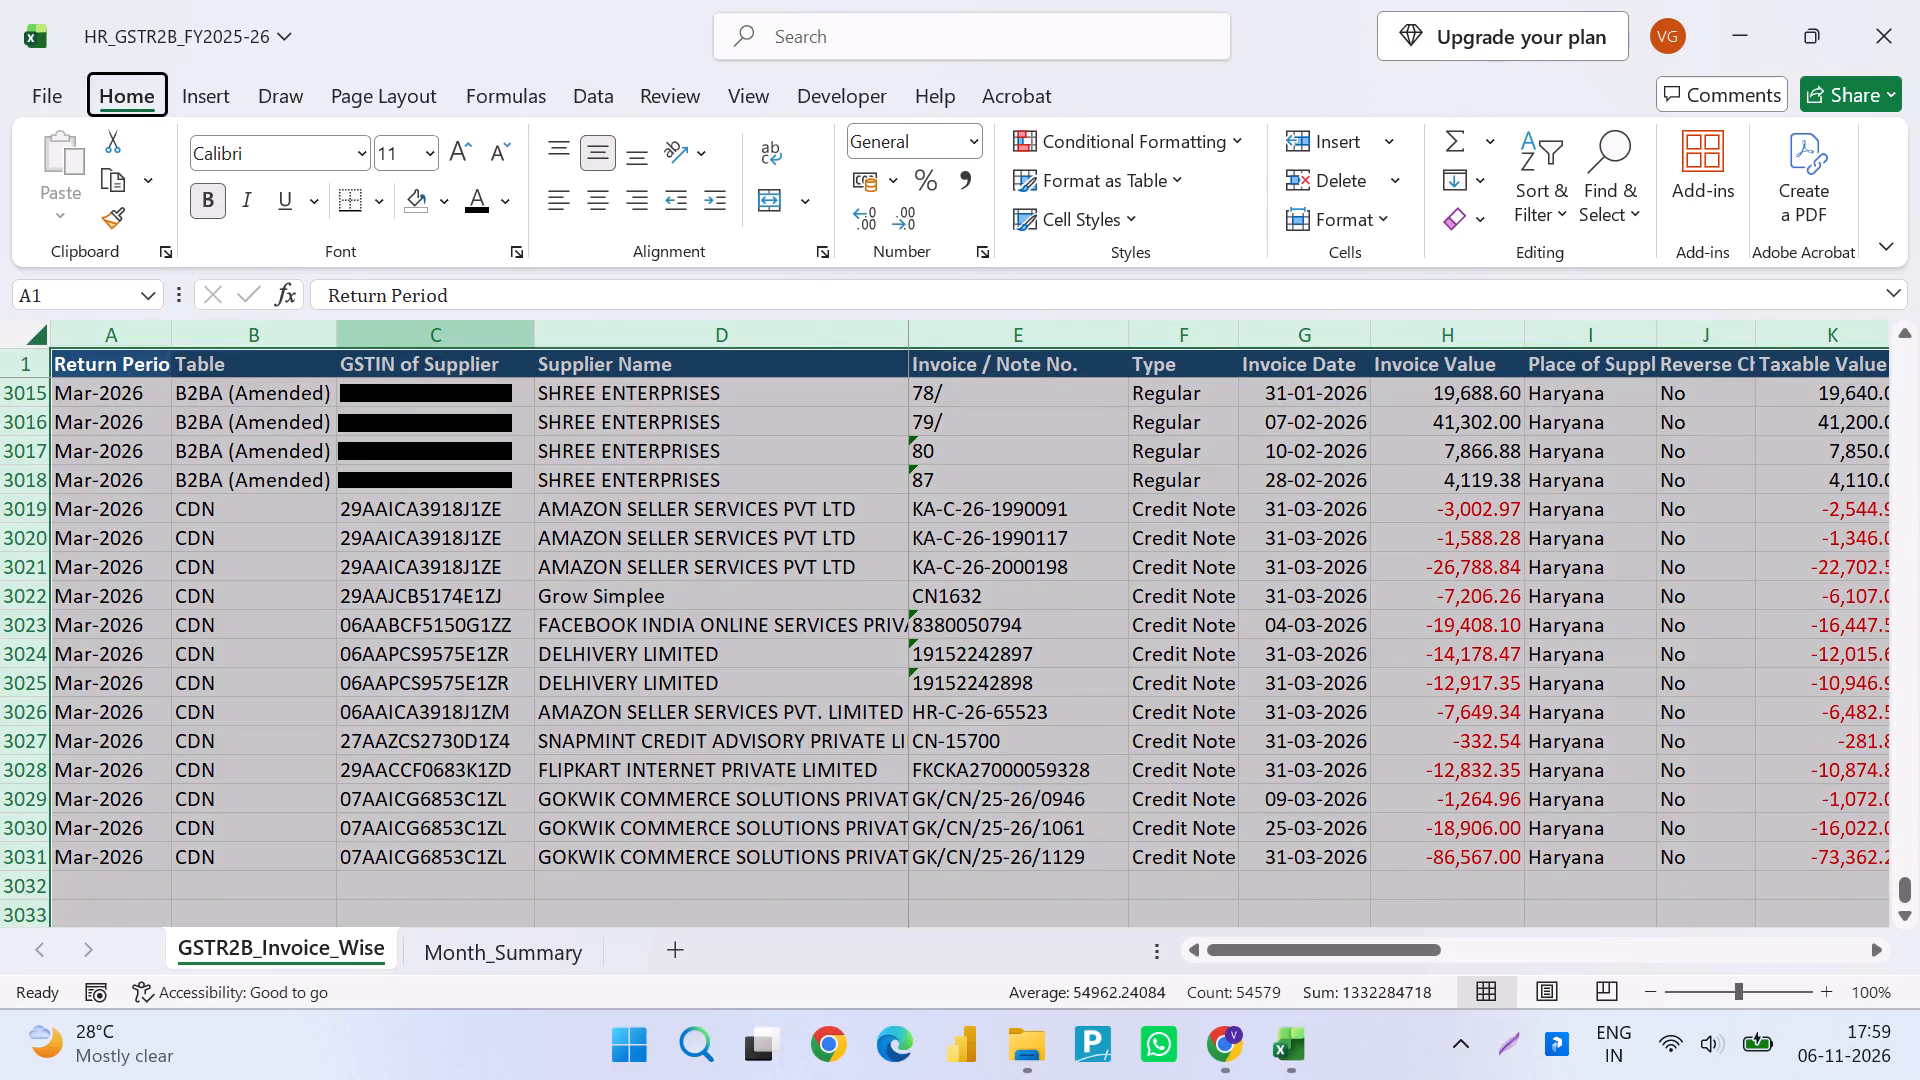
pyautogui.write('oi')
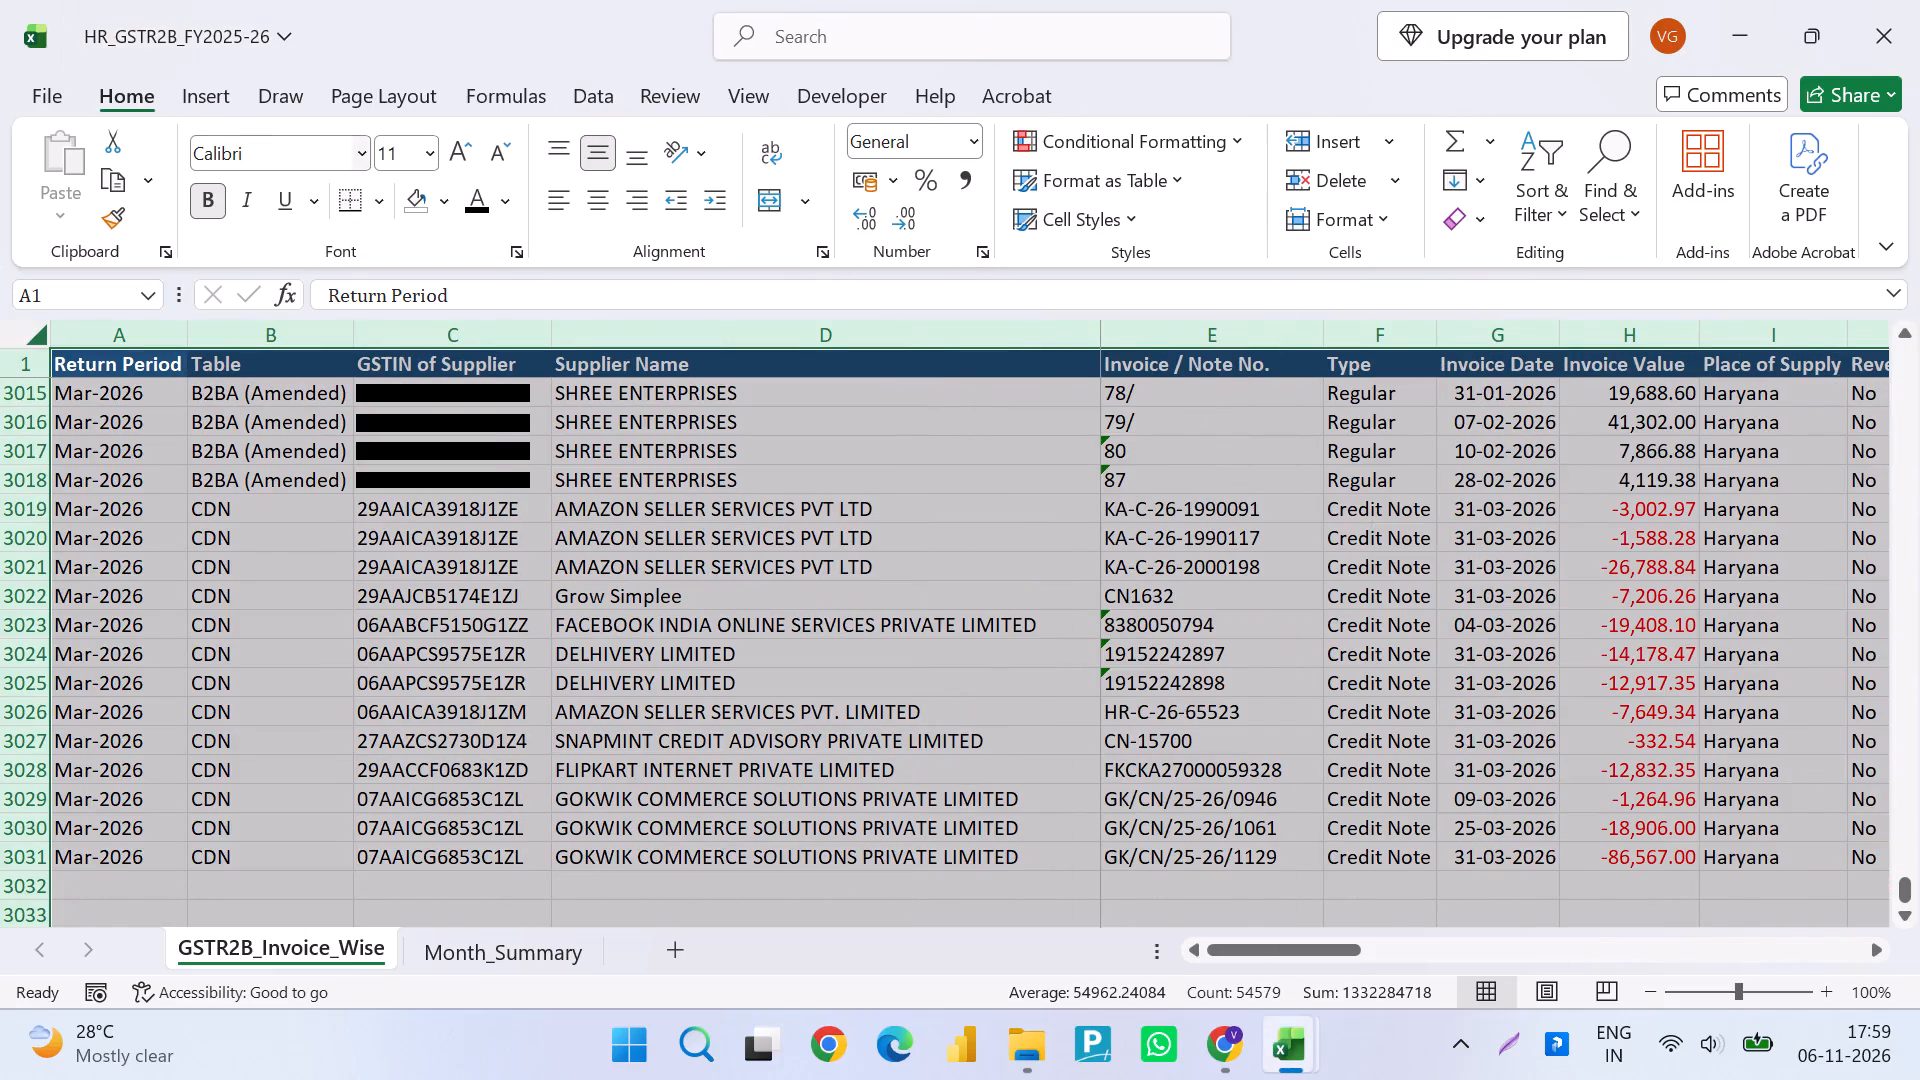
# Set the font of the whole GSTR2B_Invoice_Wise sheet to Calibri size 6 and autofit the column widths again.
pyautogui.click(261, 144)
pyautogui.write('cal')
pyautogui.press('Tab')
pyautogui.press('8')
pyautogui.press('Return')
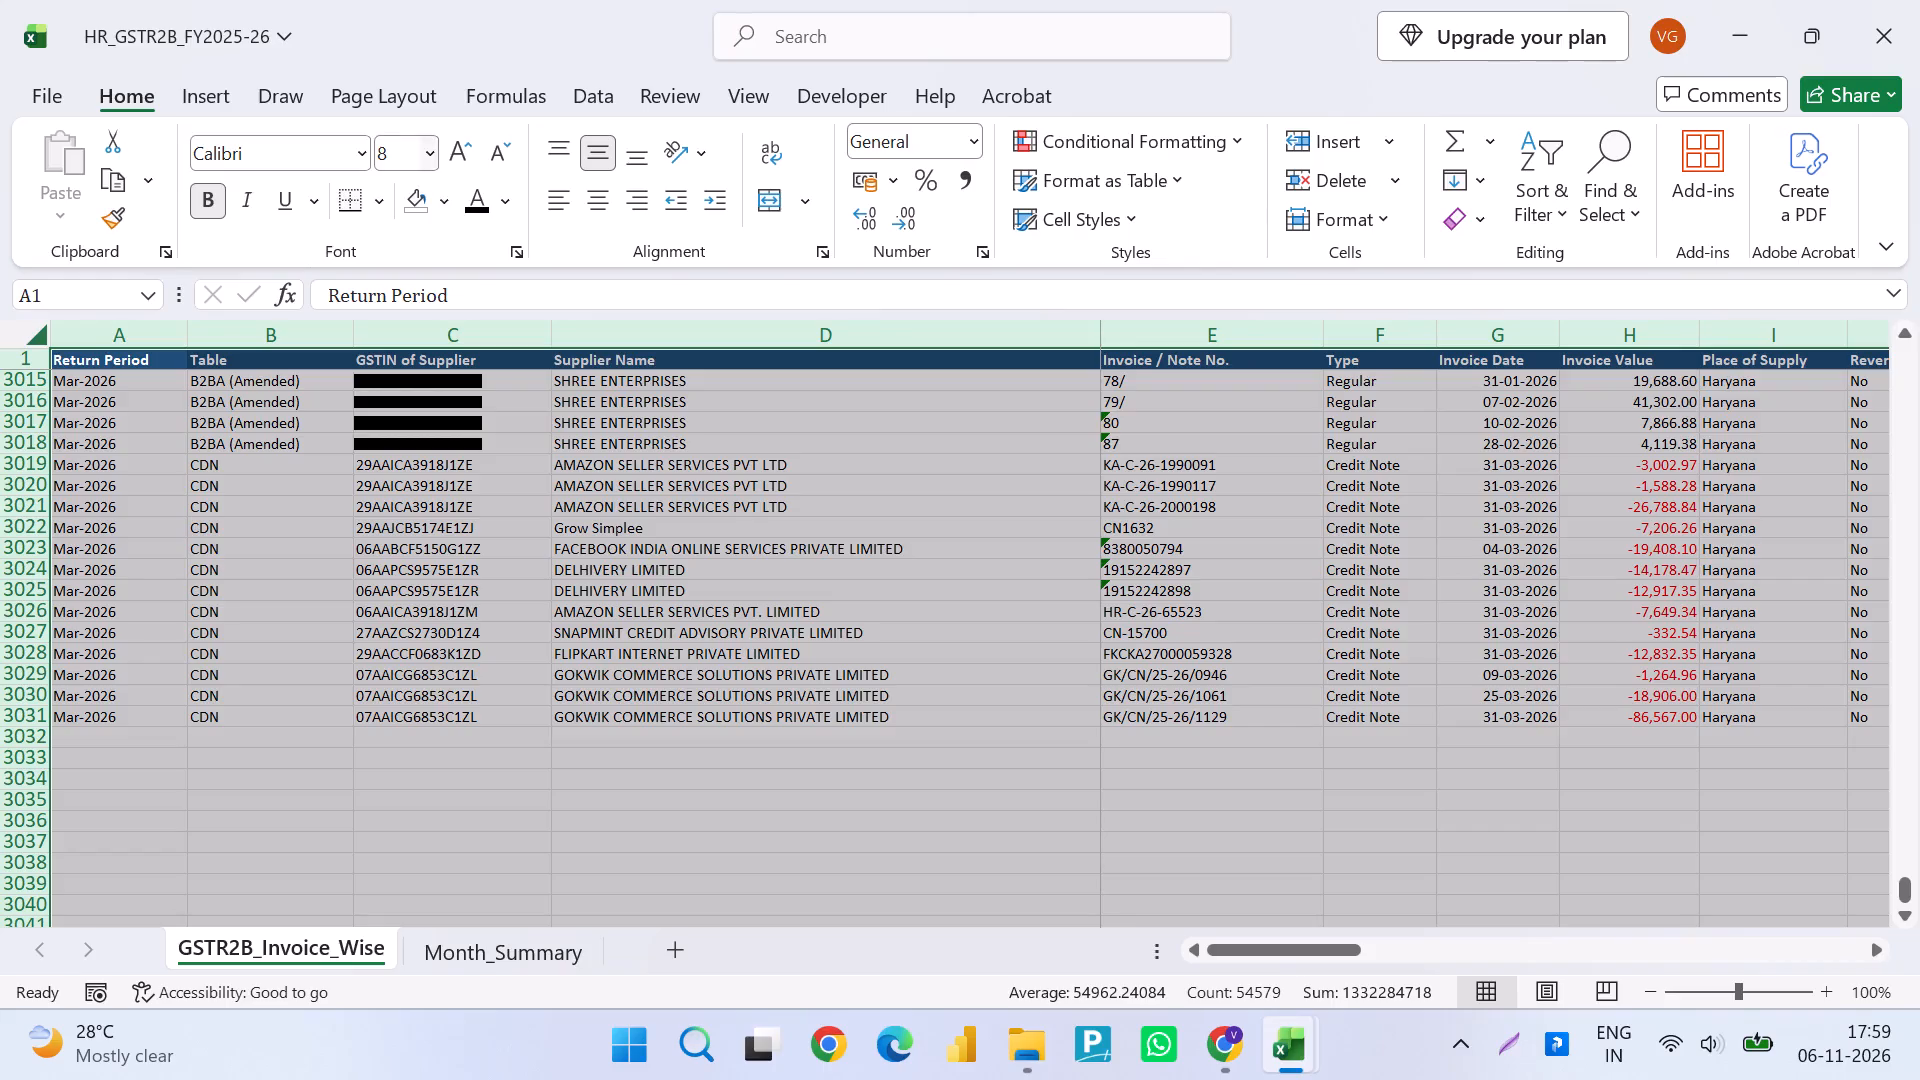
pyautogui.click(409, 147)
pyautogui.press('6')
pyautogui.press('Return')
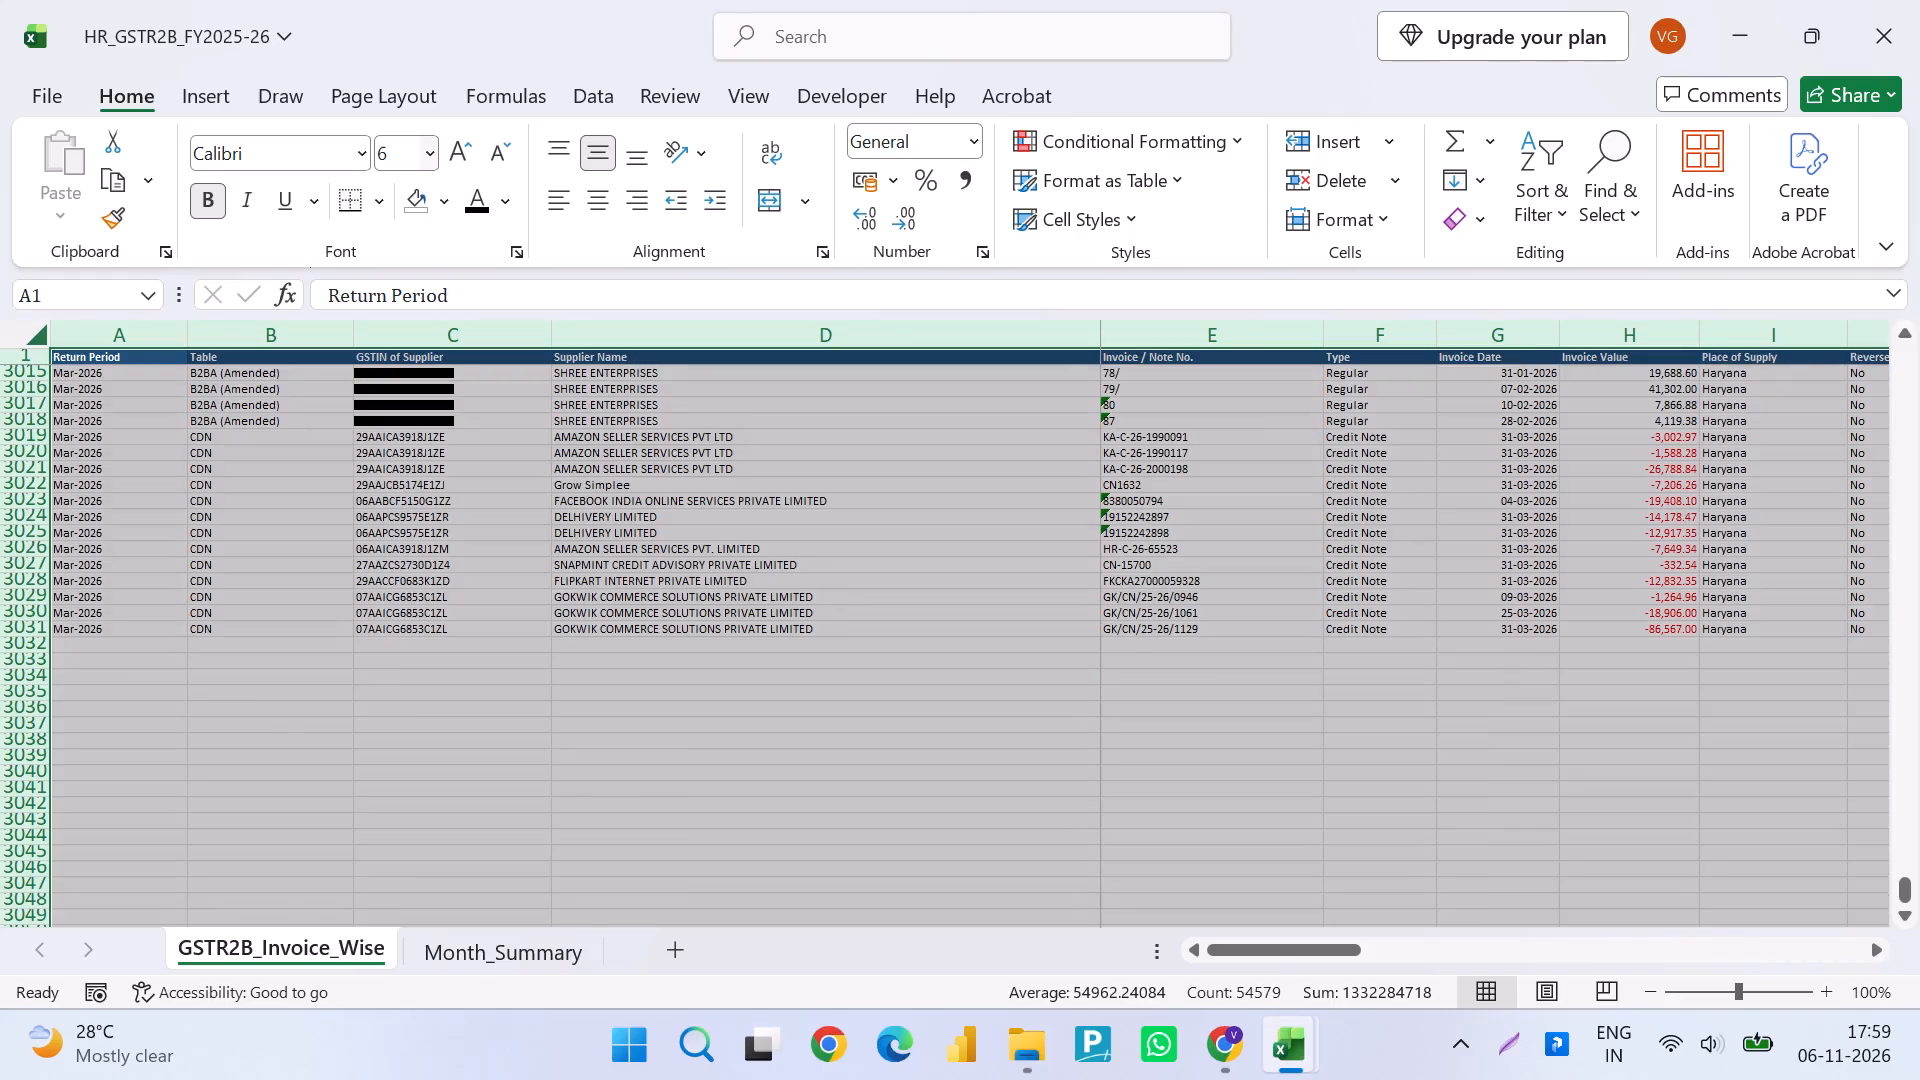
pyautogui.write('hoi')
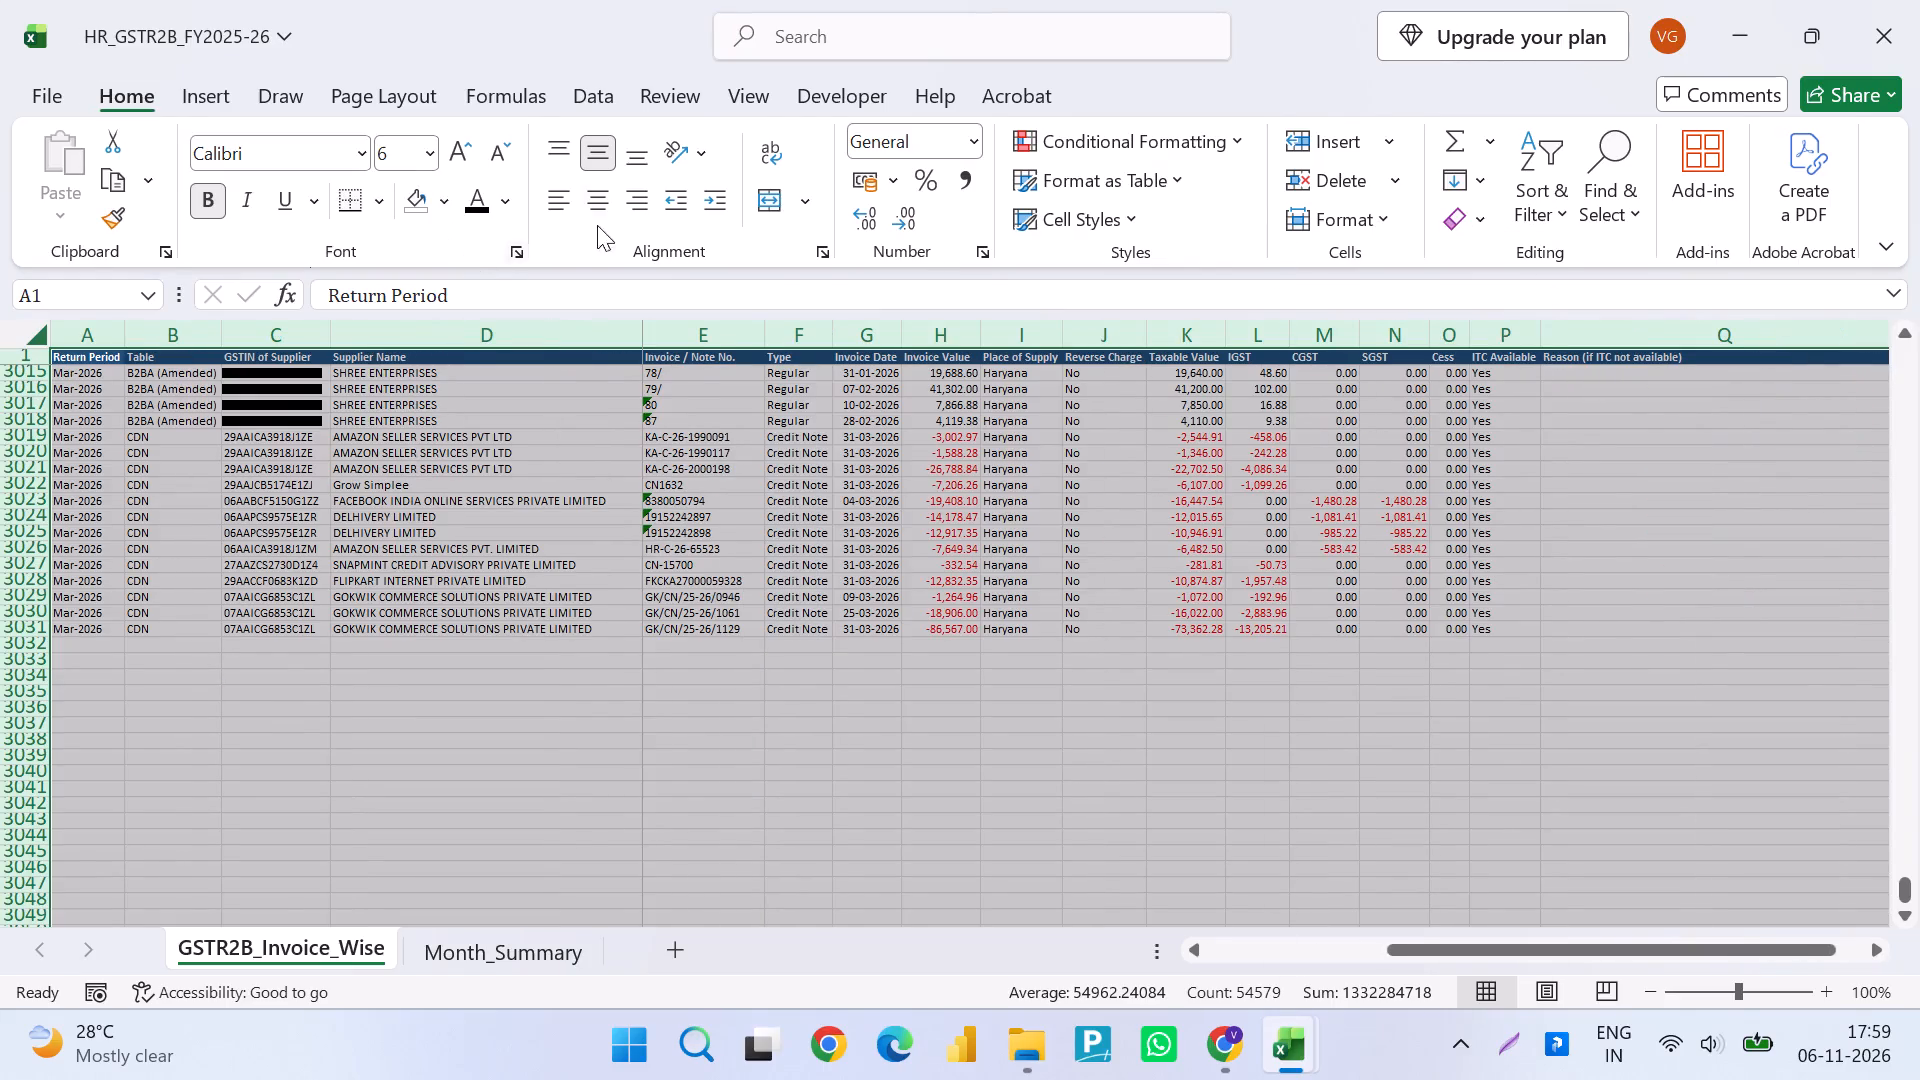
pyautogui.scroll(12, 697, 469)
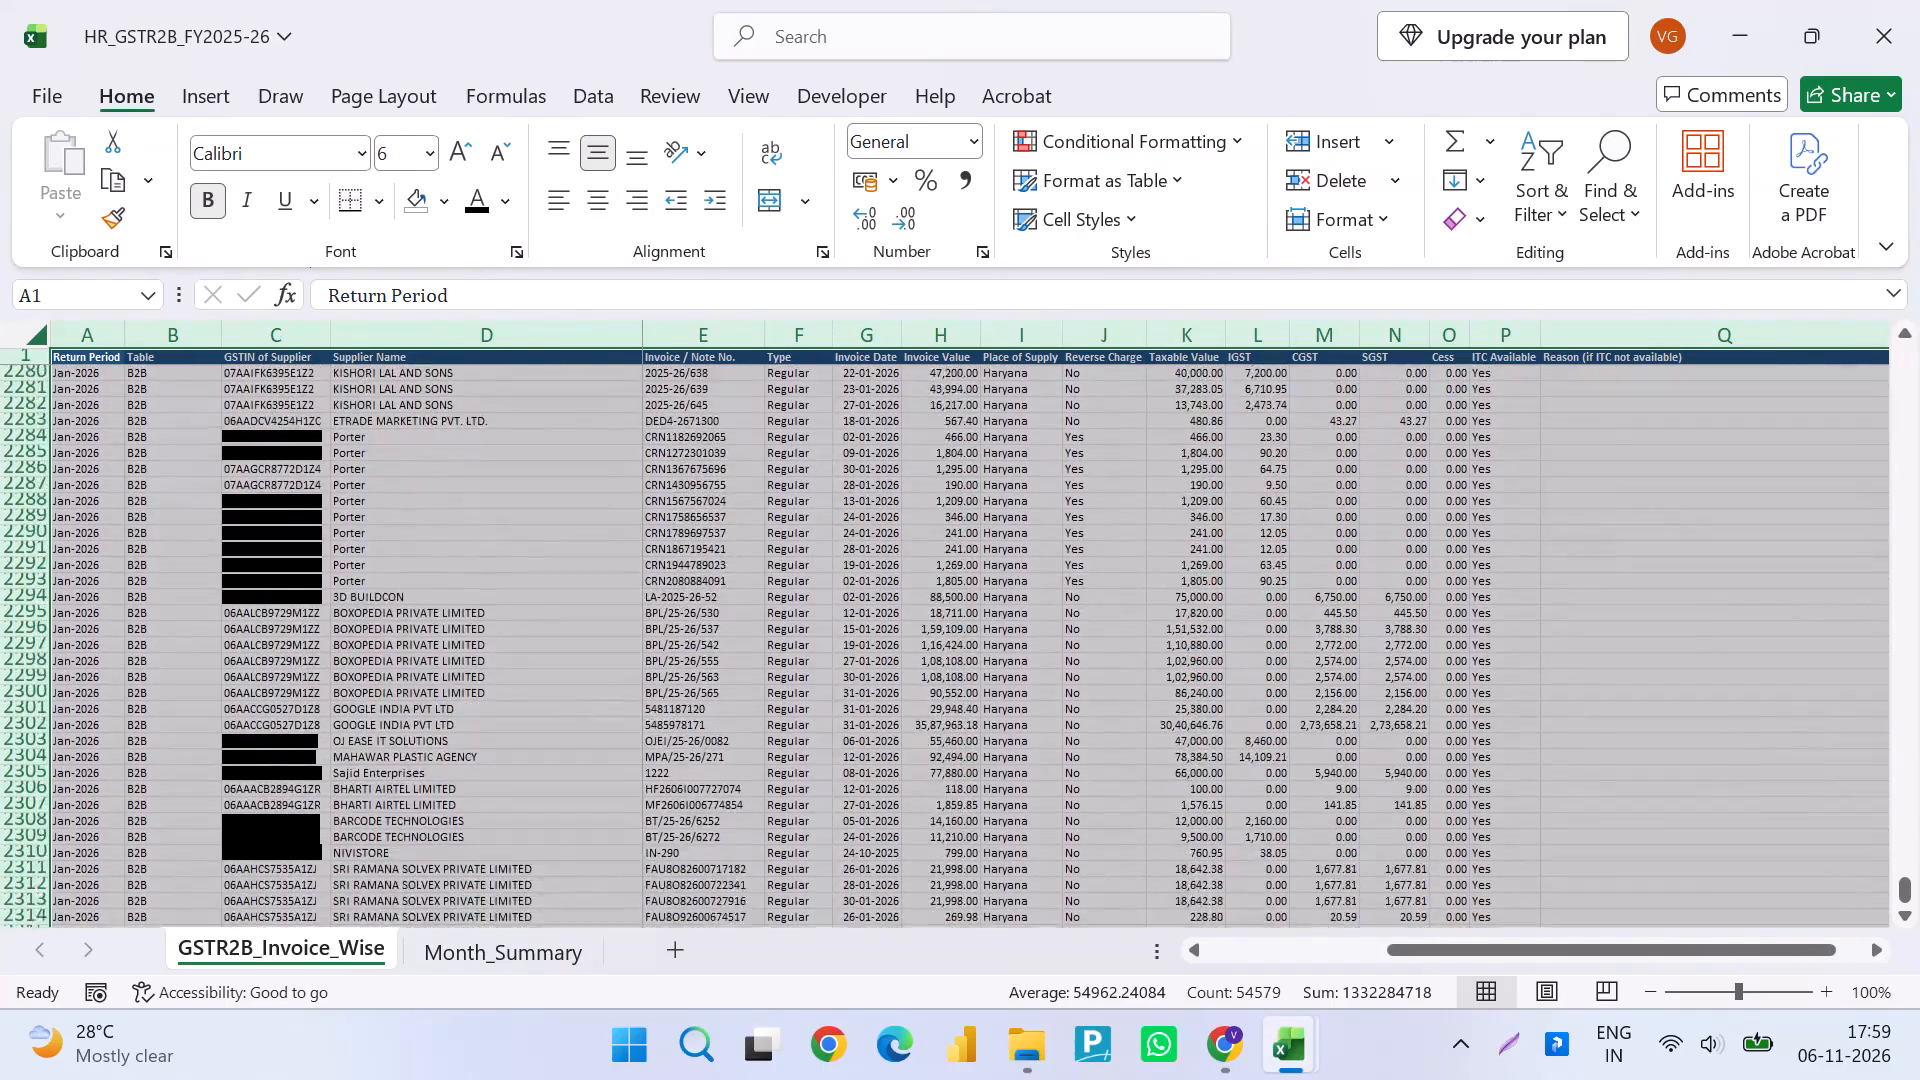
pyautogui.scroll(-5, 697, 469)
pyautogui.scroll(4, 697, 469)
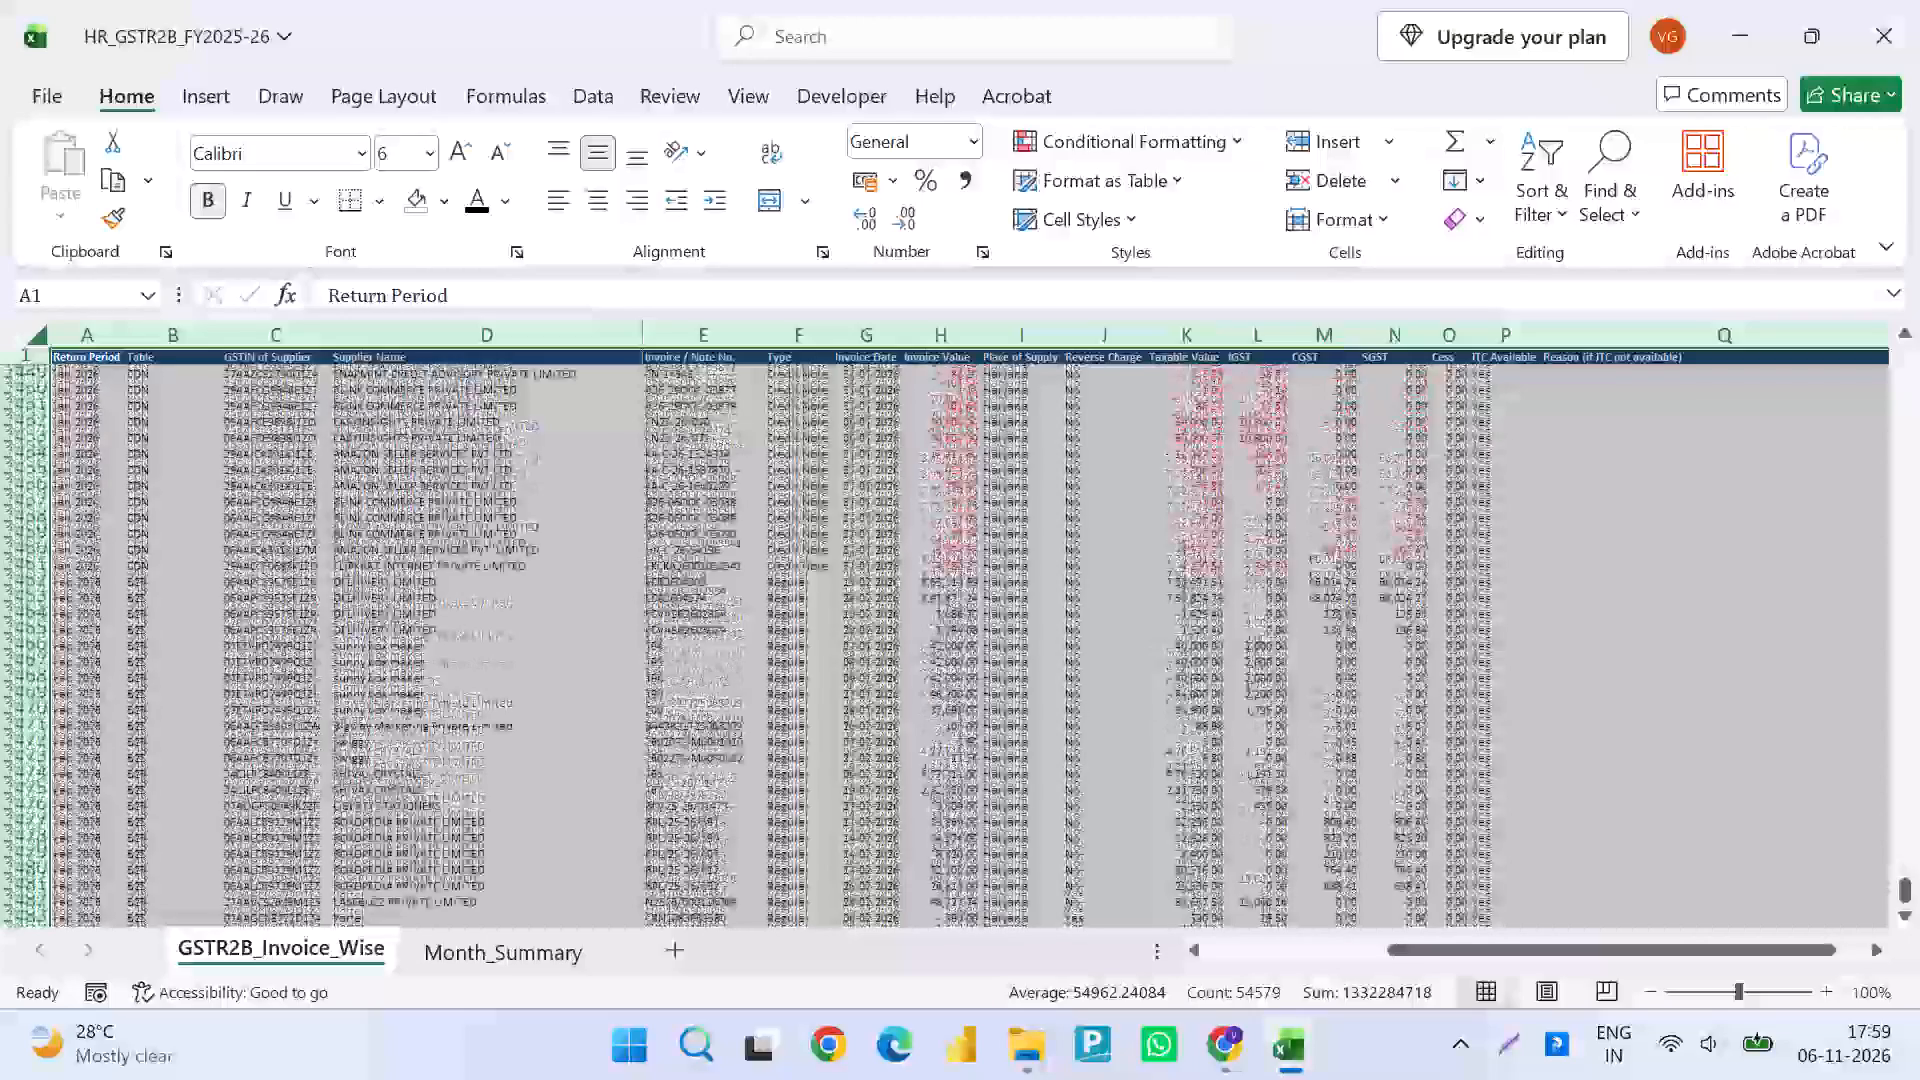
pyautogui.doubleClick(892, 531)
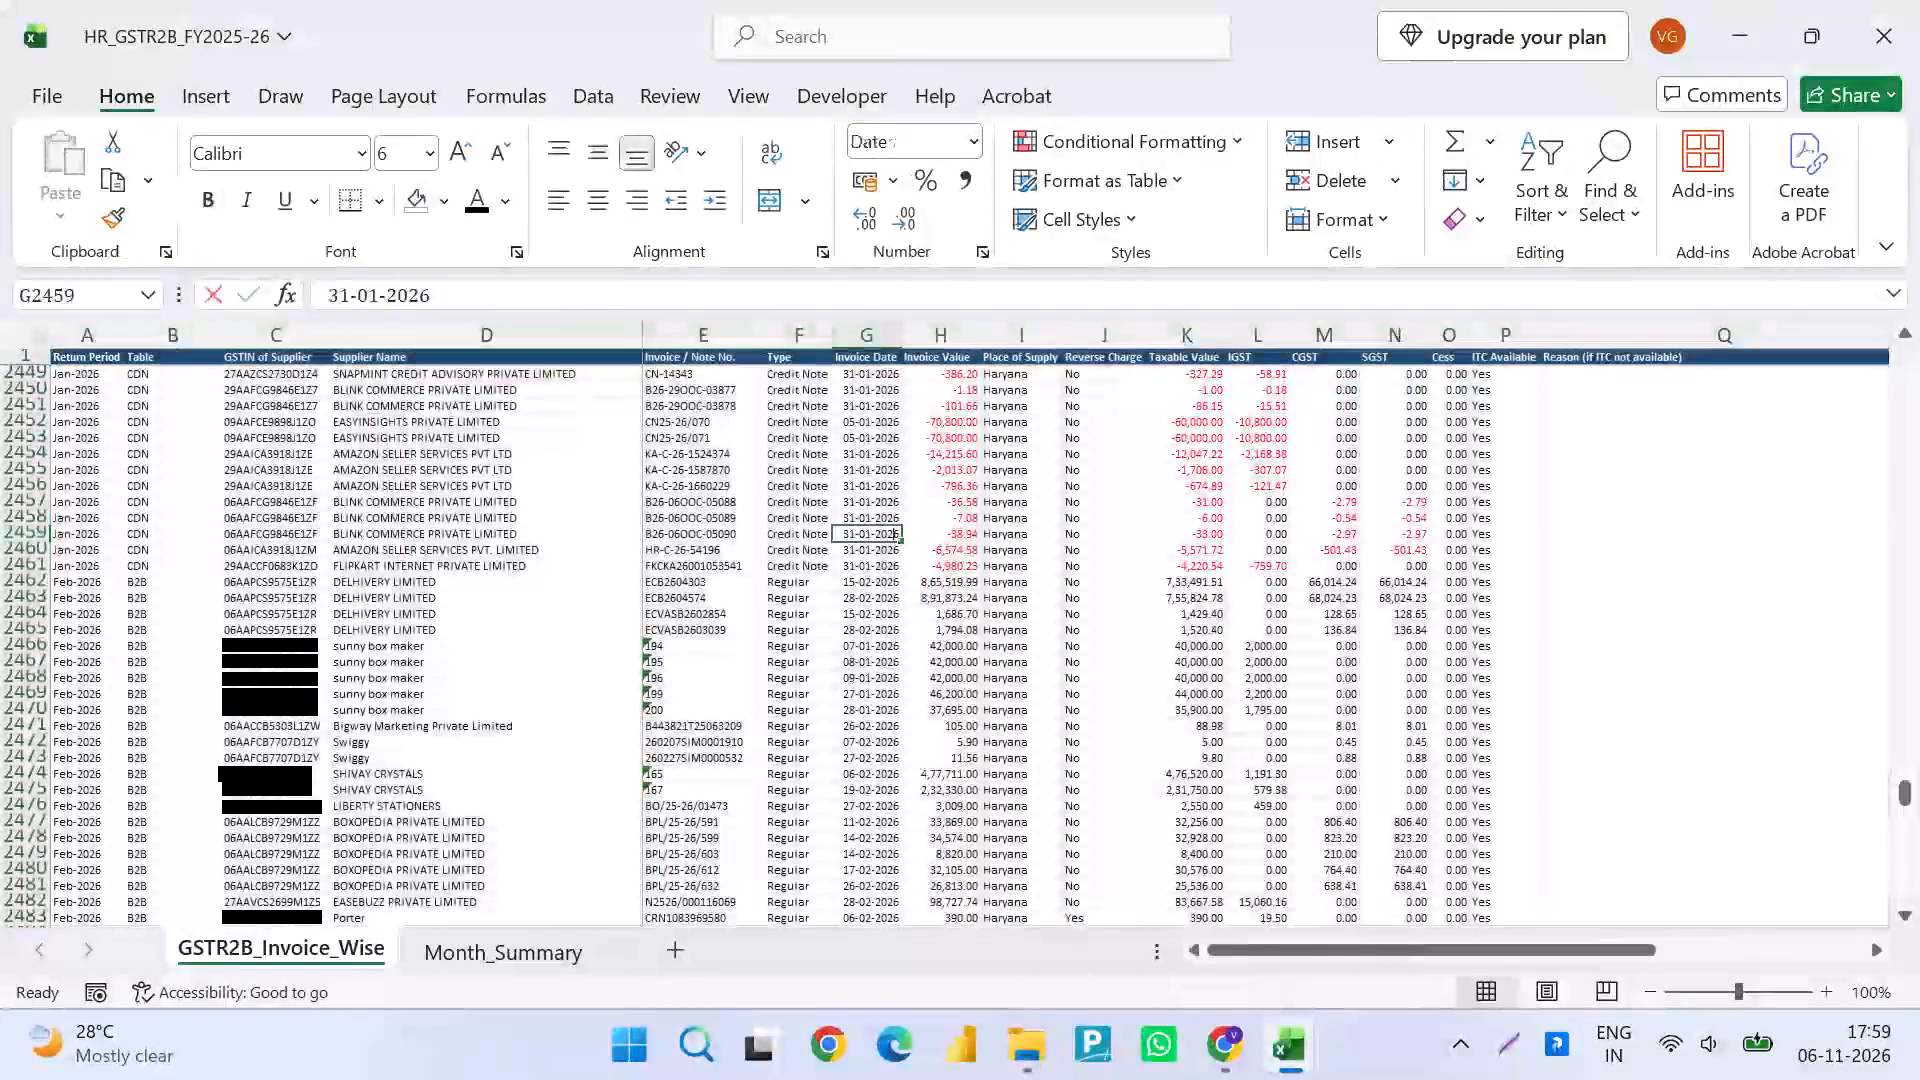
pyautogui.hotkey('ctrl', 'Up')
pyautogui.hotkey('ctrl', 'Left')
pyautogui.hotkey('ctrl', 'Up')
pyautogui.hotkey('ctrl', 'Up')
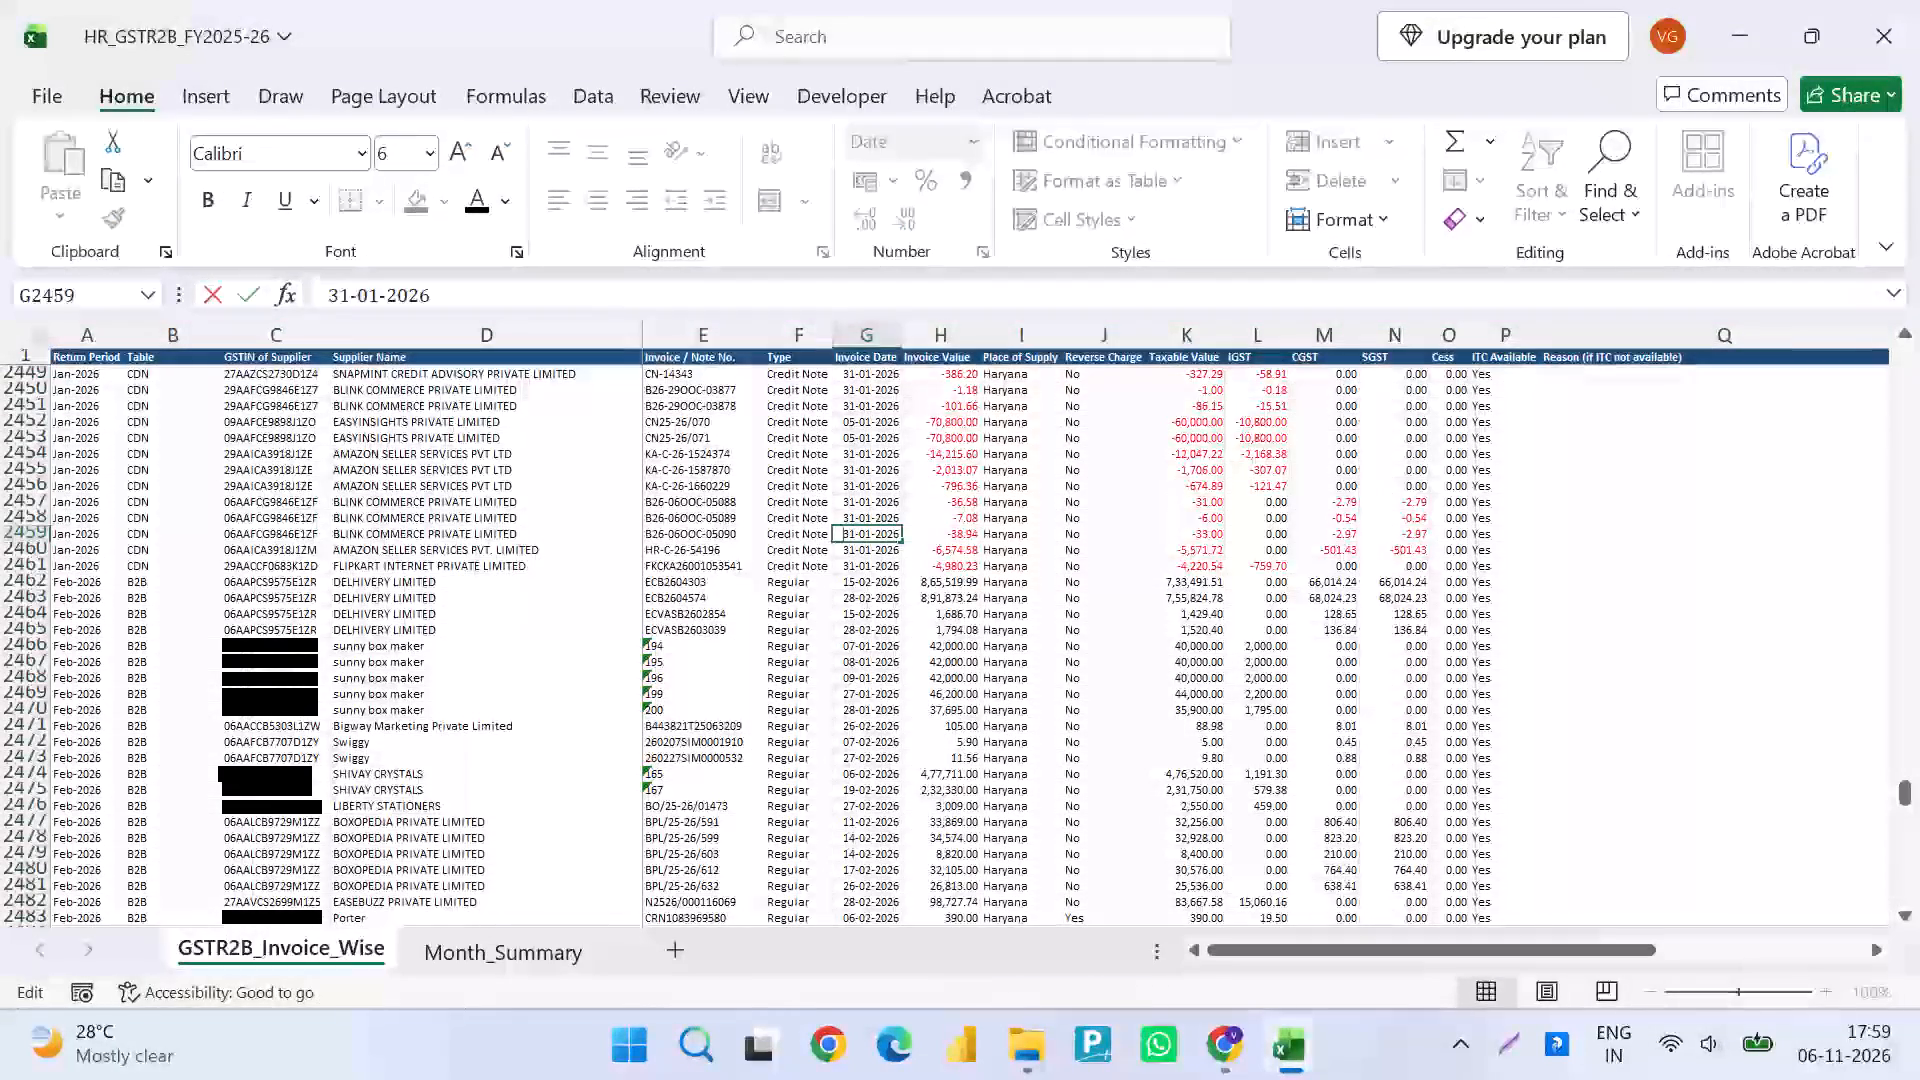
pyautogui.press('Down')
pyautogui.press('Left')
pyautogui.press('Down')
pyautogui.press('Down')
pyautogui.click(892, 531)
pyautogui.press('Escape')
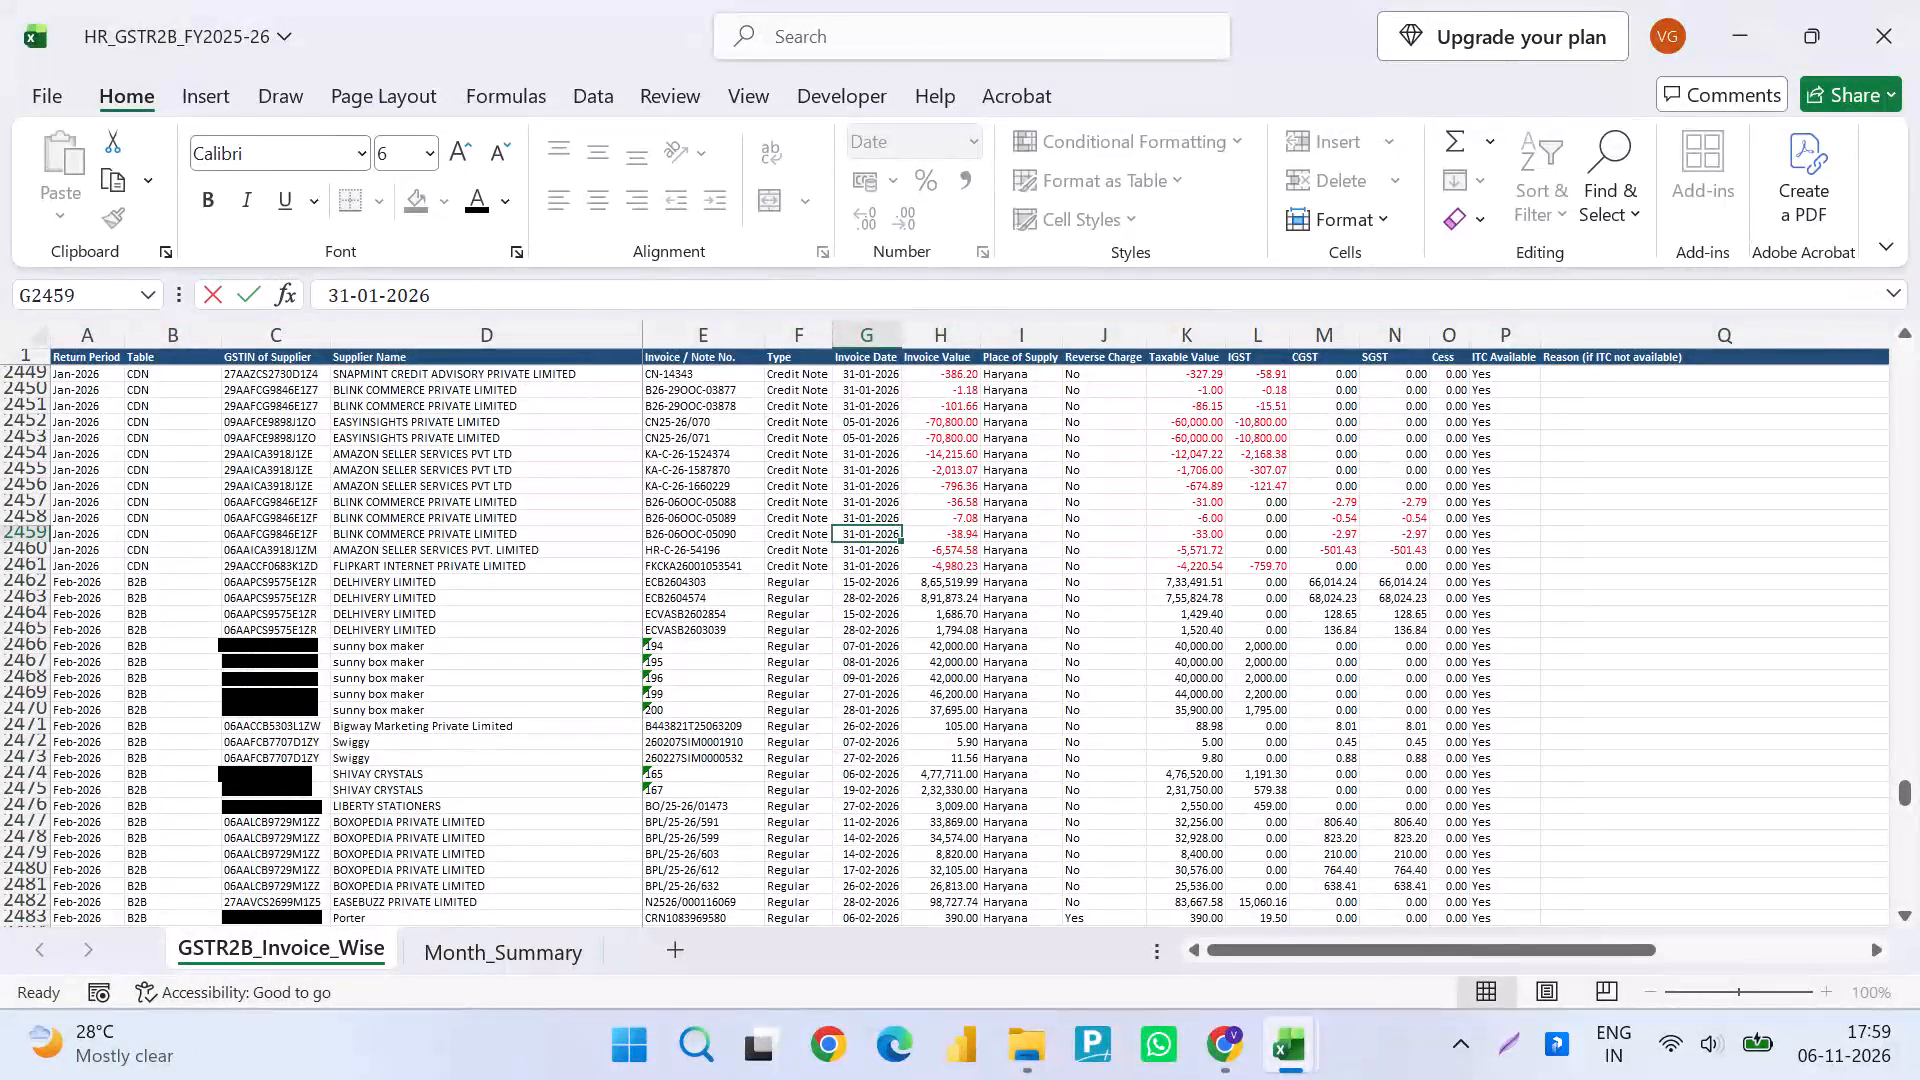
# Return to the start of the GSTR2B_Invoice_Wise sheet, select all its cells and autofit the column widths.
pyautogui.press('Up')
pyautogui.hotkey('ctrl', 'Left')
pyautogui.hotkey('ctrl', 'Up')
pyautogui.hotkey('ctrl', 'Left')
pyautogui.hotkey('ctrl', 'Up')
pyautogui.hotkey('ctrl', 'Left')
pyautogui.press('Right')
pyautogui.press('Down')
pyautogui.press('Down')
pyautogui.press('Left')
pyautogui.press('Up')
pyautogui.press('Up')
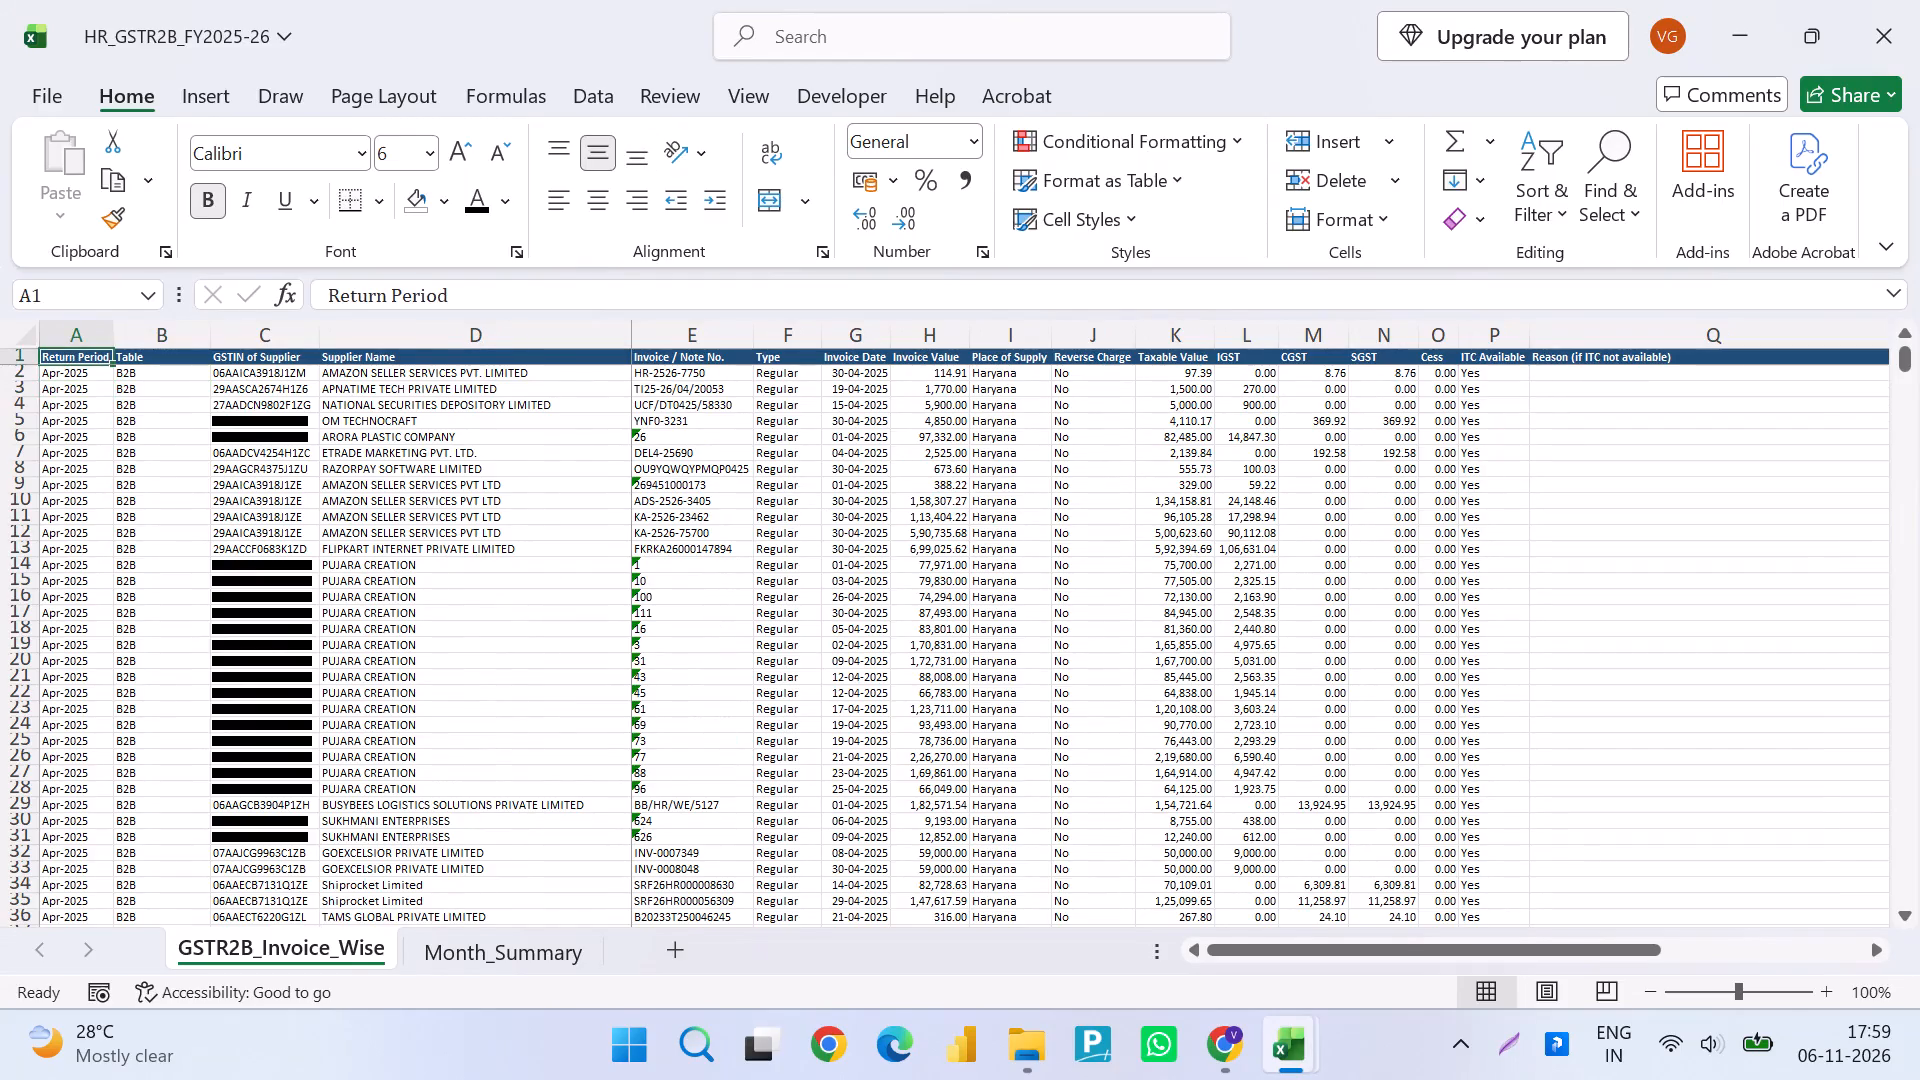
pyautogui.hotkey('ctrl', 'a')
pyautogui.hotkey('ctrl', 'a')
pyautogui.hotkey('ctrl', 'a')
pyautogui.hotkey('alt', 'h')
pyautogui.write('oi')
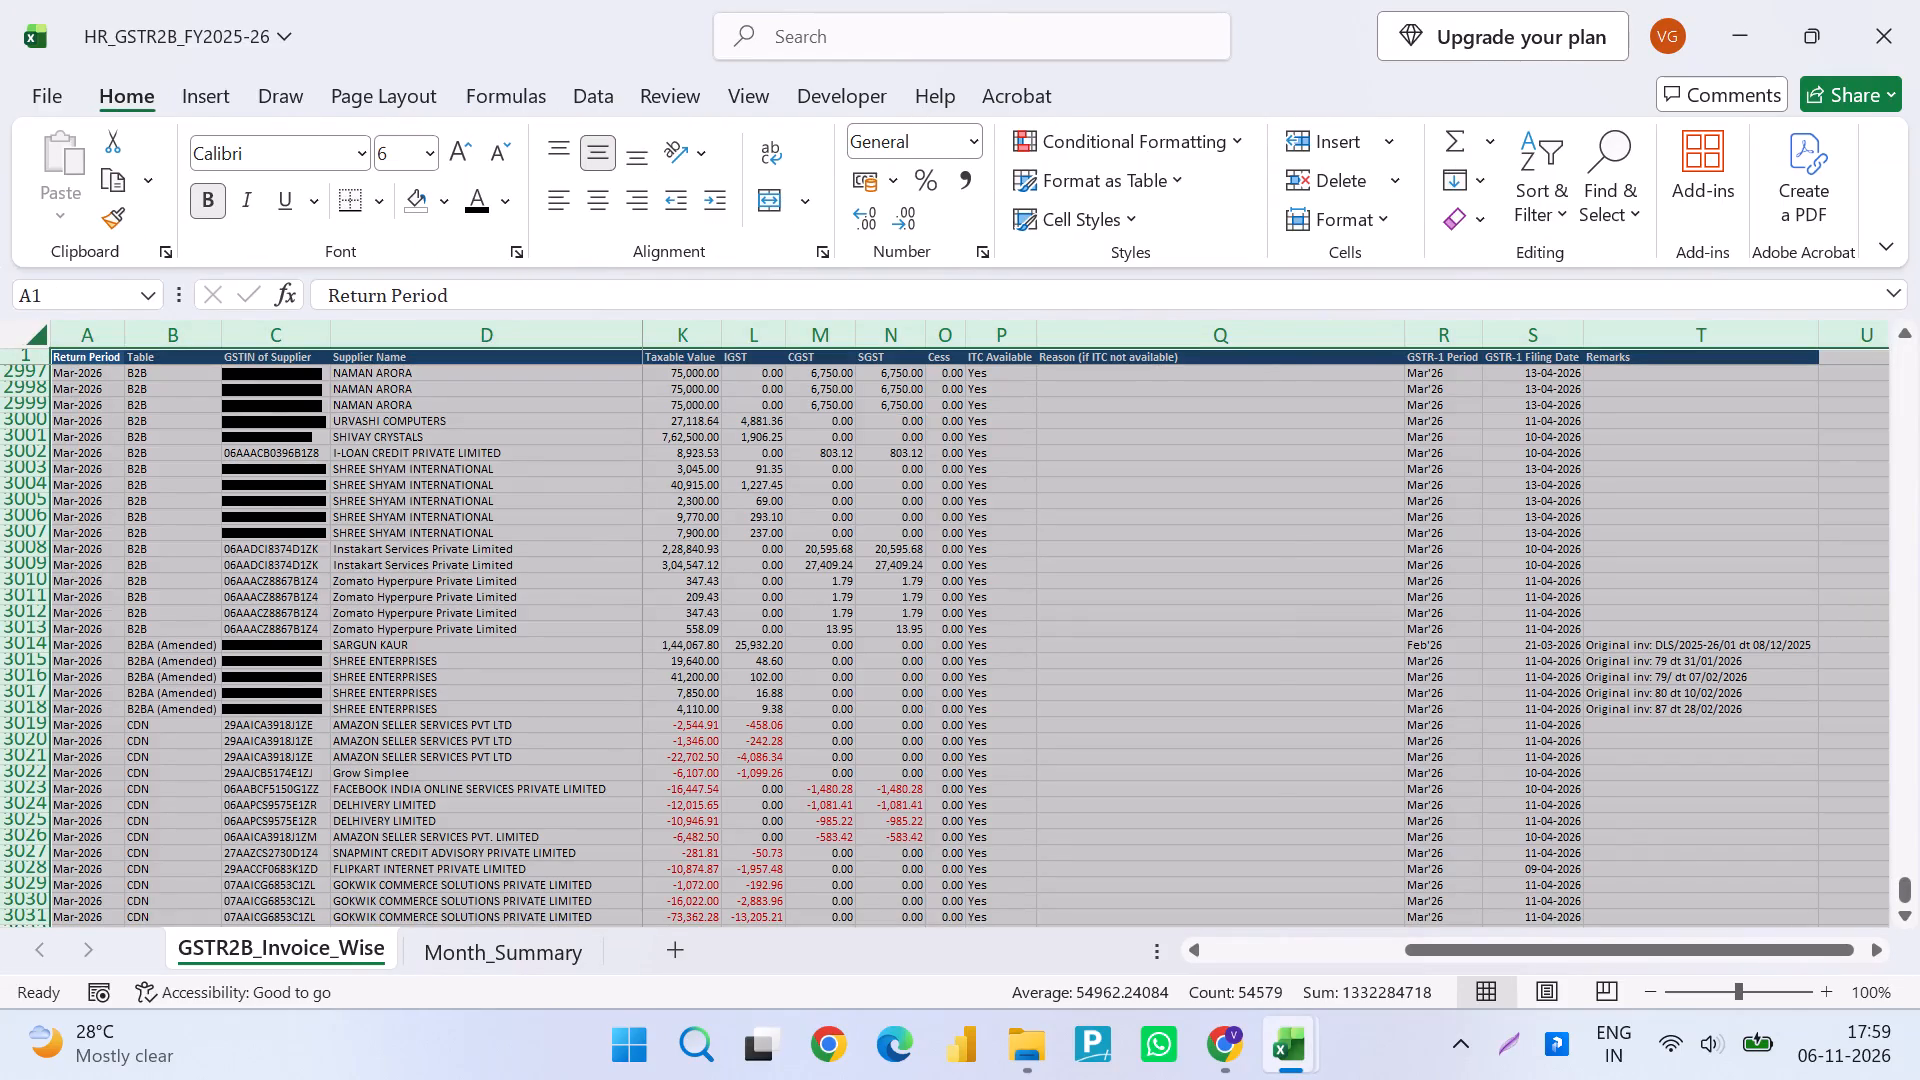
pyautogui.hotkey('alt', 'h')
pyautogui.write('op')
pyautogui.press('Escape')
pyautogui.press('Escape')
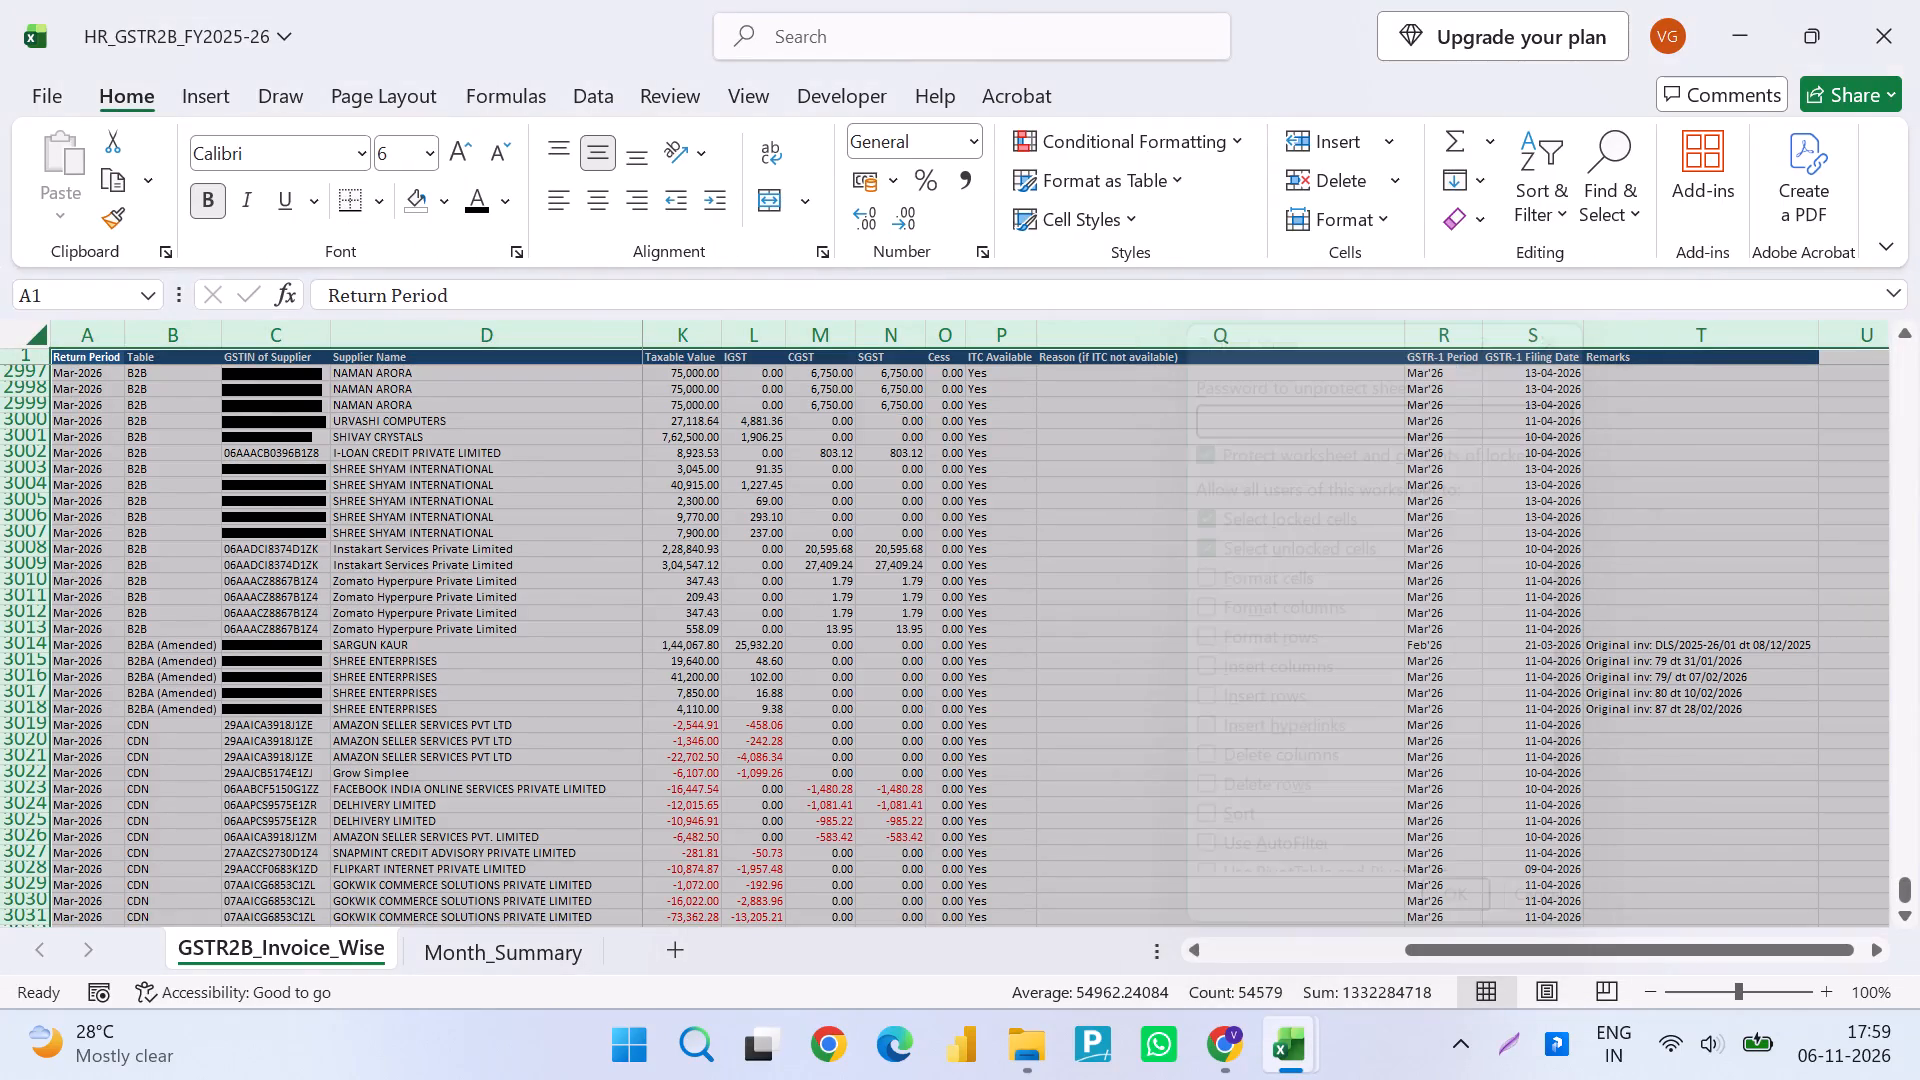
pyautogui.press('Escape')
# Autofit the row heights across the whole GSTR2B_Invoice_Wise sheet.
pyautogui.hotkey('alt', 'h')
pyautogui.press('o')
pyautogui.press('Down')
pyautogui.press('Down')
pyautogui.press('Up')
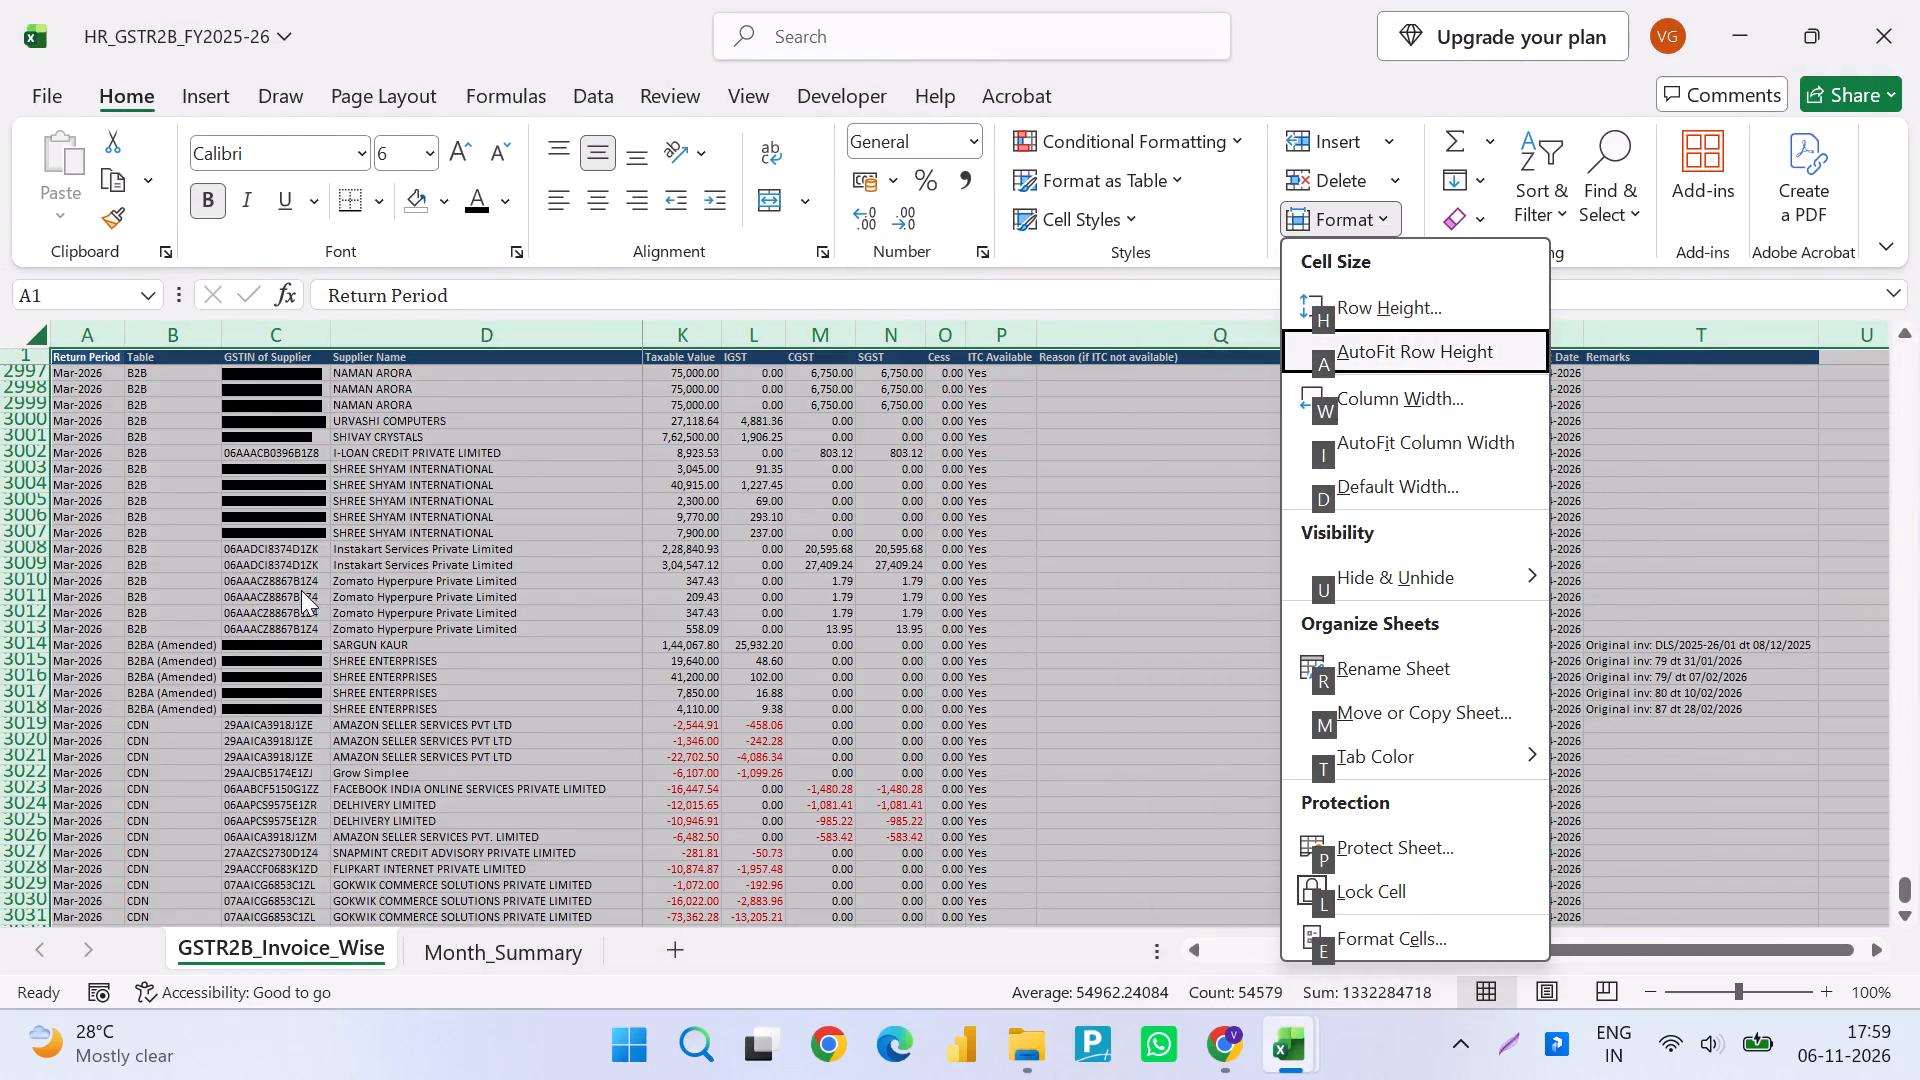
pyautogui.press('Return')
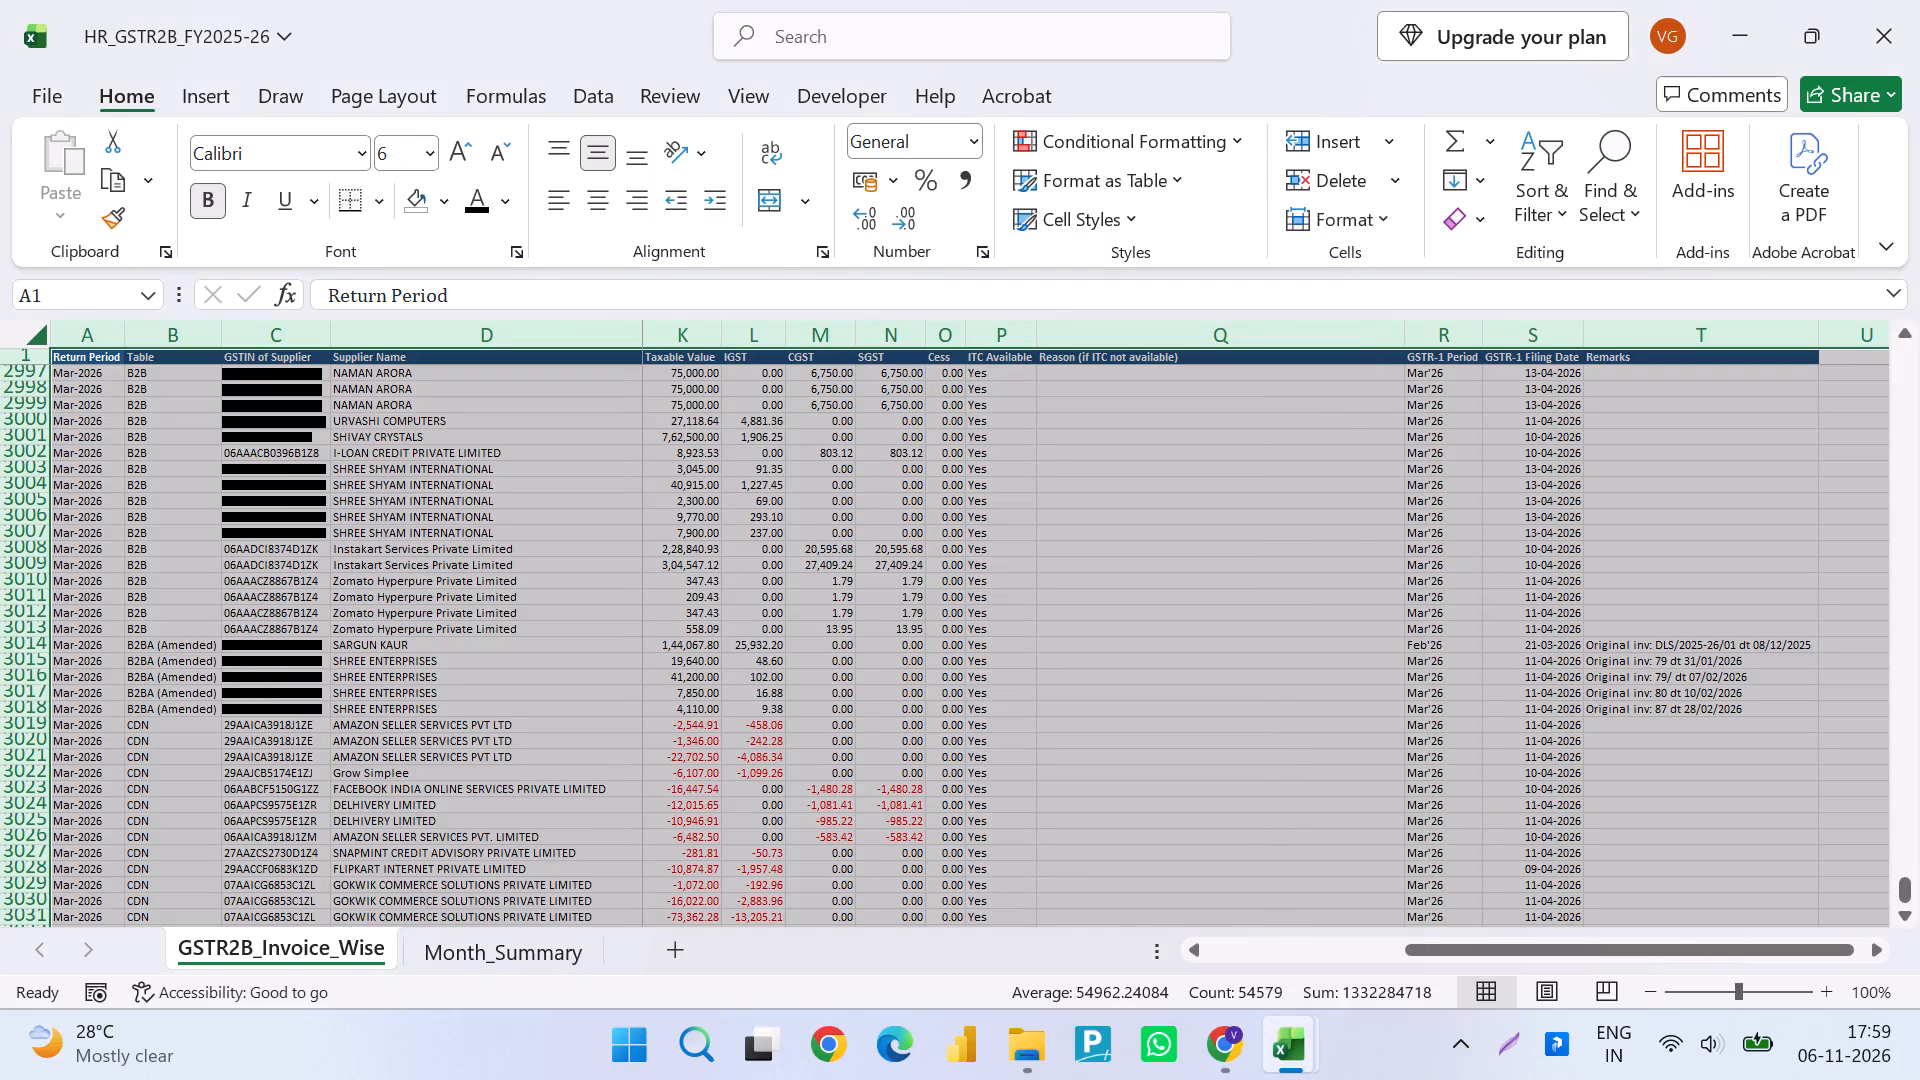
pyautogui.press('Down')
pyautogui.press('Down')
pyautogui.press('Left')
pyautogui.press('Up')
pyautogui.press('Left')
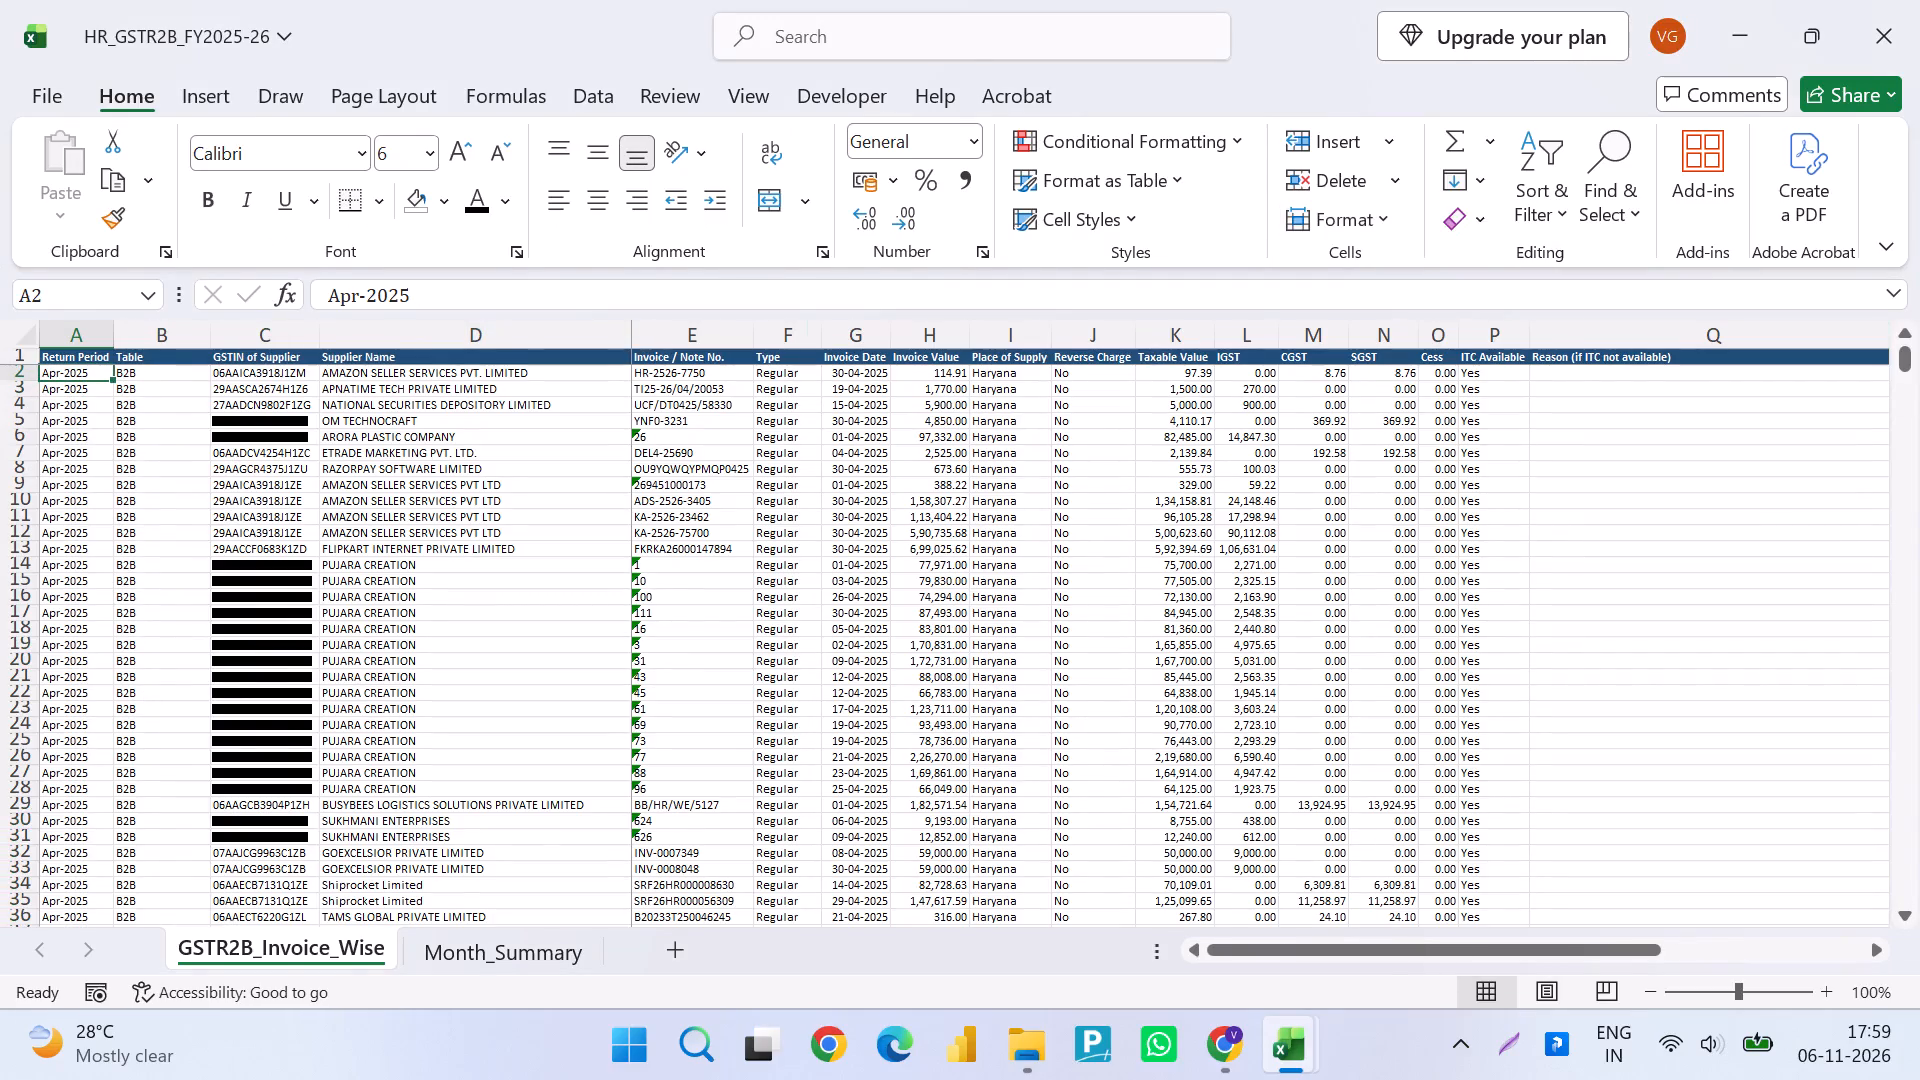
pyautogui.doubleClick(34, 430)
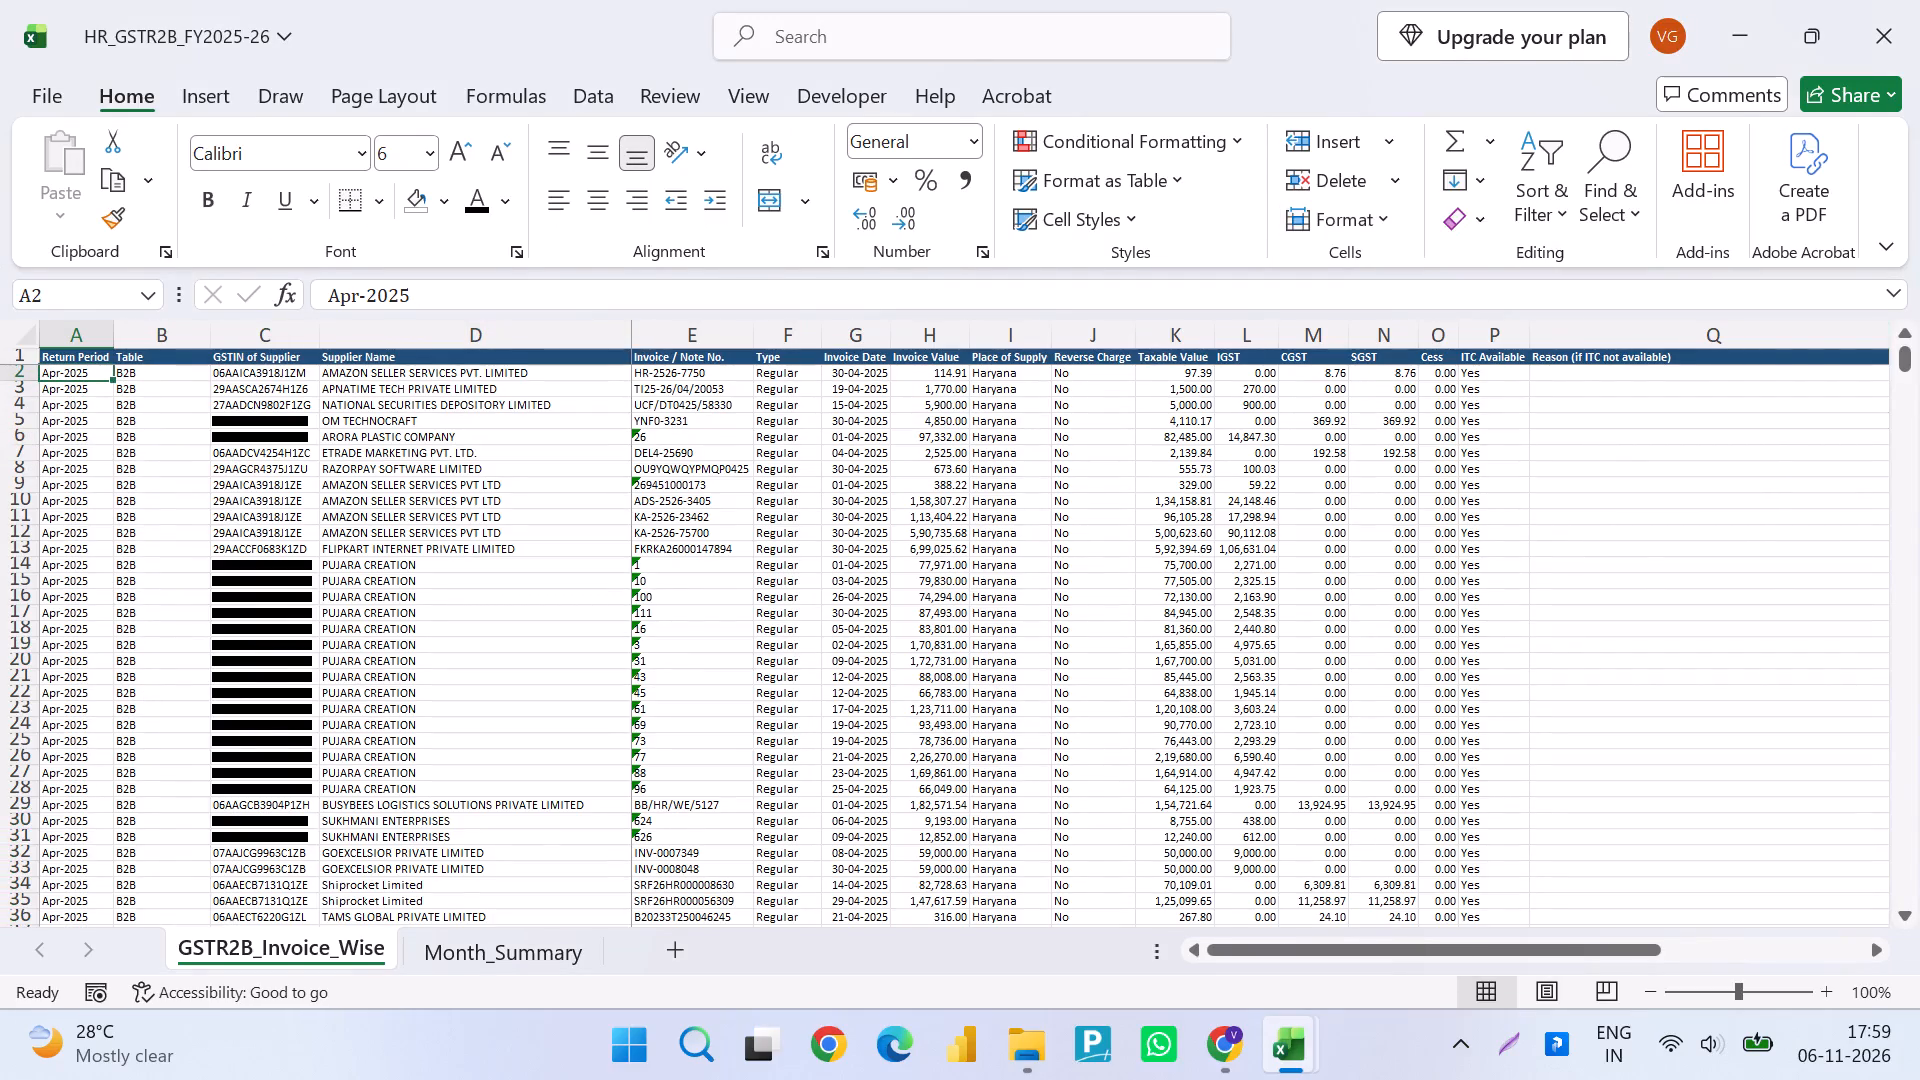
pyautogui.doubleClick(34, 430)
# Save and close the HR_GSTR2B_FY2025-26 workbook, then switch to the GSTR-2B folder in File Explorer.
pyautogui.hotkey('ctrl', 's')
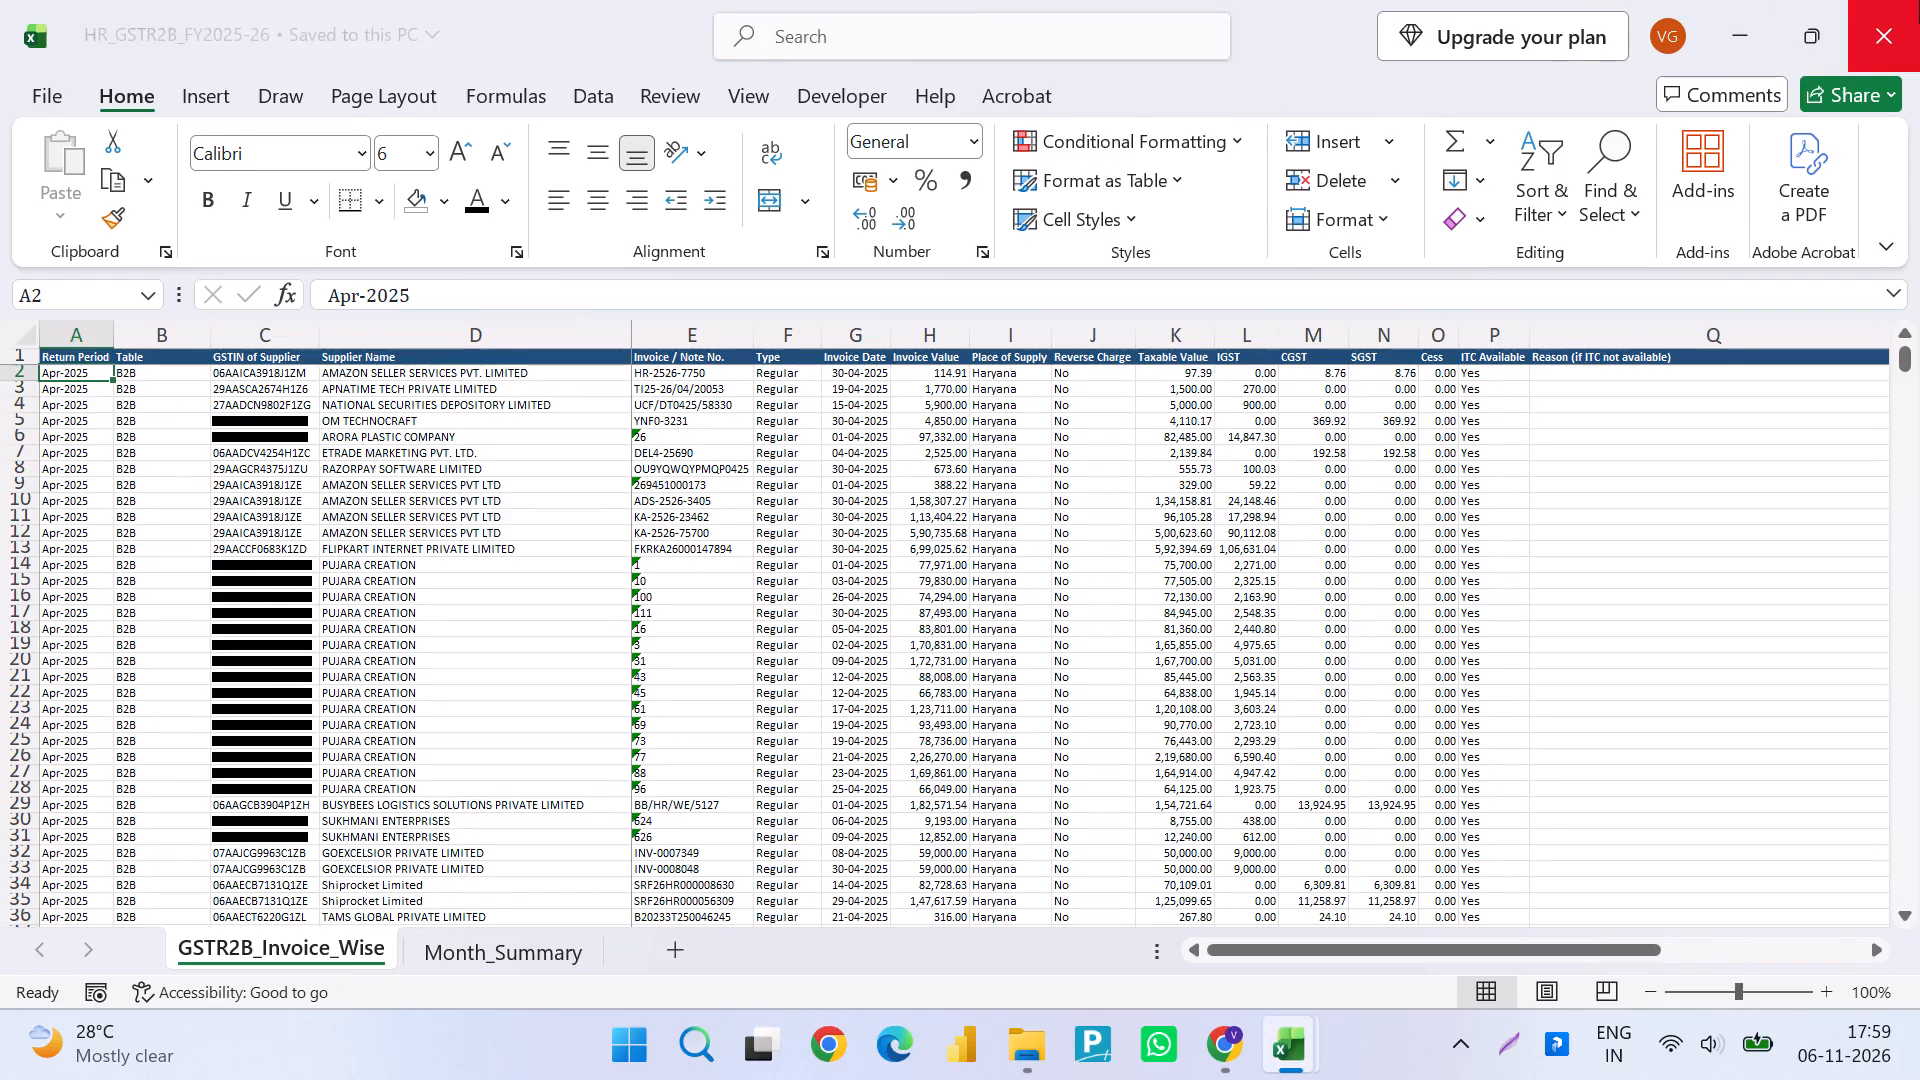
pyautogui.click(1919, 3)
pyautogui.hotkey('alt', 'Tab')
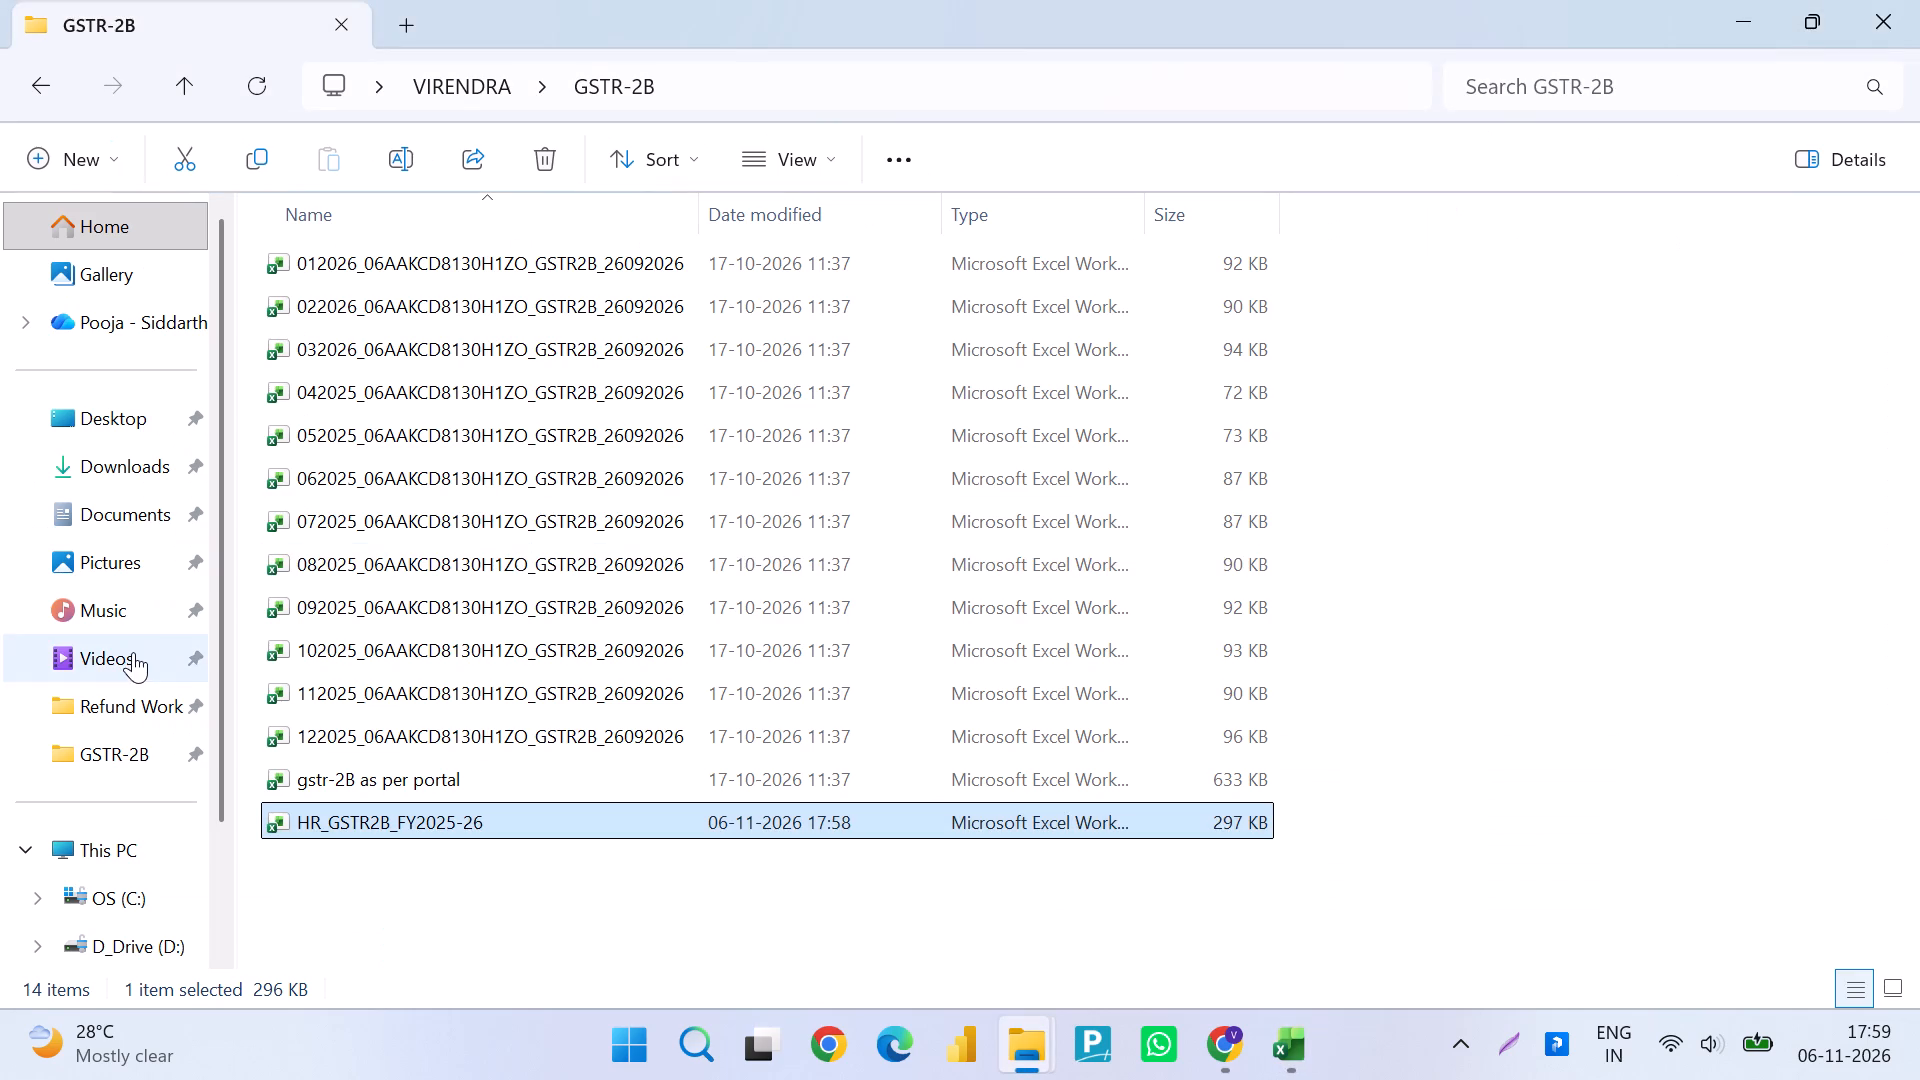
# Reopen the HR_GSTR2B_FY2025-26 workbook from the GSTR-2B folder and maximize its window.
pyautogui.press('Return')
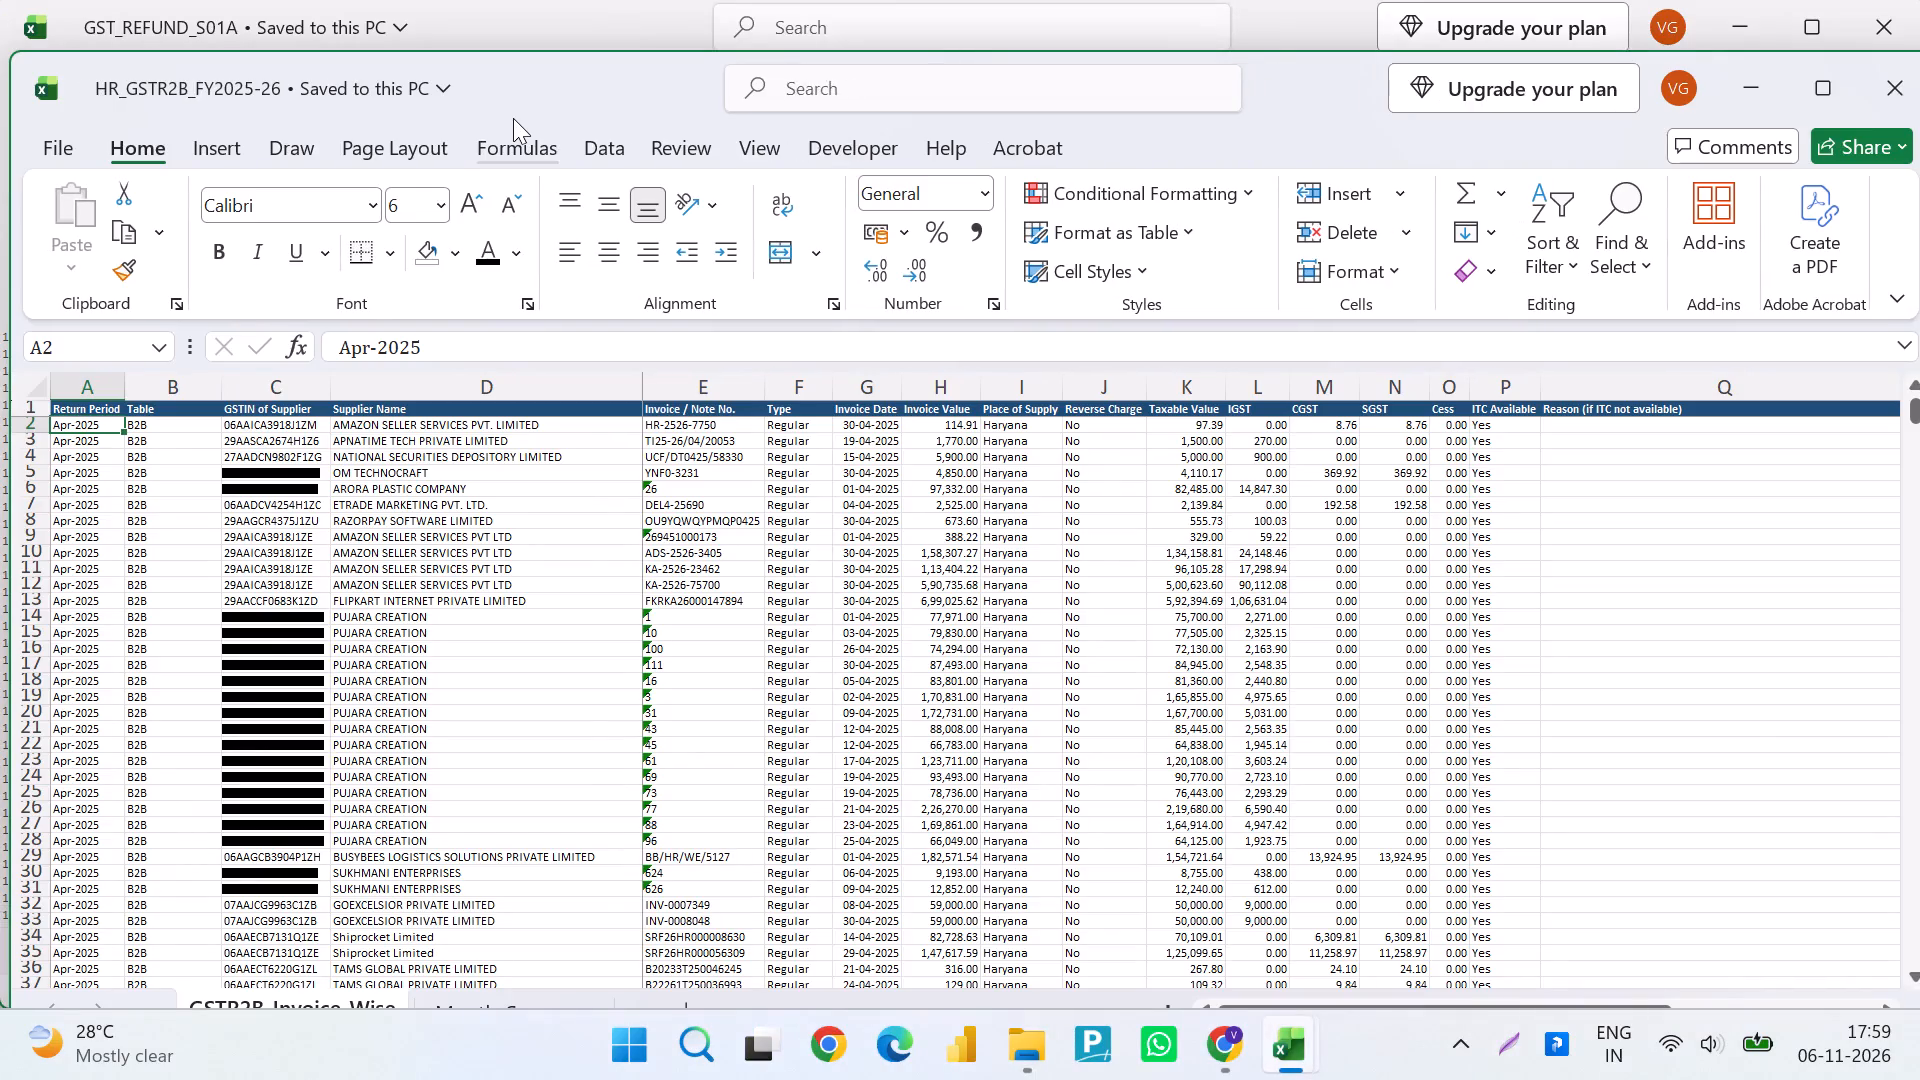
pyautogui.click(1817, 78)
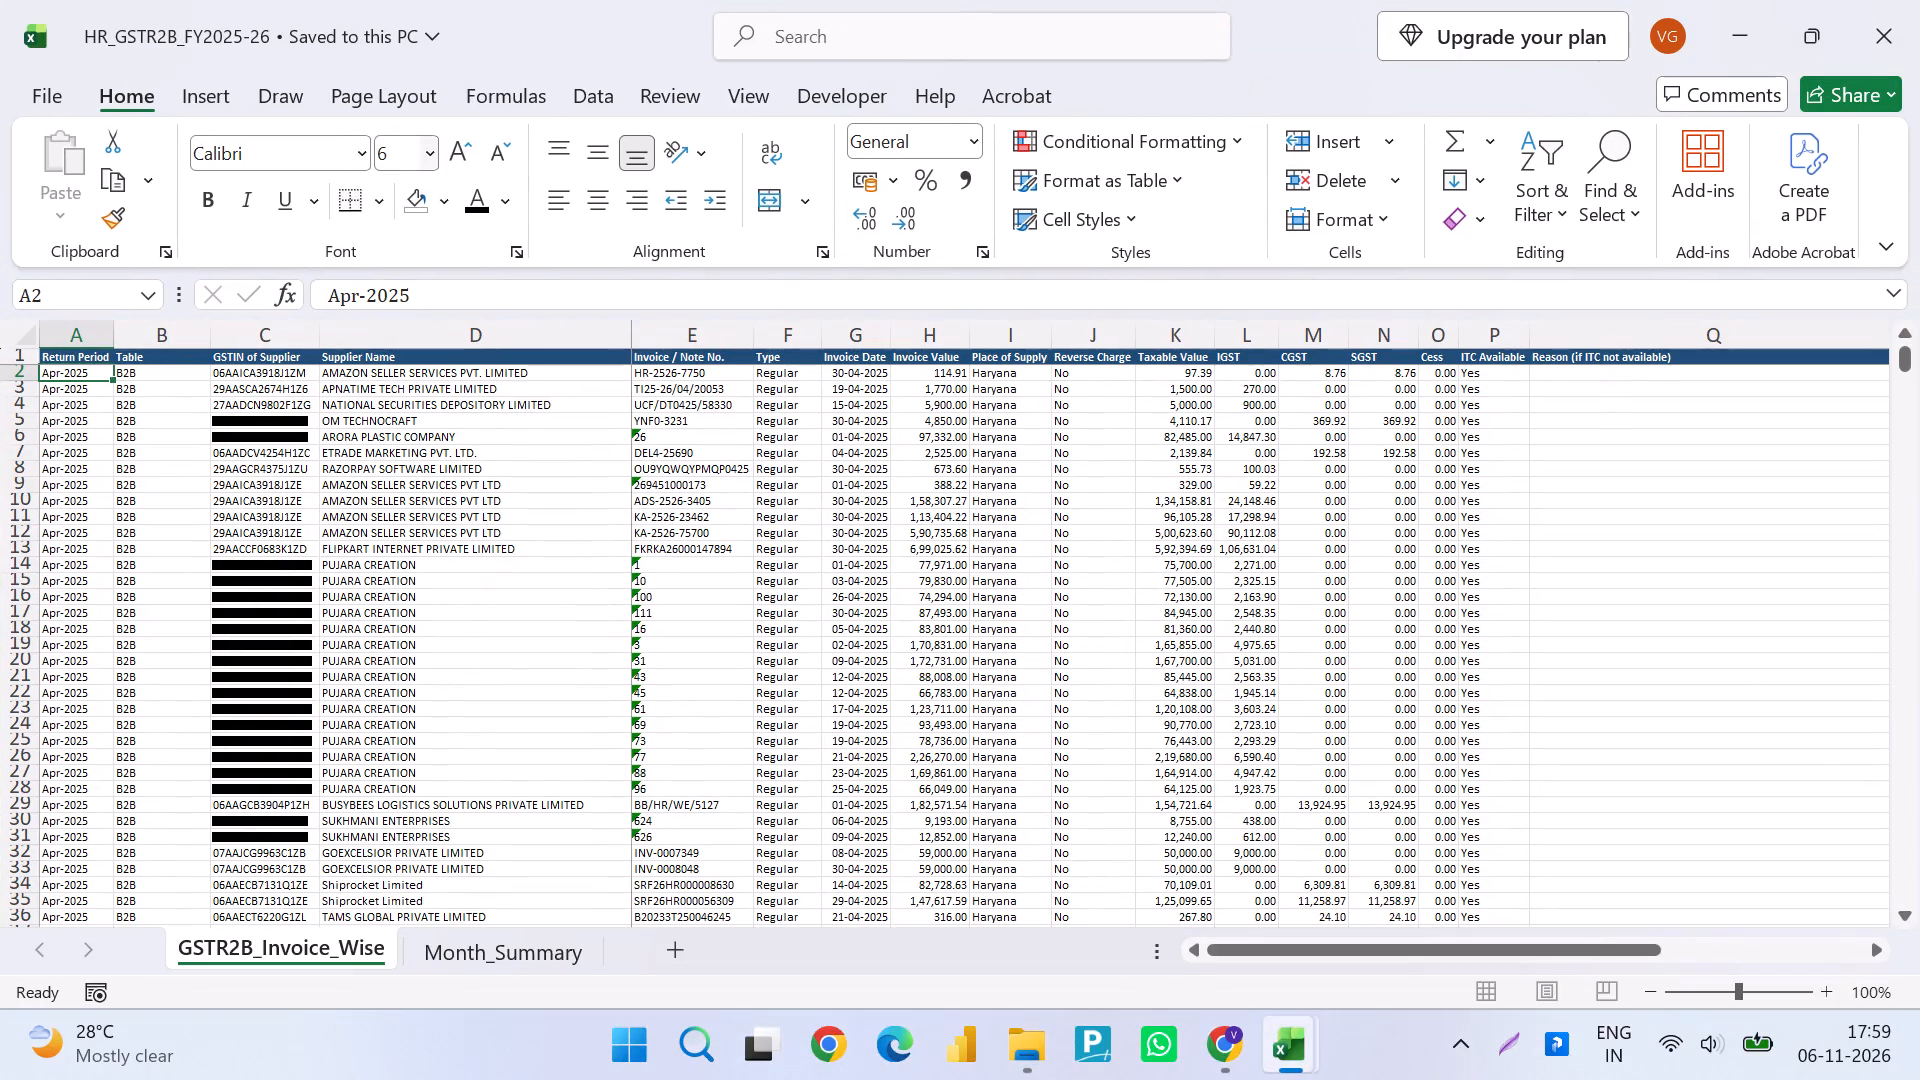
# Set the font size of the whole GSTR2B_Invoice_Wise sheet to 9 and autofit the column widths.
pyautogui.hotkey('ctrl', 'a')
pyautogui.click(415, 155)
pyautogui.press('9')
pyautogui.press('Return')
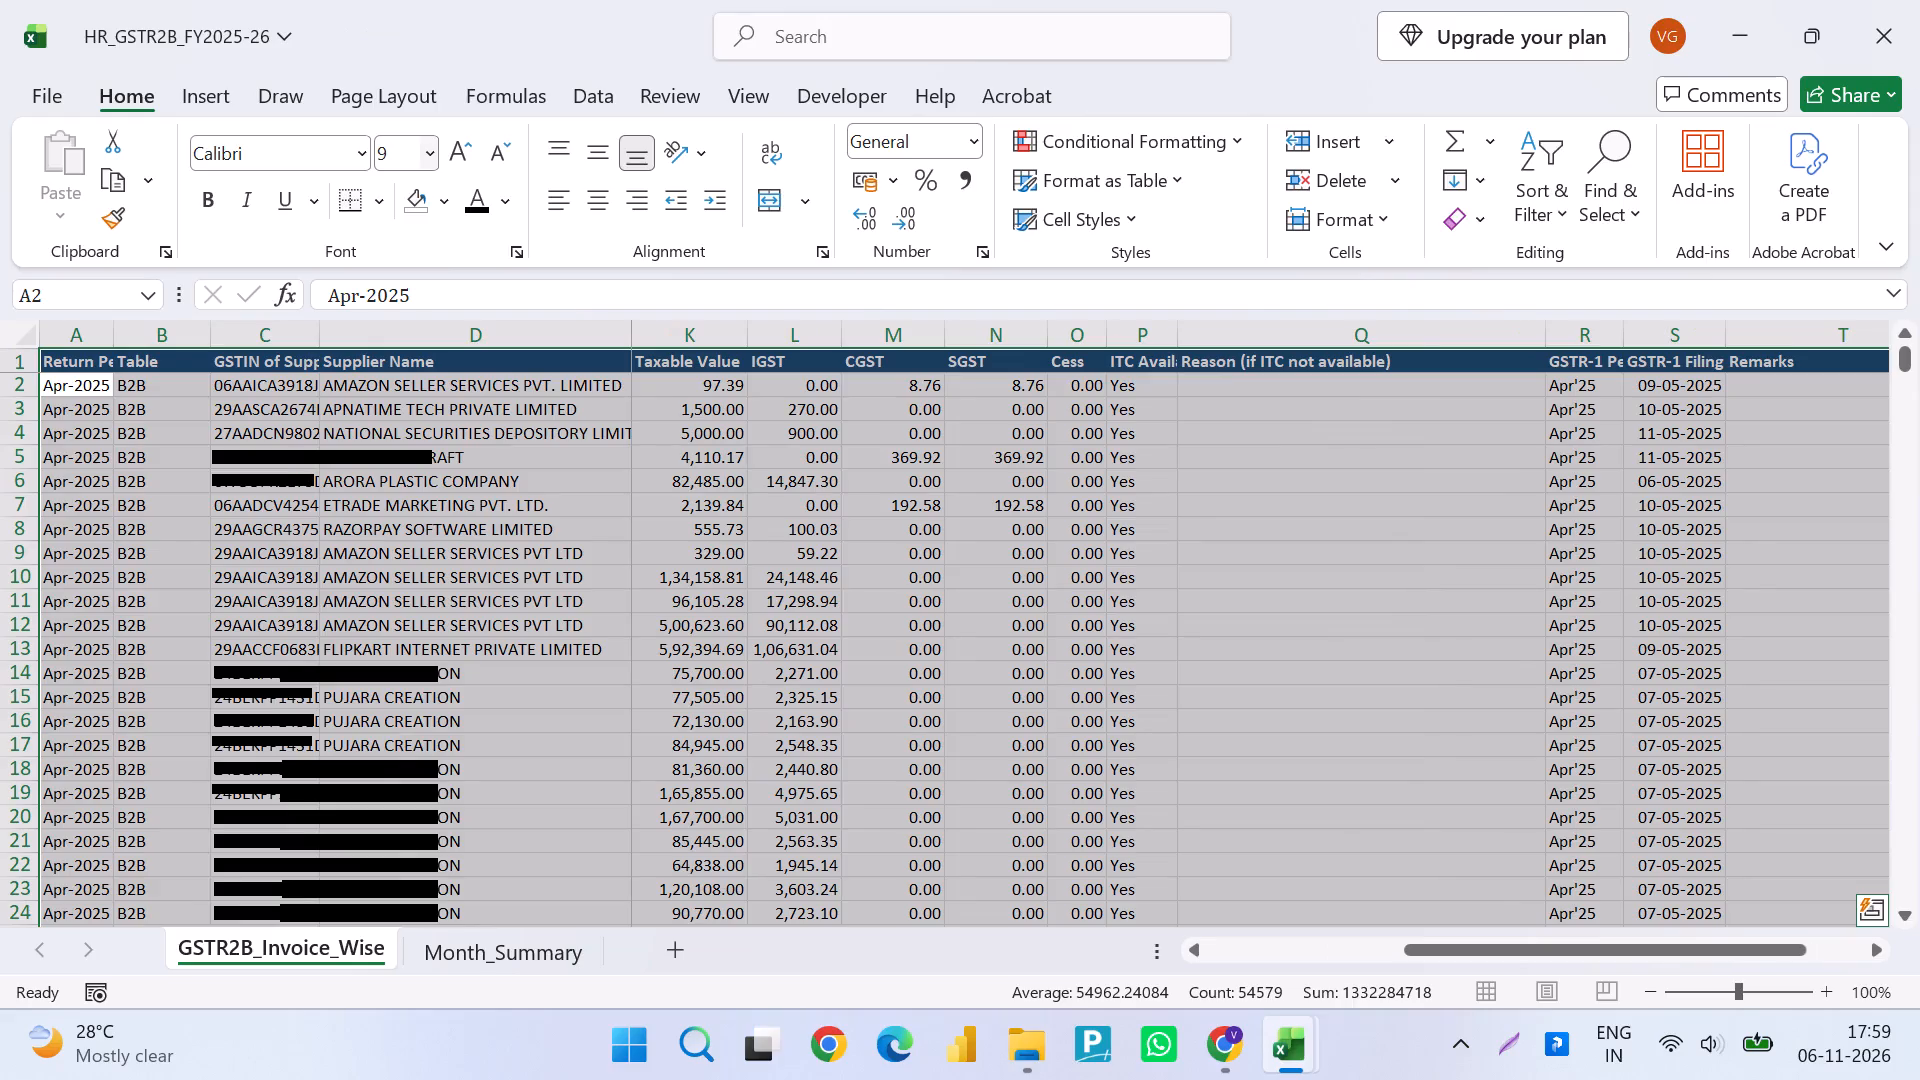
pyautogui.write('hoi')
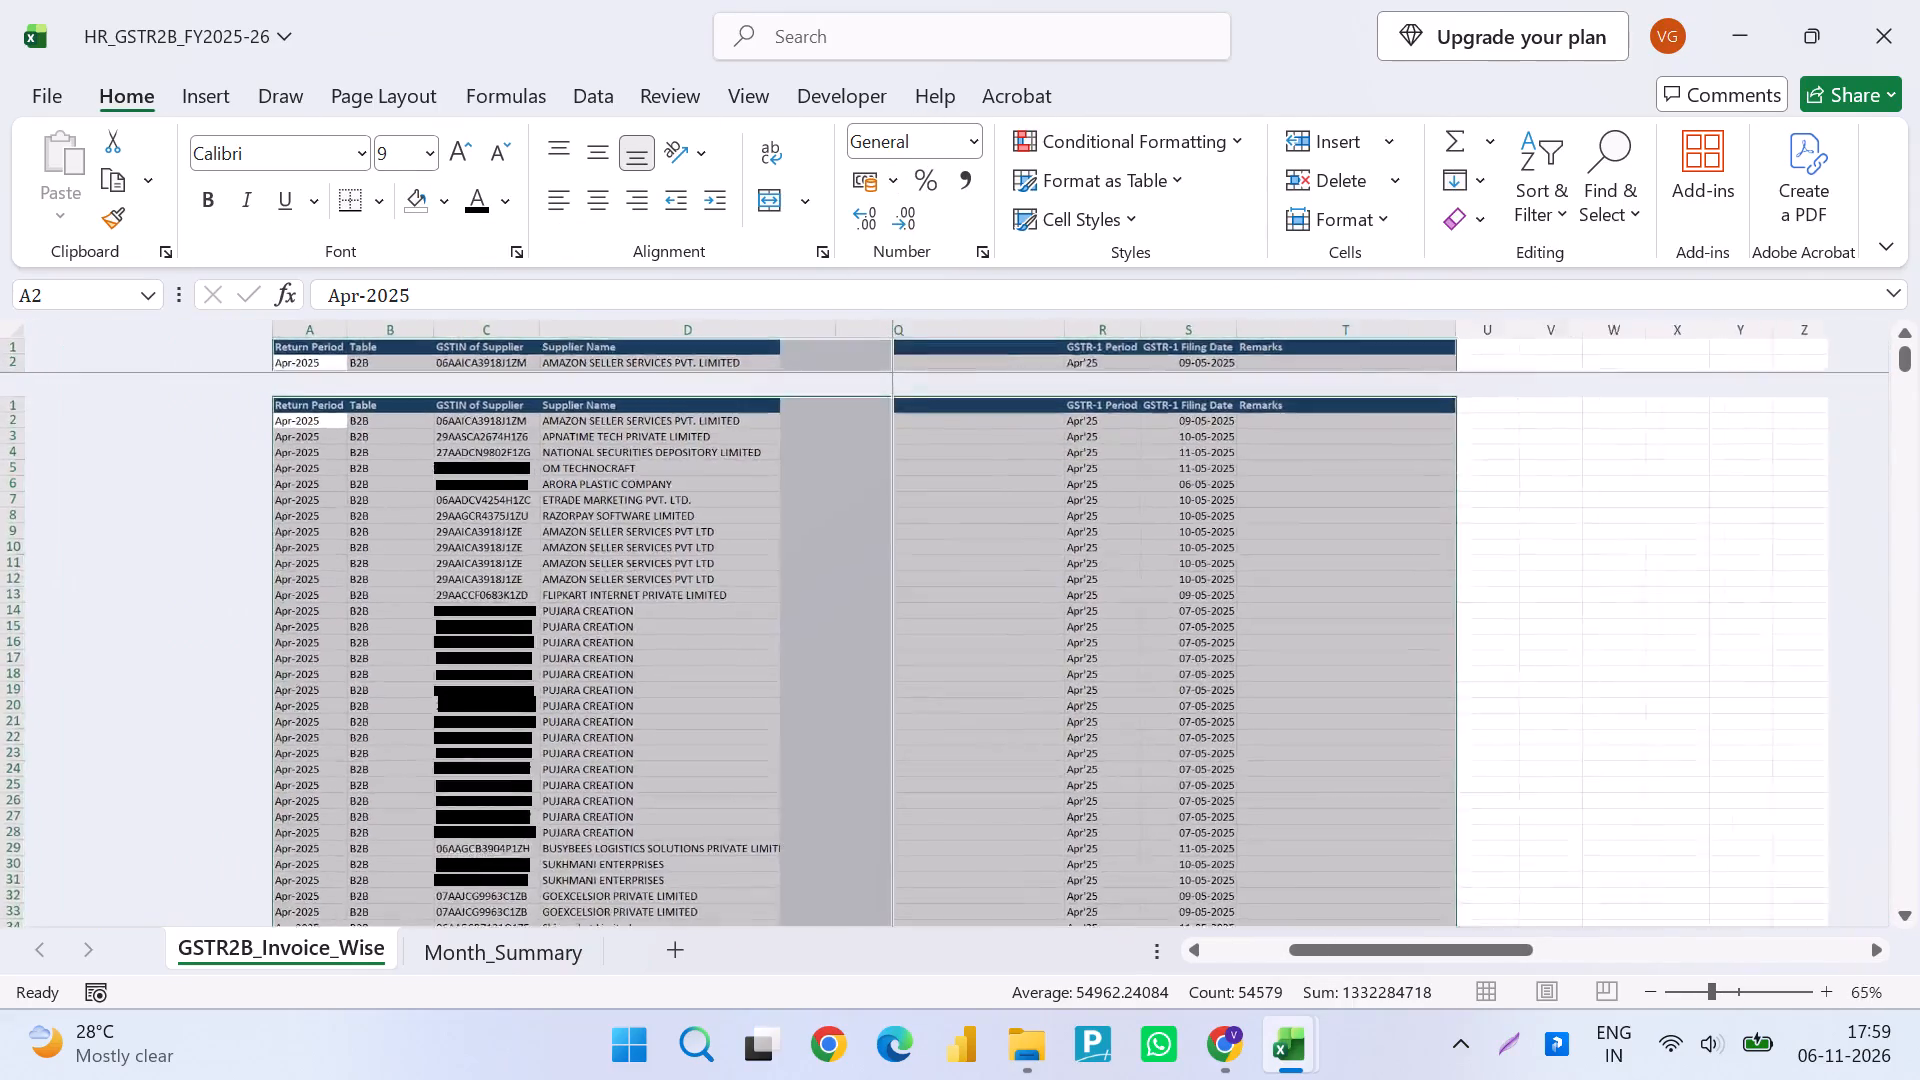
pyautogui.click(719, 489)
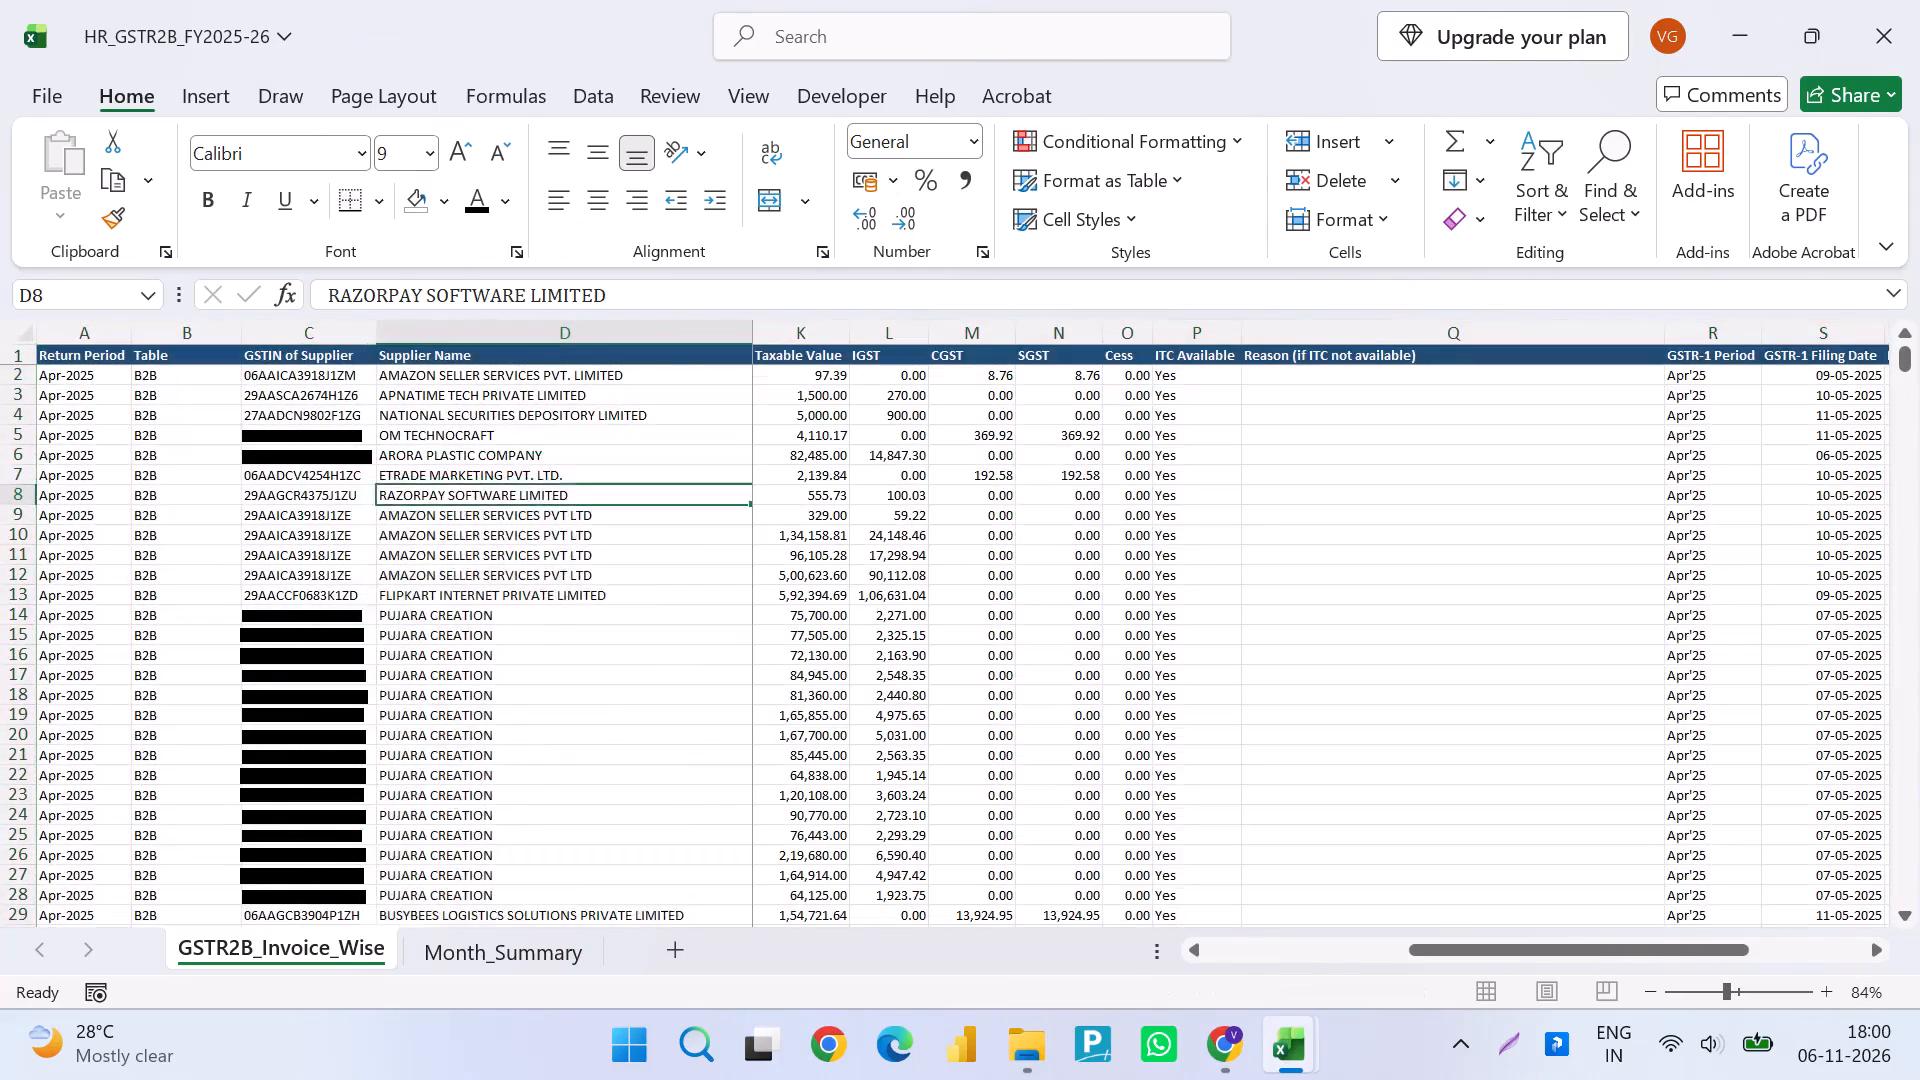
# Add filters to the header row of the GSTR2B_Invoice_Wise data, covering all its rows.
pyautogui.scroll(-7, 707, 750)
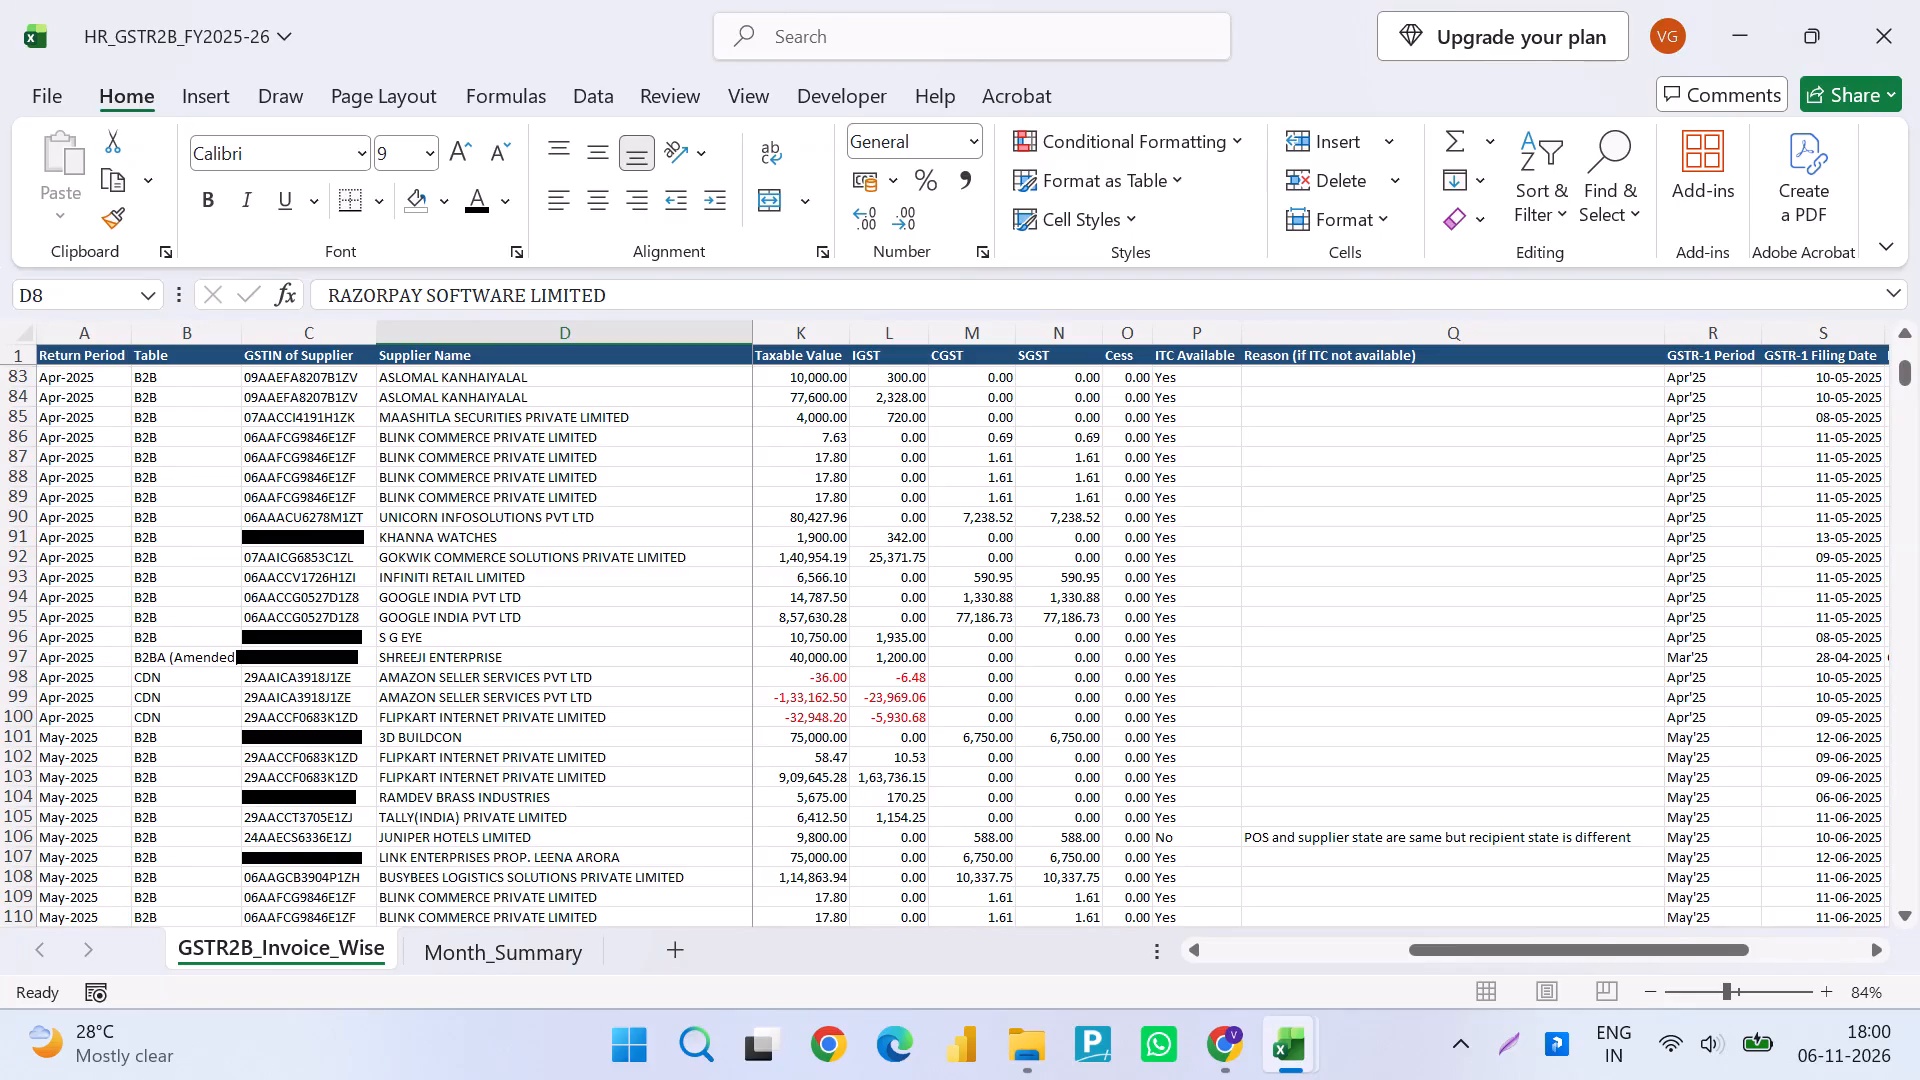
pyautogui.hotkey('ctrl', 'Up')
pyautogui.hotkey('ctrl', 'Left')
pyautogui.hotkey('ctrl', 'Up')
pyautogui.hotkey('ctrl', 'Left')
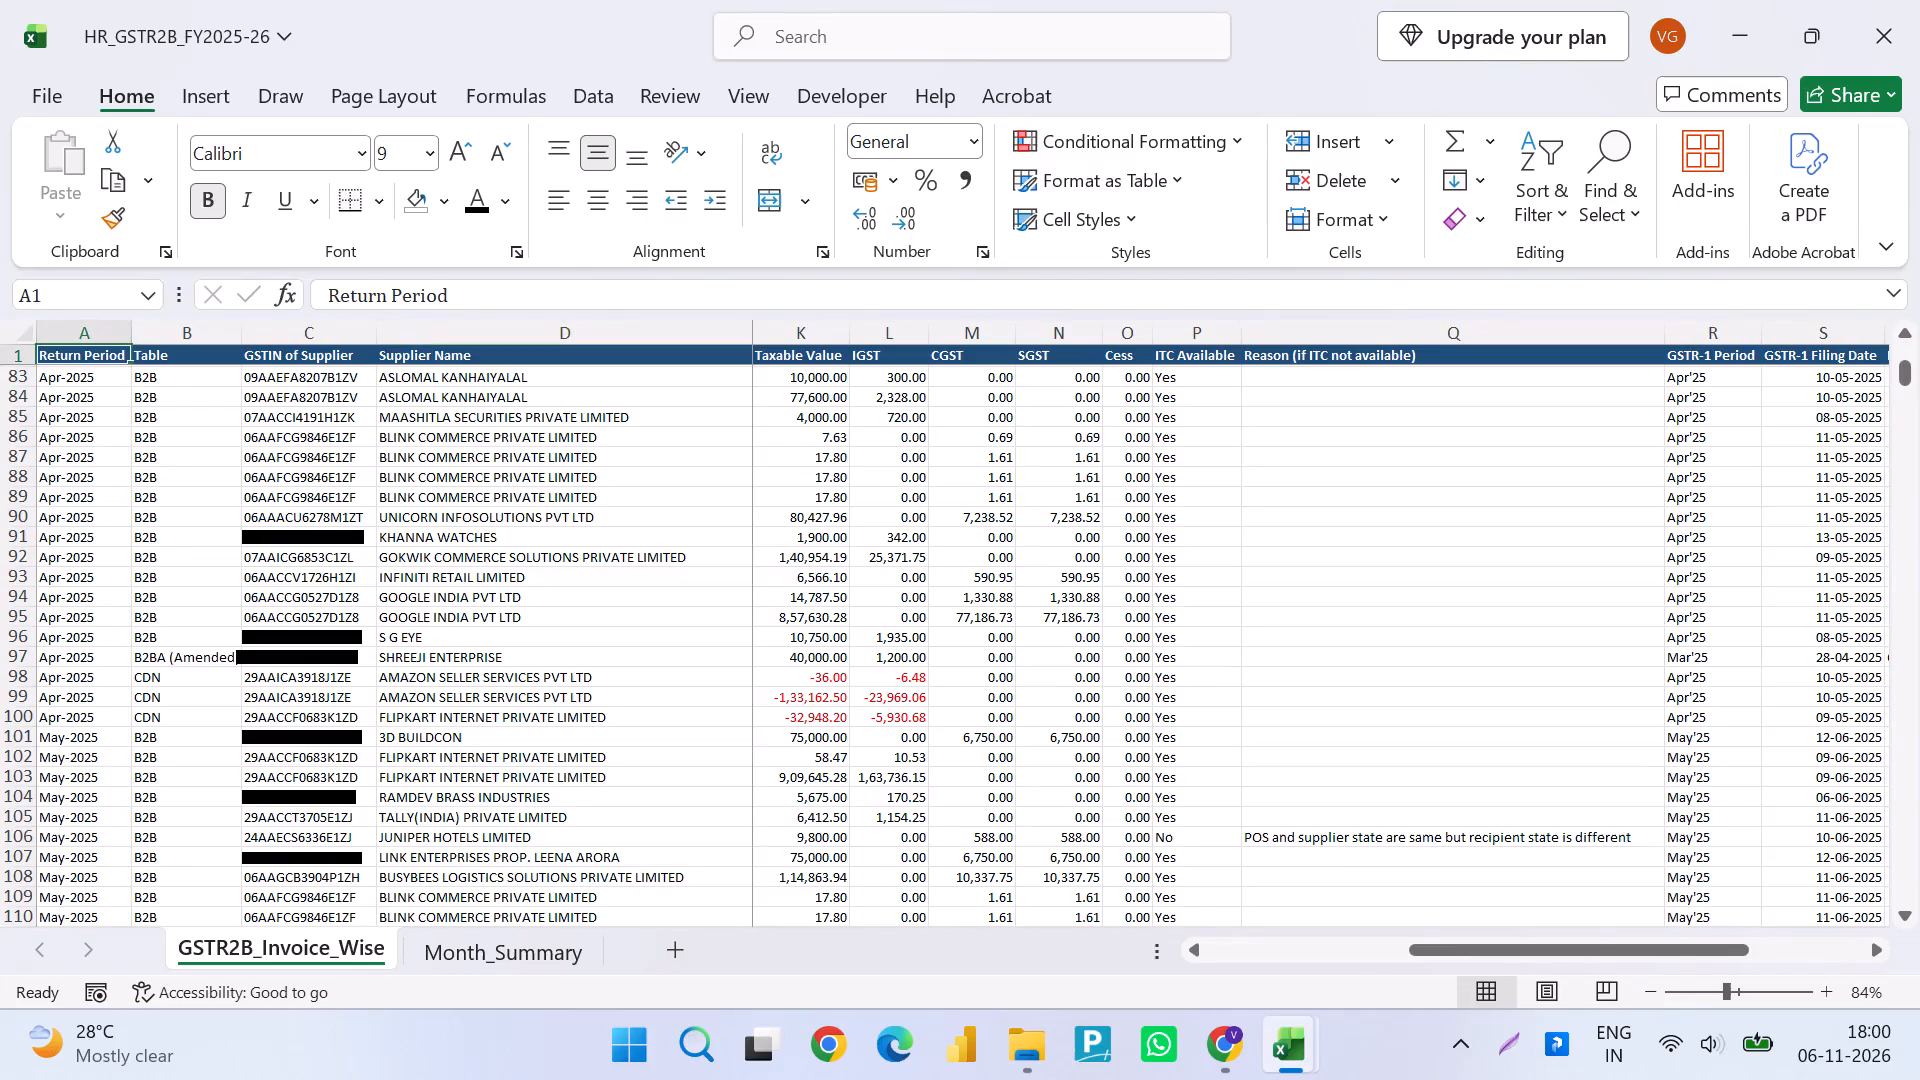
pyautogui.hotkey('shift', 'space')
pyautogui.hotkey('ctrl', 'shift', 'Down')
pyautogui.hotkey('ctrl', 'shift', 'l')
pyautogui.press('Up')
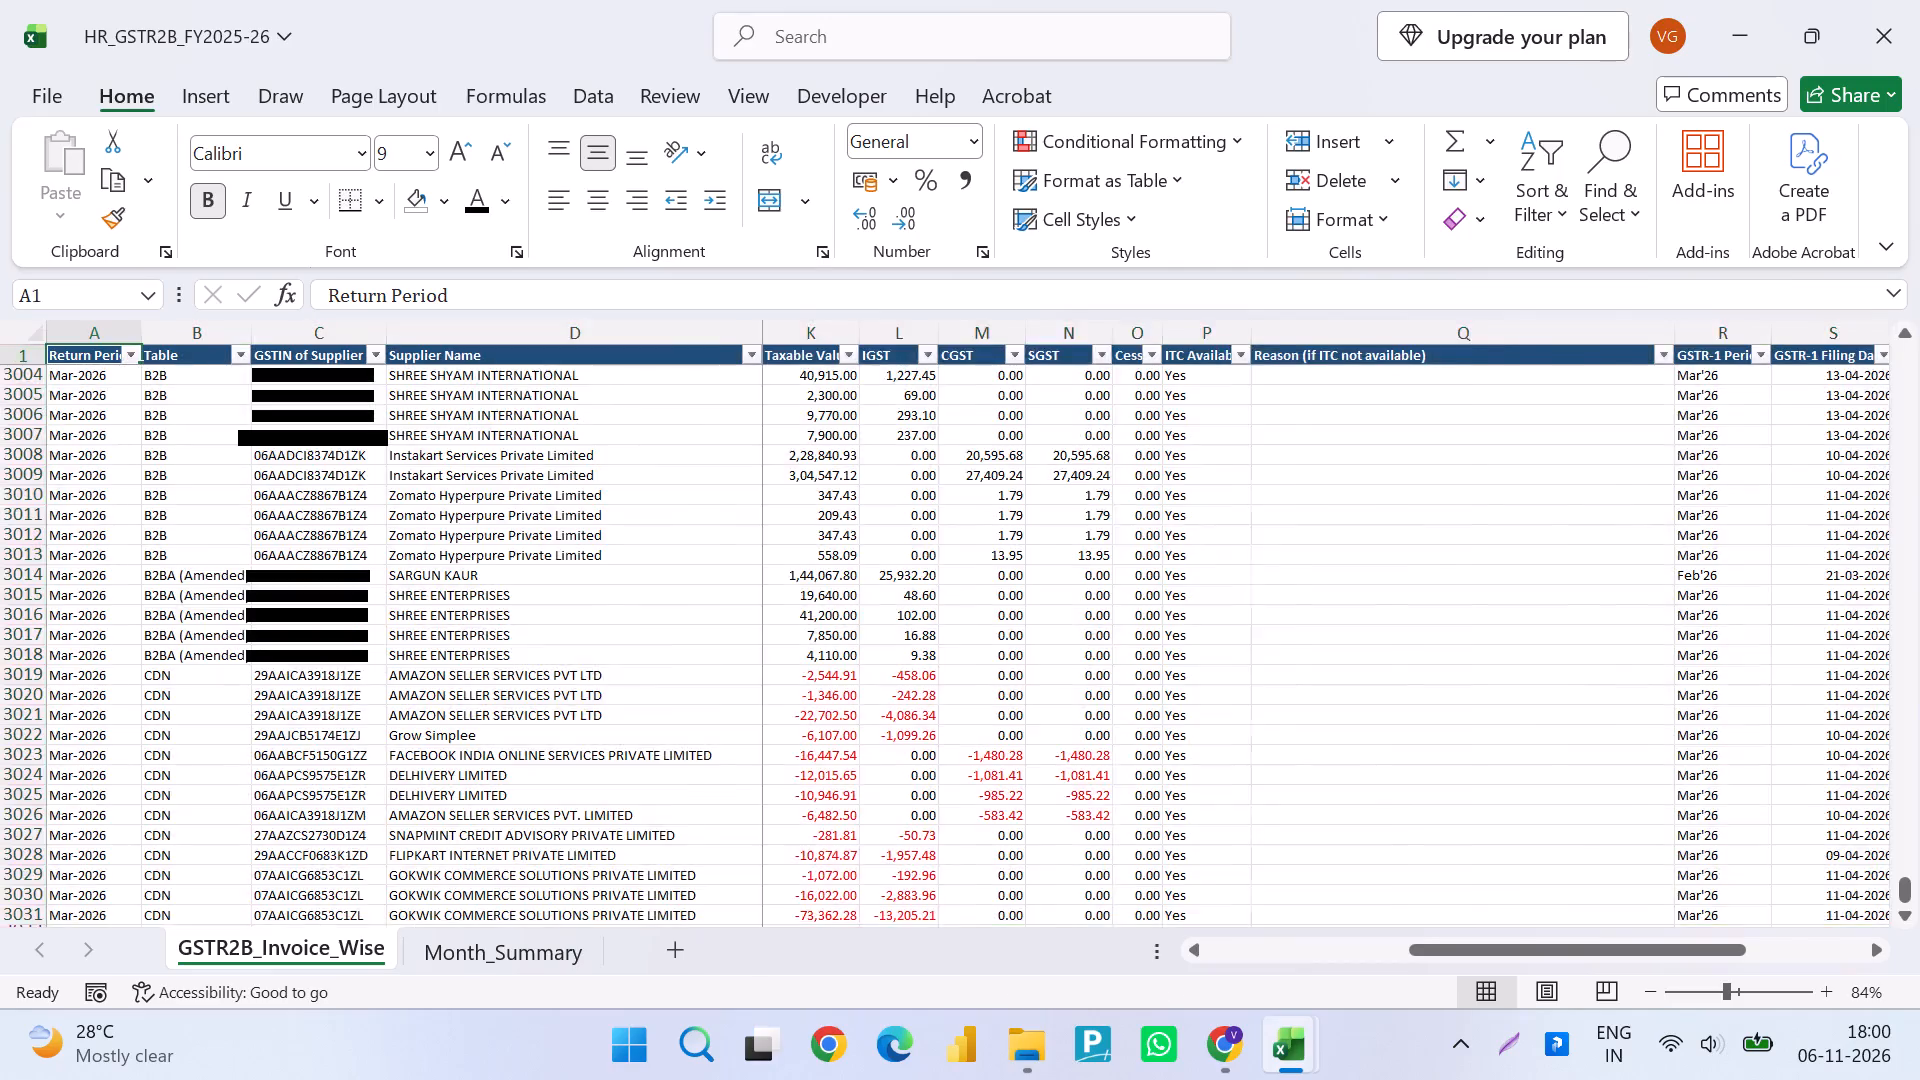
# Examine the months offered in the Return Period column's filter list without changing the filter.
pyautogui.press('Down')
pyautogui.press('Escape')
pyautogui.press('Up')
pyautogui.hotkey('alt', 'Down')
pyautogui.hotkey('alt', 'Down')
pyautogui.hotkey('alt', 'Down')
pyautogui.hotkey('alt', 'Down')
pyautogui.hotkey('alt', 'Down')
pyautogui.hotkey('alt', 'Down')
pyautogui.hotkey('alt', 'Down')
pyautogui.hotkey('alt', 'Down')
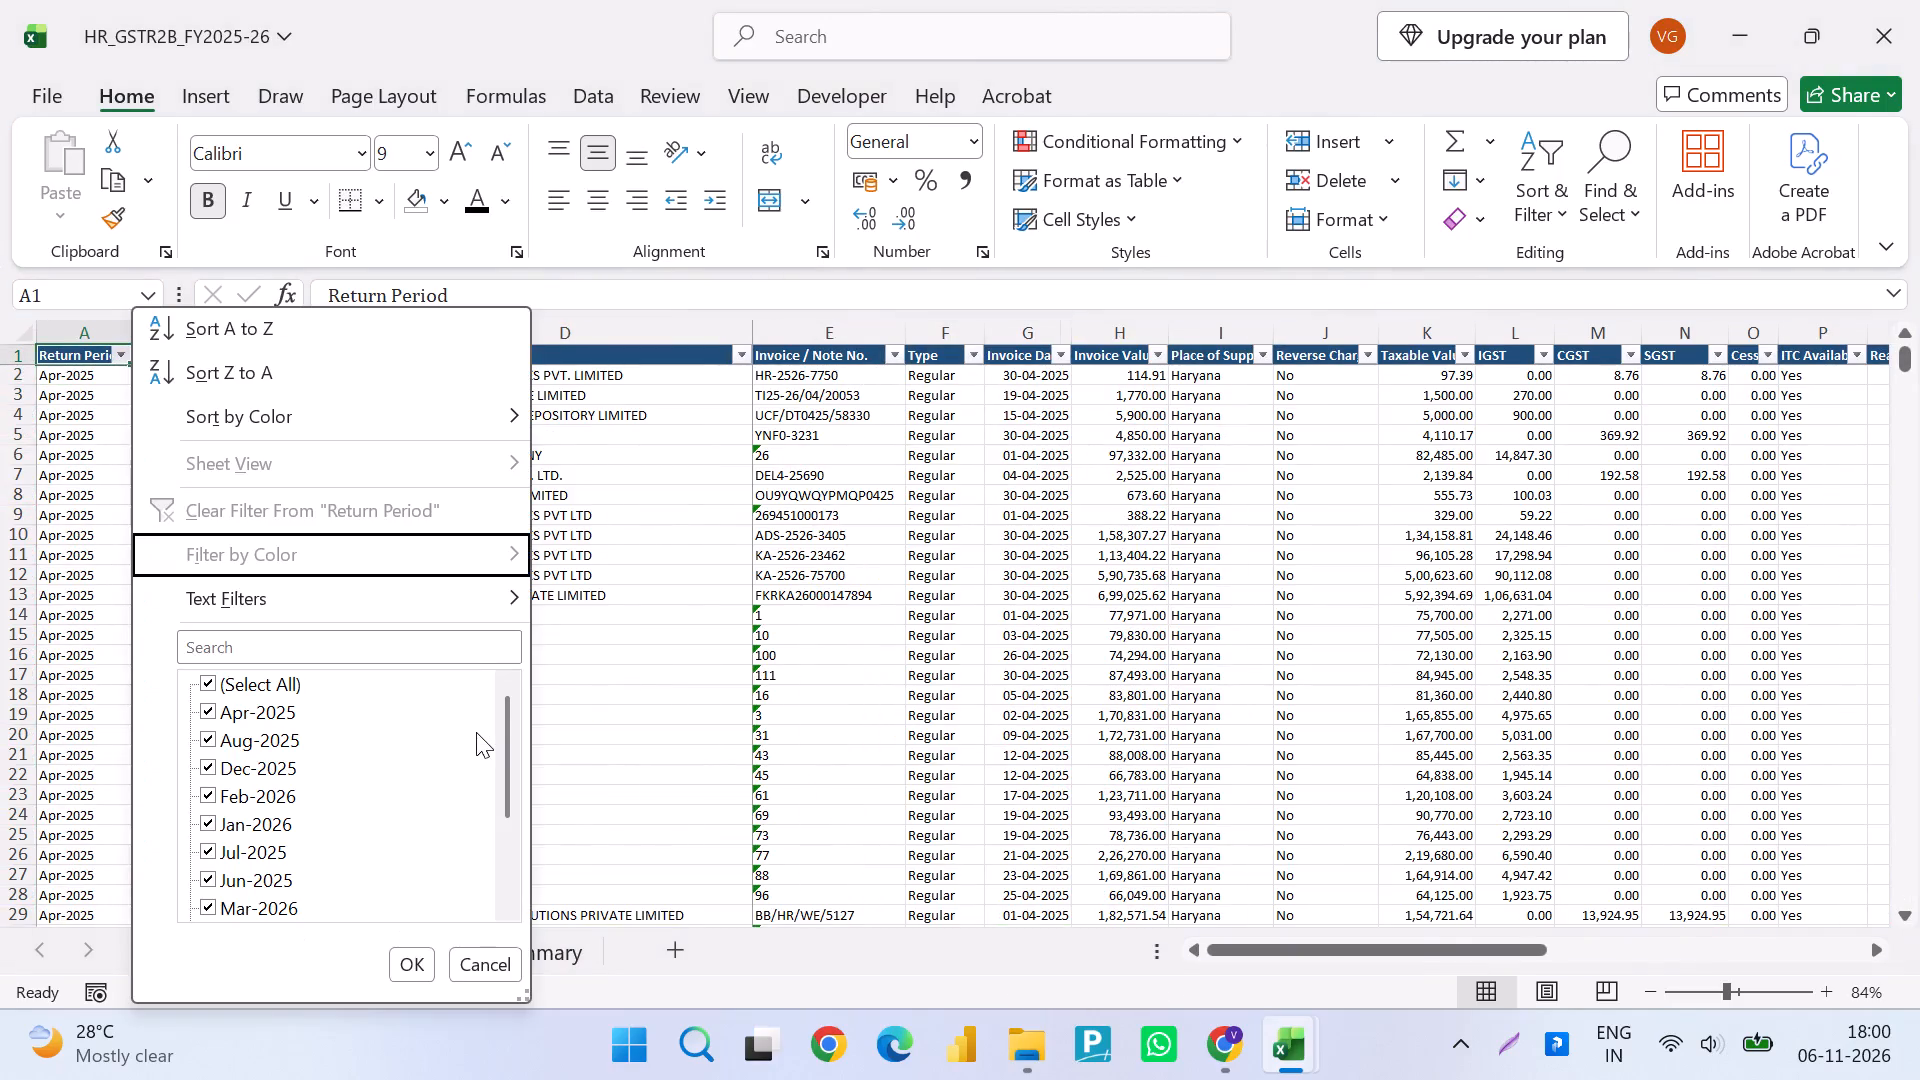
pyautogui.press('Escape')
pyautogui.press('Right')
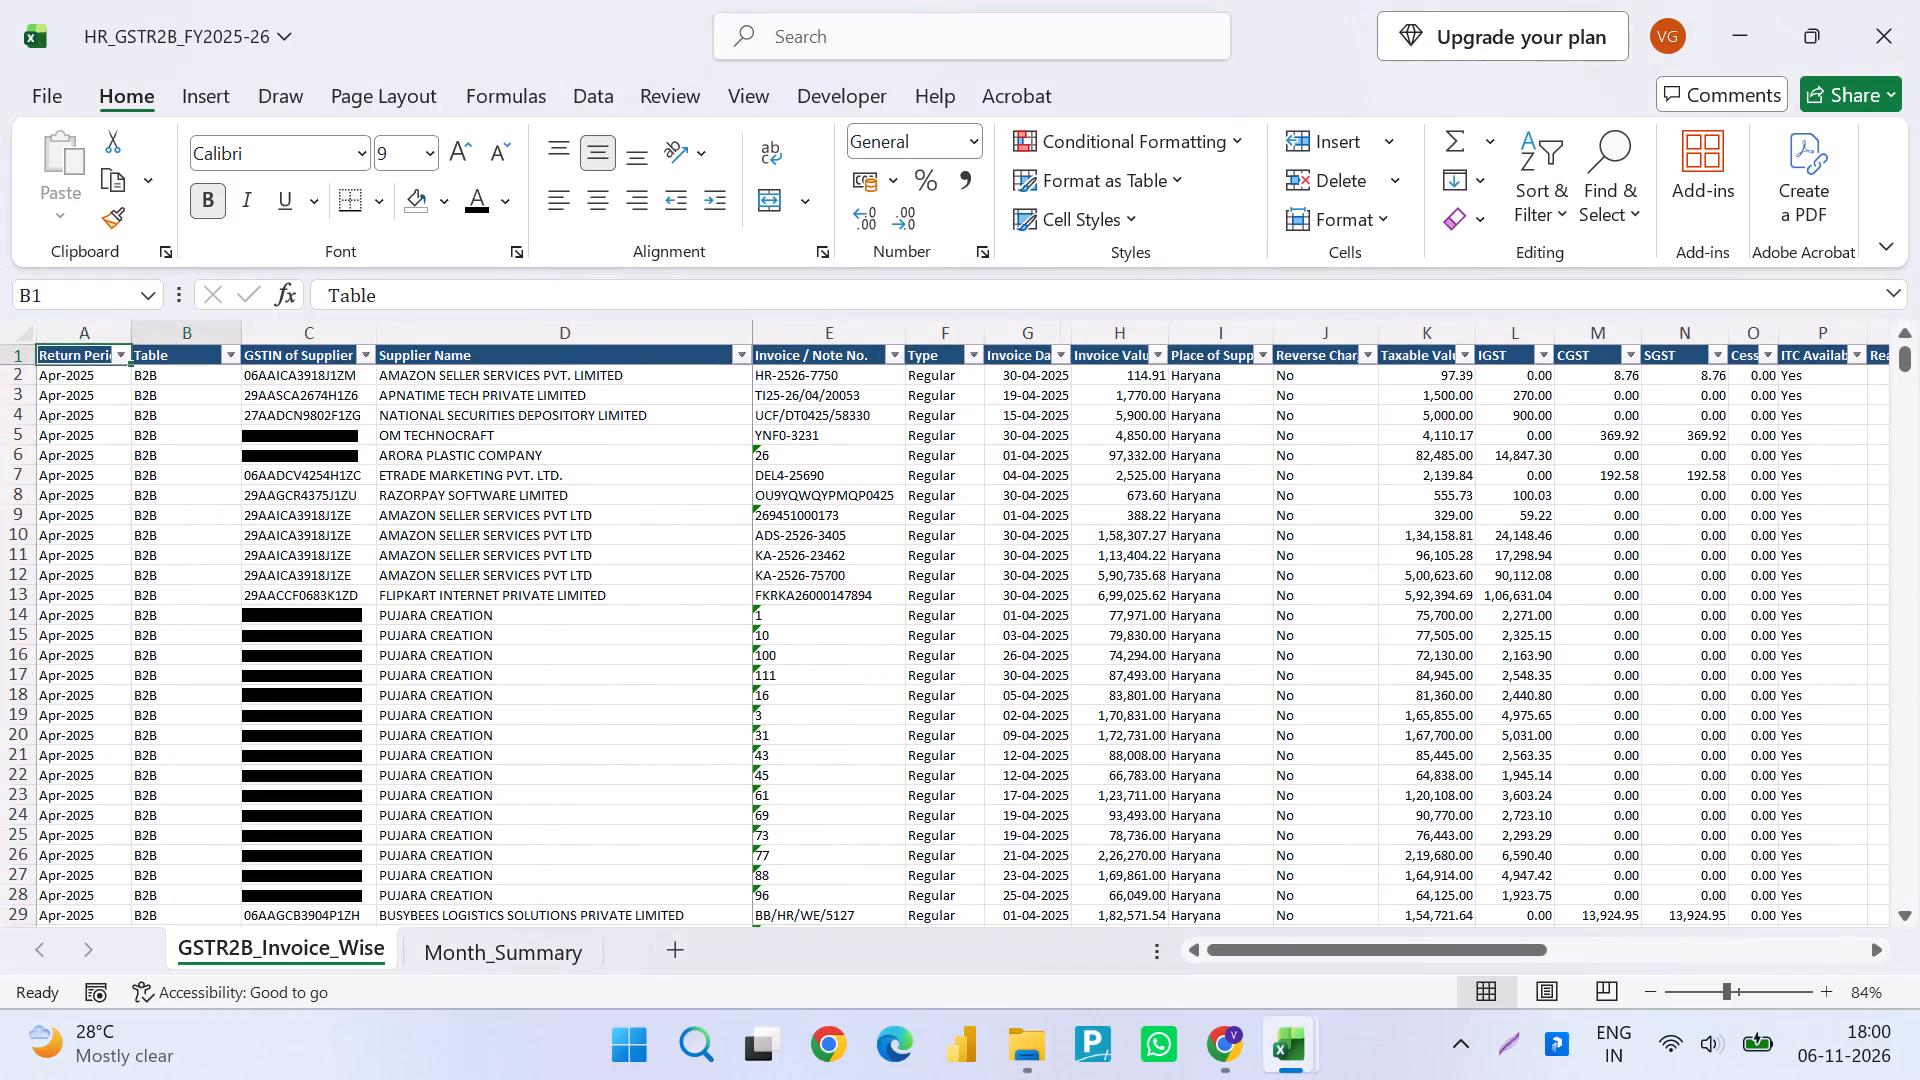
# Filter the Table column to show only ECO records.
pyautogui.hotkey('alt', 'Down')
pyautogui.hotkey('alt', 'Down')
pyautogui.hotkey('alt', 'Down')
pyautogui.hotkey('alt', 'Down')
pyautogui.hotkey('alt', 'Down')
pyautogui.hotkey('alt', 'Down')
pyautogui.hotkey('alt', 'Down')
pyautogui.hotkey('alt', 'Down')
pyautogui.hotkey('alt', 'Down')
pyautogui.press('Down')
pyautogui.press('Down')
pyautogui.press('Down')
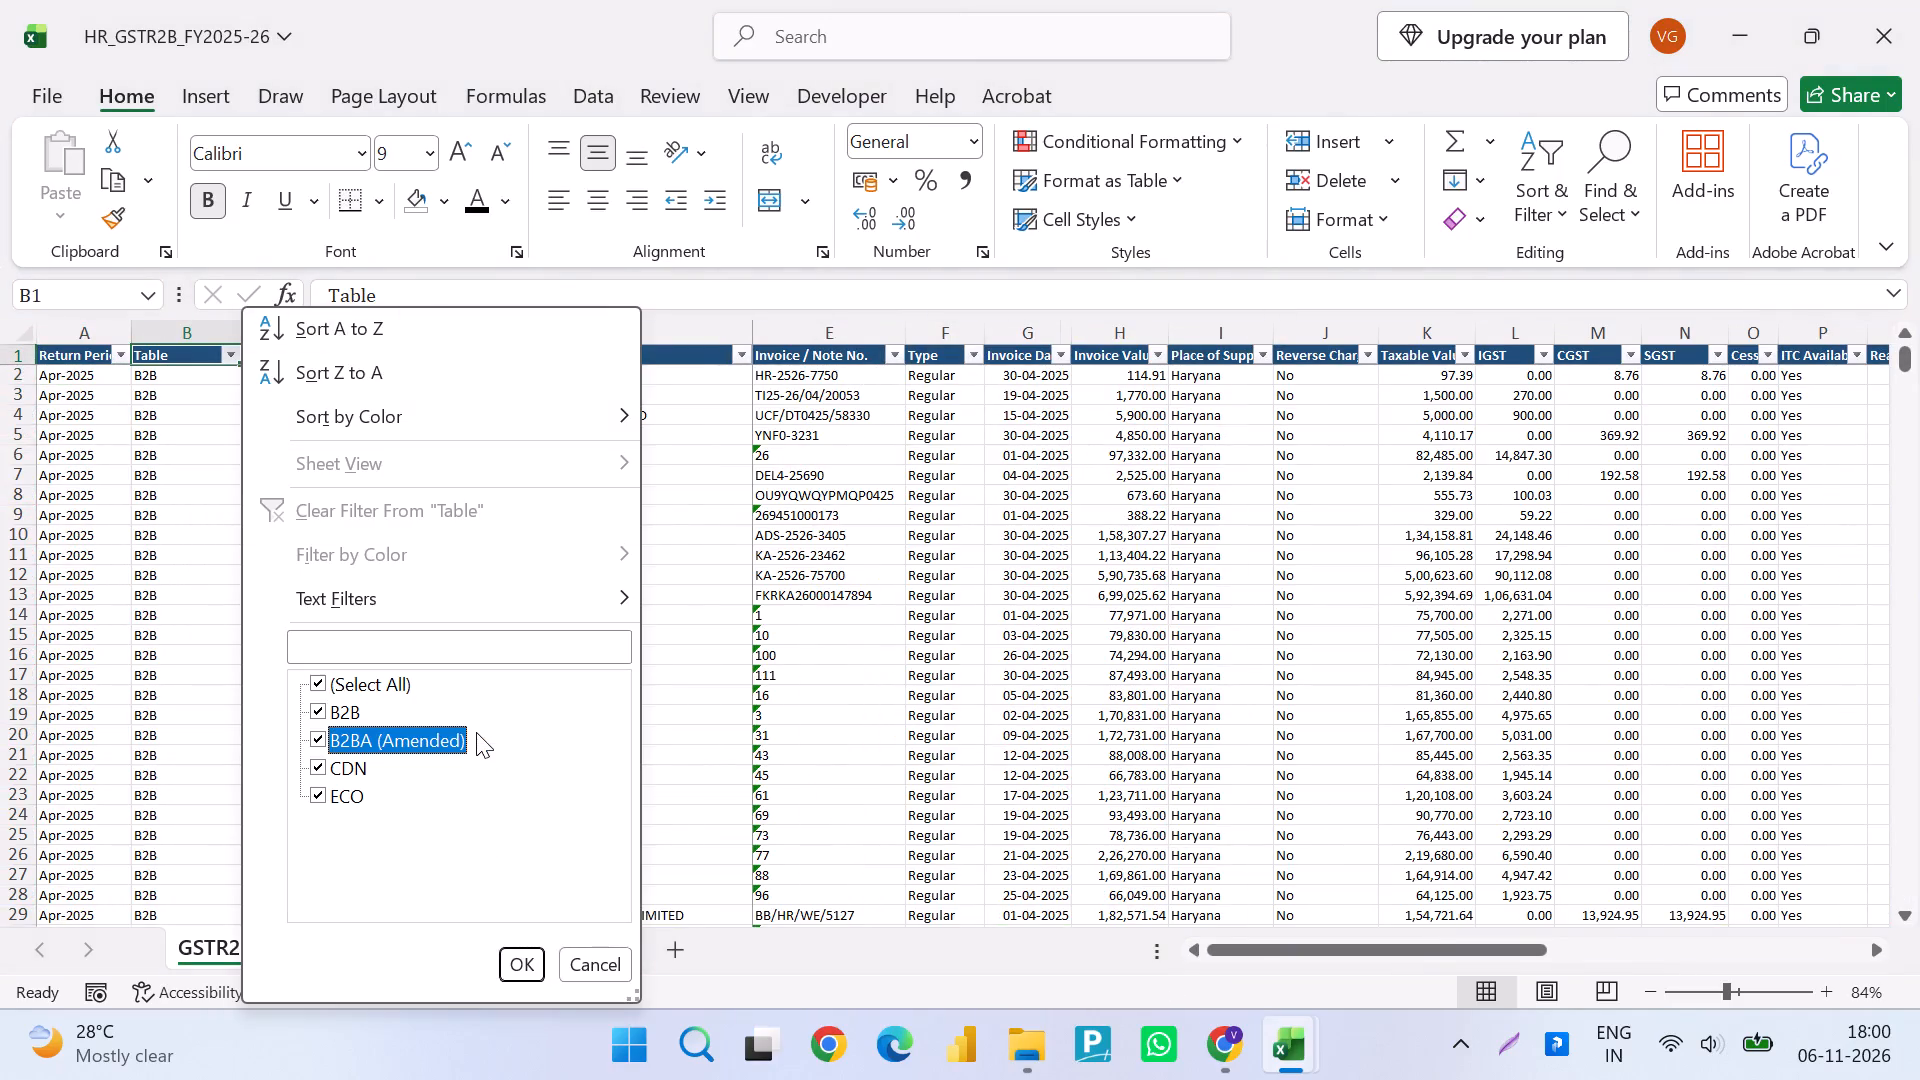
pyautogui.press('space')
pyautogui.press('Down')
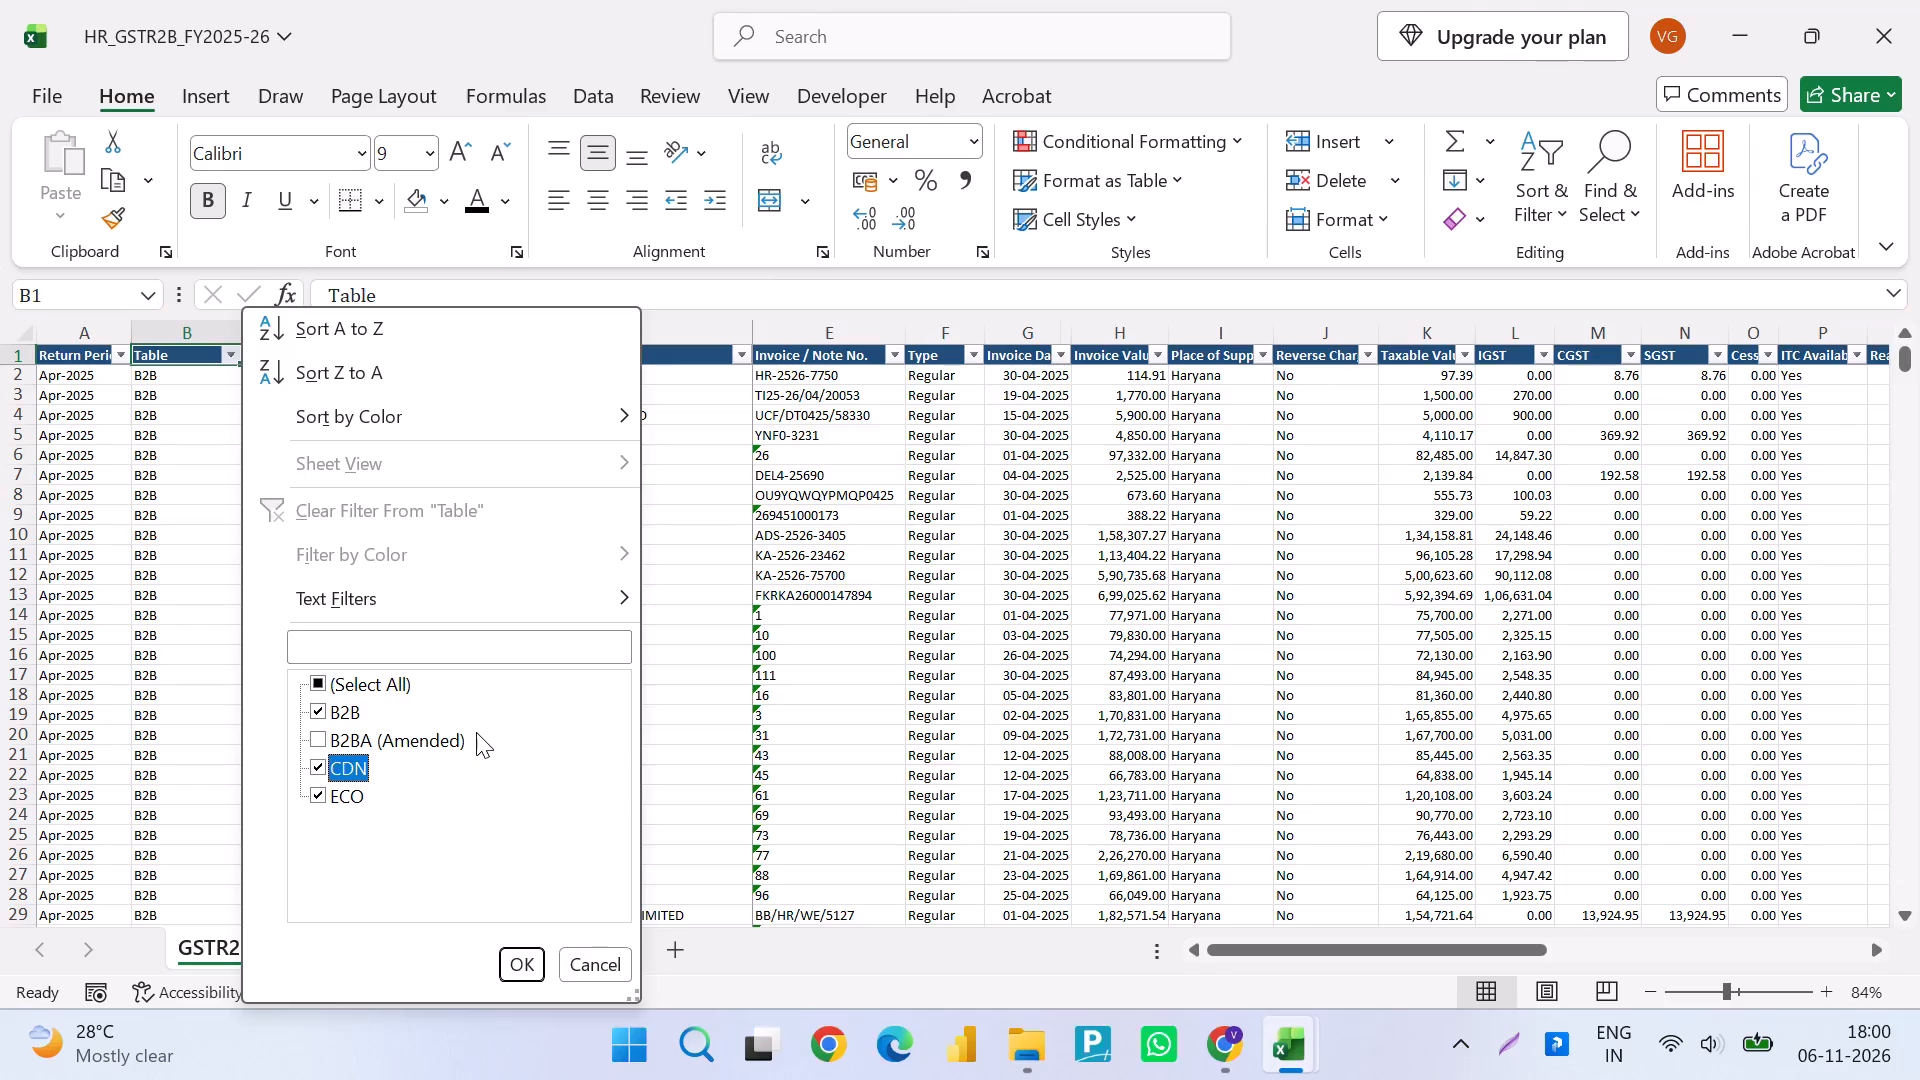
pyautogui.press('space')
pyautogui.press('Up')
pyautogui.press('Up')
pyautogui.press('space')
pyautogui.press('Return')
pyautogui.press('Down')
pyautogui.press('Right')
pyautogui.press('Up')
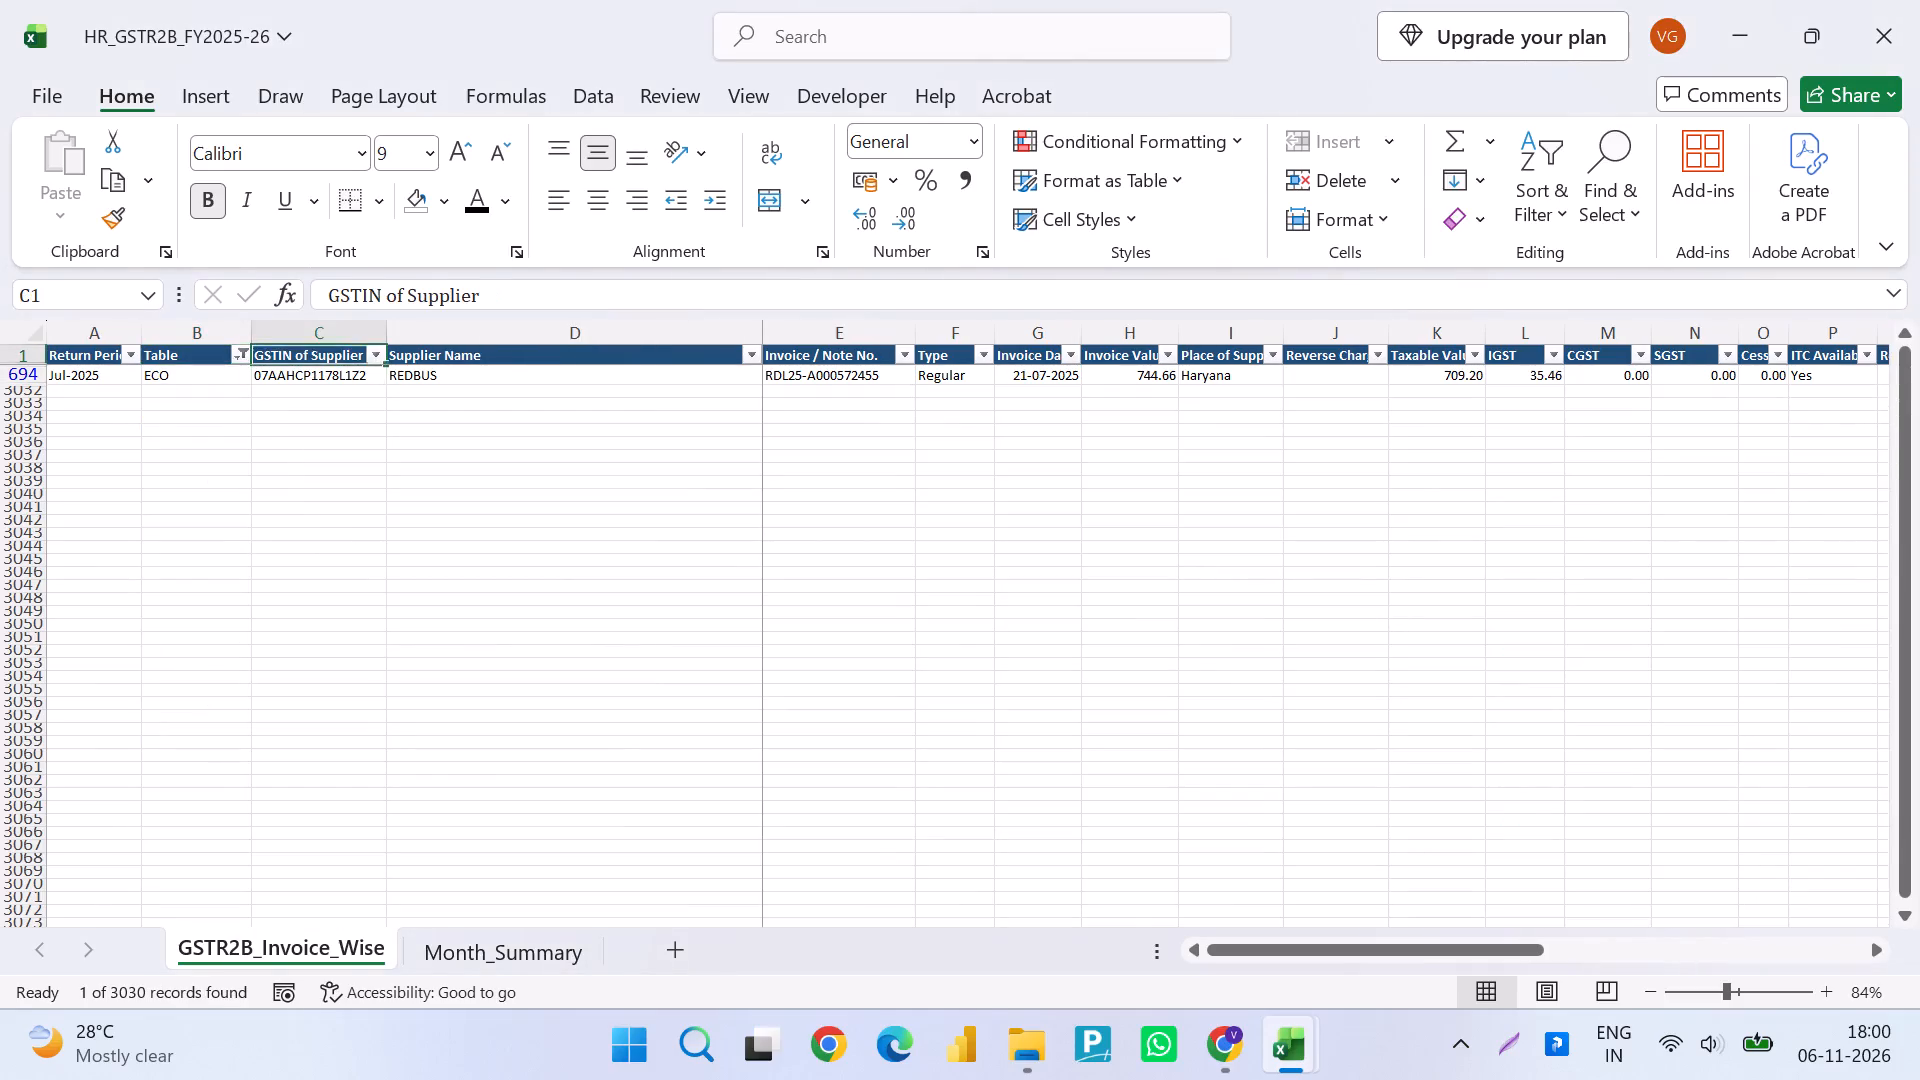
# Change the Table column filter to show only B2B records.
pyautogui.press('Up')
pyautogui.press('Left')
pyautogui.hotkey('alt', 'Down')
pyautogui.hotkey('alt', 'Down')
pyautogui.hotkey('alt', 'Down')
pyautogui.hotkey('alt', 'Down')
pyautogui.hotkey('alt', 'Down')
pyautogui.hotkey('alt', 'Down')
pyautogui.hotkey('alt', 'Down')
pyautogui.hotkey('alt', 'Down')
pyautogui.hotkey('alt', 'Down')
pyautogui.hotkey('alt', 'Down')
pyautogui.hotkey('alt', 'Down')
pyautogui.hotkey('alt', 'Down')
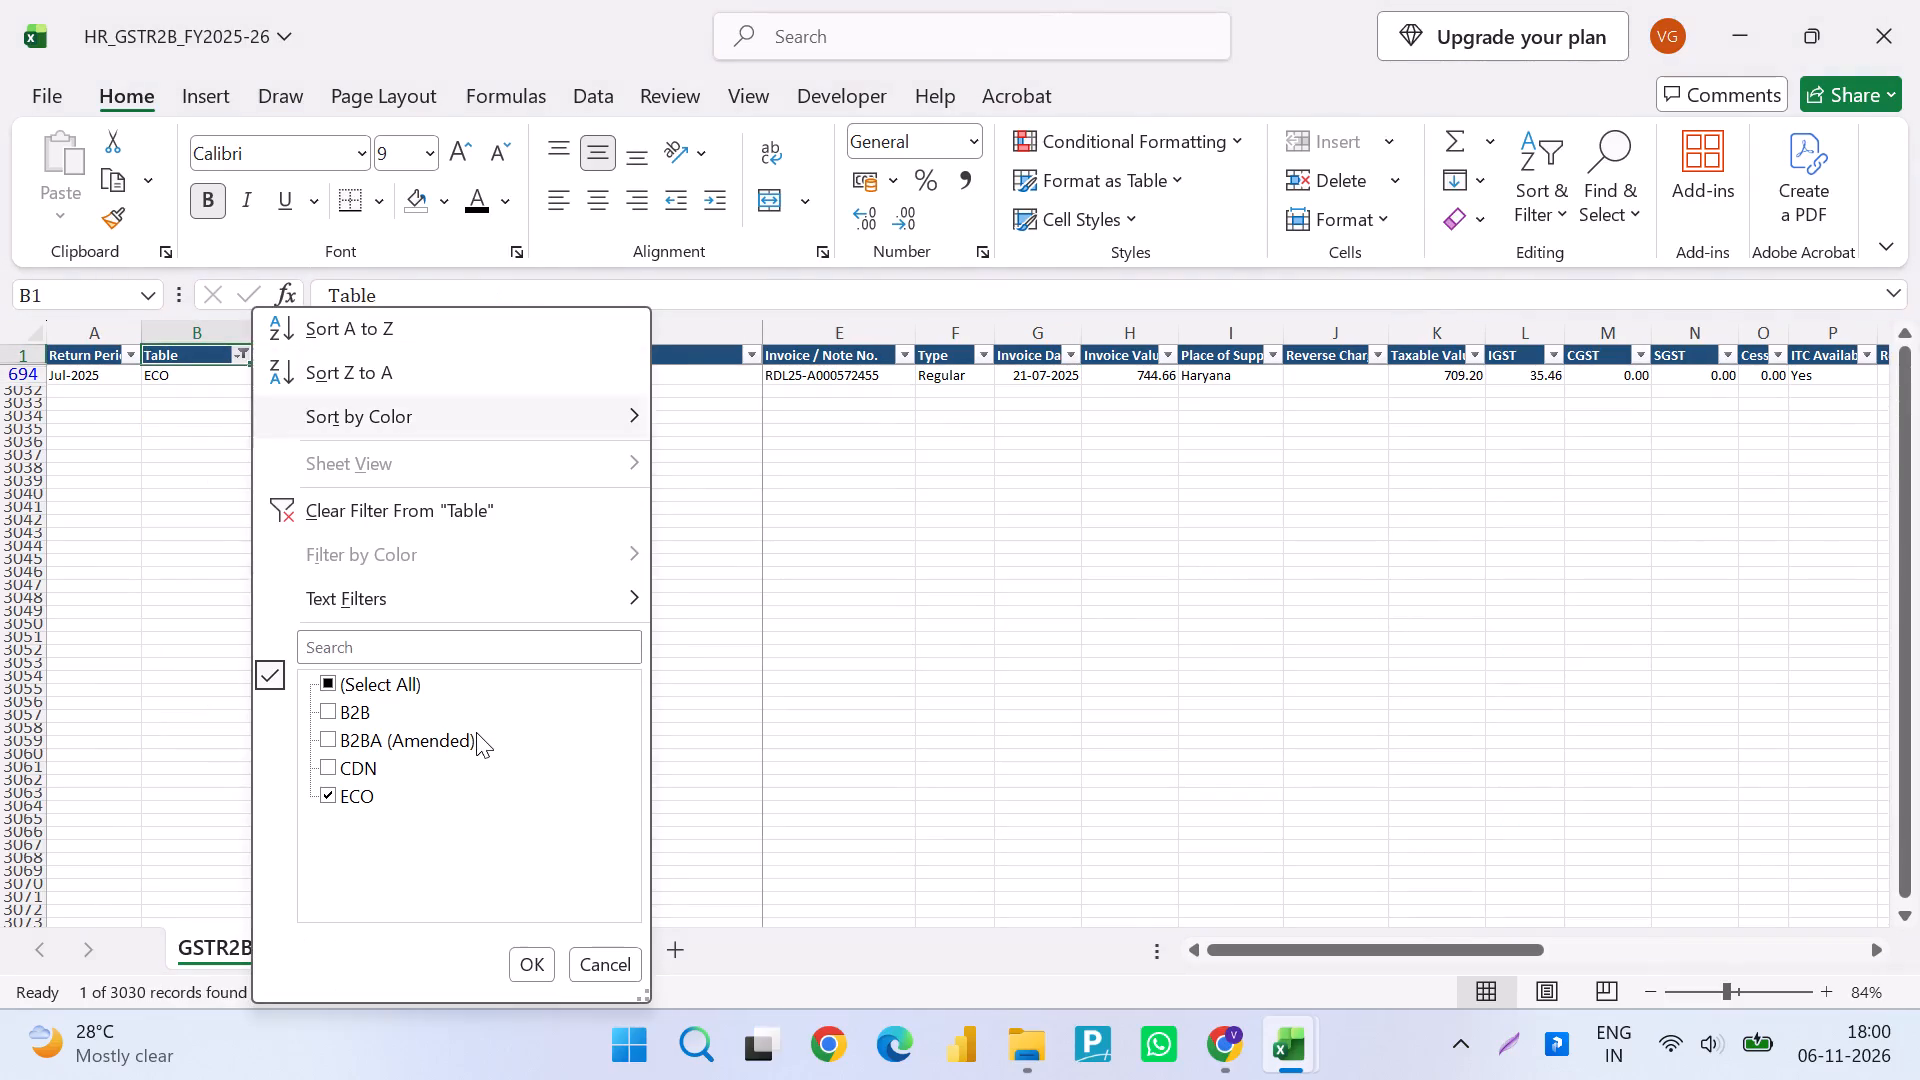
pyautogui.press('Down')
pyautogui.press('Down')
pyautogui.press('space')
pyautogui.press('Up')
pyautogui.press('space')
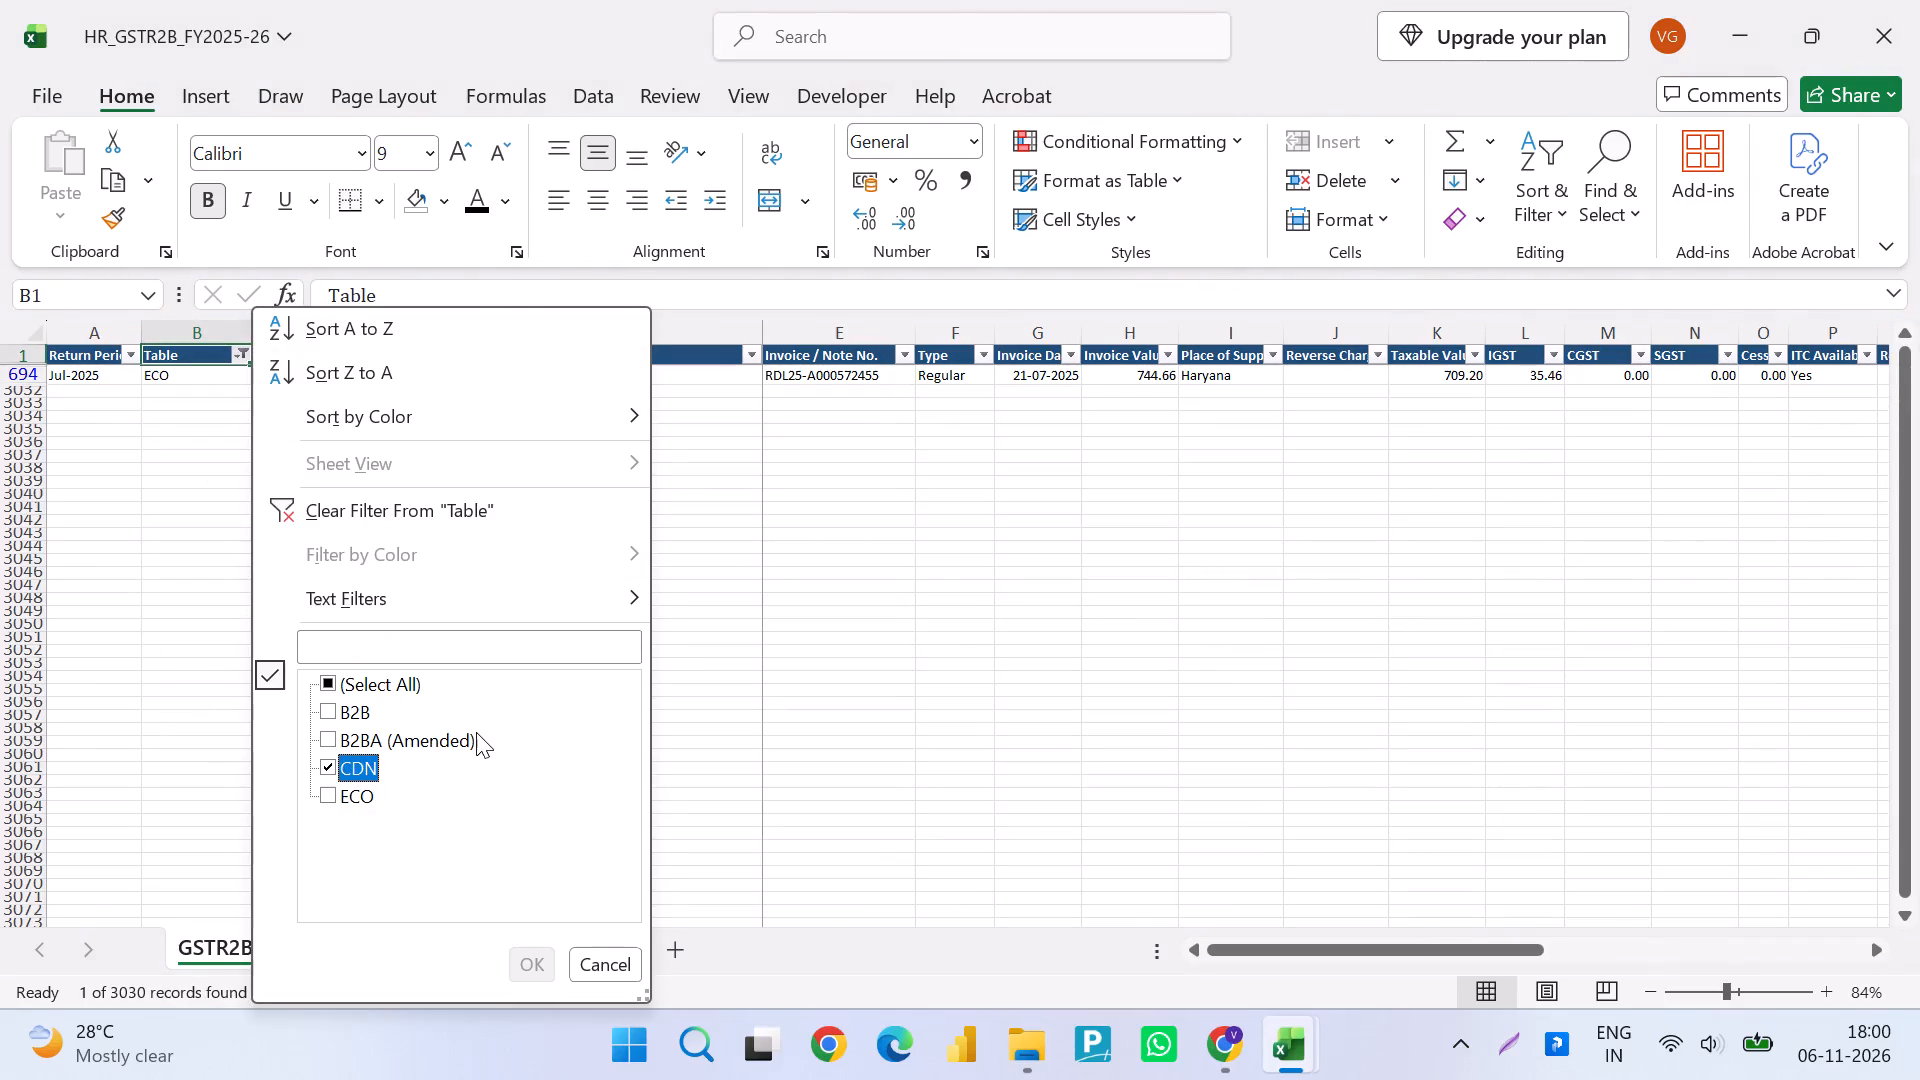
pyautogui.press('Up')
pyautogui.press('Up')
pyautogui.press('Down')
pyautogui.press('space')
pyautogui.press('Down')
pyautogui.press('space')
pyautogui.press('Up')
pyautogui.press('space')
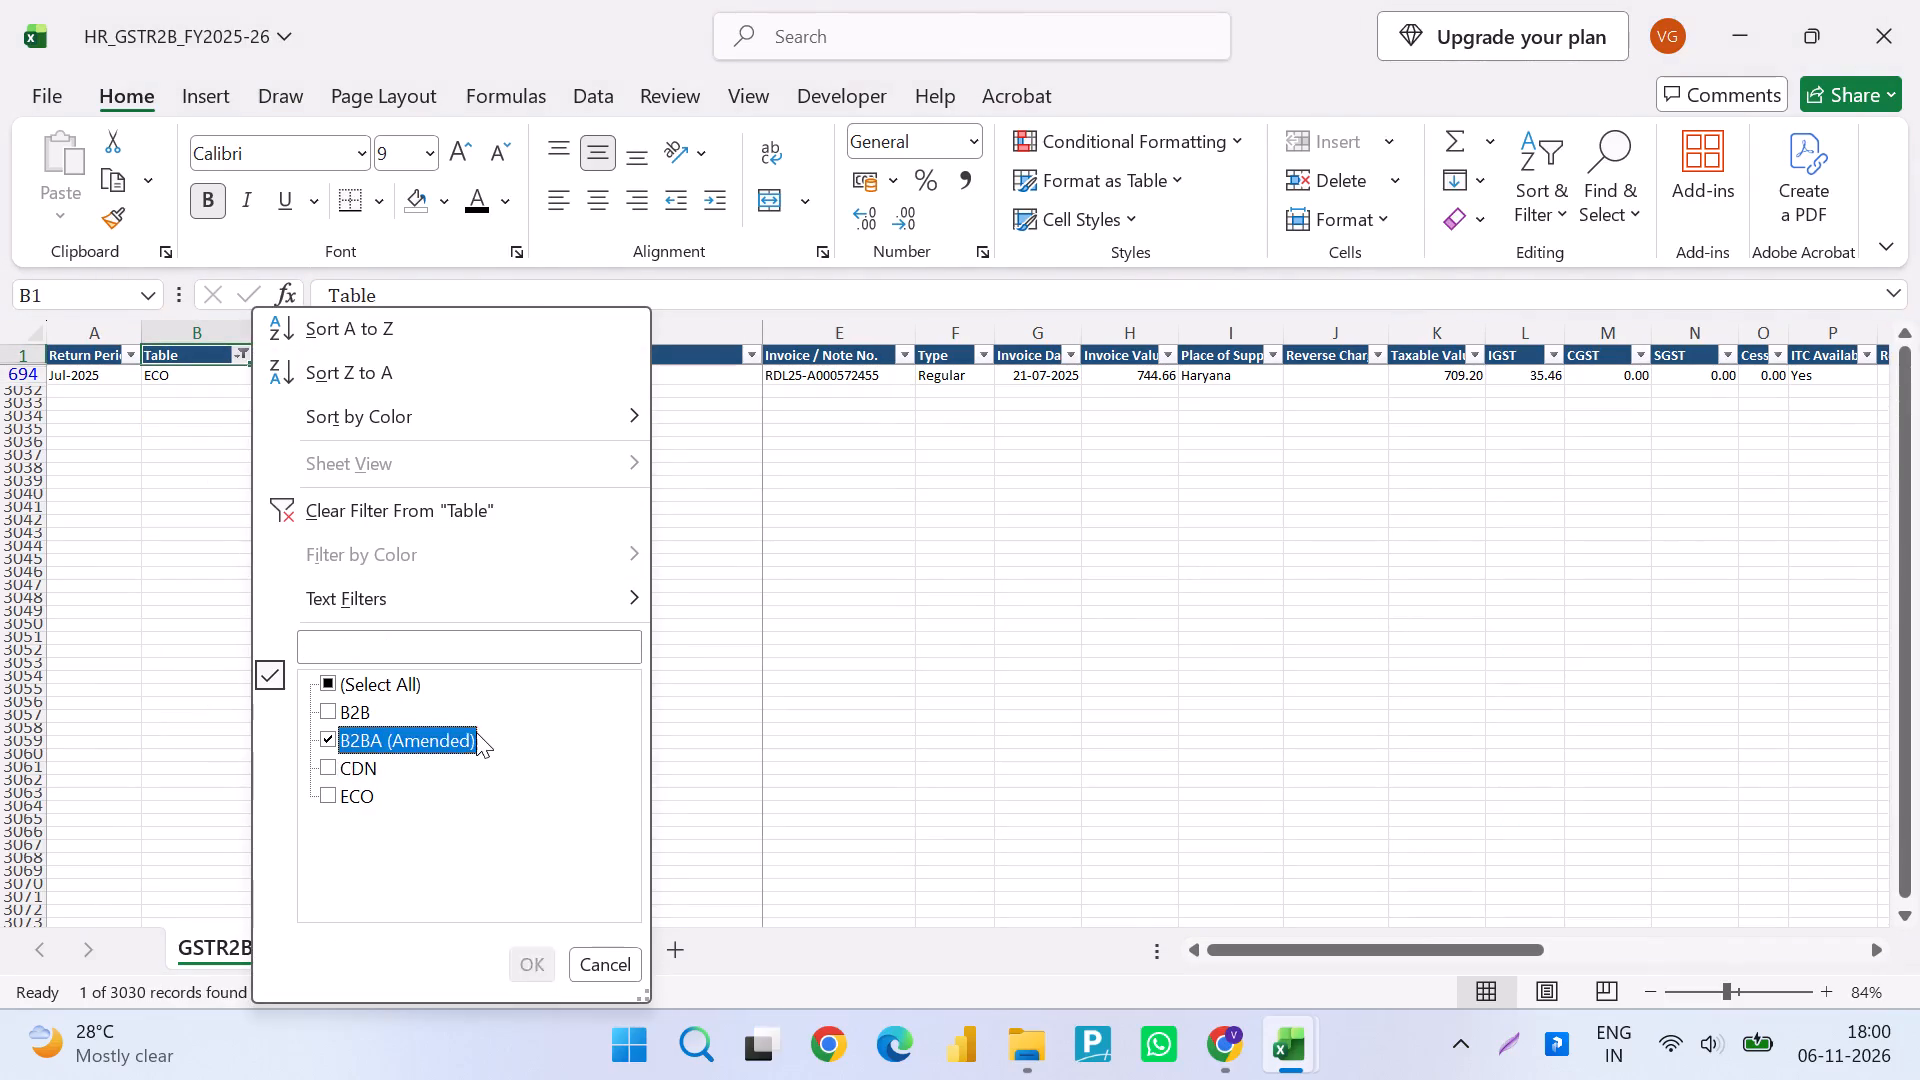
pyautogui.press('Up')
pyautogui.press('space')
pyautogui.hotkey('shift', 'Return')
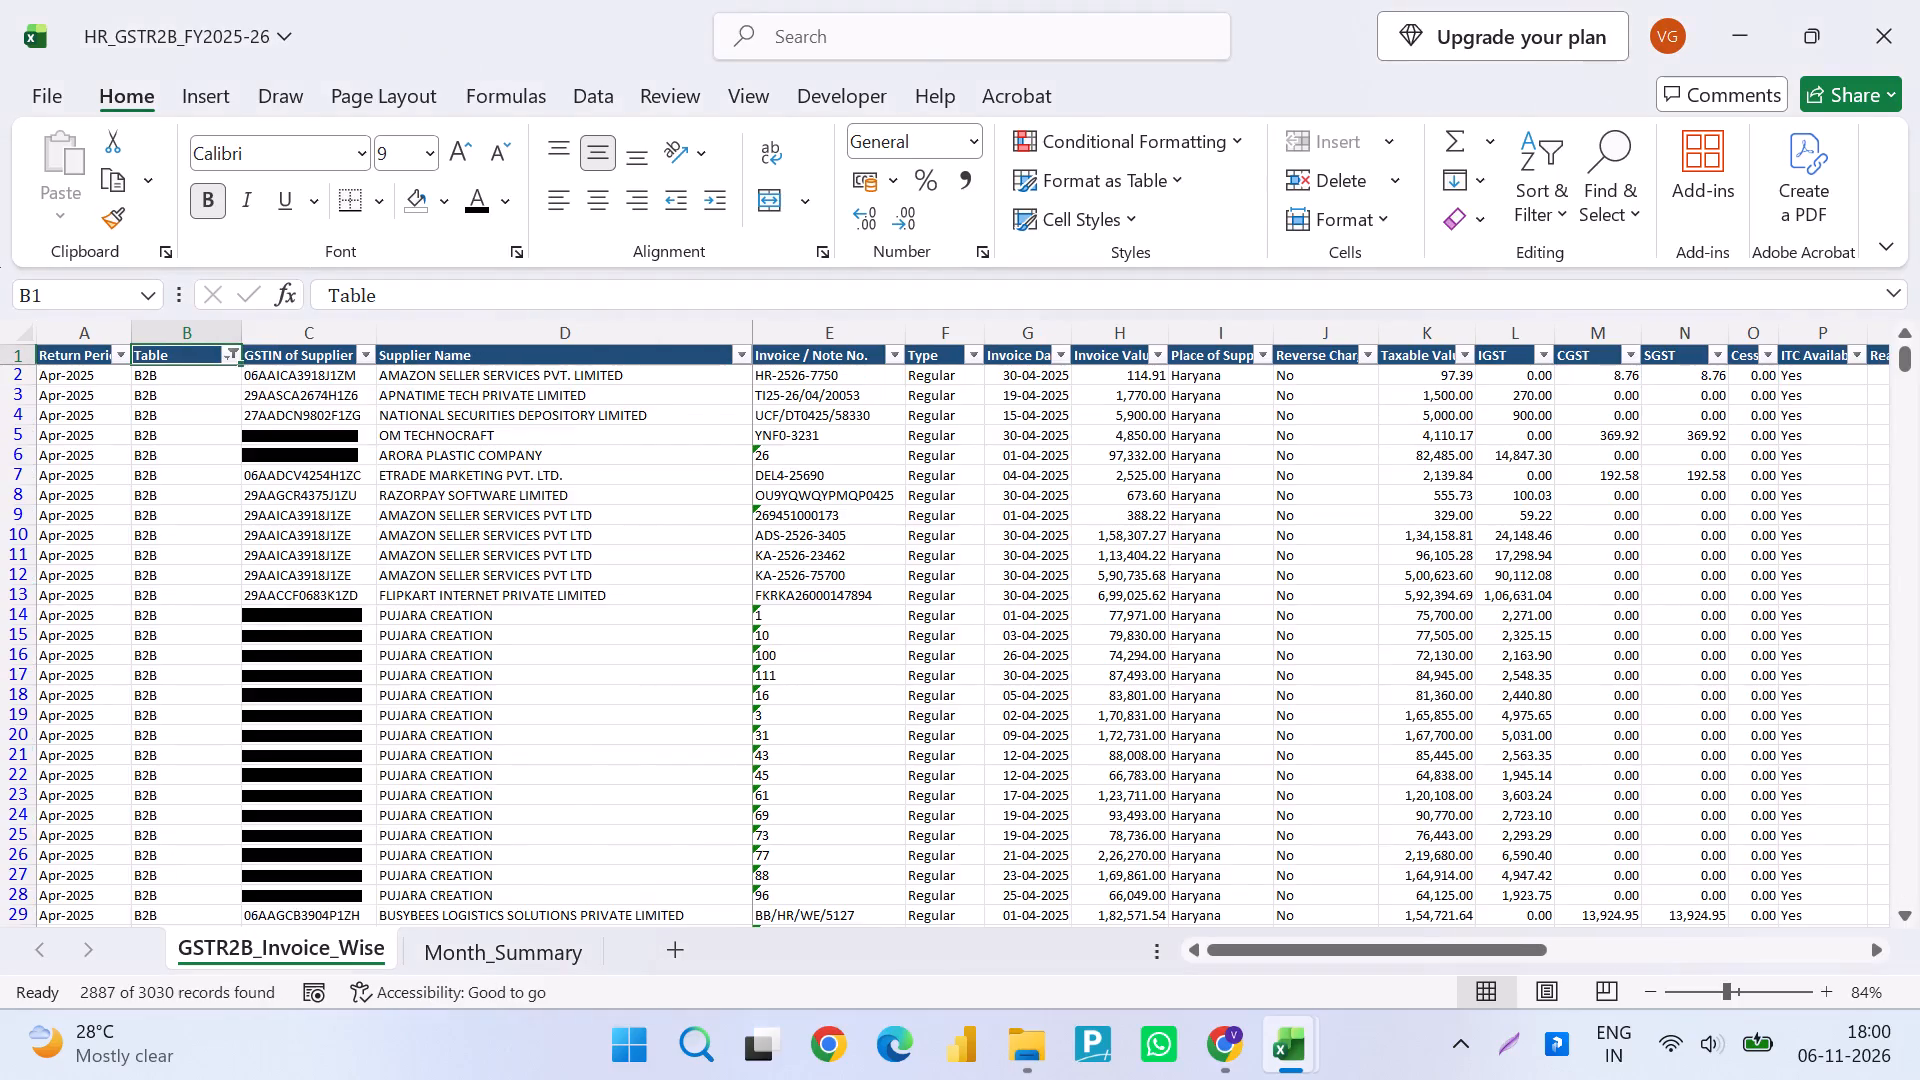
pyautogui.press('Down')
pyautogui.hotkey('ctrl', 'shift', 'Down')
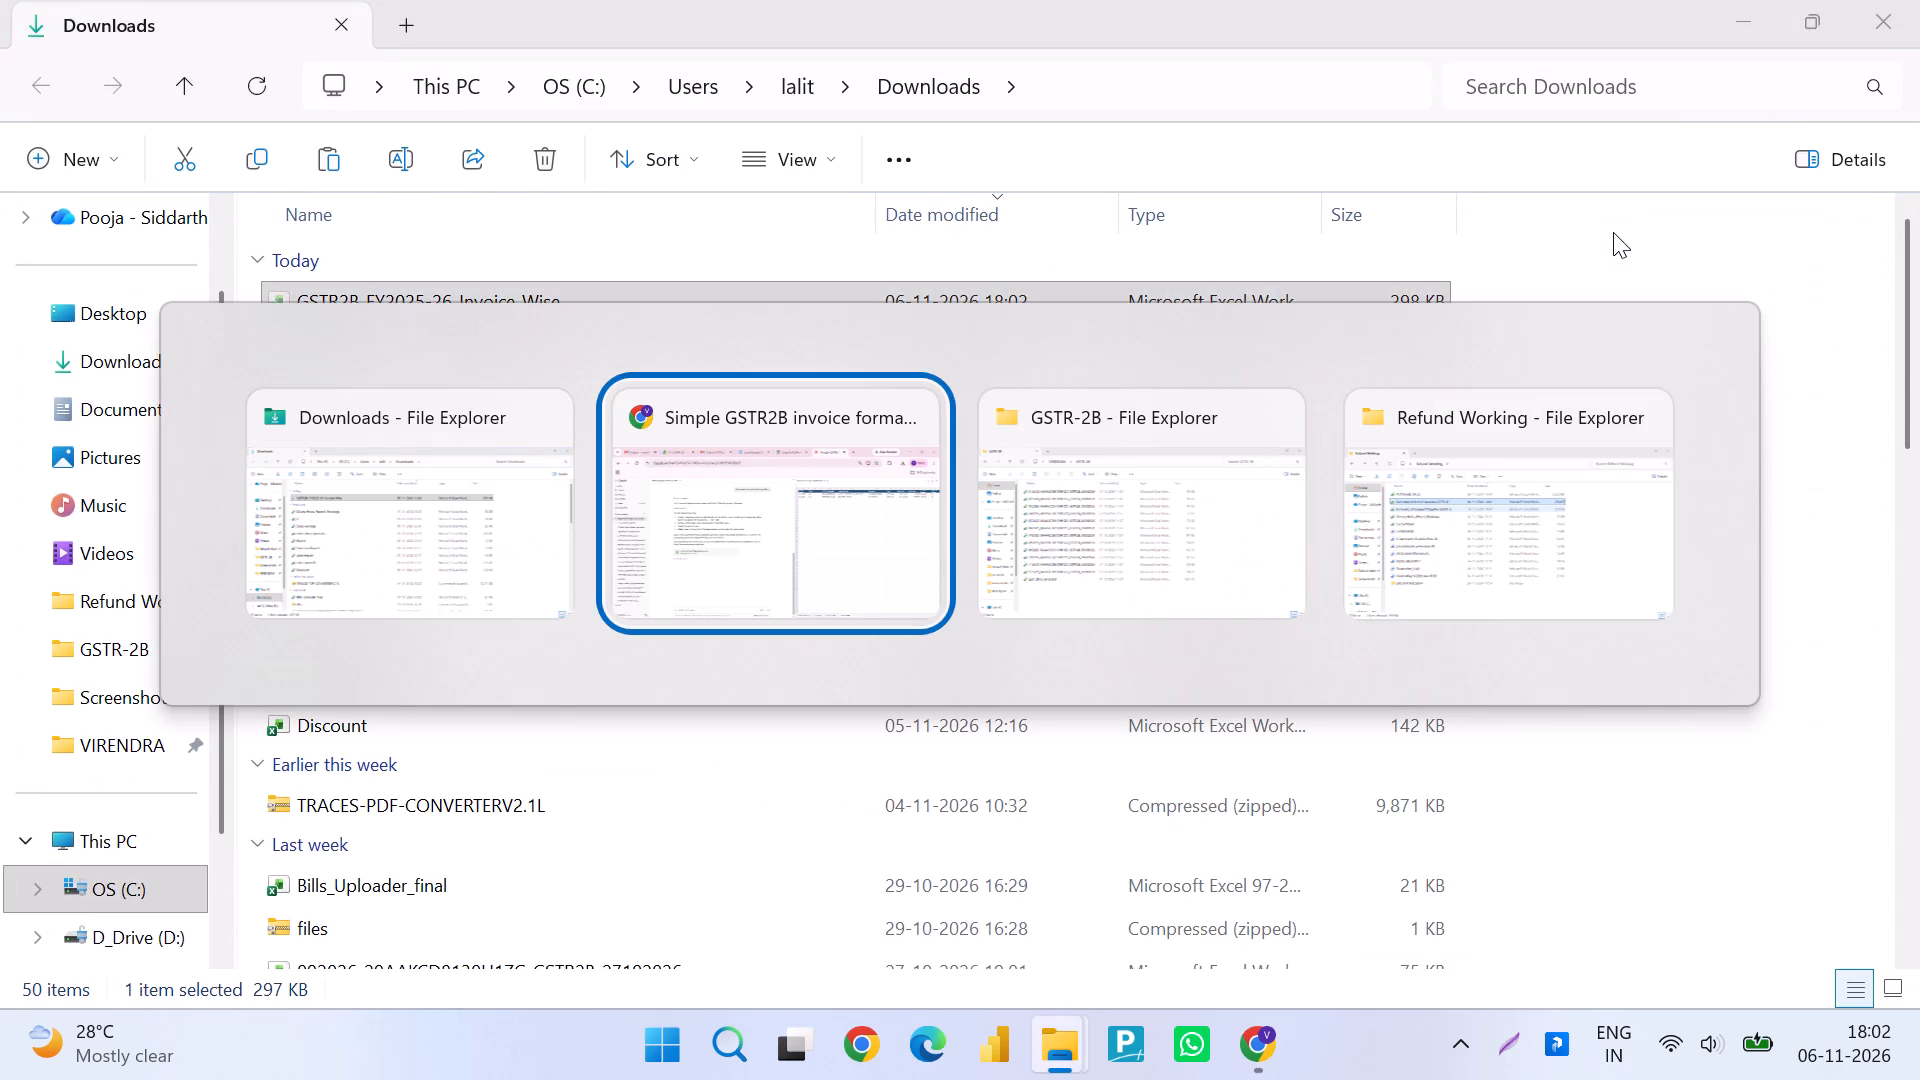
pyautogui.hotkey('alt', 'Tab')
pyautogui.hotkey('ctrl', 'v')
pyautogui.hotkey('alt', 'Tab')
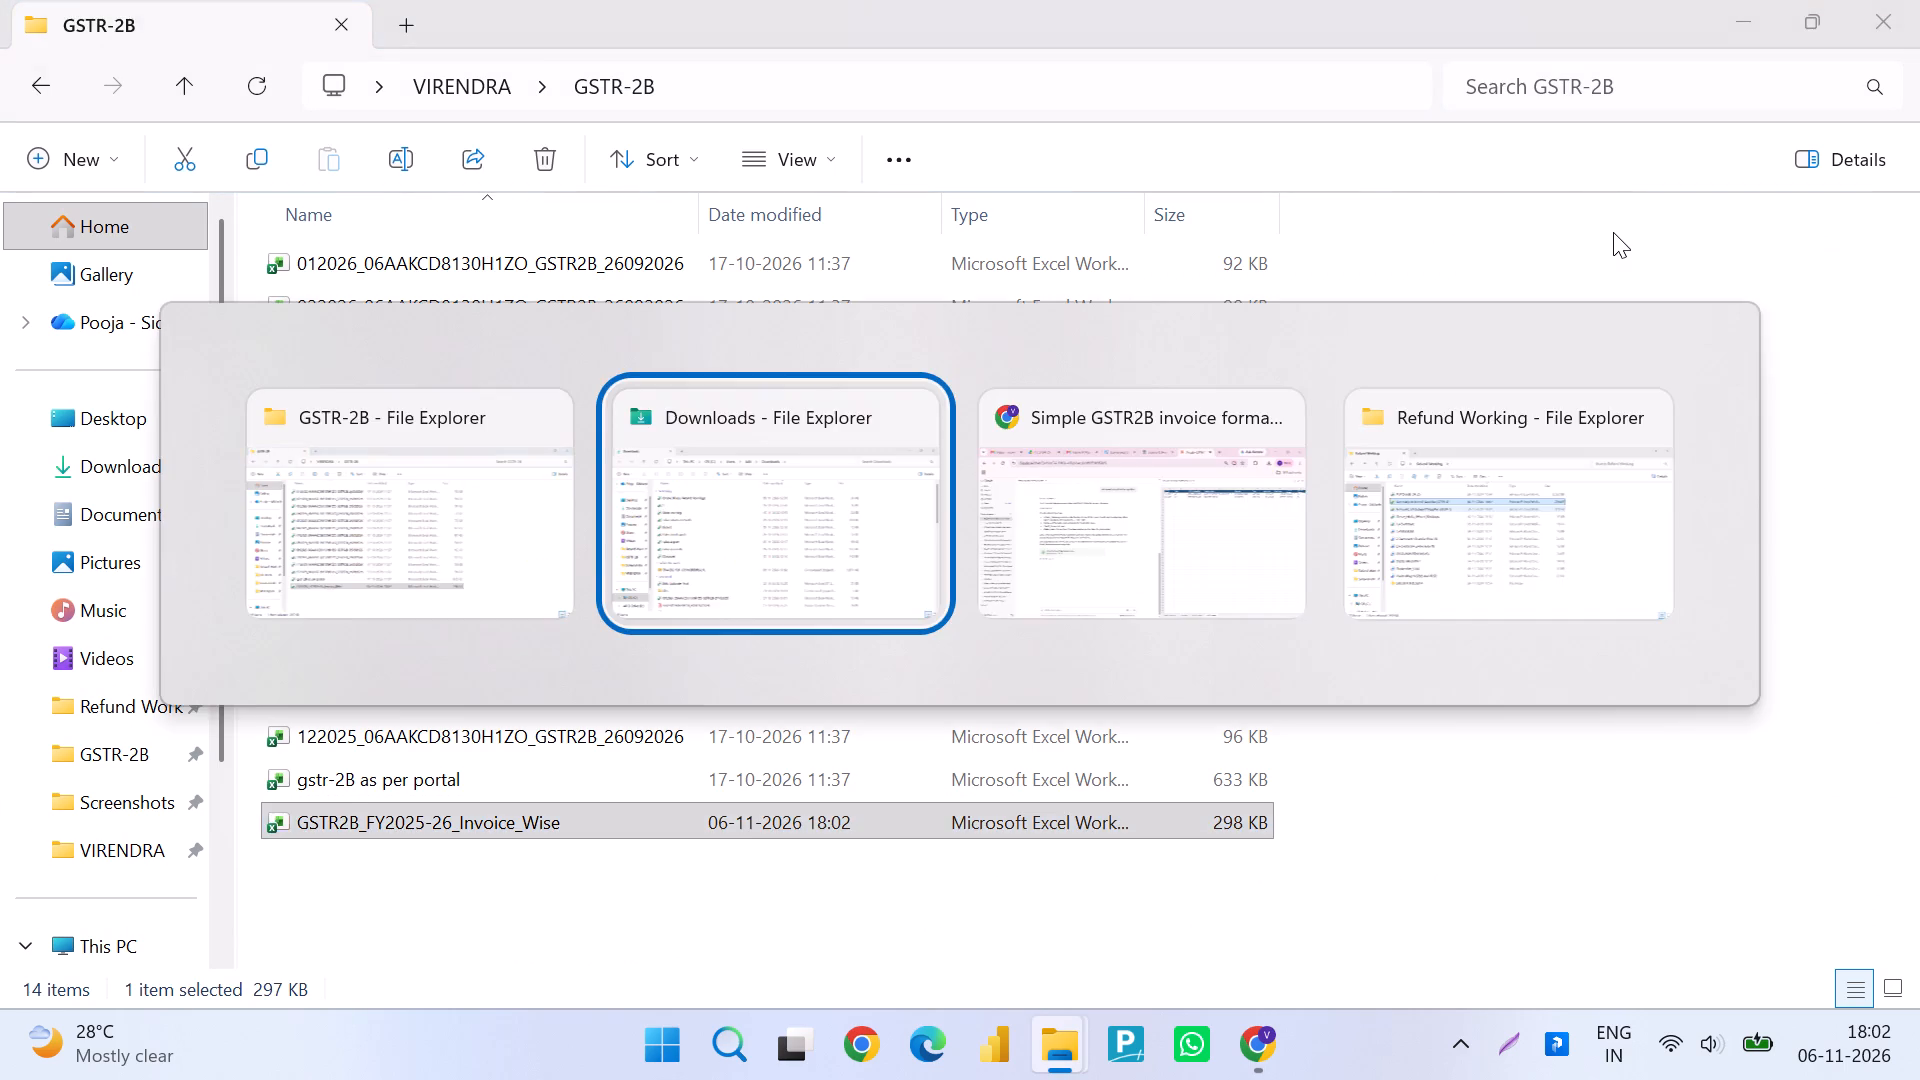
pyautogui.click(1919, 0)
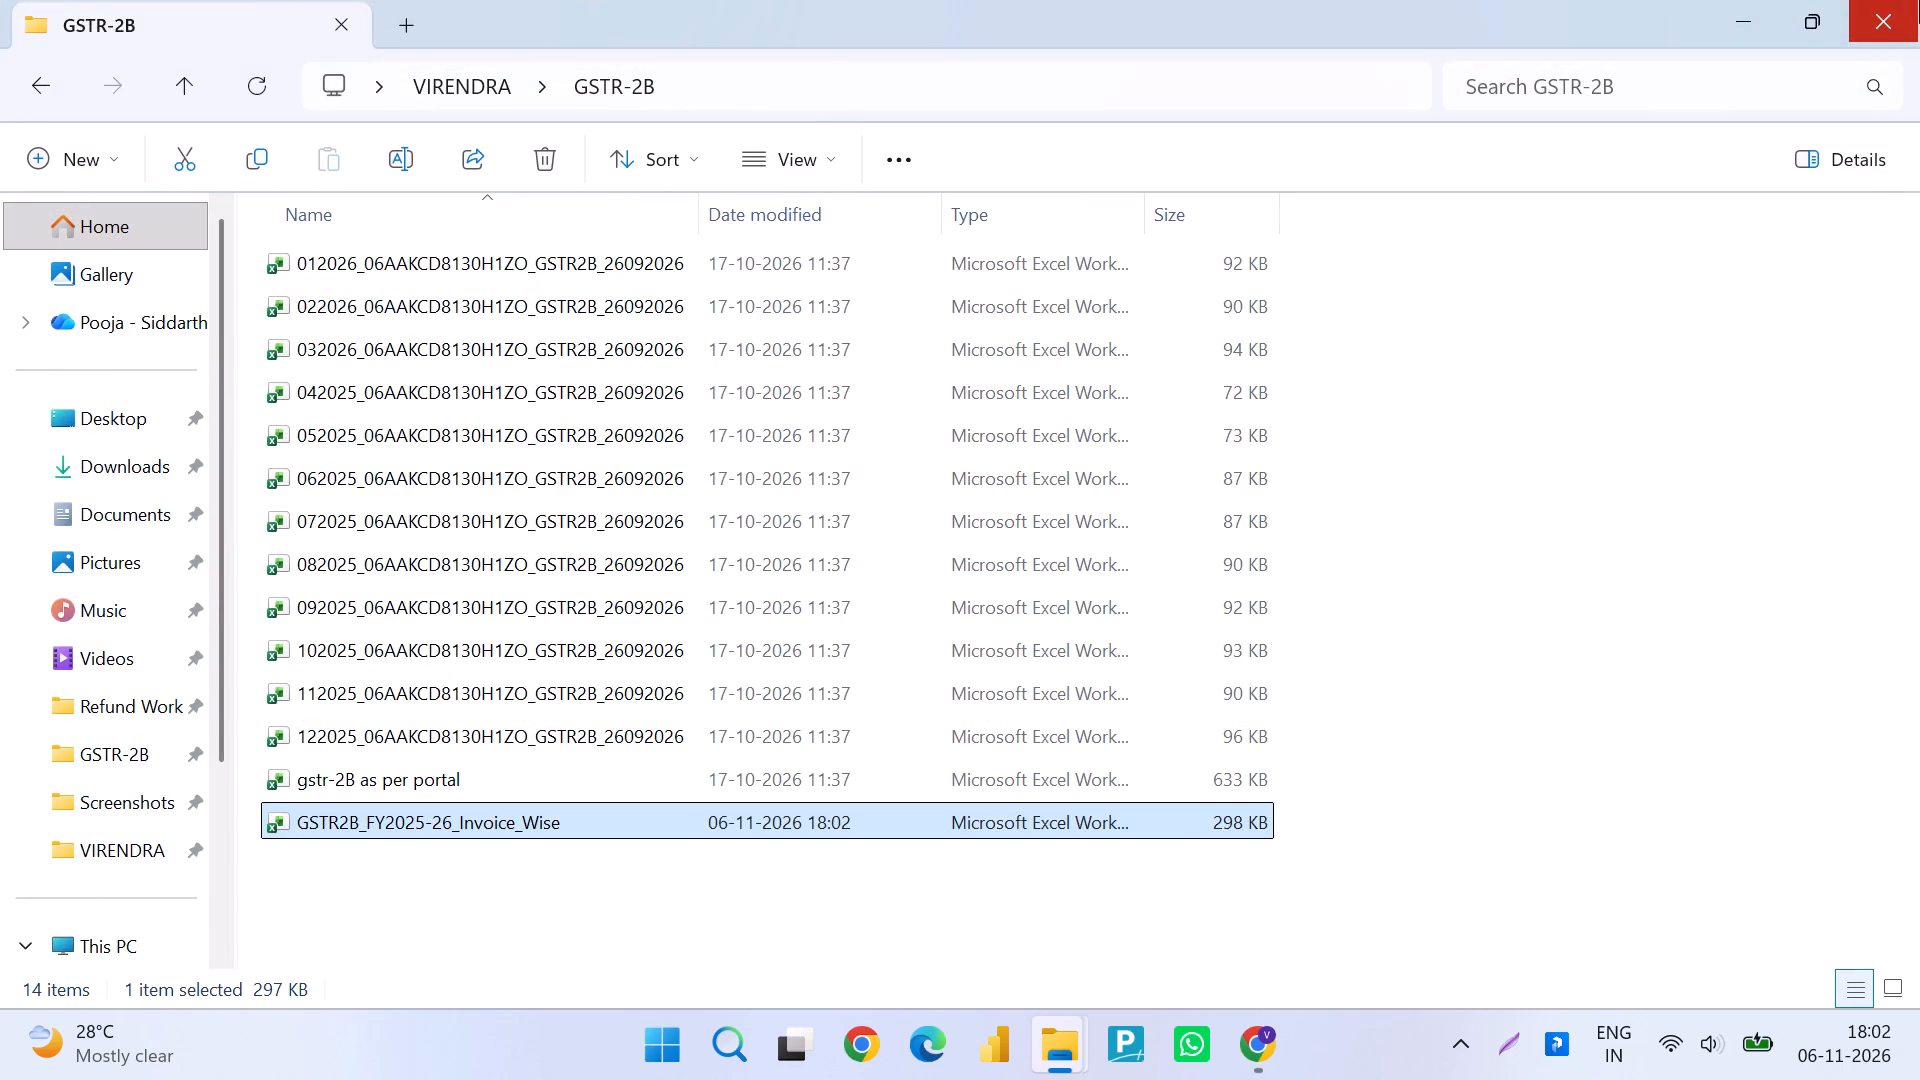
# Open GSTR2B_FY2025-26_Invoice_Wise for editing in a maximized Excel window and go to its Invoices sheet.
pyautogui.press('Return')
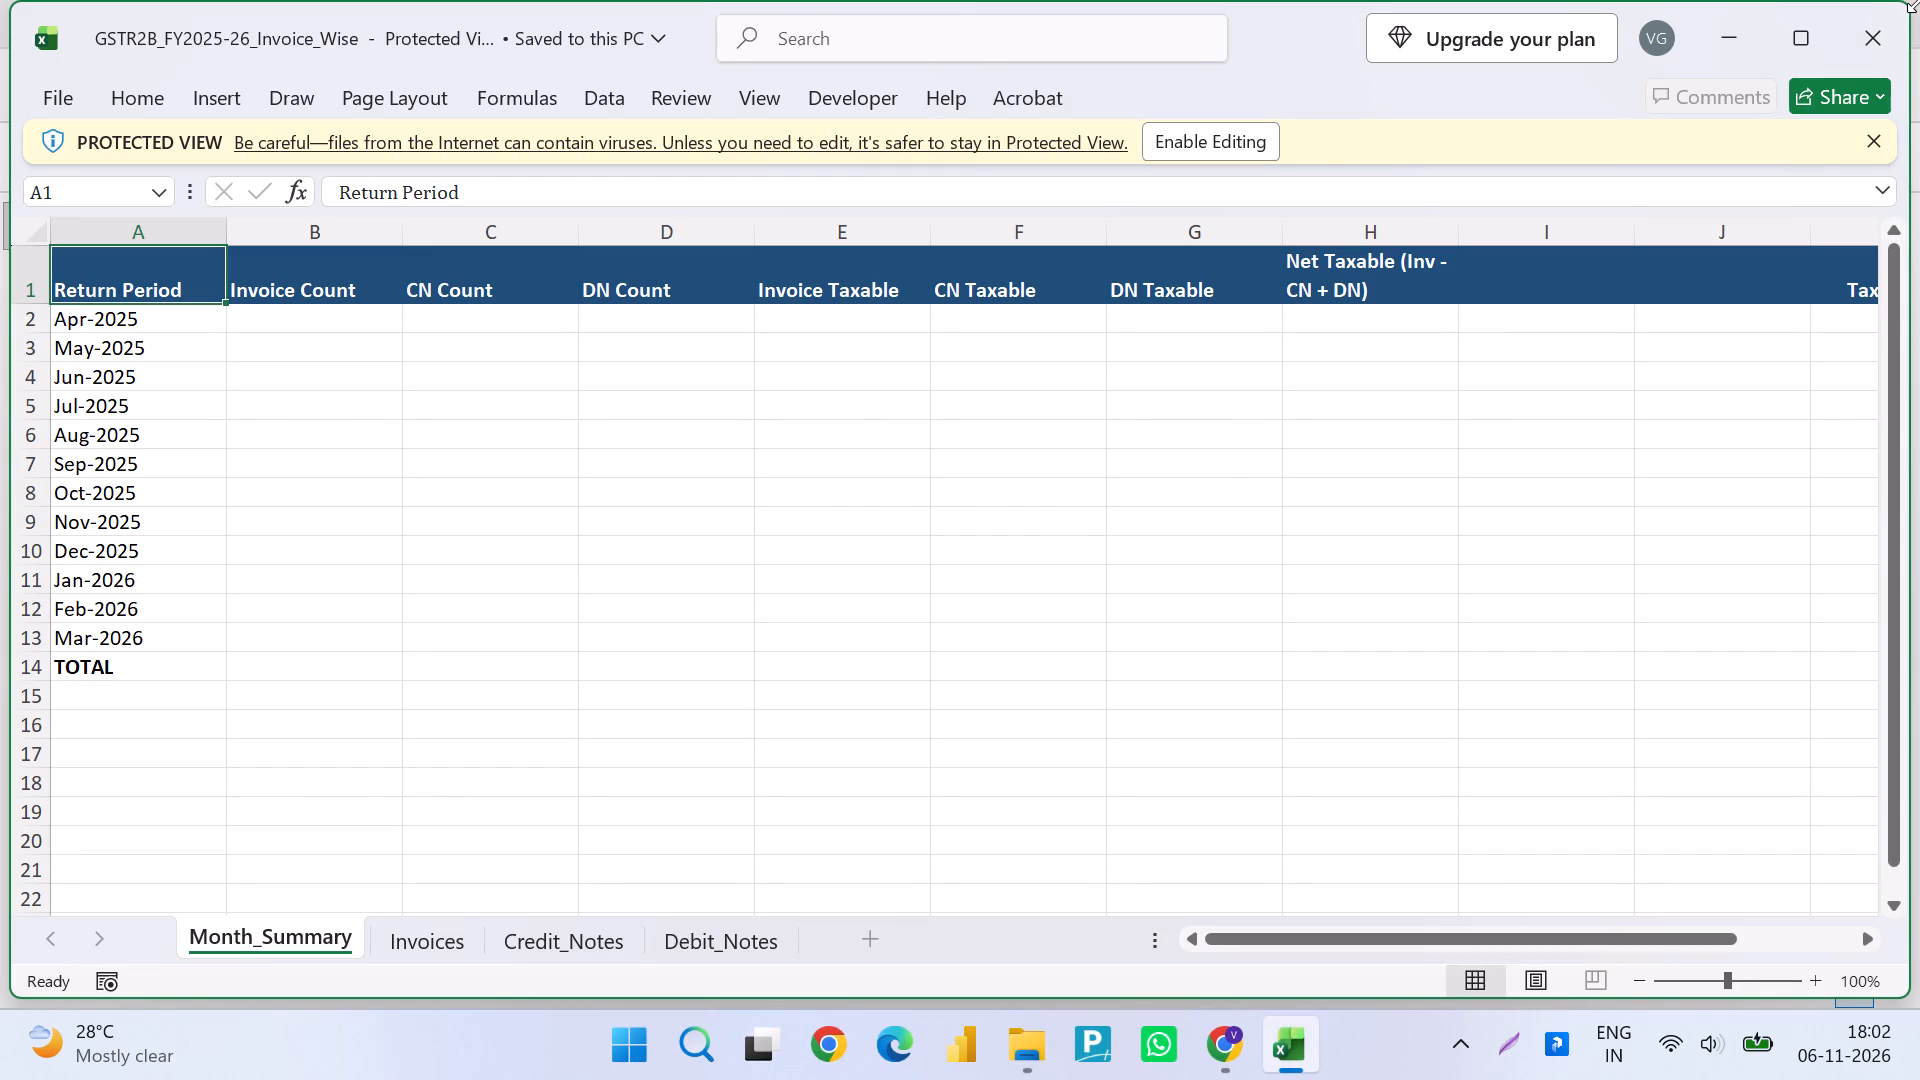
pyautogui.press('F2')
pyautogui.press('Left')
pyautogui.press('Return')
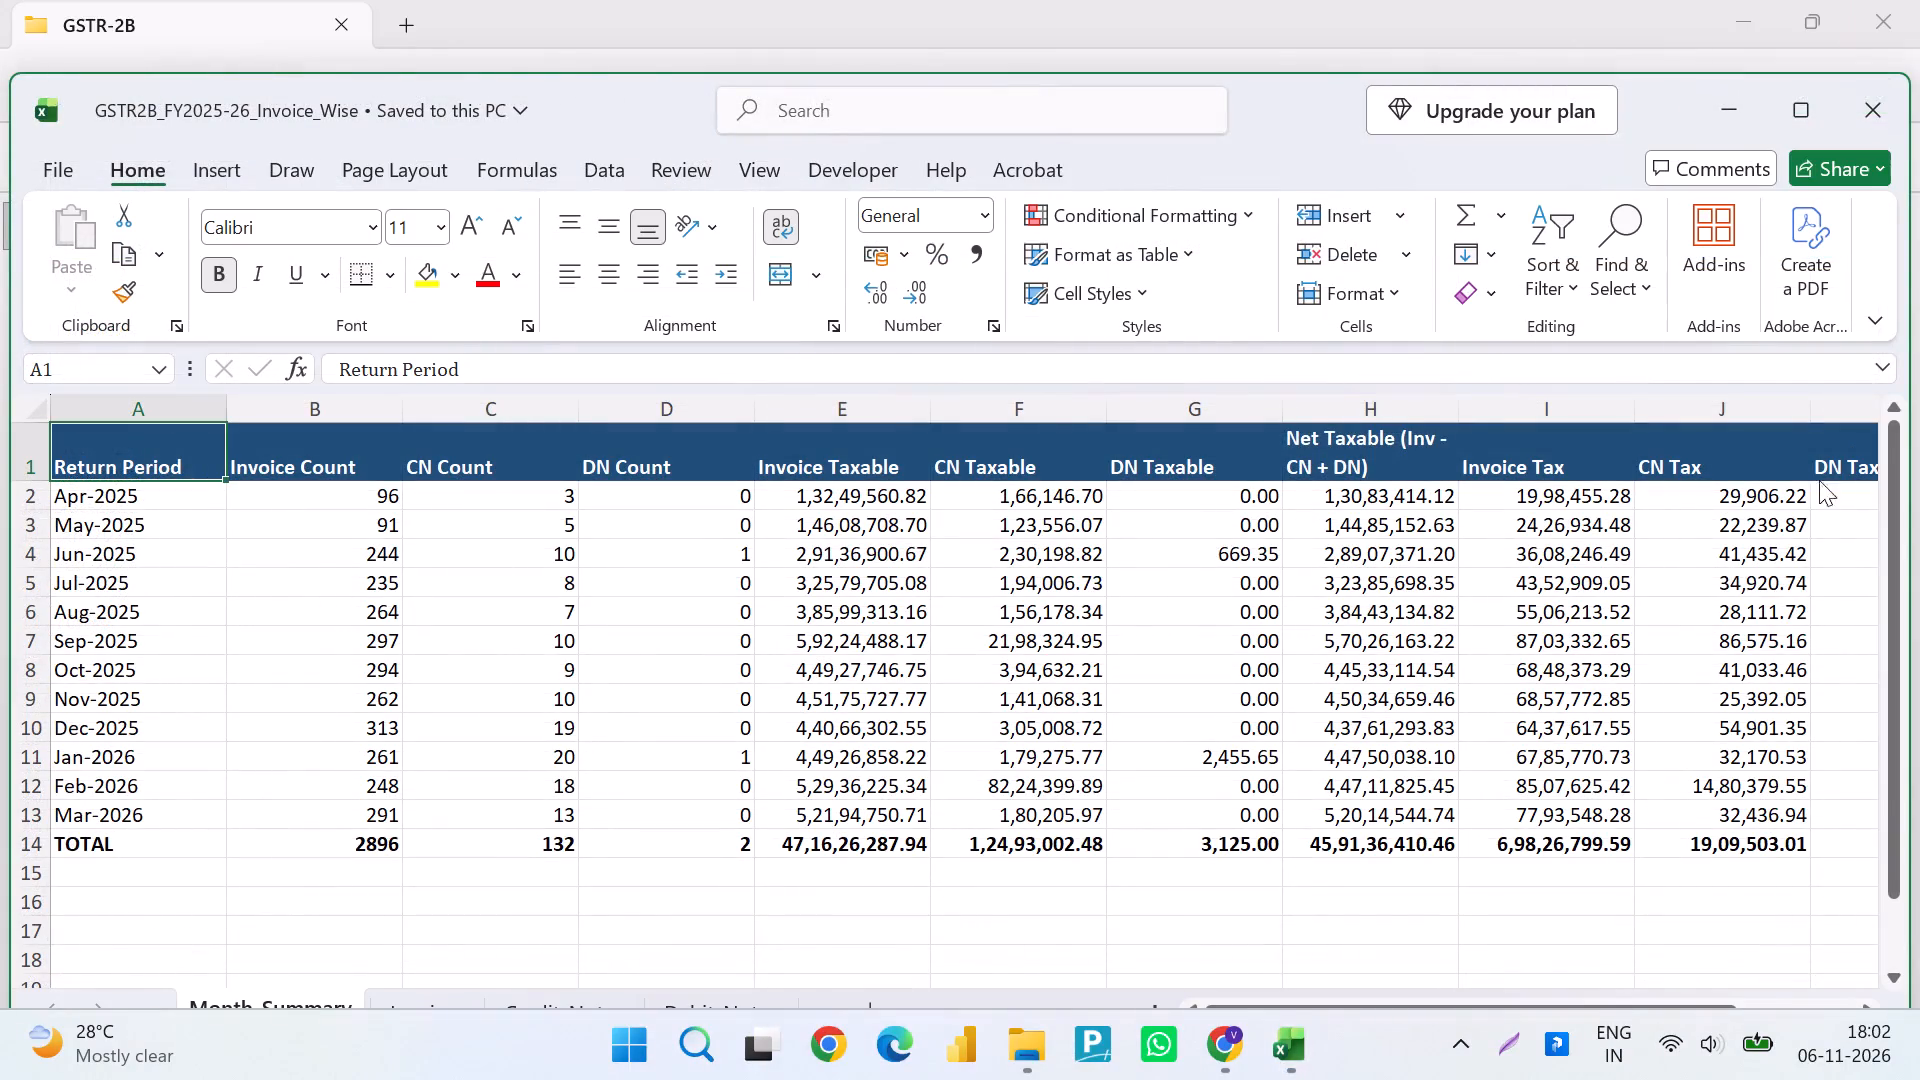
pyautogui.press('super+Up')
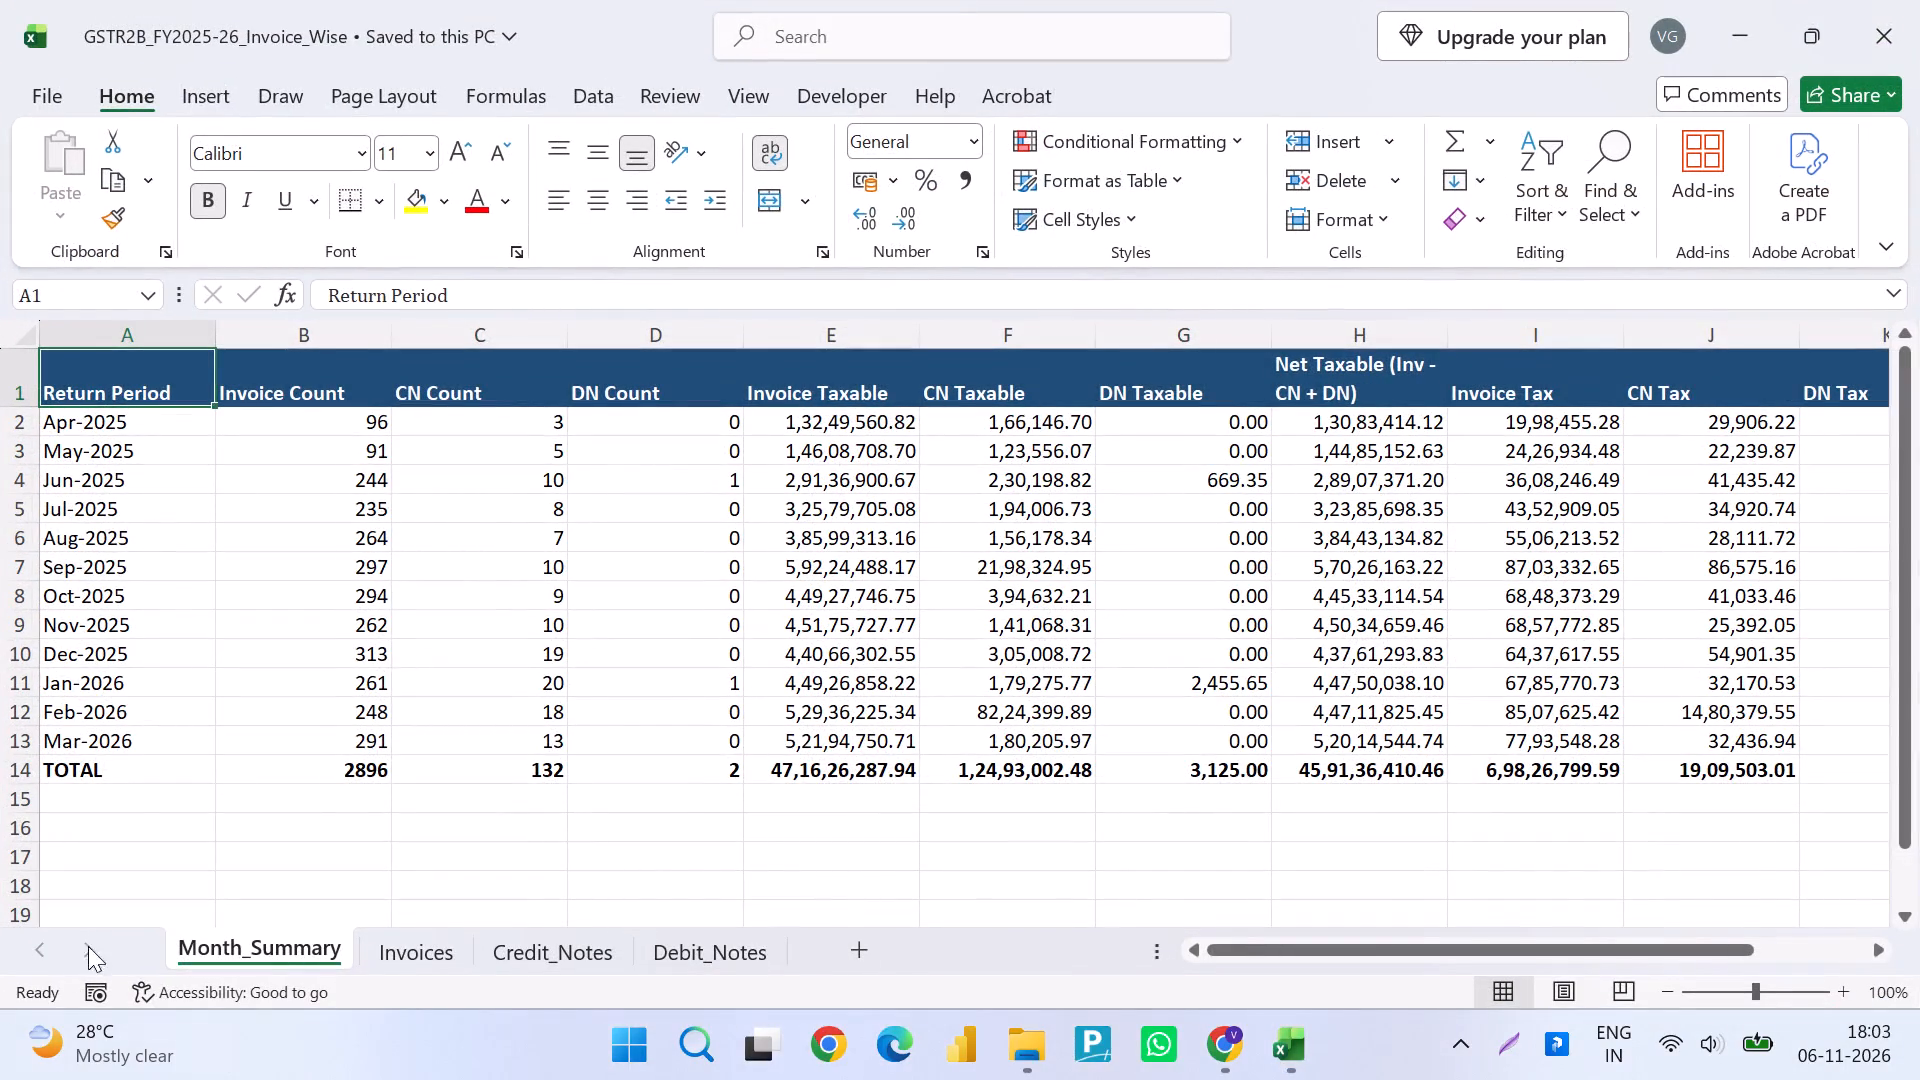
pyautogui.click(413, 959)
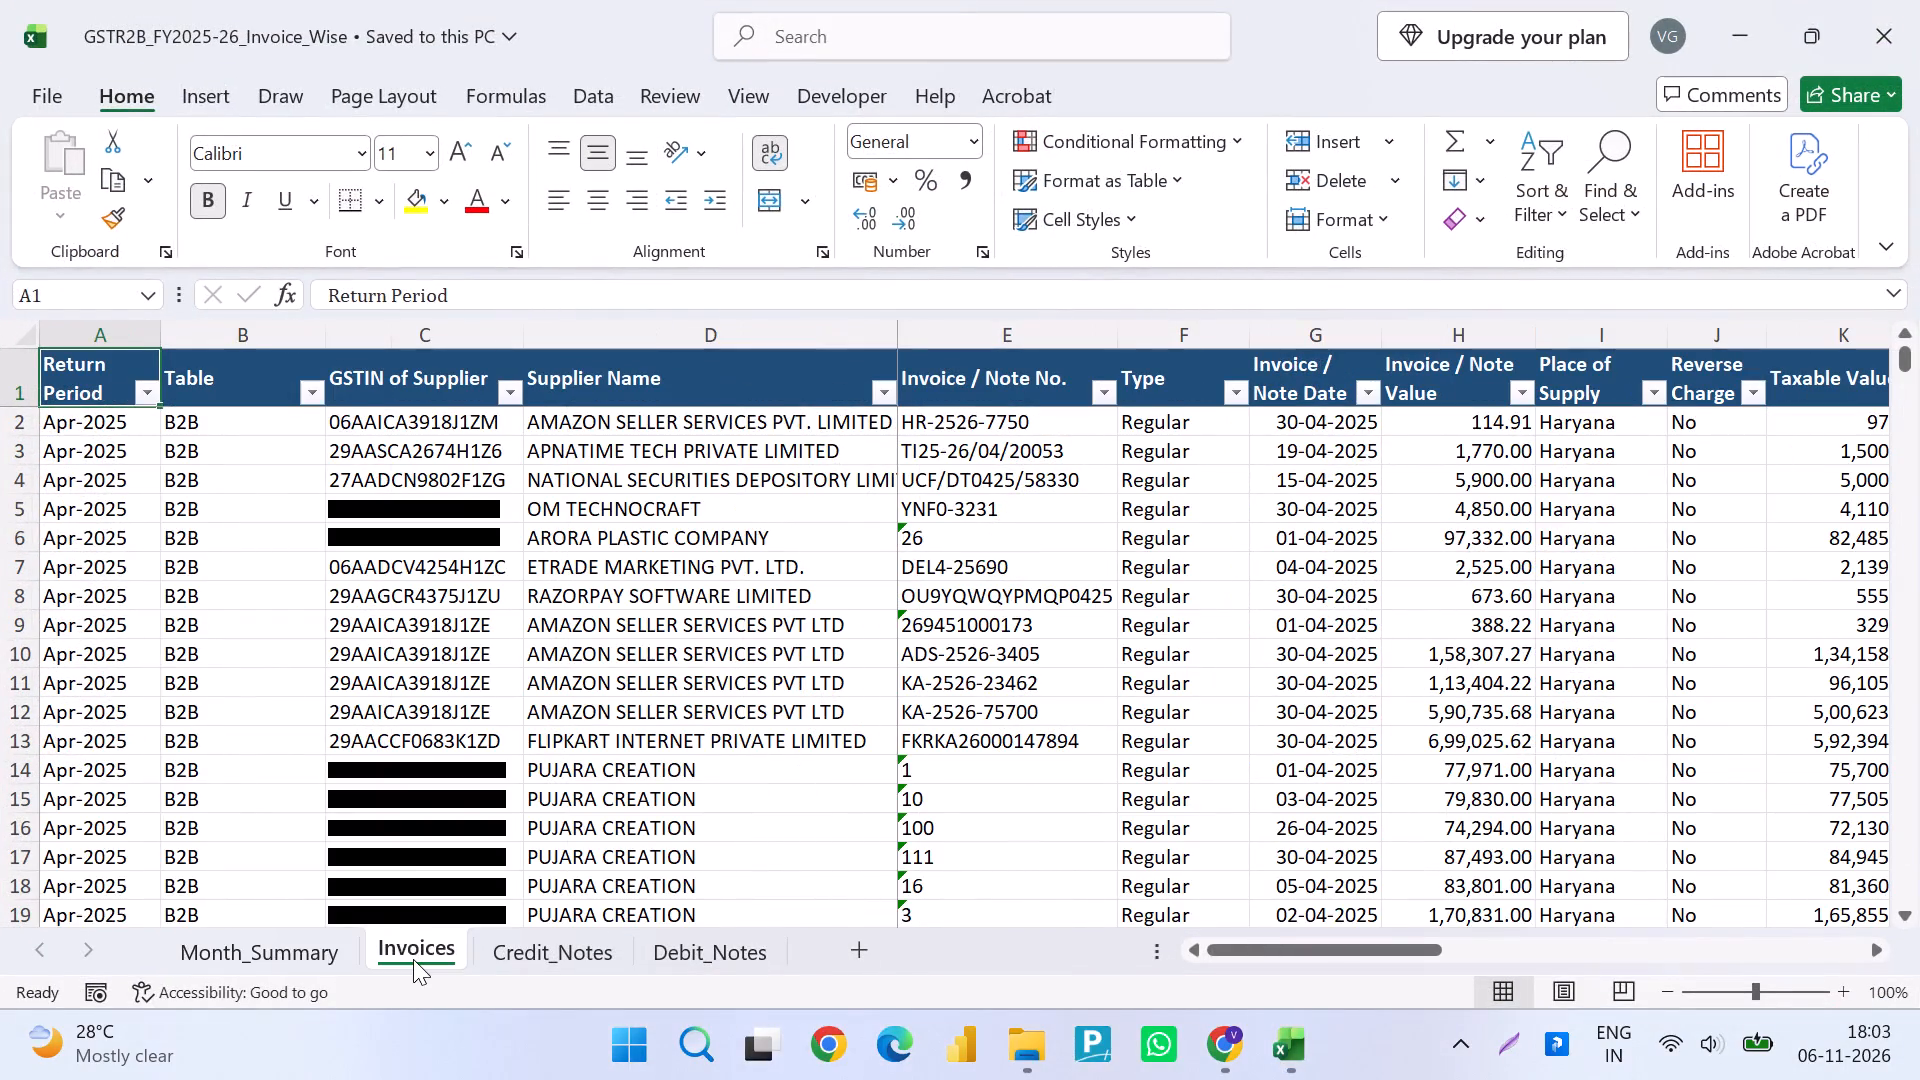